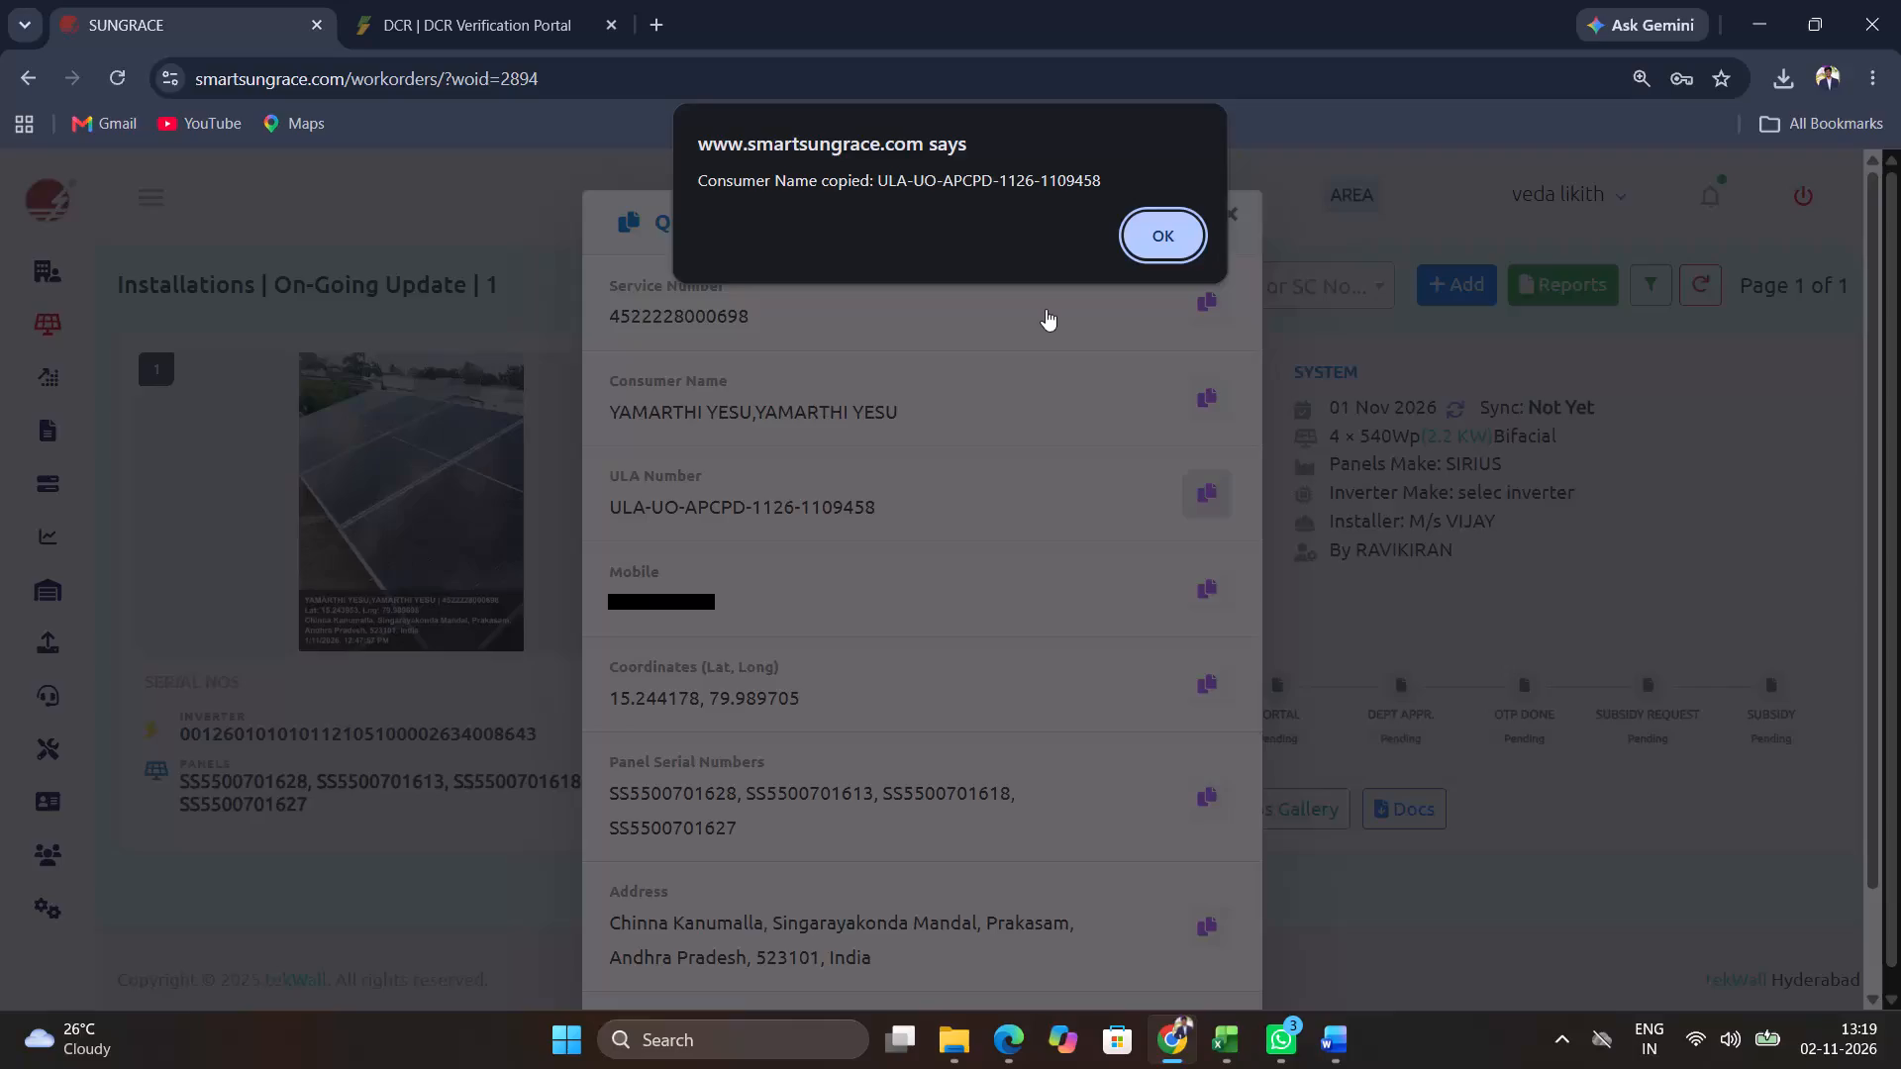
Dismiss the copy notice for the ULA number and switch to the DCR Verification Portal's B2C consumer sales page.
left_click(1182, 227)
left_click(441, 29)
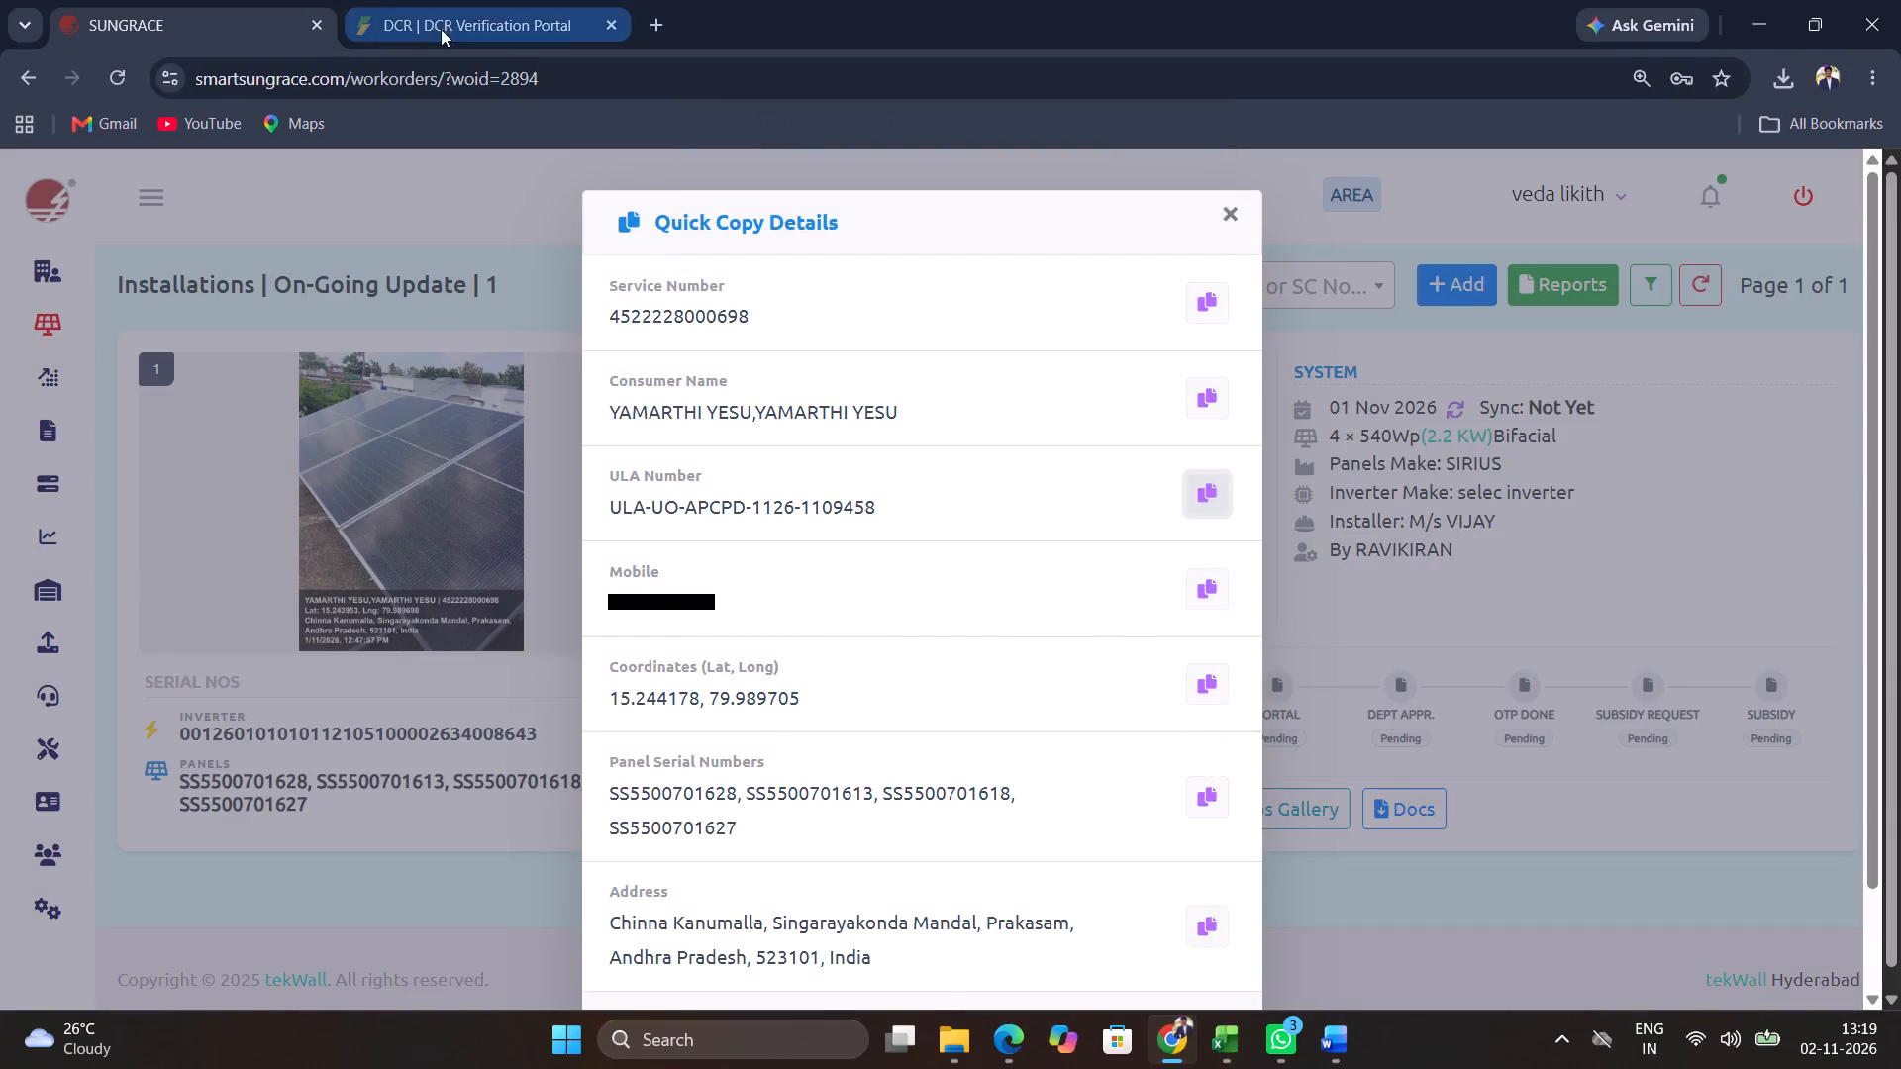
left_click(1672, 210)
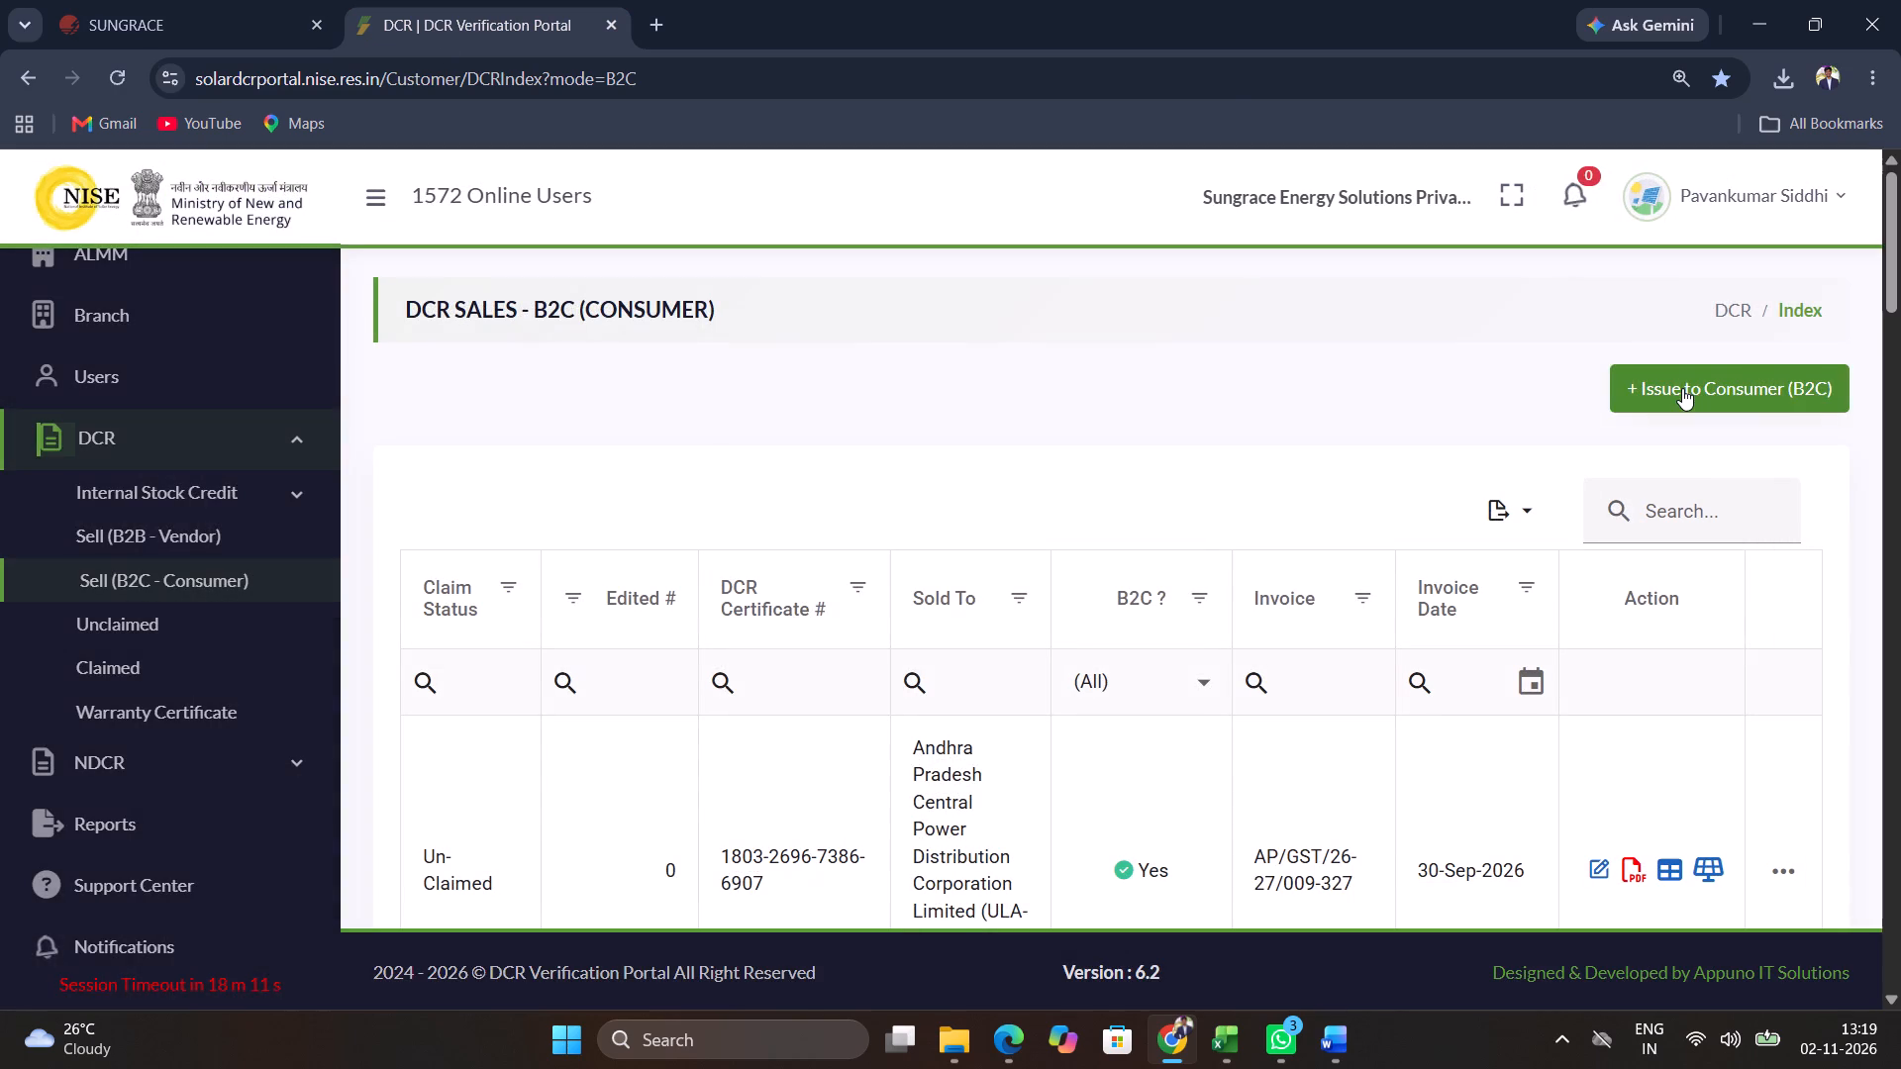
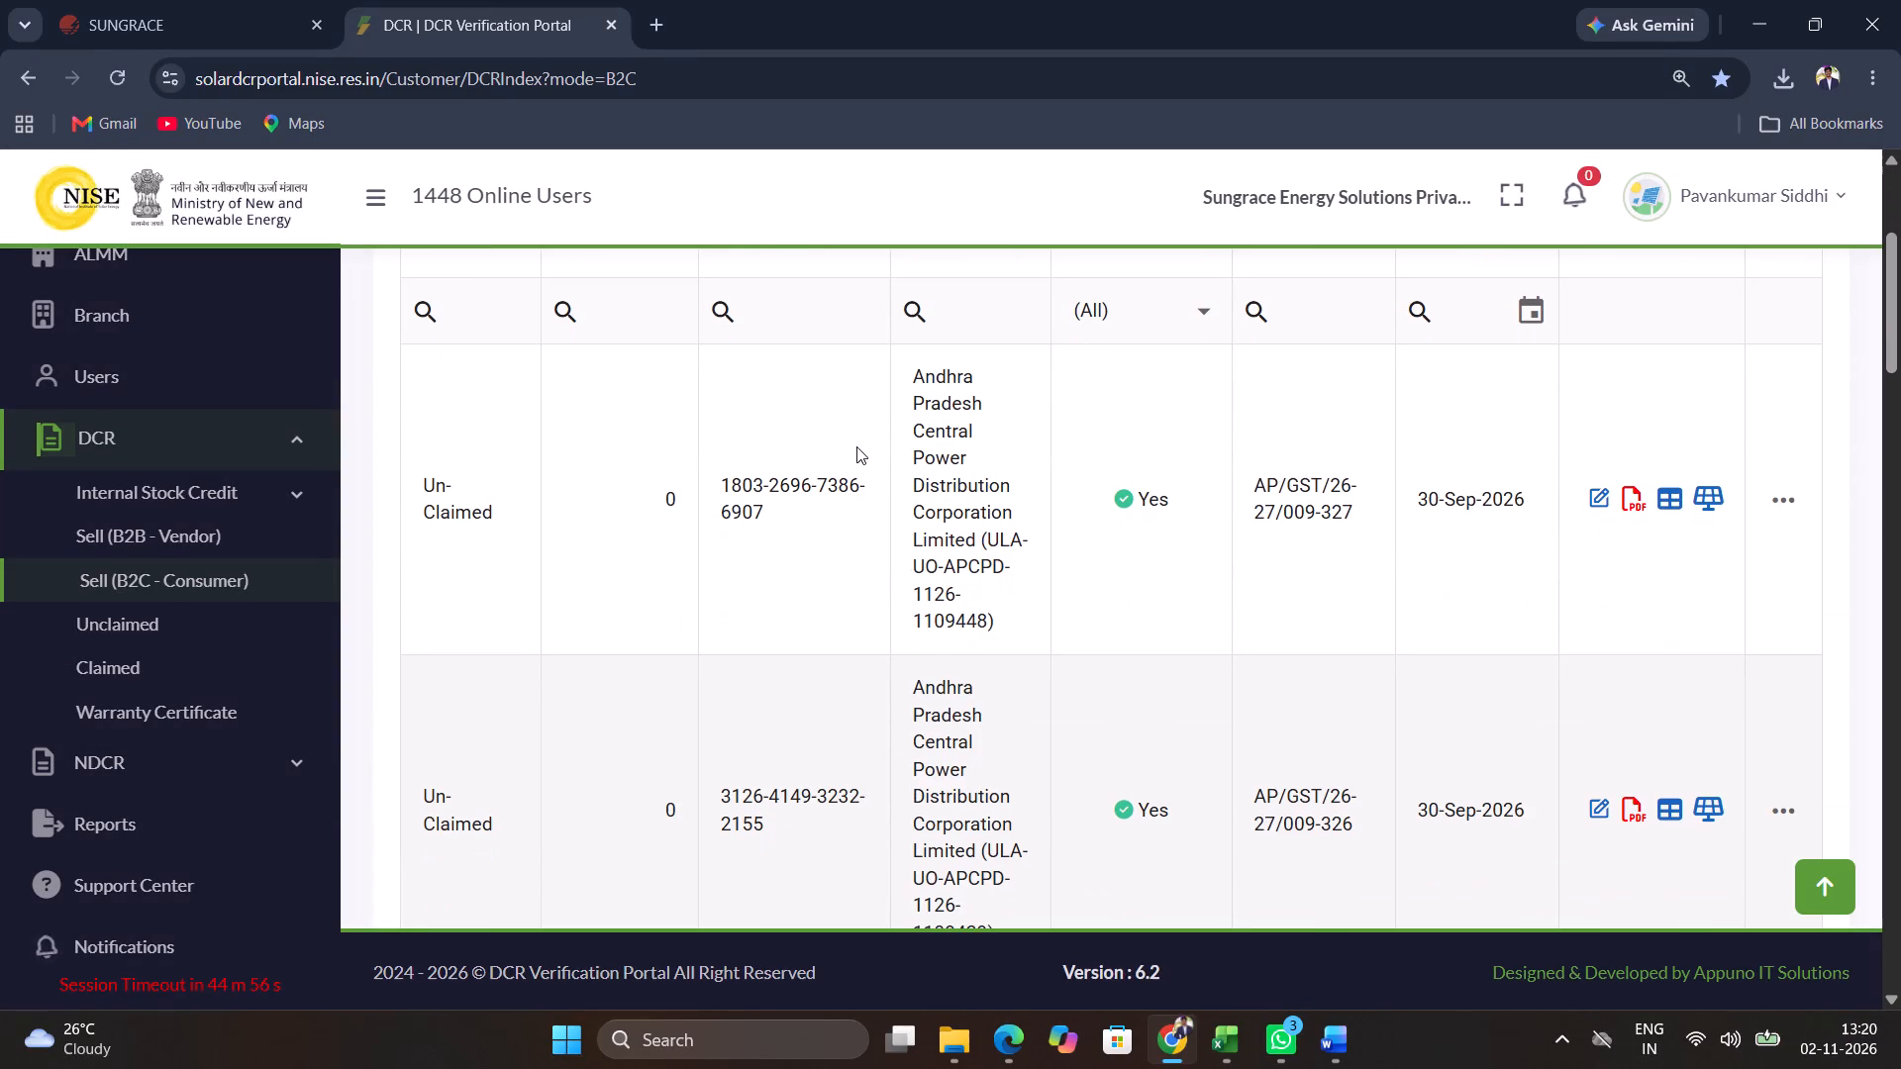
Start a new Issue to Consumer (B2C) entry from the DCR sales list.
scroll(856, 446, "up", 3)
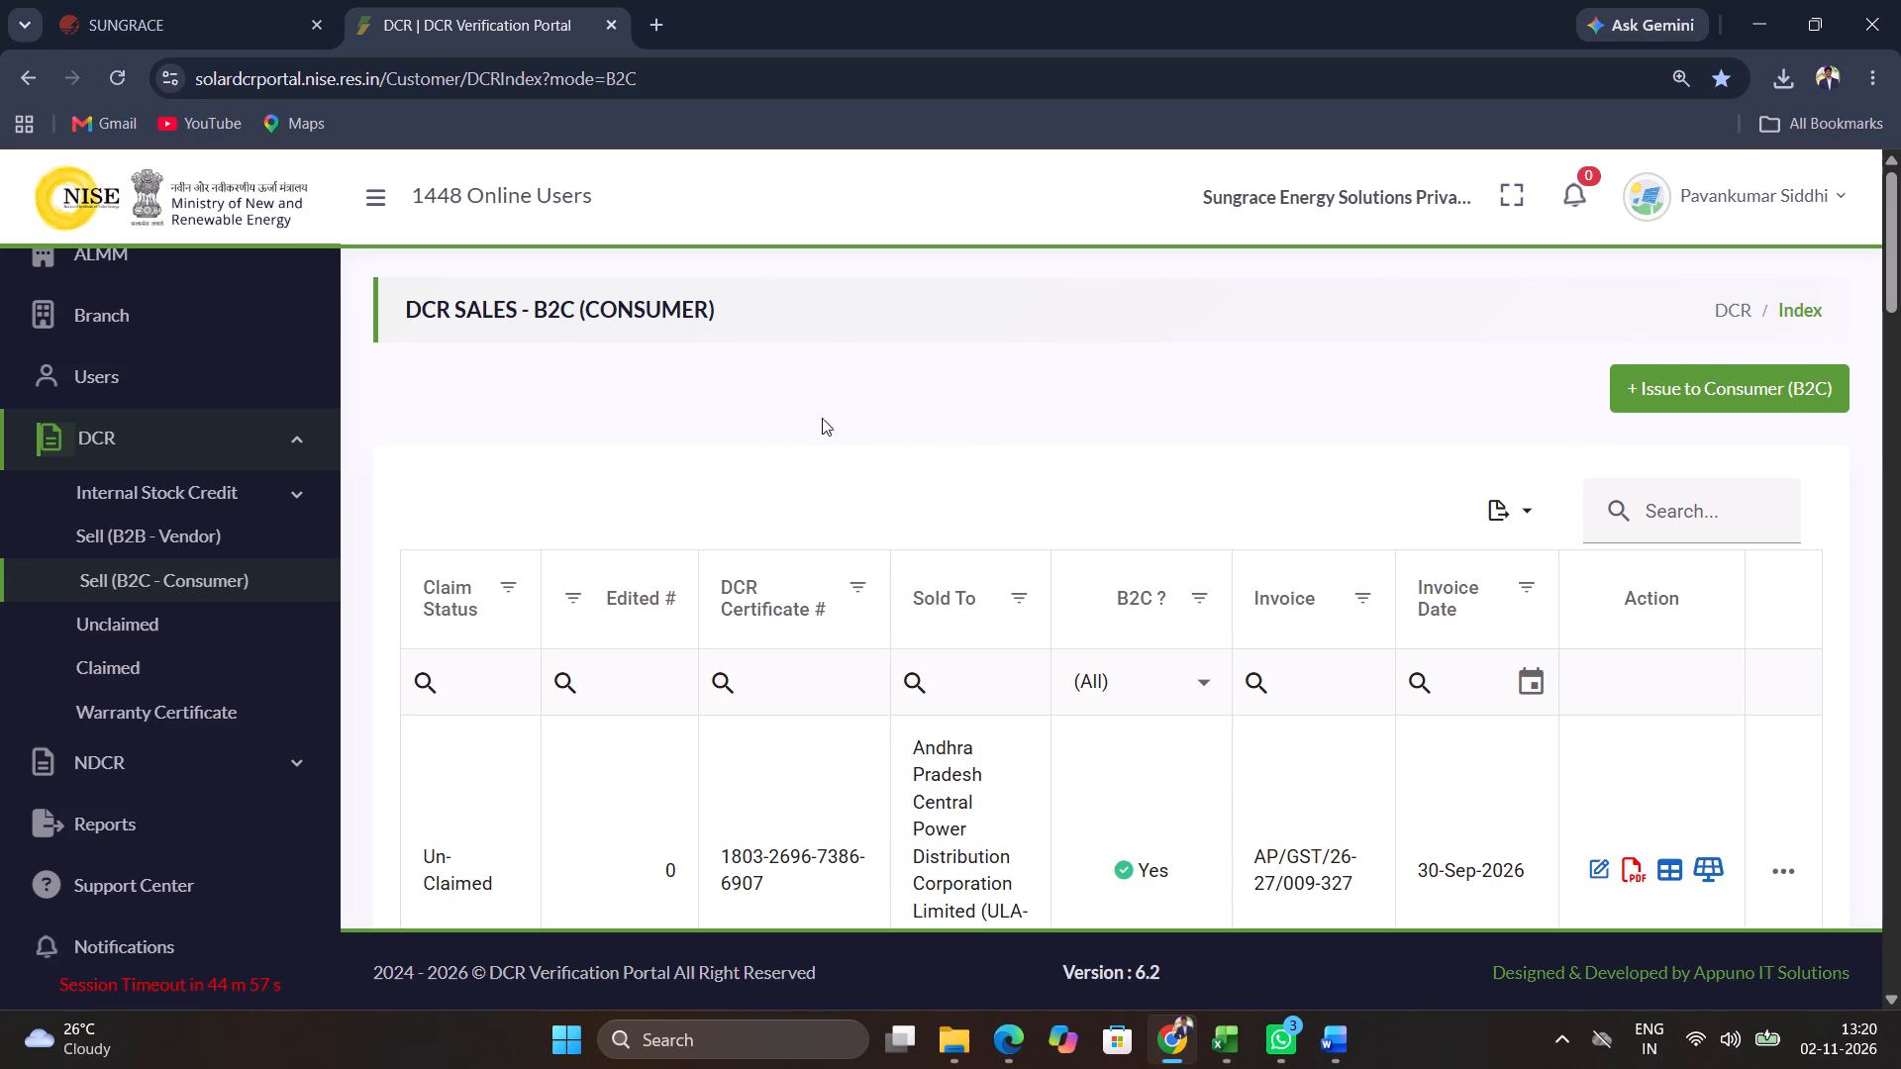
scroll(988, 425, "down", 2)
scroll(988, 425, "up", 2)
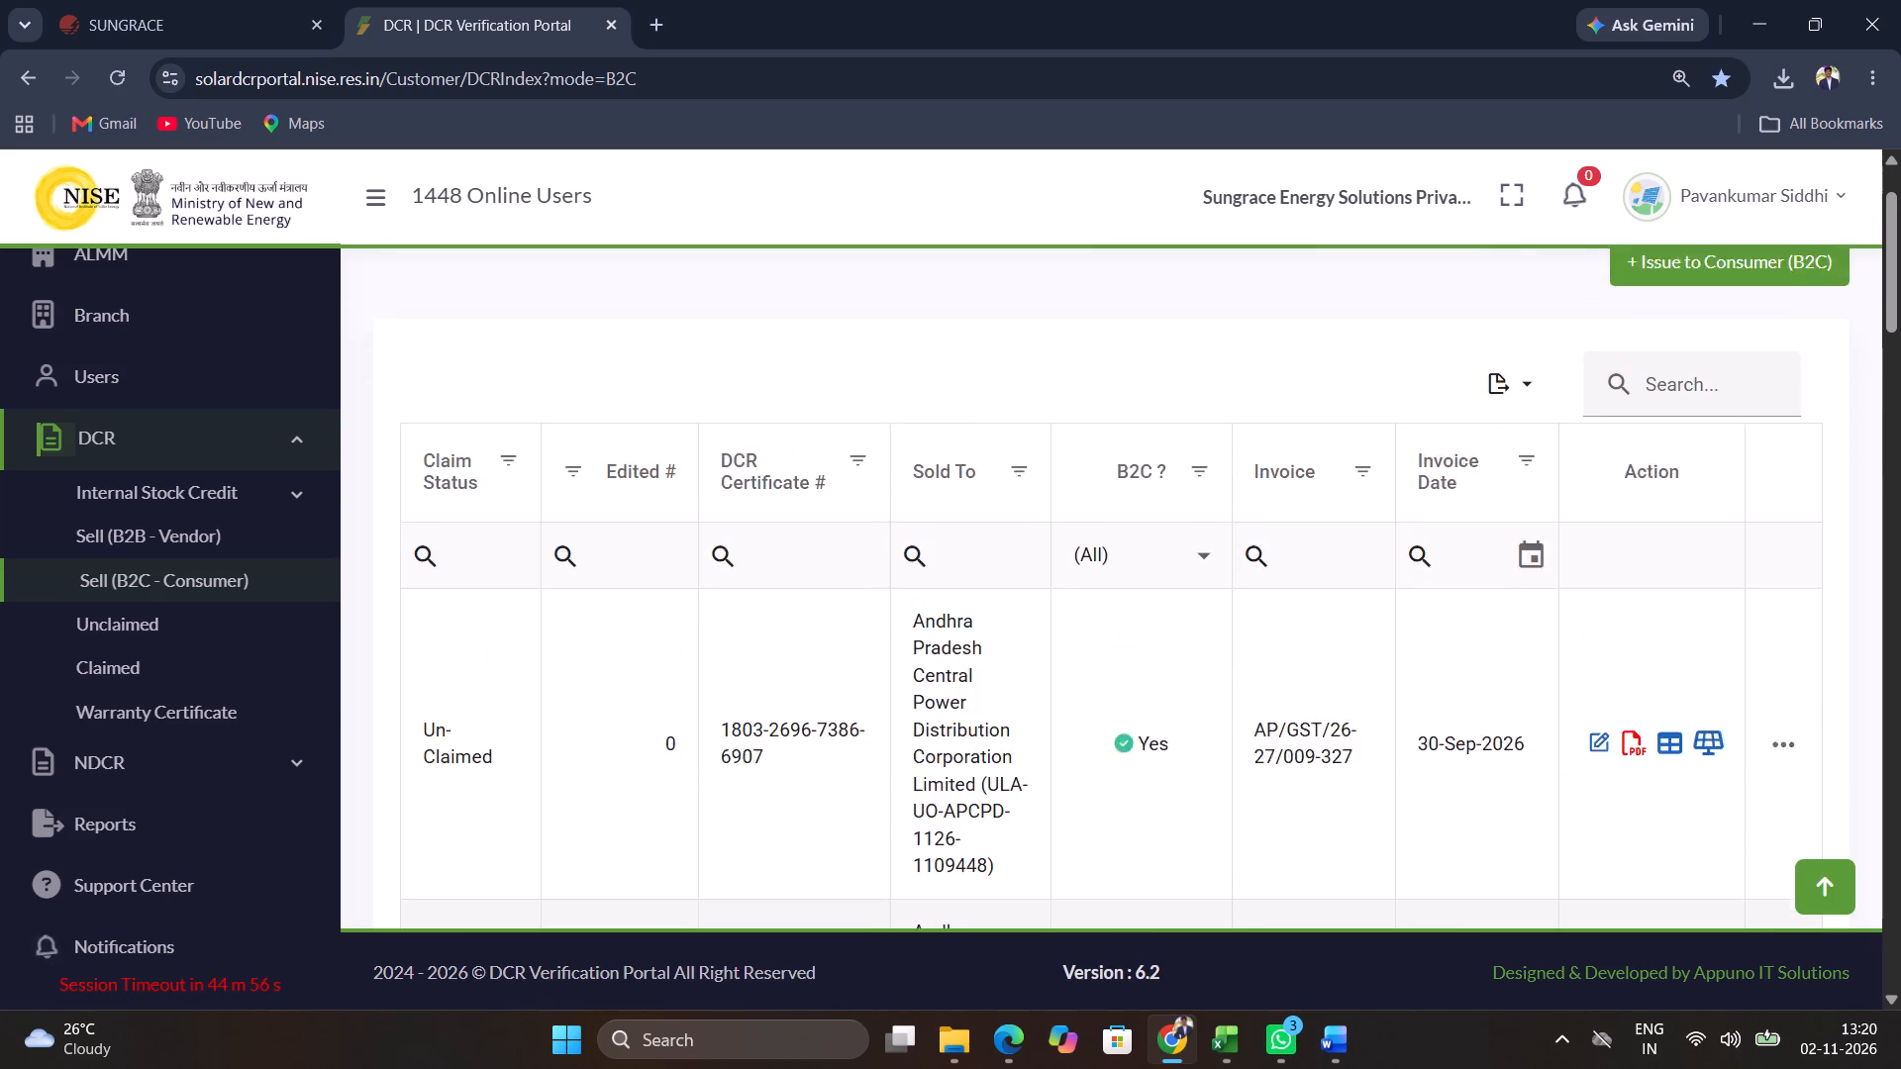
left_click(1666, 399)
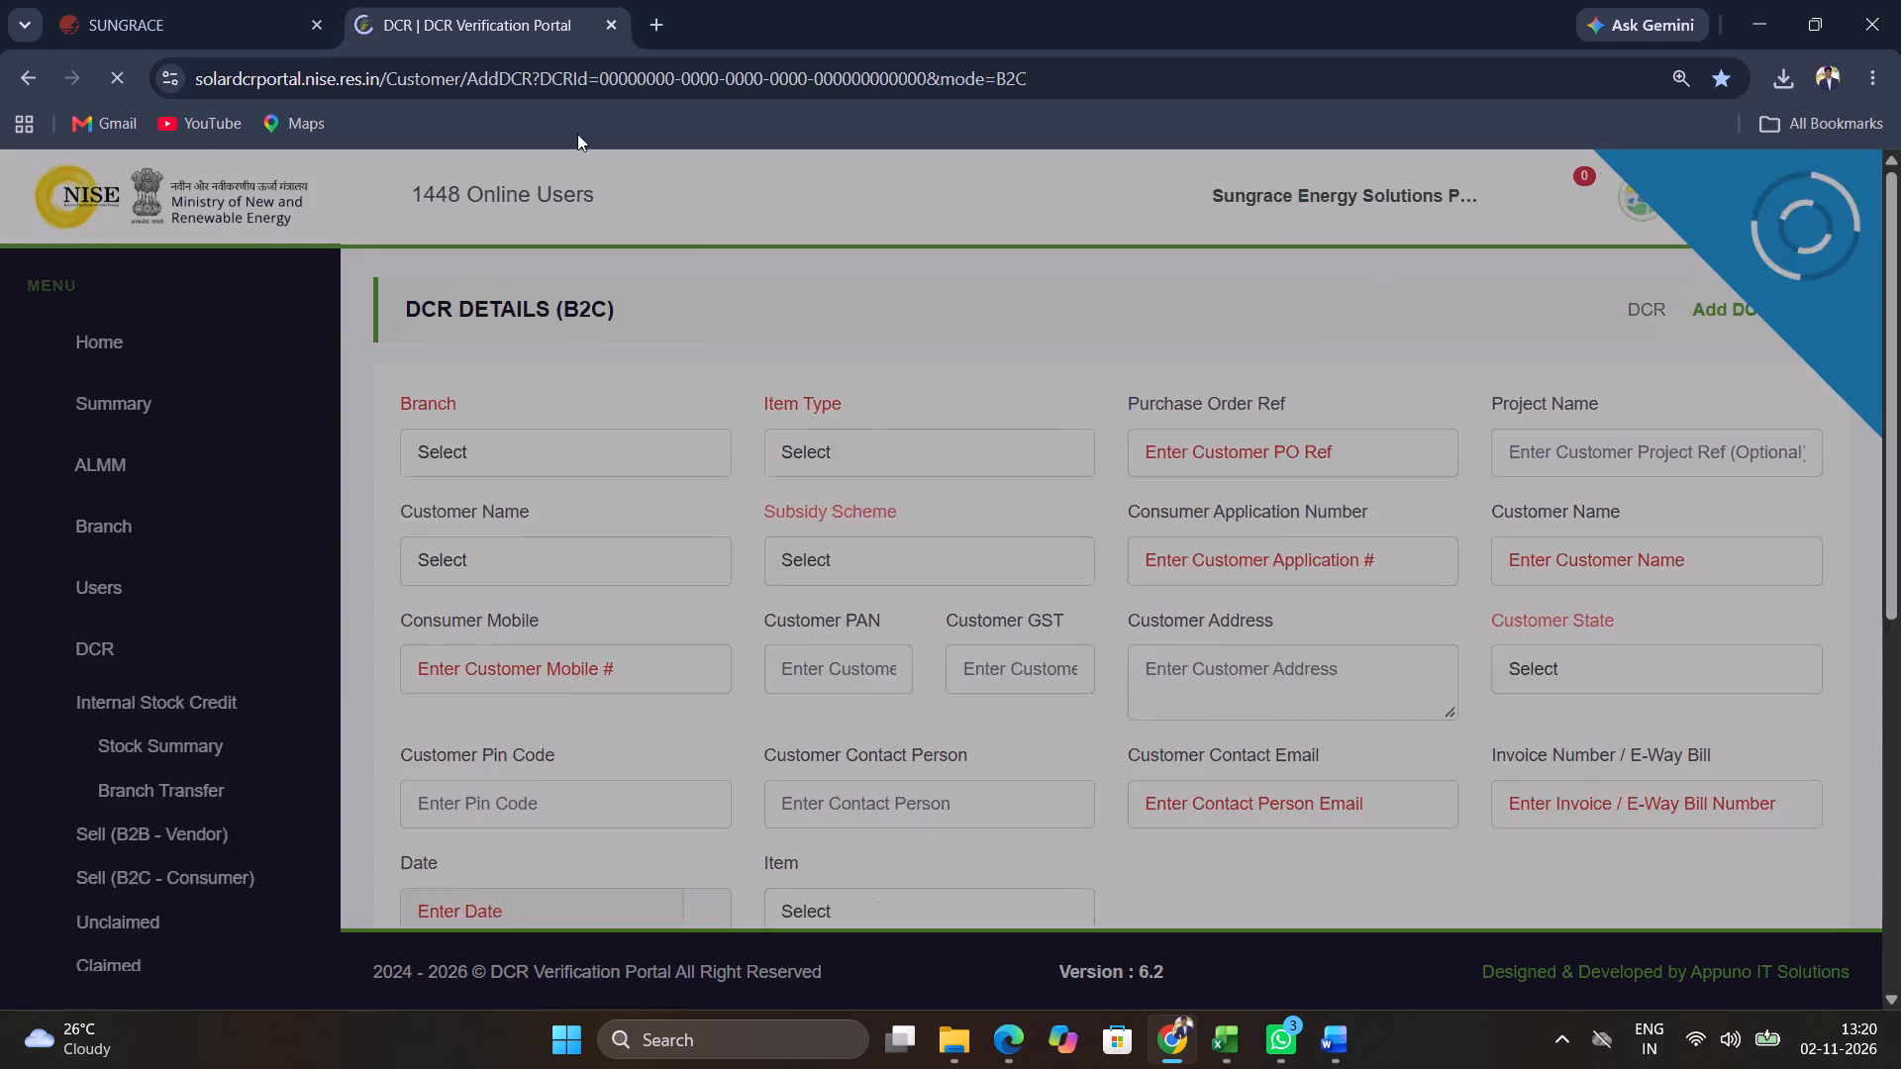
Copy the ULA number from the SUNGRACE work order into the DCR form's Consumer Application Number.
left_click(243, 13)
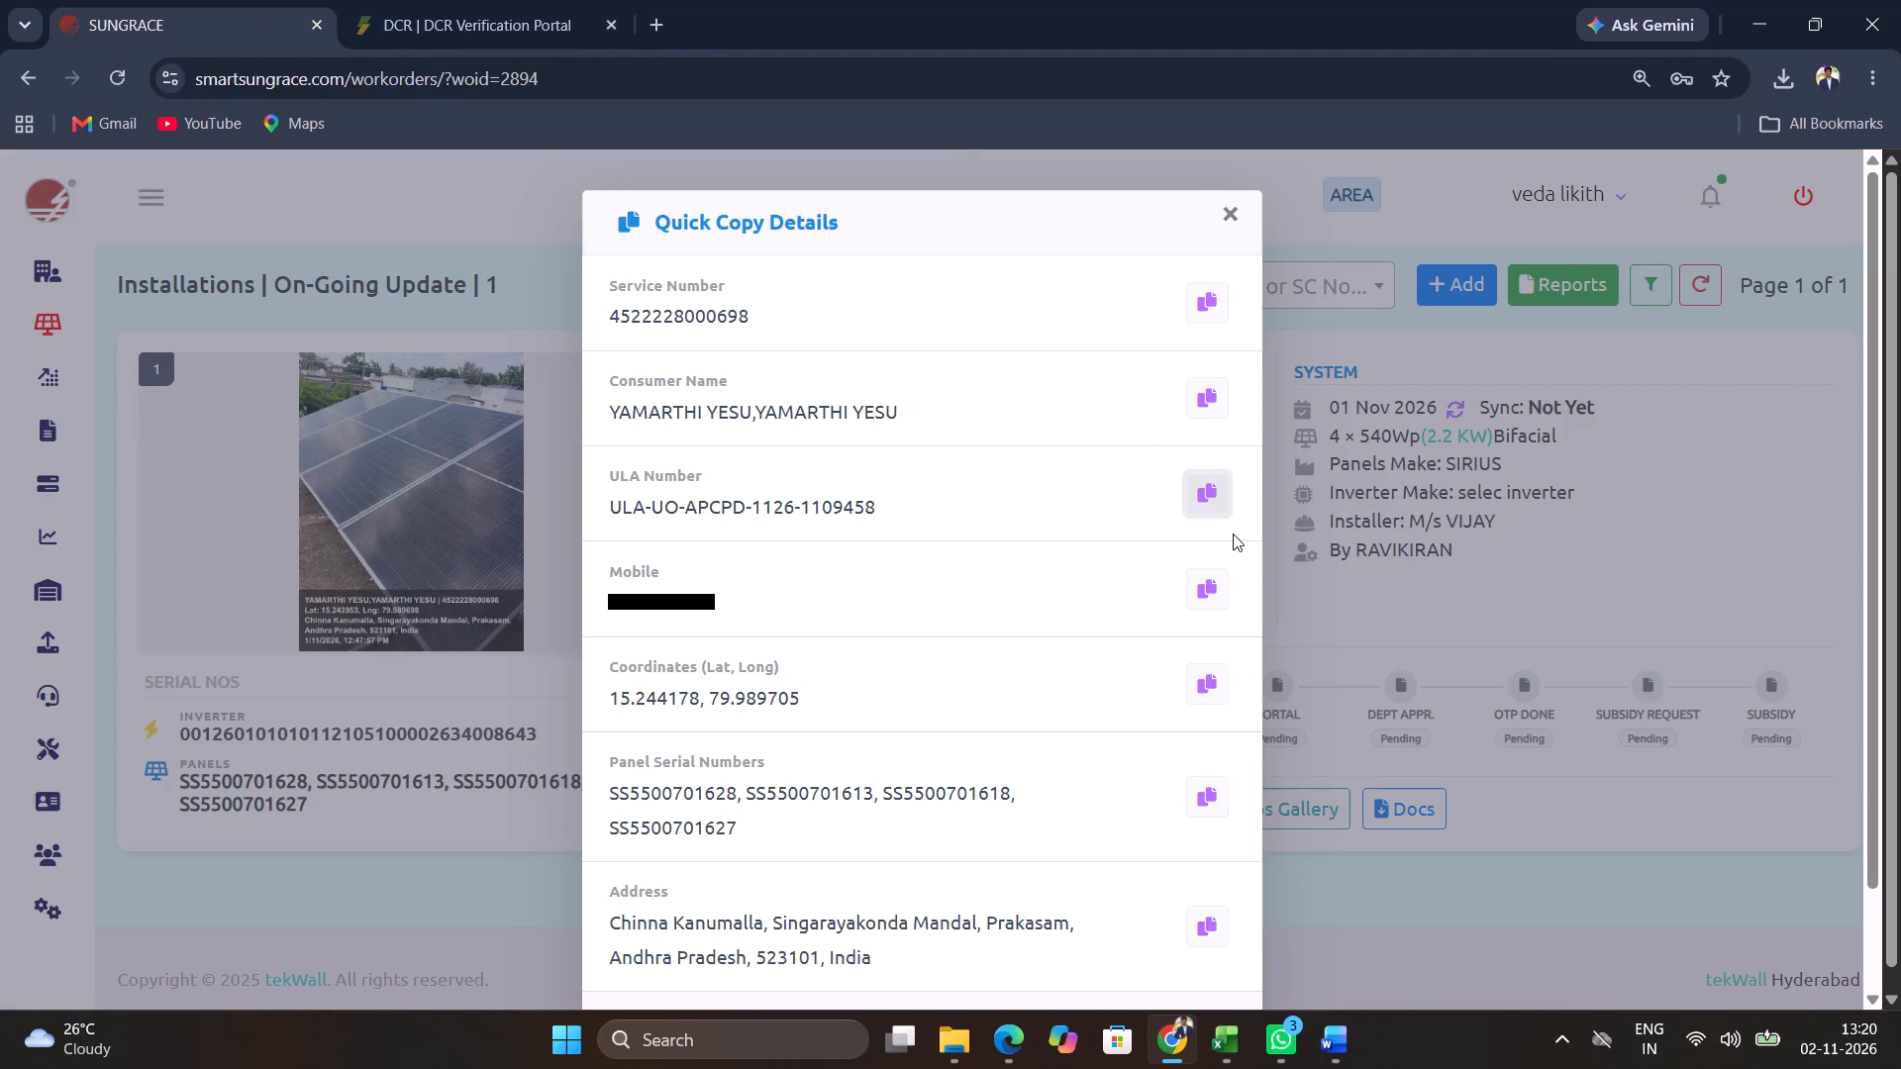
left_click(1206, 484)
left_click(546, 0)
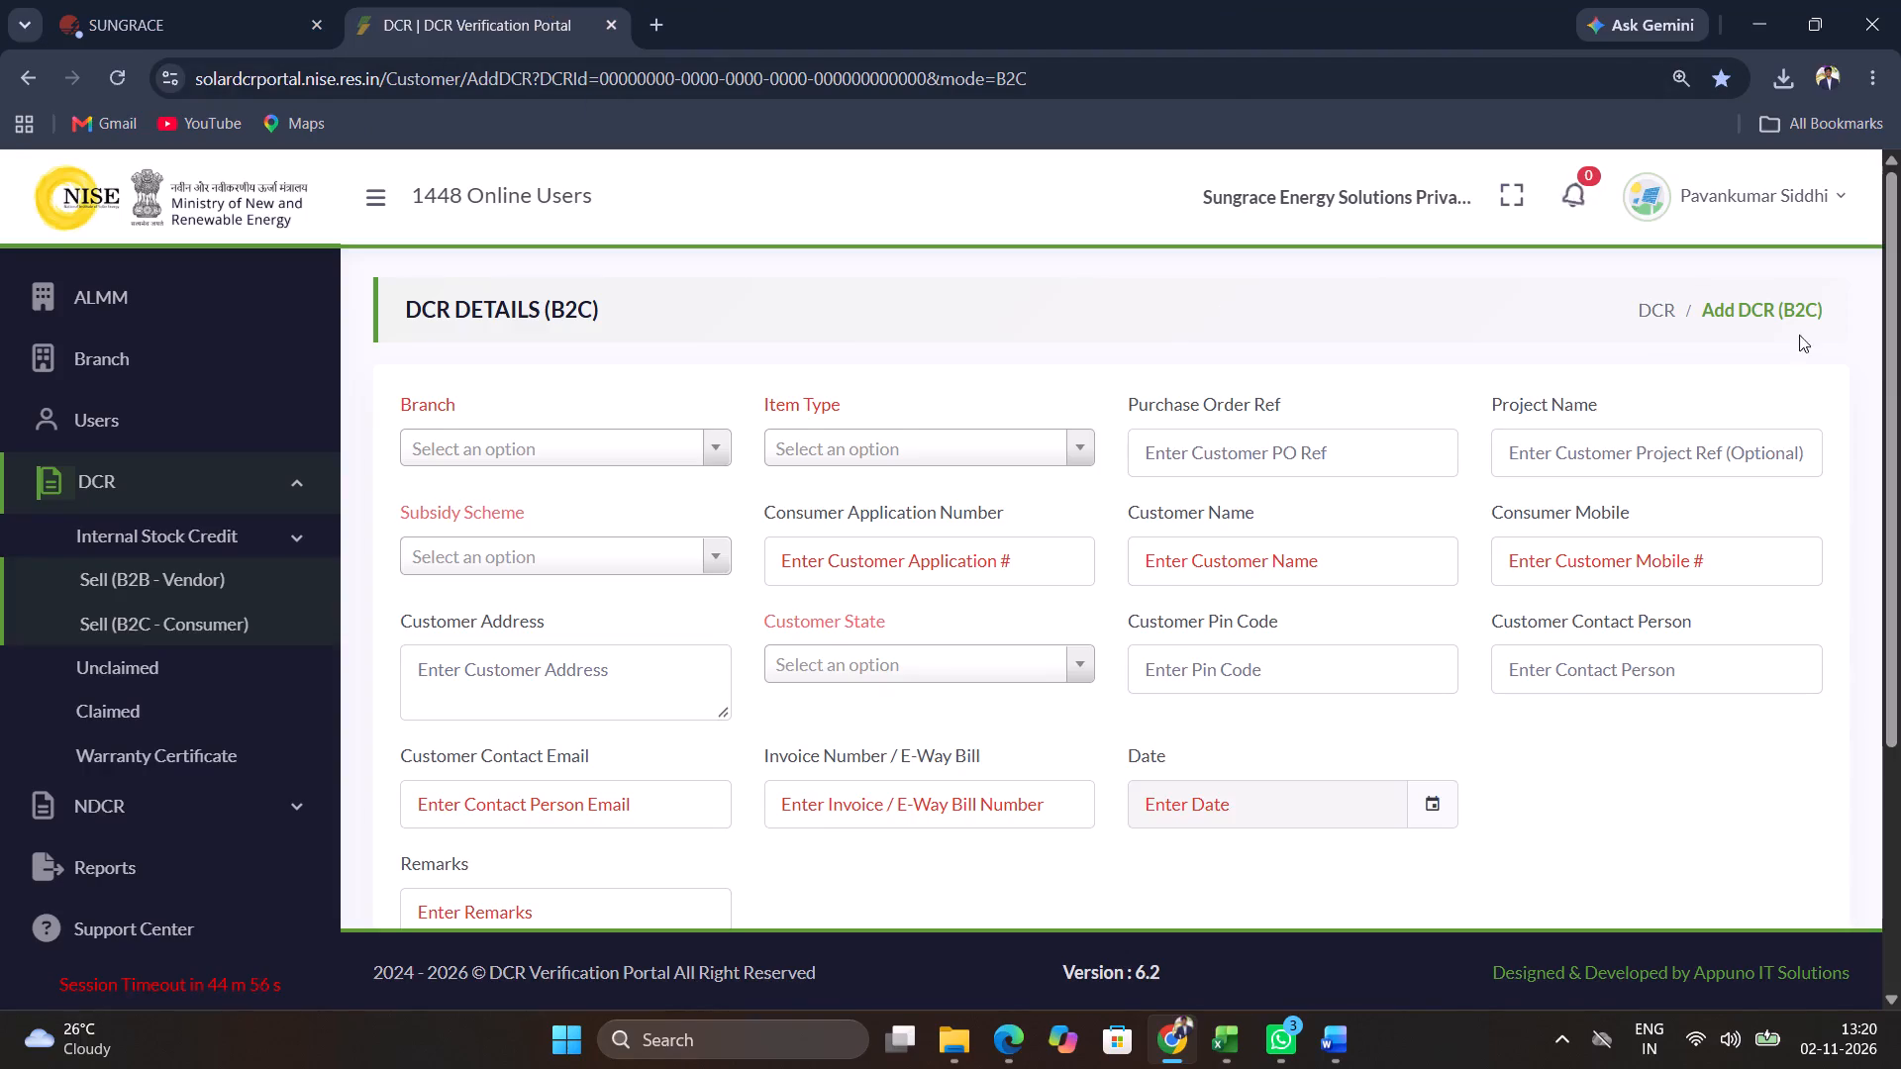
scroll(1658, 361, "up", 2)
left_click(1031, 555)
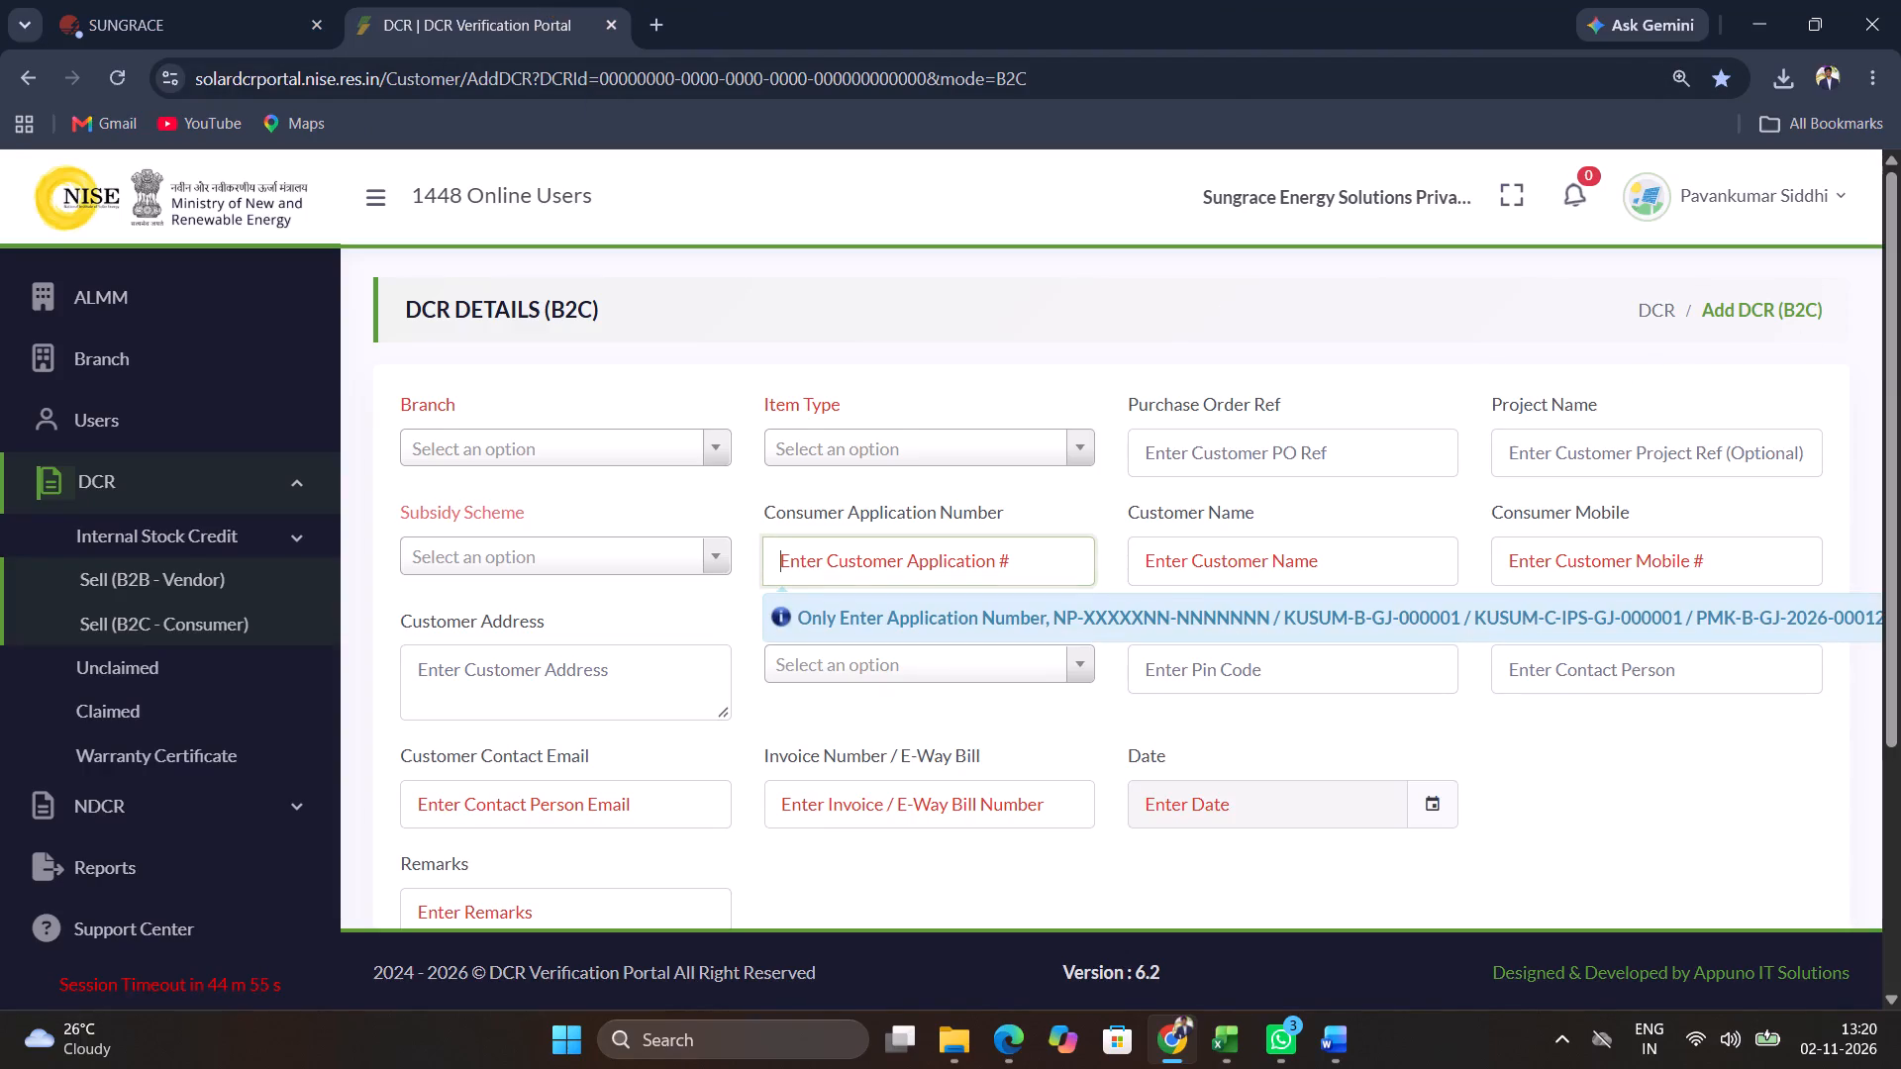
key("ctrl+v")
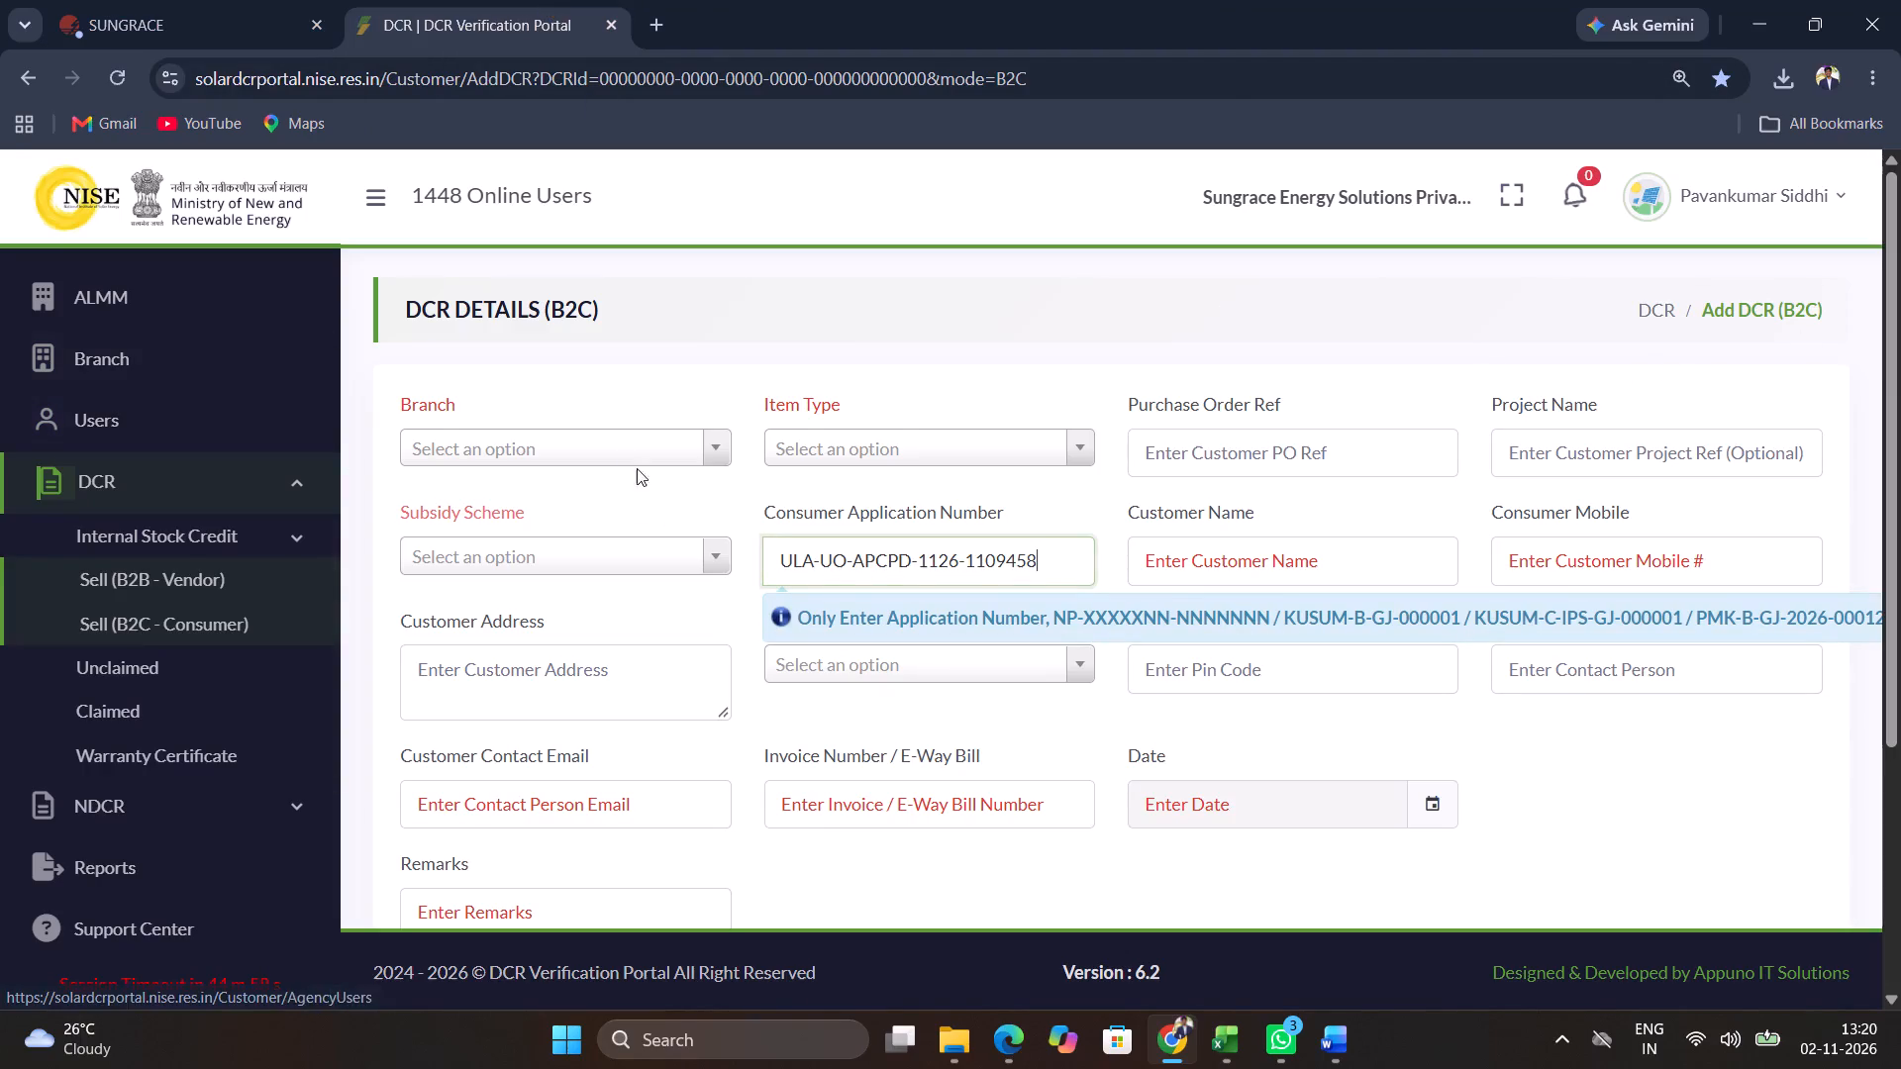
Set the branch to Andhra Pradesh, the subsidy scheme to PM Surya Ghar: Muft Bijli Yojana and the item type to Solar Panels.
left_click(622, 453)
left_click(576, 546)
left_click_drag(573, 552, 571, 565)
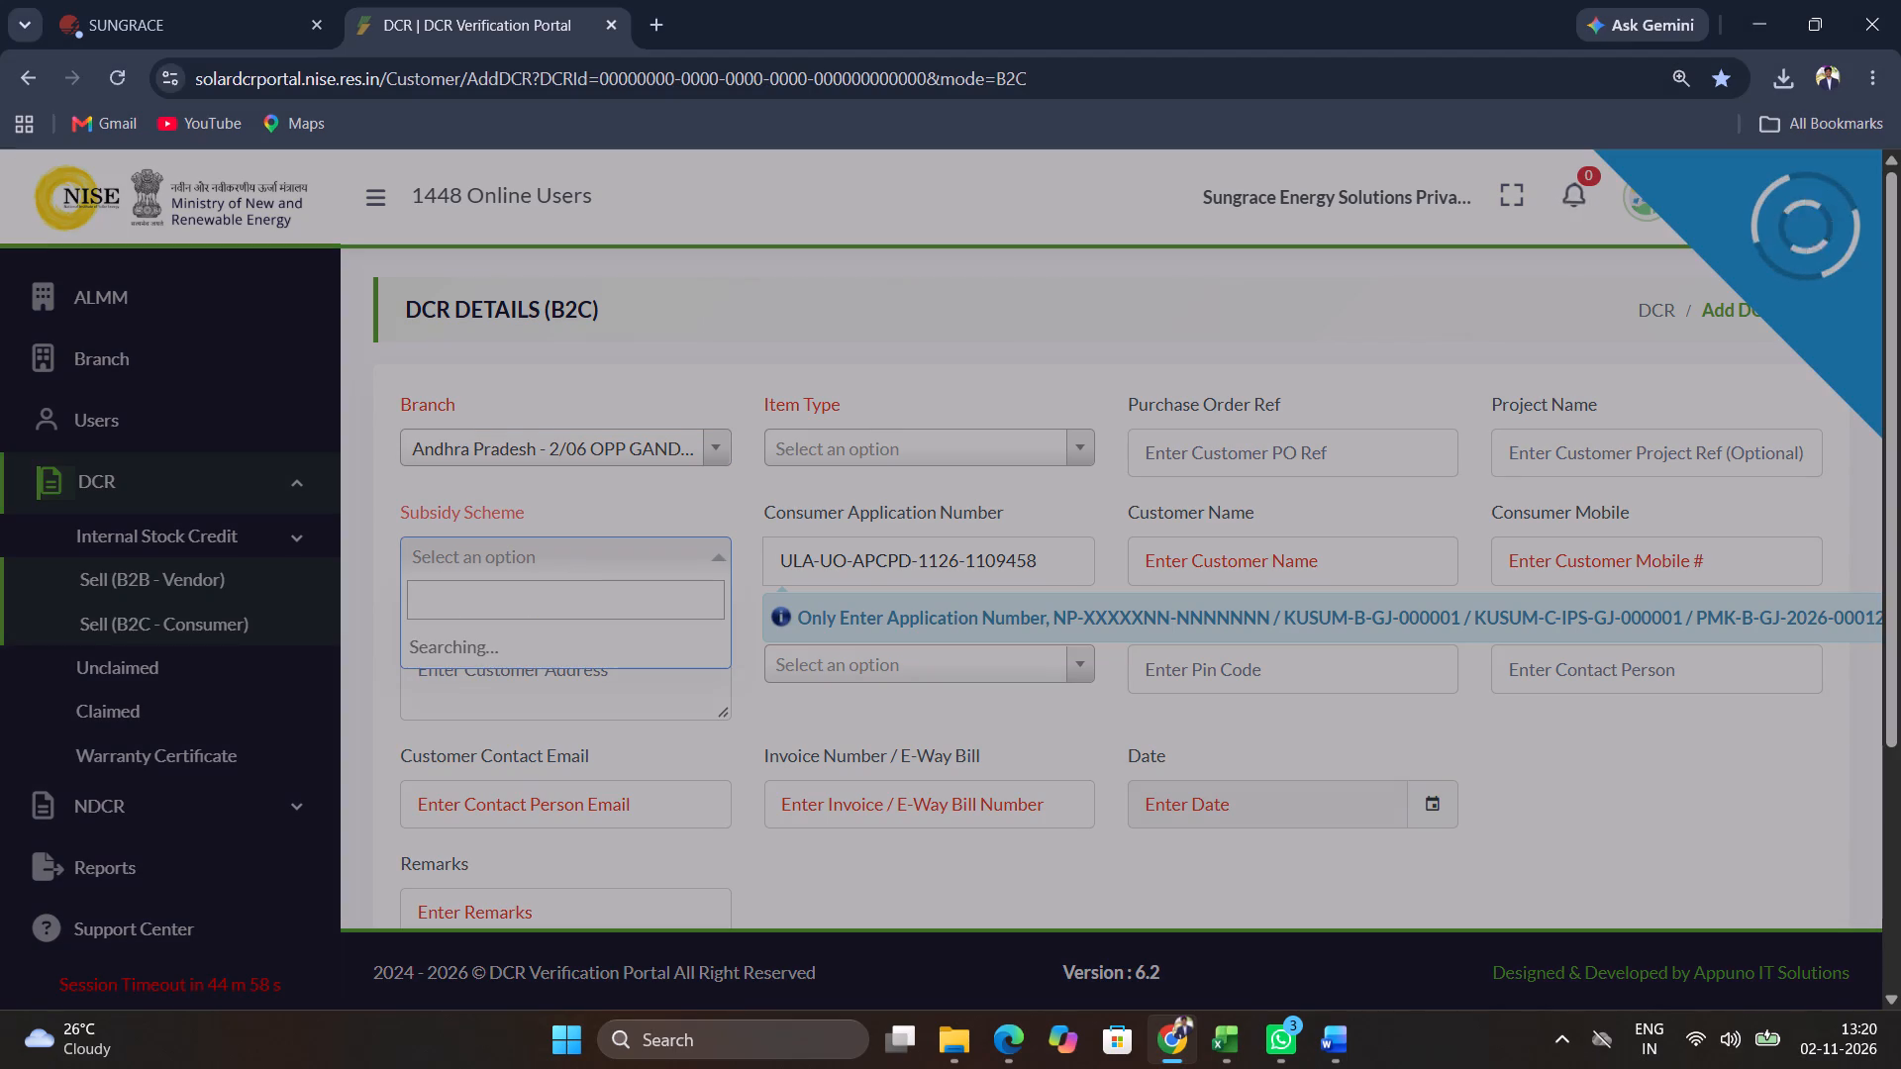
left_click(537, 767)
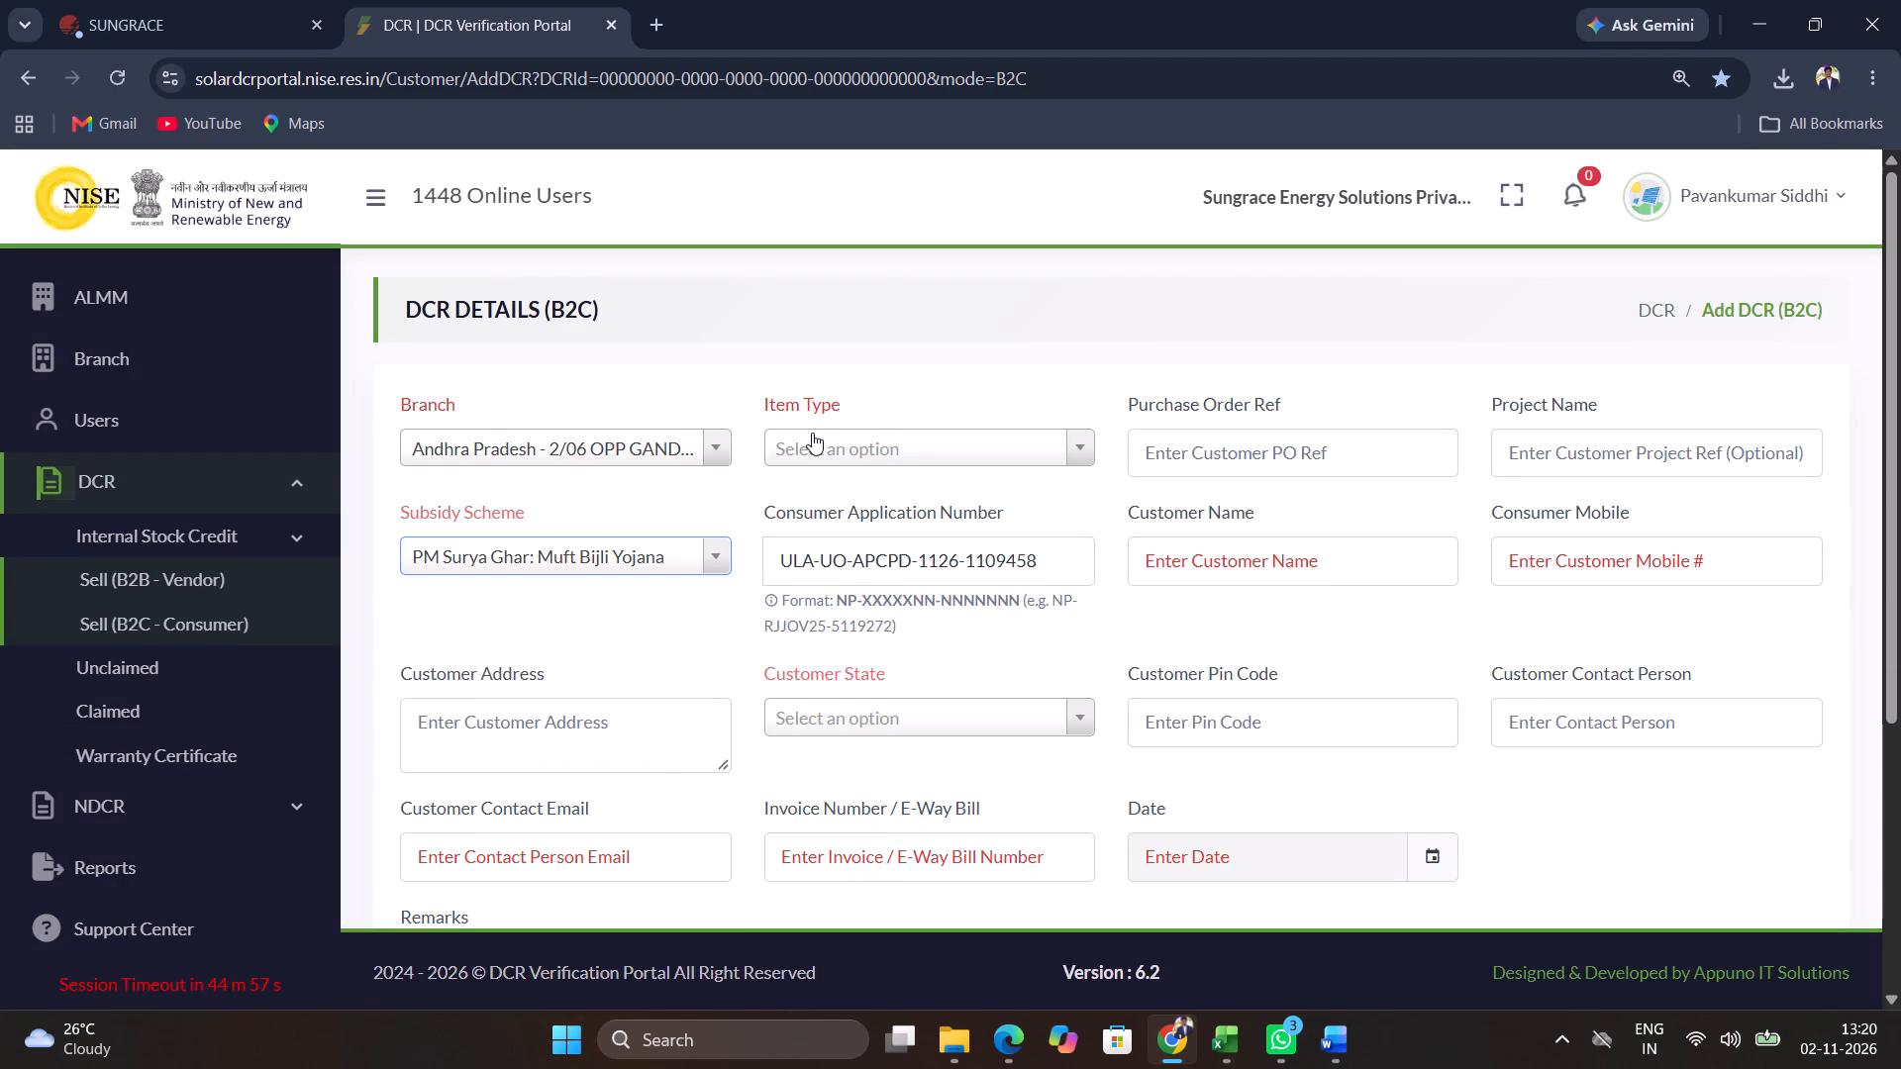
left_click(823, 446)
left_click(823, 542)
Copy Andhra Pradesh Central Power Distribution Corporation Limited from the Kandukuru subsidy Word document into the DCR form's Customer Name.
left_click(1182, 556)
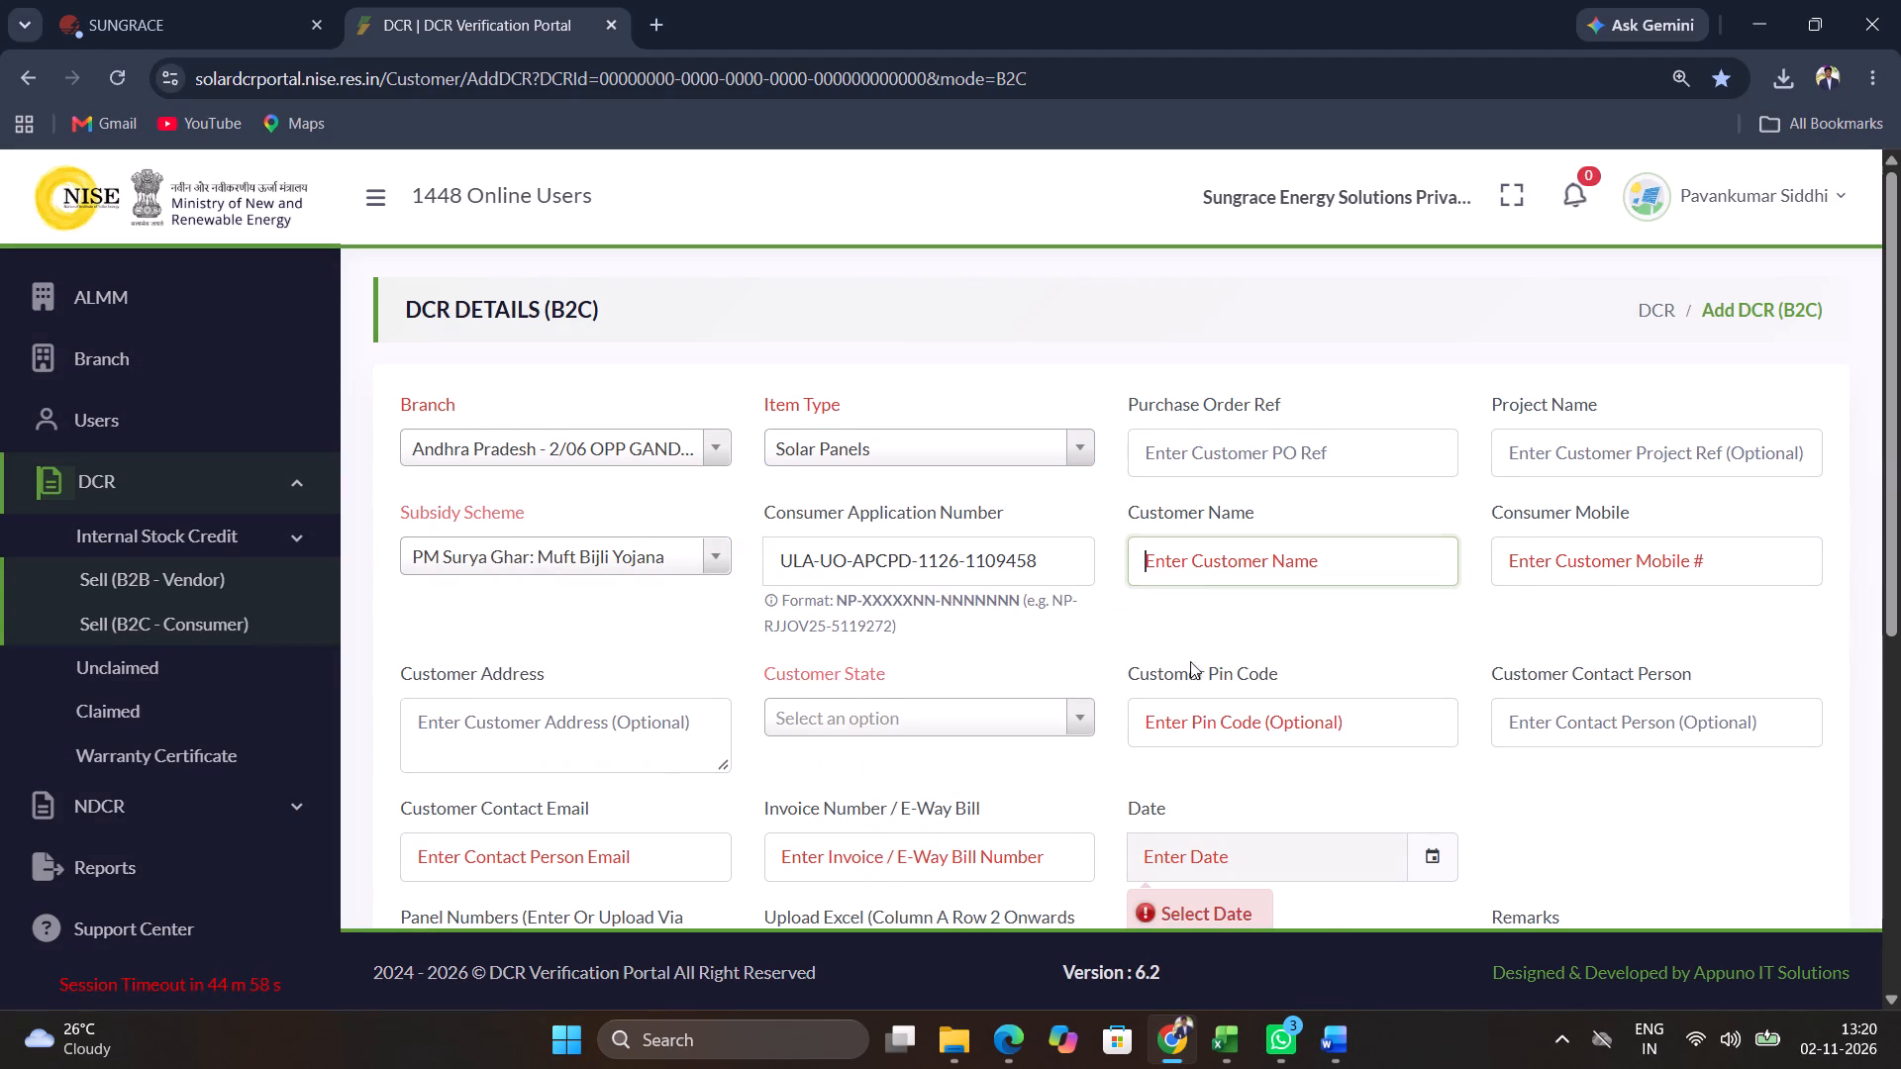
left_click(1328, 972)
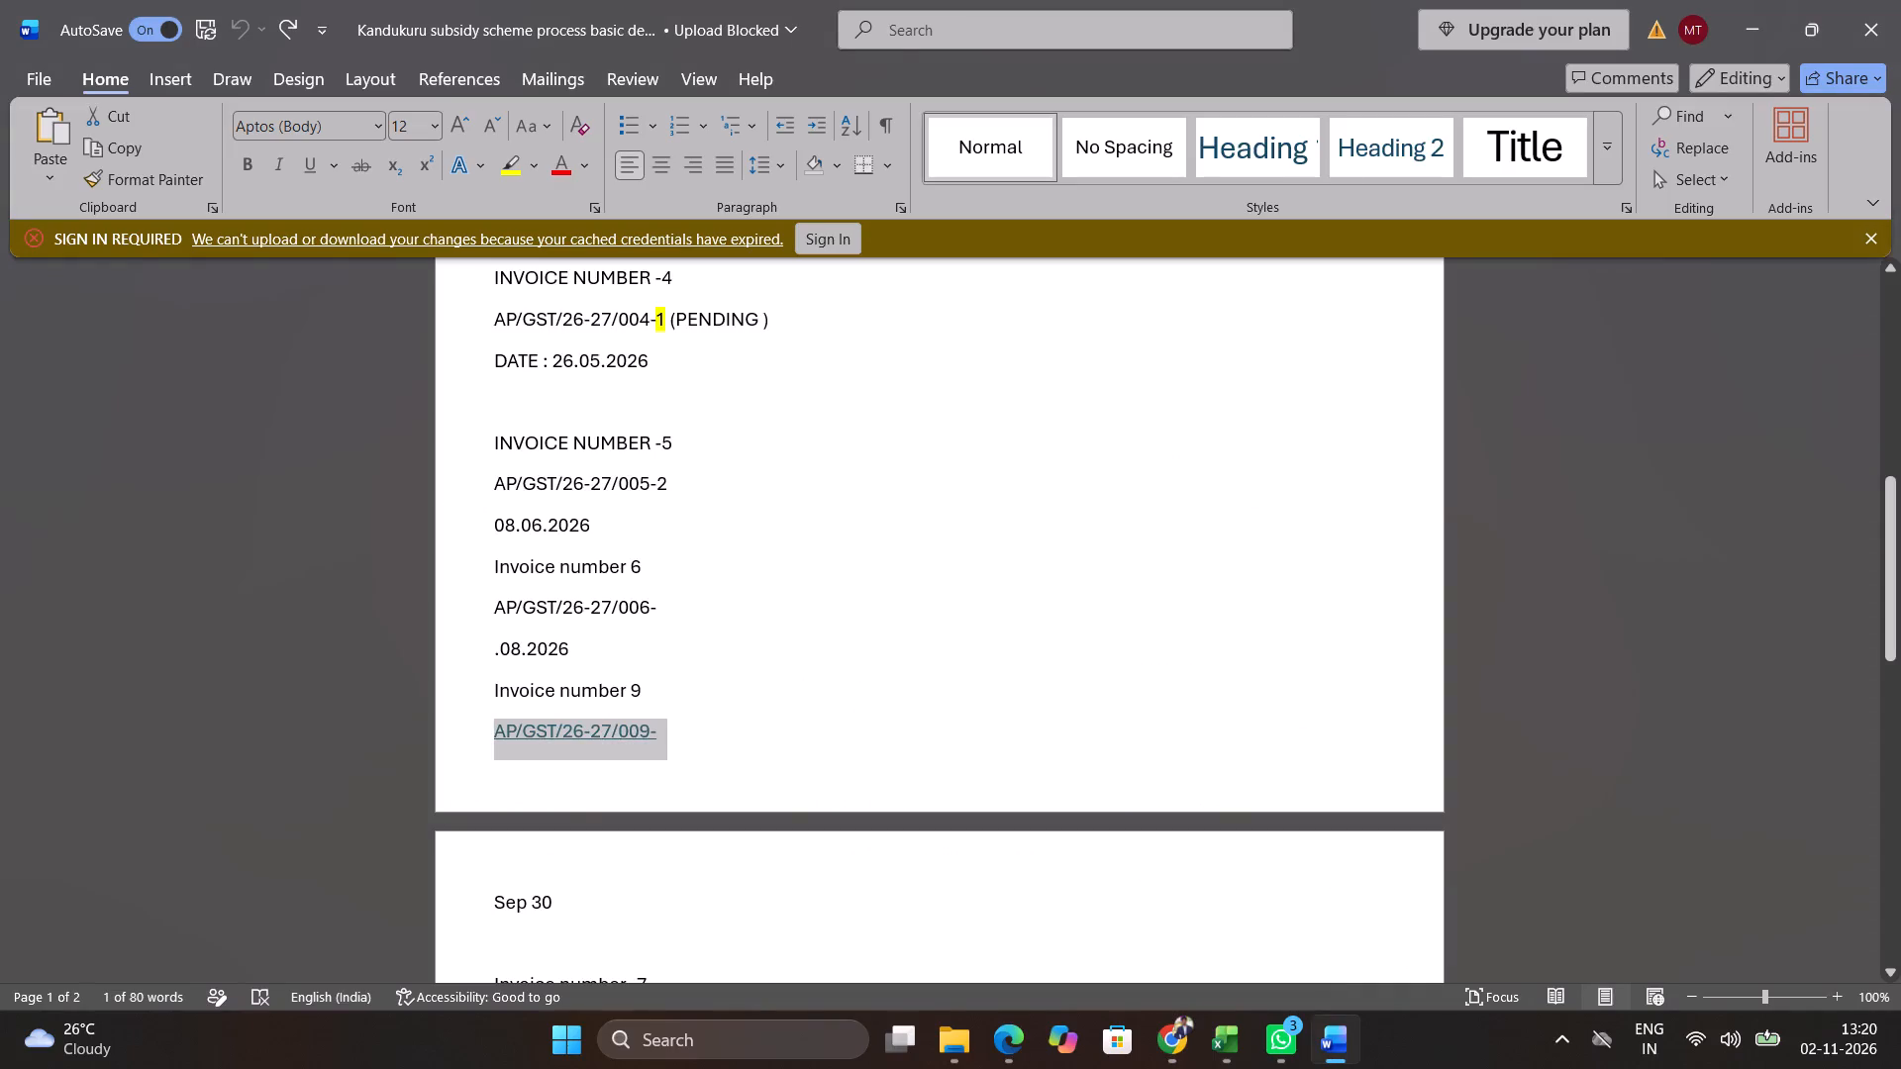
scroll(562, 535, "up", 15)
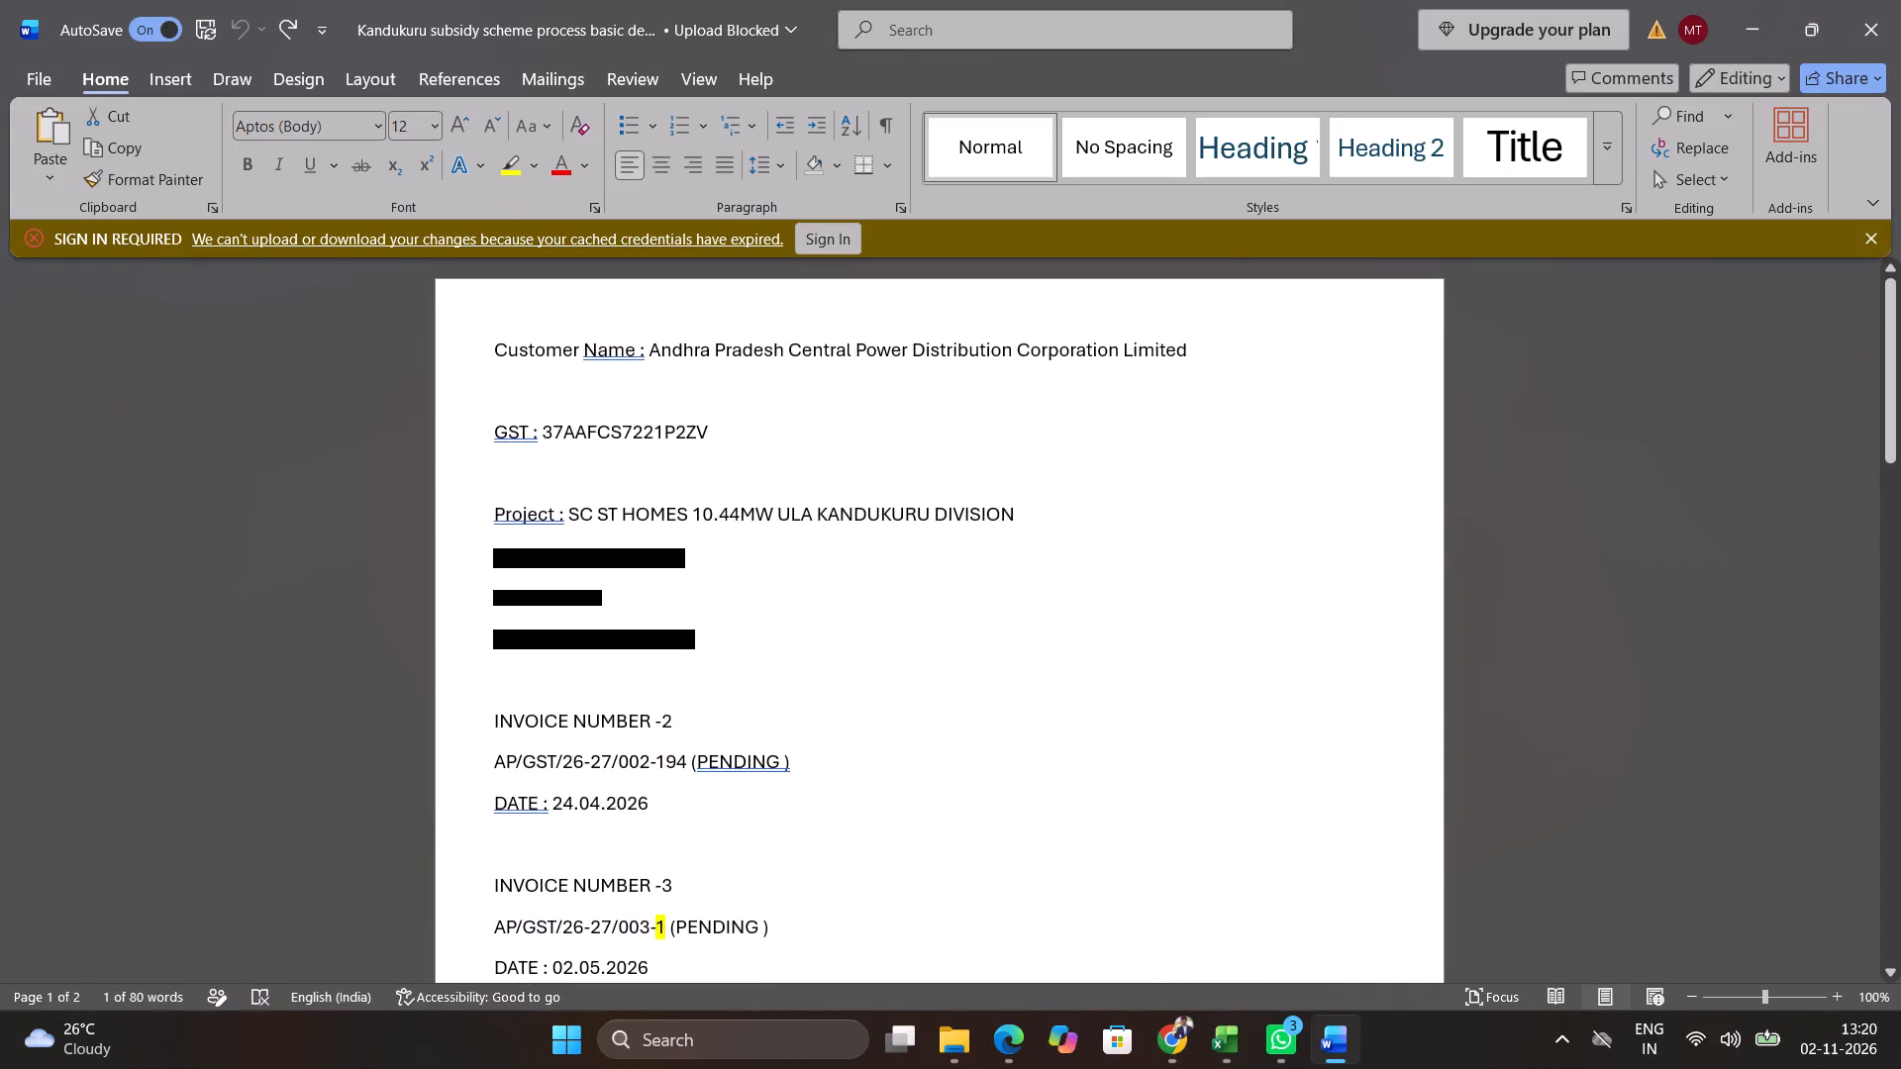
left_click_drag(664, 346, 1221, 371)
key("ctrl+c")
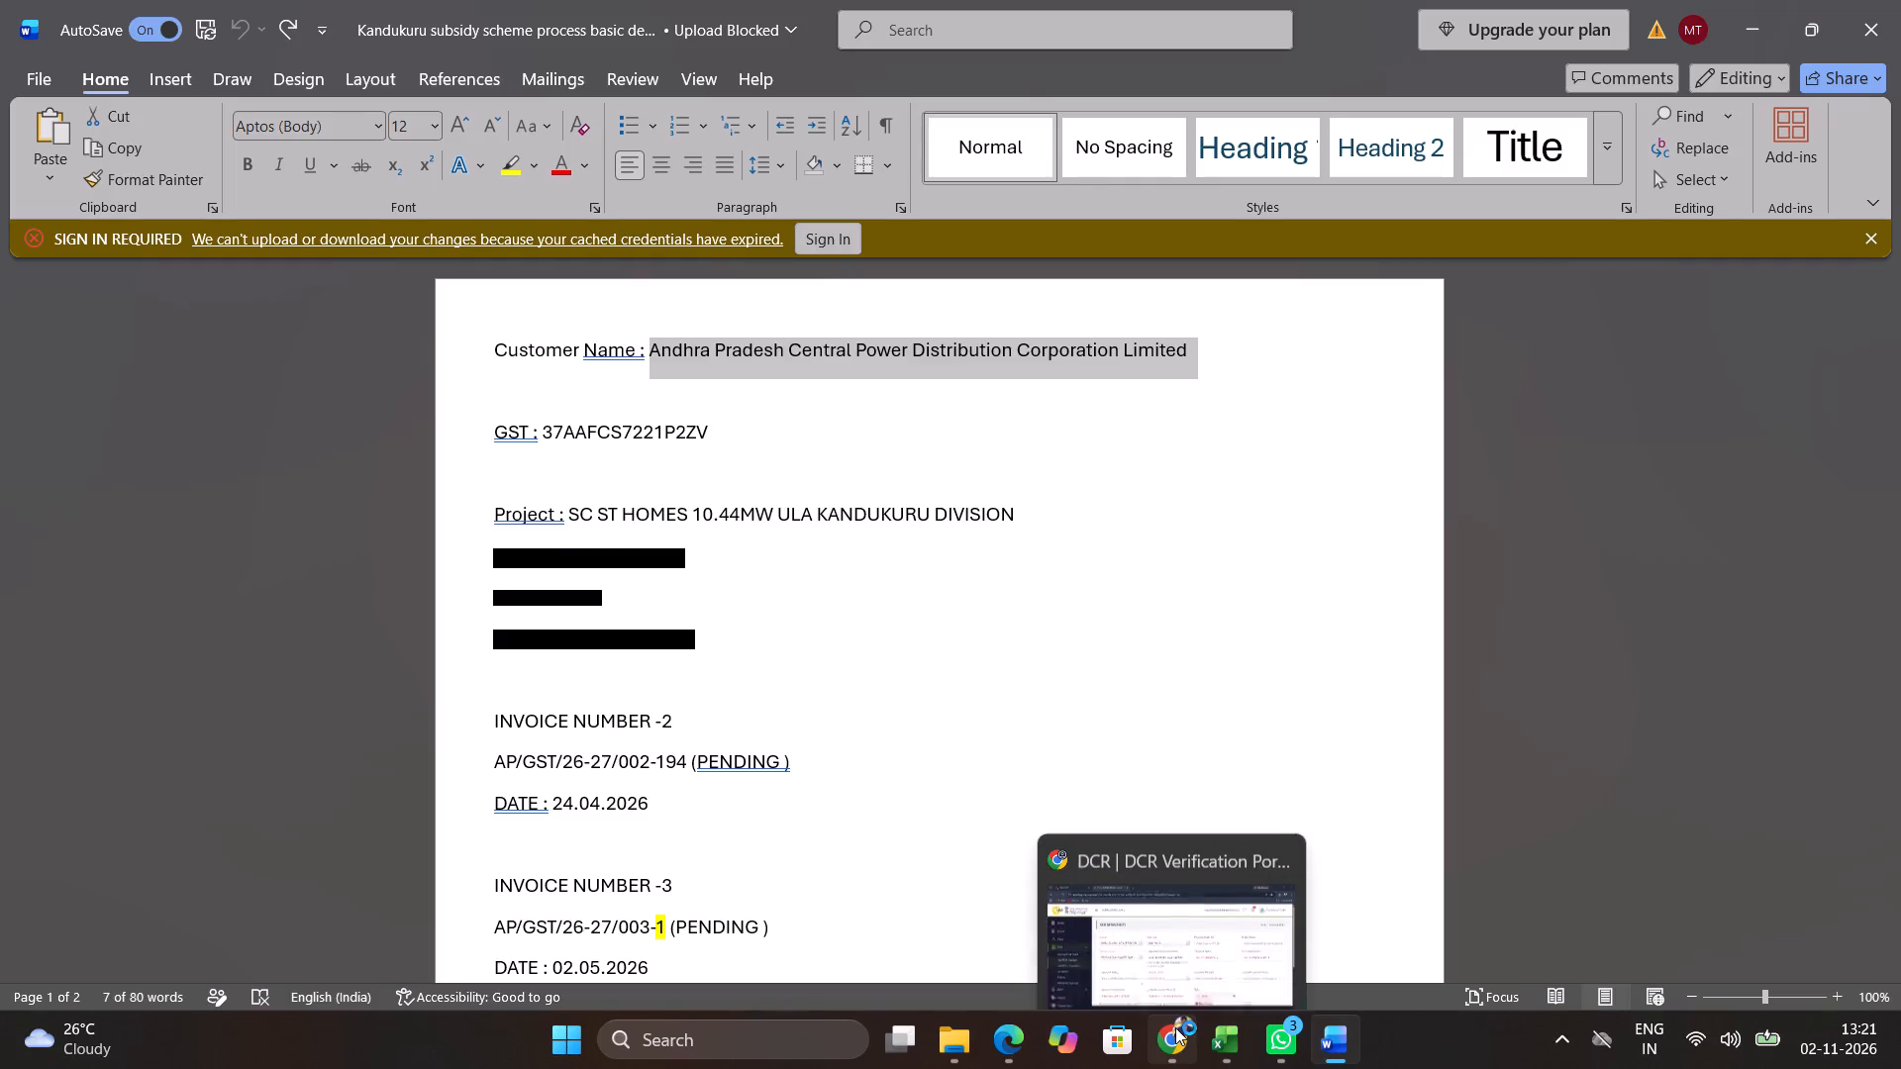
left_click(1171, 958)
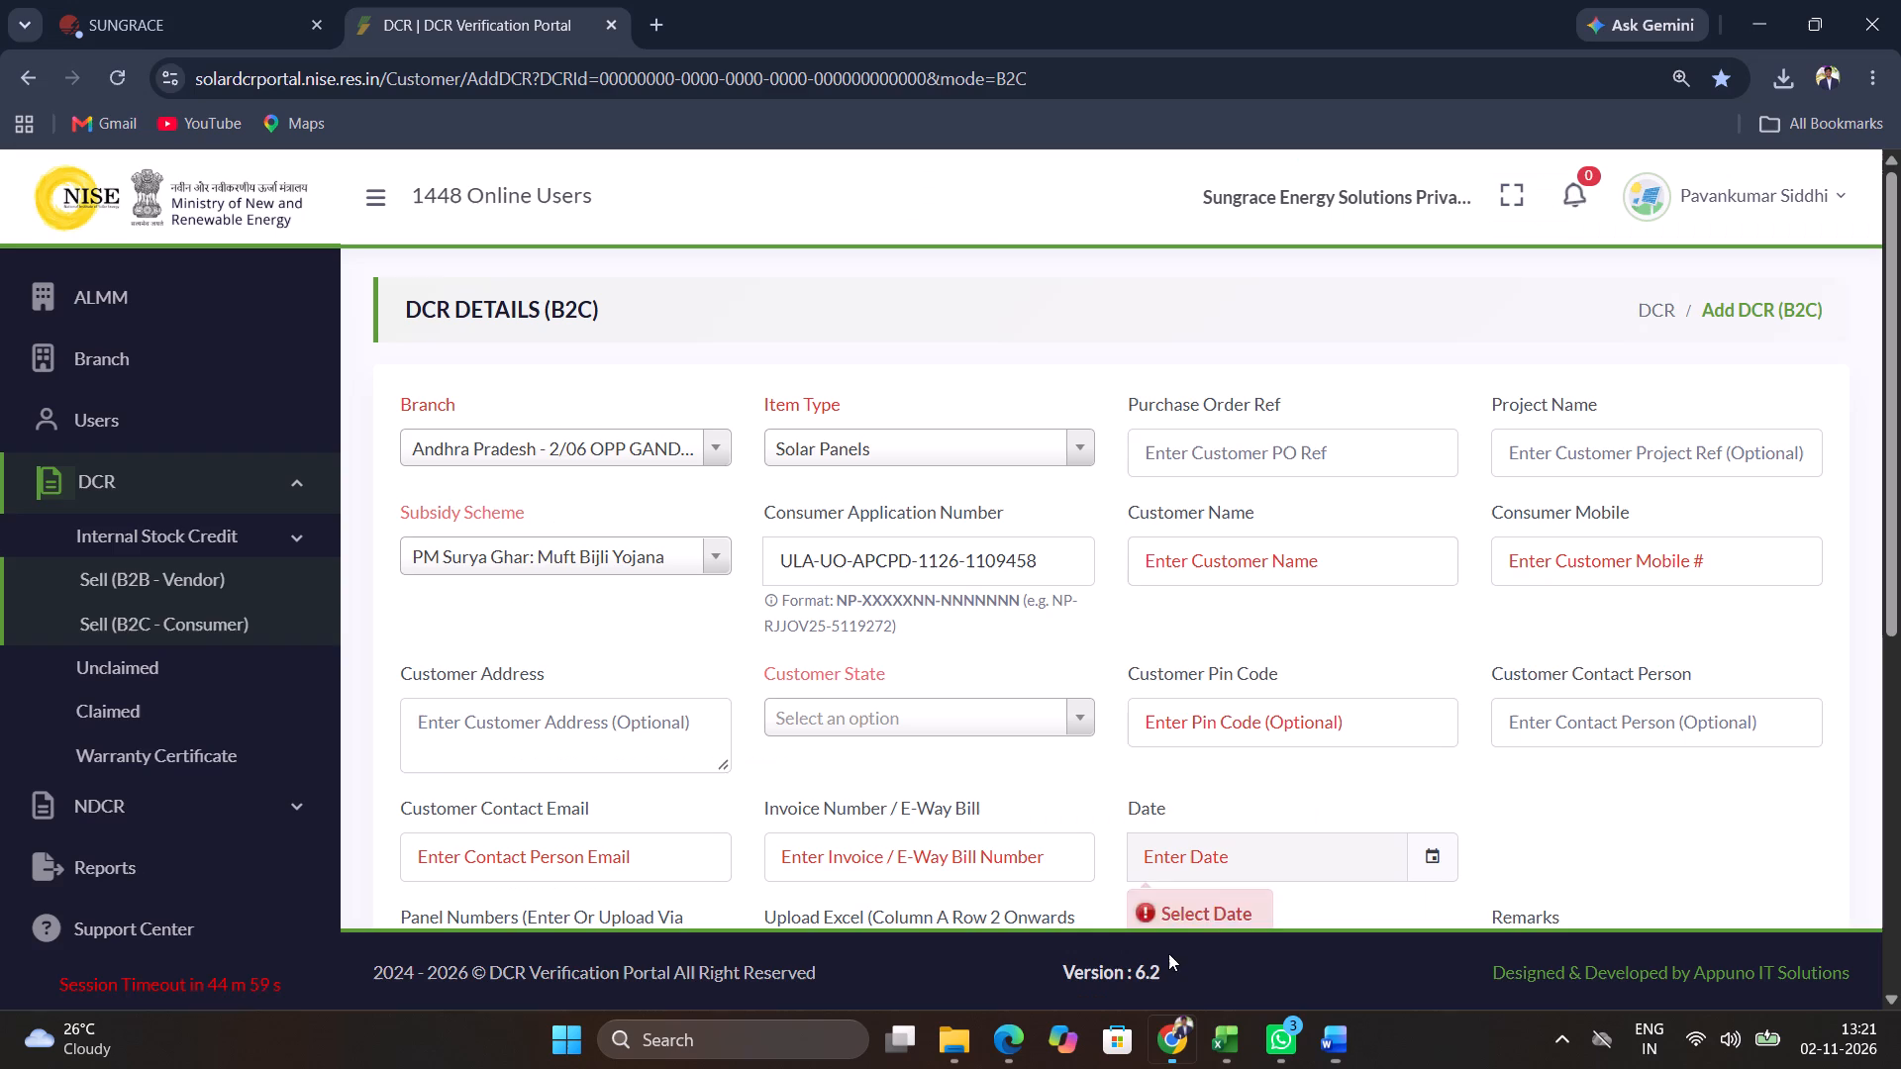
key("ctrl+v")
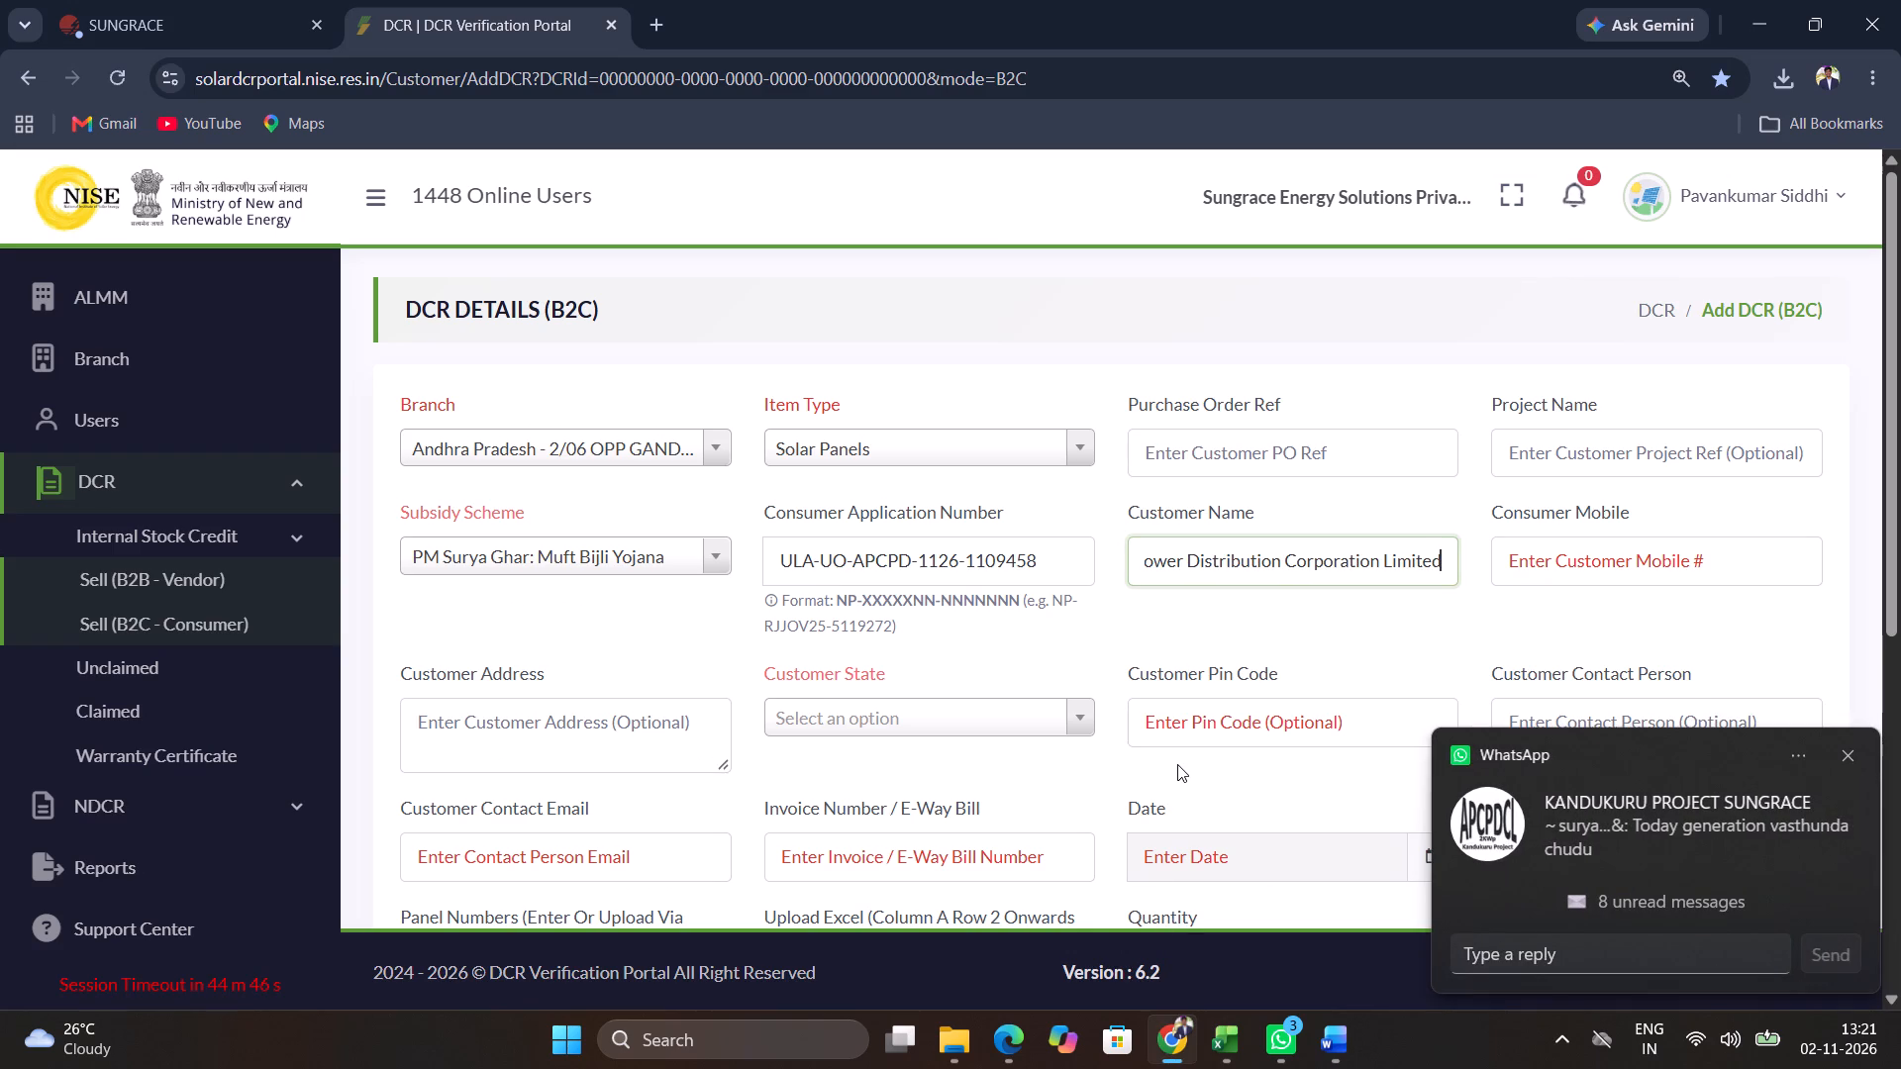
Copy the project name SC ST HOMES 10.44MW ULA KANDUKURU DIVISION from the Word document into the DCR form's Project Name.
left_click(1529, 466)
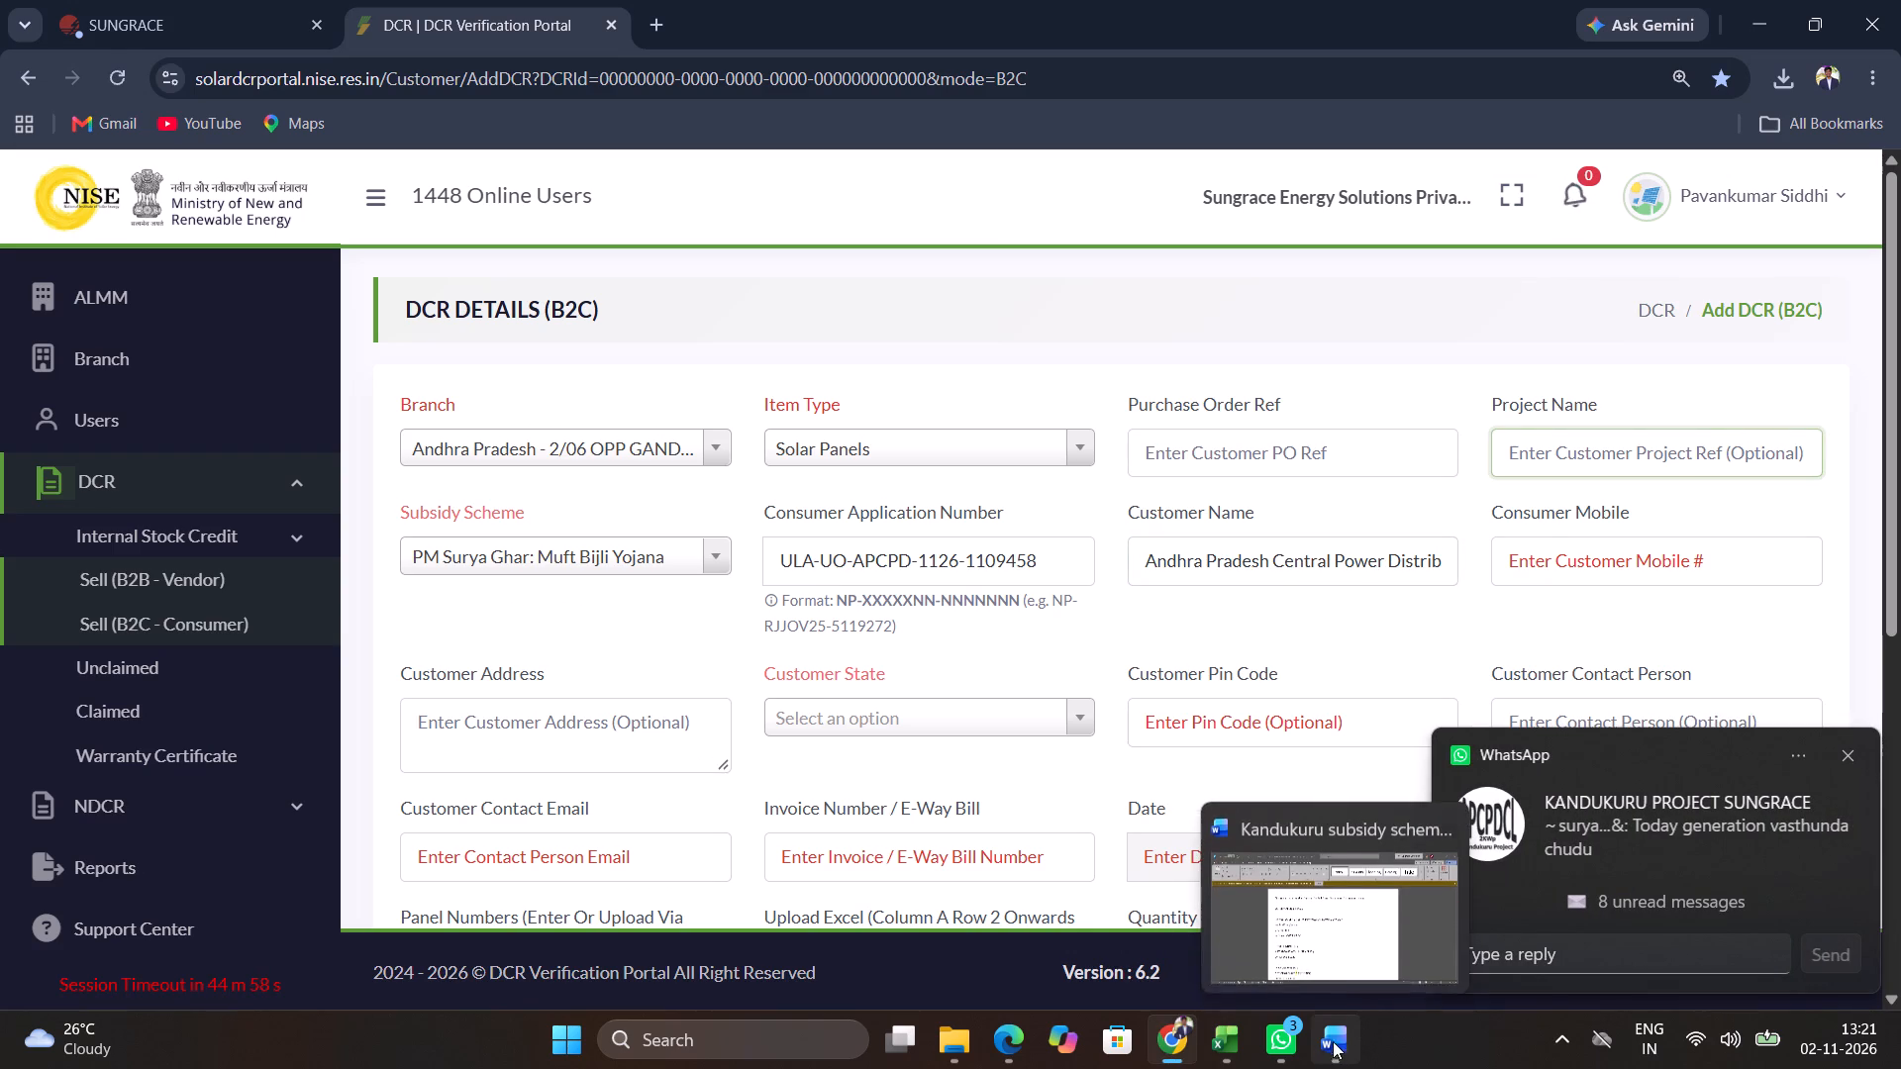
left_click(1331, 956)
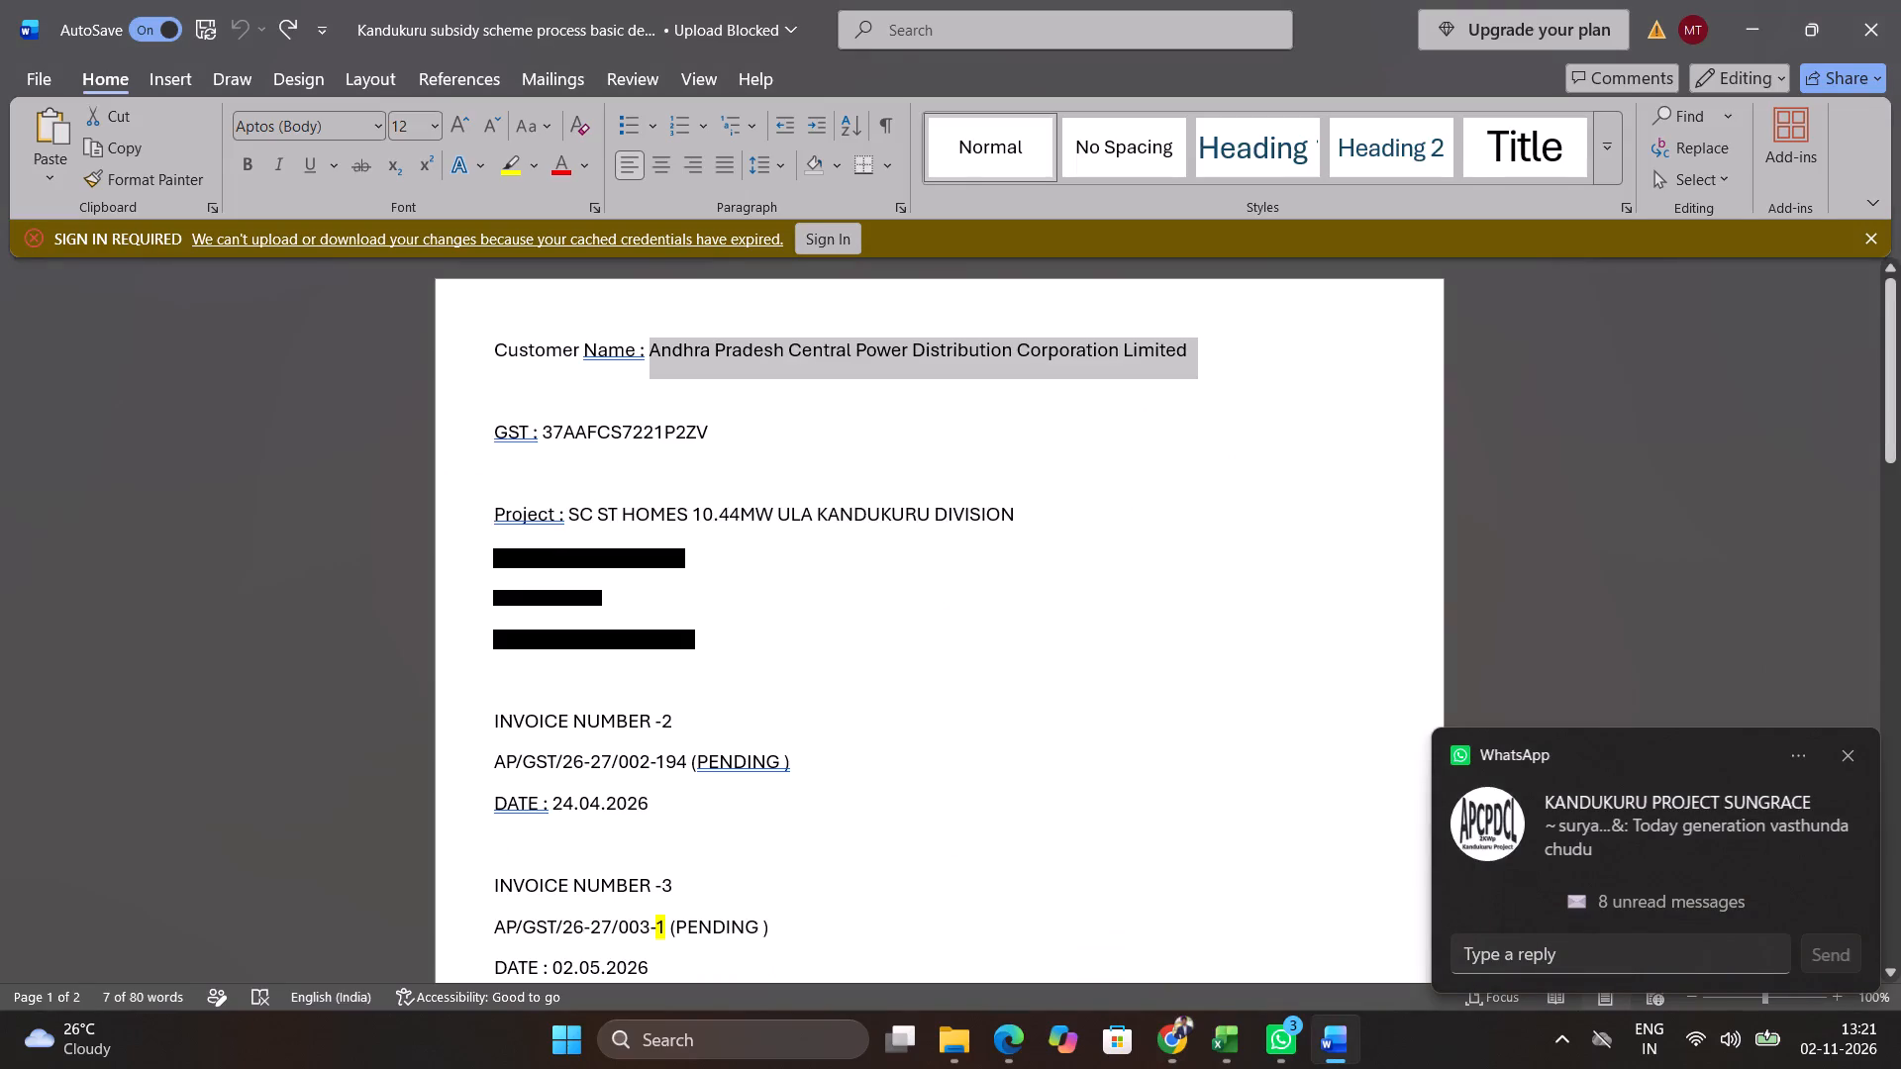
left_click_drag(574, 504, 1046, 516)
left_click(1046, 516)
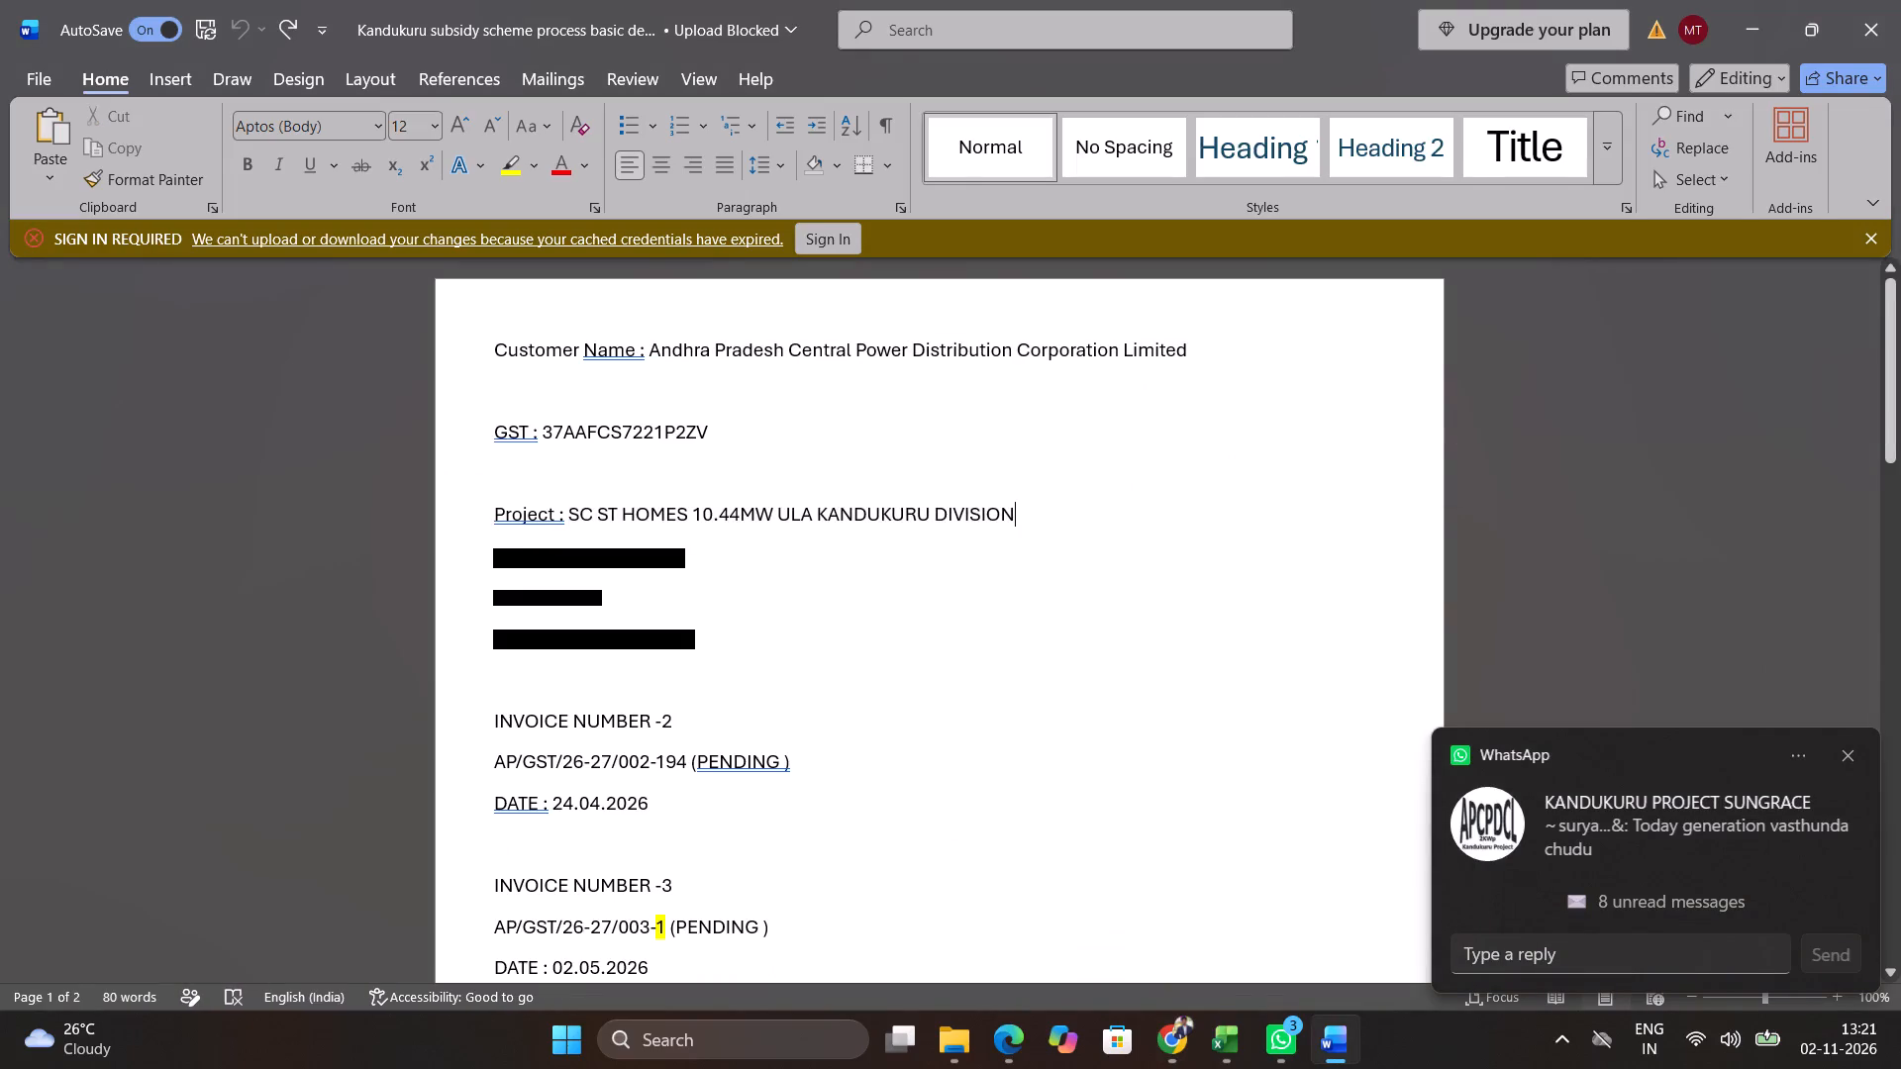
left_click_drag(1046, 515, 615, 516)
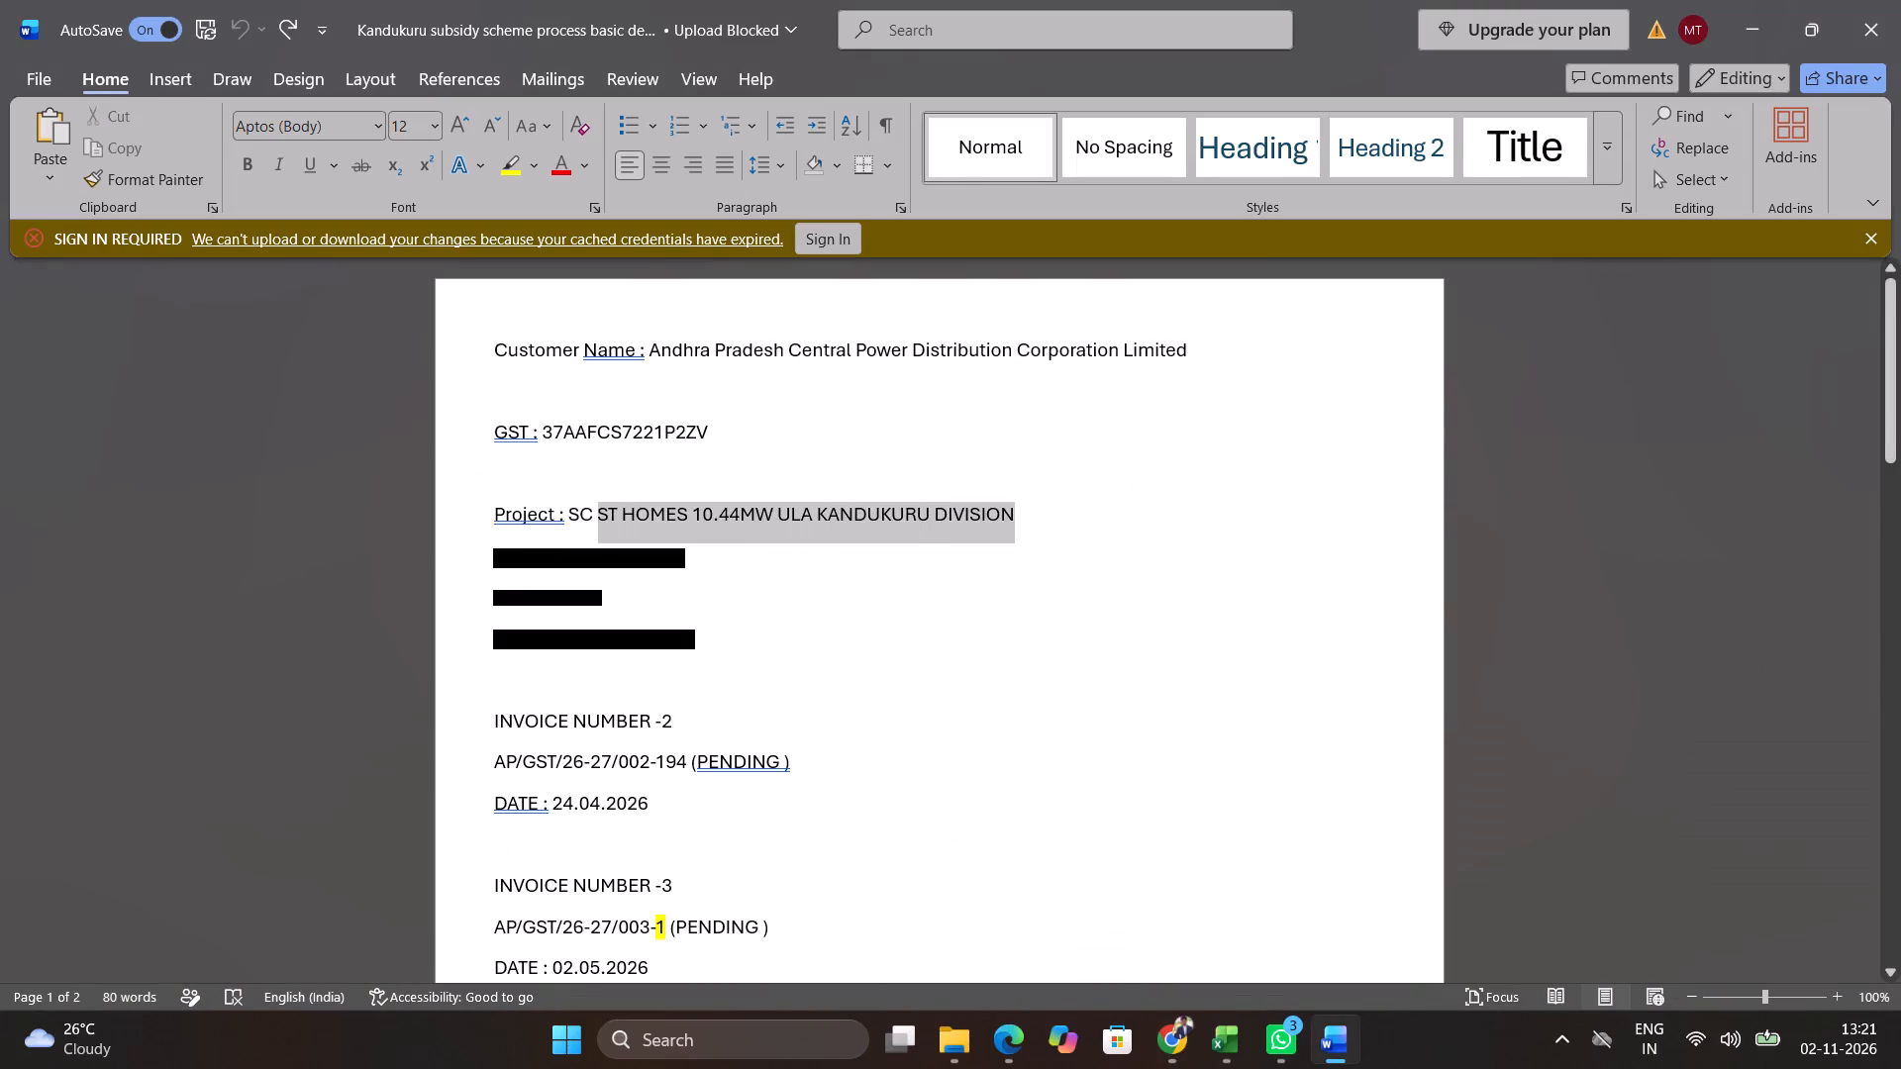
left_click_drag(615, 516, 580, 516)
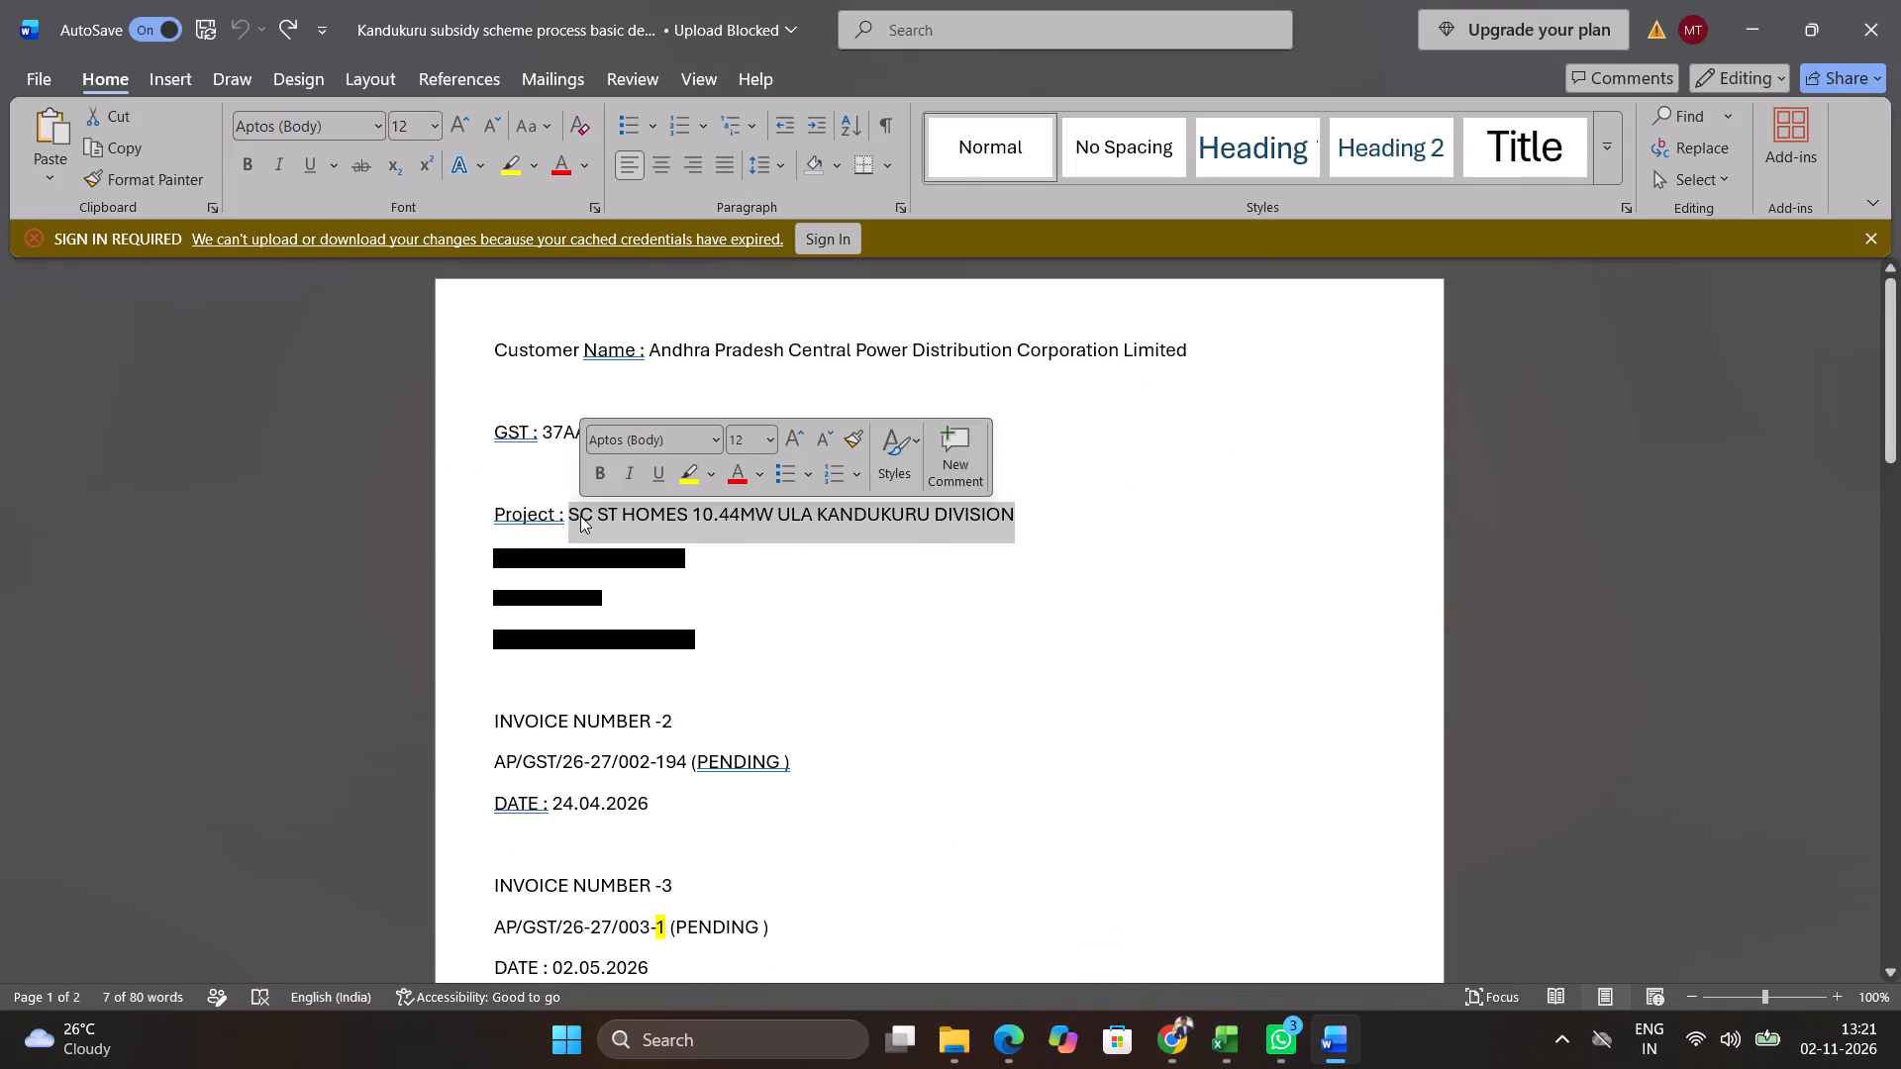
key("ctrl+c")
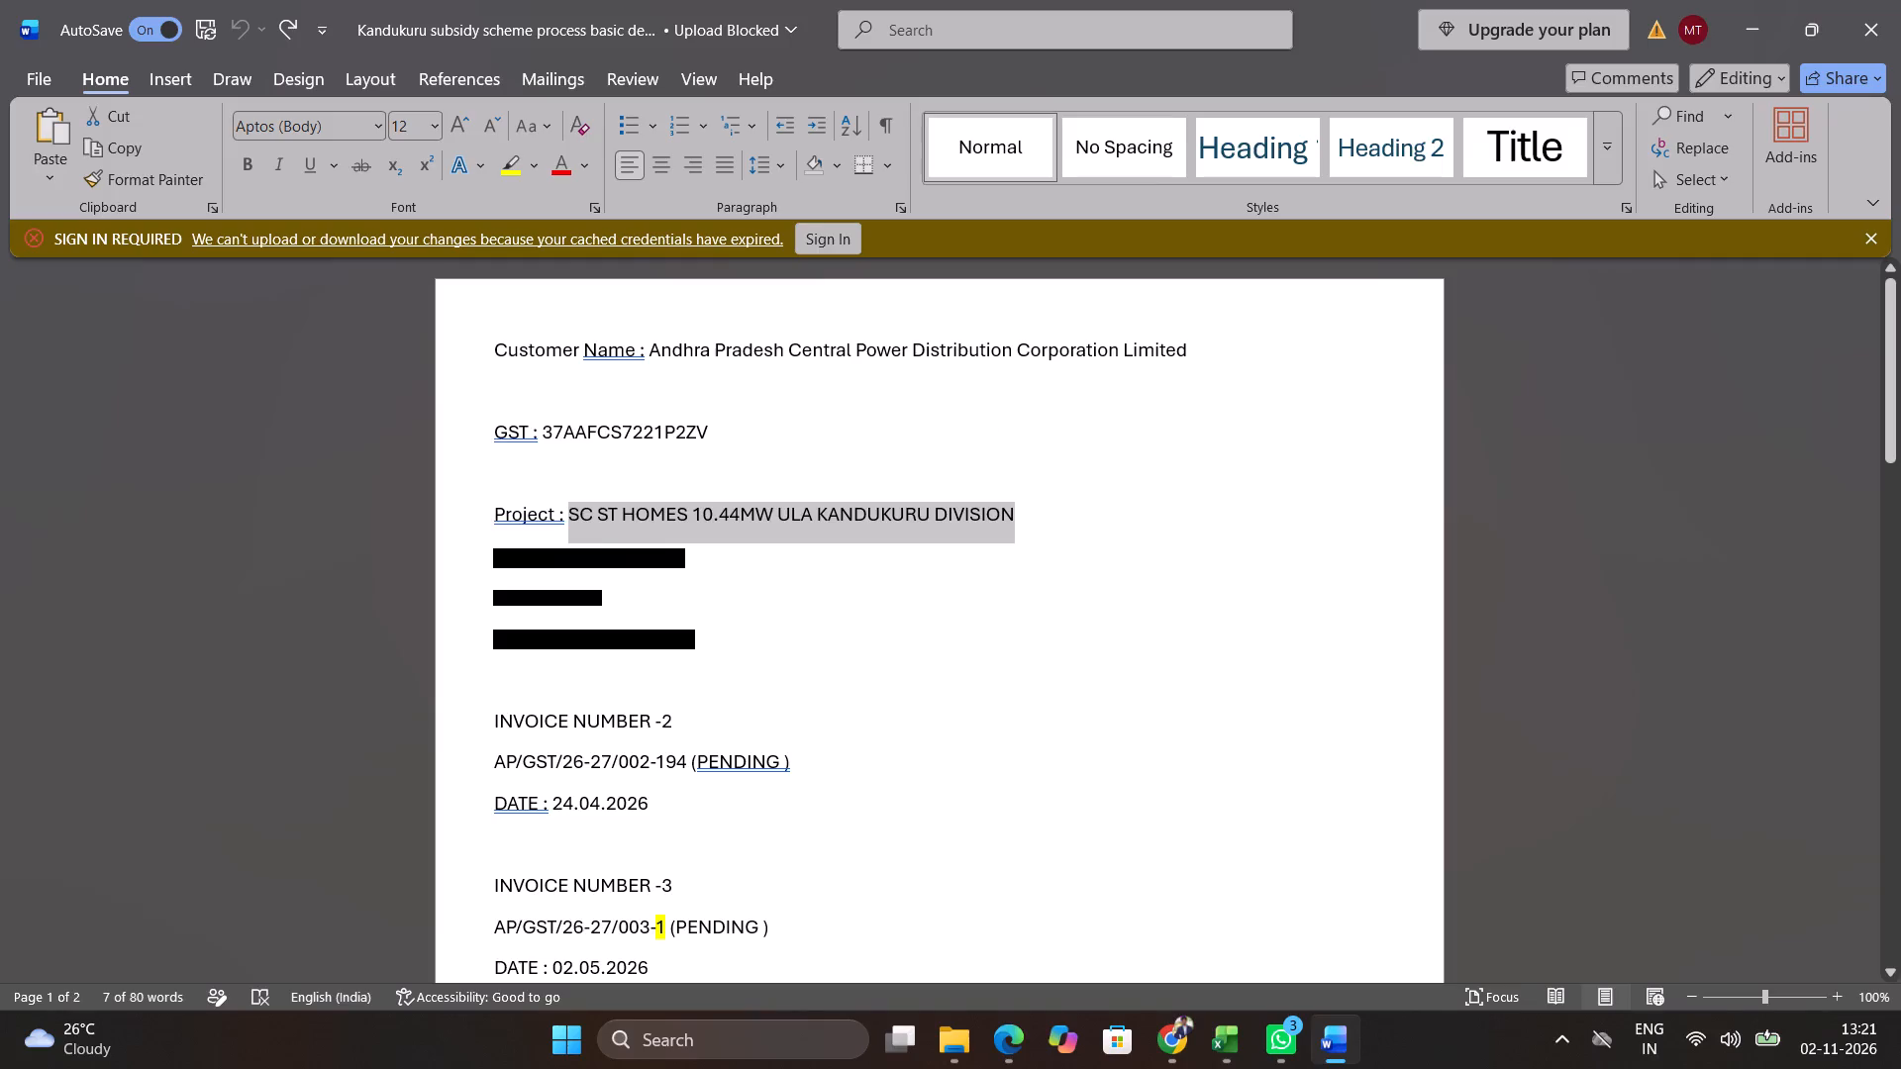
left_click(1146, 954)
key("ctrl+v")
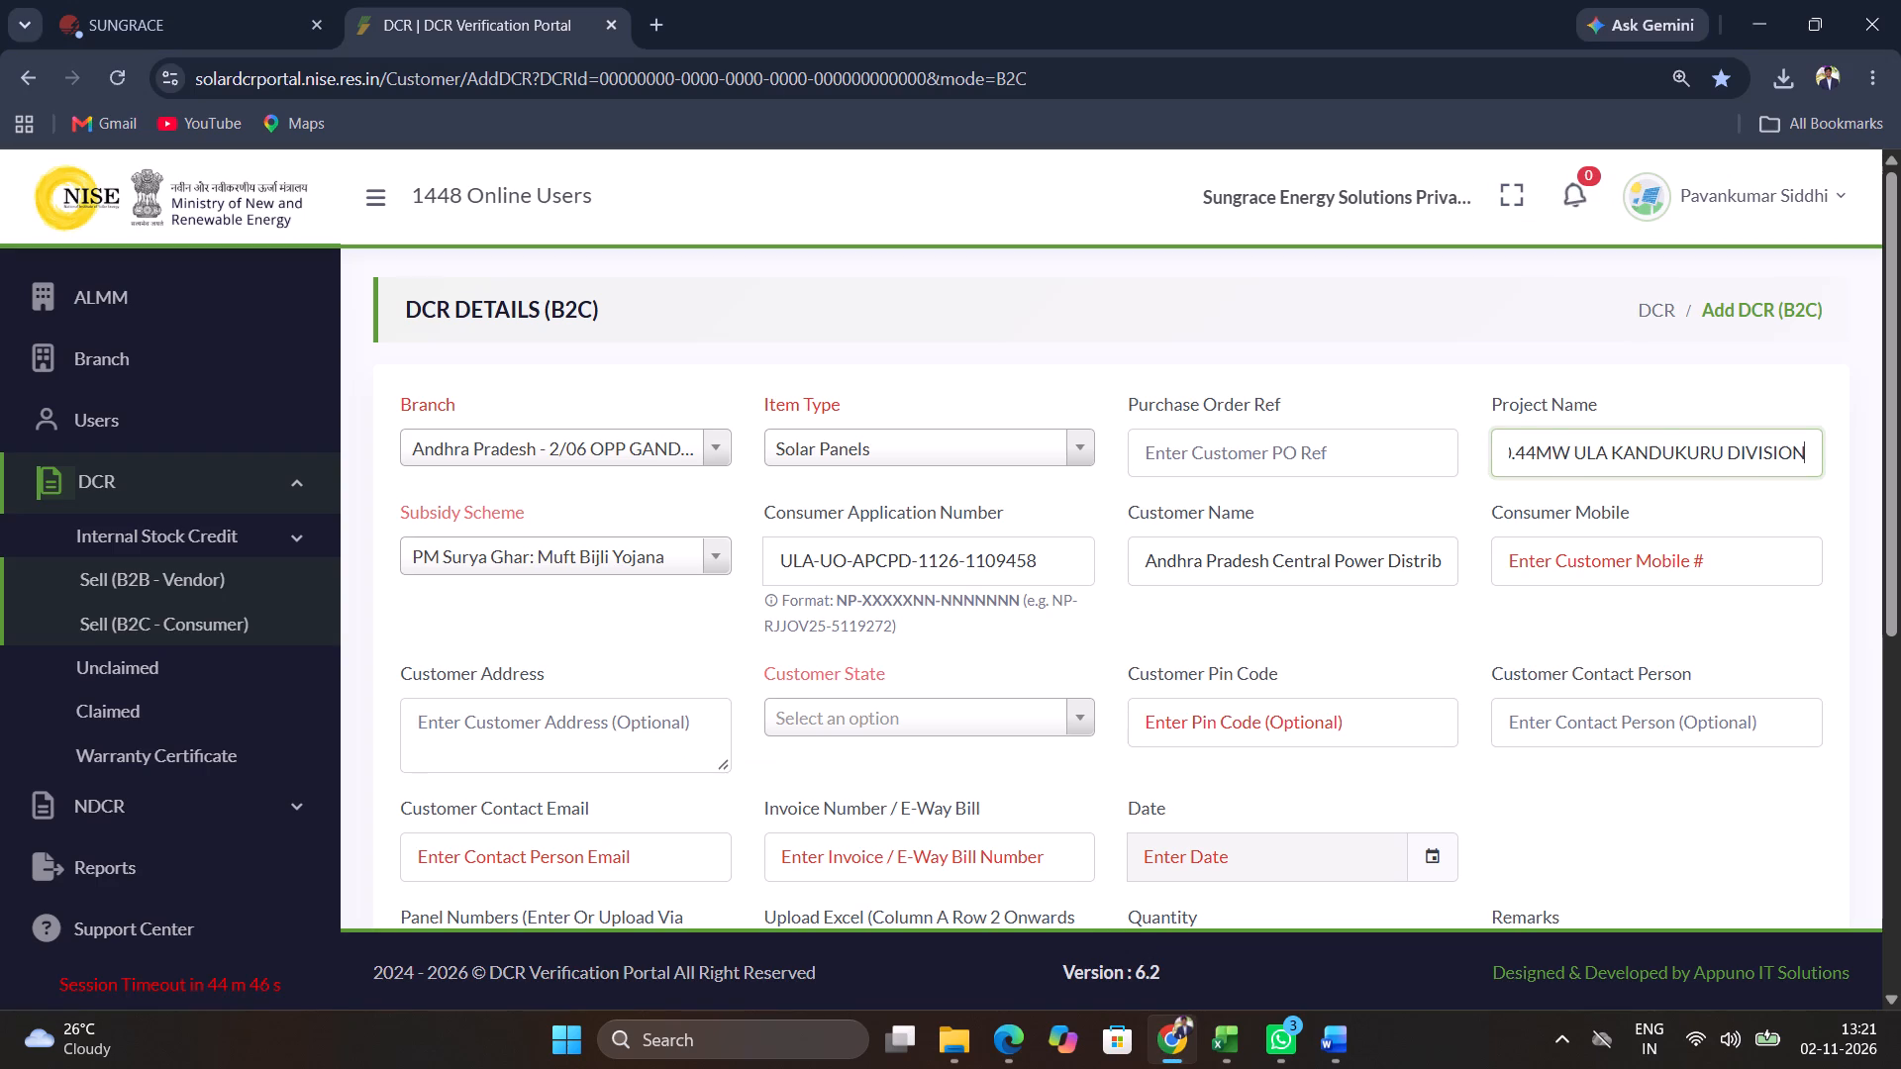
Copy the mobile number from the Word document into the DCR form's Consumer Mobile.
scroll(1383, 507, "down", 1)
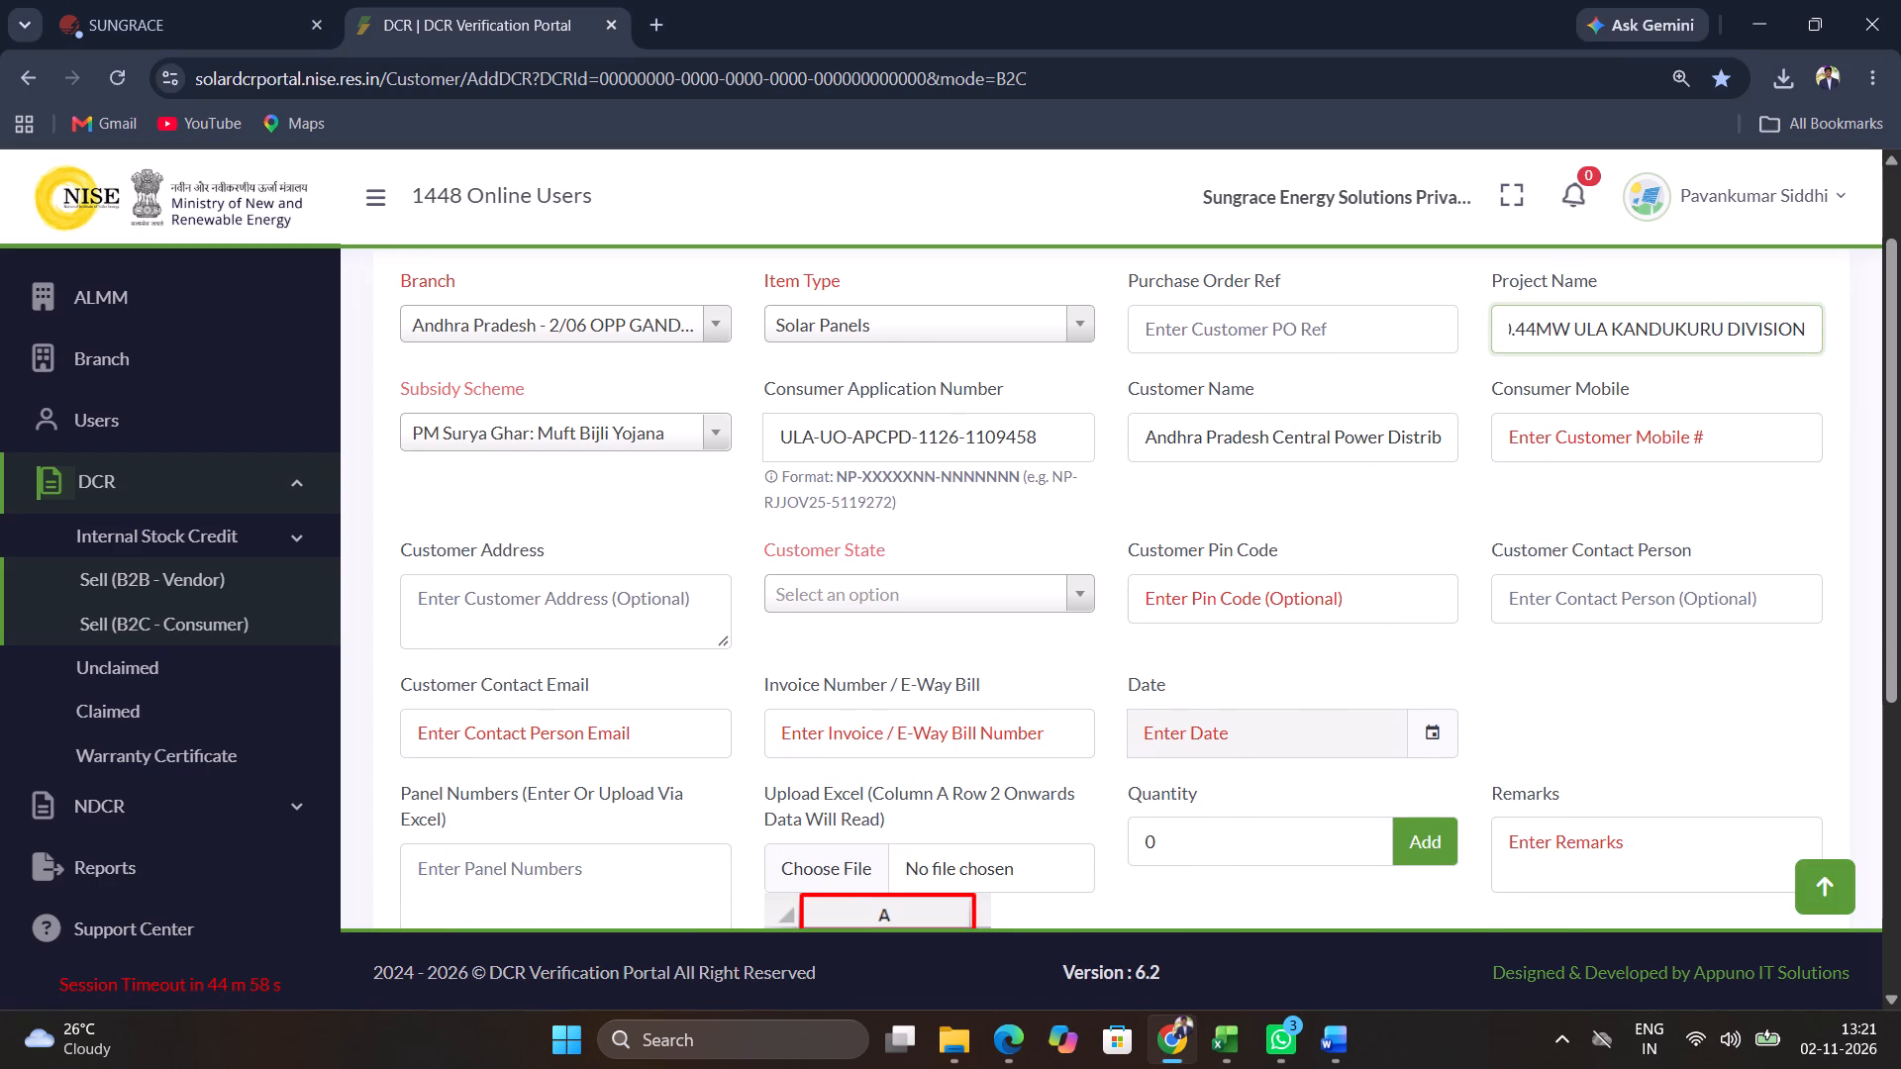
left_click(1578, 437)
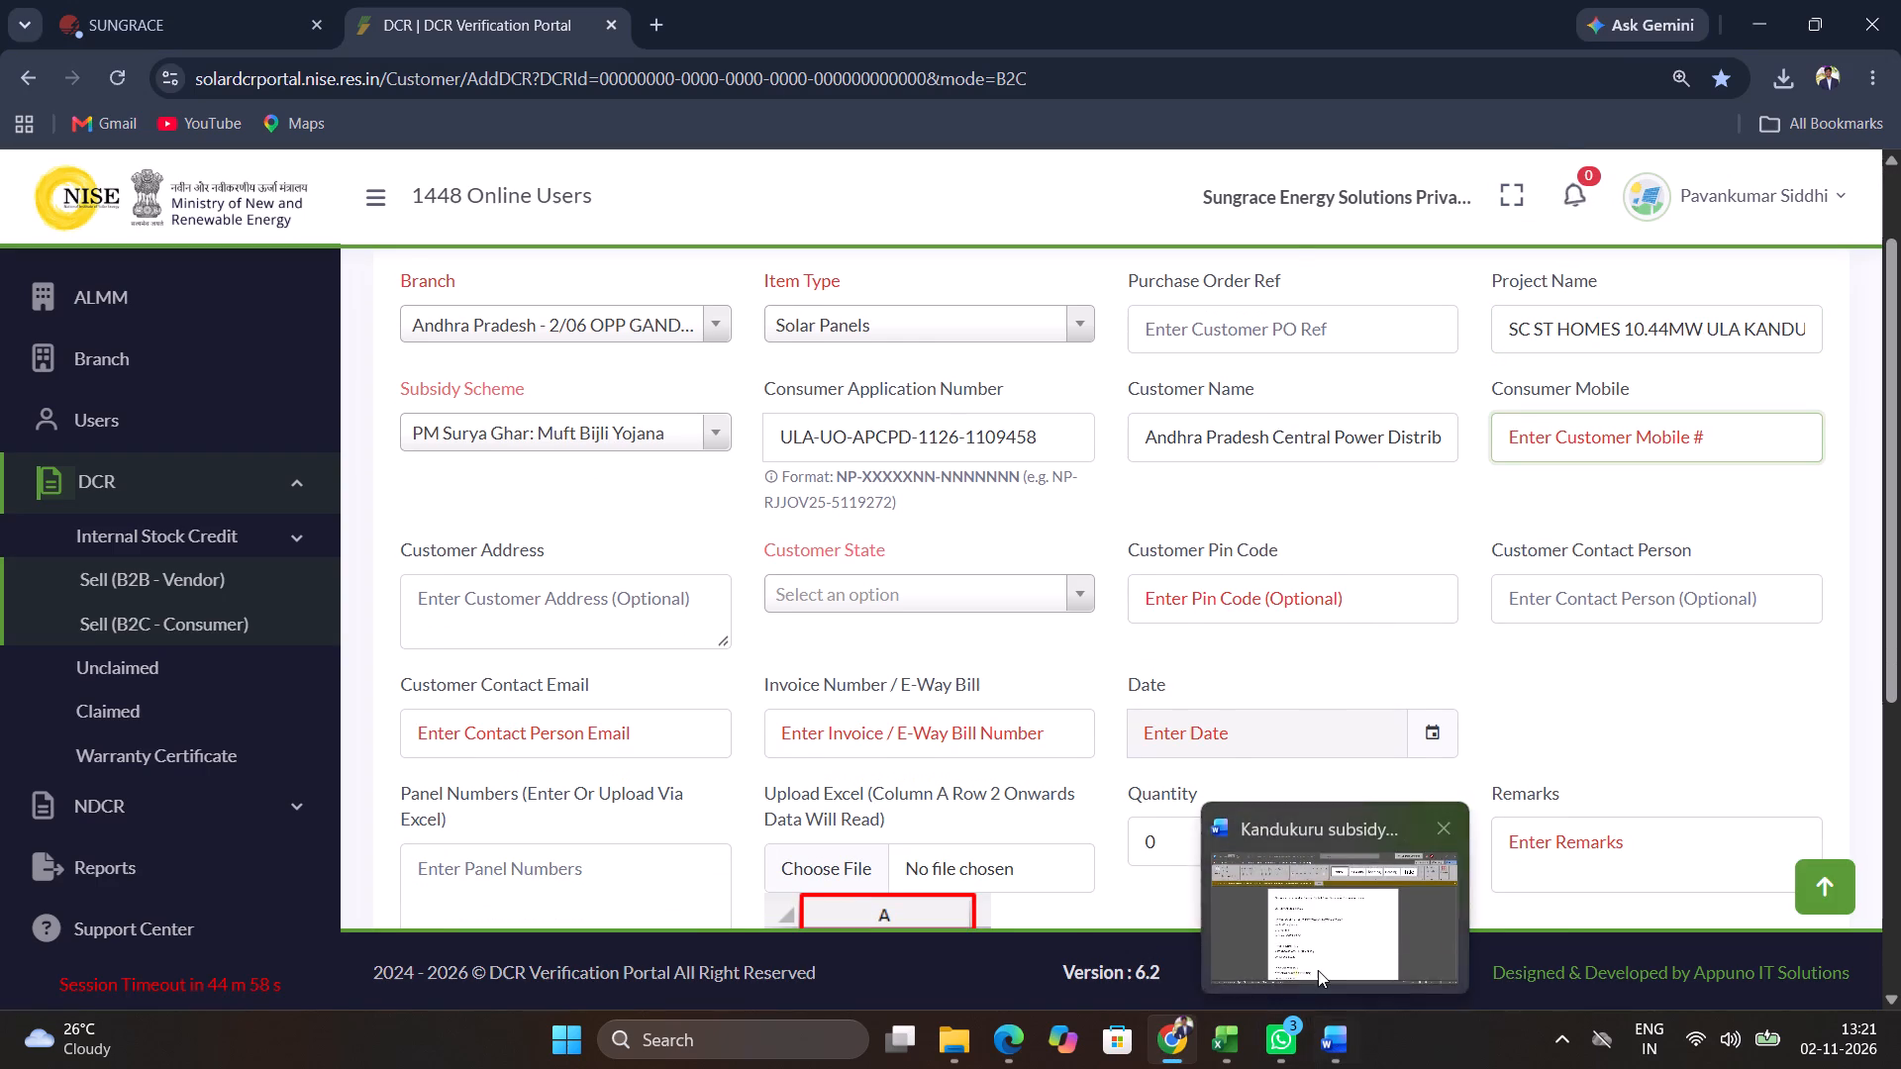
left_click(1318, 970)
left_click_drag(683, 617, 428, 614)
left_click(428, 614)
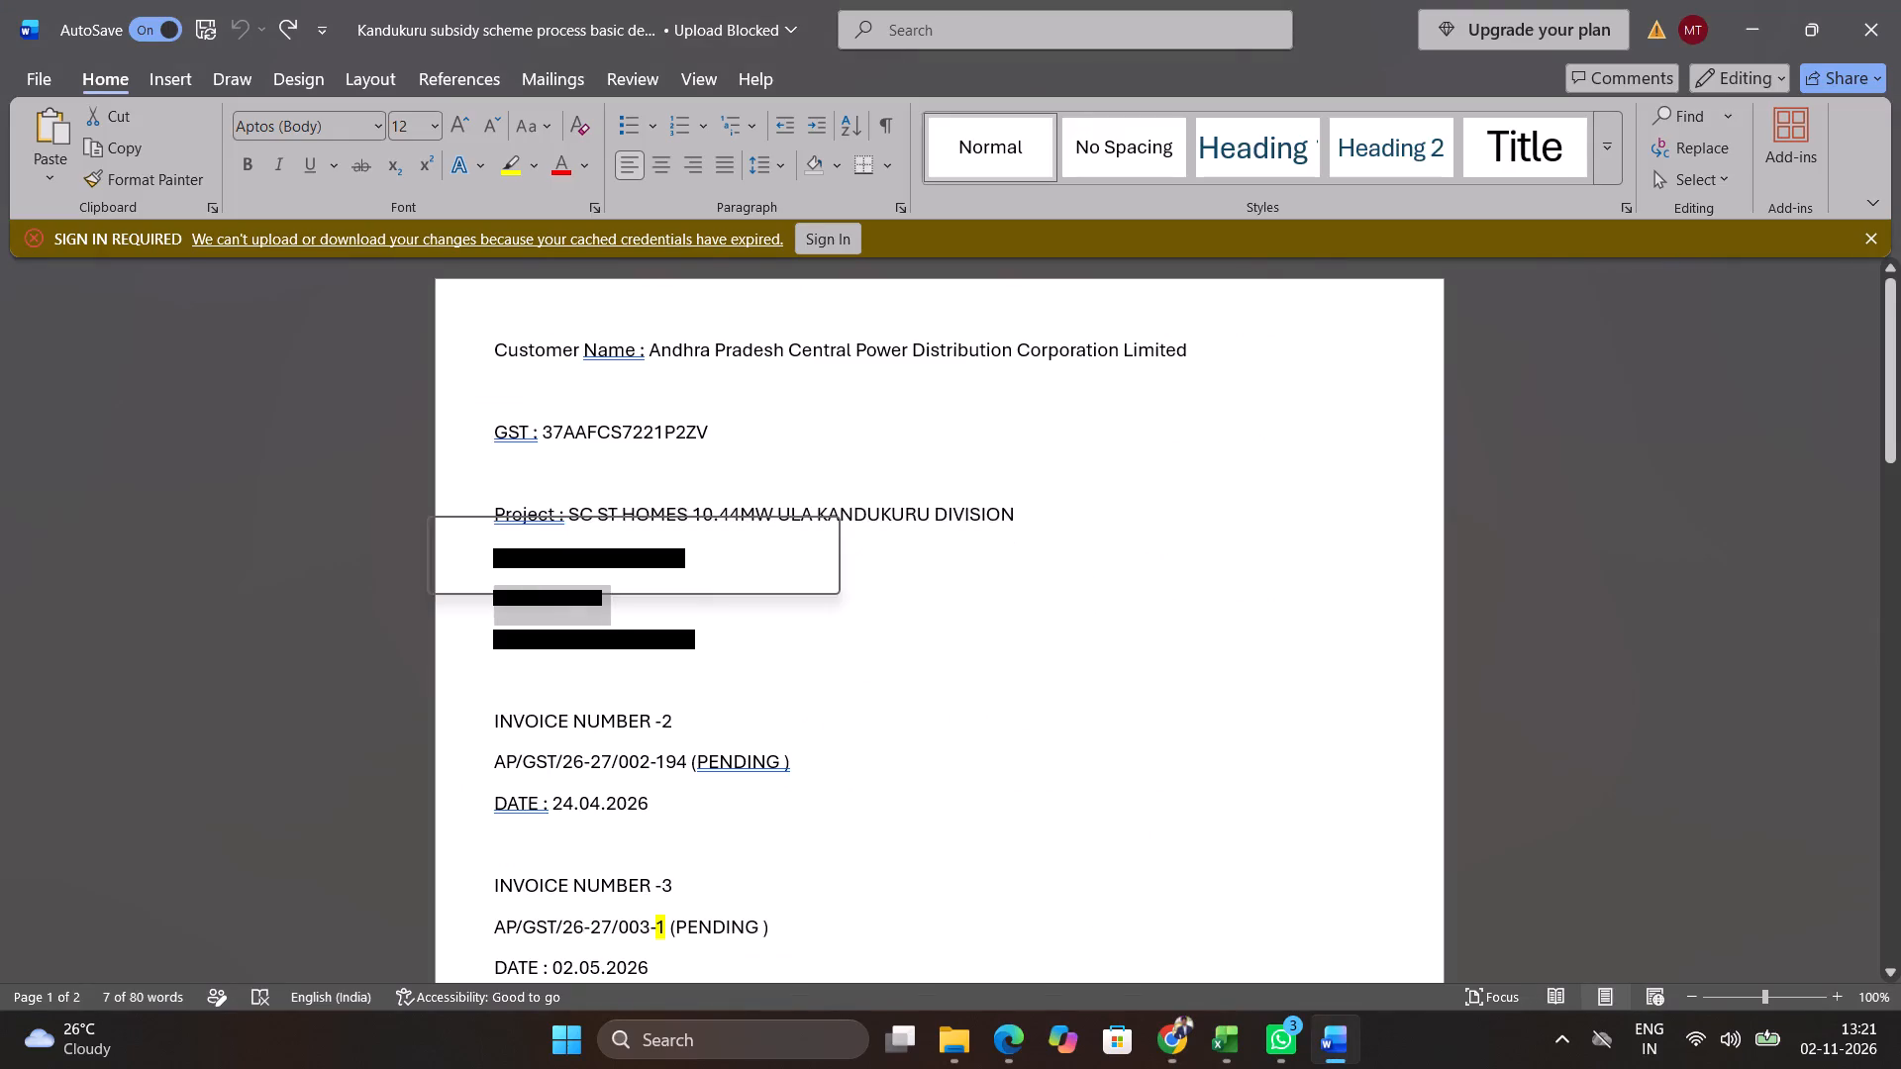
key("ctrl+c")
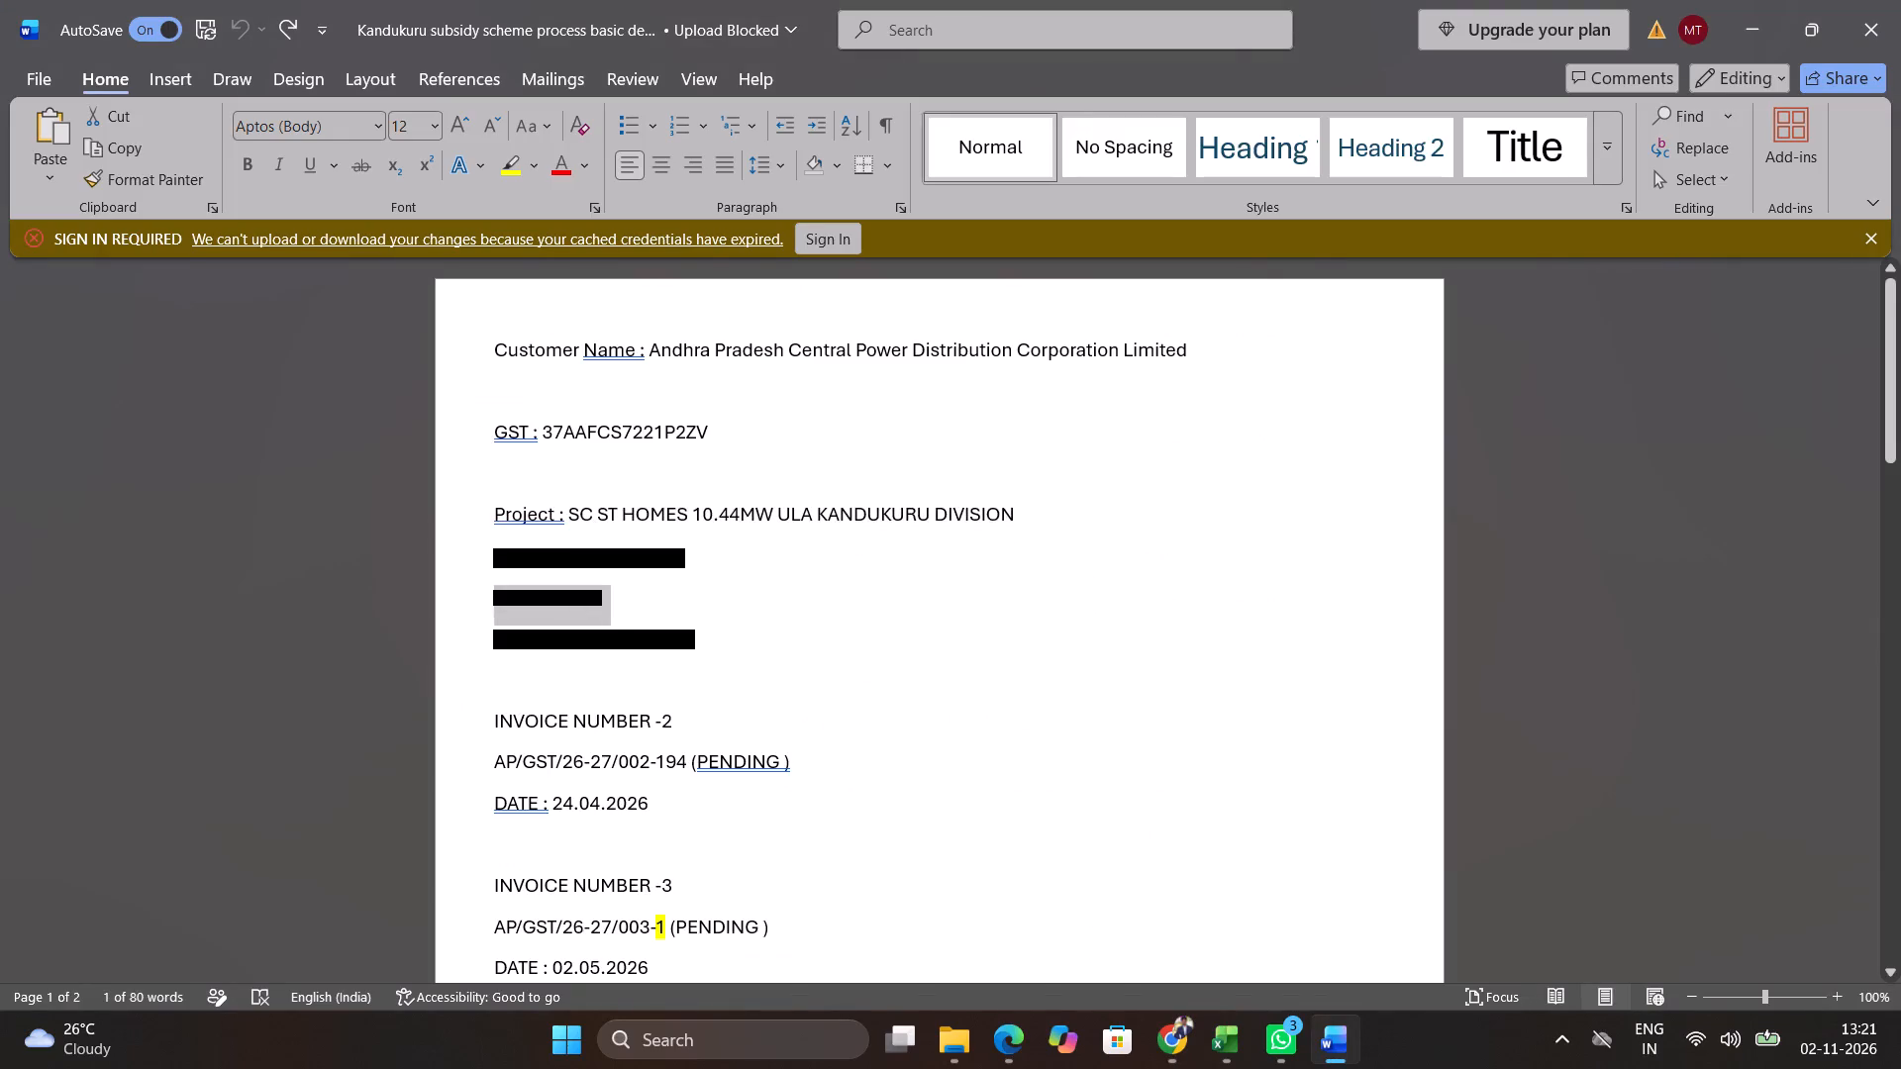
left_click(1167, 934)
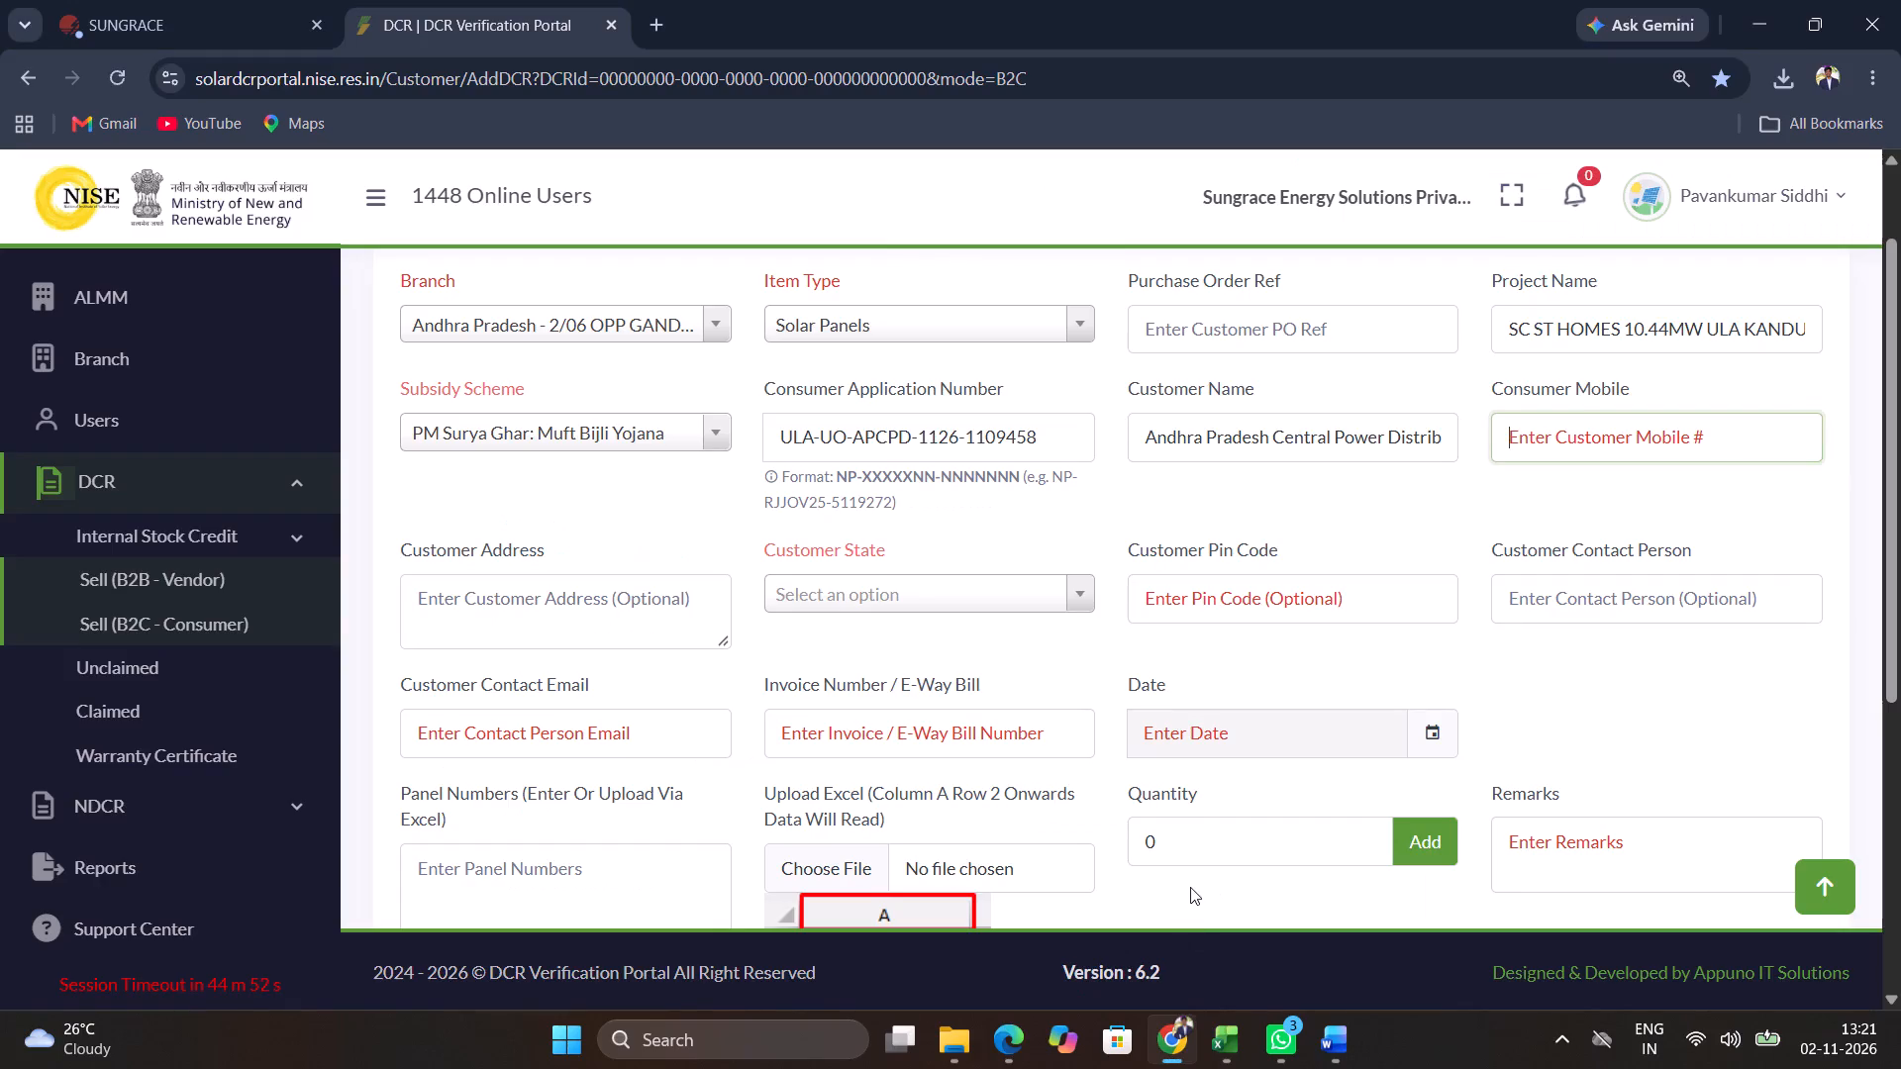
key("ctrl+v")
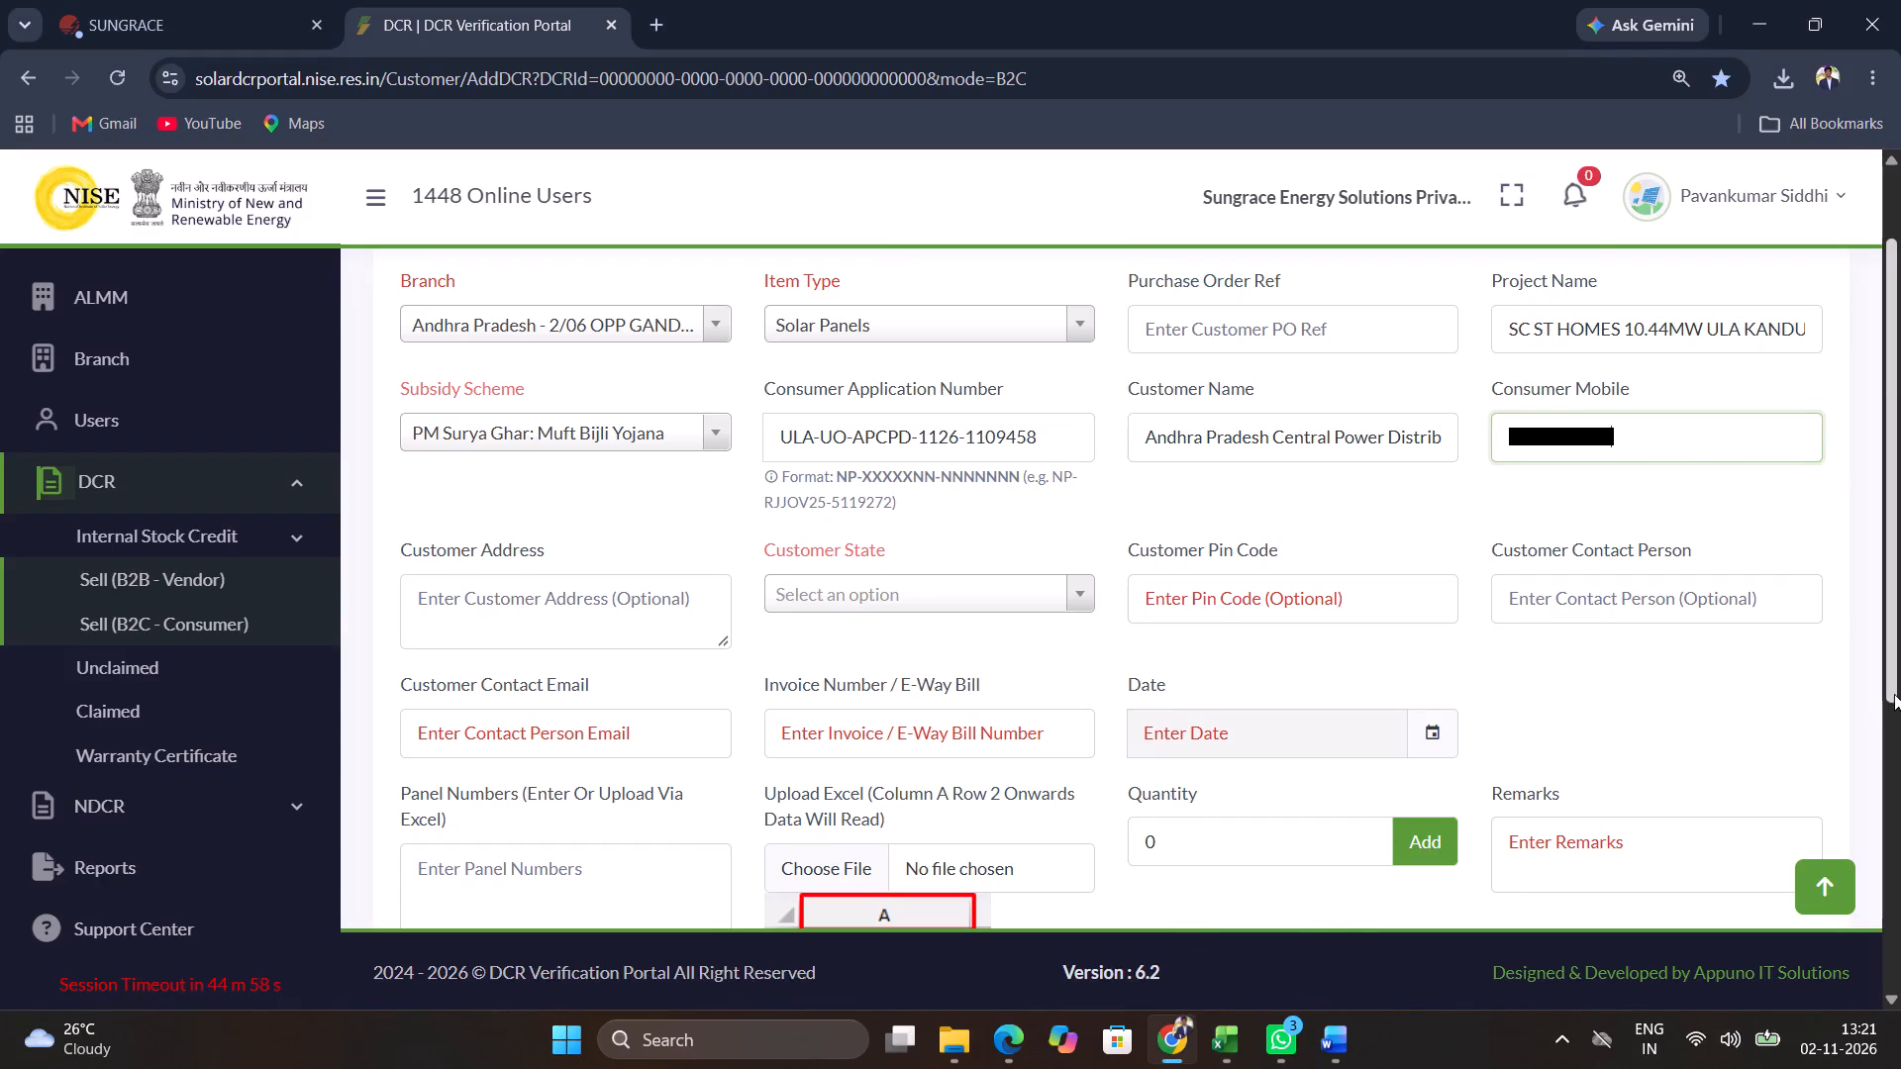
Set the customer state to Andhra Pradesh (37).
scroll(1186, 482, "down", 1)
left_click(1053, 478)
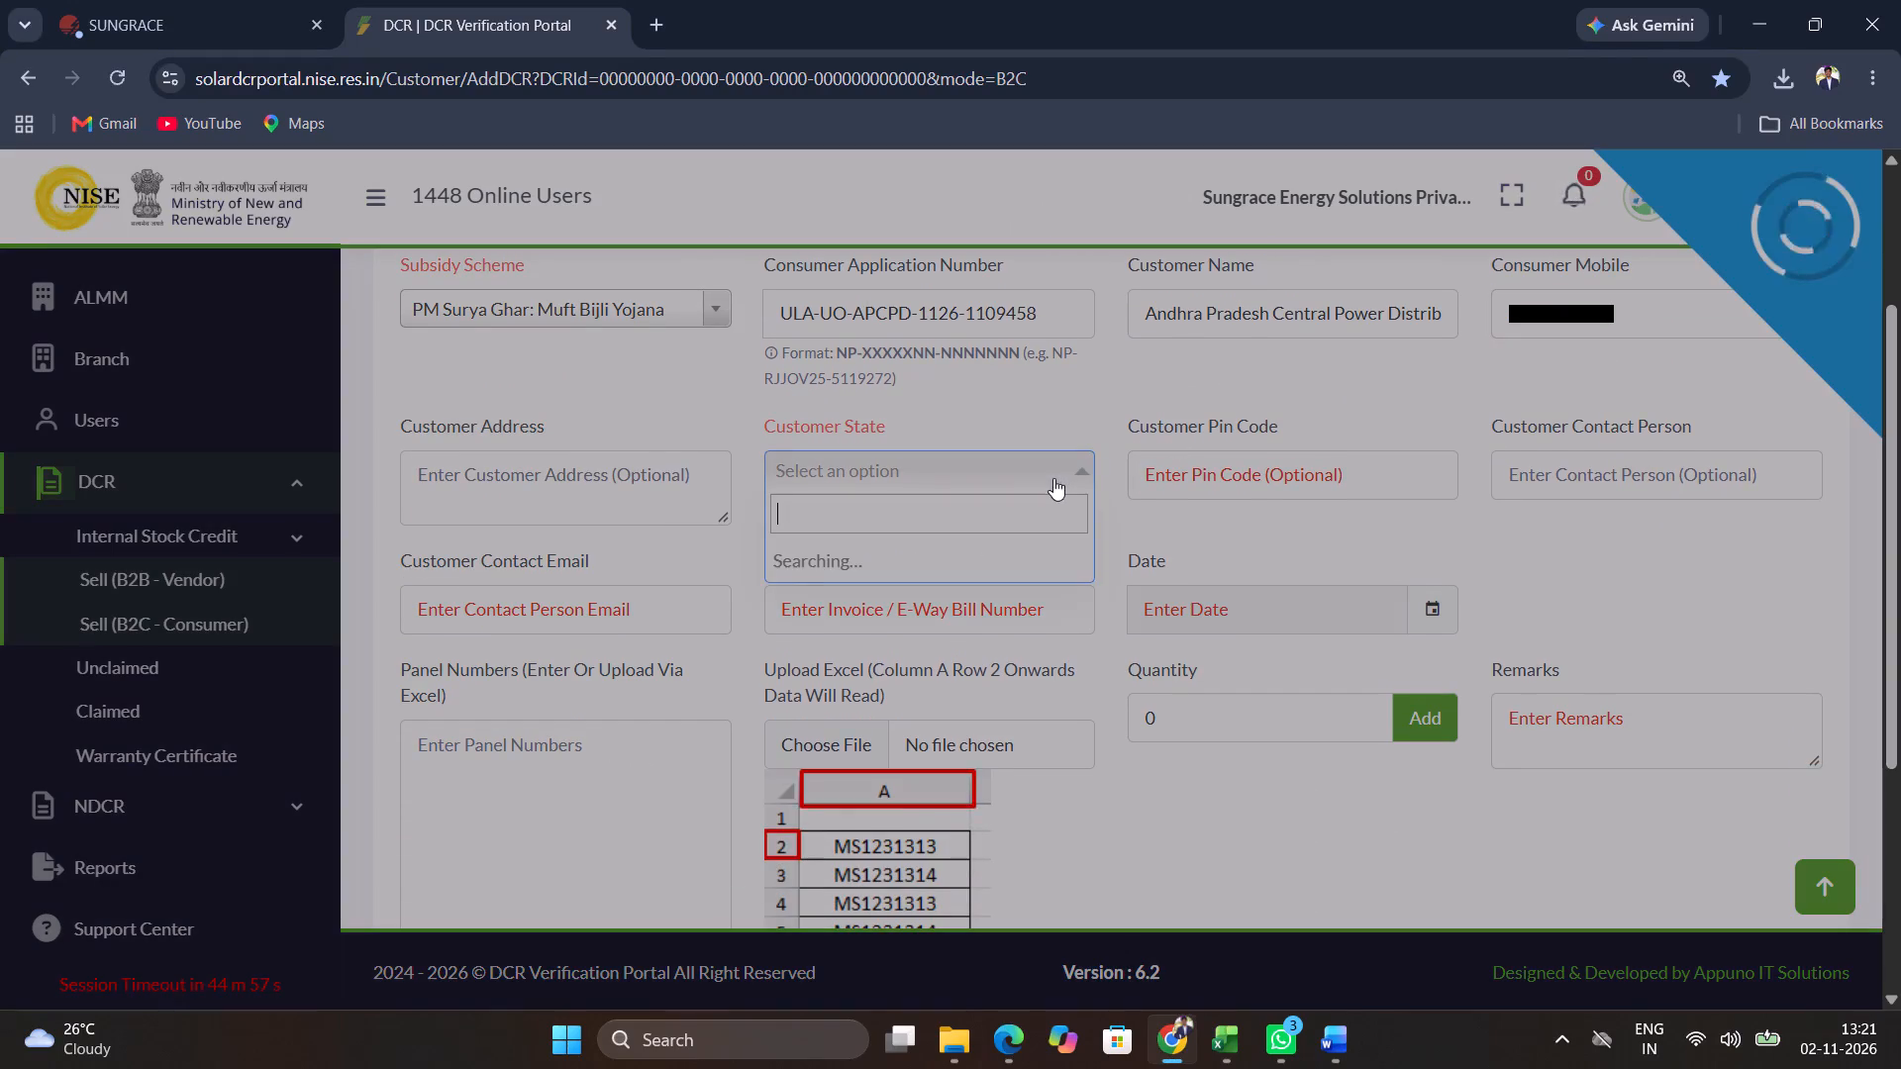
left_click(996, 645)
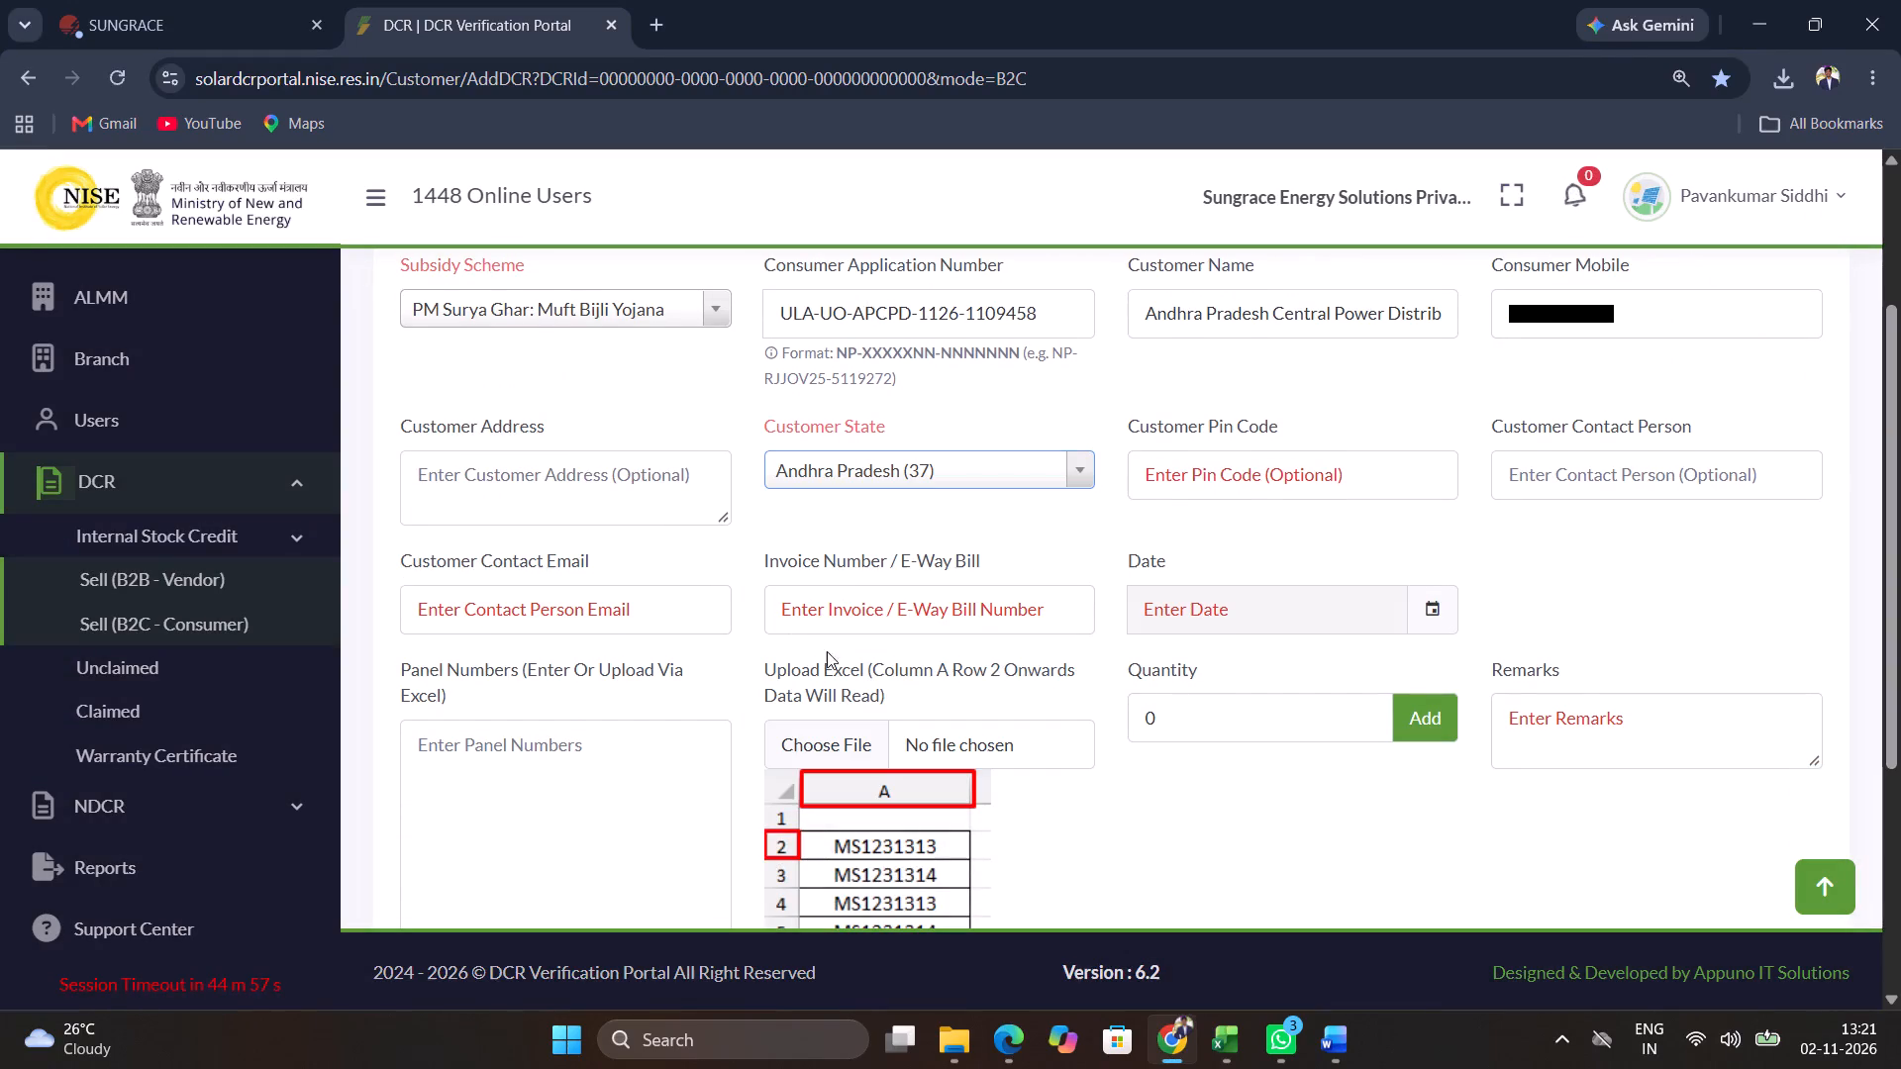
Copy the contact email from the Kandukuru subsidy Word document into the DCR form's Customer Contact Email.
left_click(691, 626)
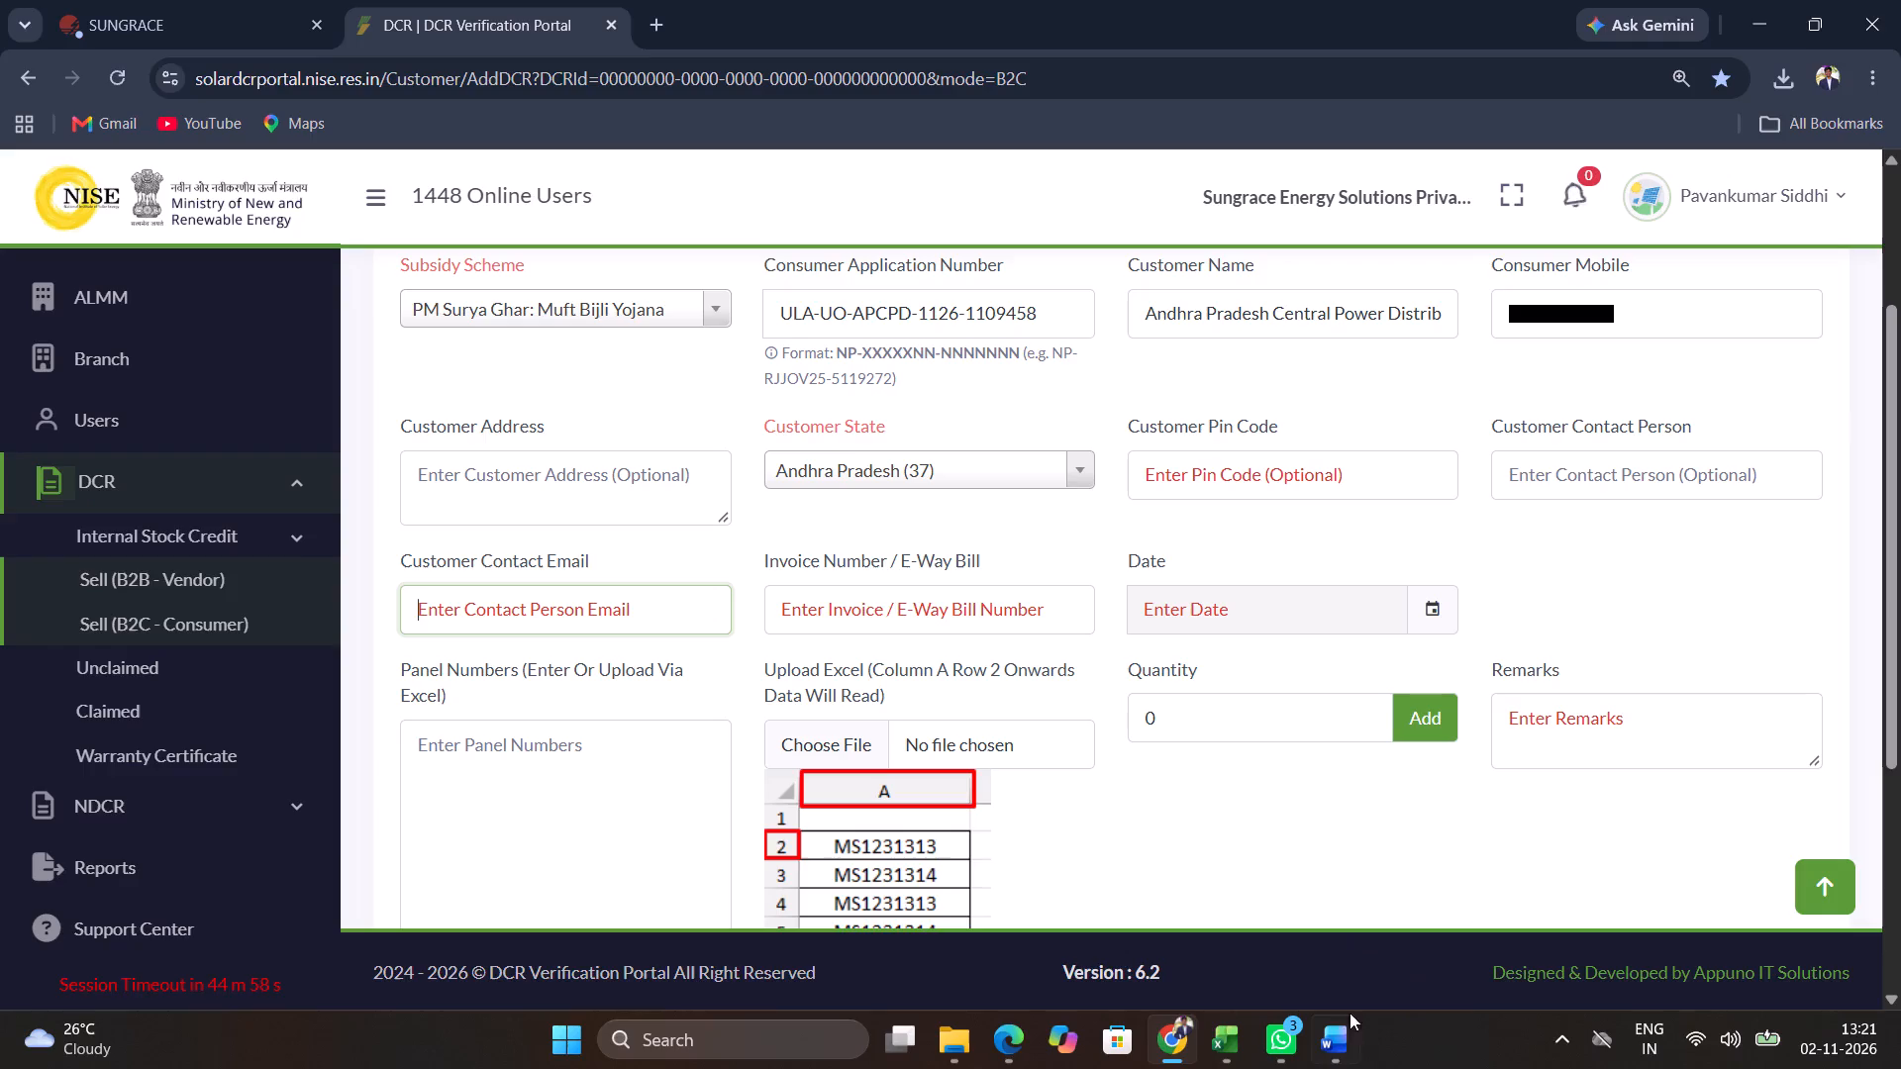
left_click(1320, 955)
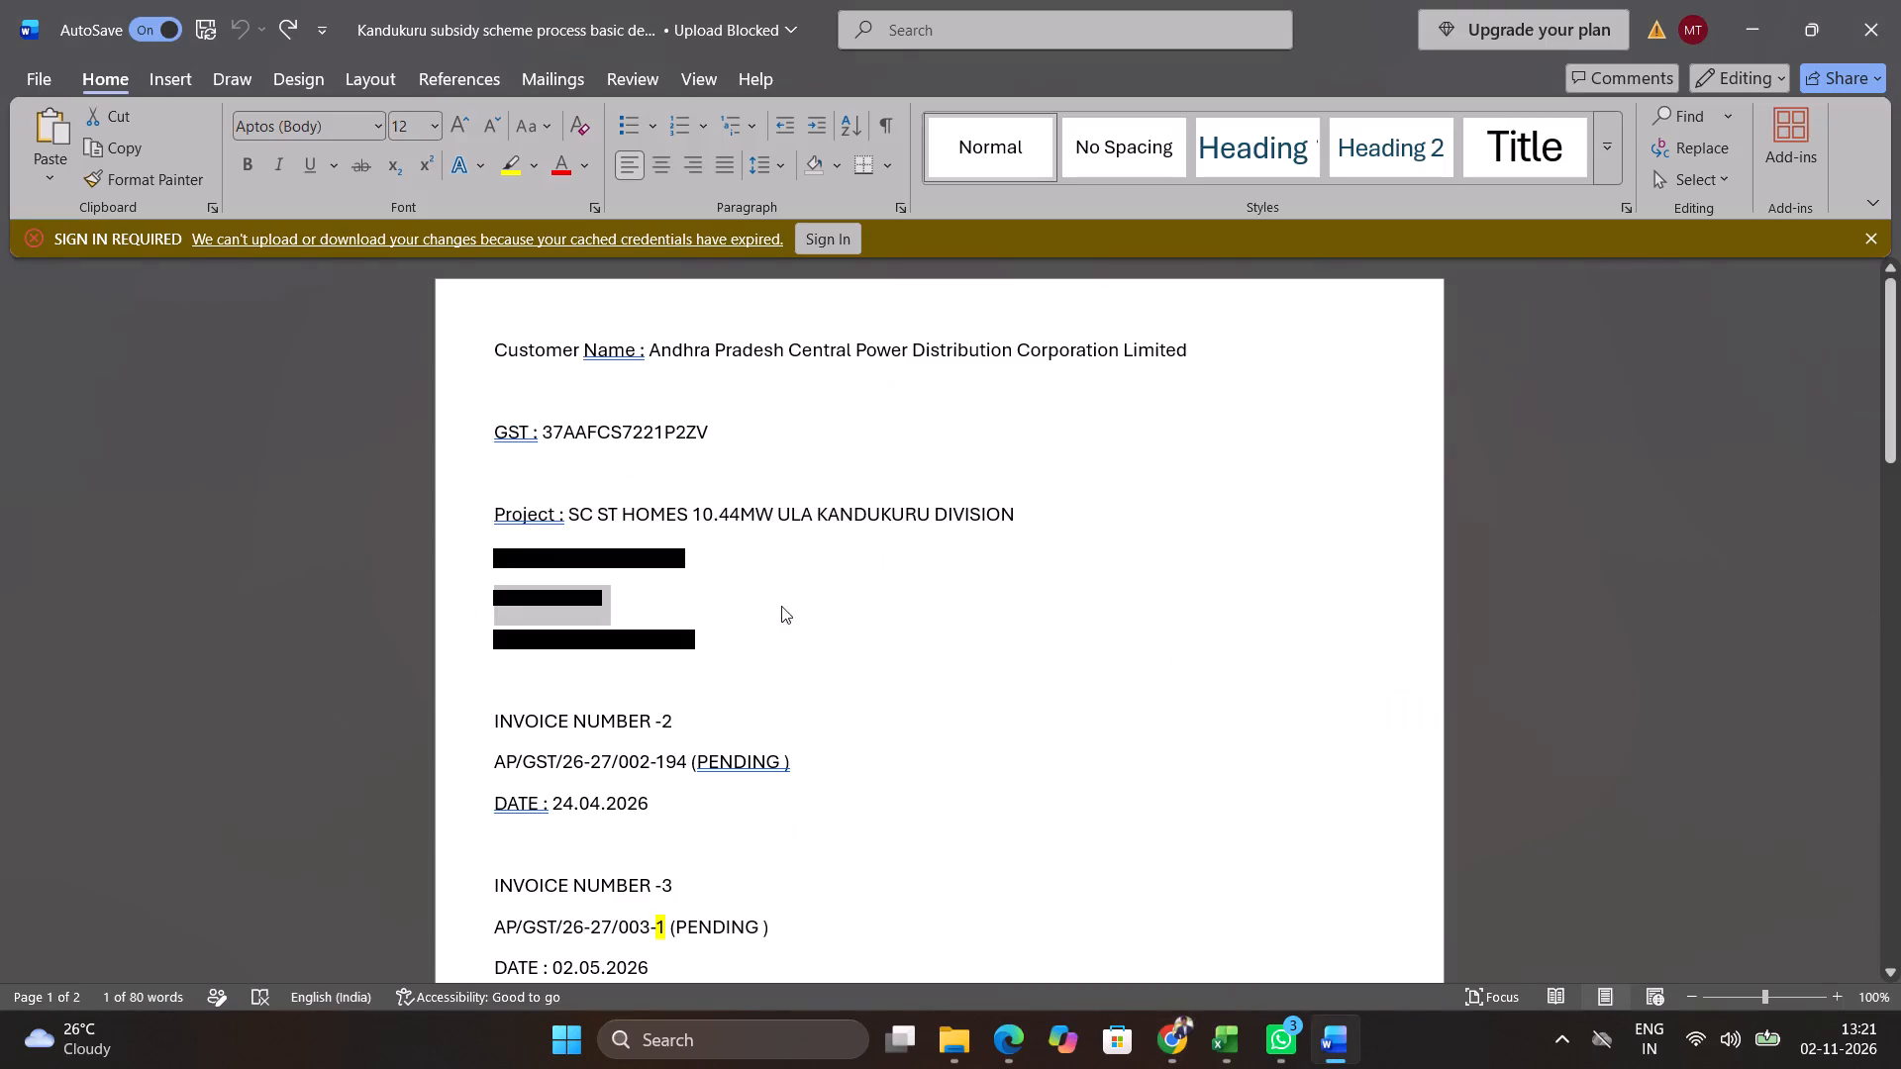
left_click_drag(723, 567, 471, 569)
left_click(471, 569)
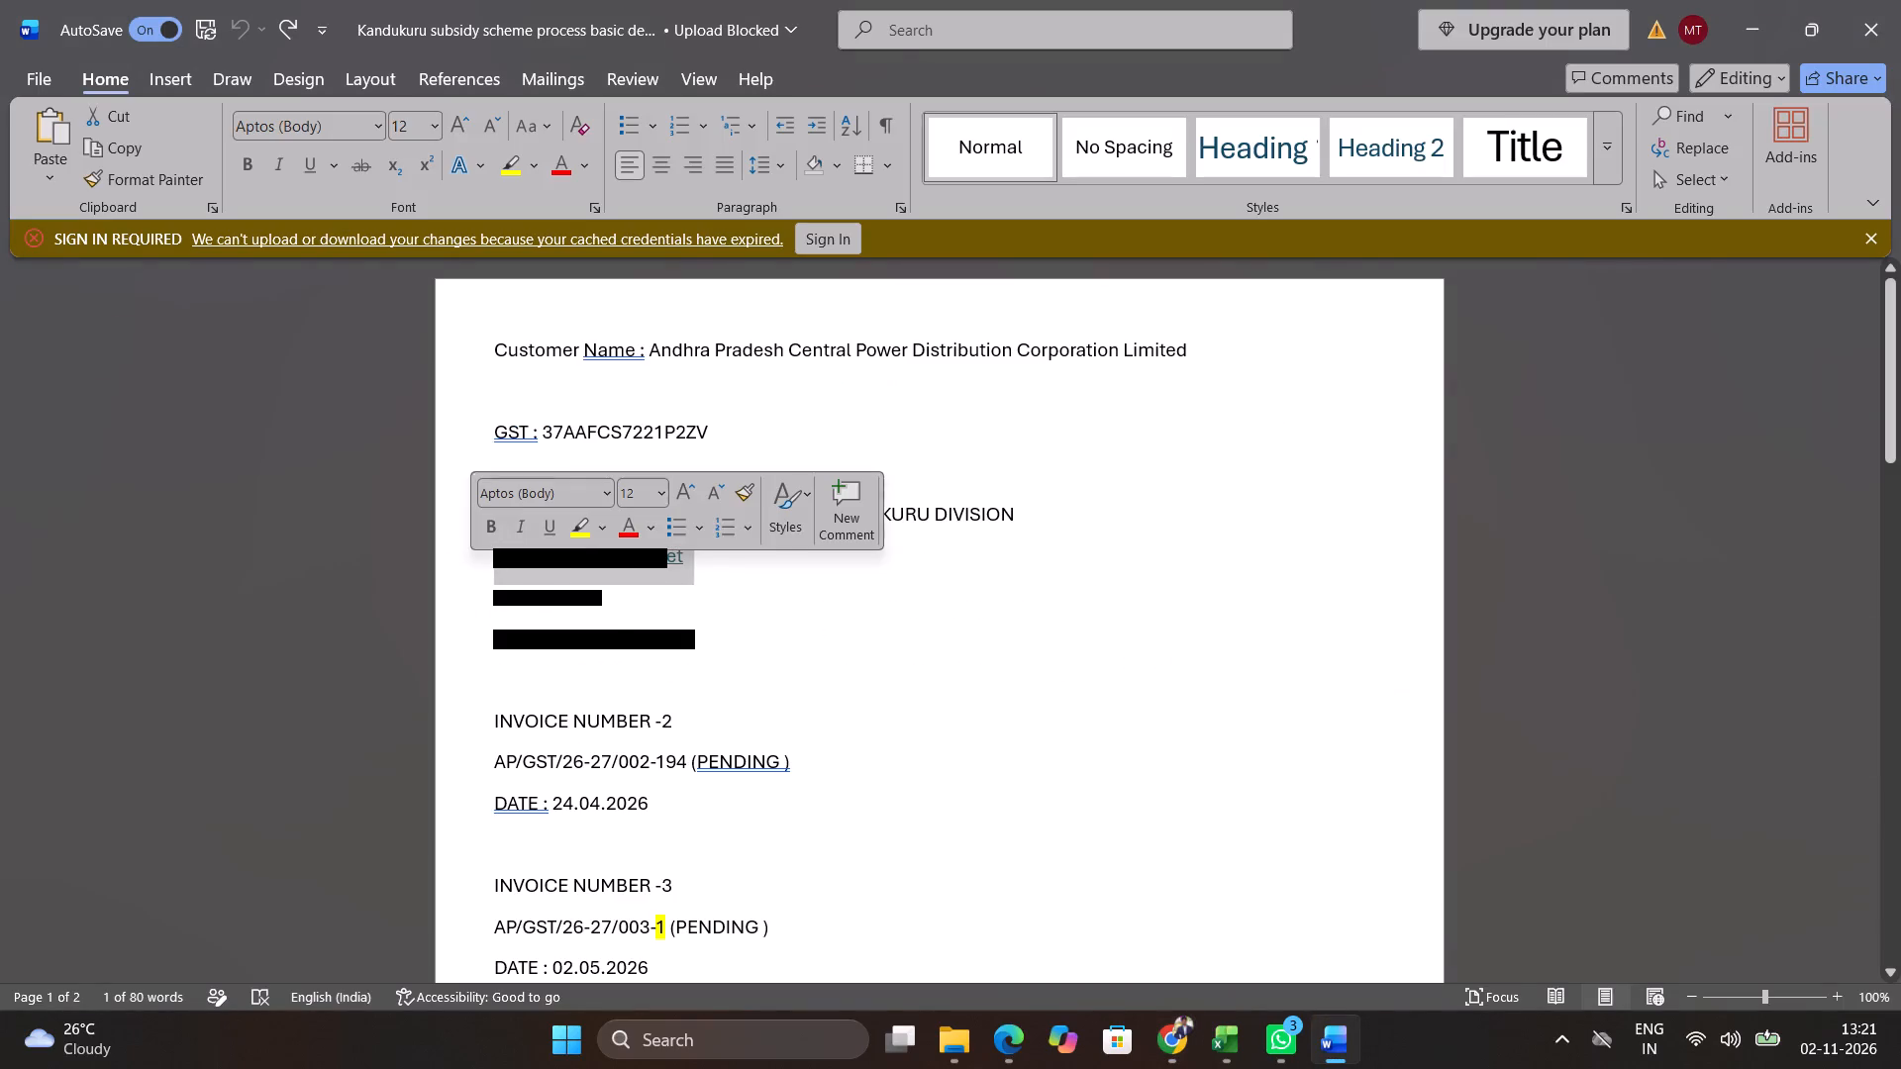
key("ctrl+c")
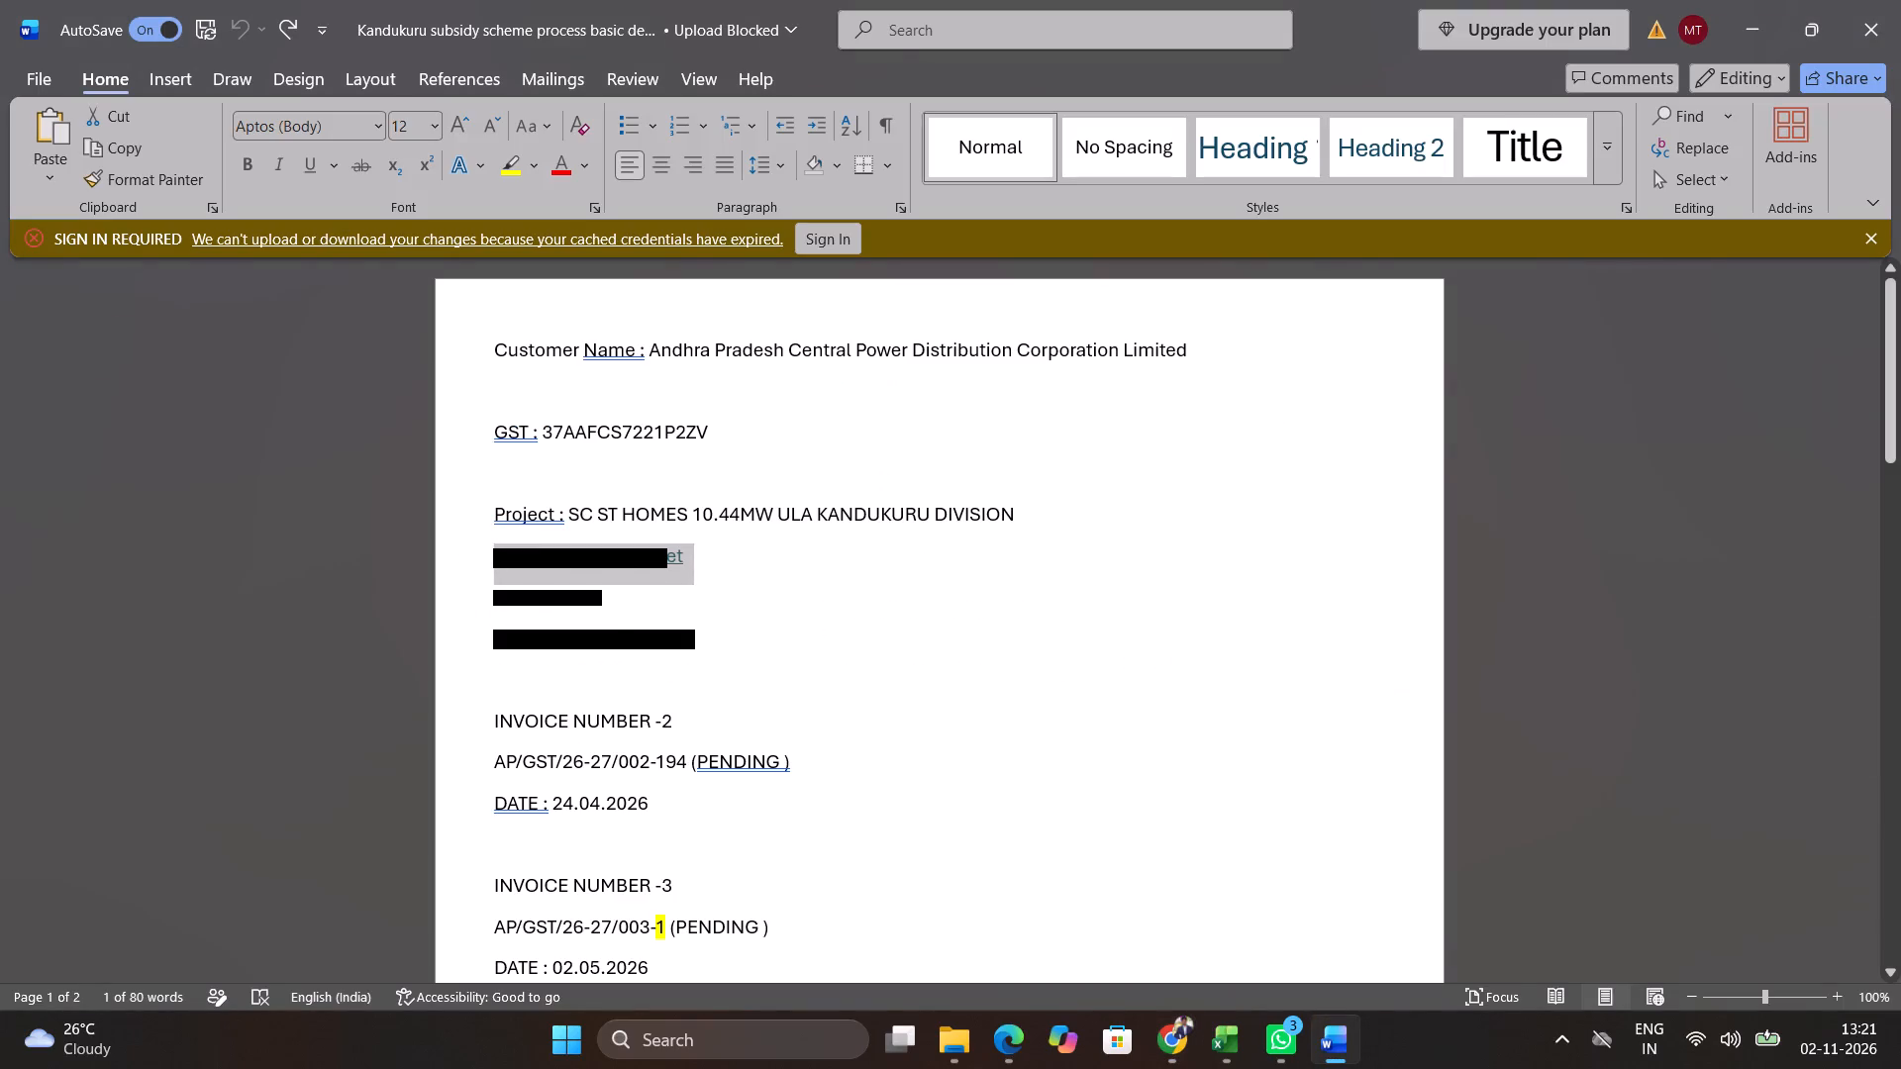
double_click(1131, 921)
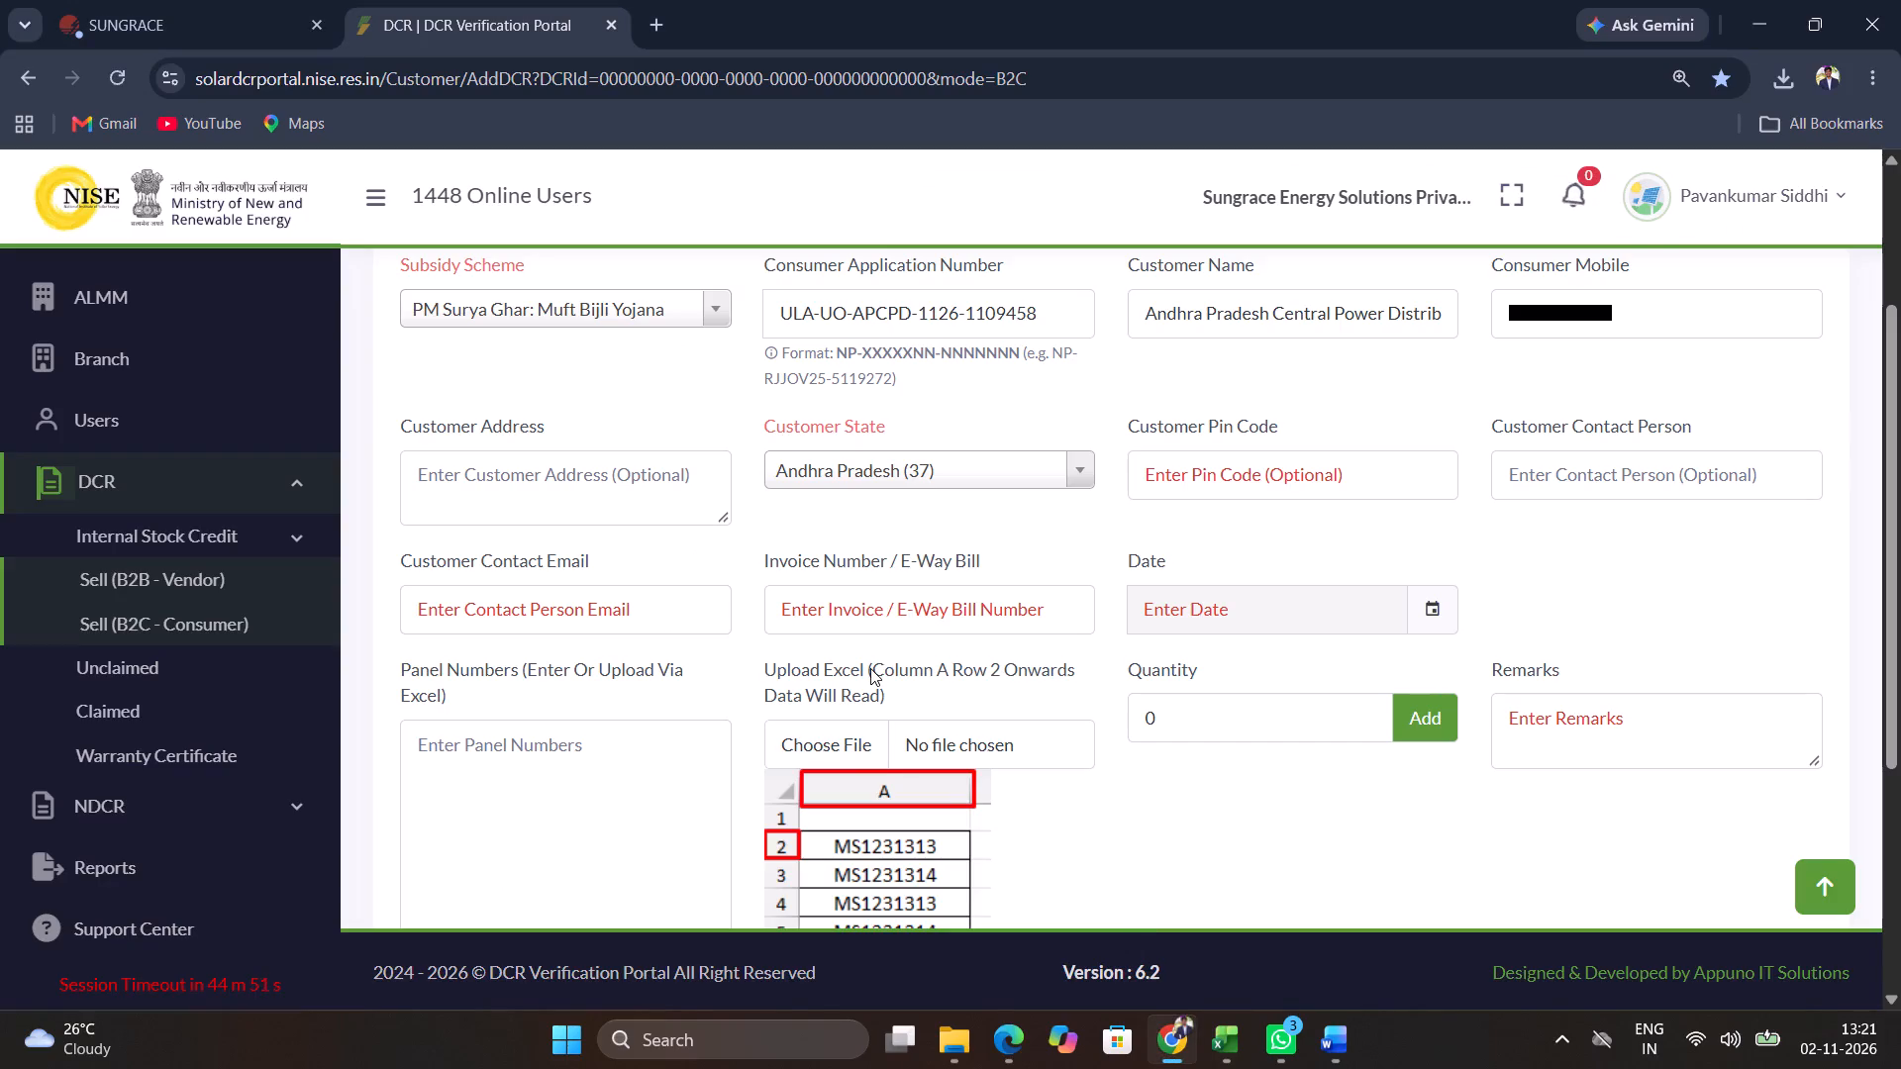
key("ctrl+v")
left_click(701, 618)
key("ctrl+v")
Copy the invoice 9 number AP/GST/26-27/009- from the Word document into Invoice Number / E-Way Bill and complete it as AP/GST/26-27/009-328.
left_click(838, 616)
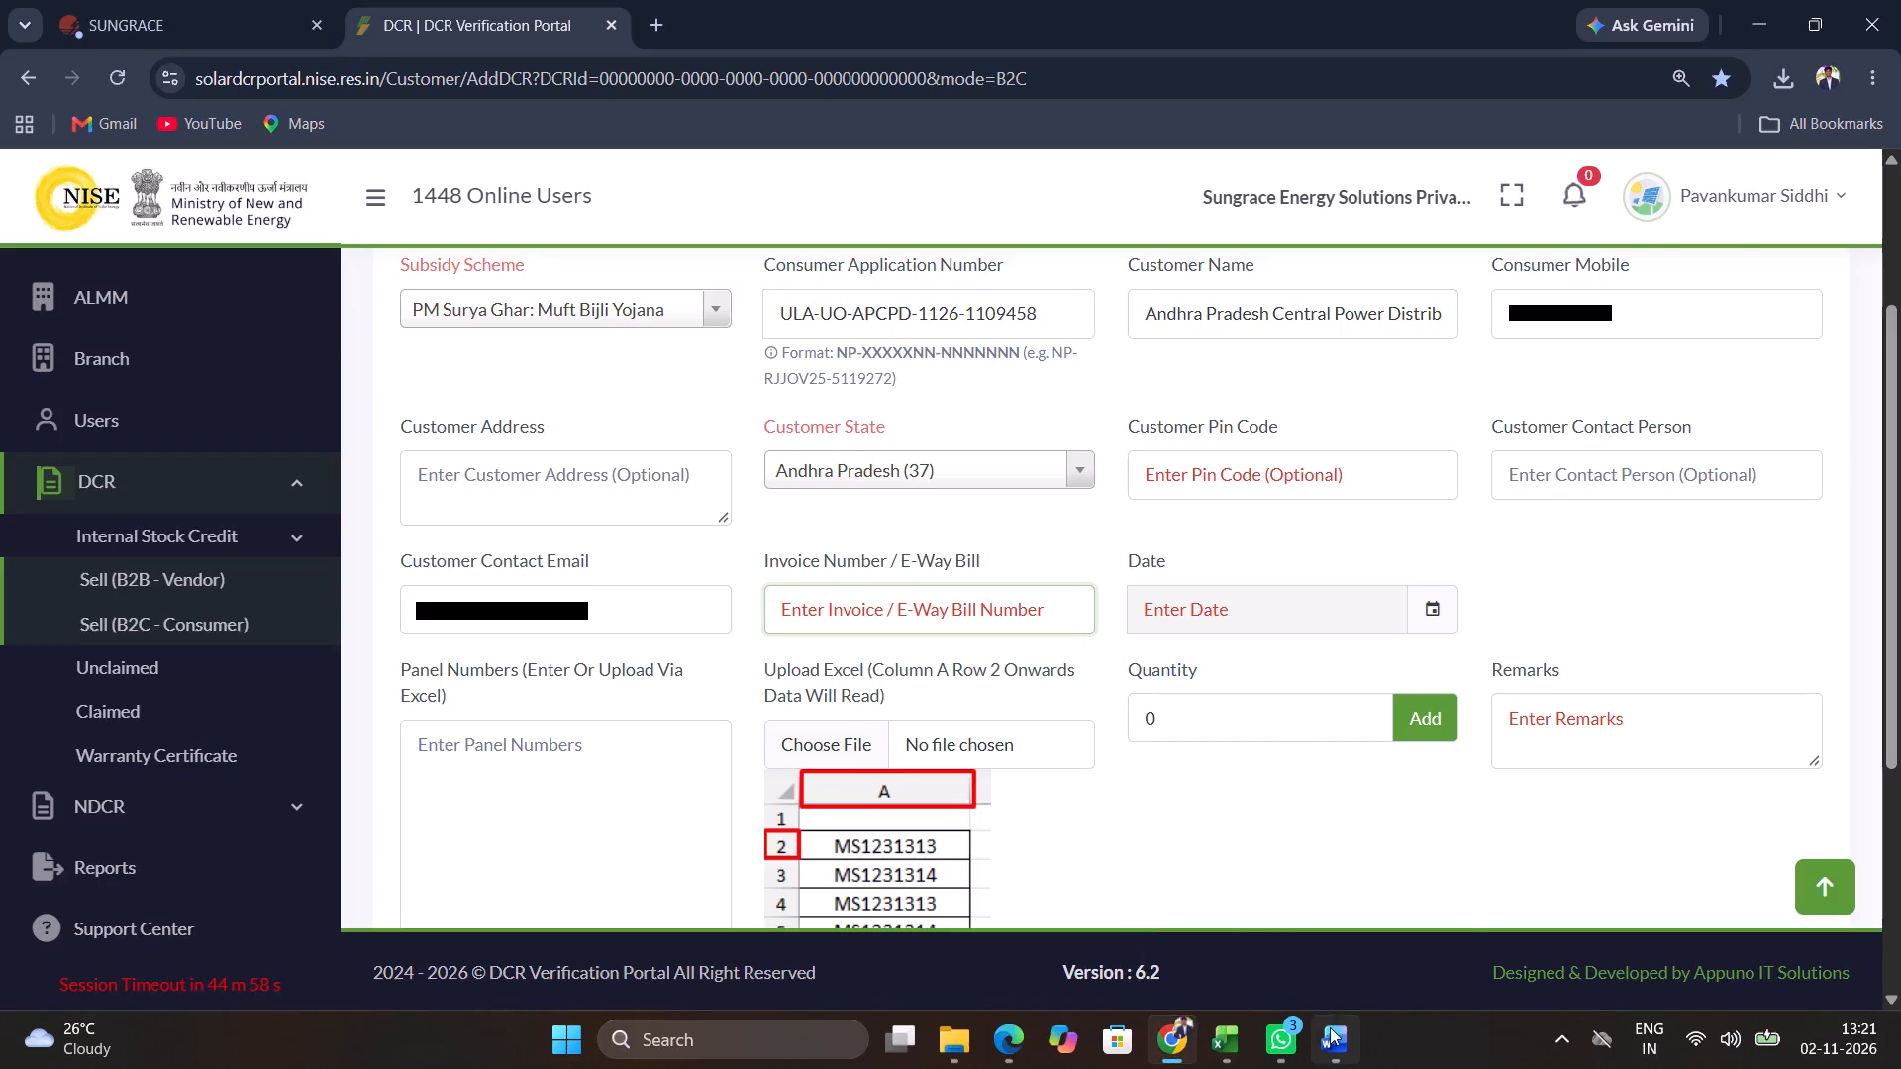
left_click(1313, 955)
scroll(934, 457, "down", 5)
scroll(841, 592, "down", 5)
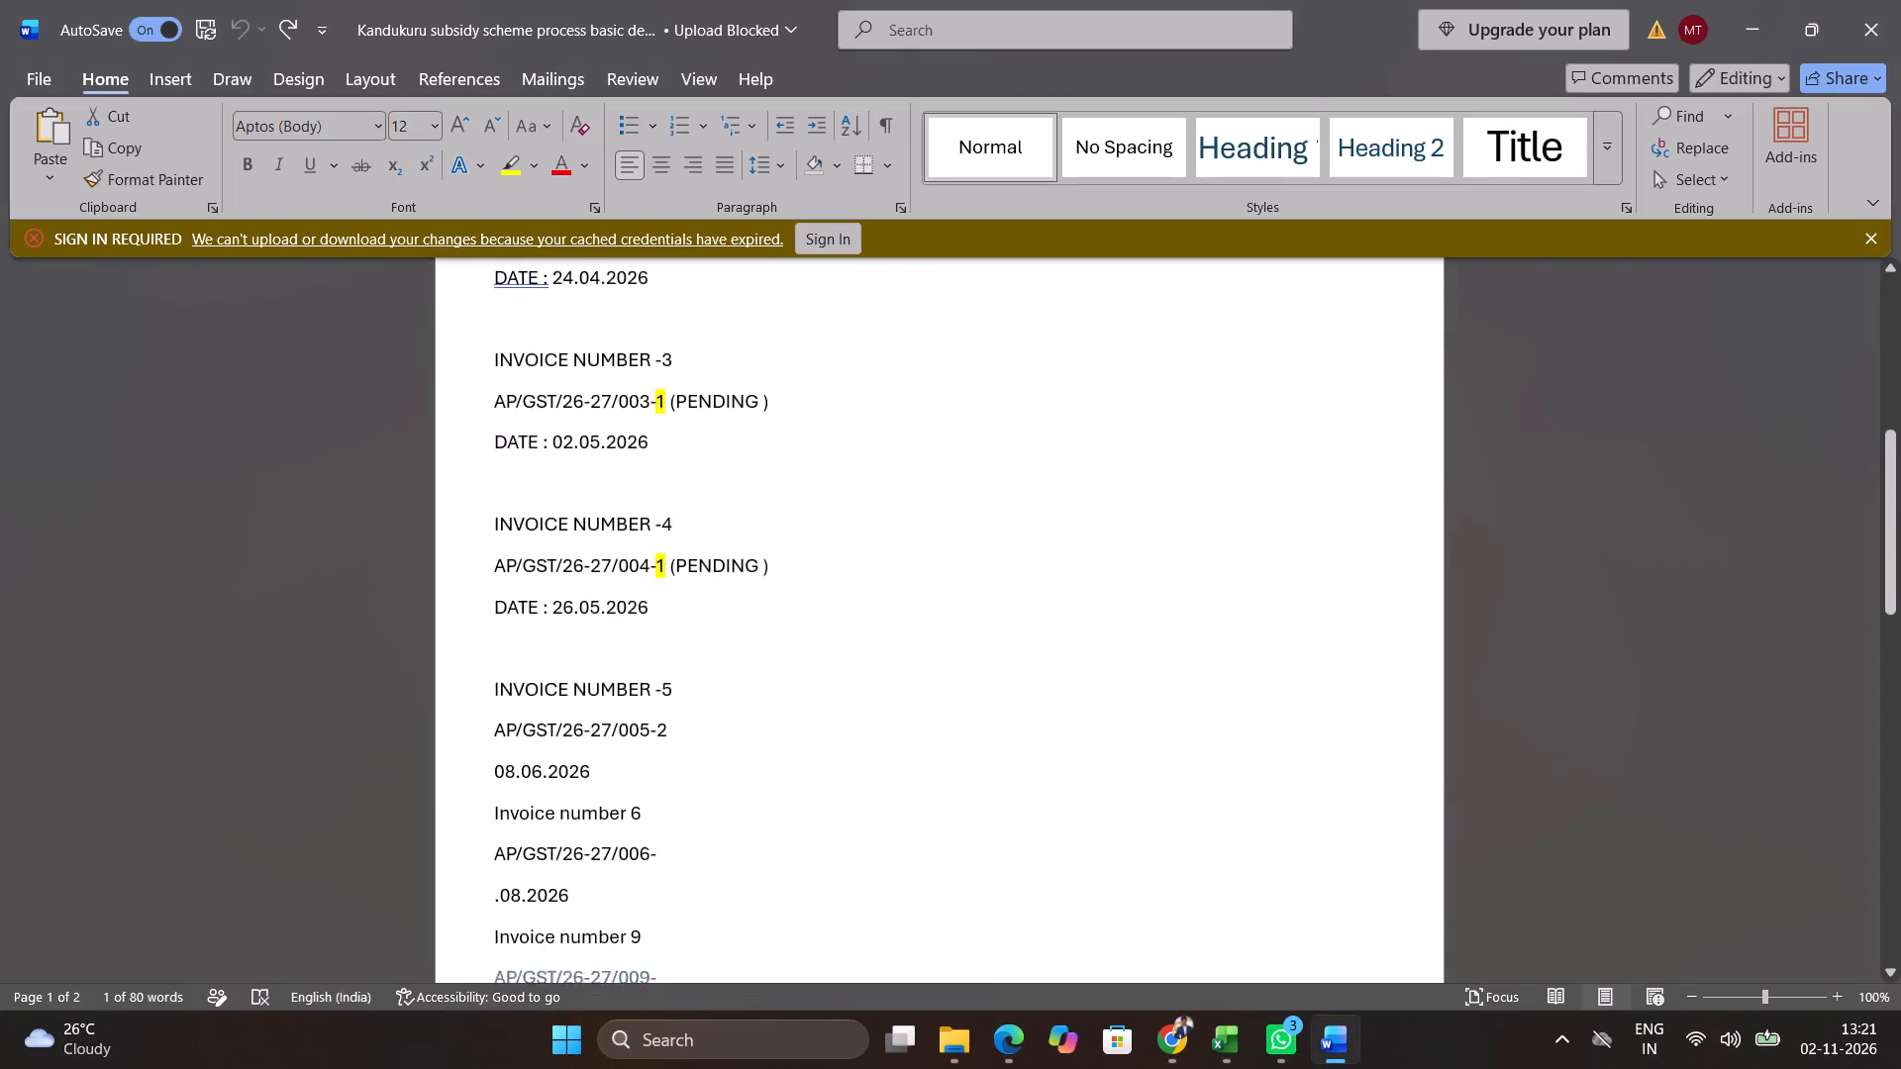
scroll(789, 616, "down", 5)
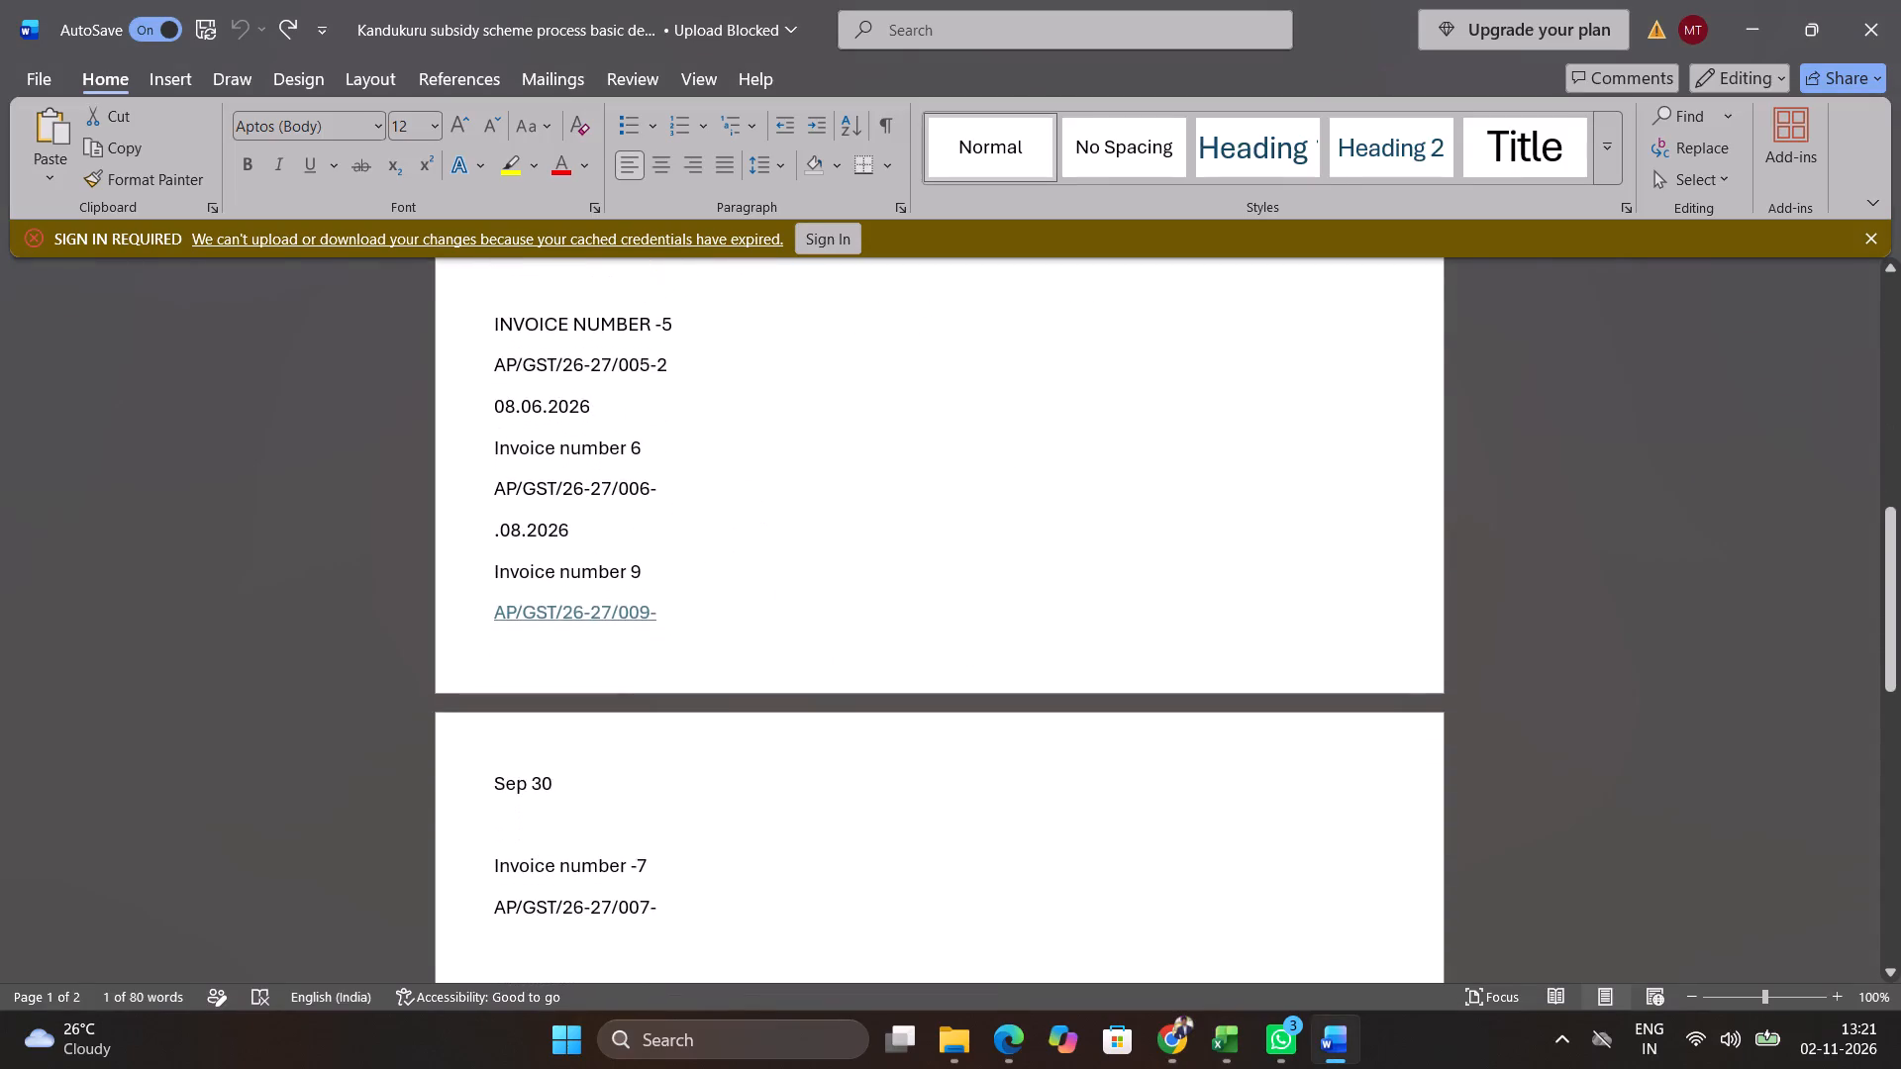
left_click_drag(735, 611, 468, 611)
left_click(468, 611)
key("ctrl+c")
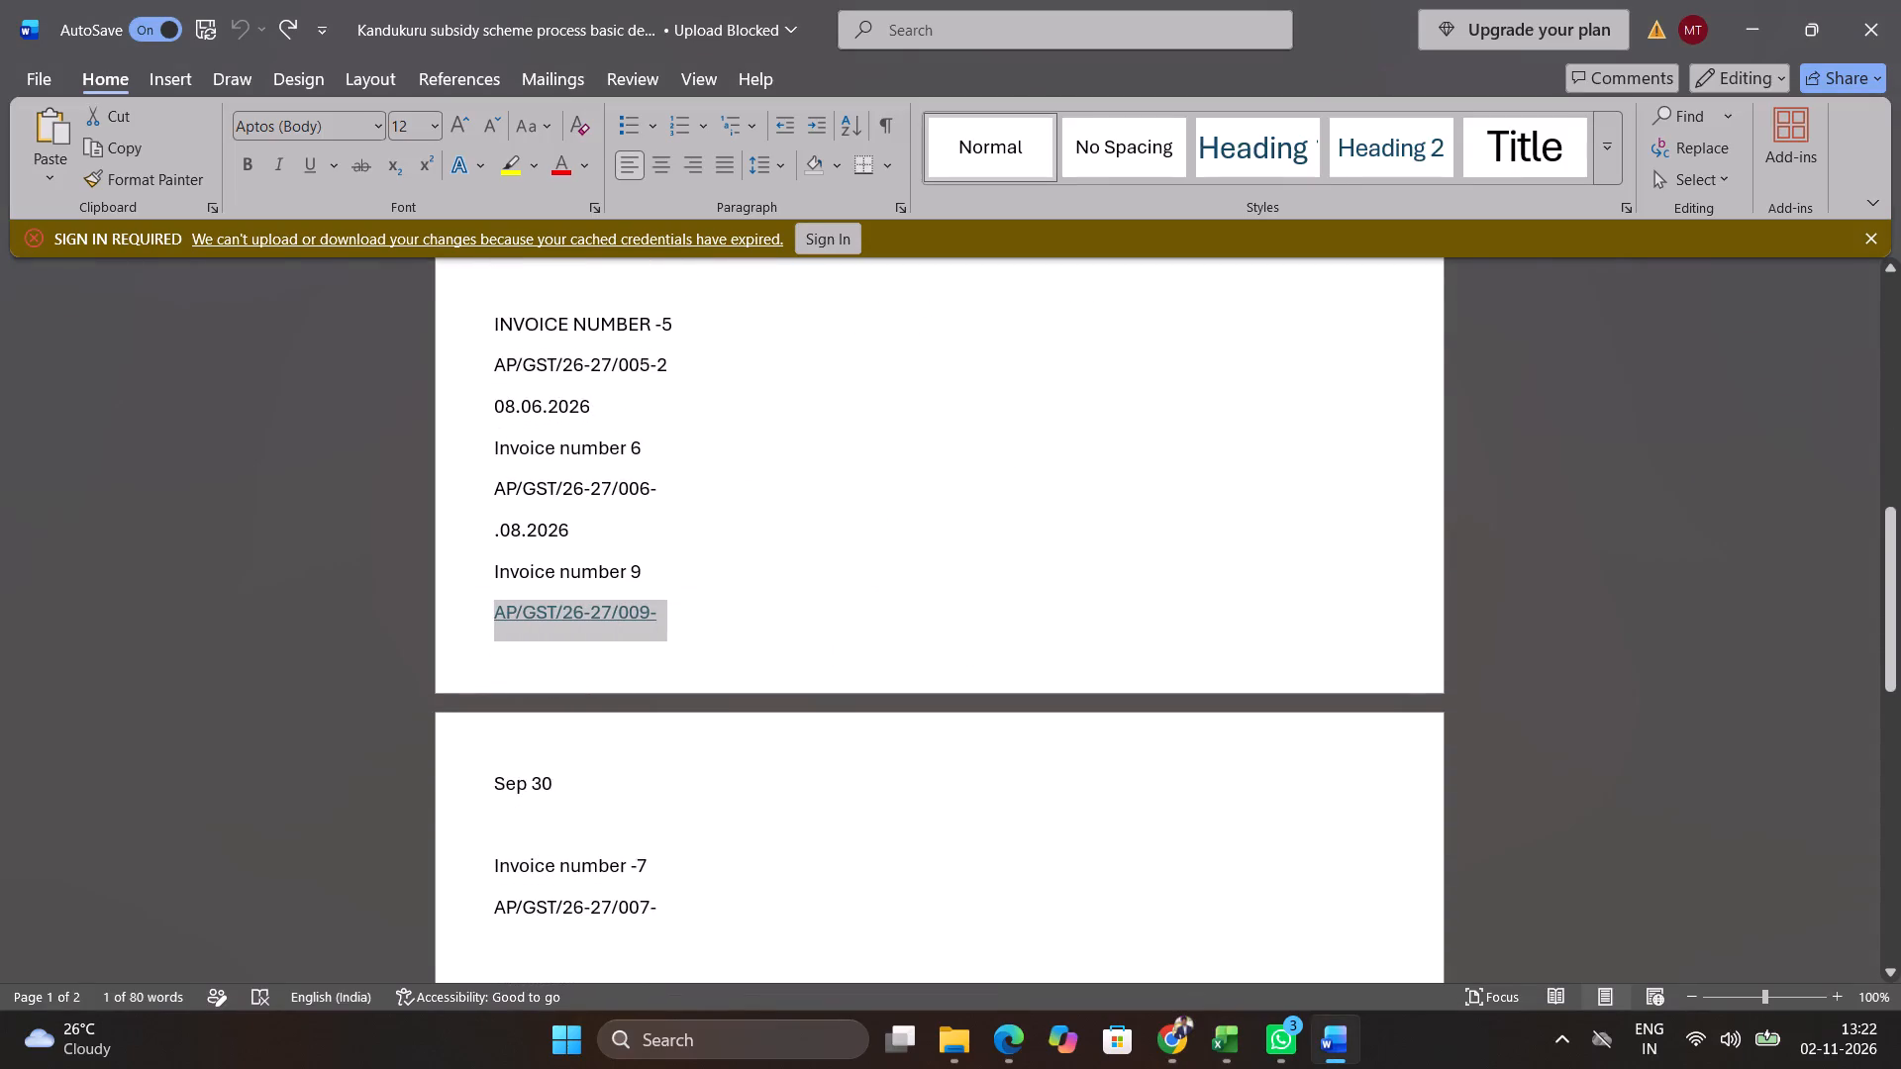
left_click(1126, 938)
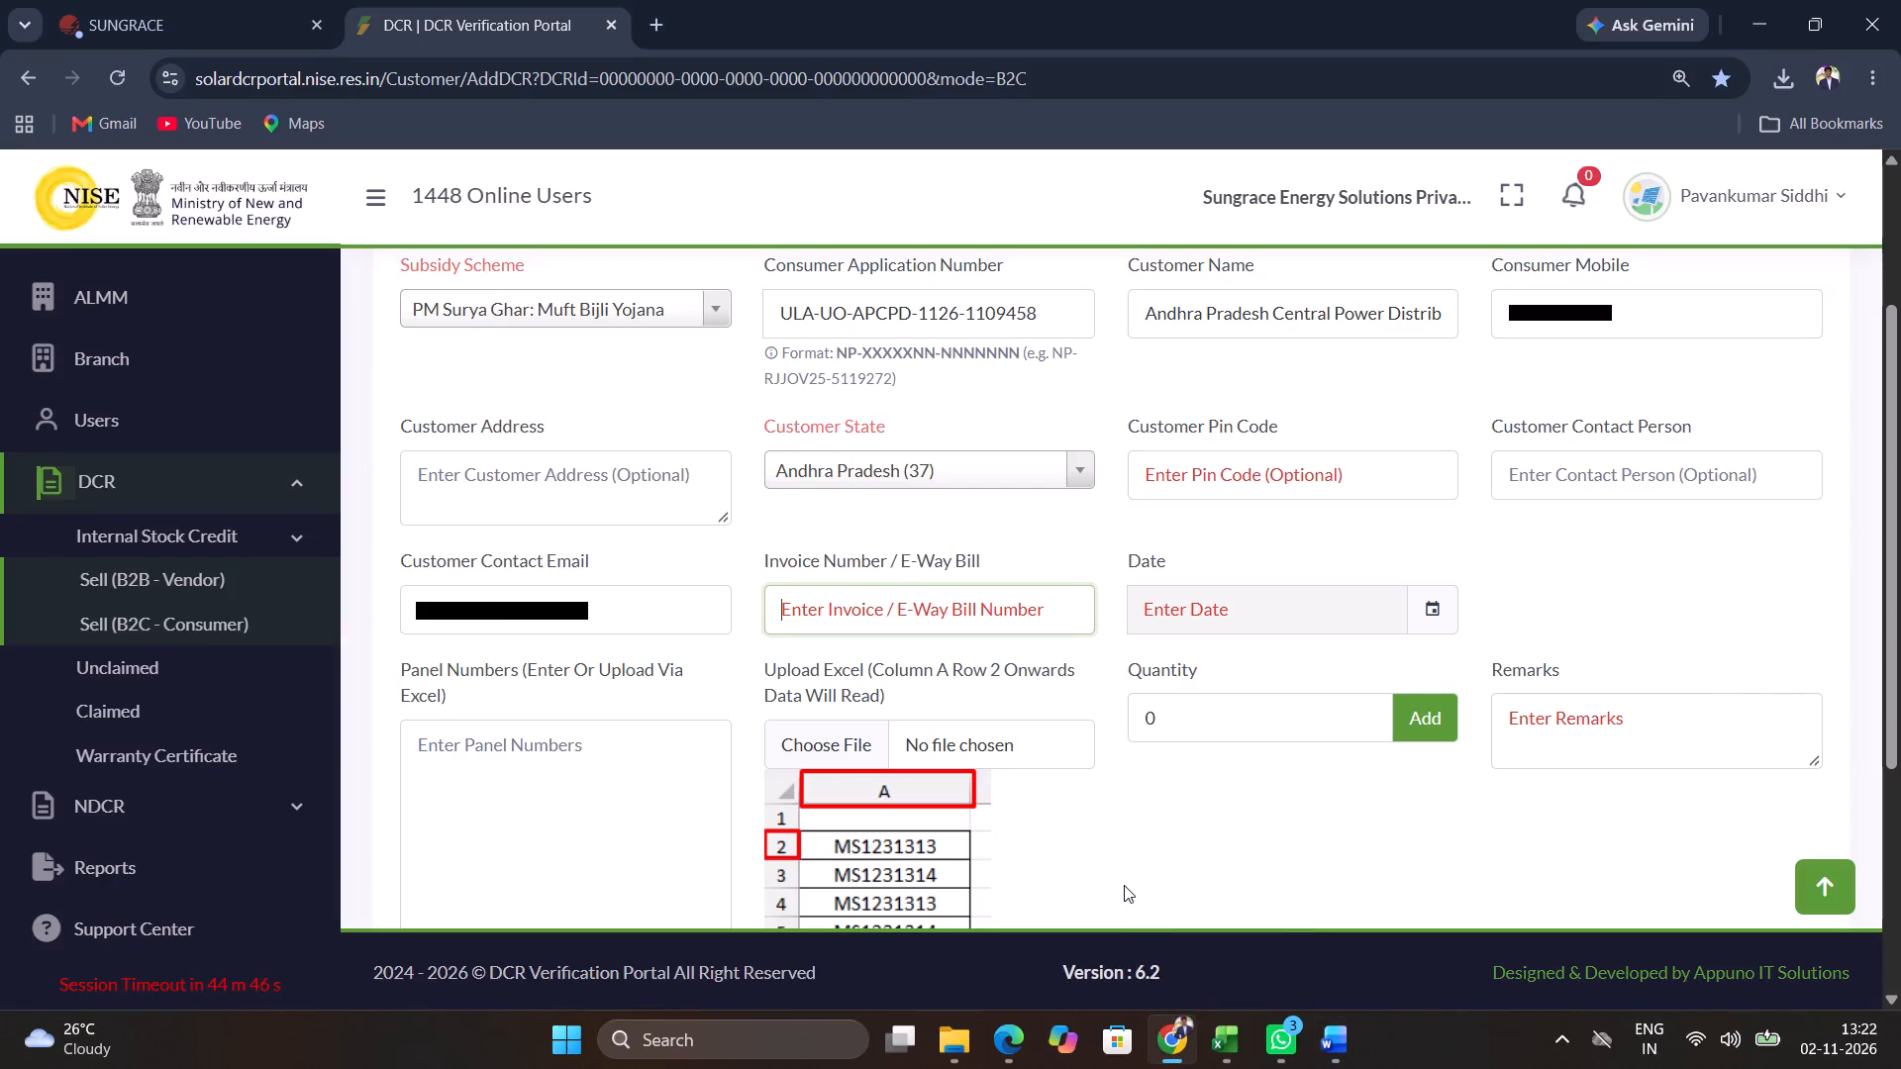
key("ctrl+v")
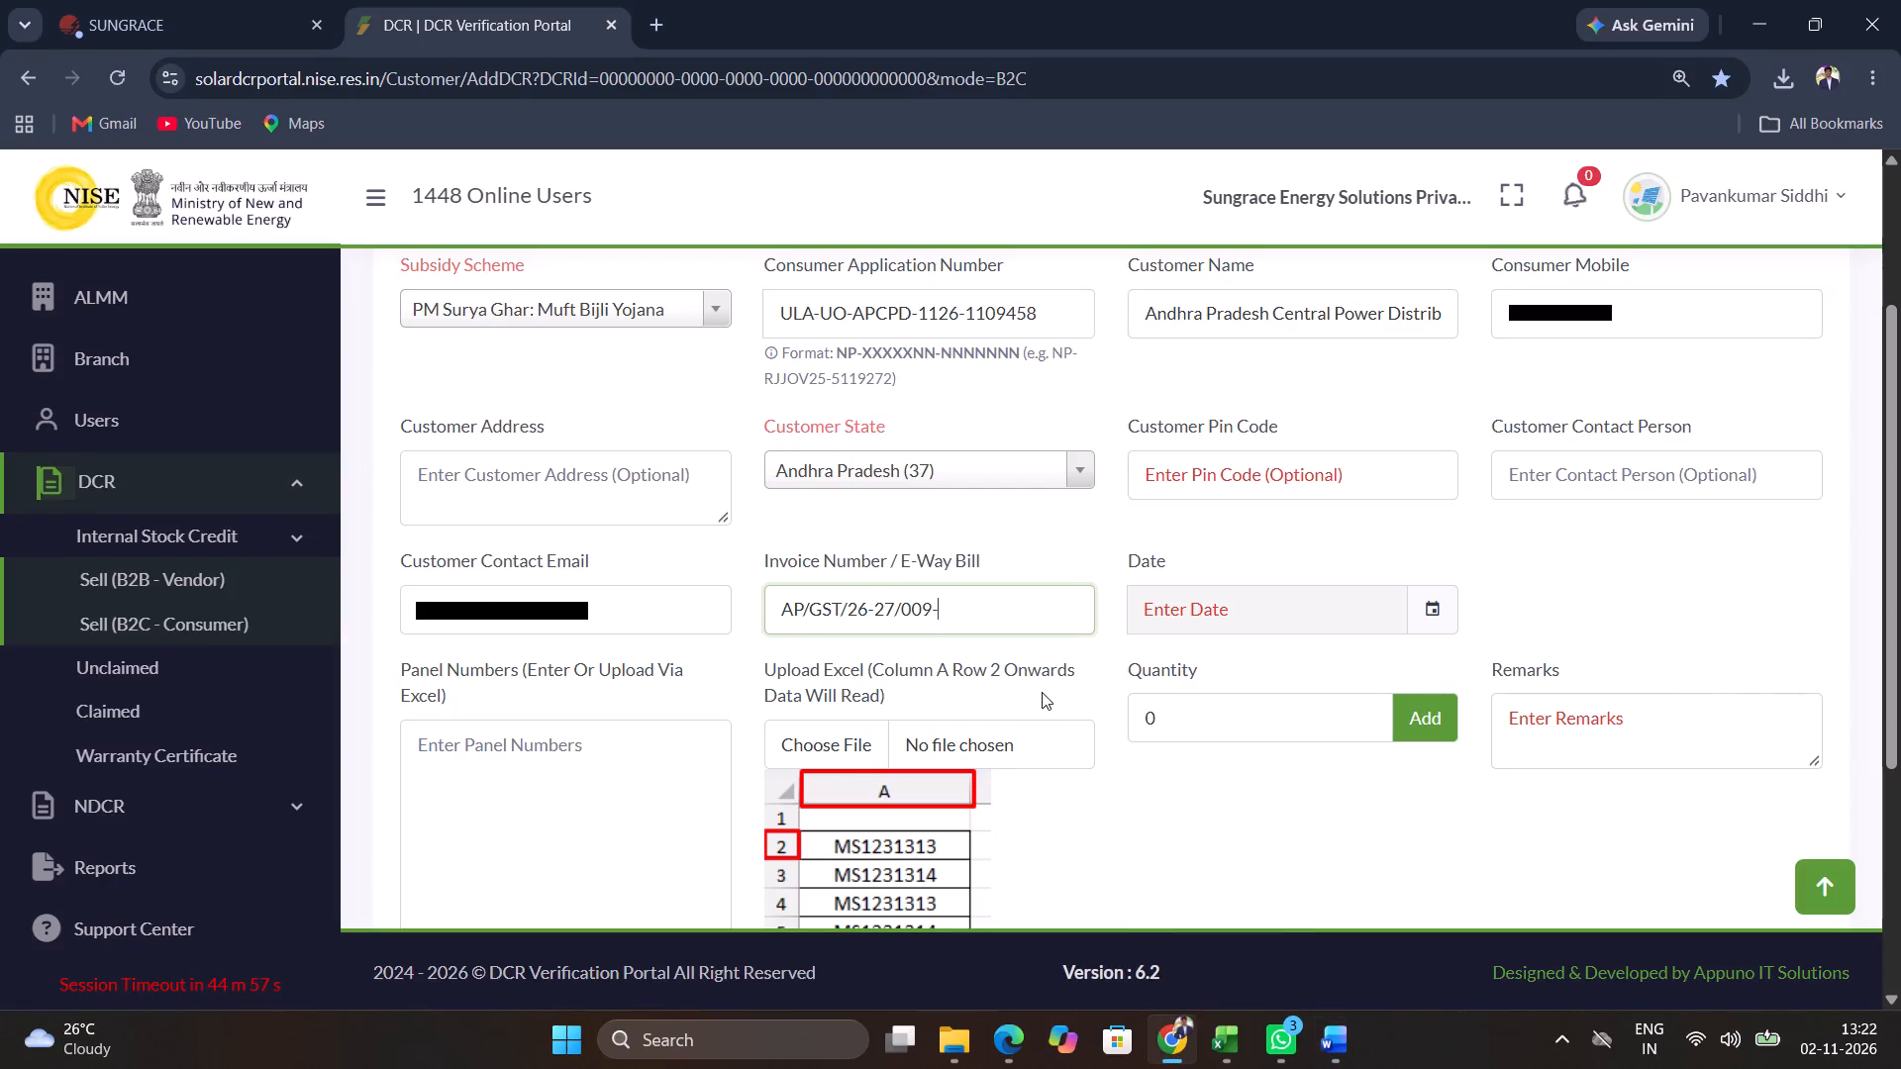
type("328")
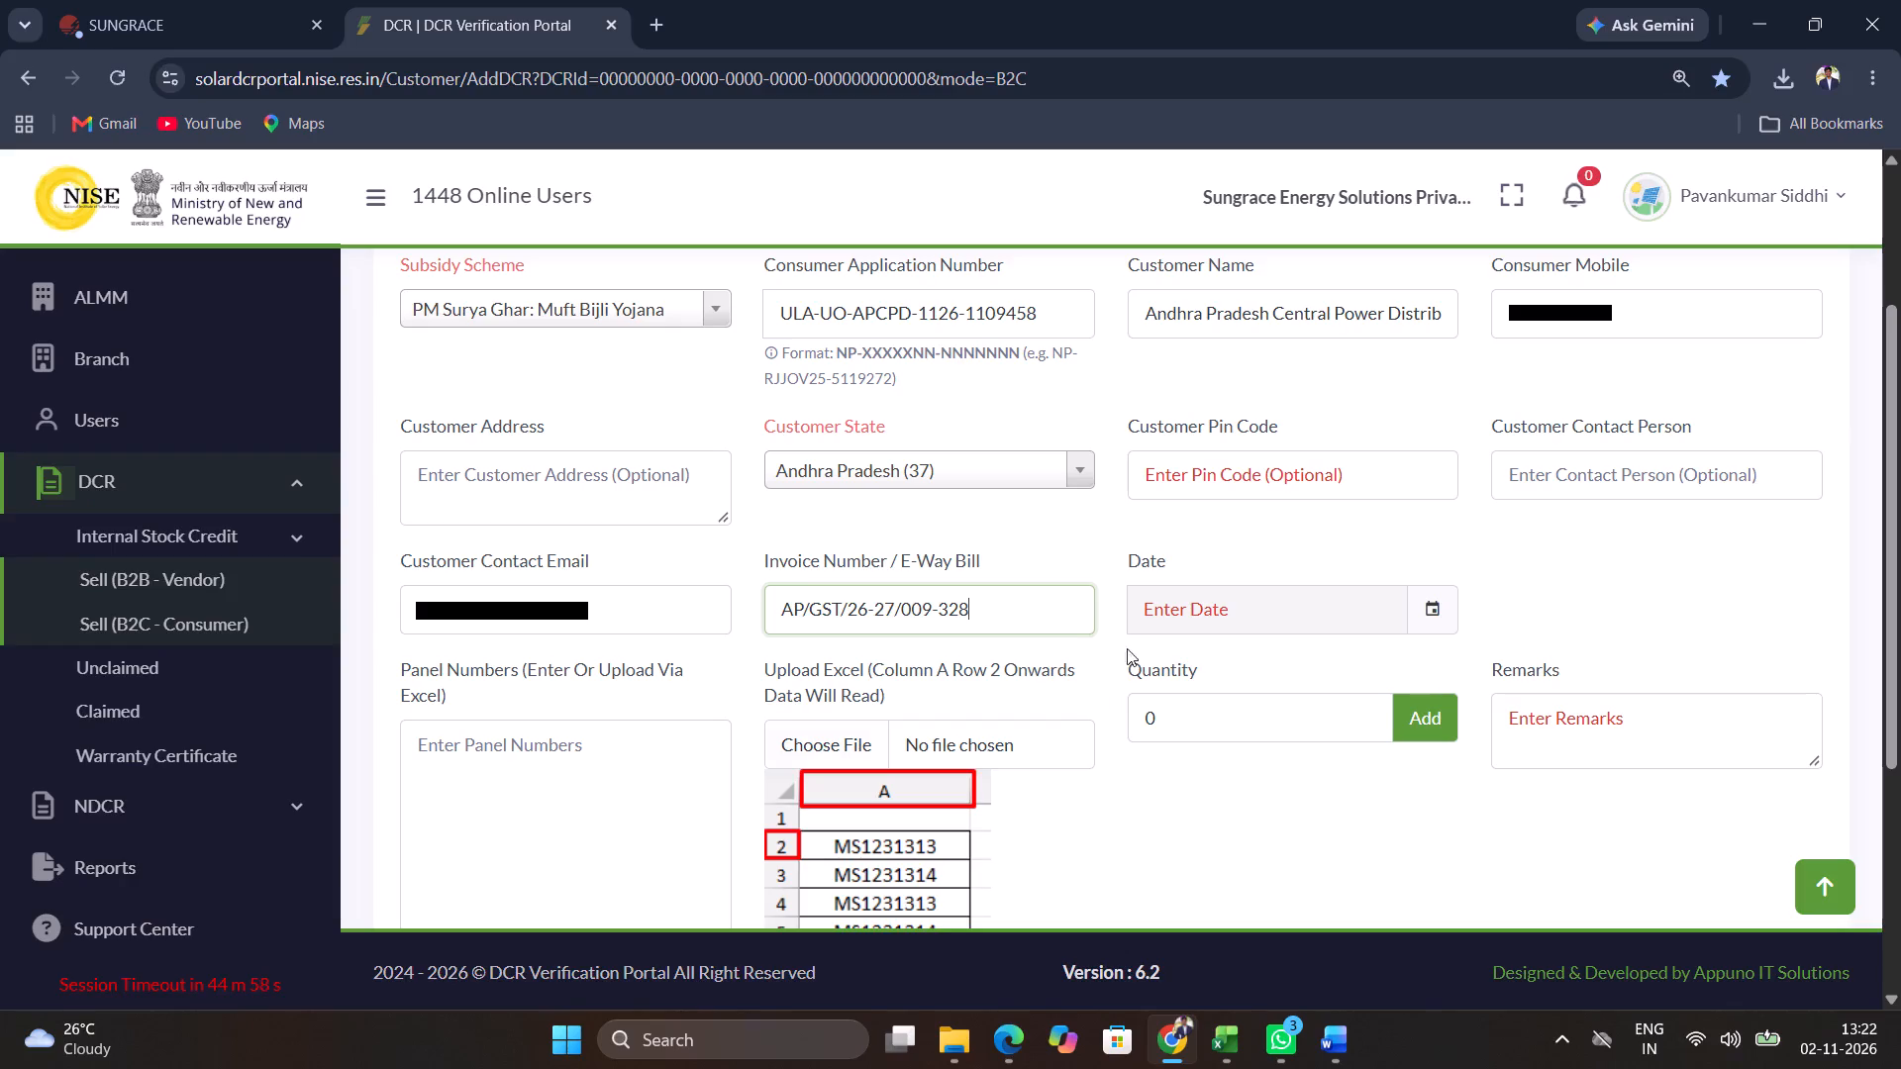
Set the invoice date to 30-Sep-2026.
left_click(1183, 629)
left_click(1142, 666)
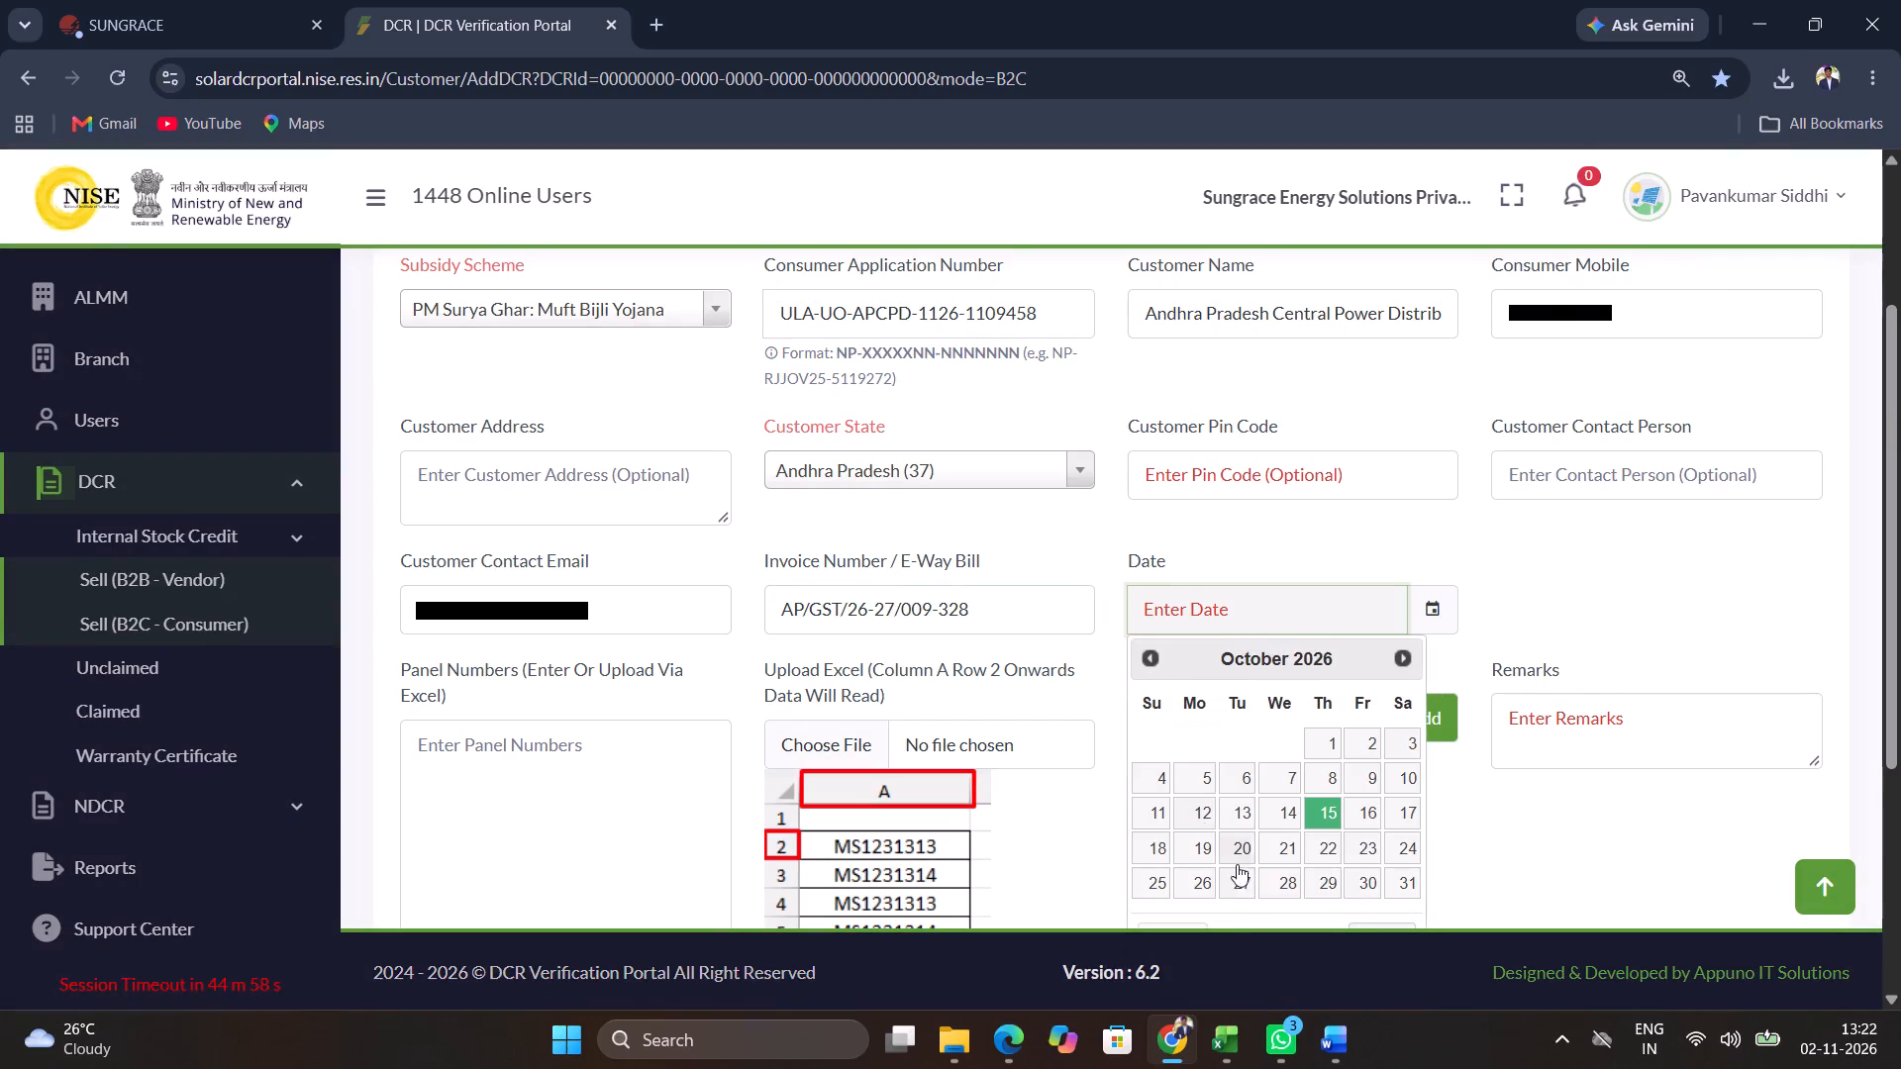
left_click(1154, 649)
left_click(1287, 892)
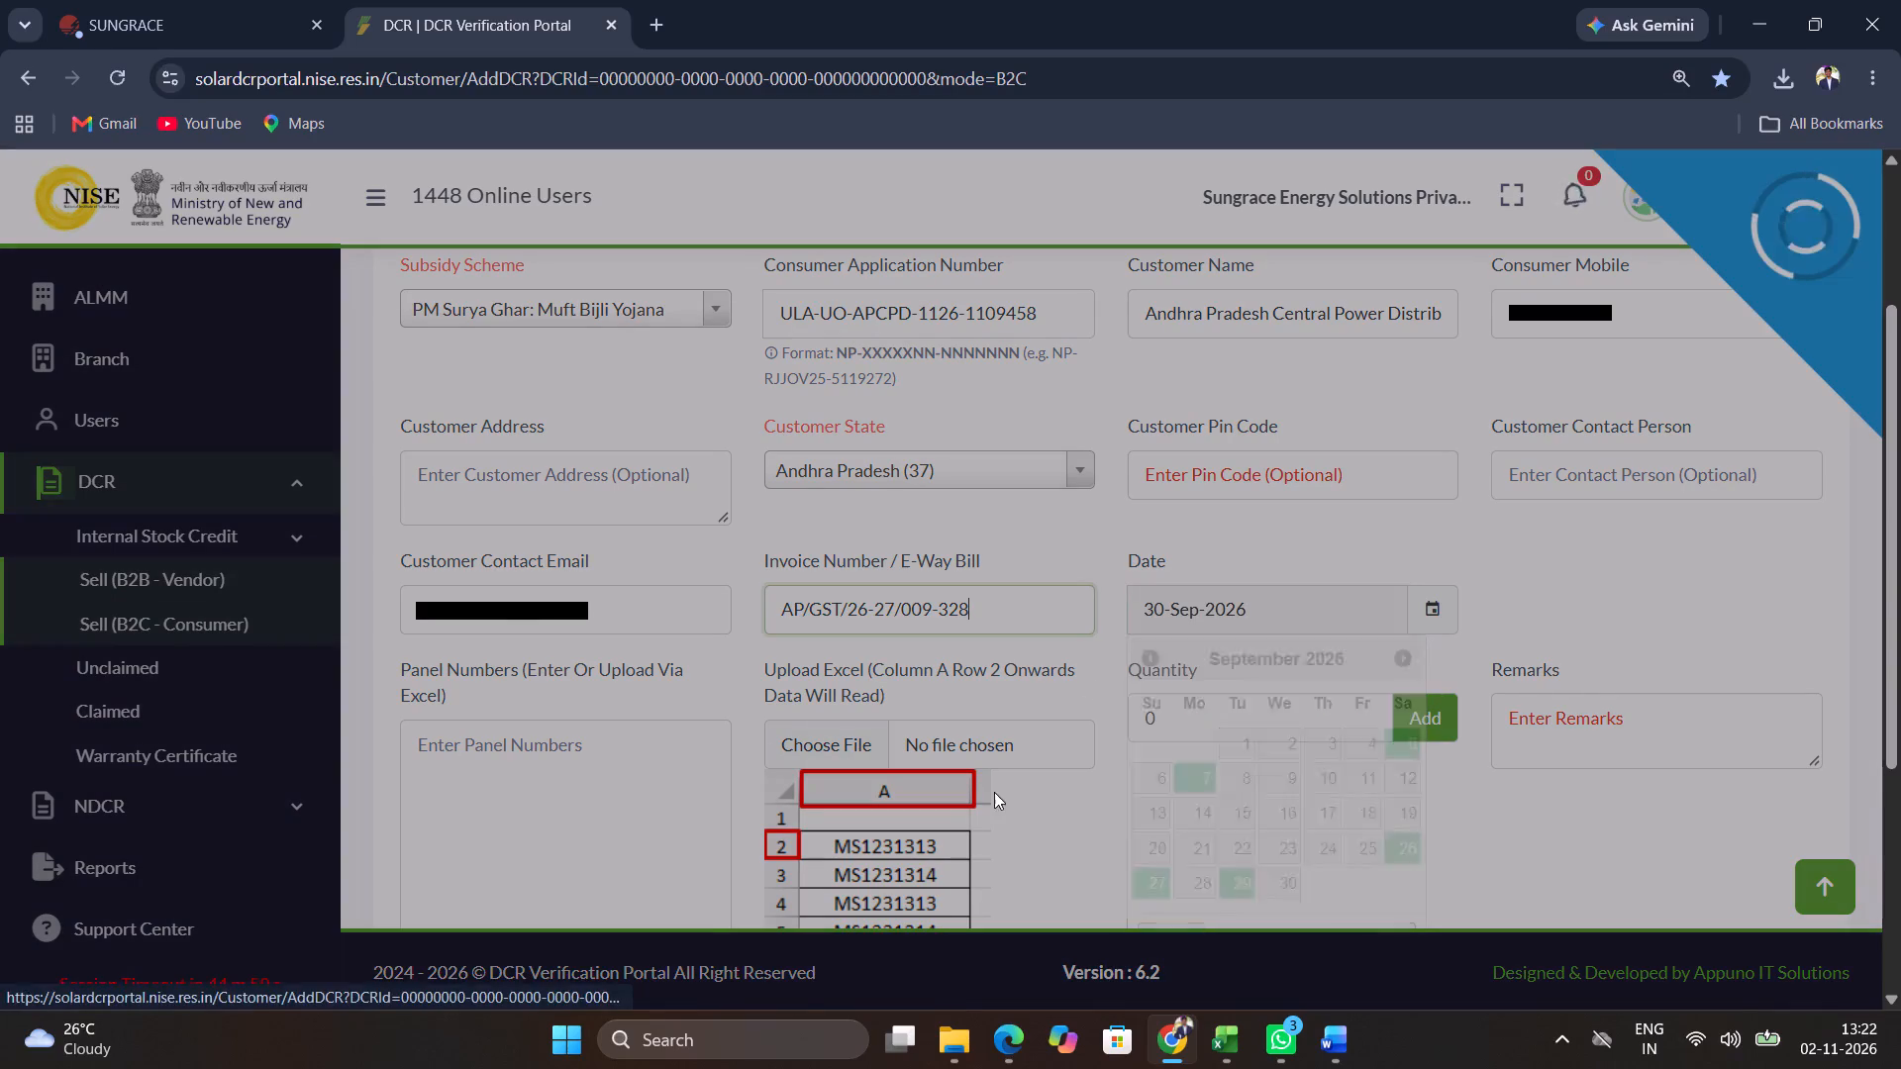
Copy the panel serial numbers from the SUNGRACE work order's quick-copy details into the DCR form's Panel Numbers.
left_click(629, 840)
left_click(207, 12)
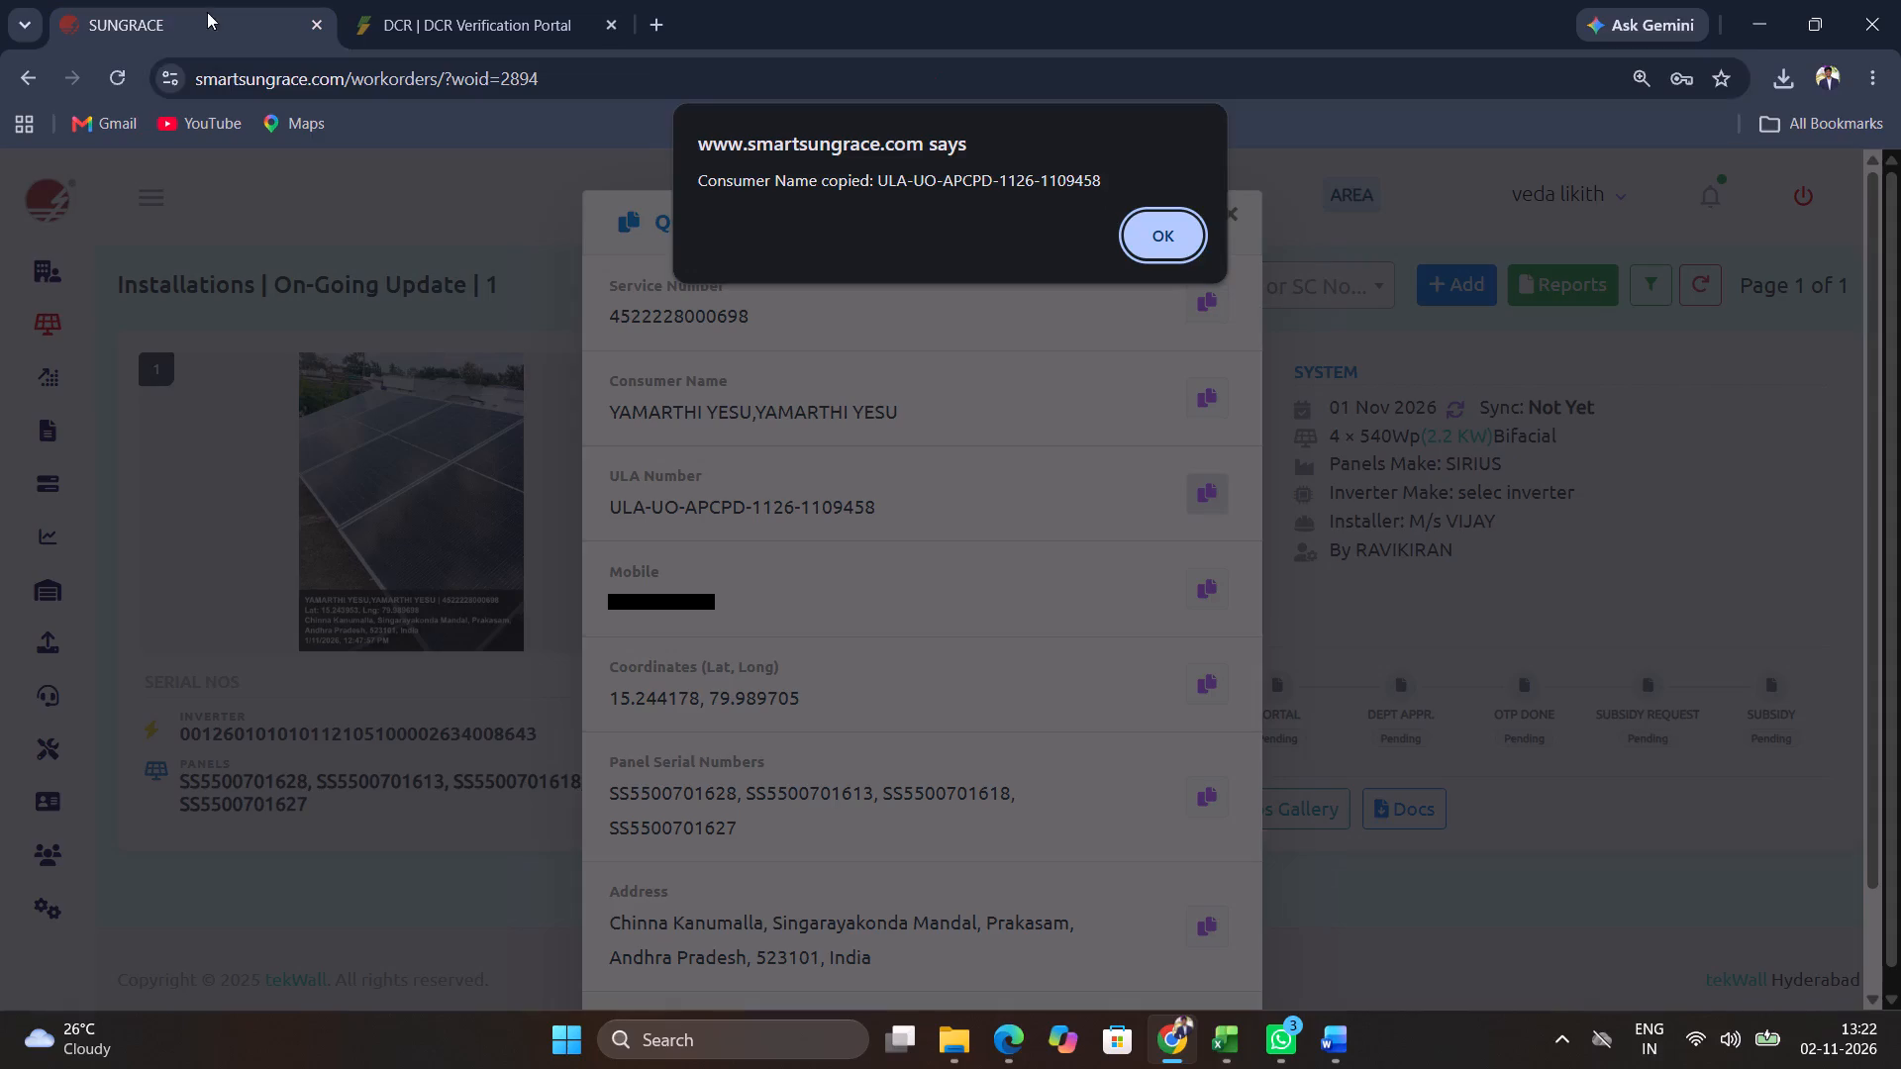
left_click(1139, 229)
scroll(1126, 376, "down", 4)
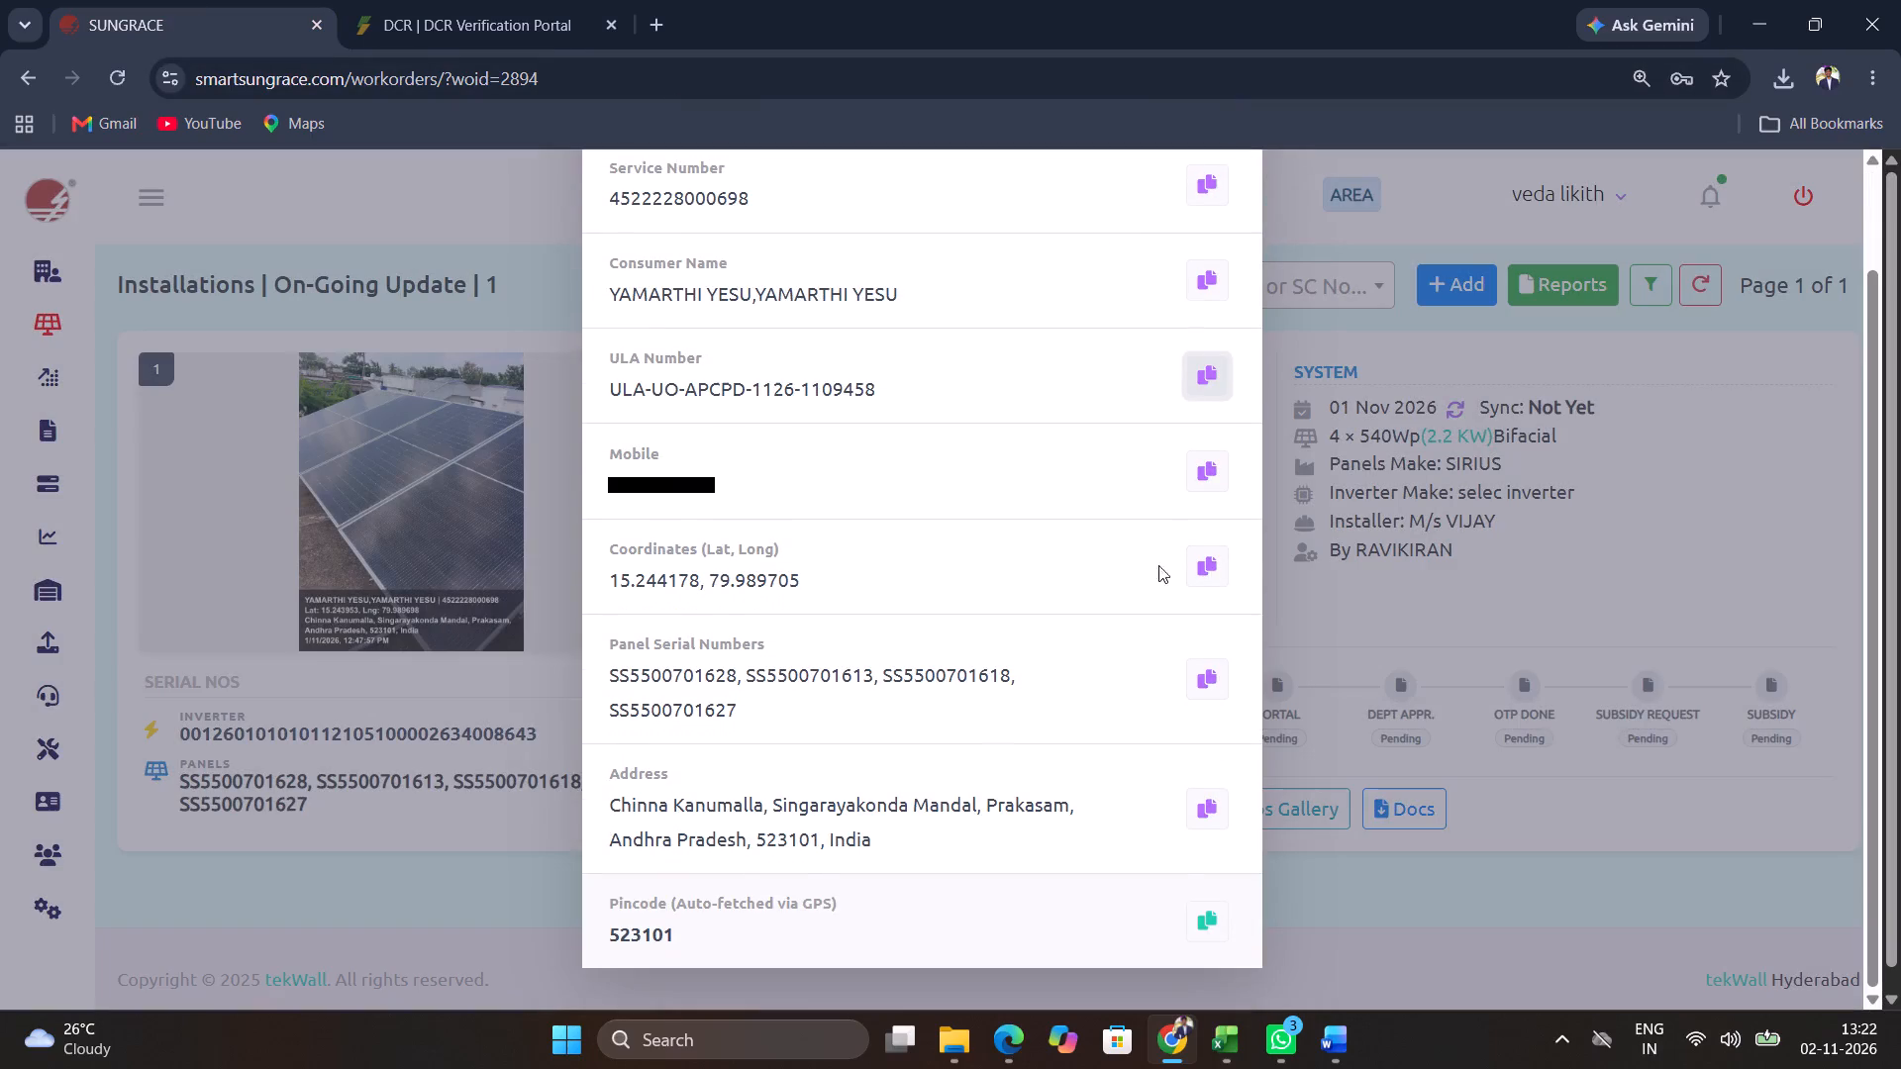
left_click(1207, 672)
left_click(512, 0)
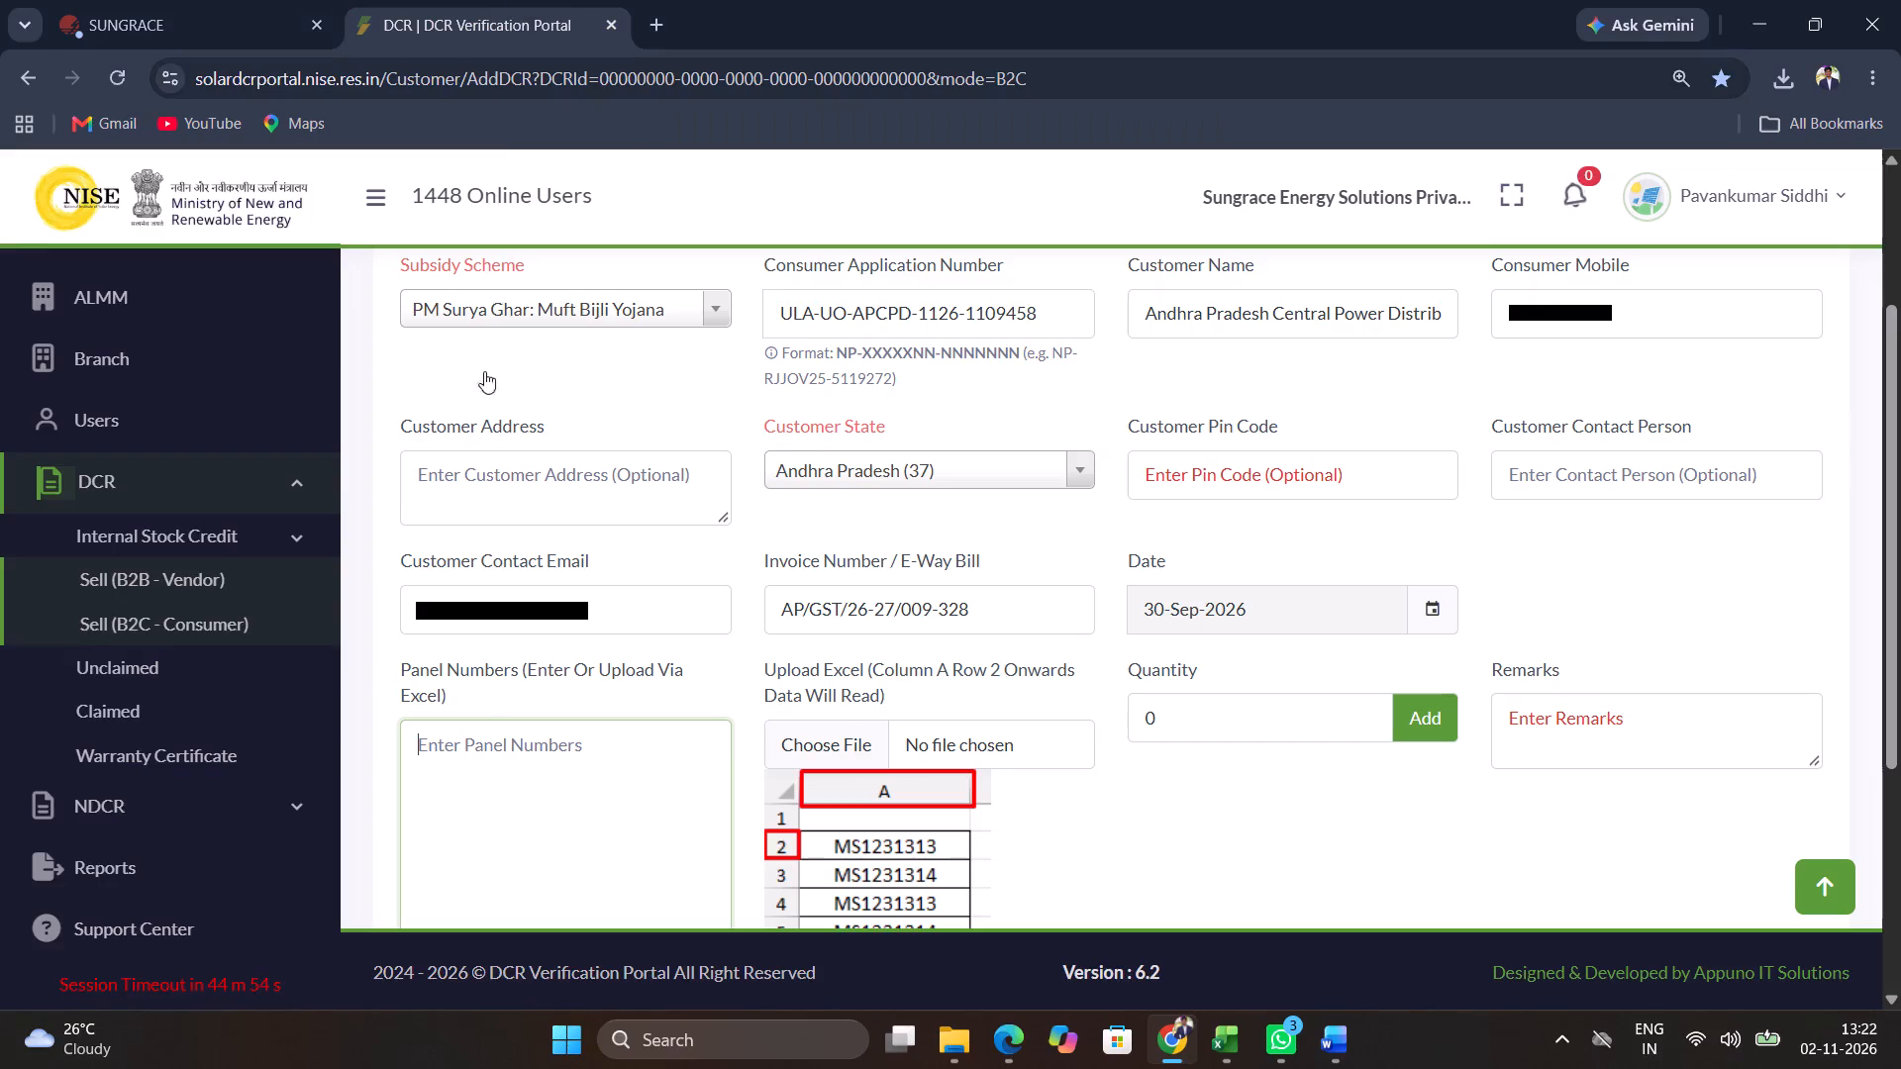
key("ctrl+v")
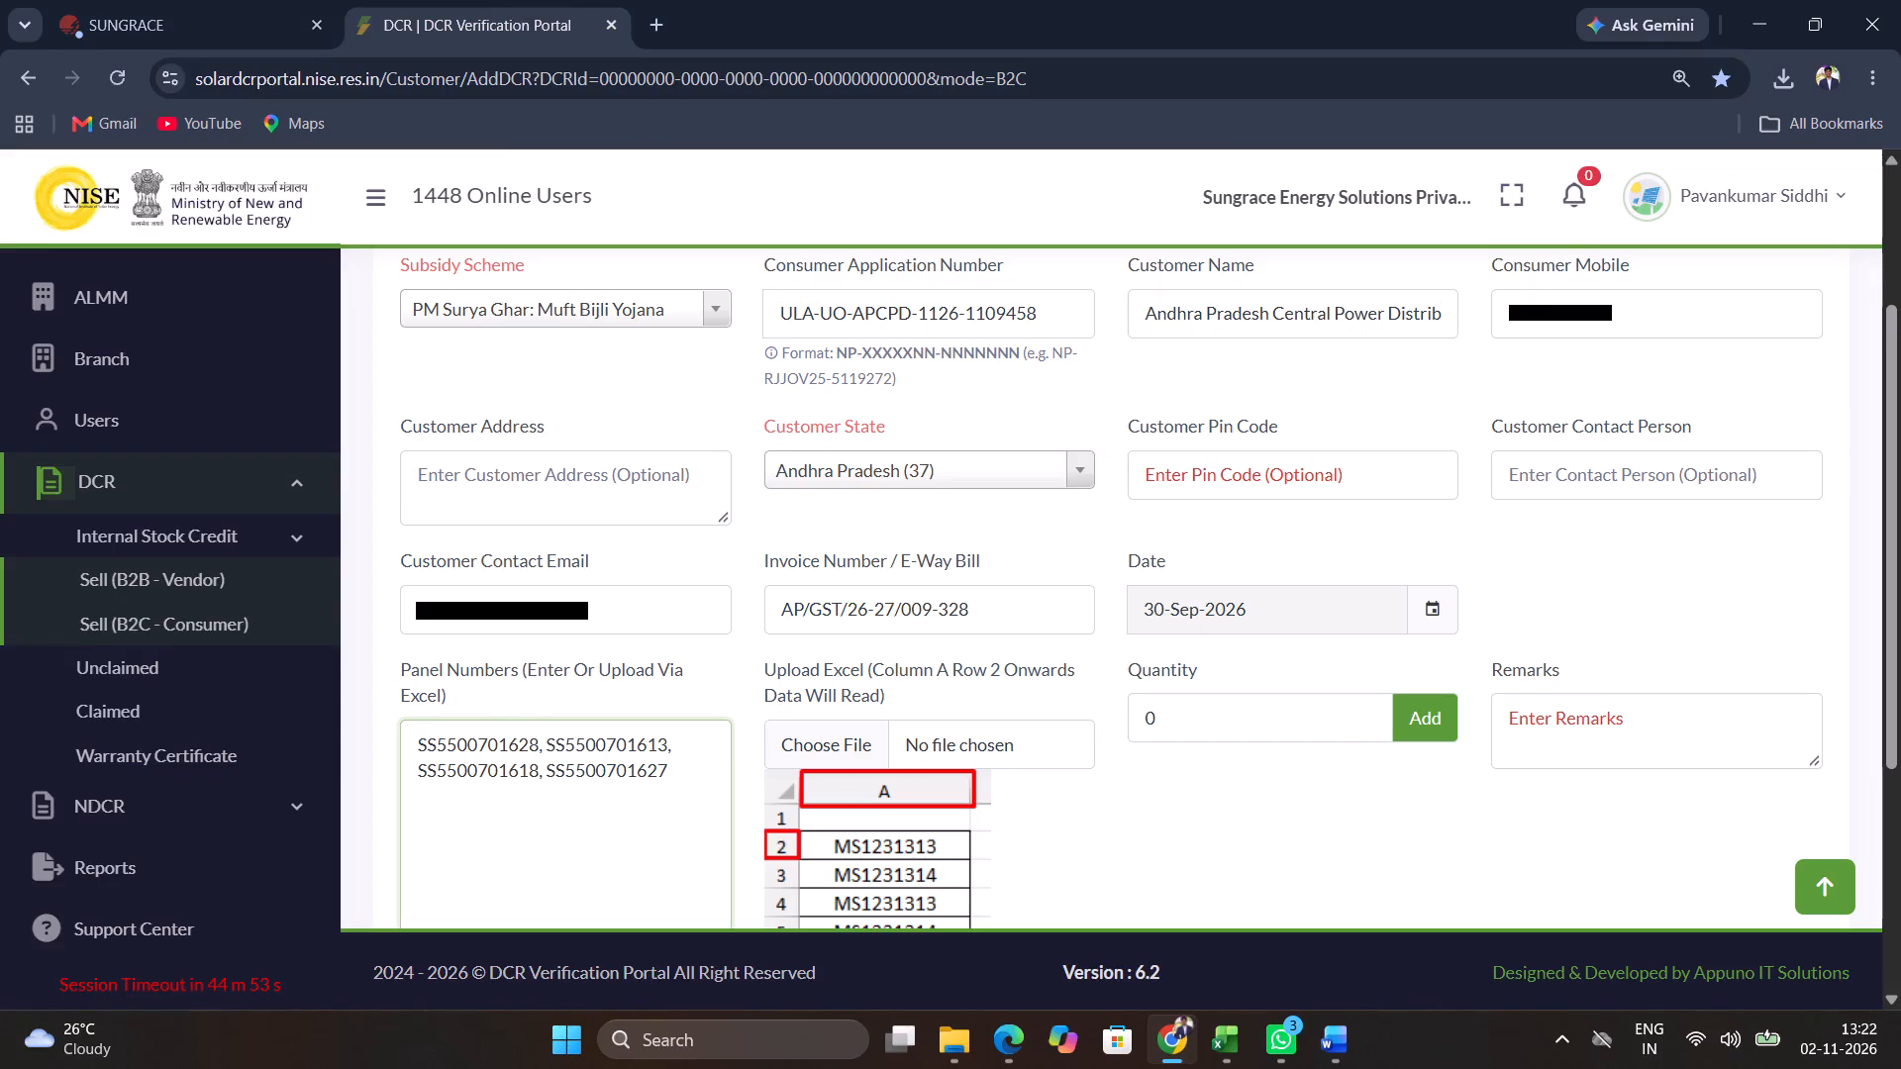
Put each of the four panel serial numbers on its own line in Panel Numbers, removing the separating commas and spaces.
key("Left")
key("Left")
key("Left")
key("Left")
key("Left")
key("Left")
key("Left")
key("Left")
key("Left")
key("Left")
key("Left")
key("Left")
key("Left")
key("Left")
key("Right")
key("Right")
key("Right")
key("Left")
key("BackSpace")
key("BackSpace")
key("Return")
key("Up")
key("Up")
key("Up")
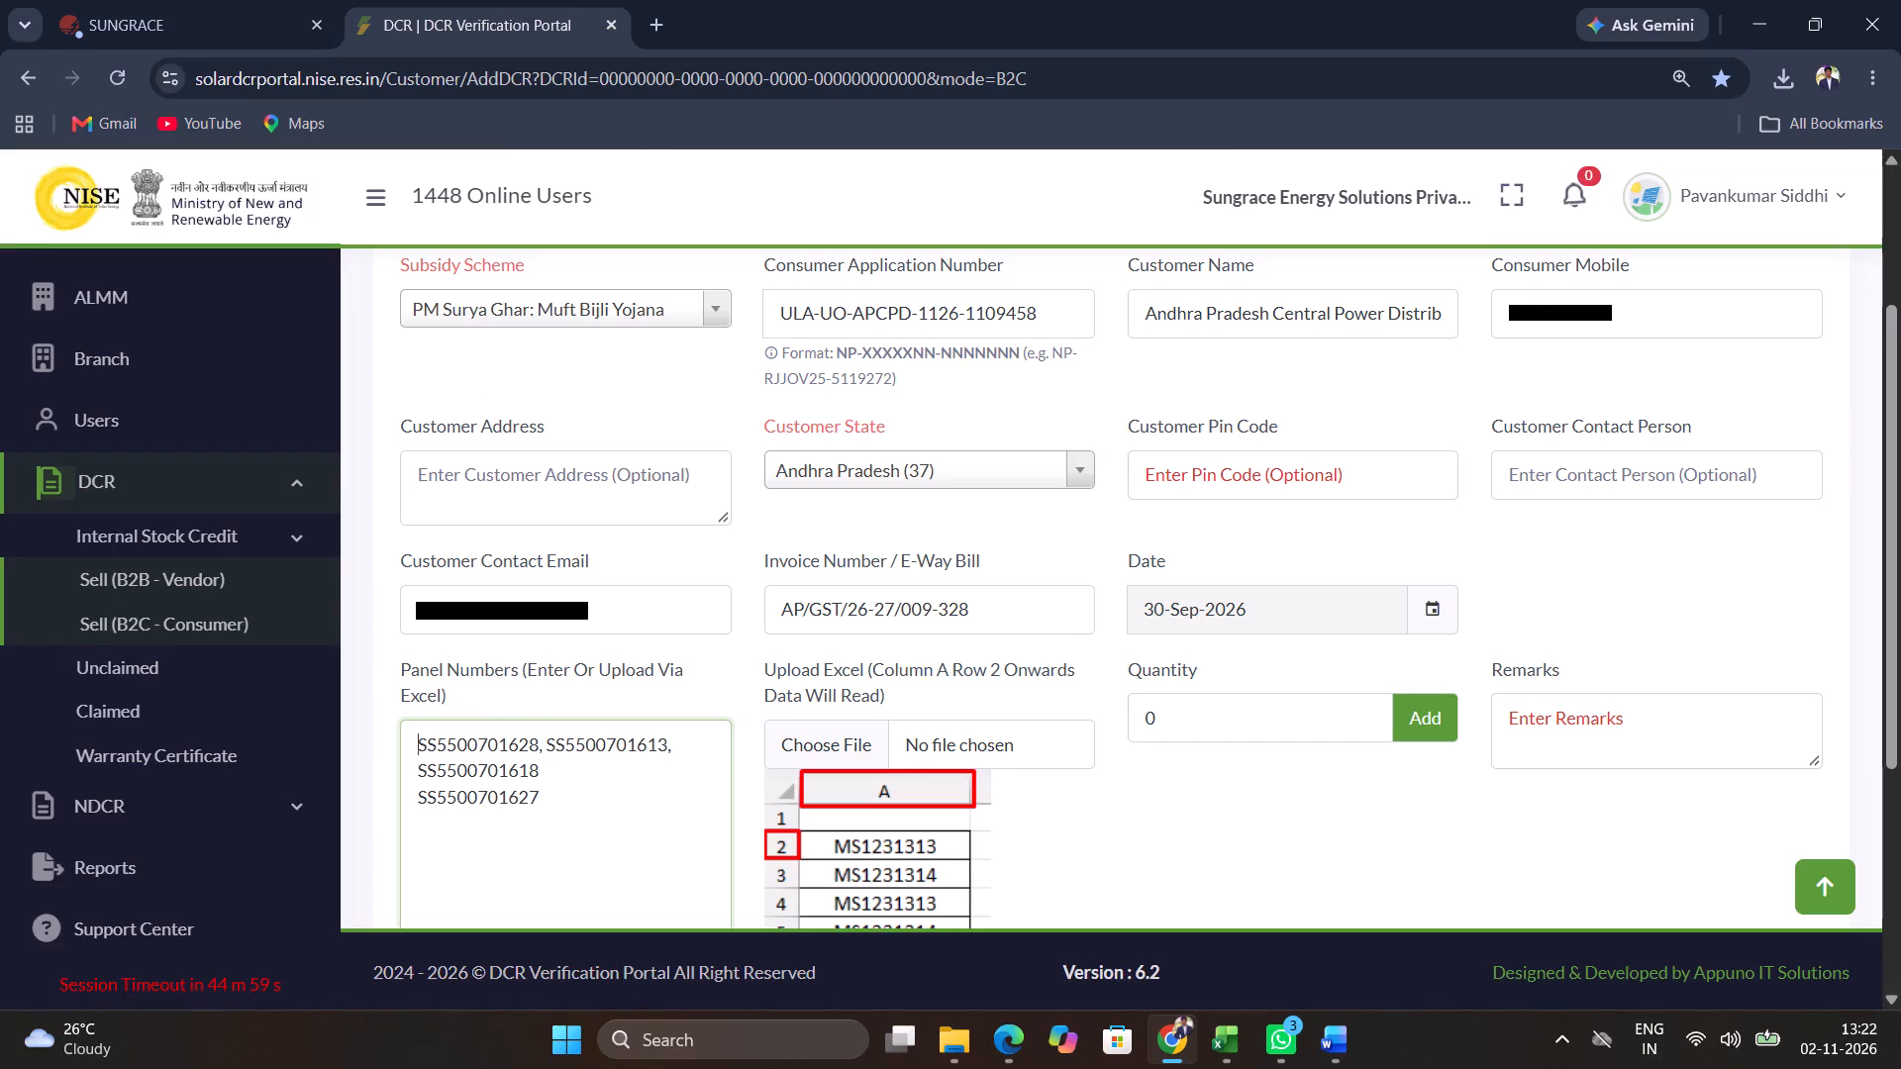
key("Right")
key("Right")
key("Right")
key("Right")
key("Right")
key("Right")
key("Right")
key("Right")
key("Right")
key("Right")
key("Right")
key("Right")
key("Right")
key("Right")
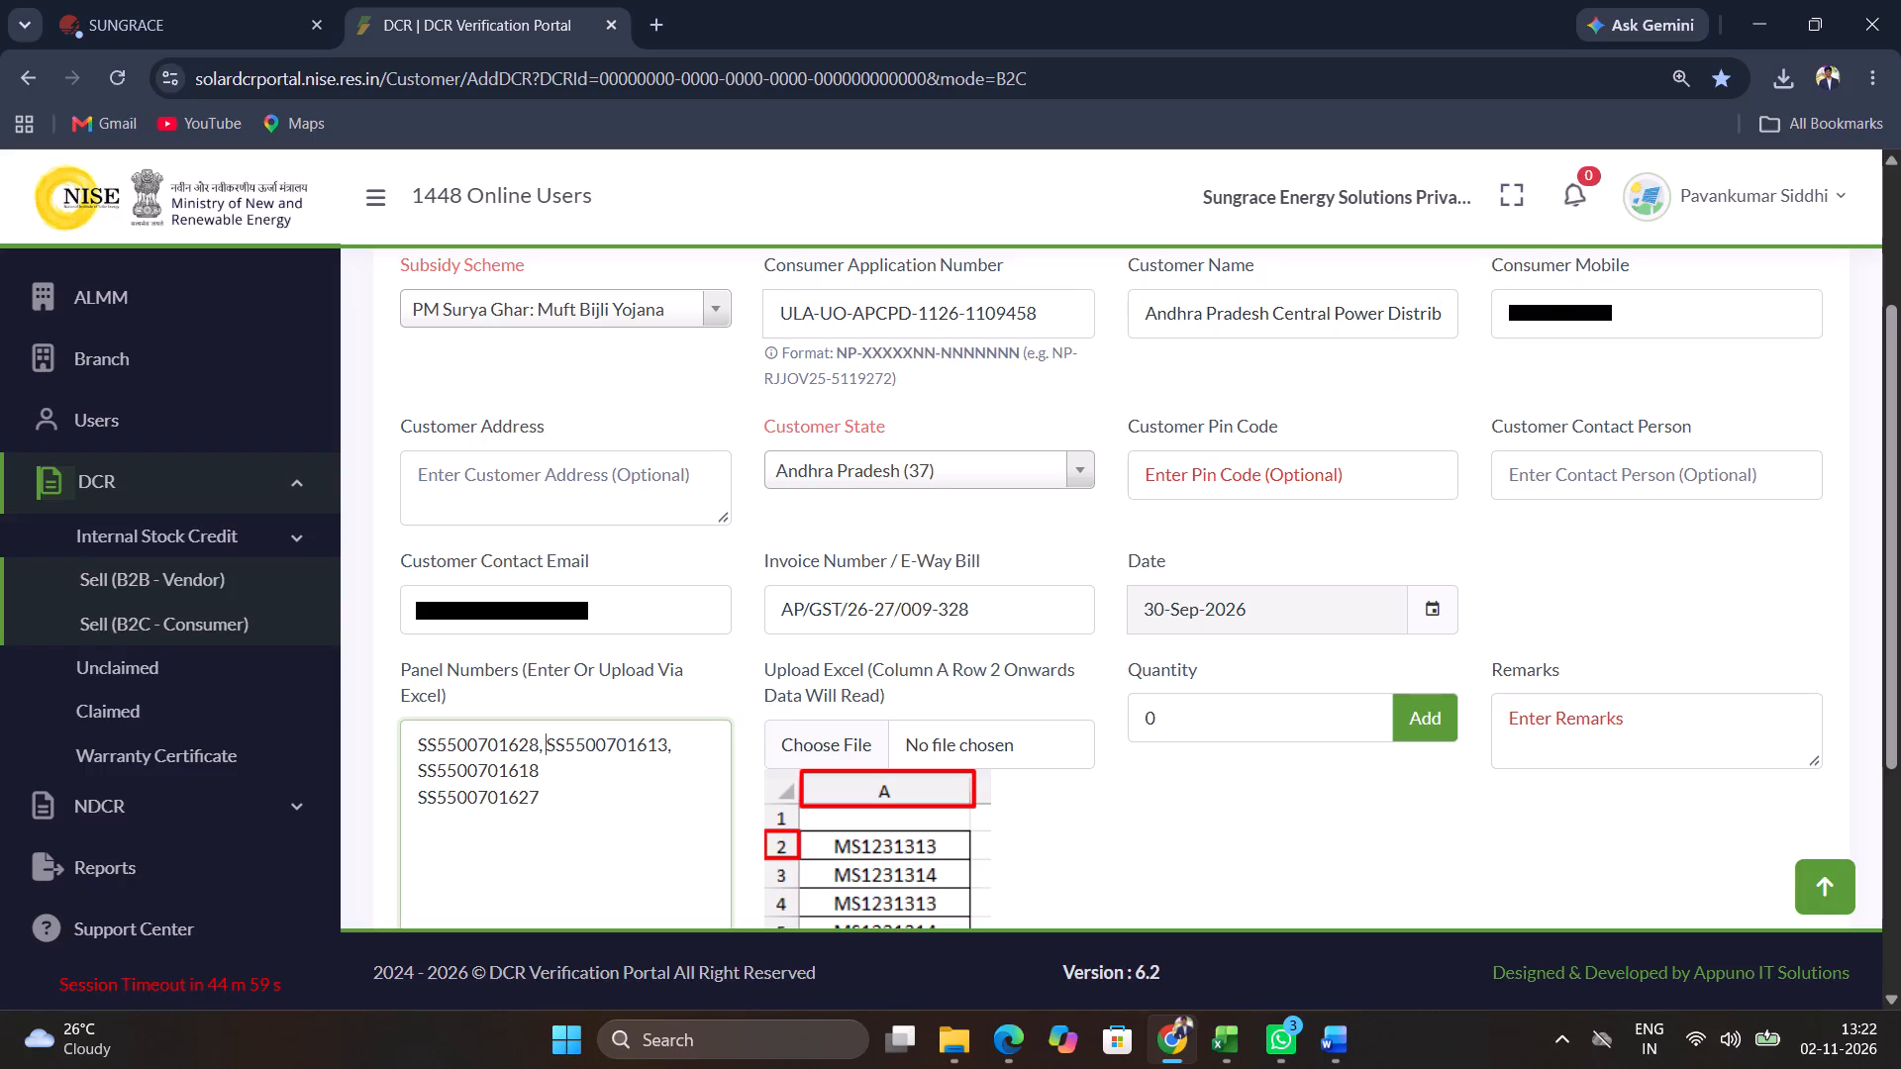
key("BackSpace")
key("BackSpace")
key("Return")
key("Right")
key("Right")
key("Right")
key("Right")
key("Right")
key("Right")
key("Right")
key("Right")
key("Right")
key("Right")
key("Right")
key("Right")
key("Right")
key("Right")
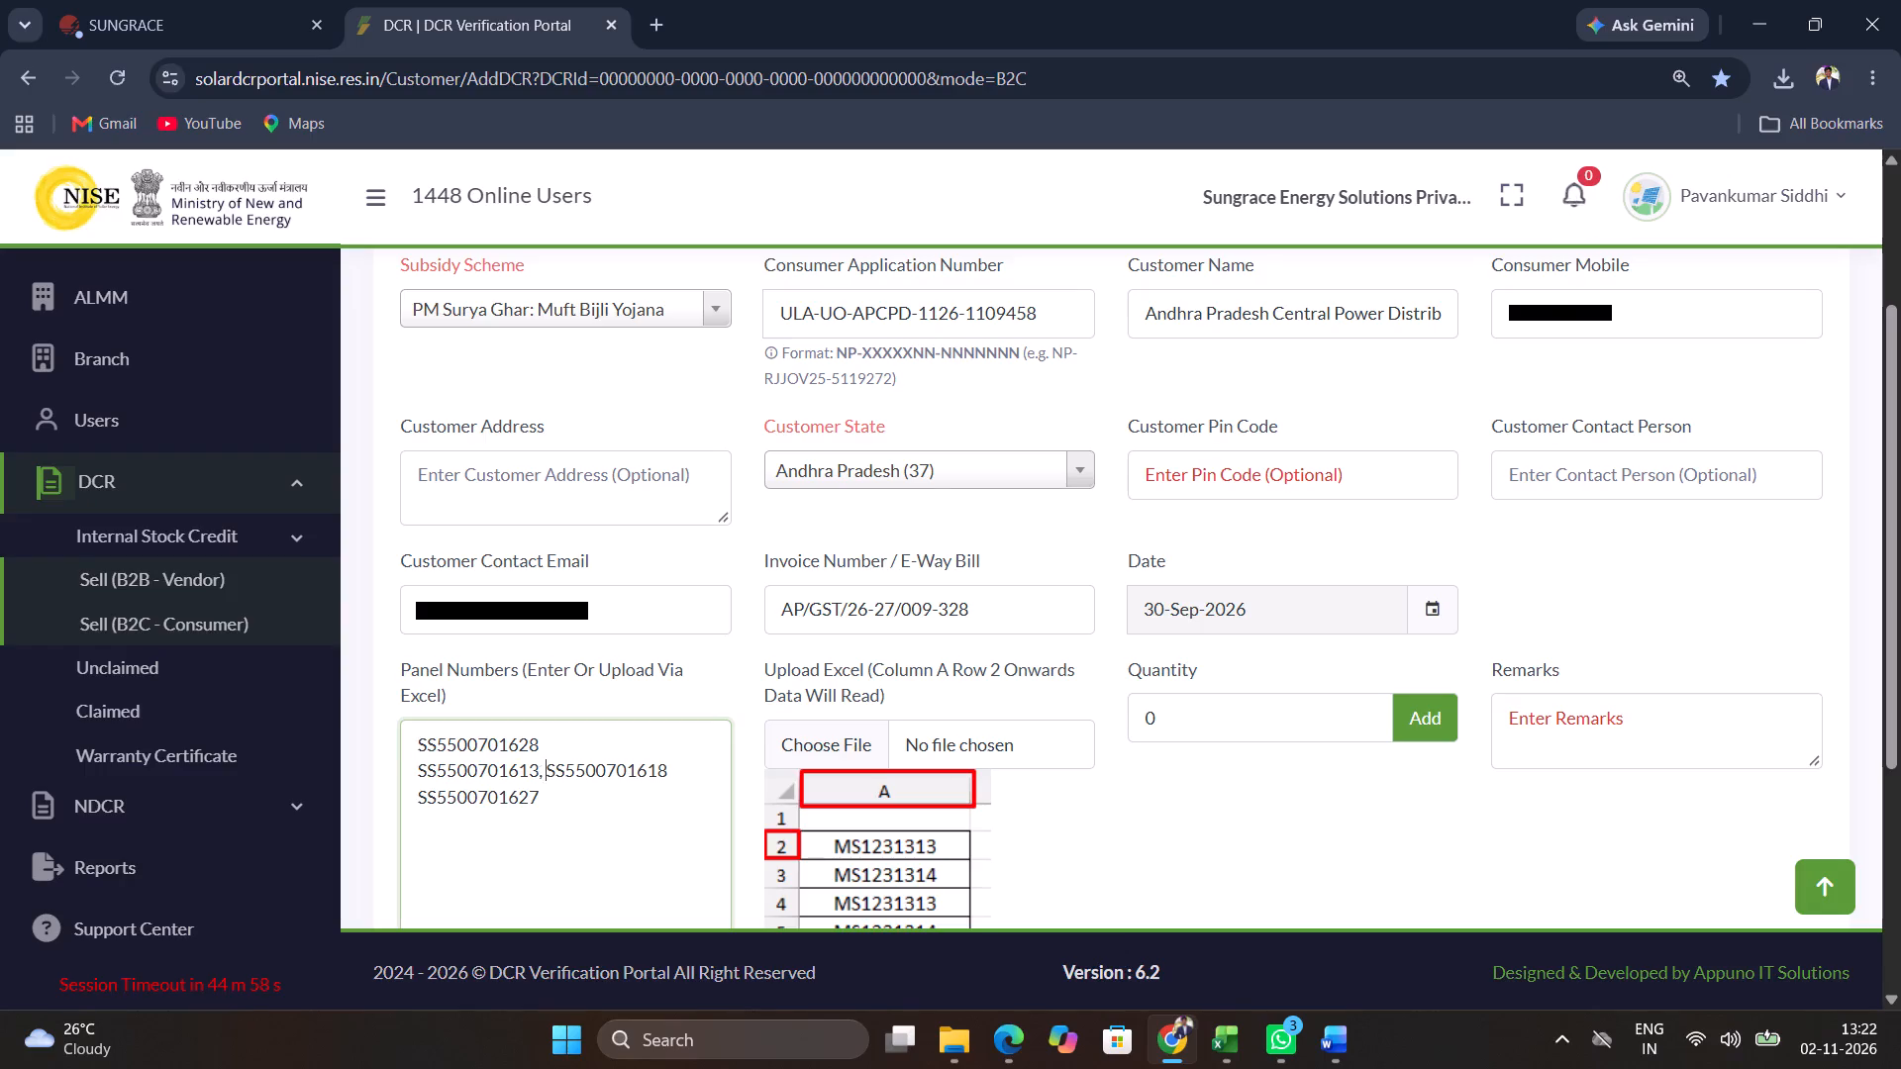
key("BackSpace")
key("BackSpace")
key("Return")
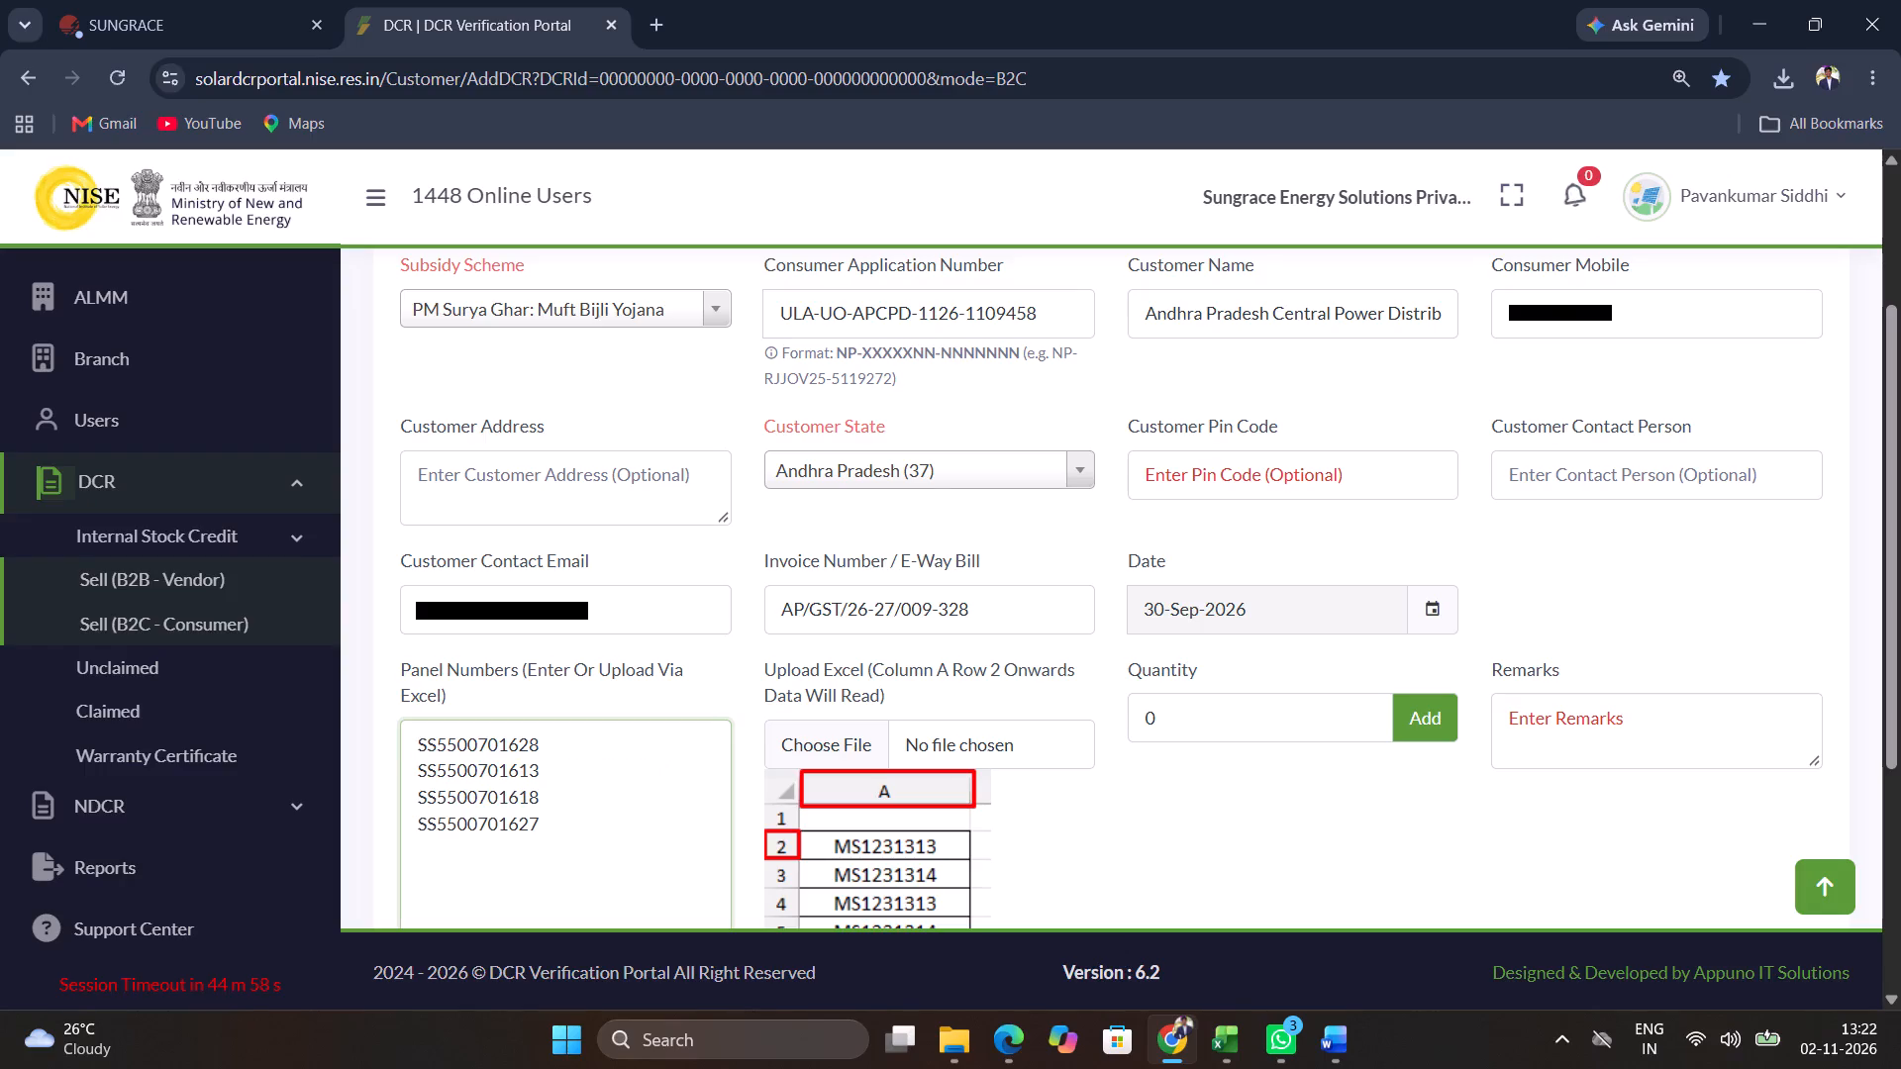
Set the quantity to 4 and try to add the panels to the sale.
left_click(1251, 717)
scroll(1252, 718, "up", 4)
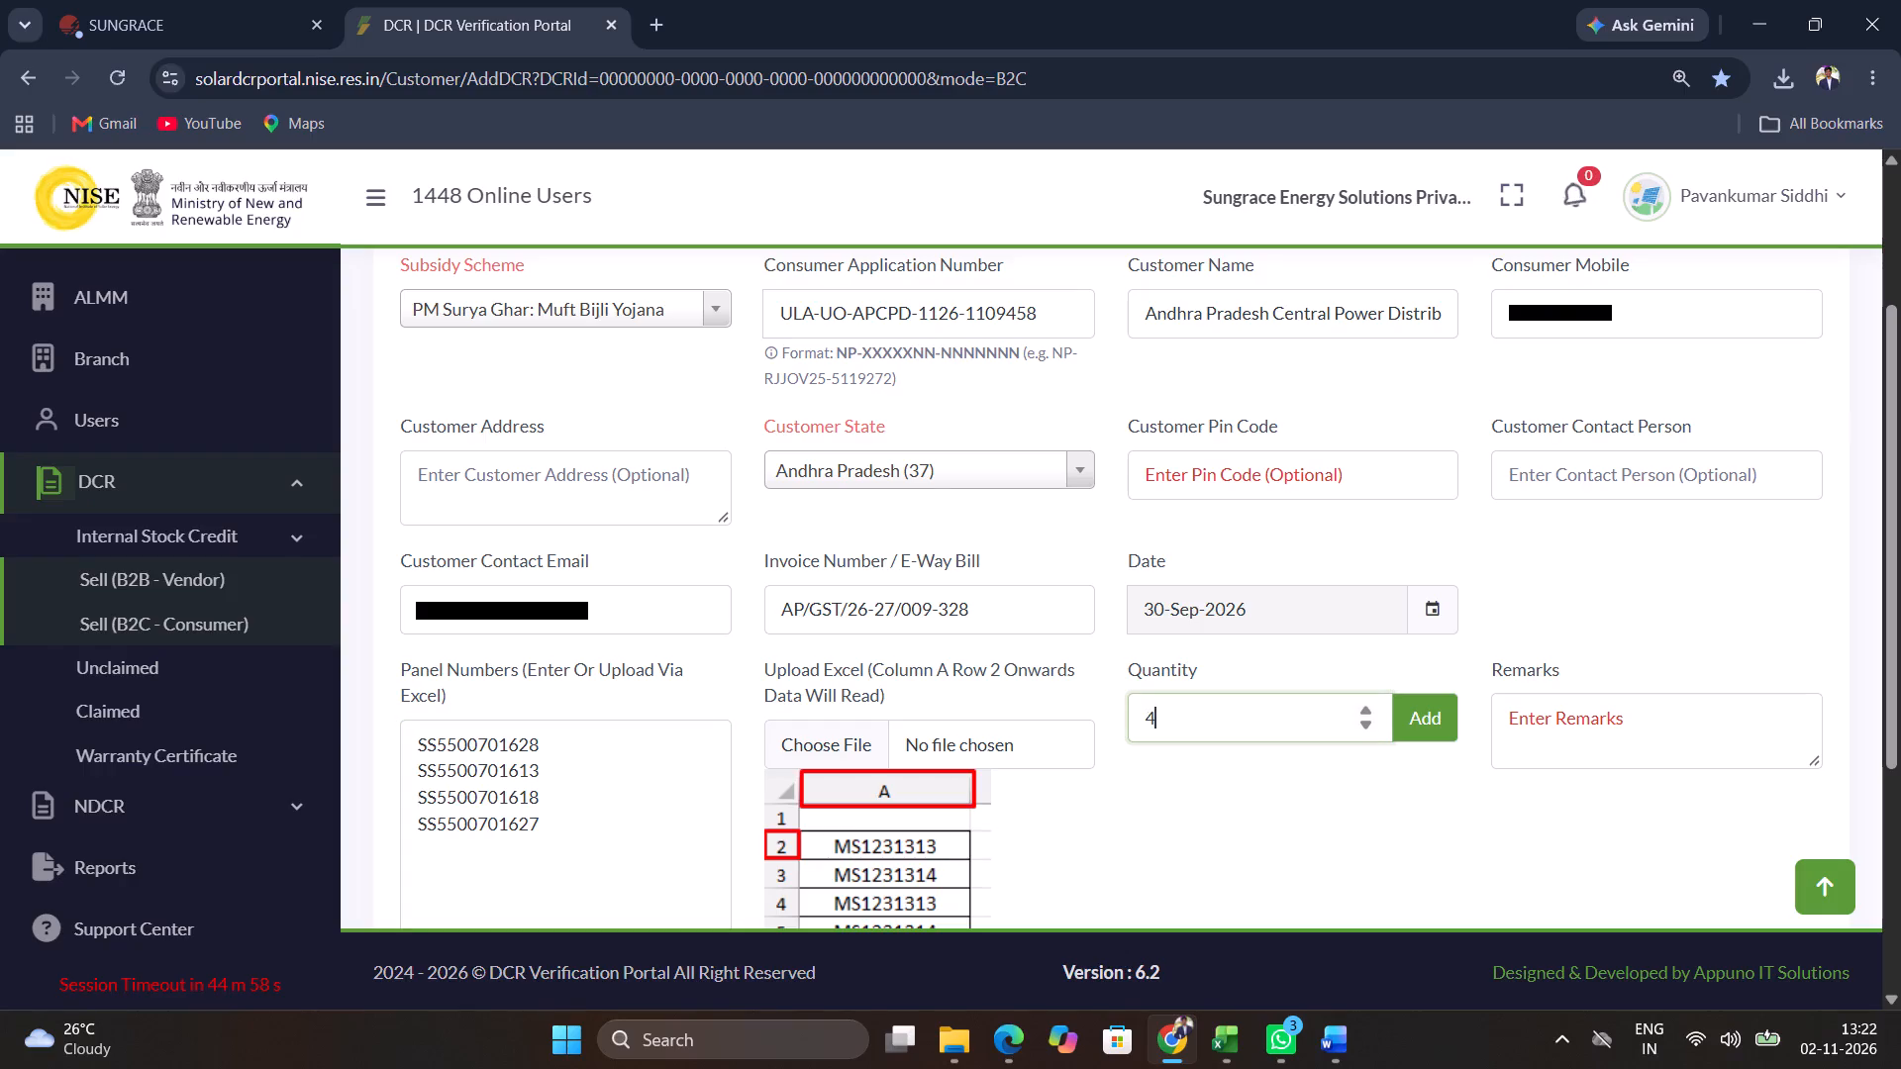
left_click(1456, 729)
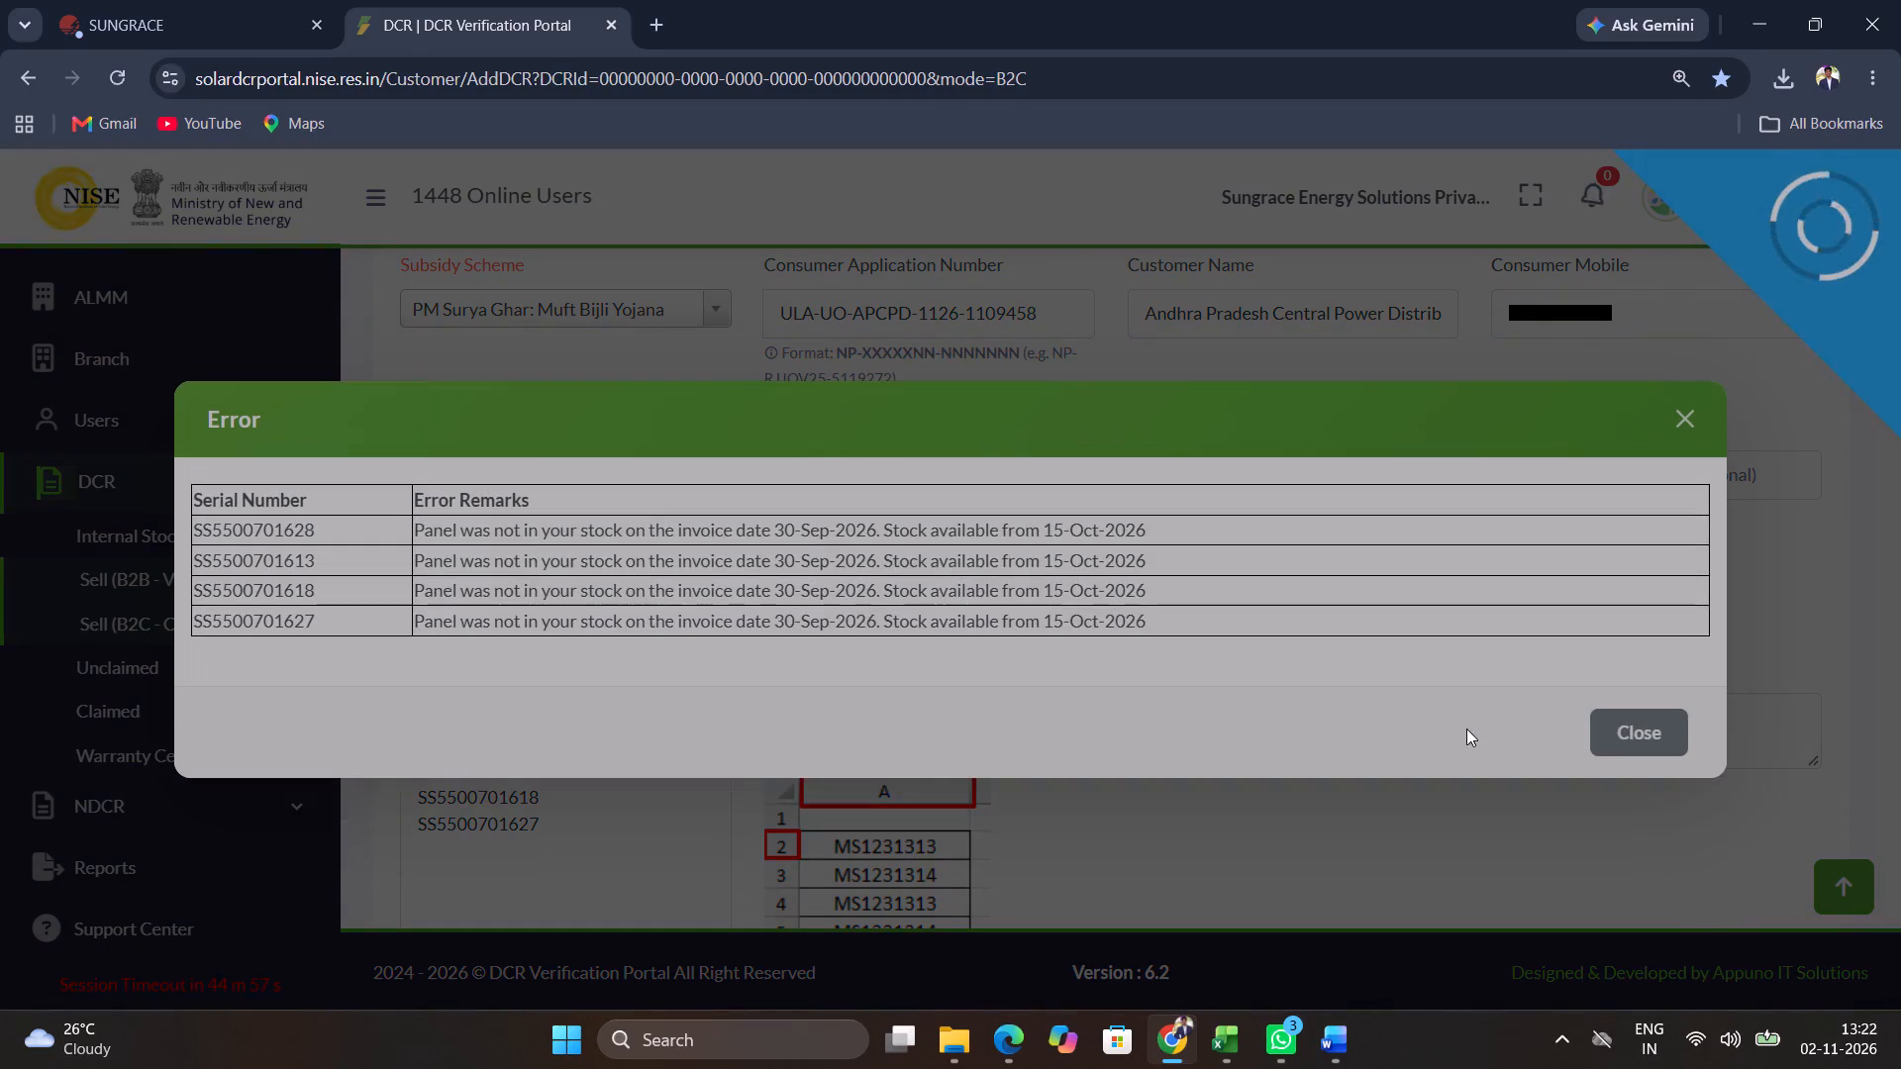
left_click(1689, 426)
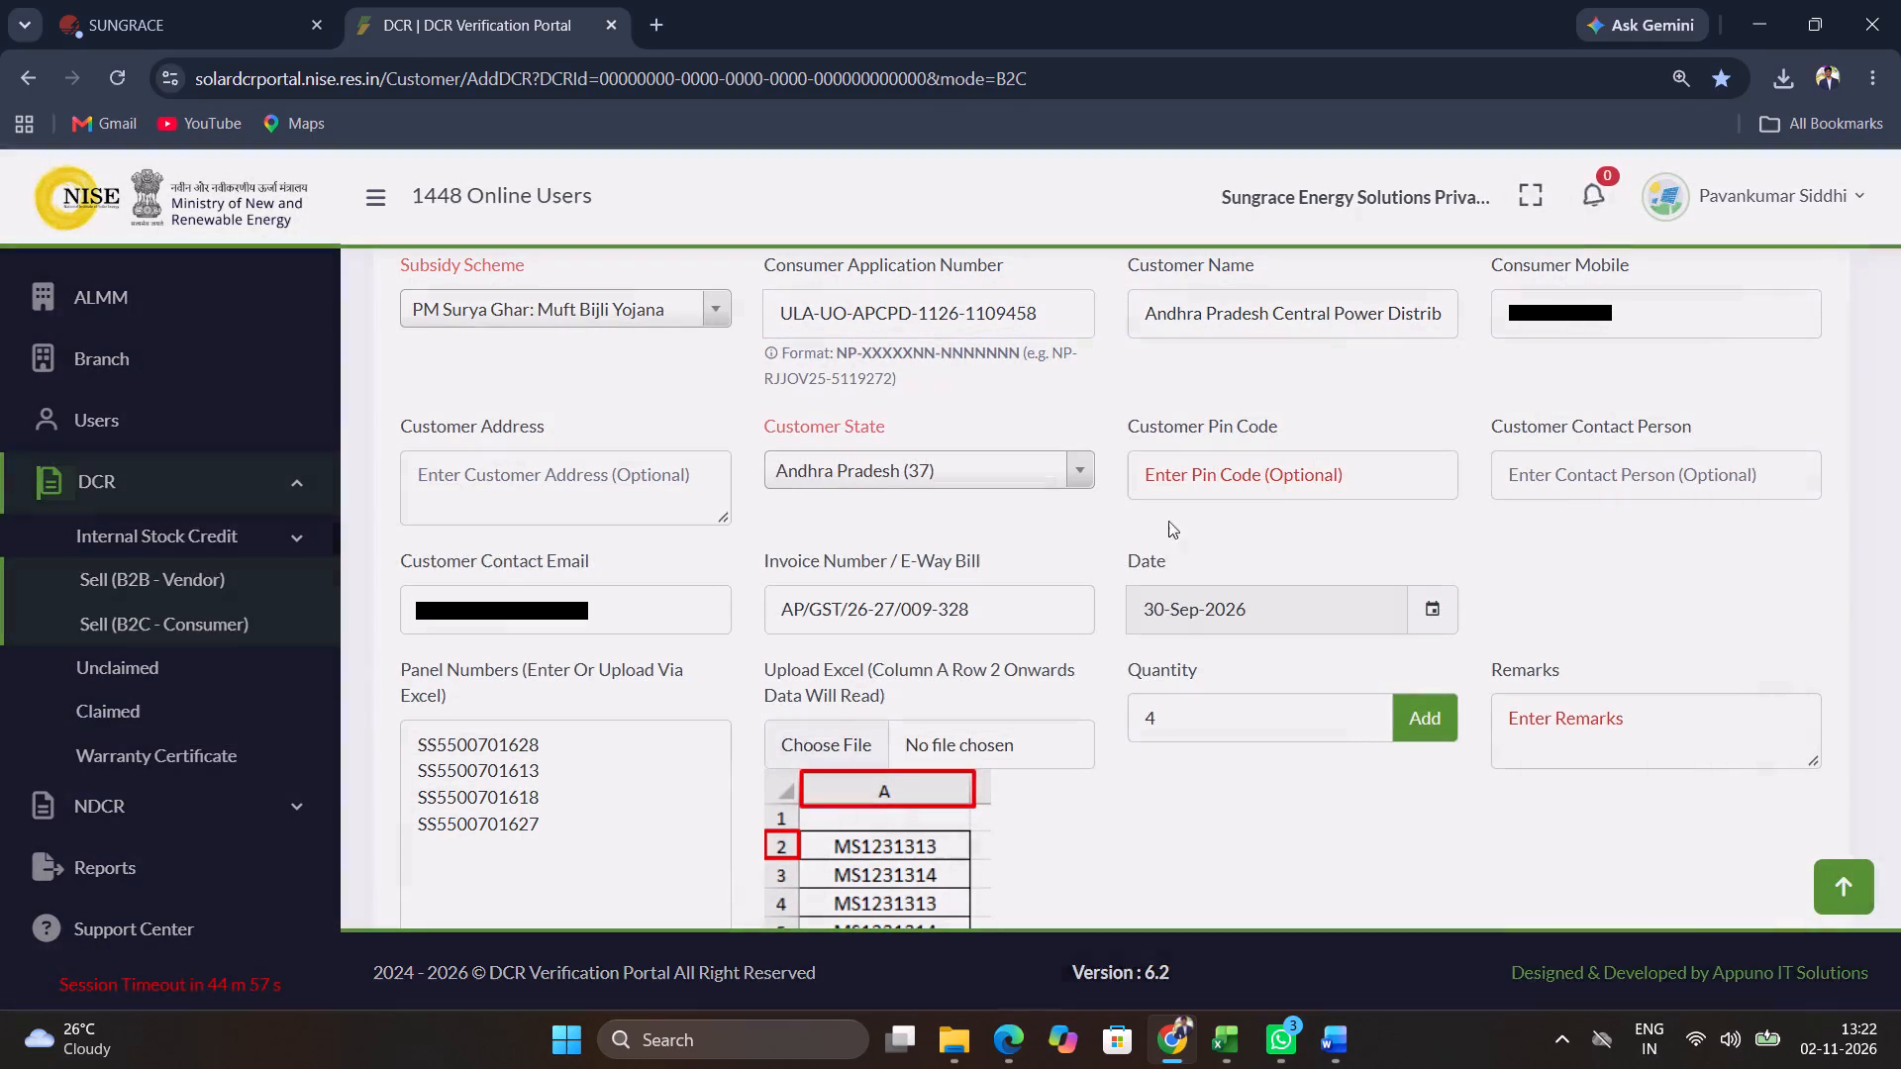
Change the invoice number to AP/GST/26-27/010-, leaving the suffix after the last hyphen empty.
left_click(934, 609)
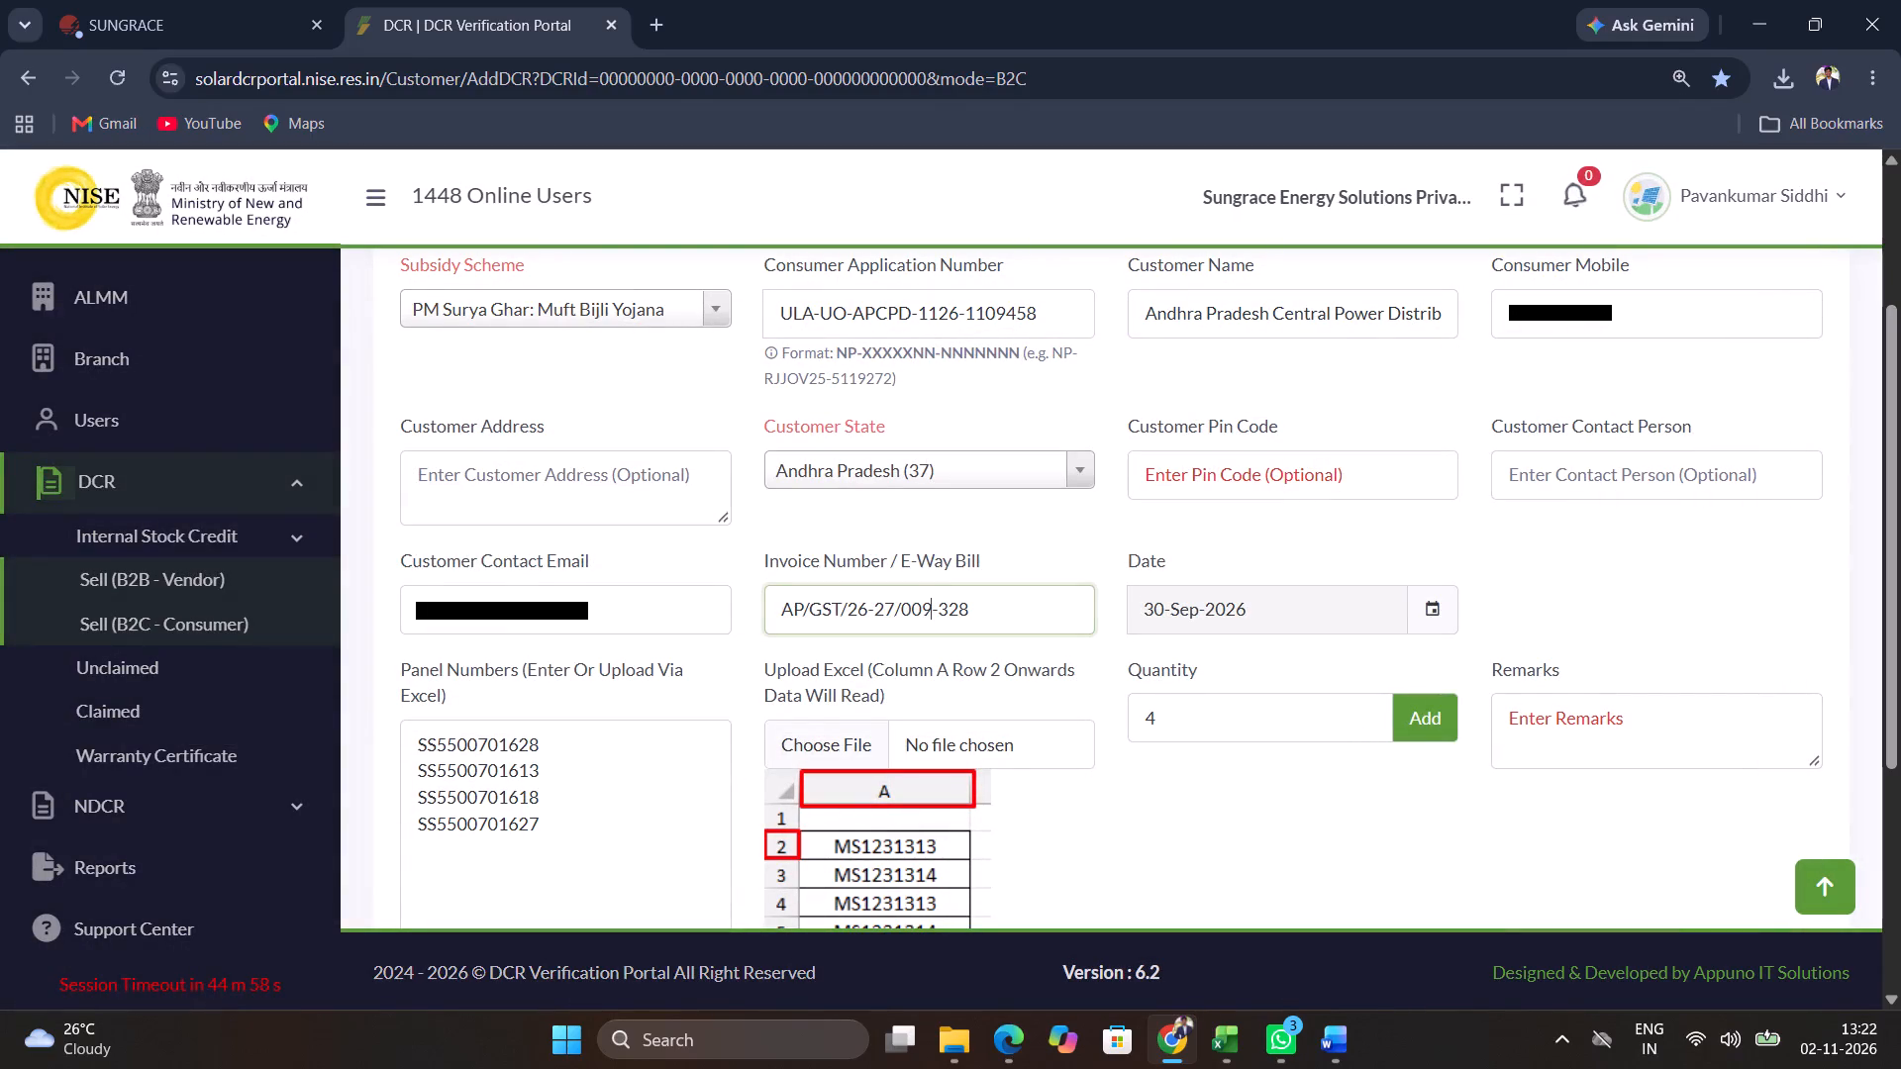
key("BackSpace")
key("BackSpace")
type("10")
key("Right")
key("Right")
key("Right")
key("Right")
key("Right")
key("Right")
key("BackSpace")
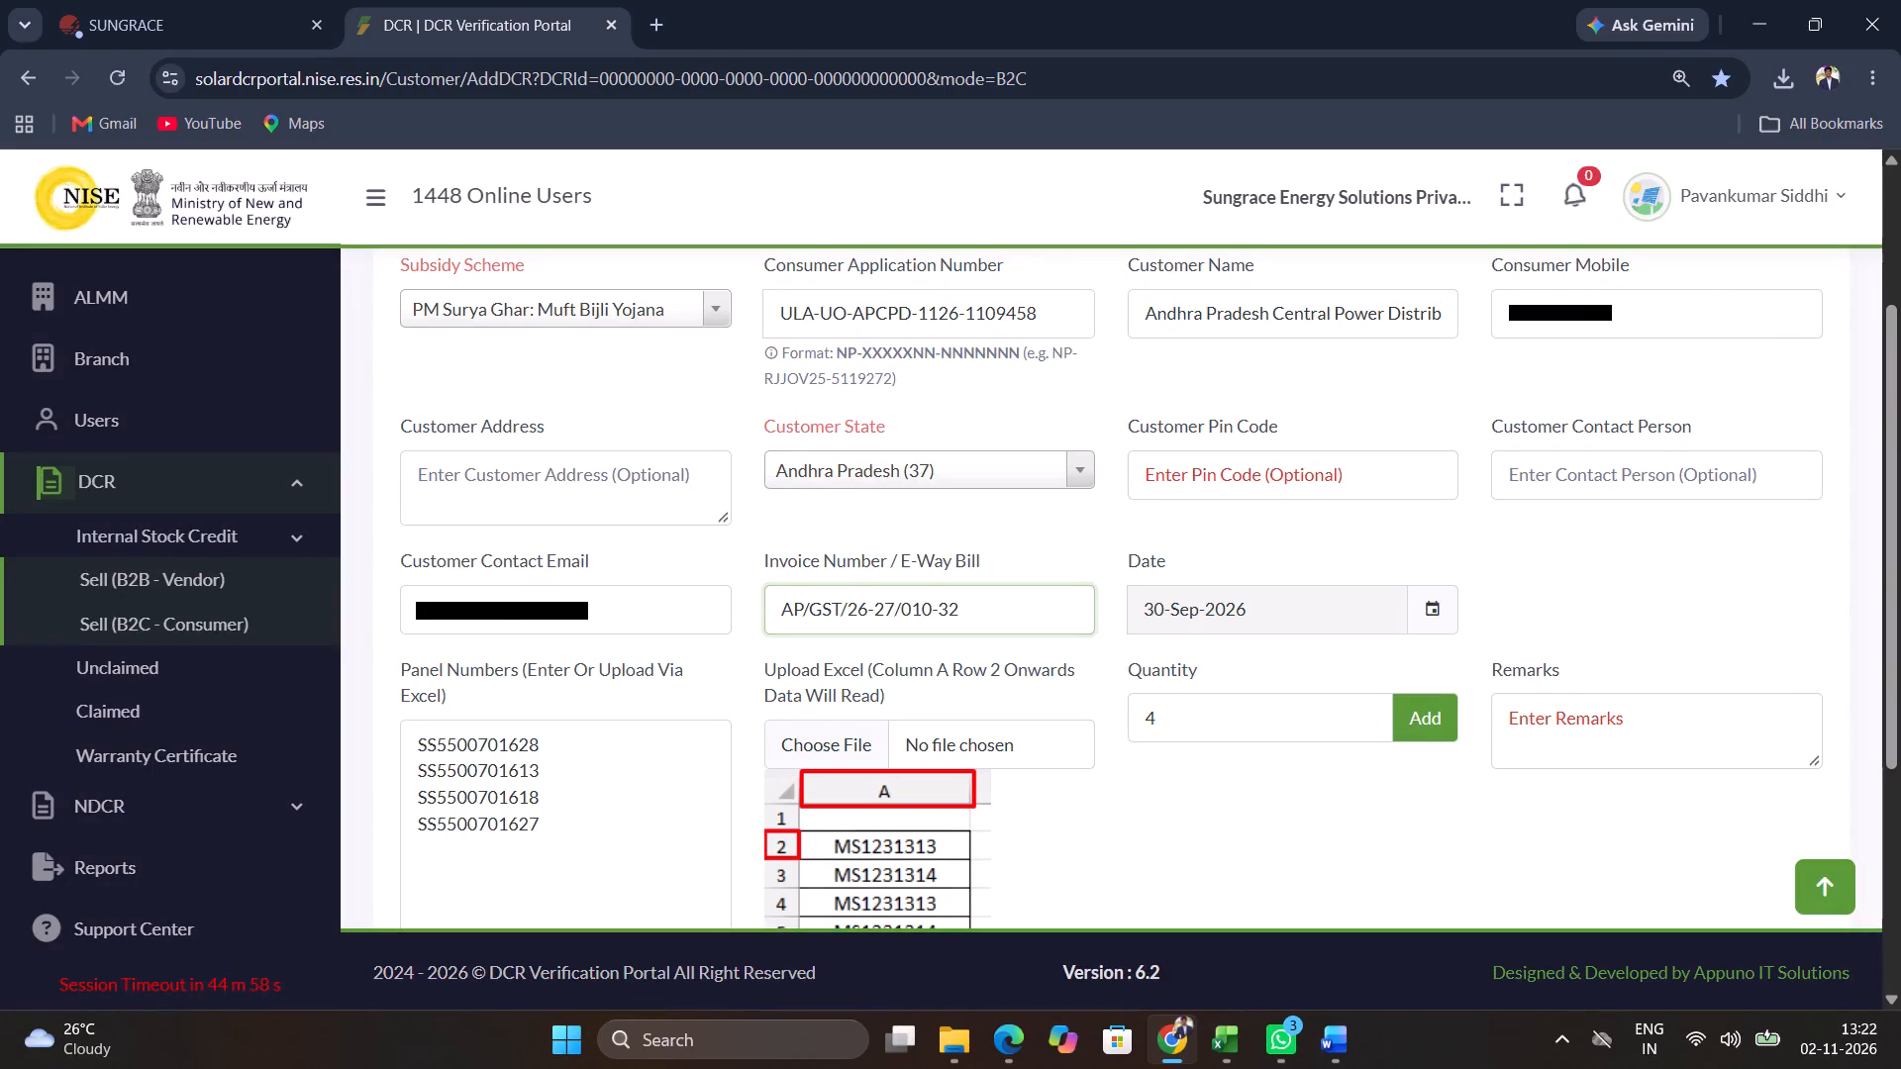
key("BackSpace")
key("BackSpace")
Switch to File Explorer and check the DCR010 folder inside dcr crf for the last numbered subfolder.
left_click(953, 1038)
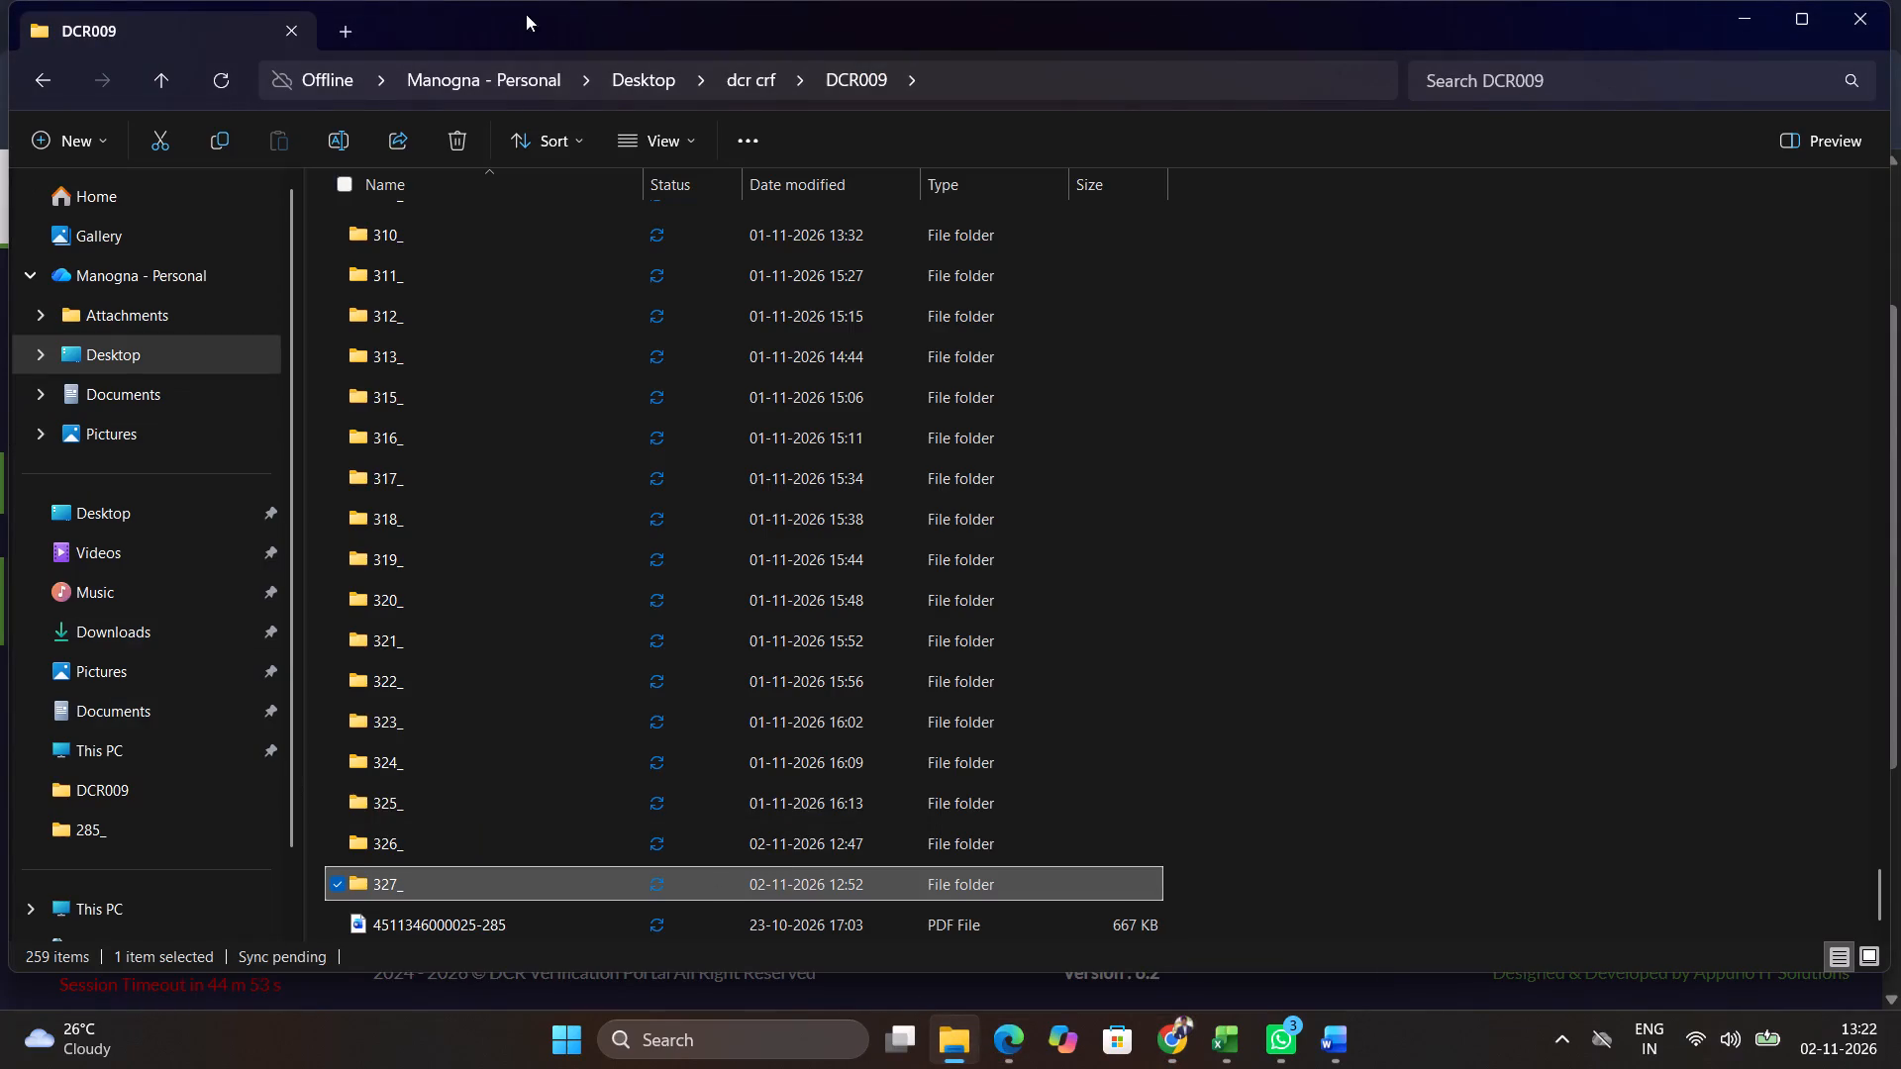
left_click(743, 88)
double_click(451, 538)
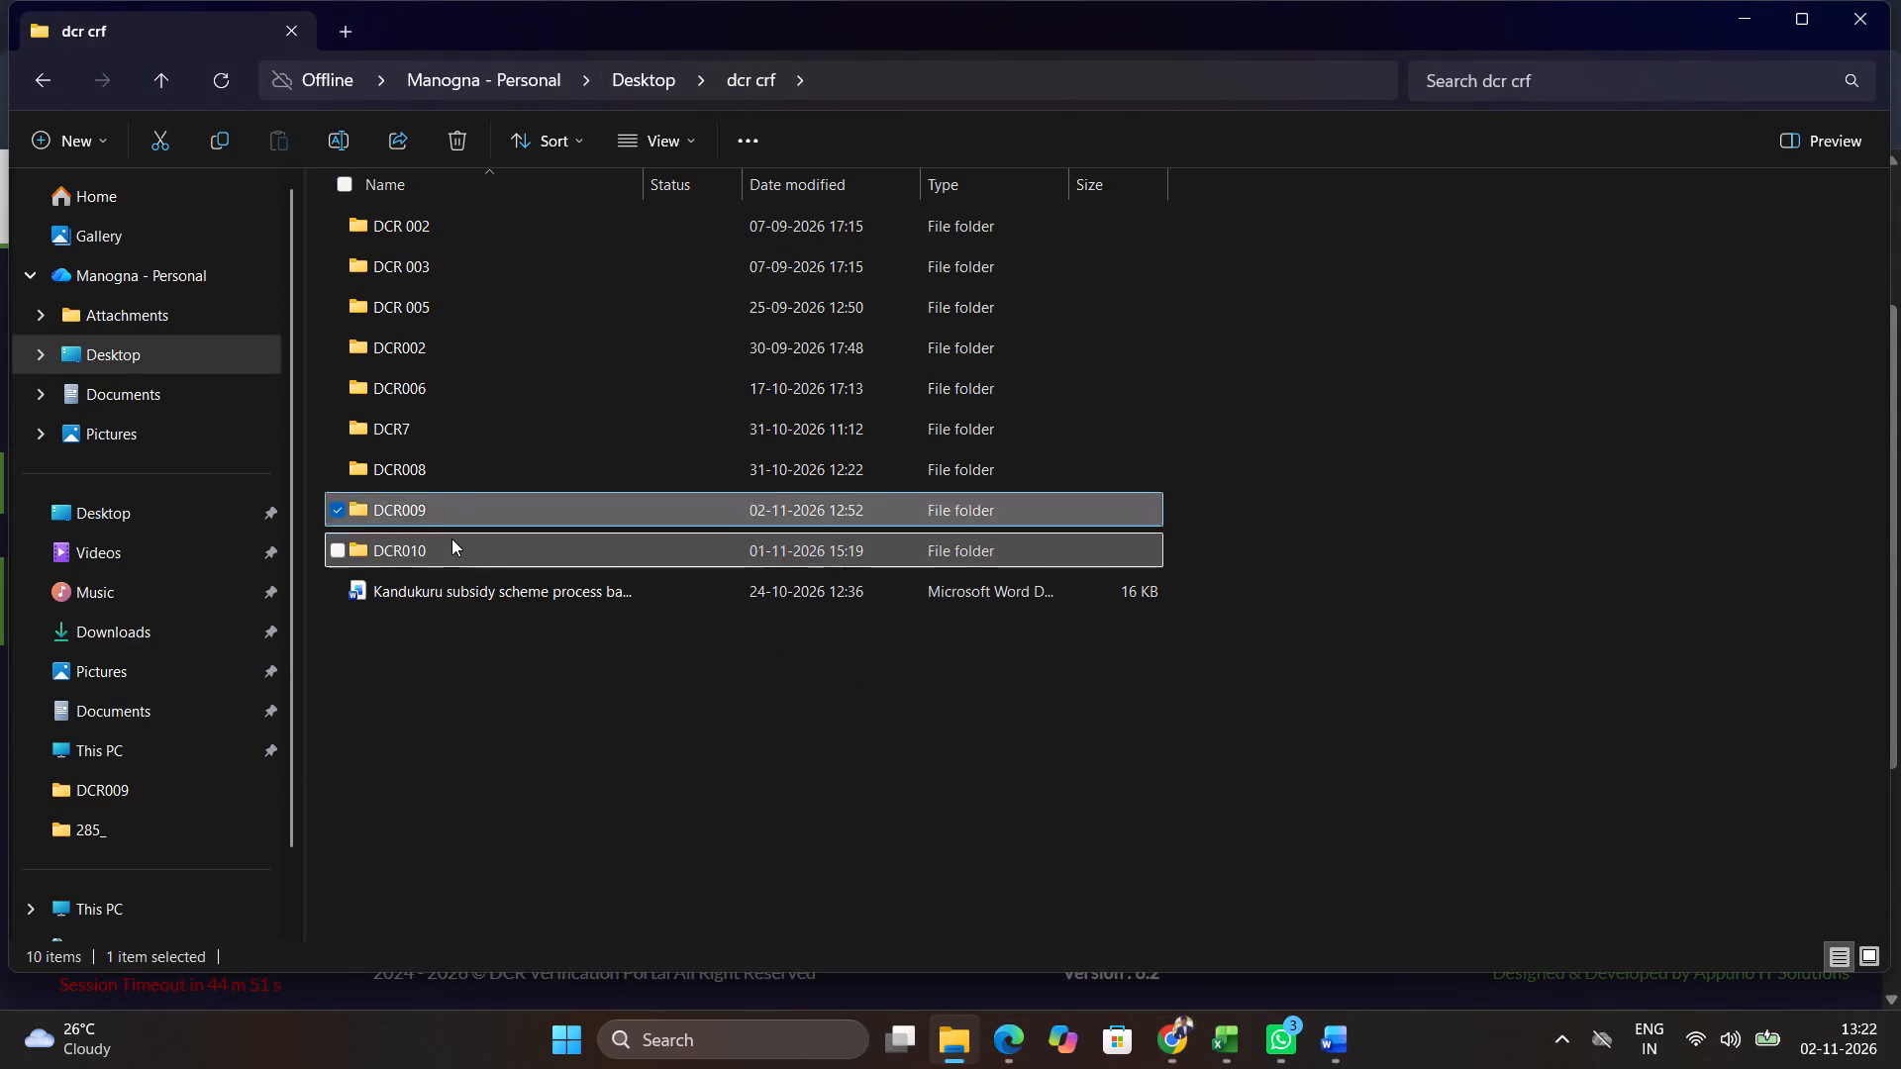
scroll(452, 542, "down", 17)
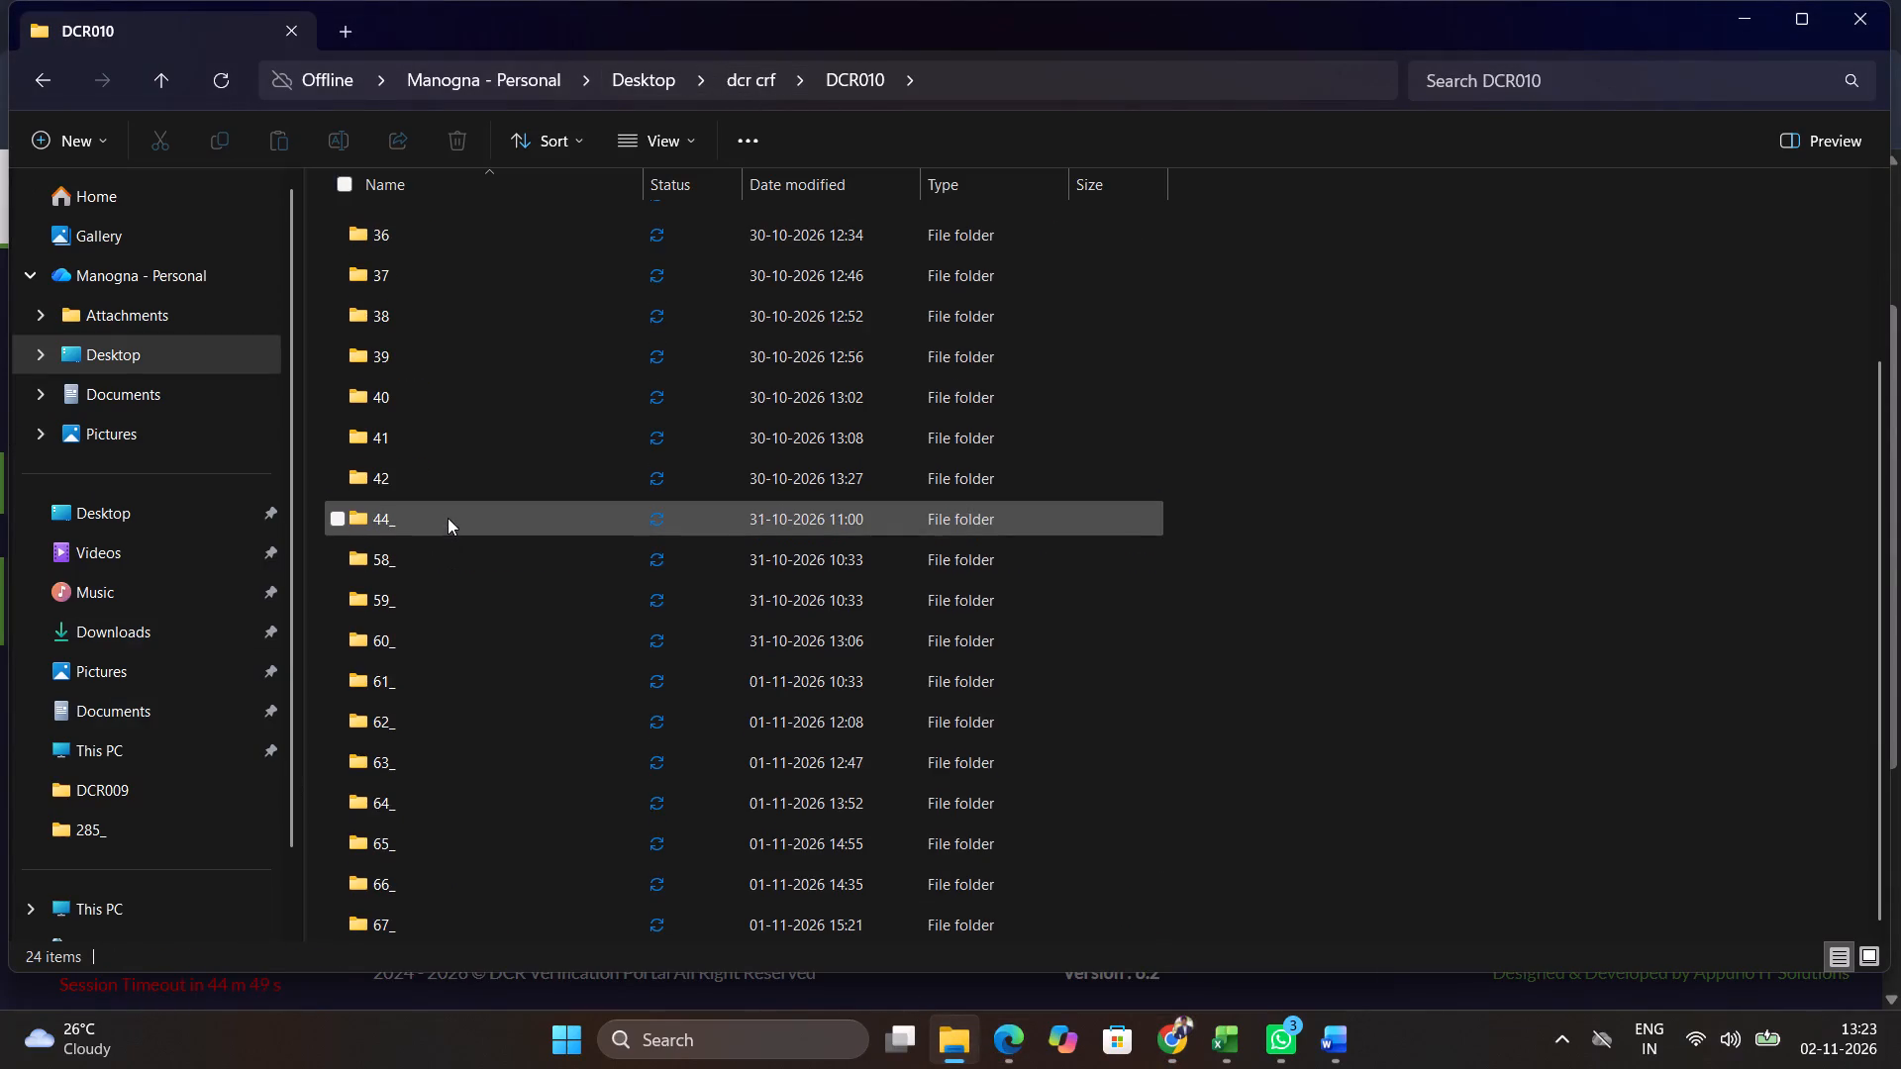
scroll(450, 512, "down", 7)
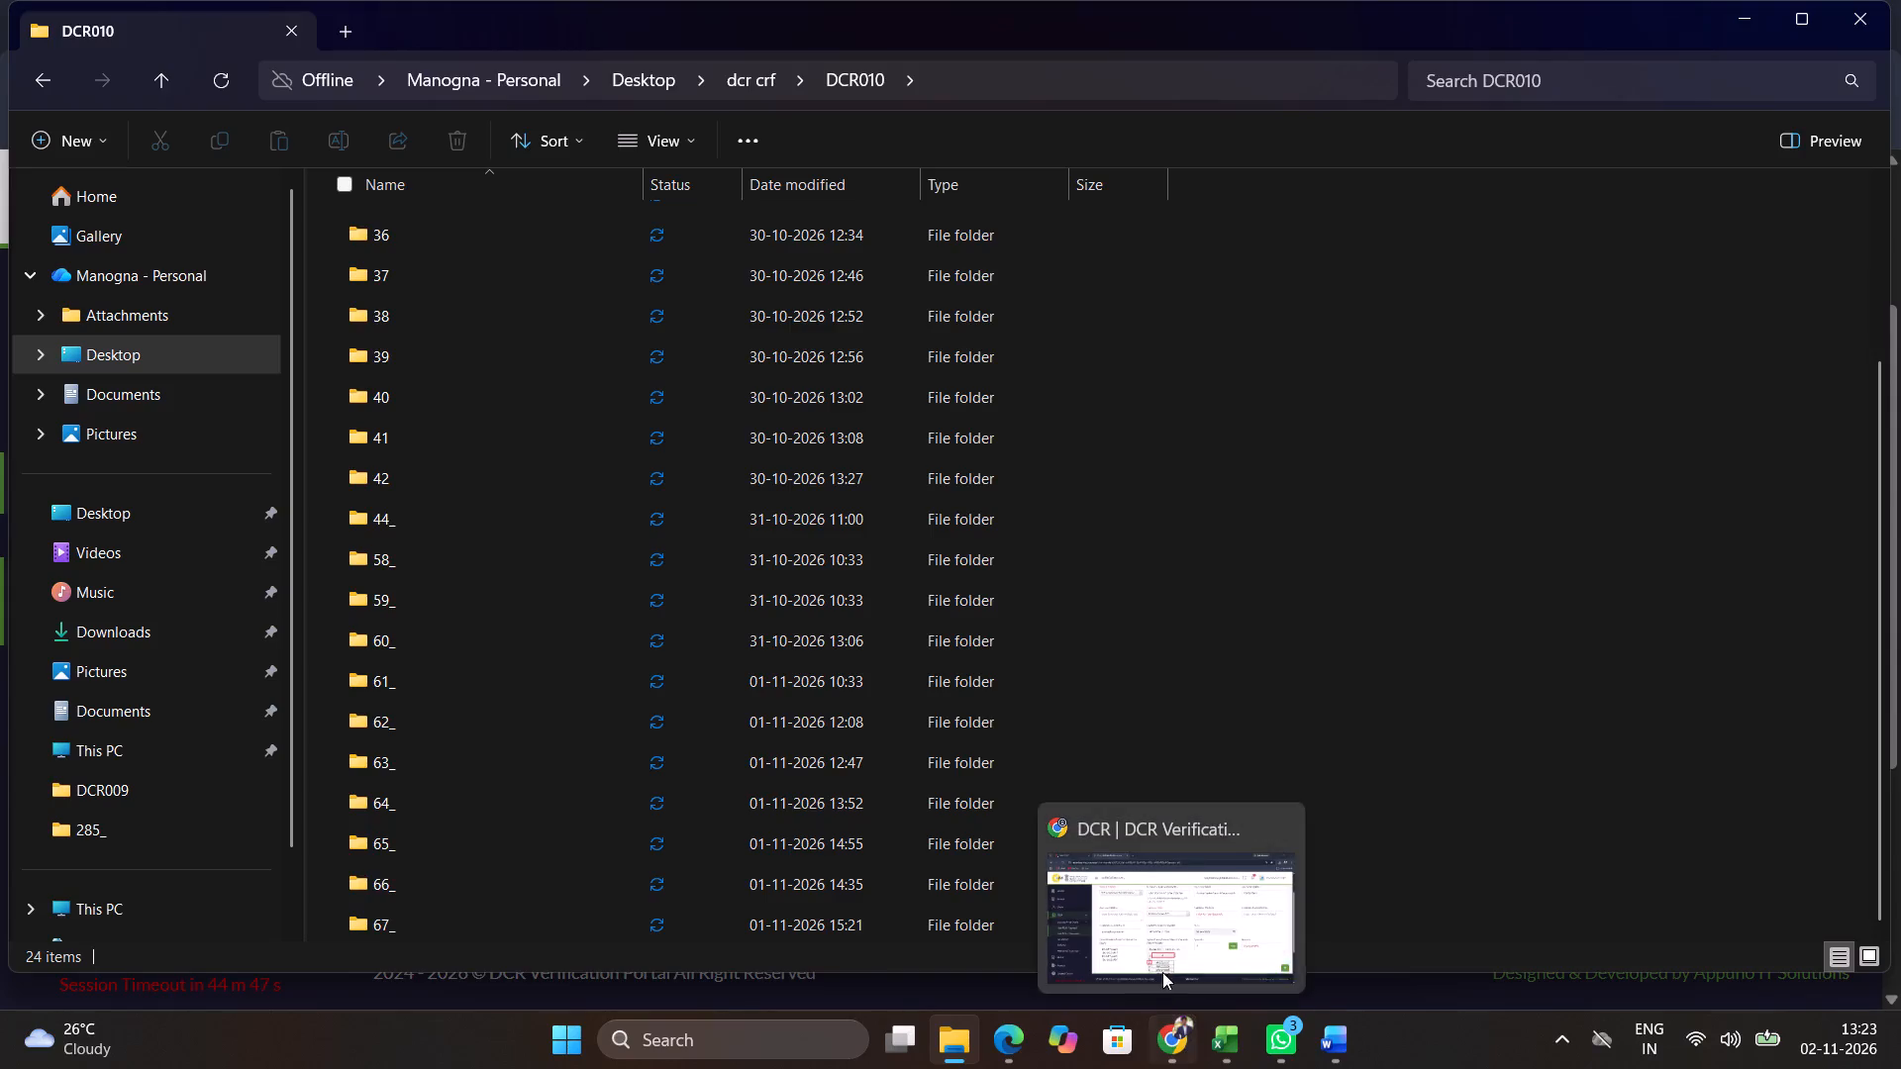
Back in the DCR portal, complete the invoice number as AP/GST/26-27/010-68 and set the date to 22-Oct-2026.
left_click(1151, 948)
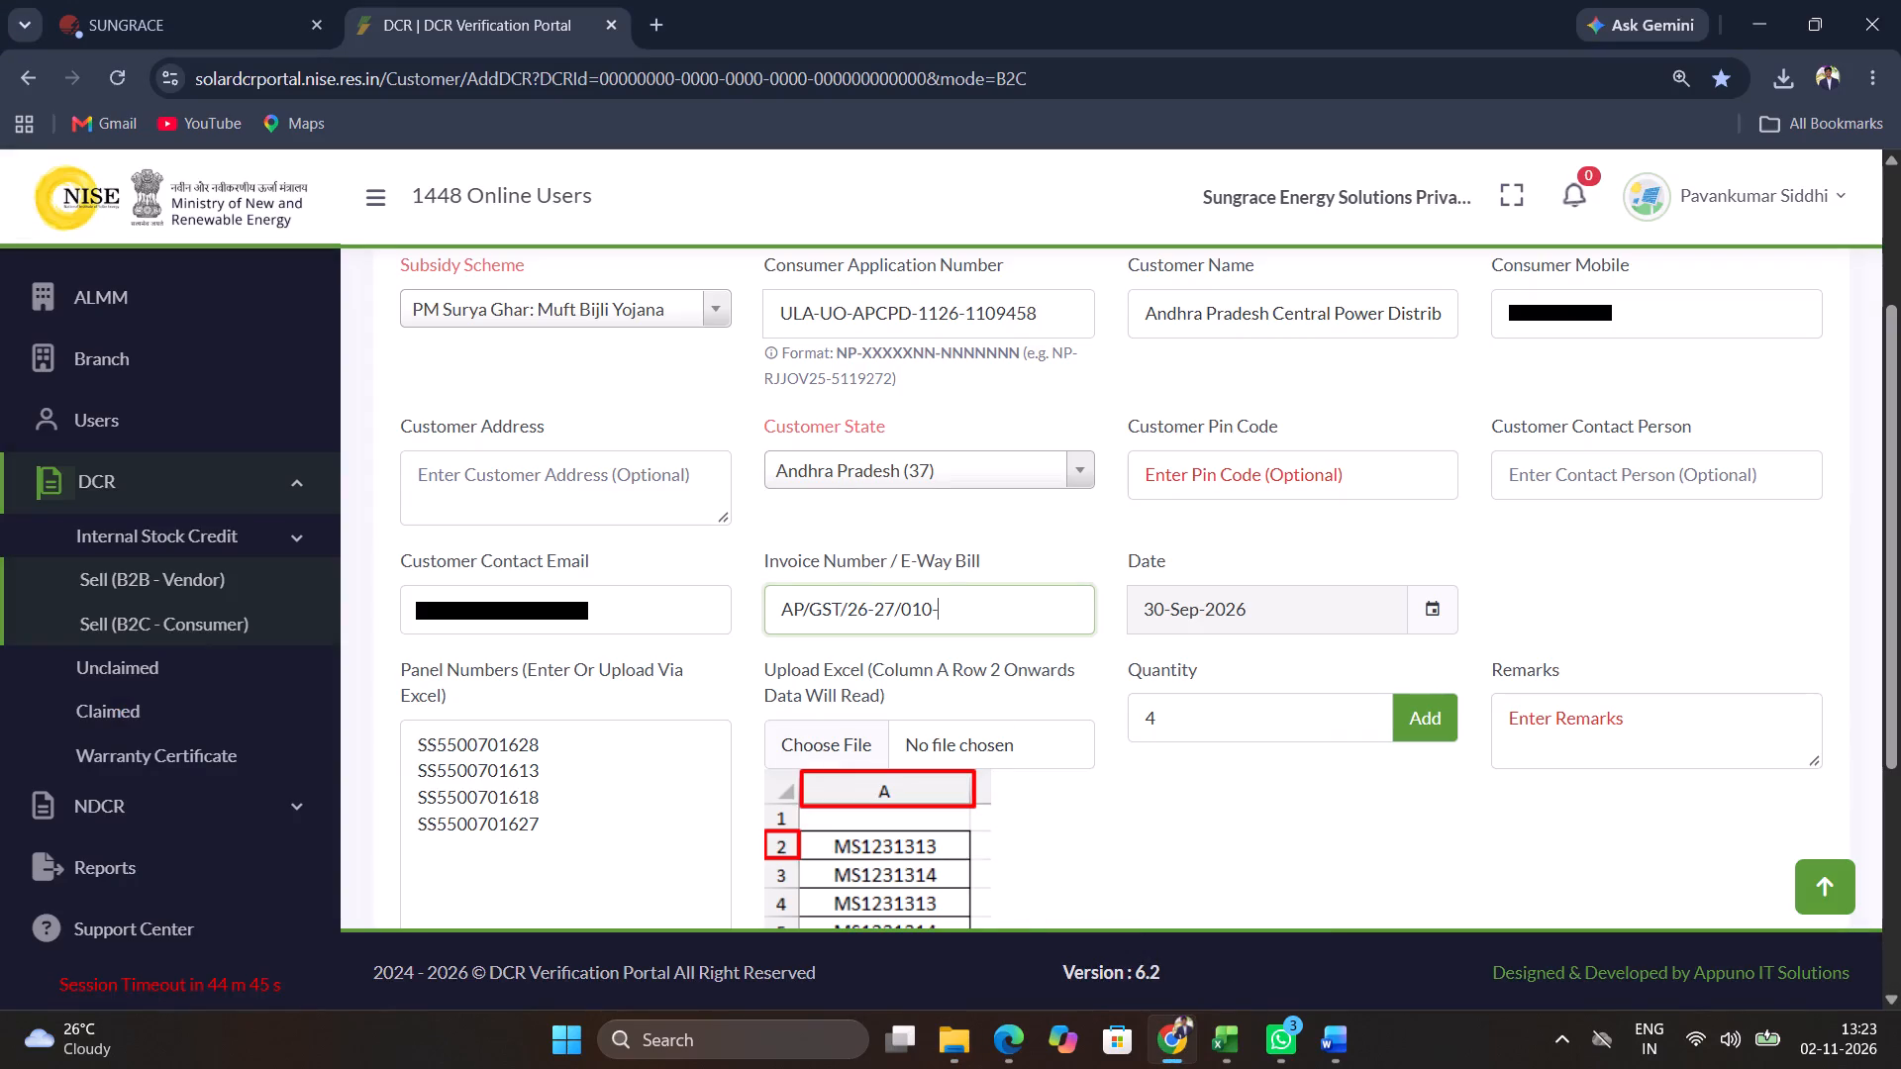
type("68")
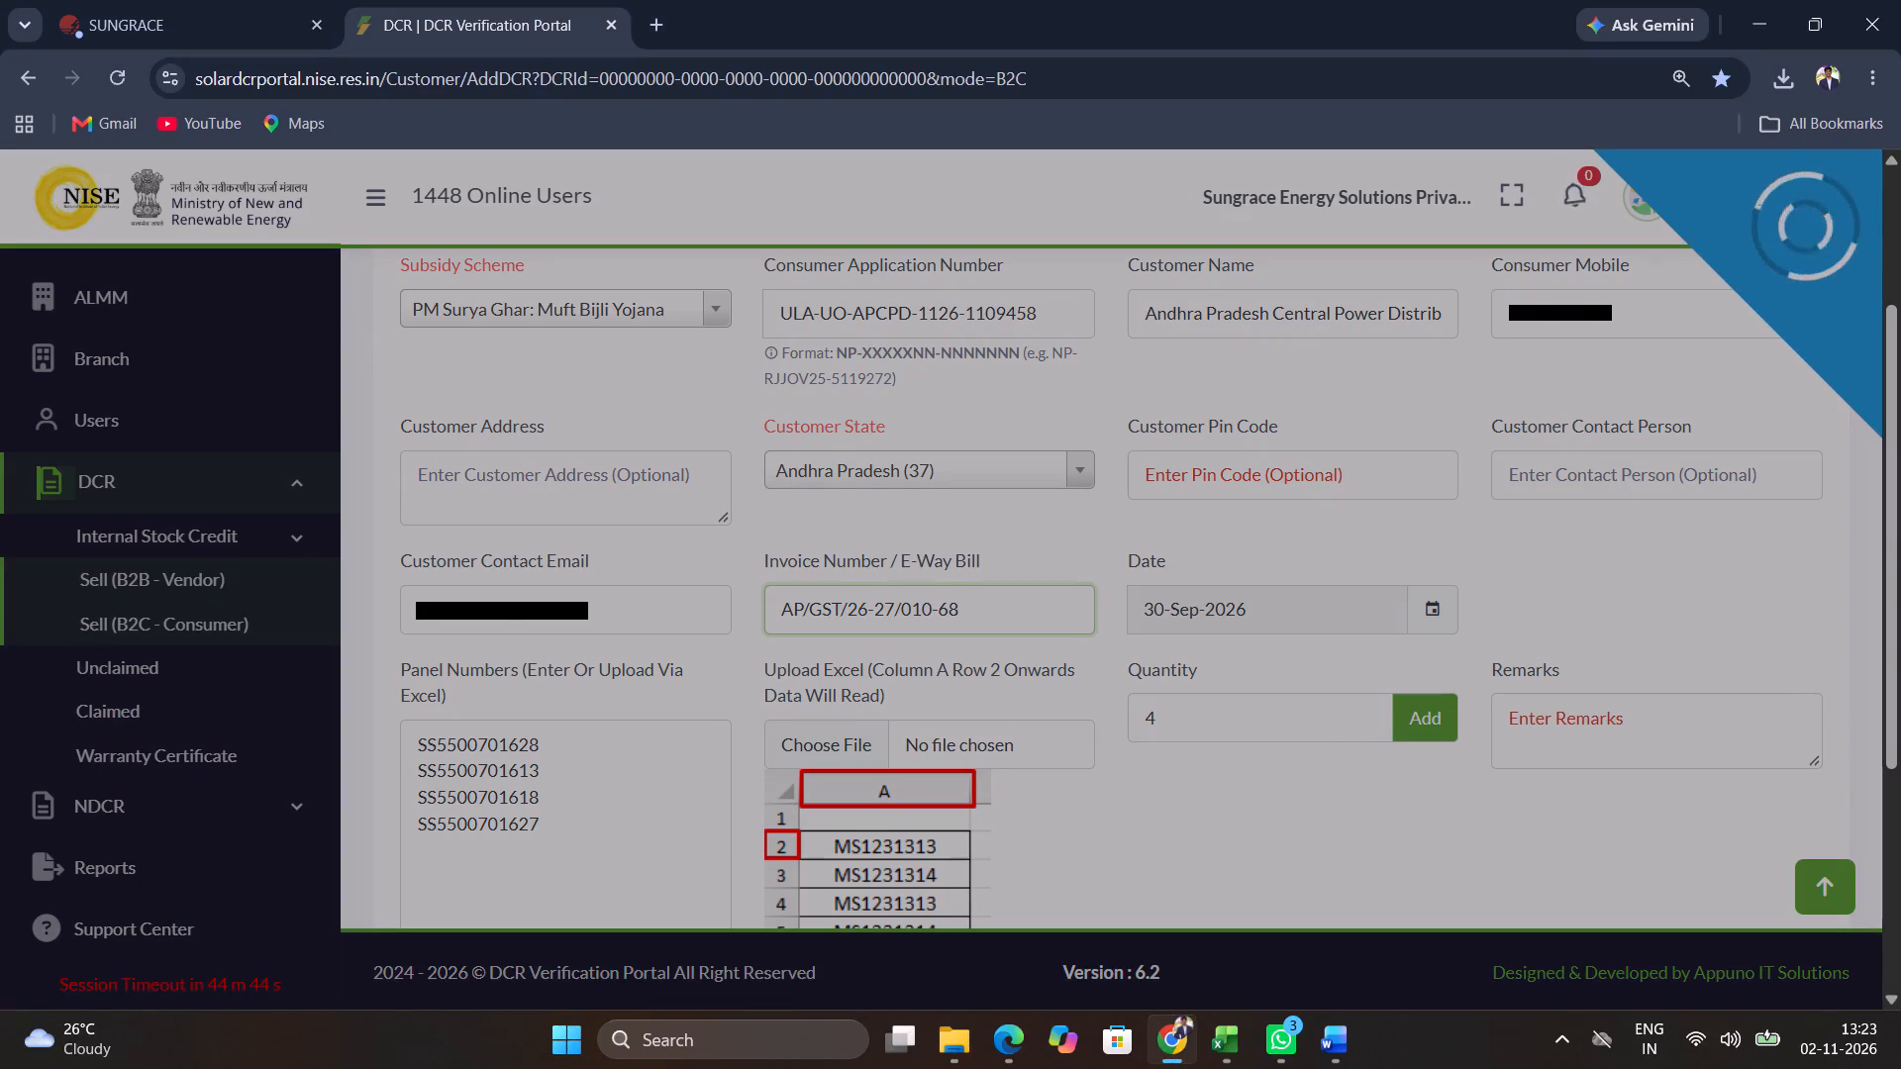
left_click(1318, 628)
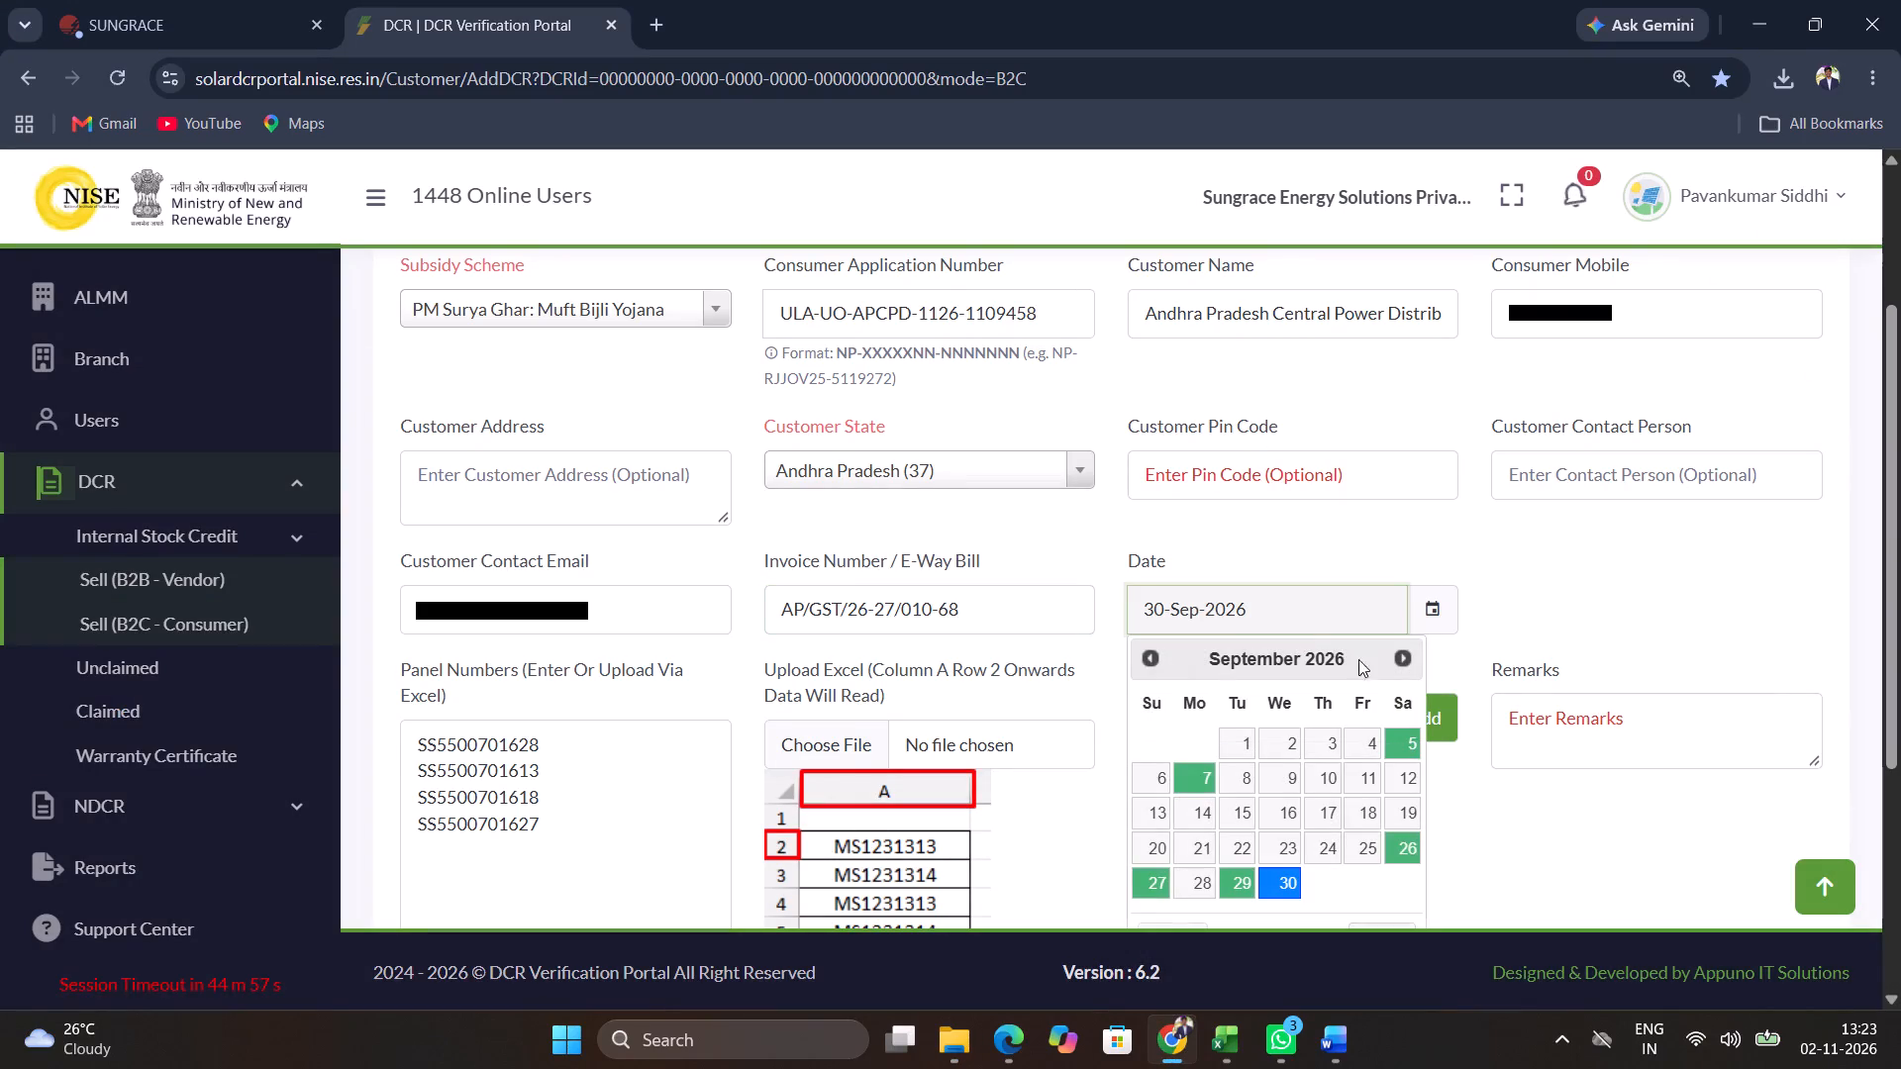
left_click(1398, 653)
left_click(1331, 847)
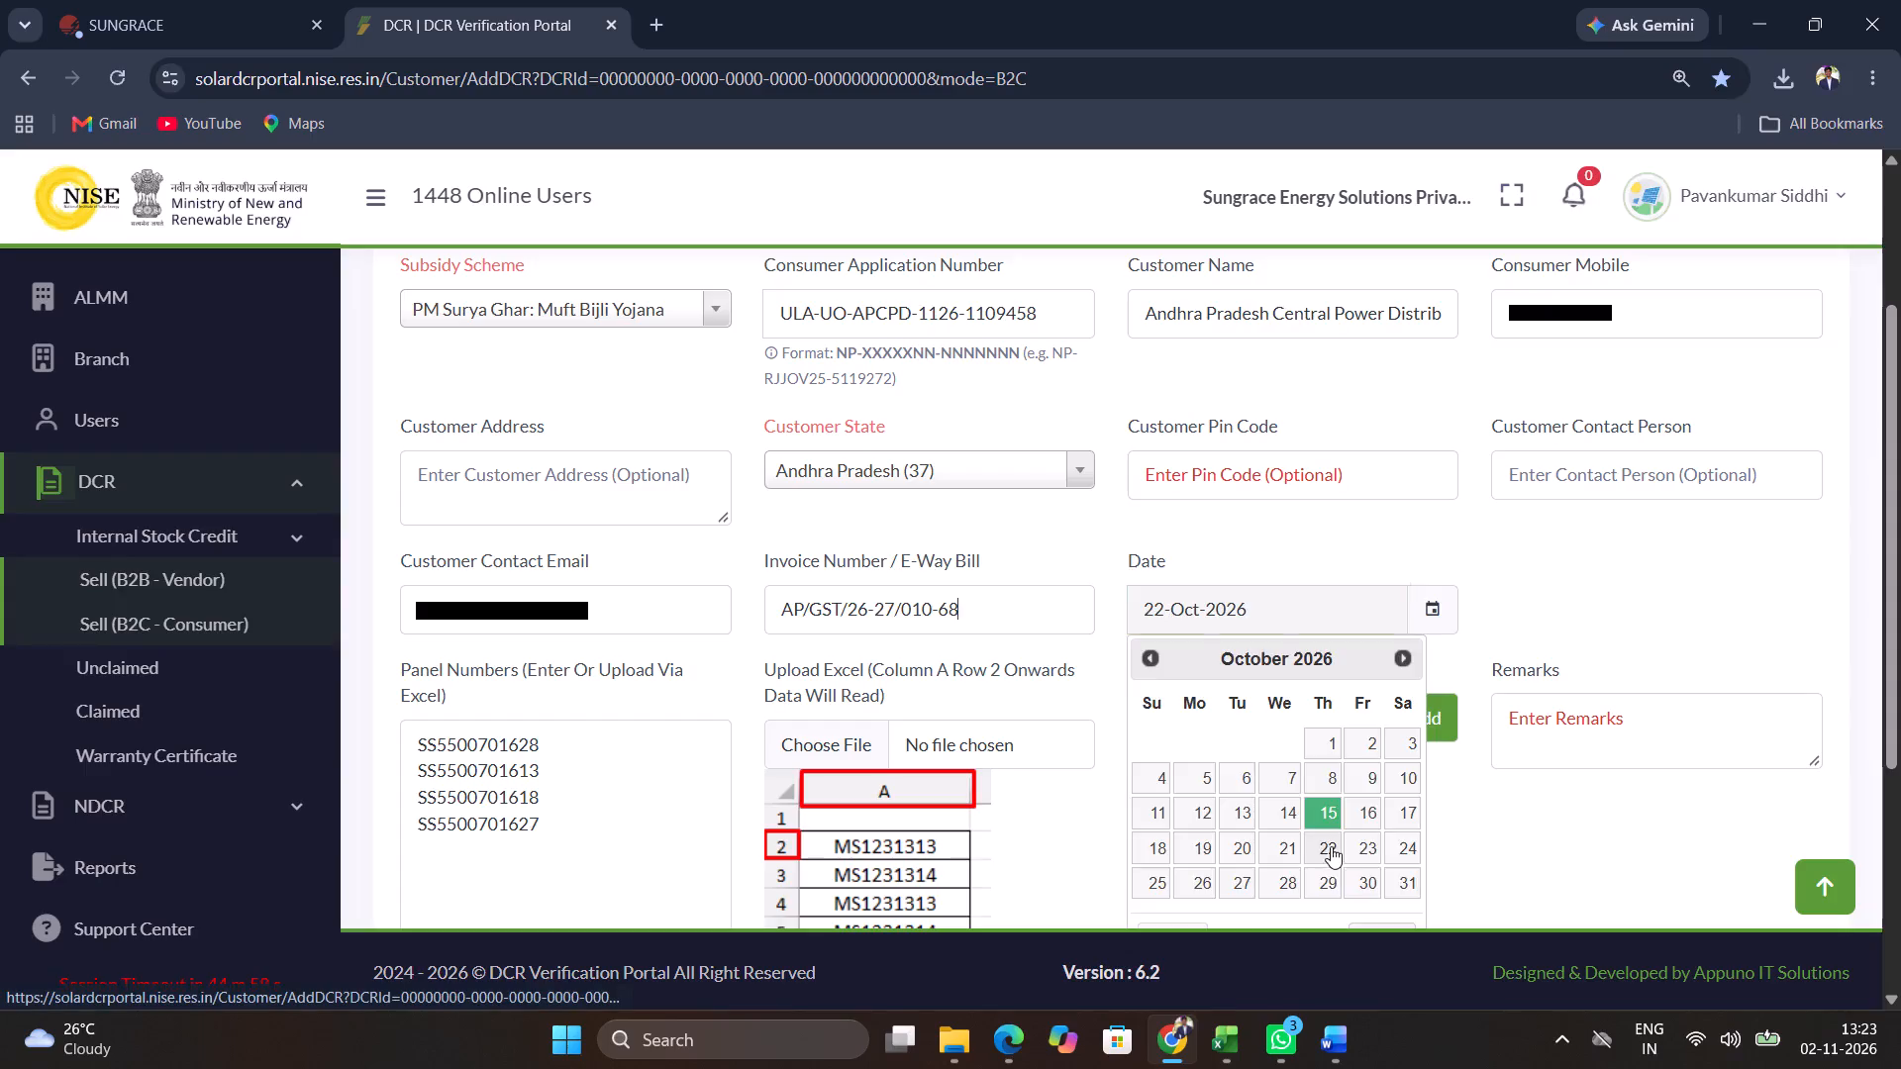
Add the four listed panels to the sale.
left_click(1444, 723)
Copy the consumer's address from the SUNGRACE work order into the Remarks field of the DCR sale.
left_click(1544, 752)
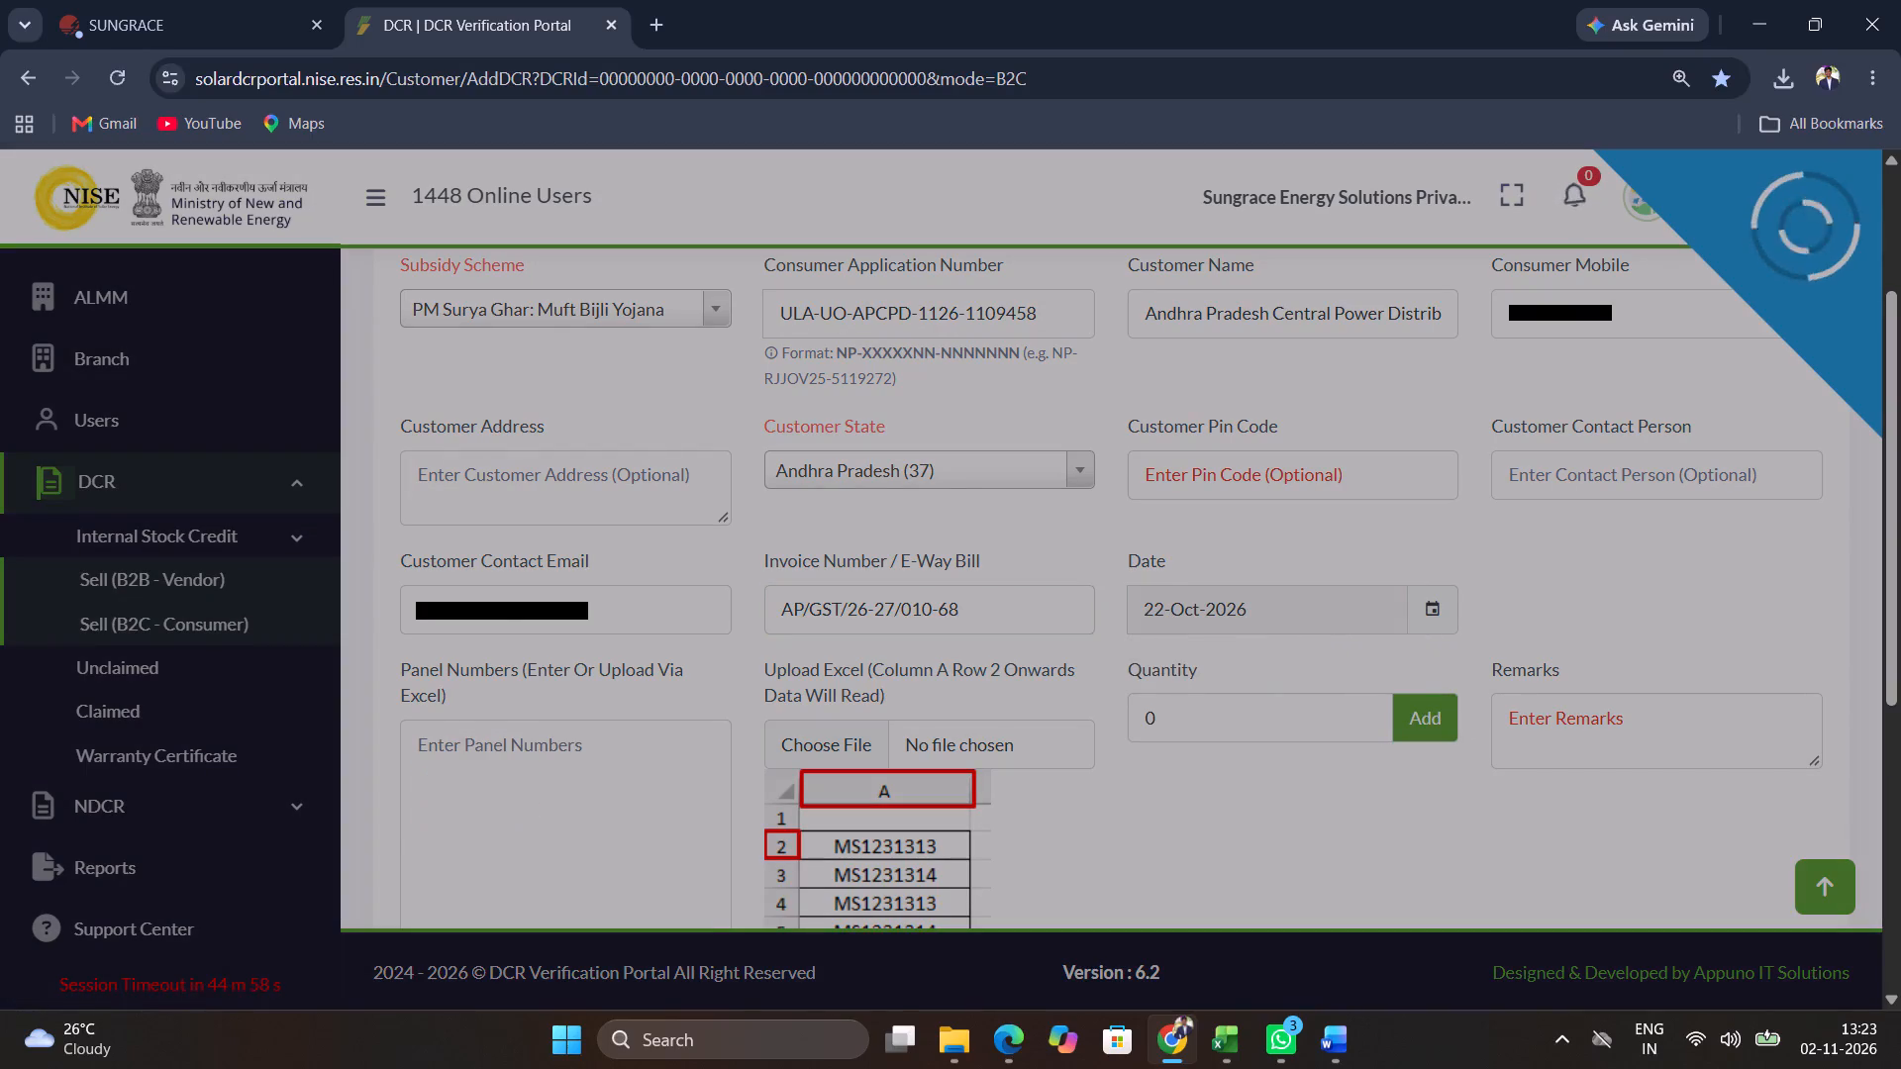
left_click(72, 0)
left_click(1179, 271)
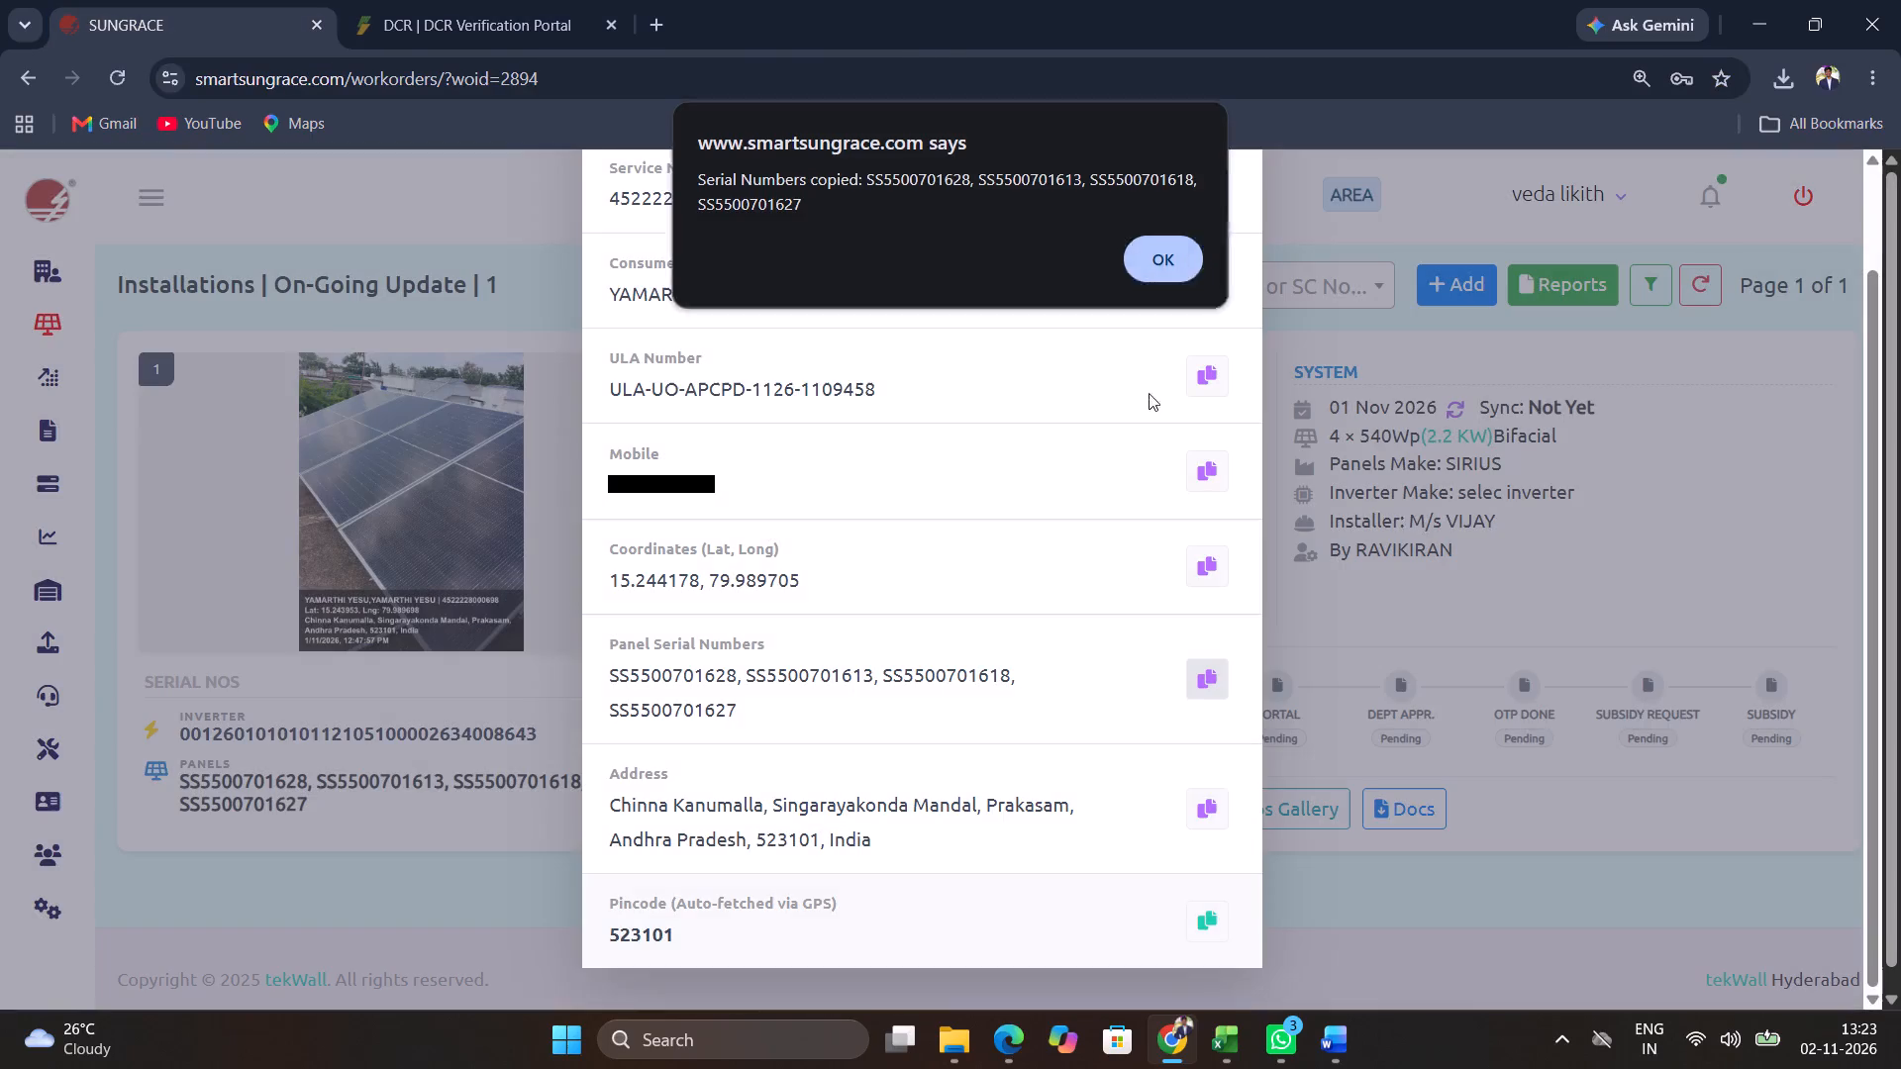
left_click(1208, 807)
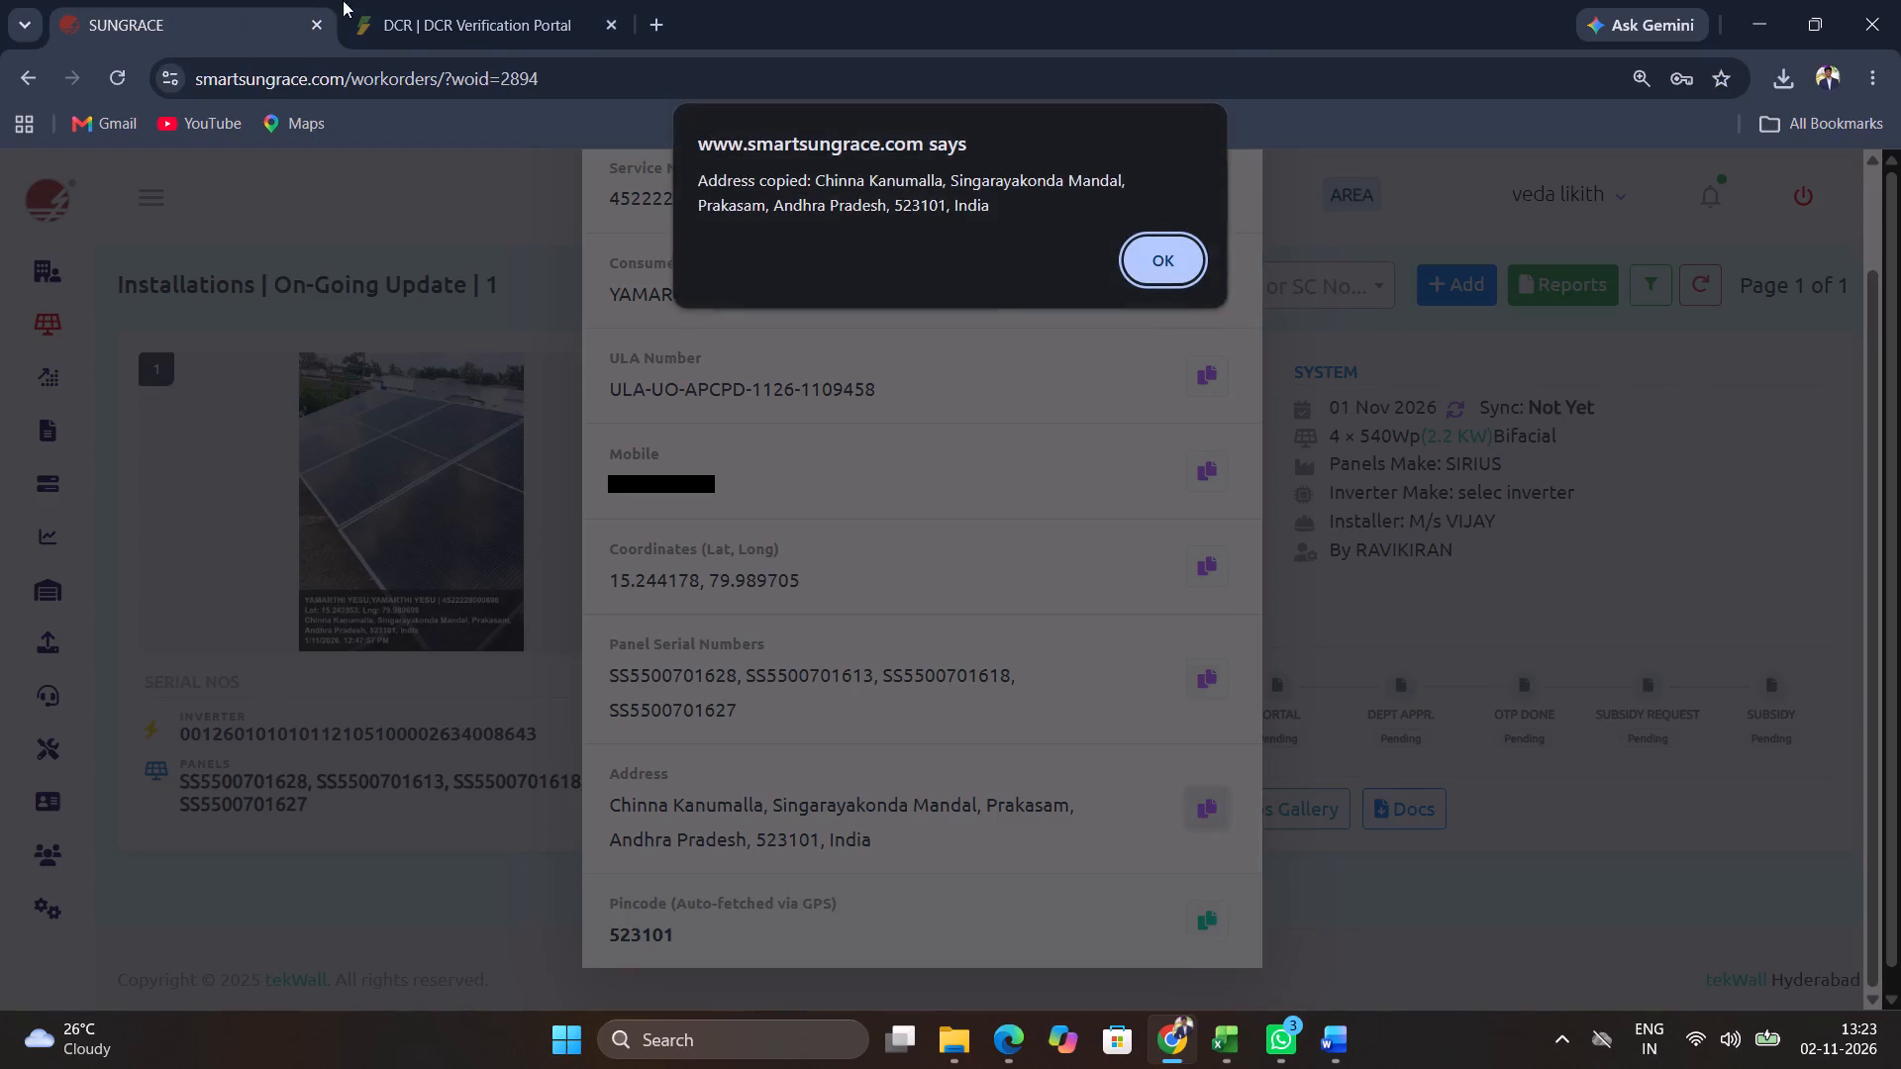
left_click(421, 0)
key("ctrl+v")
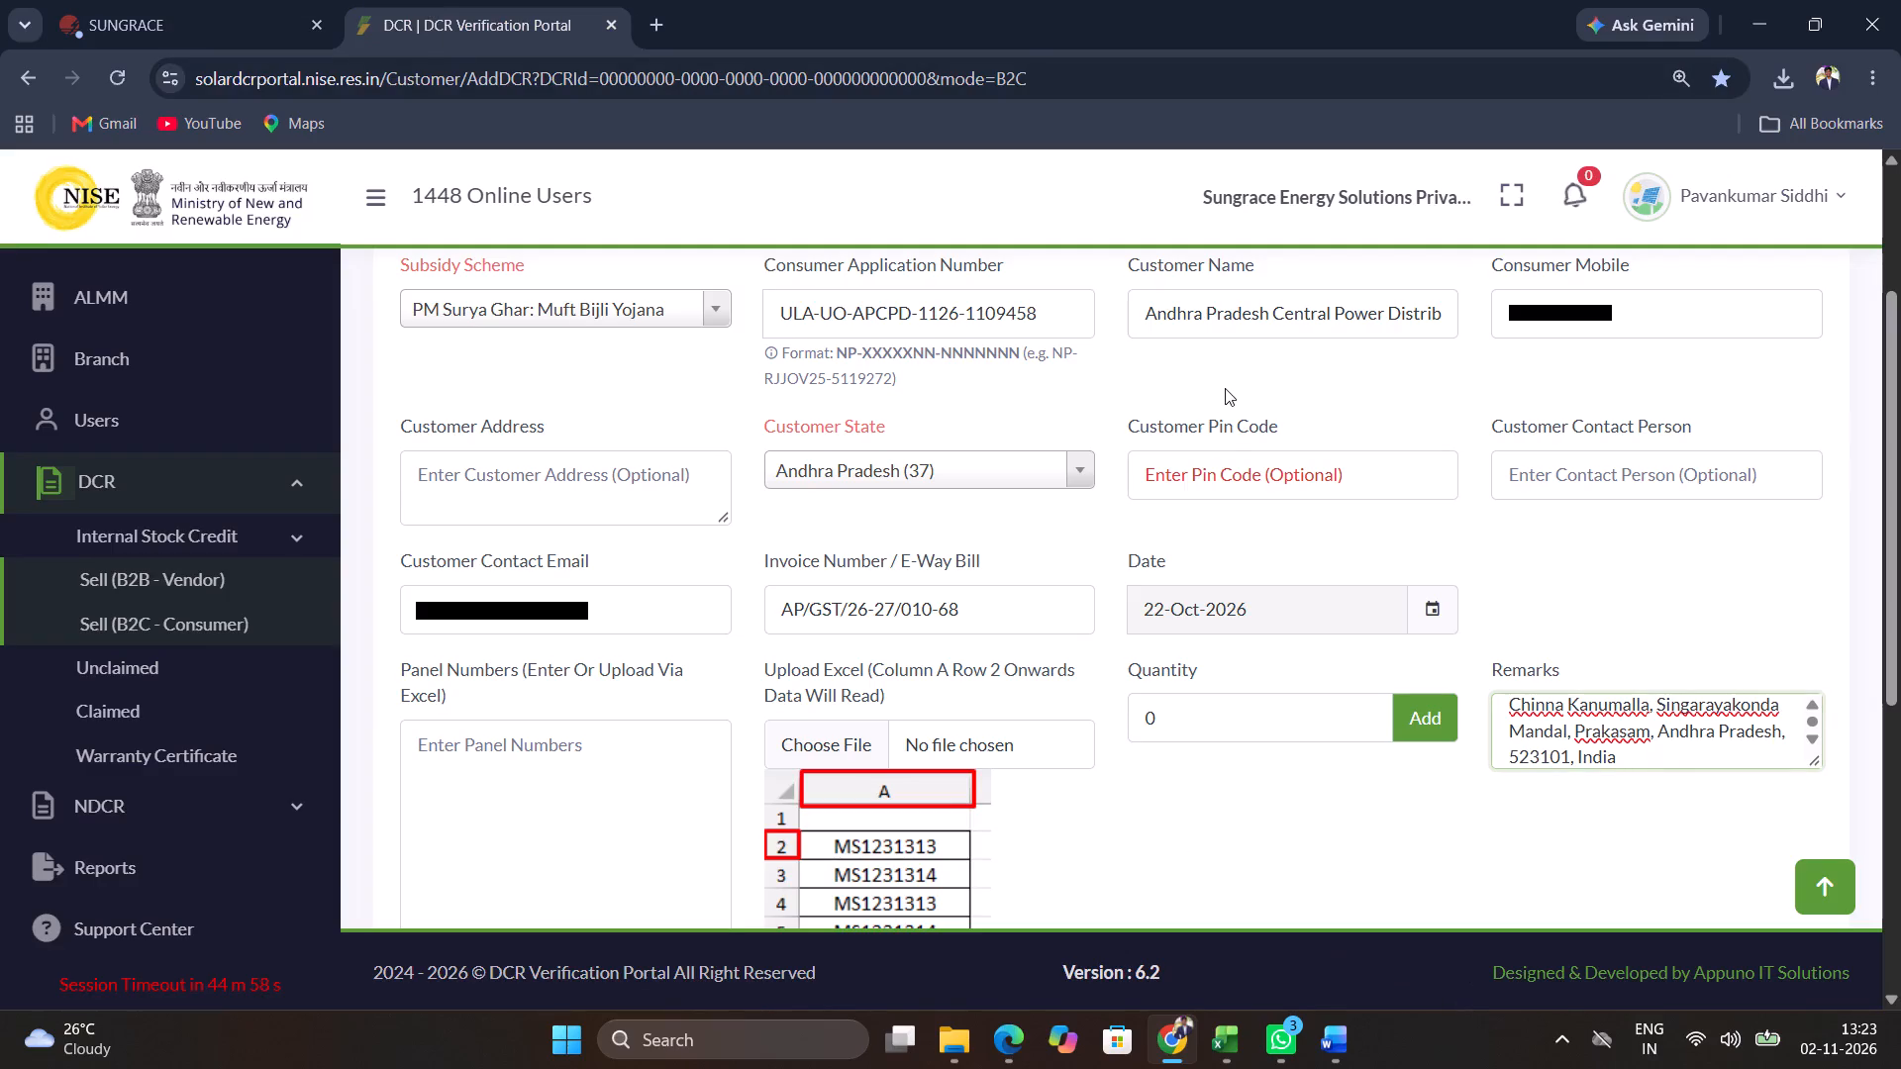
Copy the pincode from the SUNGRACE work order into the Customer Pin Code field of the DCR sale.
left_click(1217, 467)
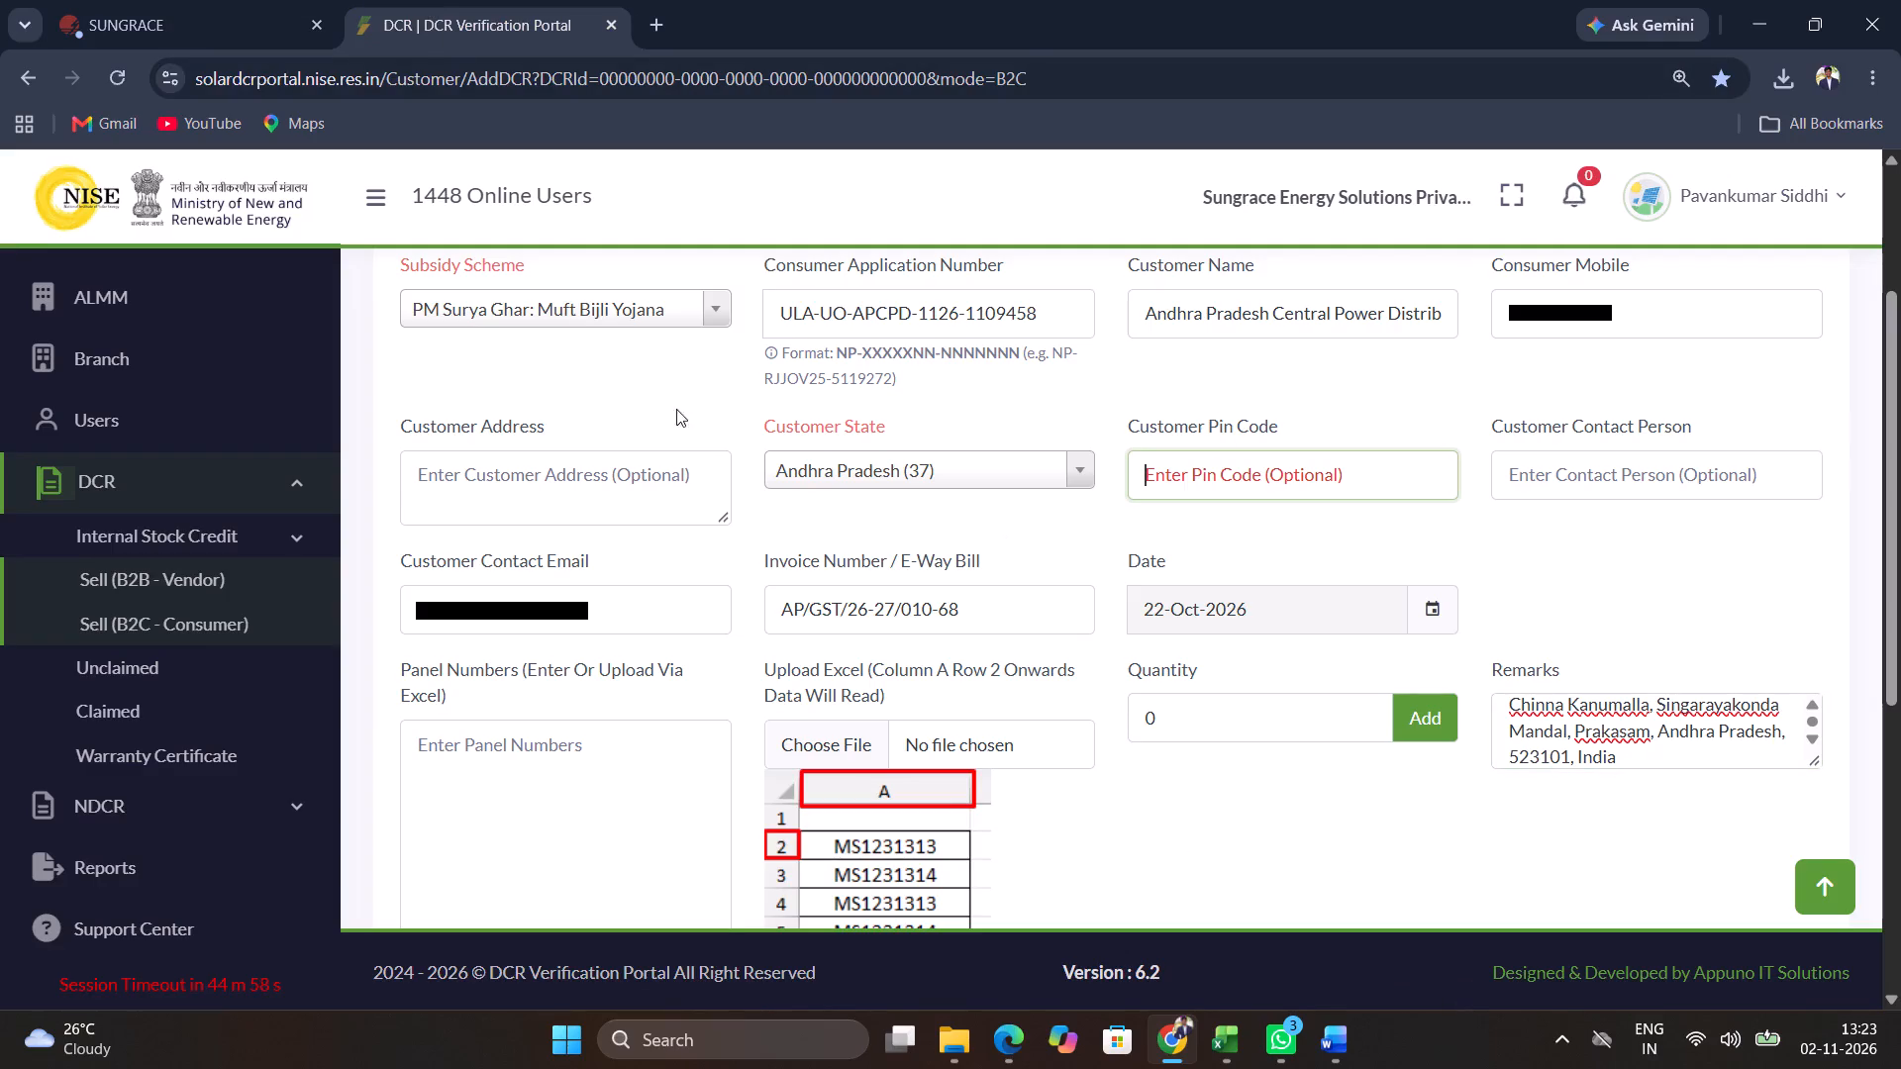
left_click(206, 0)
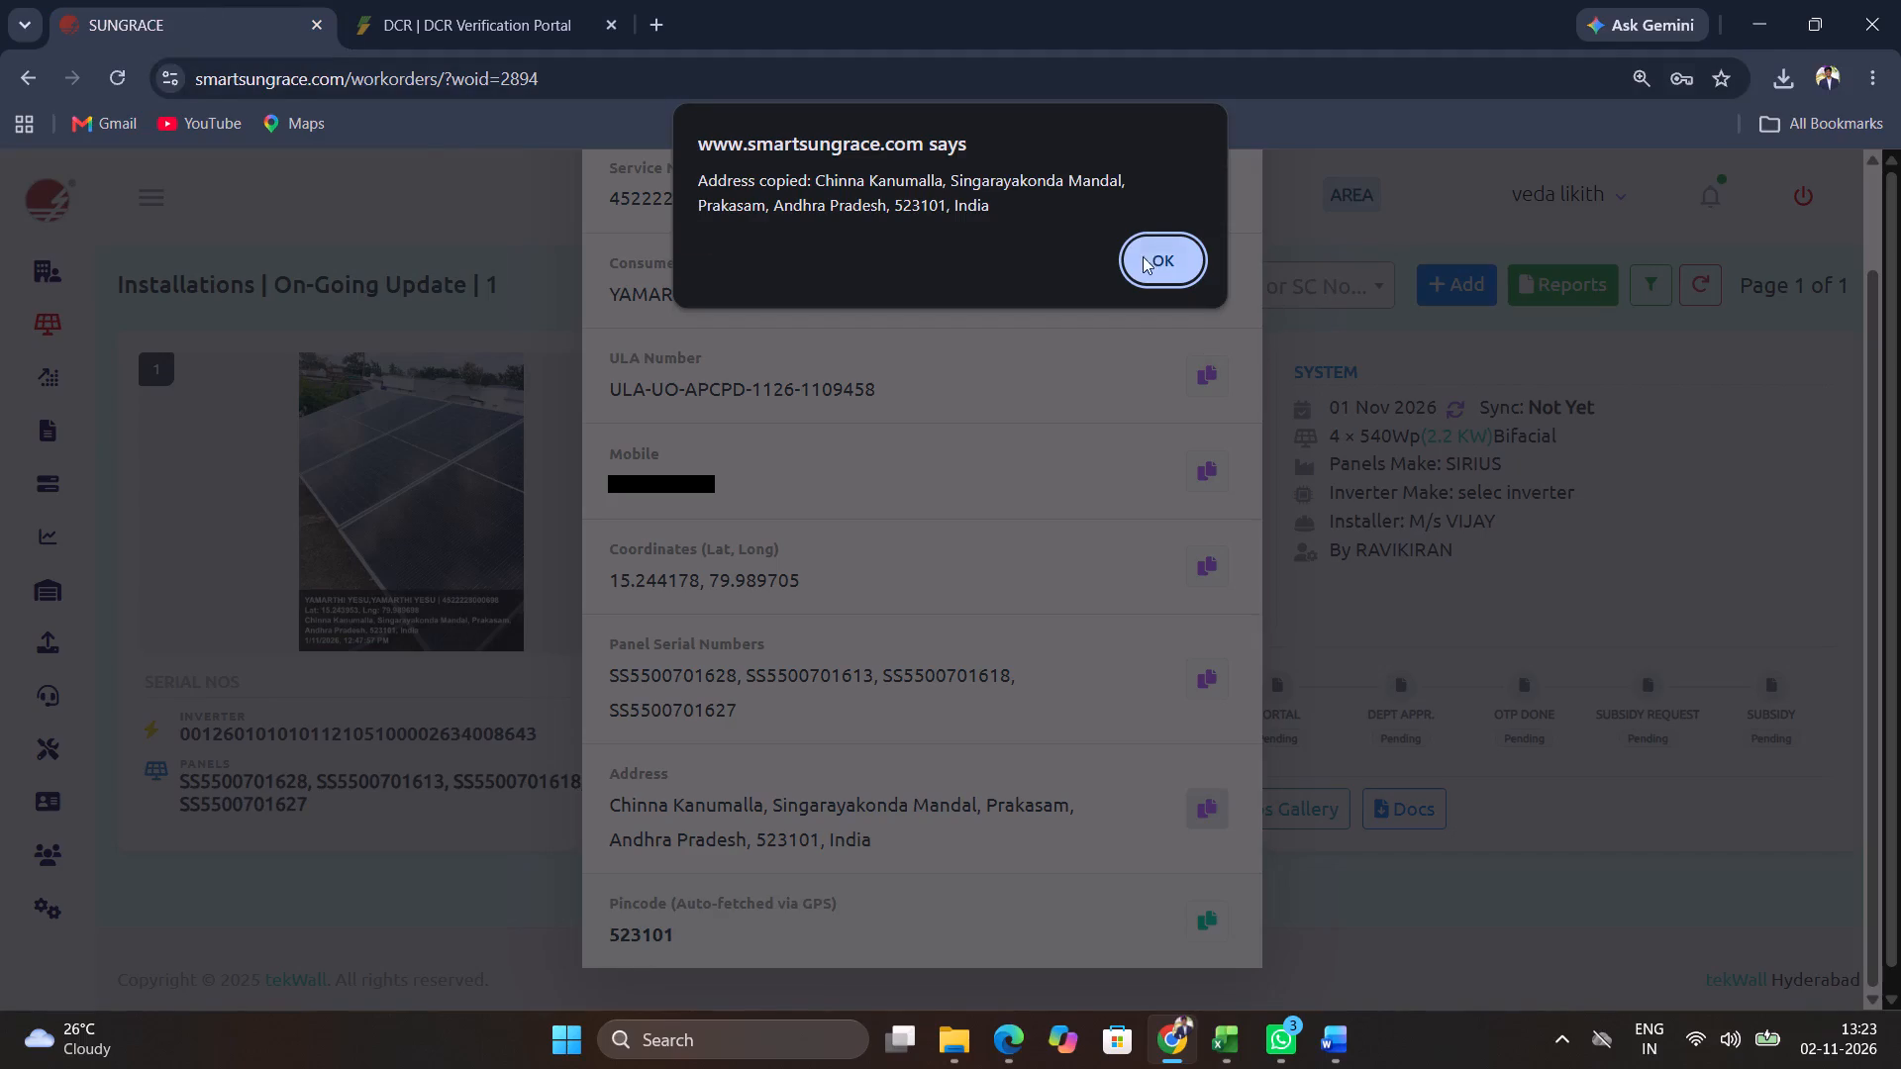
left_click(1143, 256)
left_click(1206, 914)
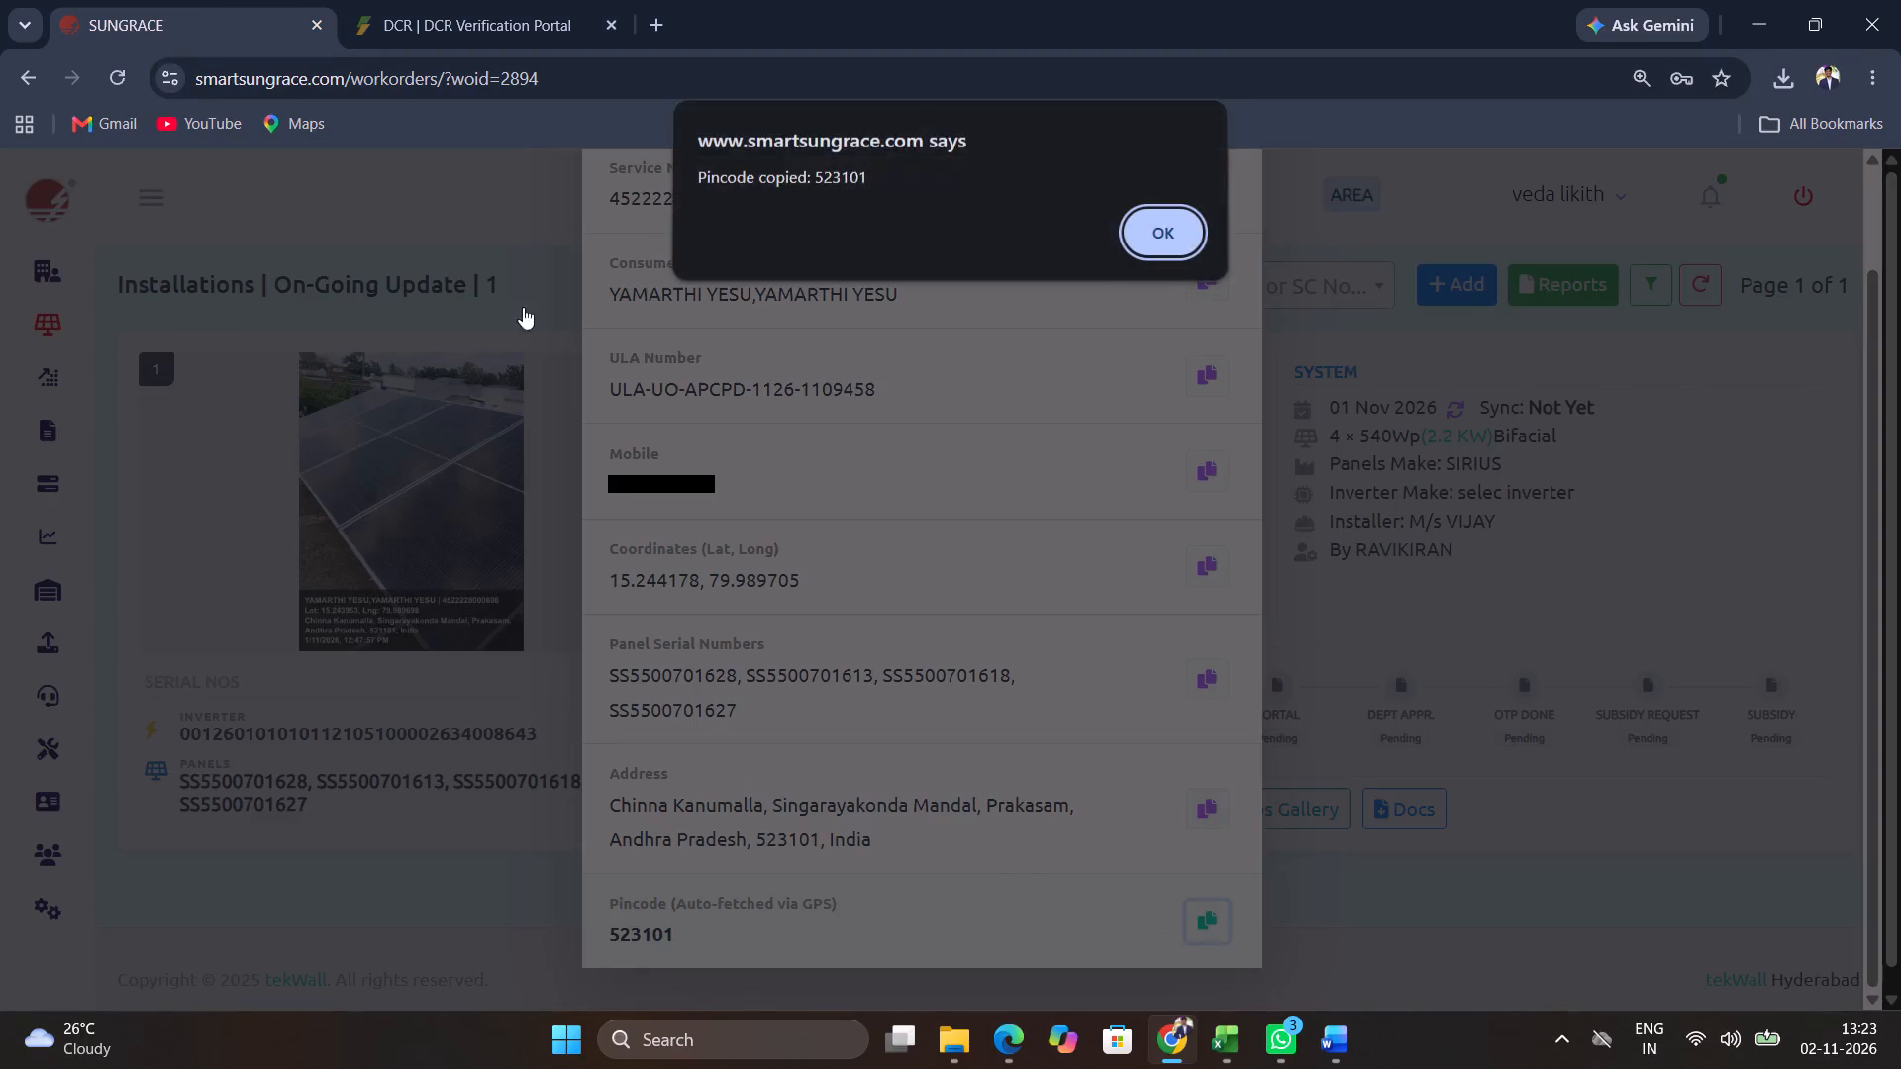
left_click(445, 0)
key("ctrl+v")
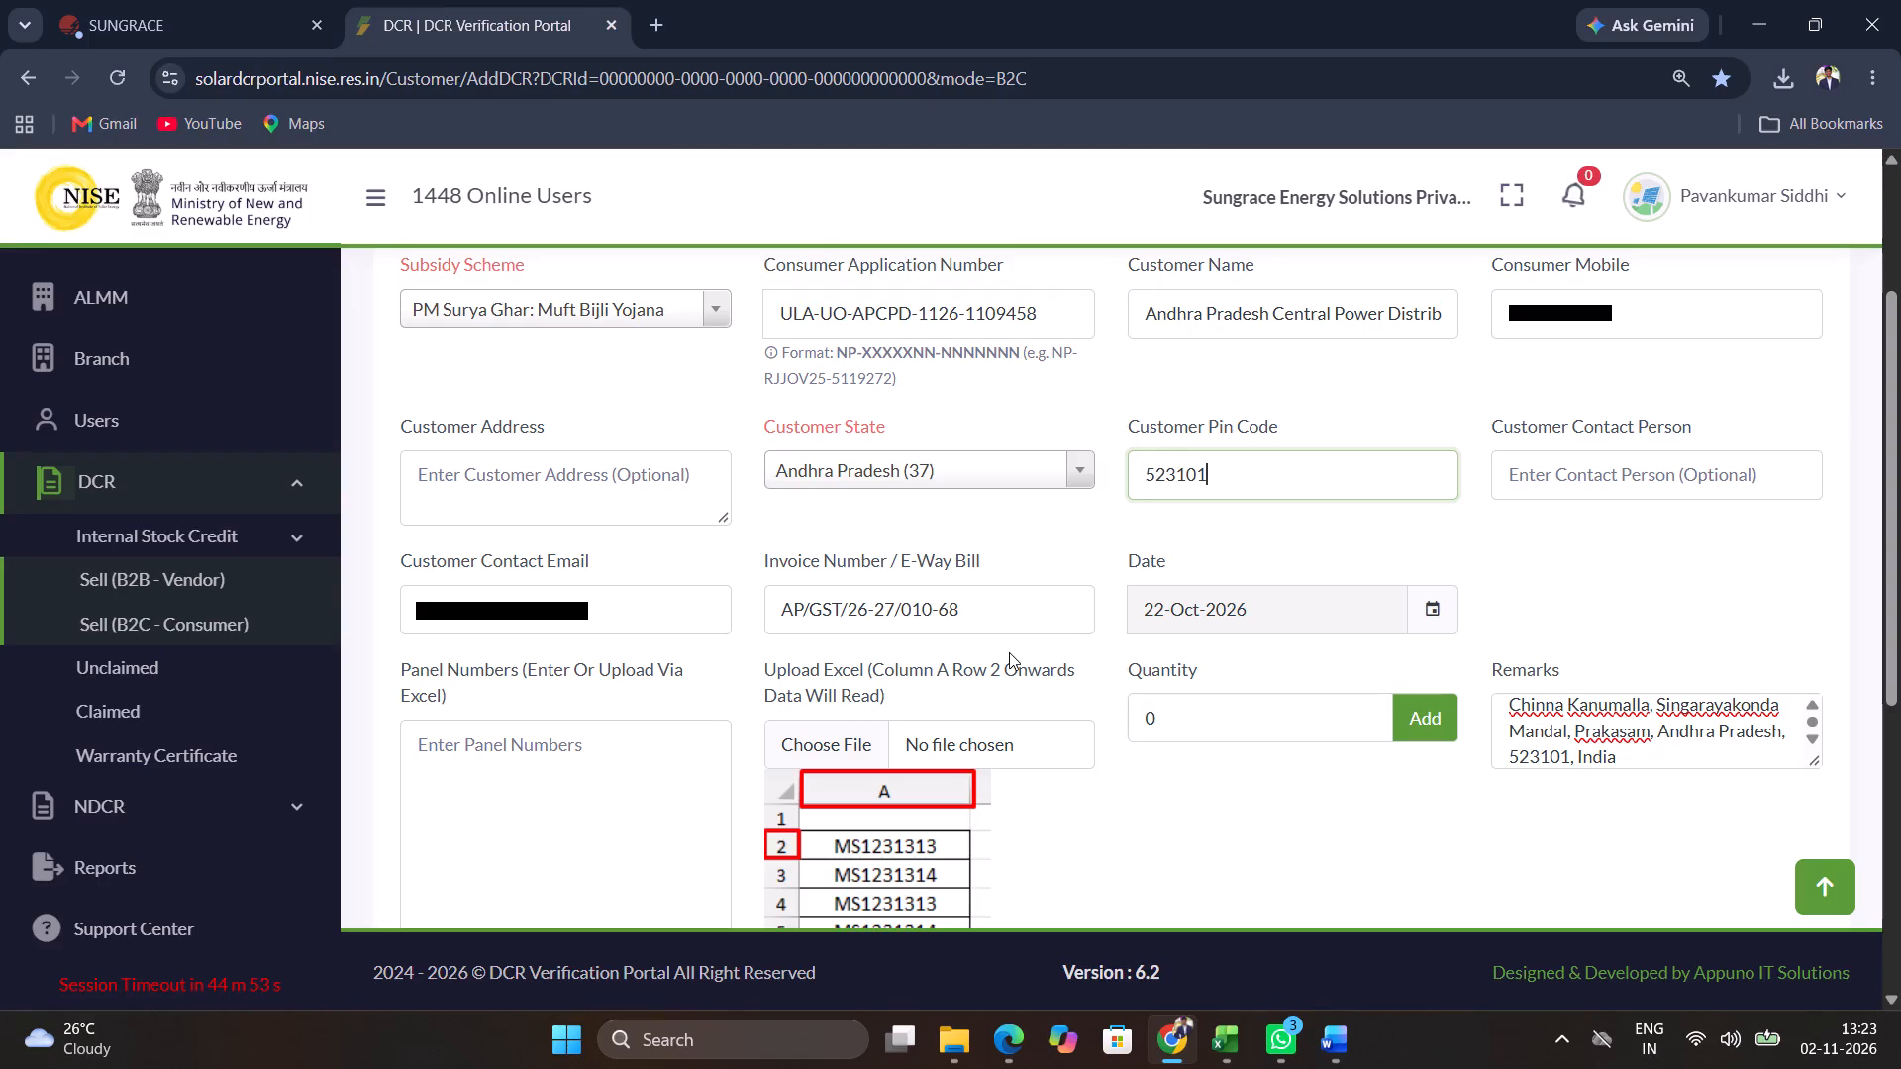
Confirm and submit the completed B2C sale.
scroll(1302, 613, "down", 3)
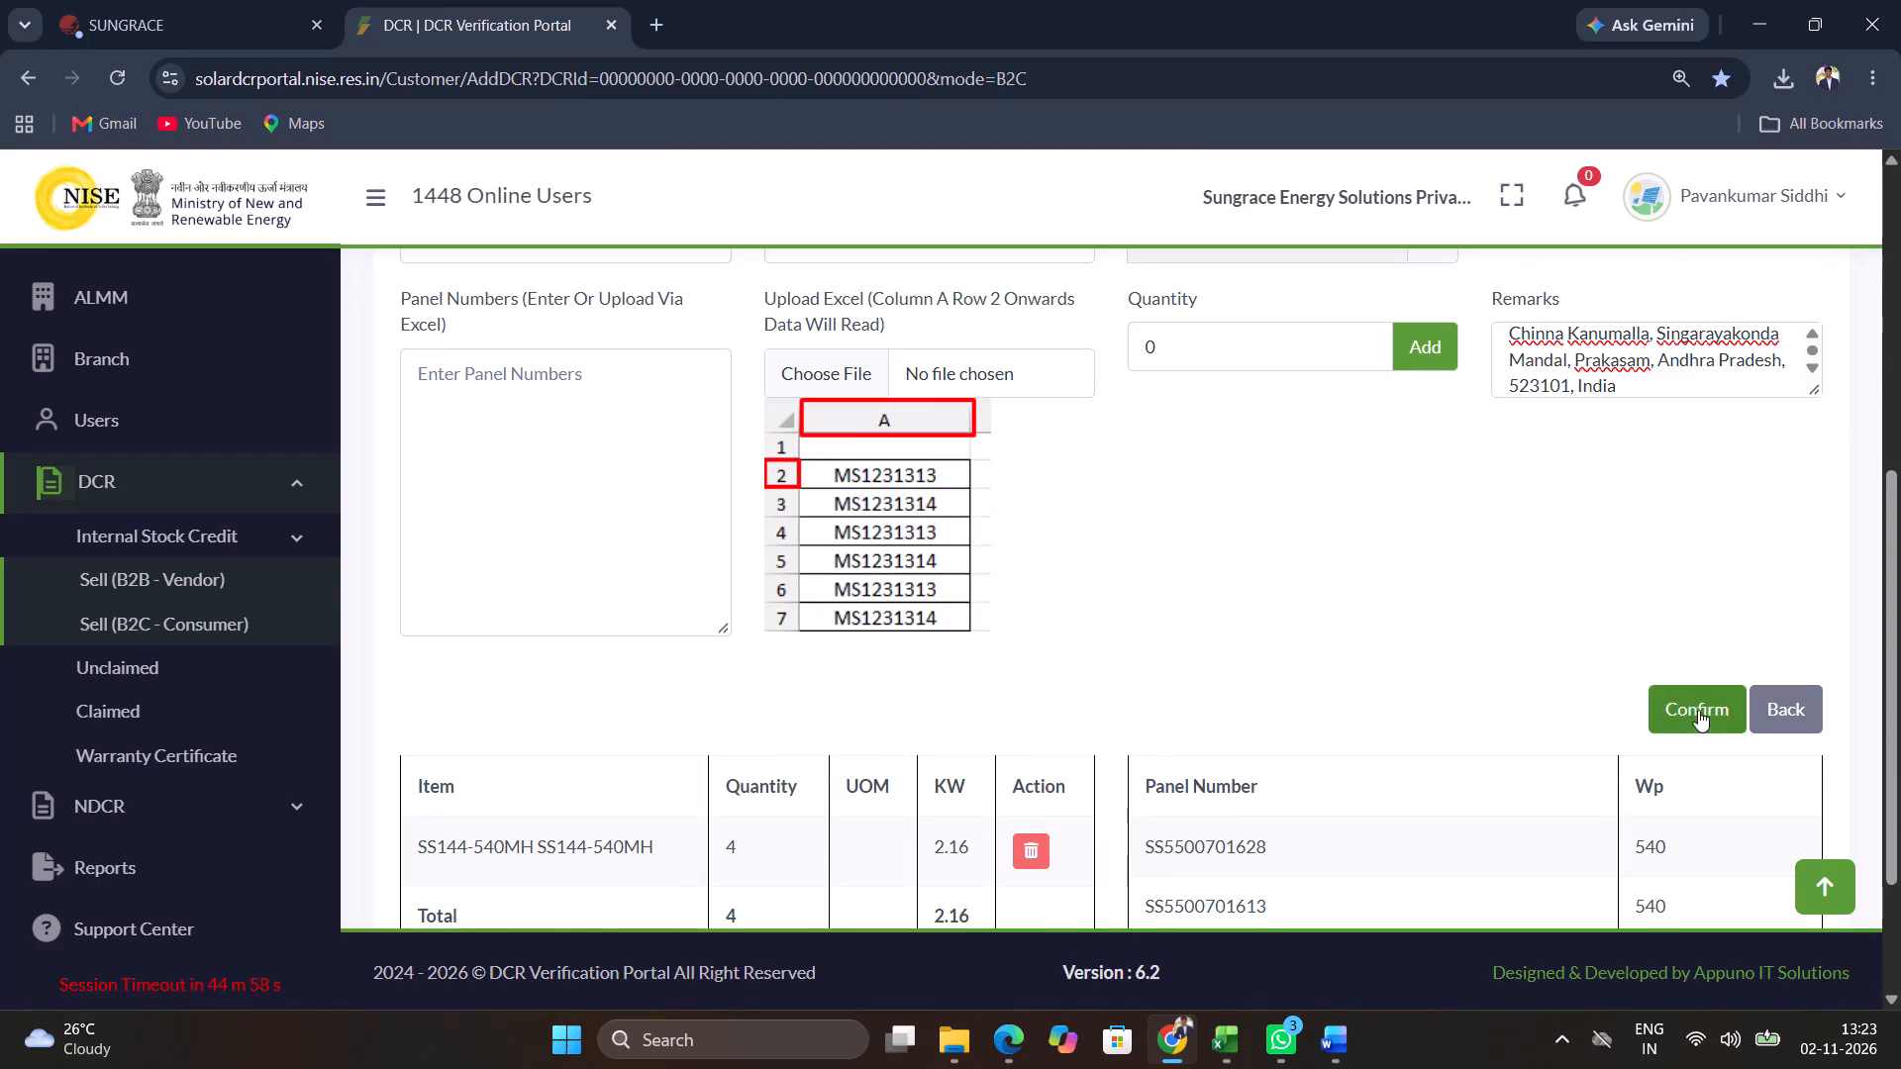
left_click(1683, 702)
left_click(1179, 736)
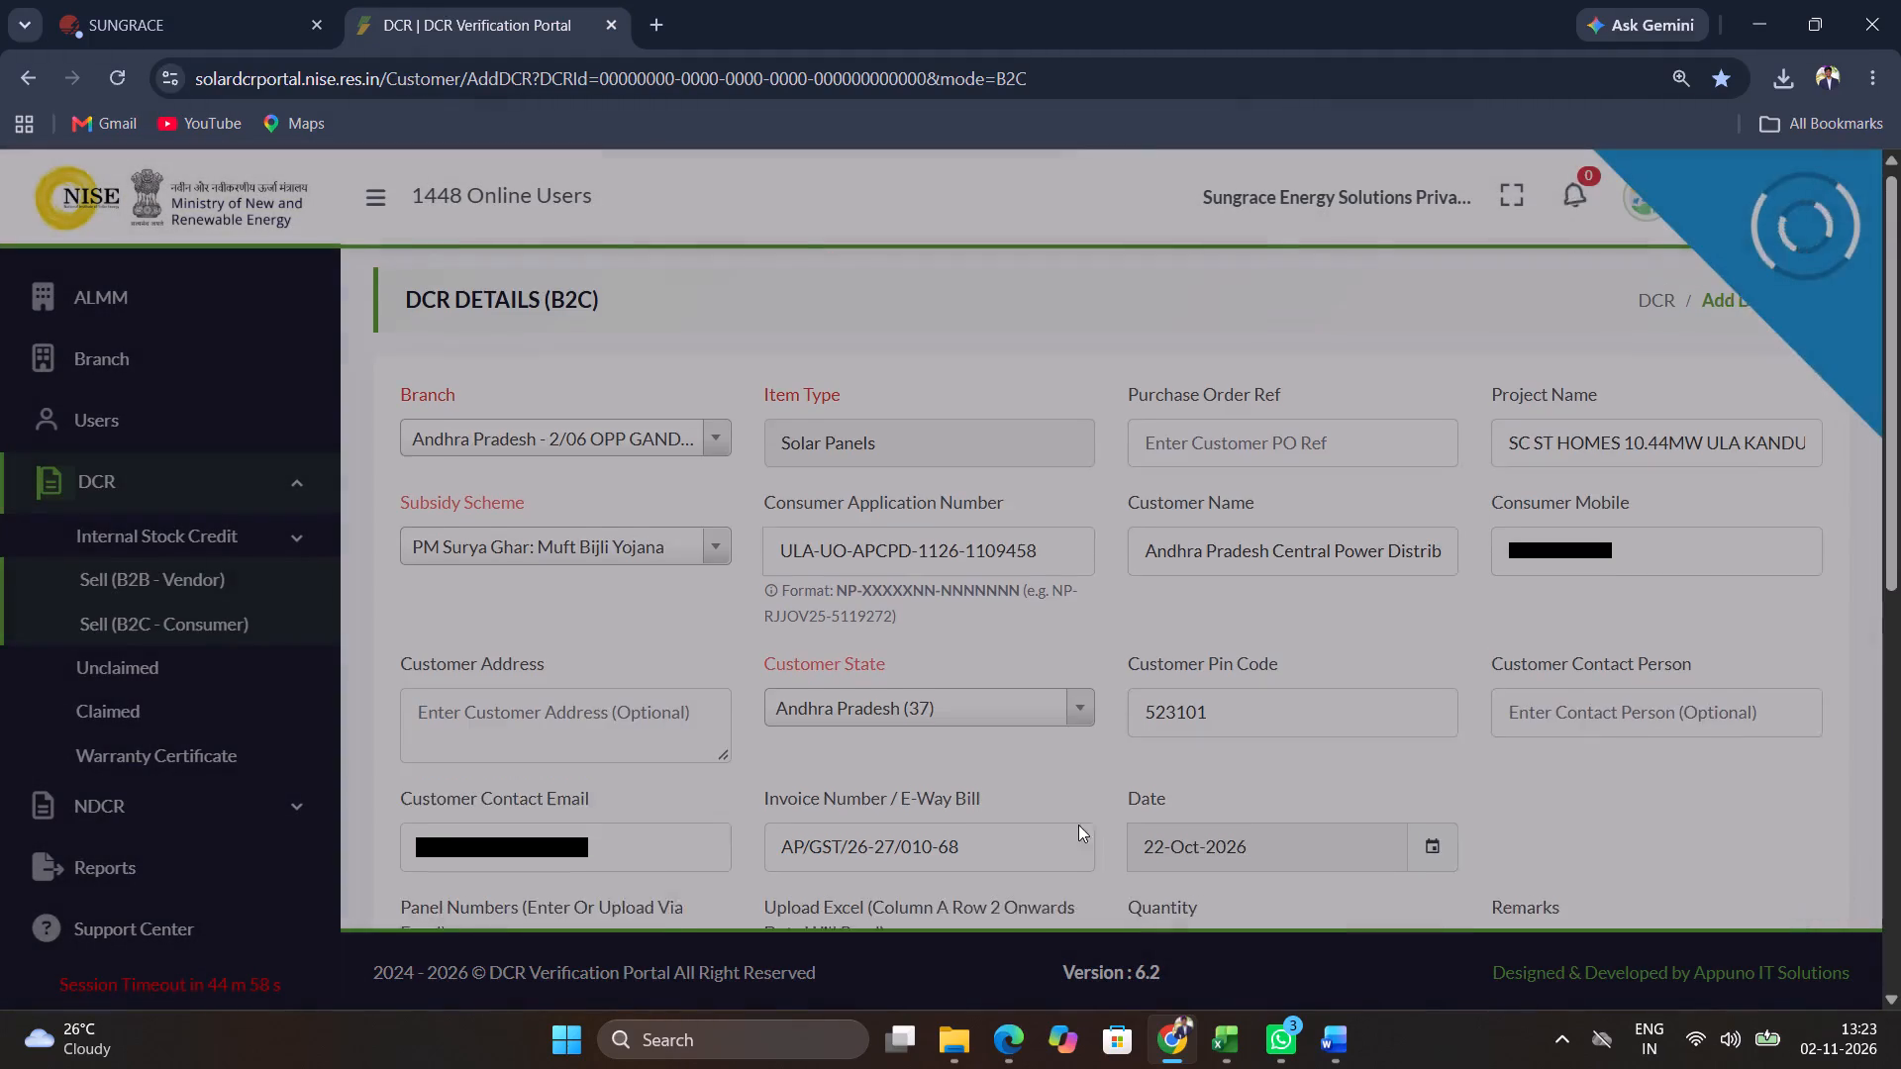
Switch to File Explorer and create a folder named 68_ inside DCR010.
left_click_drag(952, 953, 954, 978)
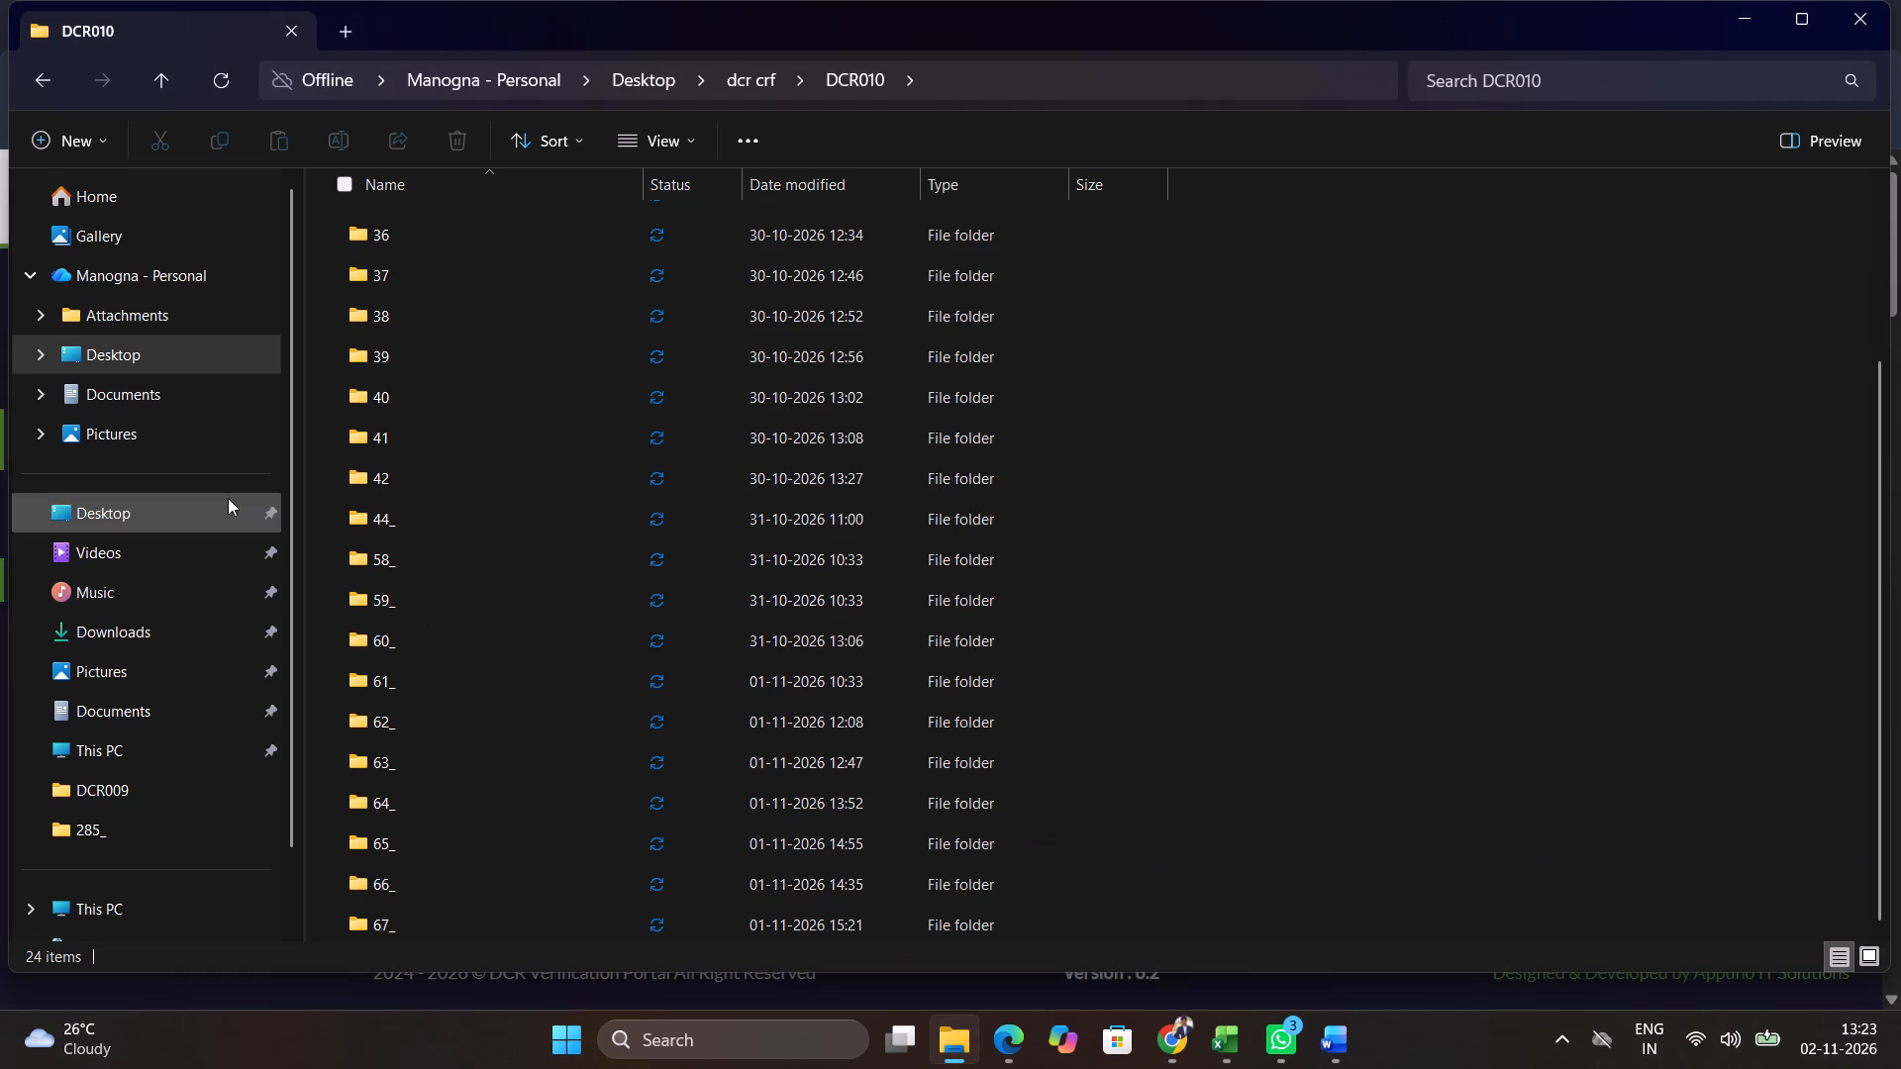
left_click(82, 142)
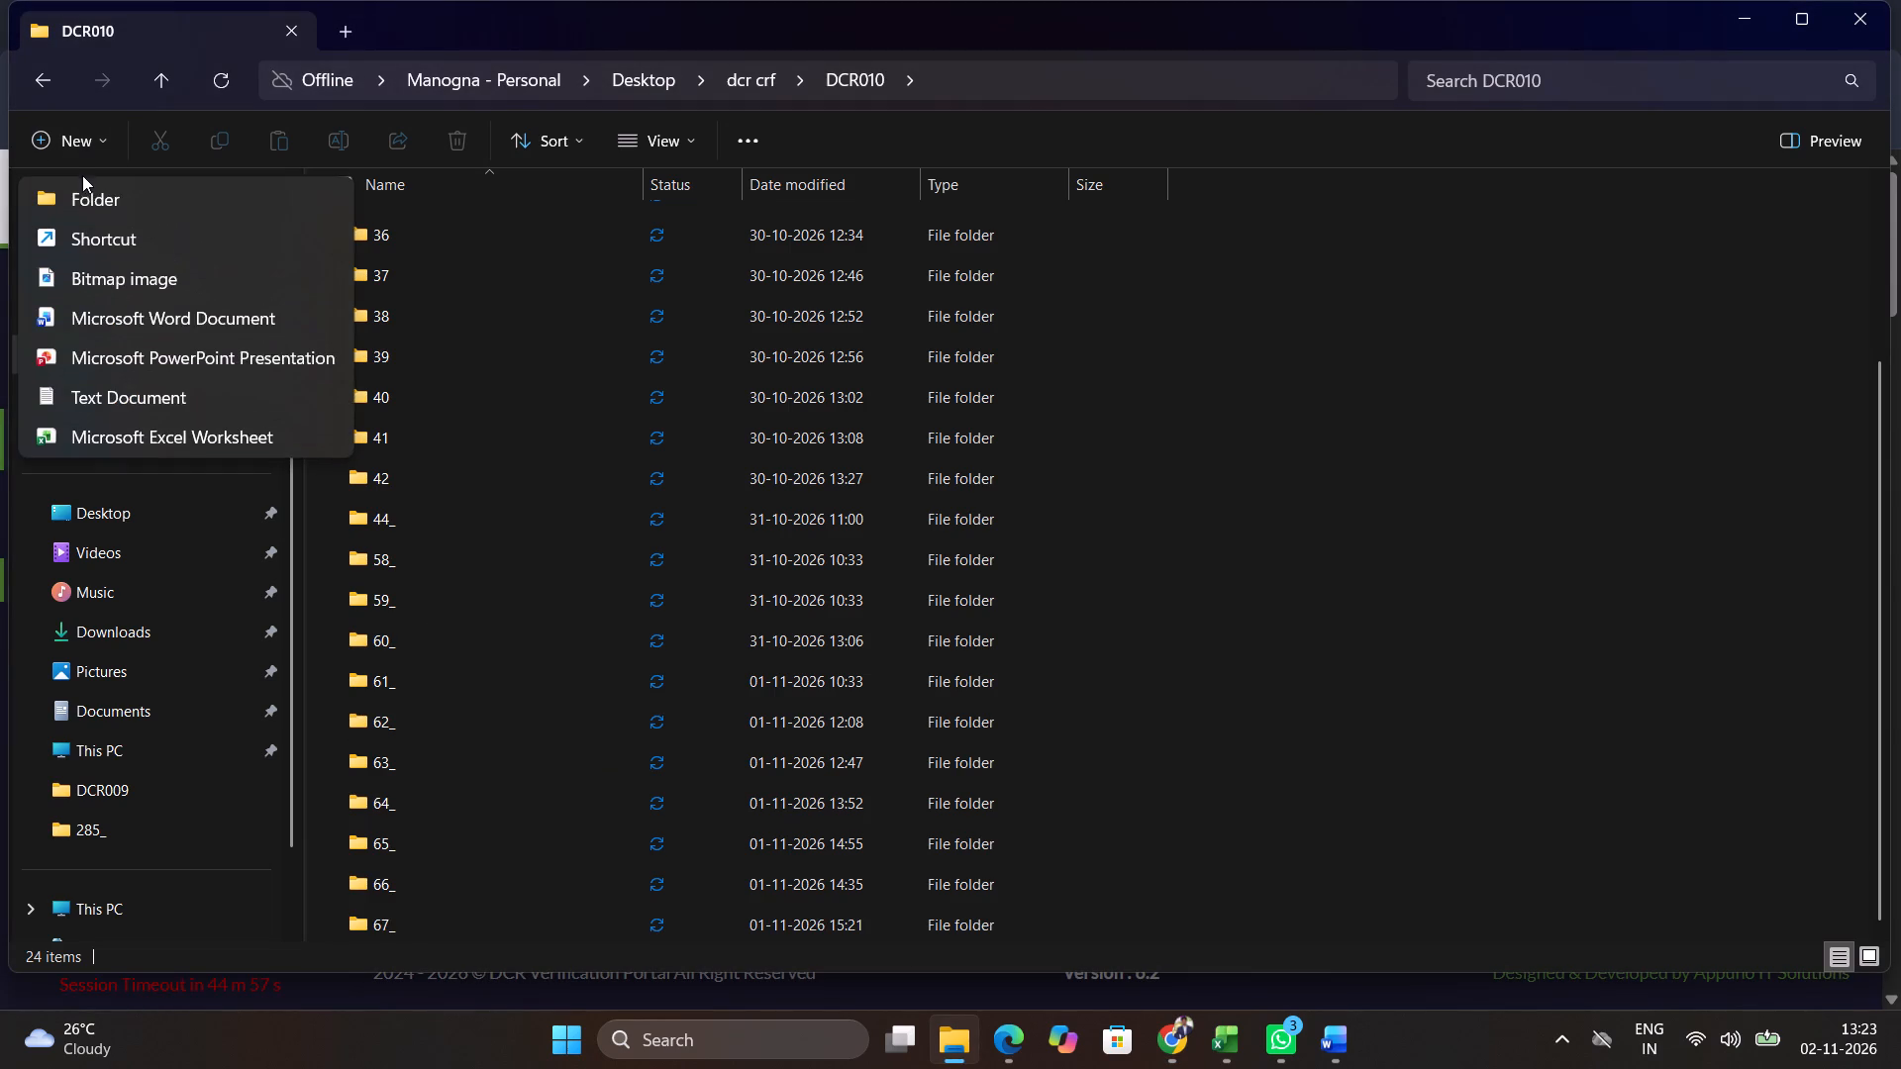
left_click(82, 191)
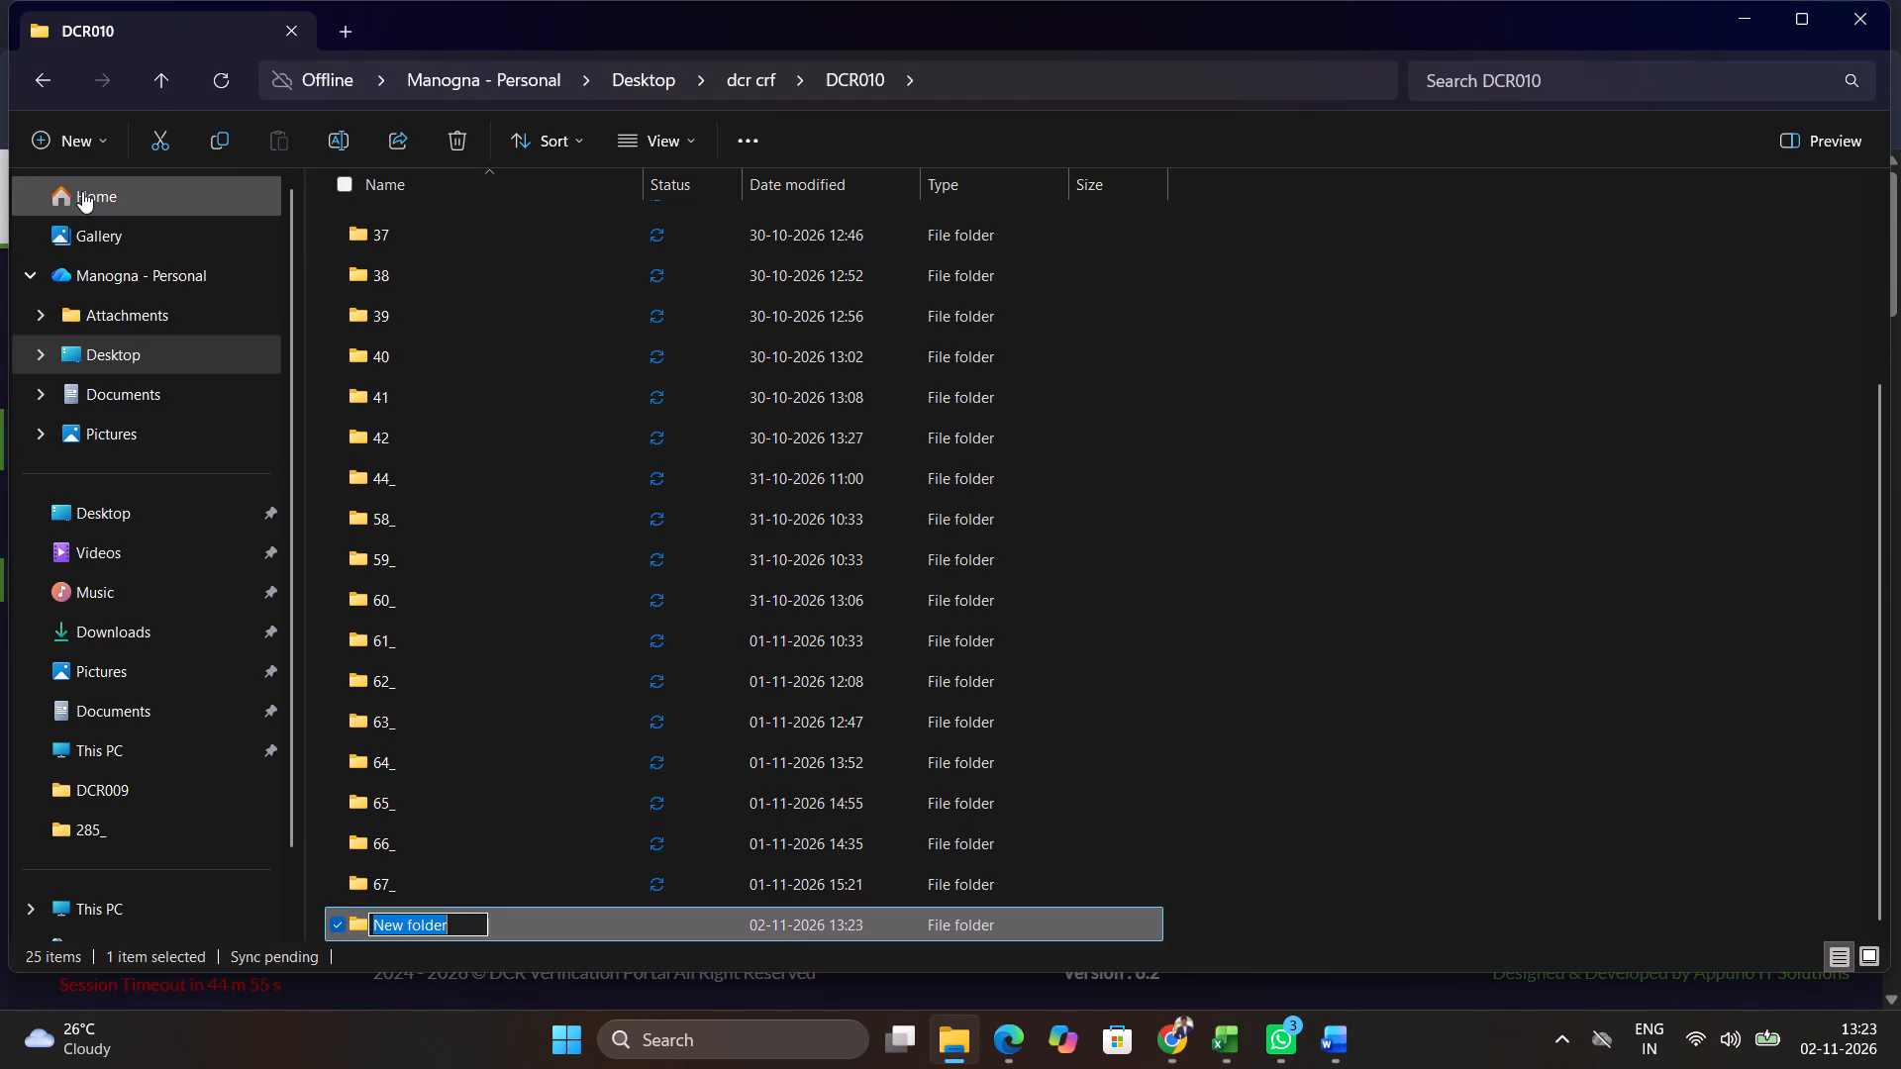
type("68")
key("shift+underscore")
key("Return")
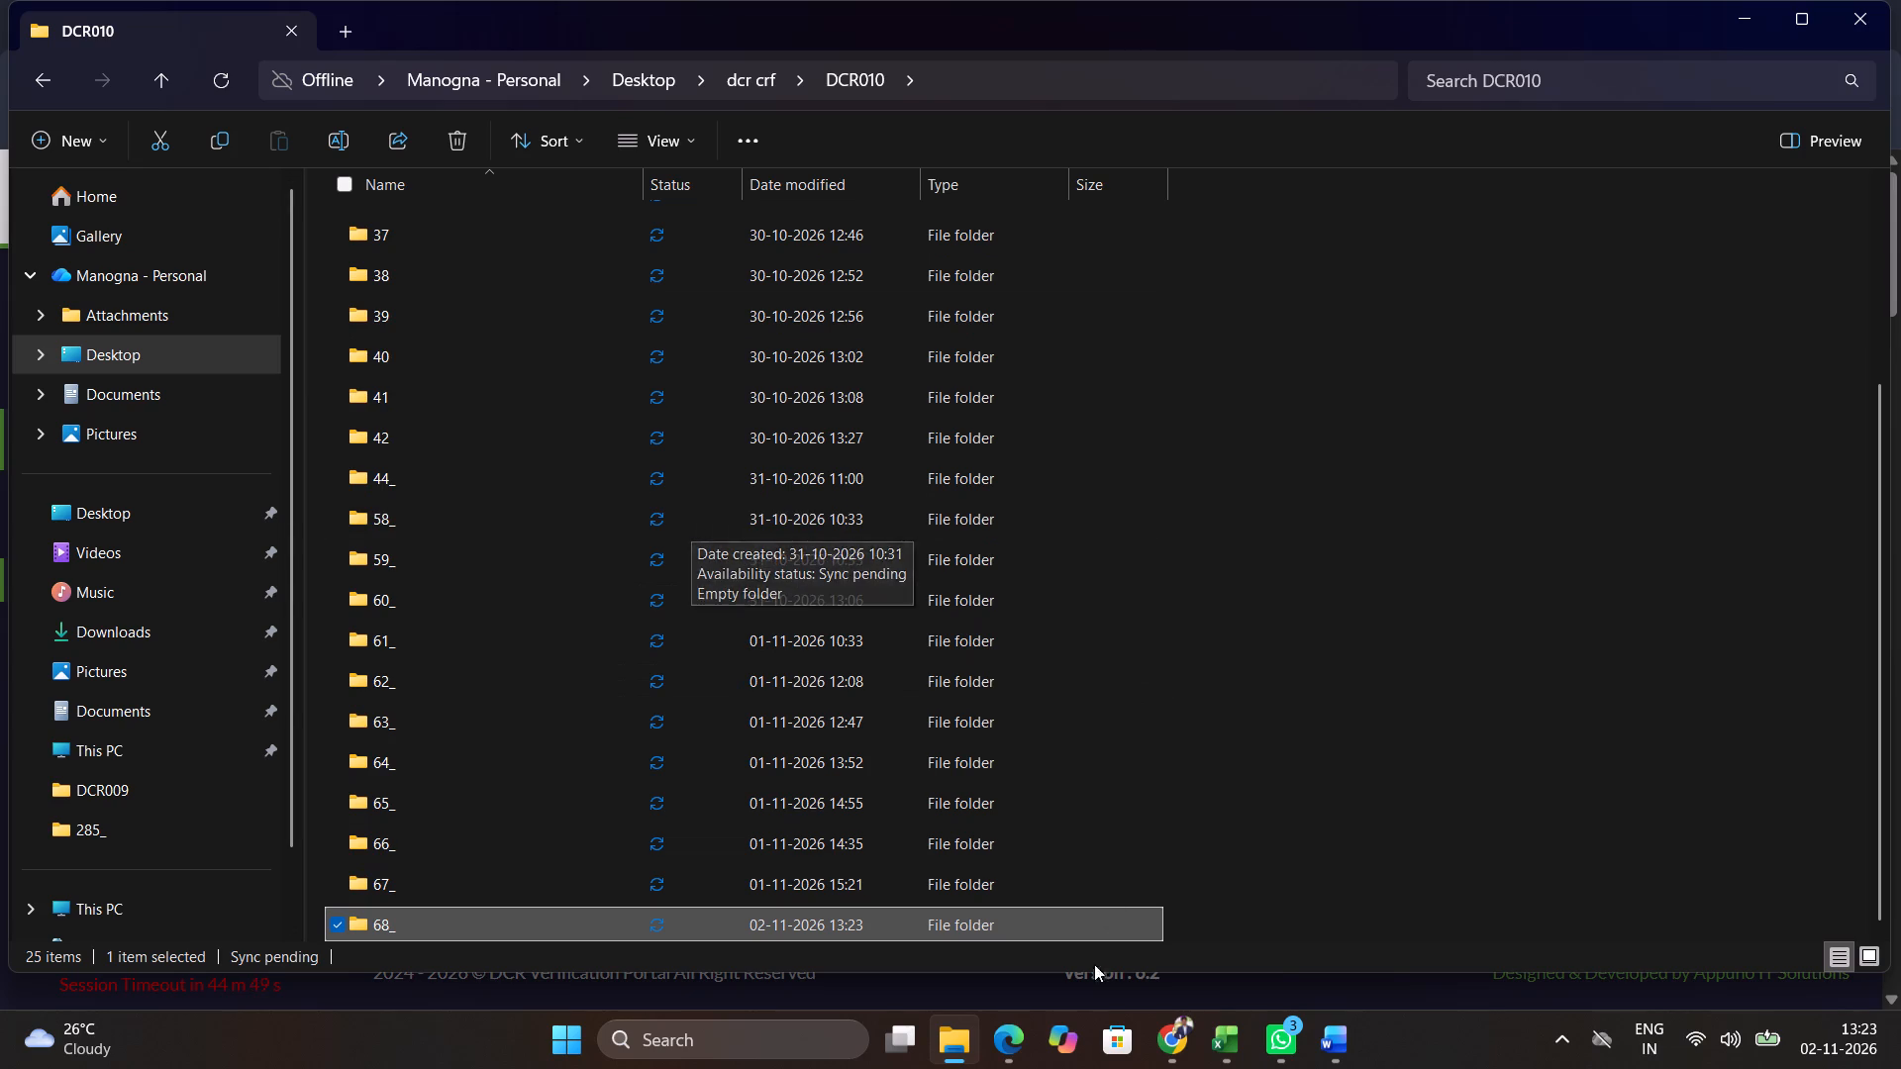
Copy the consumer's service number from the SUNGRACE work order and return to the DCR sales list.
left_click(1174, 926)
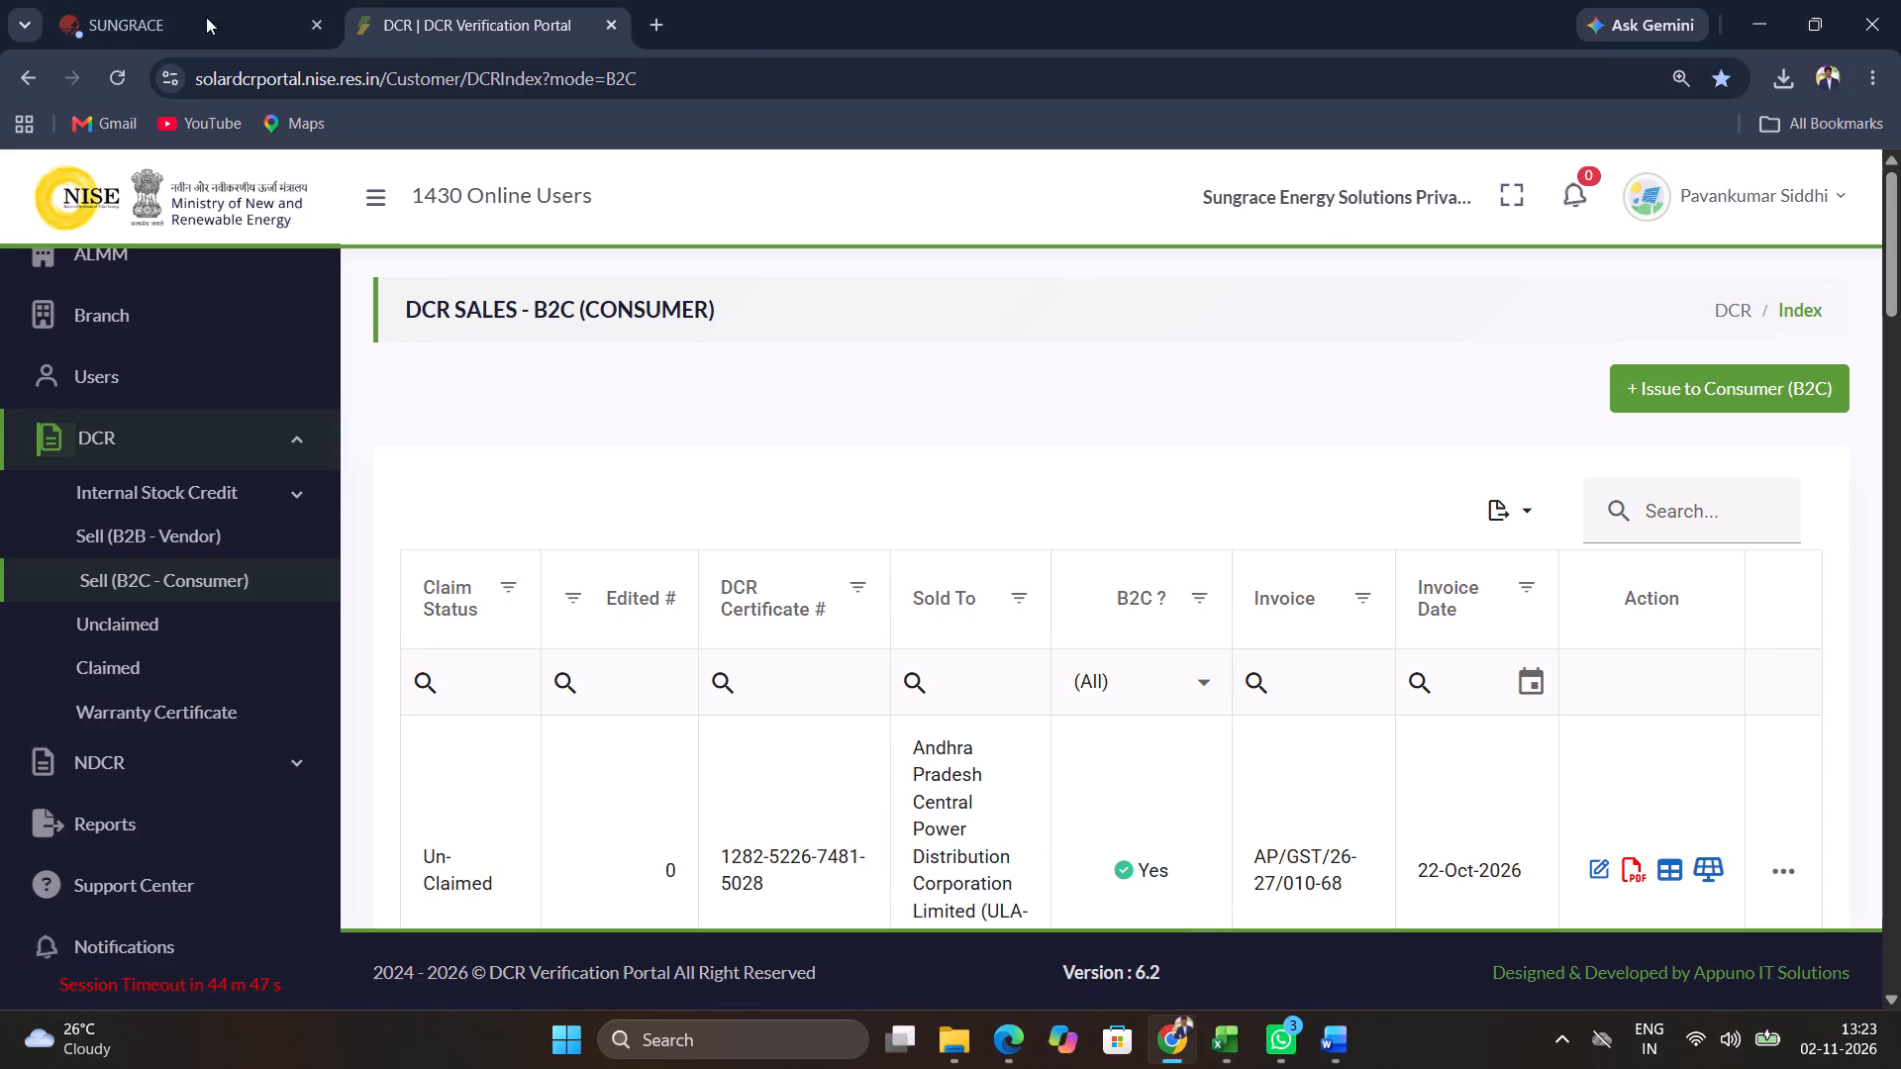
left_click(229, 0)
left_click(1151, 243)
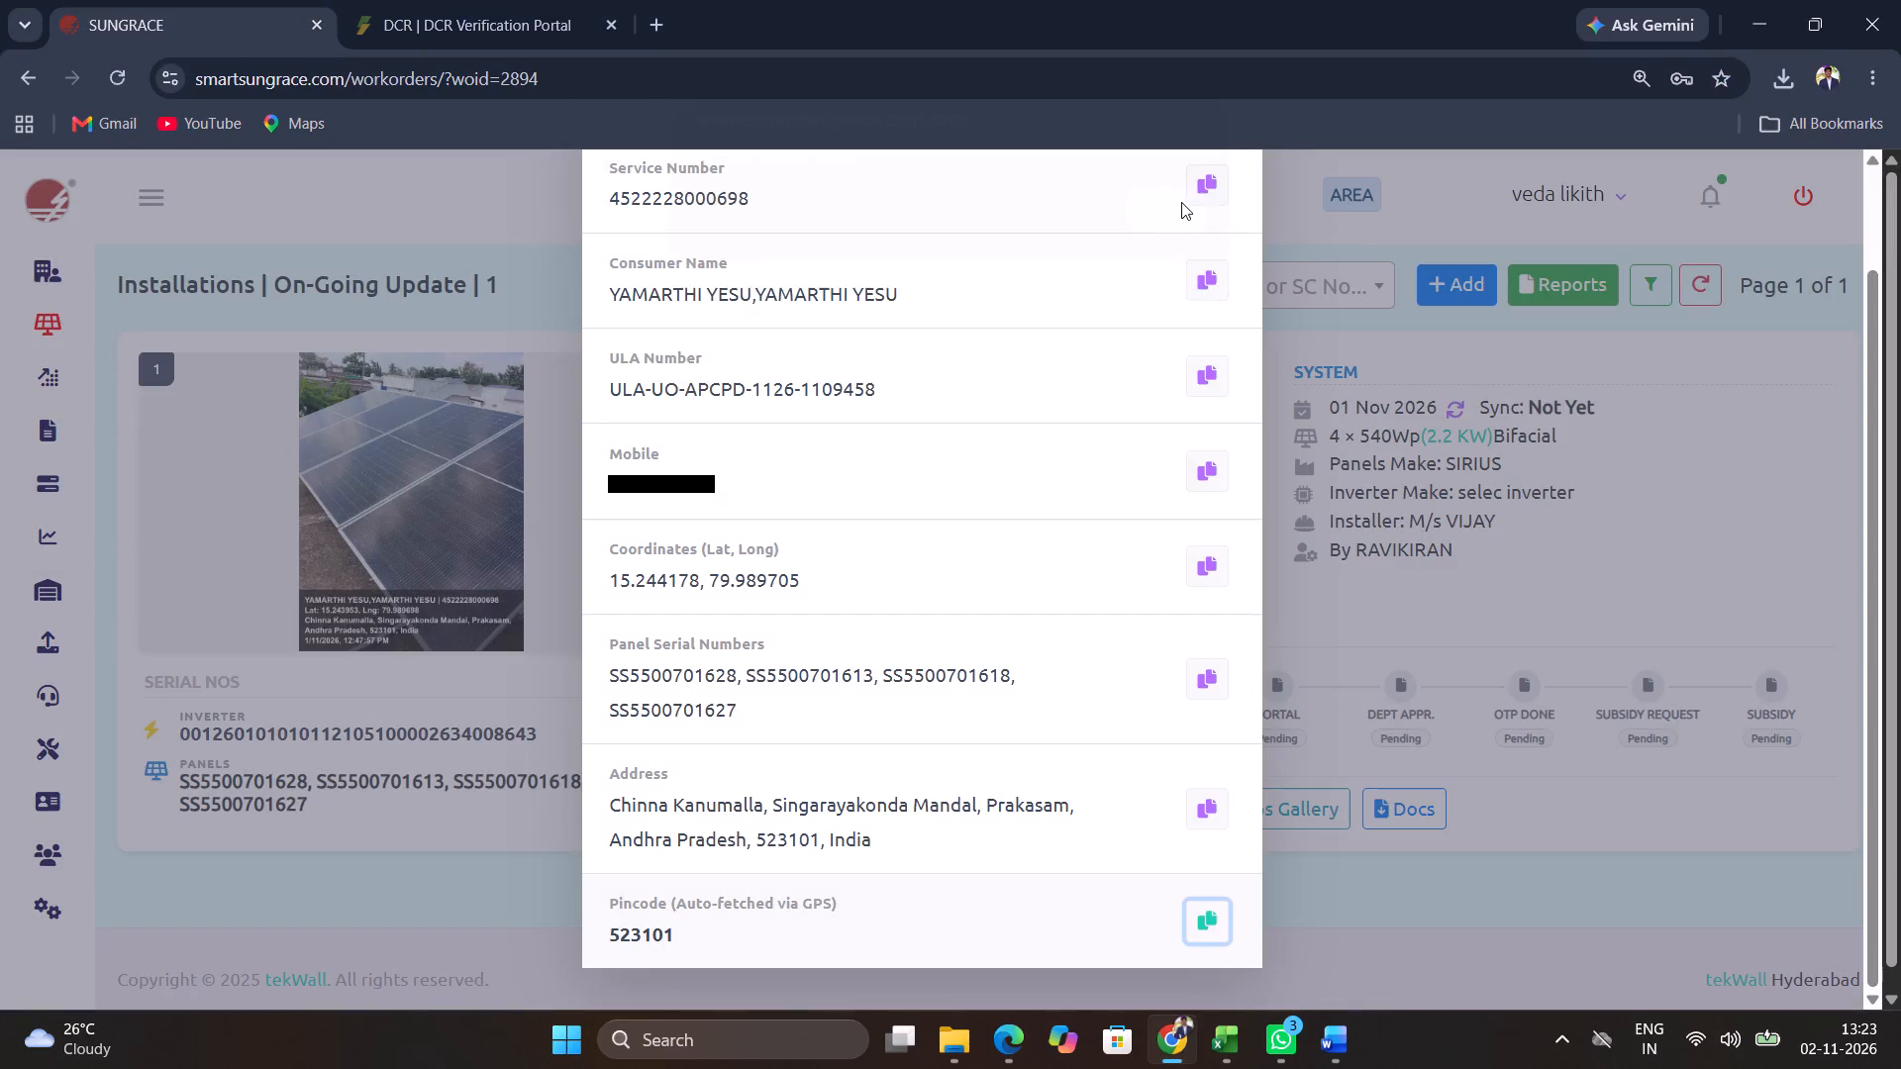
left_click_drag(1195, 175, 1198, 184)
left_click(451, 0)
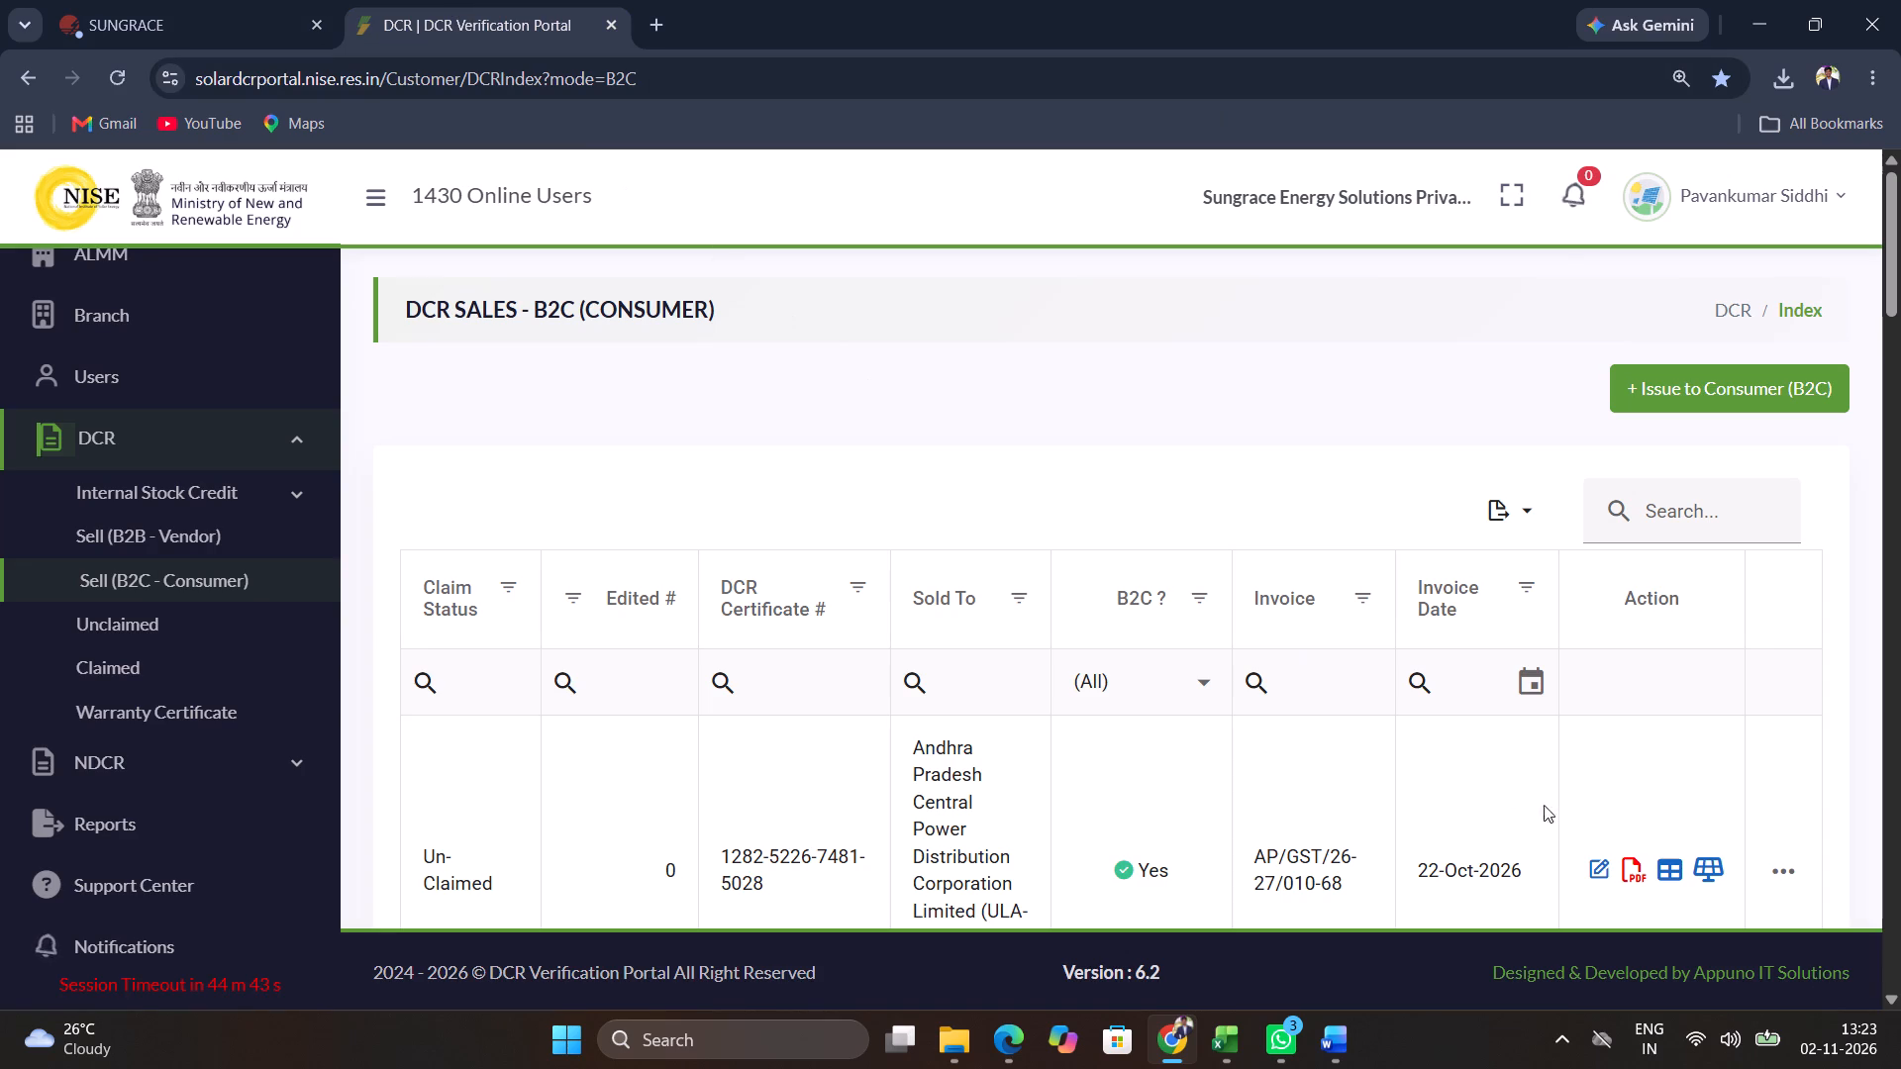
left_click(1635, 873)
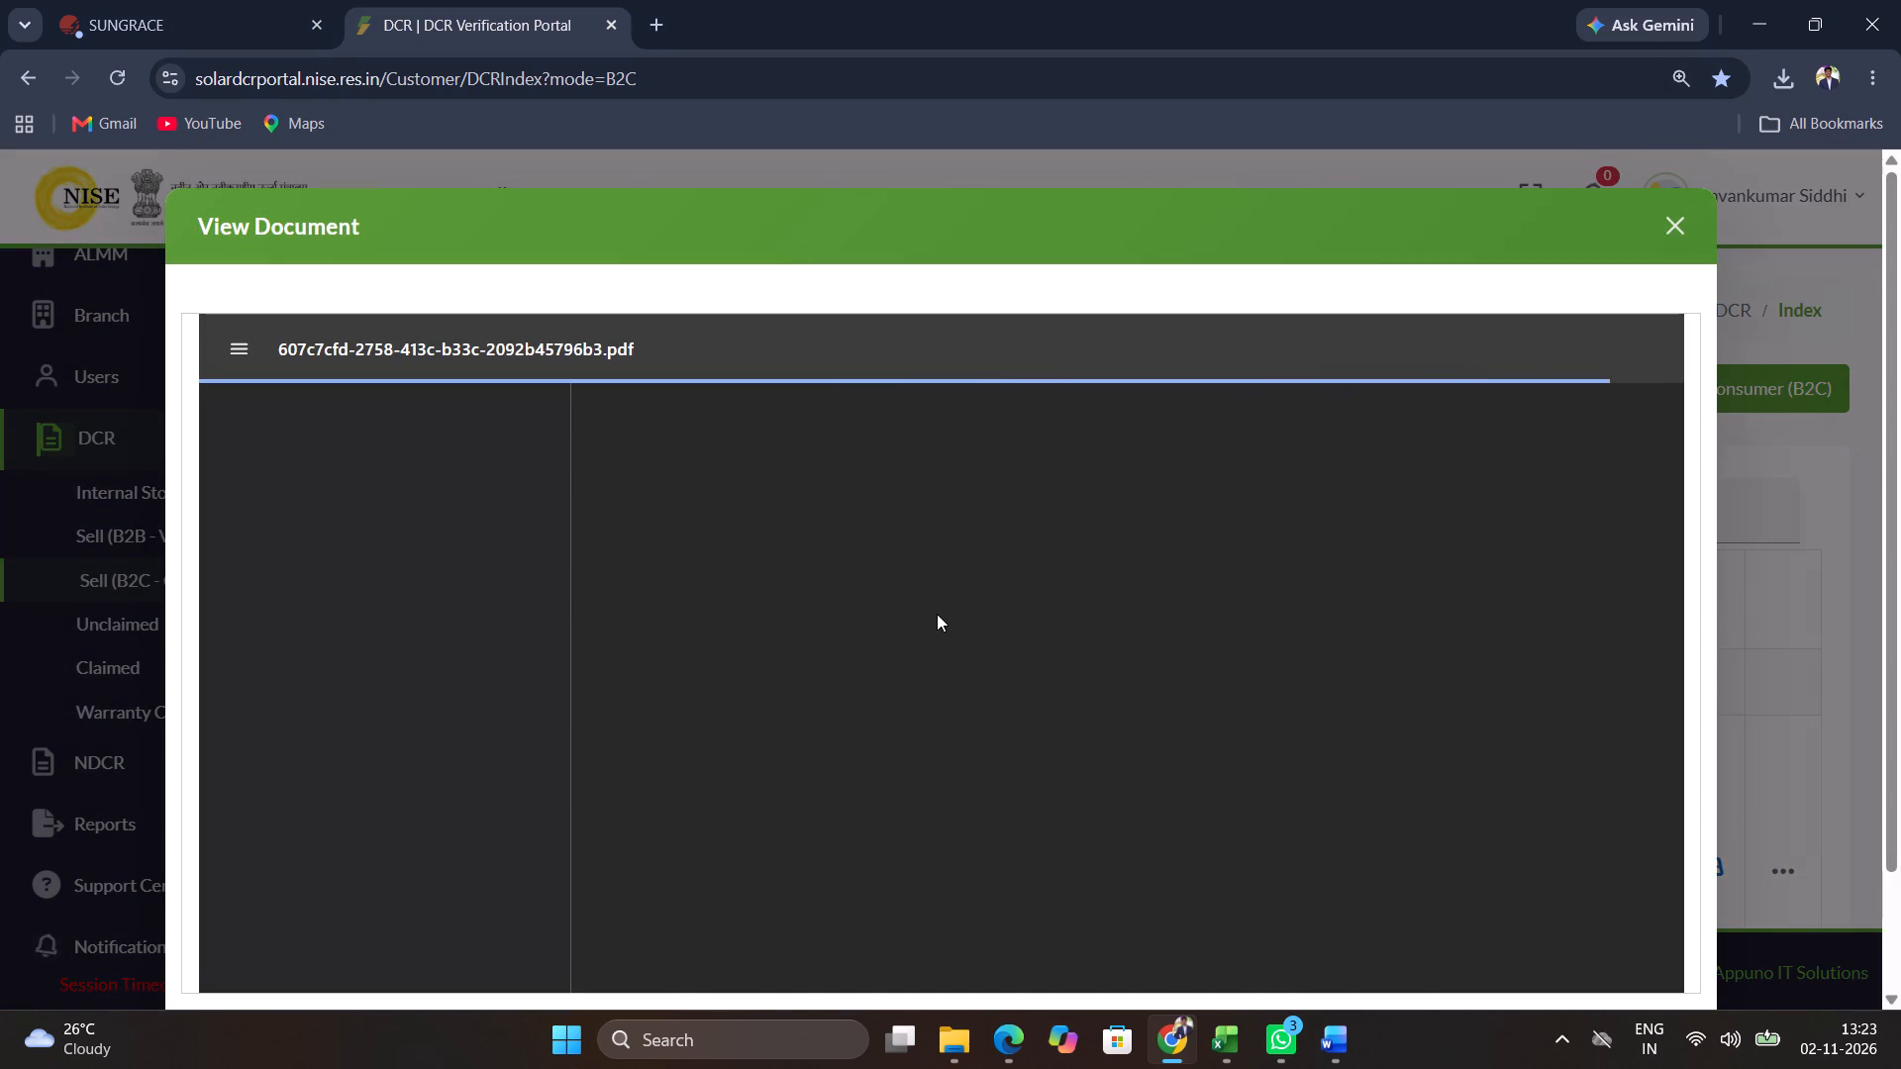
left_click(1544, 347)
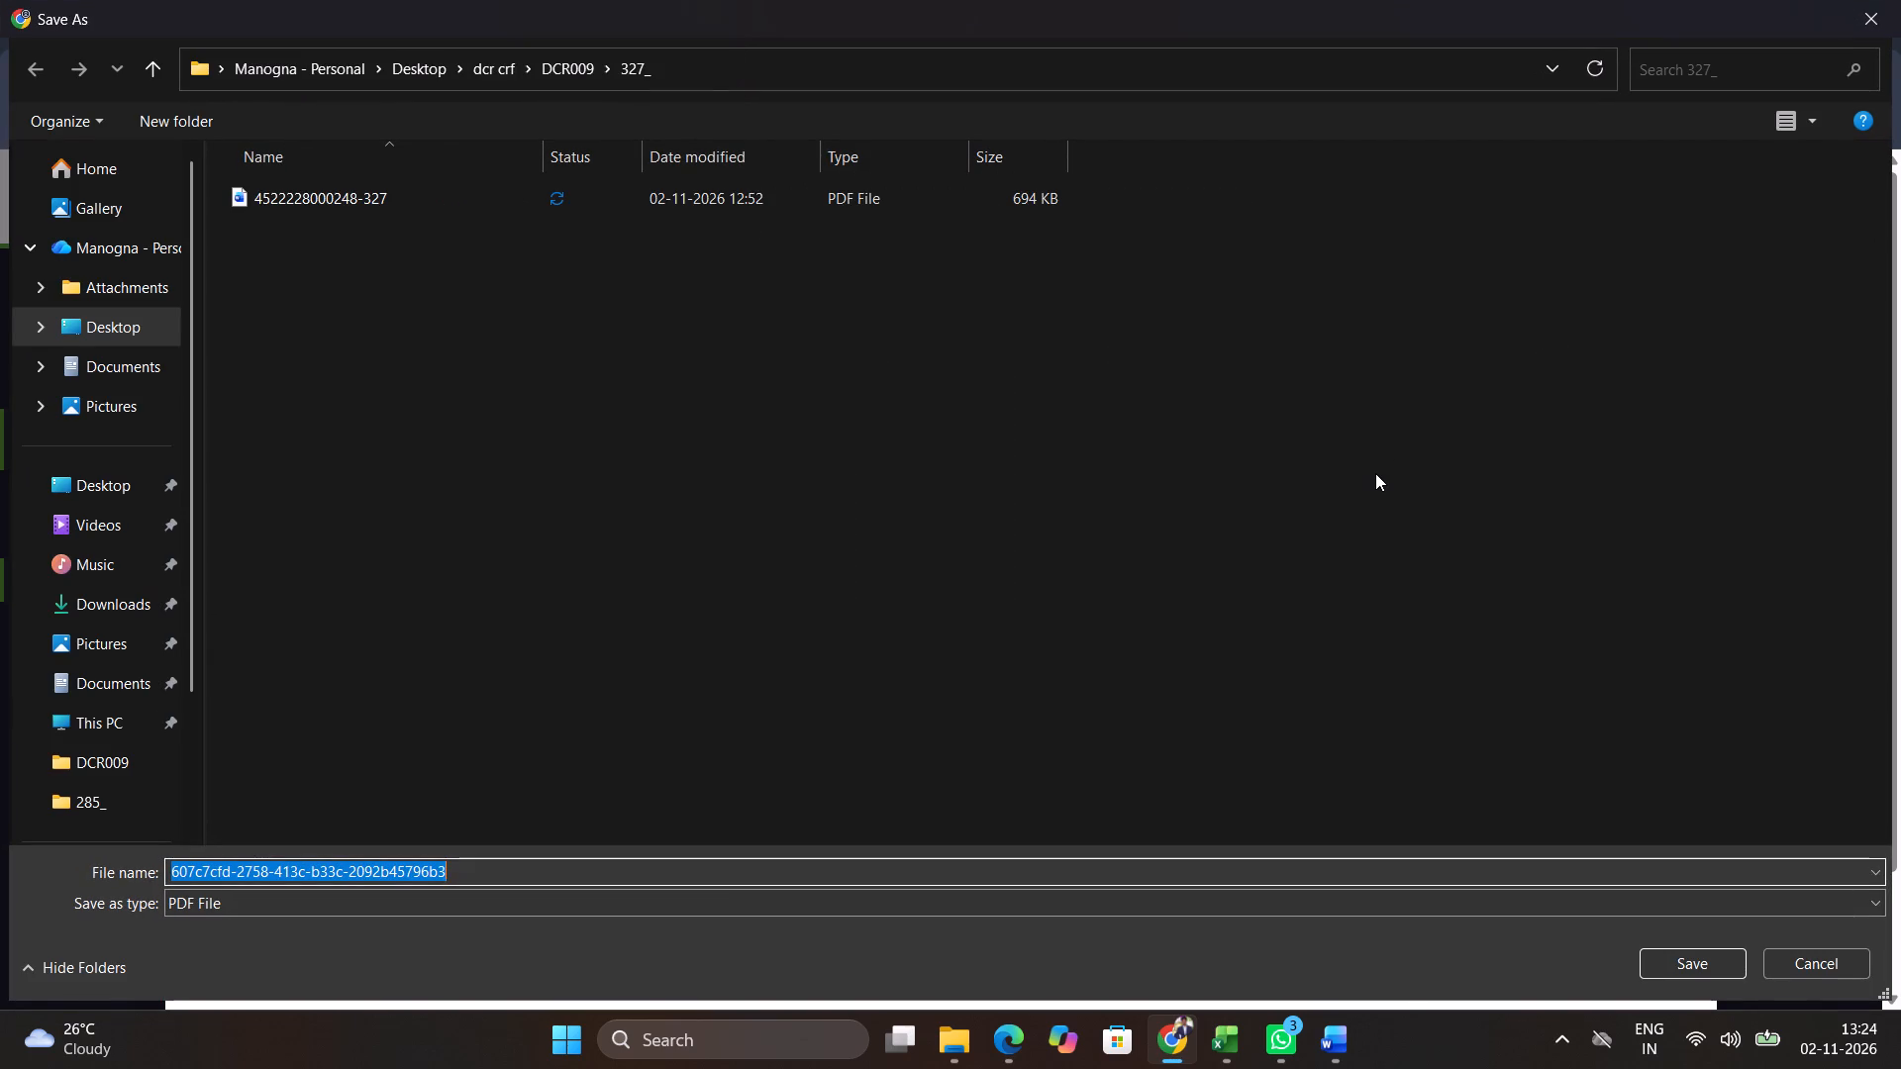
key("ctrl+v")
type("-68")
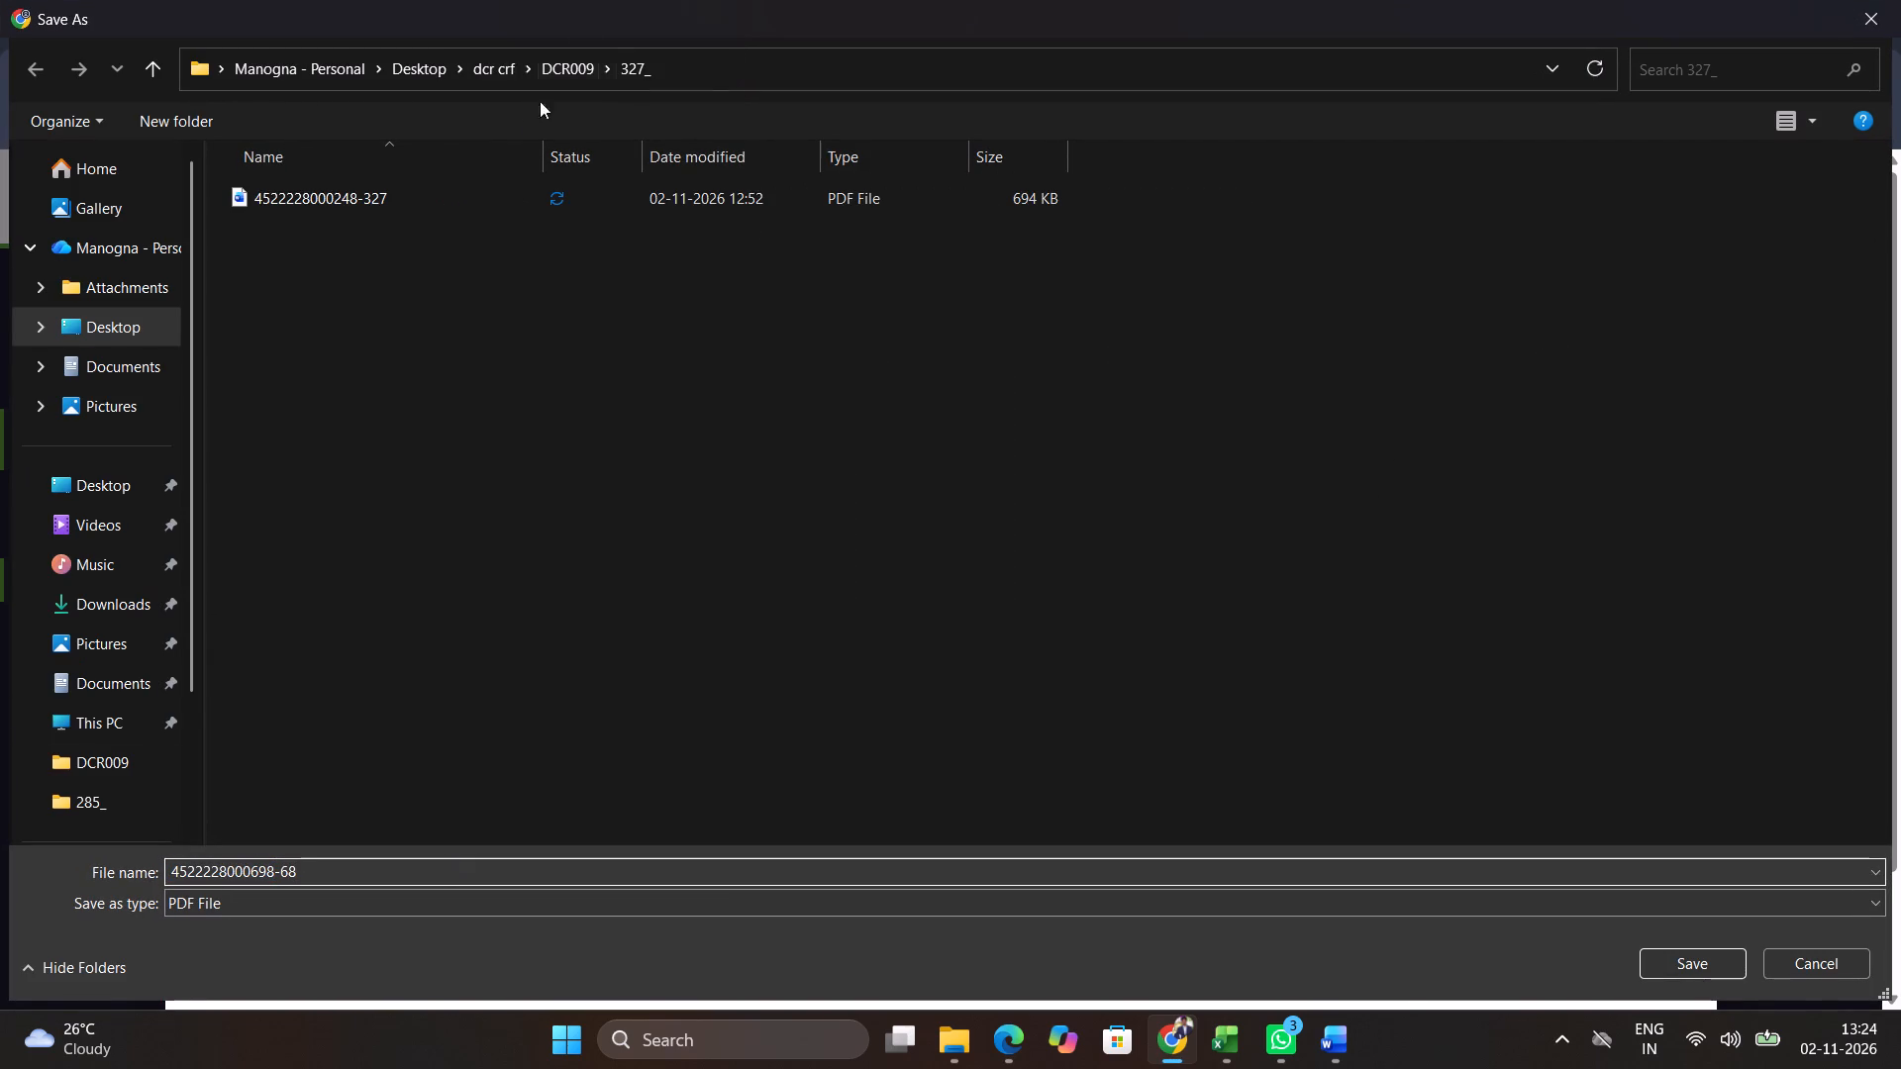
left_click(491, 72)
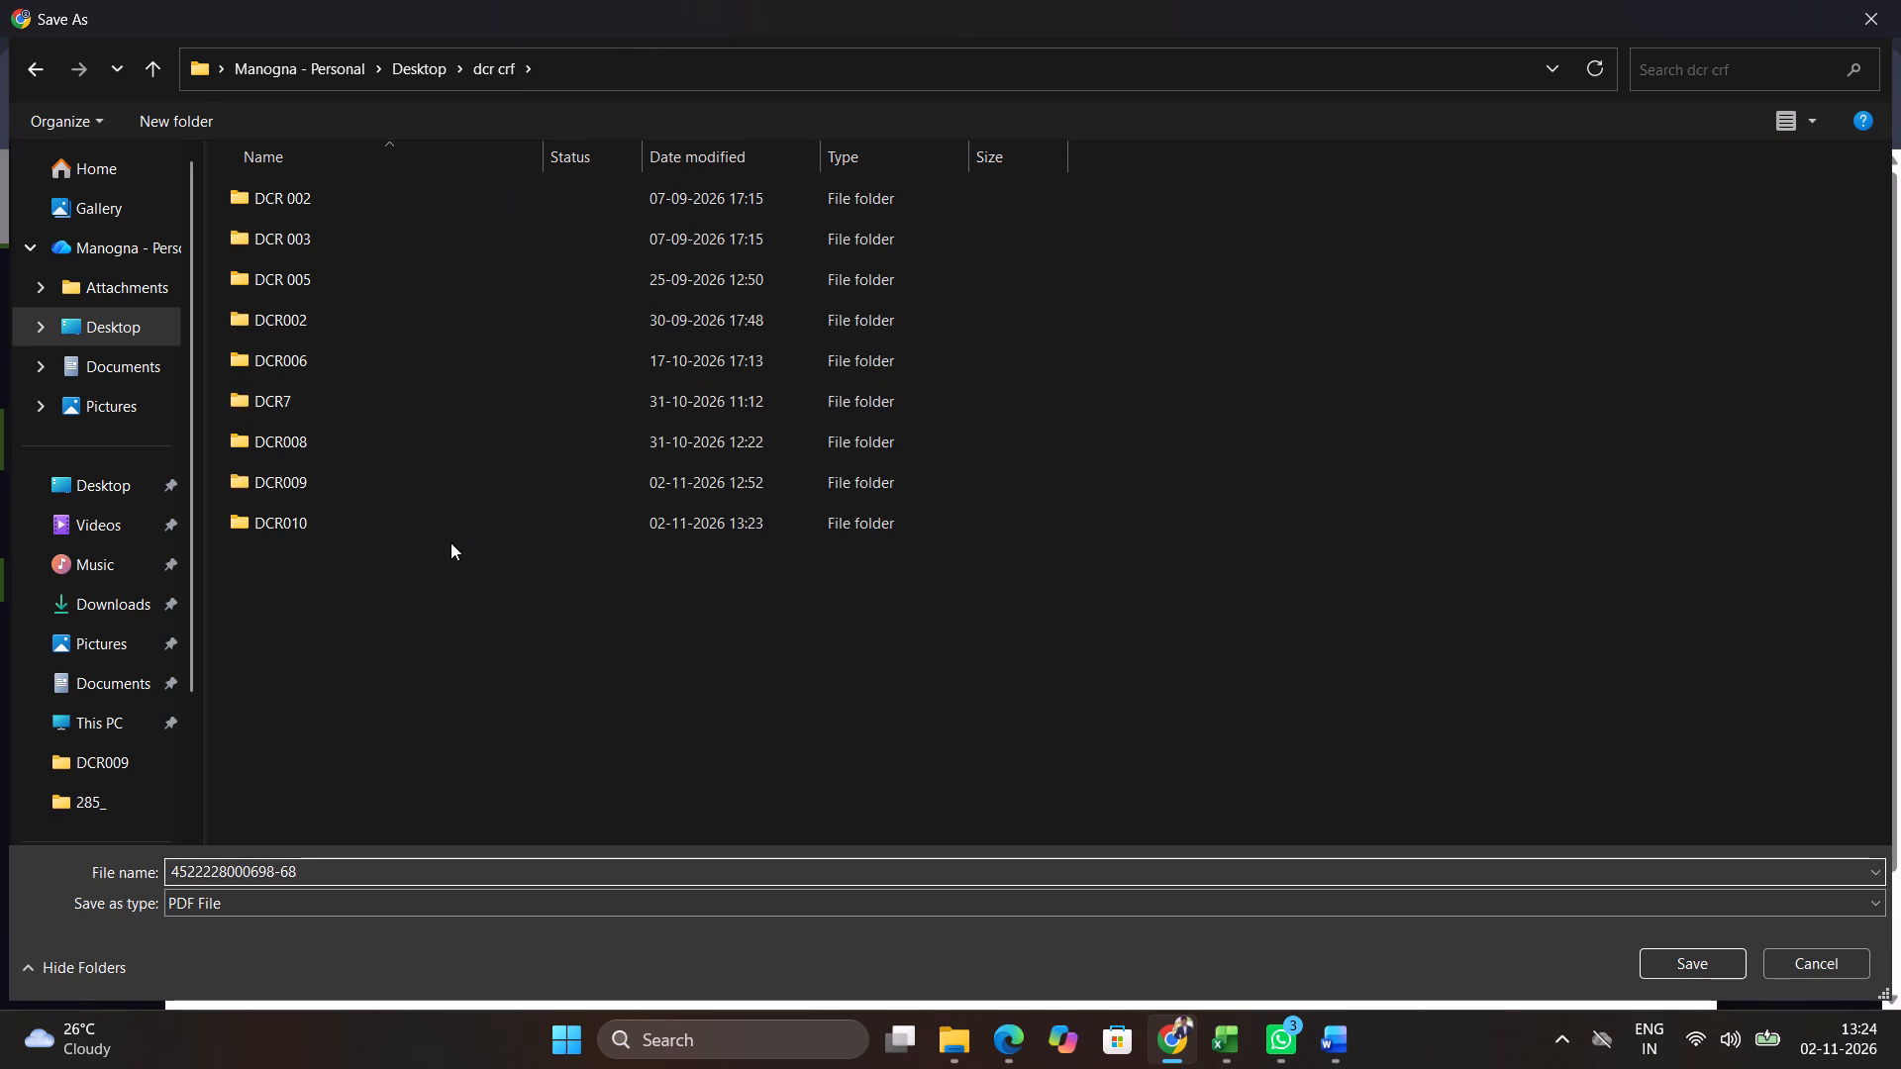
left_click(450, 542)
double_click(447, 526)
scroll(447, 526, "down", 7)
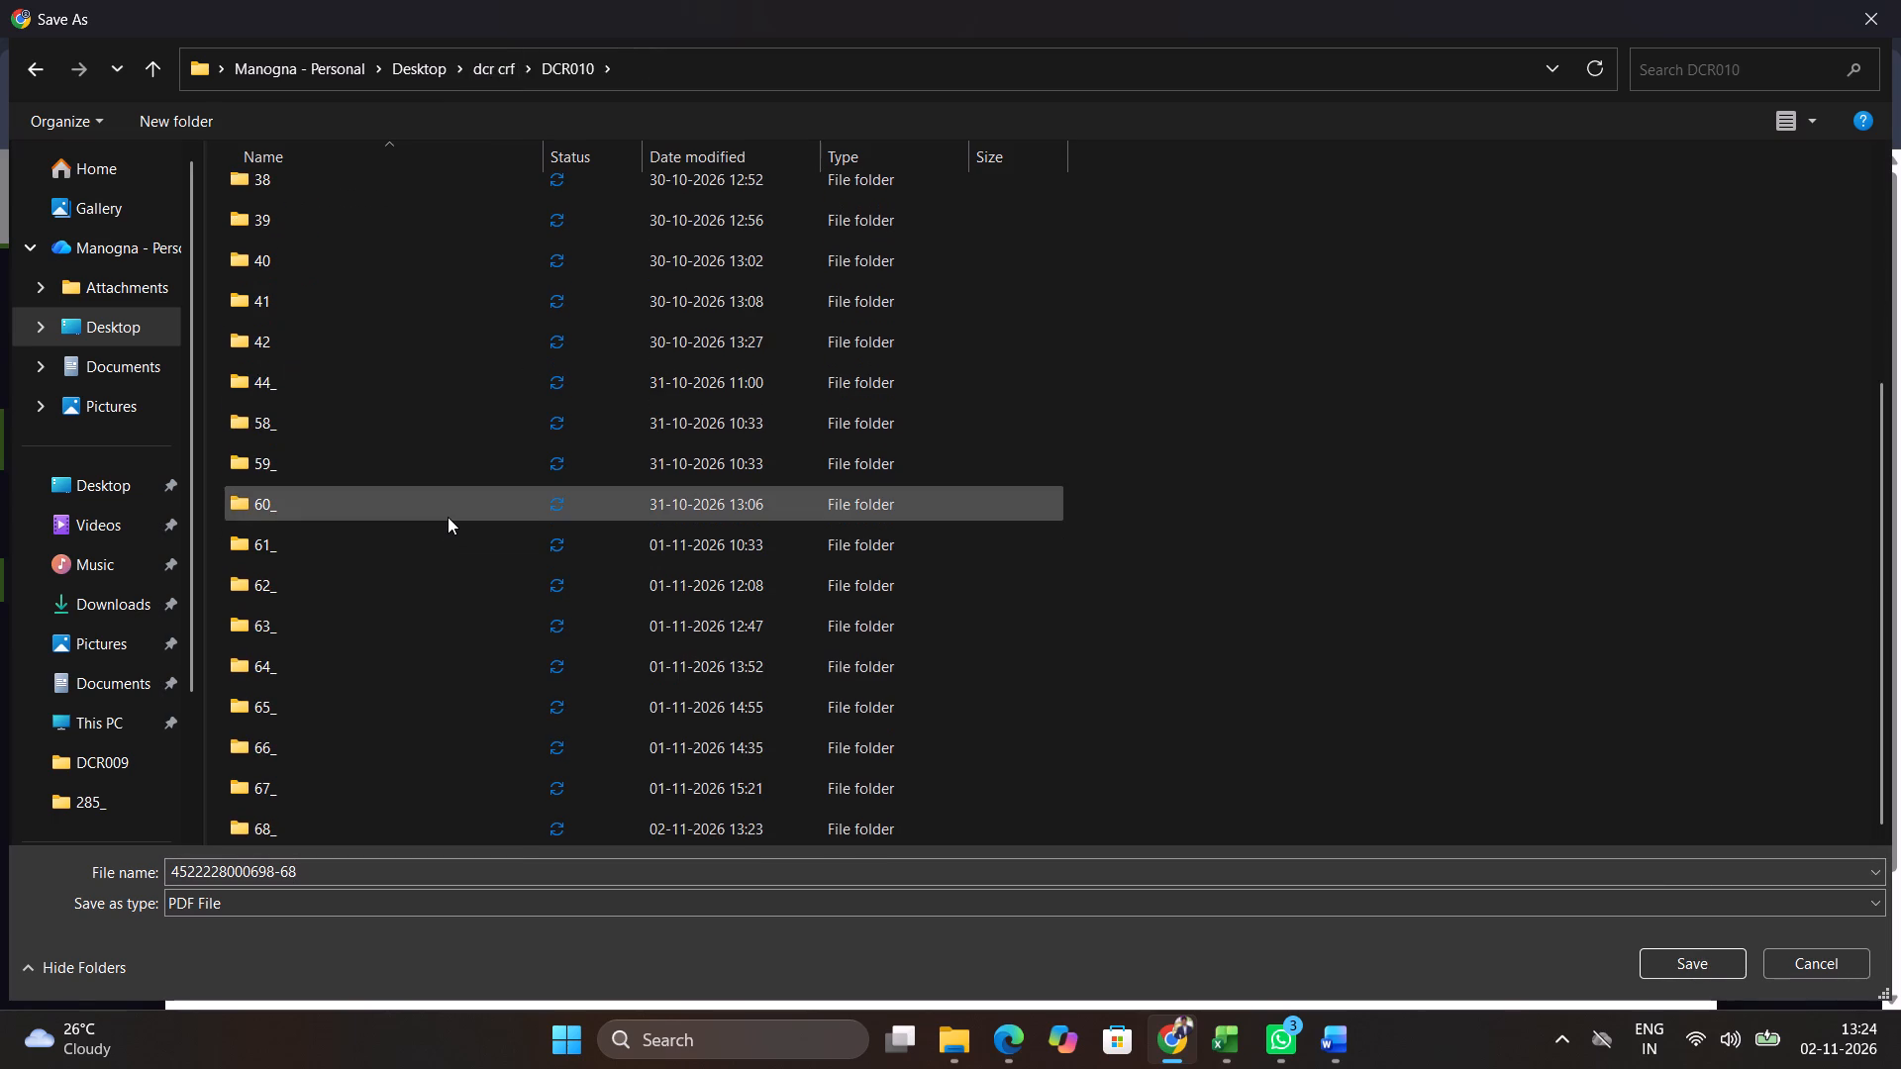
scroll(448, 517, "down", 6)
double_click(426, 827)
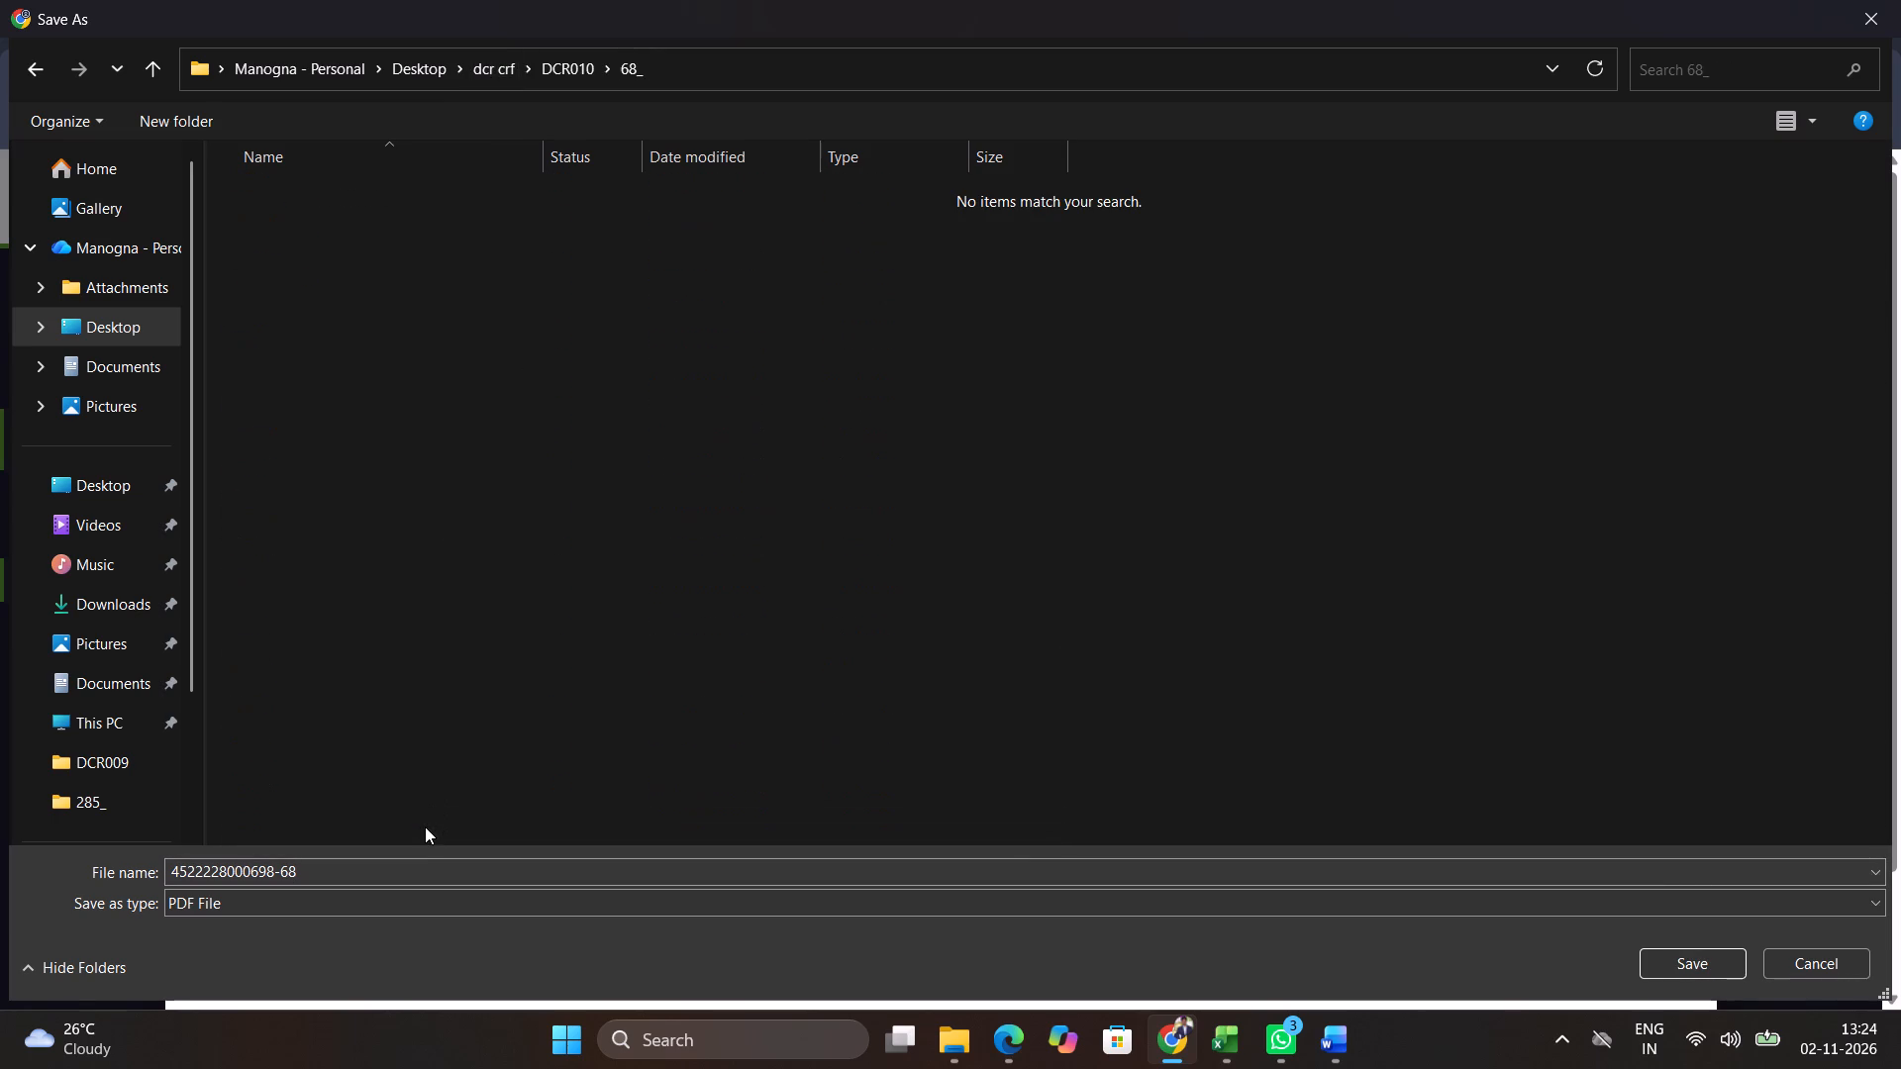
left_click(1671, 951)
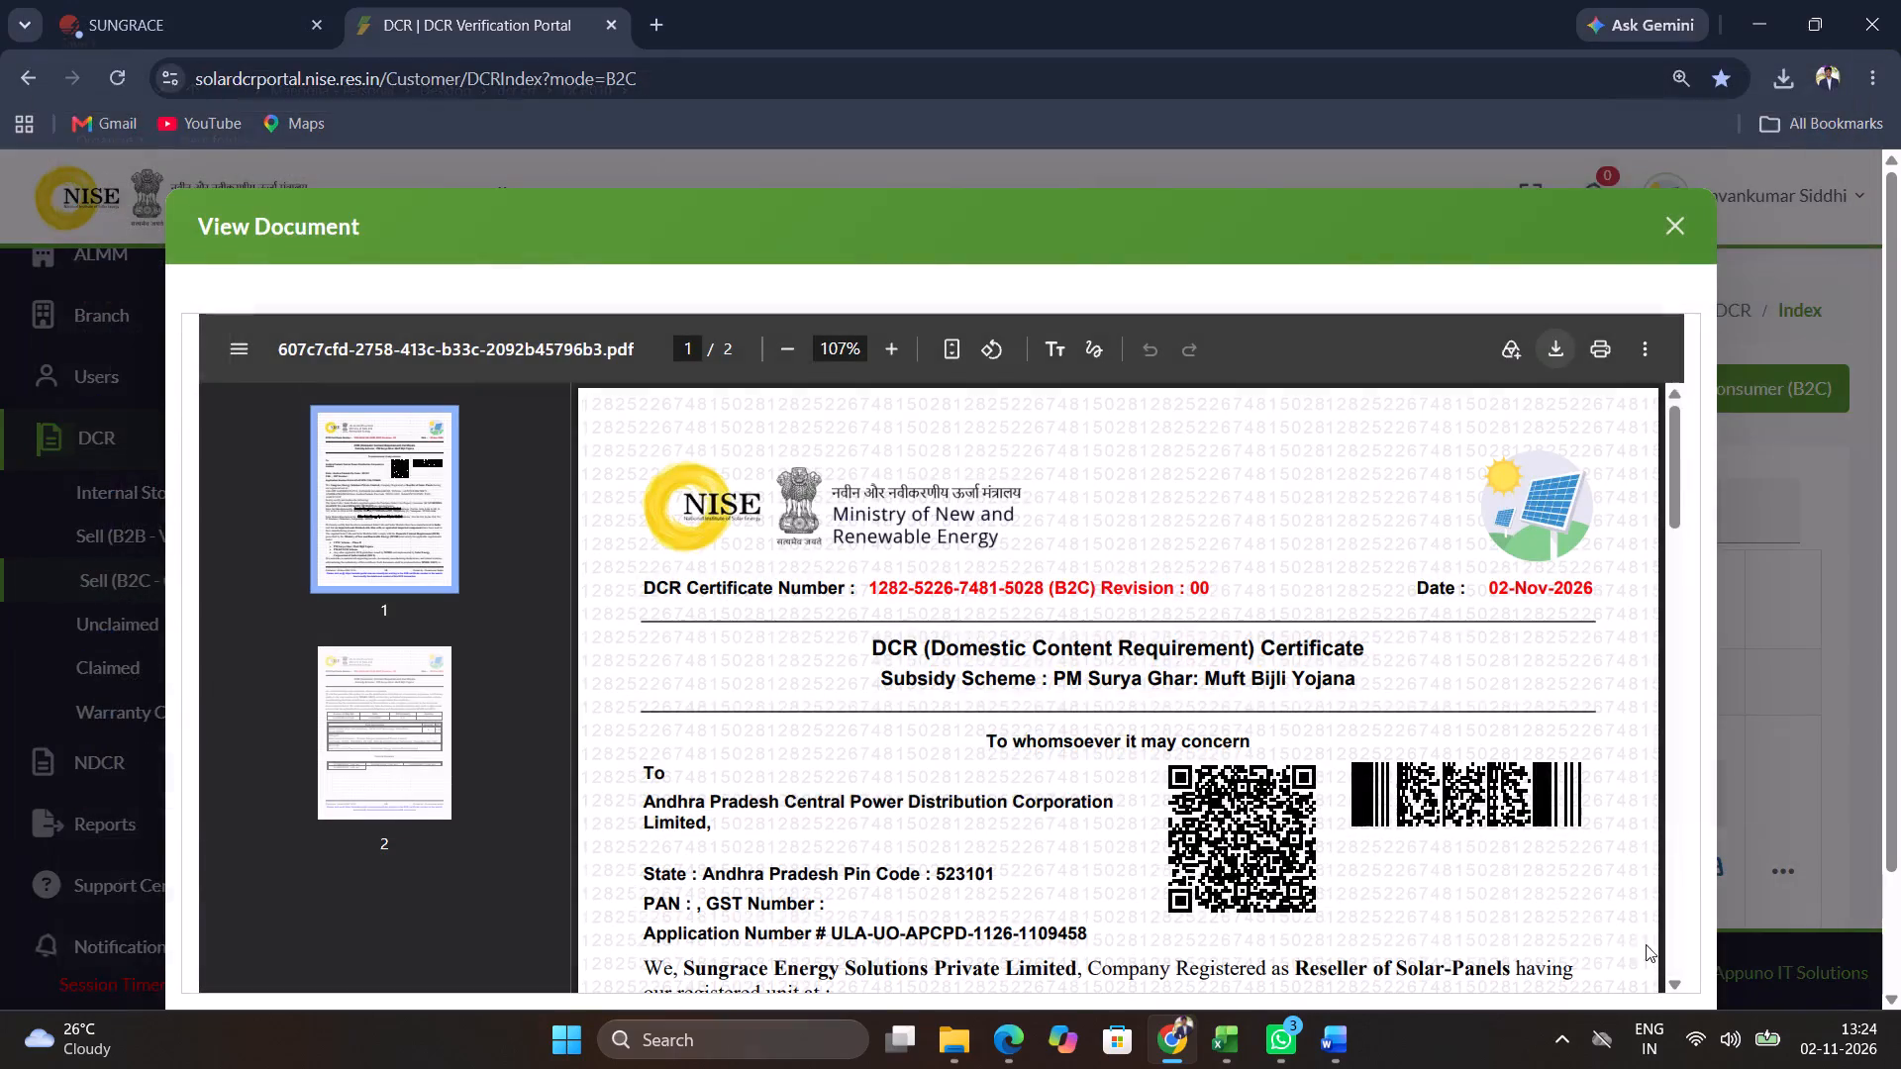
Return to the SUNGRACE work order, close its copy details and open the work order for updating.
left_click(138, 0)
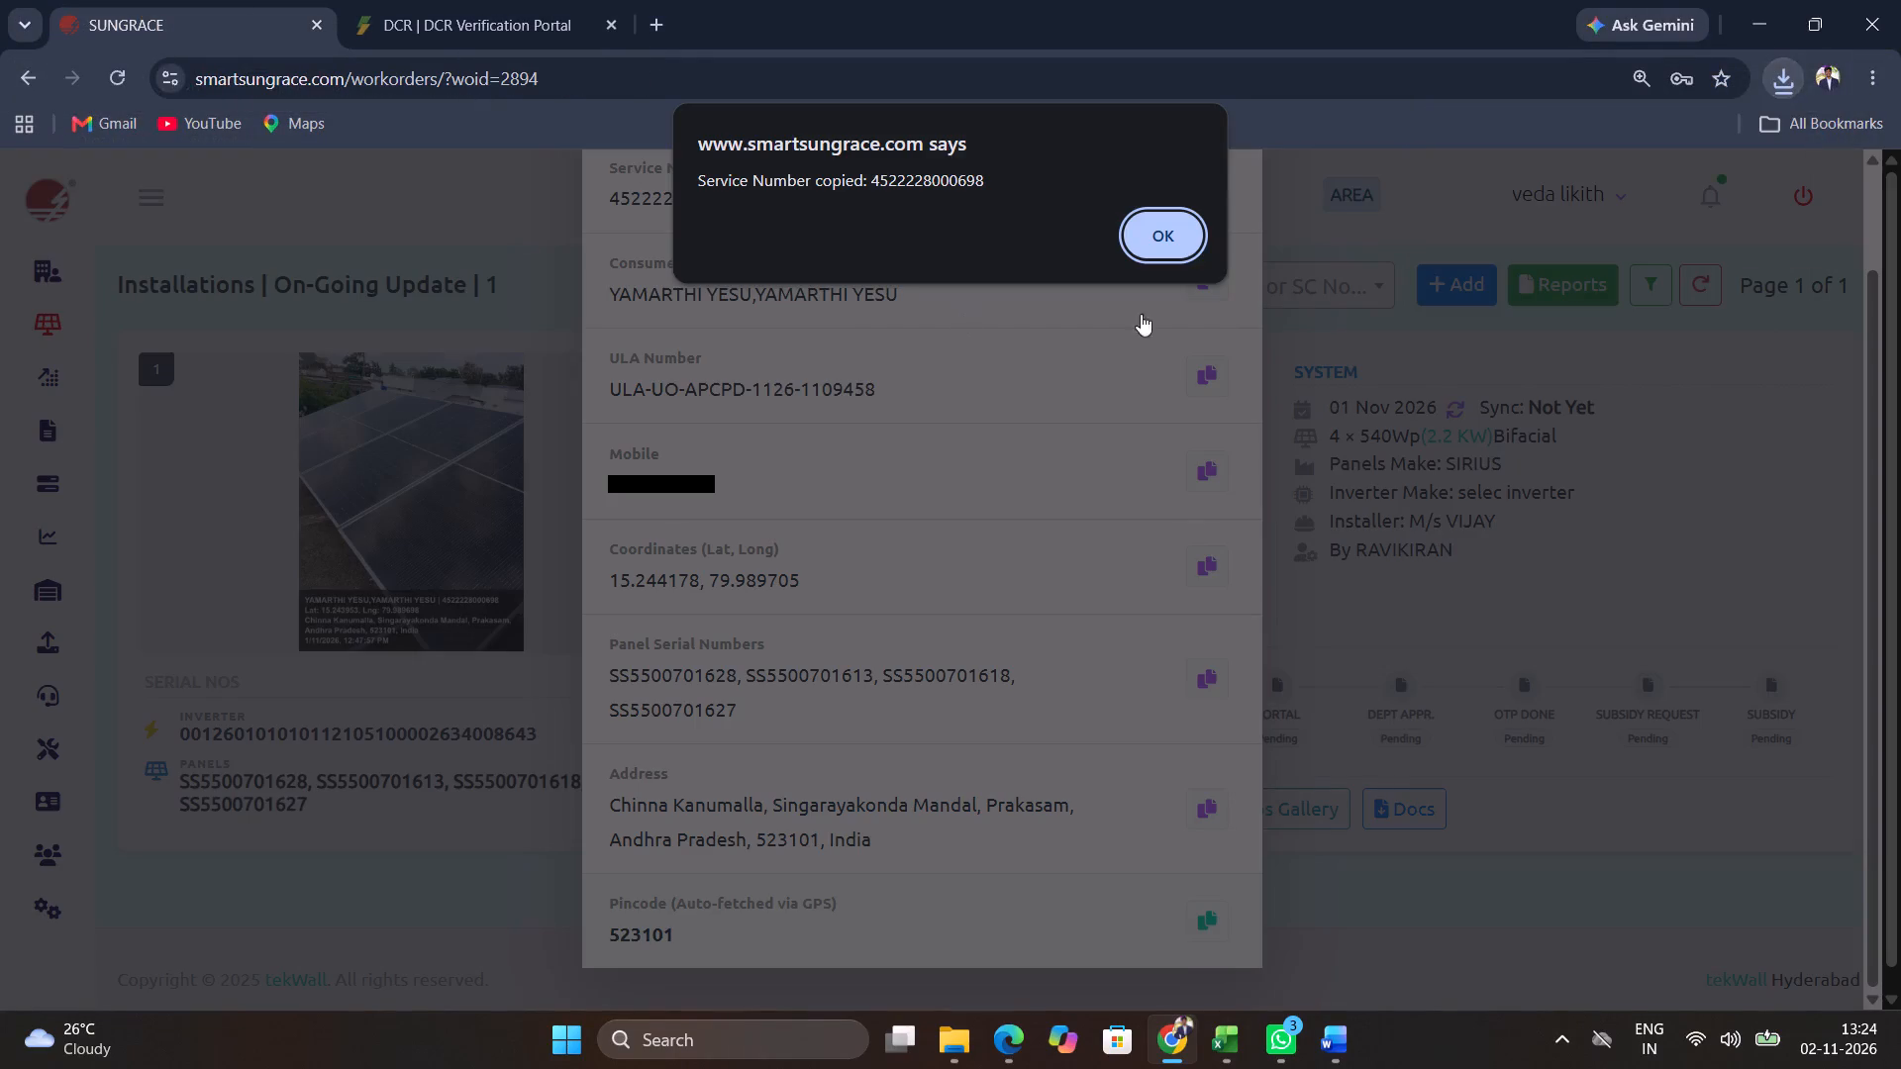
left_click(1178, 239)
left_click(1284, 211)
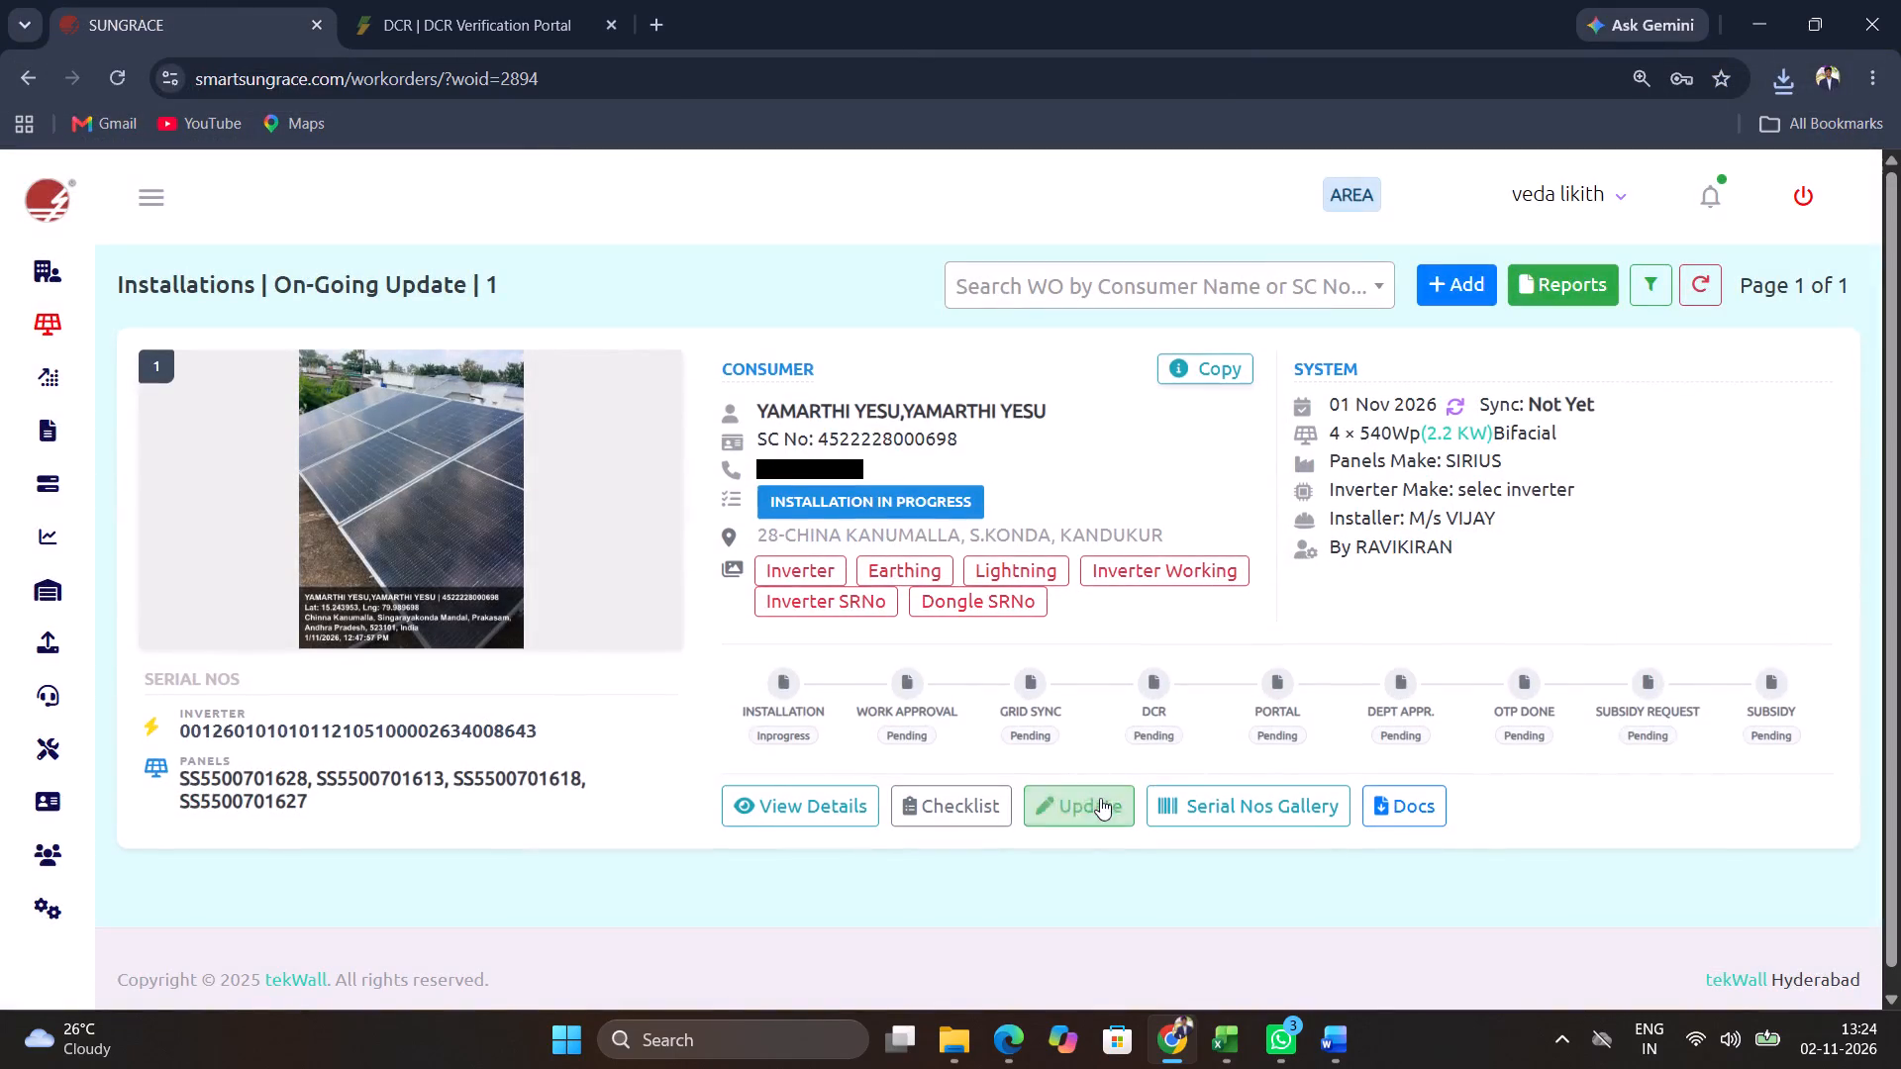
left_click(1100, 798)
left_click(665, 706)
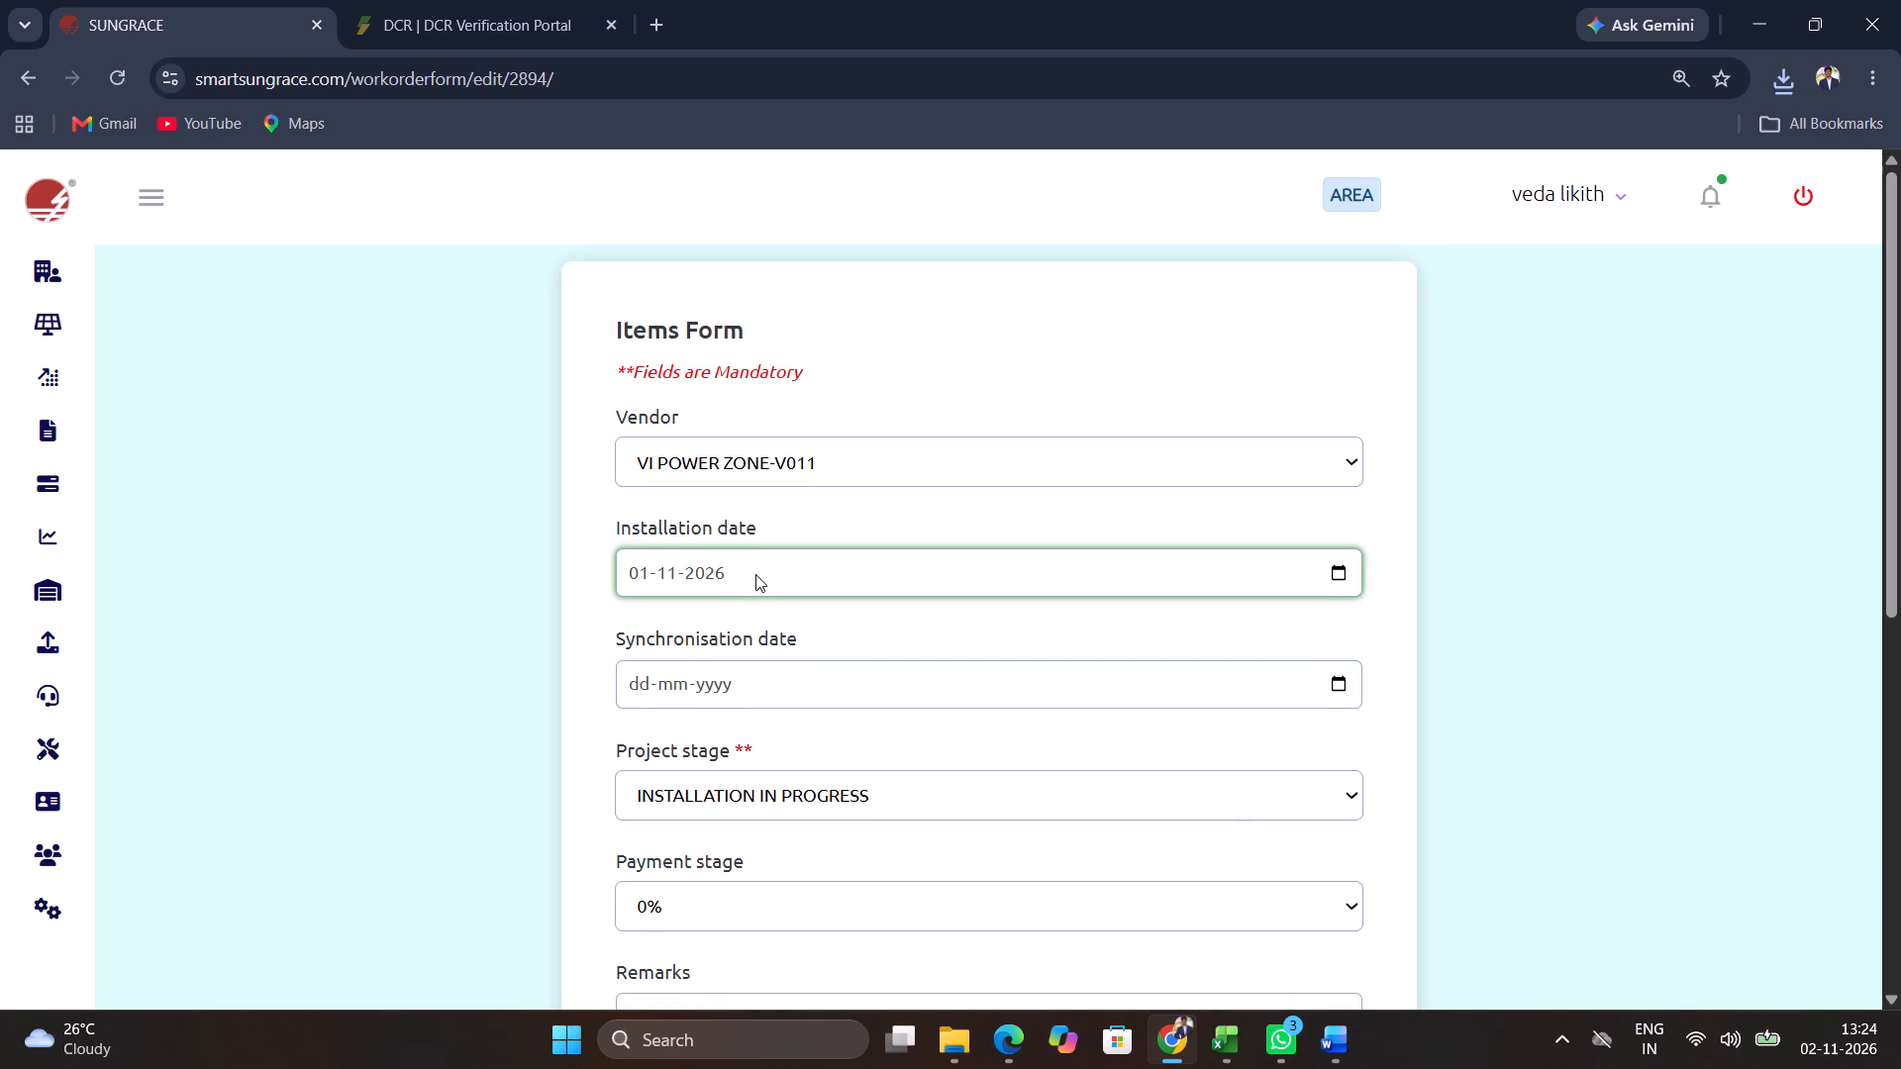
Attach the certificate PDF ending in -68 from the DCR010 > 68_ folder as the work order's Dcr upload.
scroll(755, 574, "down", 5)
left_click(680, 671)
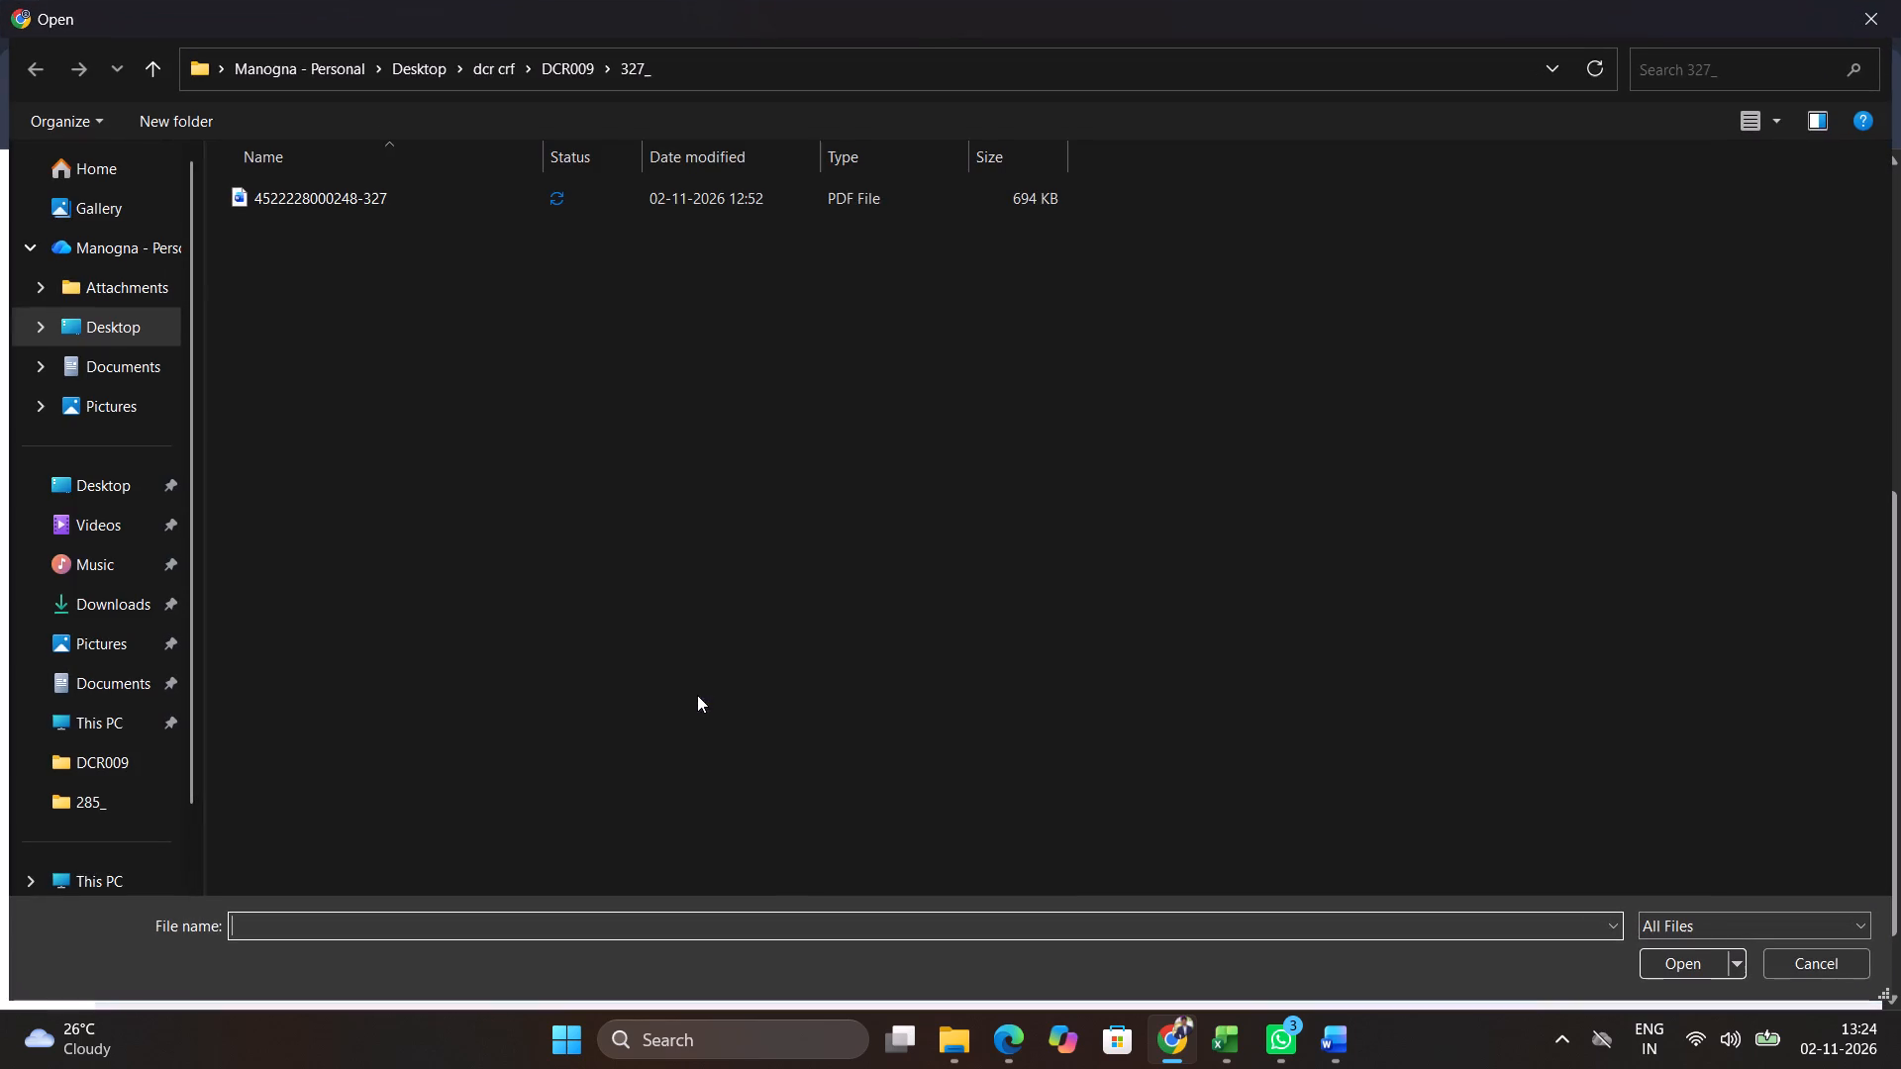
left_click(471, 80)
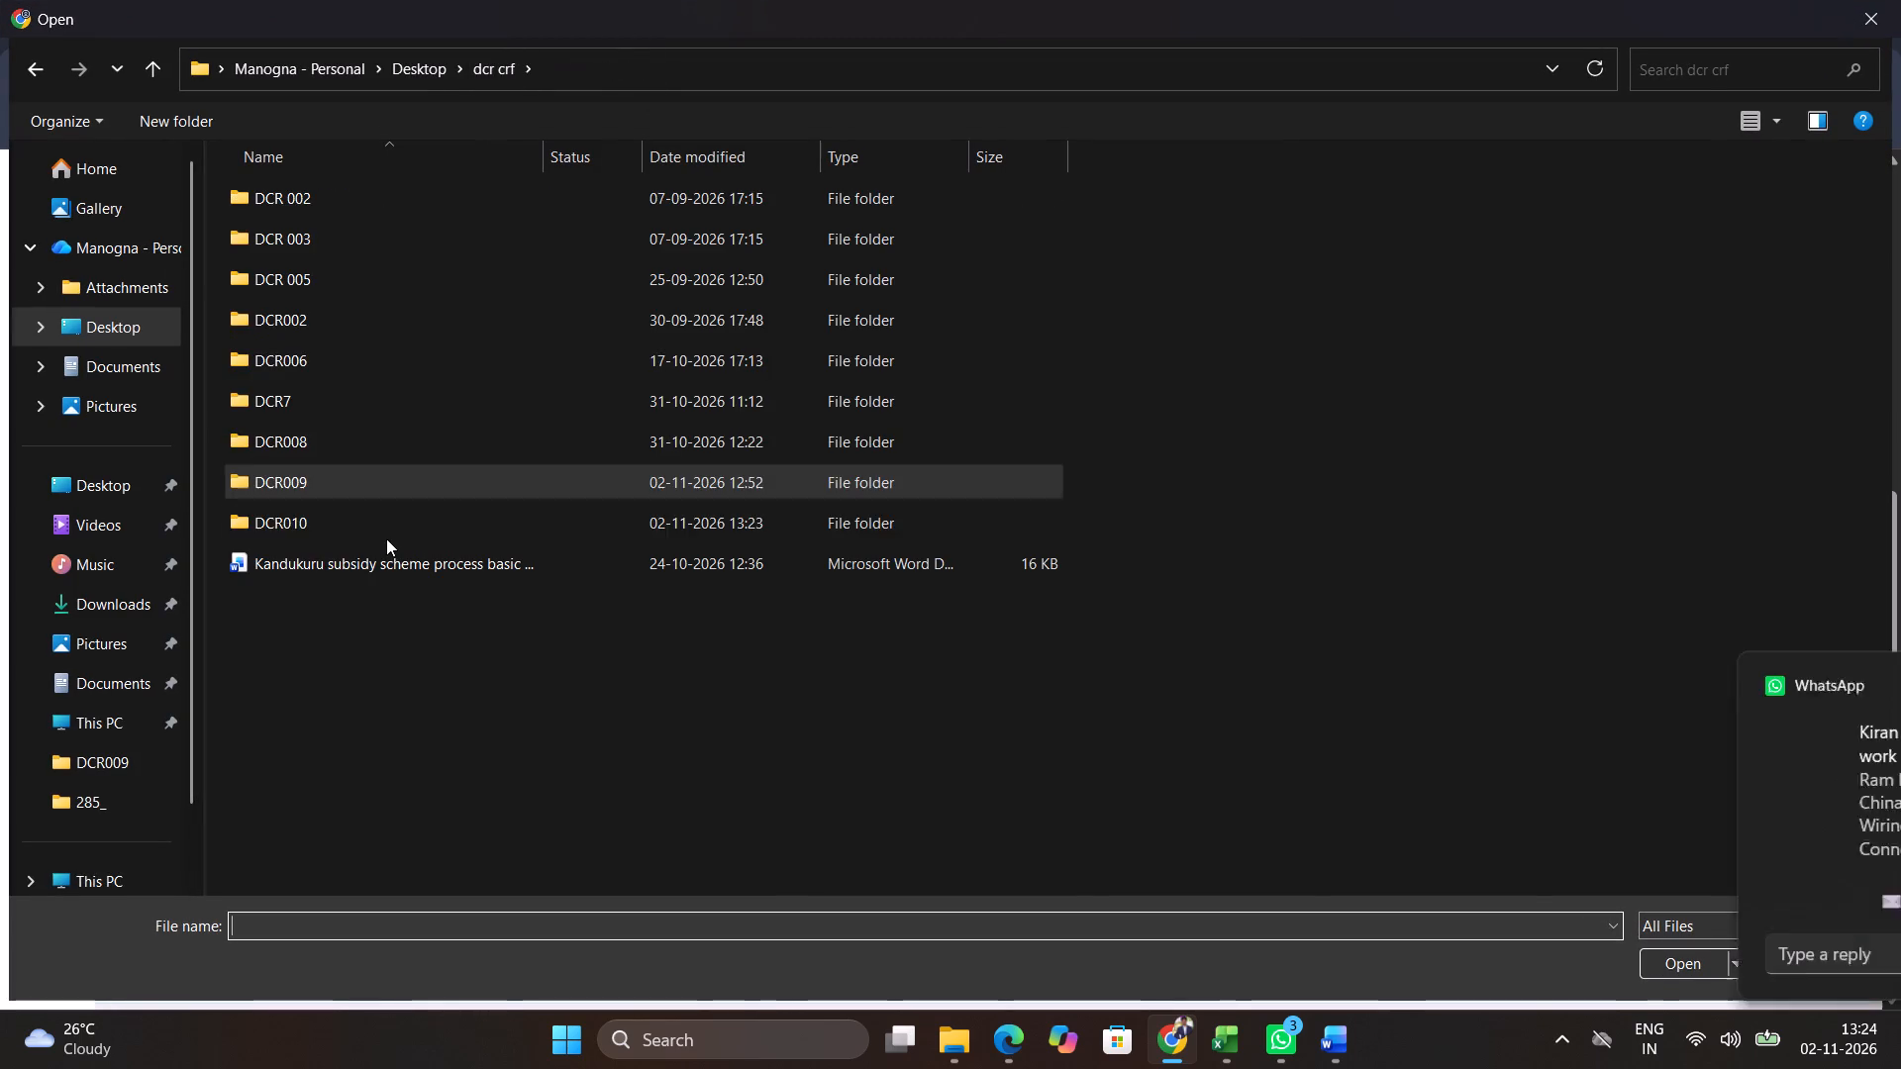
double_click(388, 534)
scroll(390, 537, "down", 6)
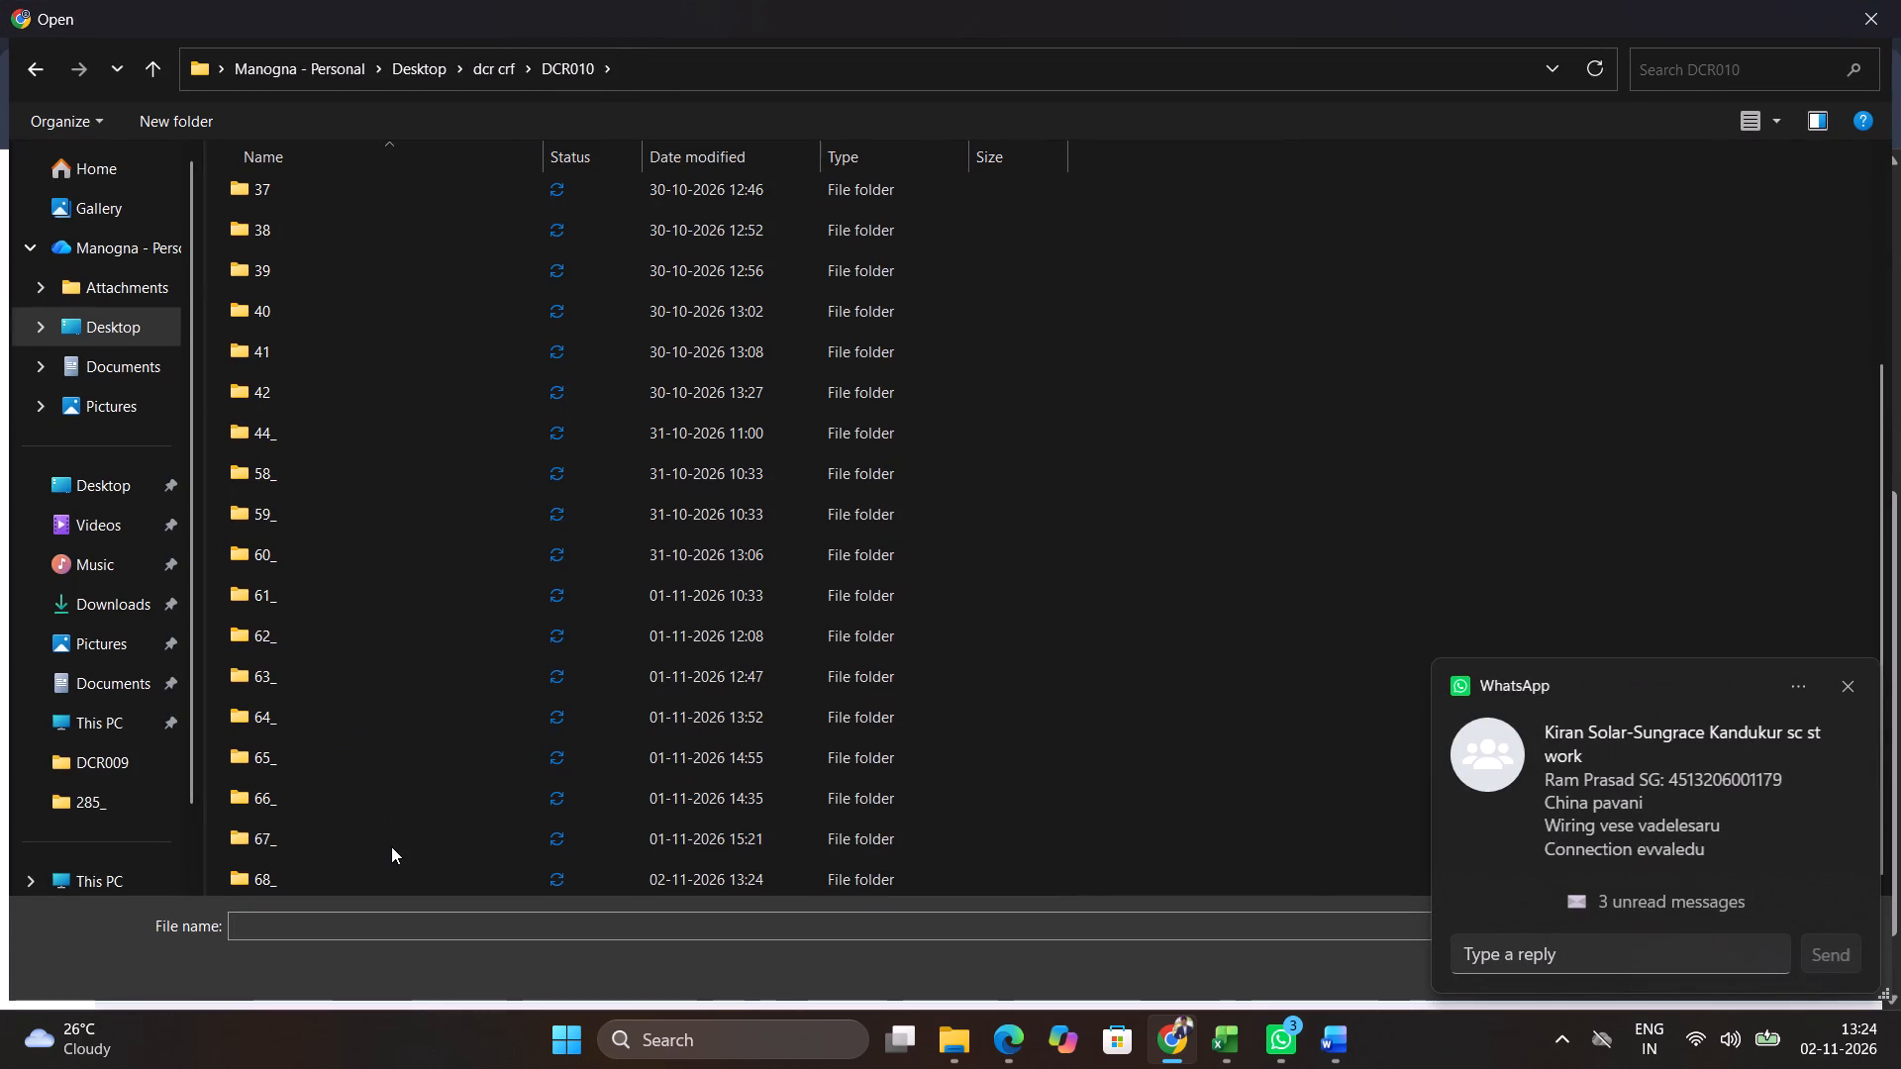
left_click(386, 873)
left_click(375, 876)
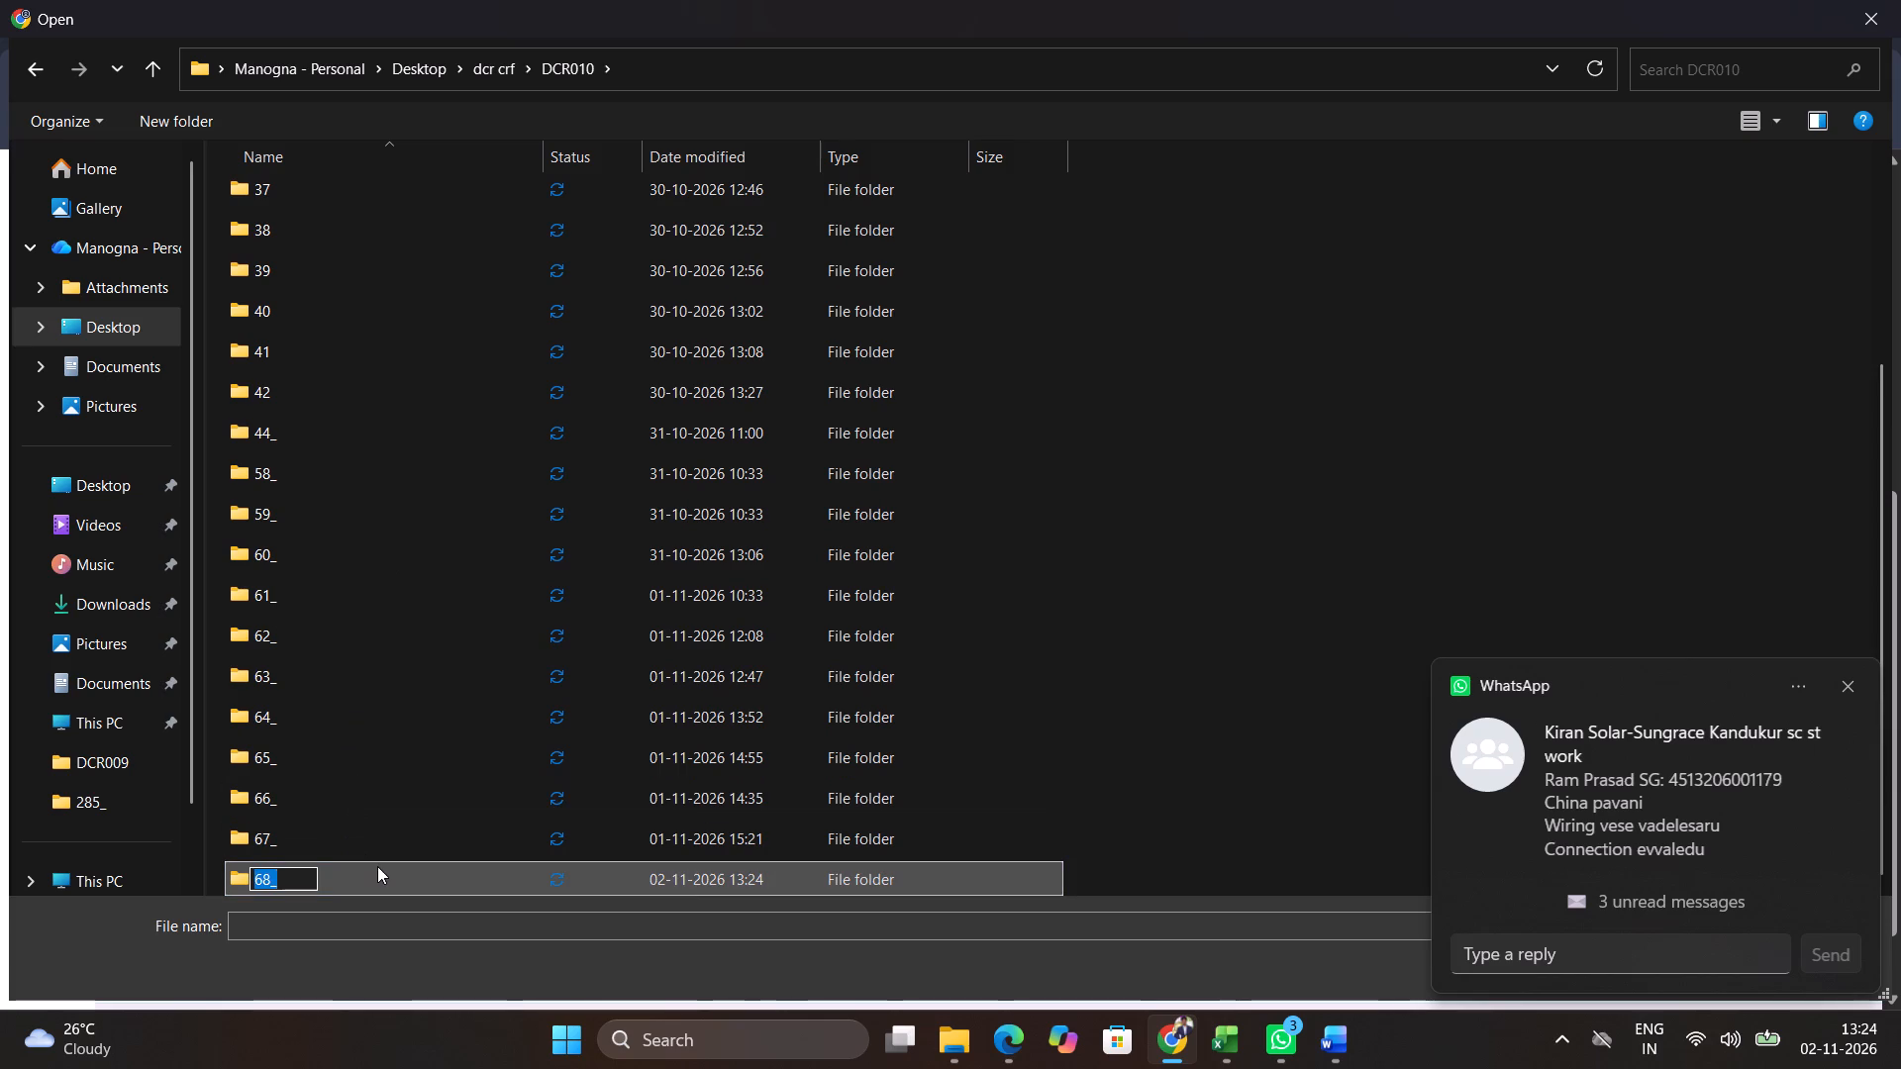
double_click(402, 881)
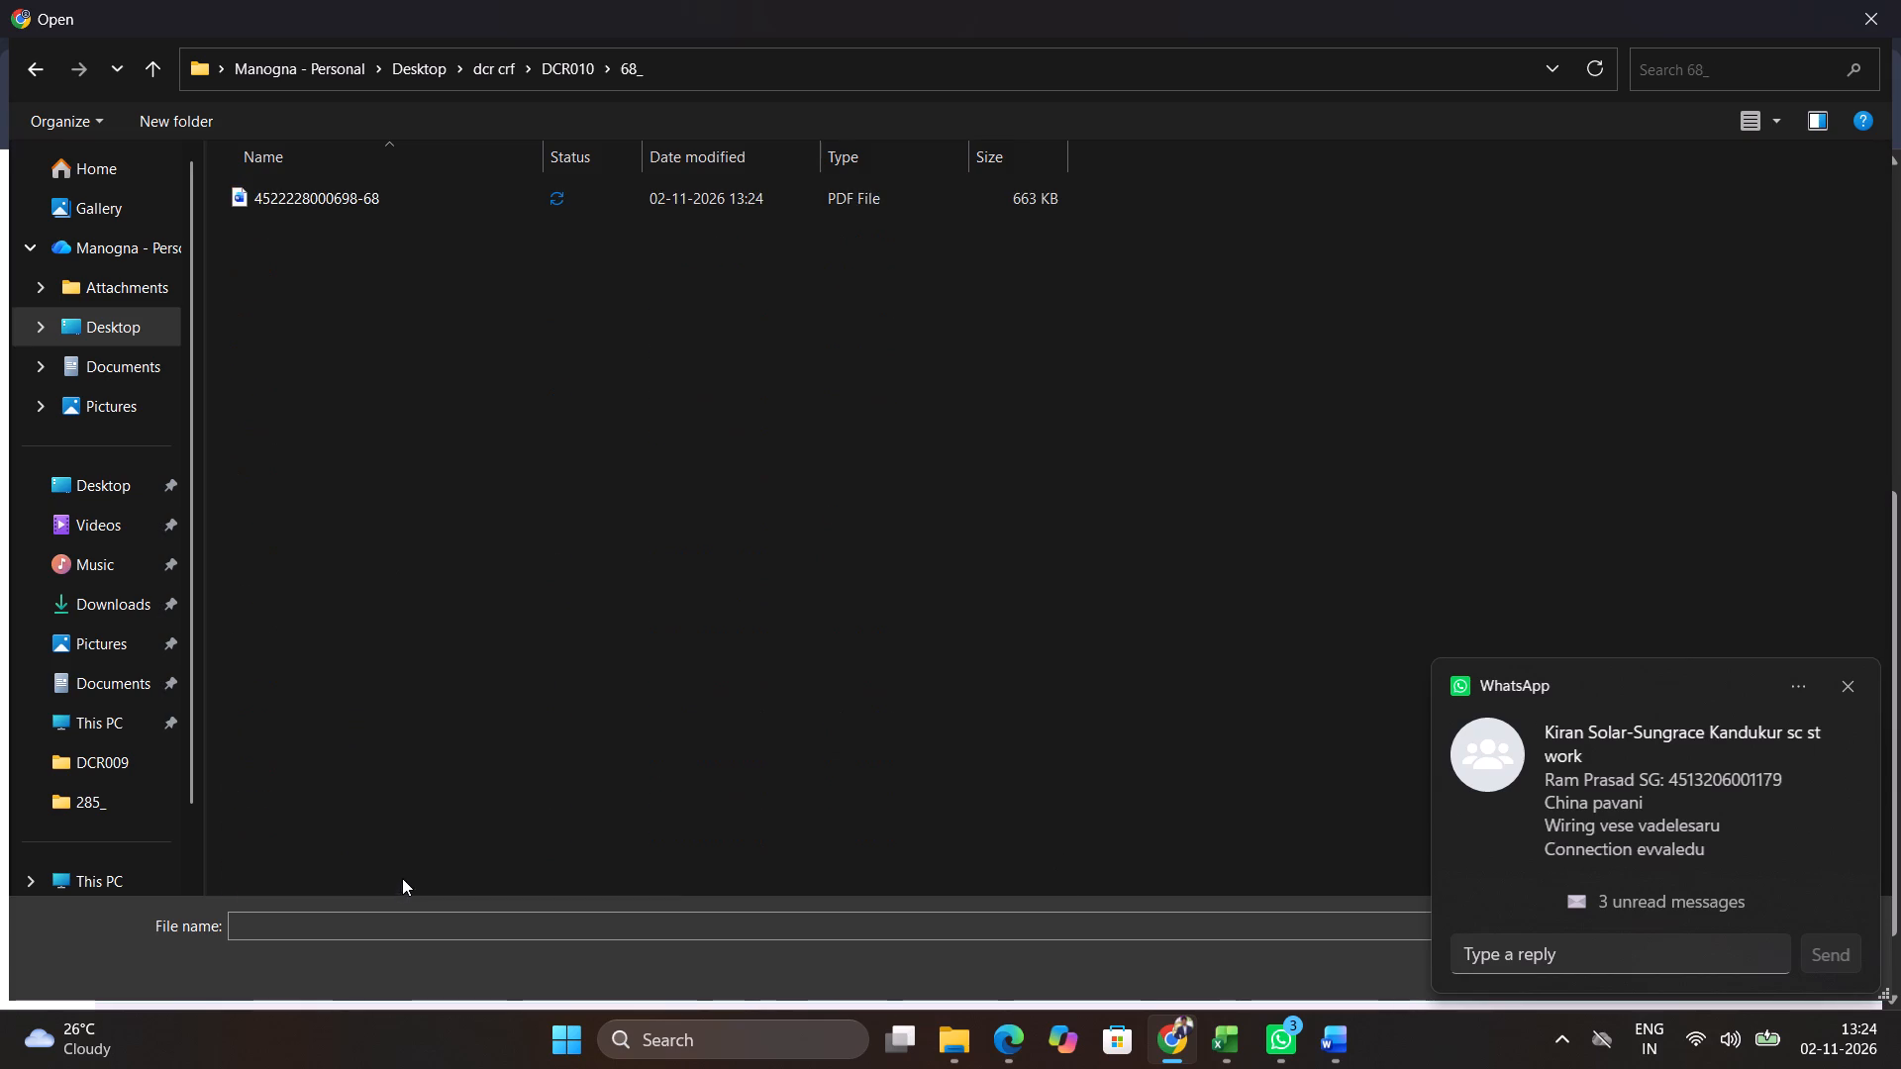
double_click(331, 199)
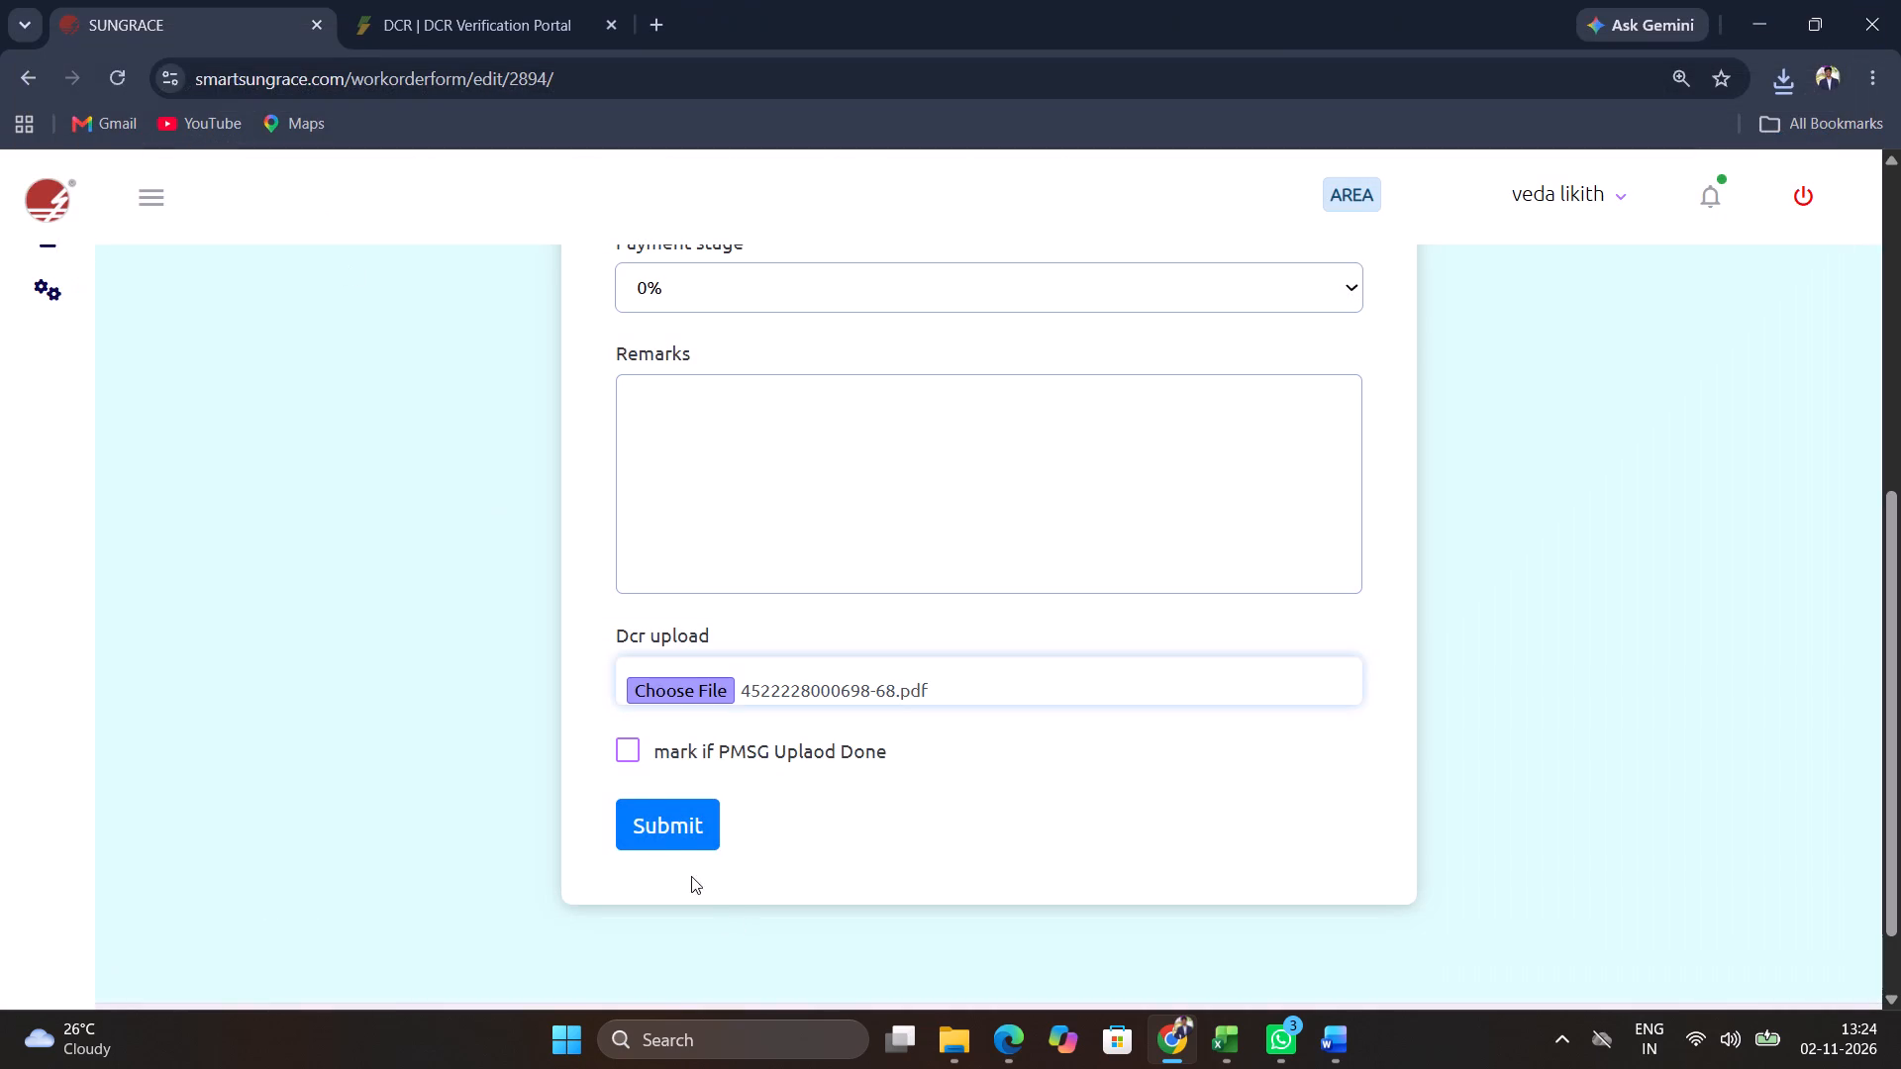
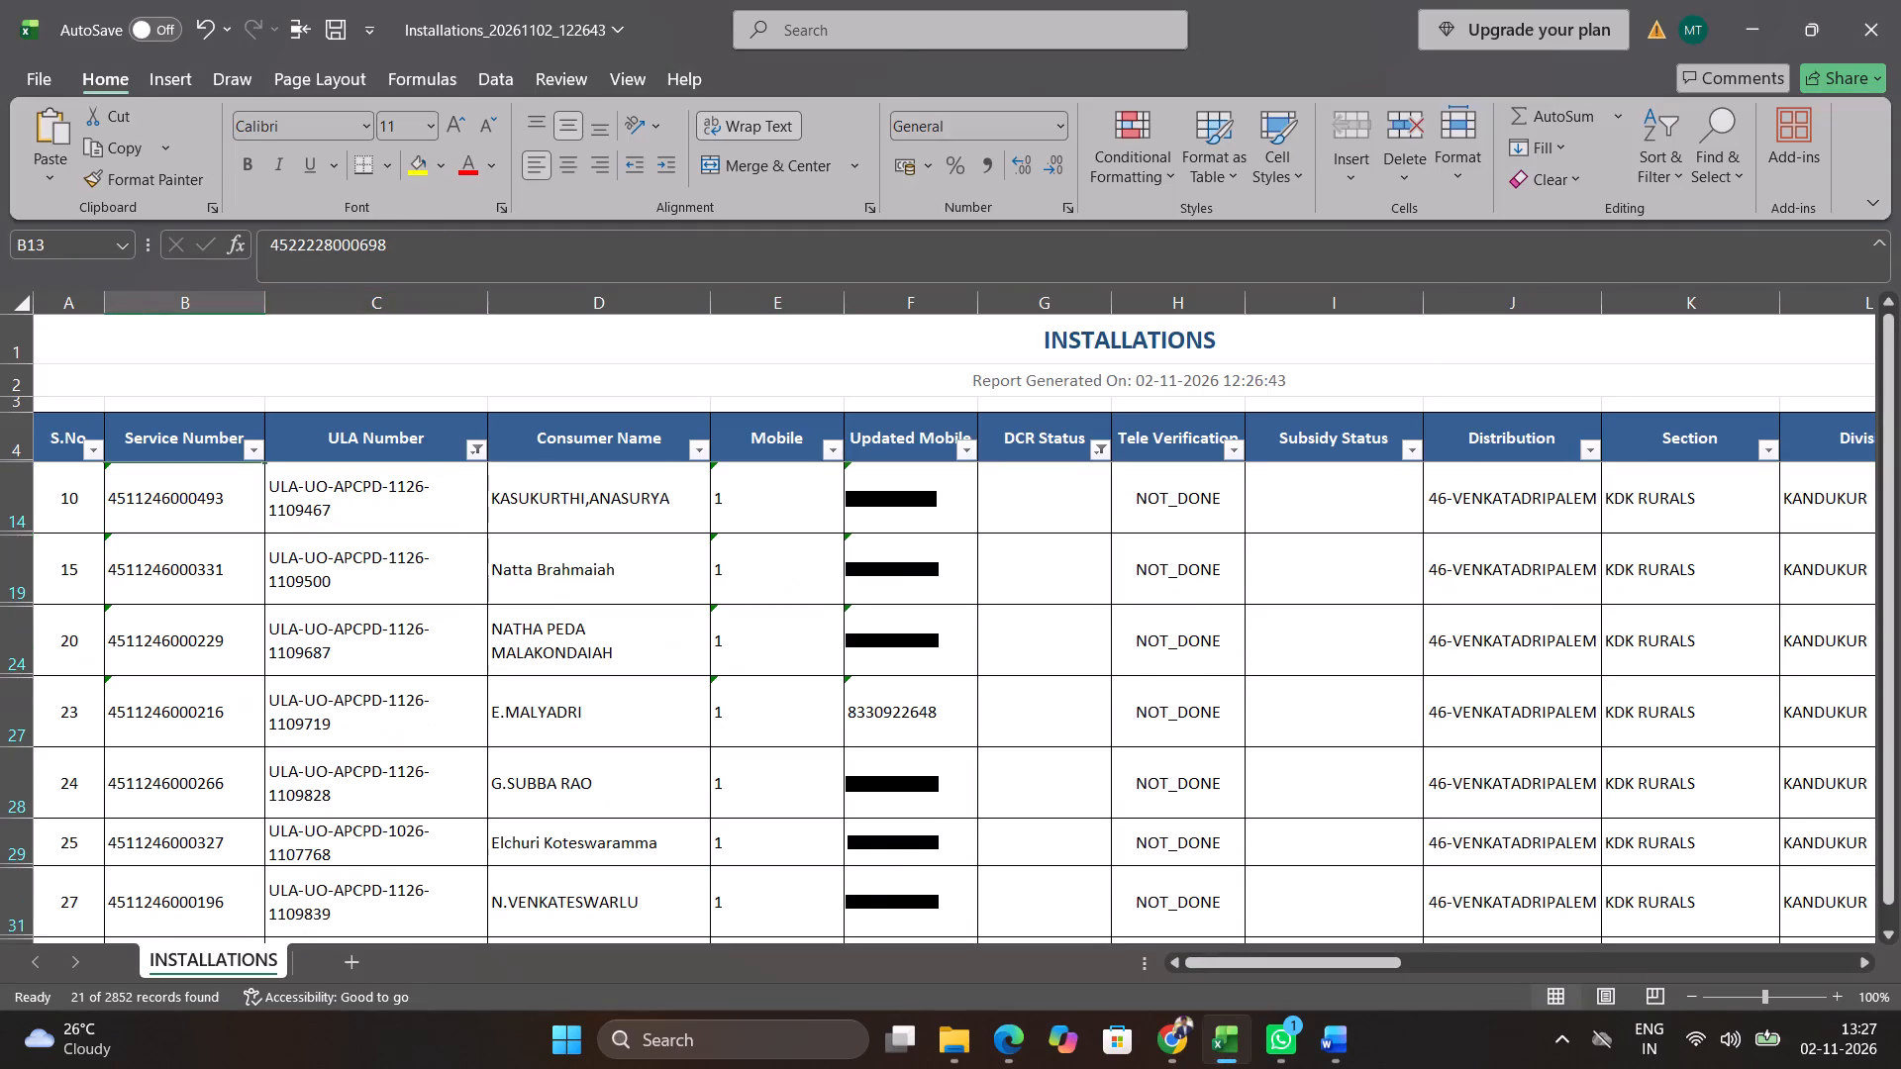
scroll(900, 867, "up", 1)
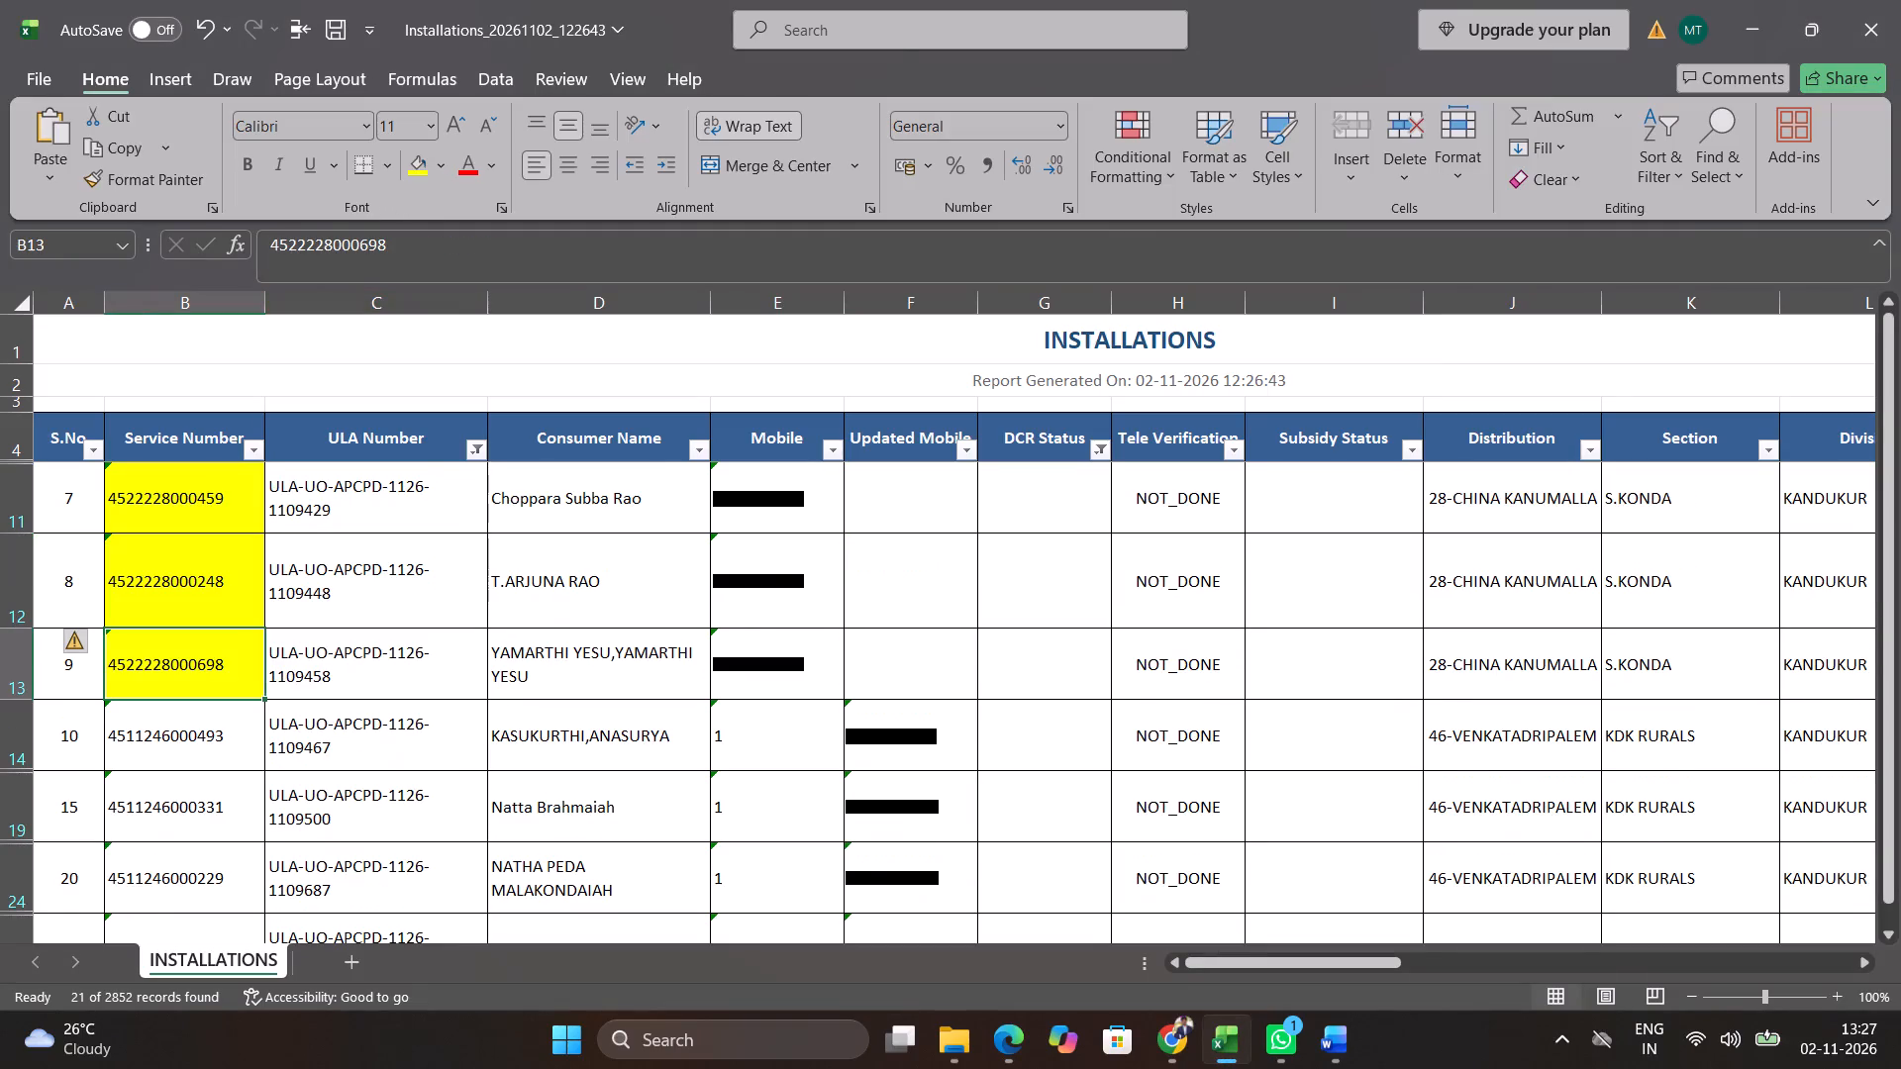
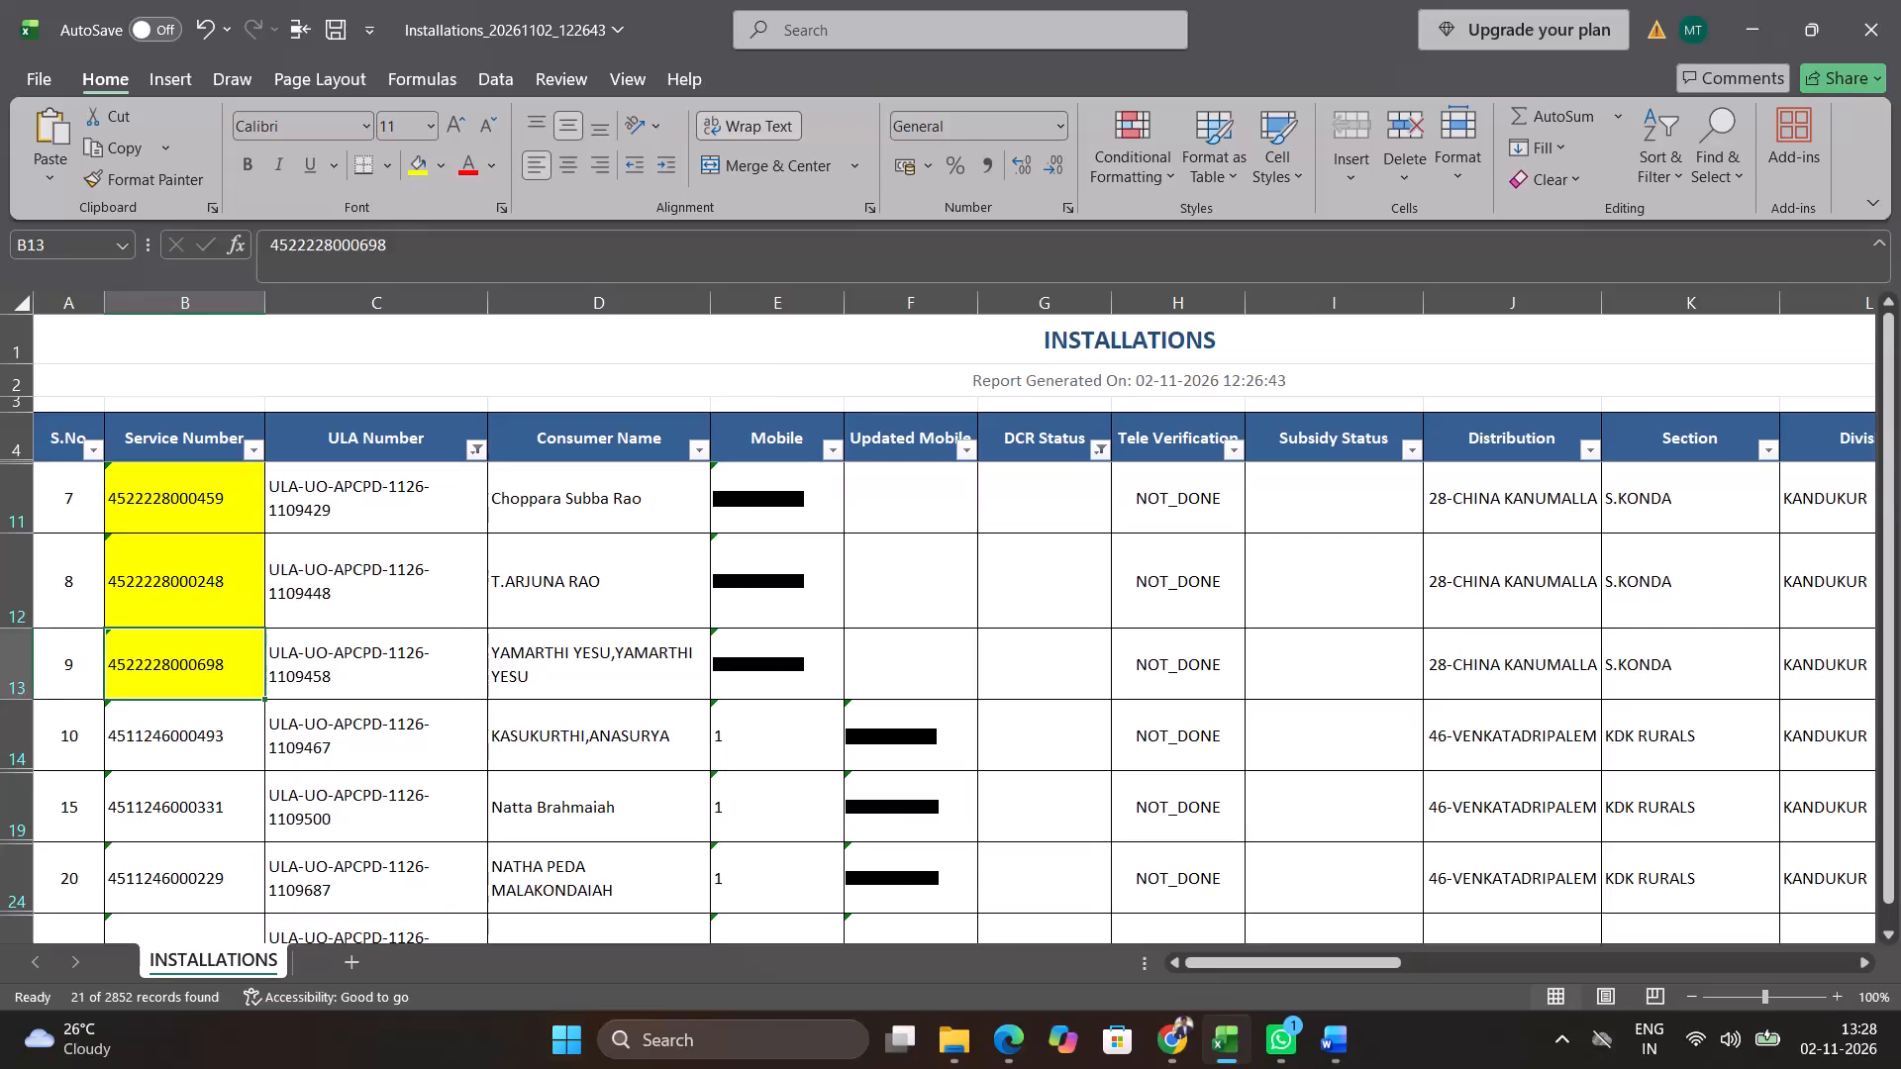
Copy the service number of S.No 10 from the installations sheet and look up its work order in SUNGRACE.
key("ctrl+c")
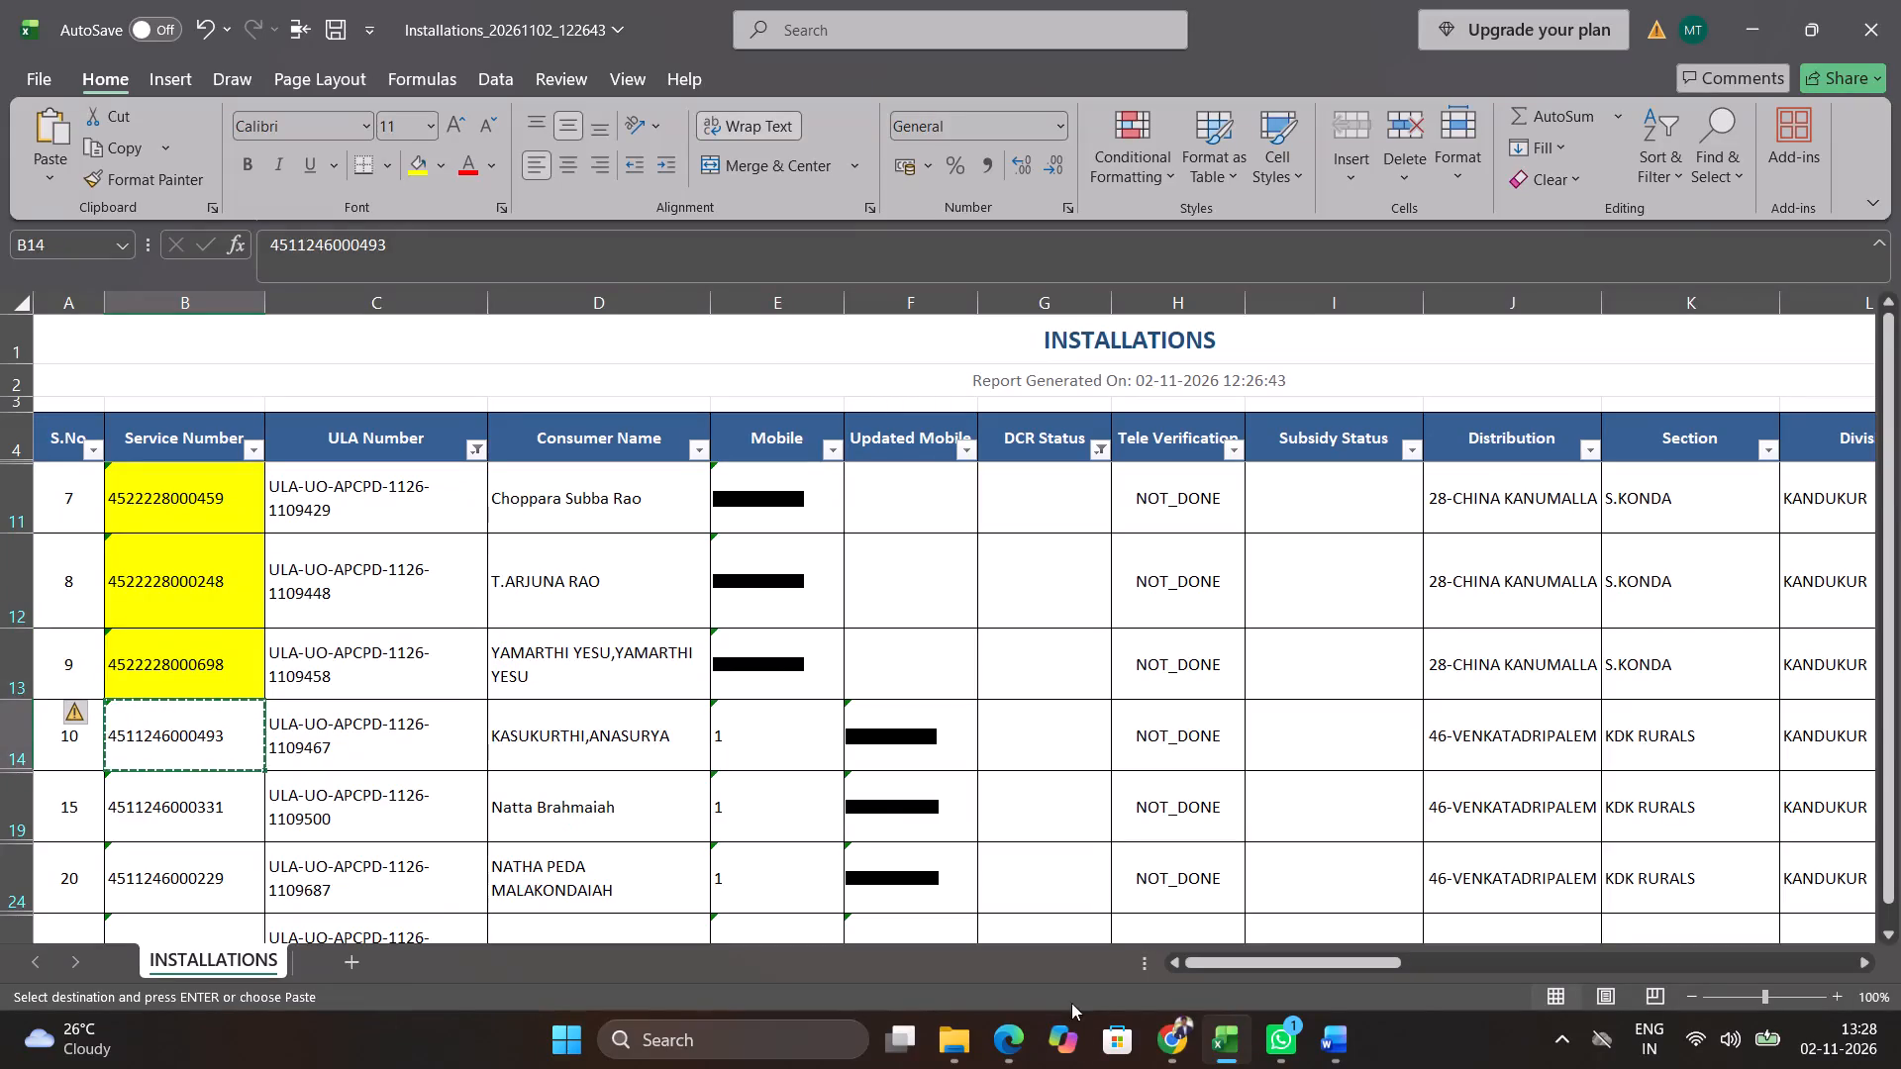
left_click_drag(1163, 939, 1161, 949)
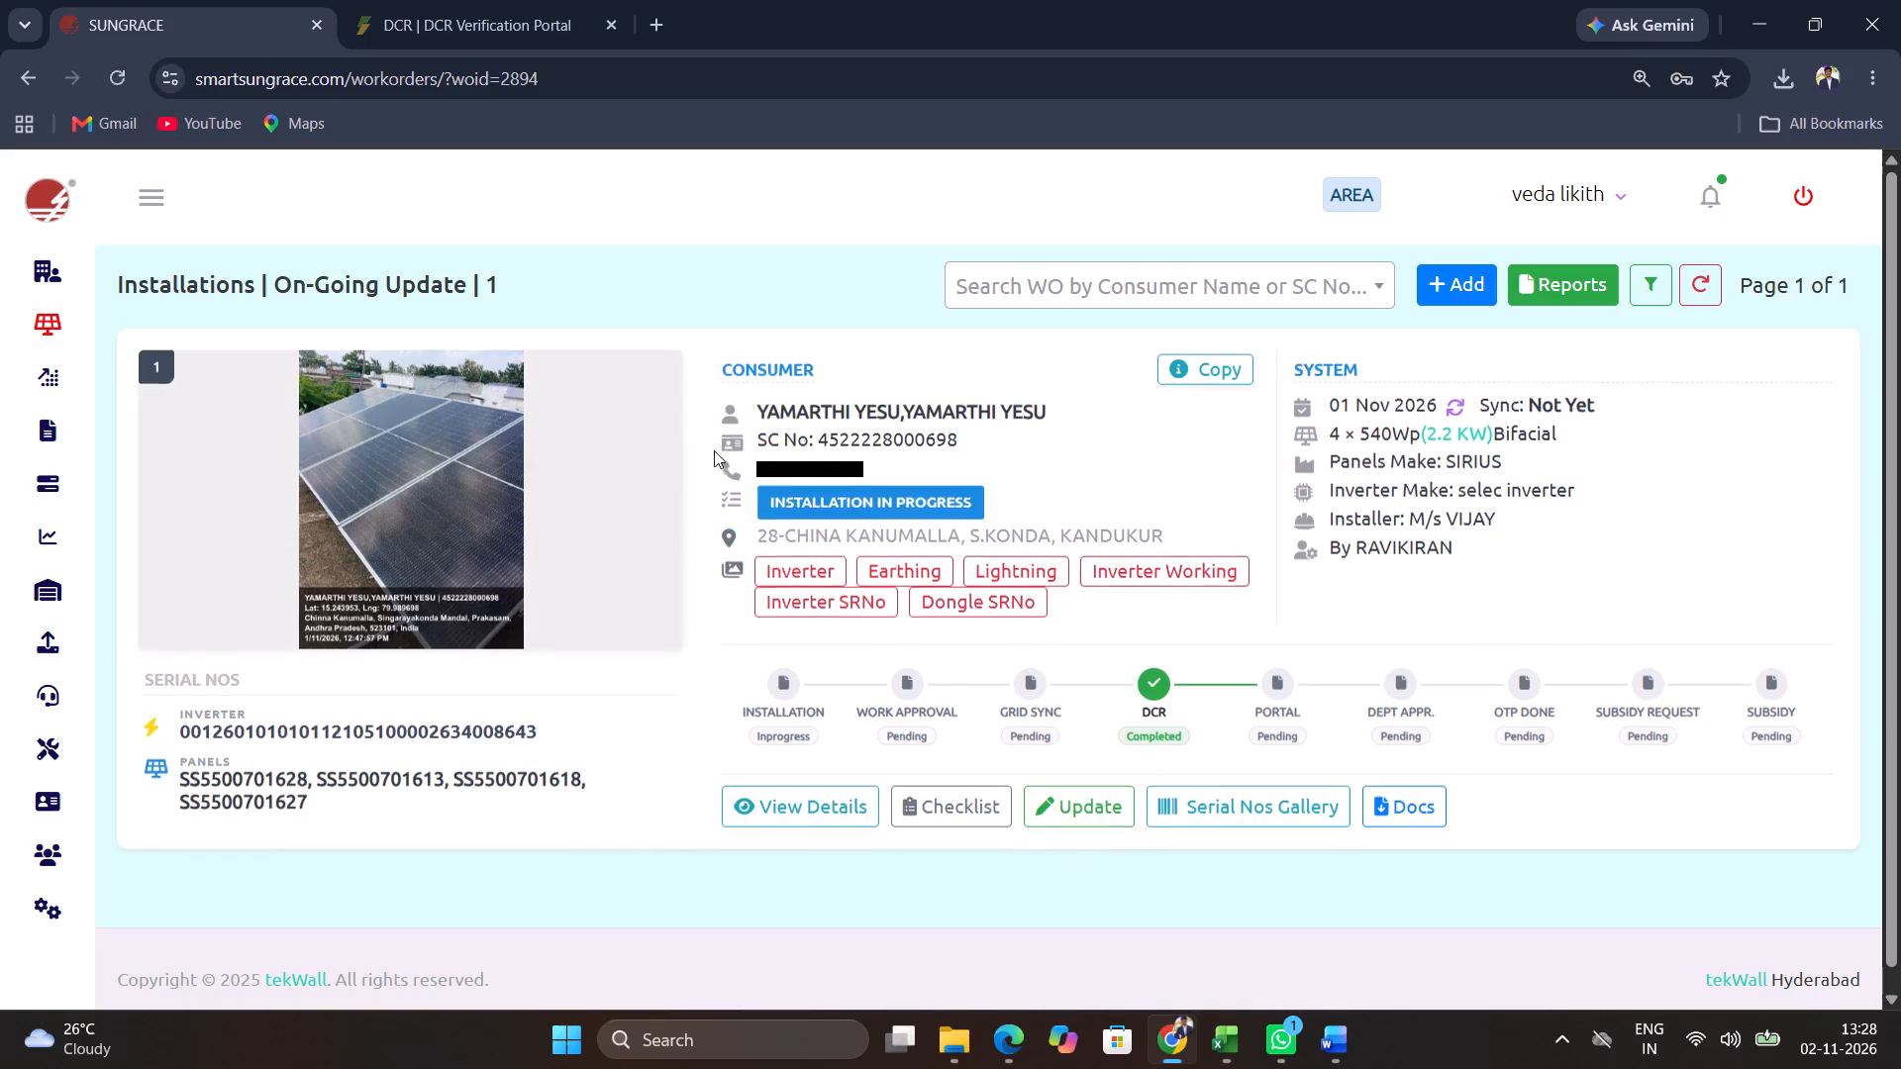
left_click(1002, 281)
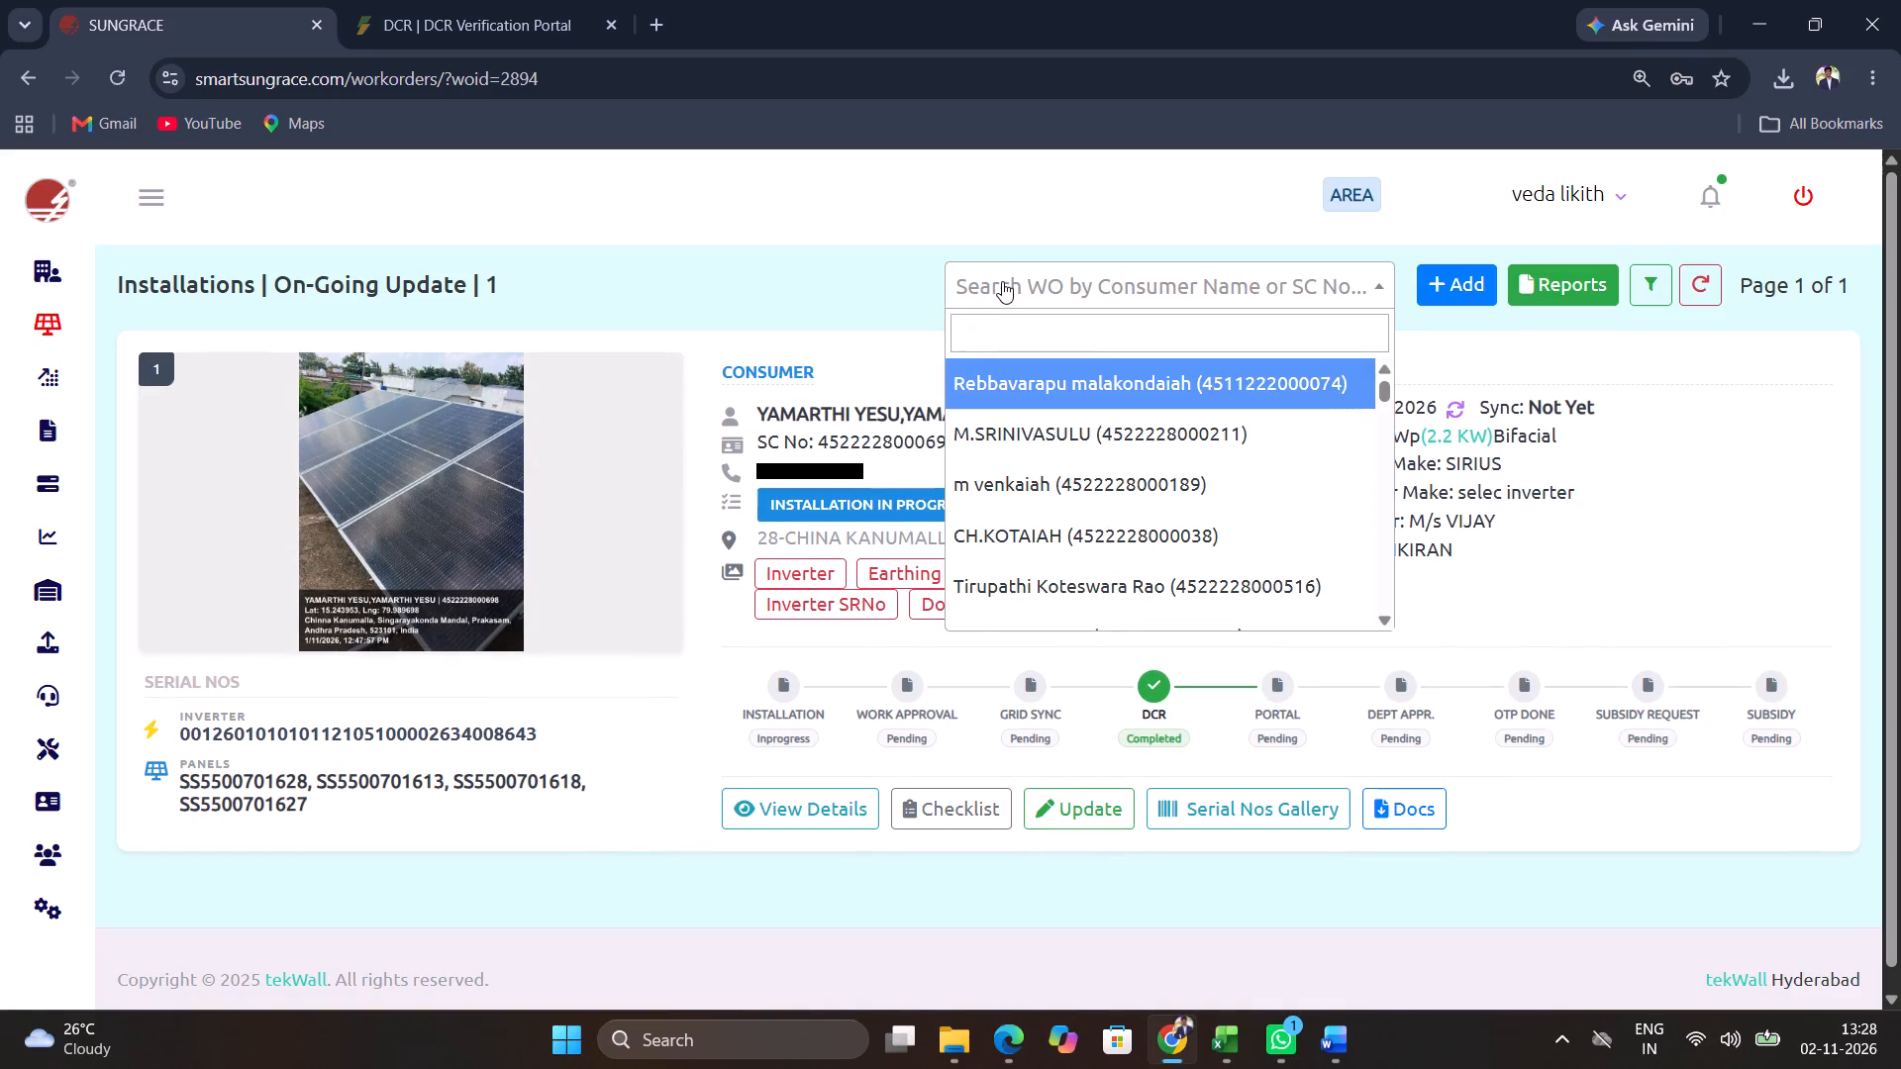
key("ctrl+v")
key("Return")
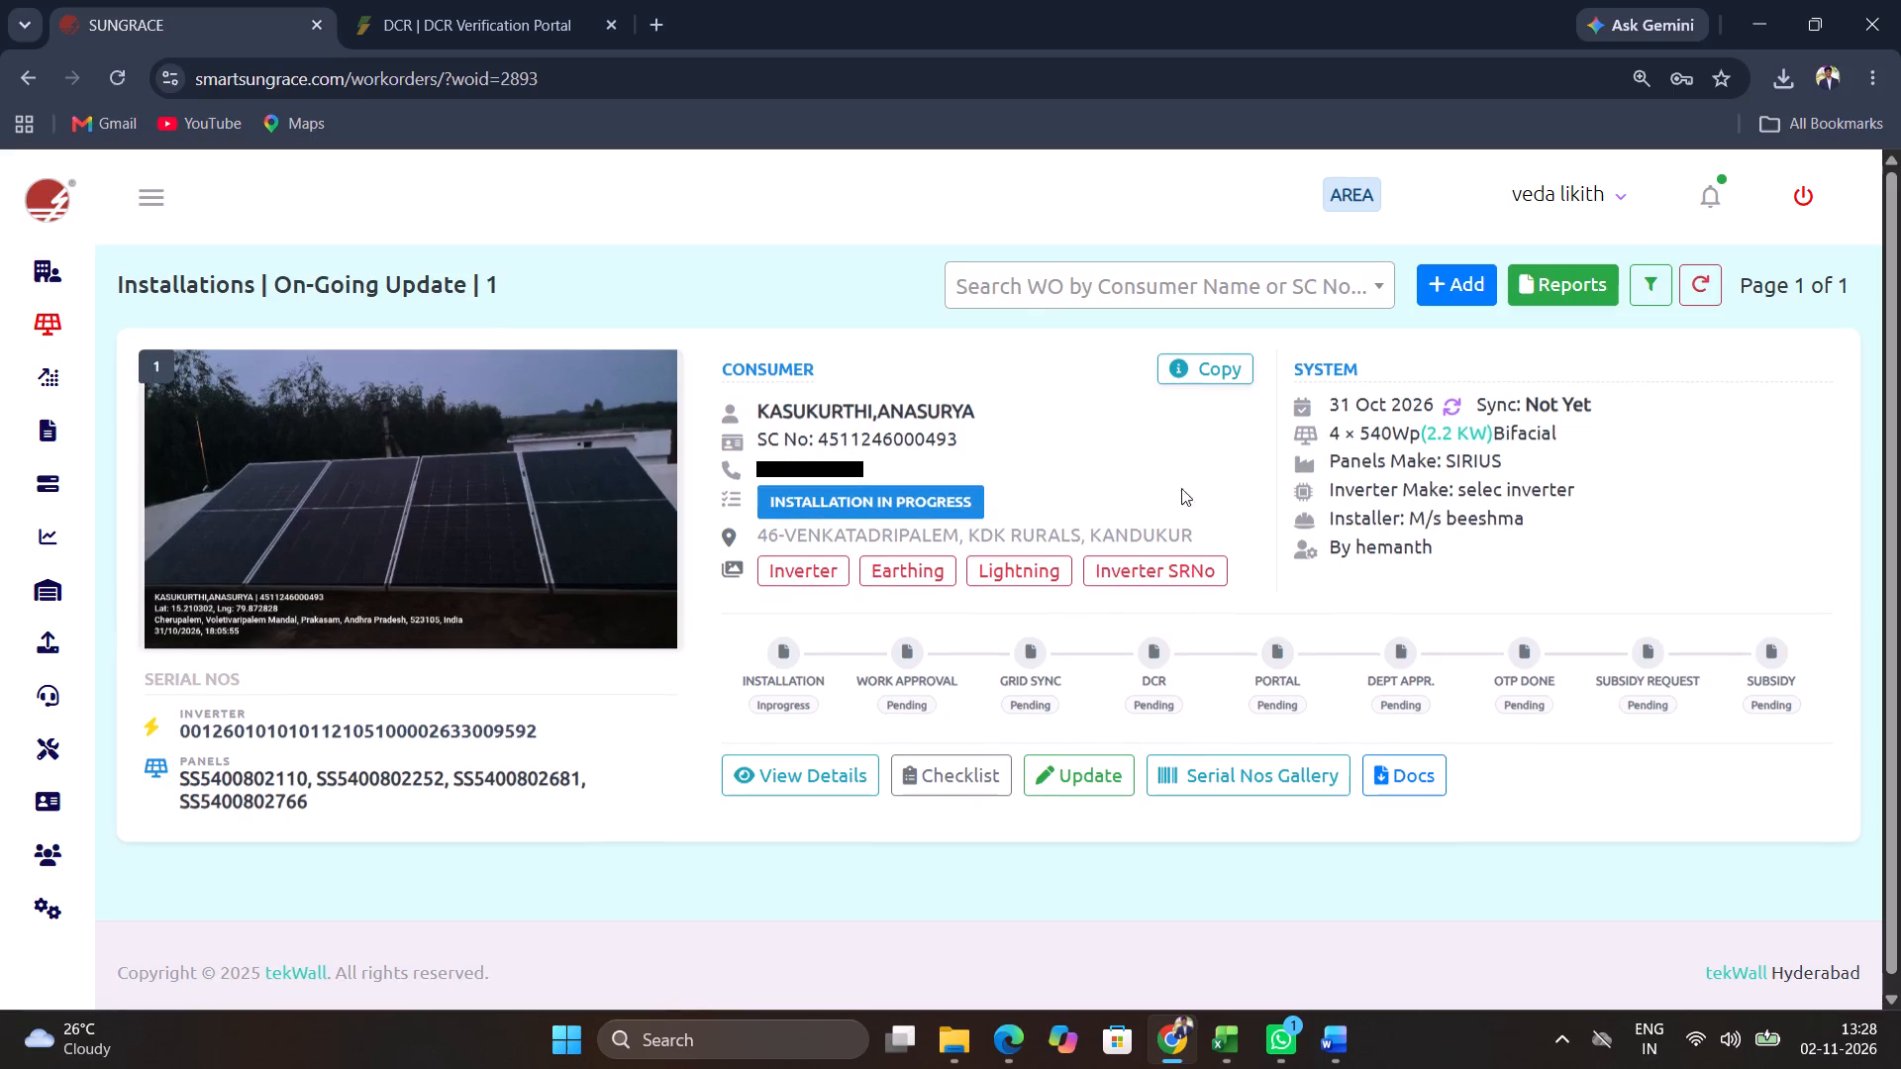
Copy the work order's ULA number and enter it as the consumer application number of a new B2C sale in the DCR portal.
left_click(1211, 366)
left_click(1202, 504)
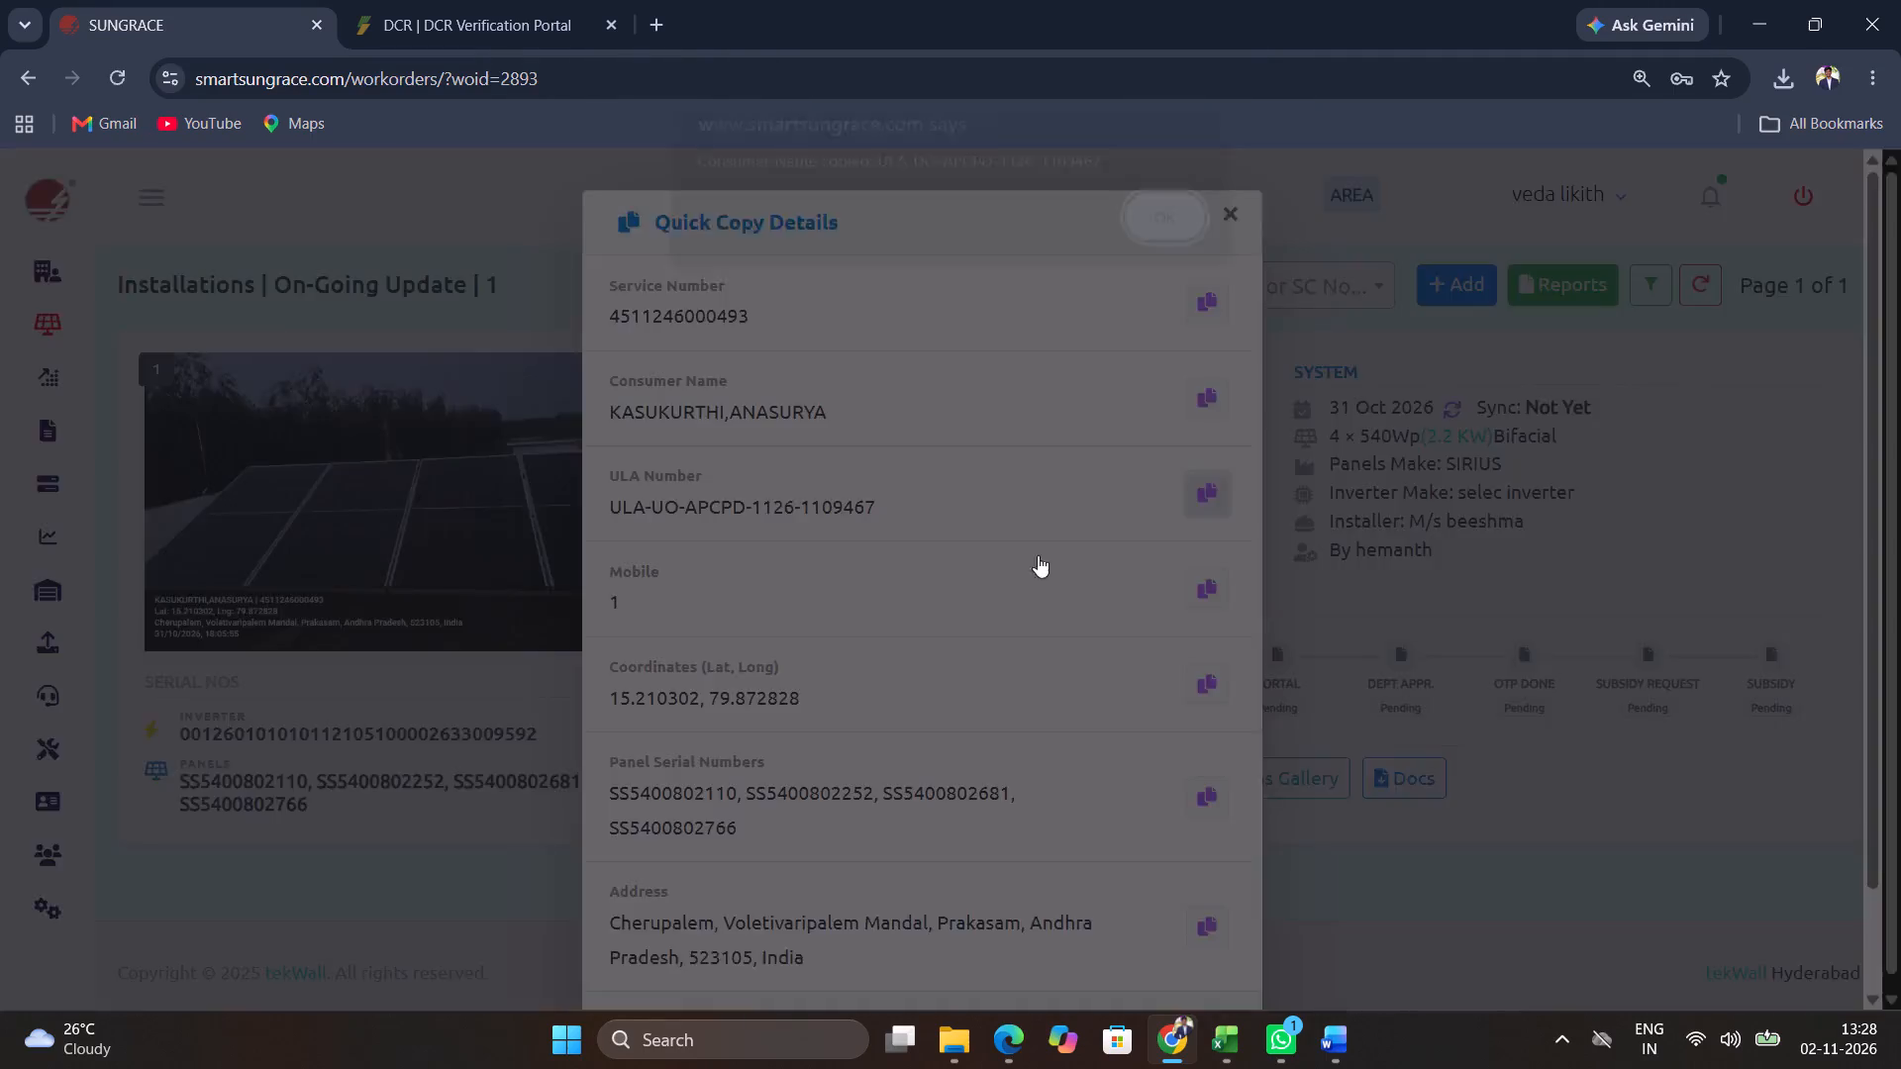
left_click_drag(465, 2, 483, 32)
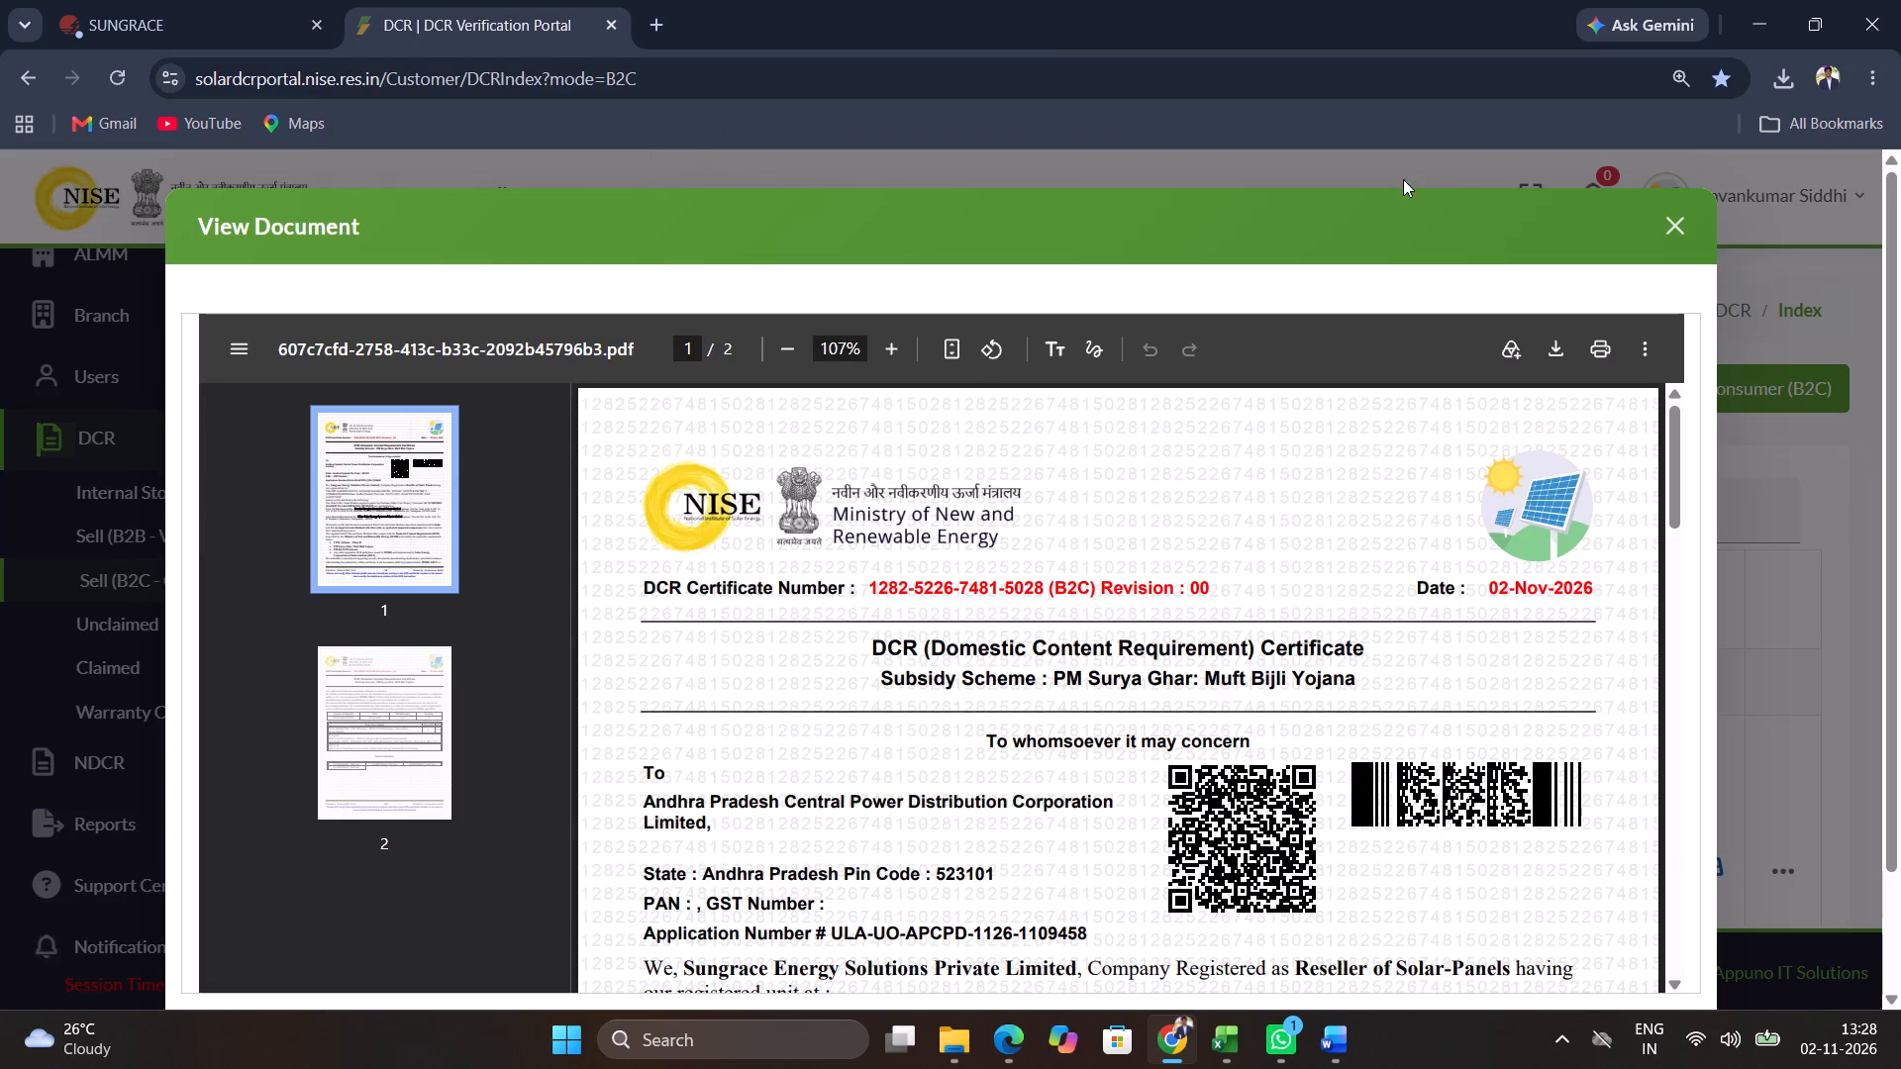
left_click(1434, 172)
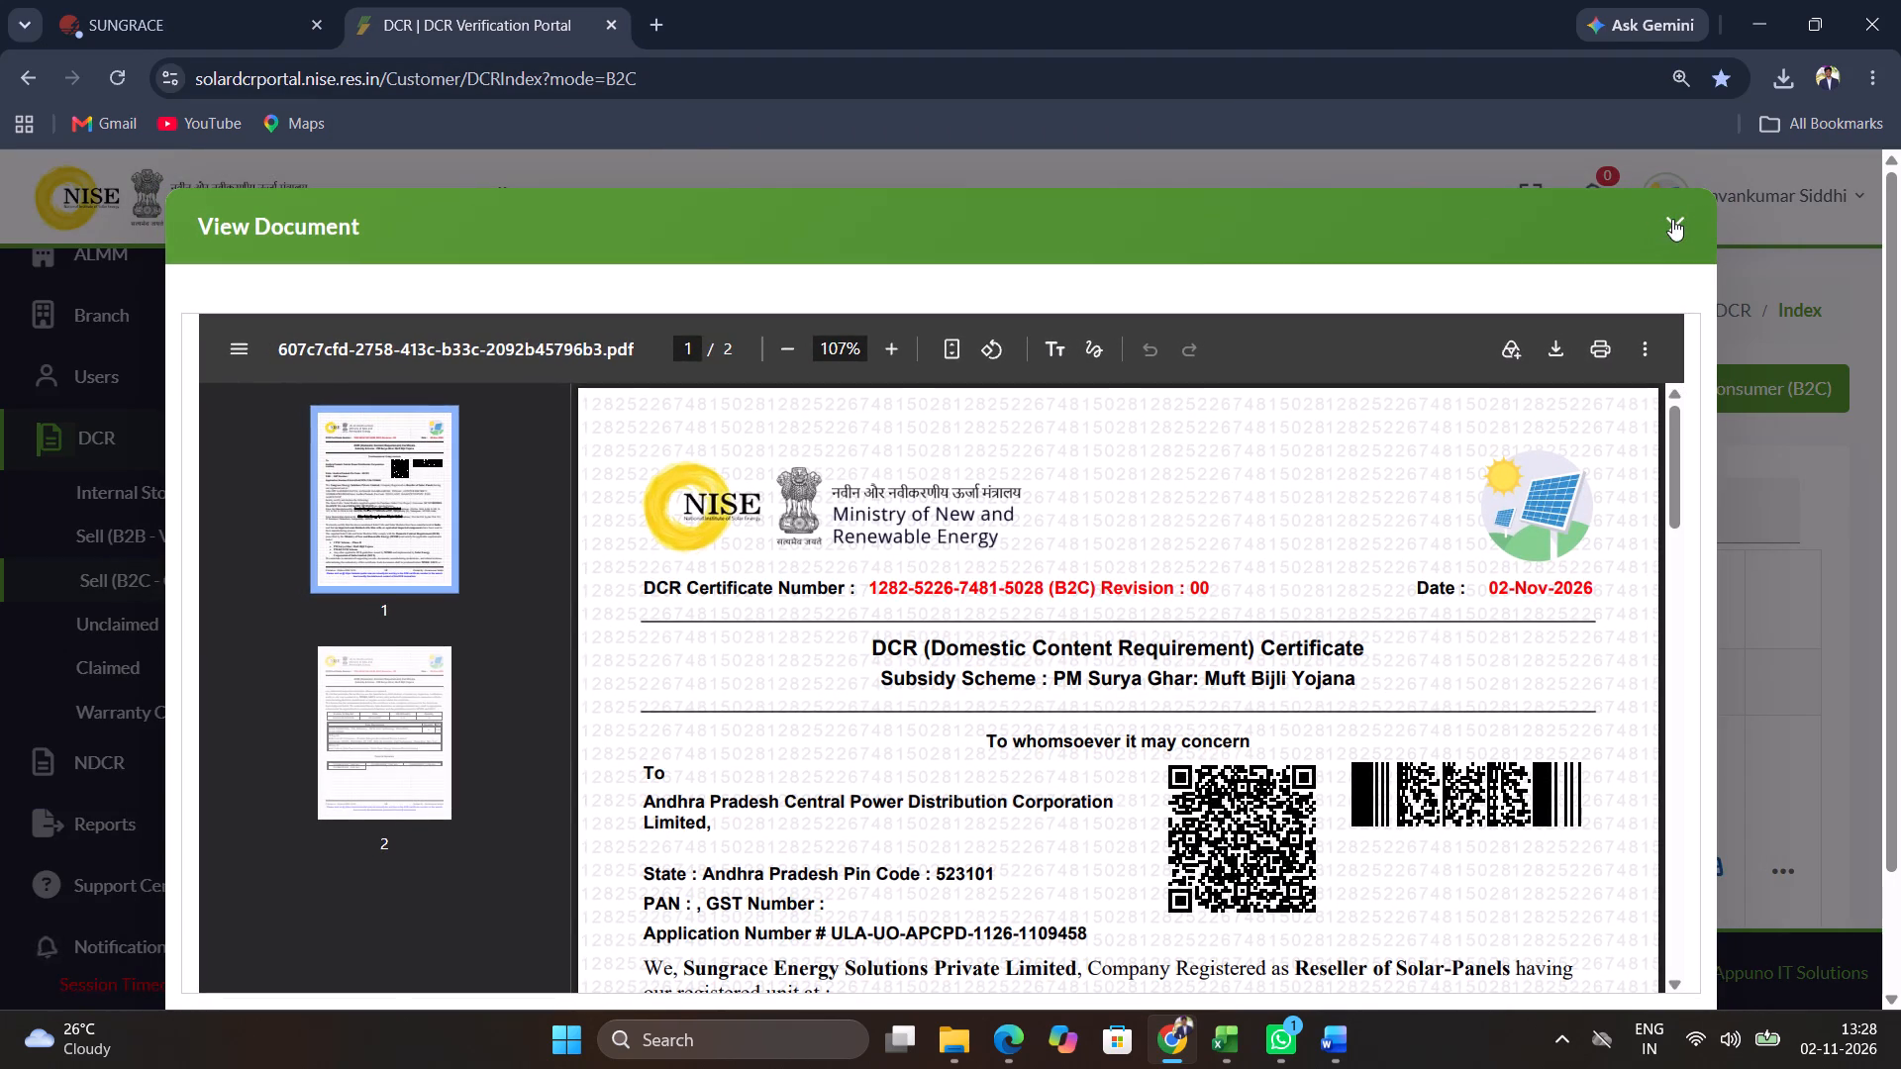
left_click(1672, 219)
left_click(1638, 371)
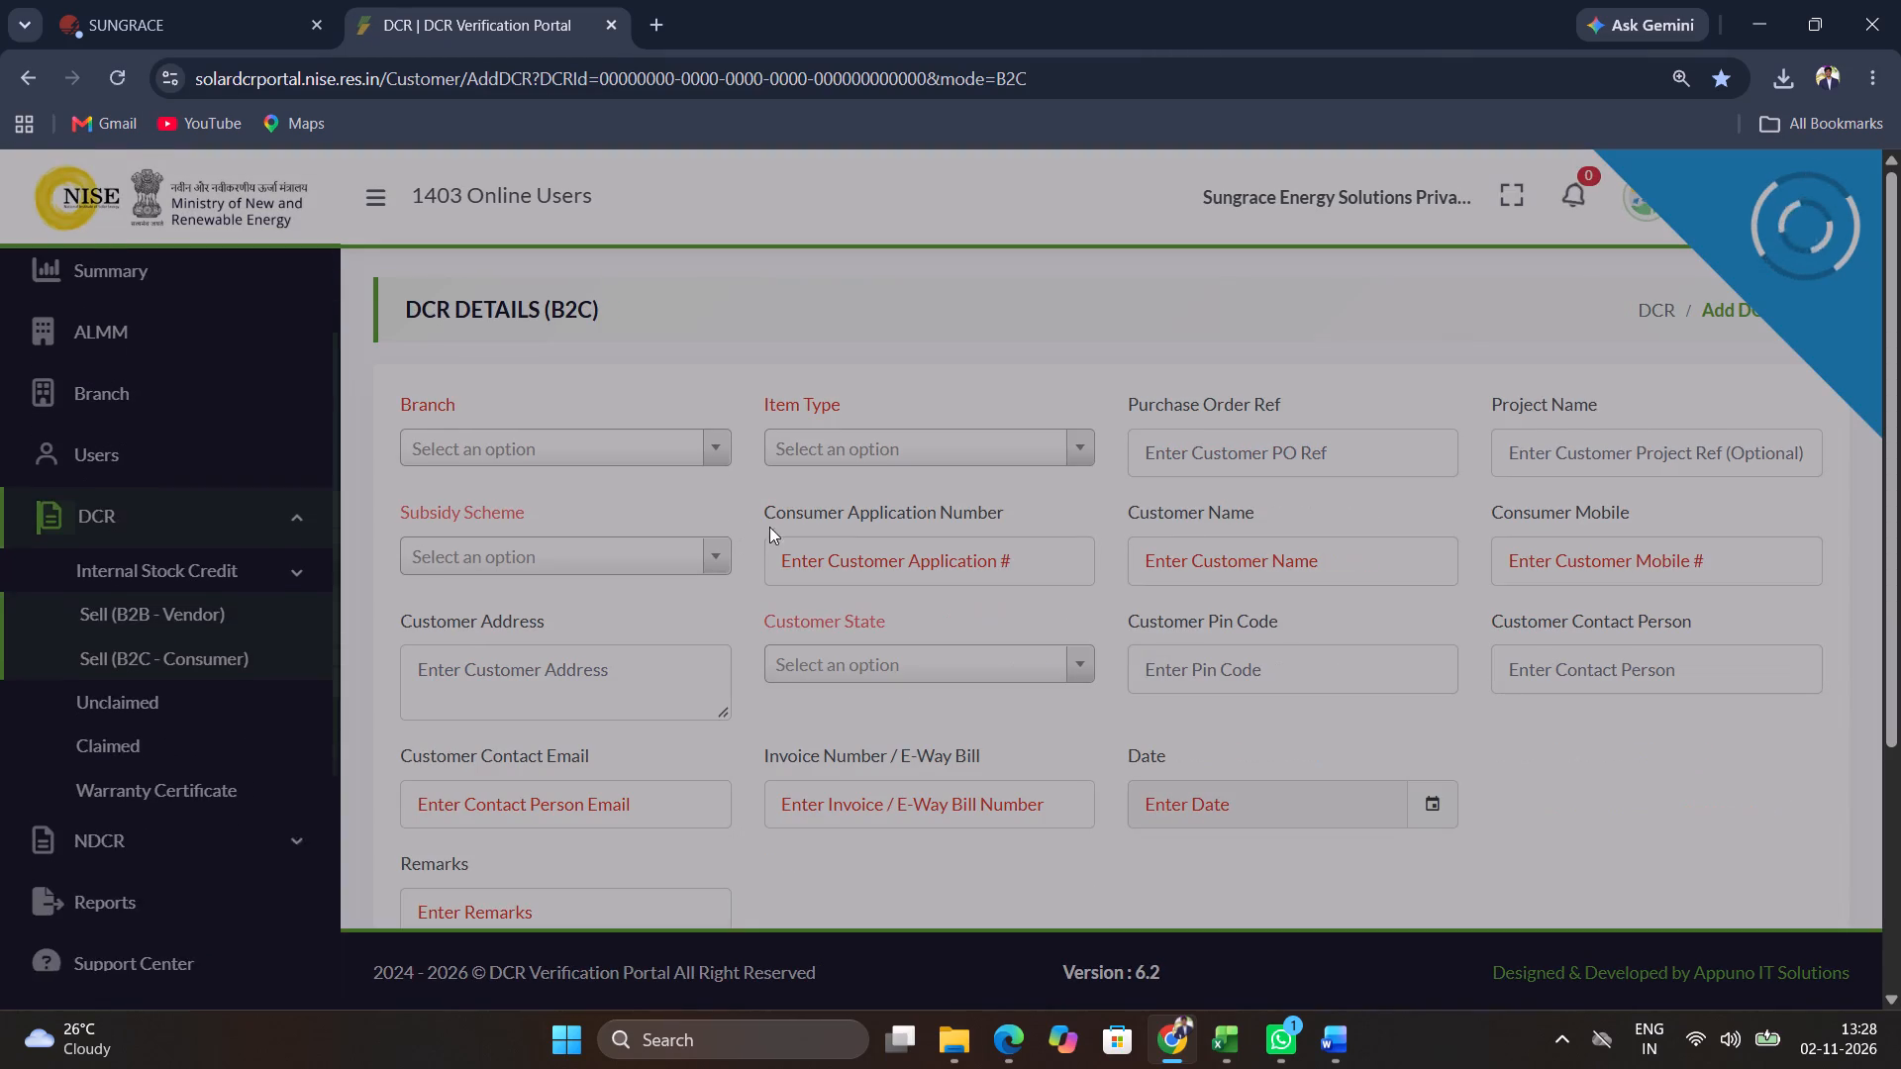
left_click(823, 552)
key("ctrl+v")
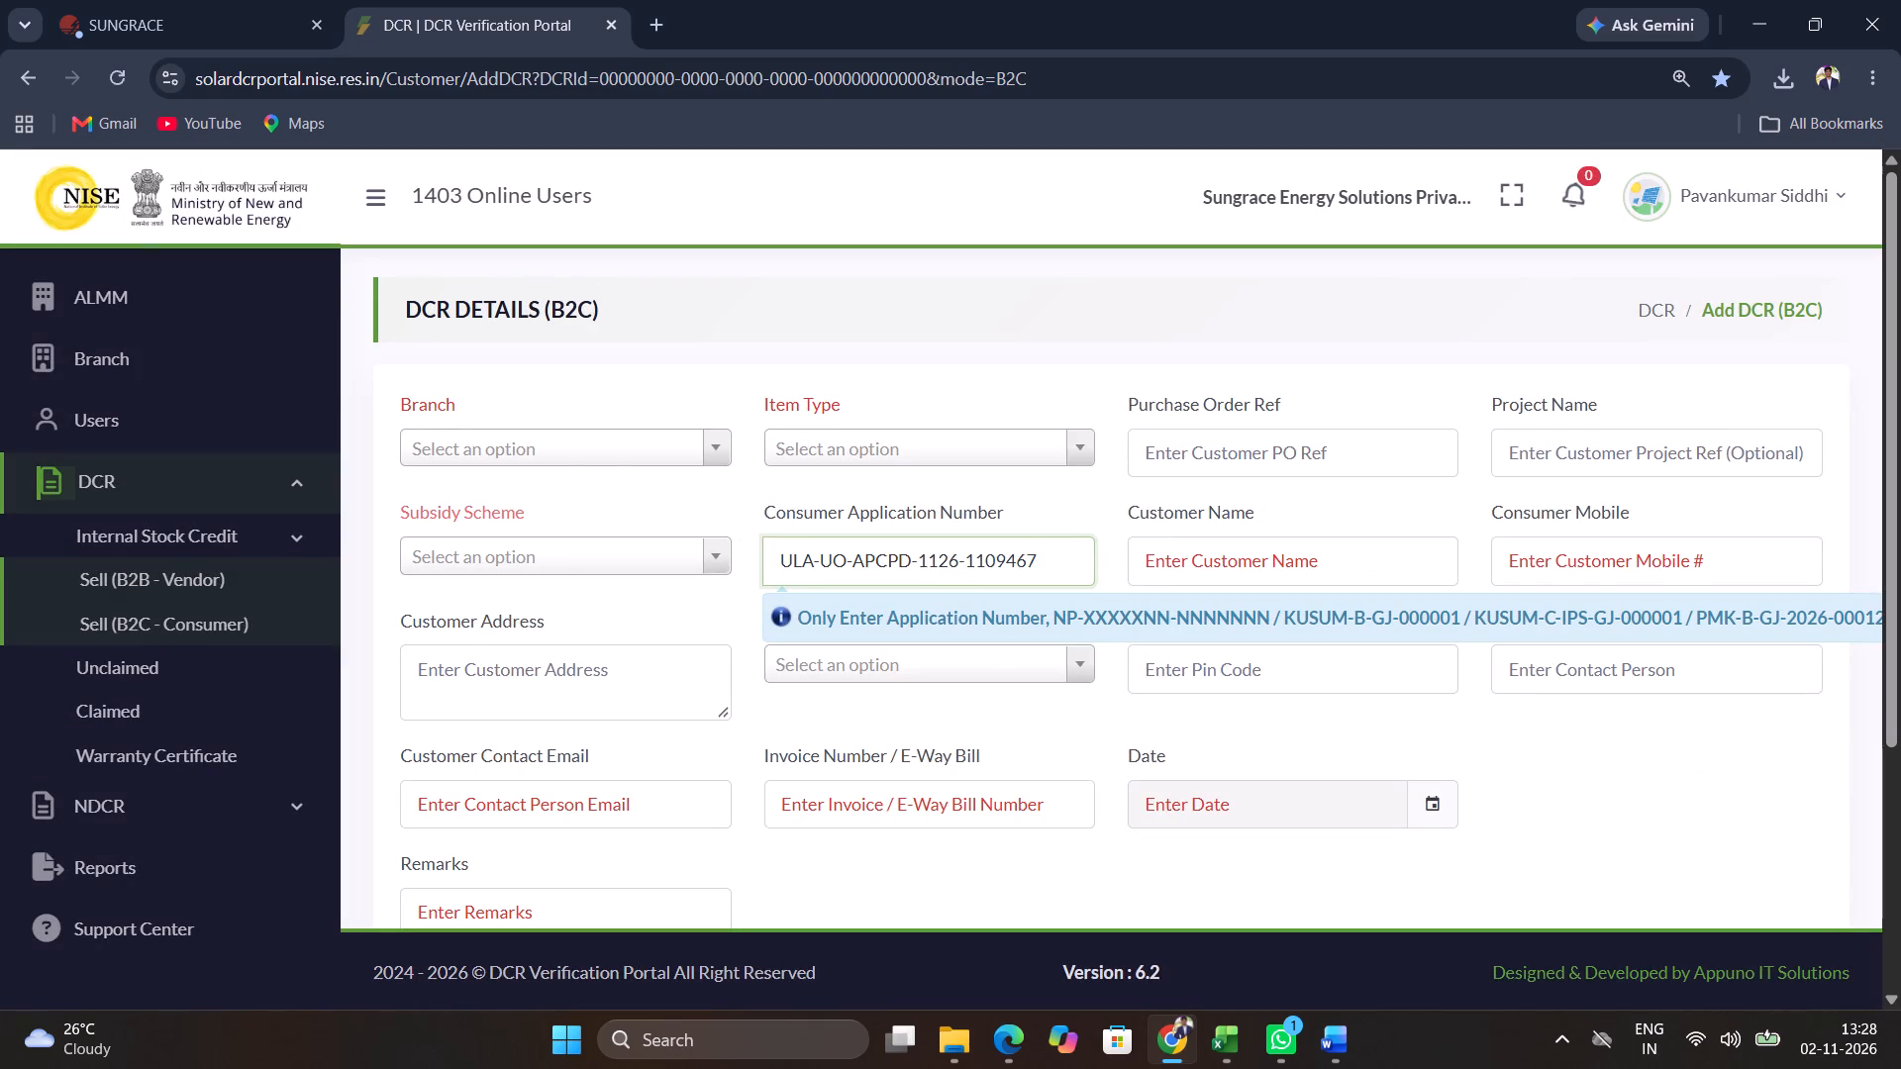
Set the branch to Andhra Pradesh, the subsidy scheme to PM Surya Ghar: Muft Bijli Yojana and the item type to Solar Panels.
left_click(558, 443)
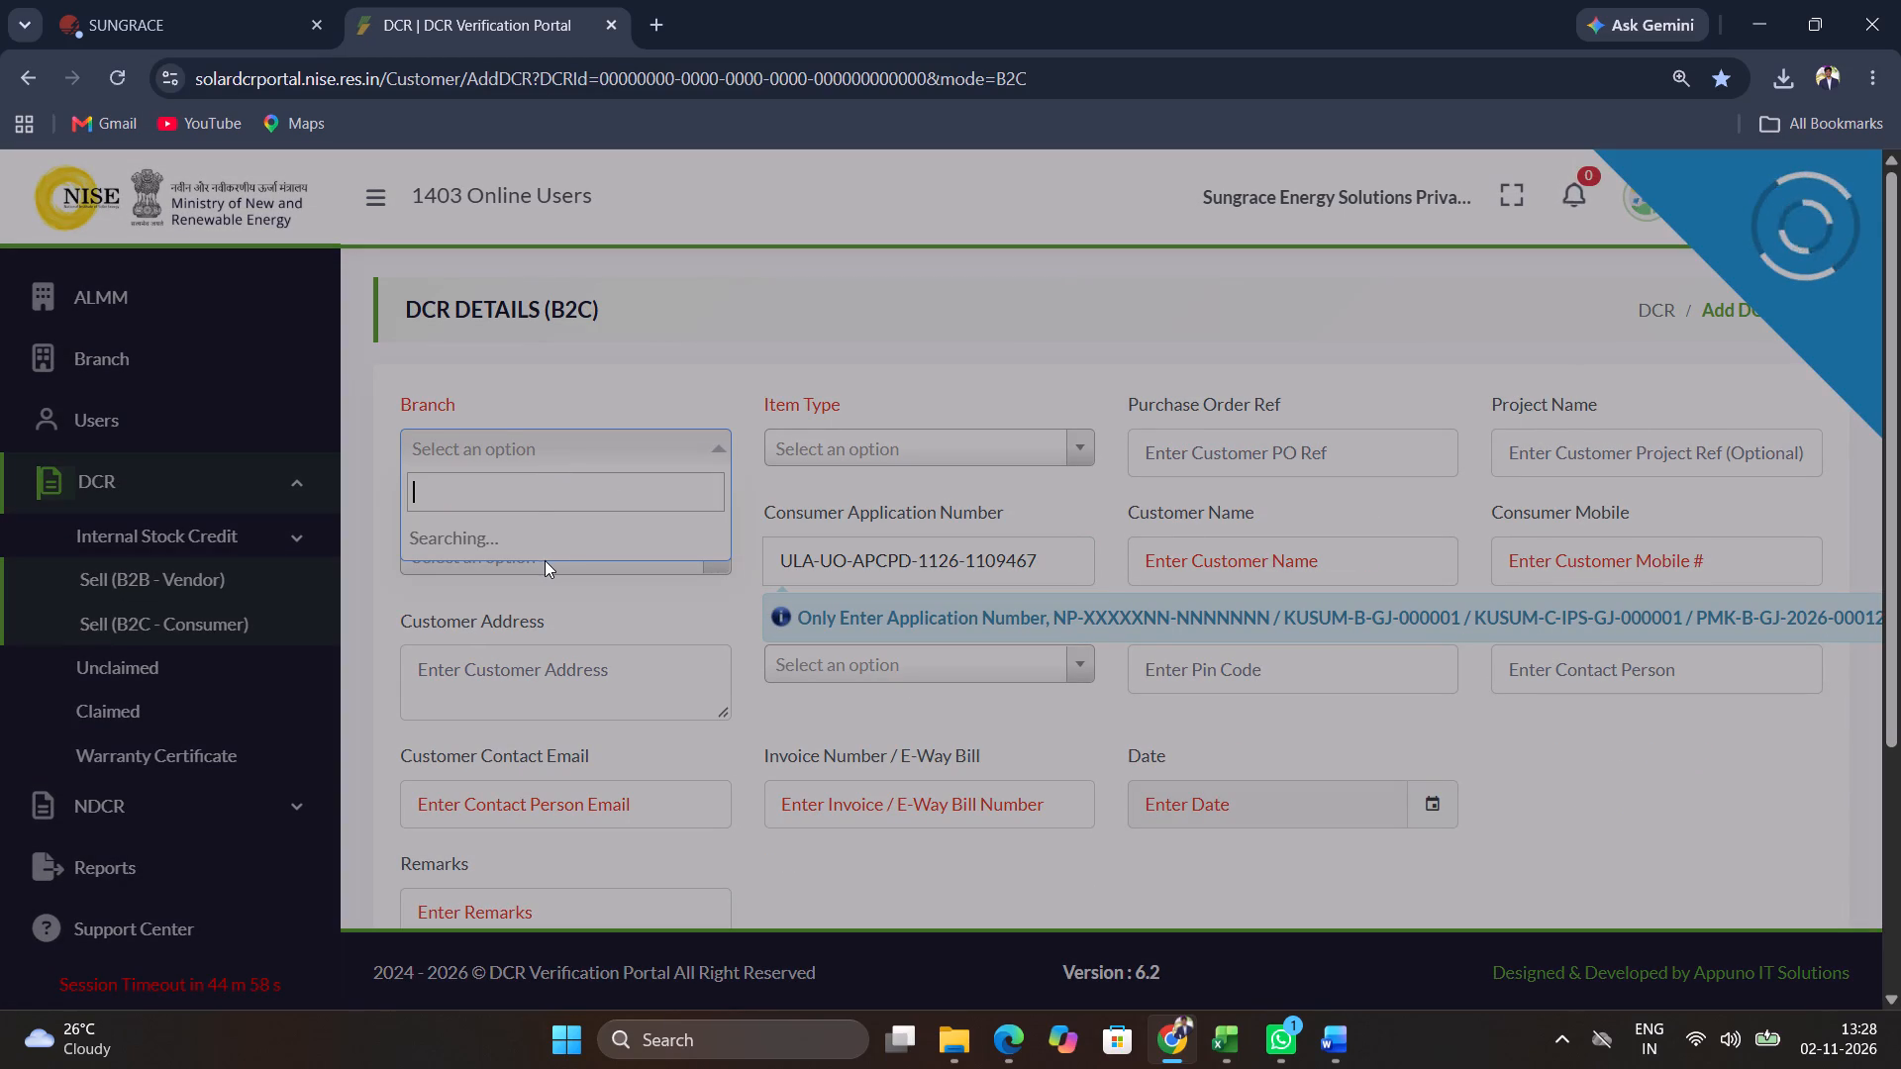
left_click(510, 571)
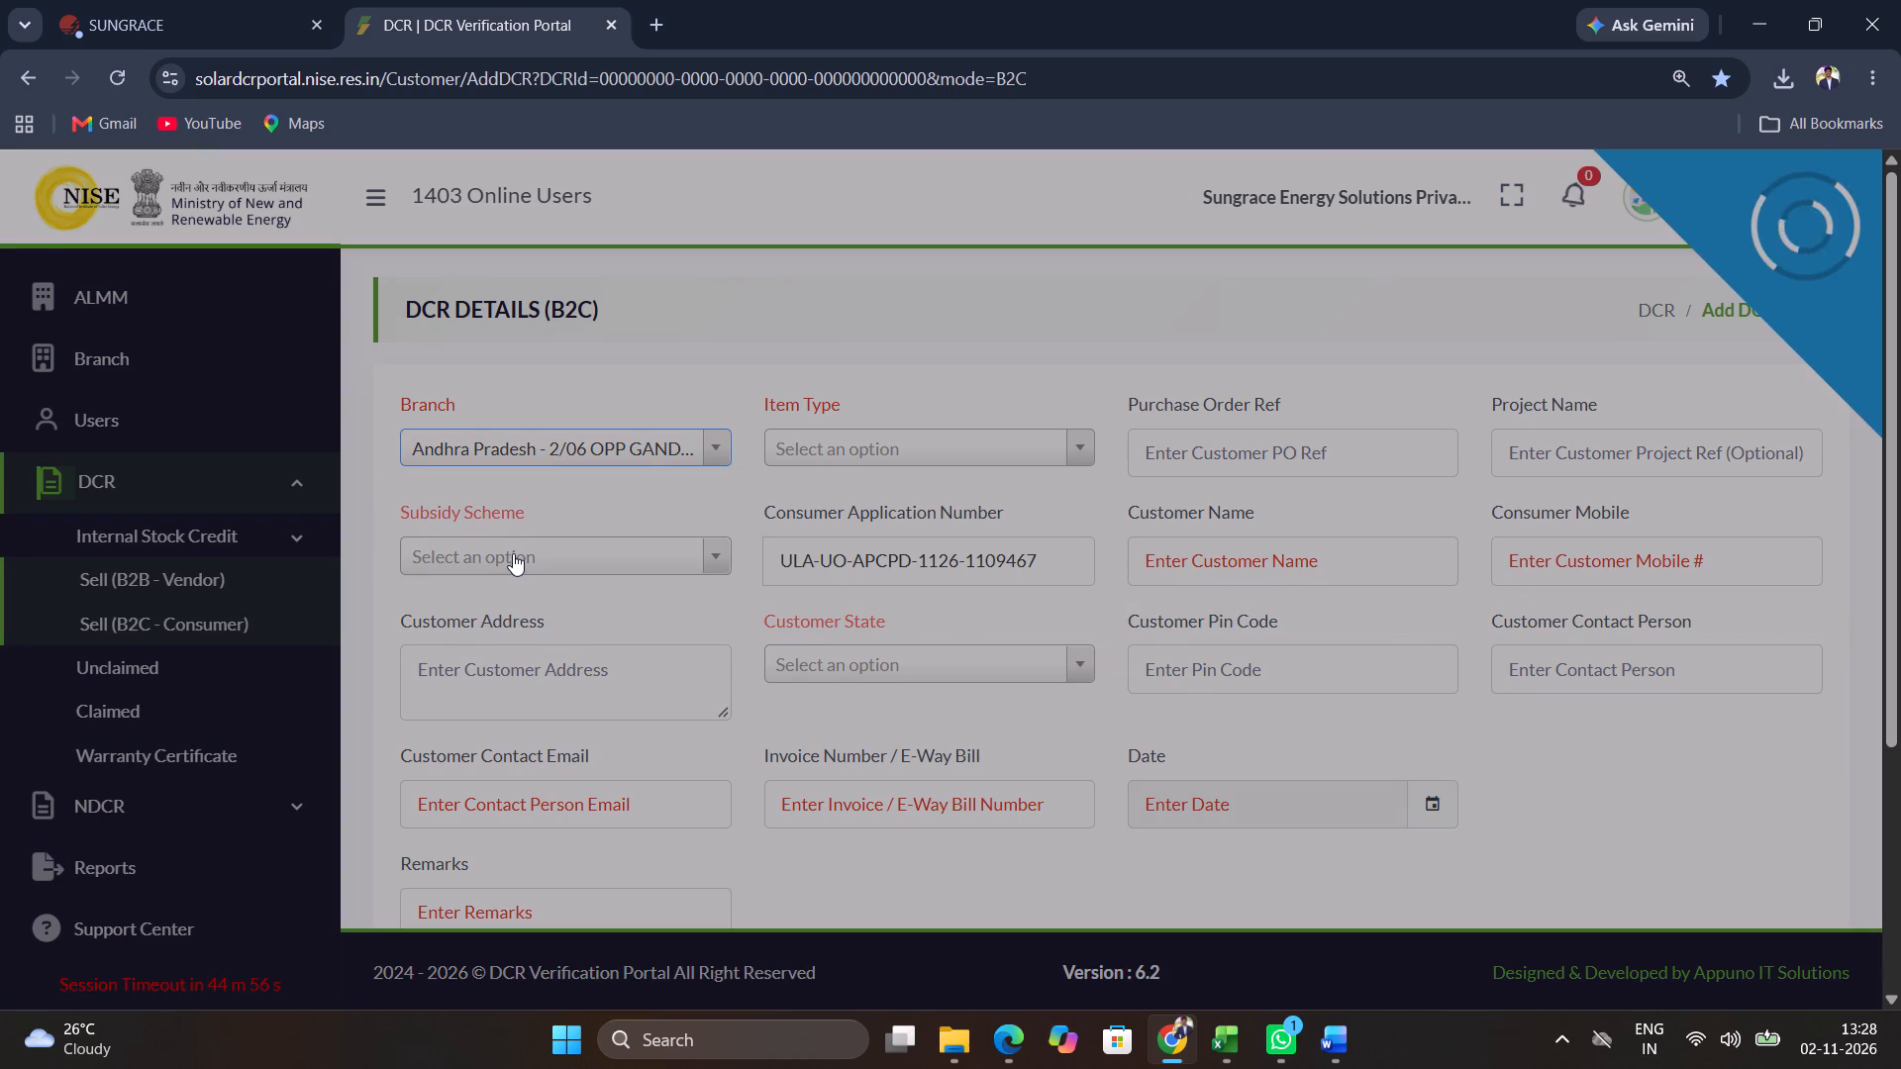
left_click(514, 553)
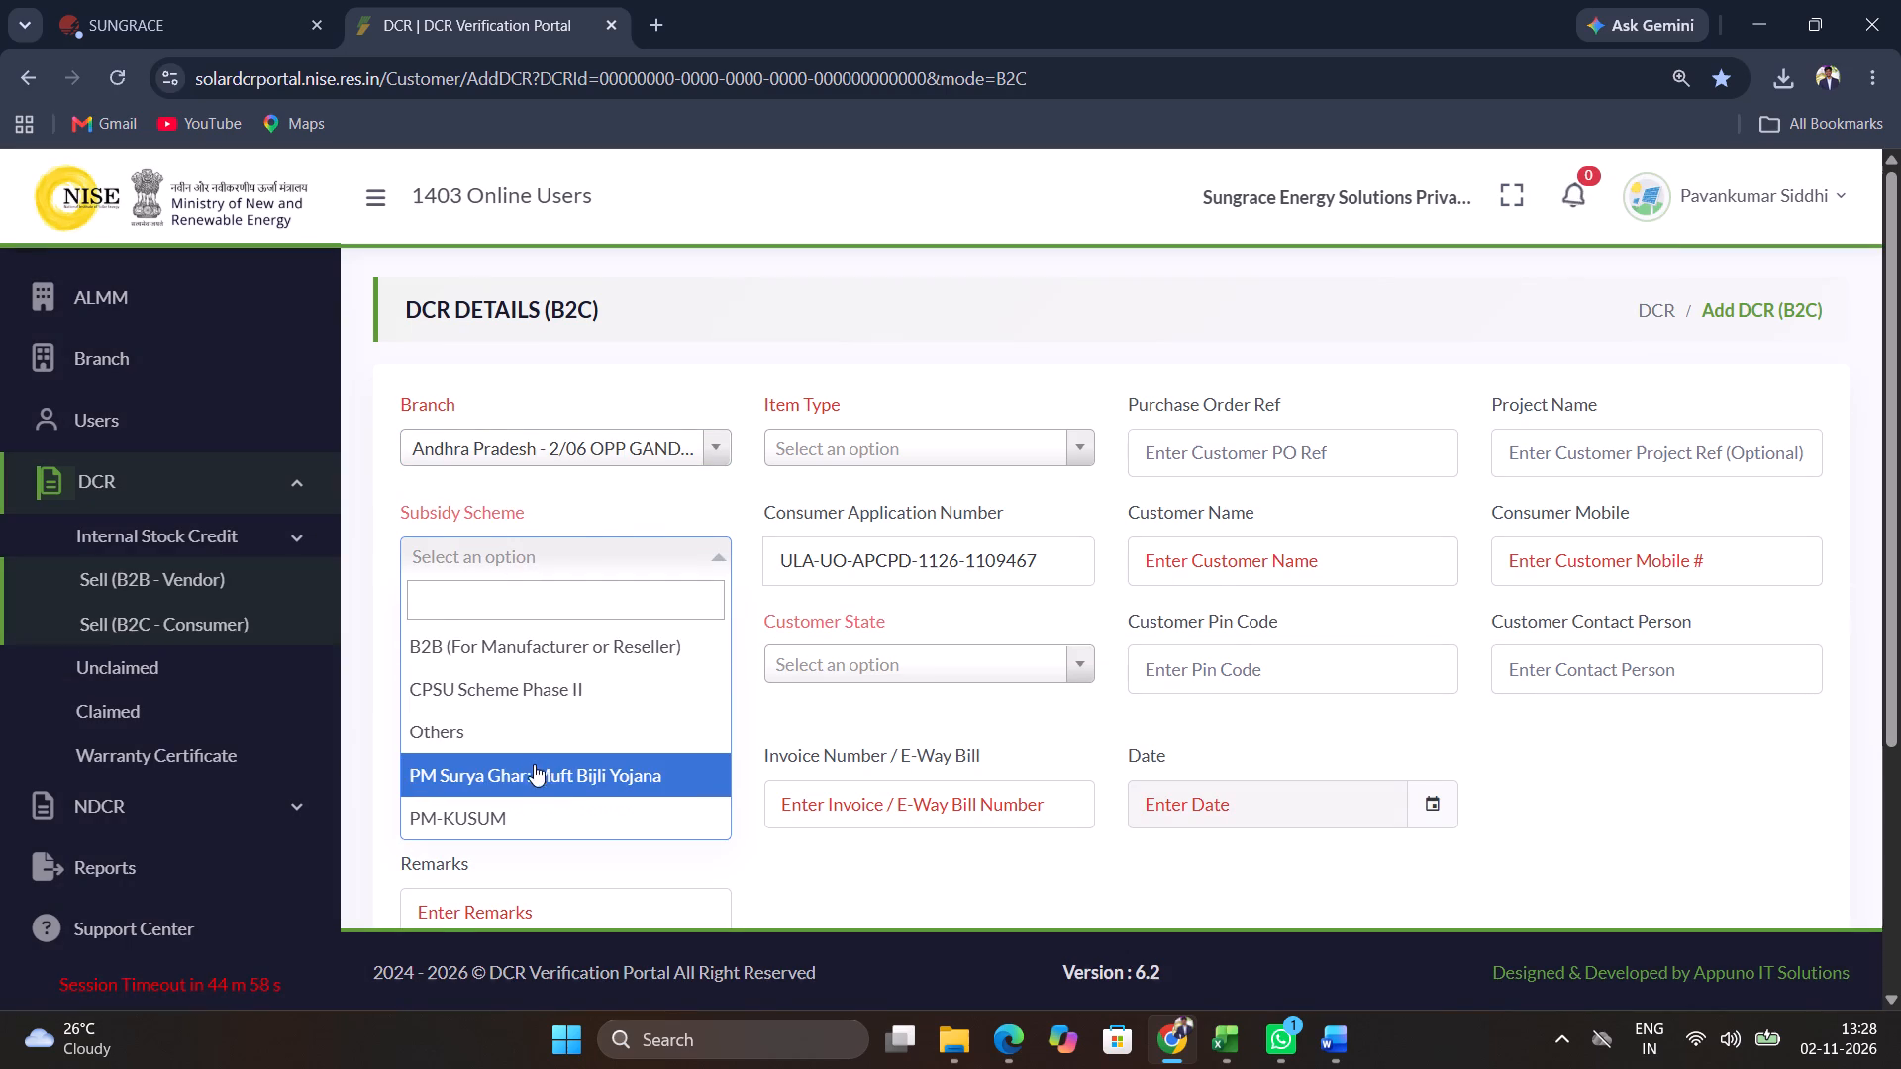
left_click(536, 768)
left_click(825, 436)
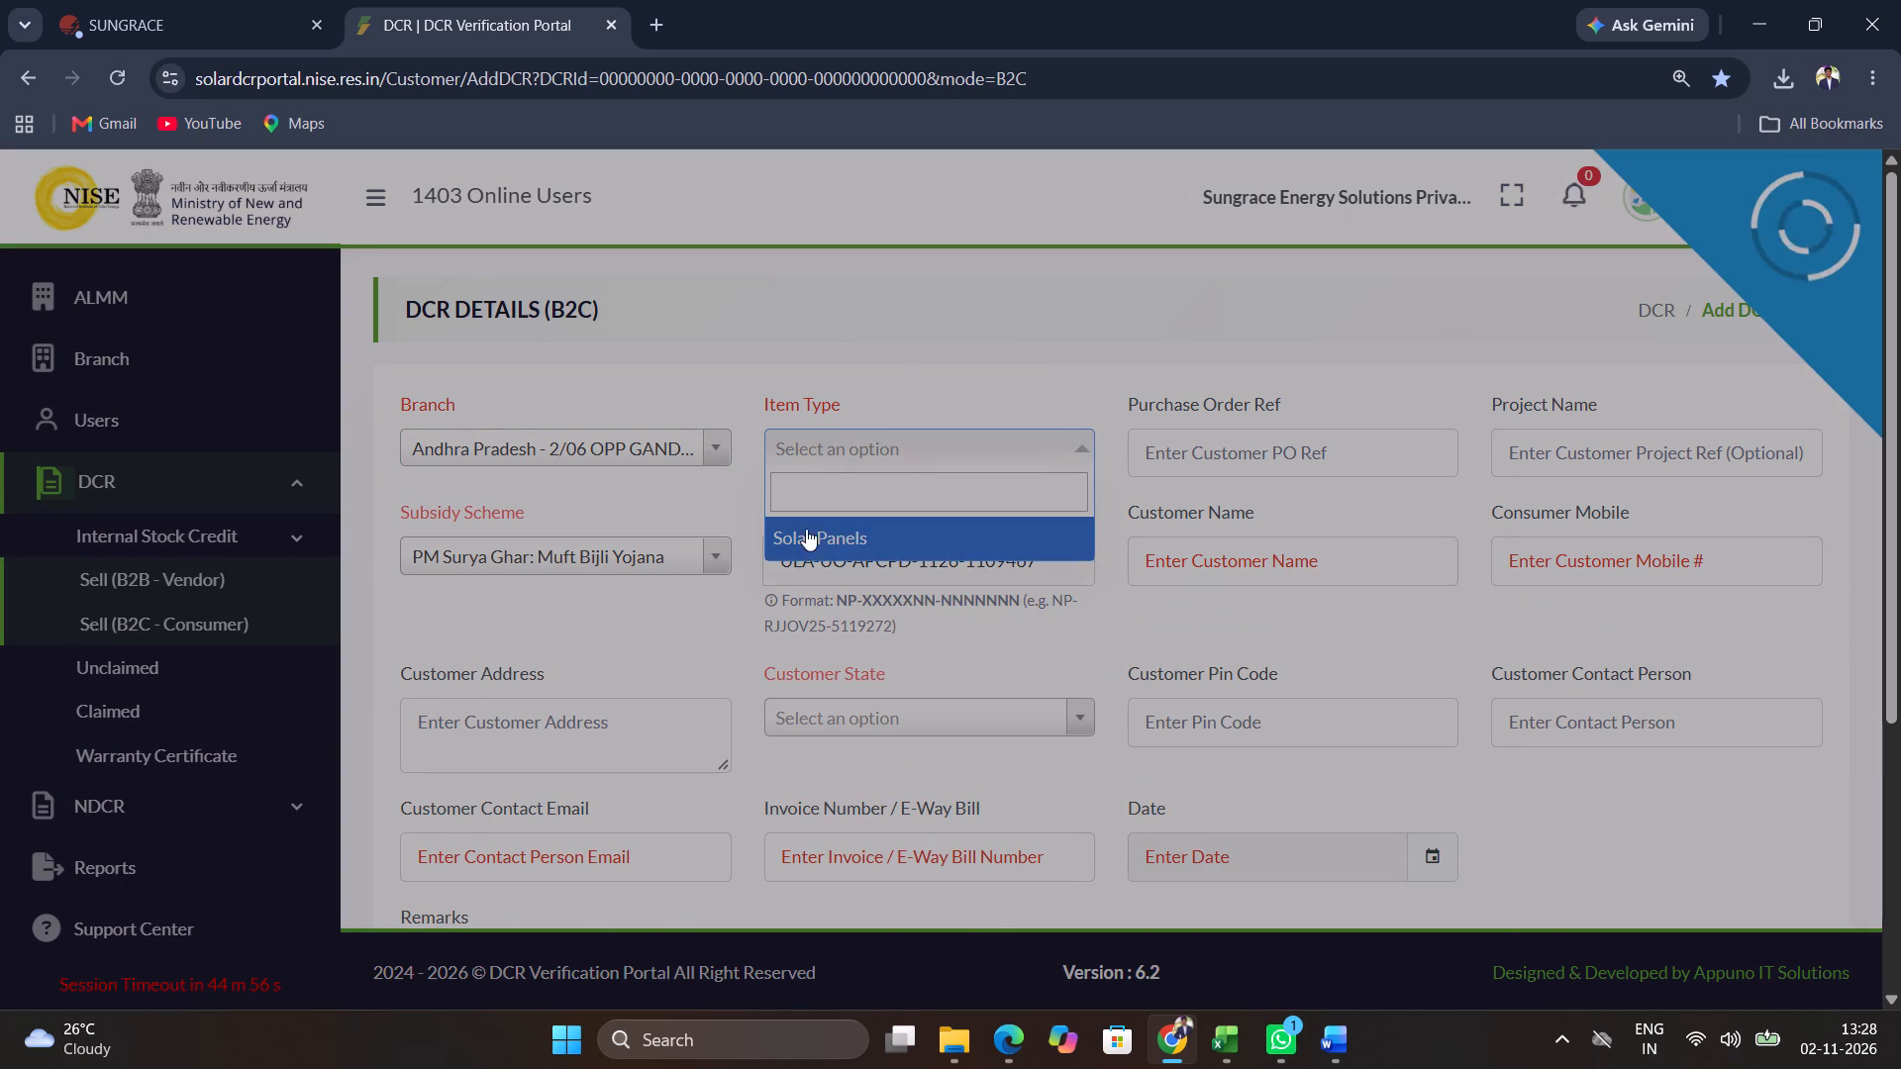
left_click(806, 529)
Fill in the customer name Andhra Pradesh Central Power Distribution Corporation Limited, copied from the Kandukuru subsidy scheme Word document.
left_click(1158, 568)
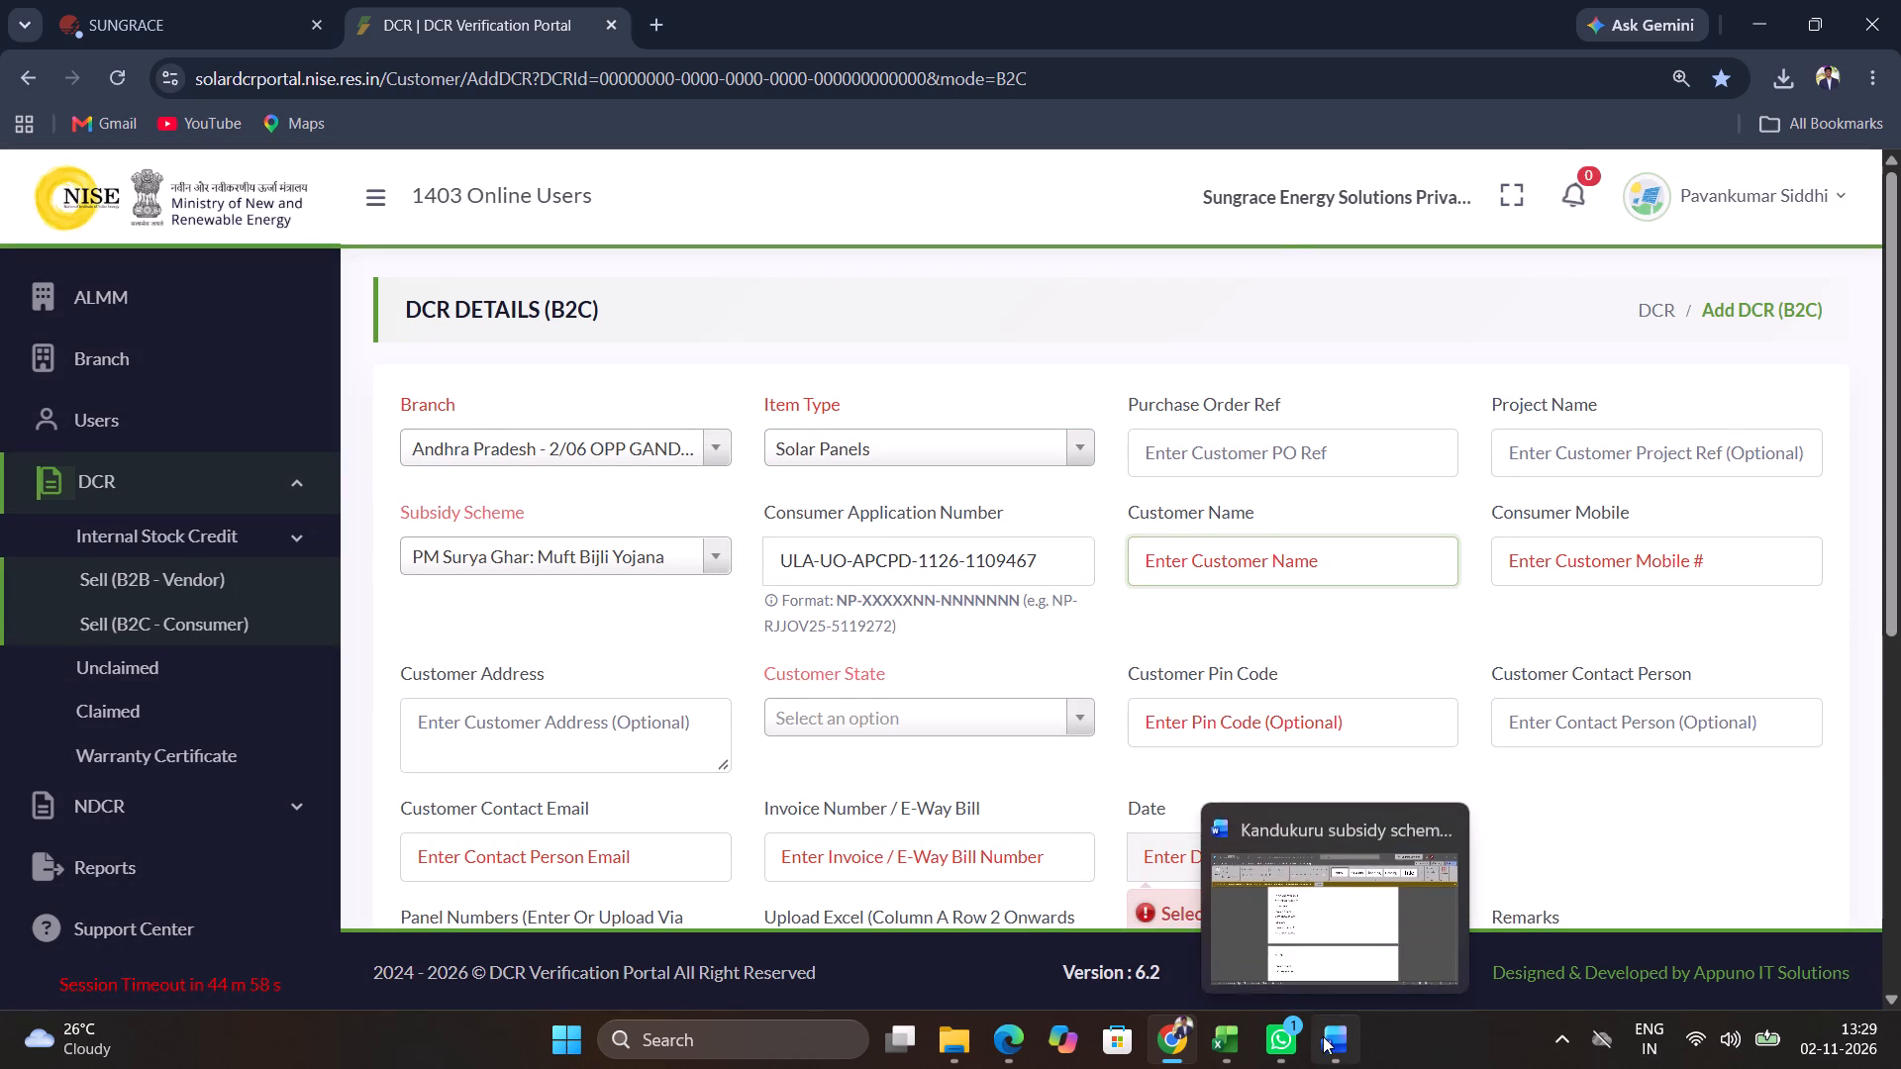
left_click(1323, 926)
scroll(794, 794, "up", 20)
scroll(794, 794, "up", 1)
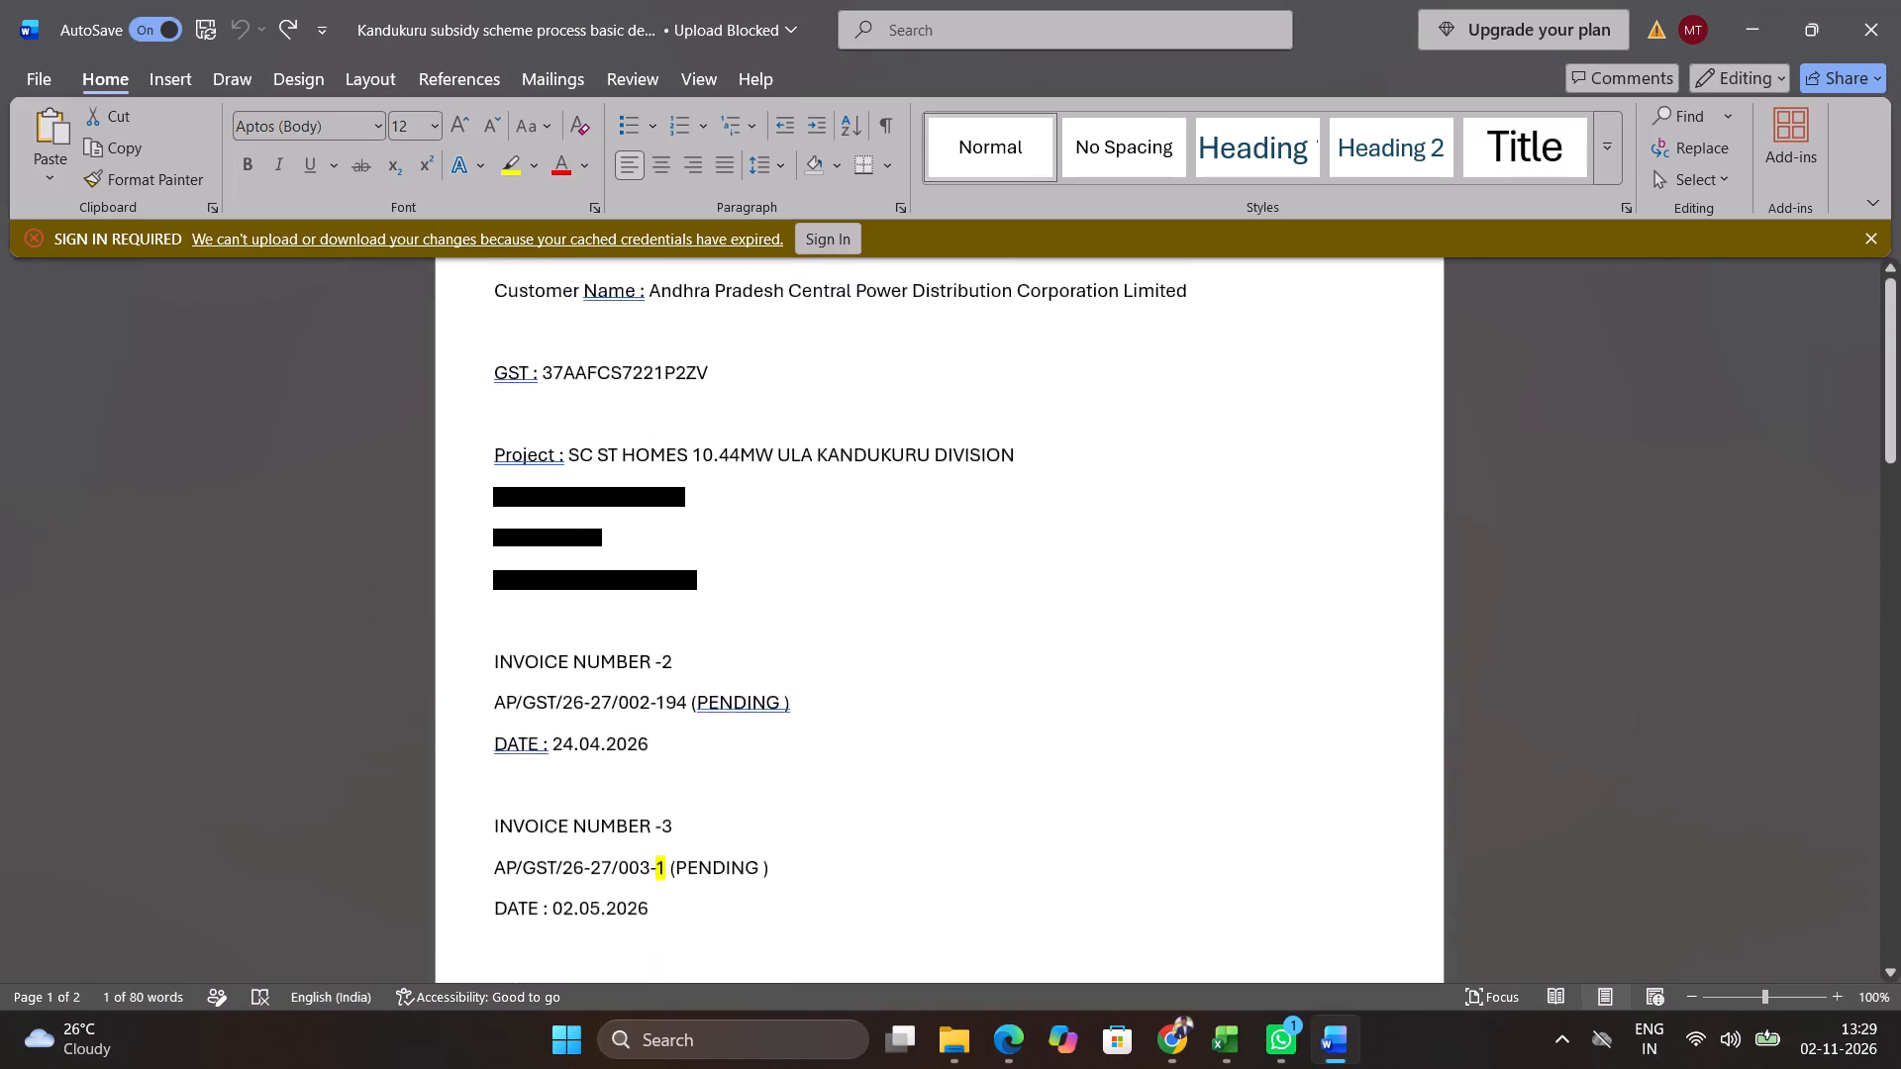
scroll(794, 794, "up", 9)
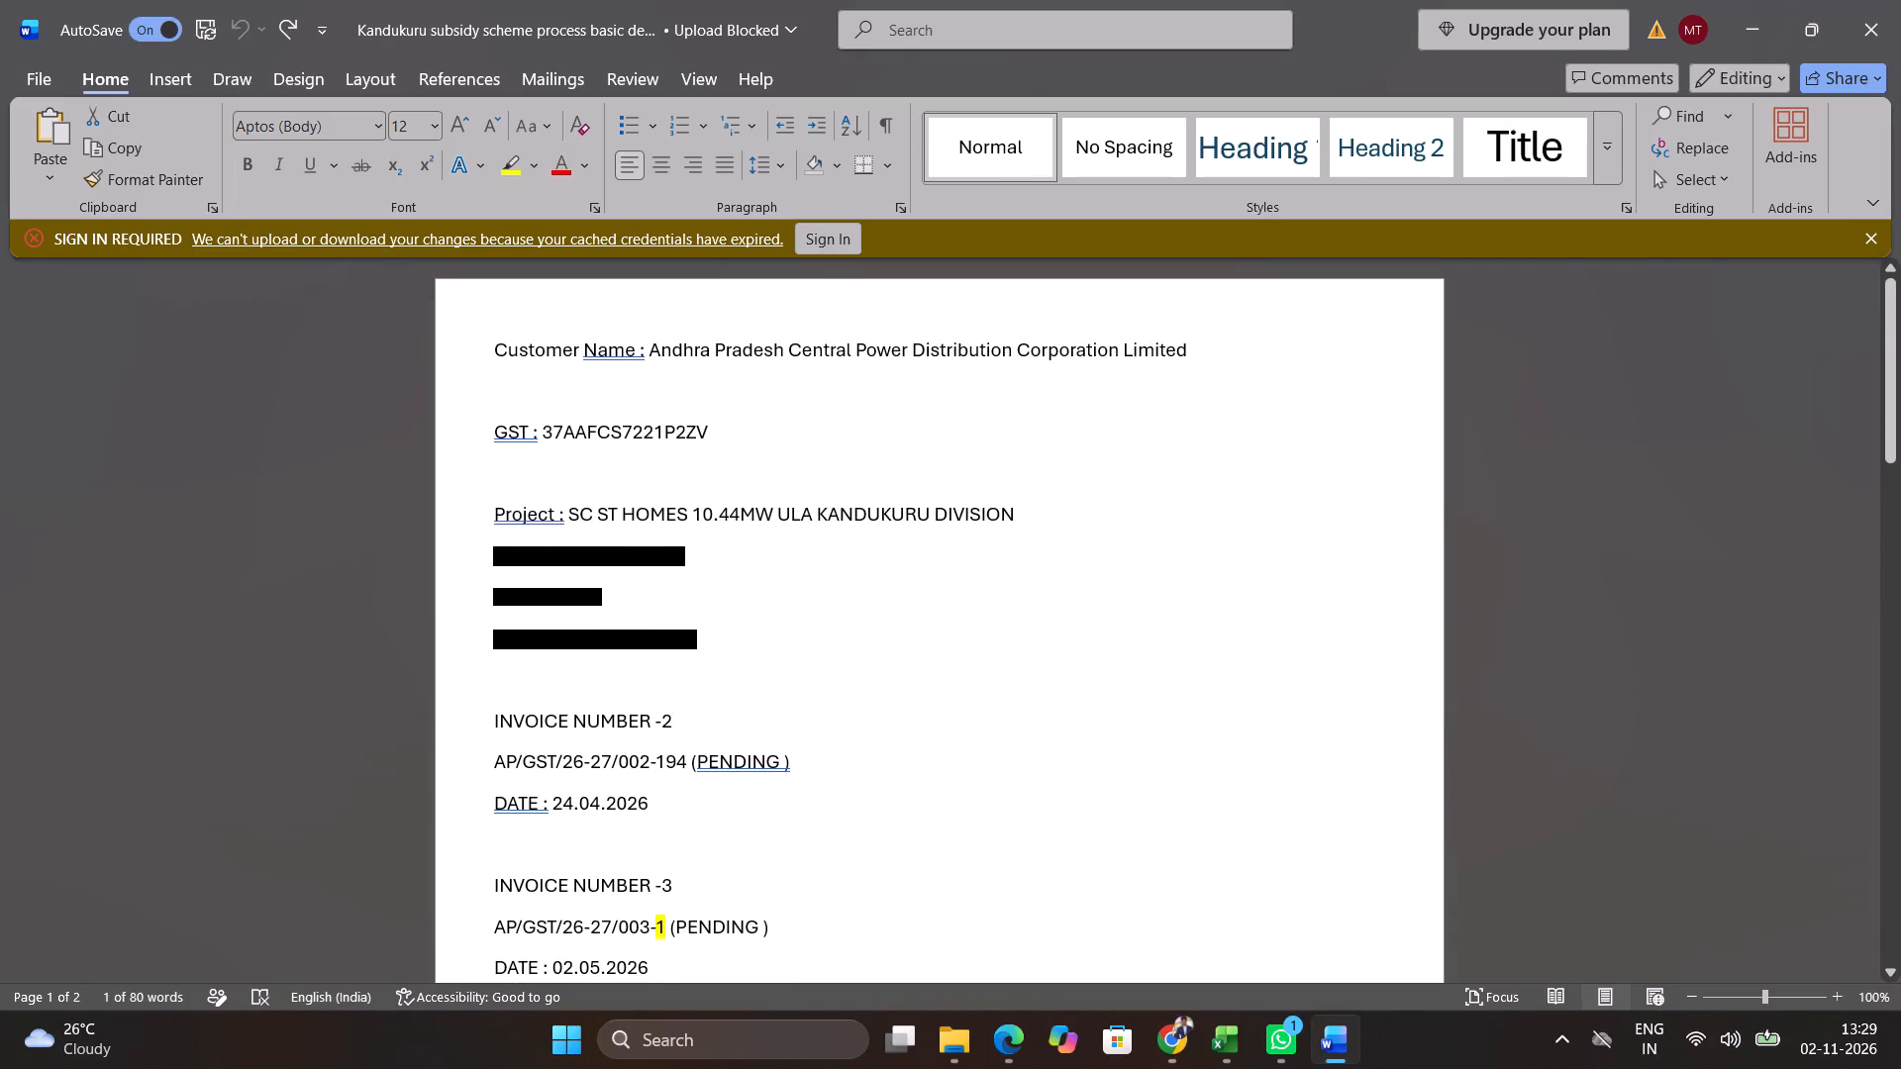
left_click_drag(655, 350, 1184, 356)
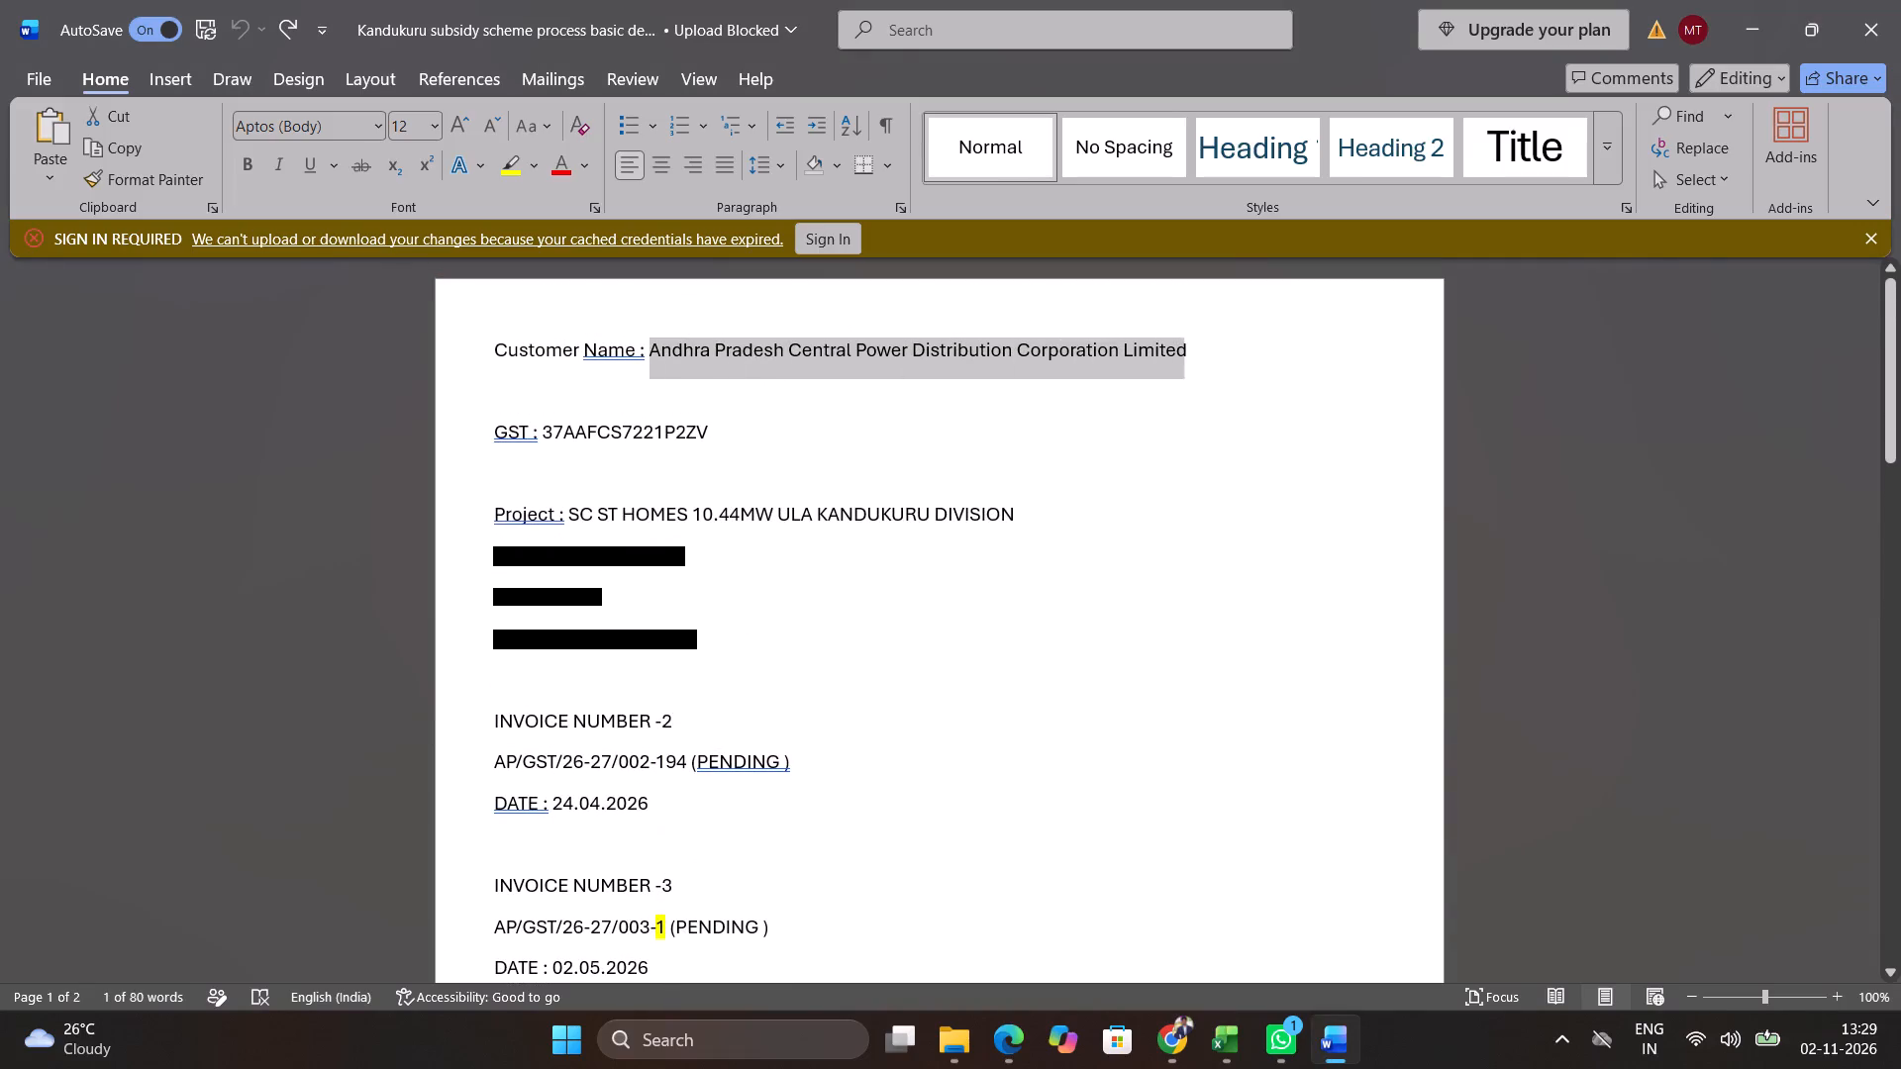
left_click_drag(1184, 356, 1199, 359)
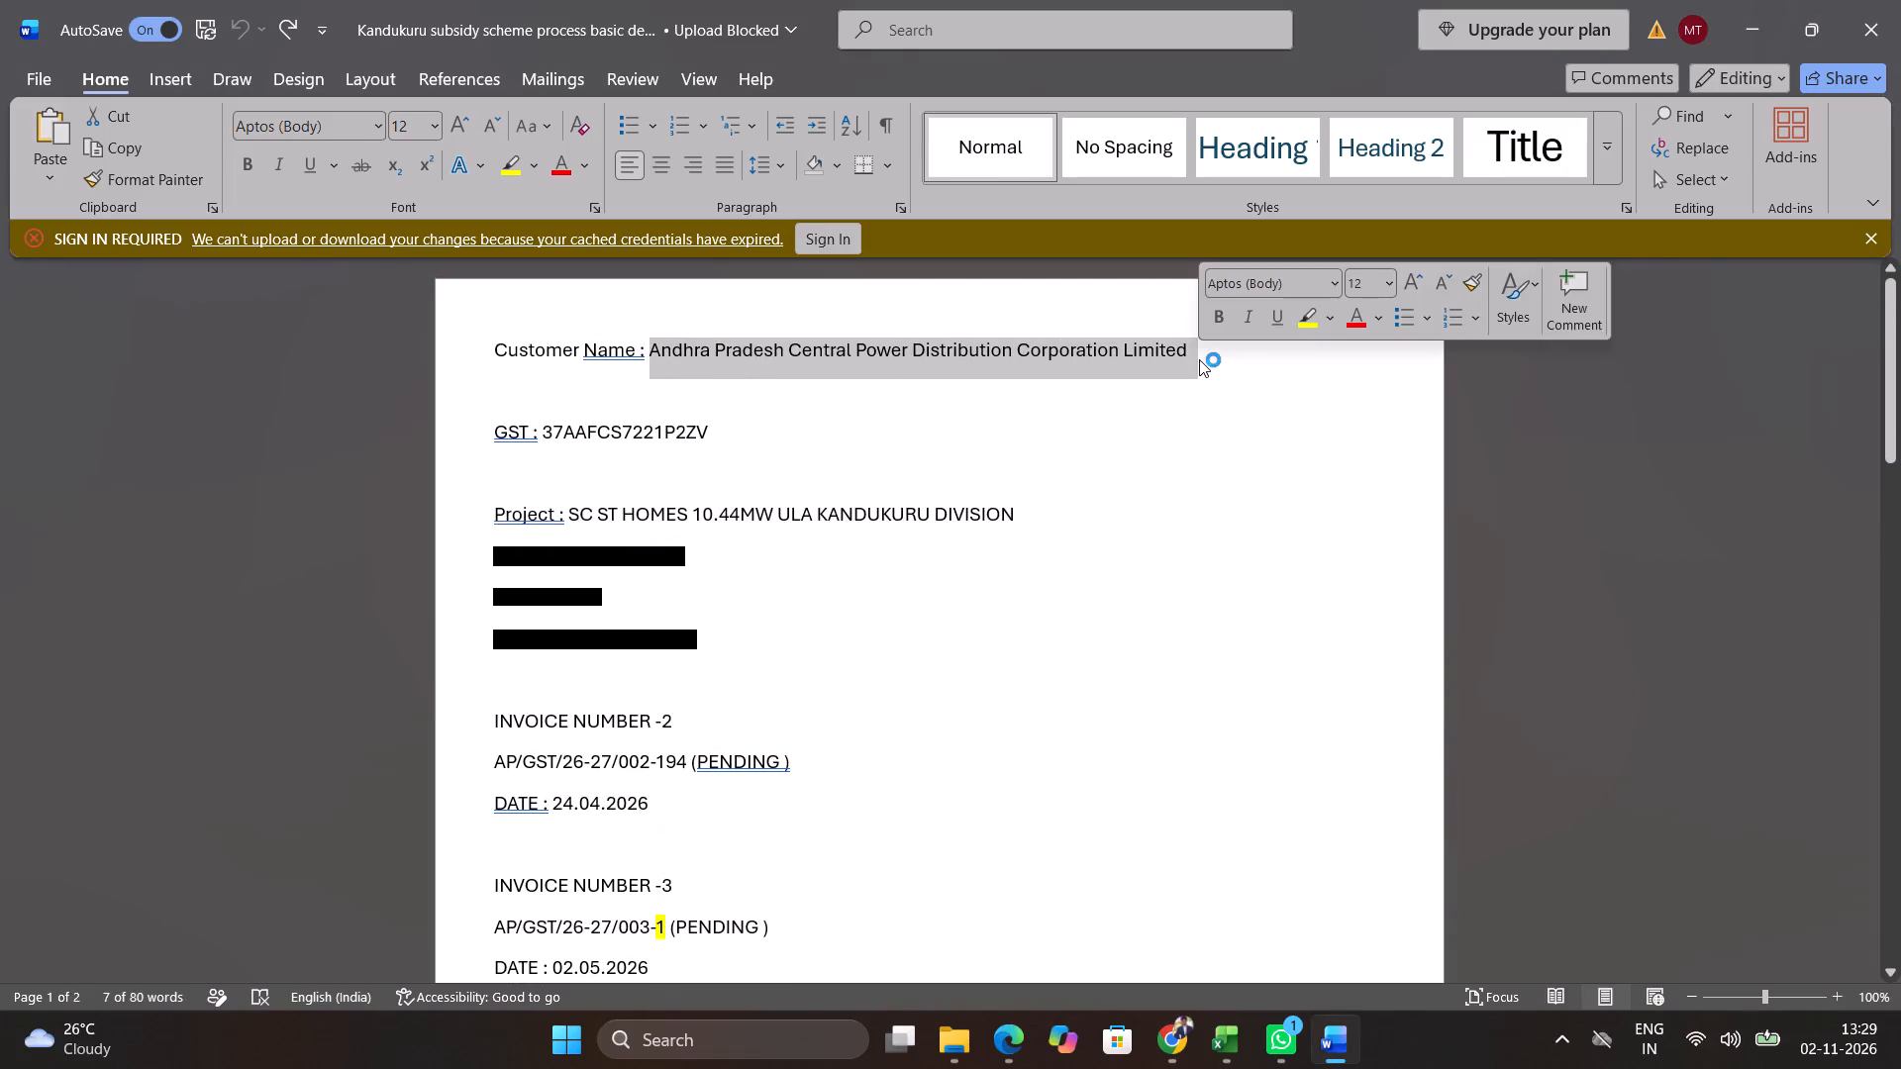
key("ctrl+c")
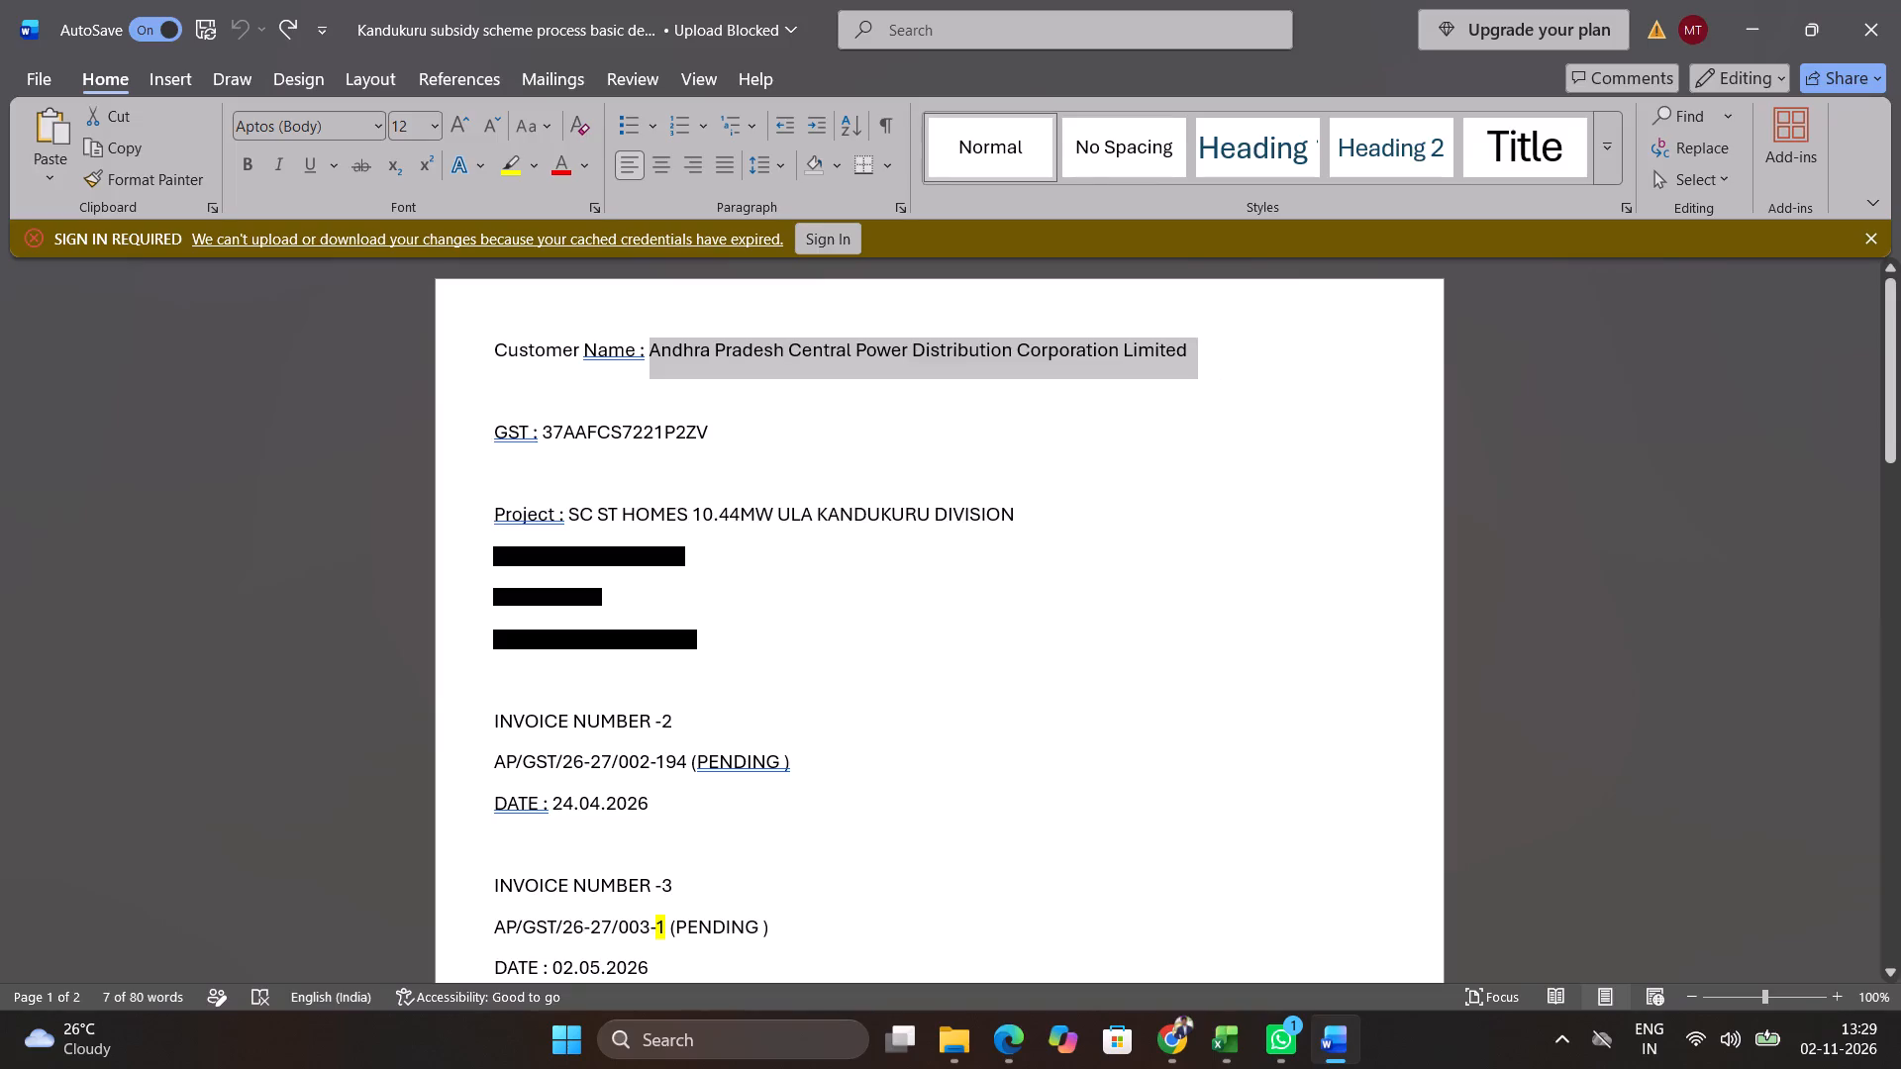
left_click(1206, 906)
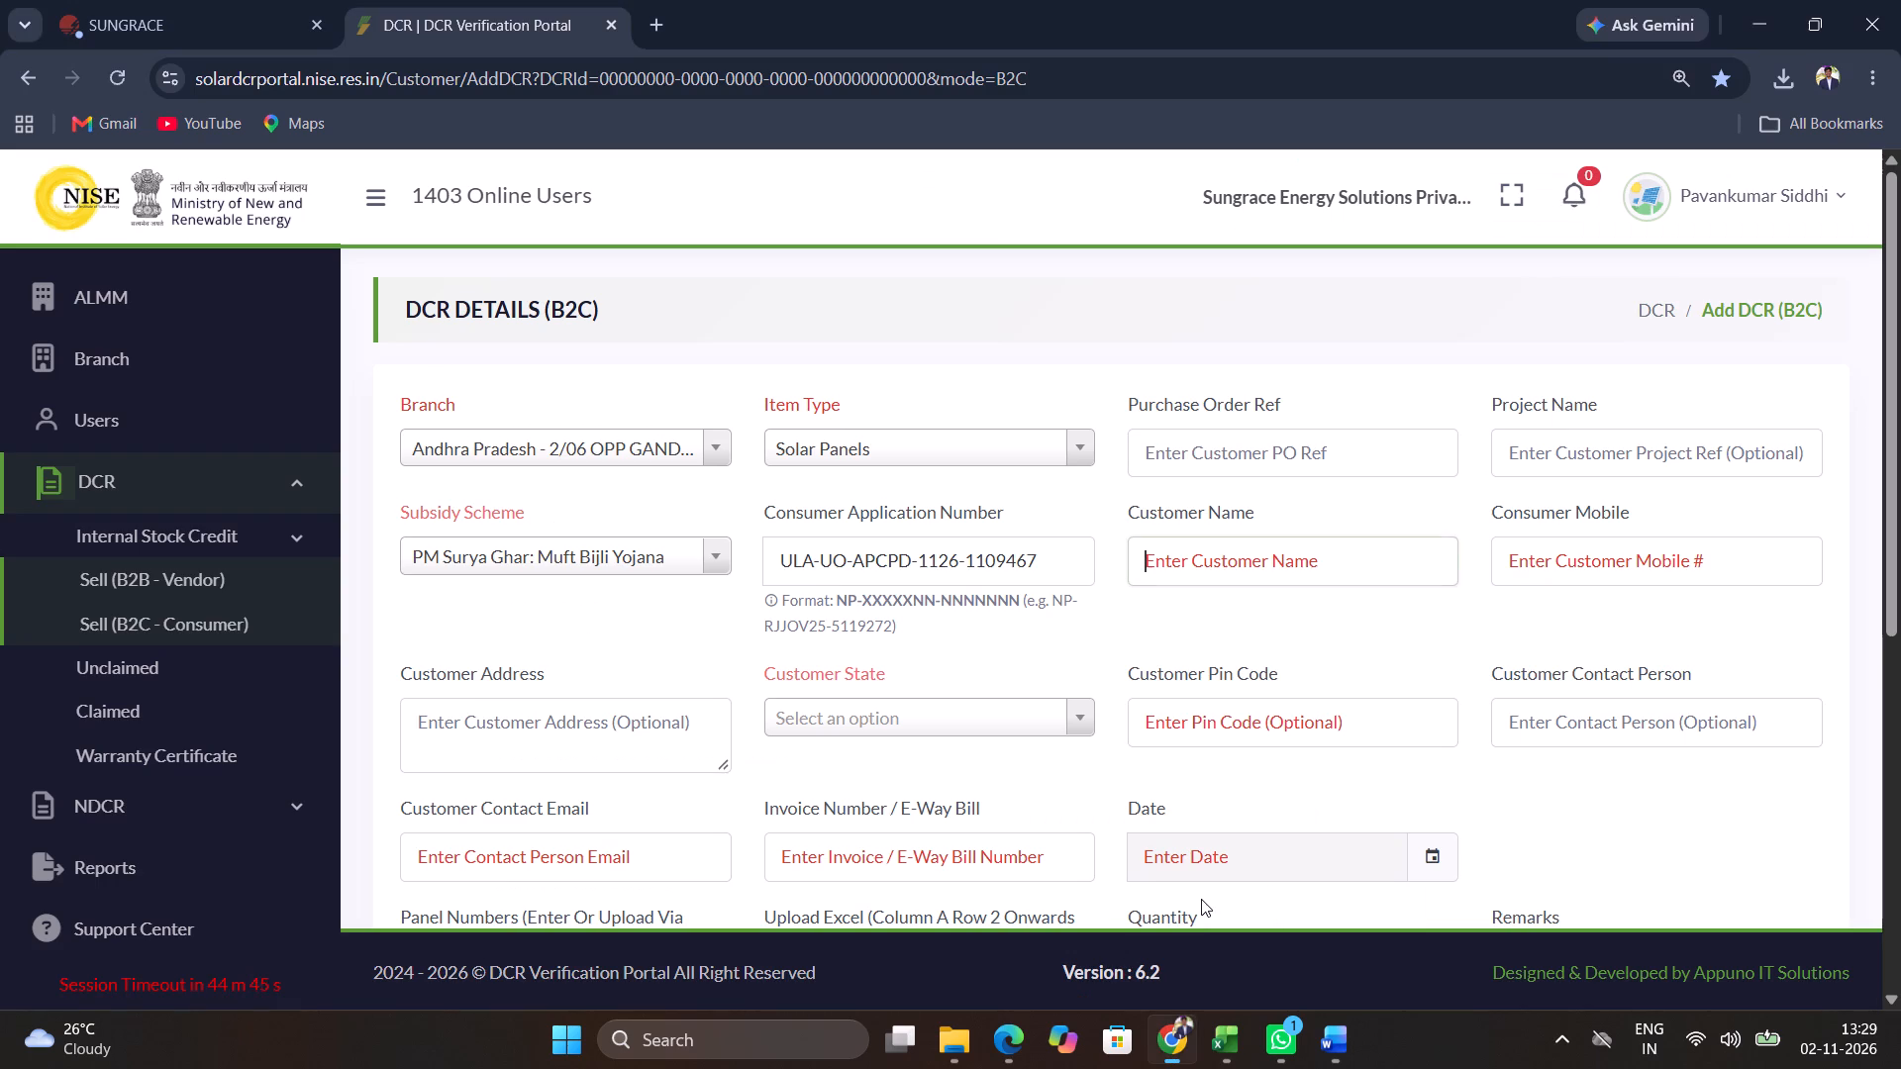
key("ctrl+v")
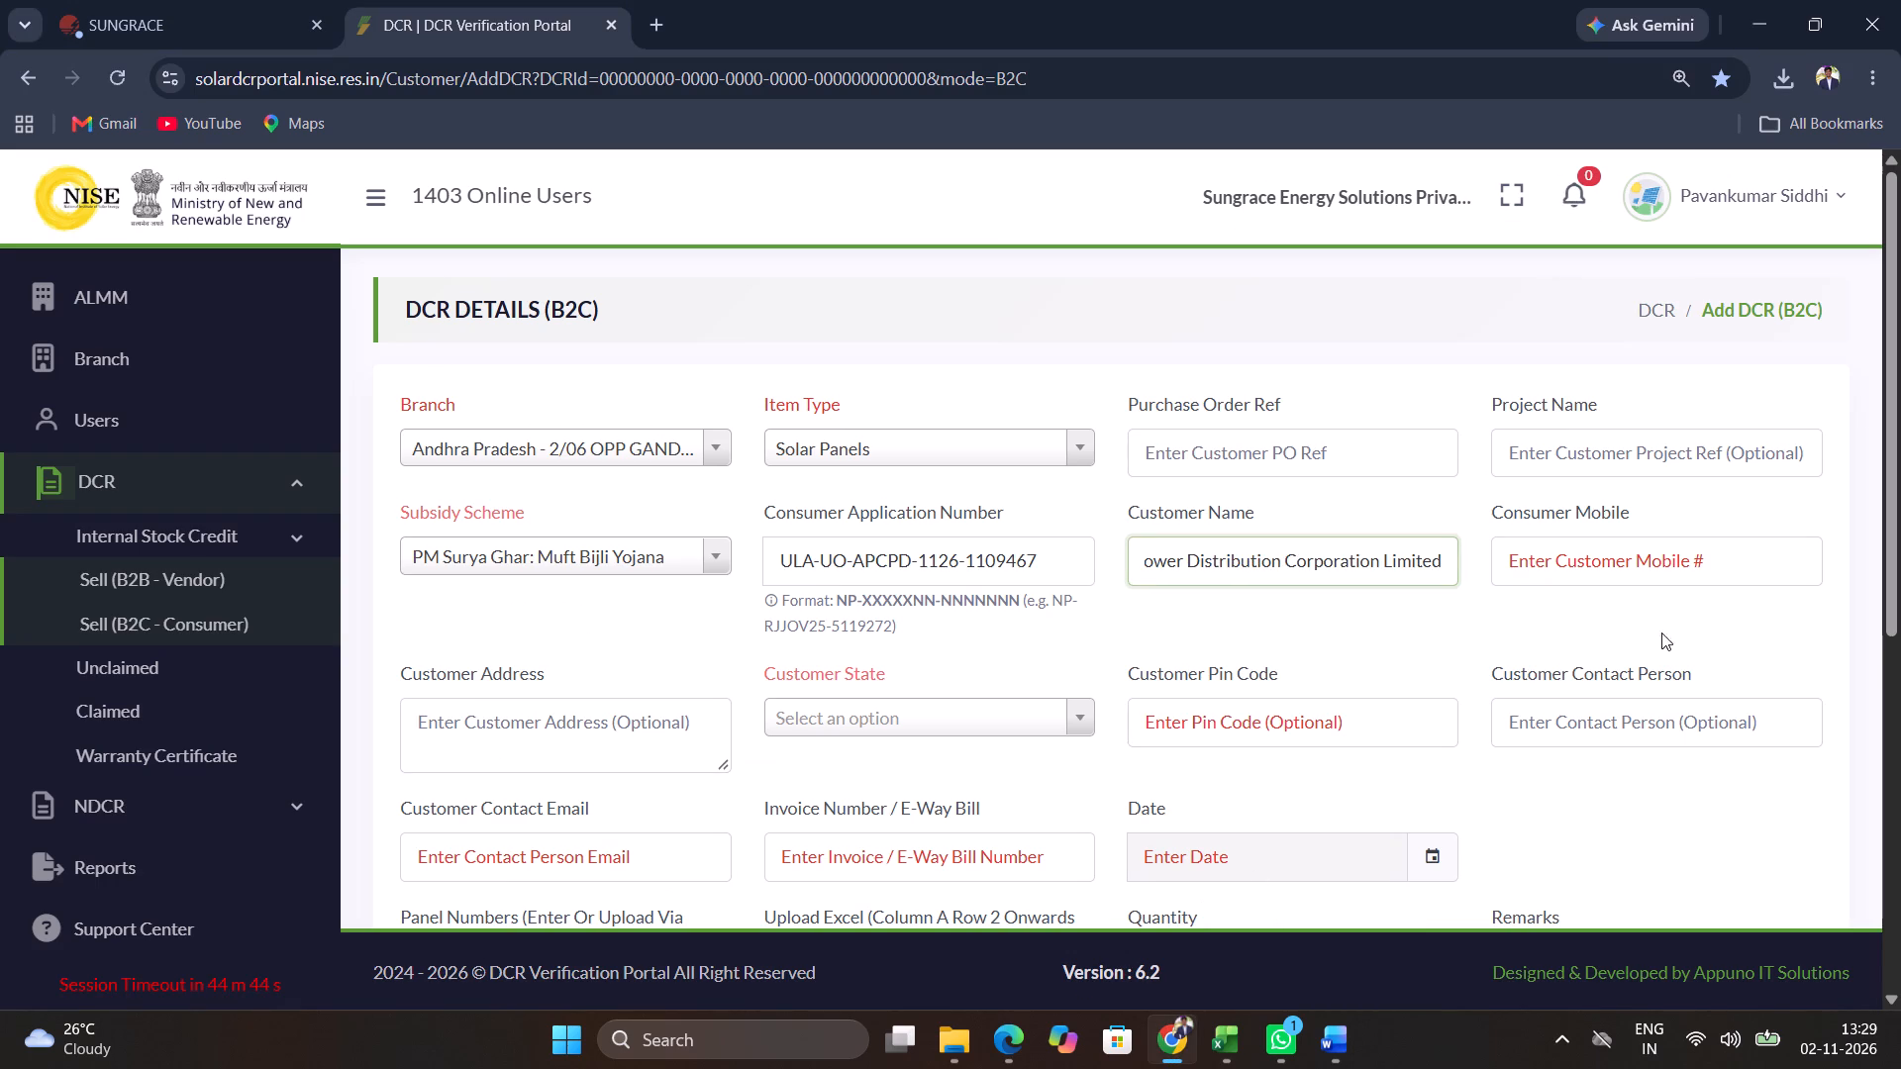
Copy SC ST HOMES 10.44MW ULA KANDUKURU DIVISION from the Word document for the DCR form's project name.
left_click(1586, 455)
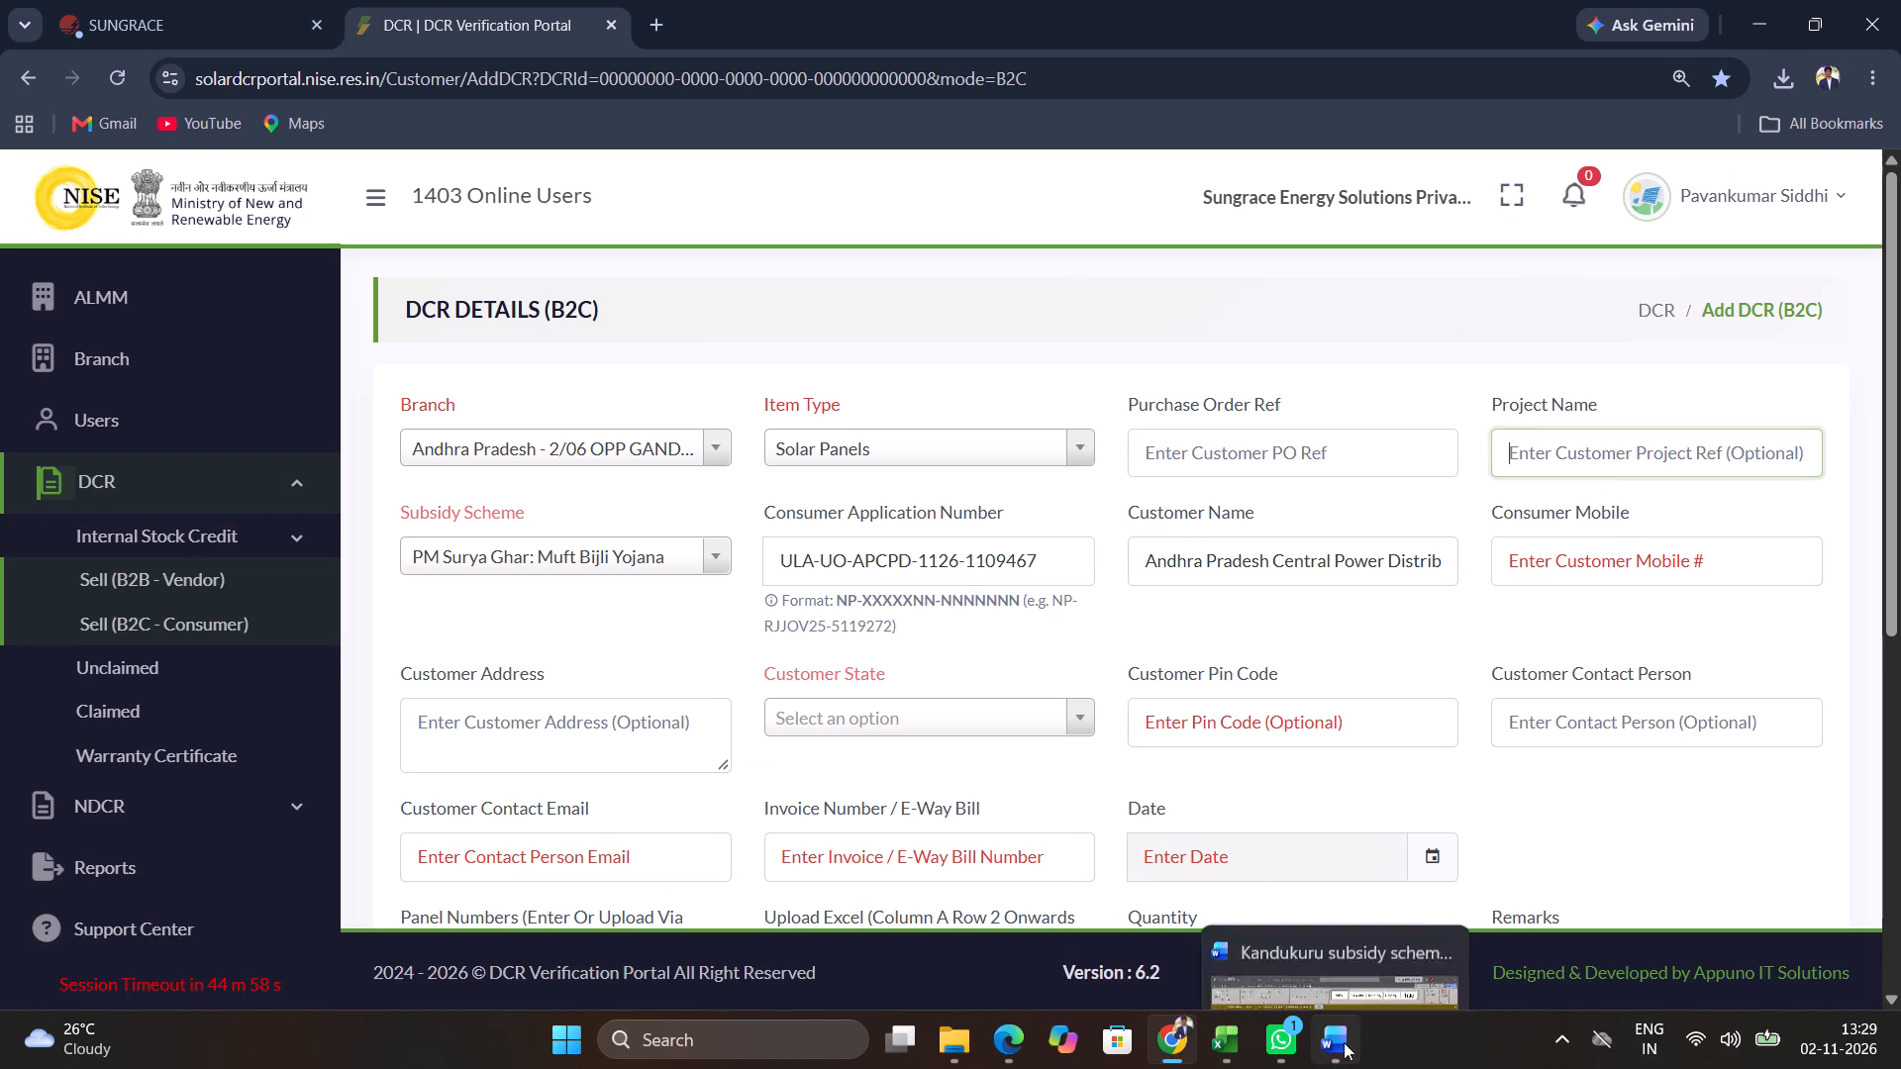
left_click(1354, 918)
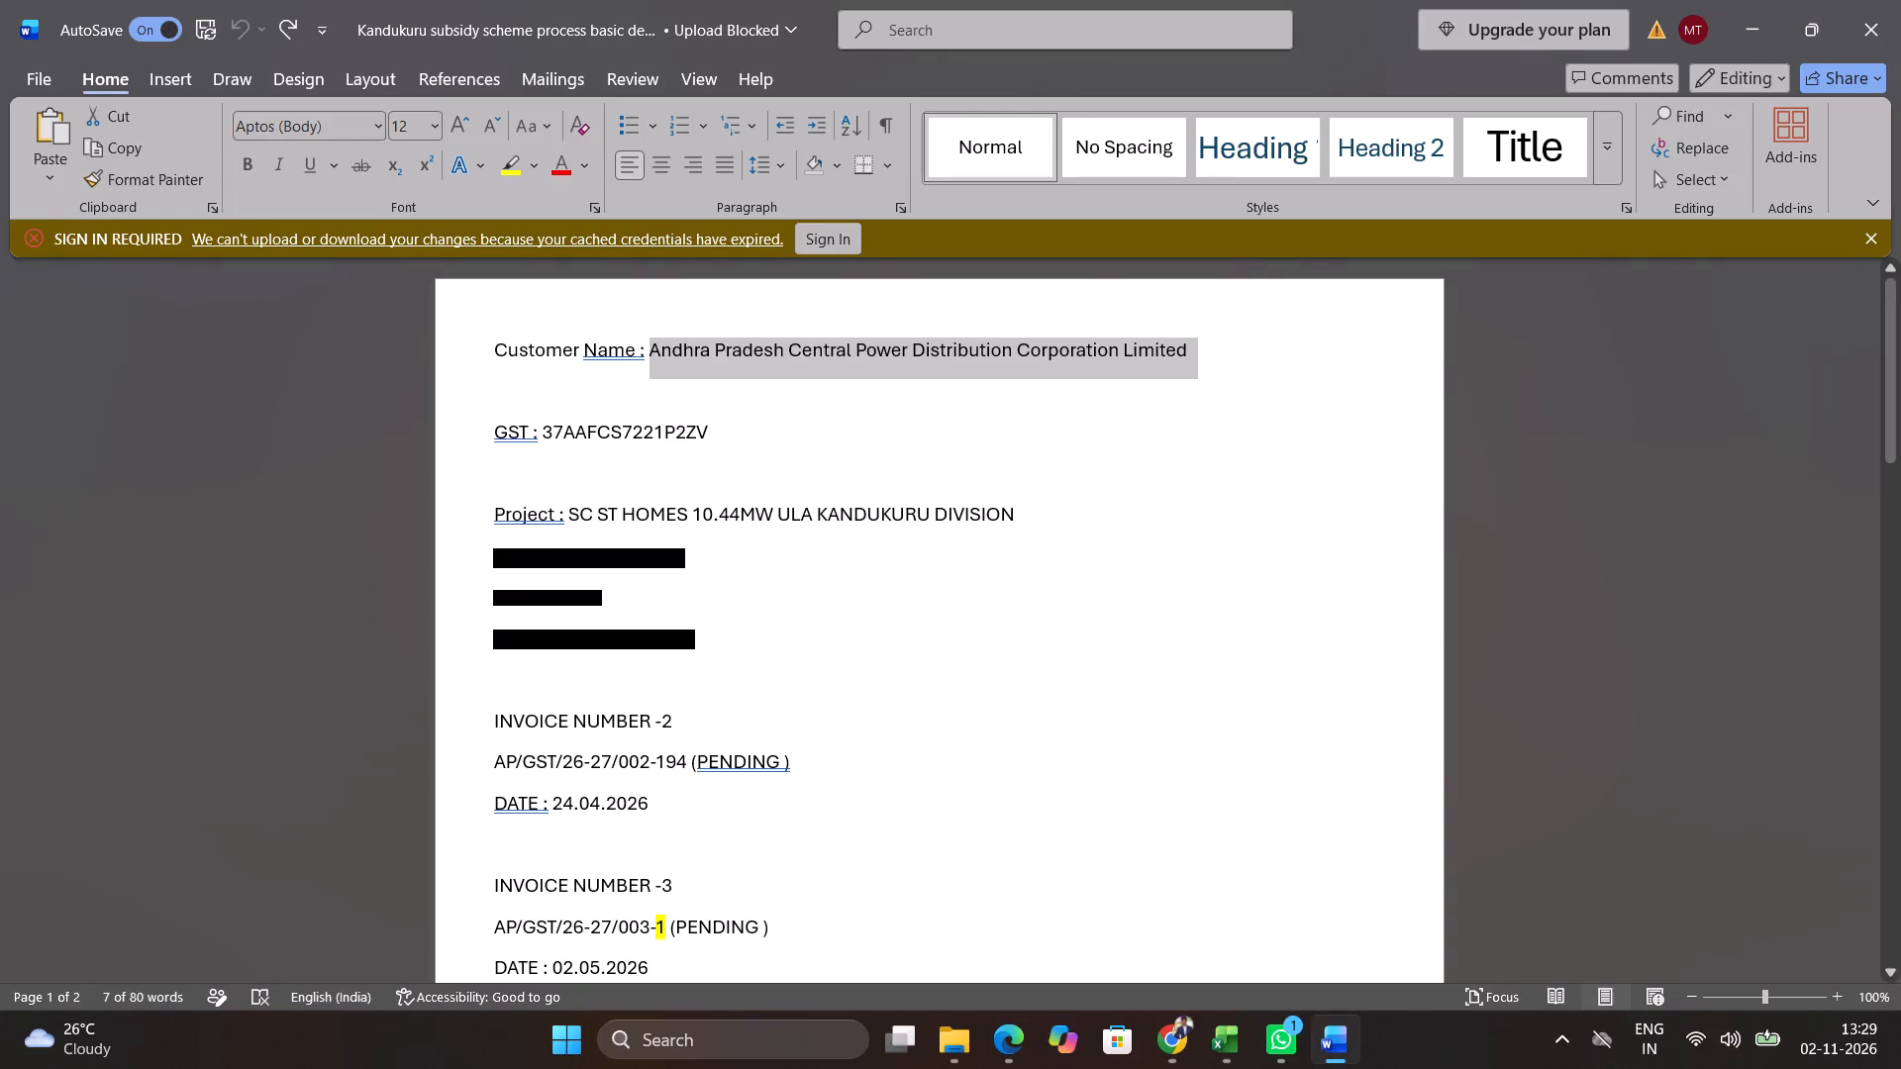
left_click_drag(571, 515, 1022, 538)
left_click(1021, 538)
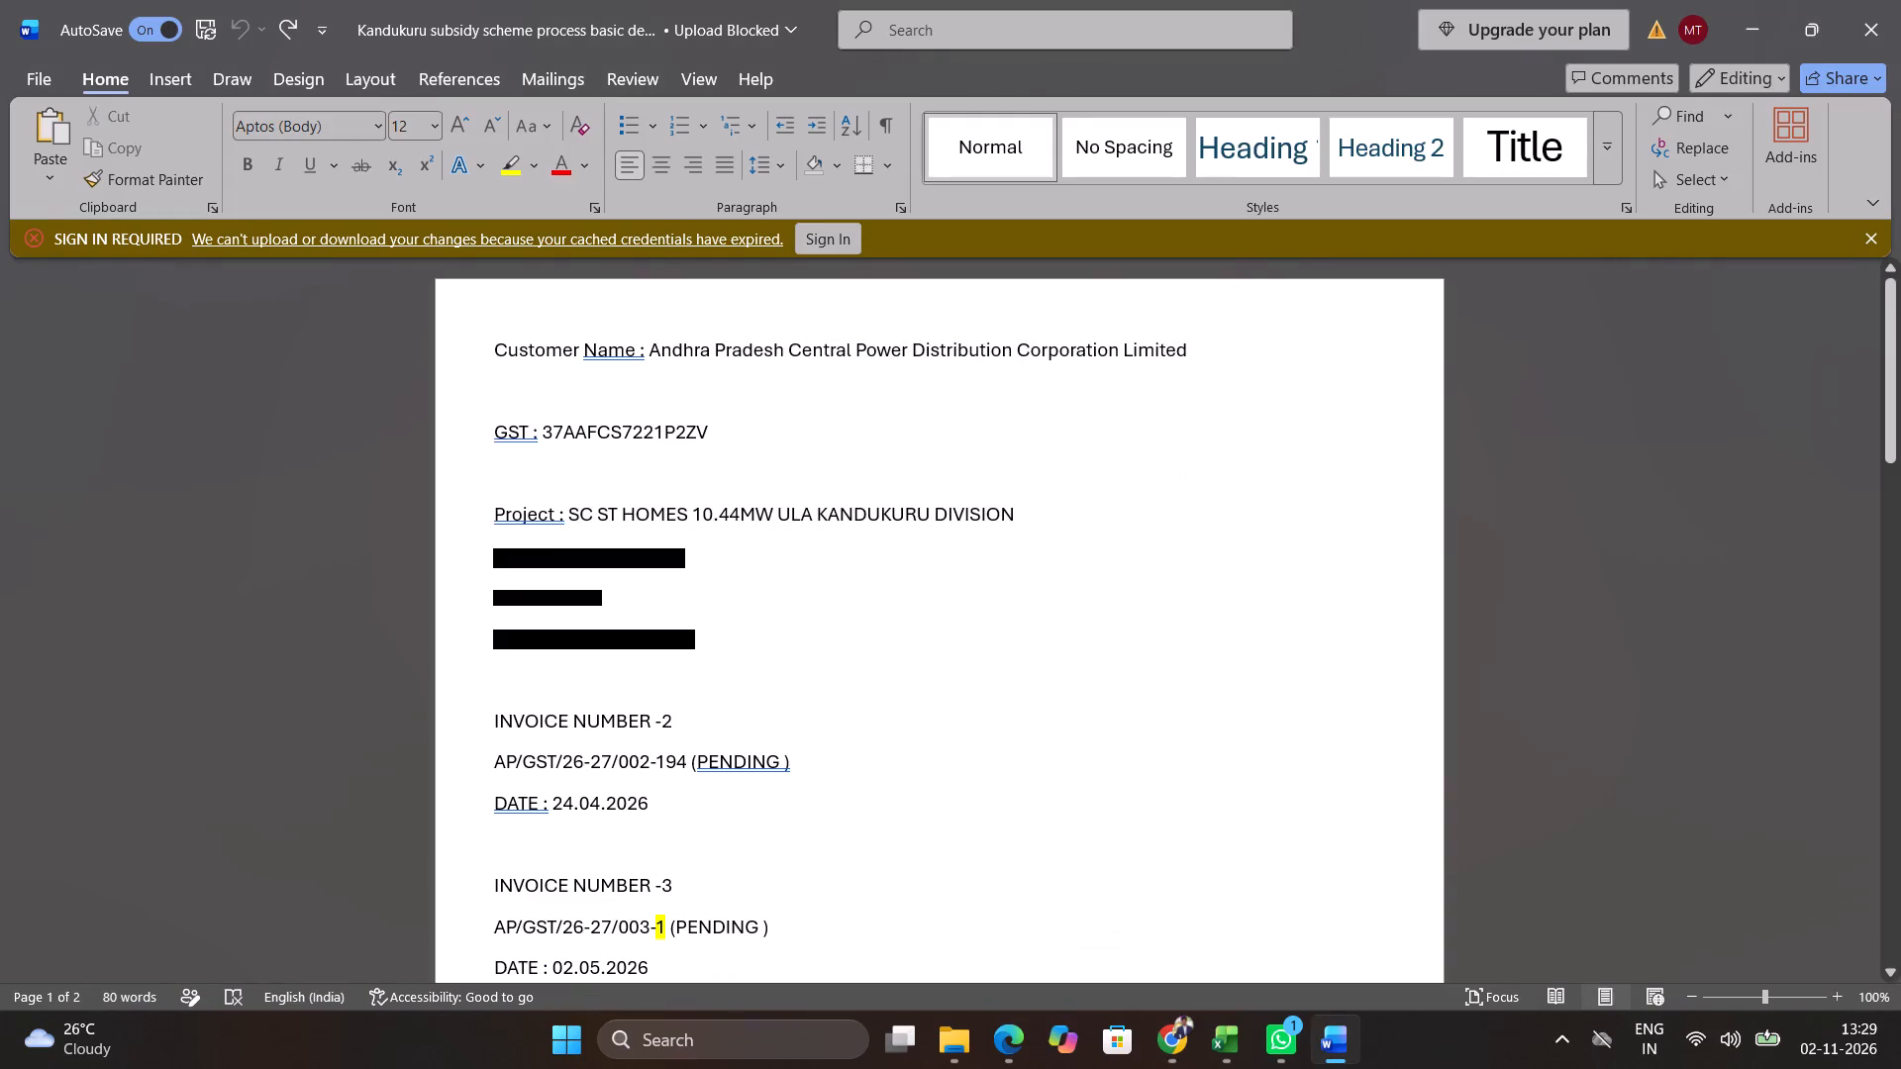
left_click_drag(1023, 504, 811, 528)
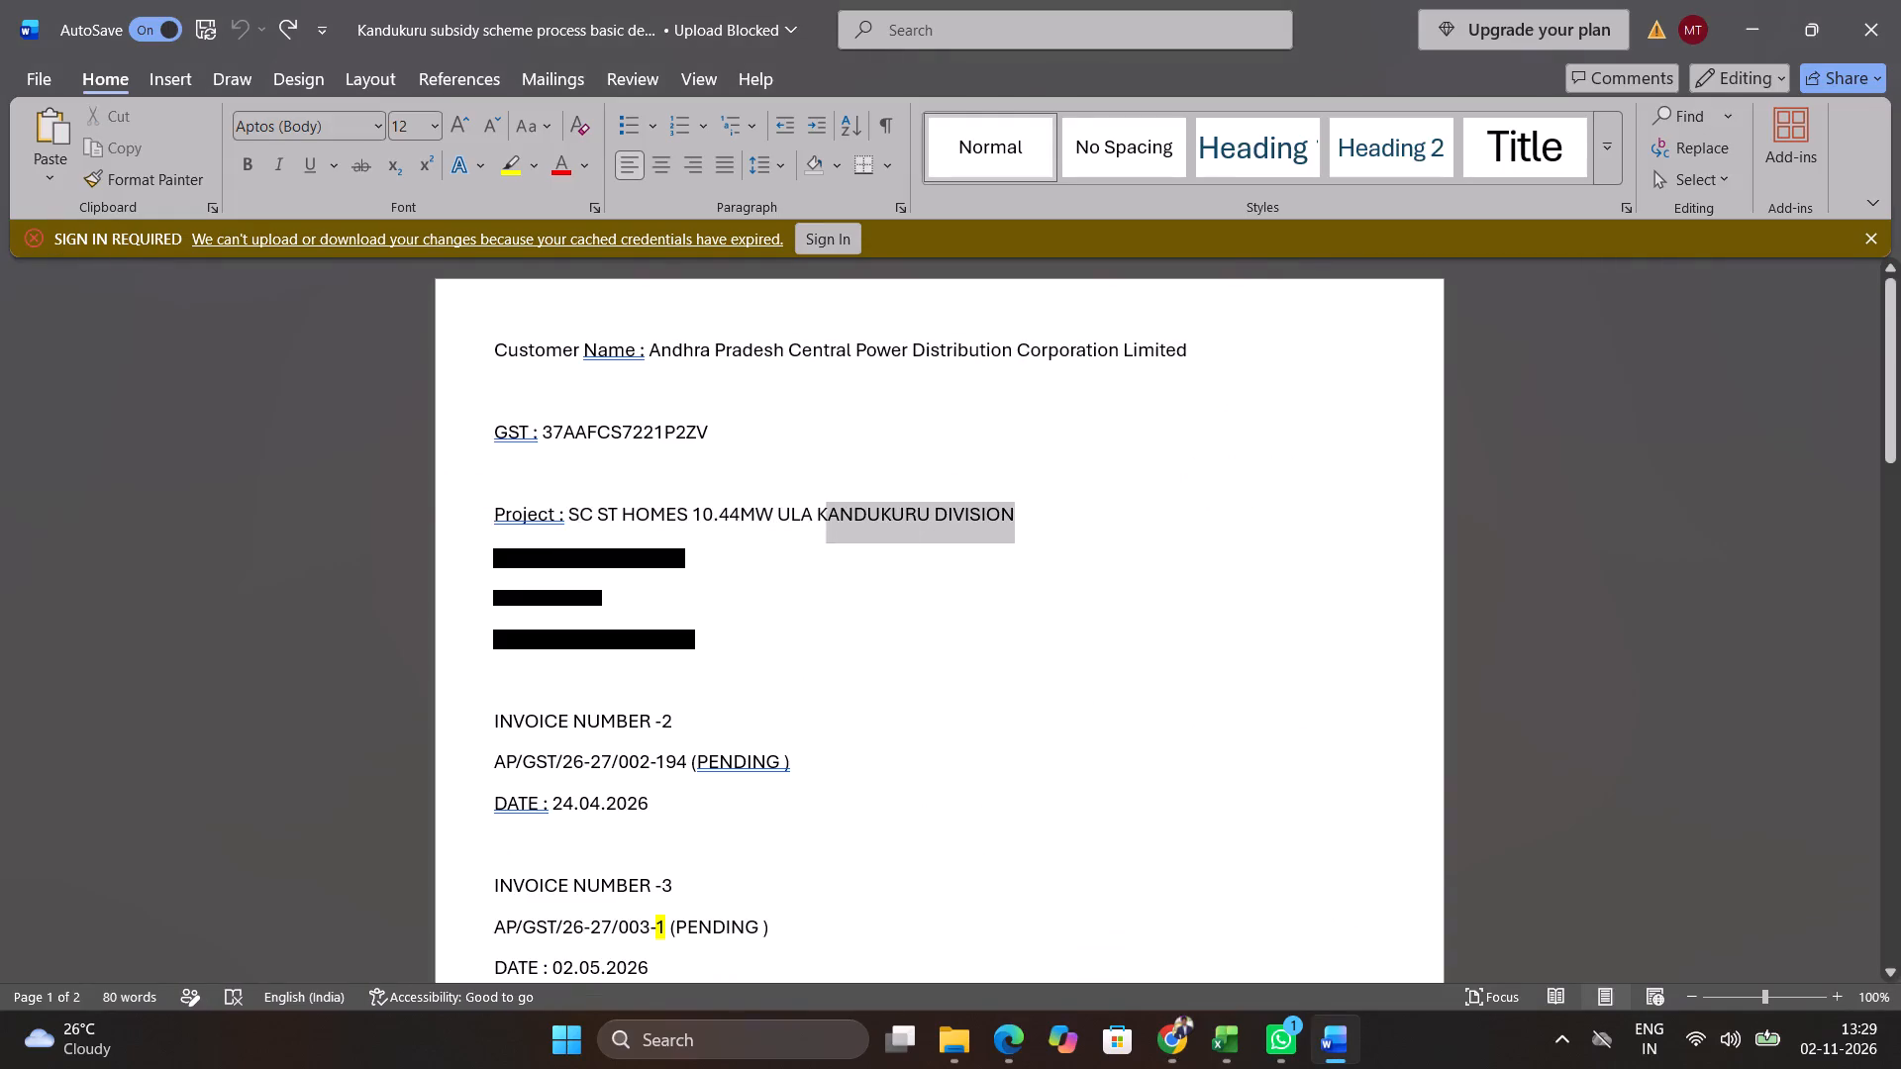
left_click_drag(811, 528, 576, 526)
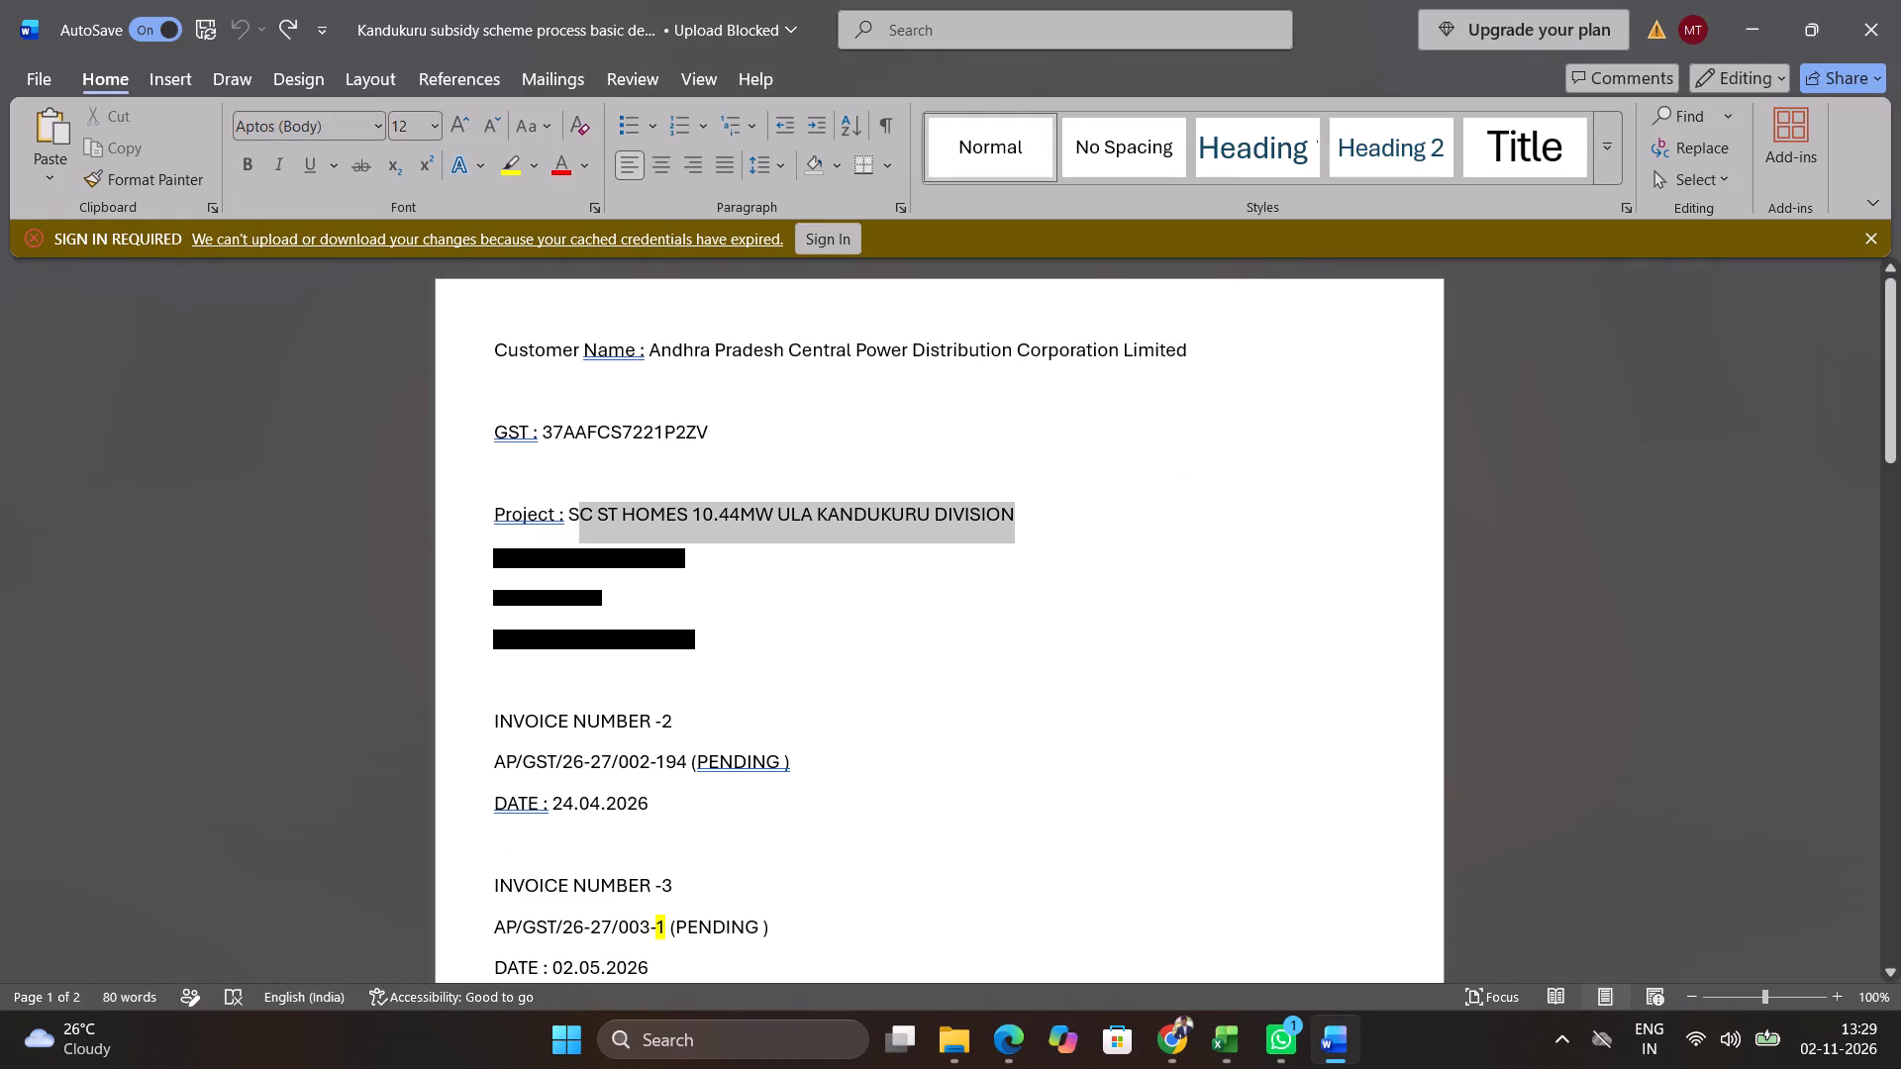
left_click_drag(576, 526, 567, 523)
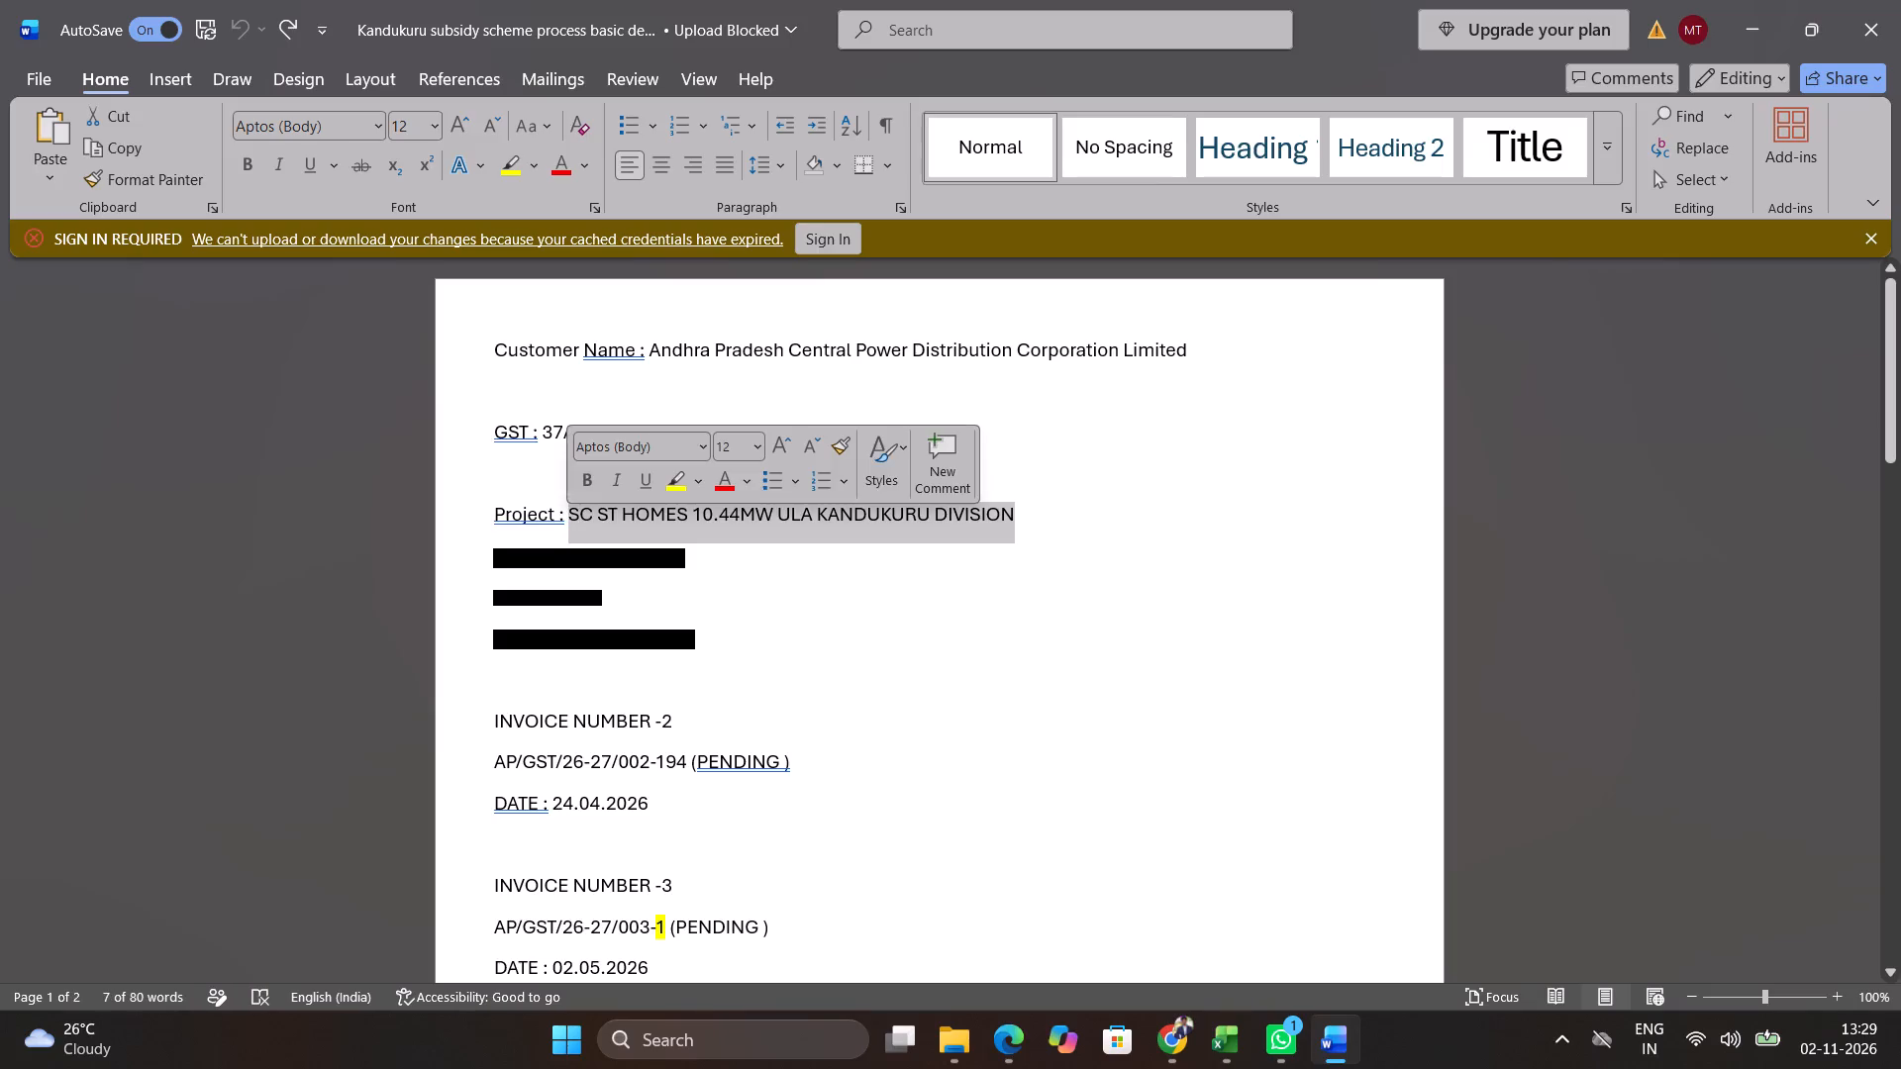
key("ctrl+c")
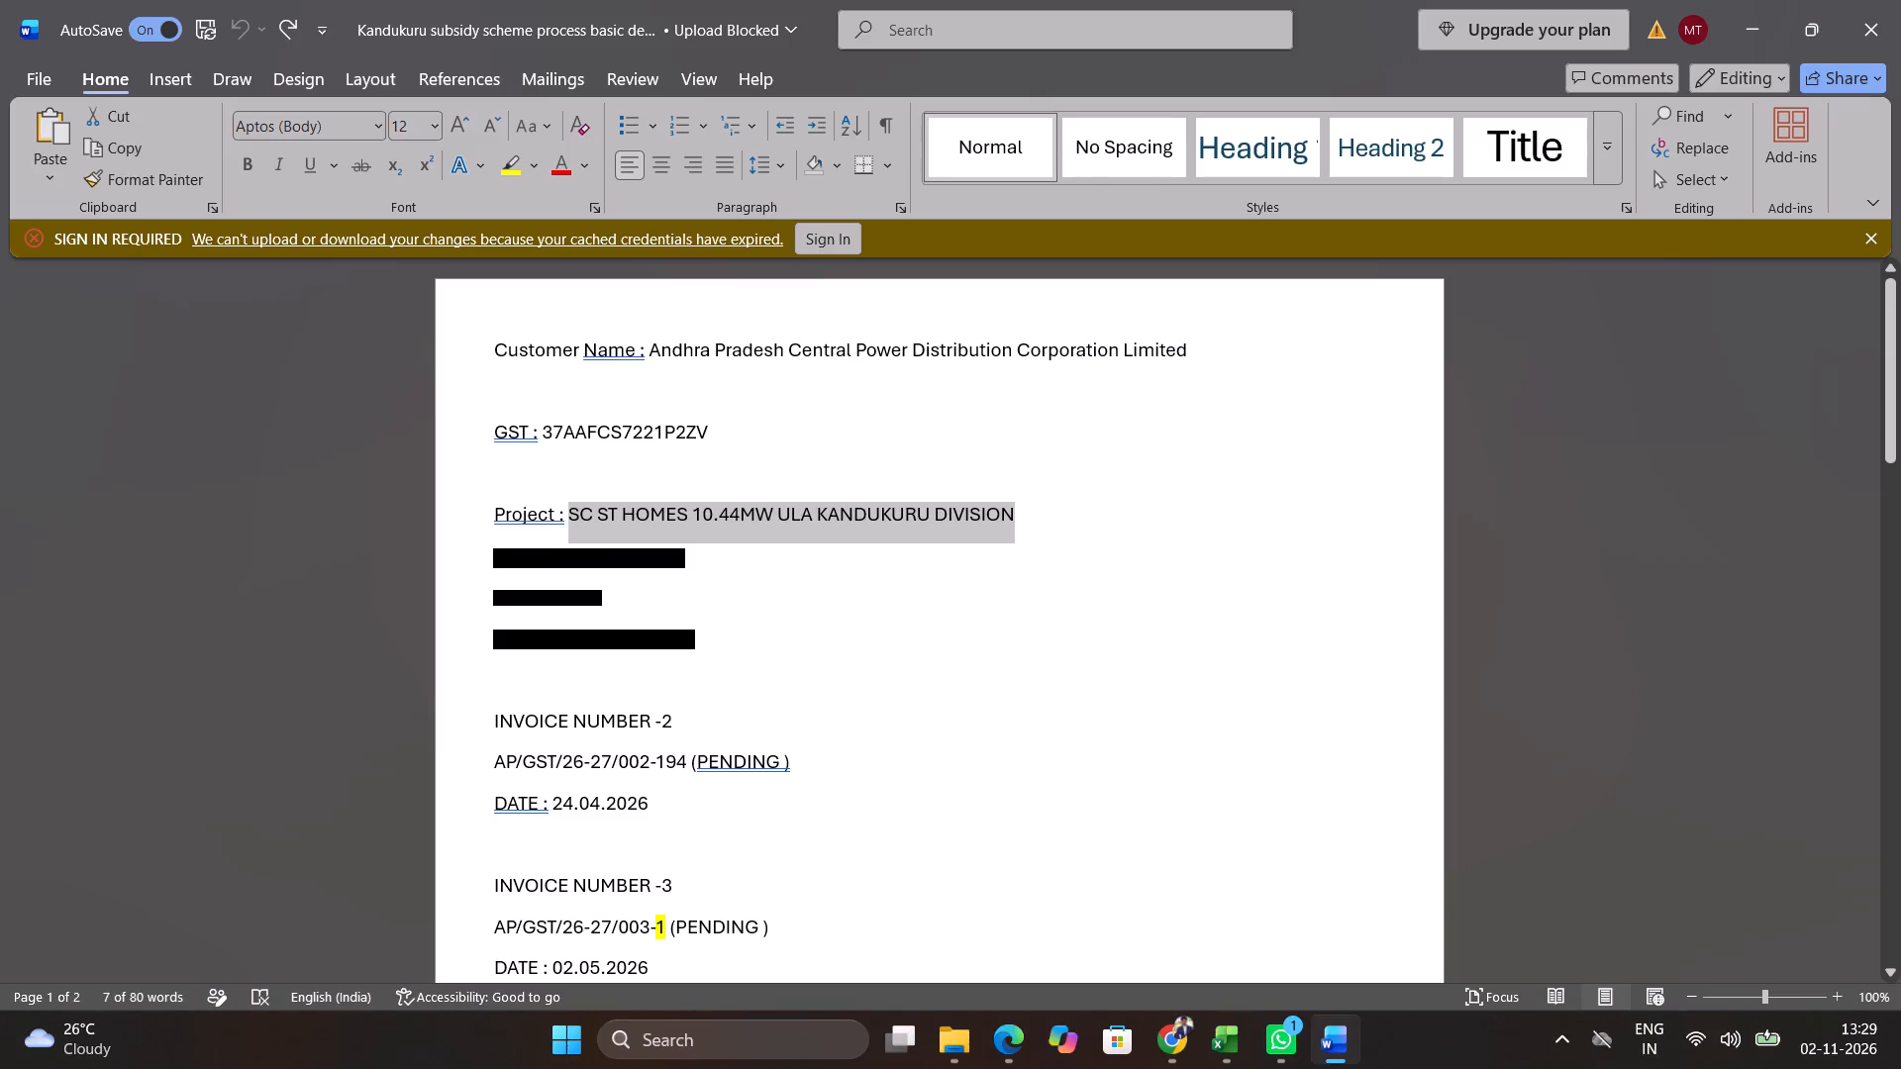
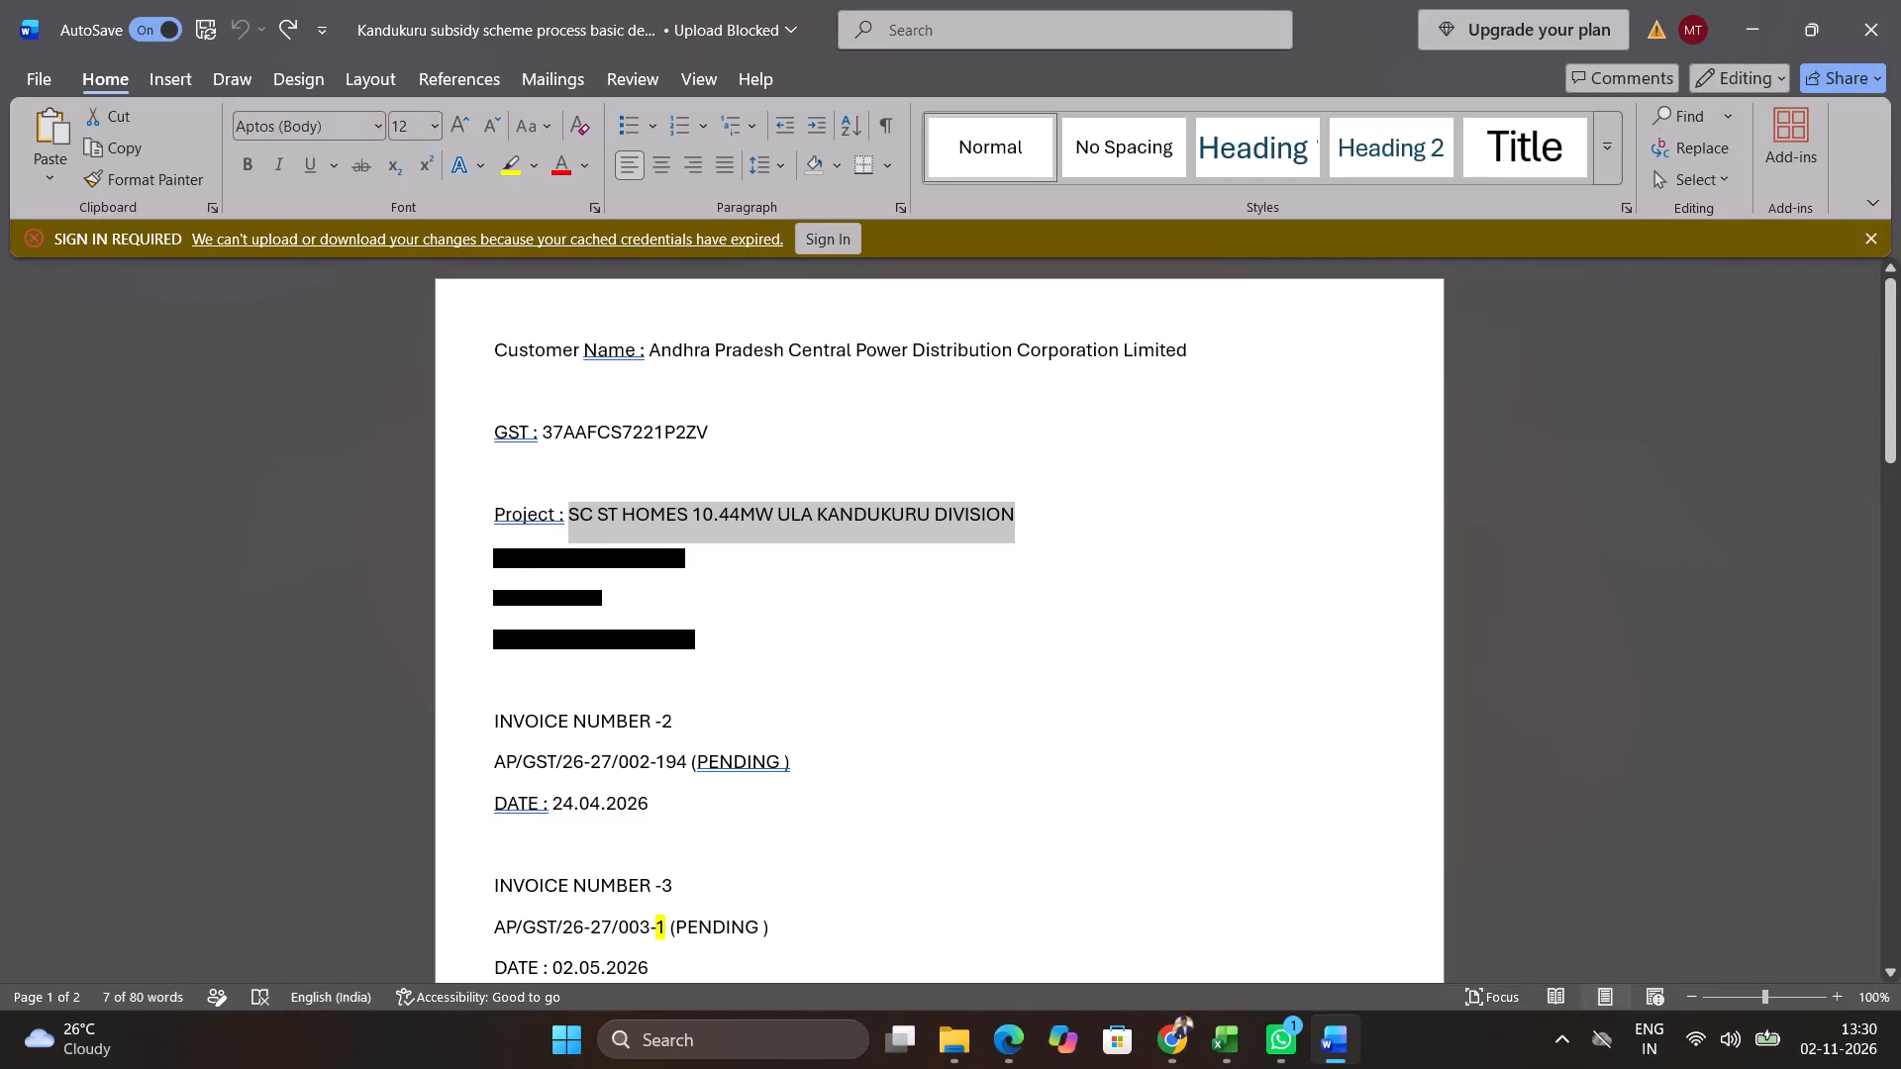
Enter the copied SC ST HOMES 10.44MW ULA KANDUKURU DIVISION as the project name in the DCR form.
left_click(1153, 939)
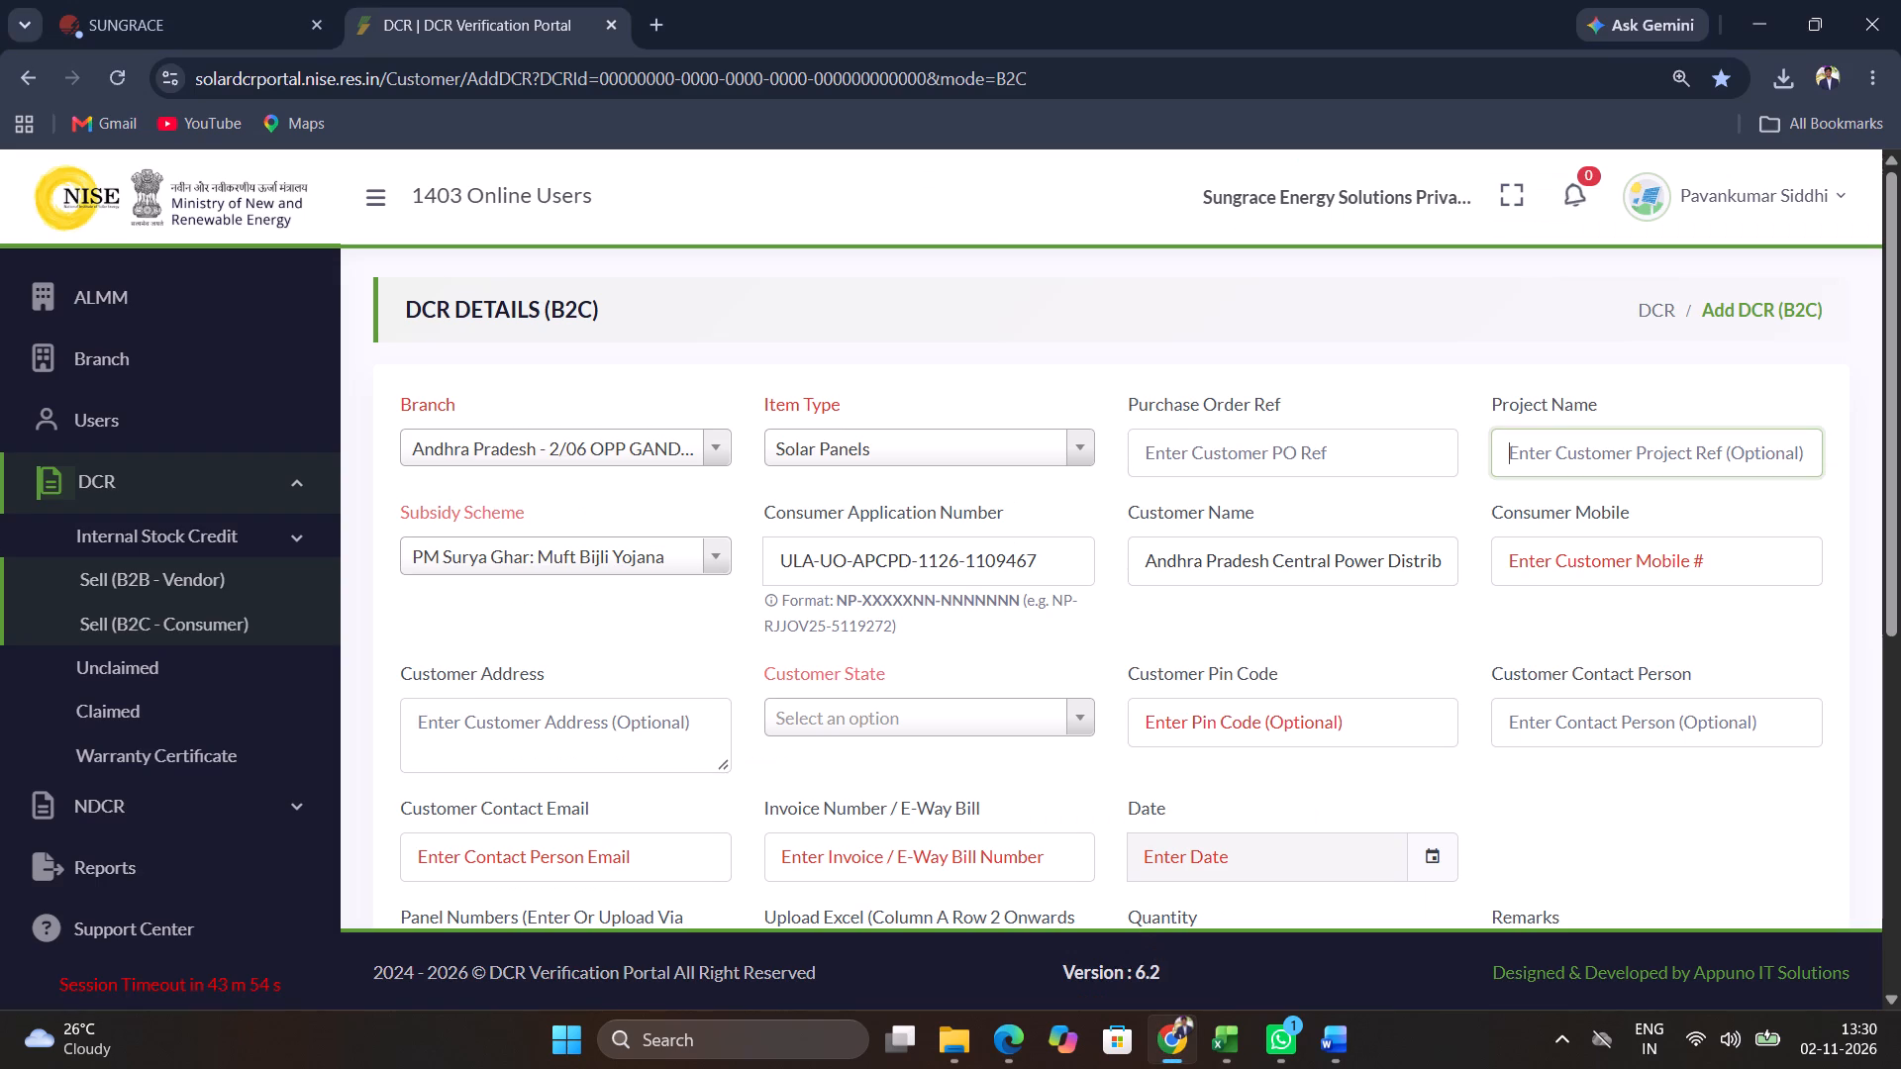
key("ctrl+v")
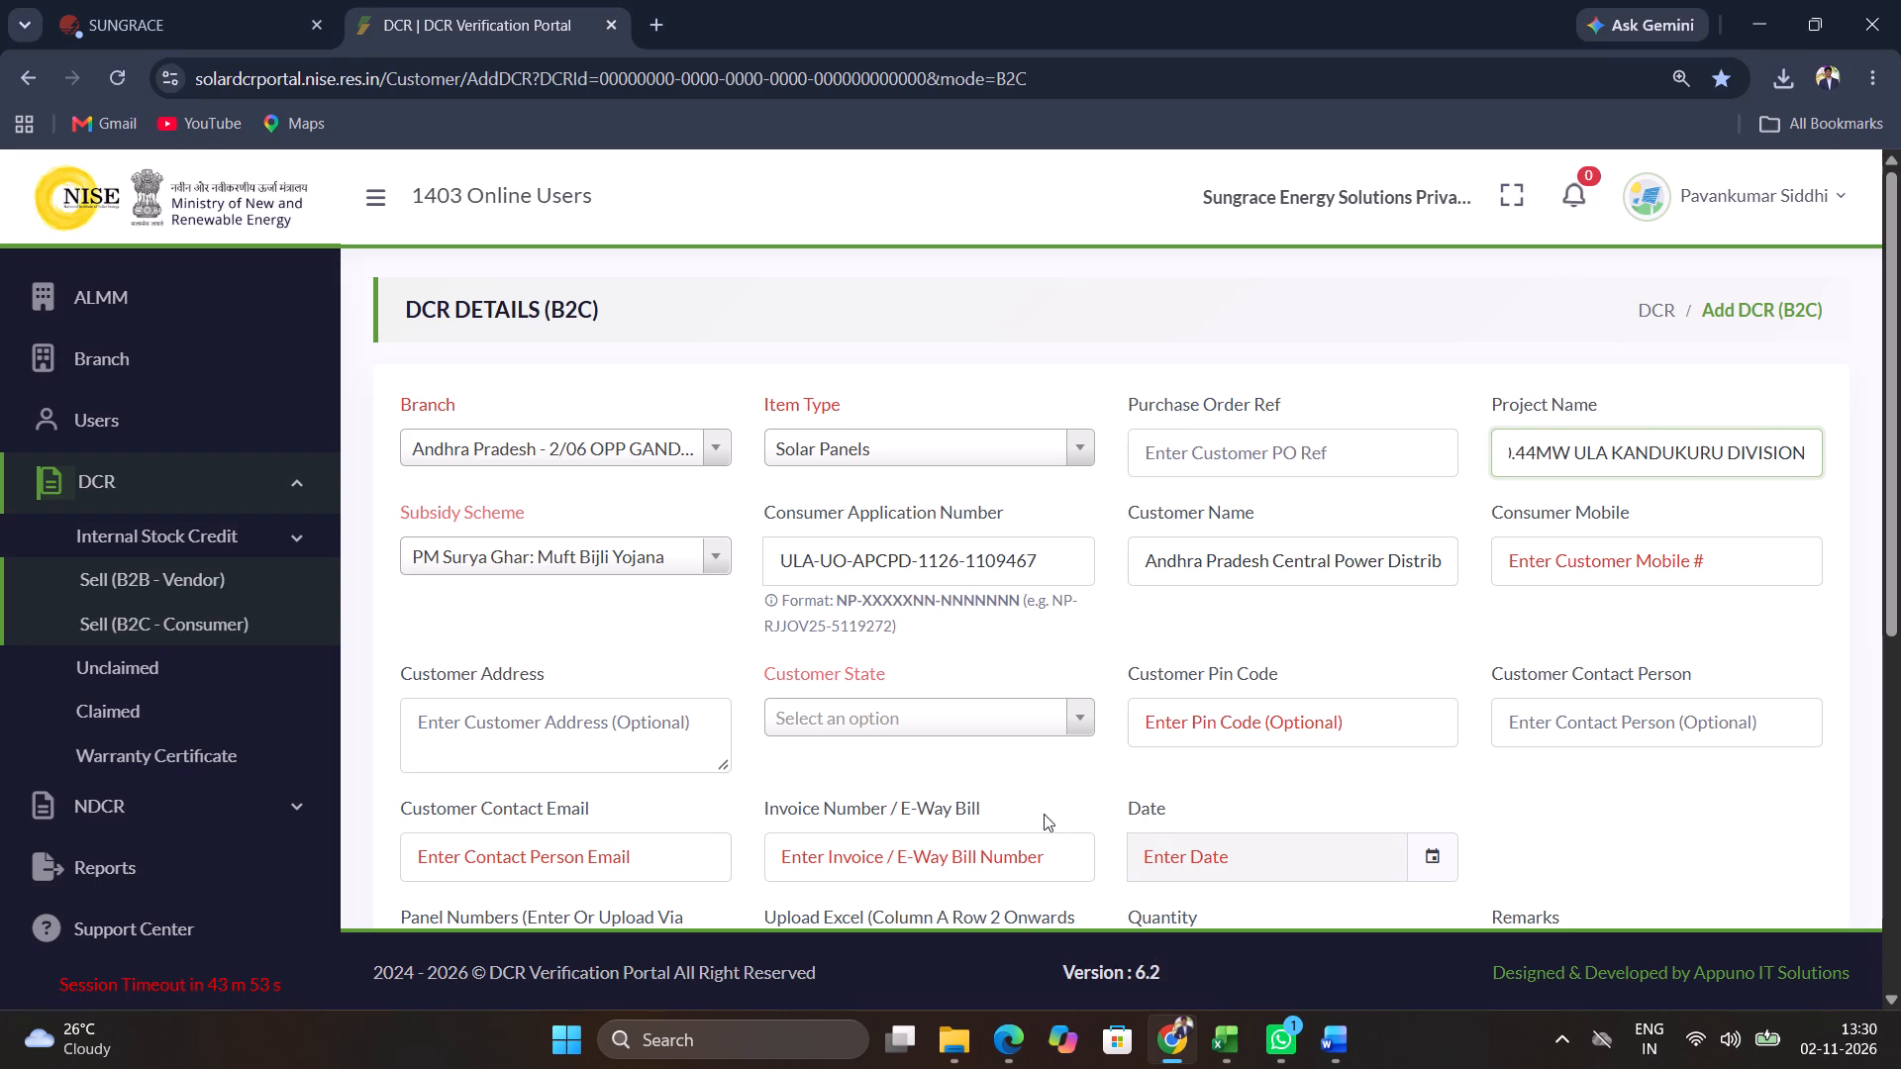
Copy the mobile number from the Kandukuru Word document into the DCR form's consumer mobile field.
left_click(1553, 560)
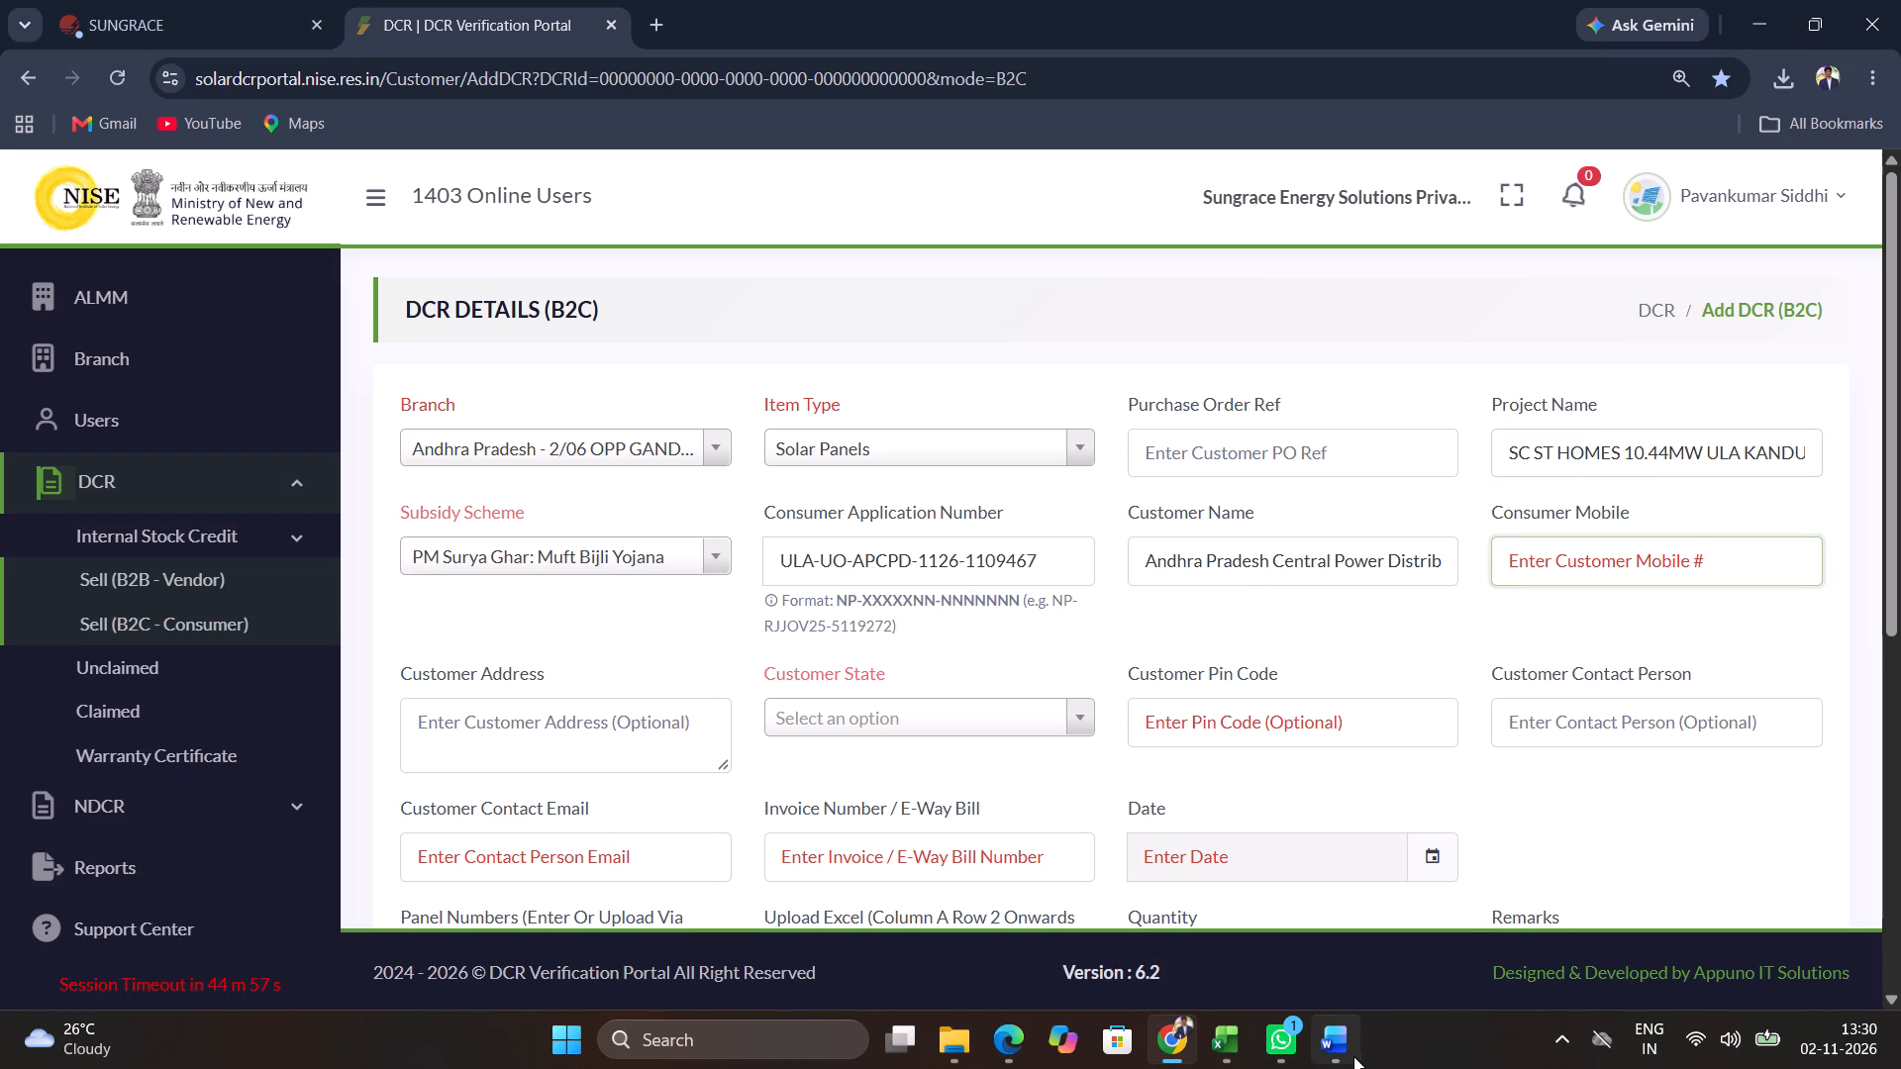
left_click(1345, 930)
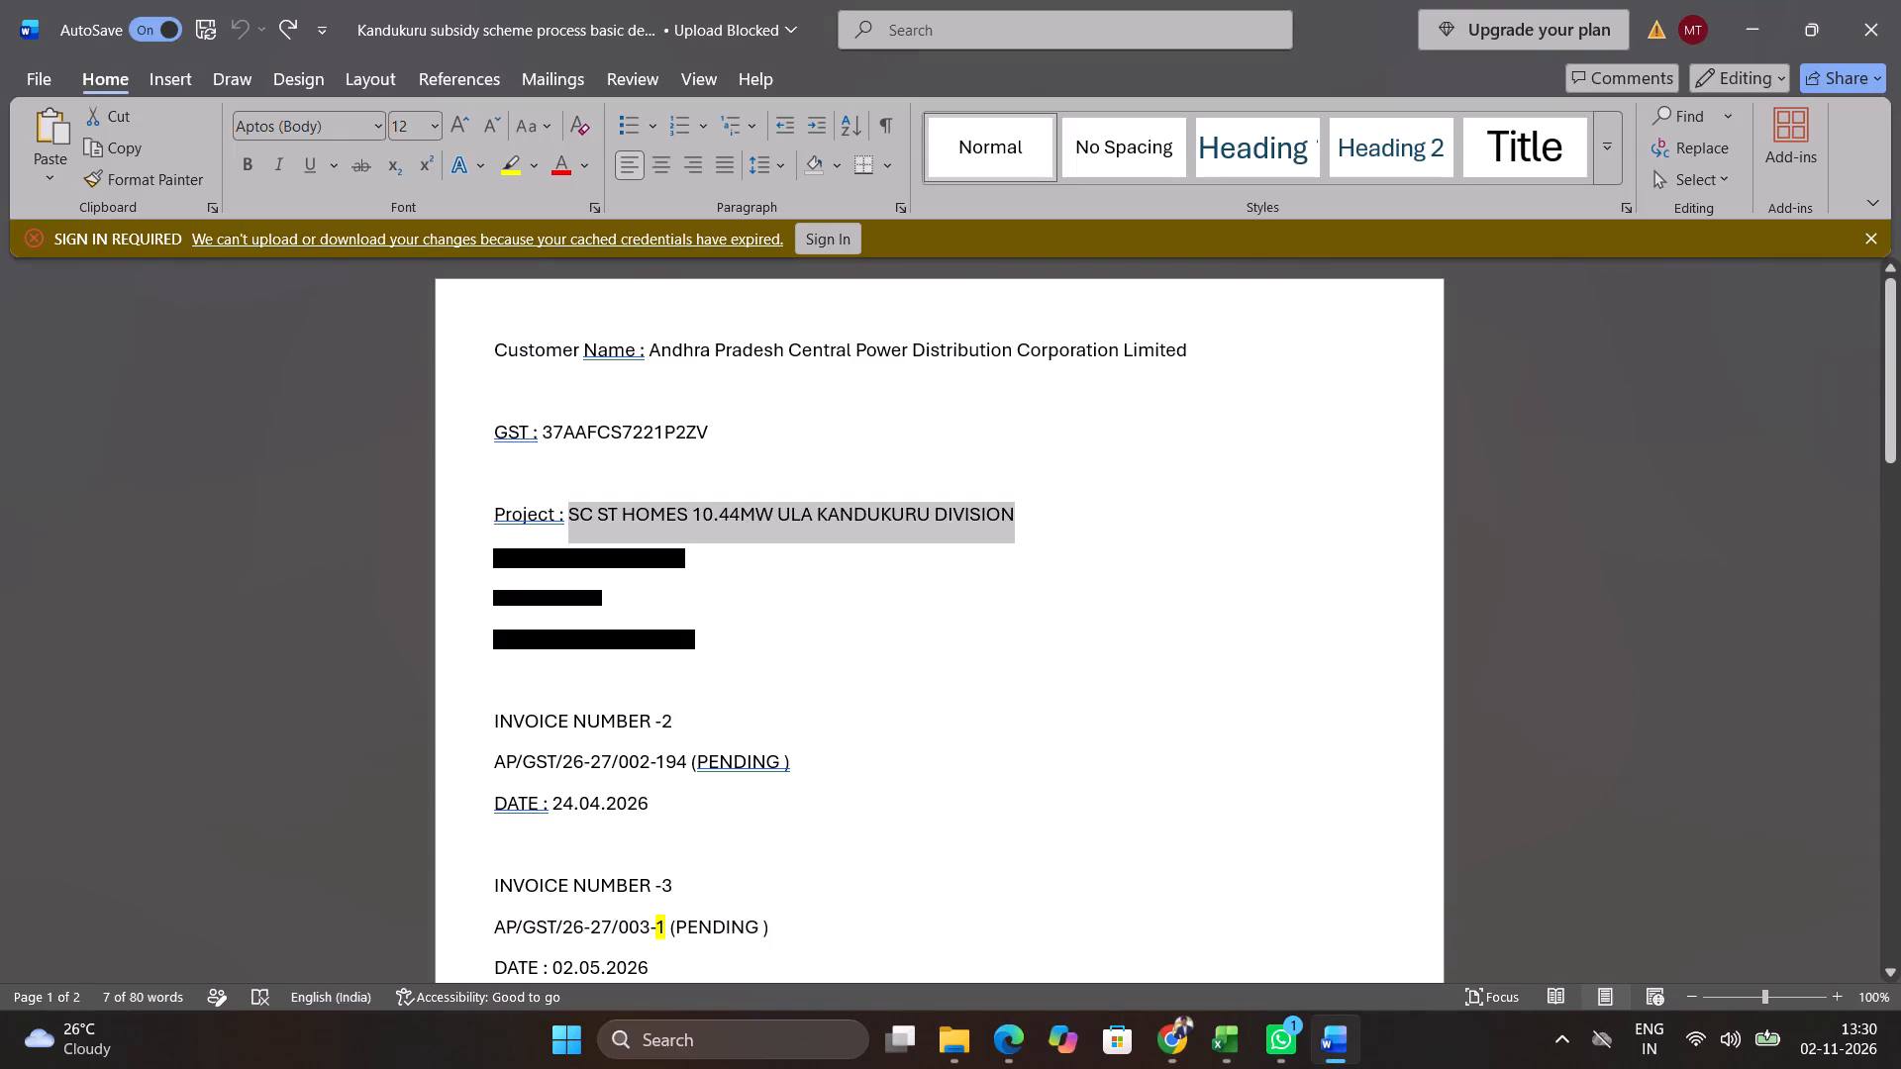
left_click_drag(609, 603, 454, 603)
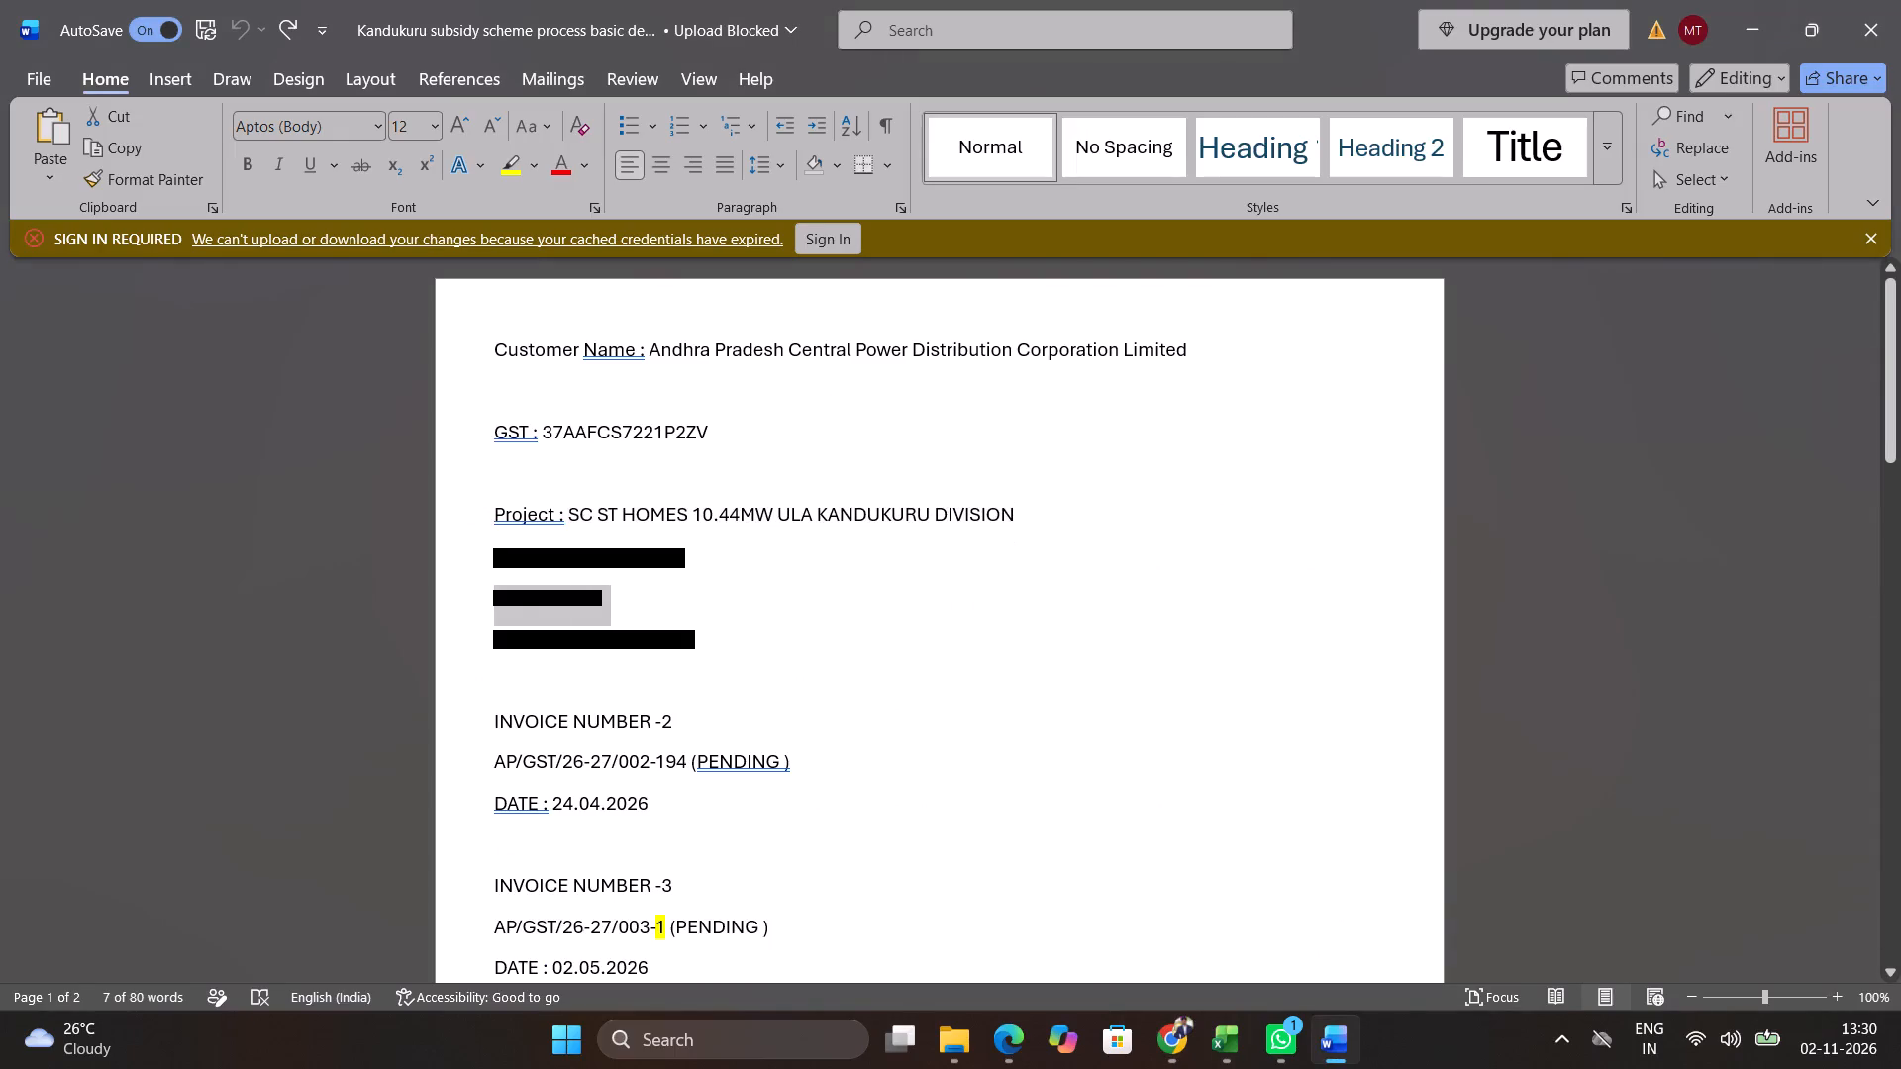
left_click_drag(454, 603, 439, 602)
key("ctrl+c")
left_click(1142, 935)
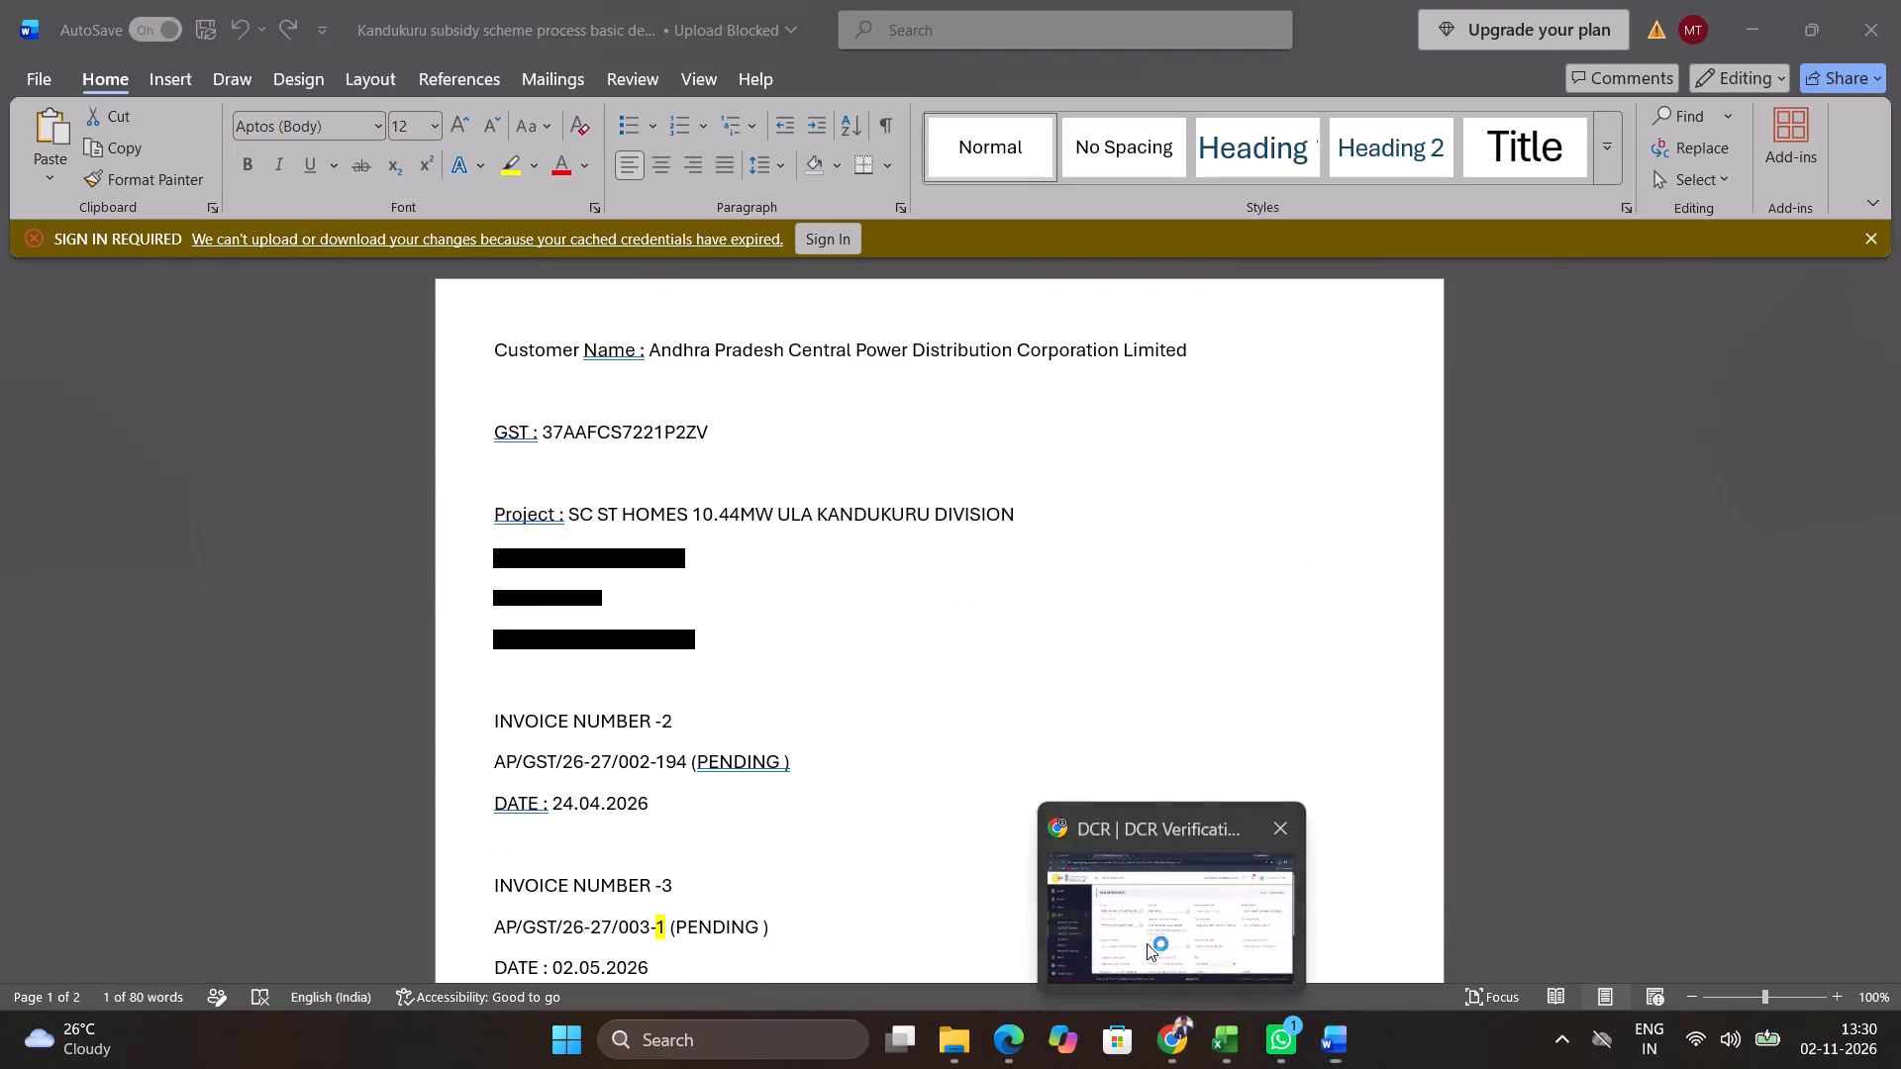
key("ctrl+v")
Set the customer state to Andhra Pradesh (37).
scroll(1142, 700, "down", 1)
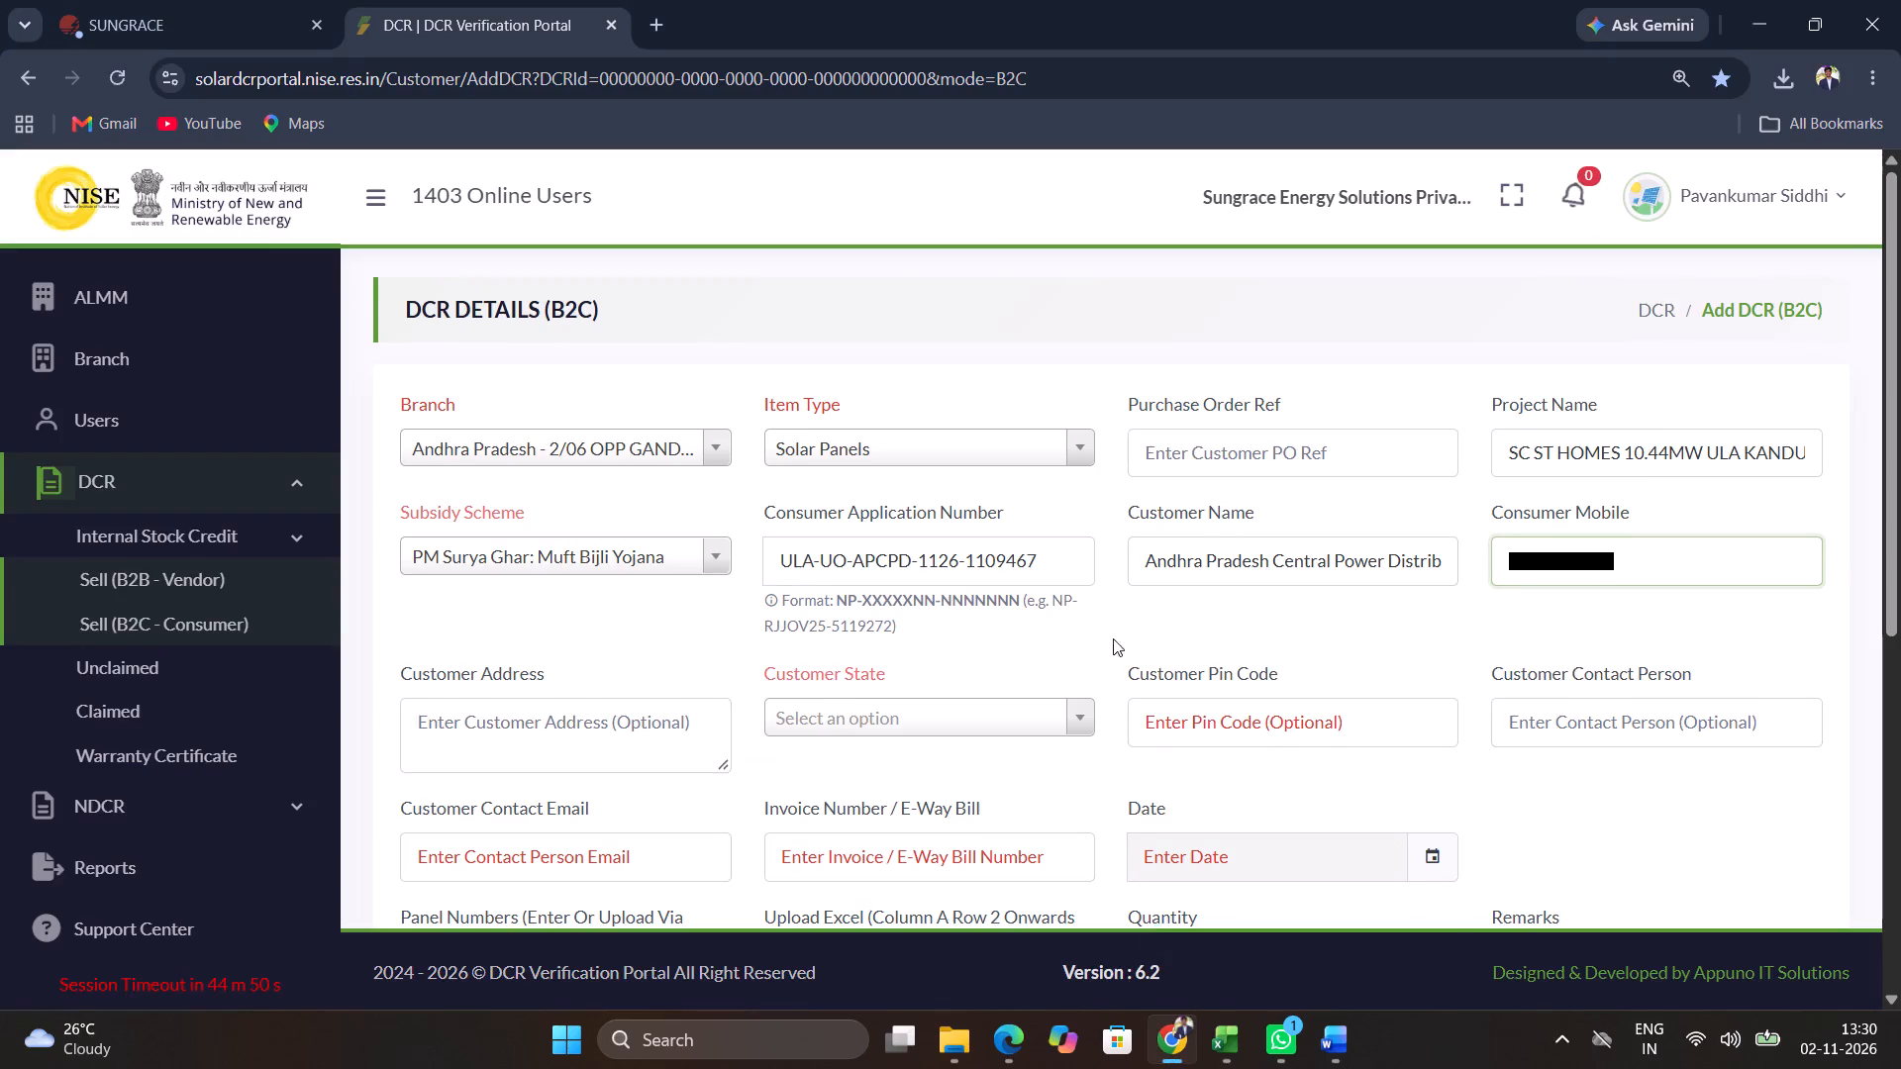
scroll(1113, 638, "down", 1)
left_click(829, 466)
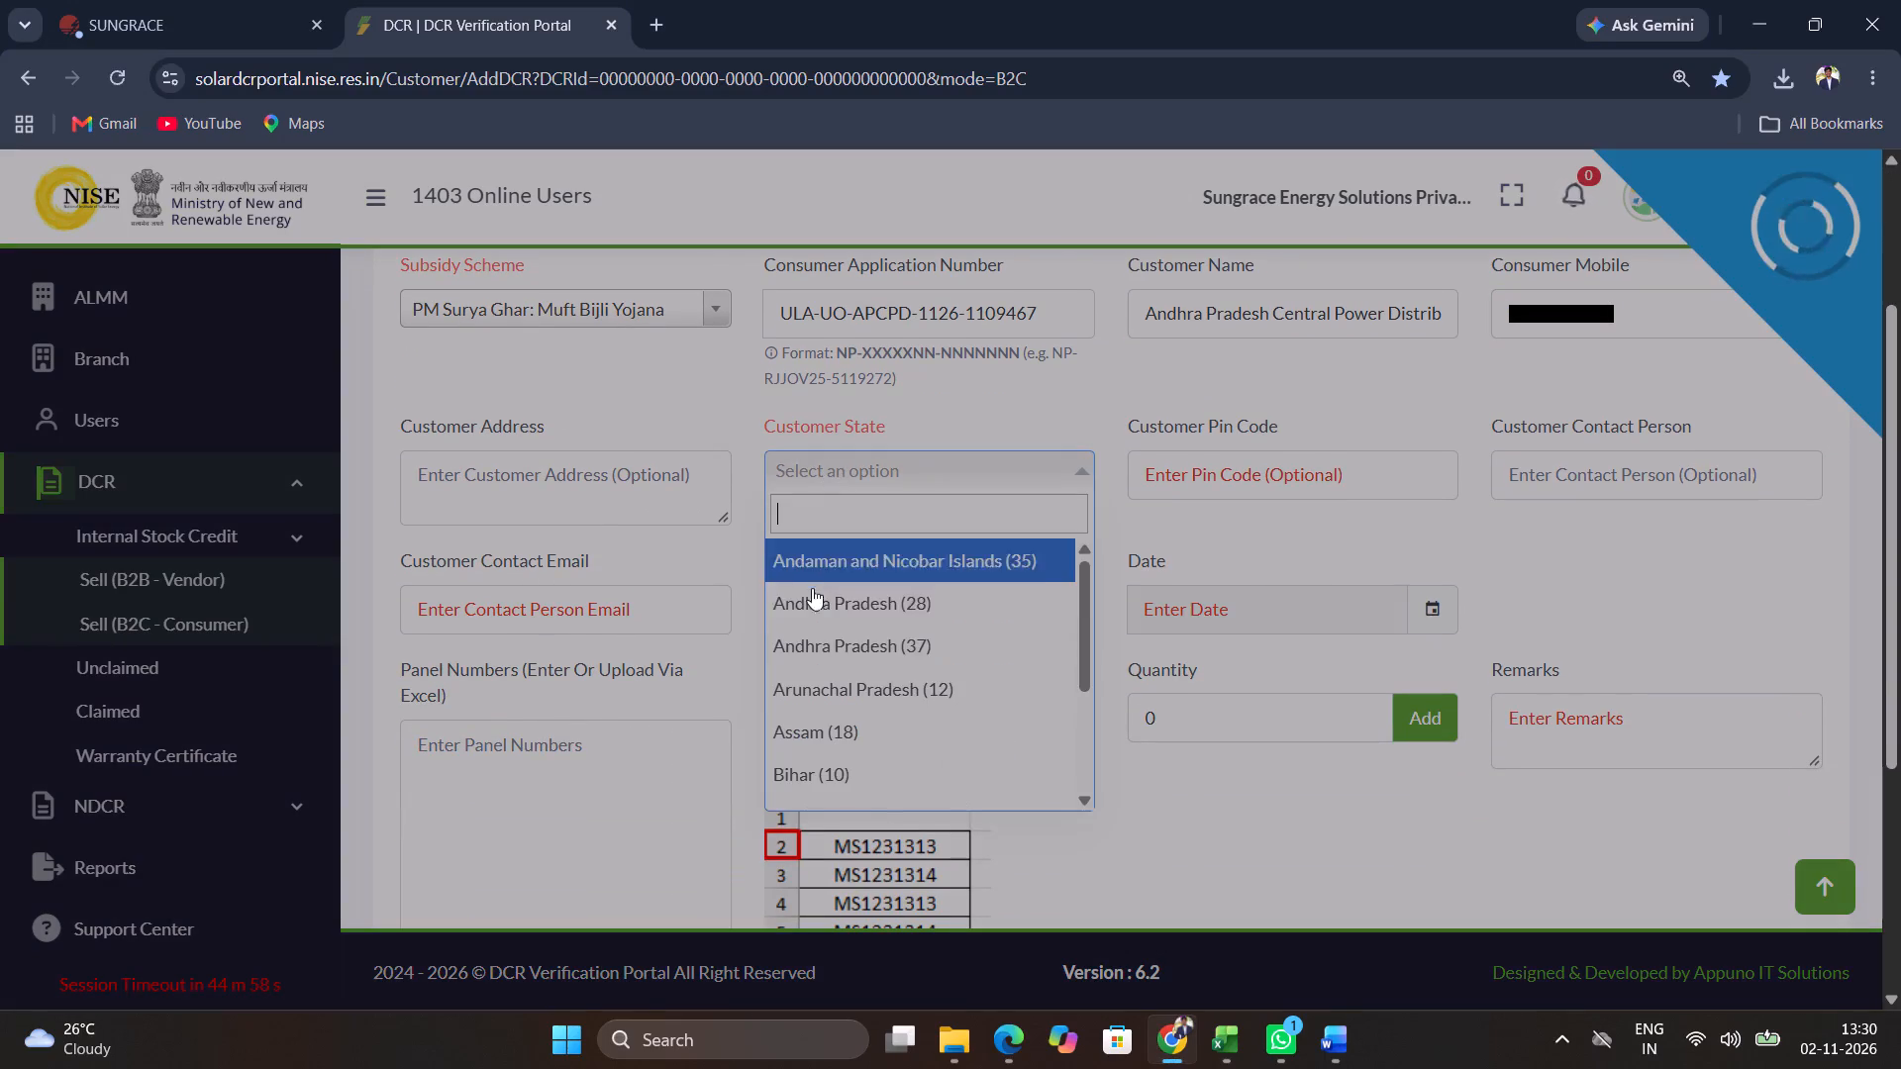
left_click(828, 636)
Copy the contact e-mail from the Word document into the DCR form's customer contact email field.
left_click(616, 596)
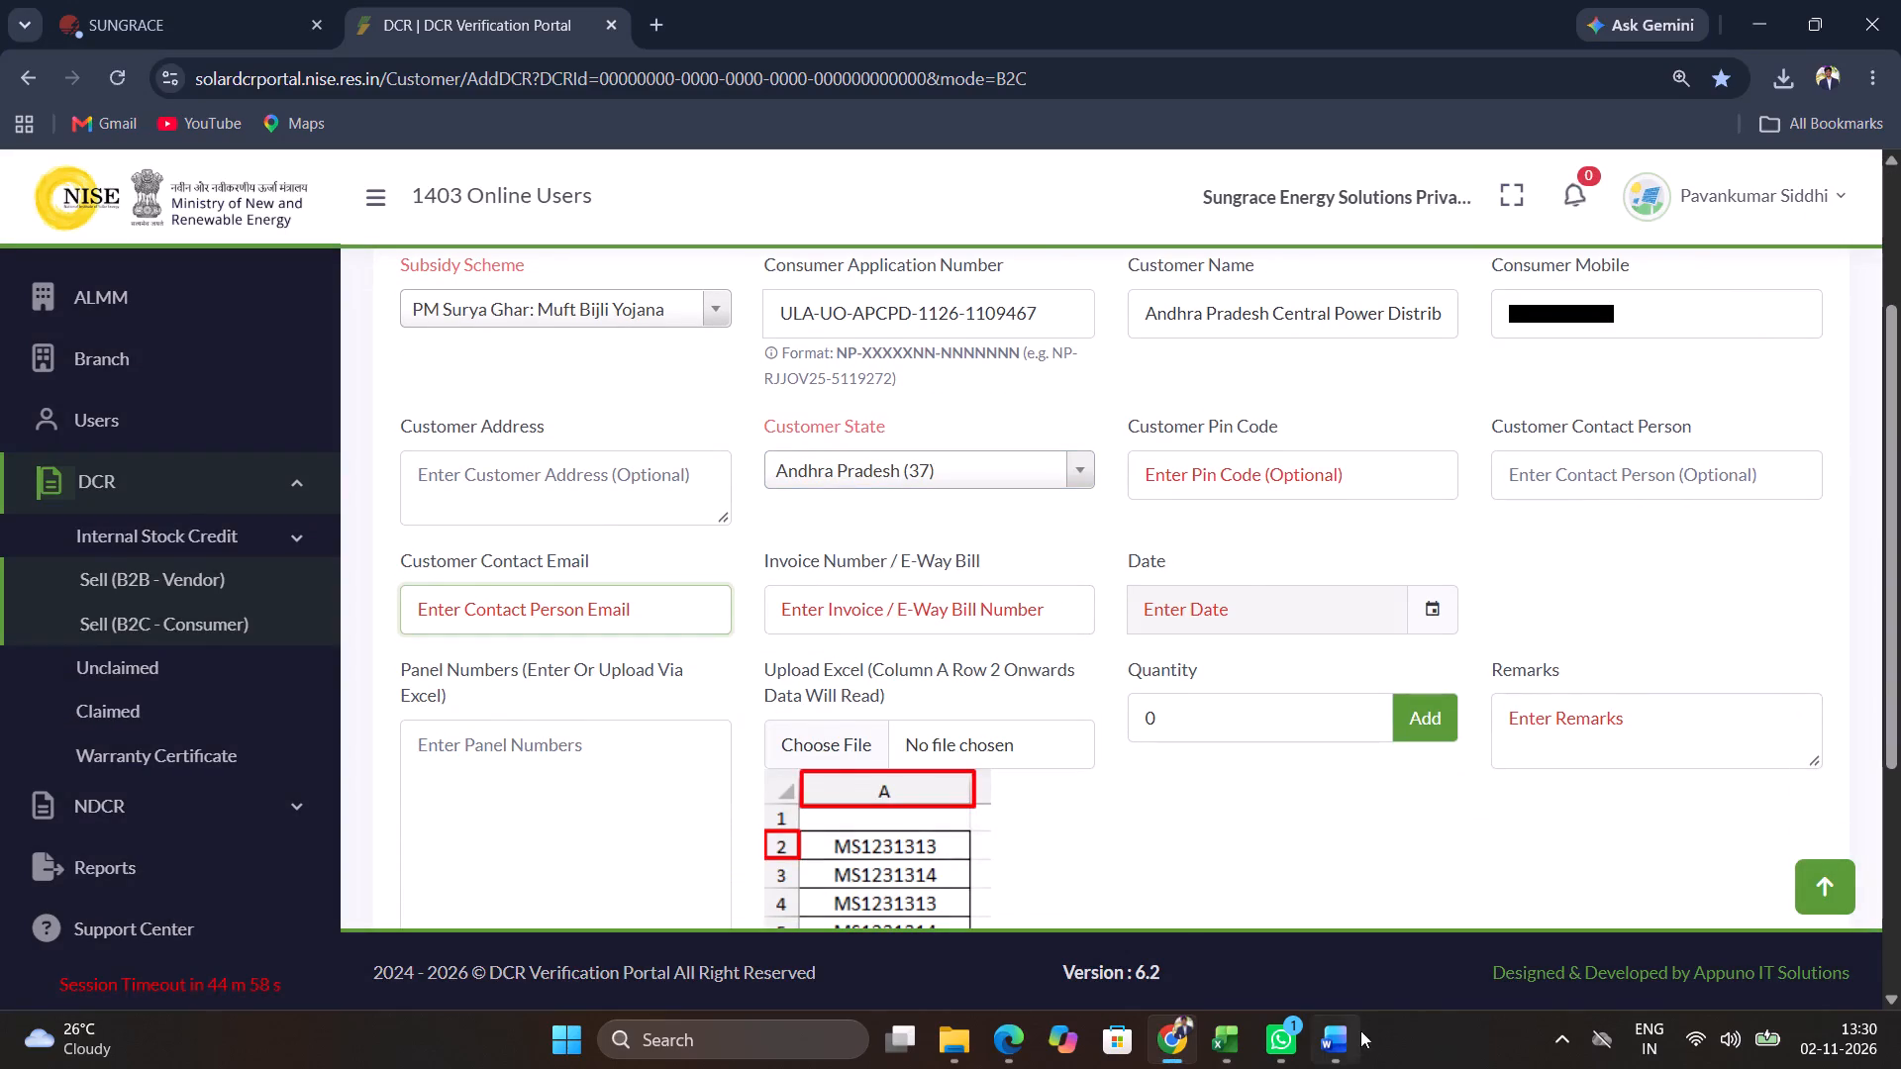
left_click(1326, 959)
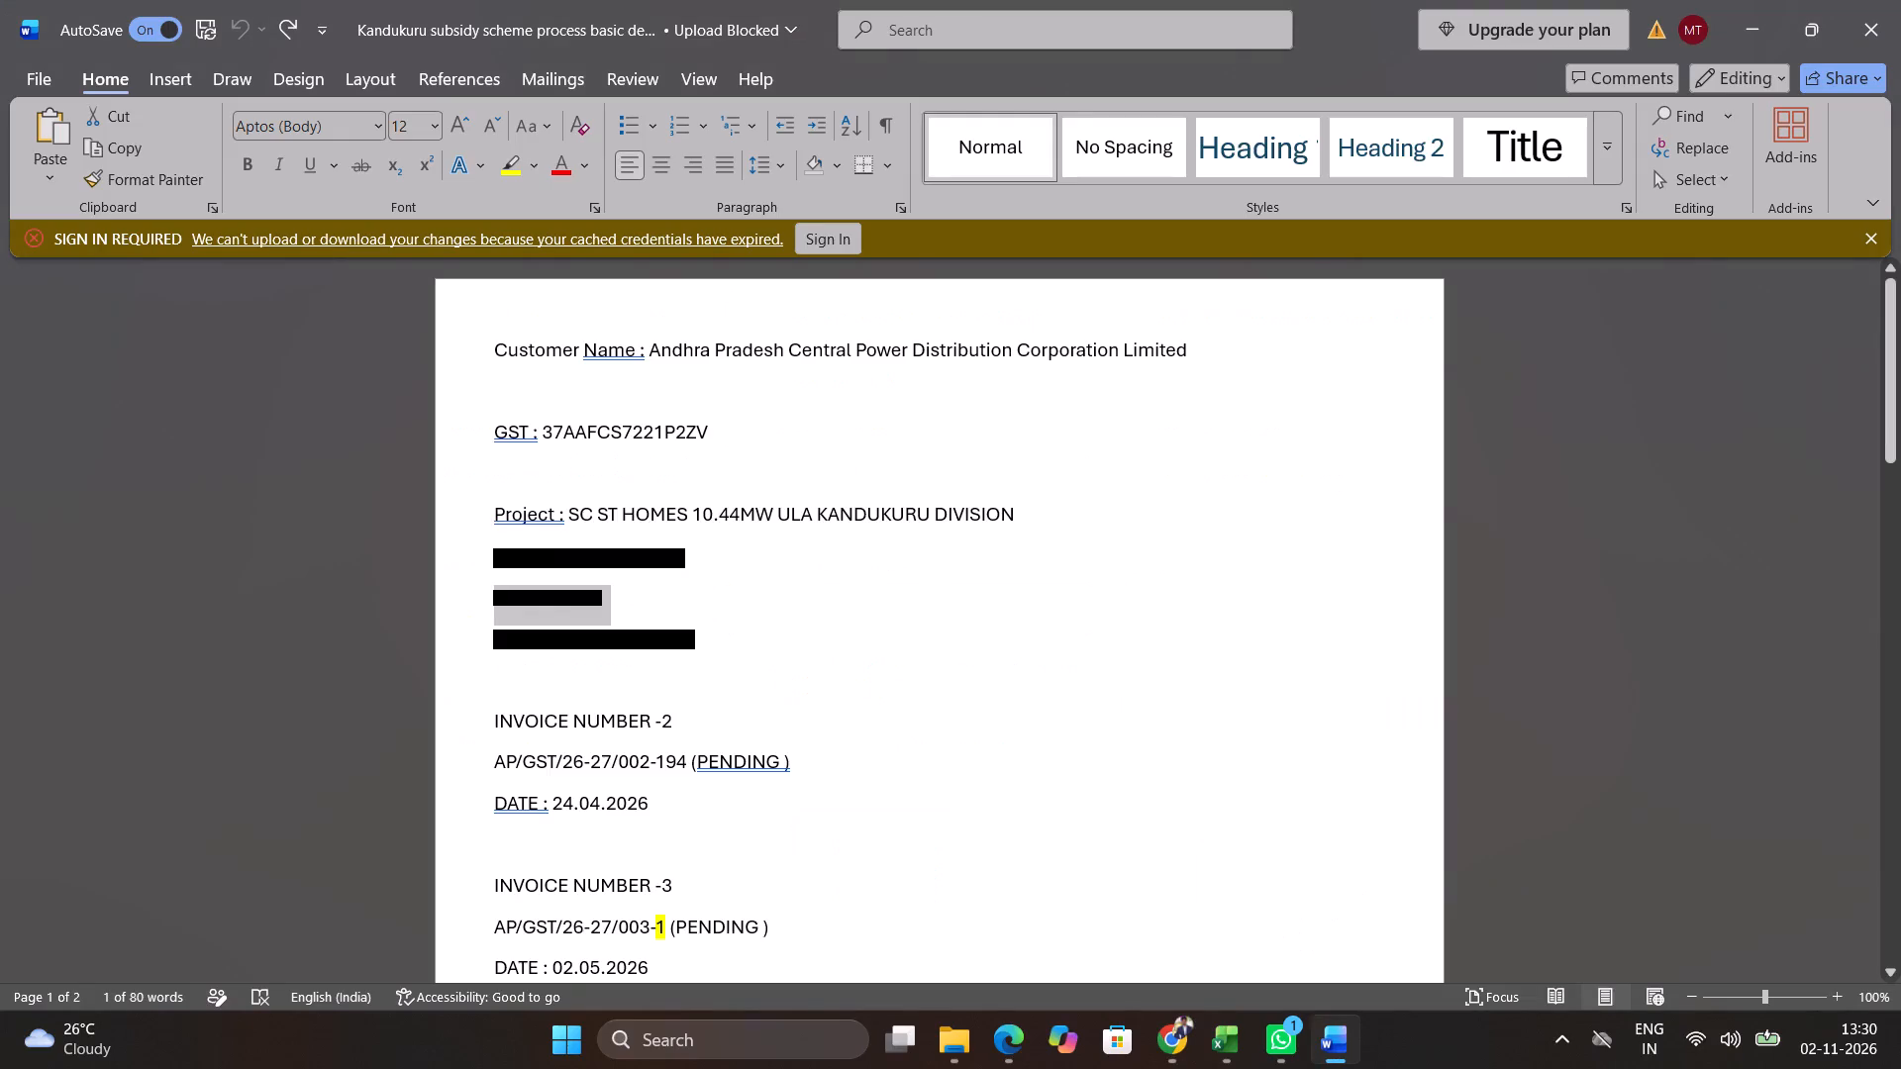
left_click_drag(705, 560, 478, 581)
key("ctrl+c")
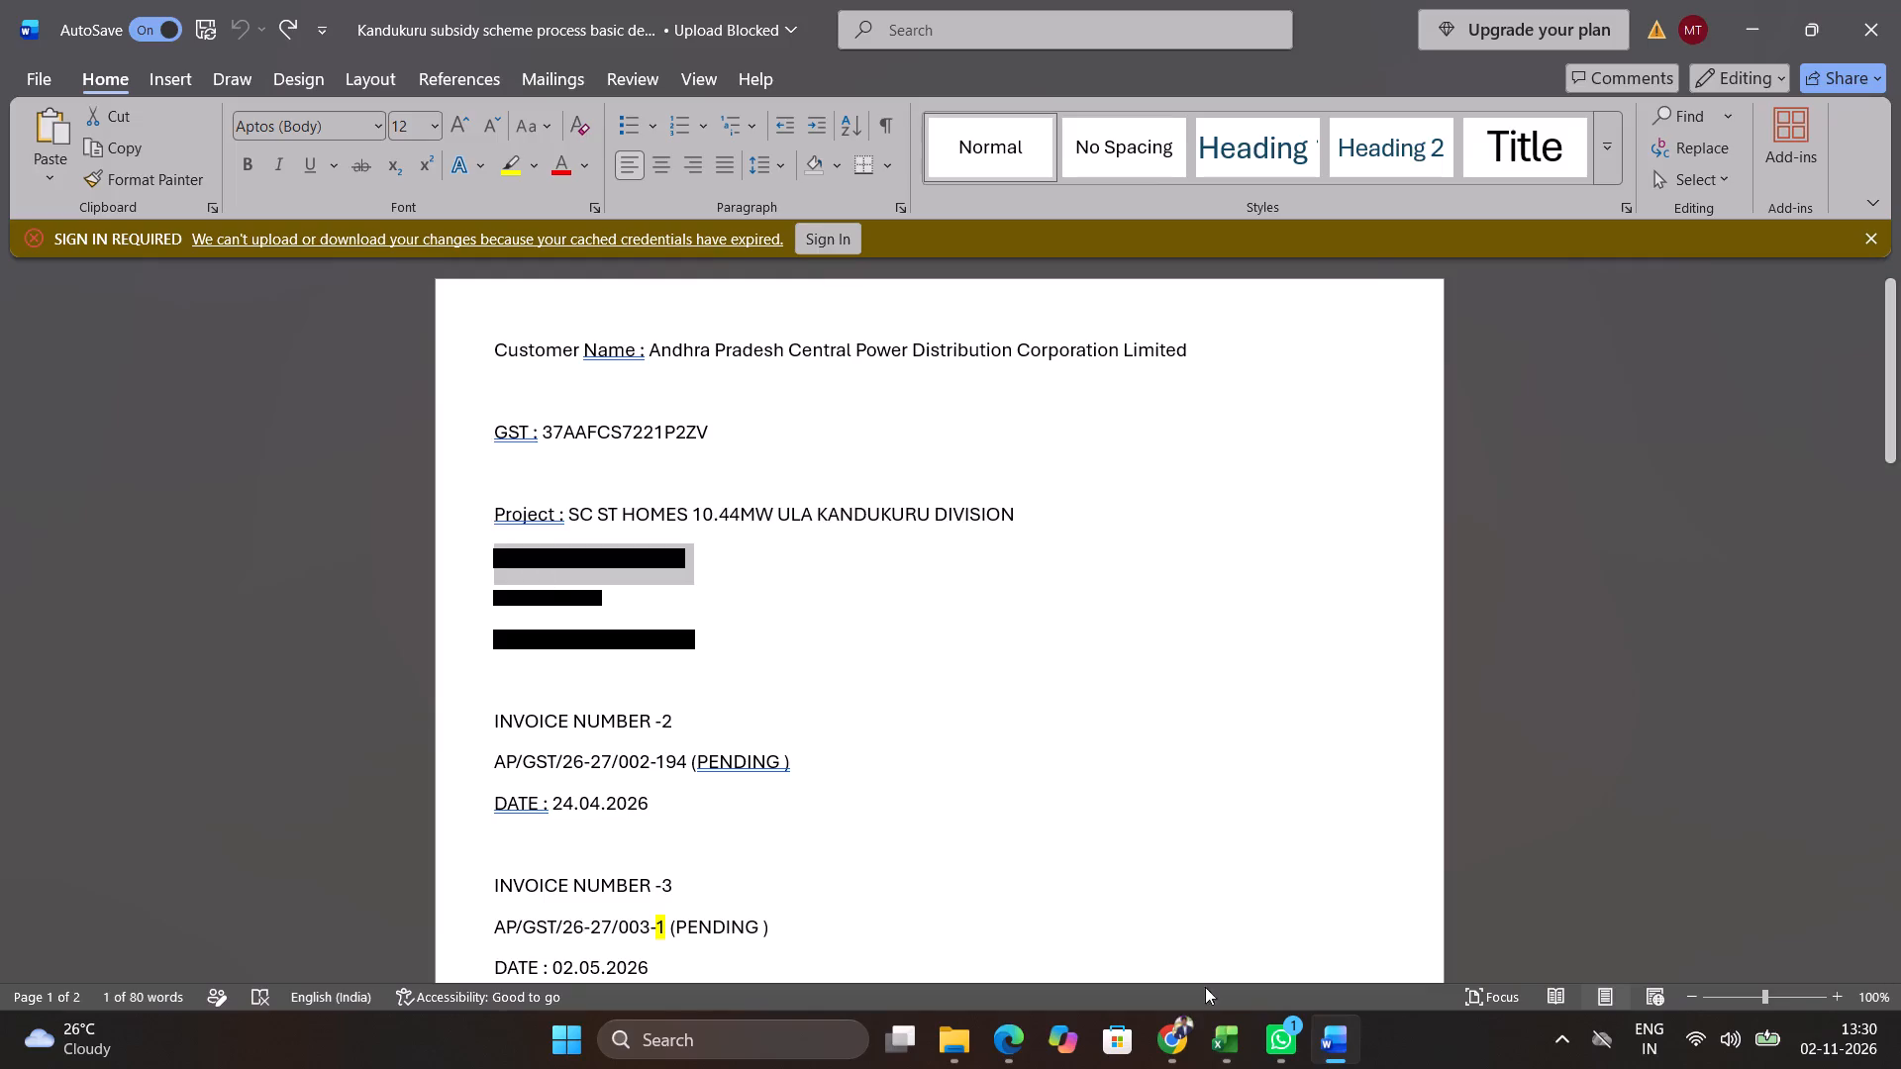
left_click(1163, 964)
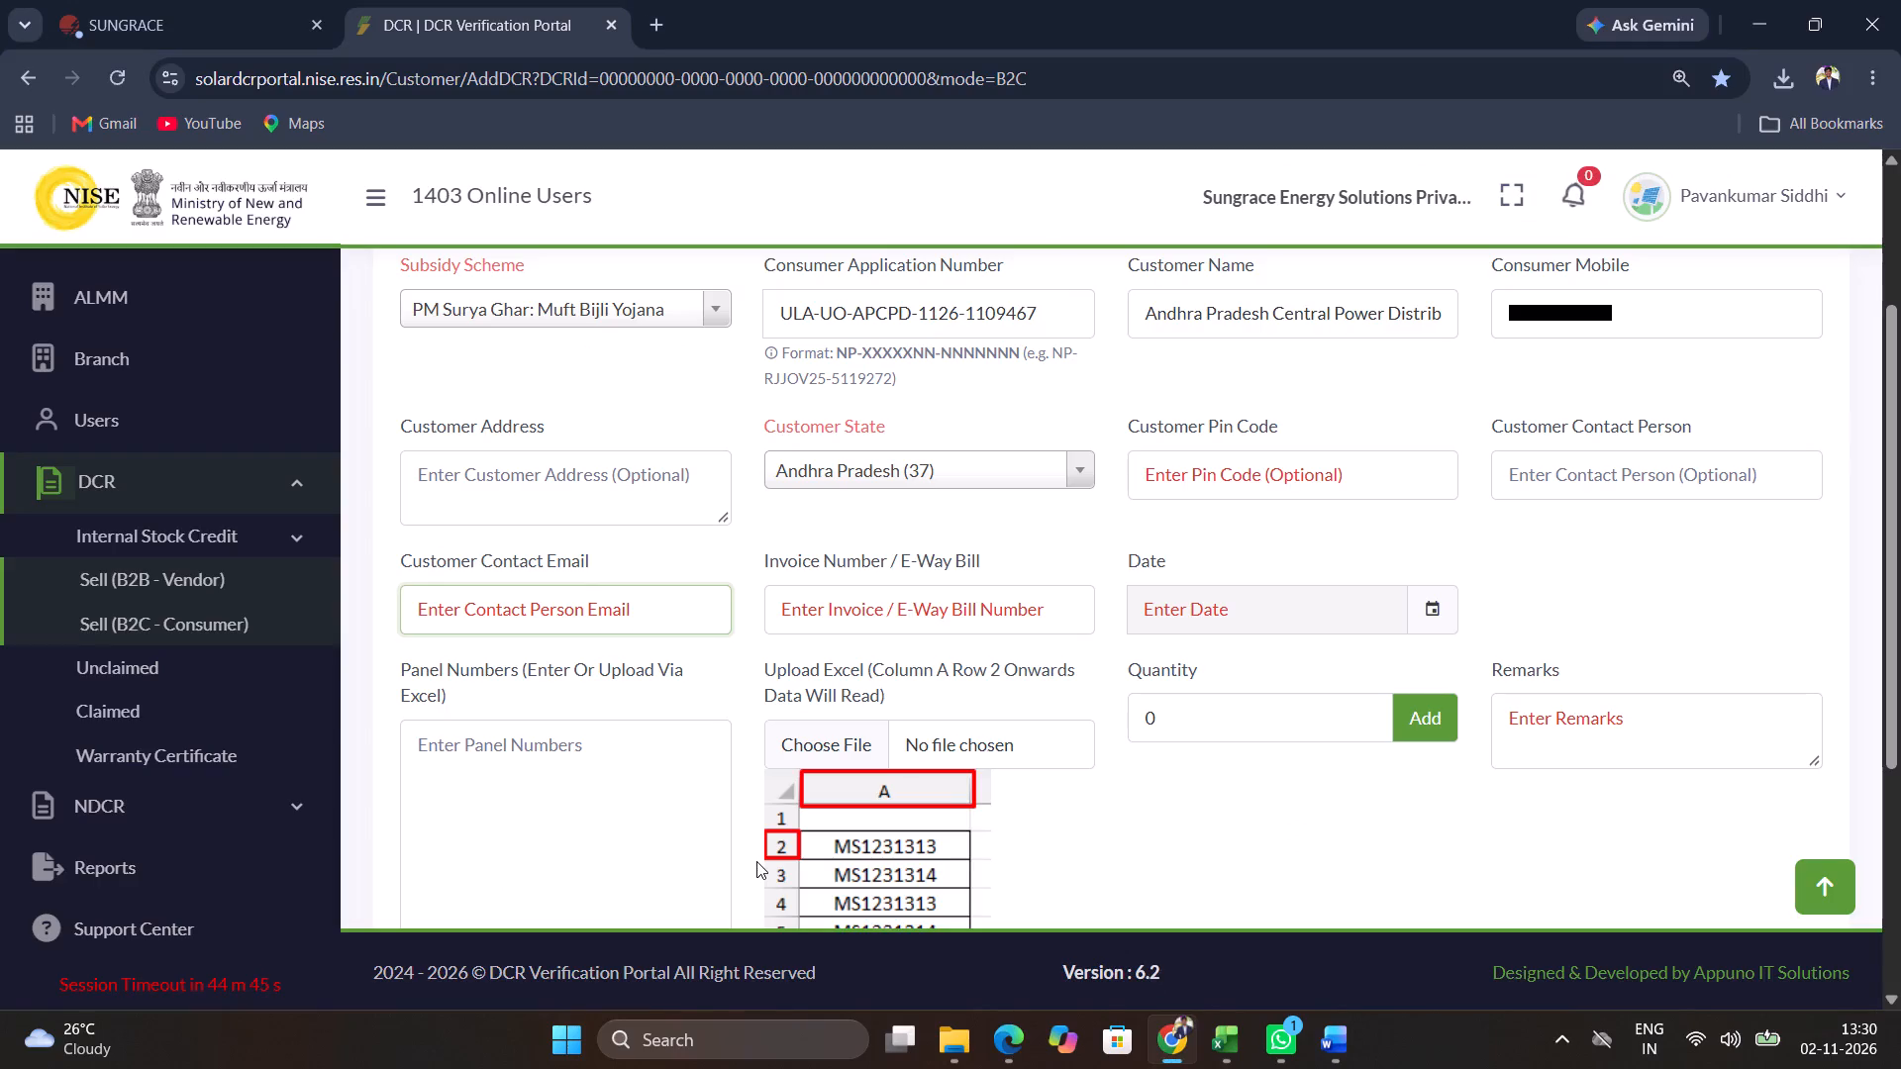
key("ctrl+v")
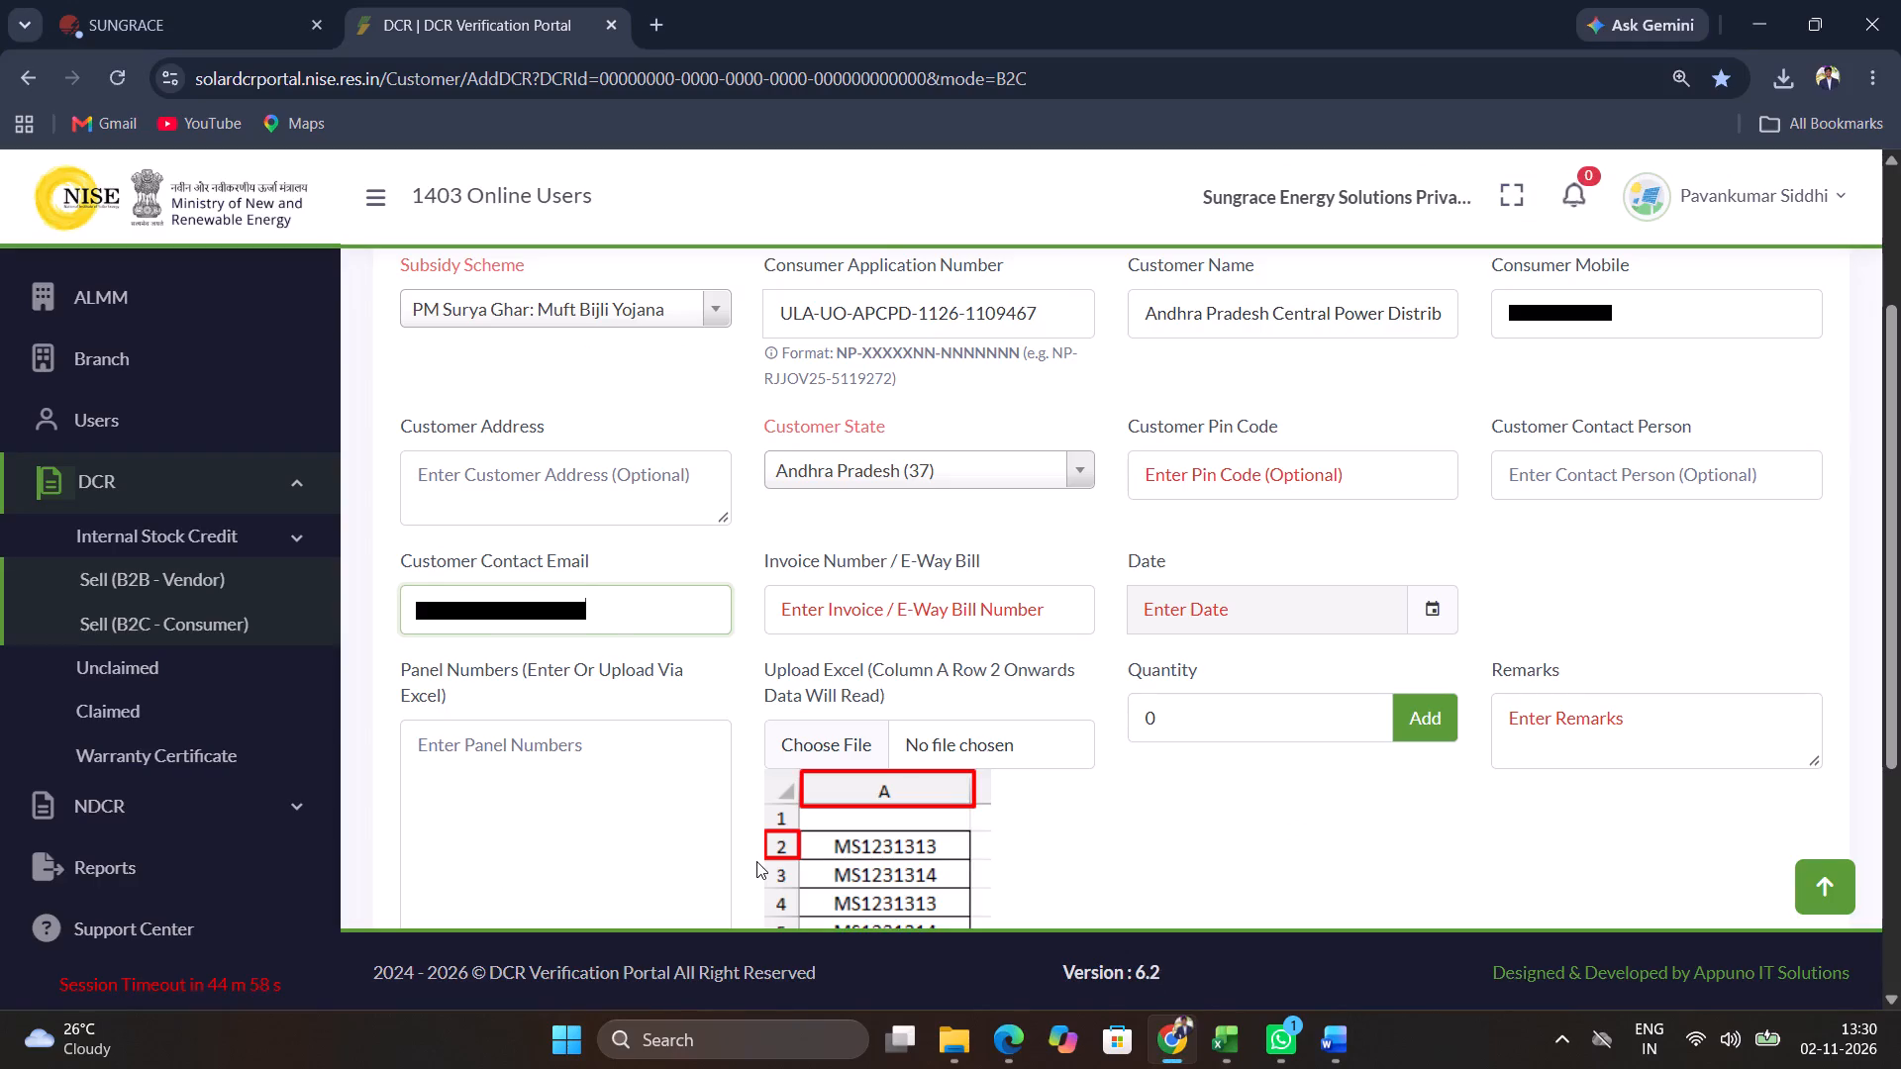
Enter invoice number AP/GST/26-27/009-328 in the DCR form, copying the AP/GST/26-27/009- prefix under Invoice number 9 in the Word document.
left_click(839, 611)
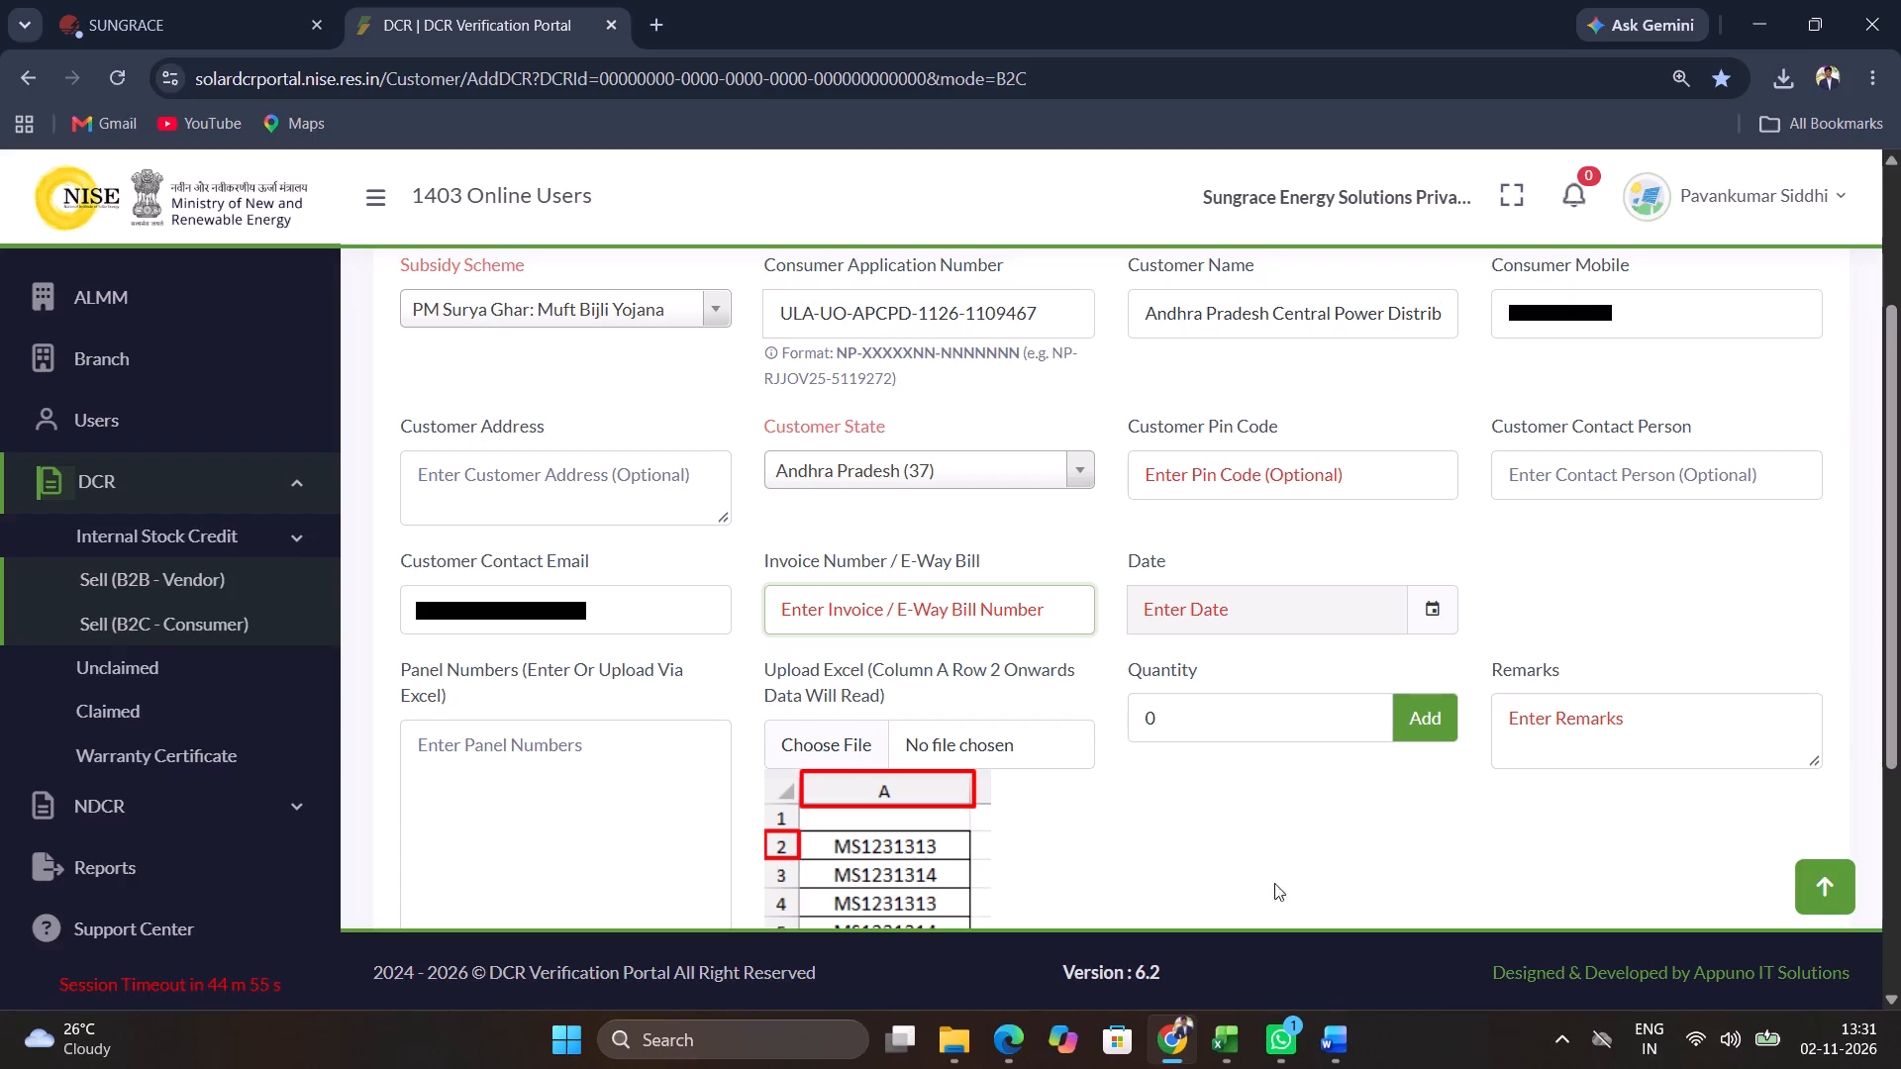
left_click(1319, 940)
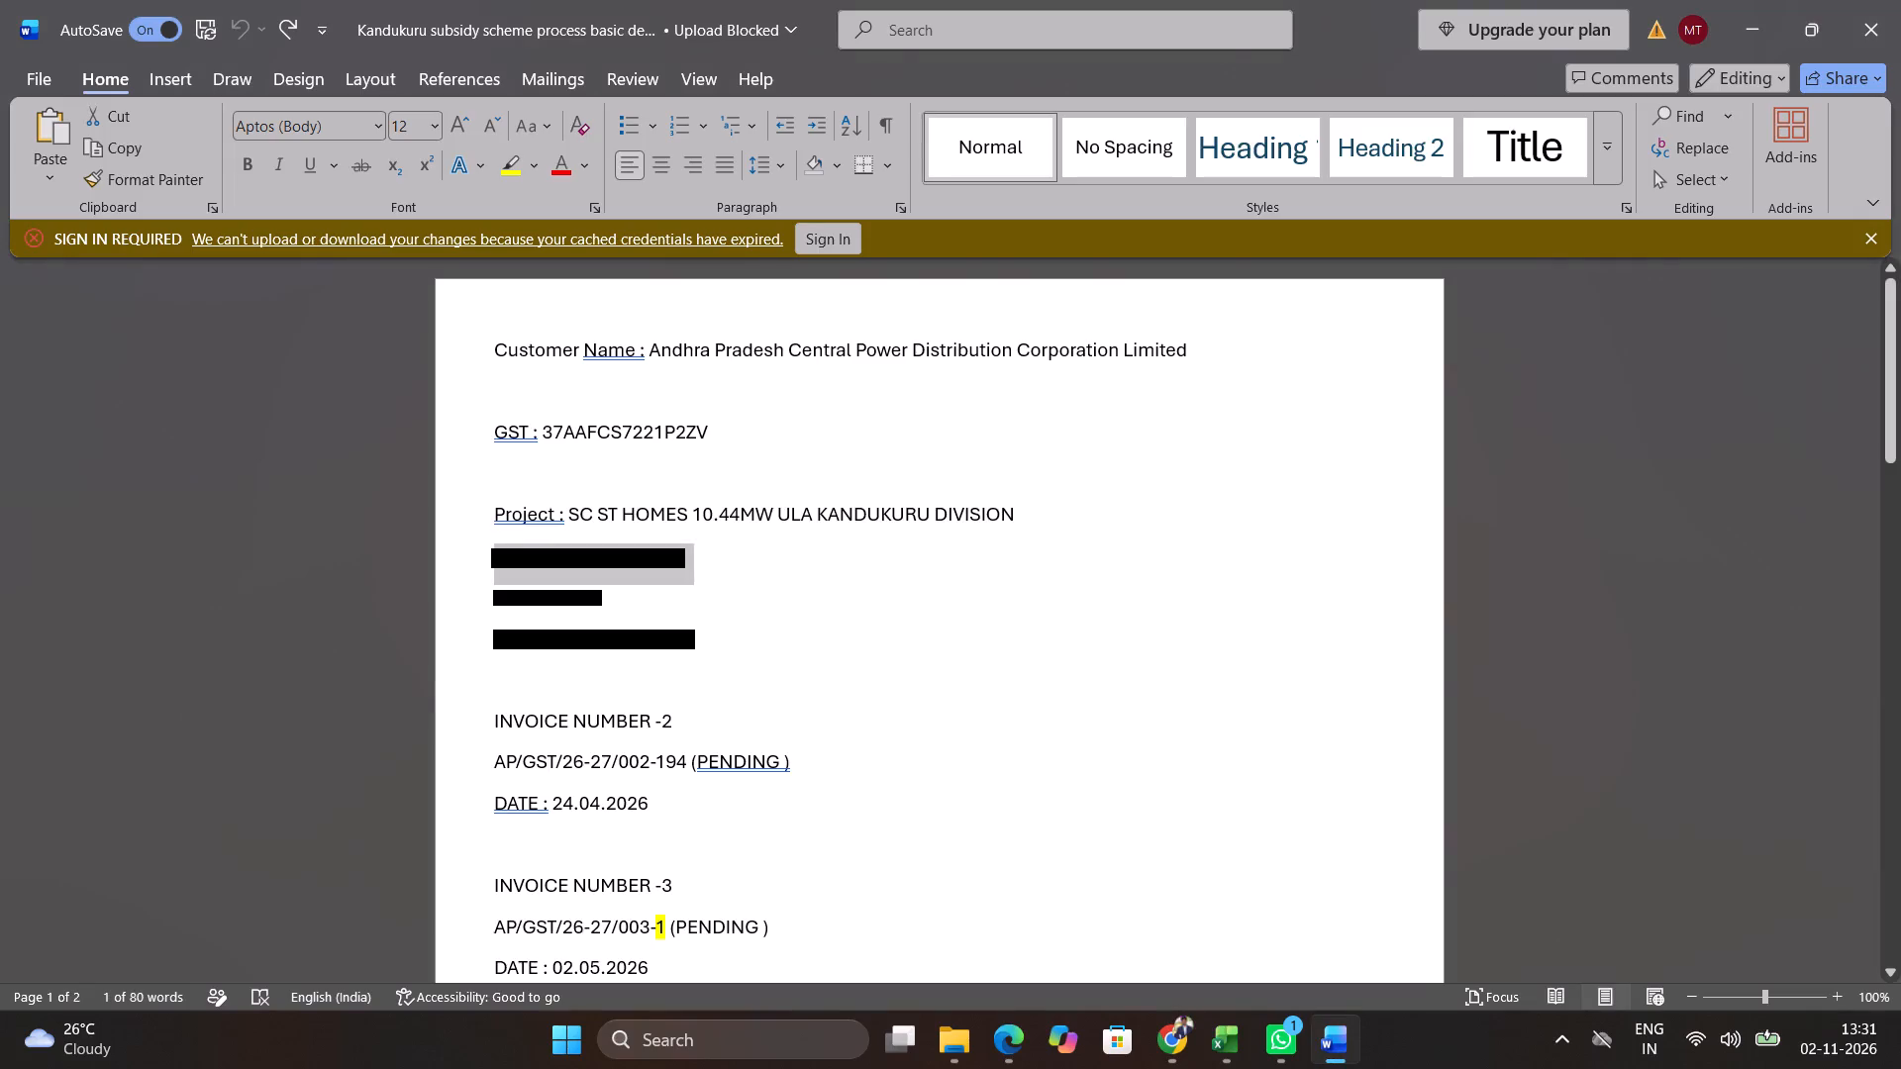
scroll(772, 668, "down", 2)
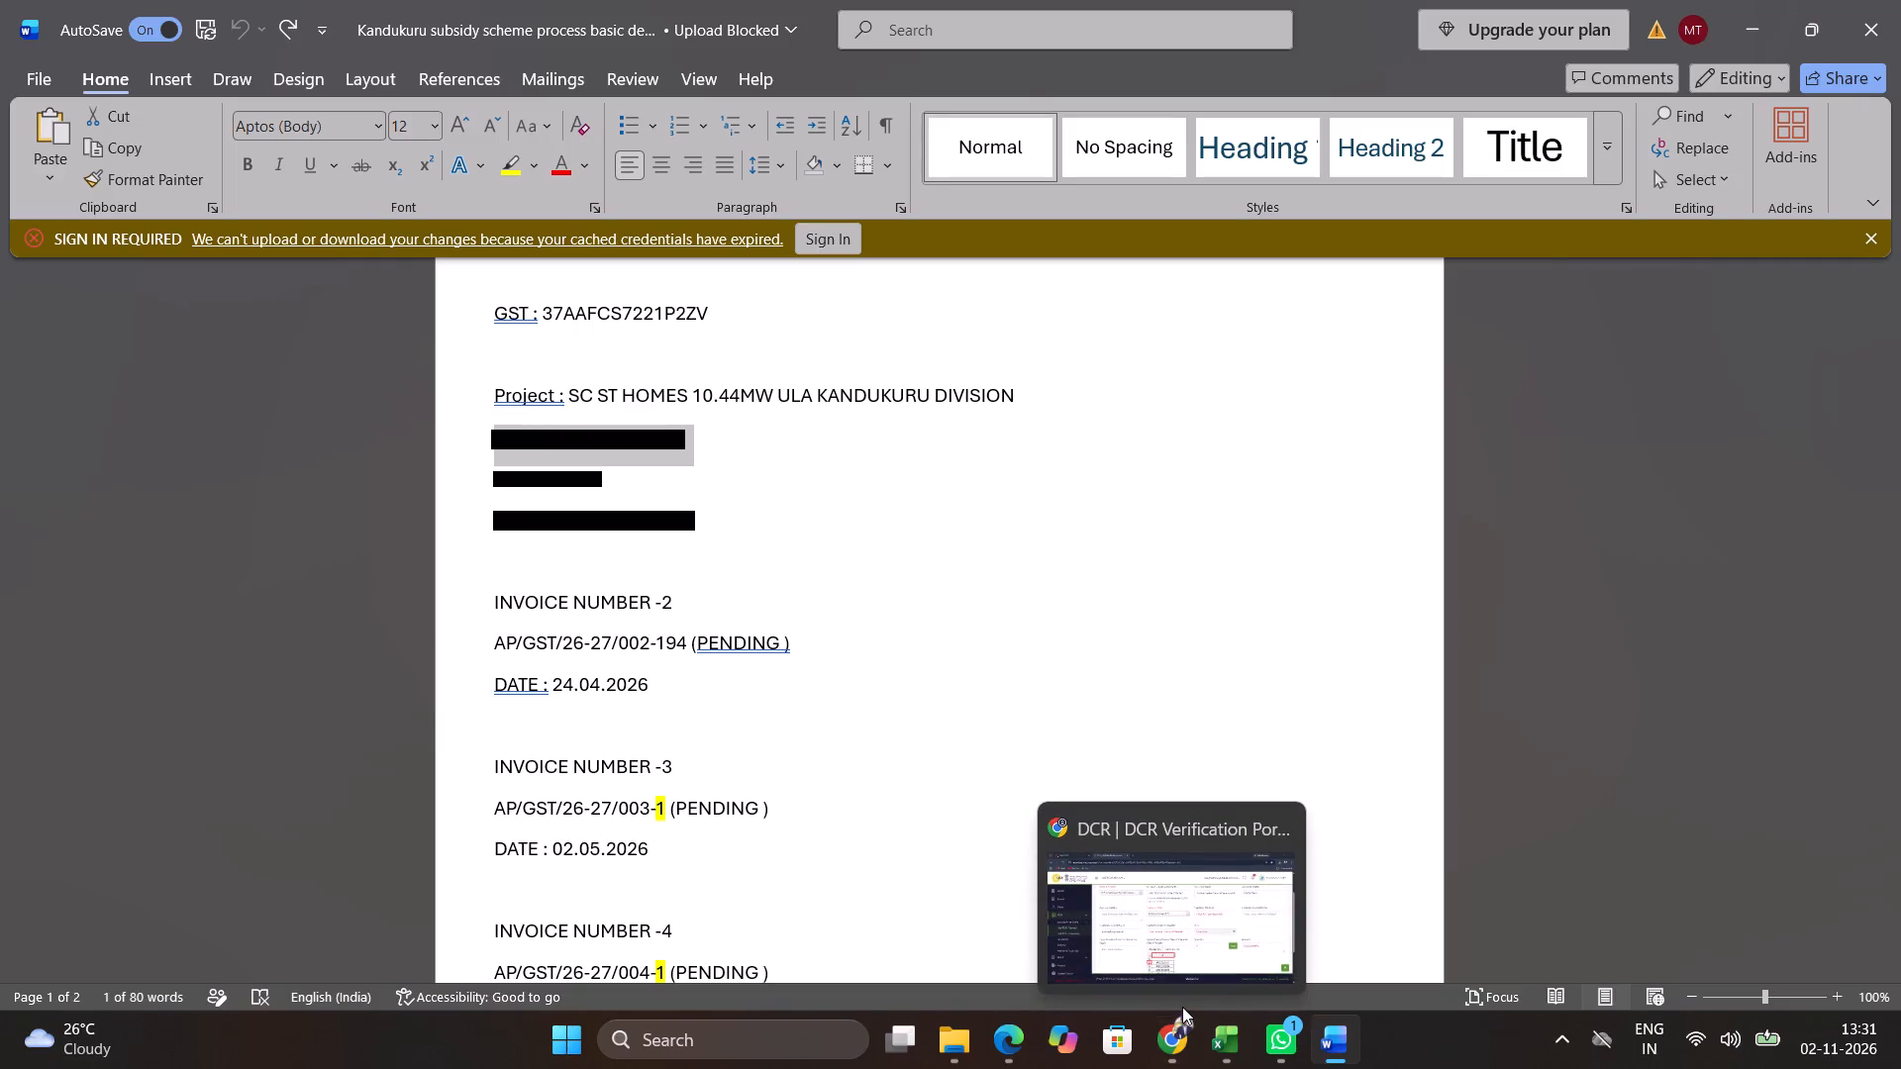
left_click(1174, 964)
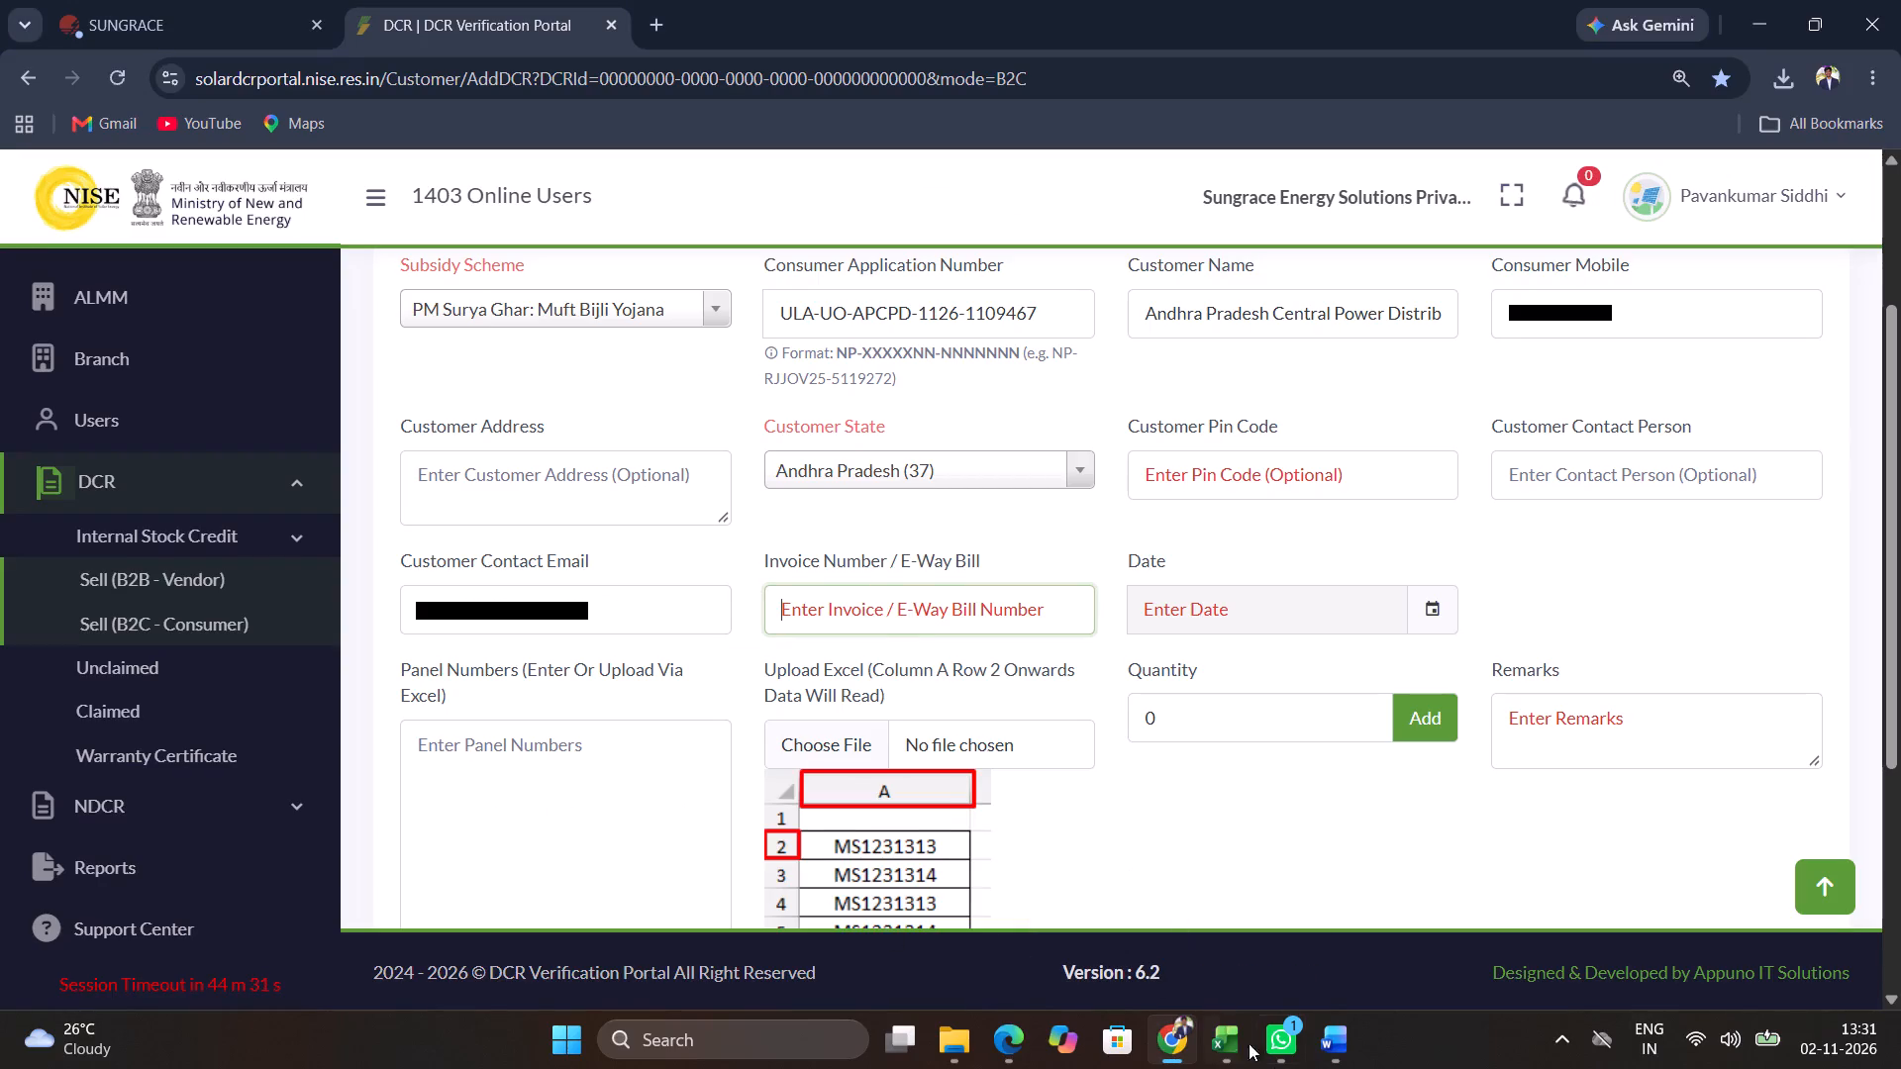
left_click(1255, 954)
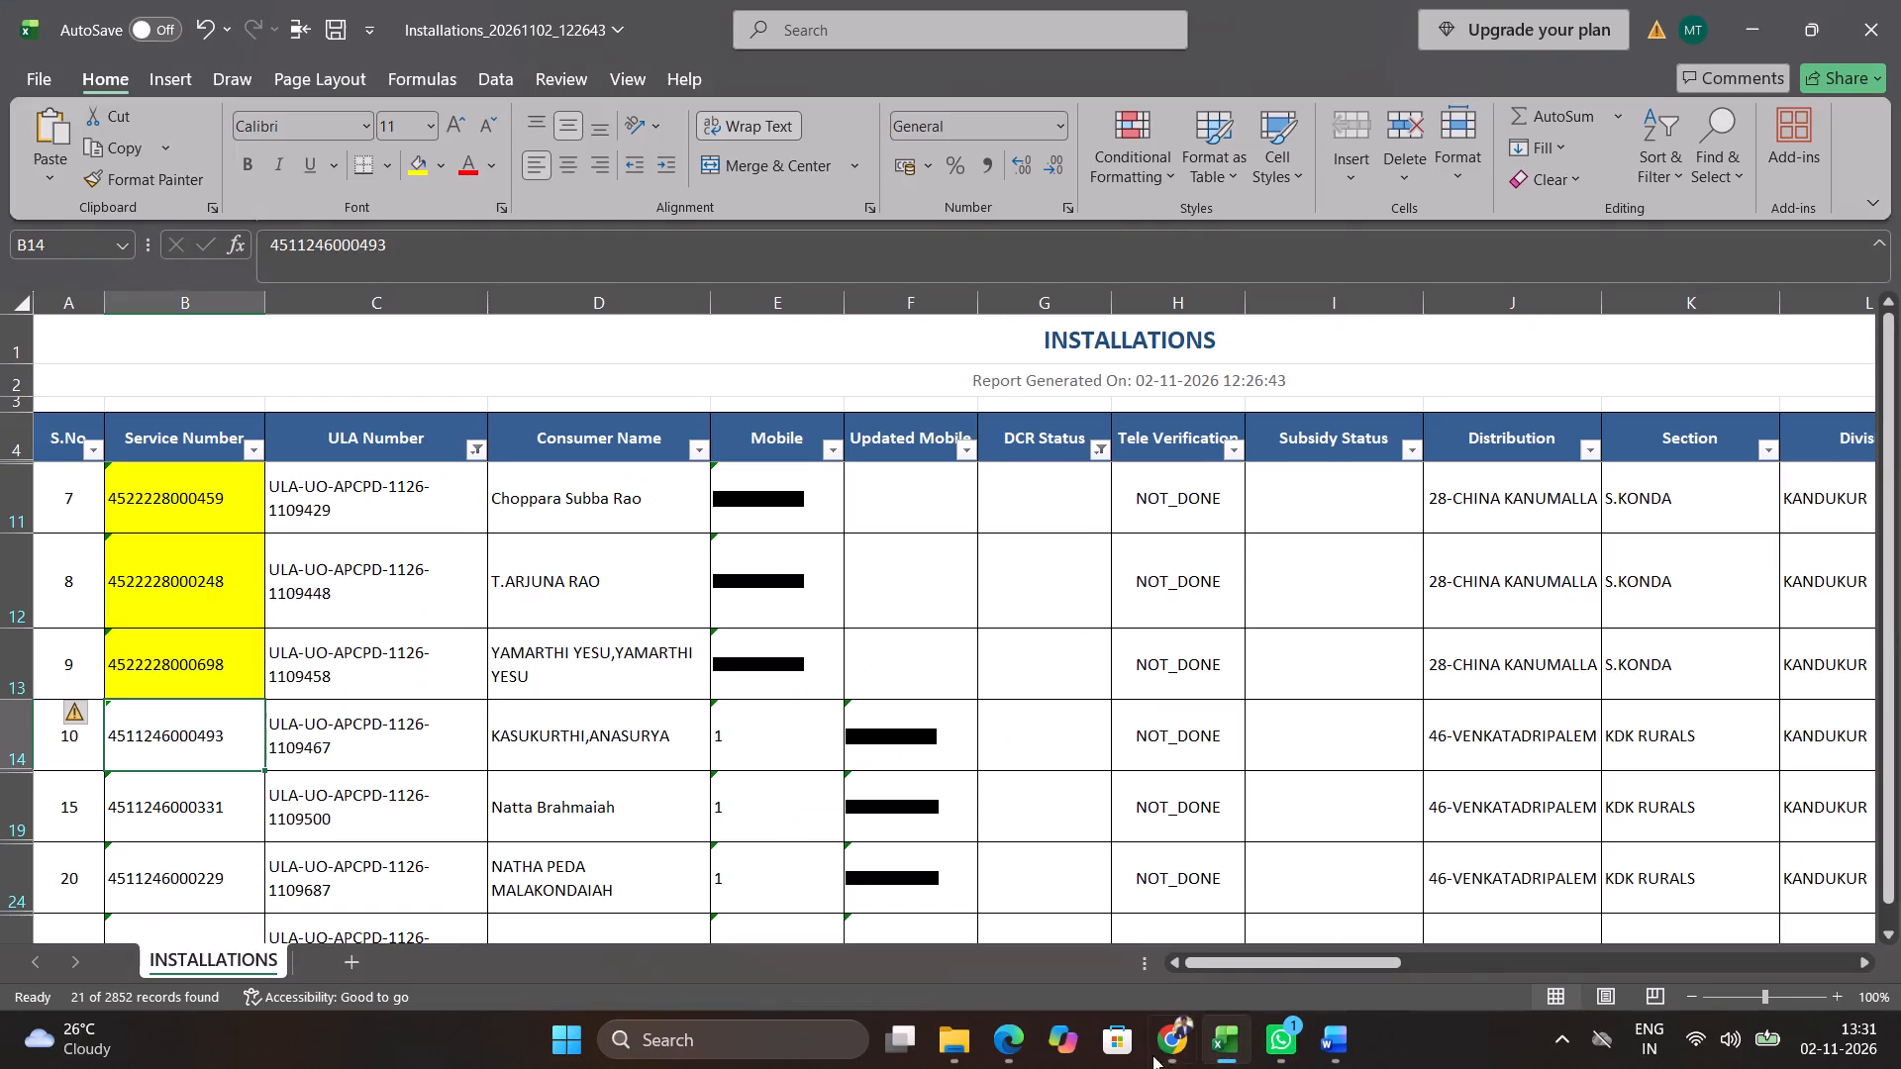
left_click(1192, 923)
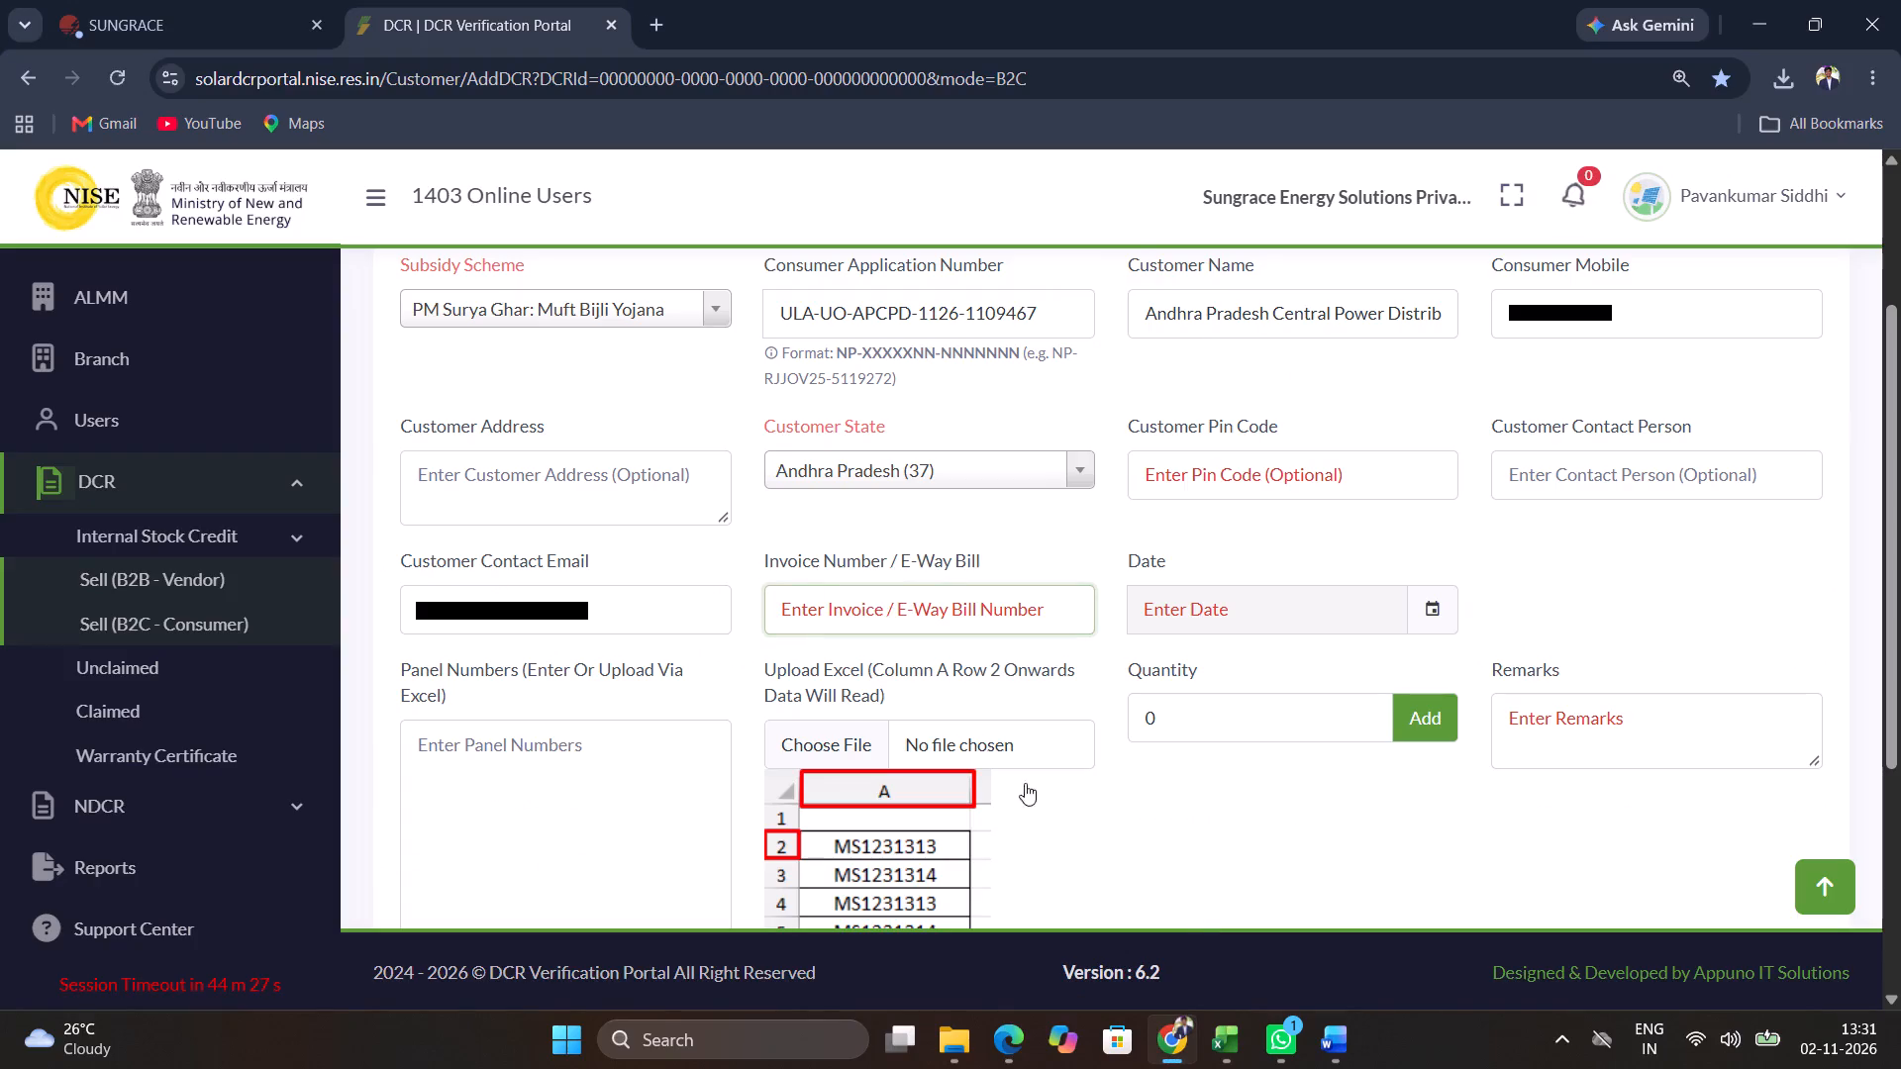
left_click(1328, 950)
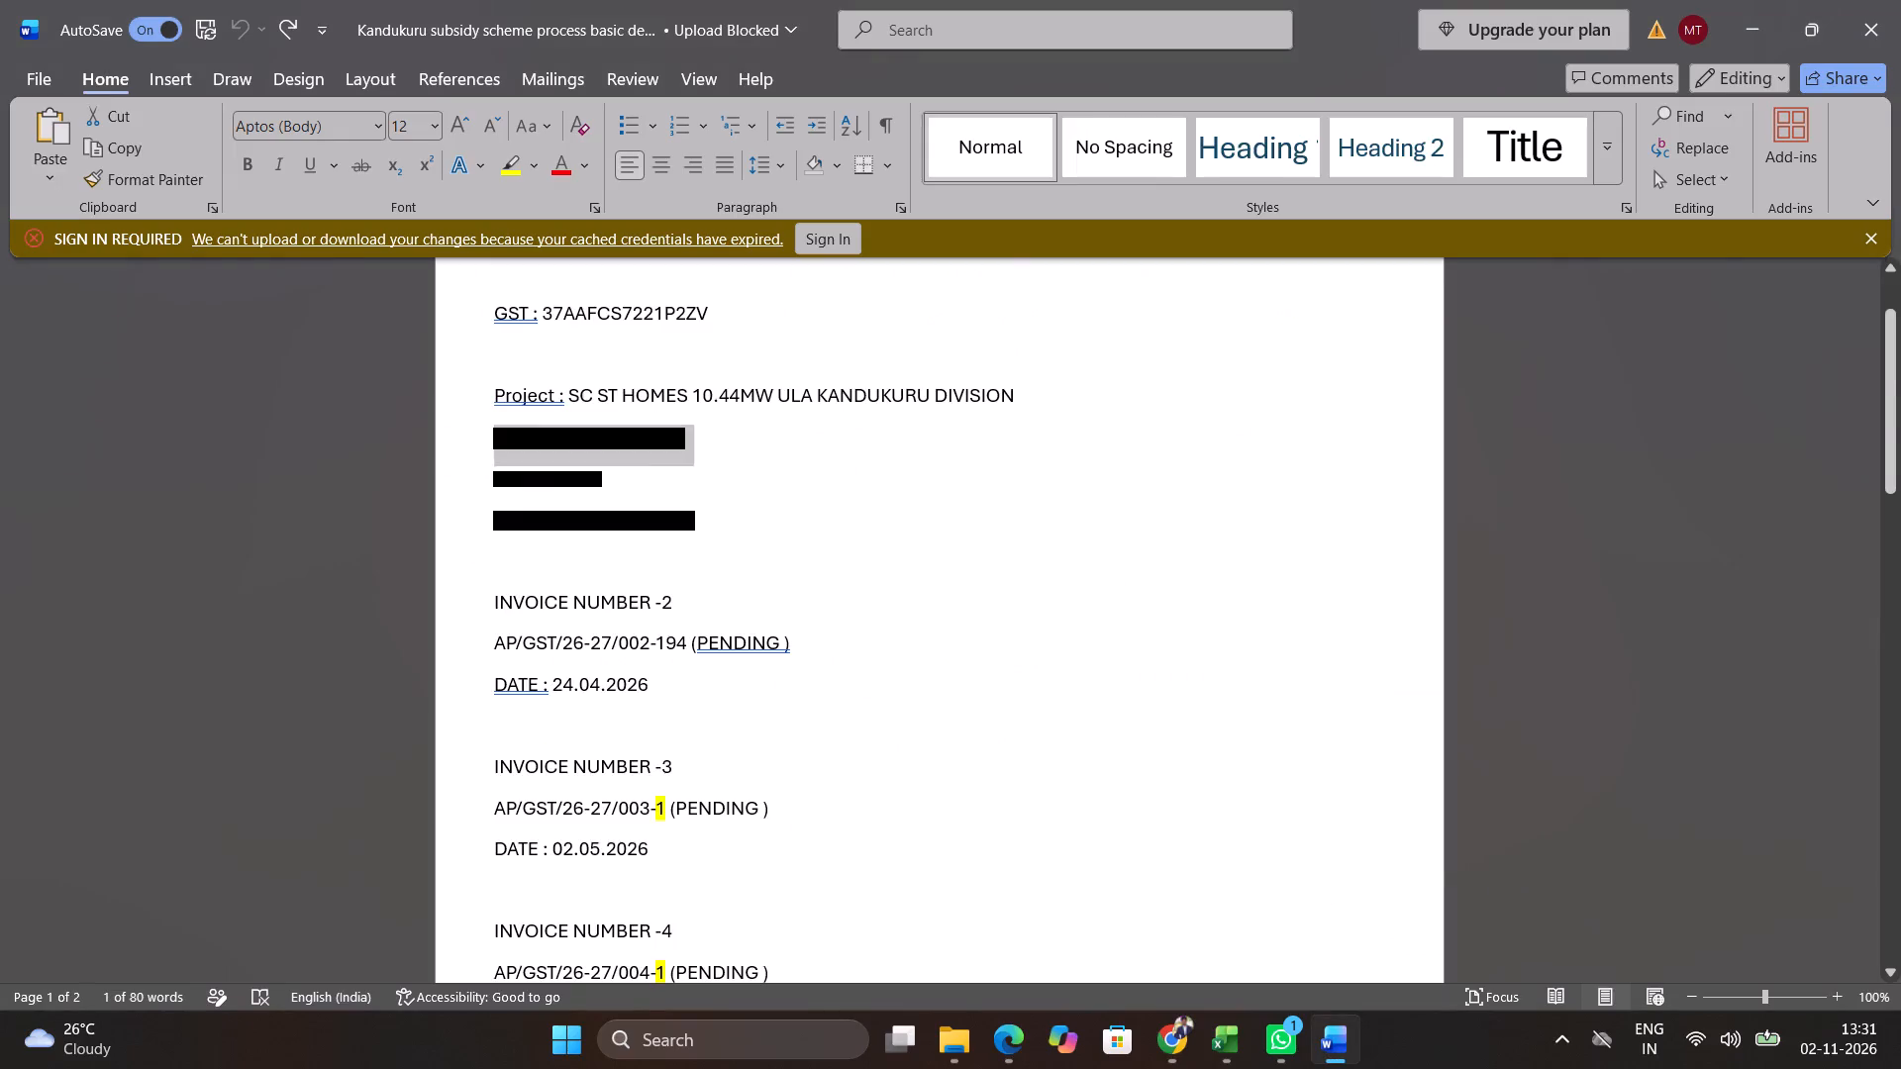
scroll(780, 574, "down", 8)
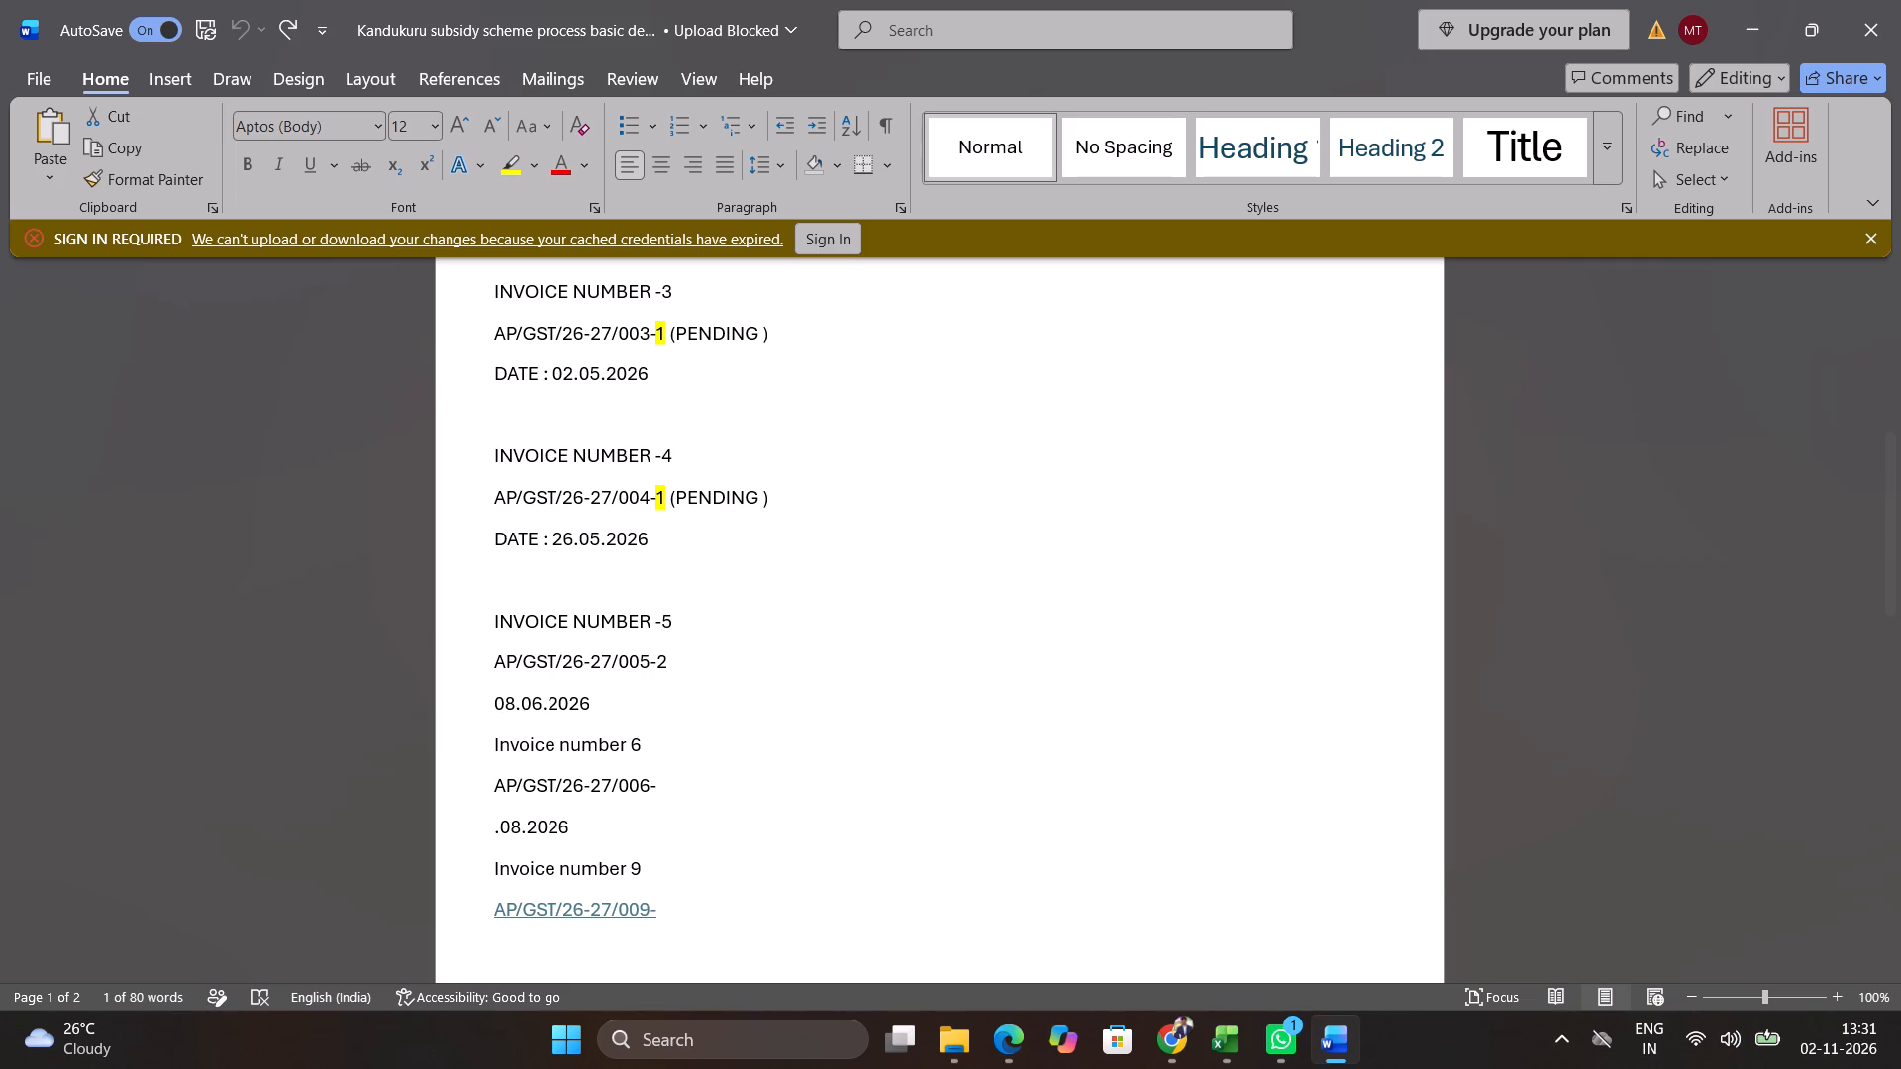
scroll(780, 574, "down", 4)
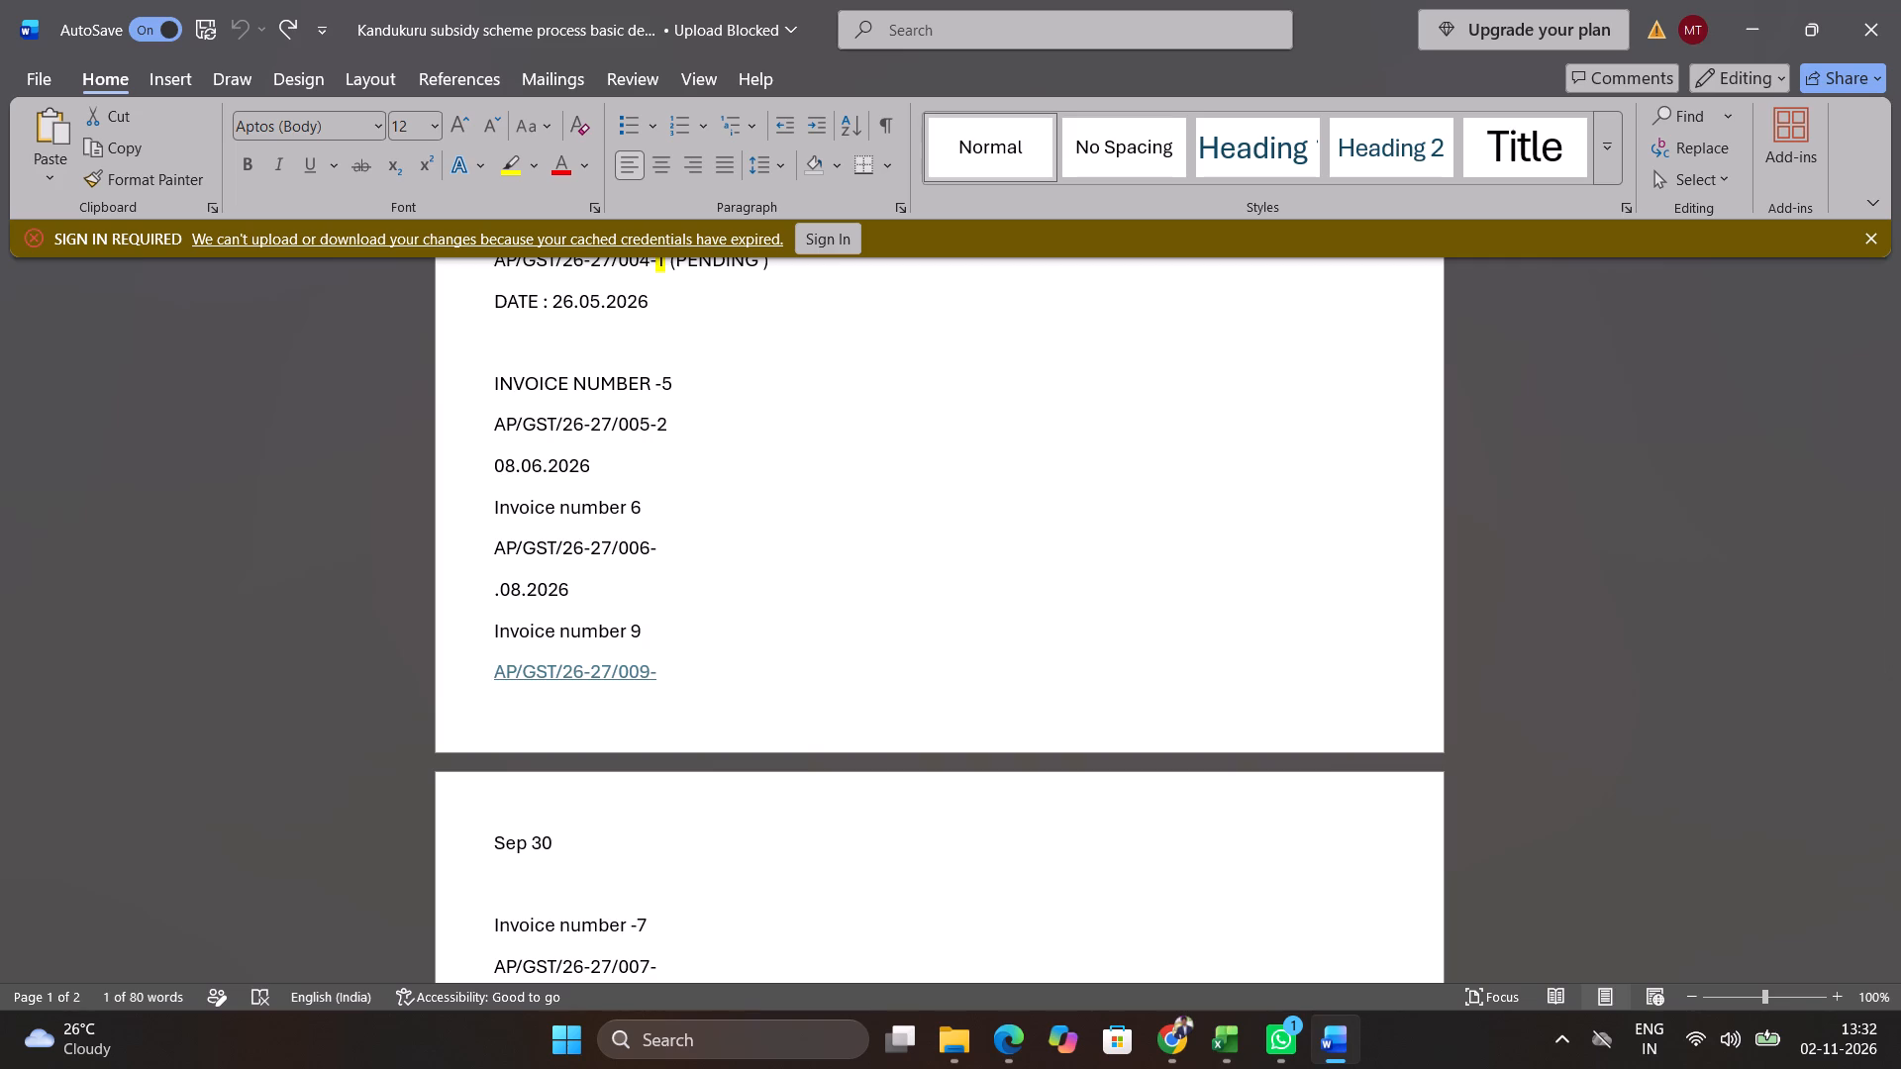
left_click_drag(677, 677, 466, 720)
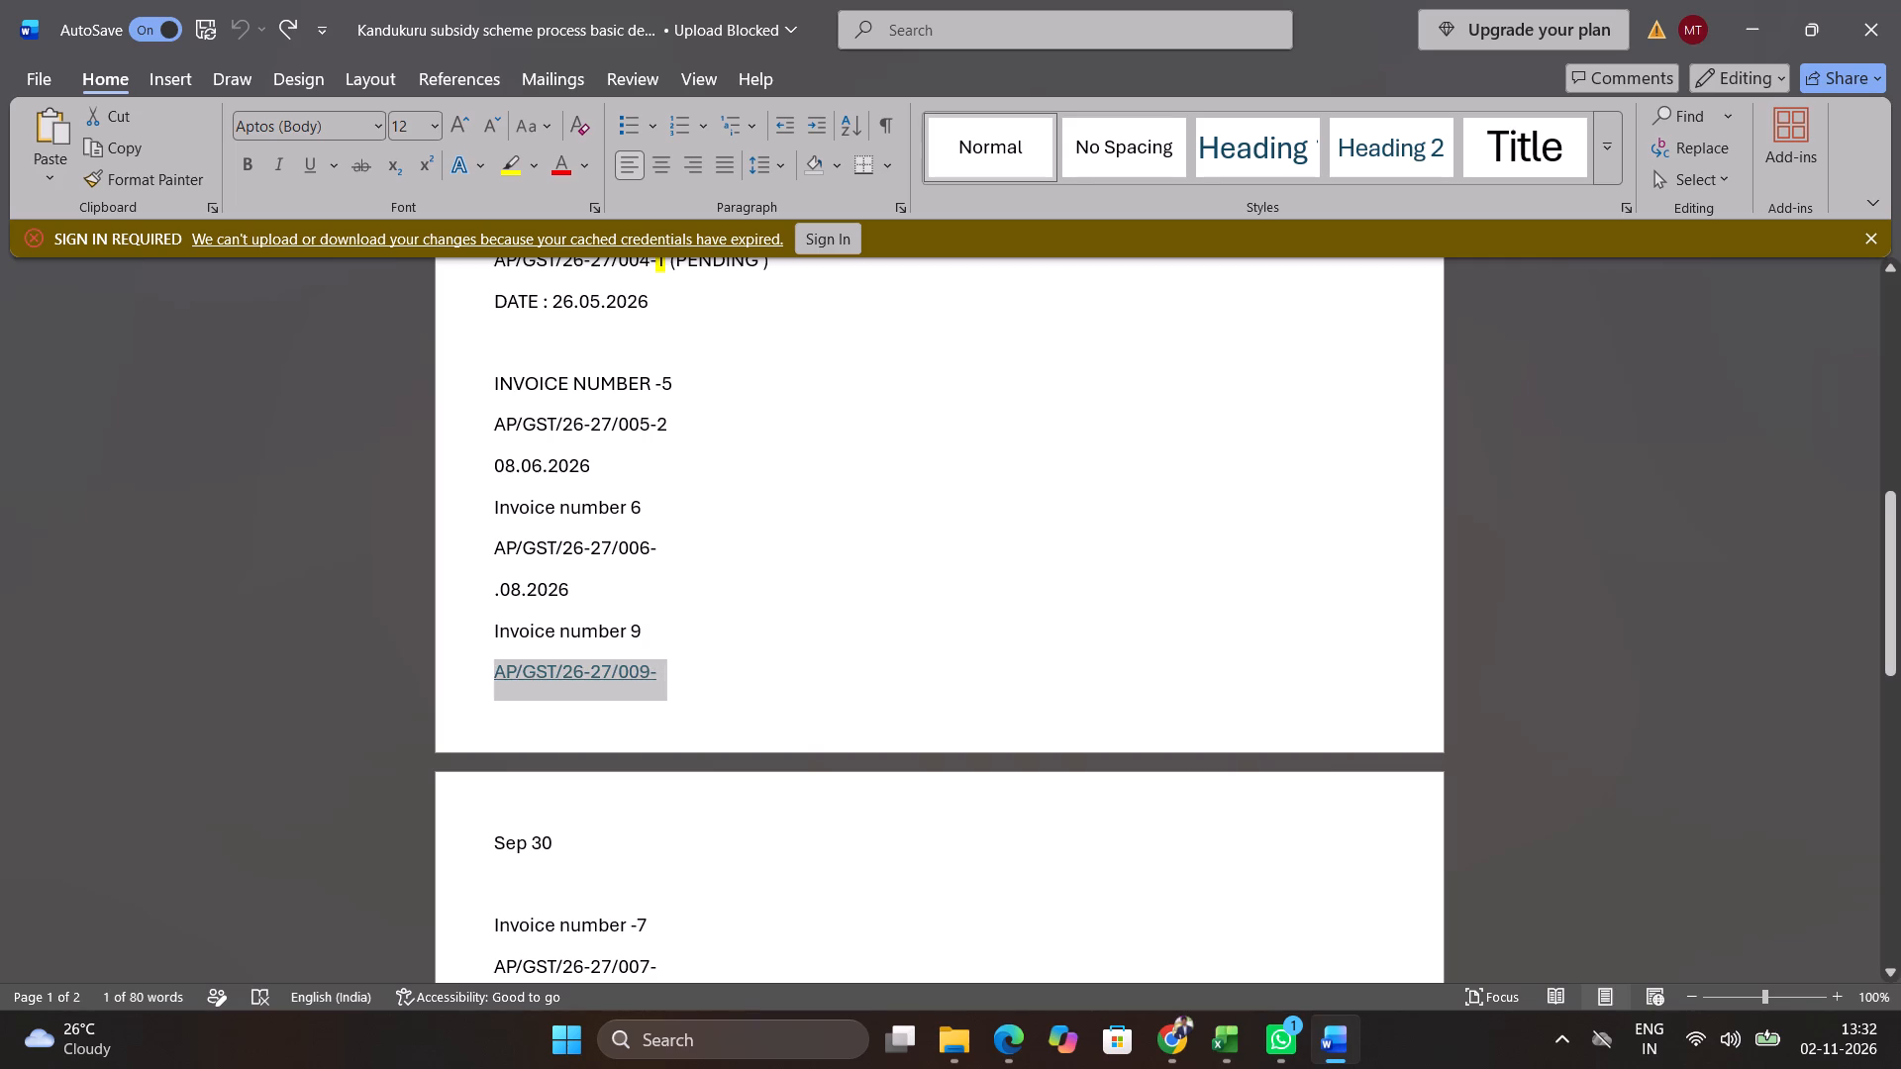
left_click_drag(466, 720, 464, 720)
left_click(464, 720)
key("ctrl+c")
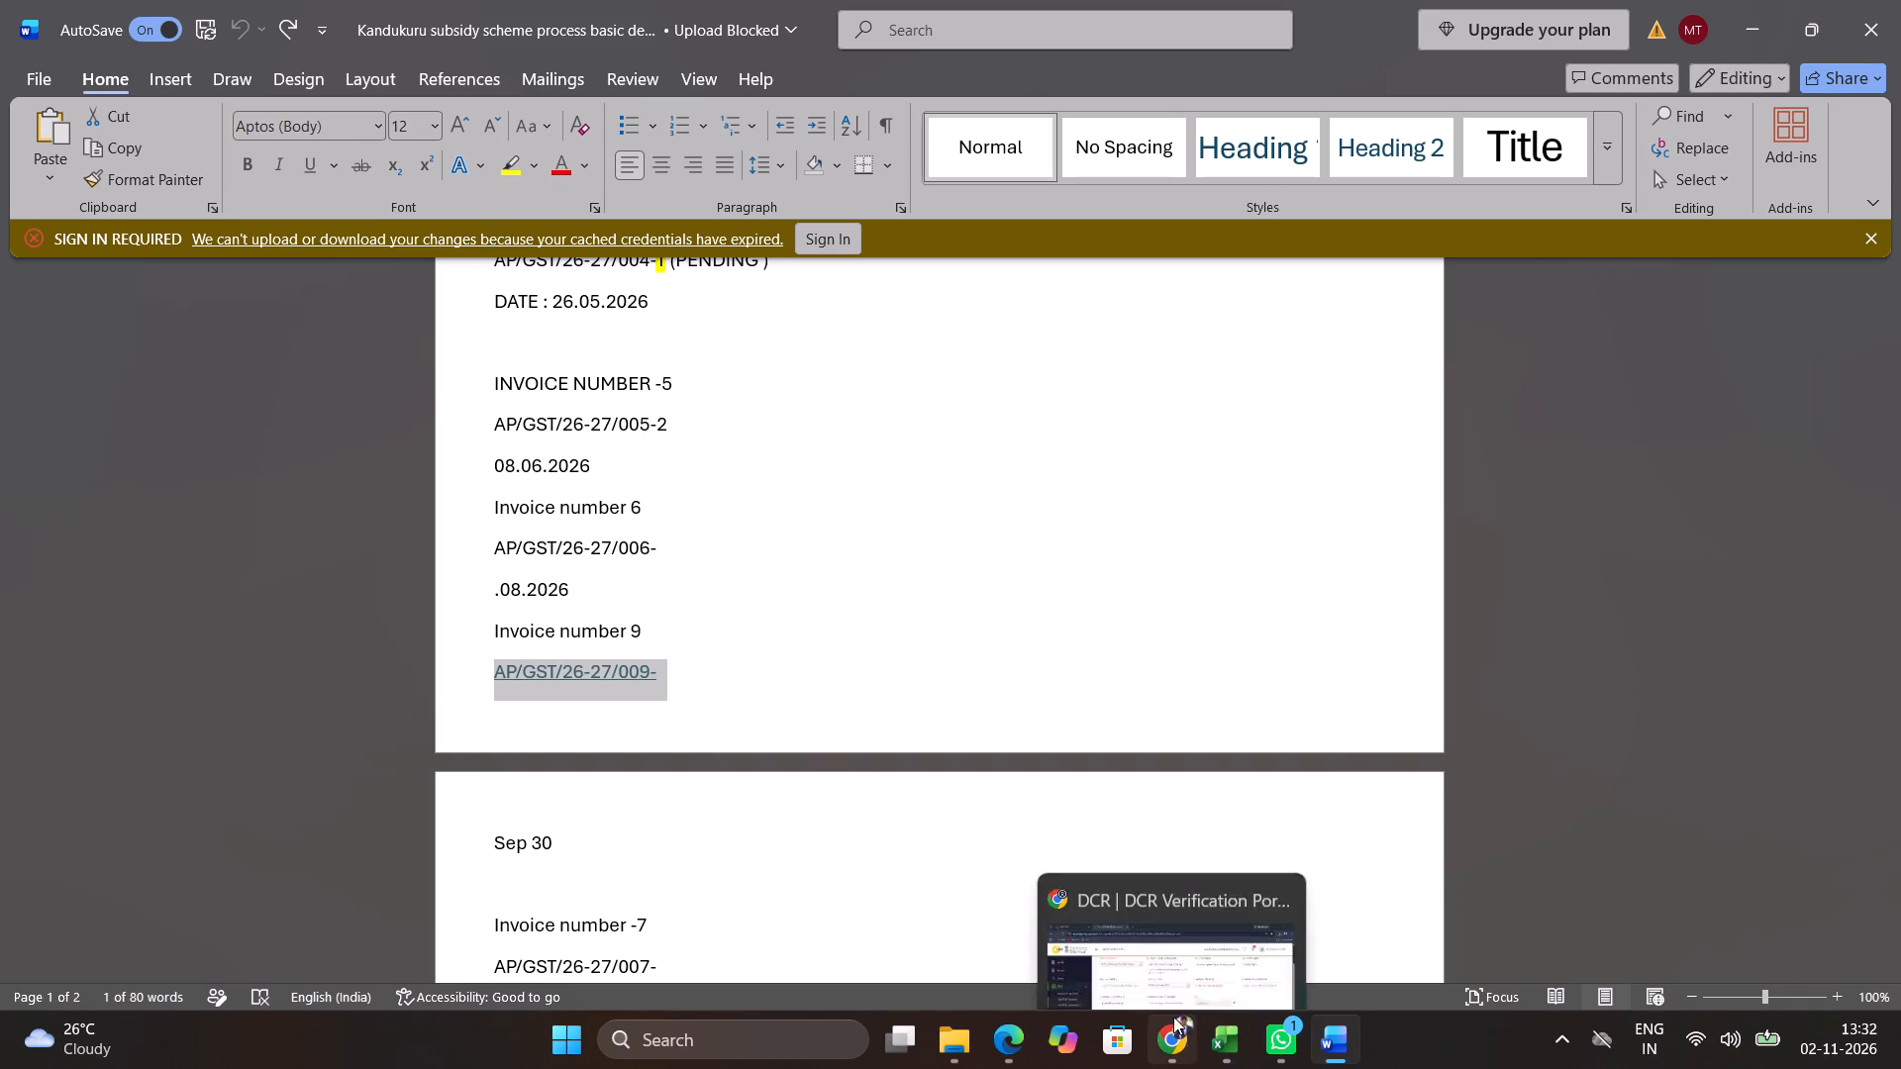
left_click(1149, 946)
key("ctrl+v")
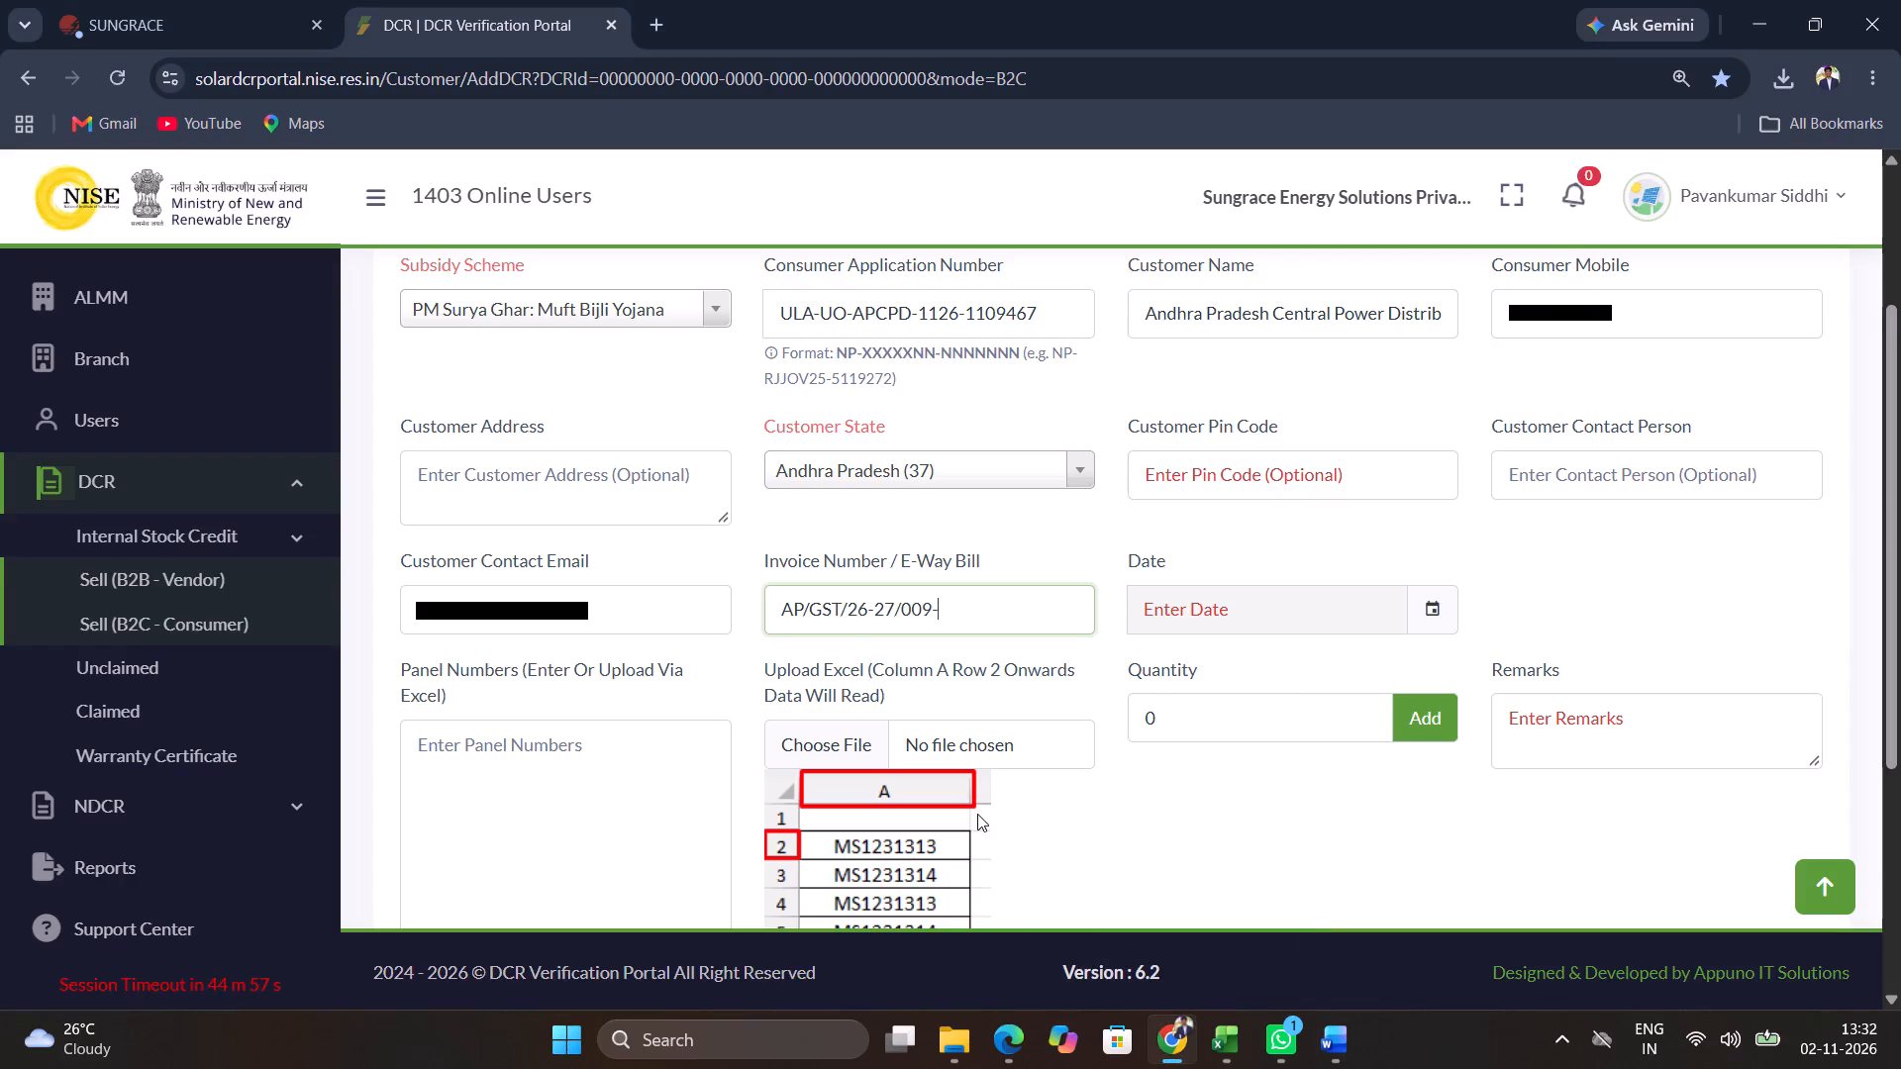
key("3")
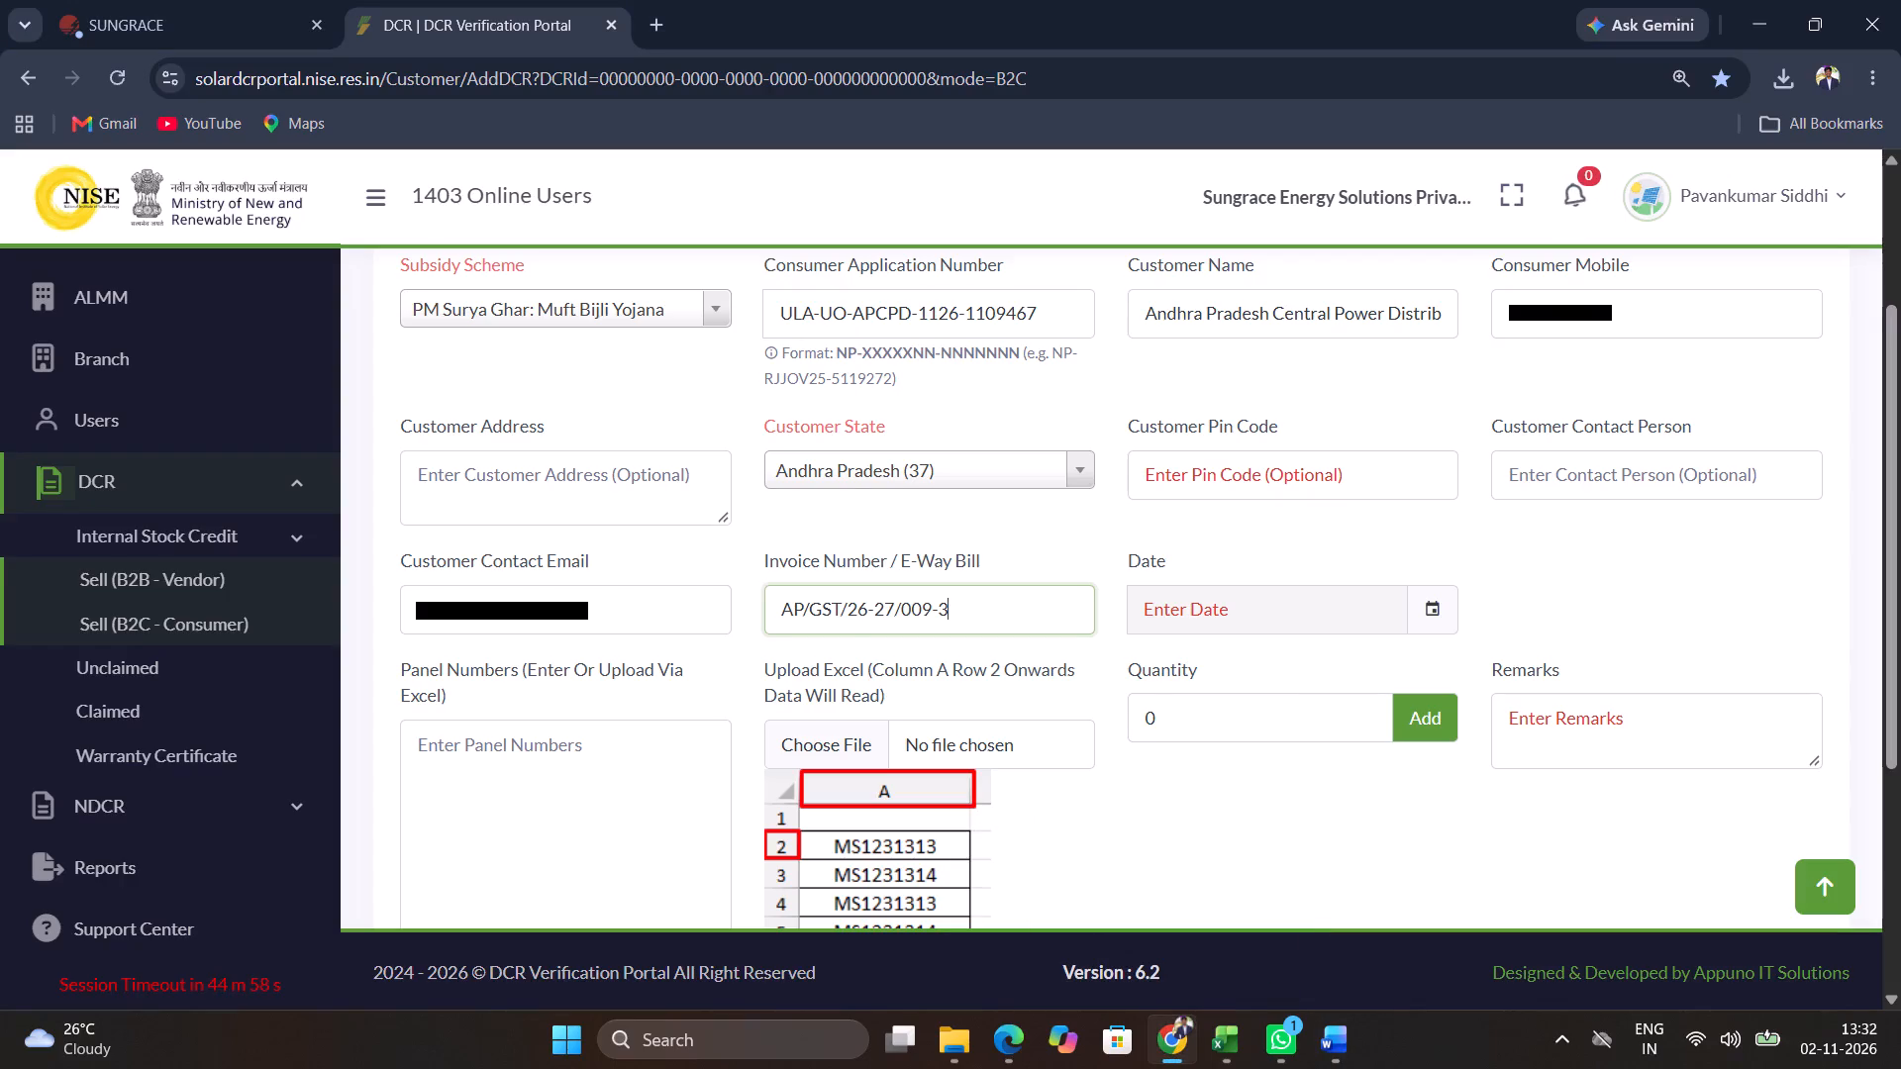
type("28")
right_click(977, 814)
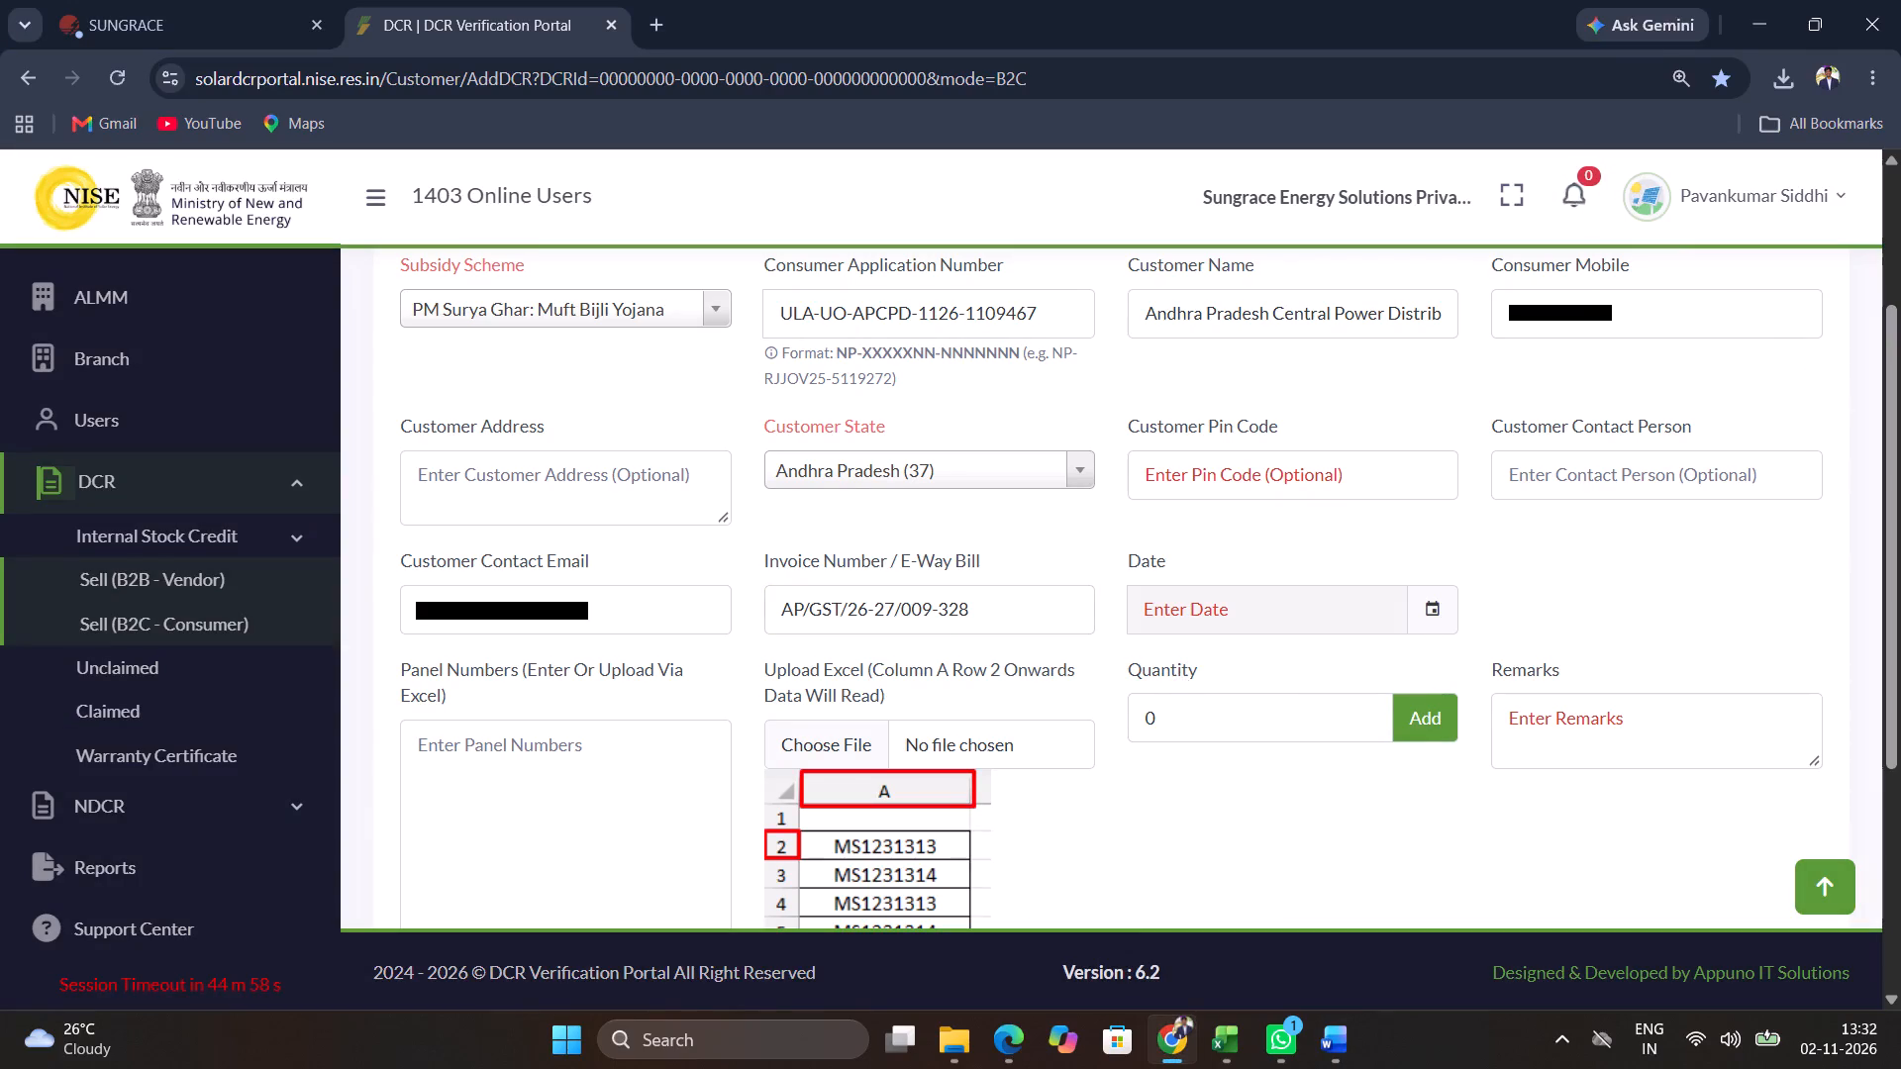
Set the invoice date to 30-Sep-2026.
left_click(1227, 609)
left_click(1132, 646)
double_click(1141, 653)
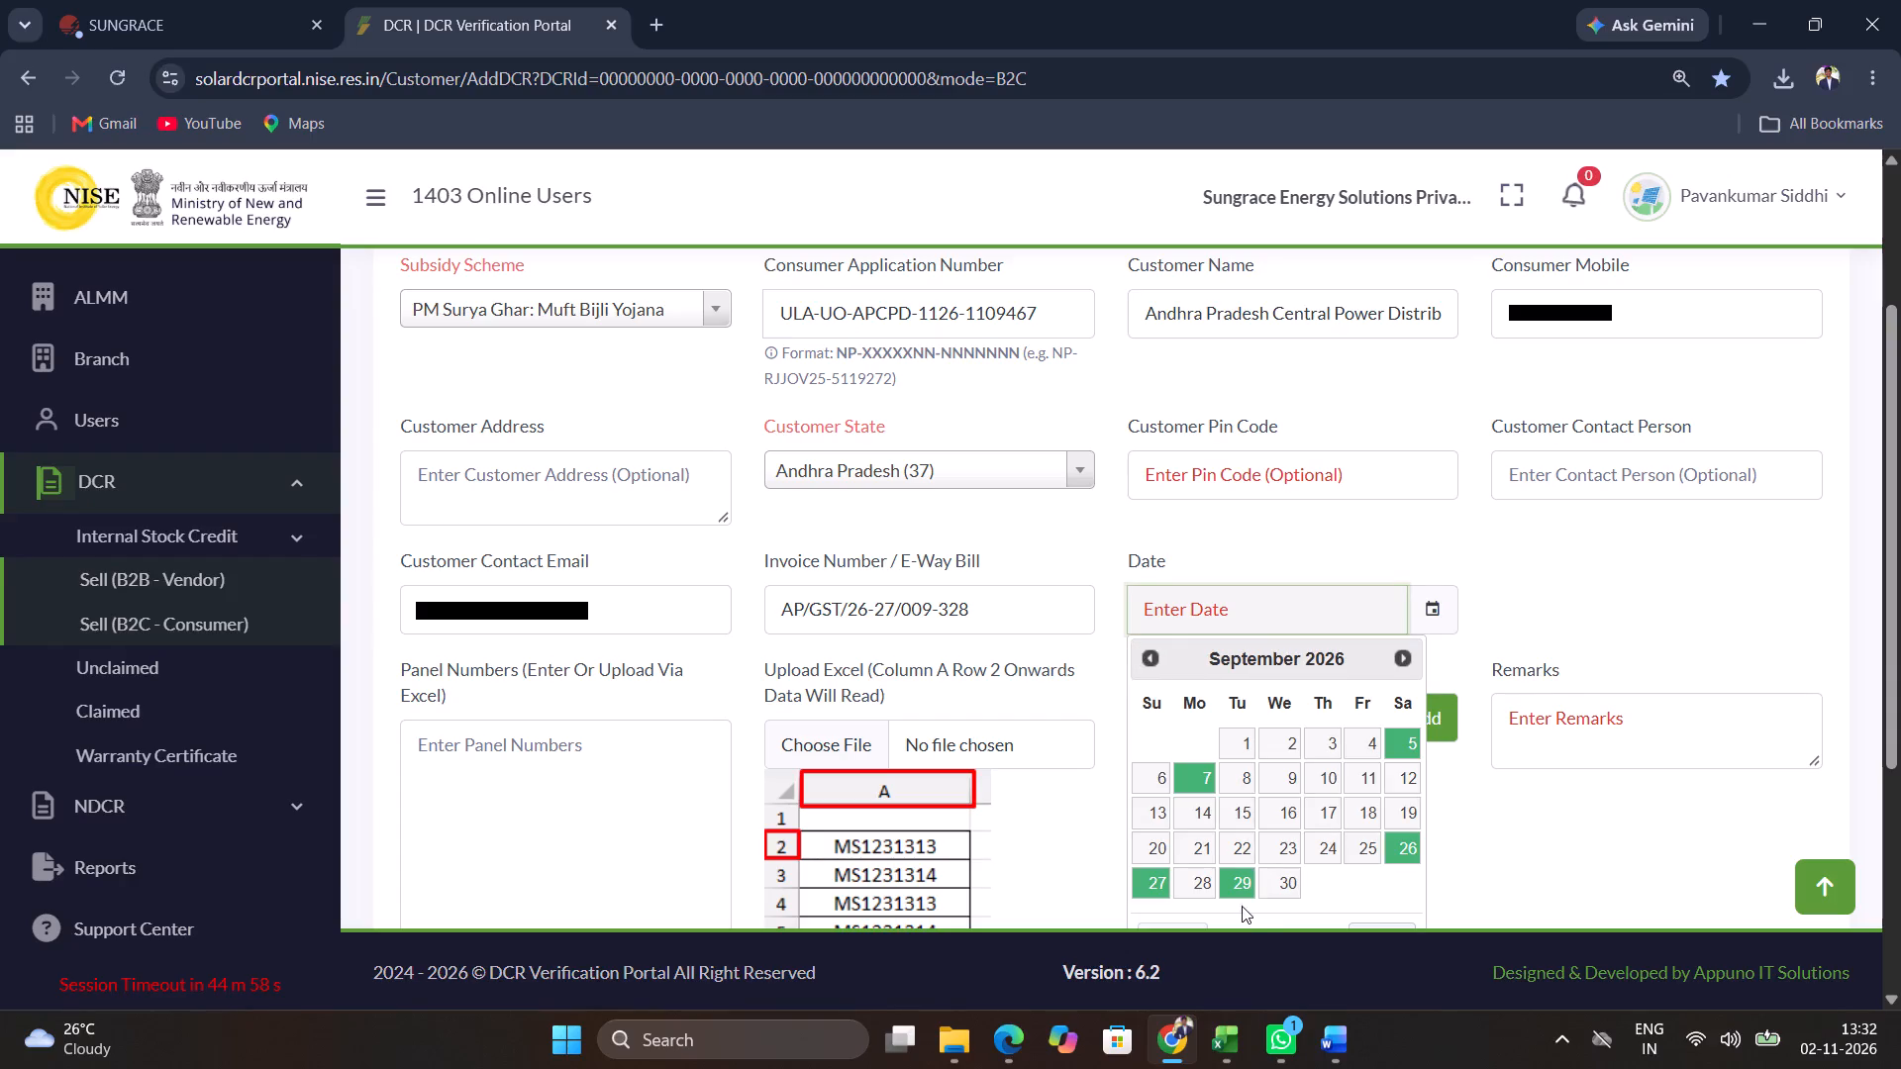
left_click(1281, 883)
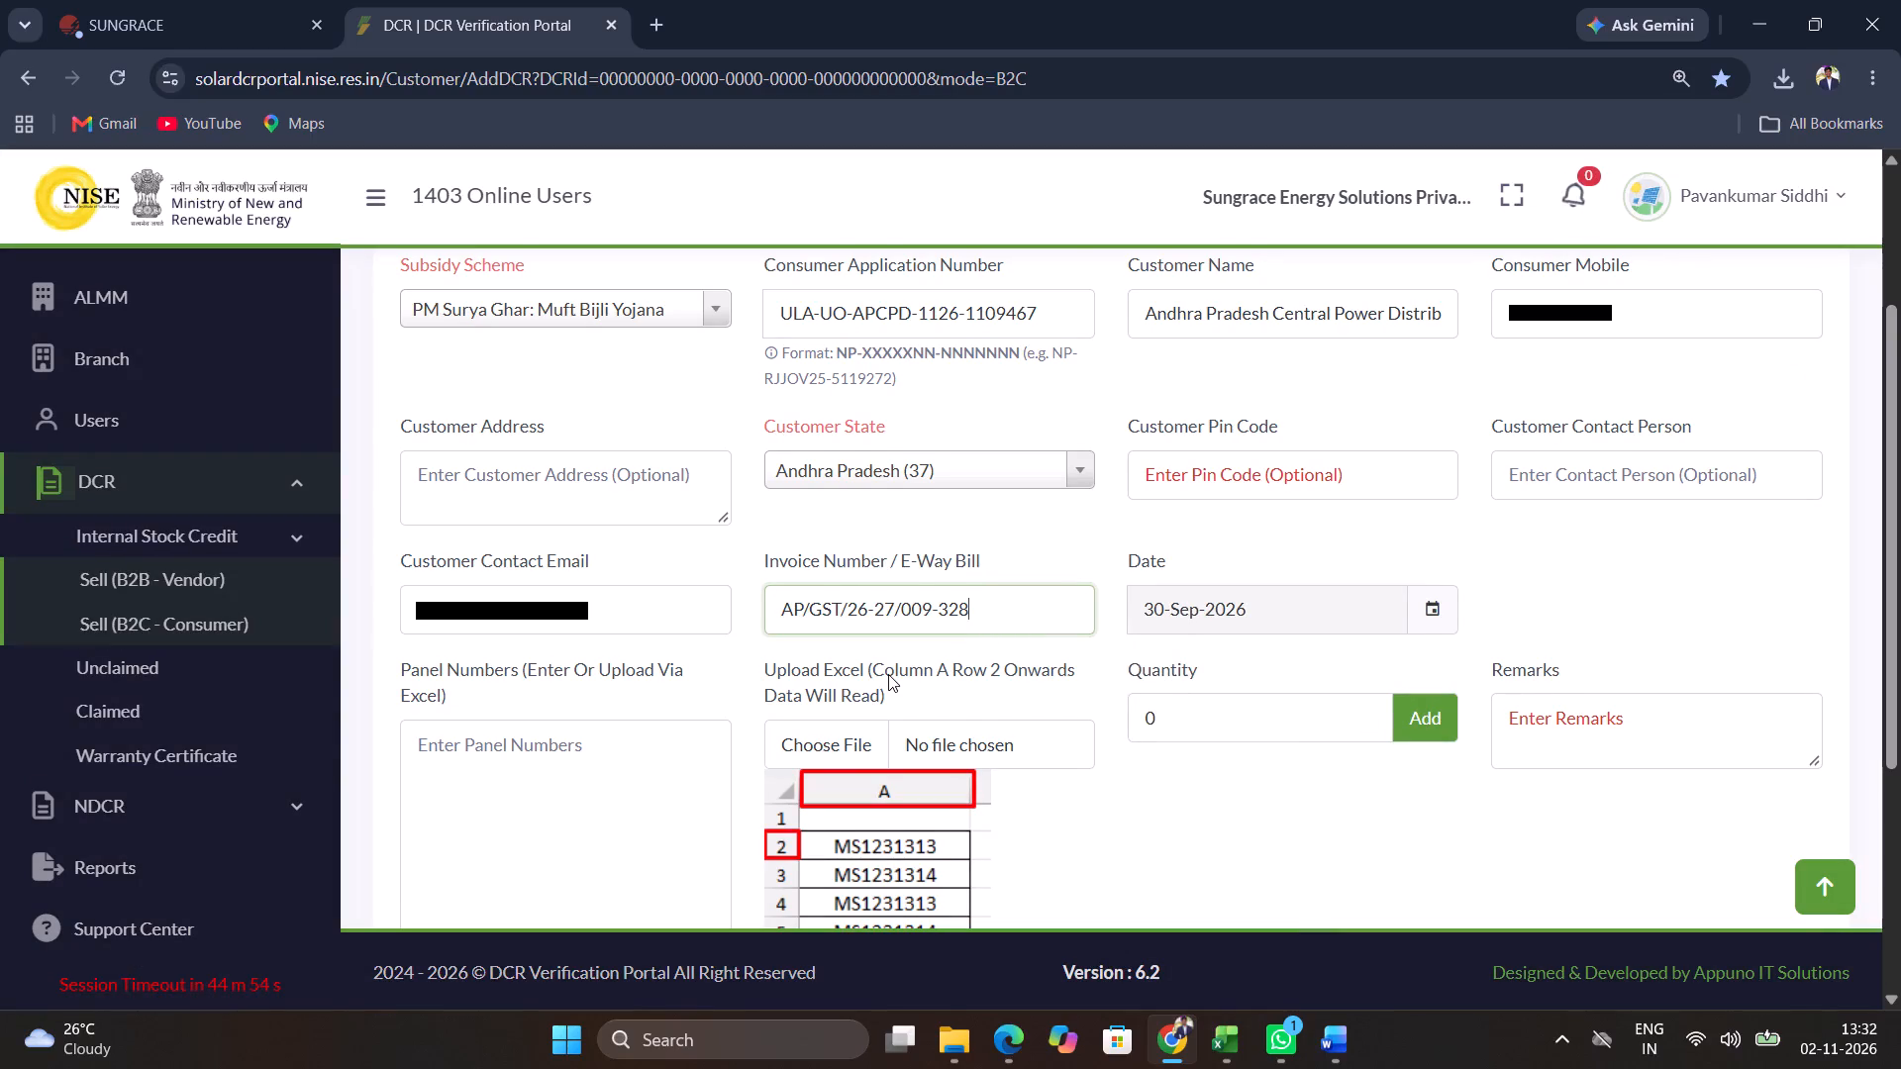
Copy the four panel serial numbers from the SUNGRACE work order for the DCR form's panel numbers and return to the form.
scroll(888, 674, "down", 1)
left_click(581, 681)
left_click(148, 10)
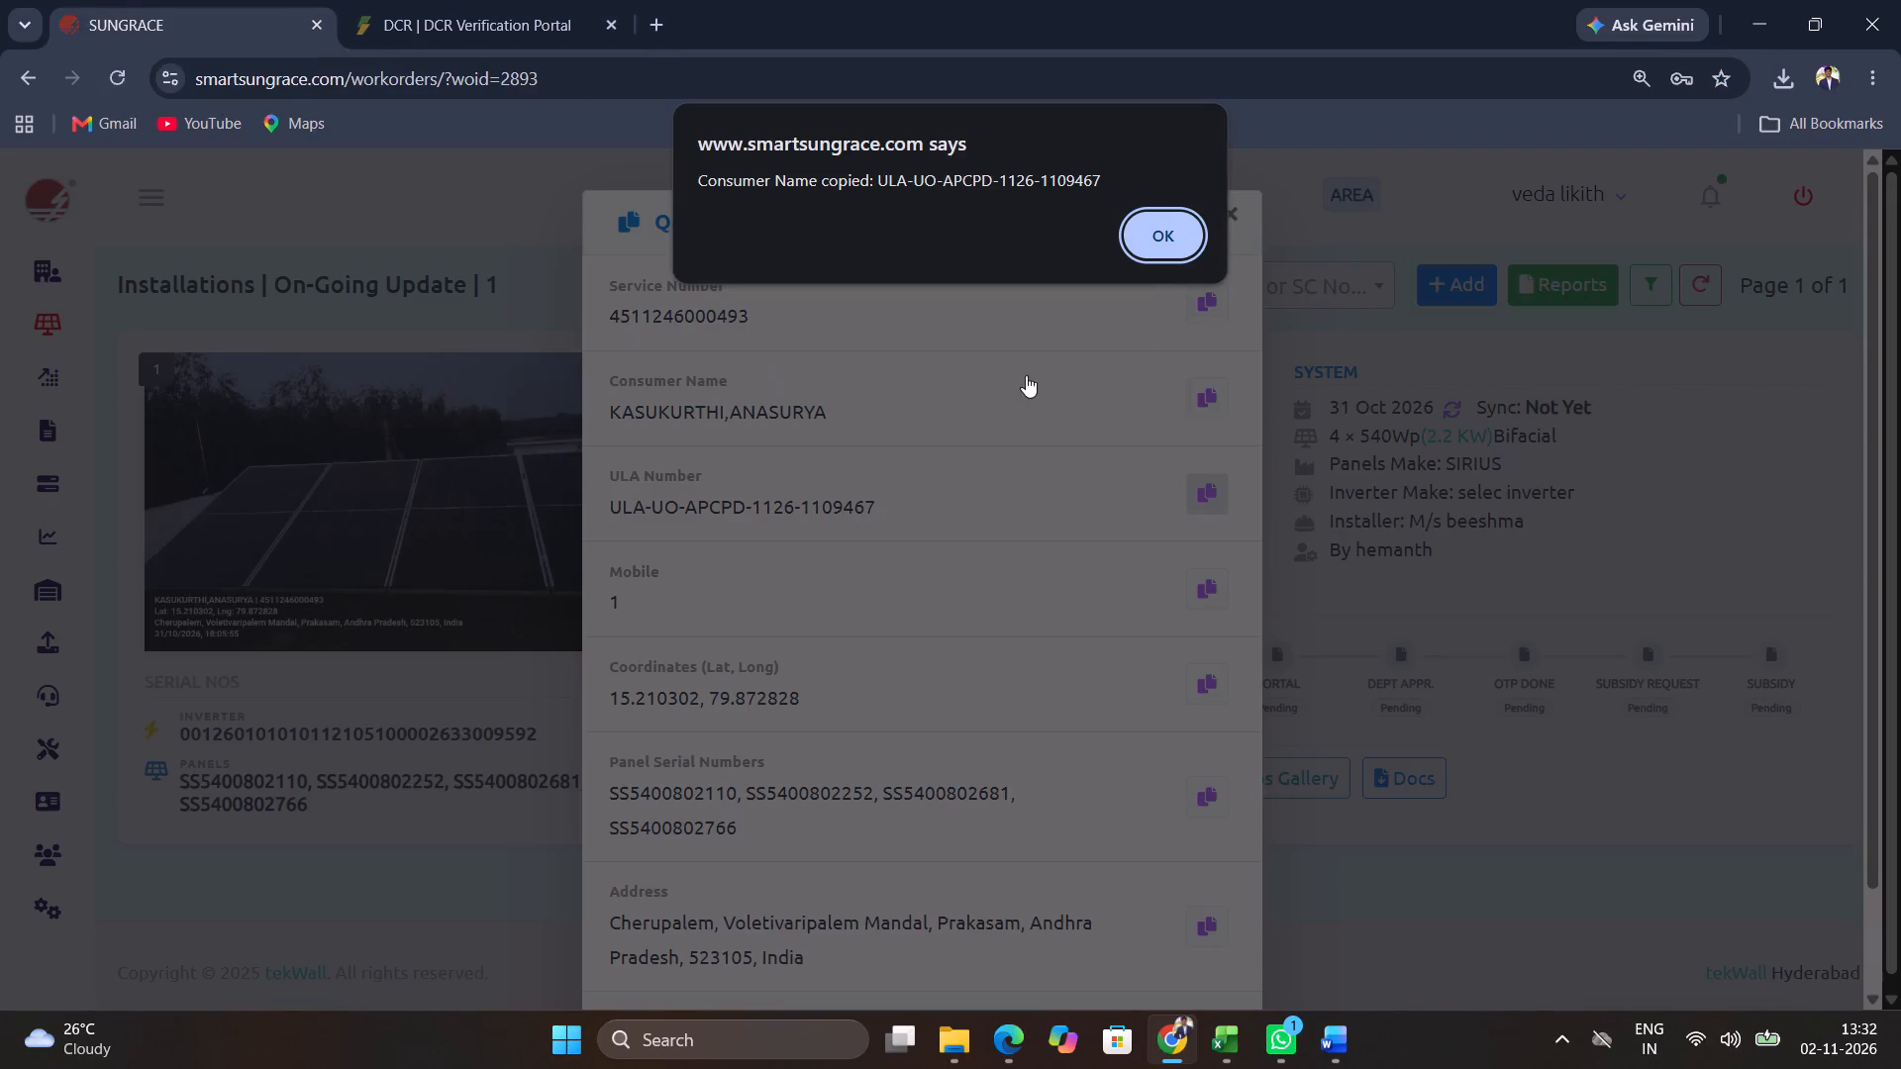
left_click(1167, 245)
left_click(1216, 793)
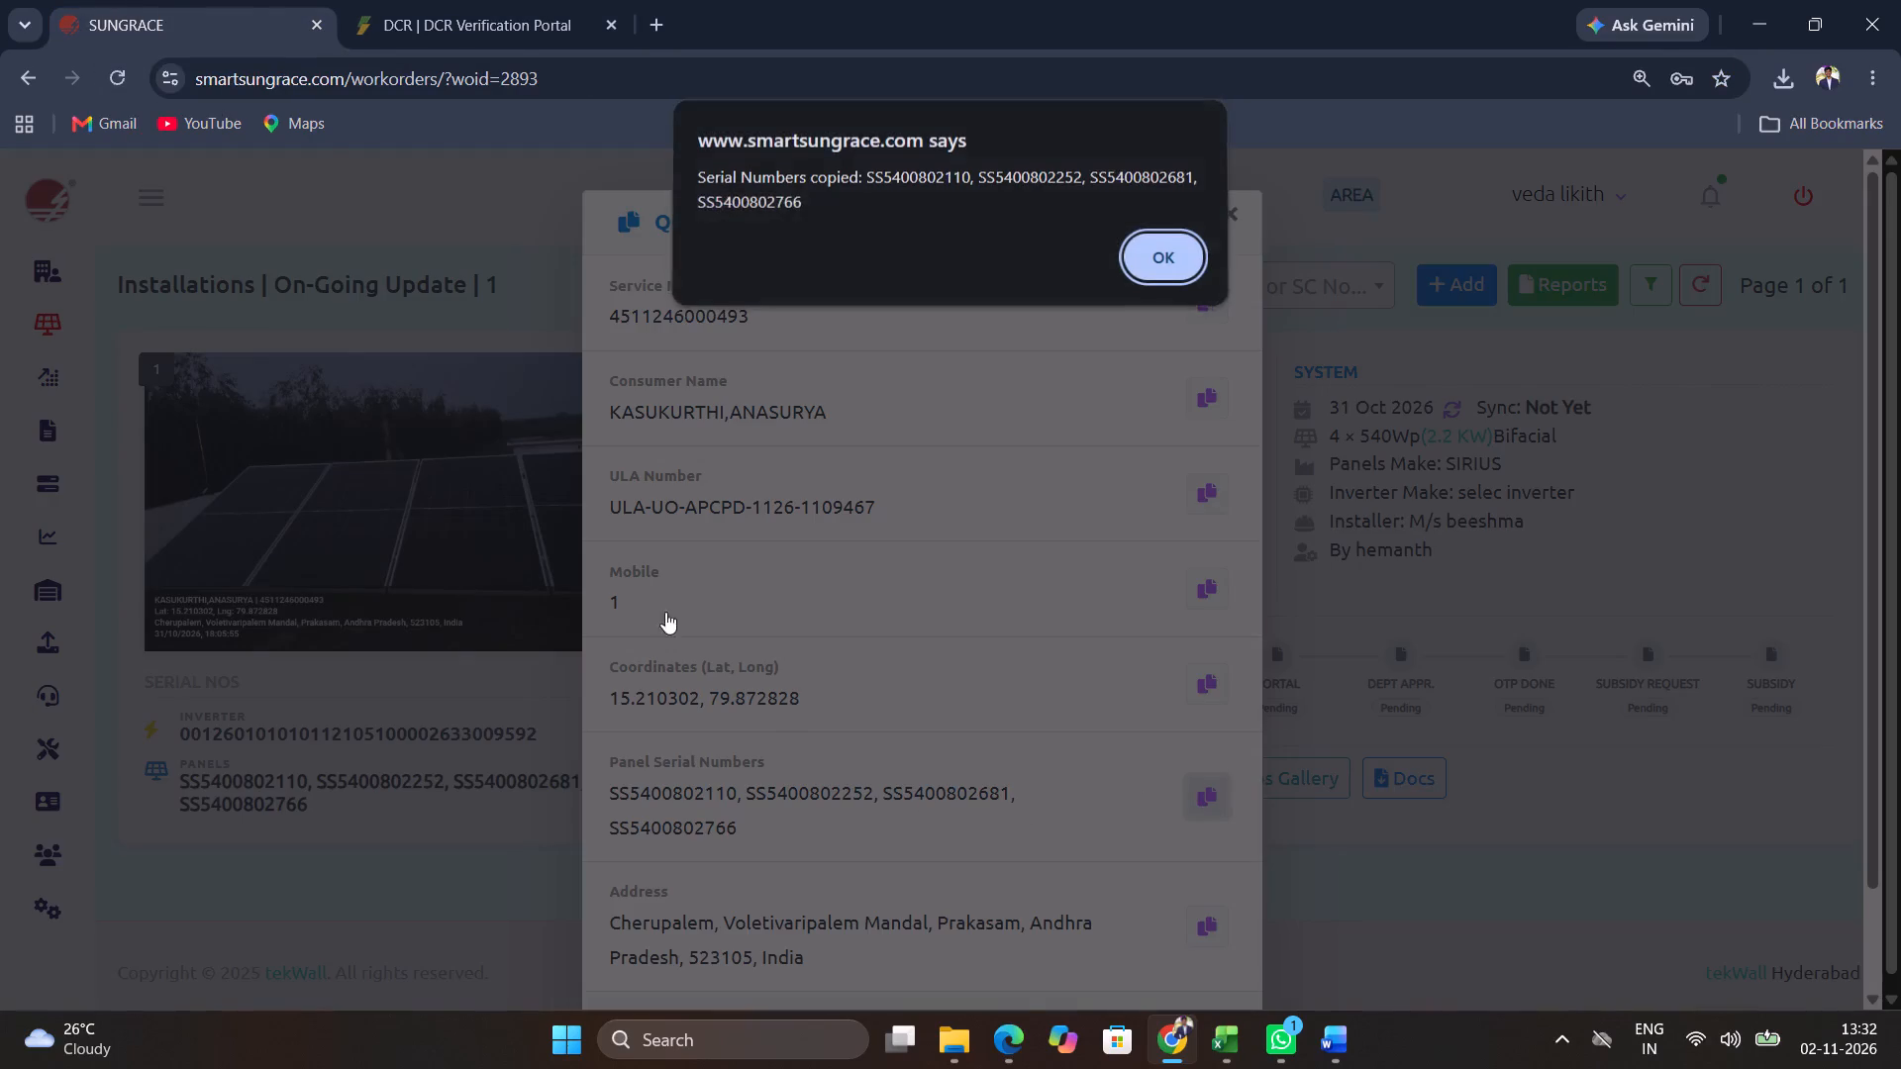
left_click(450, 17)
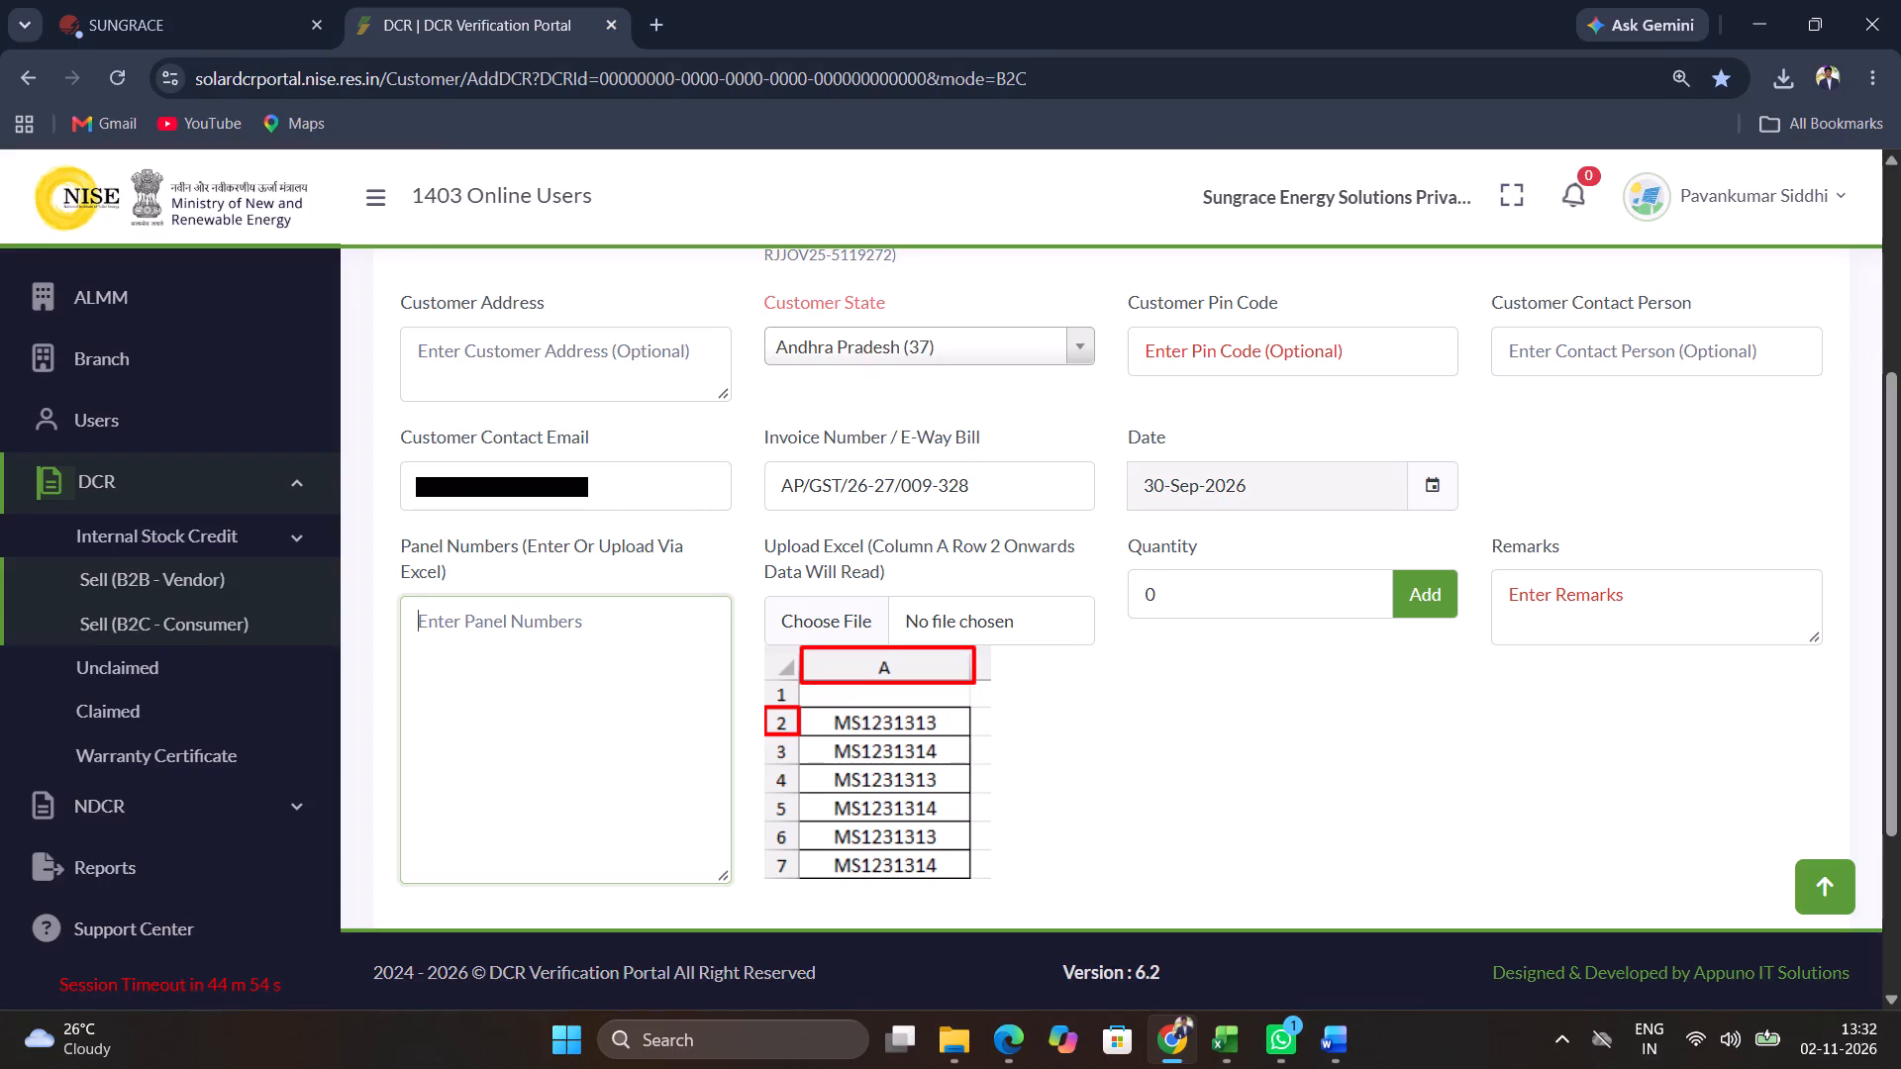
key("ctrl+v")
key("Left")
key("Left")
key("Left")
key("Left")
key("Left")
key("Left")
key("Left")
key("Left")
key("Left")
key("Left")
key("Left")
key("Left")
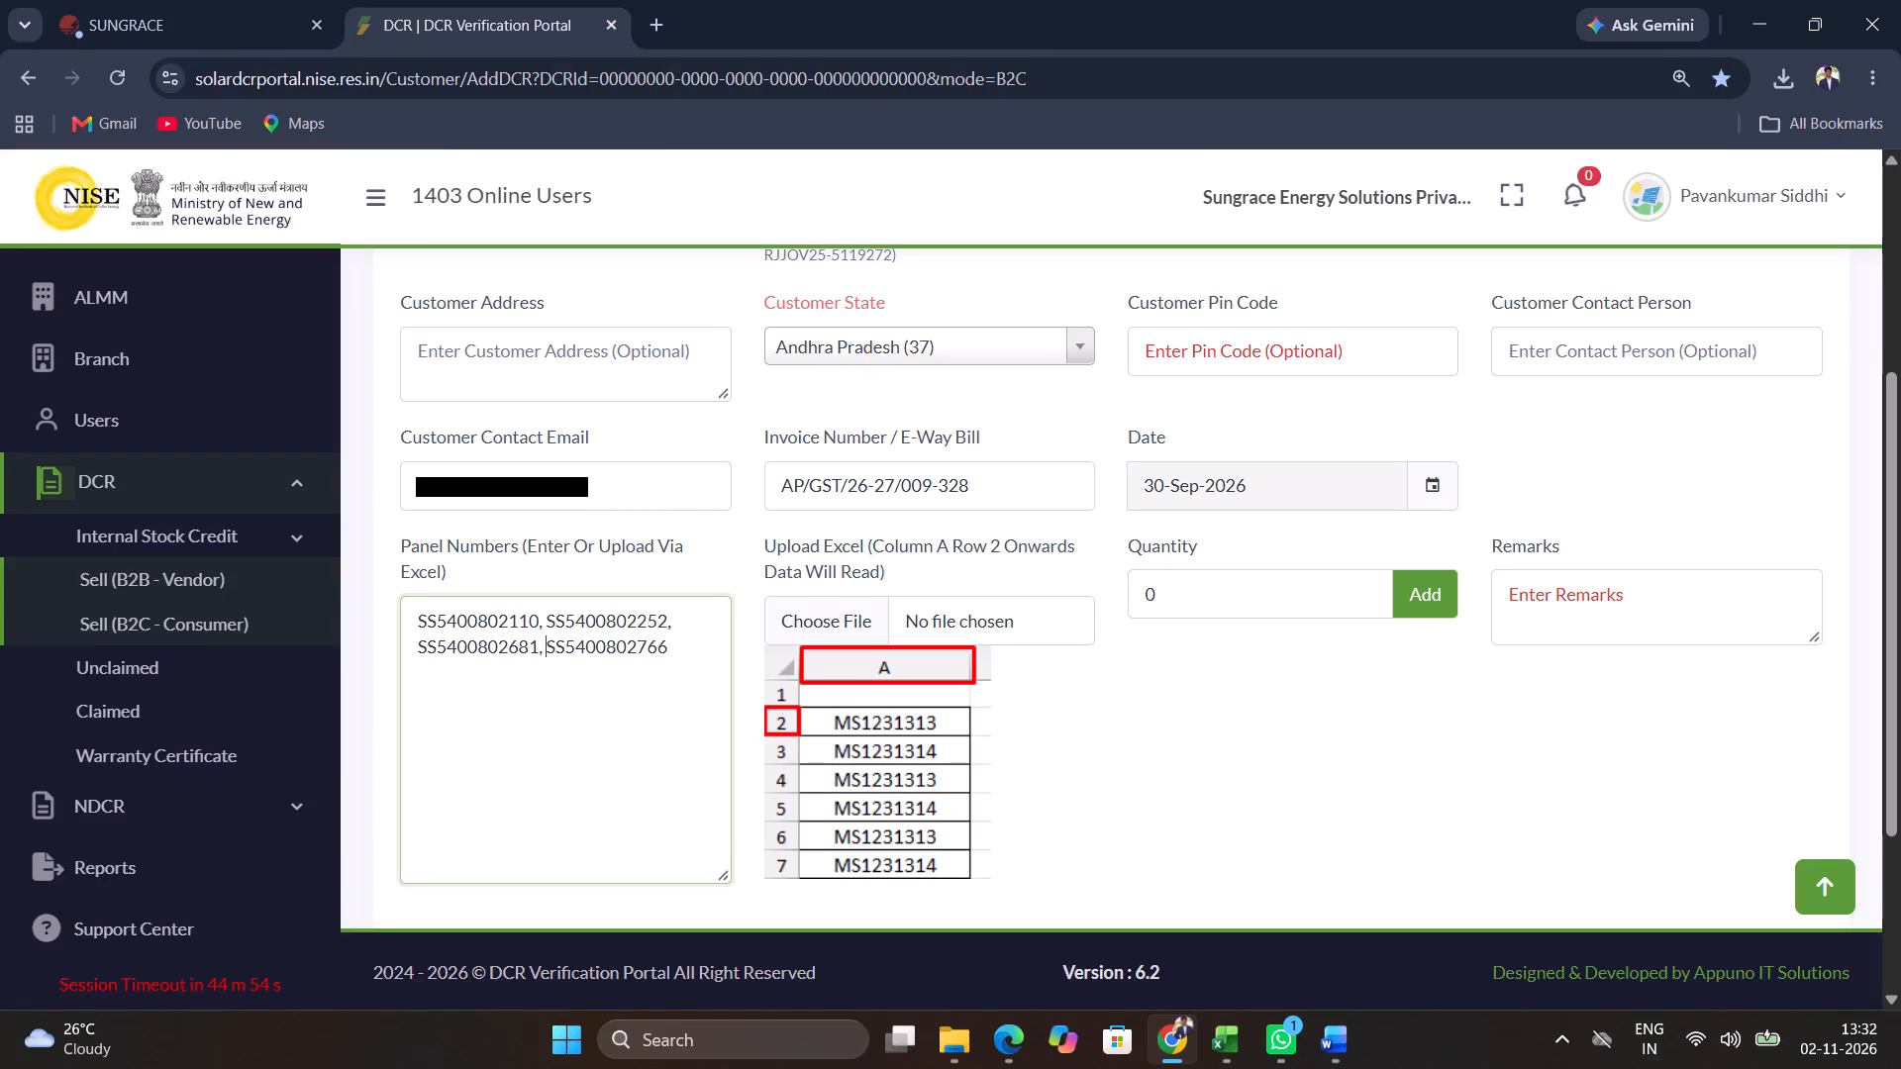
key("BackSpace")
key("BackSpace")
key("Return")
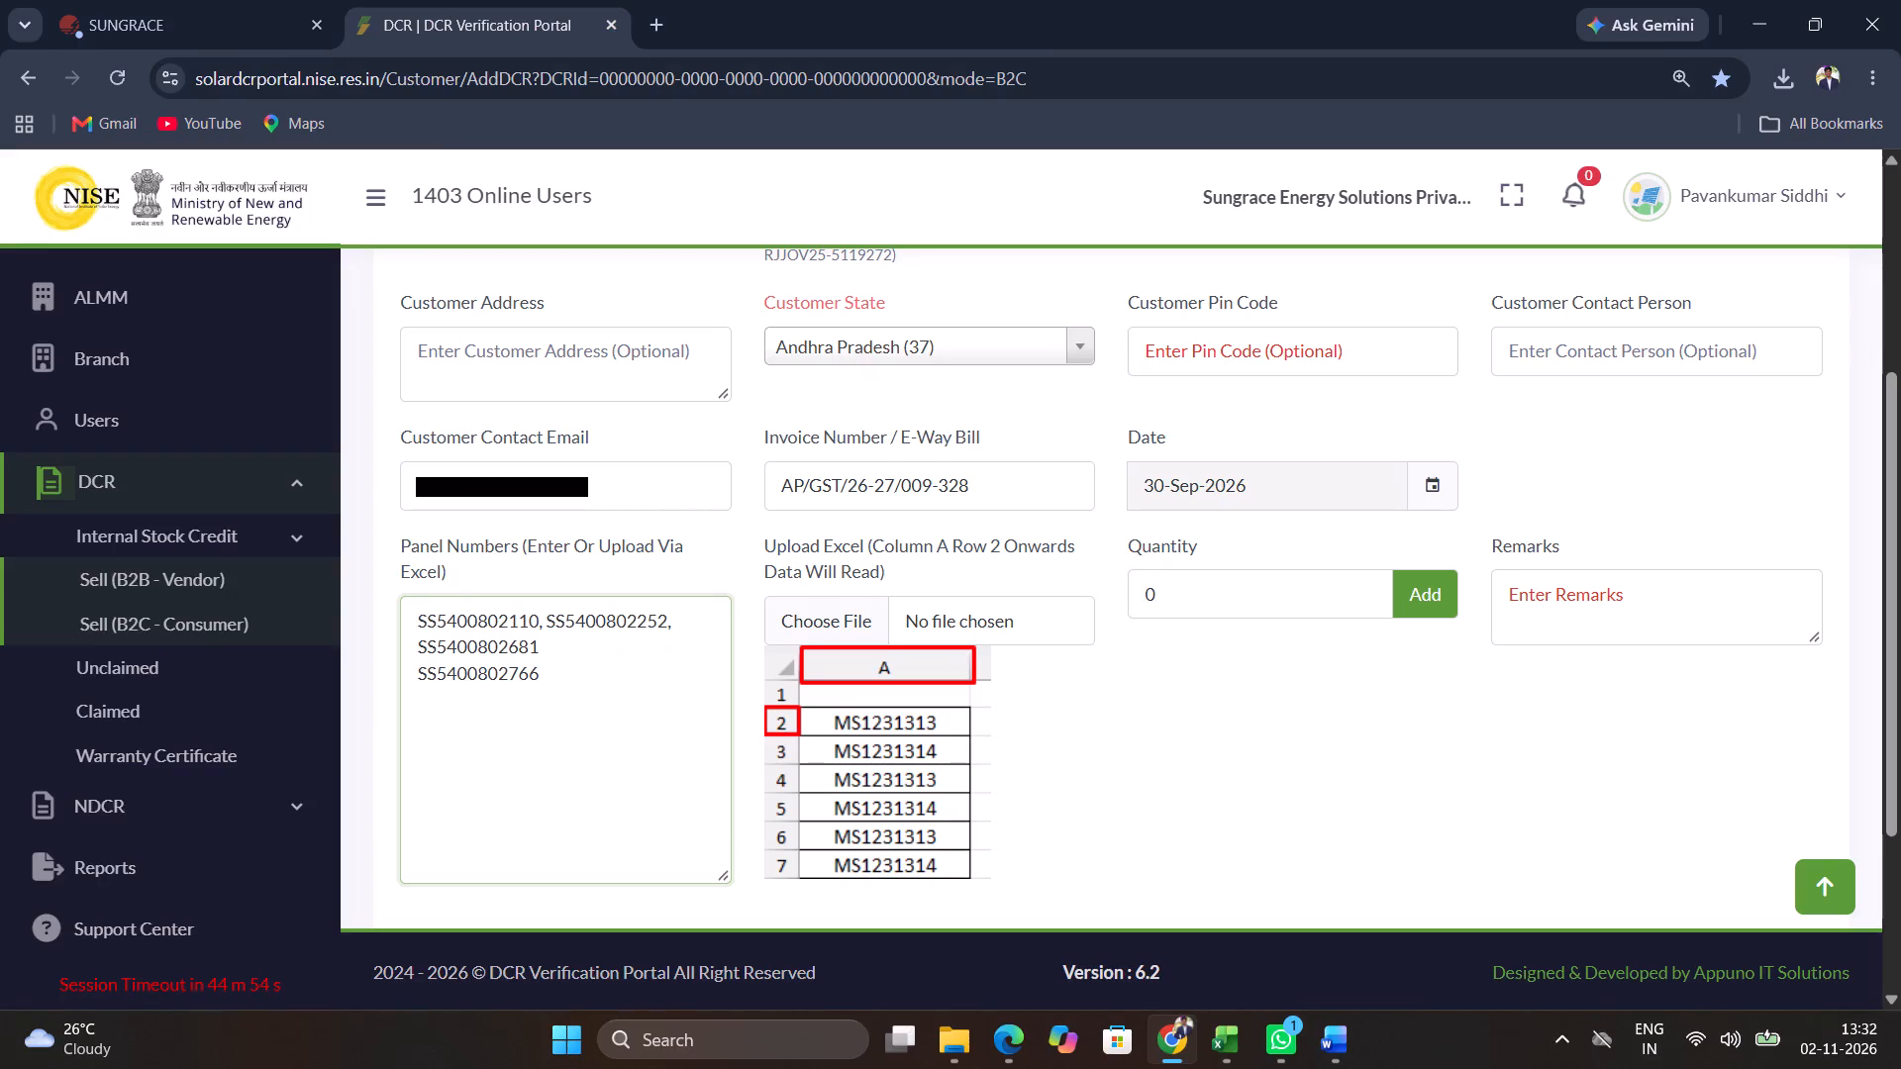
key("Up")
key("Up")
key("Up")
key("Up")
key("Up")
key("Up")
key("Up")
key("Right")
key("Right")
key("Right")
key("Right")
key("Right")
key("Right")
key("Right")
key("Right")
key("Right")
key("Right")
key("Right")
key("Right")
key("Right")
key("Right")
key("BackSpace")
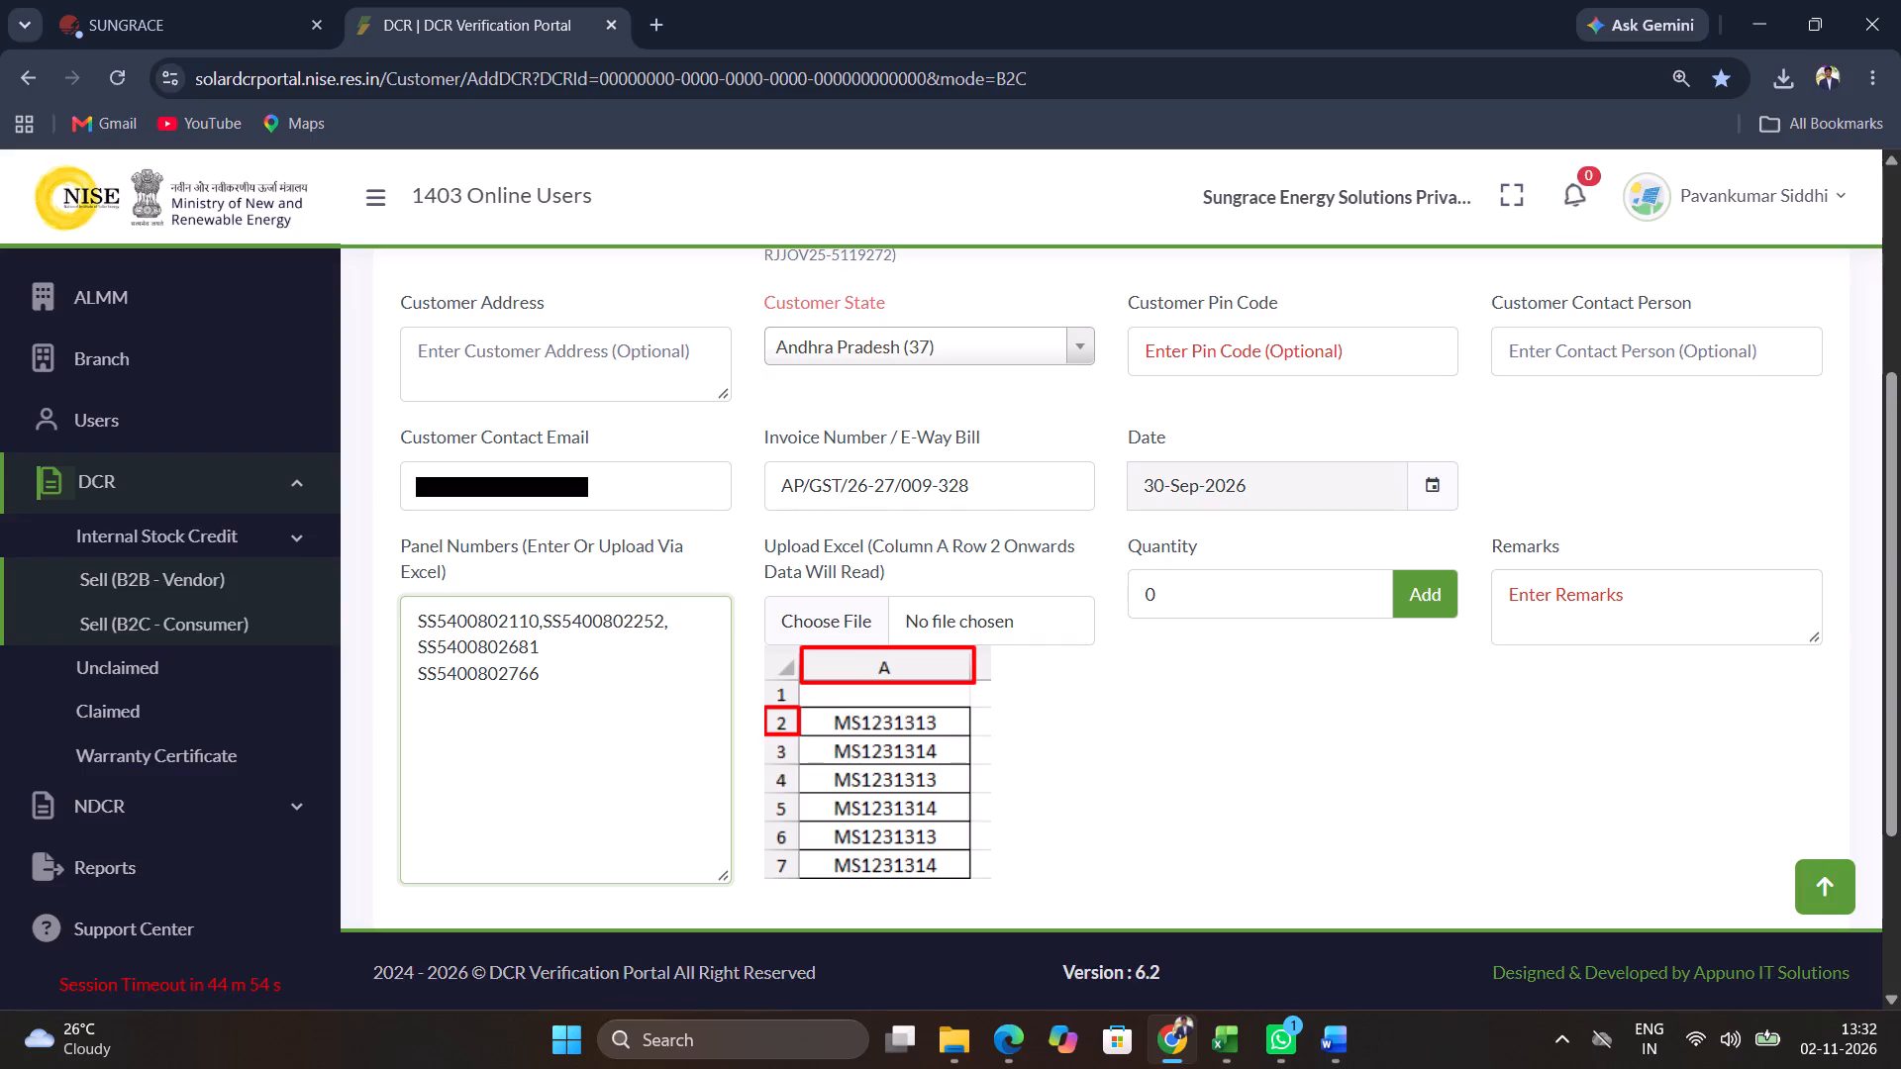
key("BackSpace")
key("Return")
key("Right")
key("Right")
key("Right")
key("Right")
key("Right")
key("Right")
key("Right")
key("Right")
key("Right")
key("Right")
key("Right")
key("Right")
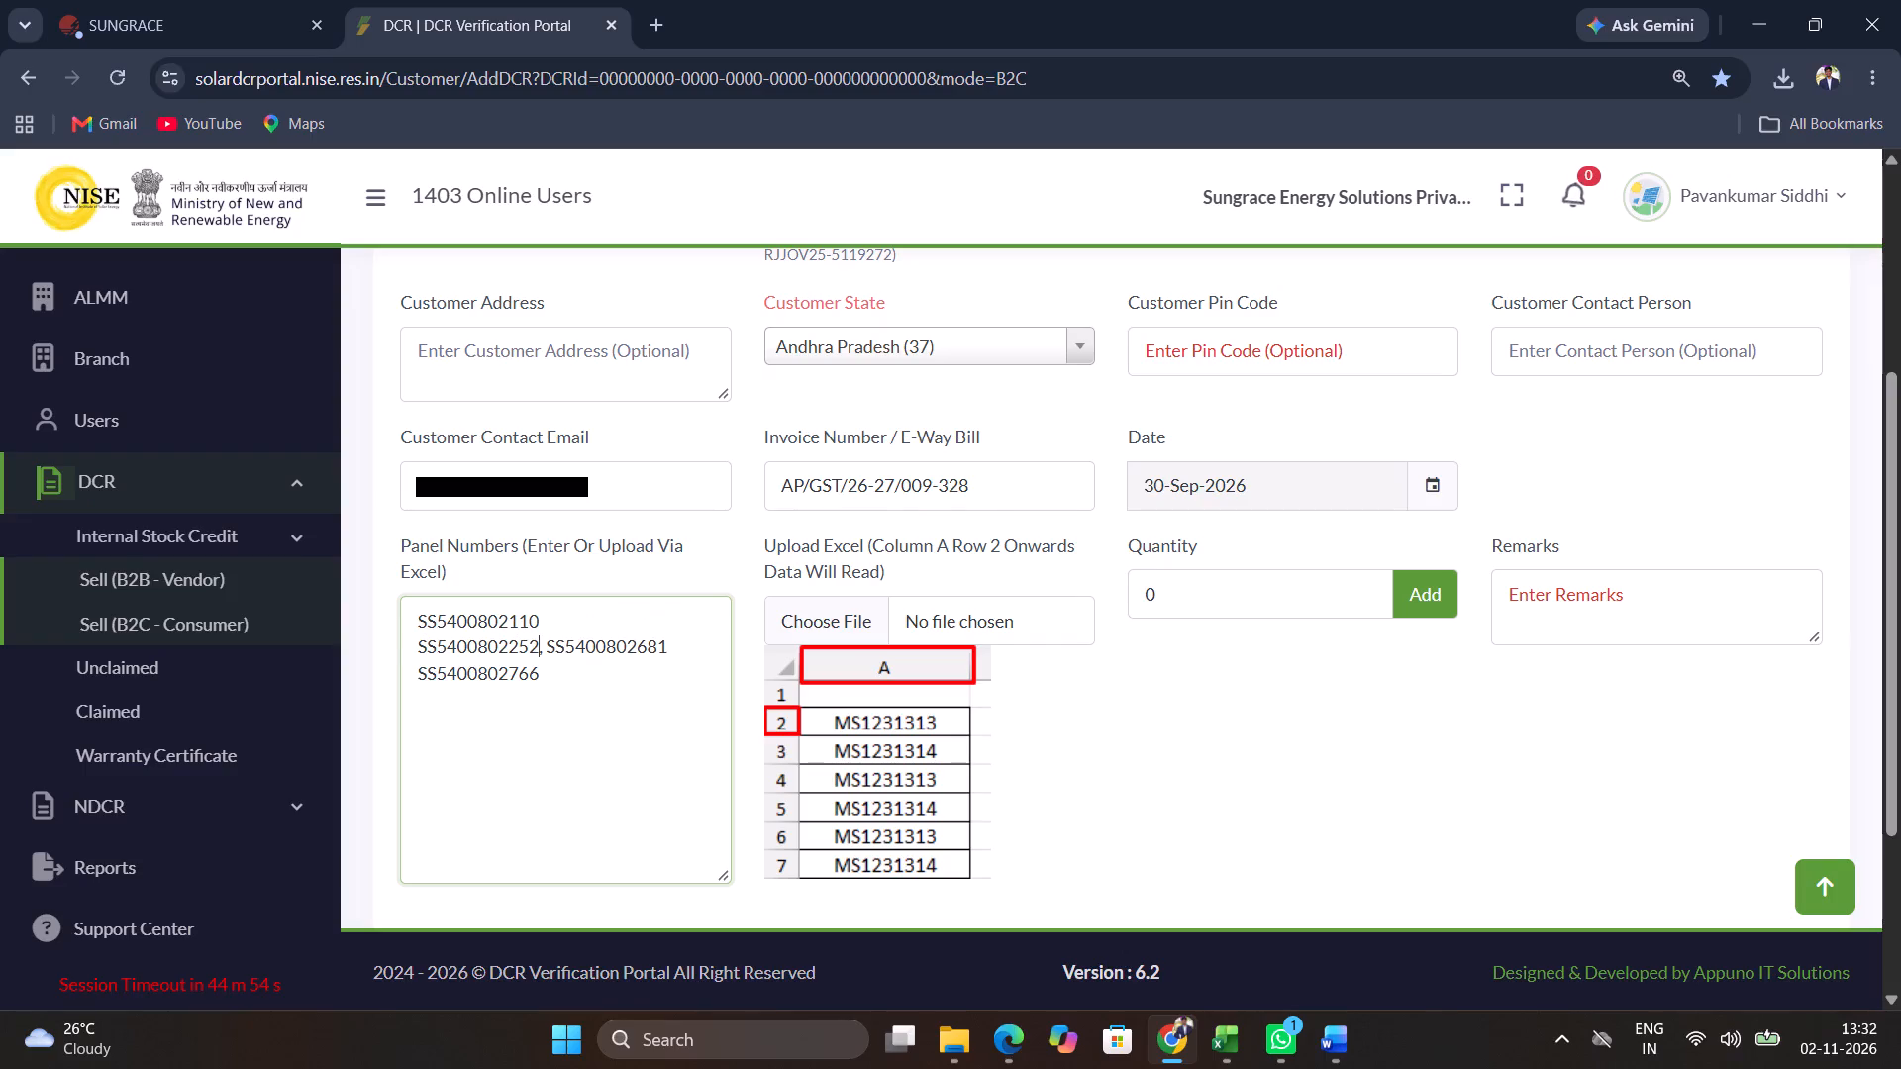
key("Right")
key("Right")
key("BackSpace")
key("BackSpace")
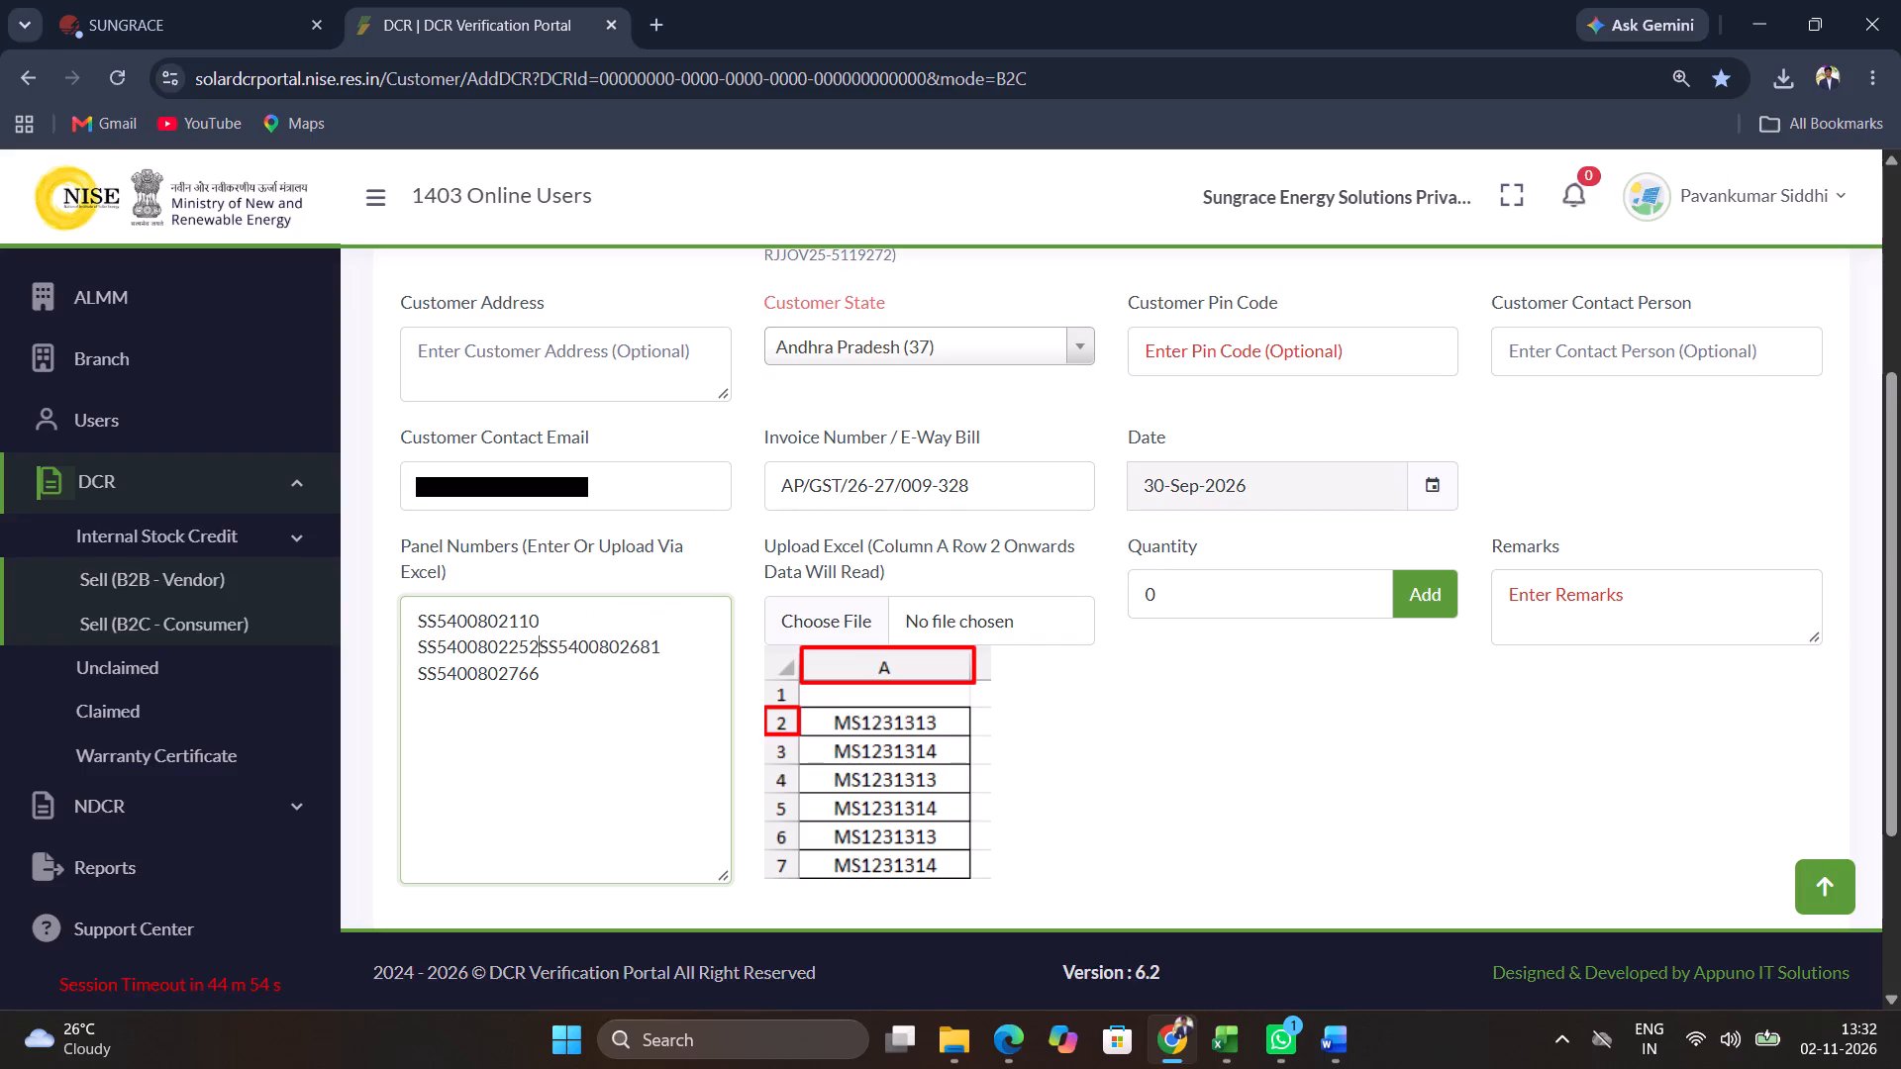
key("Return")
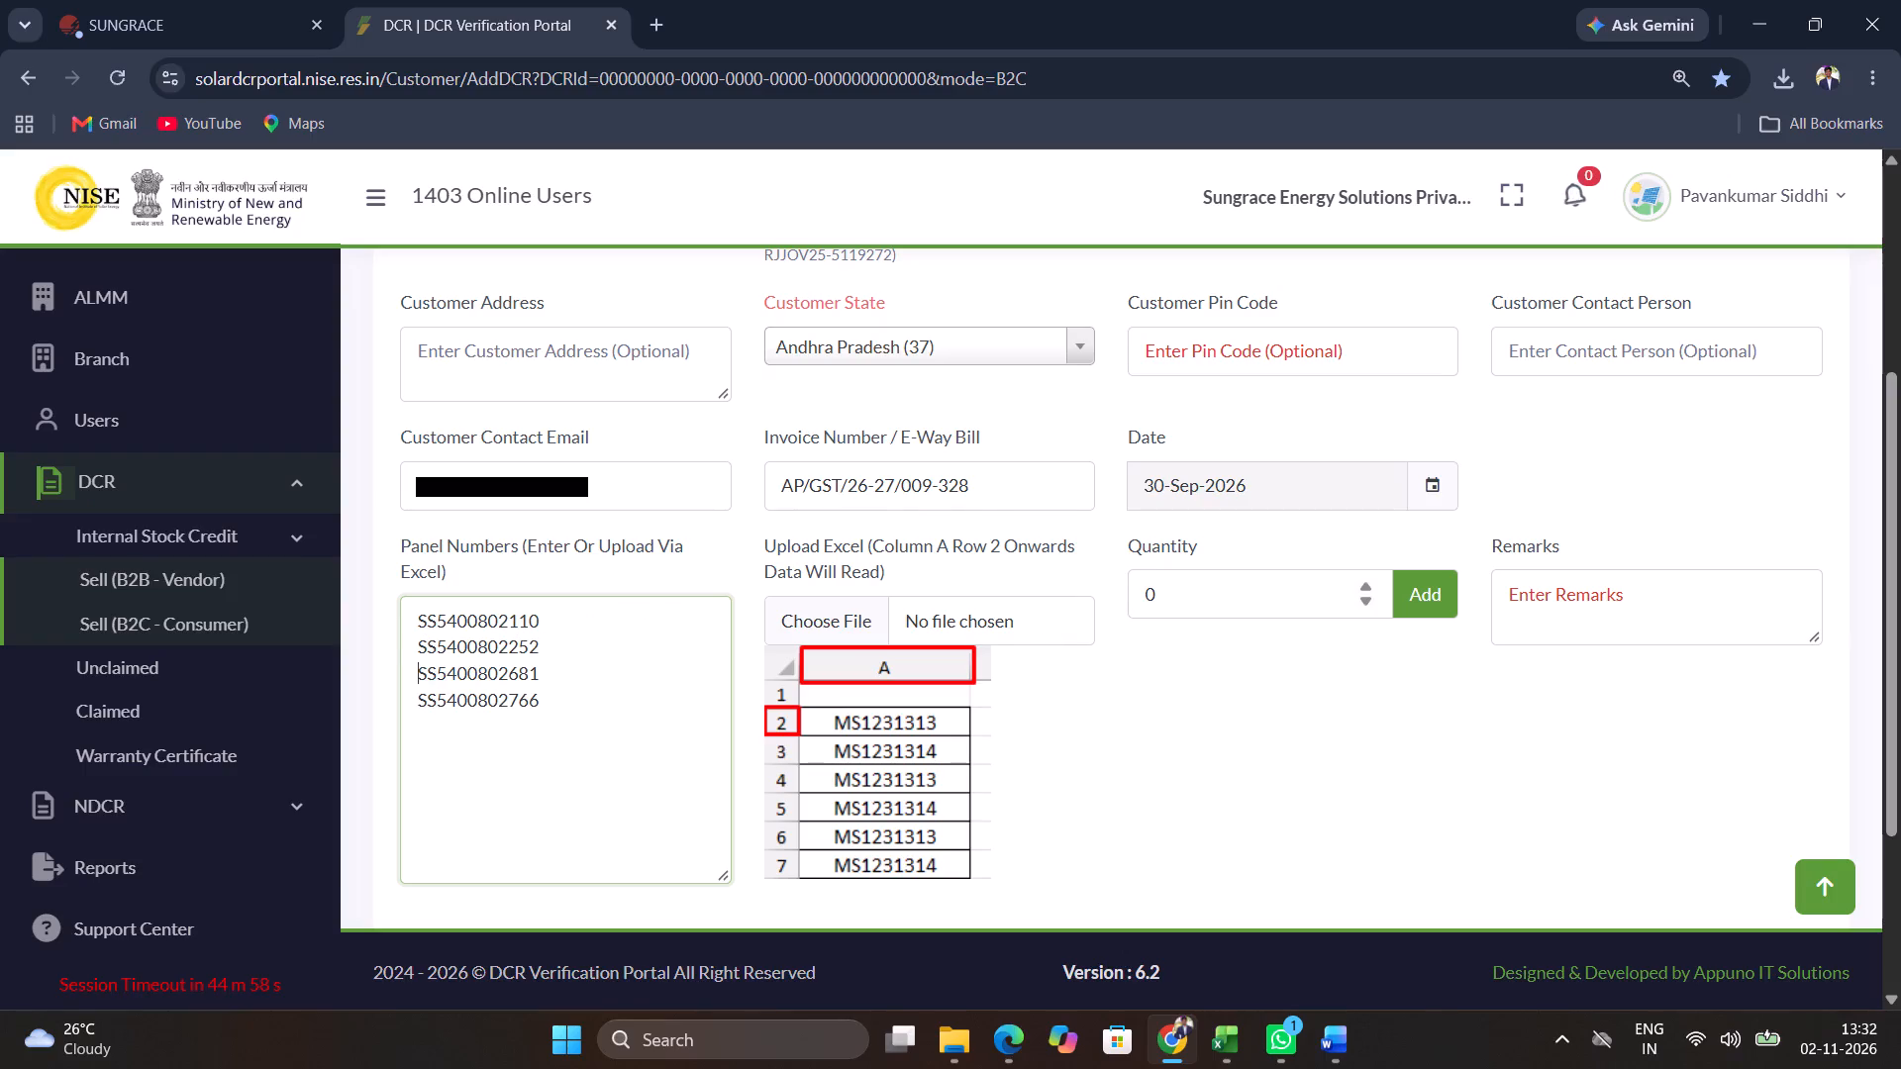
Set the quantity to 4, add the listed panels to the DCR form, and dismiss the WhatsApp notification.
left_click(1196, 594)
scroll(1196, 594, "up", 4)
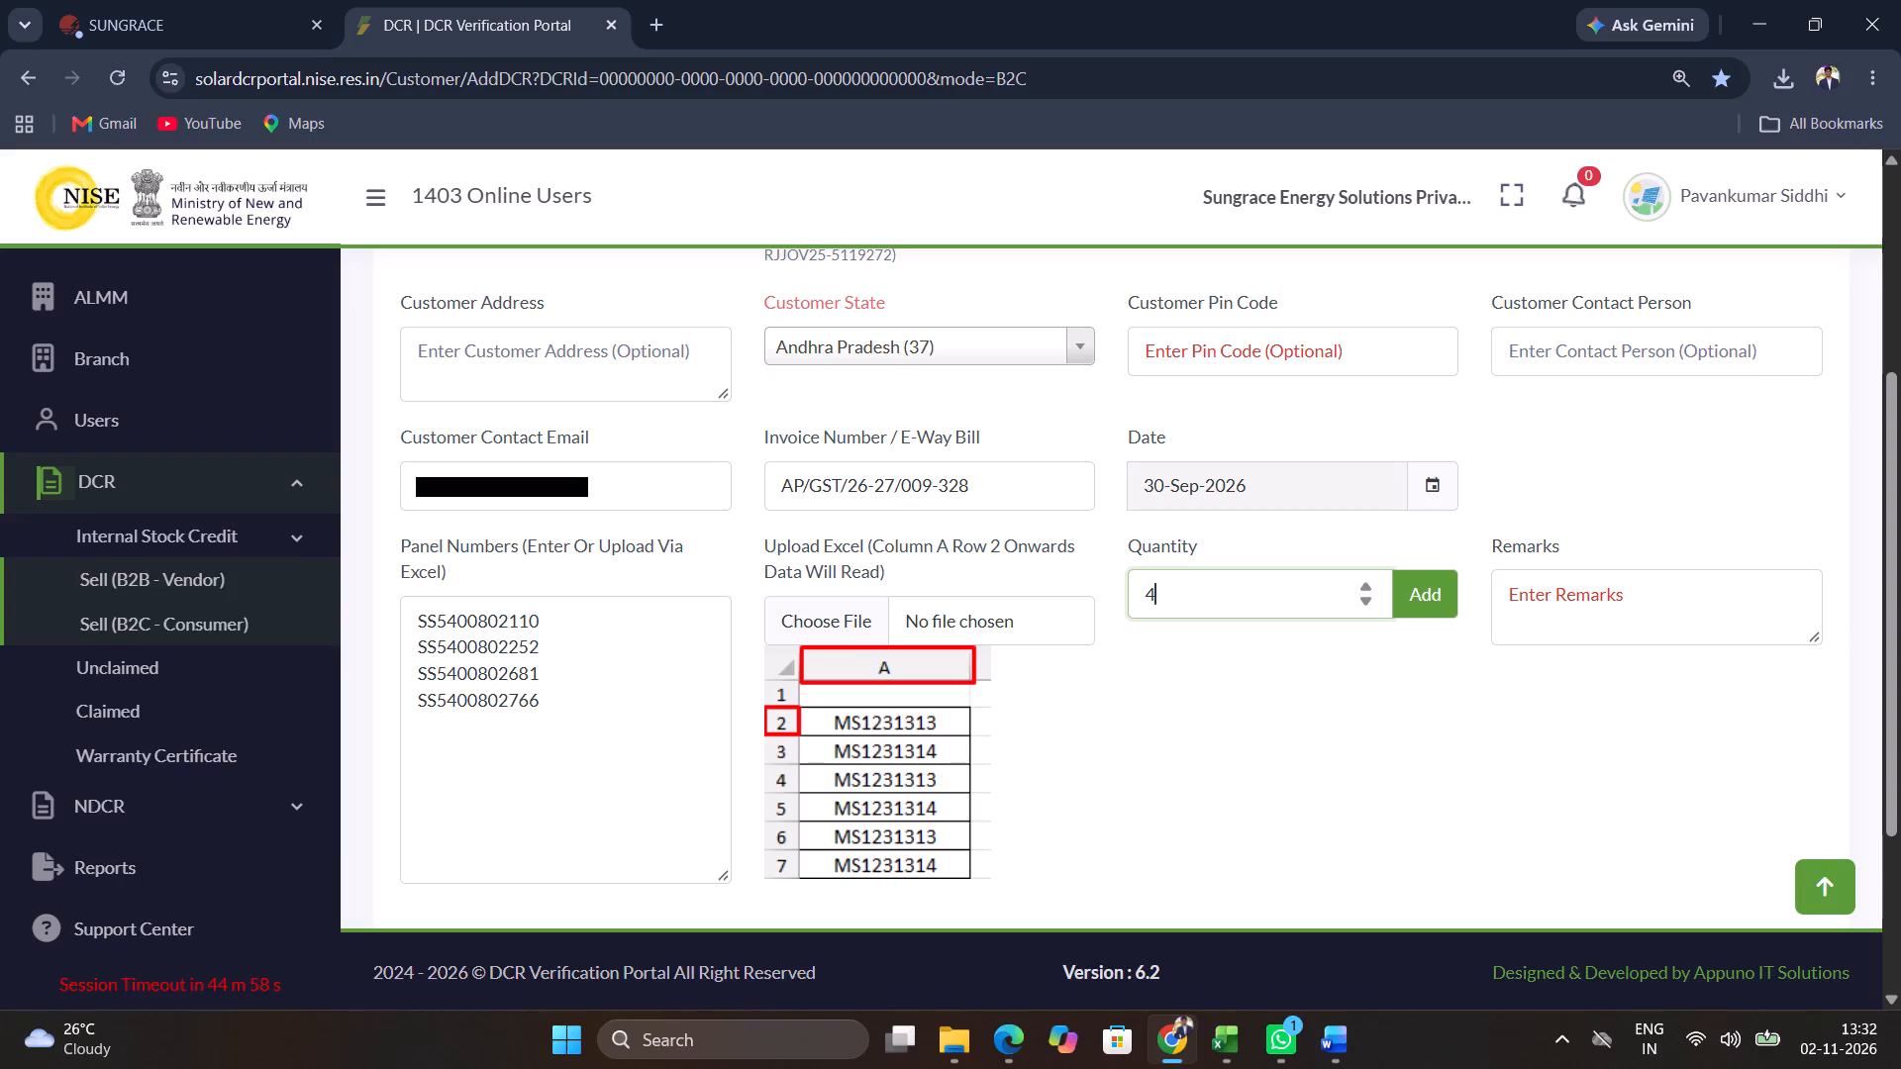
left_click(1428, 598)
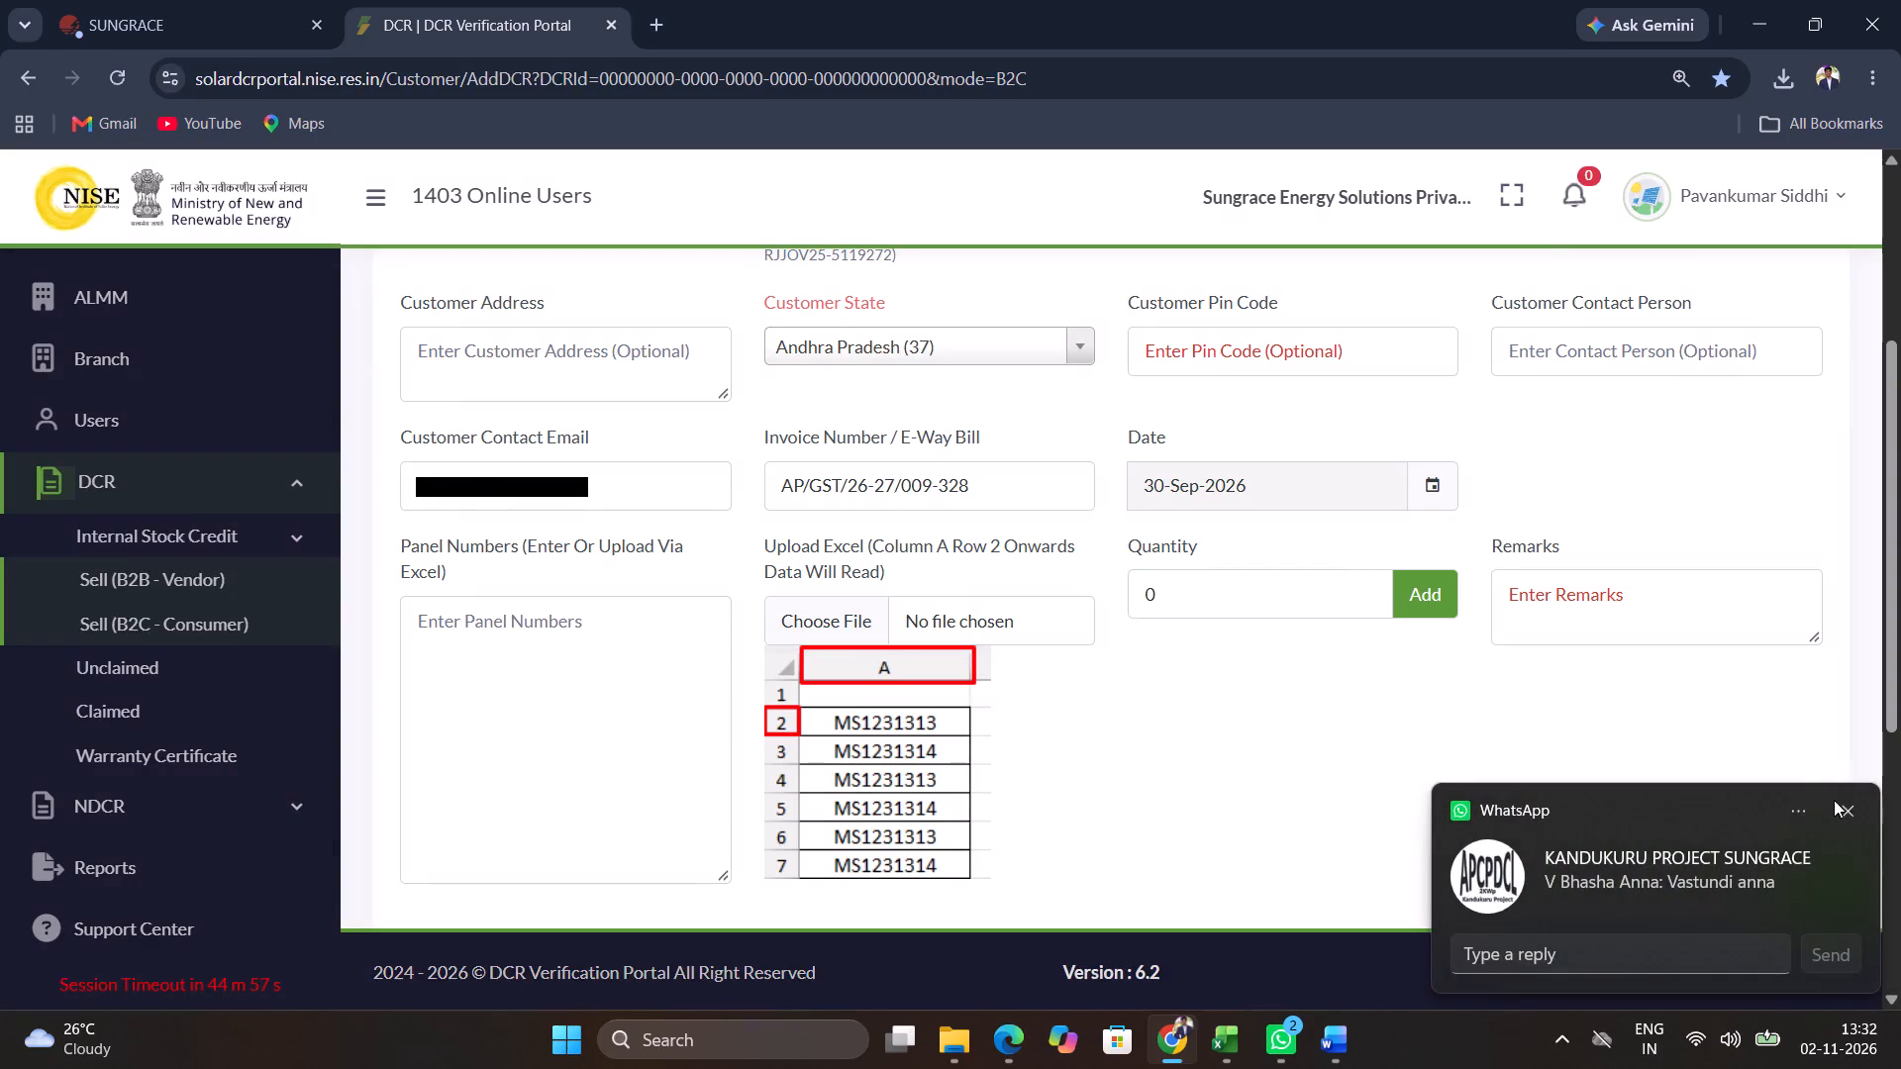
left_click(1850, 809)
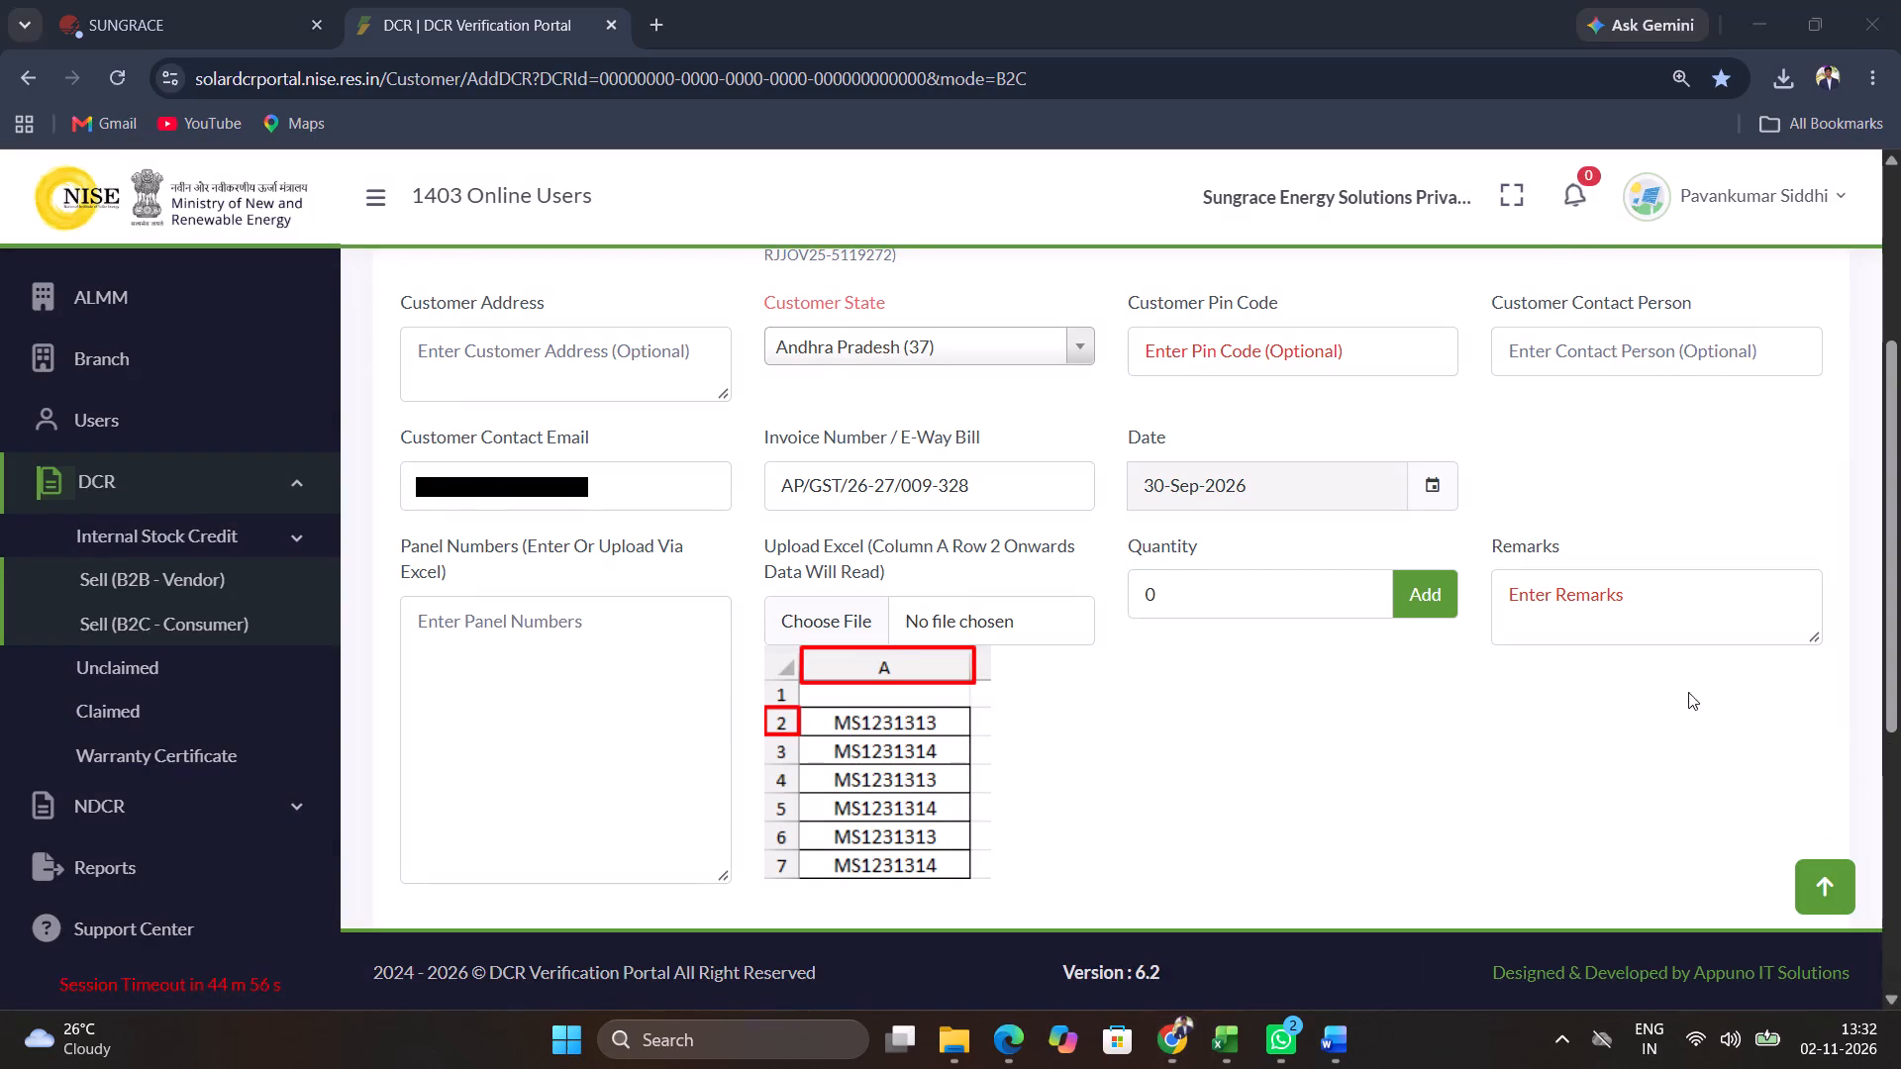
Copy the installation address from the SUNGRACE work order into the DCR form's Remarks field.
left_click(1650, 605)
left_click(199, 7)
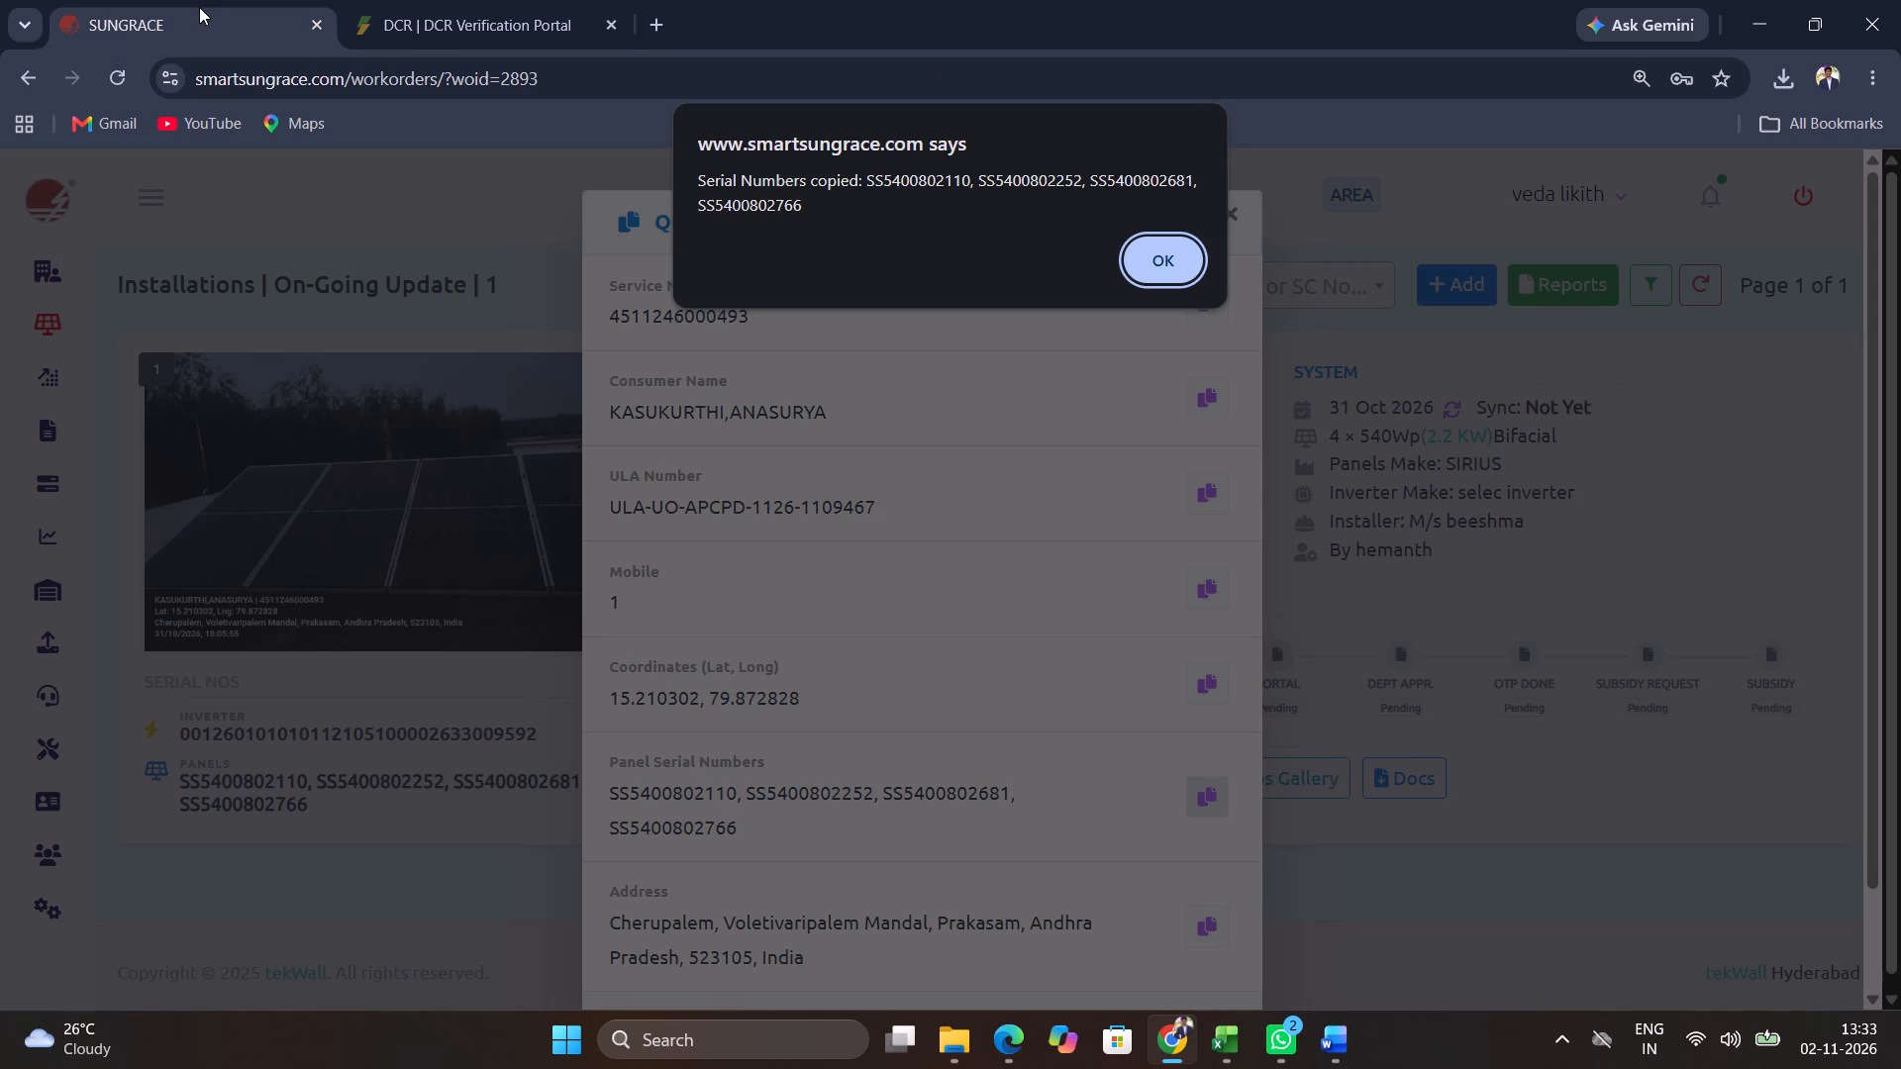
left_click_drag(1179, 275, 1187, 305)
left_click(1159, 263)
left_click(1207, 917)
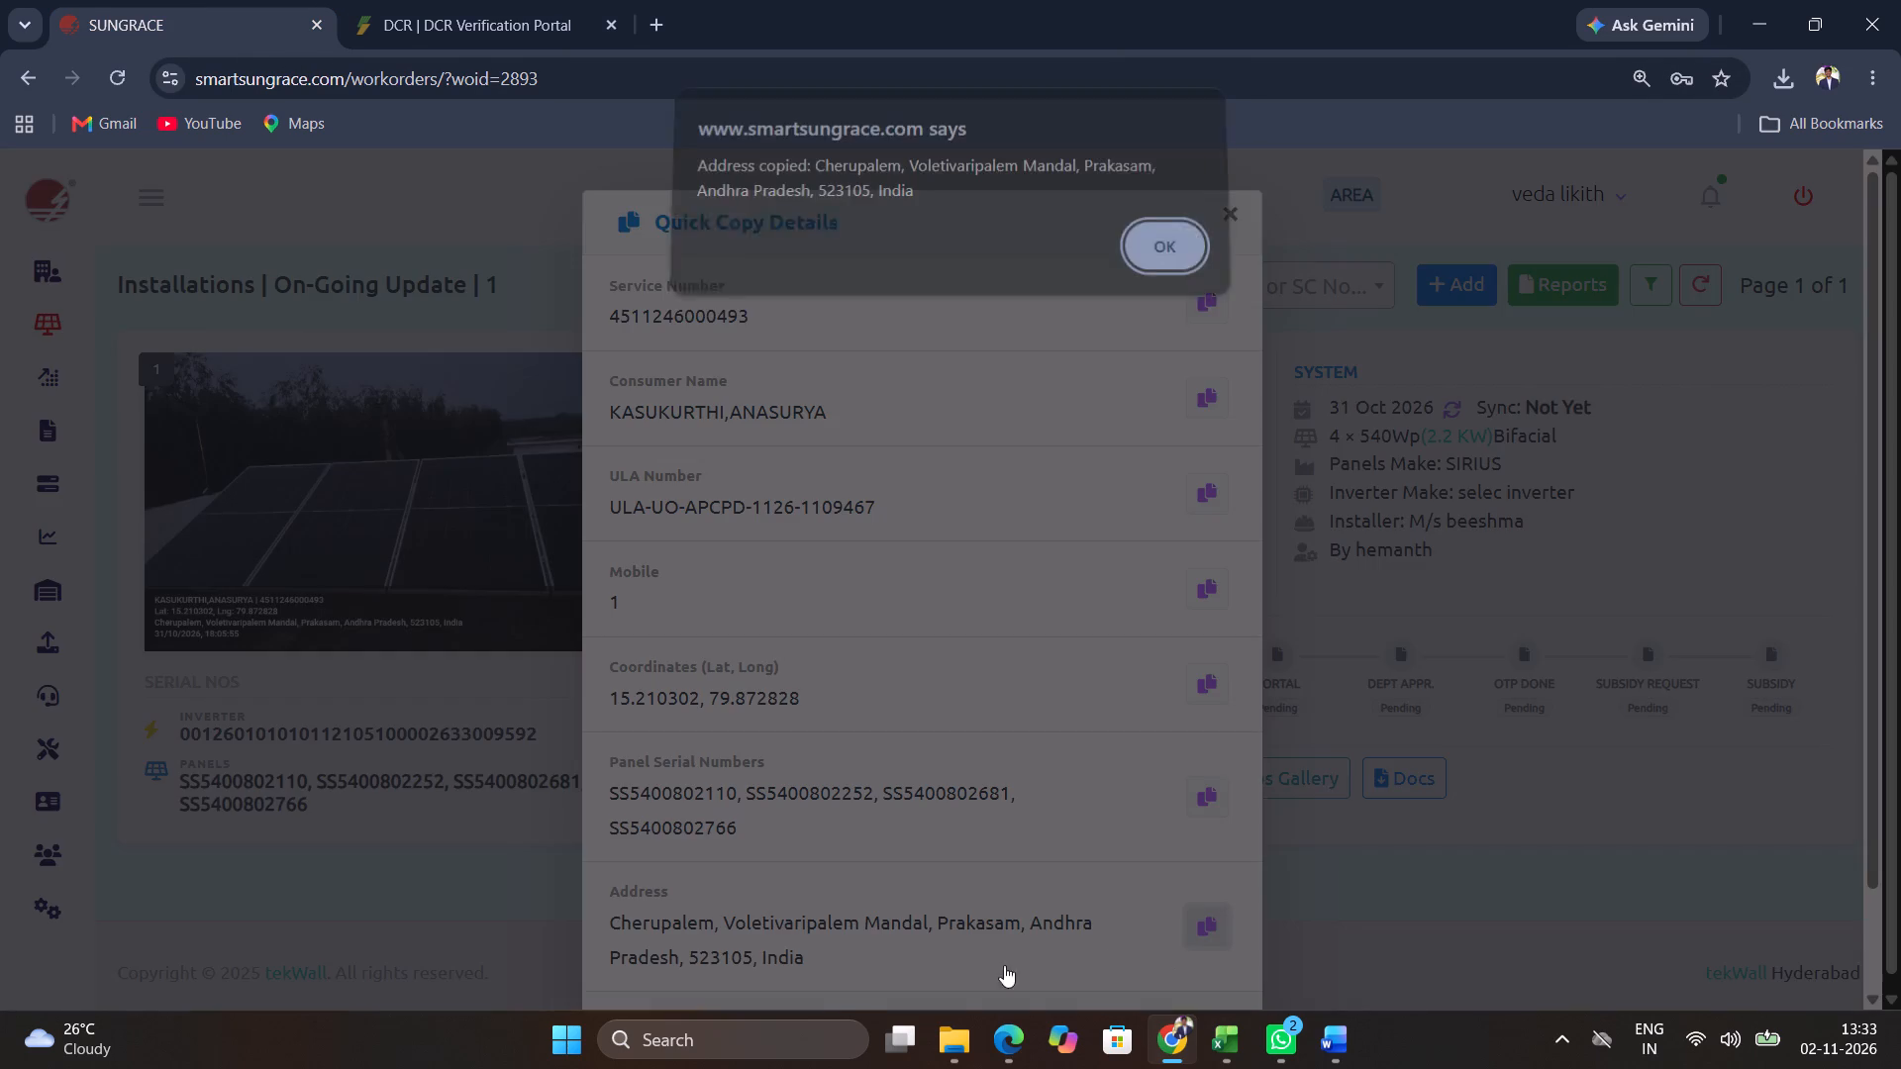
left_click(446, 0)
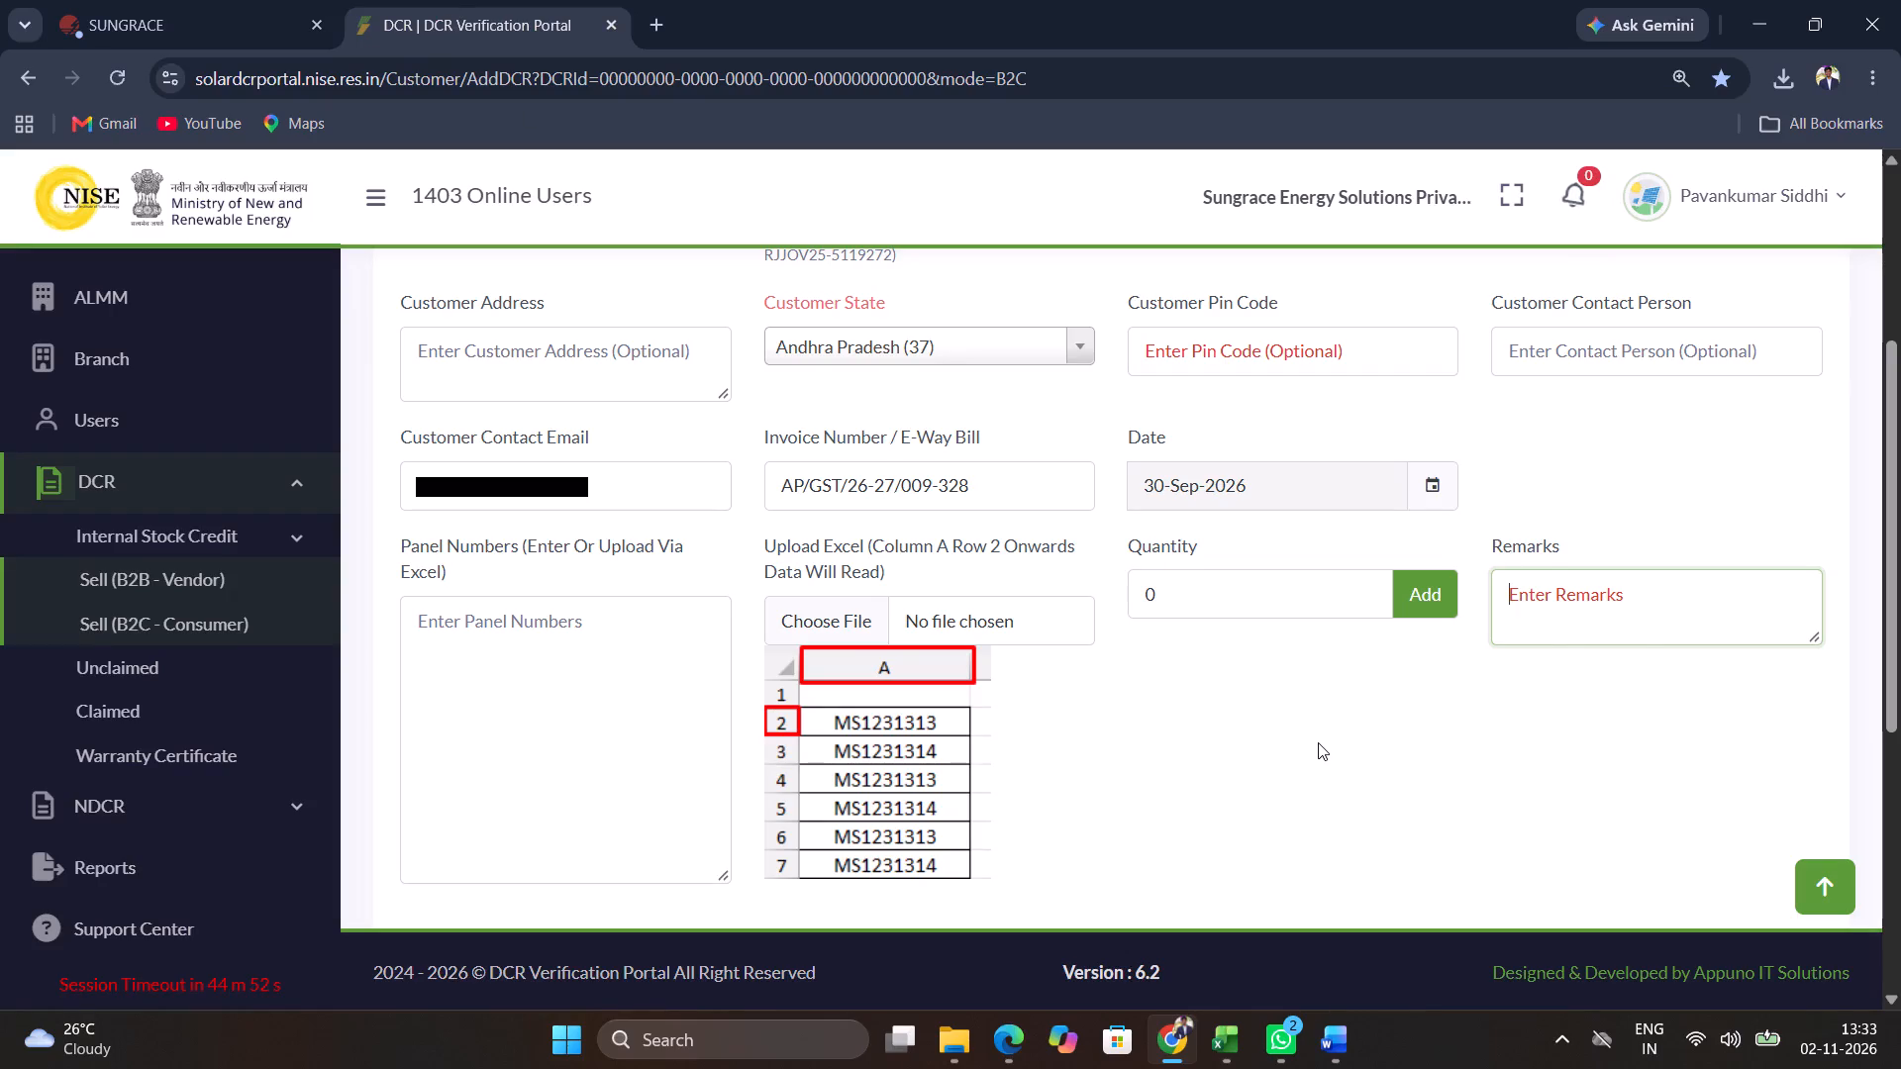
key("ctrl+v")
scroll(1150, 701, "up", 1)
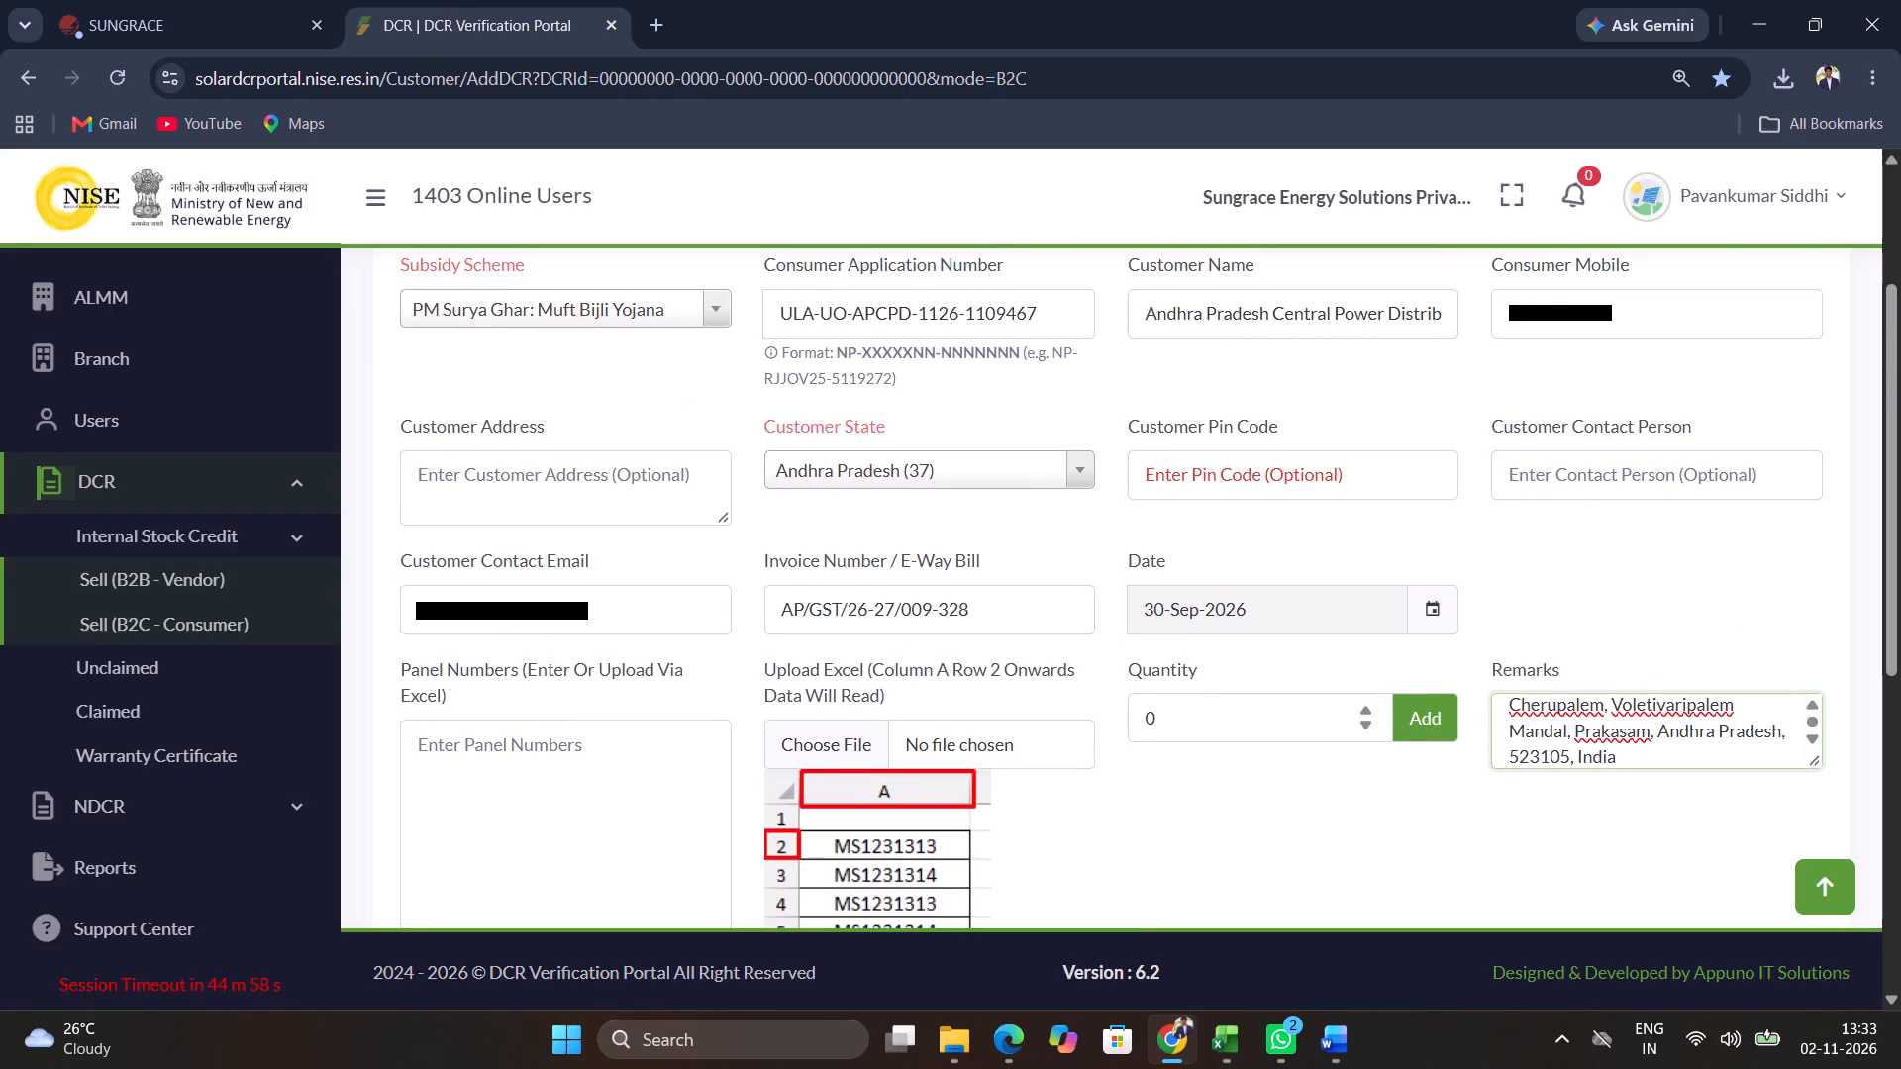
Copy the pincode 523105 from the SUNGRACE work order into the DCR form's Customer Pin Code field.
left_click(1176, 472)
left_click(220, 0)
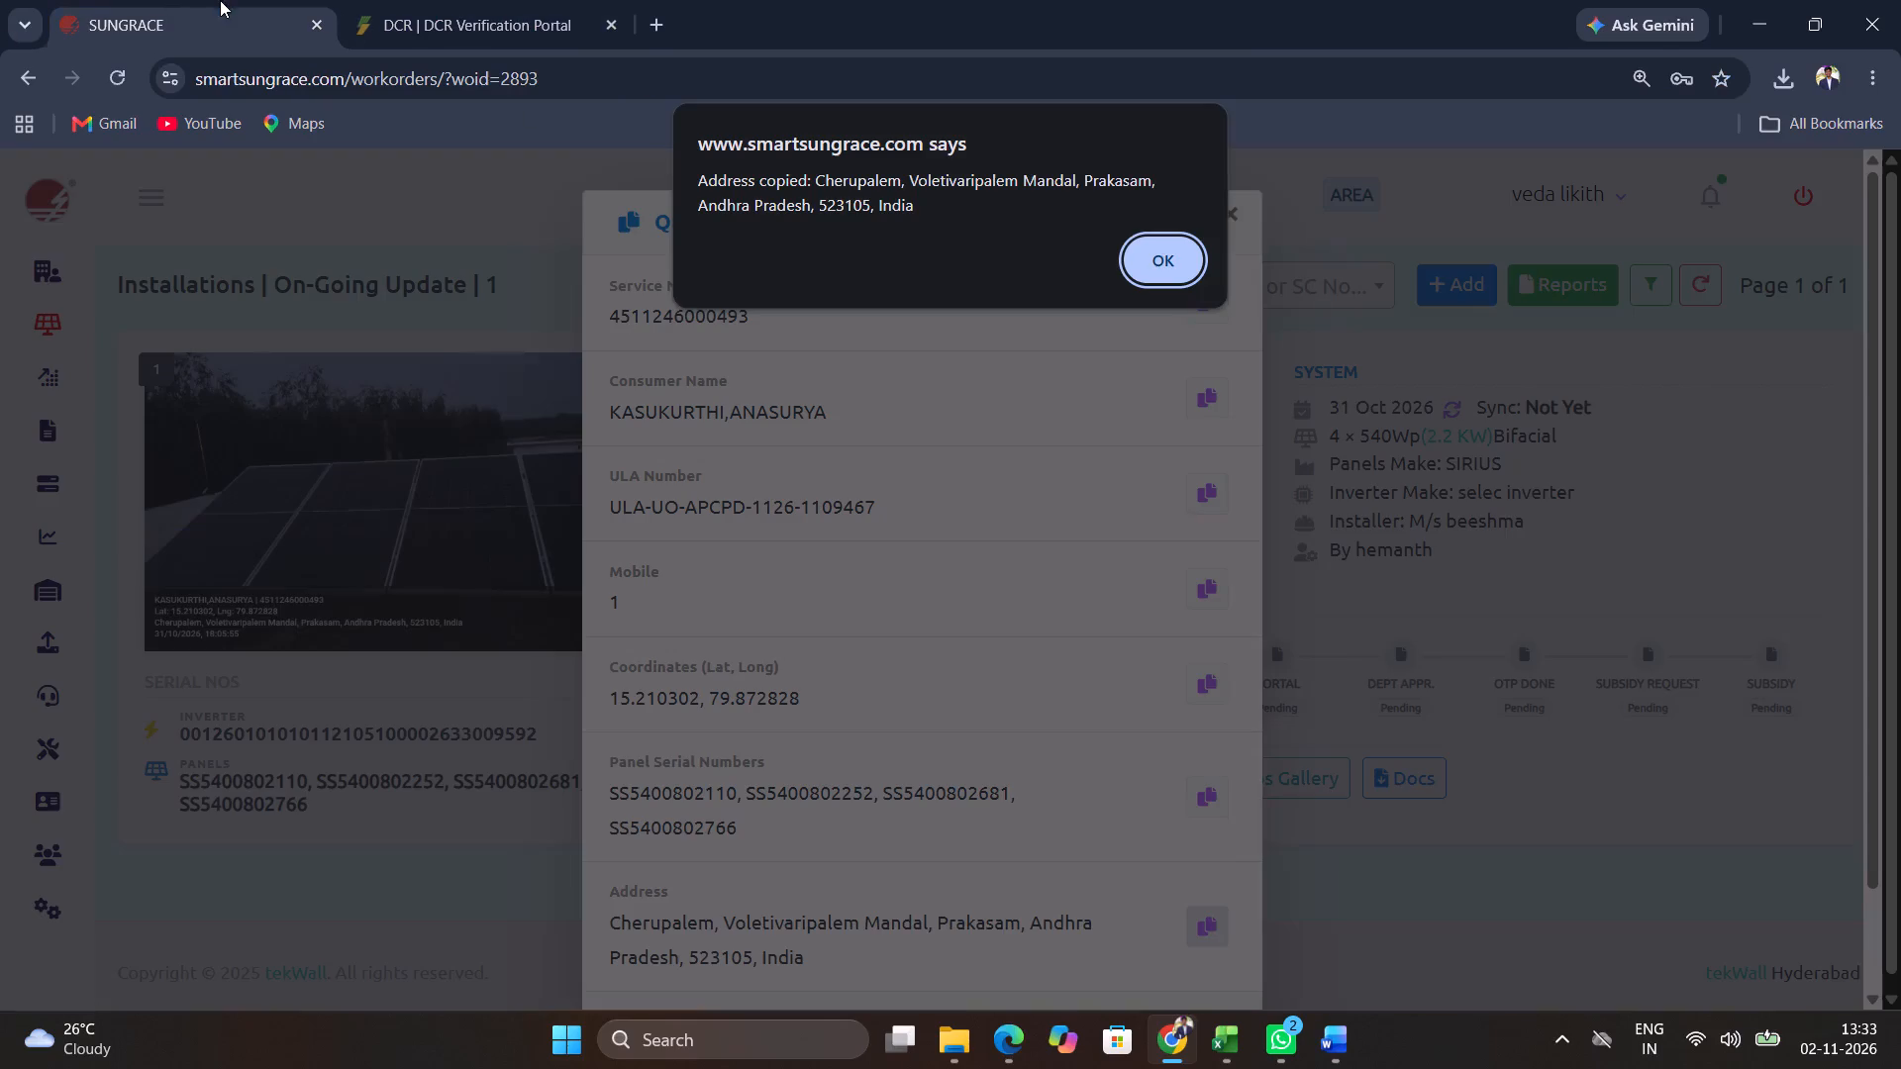
left_click(1157, 252)
scroll(928, 621, "down", 2)
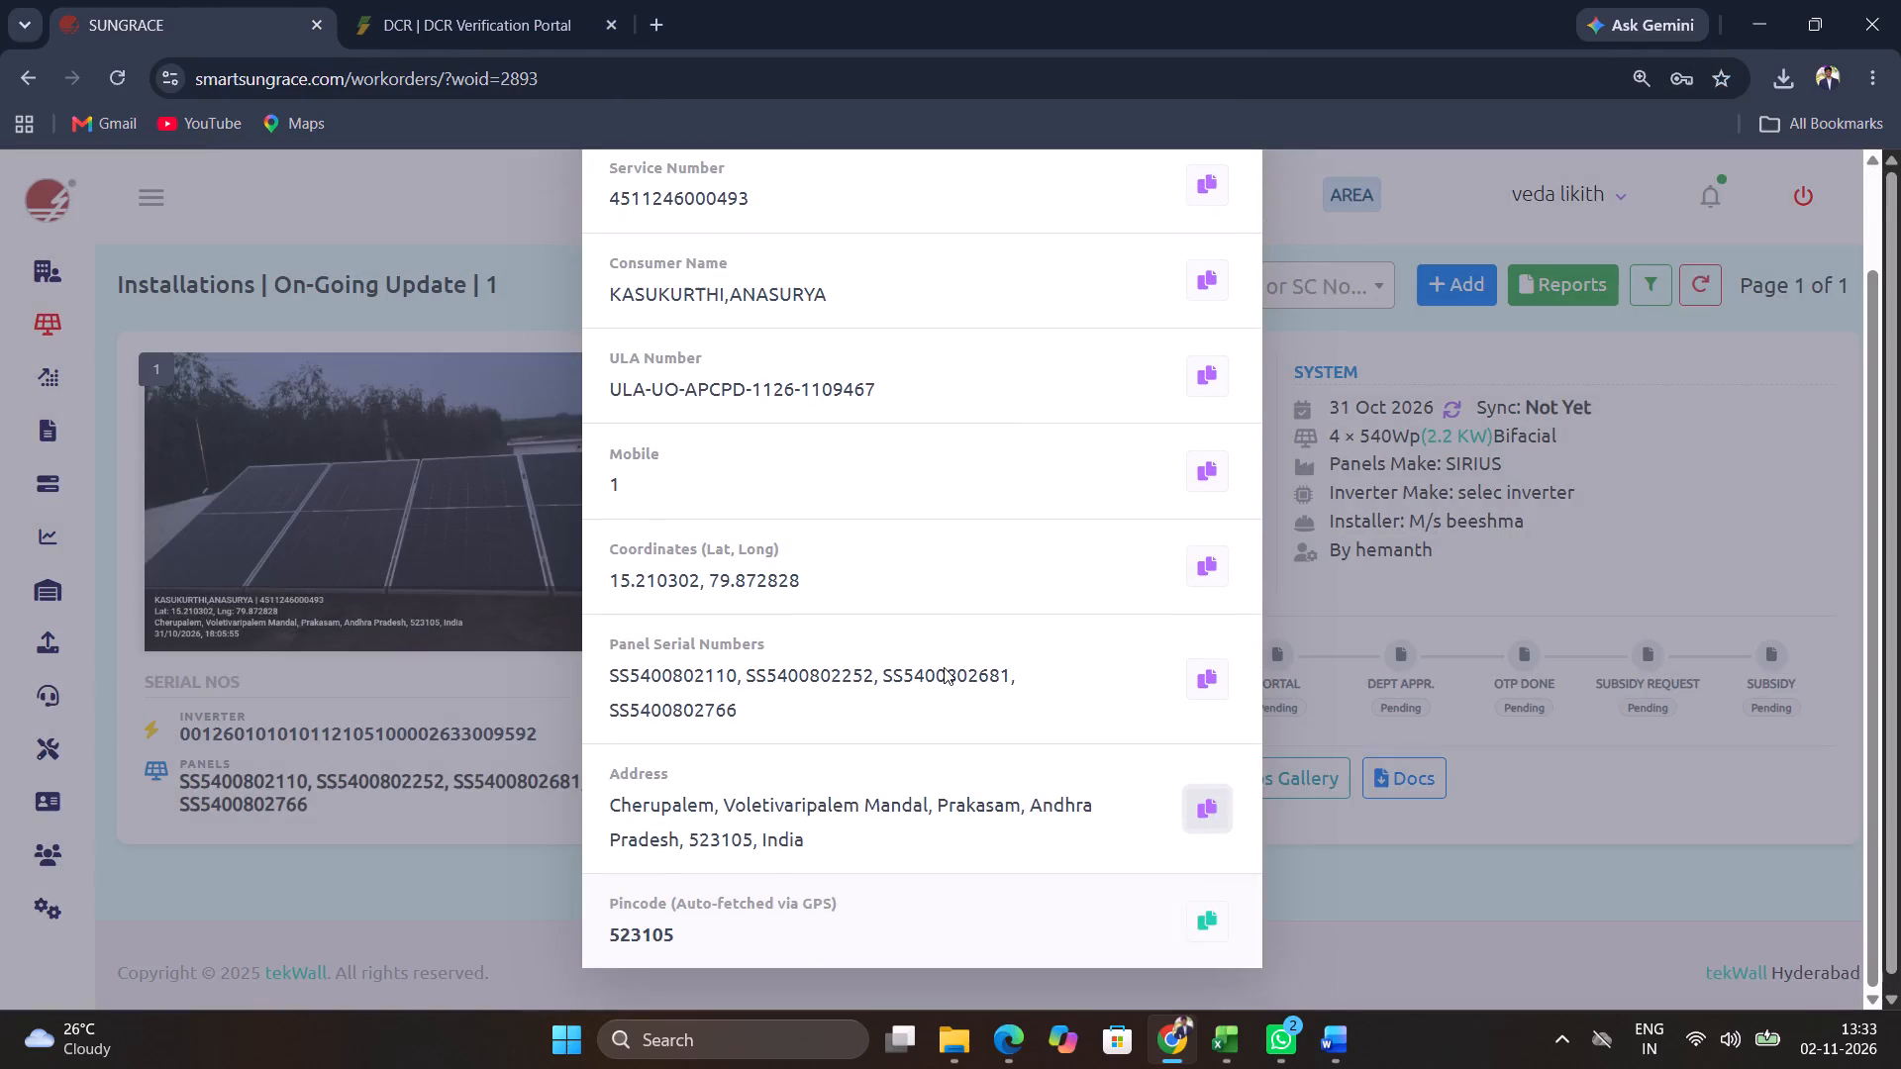
left_click(1201, 905)
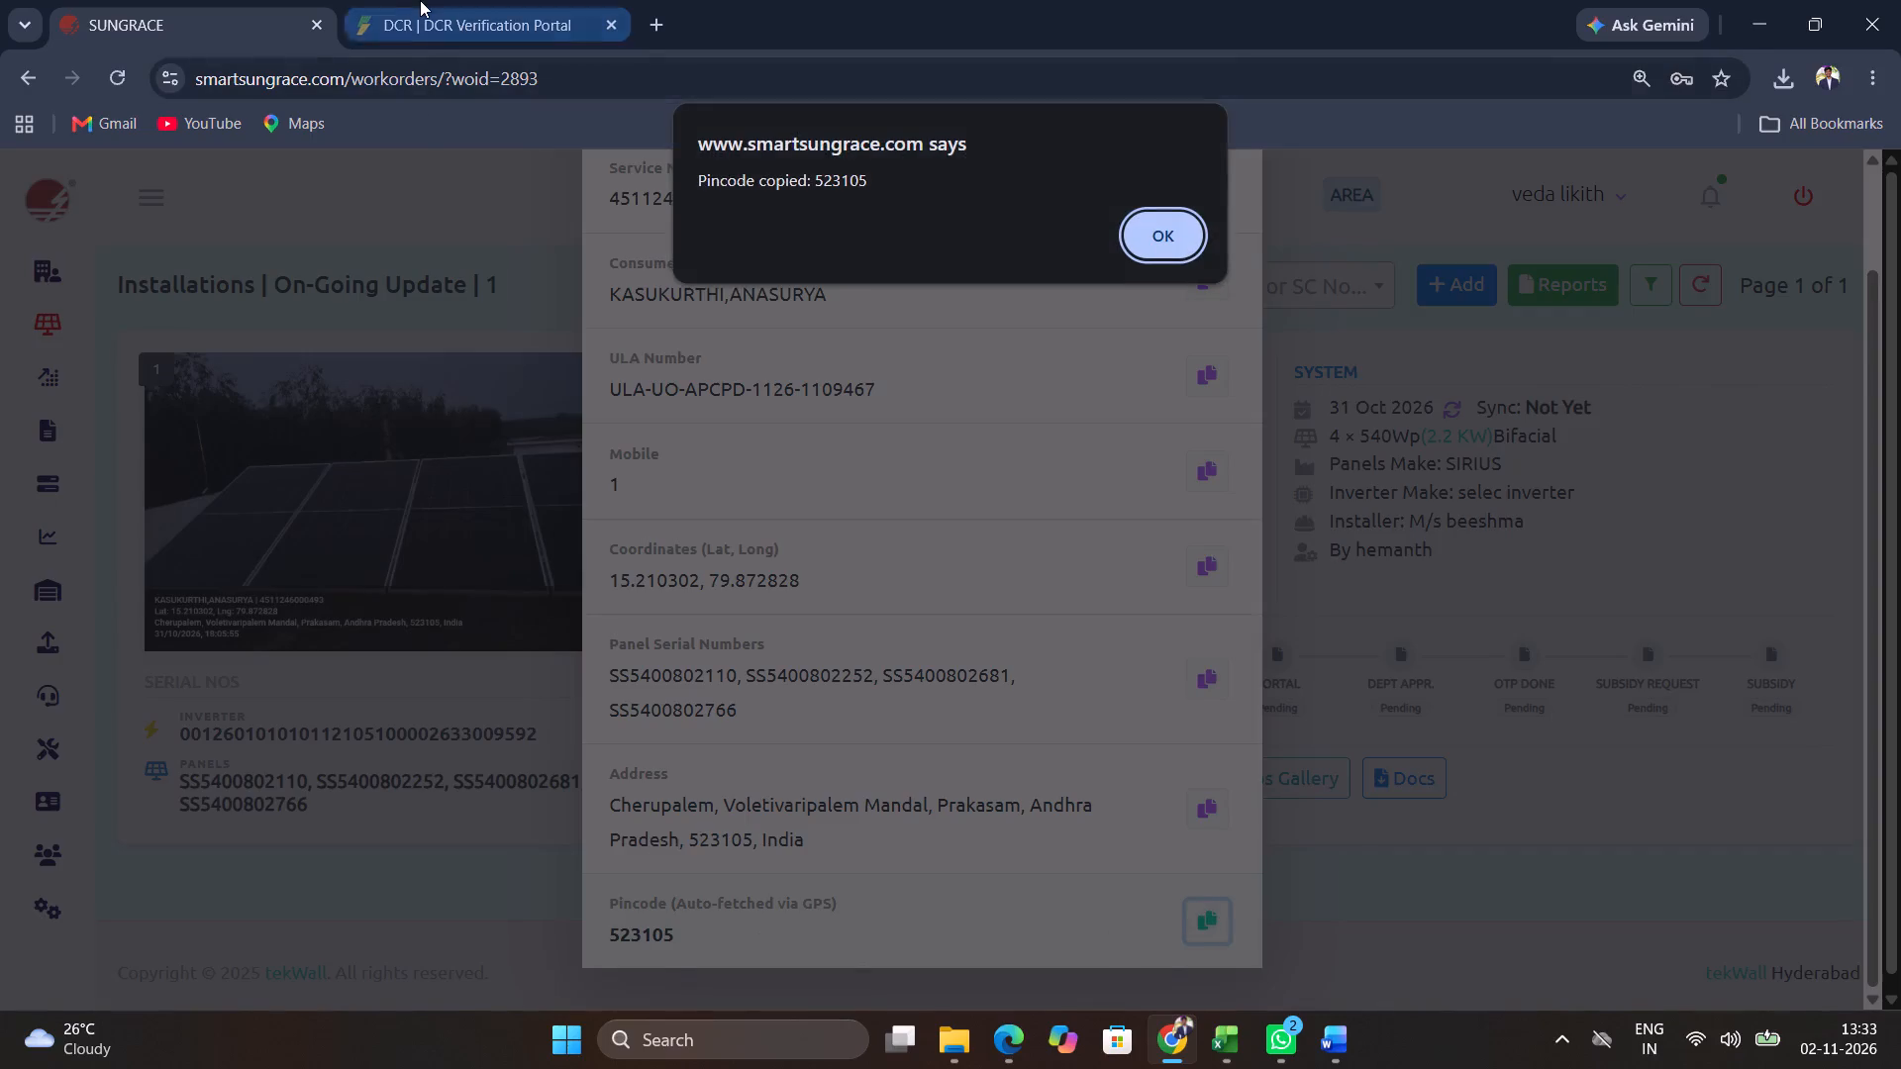
left_click(420, 0)
key("ctrl+v")
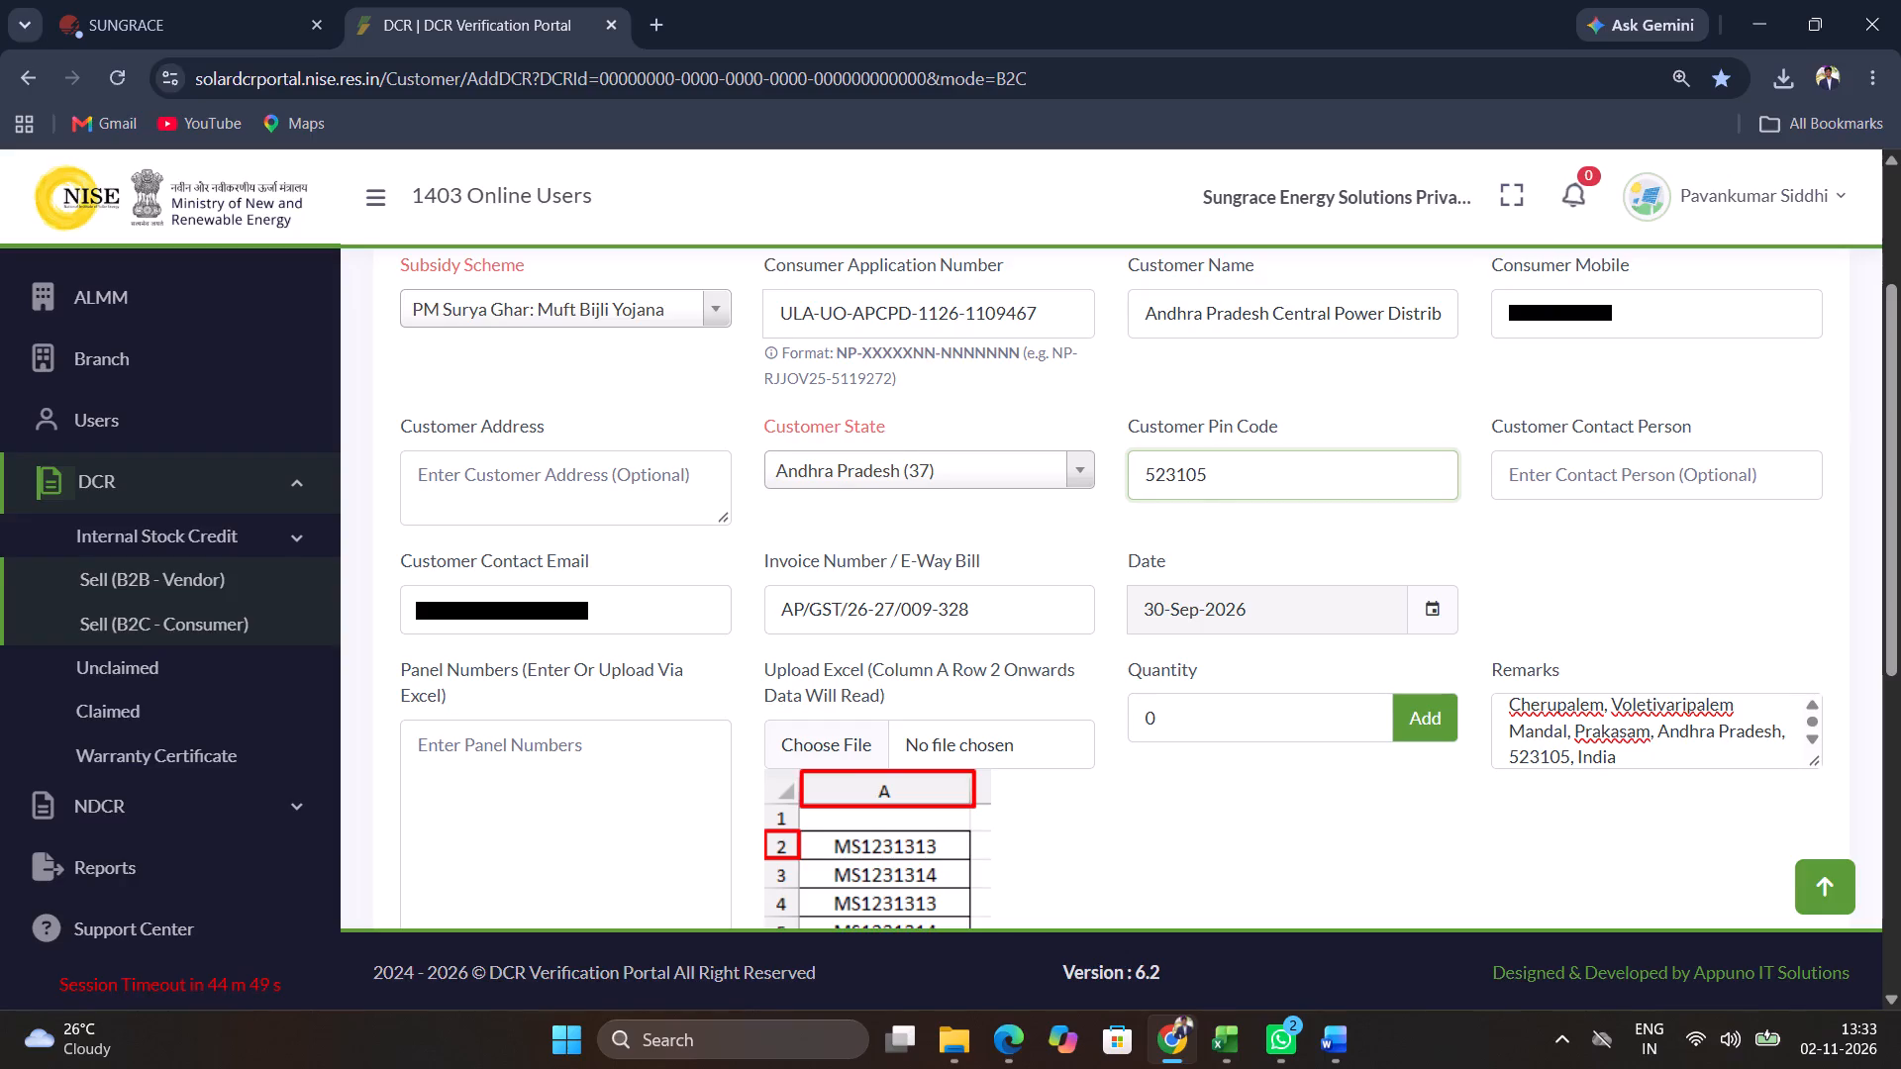
Submit the completed B2C DCR form and accept the confirmation.
scroll(1619, 514, "down", 2)
left_click(1694, 834)
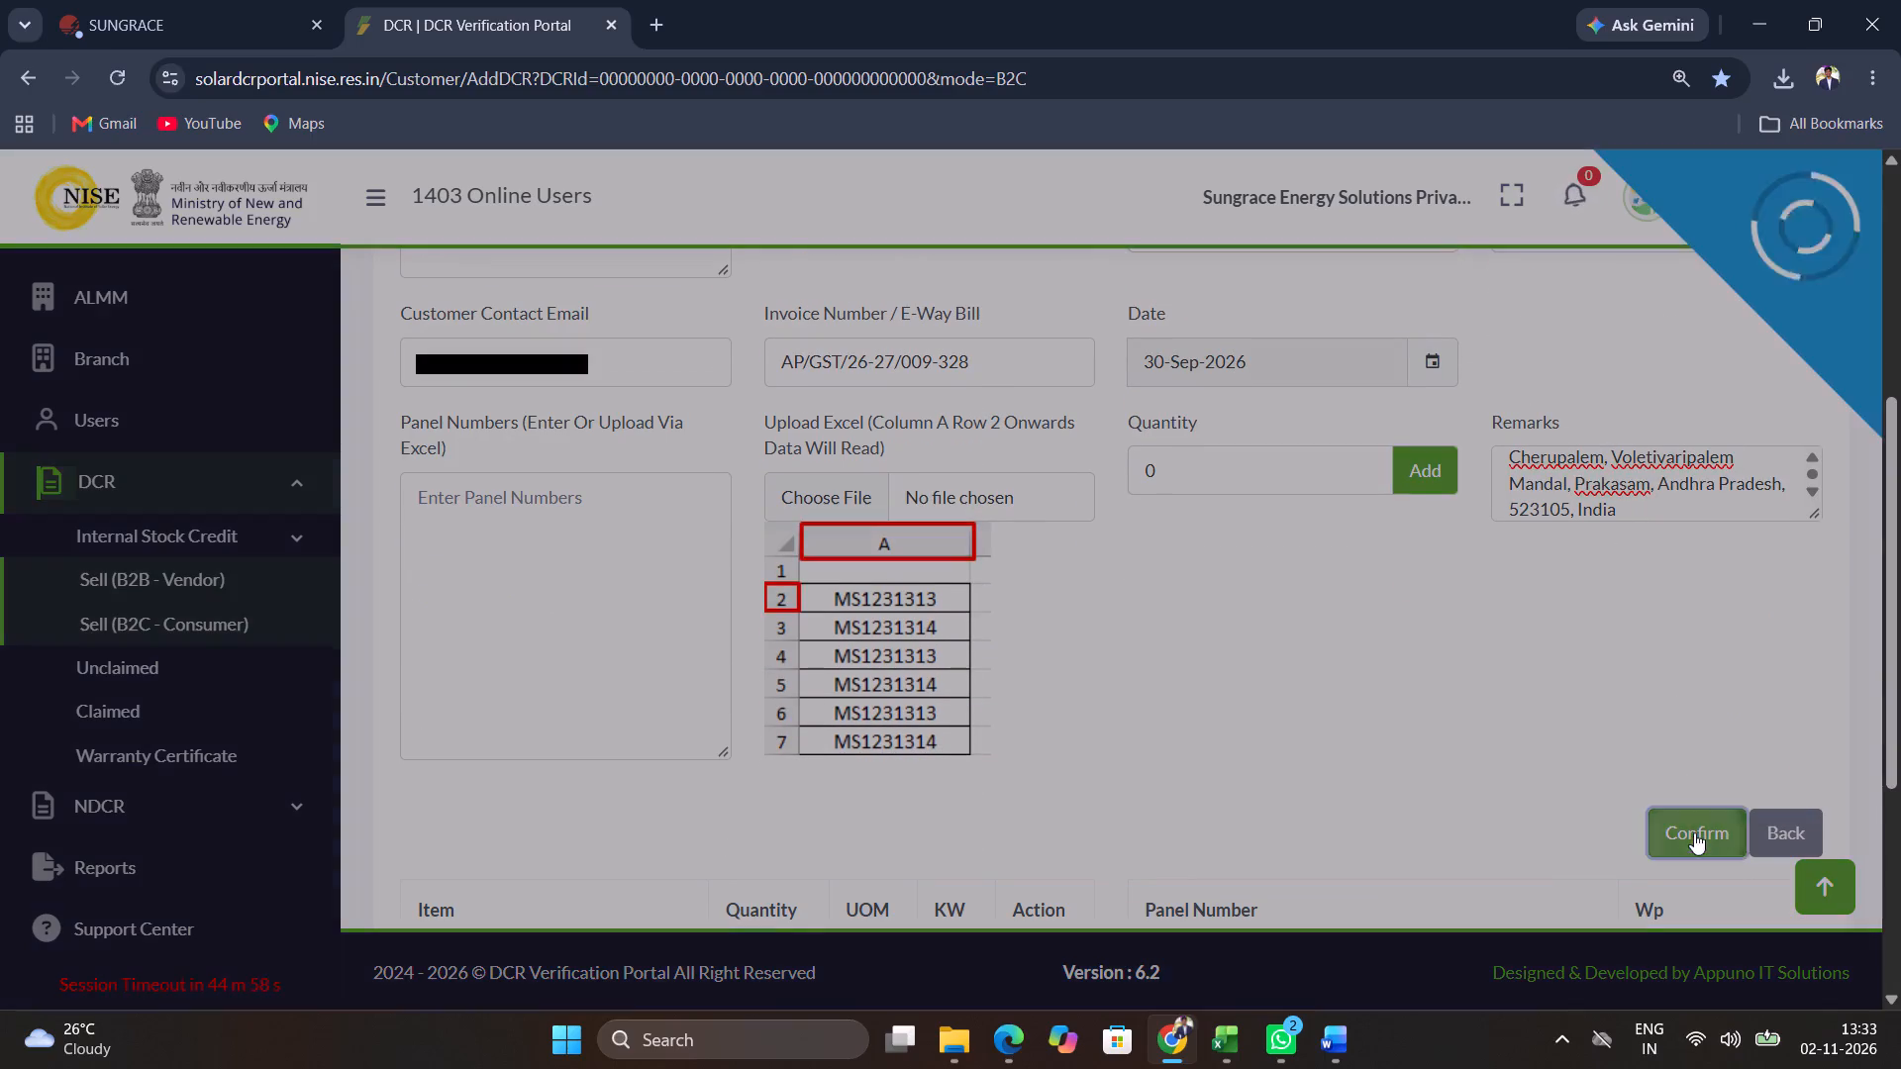
left_click(1200, 744)
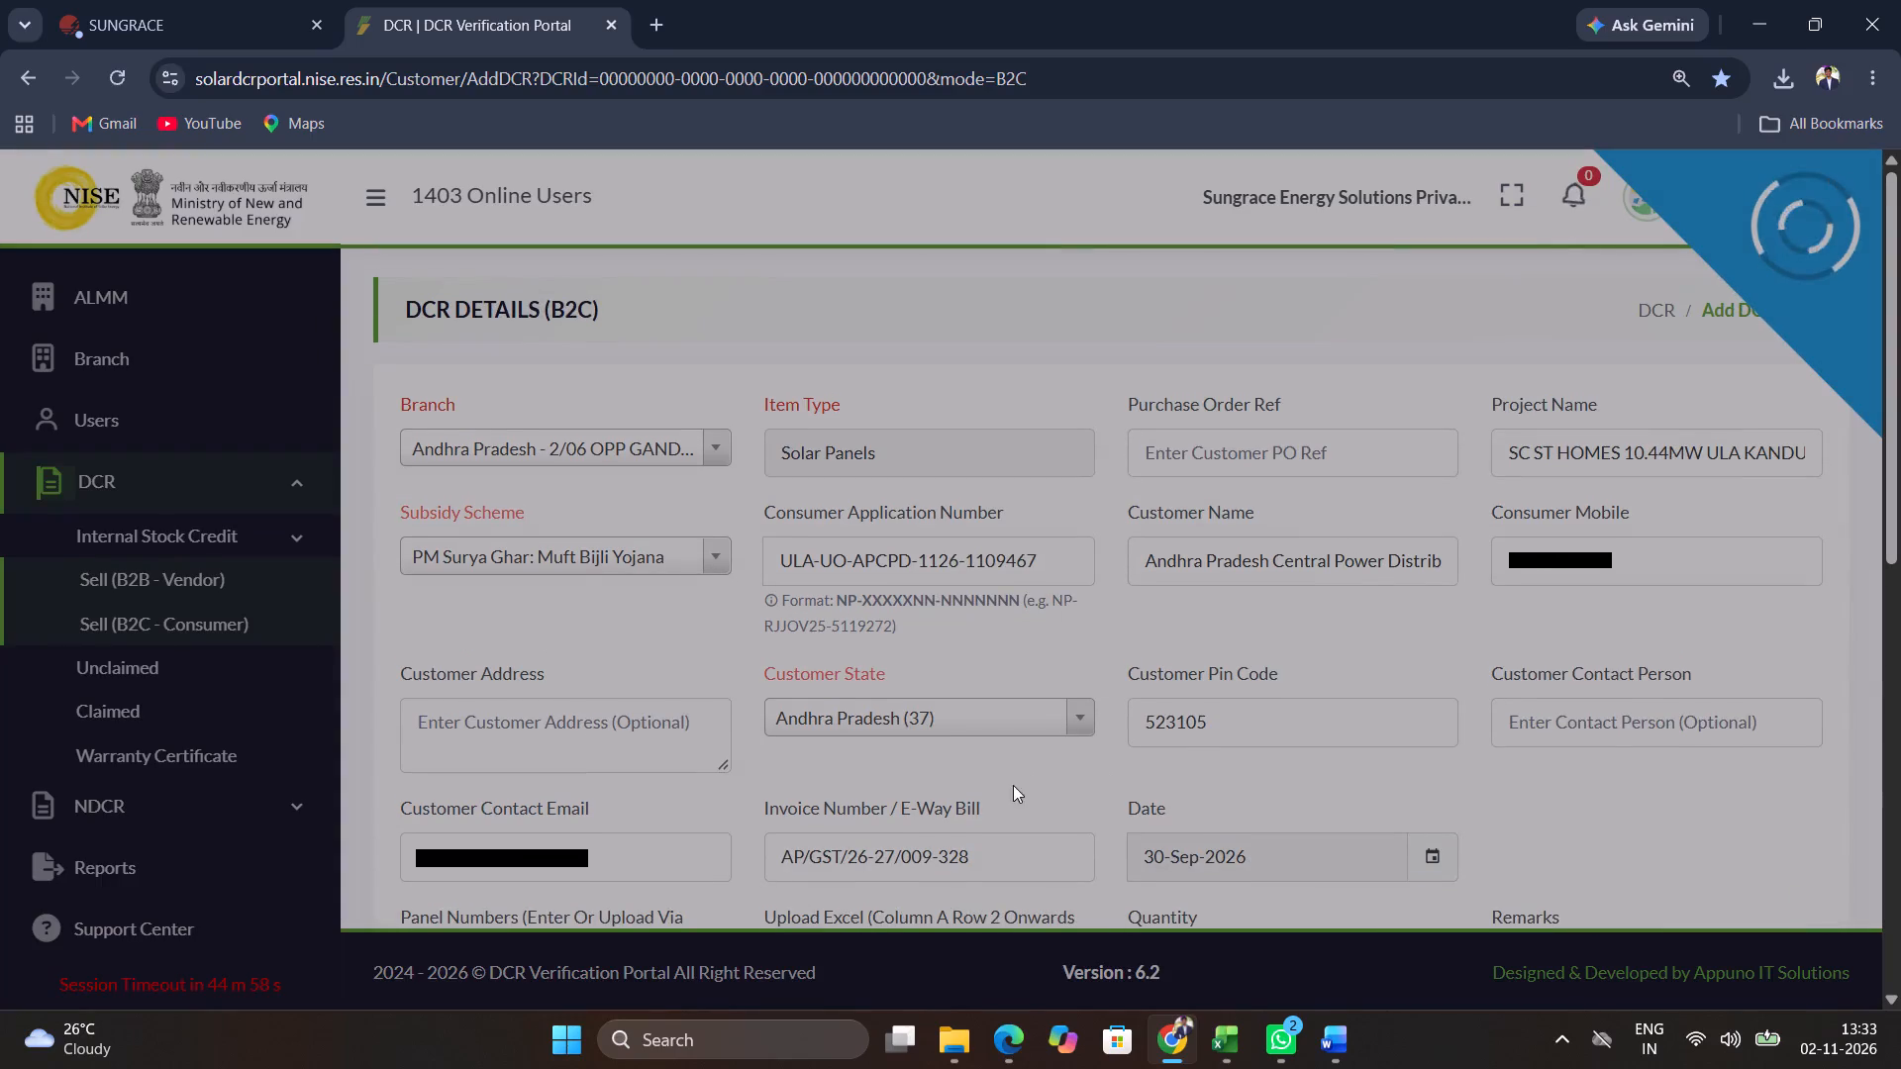
In File Explorer, go to the DCR009 folder inside dcr crf and create a new folder named 328_.
left_click(939, 967)
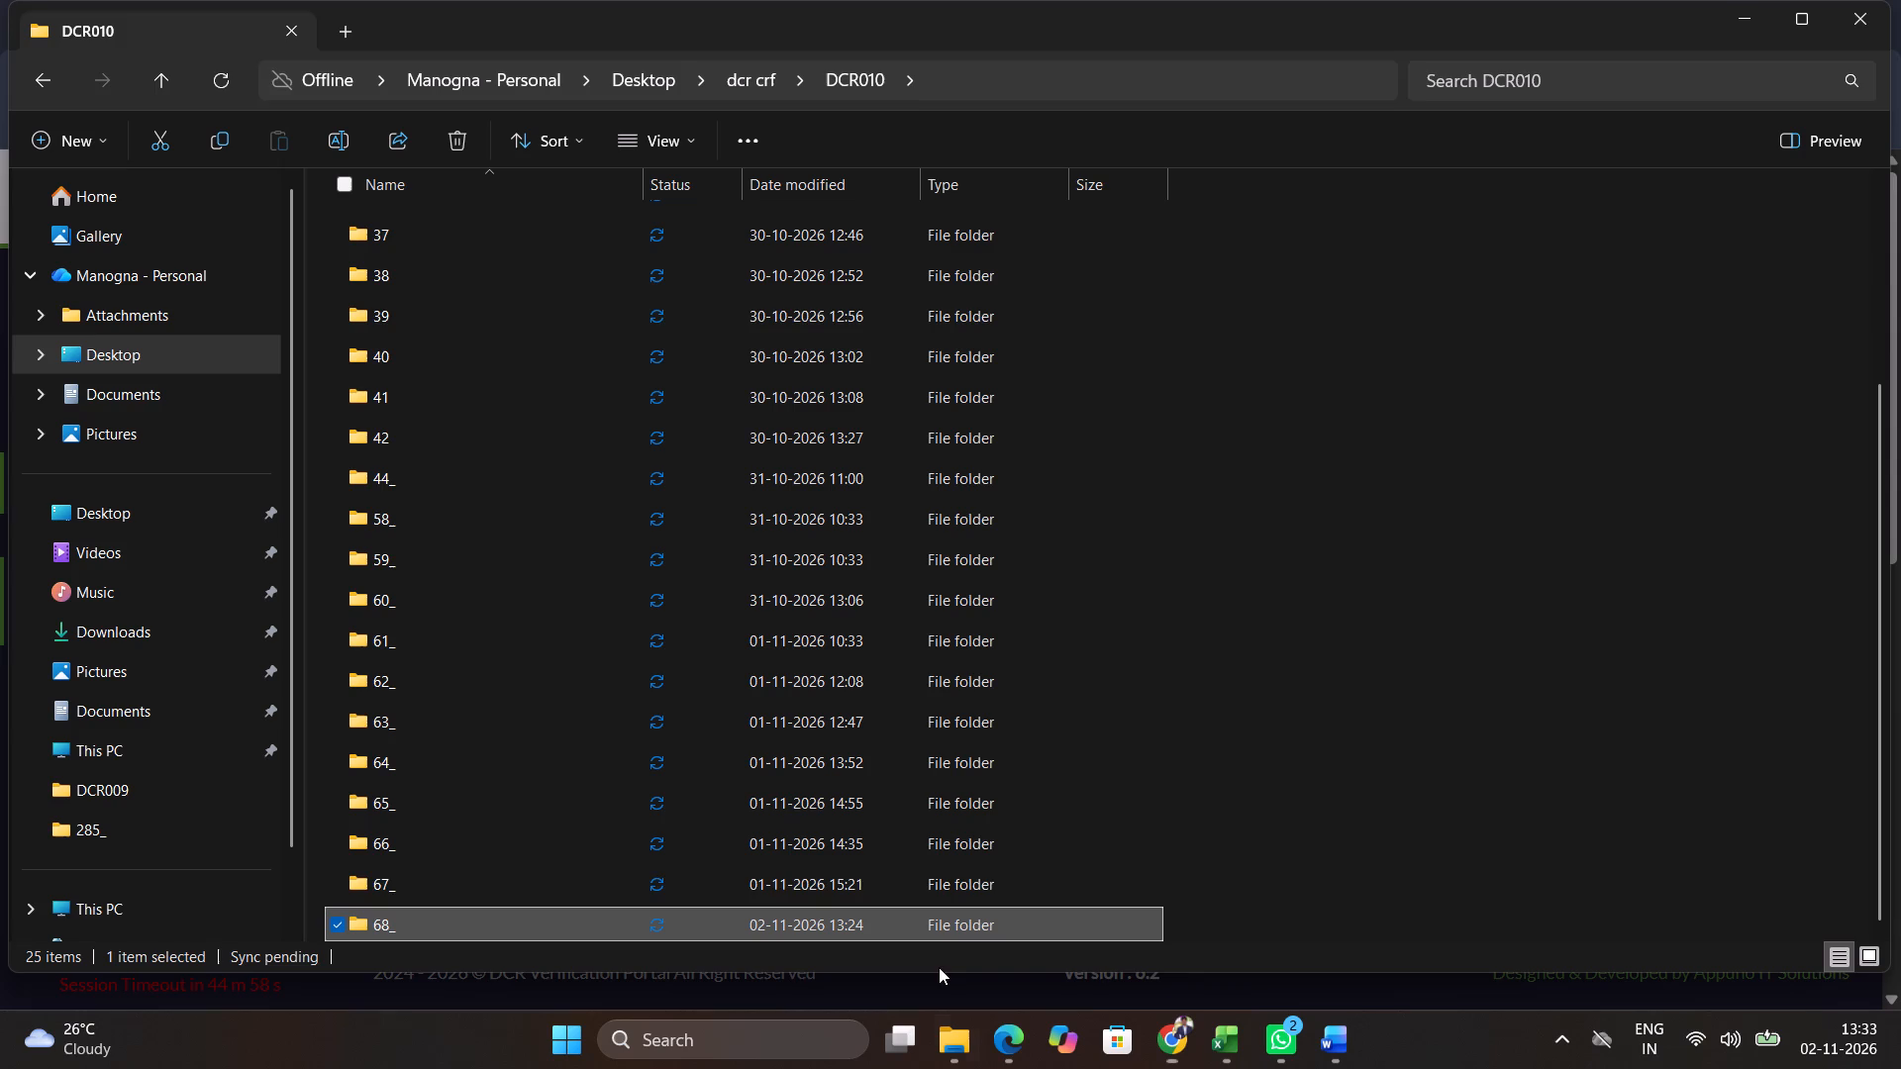
left_click(749, 90)
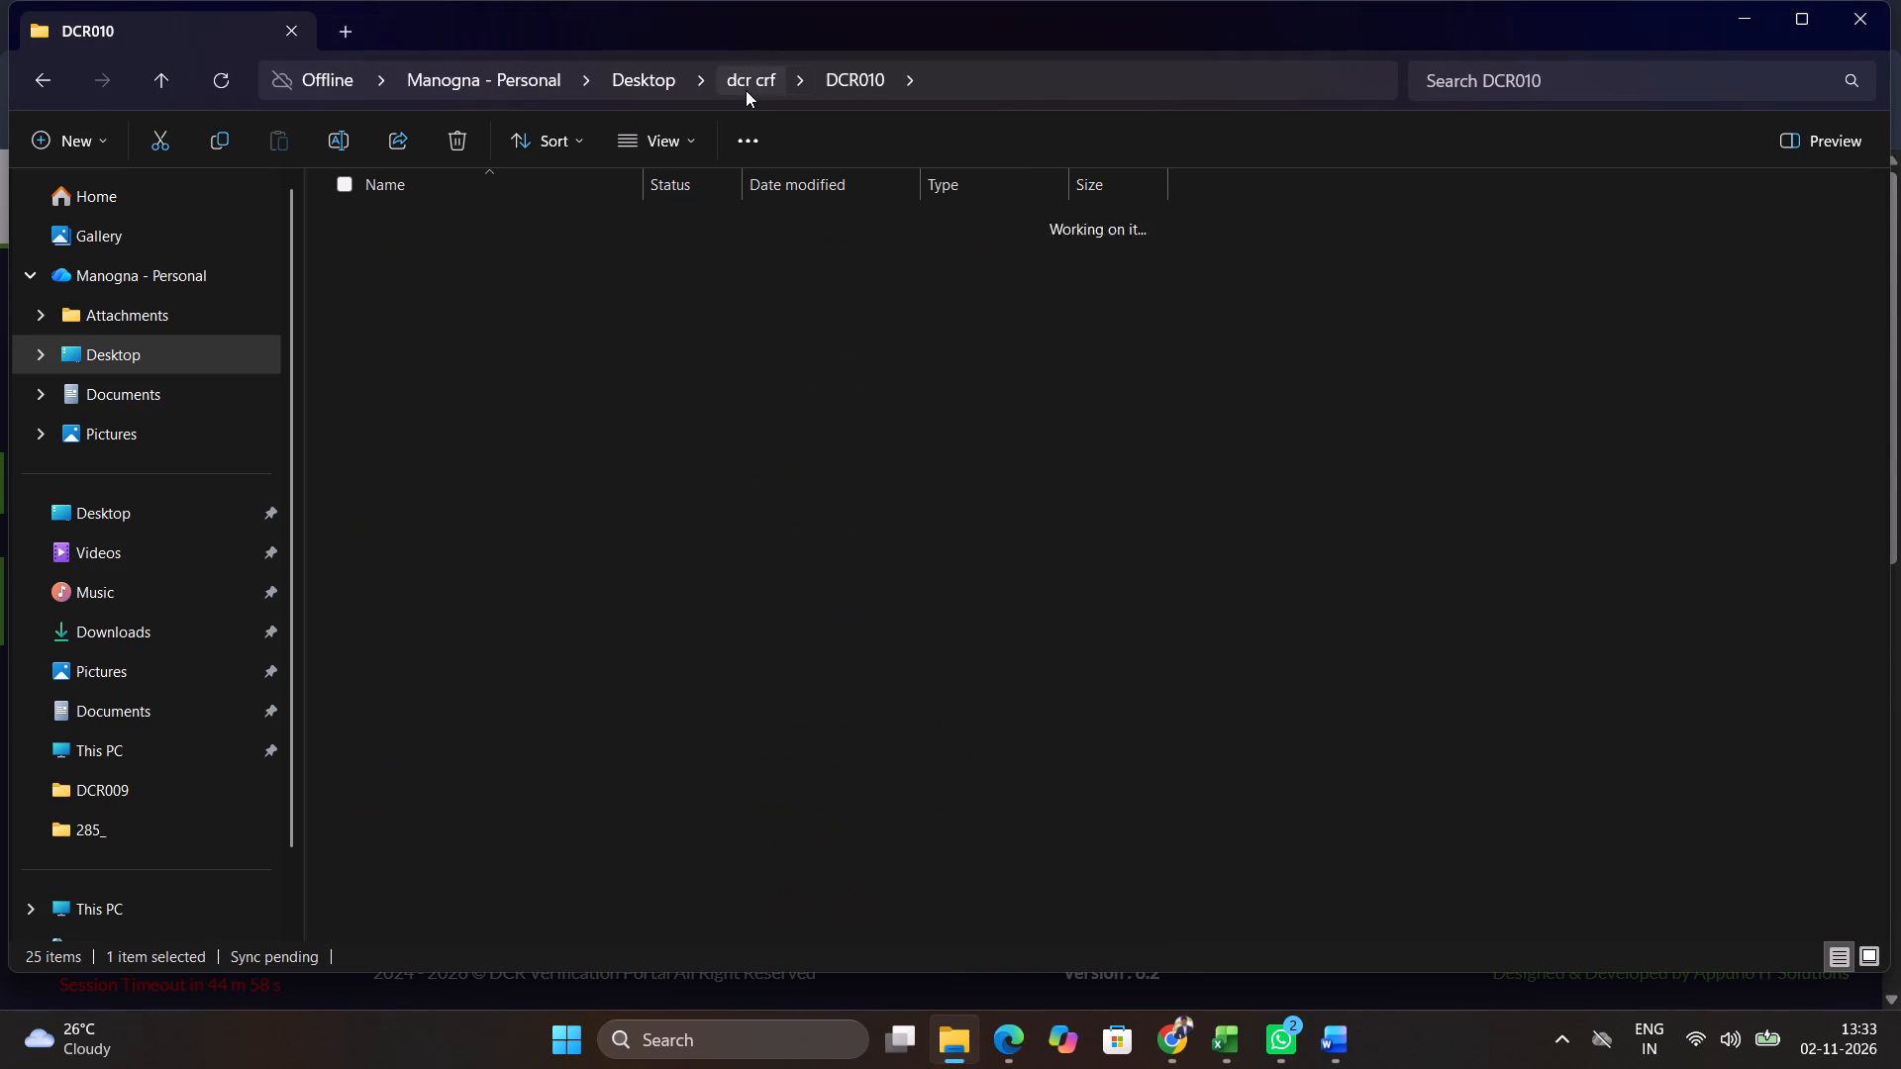
double_click(544, 499)
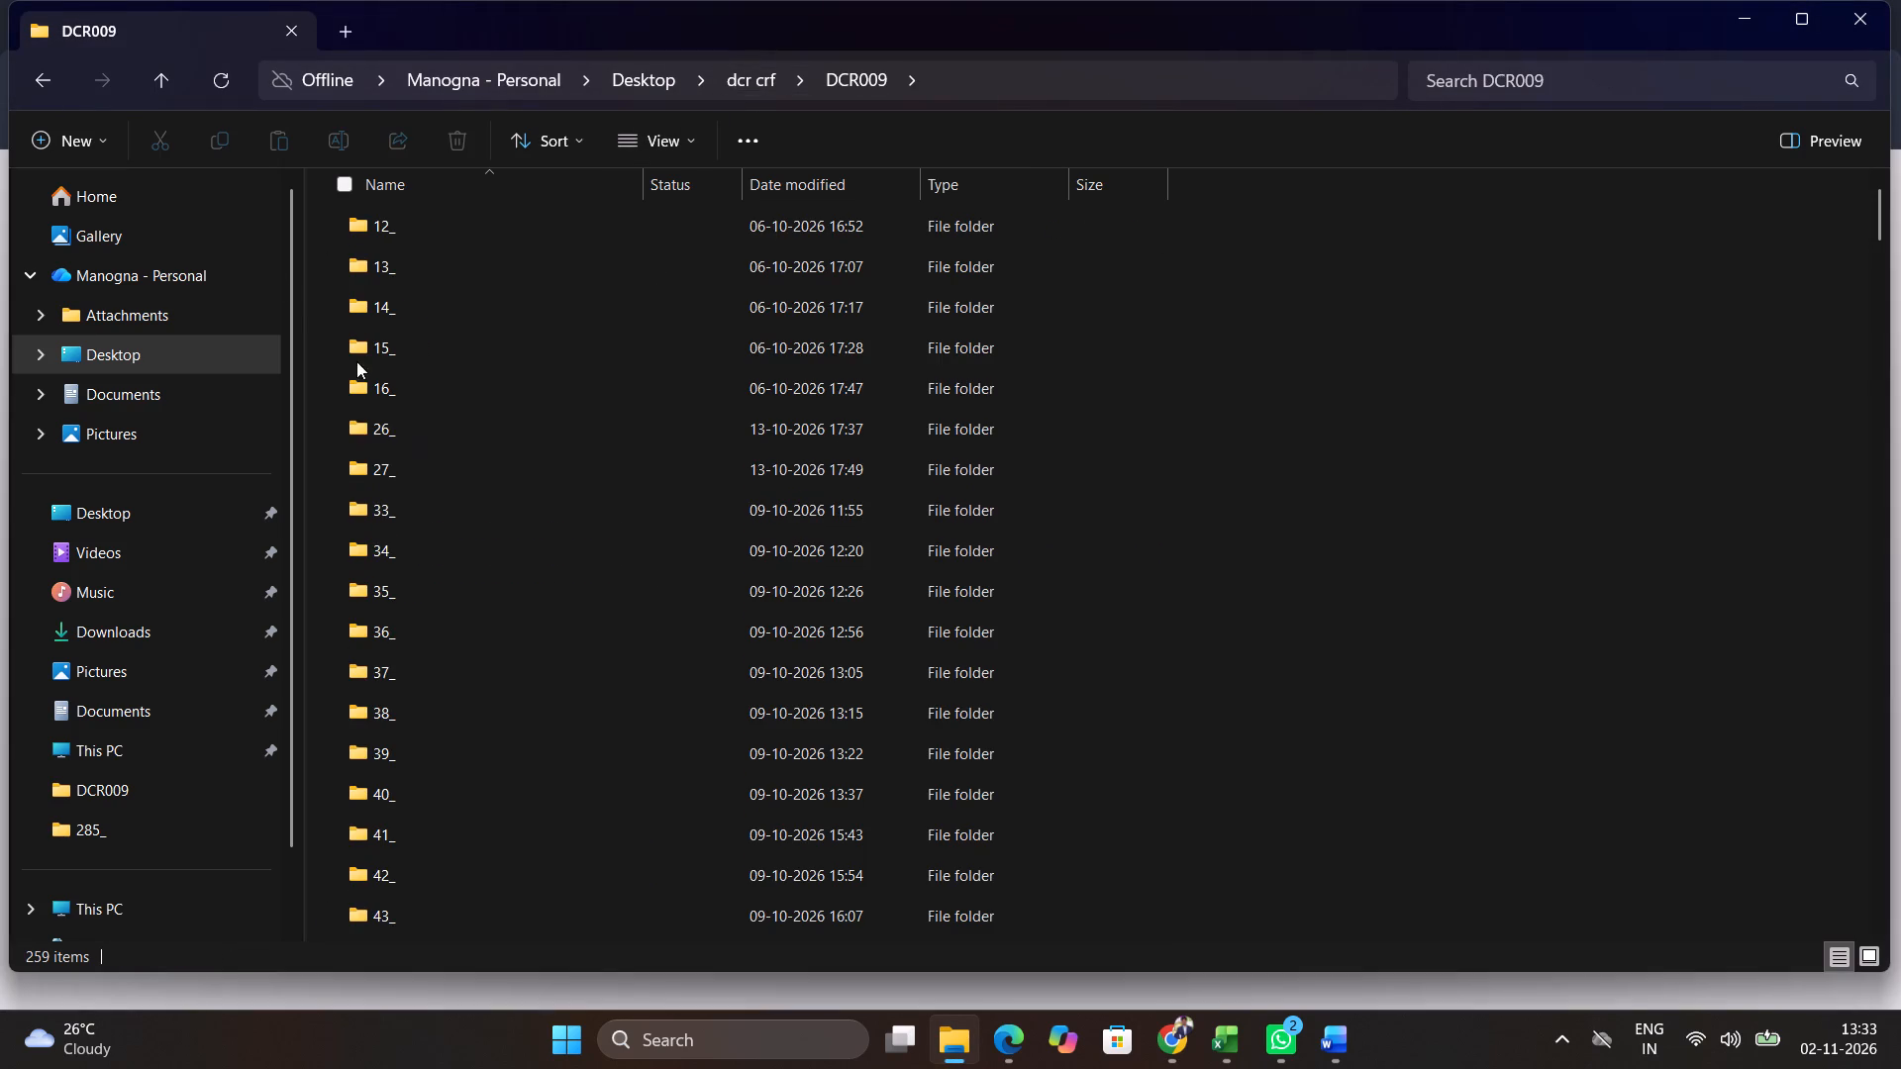
scroll(540, 431, "down", 4)
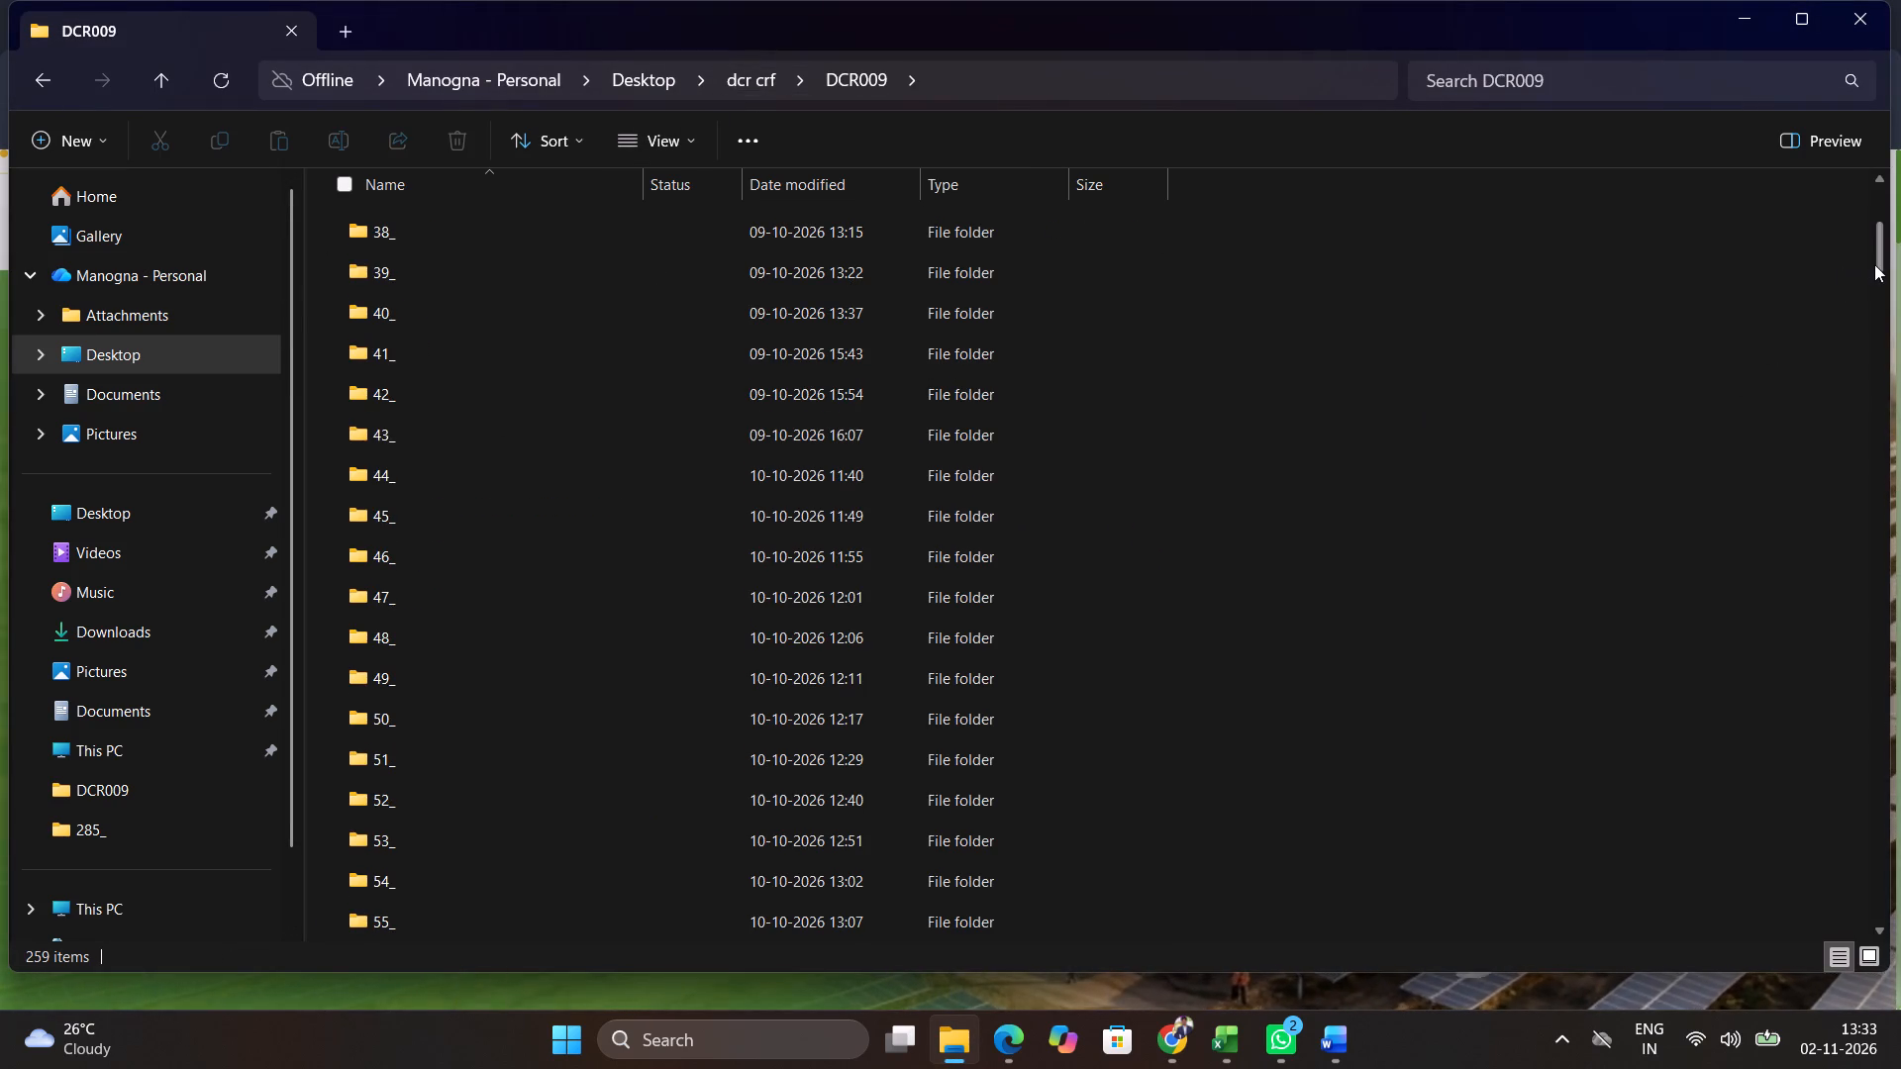
left_click_drag(1874, 264, 1894, 948)
left_click(87, 146)
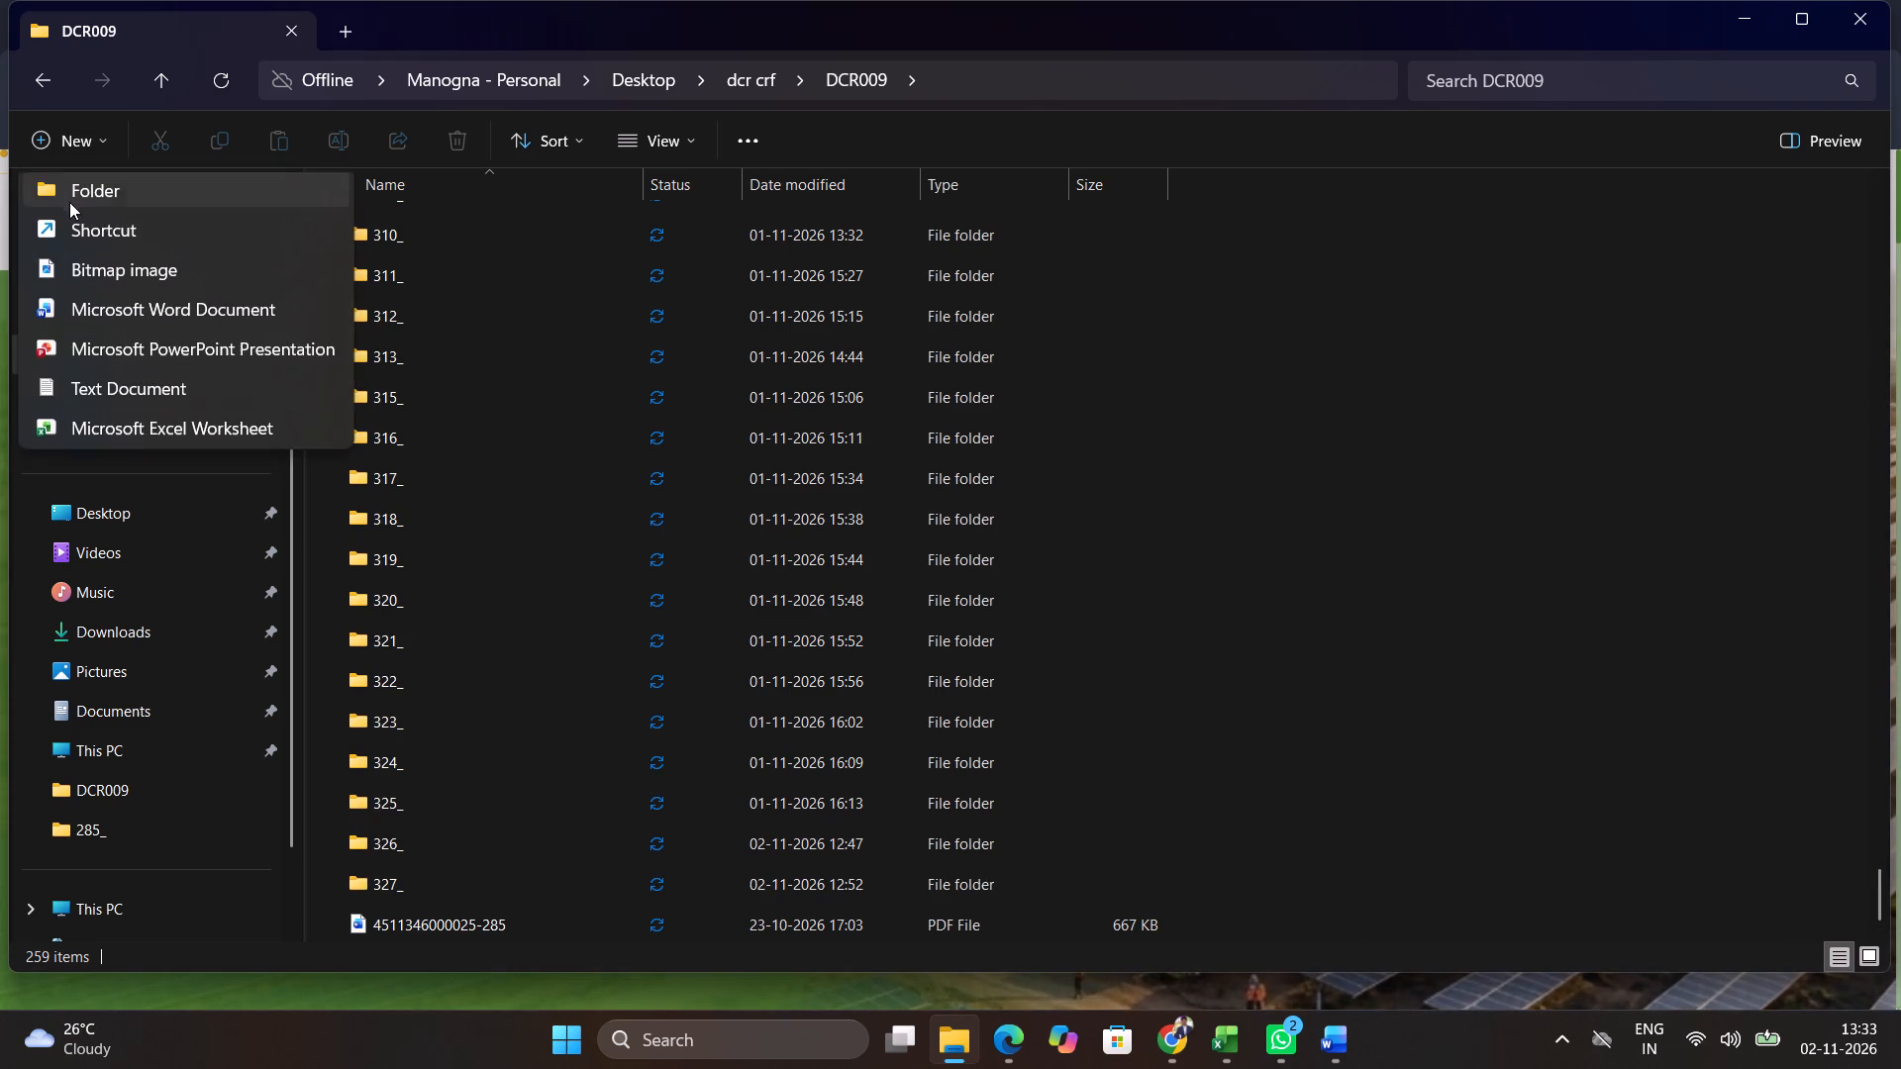
left_click(78, 200)
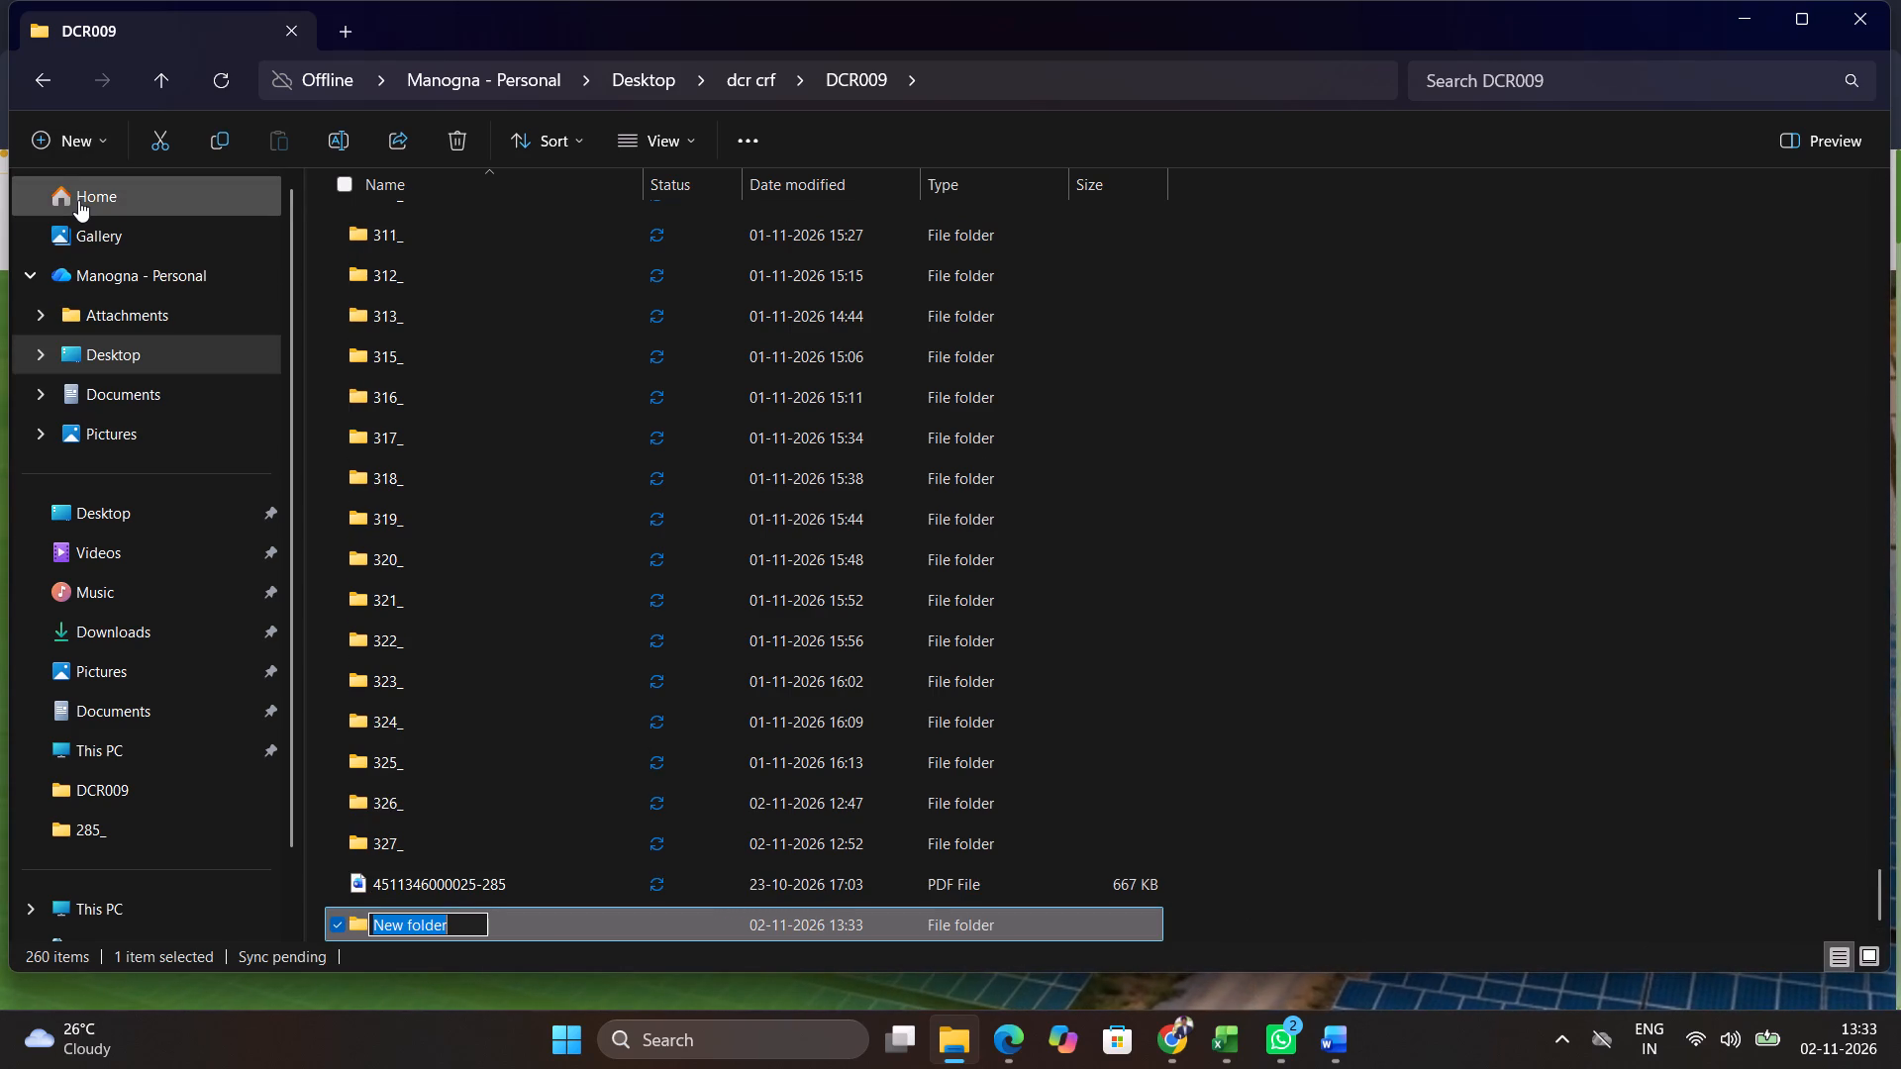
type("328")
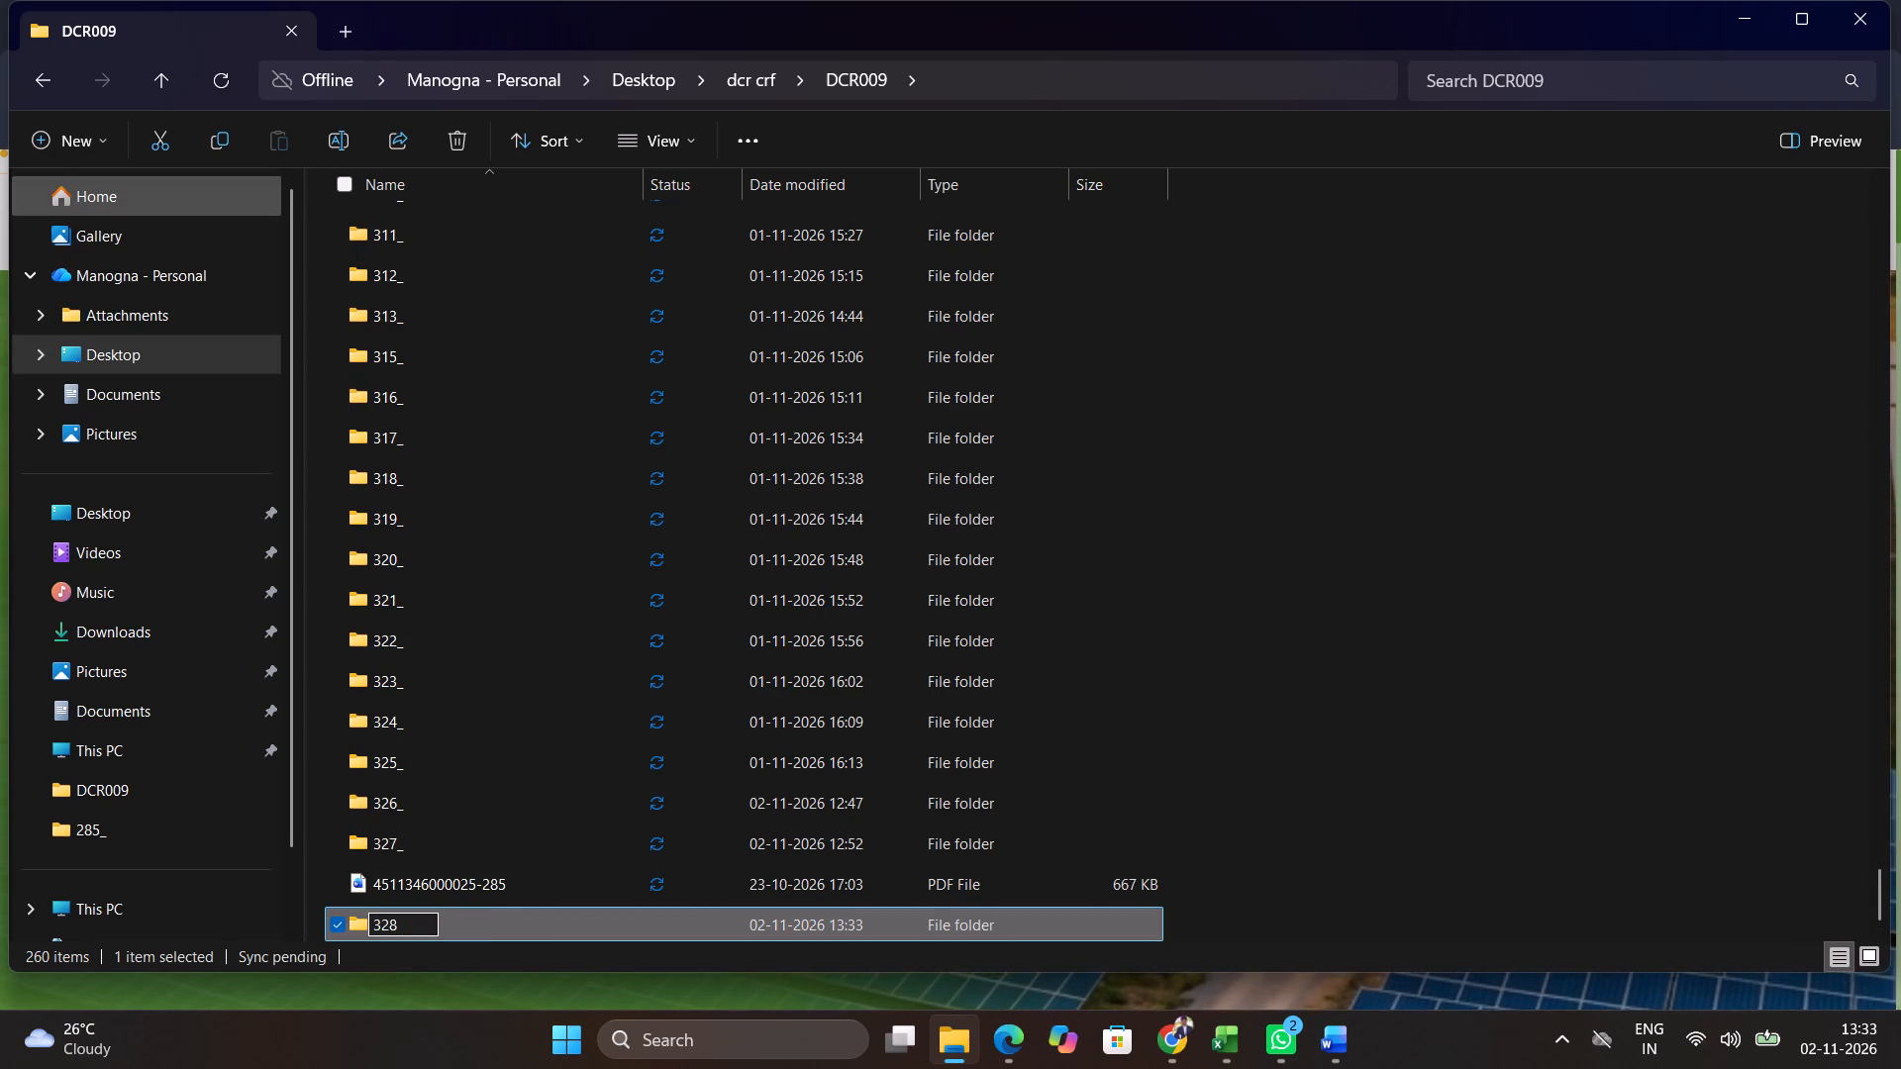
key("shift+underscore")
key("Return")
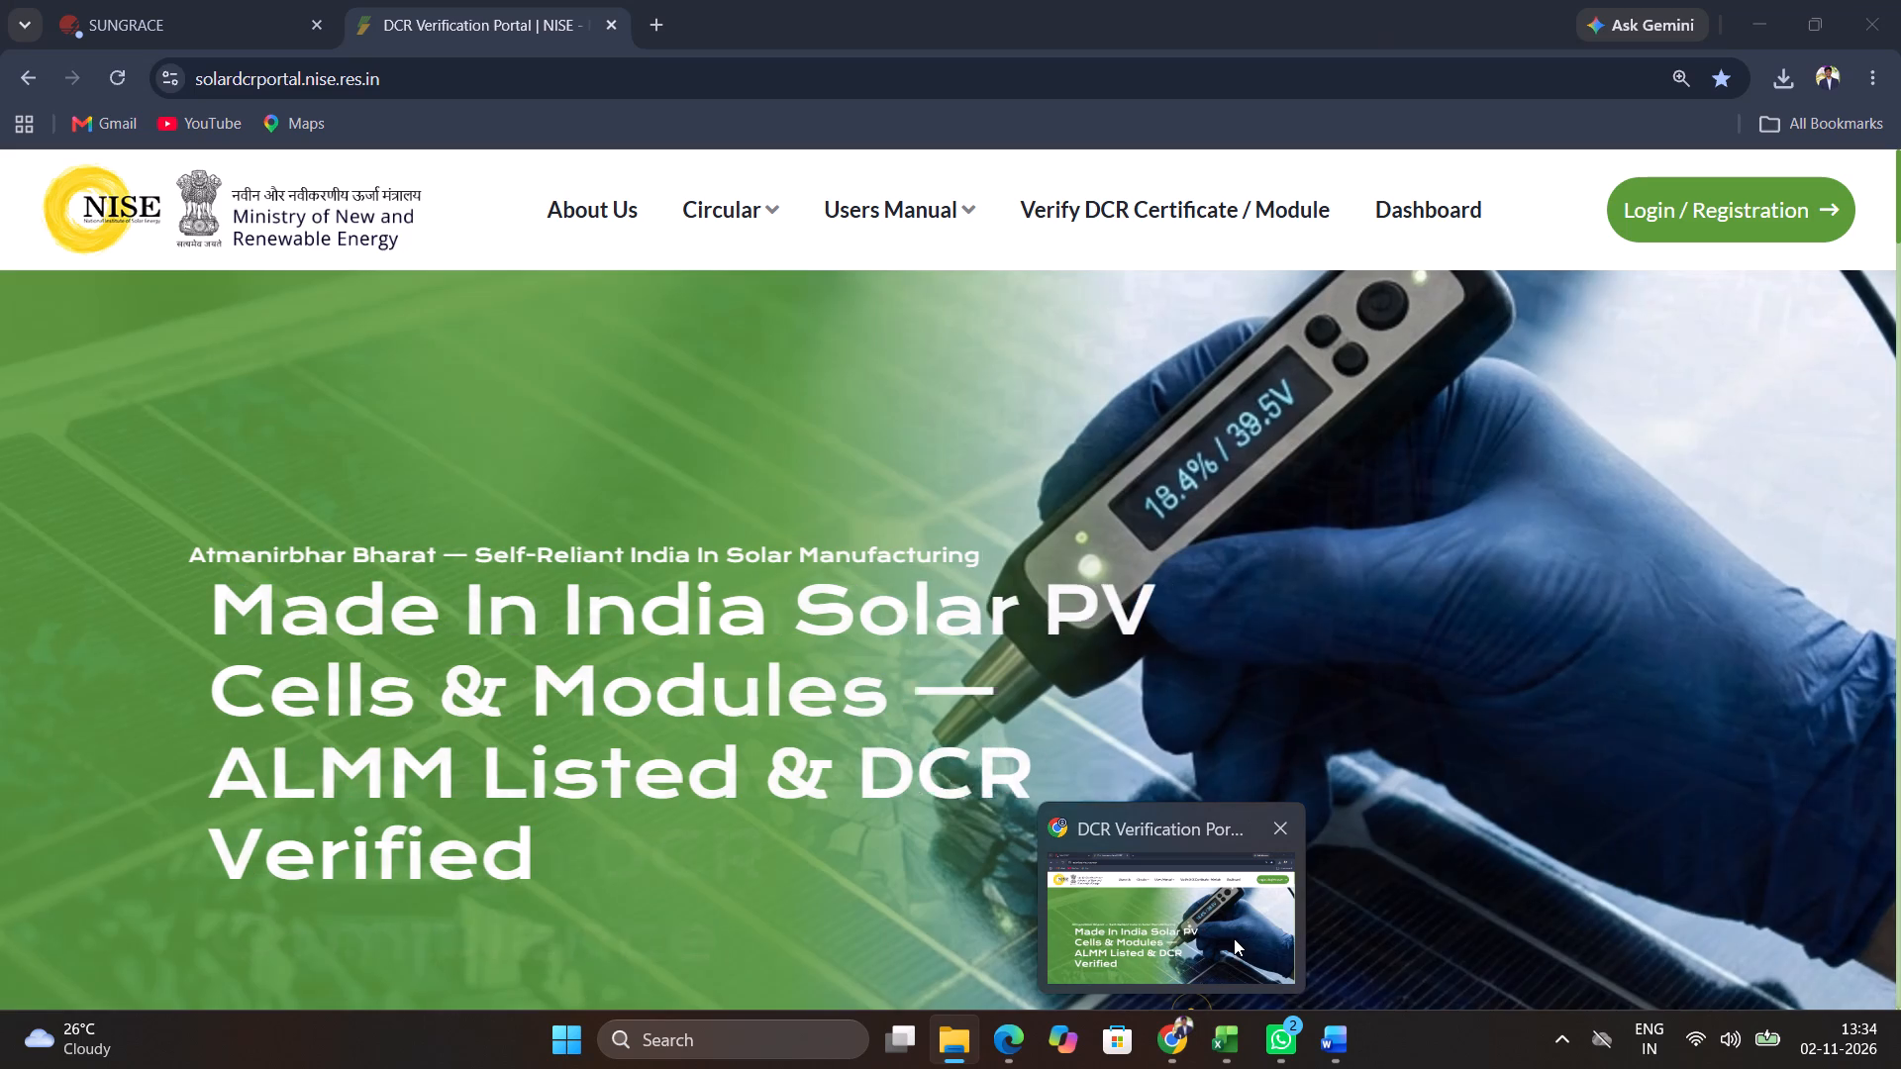
Check the DCR portal in Chrome and return to the DCR009 folder in File Explorer.
left_click(1278, 915)
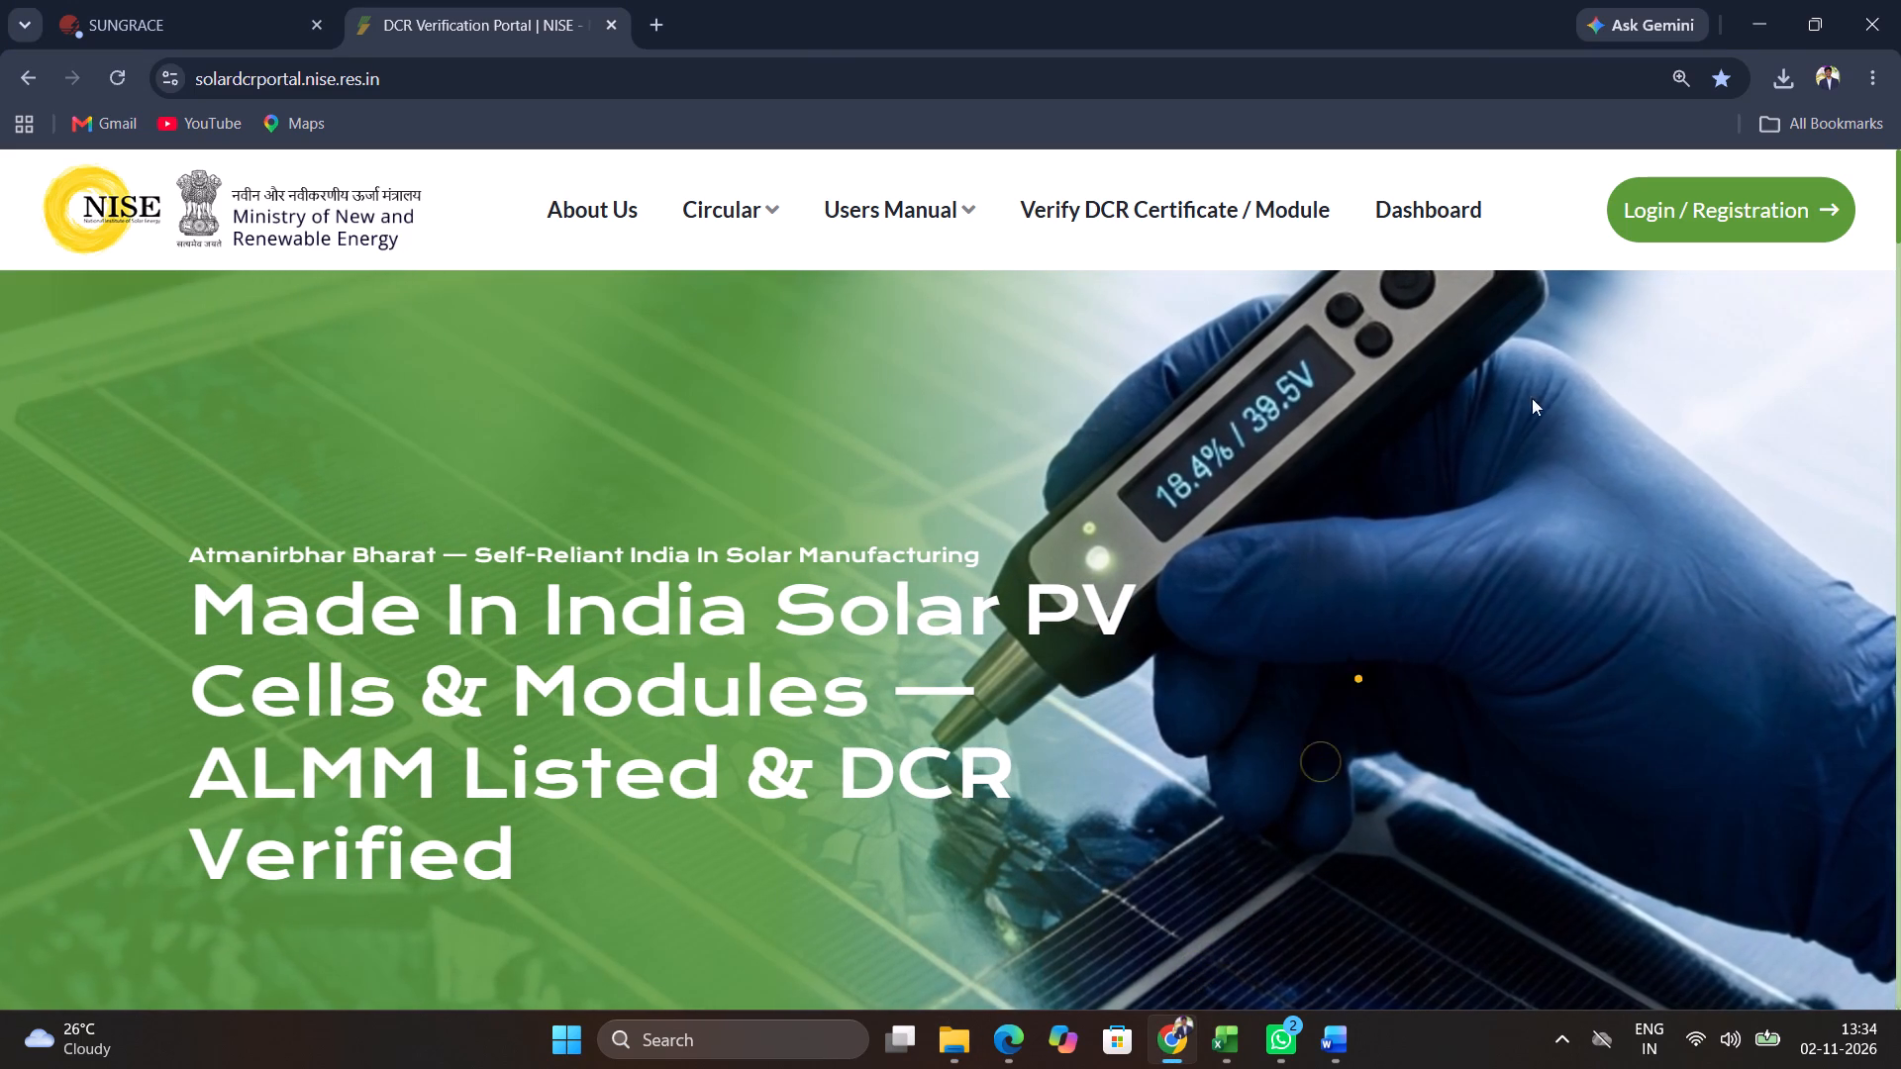
left_click(962, 962)
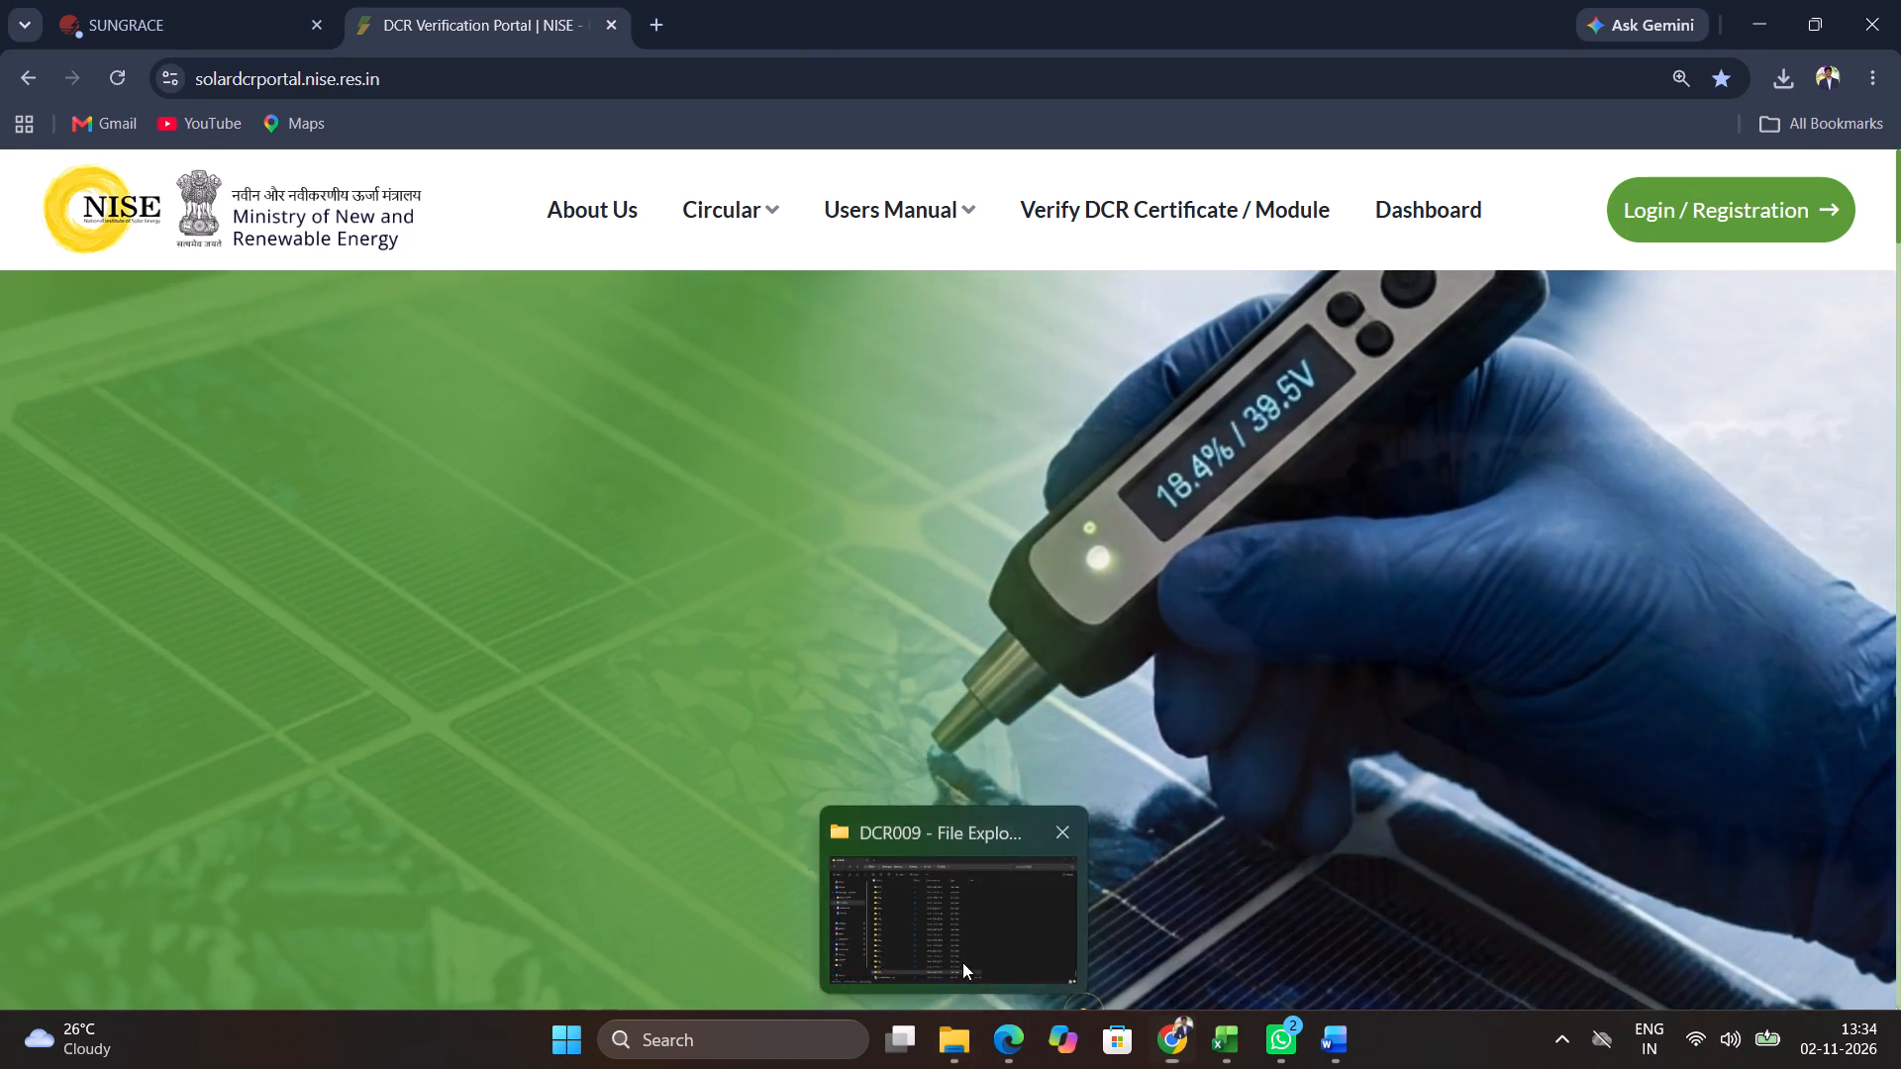
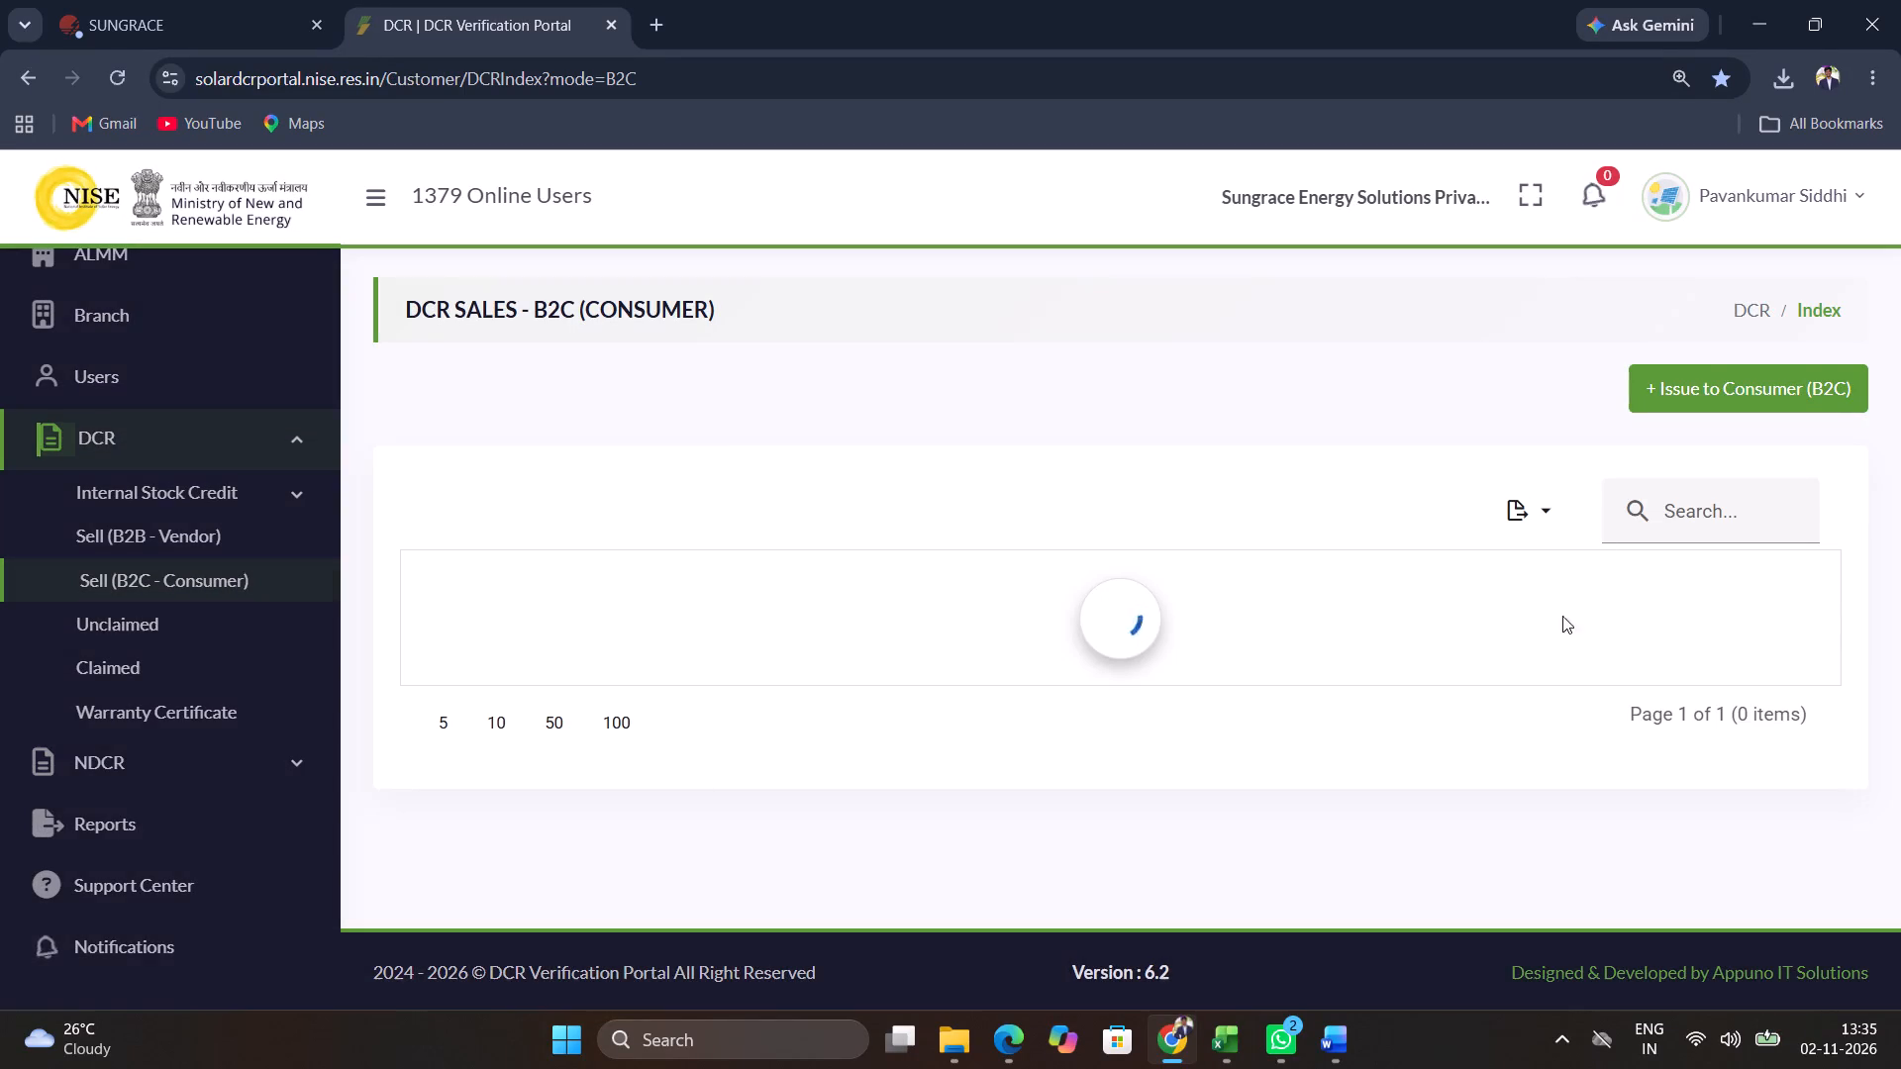
Copy the service number from the SUNGRACE work order and return to the B2C sales list in the DCR portal.
scroll(1452, 481, "down", 3)
scroll(1290, 844, "up", 1)
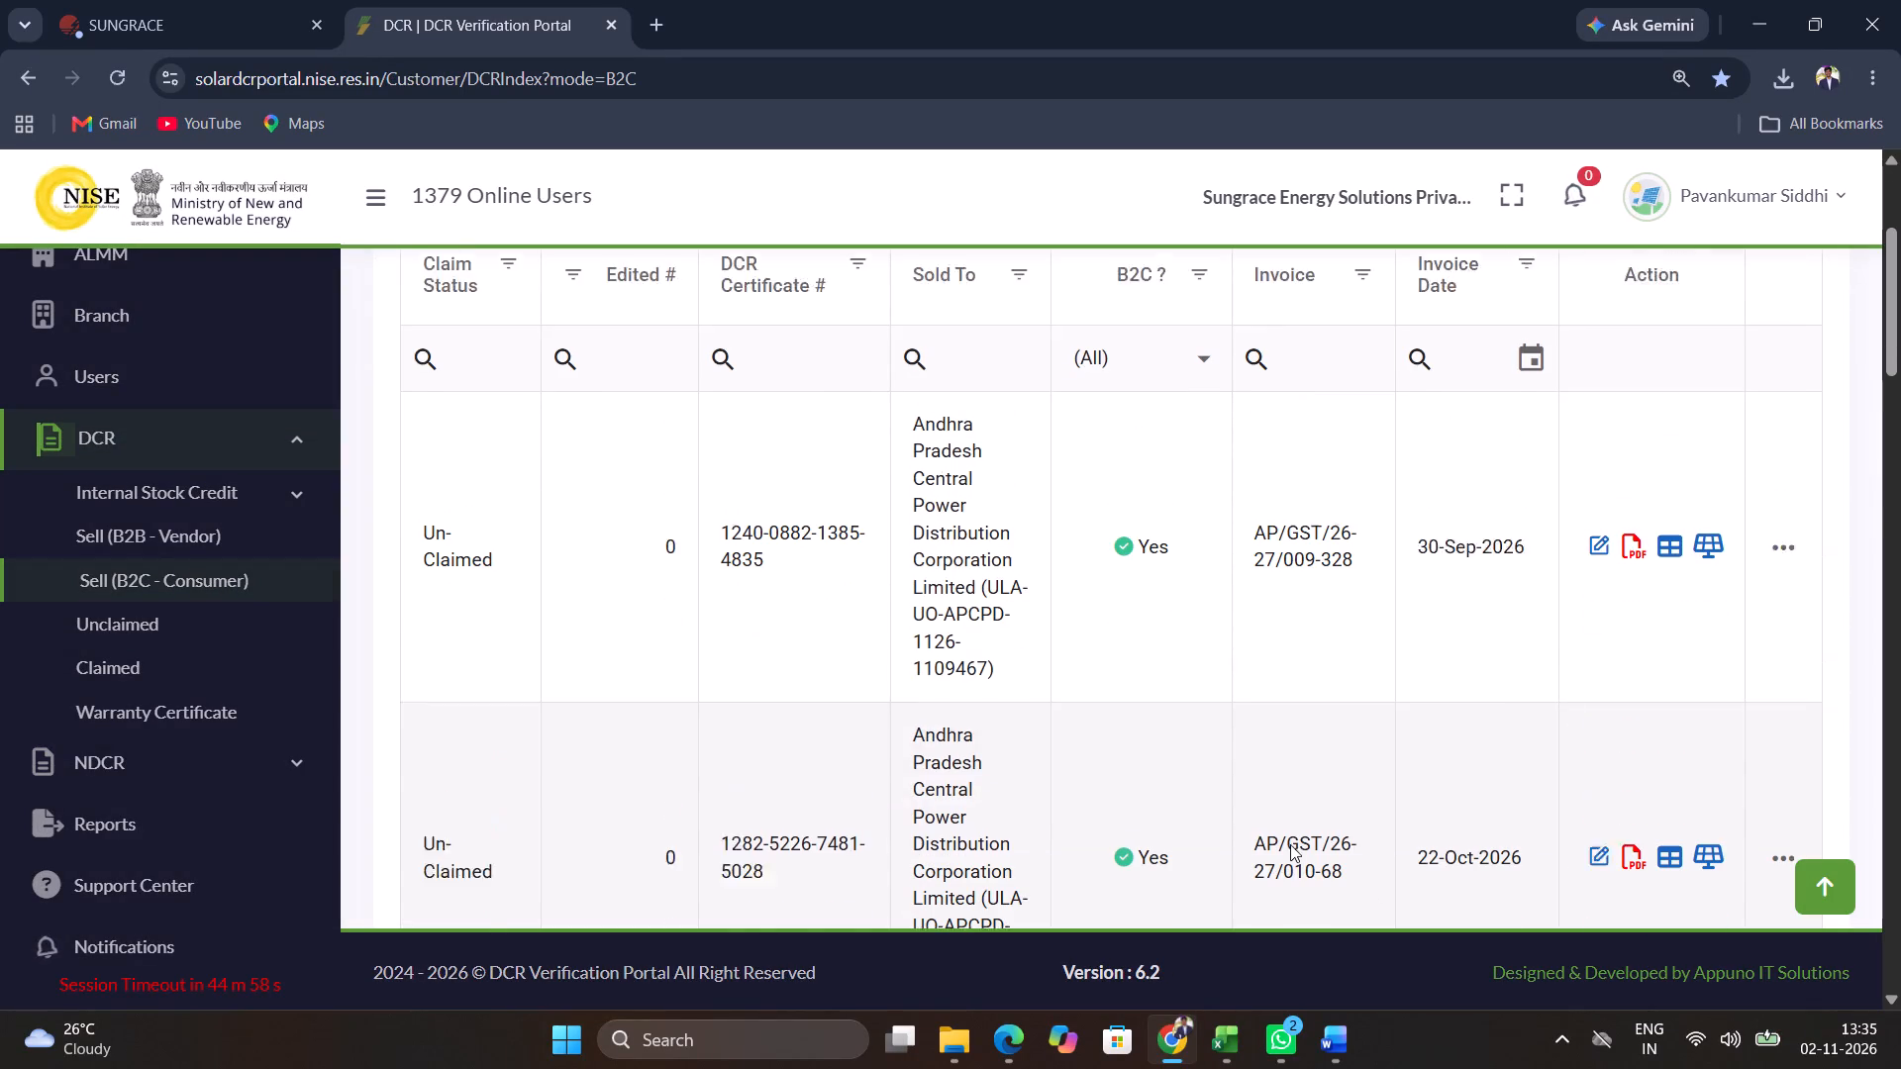
scroll(1290, 844, "up", 1)
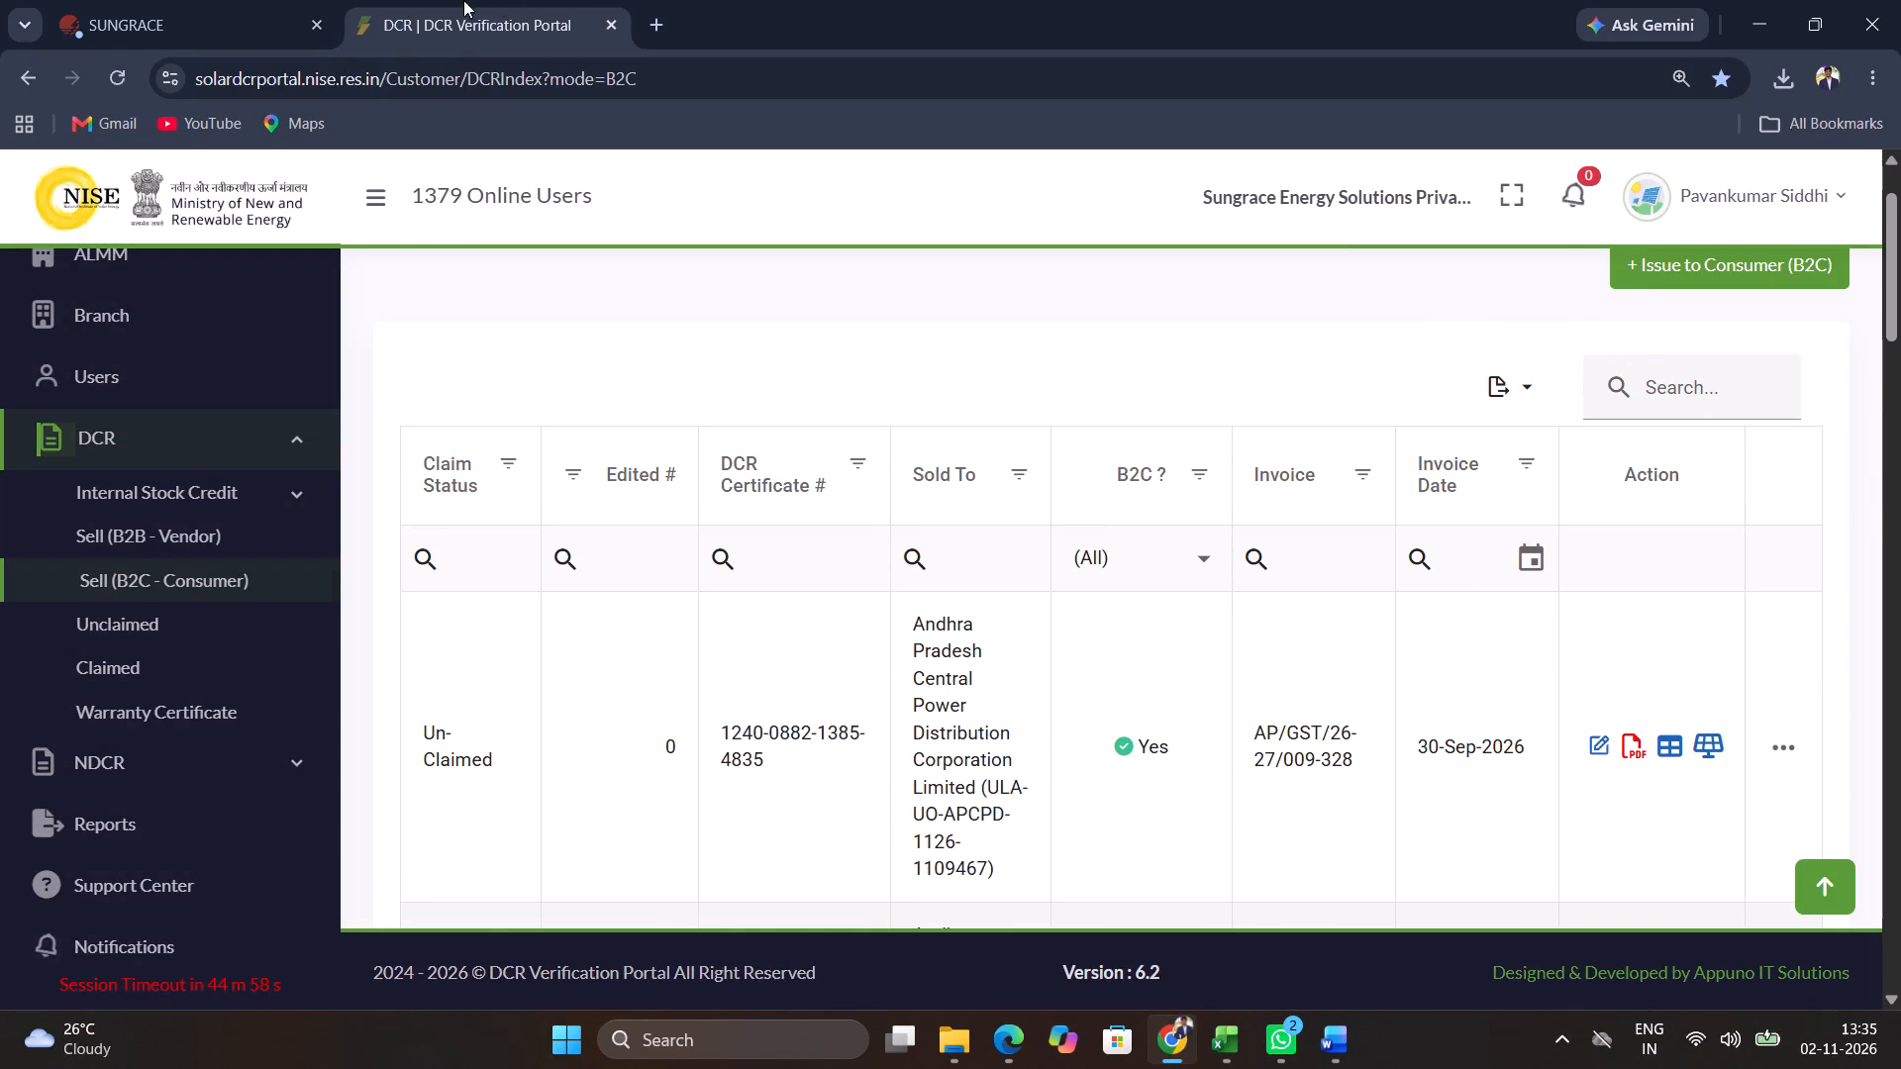
left_click(232, 0)
left_click(1143, 239)
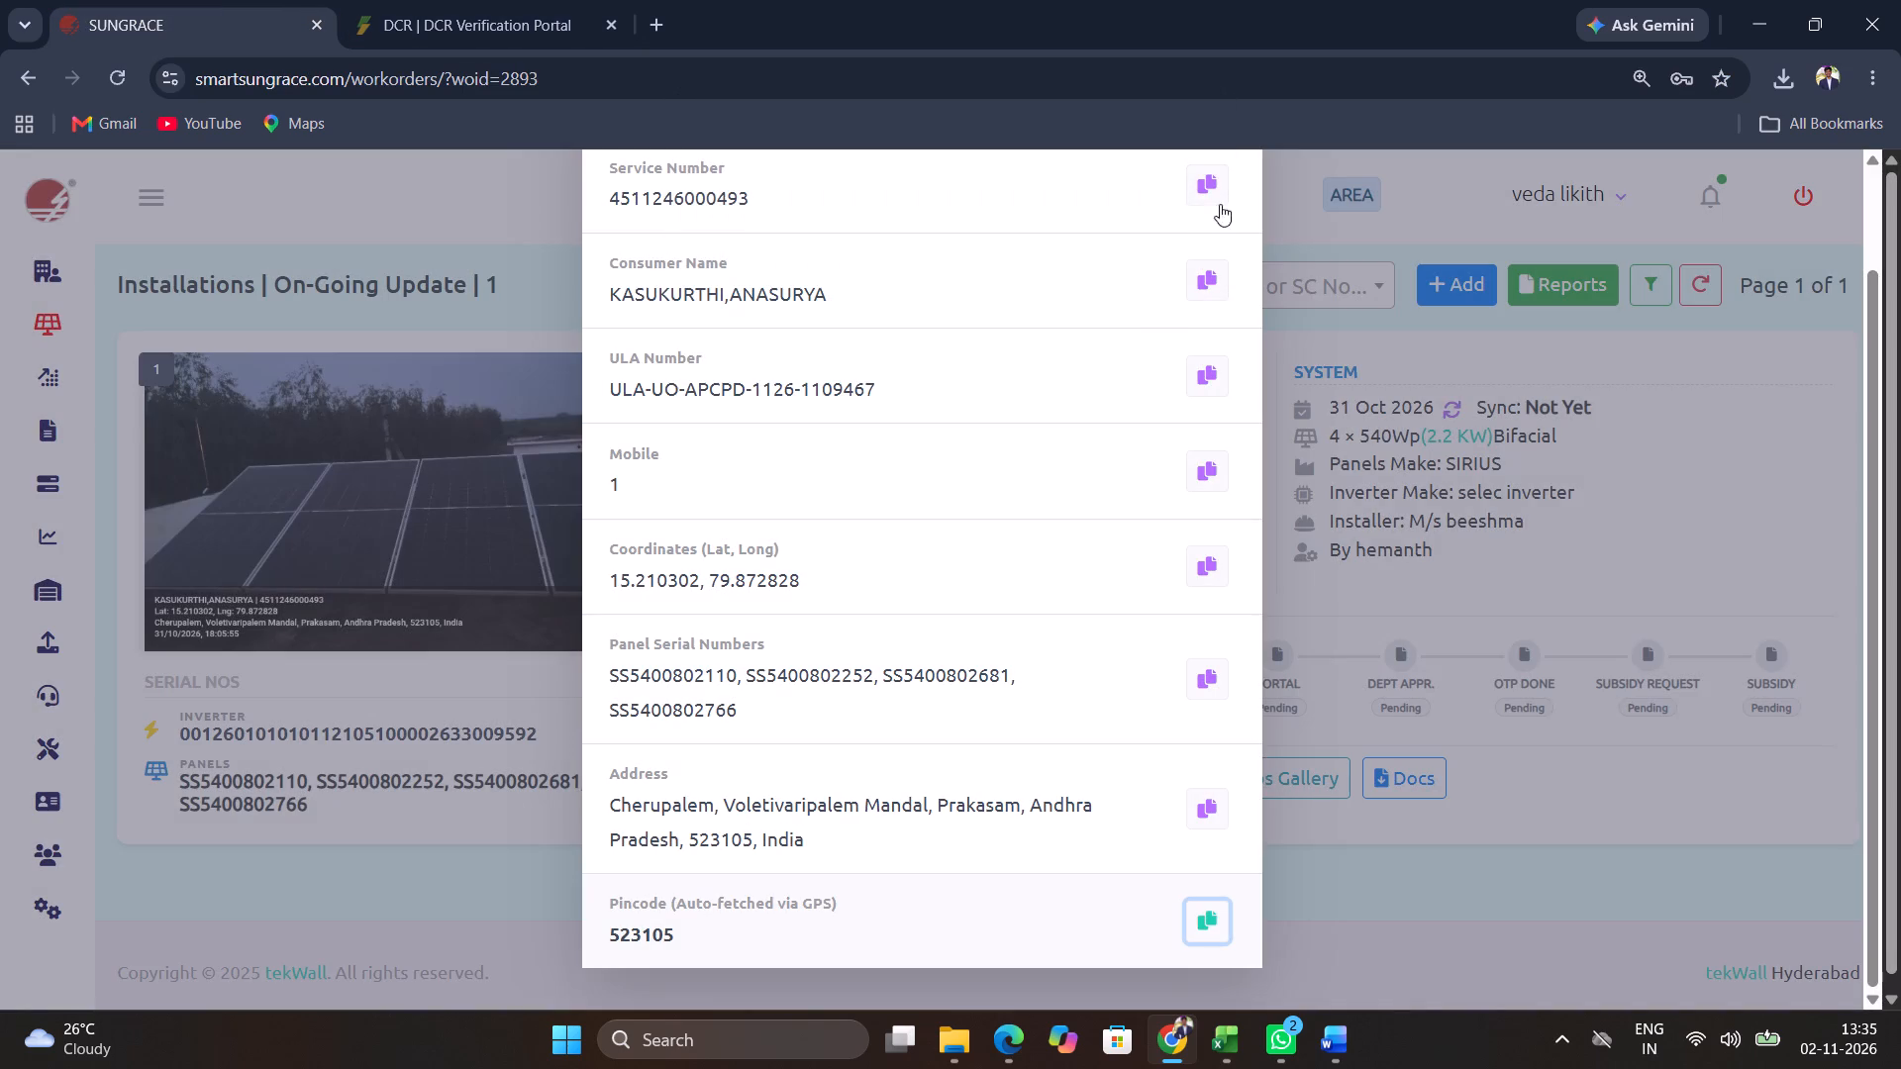
left_click(1213, 188)
left_click_drag(519, 0, 523, 9)
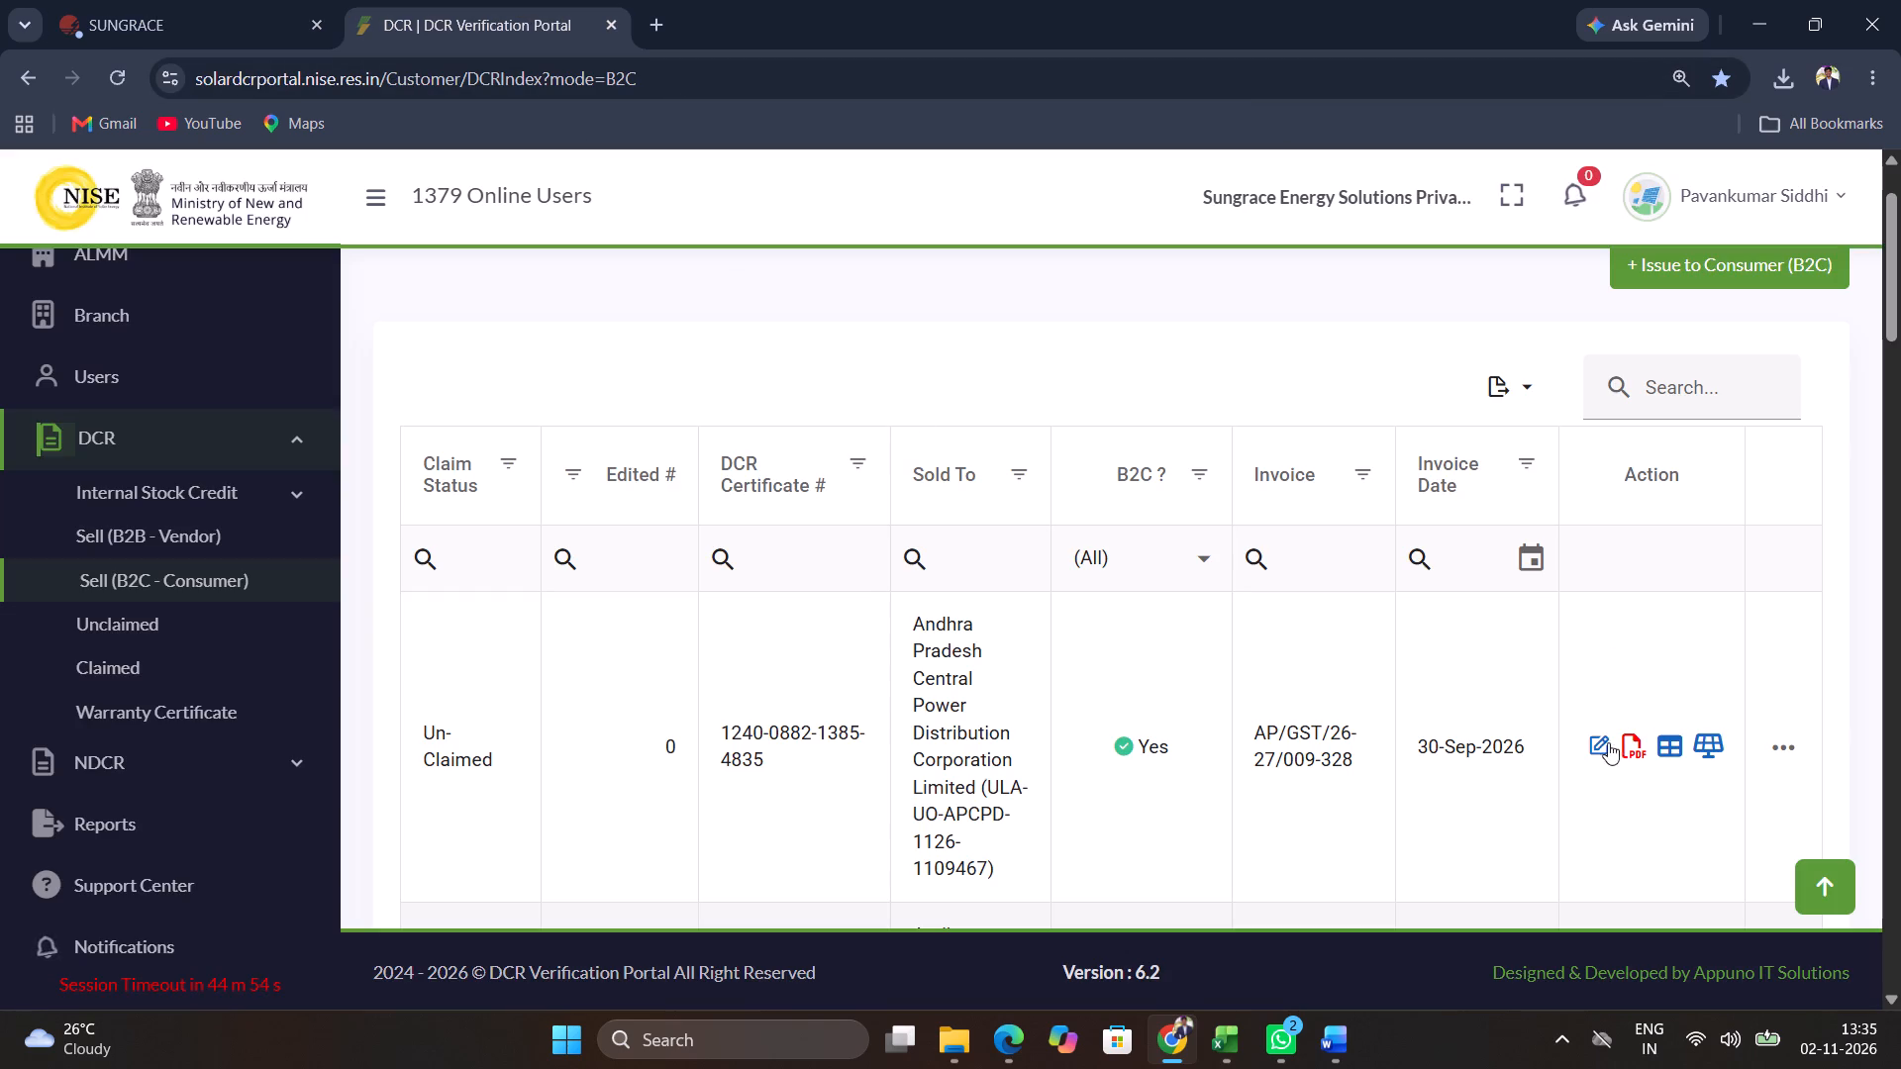
Download the certificate PDF for invoice AP/GST/26-27/009-328, naming the file with the copied service number followed by -328.
left_click(1624, 743)
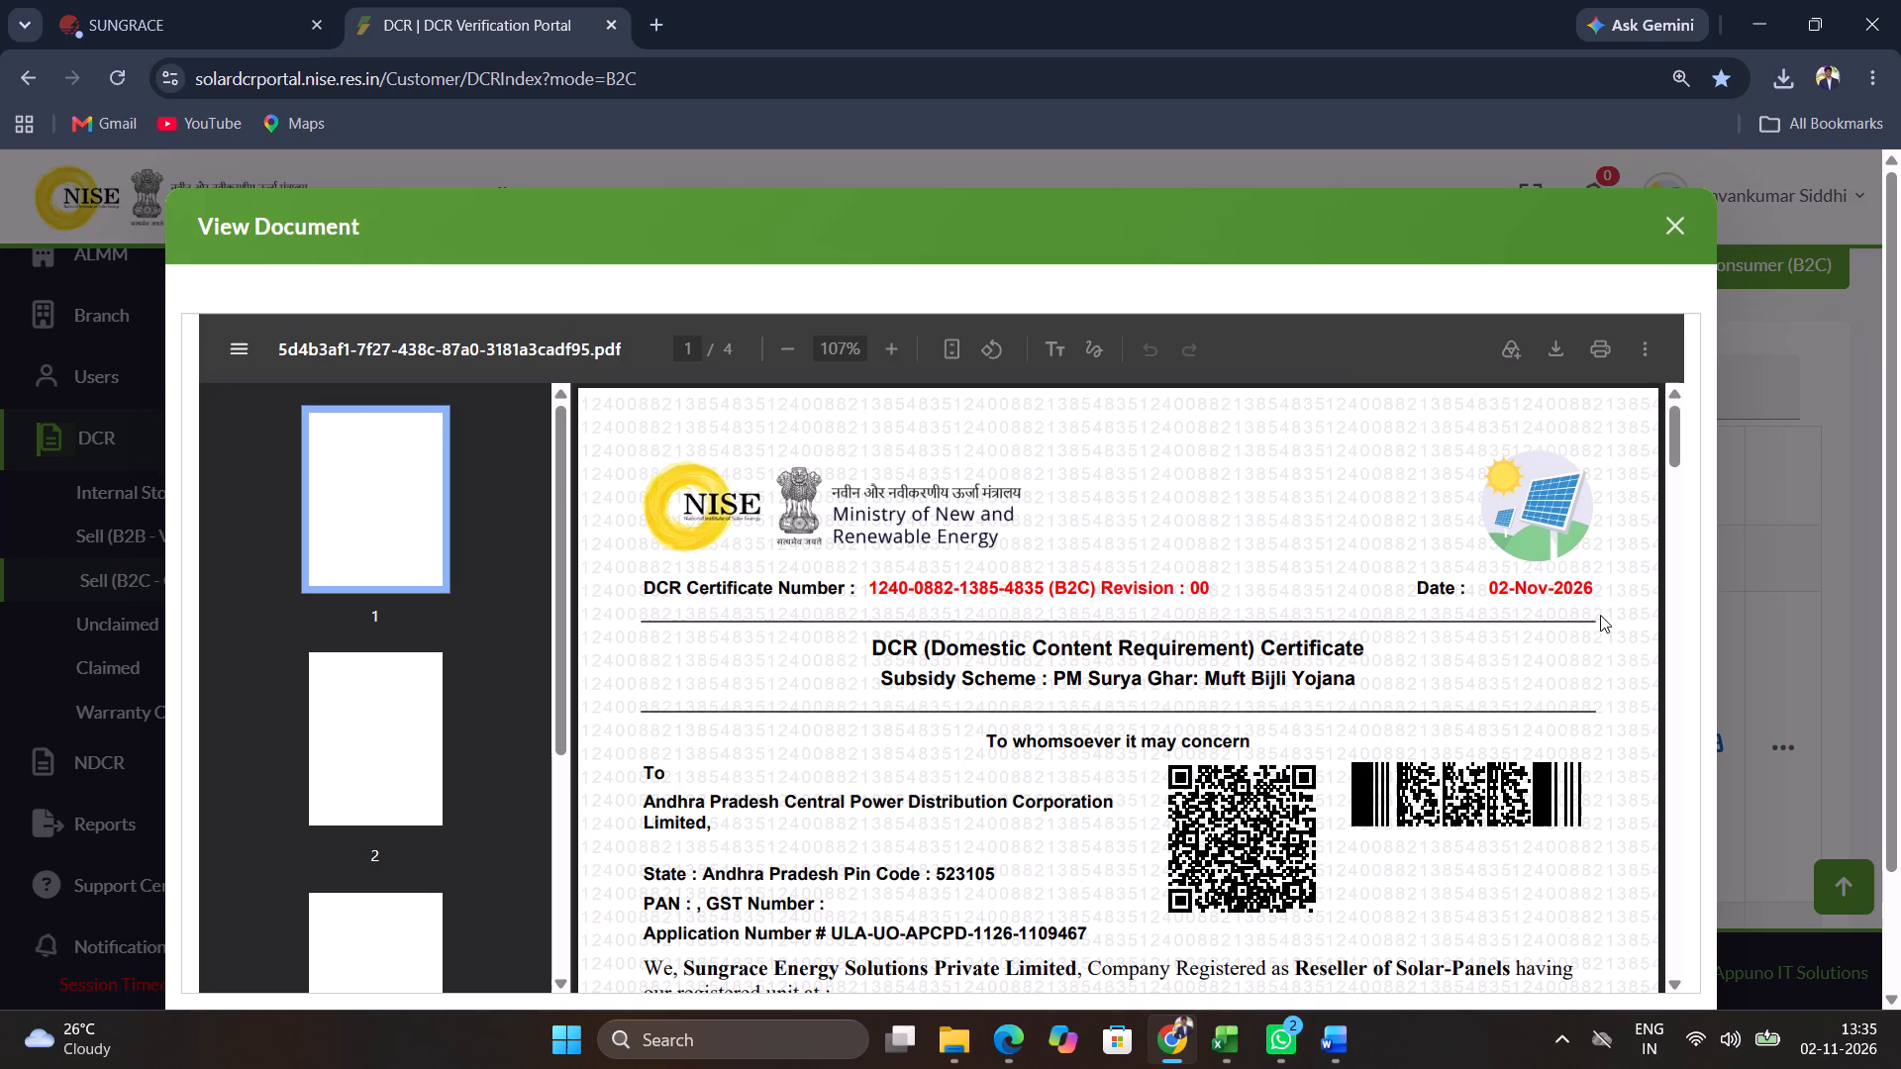
left_click(1551, 343)
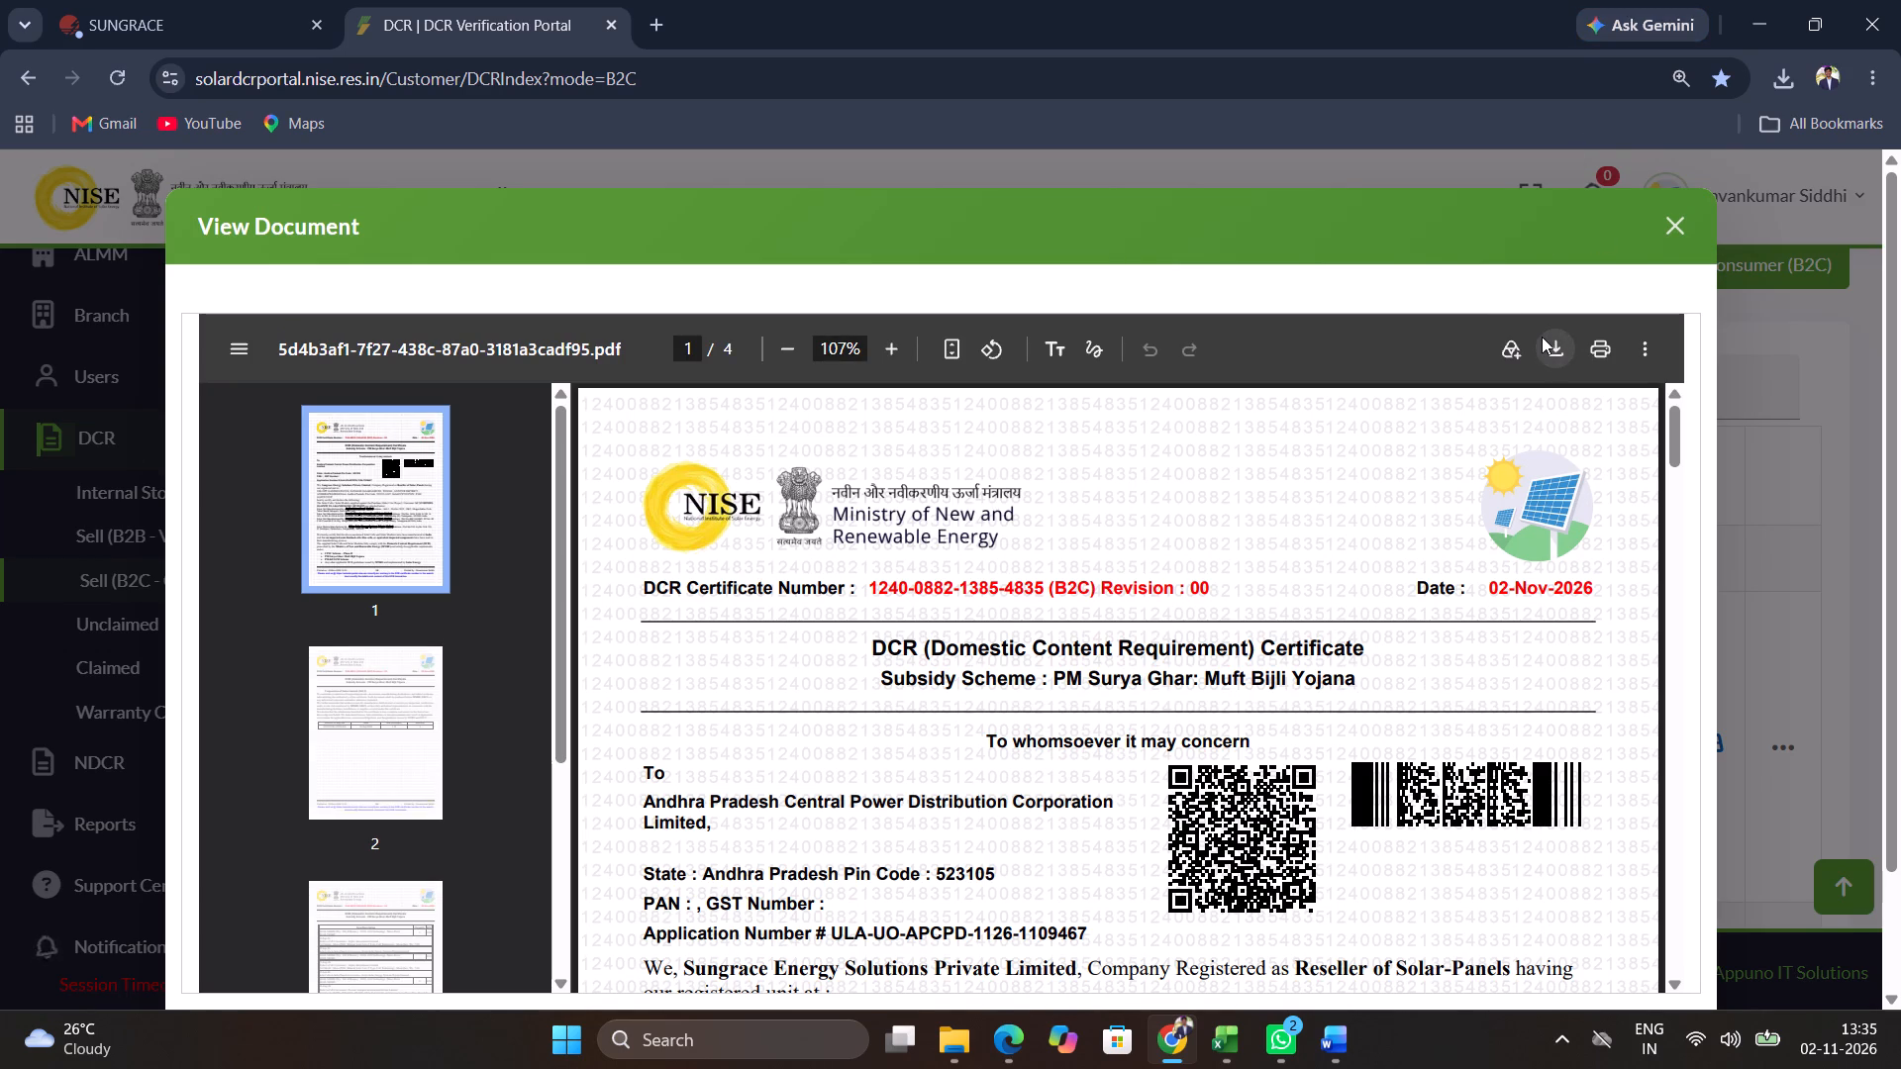
key("ctrl+v")
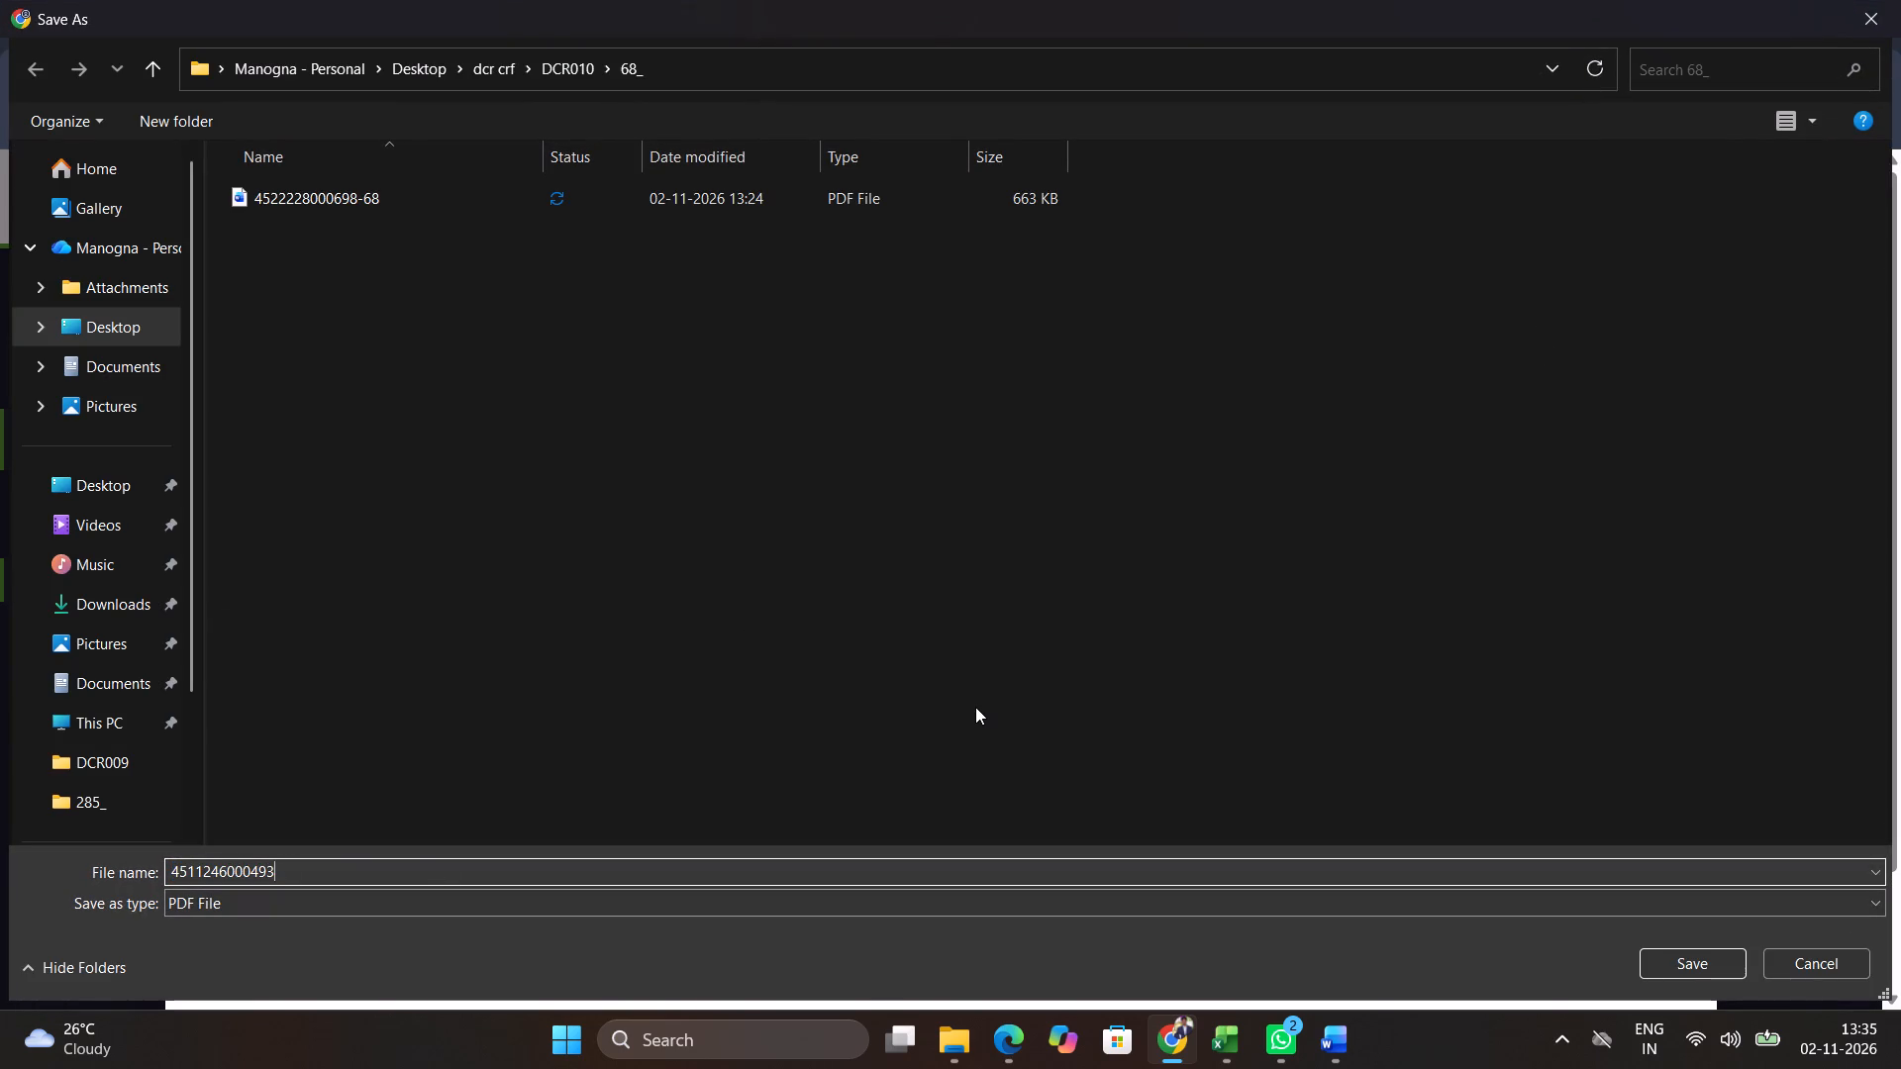
key("minus")
type("328")
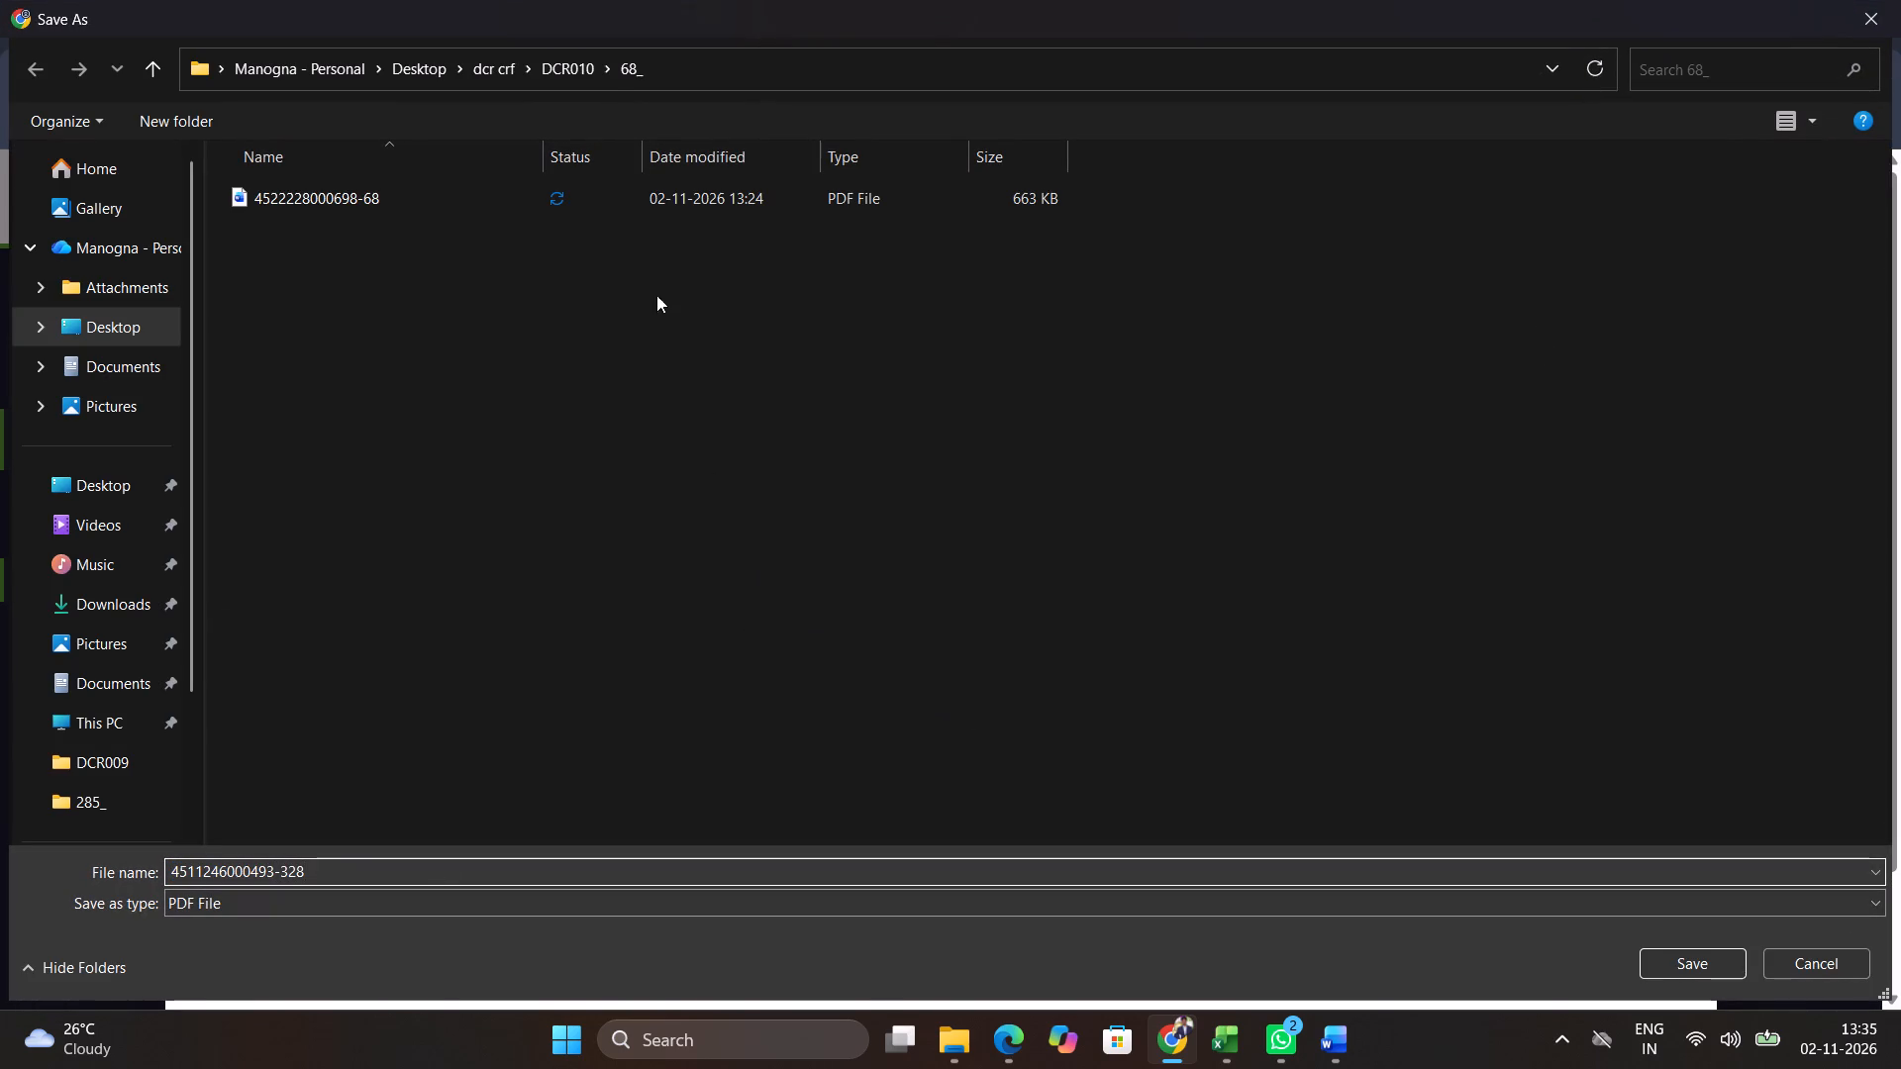
Save the certificate PDF in the 328_ subfolder of DCR009 inside dcr crf.
left_click(501, 74)
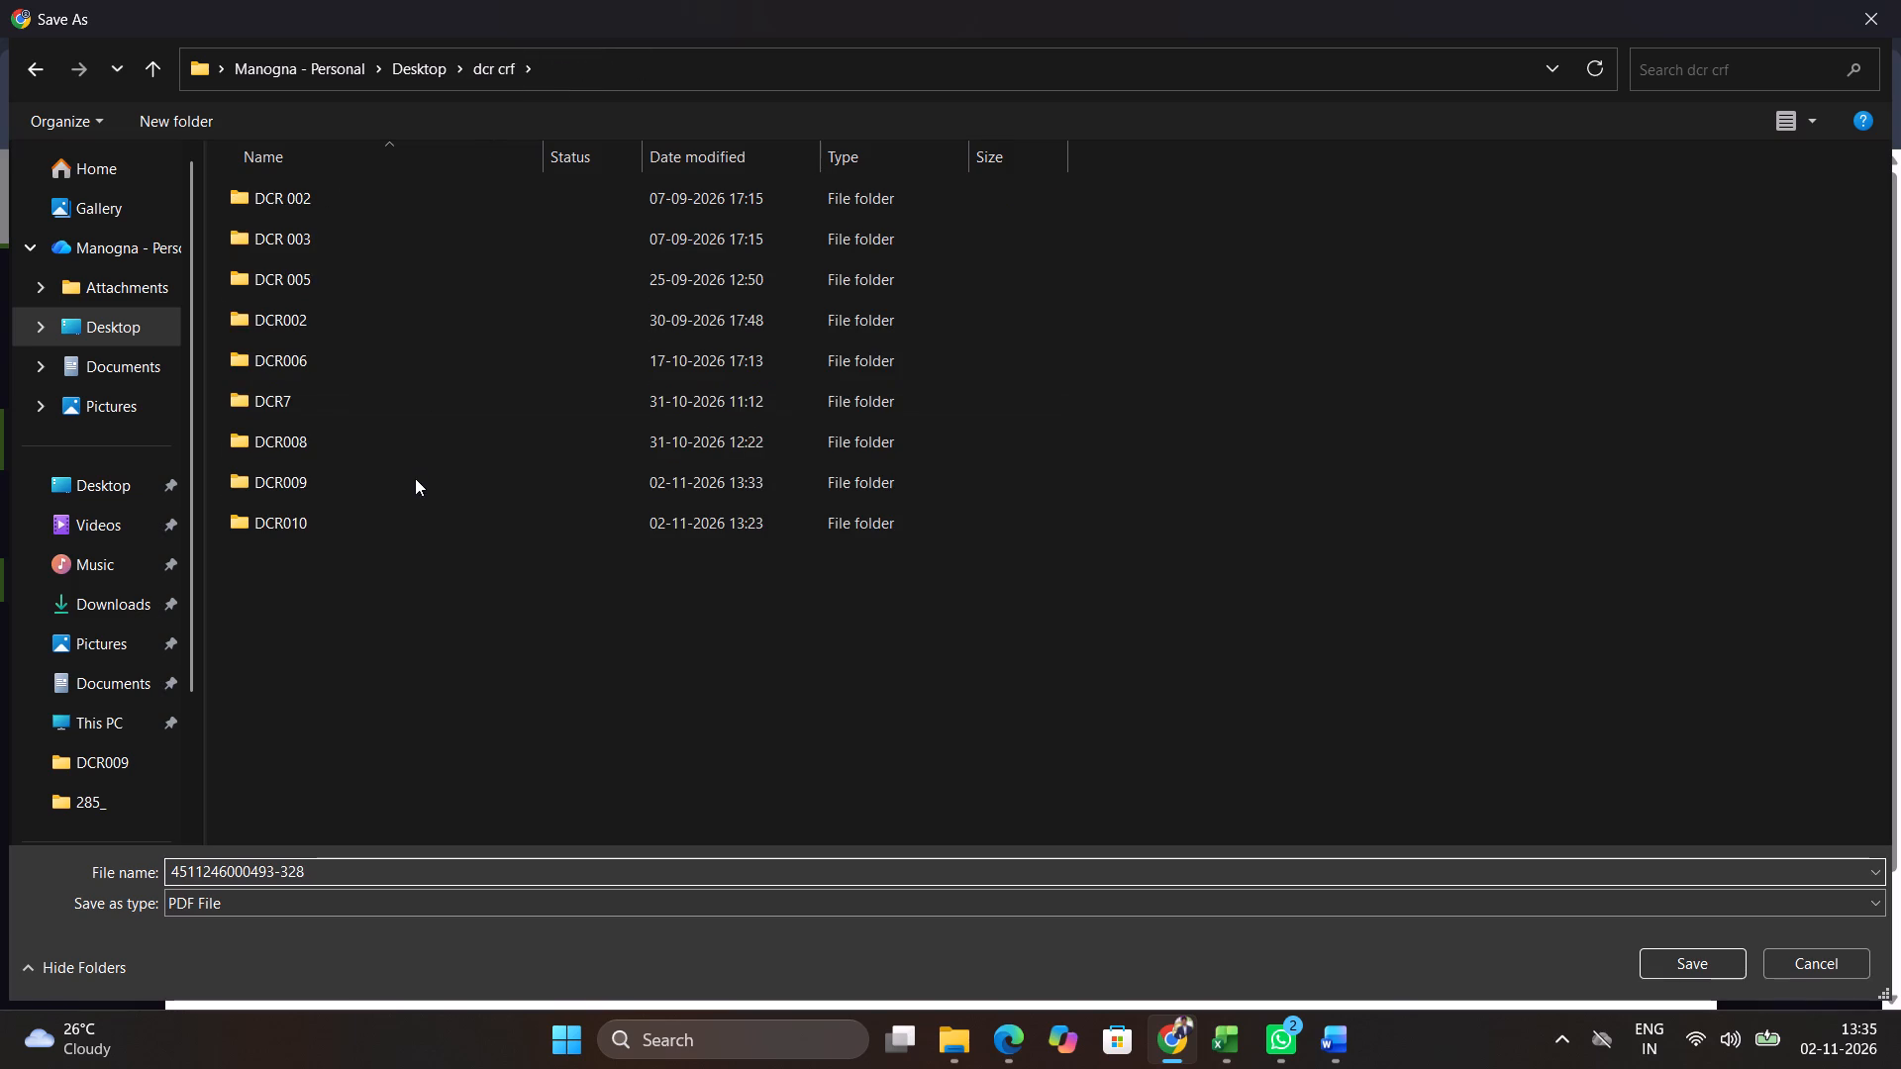
double_click(414, 484)
scroll(415, 484, "down", 16)
scroll(451, 519, "down", 20)
scroll(451, 519, "down", 12)
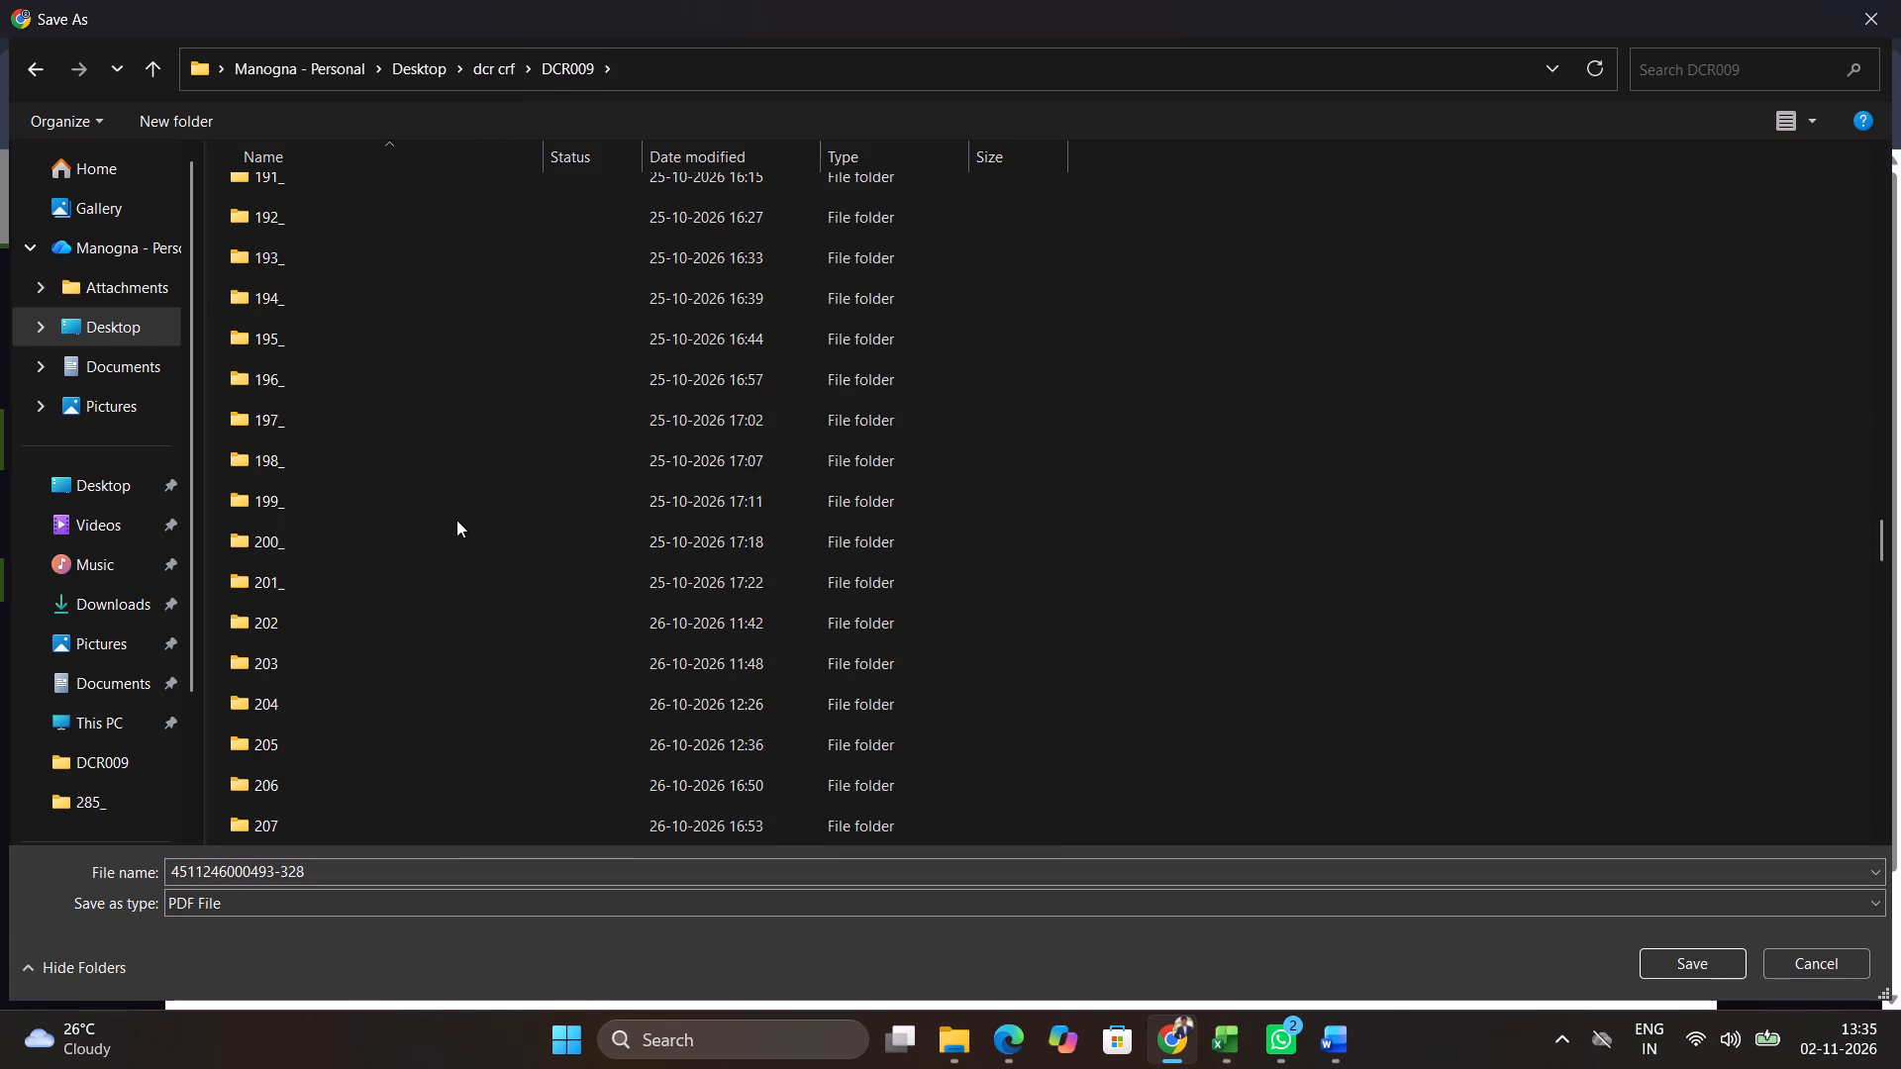
scroll(456, 520, "down", 20)
scroll(456, 520, "down", 17)
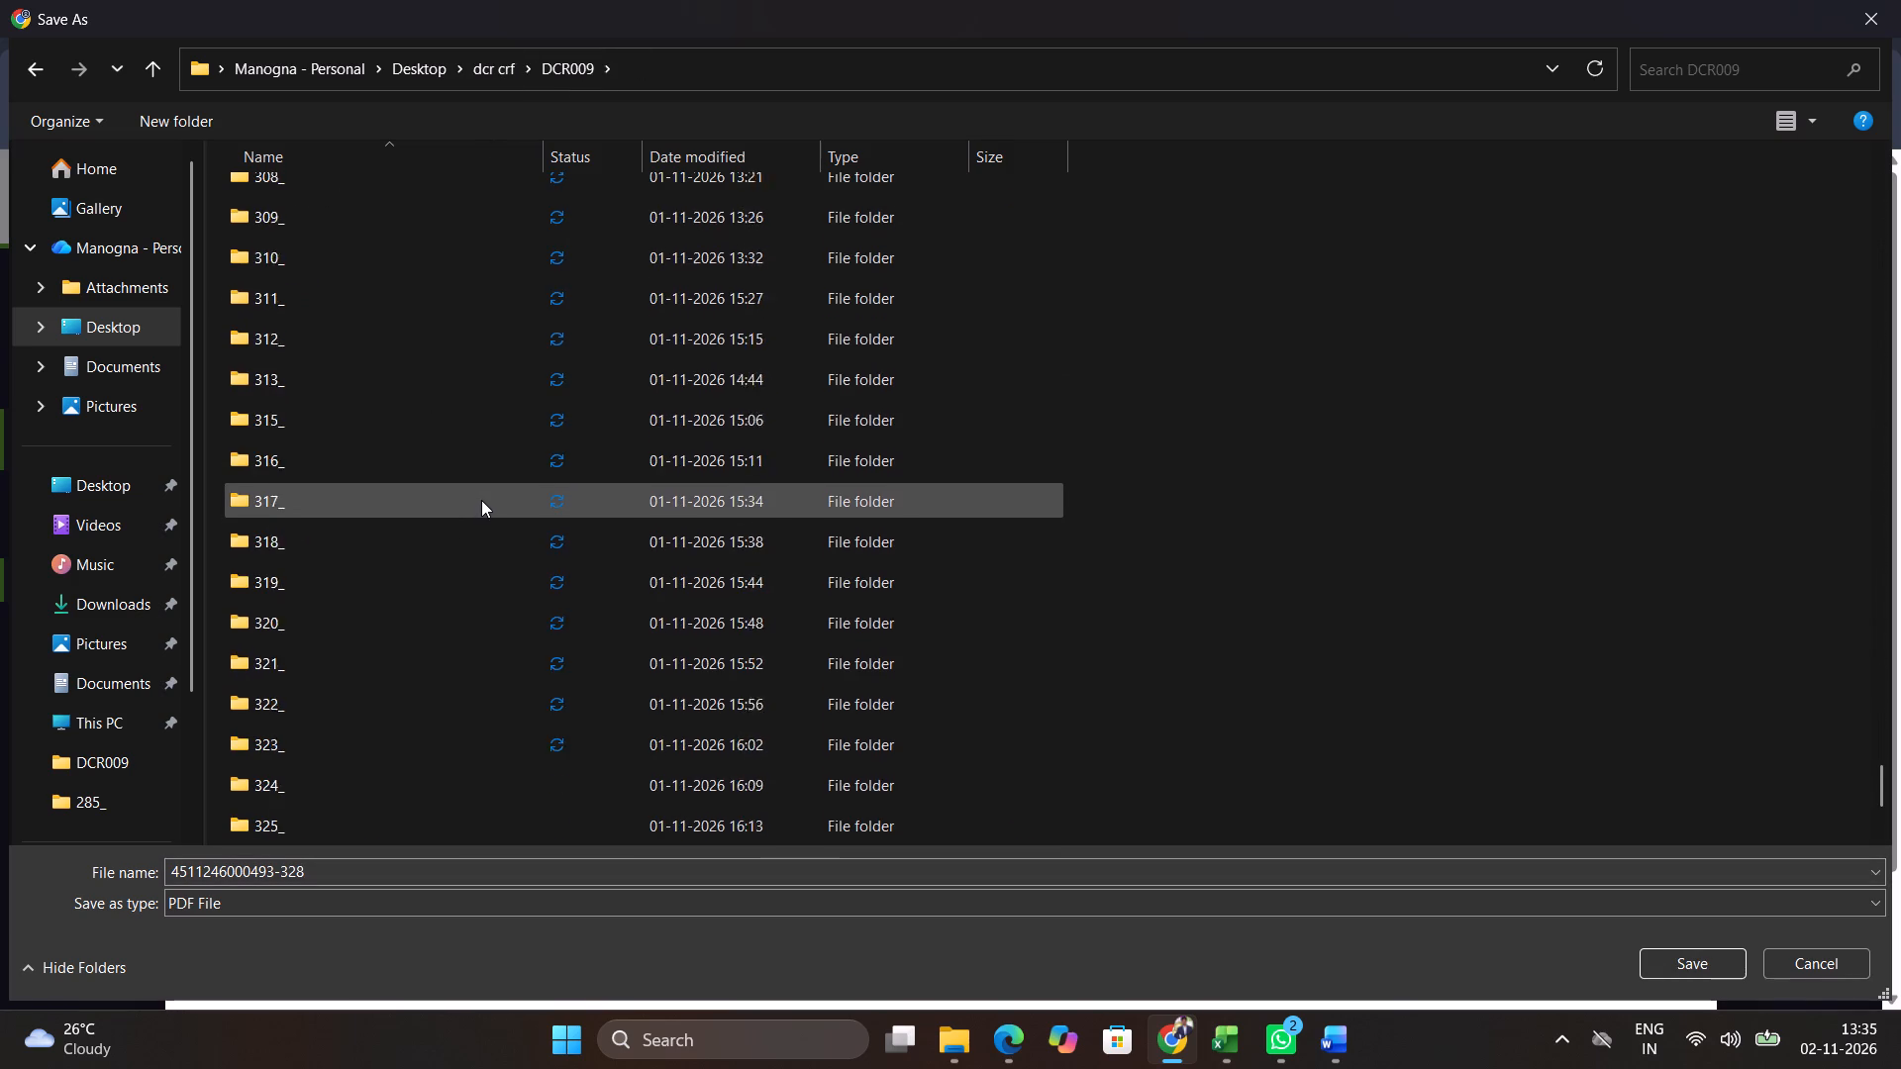
scroll(481, 500, "down", 7)
double_click(433, 788)
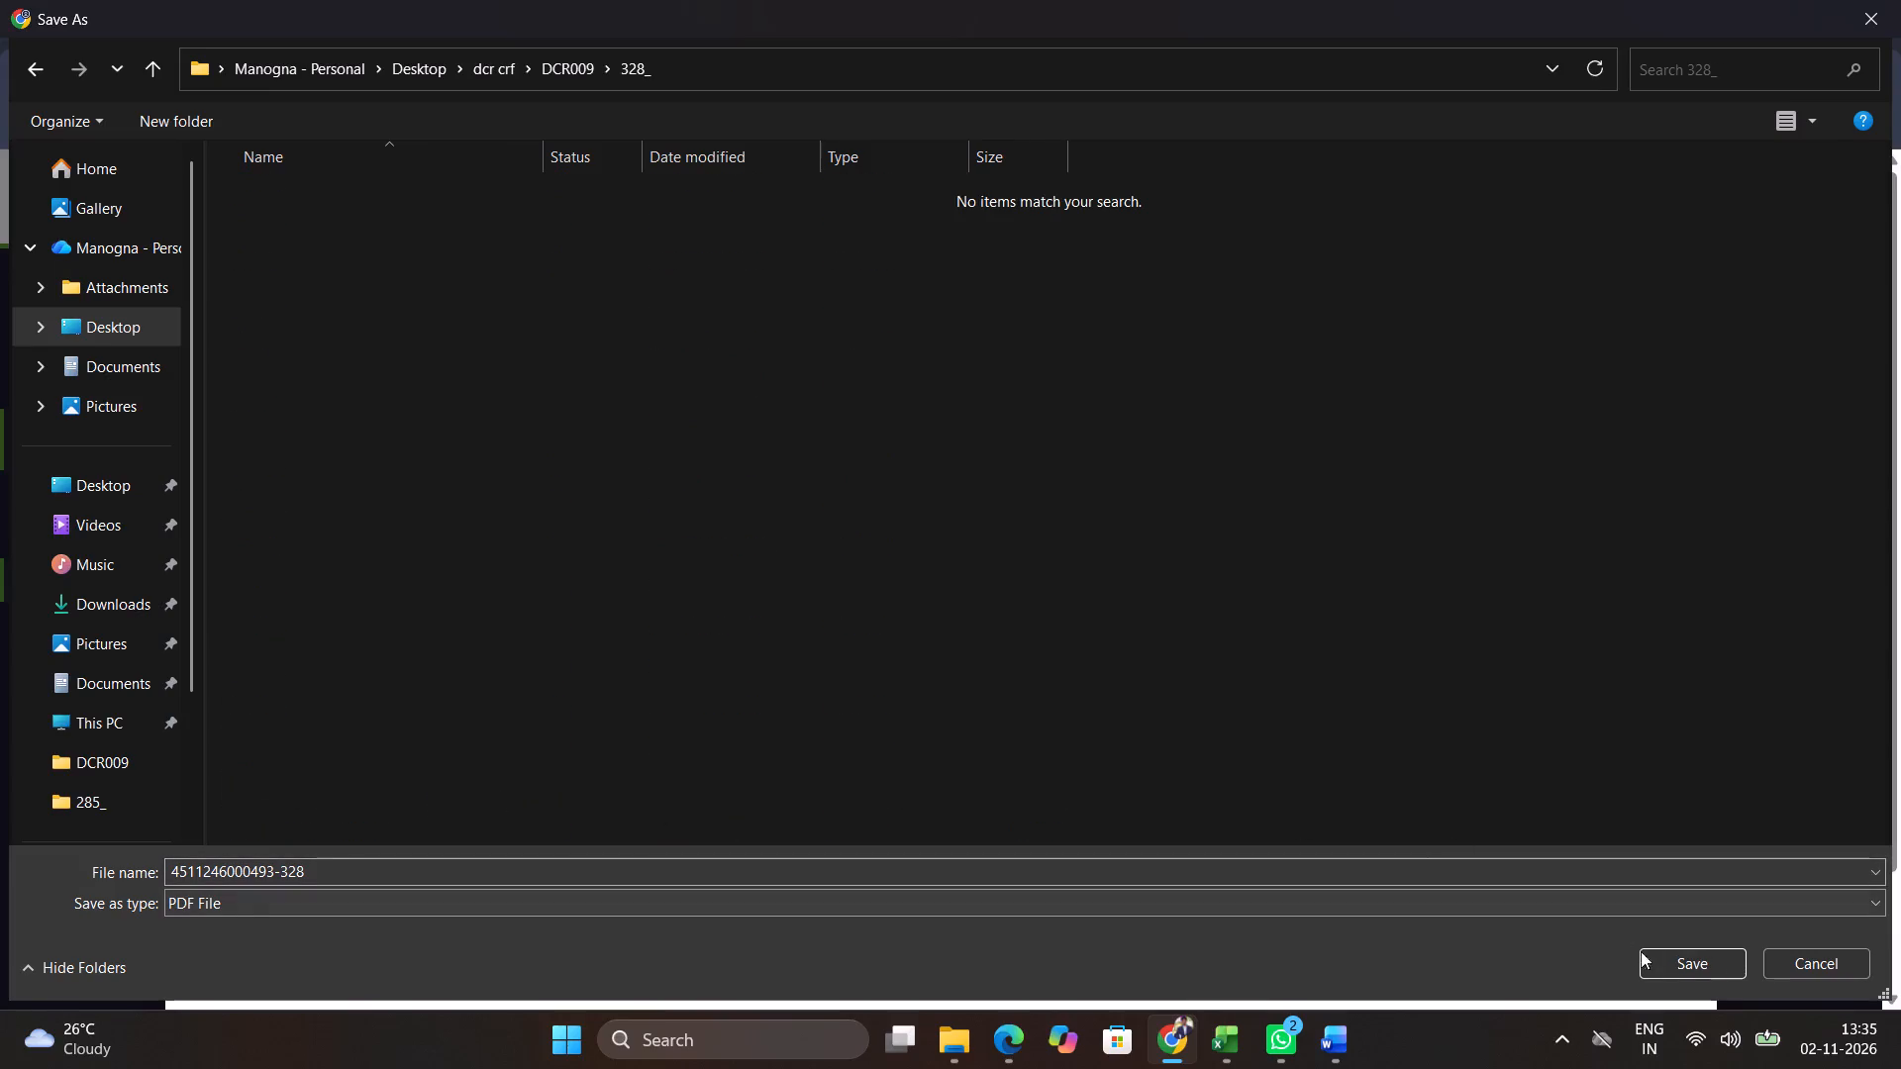
left_click(1660, 956)
Close the copyable details of the SUNGRACE work order and open its Project Stage update.
left_click(96, 3)
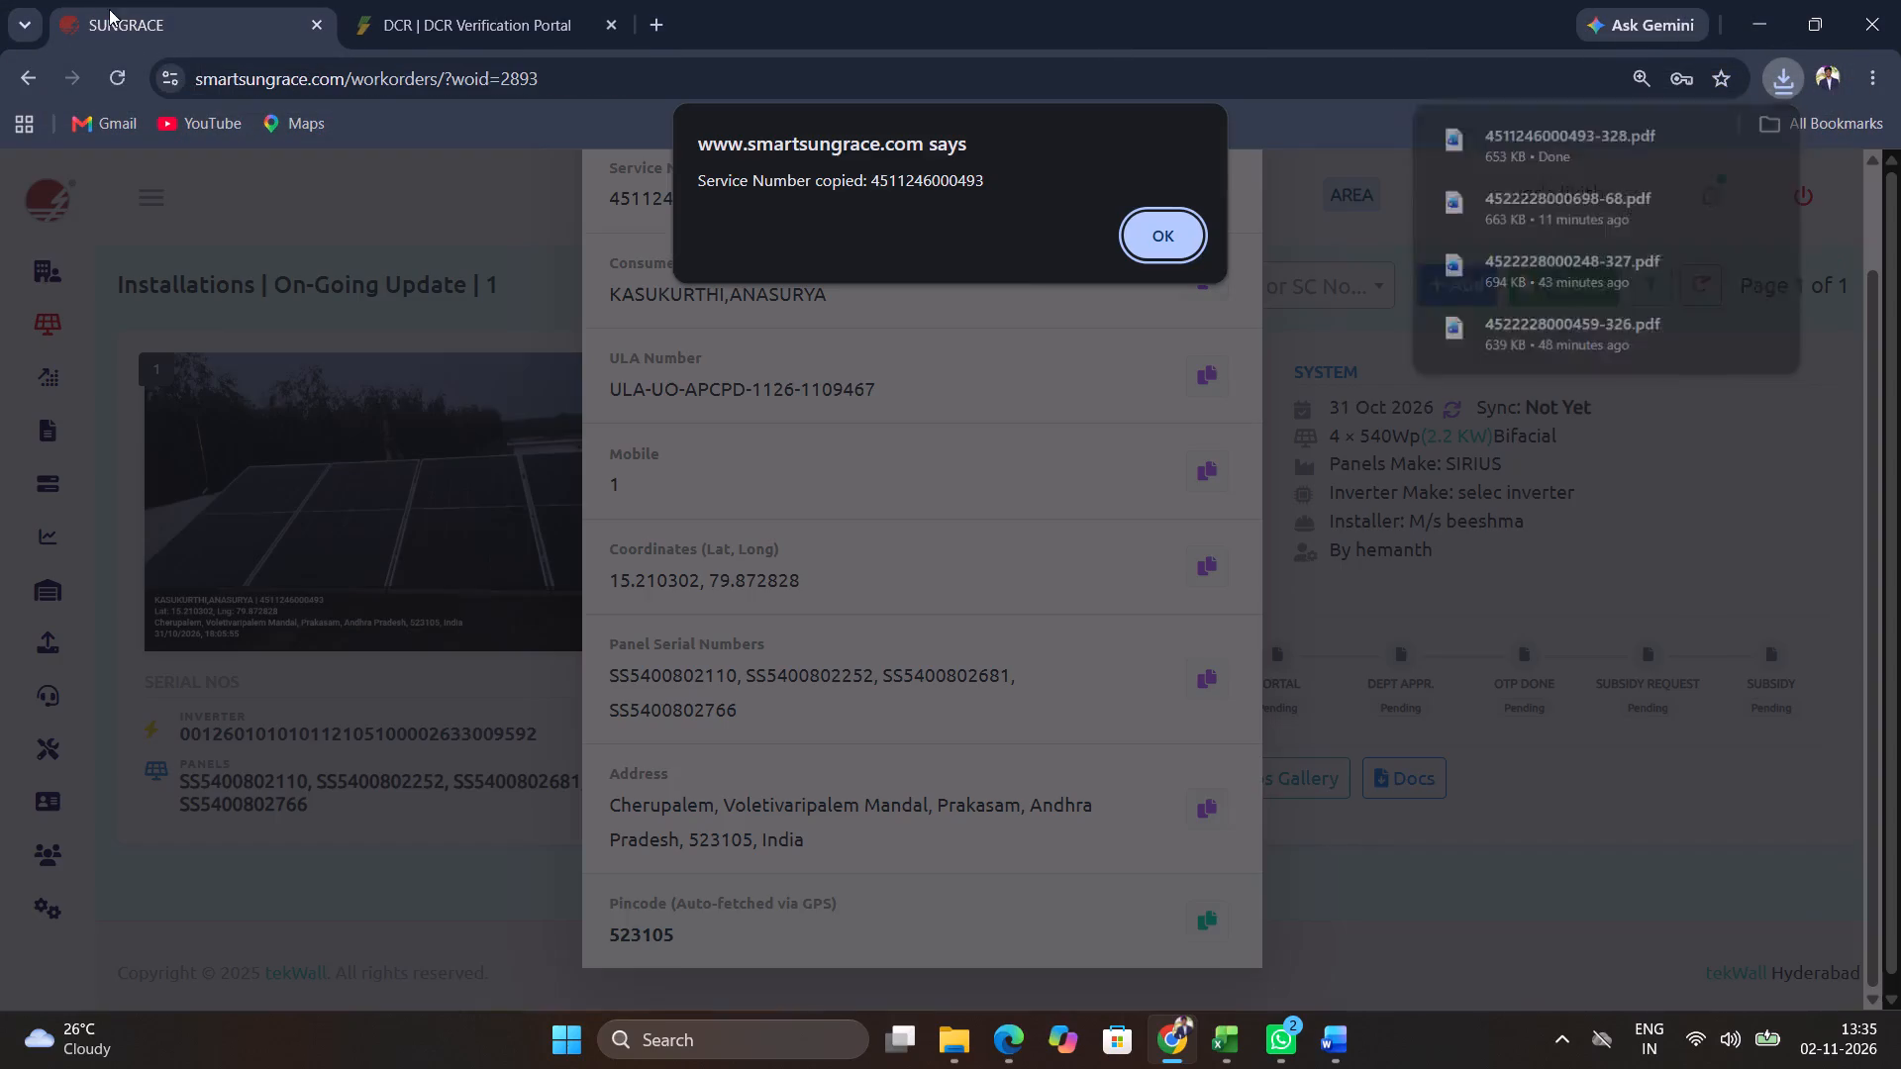
left_click(1144, 242)
left_click(1254, 216)
left_click_drag(1353, 314, 1359, 328)
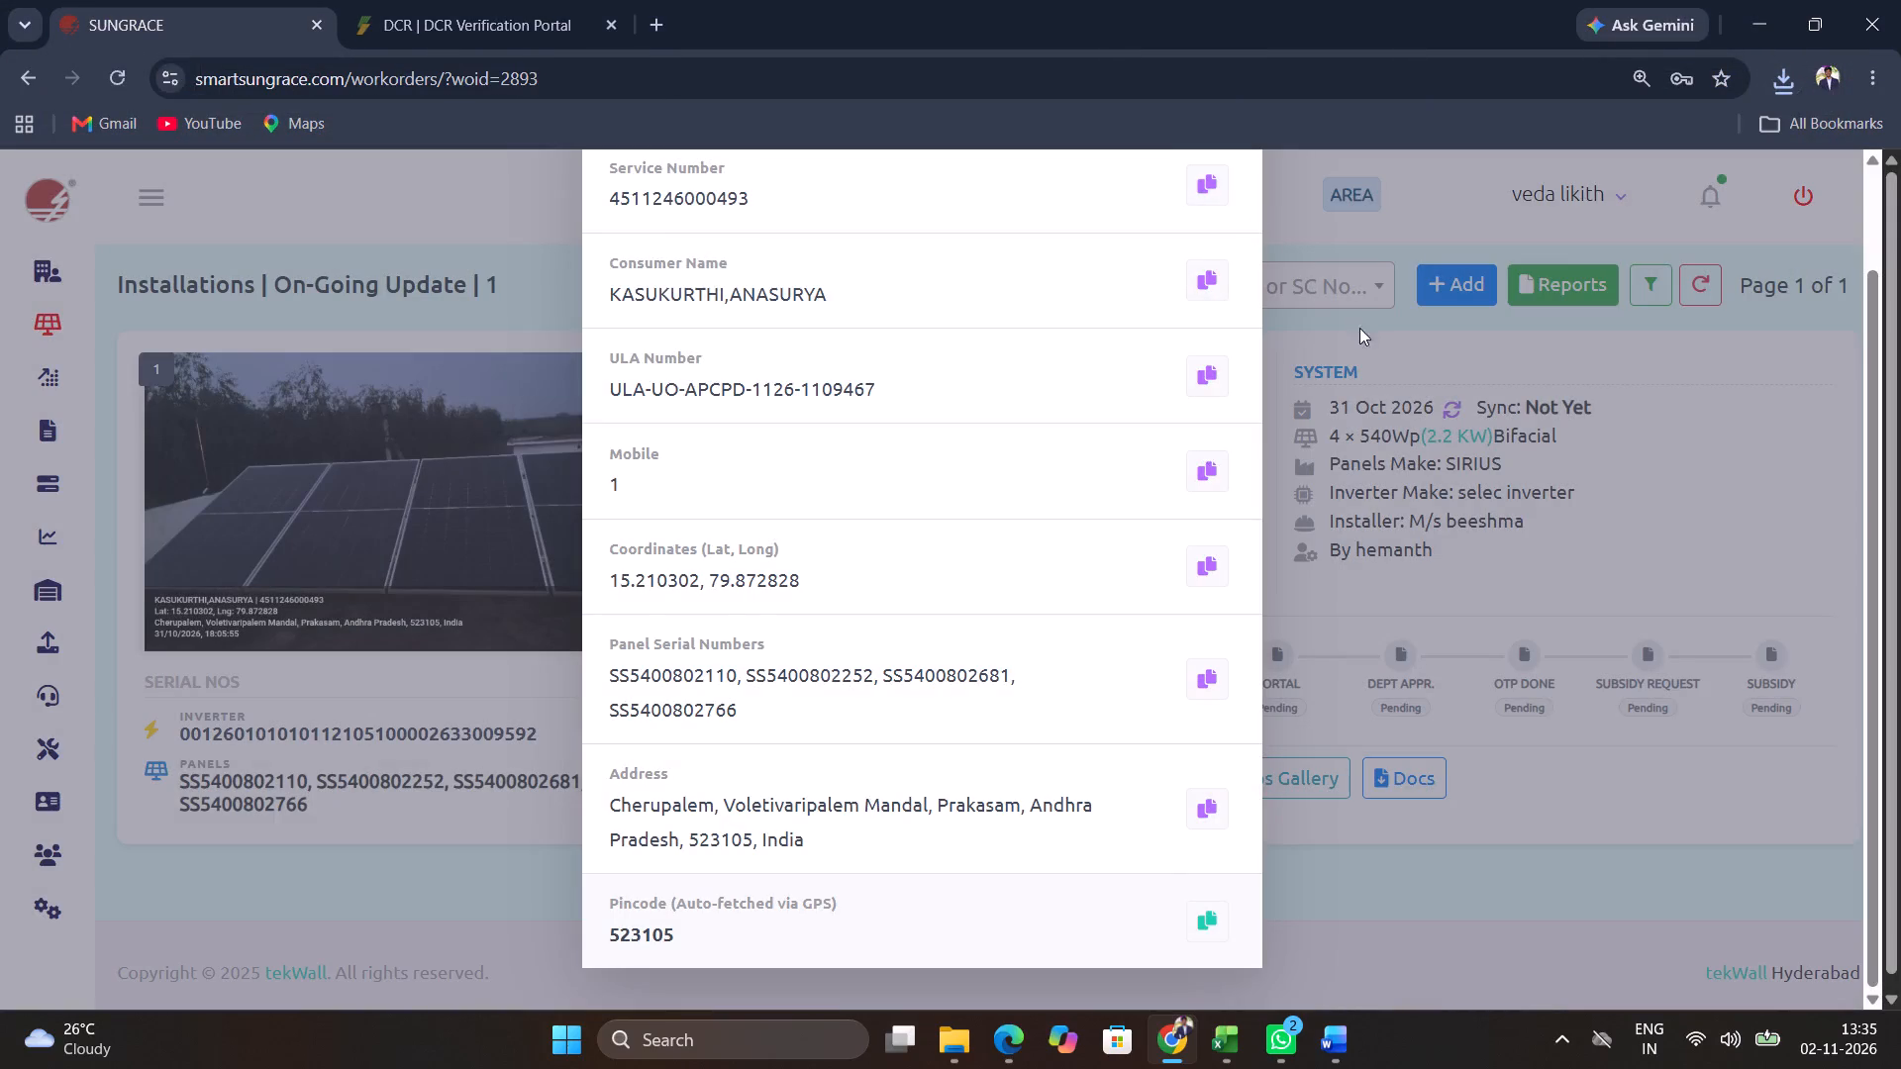
left_click_drag(1359, 328, 1355, 338)
left_click(1069, 772)
left_click(842, 699)
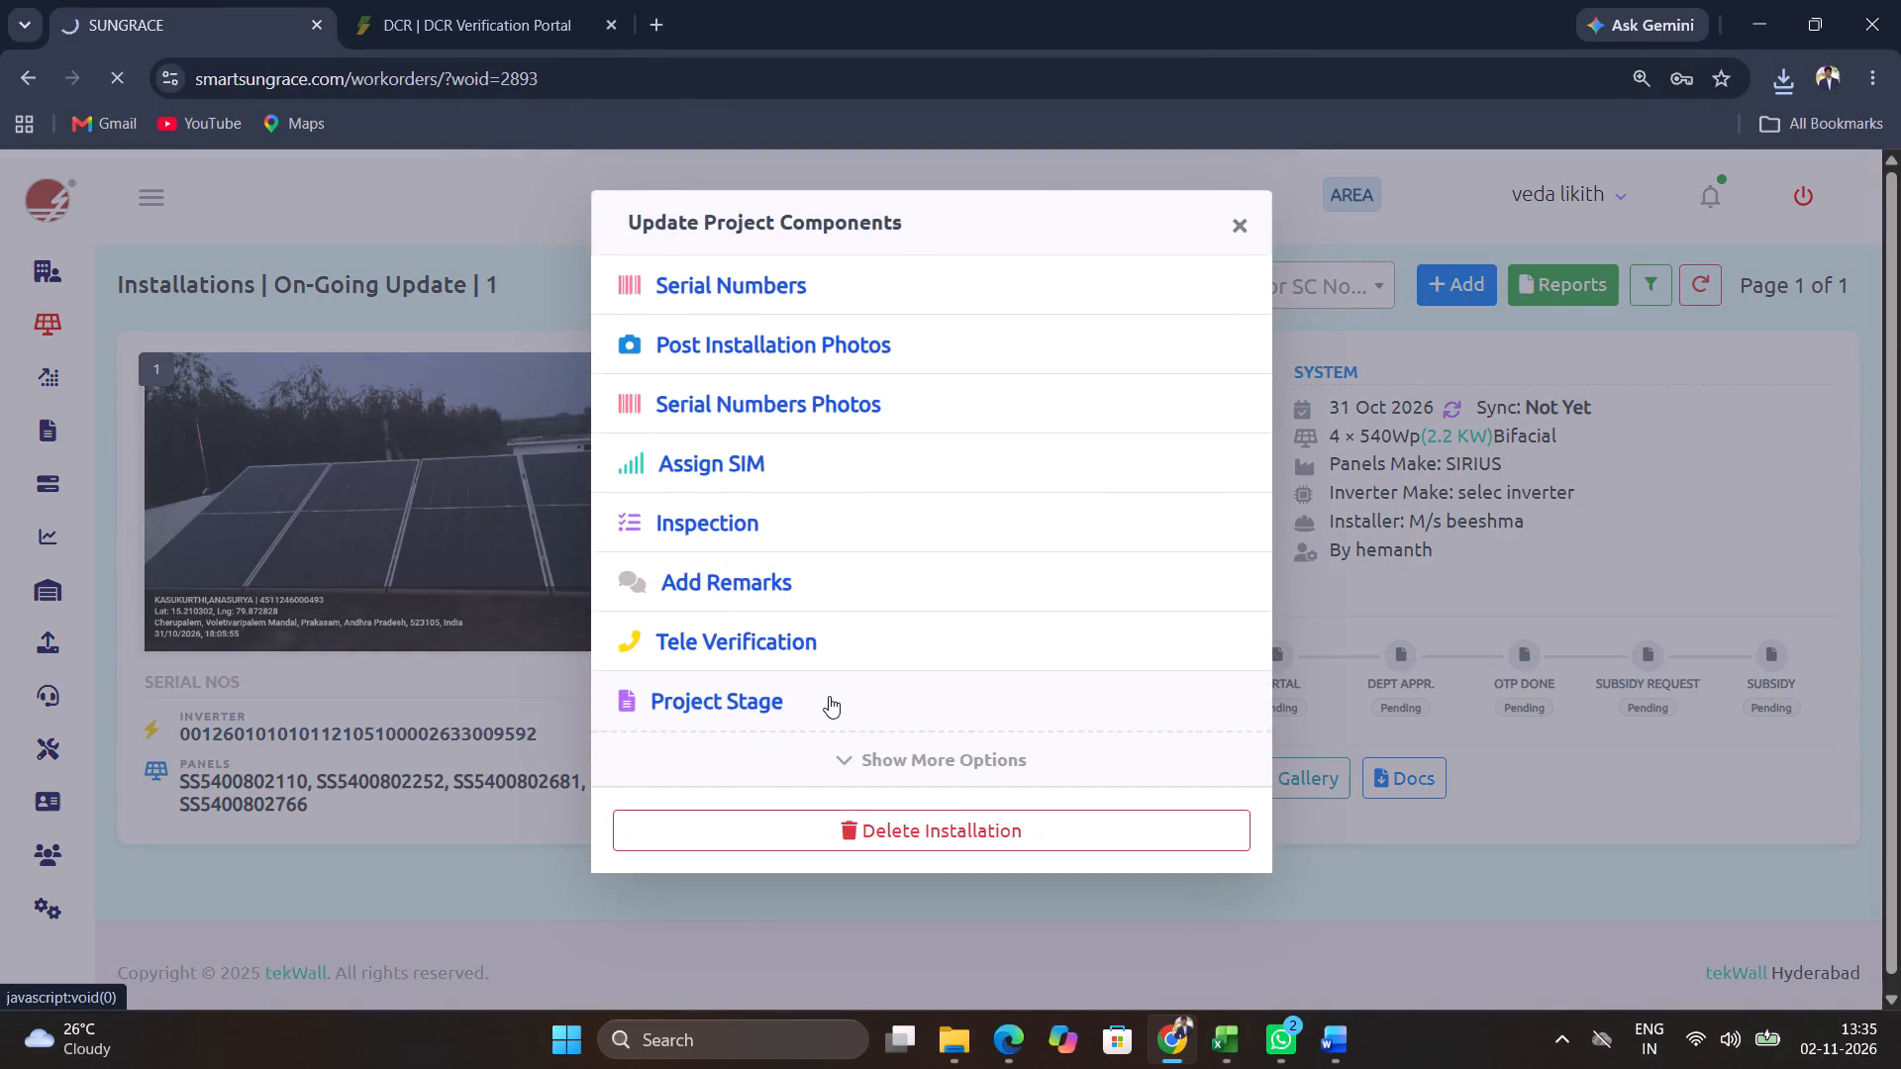
Choose the -328 certificate PDF from the 328_ subfolder of DCR009 as the project stage upload.
scroll(736, 470, "down", 5)
left_click(698, 685)
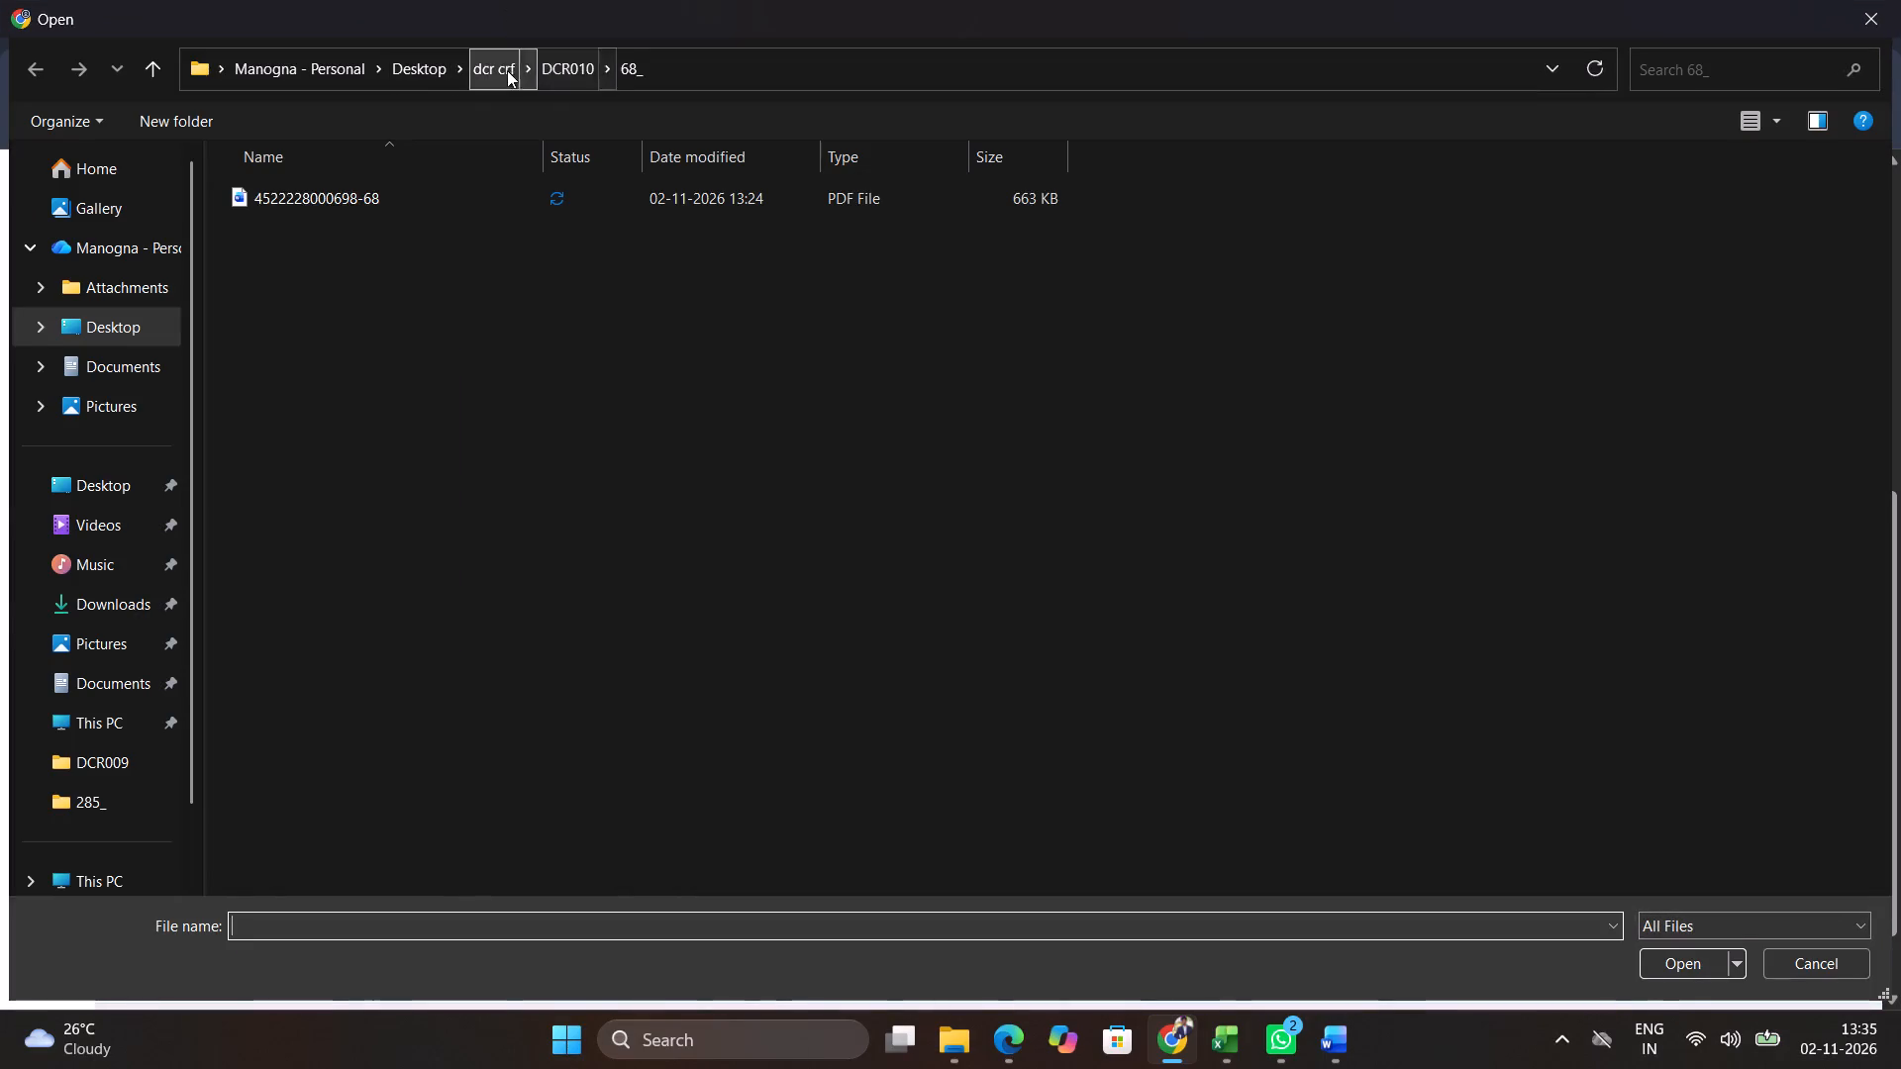
left_click(500, 69)
double_click(425, 480)
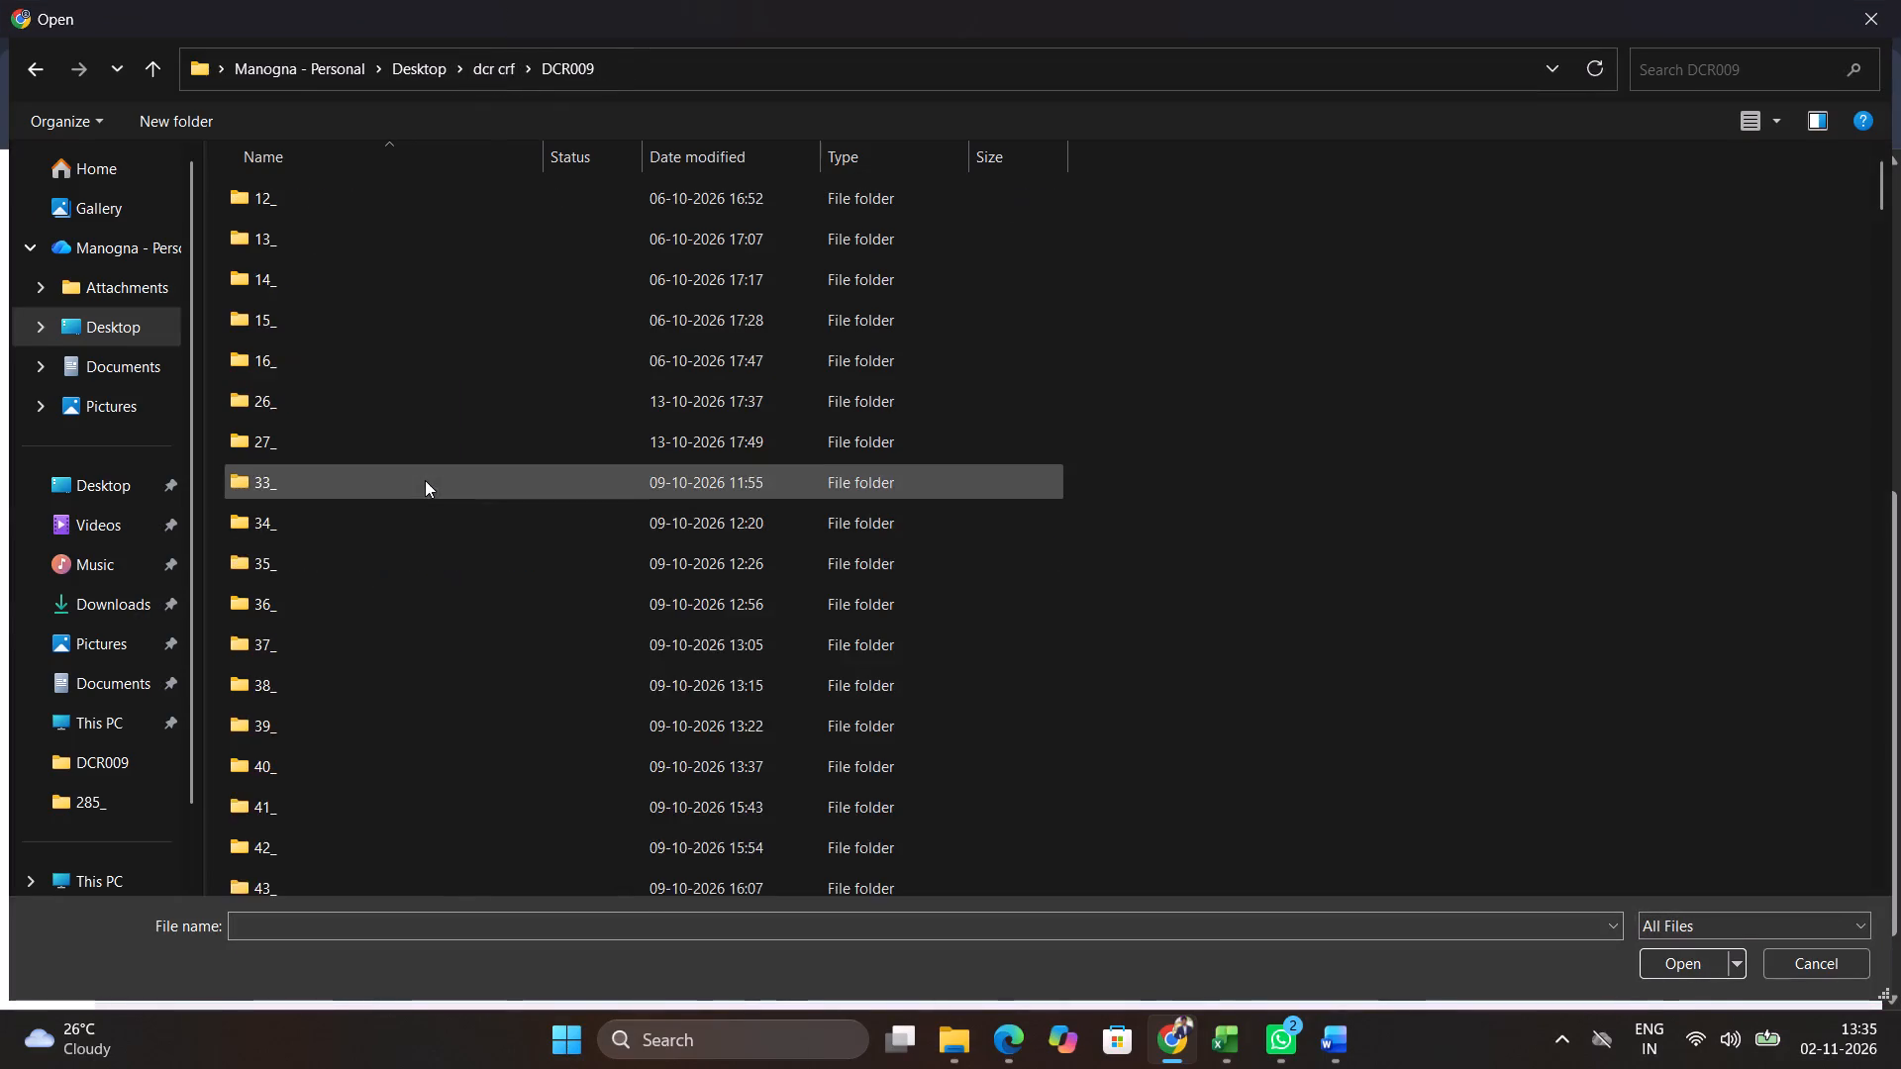
scroll(425, 480, "down", 5)
scroll(463, 712, "down", 10)
scroll(411, 632, "down", 10)
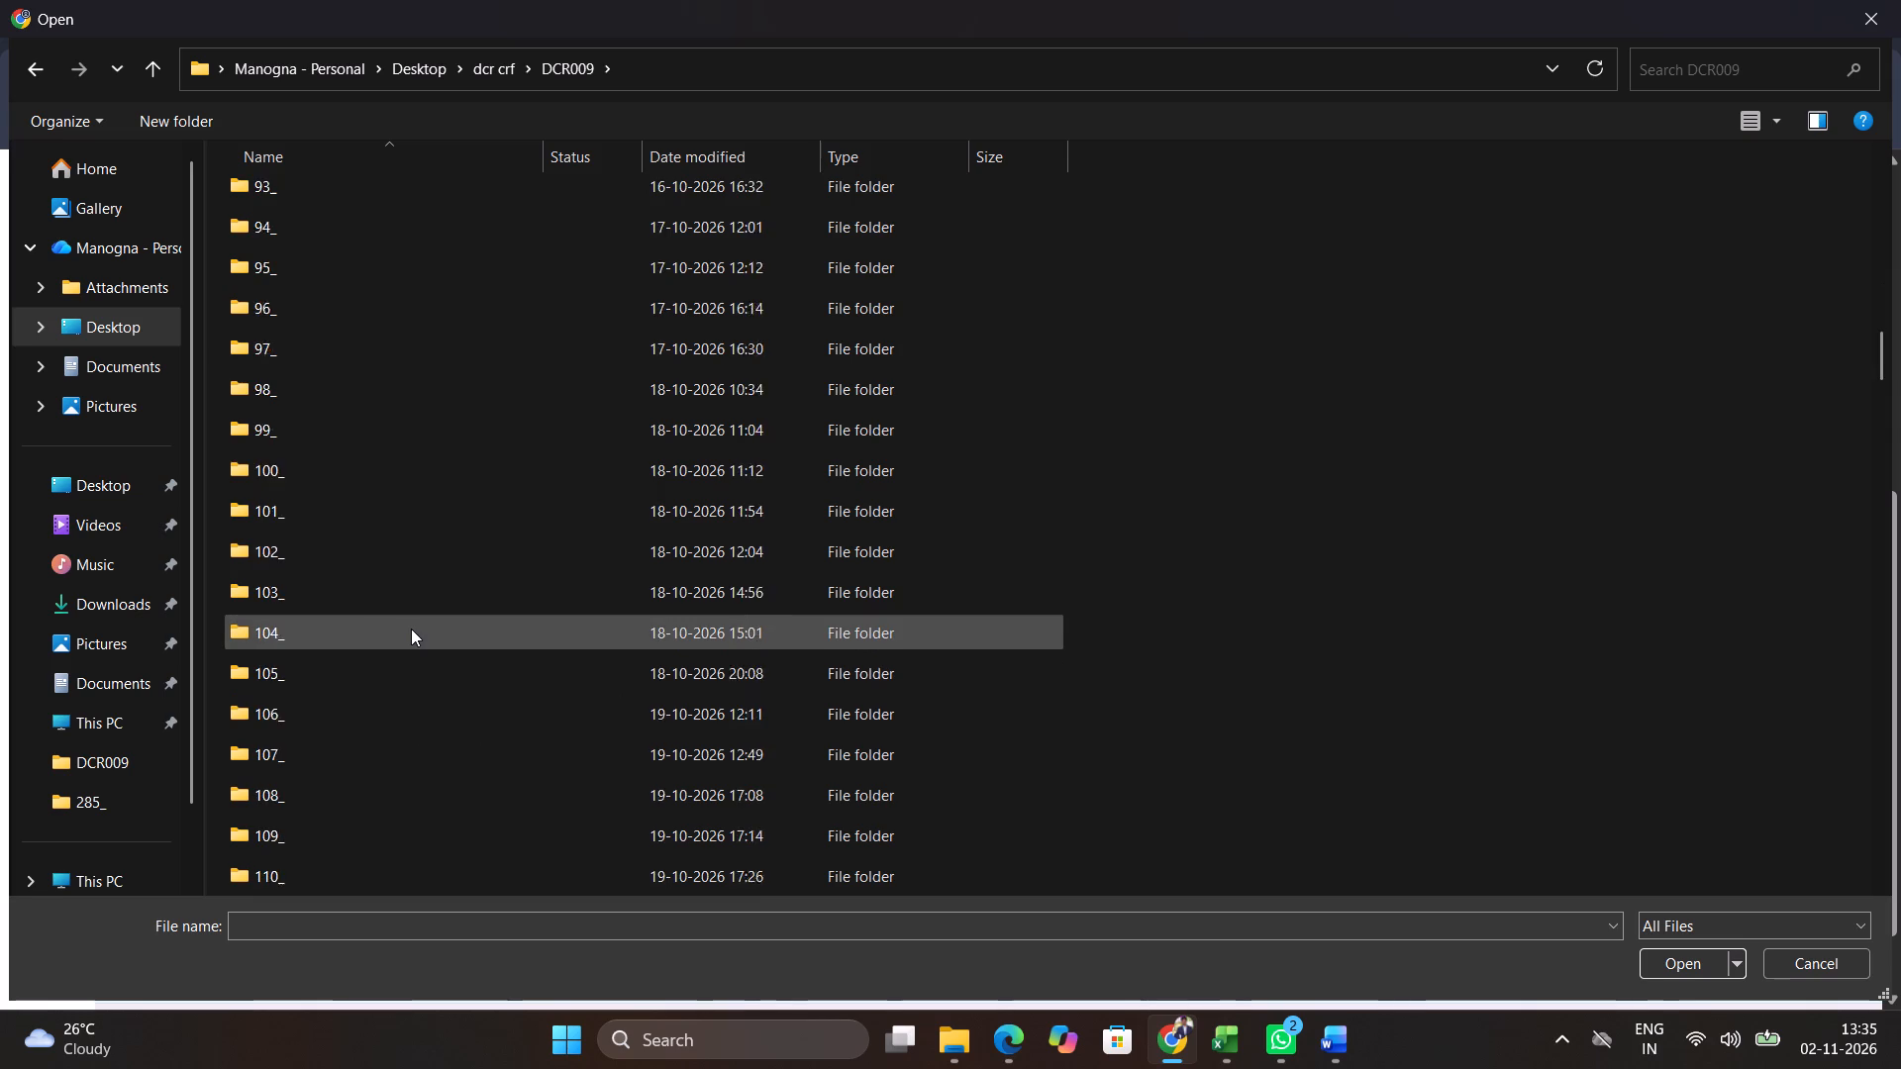
scroll(411, 629, "down", 7)
scroll(409, 635, "down", 14)
scroll(387, 624, "down", 9)
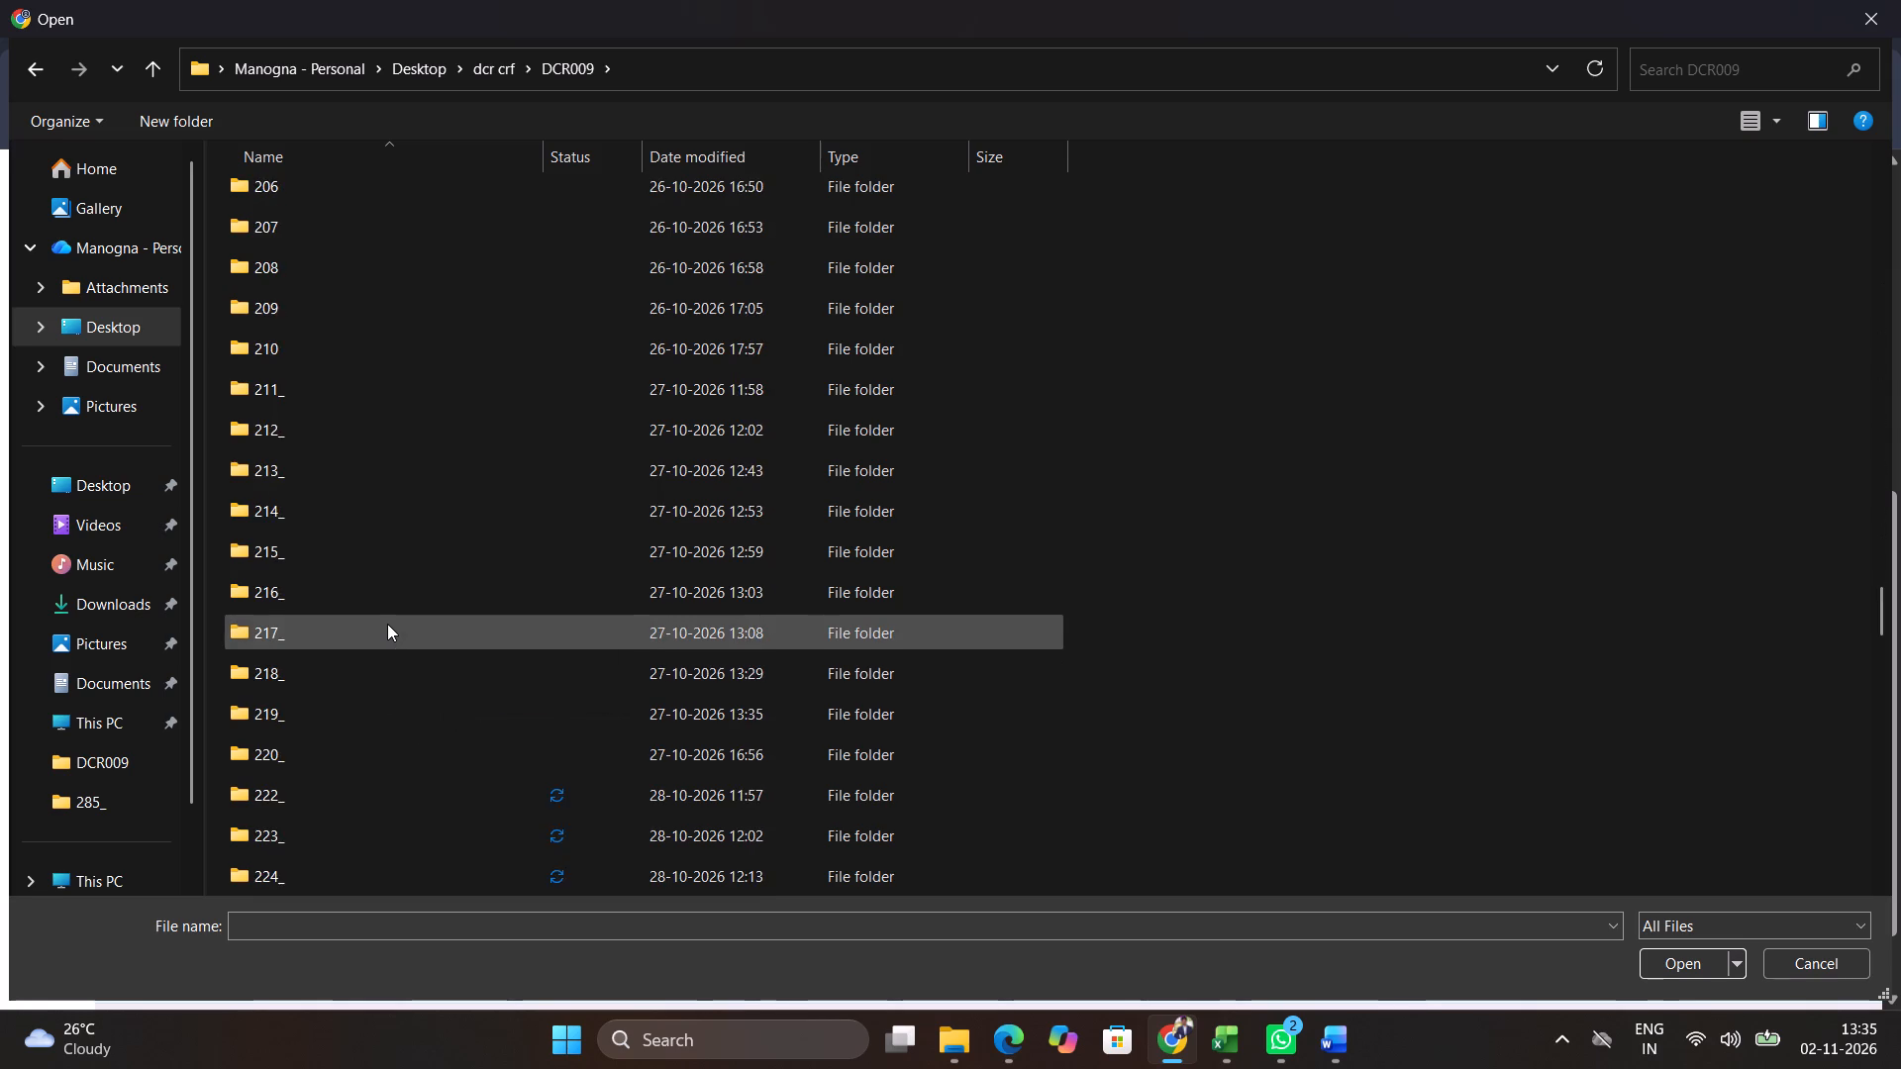
scroll(387, 624, "down", 20)
scroll(387, 624, "down", 16)
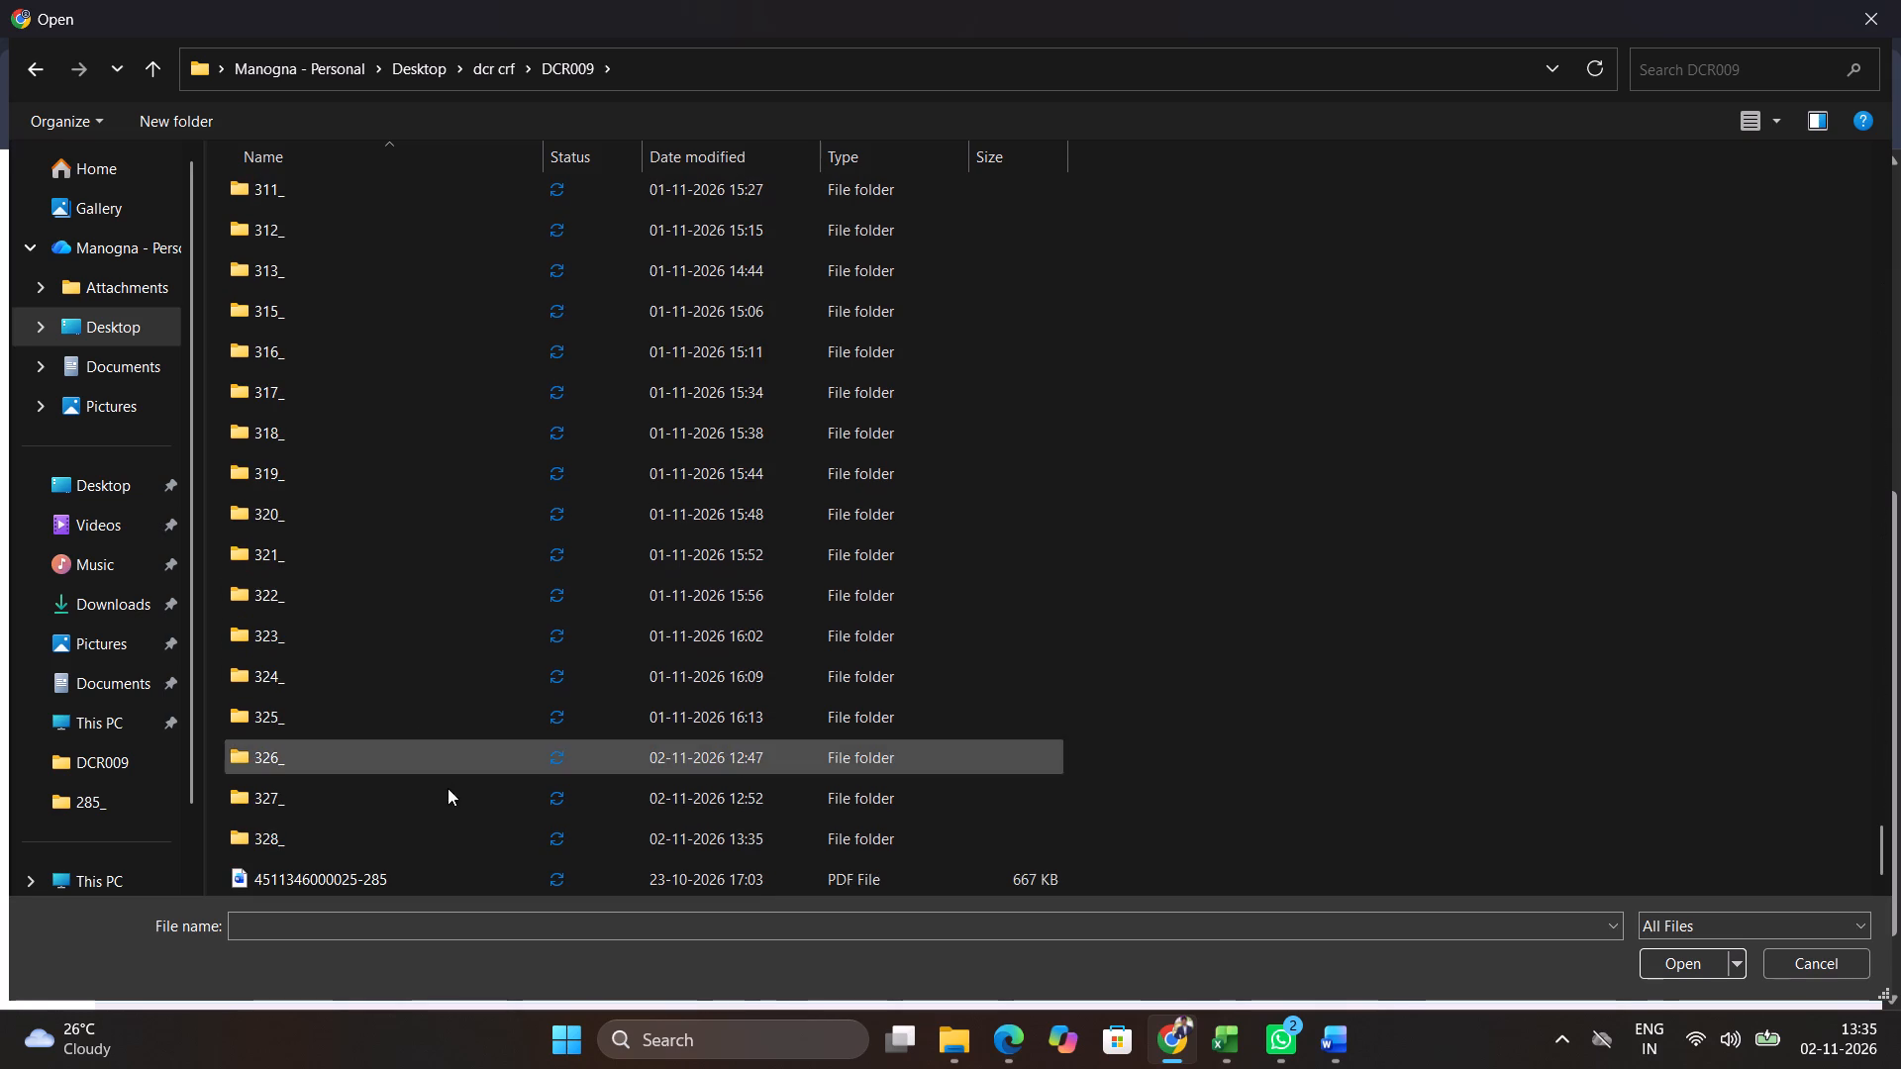
double_click(433, 840)
left_click(393, 199)
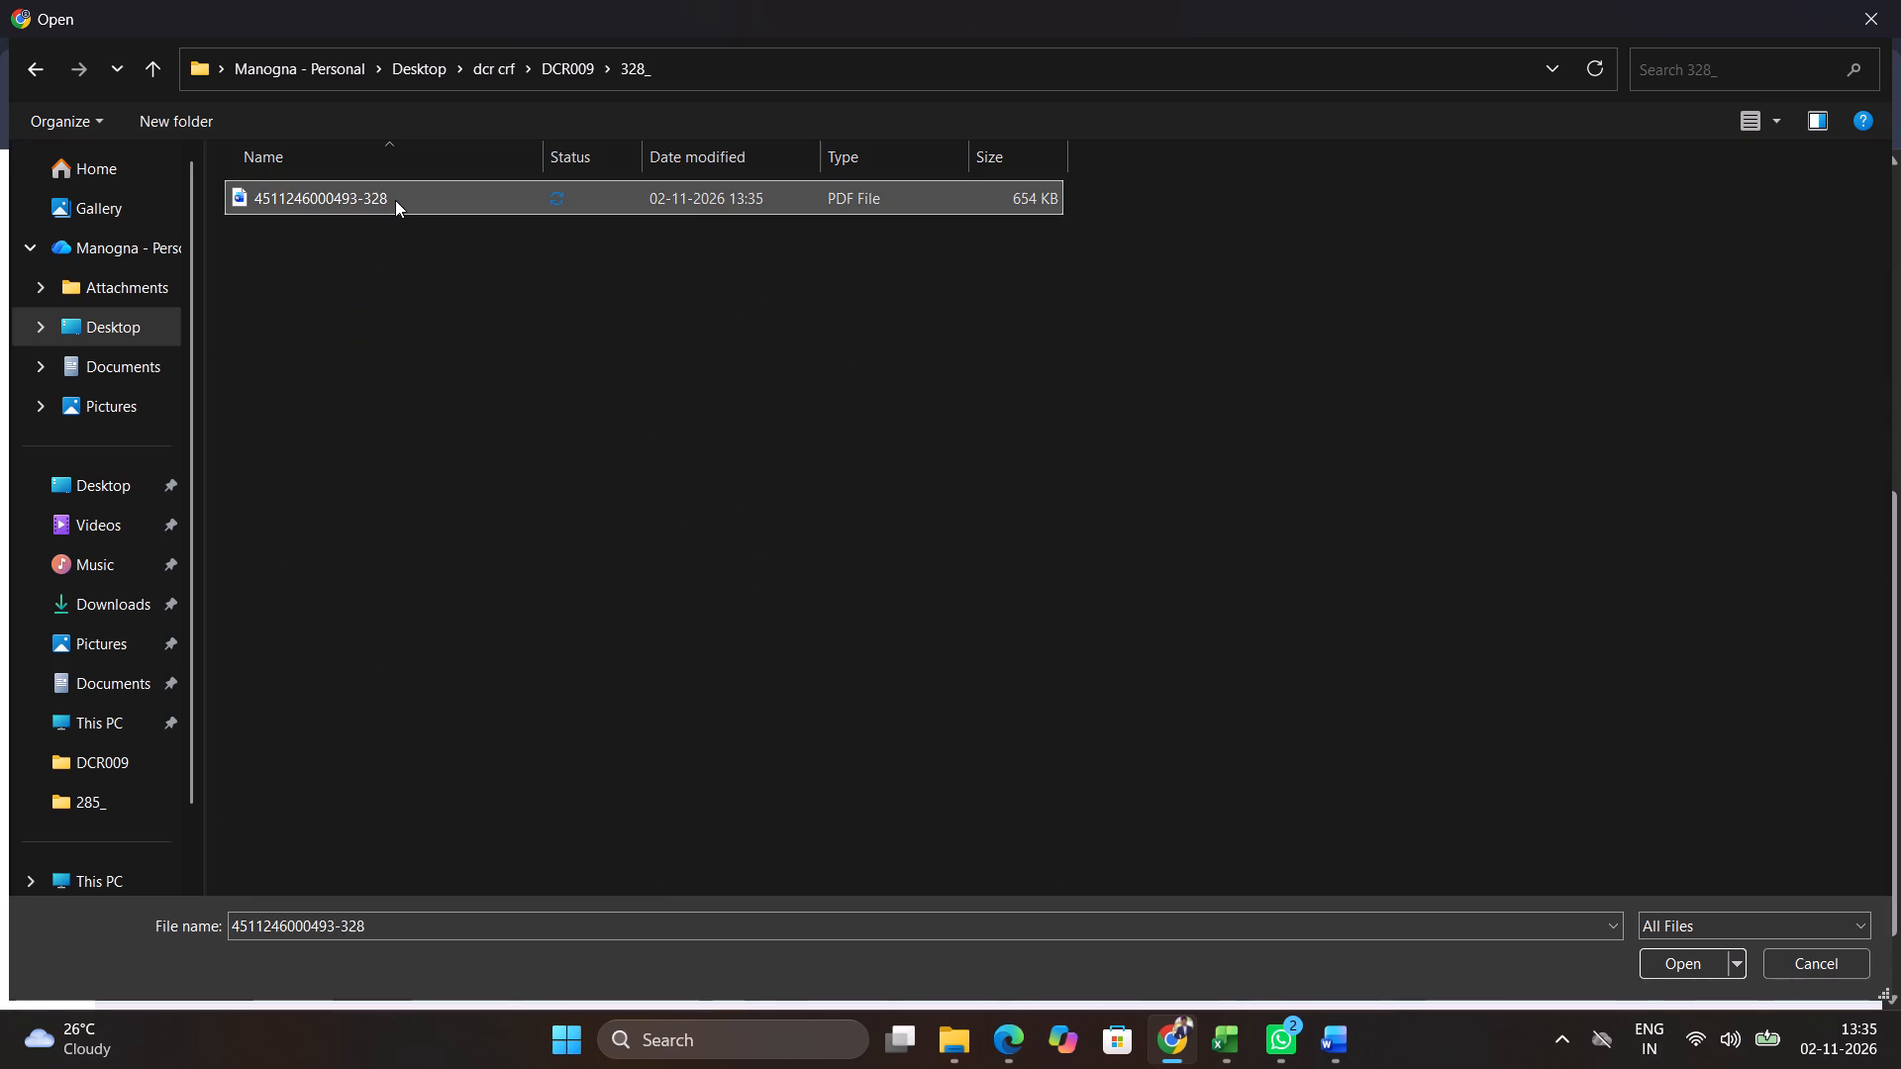
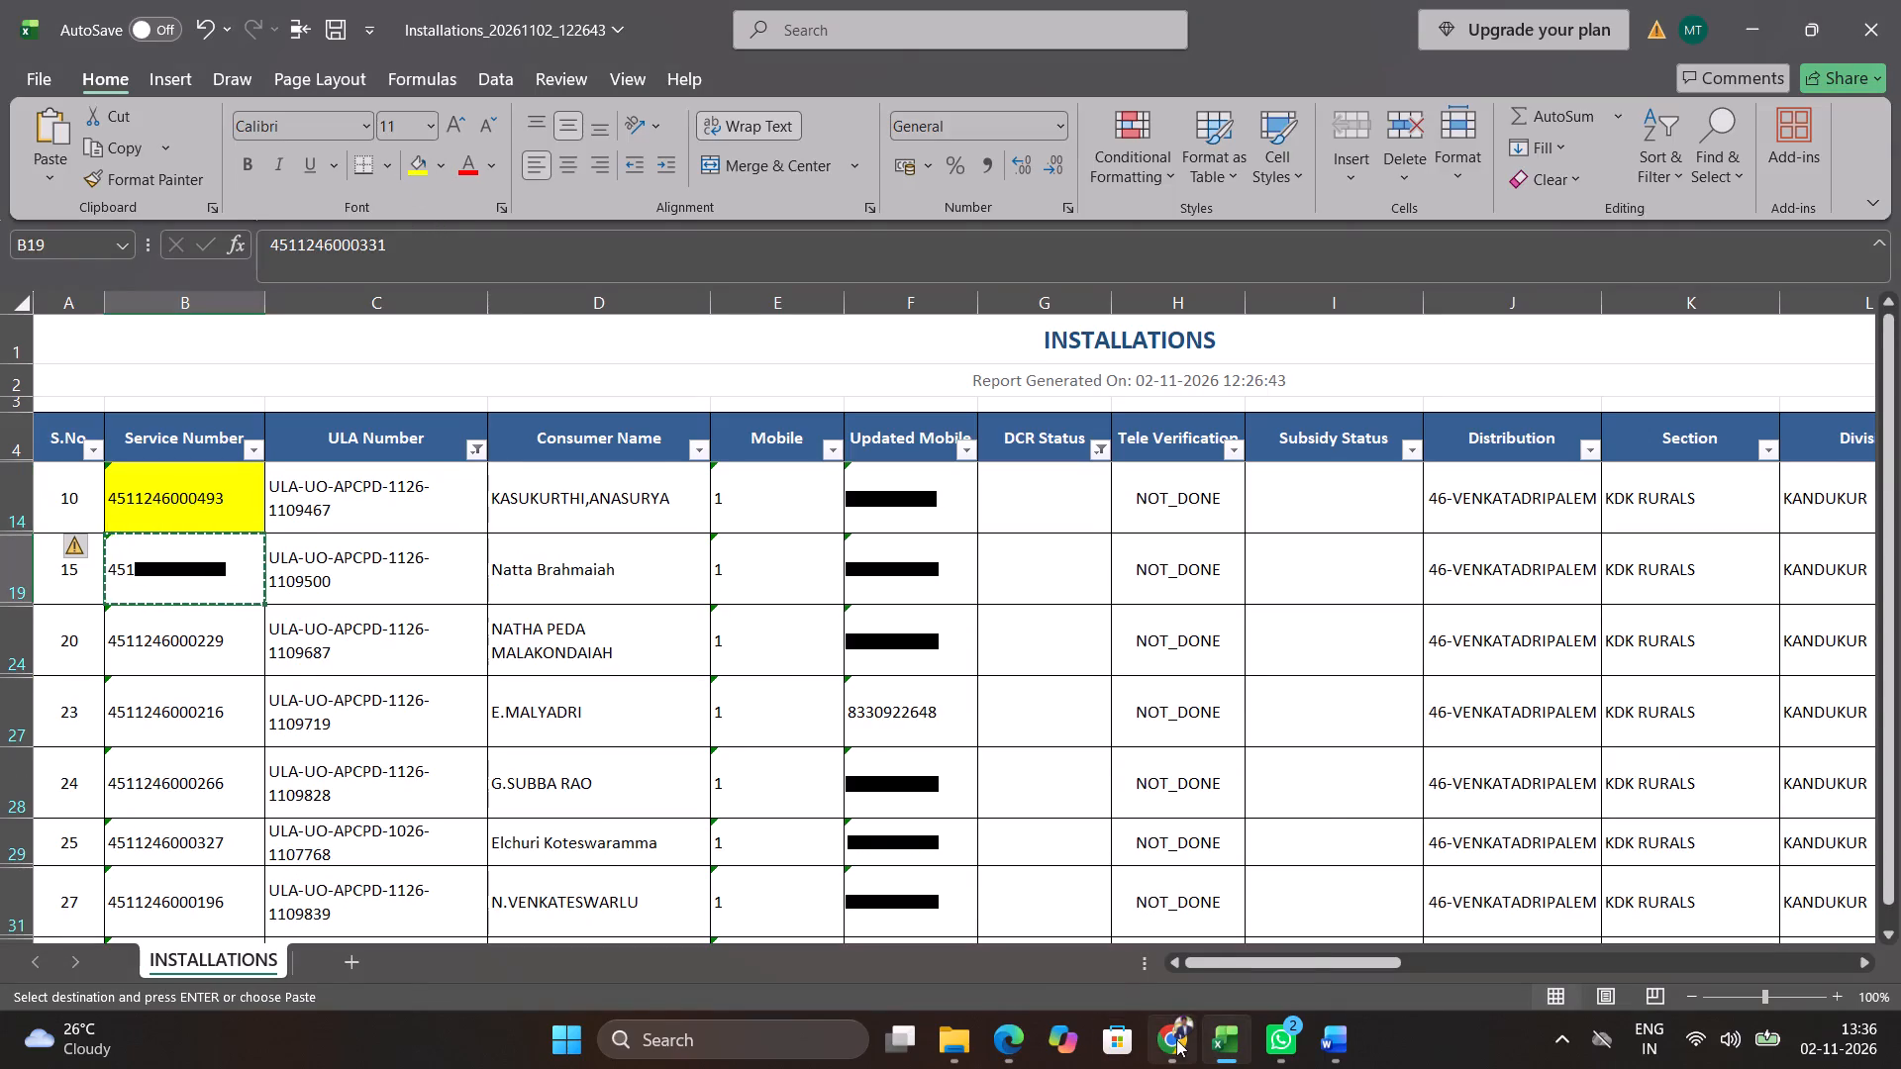
Search the SUNGRACE work orders for the service number copied from the installations sheet and open the matching order.
left_click(1151, 915)
left_click(1077, 265)
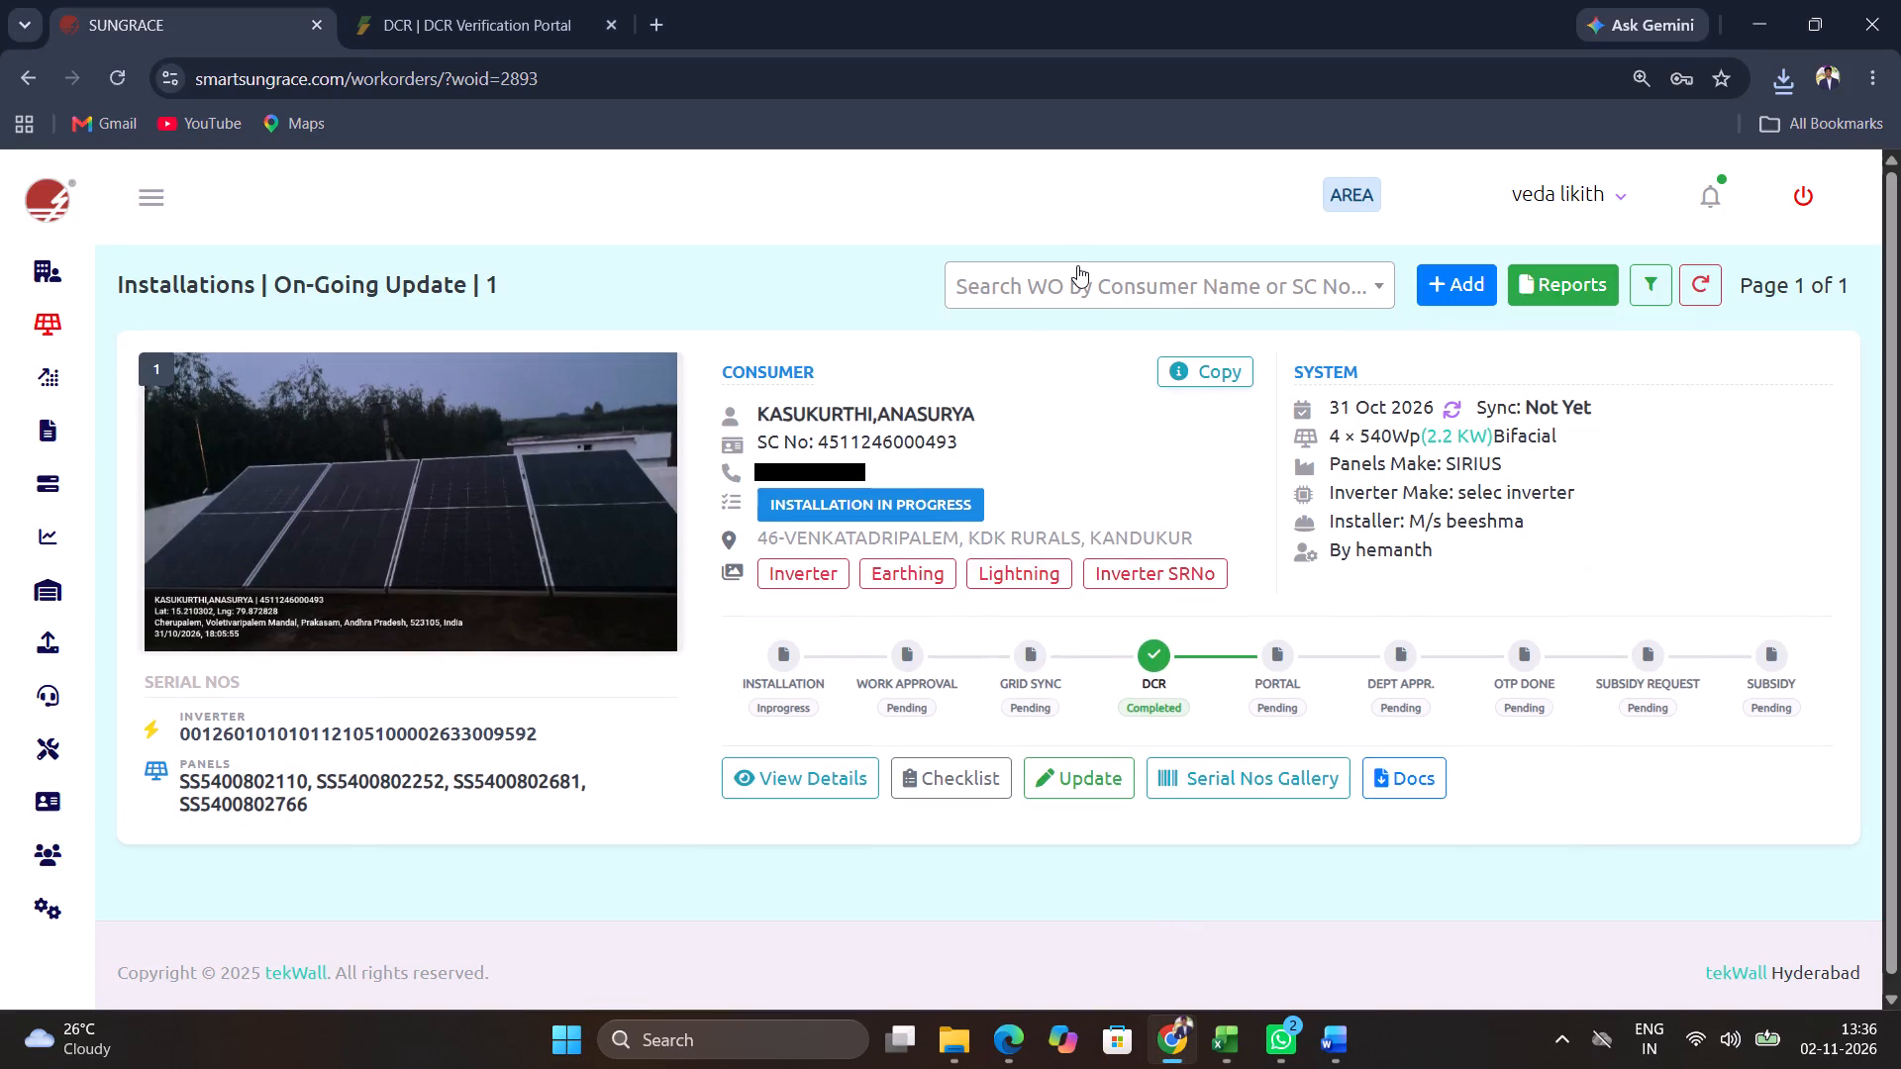
key("ctrl+v")
key("Return")
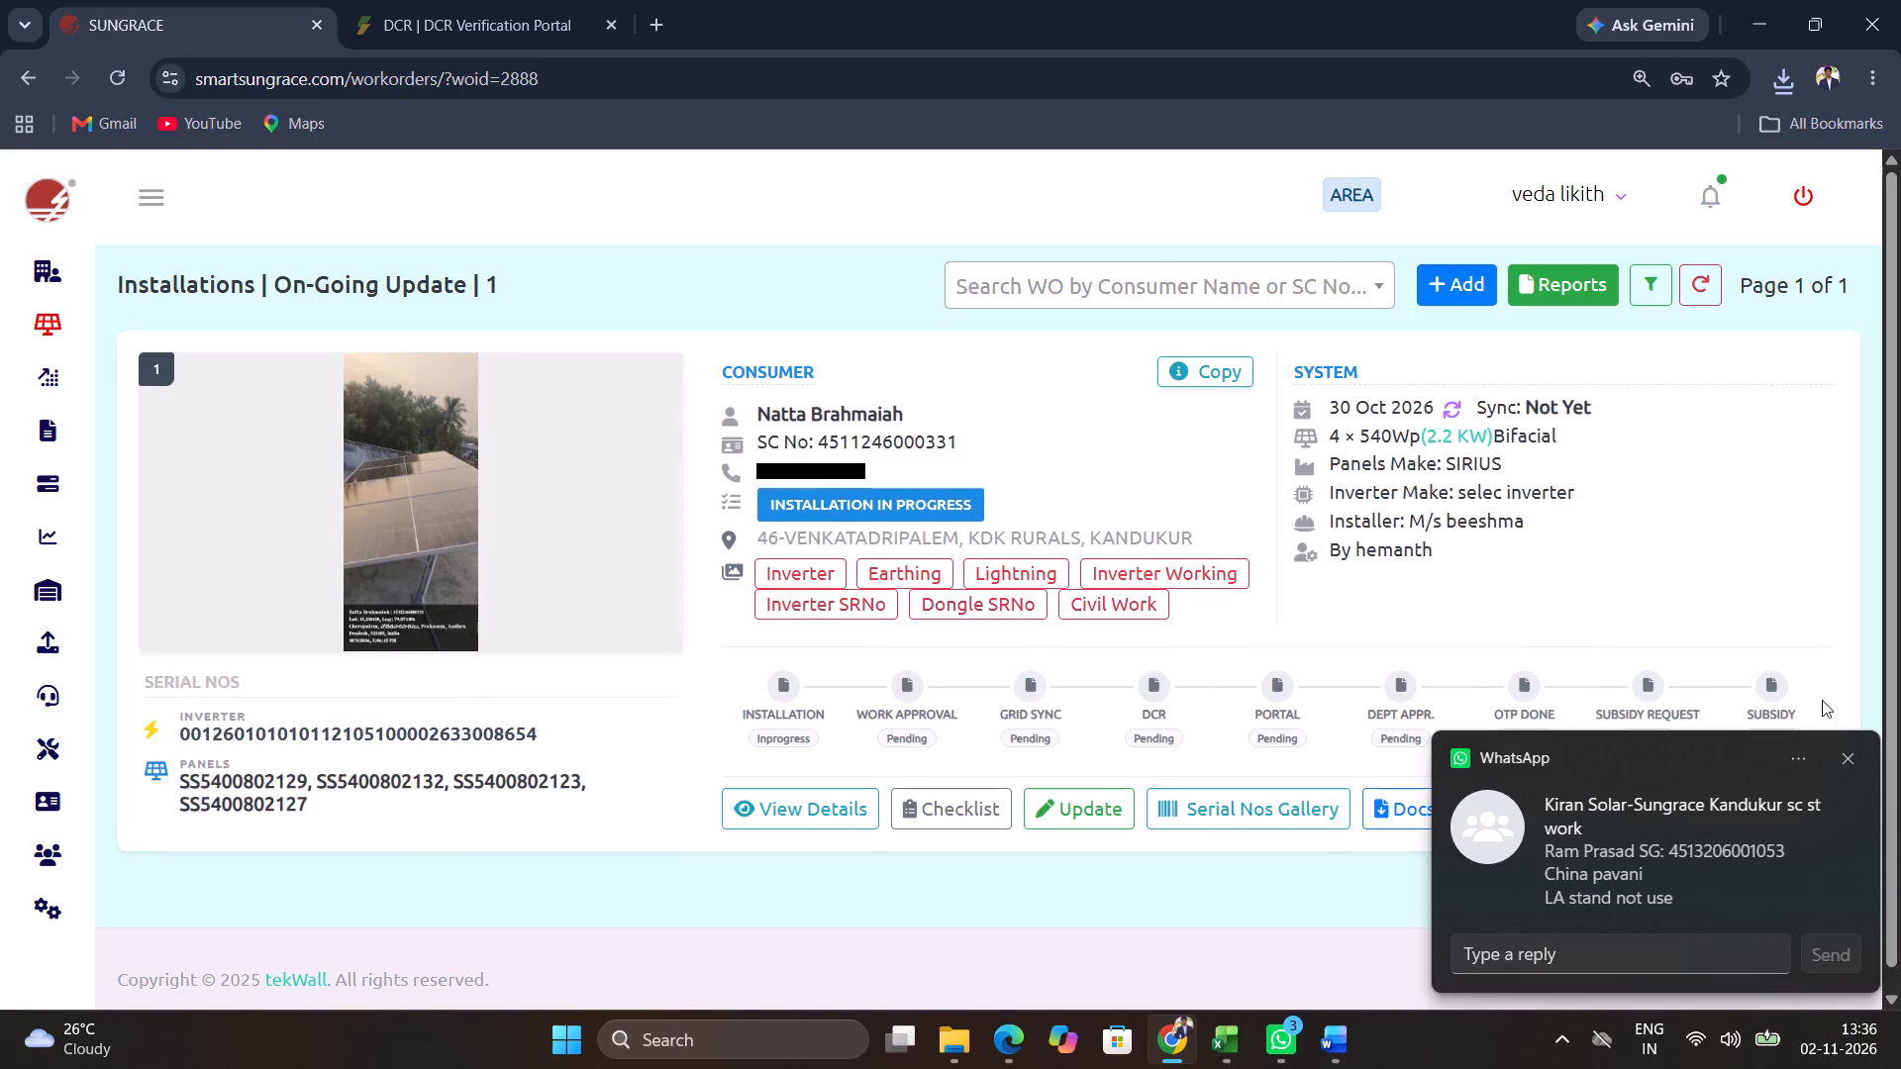
left_click(1850, 757)
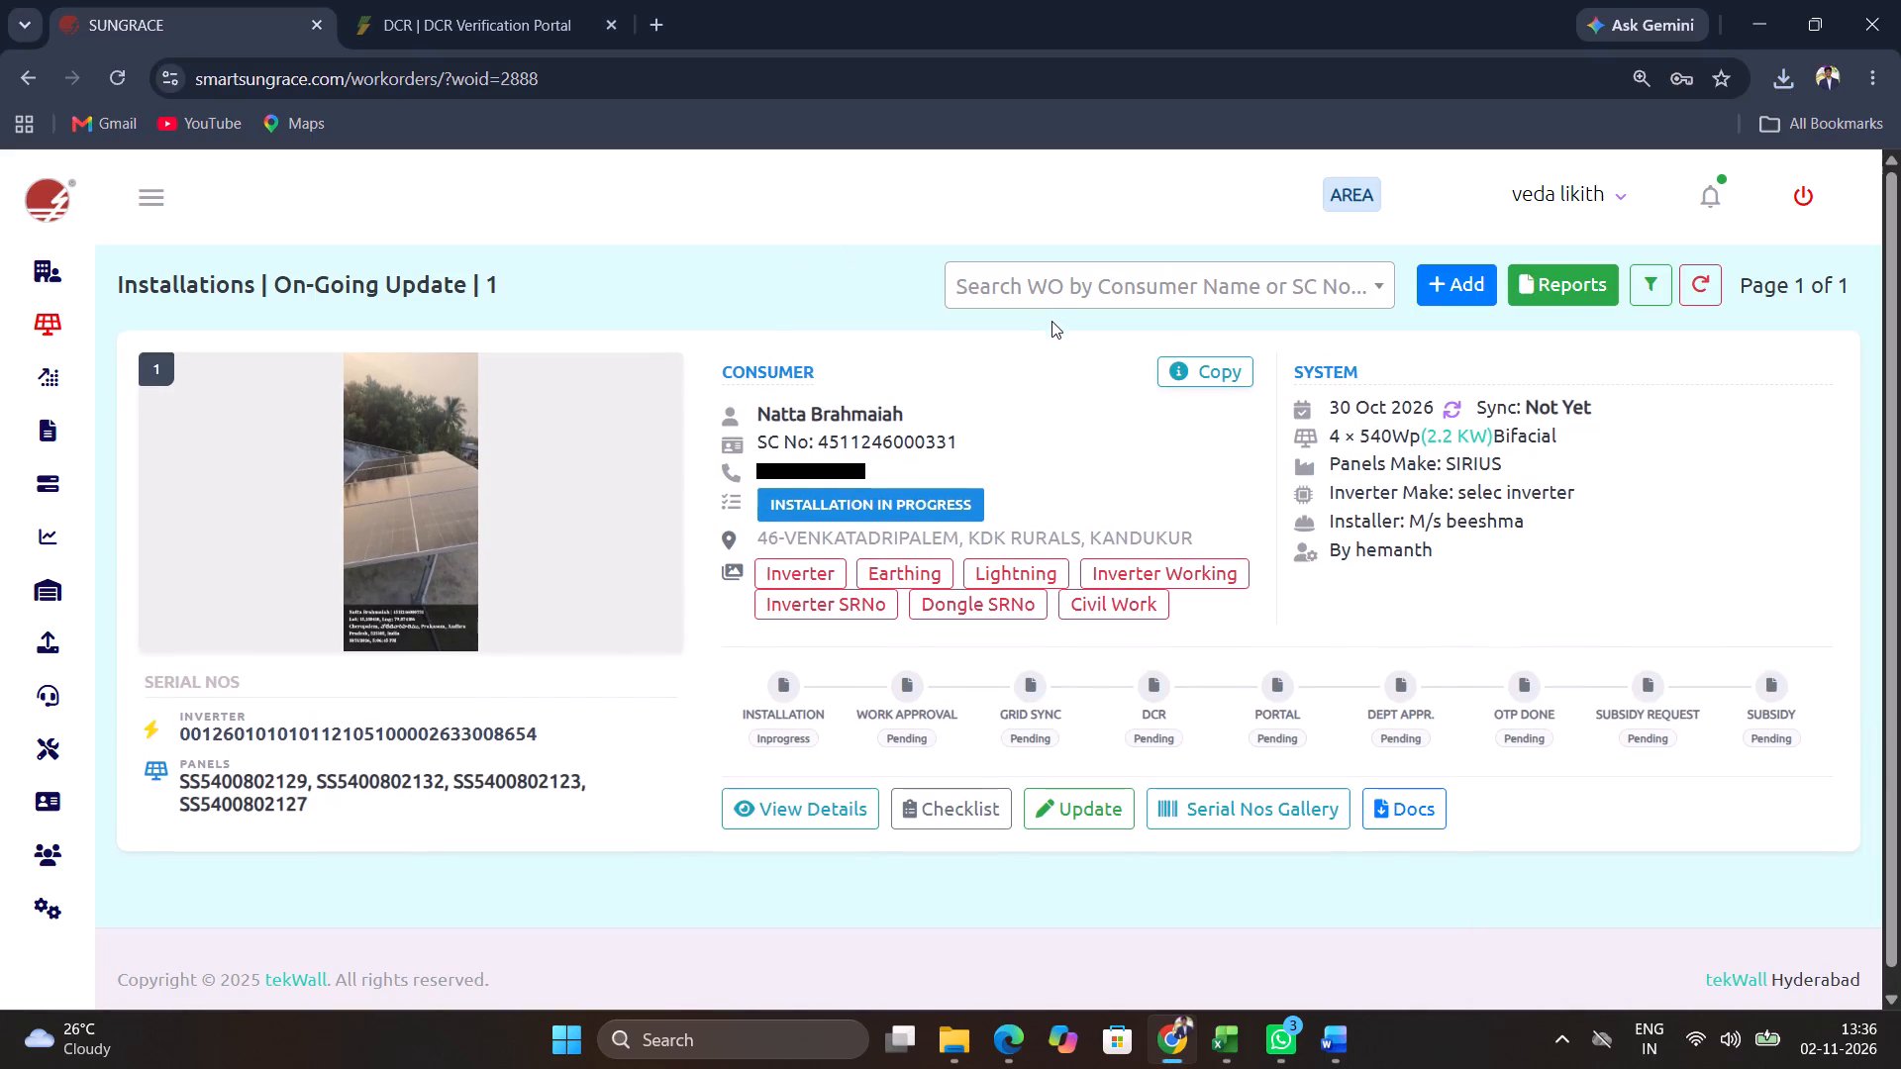
Copy the work order's ULA number and enter it as the Consumer Application Number in a new B2C sale on the DCR portal.
left_click(1183, 365)
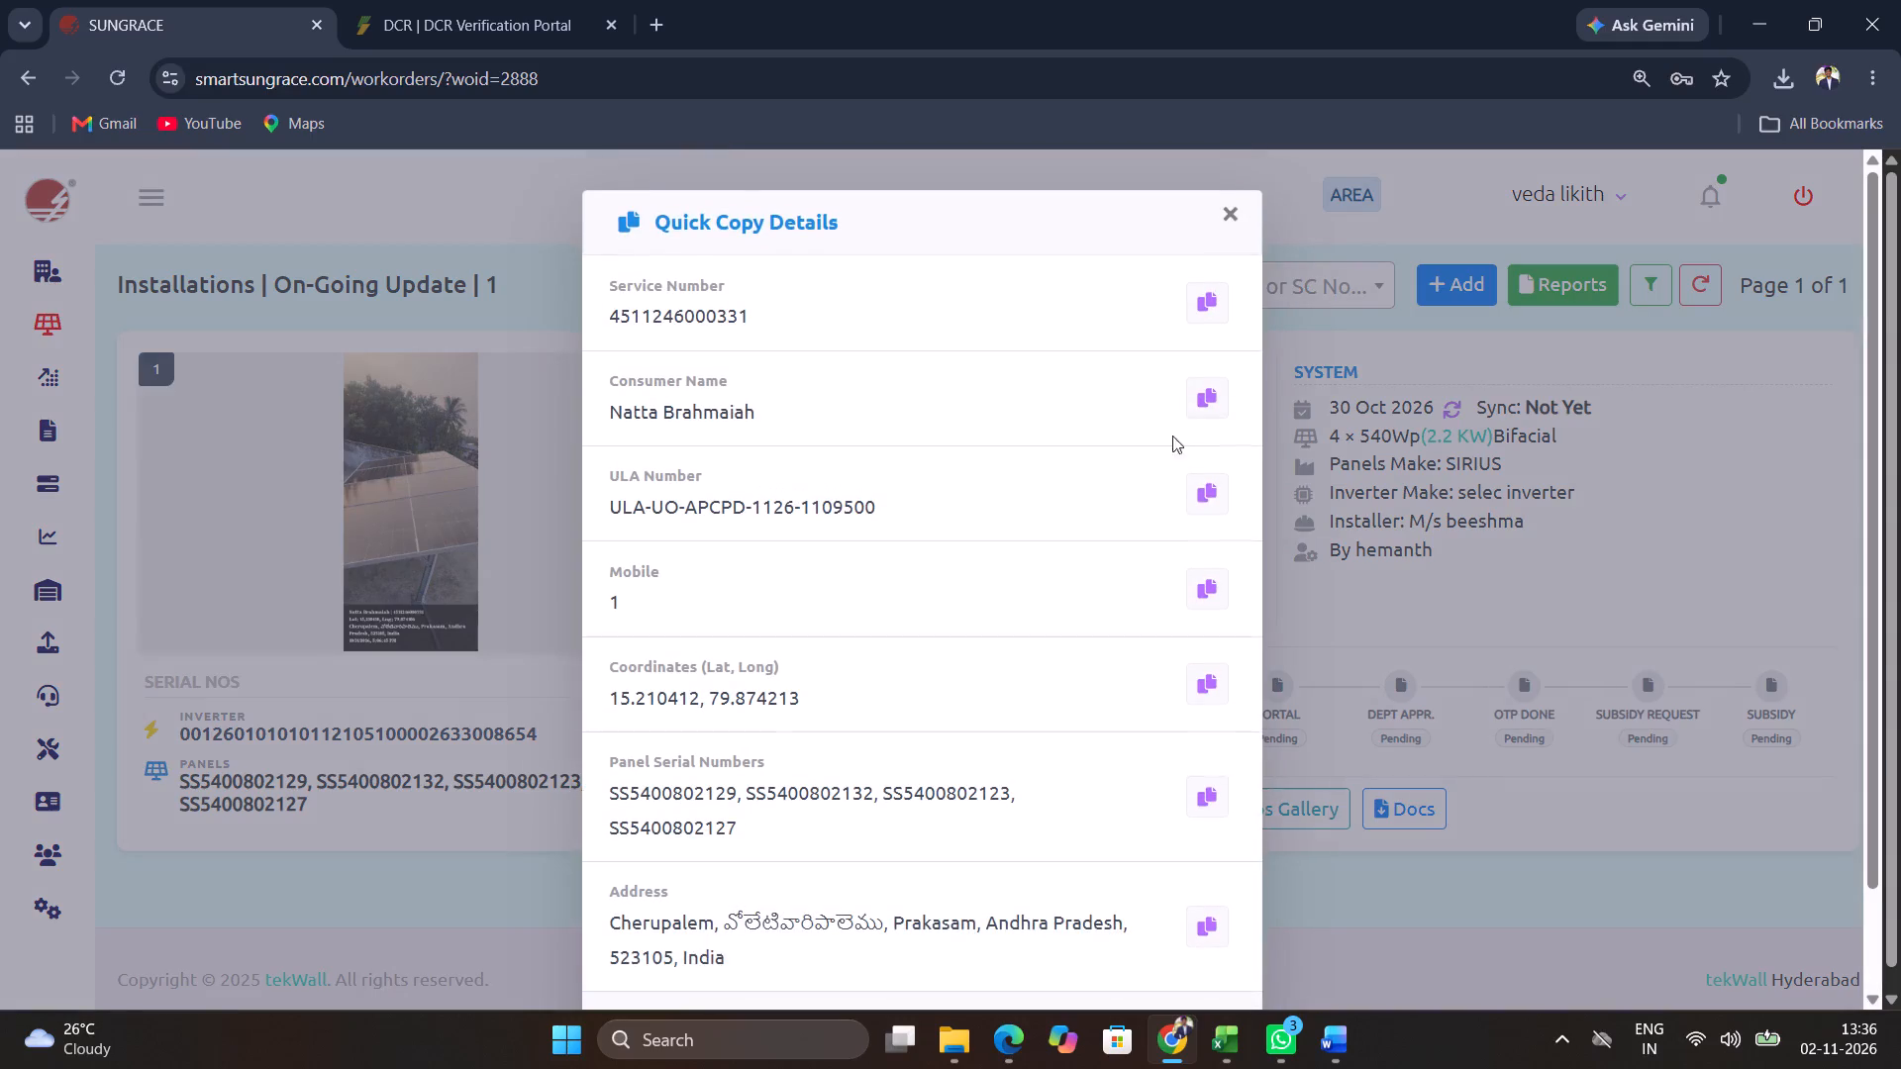
left_click(1198, 488)
left_click(531, 0)
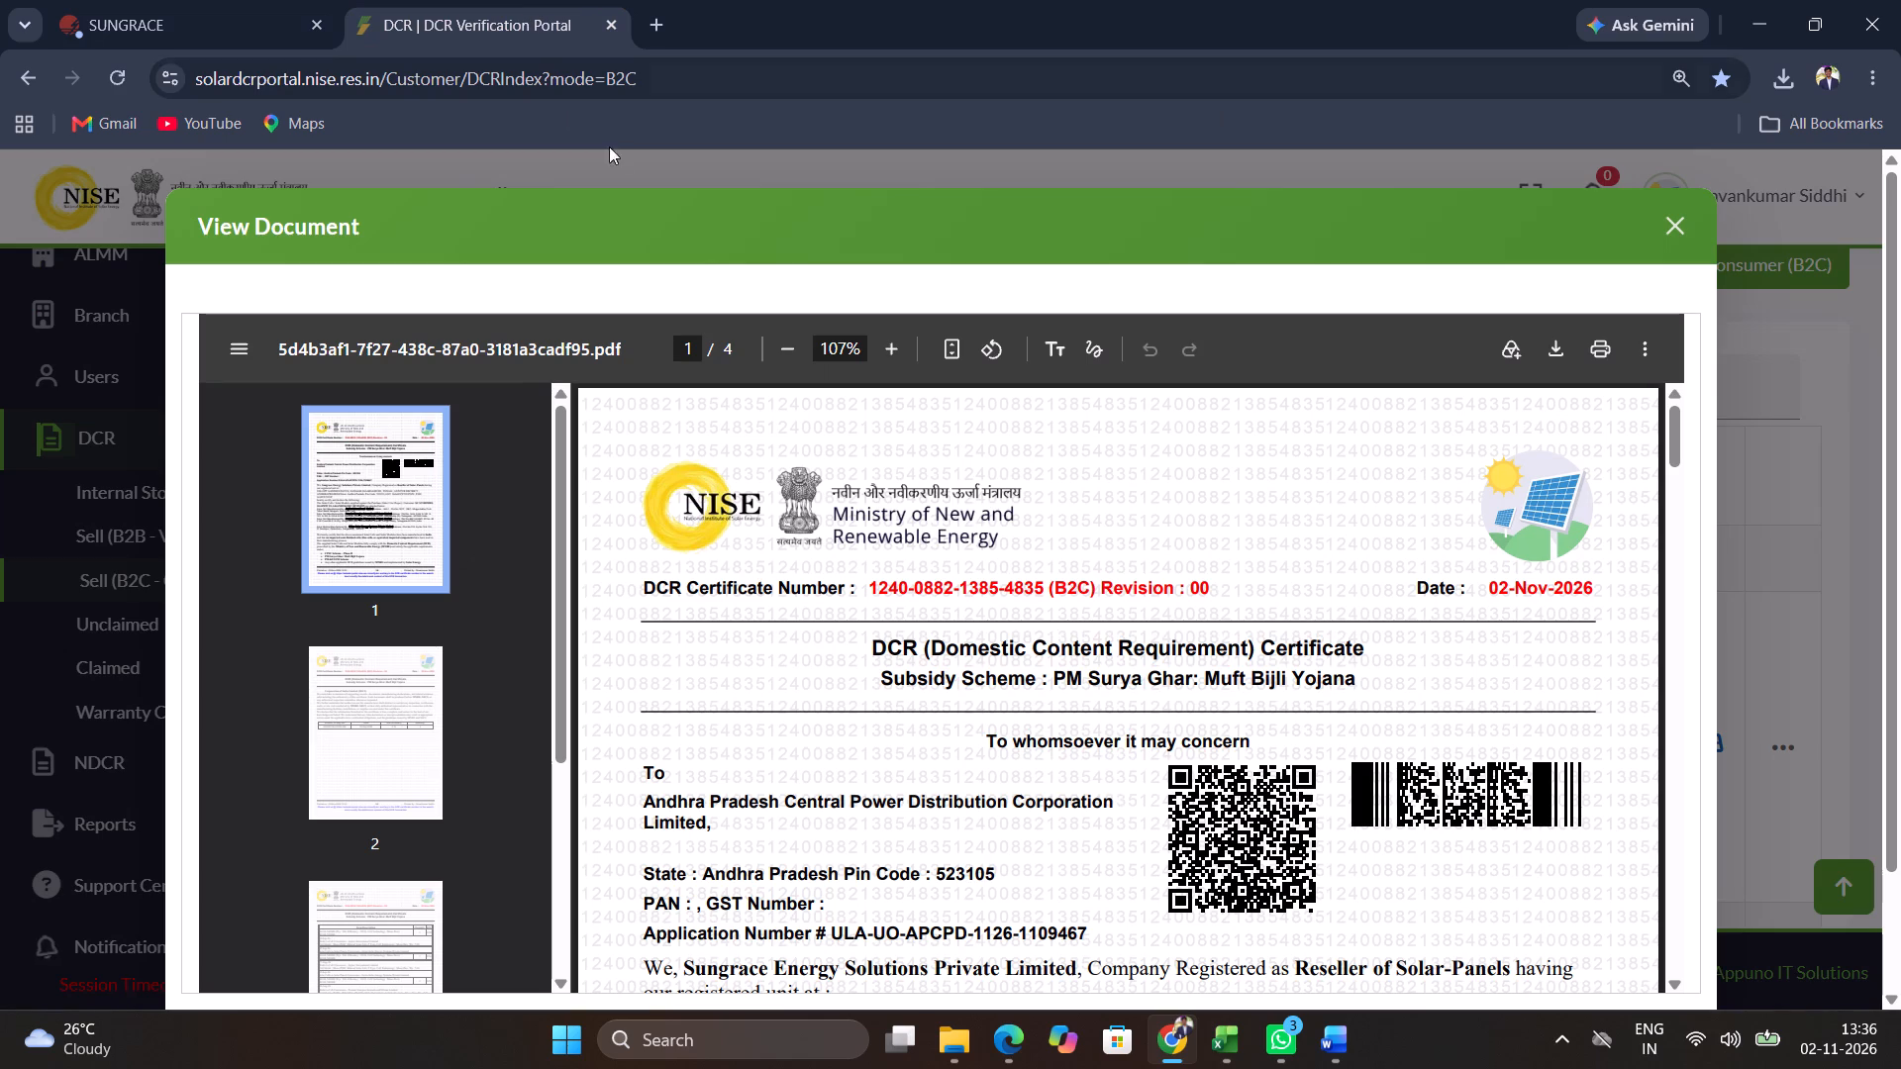
left_click(1663, 220)
left_click(1656, 271)
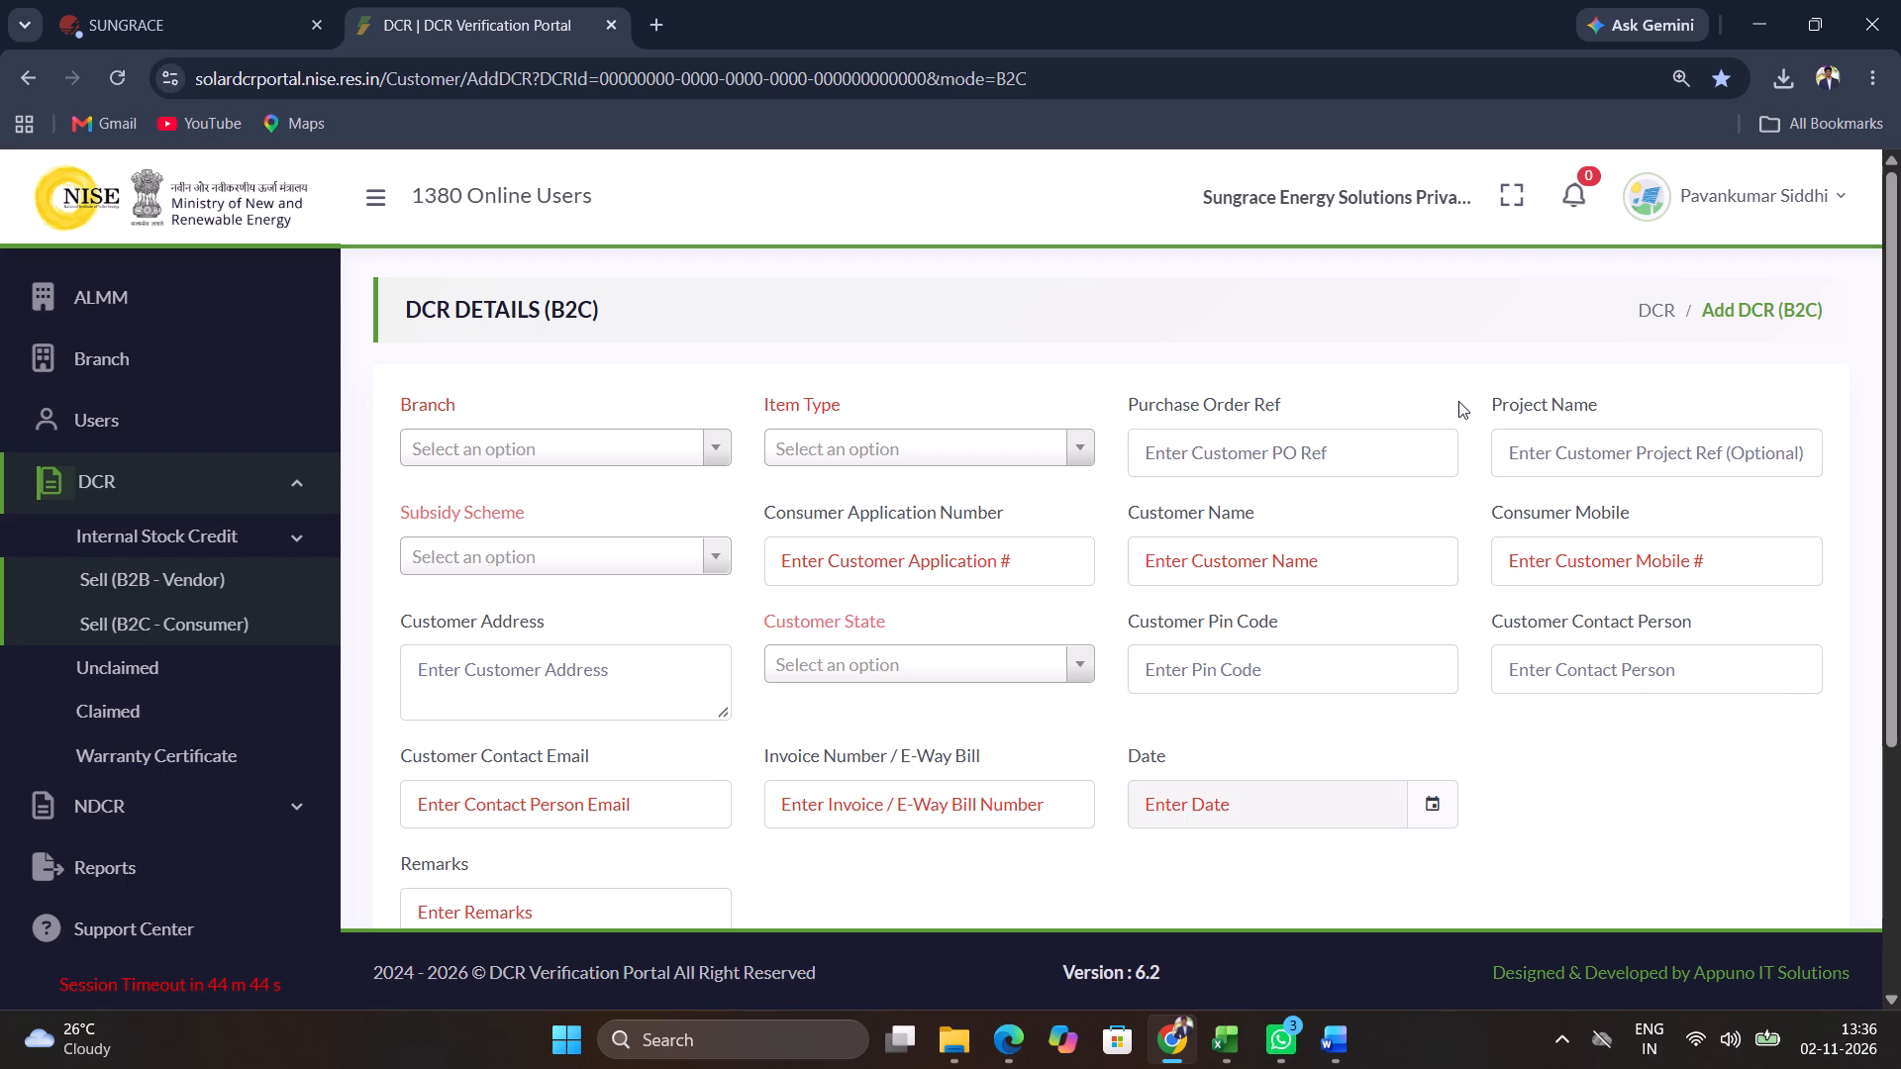
left_click(1028, 565)
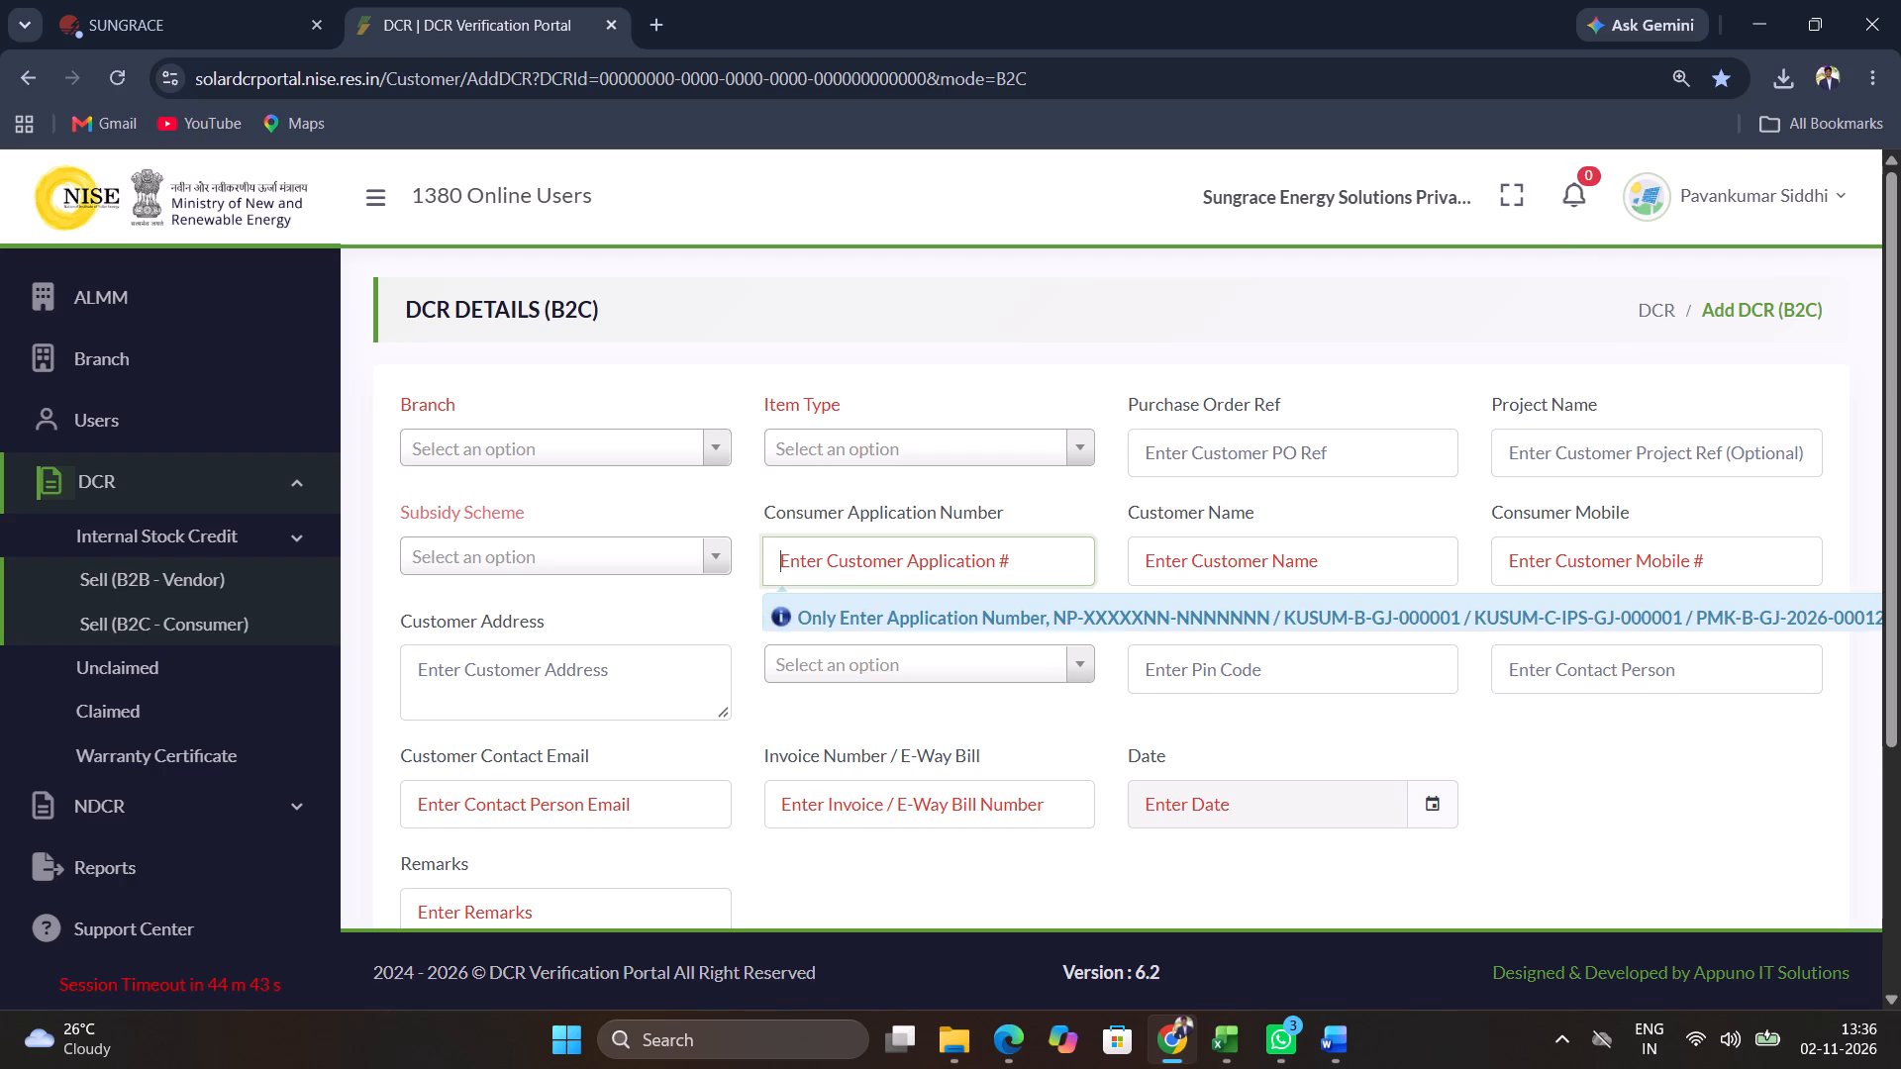
key("ctrl+v")
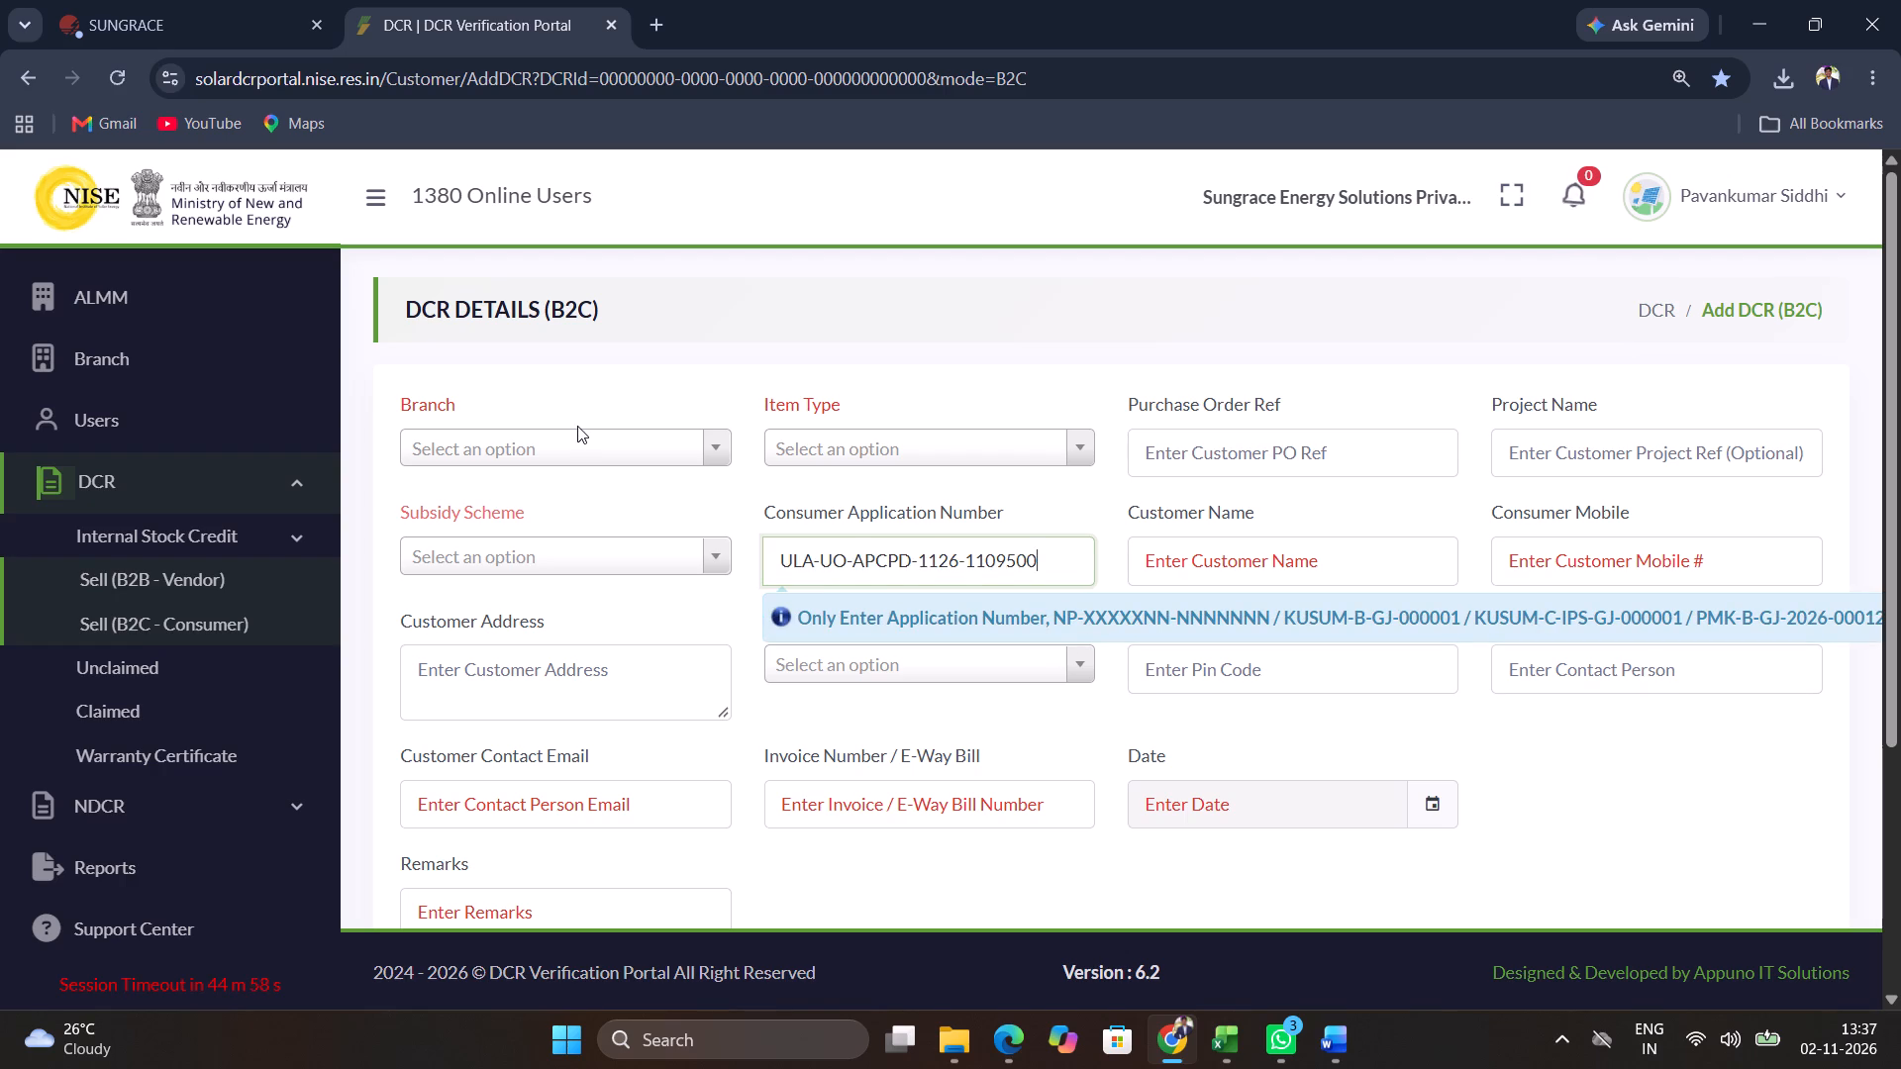
Set the branch to the Andhra Pradesh office, subsidy scheme to PM Surya Ghar: Muft Bijli Yojana, and item type to Solar Panels.
left_click(565, 440)
left_click(462, 612)
left_click(502, 550)
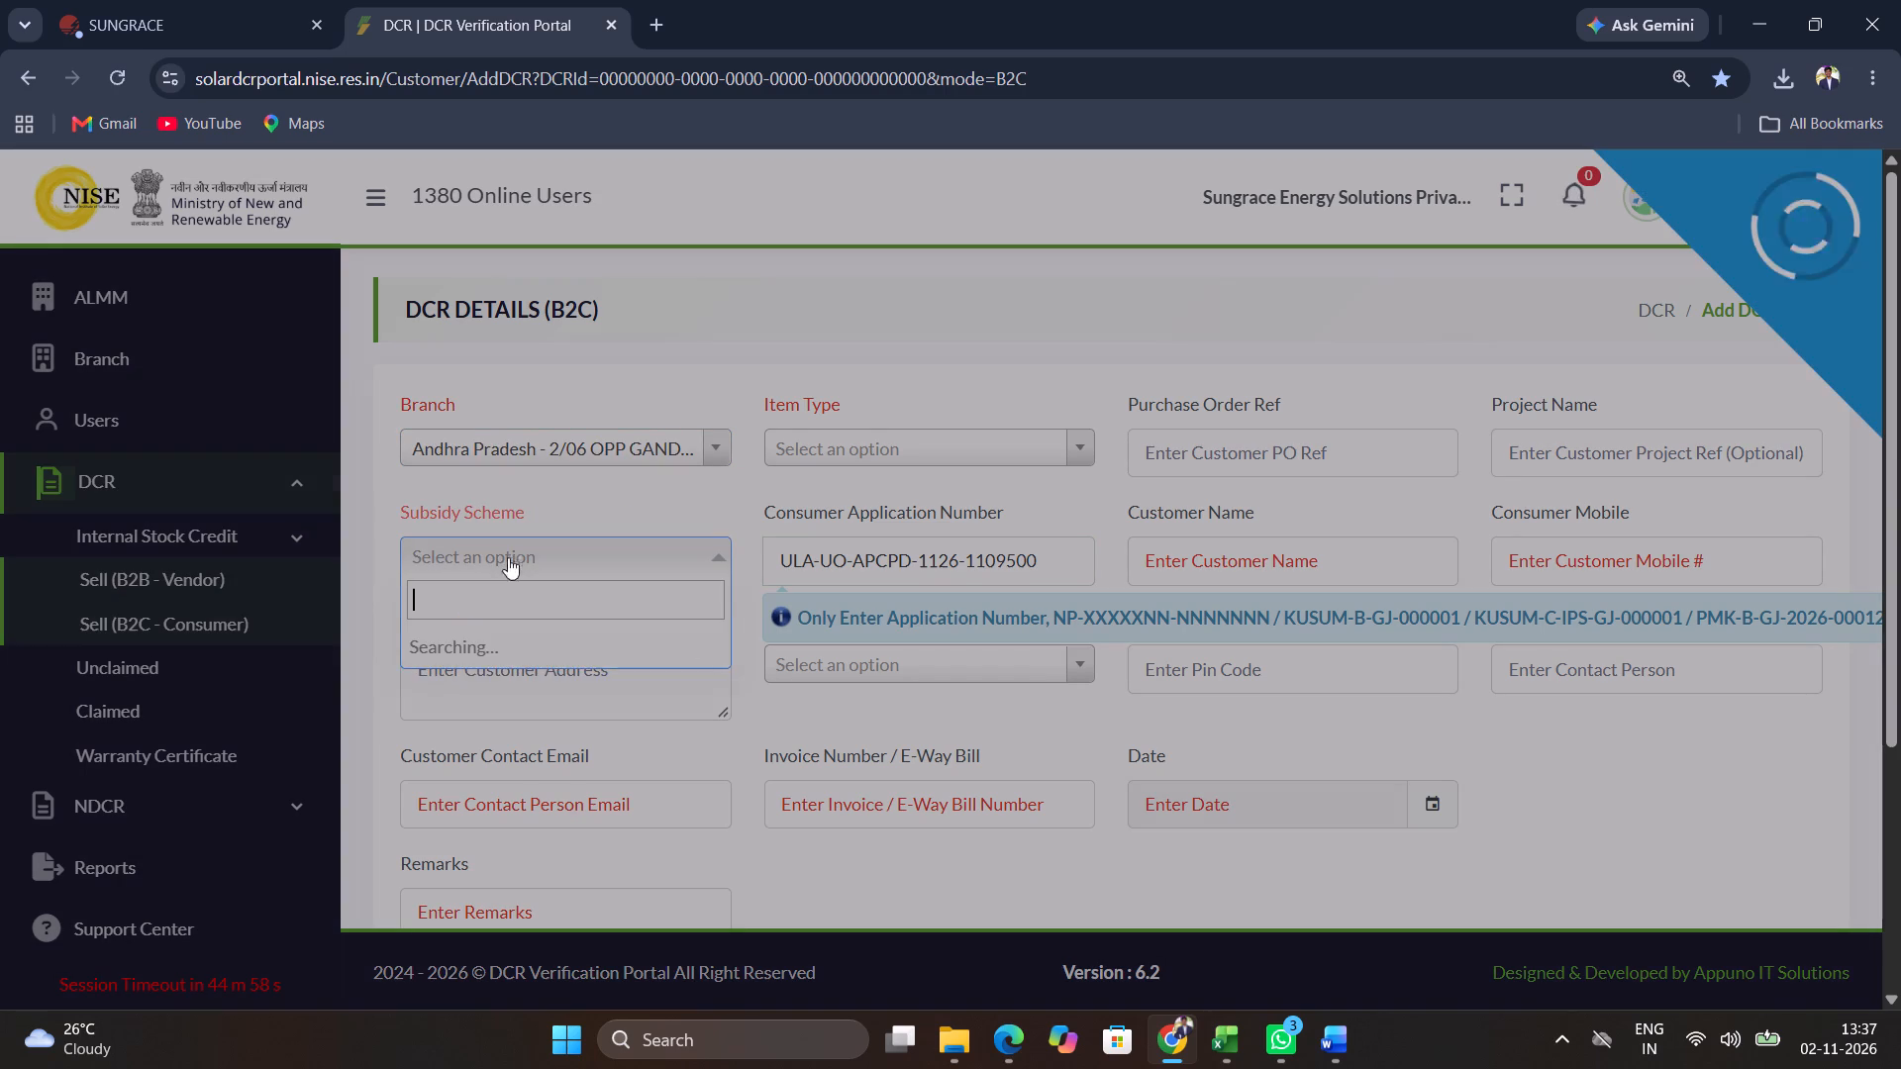
left_click(465, 764)
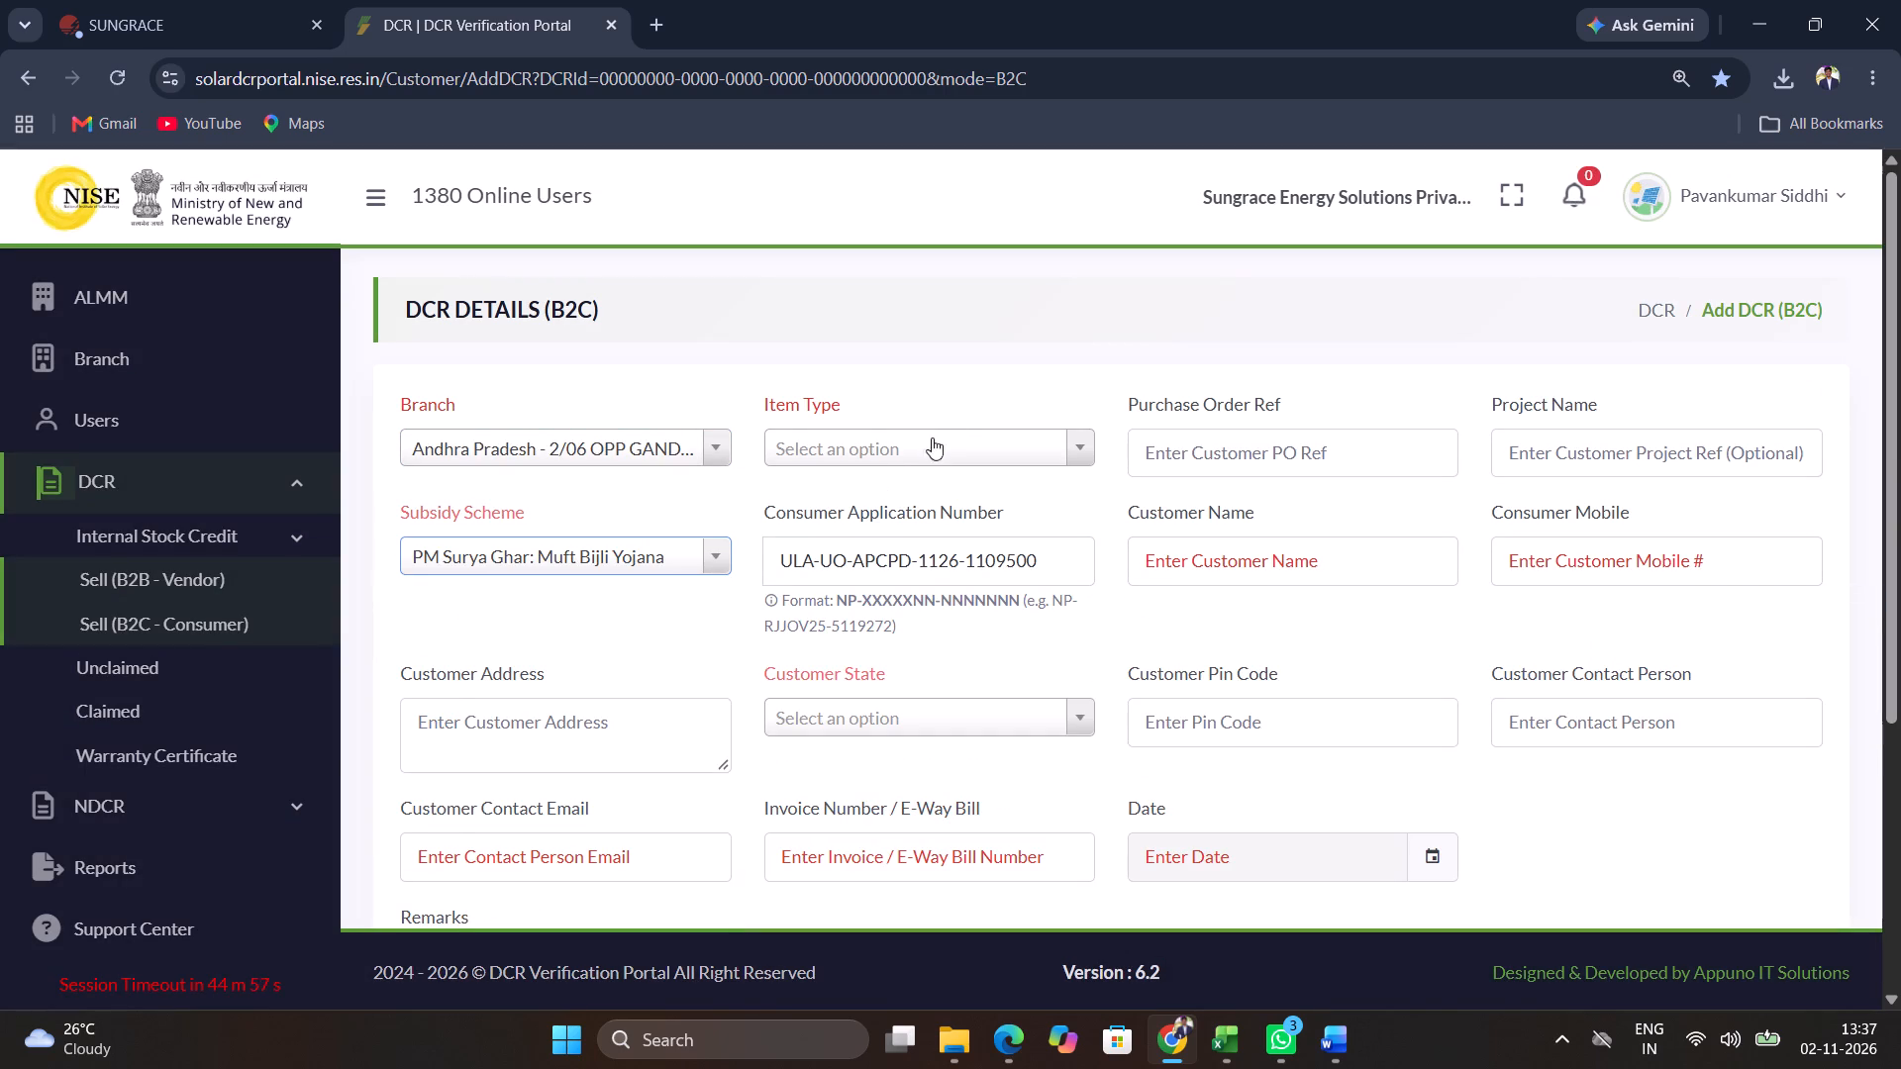
left_click(924, 447)
left_click(824, 533)
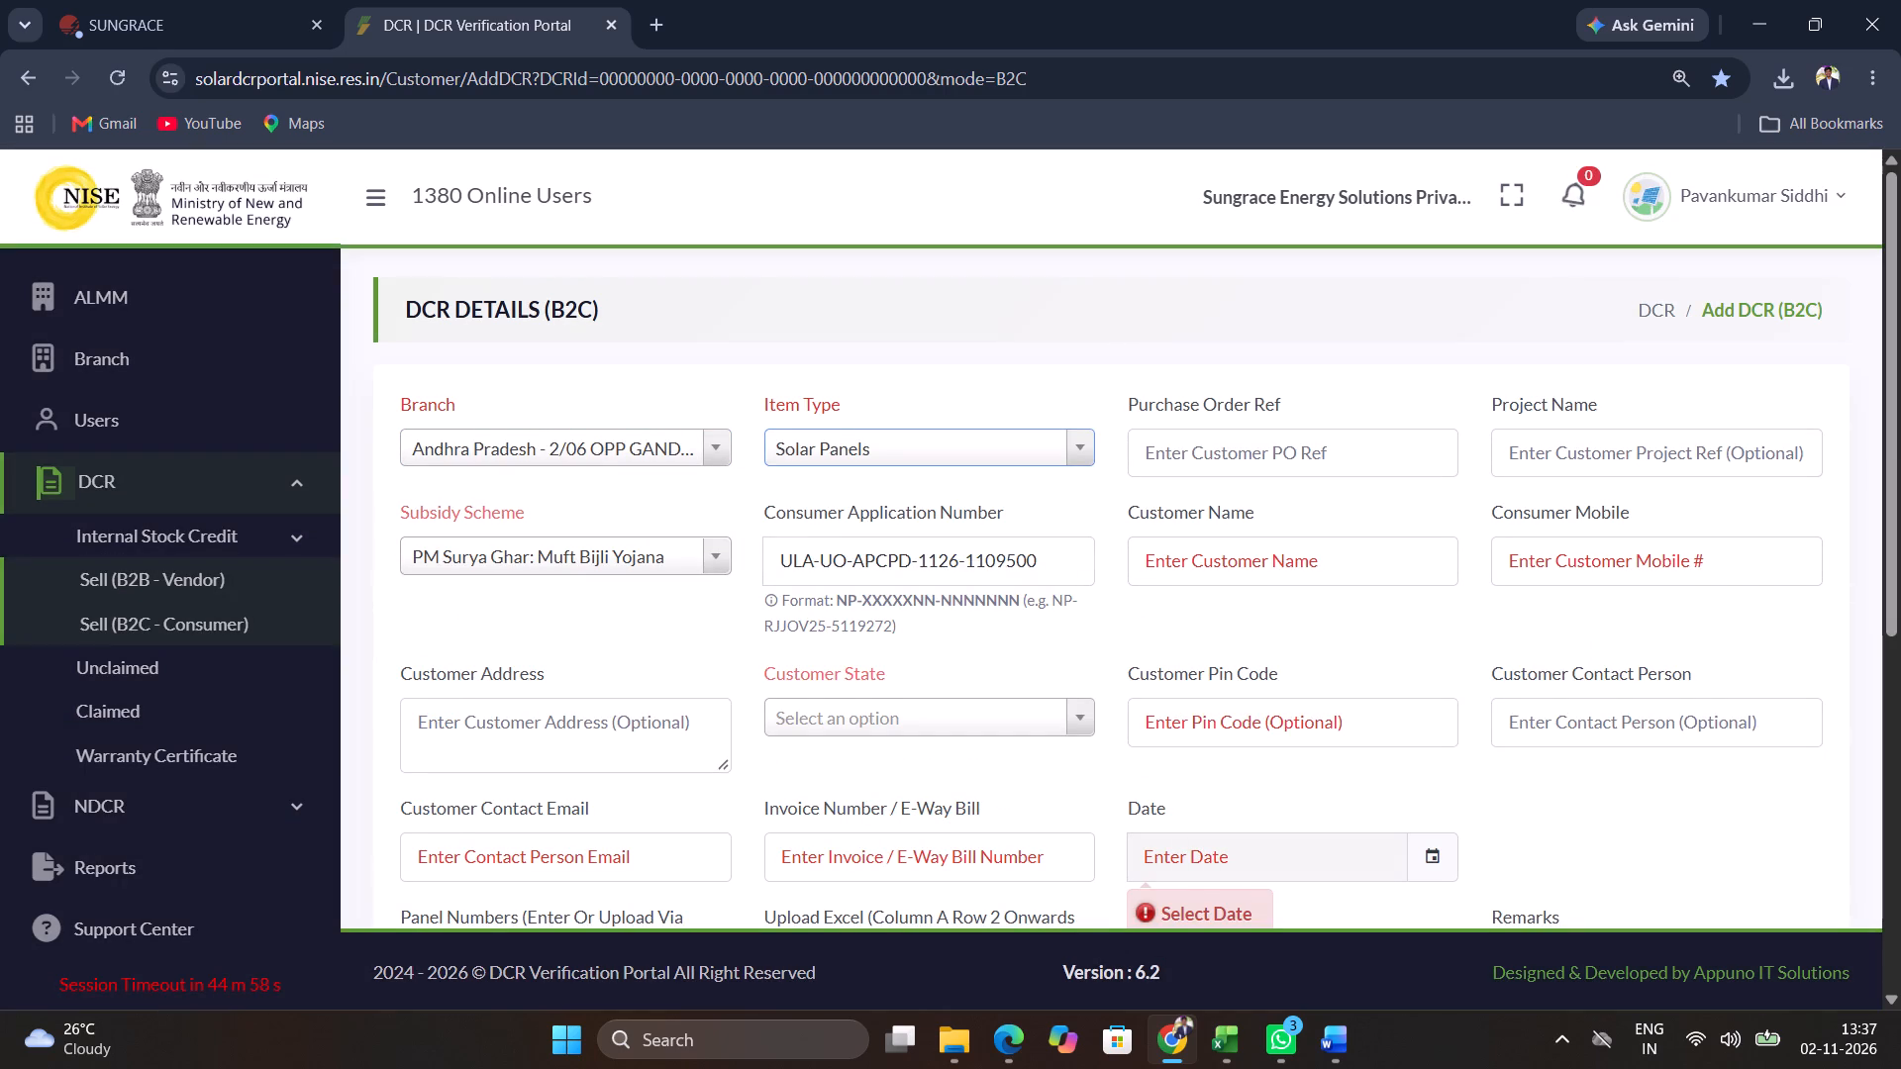
Fill in Customer Name with Andhra Pradesh Central Power Distribution Corporation Limited, copied from the Word basic details document.
left_click(1241, 570)
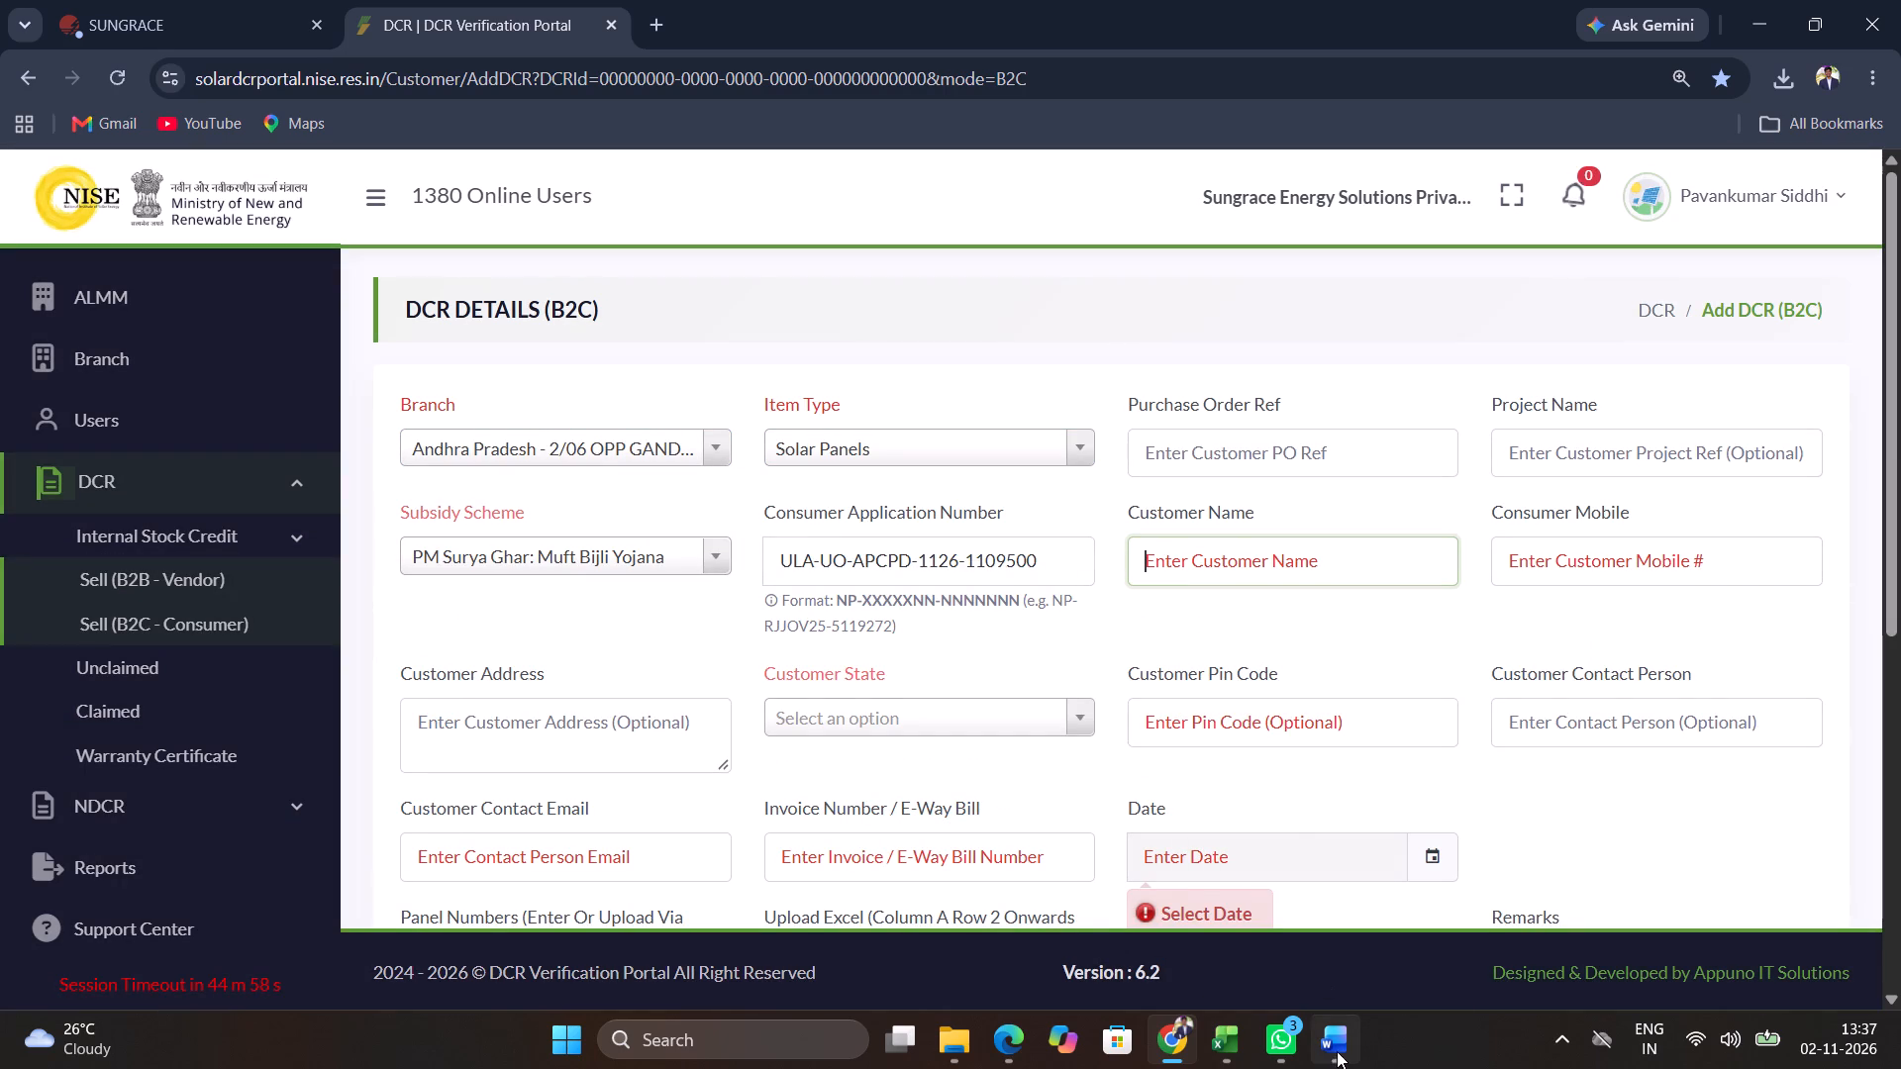
left_click(1337, 968)
scroll(723, 743, "up", 2)
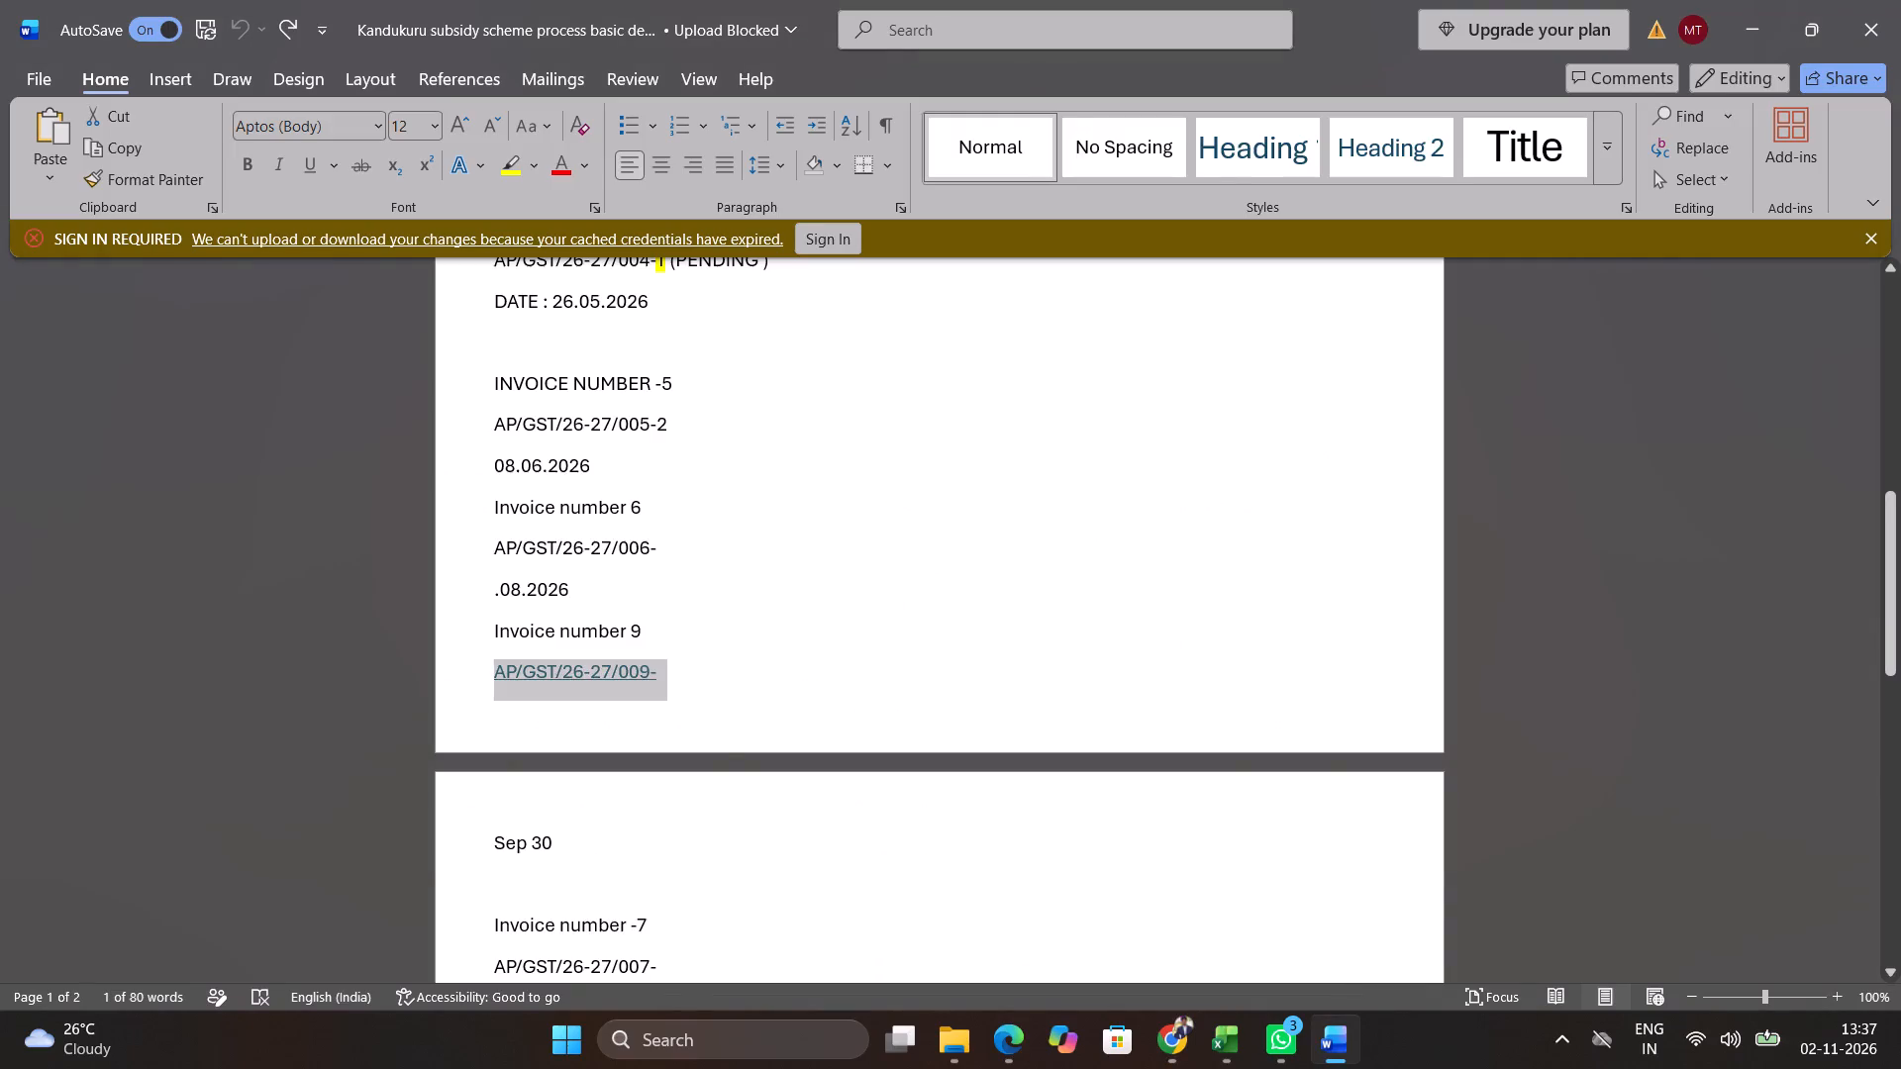
scroll(723, 743, "up", 4)
scroll(723, 743, "up", 20)
scroll(723, 743, "up", 1)
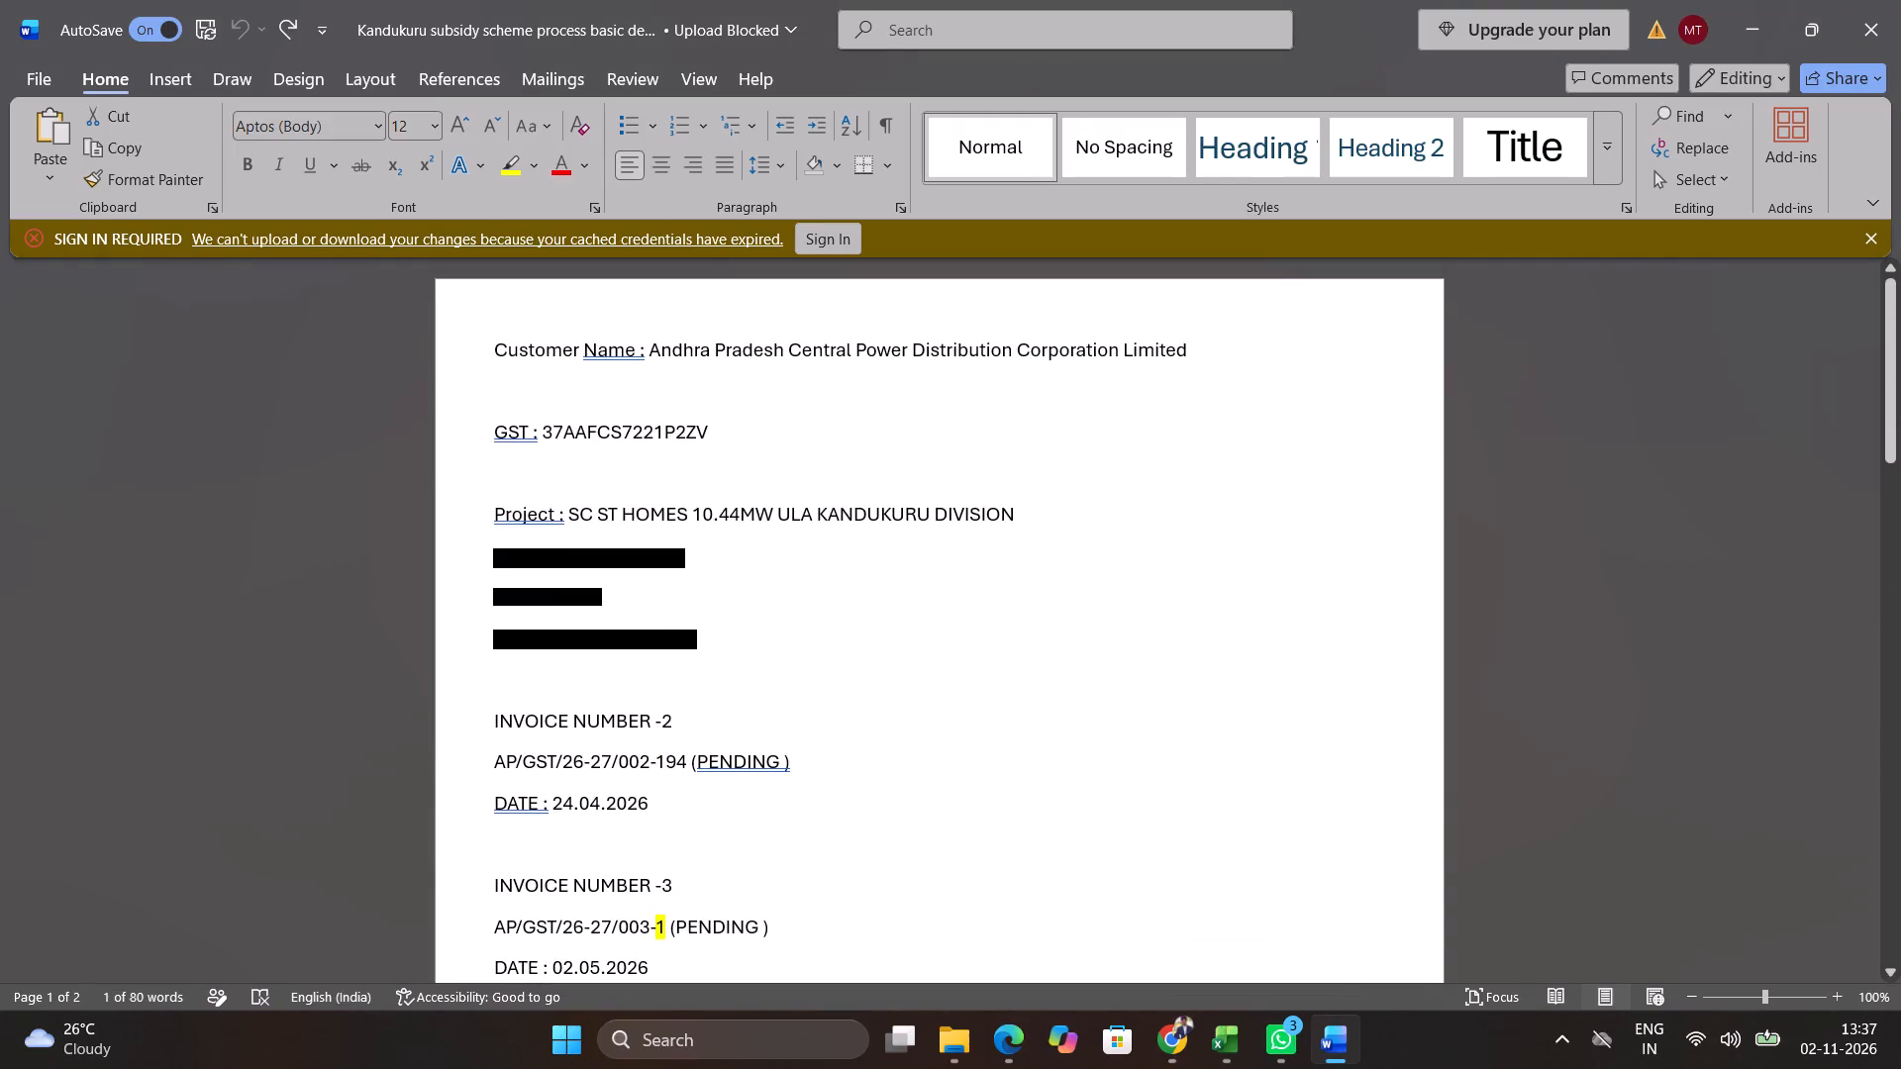
left_click_drag(659, 346, 670, 346)
left_click_drag(670, 346, 1253, 365)
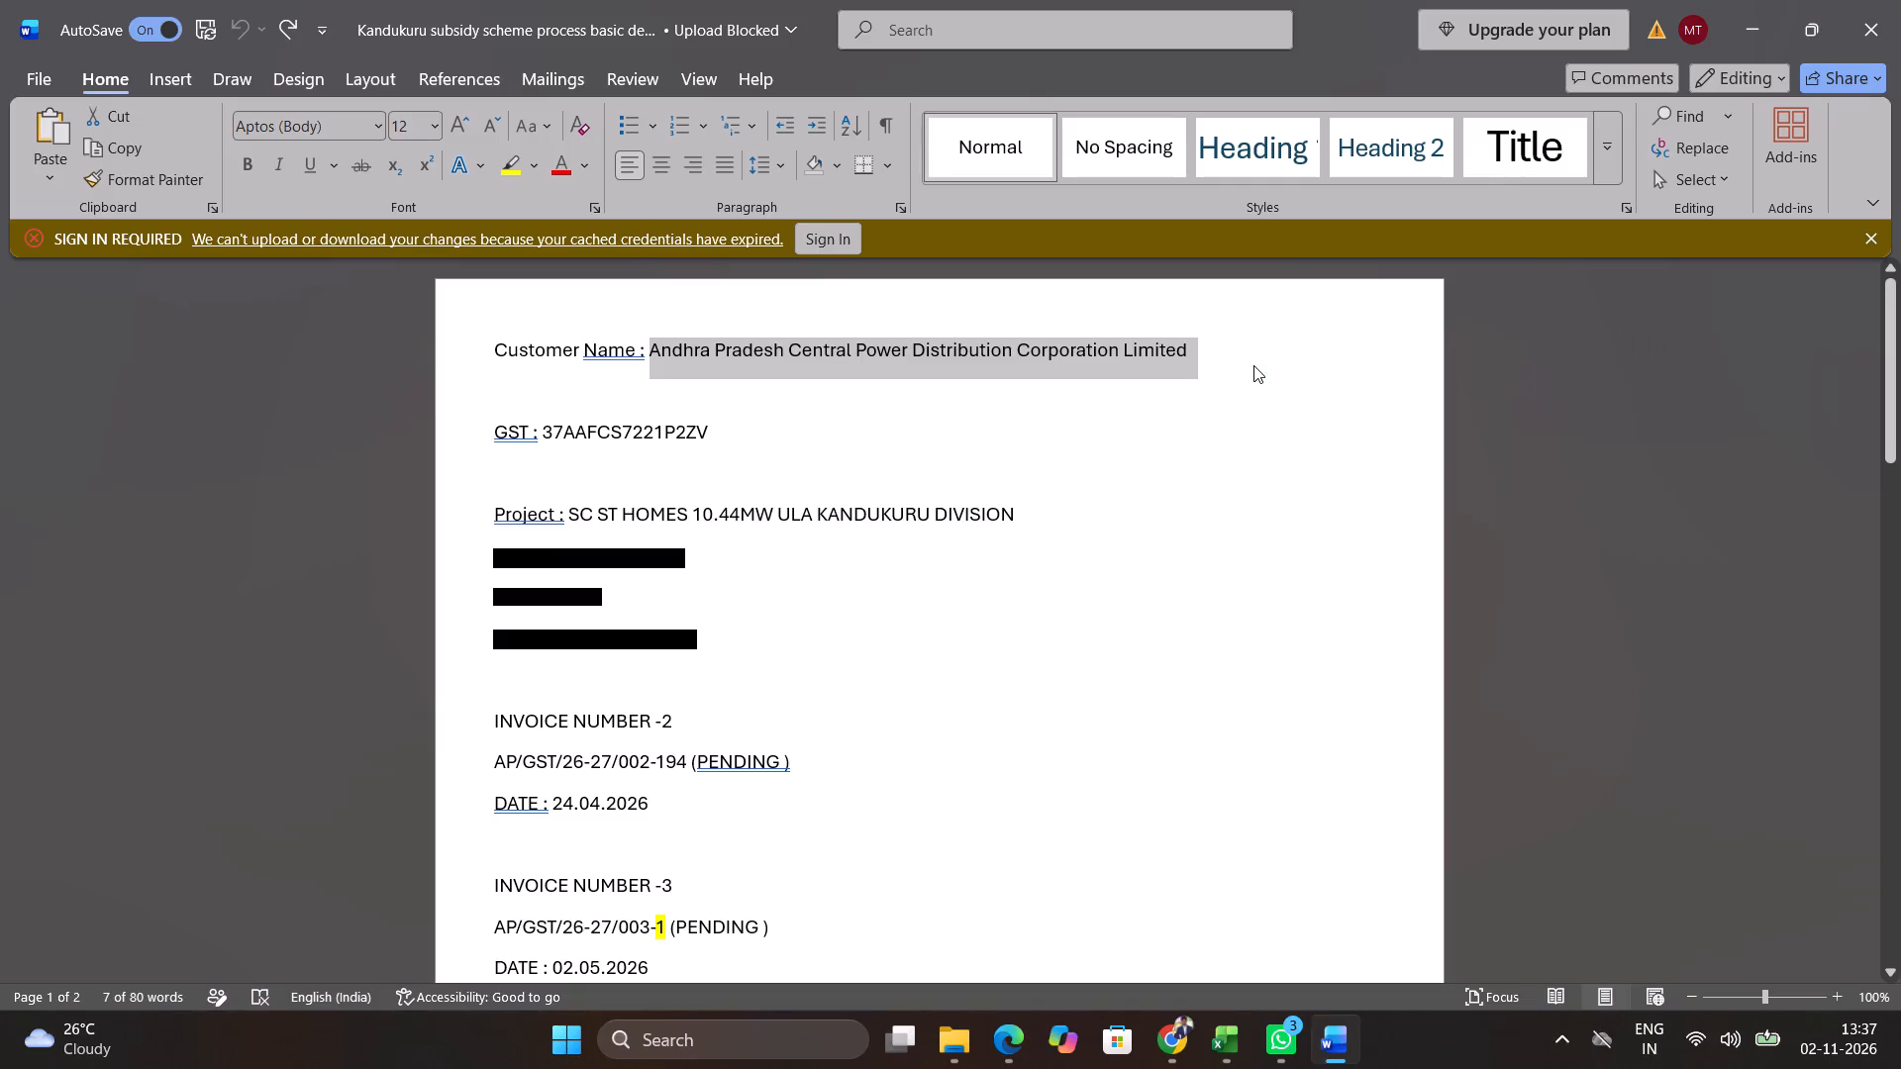
key("ctrl+c")
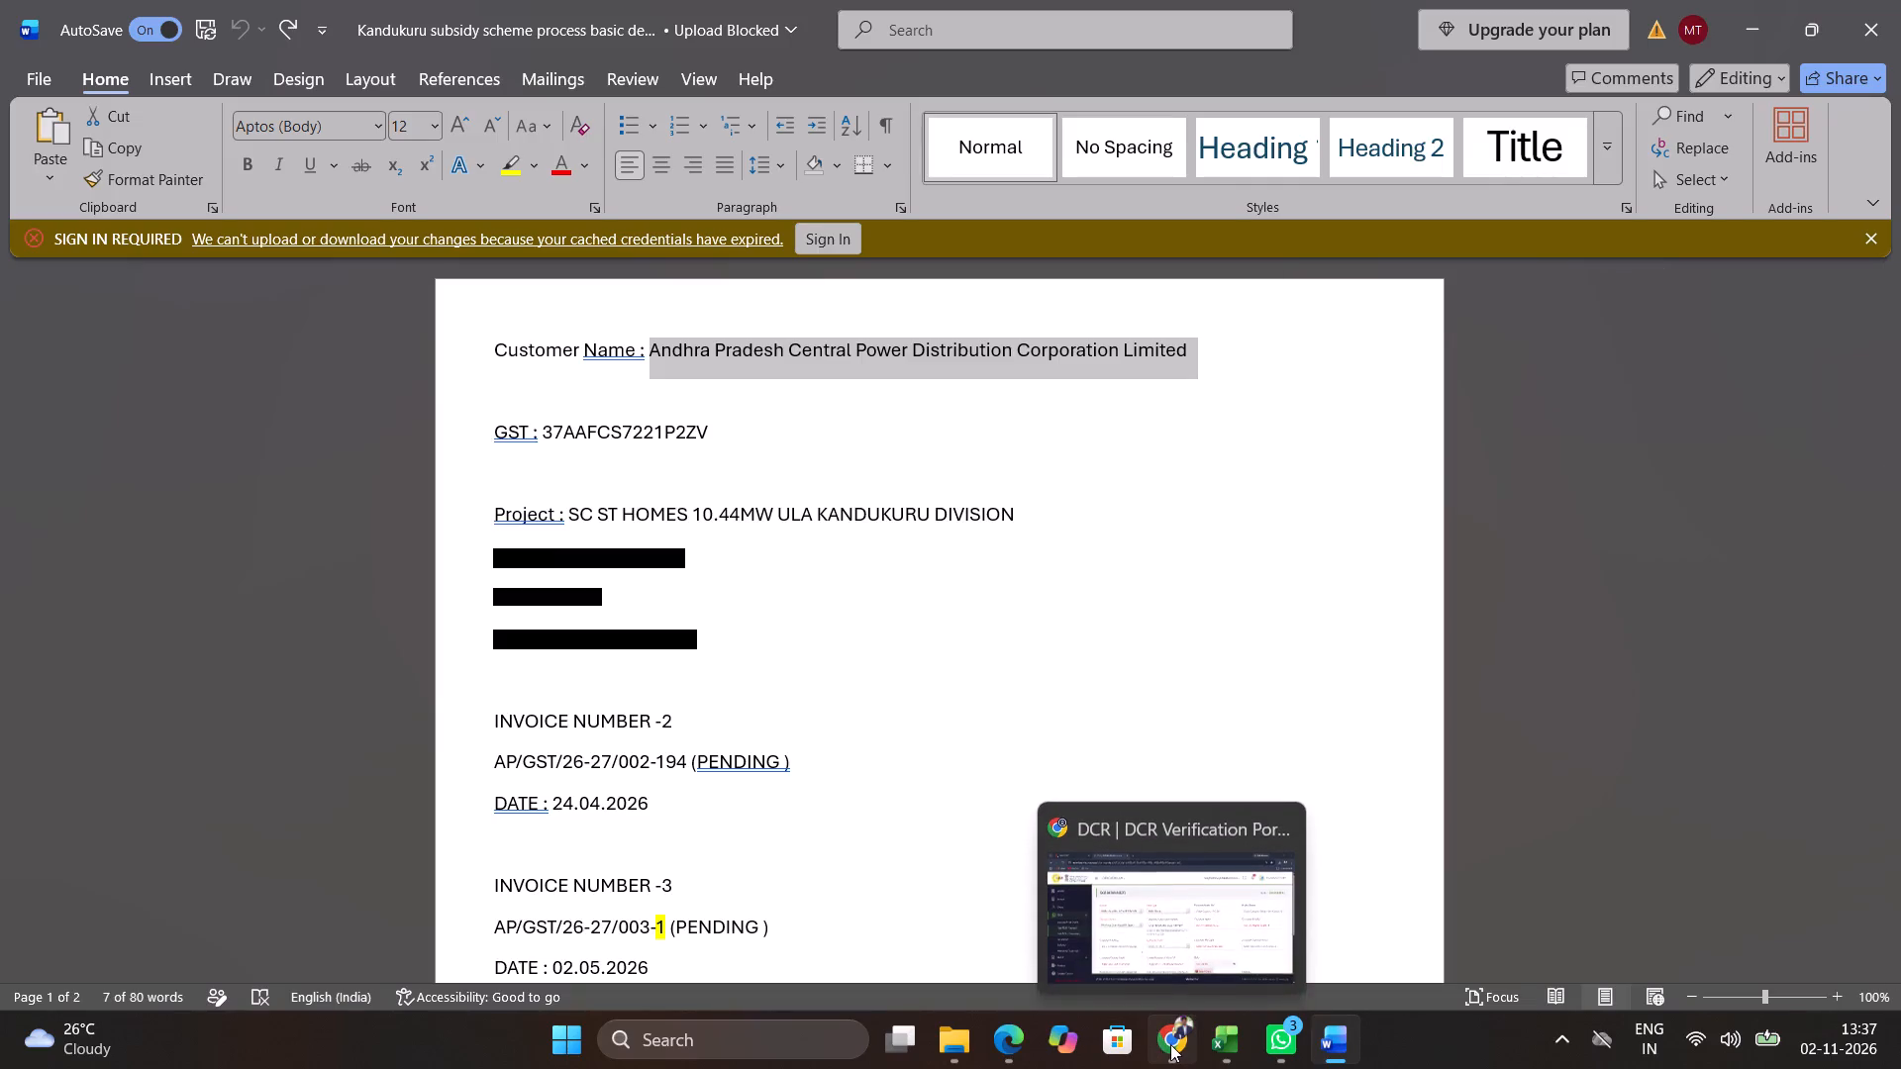
left_click(1173, 963)
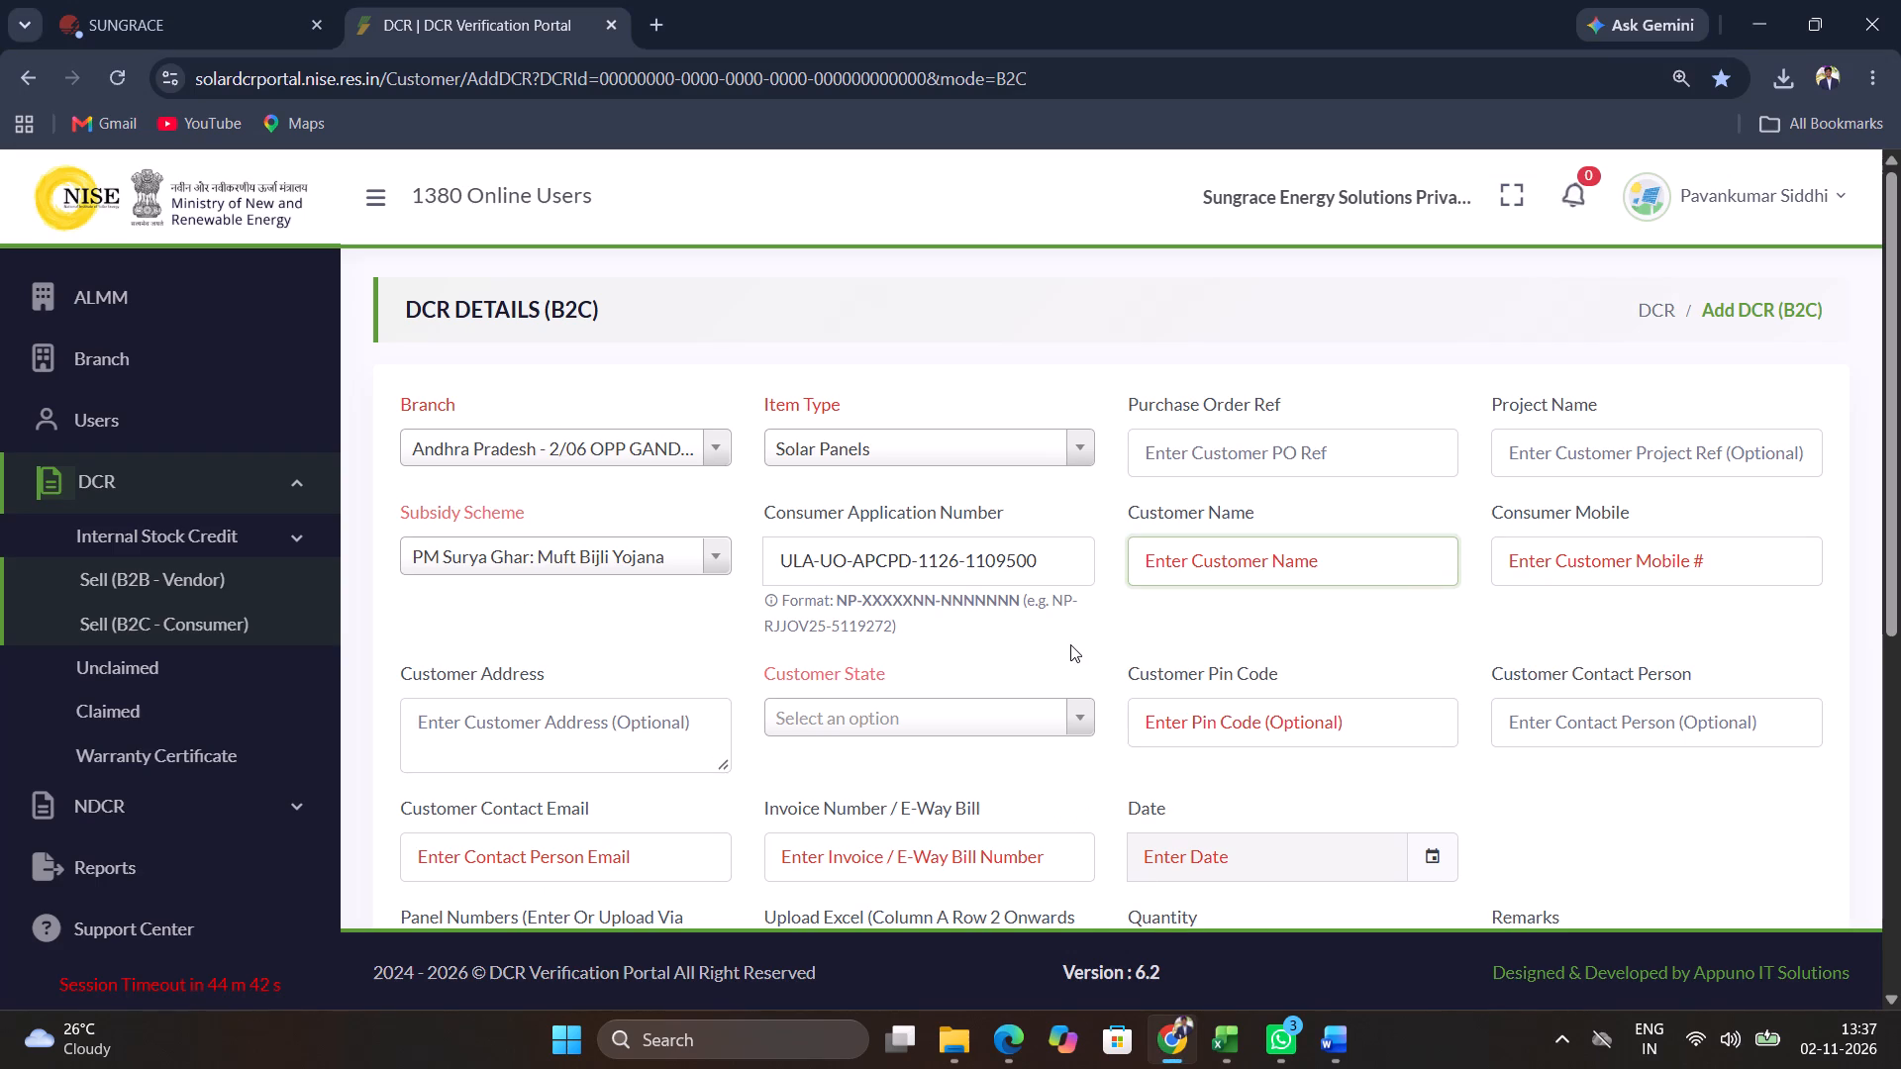
key("ctrl+v")
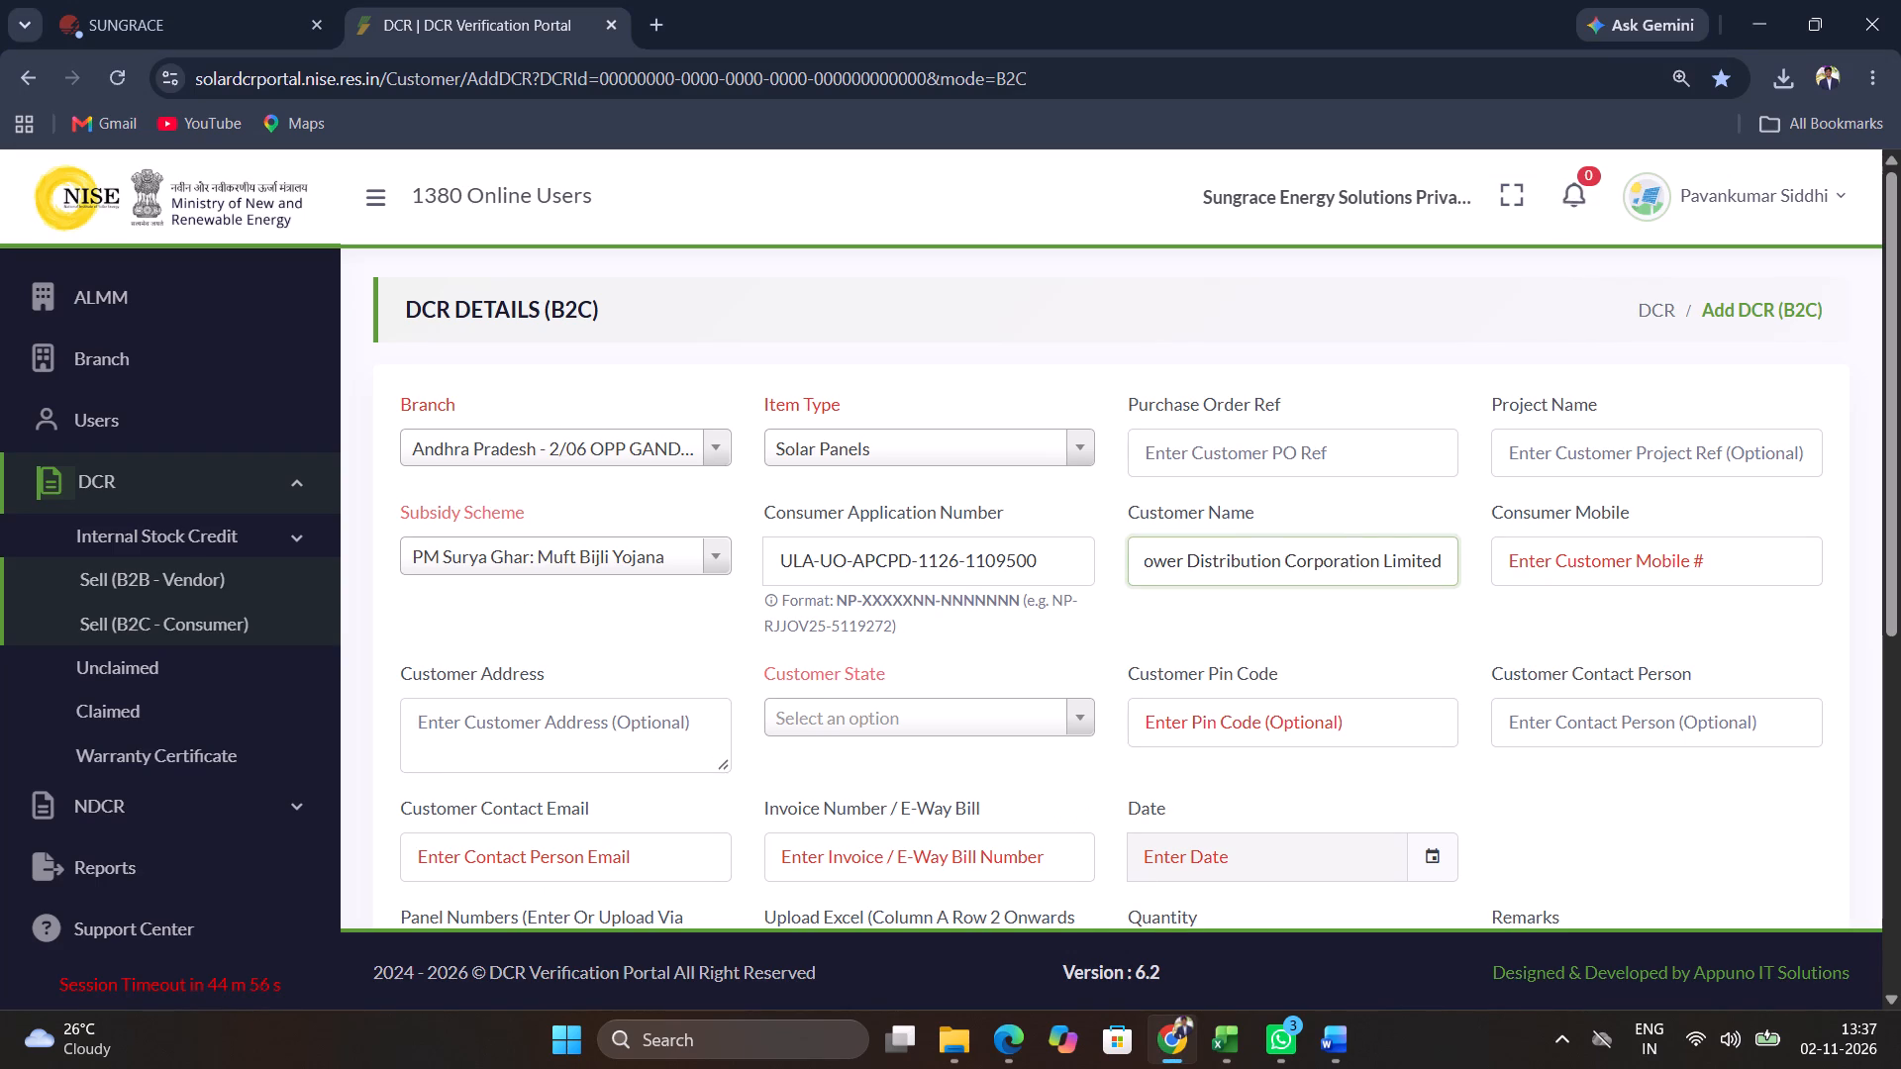
Fill in Project Name with SC ST HOMES 10.44MW ULA KANDUKURU DIVISION, copied from the Word basic details document.
left_click(1519, 464)
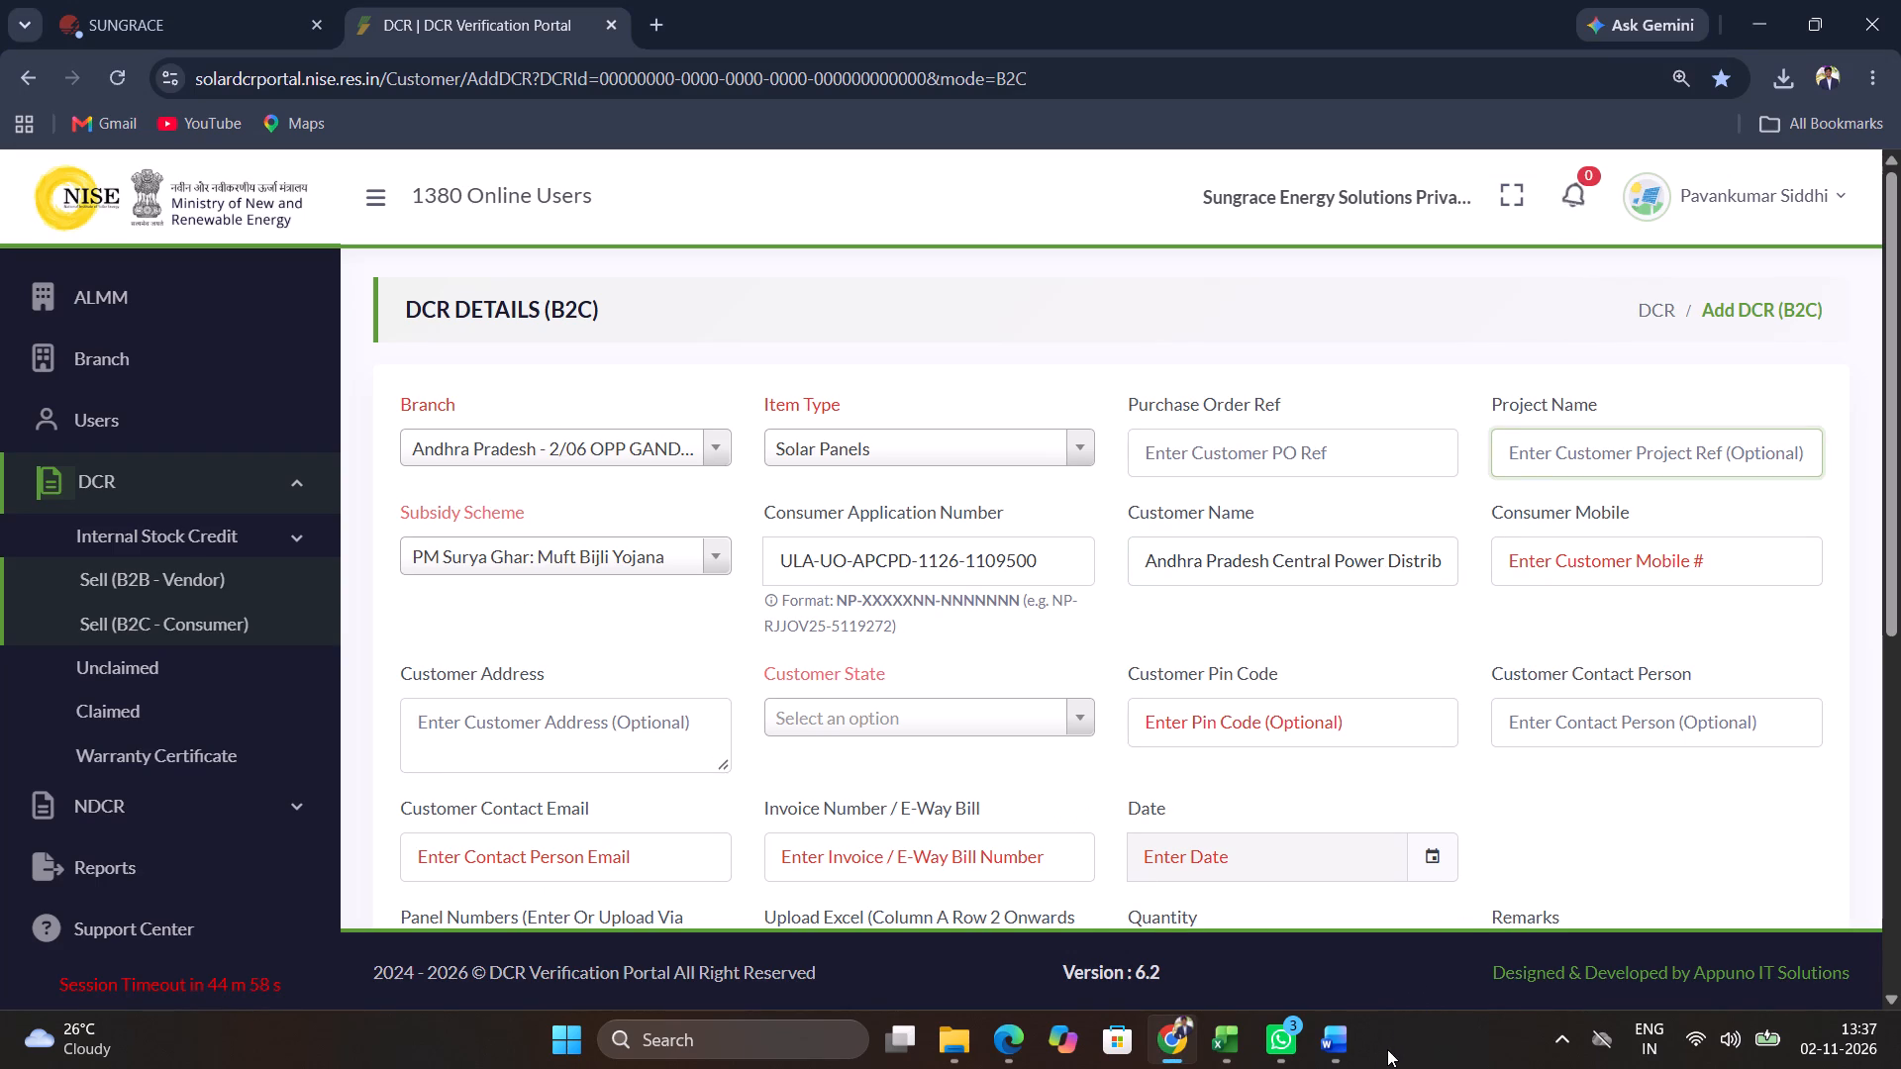
left_click(1306, 929)
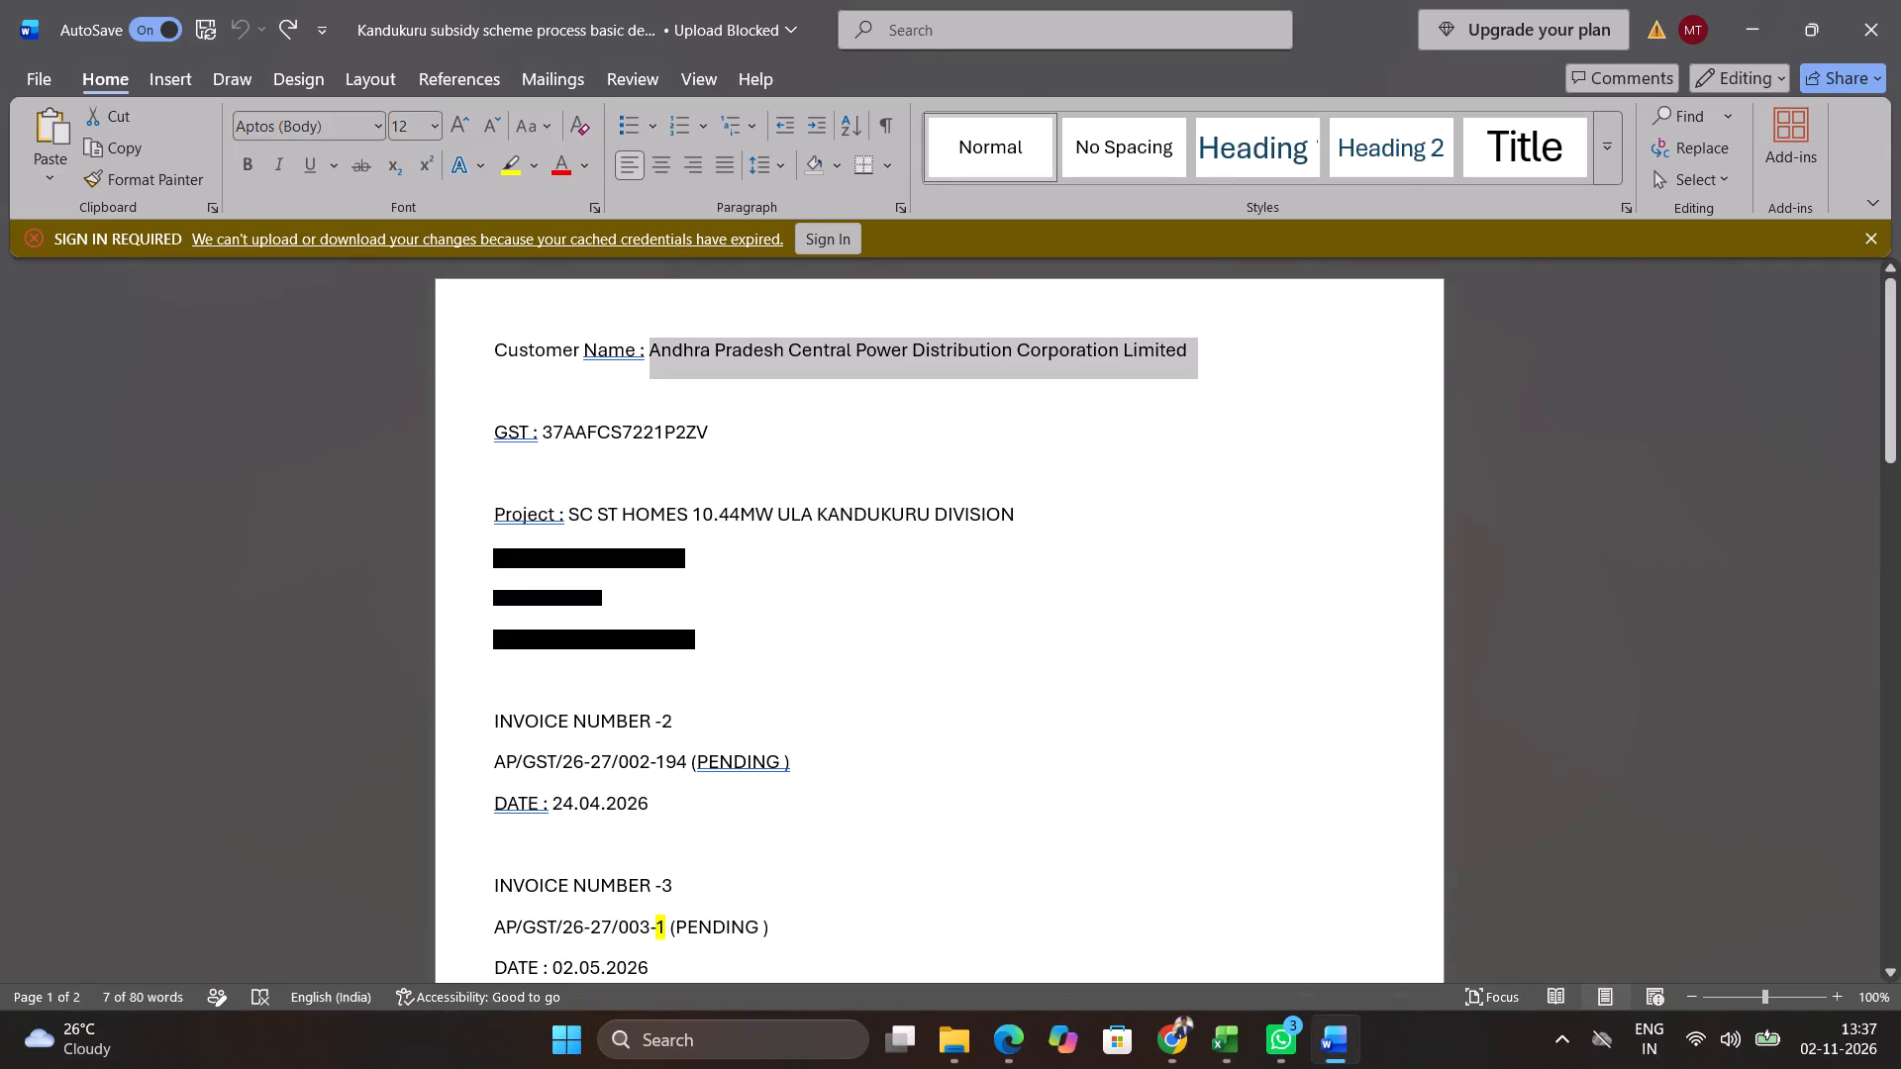
left_click_drag(572, 517, 1052, 516)
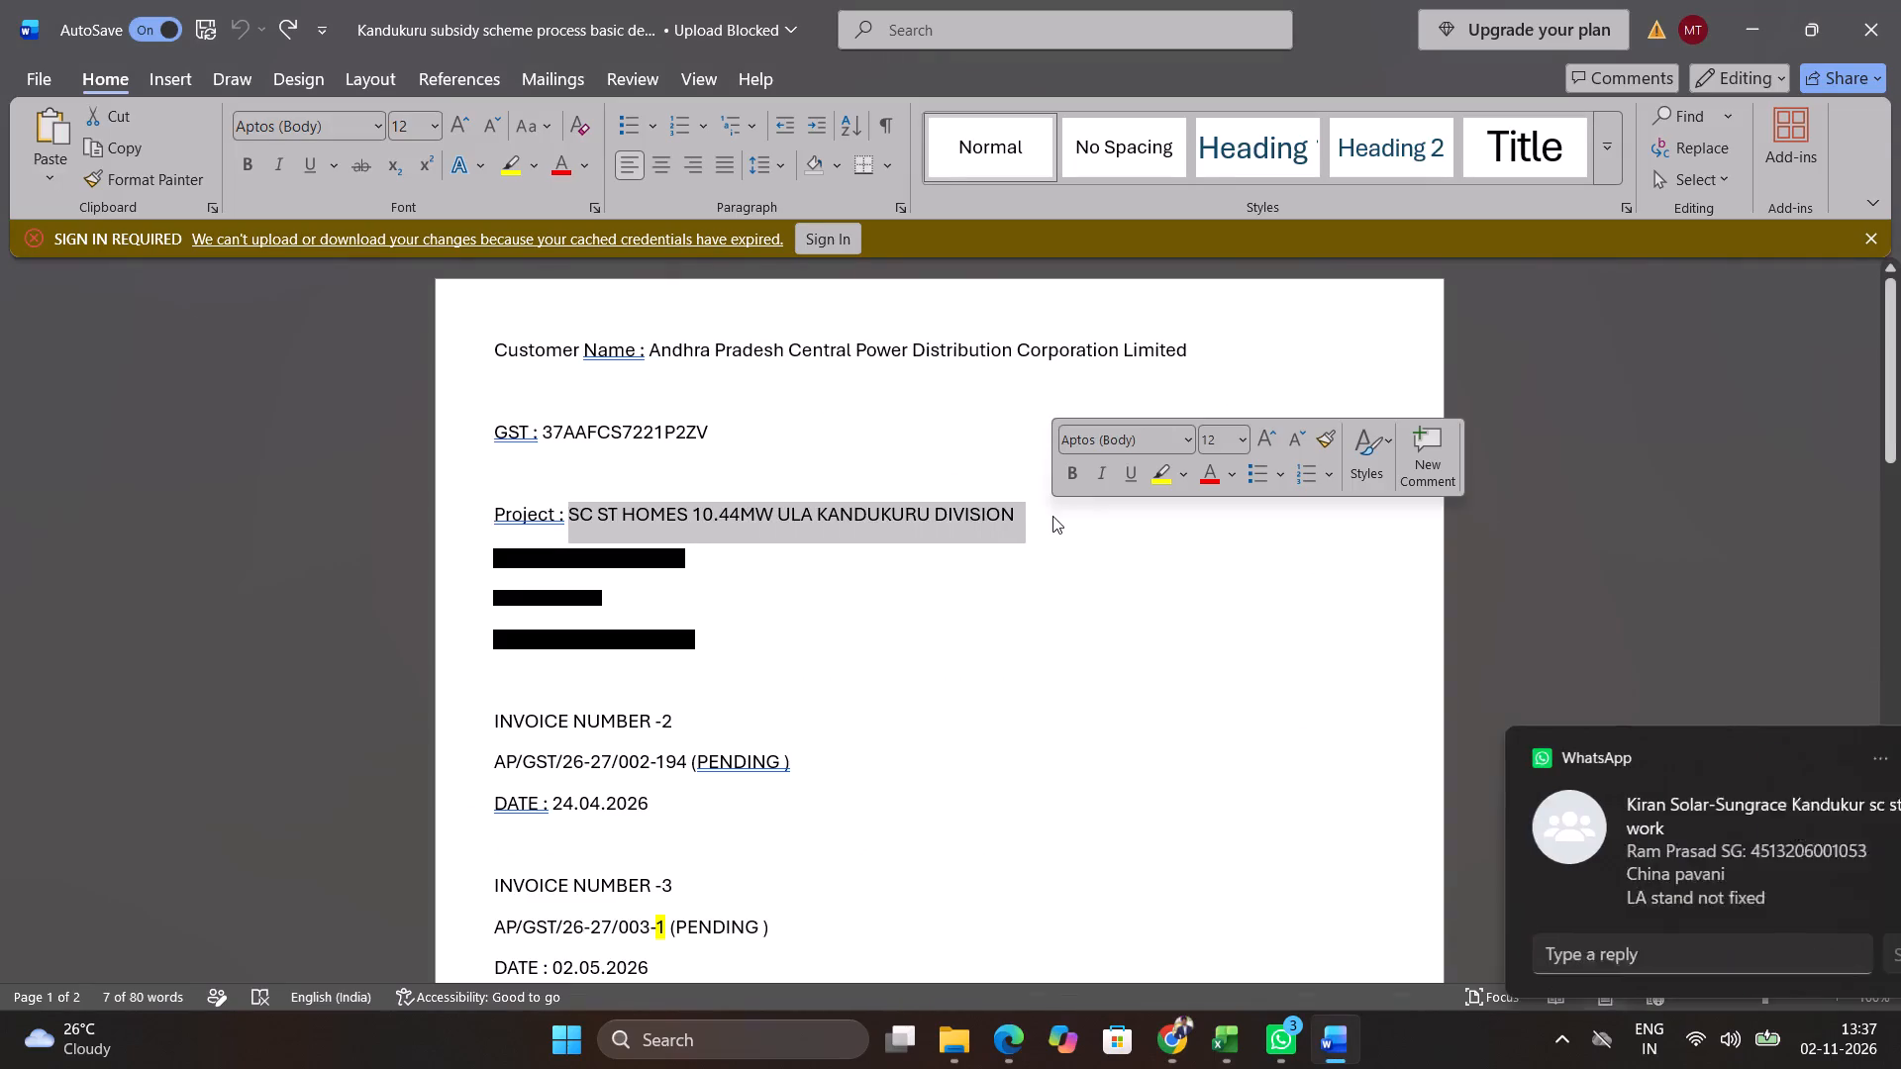
key("ctrl+c")
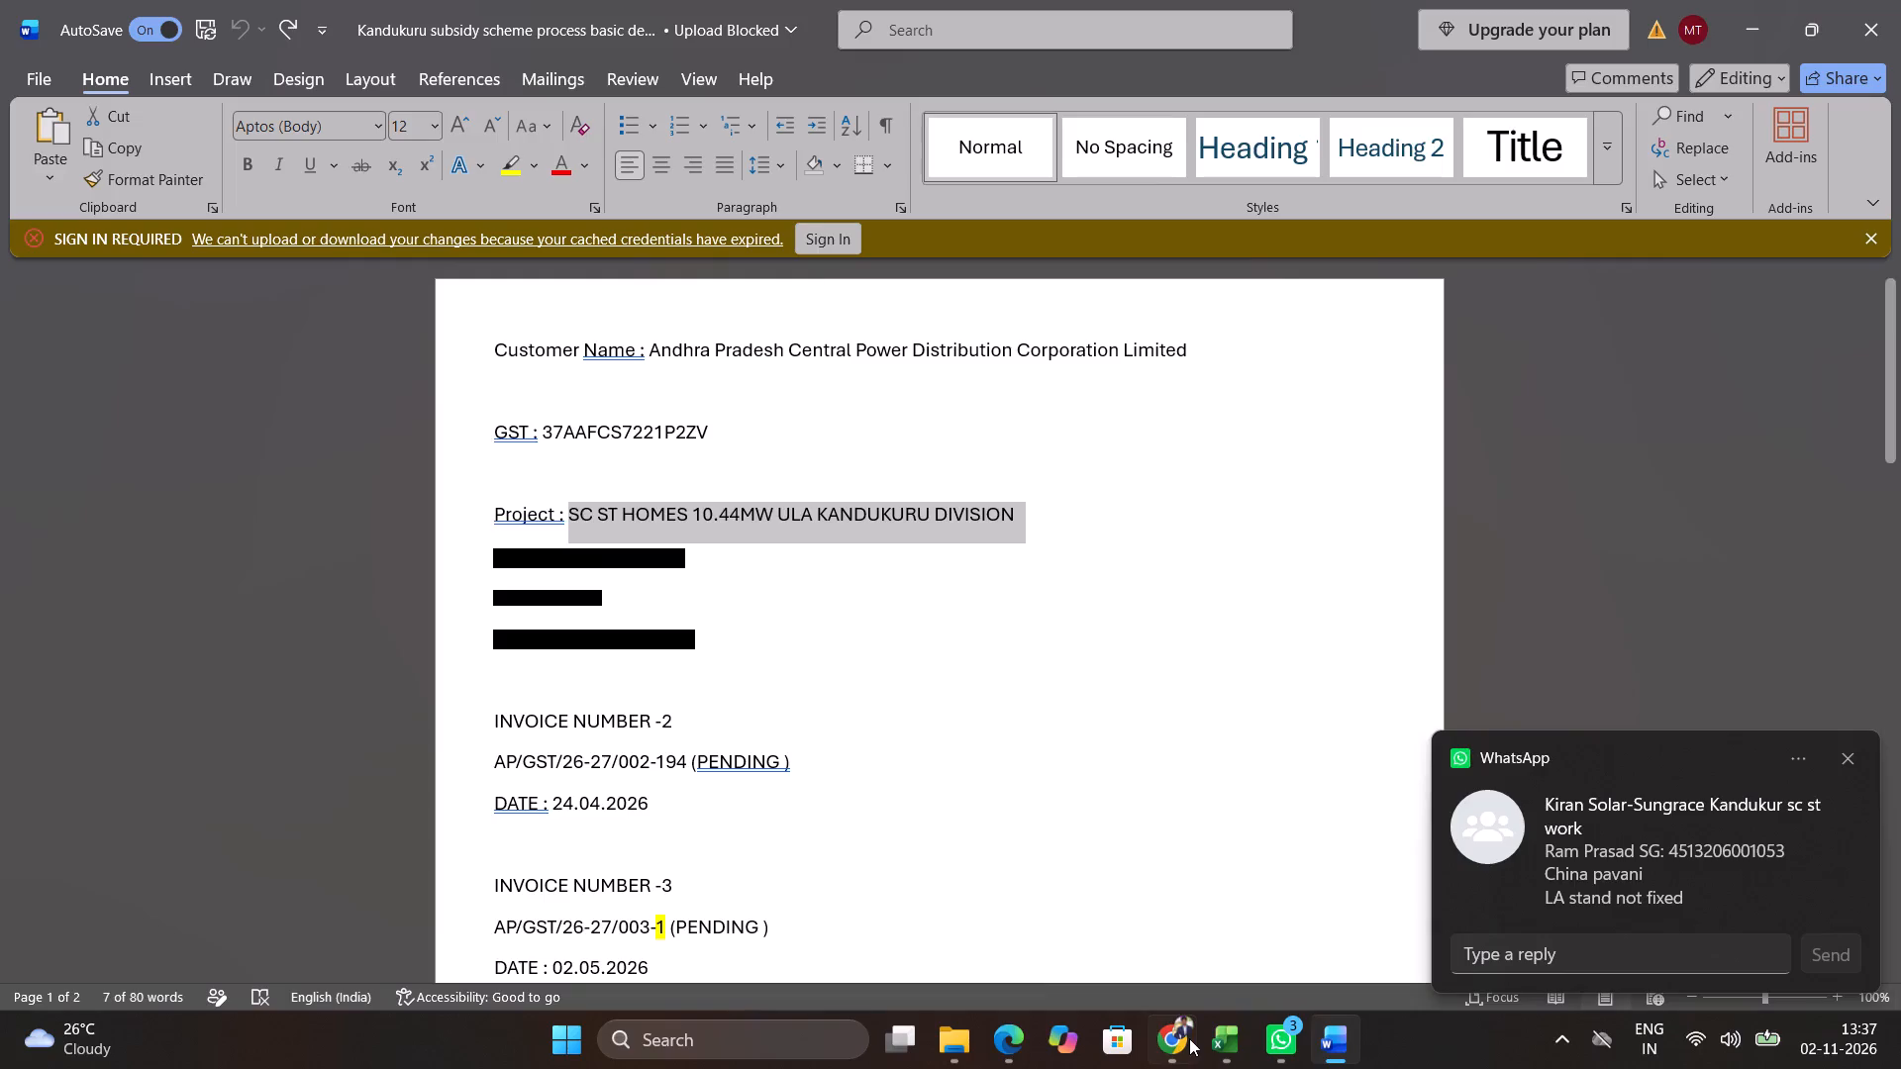
left_click(1174, 948)
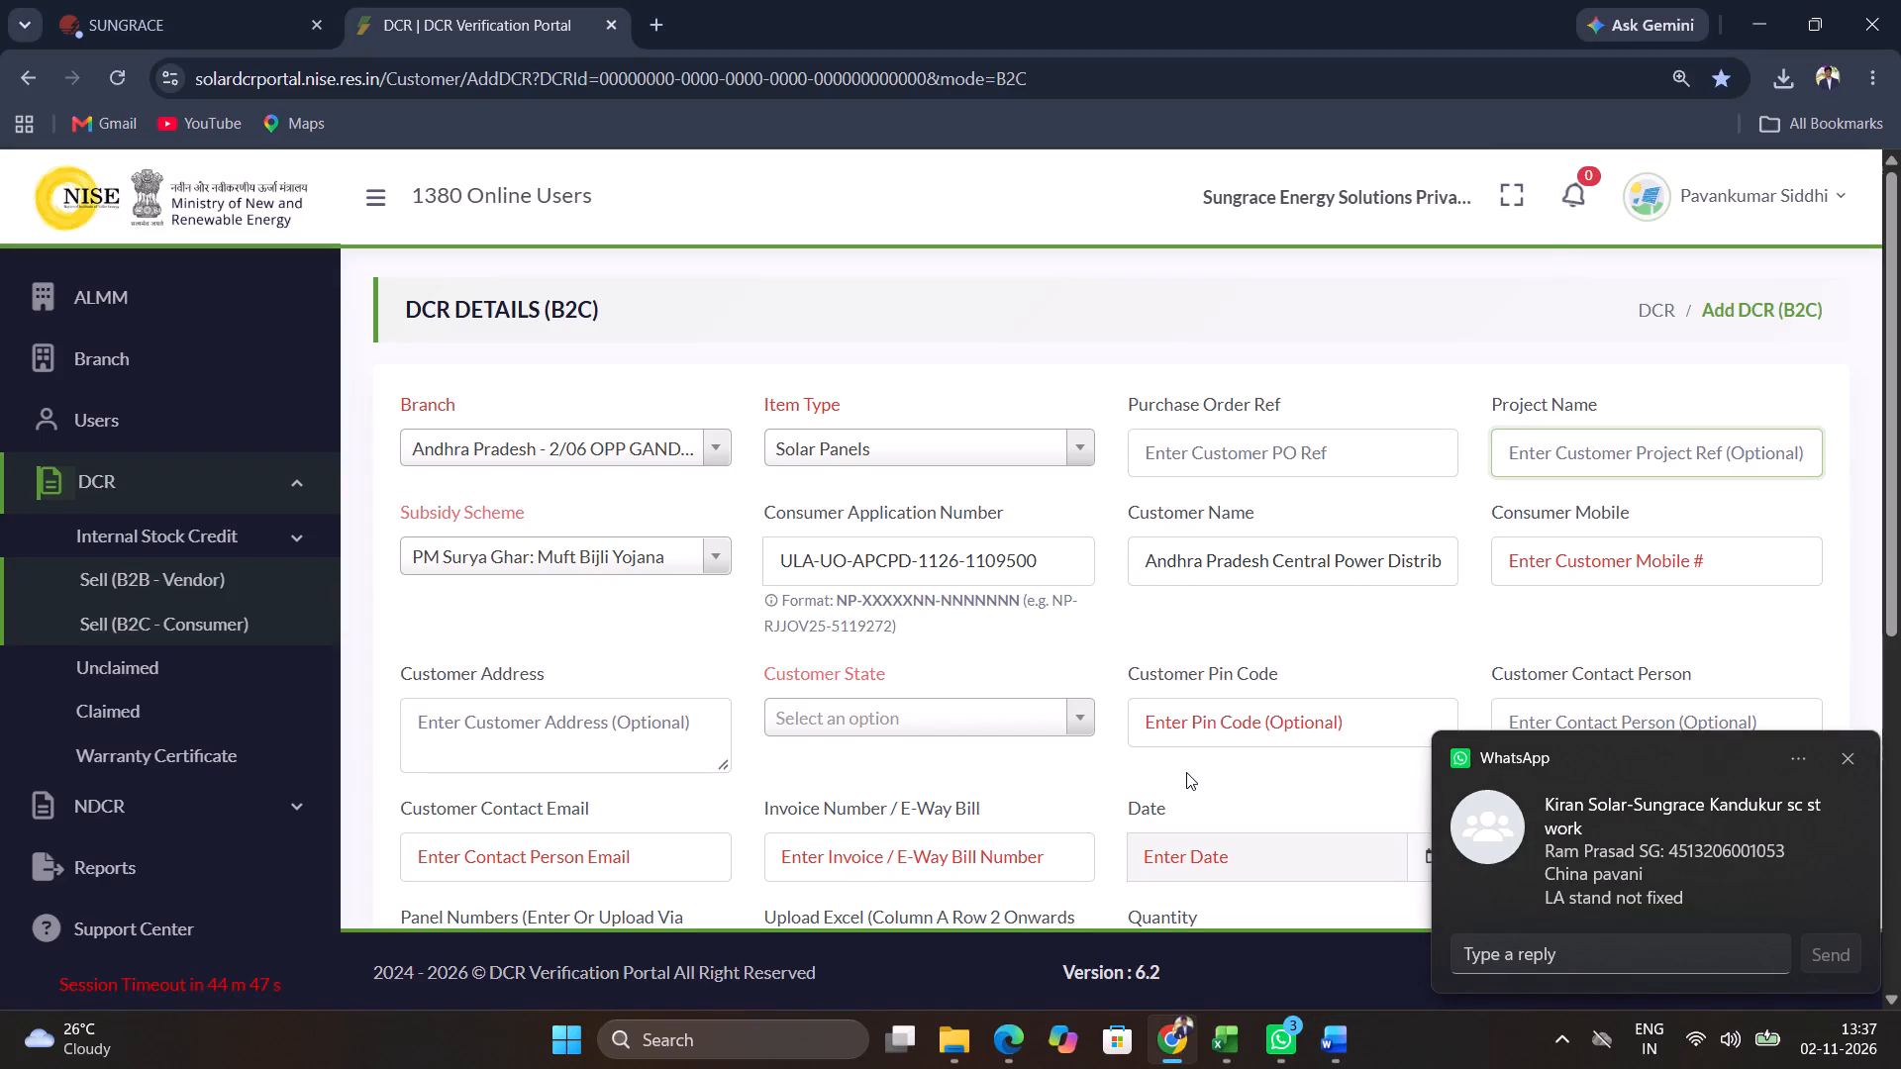
key("ctrl+v")
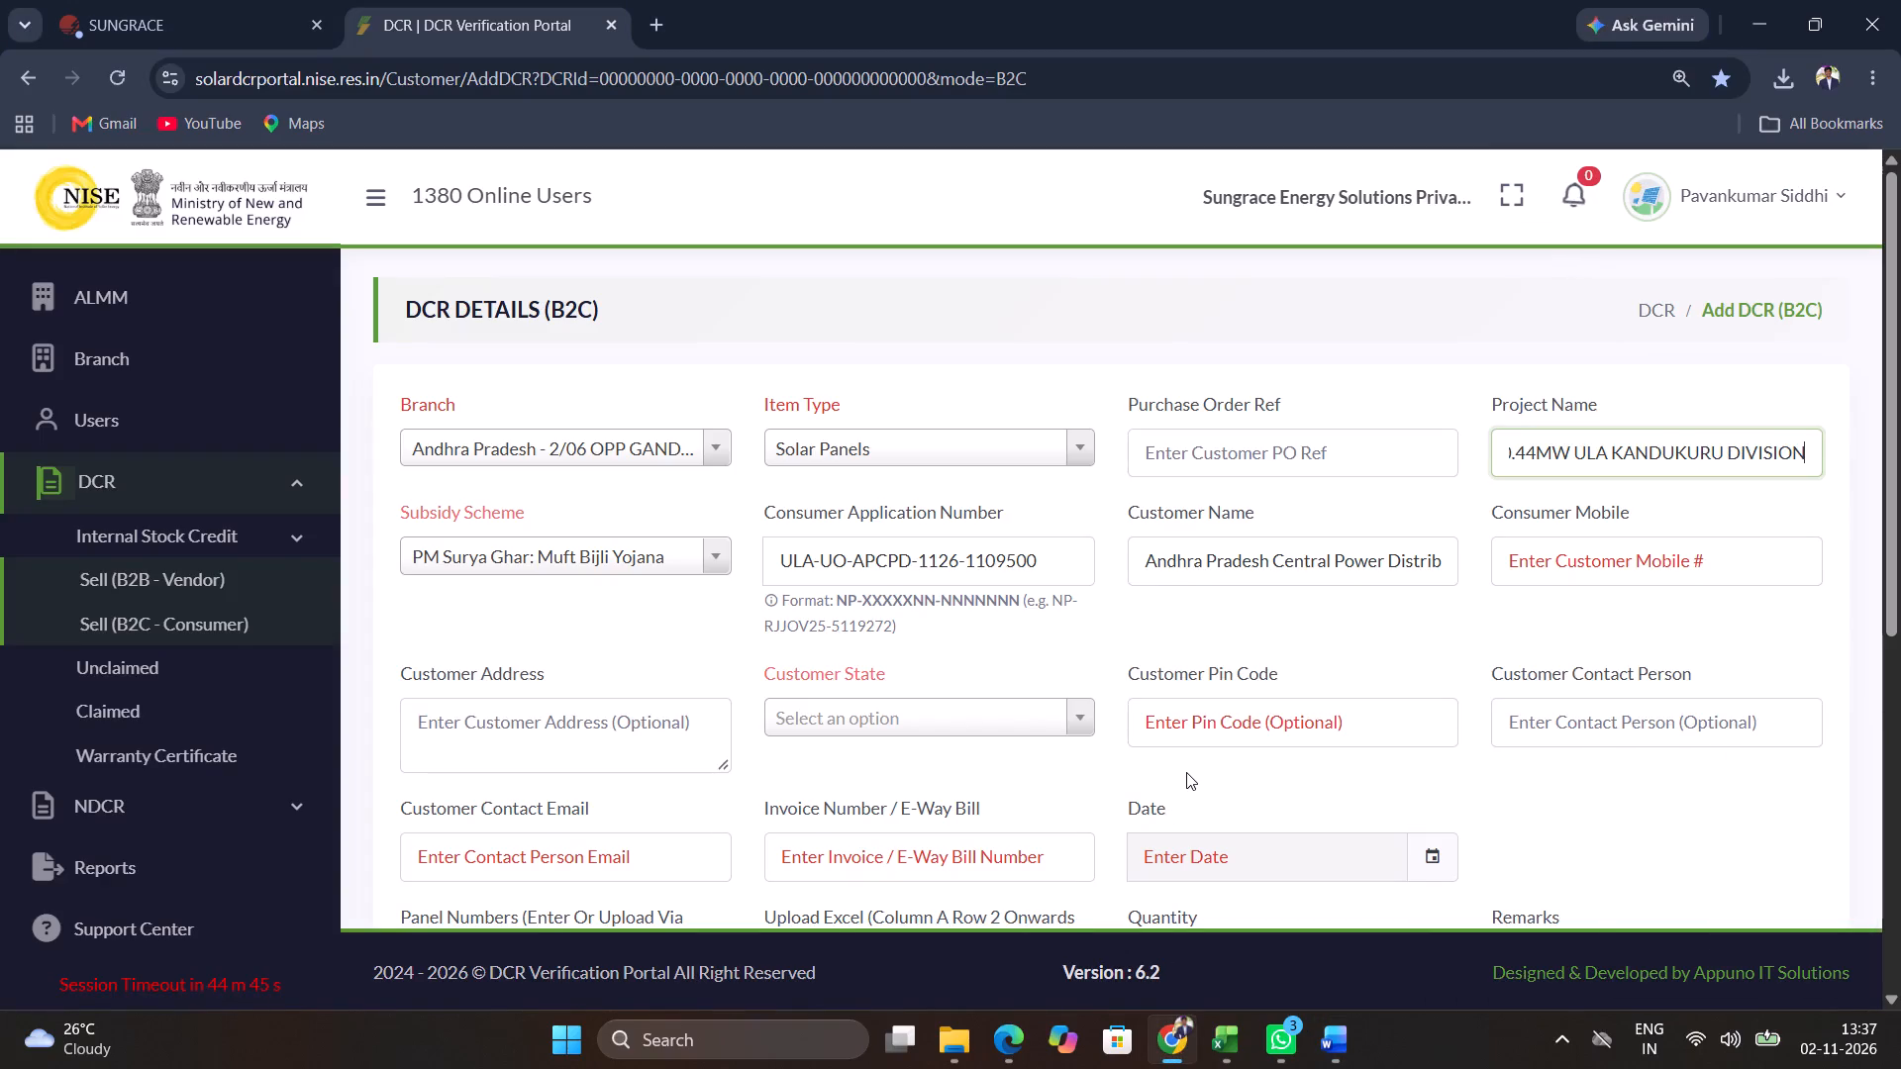
Fill in Consumer Mobile on the B2C form with the mobile number copied from the Word basic details document.
scroll(1186, 772, "down", 1)
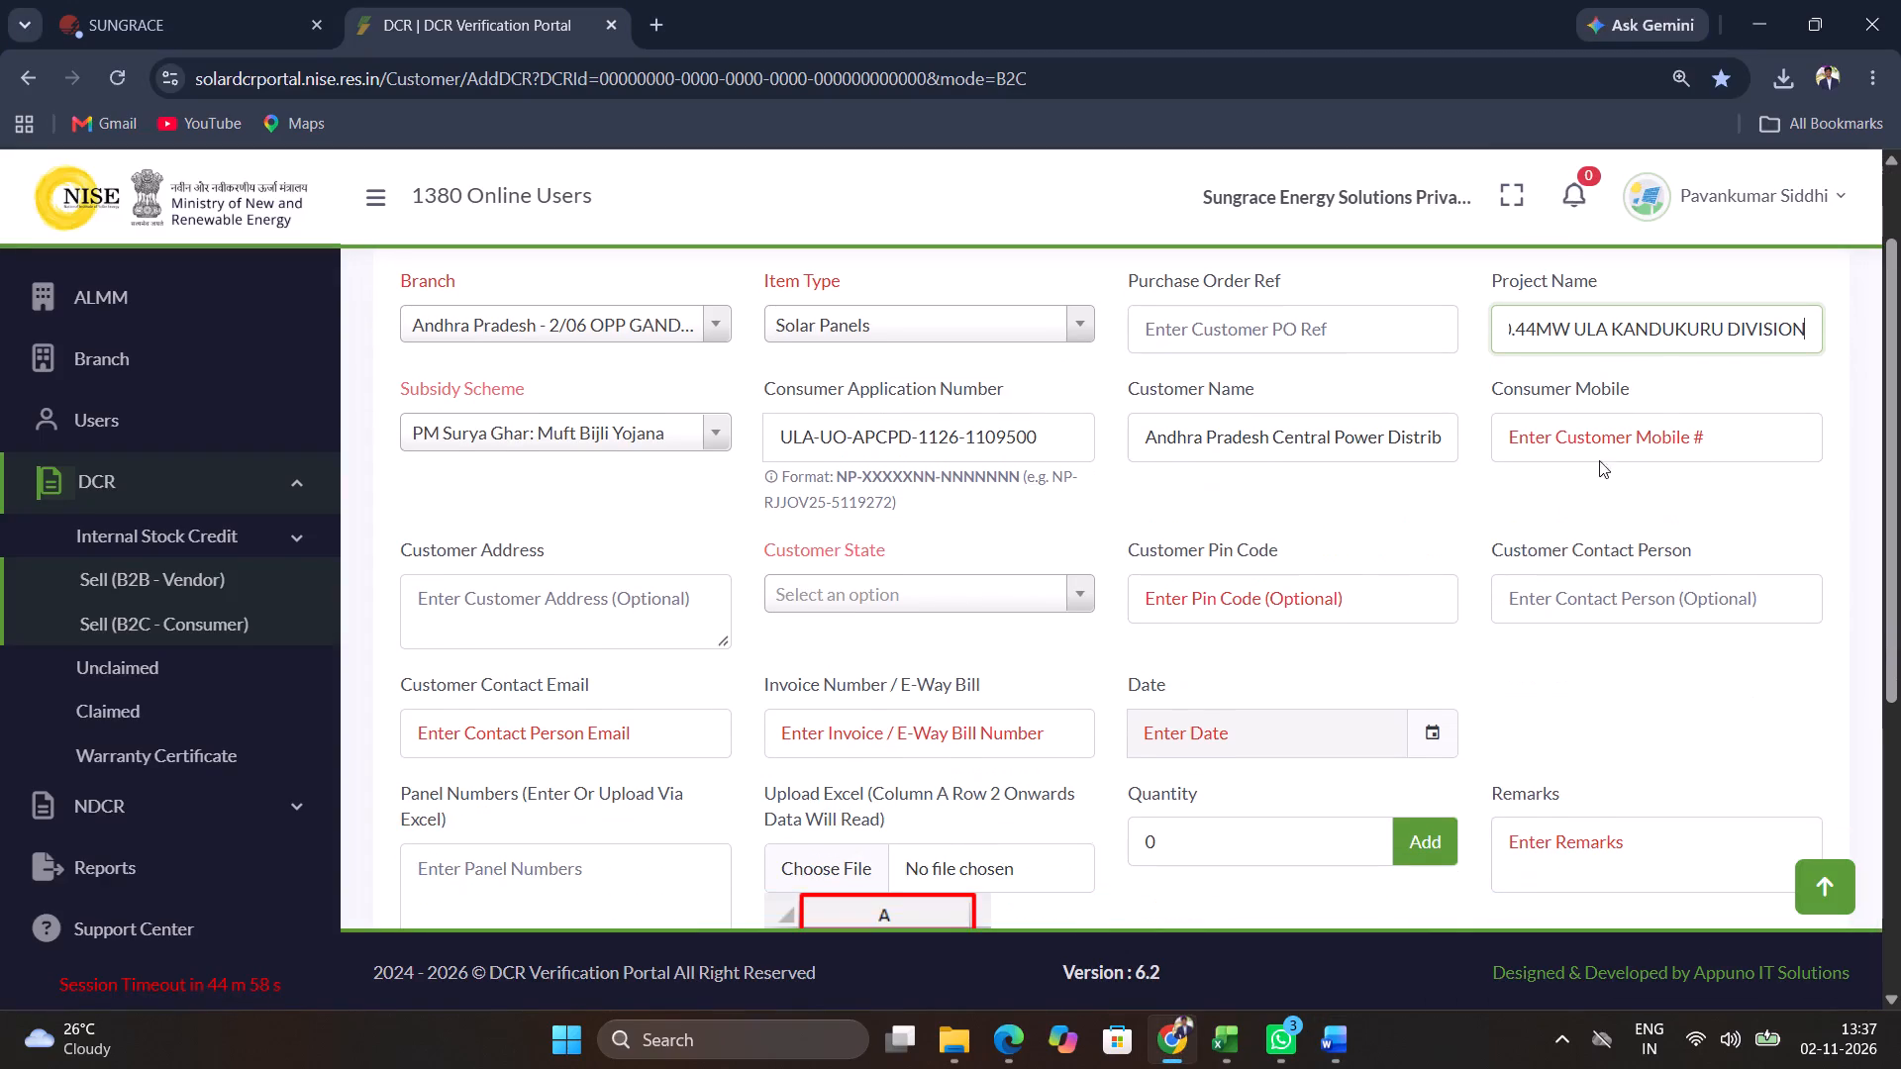
left_click_drag(1593, 444, 1594, 463)
left_click(1332, 941)
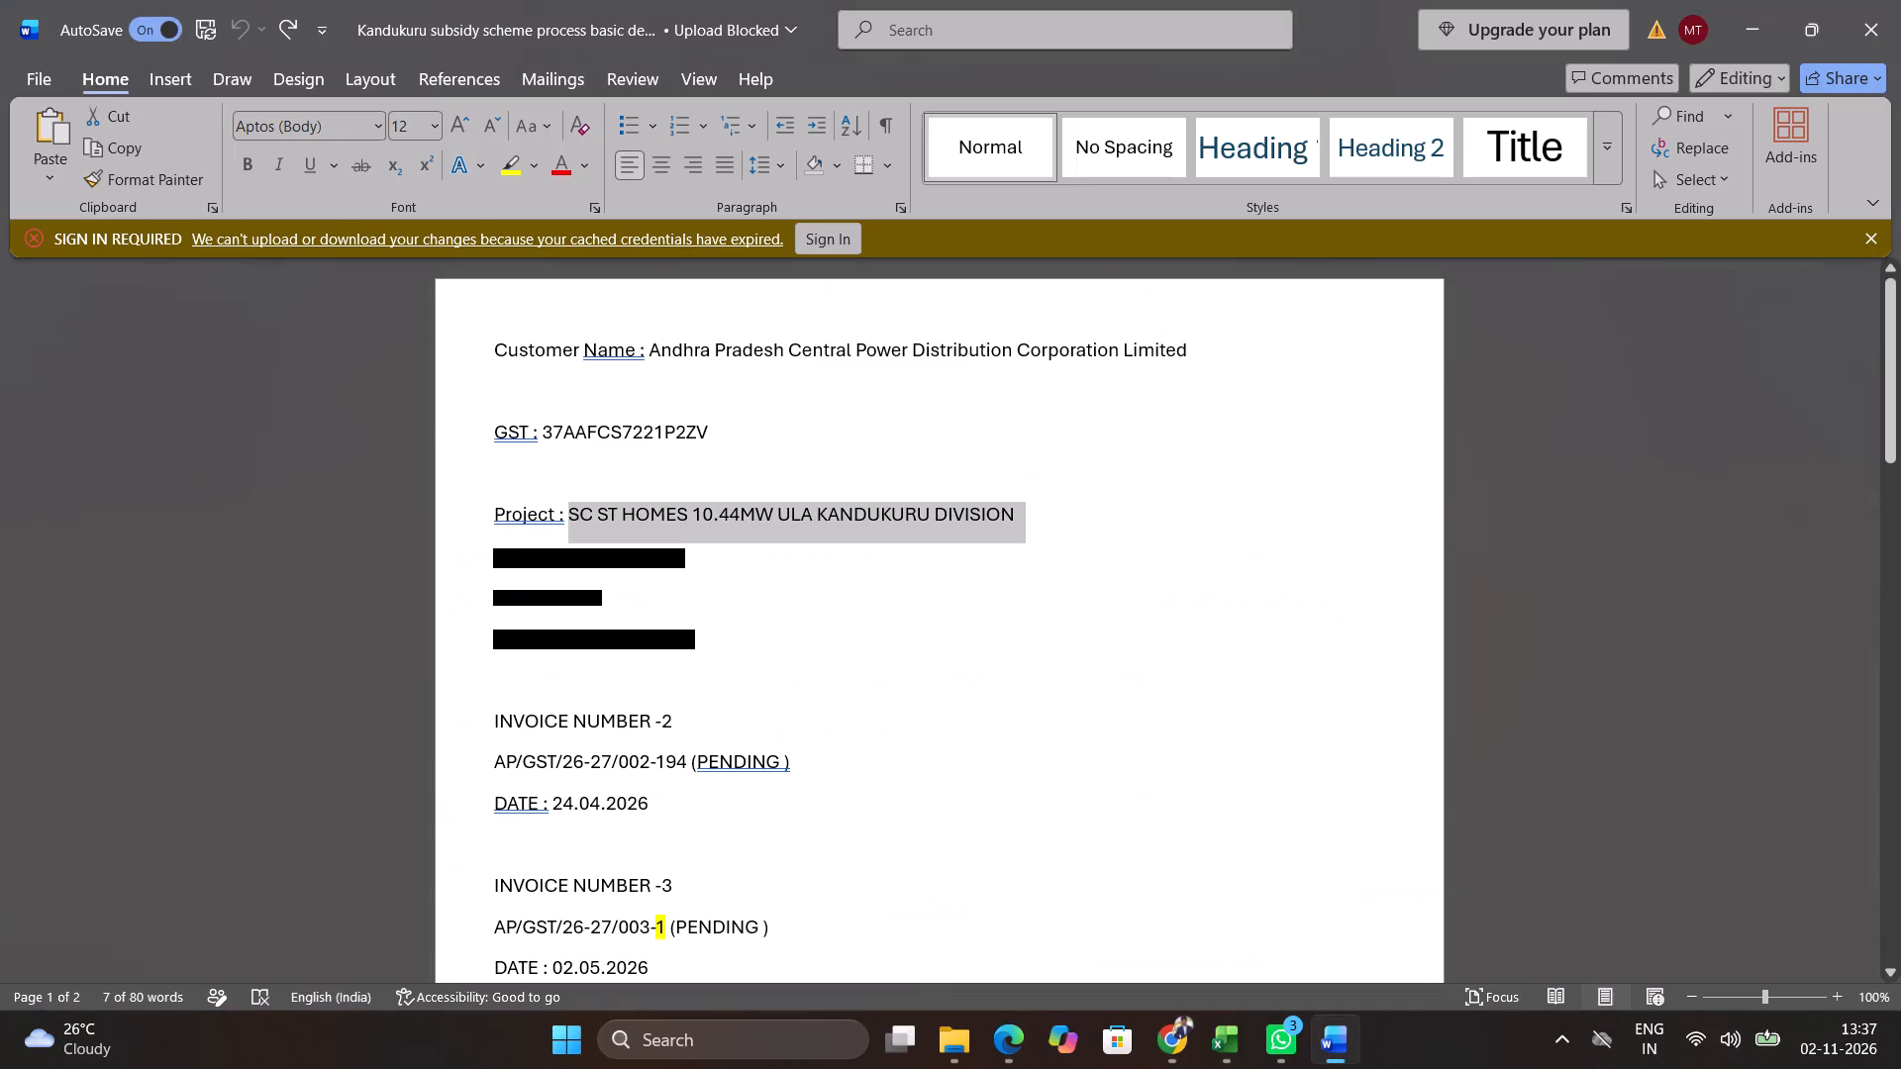
left_click_drag(661, 601, 523, 619)
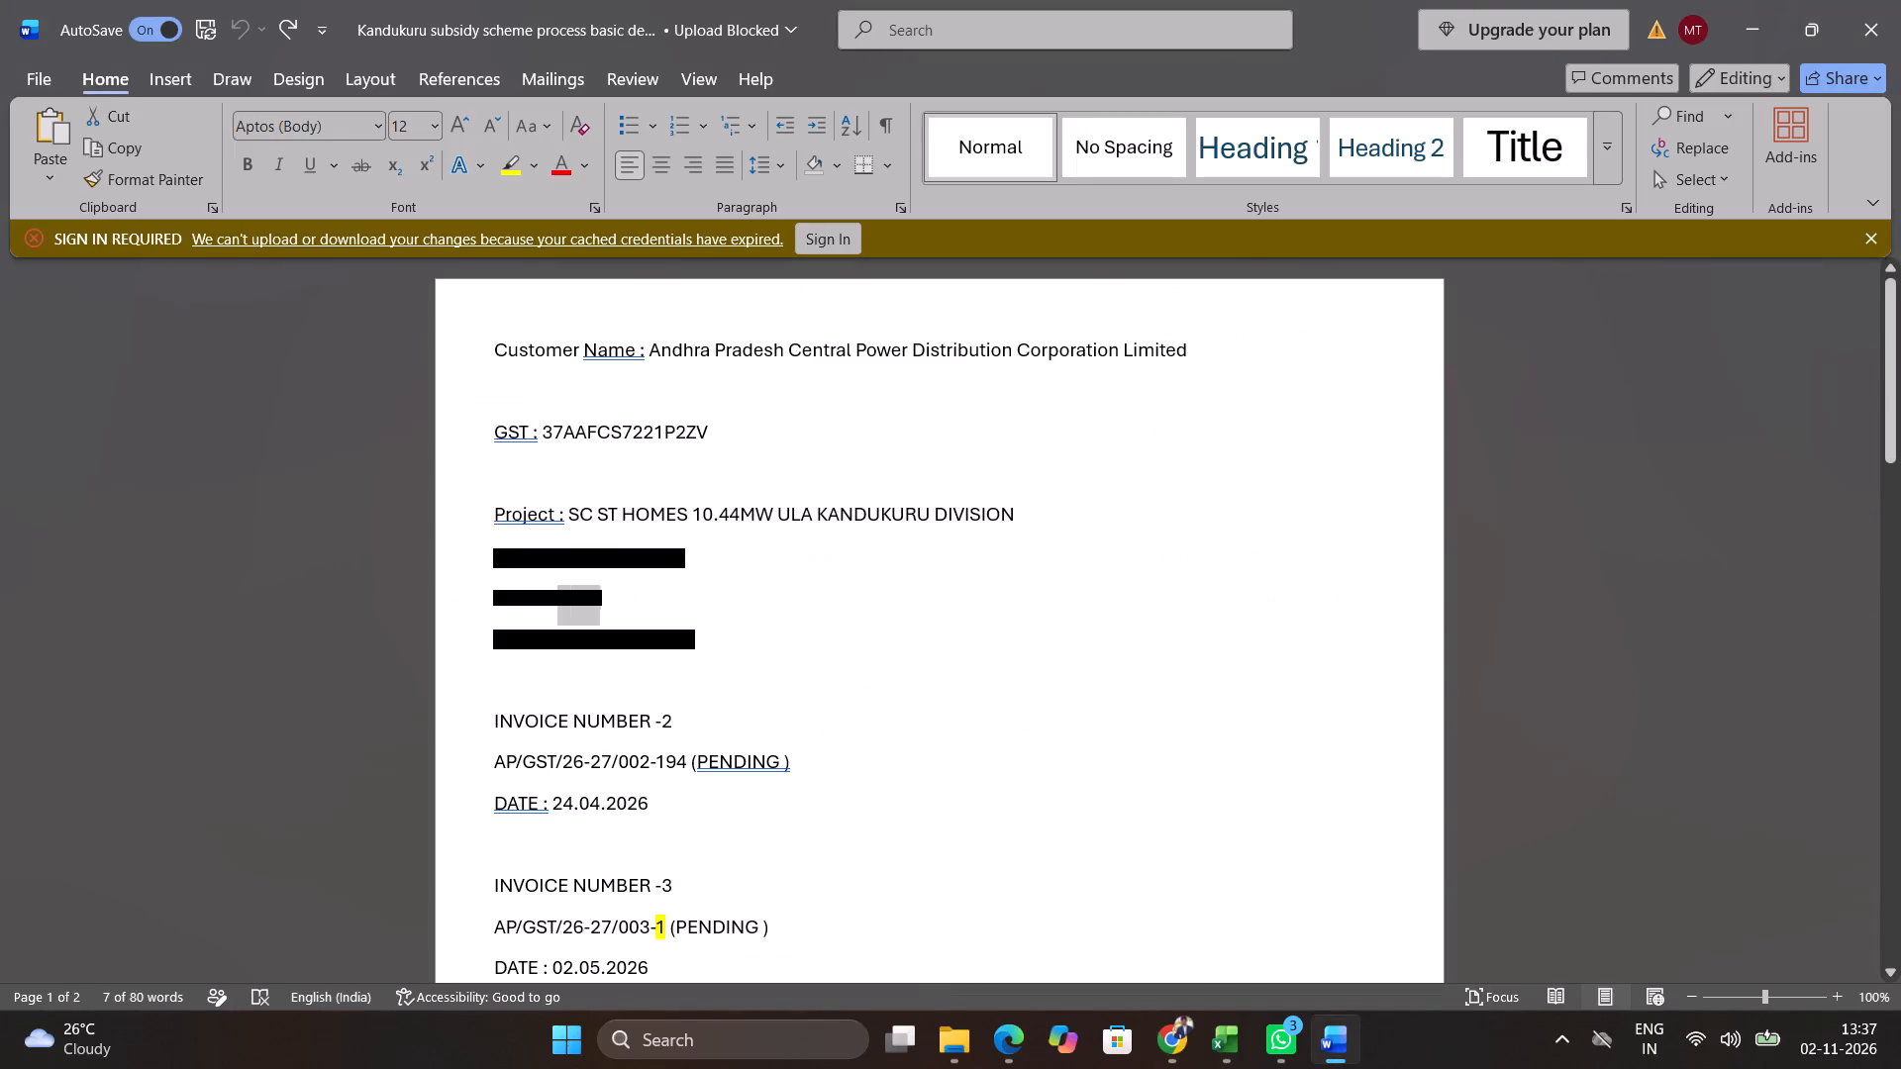
left_click_drag(523, 619, 443, 619)
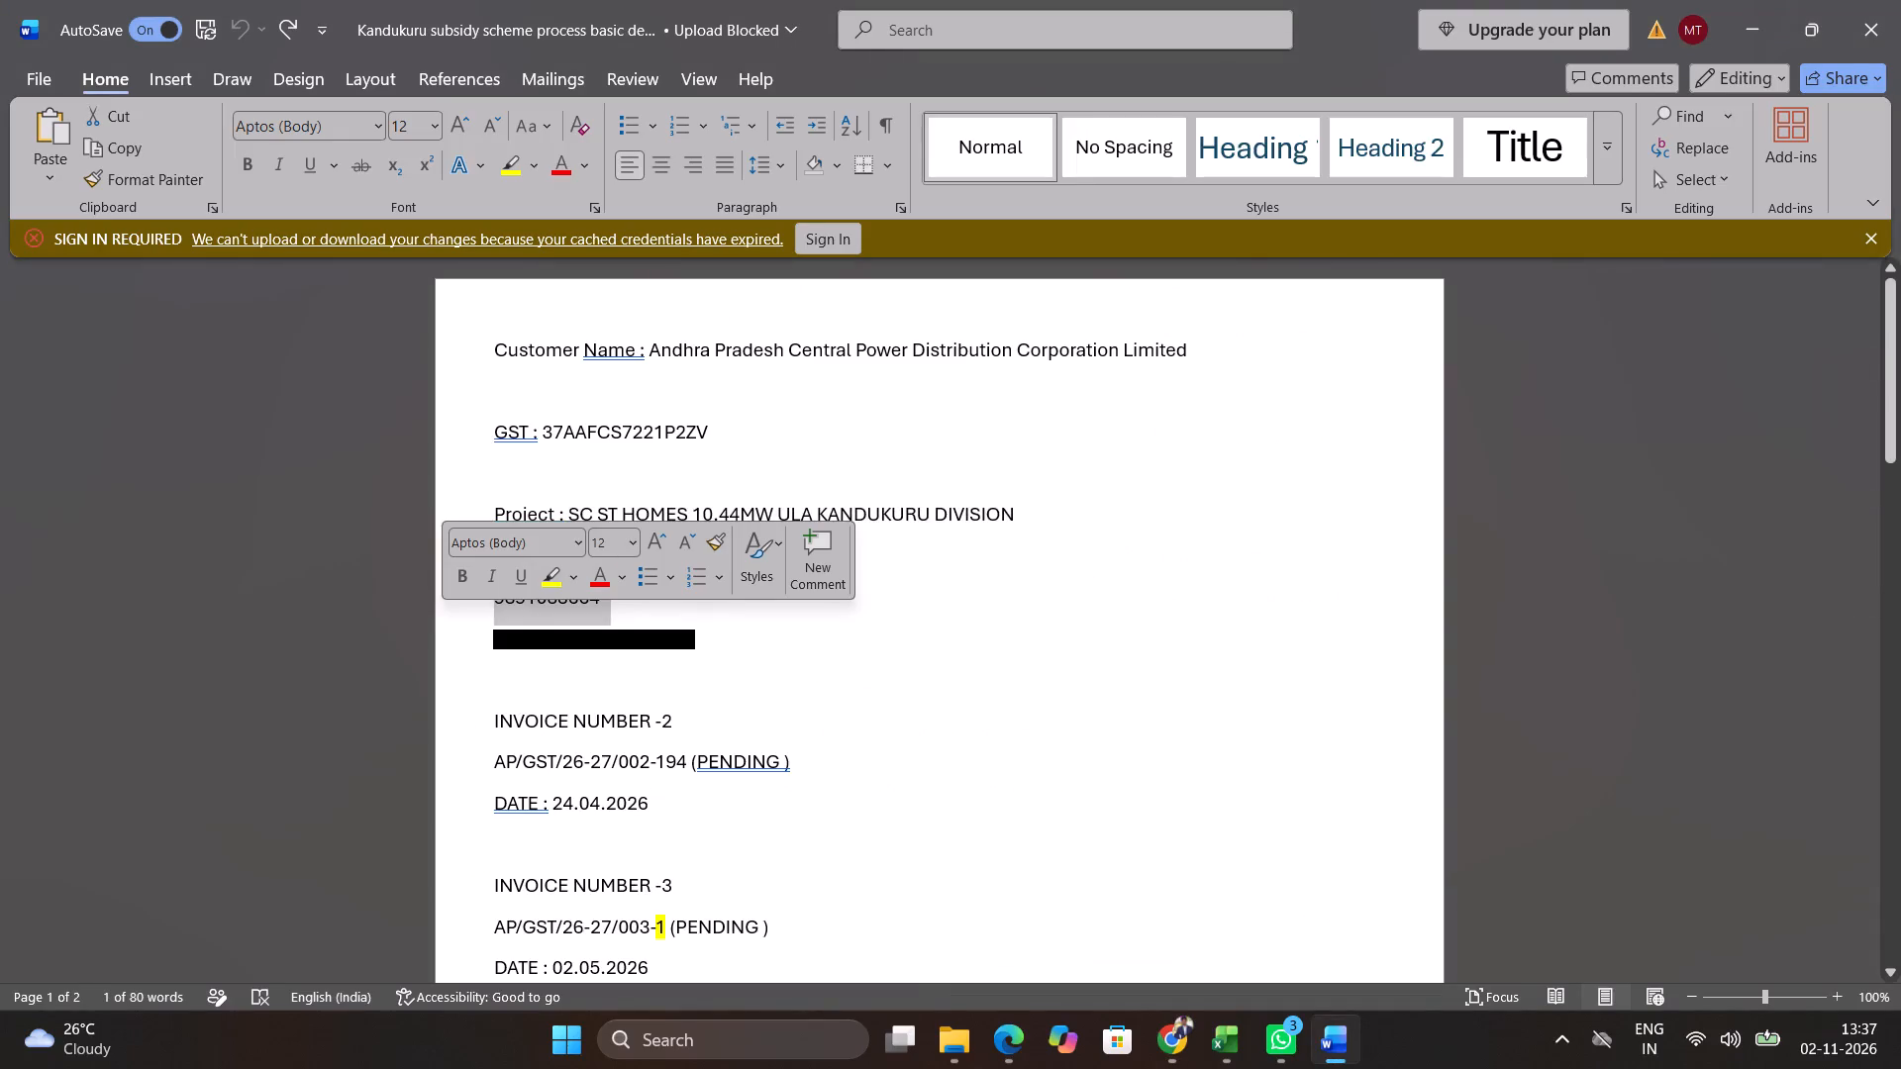
key("ctrl+c")
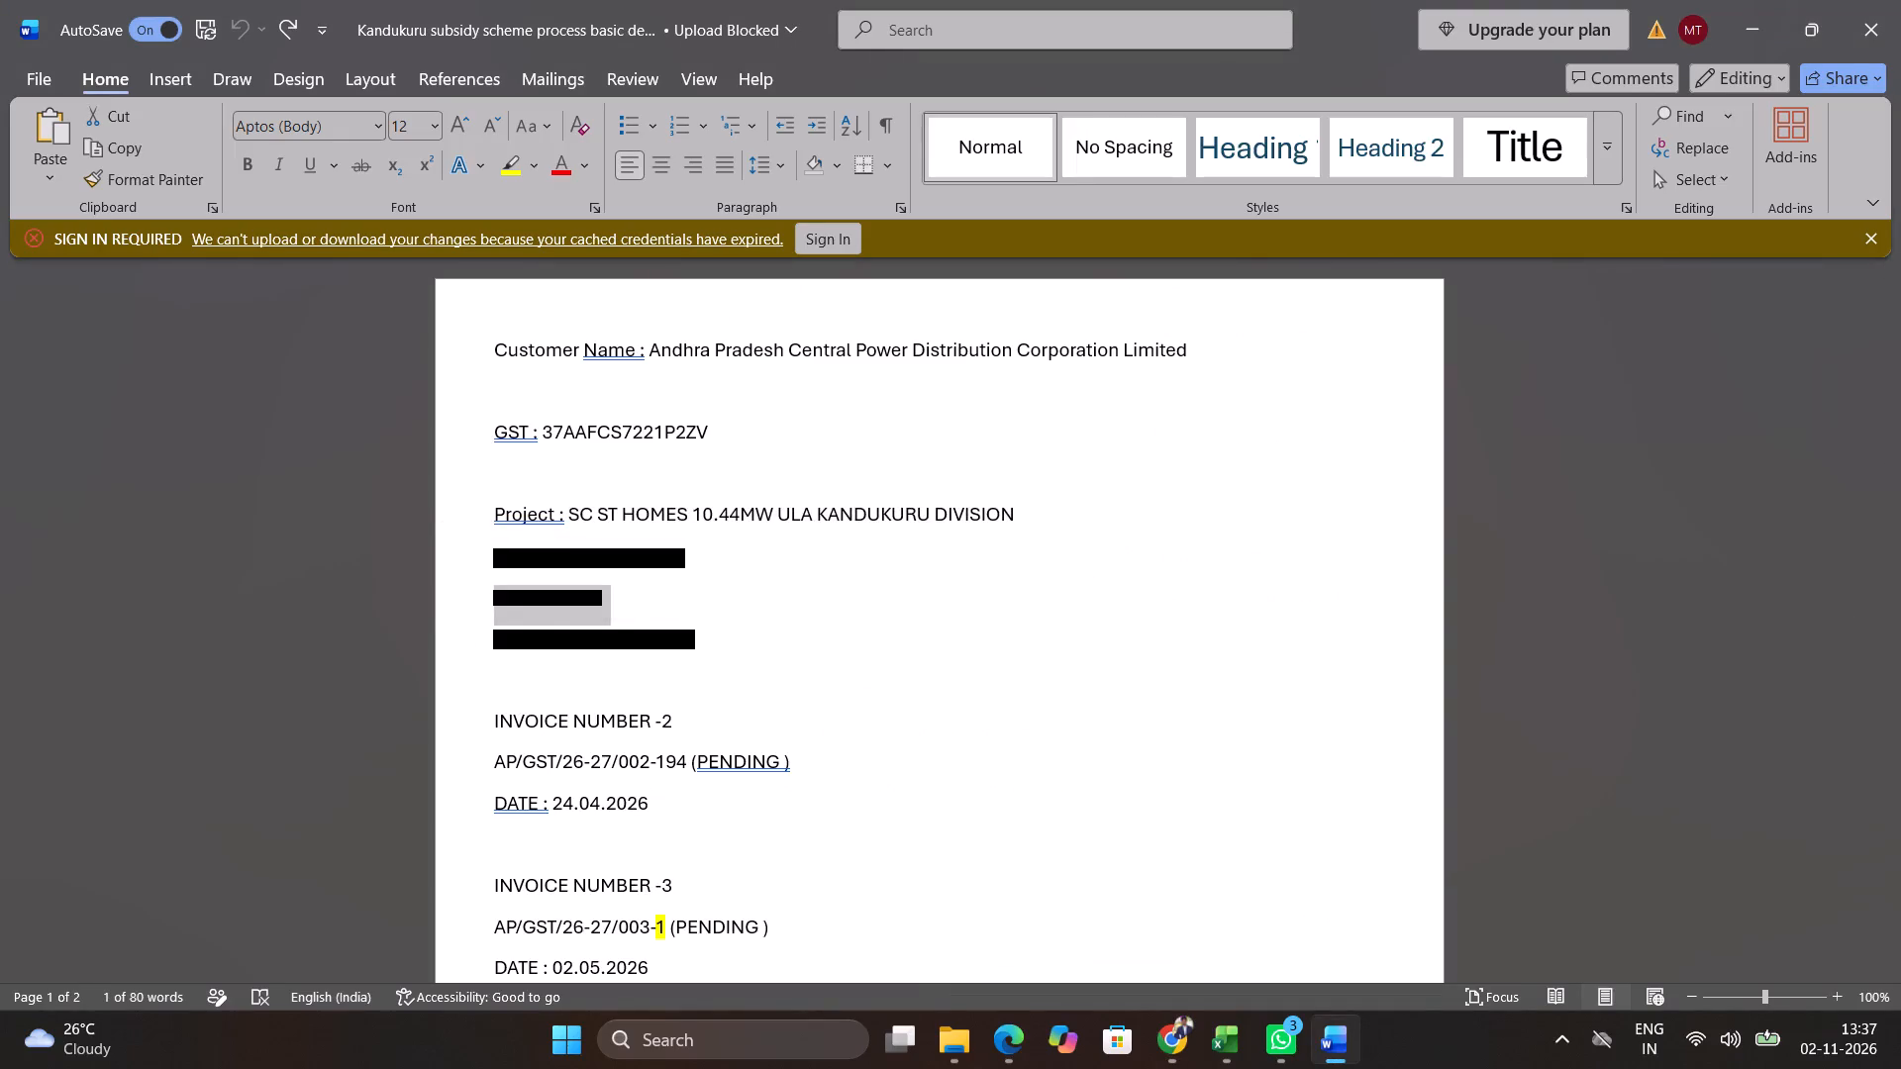
left_click(1125, 891)
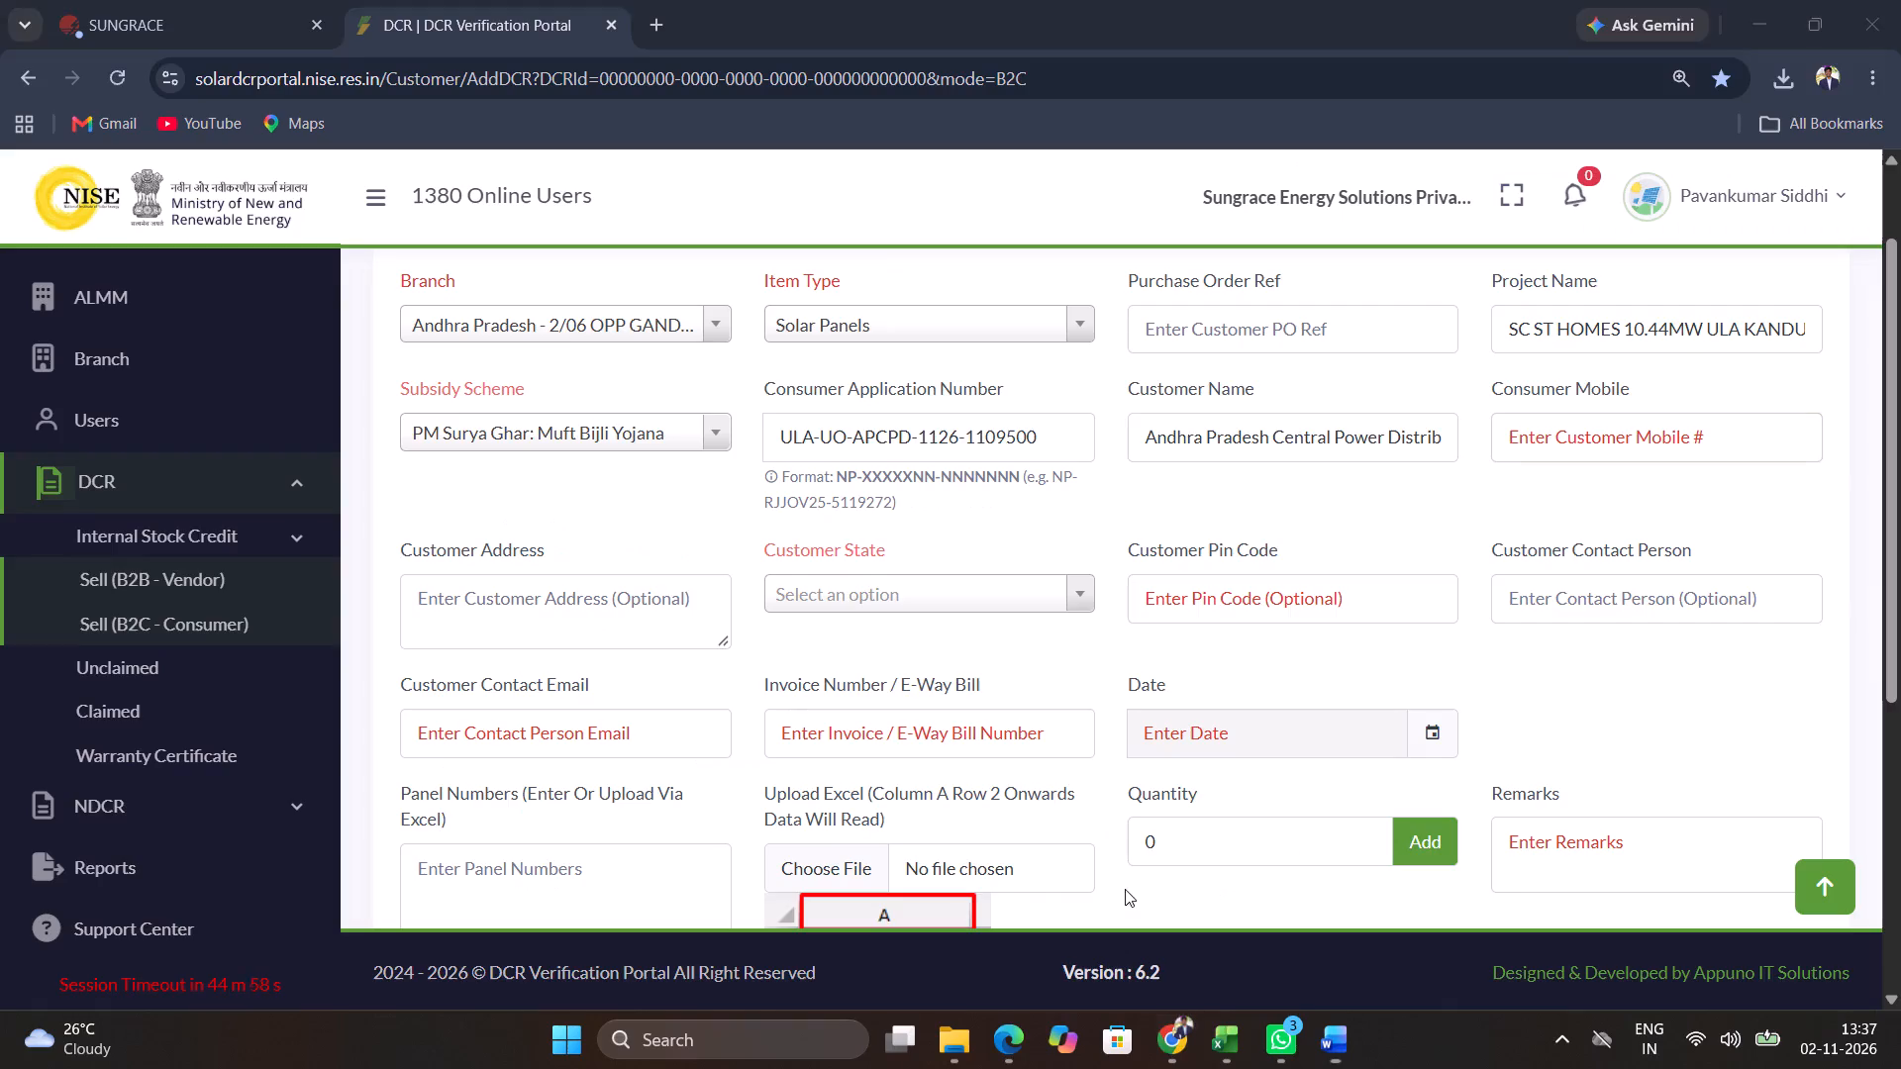
key("ctrl+v")
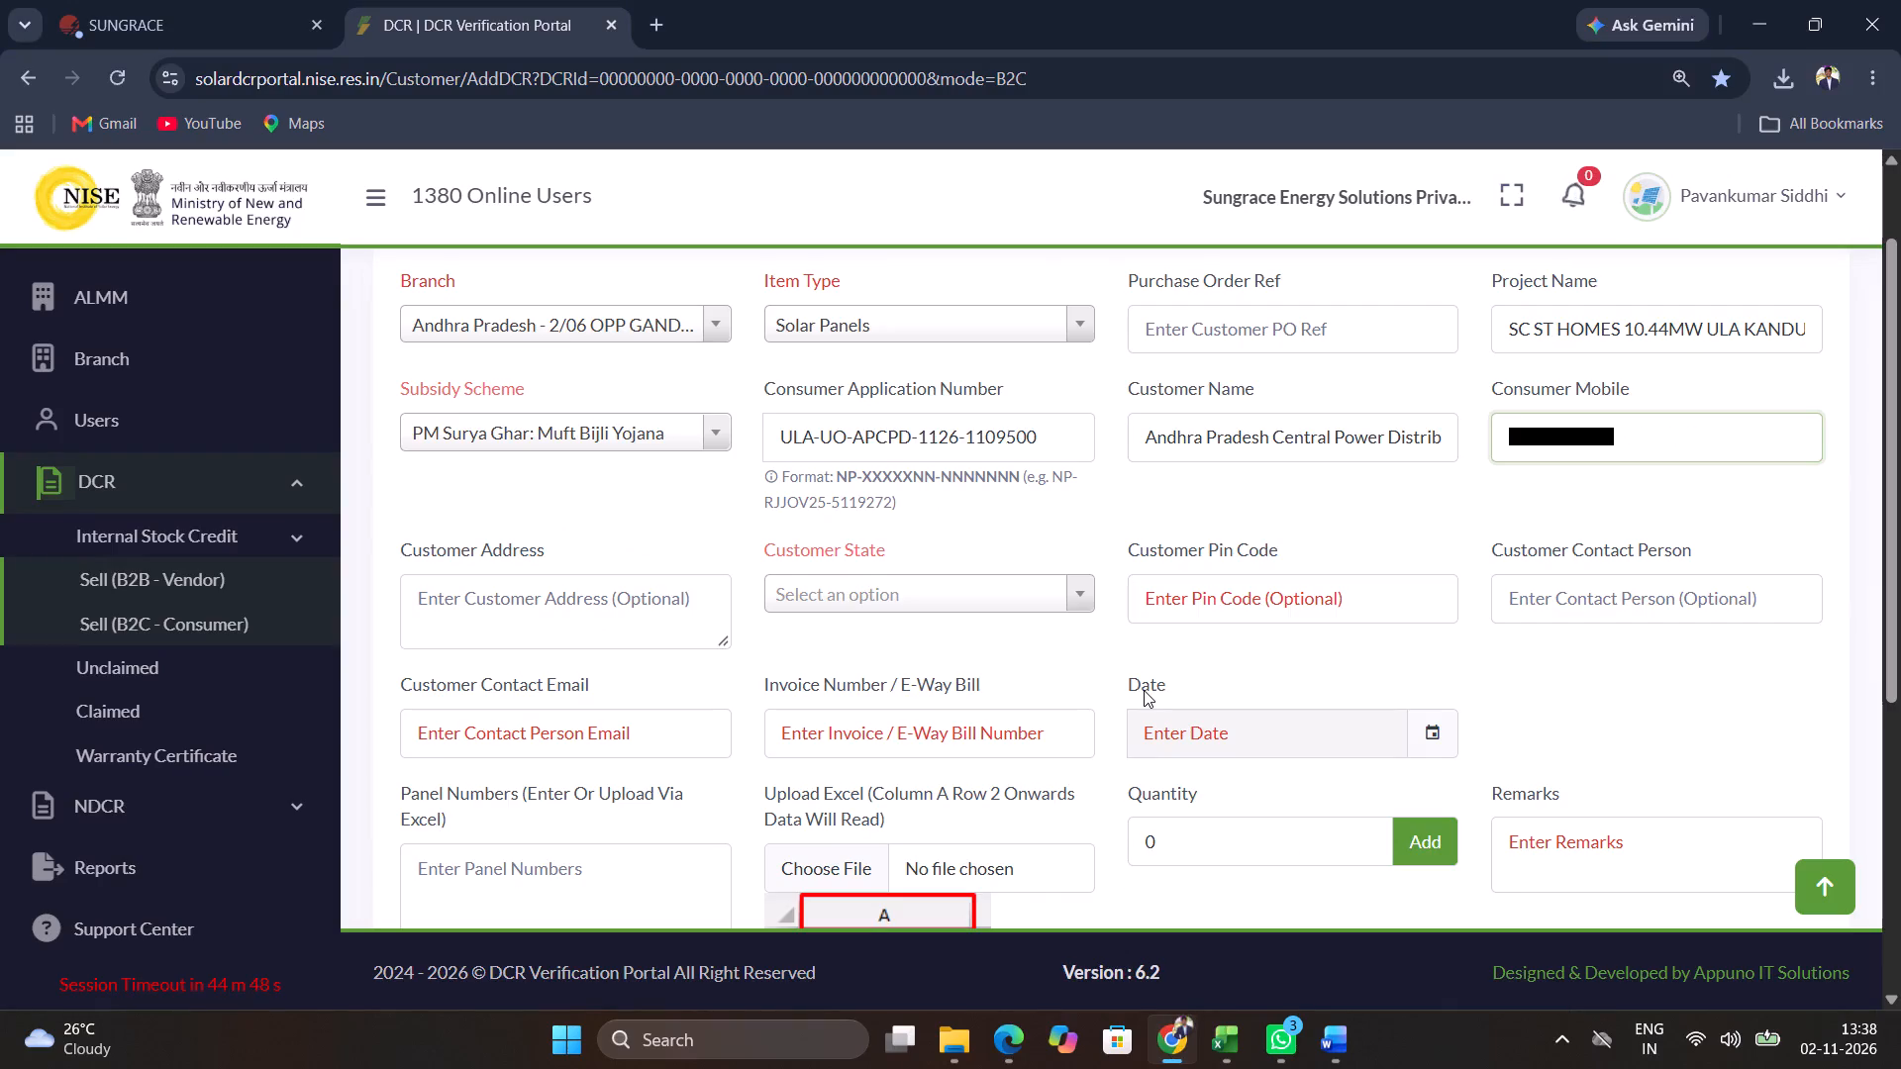
Set the Customer State to Andhra Pradesh (37).
left_click(997, 585)
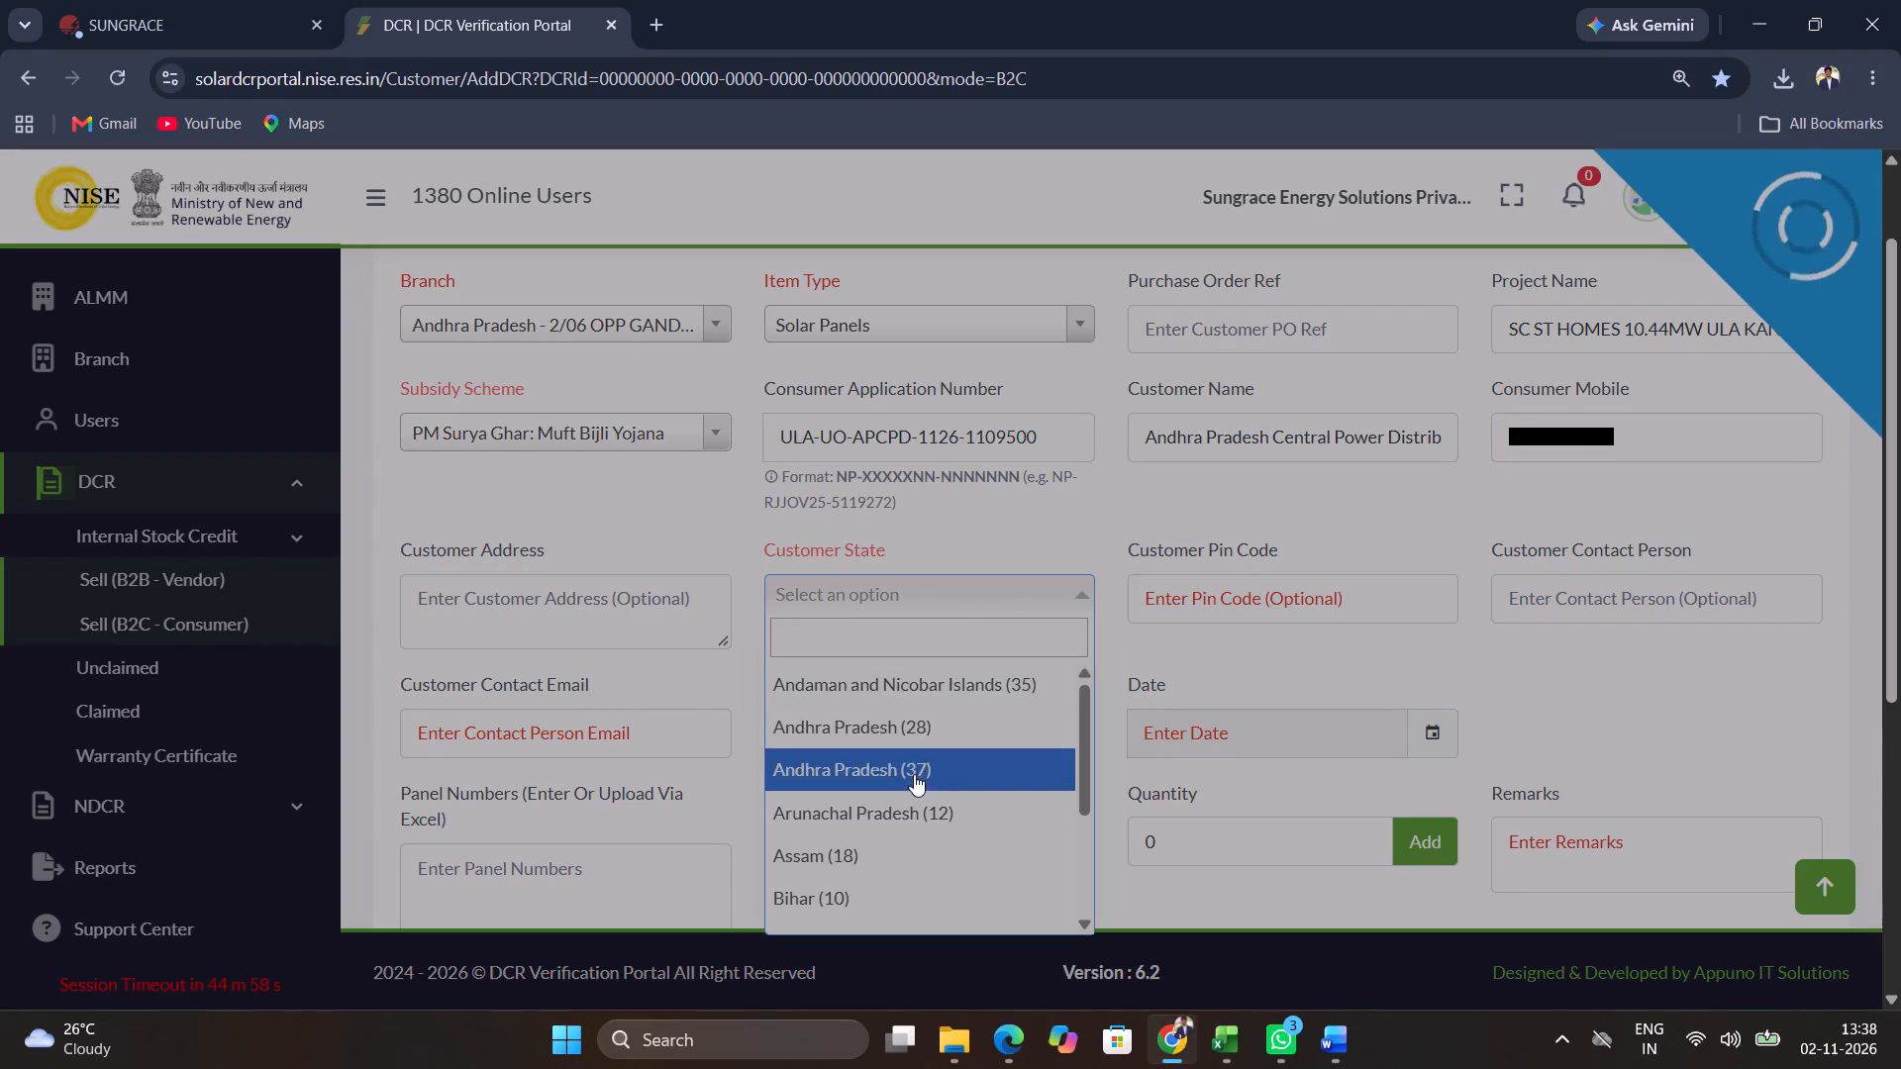
left_click(914, 774)
Fill in Customer Contact Email on the B2C form with the email address copied from the Word basic details document.
left_click(672, 737)
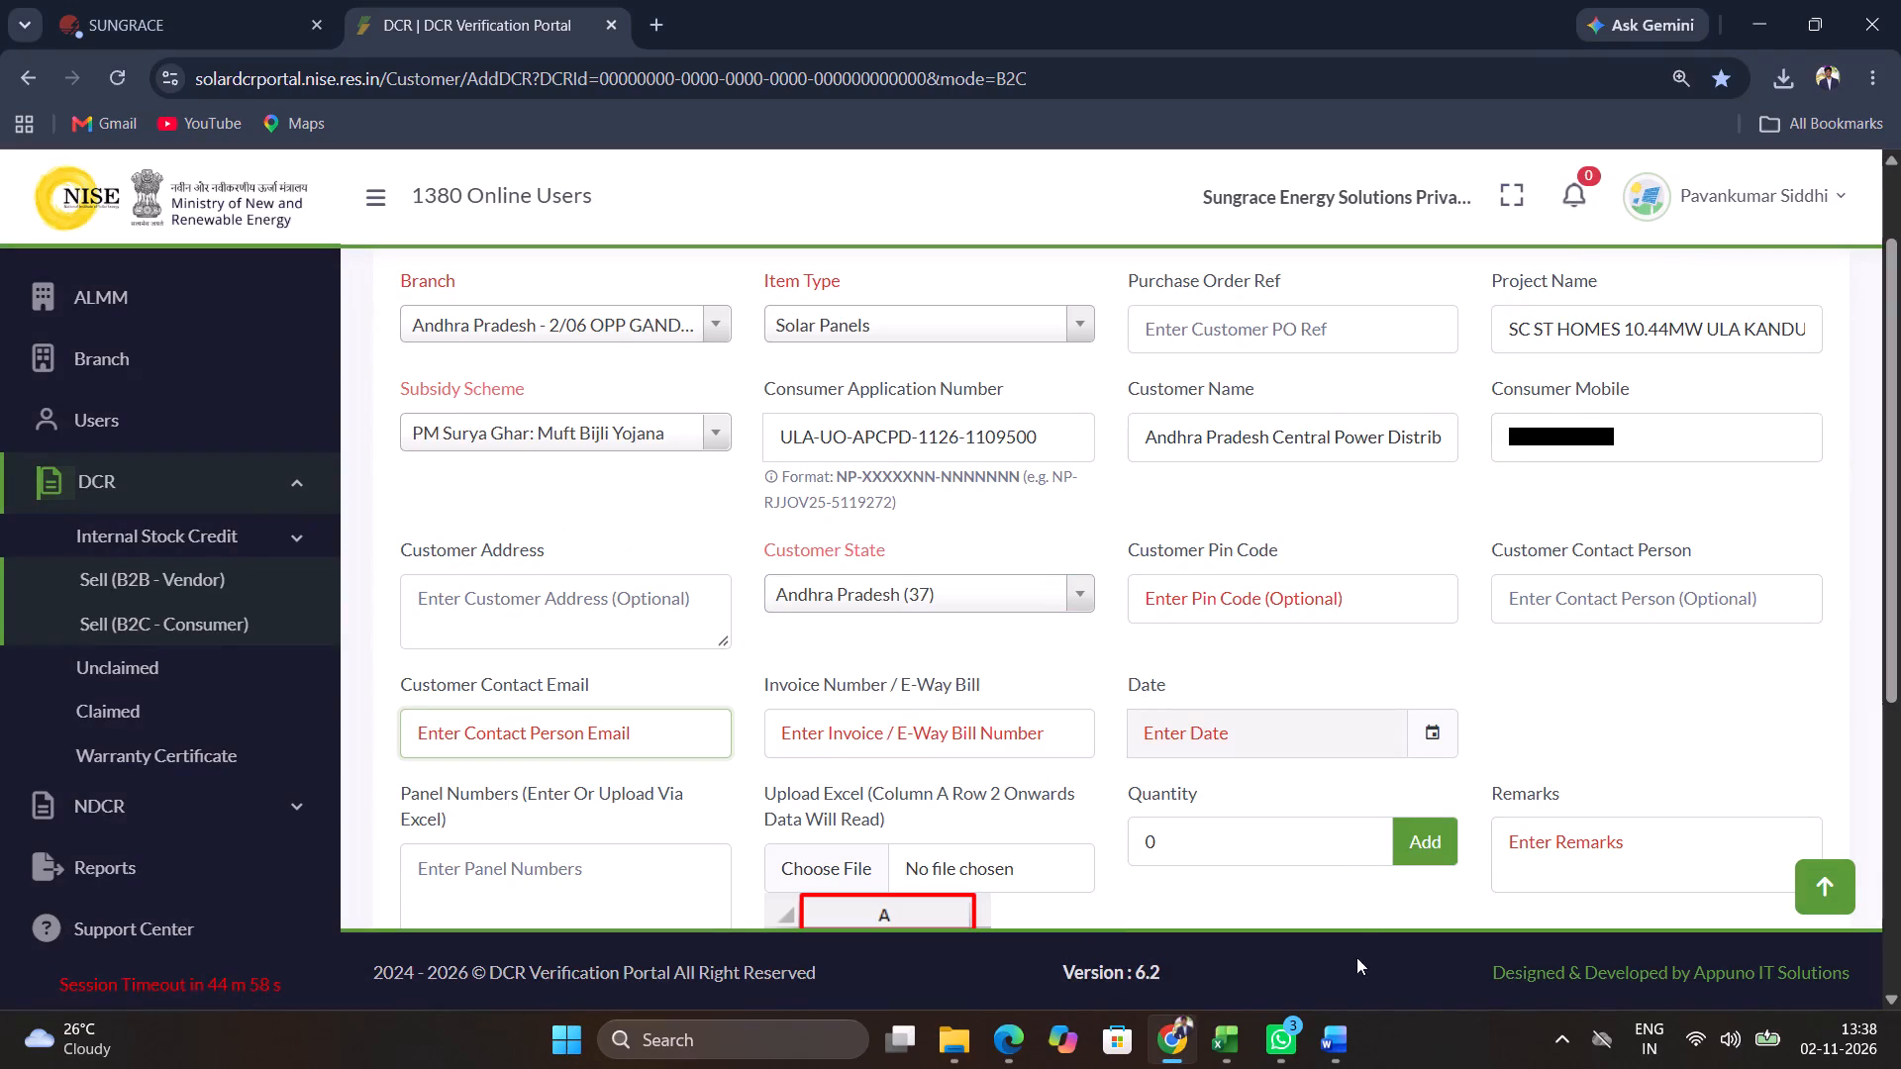
left_click(1344, 908)
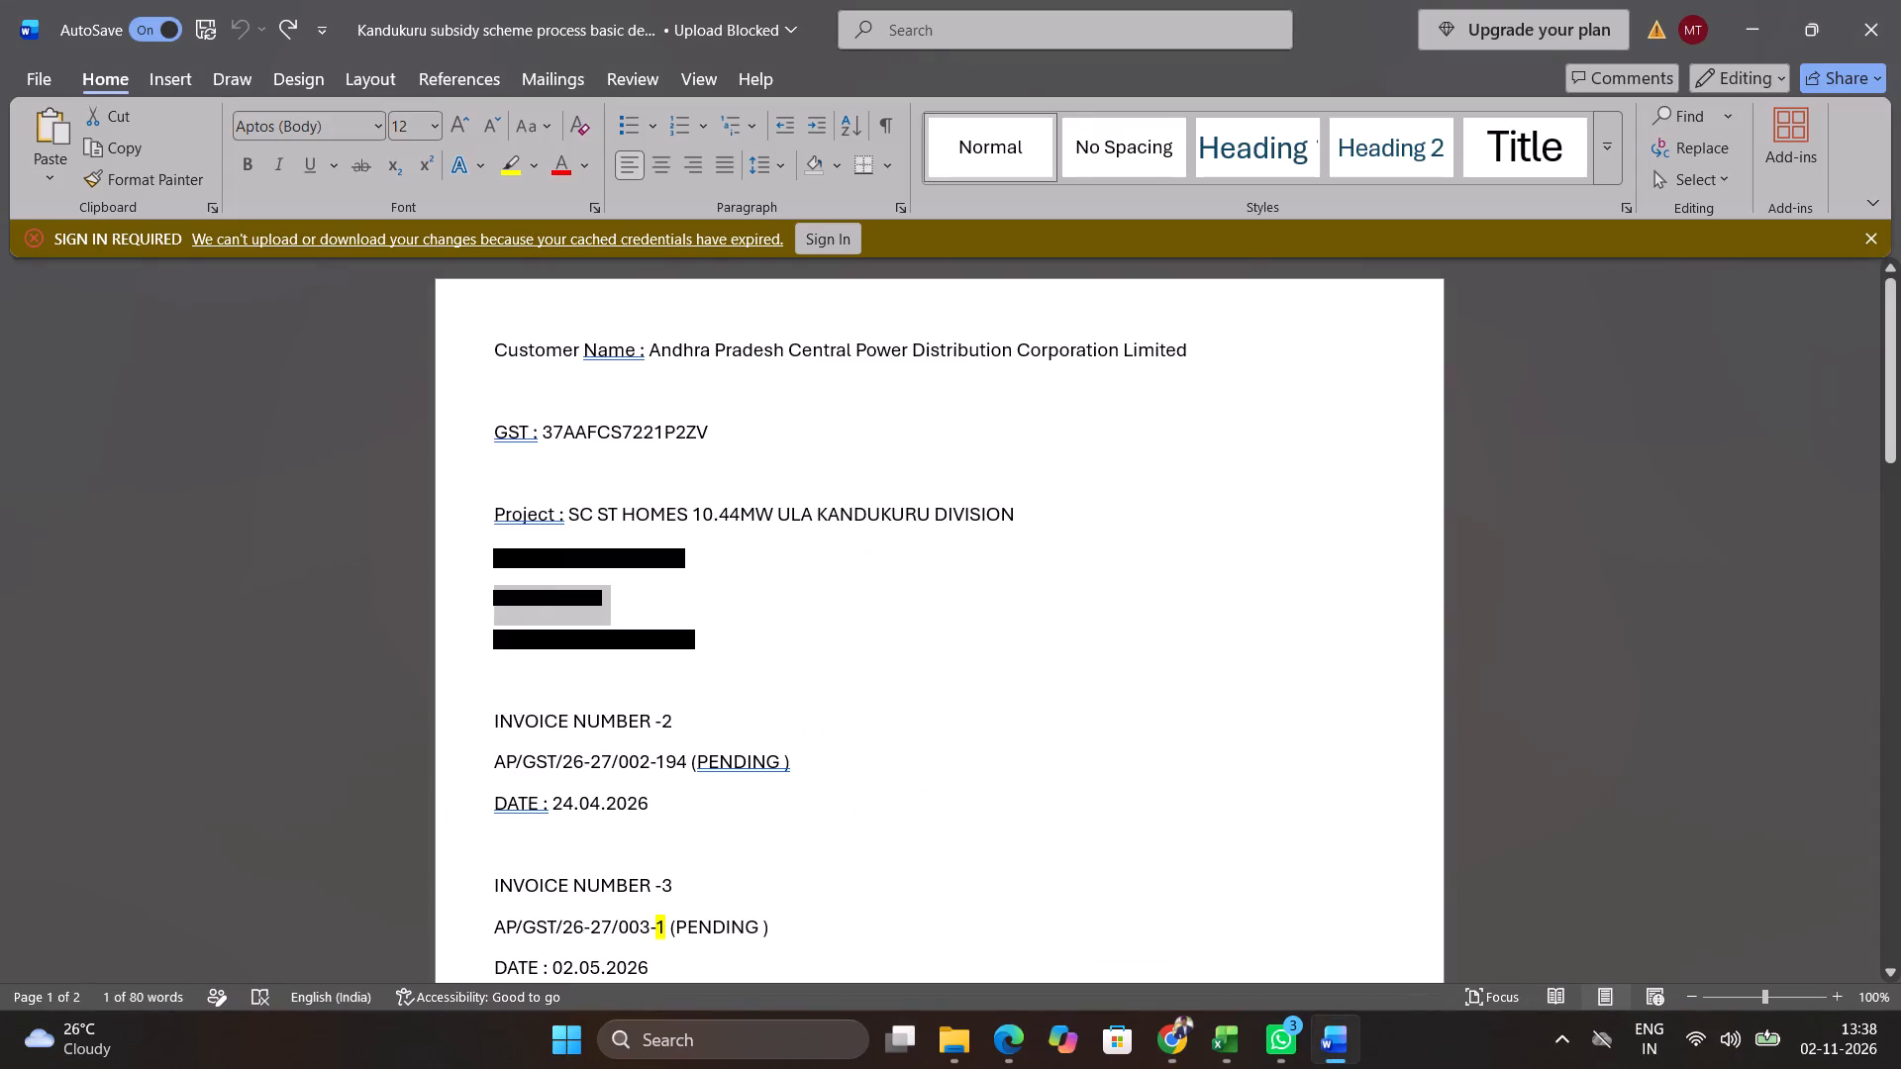
left_click_drag(697, 553, 425, 564)
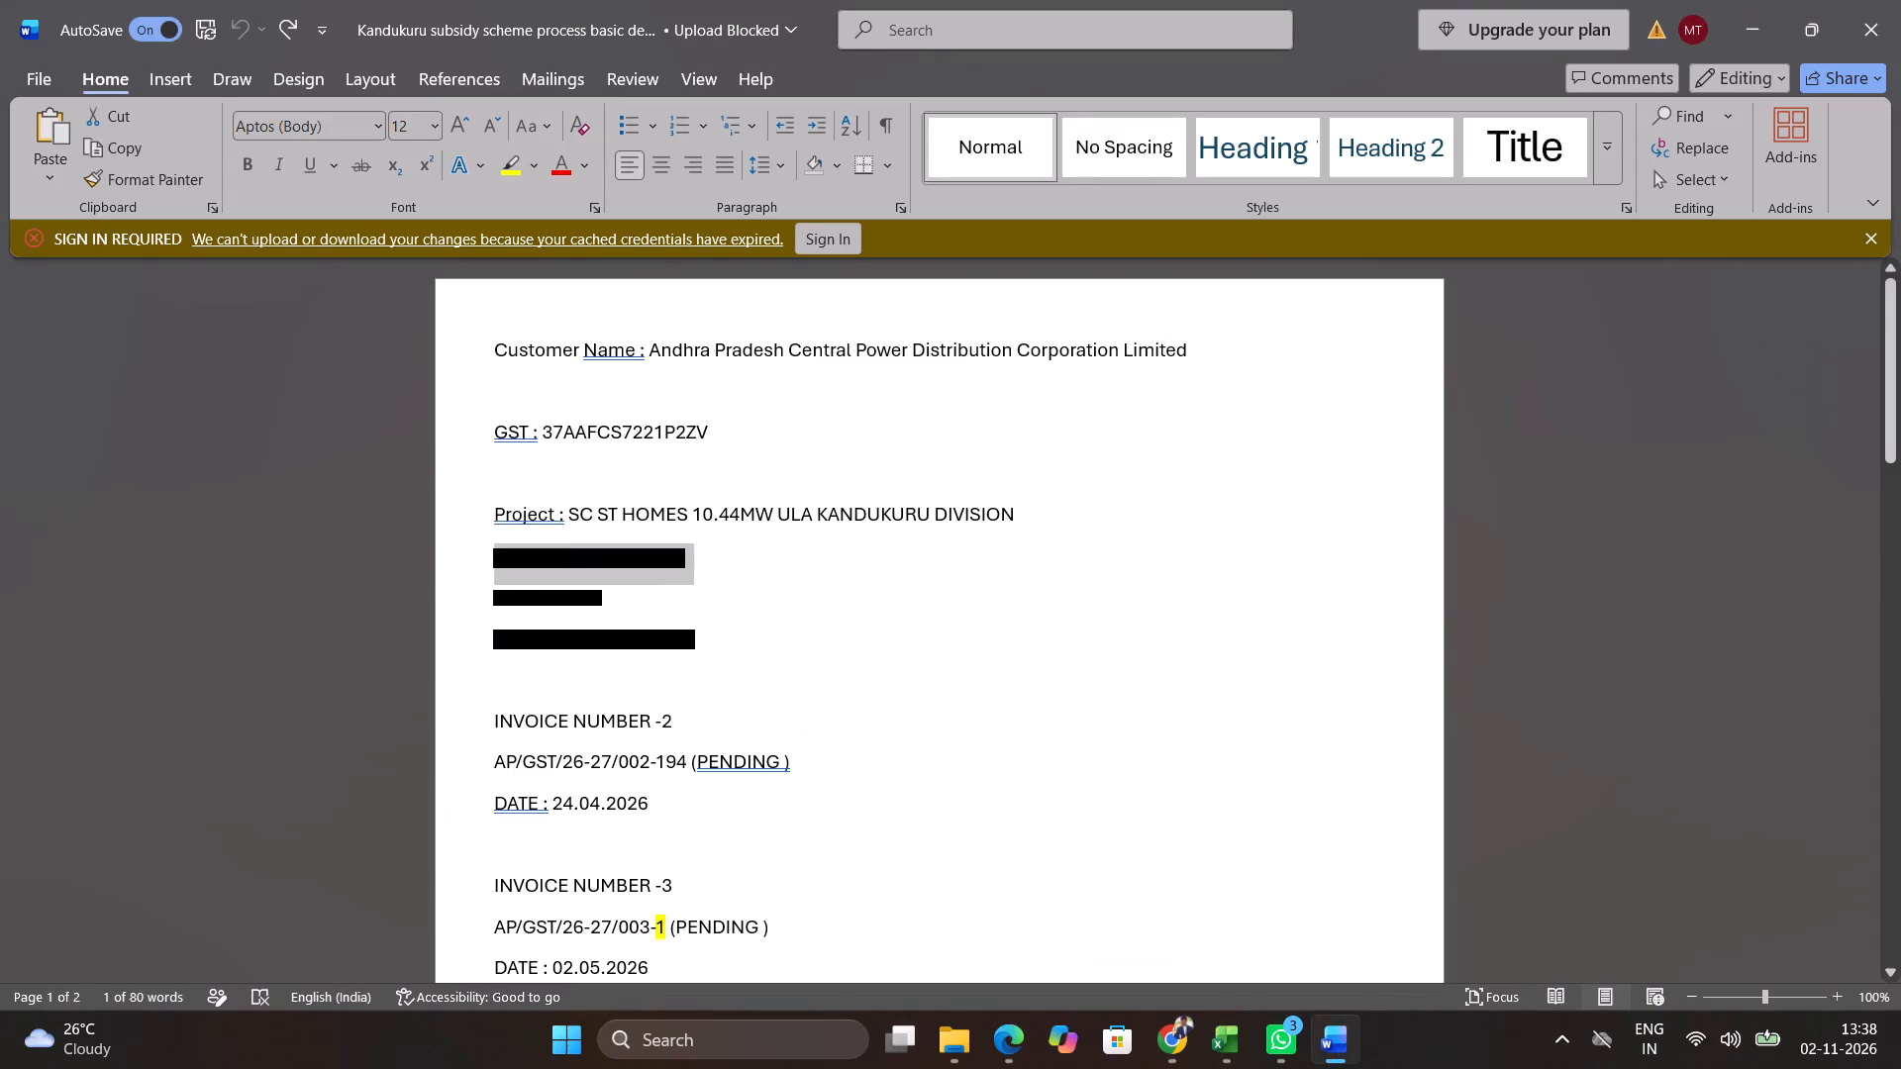
key("ctrl+c")
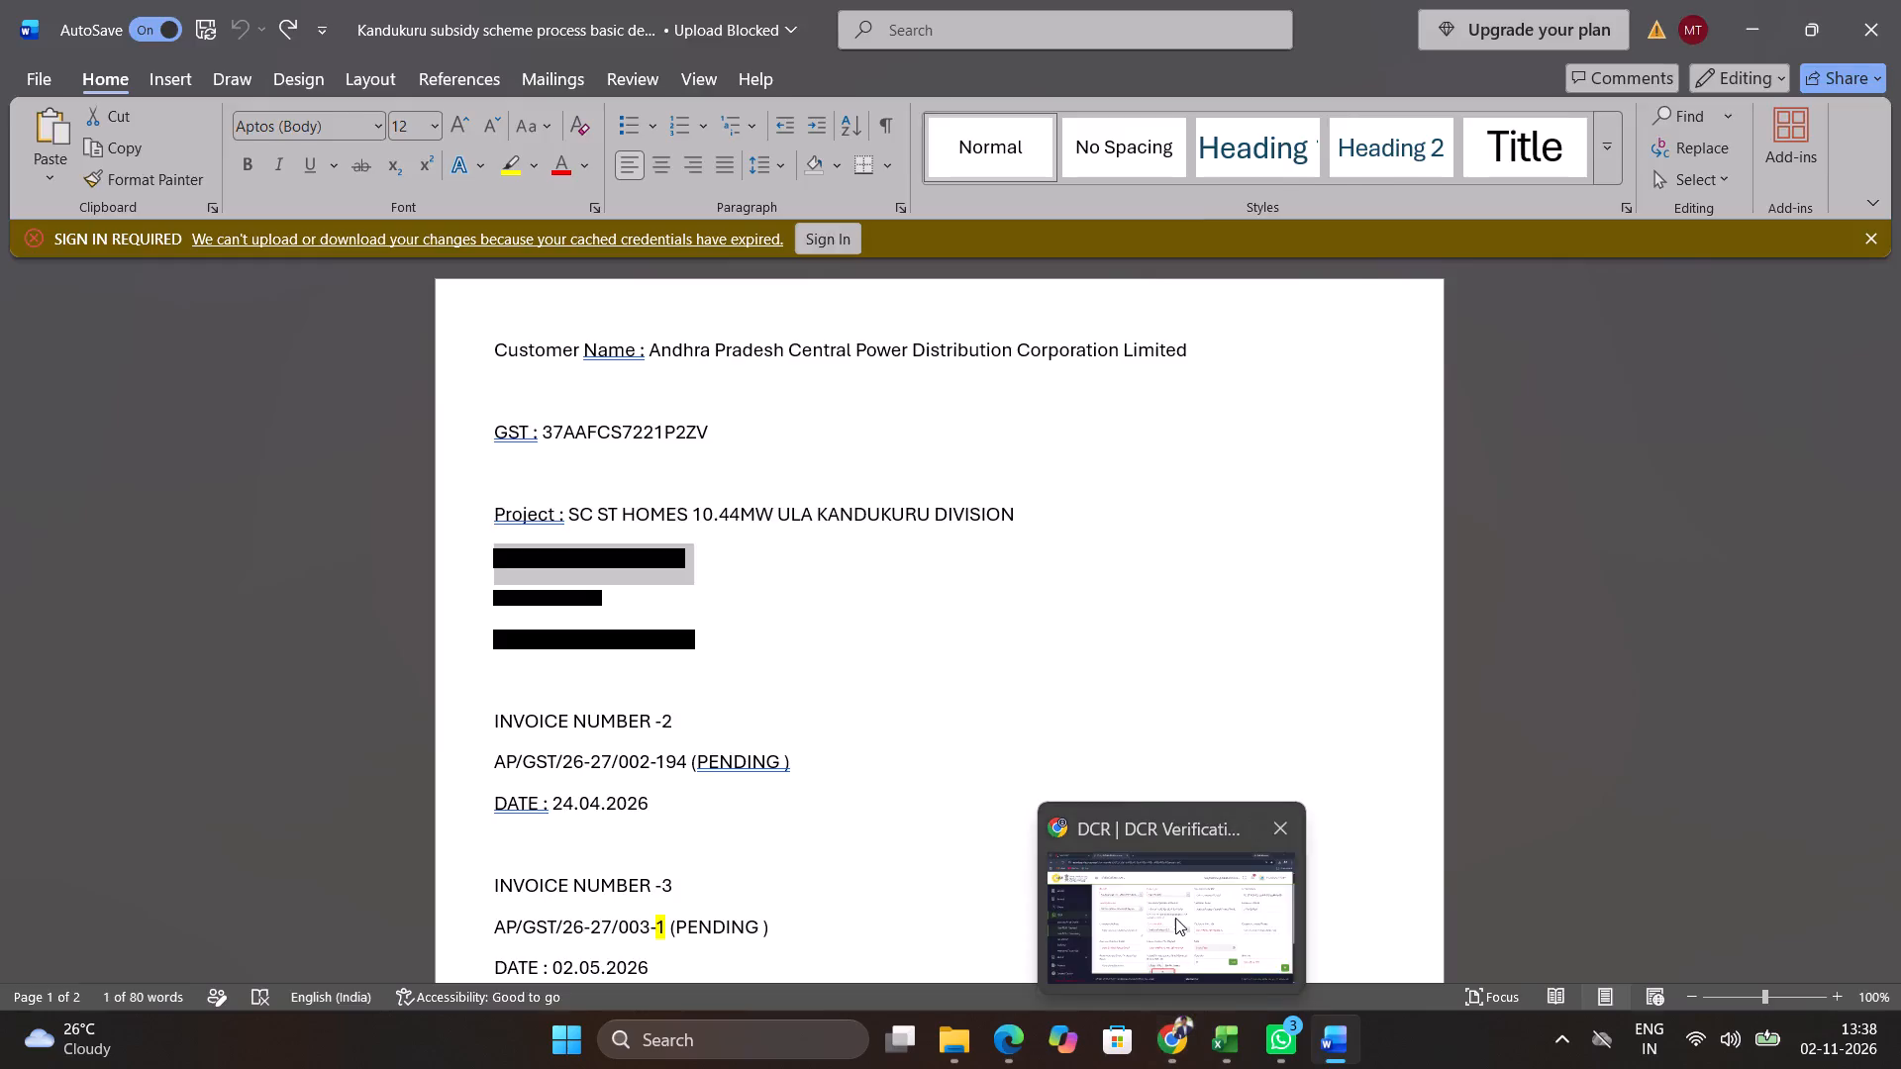
left_click(1175, 918)
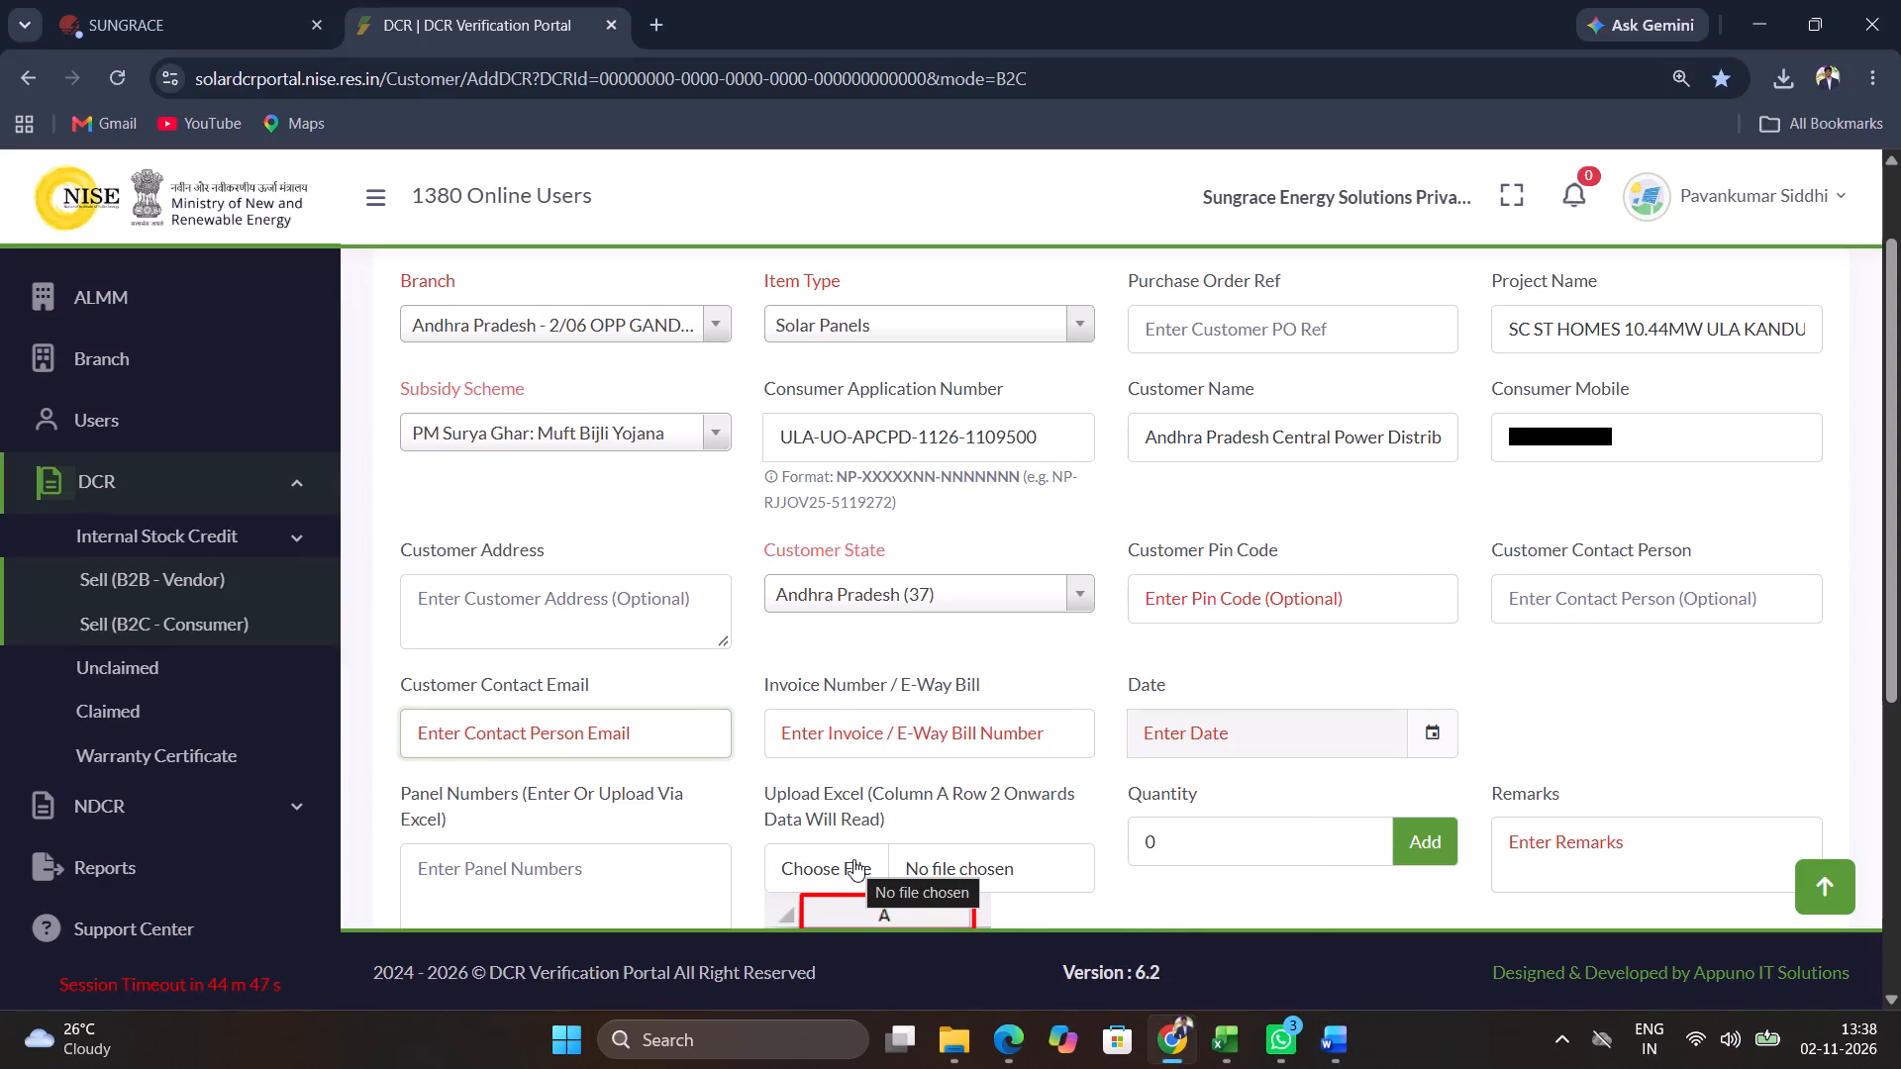
key("ctrl+v")
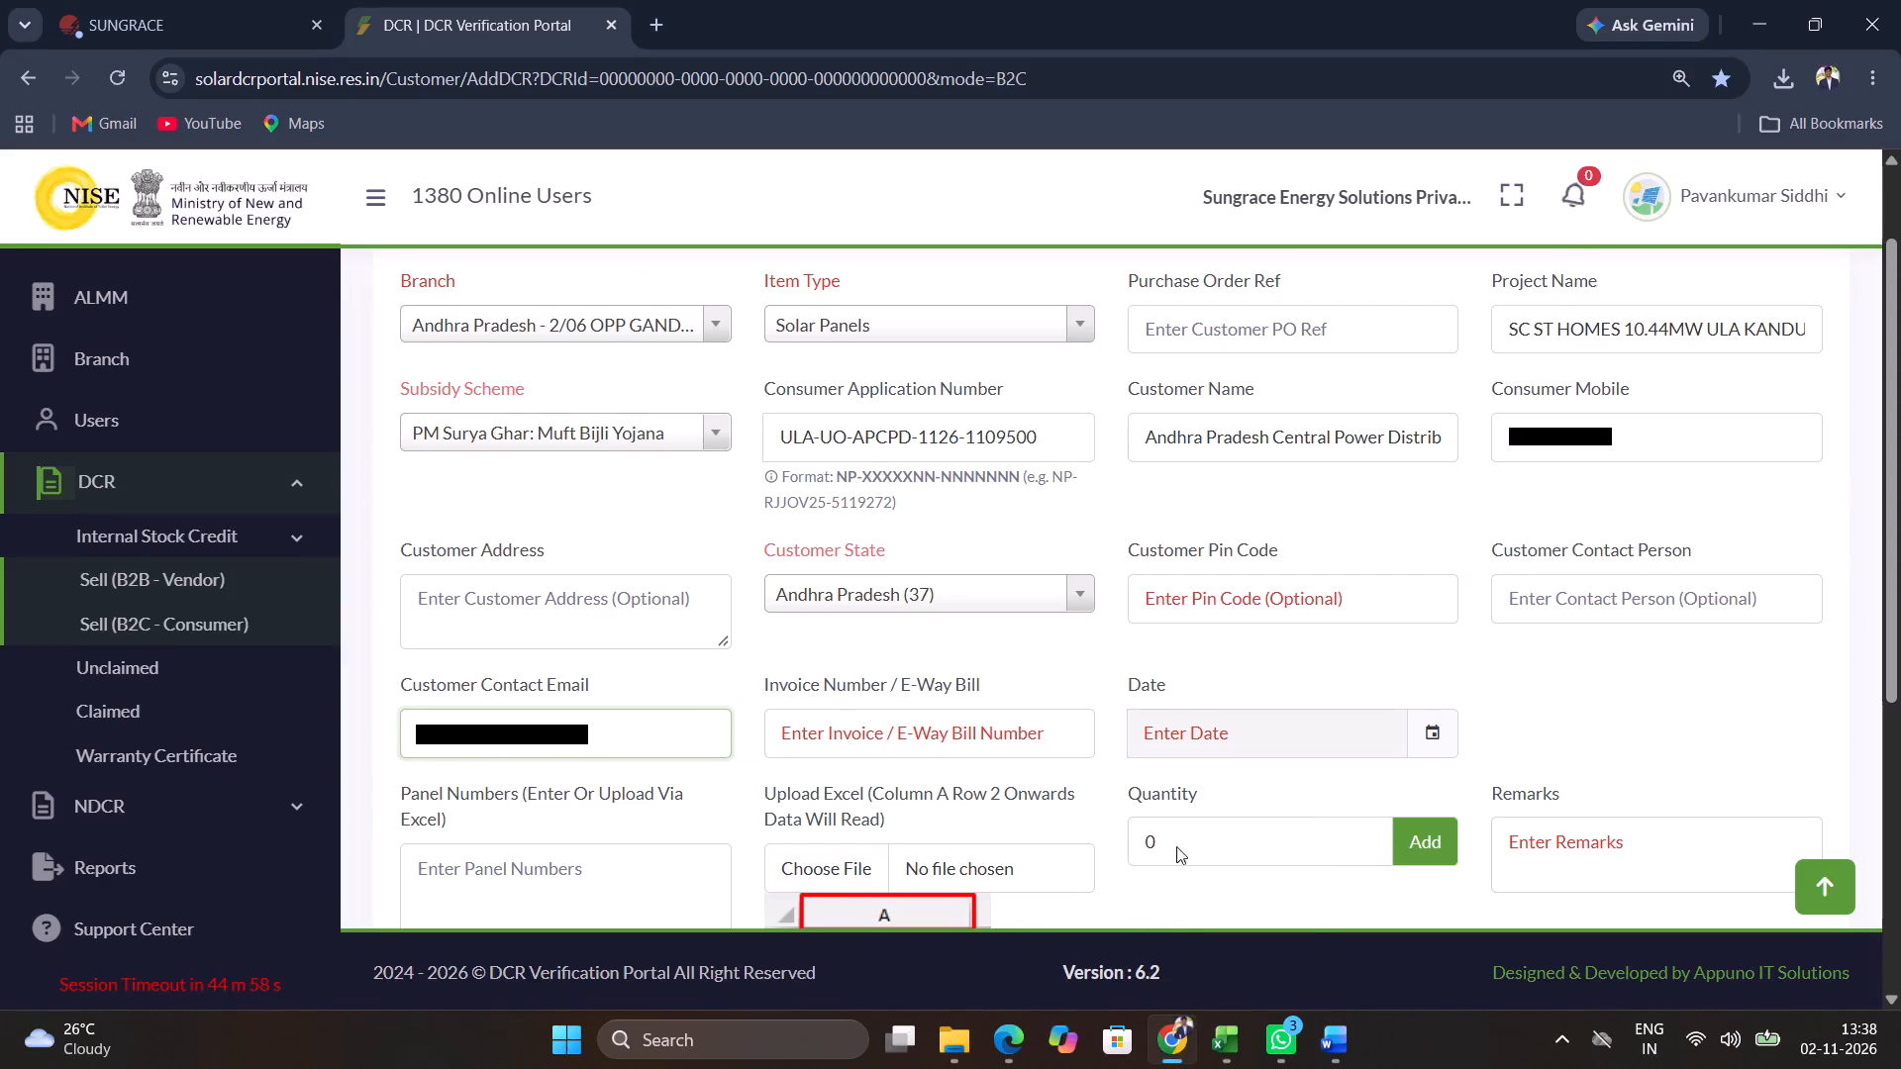
Set the Invoice Number to AP/GST/26-27/009-329, copying the invoice 9 prefix from the Word basic details document and adding 329.
left_click(1021, 746)
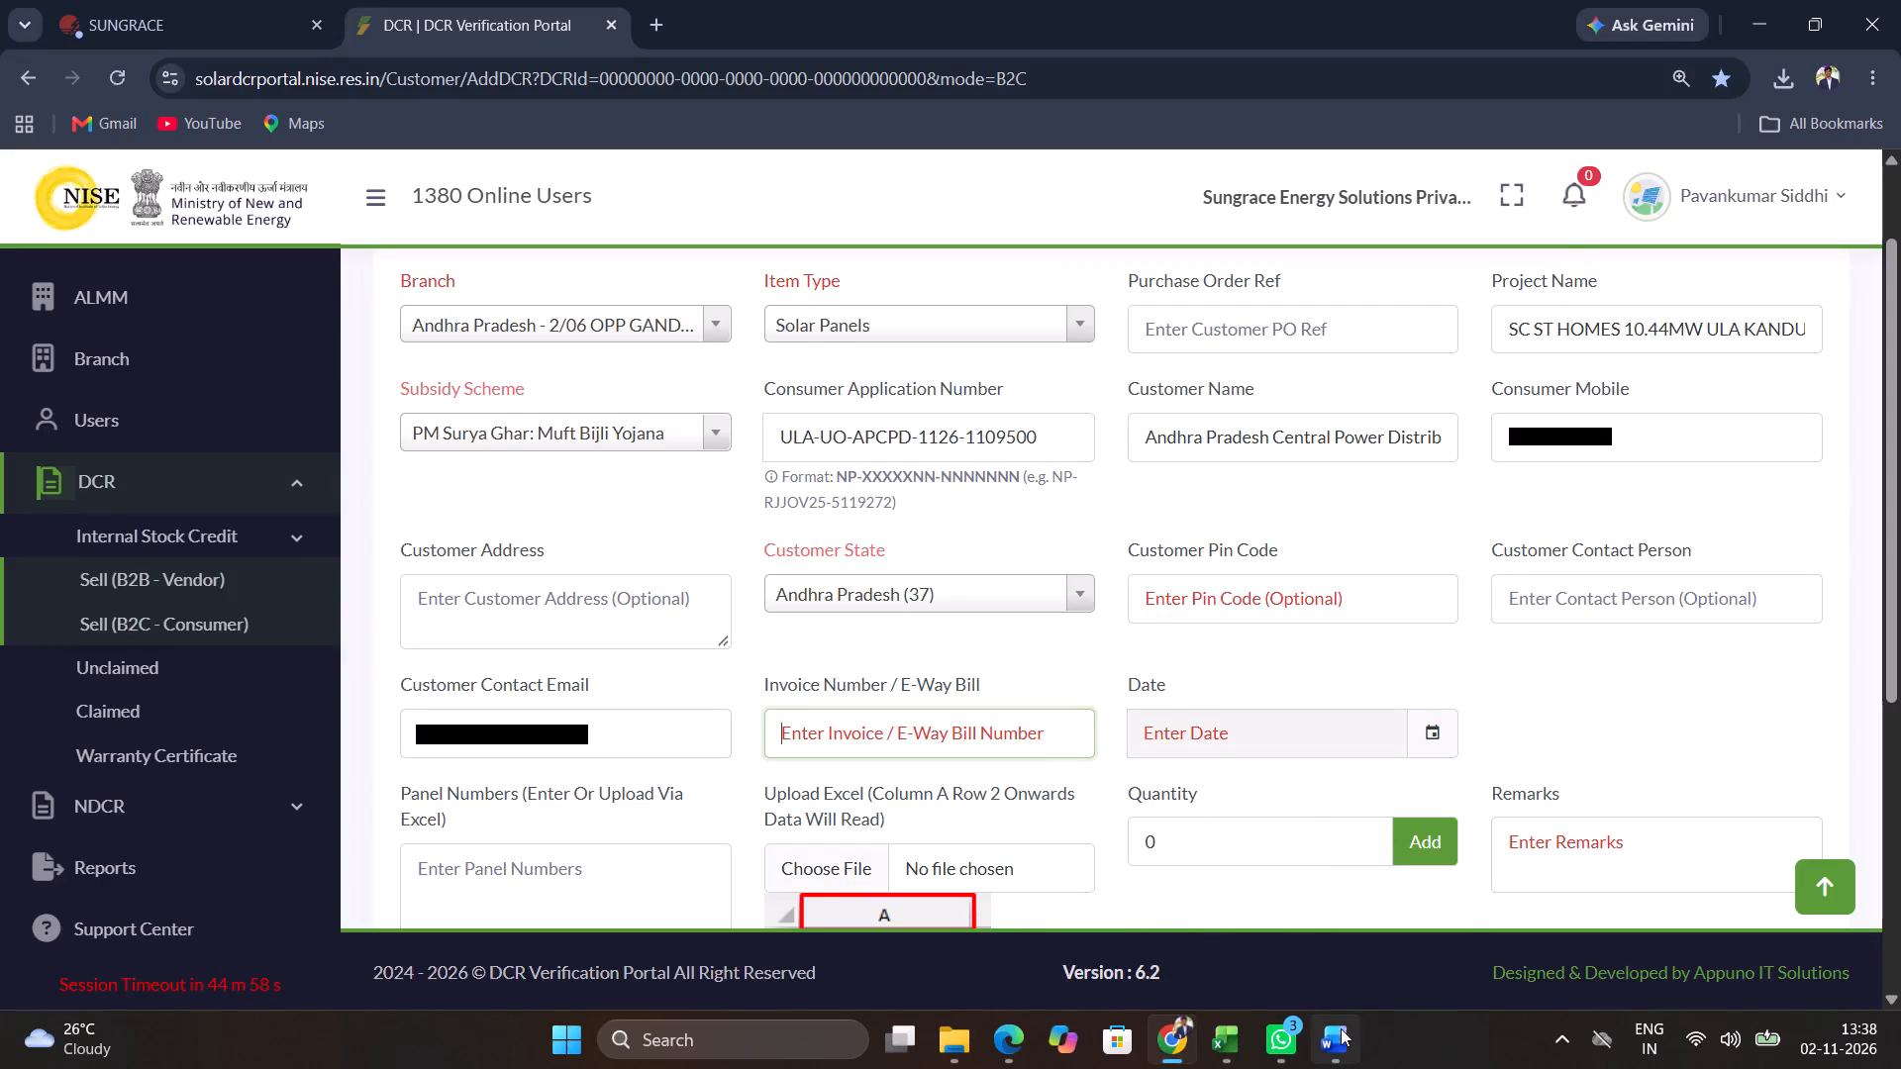
left_click(1324, 960)
scroll(1025, 799, "down", 1)
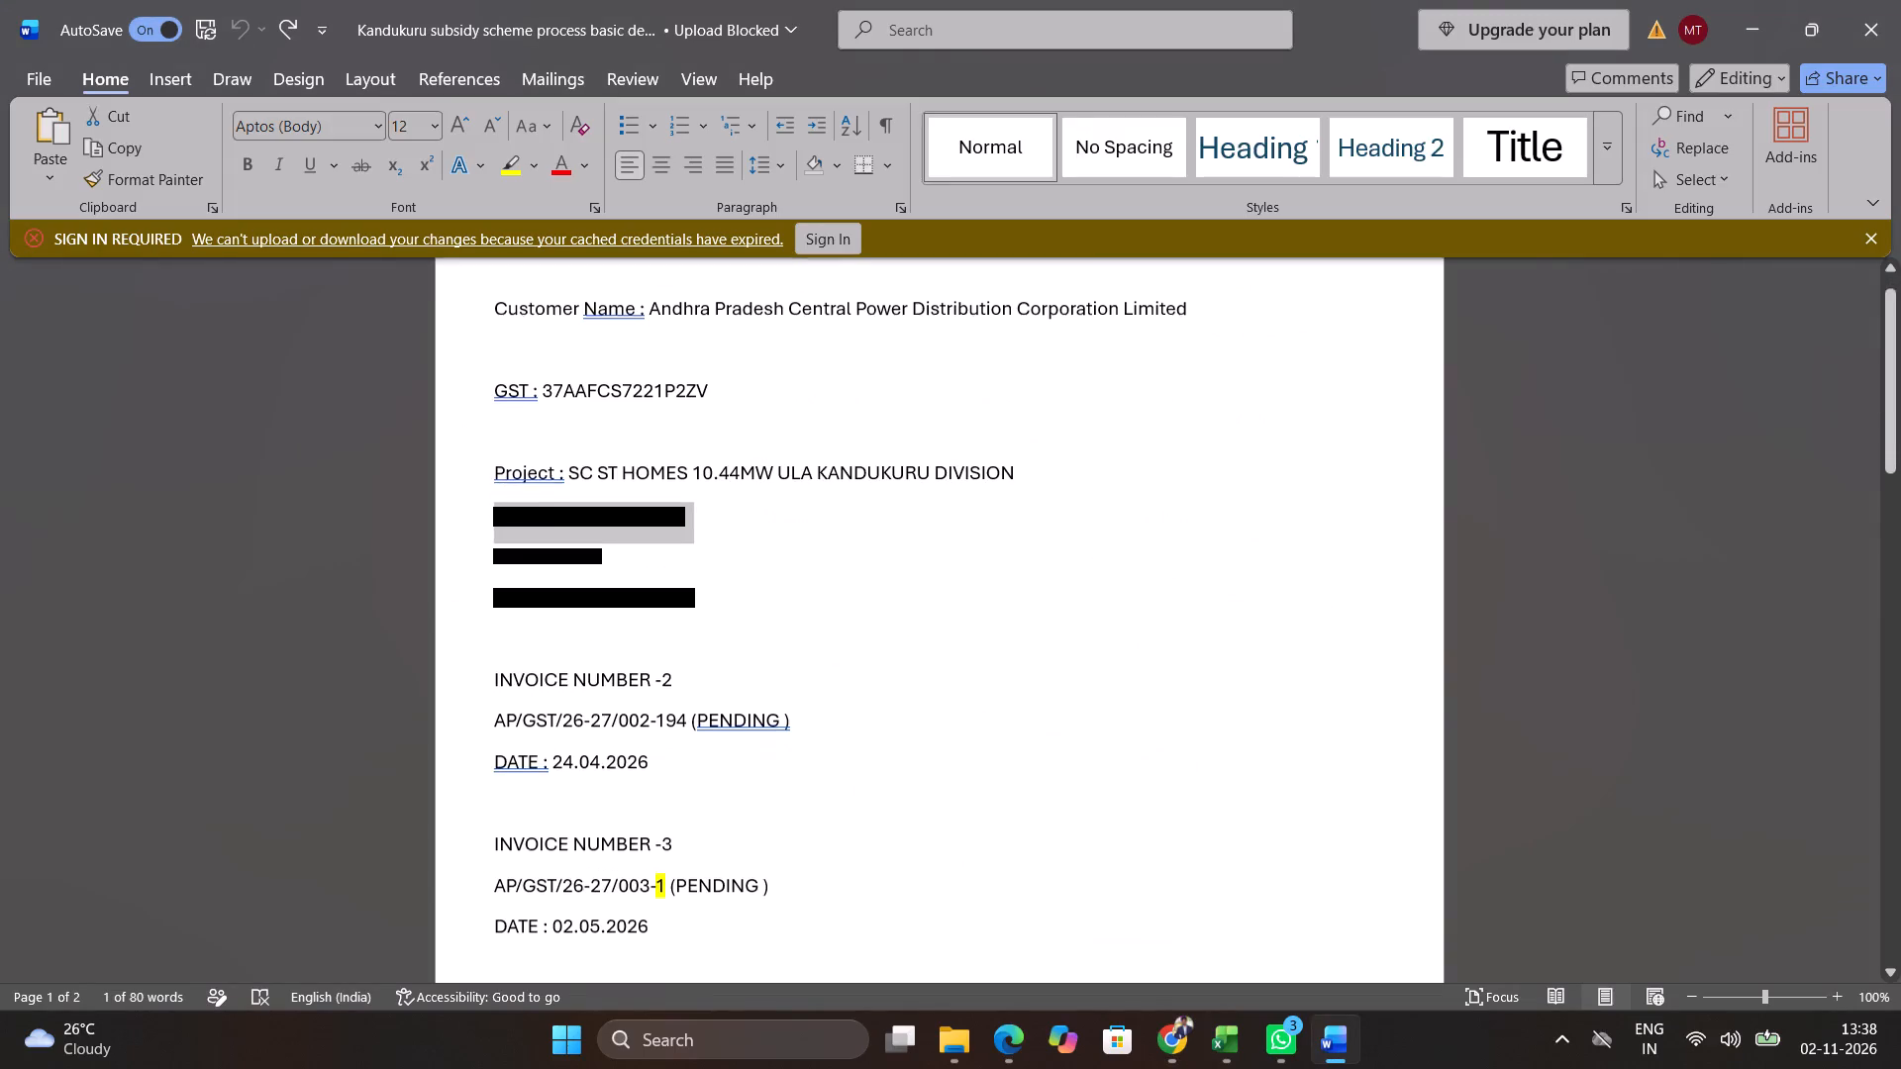
scroll(1249, 1061, "down", 1)
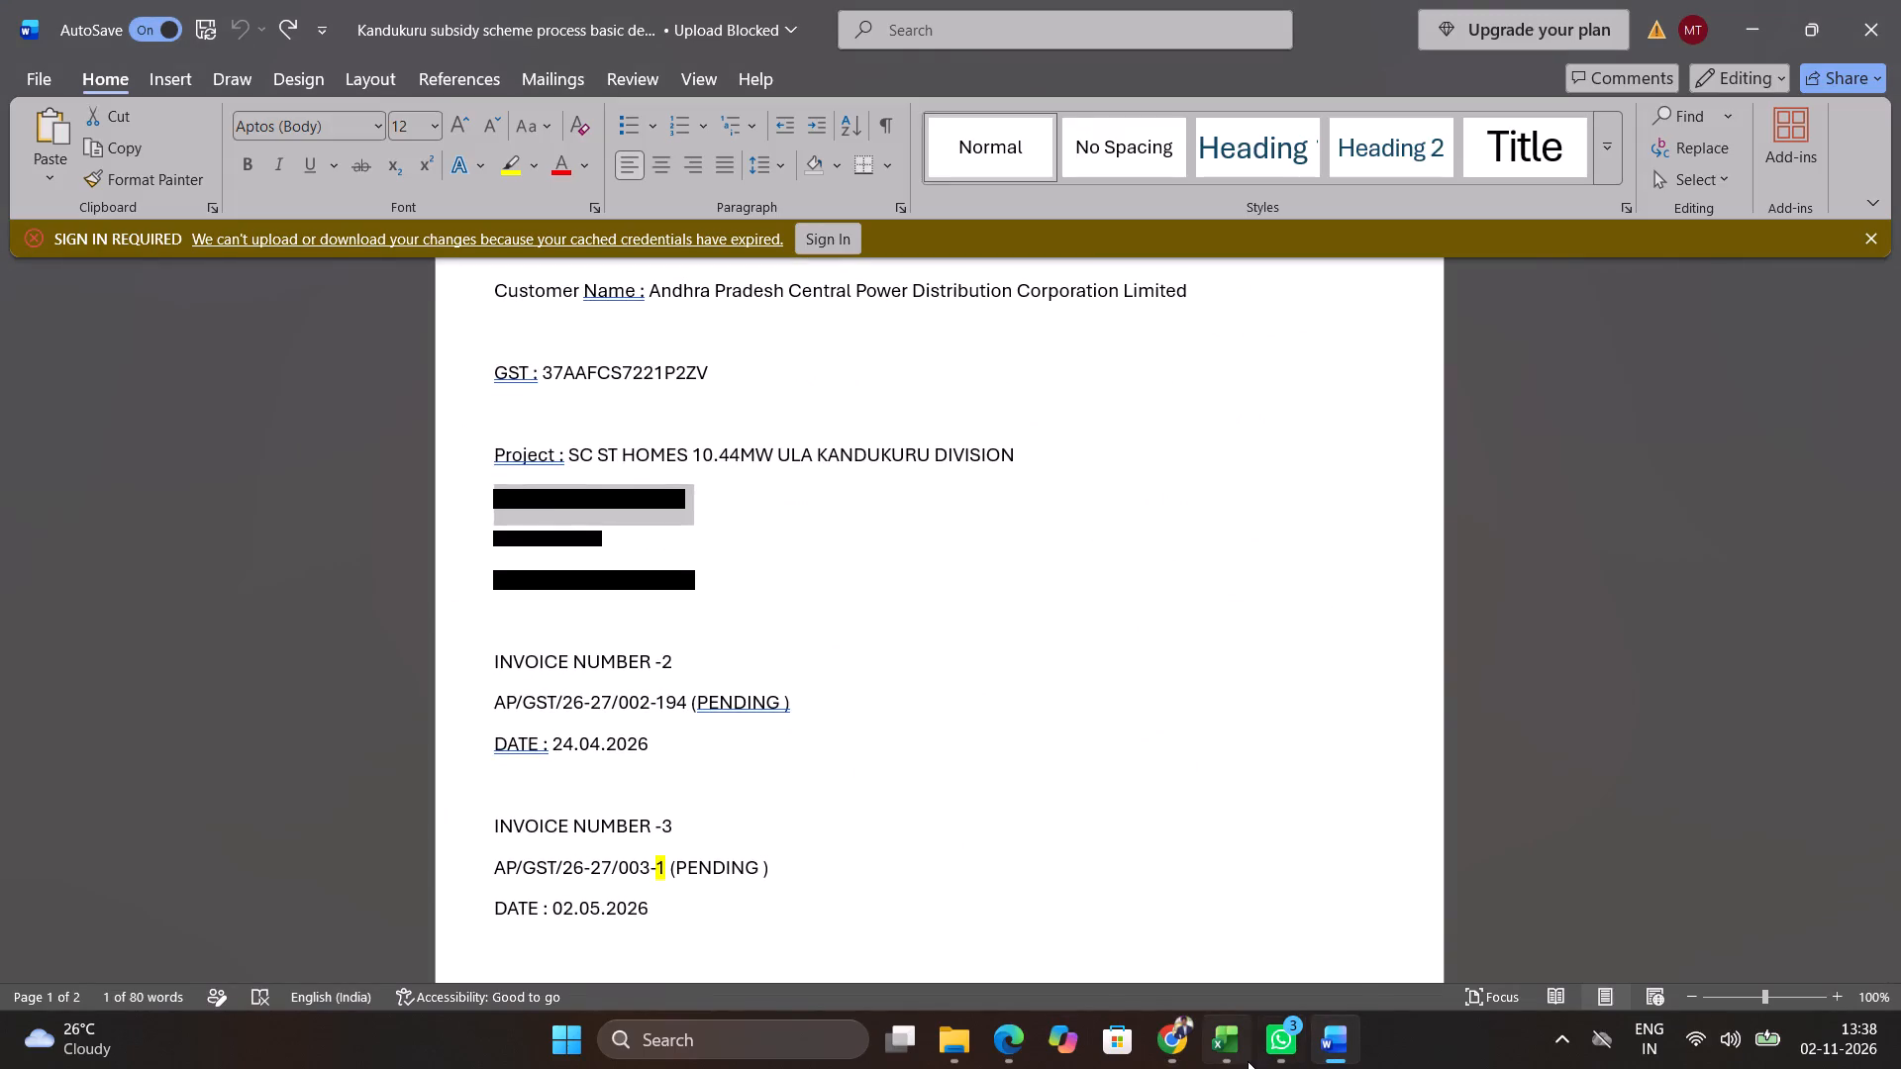
scroll(824, 689, "down", 7)
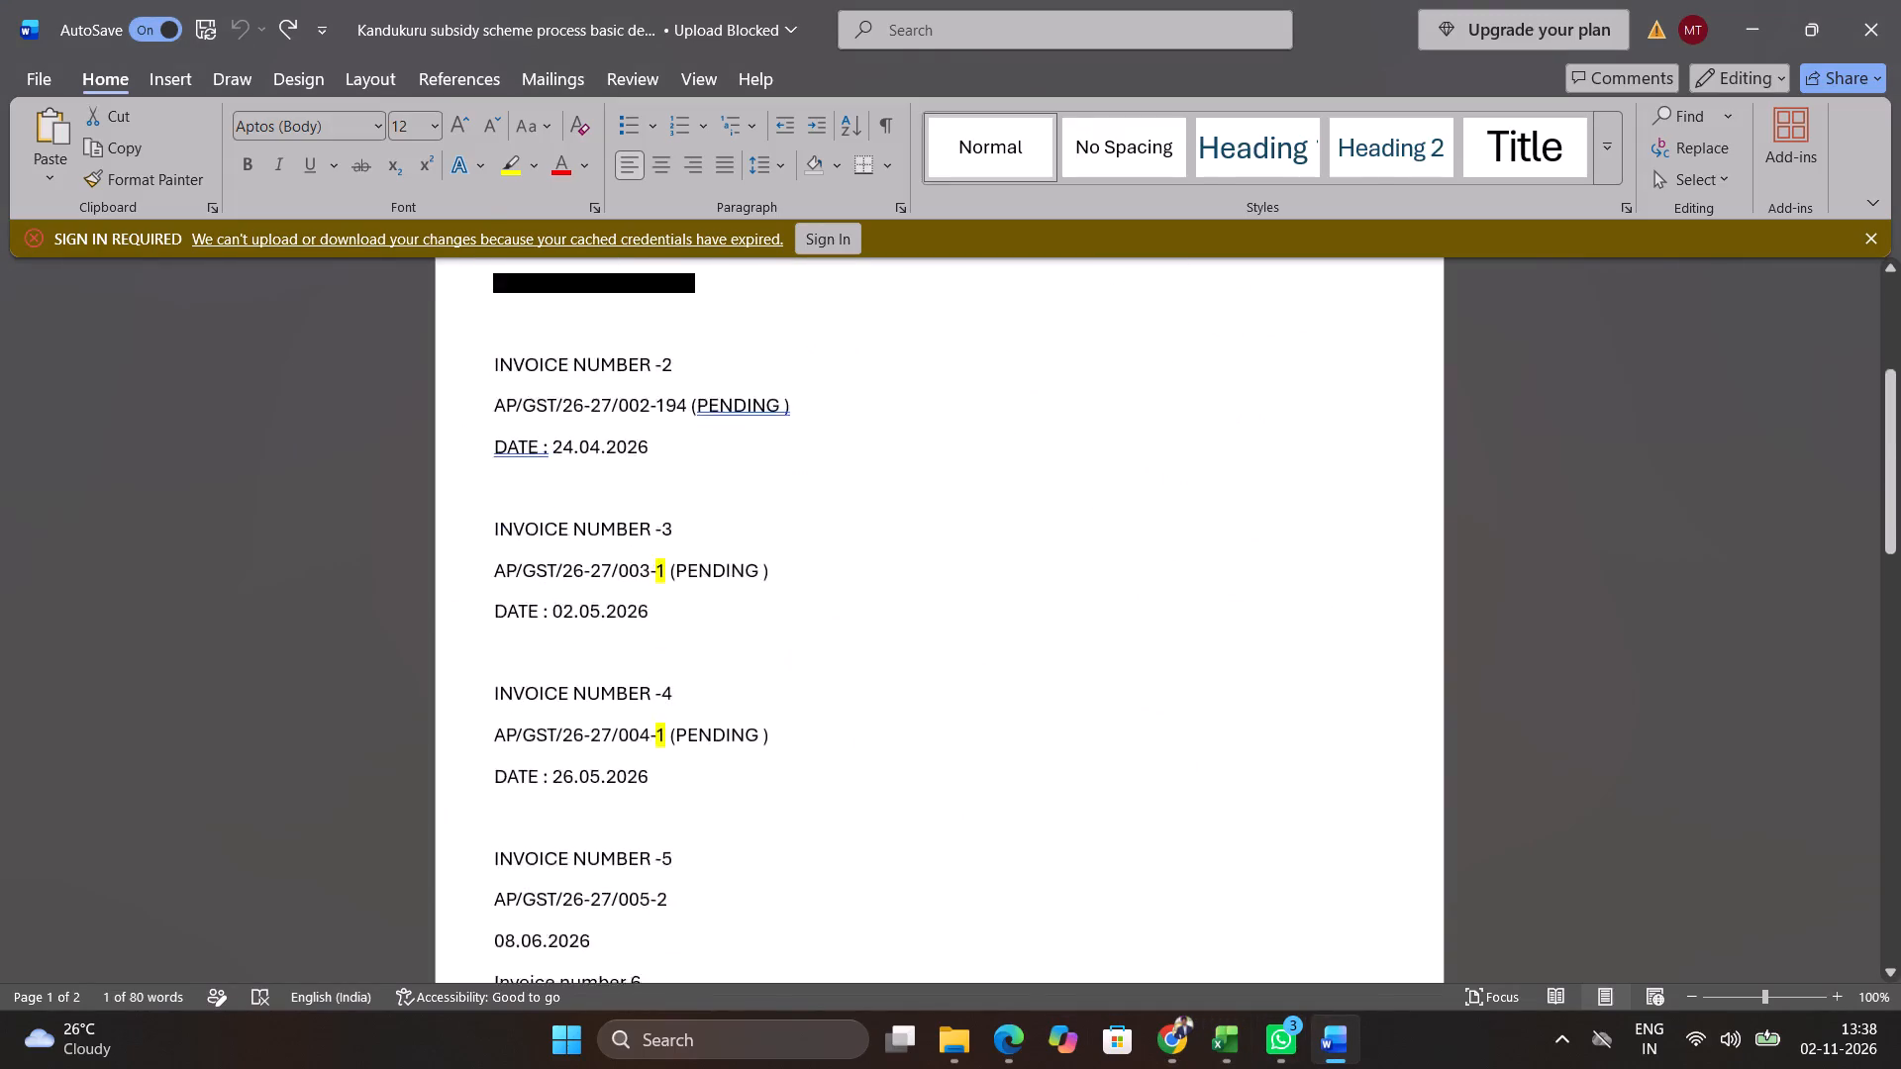
scroll(840, 714, "down", 9)
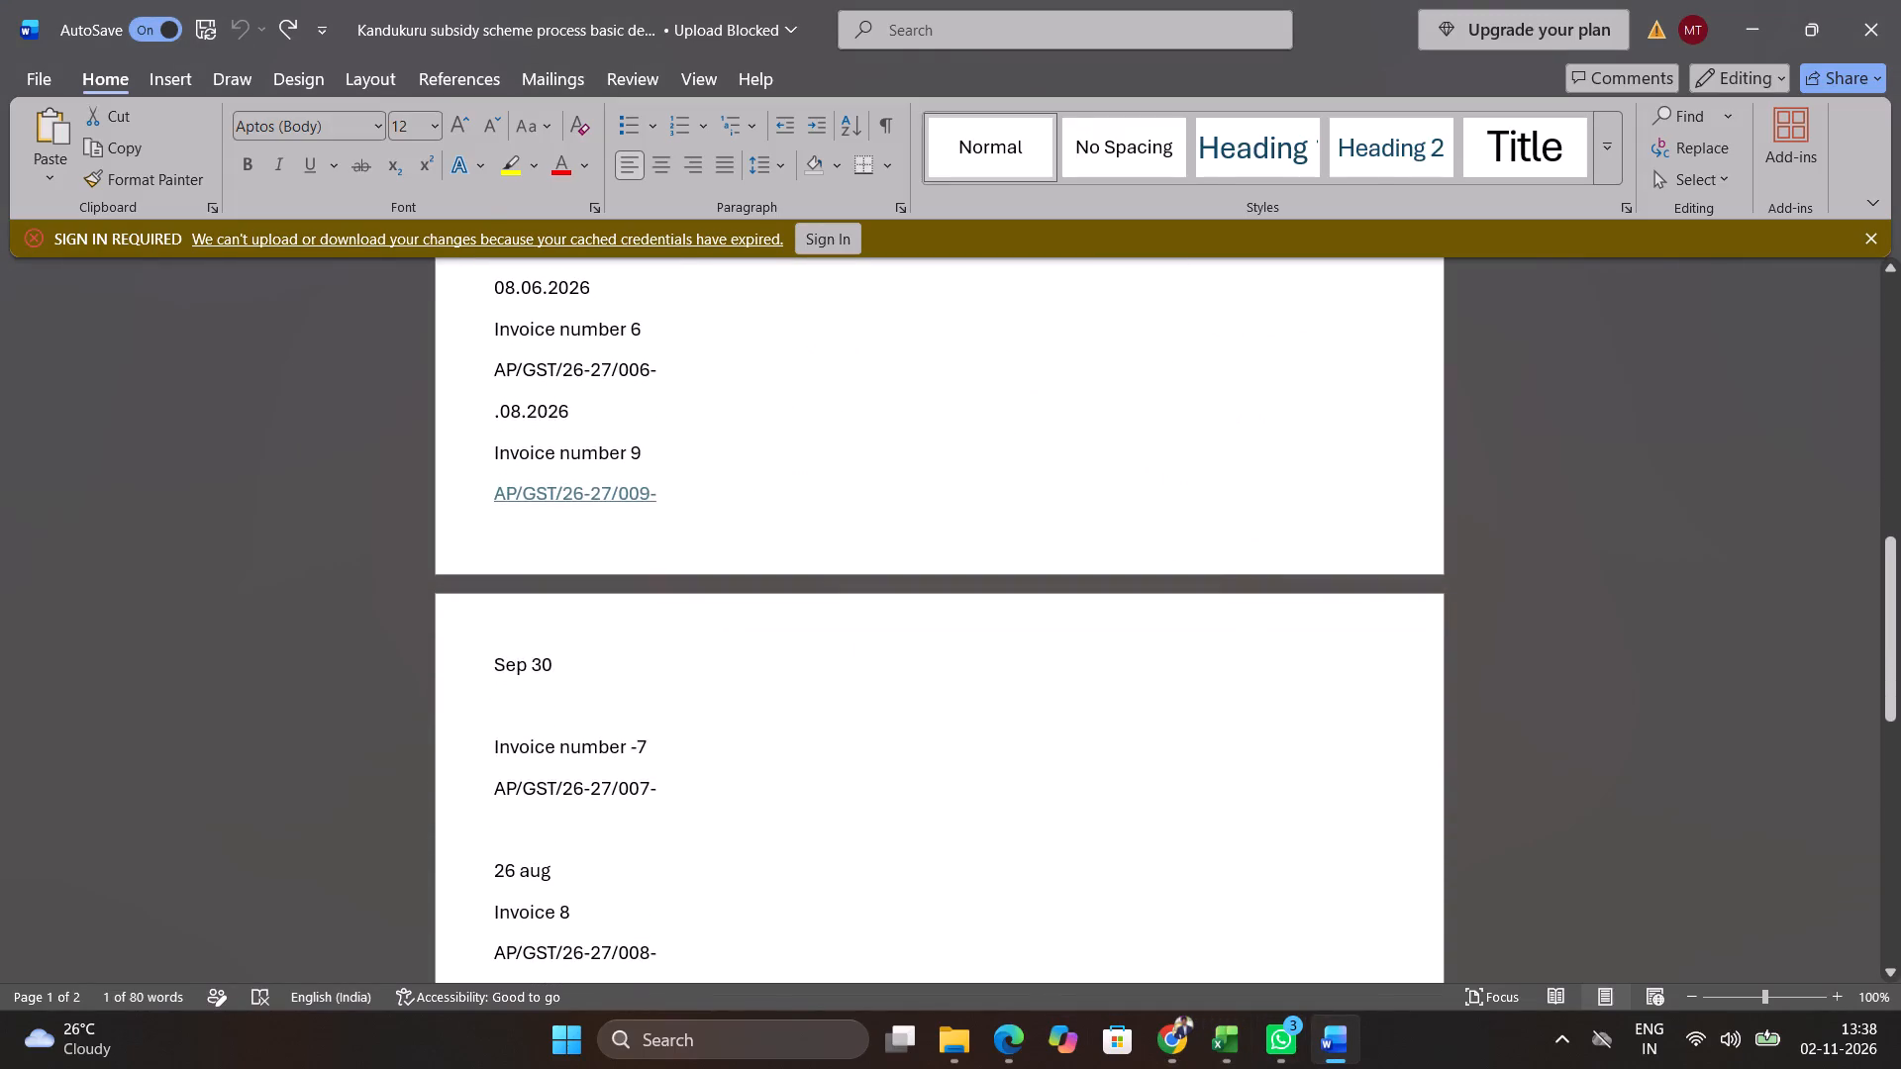
left_click_drag(683, 497, 473, 497)
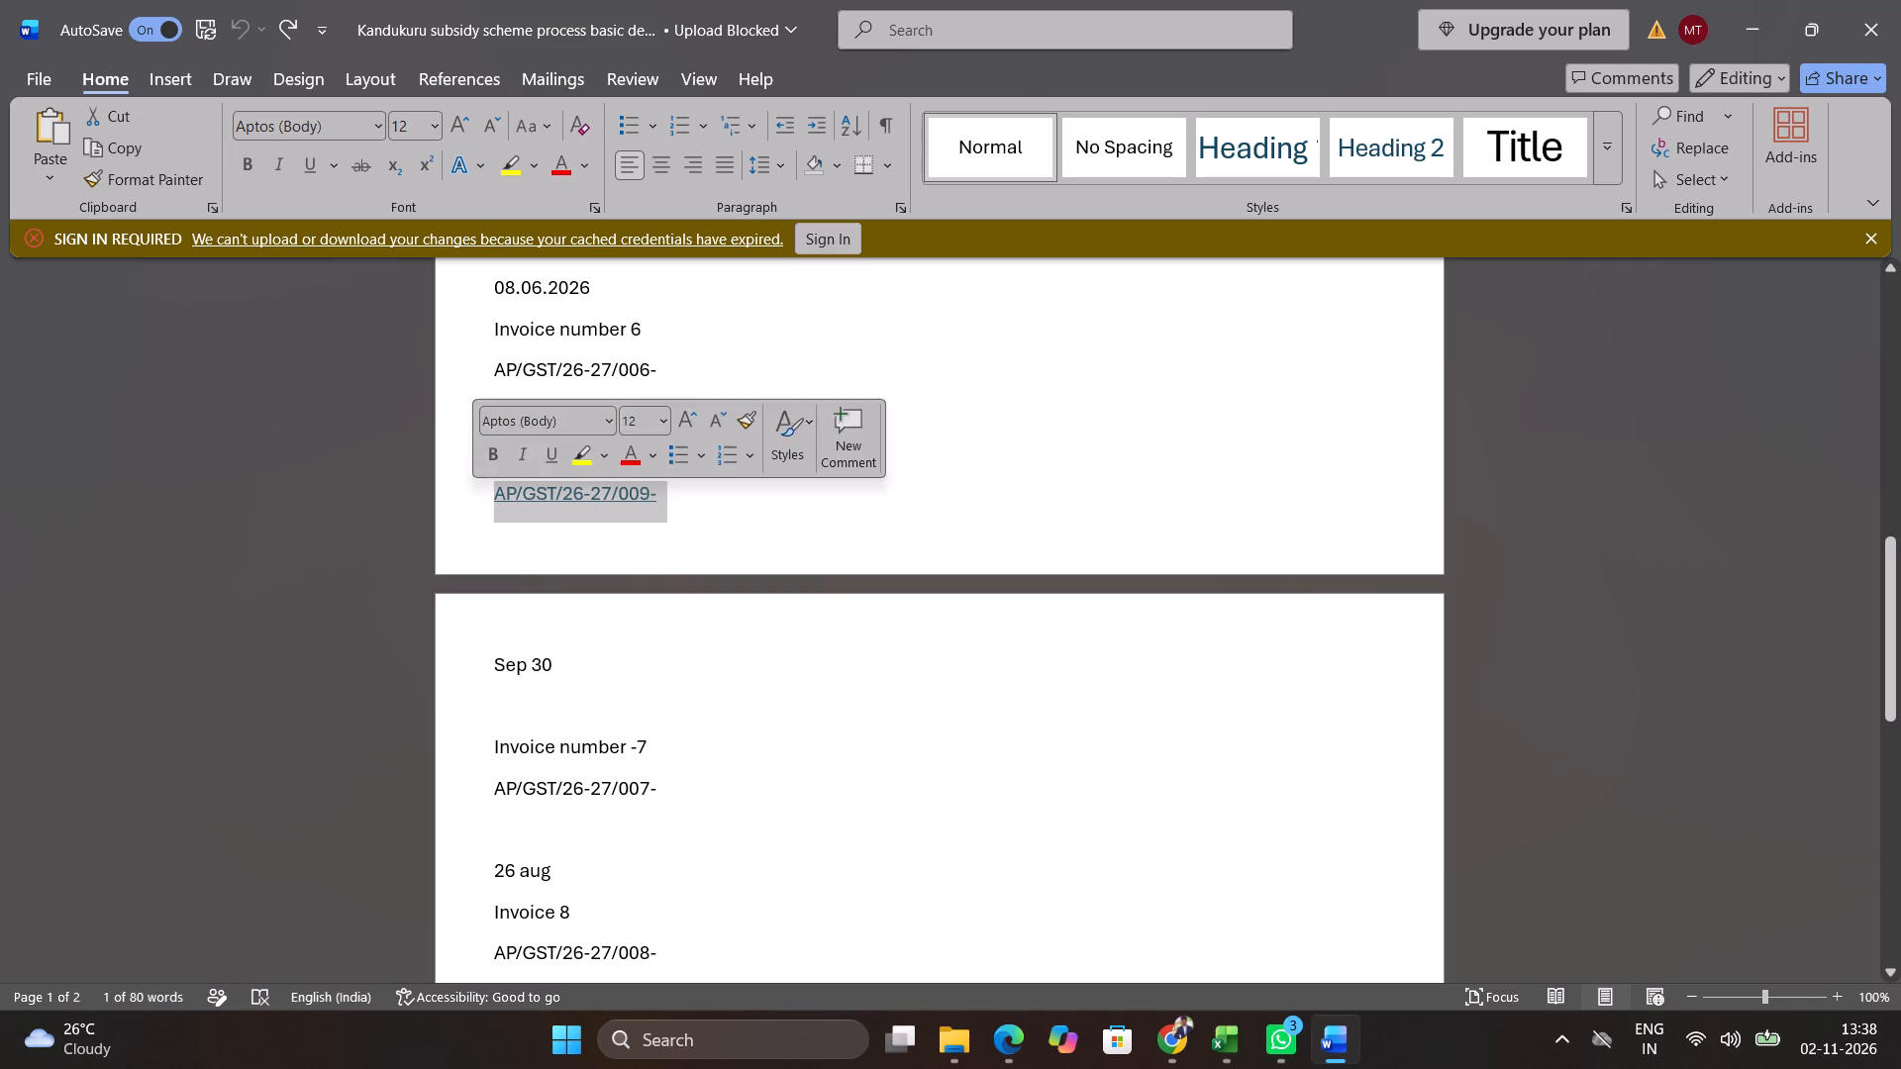
key("ctrl+c")
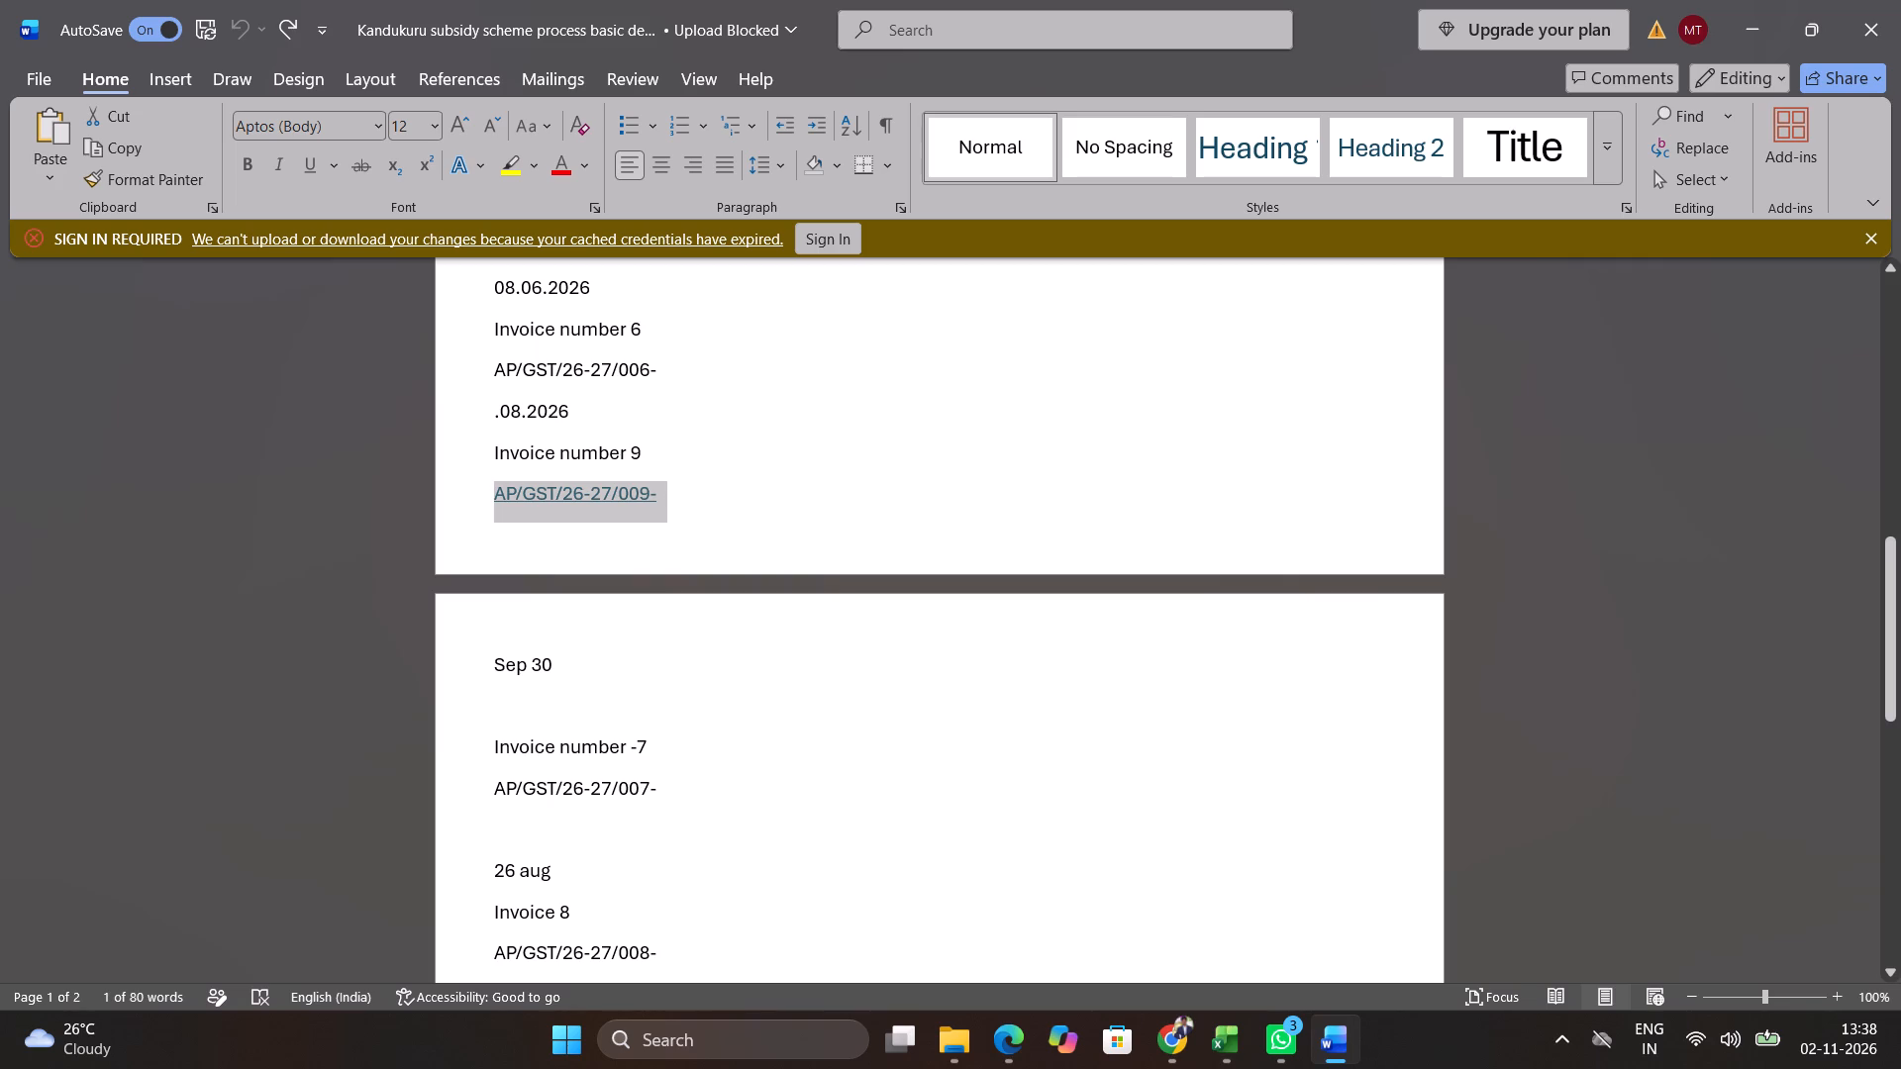
left_click(1177, 951)
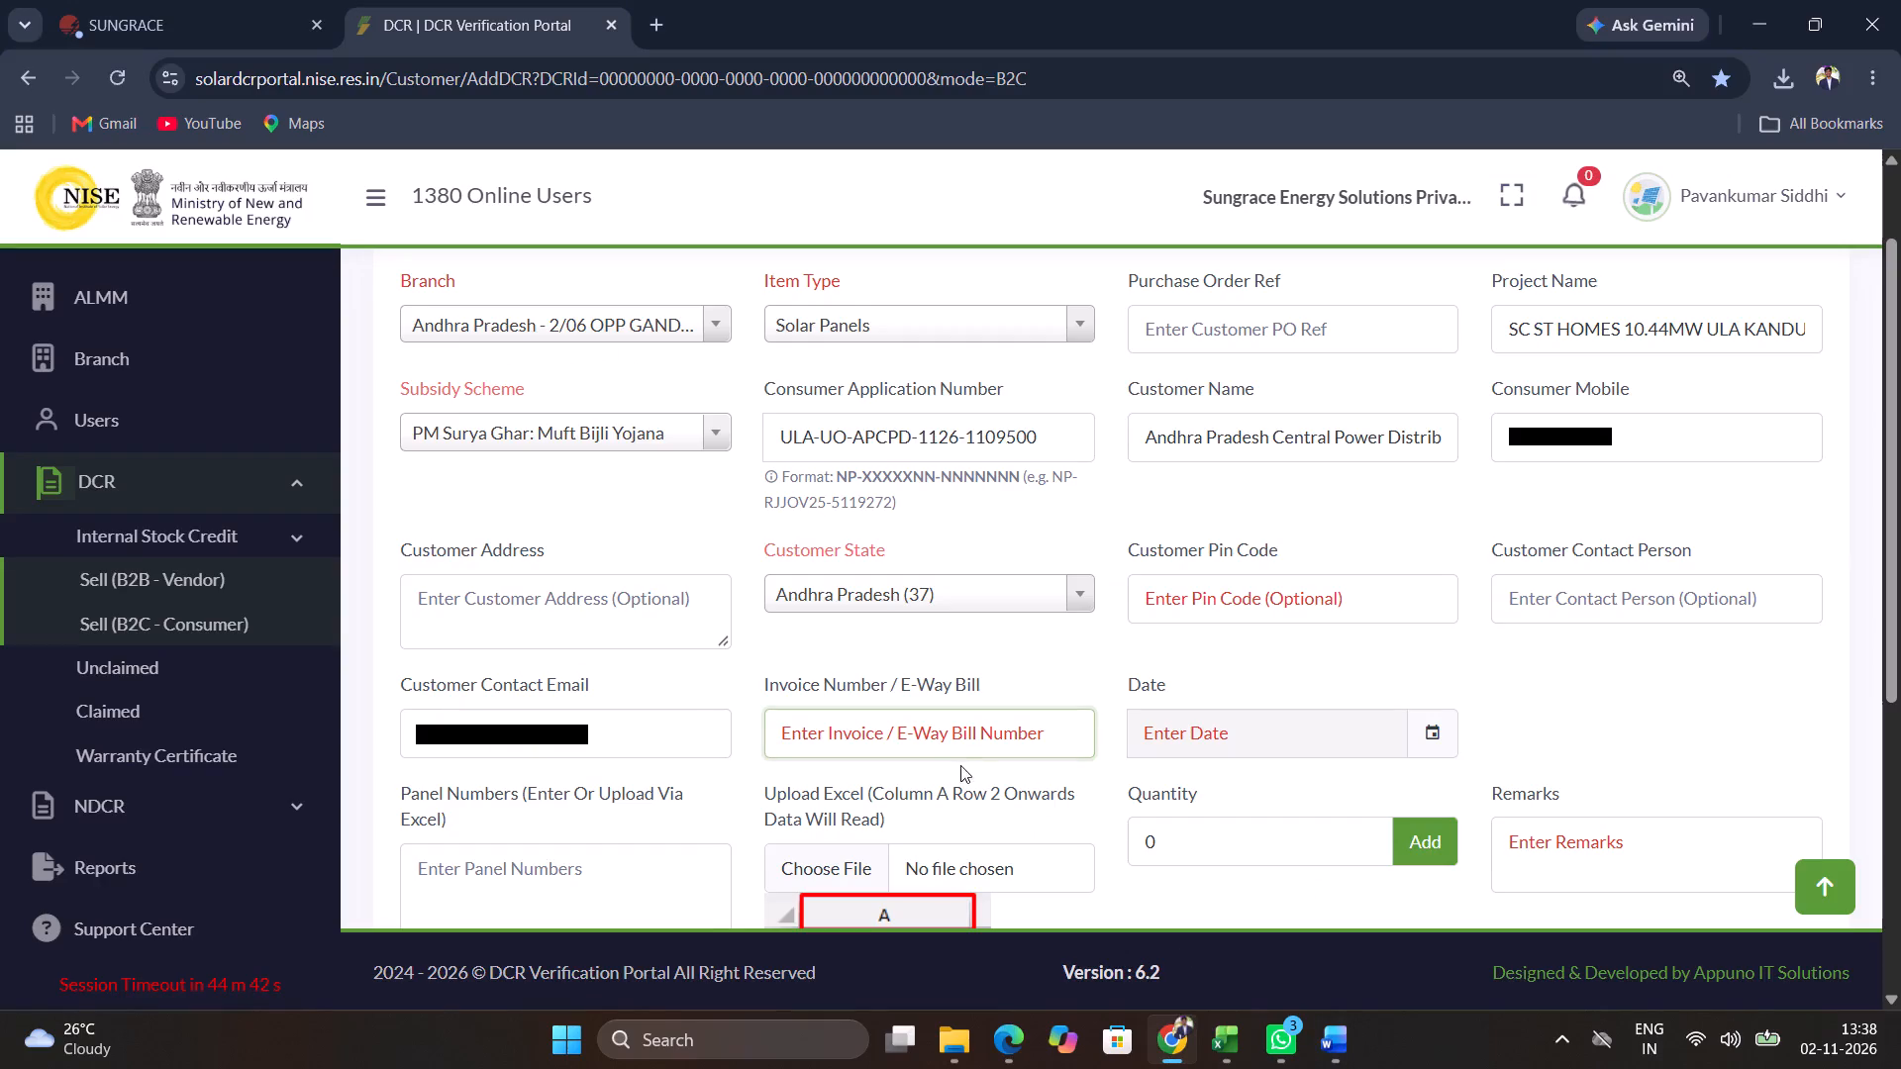
key("ctrl+v")
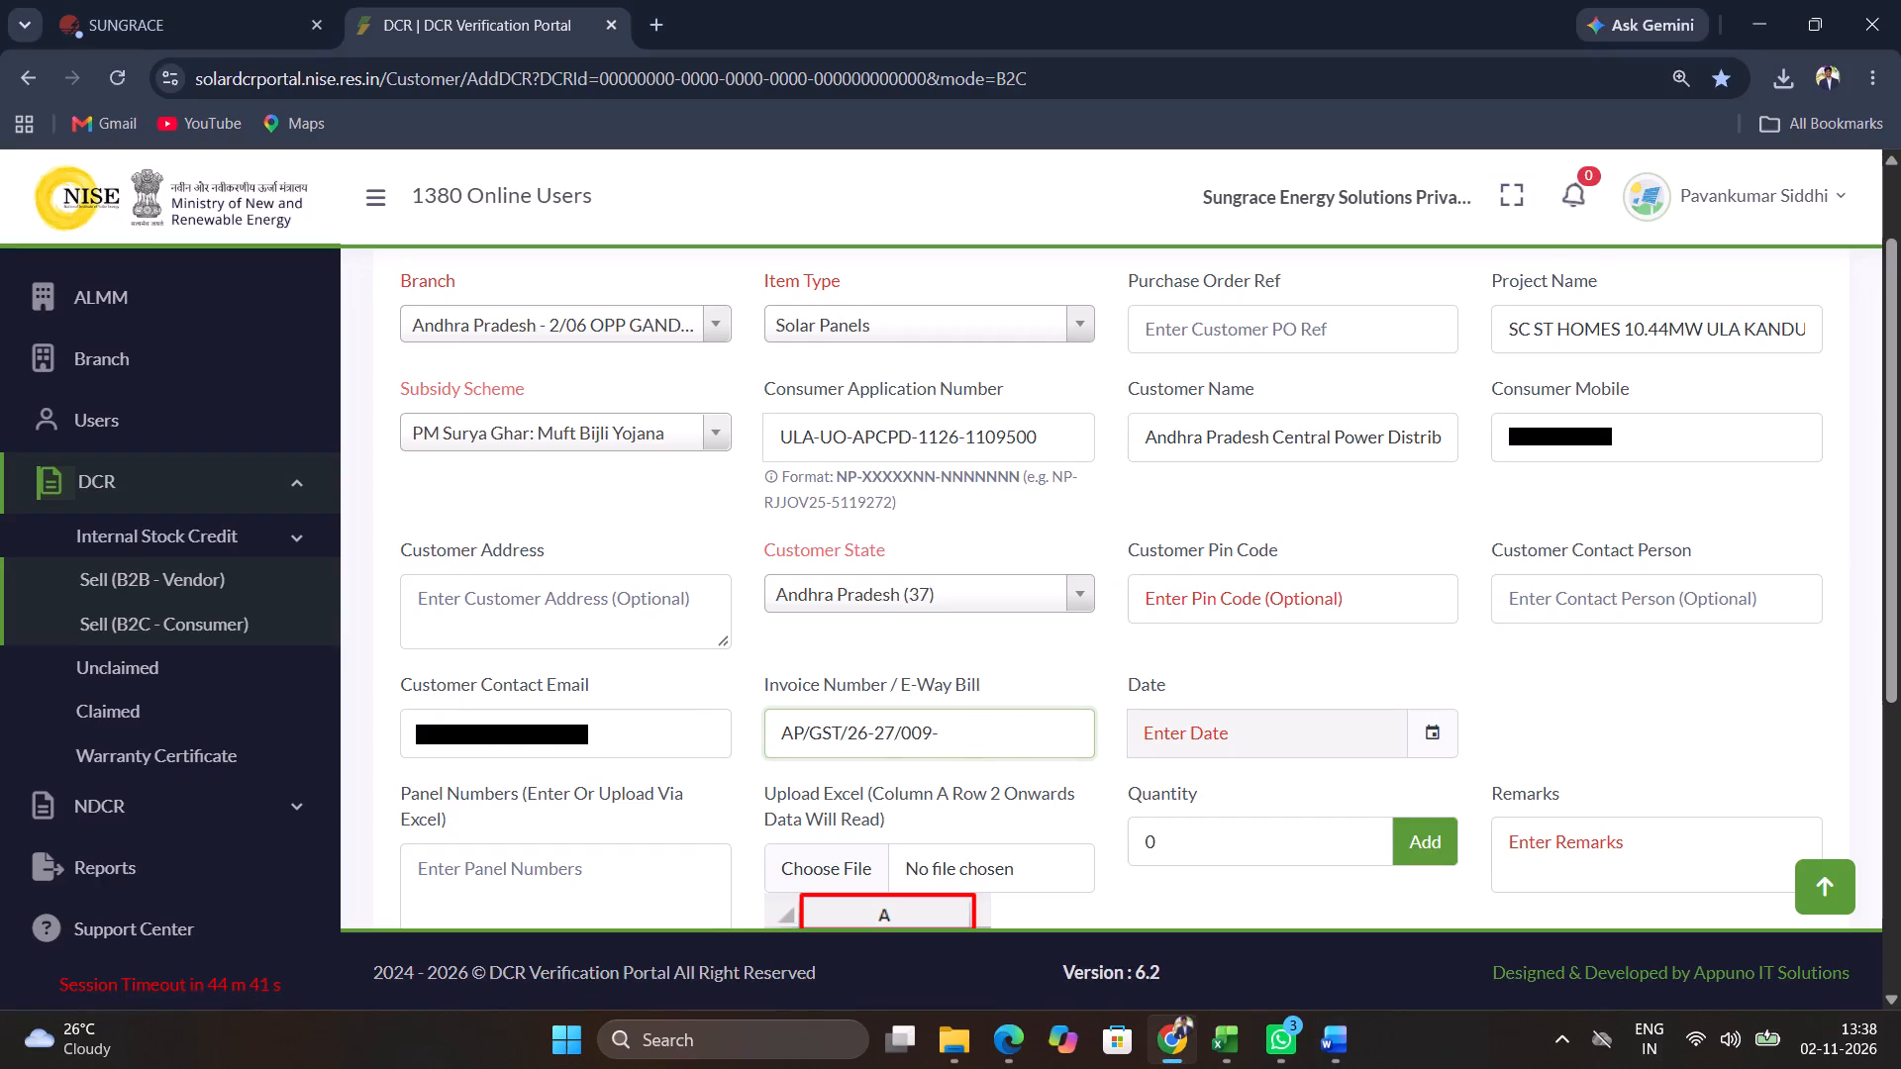
key("2")
key("BackSpace")
type("329")
Set the invoice Date to 30-Sep-2026.
left_click(1167, 749)
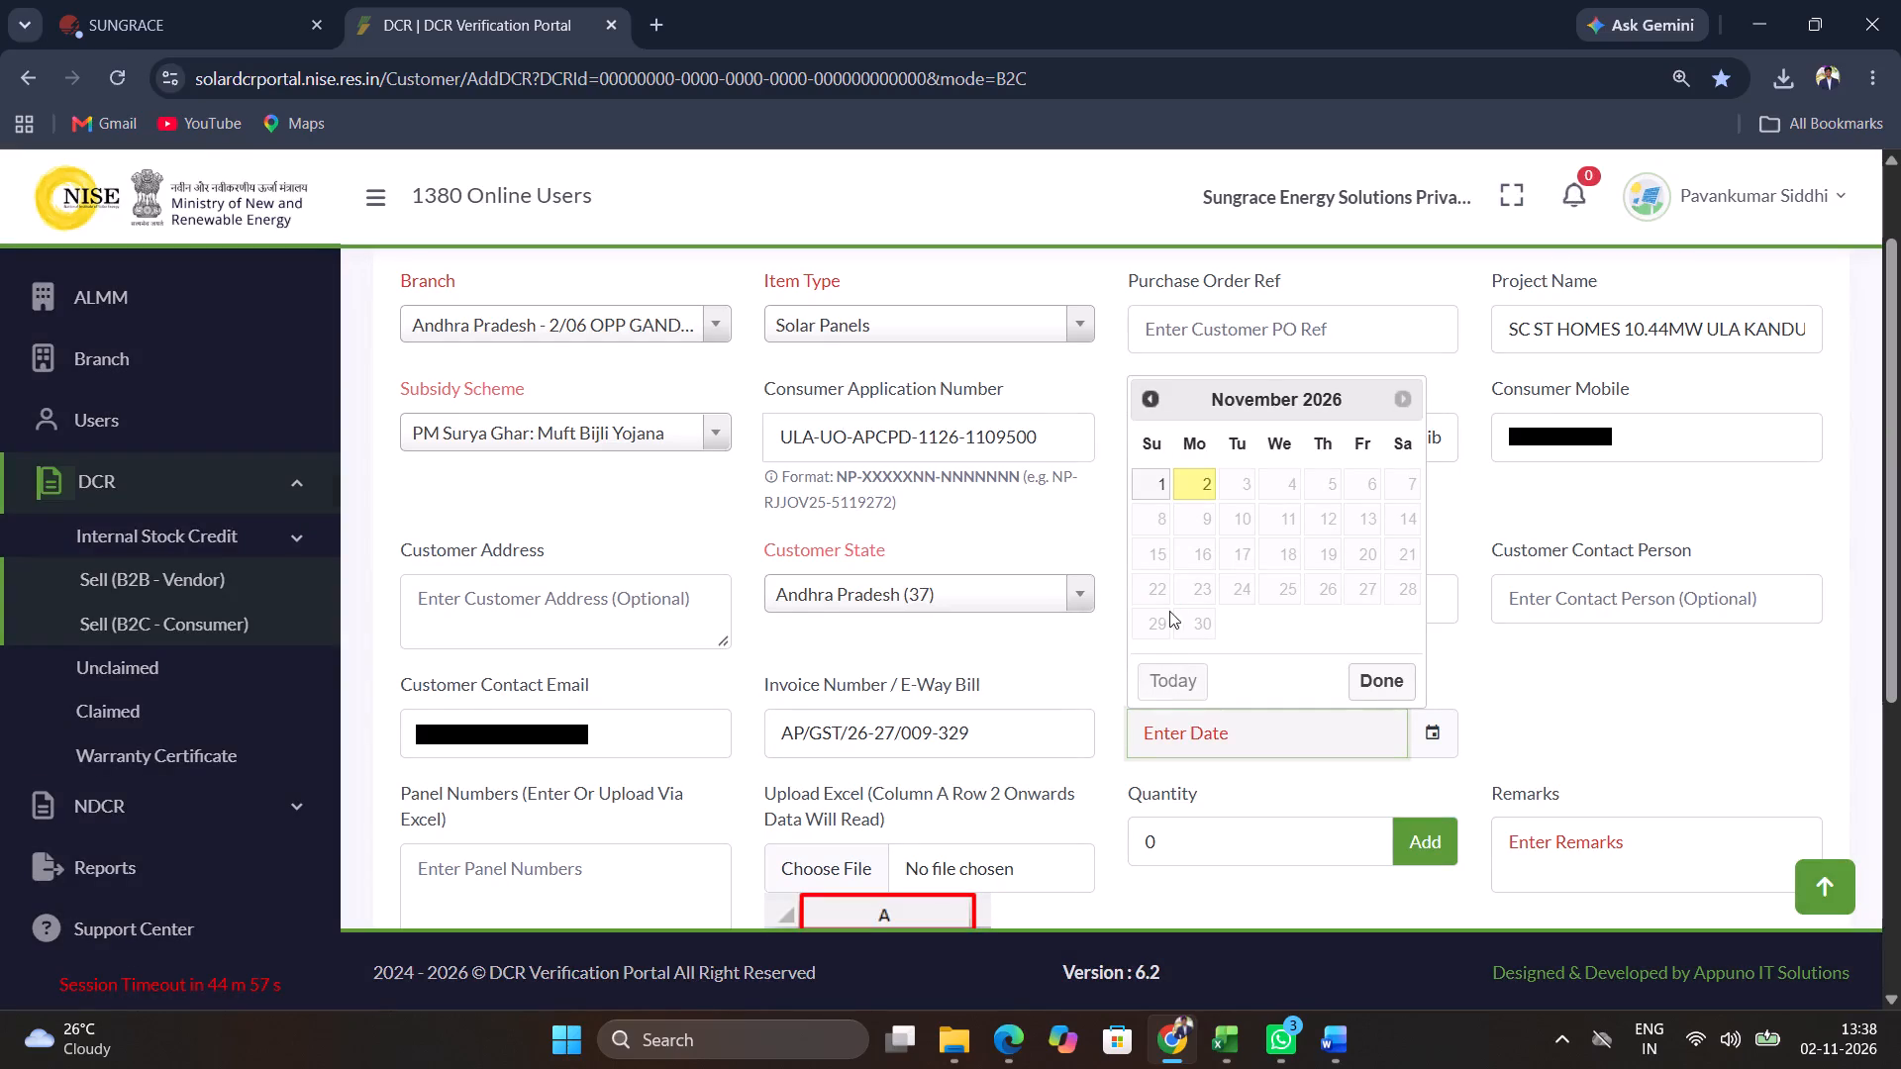
left_click(1145, 417)
double_click(1148, 400)
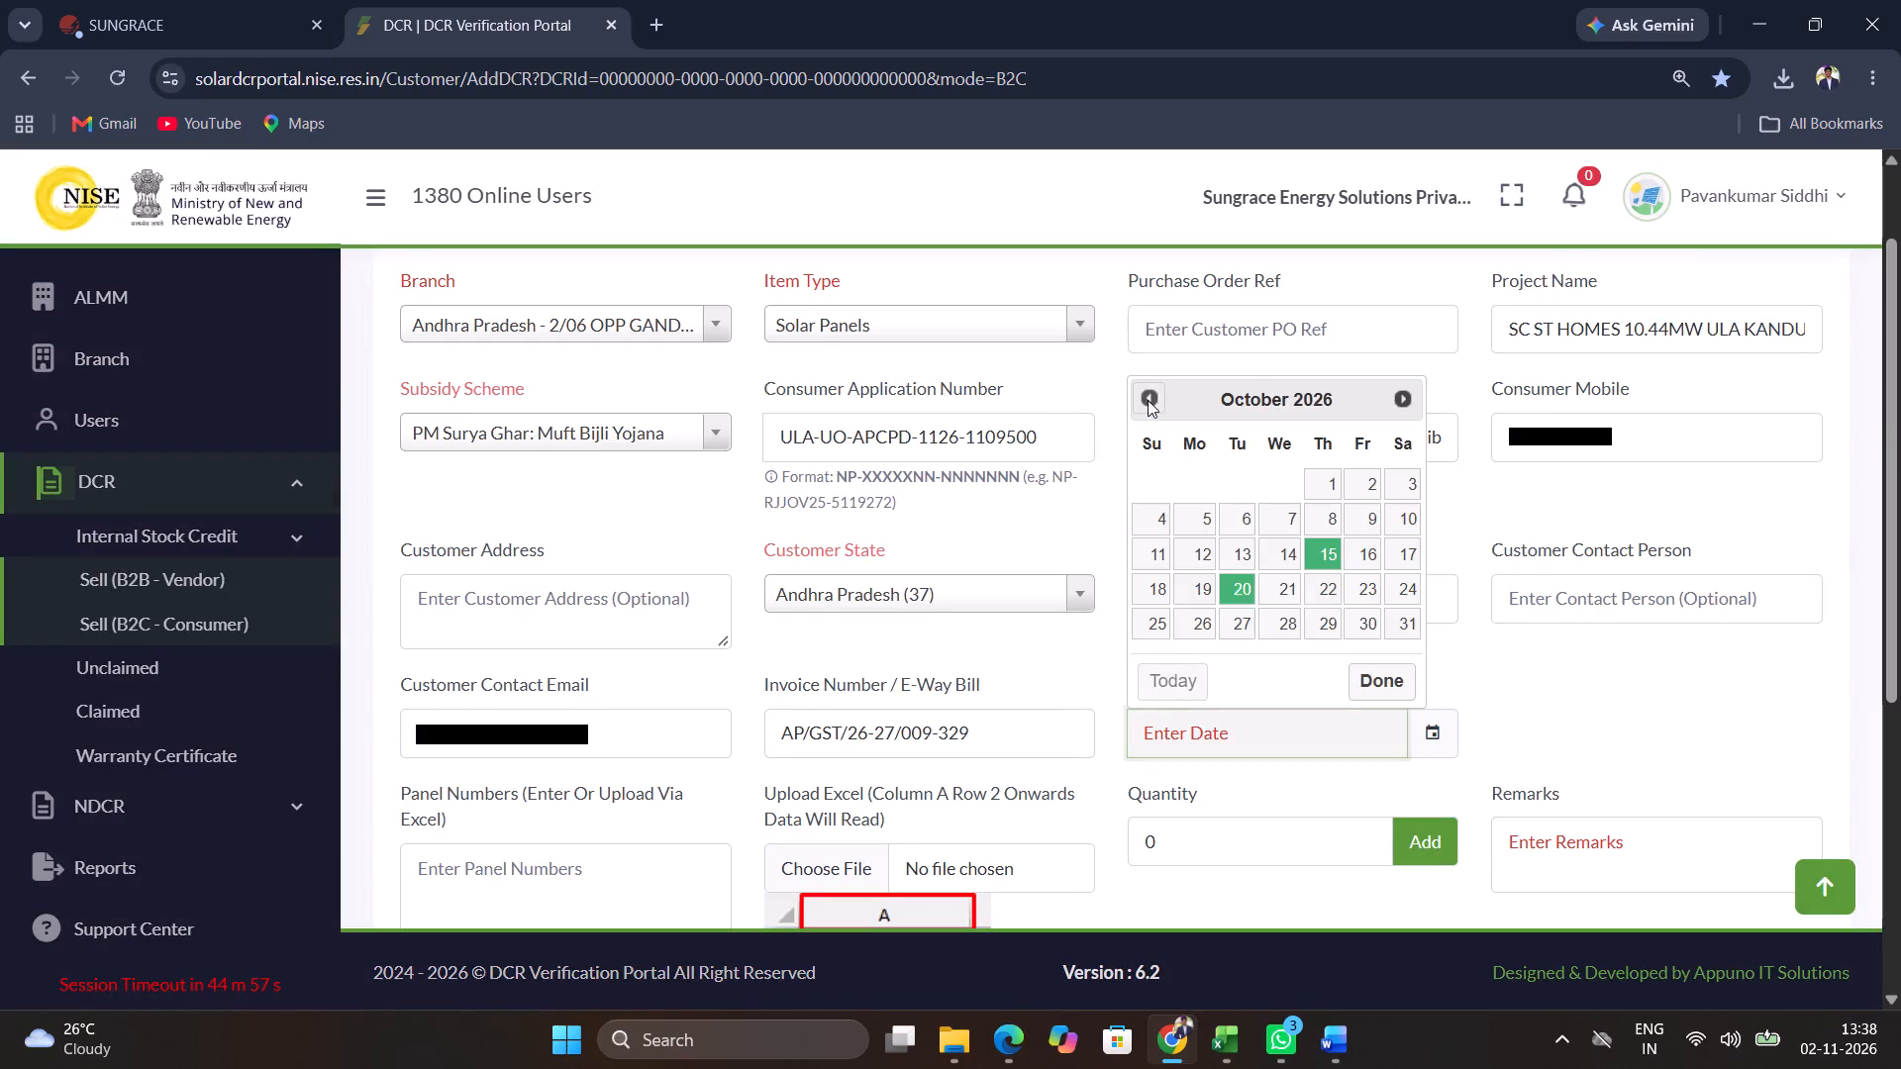
left_click(1277, 620)
Copy the panel serial numbers from the SUNGRACE work order's Quick Copy Details into Panel Numbers on the DCR form.
scroll(1277, 620, "down", 2)
left_click(631, 769)
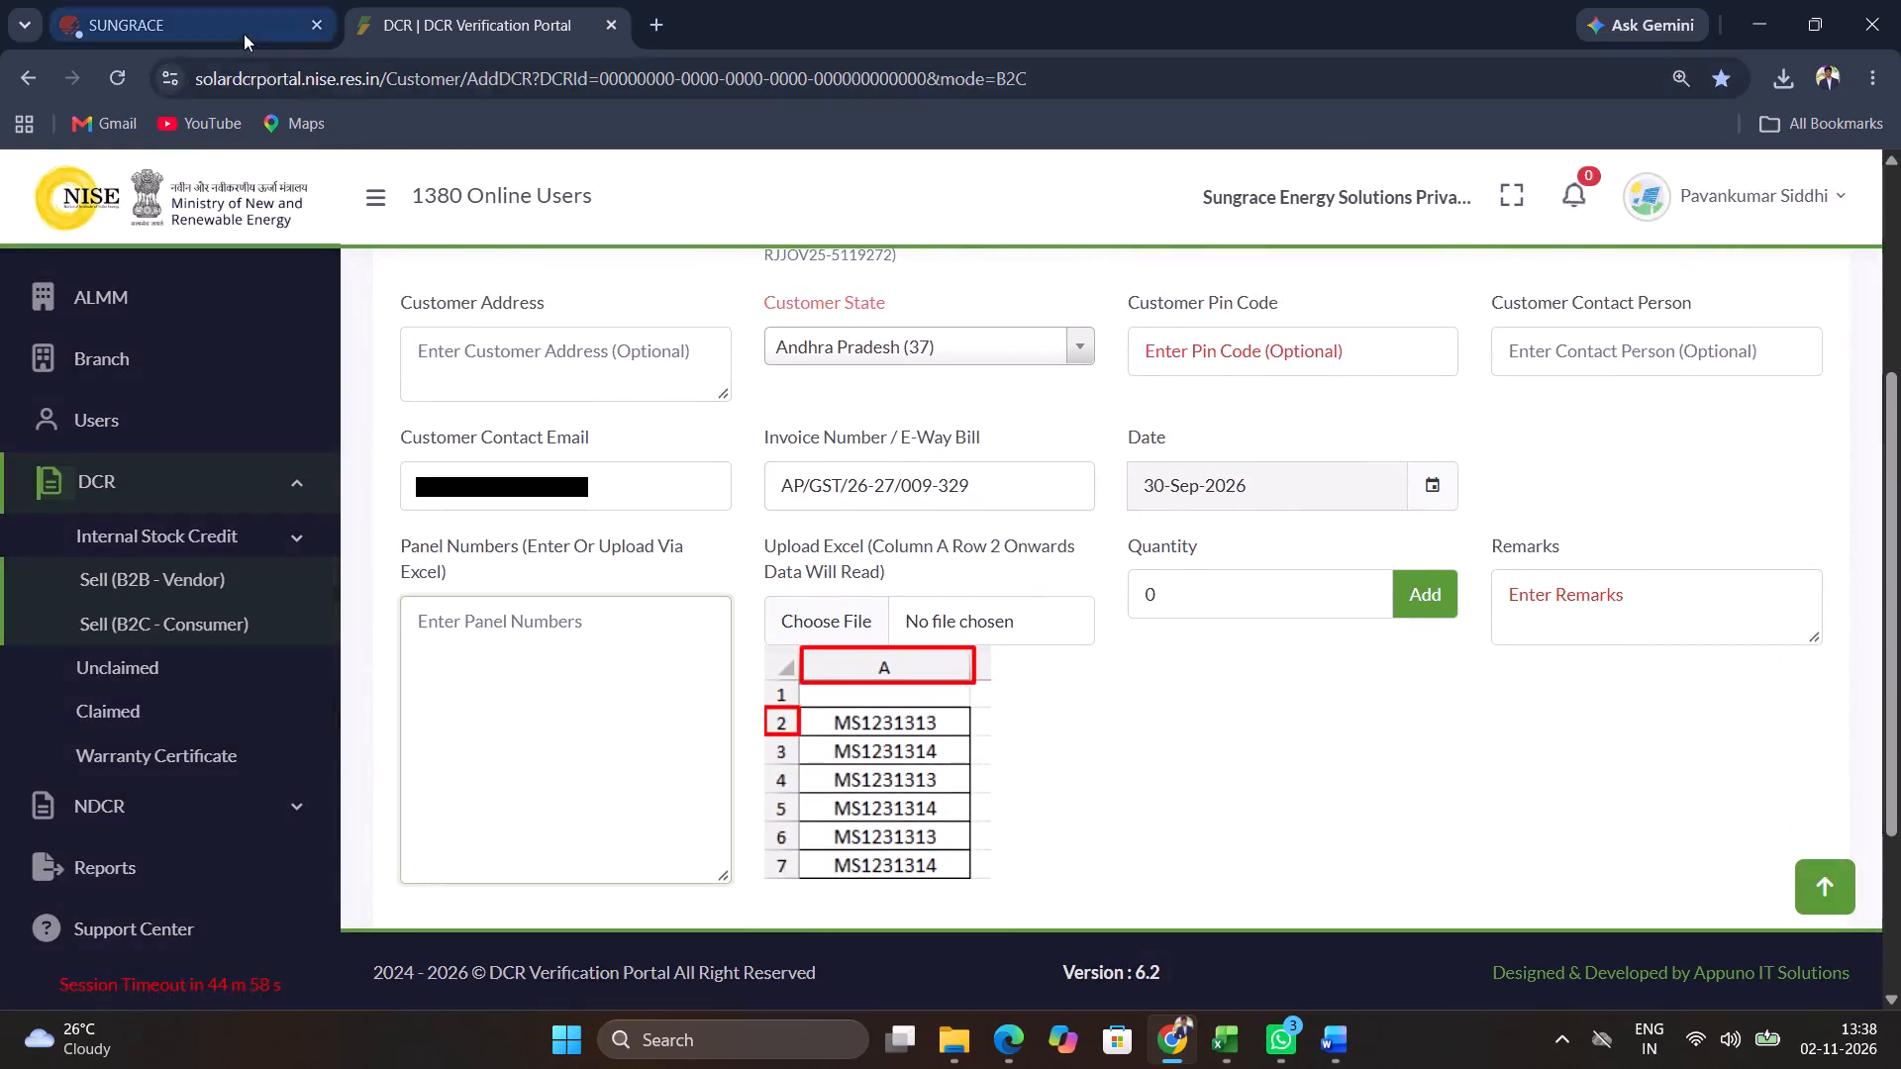
left_click(244, 34)
left_click(1207, 229)
left_click_drag(1191, 234, 1177, 249)
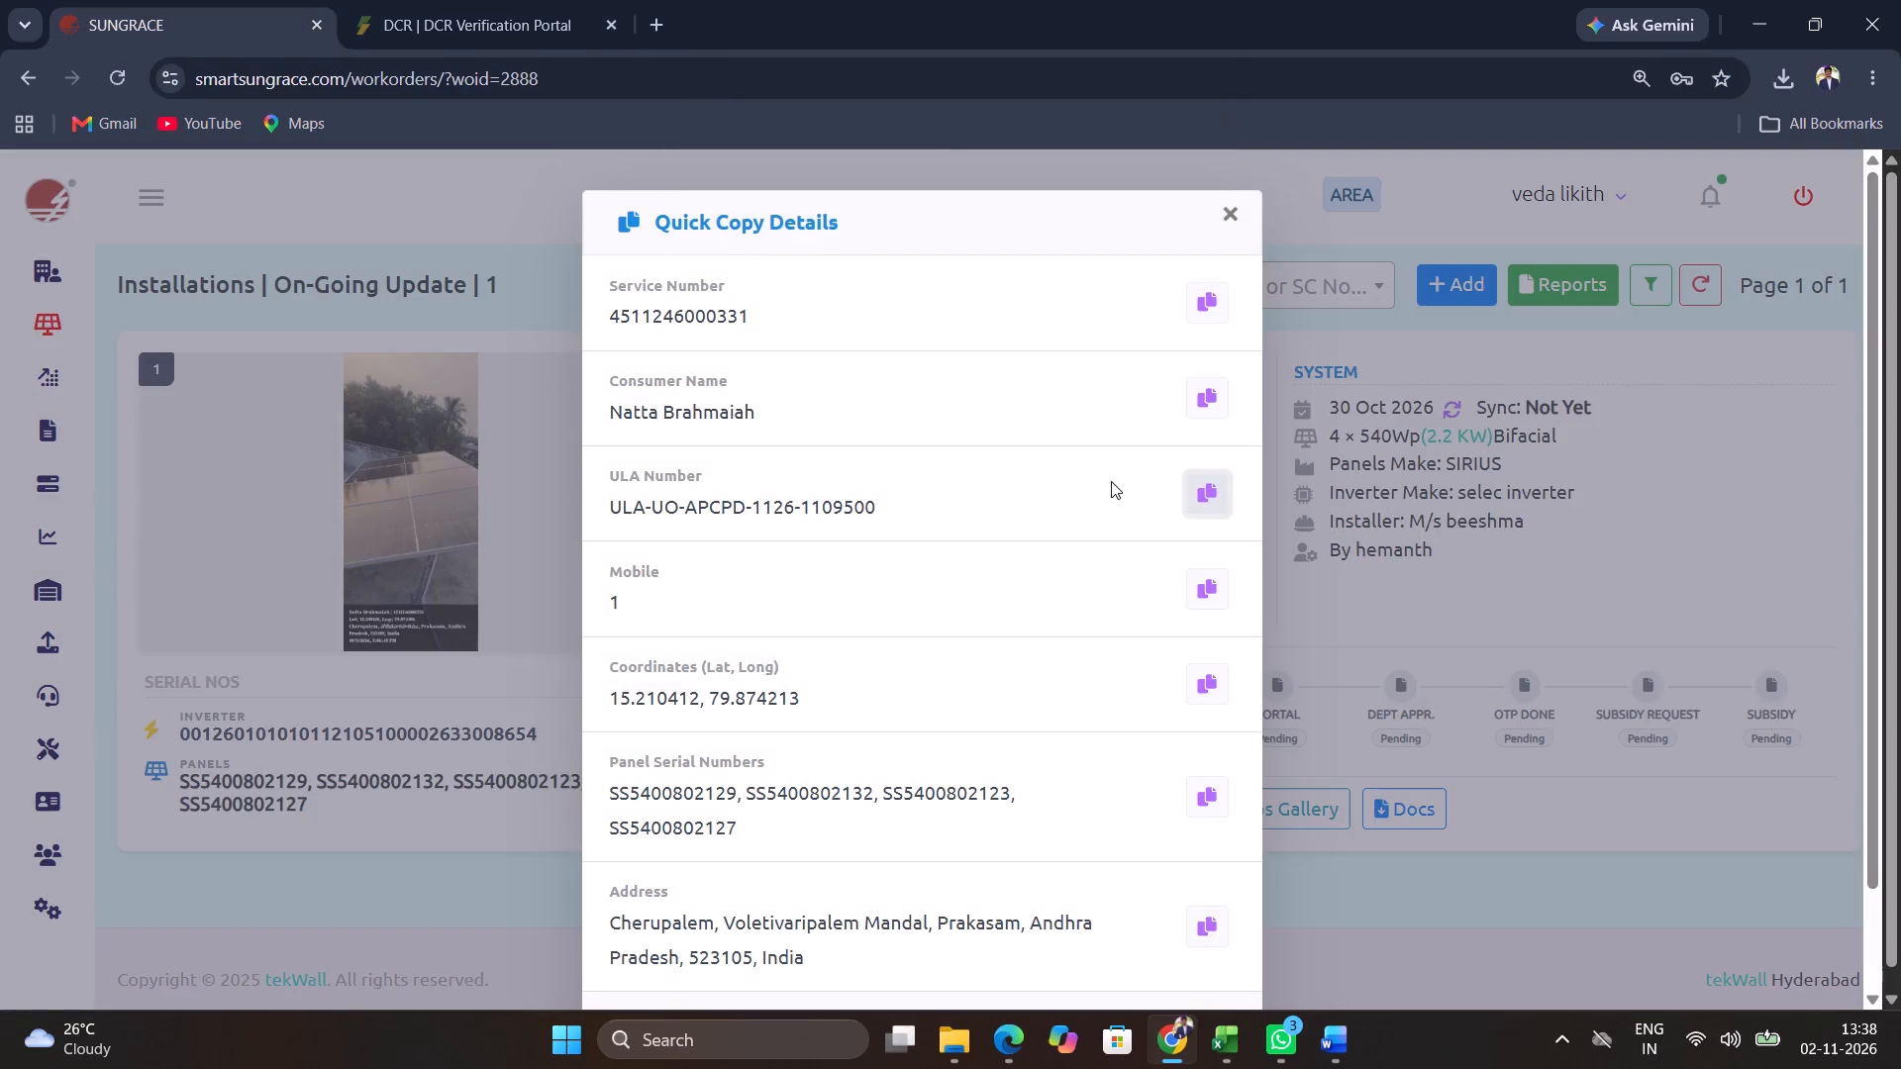
scroll(1163, 586, "down", 1)
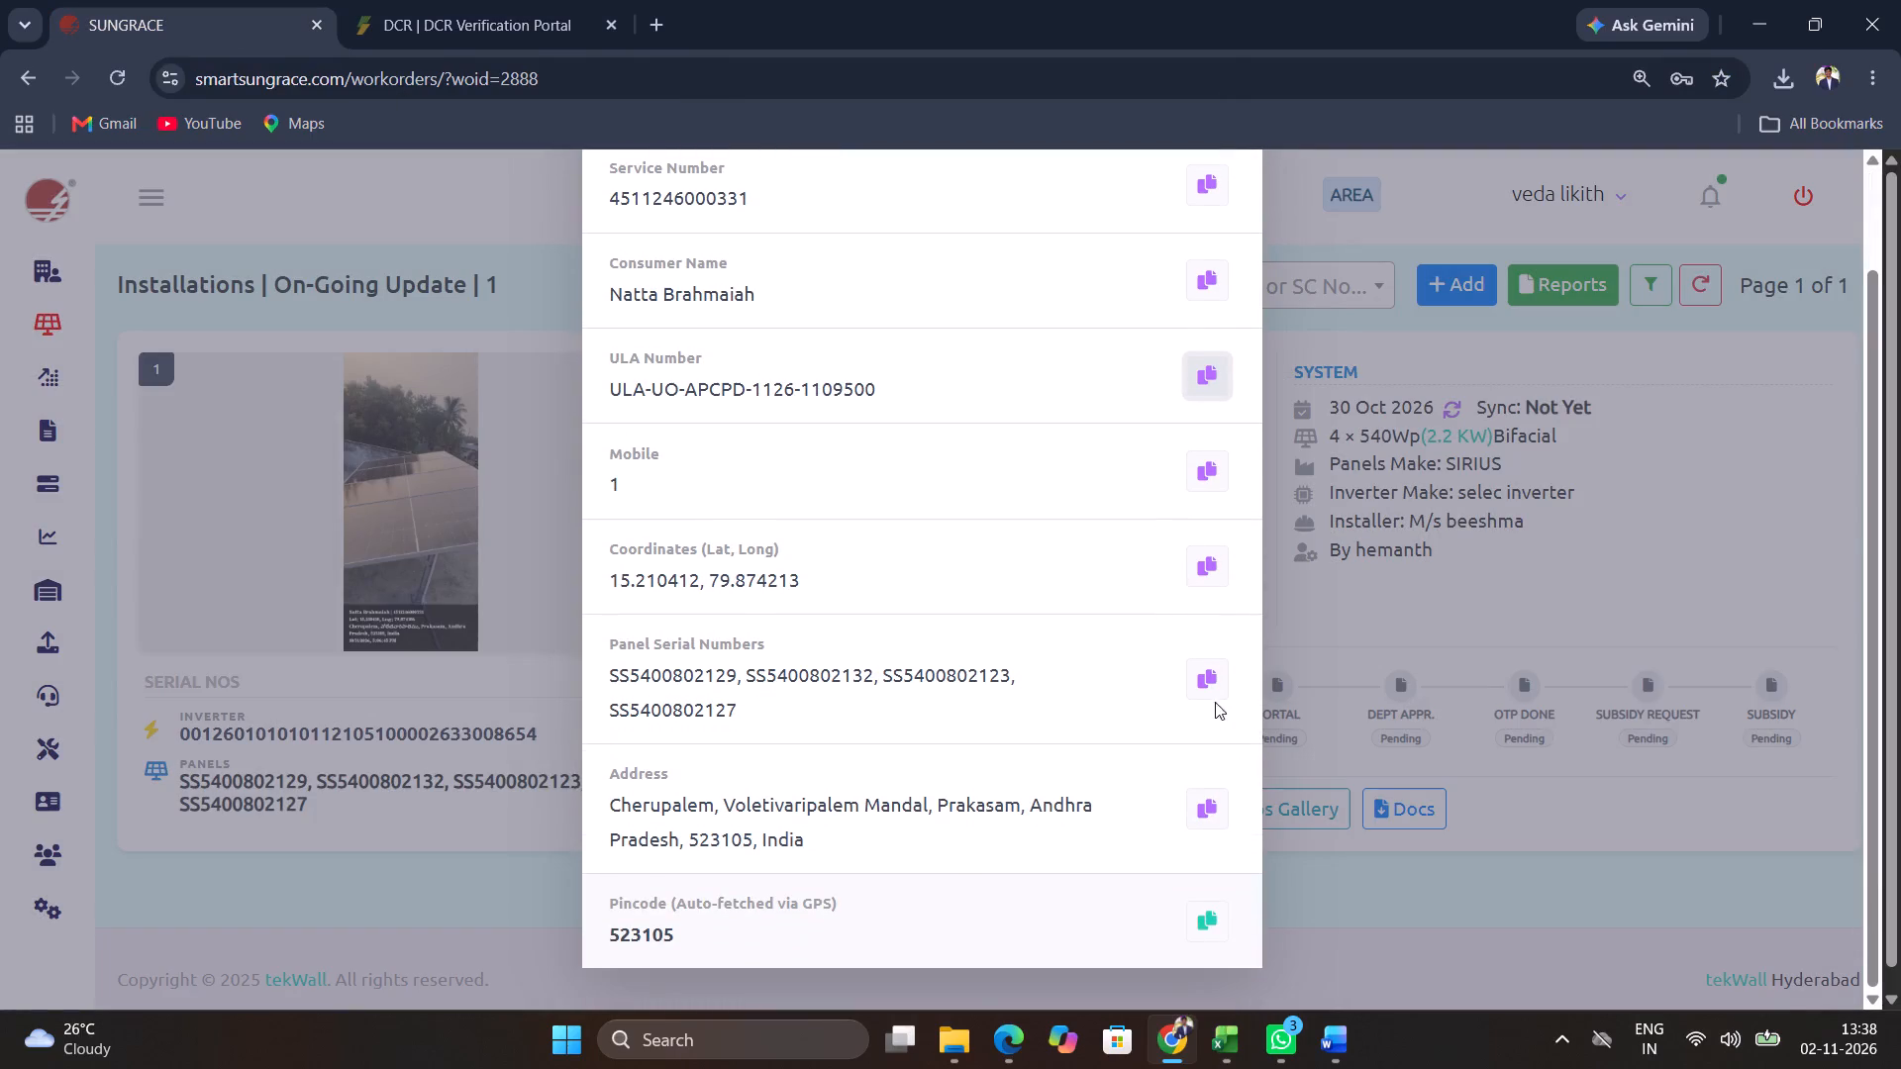
left_click(1211, 681)
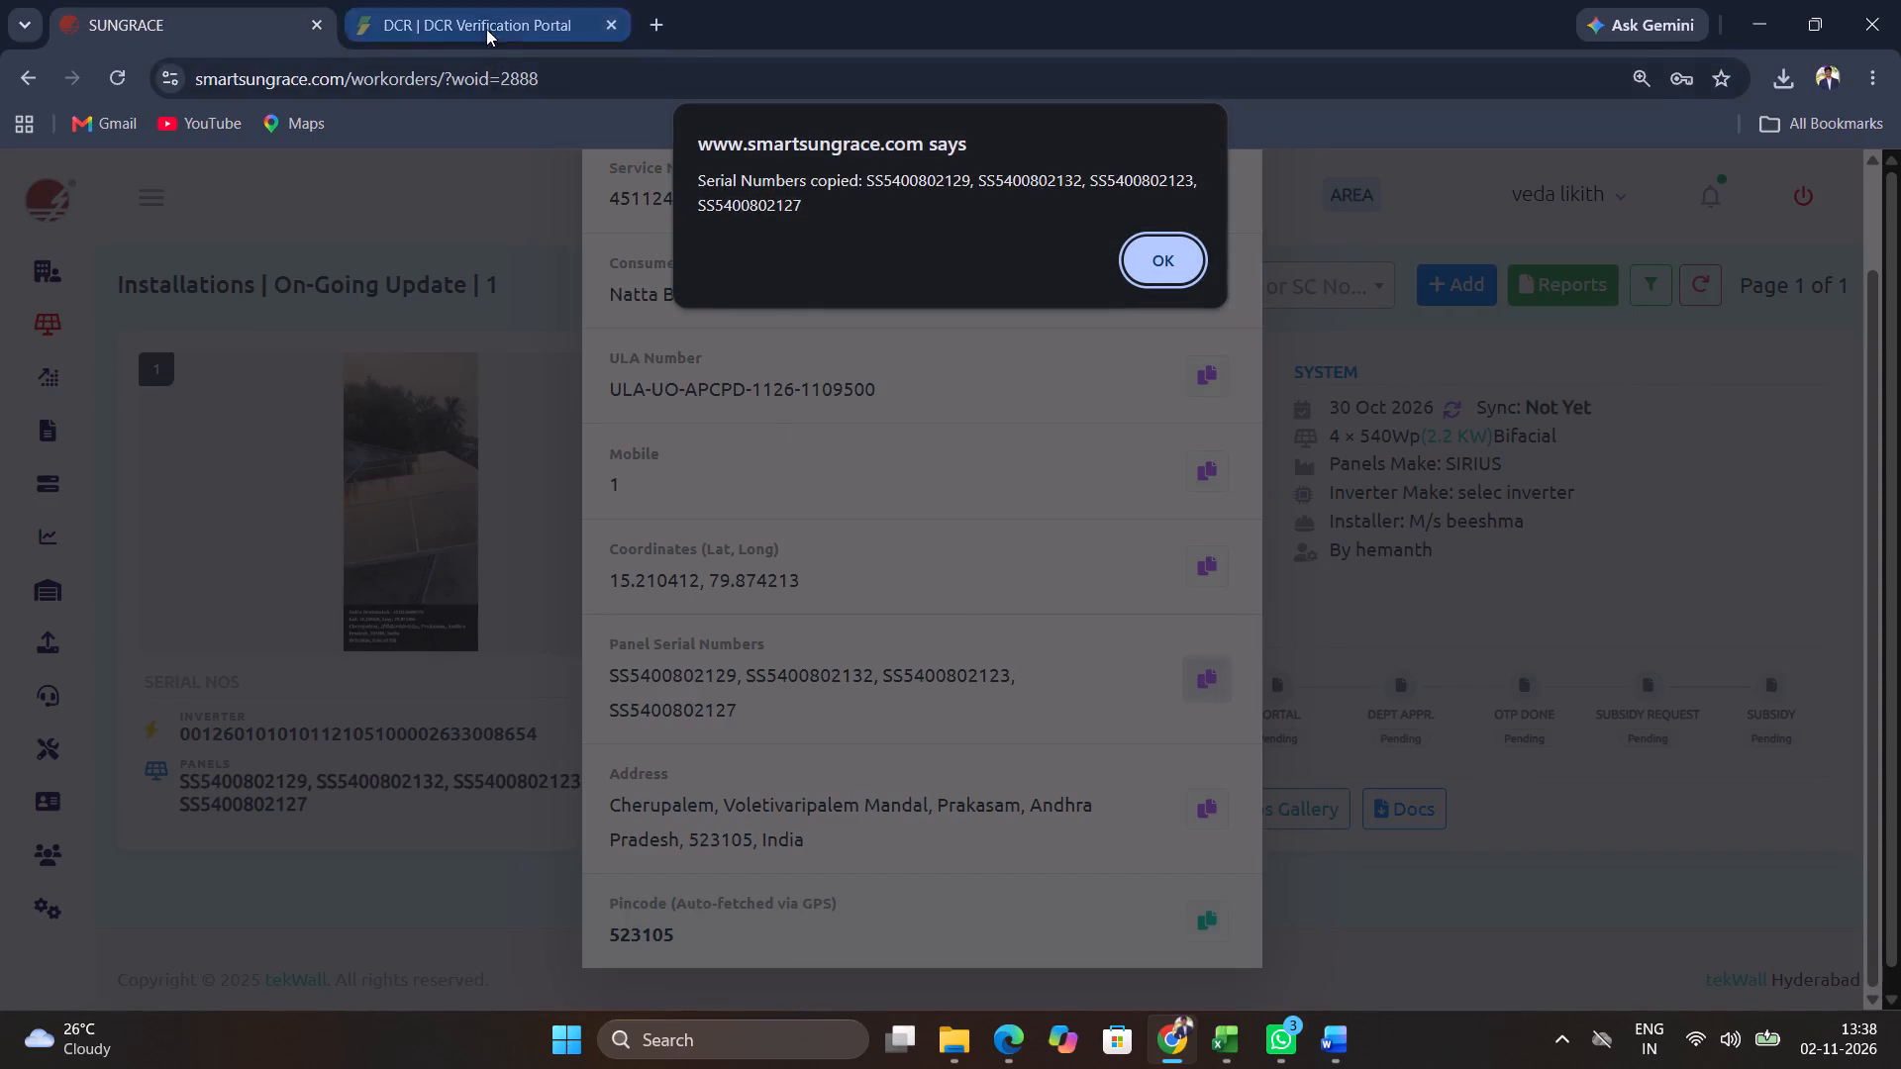
left_click(486, 20)
key("ctrl+v")
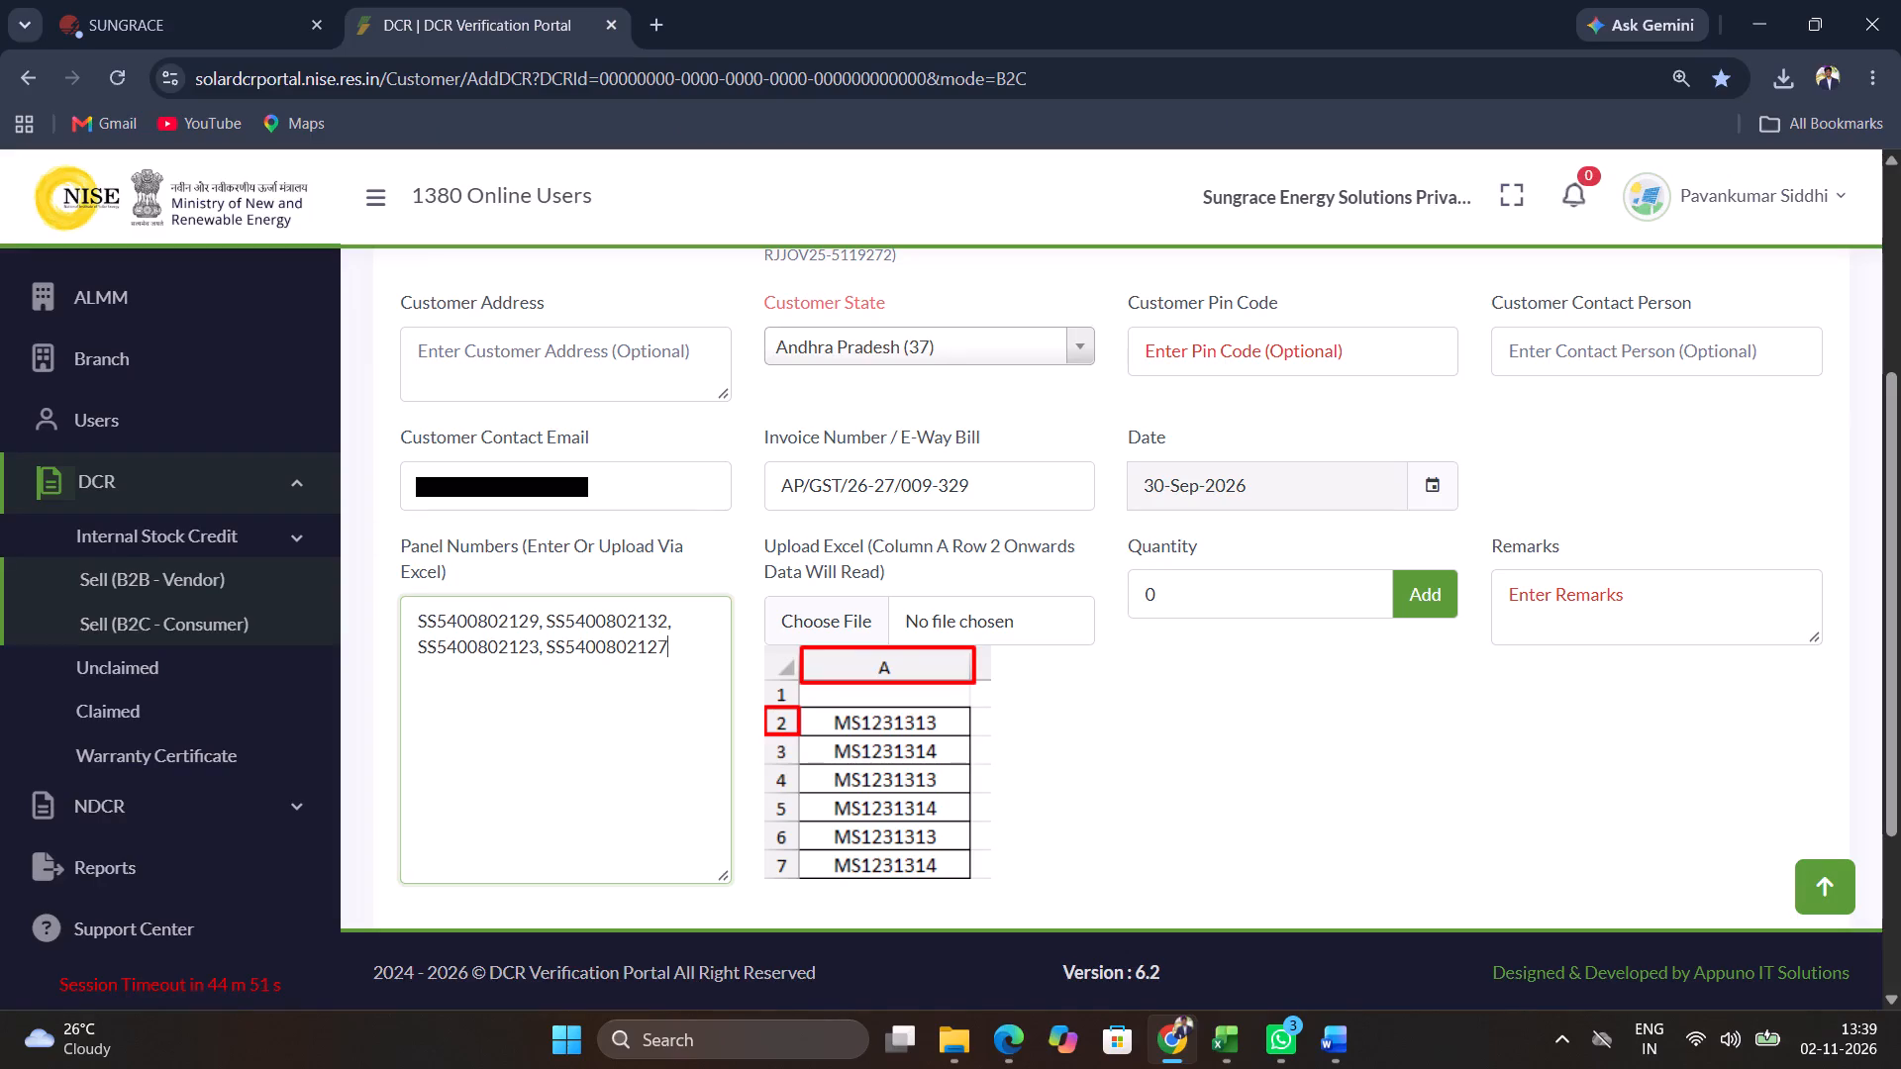
key("Left")
key("Left")
key("Left")
key("Left")
key("Left")
key("Left")
key("Left")
key("Left")
key("Left")
key("Left")
key("Left")
key("Left")
key("BackSpace")
key("BackSpace")
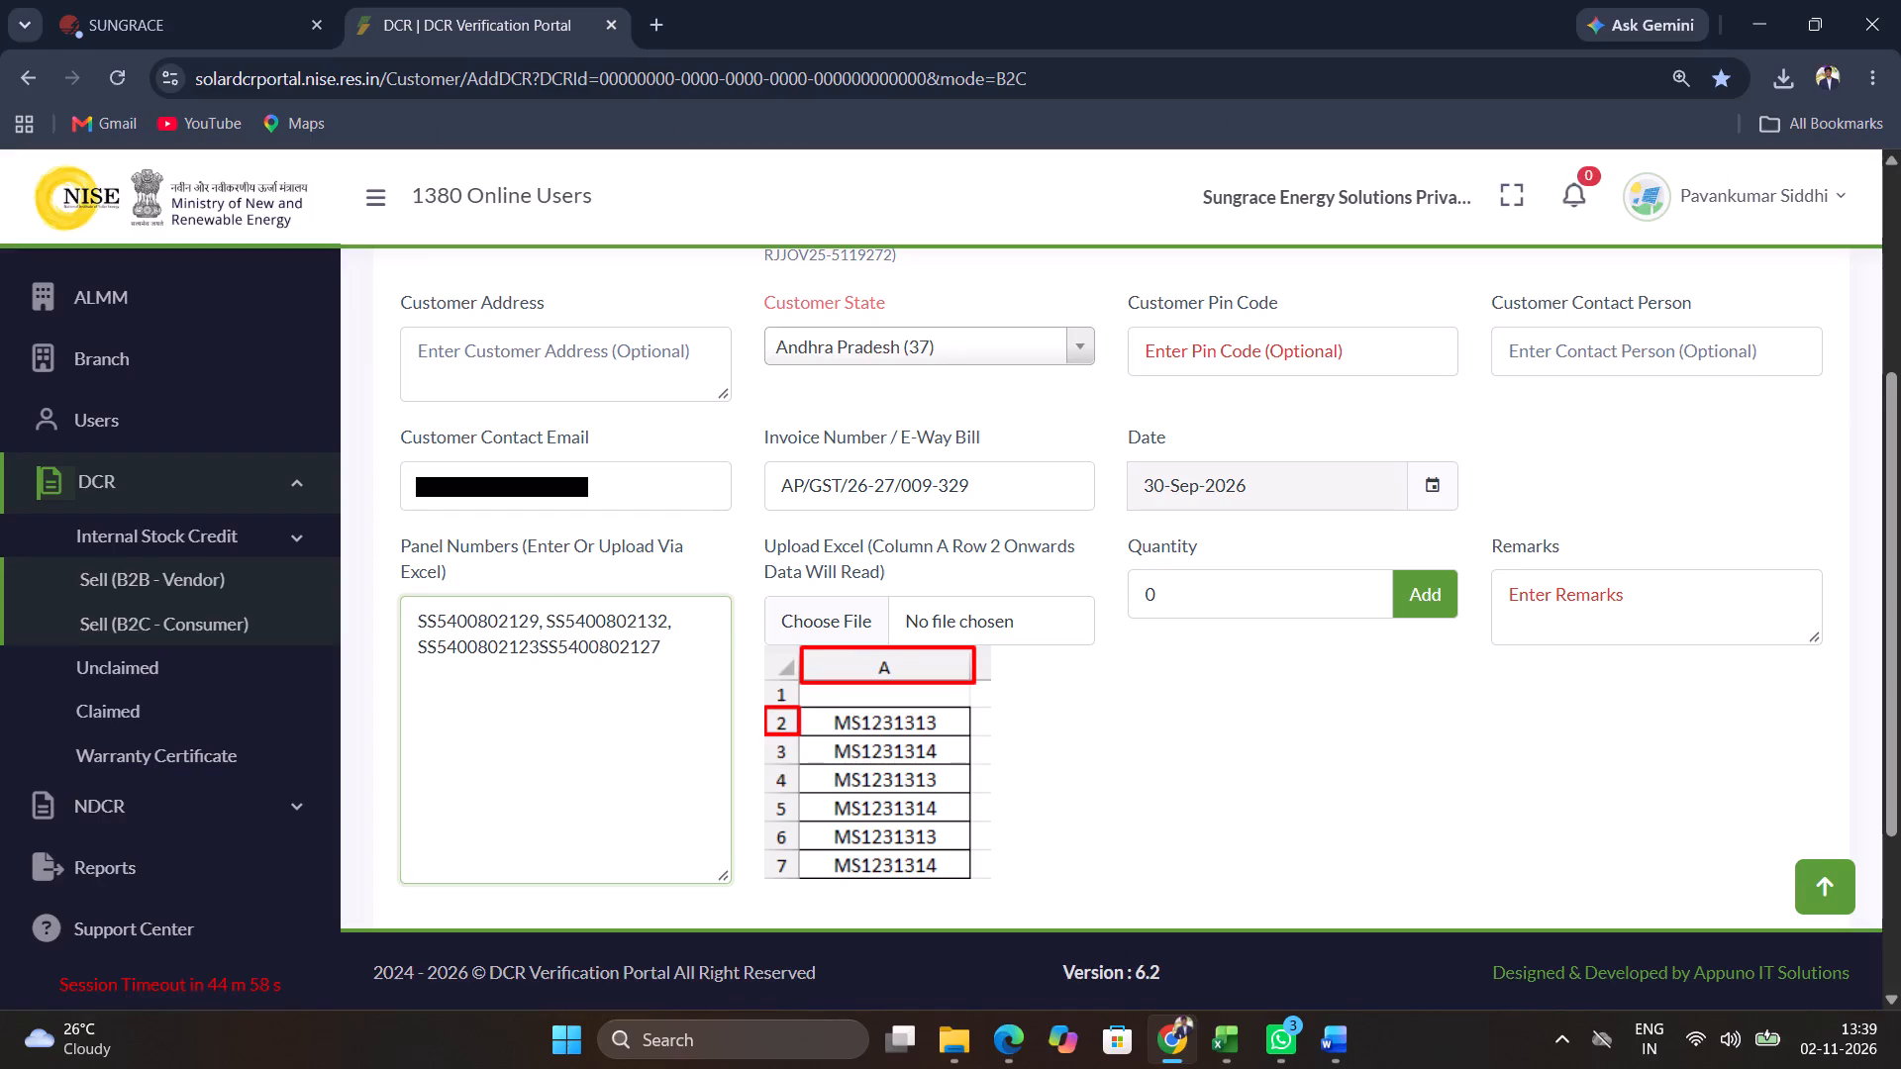
key("backslash")
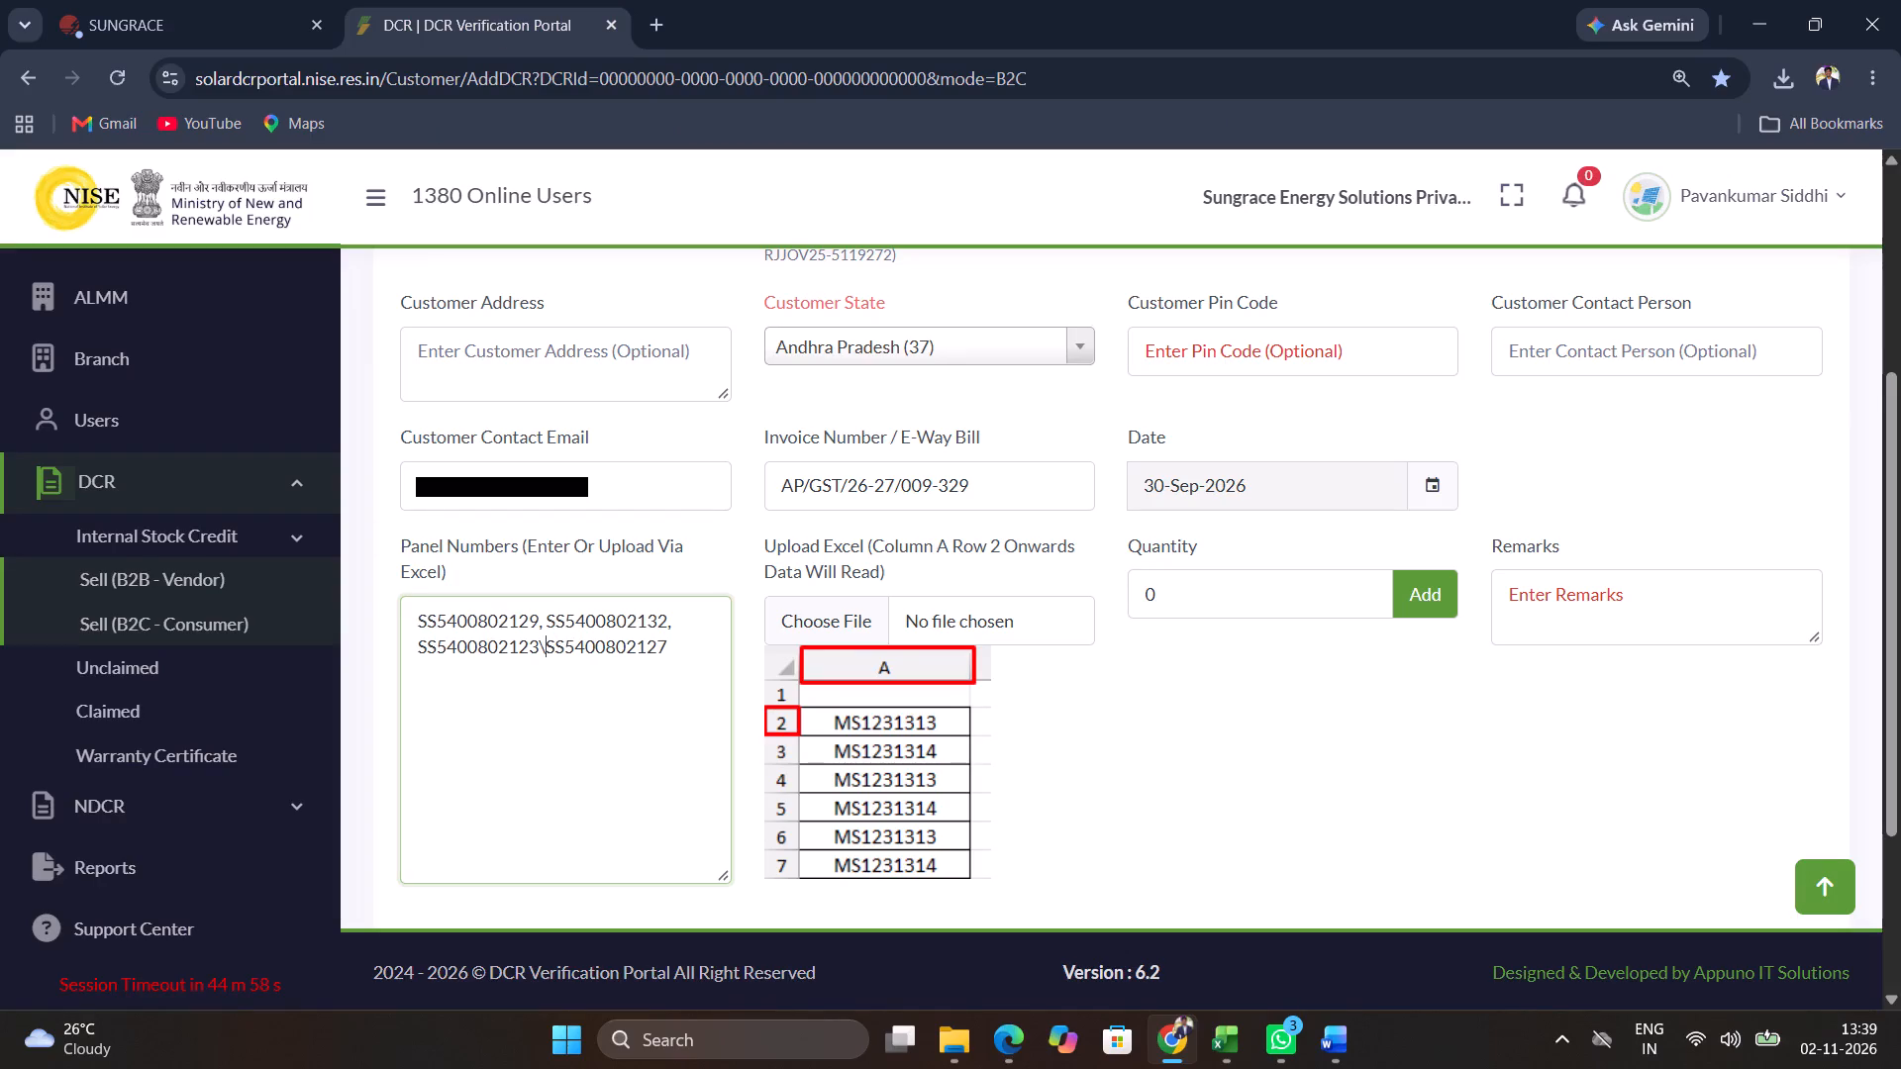
key("BackSpace")
key("Return")
key("Up")
key("Up")
key("Up")
key("Up")
key("Up")
key("Up")
key("Up")
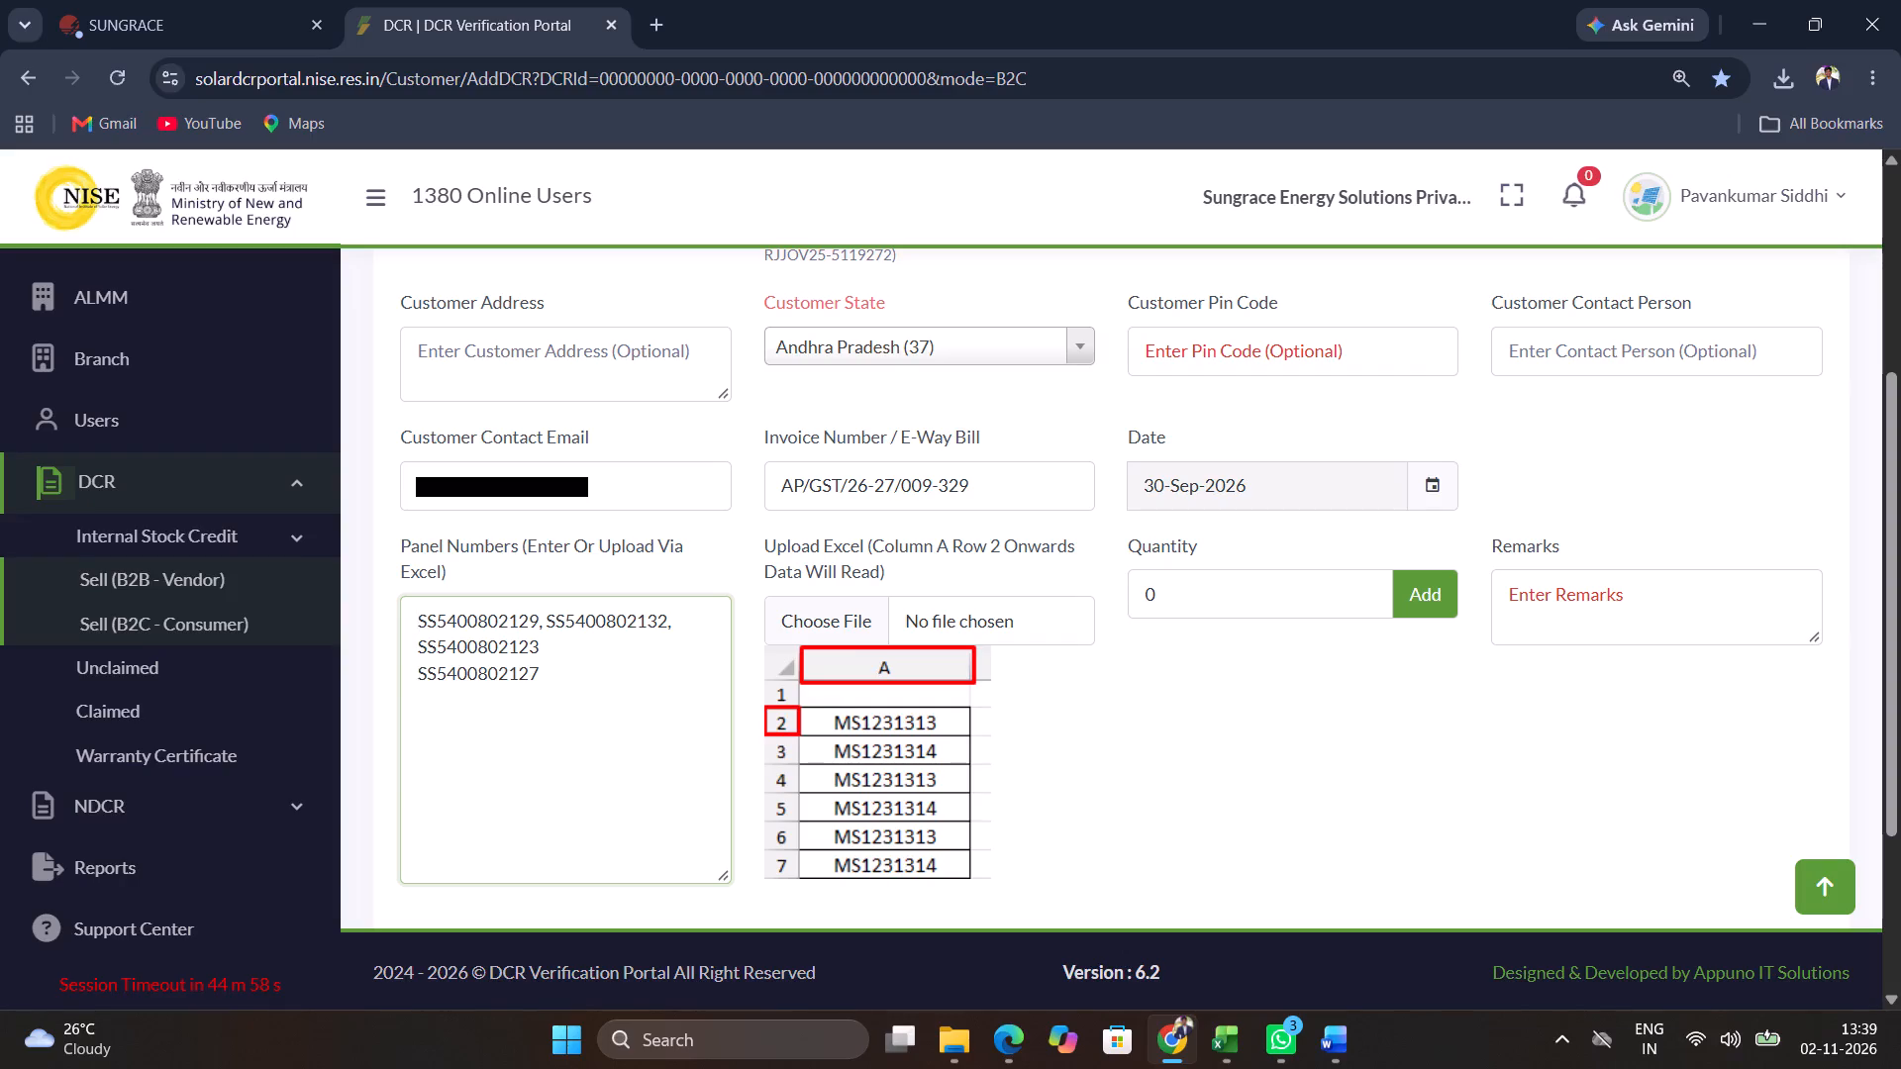
key("Right")
key("Right")
key("Right")
key("Right")
key("Right")
key("Right")
key("Right")
key("Right")
key("Right")
key("Right")
key("Right")
key("Right")
key("Right")
key("Right")
key("BackSpace")
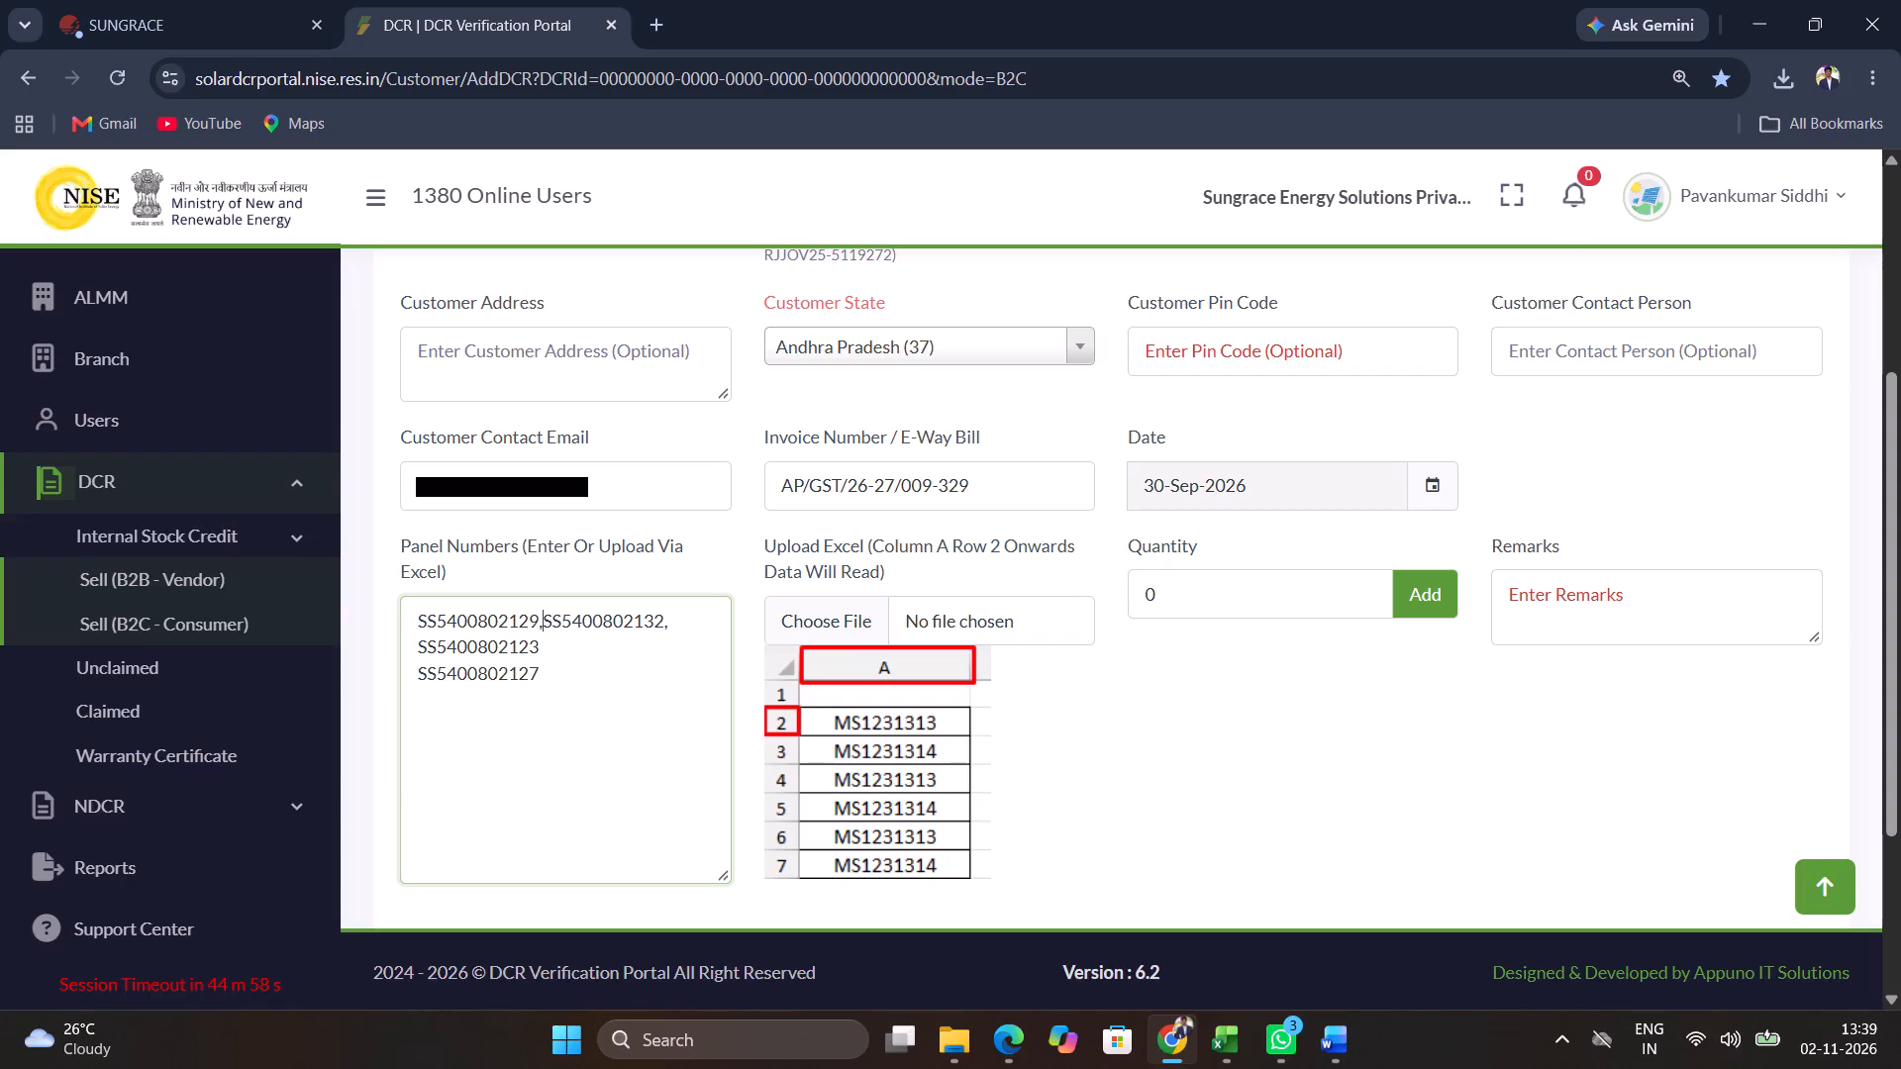
key("BackSpace")
key("Return")
key("Right")
key("Right")
key("Right")
key("Right")
key("Right")
key("Right")
key("Right")
key("Right")
key("Right")
key("Right")
key("Right")
key("Right")
key("Right")
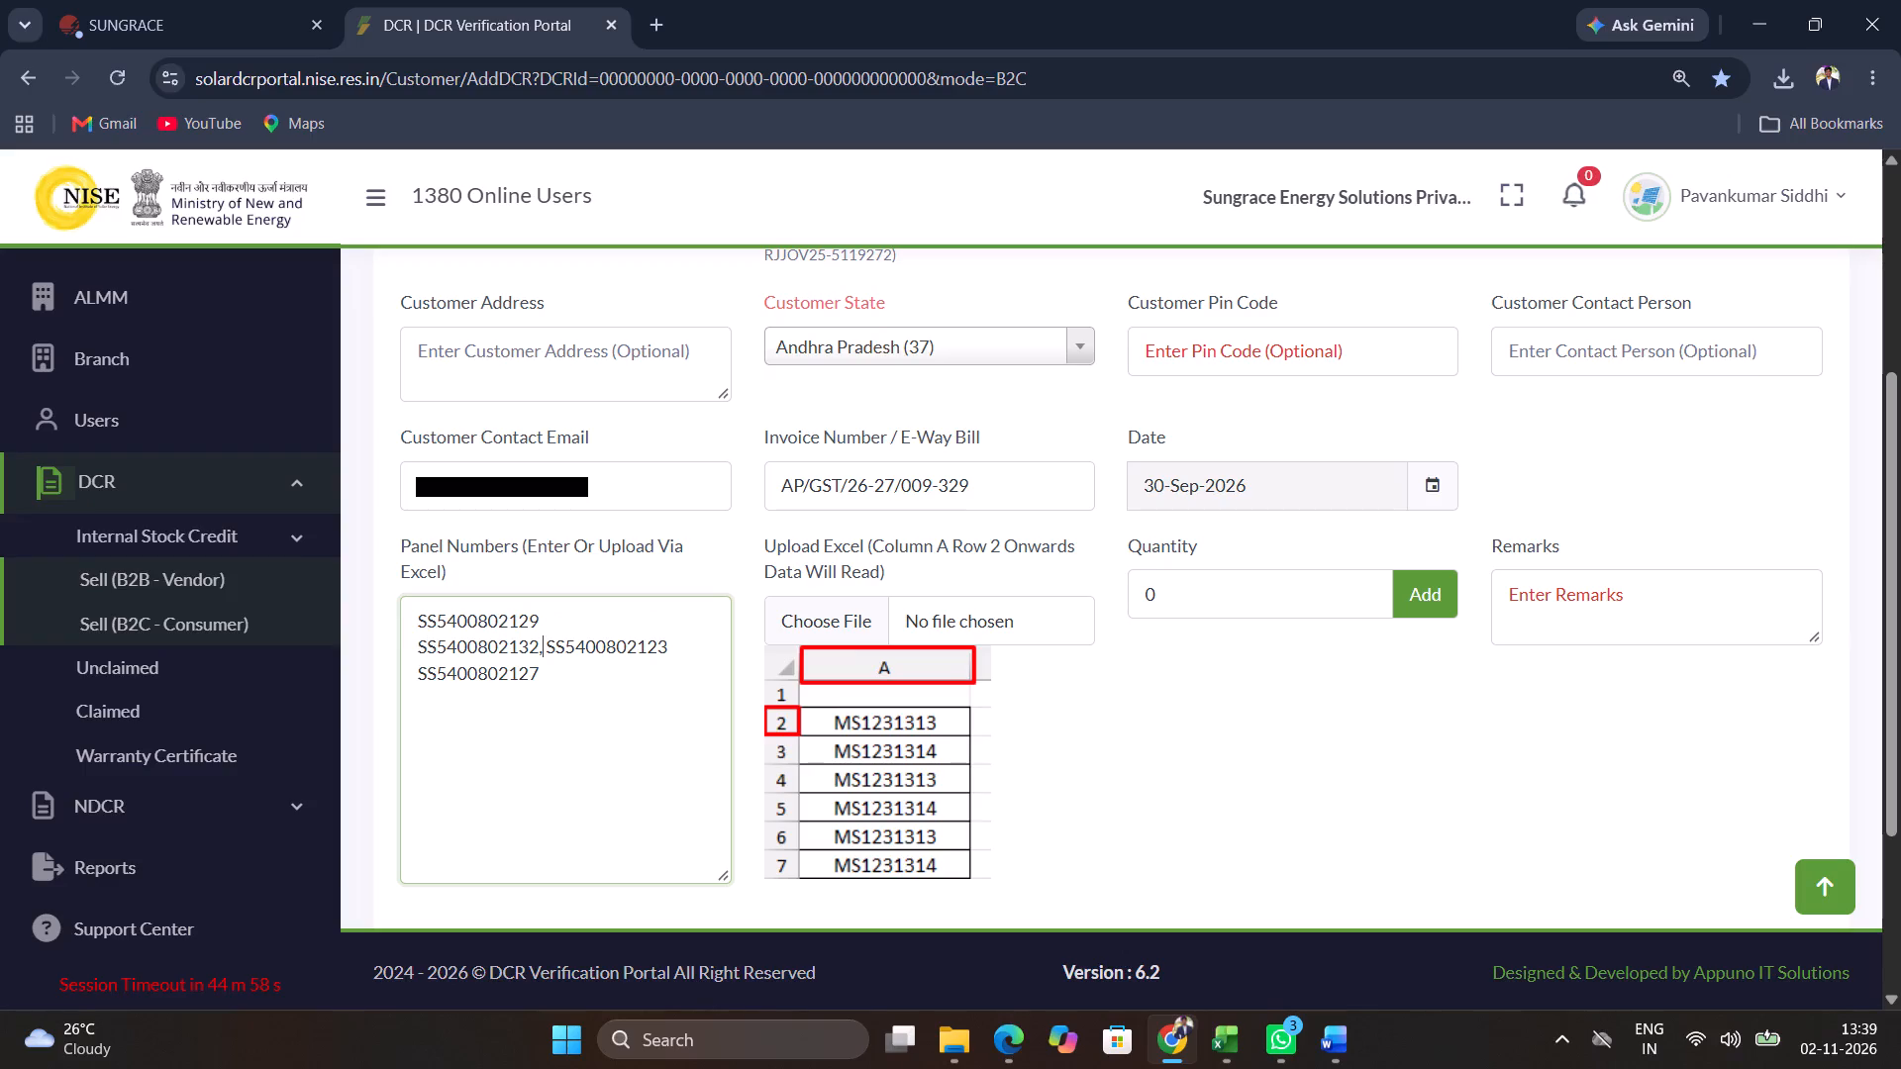
key("Right")
key("BackSpace")
key("BackSpace")
key("Return")
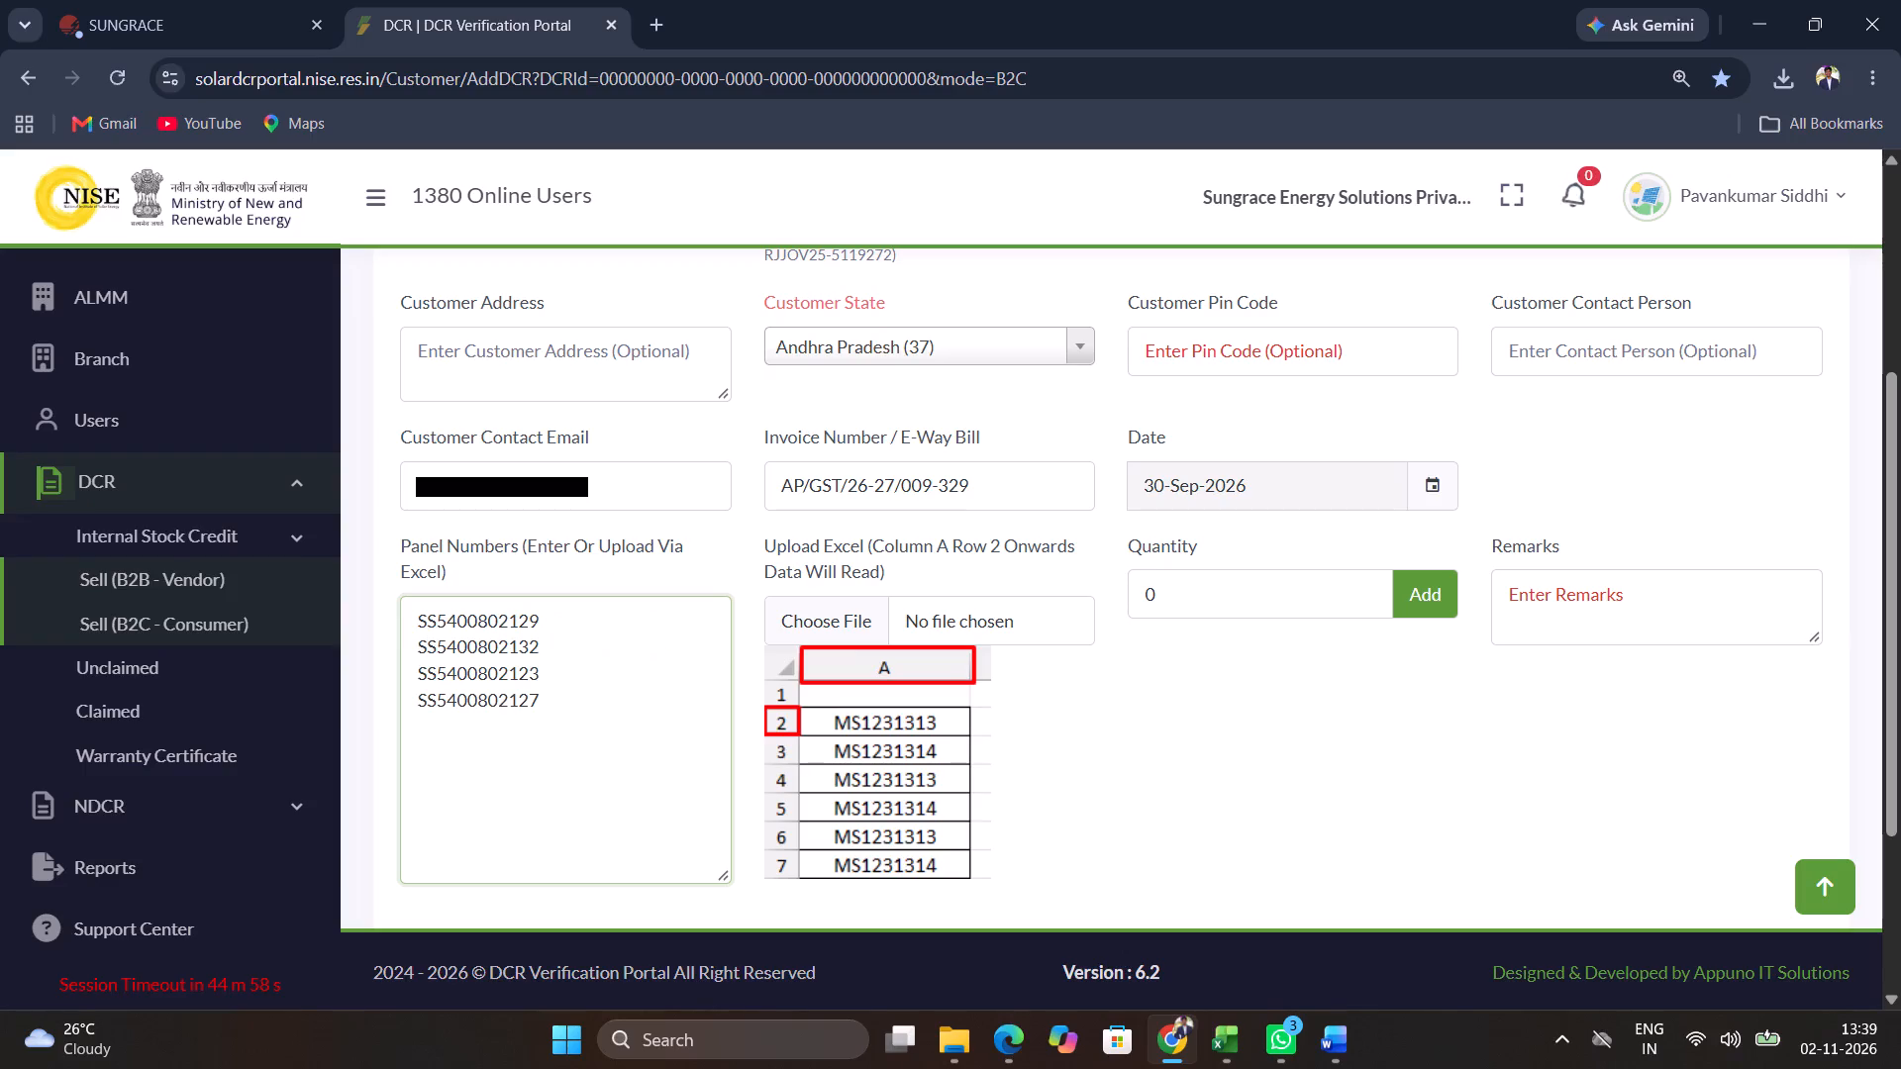
Set the Quantity to 4 and add the listed panels to the B2C sale.
left_click(1197, 610)
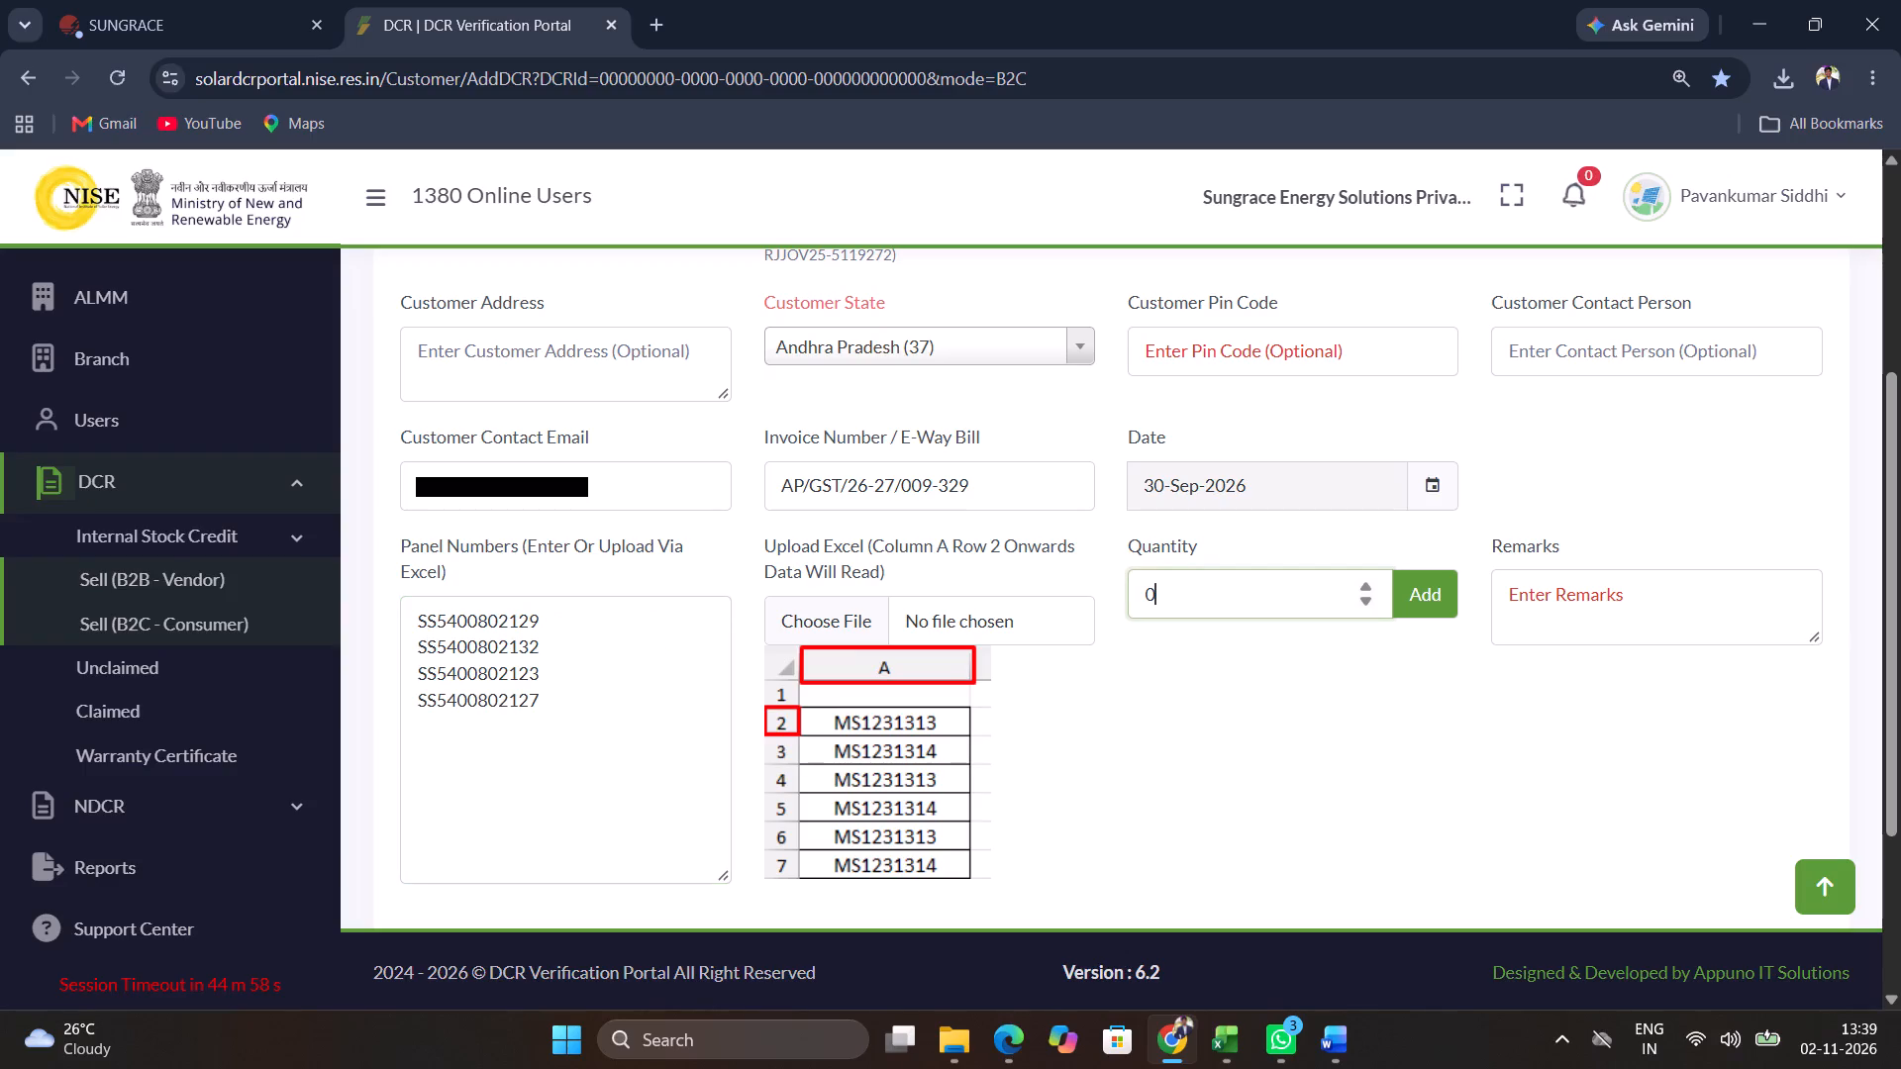
scroll(1197, 610, "up", 4)
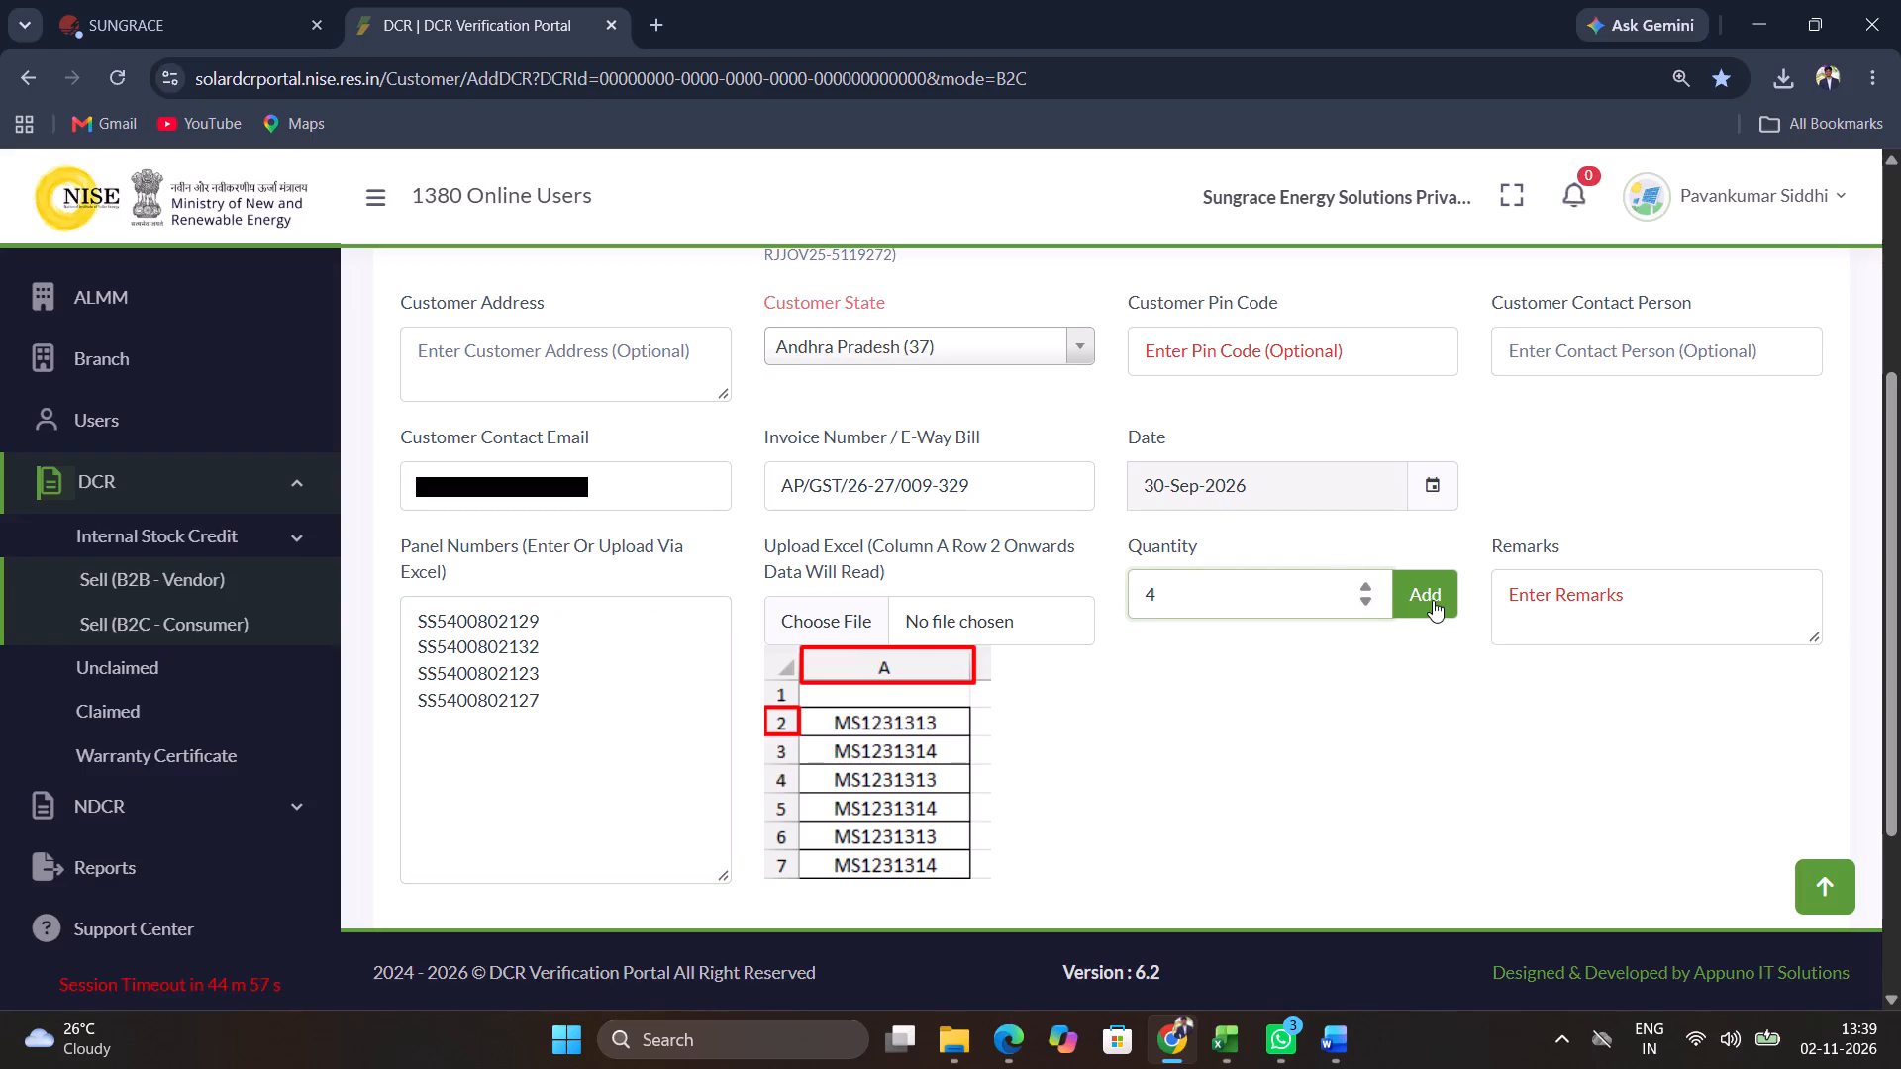
left_click(1437, 600)
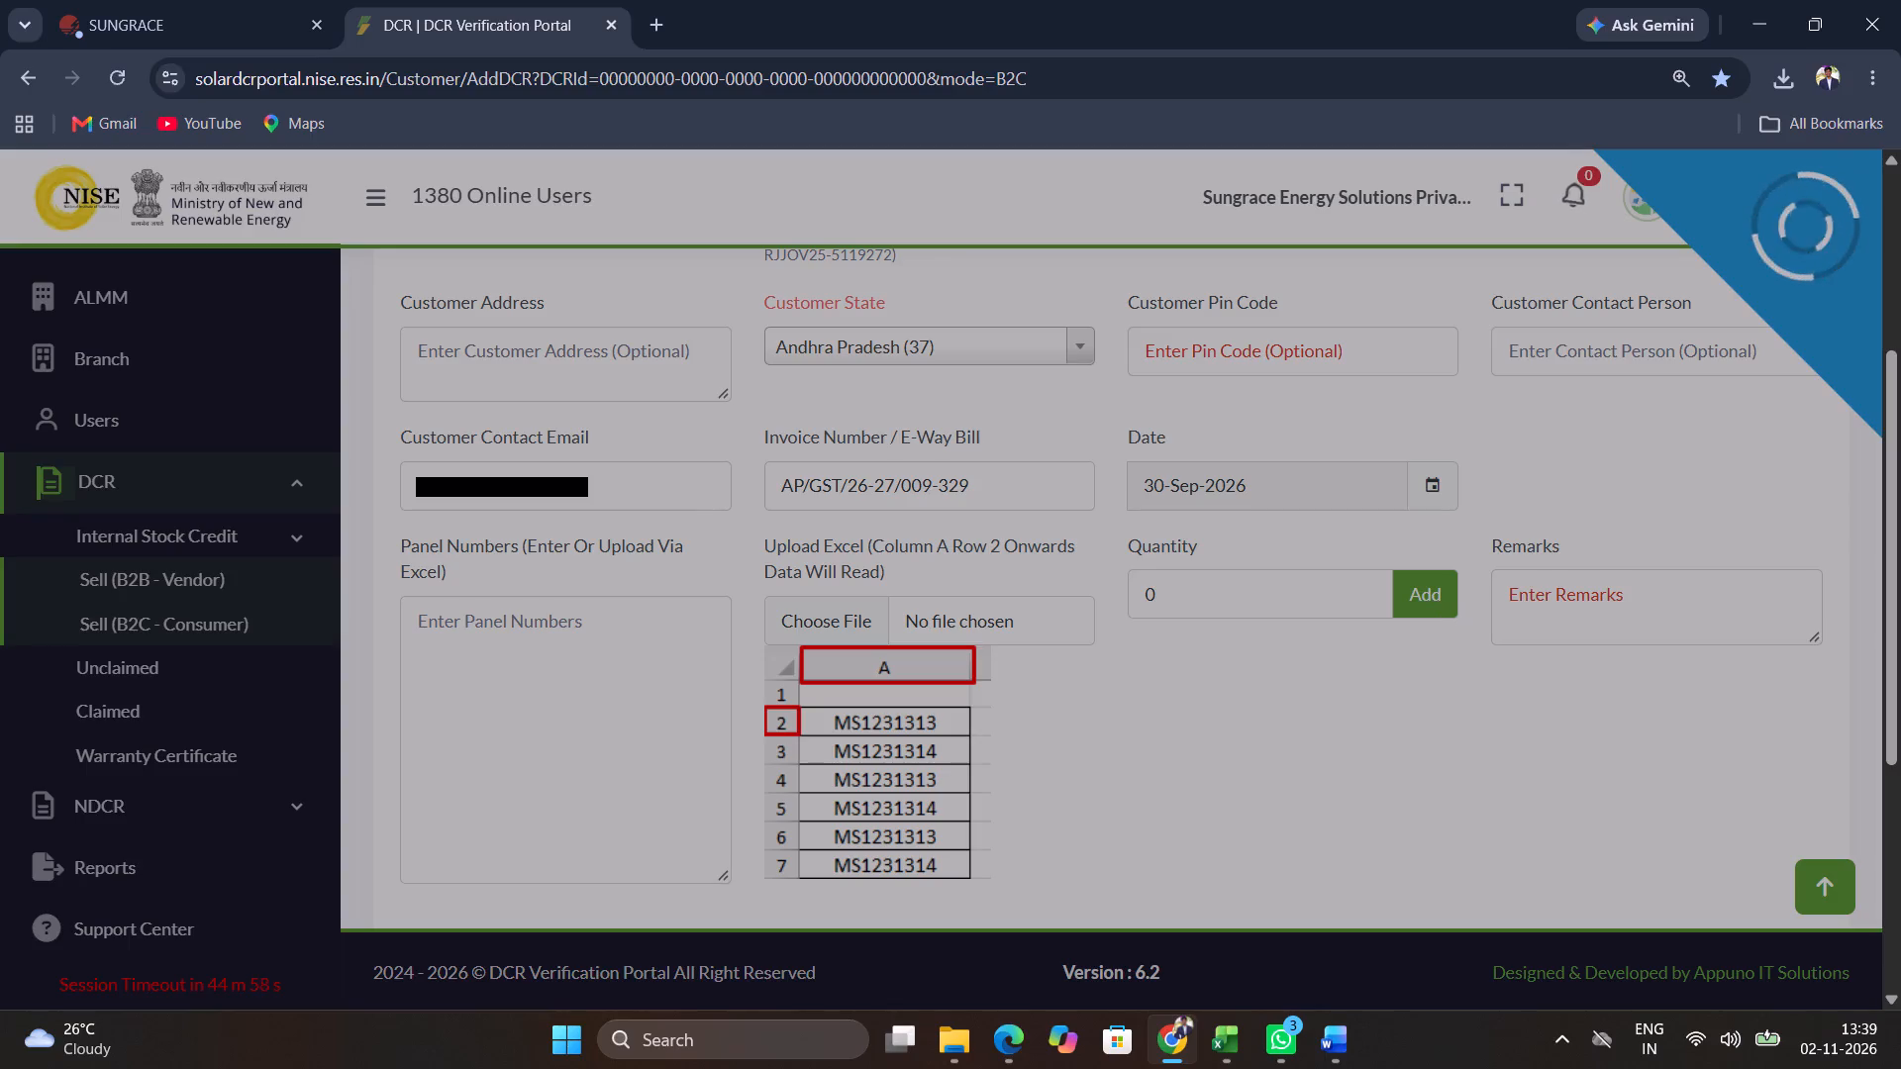
Copy the installation address from the SUNGRACE work order into the Remarks of the B2C sale in the DCR portal.
left_click(1564, 605)
left_click(124, 6)
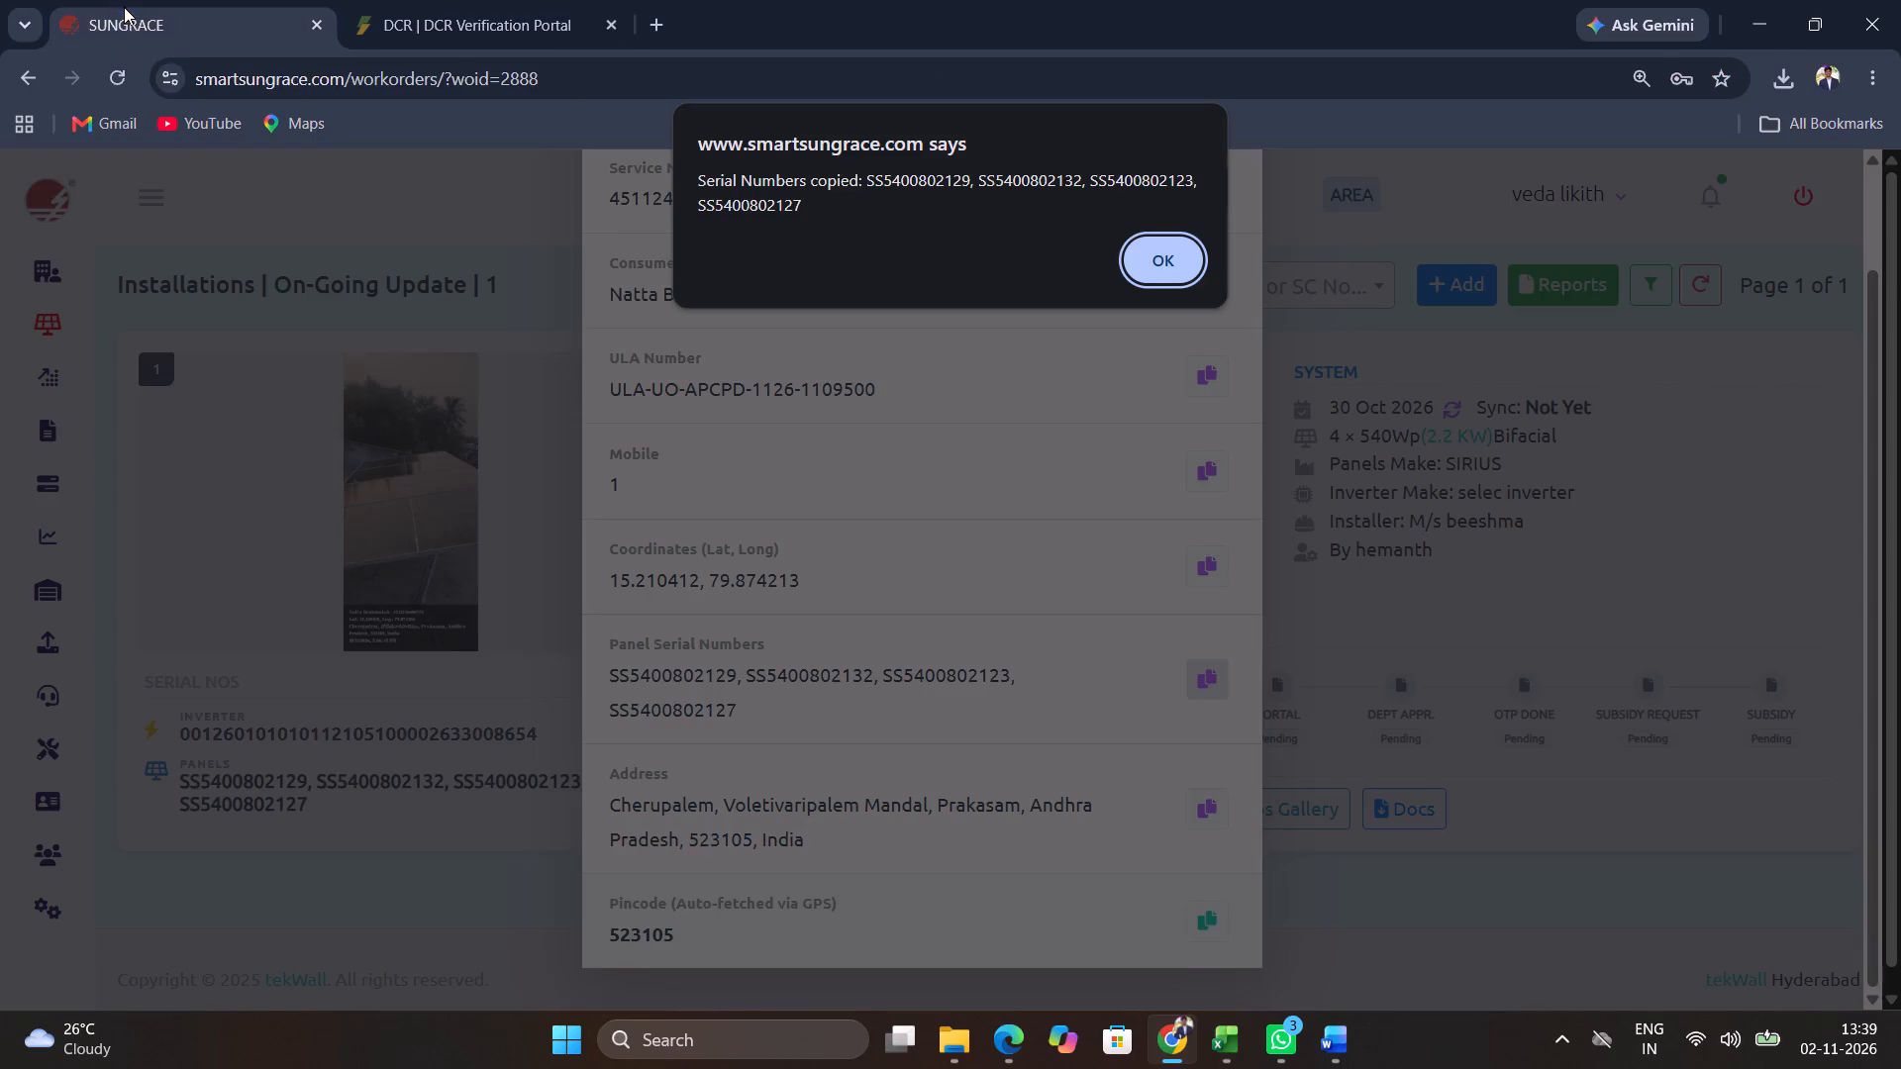
left_click(1152, 267)
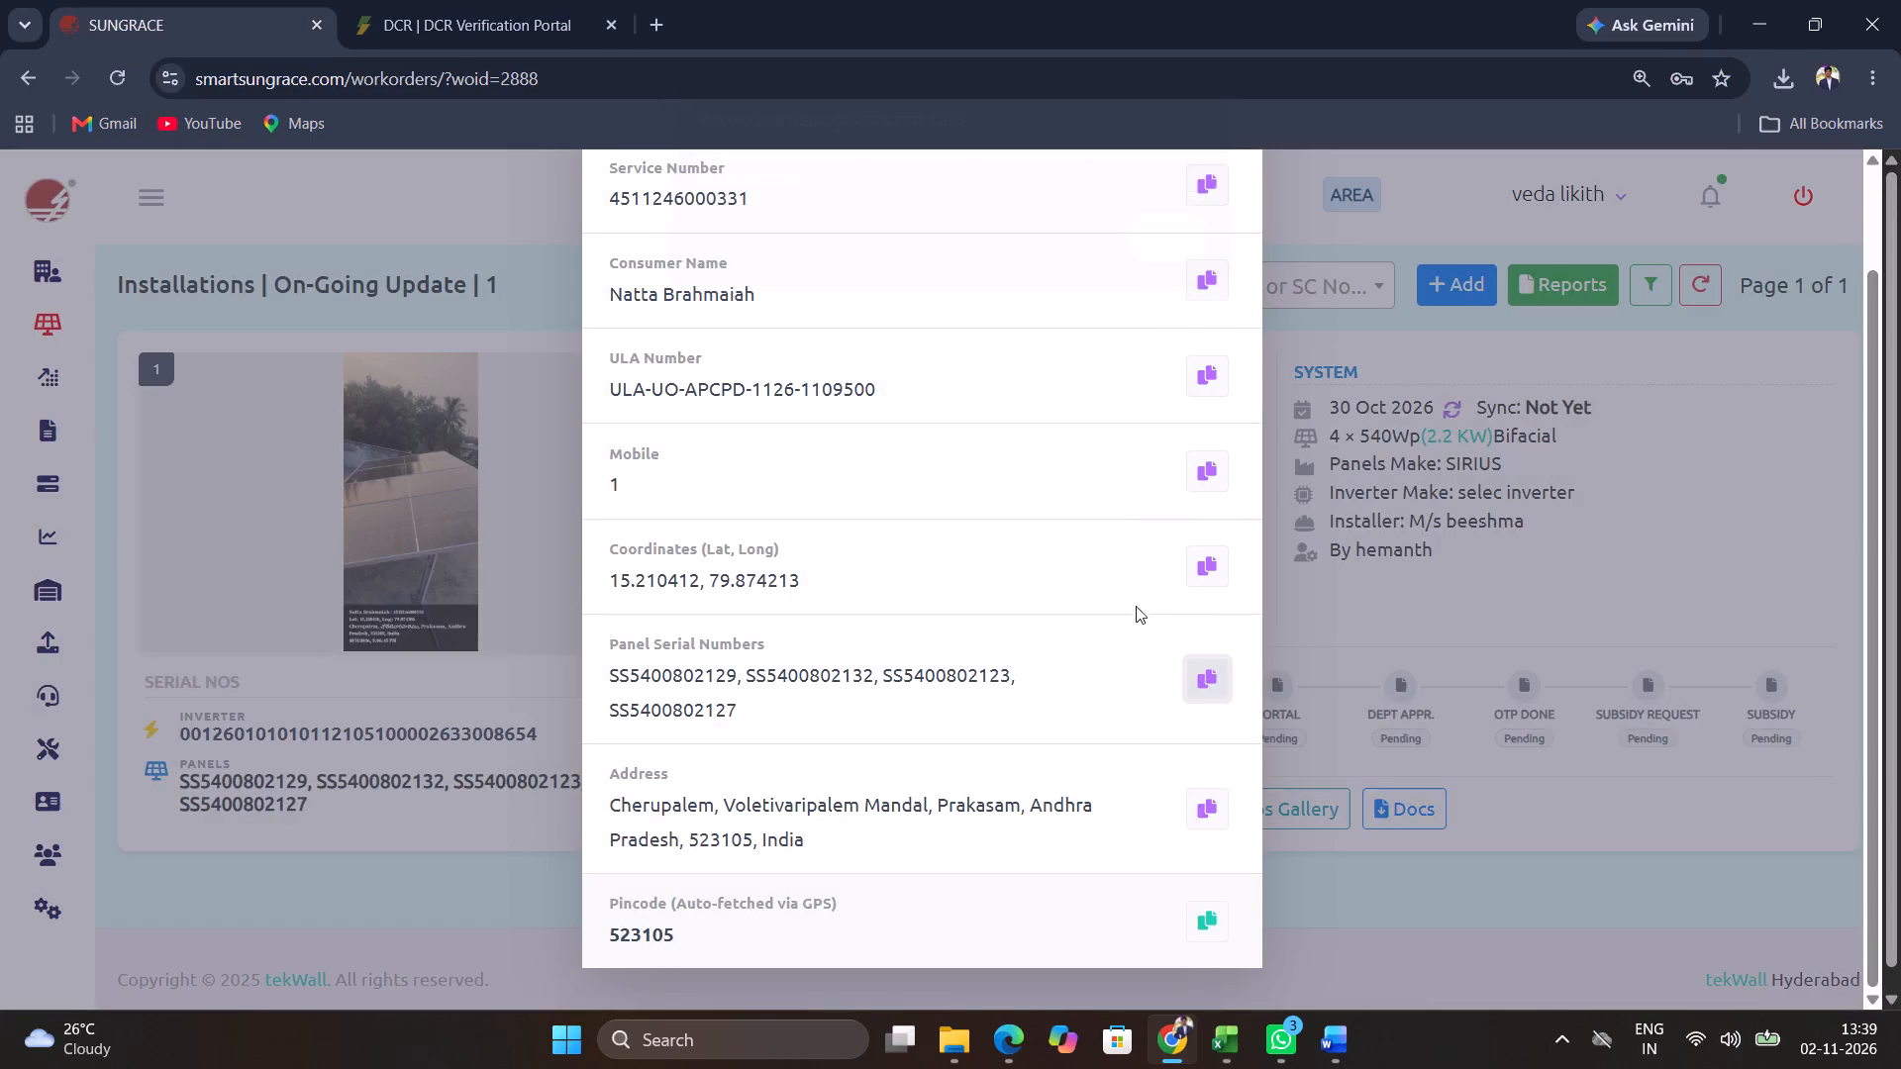
left_click(1204, 809)
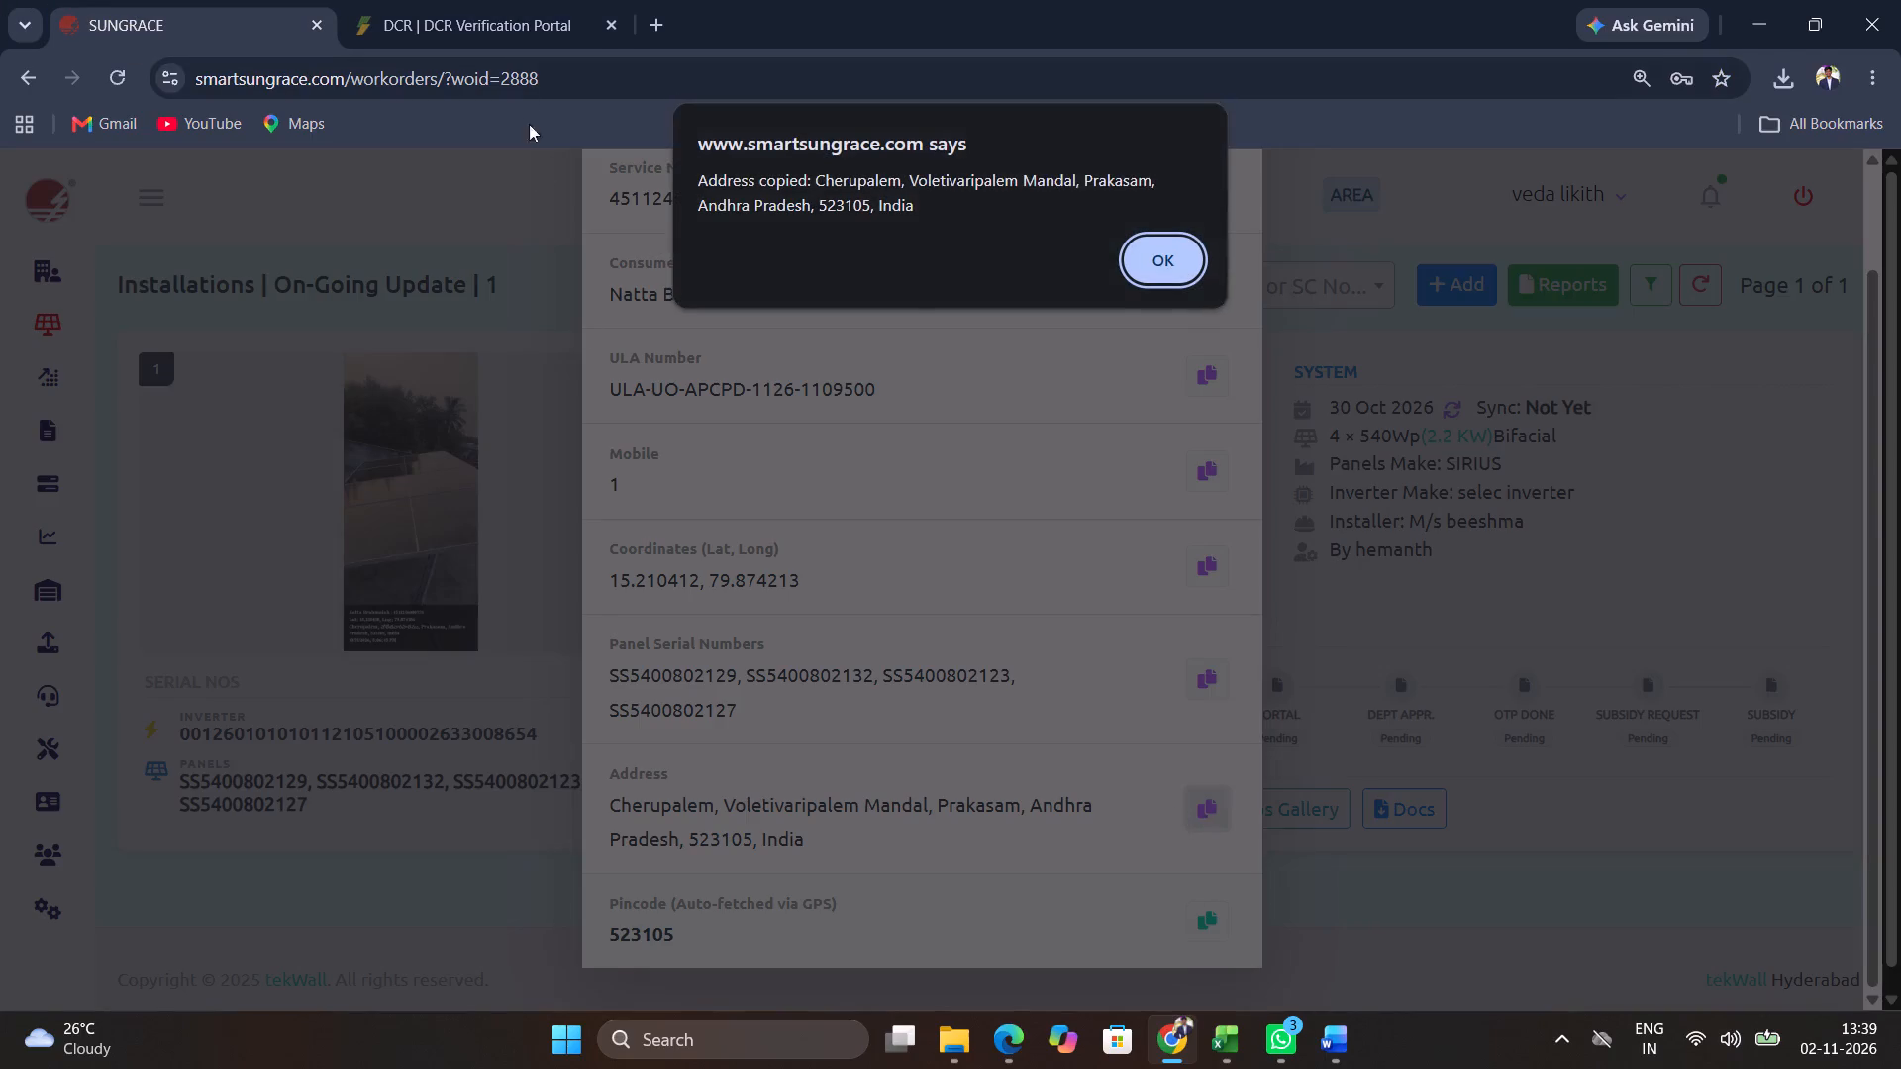
left_click(494, 22)
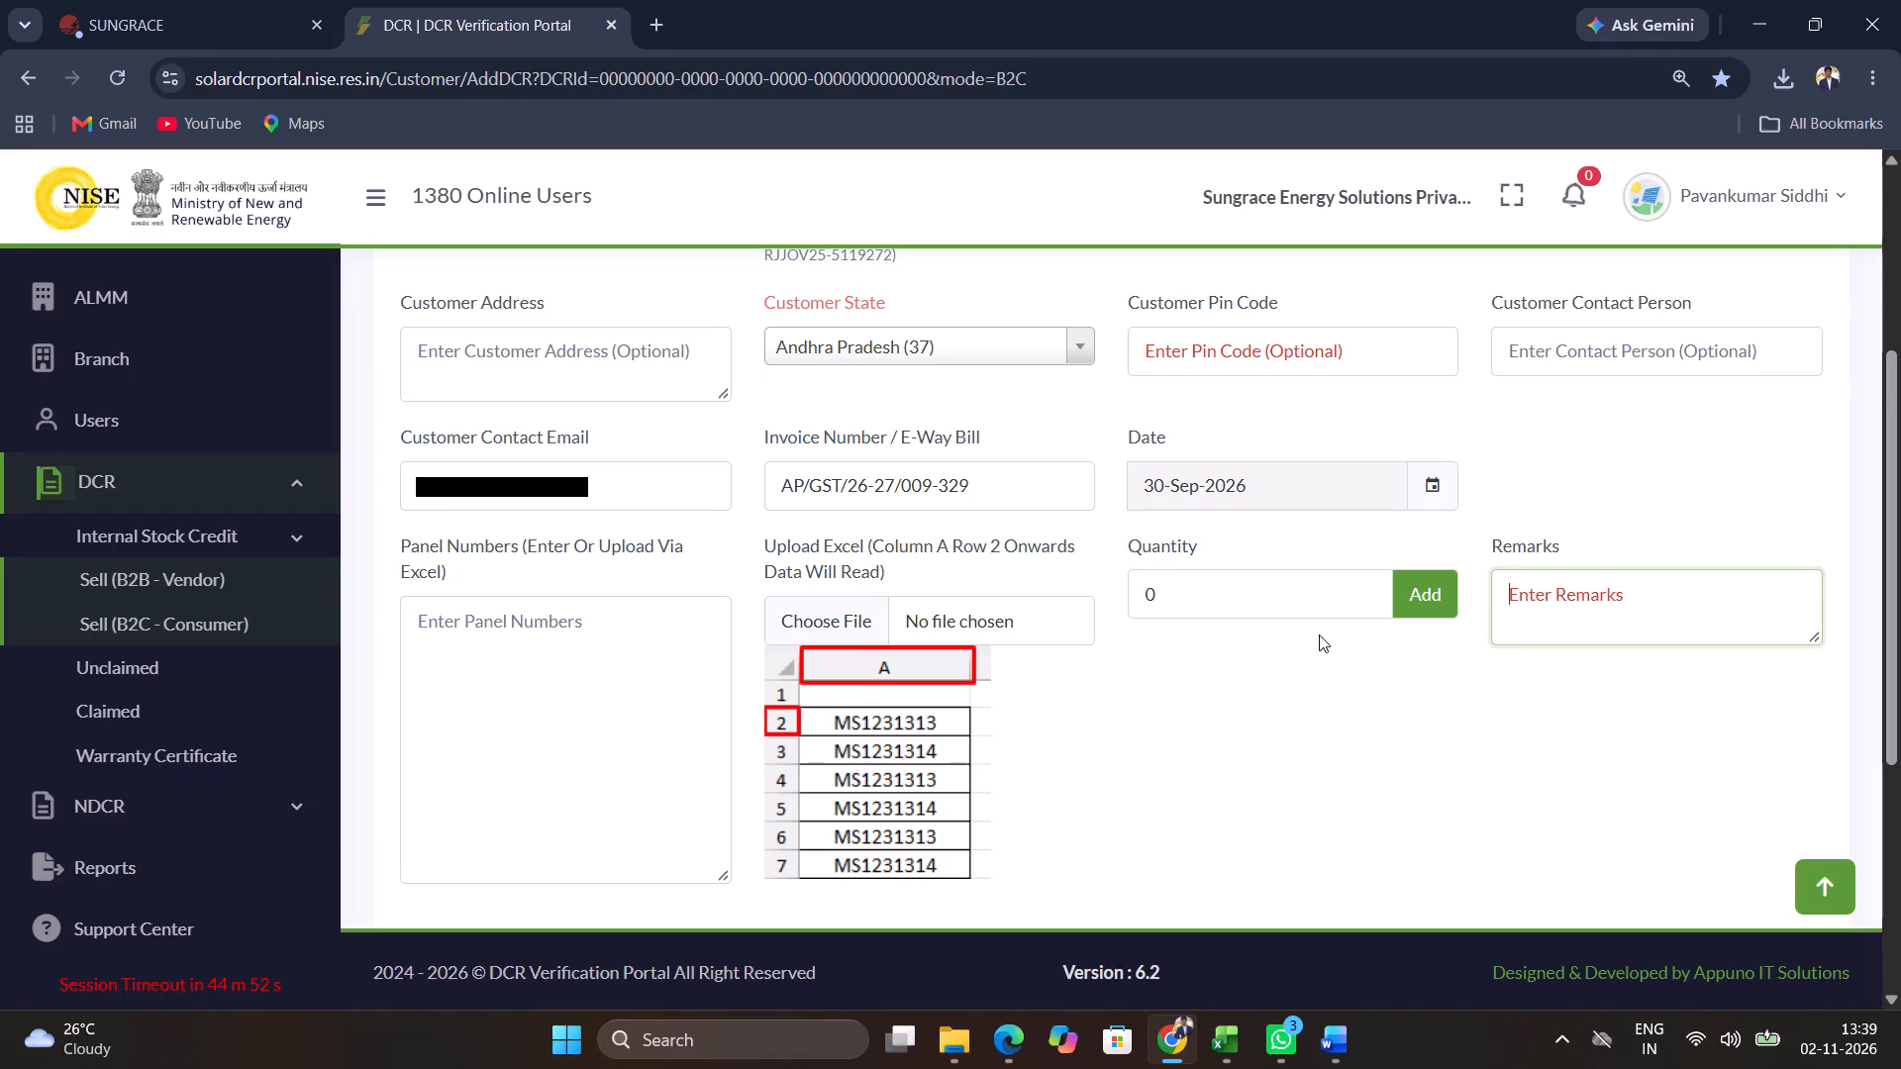
key("ctrl+v")
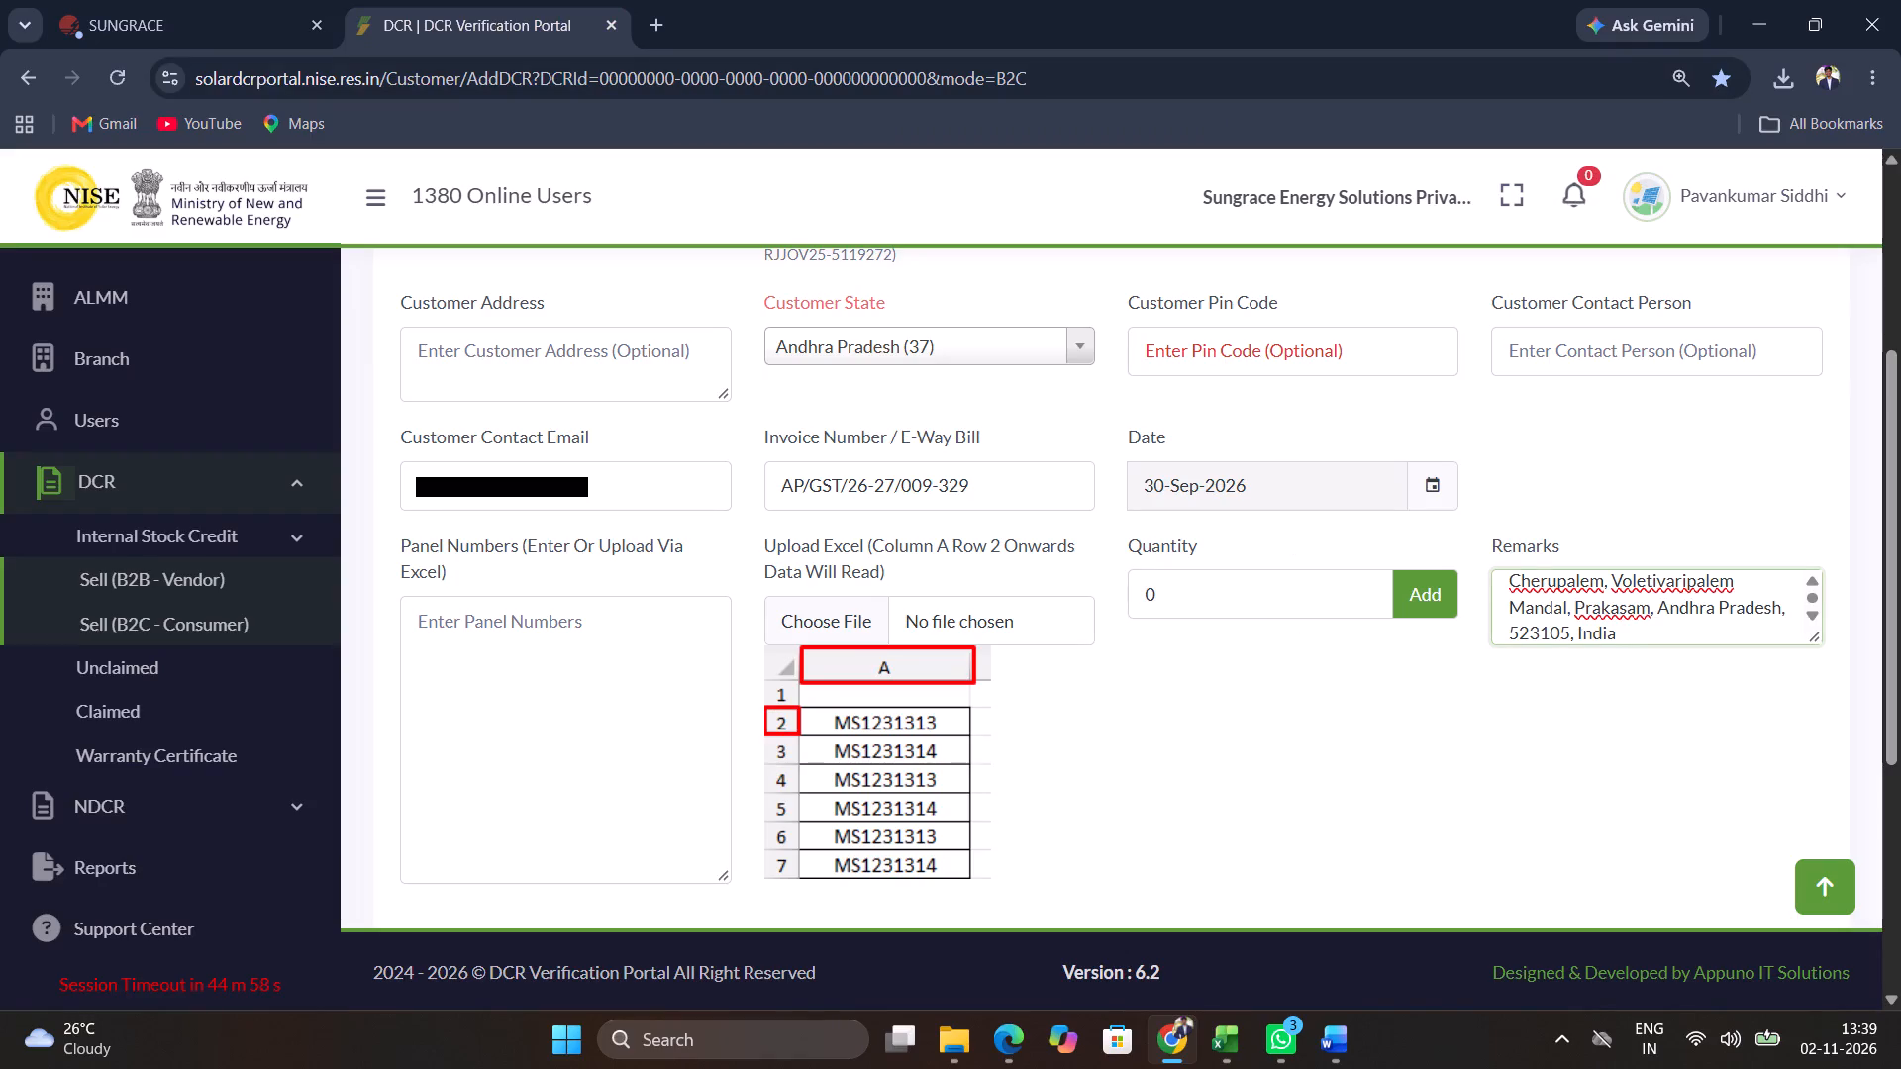
Copy the auto-fetched pincode from the SUNGRACE work order into the sale's Customer Pin Code.
left_click(1255, 362)
left_click(195, 0)
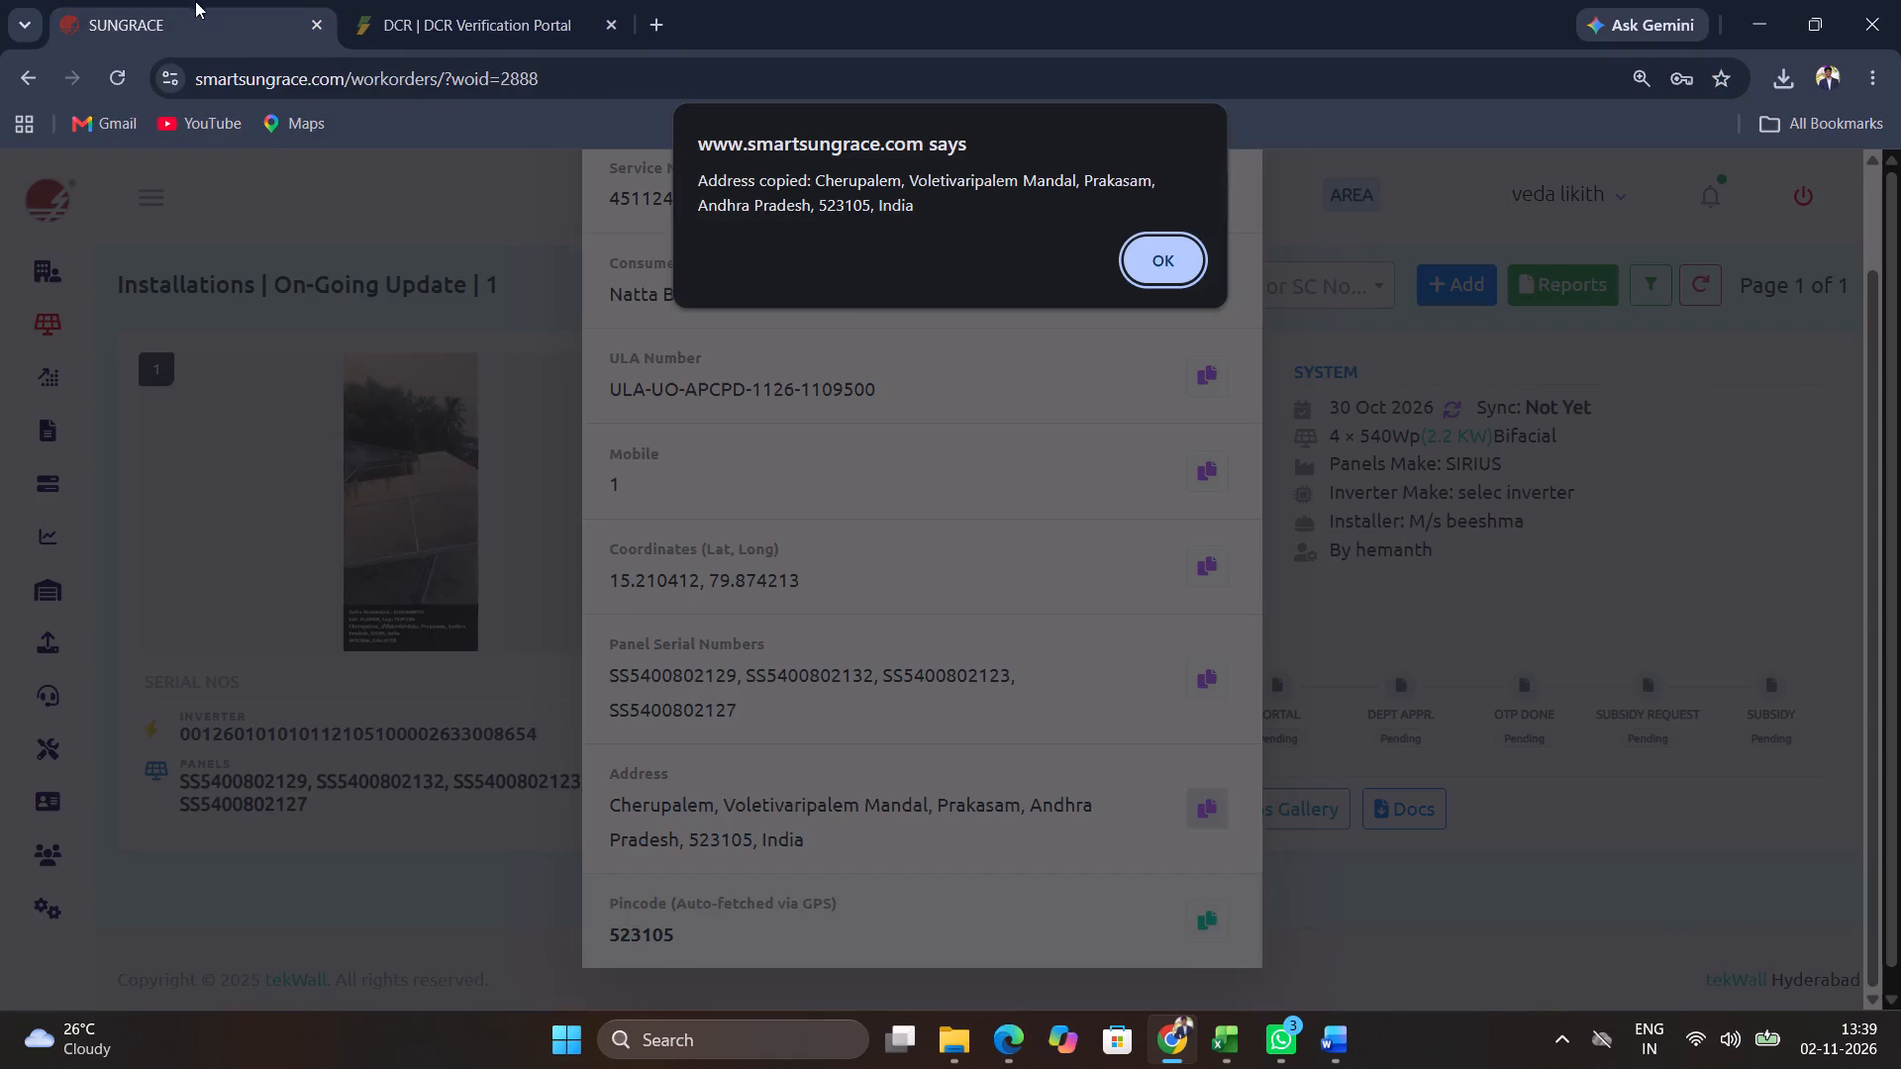
left_click(1134, 269)
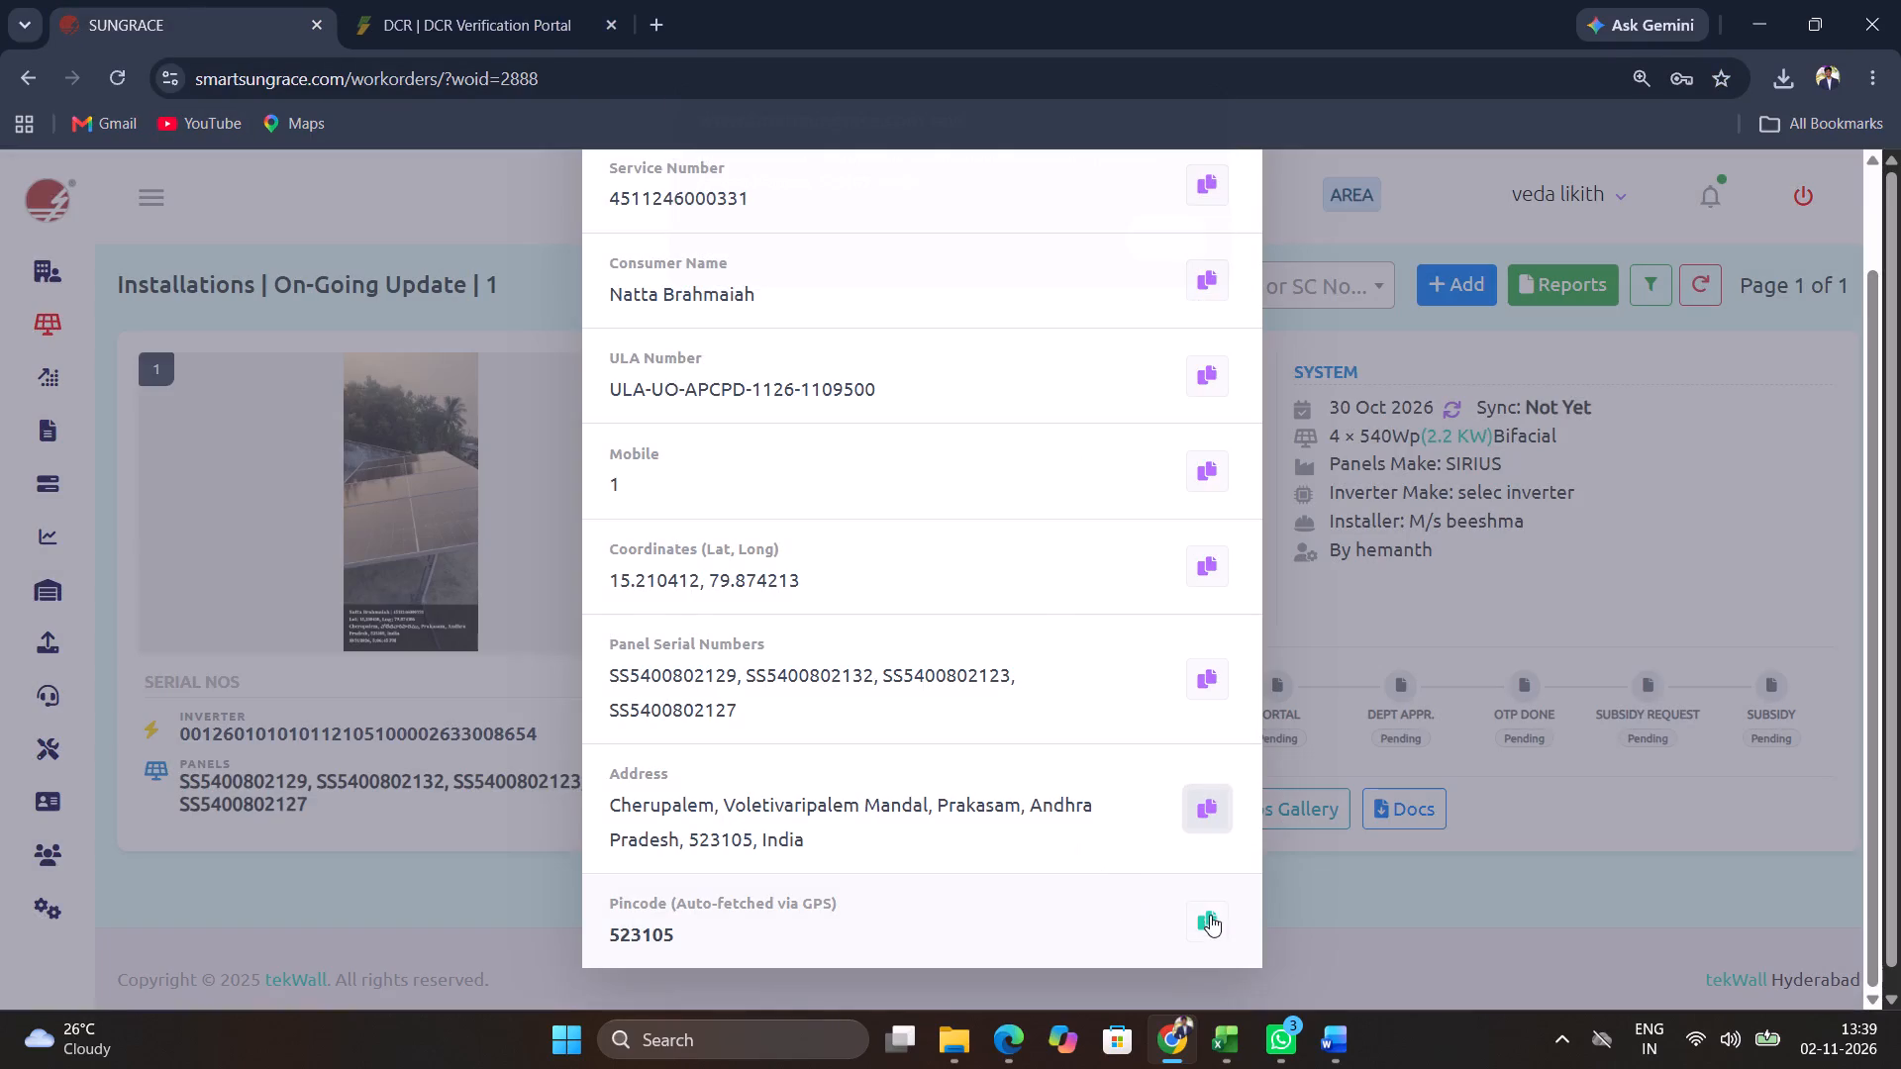
double_click(1215, 921)
left_click(374, 4)
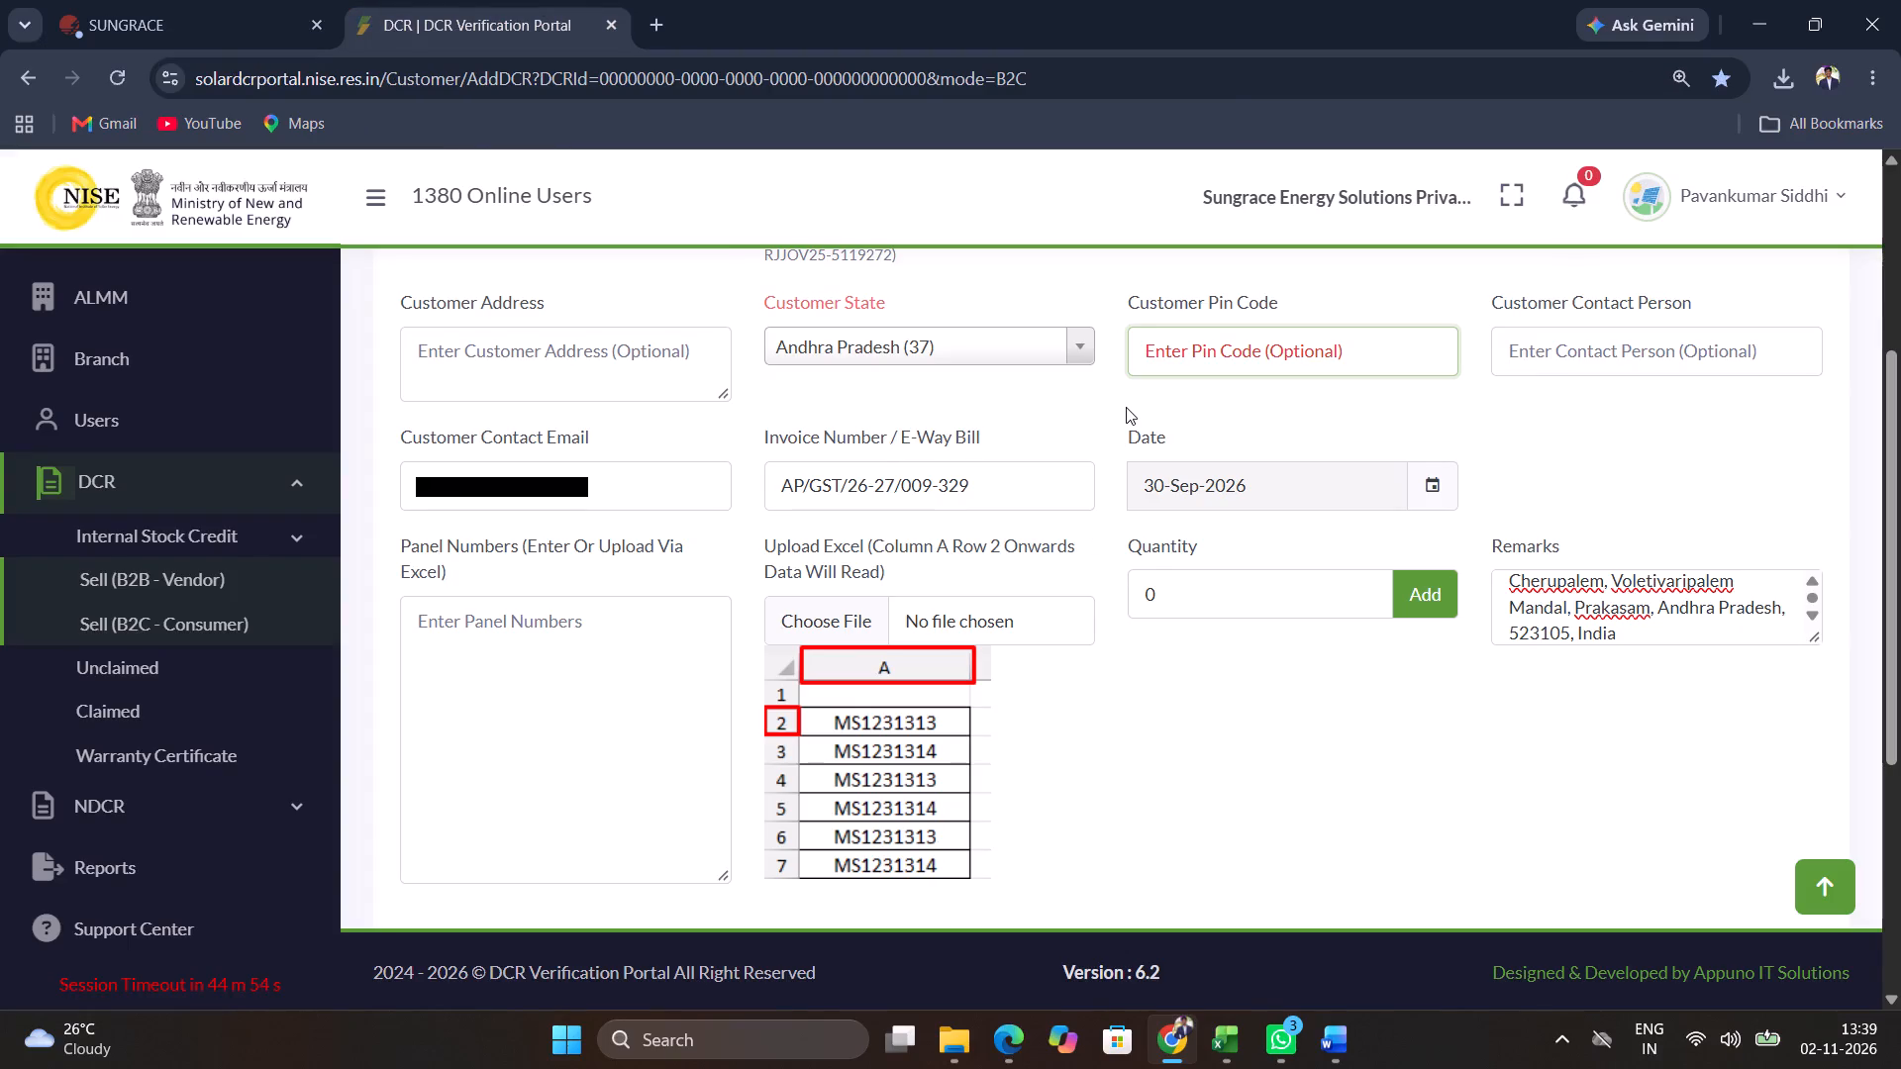
key("ctrl+v")
Confirm the B2C sale for invoice AP/GST/26-27/009-329 to issue its DCR.
scroll(1126, 407, "down", 2)
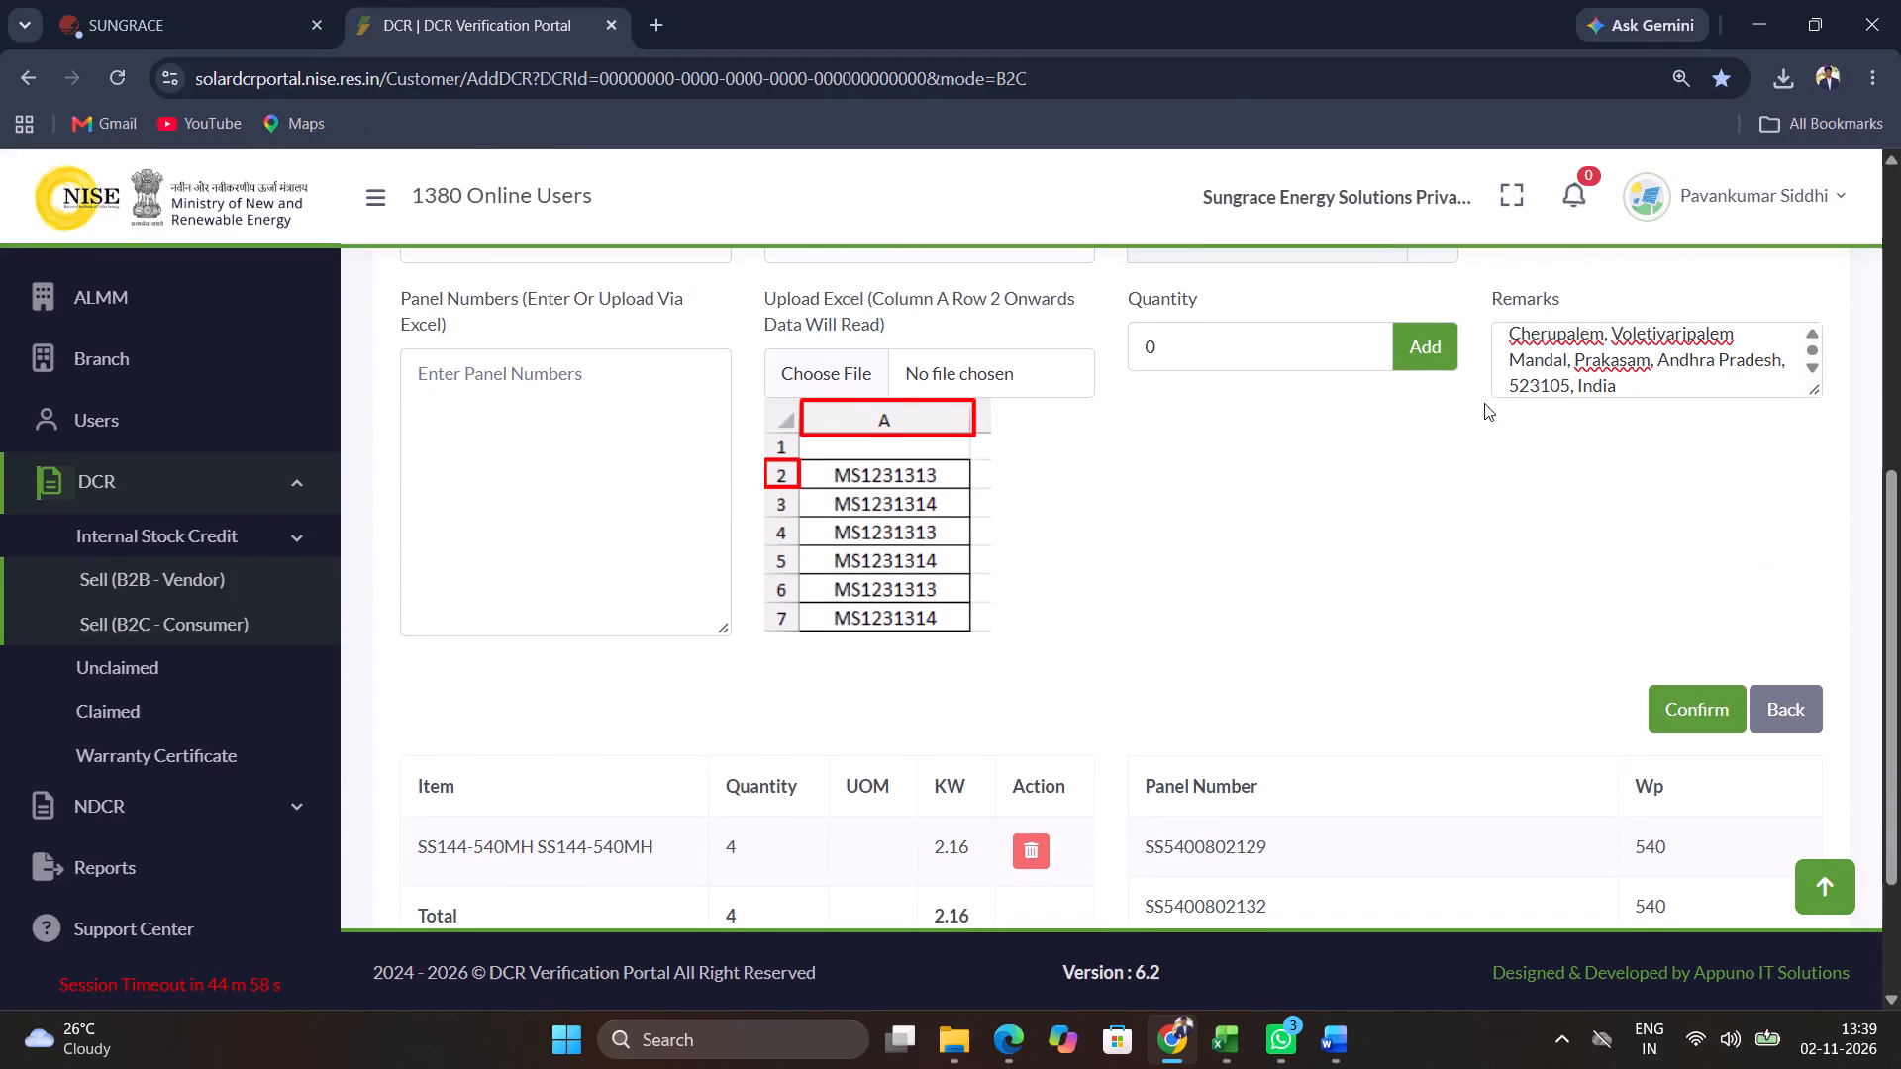
left_click(1663, 704)
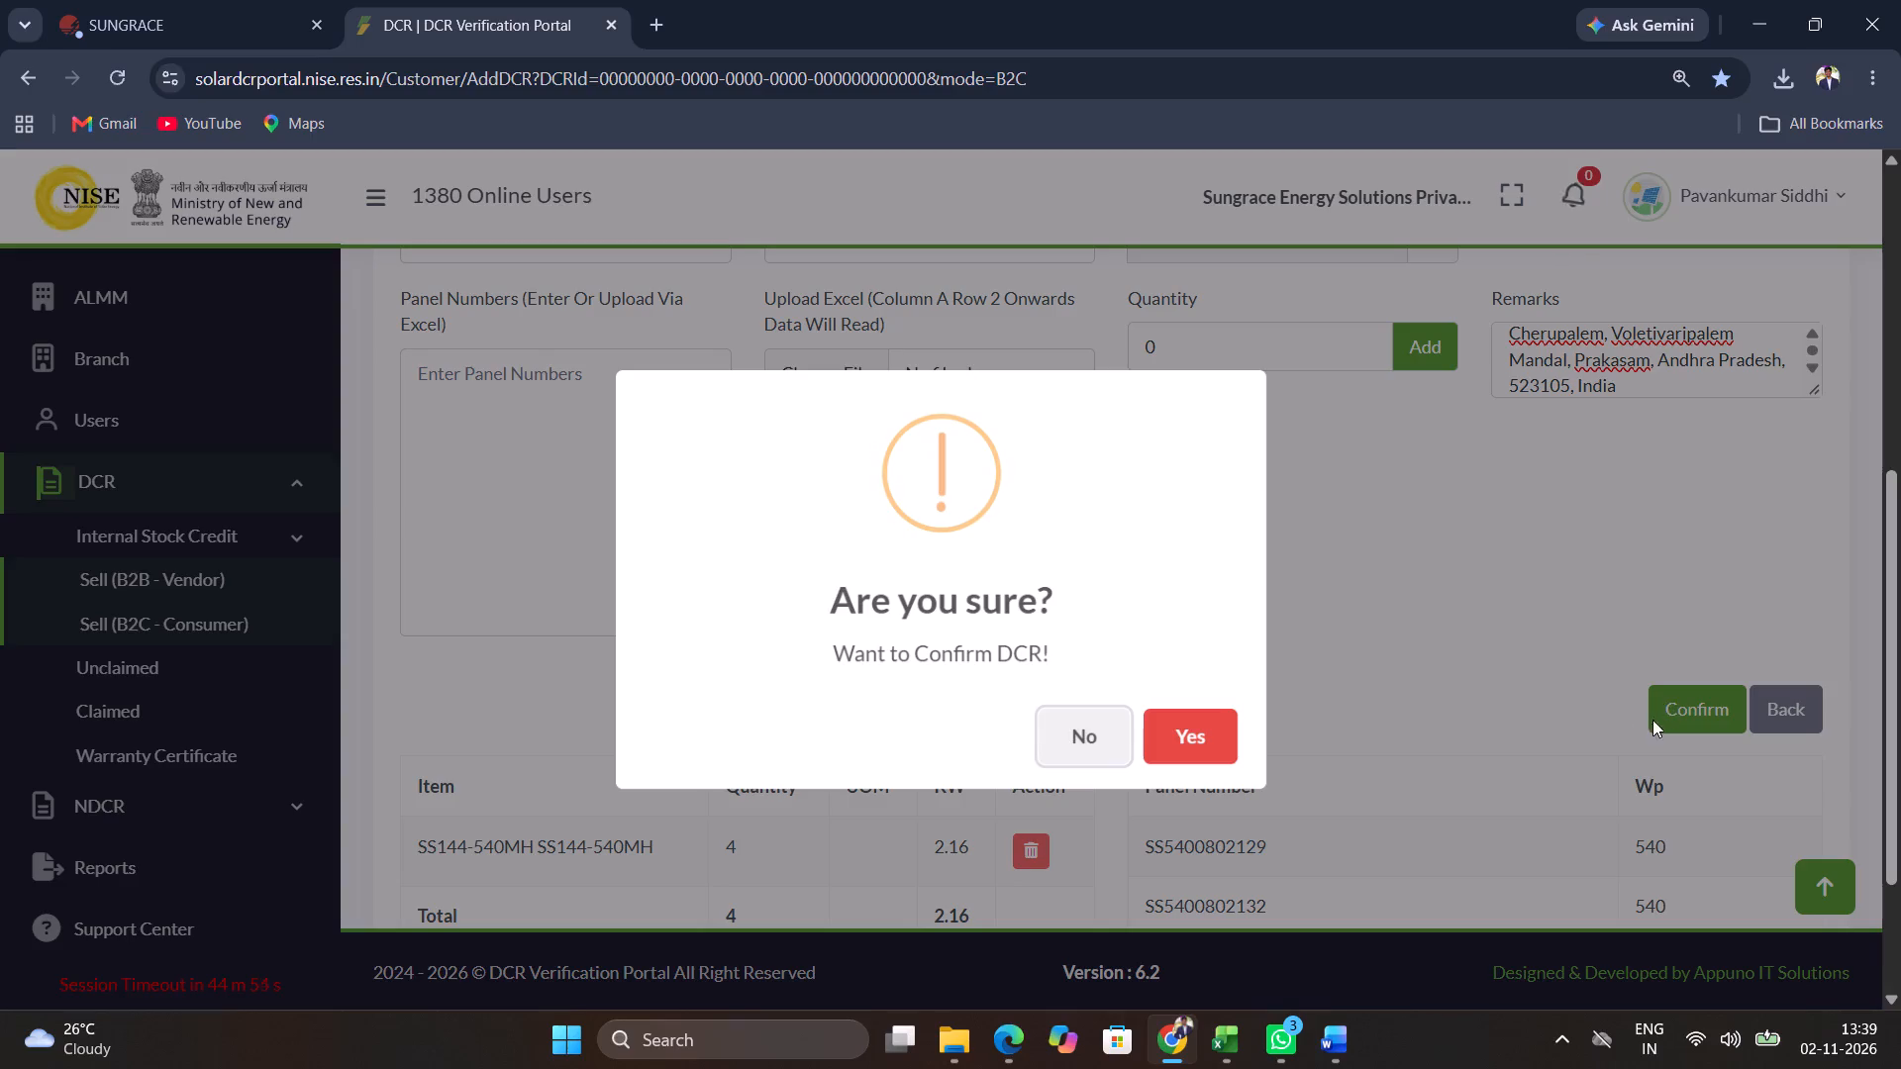
left_click(1207, 751)
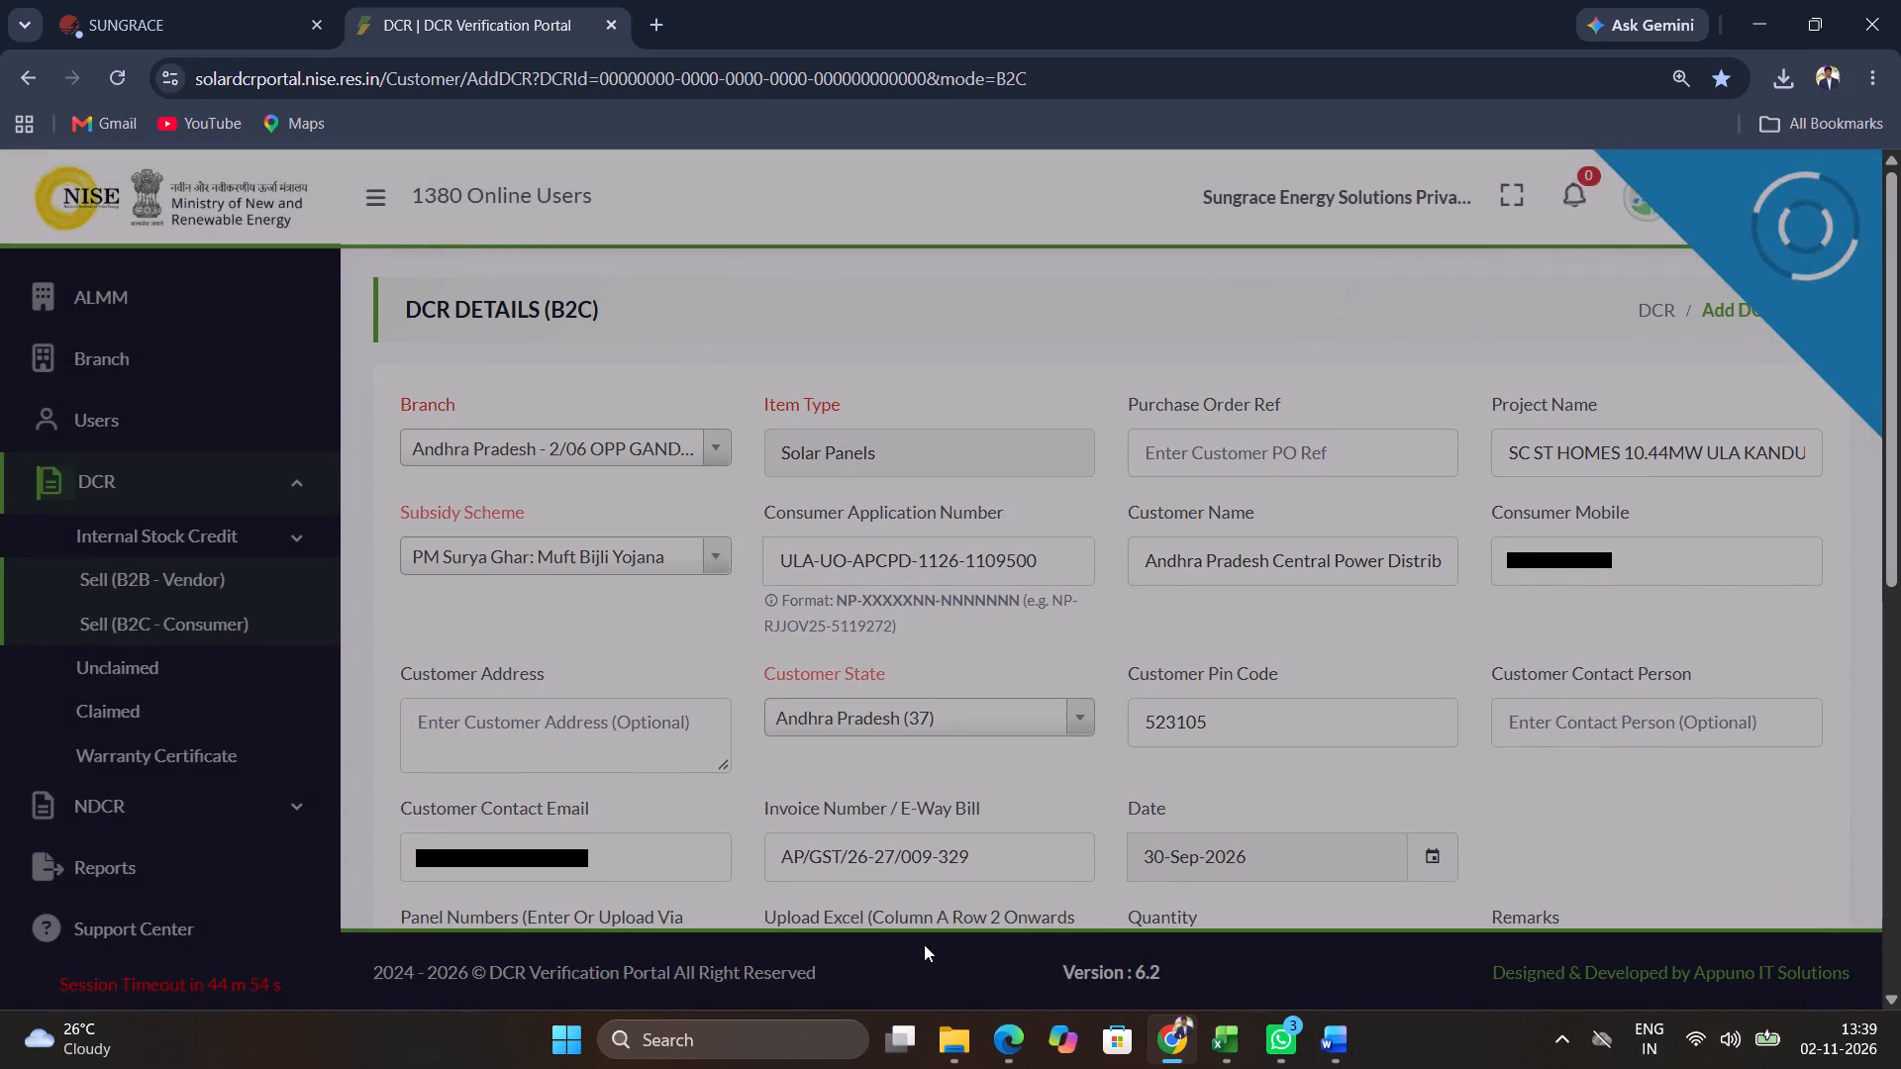
Create a folder named 329_ inside the DCR009 folder in File Explorer.
left_click(943, 925)
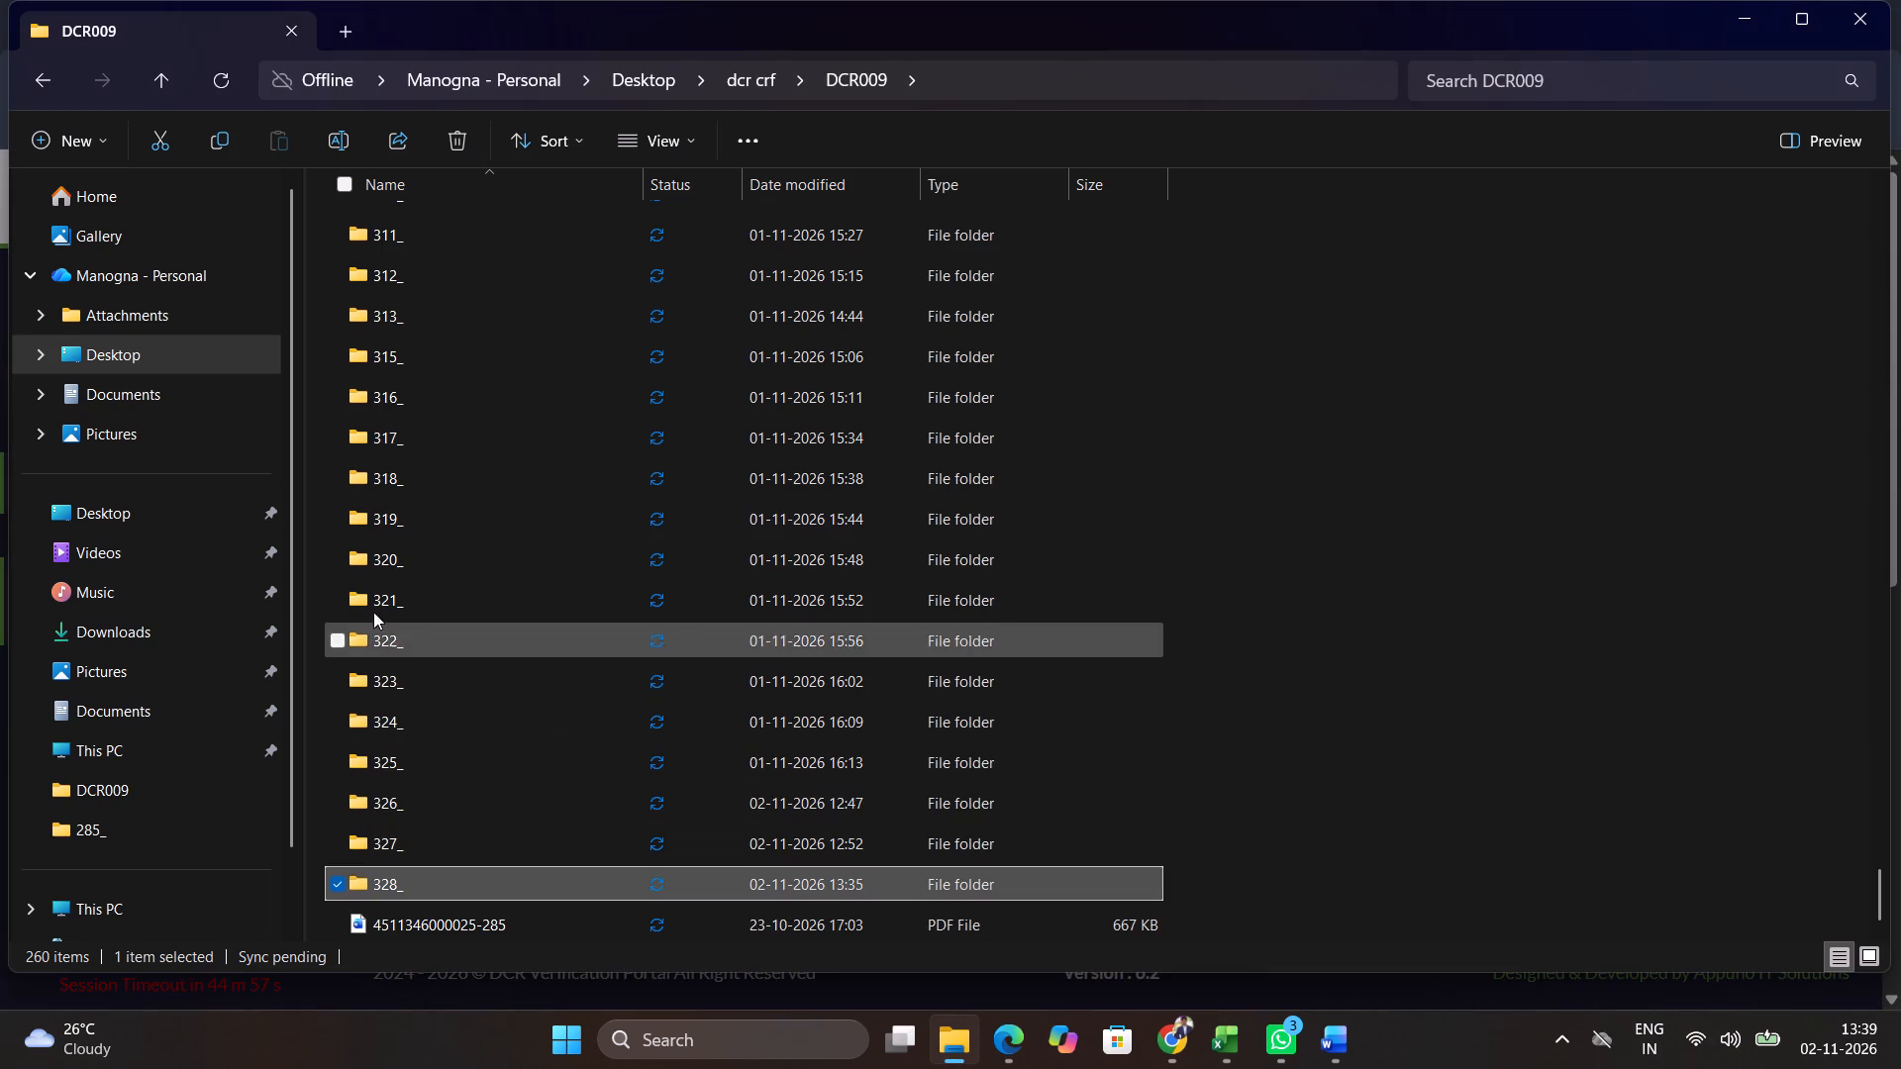
left_click(79, 145)
left_click(65, 187)
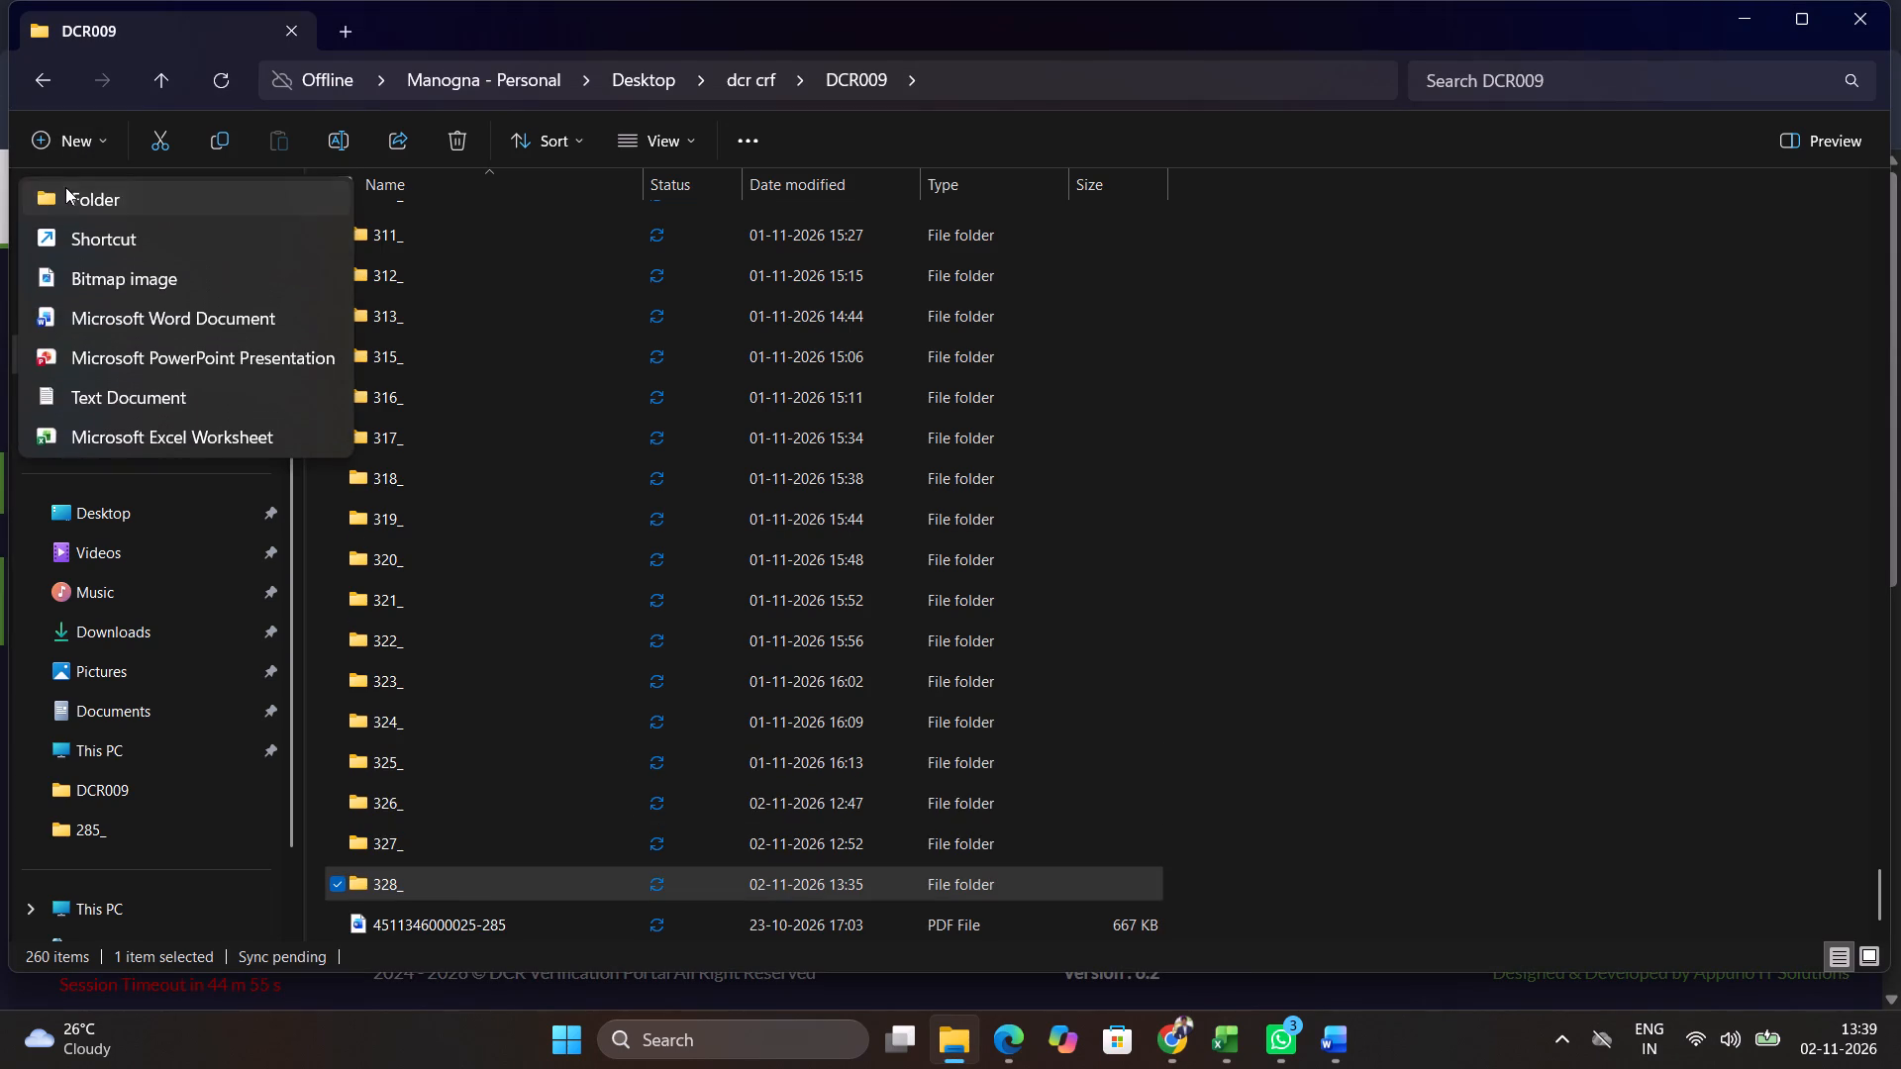
type("329")
key("shift+underscore")
key("Return")
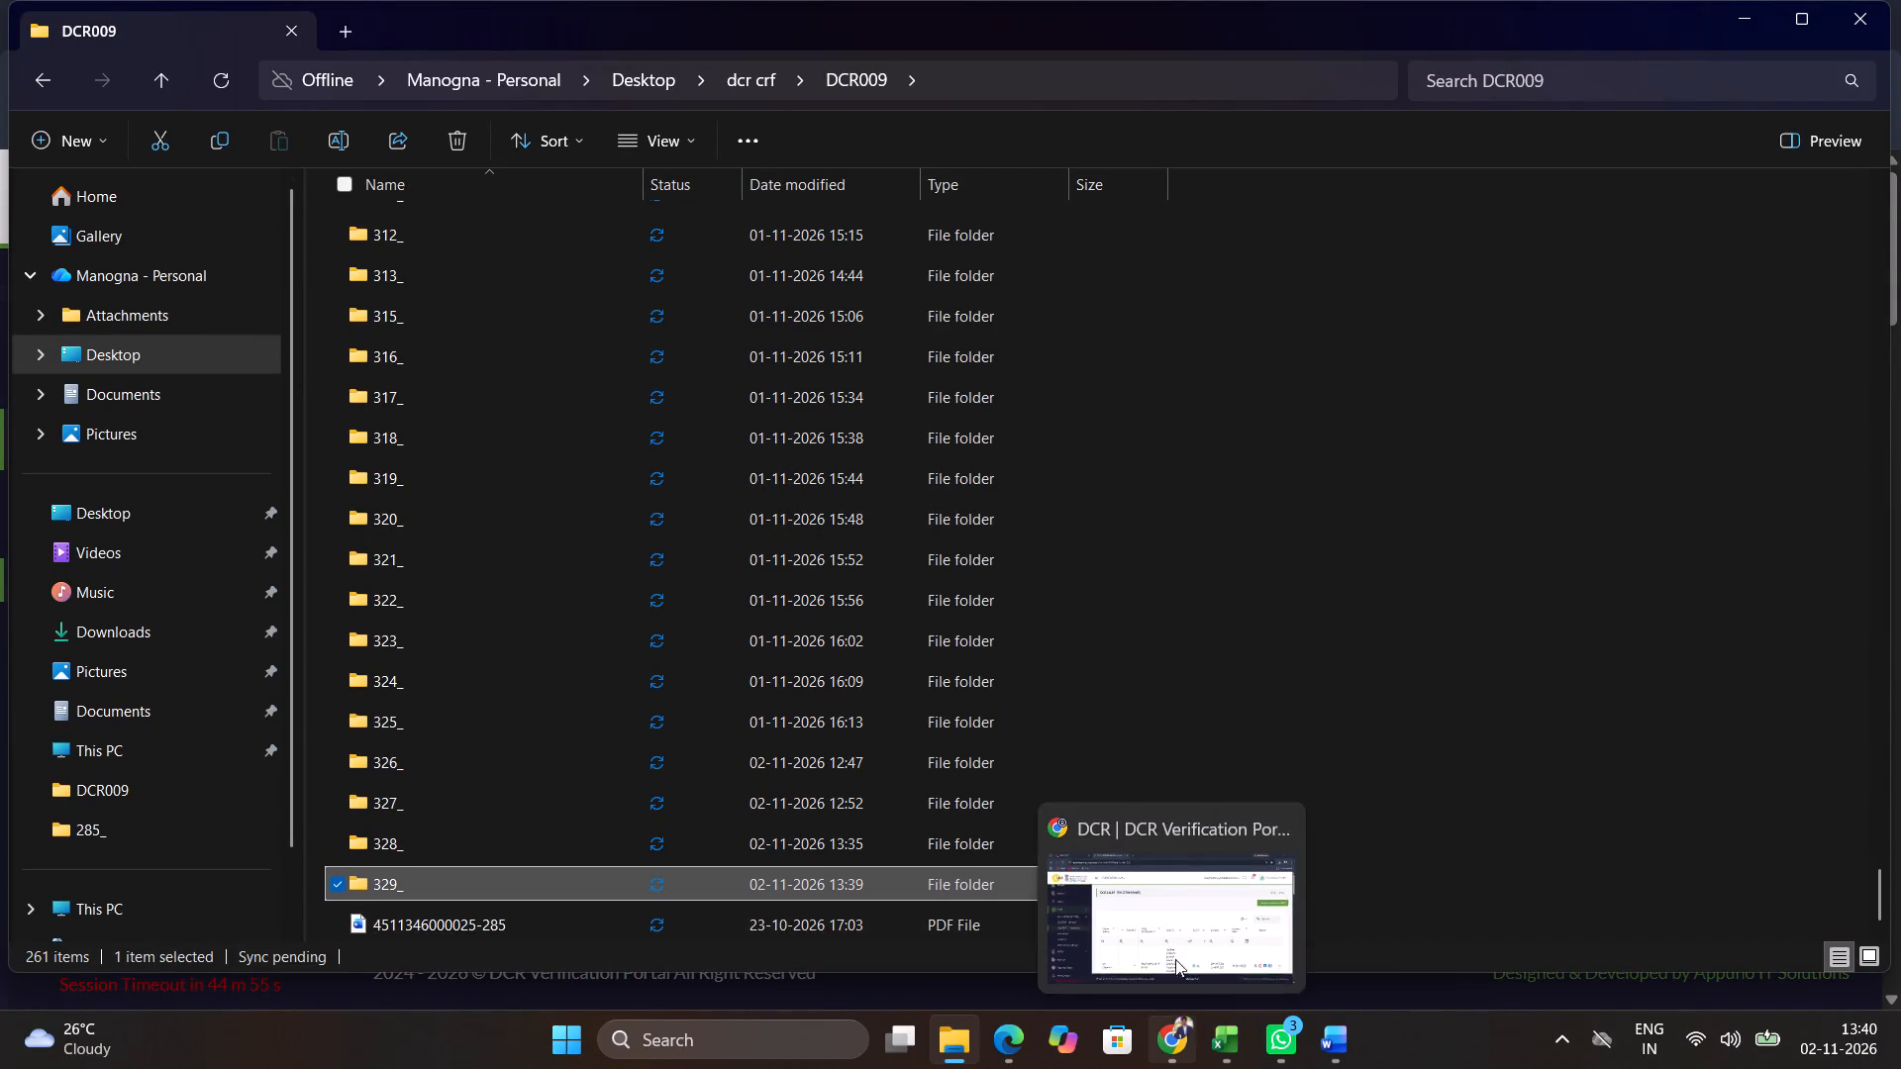
Download the certificate PDF for invoice AP/GST/26-27/009-329, naming it with the work order's copied service number followed by -329.
left_click(1176, 949)
left_click(196, 15)
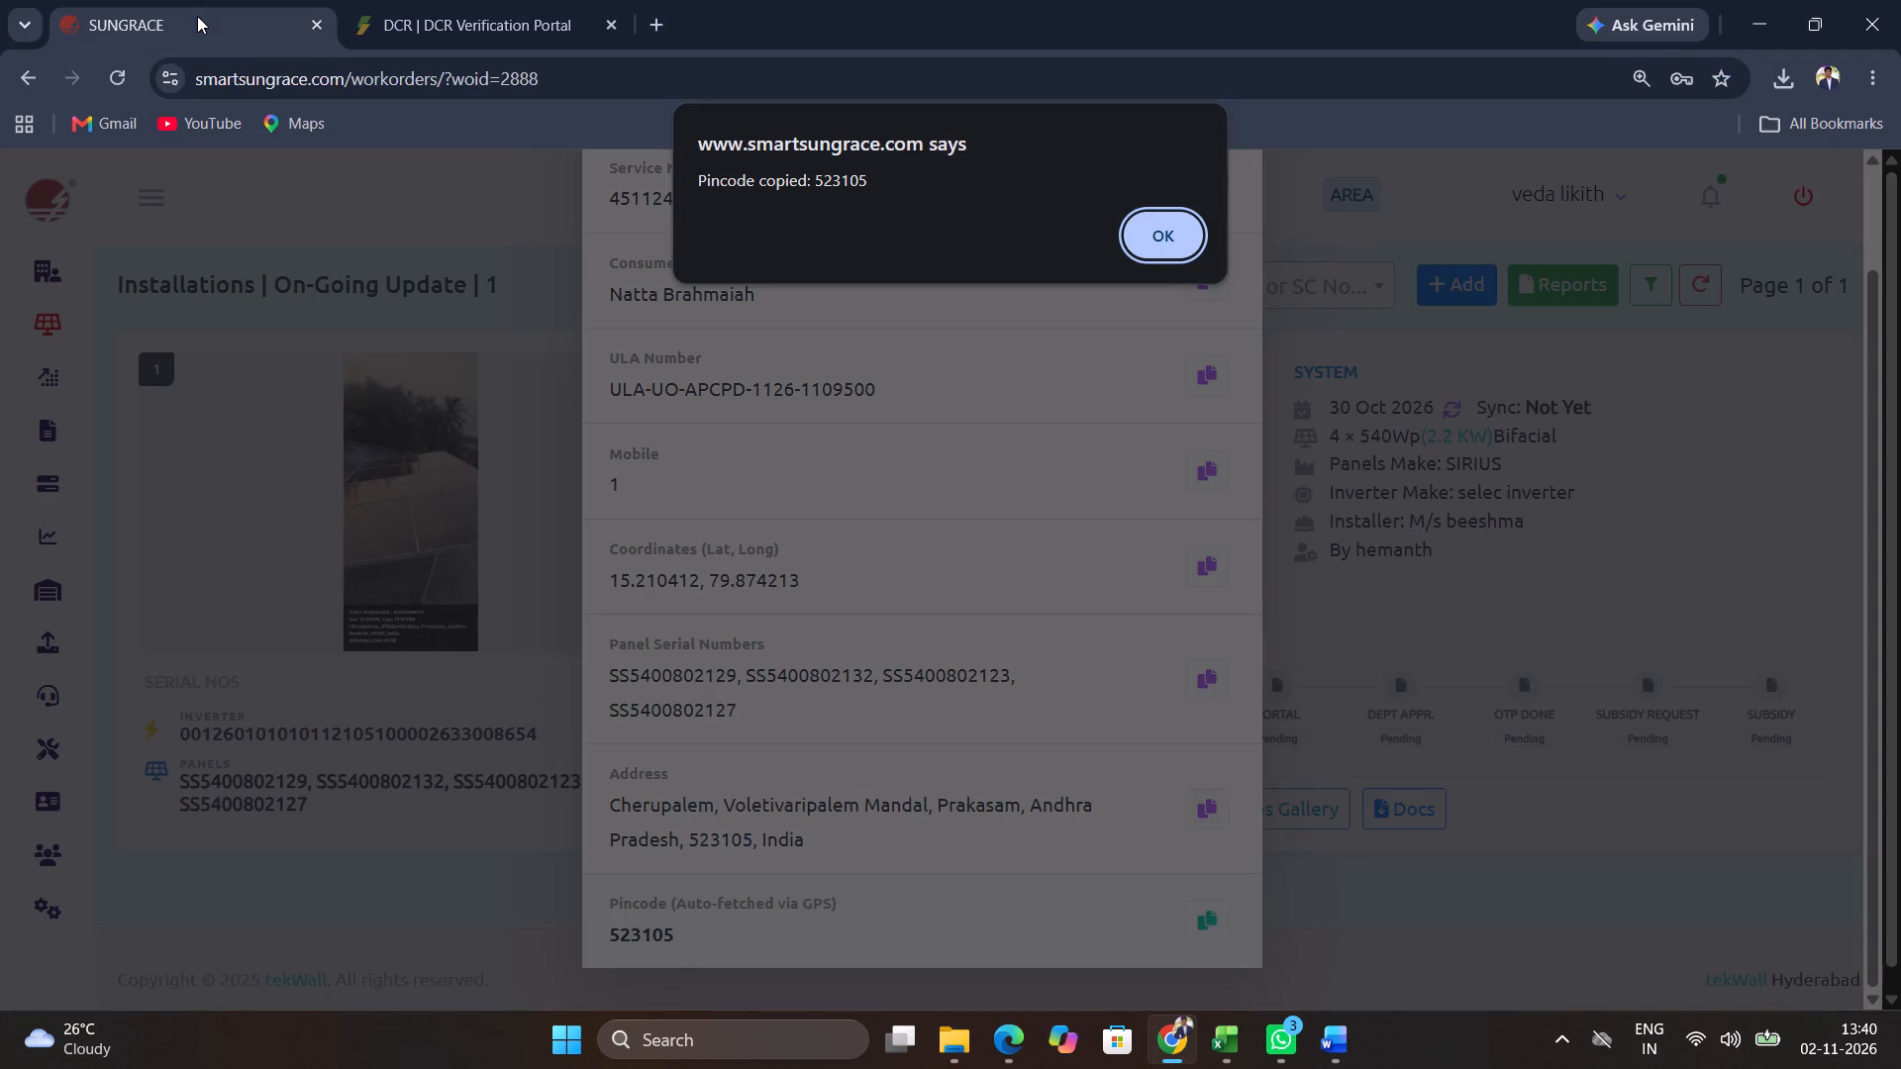
left_click(1141, 248)
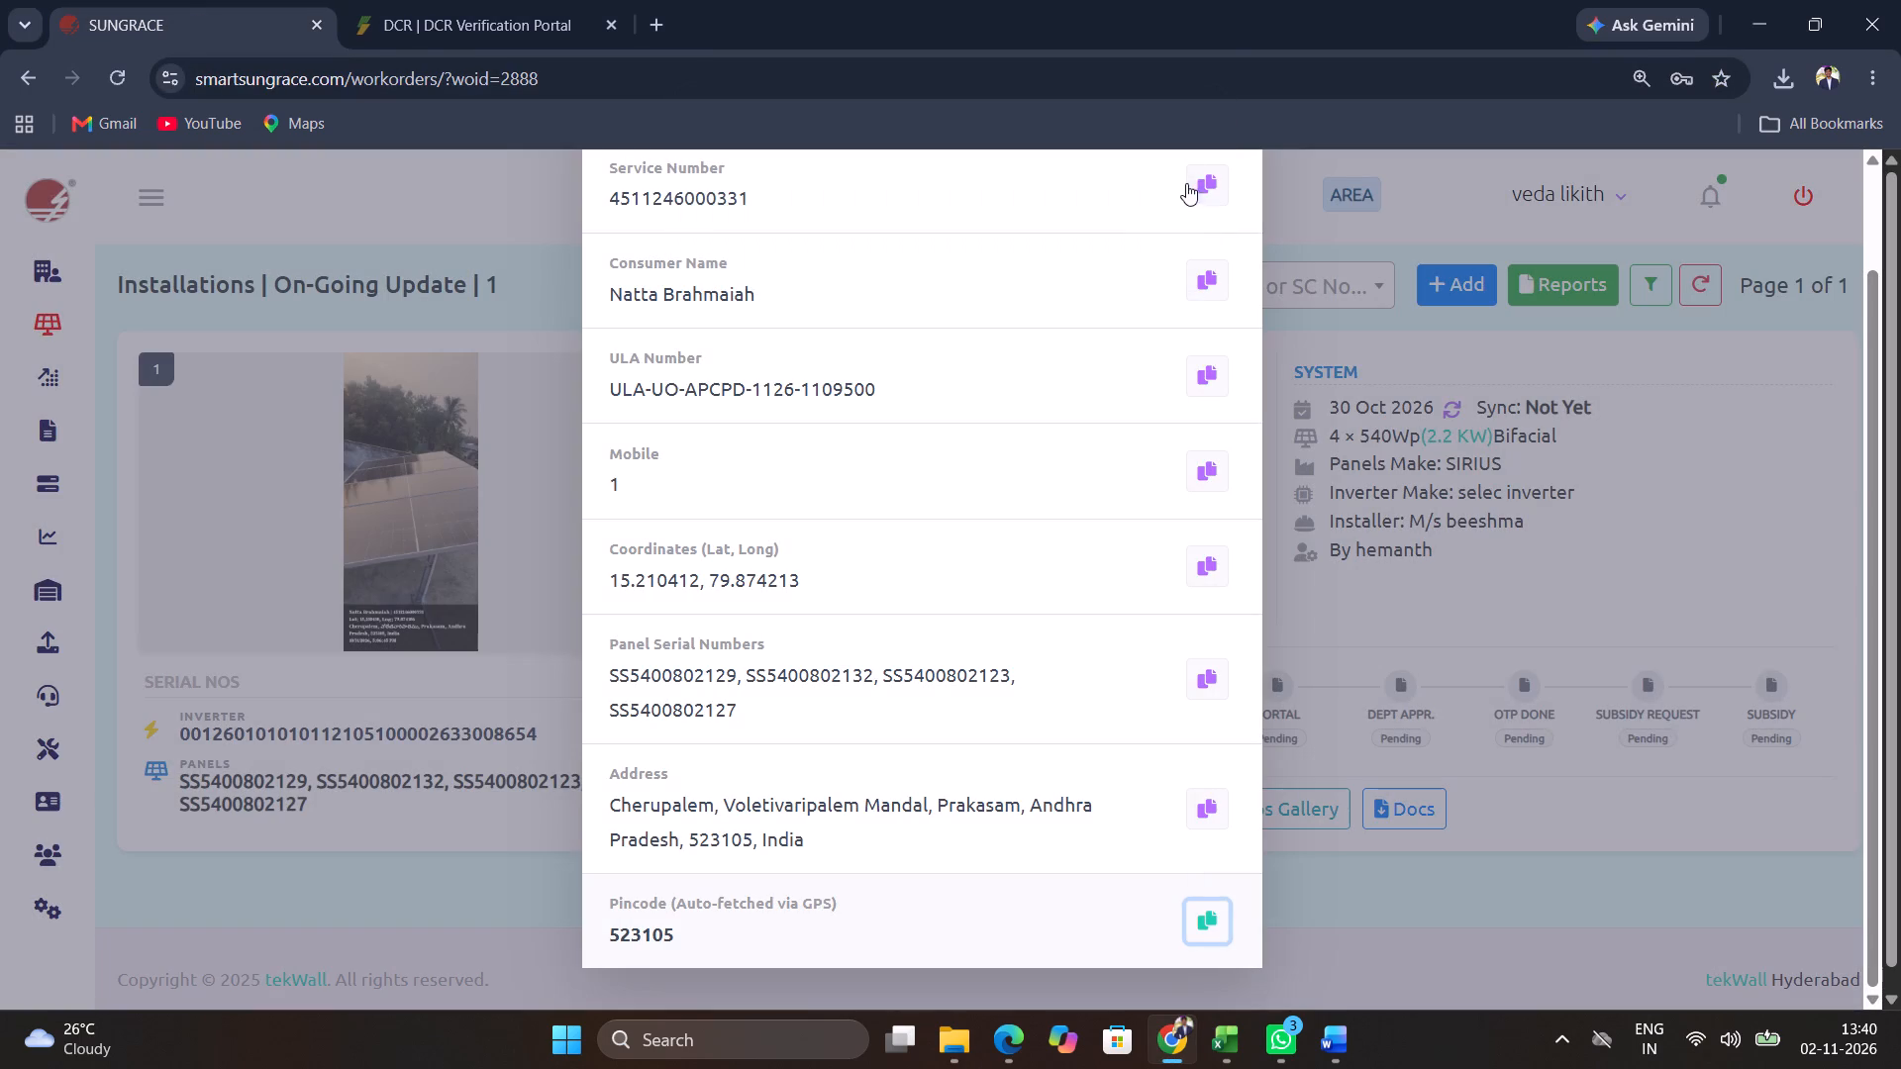
left_click(1186, 185)
left_click(454, 4)
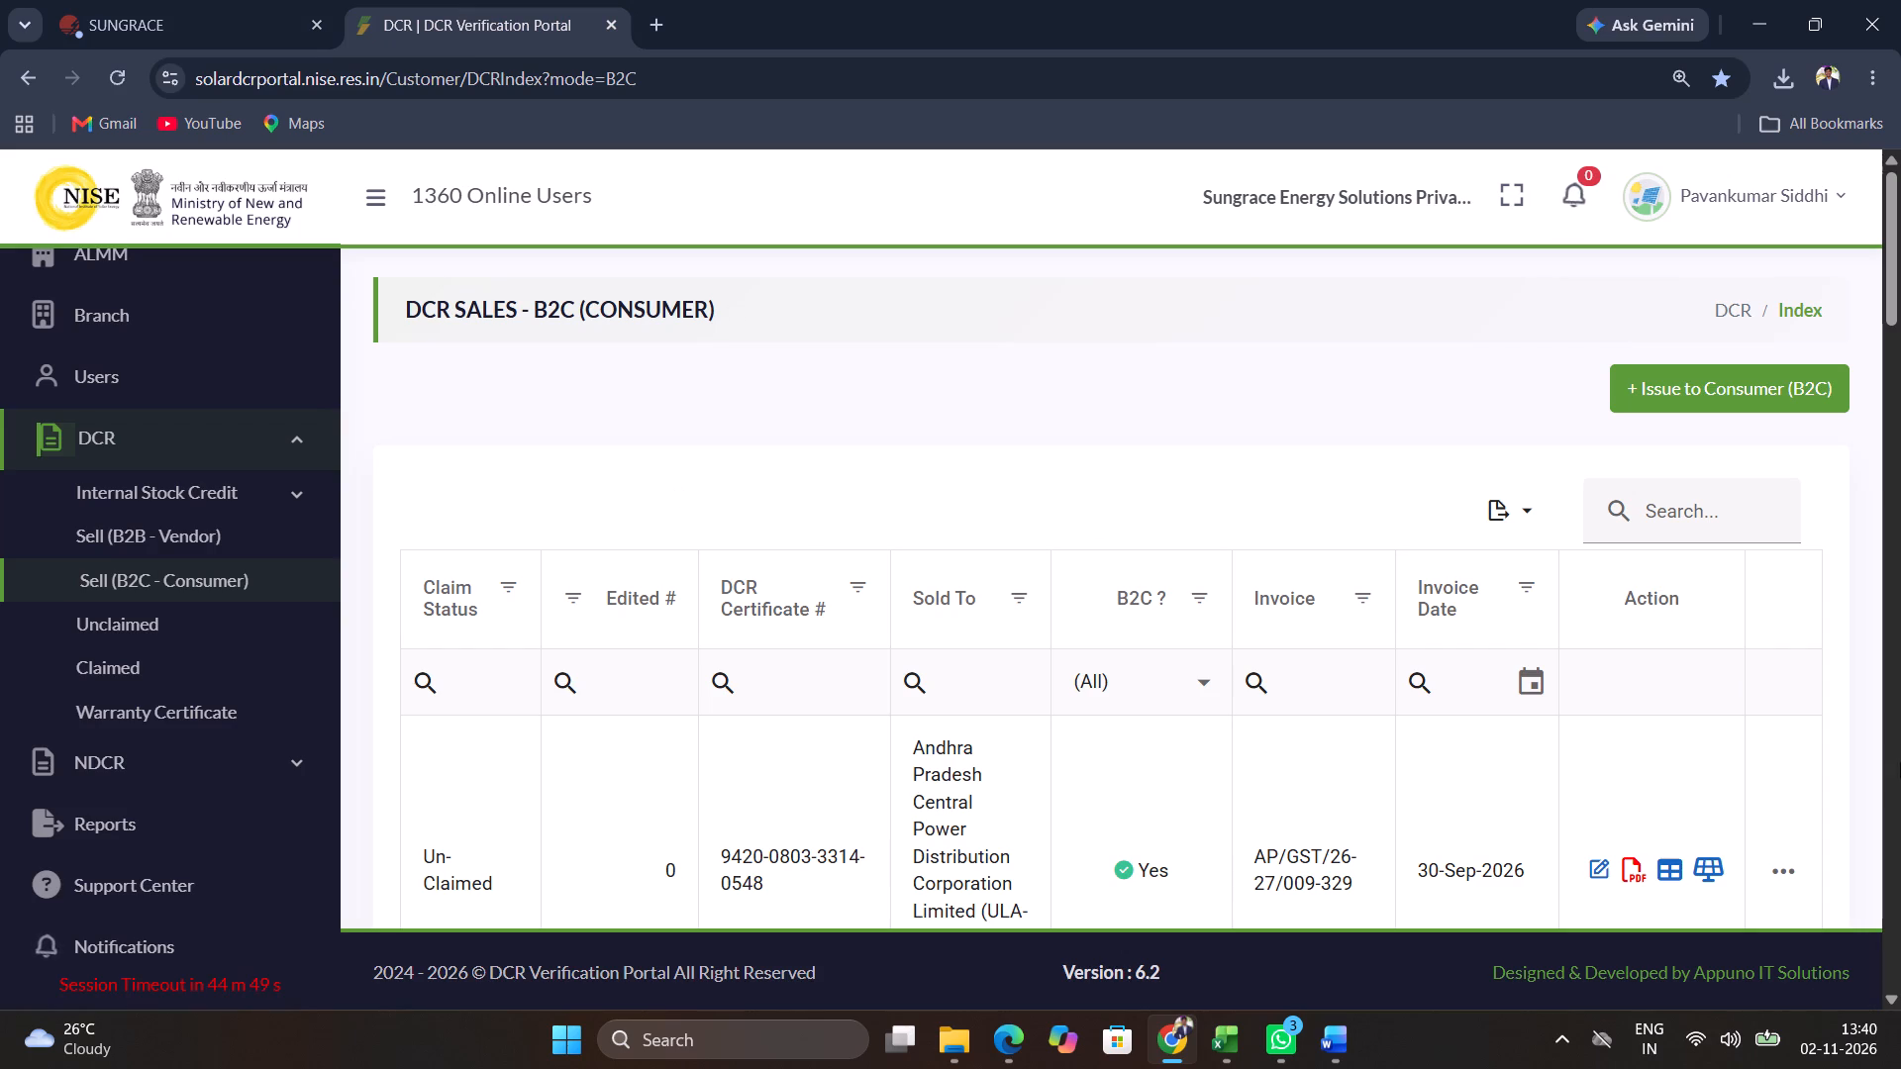
left_click(1631, 881)
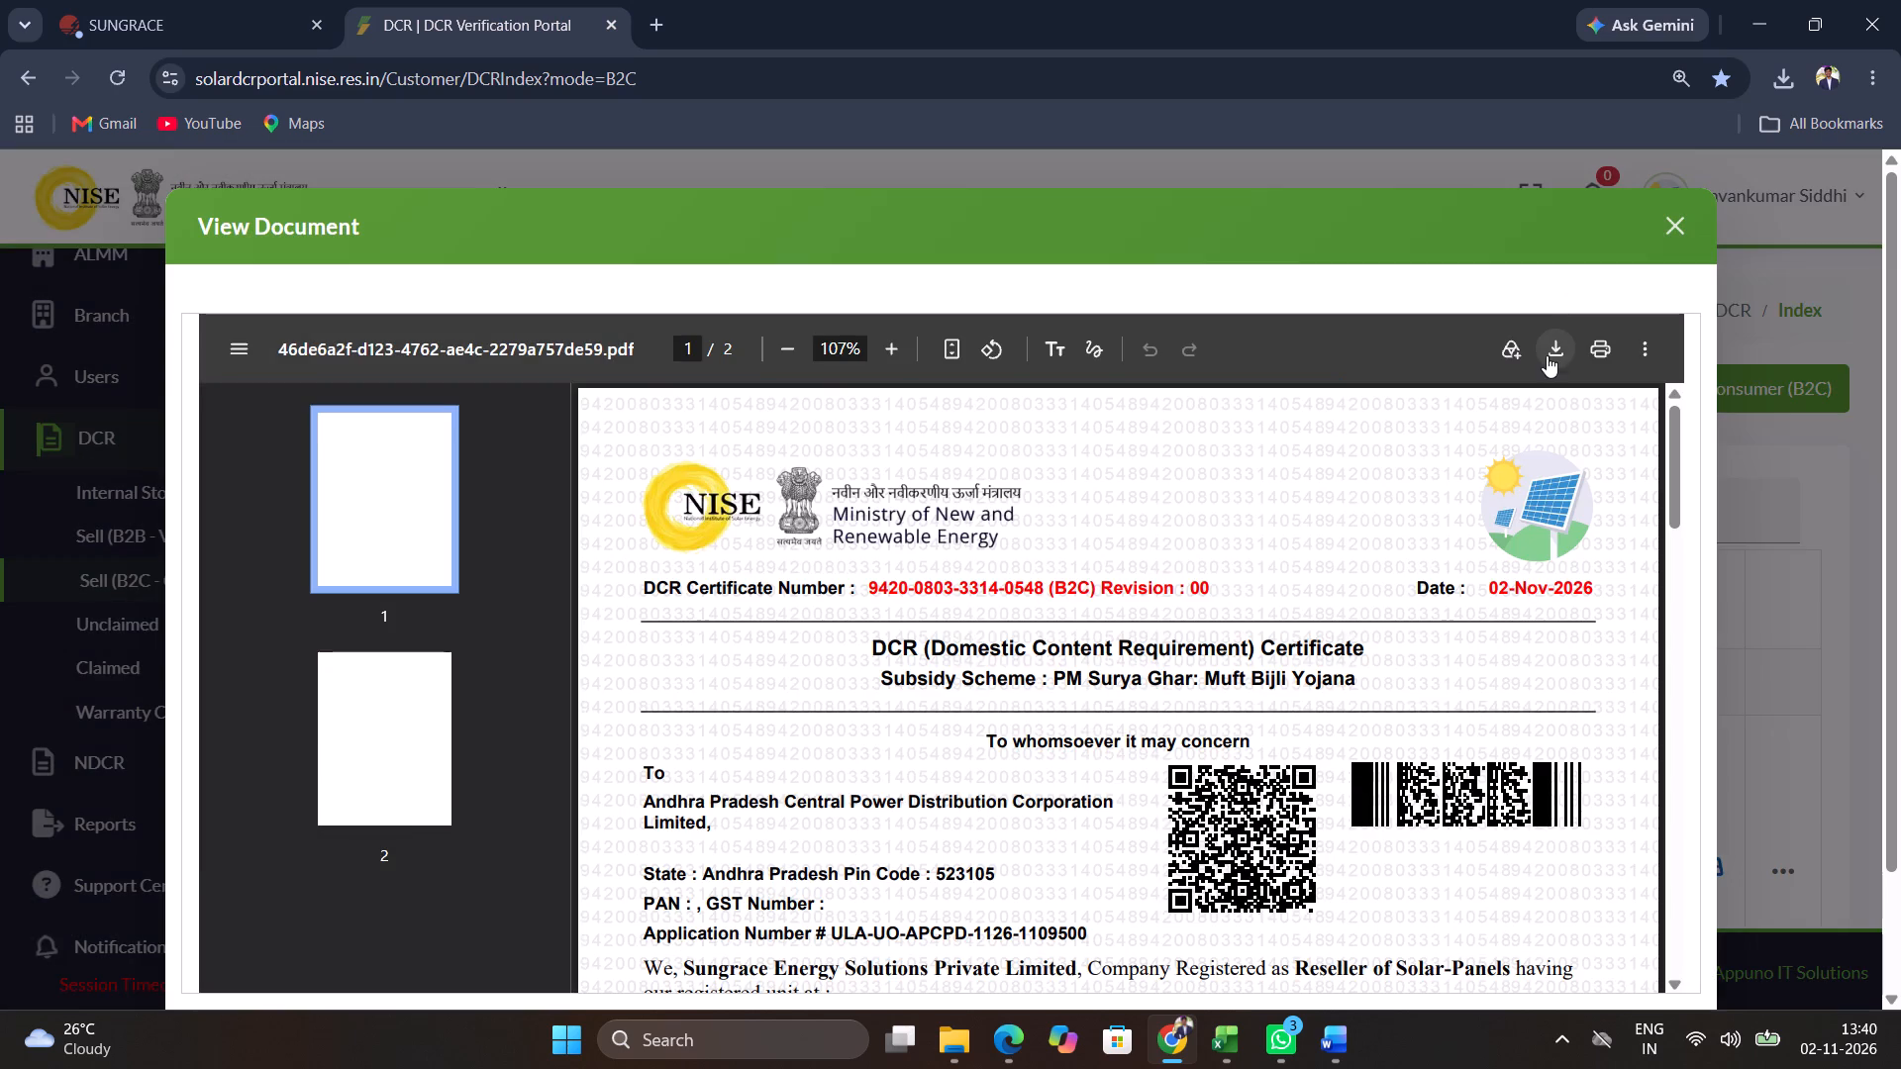
left_click(1554, 351)
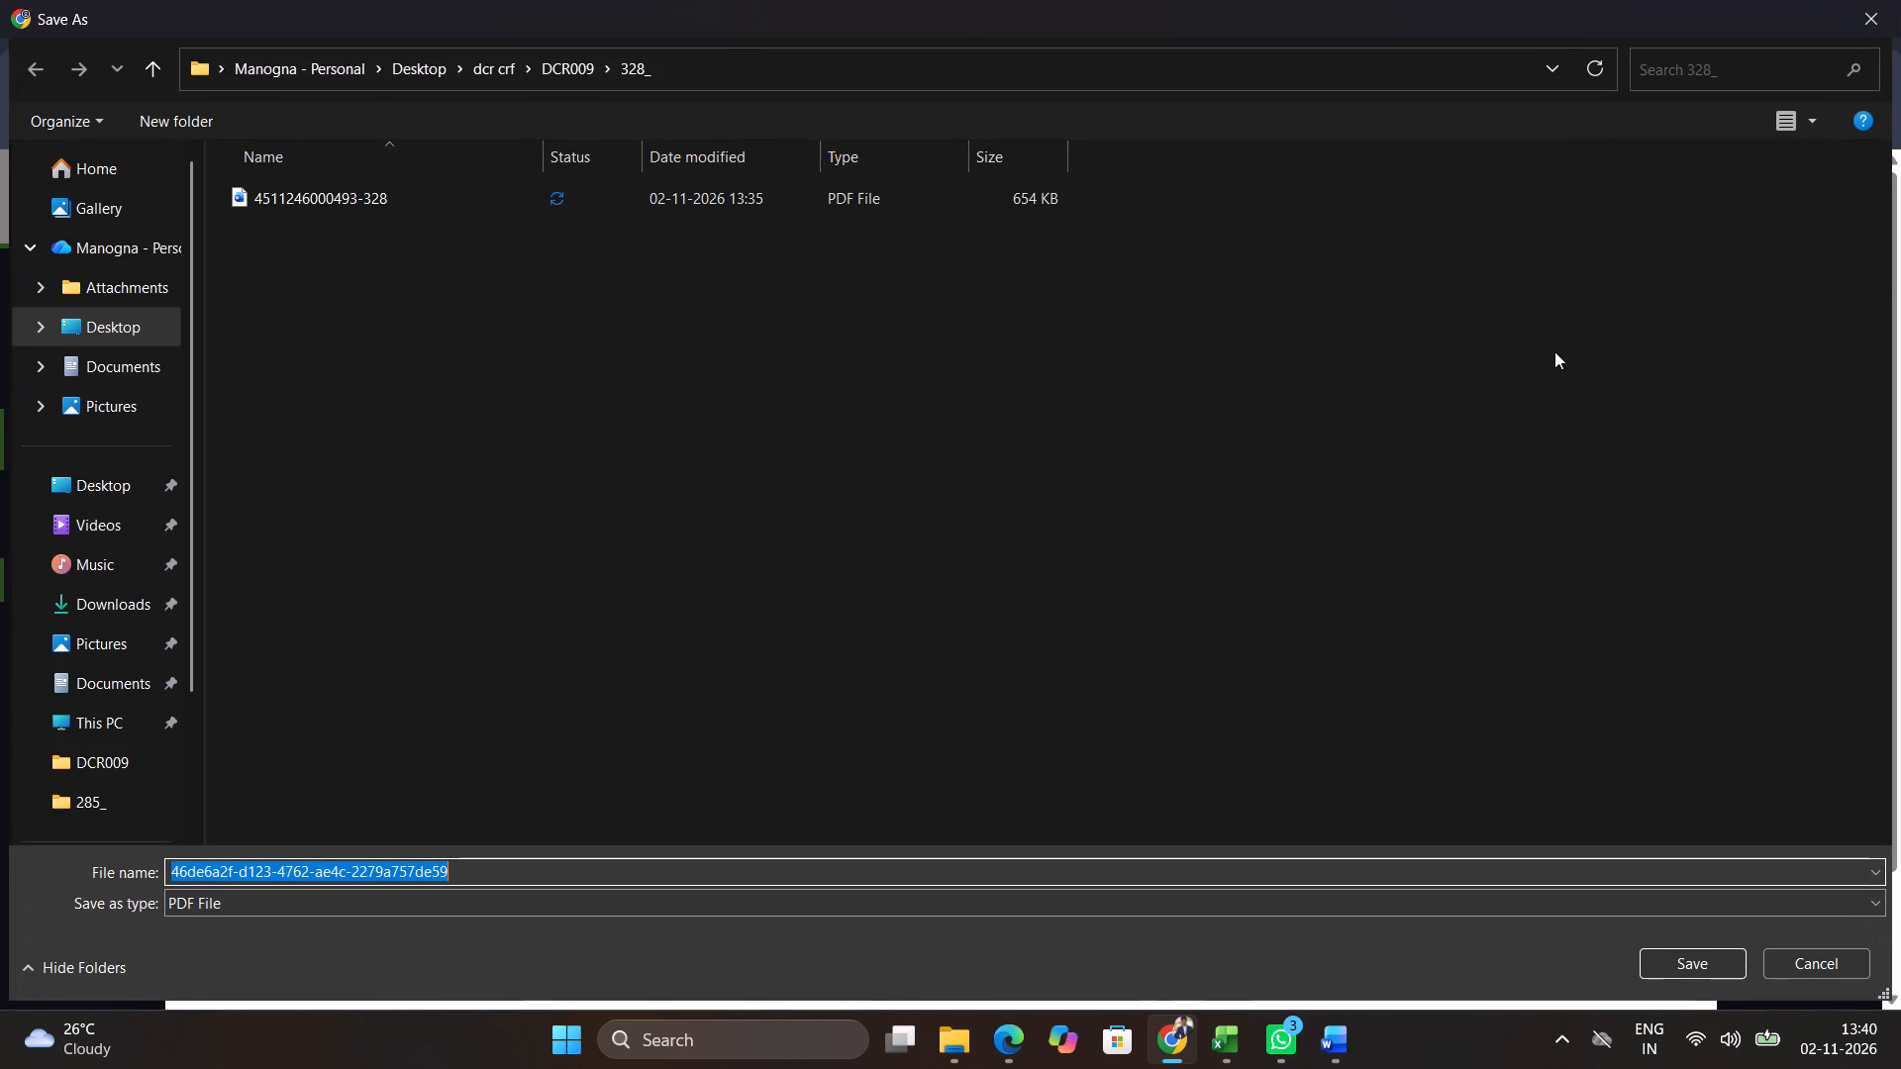
key("ctrl+v")
type("-329")
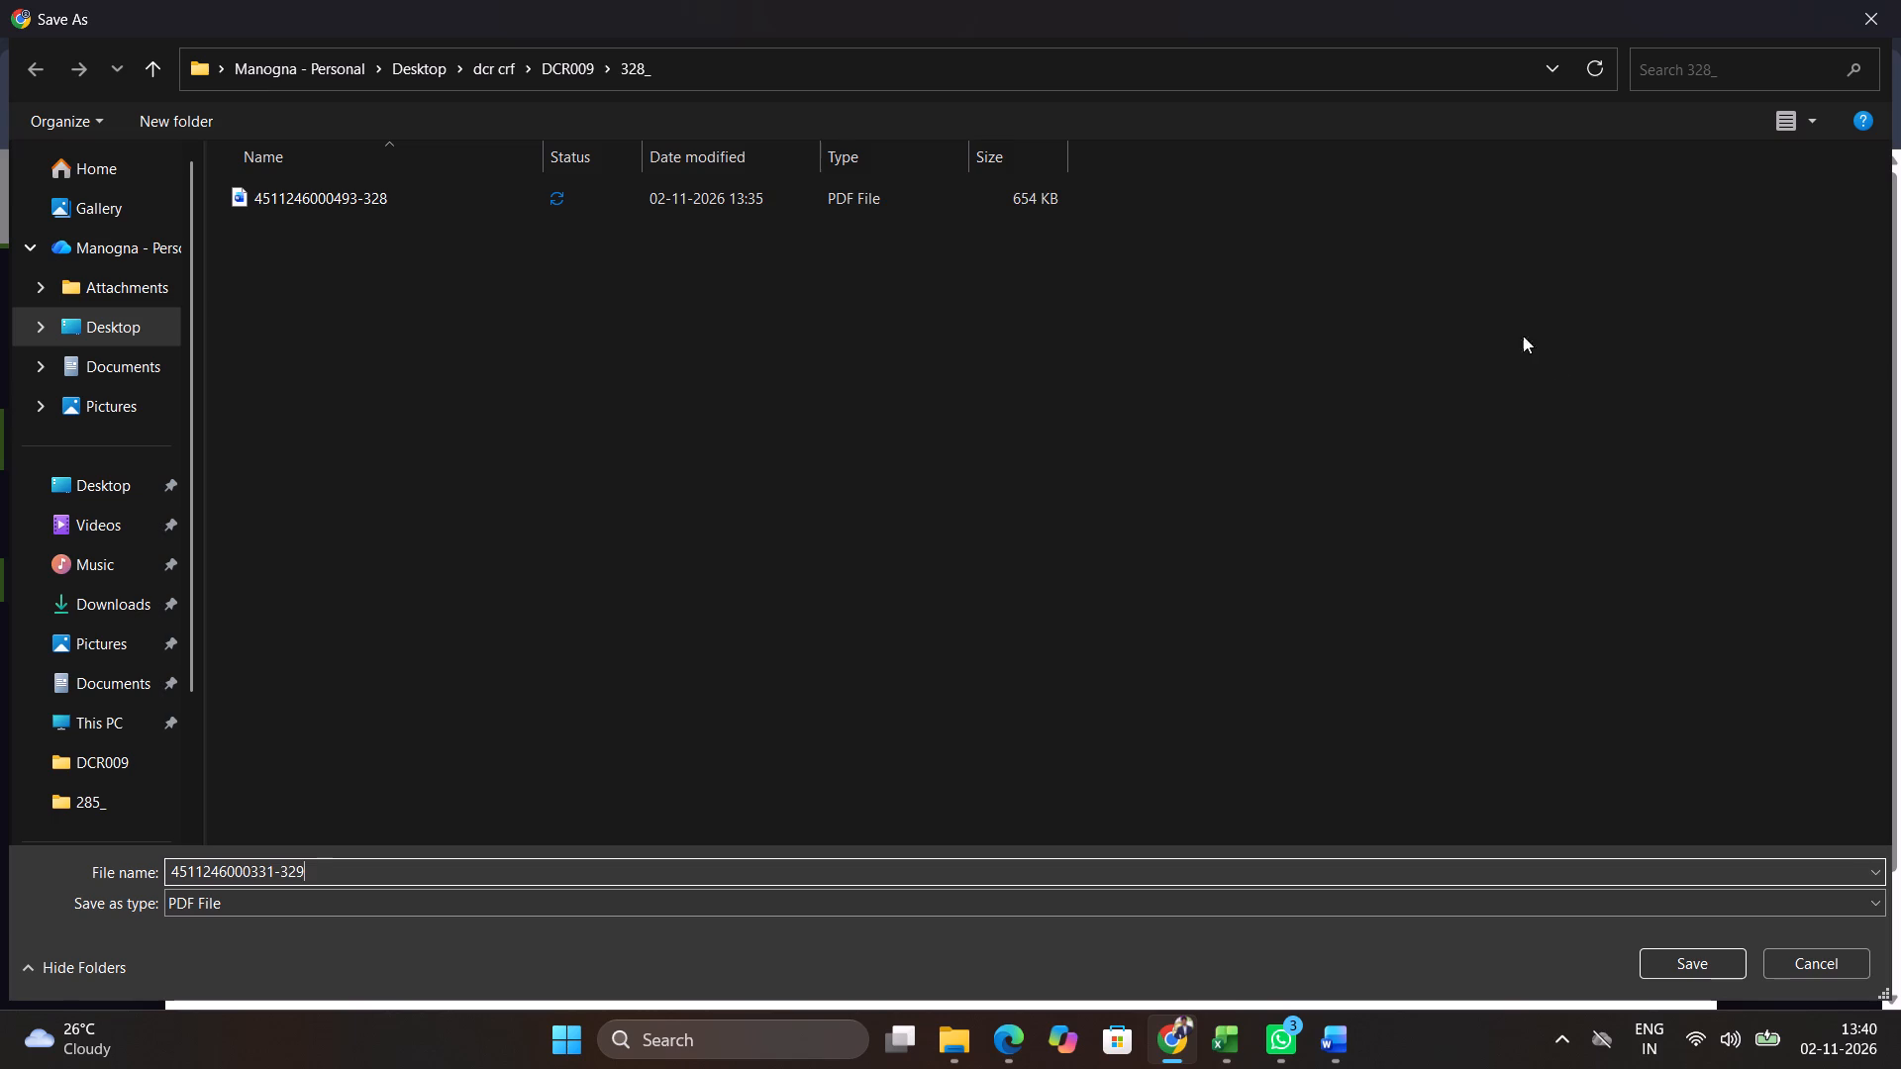
Save the certificate PDF into the 329_ subfolder of DCR009.
left_click(563, 72)
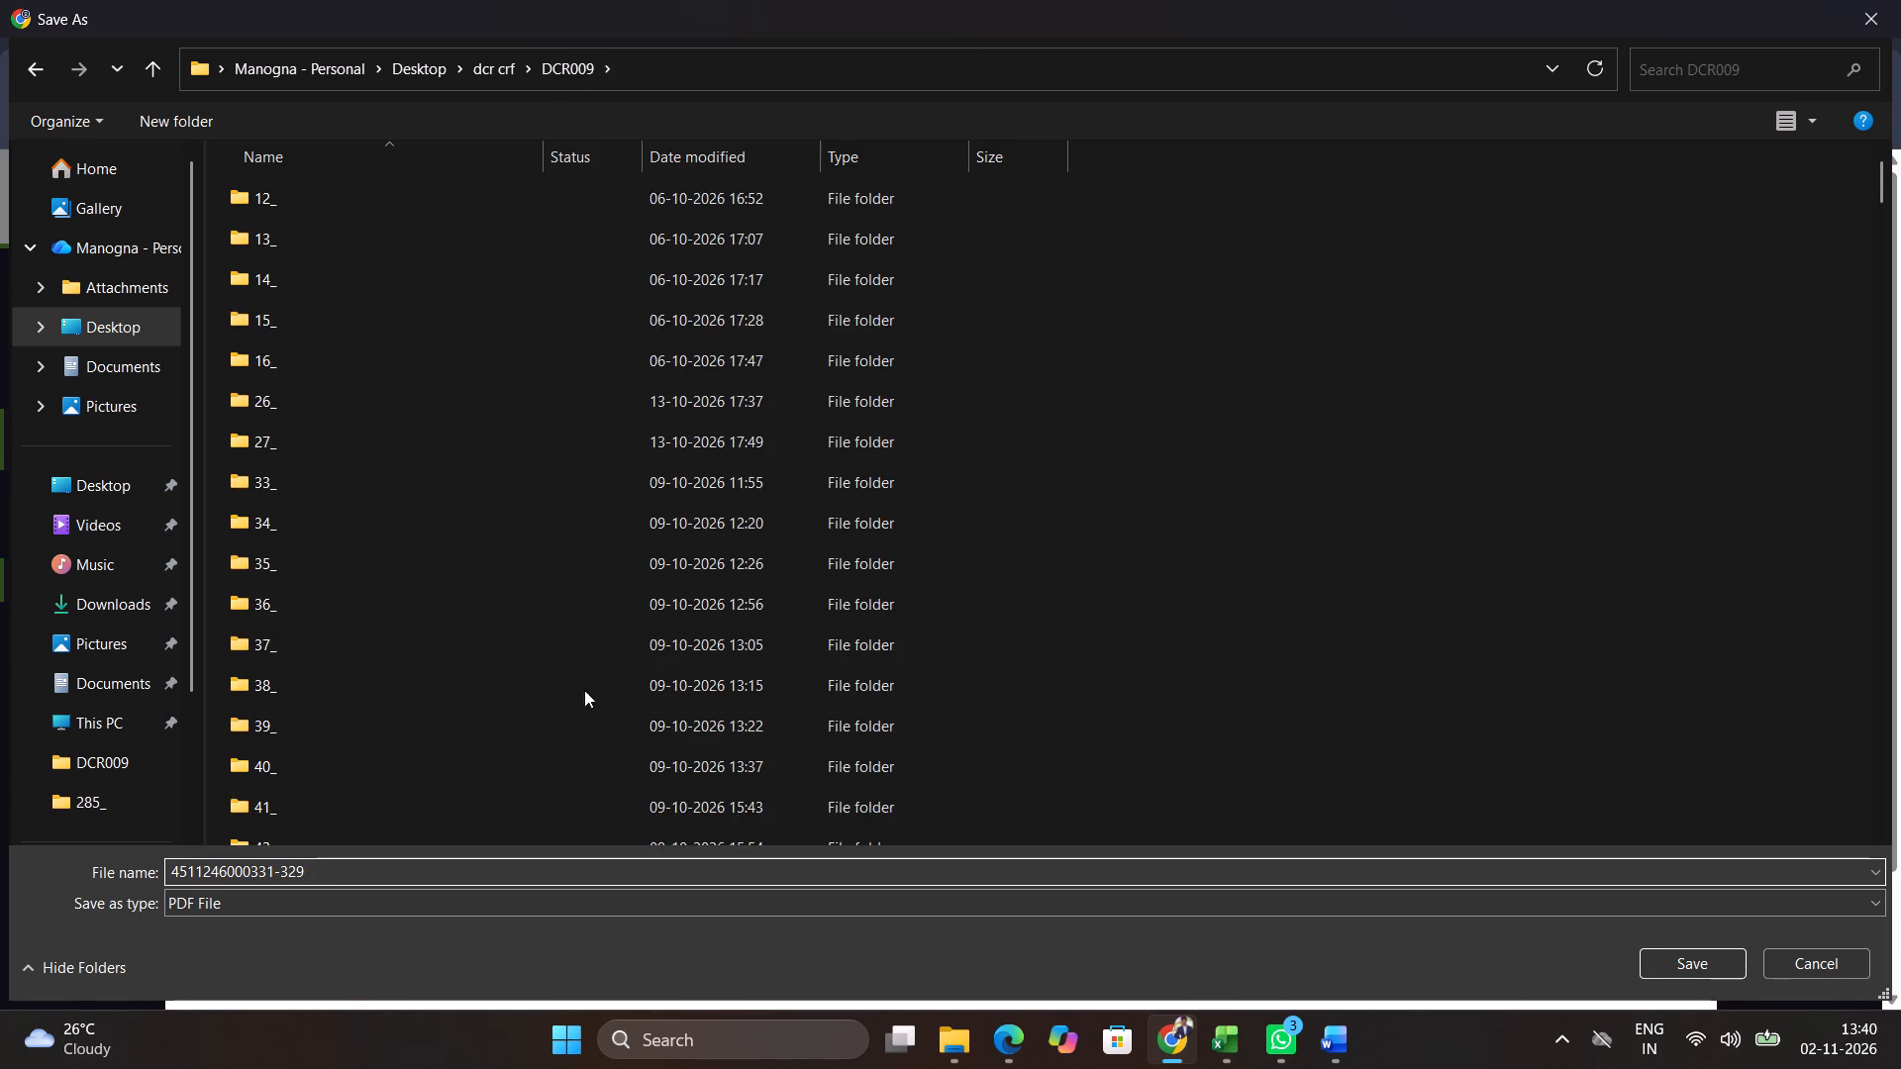
scroll(595, 685, "down", 17)
scroll(645, 652, "down", 11)
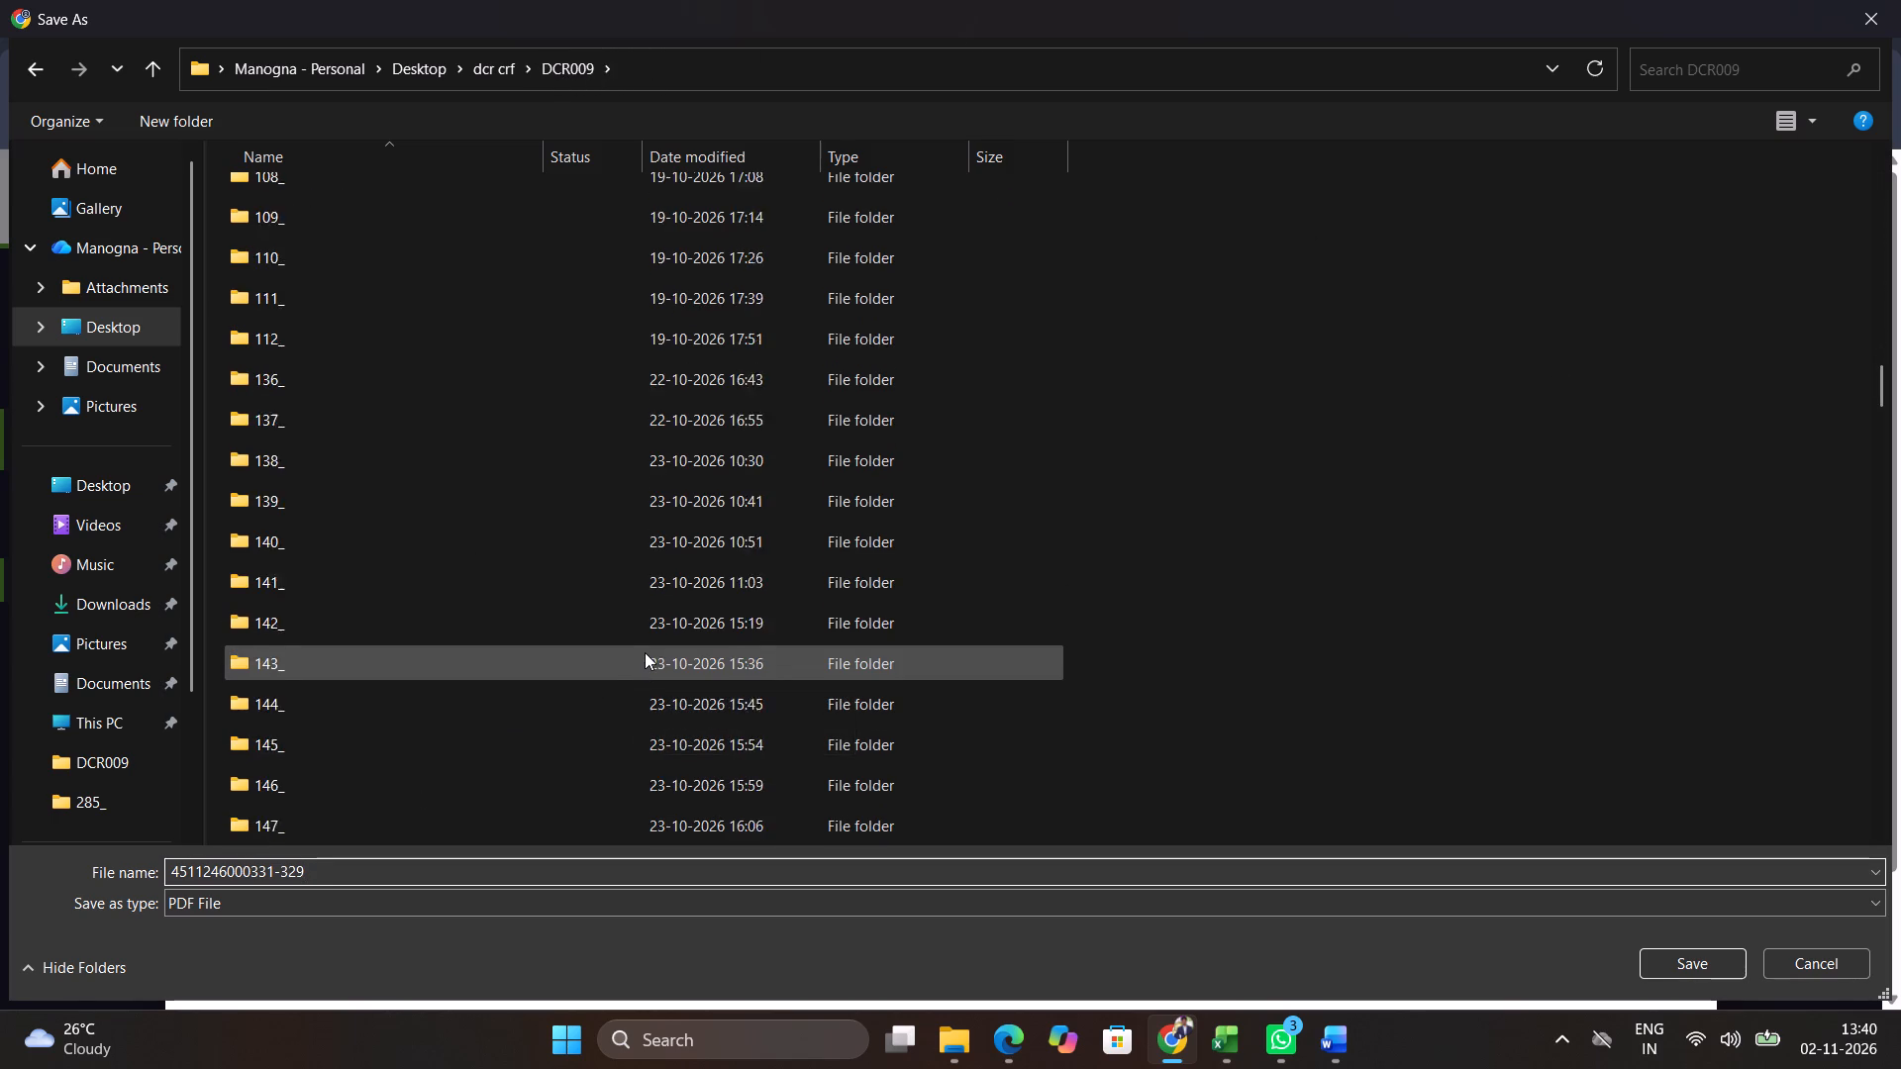
scroll(645, 652, "down", 9)
scroll(645, 652, "down", 20)
scroll(645, 652, "down", 14)
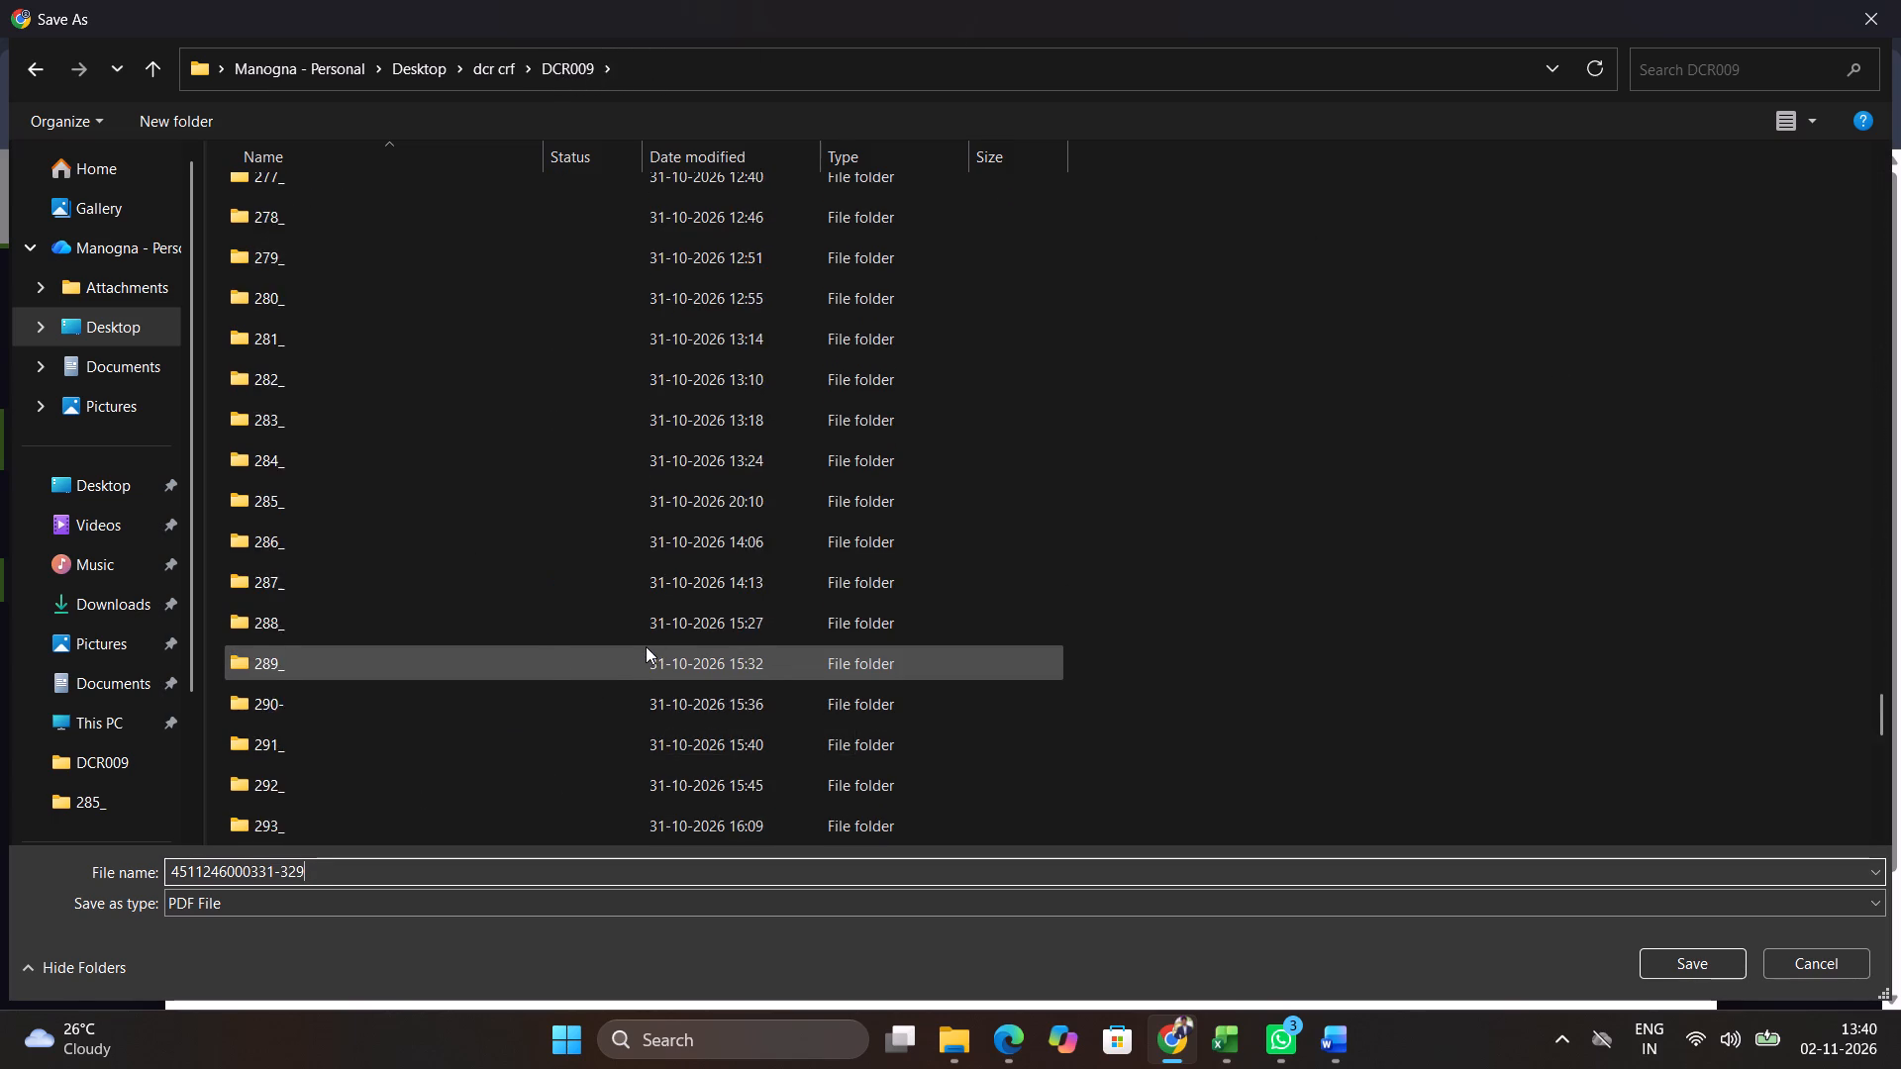
scroll(646, 646, "up", 1)
scroll(646, 646, "down", 10)
scroll(569, 713, "down", 16)
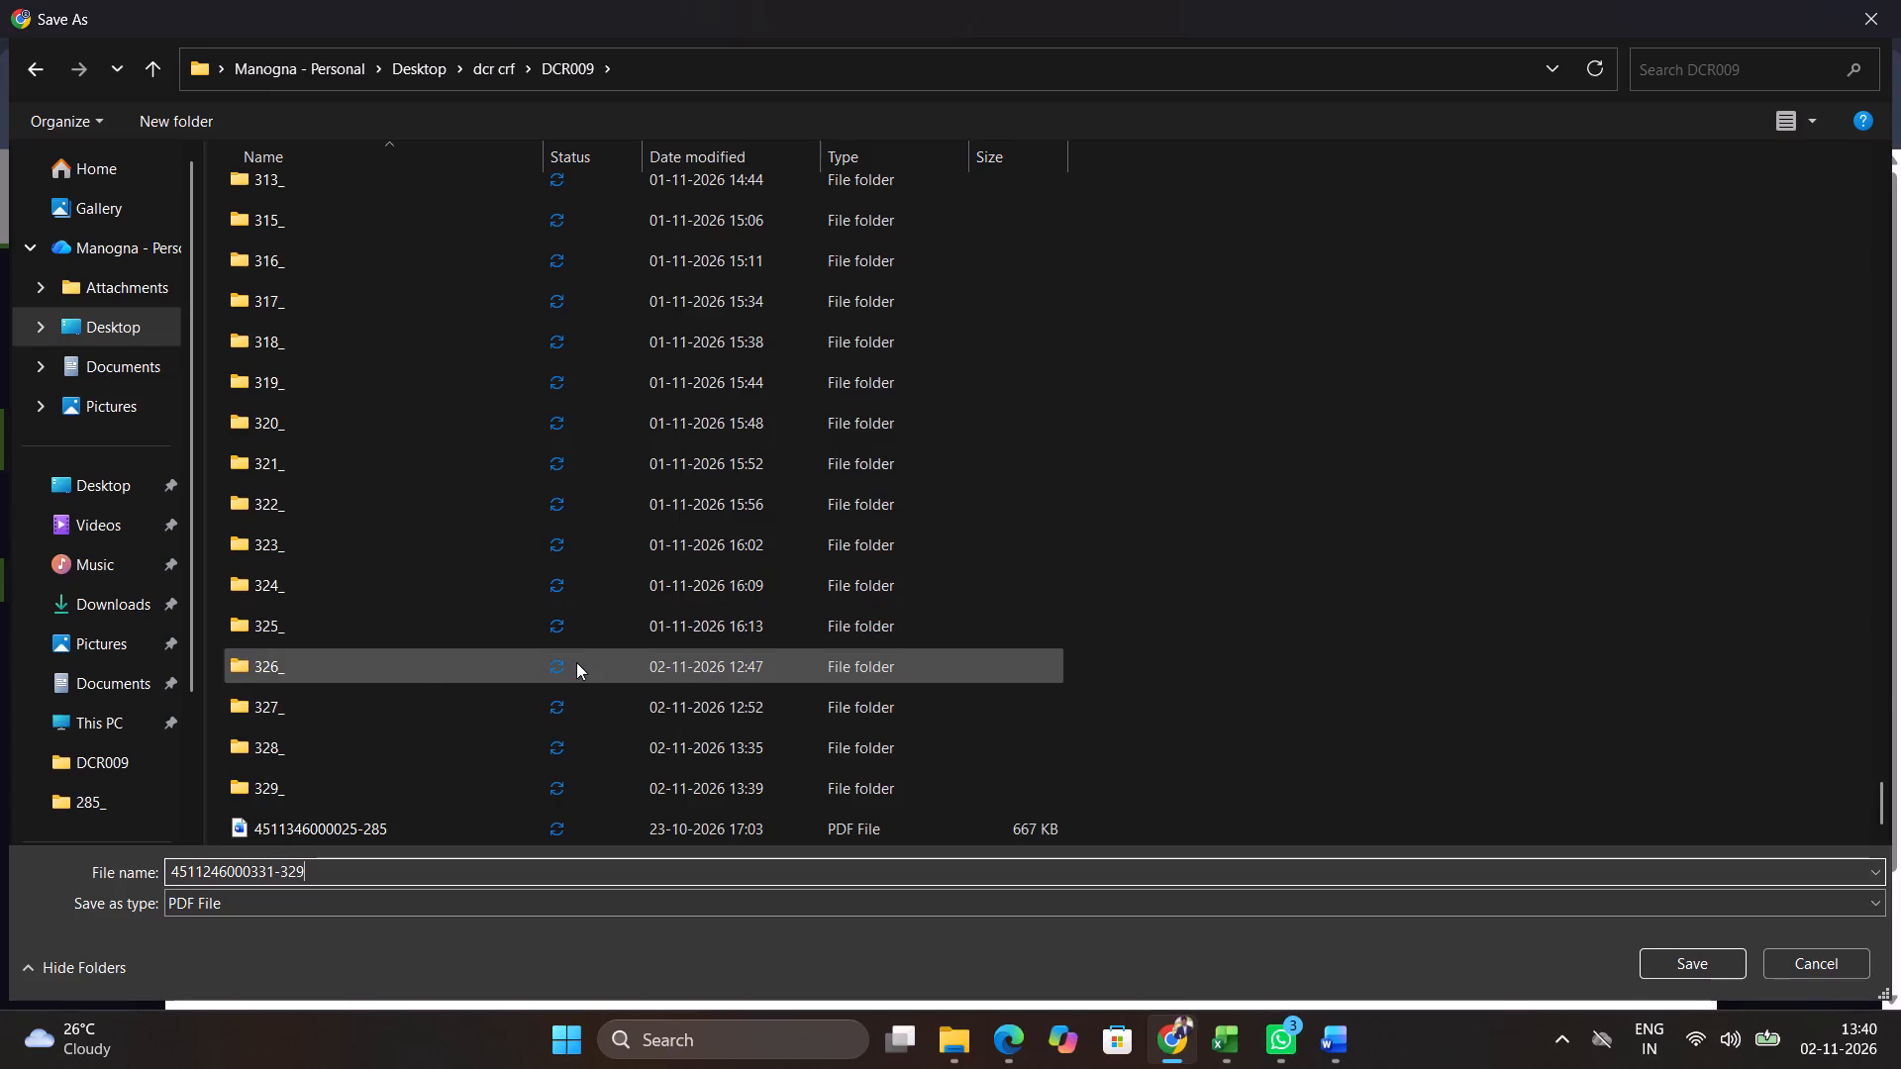
double_click(606, 785)
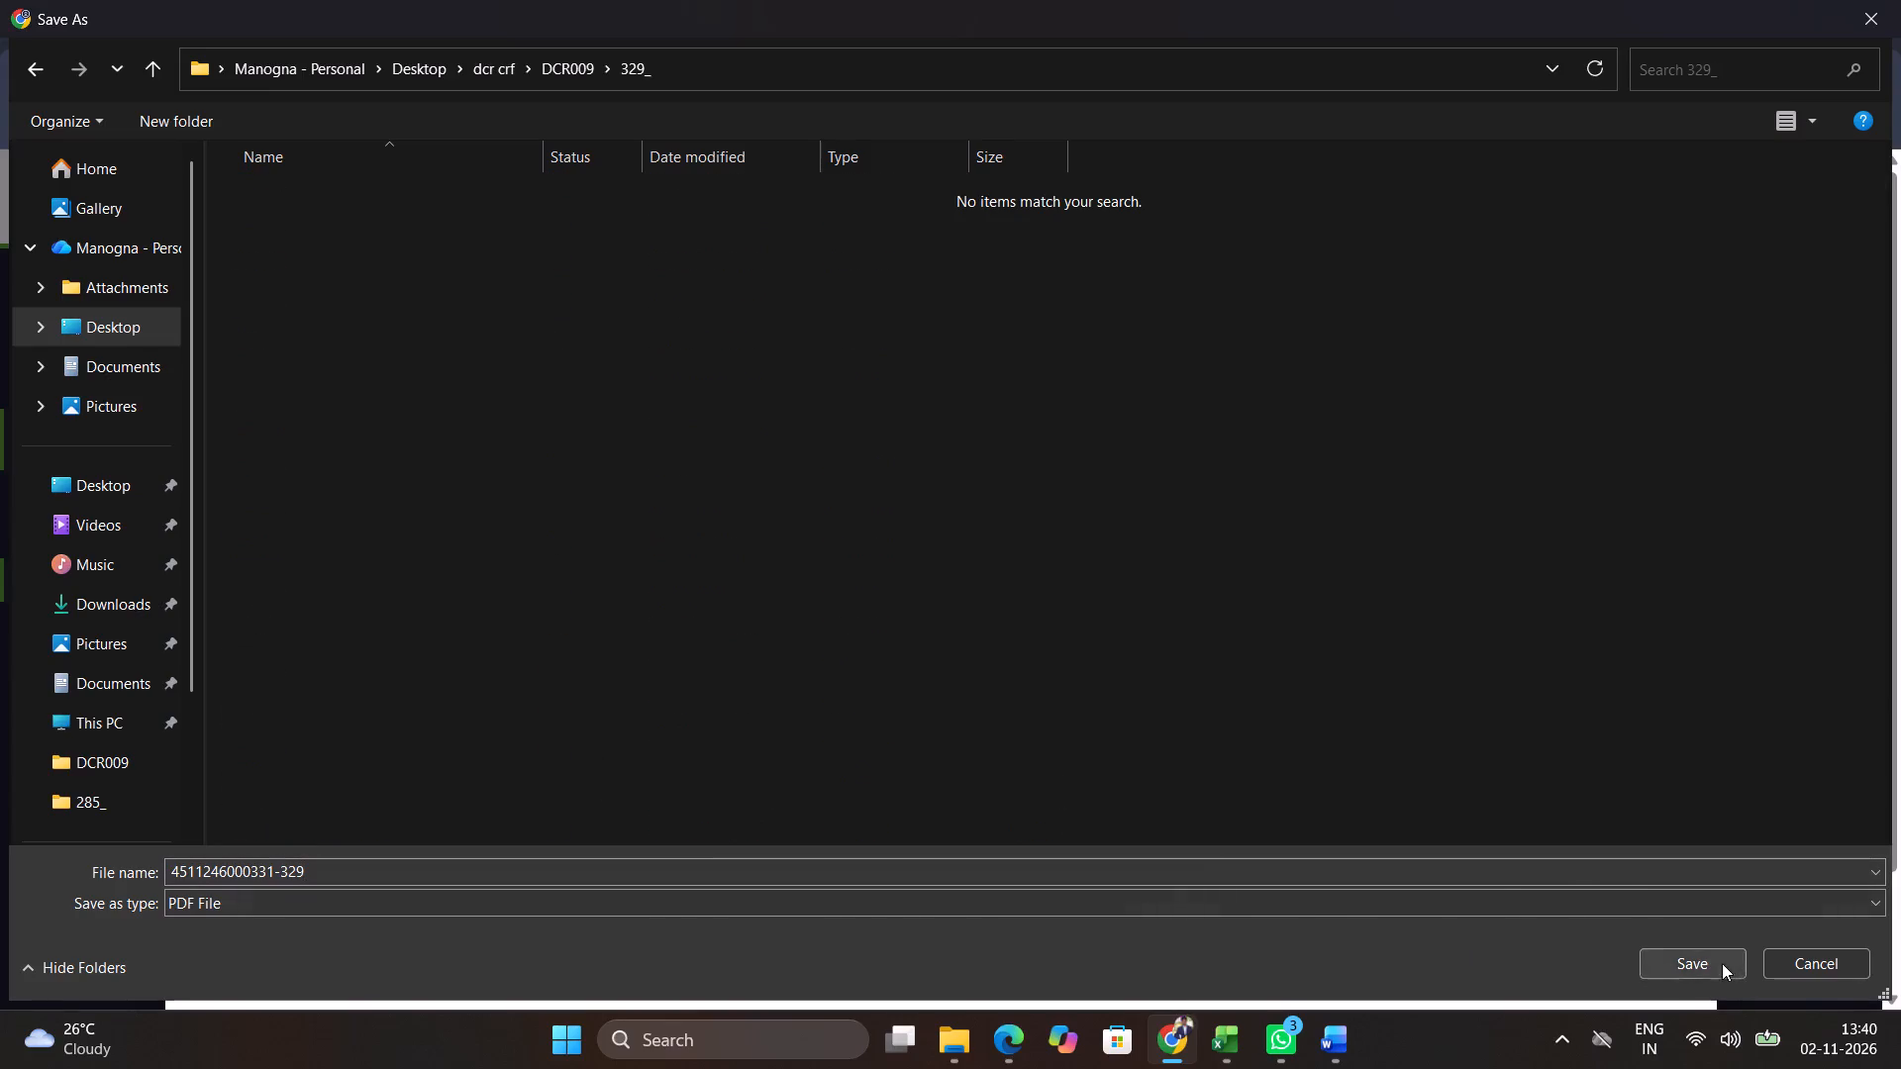
left_click(1722, 963)
Update the SUNGRACE work order by attaching the PDF from DCR009's 329_ subfolder as its DCR upload, and submit the form.
left_click(150, 0)
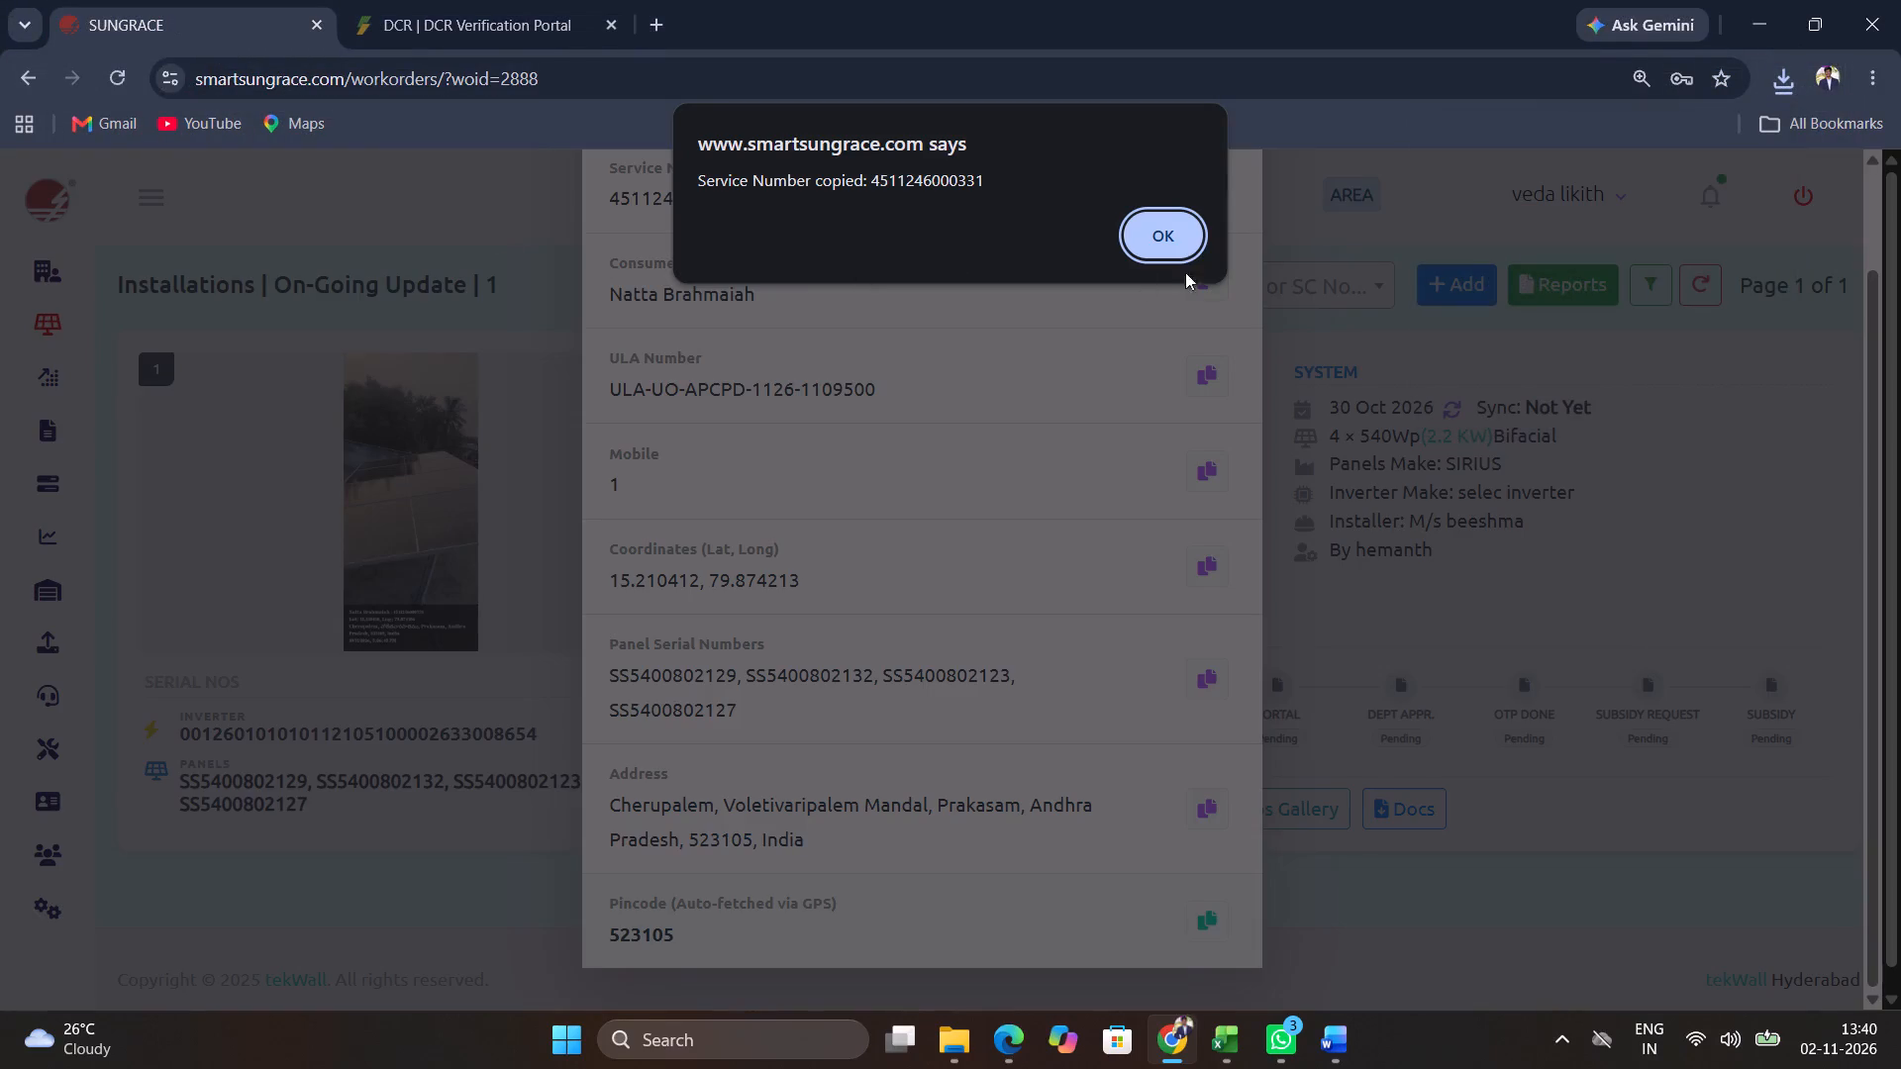
left_click(1171, 241)
left_click(1300, 235)
left_click(1090, 814)
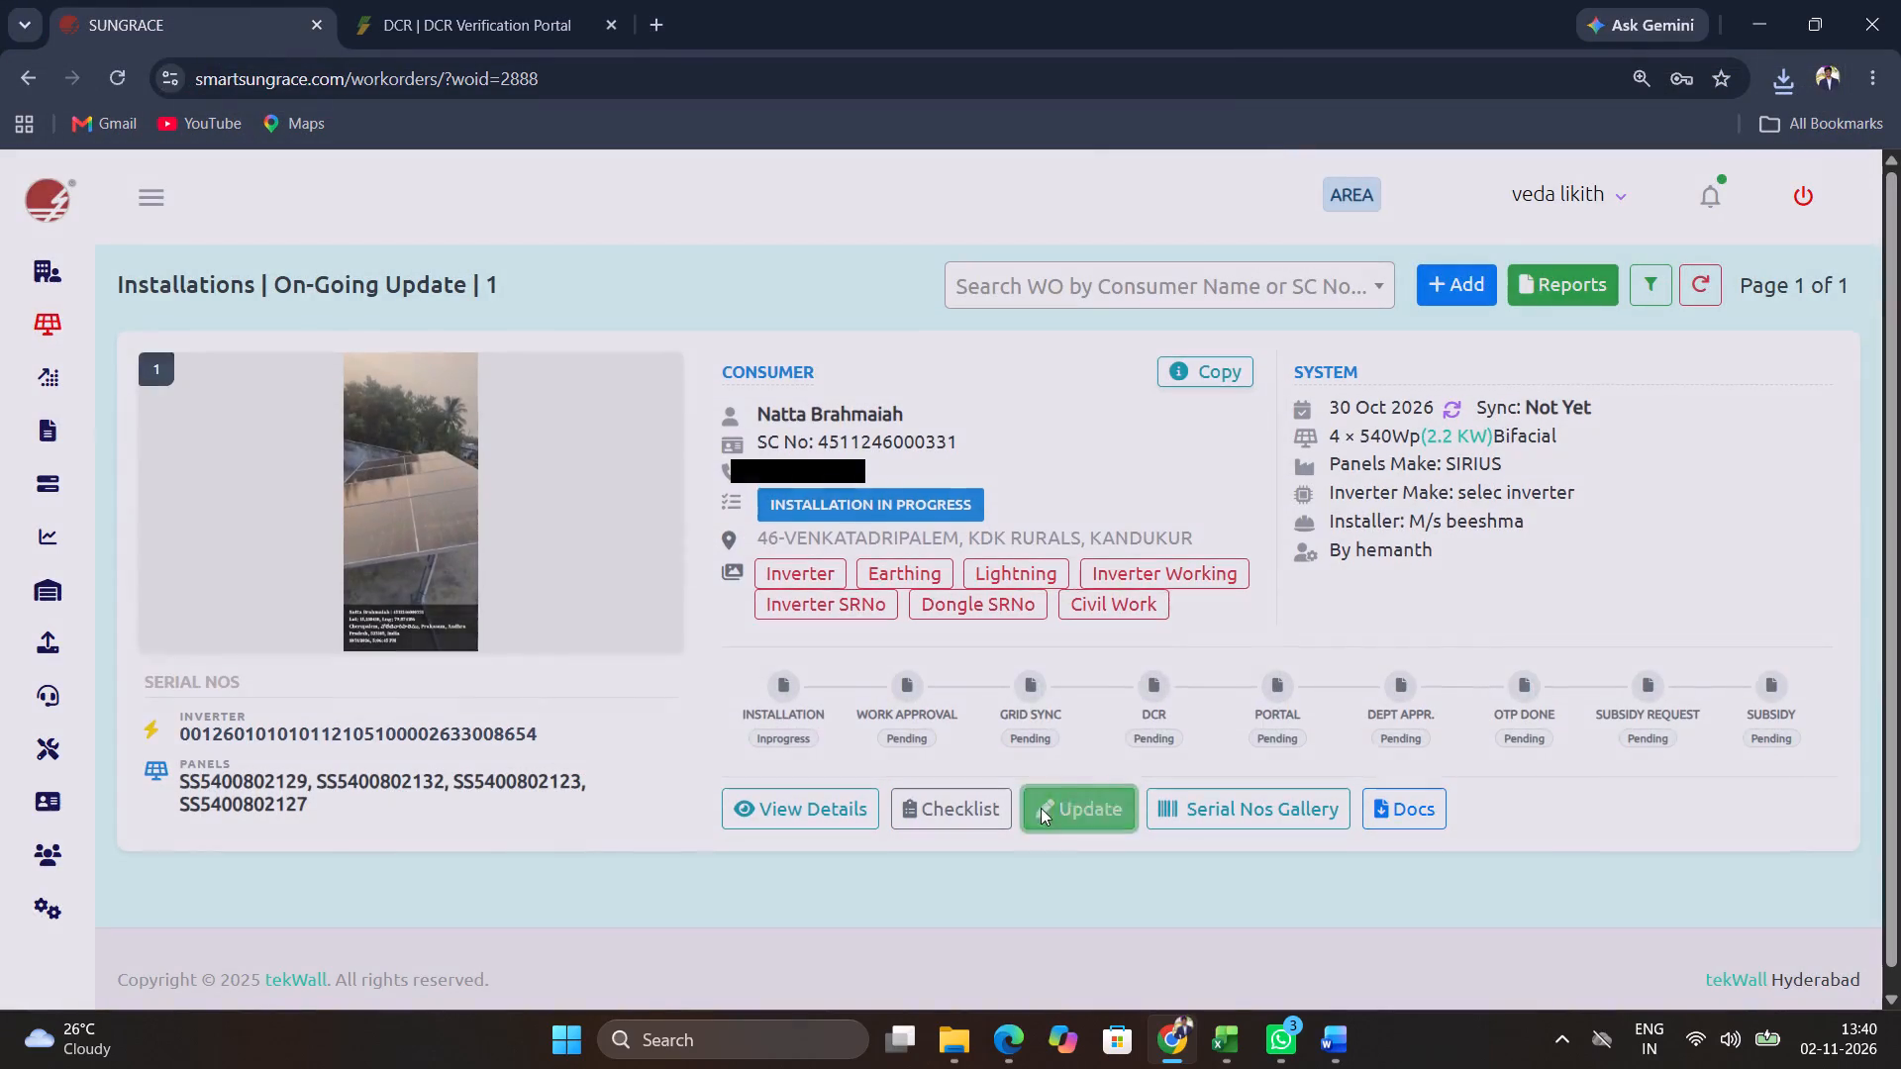
left_click(752, 704)
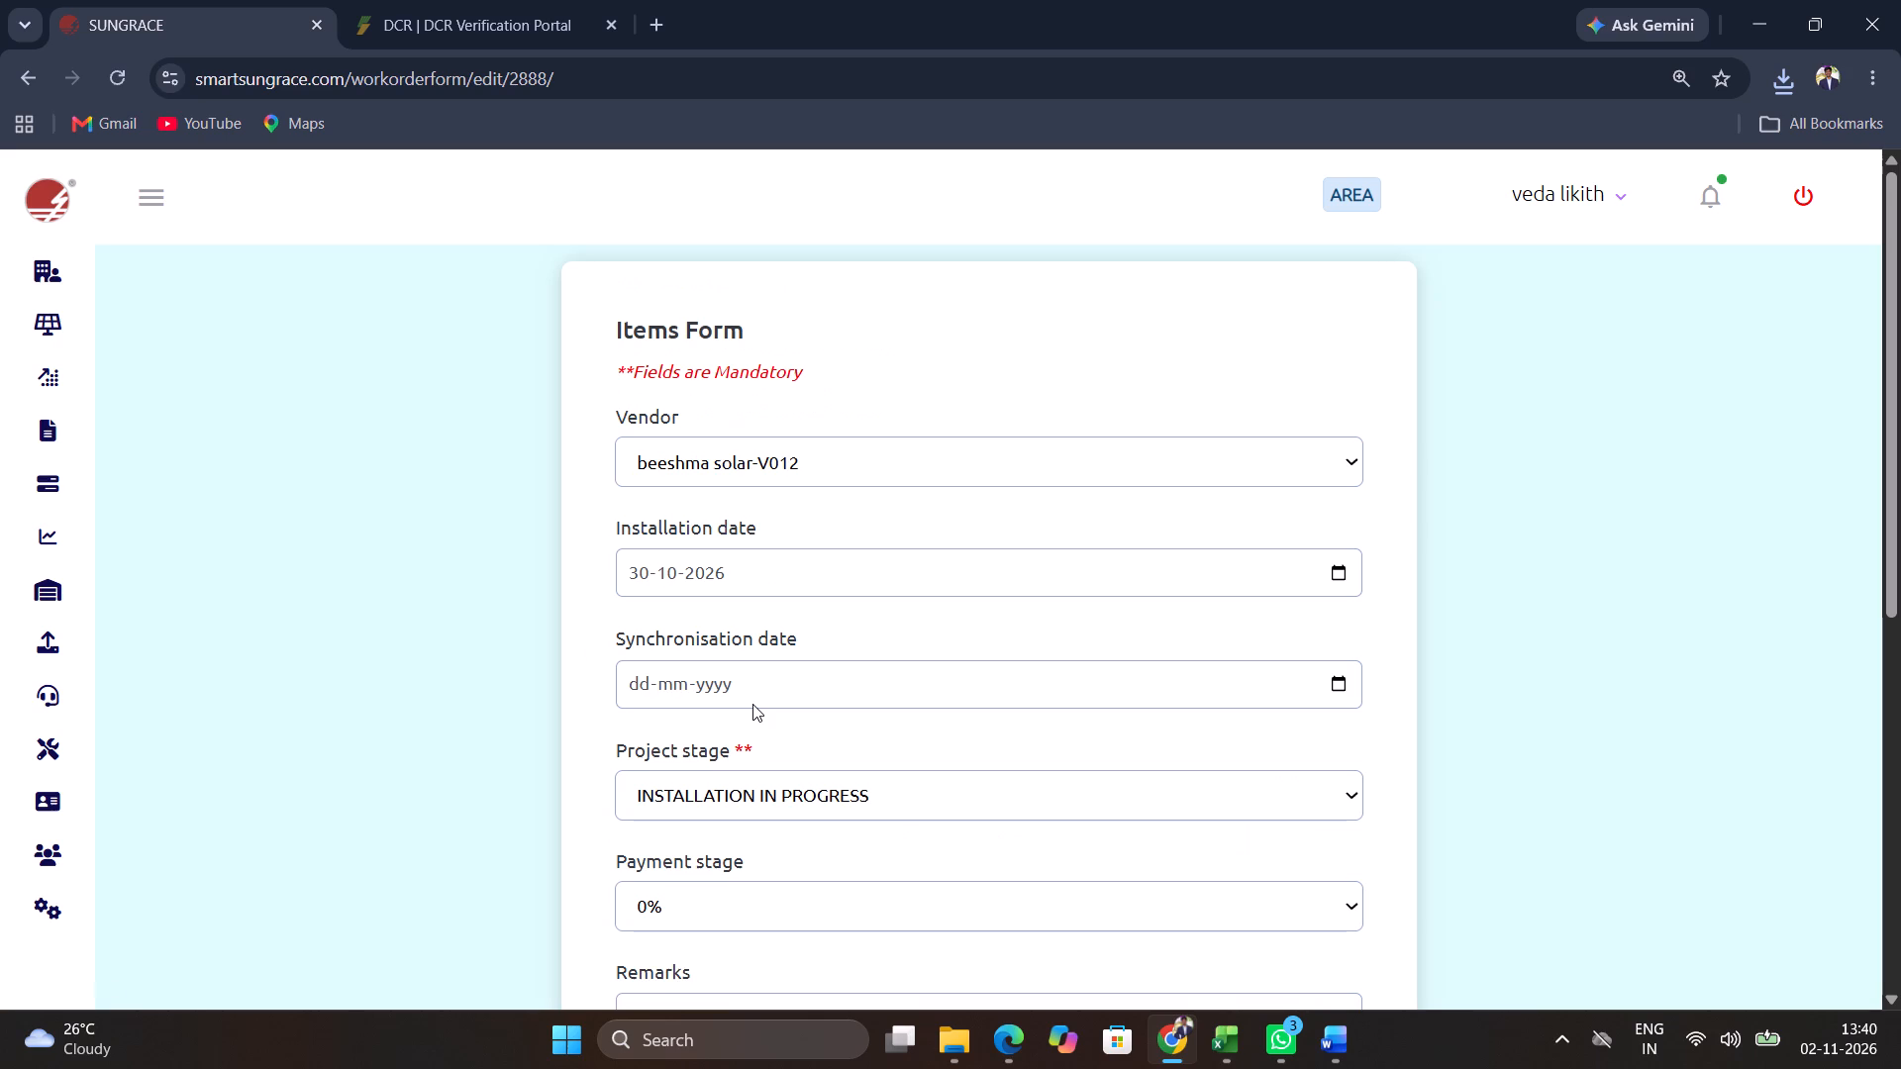
scroll(809, 657, "down", 6)
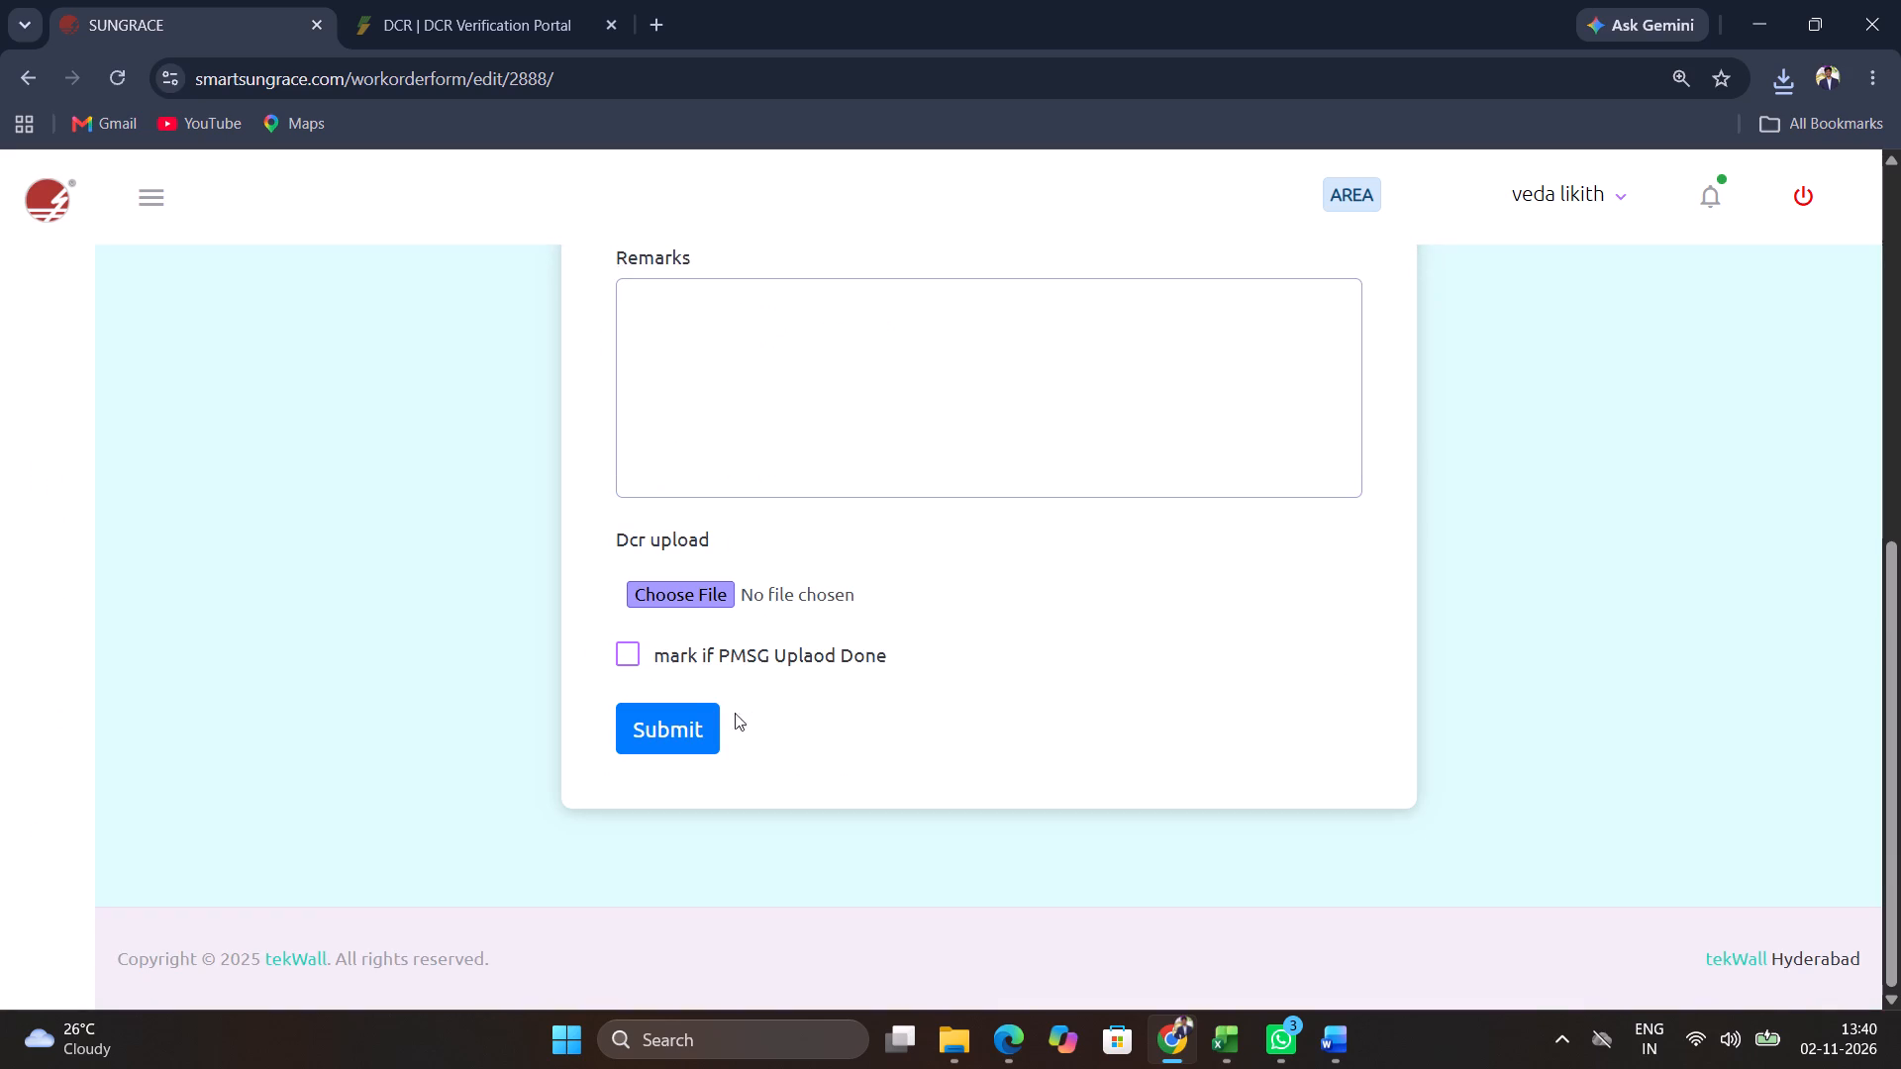
left_click(683, 591)
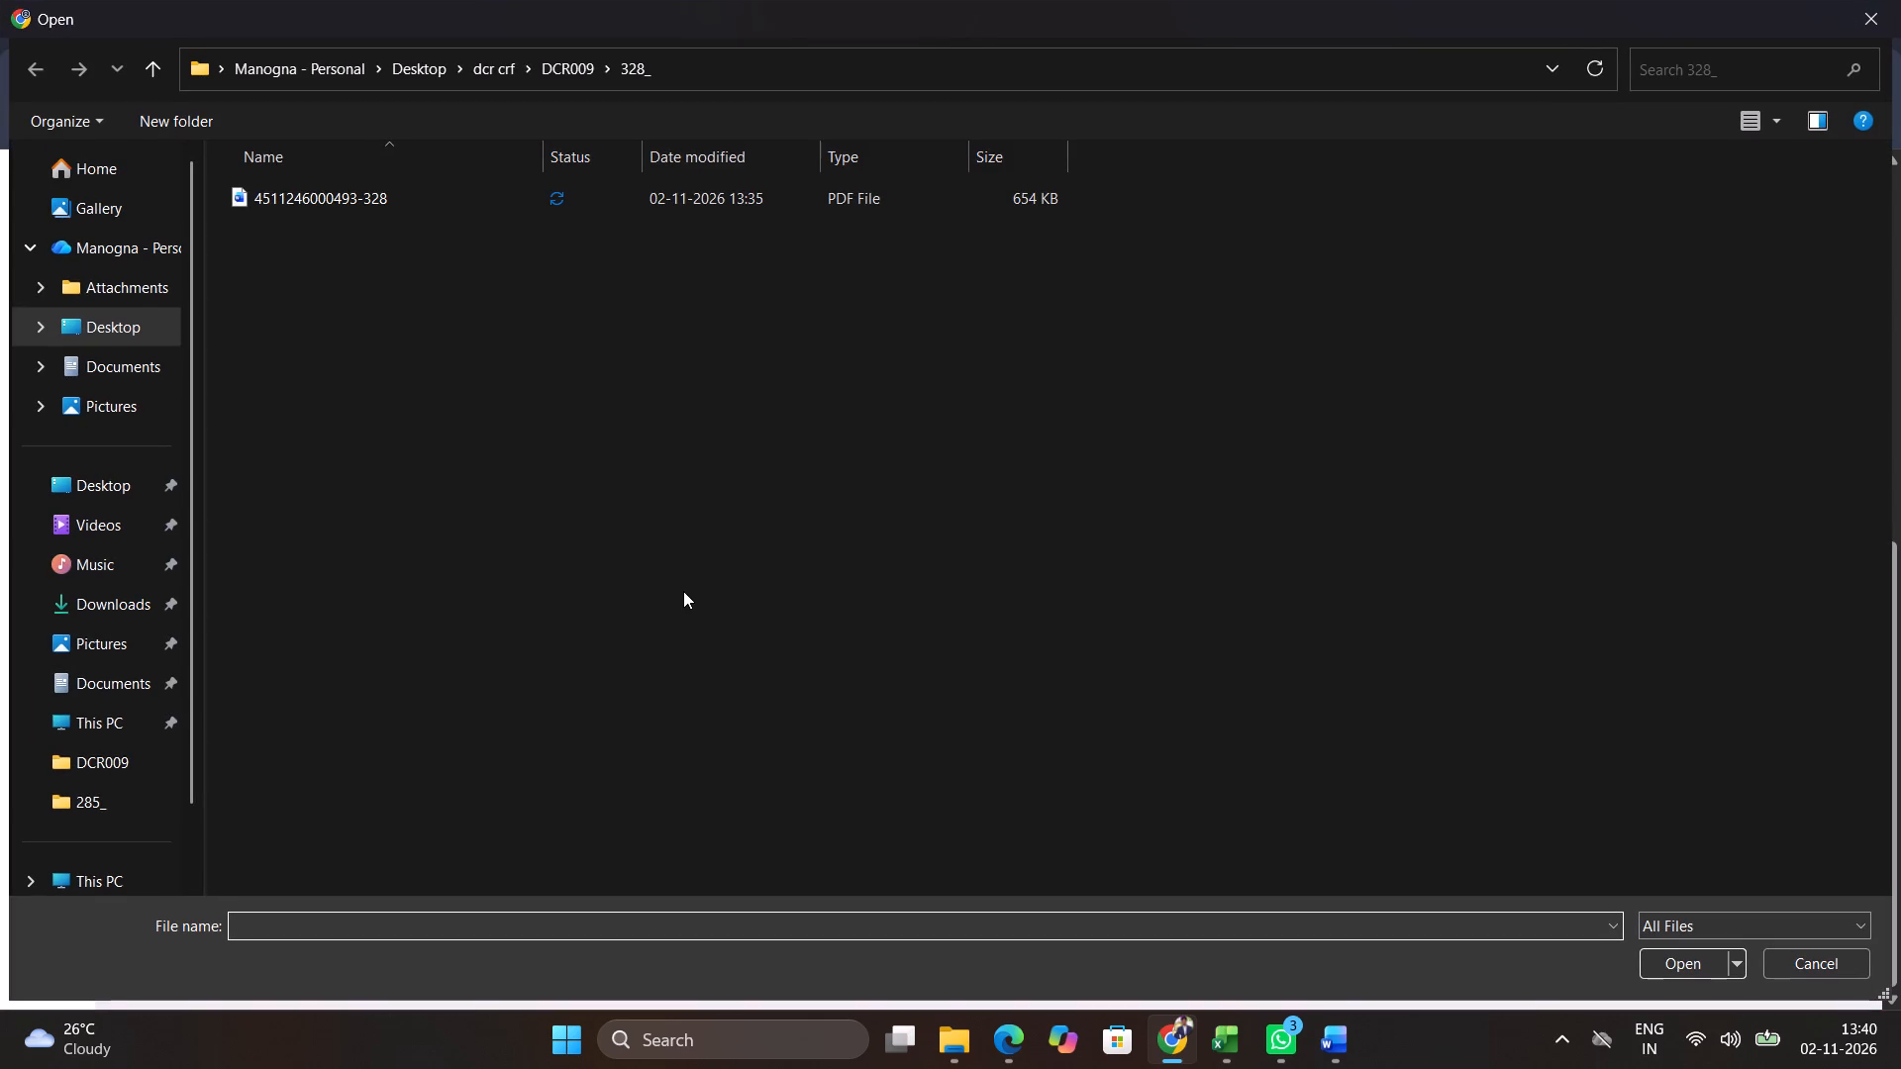
left_click(569, 79)
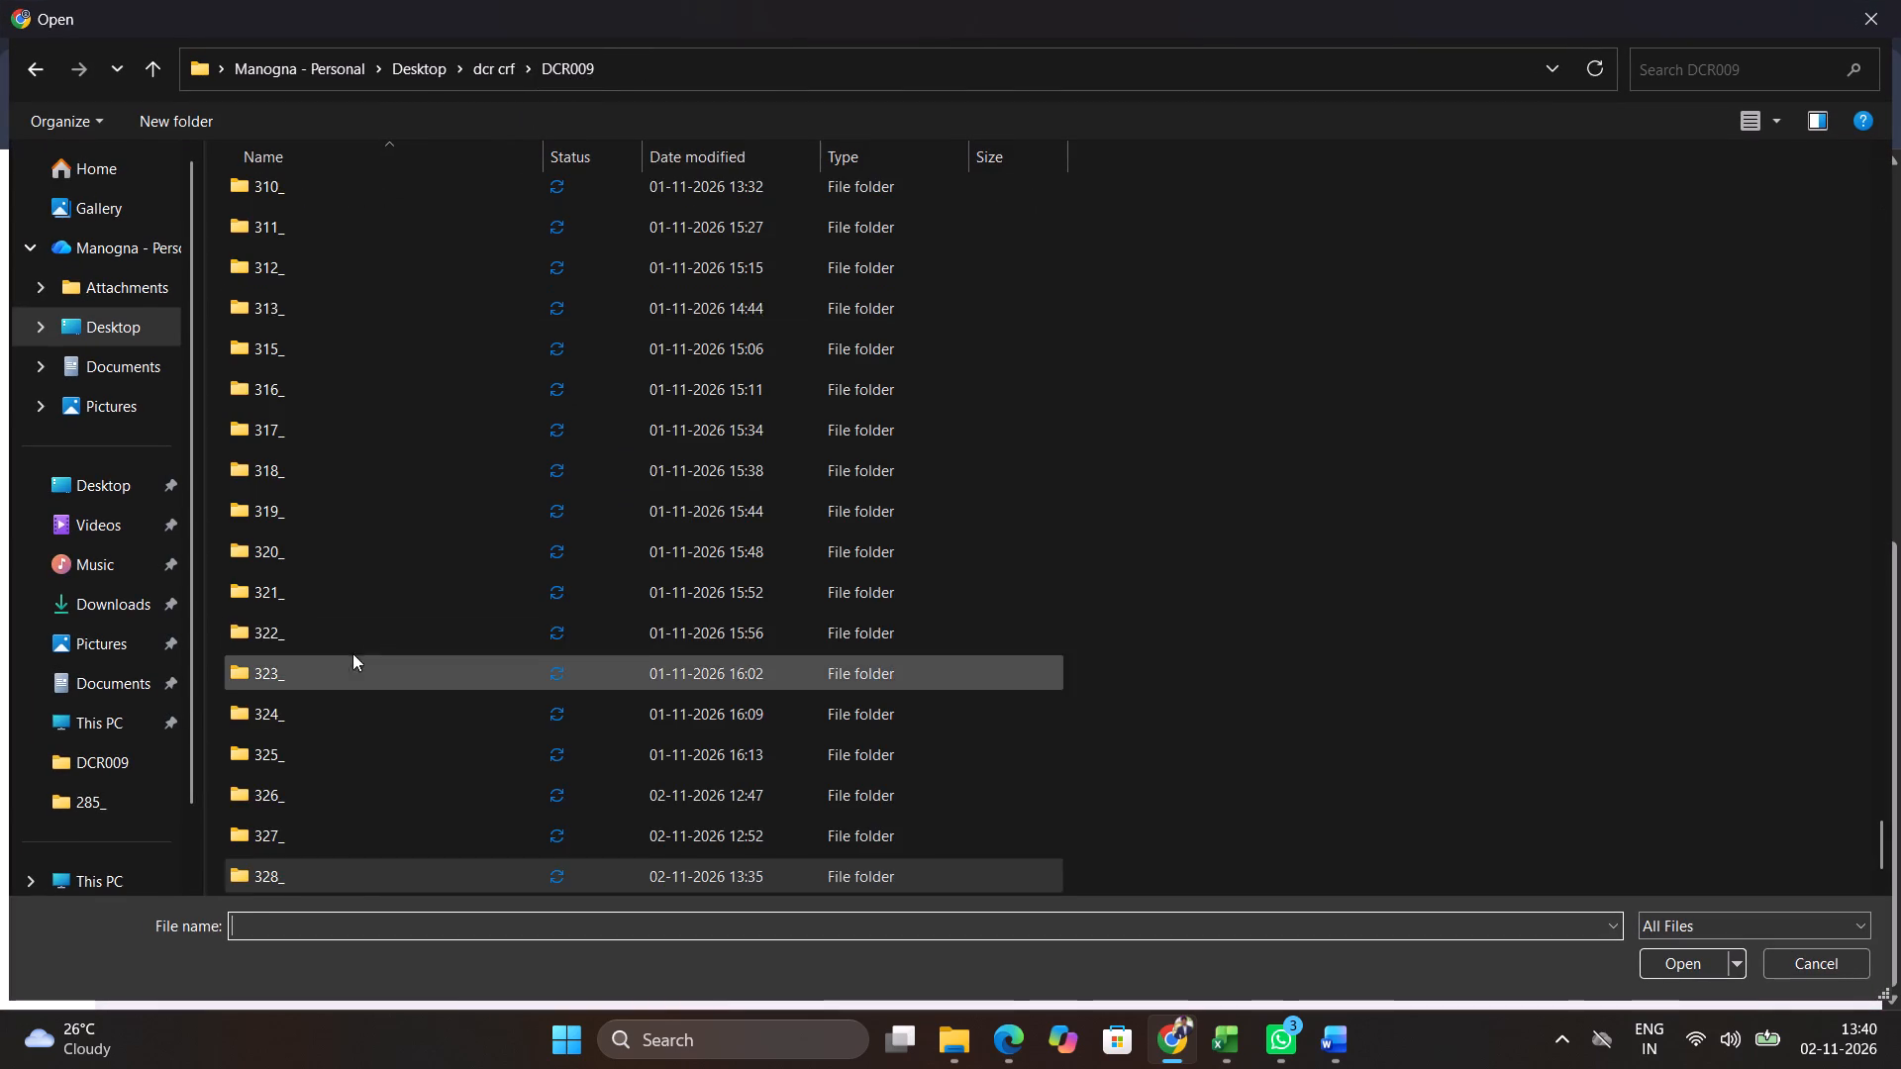
scroll(365, 640, "down", 10)
double_click(371, 828)
scroll(346, 521, "down", 1)
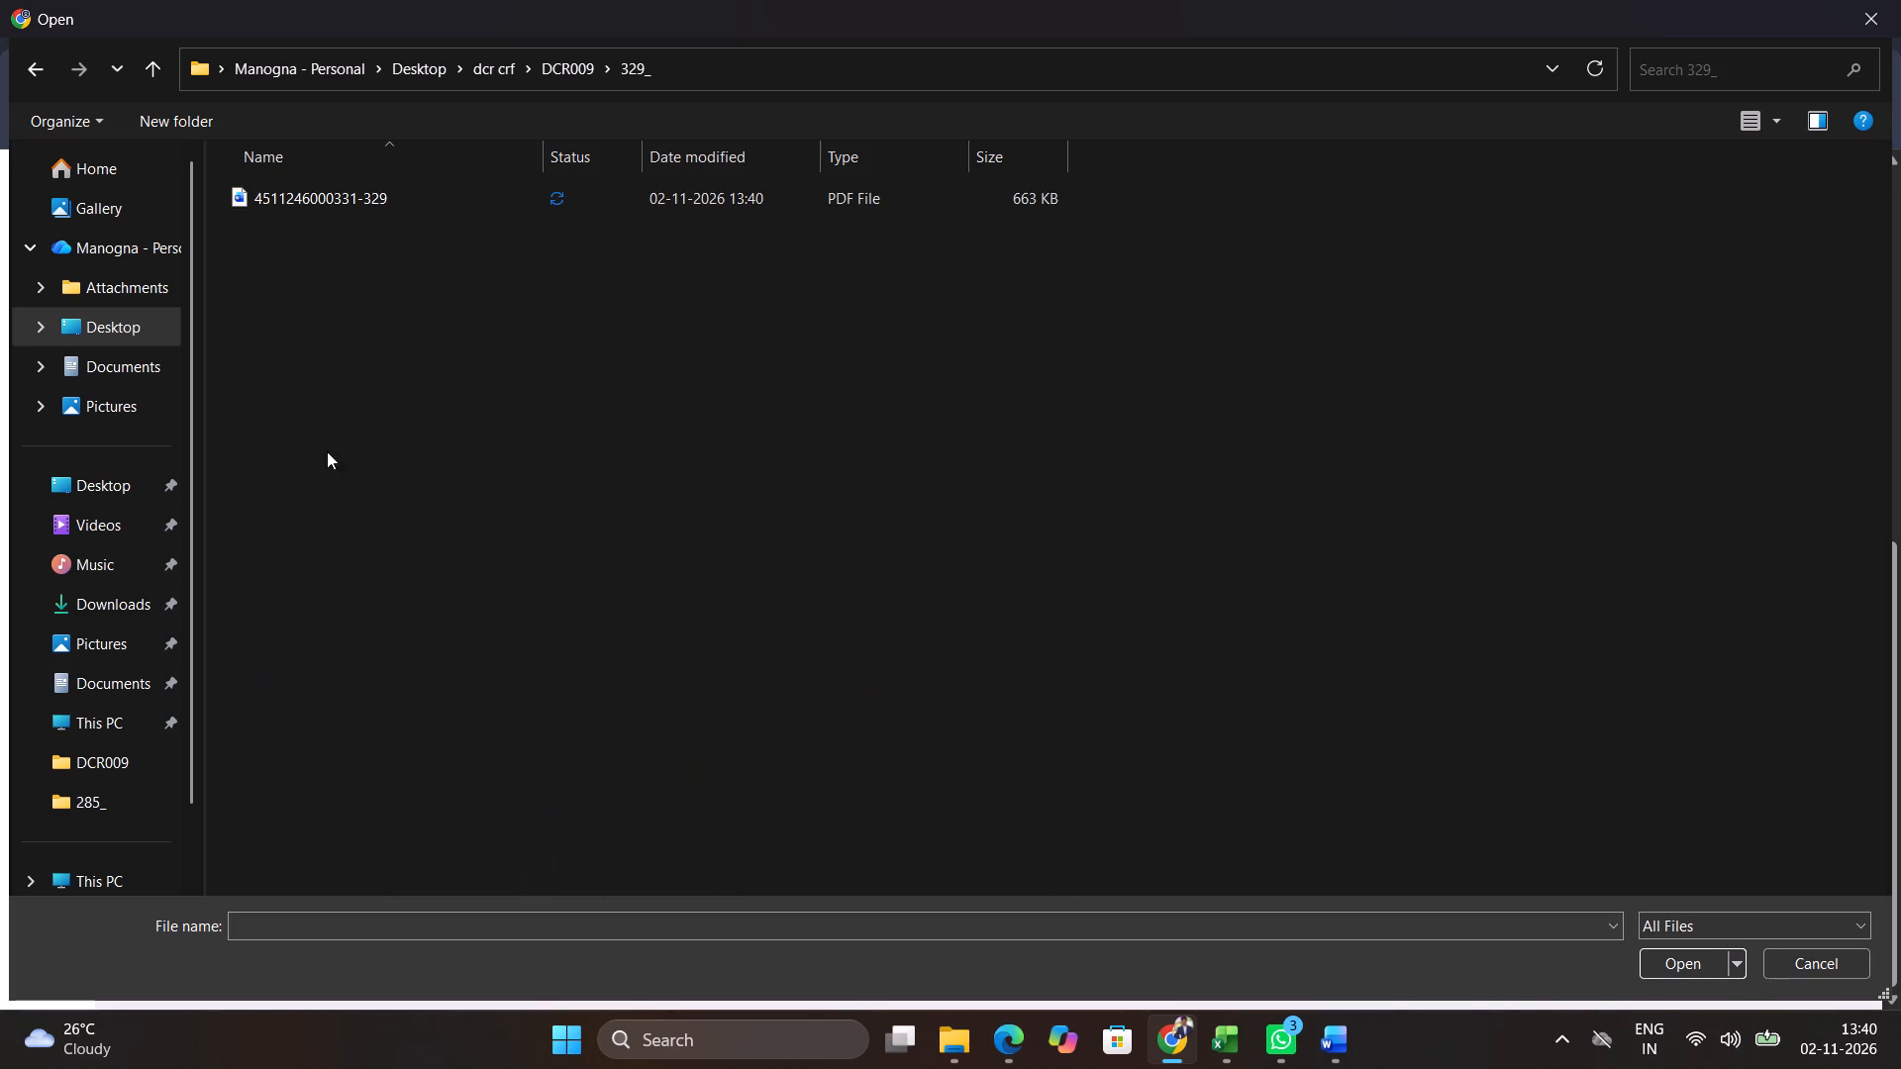
double_click(308, 189)
left_click(658, 723)
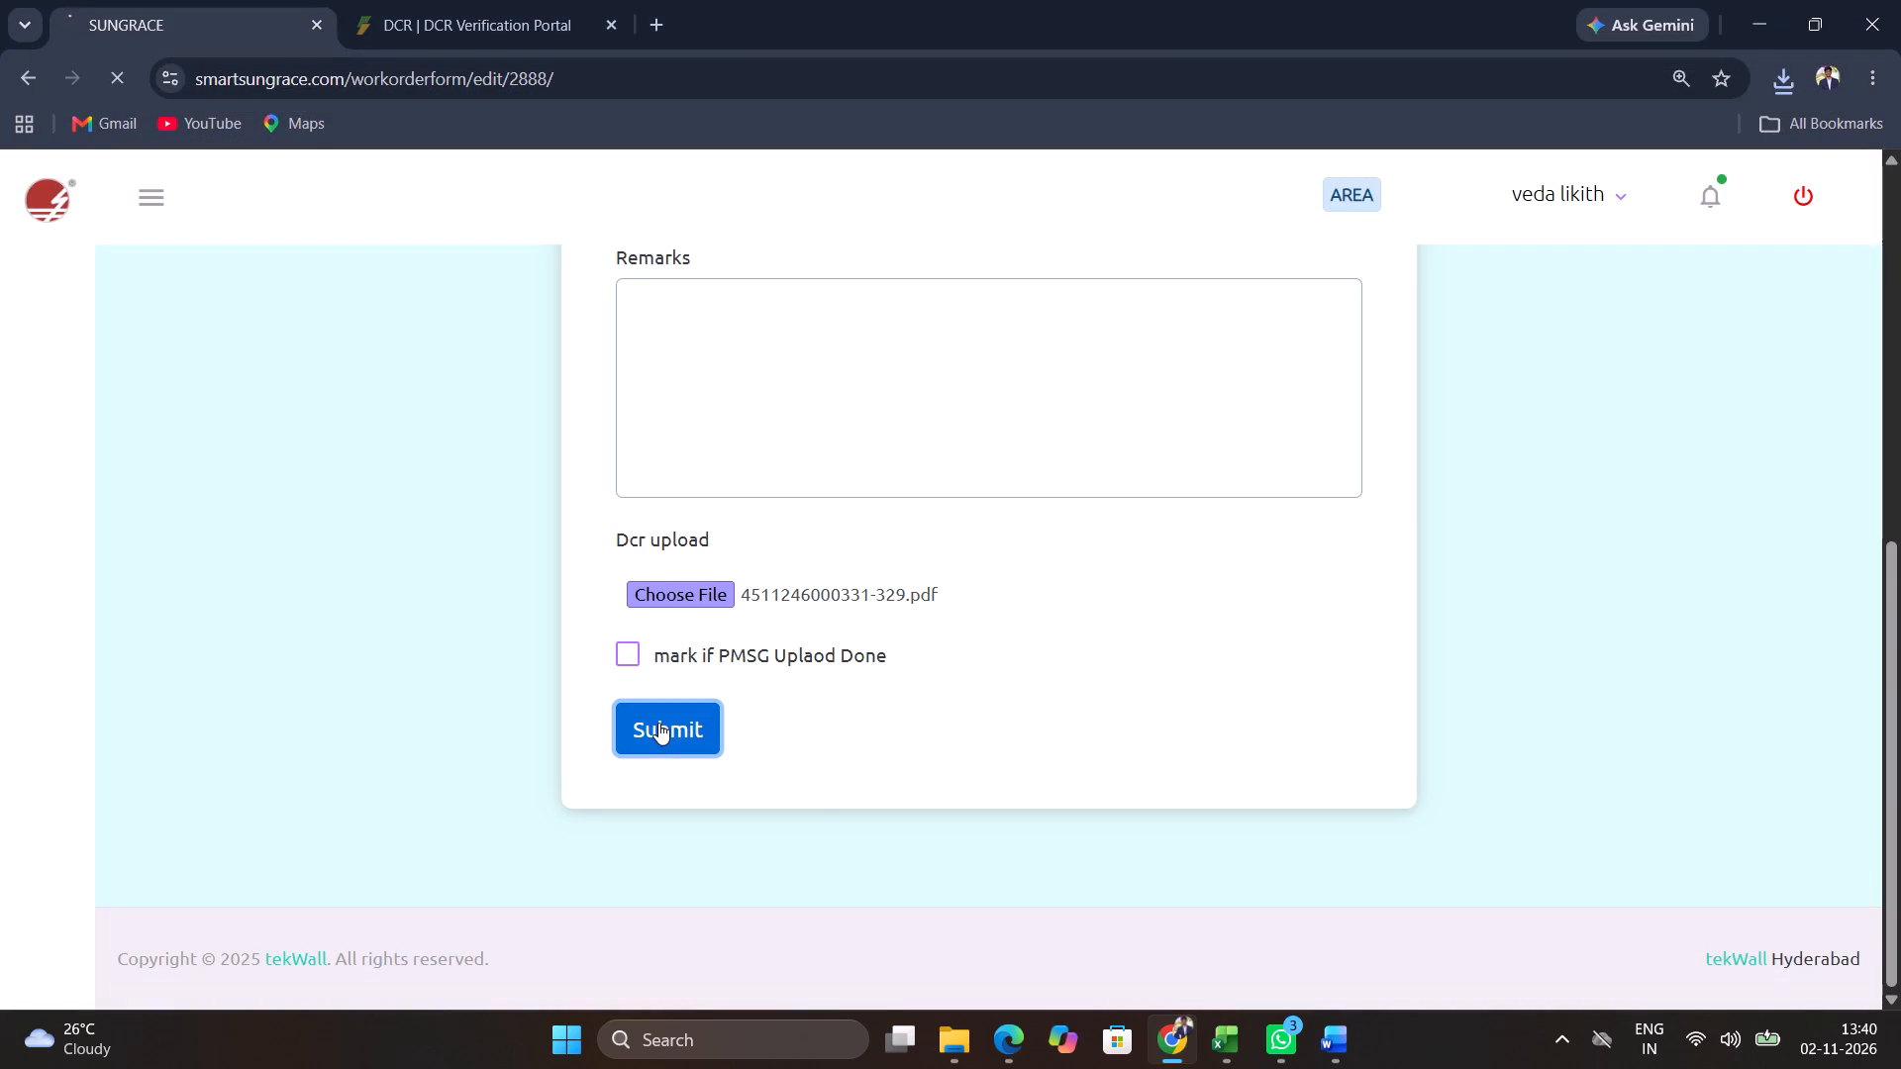
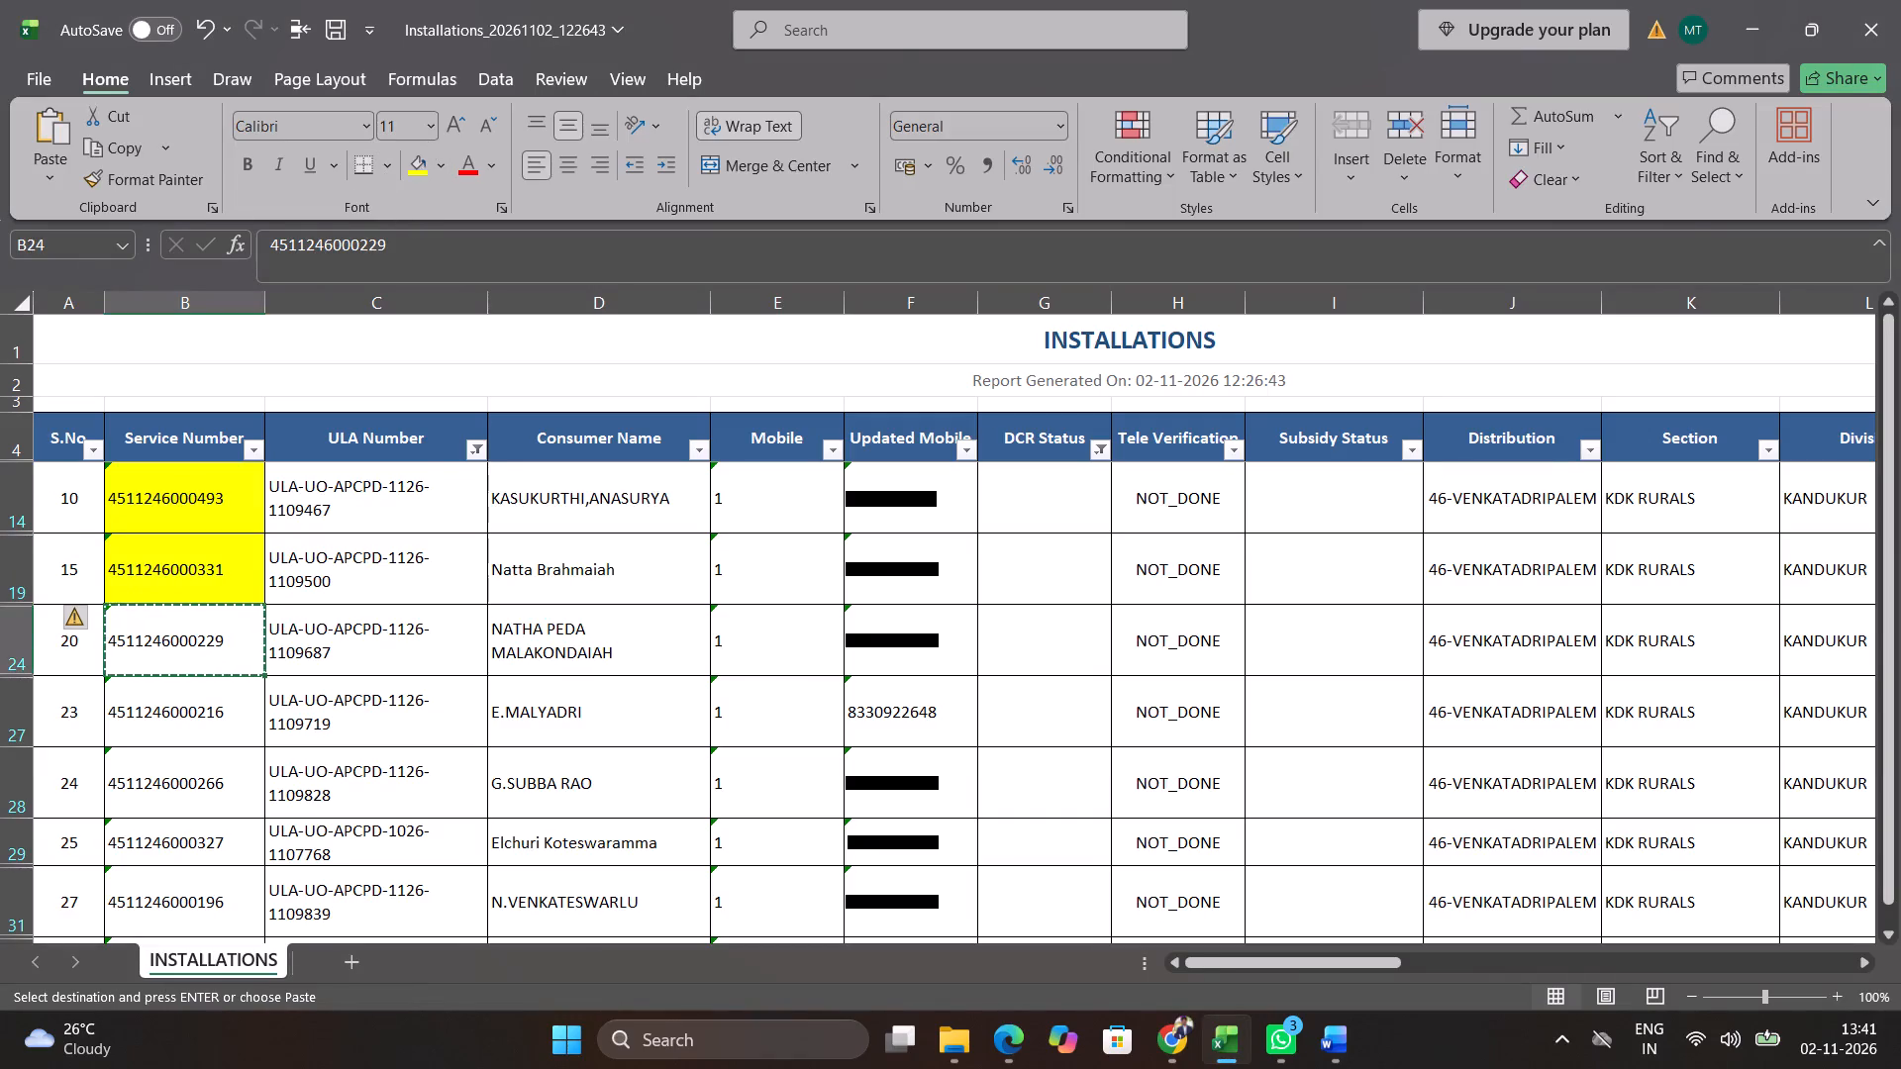
Find the SUNGRACE work order for the copied service number and copy its ULA number from the quick copy details.
left_click(1162, 1053)
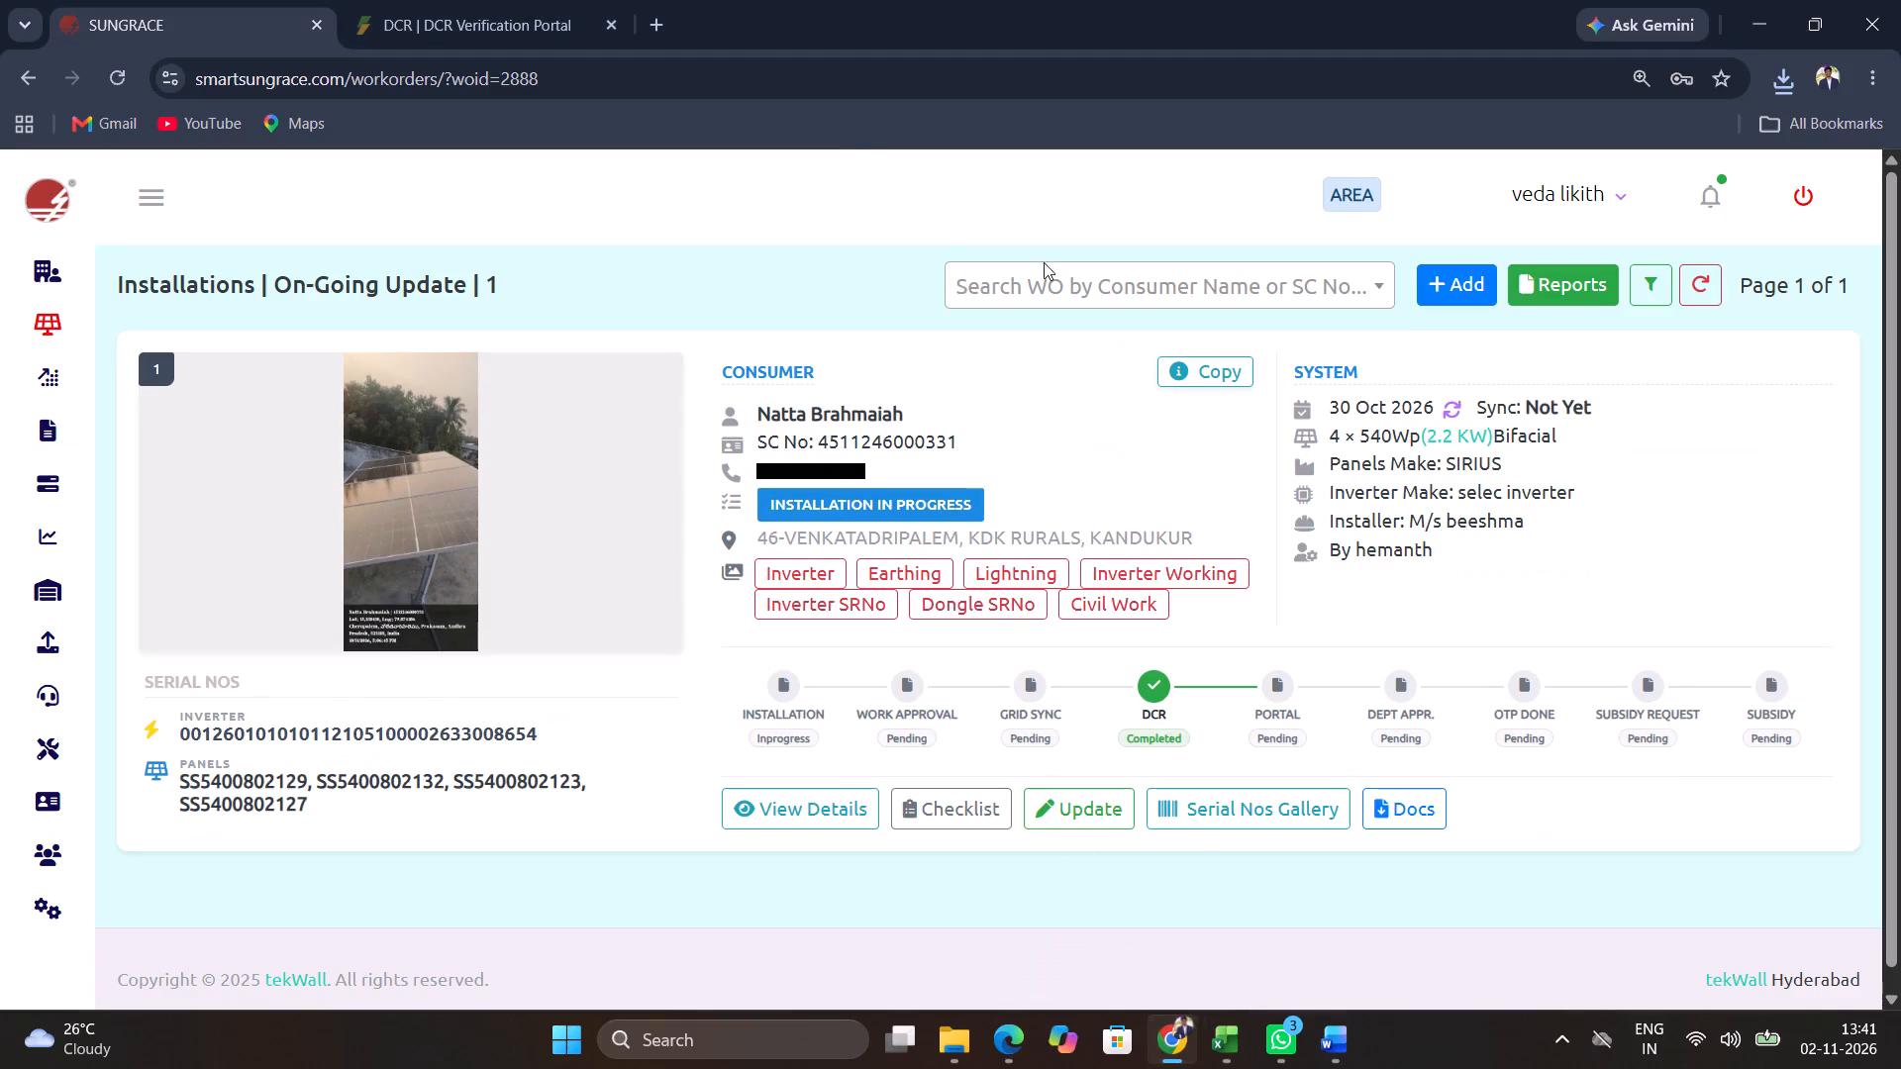
left_click(1068, 288)
key("ctrl+v")
key("Return")
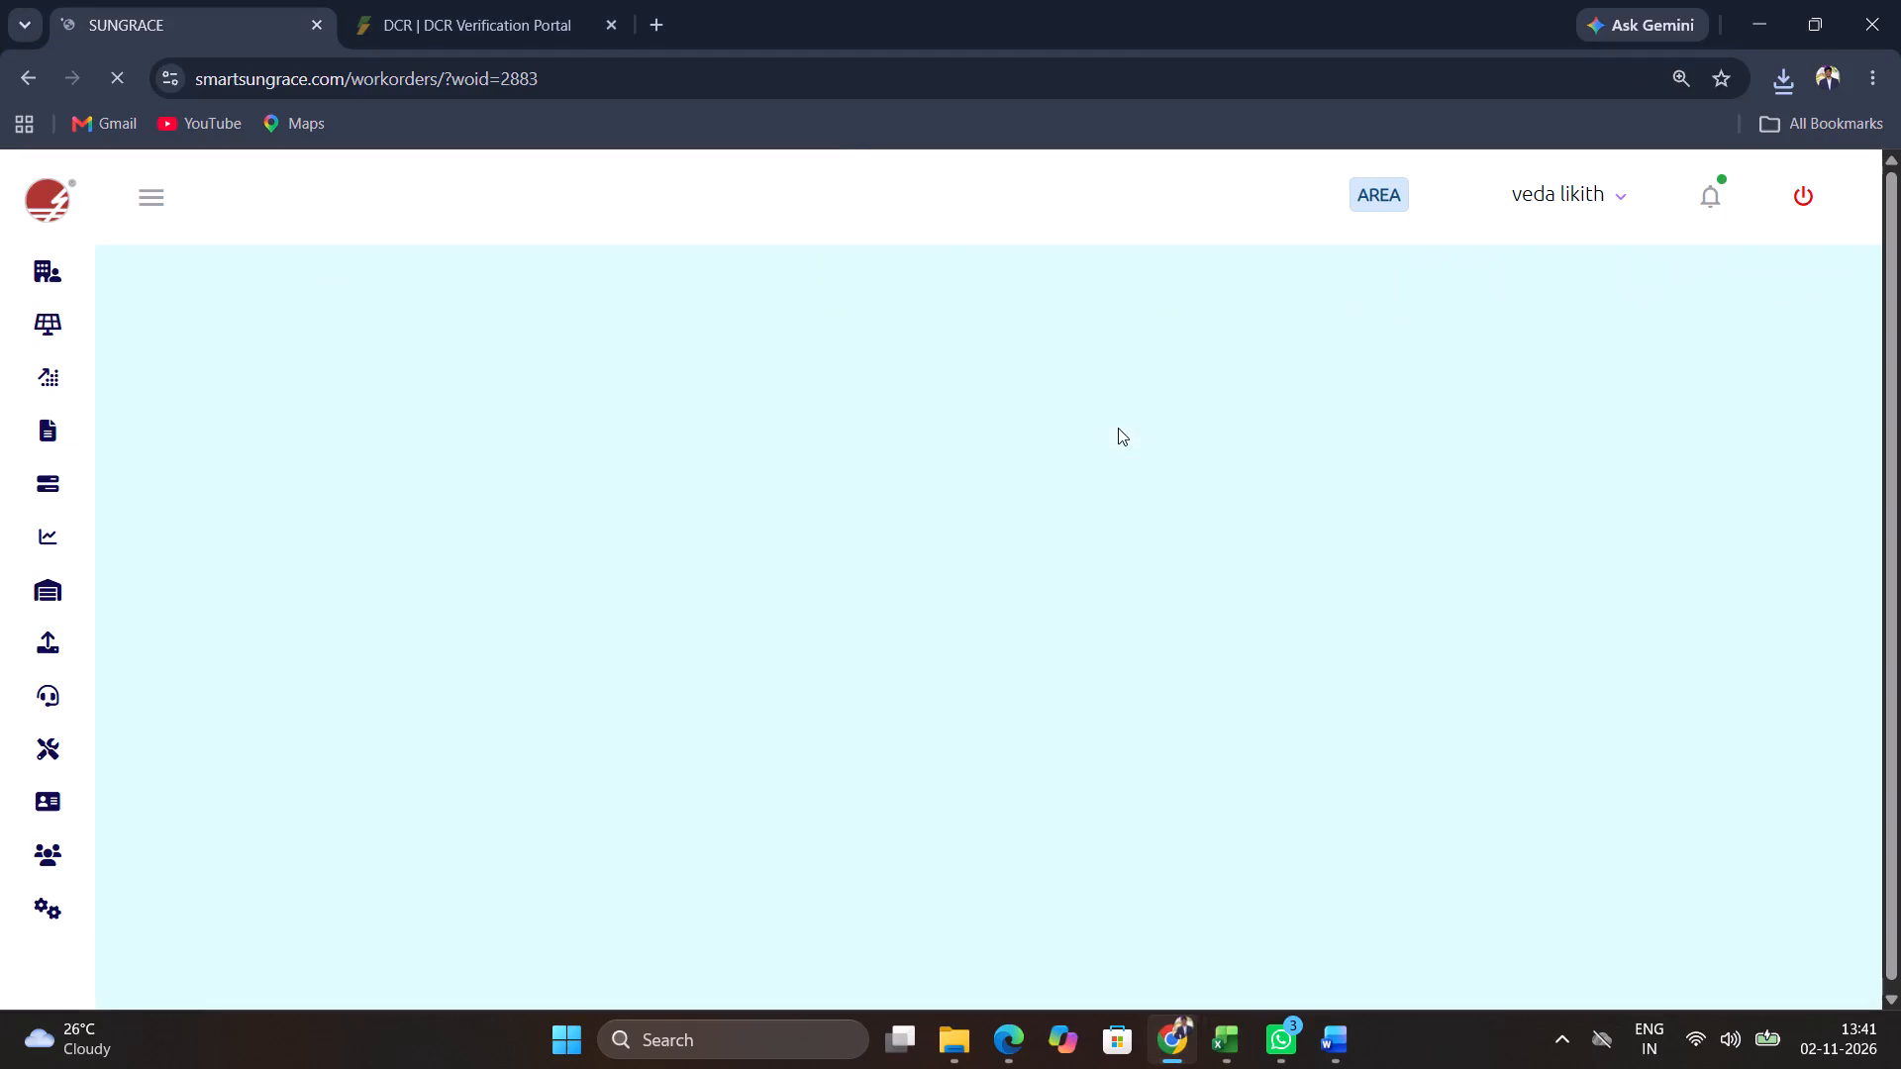
left_click(1201, 366)
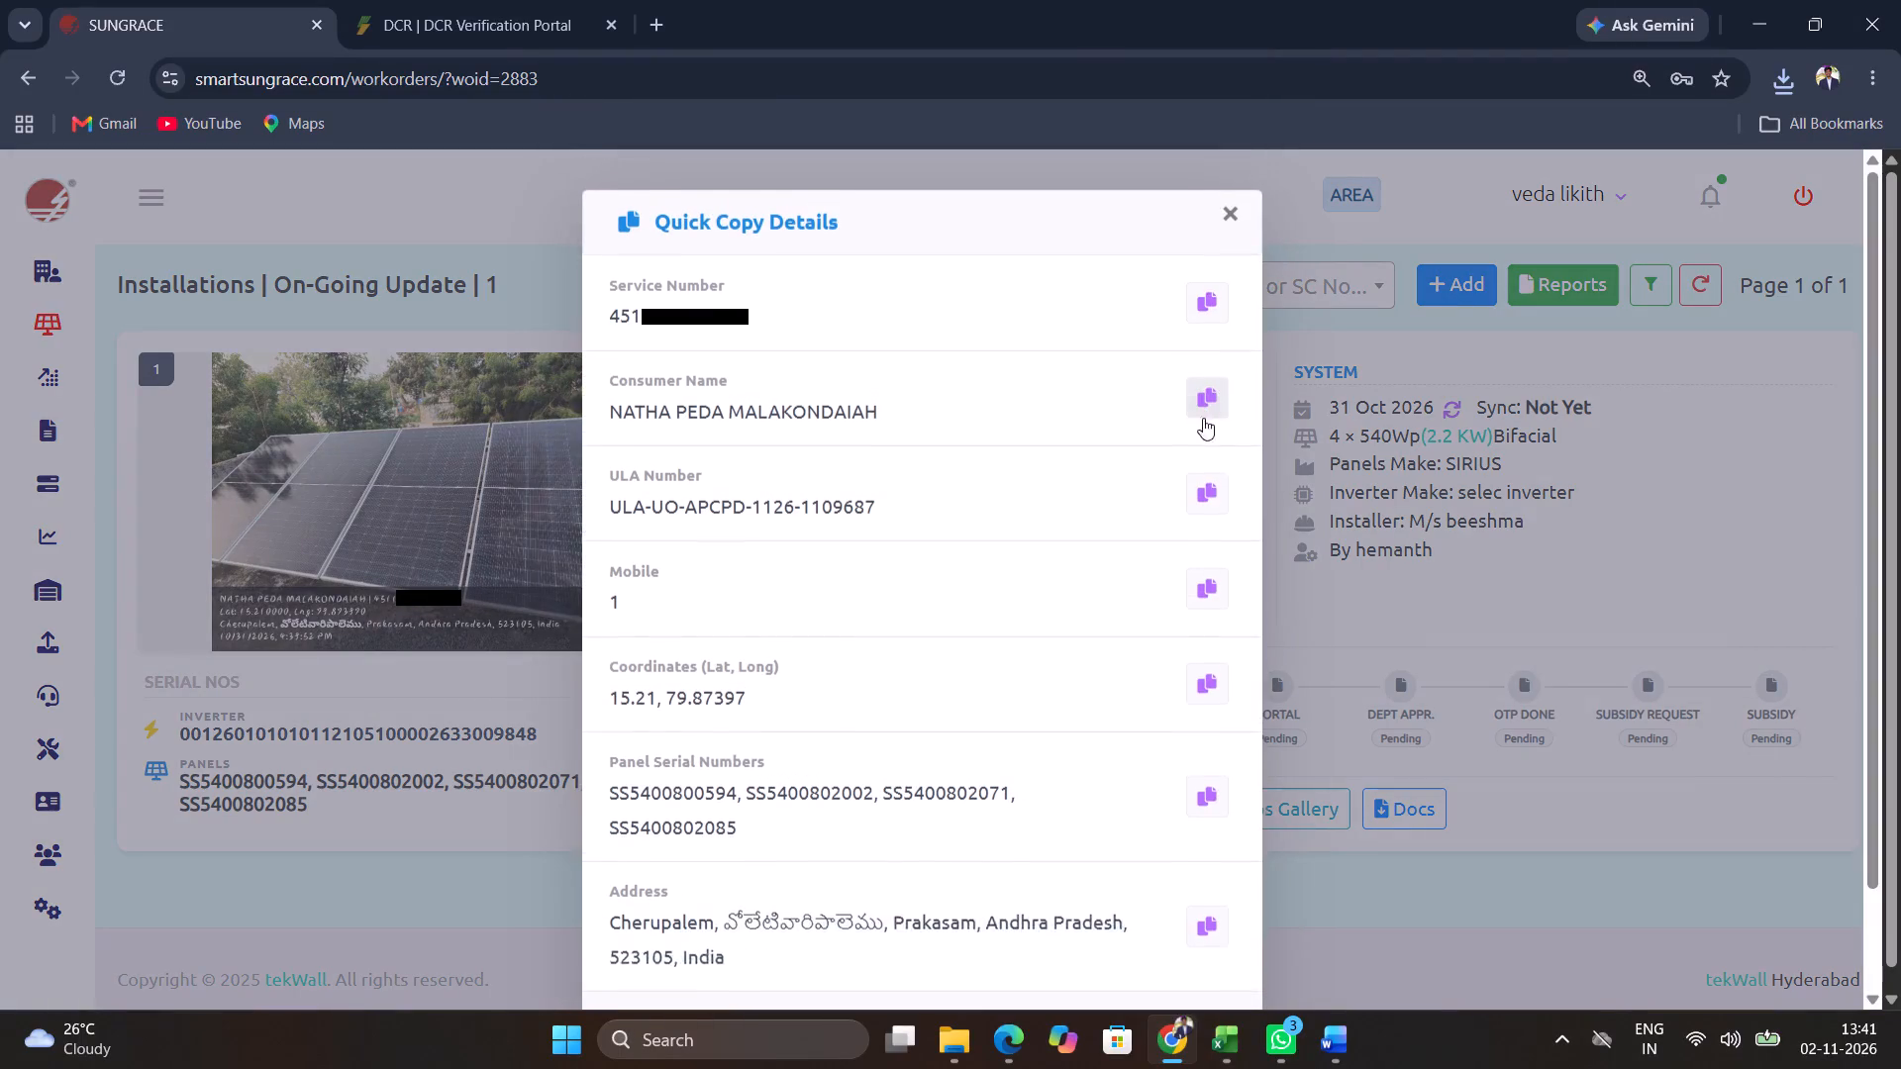
left_click(1204, 491)
Close the certificate in the DCR portal, start a new B2C consumer sale, and enter the copied ULA number as the consumer application number.
left_click(488, 18)
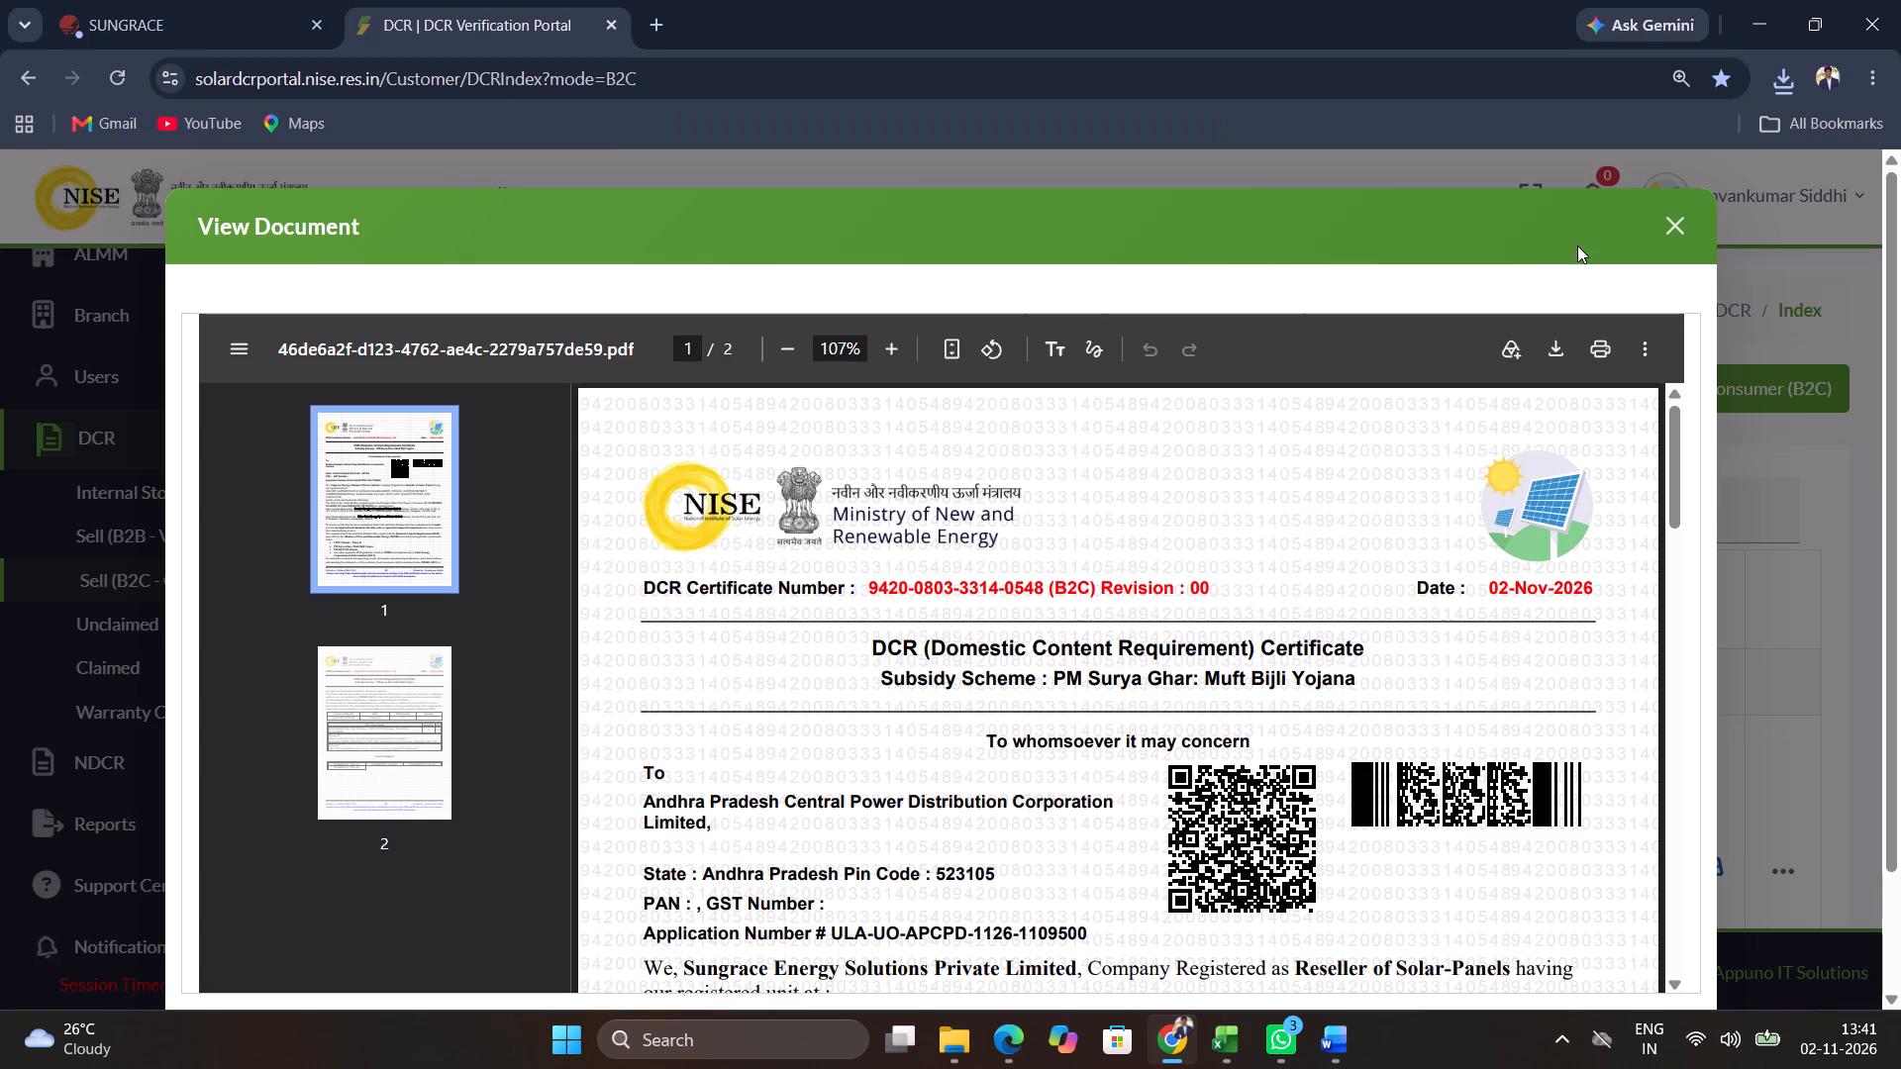
left_click(1681, 209)
left_click(1659, 399)
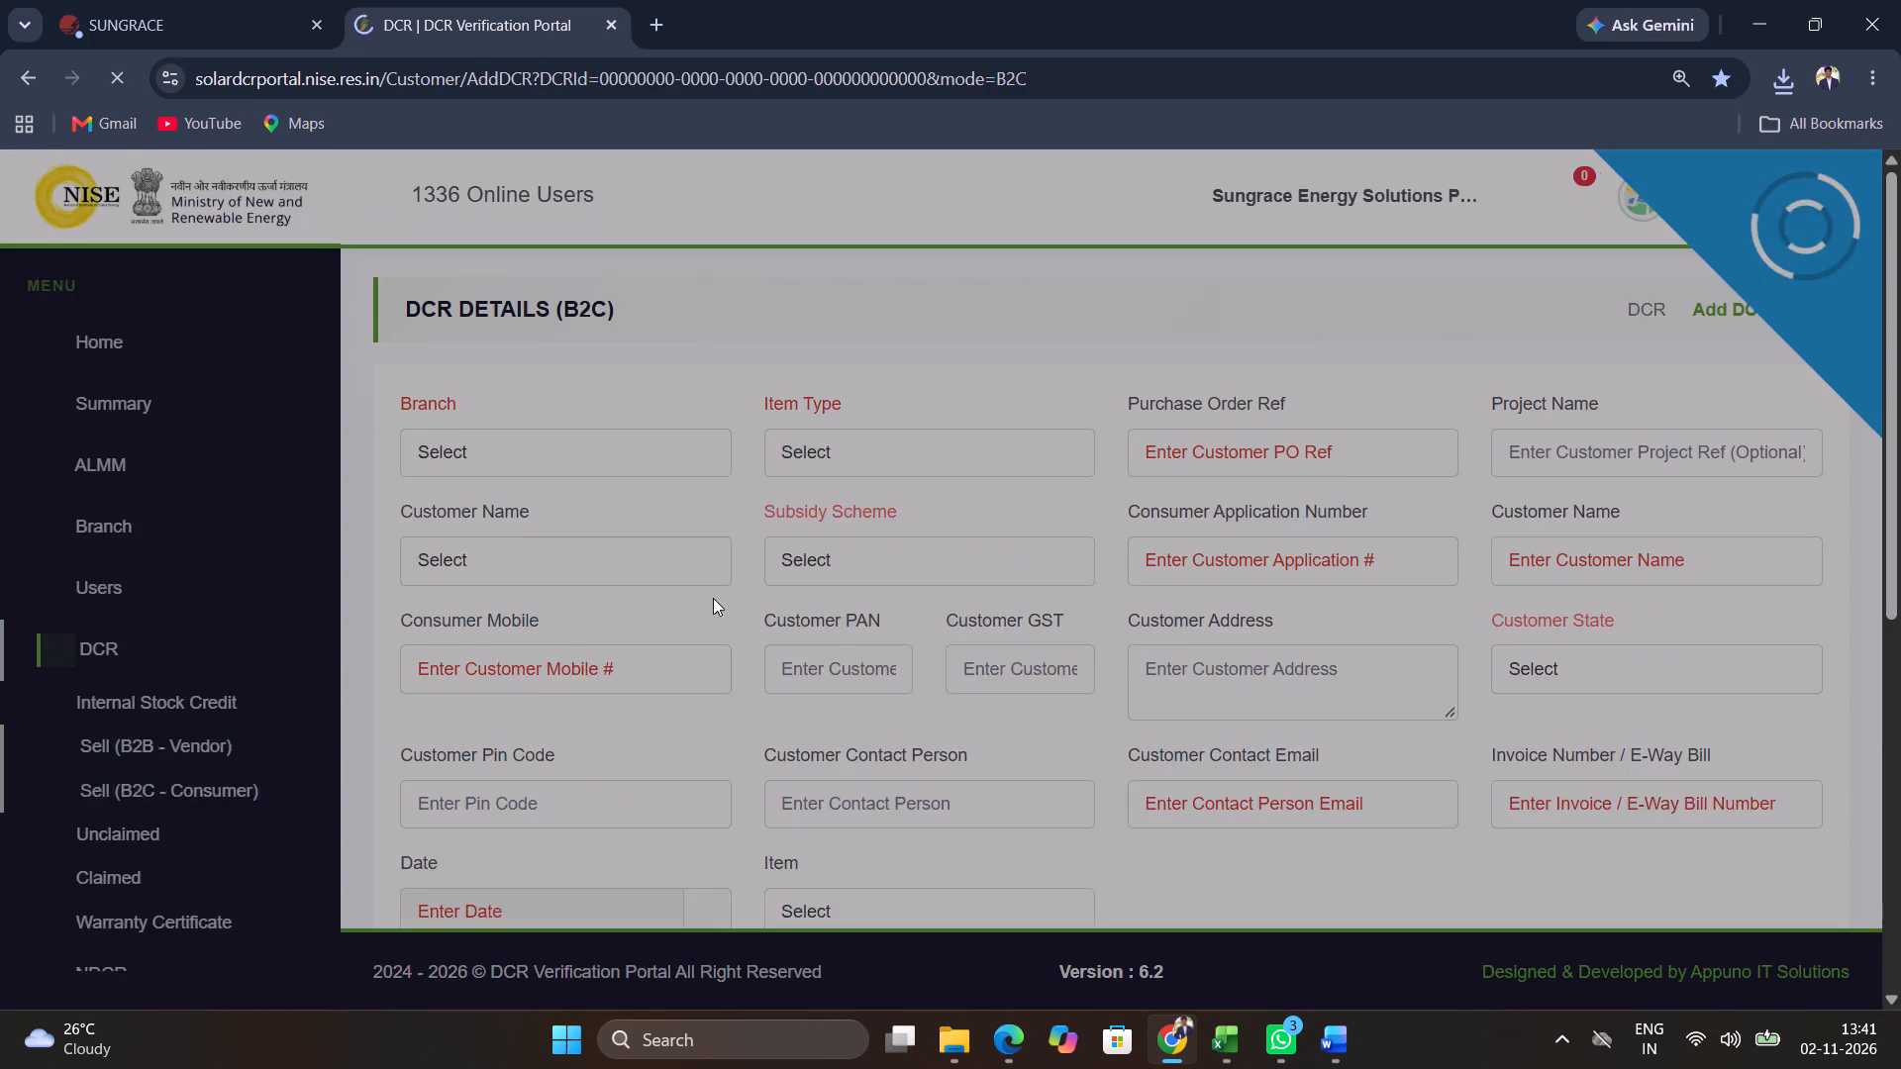
left_click(827, 564)
key("ctrl+v")
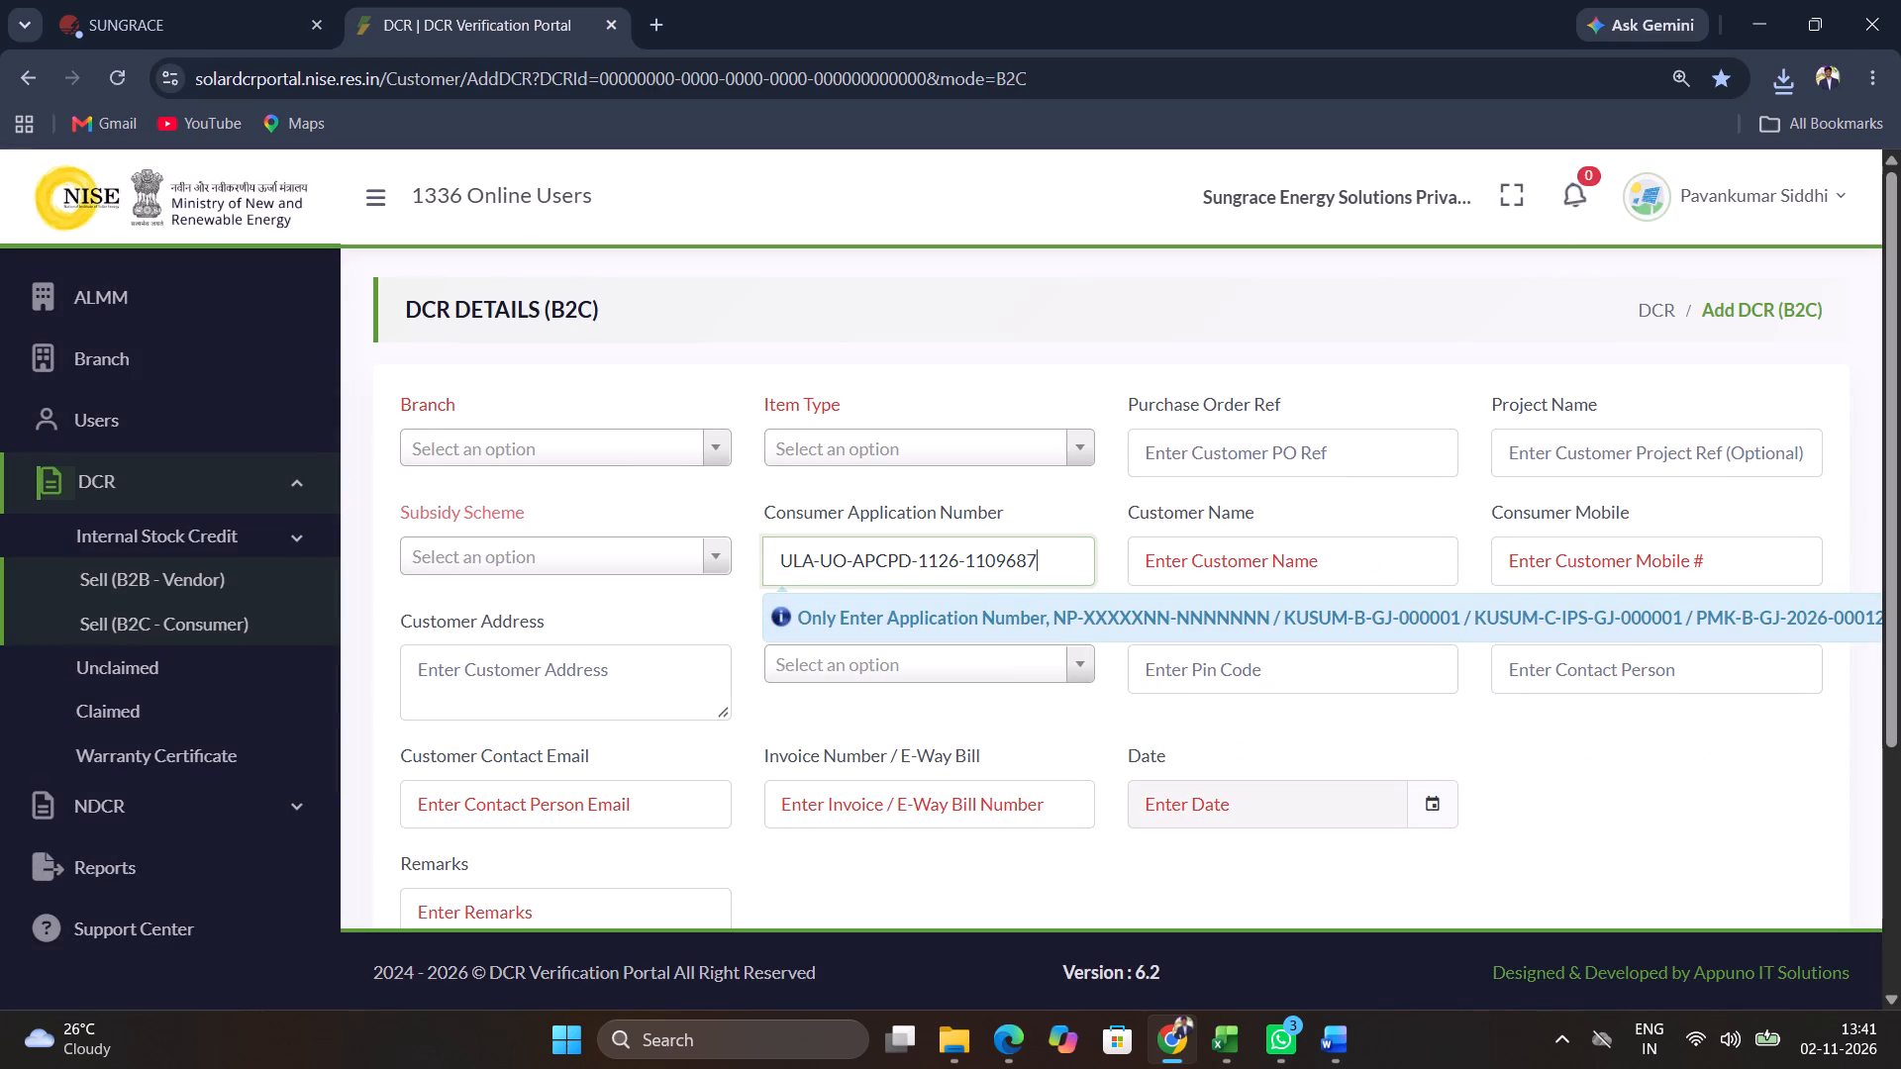
Set the branch to the Andhra Pradesh address, the subsidy scheme to PM Surya Ghar: Muft Bijli Yojana, and the item type to Solar Panels.
left_click(576, 458)
left_click(490, 616)
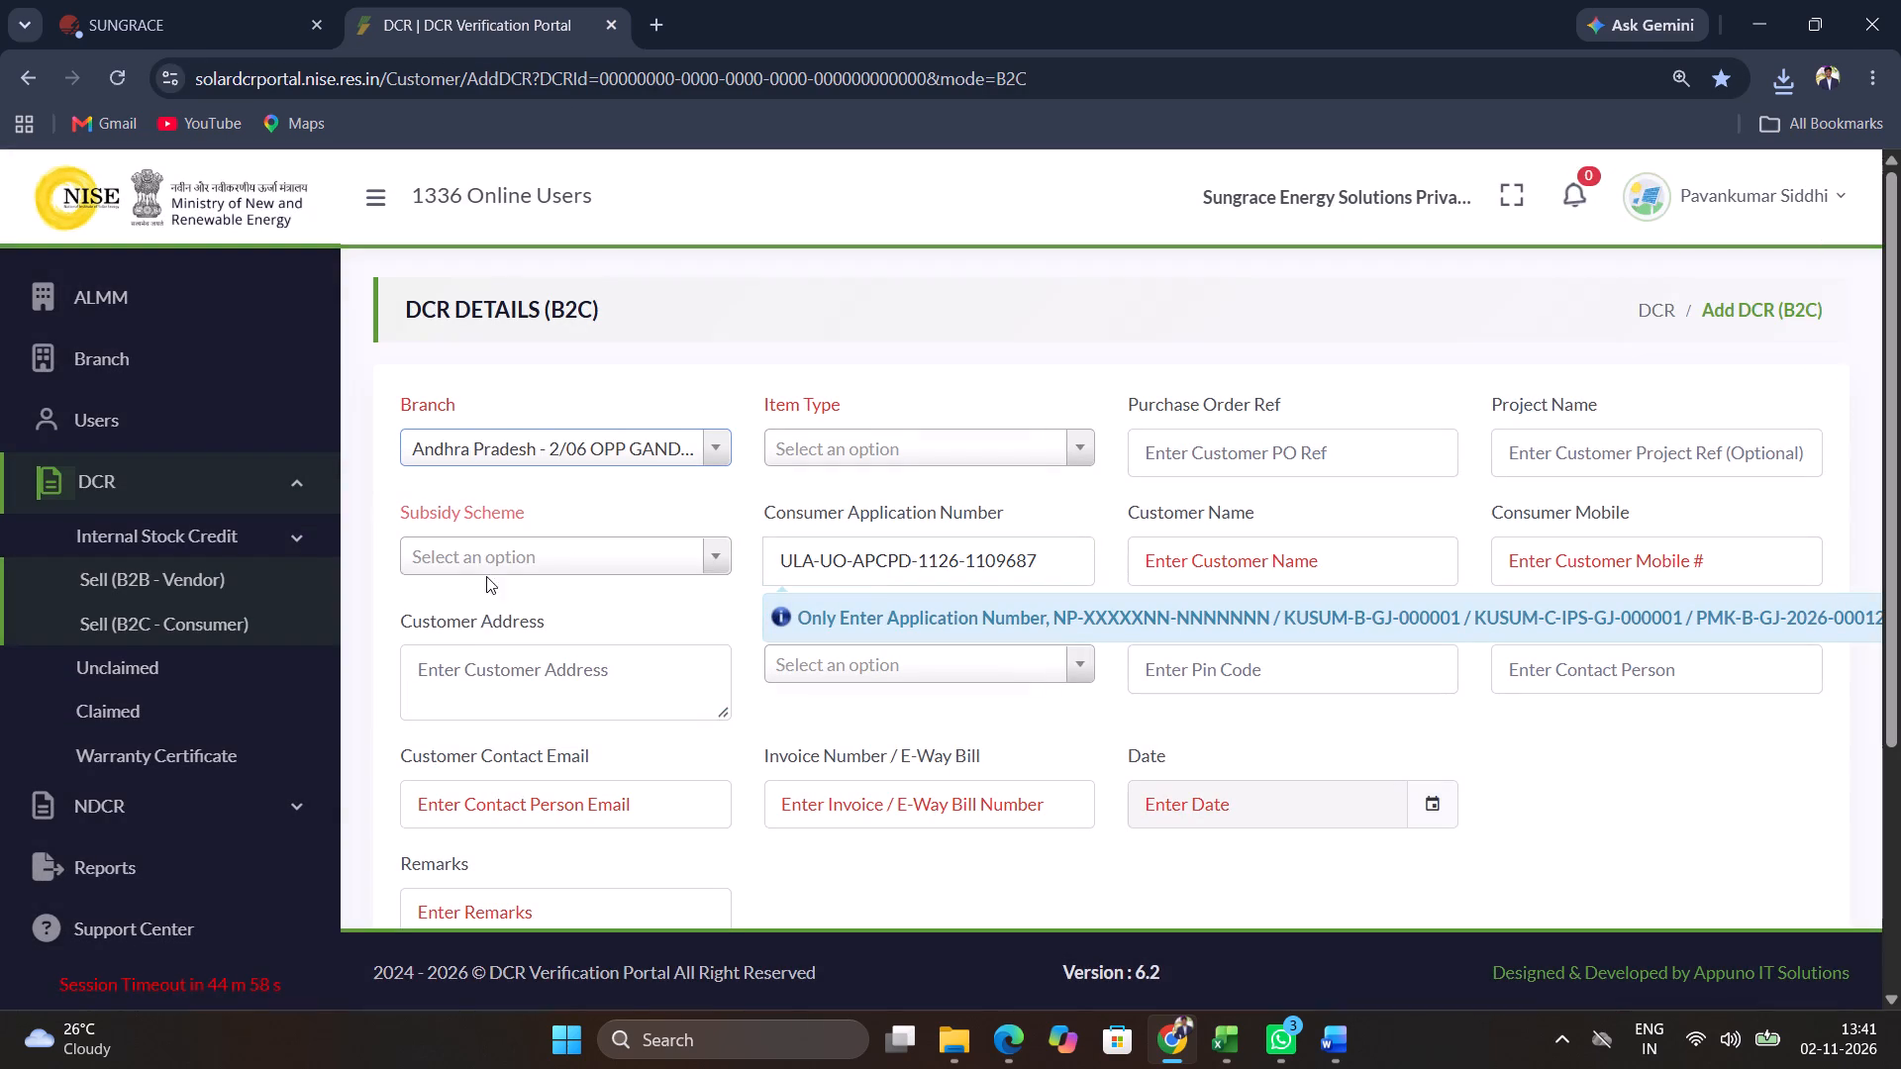
left_click_drag(484, 555, 491, 564)
left_click(498, 769)
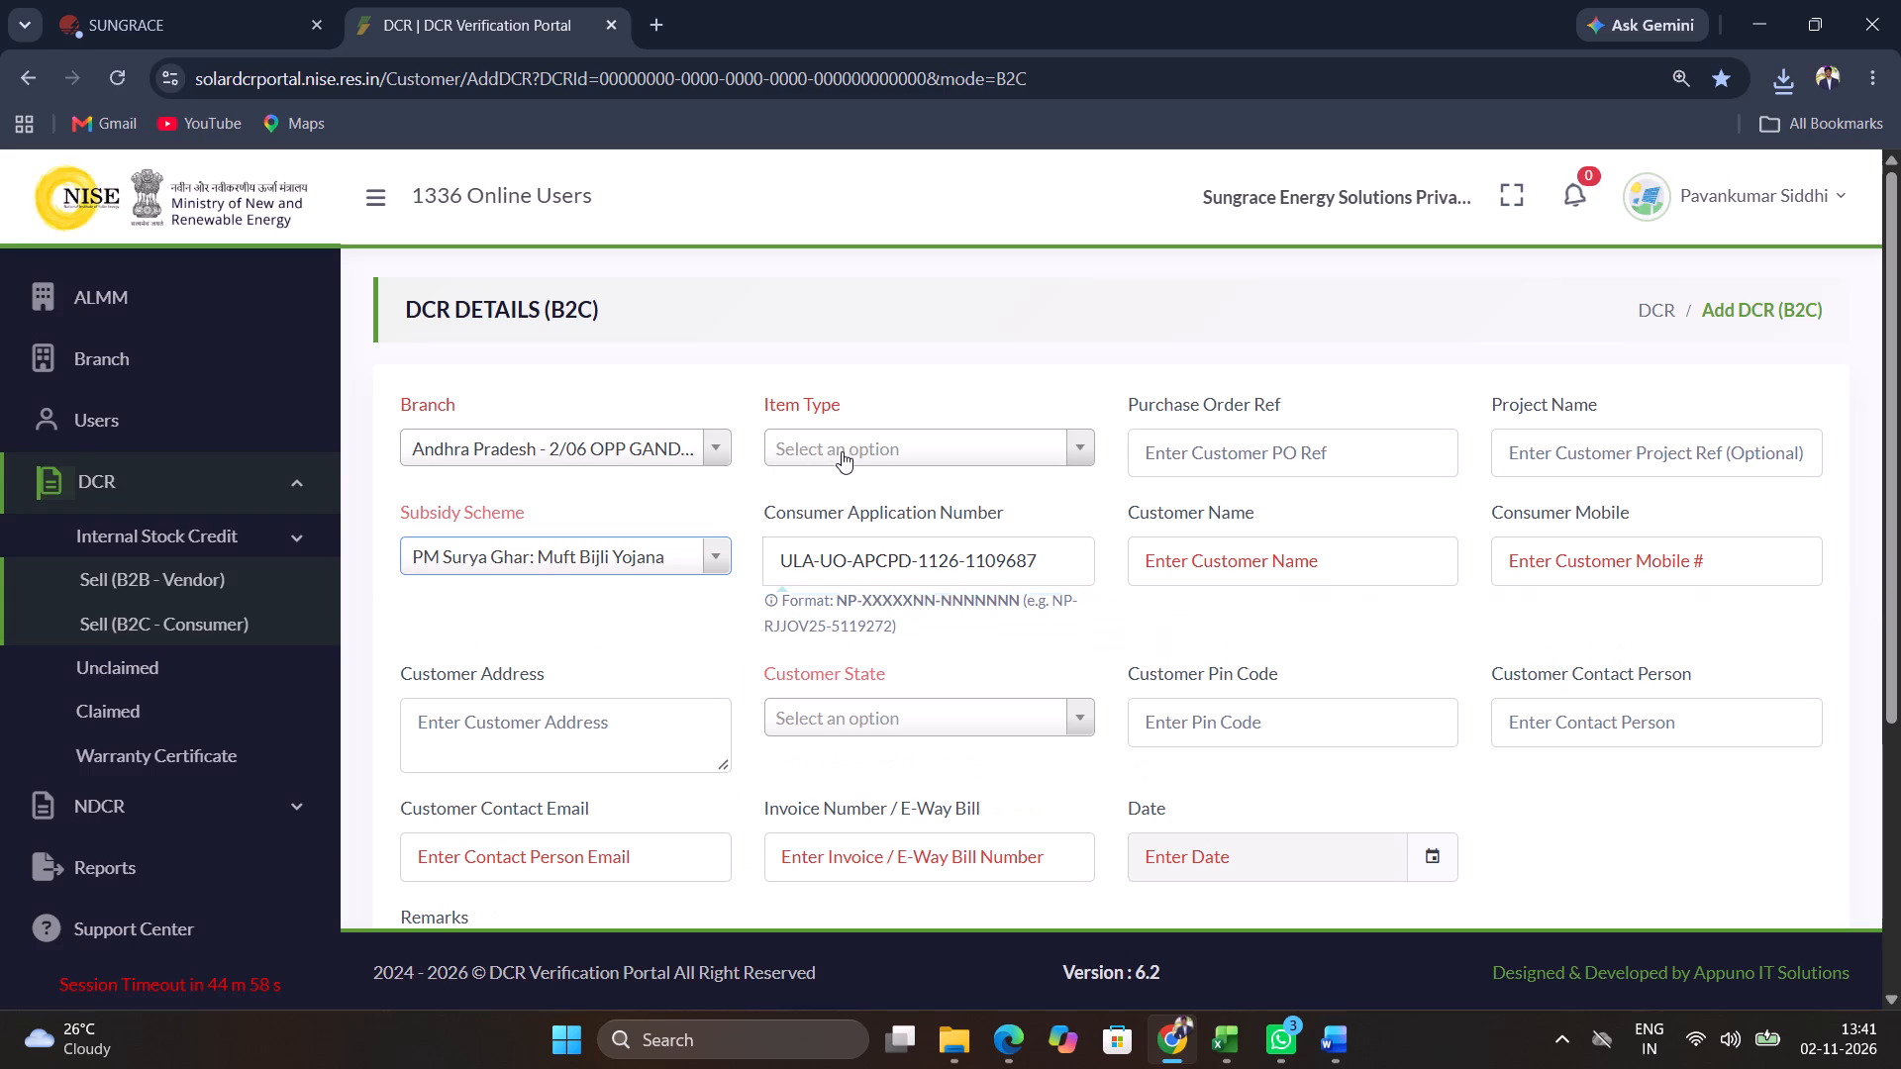
left_click(846, 454)
left_click(841, 540)
Copy the customer name Andhra Pradesh Central Power Distribution Corporation Limited from the Word document into the DCR form's Customer Name.
left_click(1223, 563)
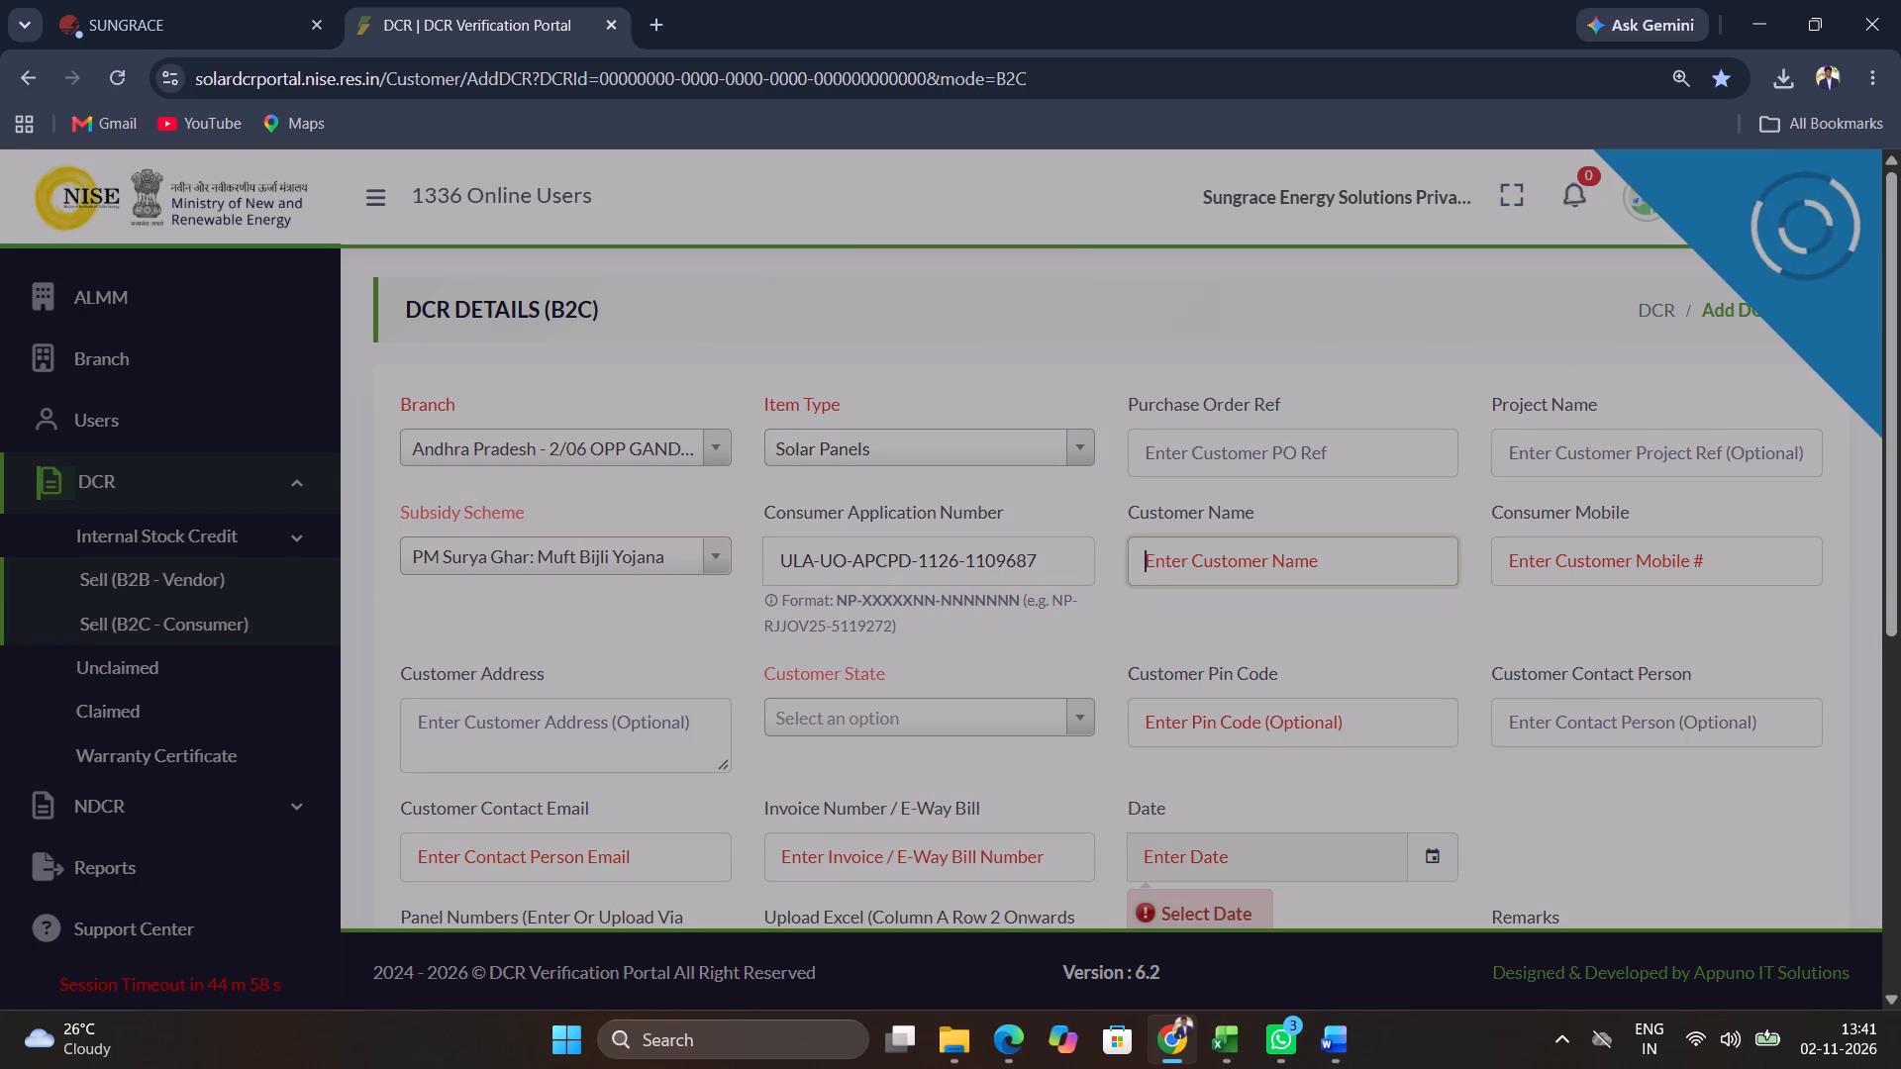
left_click_drag(1311, 943, 1321, 962)
scroll(820, 606, "up", 20)
scroll(820, 606, "up", 3)
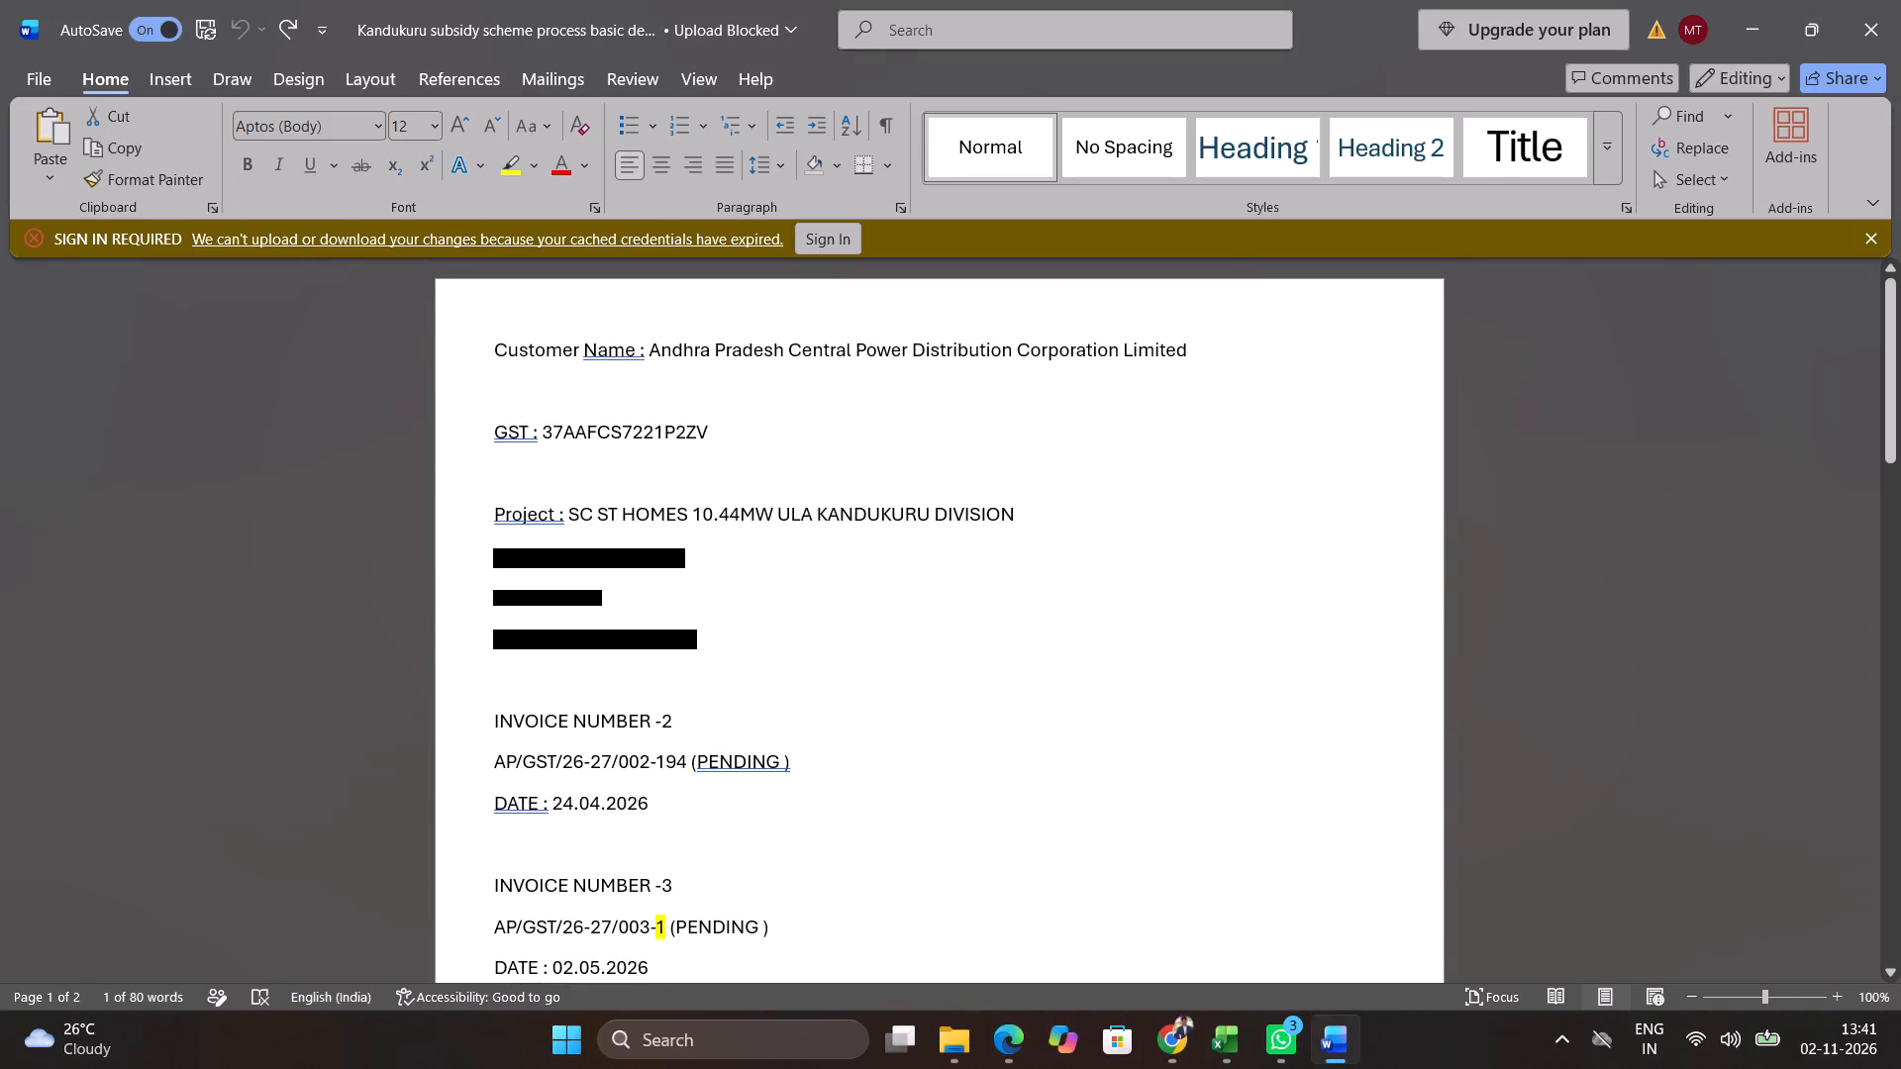
left_click_drag(654, 347, 1328, 346)
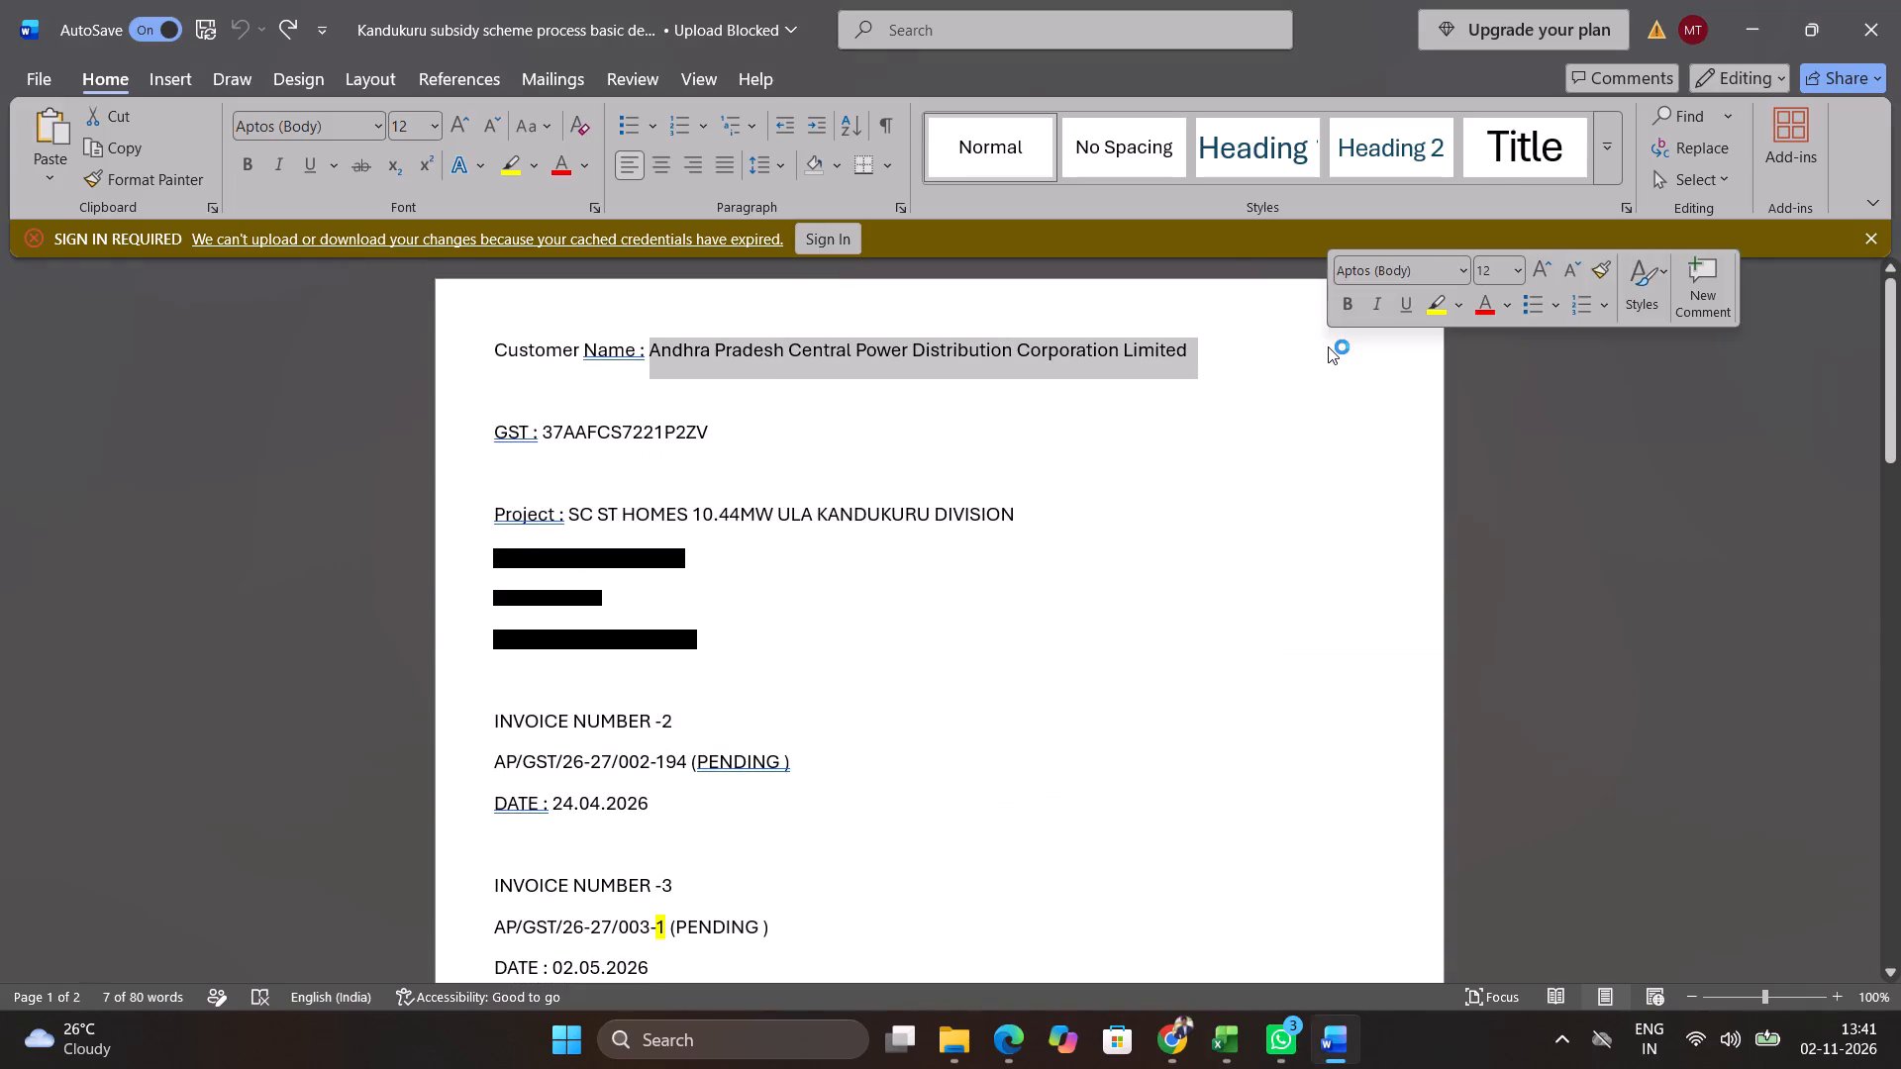
key("ctrl+c")
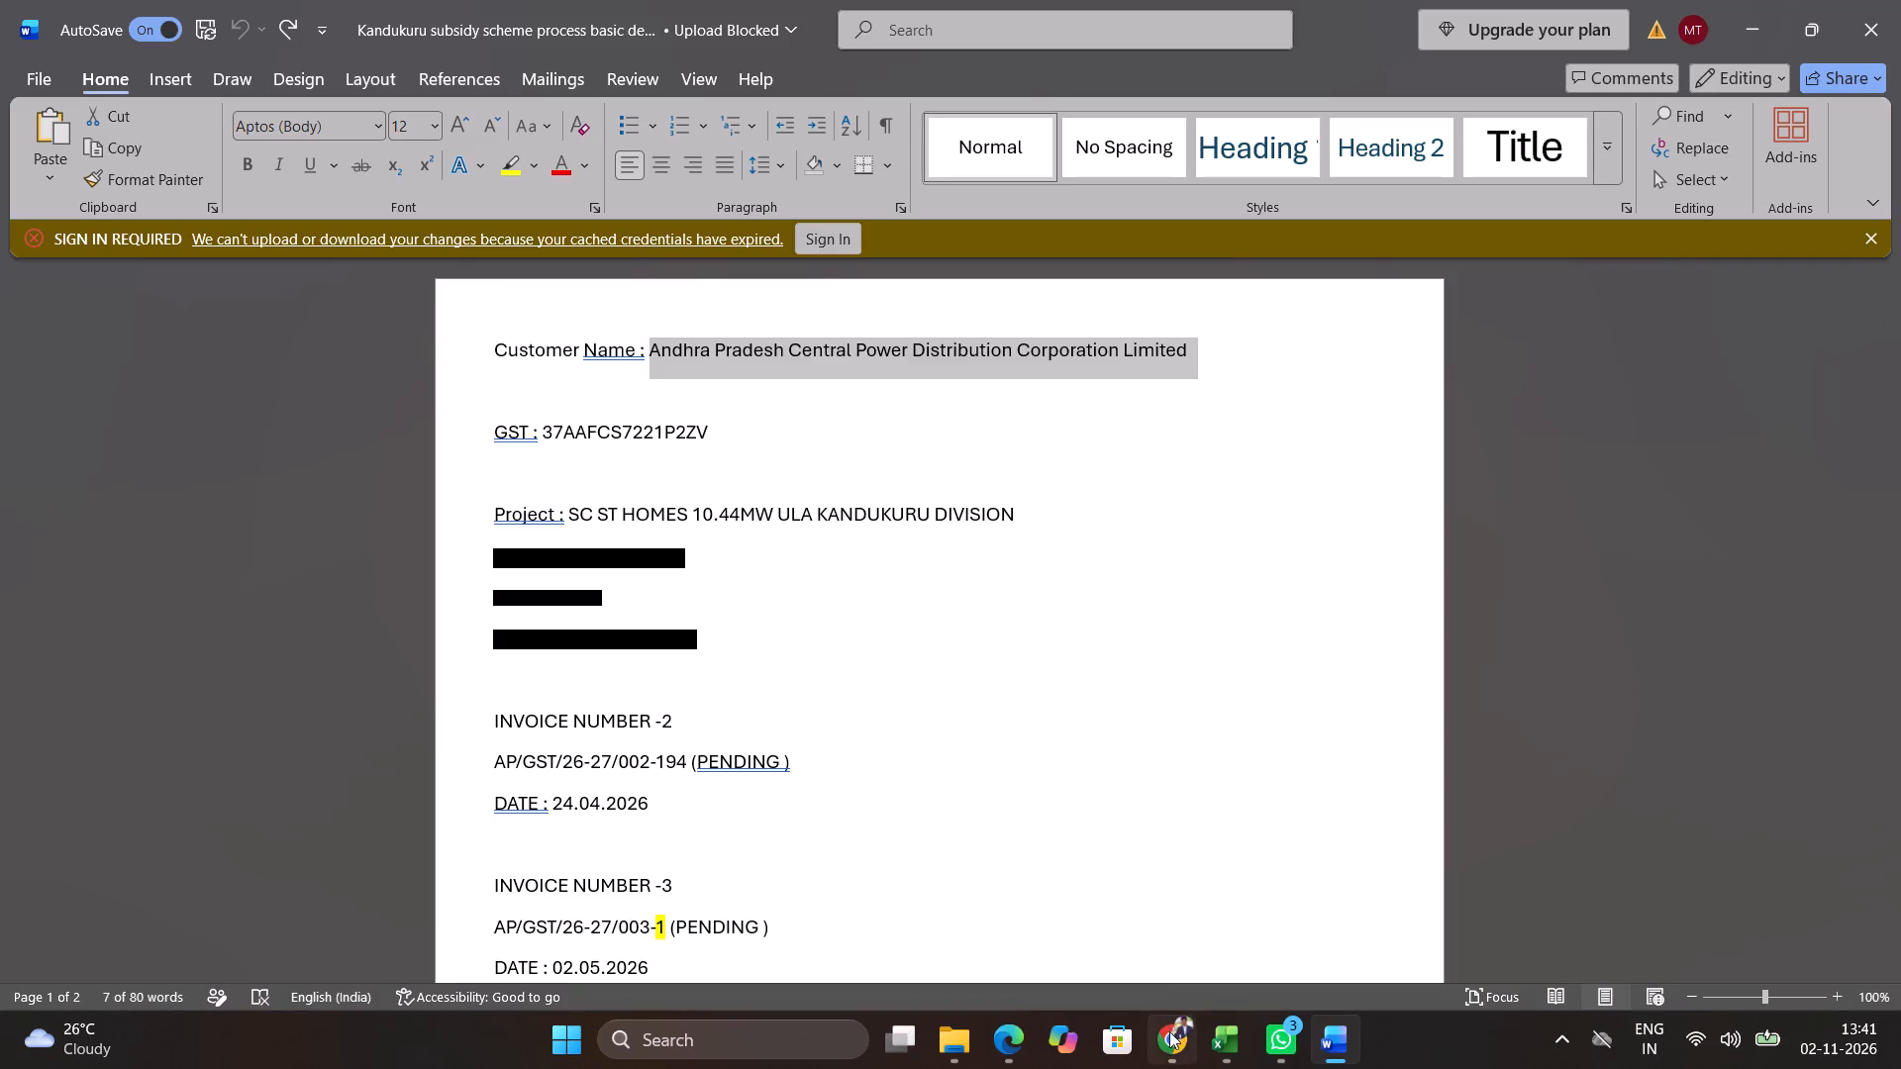
left_click(1163, 941)
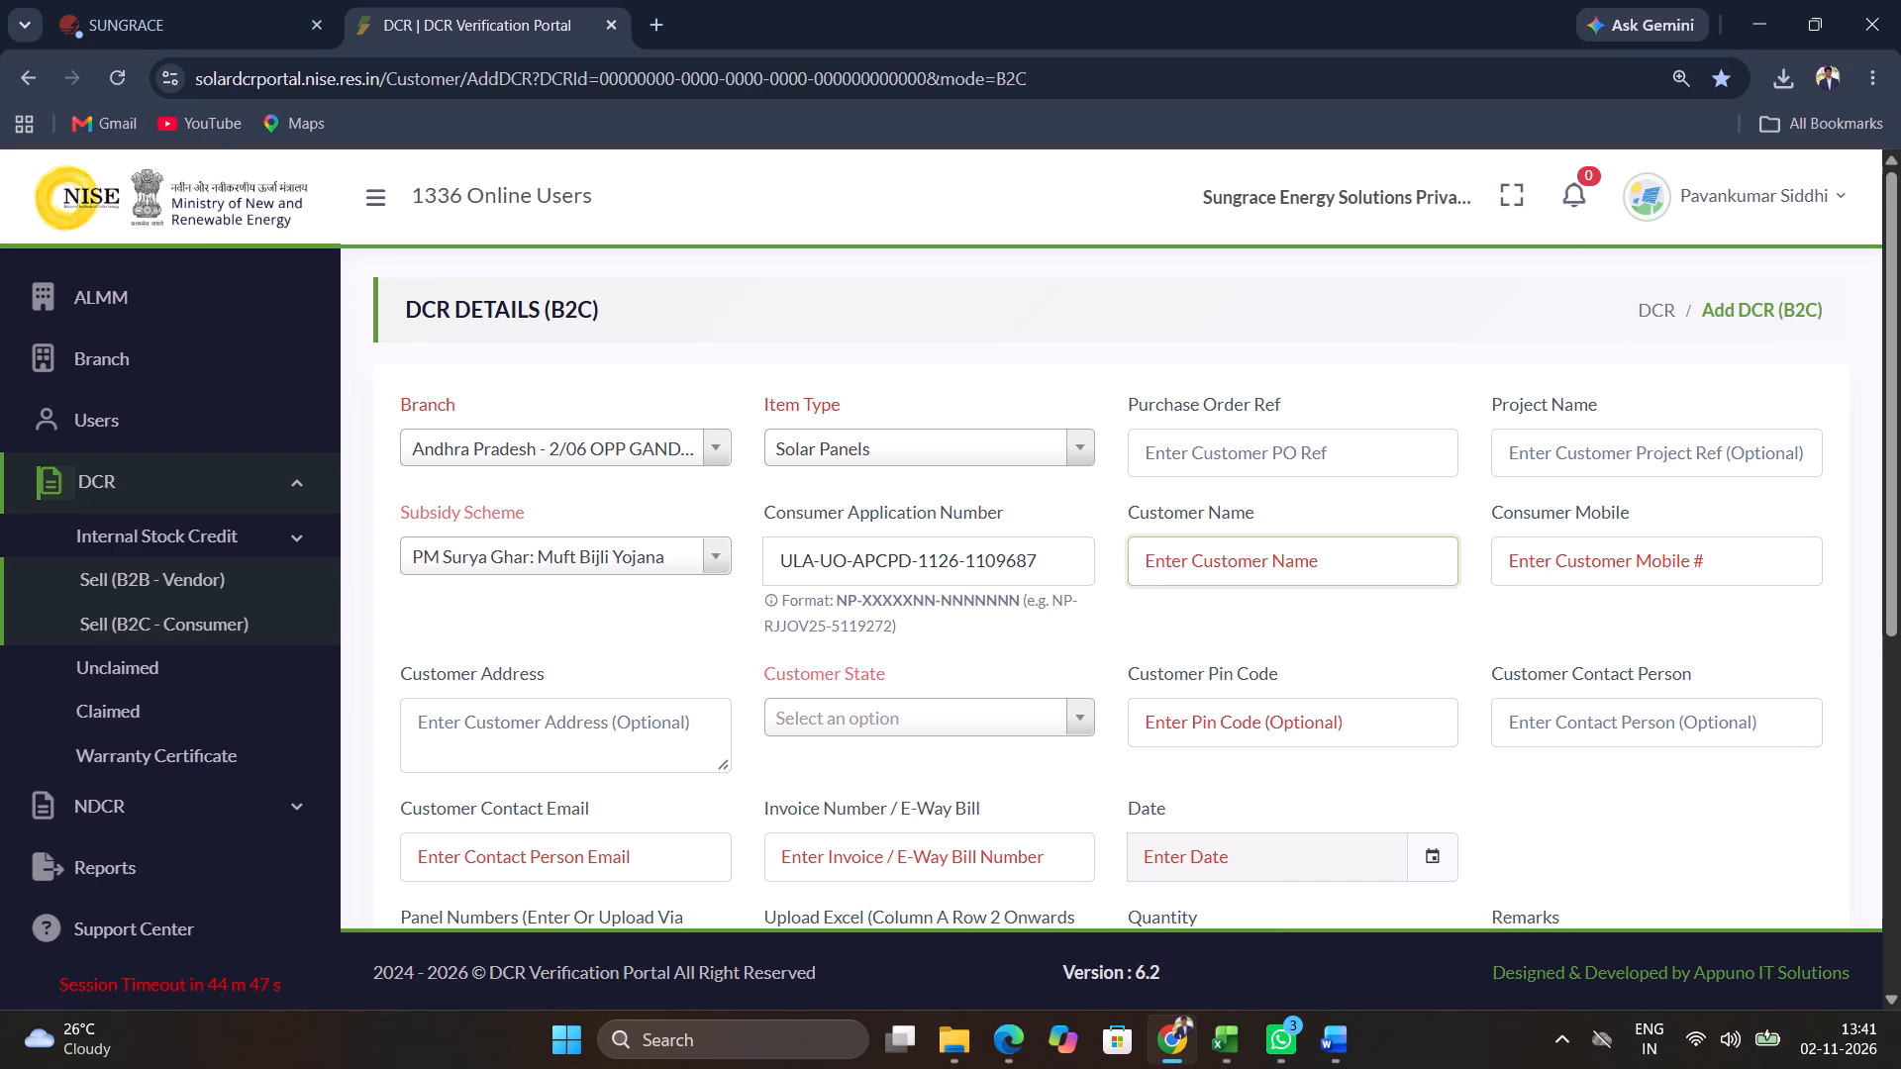
key("ctrl+v")
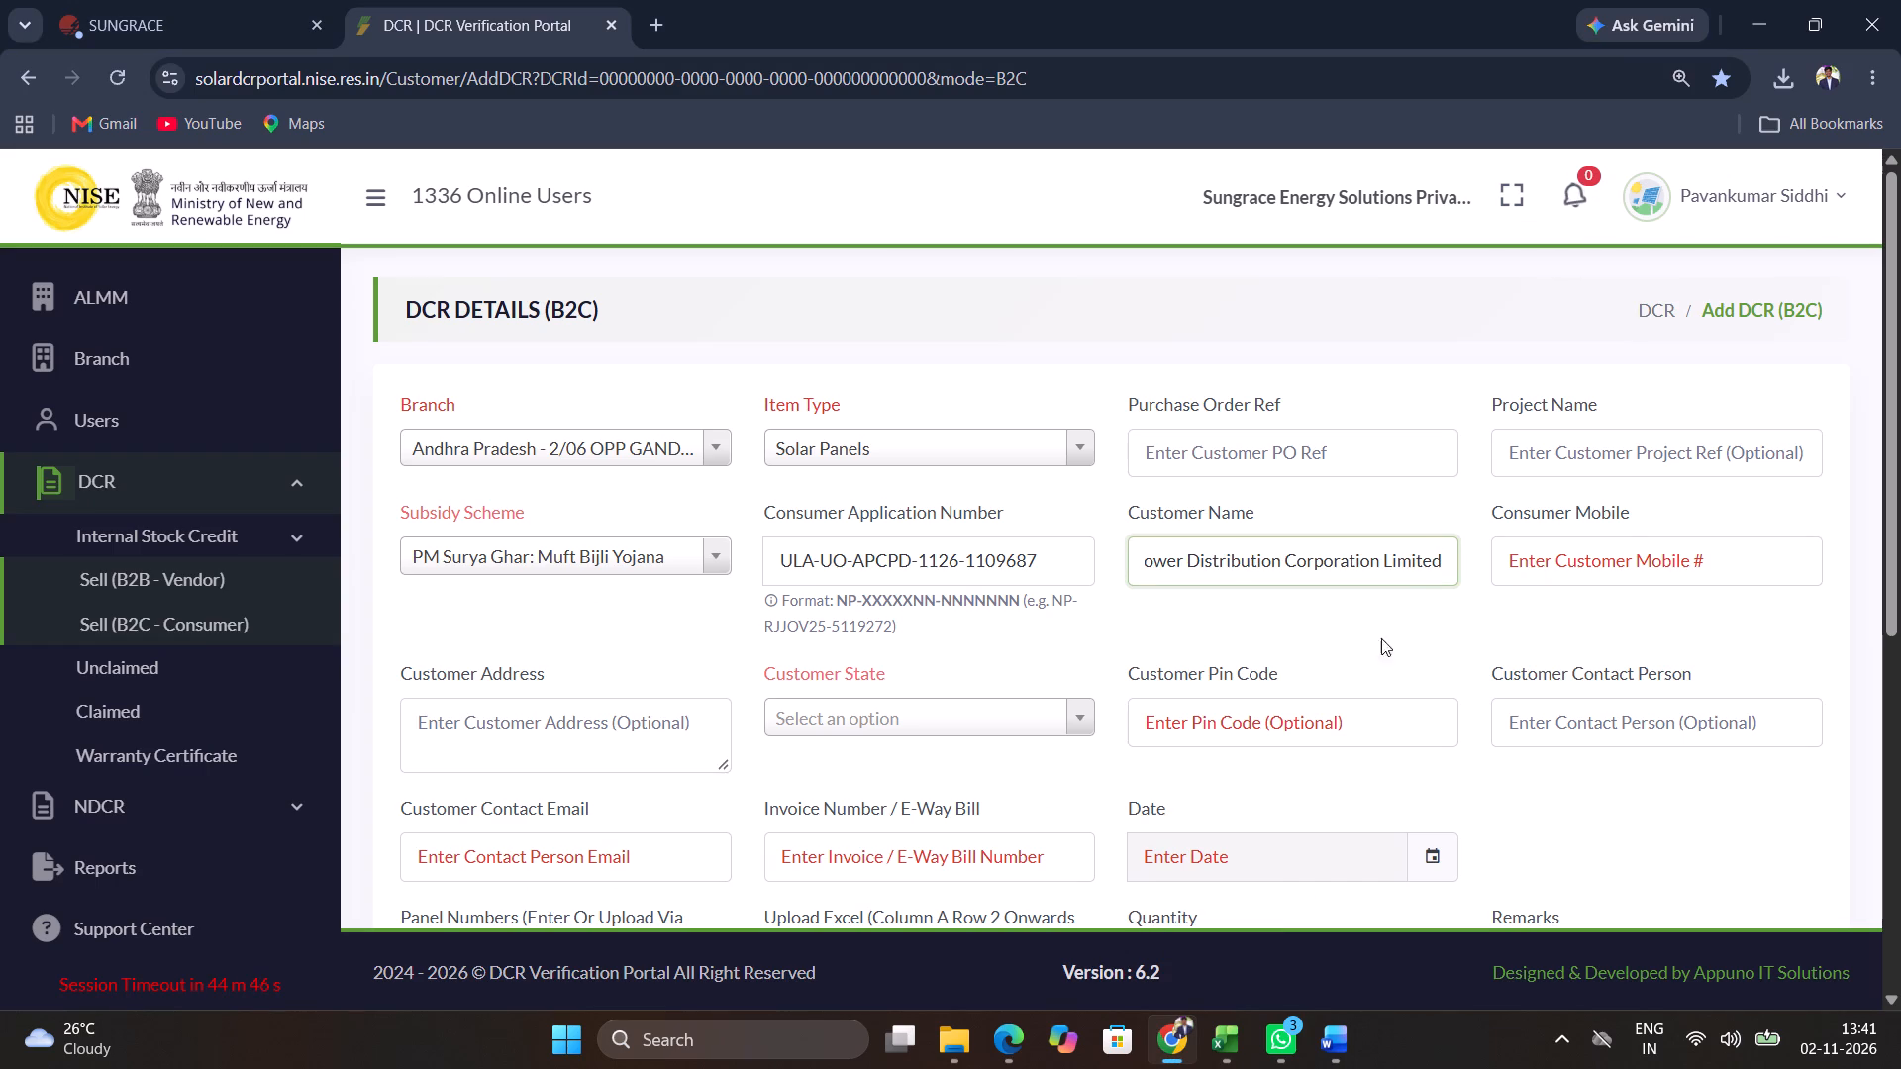
Copy the project SC ST HOMES 10.44MW ULA KANDUKURU DIVISION from the Word document into the DCR form's Project Name.
left_click(1569, 449)
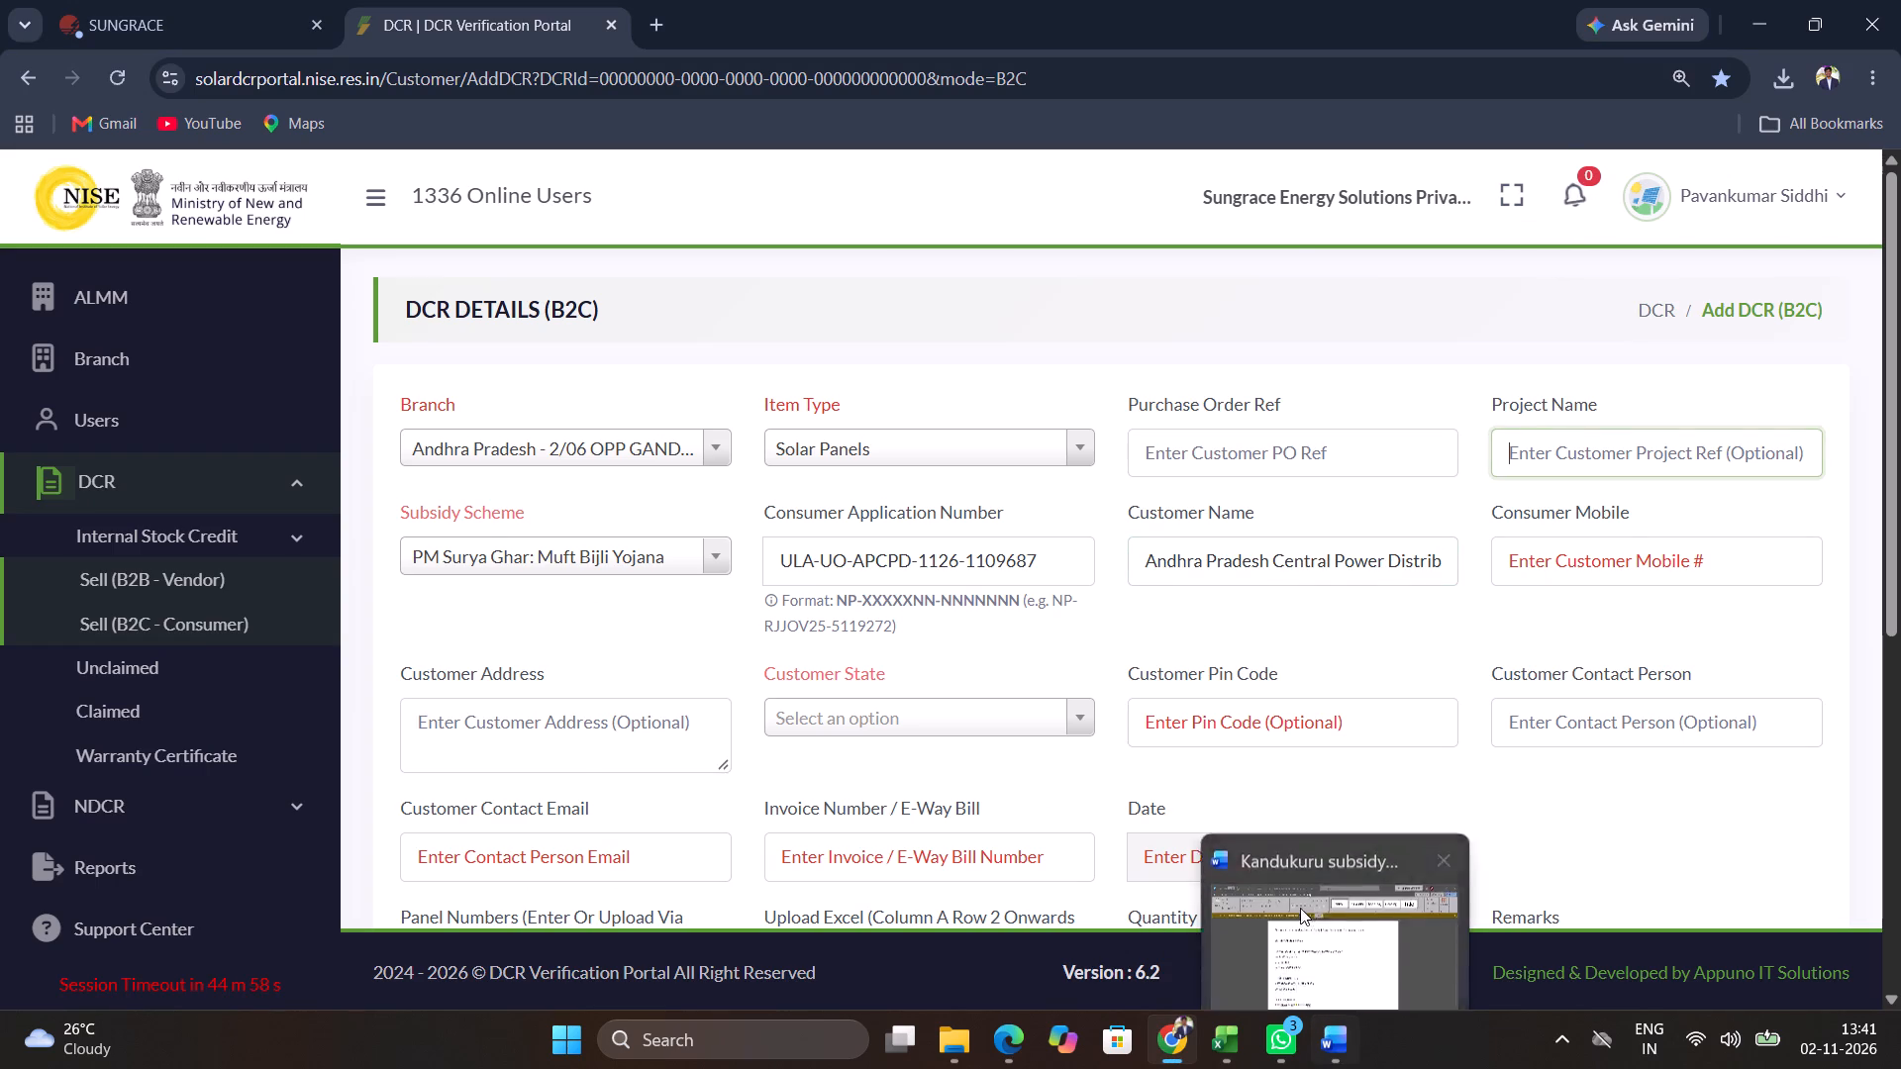
left_click(1299, 906)
left_click_drag(580, 516, 1126, 482)
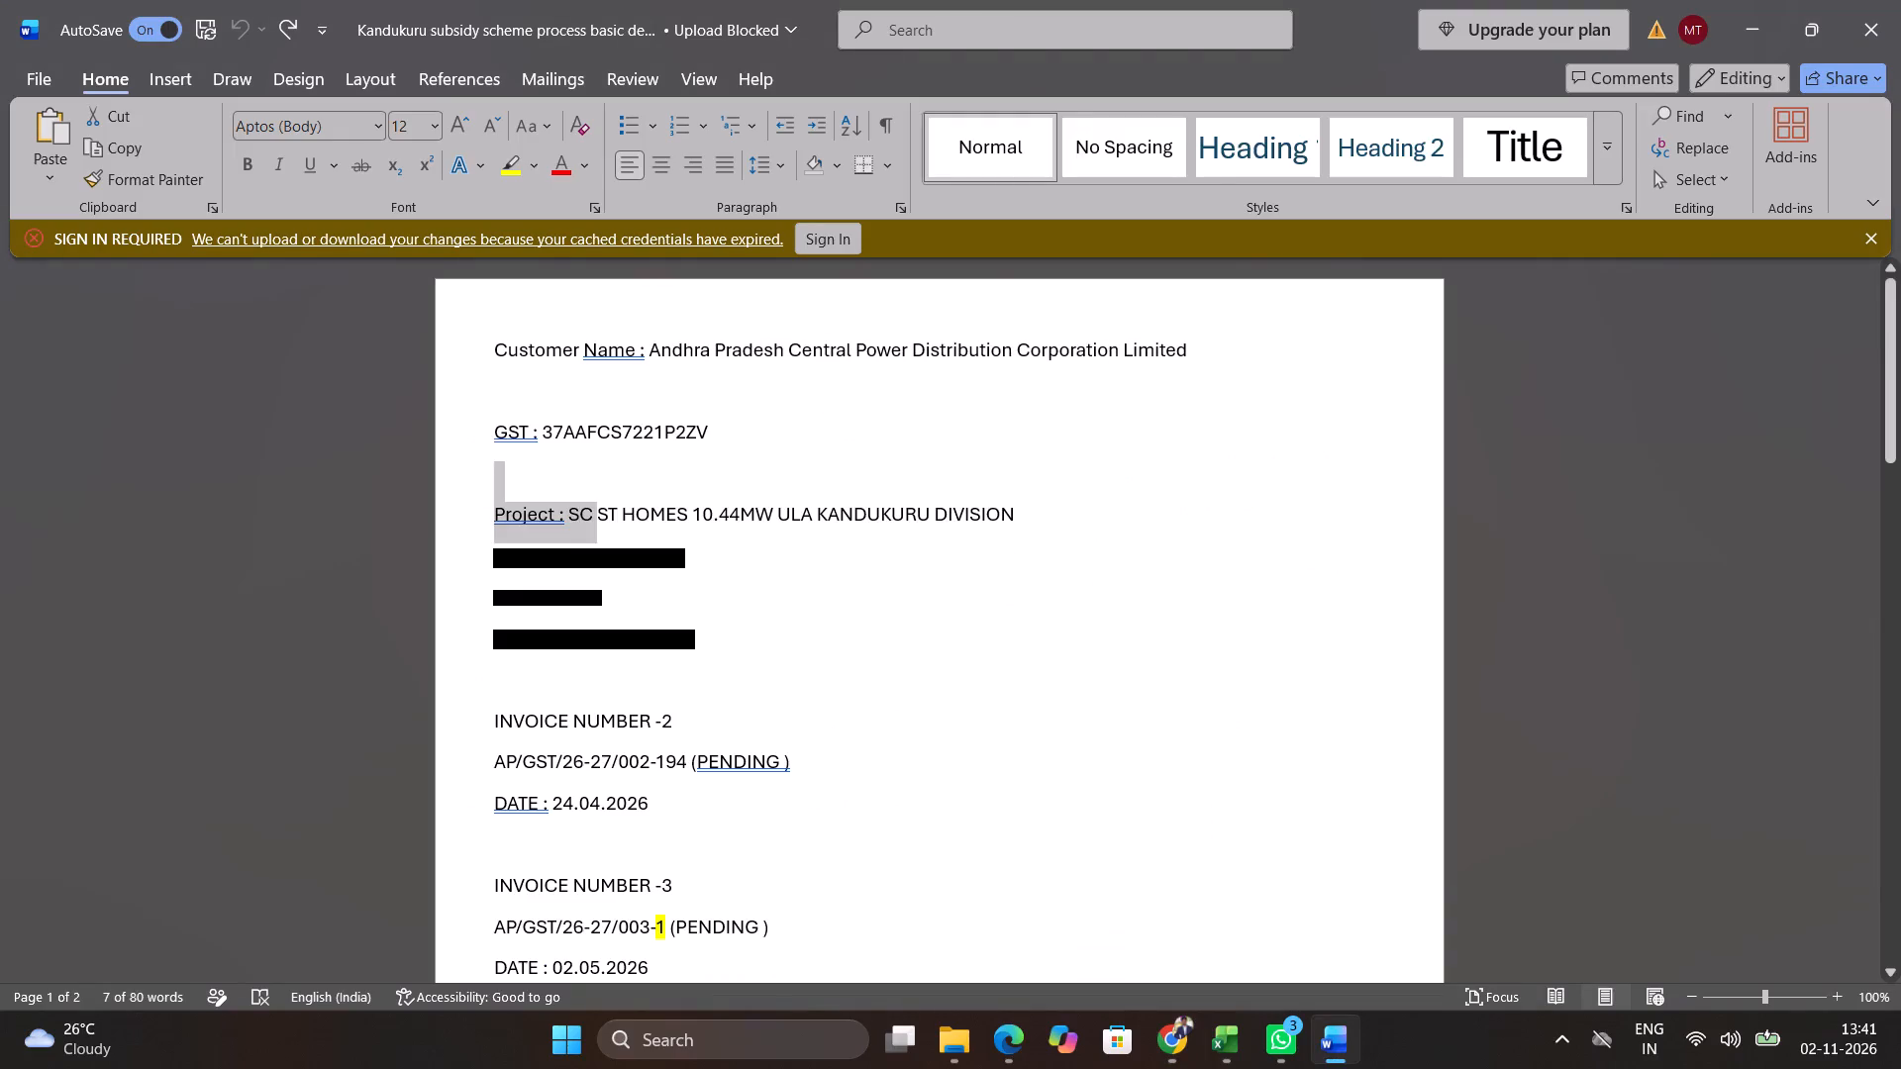
left_click_drag(1126, 482, 1123, 526)
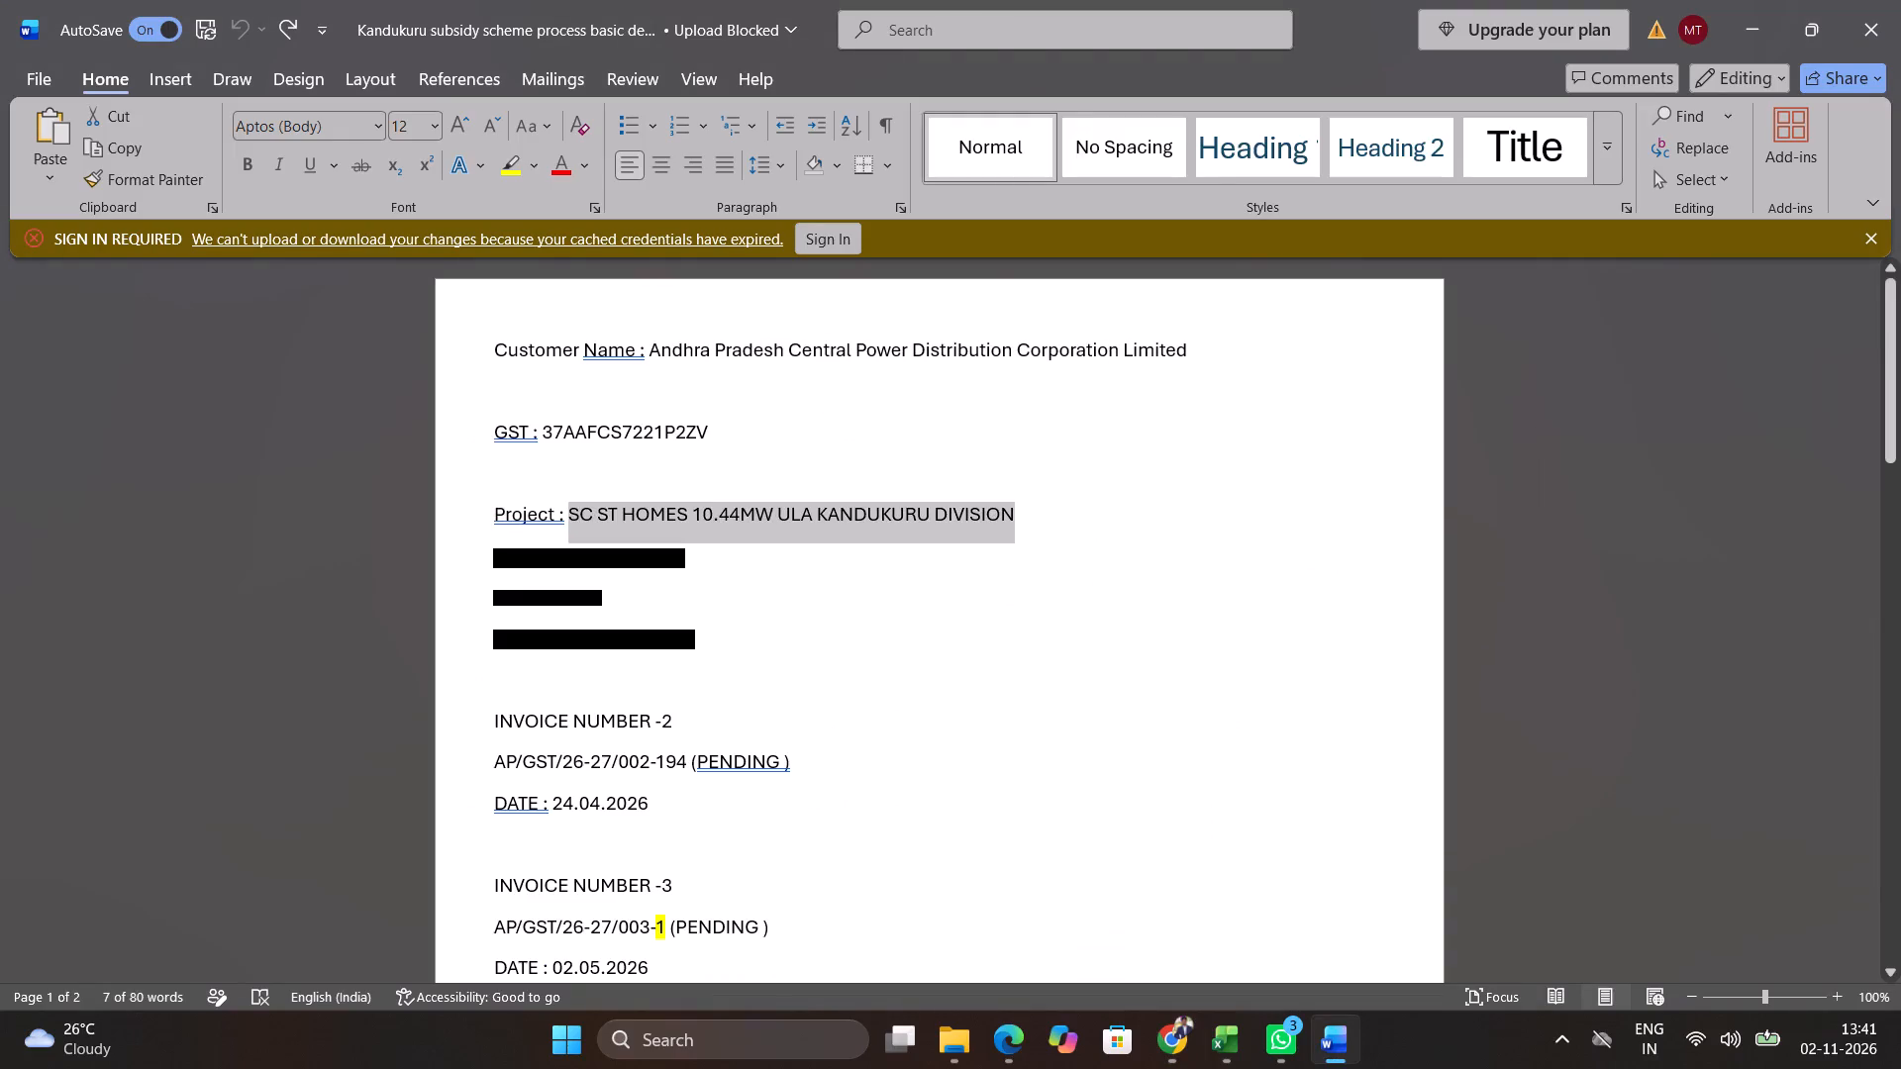
key("ctrl+c")
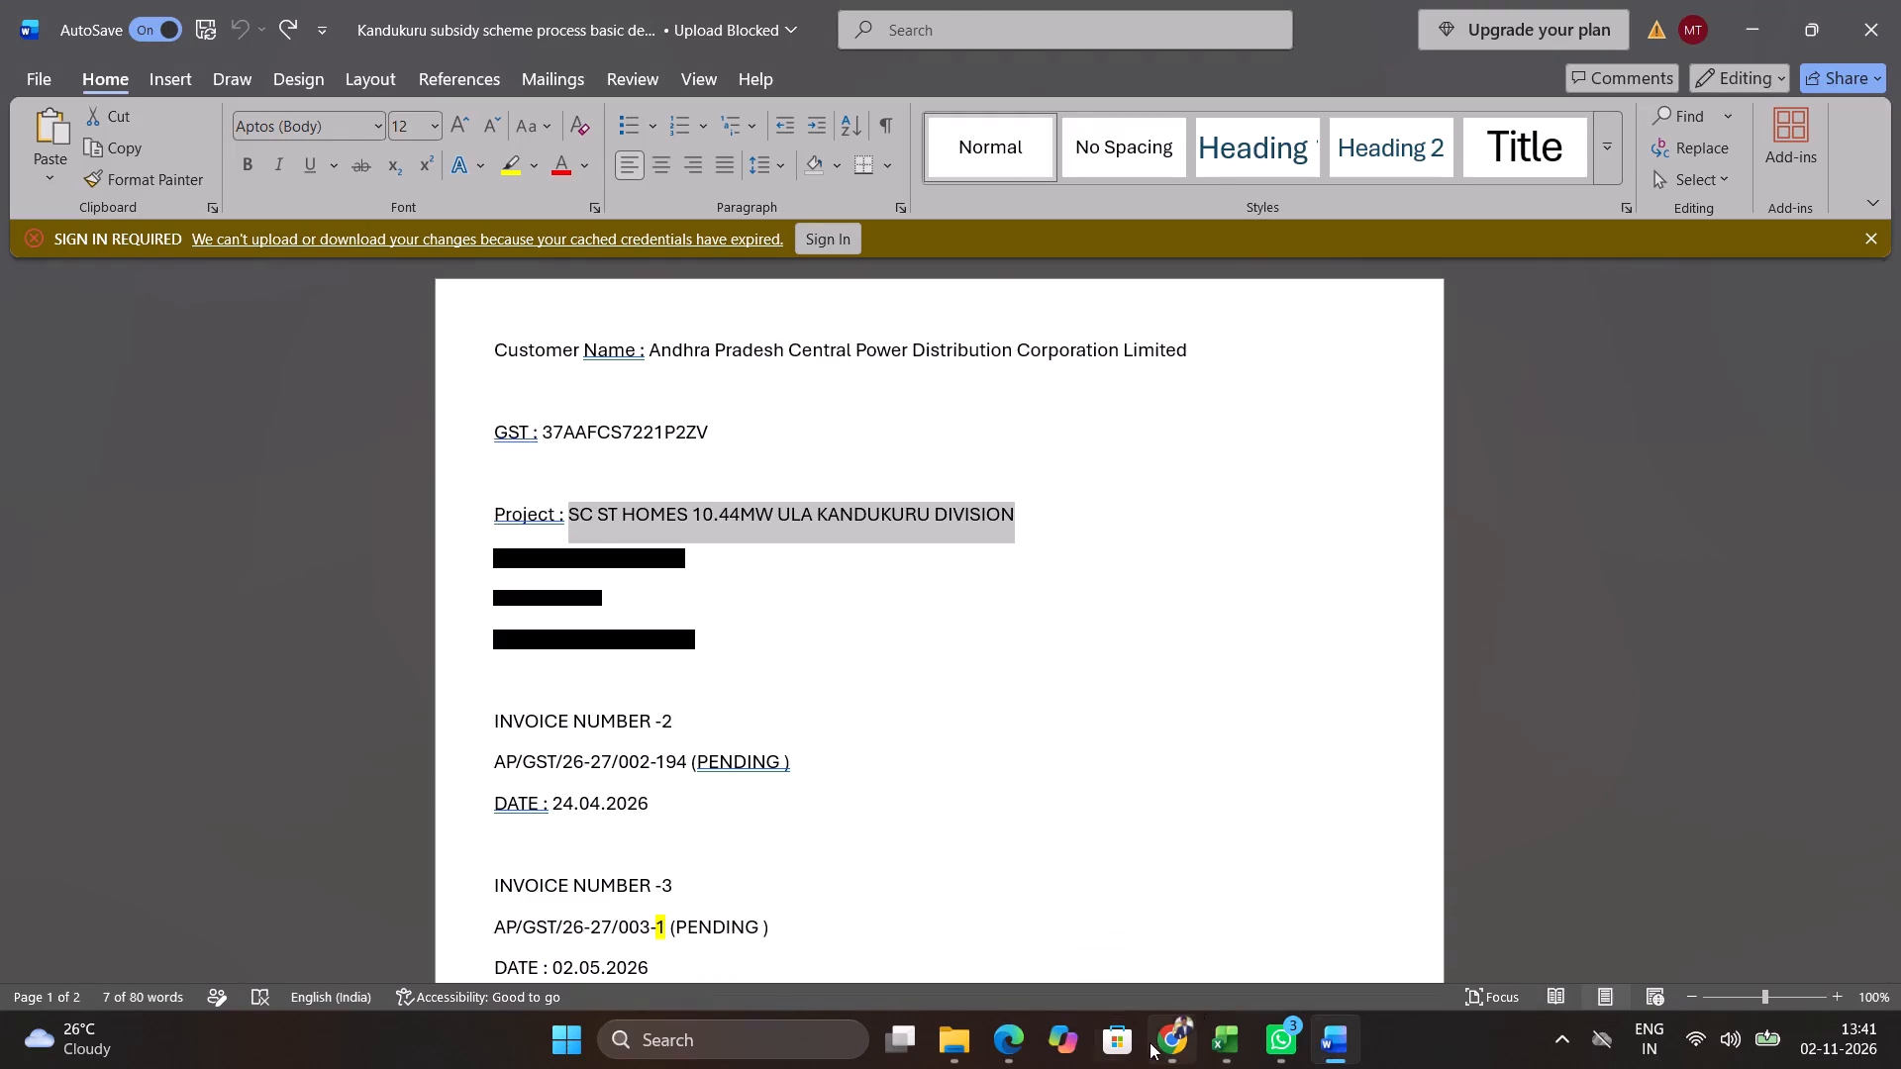
left_click(1141, 933)
key("ctrl+v")
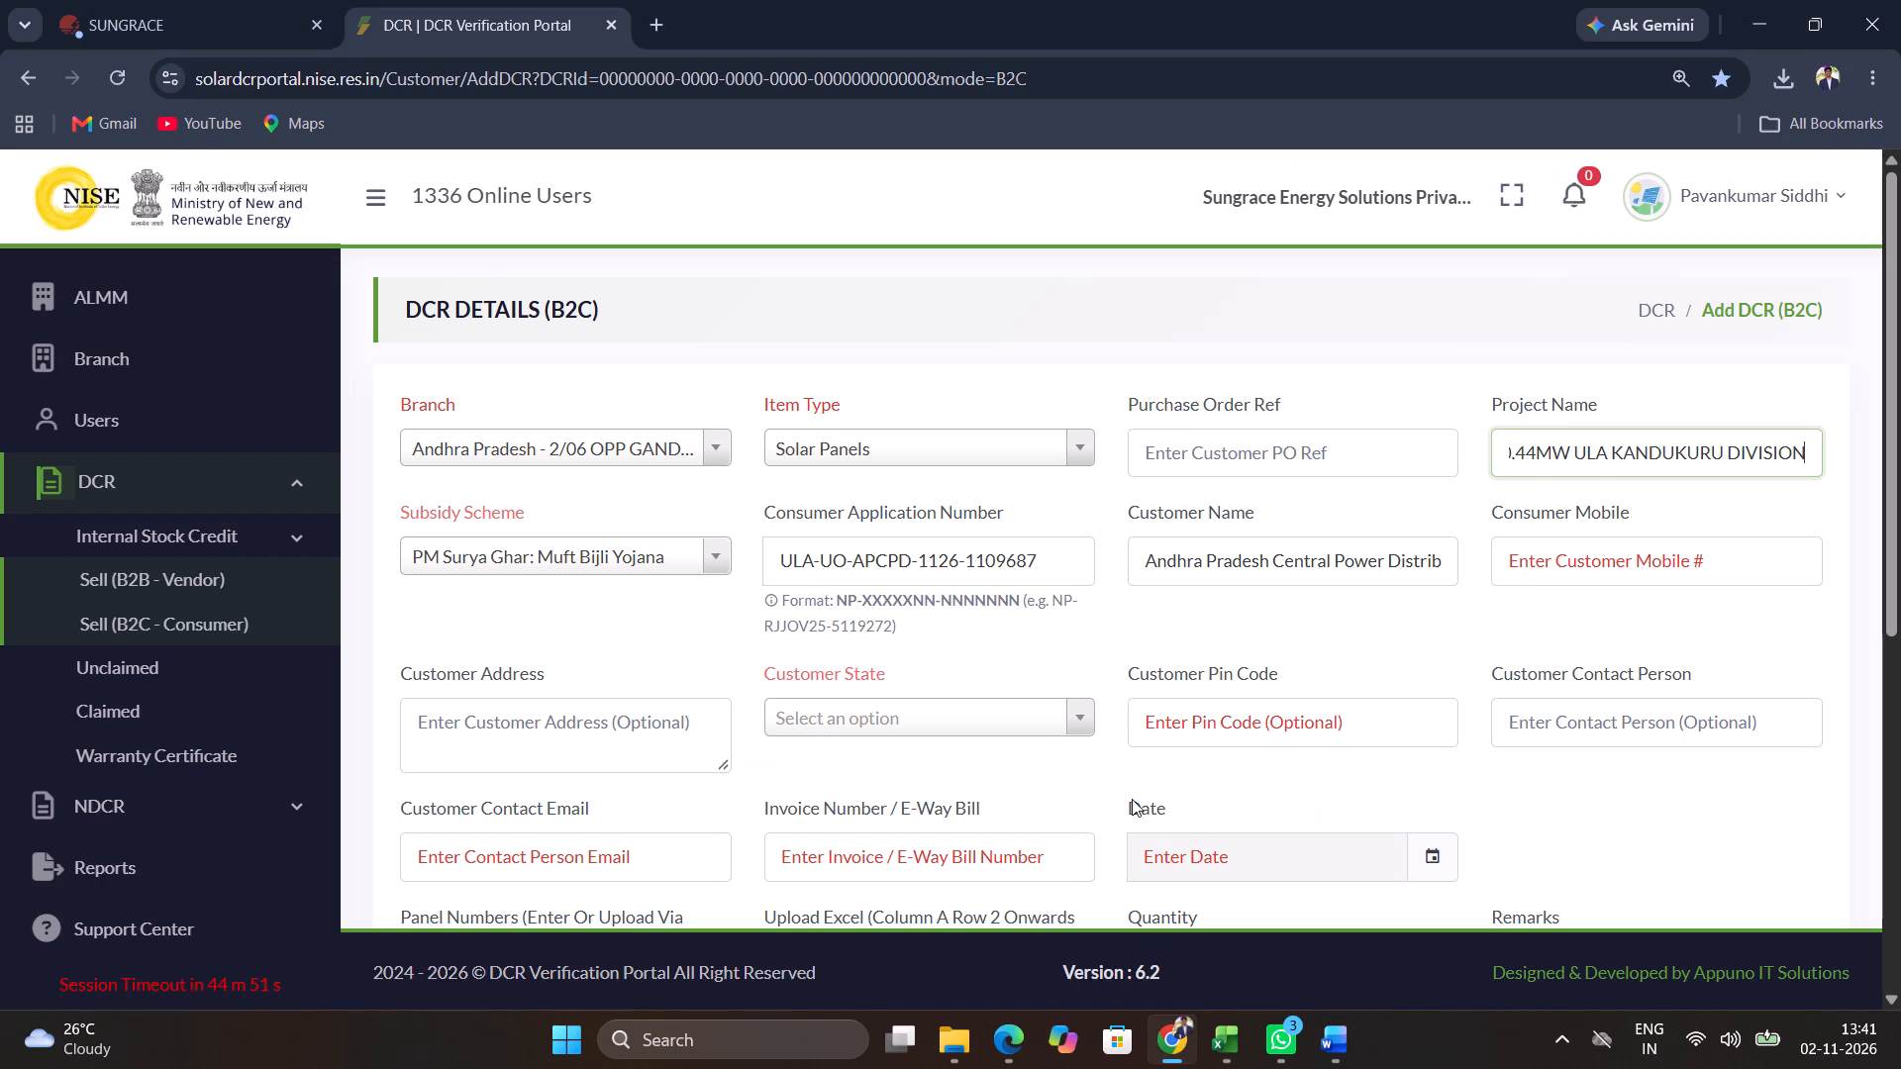
Copy the contact's mobile number from the Word document into the DCR form's Consumer Mobile.
left_click(1633, 553)
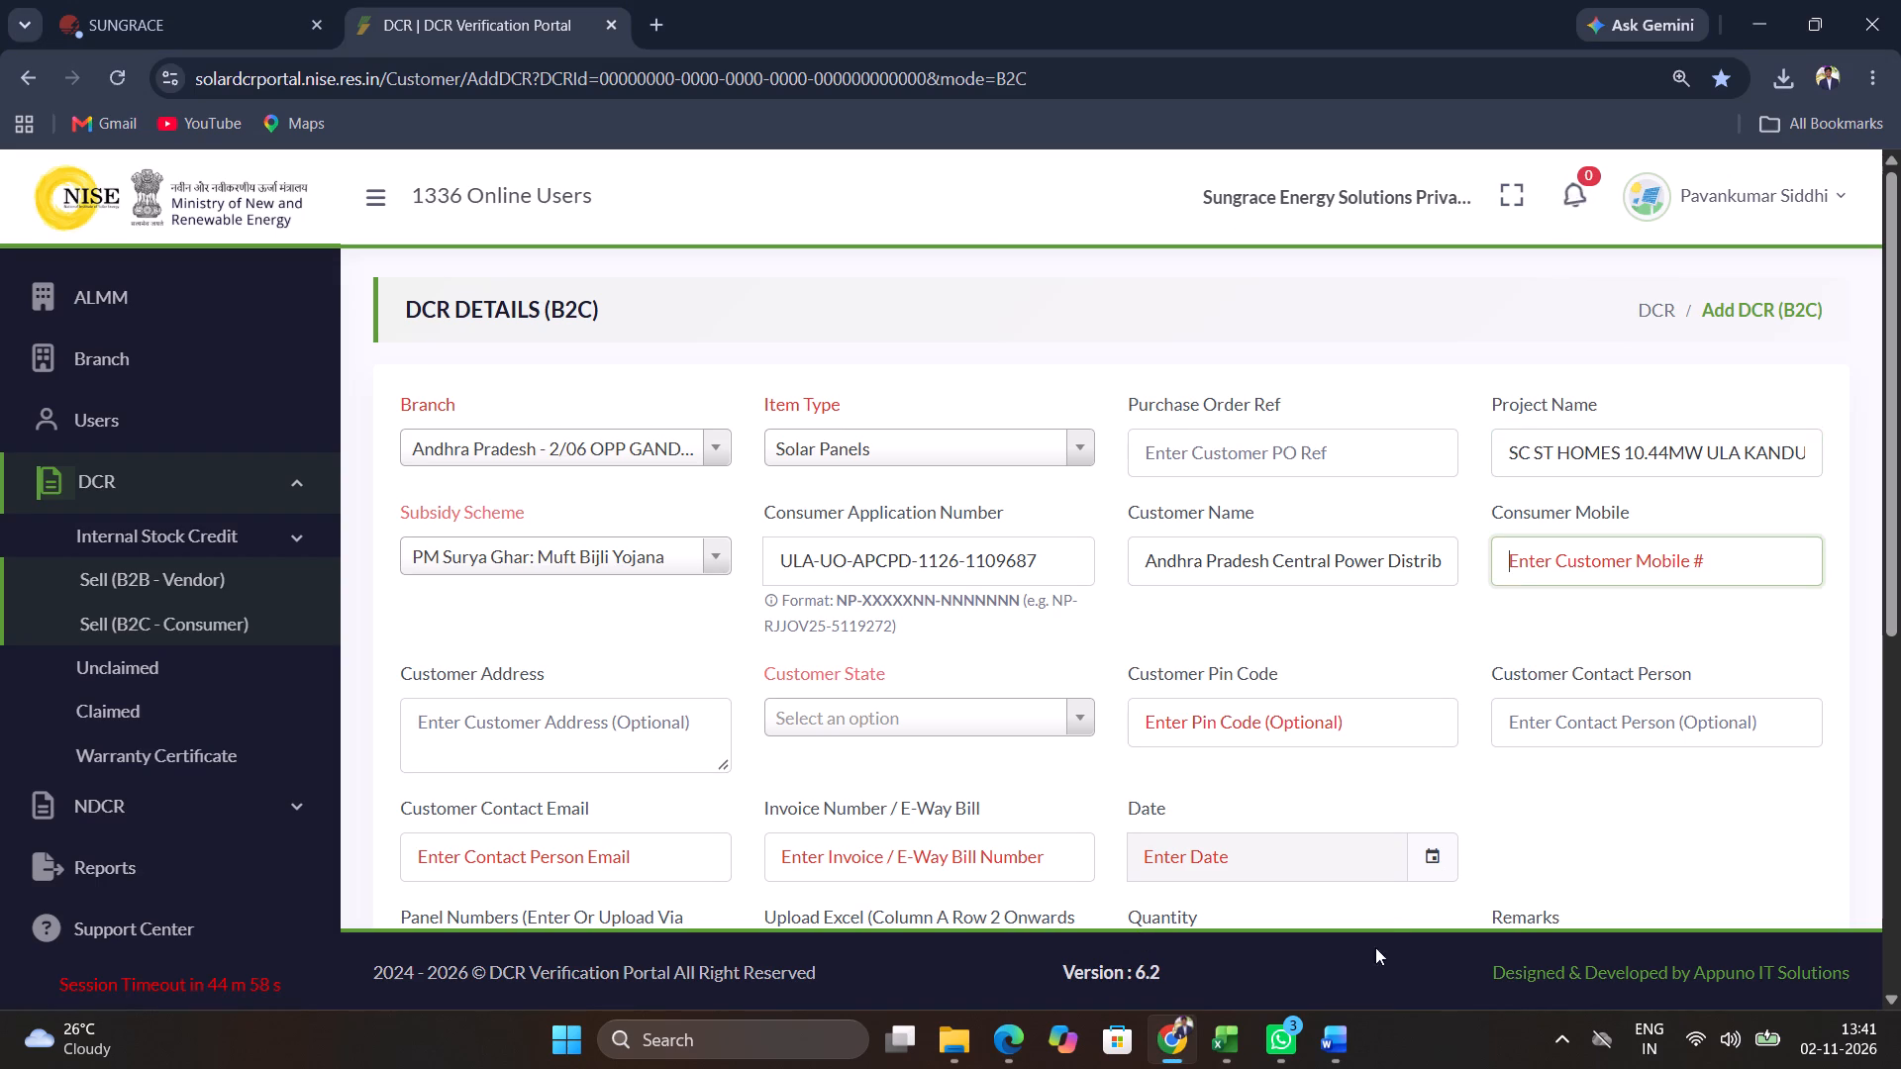
left_click(1343, 957)
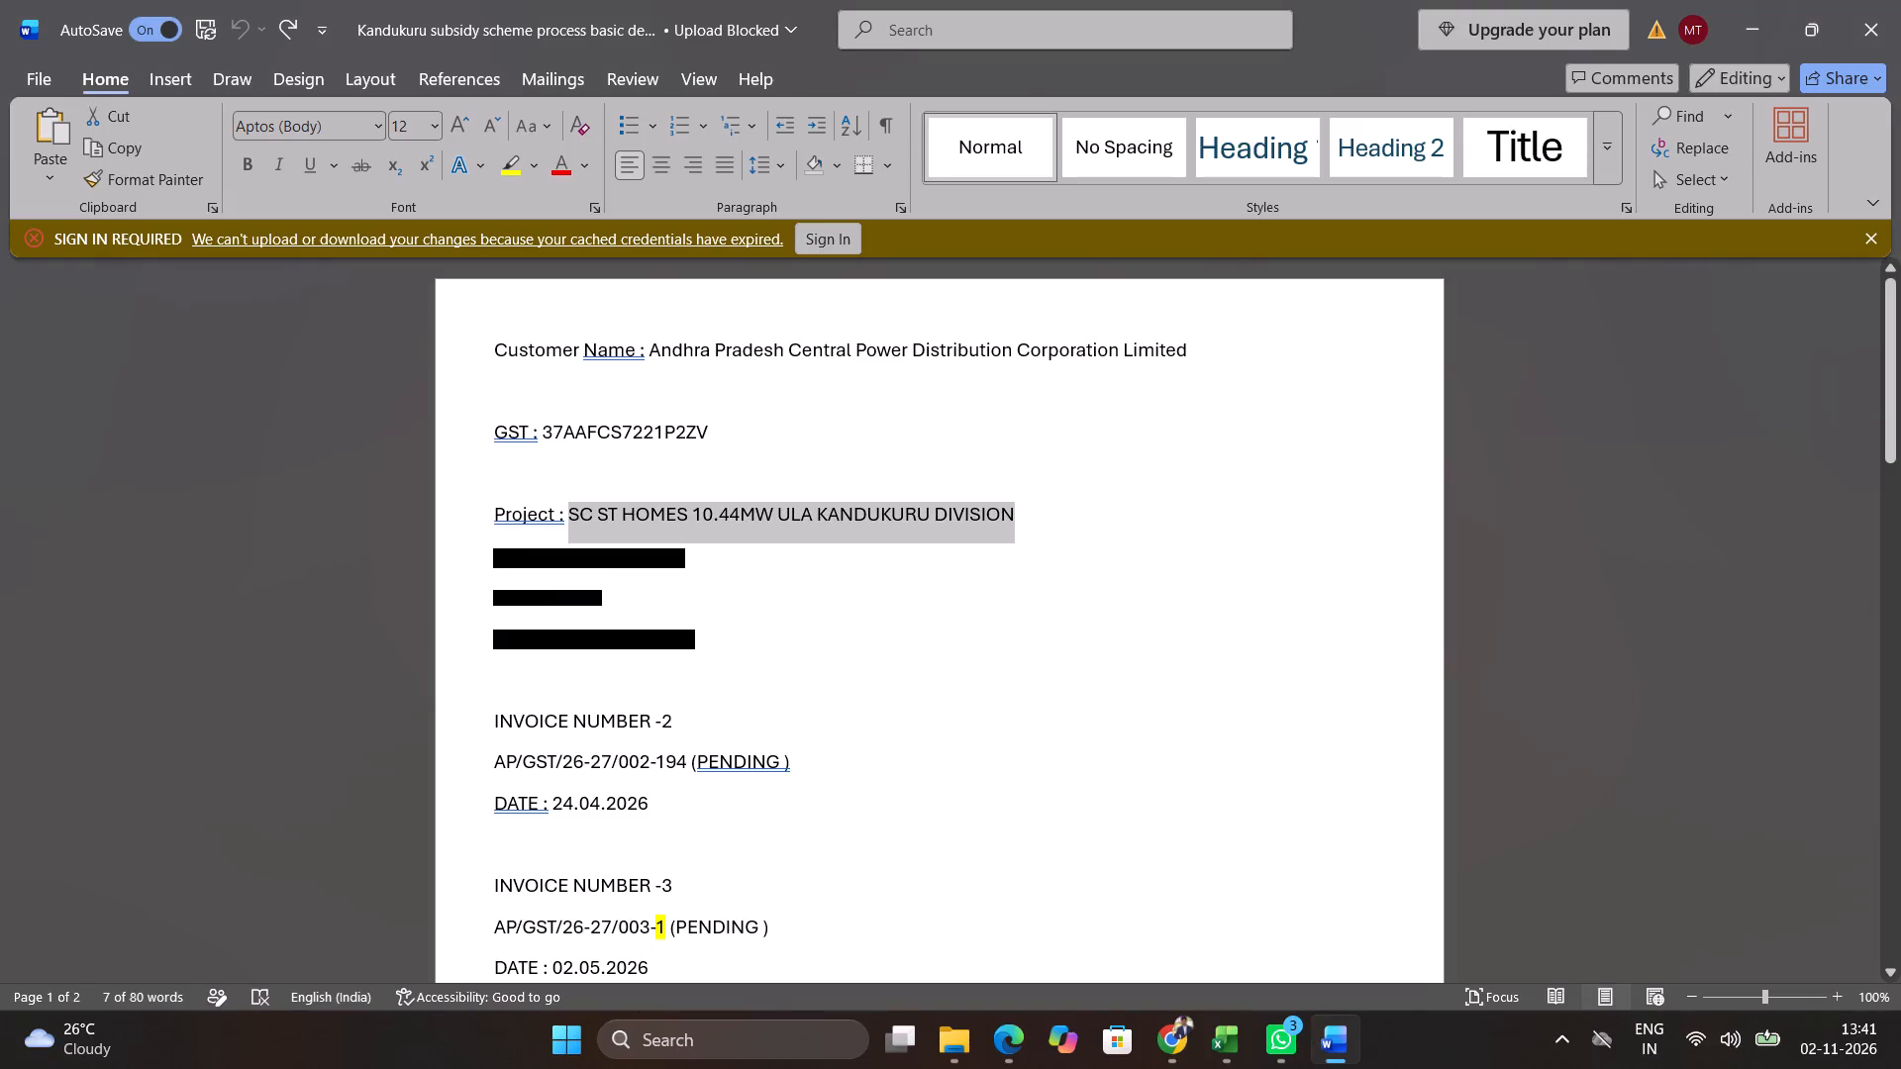
left_click_drag(602, 606, 387, 600)
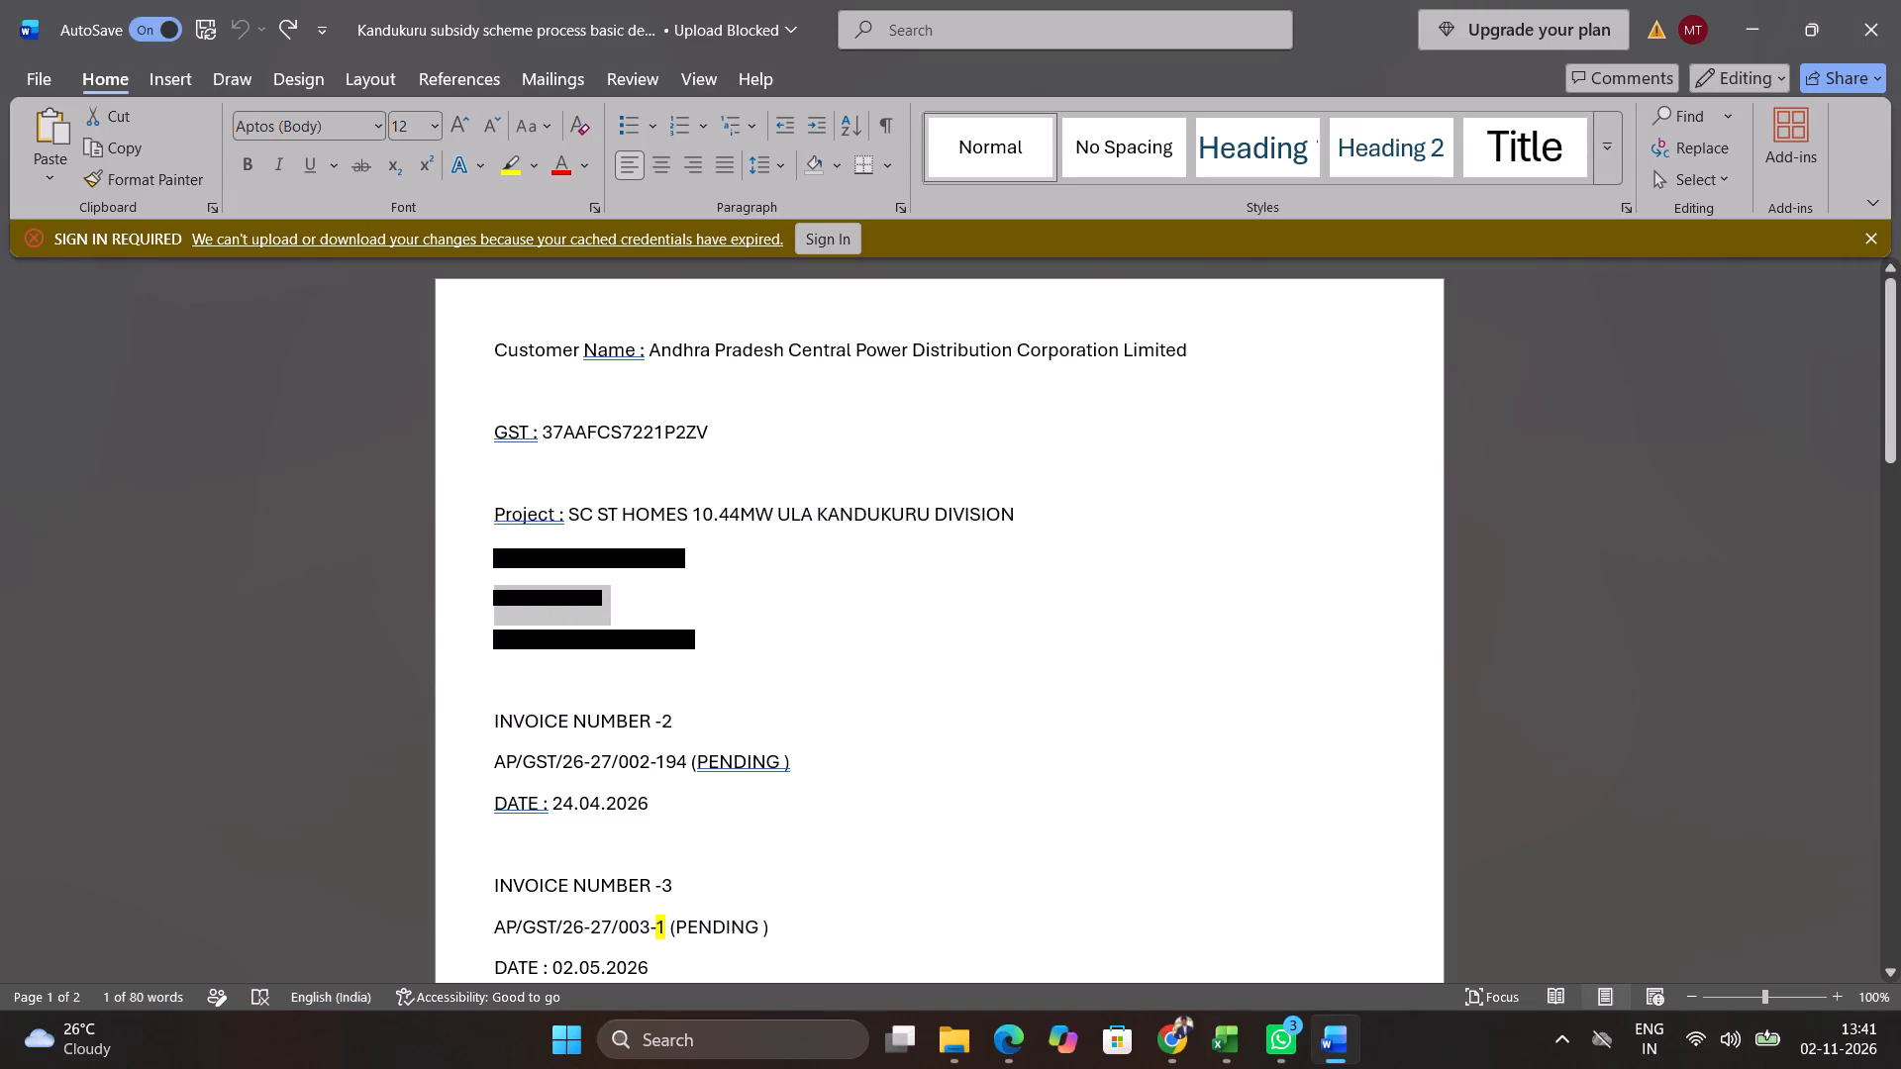
key("ctrl+c")
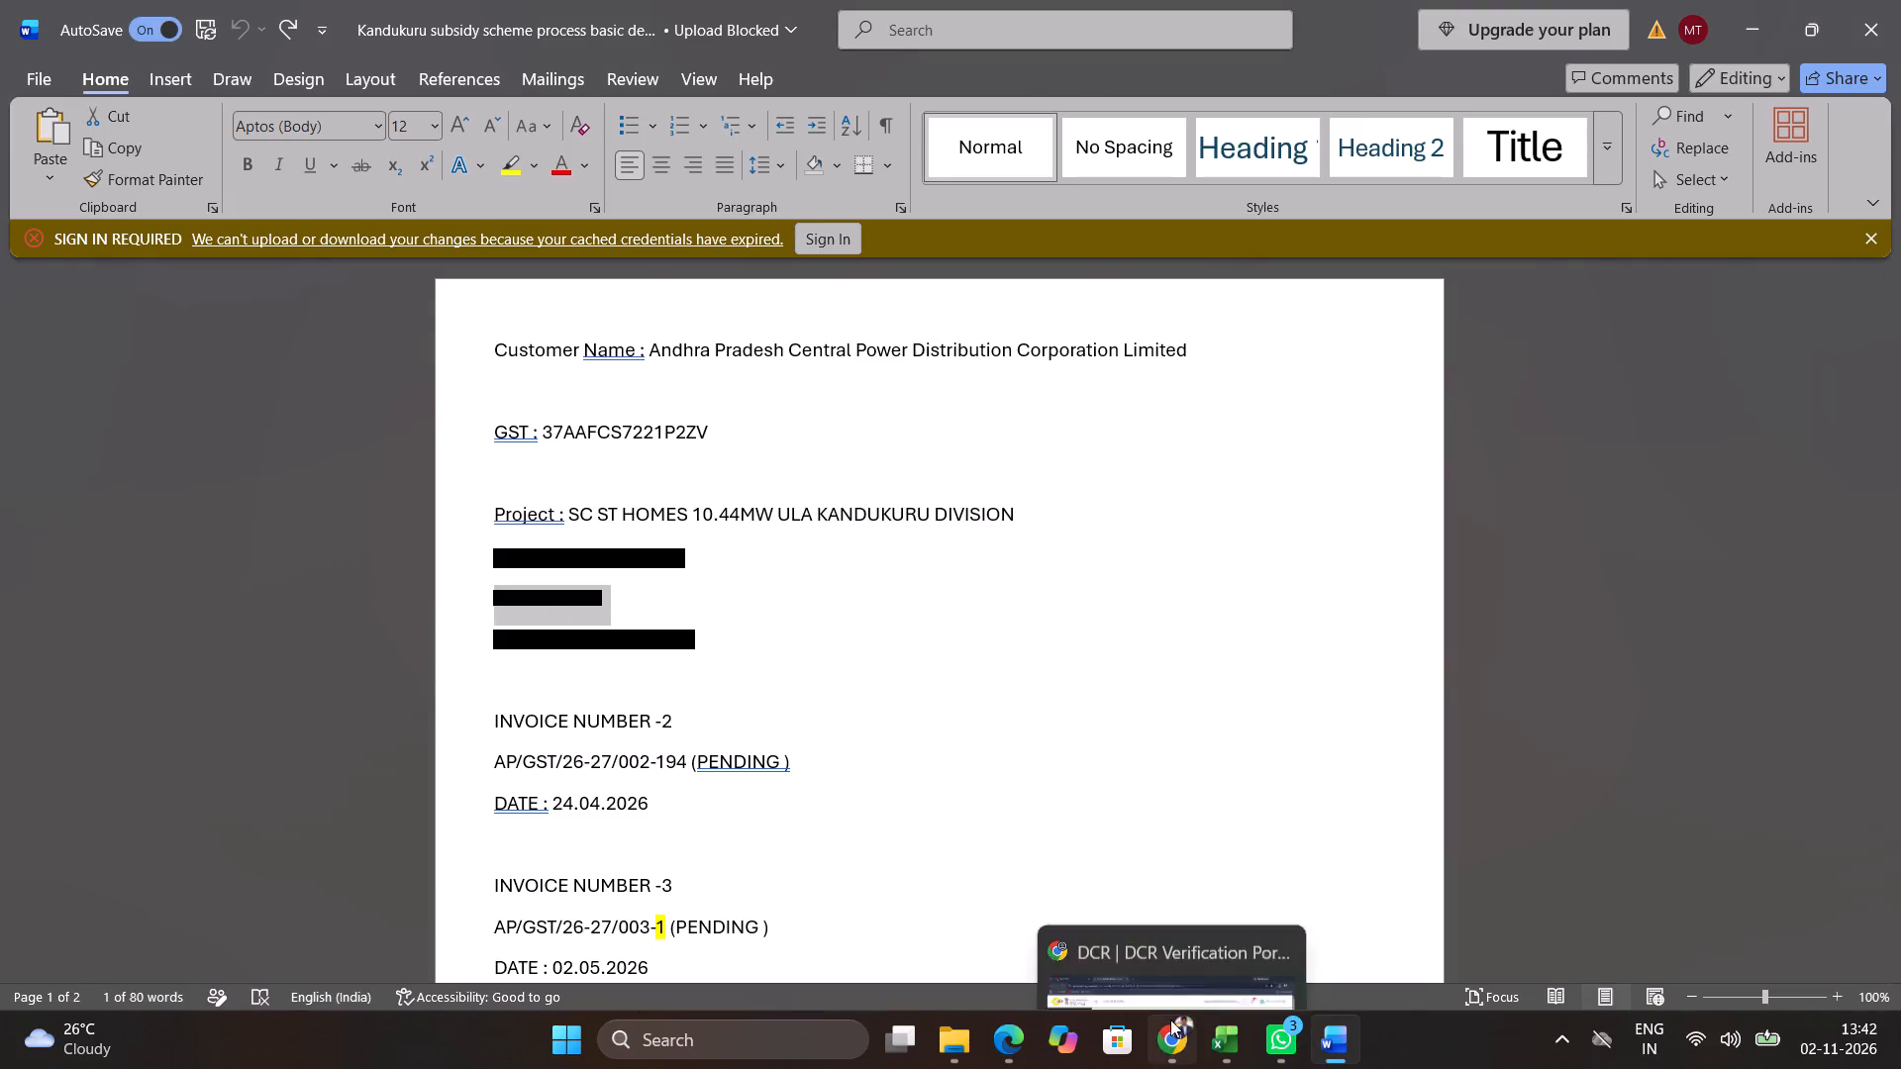
left_click(1172, 949)
key("ctrl+v")
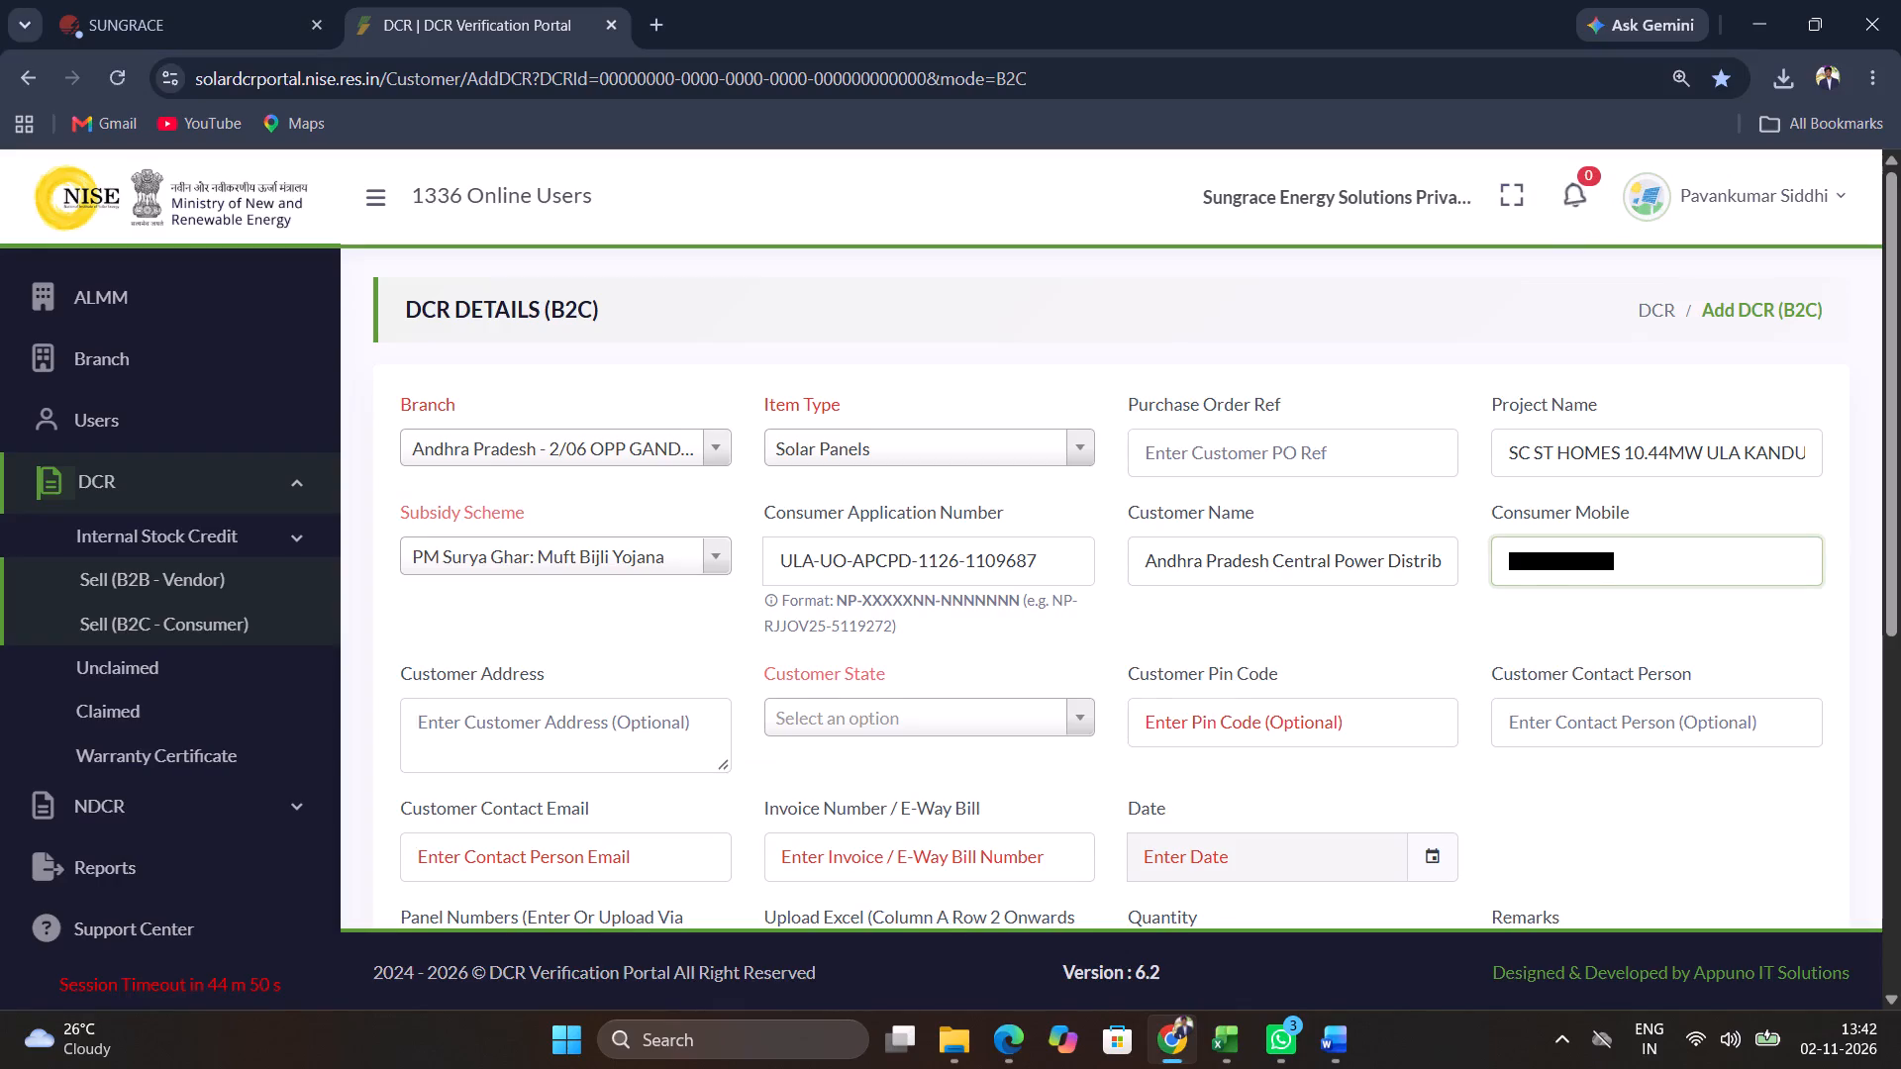
Set the customer state to Andhra Pradesh (37).
left_click(946, 707)
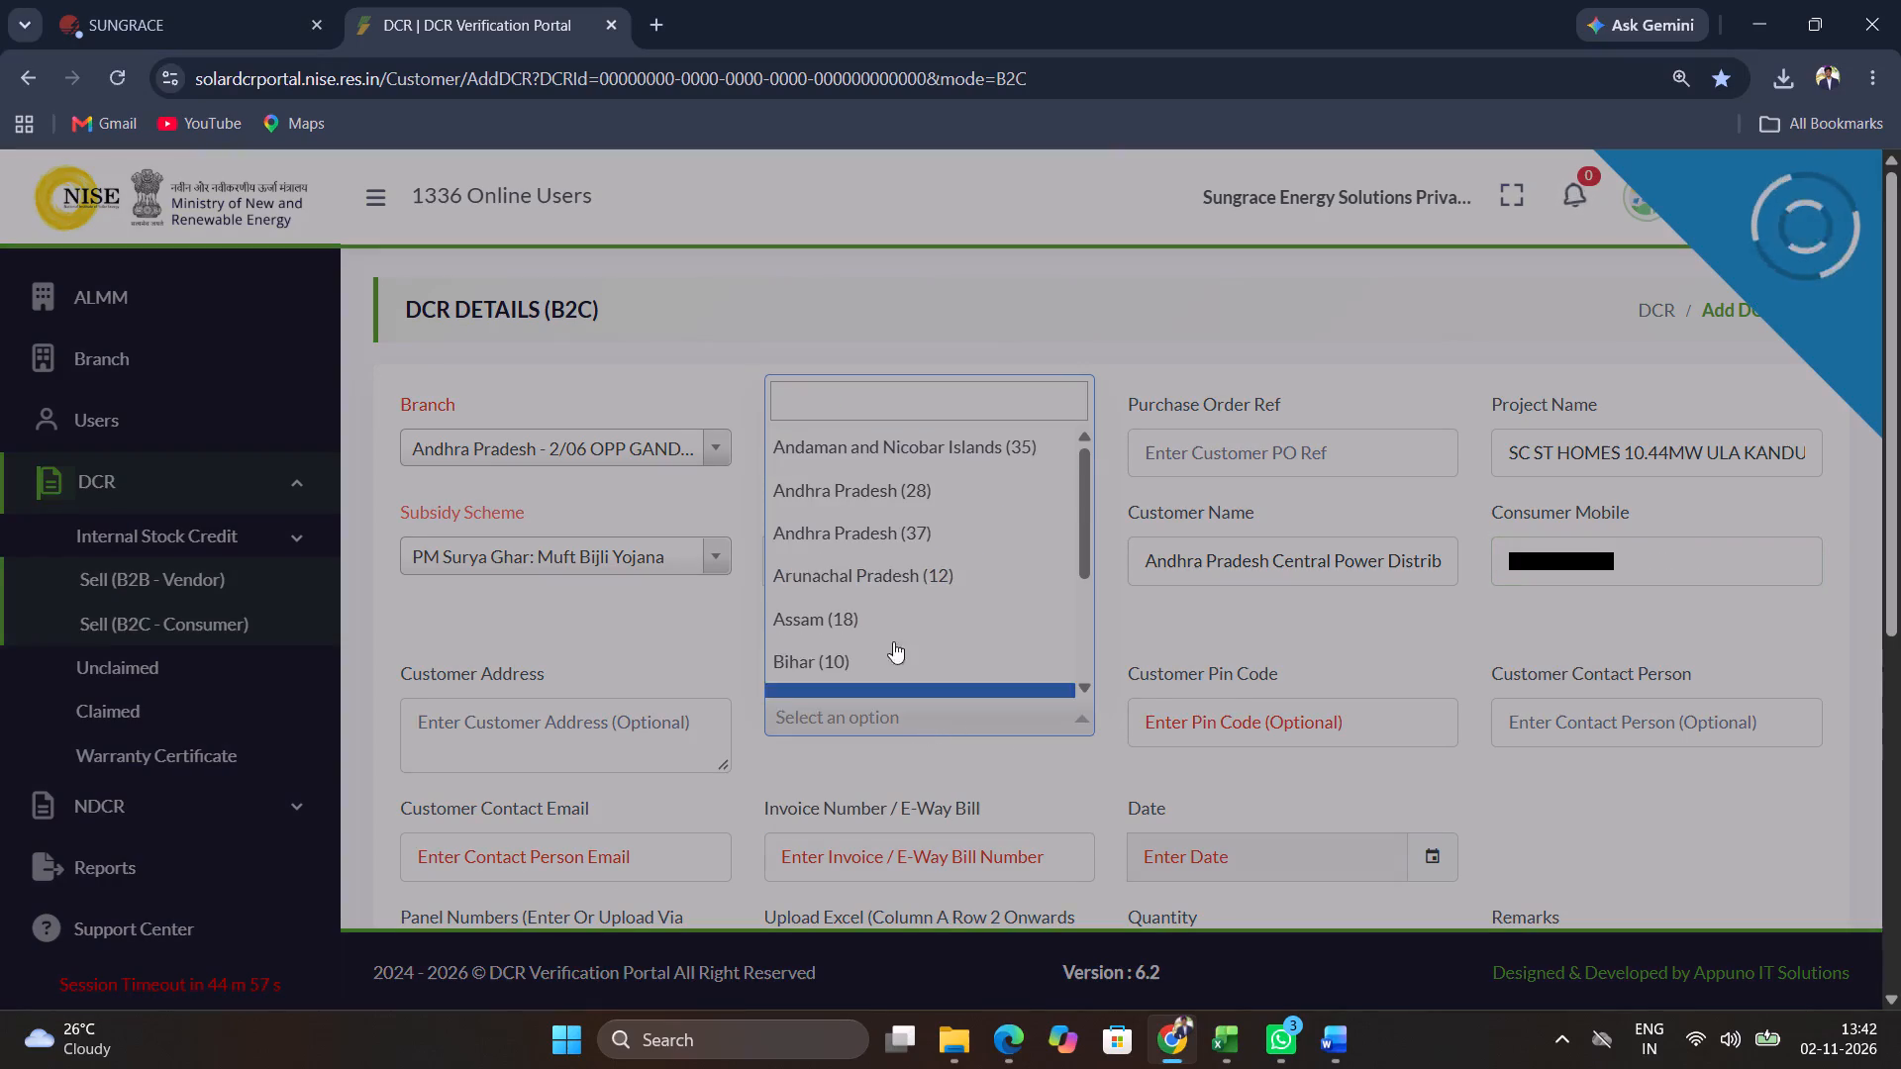
left_click(918, 536)
Open the Customer Contact Email entry on the DCR form.
scroll(935, 536, "down", 2)
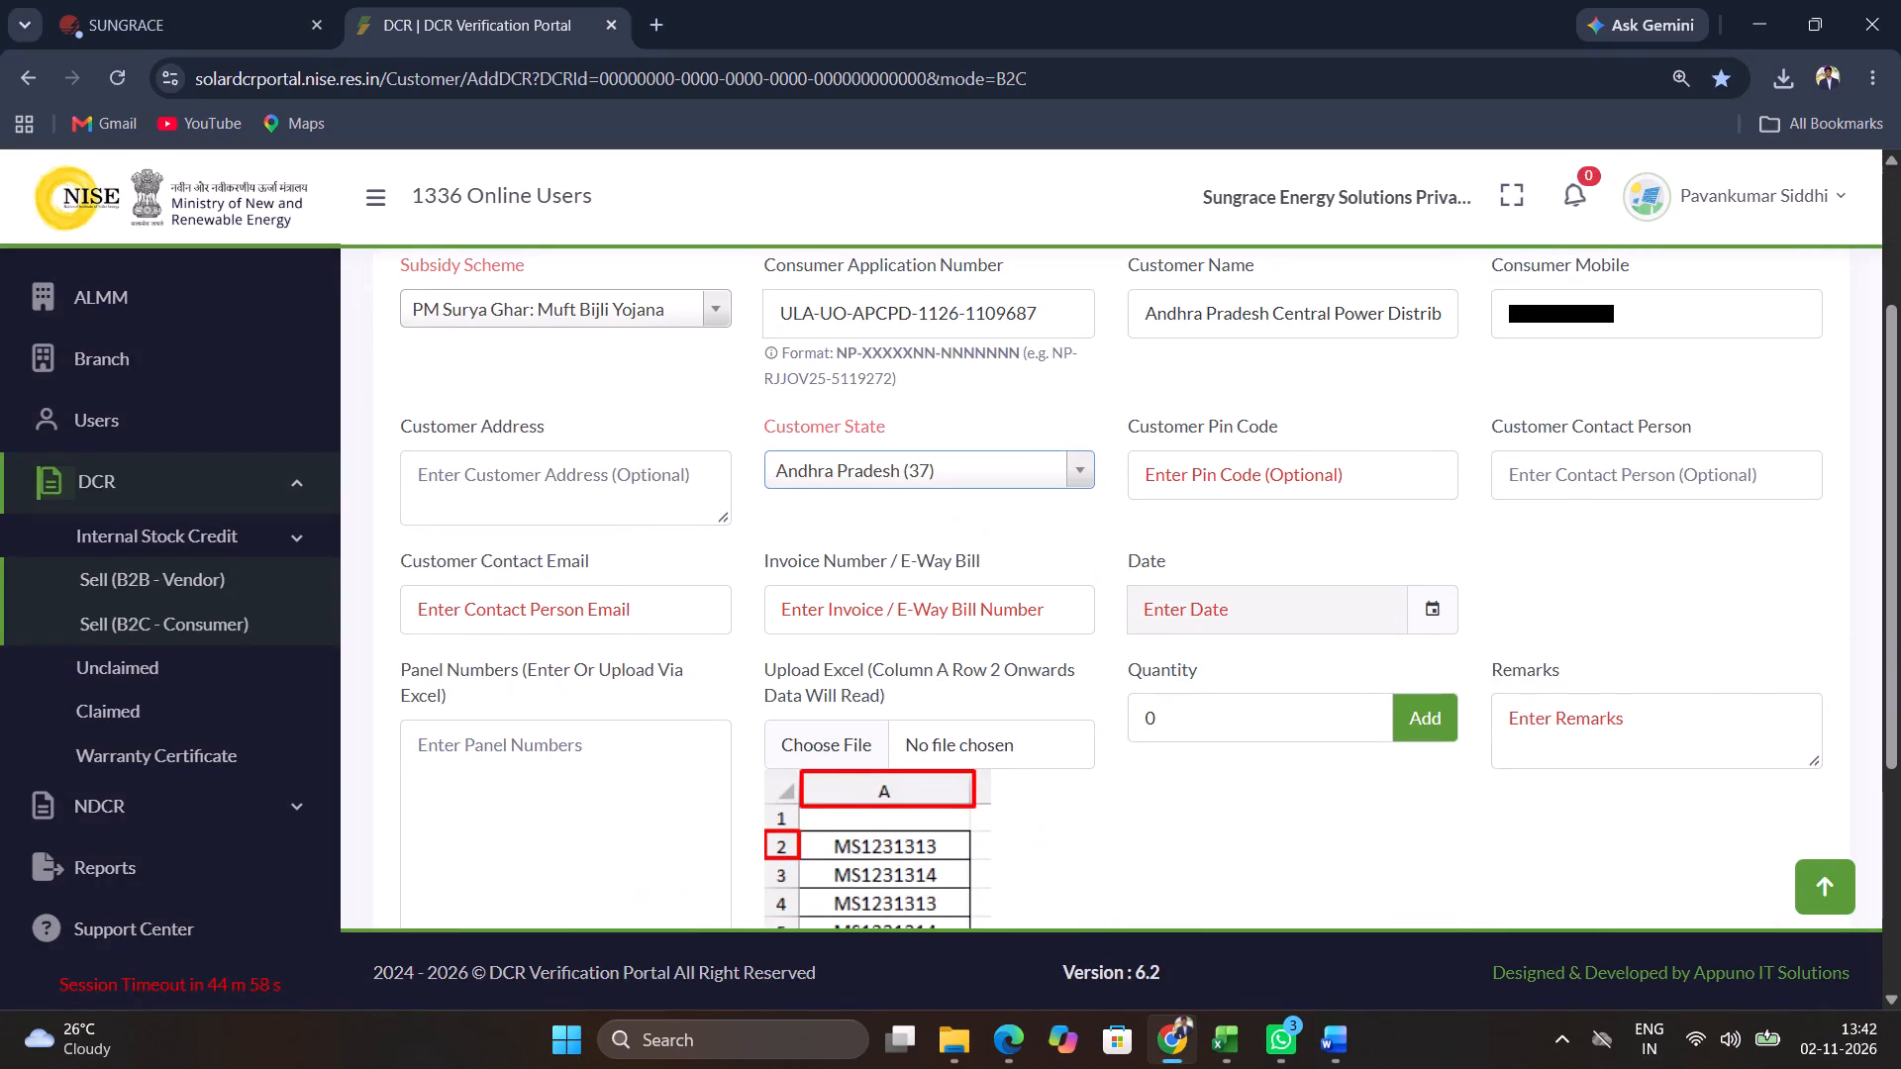
left_click(1254, 455)
left_click(507, 621)
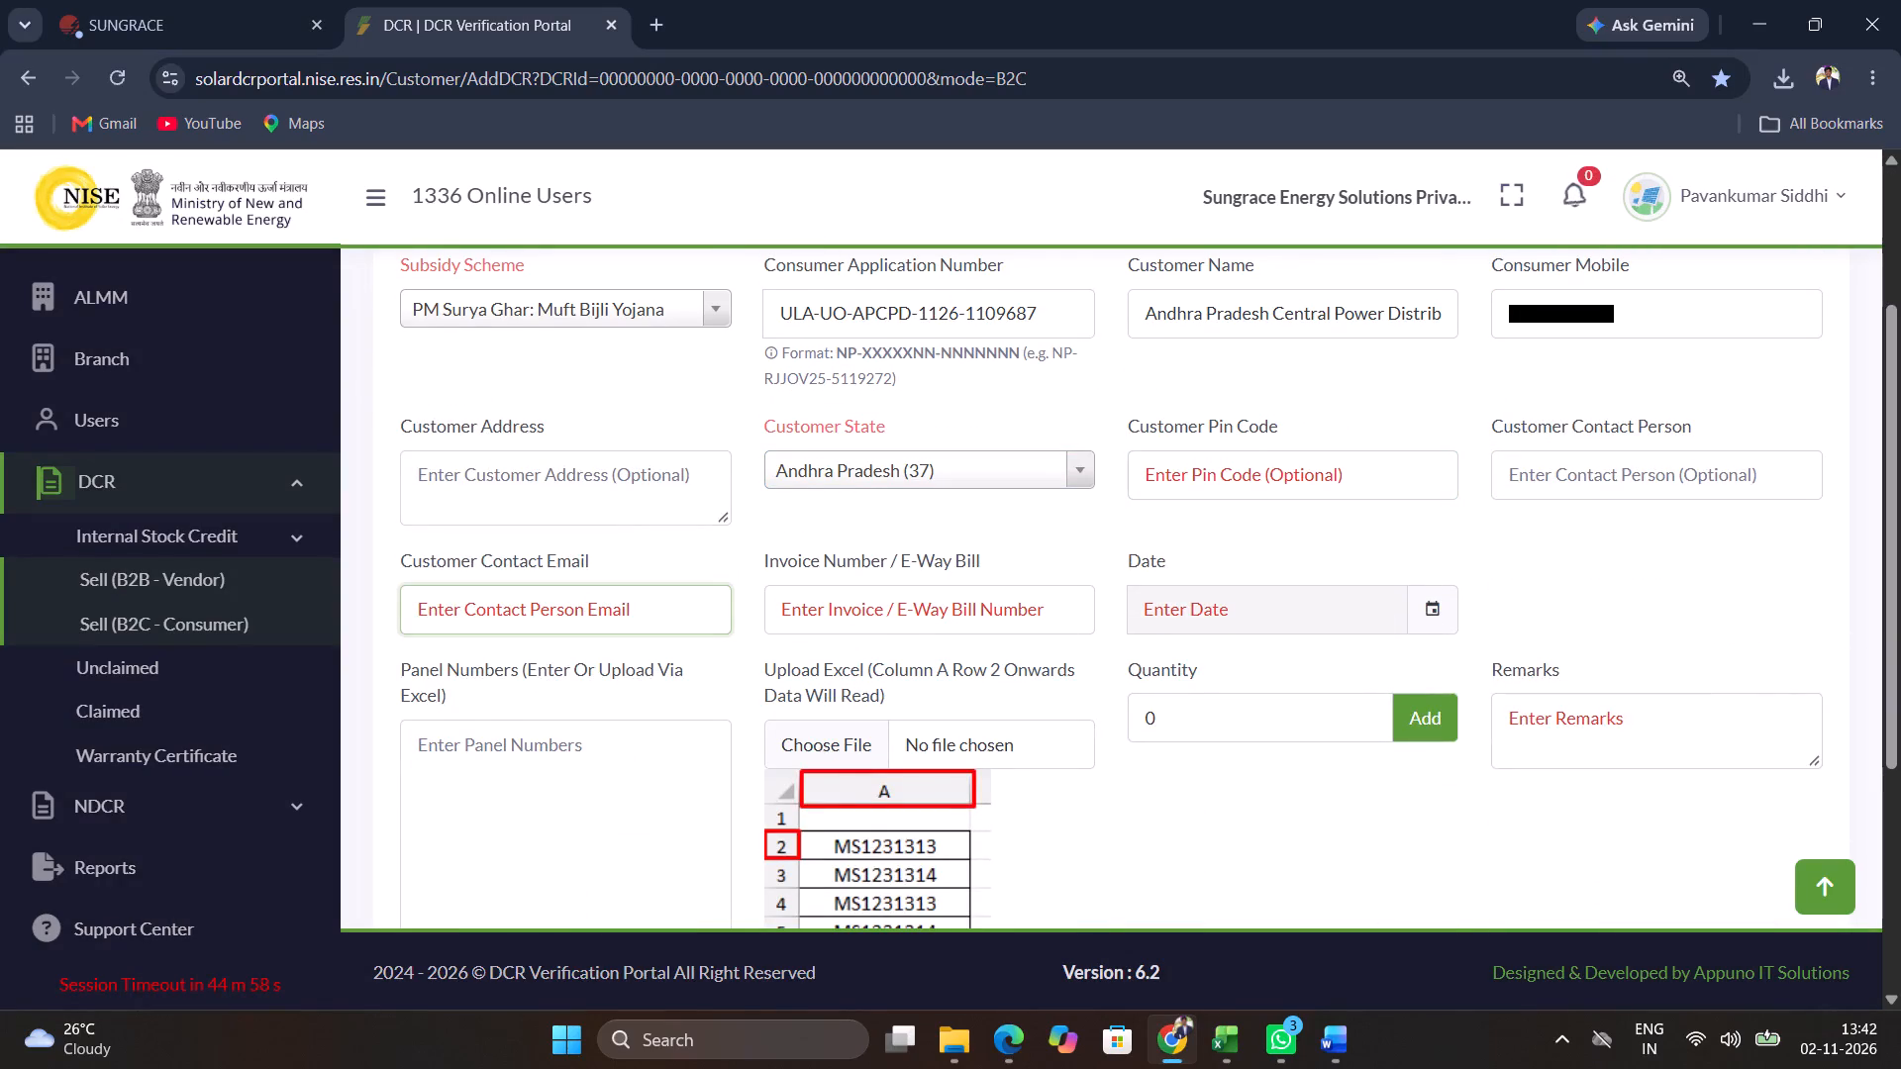
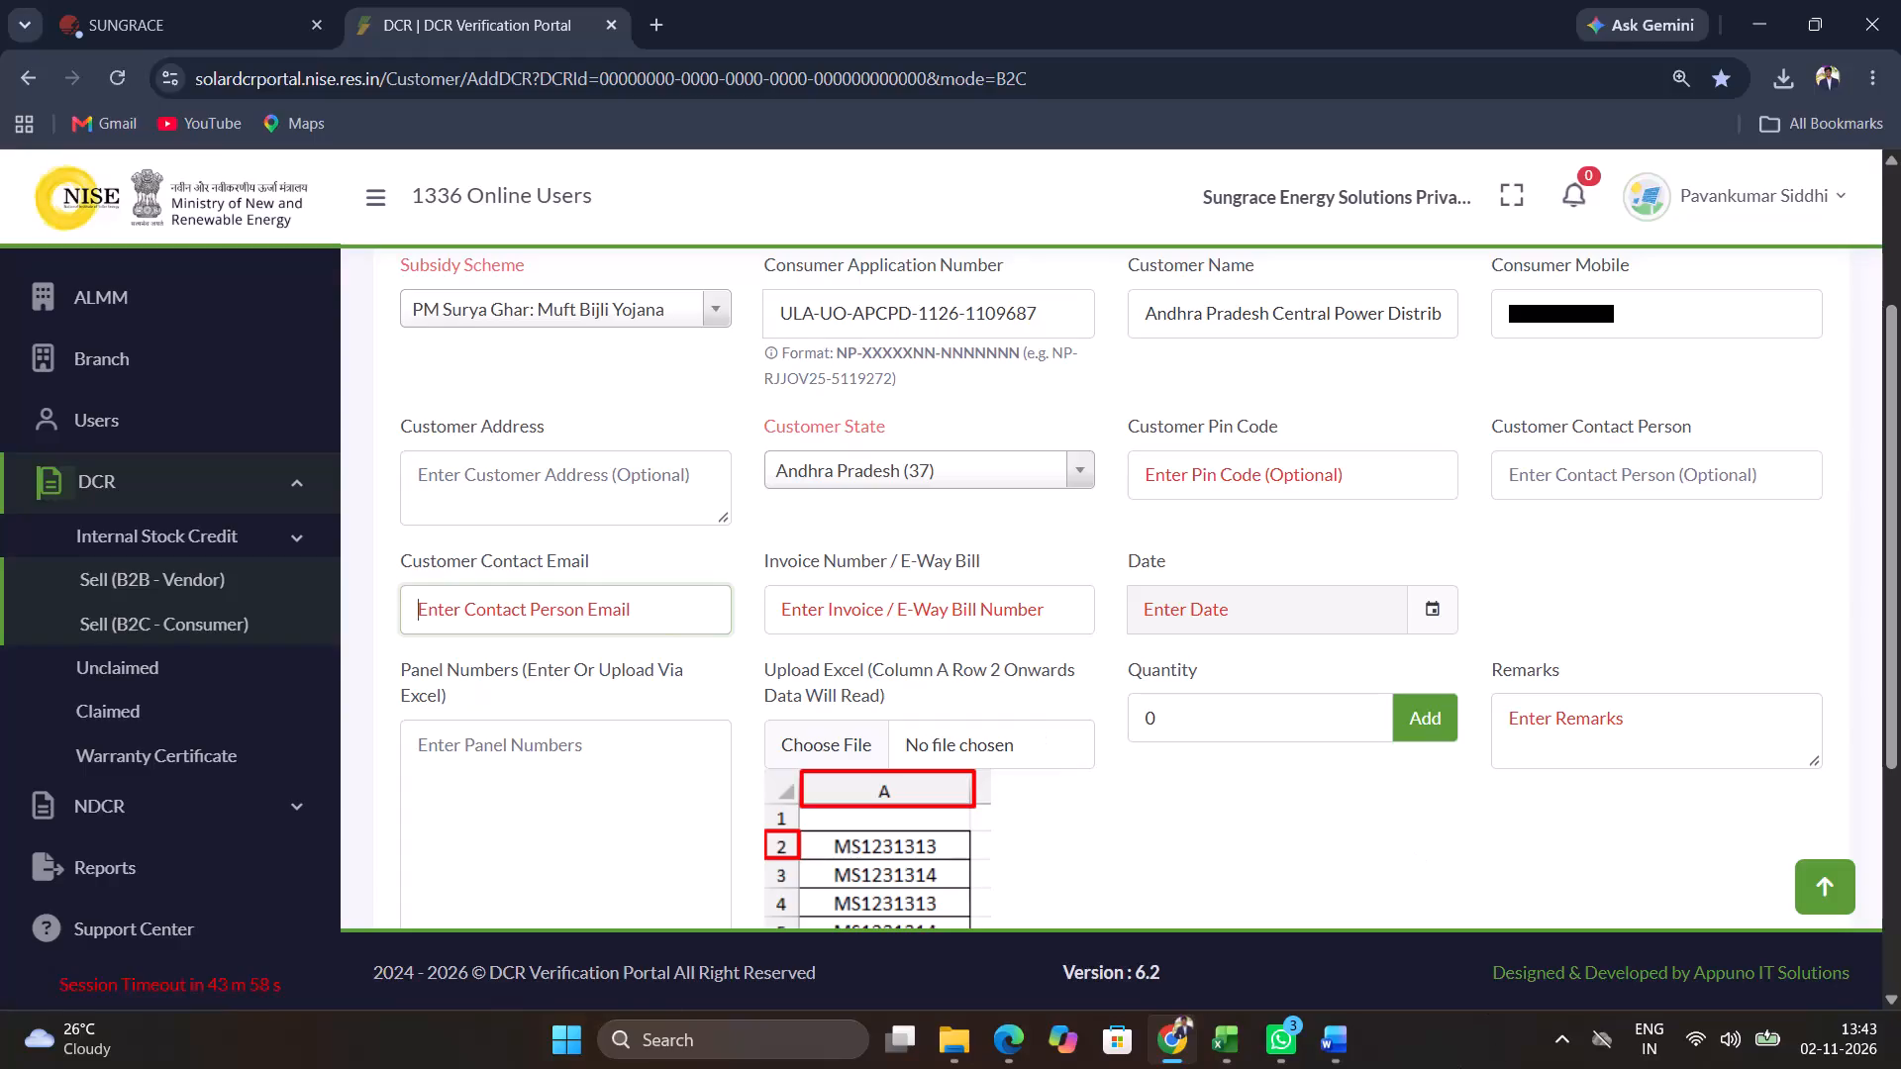
Copy the contact's email address from the Word document into the DCR form's Customer Contact Email.
left_click(1320, 932)
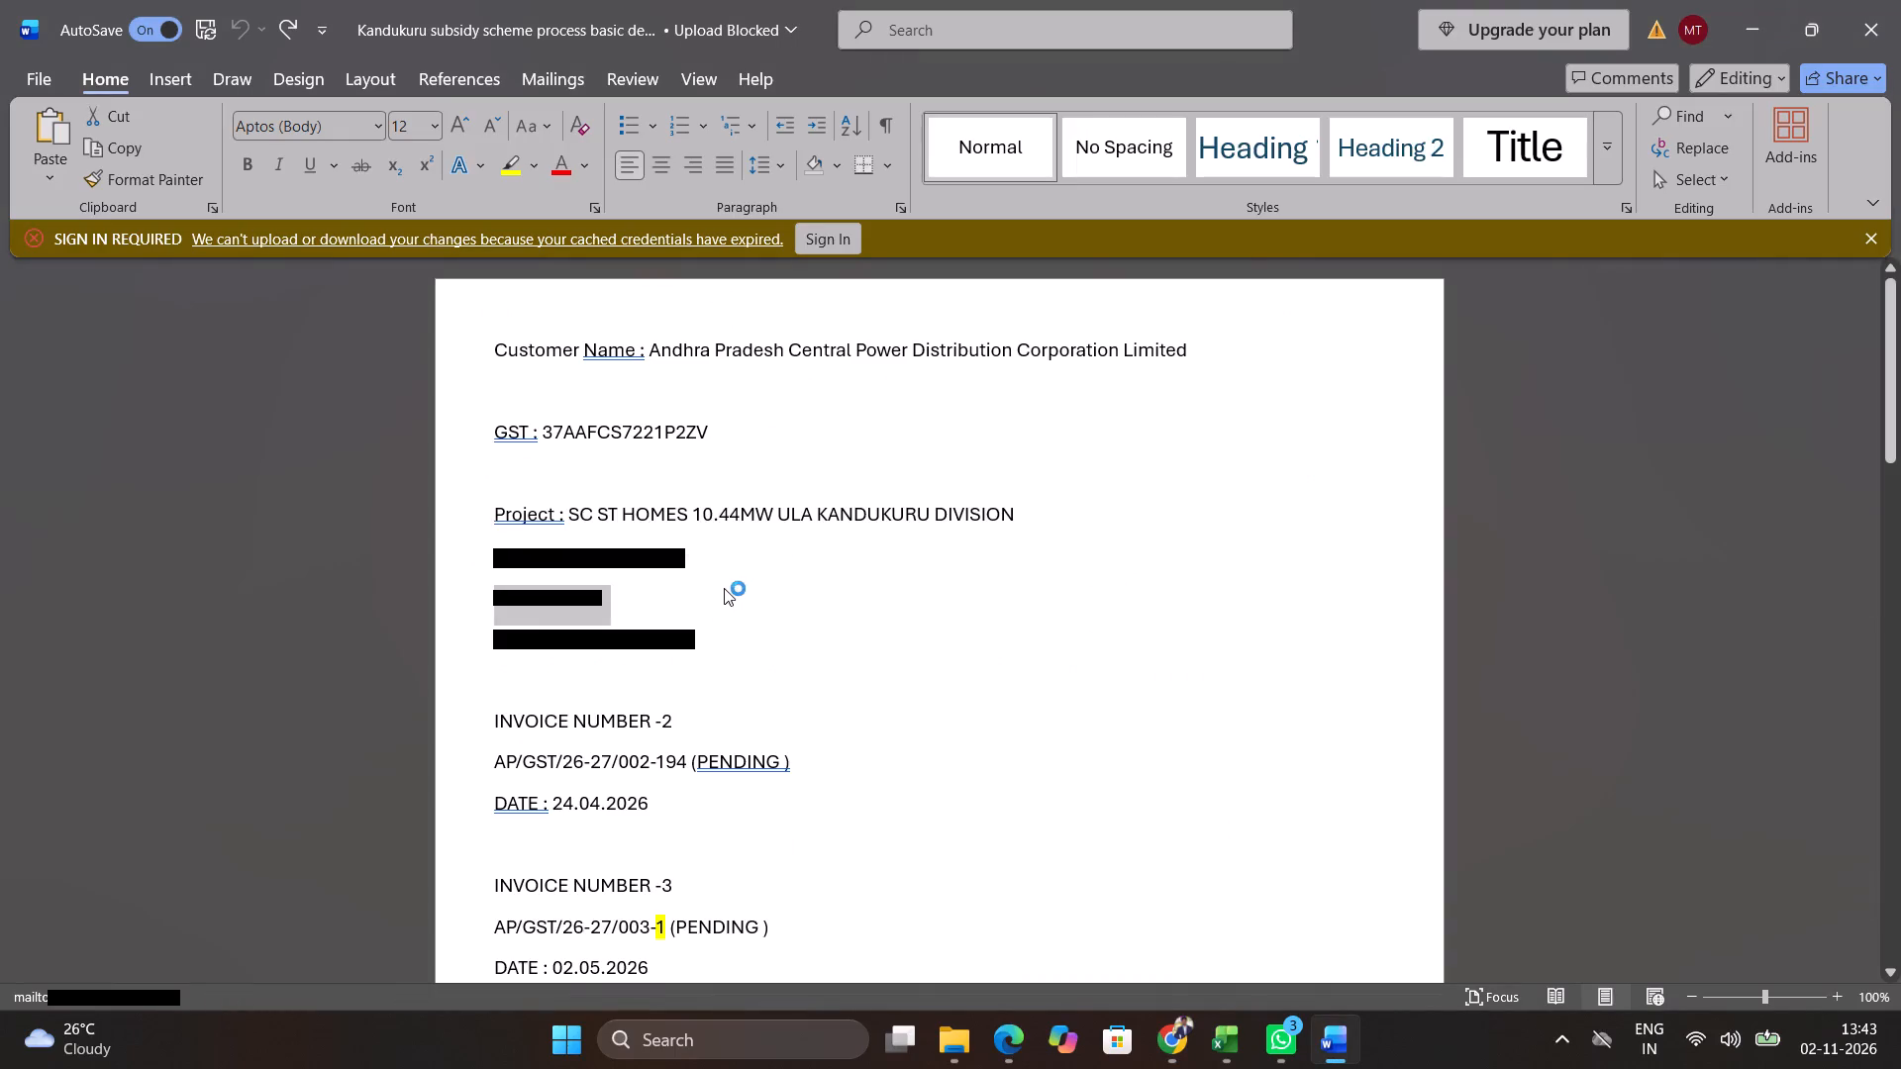
left_click_drag(697, 555, 424, 553)
left_click(424, 553)
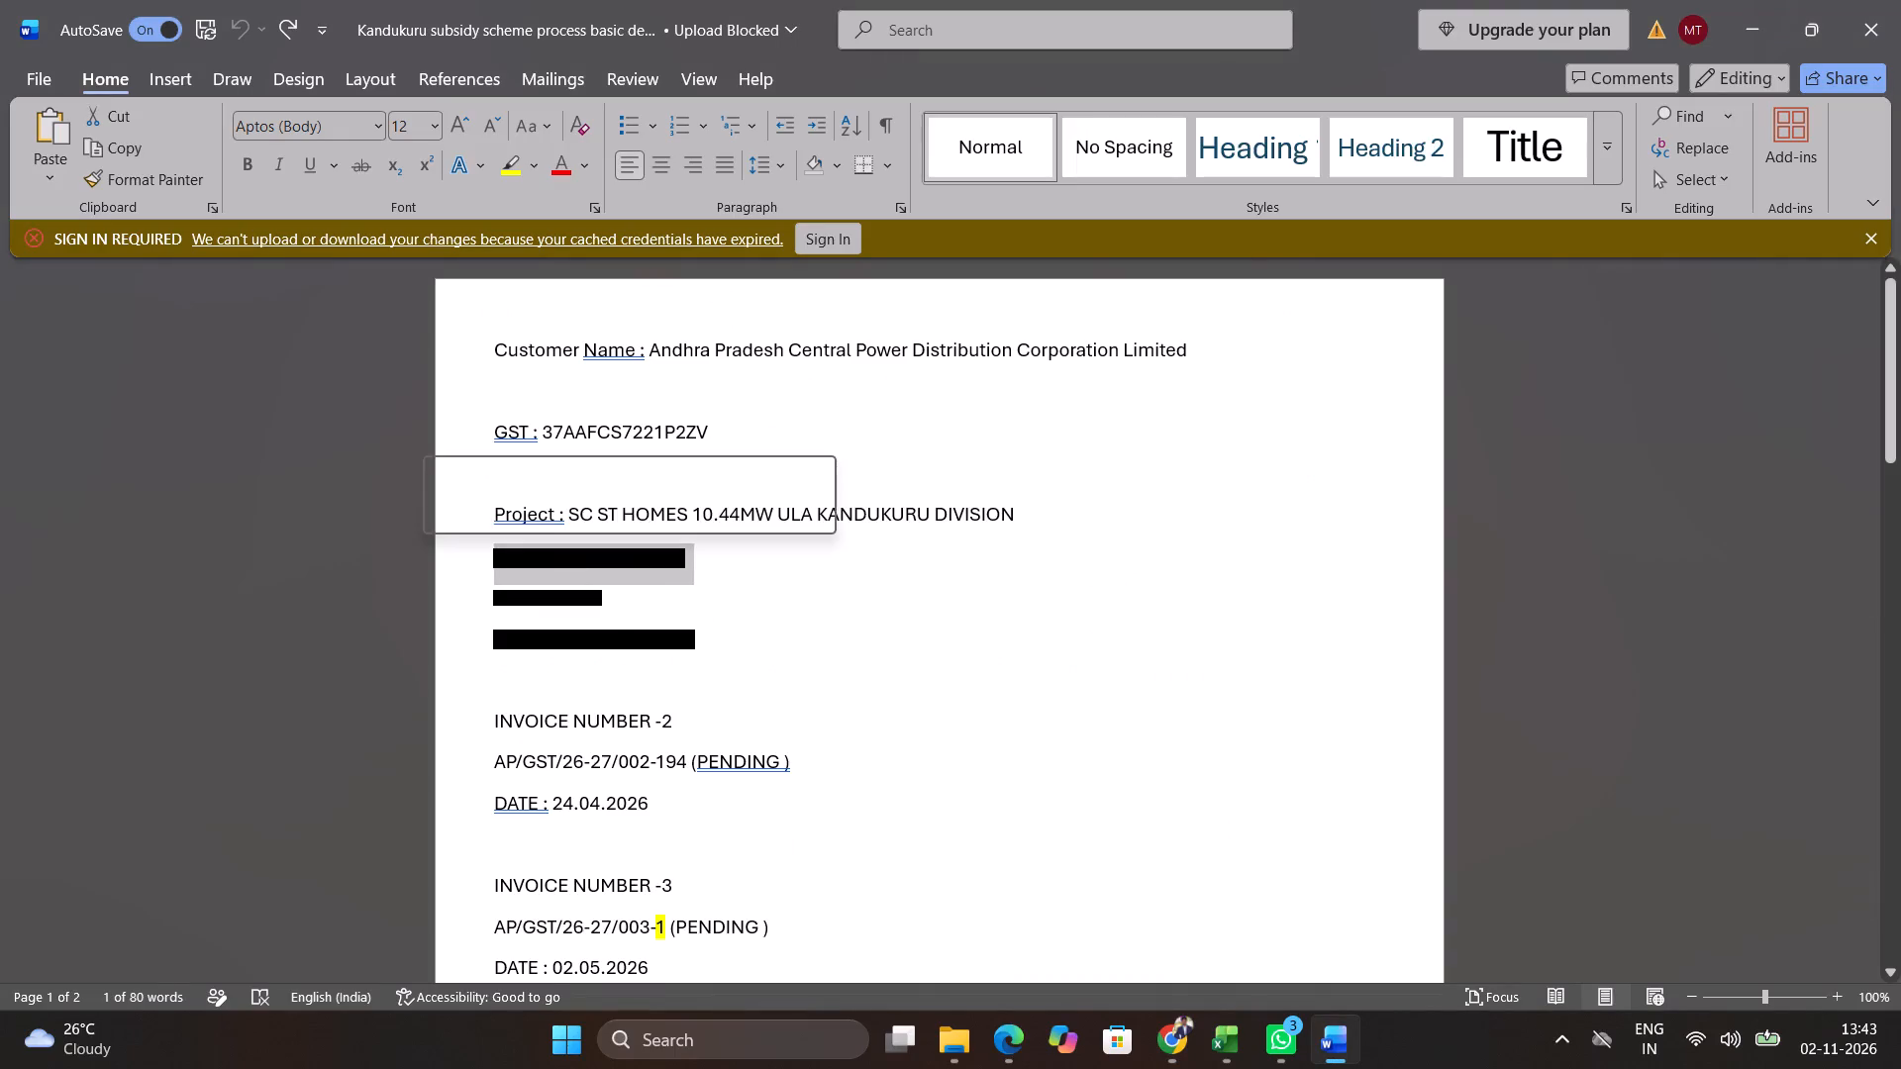
key("ctrl+c")
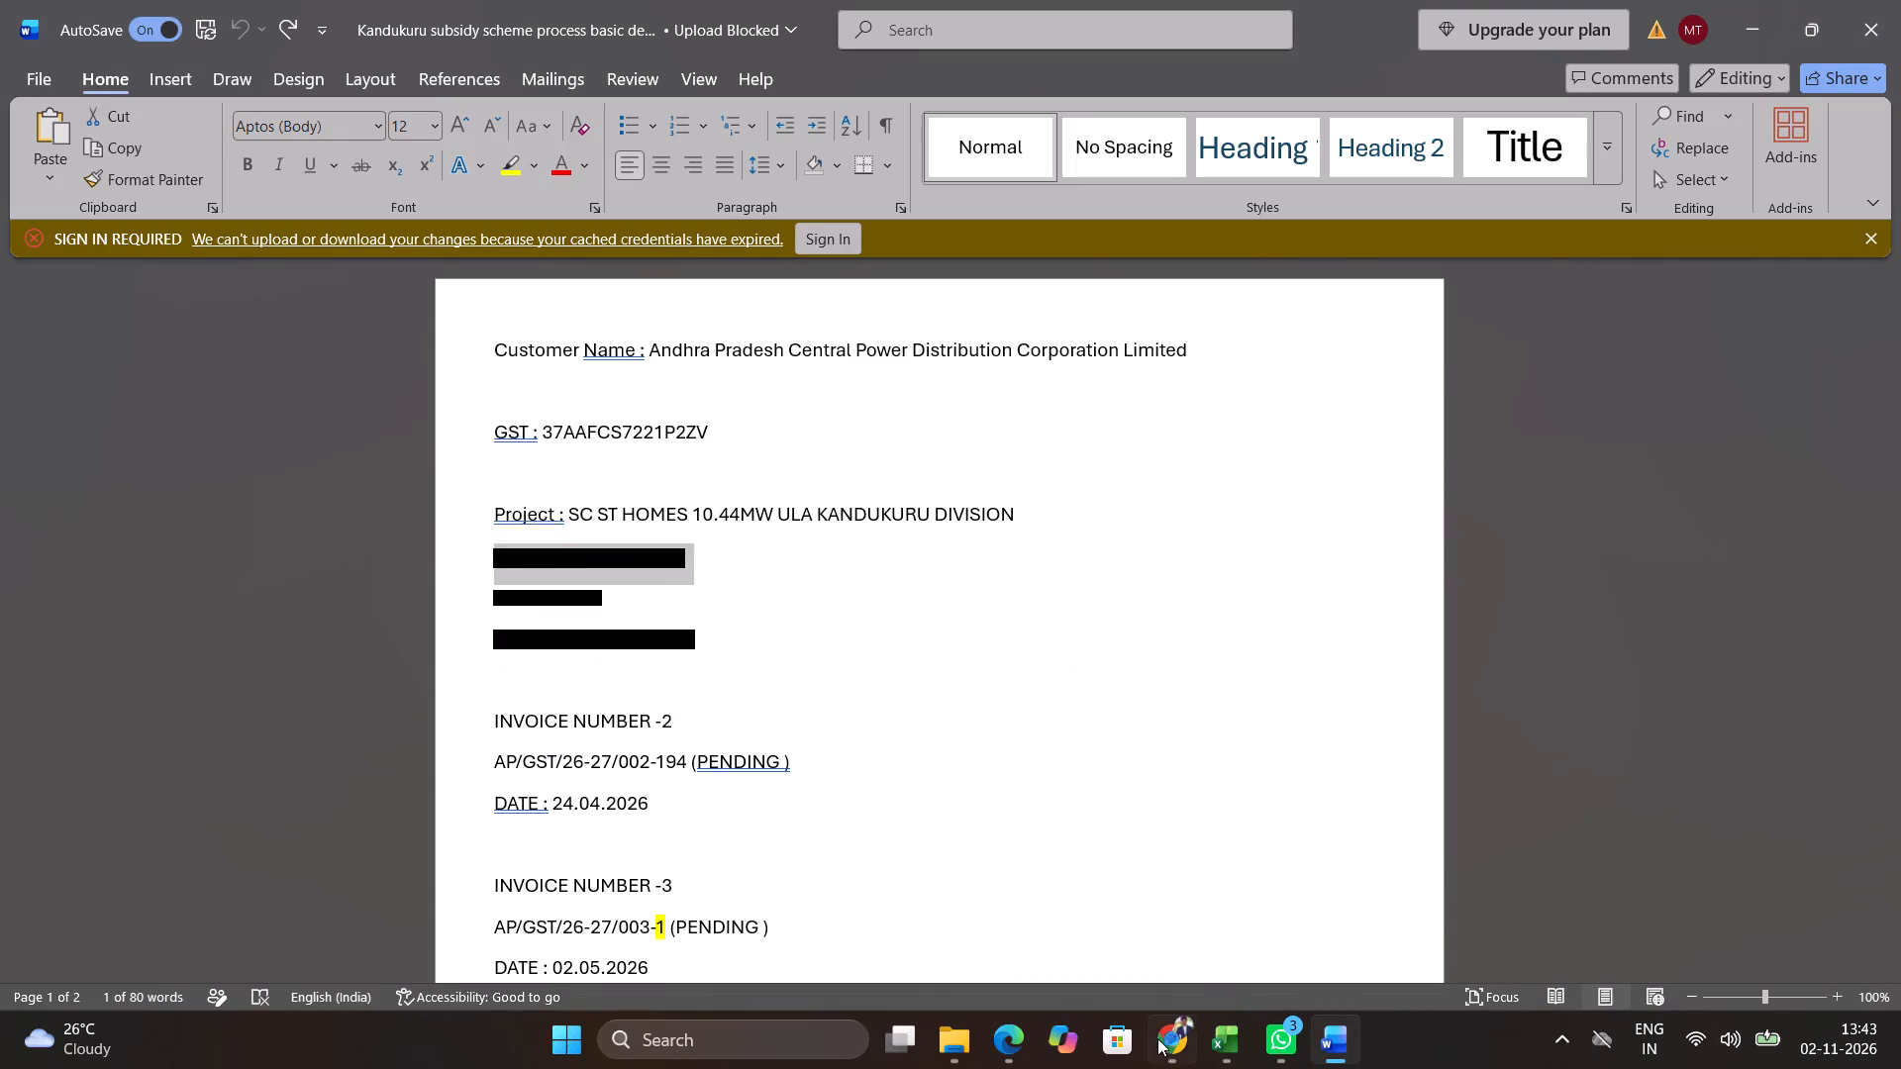
left_click_drag(1166, 929, 1180, 954)
key("ctrl+v")
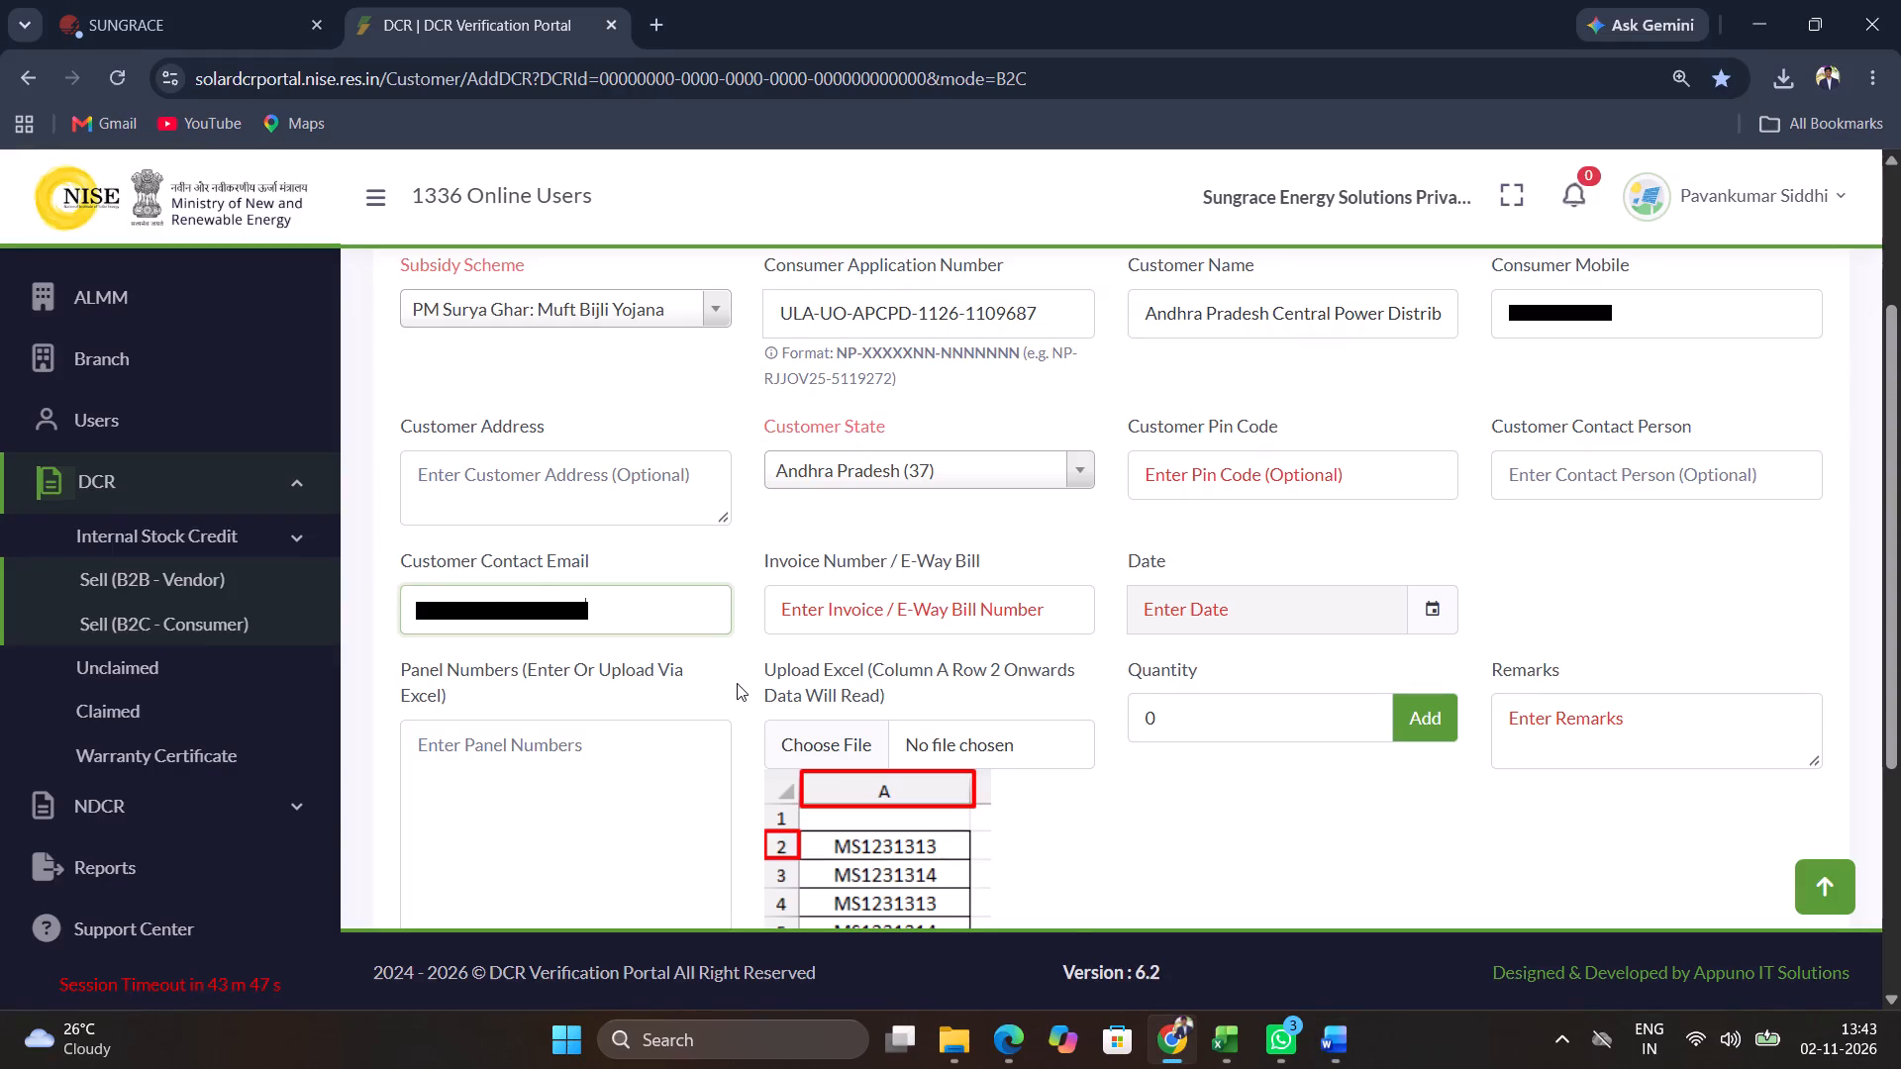
Copy the invoice 9 prefix from the Word document into Invoice Number / E-Way Bill and complete it as AP/GST/26-27/009-330.
left_click(803, 599)
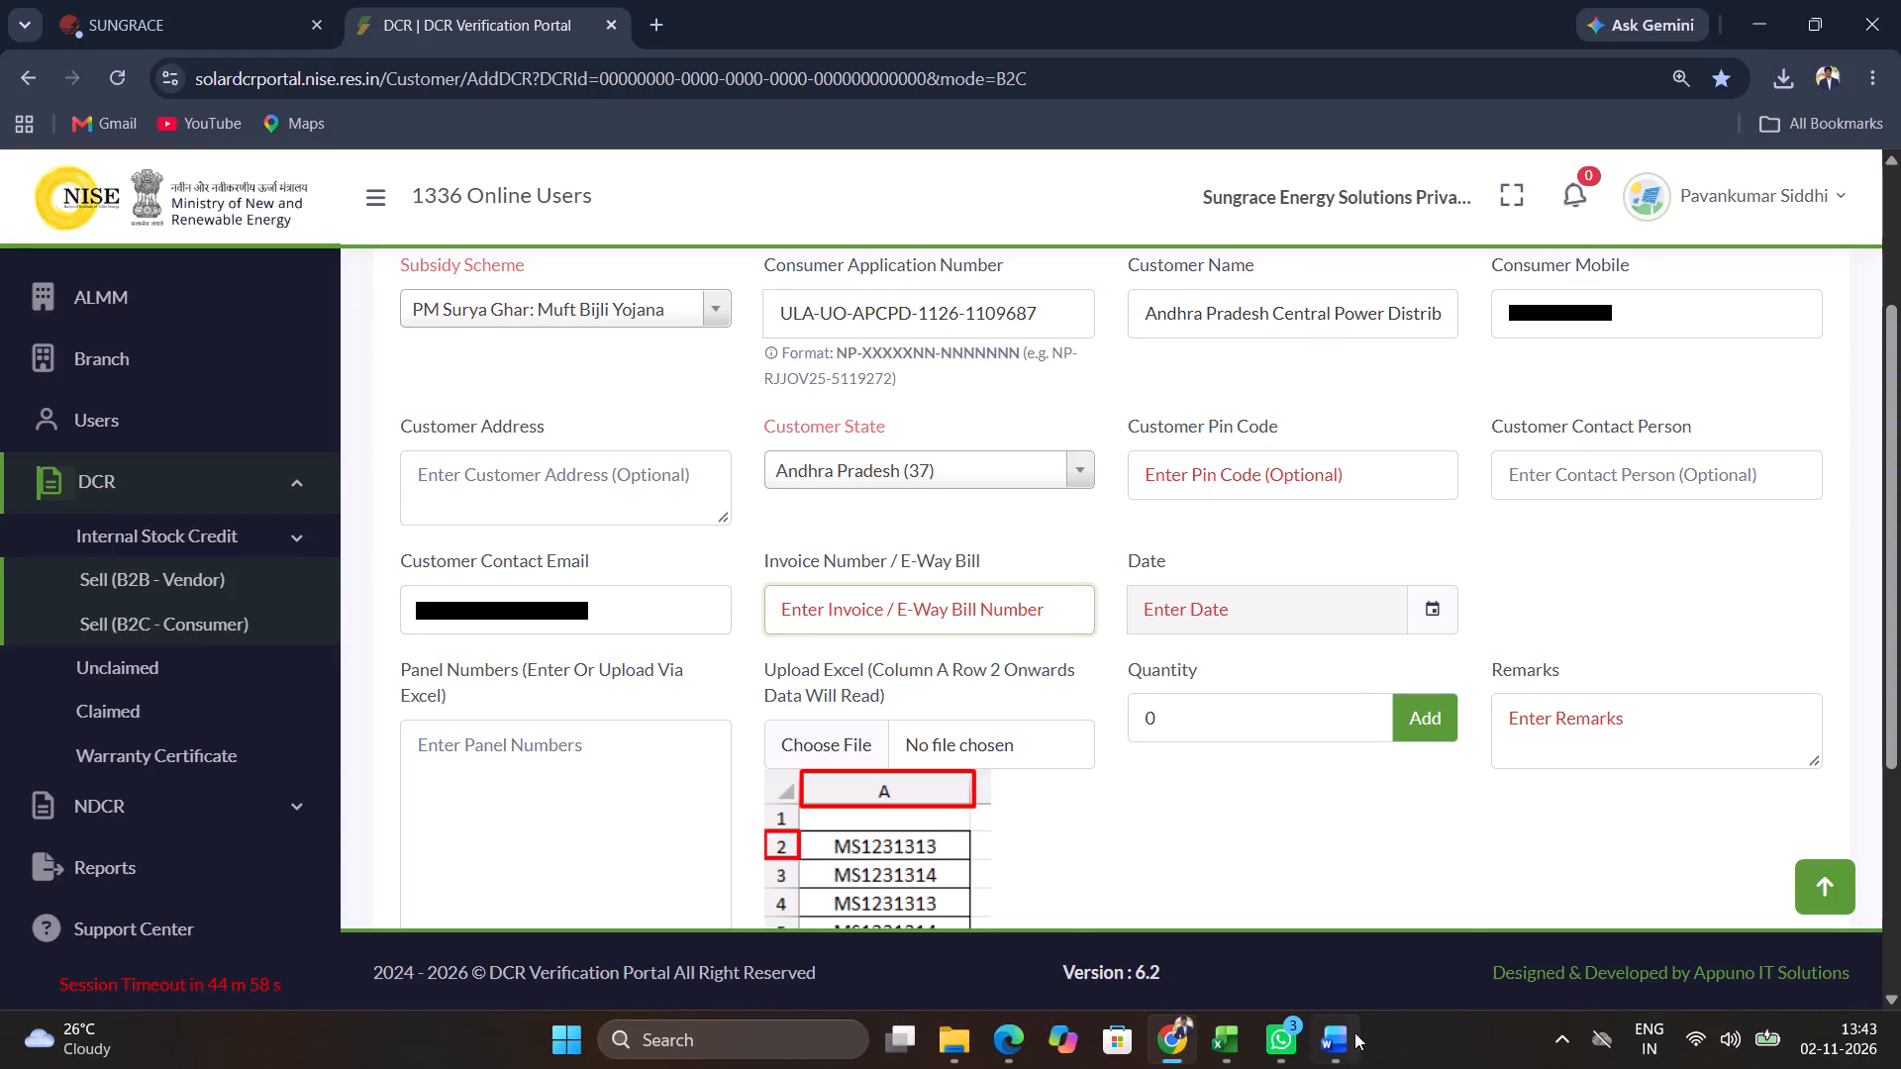
left_click(1310, 955)
scroll(896, 575, "down", 15)
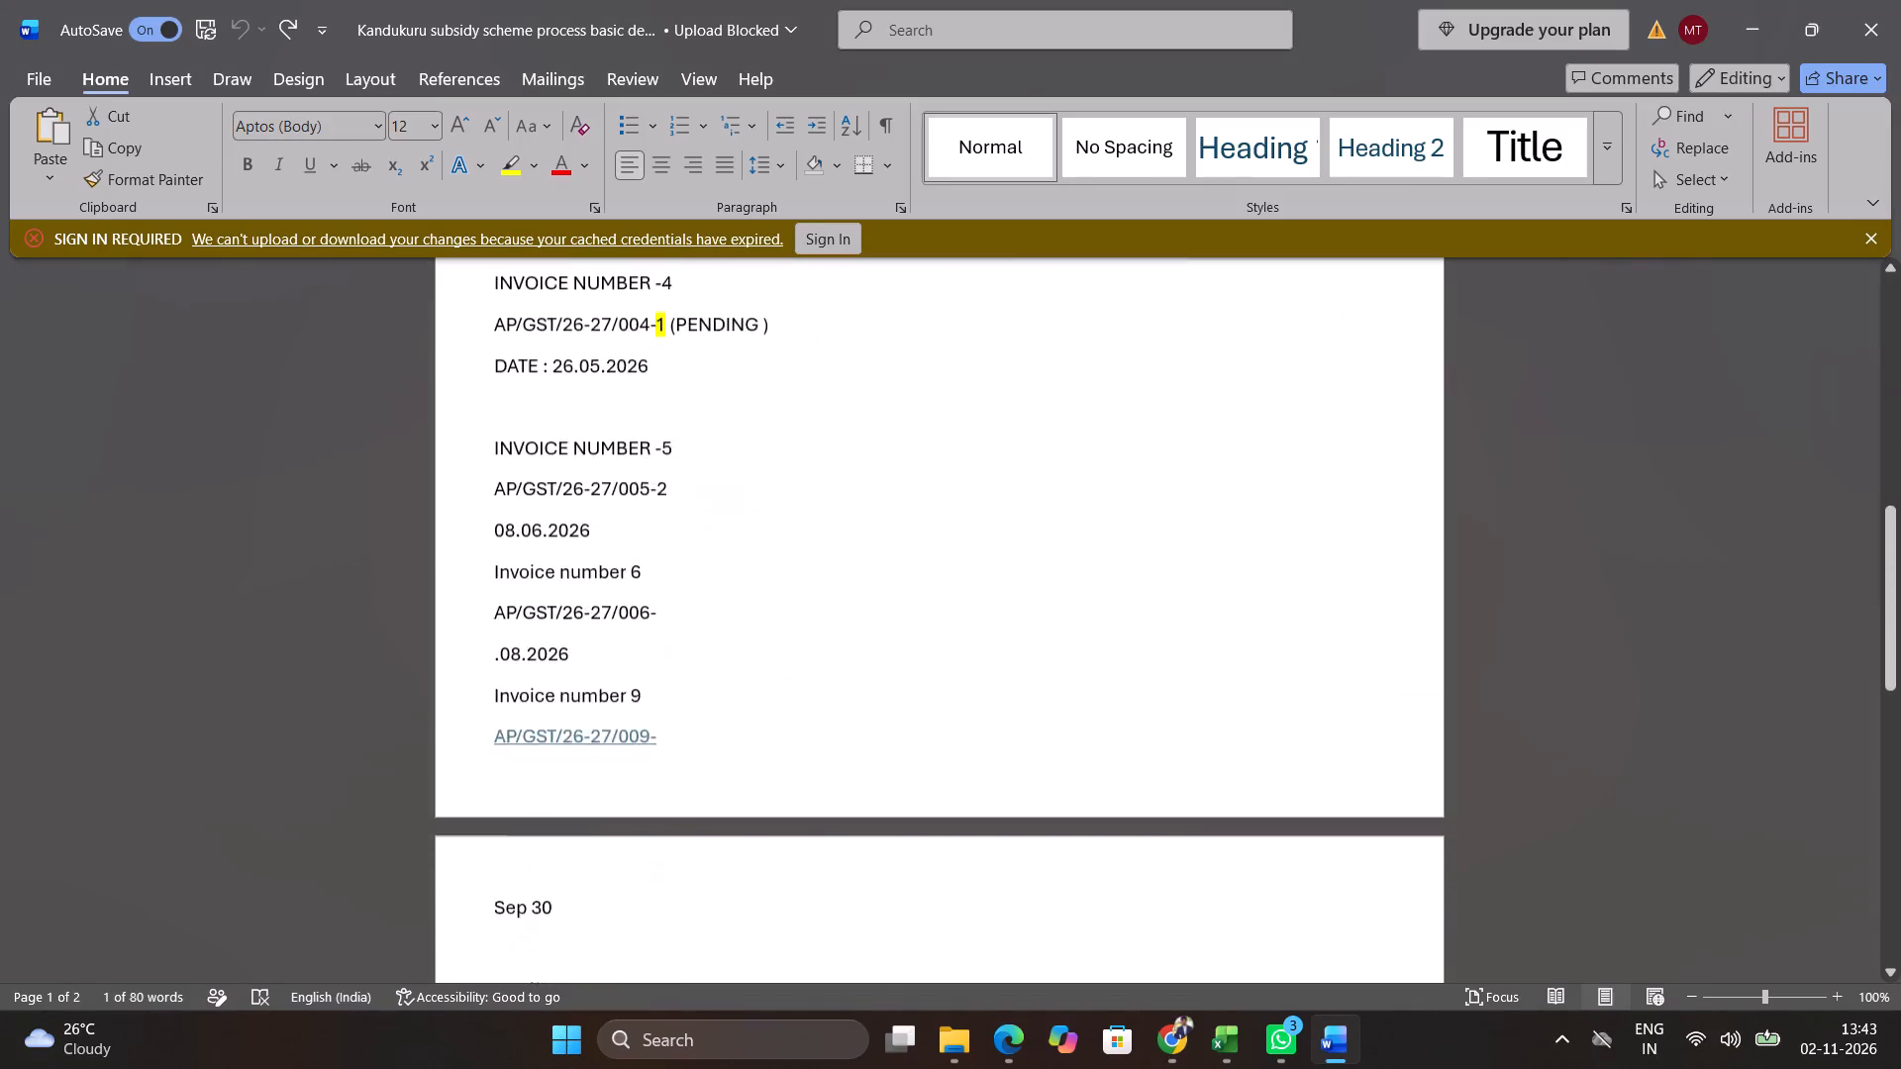
left_click_drag(695, 627, 389, 640)
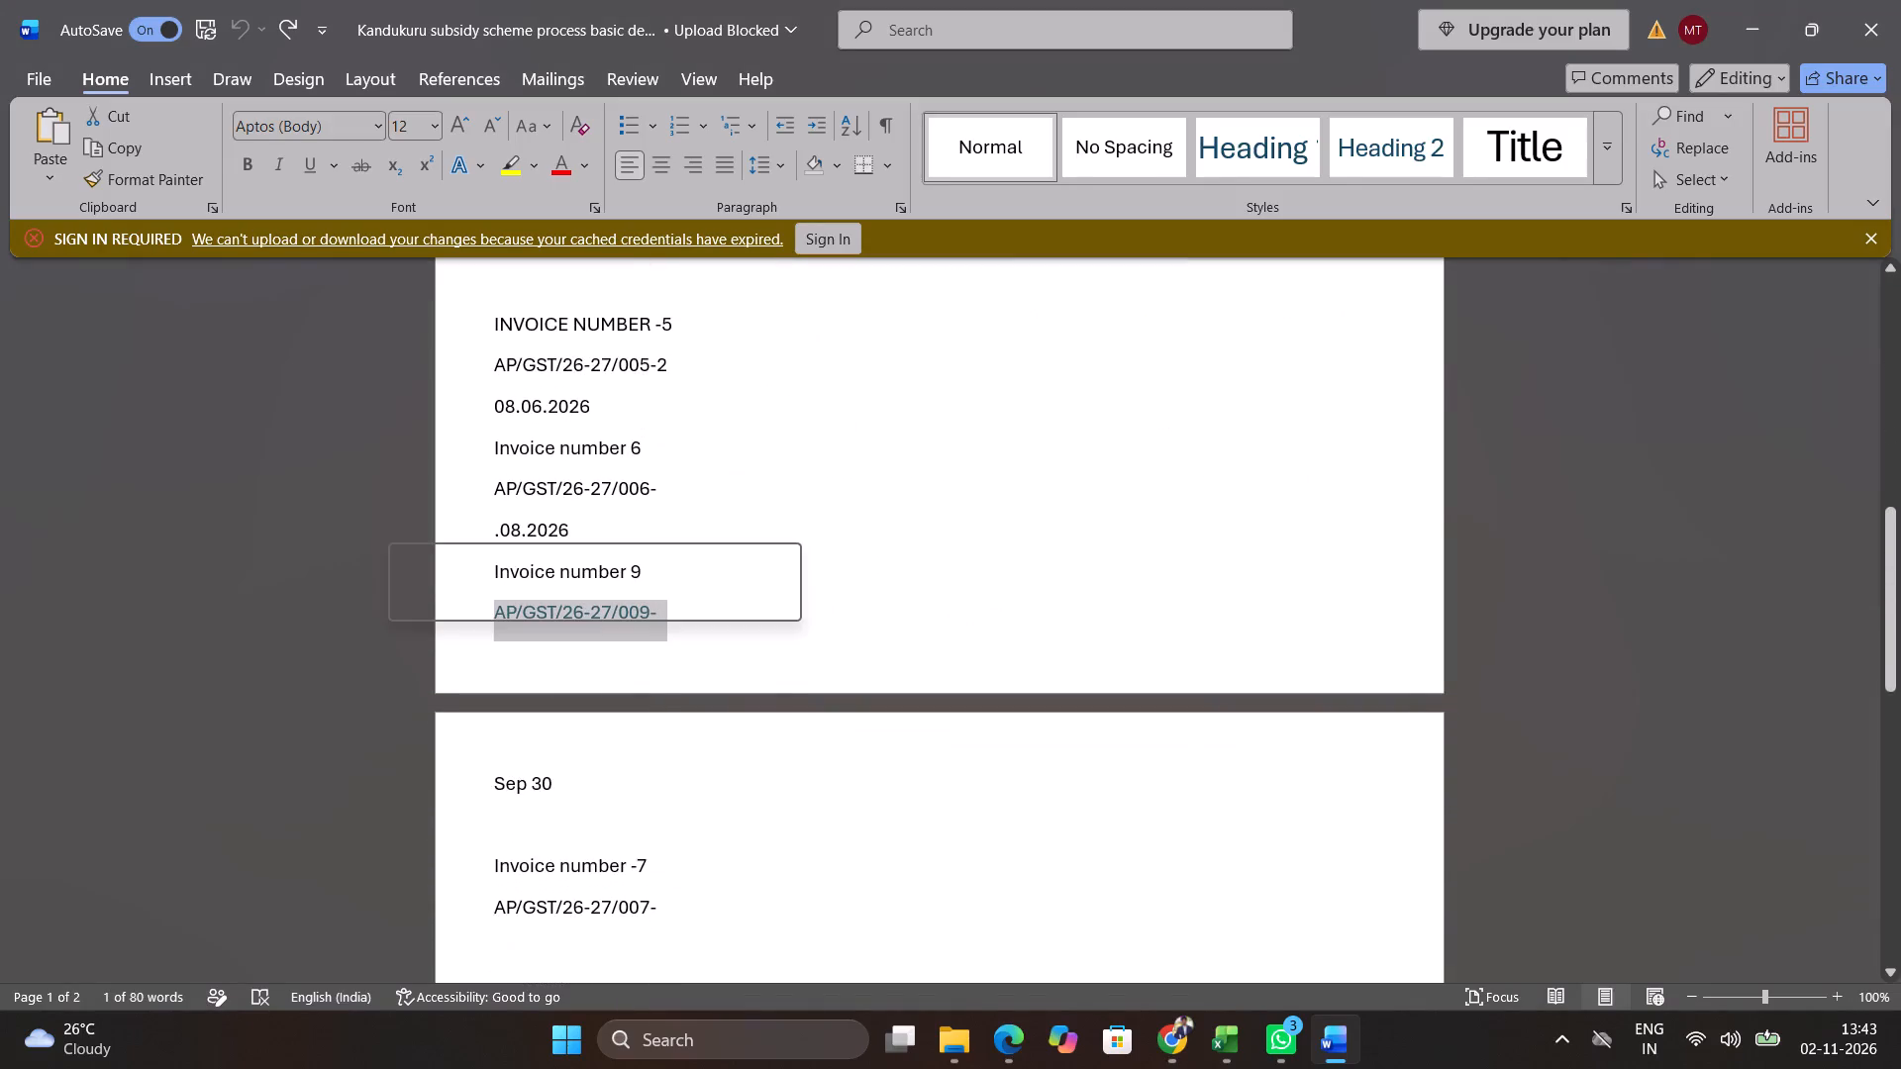
key("ctrl+c")
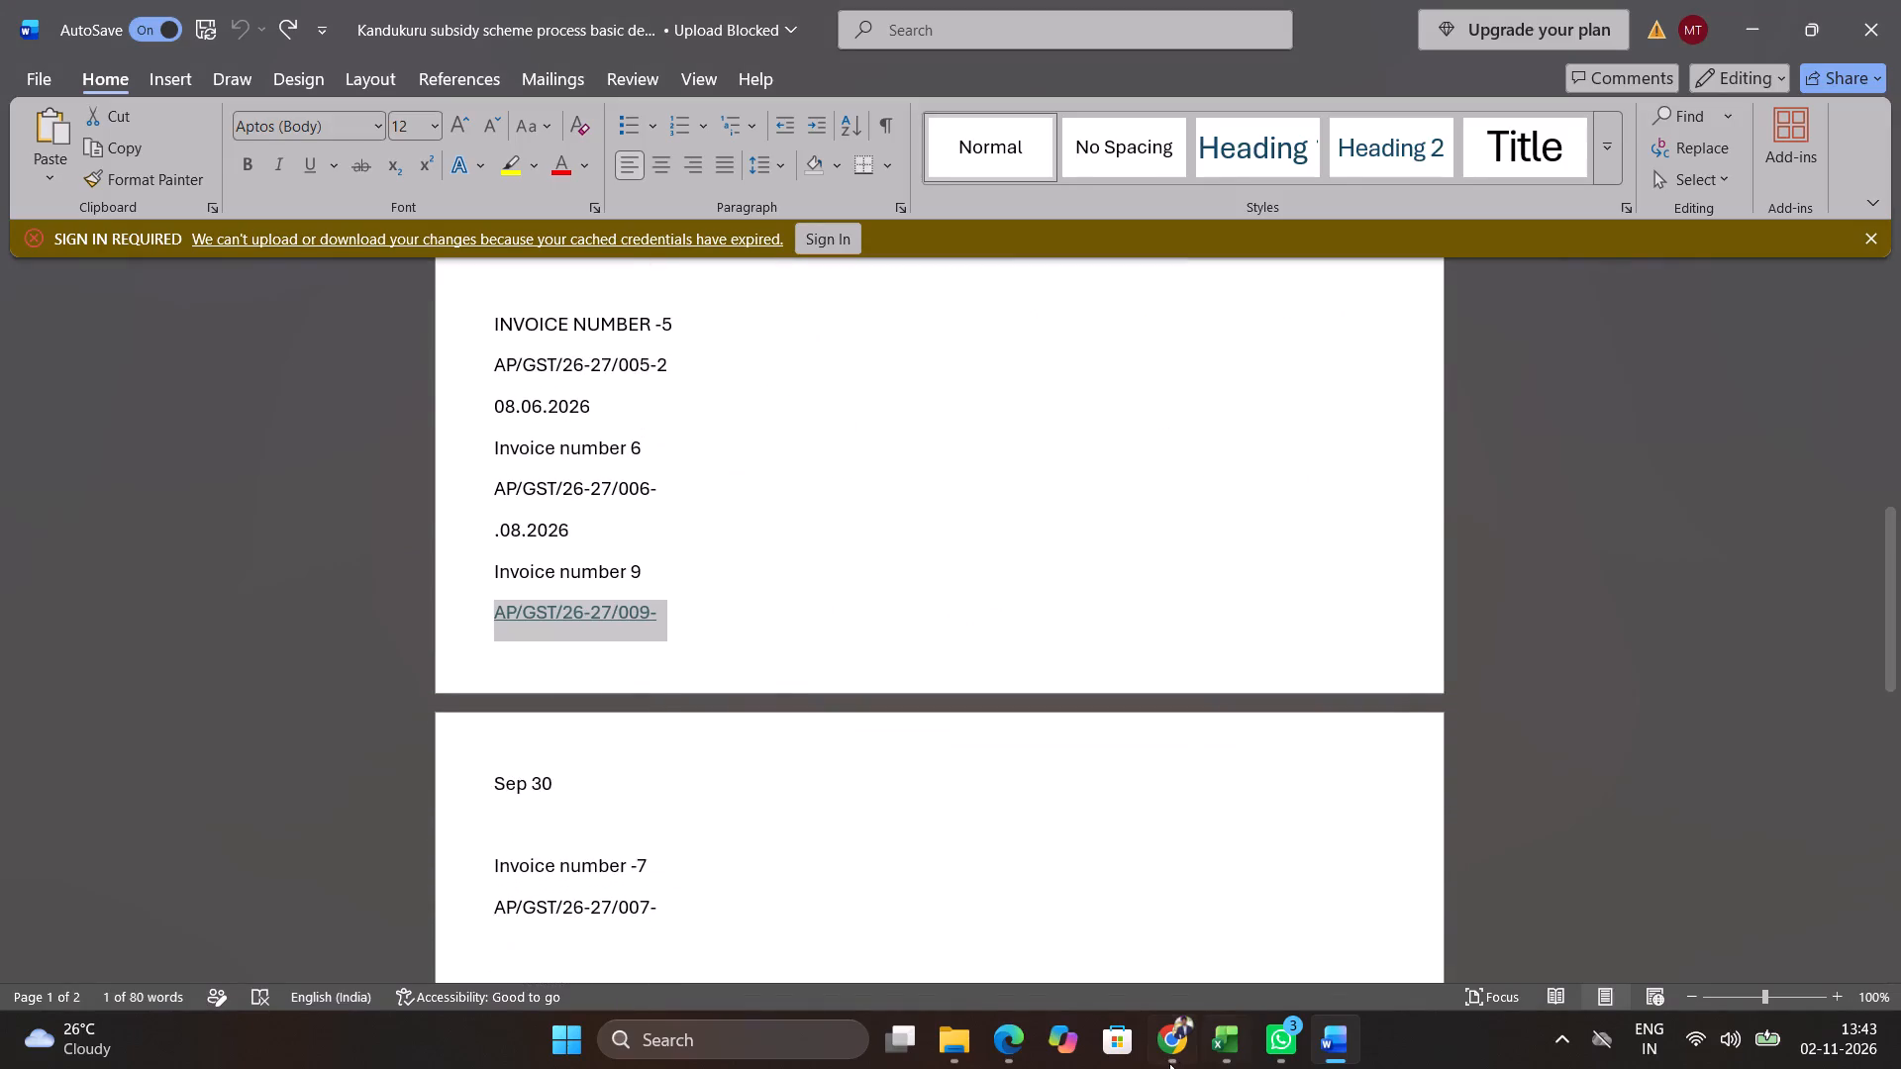
left_click(1152, 970)
key("ctrl+v")
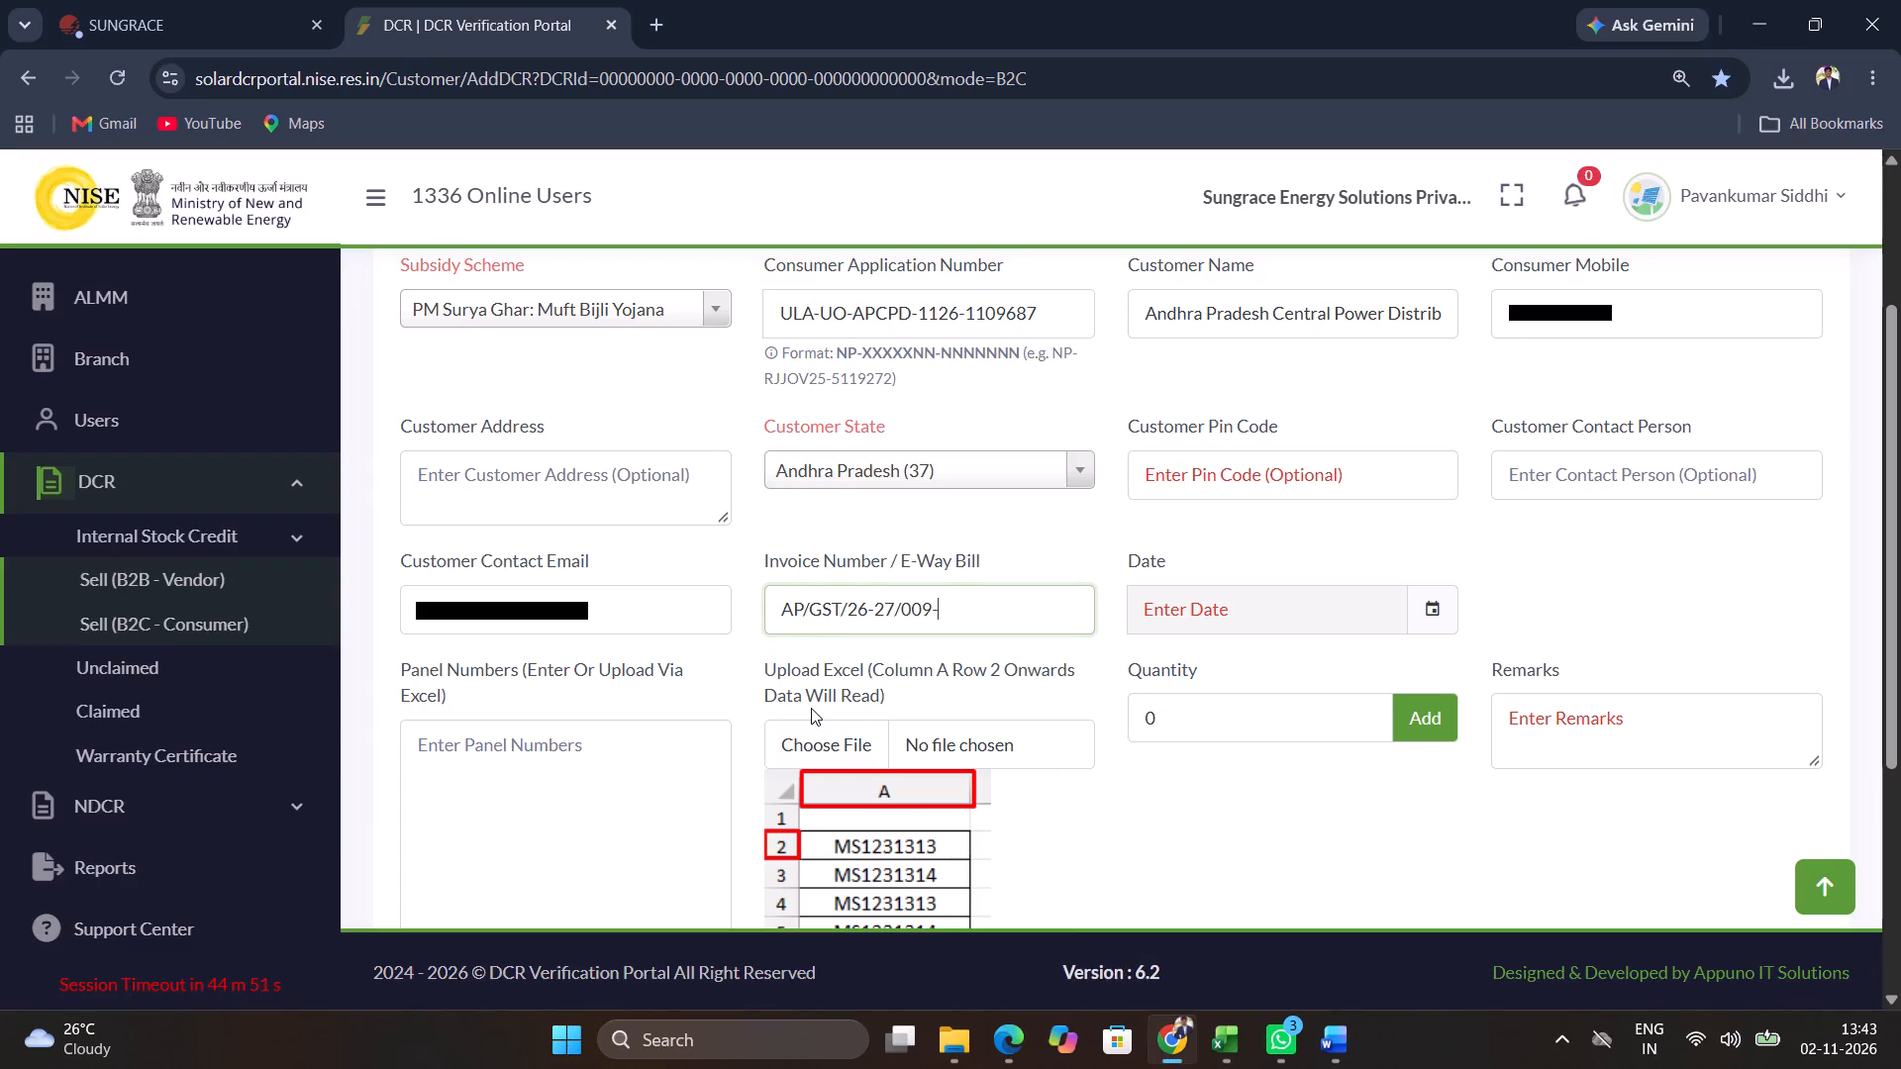
type("32")
key("BackSpace")
type("30")
Set the invoice date to 30-Sep-2026.
left_click(1221, 617)
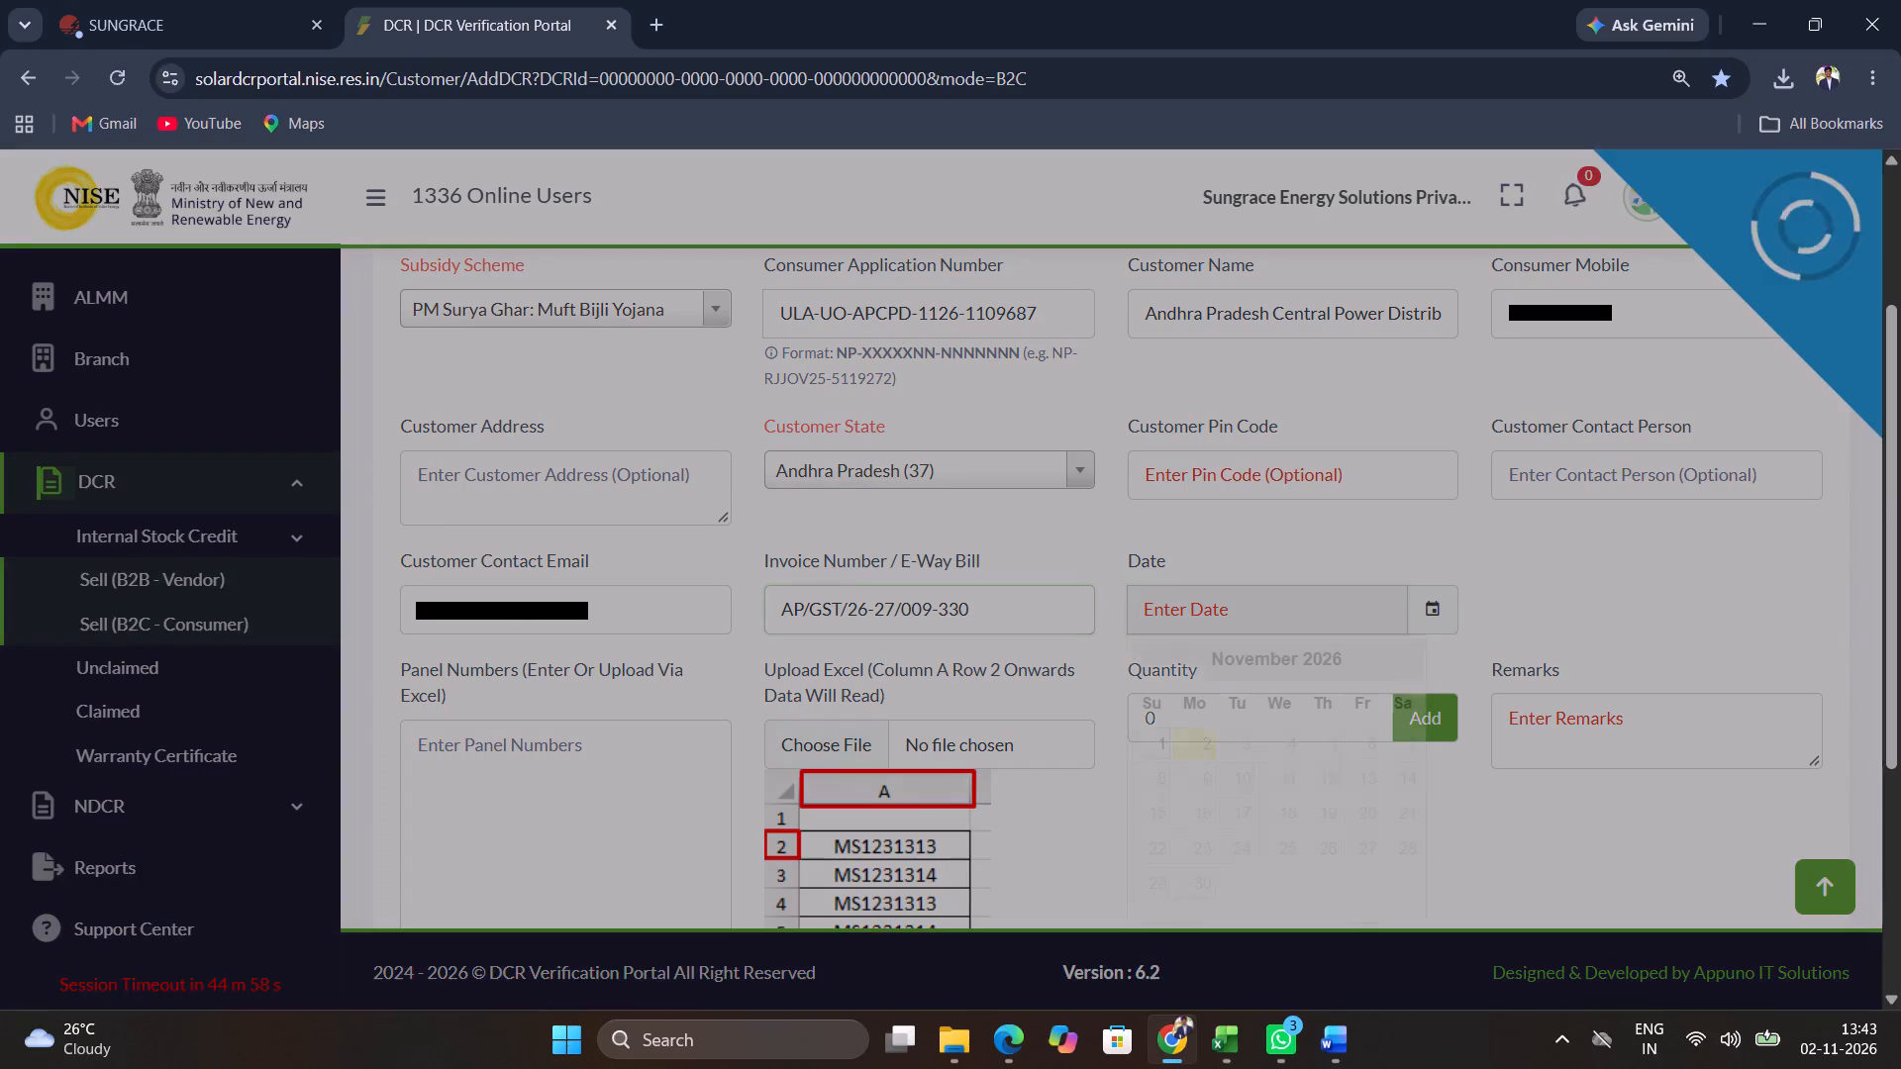
left_click(1146, 655)
scroll(1183, 656, "down", 3)
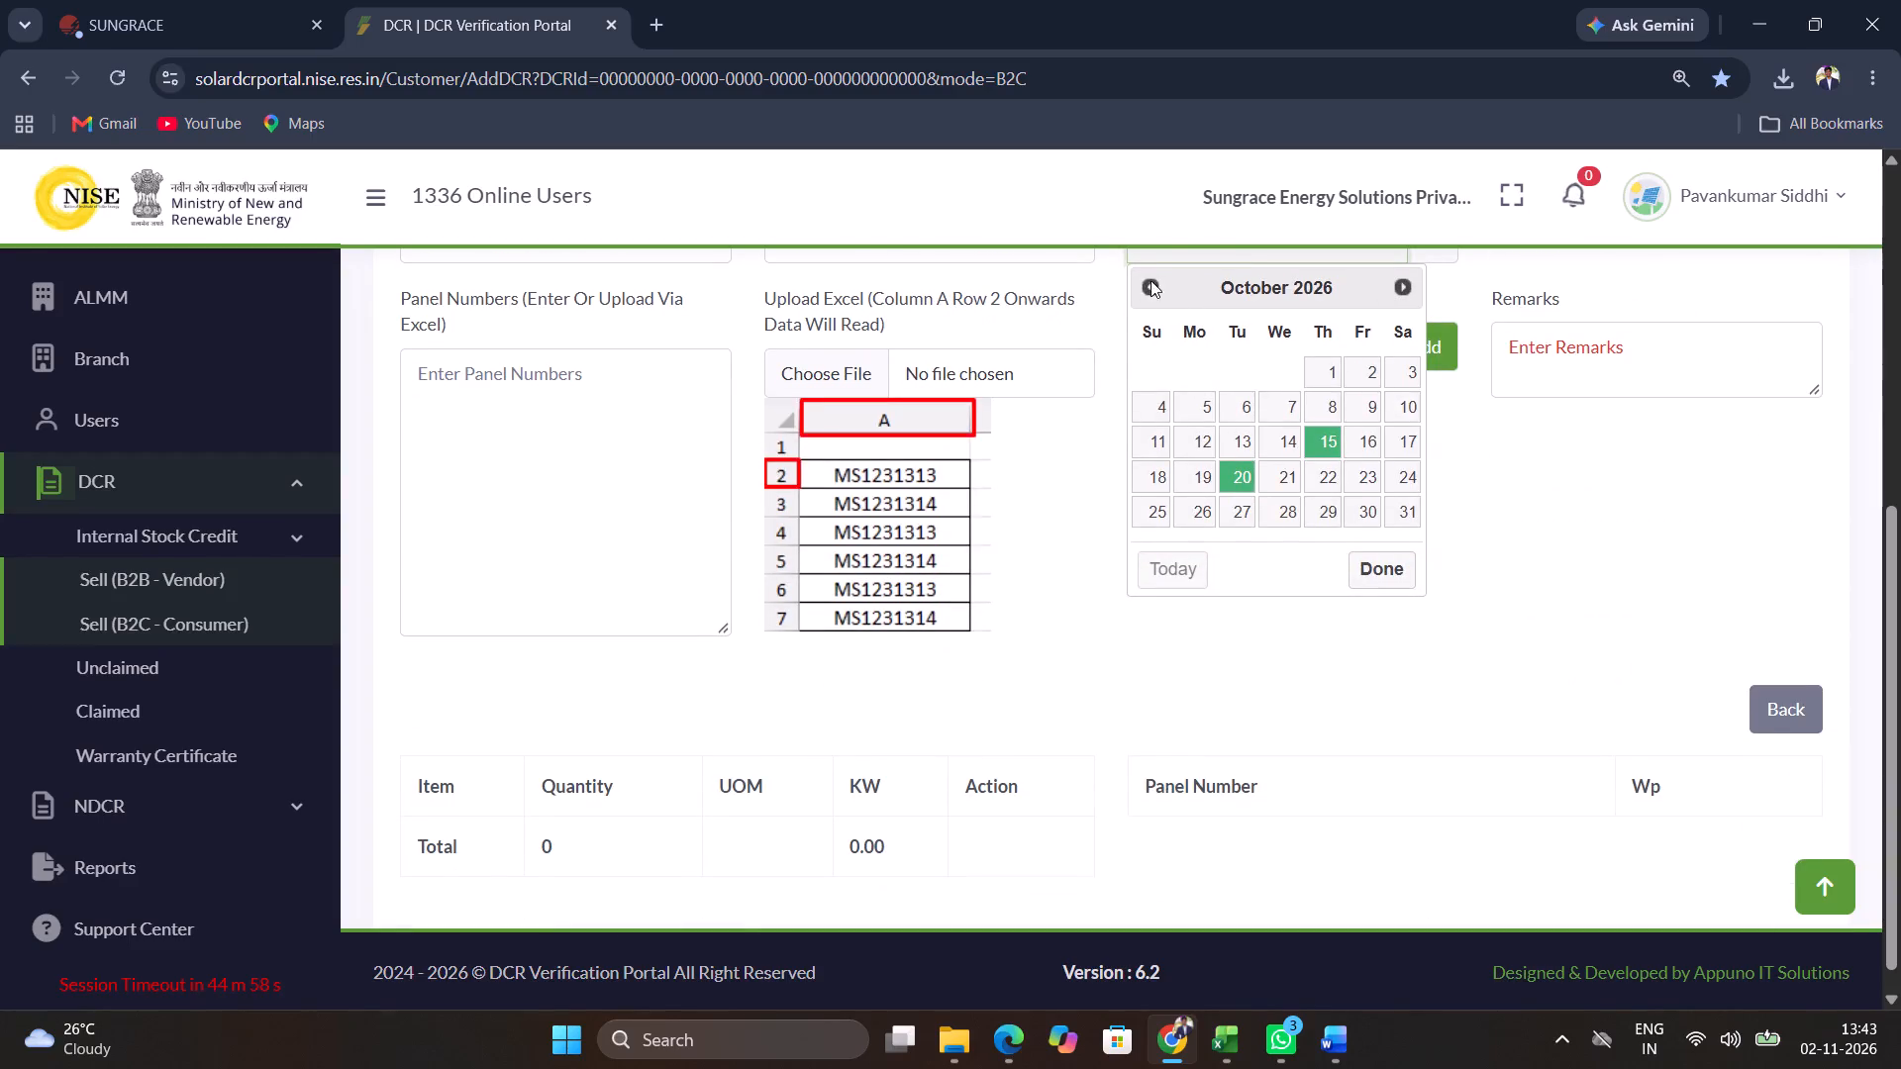
left_click(1143, 275)
left_click(1282, 507)
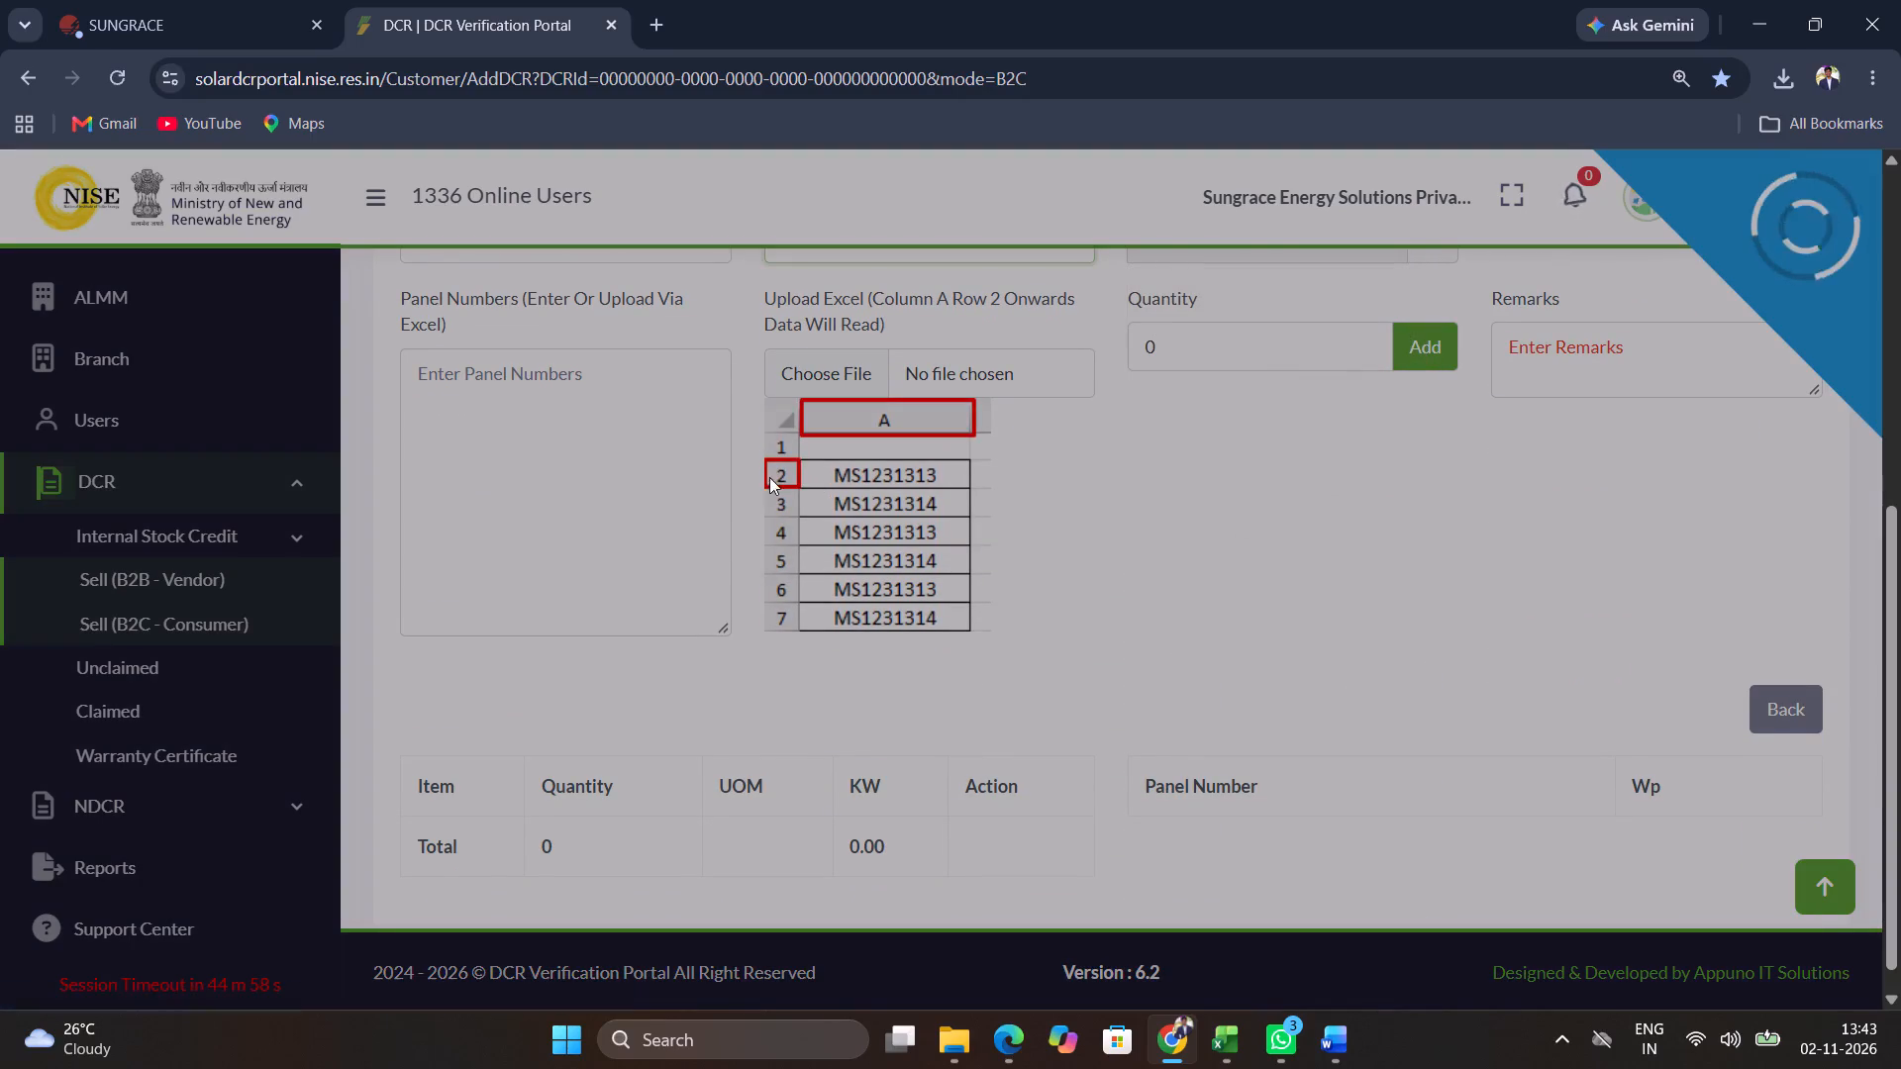
Copy the panel serial numbers from the SUNGRACE work order's Quick Copy Details into the DCR form's Panel Numbers.
left_click(631, 548)
left_click(137, 0)
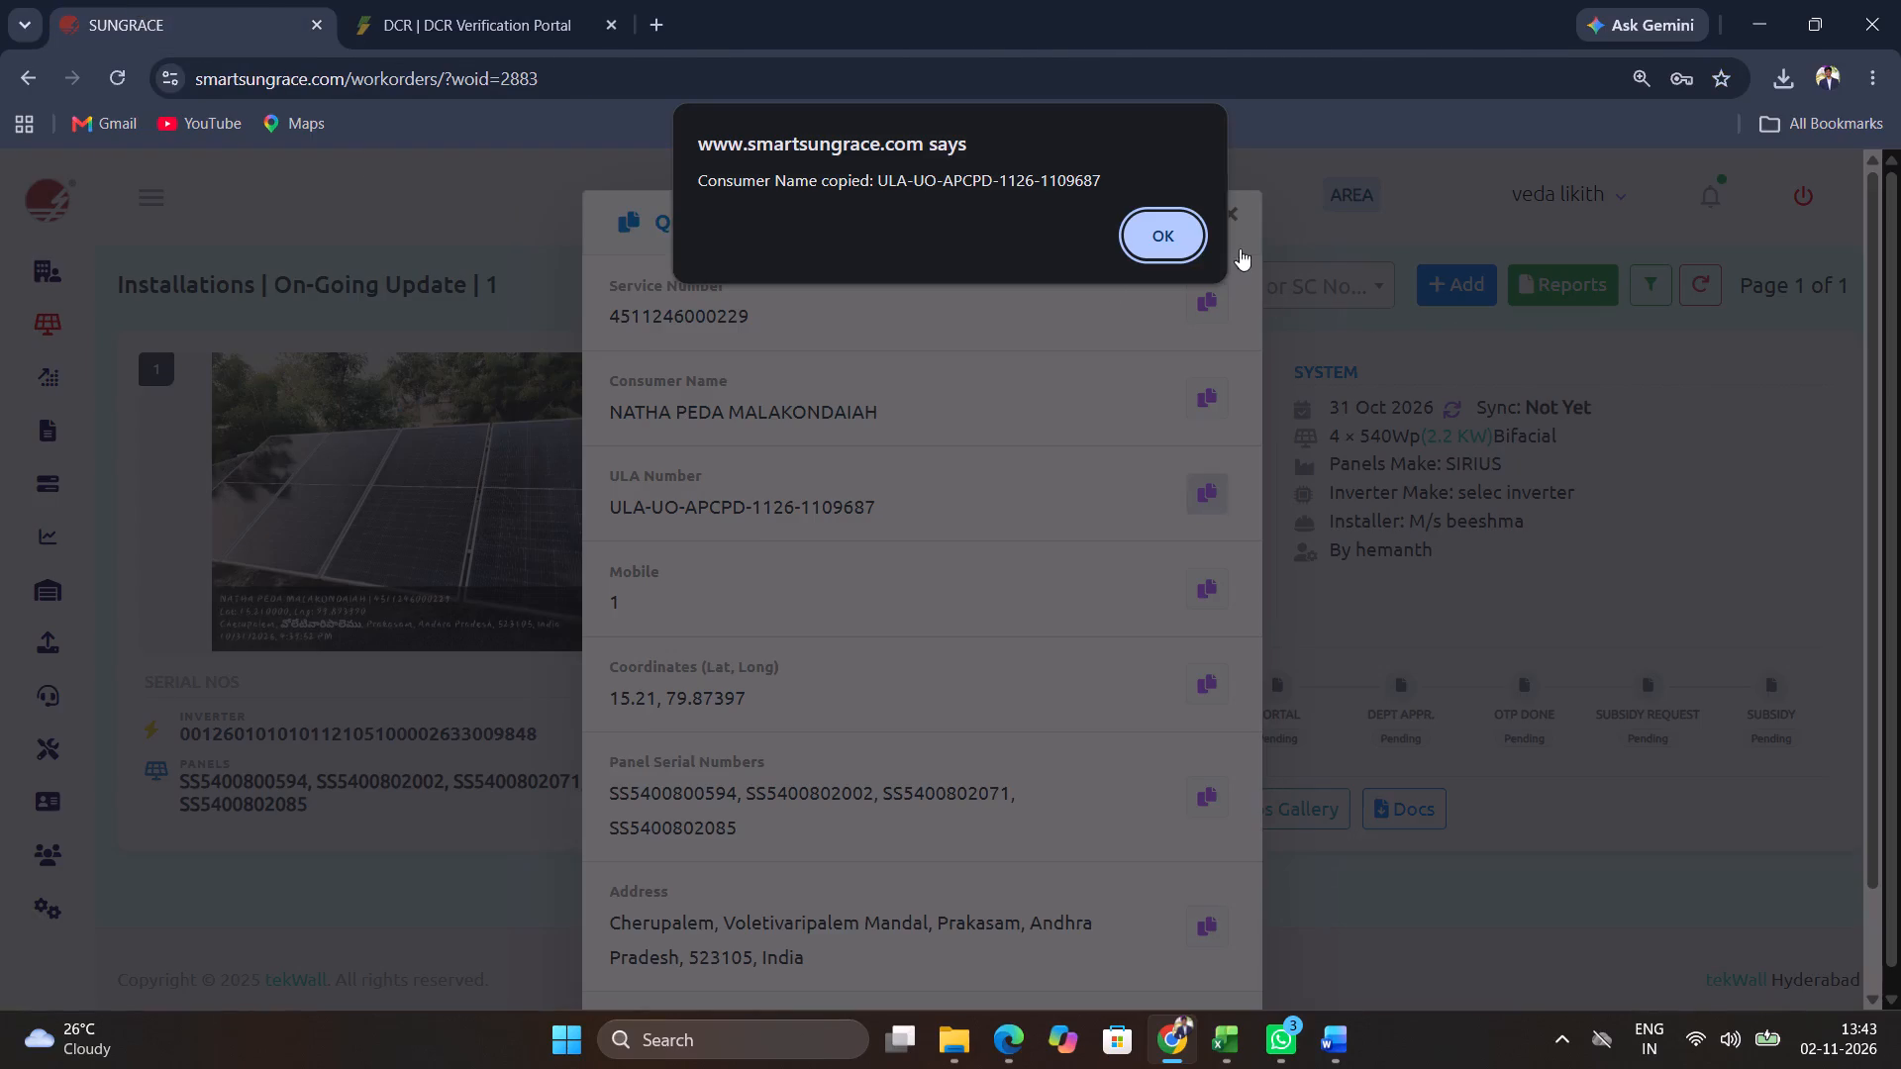
left_click(1143, 241)
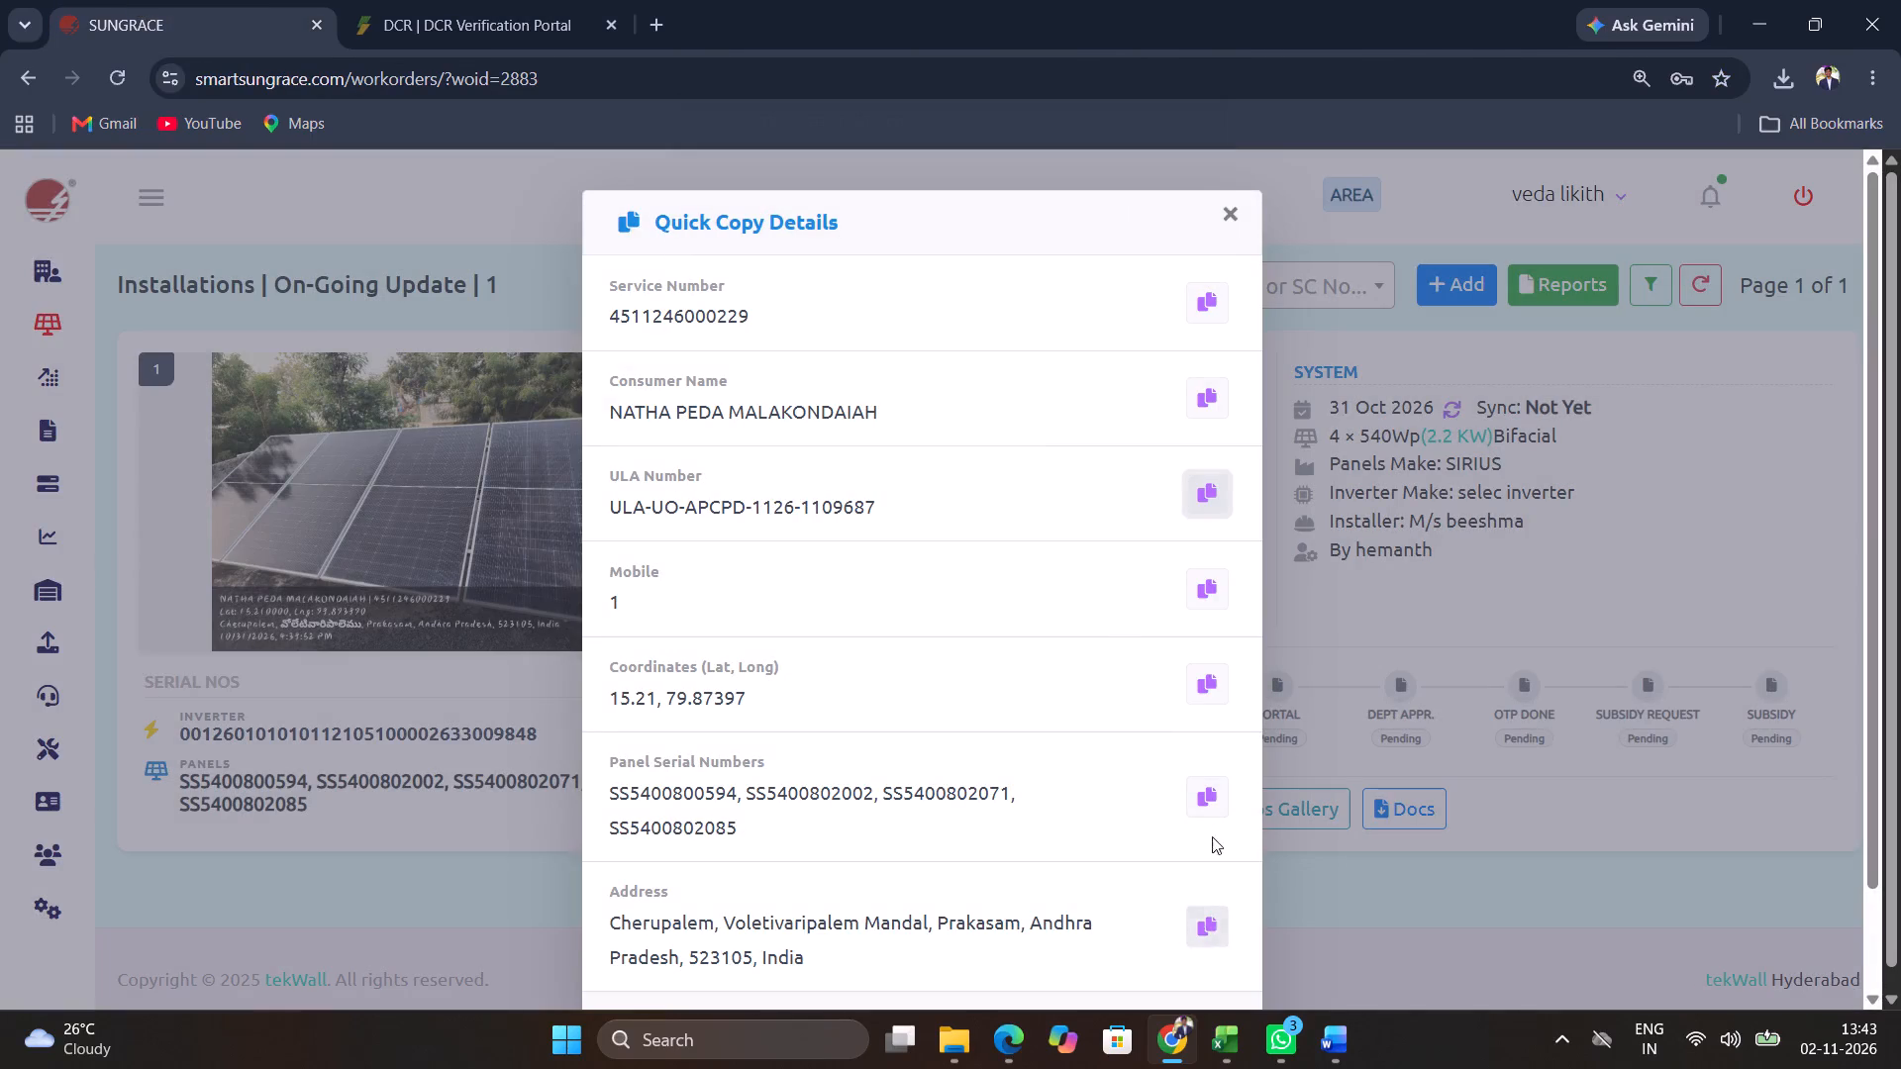
left_click(1221, 794)
left_click(486, 0)
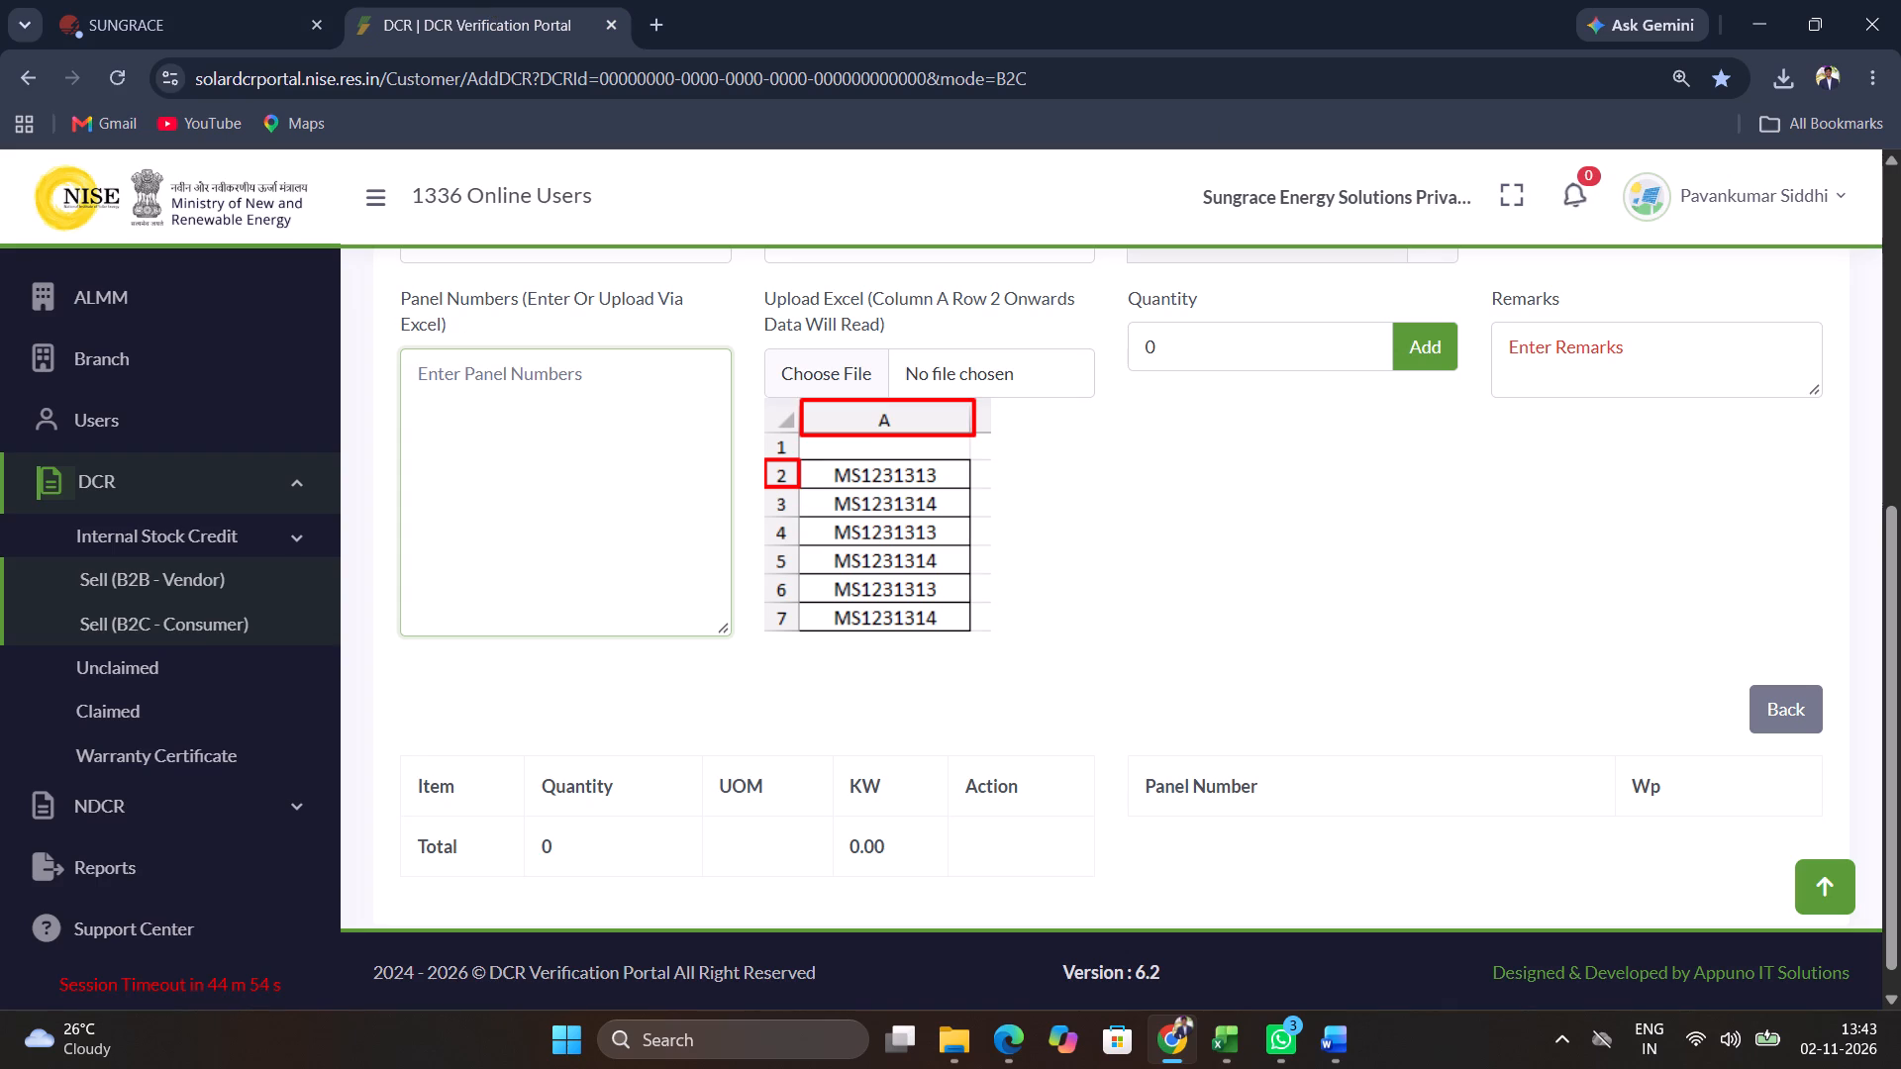
key("ctrl+v")
key("Left")
key("Left")
key("Left")
key("Left")
key("Left")
key("Left")
key("Left")
key("Left")
key("Left")
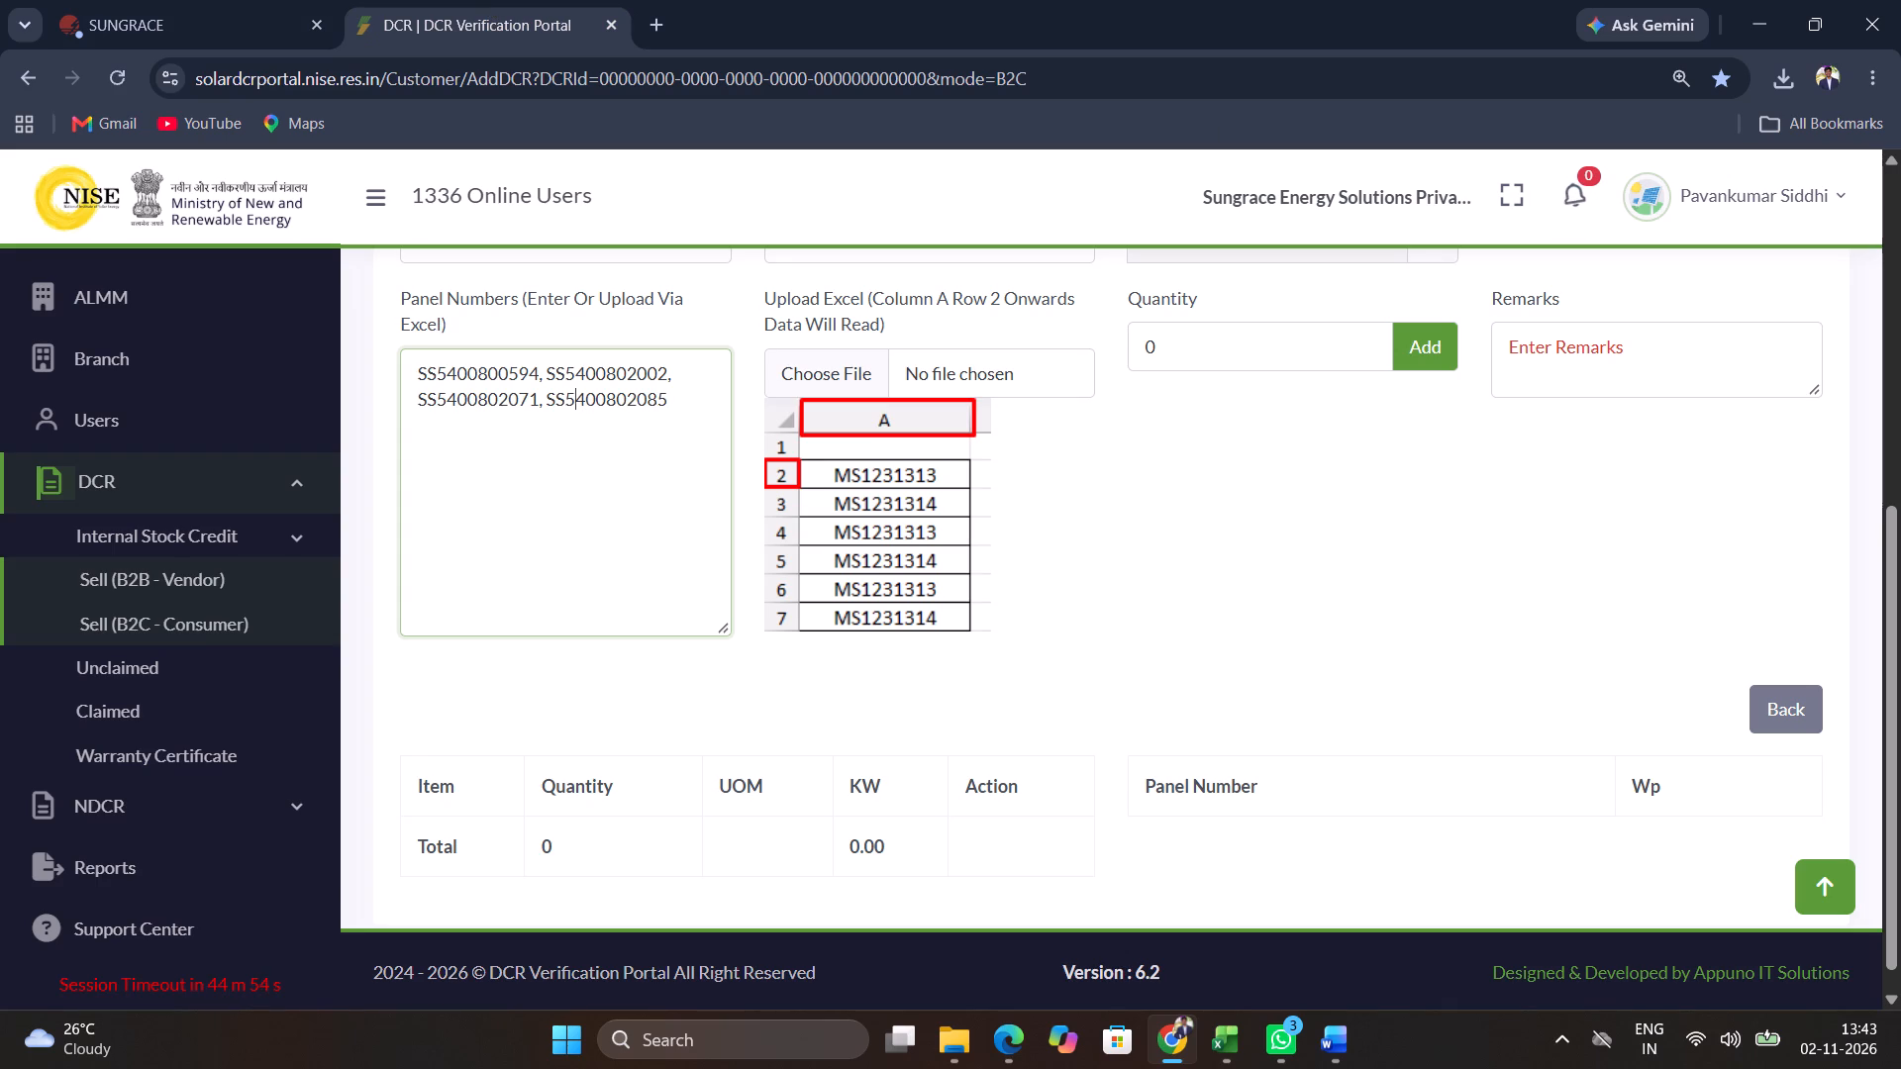
key("Left")
key("Left")
key("Left")
key("BackSpace")
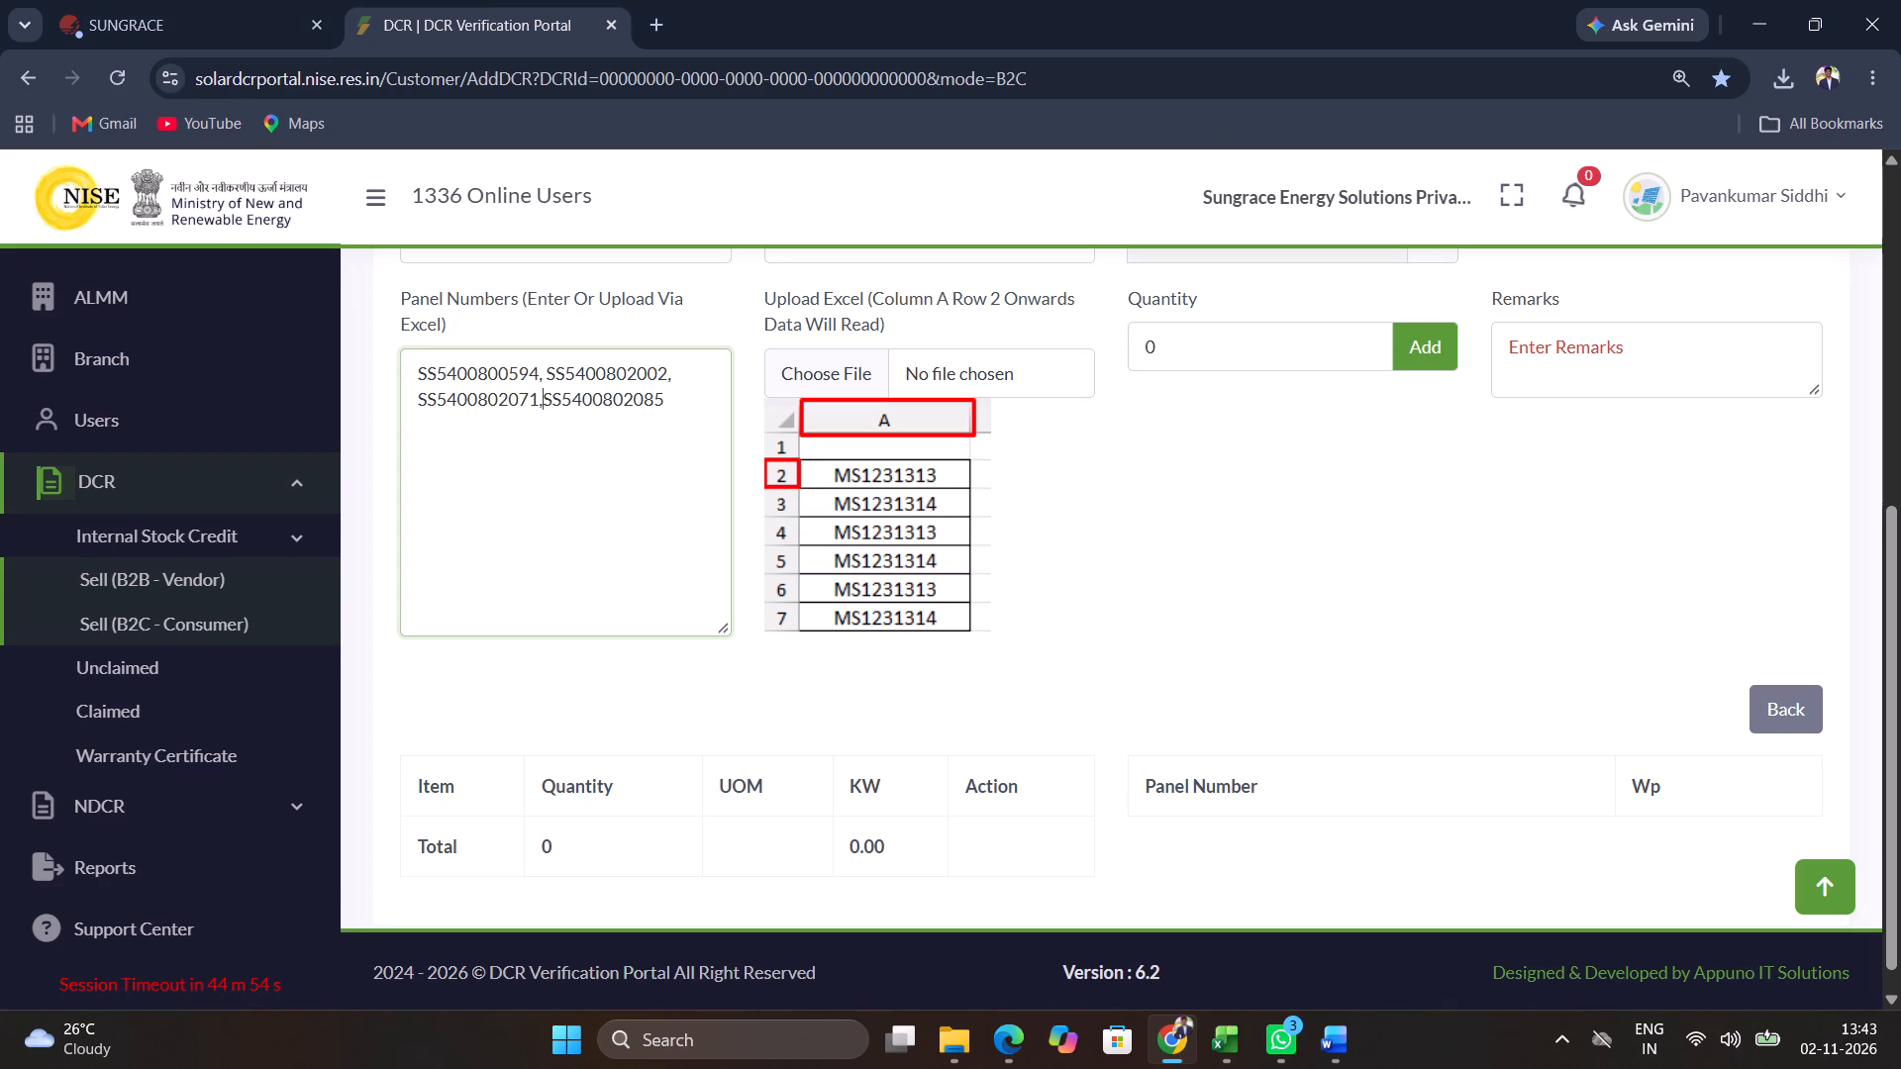
key("BackSpace")
key("Return")
key("Up")
key("Up")
key("Up")
key("Up")
key("Up")
key("Right")
key("Right")
key("Right")
key("Right")
key("Right")
key("Right")
key("Right")
key("Right")
key("Right")
key("Right")
key("Right")
key("Right")
key("Right")
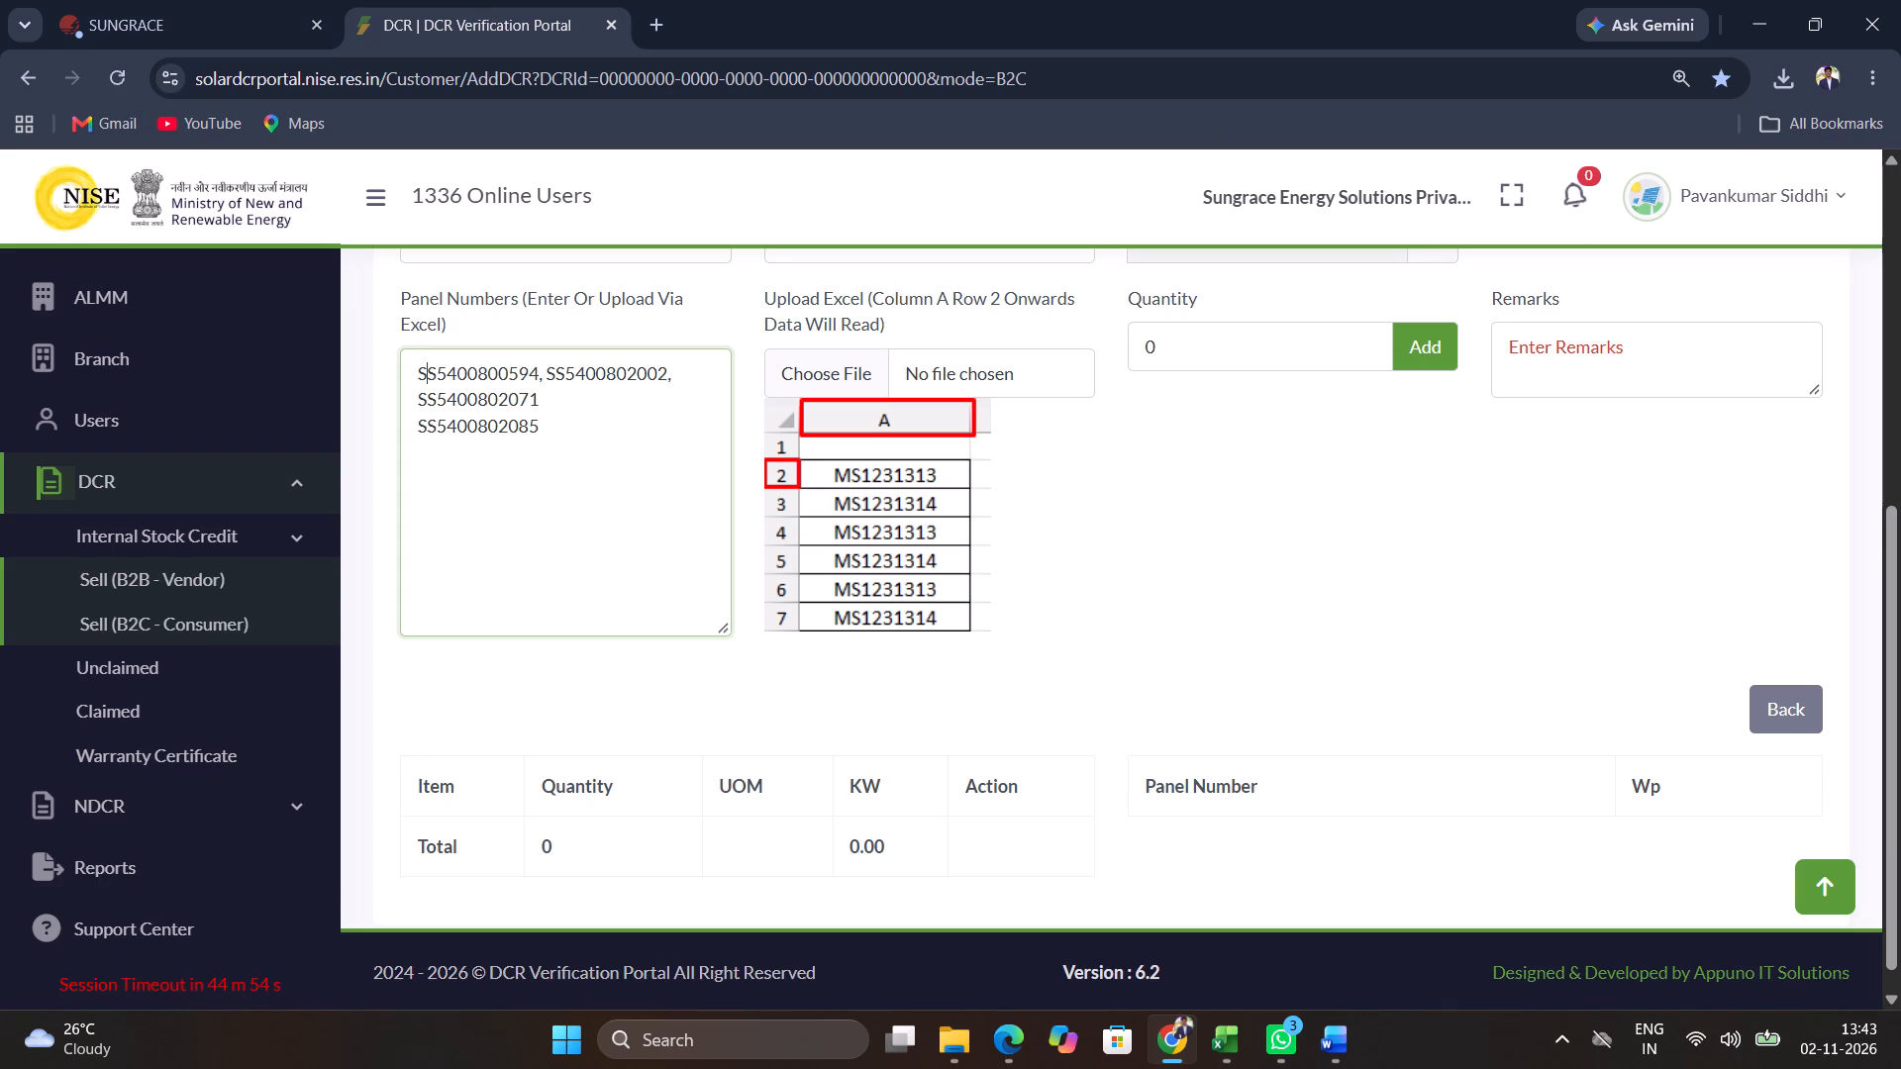
key("Right")
key("BackSpace")
key("BackSpace")
key("Return")
key("Right")
key("Right")
key("Right")
key("Right")
key("Right")
key("Right")
key("Right")
key("Right")
key("Right")
key("Right")
key("Right")
key("Right")
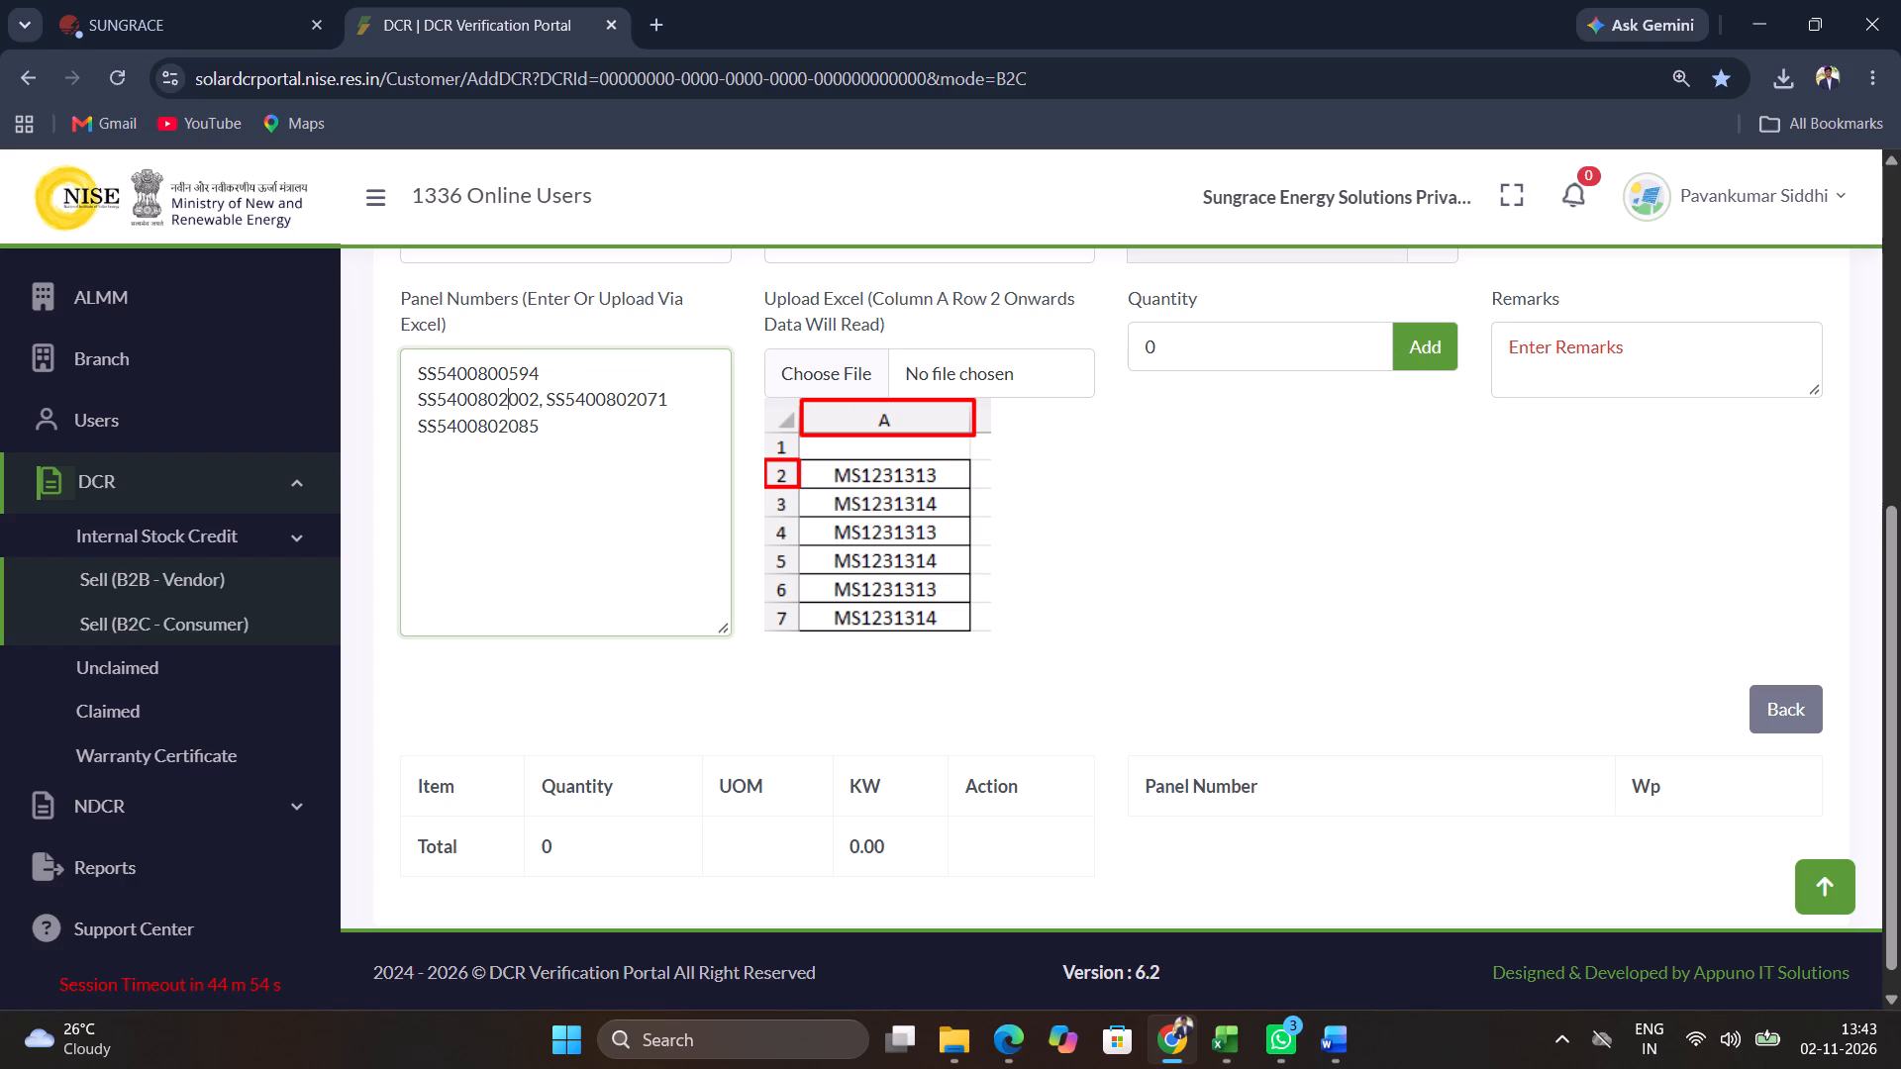
key("Right")
key("Right")
key("BackSpace")
key("BackSpace")
key("Return")
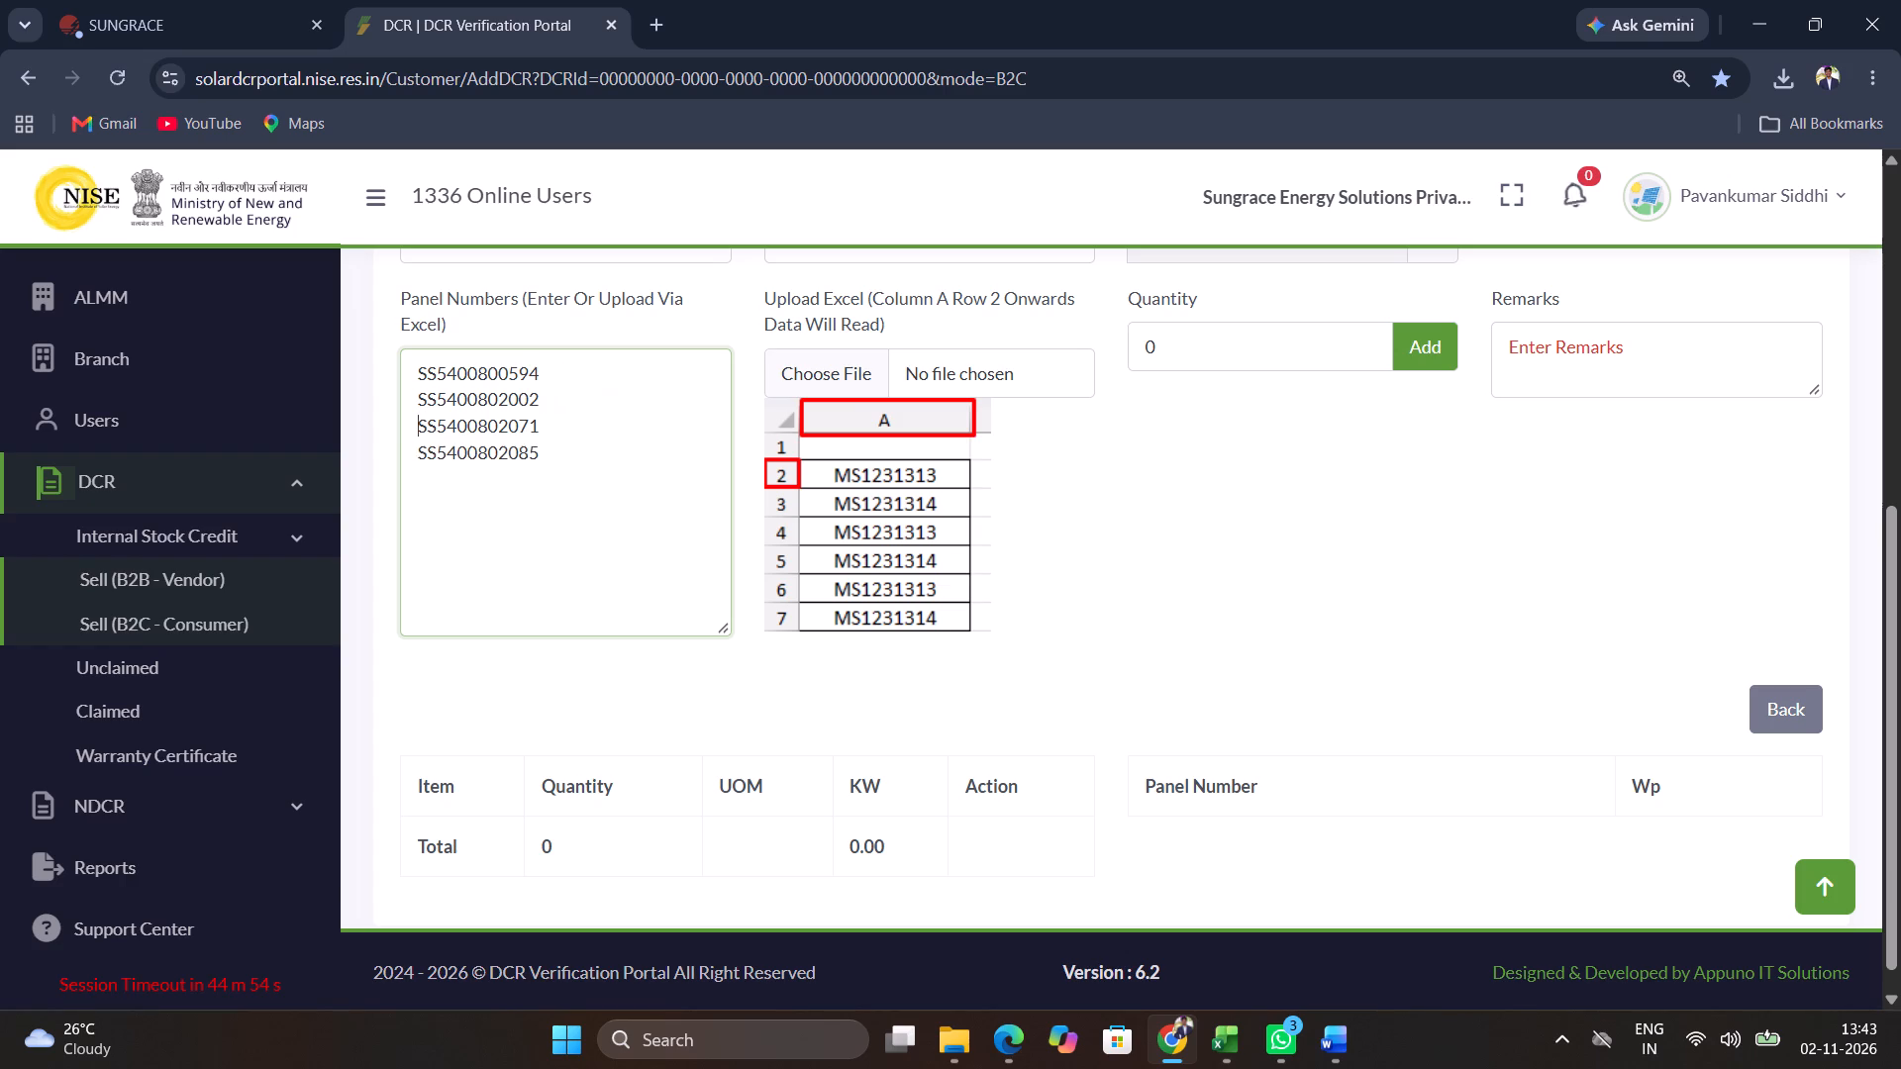
Set the quantity to 4 and add the listed panels to the DCR entry.
left_click(1271, 362)
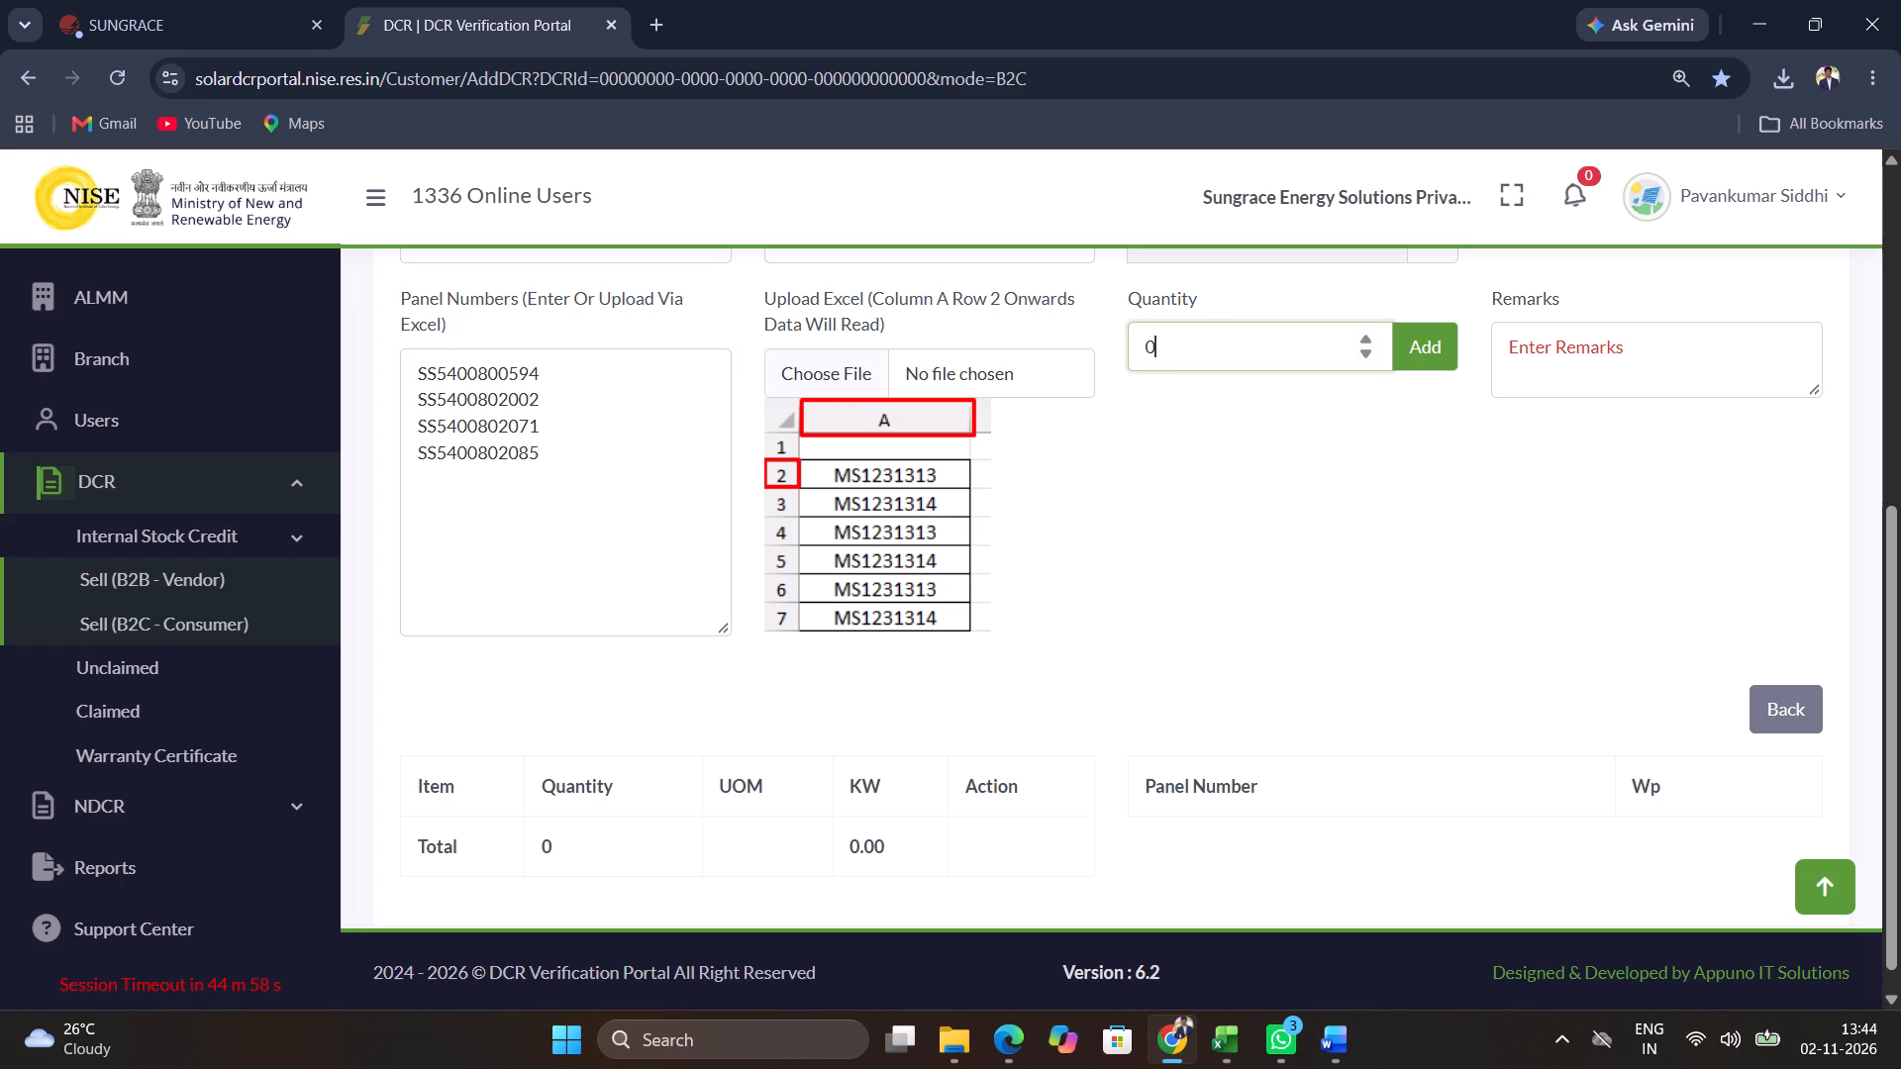
scroll(1271, 362, "down", 1)
scroll(1271, 362, "up", 5)
left_click(1407, 358)
Copy the installation address from the SUNGRACE Quick Copy Details into the DCR form's Remarks.
left_click(1580, 374)
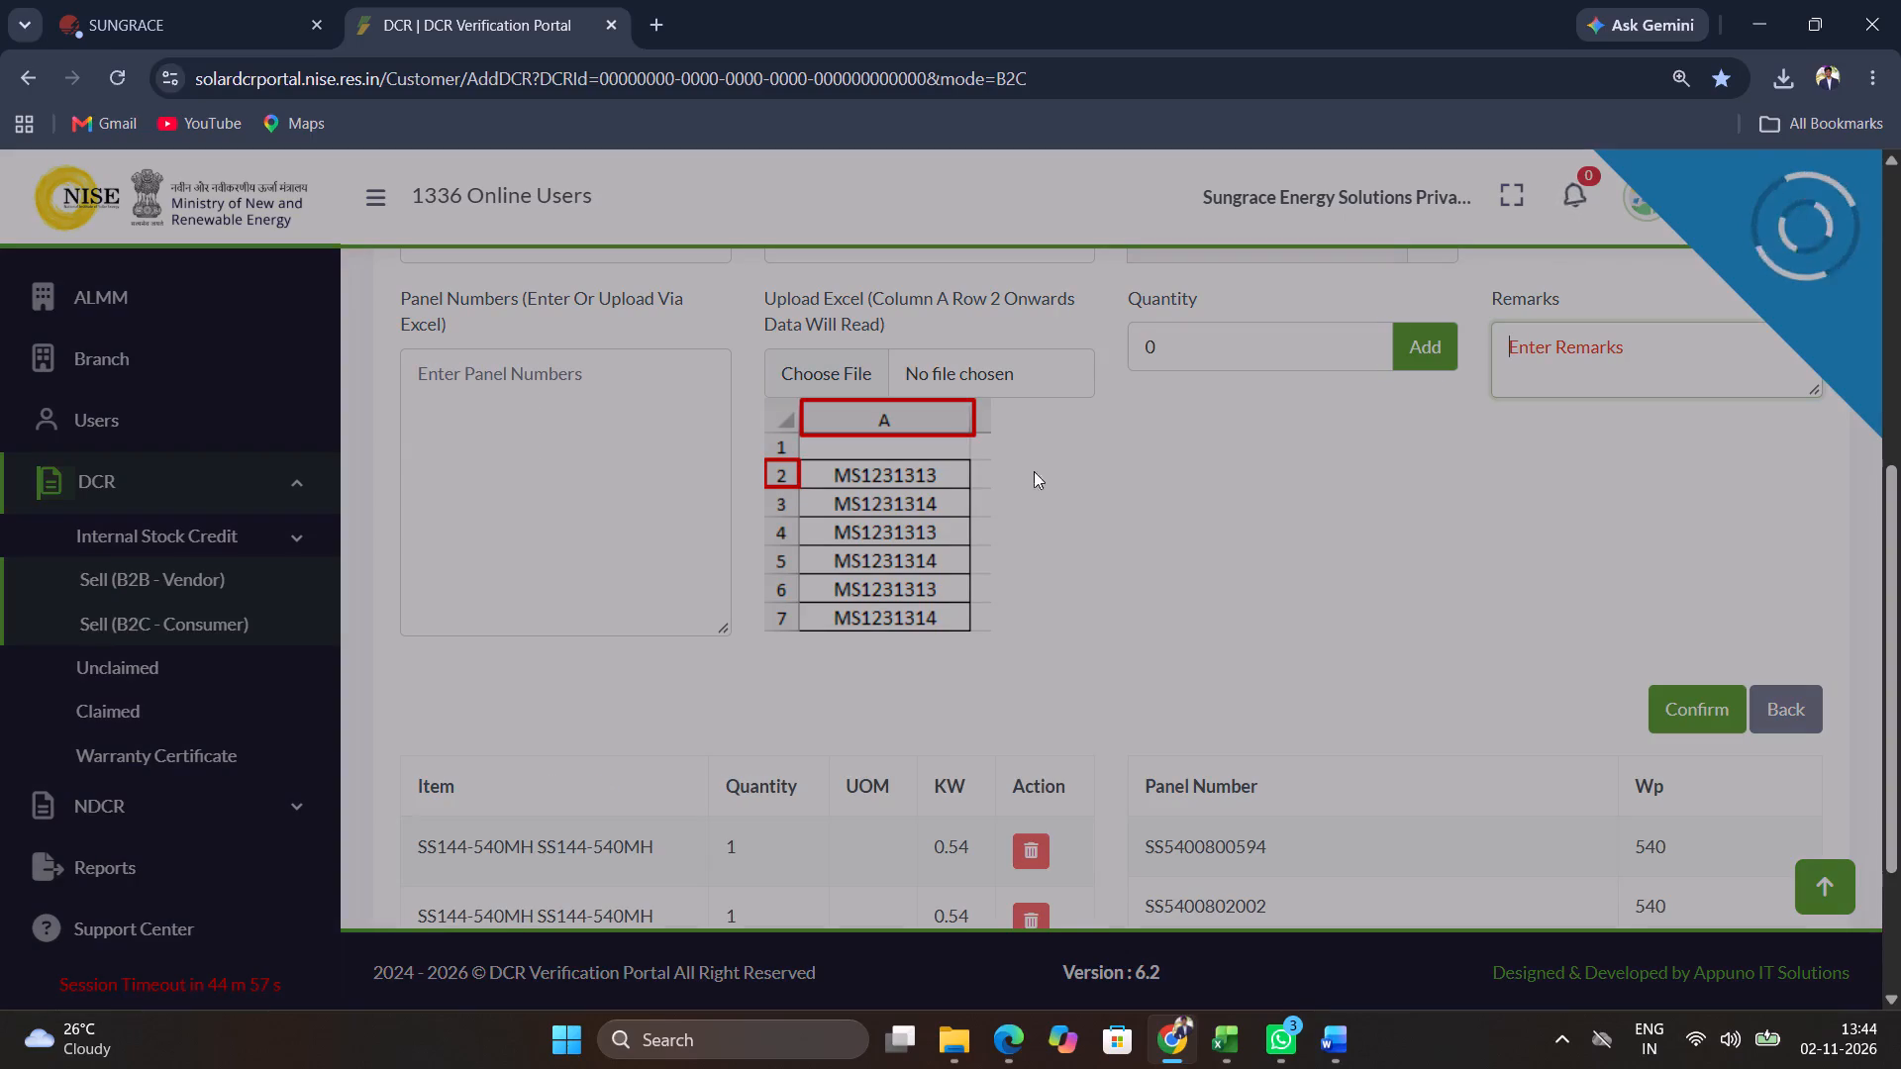
left_click(247, 0)
left_click(1165, 263)
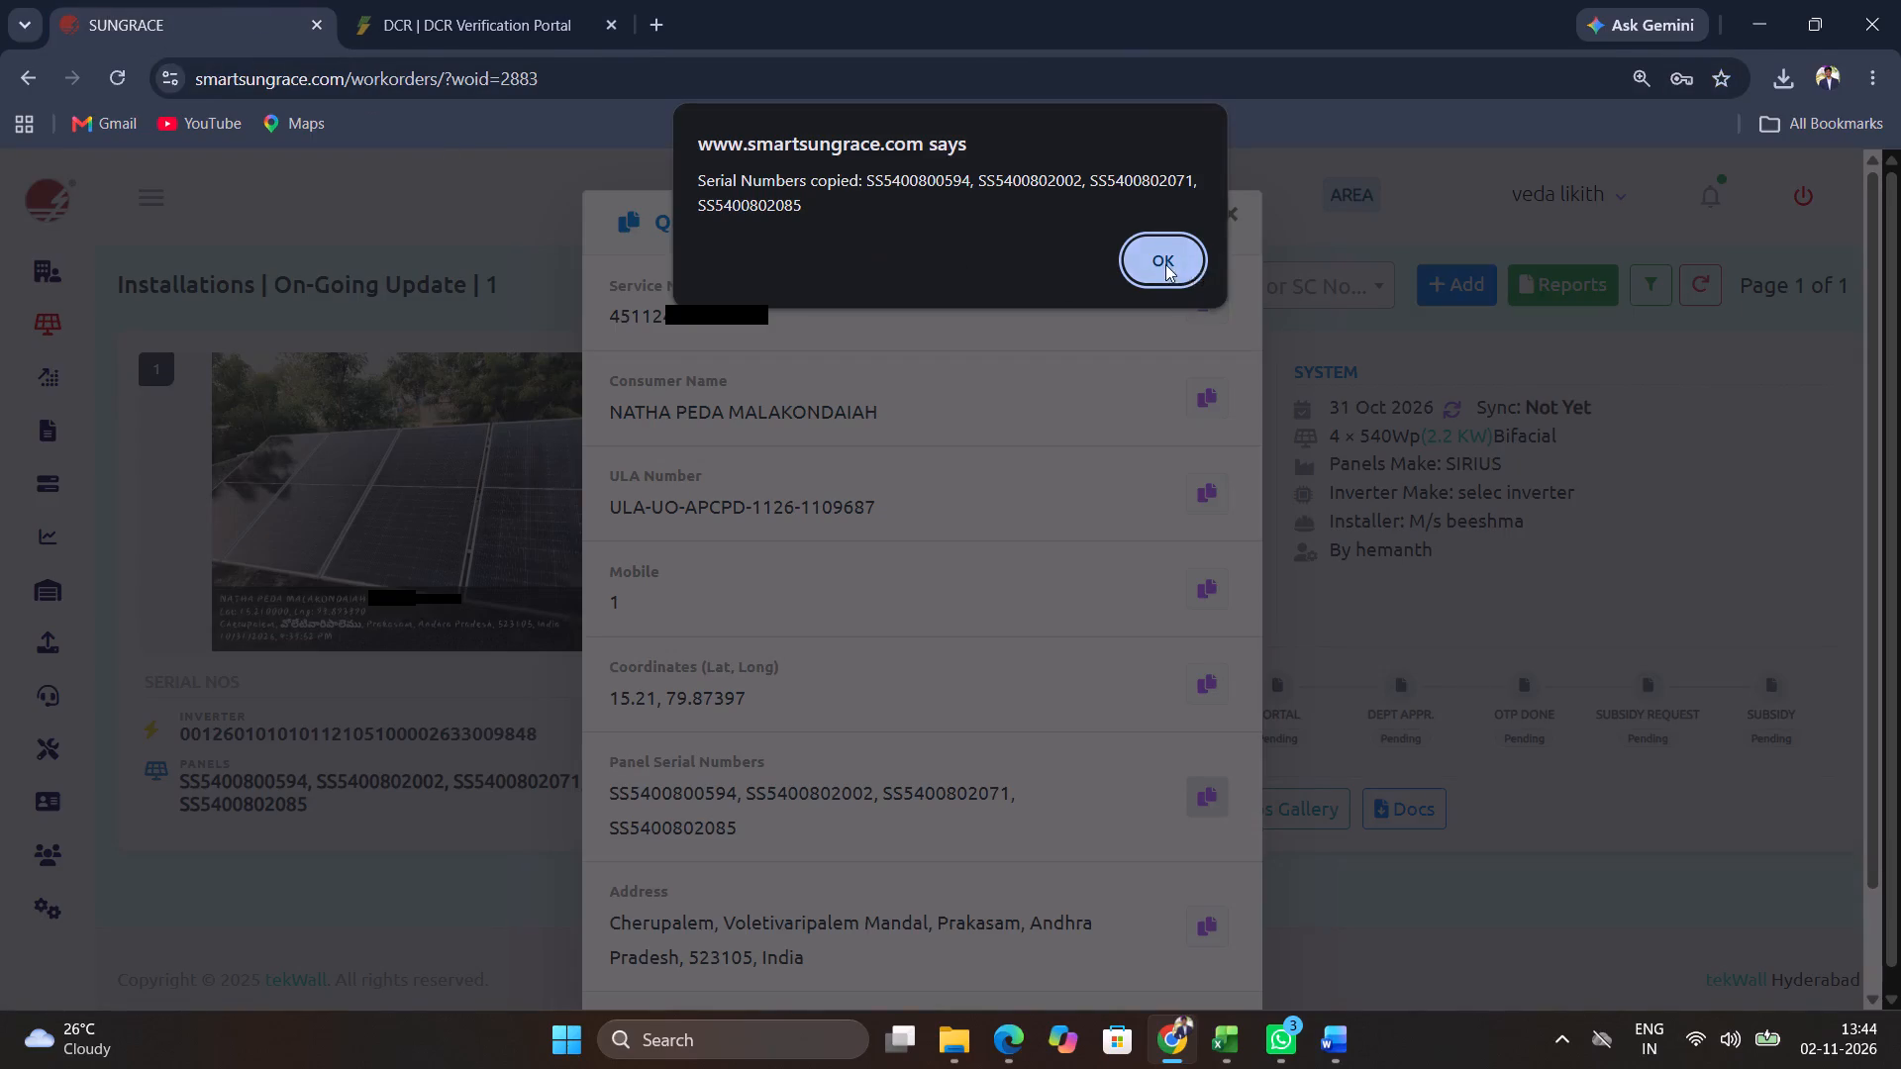
scroll(1019, 515, "down", 2)
left_click(1219, 823)
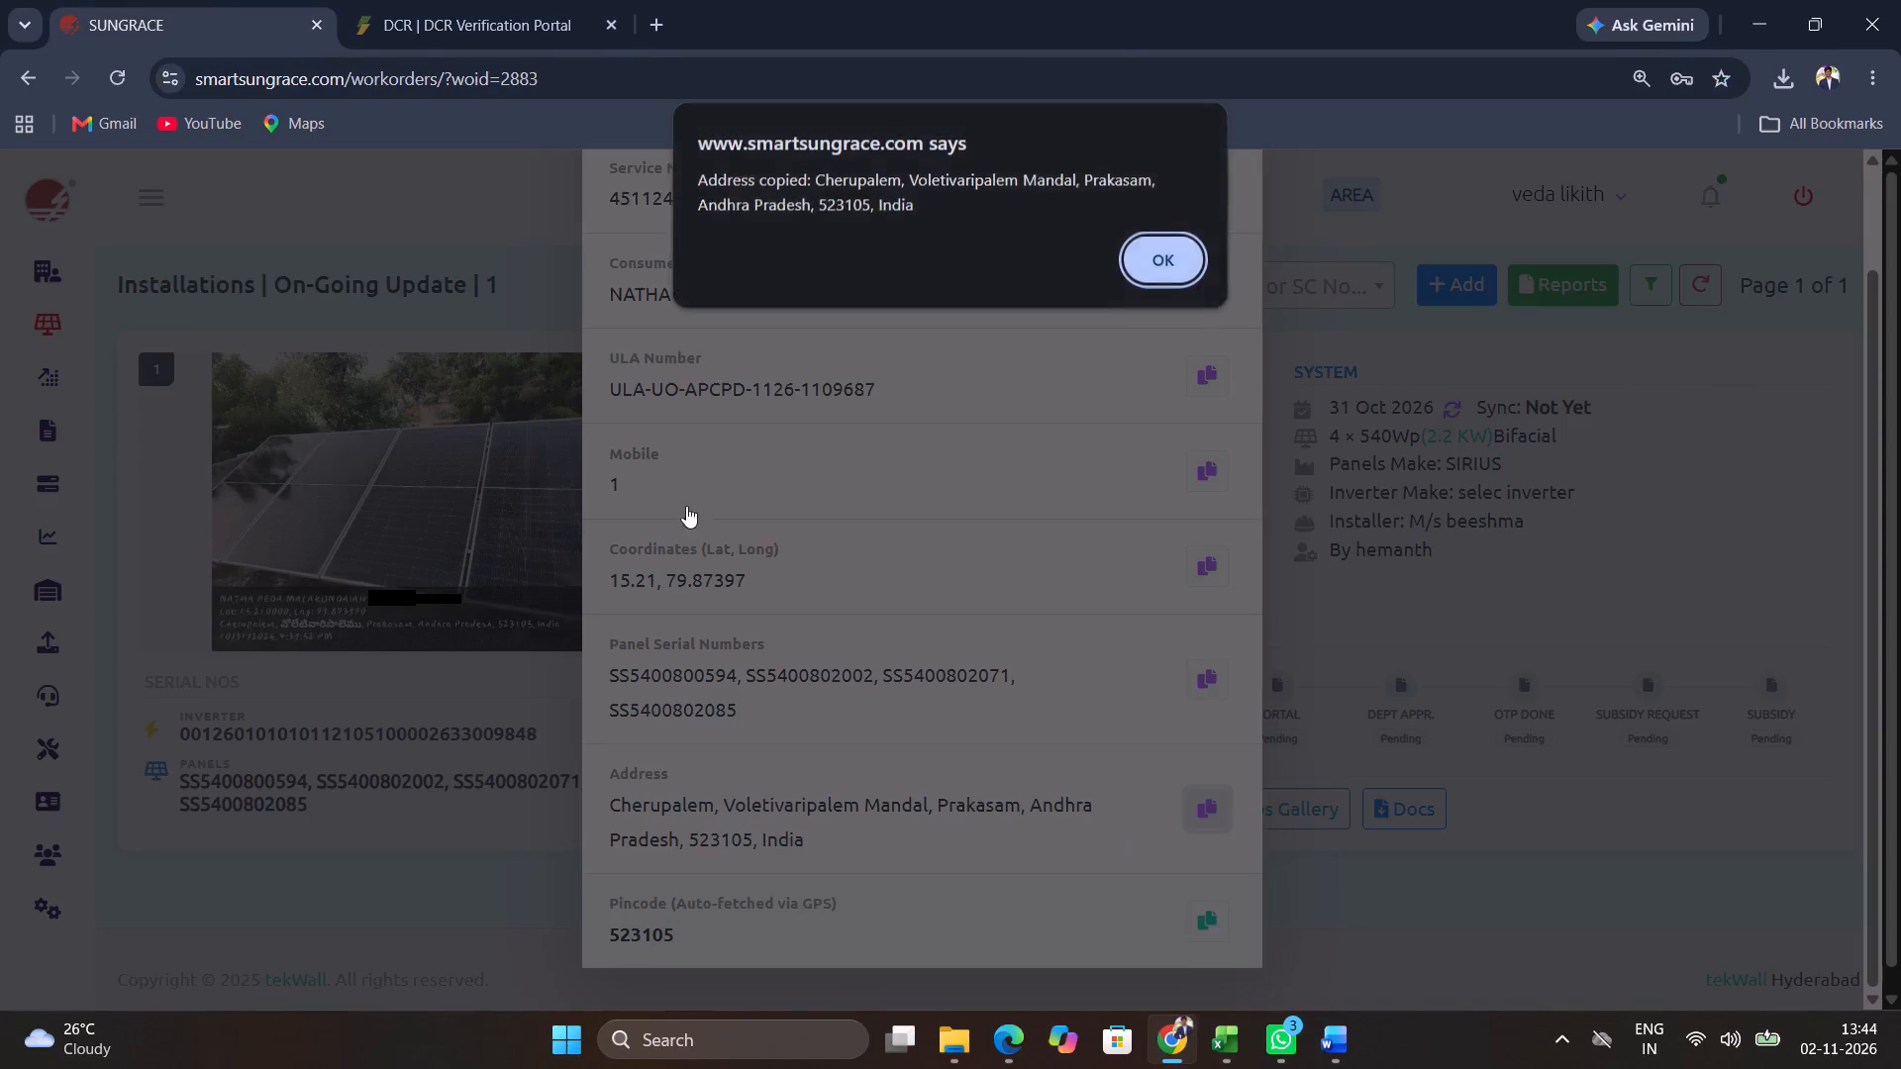
left_click(474, 0)
key("ctrl+v")
key("ctrl+space")
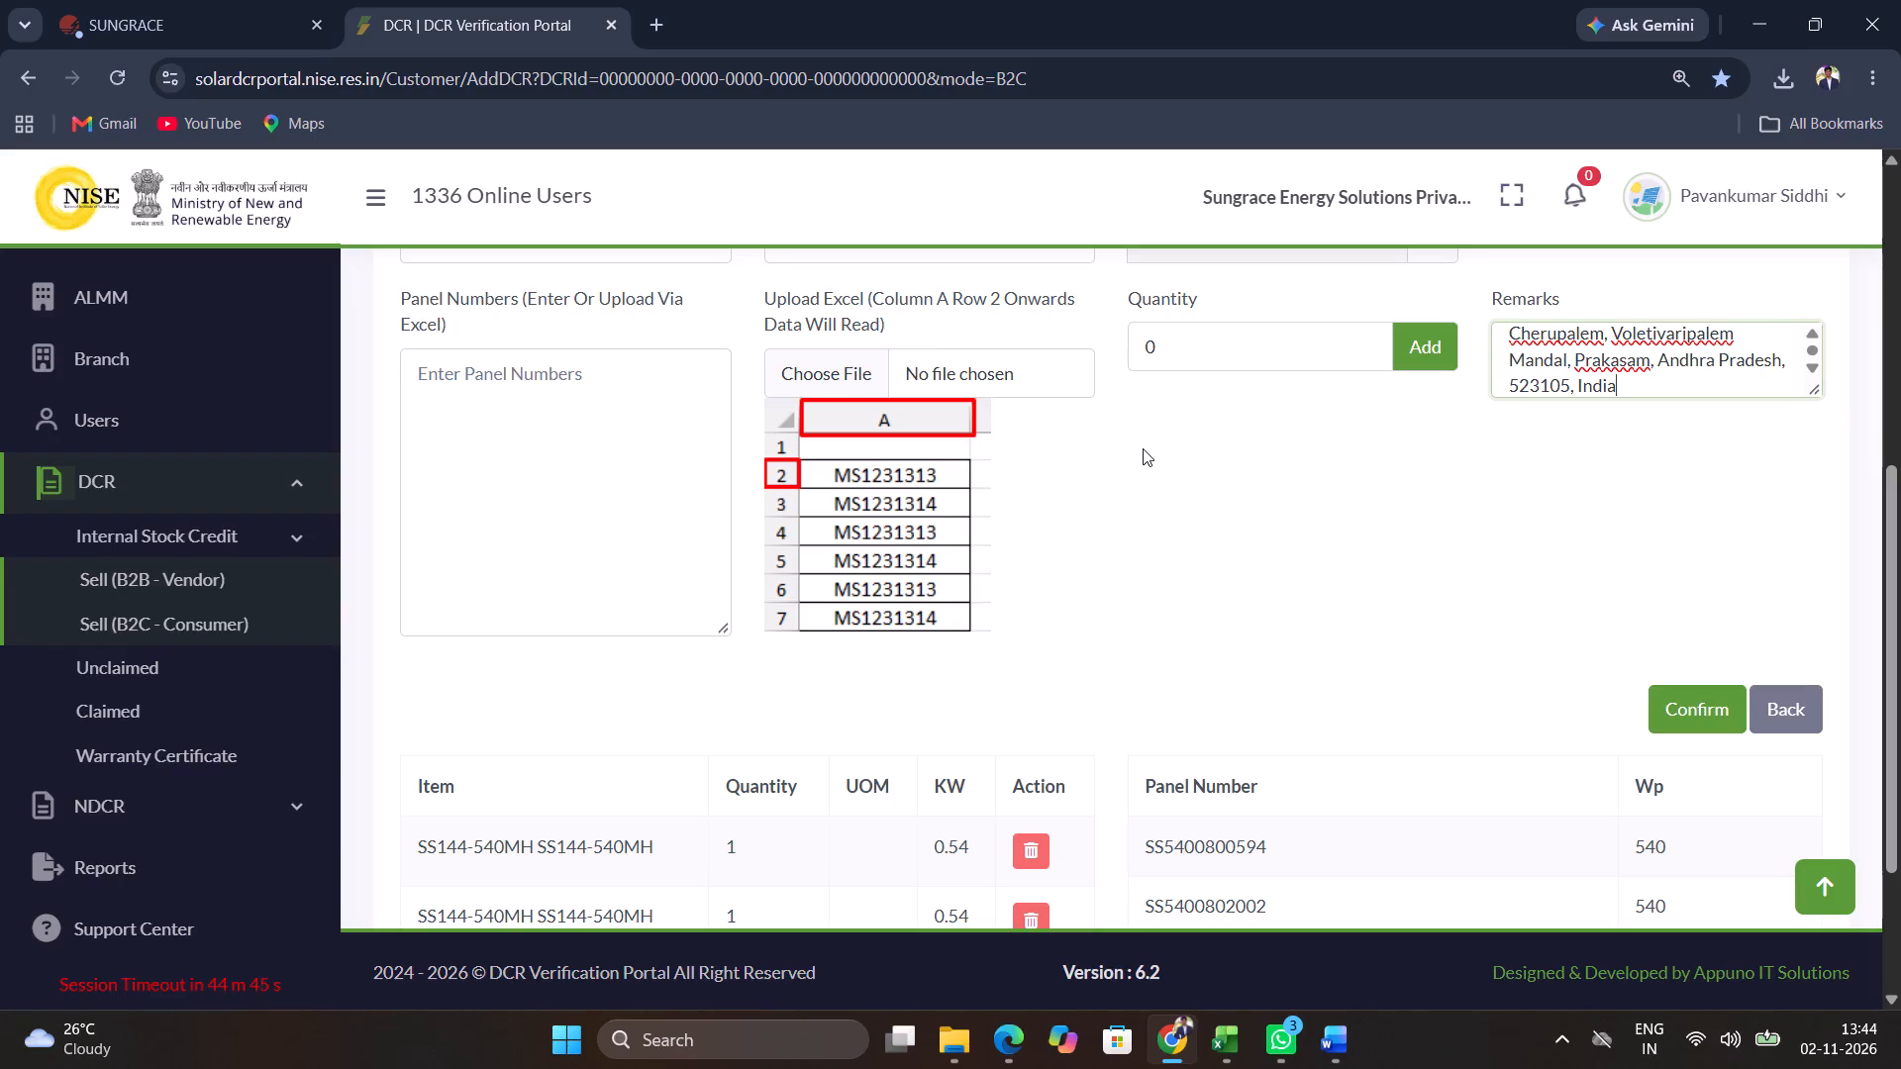
Copy the pincode from the SUNGRACE Quick Copy Details into the DCR form's Customer Pin Code.
scroll(956, 522, "up", 1)
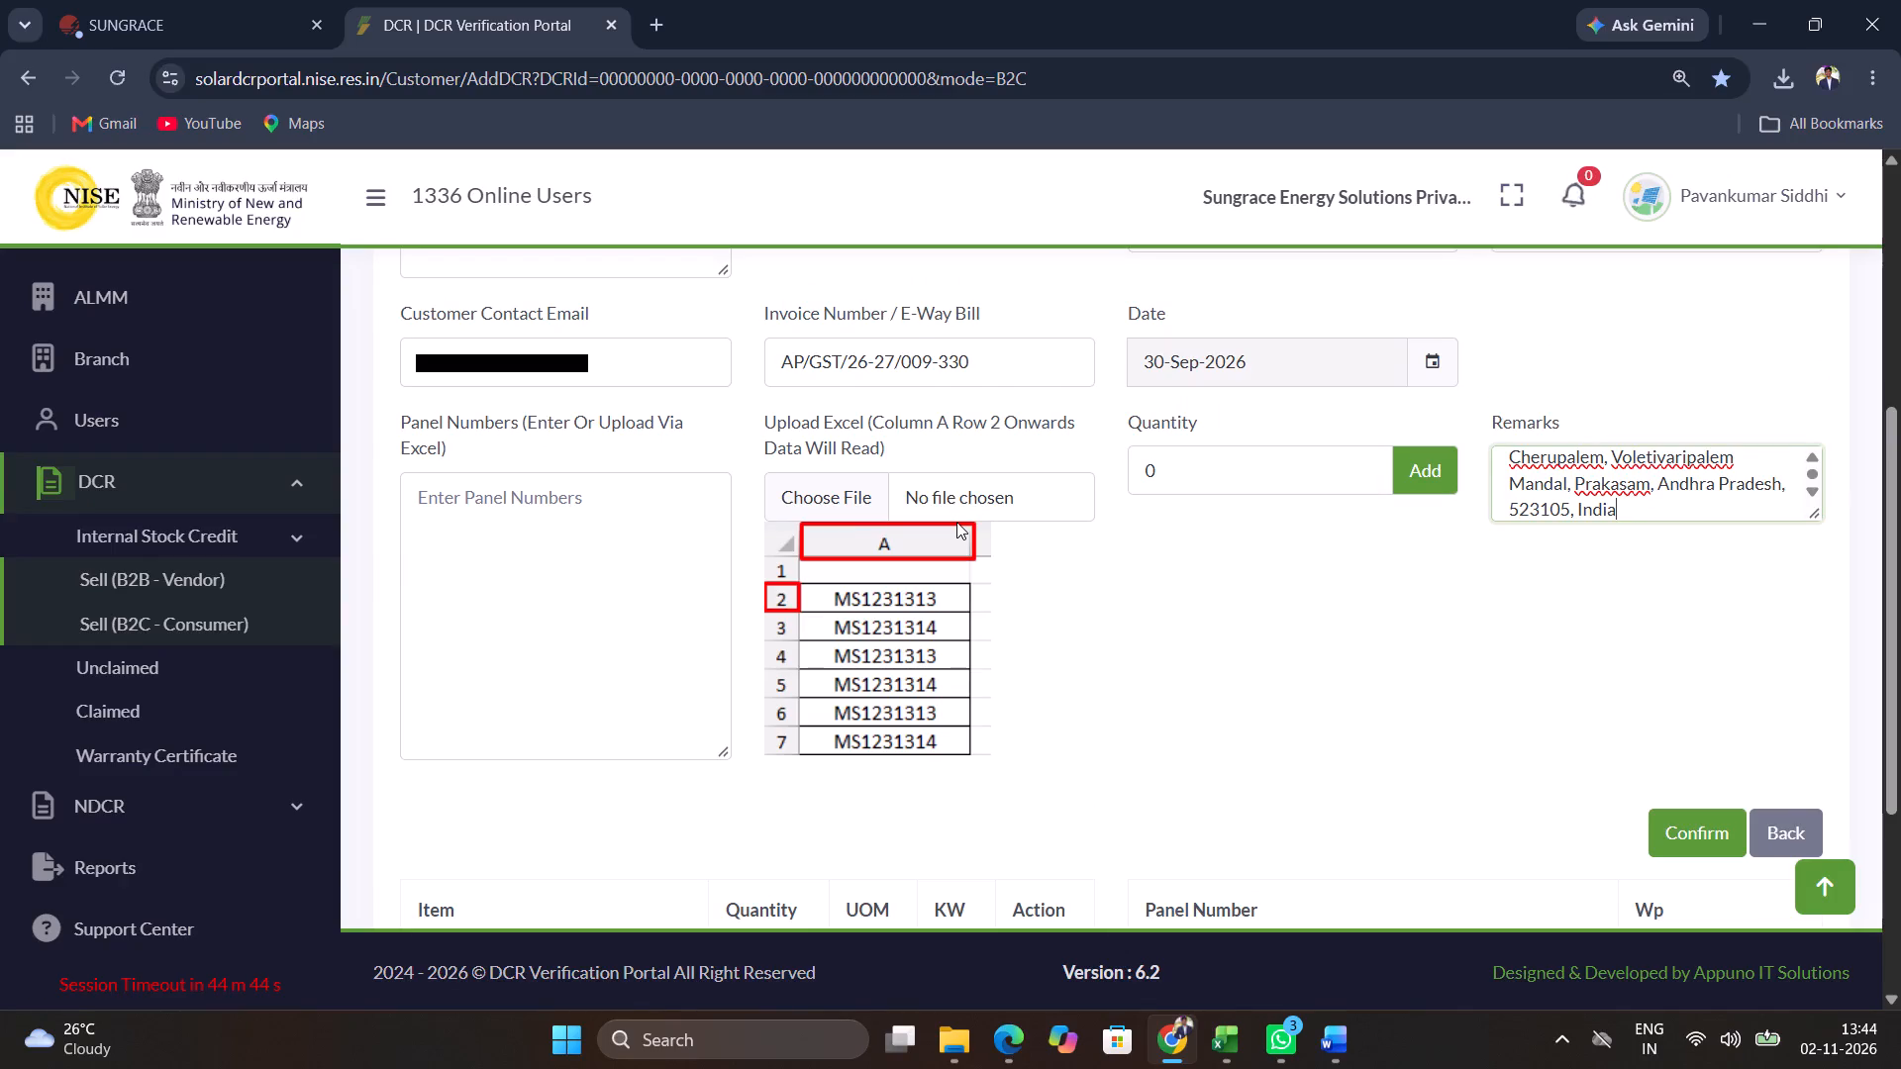
scroll(956, 522, "up", 3)
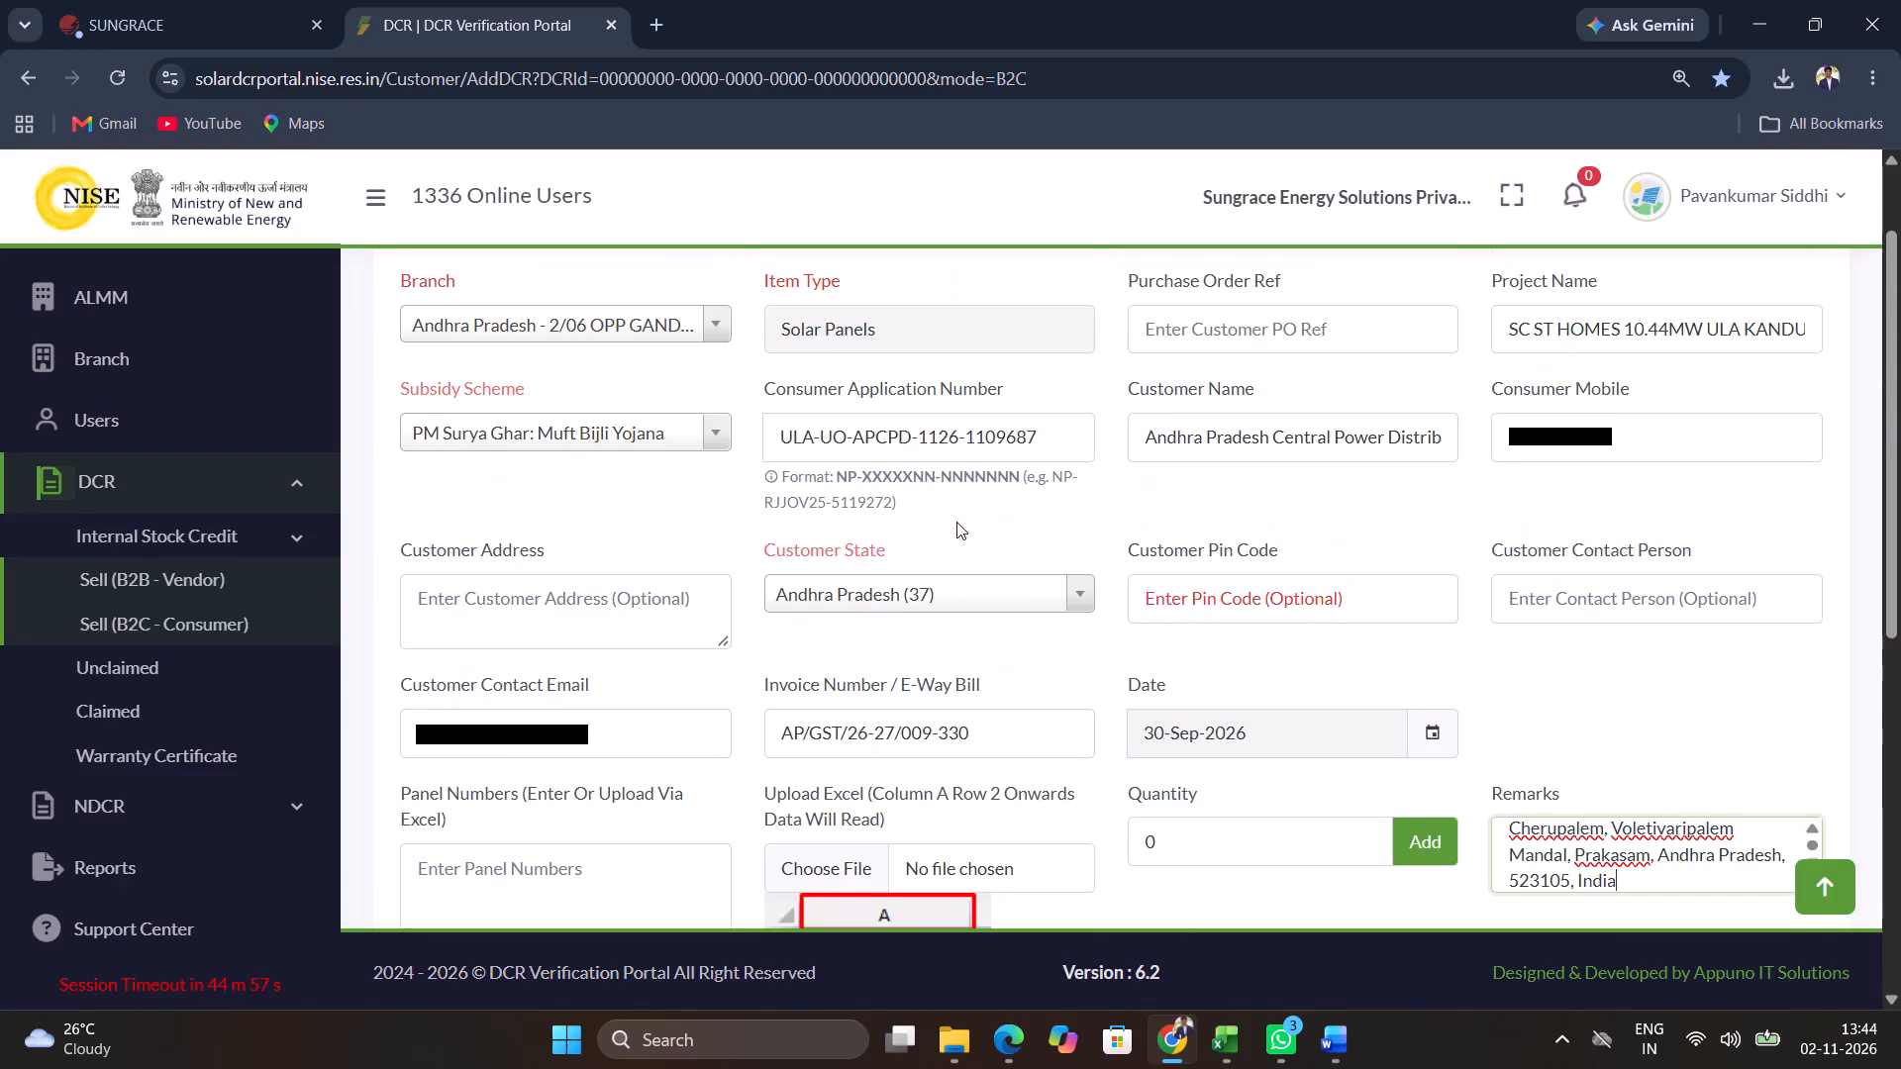
left_click(1173, 612)
left_click(161, 0)
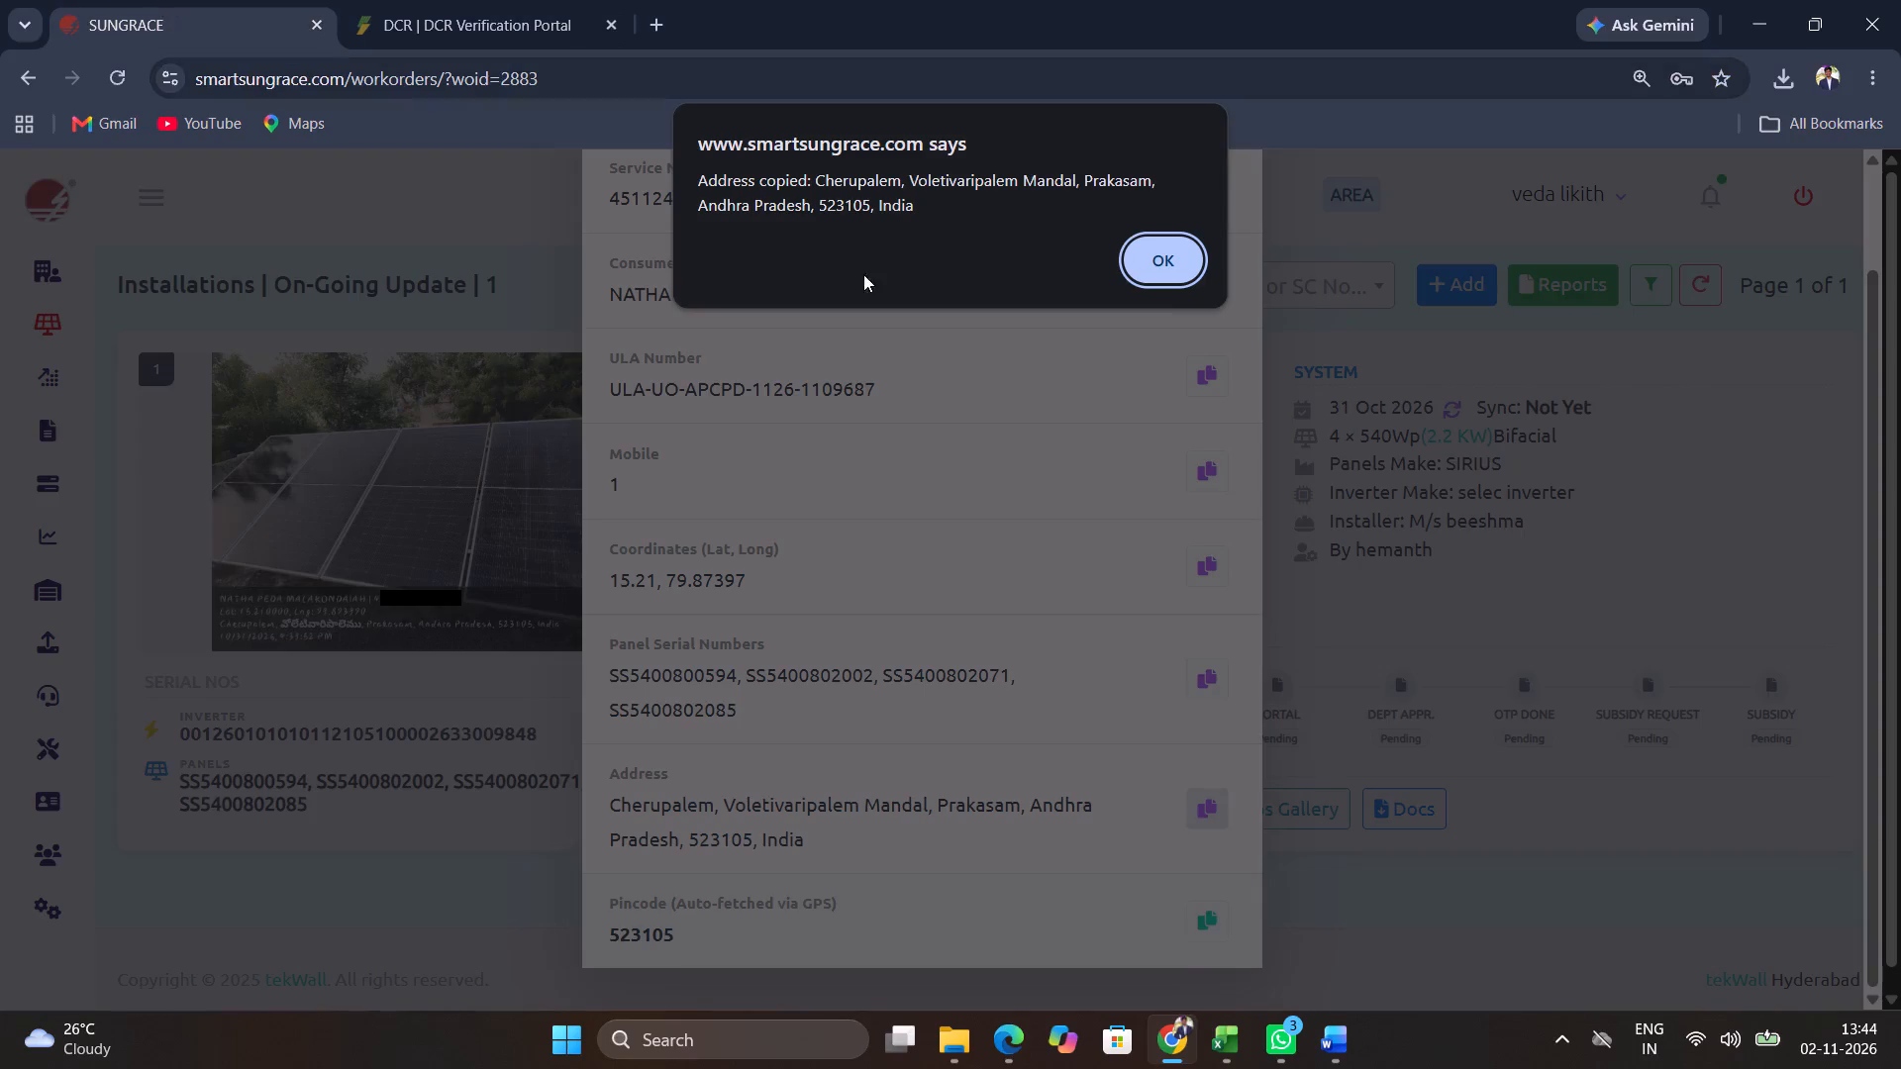
left_click(1159, 265)
scroll(1094, 402, "down", 2)
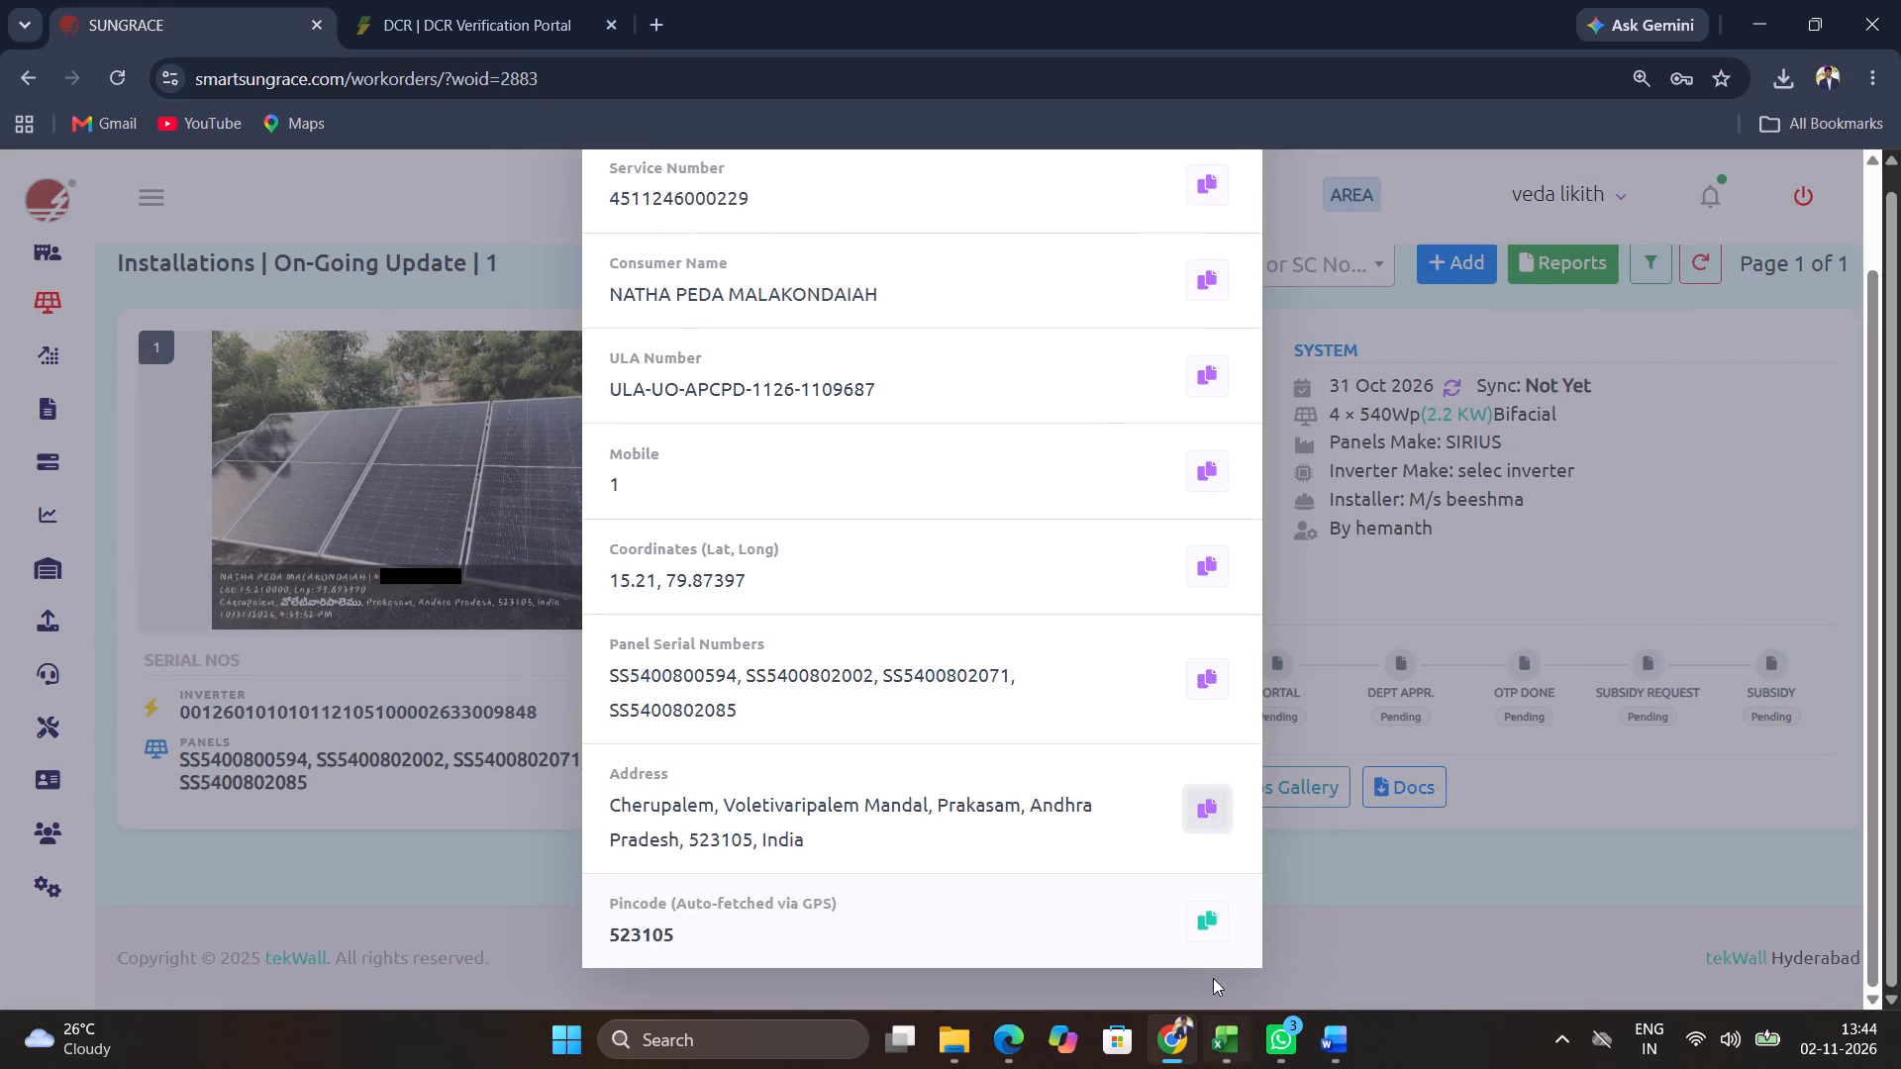
left_click(1206, 917)
left_click(503, 25)
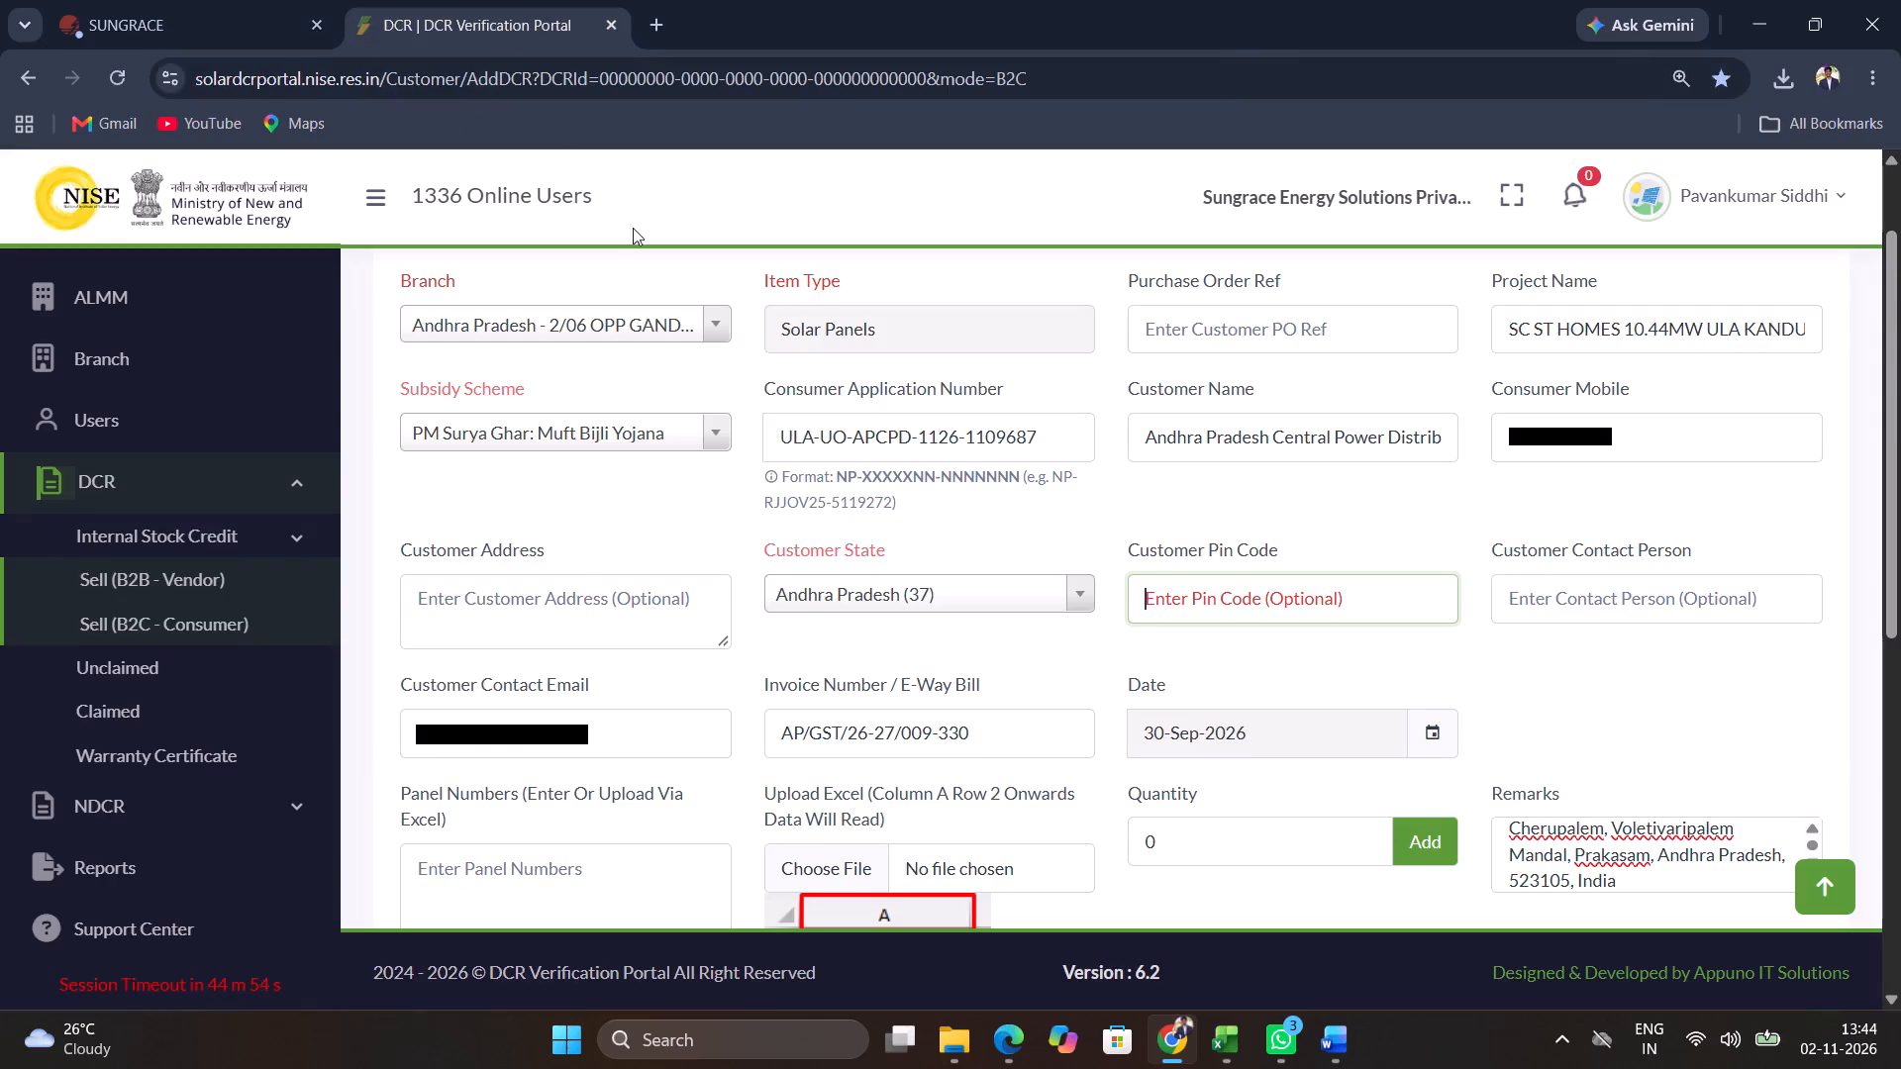
key("ctrl+v")
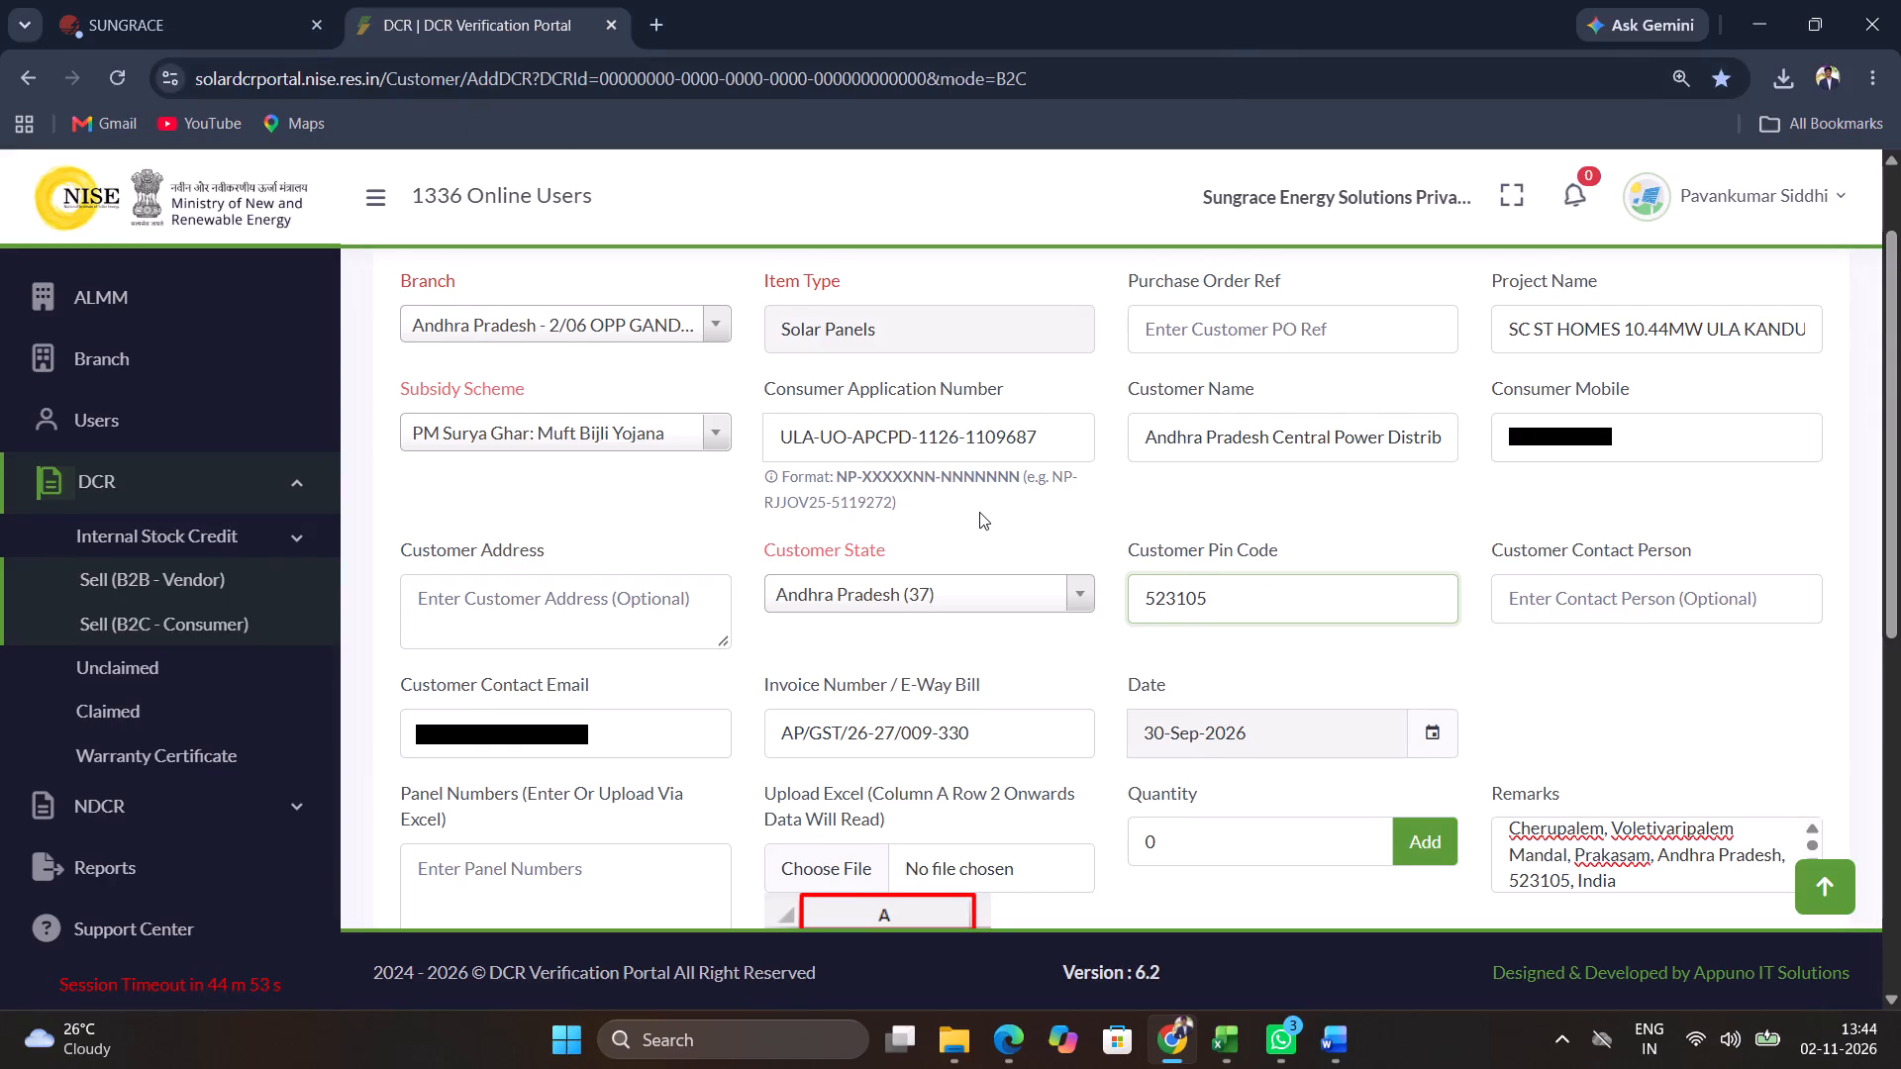
Confirm the completed B2C sale entry on the DCR form.
scroll(979, 512, "down", 4)
left_click(1673, 711)
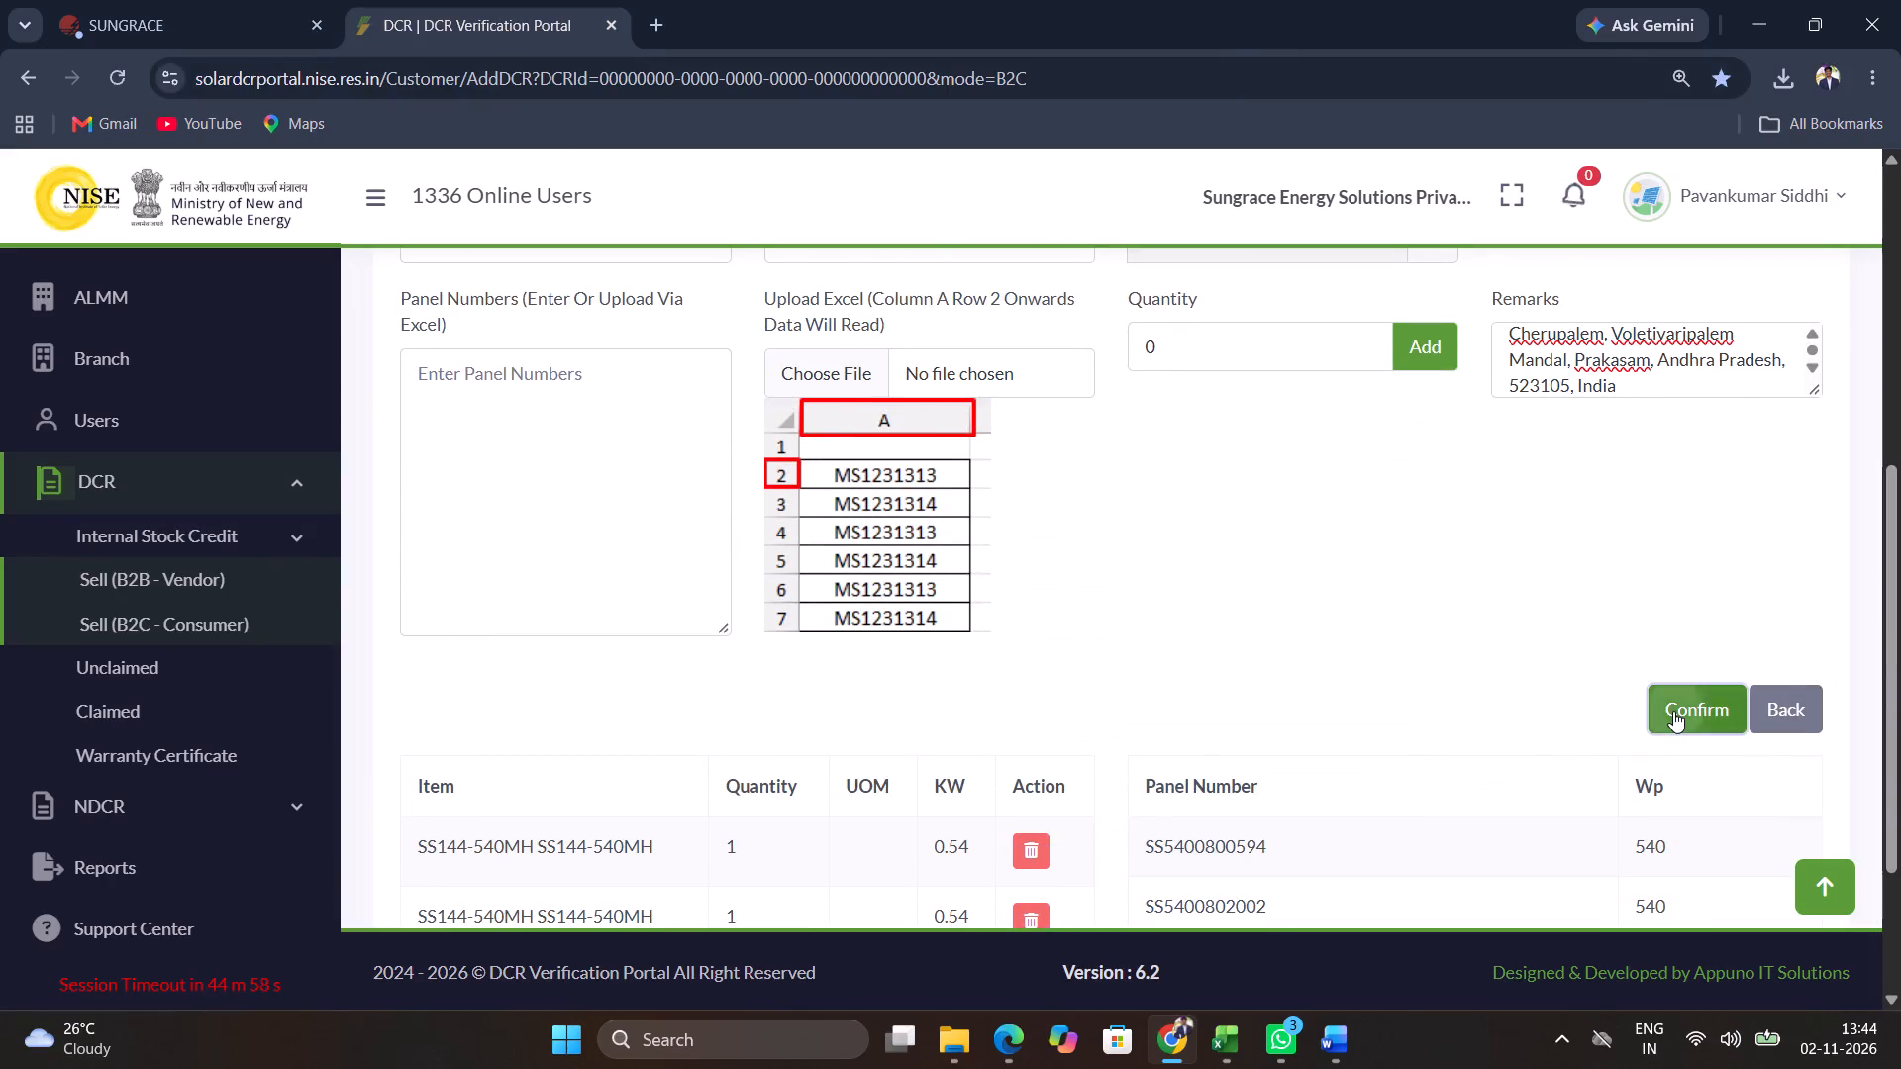
Accept the confirmation prompt to submit the B2C sale entry.
left_click(1211, 739)
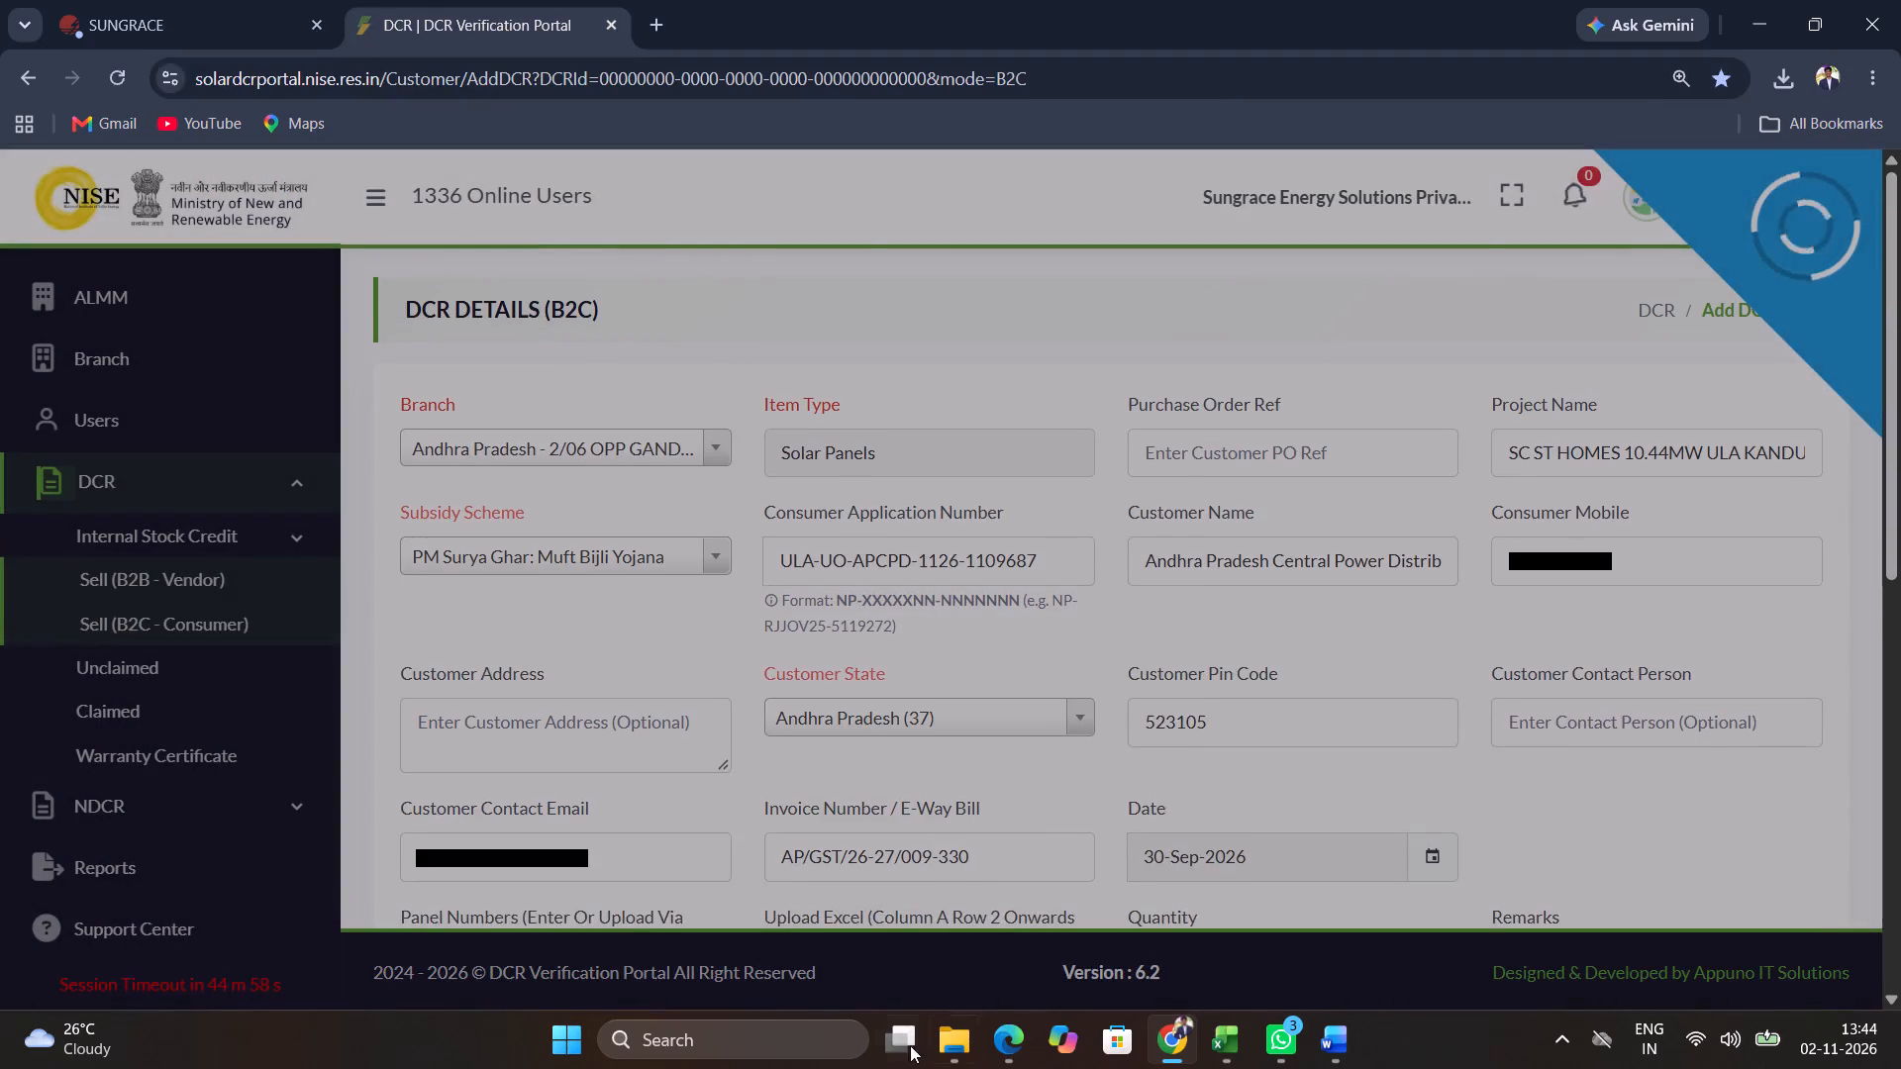
Create a new folder named 330_ in the DCR009 folder in File Explorer.
left_click(956, 944)
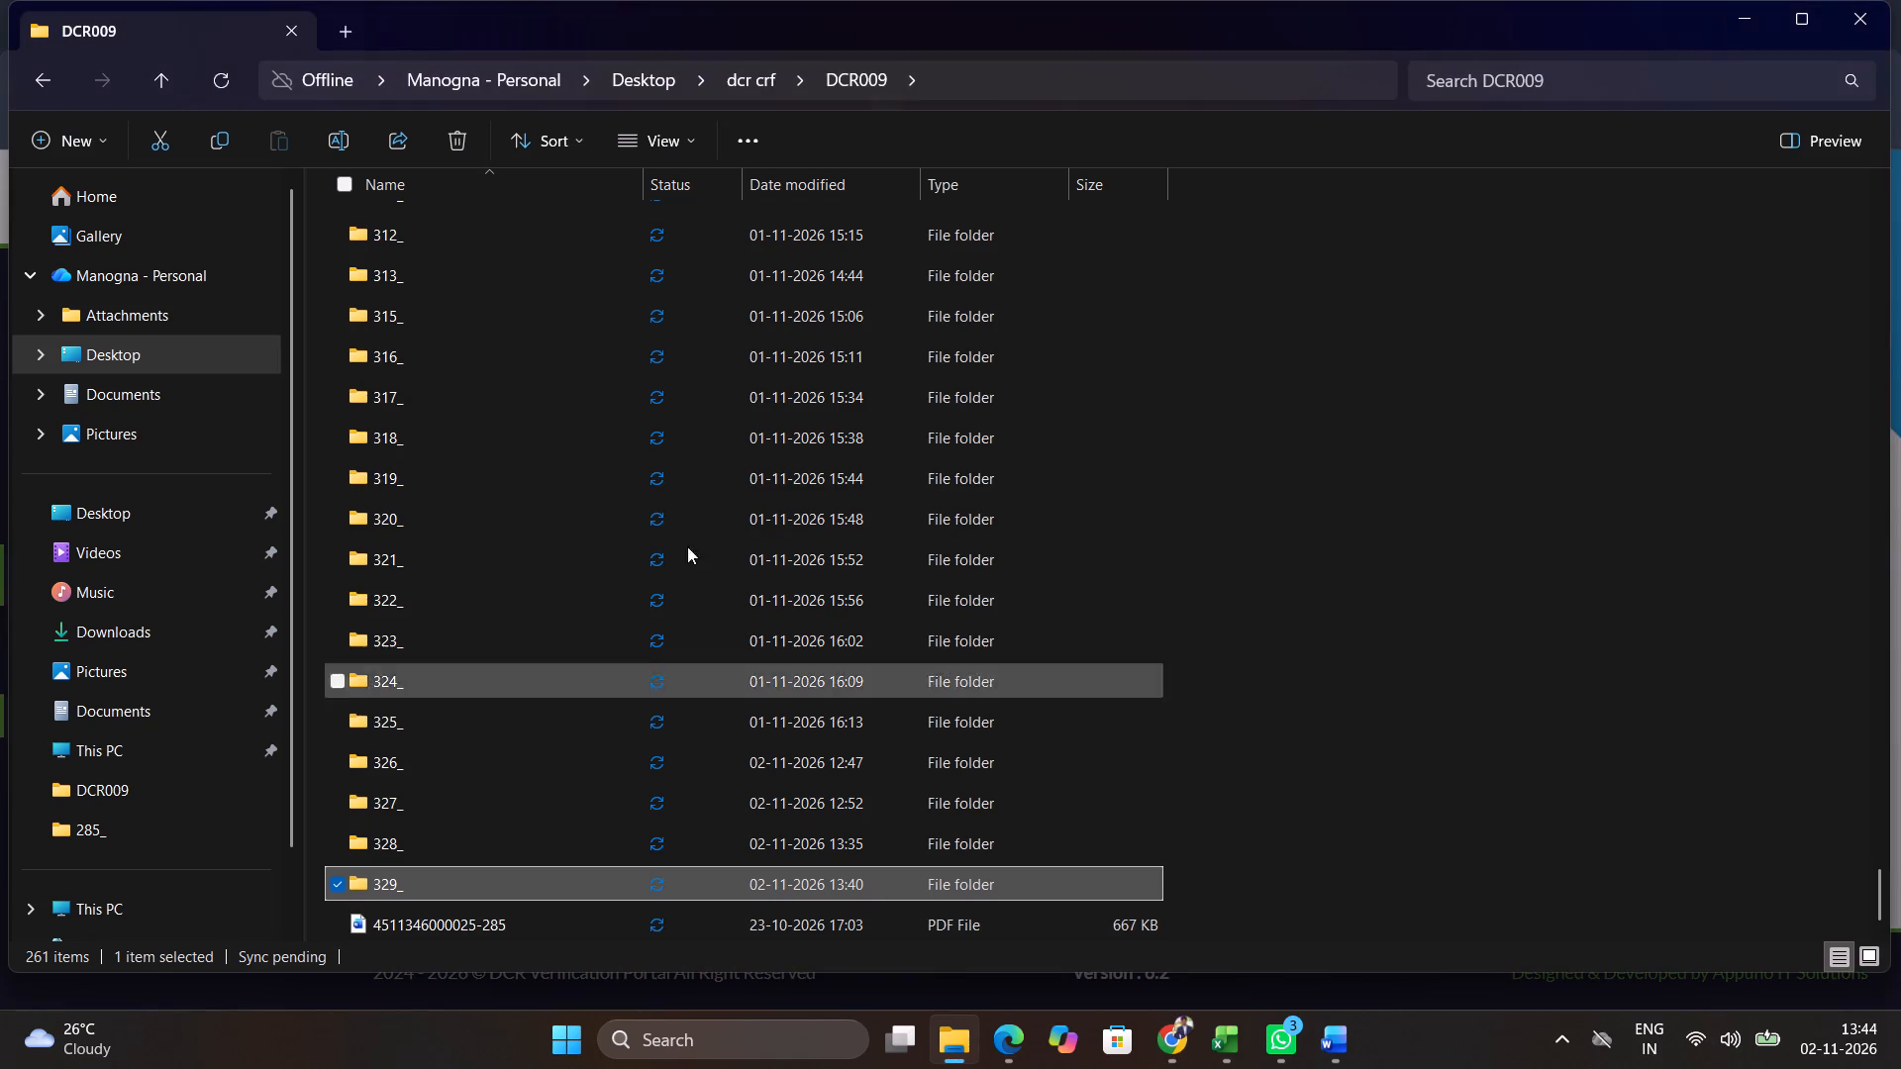
left_click(74, 140)
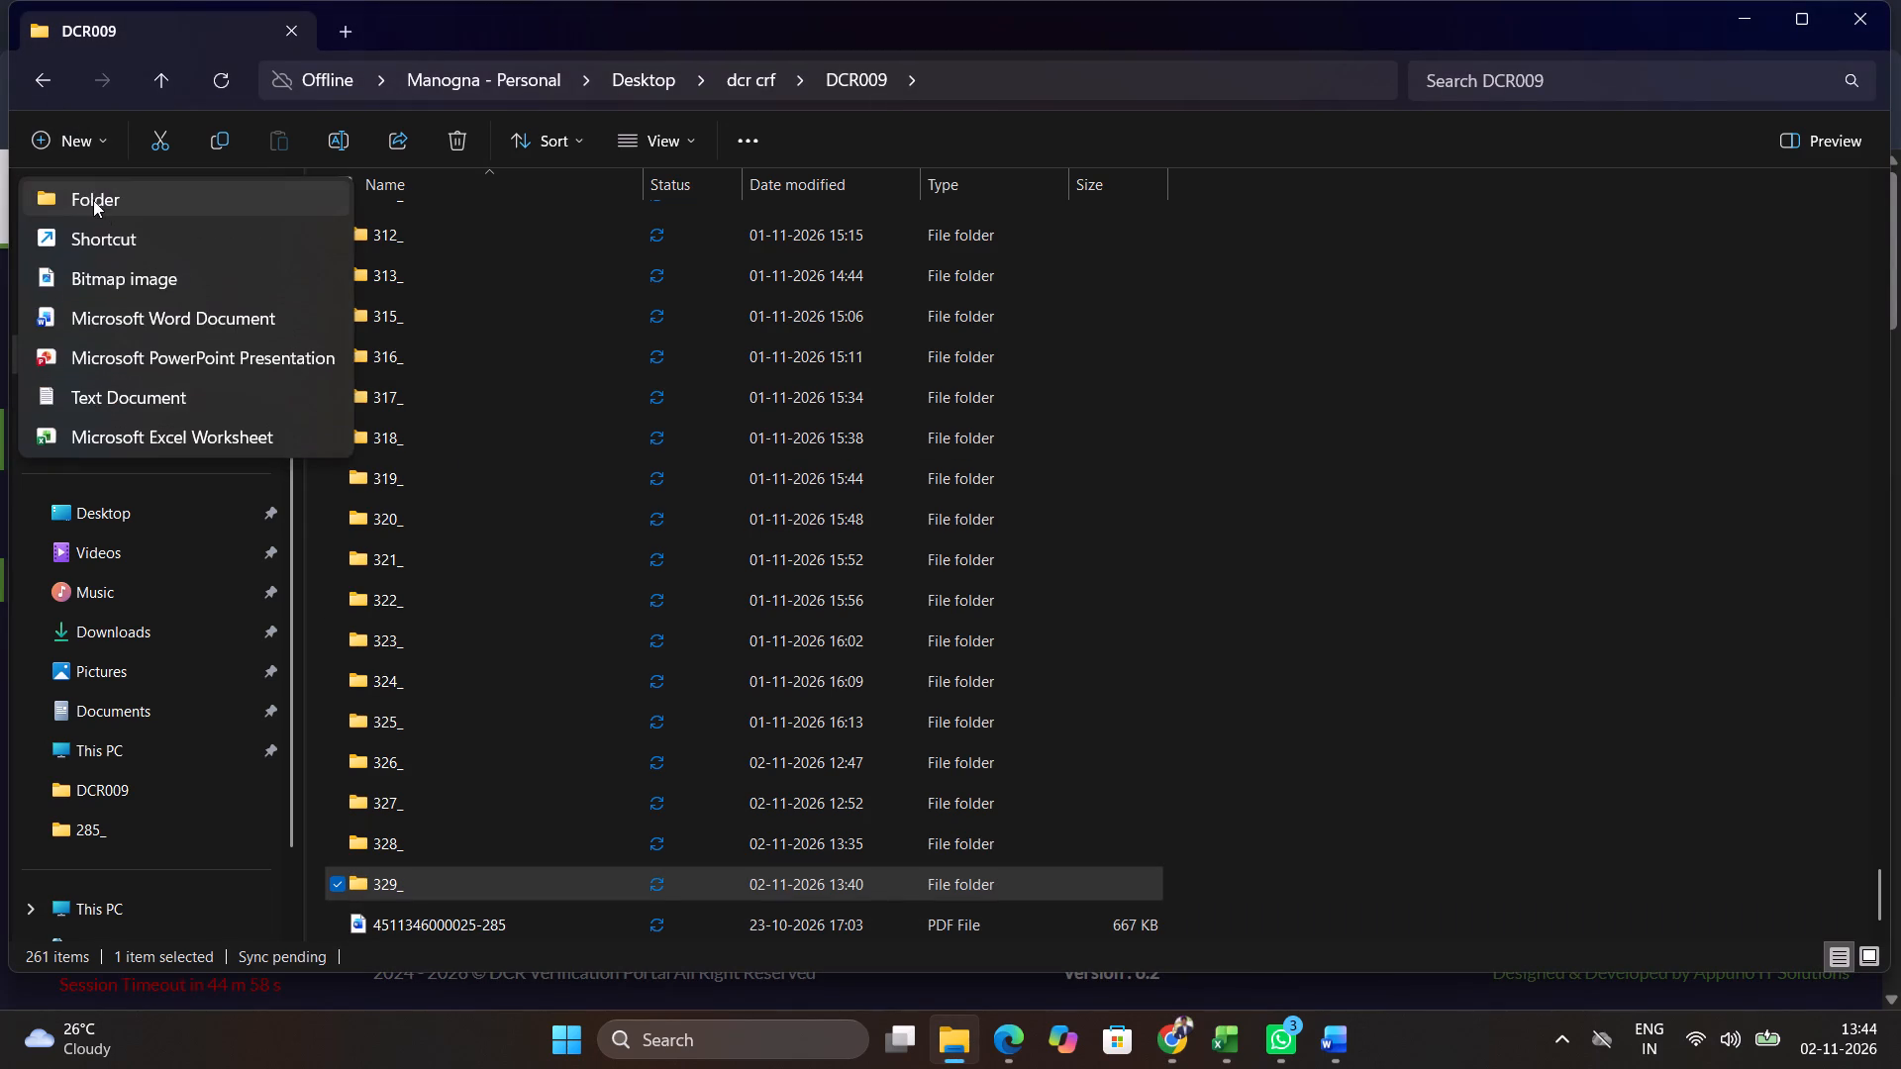
left_click(99, 199)
type("330")
key("shift+underscore")
key("Return")
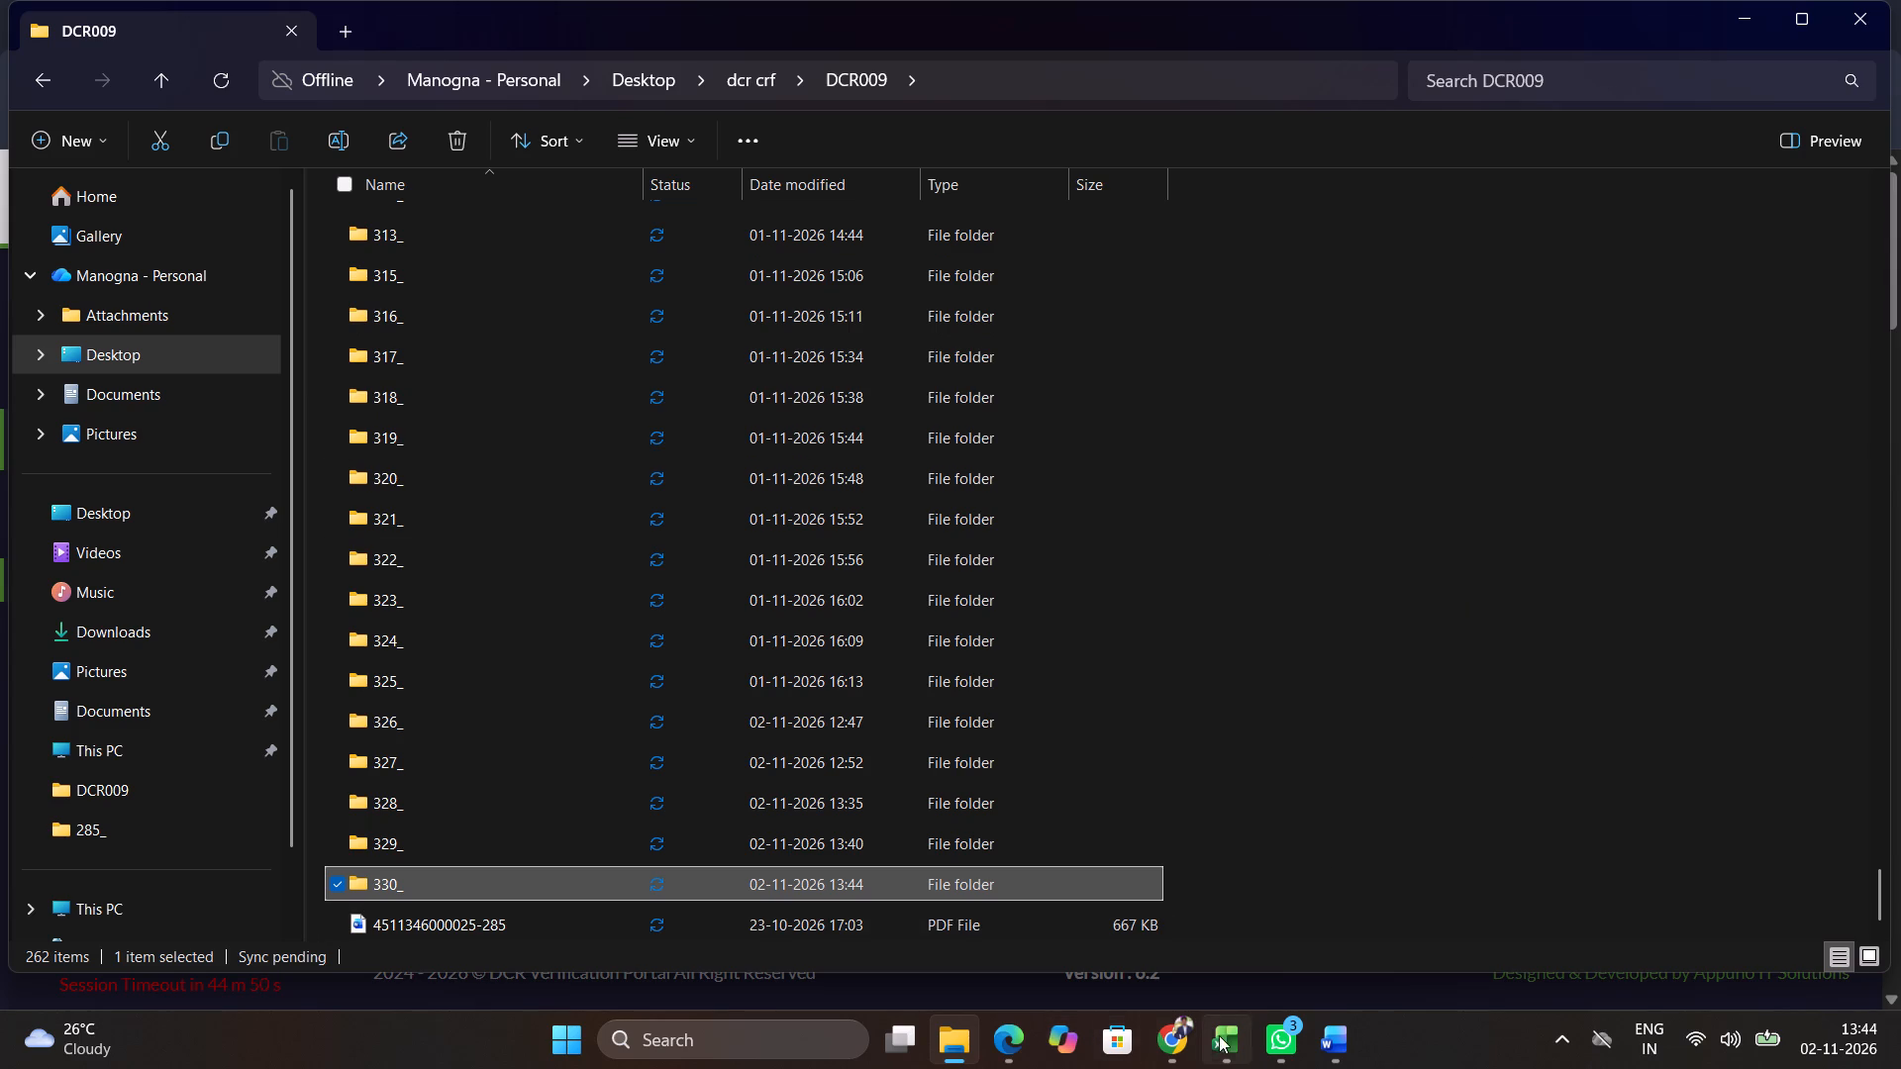
Switch to the SUNGRACE work order and copy the service number from its Quick Copy Details.
left_click(1170, 957)
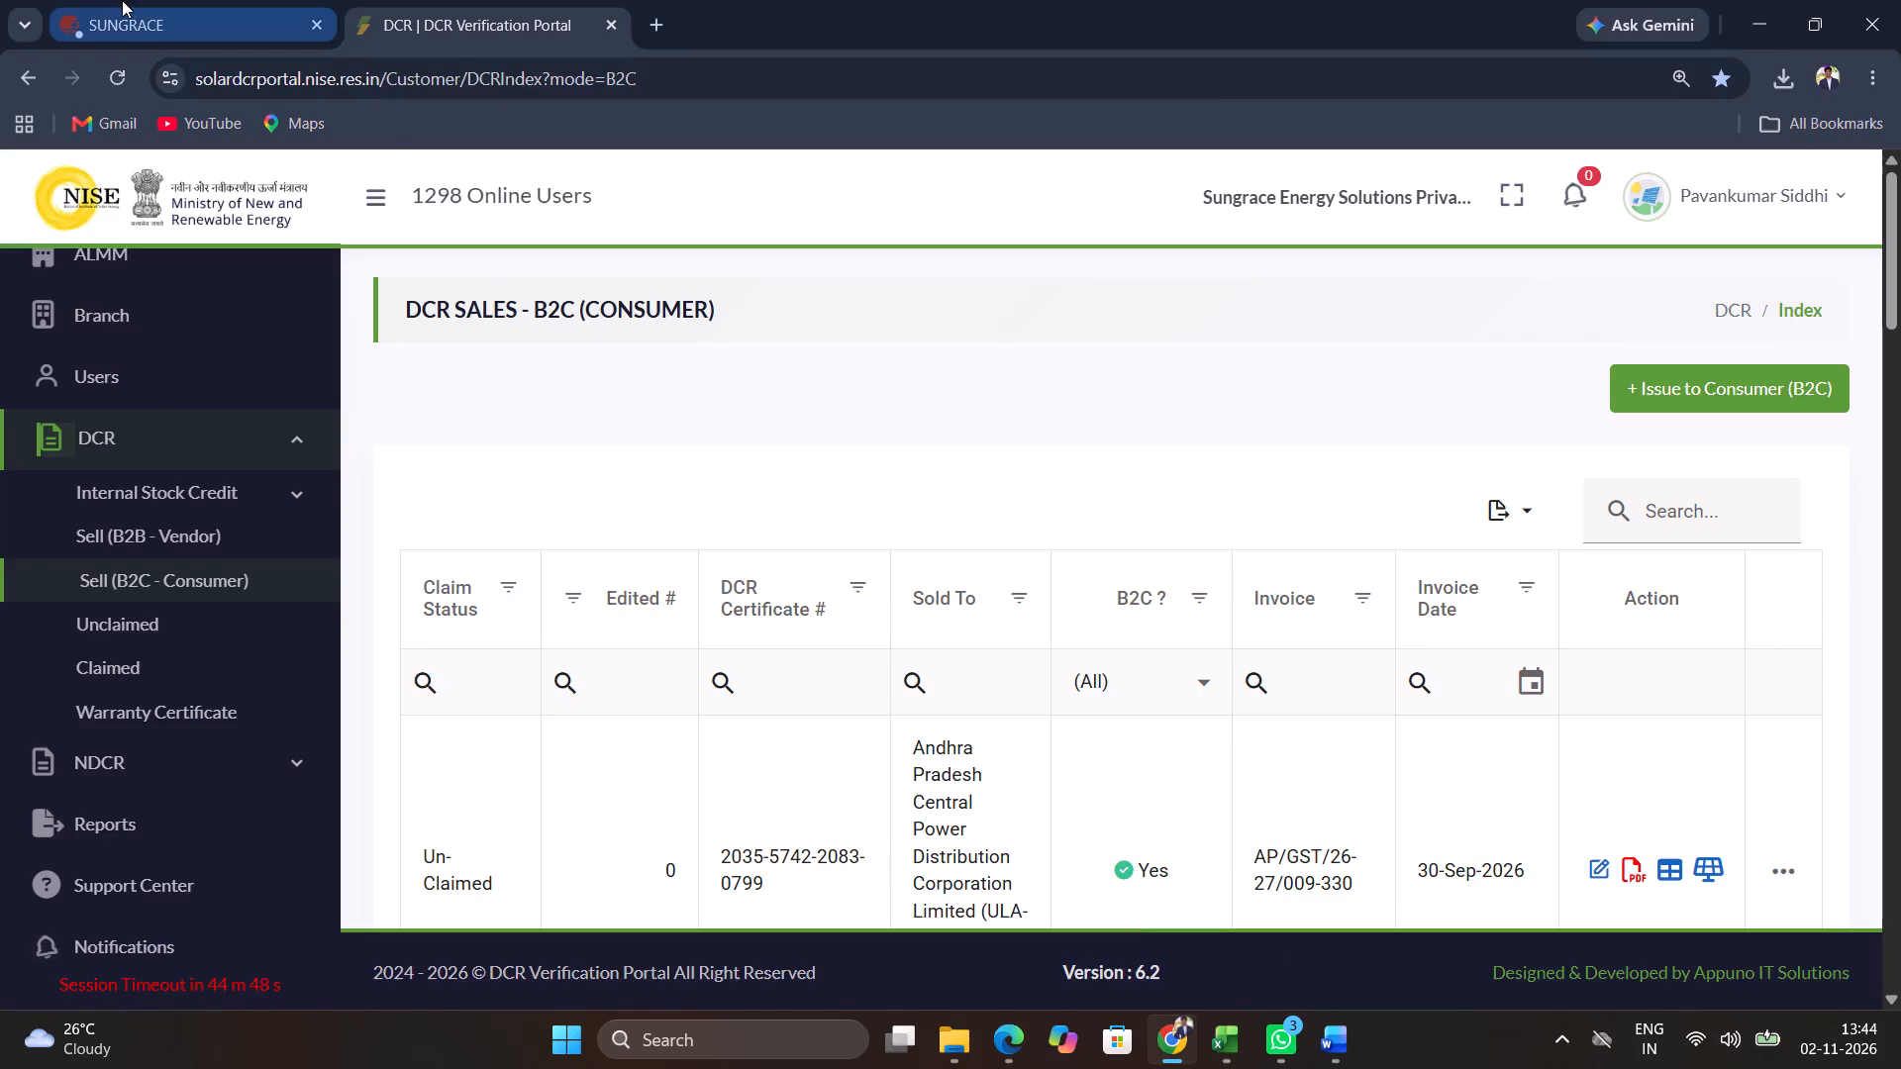
left_click(122, 0)
left_click(1183, 246)
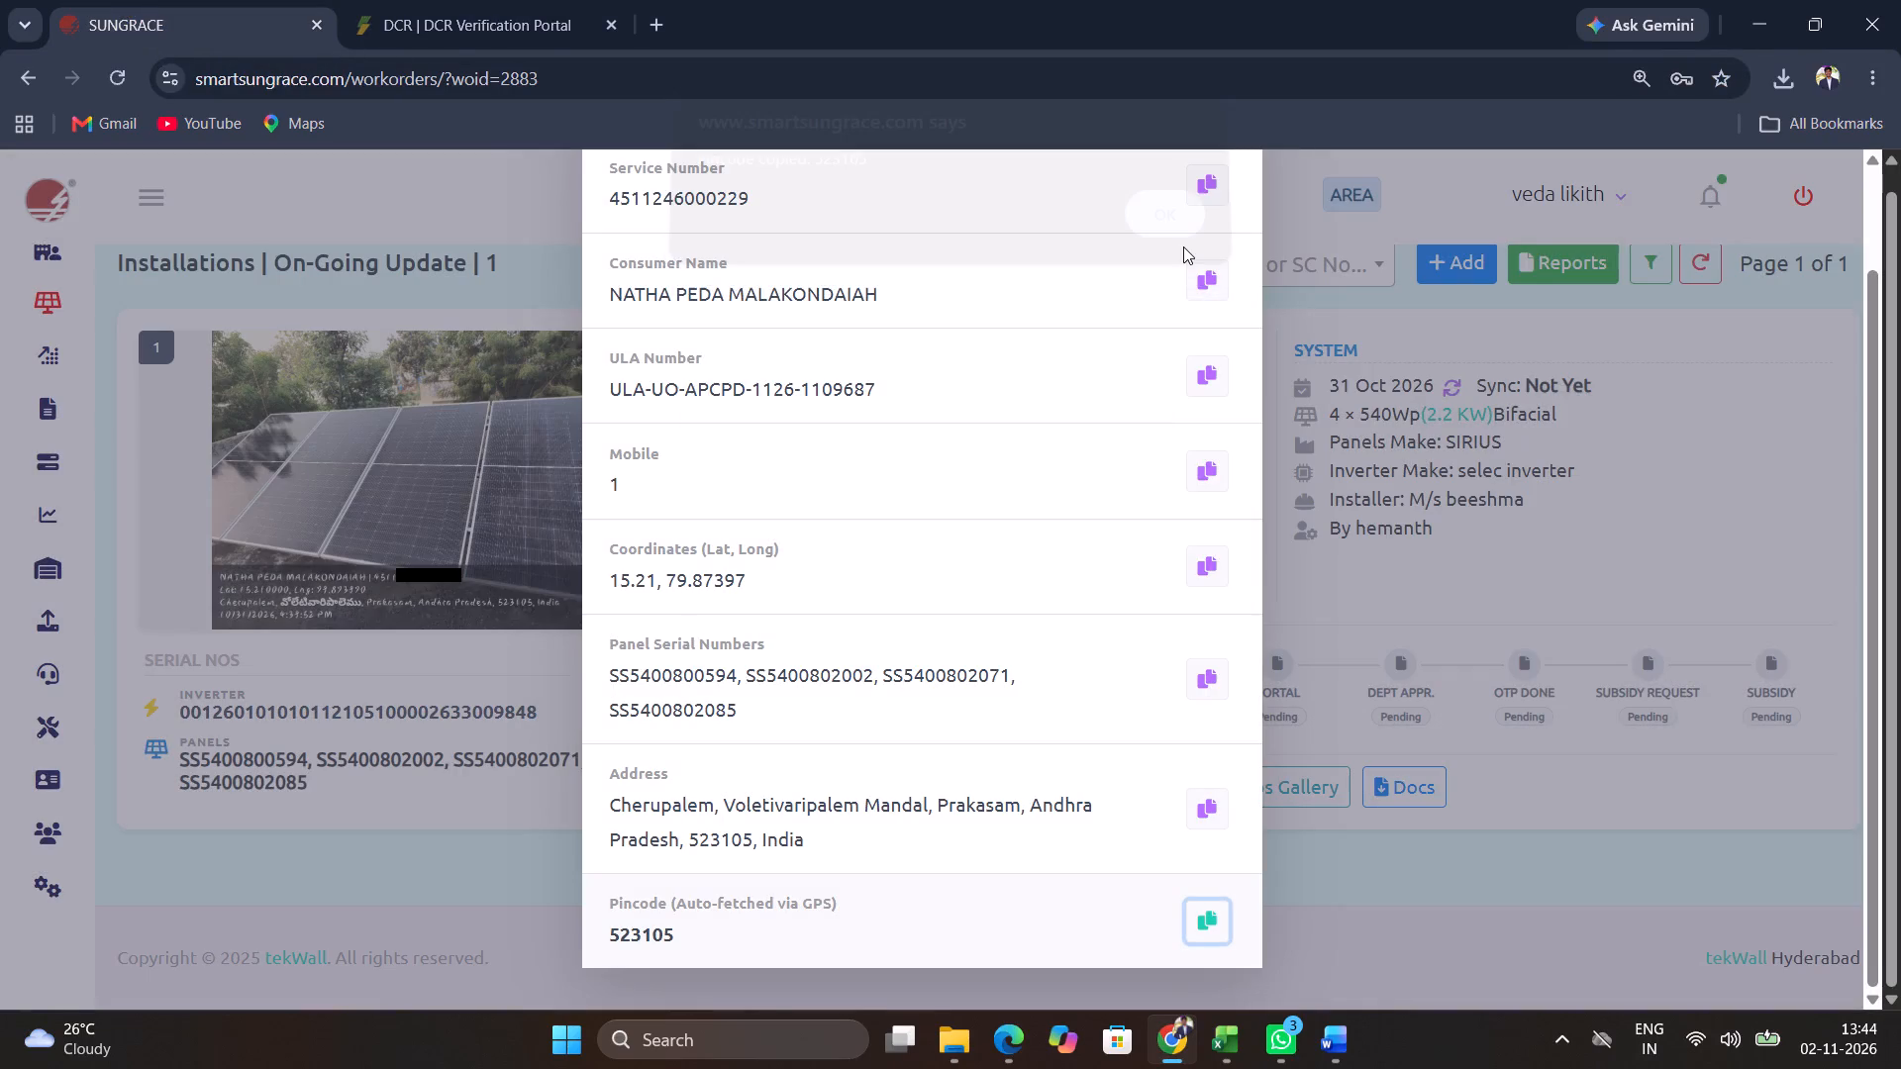
left_click(1207, 184)
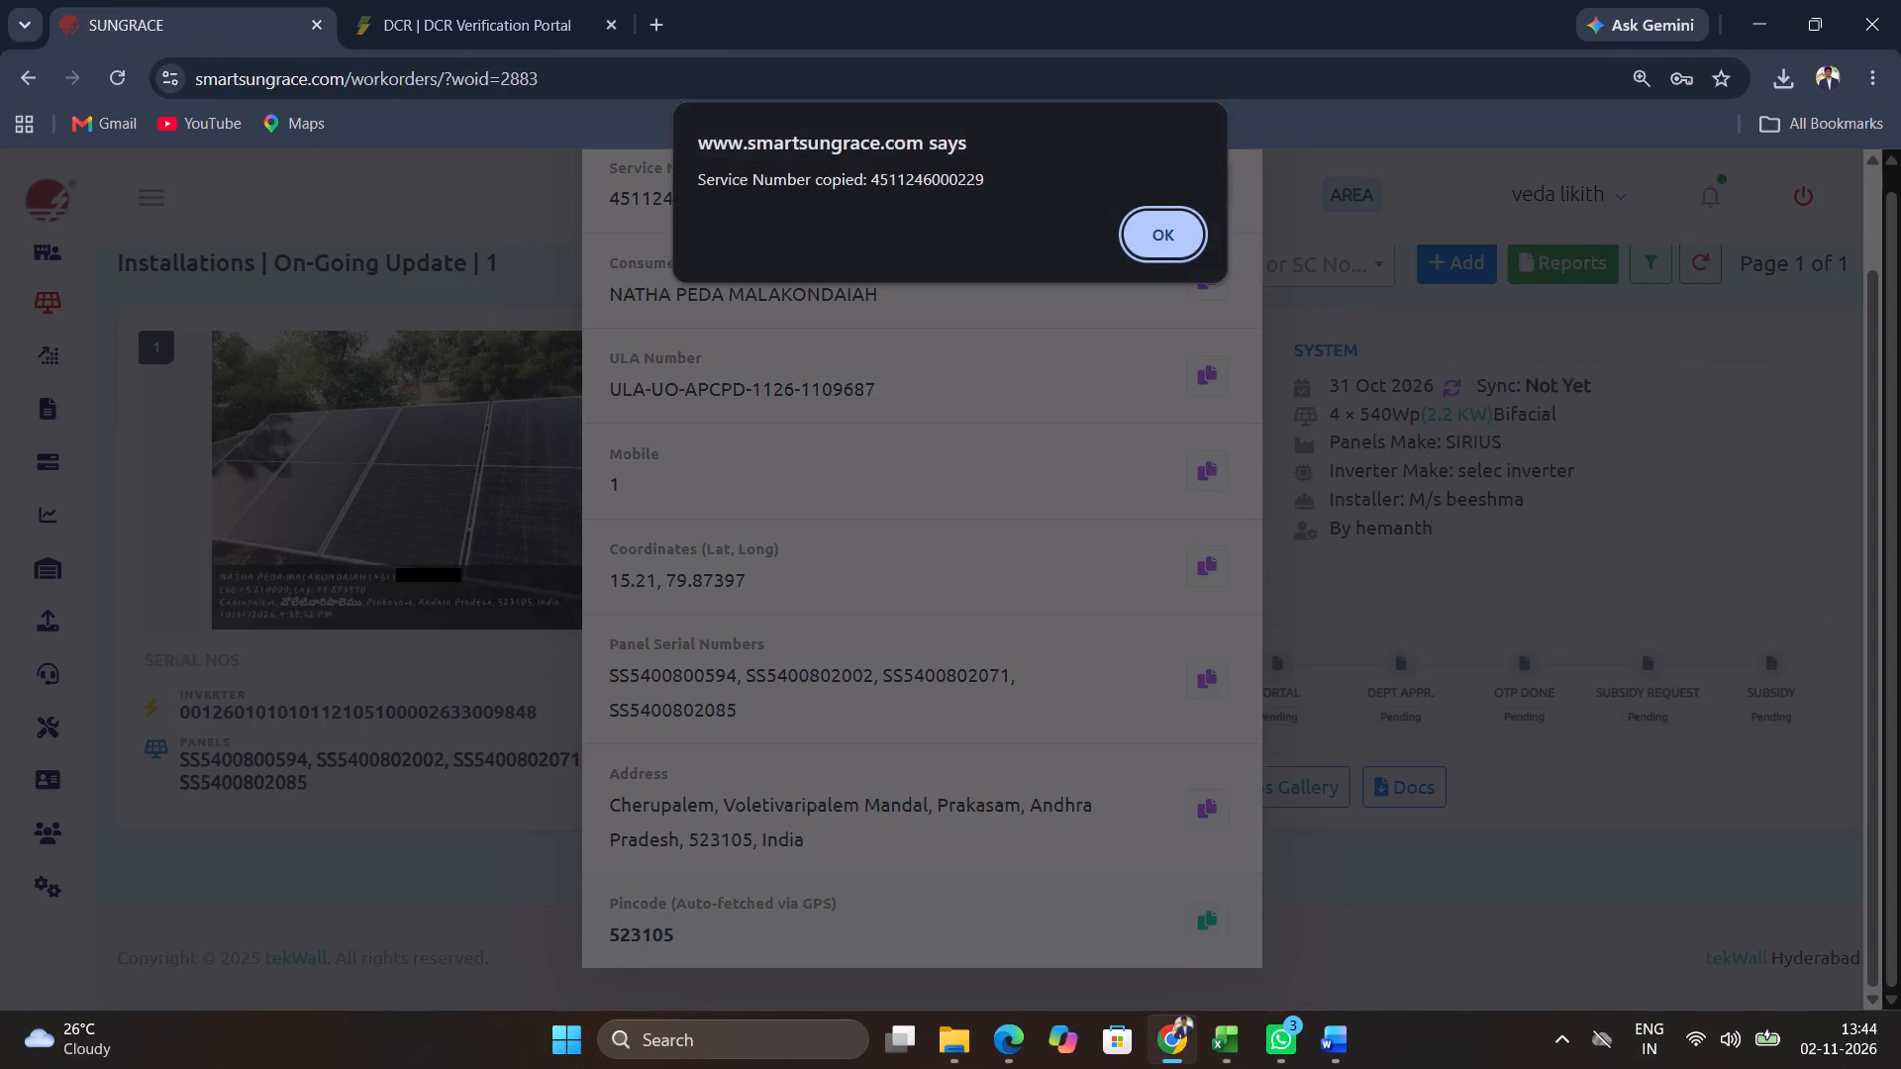
Download the DCR certificate for invoice AP/GST/26-27/009-330 from the DCR portal, naming the file with the copied service number followed by -330.
left_click(507, 0)
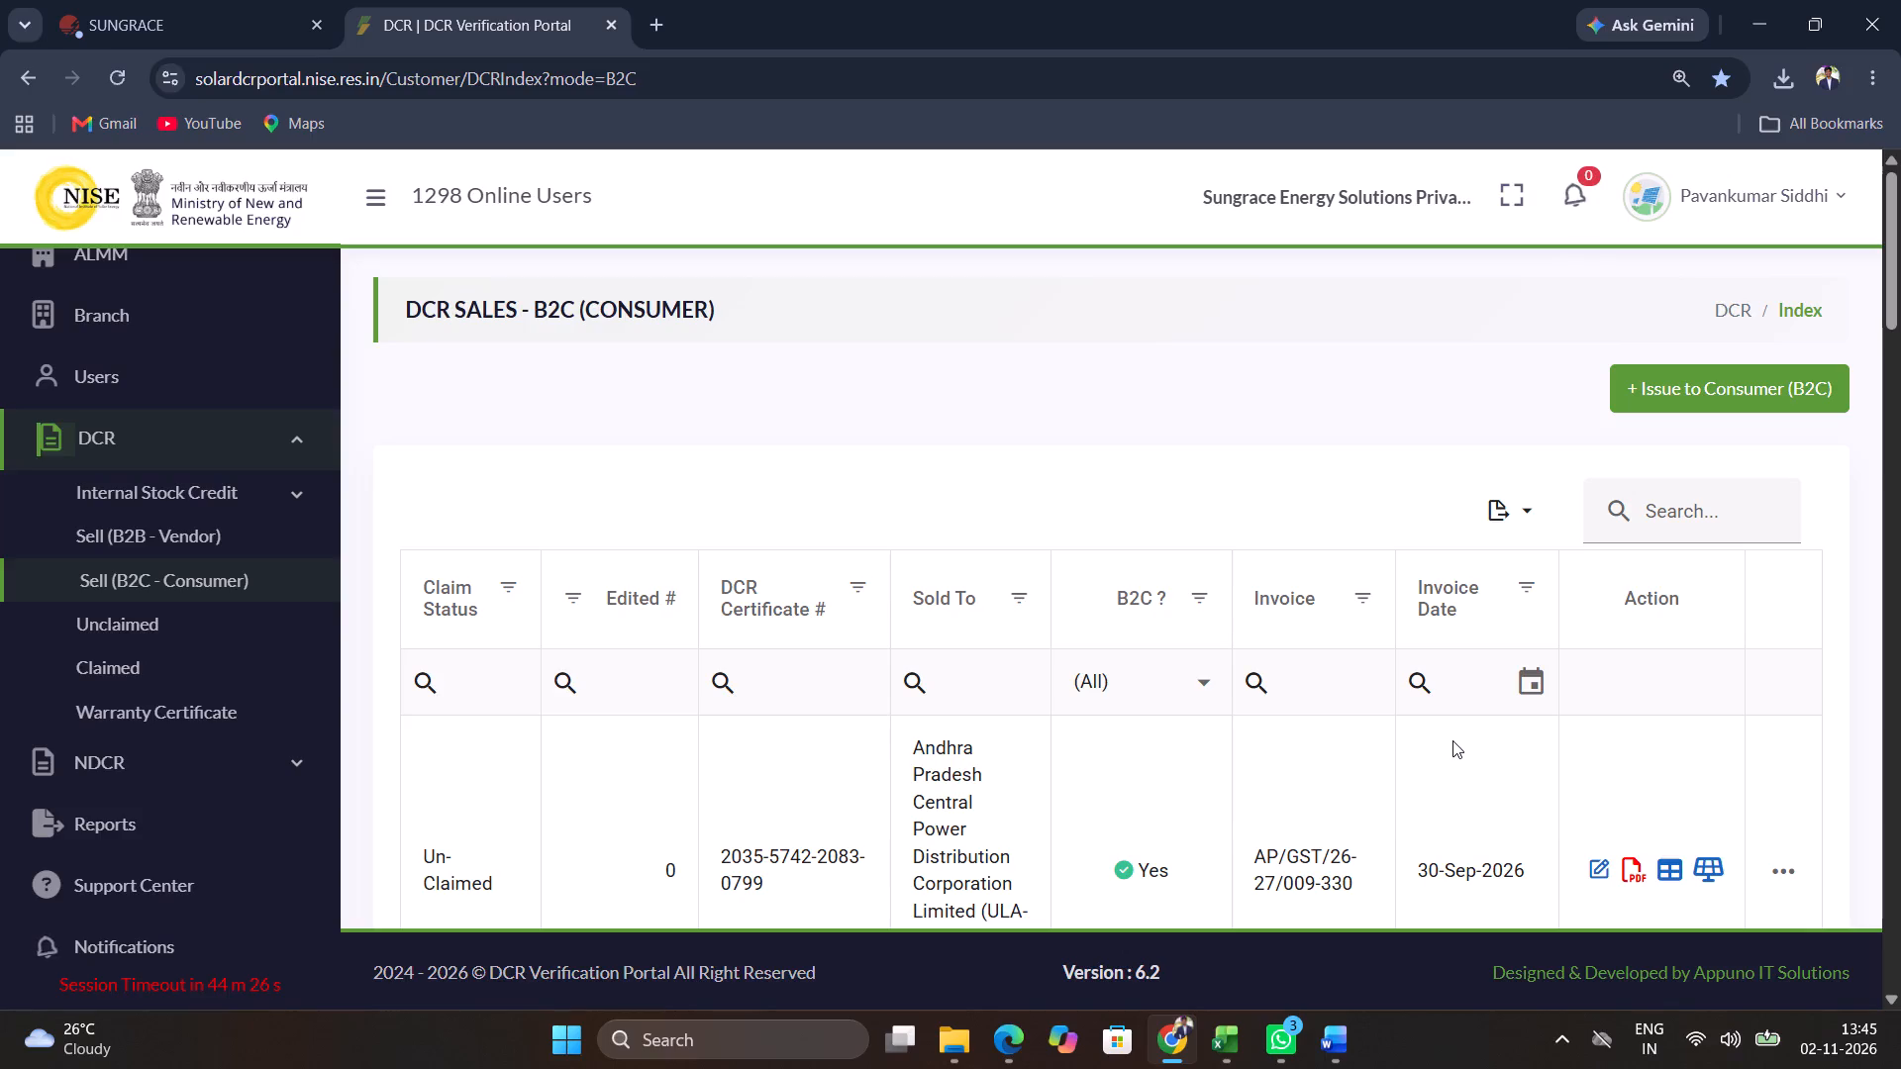
left_click(1651, 869)
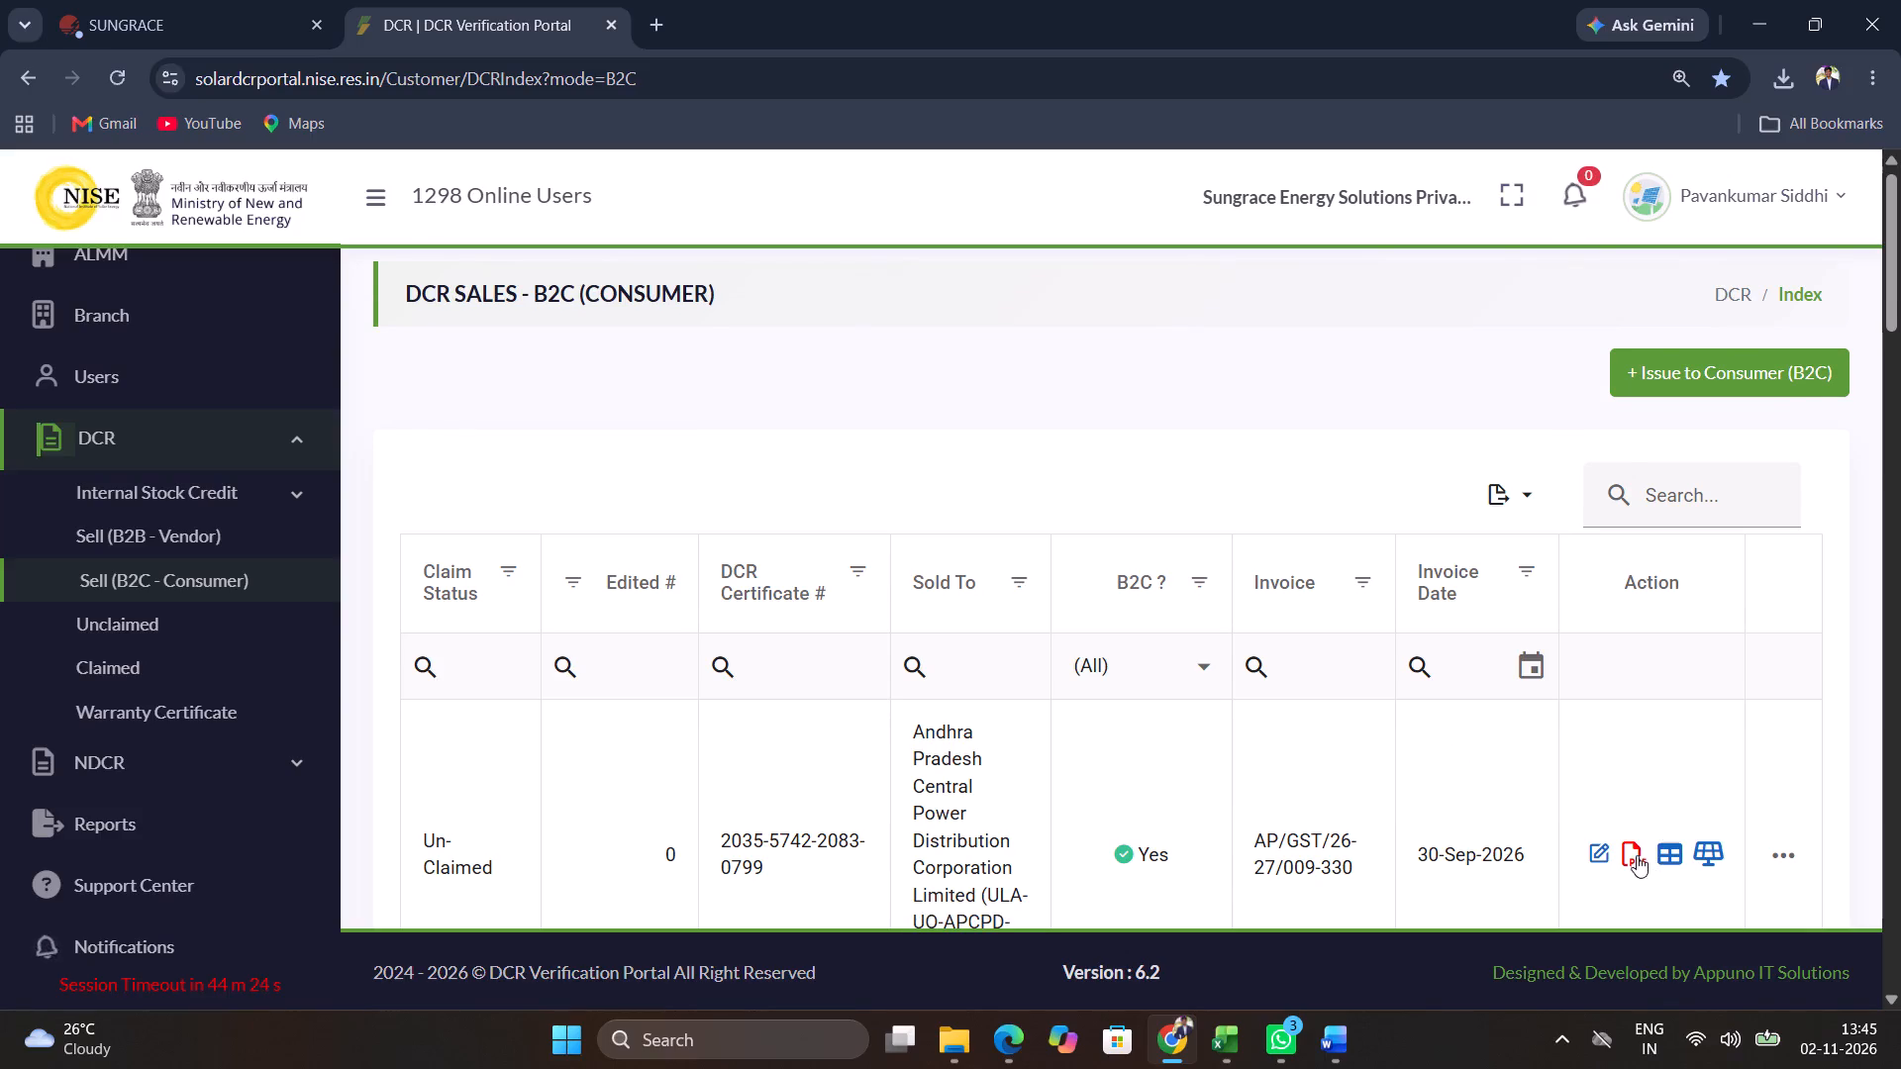
left_click(1638, 857)
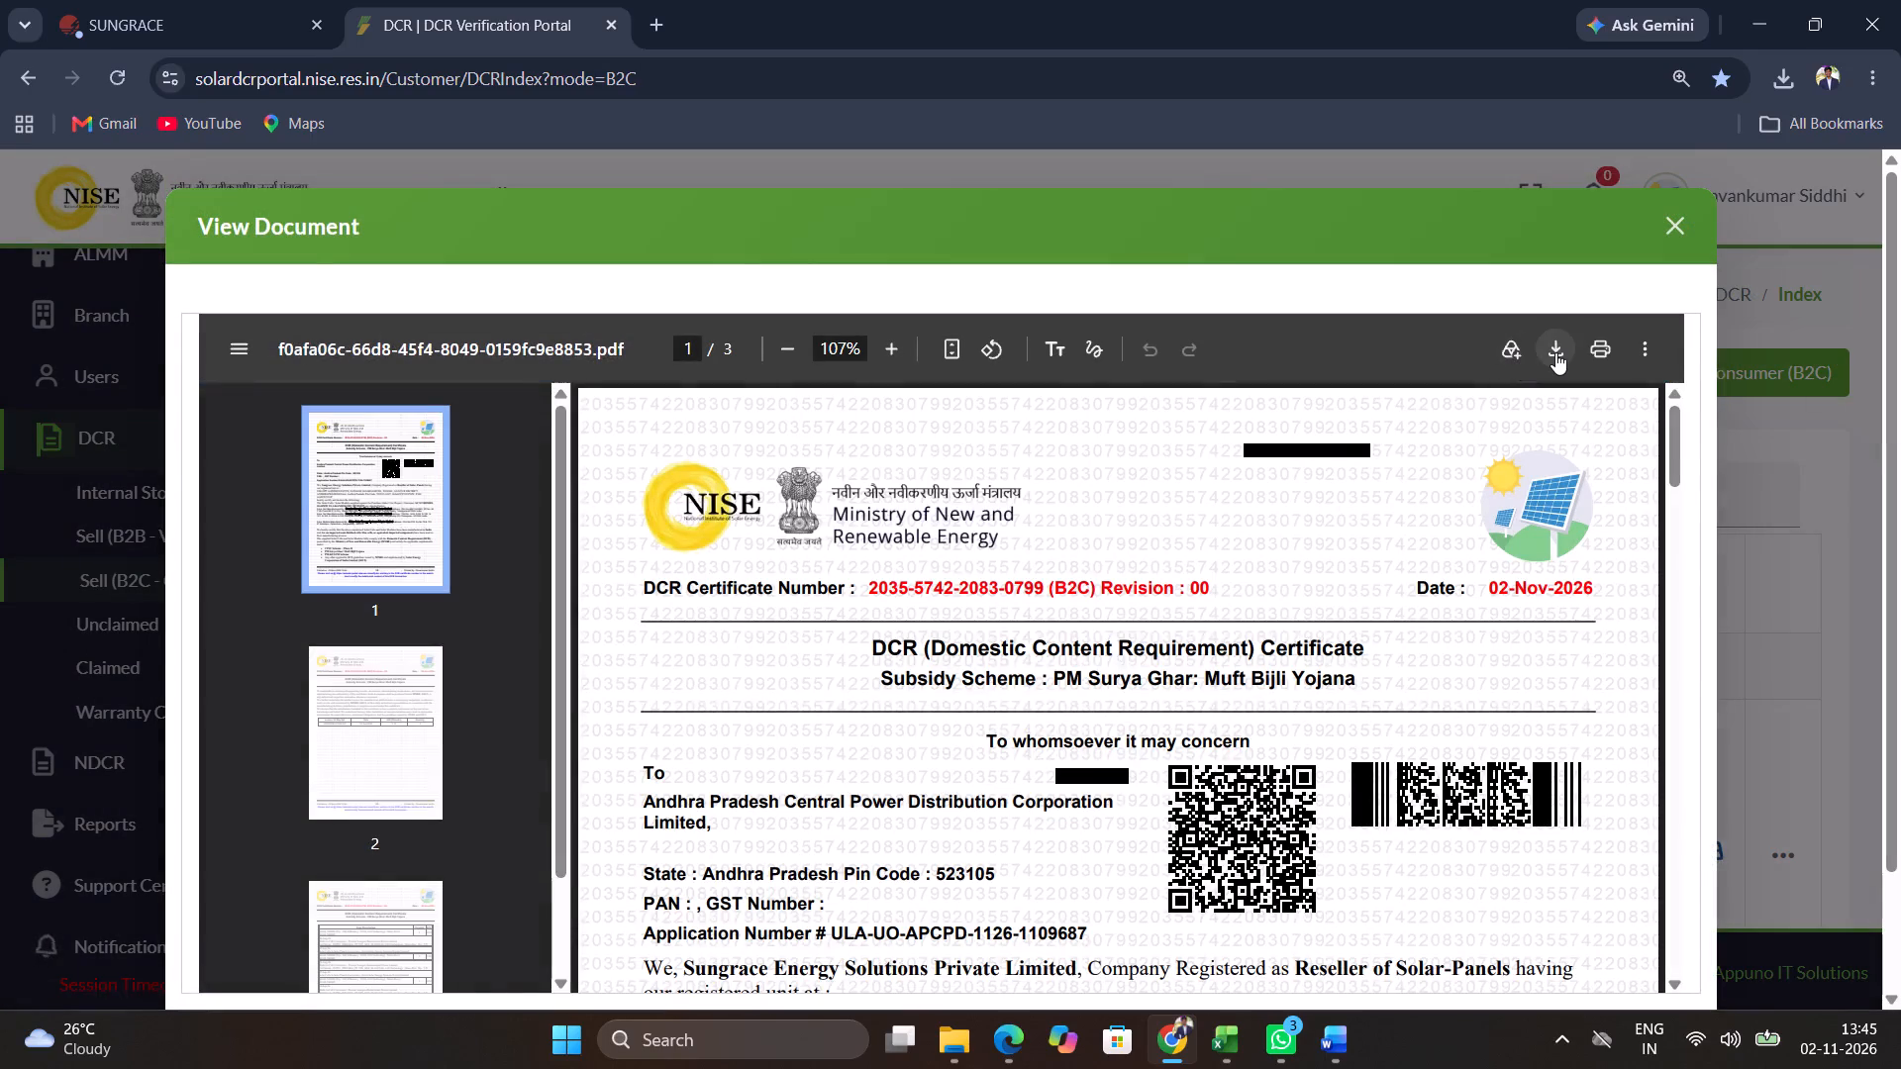
left_click(1555, 352)
key("ctrl+v")
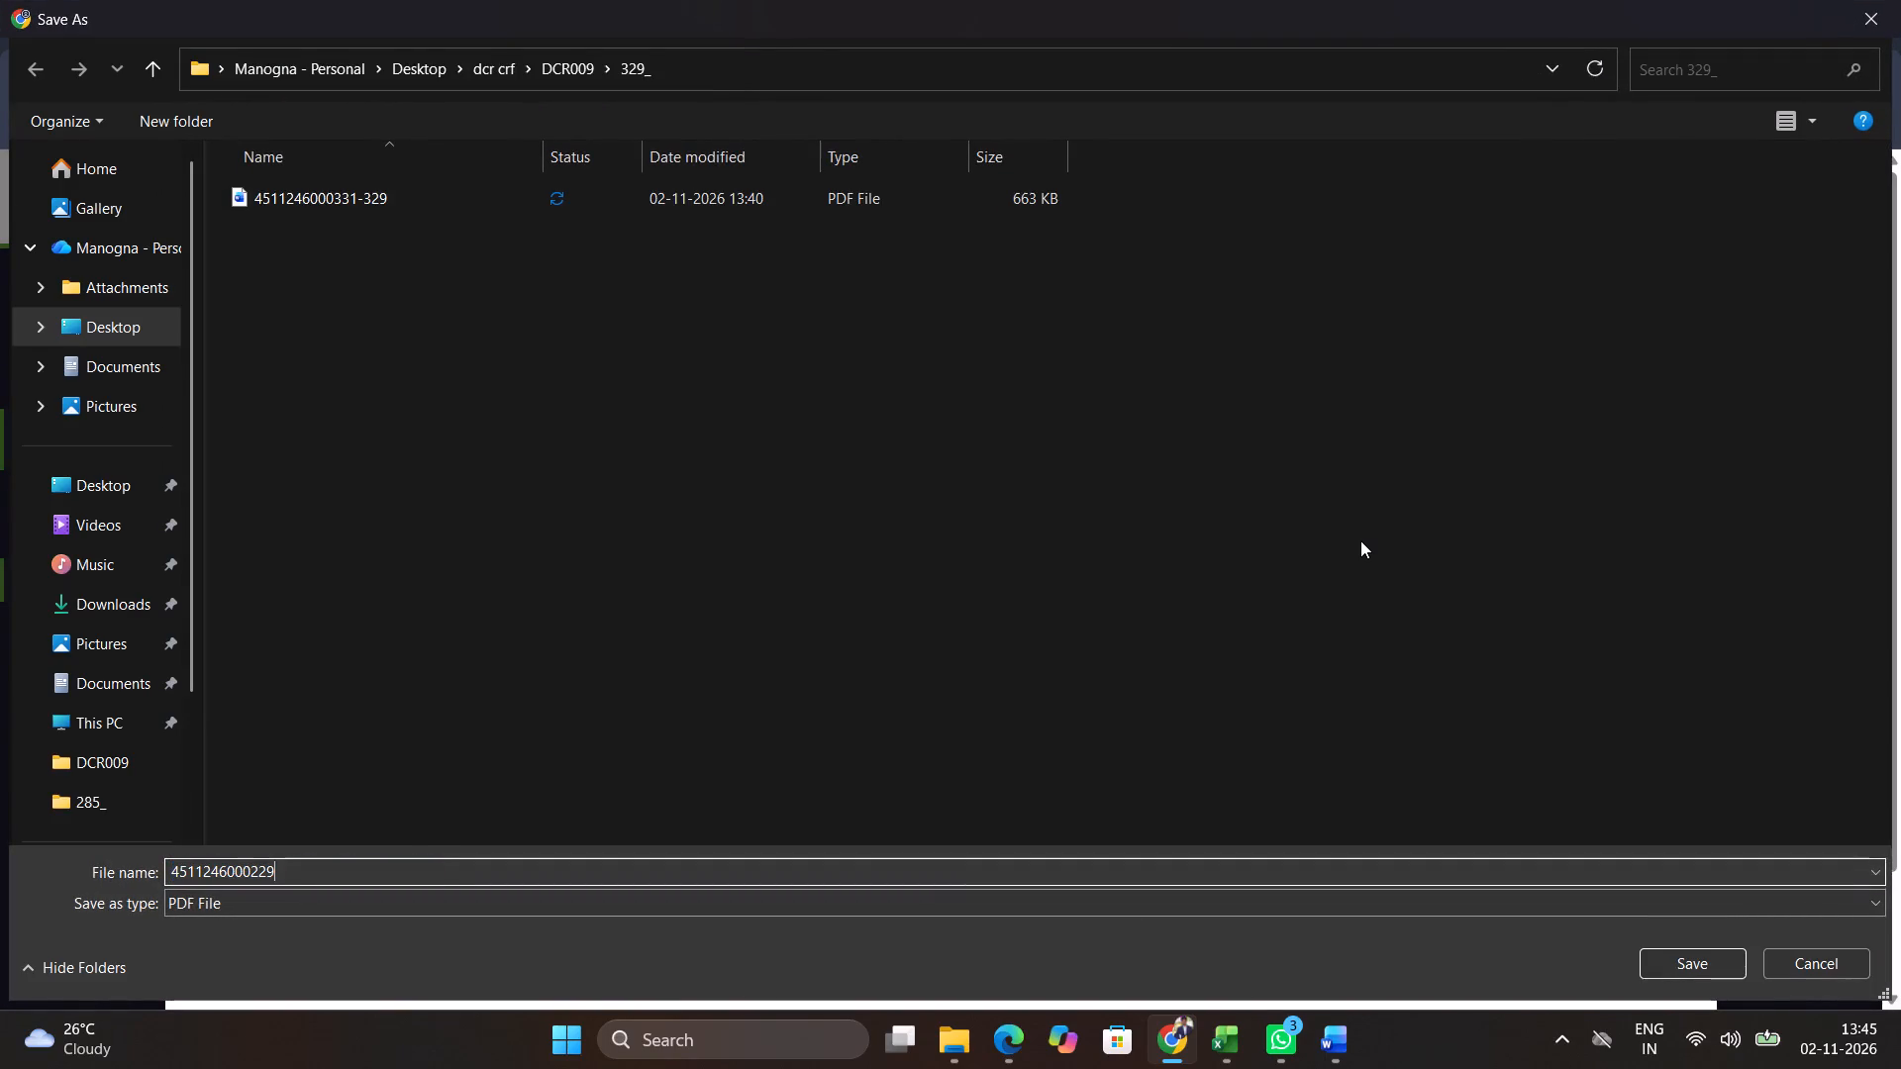
key("minus")
type("330")
Save the certificate PDF in the 330_ subfolder of DCR009.
left_click(574, 73)
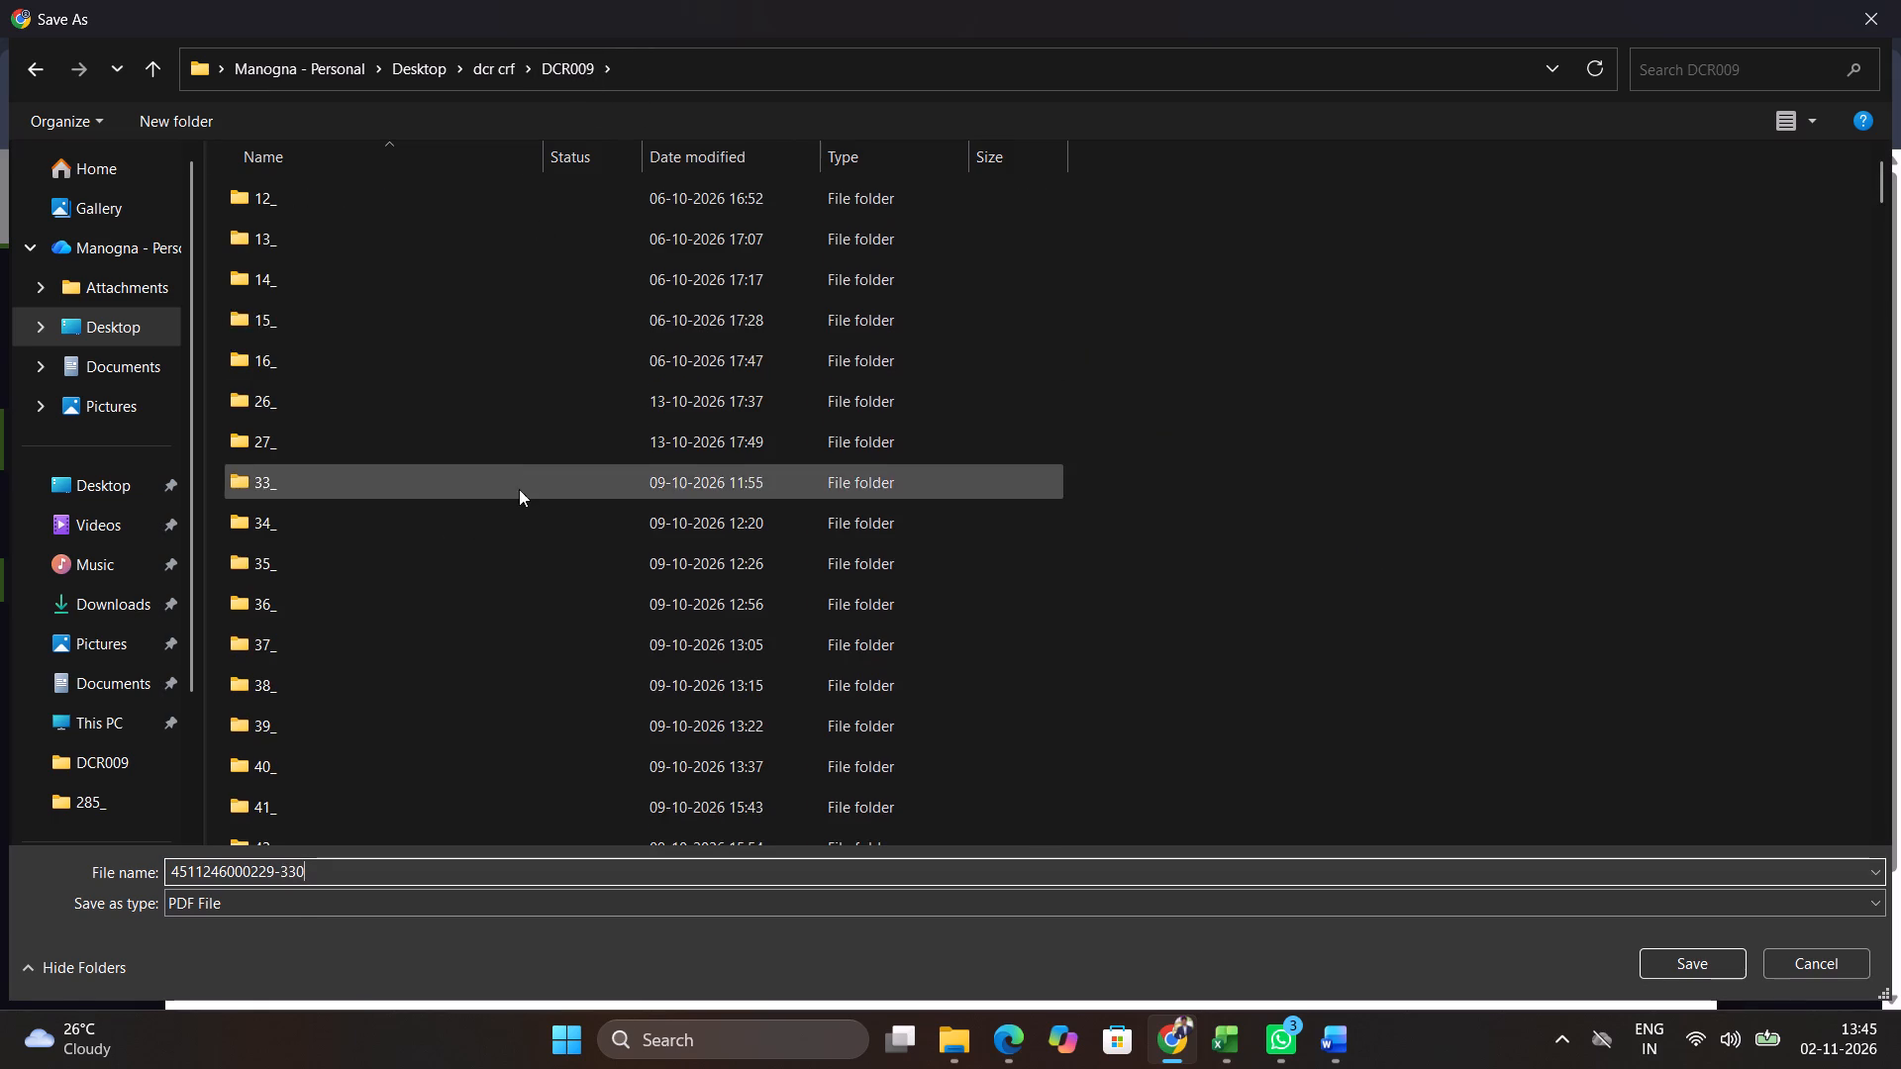
scroll(520, 489, "down", 6)
scroll(642, 406, "down", 18)
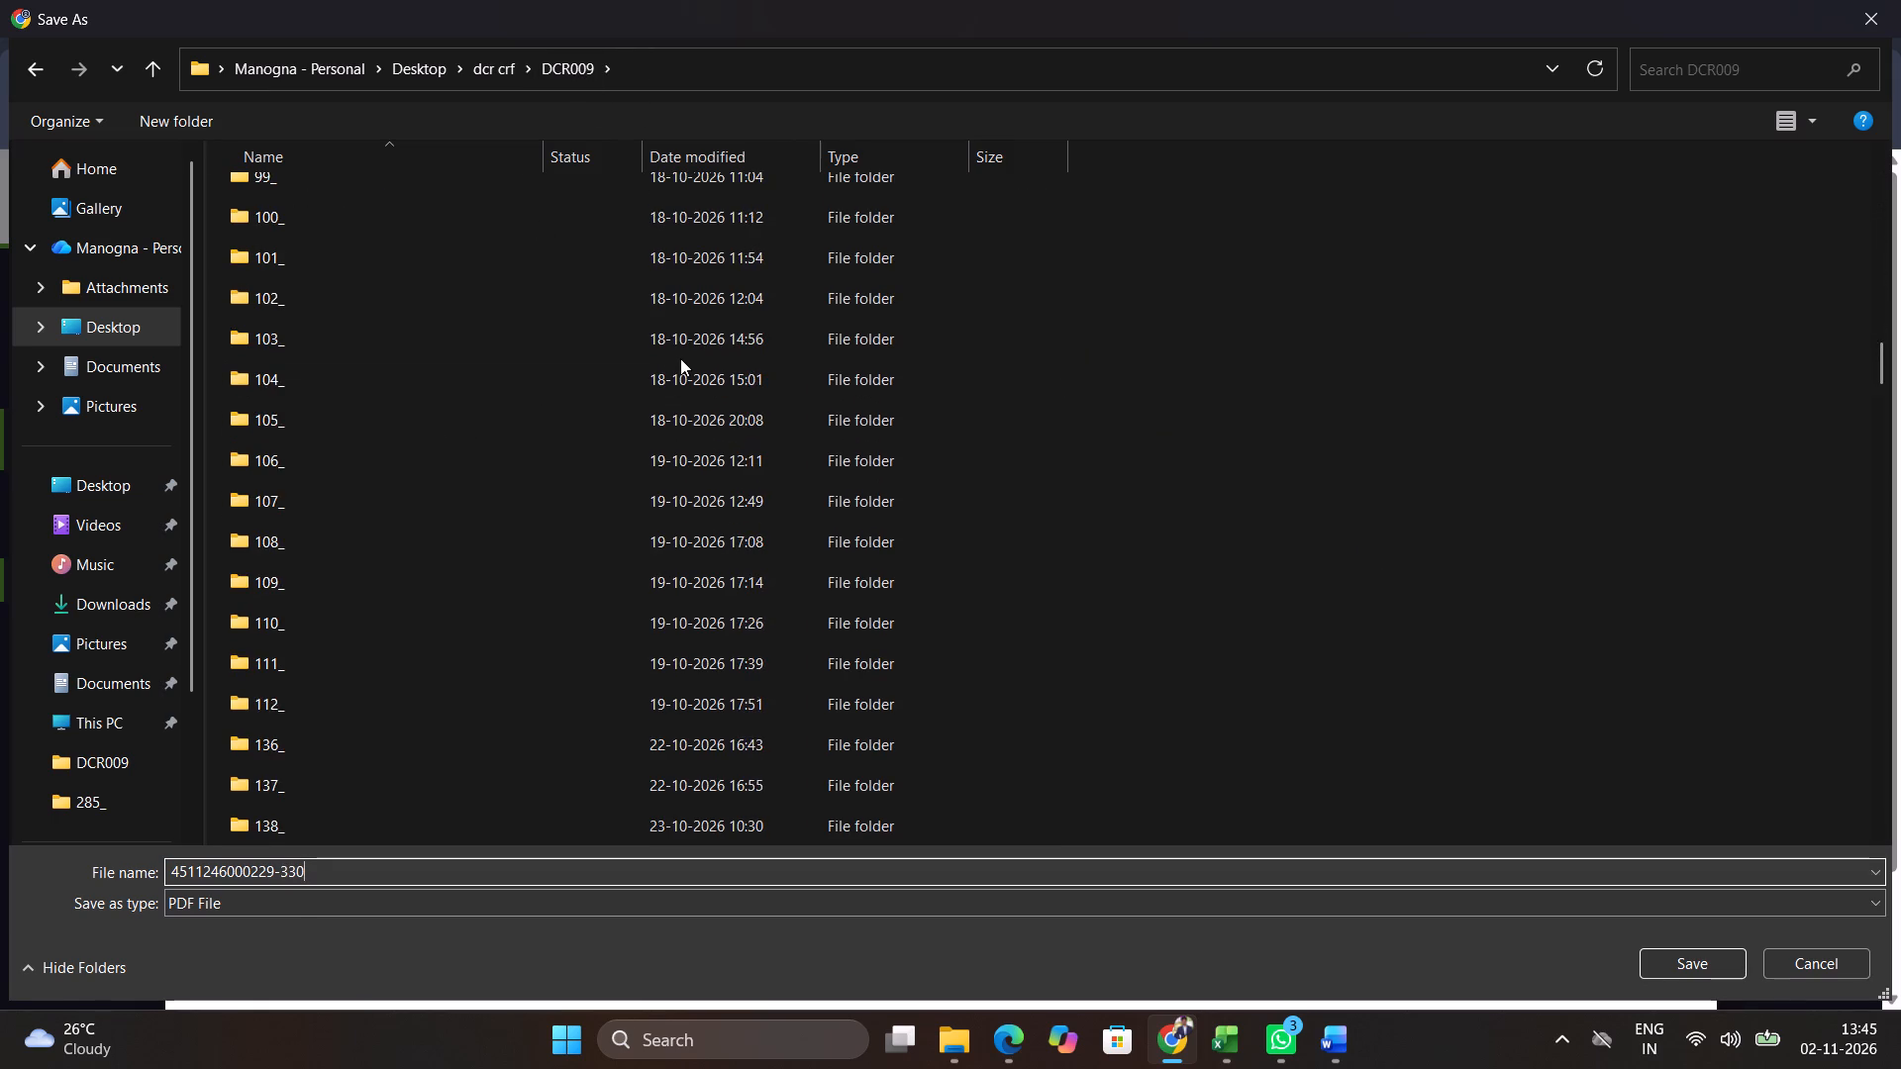
scroll(680, 358, "down", 18)
scroll(680, 362, "down", 14)
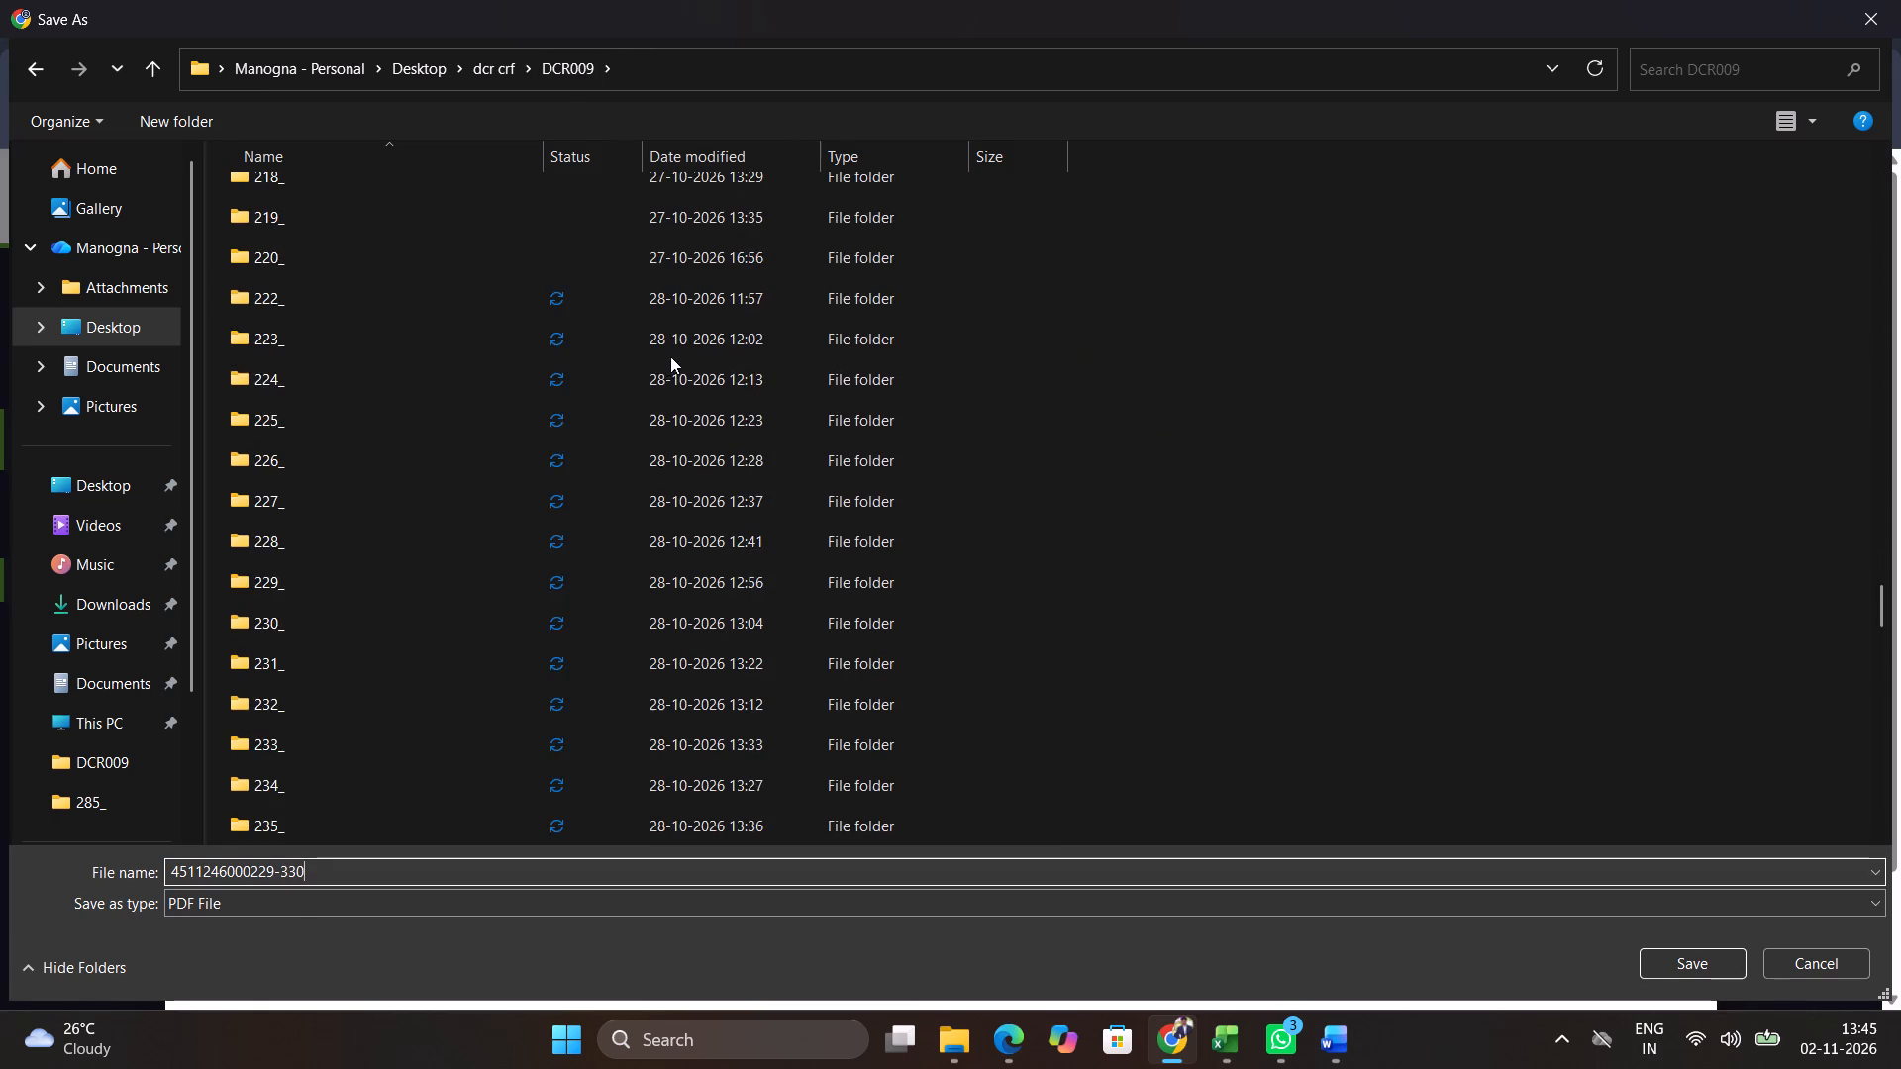
scroll(670, 361, "down", 14)
scroll(669, 432, "down", 20)
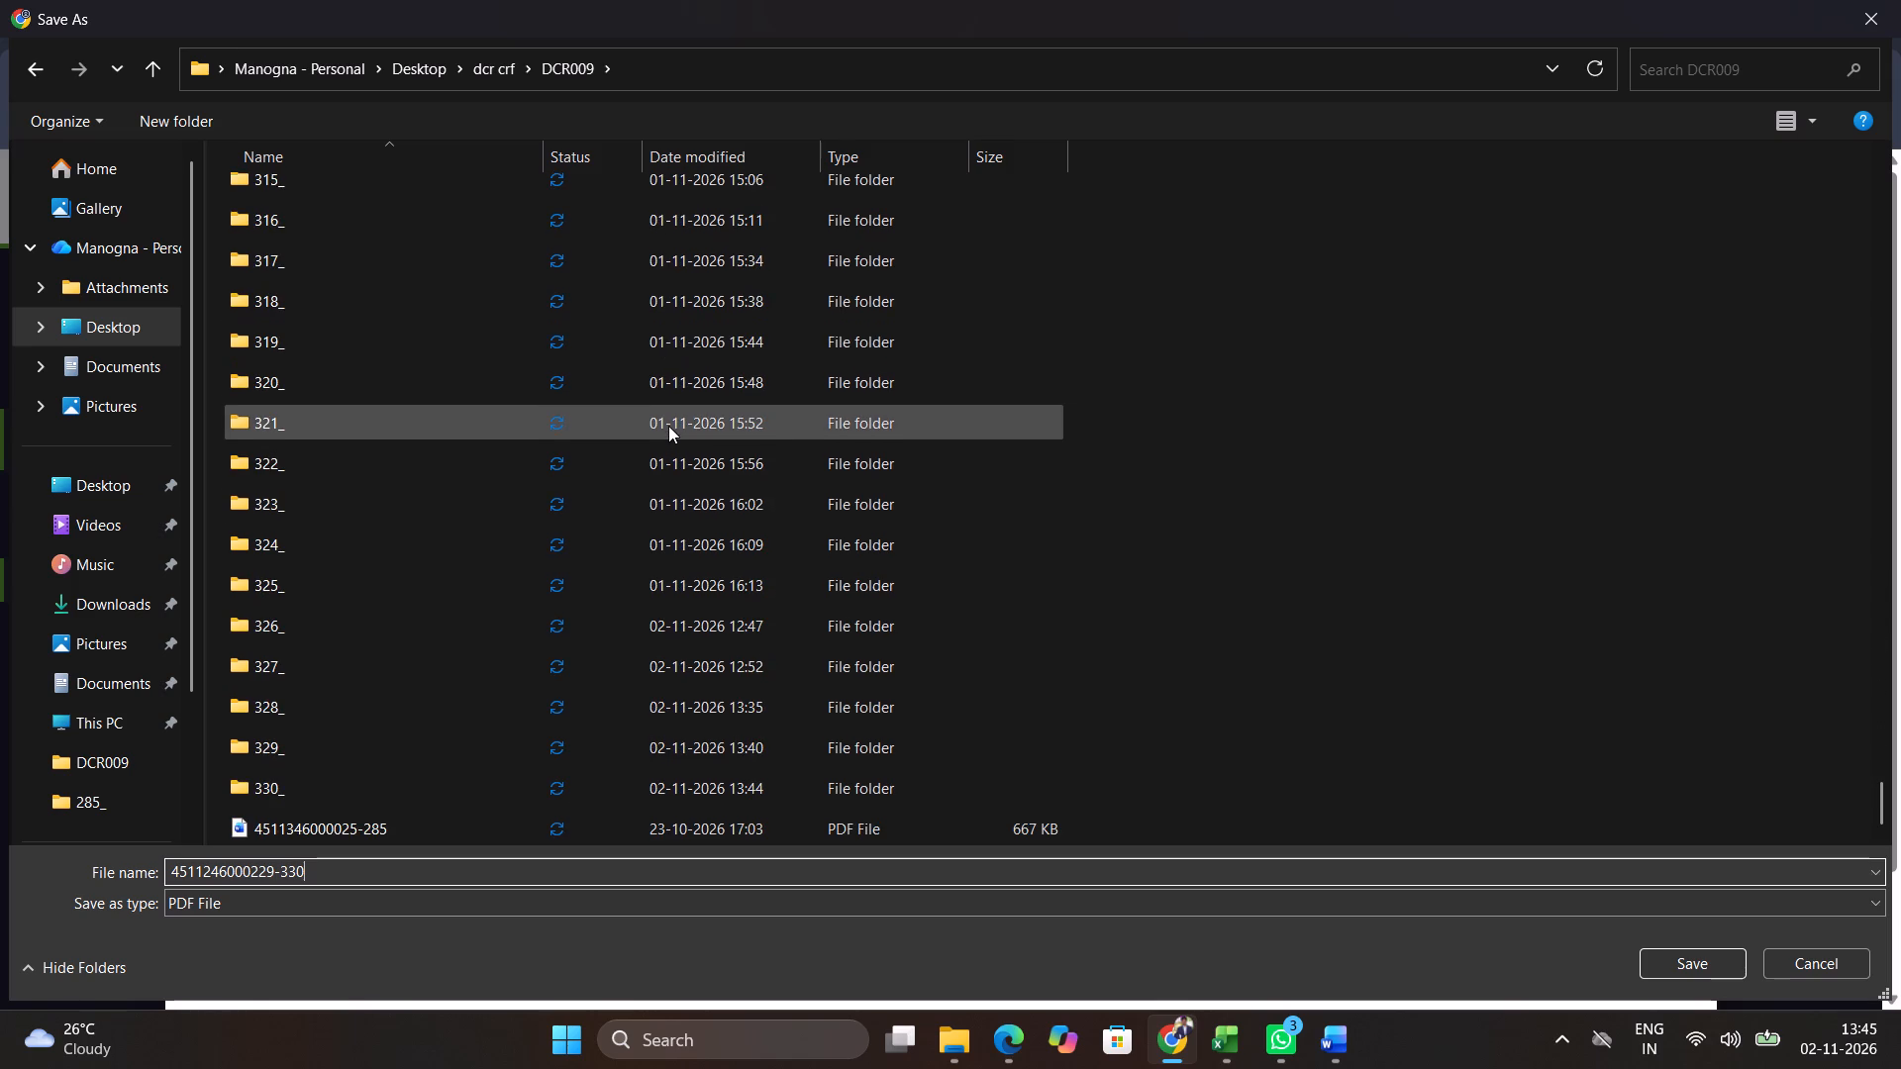
double_click(405, 782)
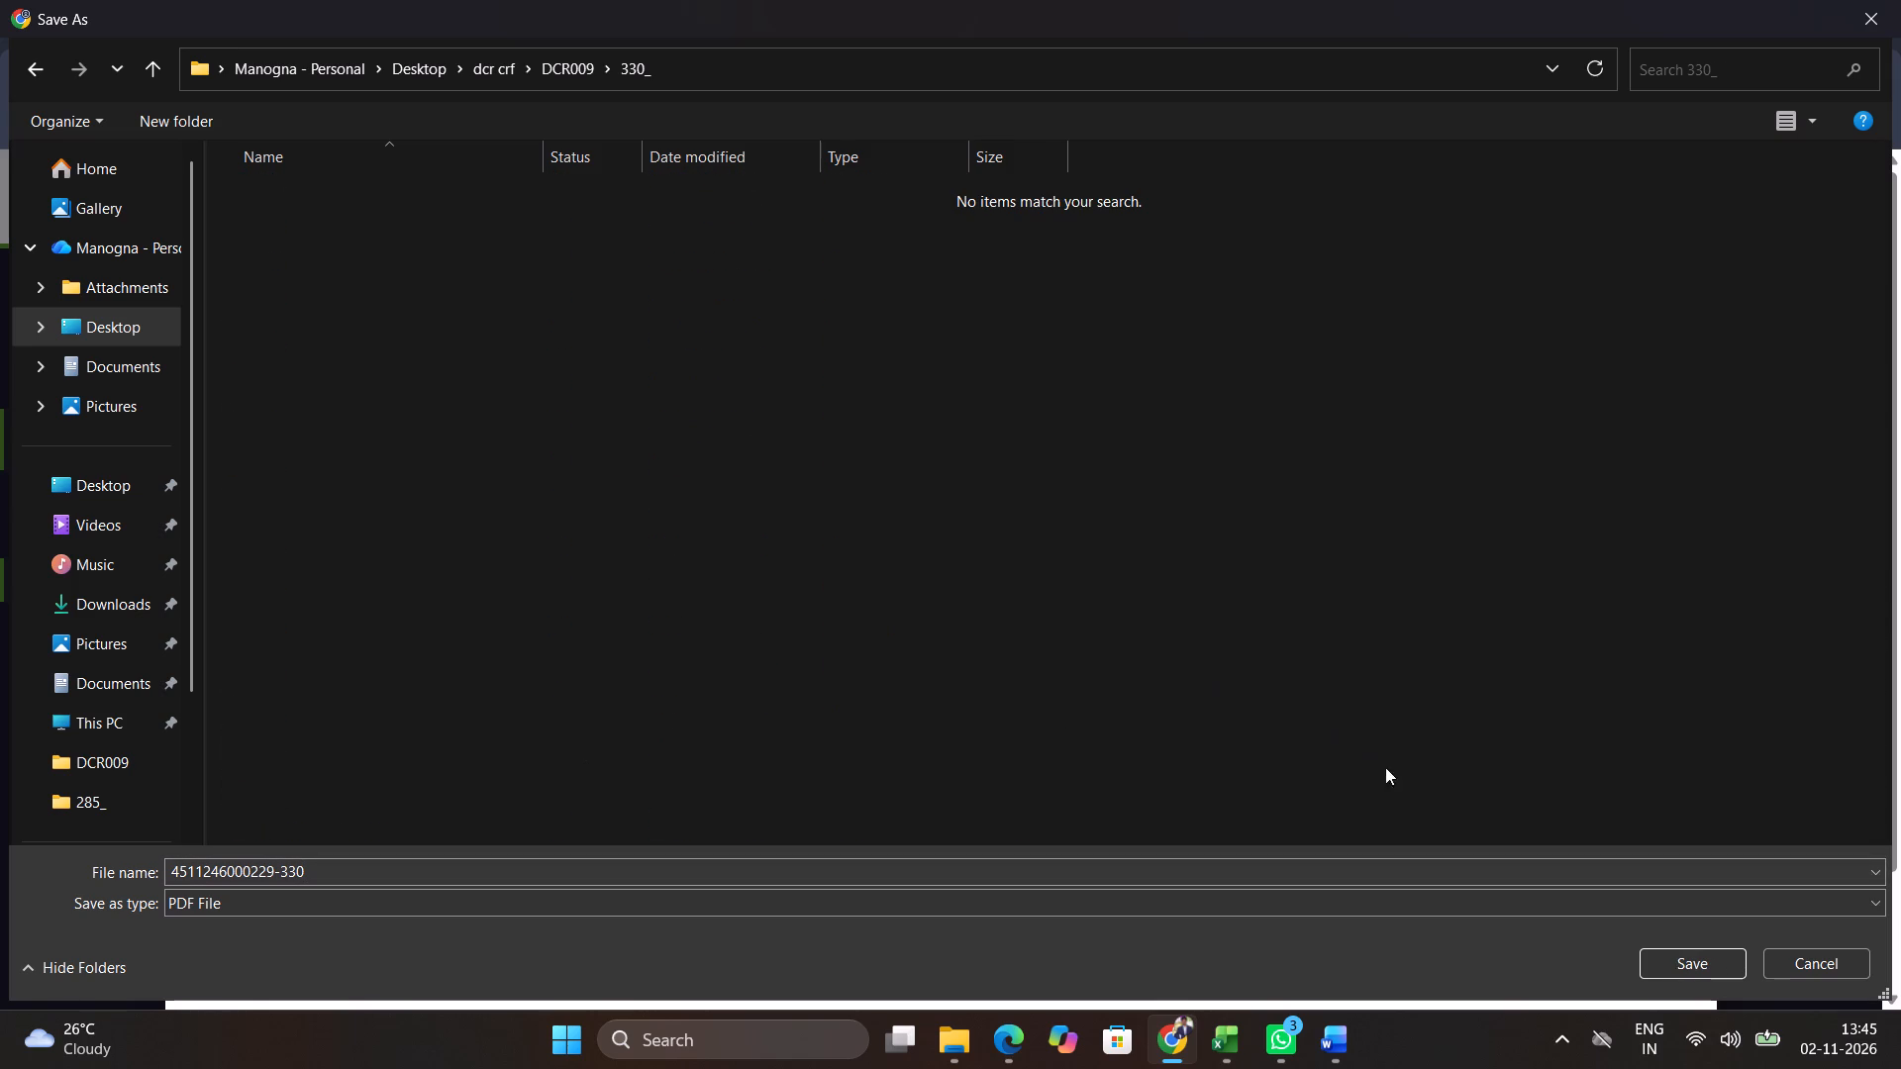
left_click(1669, 950)
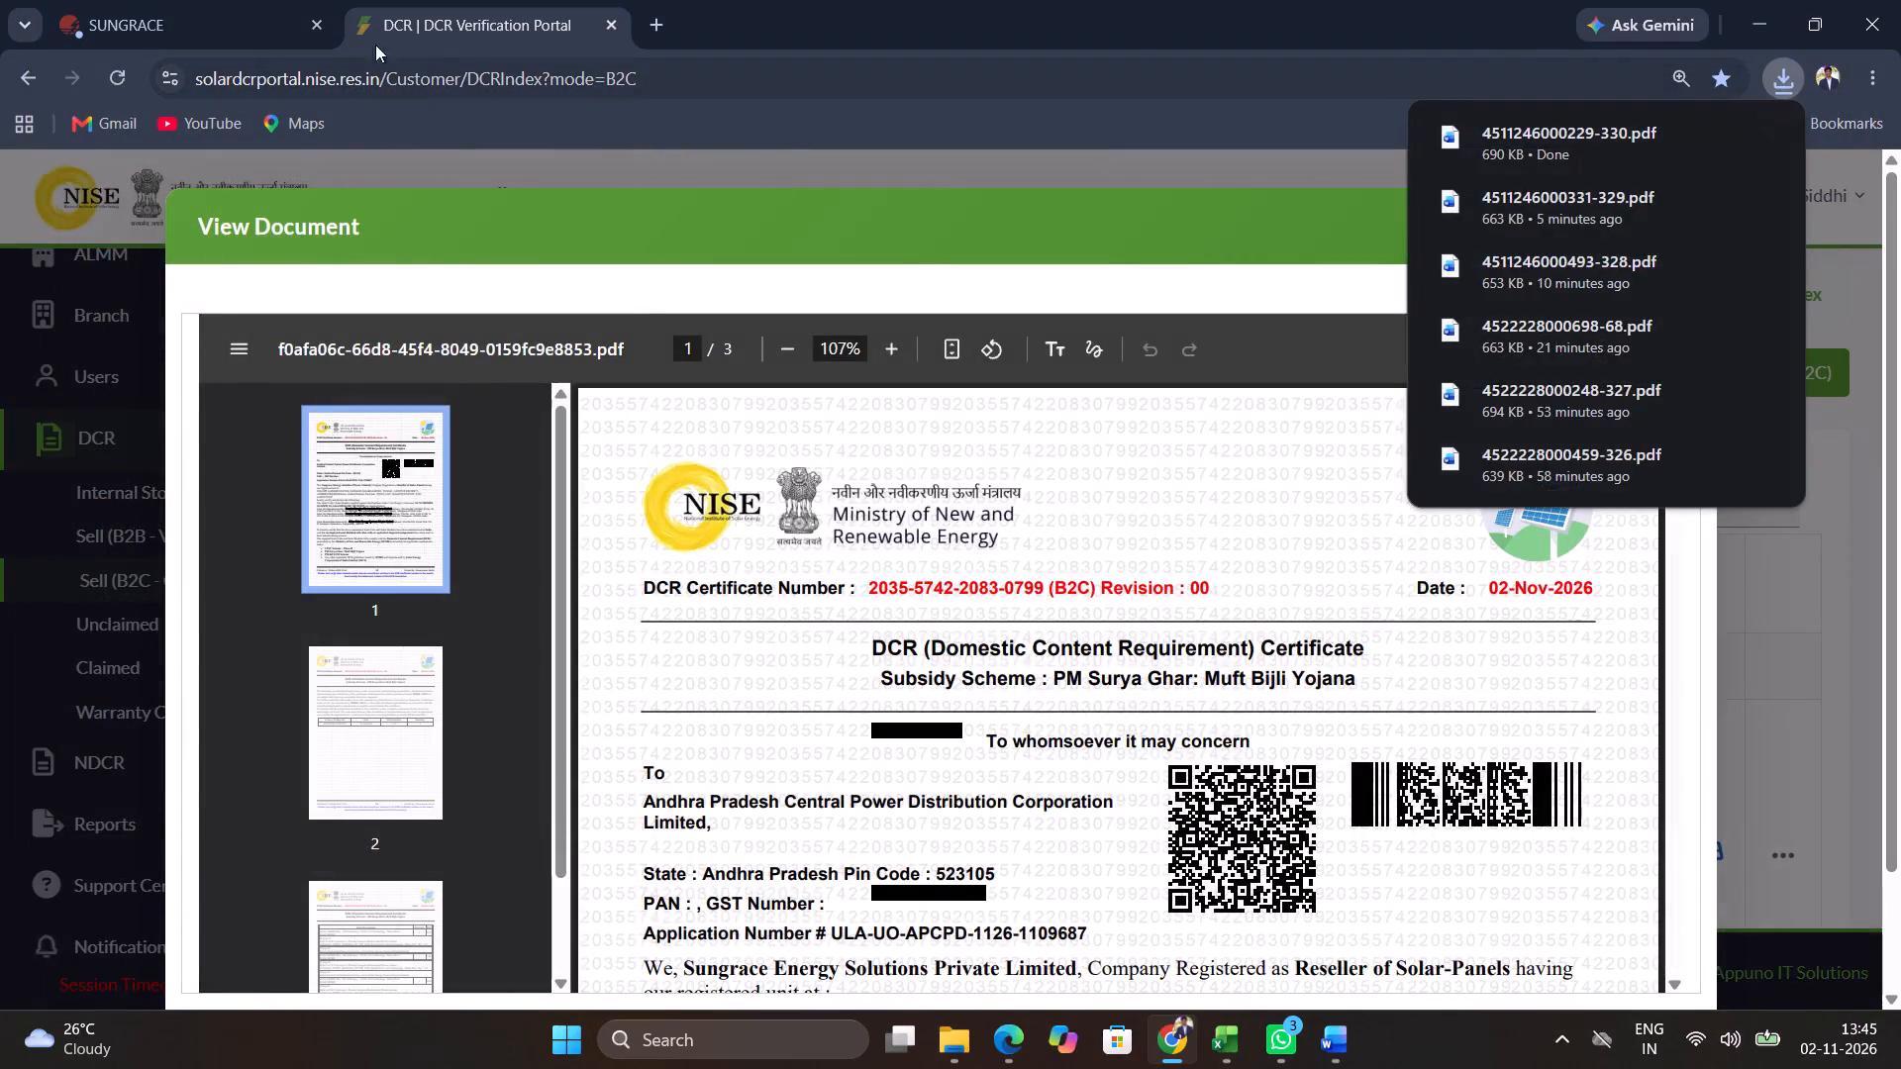
Return to the SUNGRACE work order, close the Quick Copy Details and open its Project Stage update form.
left_click(114, 0)
left_click(1141, 236)
left_click(1348, 240)
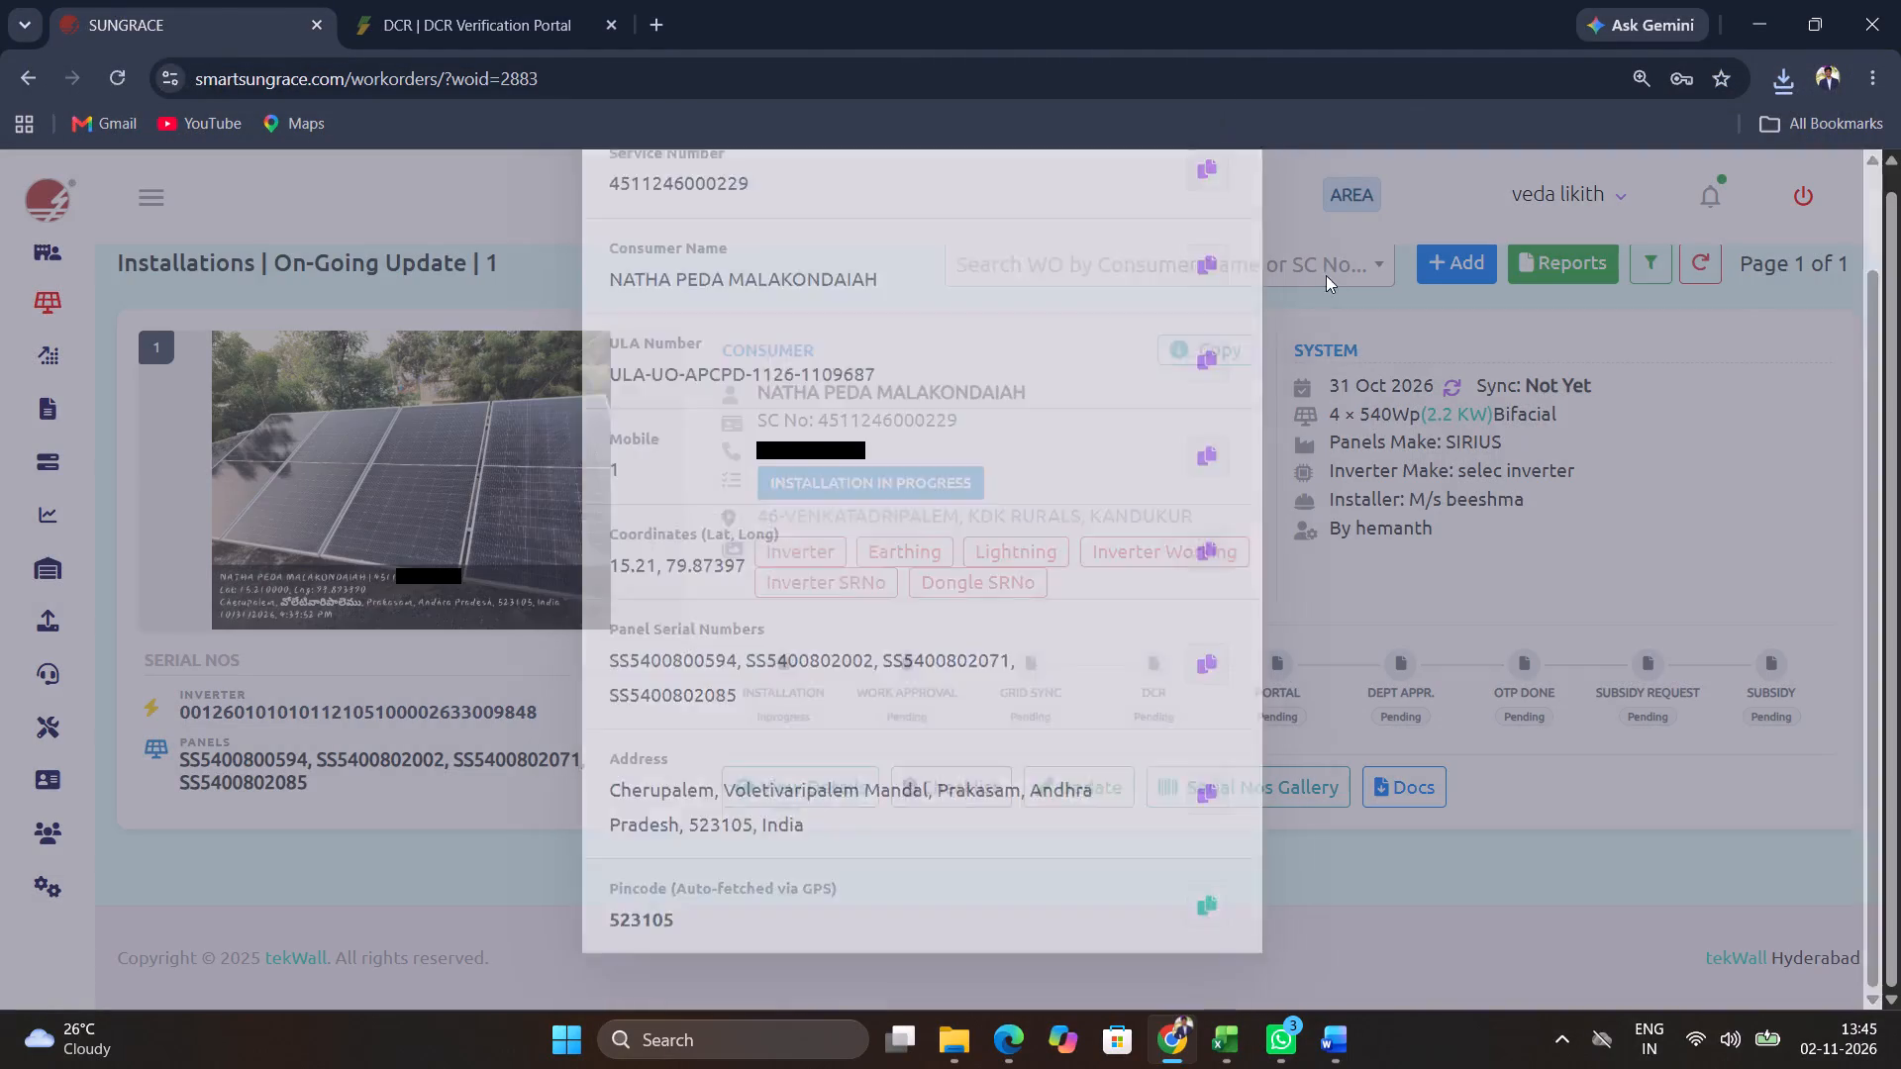
left_click(1069, 781)
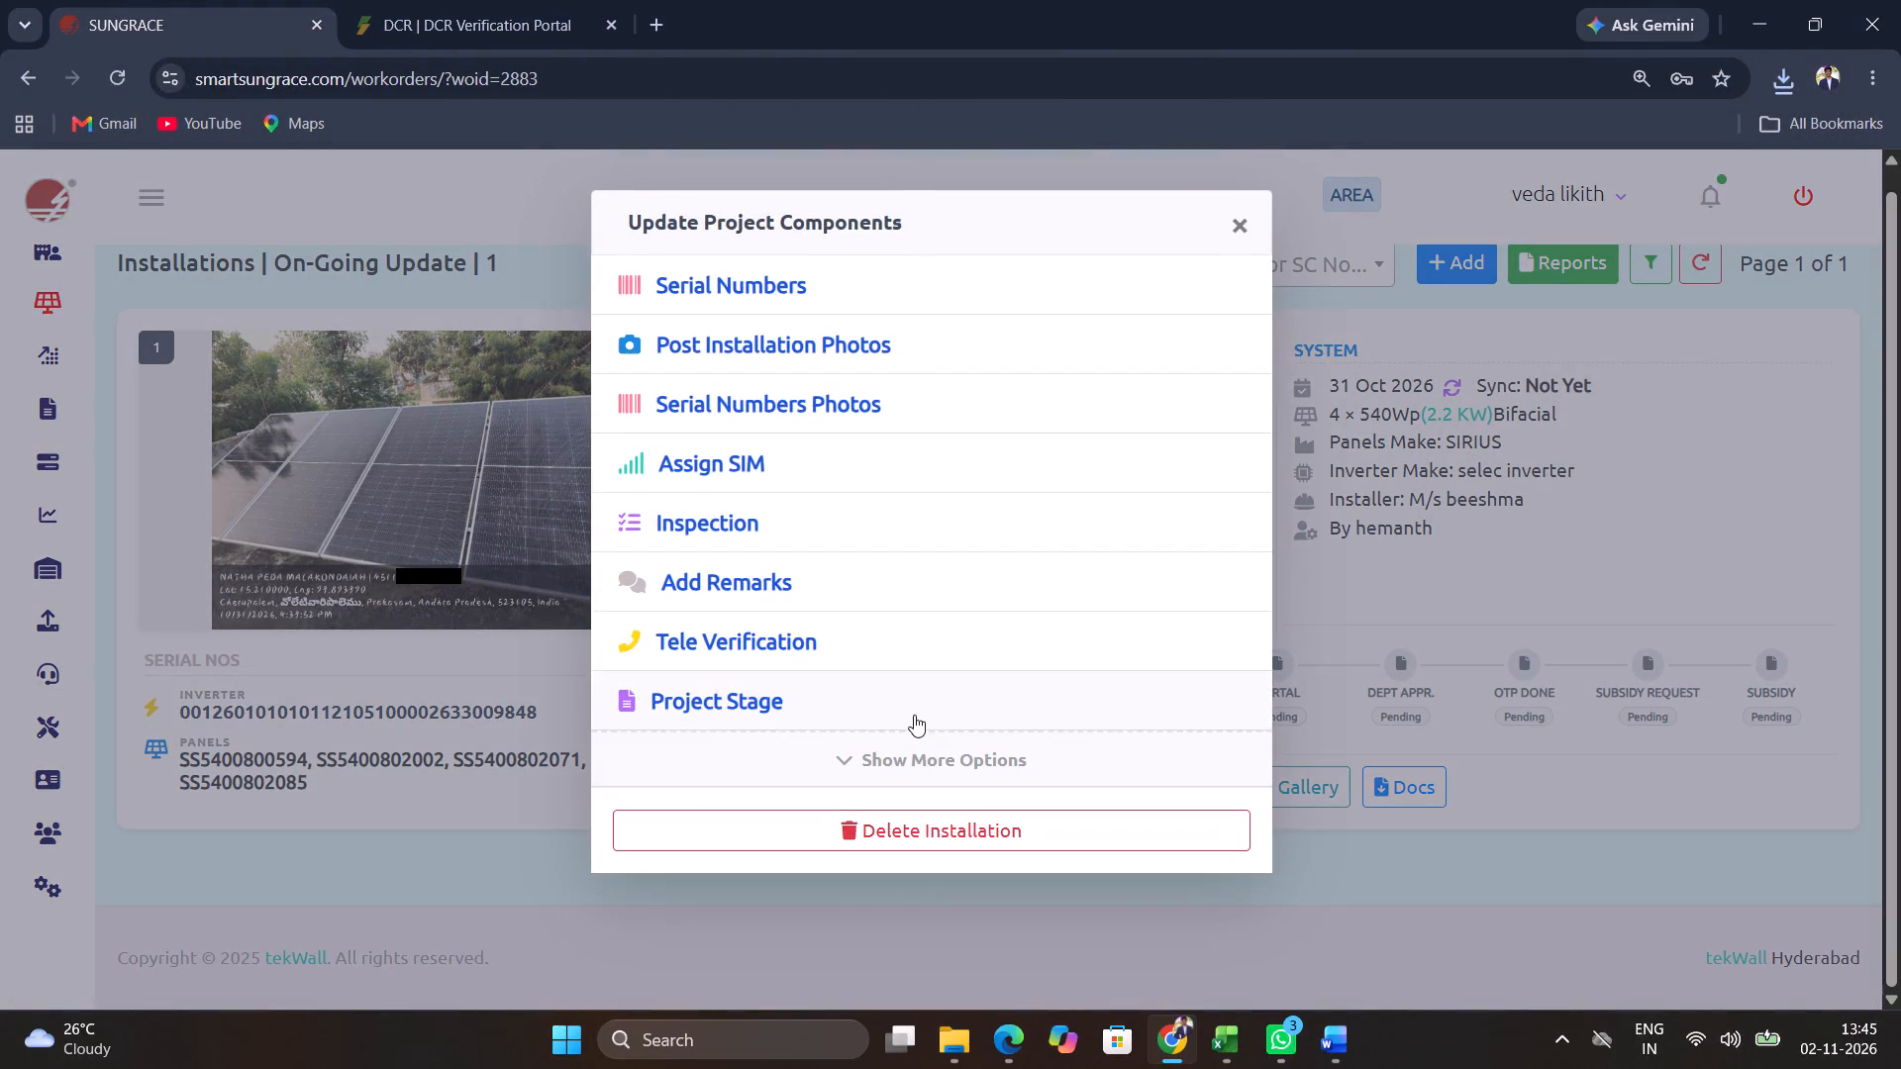
left_click(913, 715)
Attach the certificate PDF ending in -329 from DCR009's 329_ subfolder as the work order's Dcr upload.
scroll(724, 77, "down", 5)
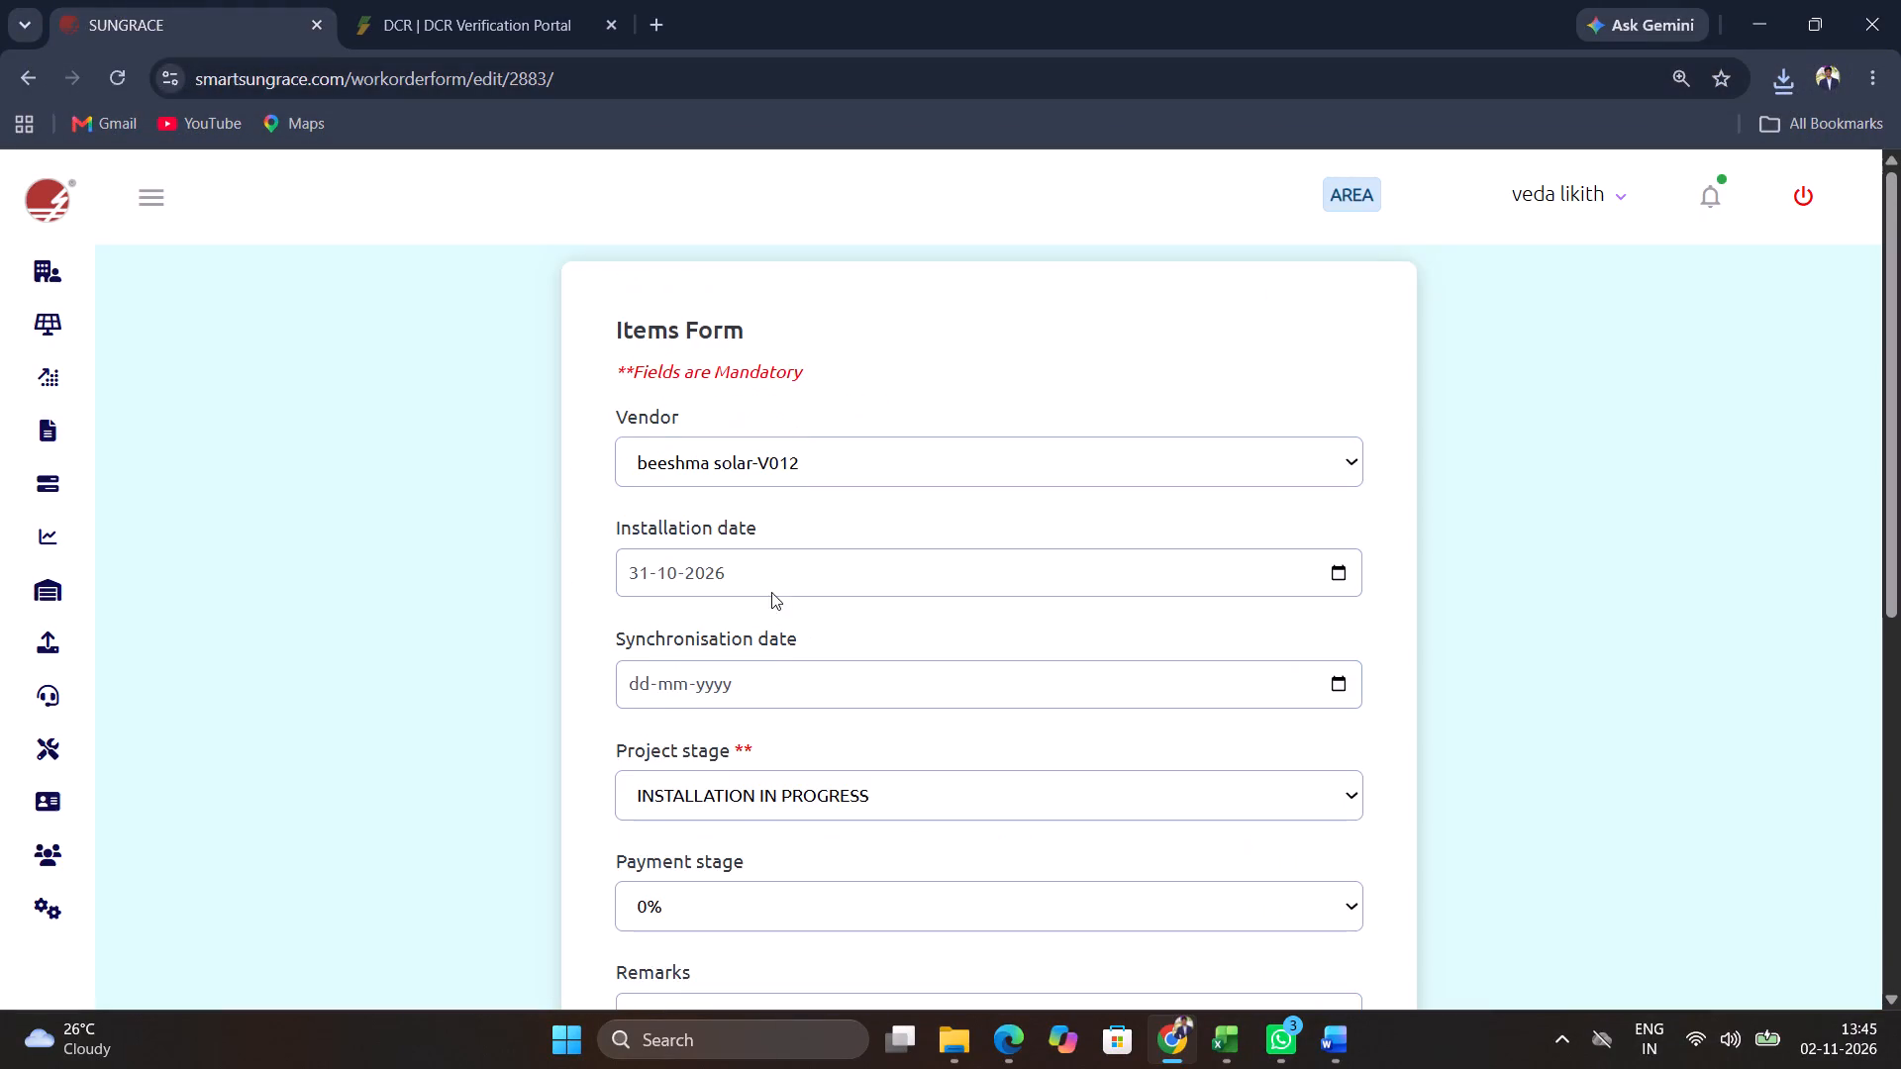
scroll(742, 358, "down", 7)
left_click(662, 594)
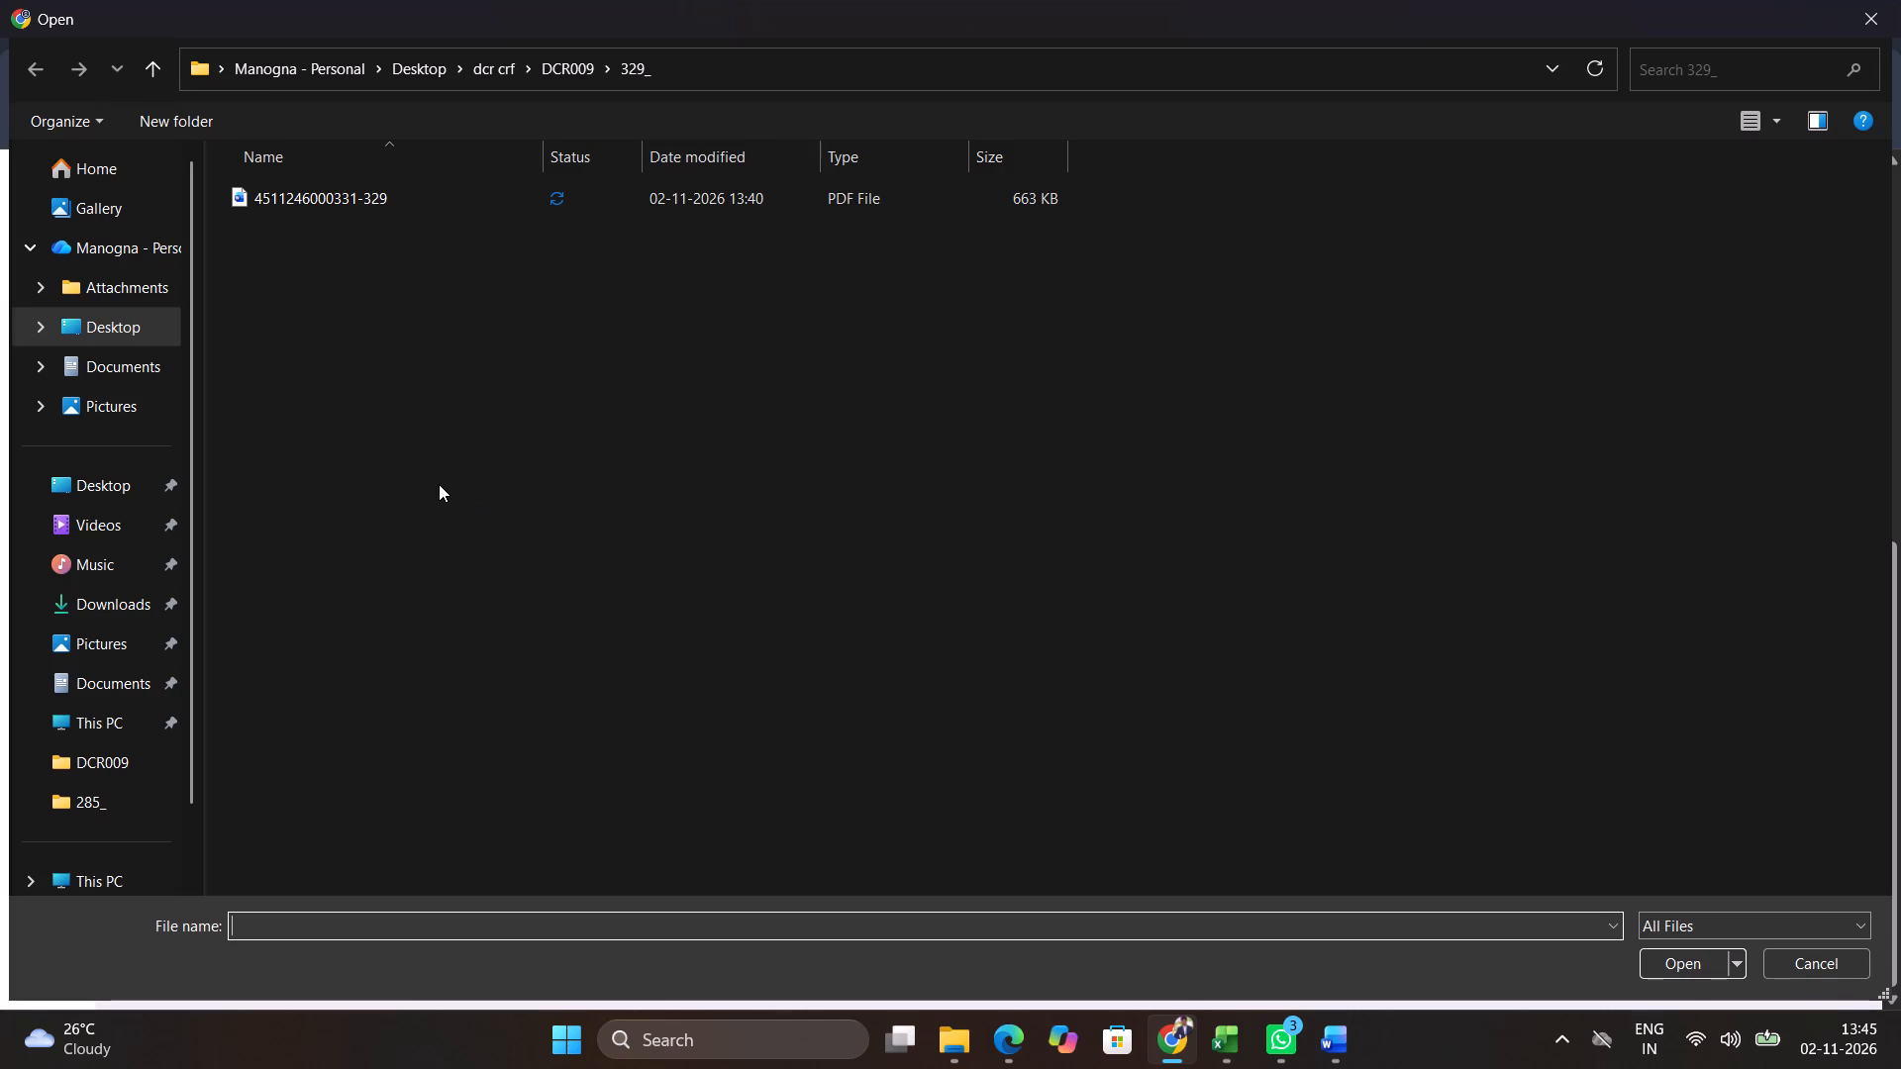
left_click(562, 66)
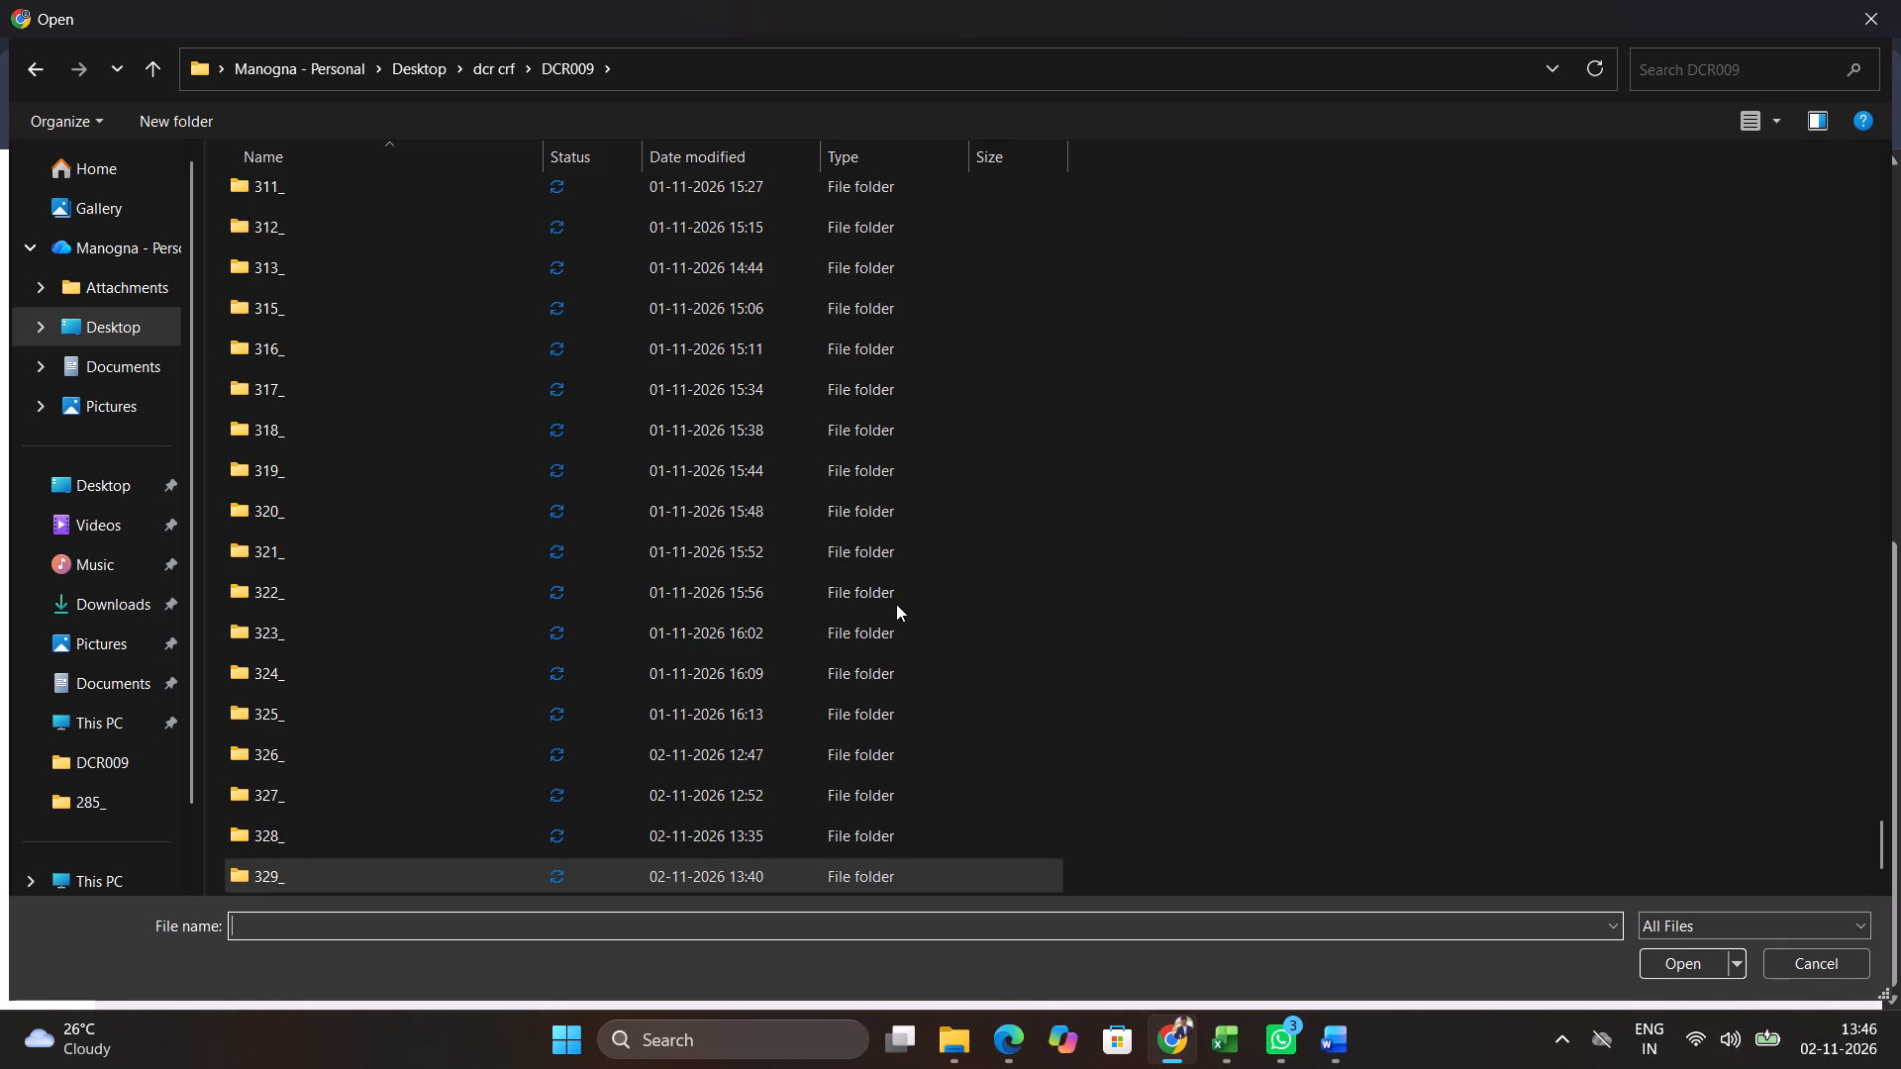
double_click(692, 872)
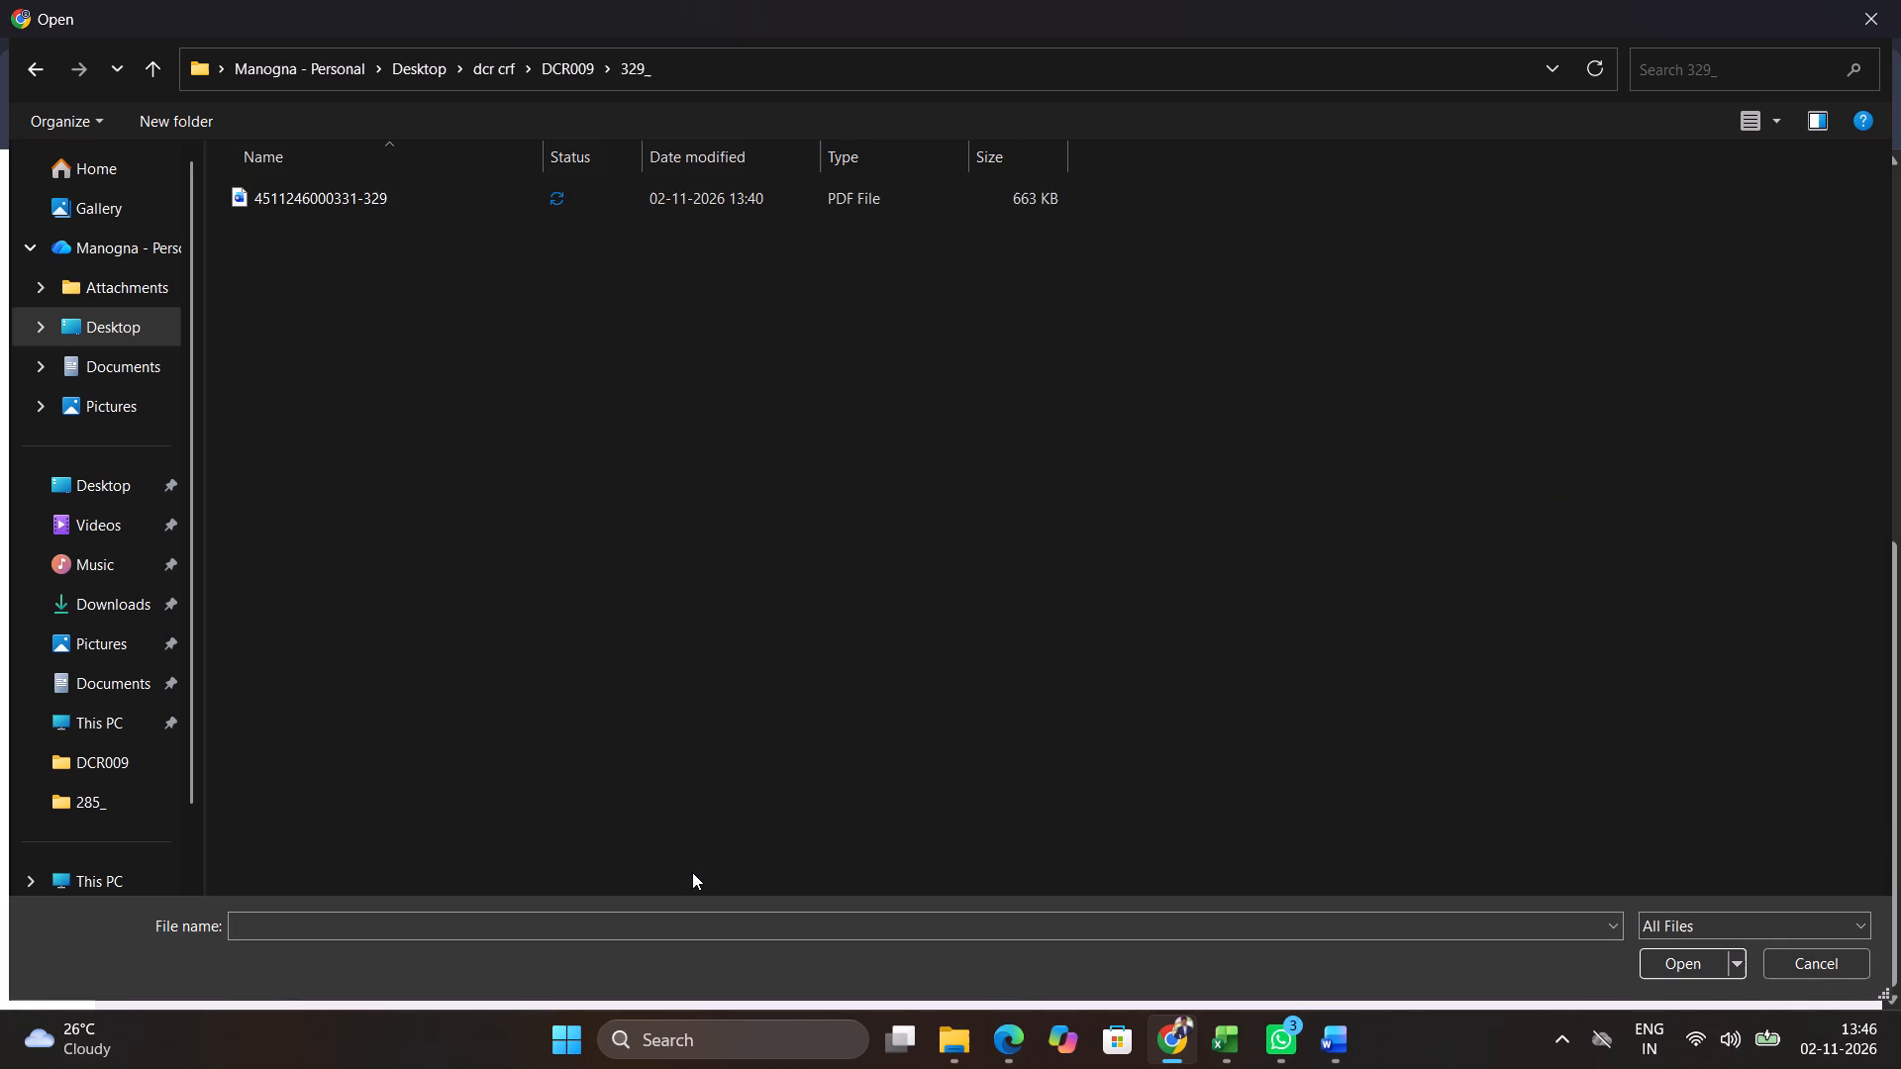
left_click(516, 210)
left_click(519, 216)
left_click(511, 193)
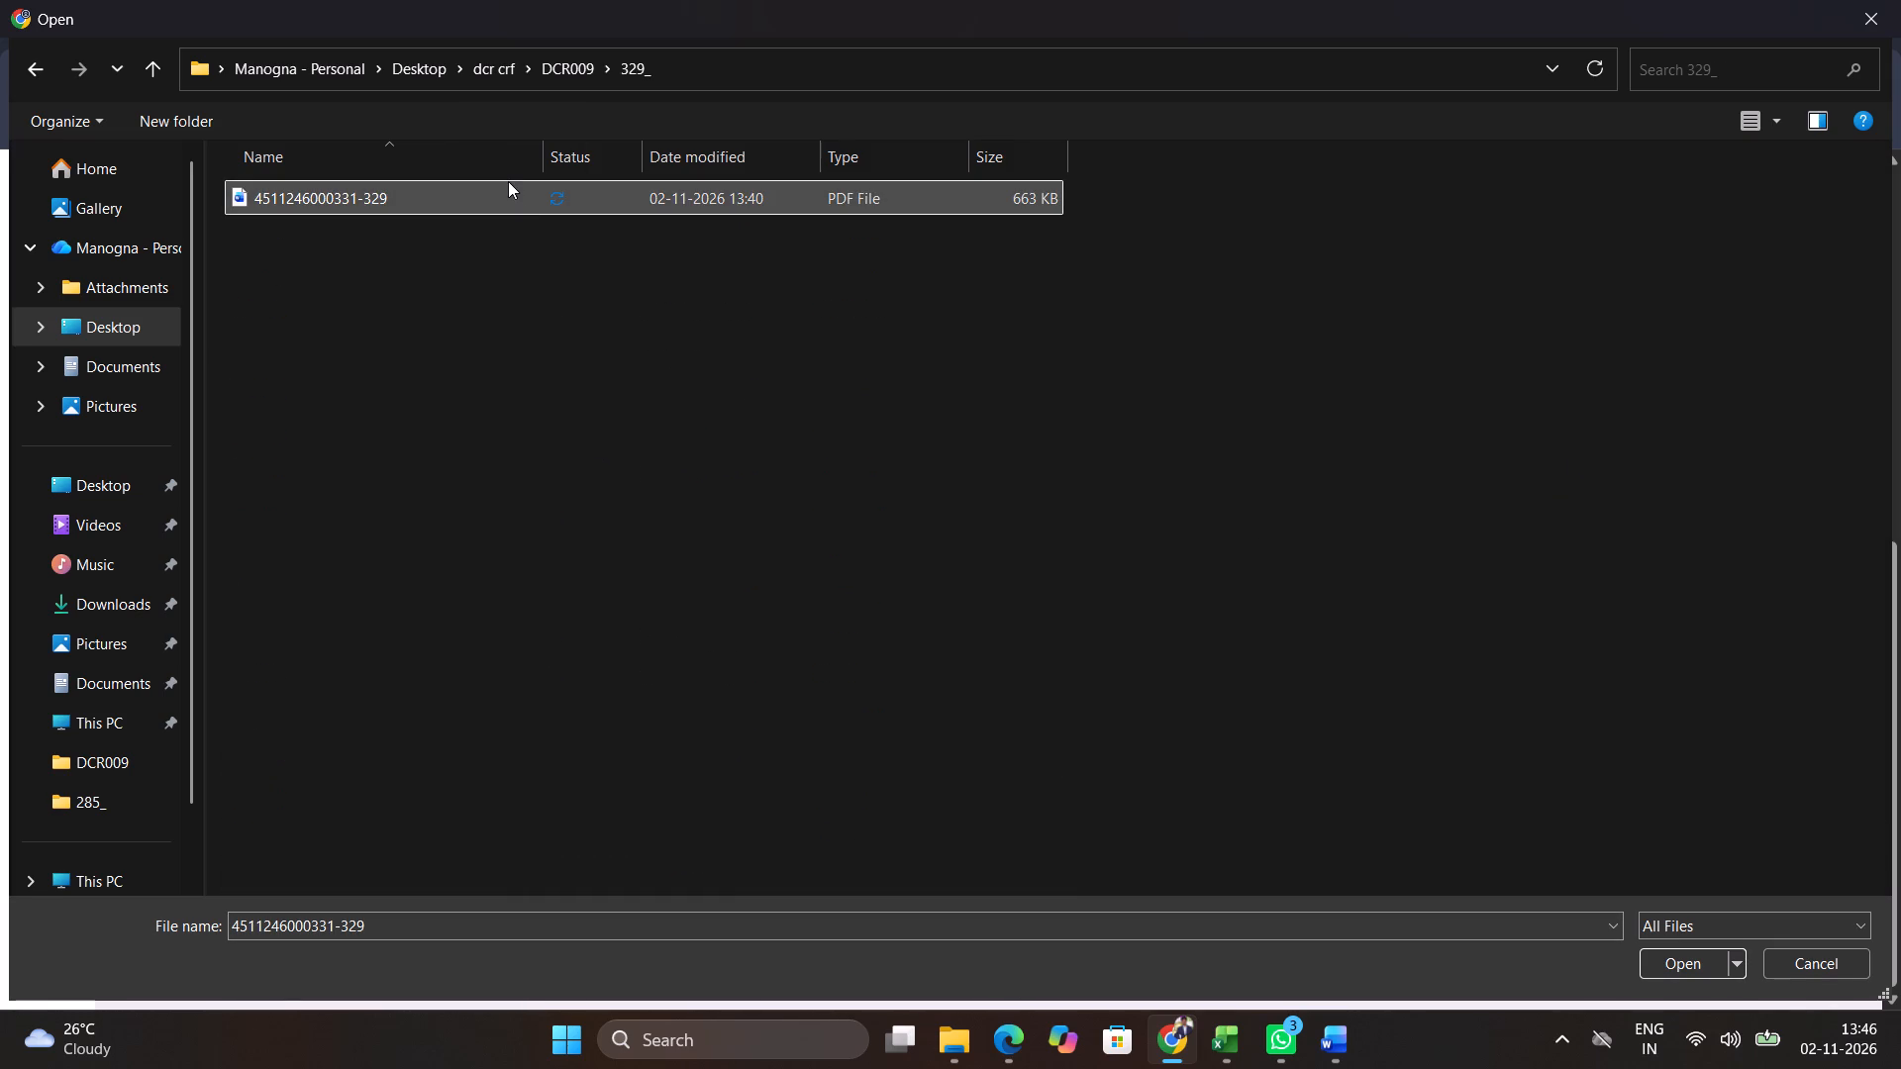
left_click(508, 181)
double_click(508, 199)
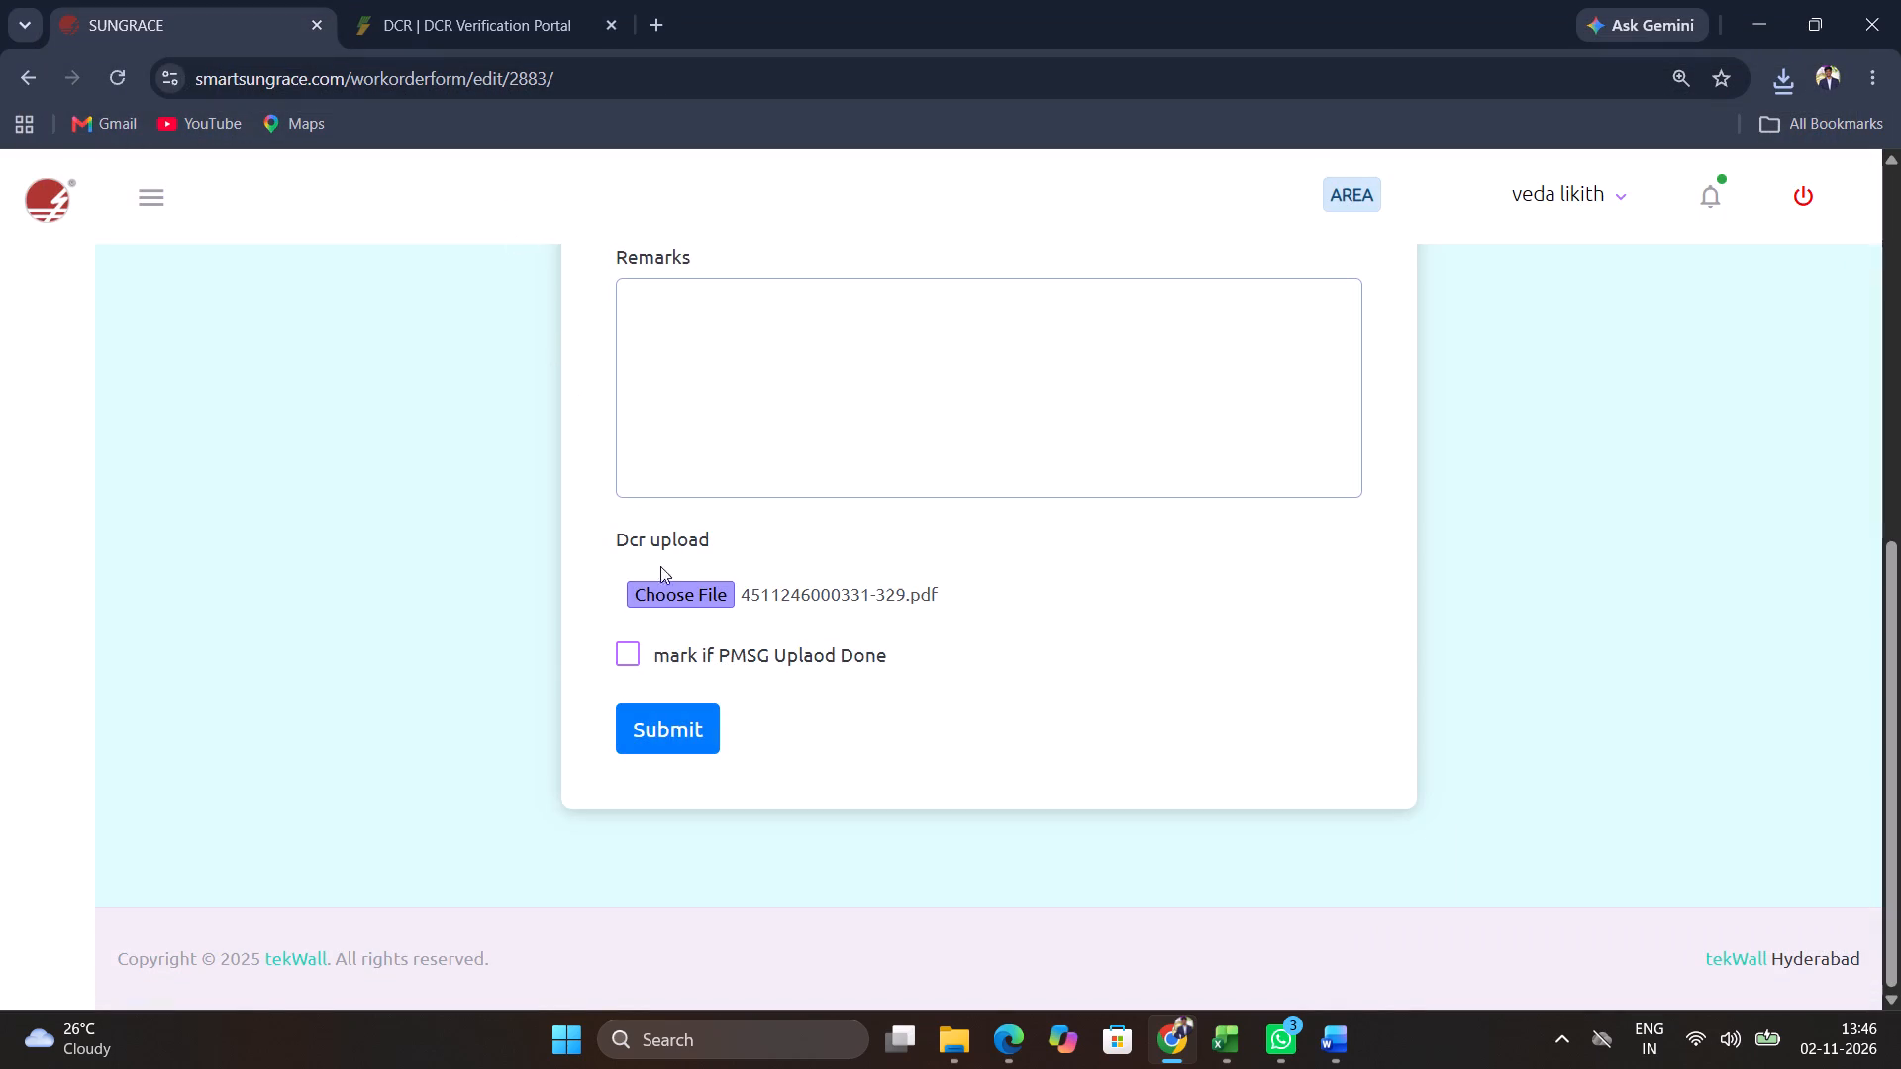
Set the Dcr upload to the certificate PDF ending in -330 from DCR009's 330_ subfolder and submit the work order form.
left_click(683, 586)
left_click(557, 59)
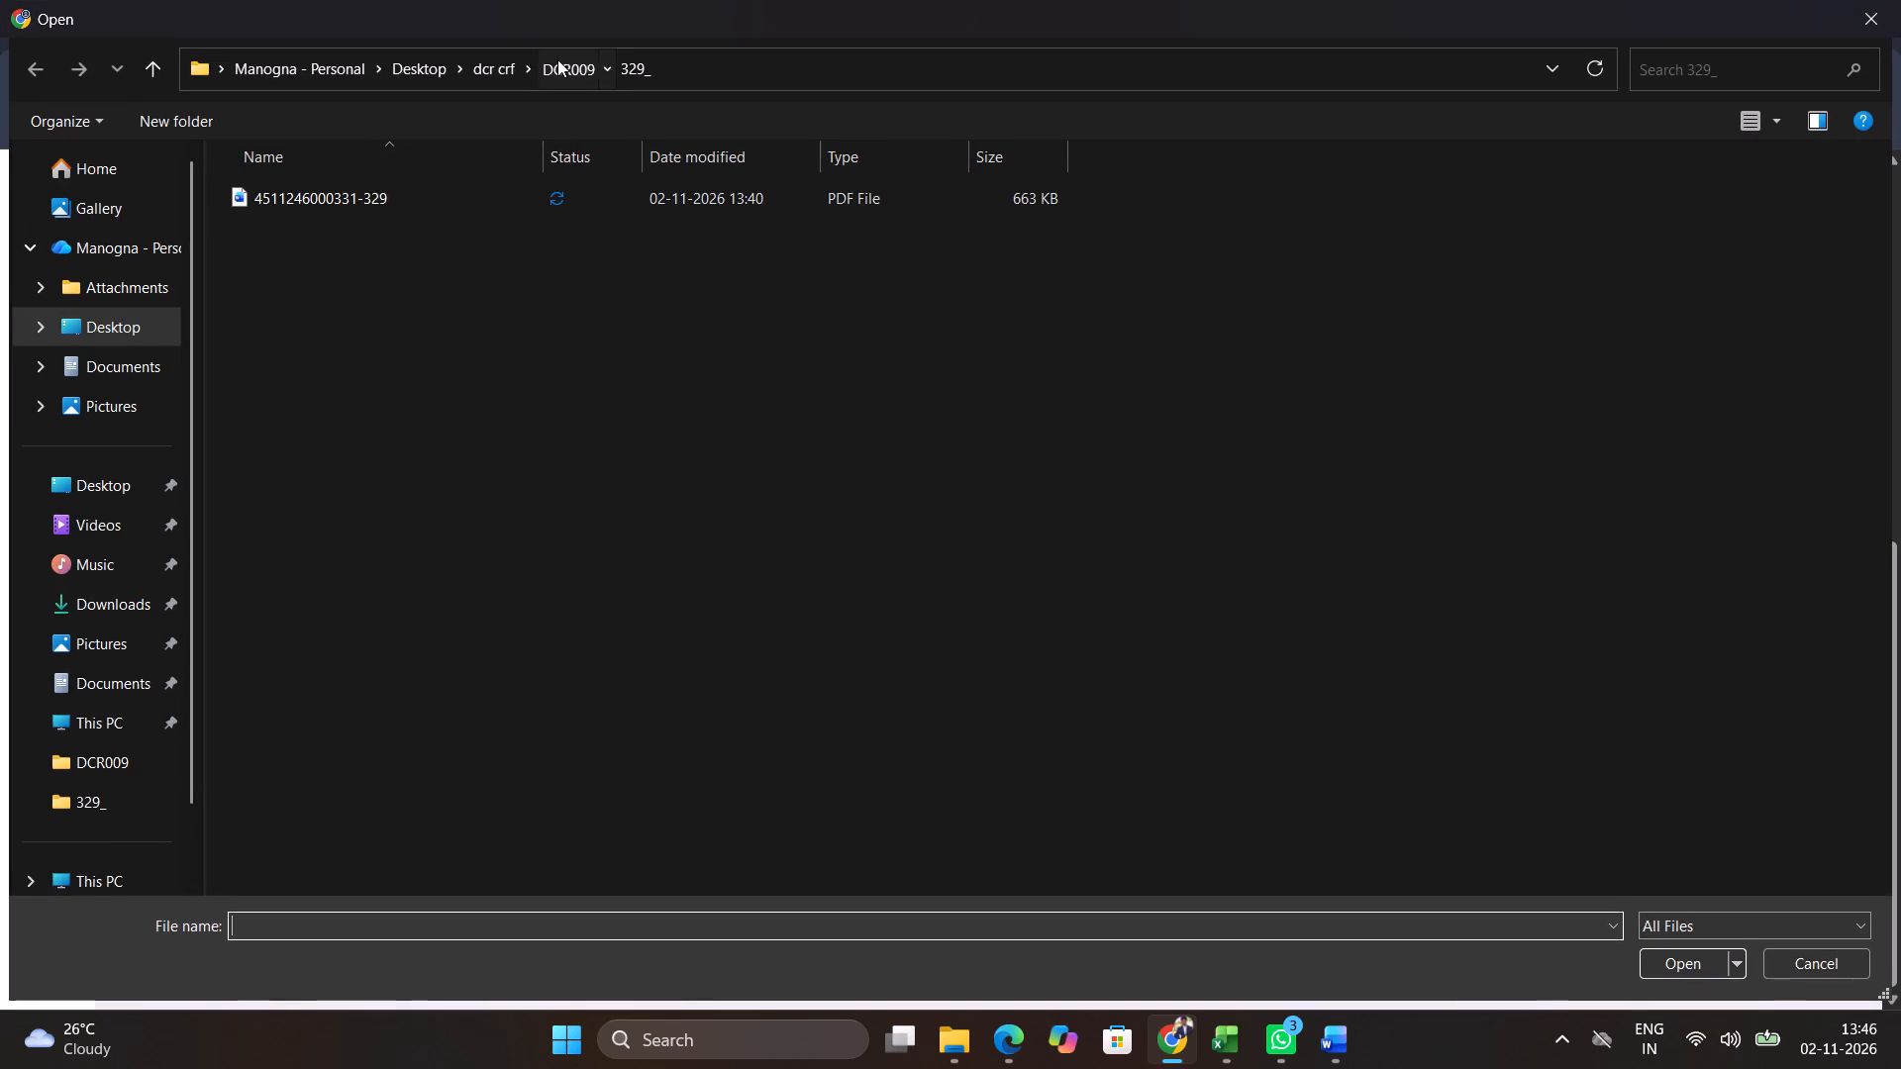
scroll(619, 333, "down", 12)
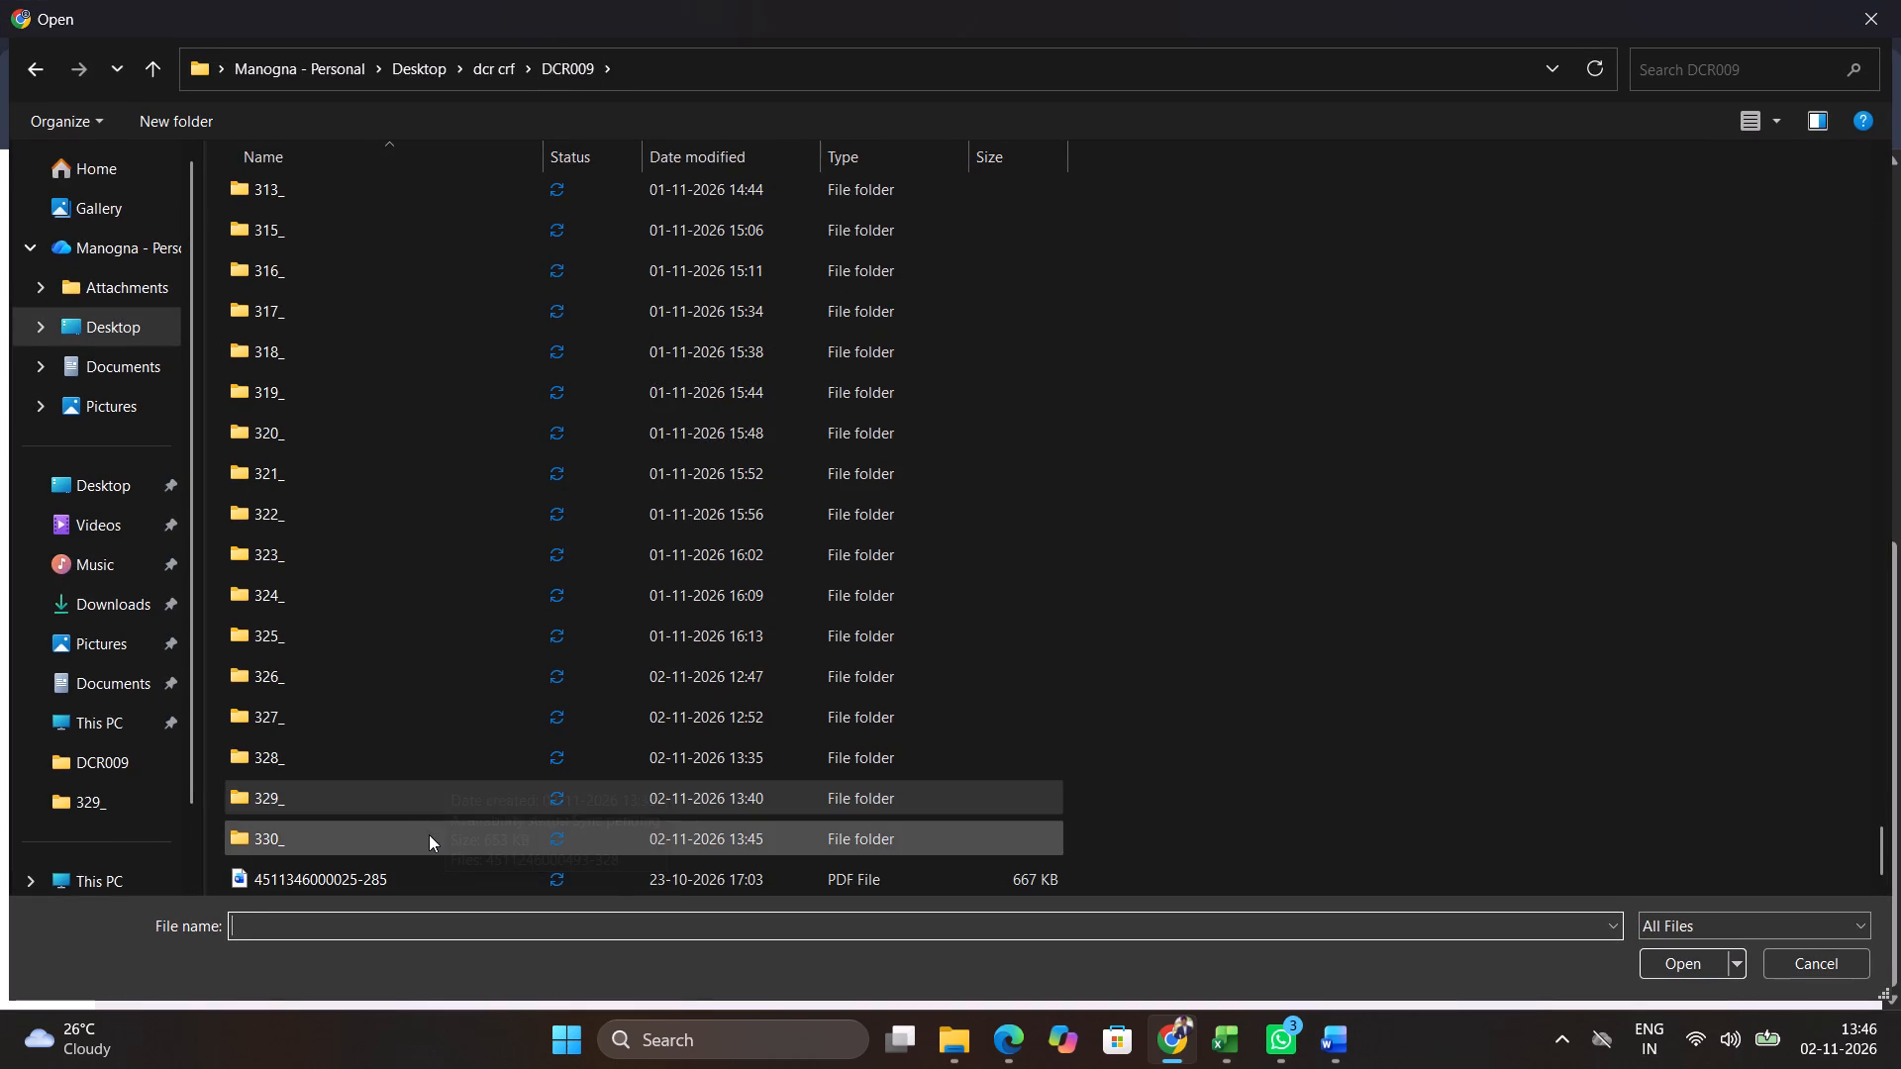
left_click(429, 834)
left_click(427, 826)
double_click(535, 840)
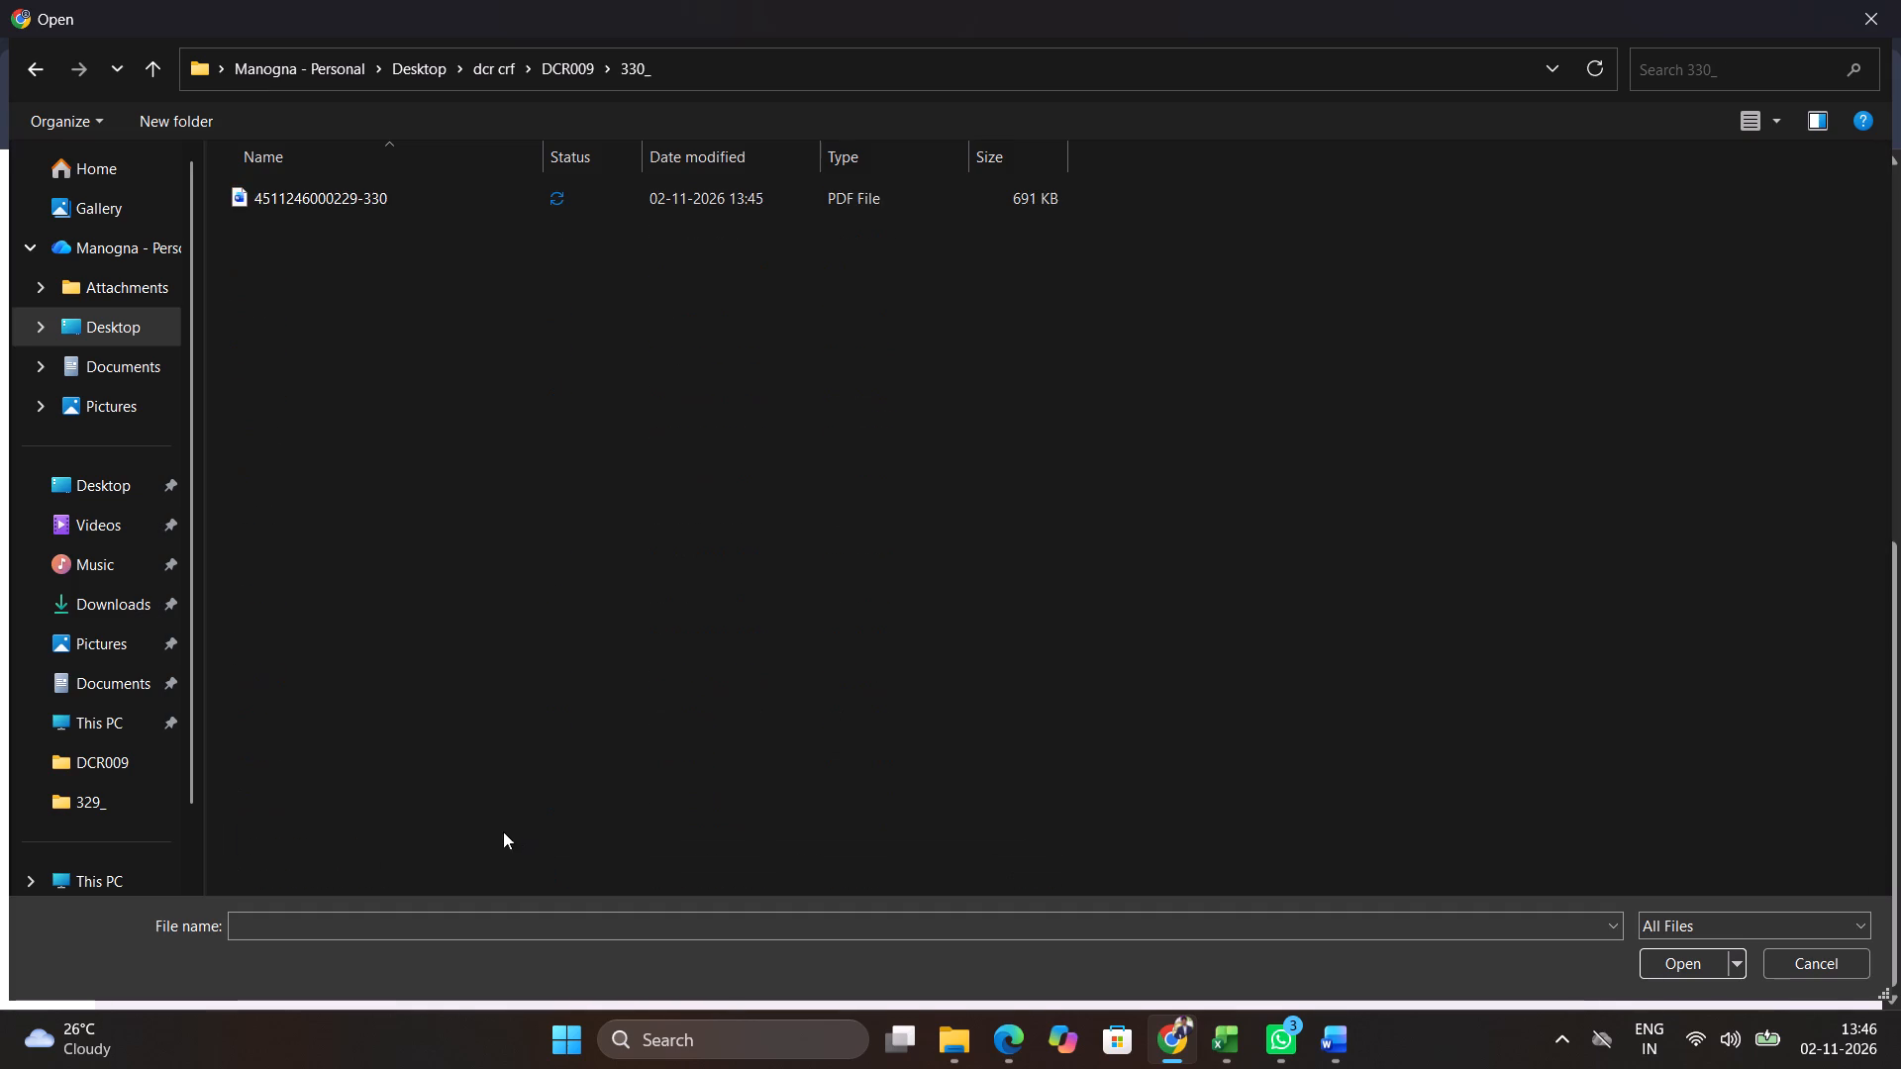
double_click(361, 199)
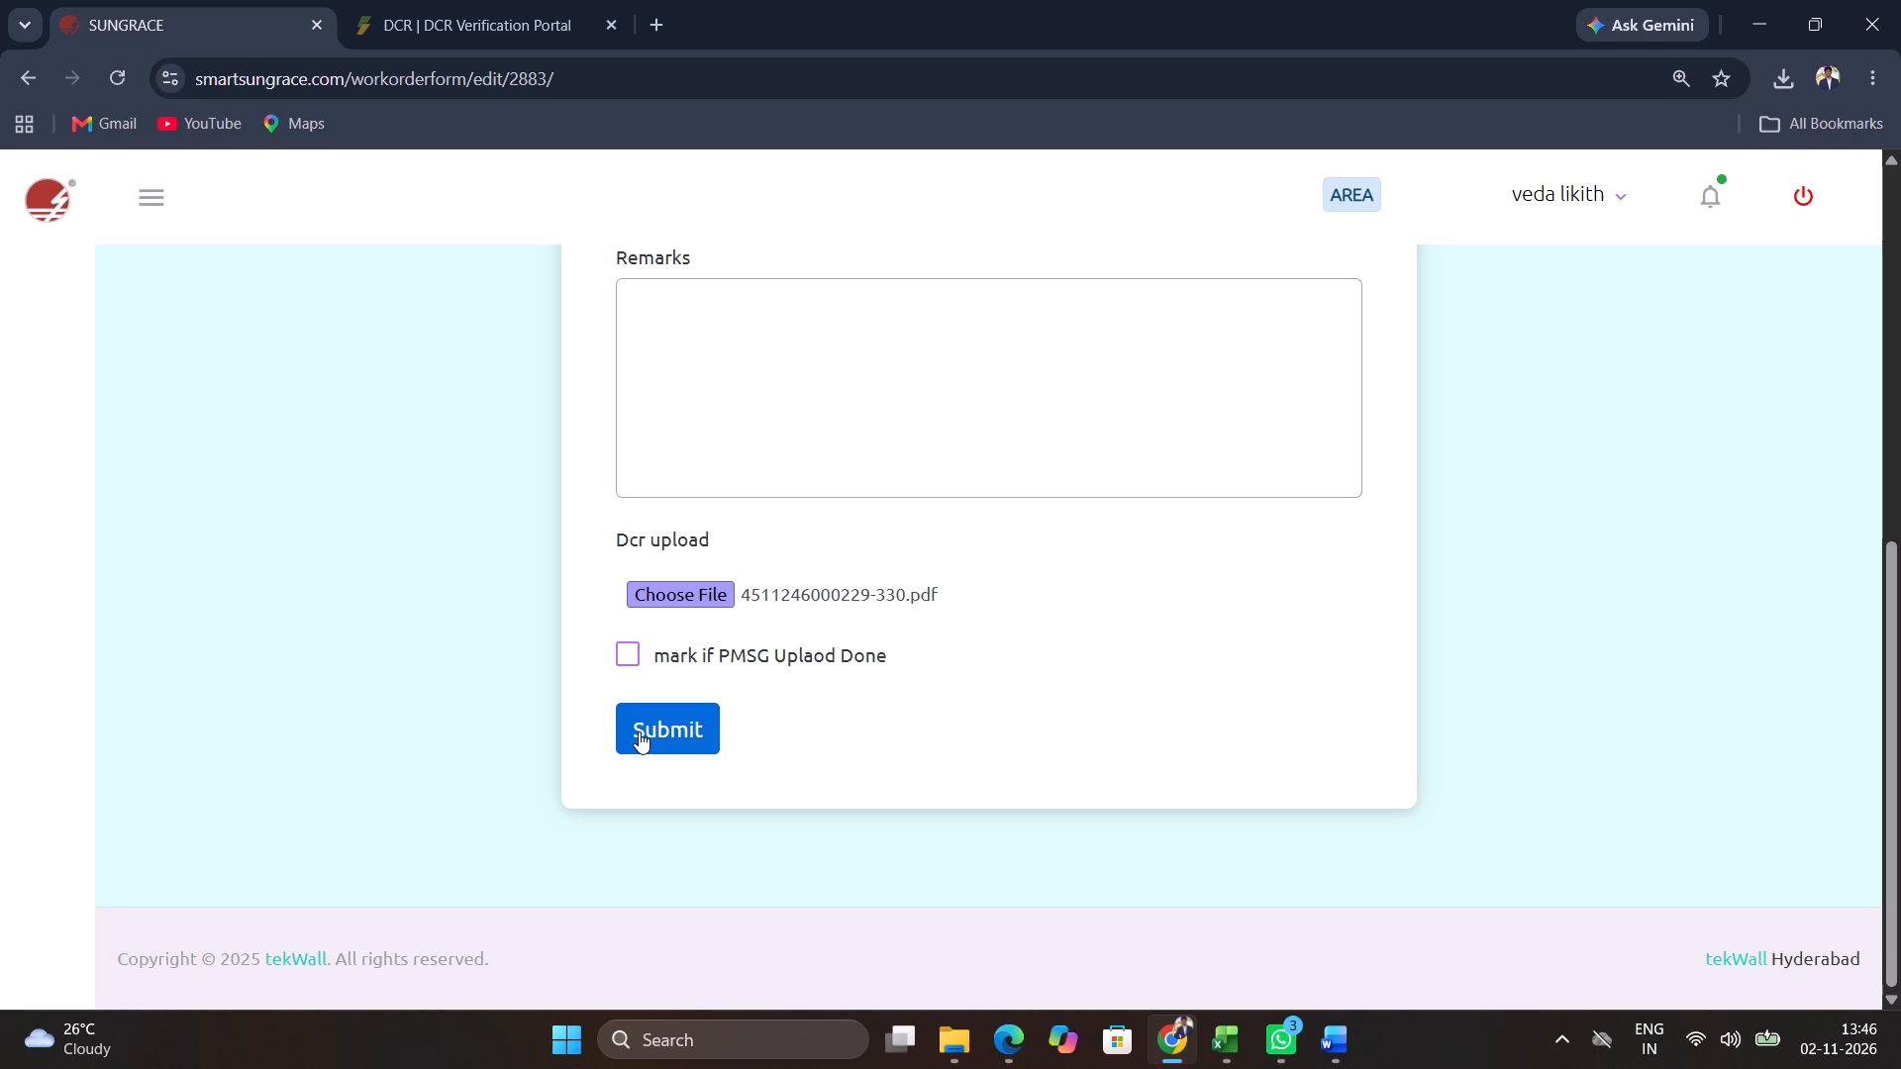
left_click(639, 731)
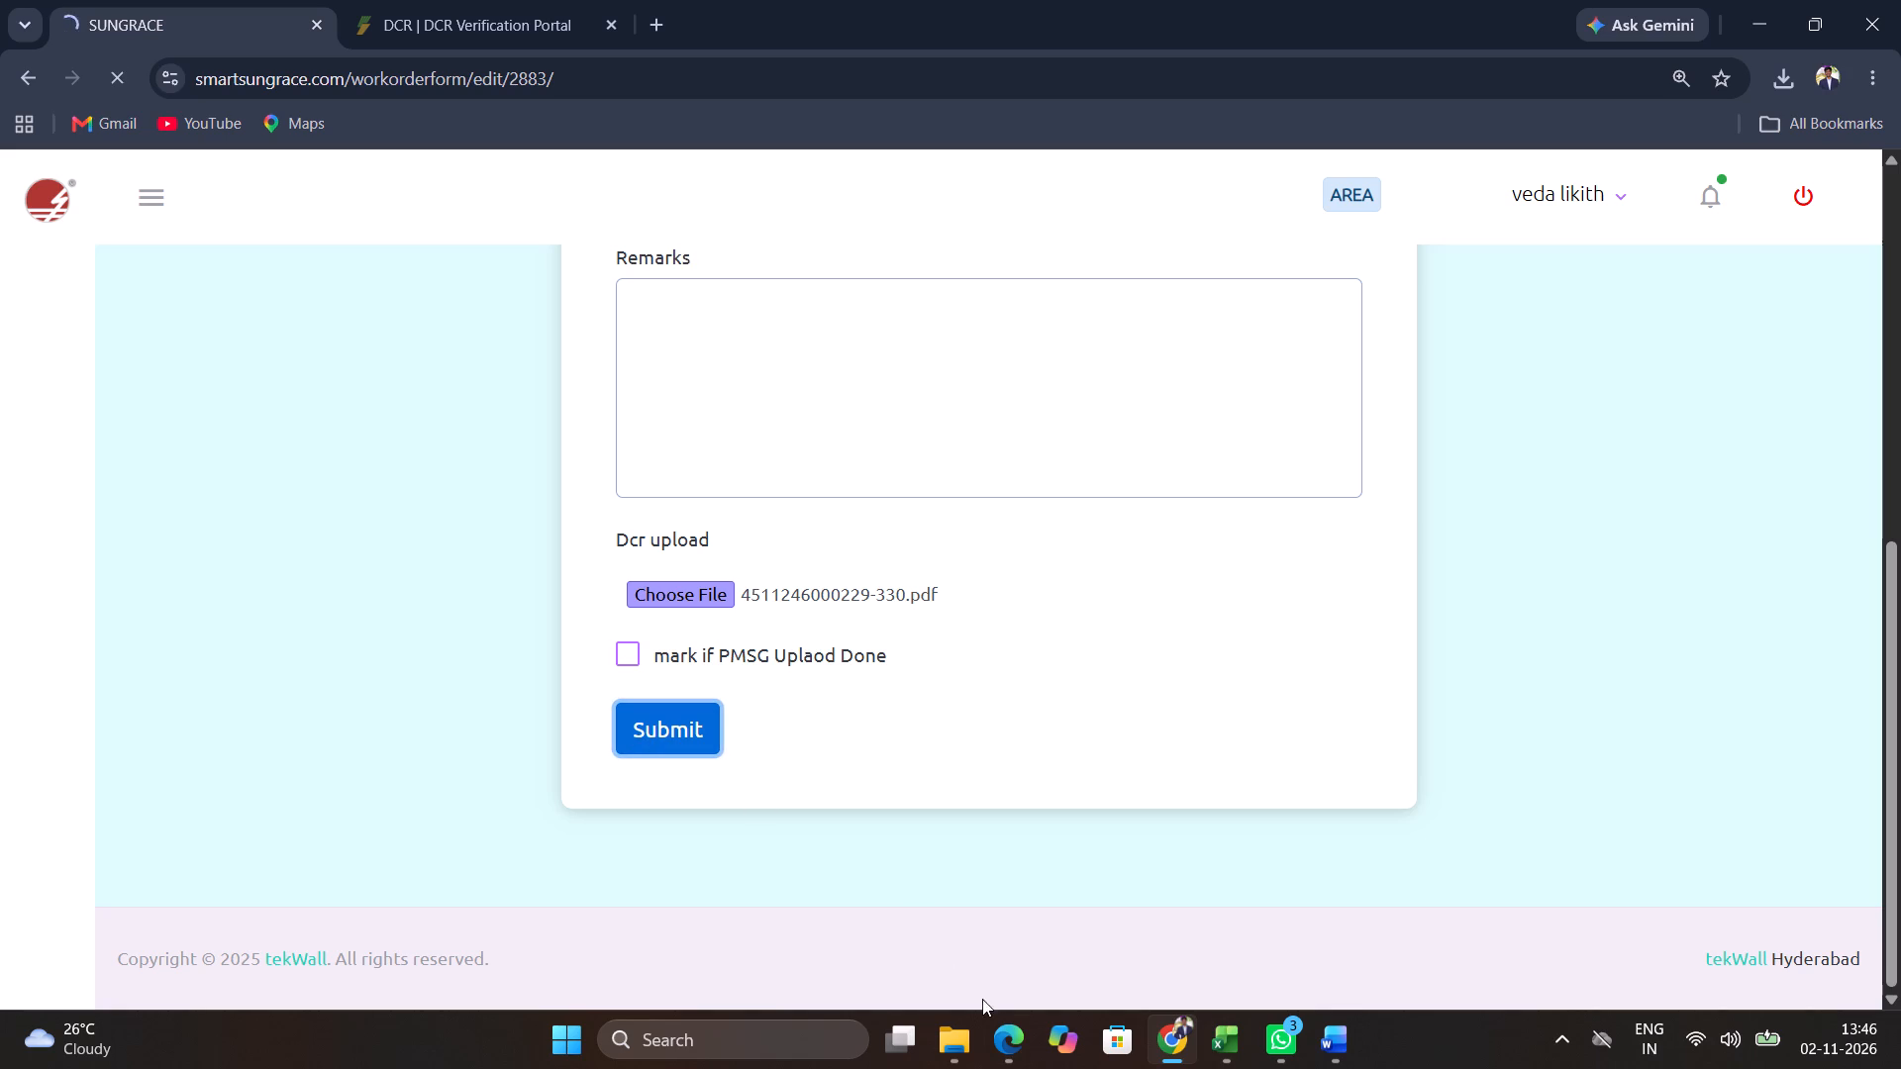
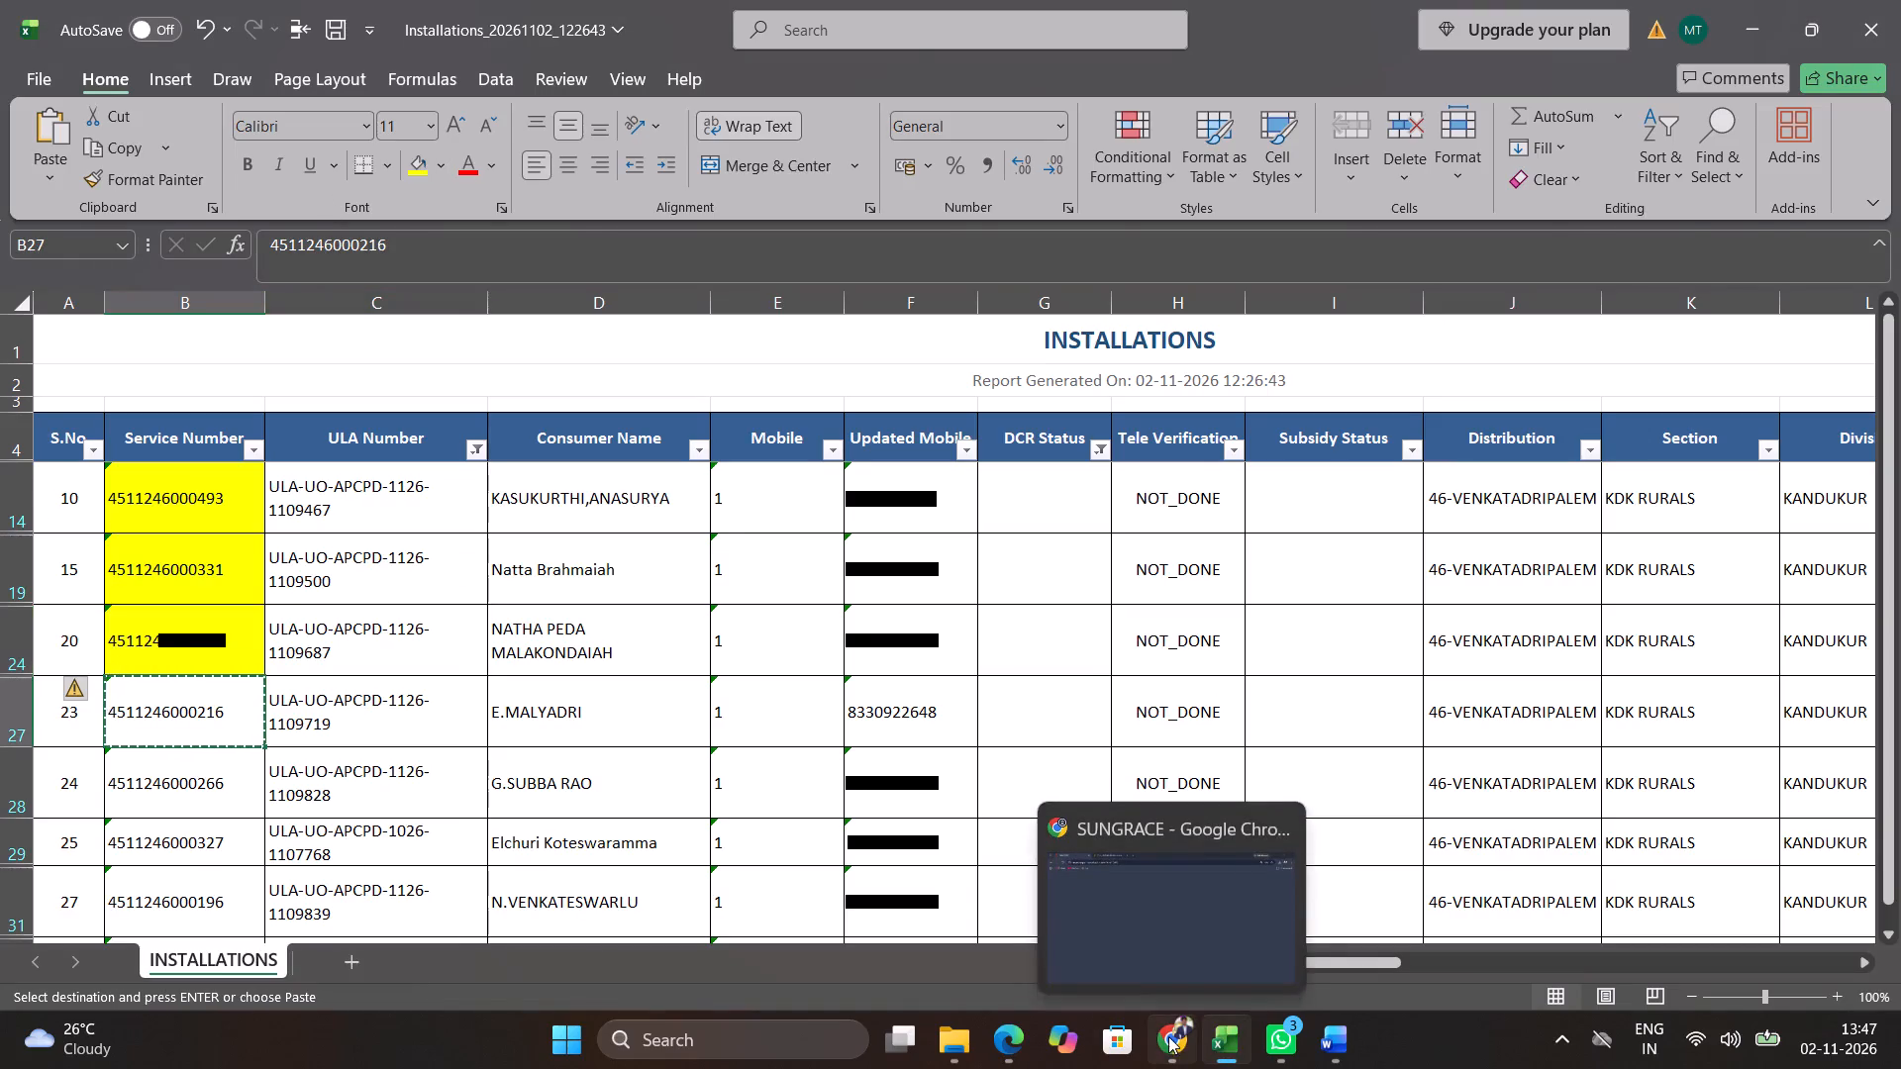
Switch to SUNGRACE in Chrome and search the work orders for the service number copied from the installations sheet's S.No 23 row.
left_click(1141, 979)
left_click_drag(1092, 266, 1094, 277)
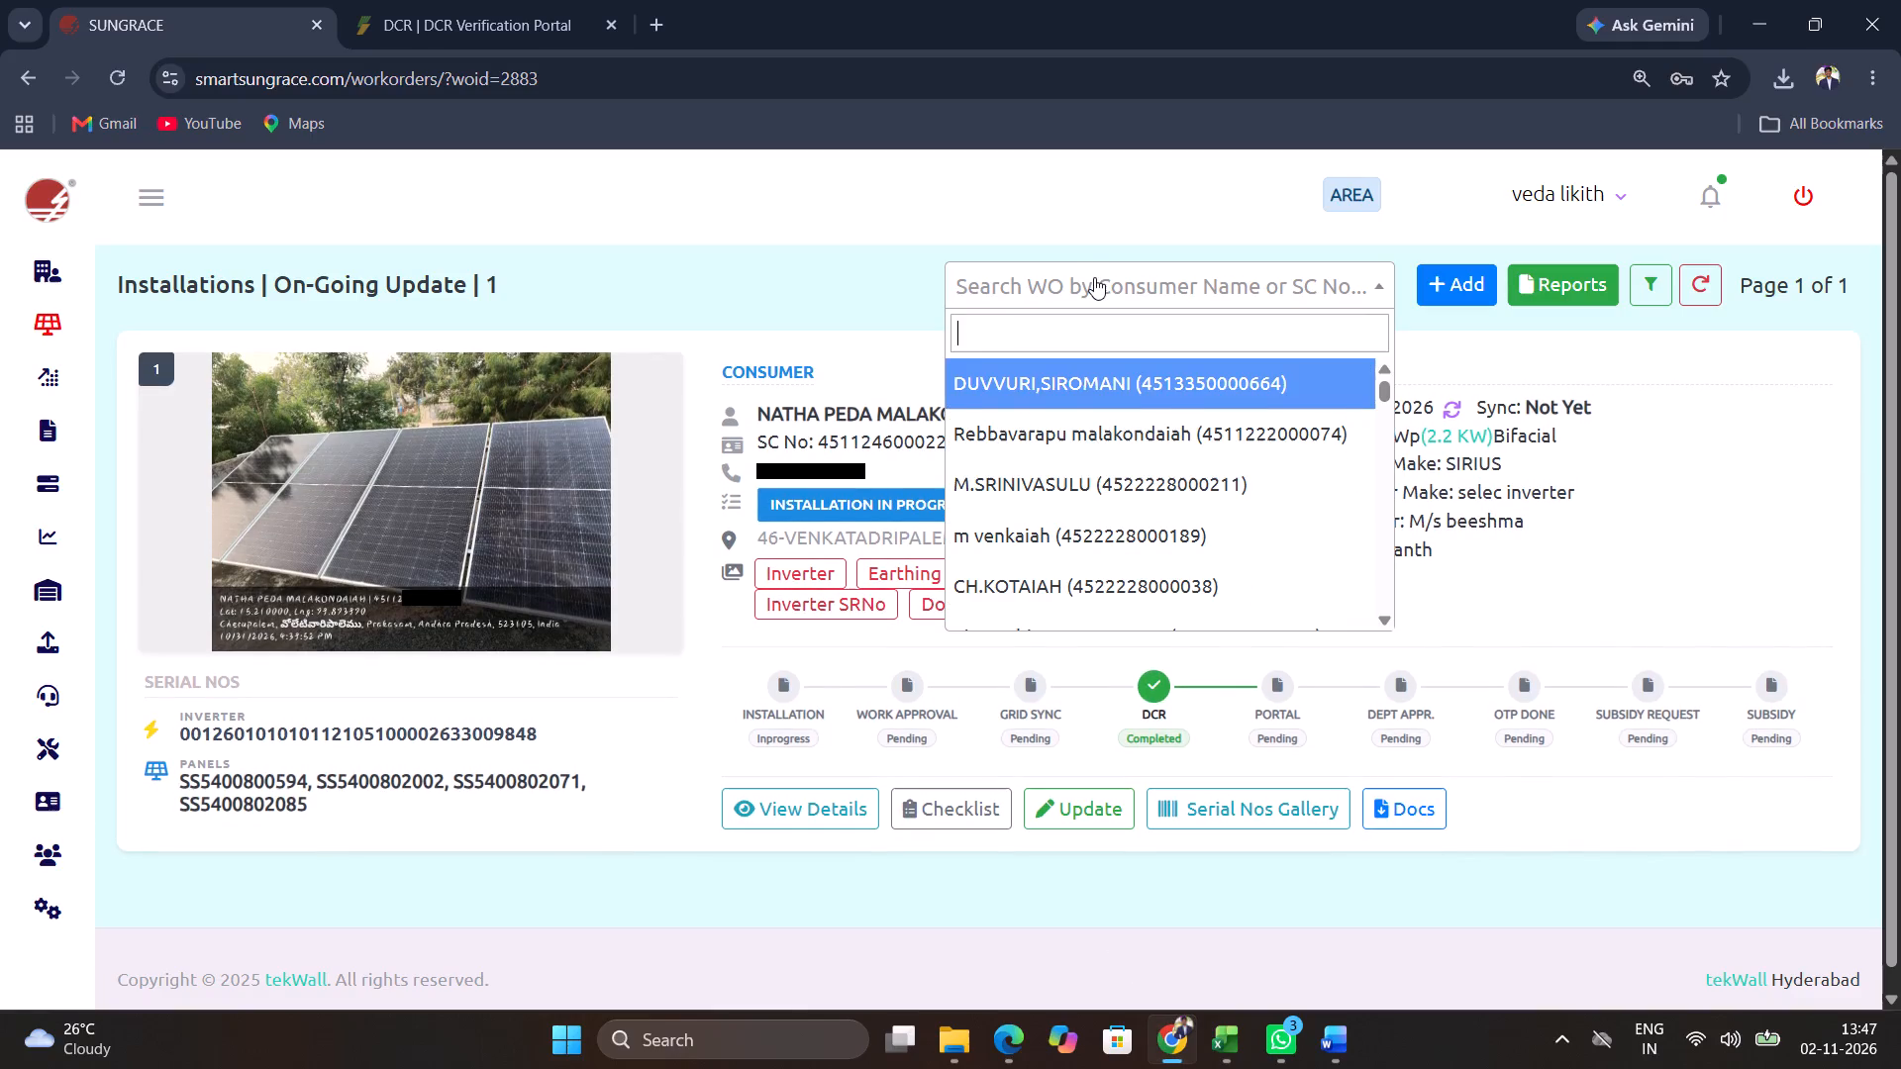
key("ctrl+v")
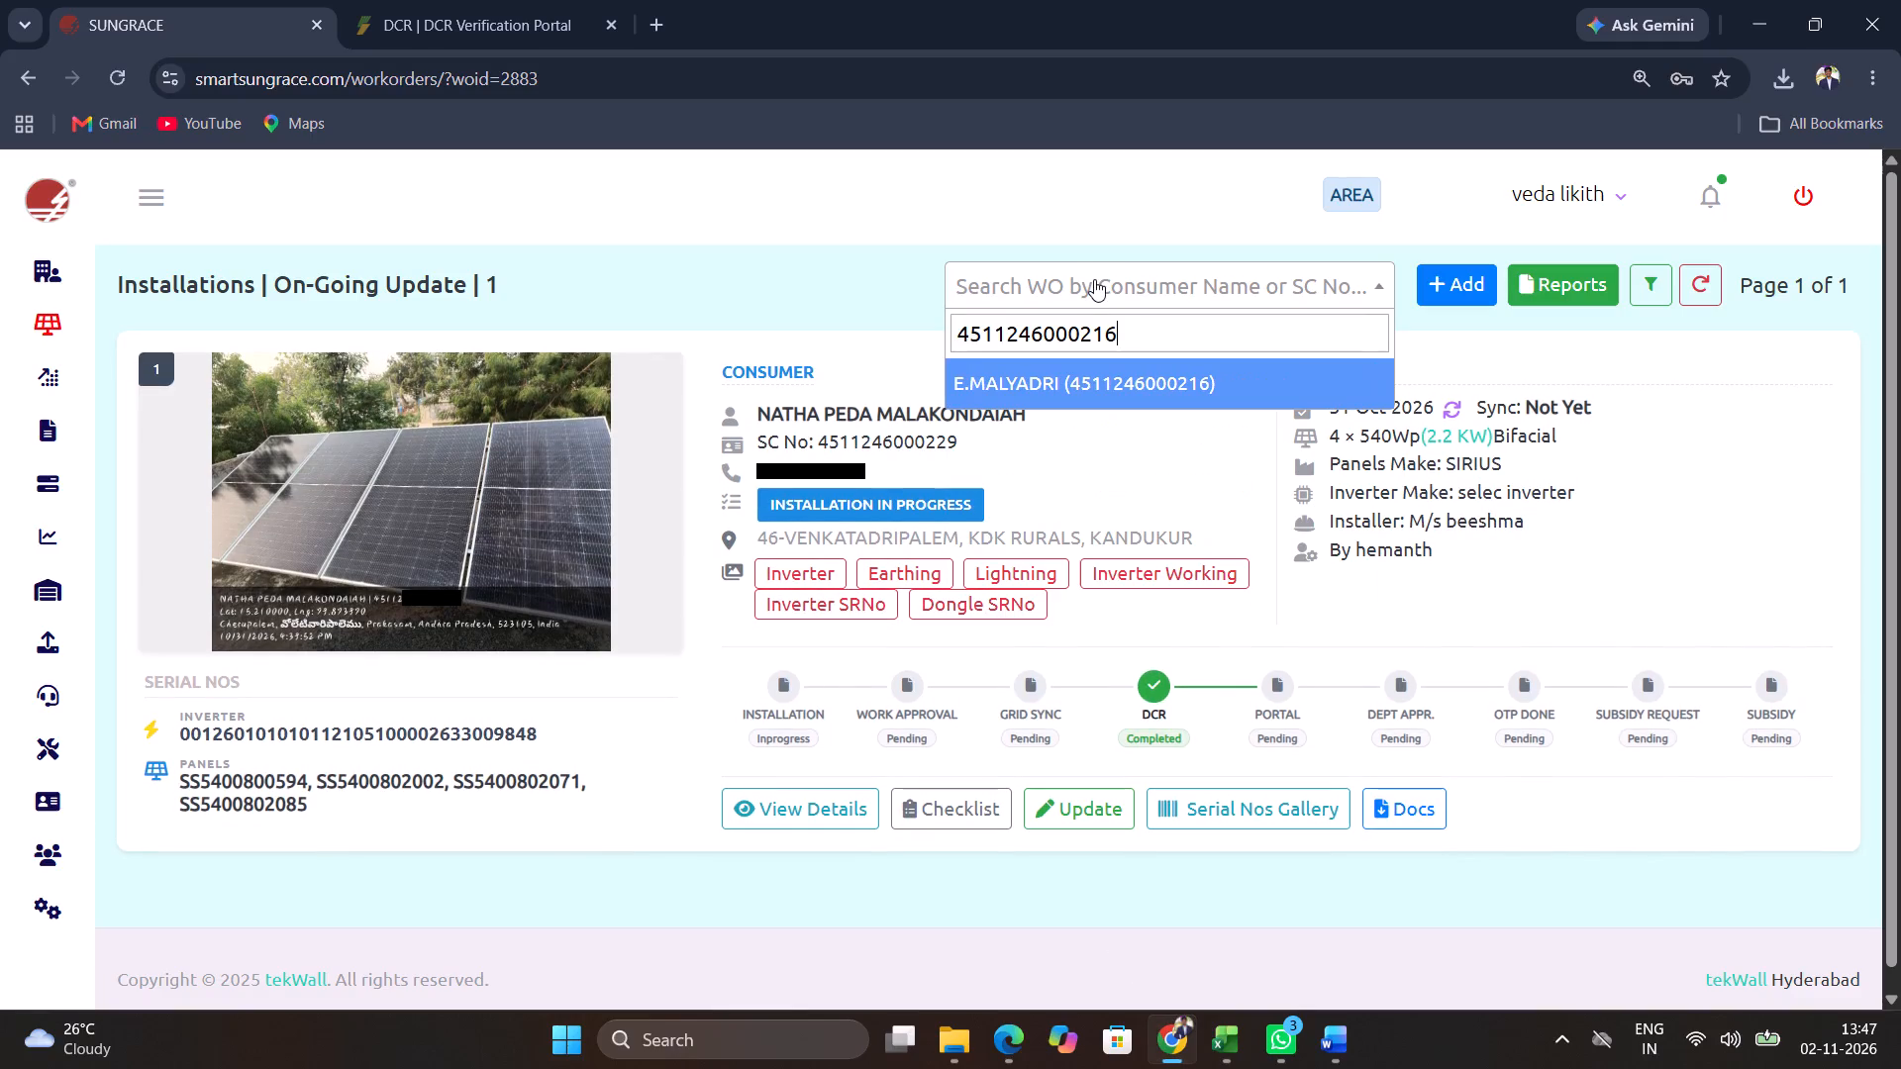
key("v")
key("BackSpace")
key("BackSpace")
key("BackSpace")
key("BackSpace")
key("BackSpace")
key("BackSpace")
key("BackSpace")
key("BackSpace")
key("BackSpace")
key("BackSpace")
key("BackSpace")
key("BackSpace")
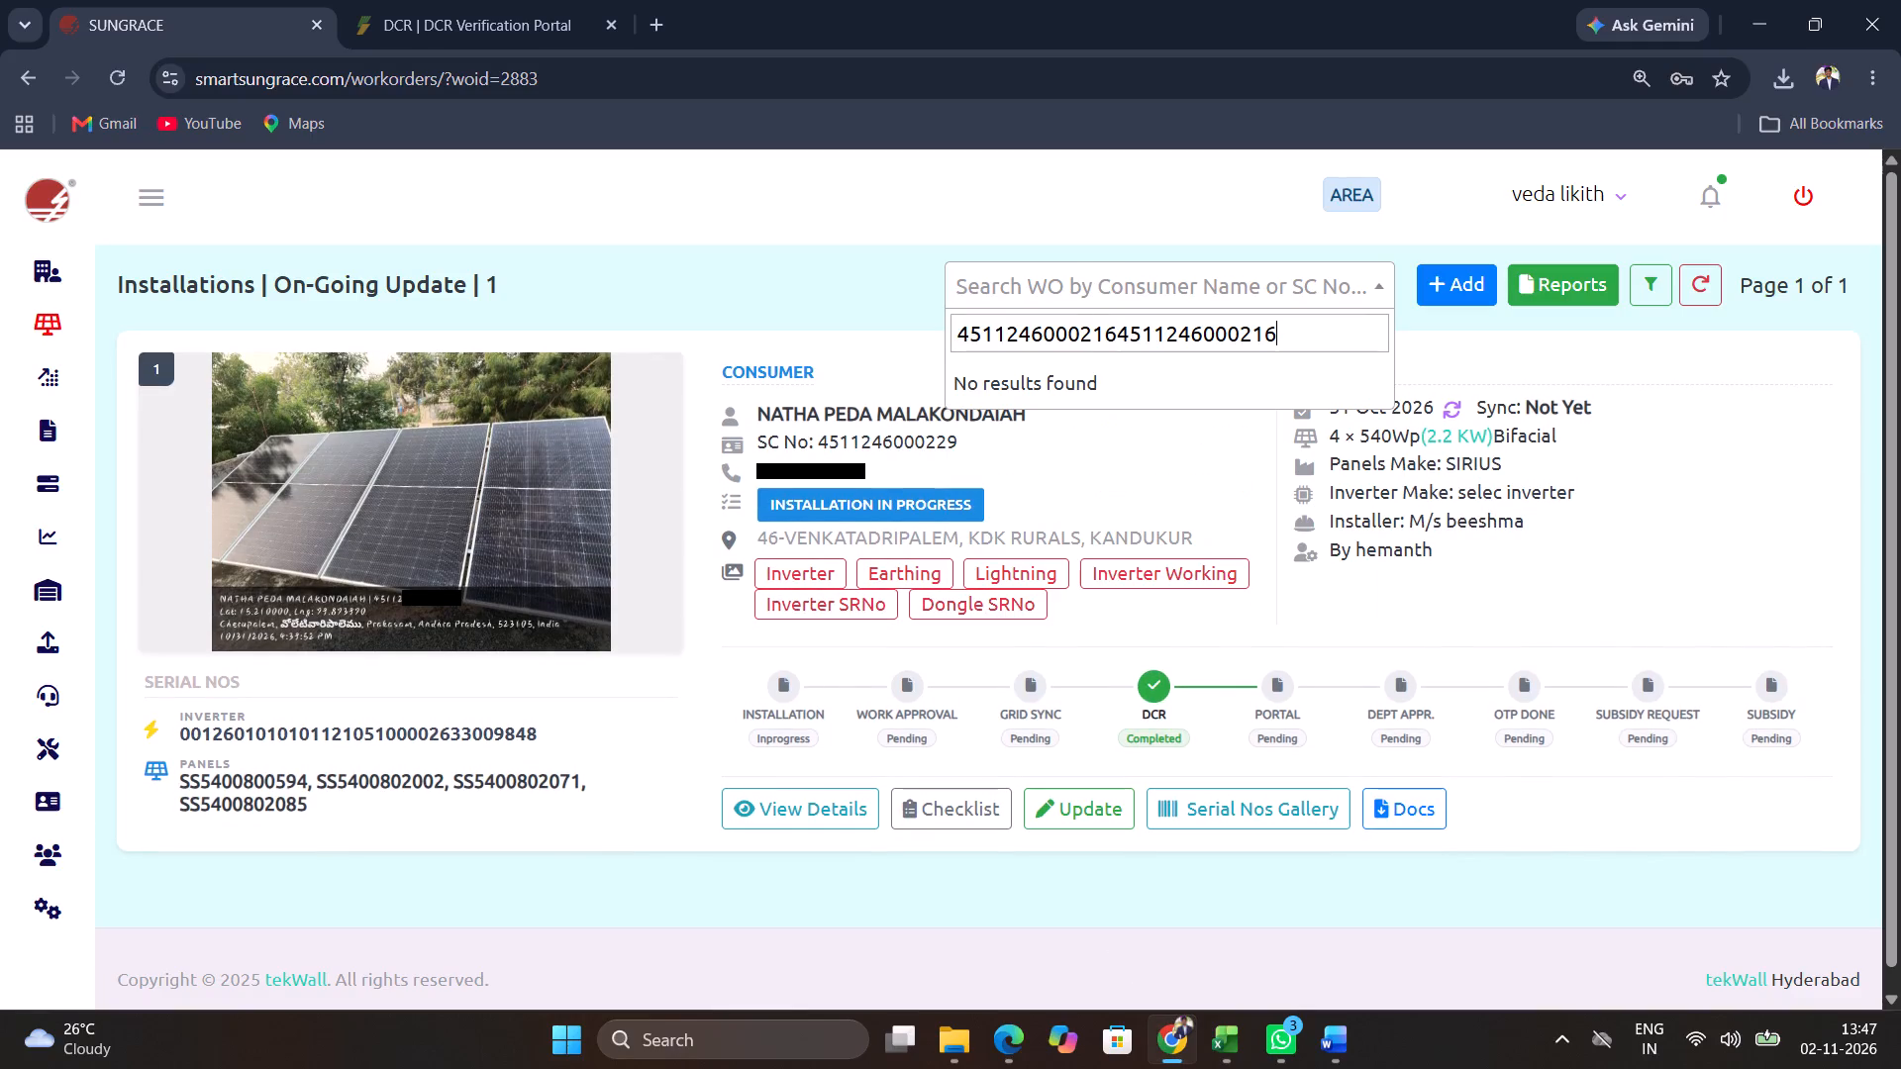
key("BackSpace")
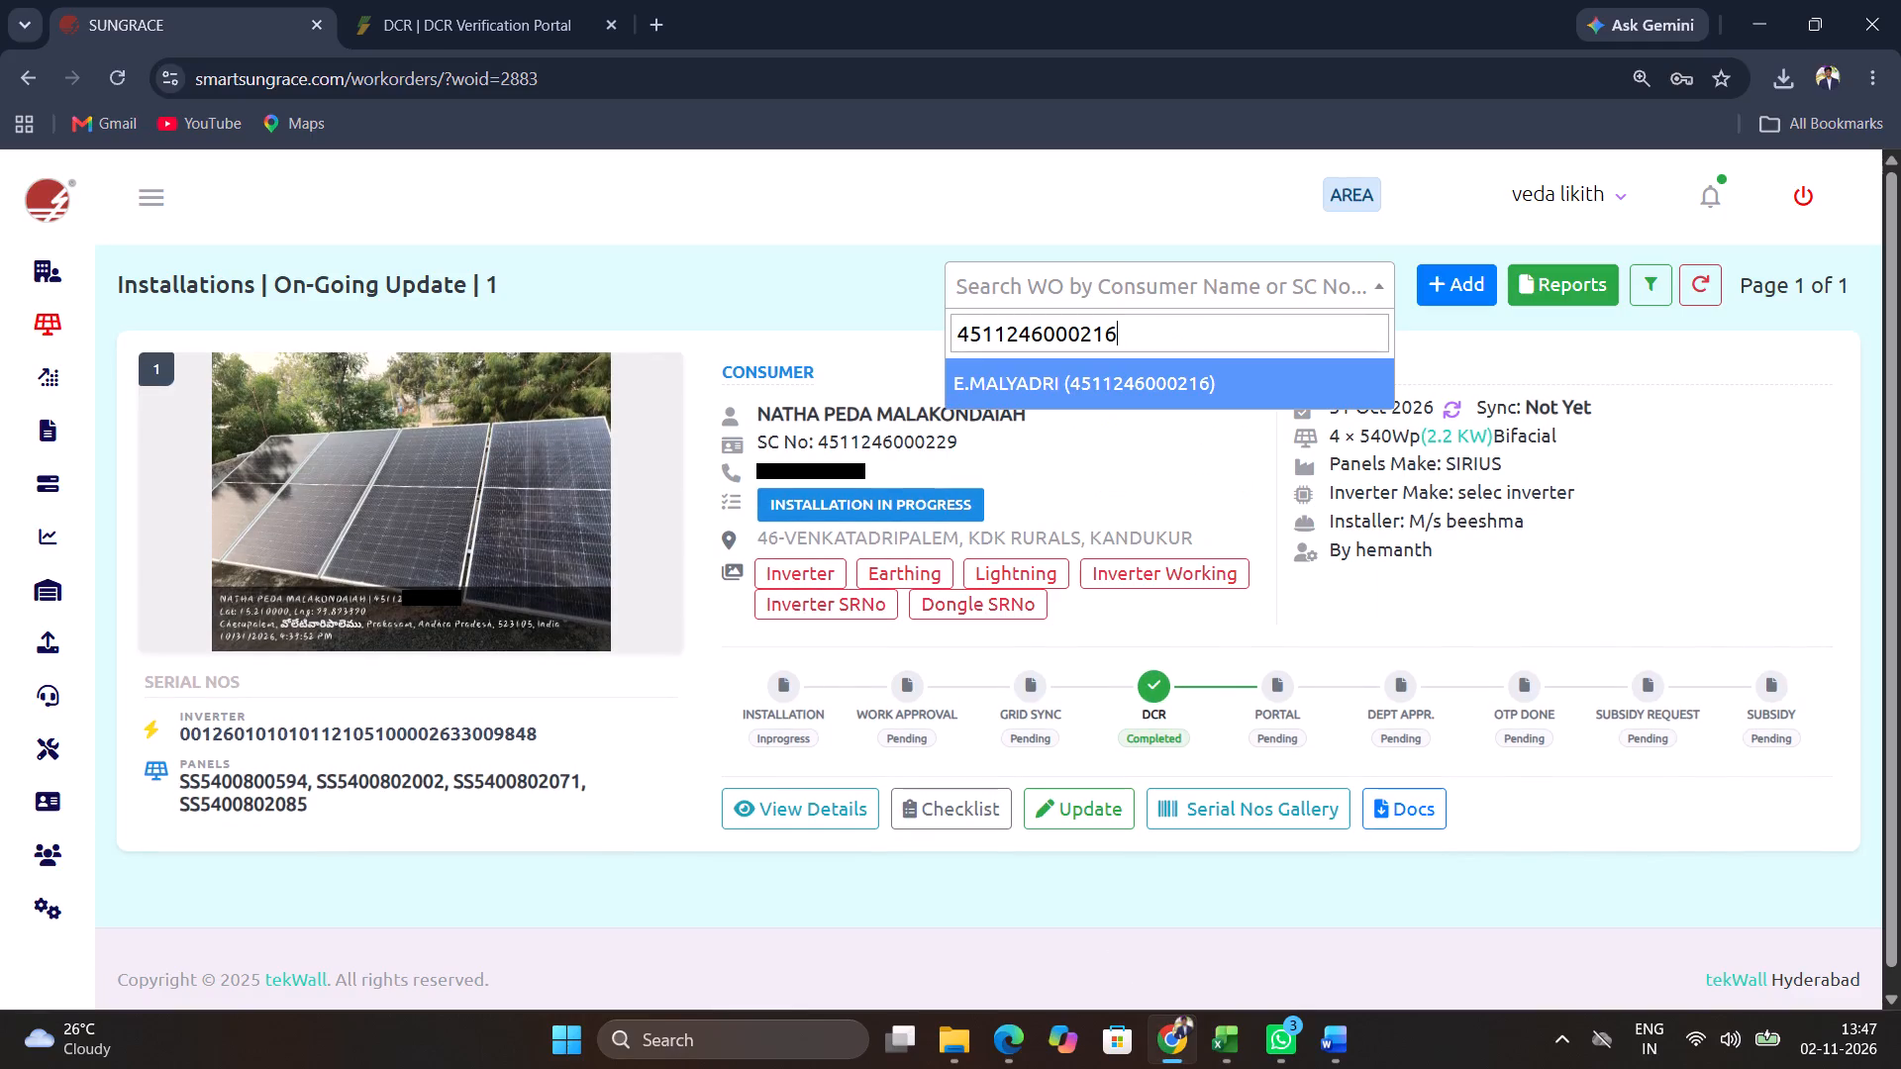
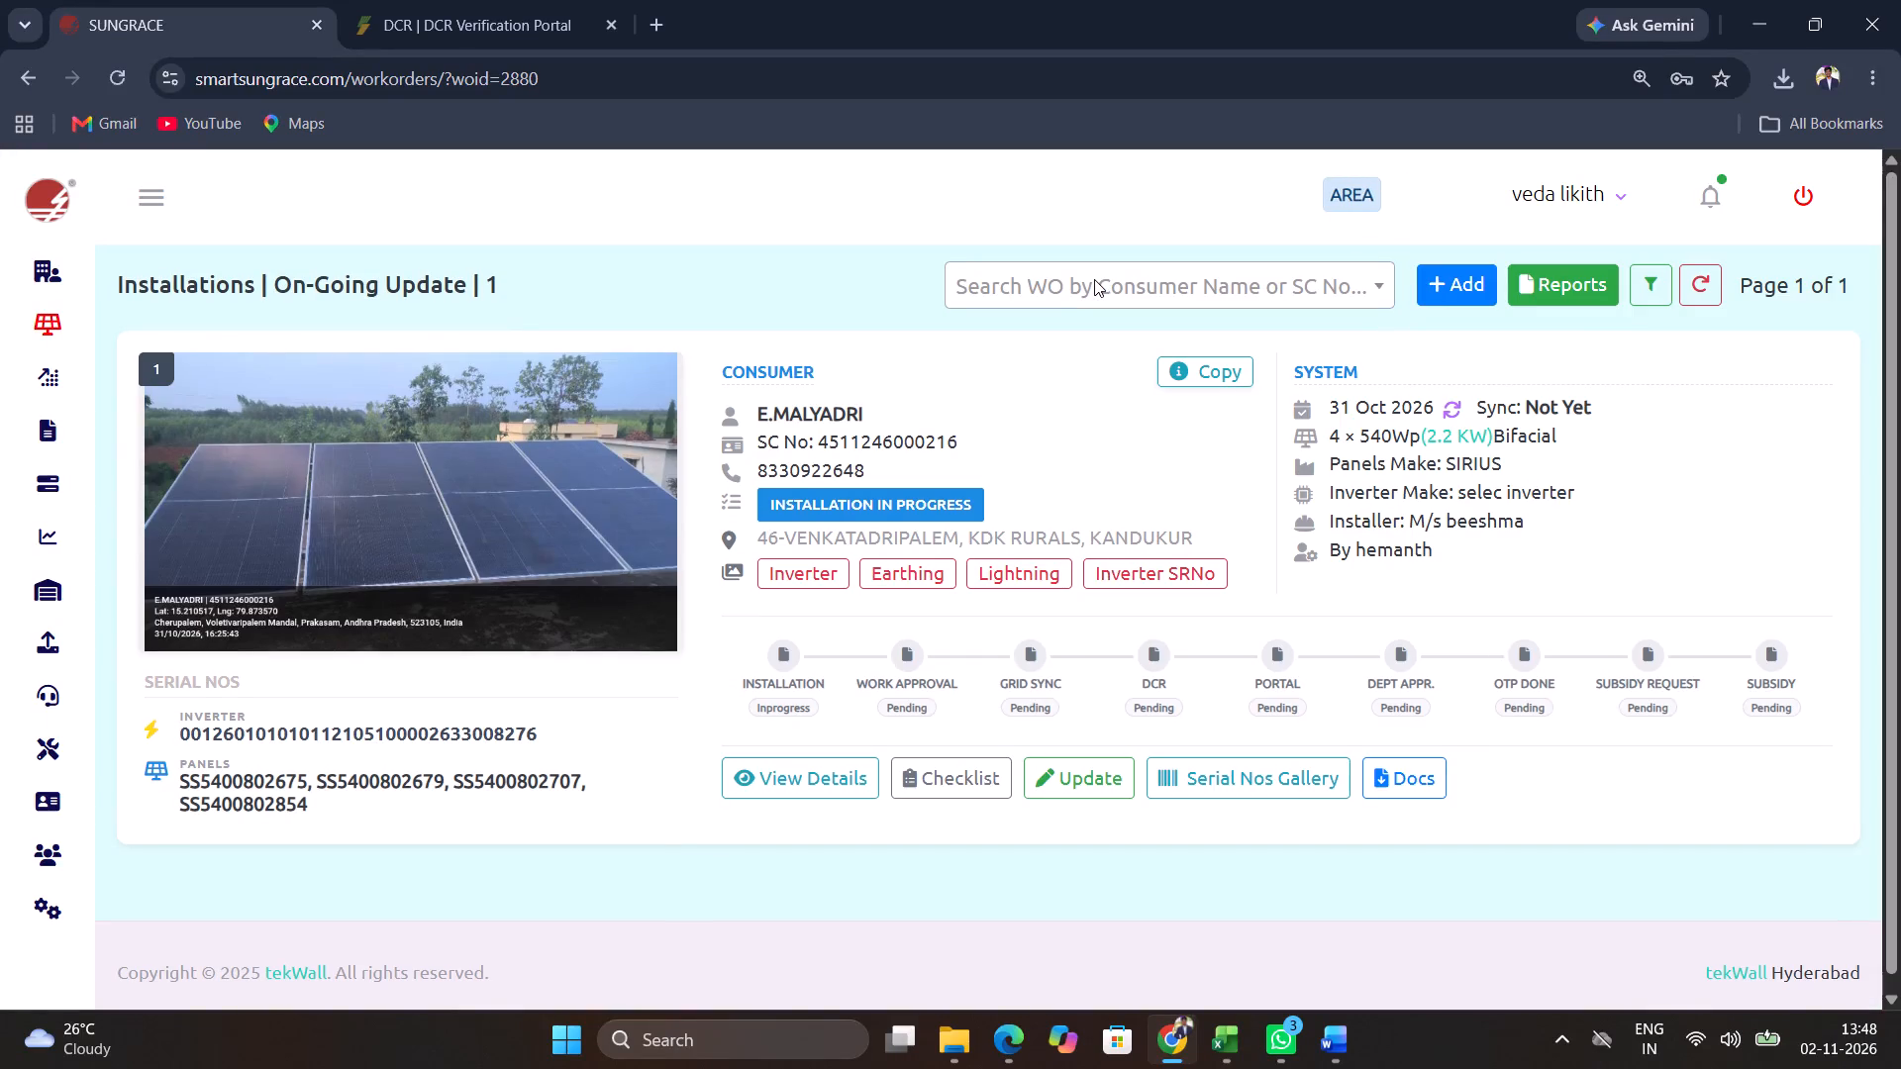
Copy the ULA number from the found SUNGRACE work order's quick-copy details and switch to the DCR Verification Portal.
left_click(1177, 360)
left_click(1213, 492)
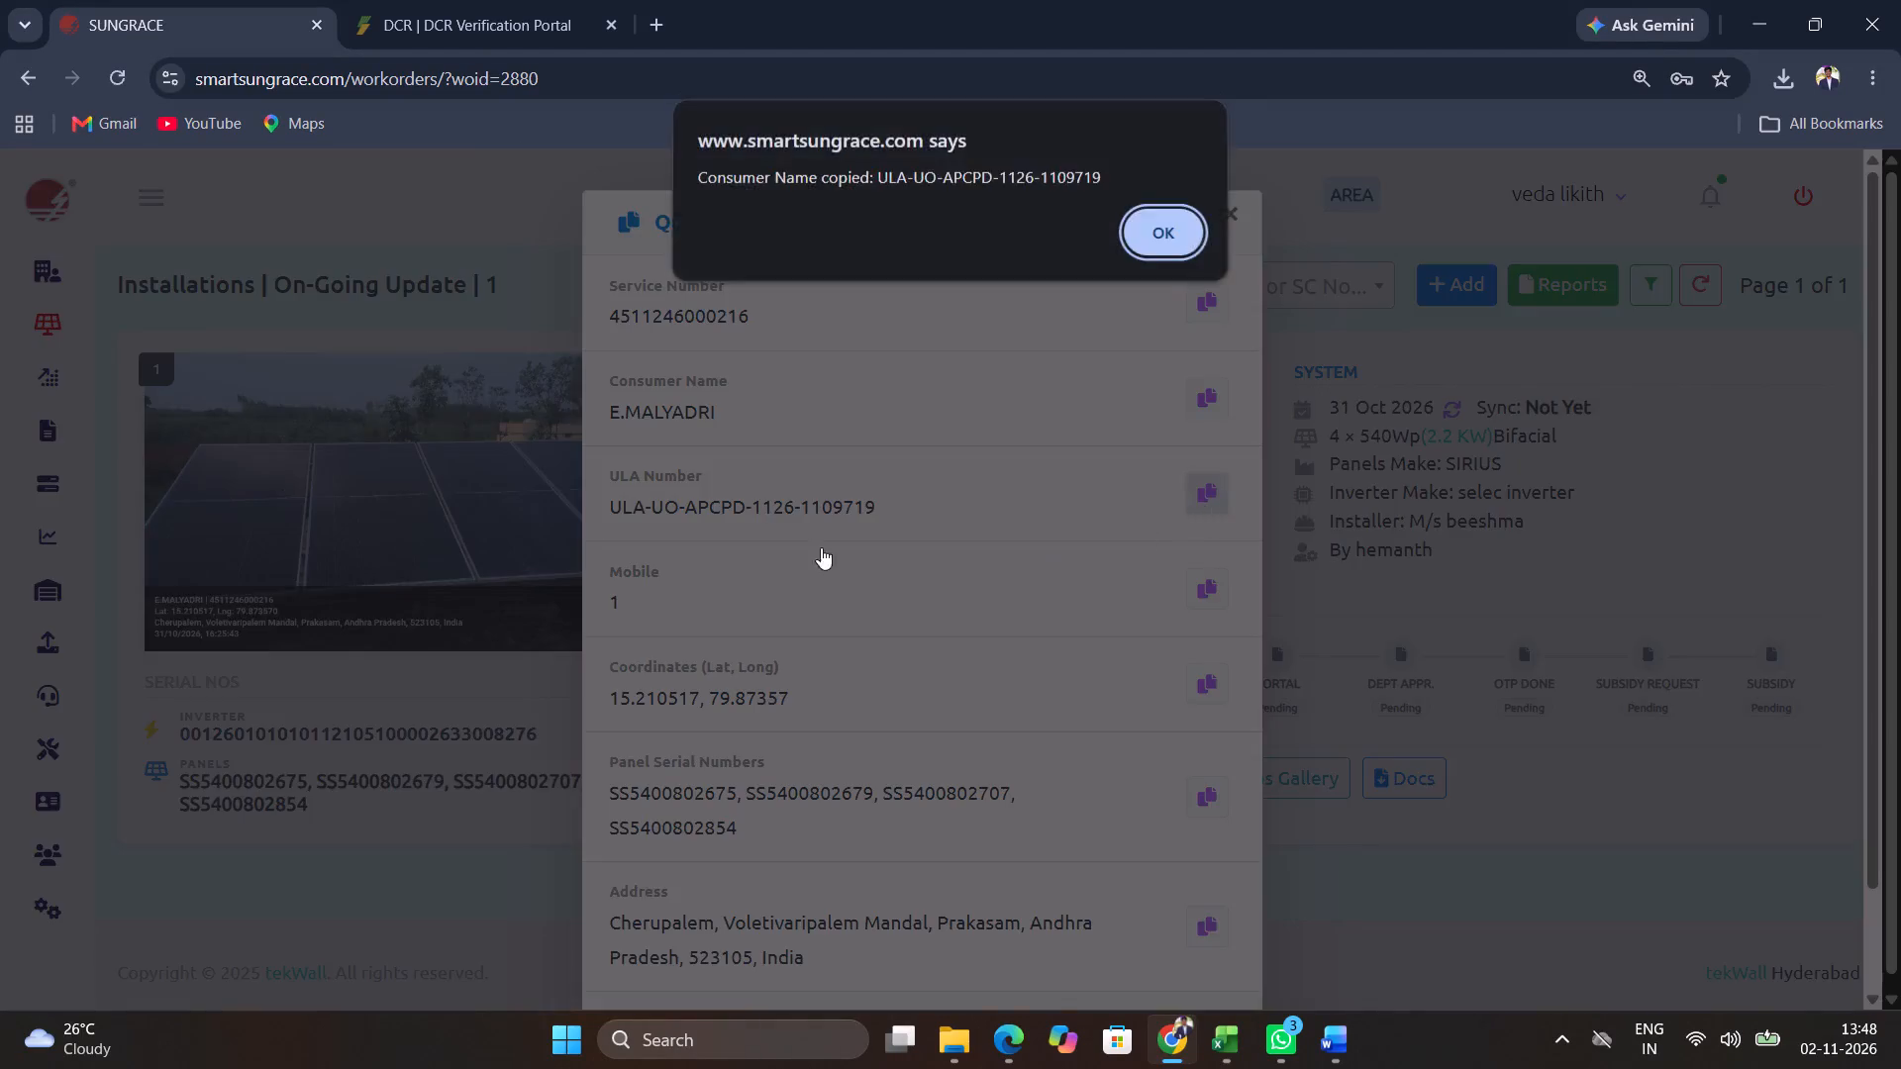
left_click(498, 0)
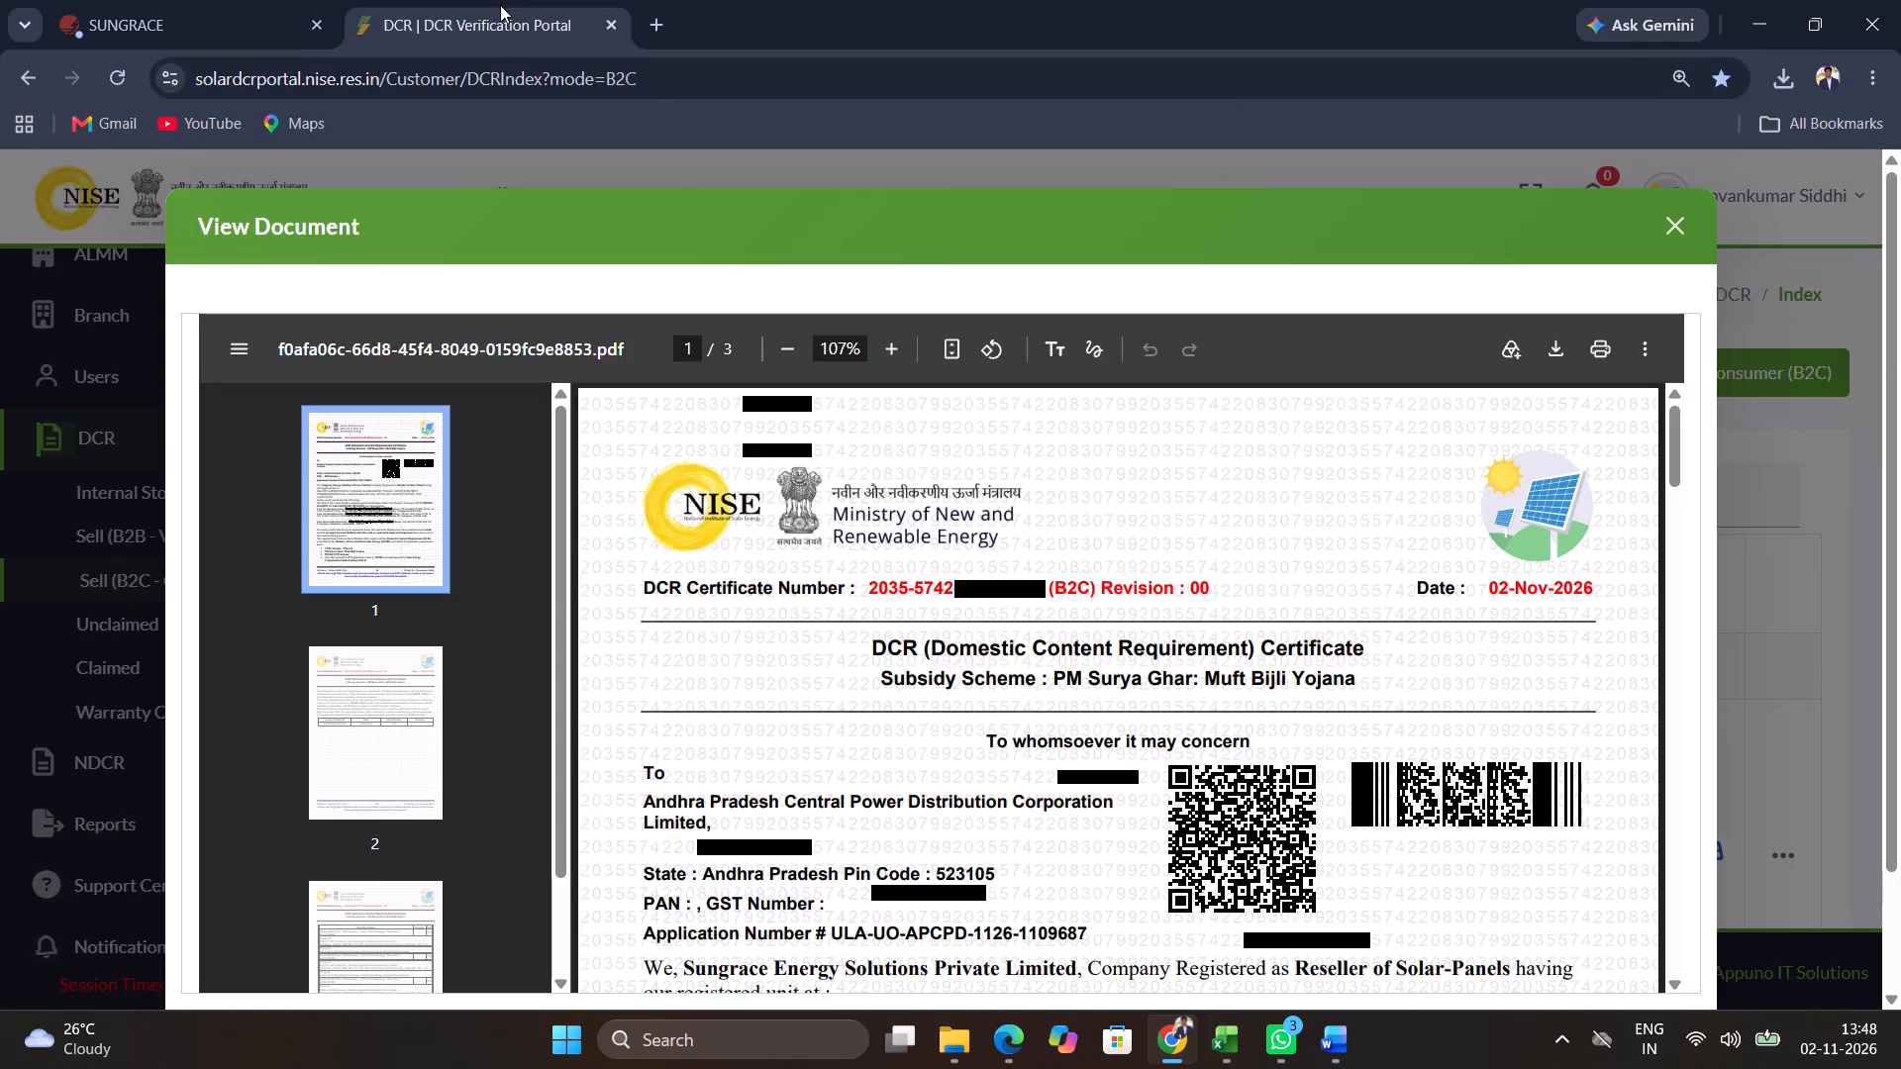
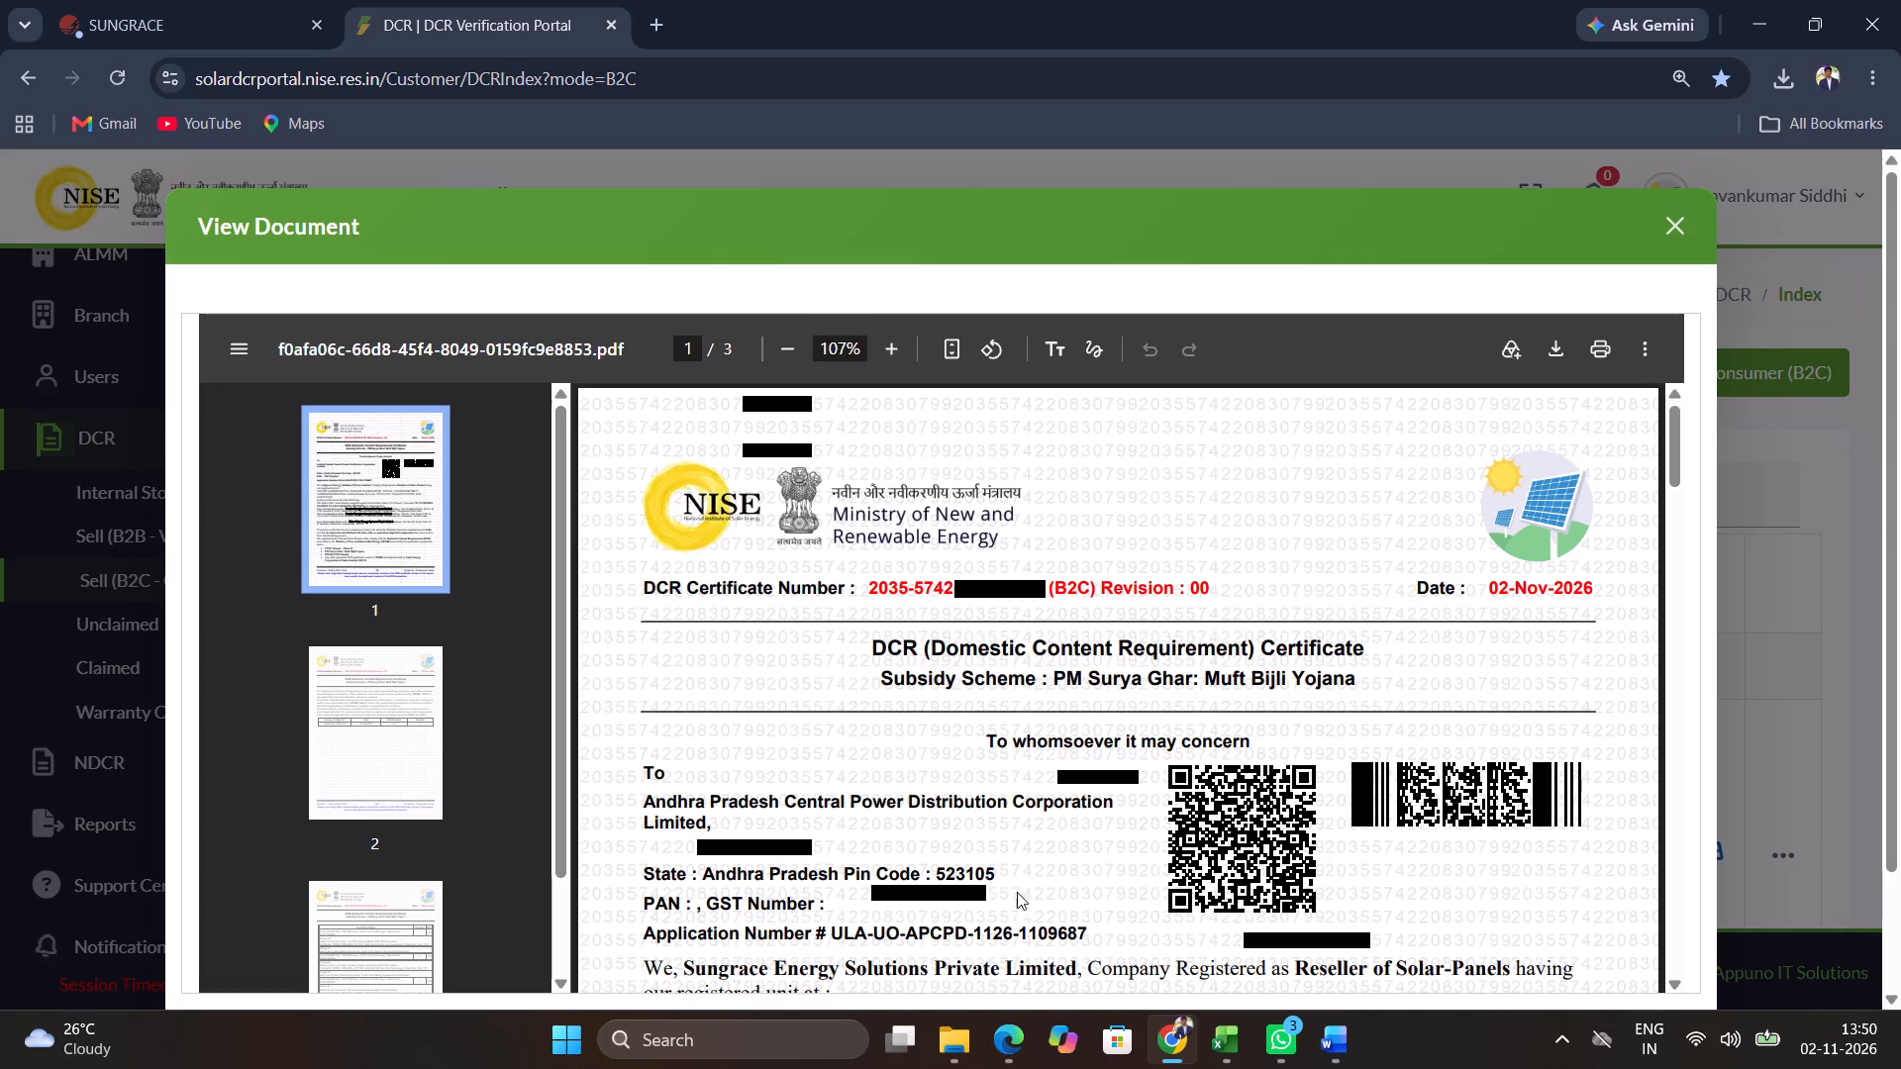
Start a new Issue to Consumer (B2C) entry and enter the copied ULA number as its Consumer Application Number.
left_click(203, 14)
left_click(450, 8)
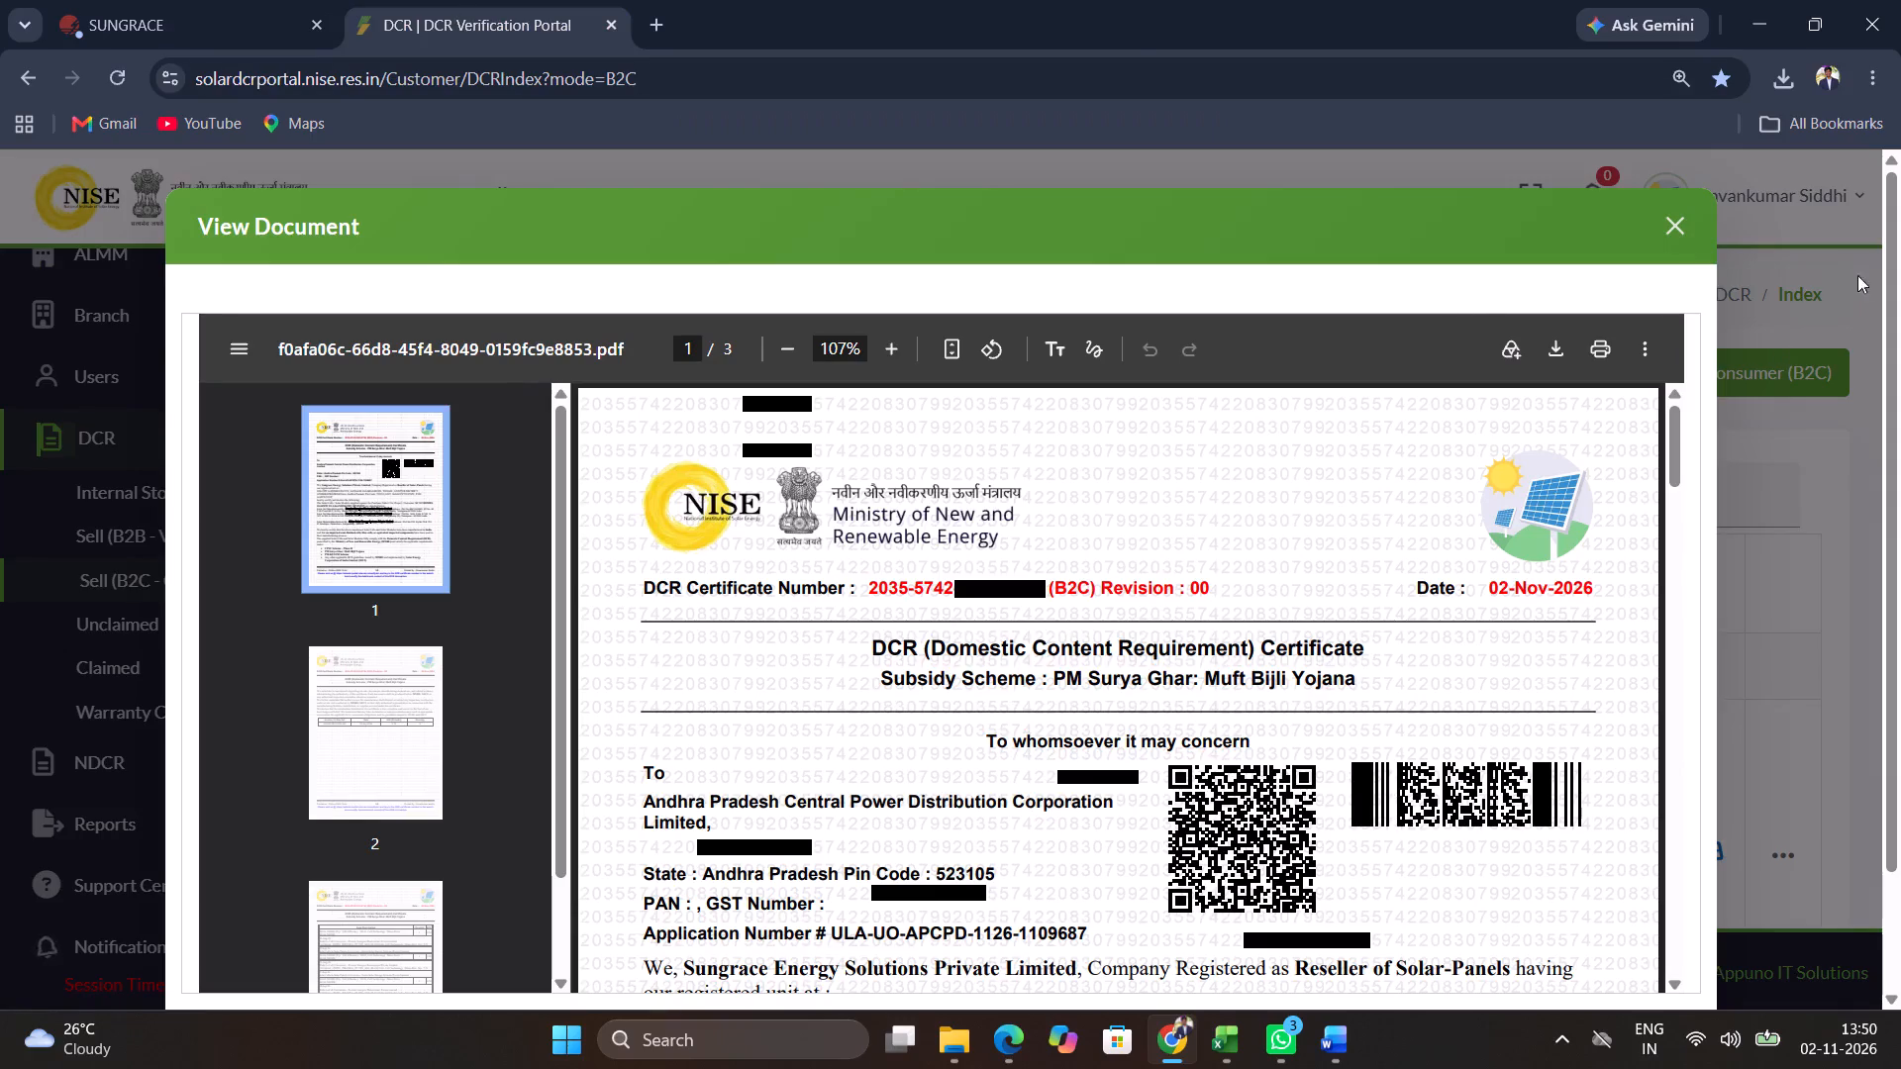
left_click(1675, 217)
left_click(1676, 366)
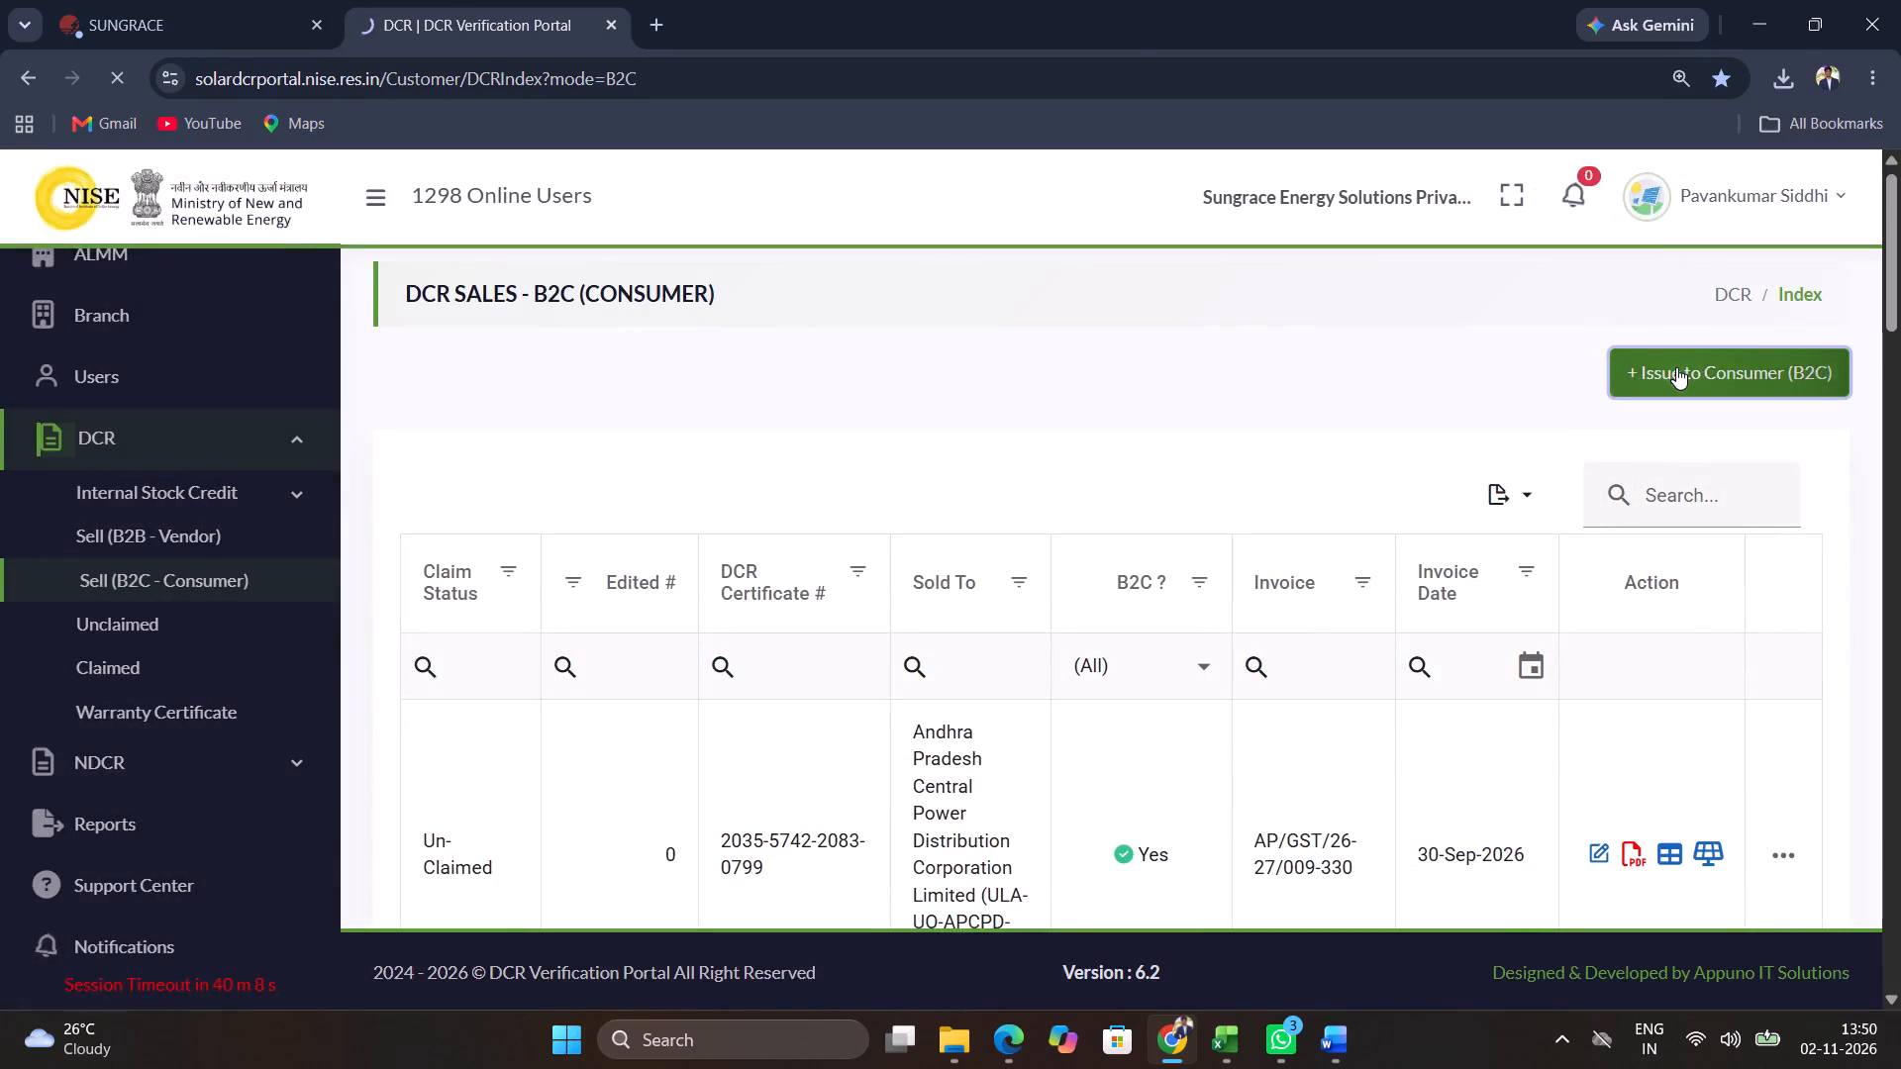
left_click(952, 575)
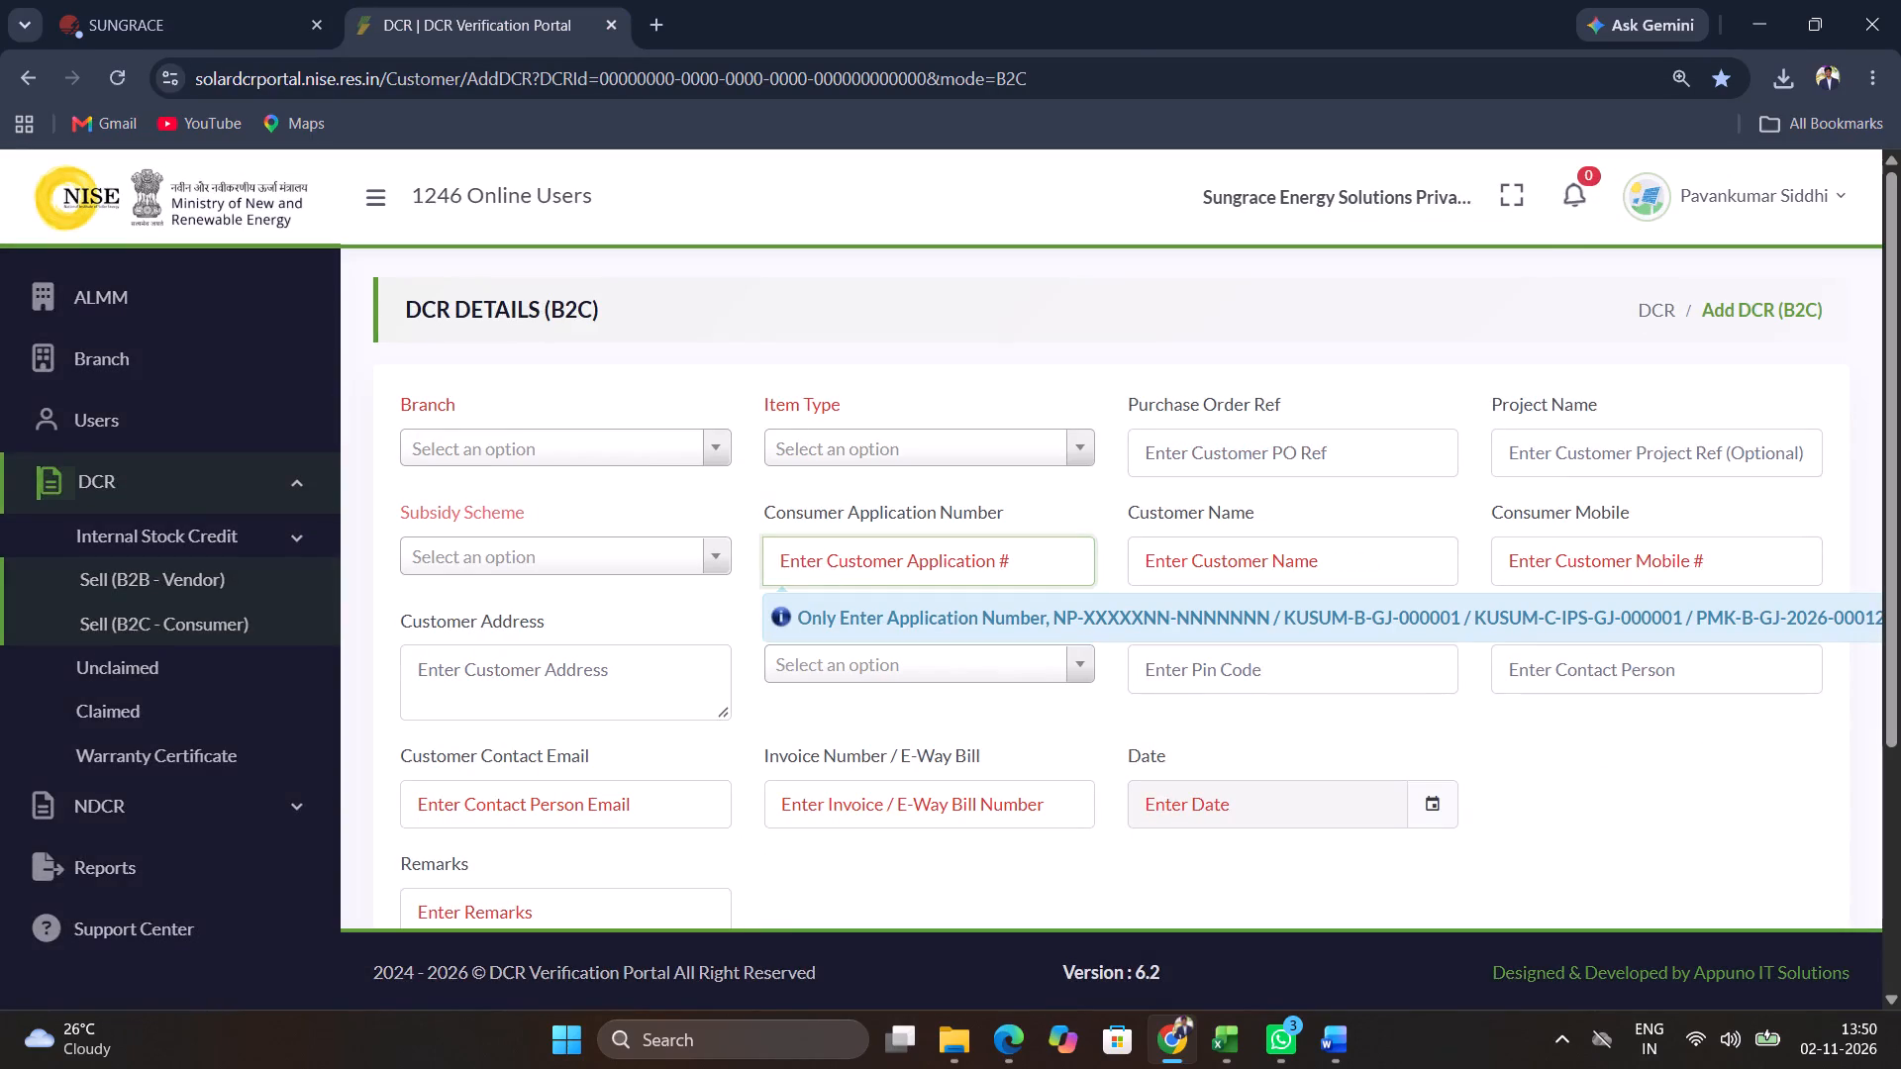
key("ctrl+v")
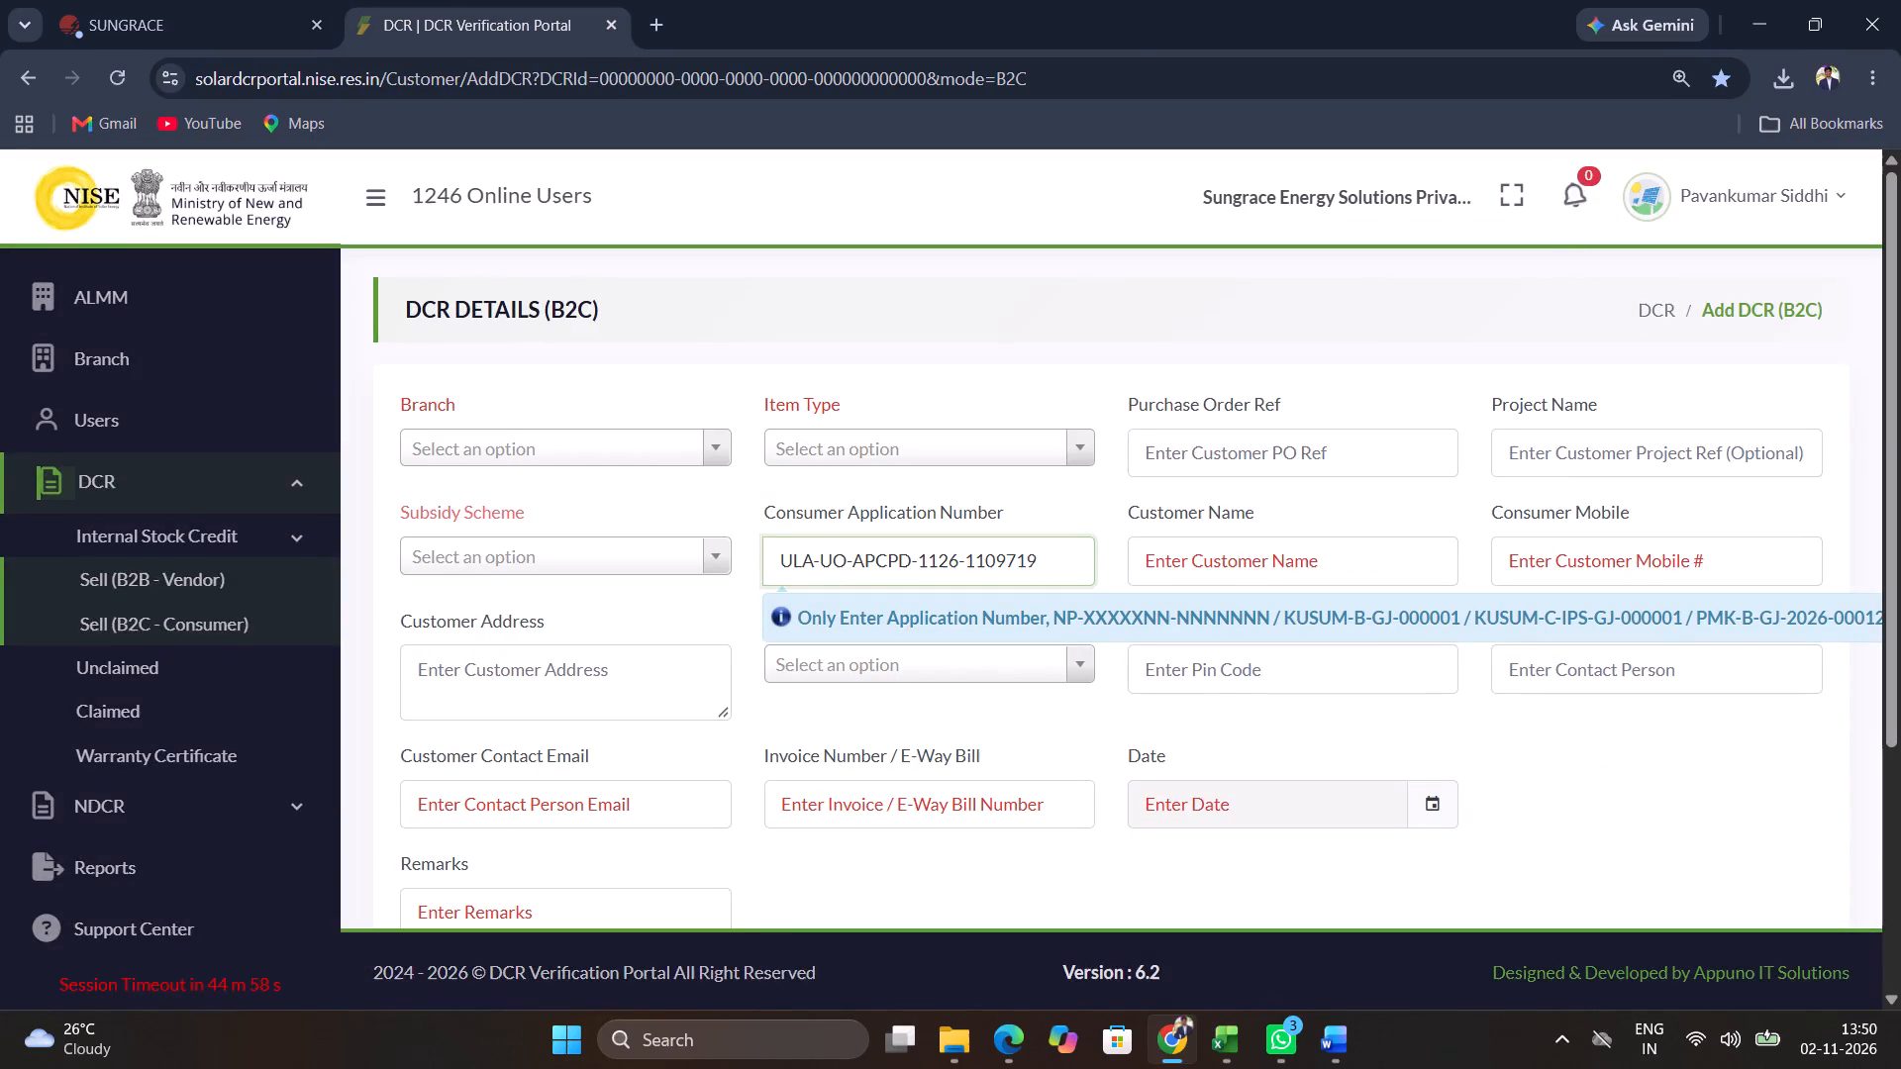
Set the branch to Andhra Pradesh, the subsidy scheme to PM Surya Ghar: Muft Bijli Yojana and the item type to Solar Panels.
left_click(582, 455)
left_click(525, 562)
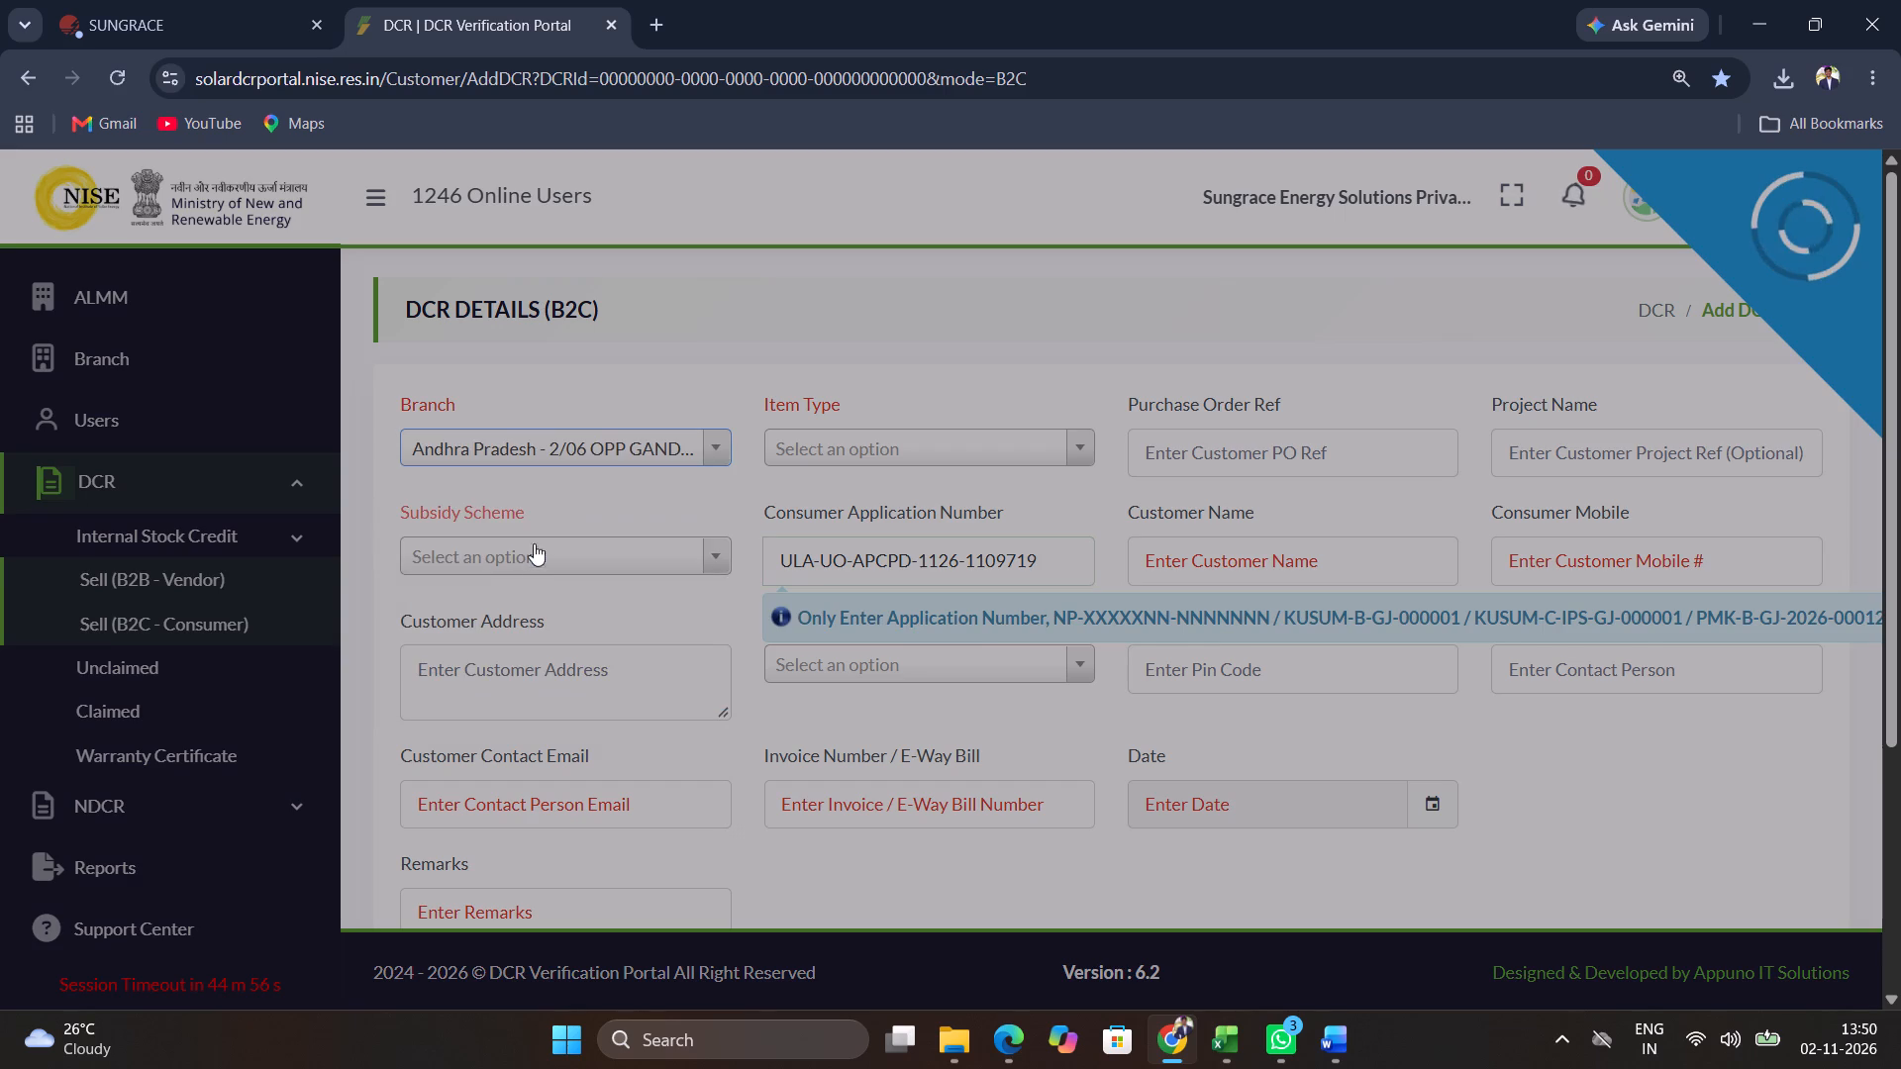
left_click(540, 534)
left_click(520, 551)
left_click(454, 775)
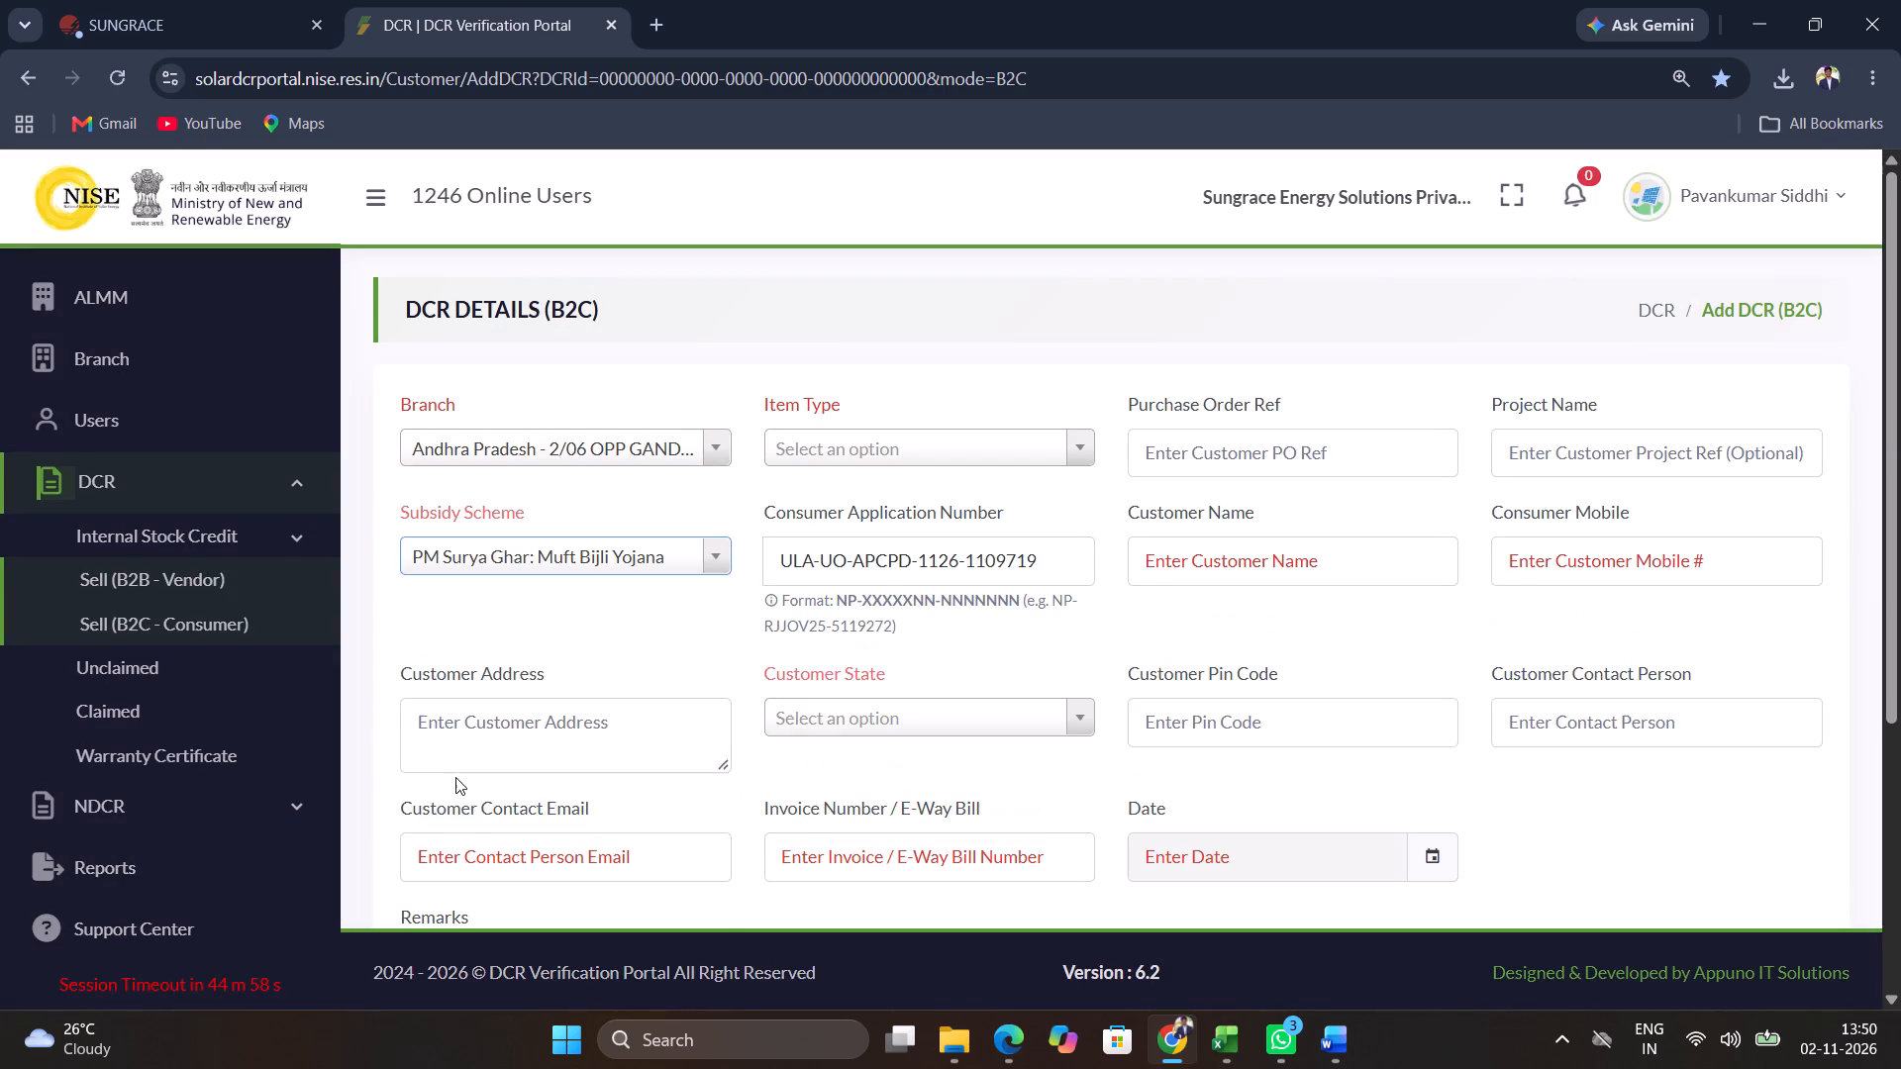
left_click(858, 448)
left_click(852, 524)
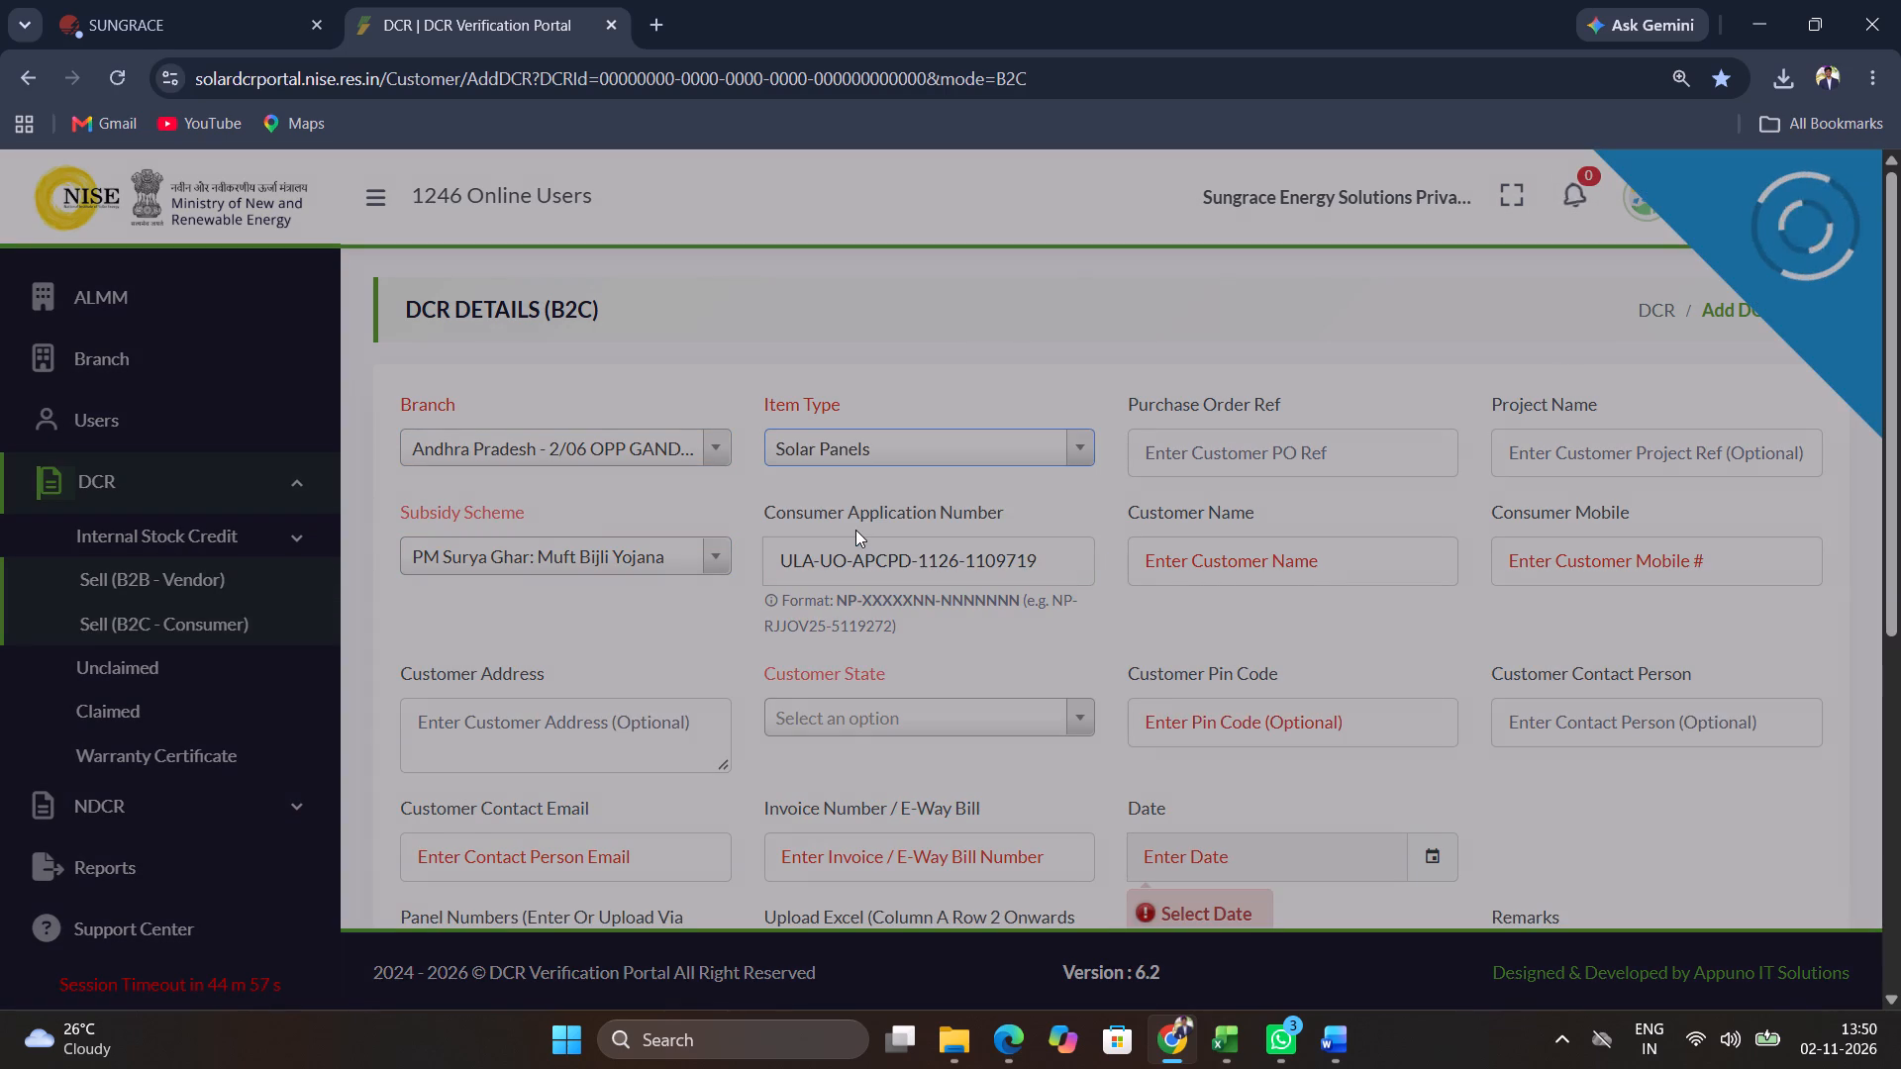
Switch to the Word document and copy the customer name Andhra Pradesh Central Power Distribution Corporation Limited for the entry's Customer Name.
left_click(1198, 570)
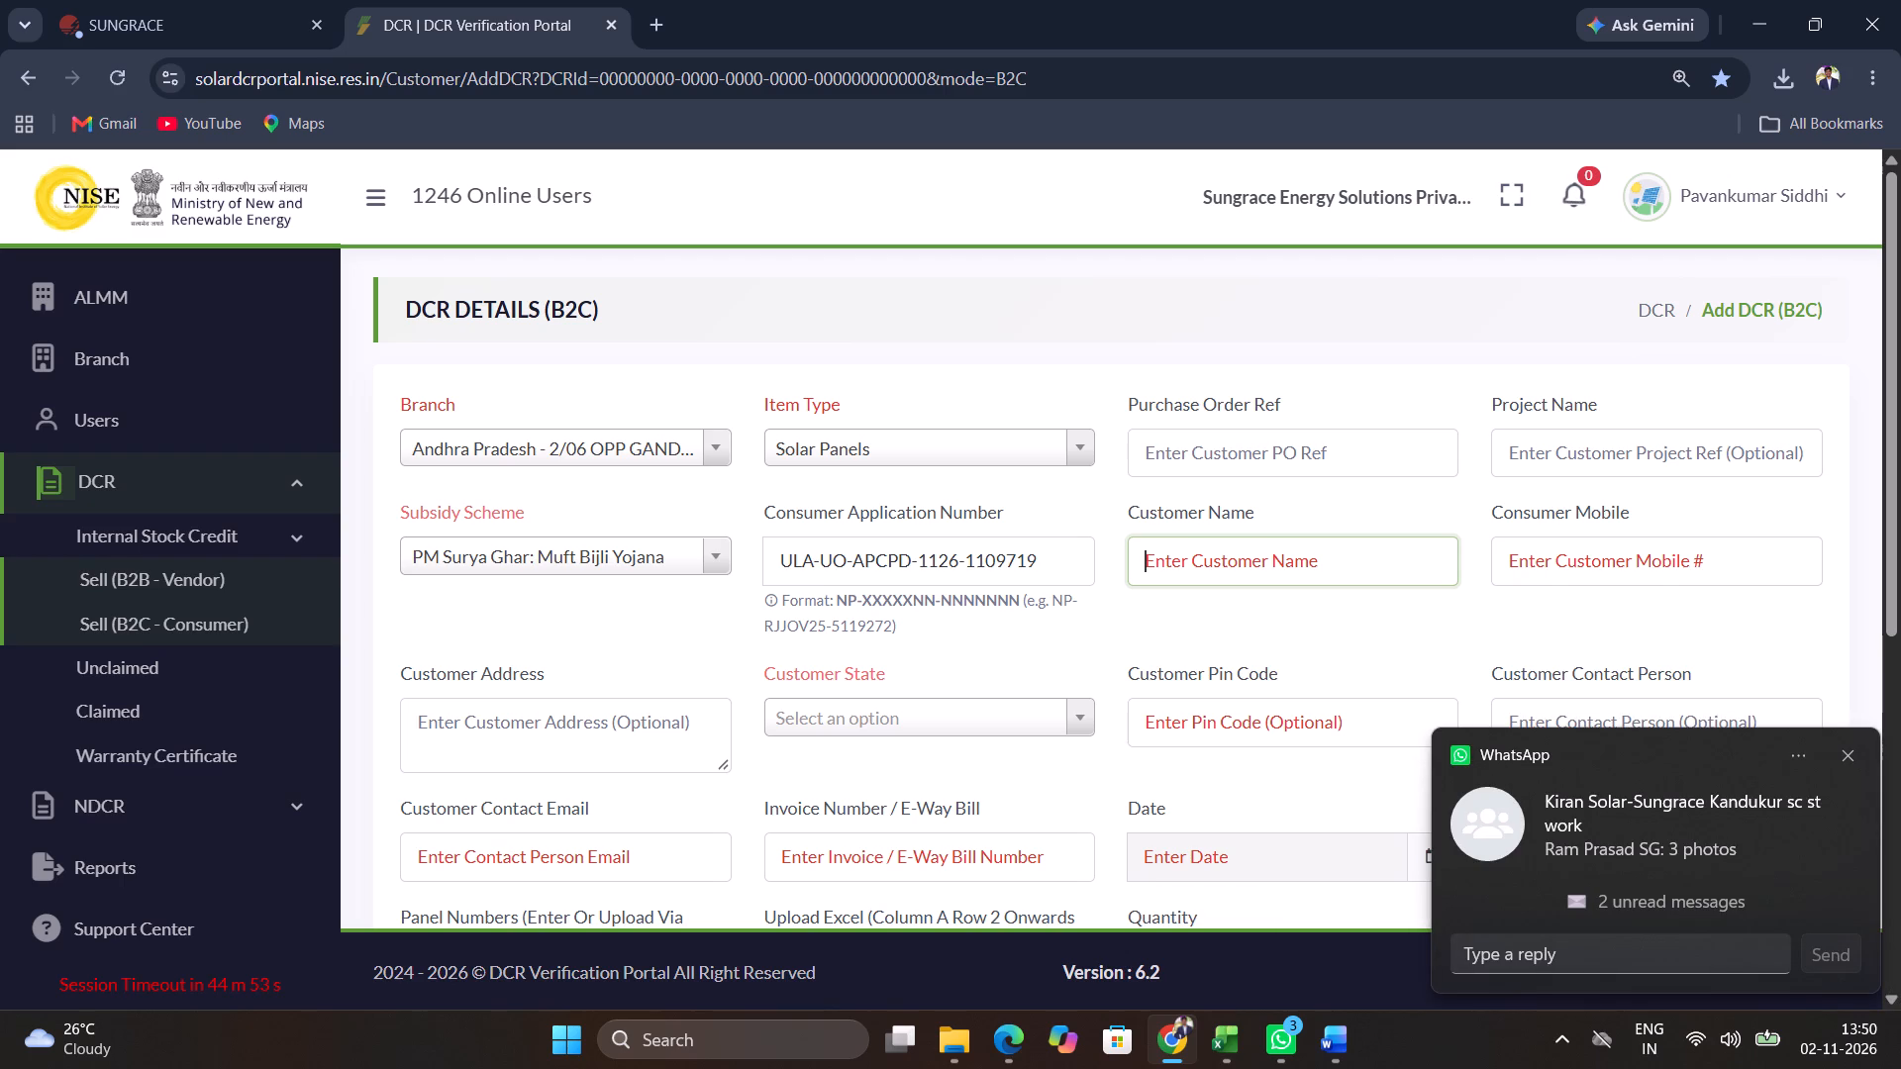
left_click(1322, 976)
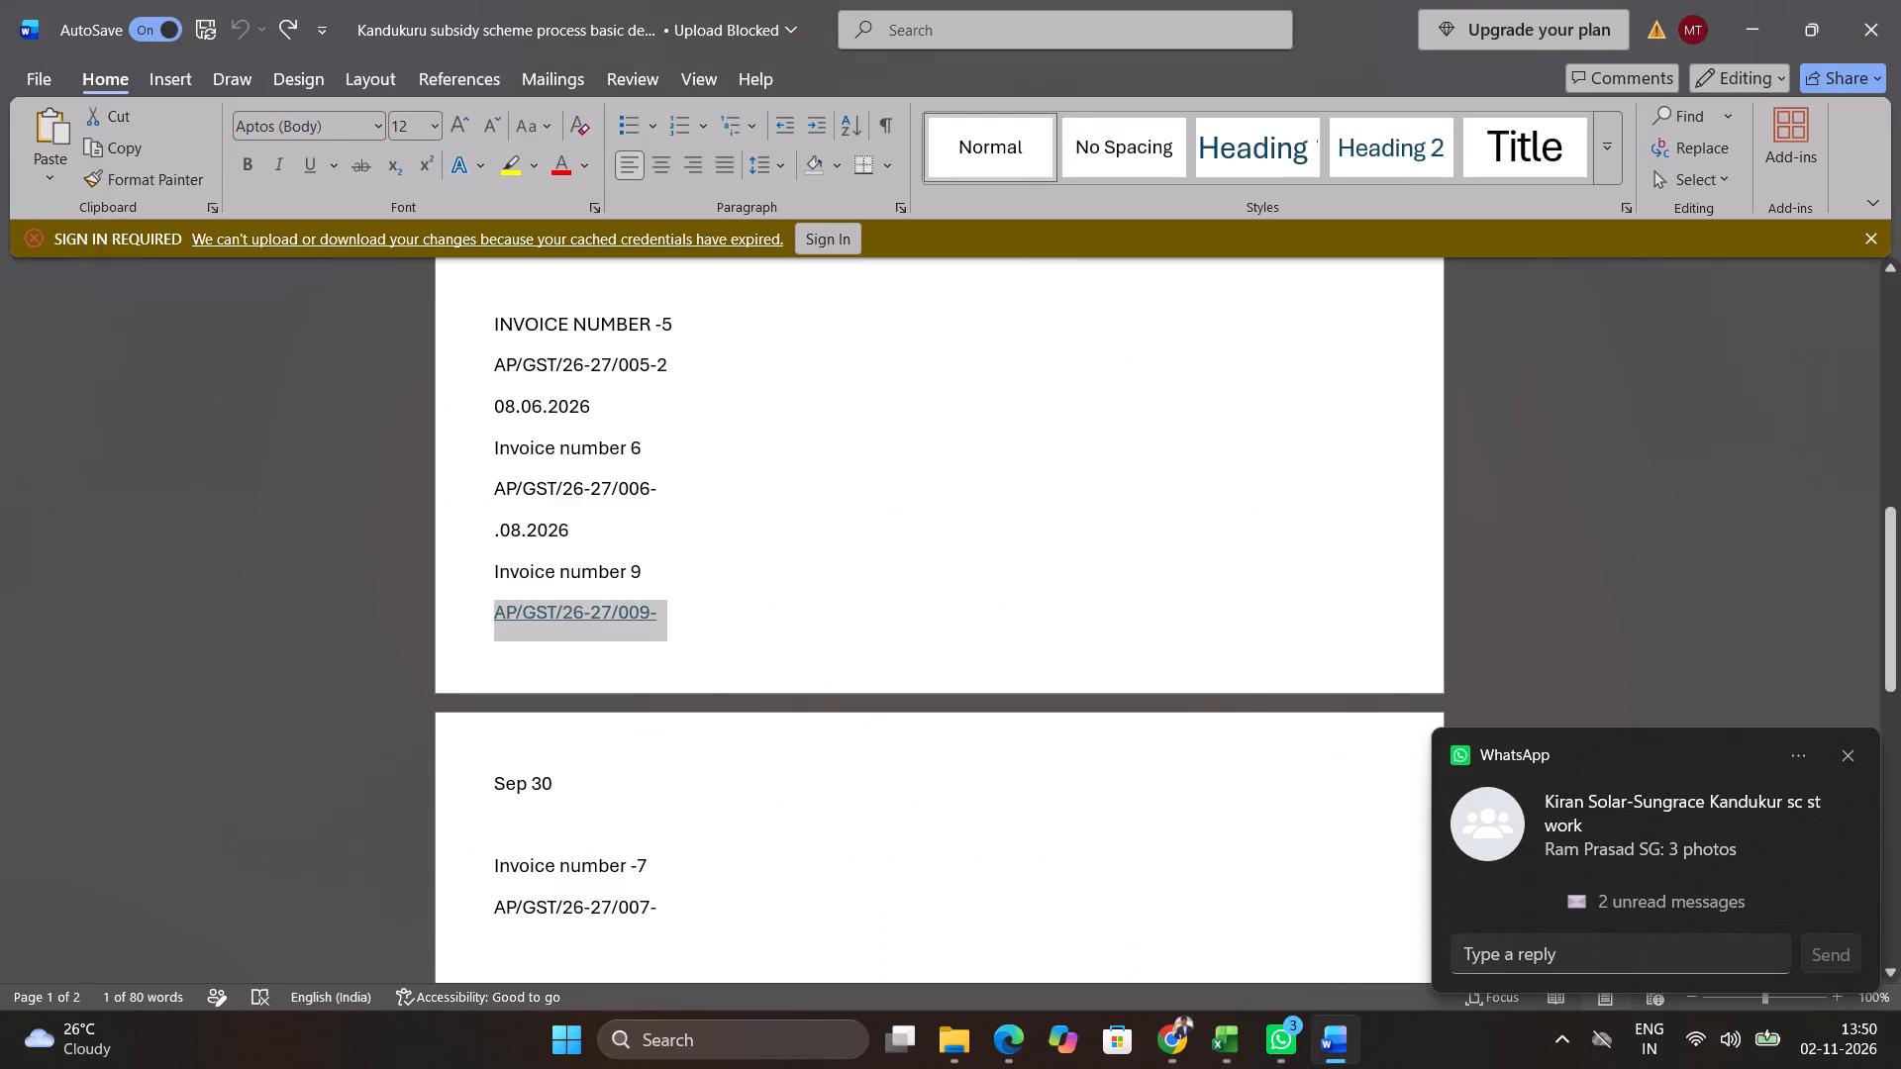
scroll(638, 565, "up", 20)
scroll(635, 558, "up", 1)
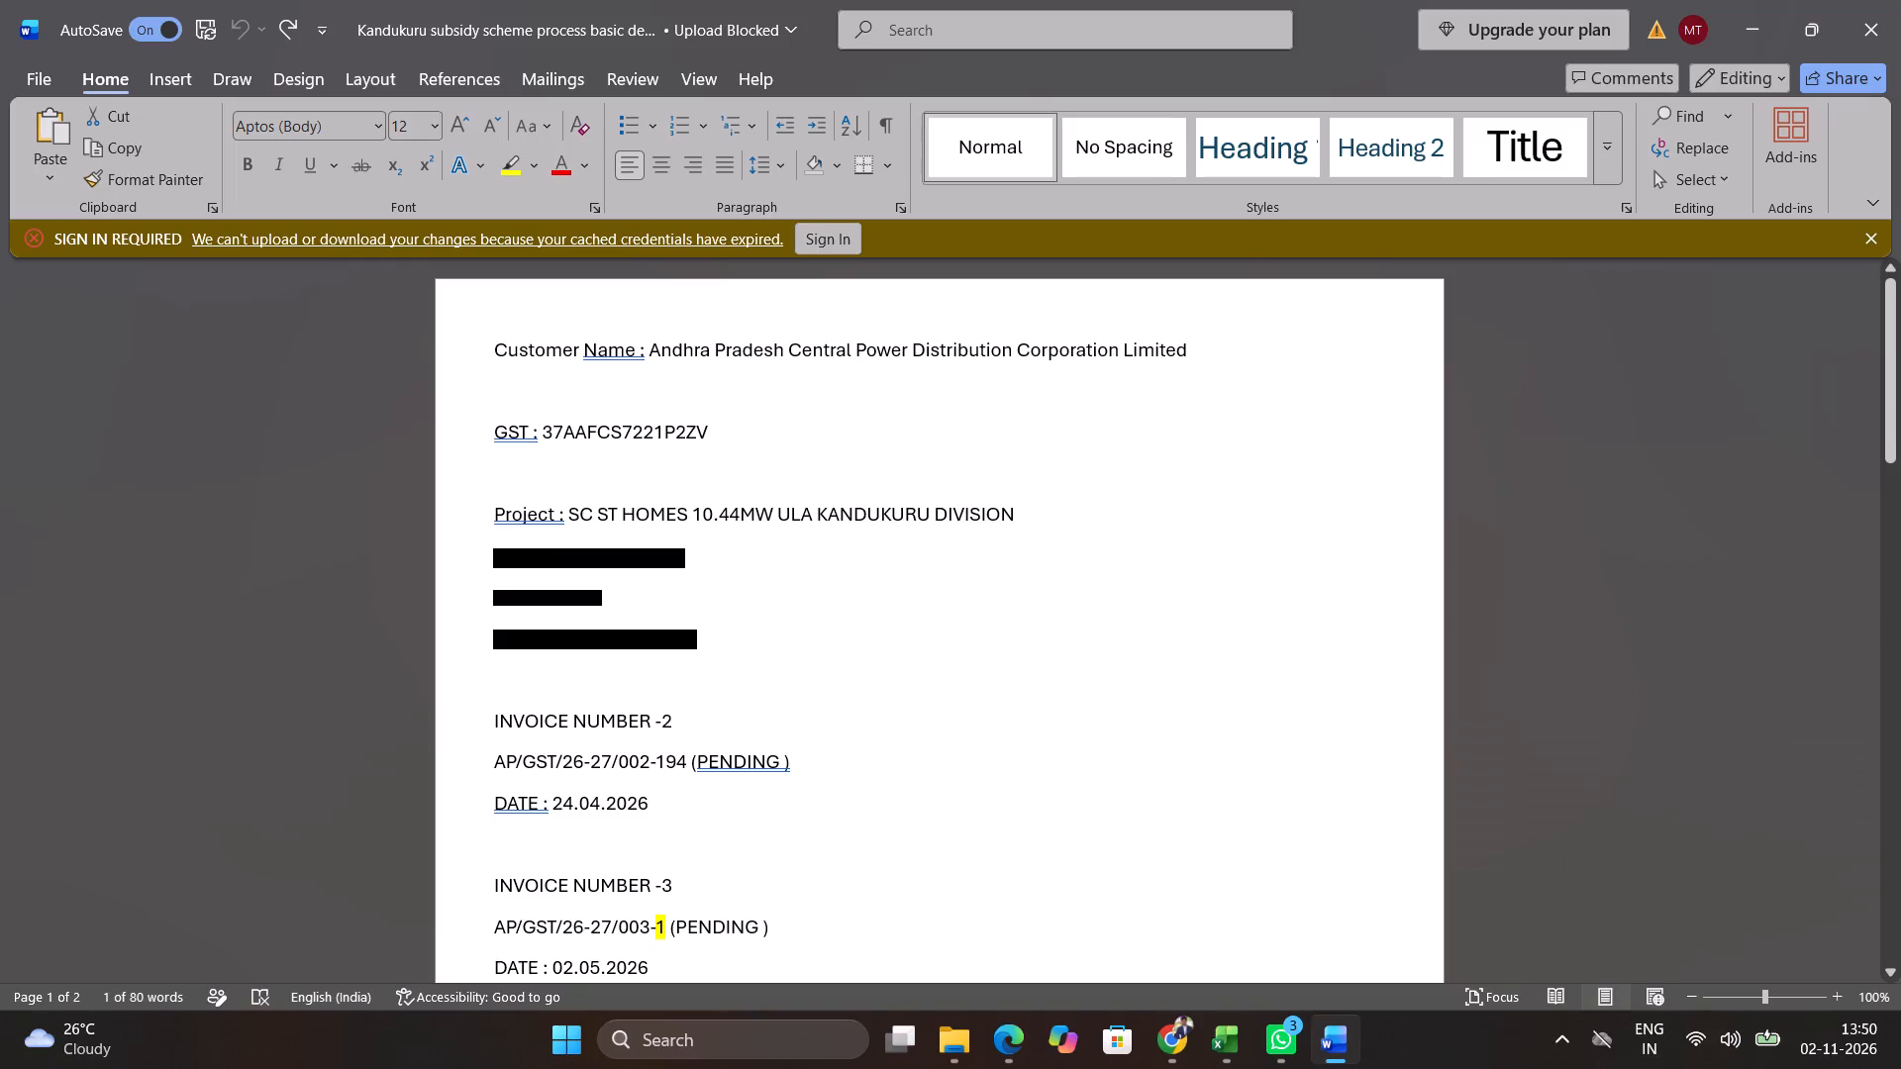
left_click_drag(653, 353, 1208, 375)
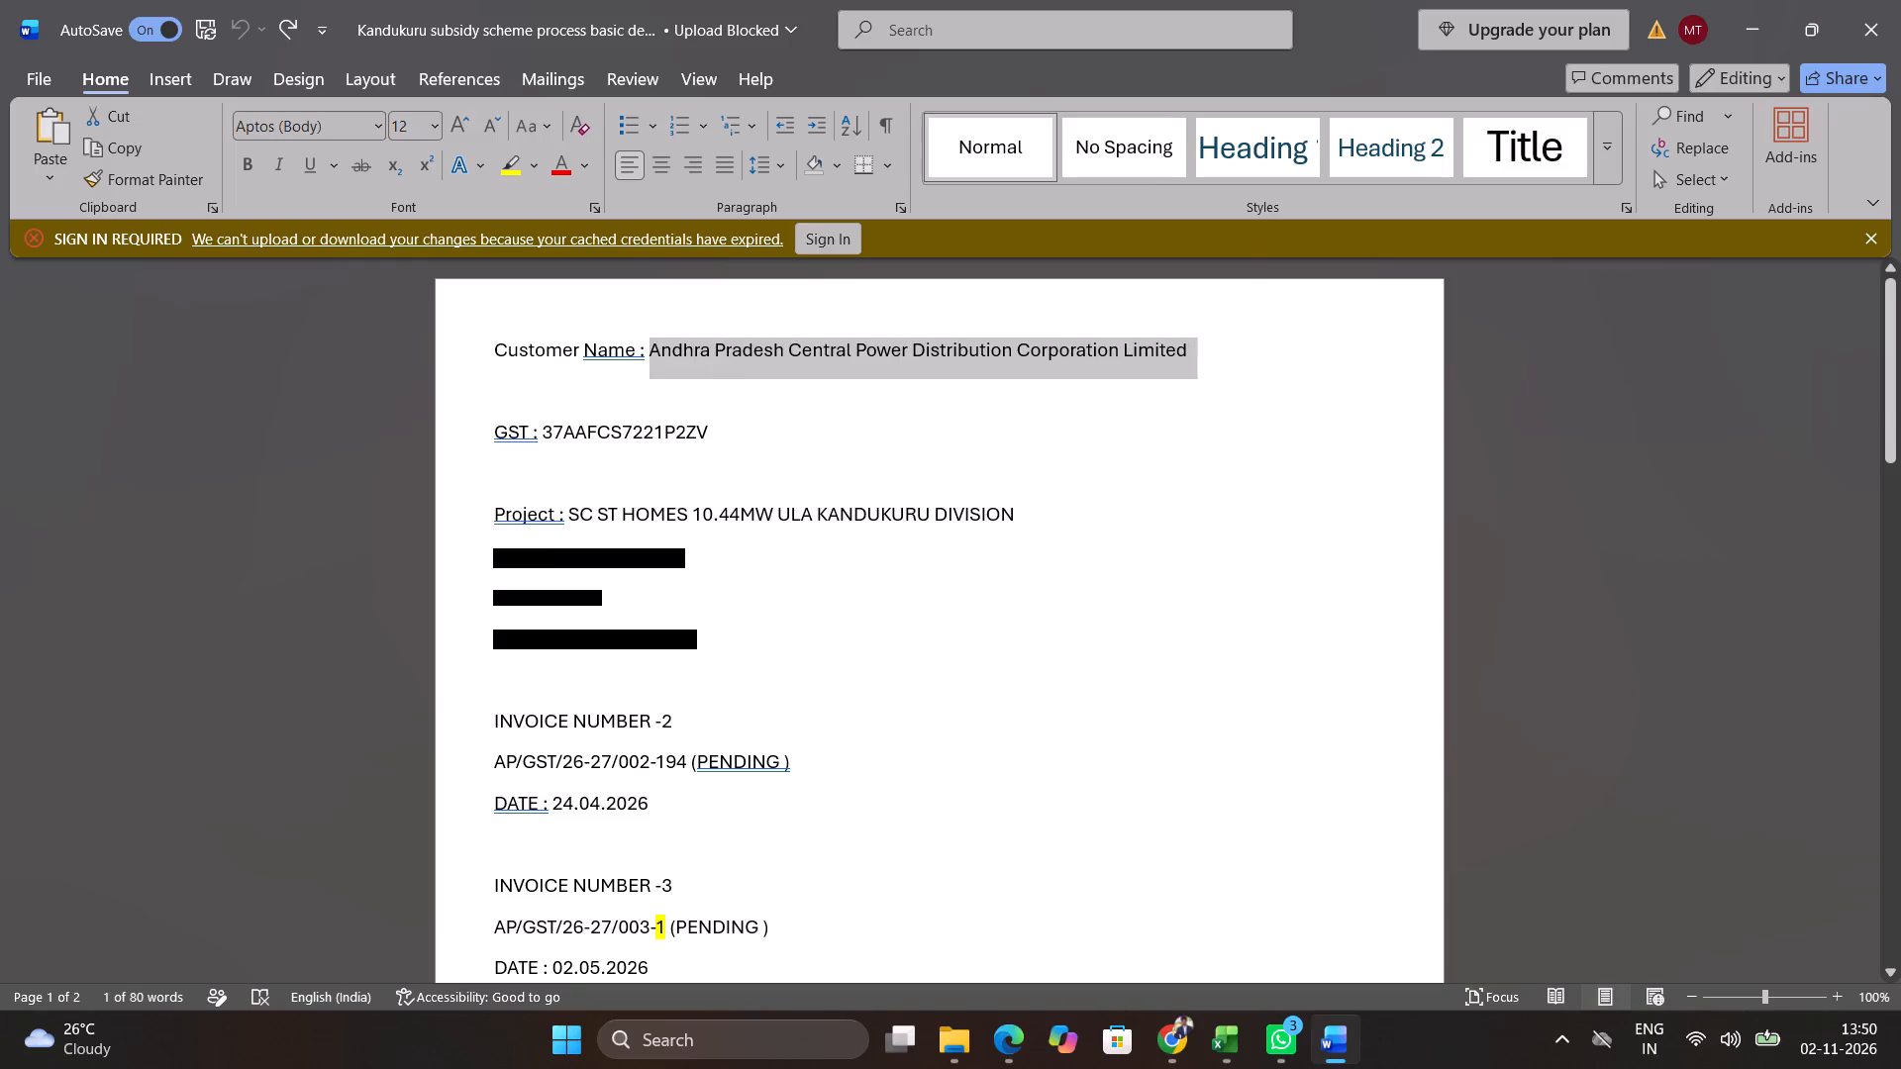
Copy the customer name Andhra Pradesh Central Power Distribution Corporation Limited from the Word document into the B2C form's Customer Name.
left_click_drag(1208, 375, 1257, 375)
left_click(1257, 375)
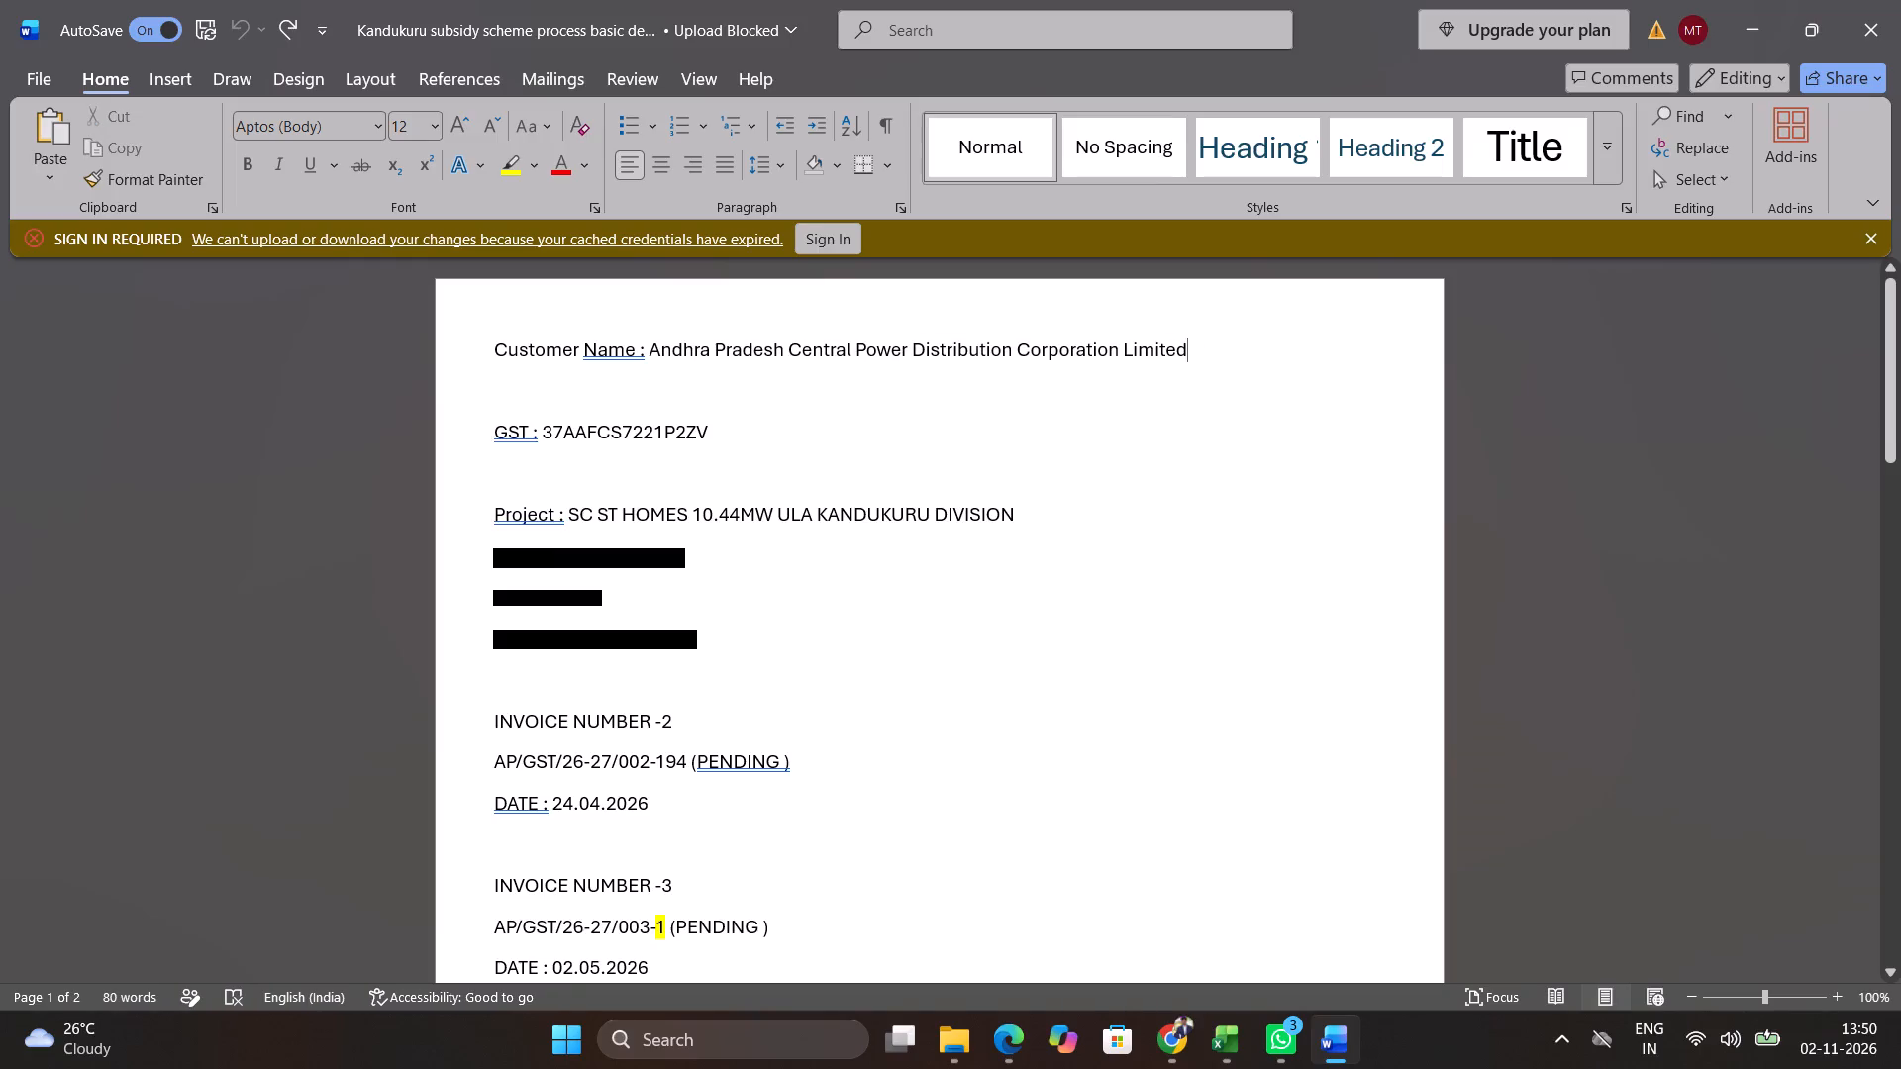
left_click(658, 354)
left_click_drag(656, 352, 1200, 373)
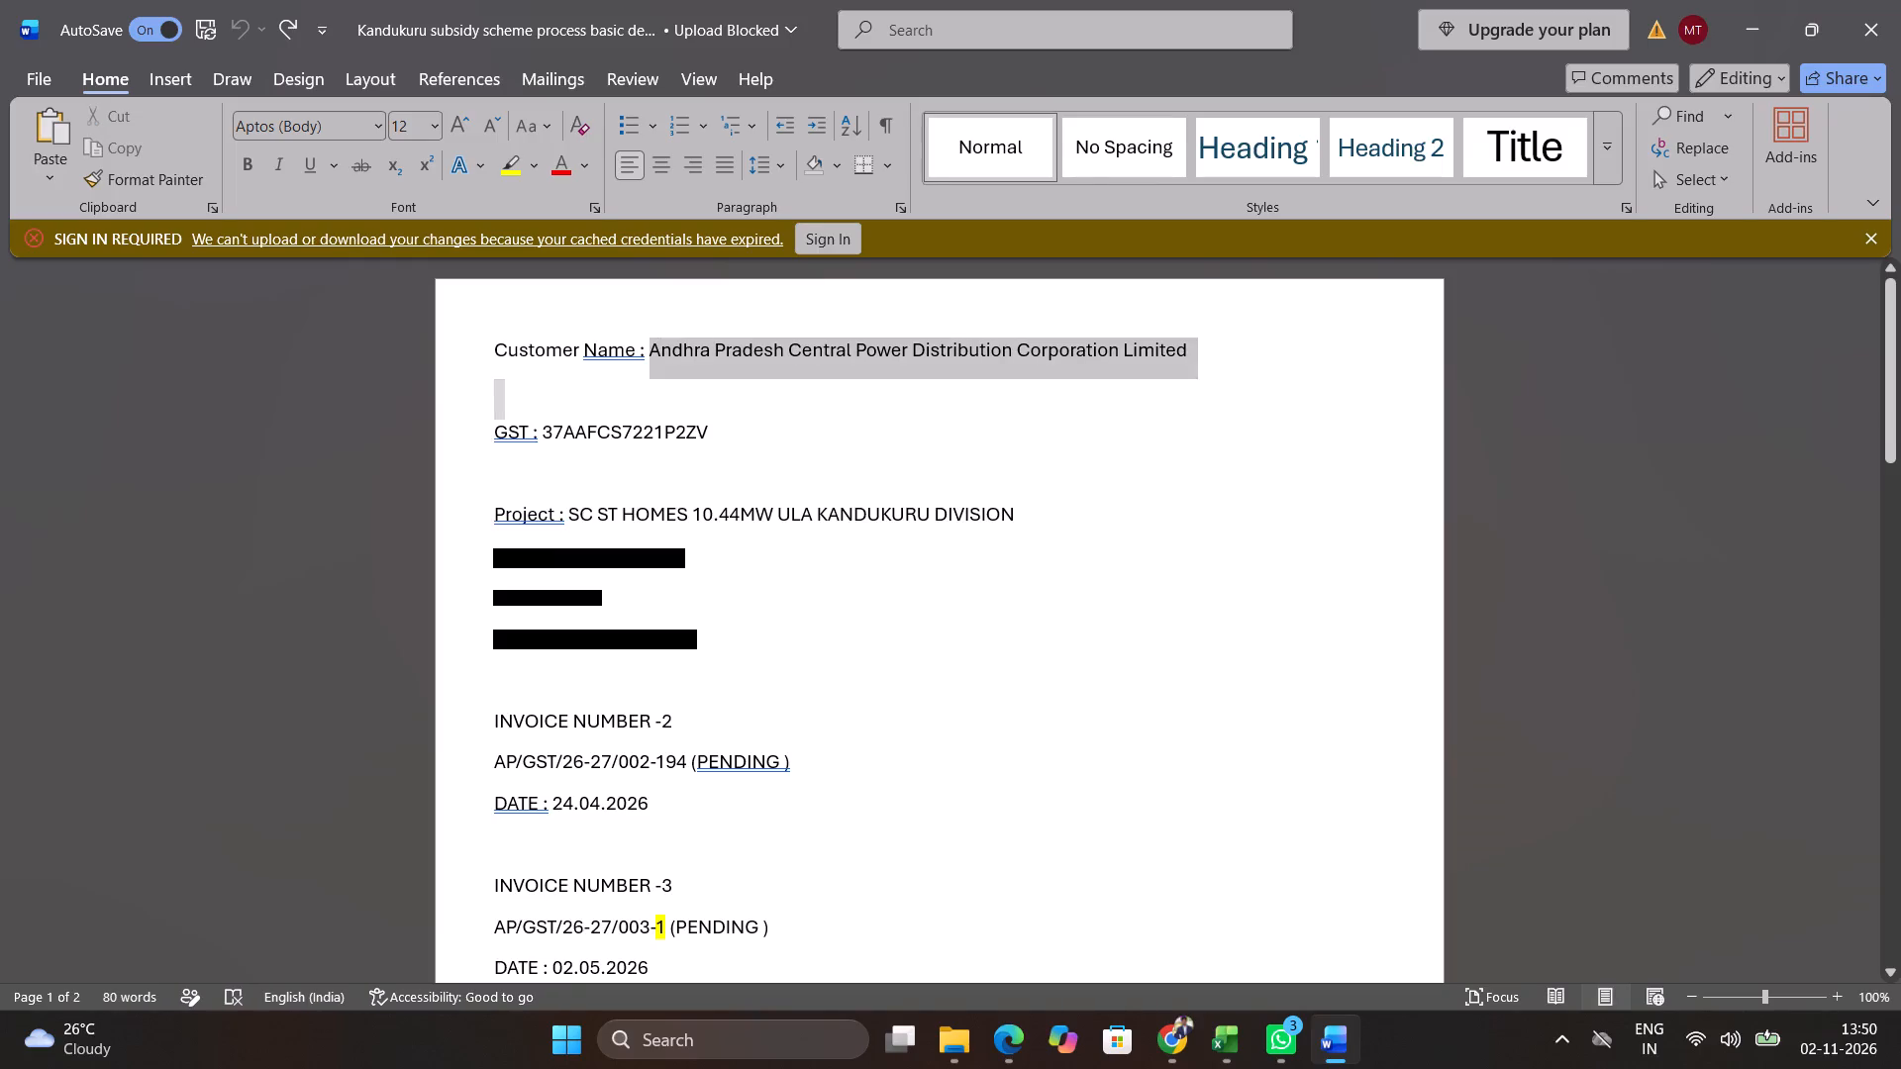
left_click_drag(1200, 373, 1203, 370)
key("ctrl+c")
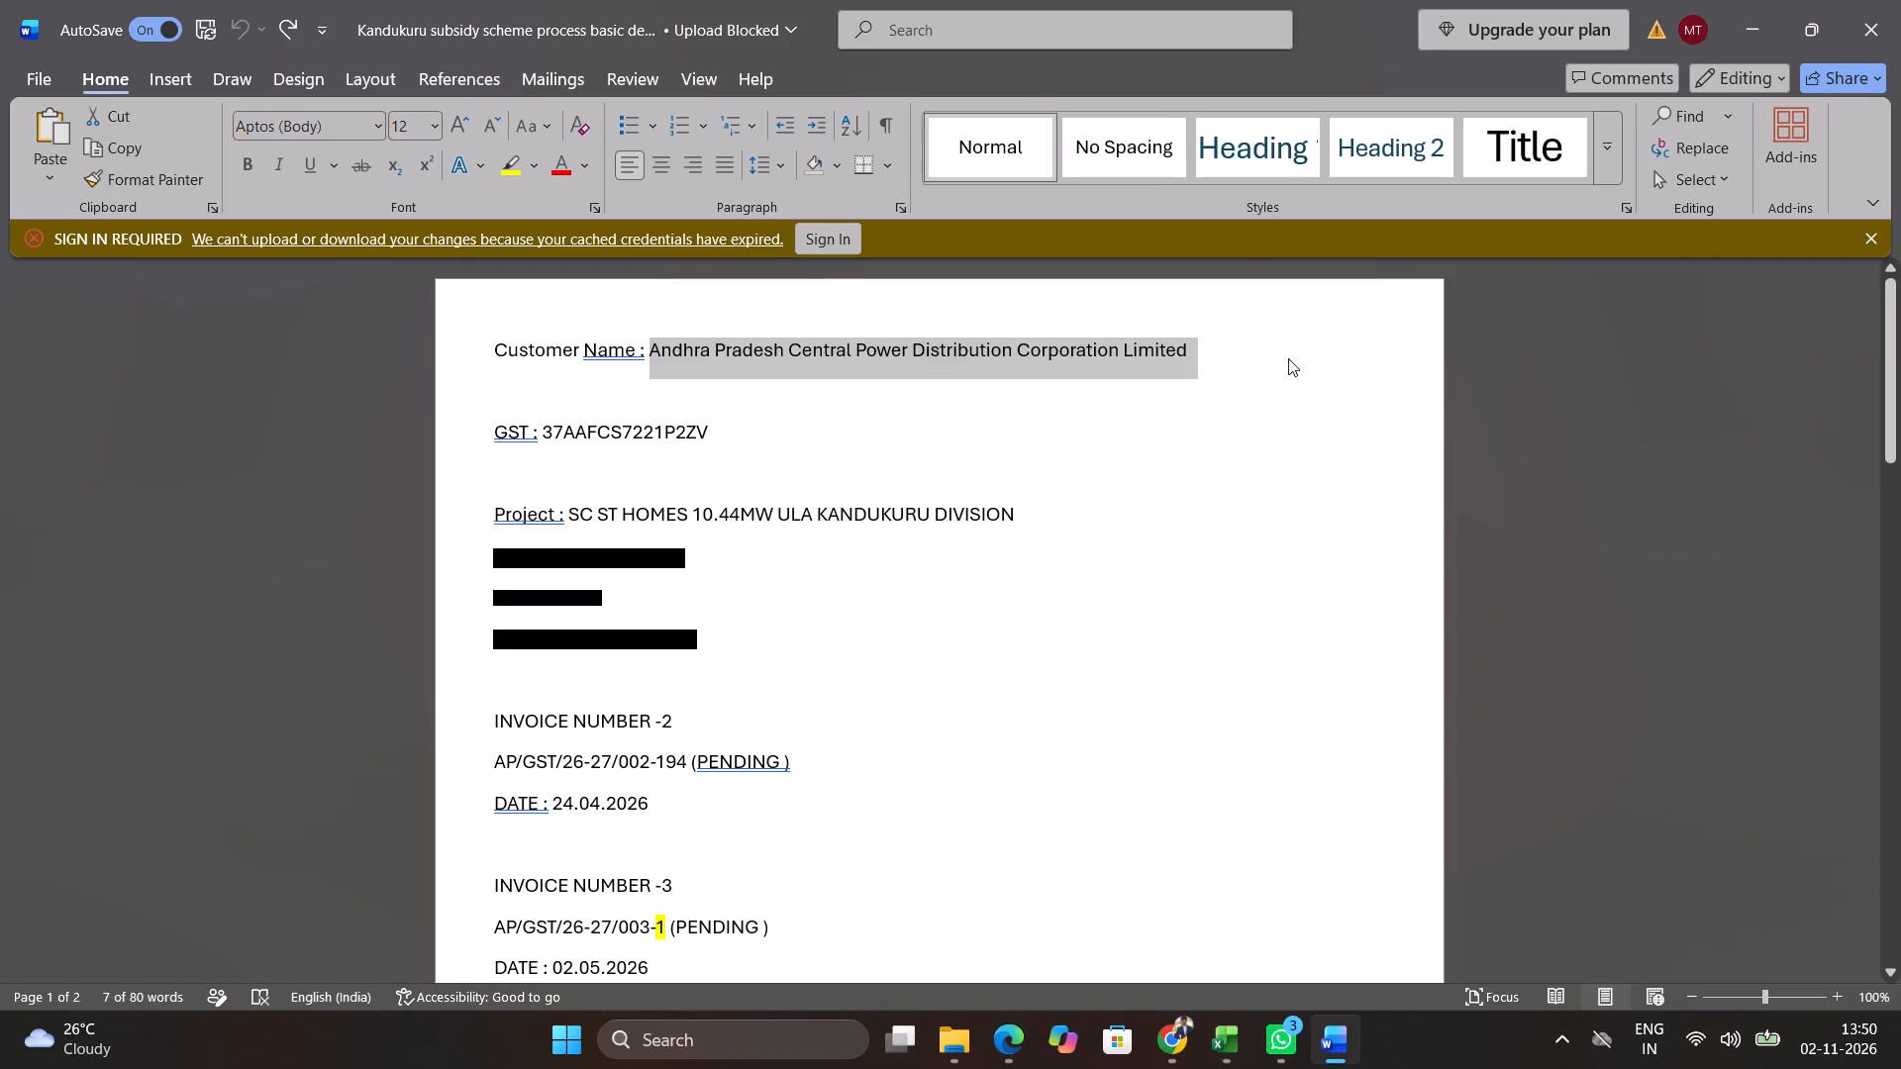
left_click(1148, 986)
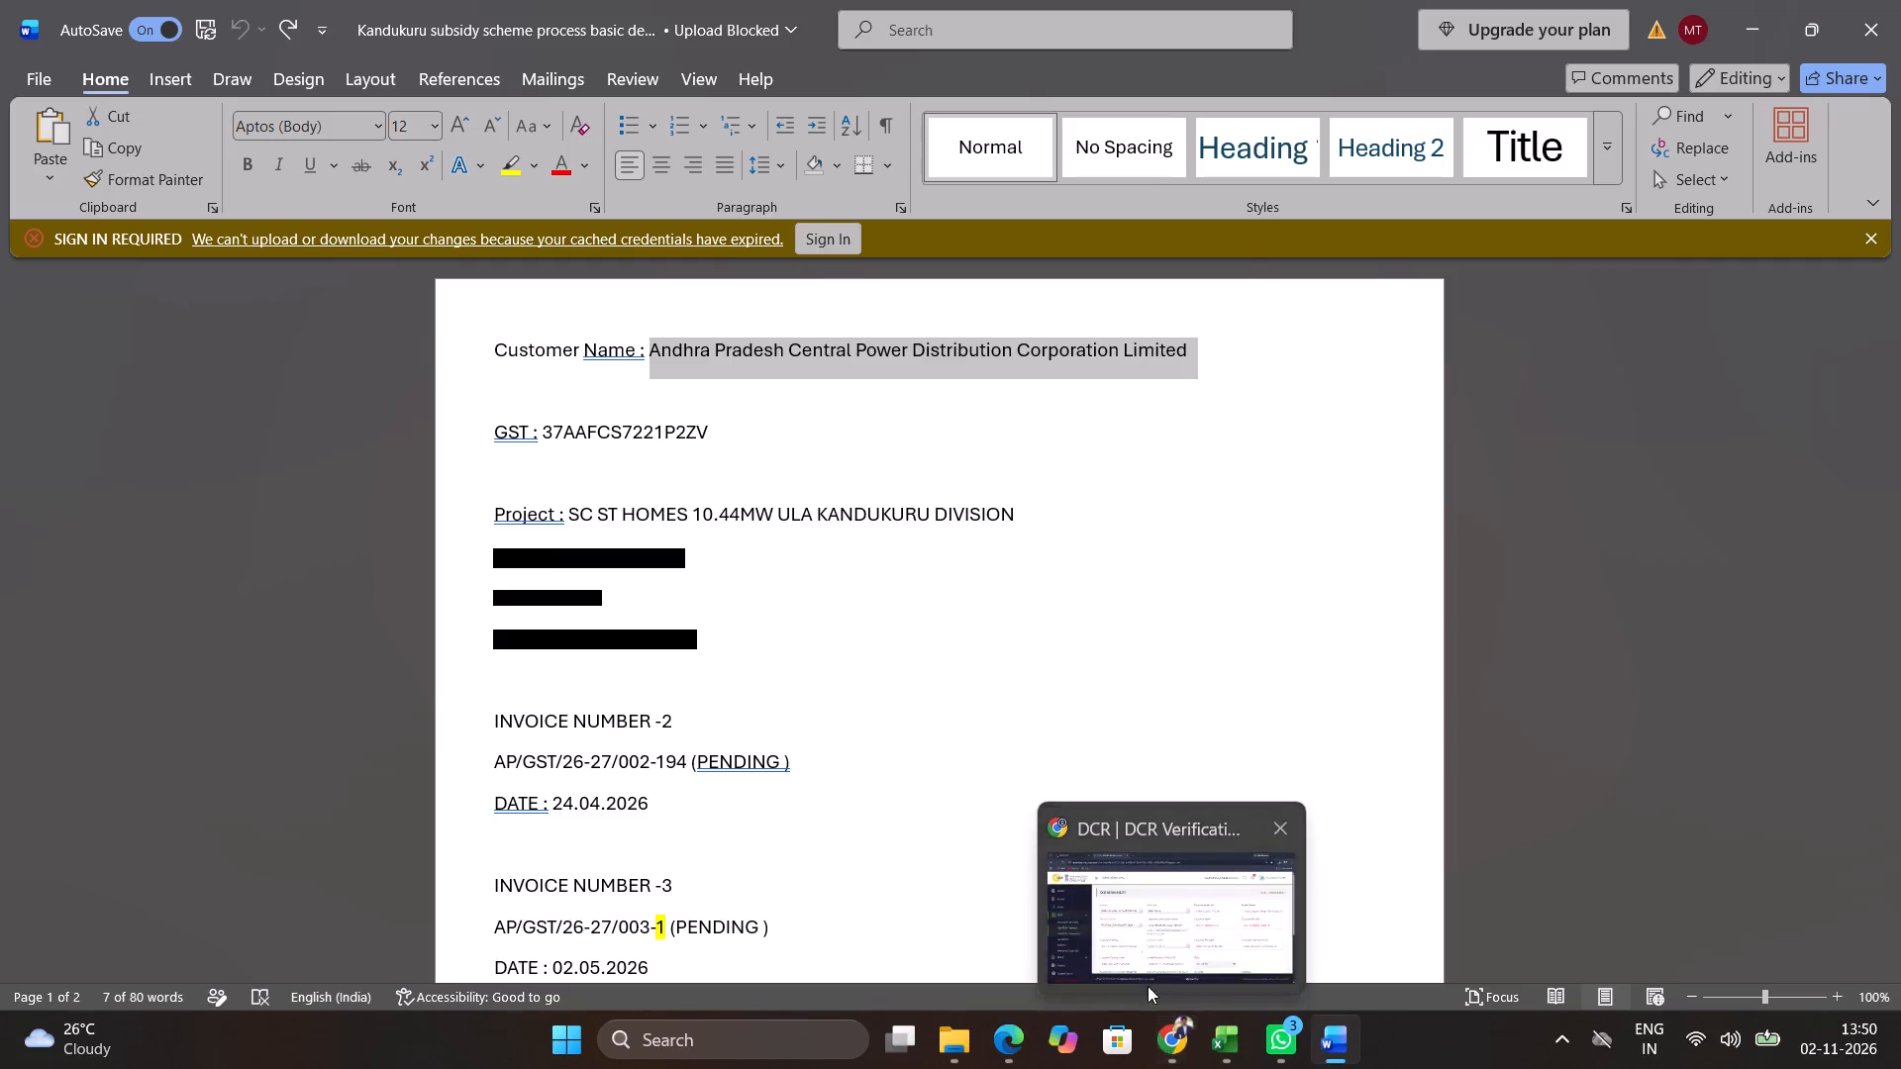
key("ctrl+v")
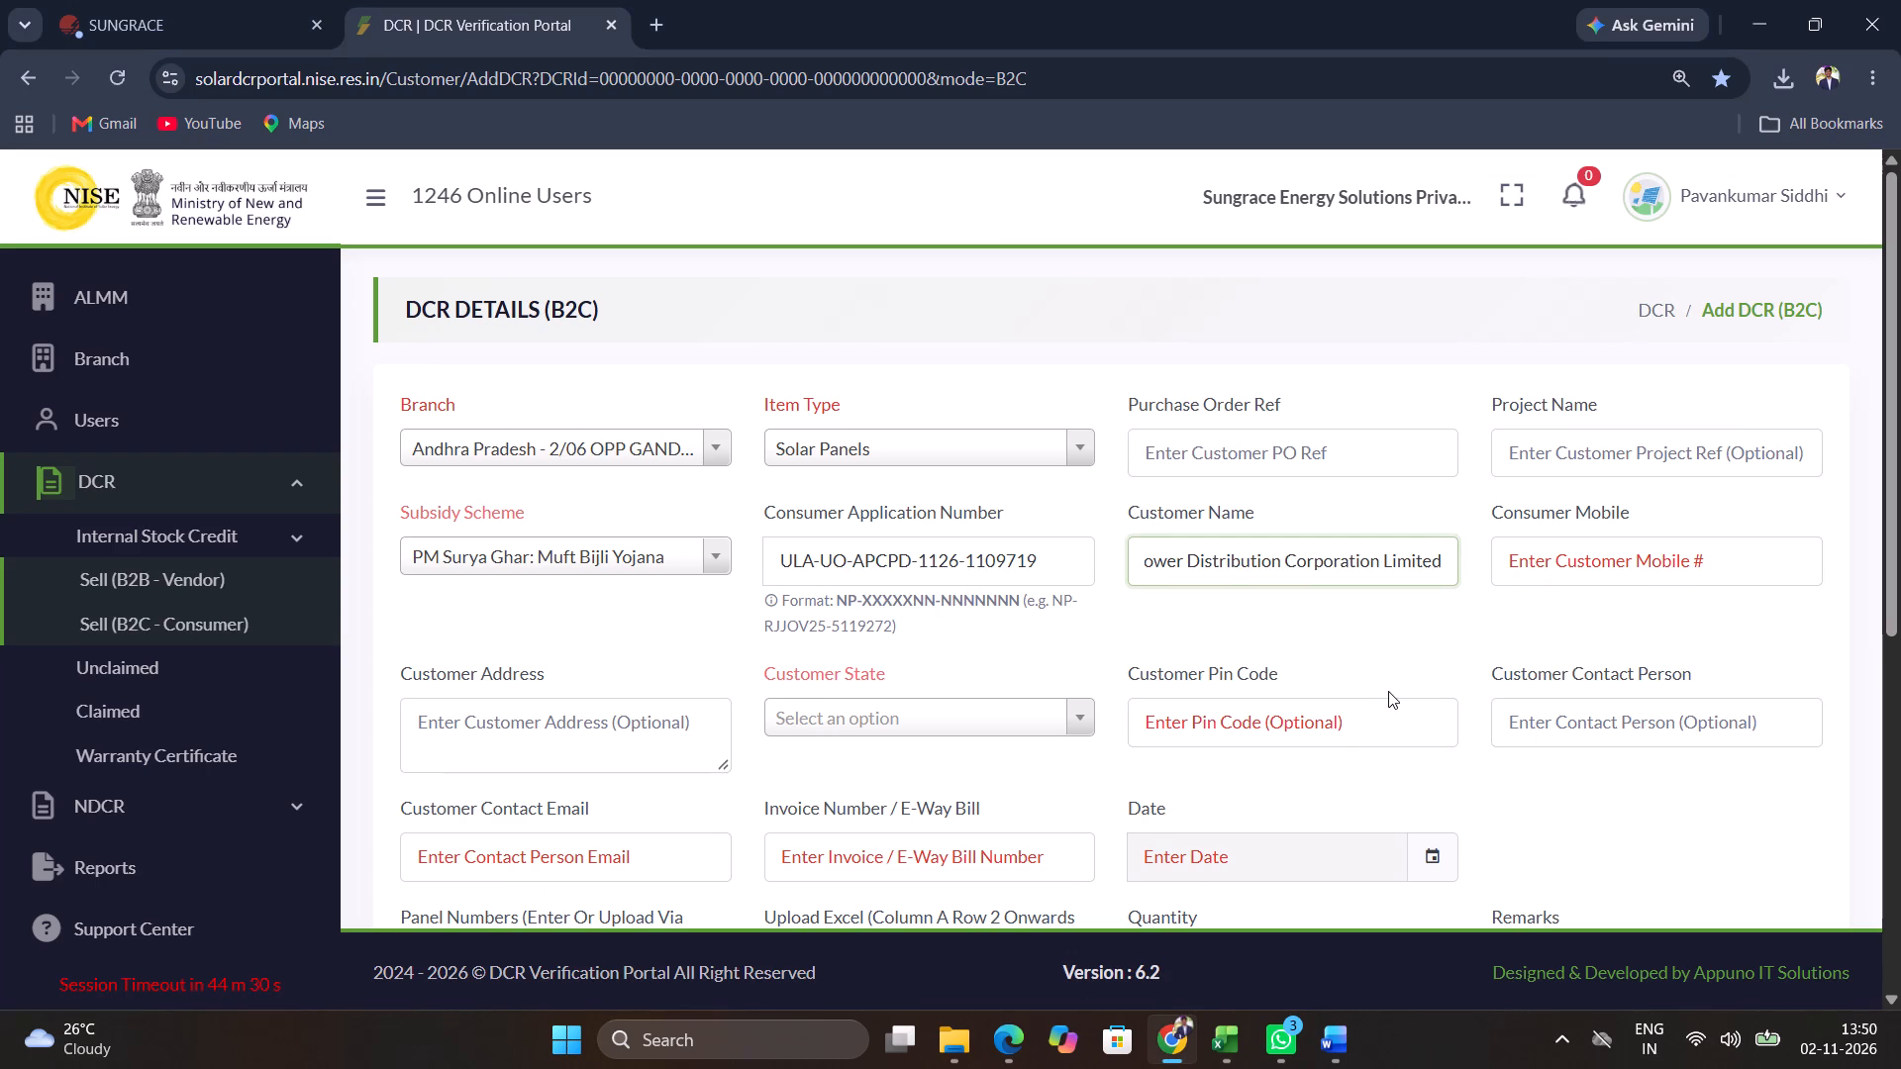
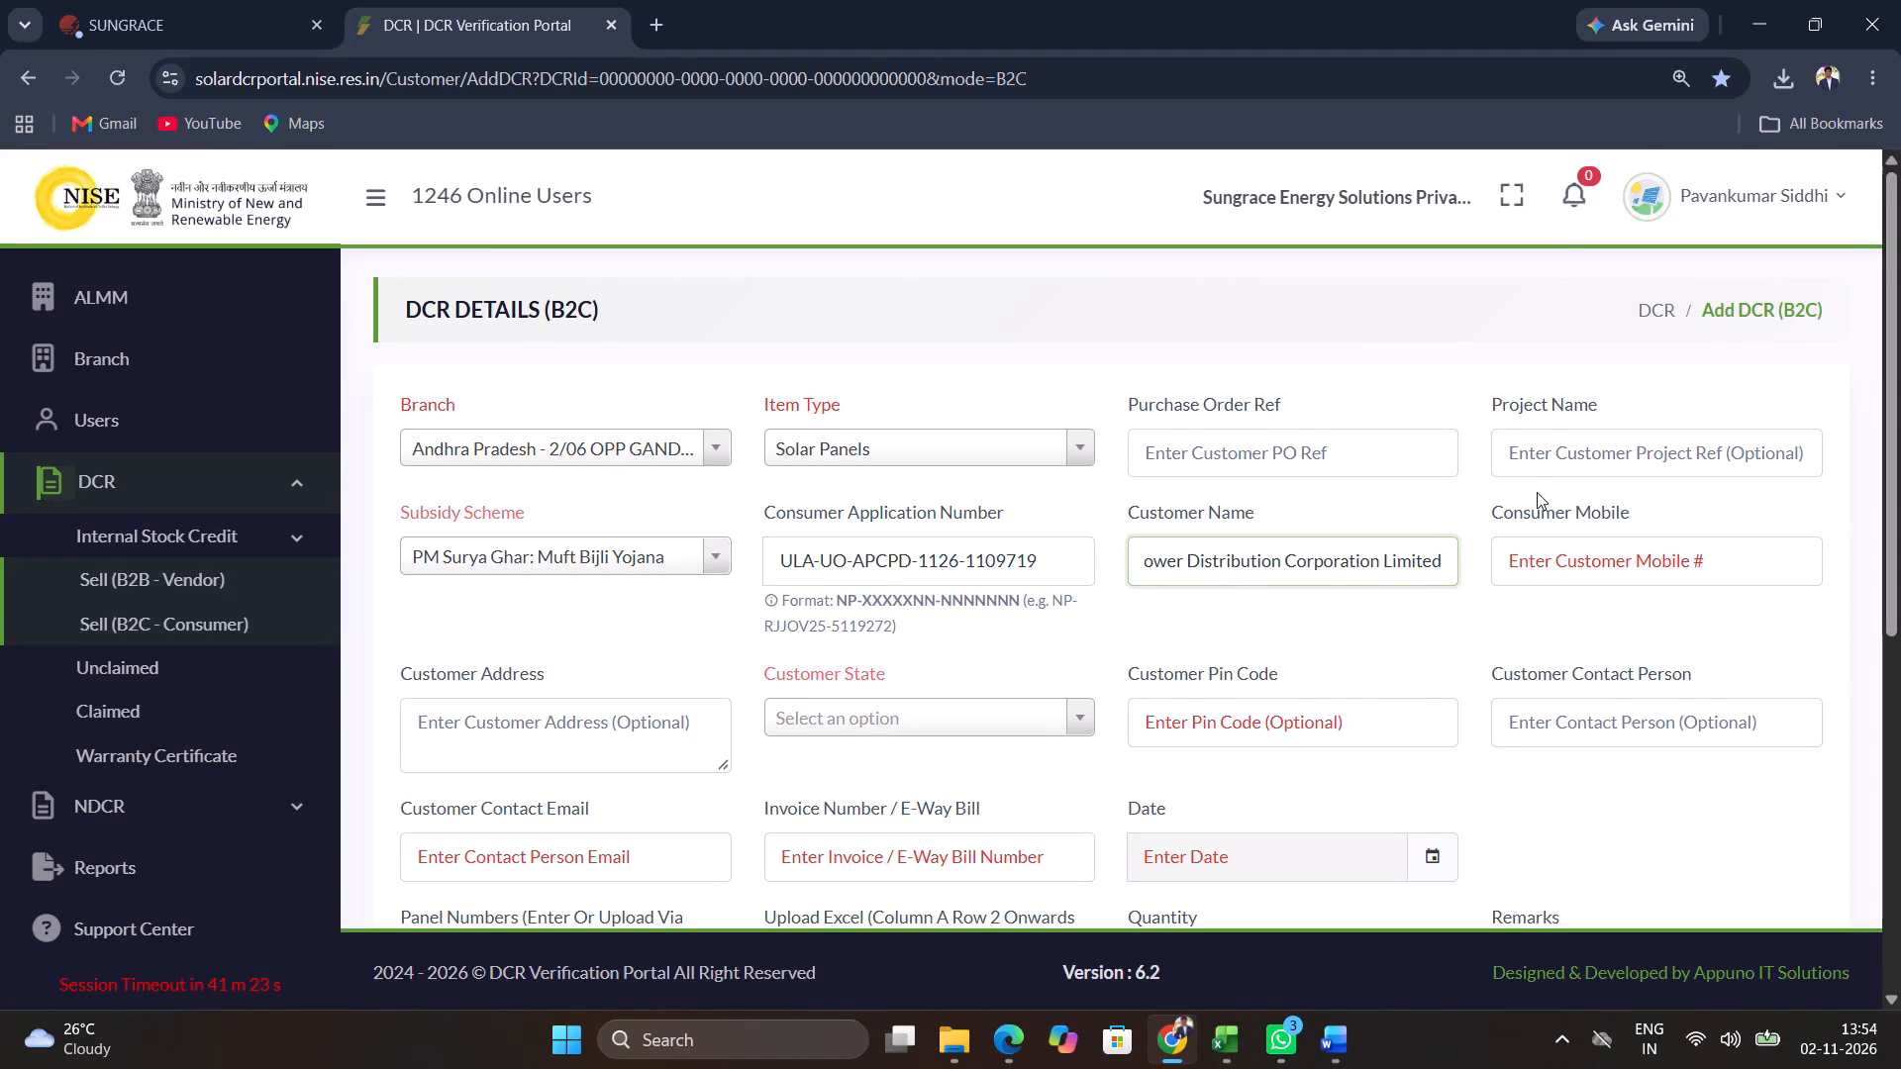
Copy the project name SC ST HOMES 10.44MW ULA KANDUKURU DIVISION from the Word document into the B2C form's Project Name.
left_click(1519, 456)
left_click(1335, 942)
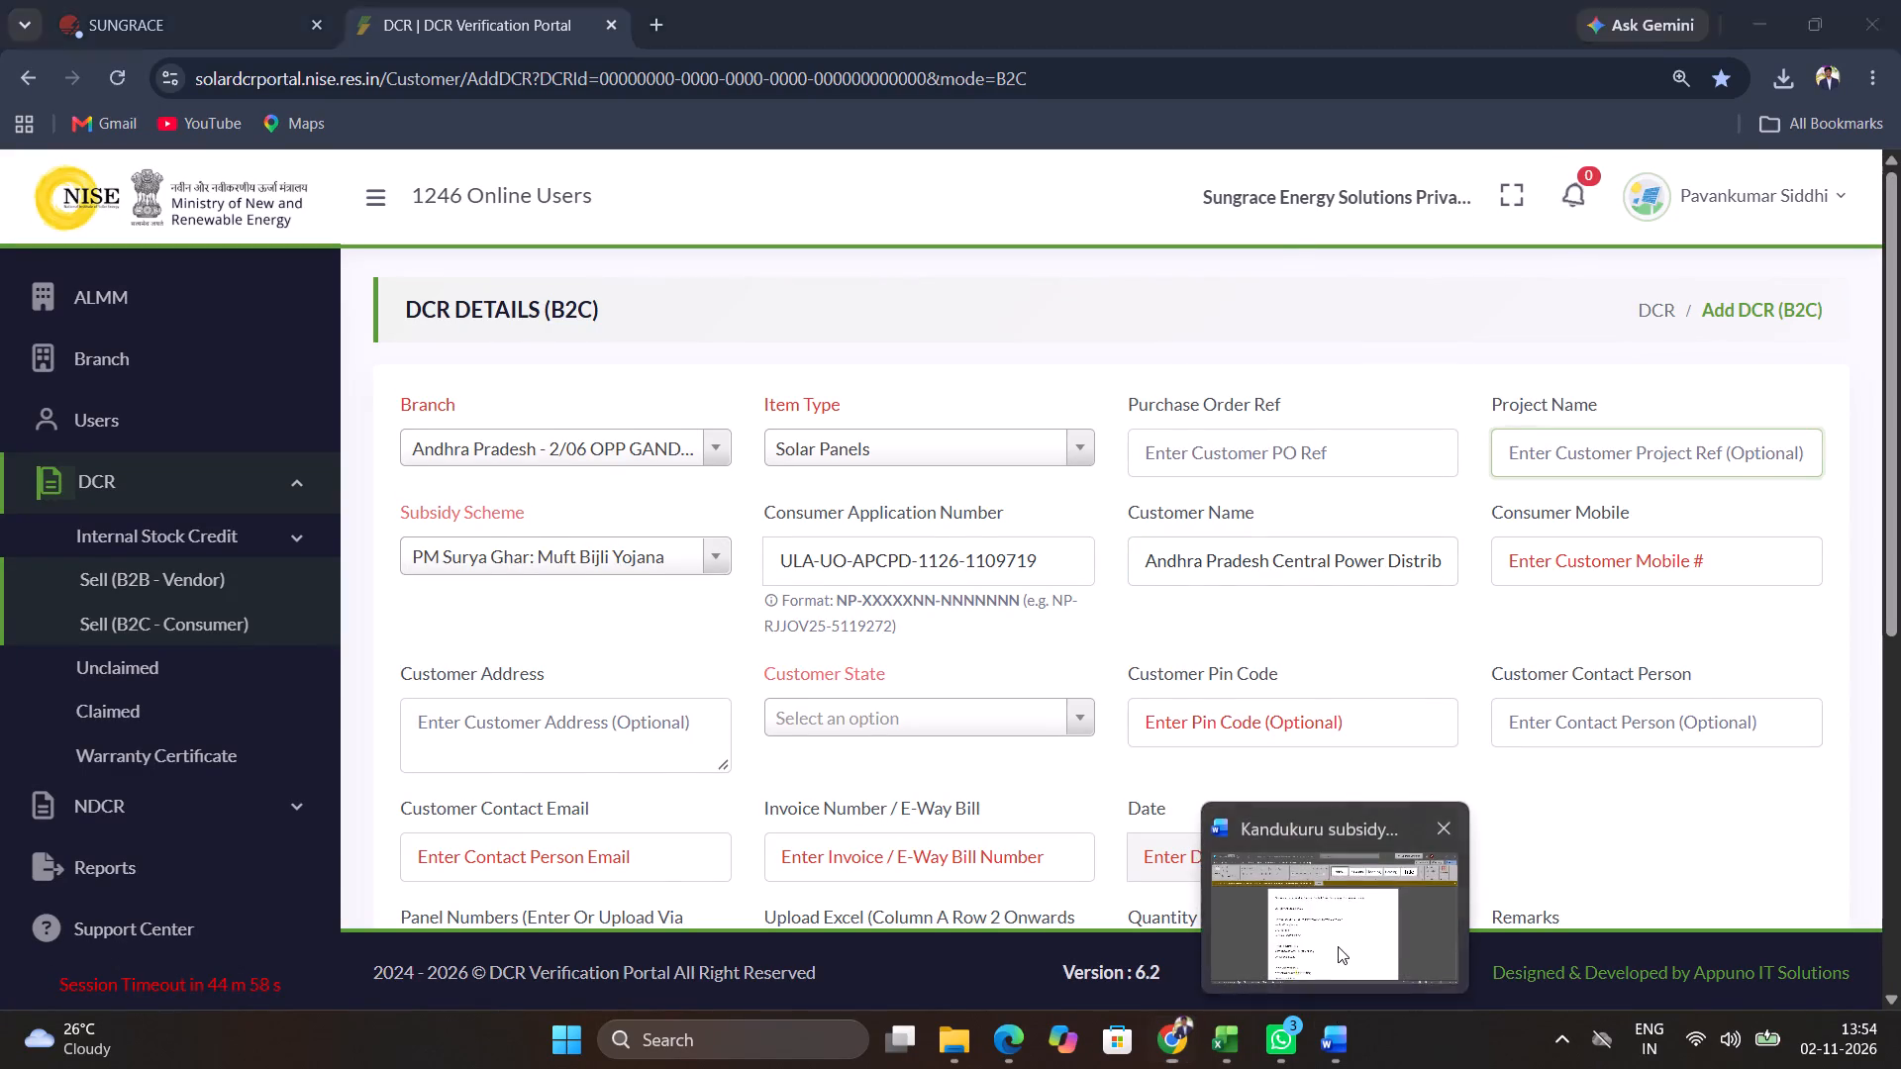
left_click_drag(575, 523, 911, 527)
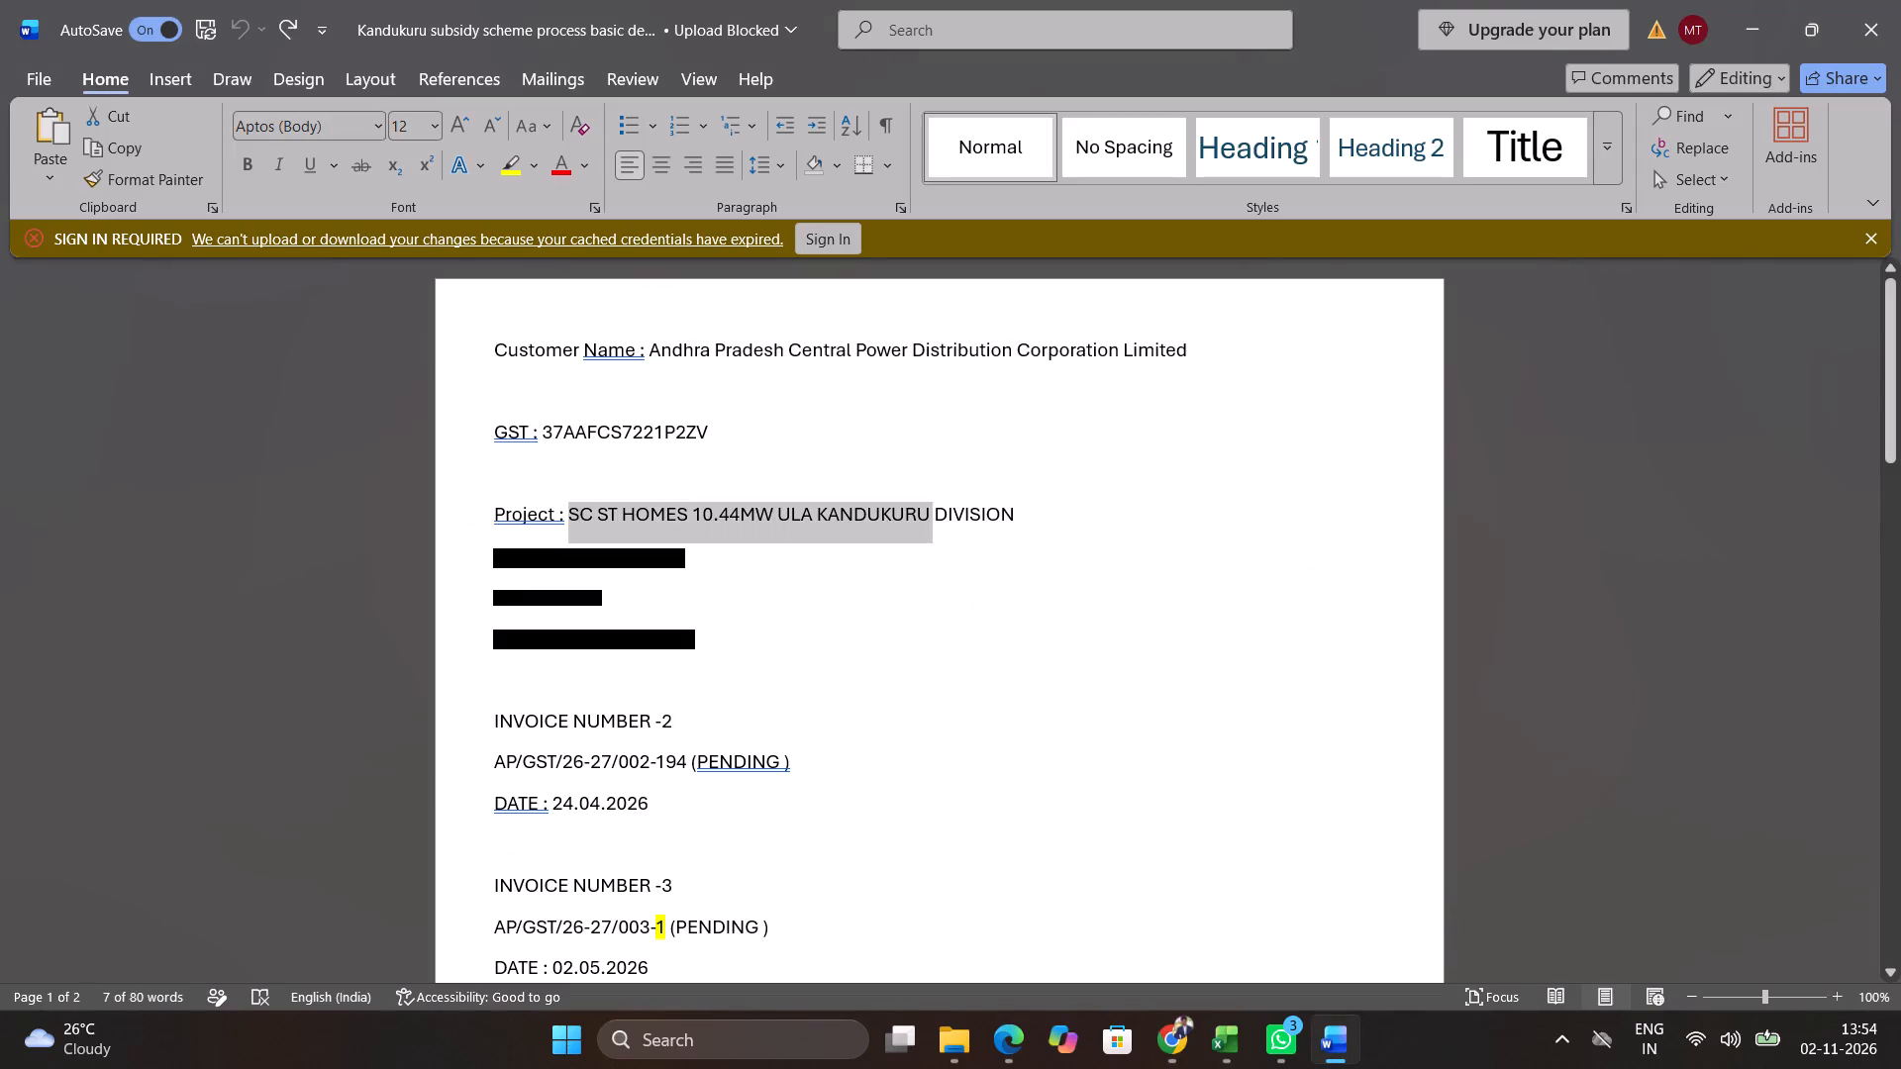
left_click_drag(911, 527, 1095, 539)
key("ctrl+c")
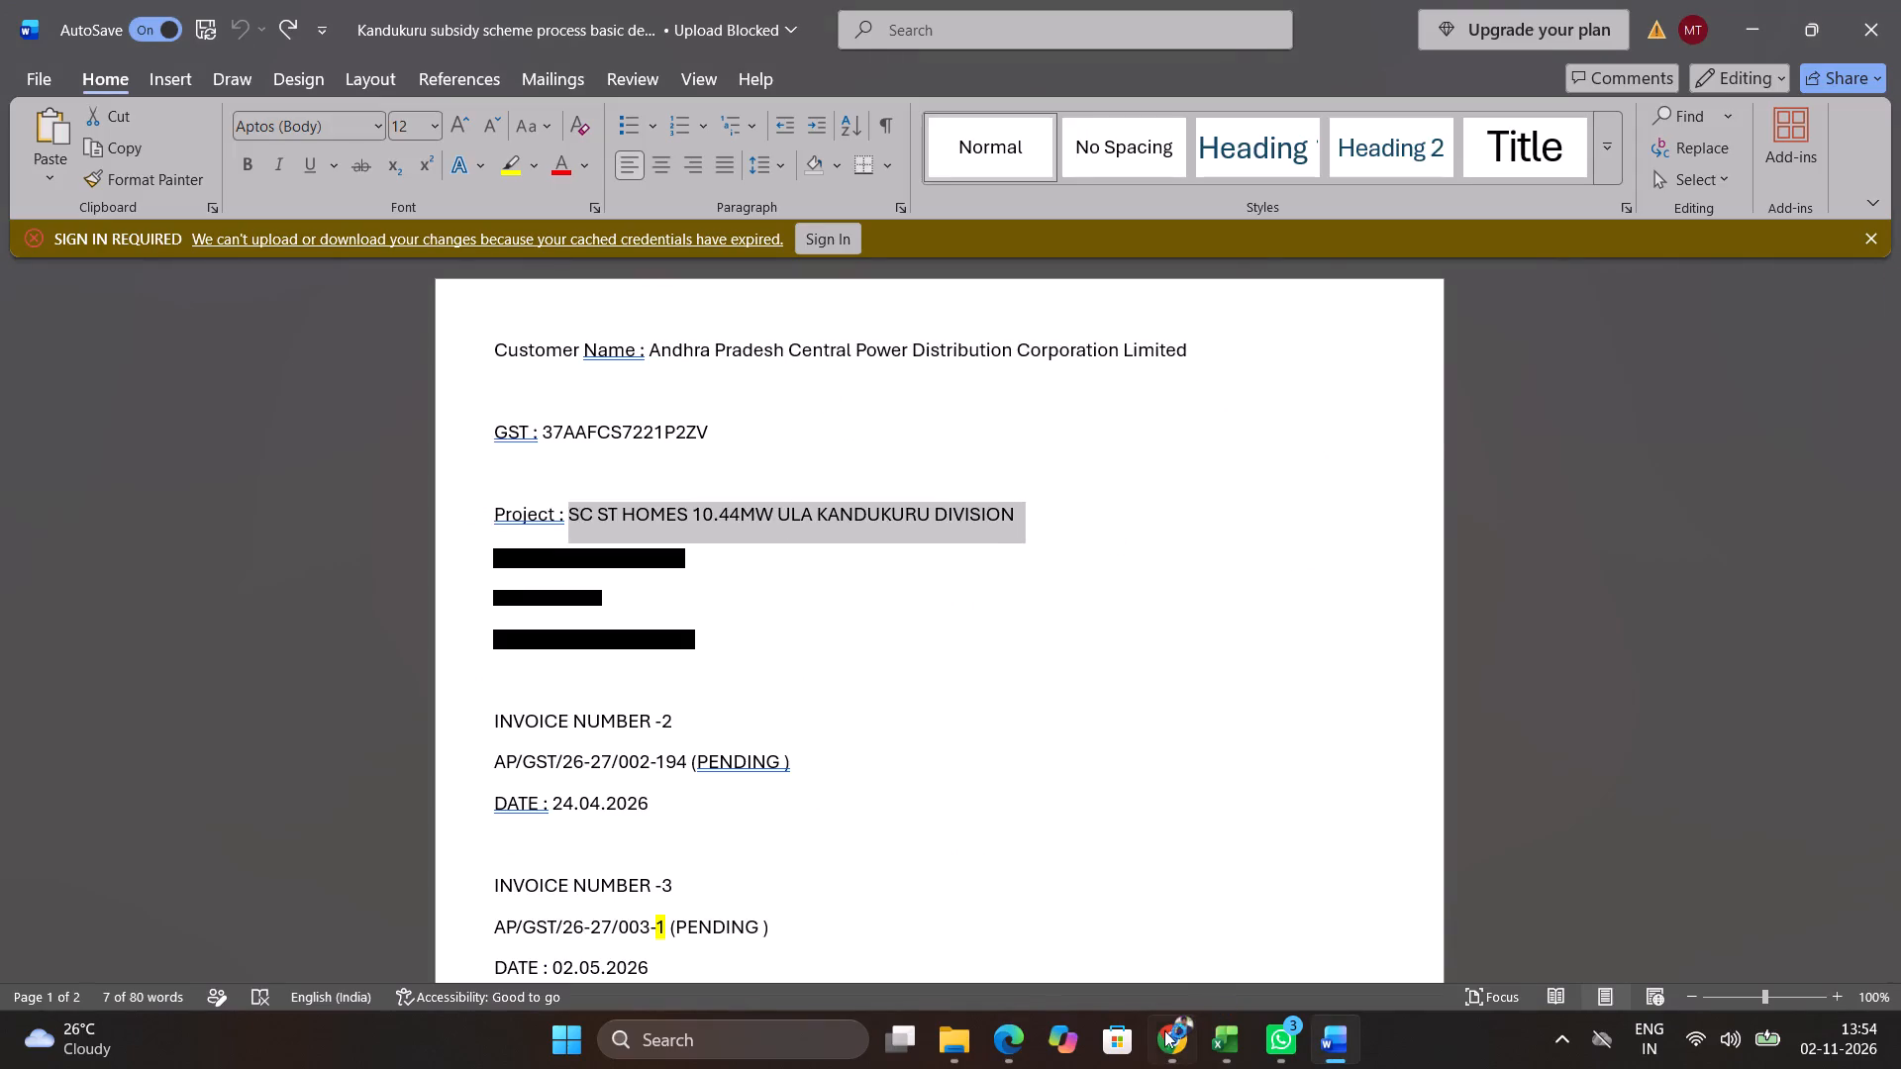
left_click(1141, 967)
key("ctrl+v")
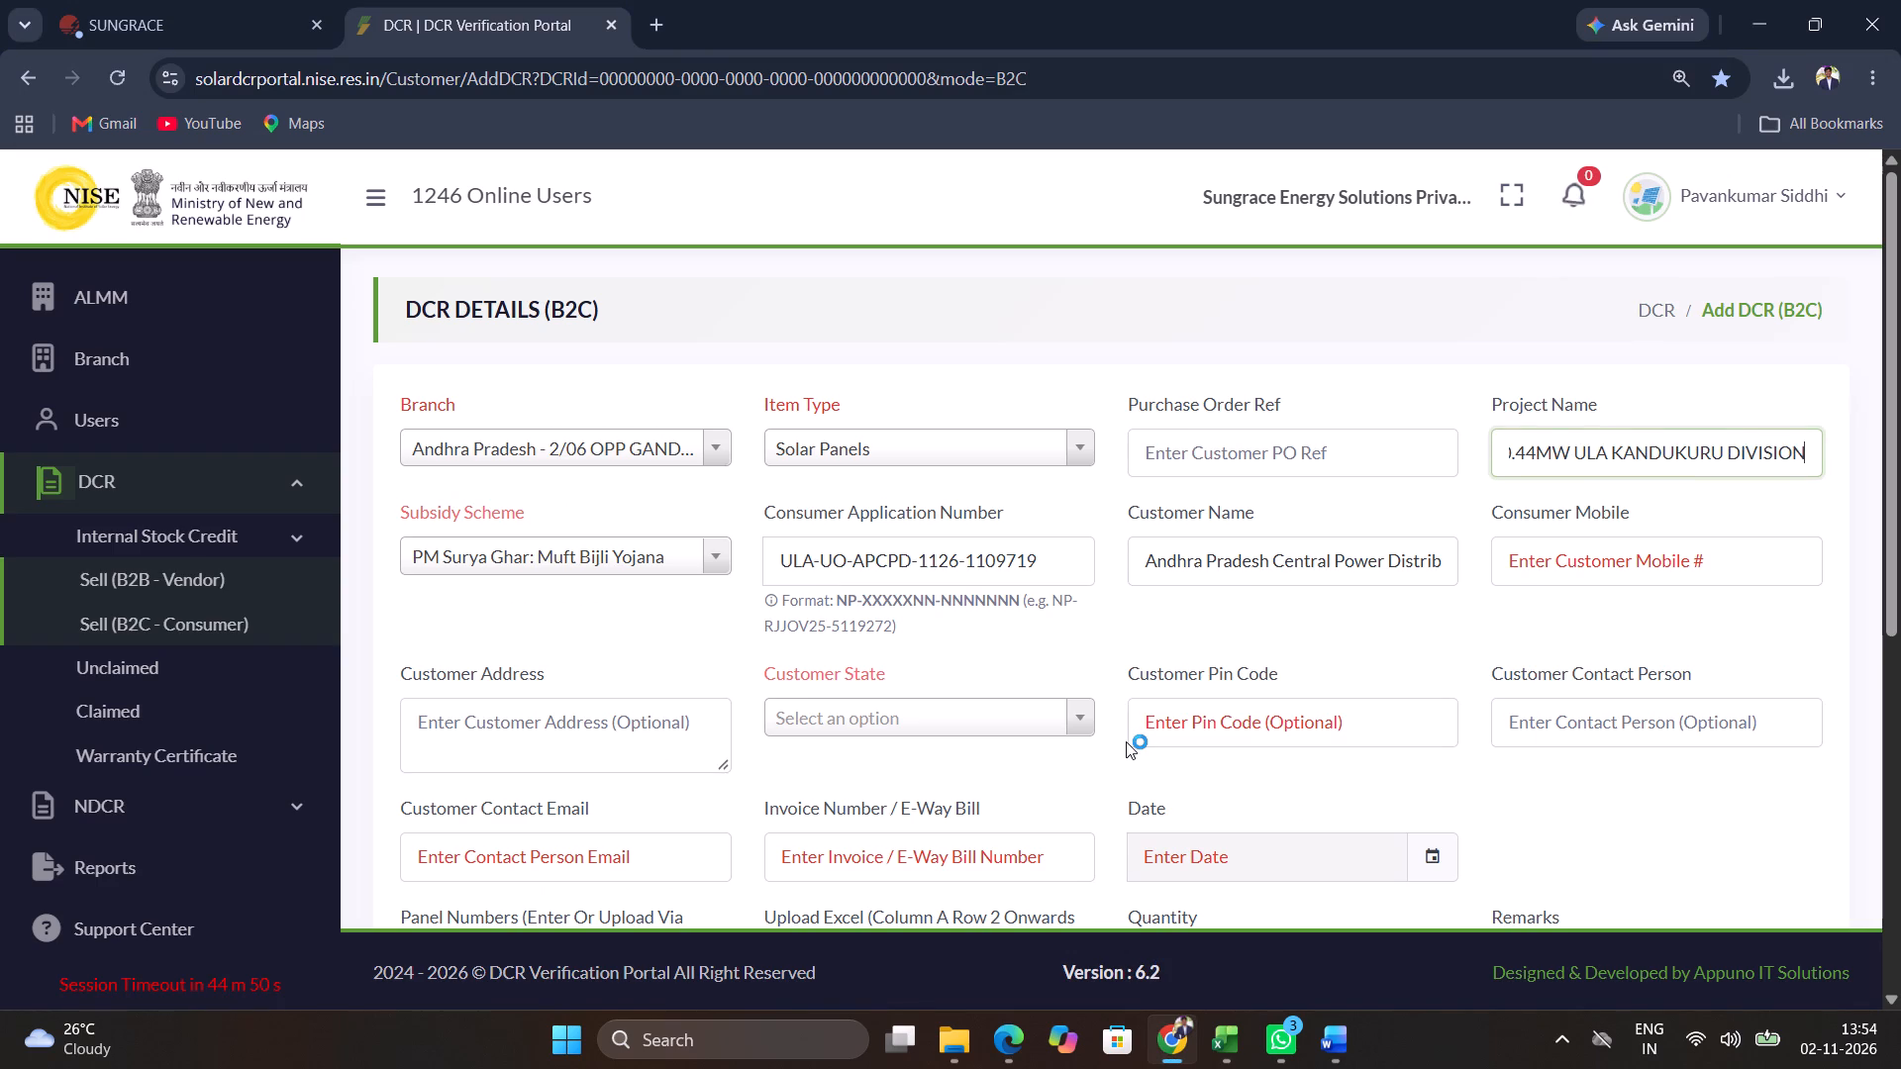
Copy the contact e-mail address from the Word document into the B2C form's Customer Contact Email.
scroll(1131, 625, "down", 1)
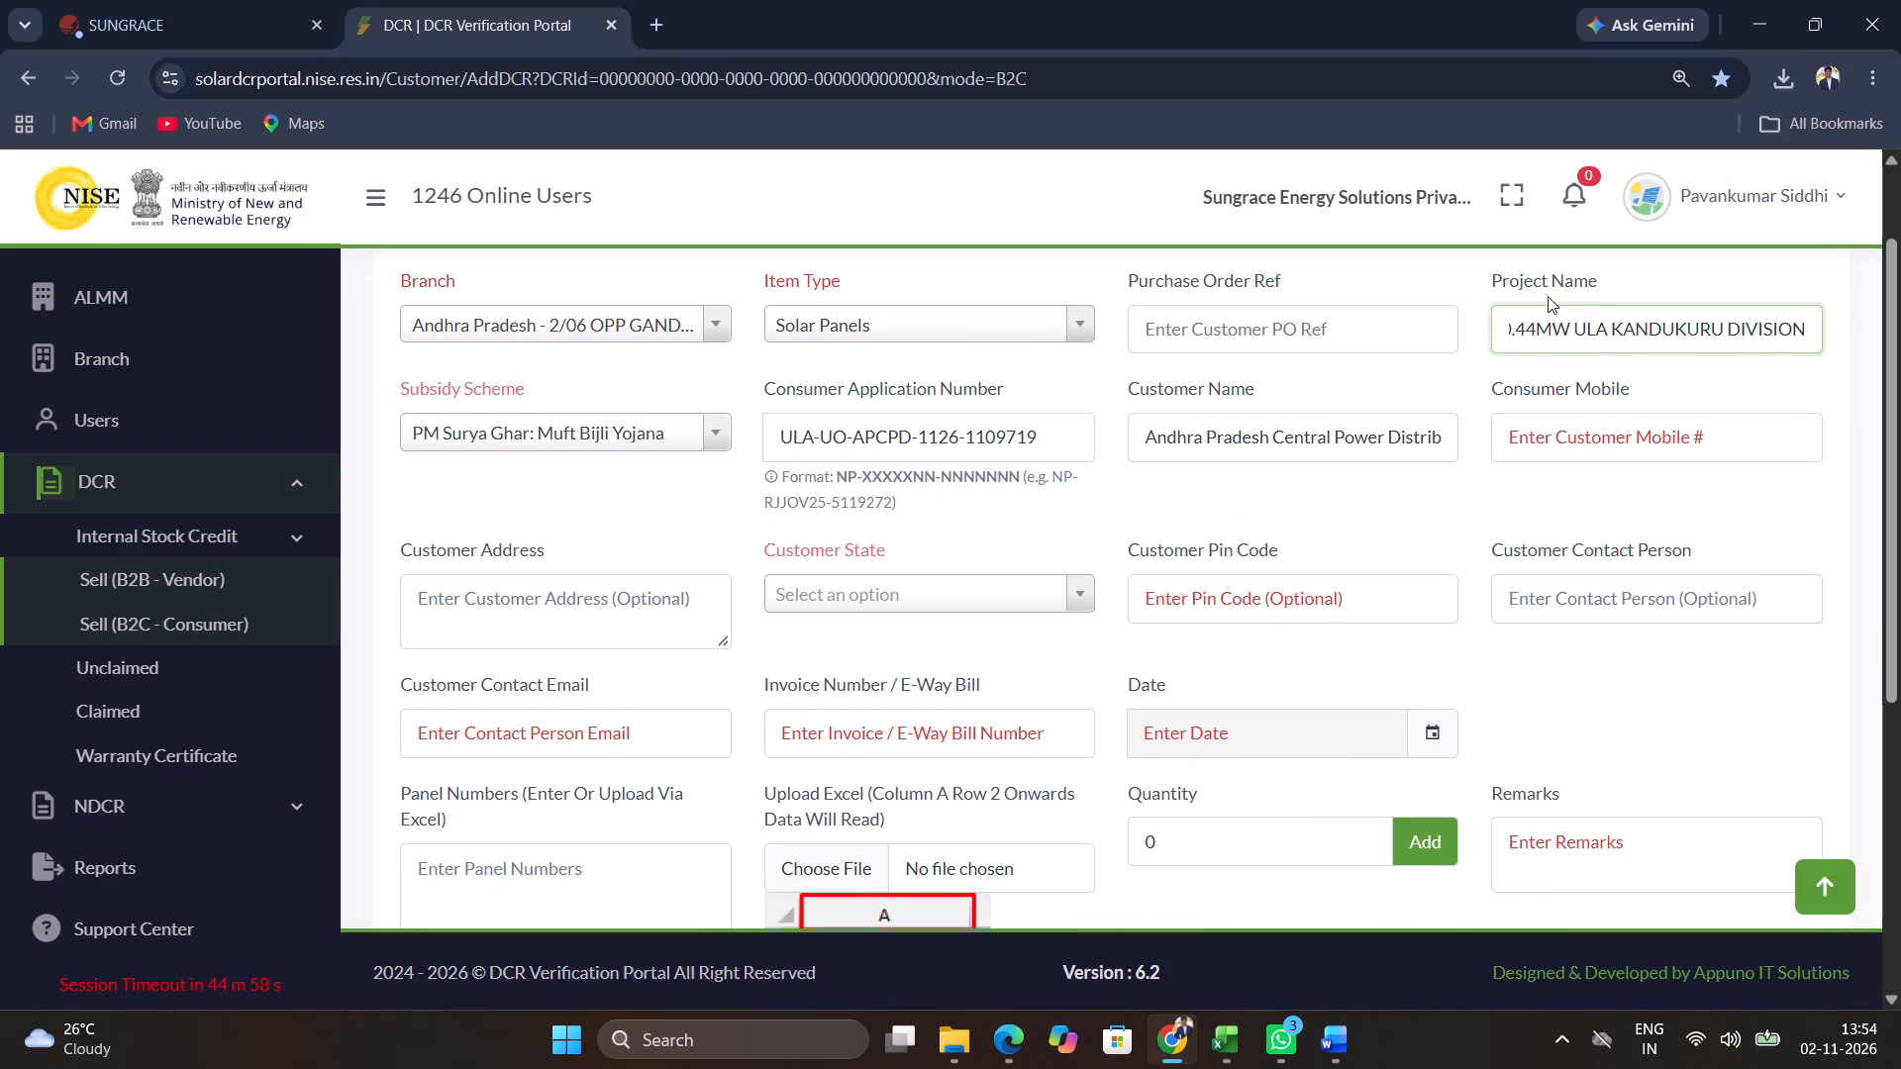
left_click(1573, 436)
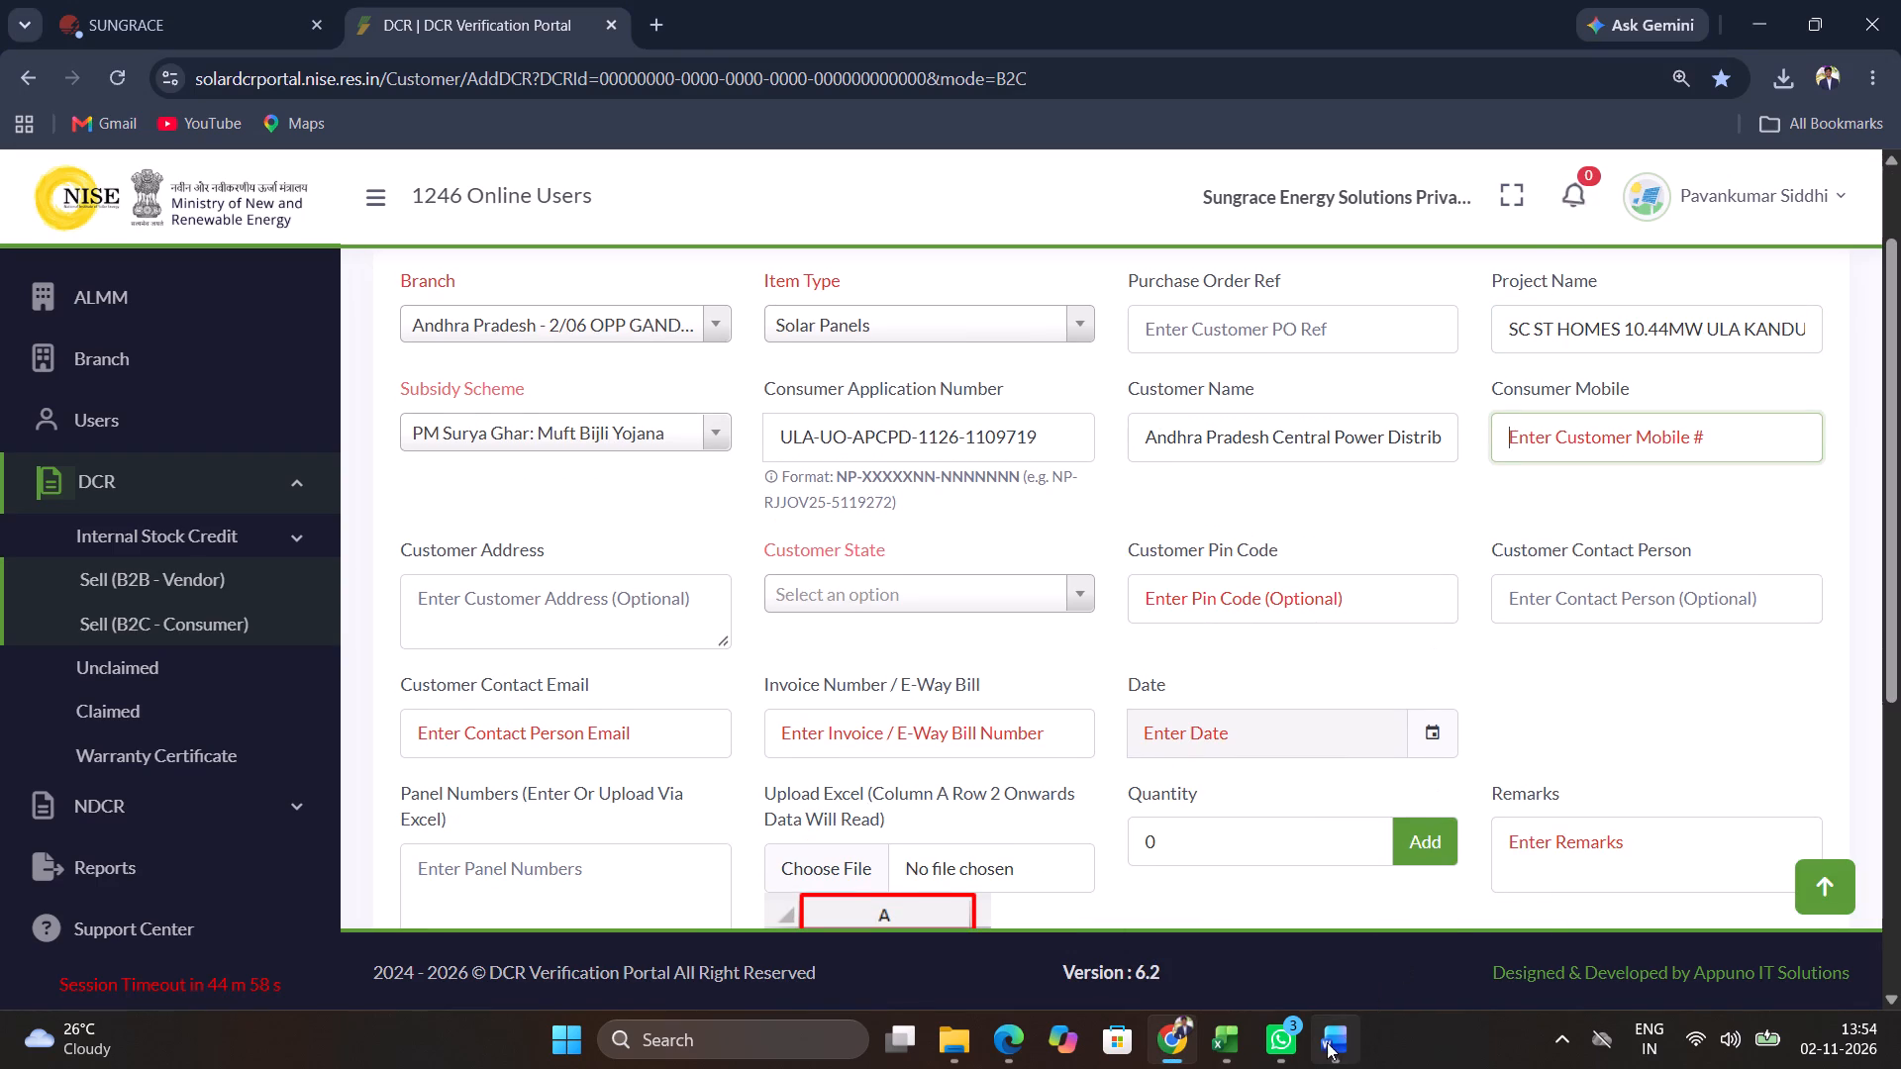
left_click(1312, 928)
left_click_drag(730, 561, 539, 552)
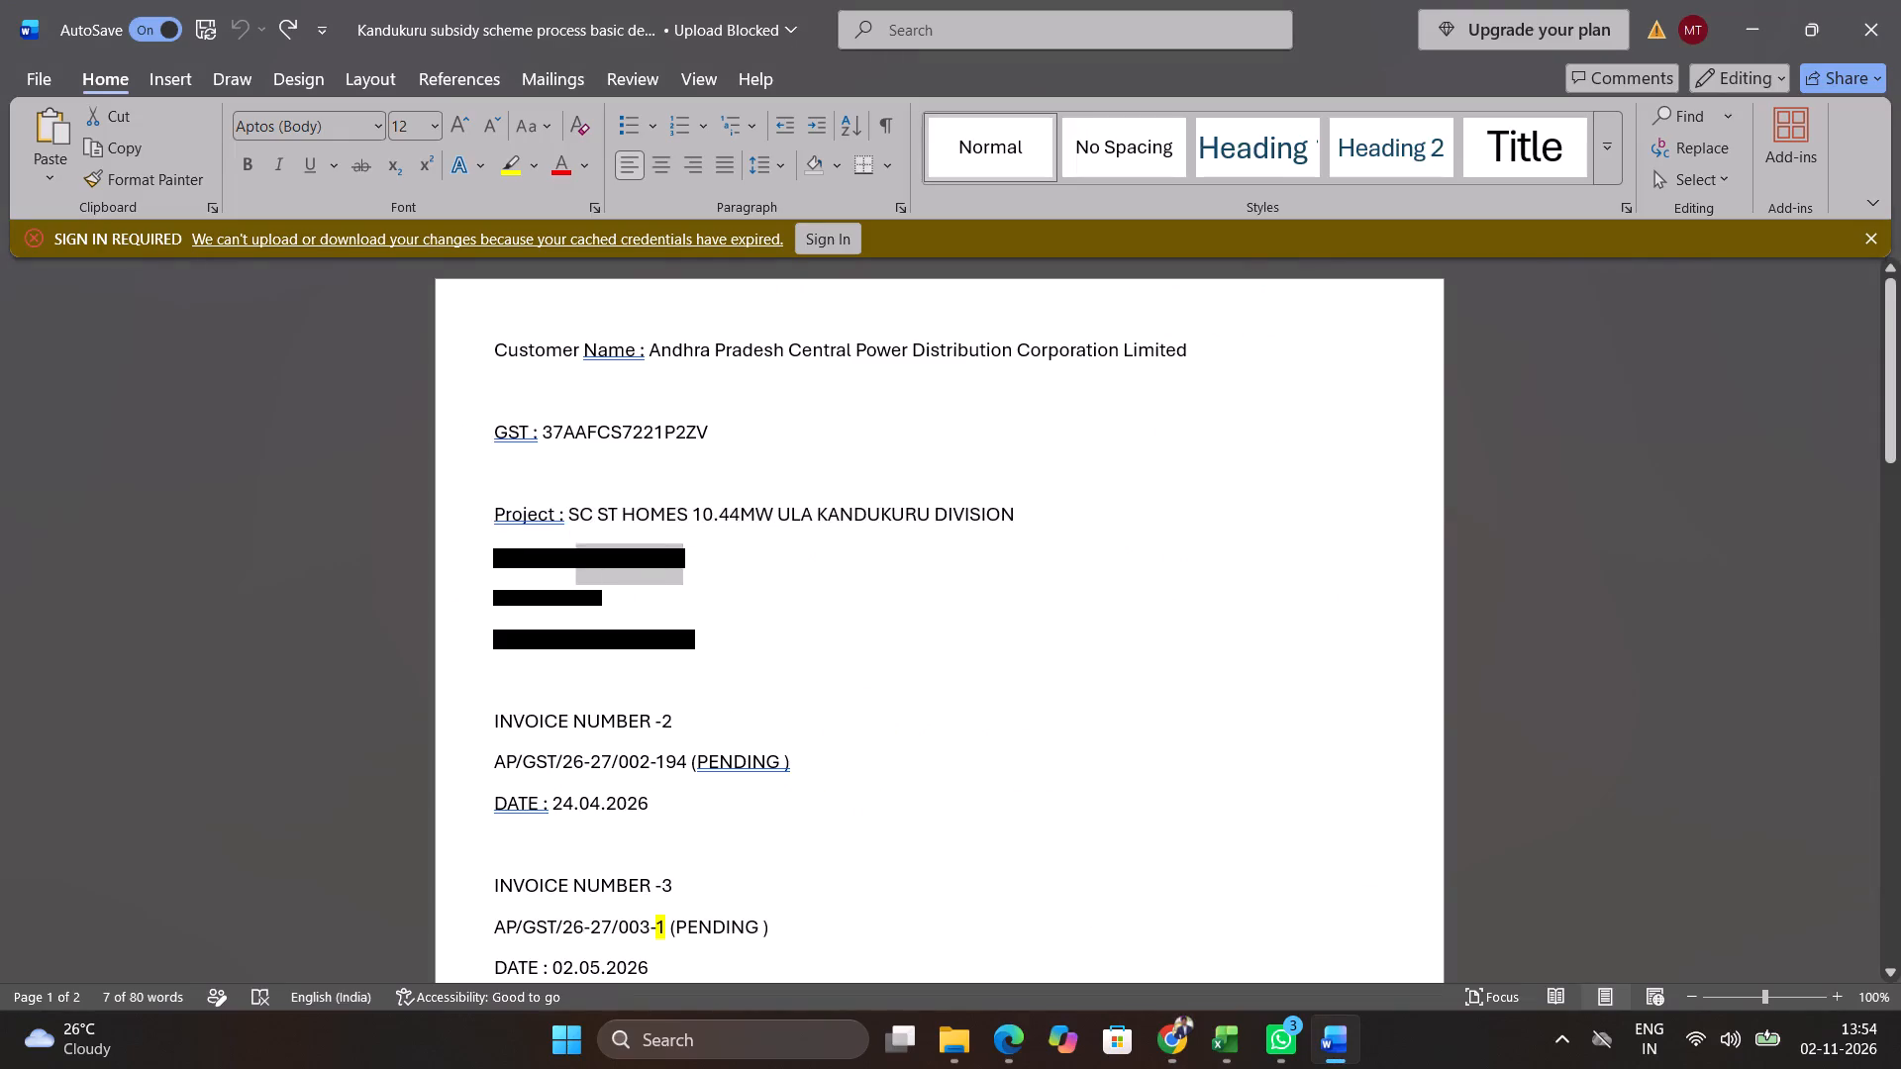
left_click_drag(539, 552, 442, 548)
key("ctrl+c")
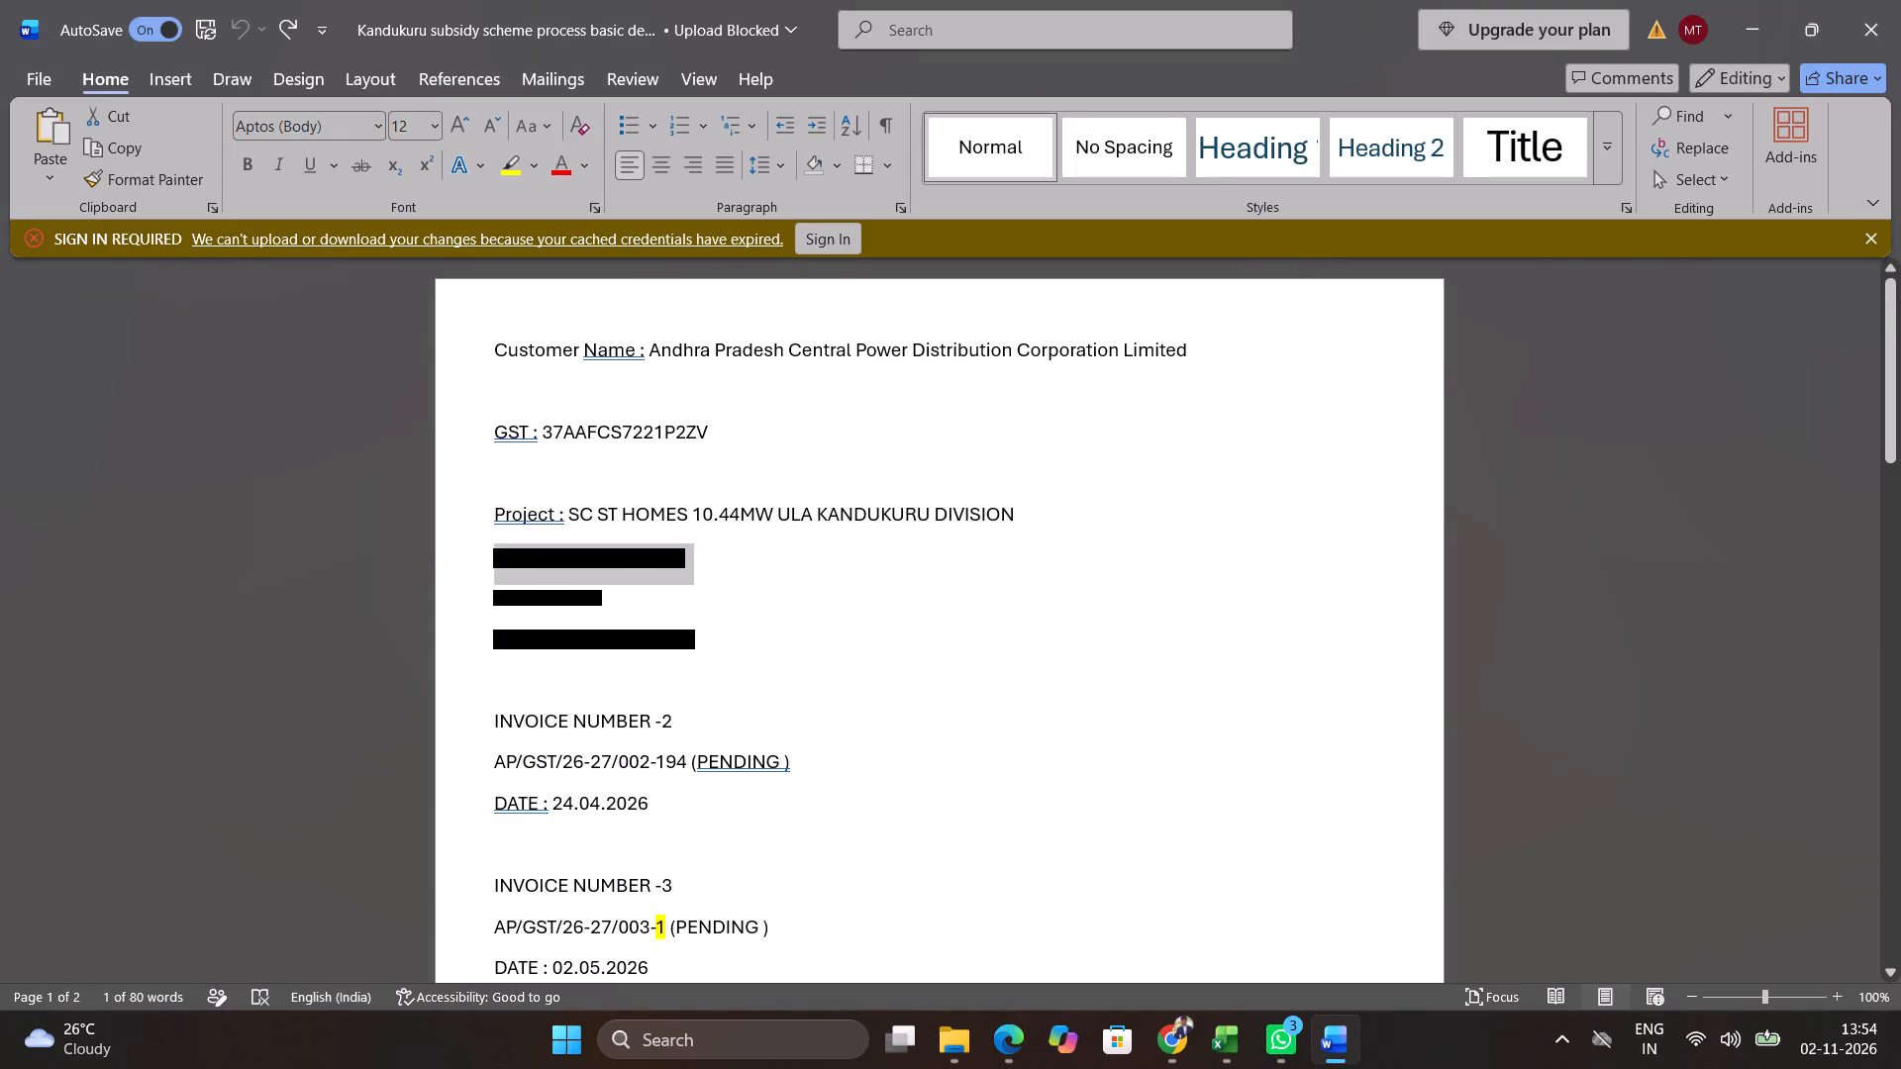
left_click(1141, 917)
scroll(657, 743, "down", 2)
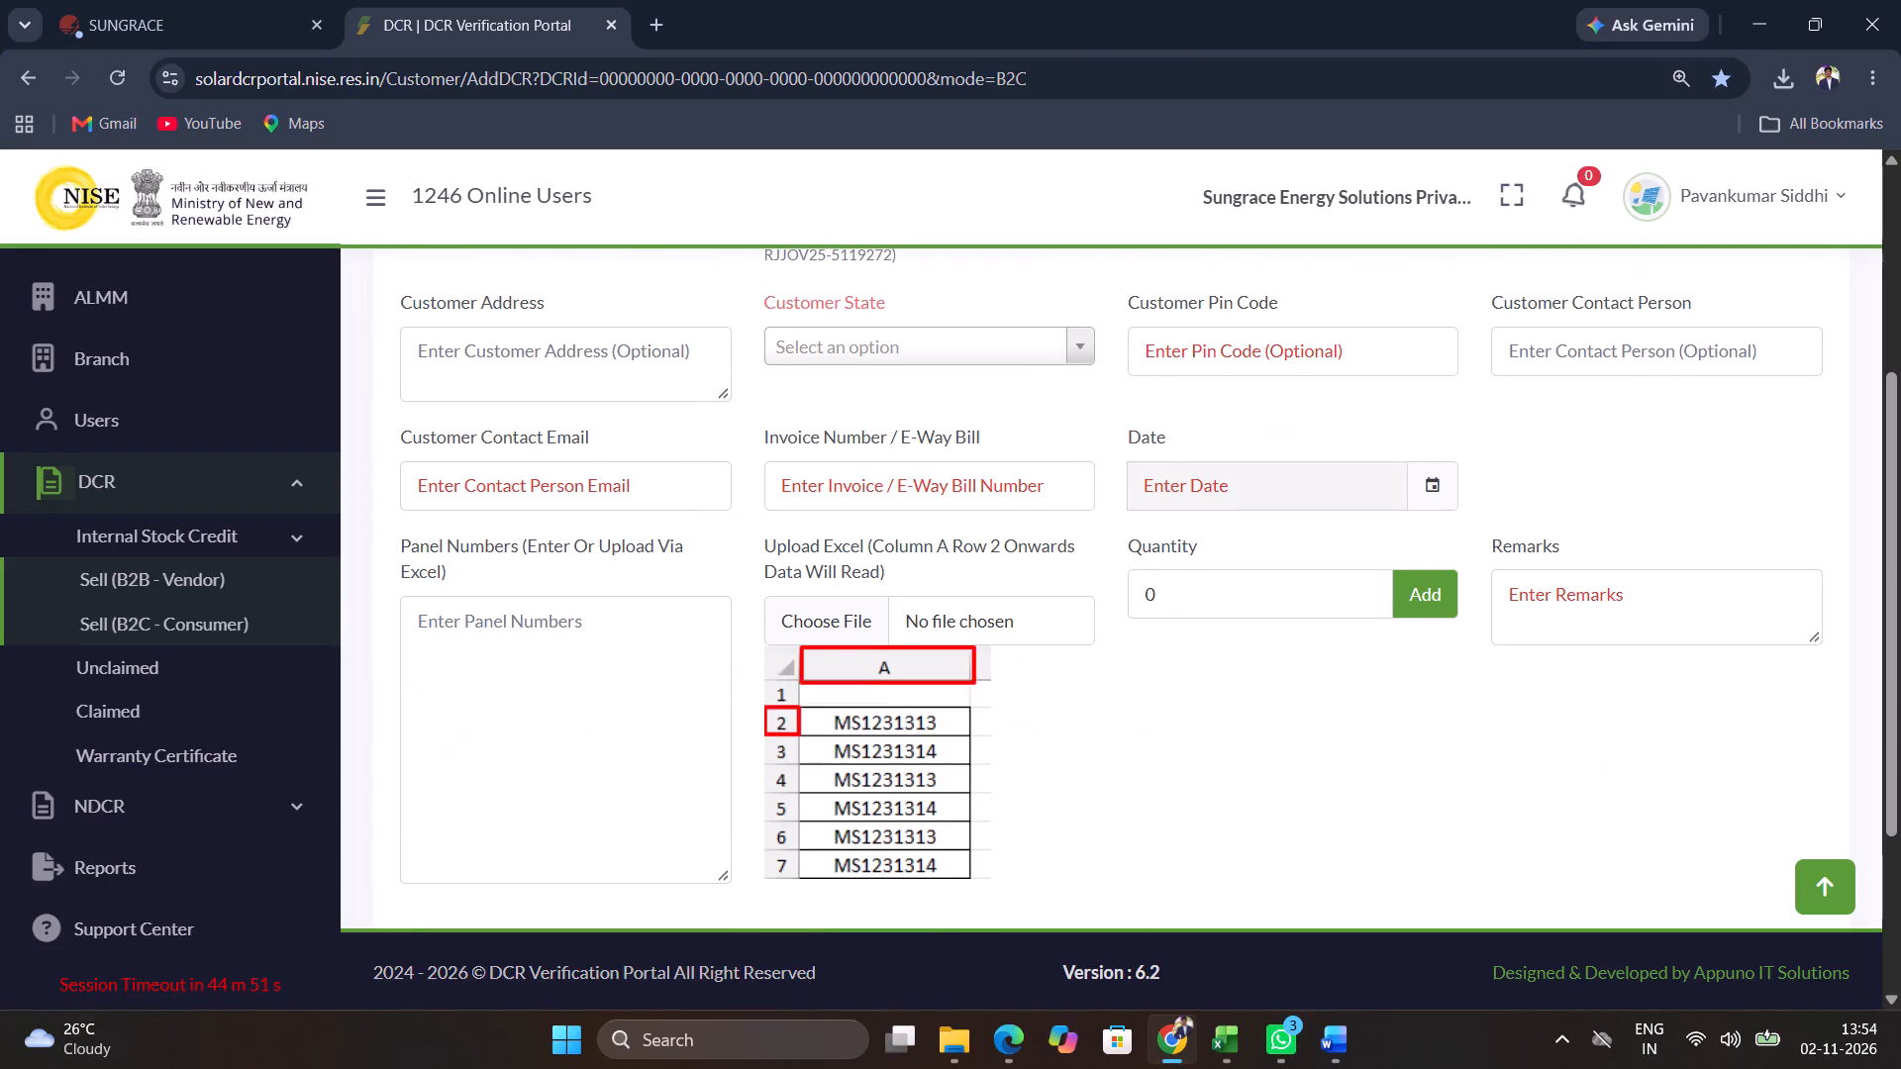
left_click(532, 478)
key("ctrl+v")
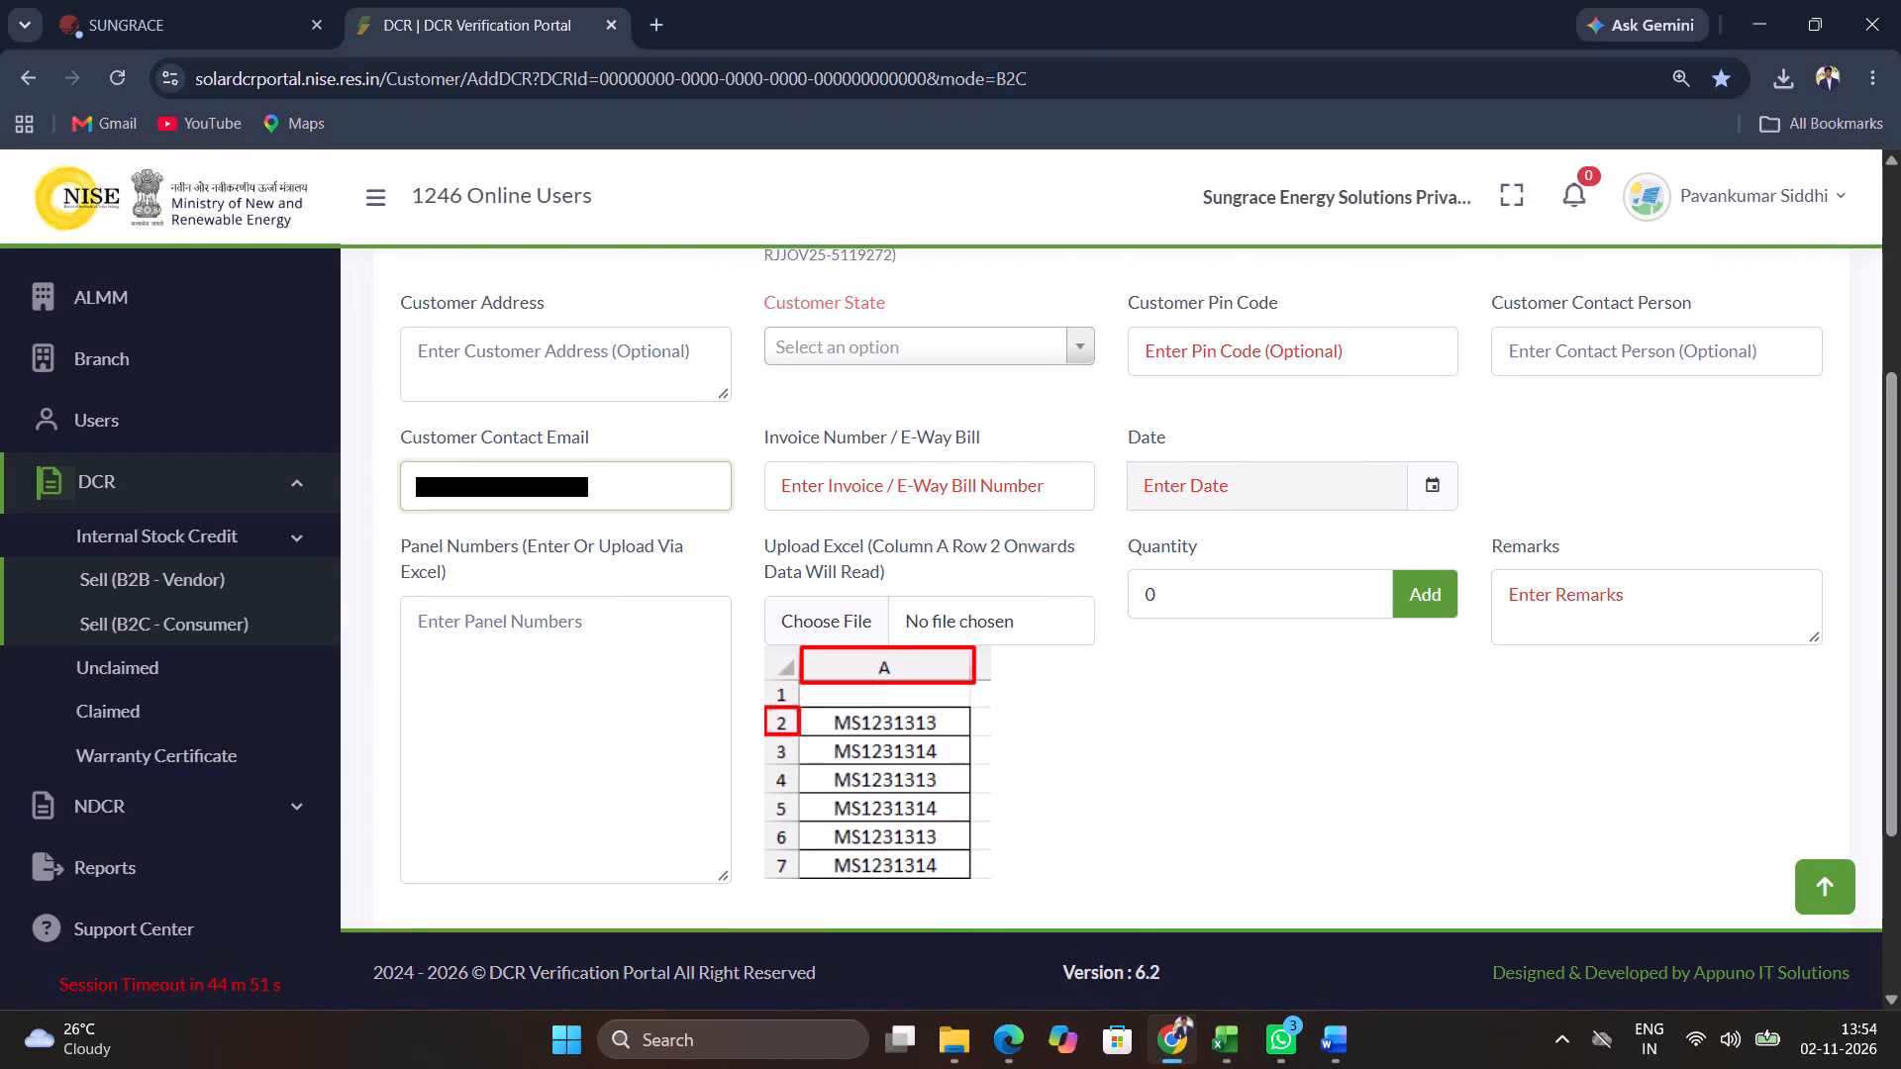
Copy the mobile number from the Word document into the B2C form's Consumer Mobile.
scroll(987, 688, "up", 3)
left_click(1534, 559)
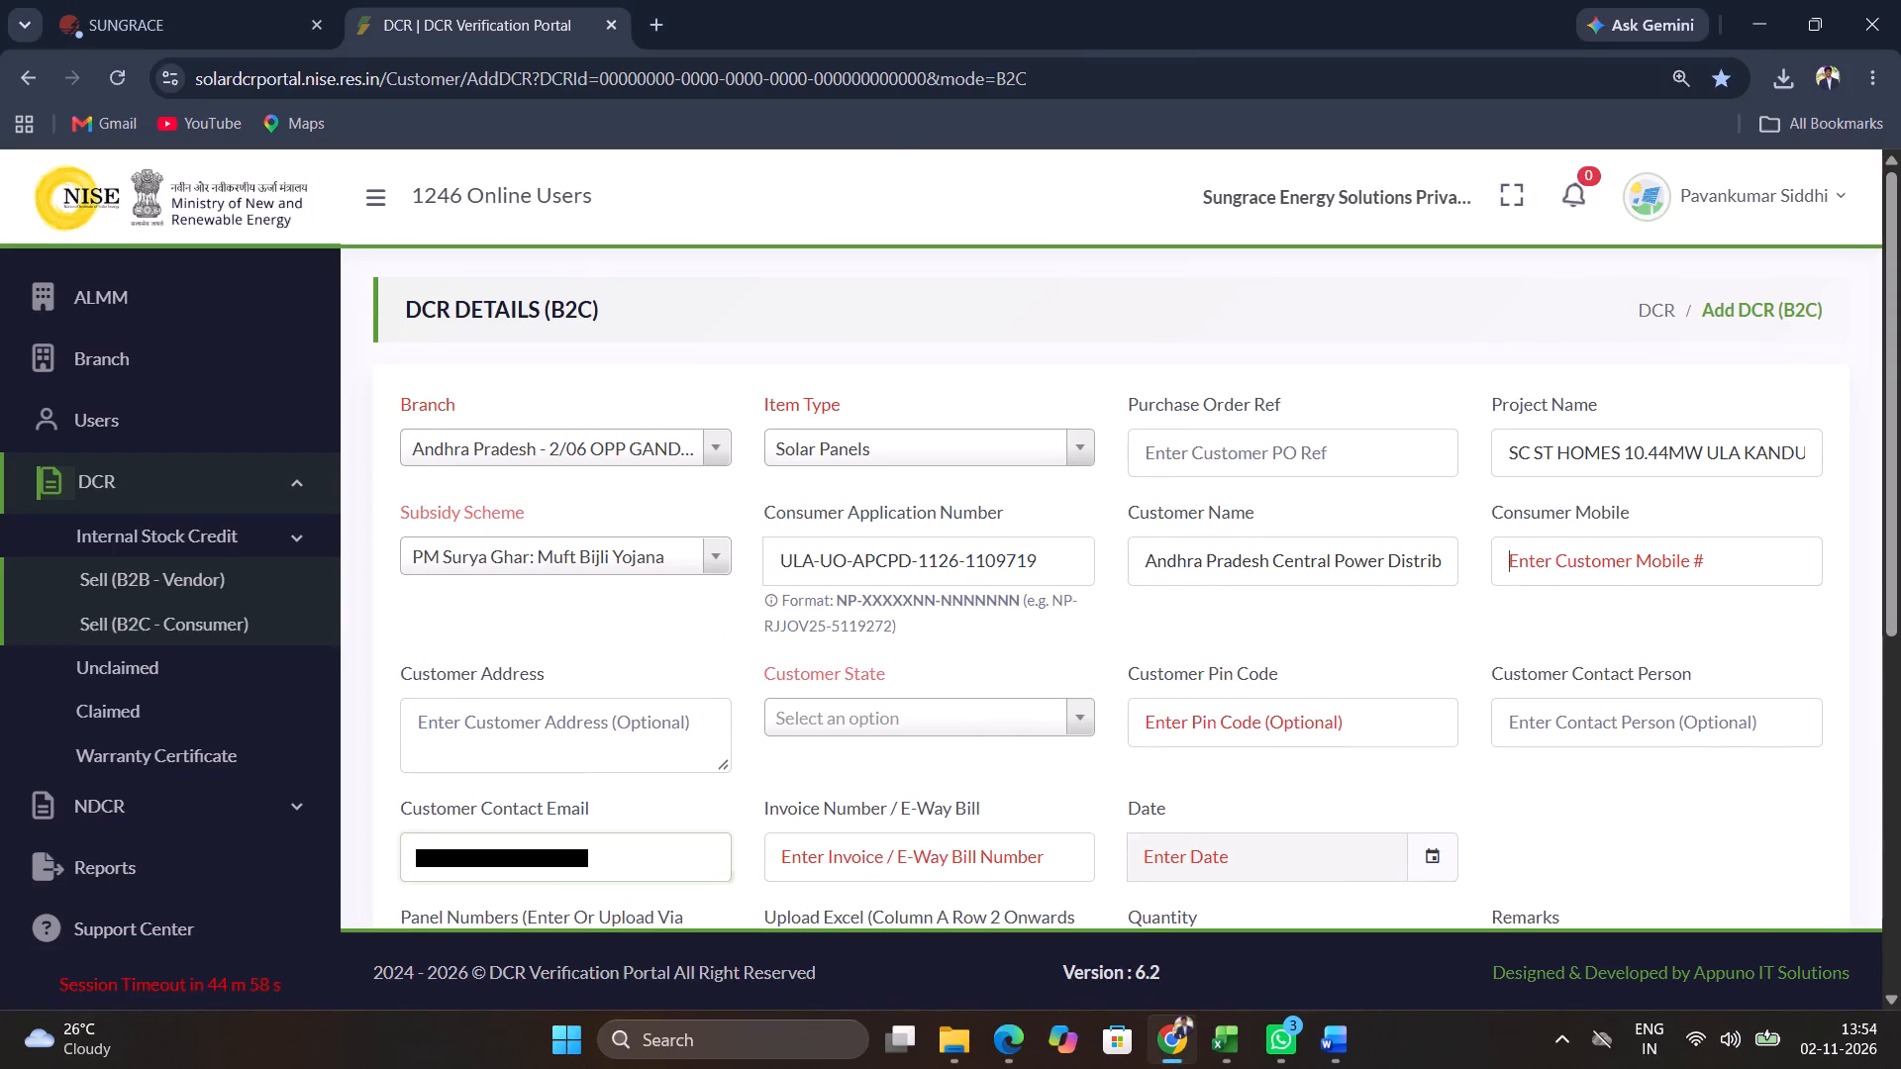
left_click(1320, 966)
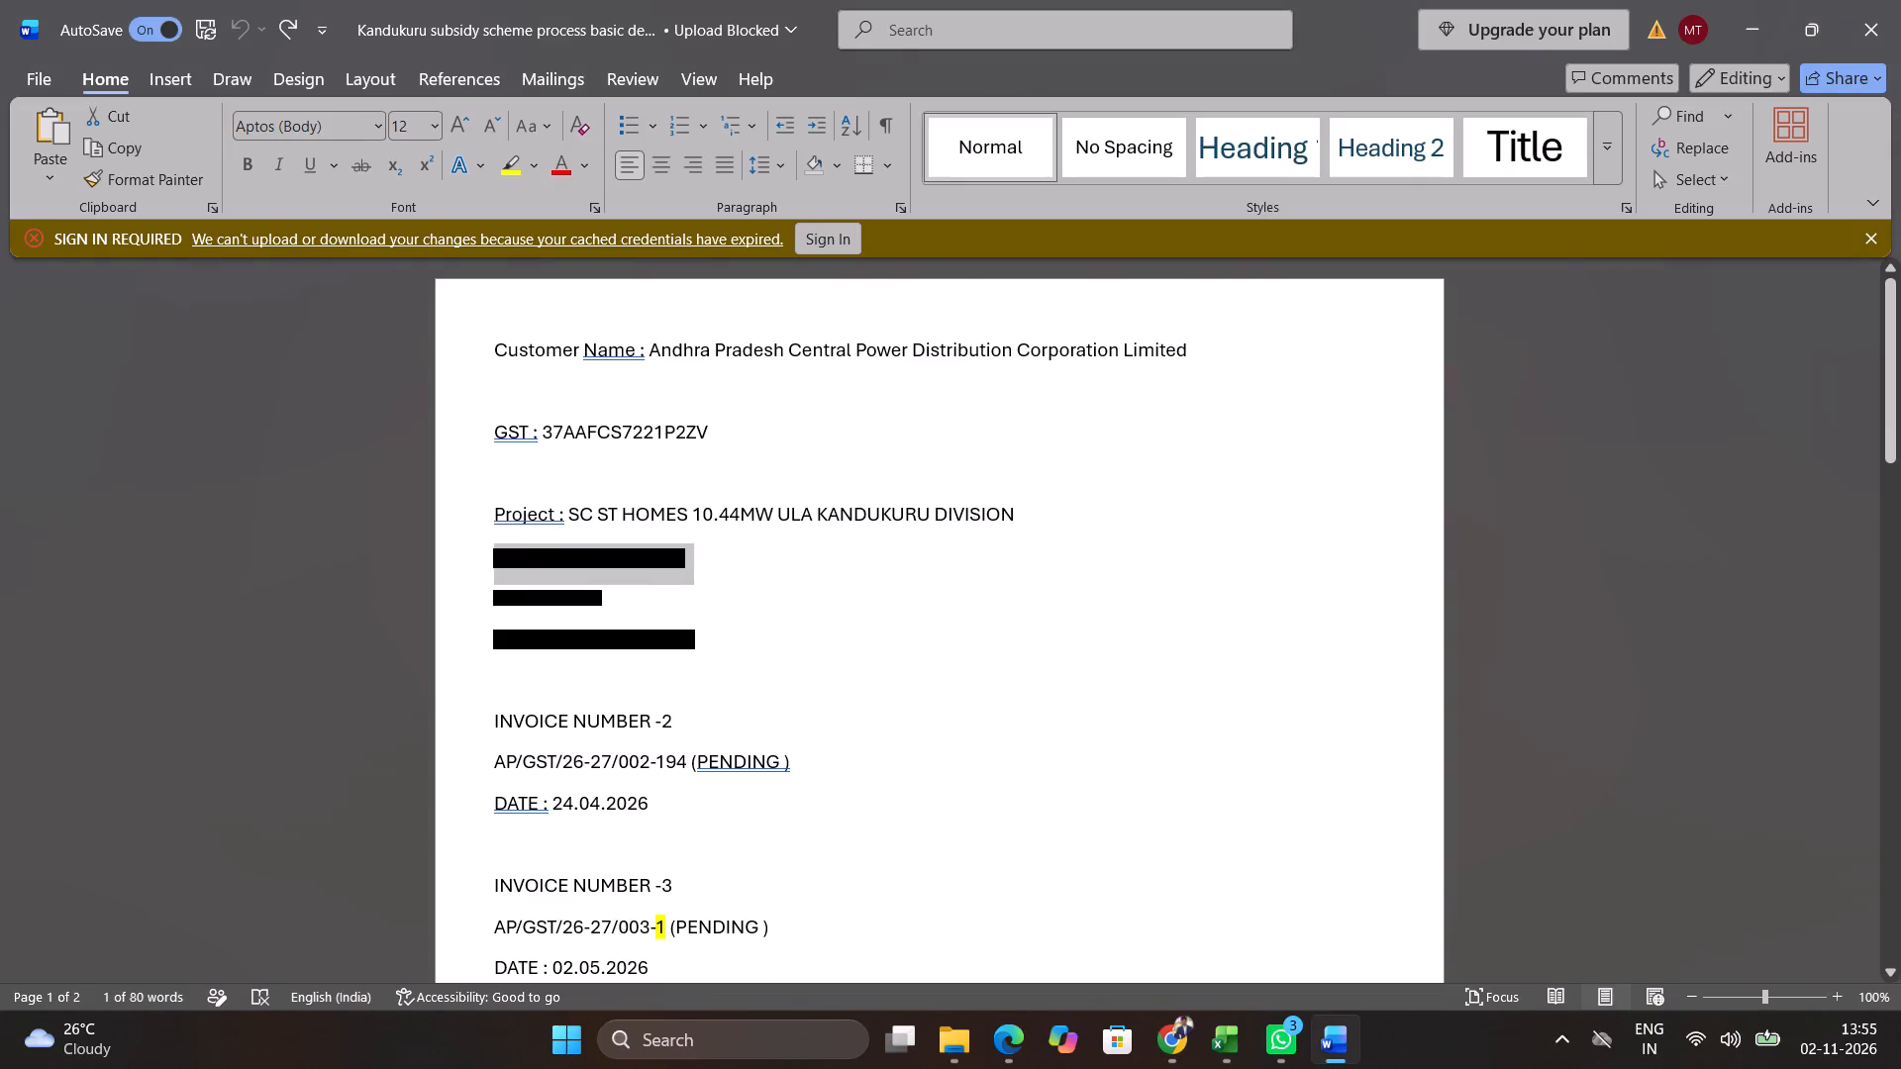
left_click_drag(638, 600, 382, 589)
key("ctrl+c")
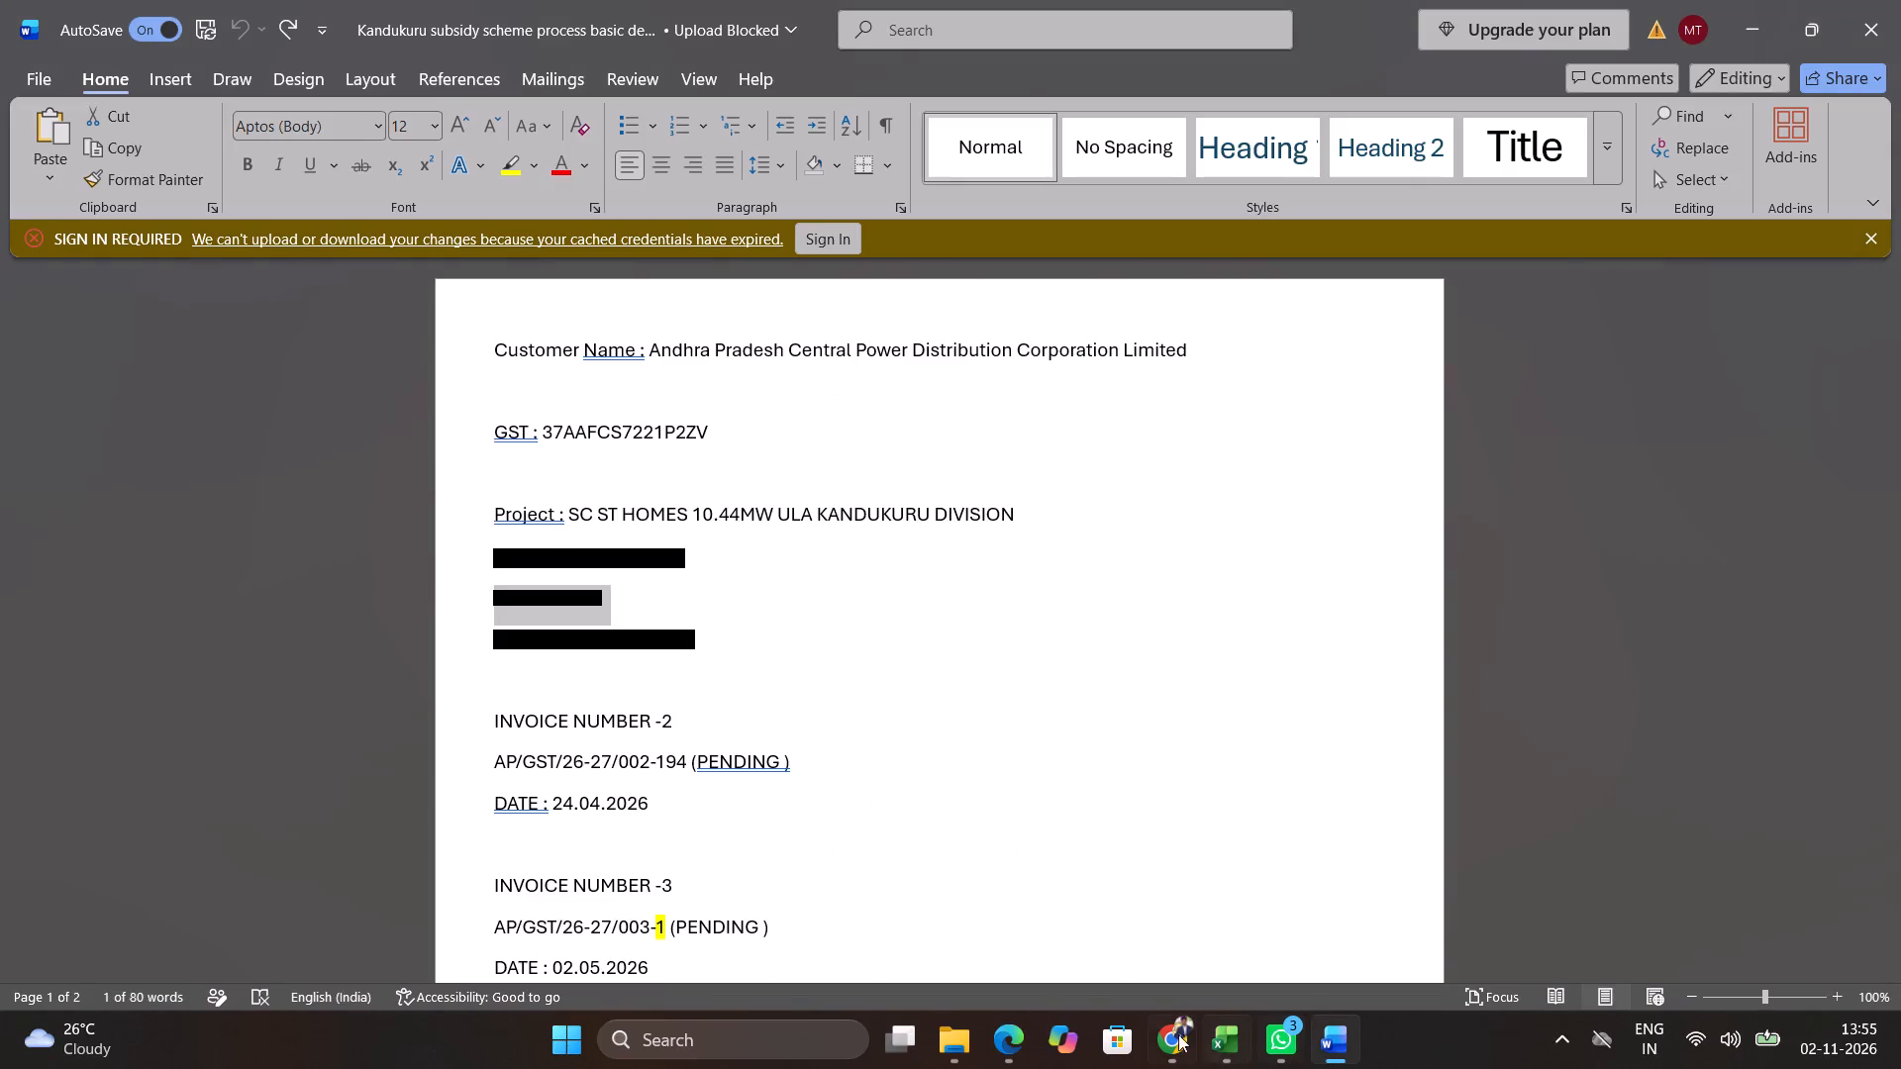
left_click(1163, 958)
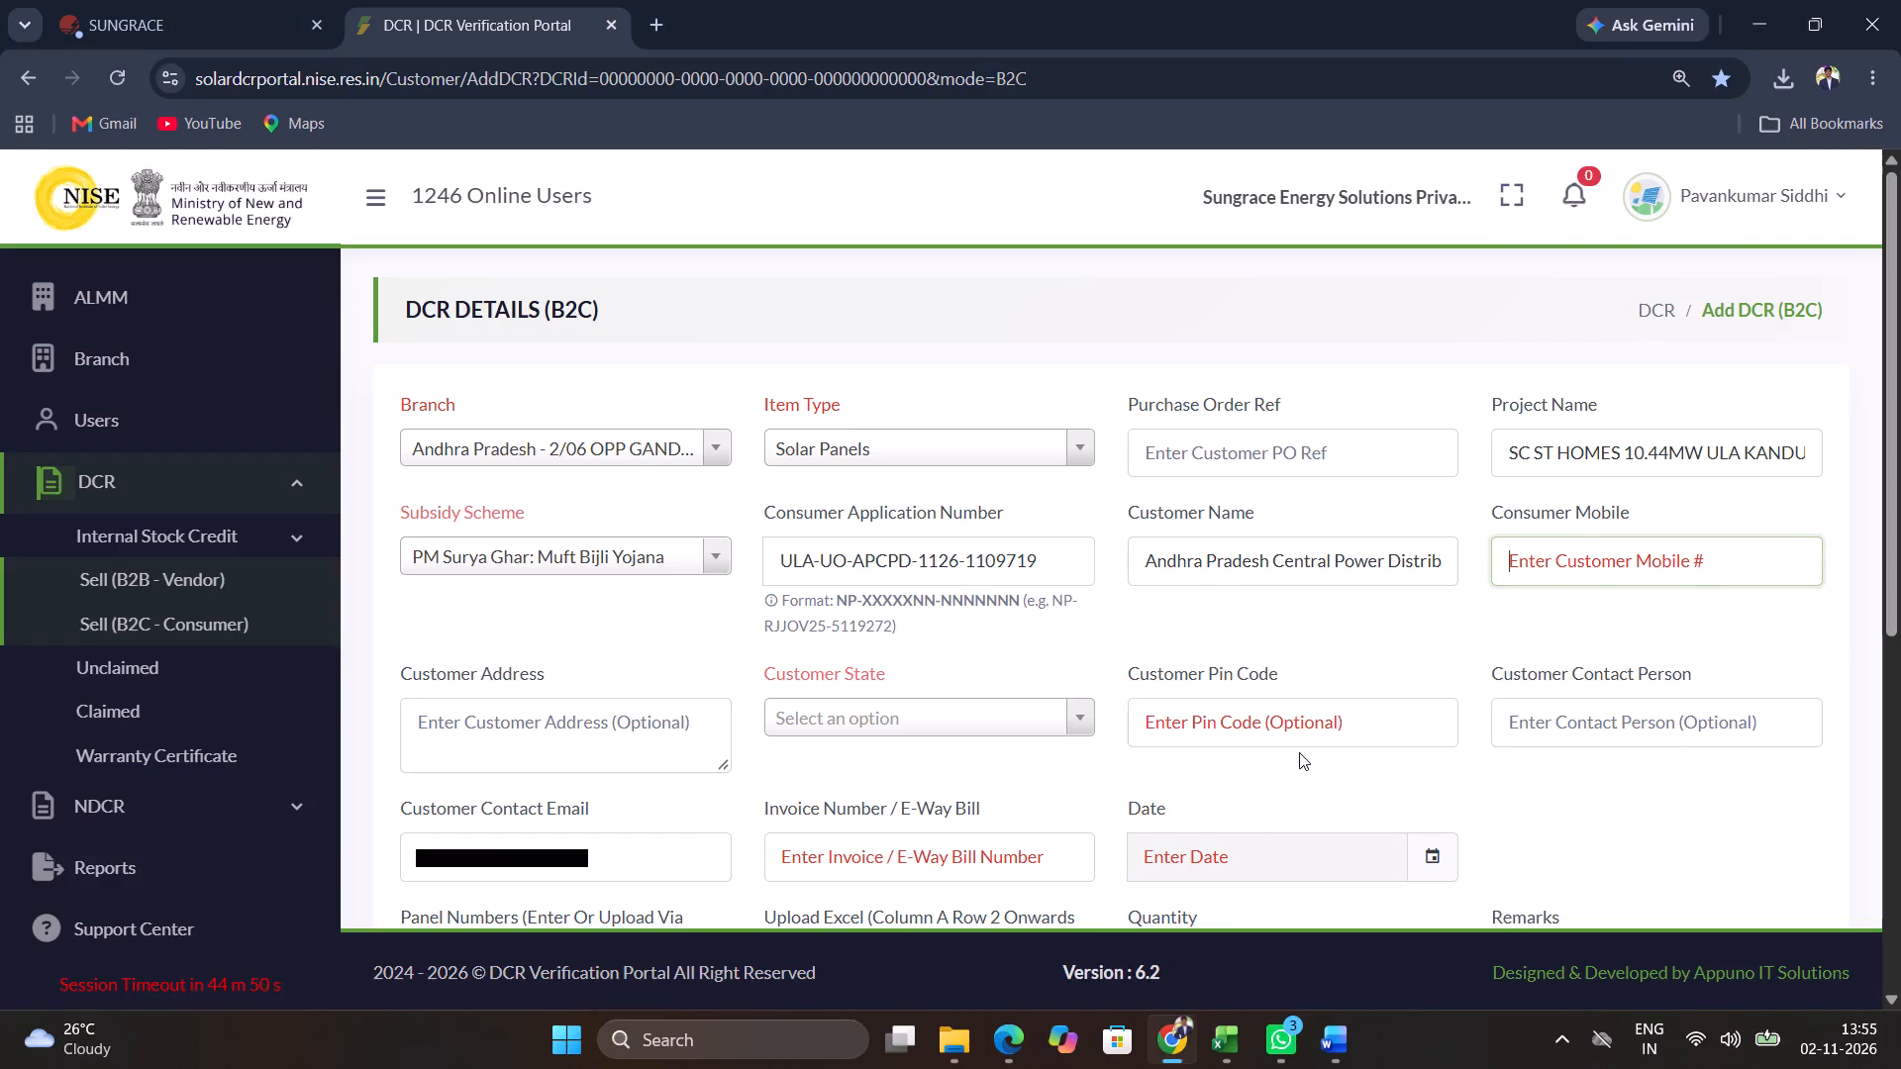
key("ctrl+v")
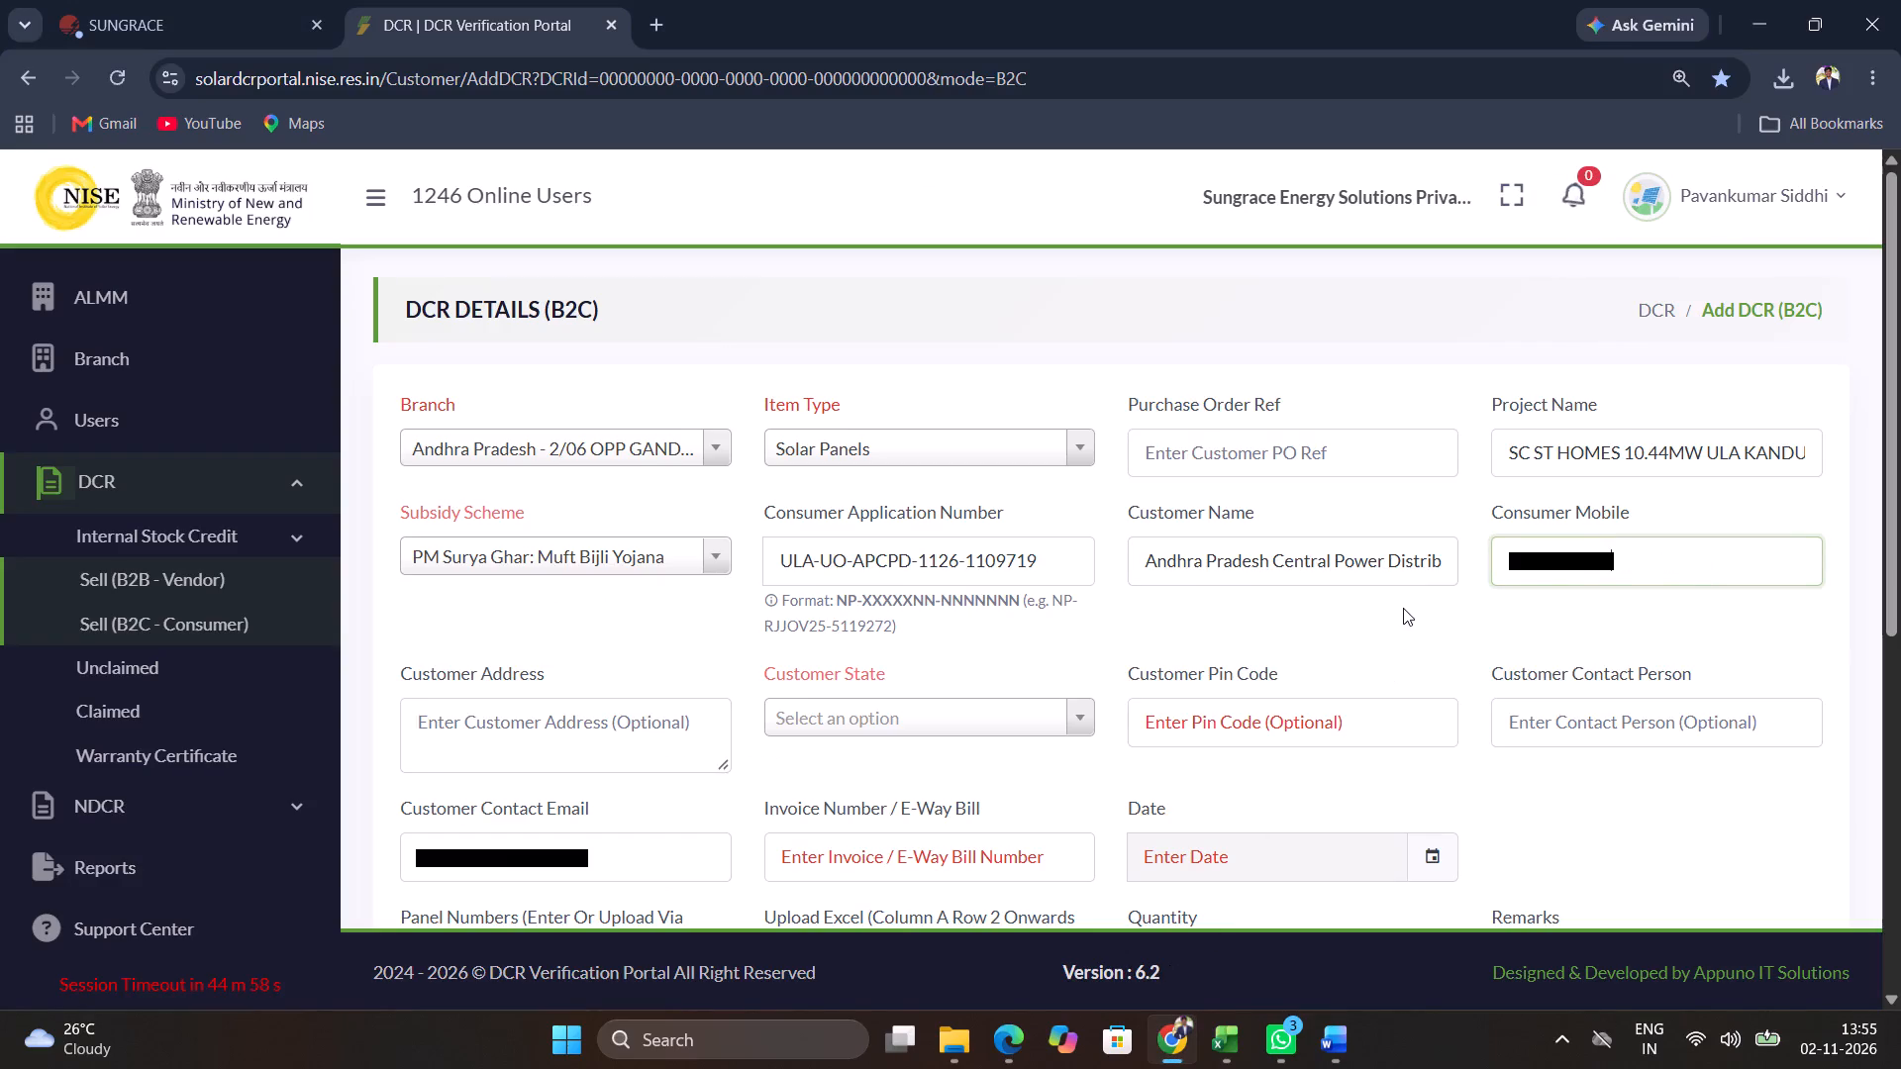
Set the Customer State to Andhra Pradesh (37).
scroll(1402, 608, "down", 2)
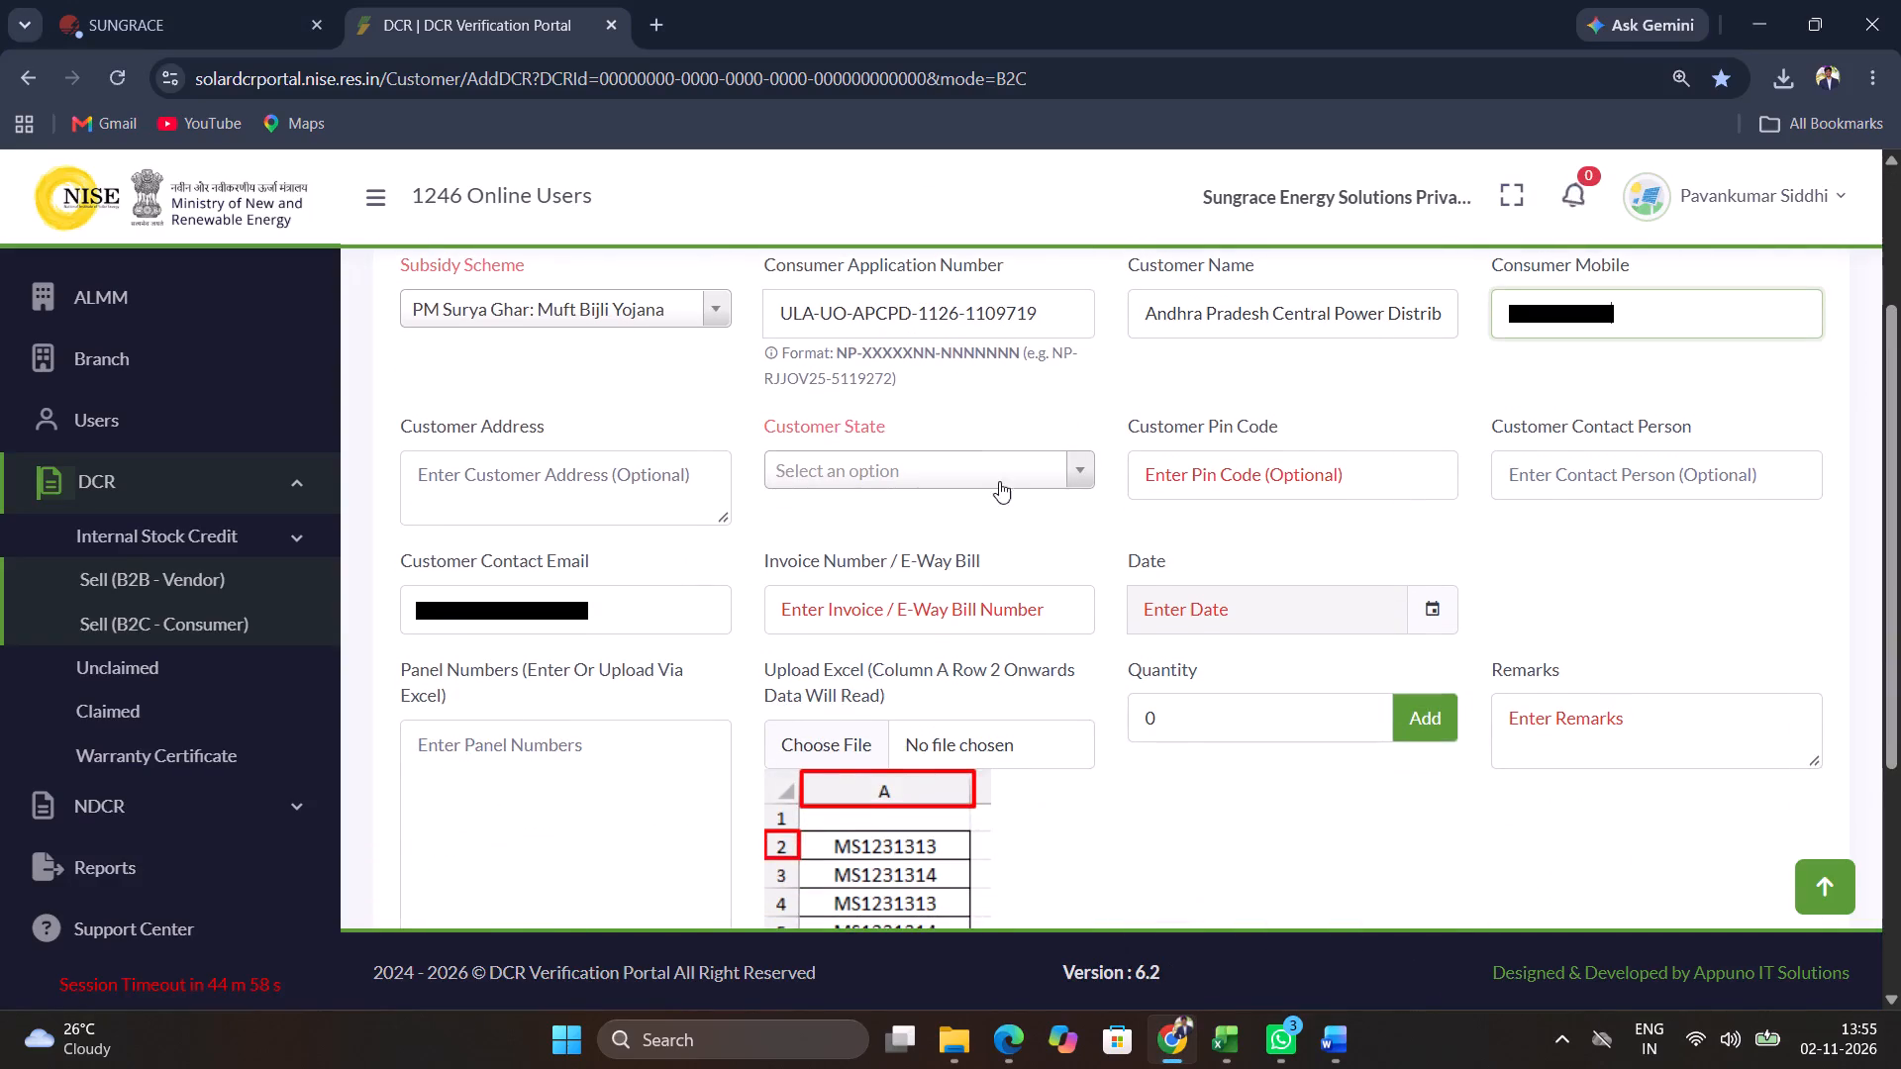
left_click(997, 479)
left_click(886, 641)
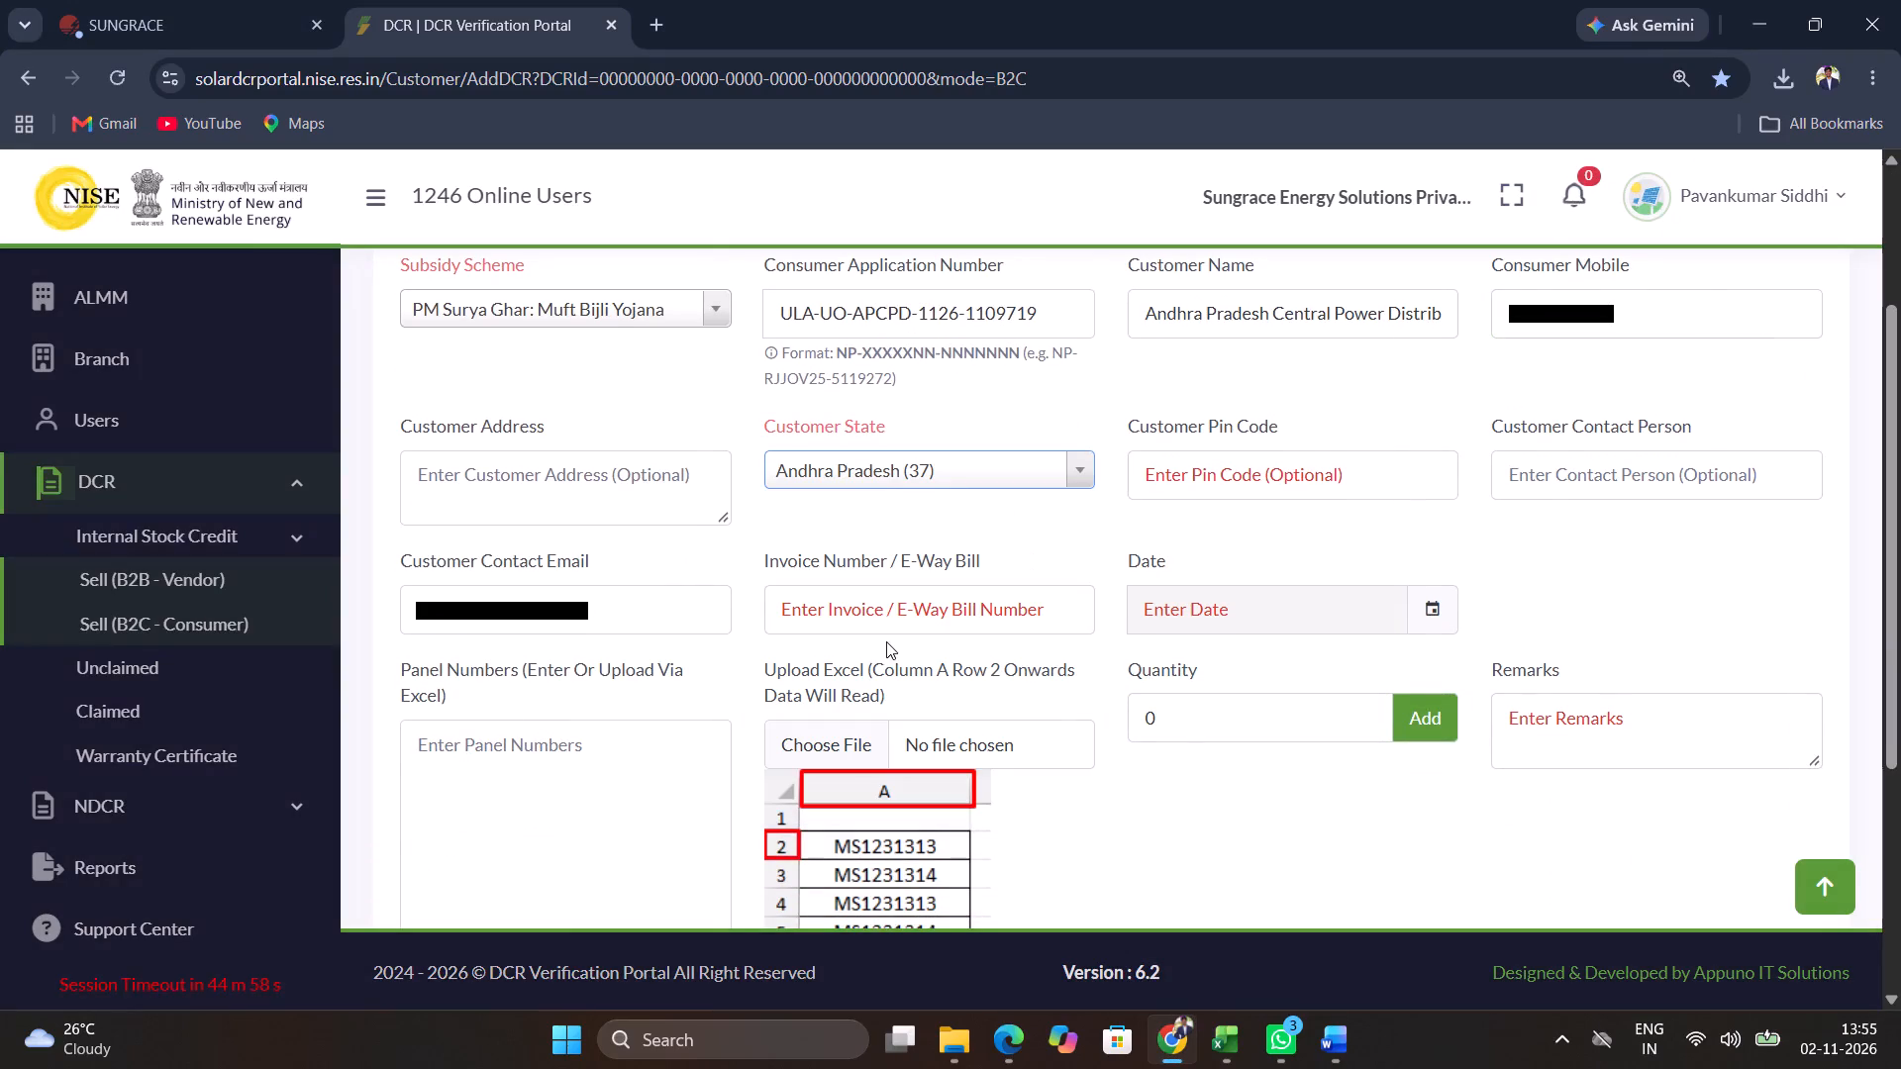
Copy the invoice prefix AP/GST/26-27/009- from the Word document into the form's Invoice Number / E-Way Bill.
left_click(885, 598)
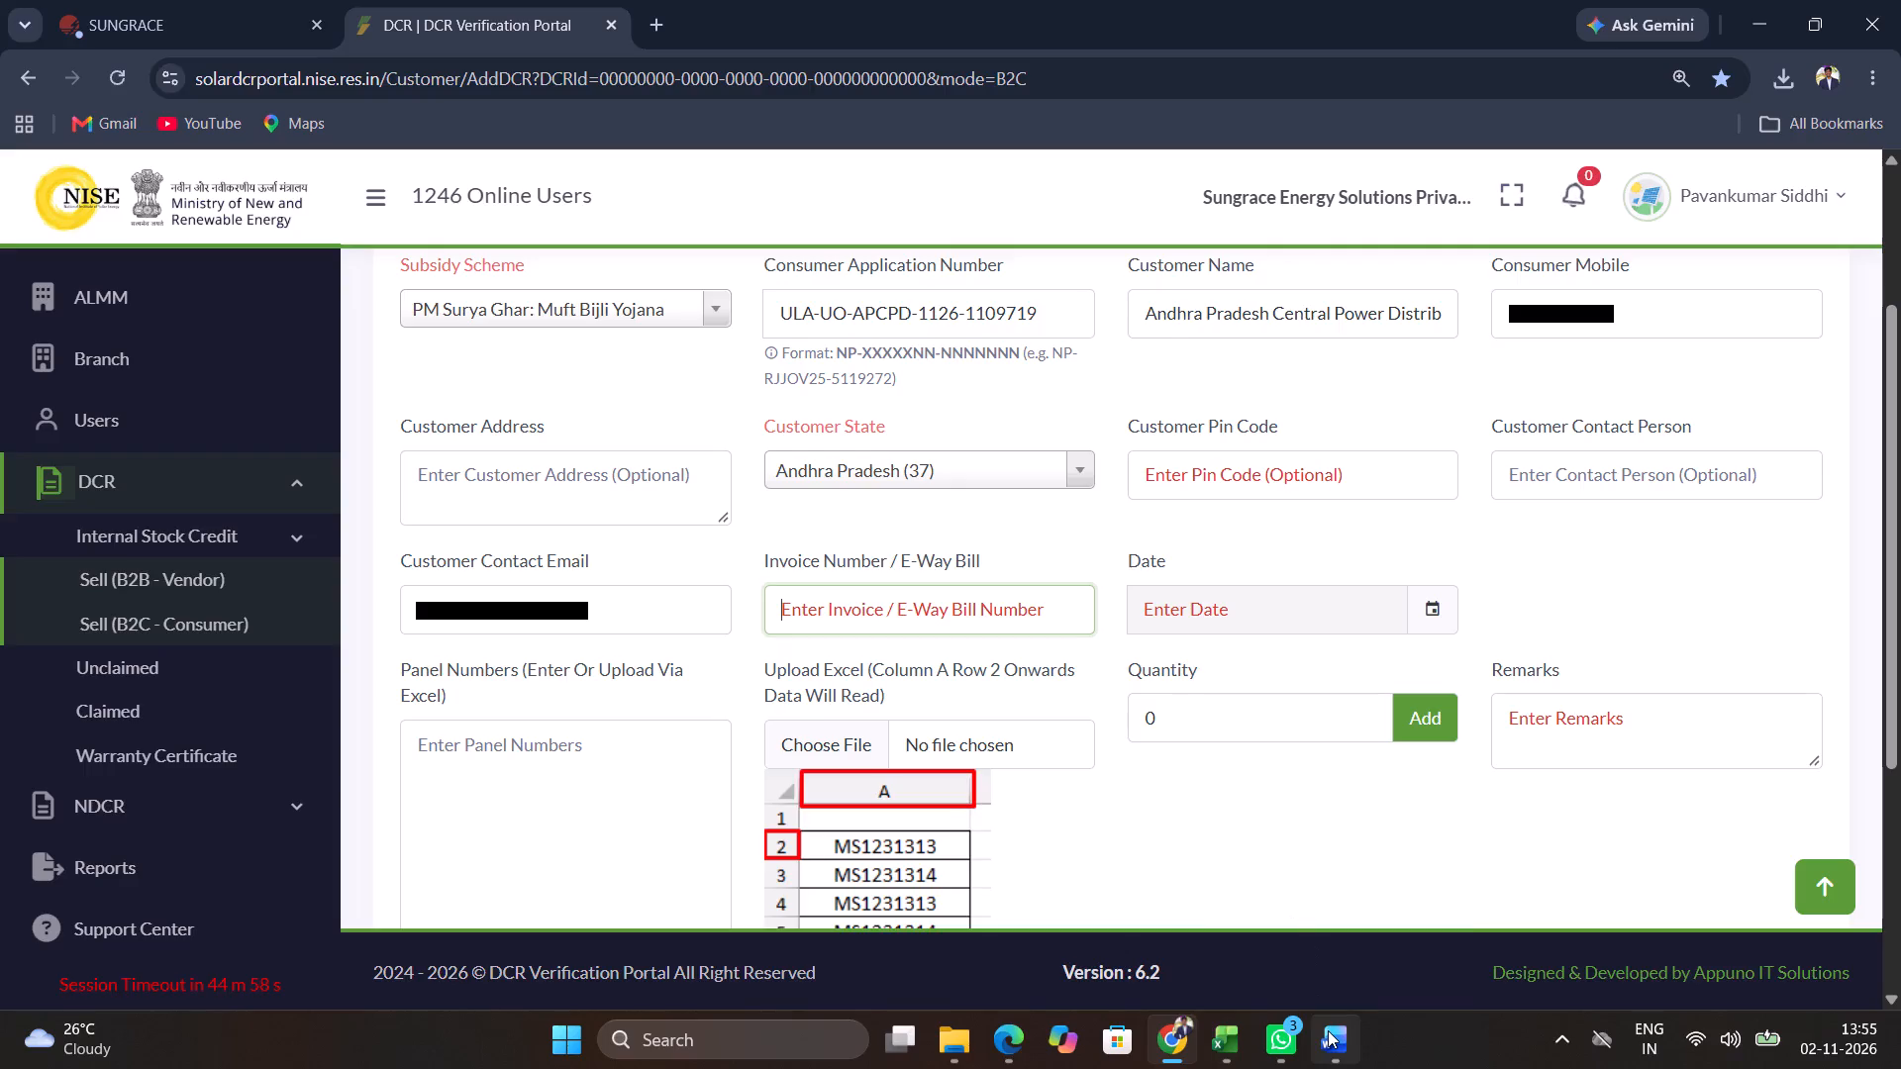
left_click(1271, 947)
scroll(731, 583, "down", 8)
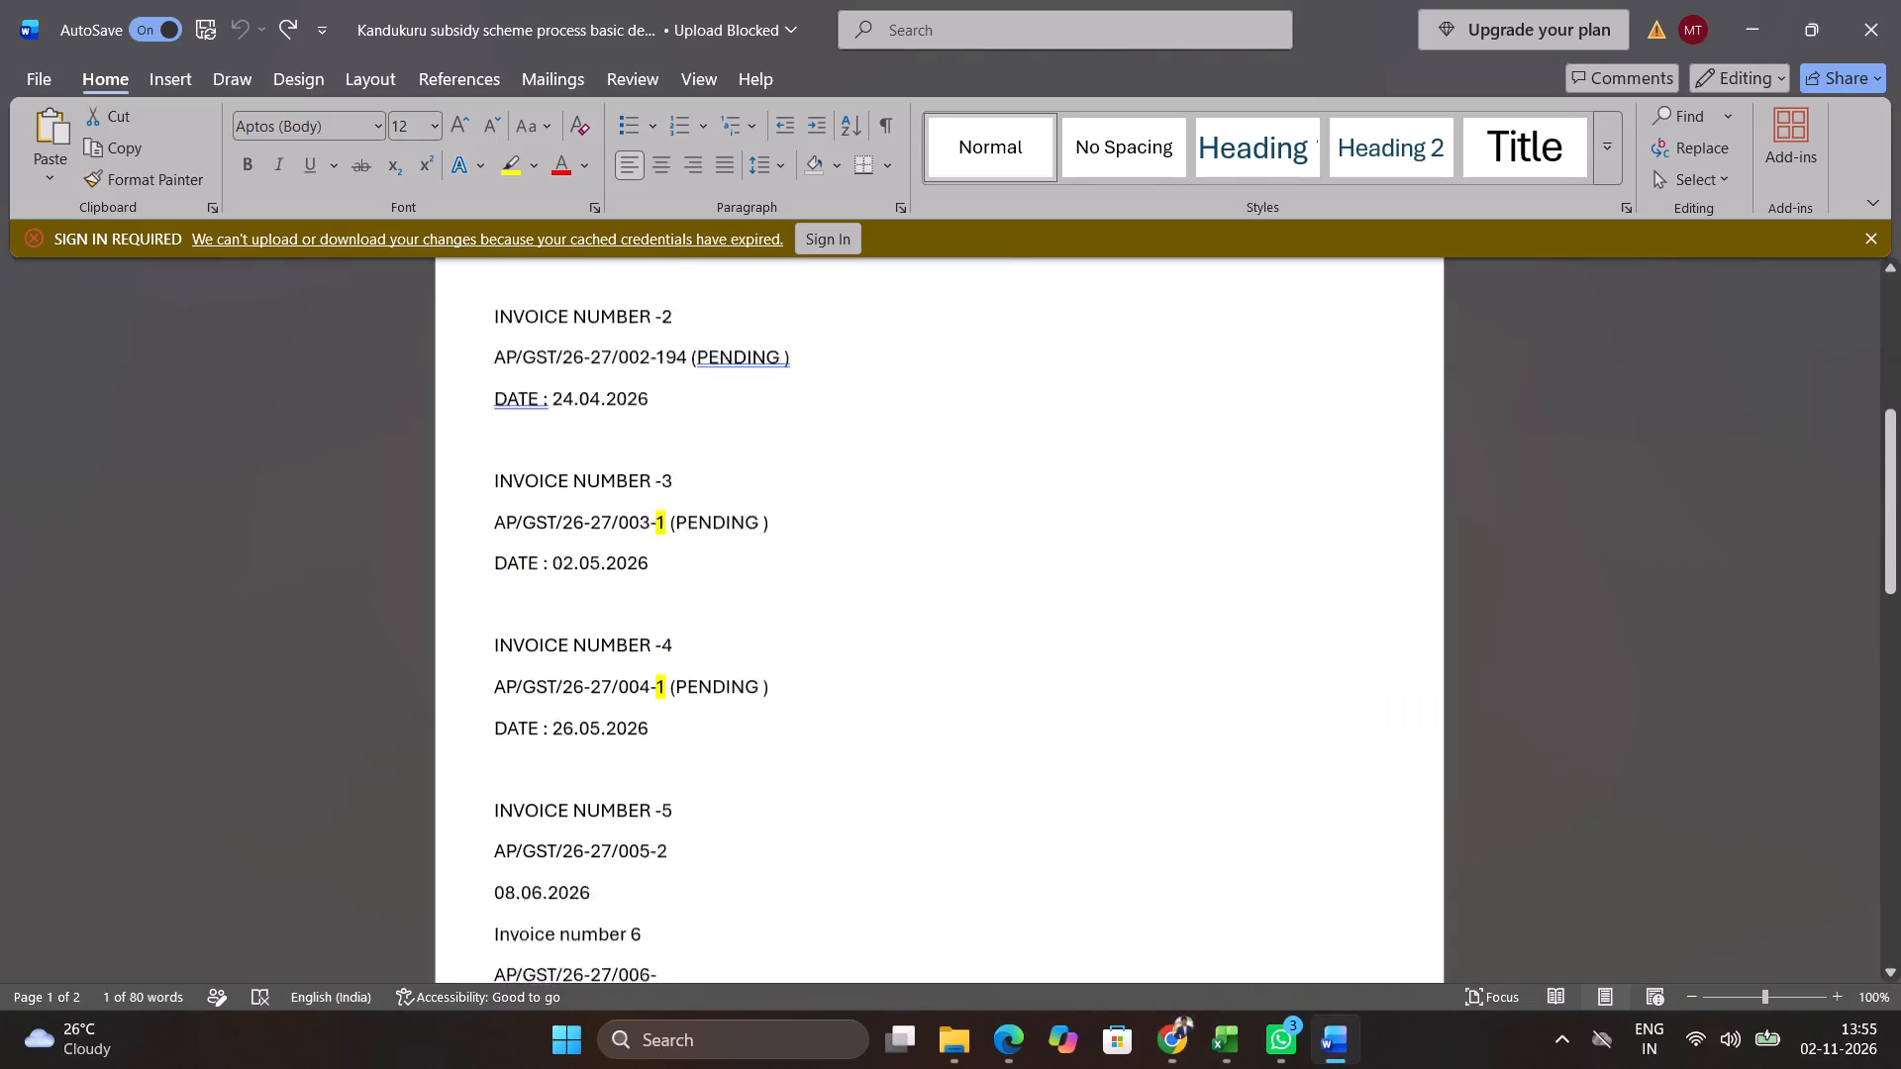
scroll(686, 554, "down", 11)
left_click_drag(689, 386, 479, 377)
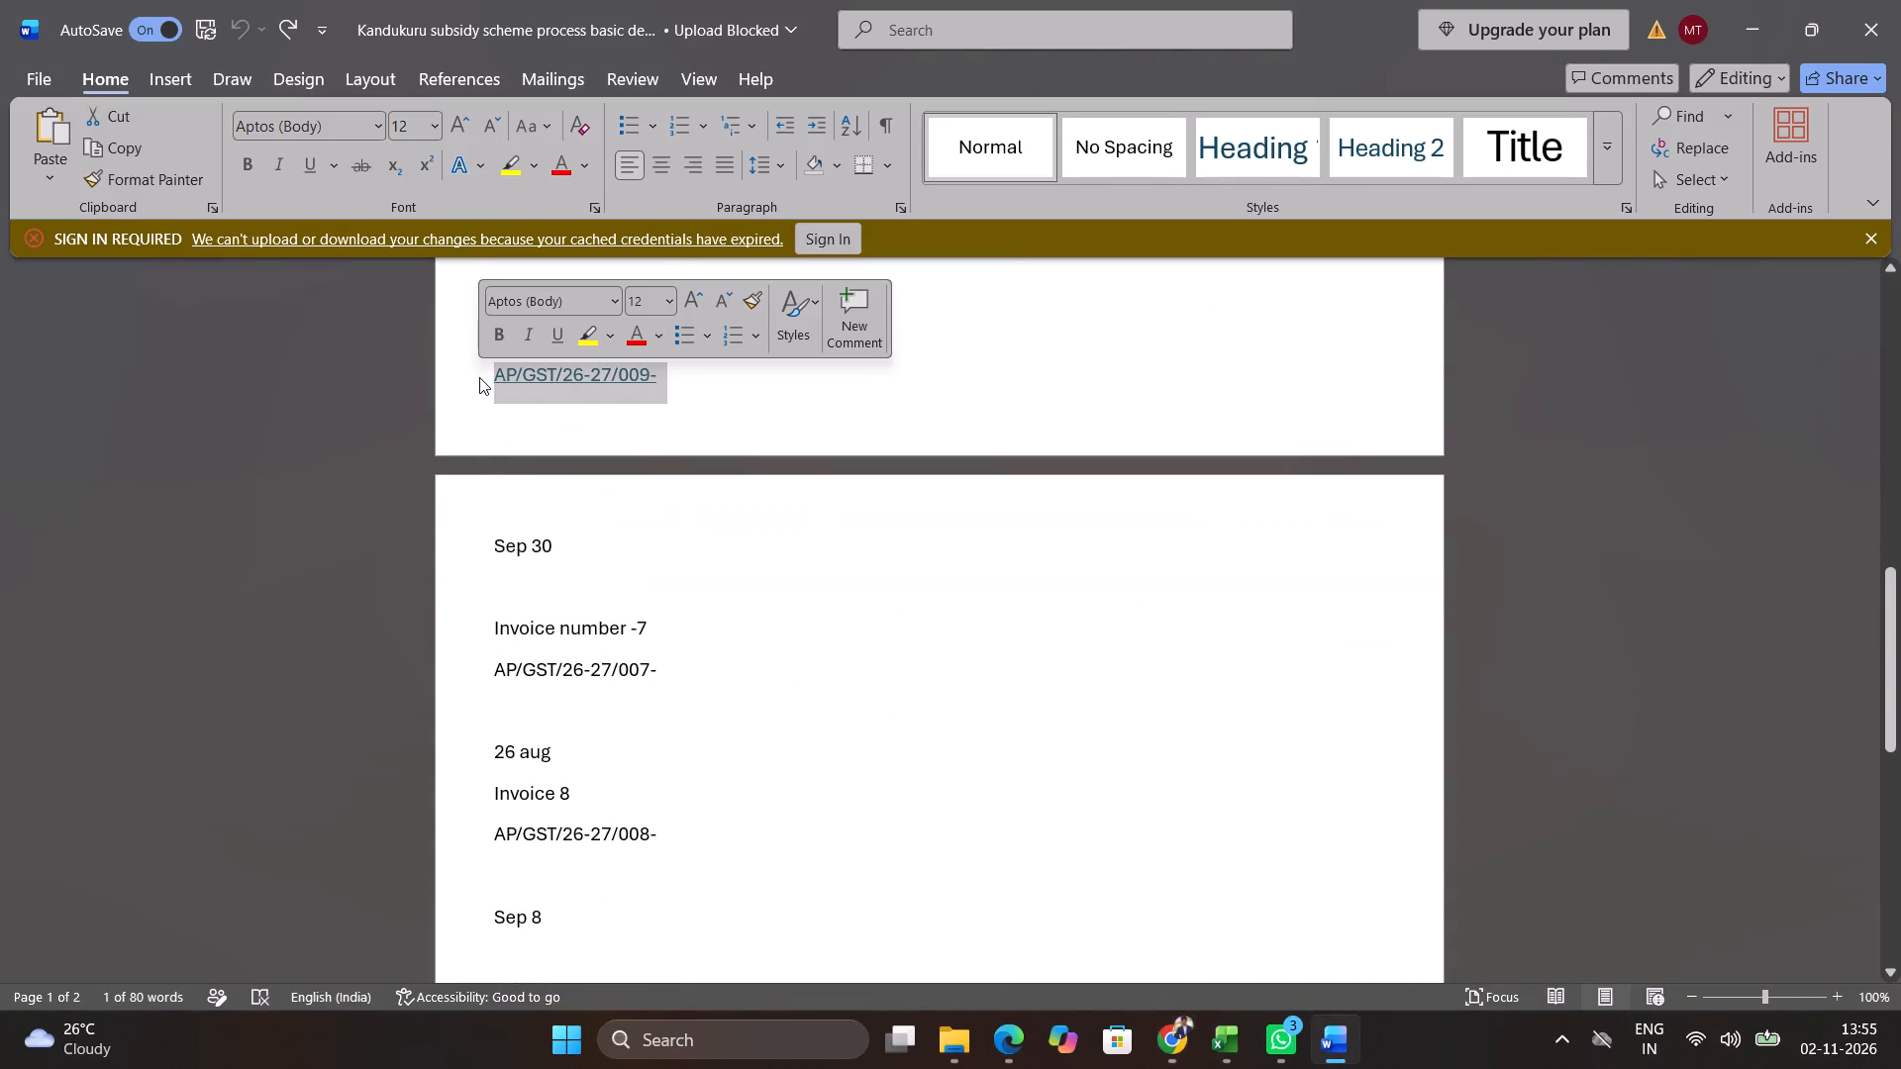
key("ctrl+c")
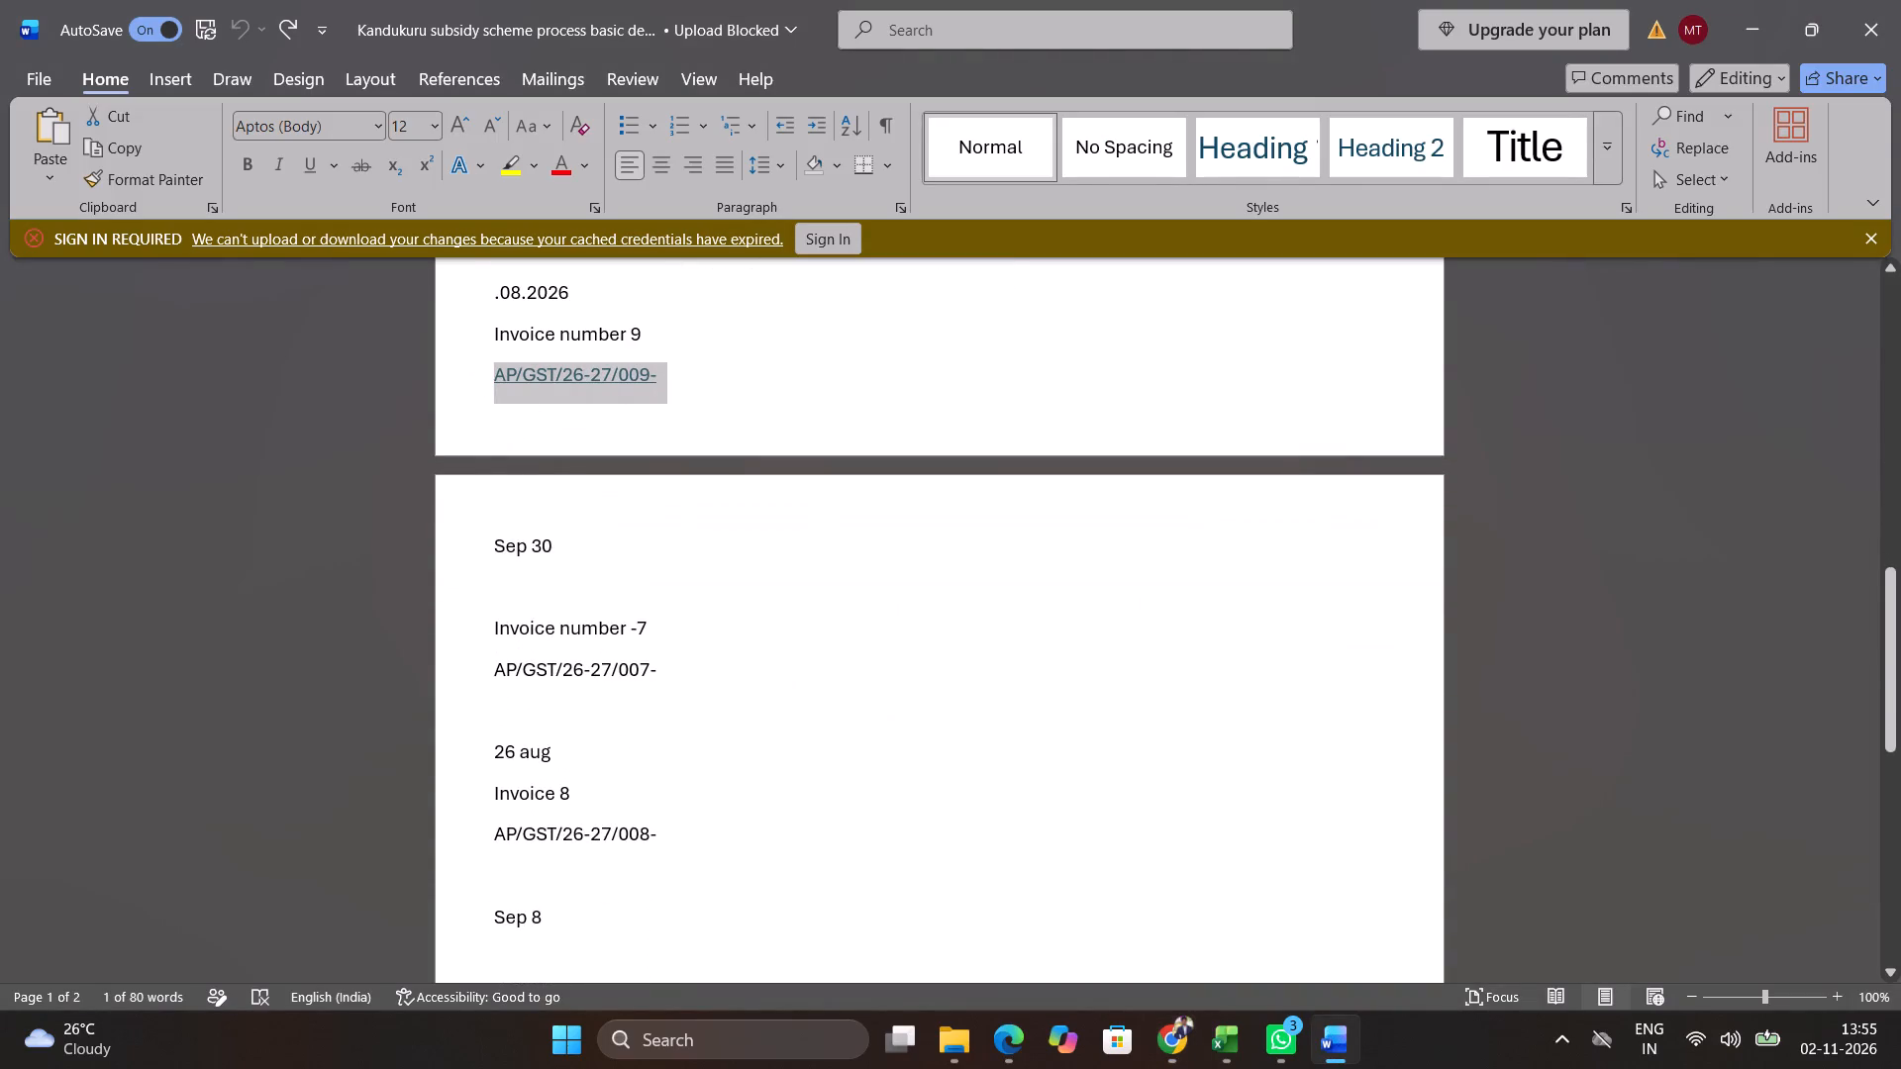
left_click(1126, 877)
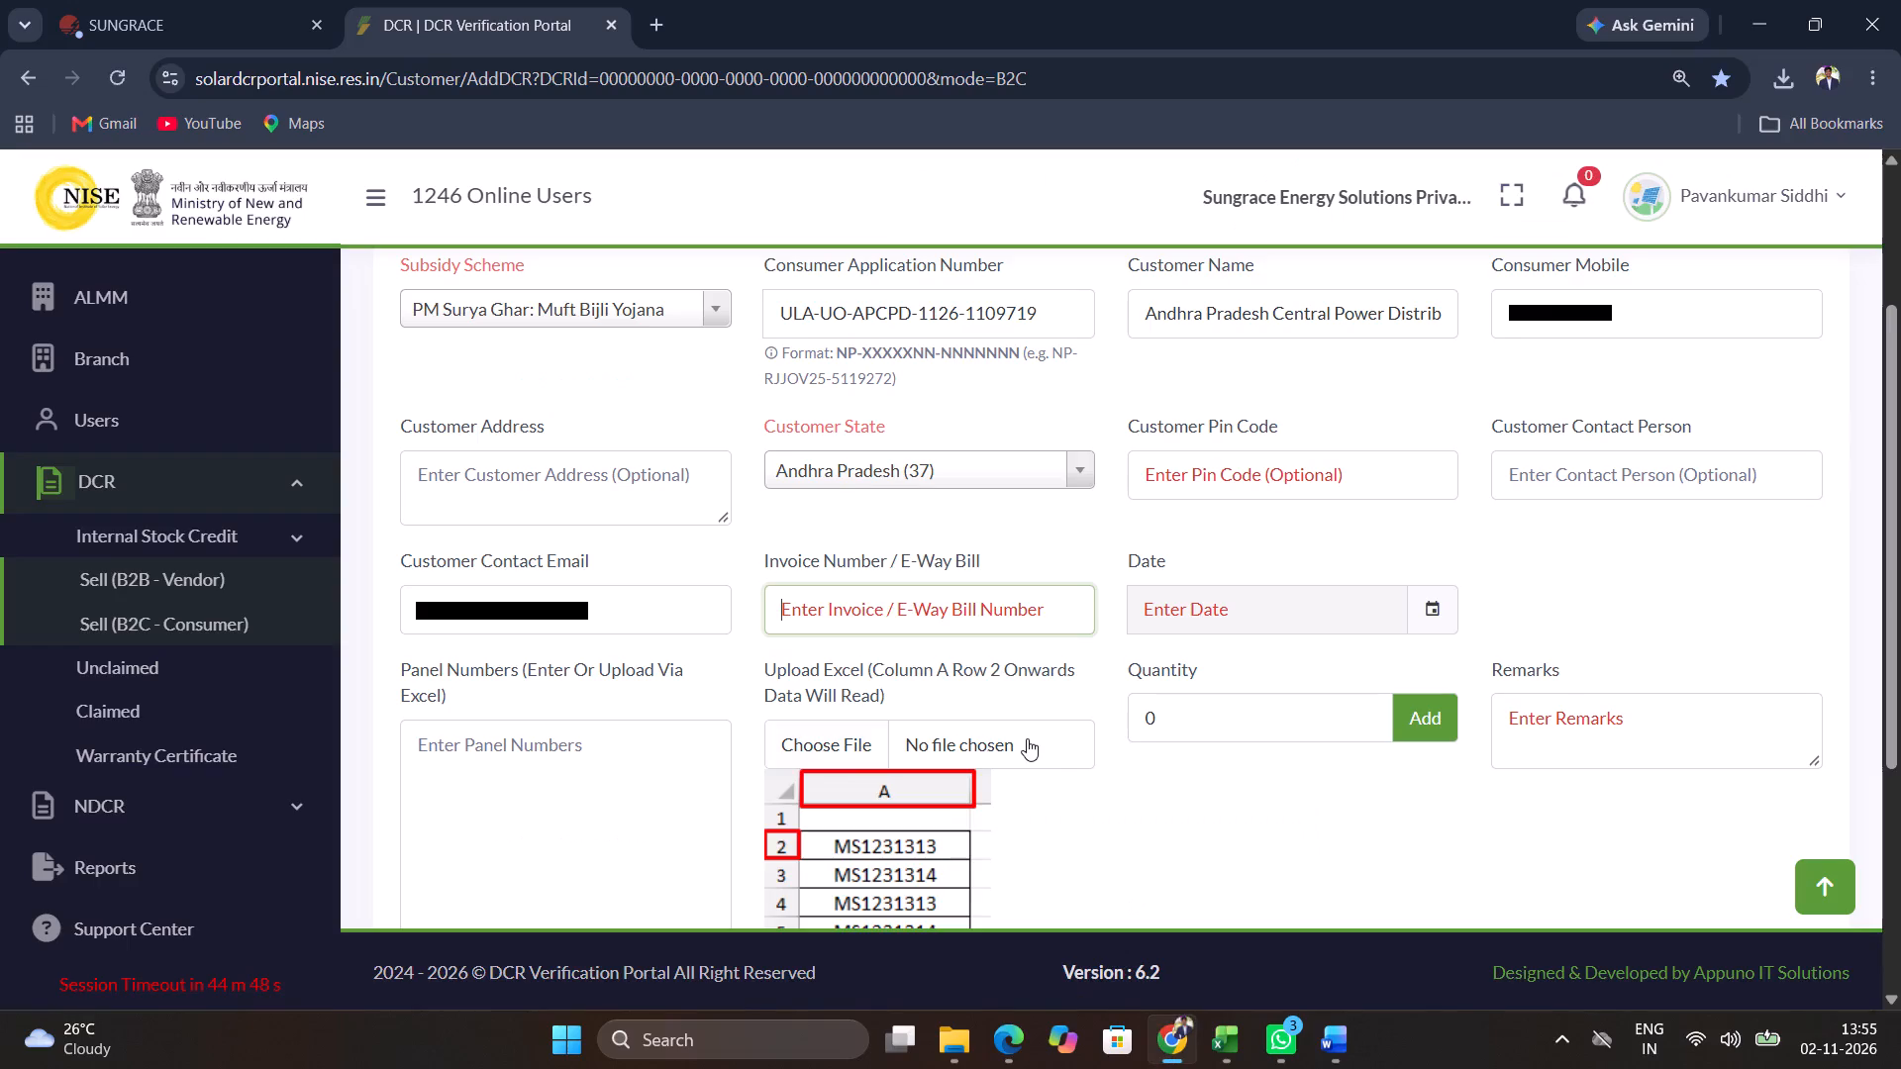
key("ctrl+v")
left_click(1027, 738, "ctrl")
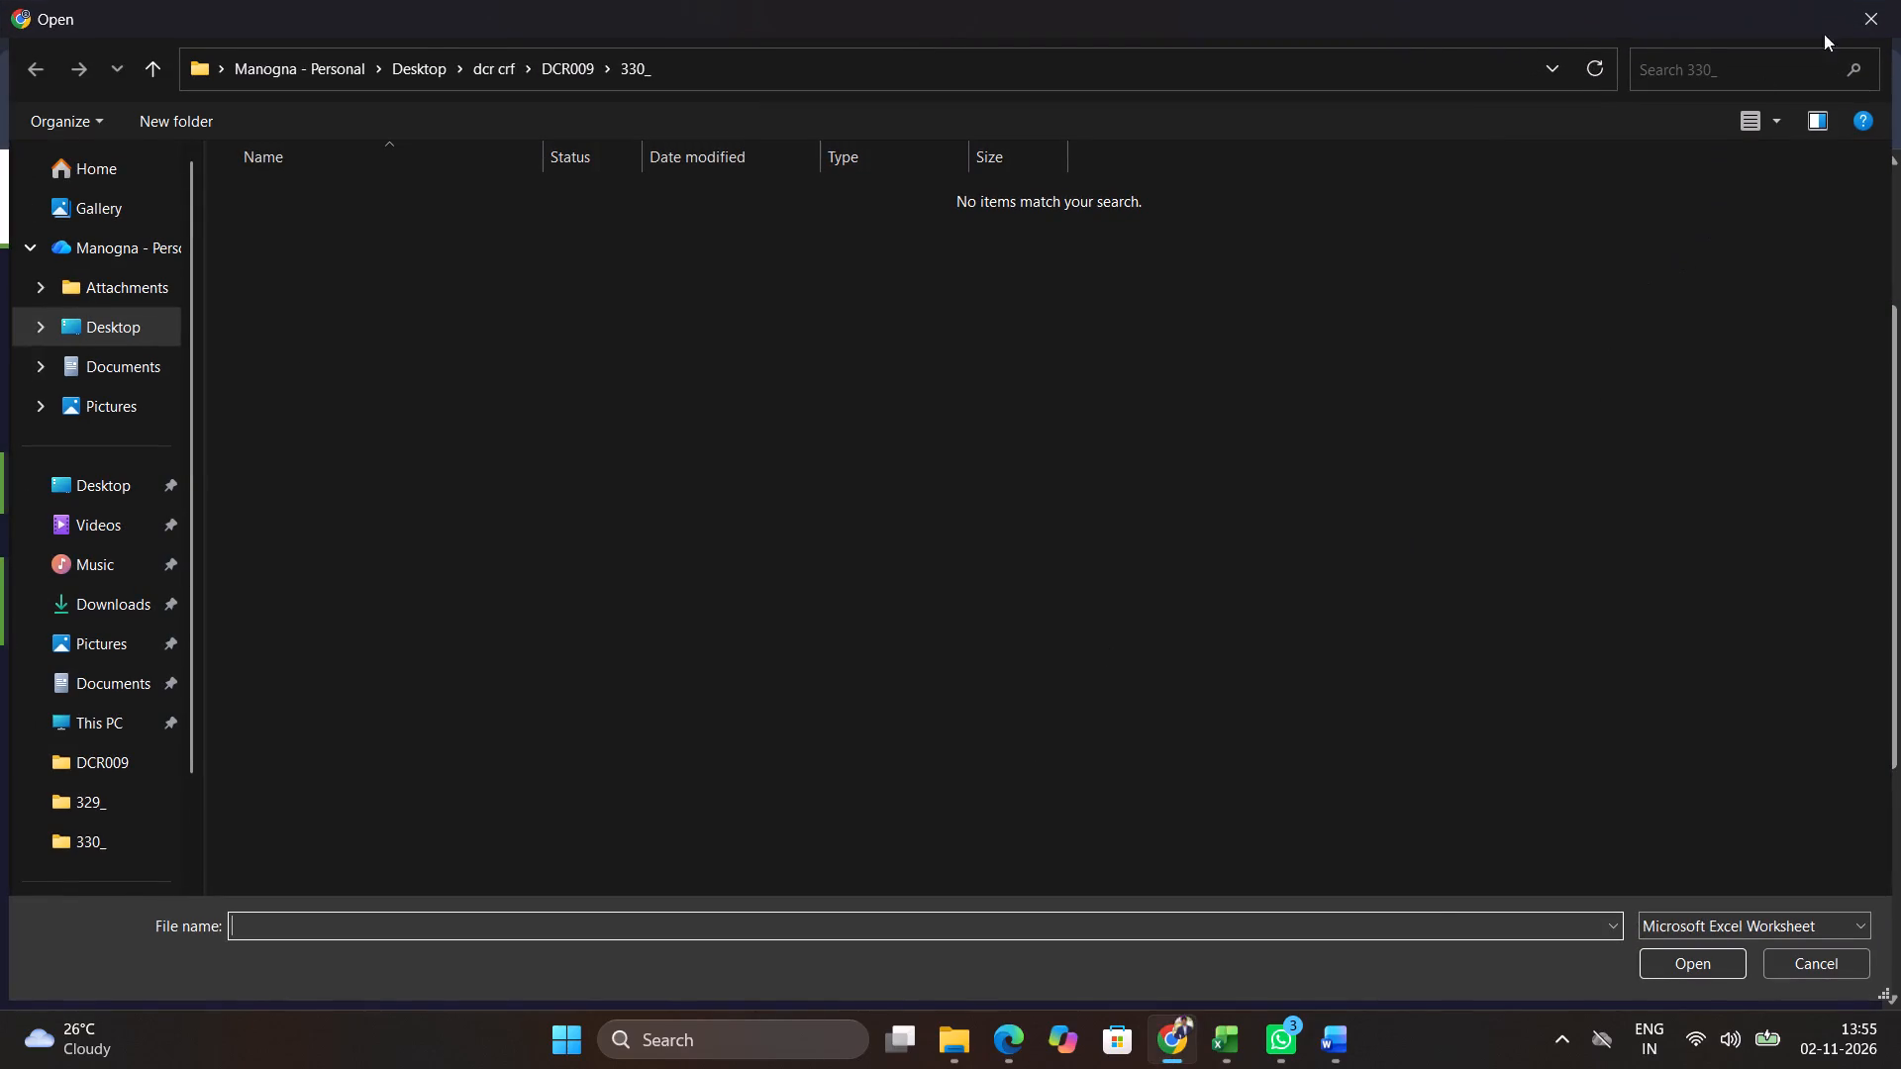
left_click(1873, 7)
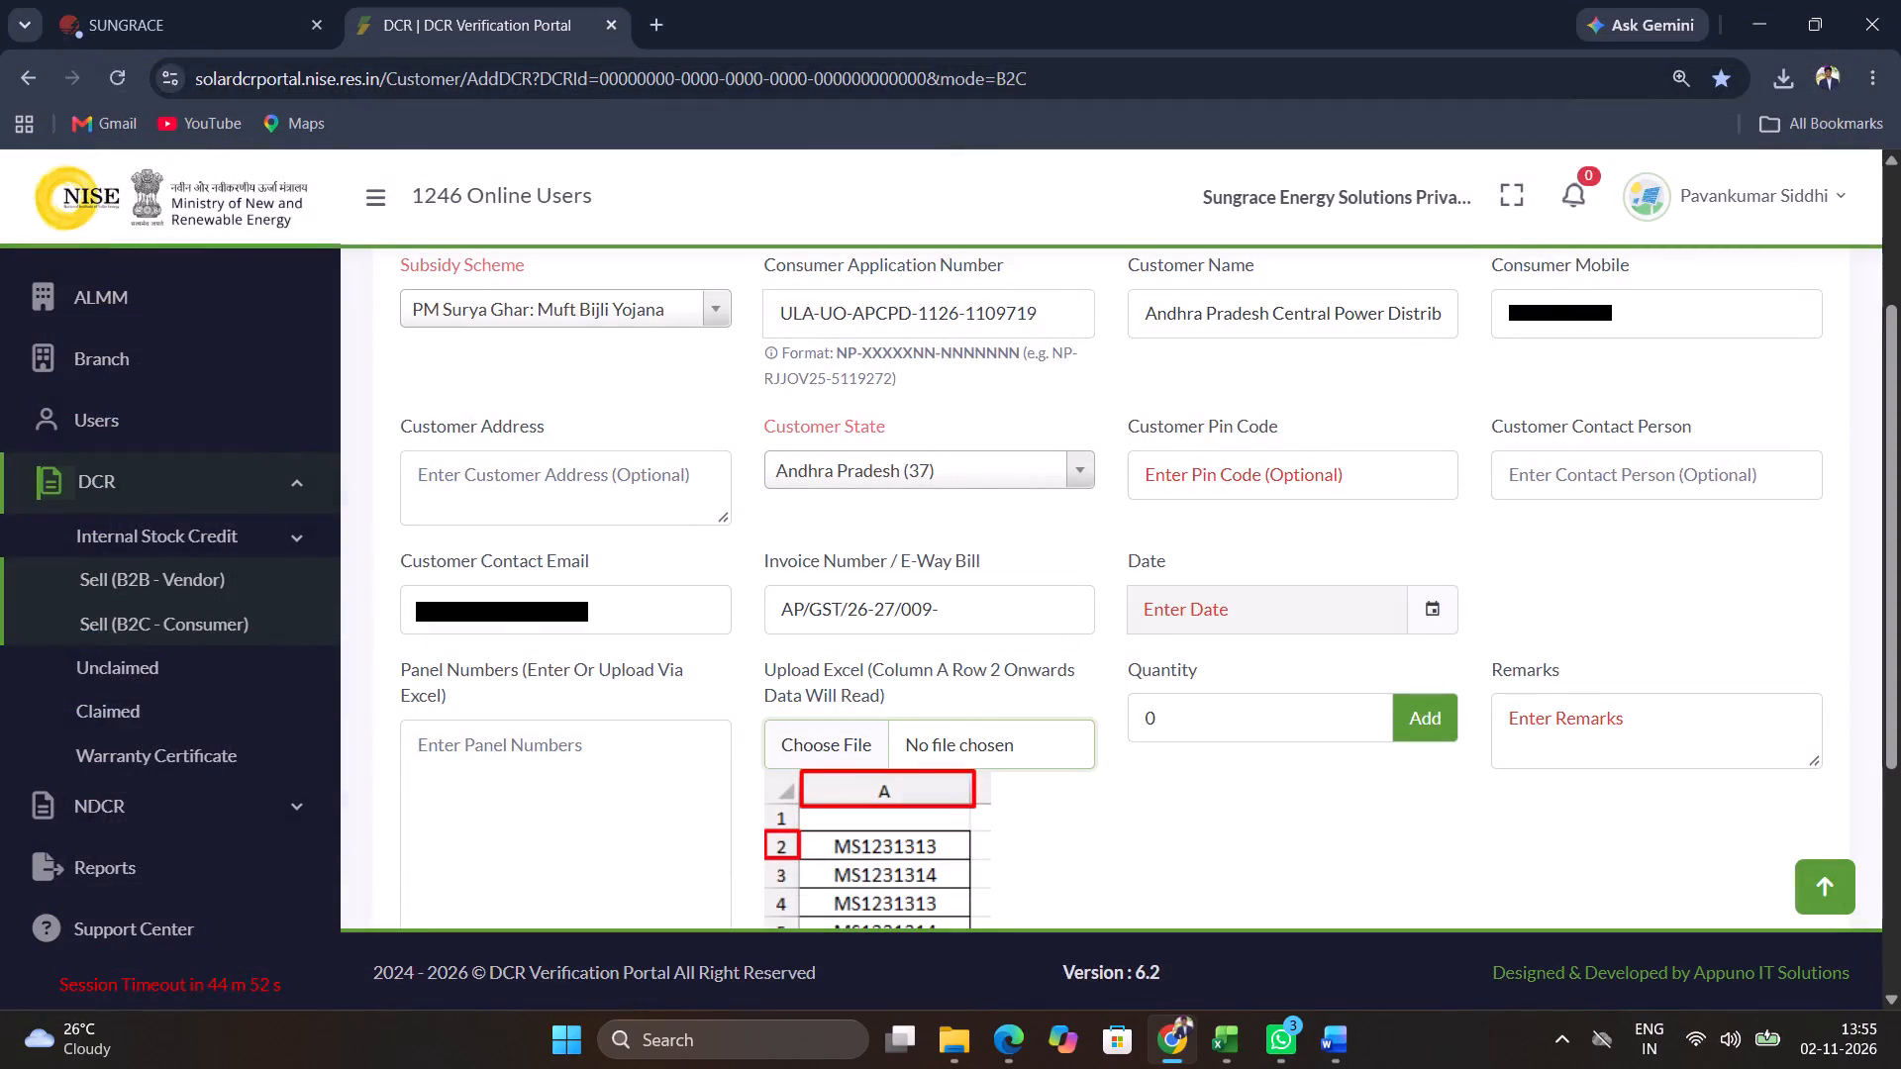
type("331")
Append 331 to the invoice number prefix so it reads AP/GST/26-27/009-331.
left_click(943, 604)
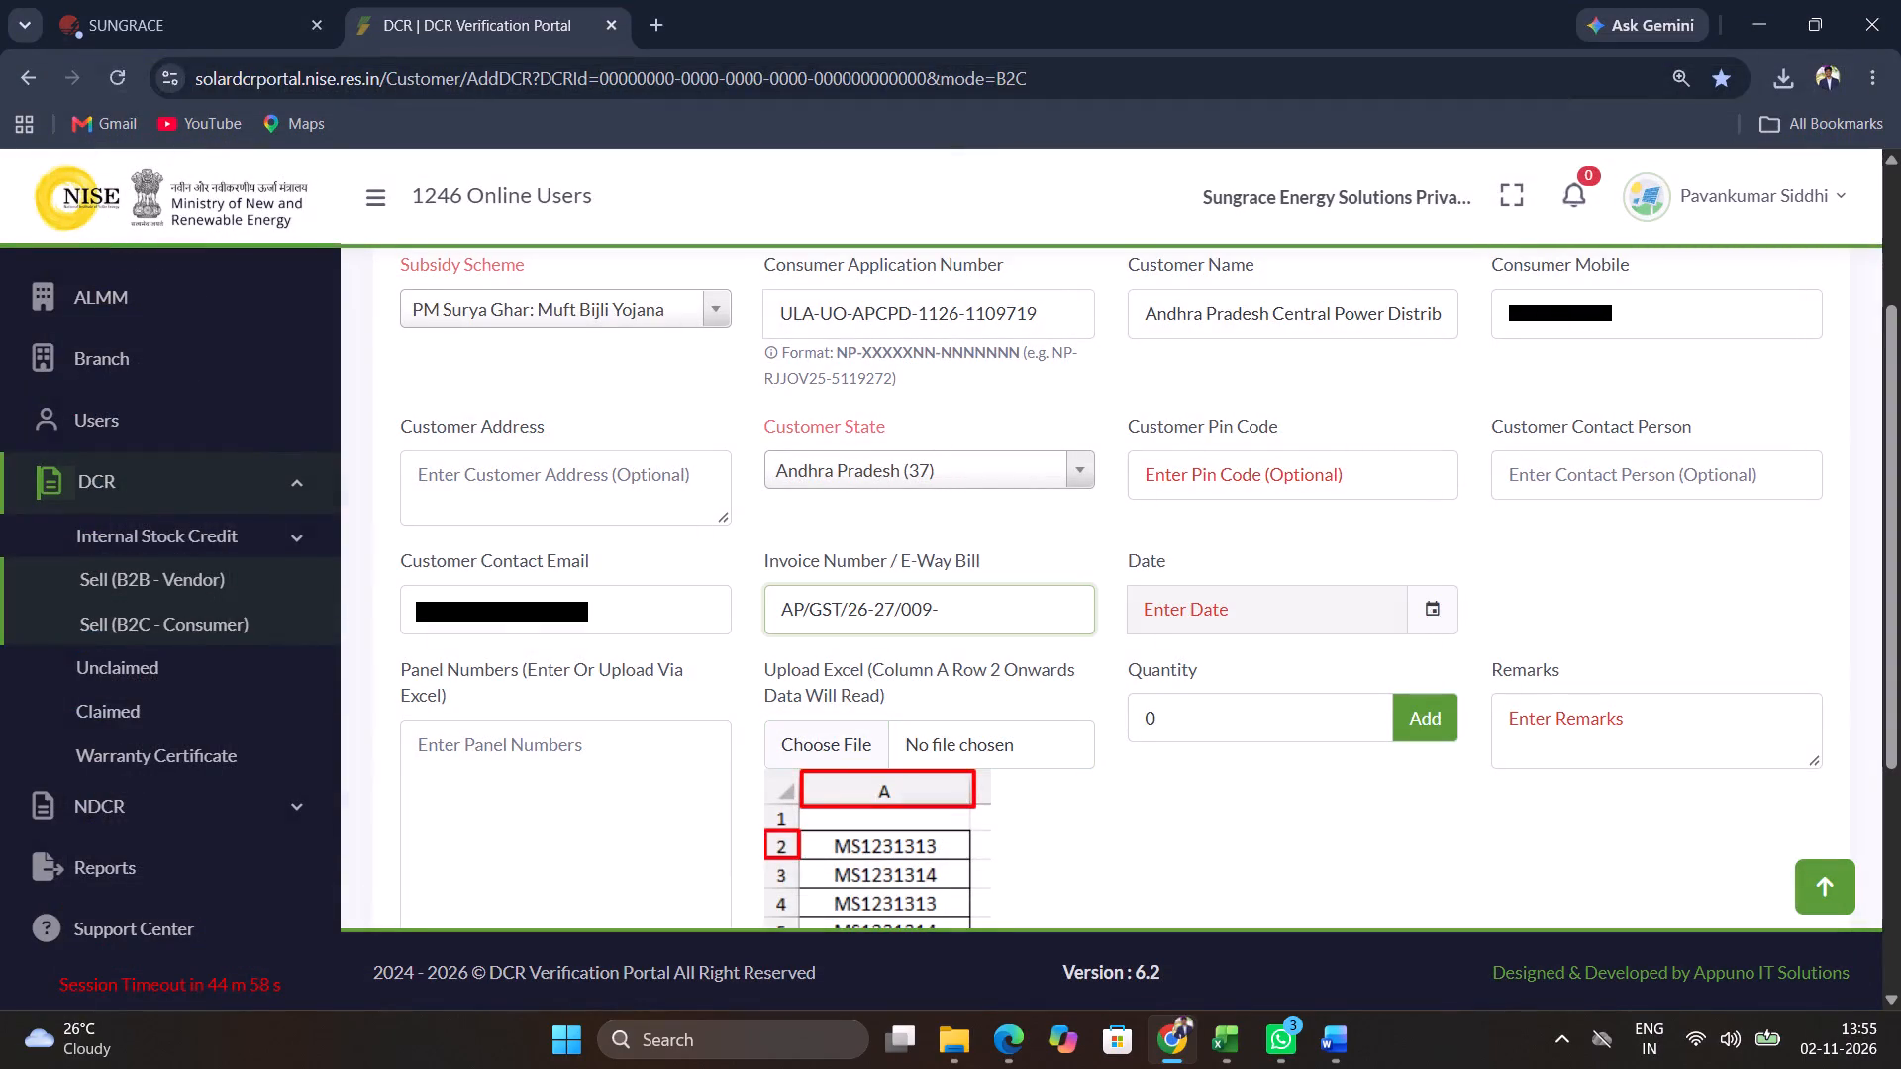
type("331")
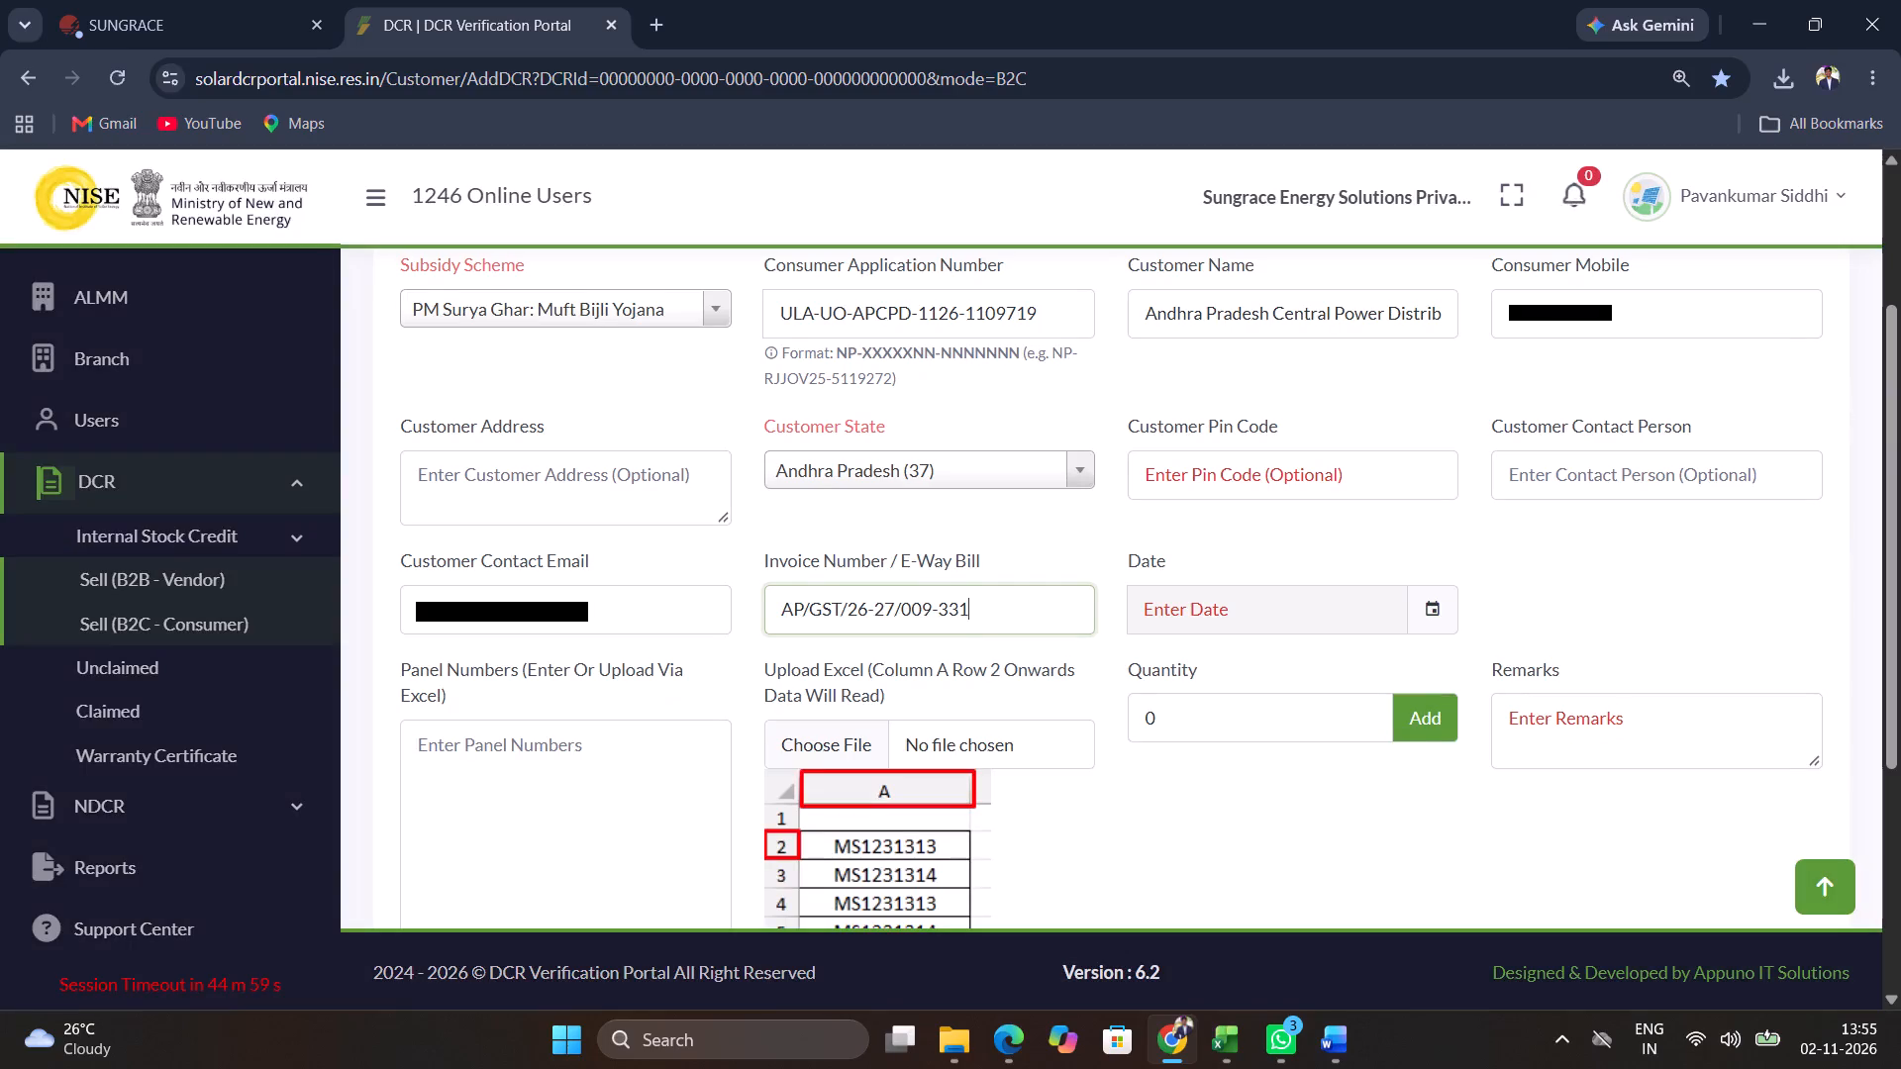
Set the invoice date to 30-Sep-2026.
left_click(1251, 615)
double_click(1145, 655)
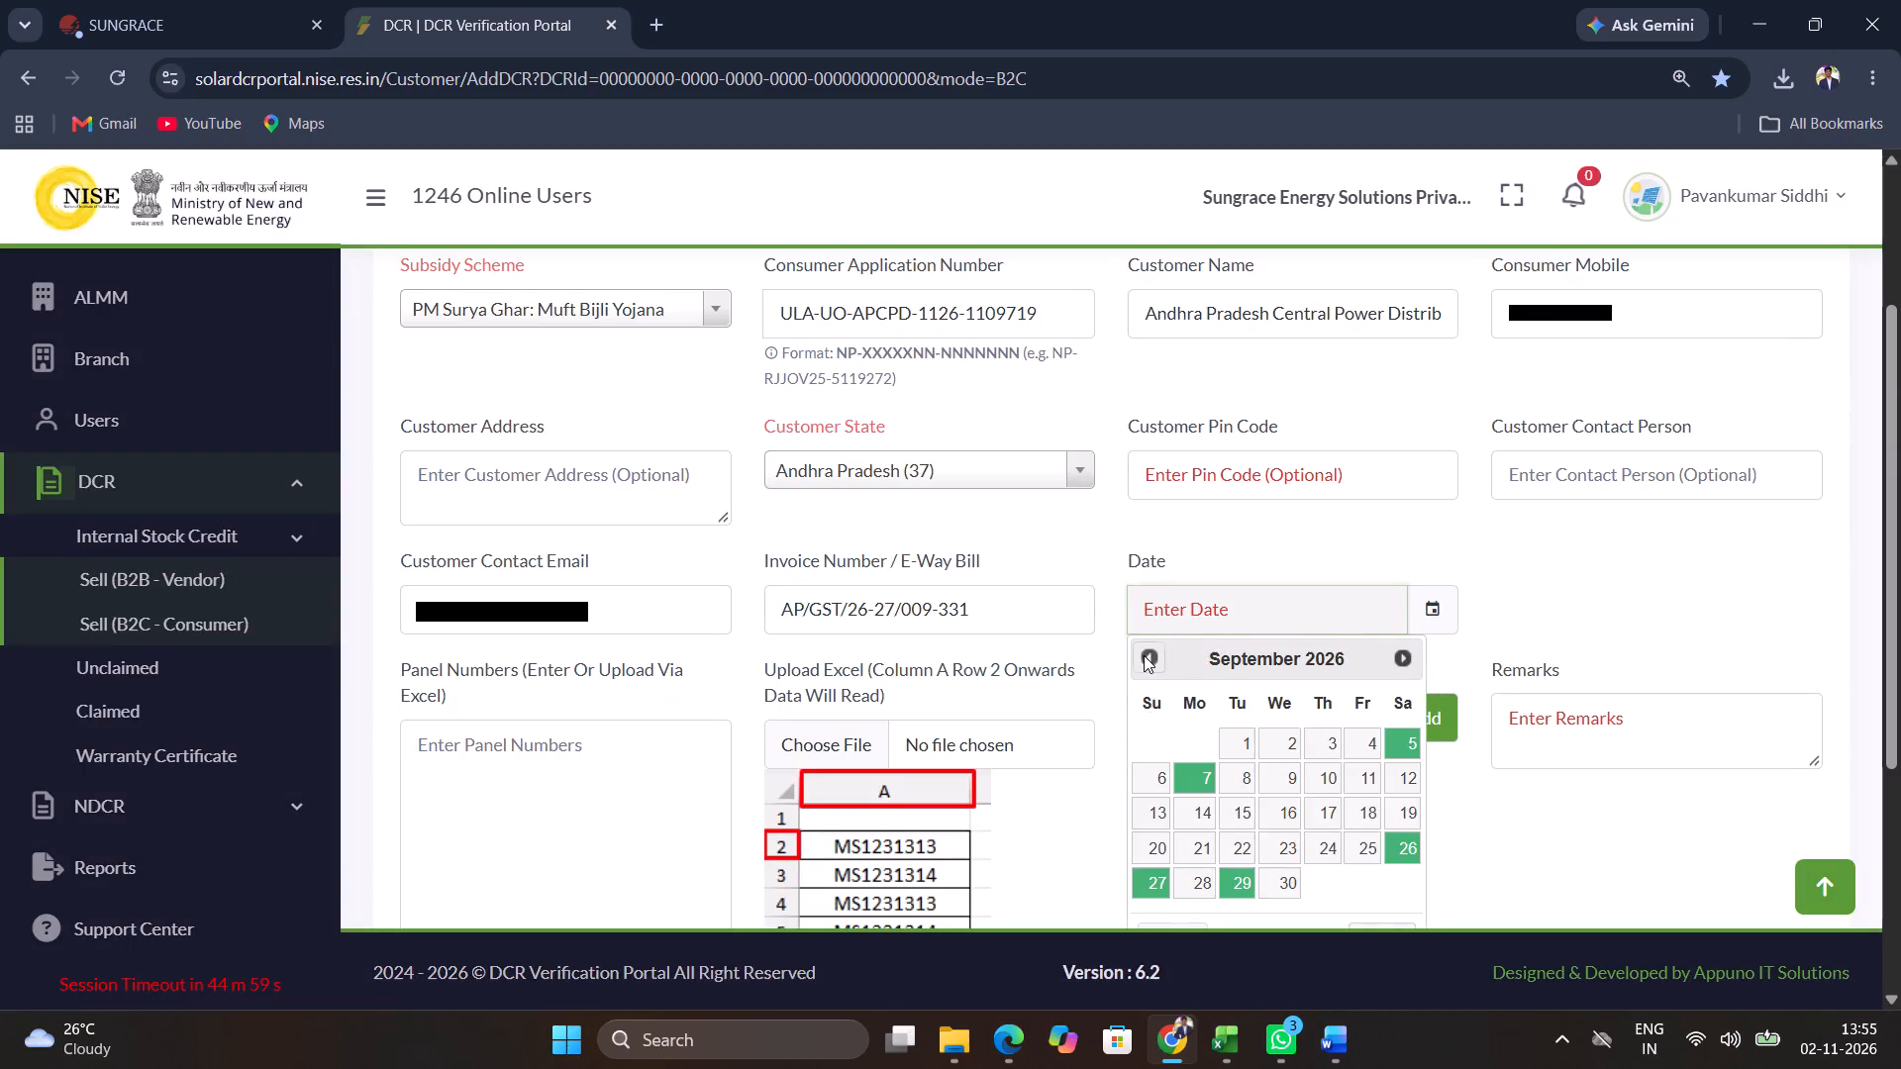
left_click(1280, 883)
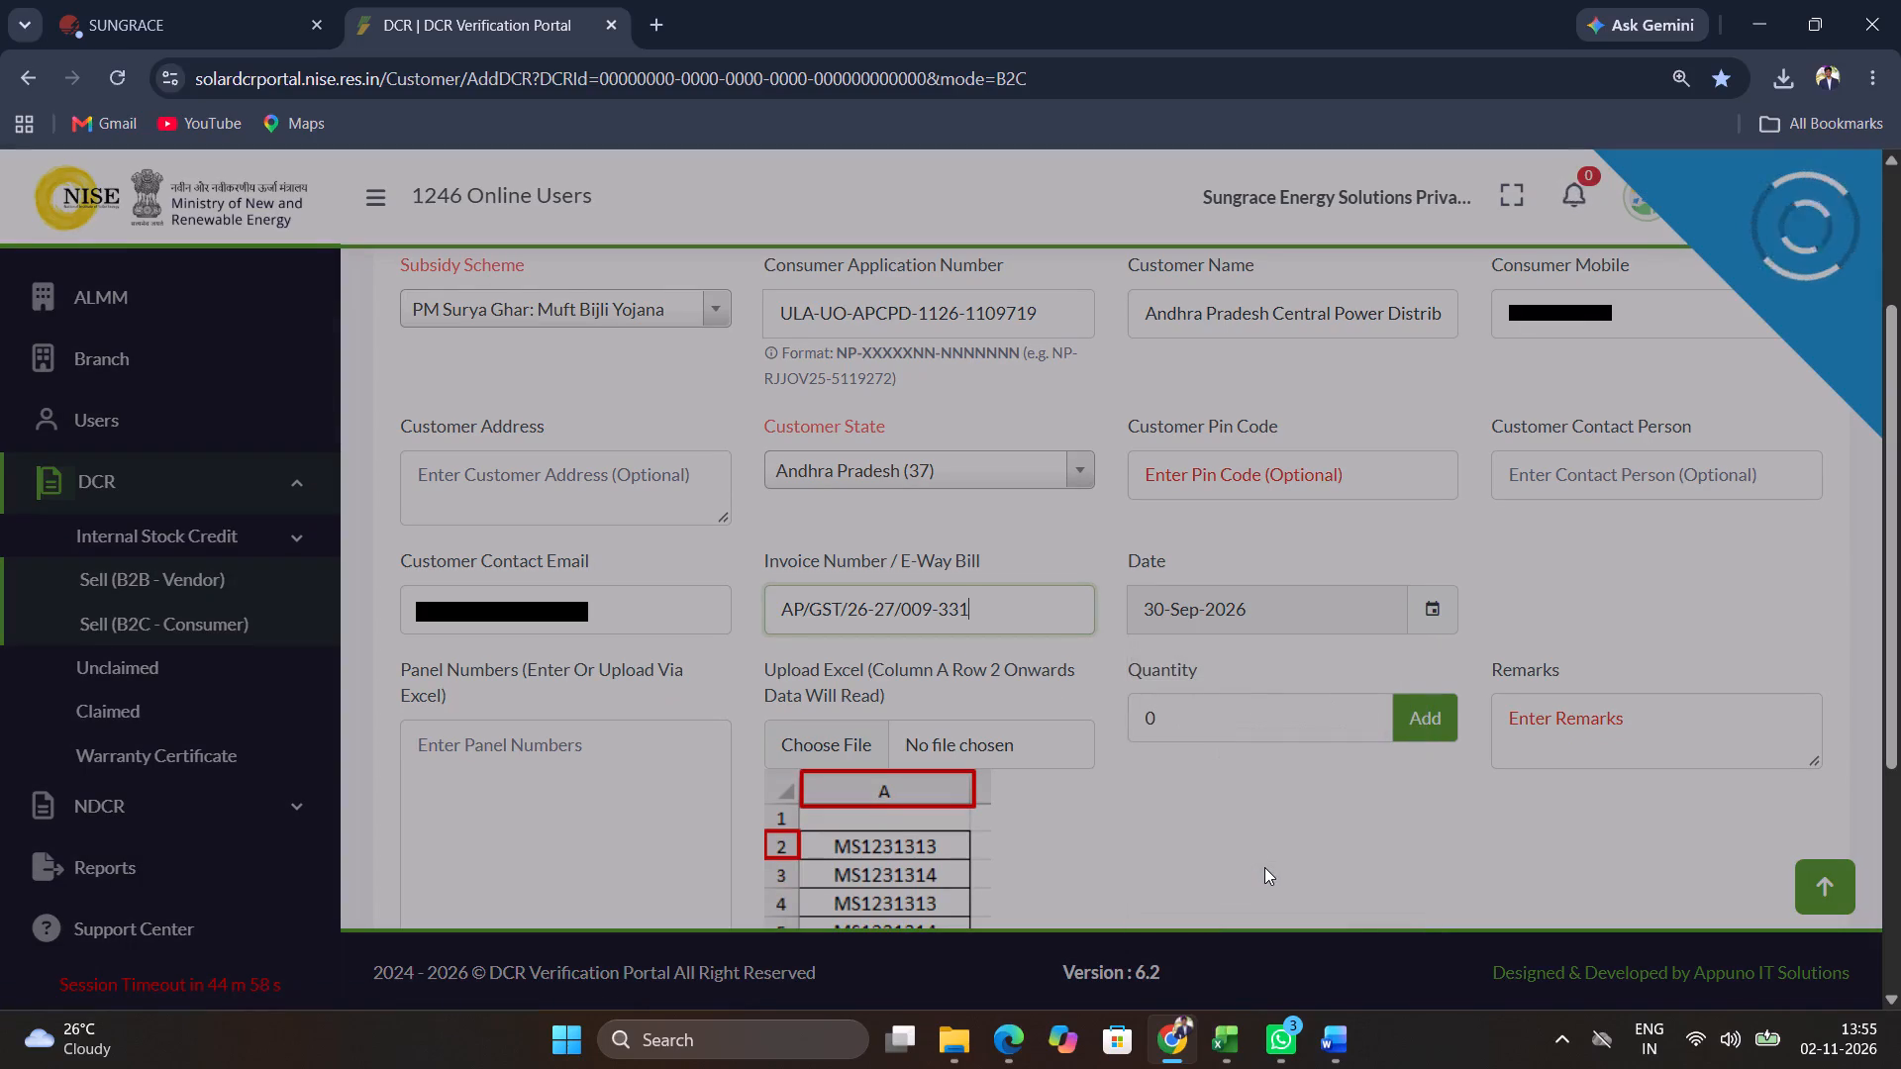
scroll(1036, 539, "down", 1)
left_click_drag(588, 715, 589, 745)
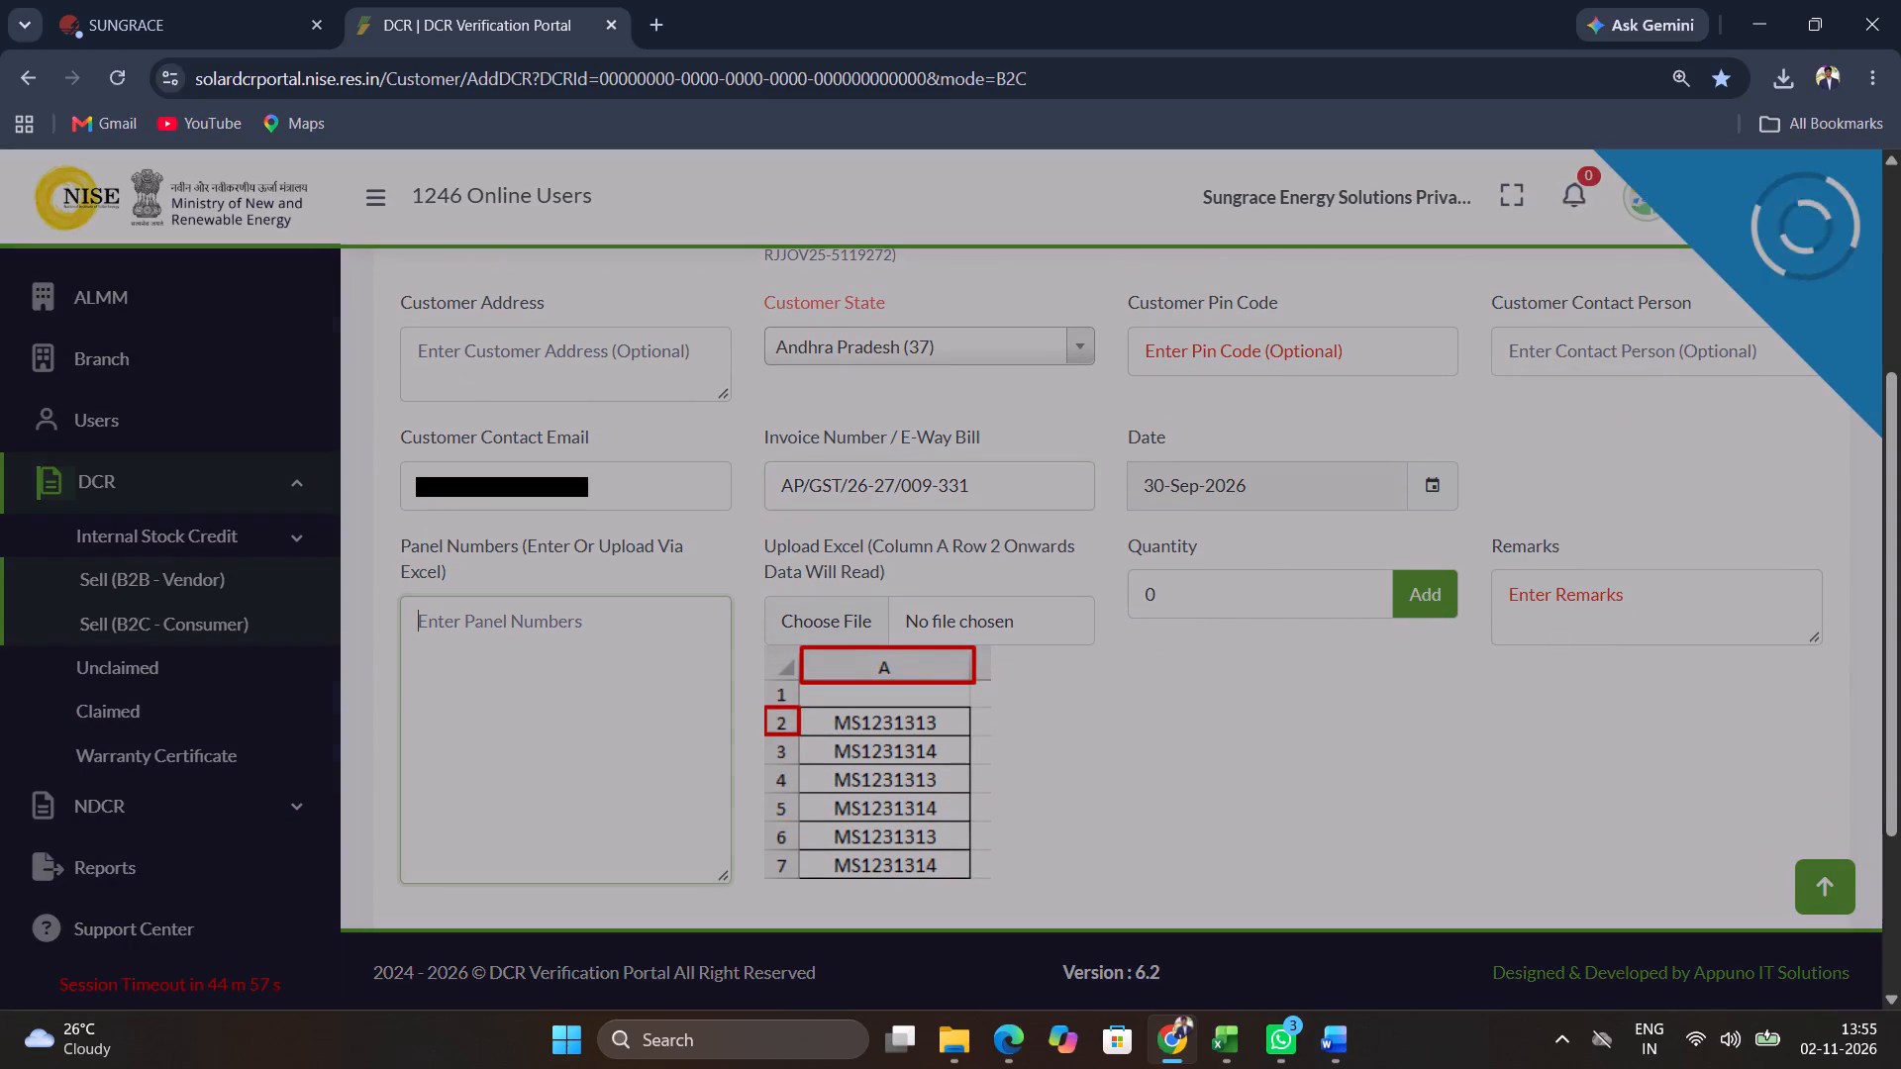
left_click(214, 0)
left_click(1138, 243)
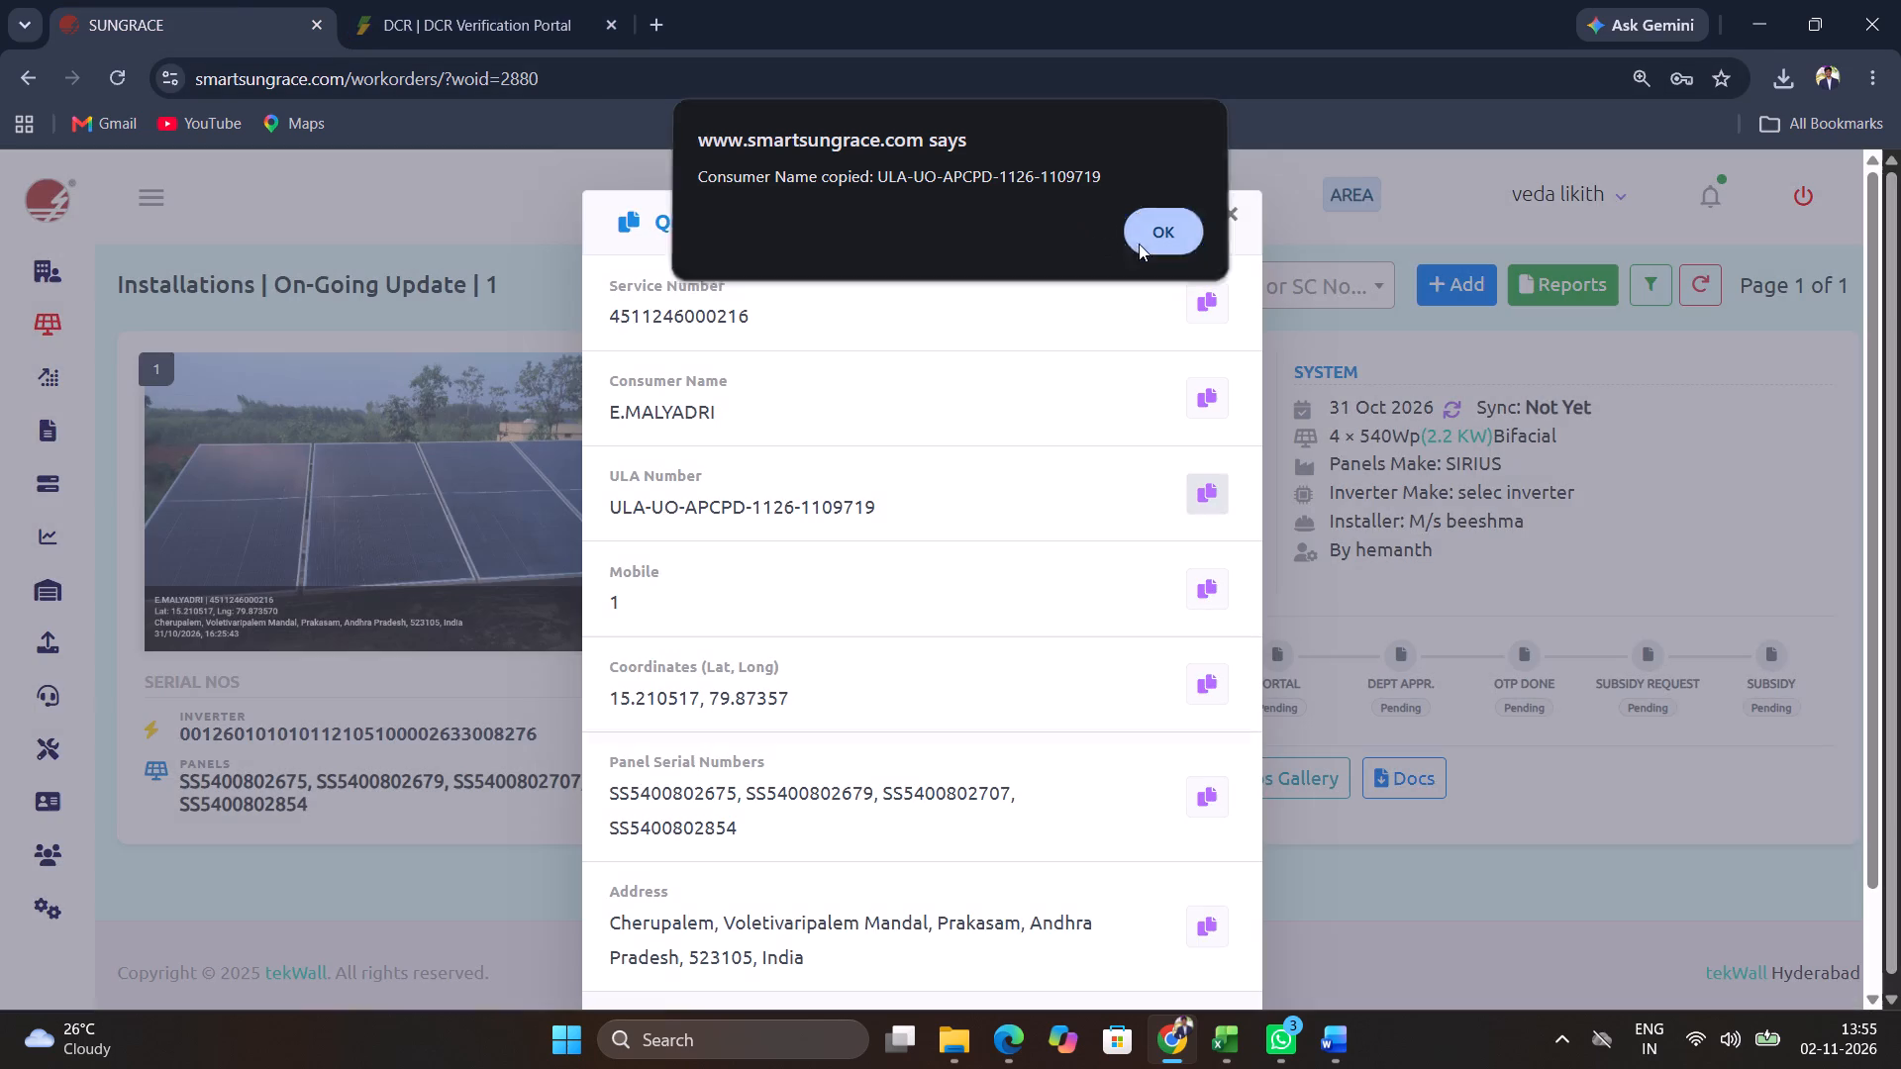
left_click(1199, 804)
left_click(445, 7)
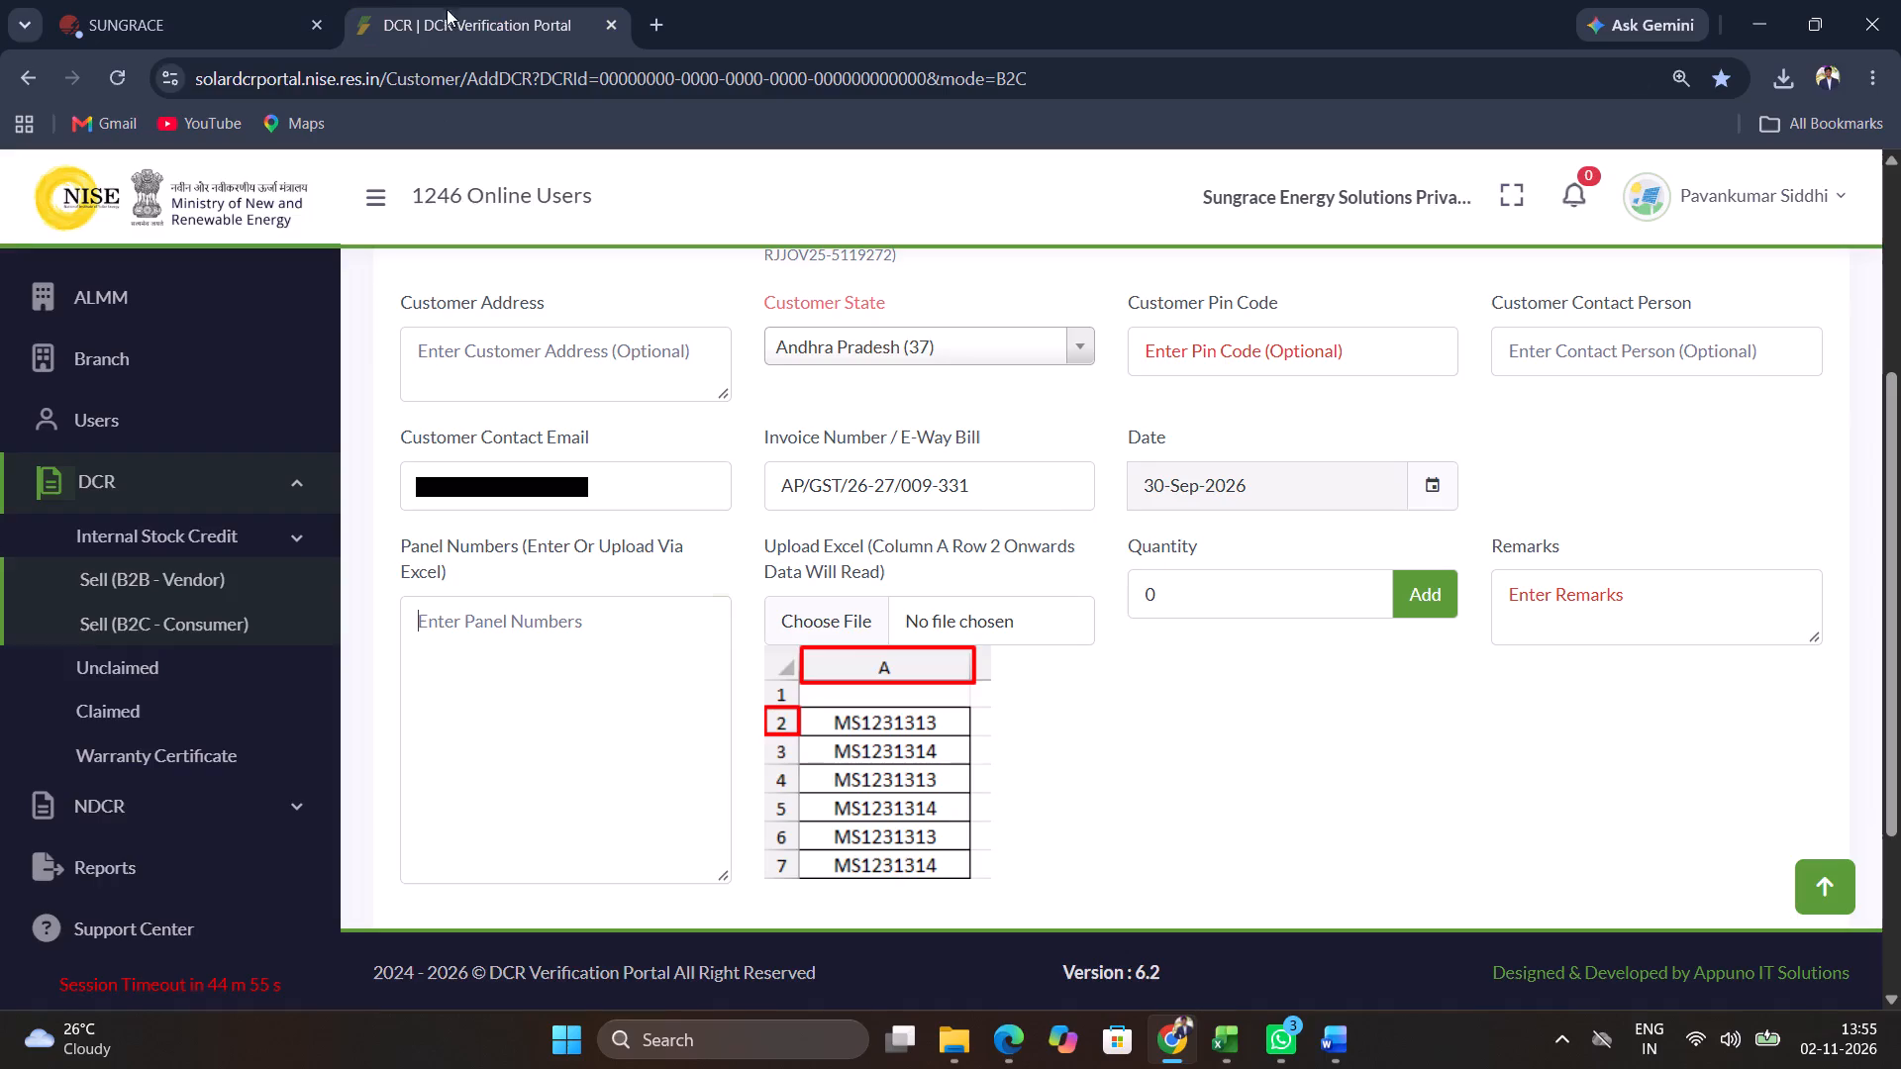
key("ctrl+v")
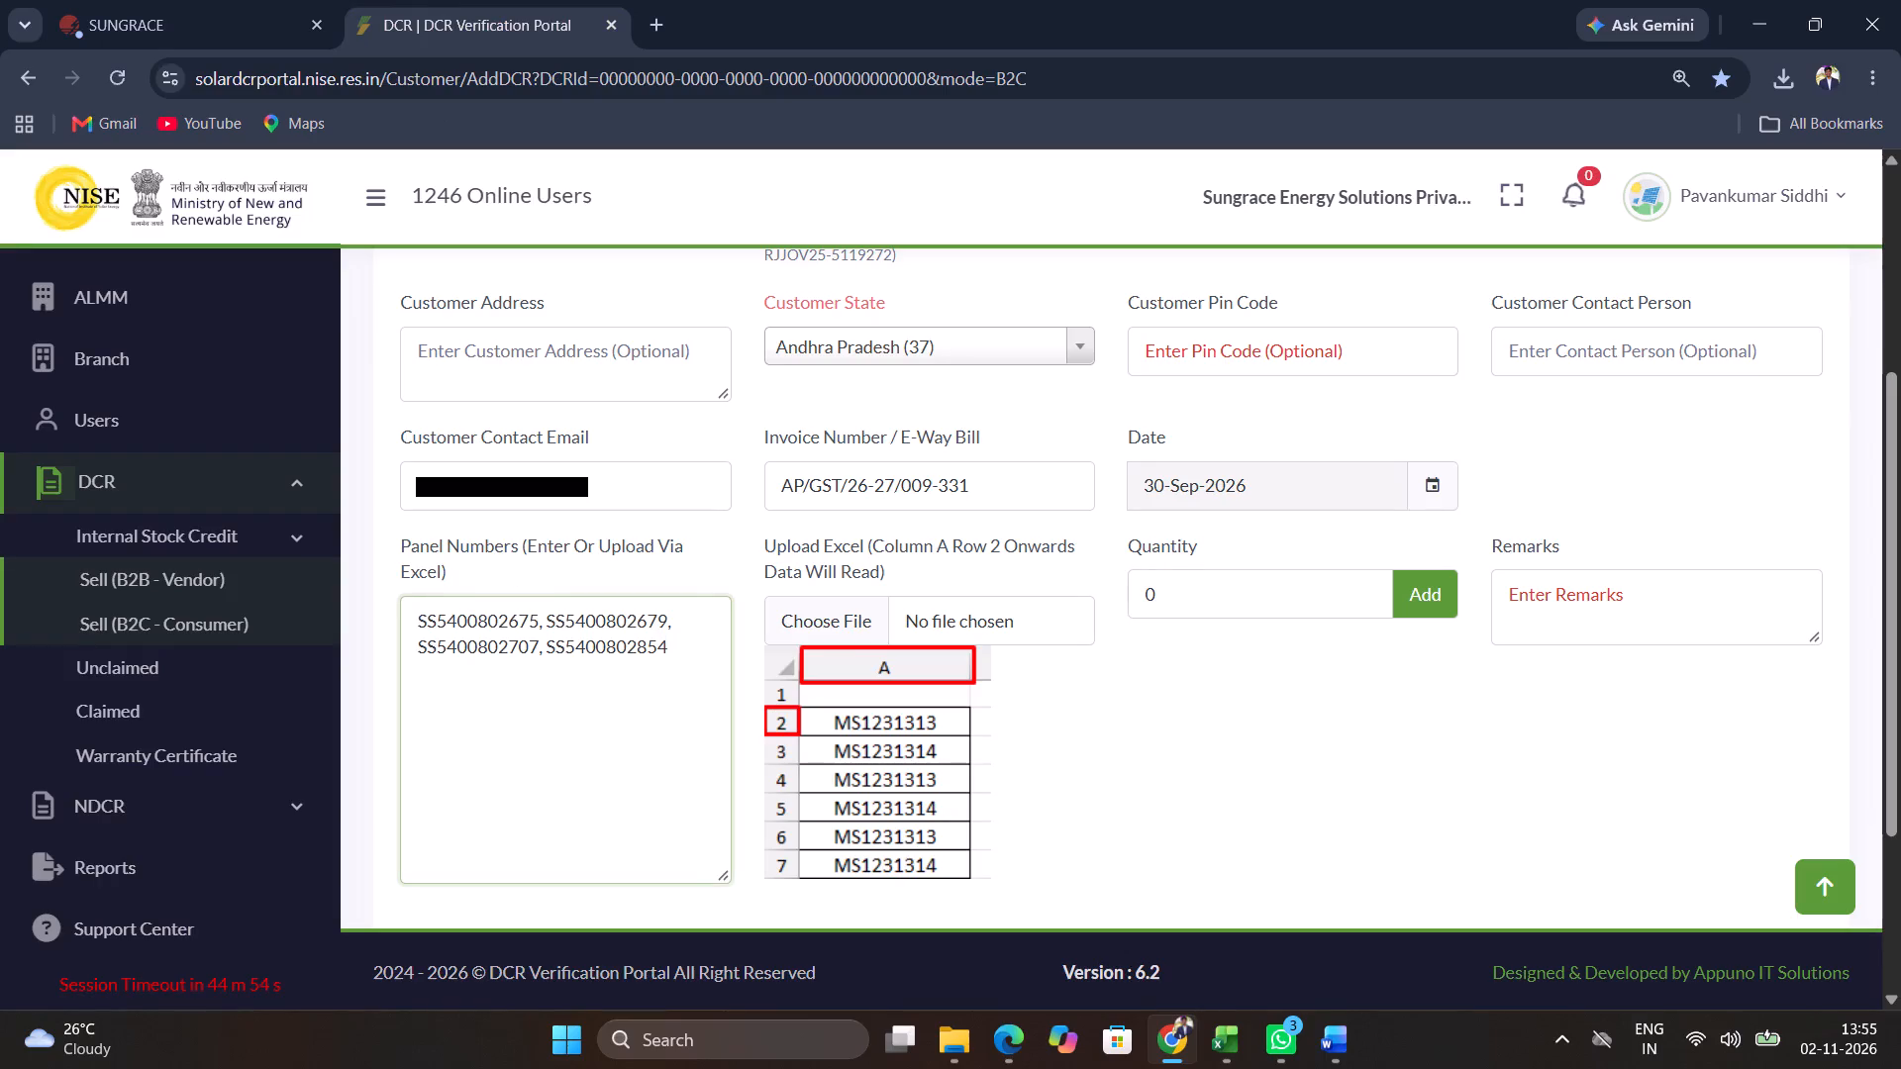
key("Left")
key("Left")
key("Left")
key("Left")
key("Left")
key("Left")
key("Left")
key("Left")
key("Left")
key("Left")
key("Left")
key("Left")
key("BackSpace")
key("BackSpace")
key("Return")
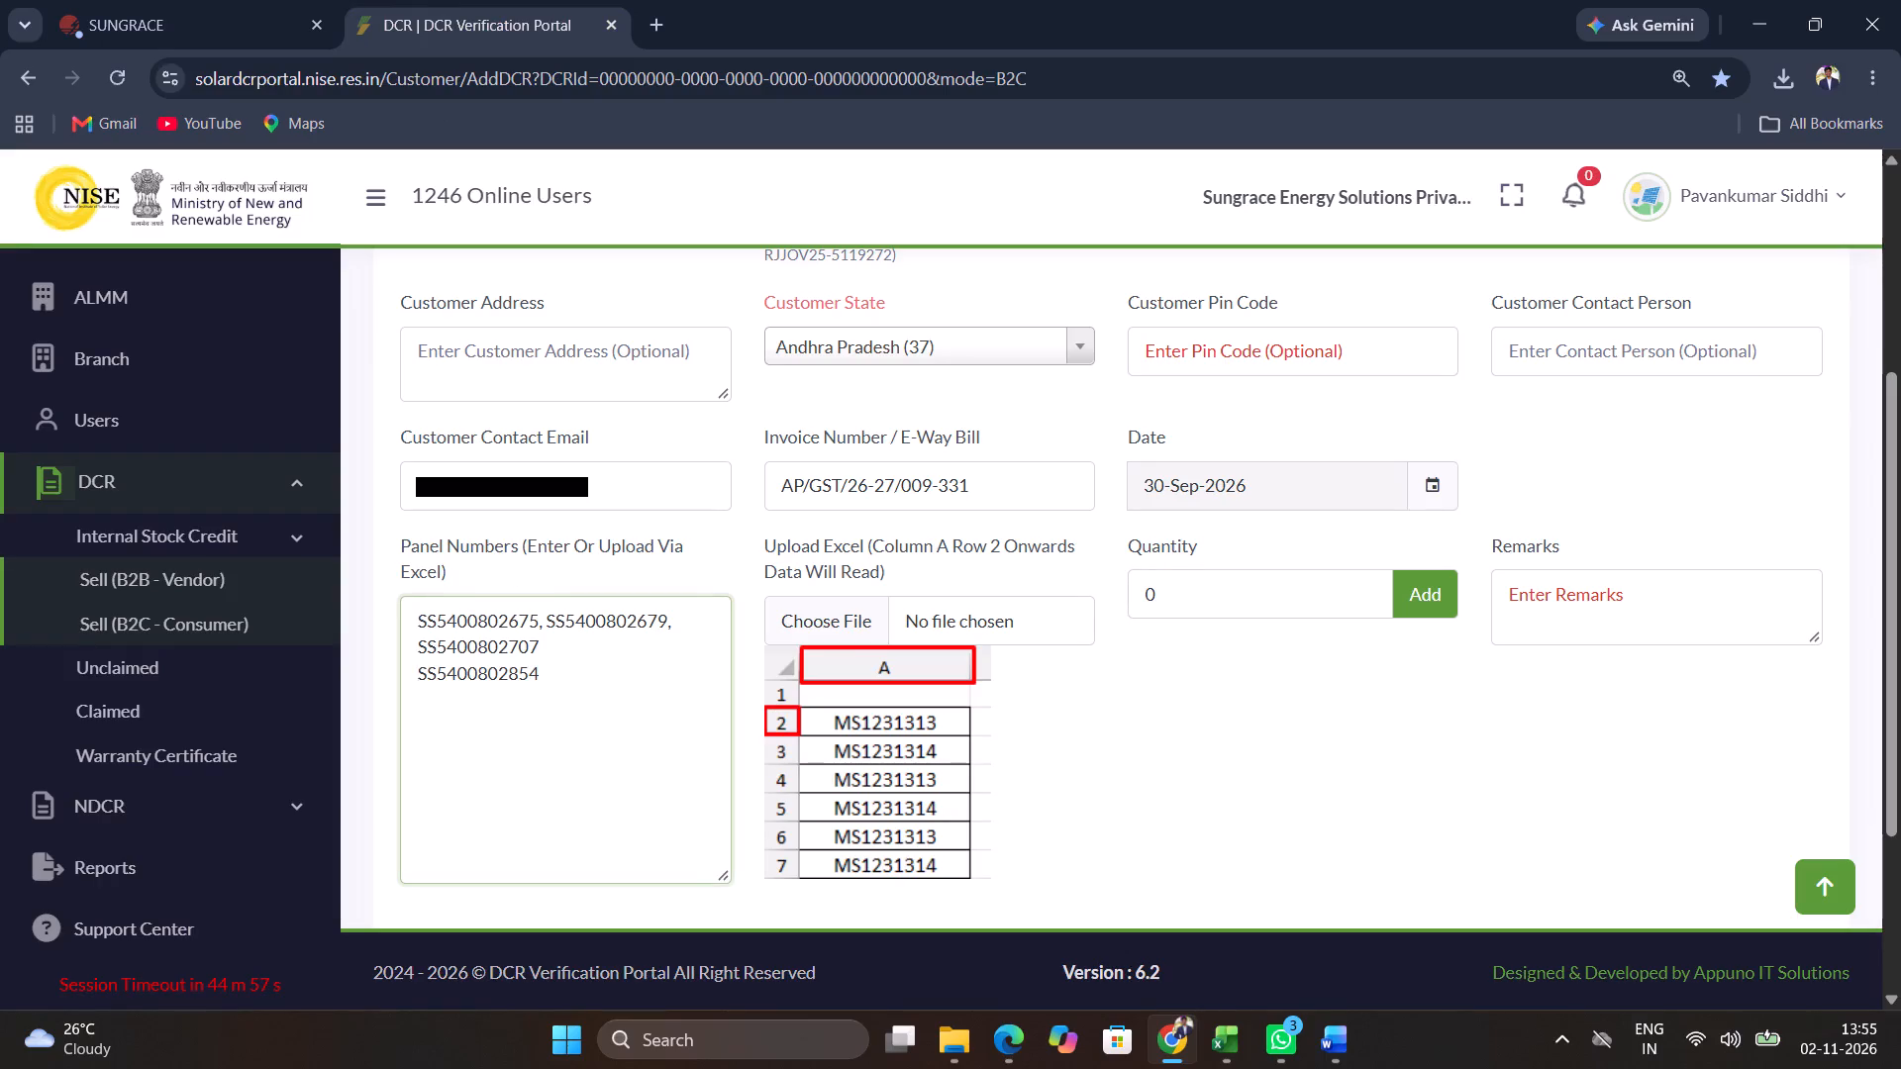
key("Up")
key("Up")
key("Up")
key("Up")
key("Up")
key("Up")
key("Up")
key("Up")
key("Up")
key("Right")
key("Right")
key("Right")
key("Right")
key("Right")
key("Right")
key("Right")
key("Right")
key("Right")
key("Right")
key("Right")
key("Right")
key("Right")
key("Right")
key("Right")
key("Left")
key("BackSpace")
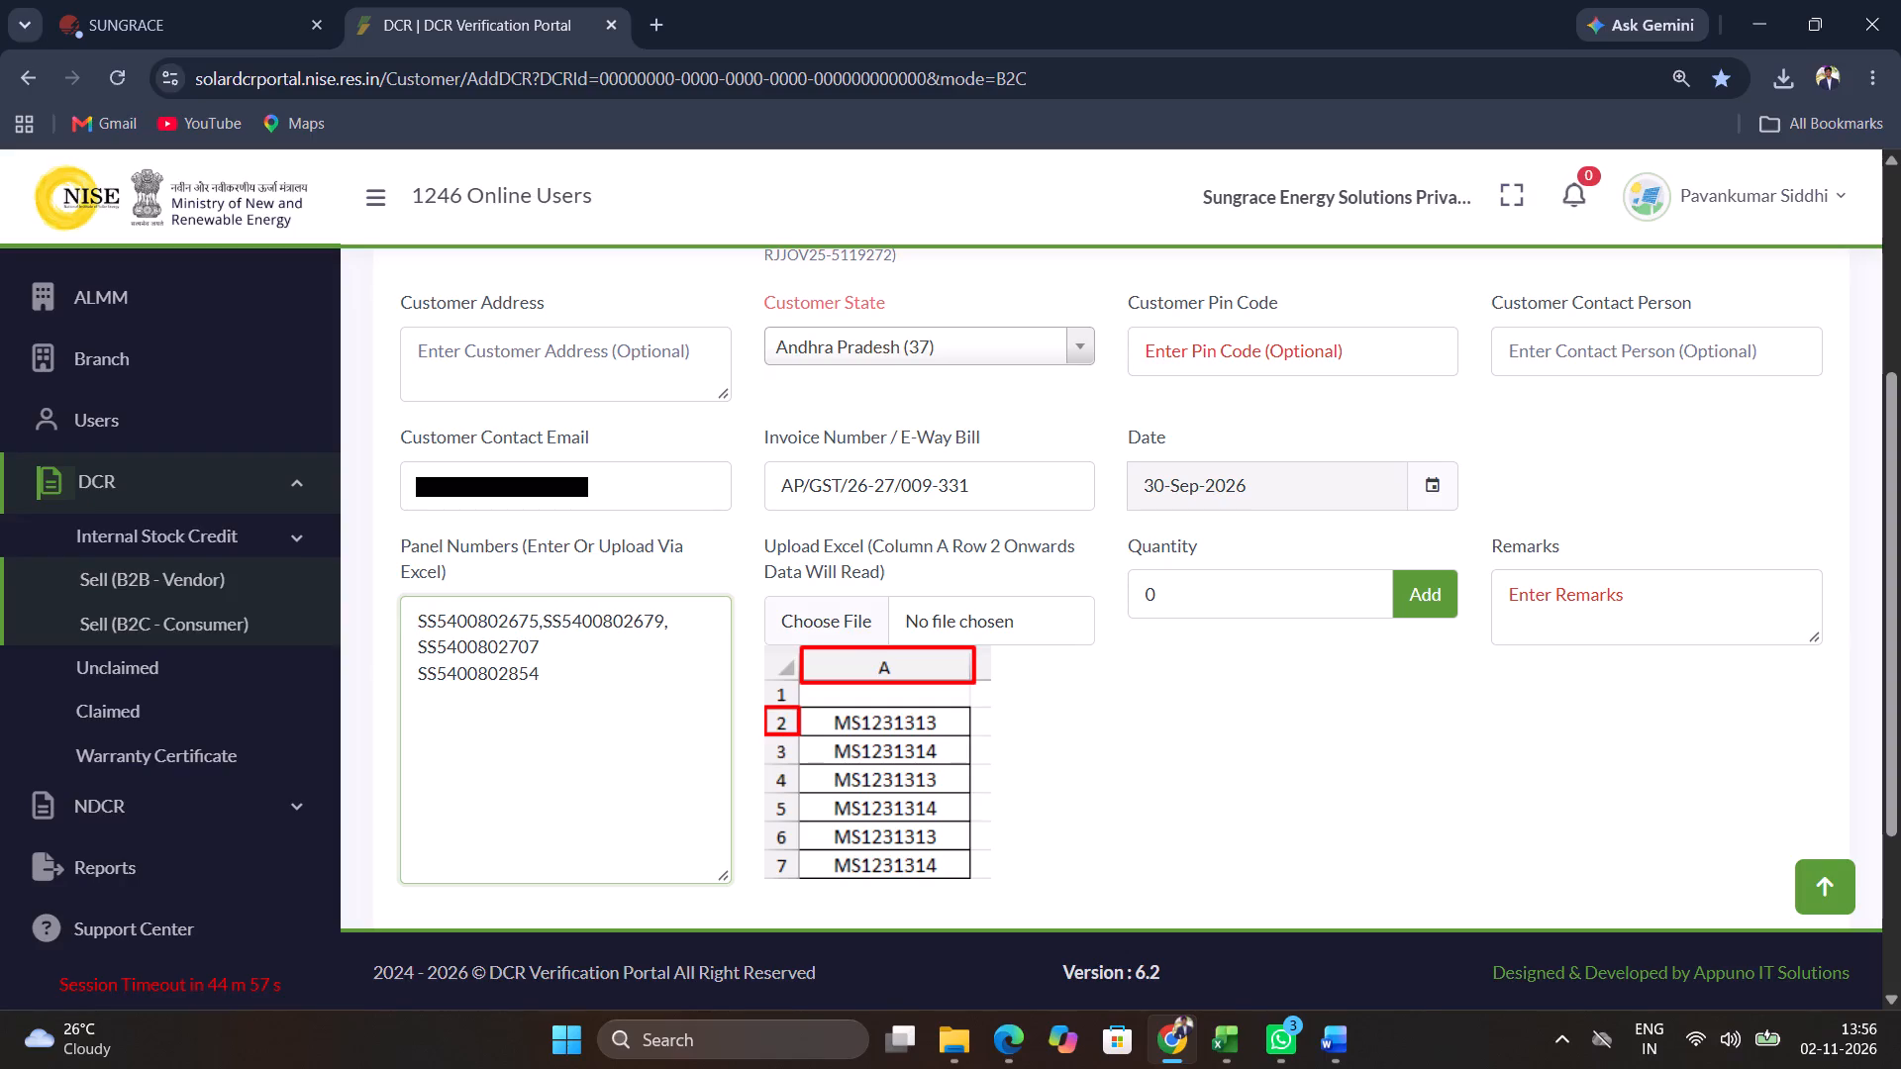
key("BackSpace")
key("Return")
key("Right")
key("Right")
key("Right")
key("Right")
key("Right")
key("Right")
key("Right")
key("Right")
key("Right")
key("Right")
key("Right")
key("Right")
key("Right")
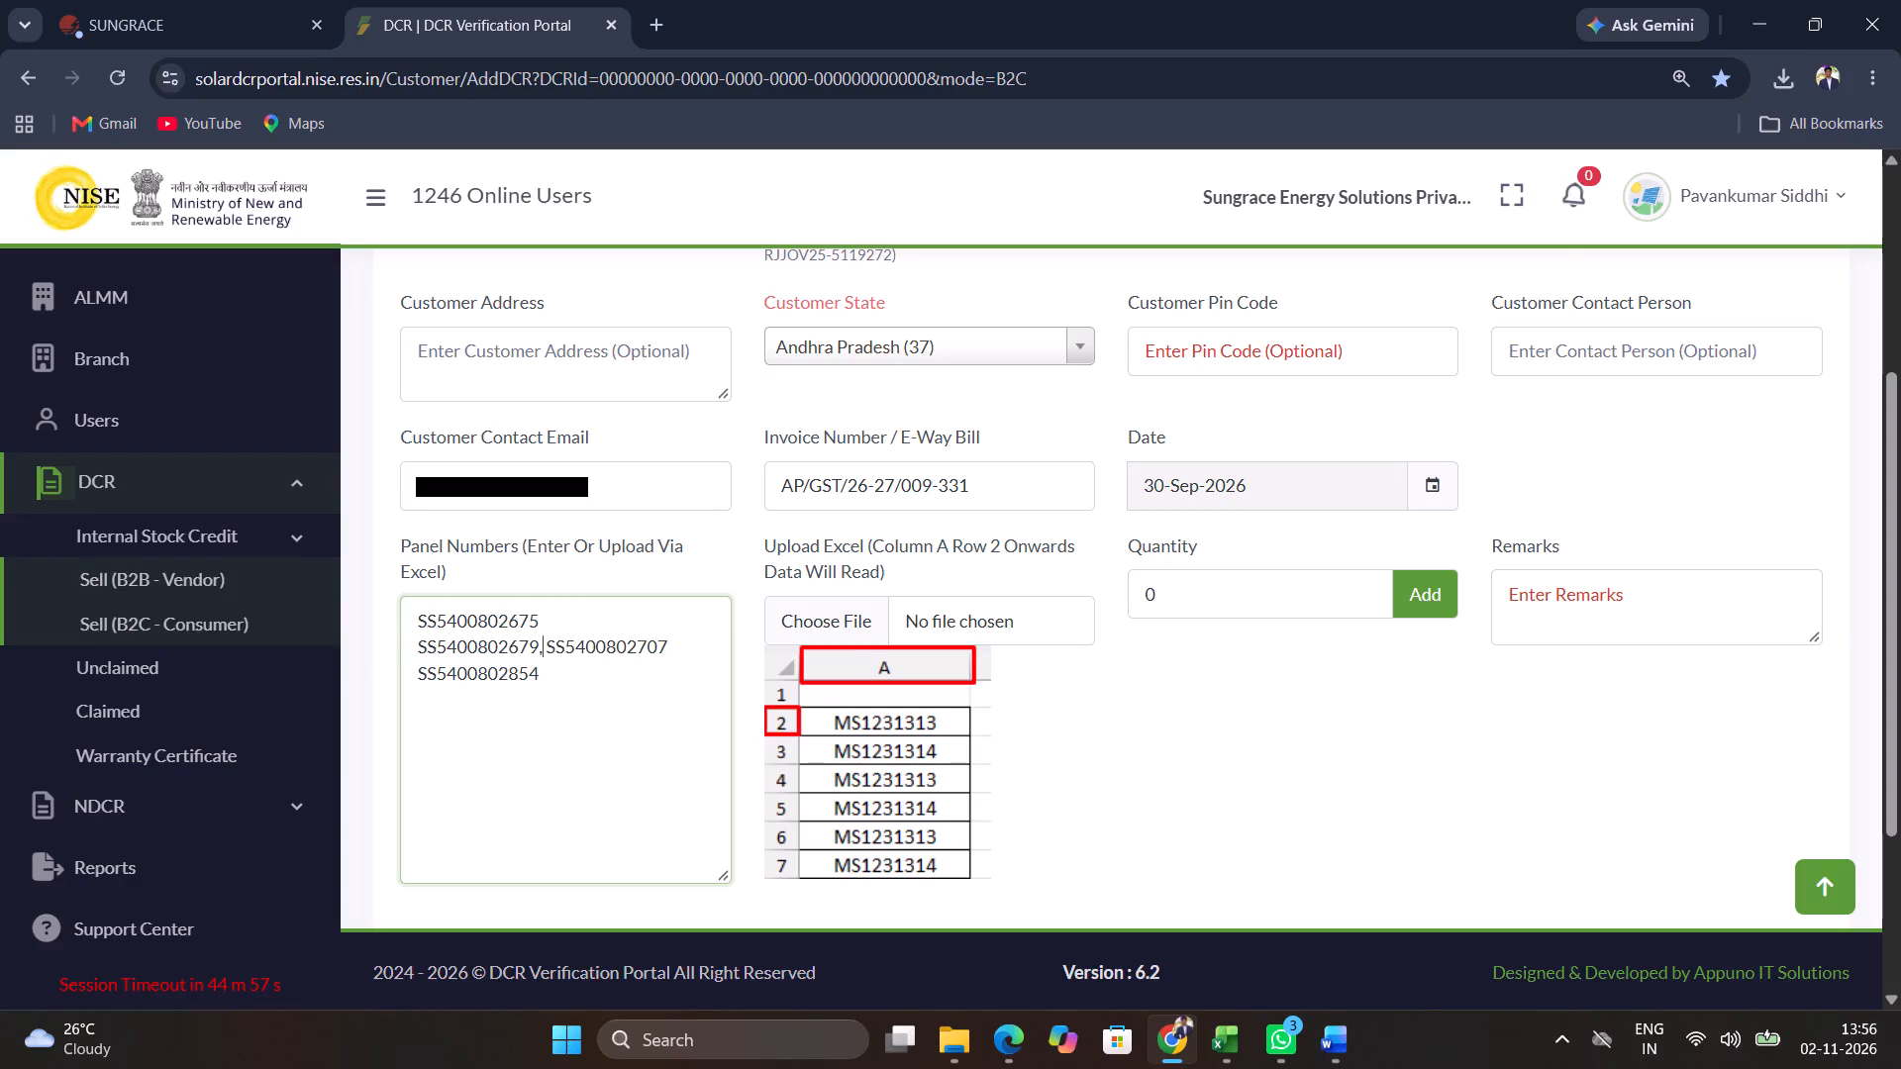
key("Right")
key("BackSpace")
key("BackSpace")
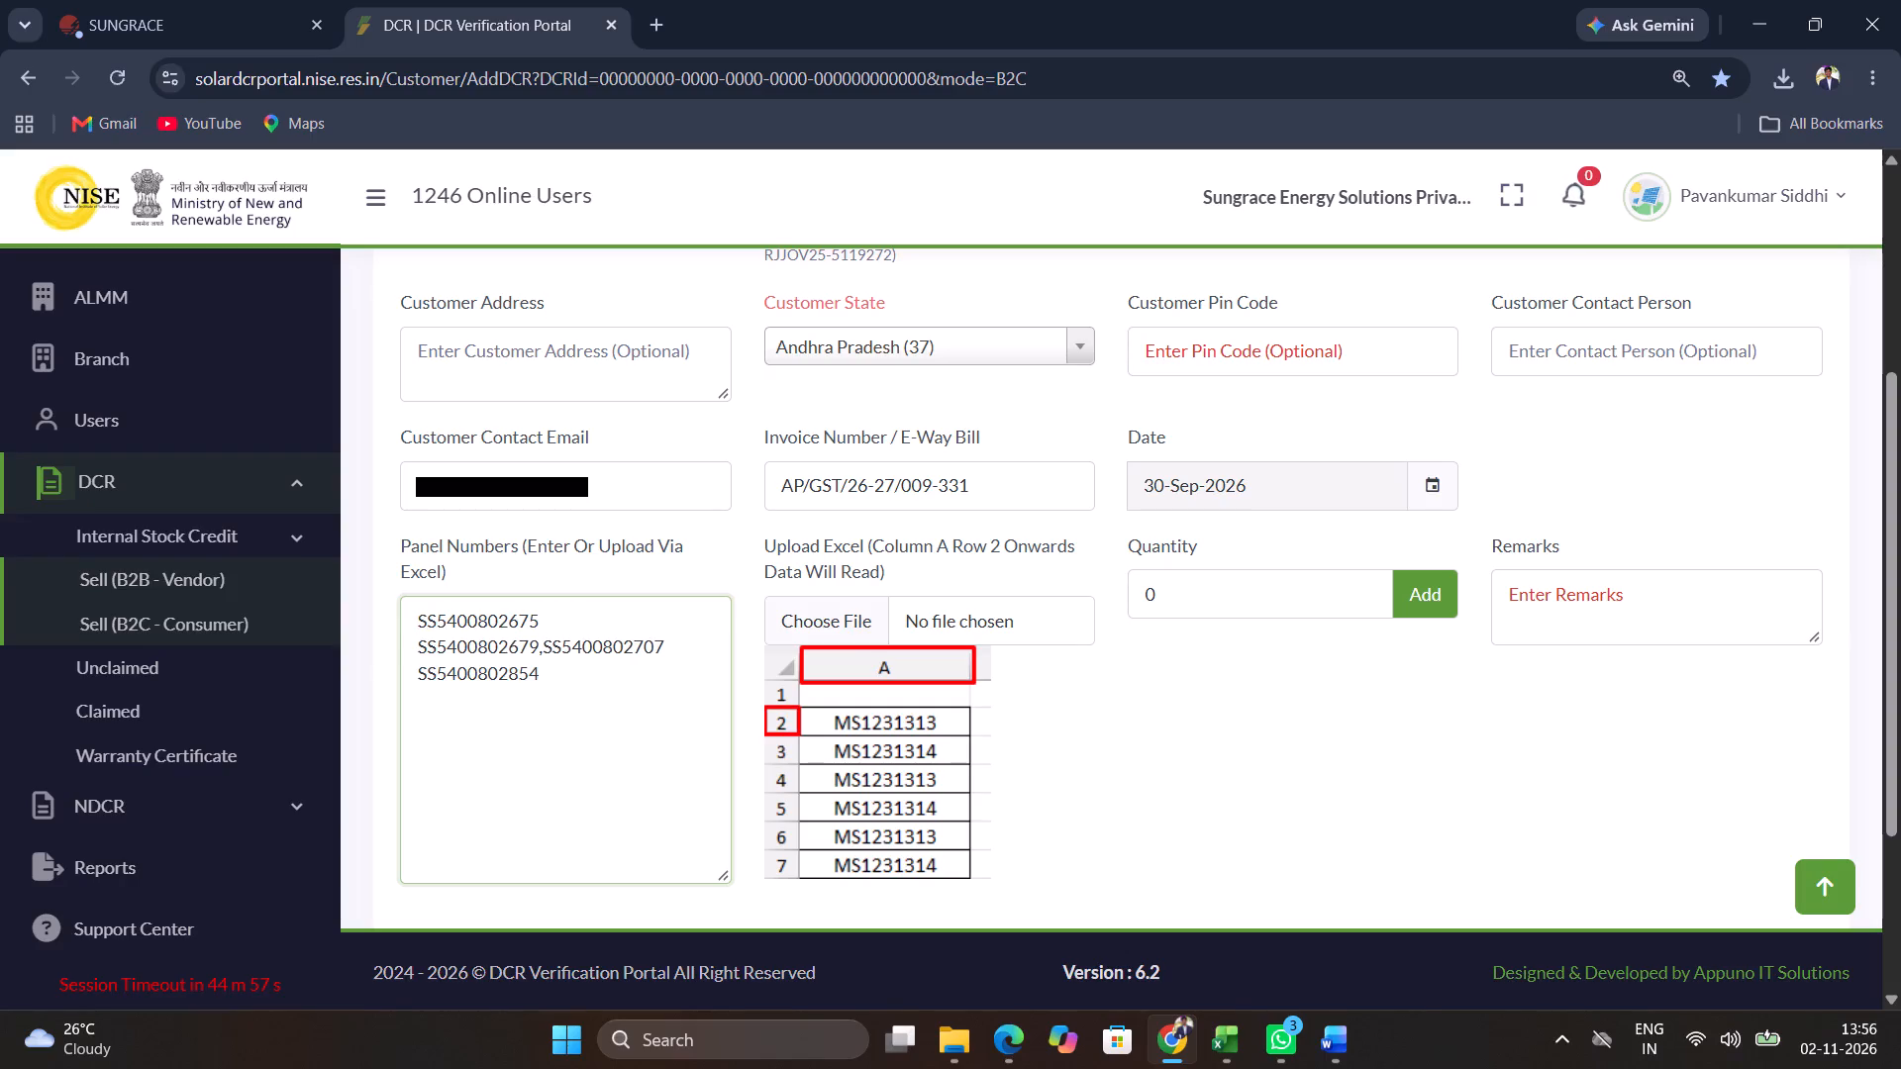
key("Return")
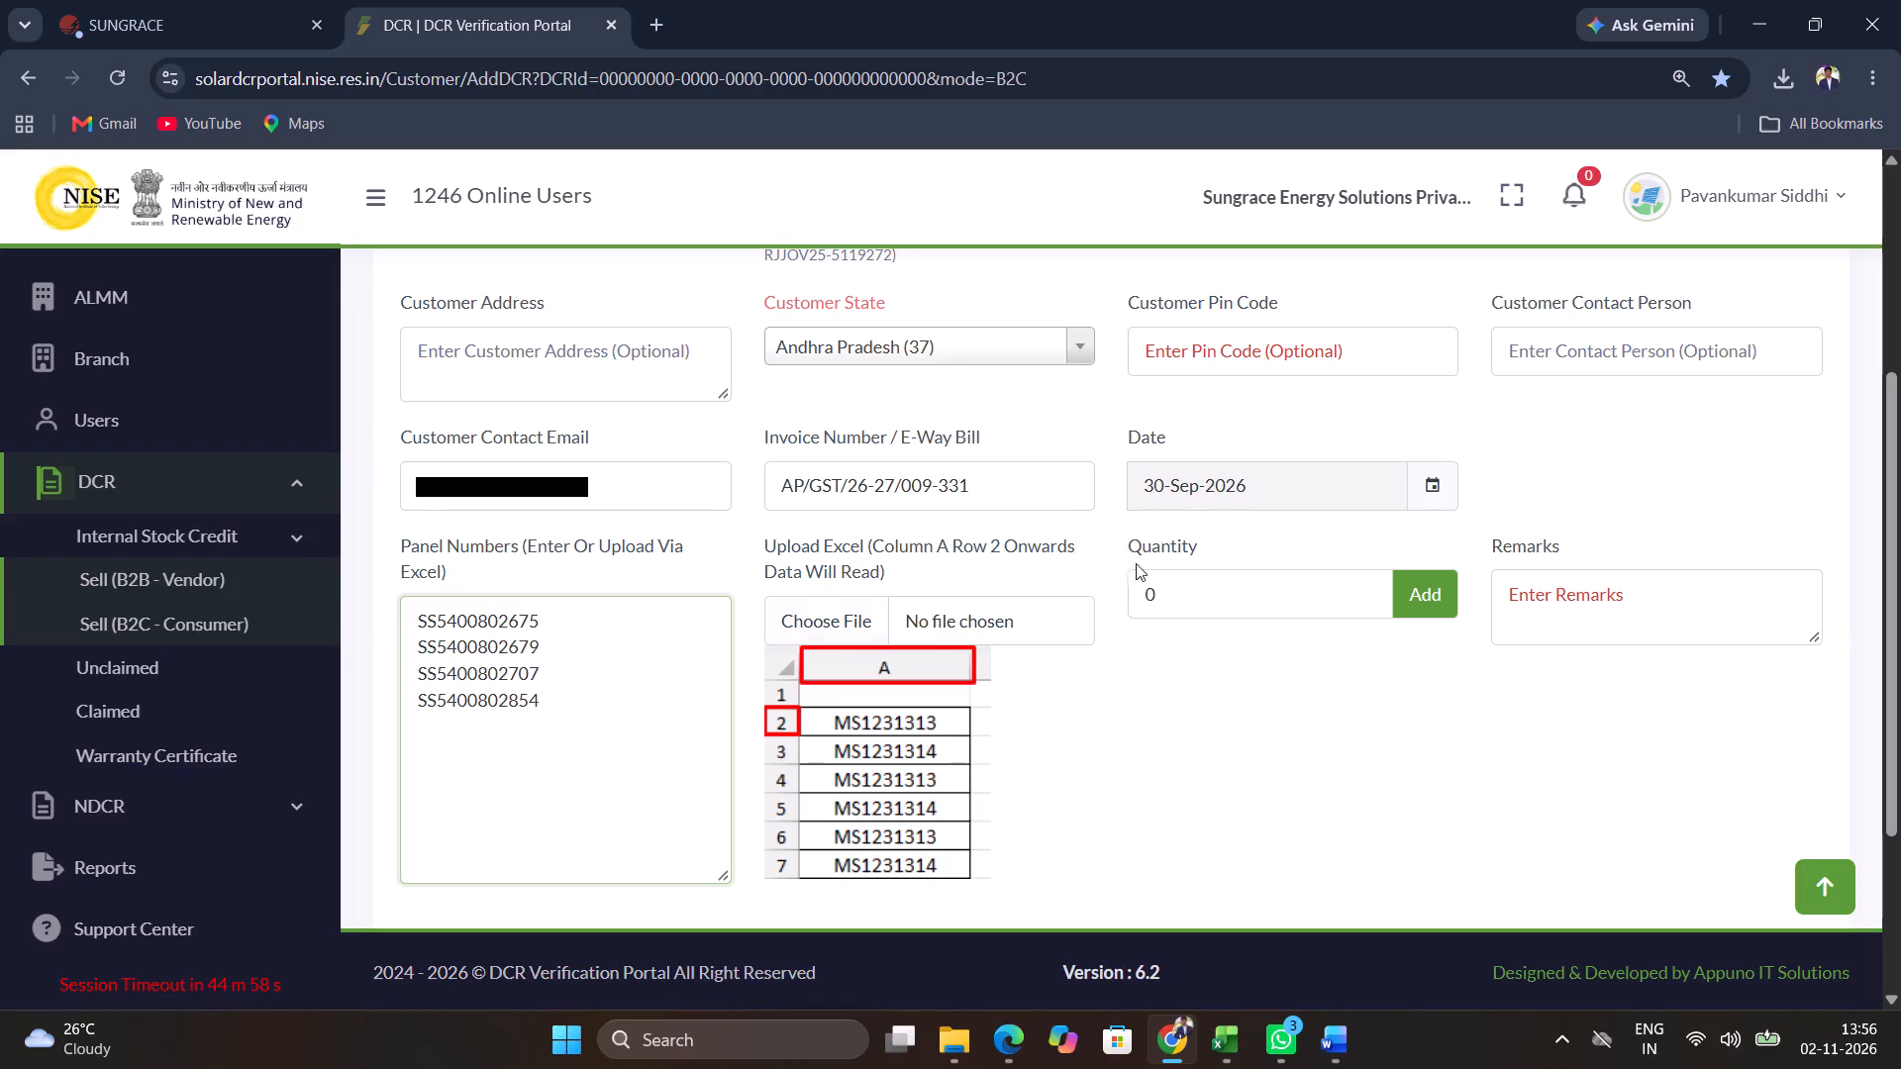
Set the quantity to 4 and add the listed panels to the DCR.
left_click(1234, 586)
scroll(1233, 591, "up", 4)
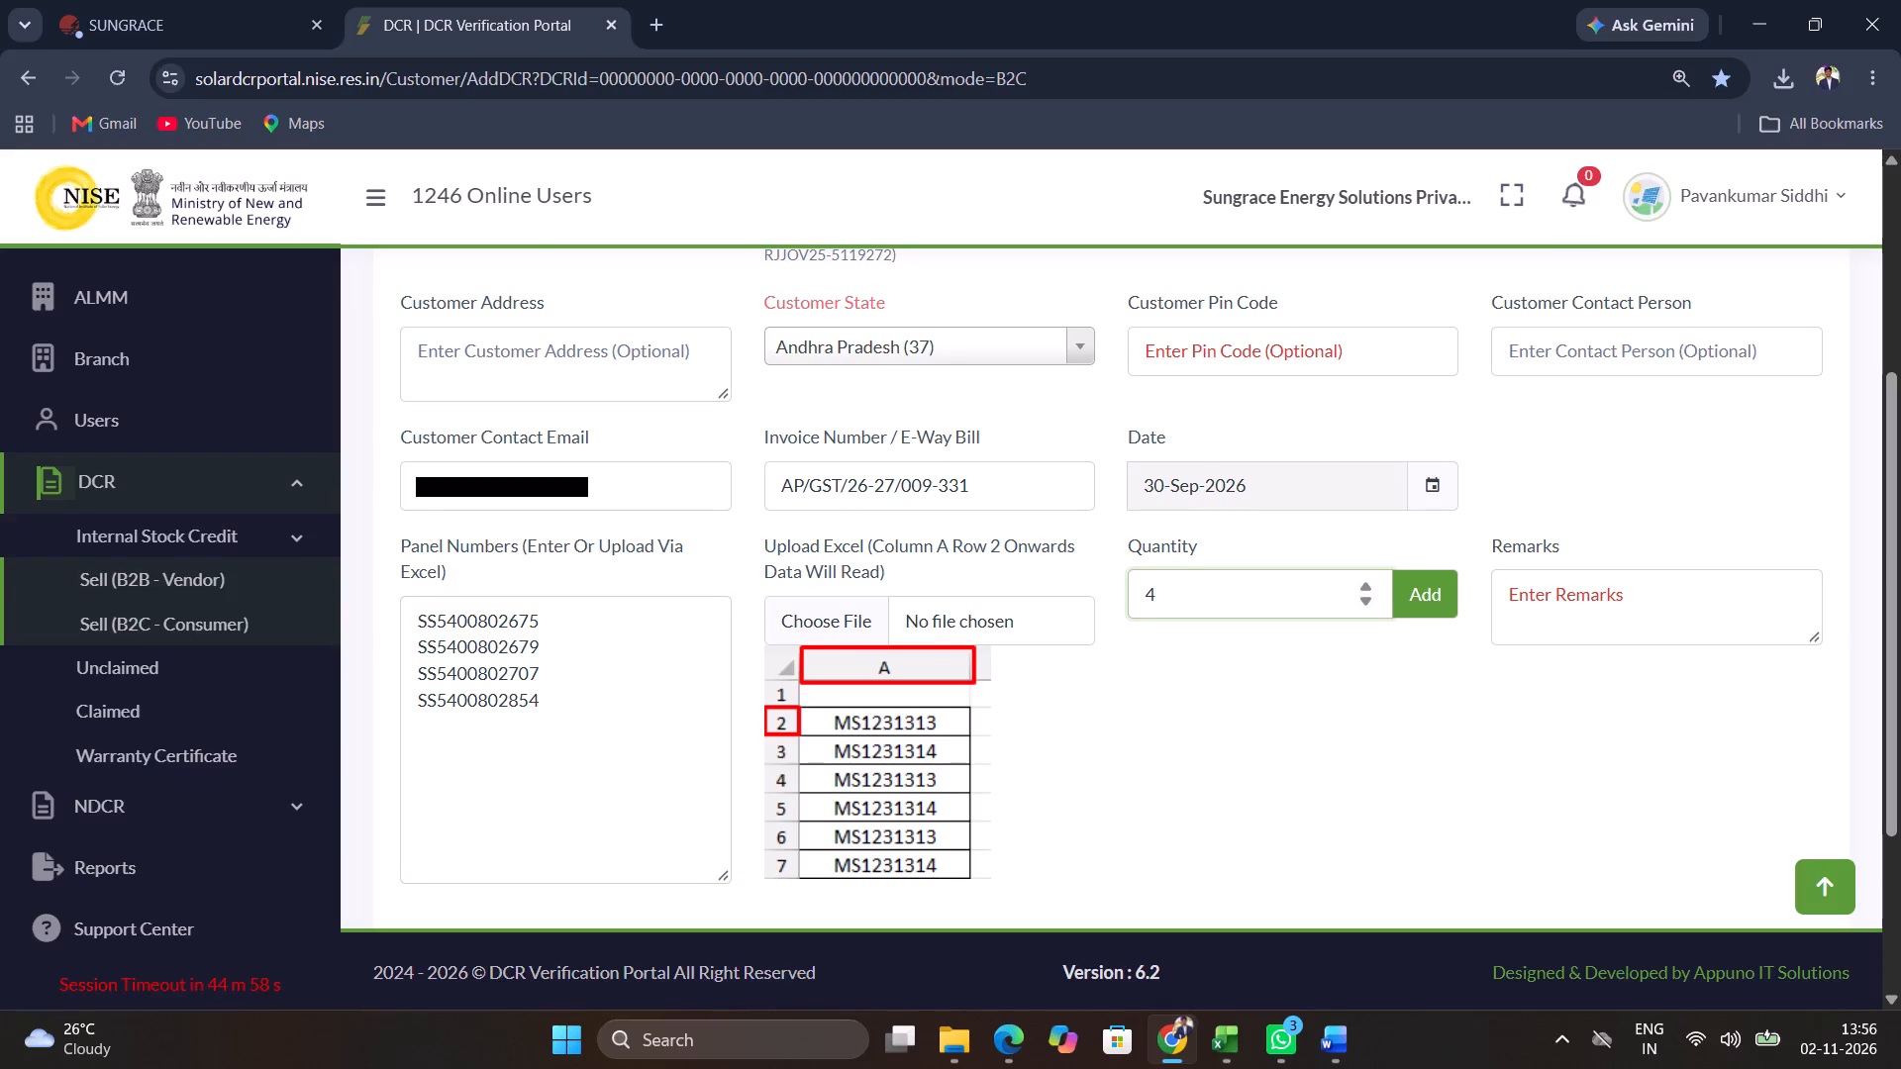
left_click(1434, 592)
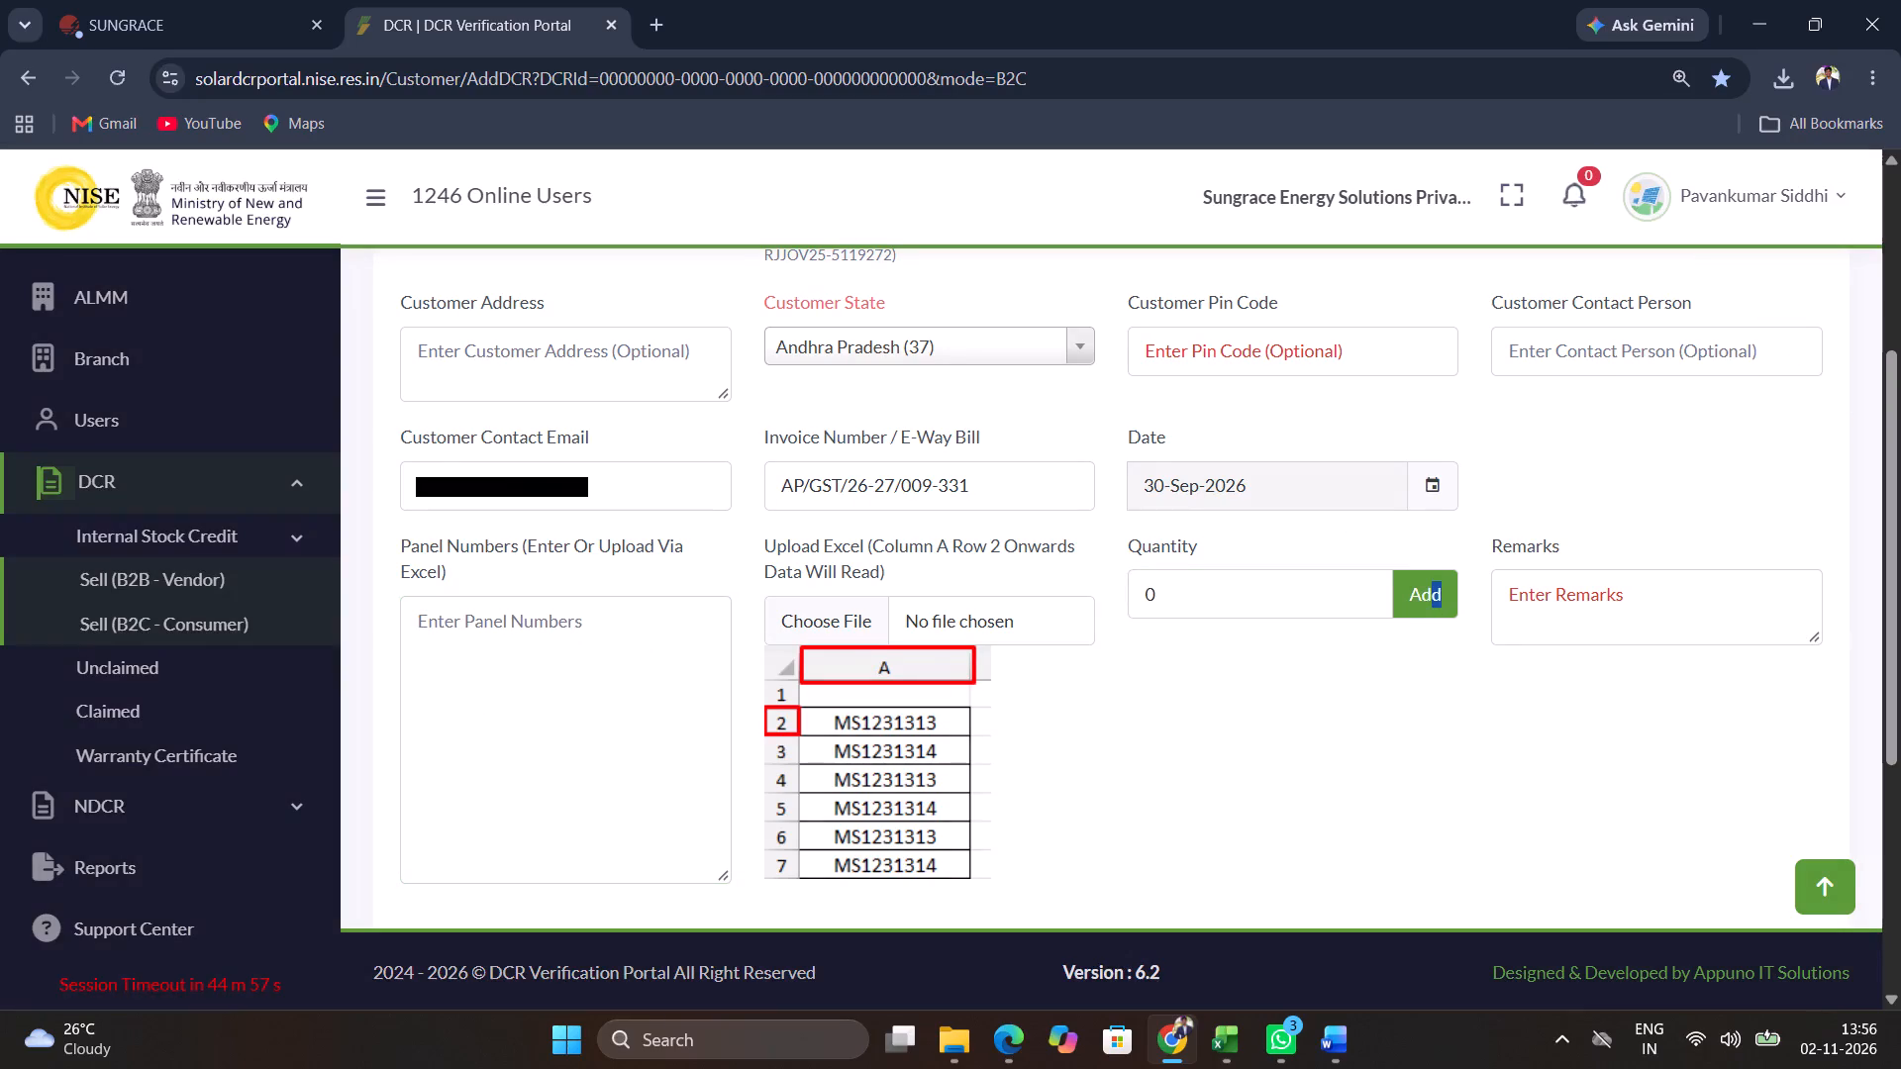
Copy the consumer's address from the SUNGRACE work order into the form's Remarks.
left_click(1562, 625)
left_click(199, 0)
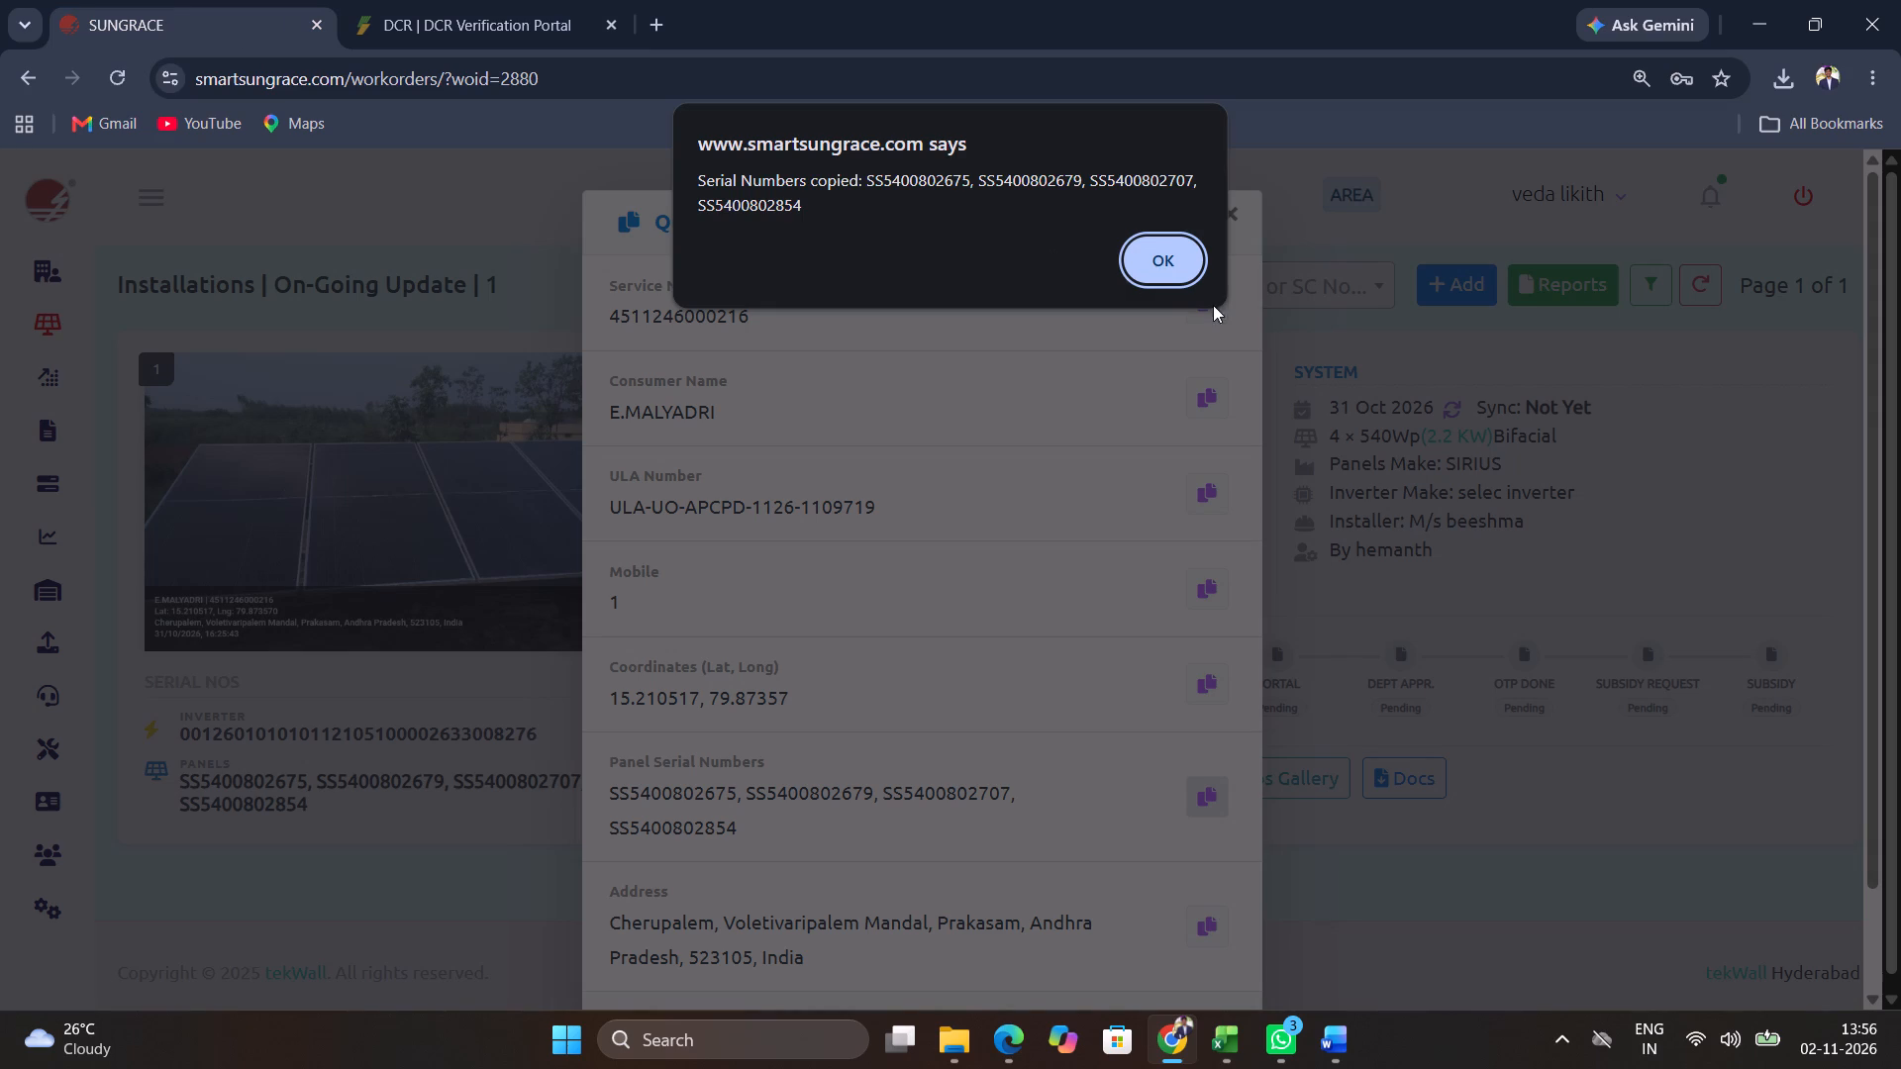
left_click(1173, 270)
left_click(1215, 923)
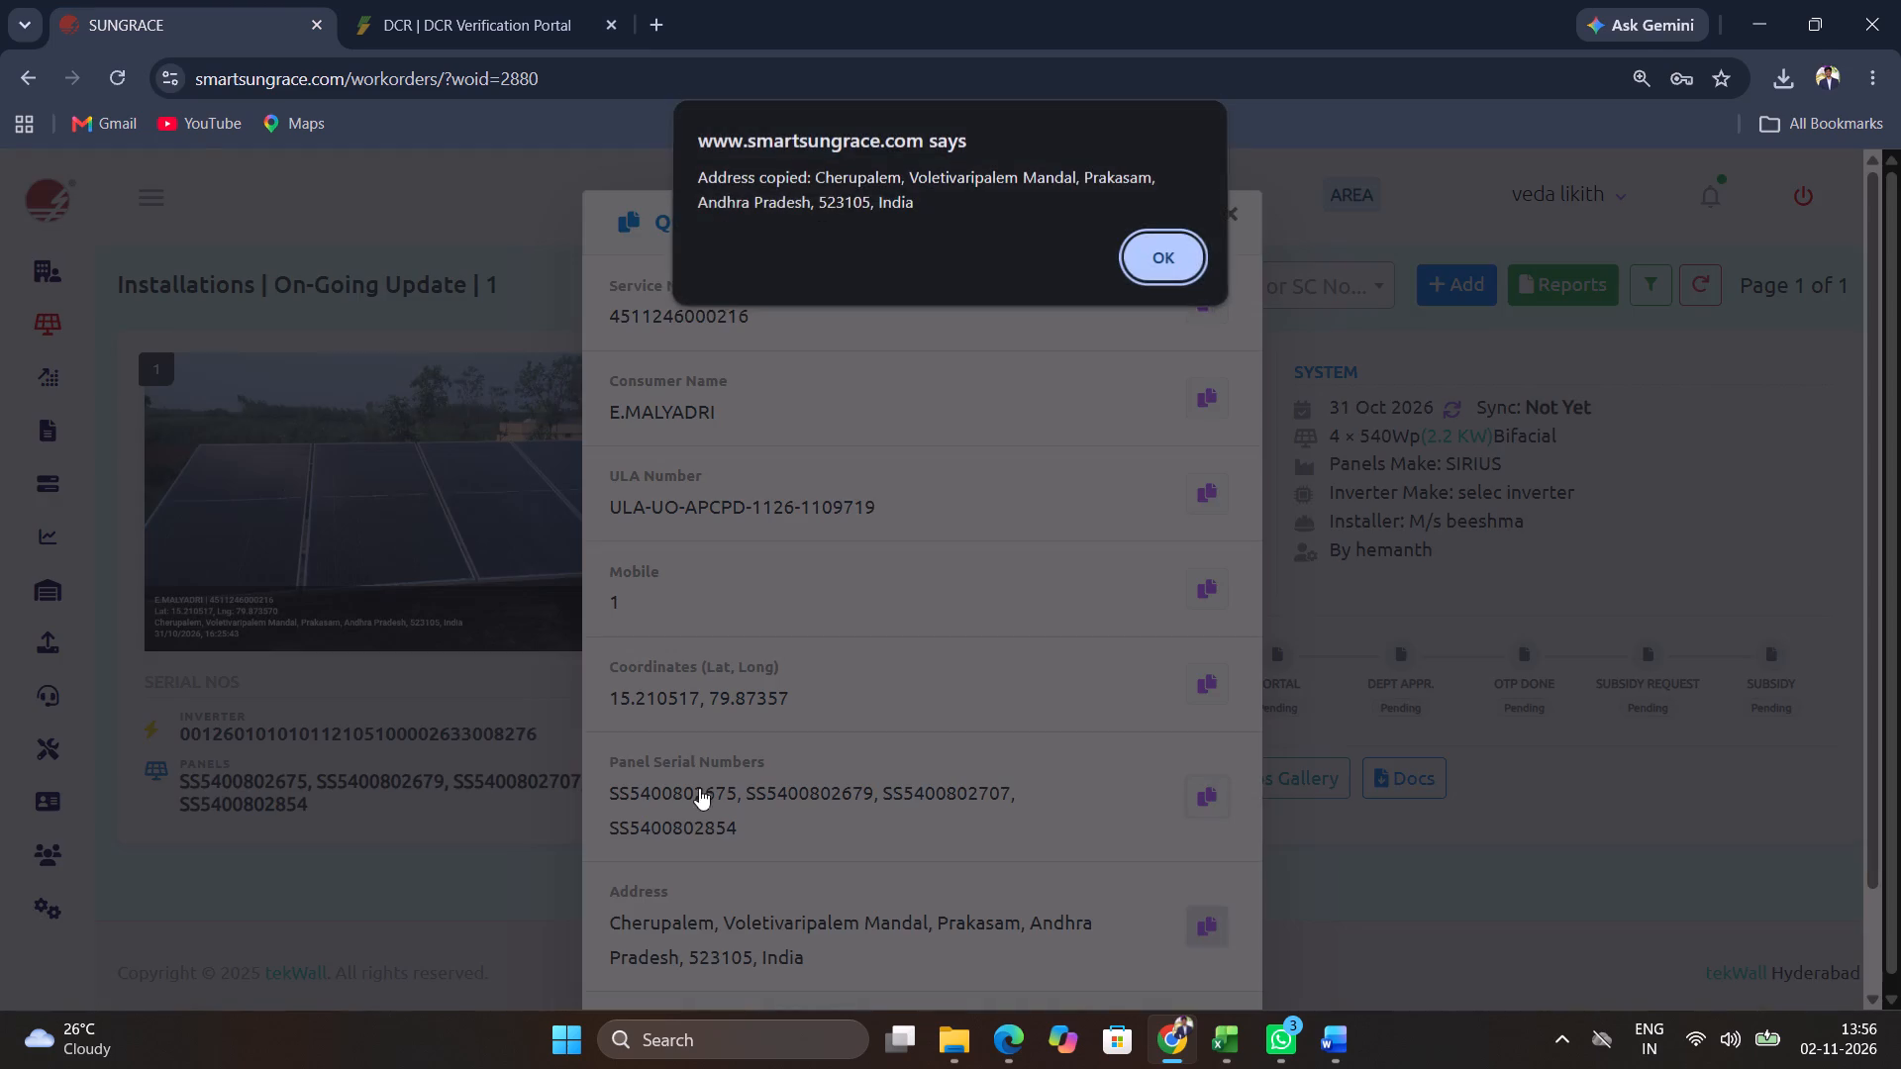
left_click(404, 0)
key("ctrl+v")
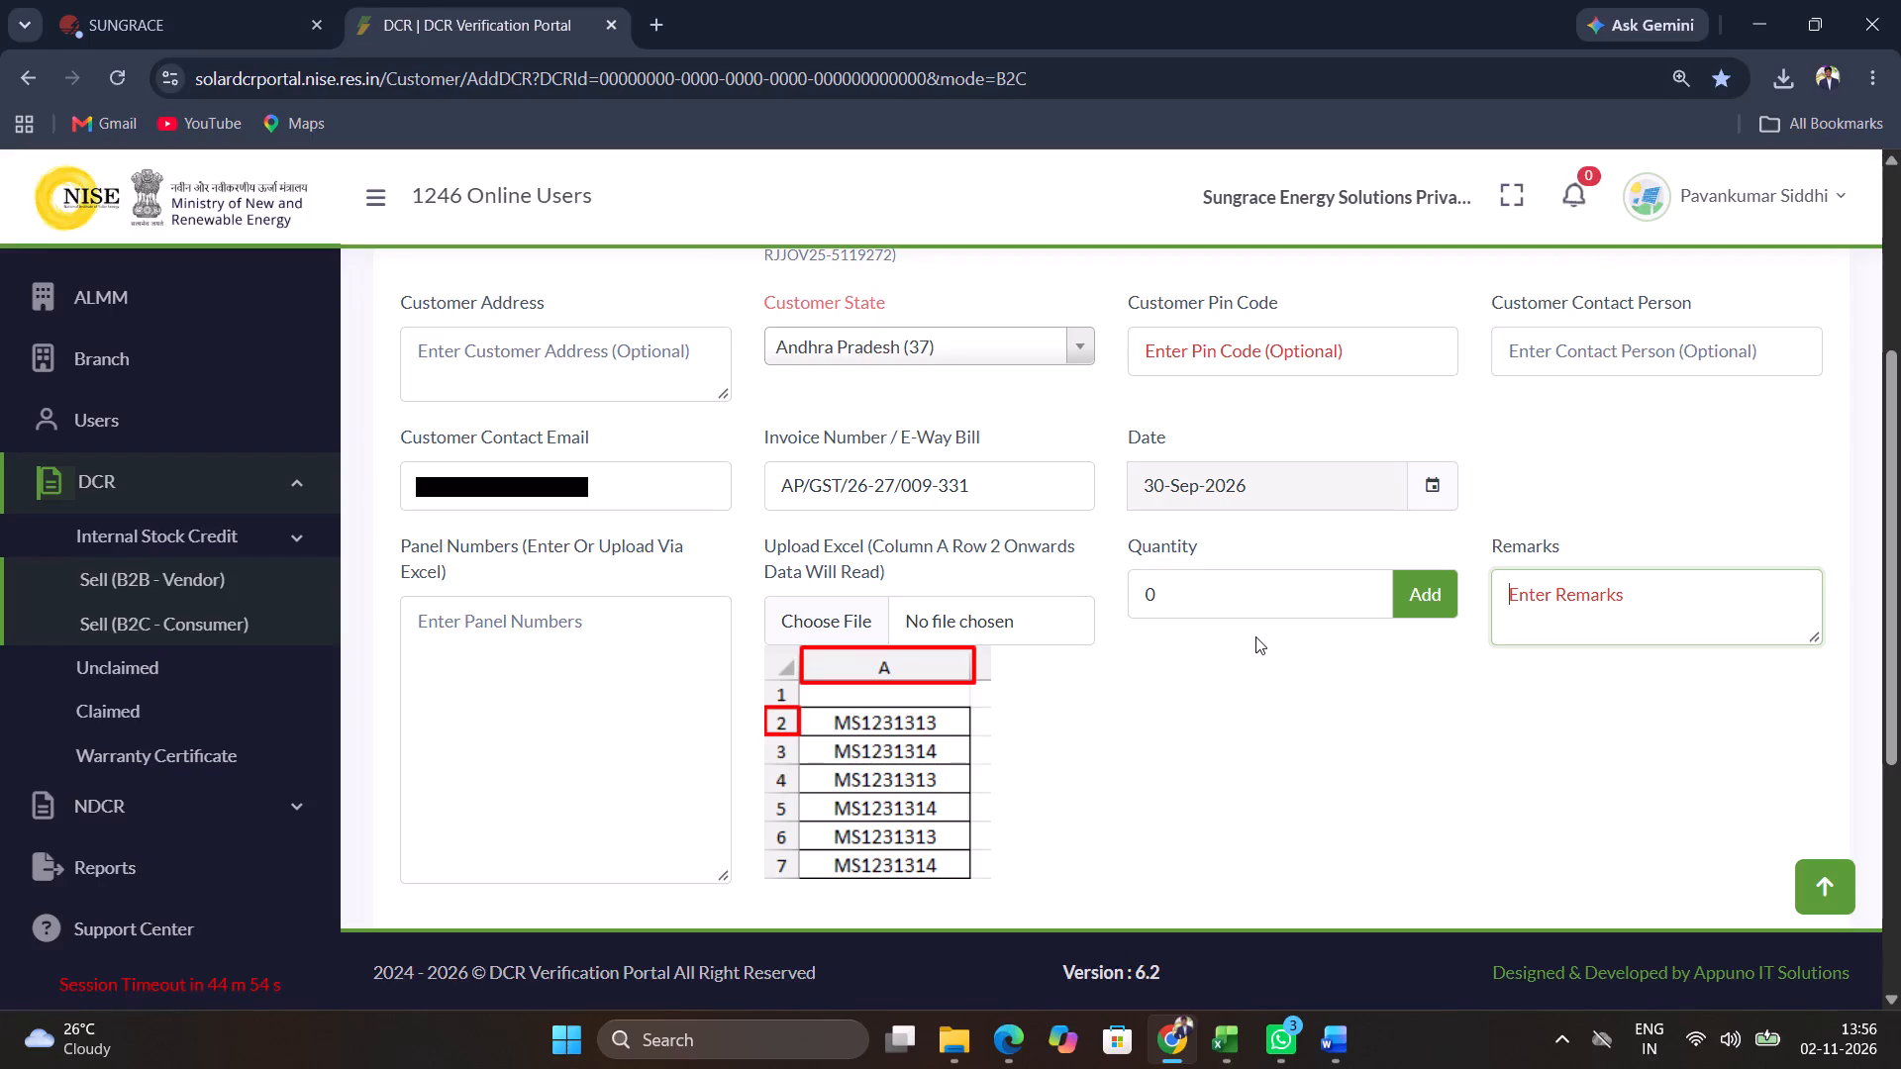
Copy the pincode from the SUNGRACE work order into the form's Customer Pin Code.
left_click(1238, 356)
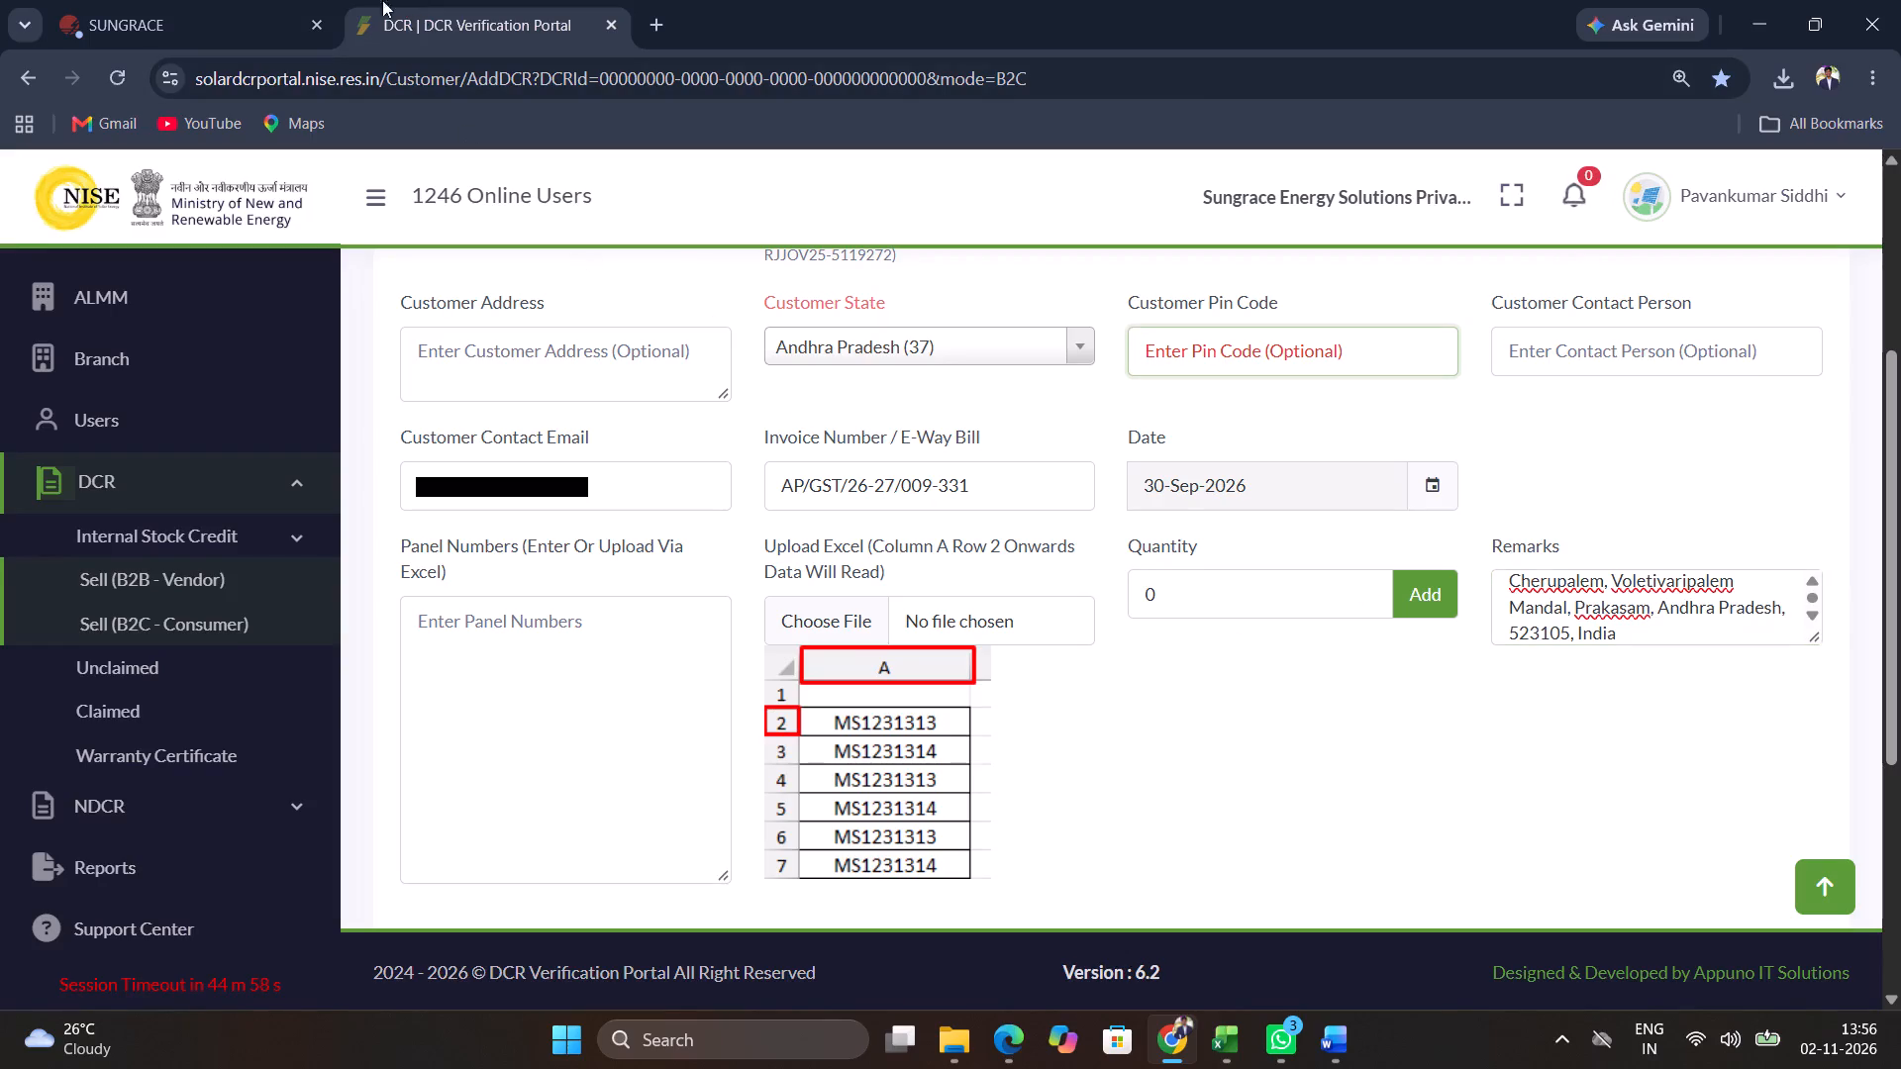
left_click(194, 0)
left_click(1174, 258)
scroll(1001, 376, "down", 2)
left_click(1207, 921)
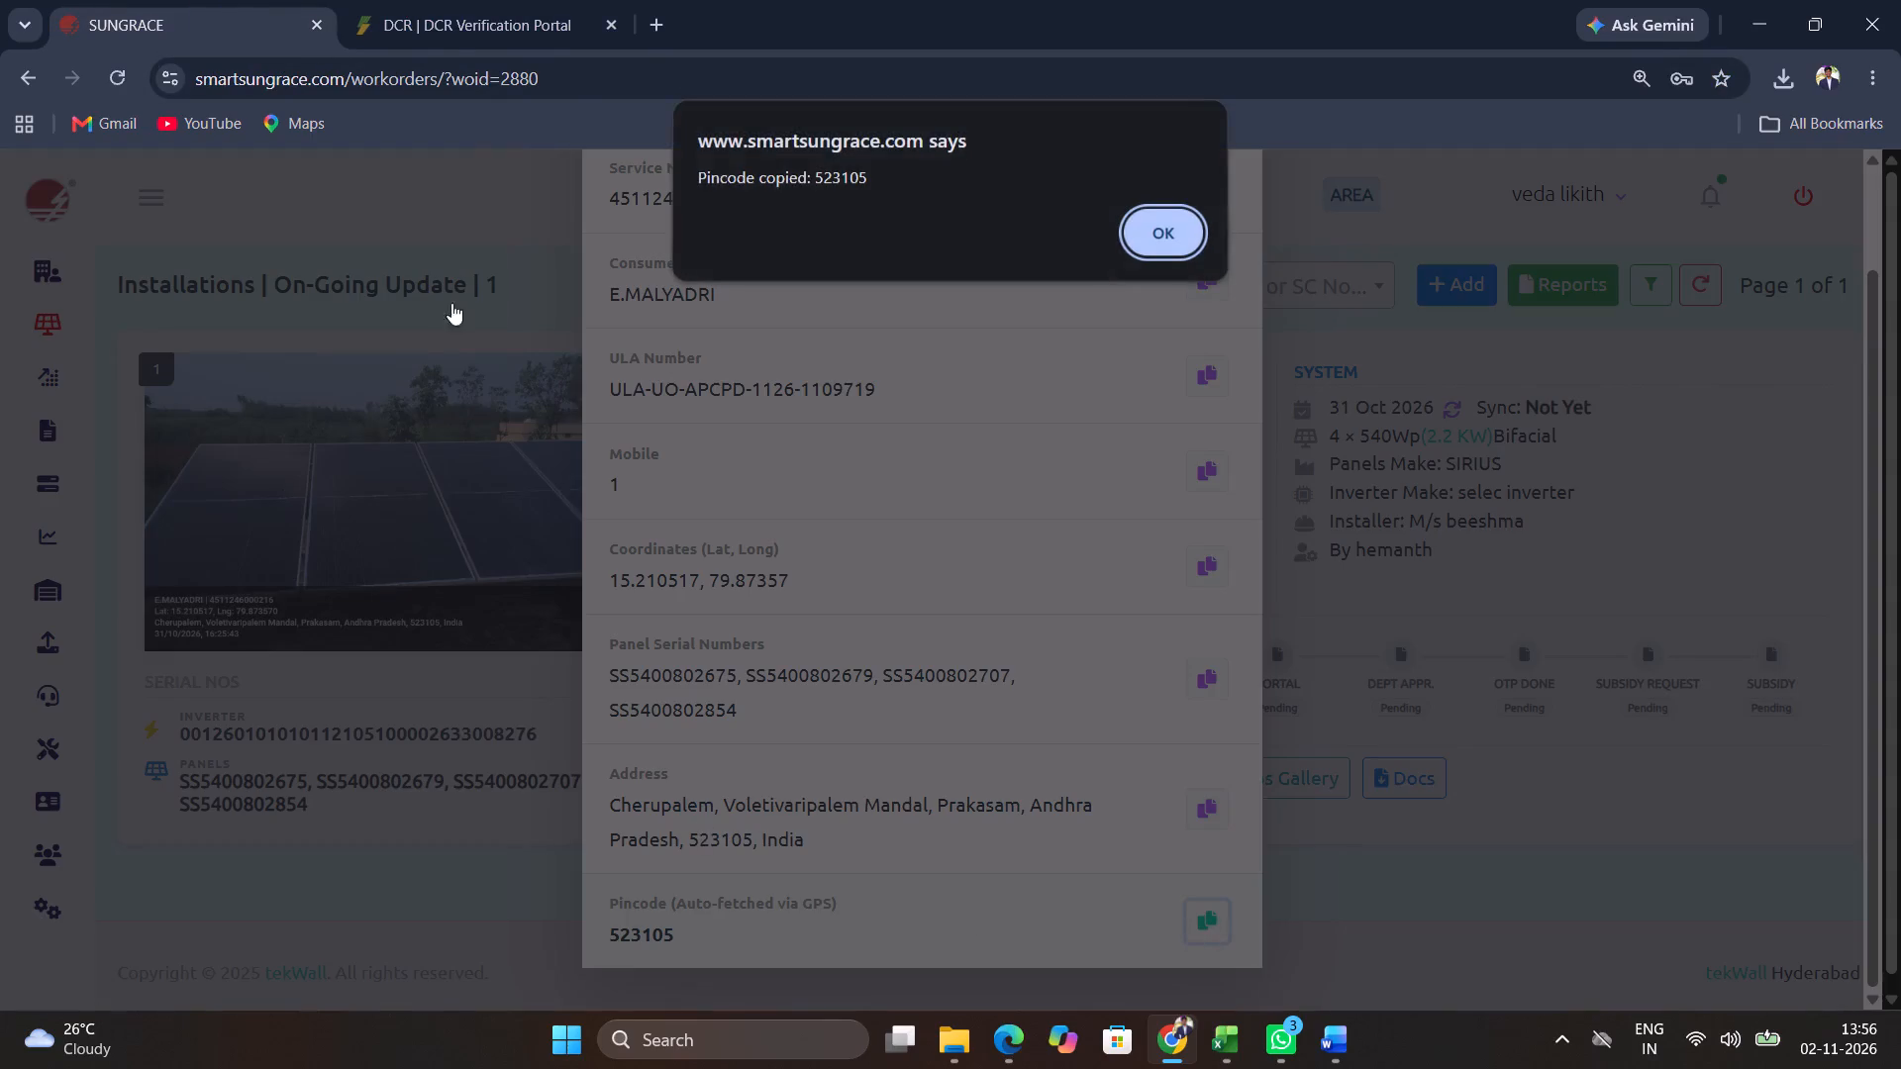
left_click(501, 0)
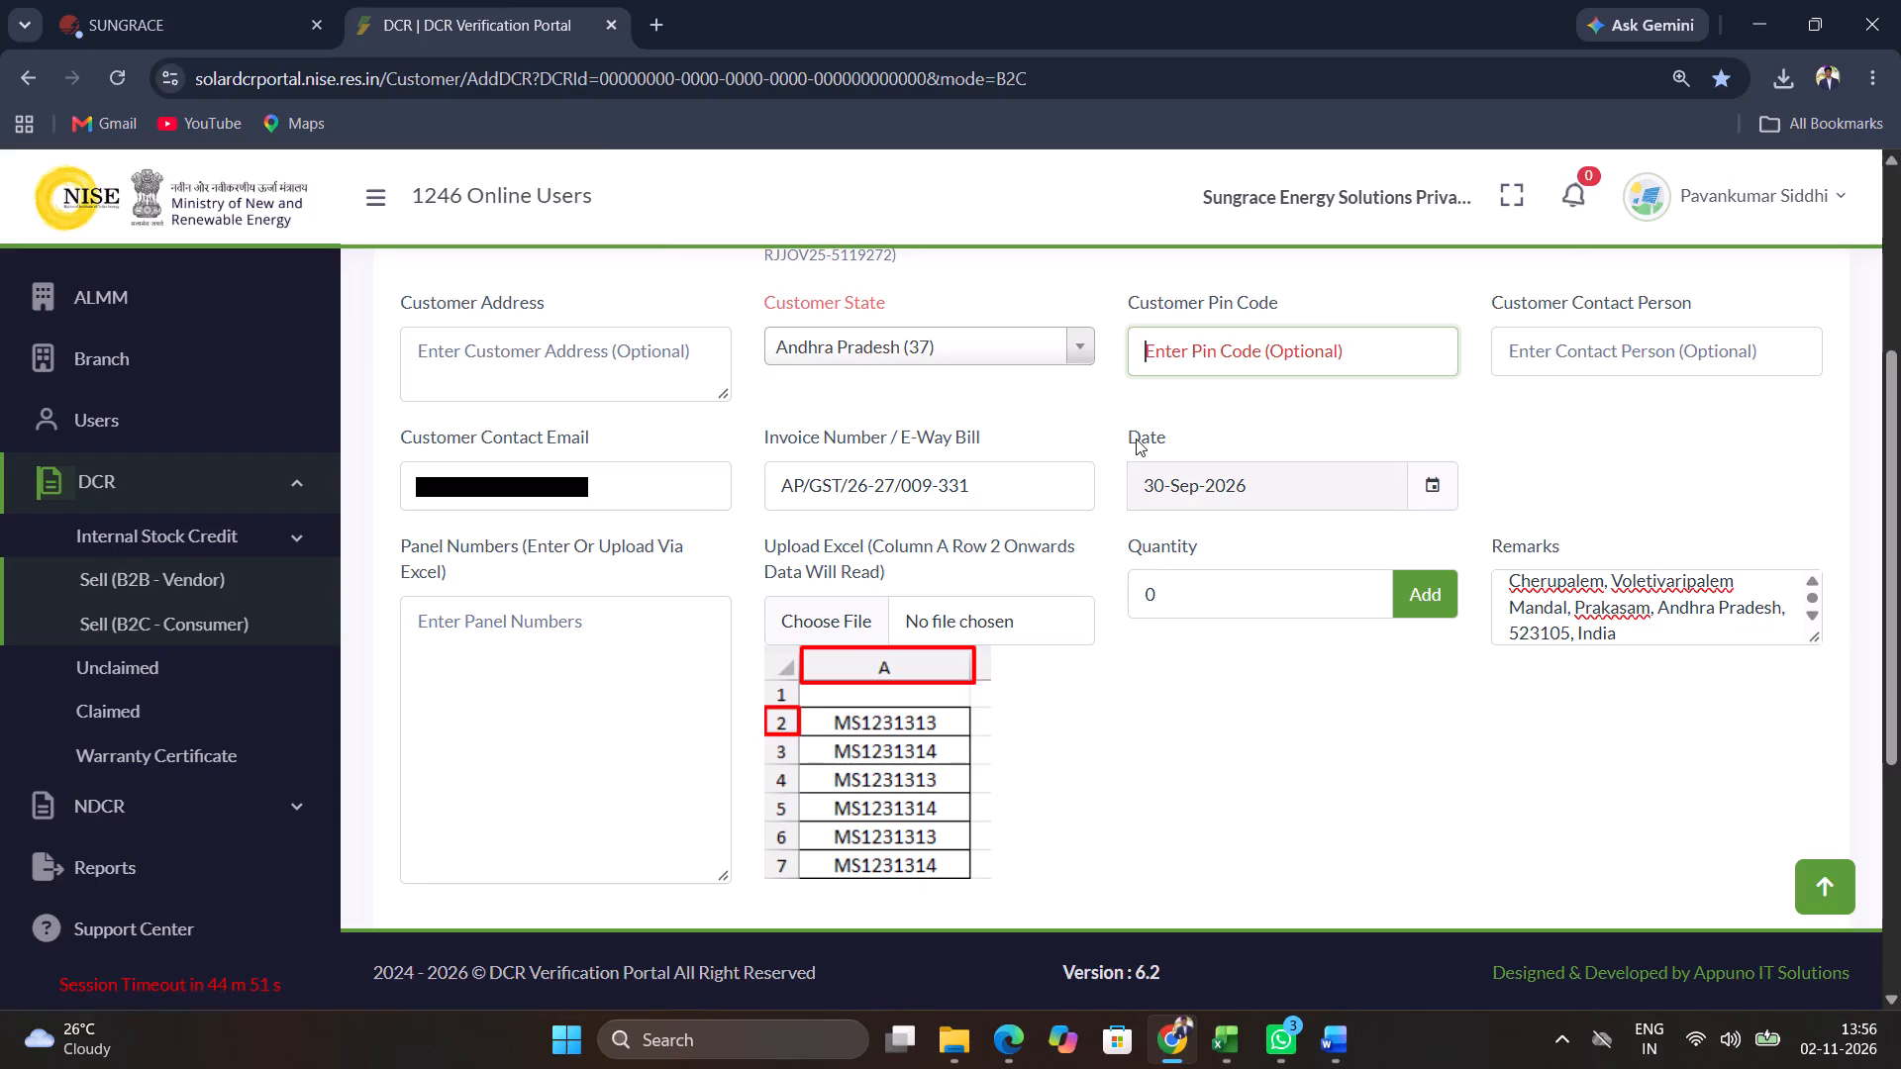
key("ctrl+v")
Confirm the completed B2C DCR entry for invoice AP/GST/26-27/009-331 and approve the confirmation.
scroll(1187, 451, "down", 2)
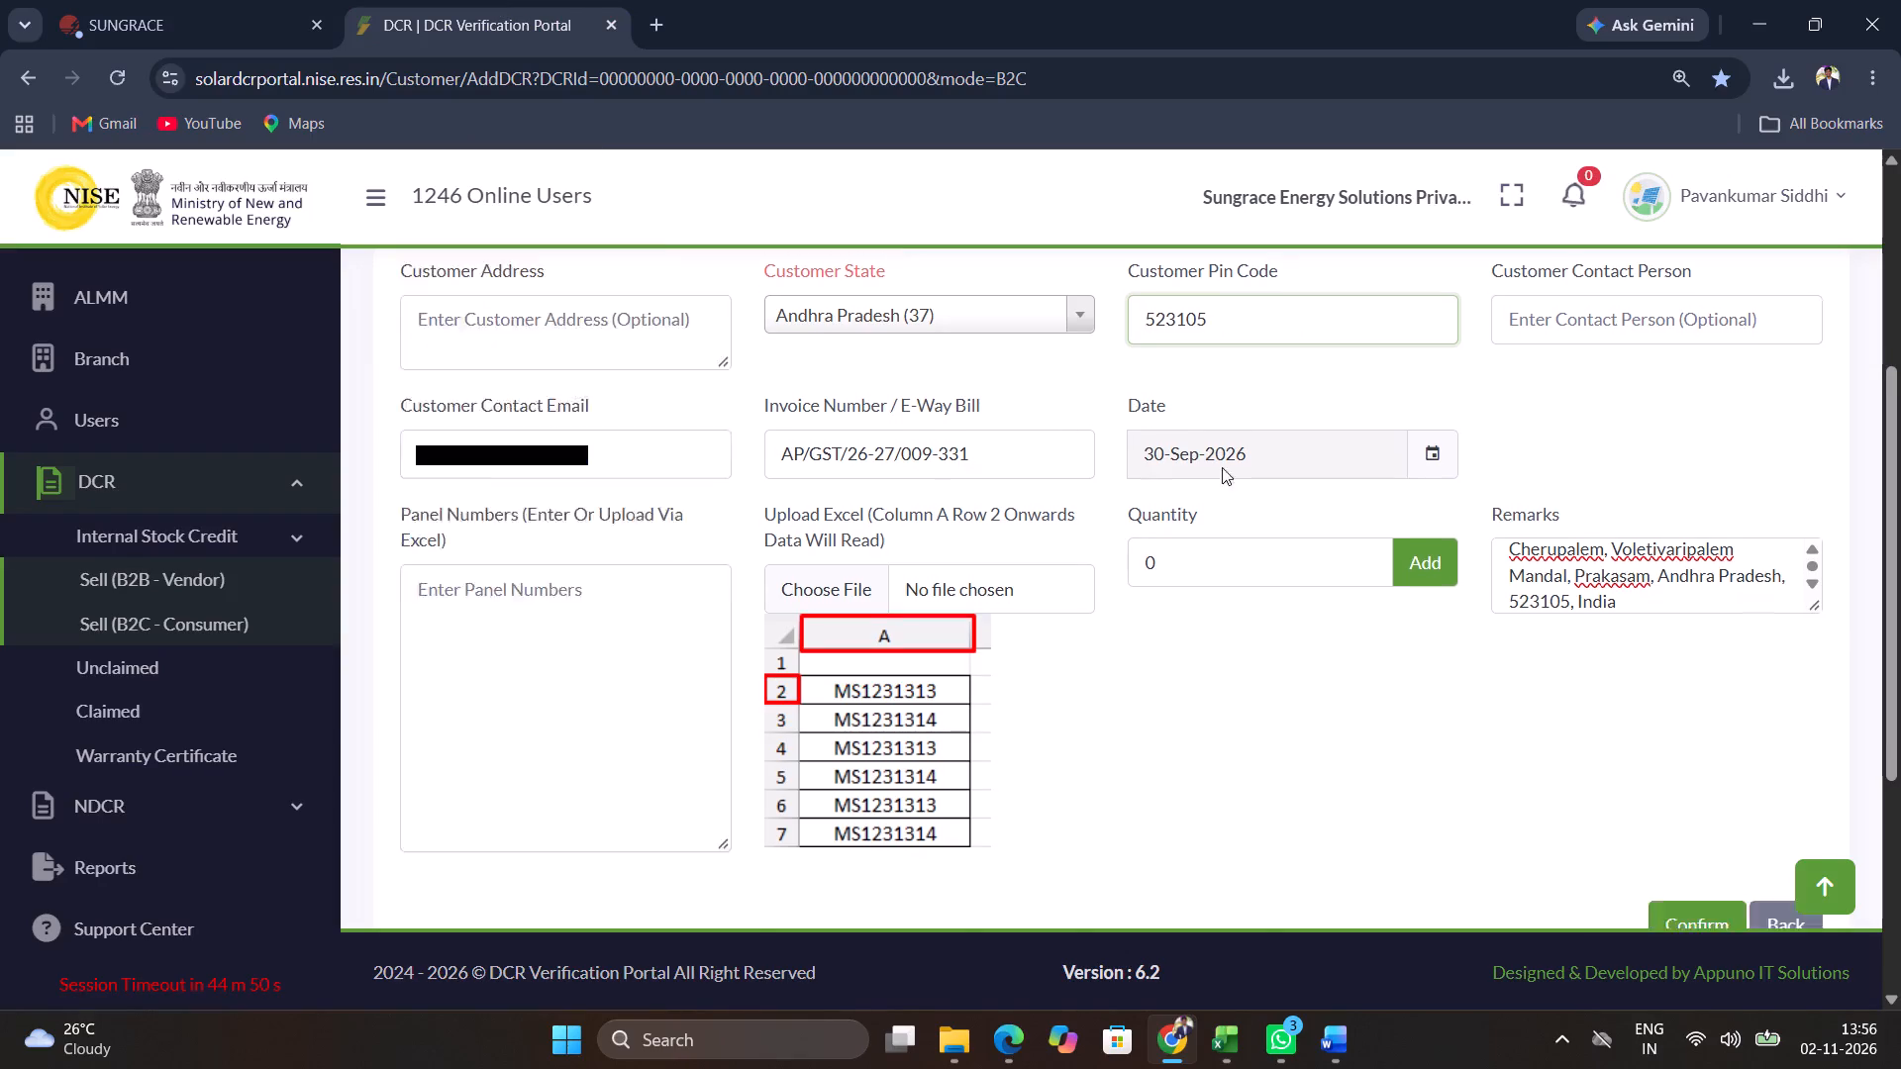
scroll(1222, 467, "down", 1)
left_click(1716, 578)
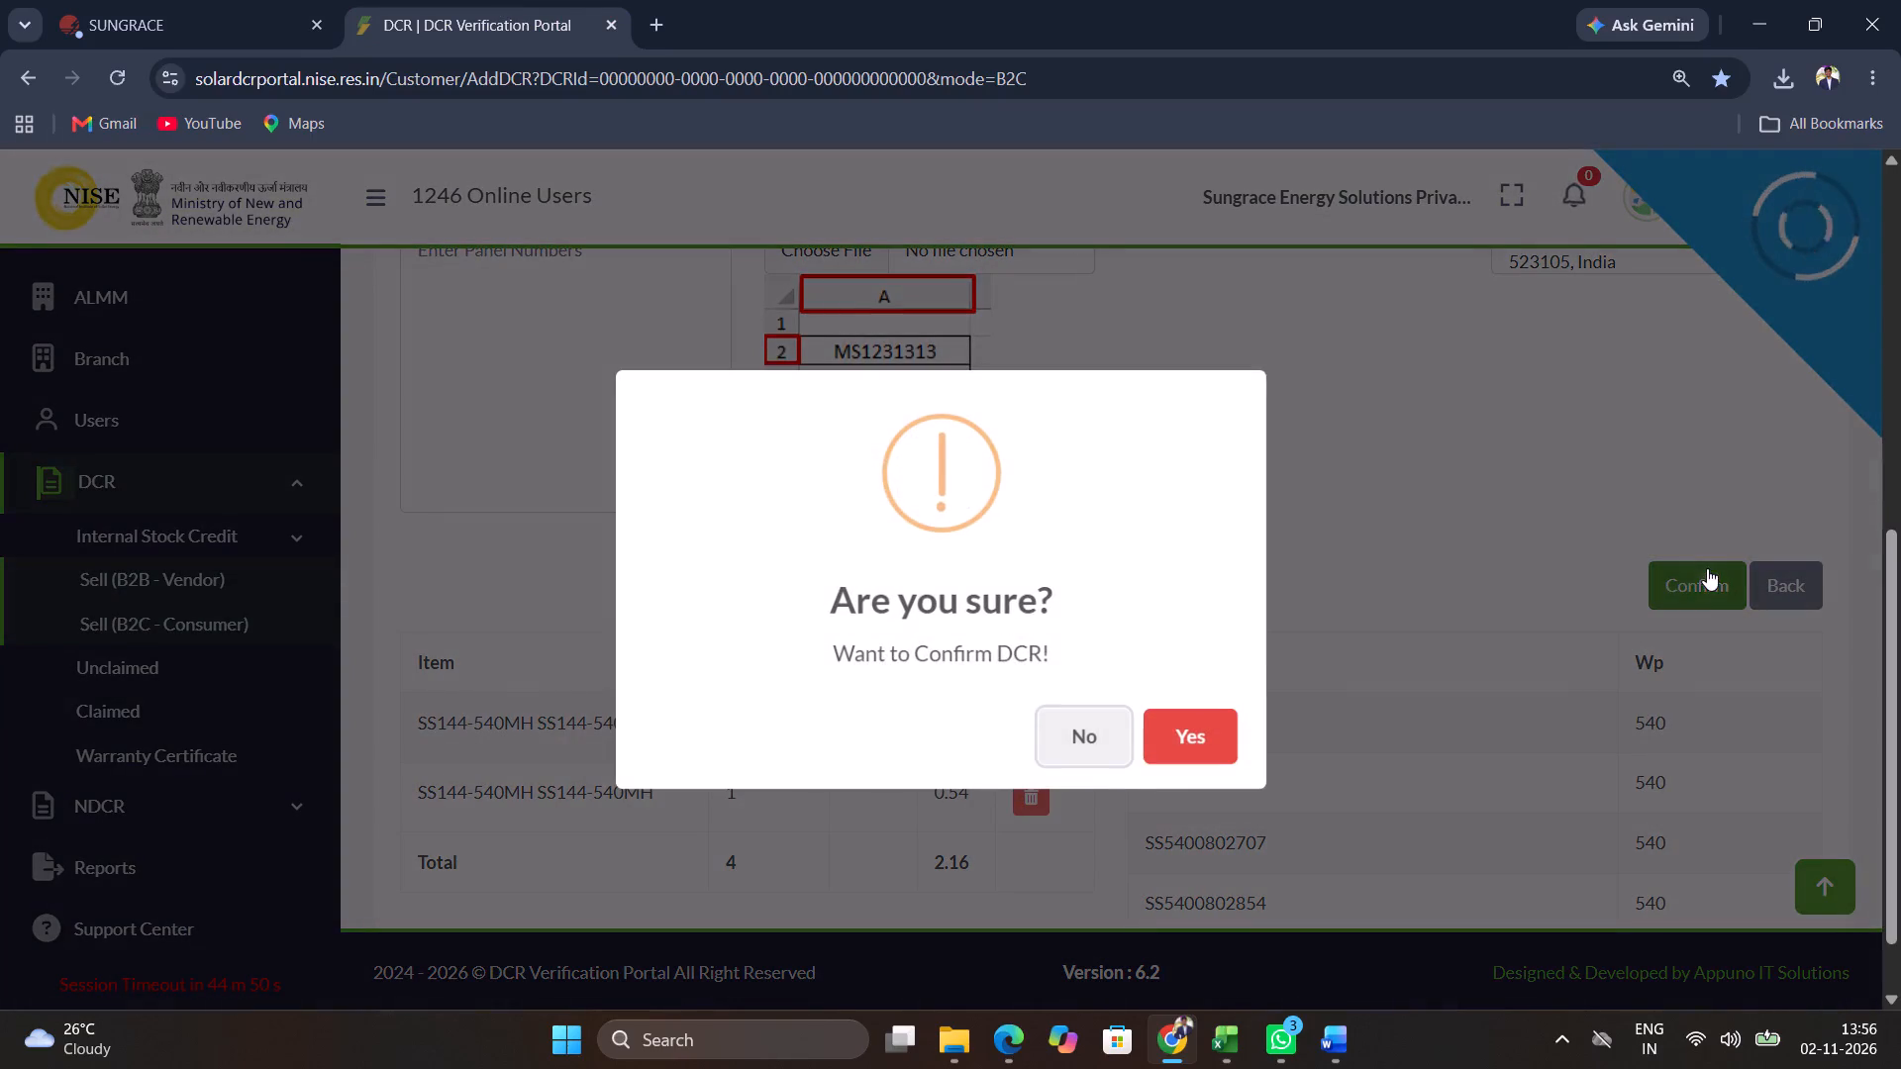
left_click(1188, 729)
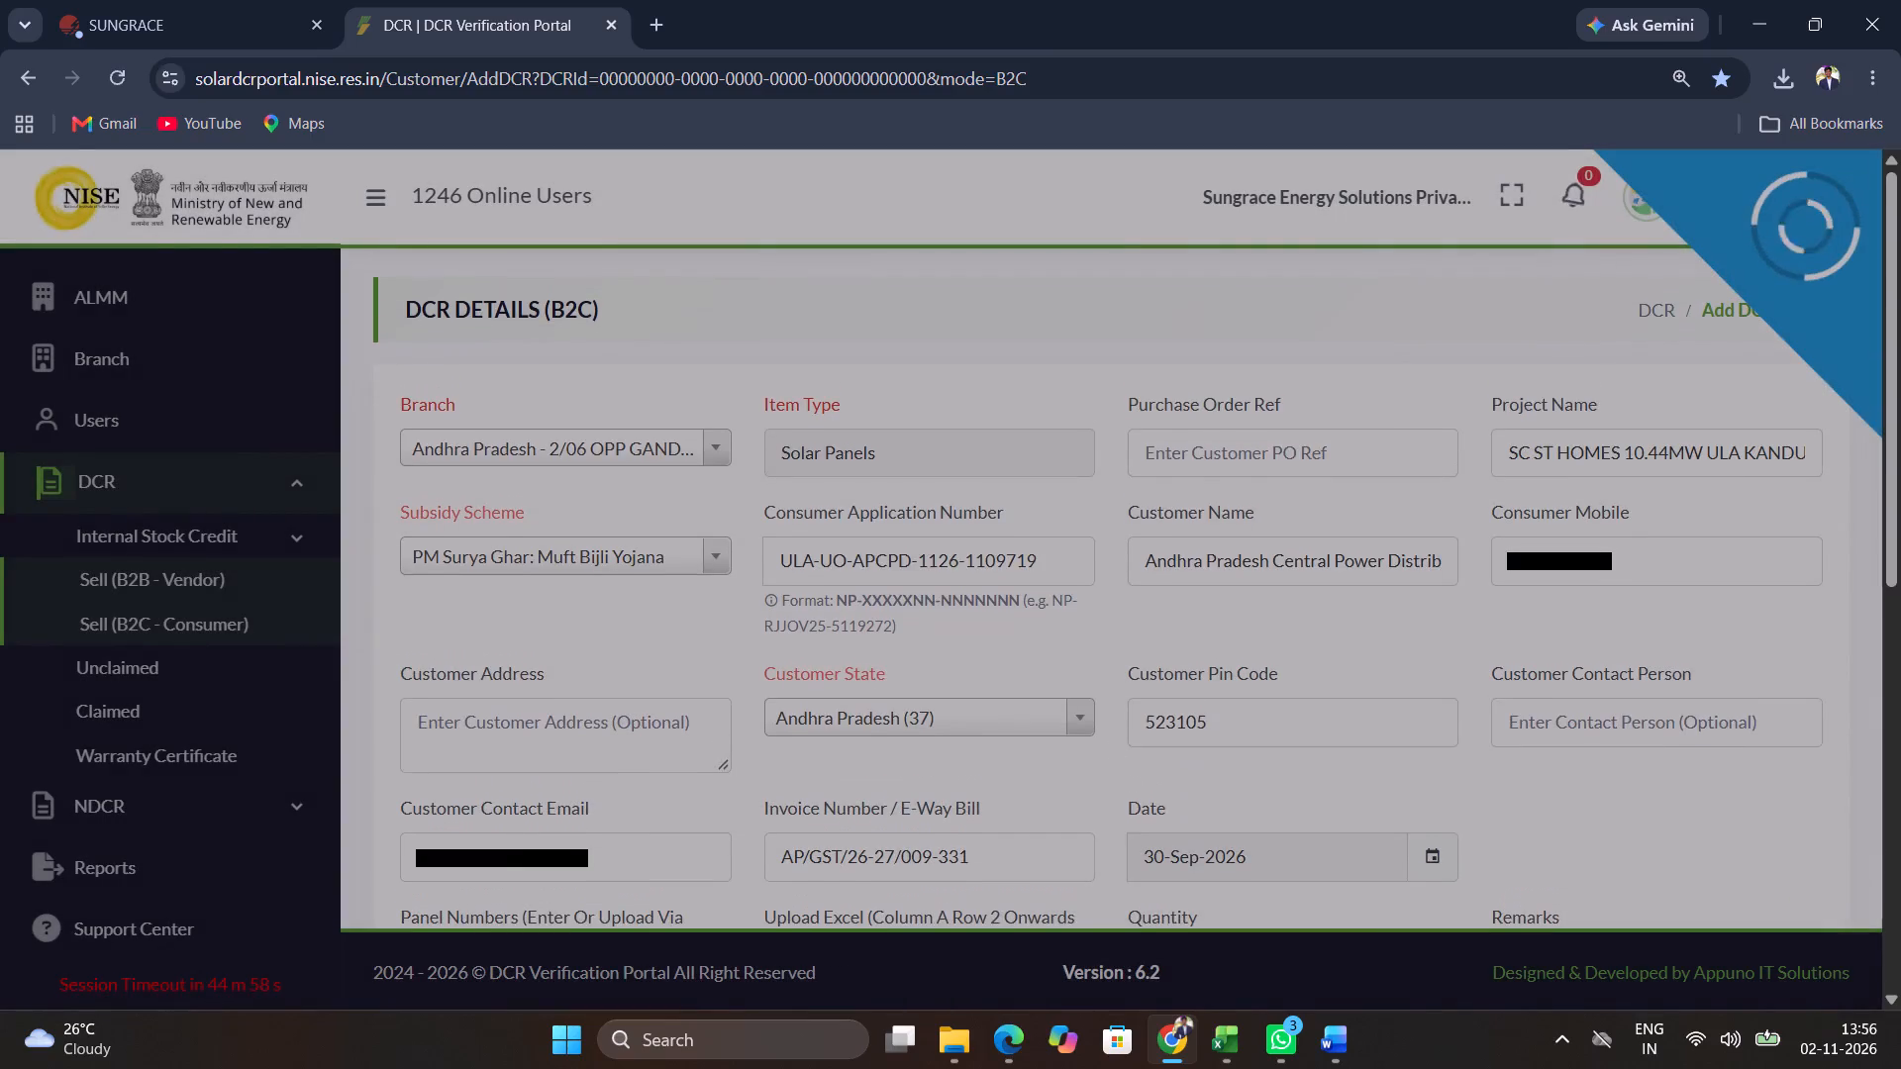
Switch to File Explorer and create a new folder named 331_ inside DCR009.
left_click(942, 942)
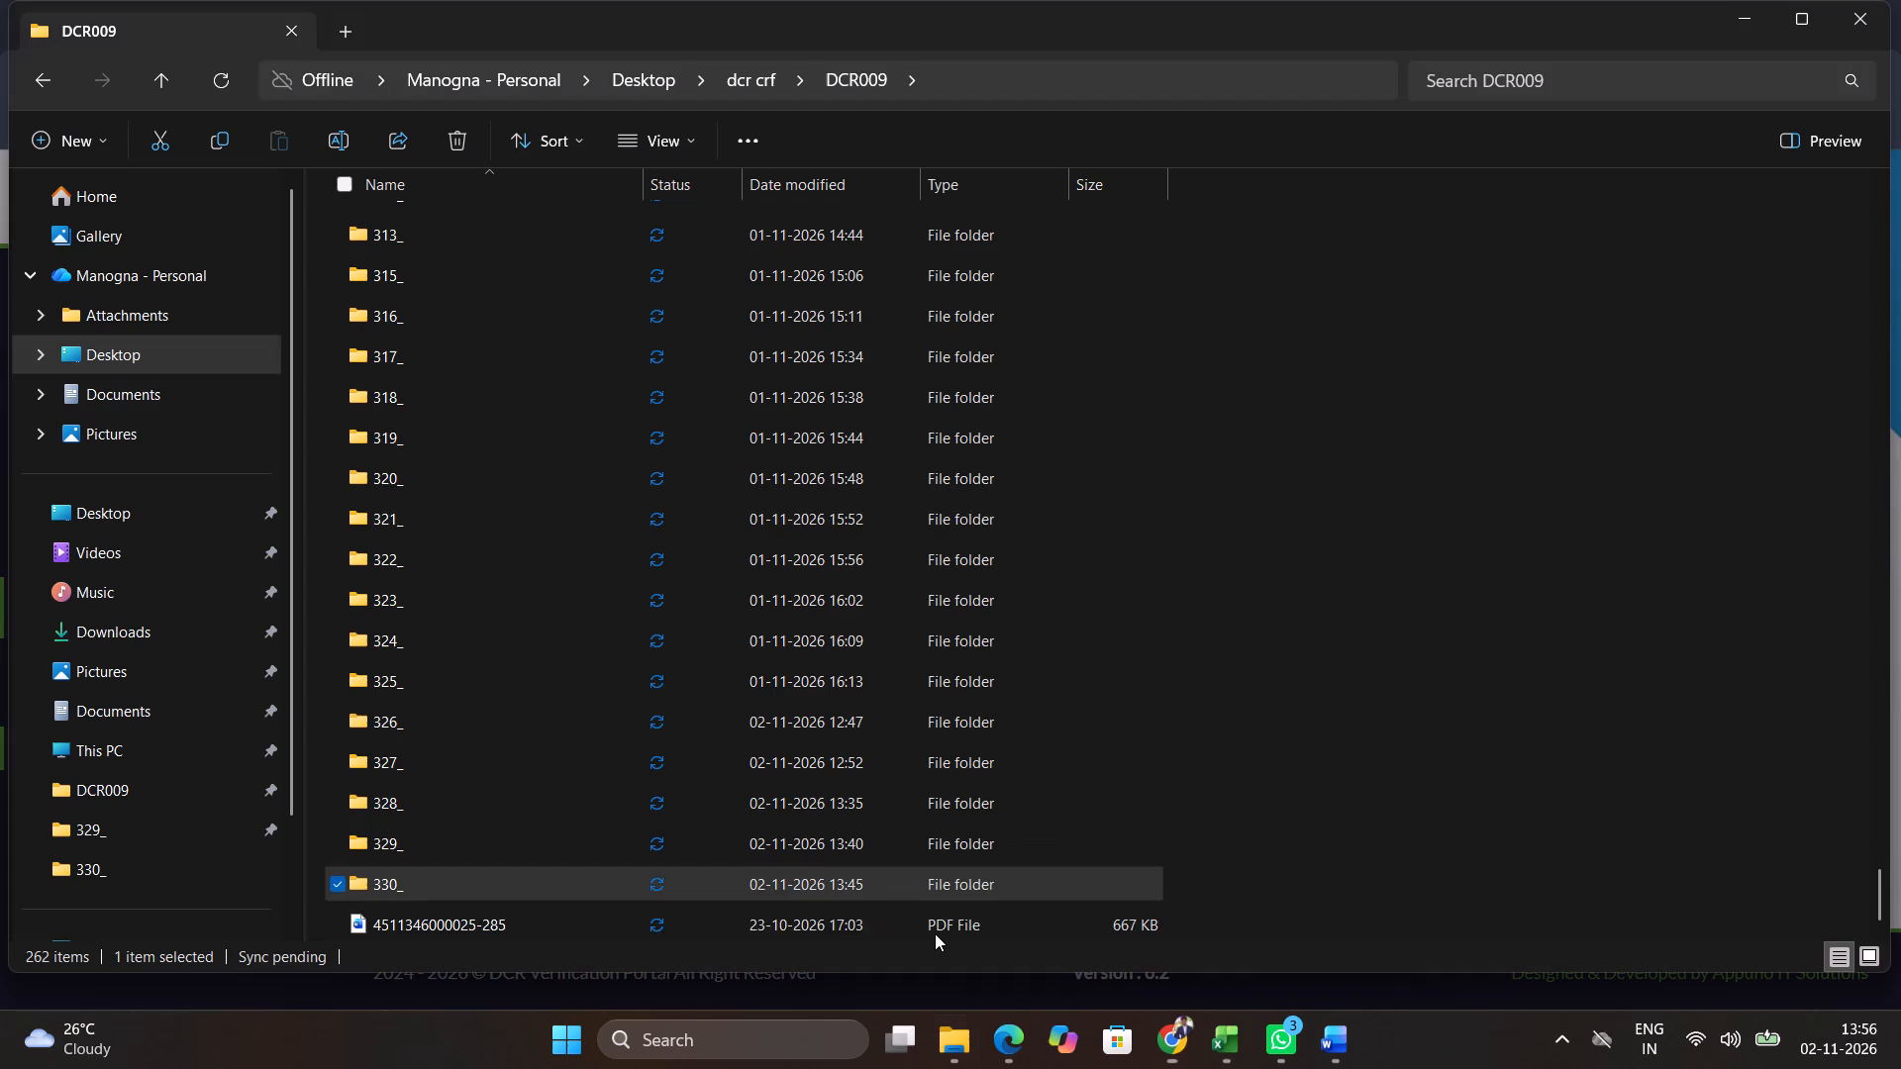
left_click(81, 127)
left_click(99, 197)
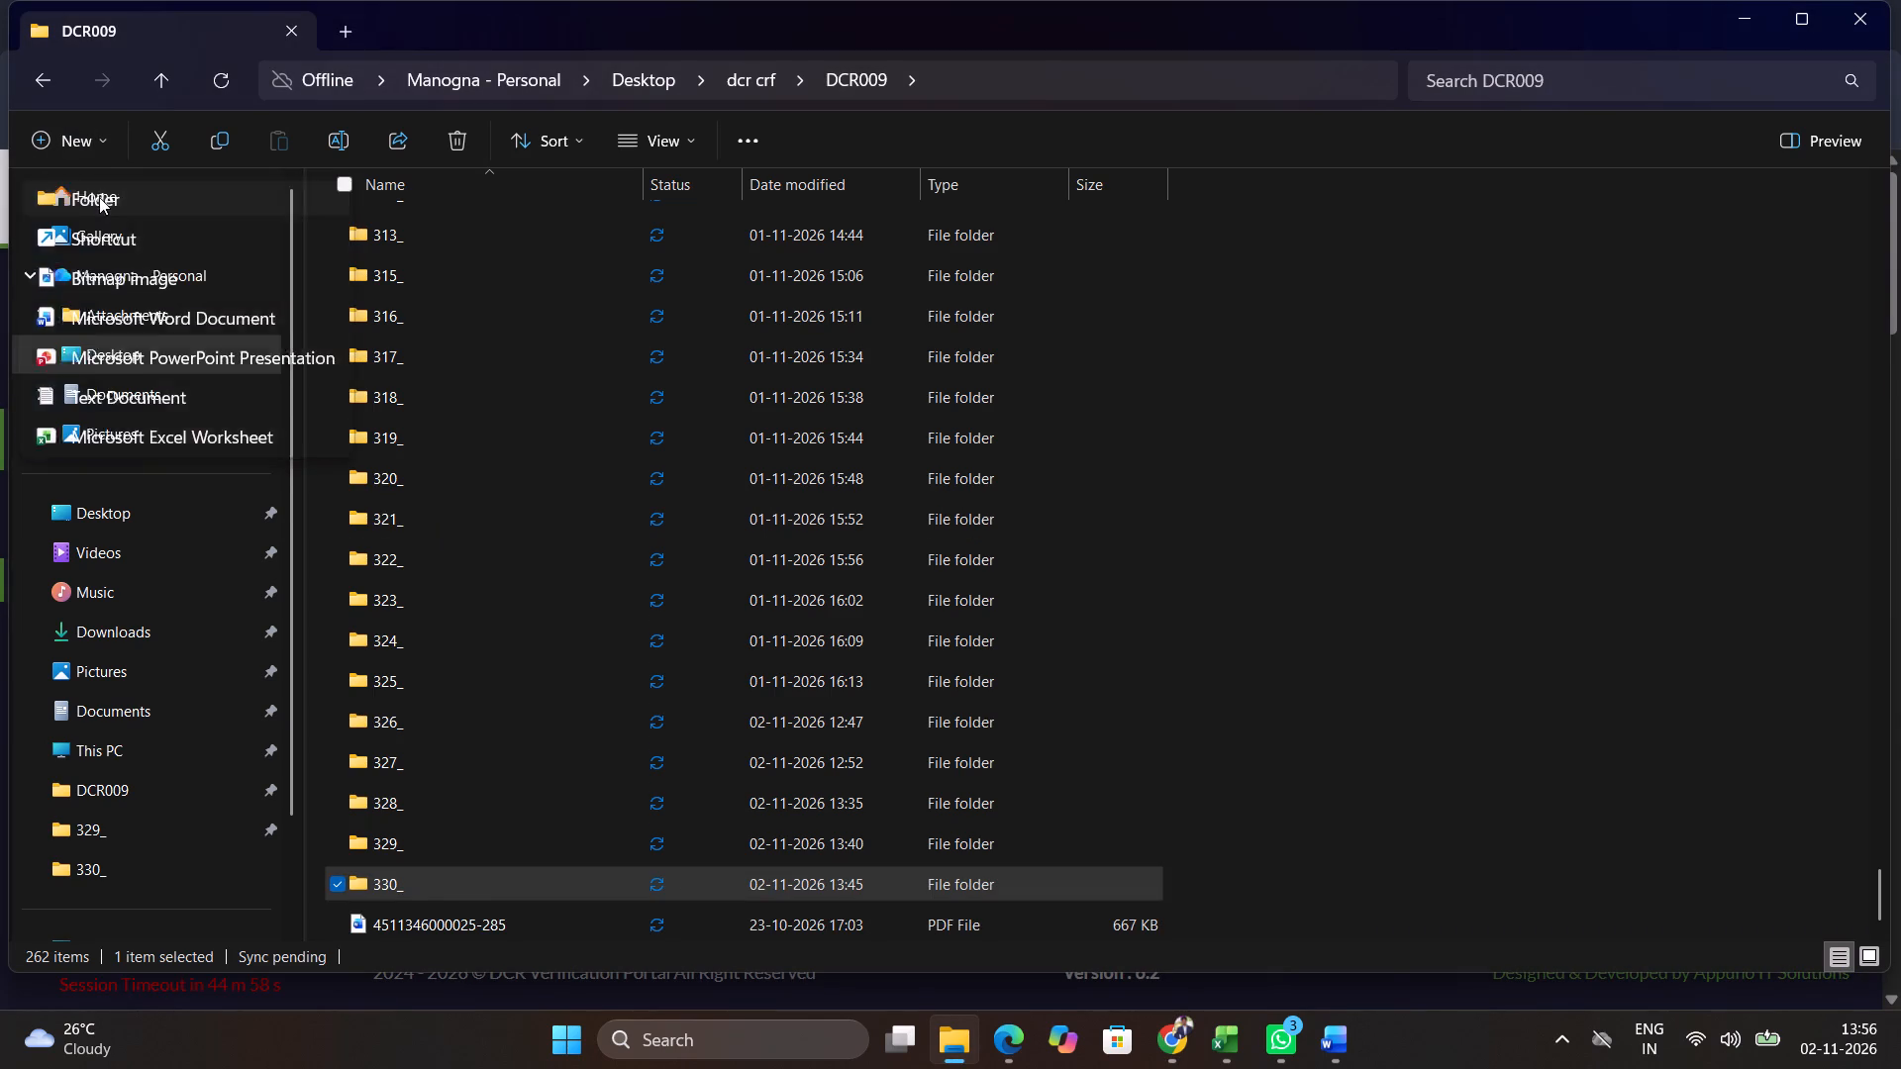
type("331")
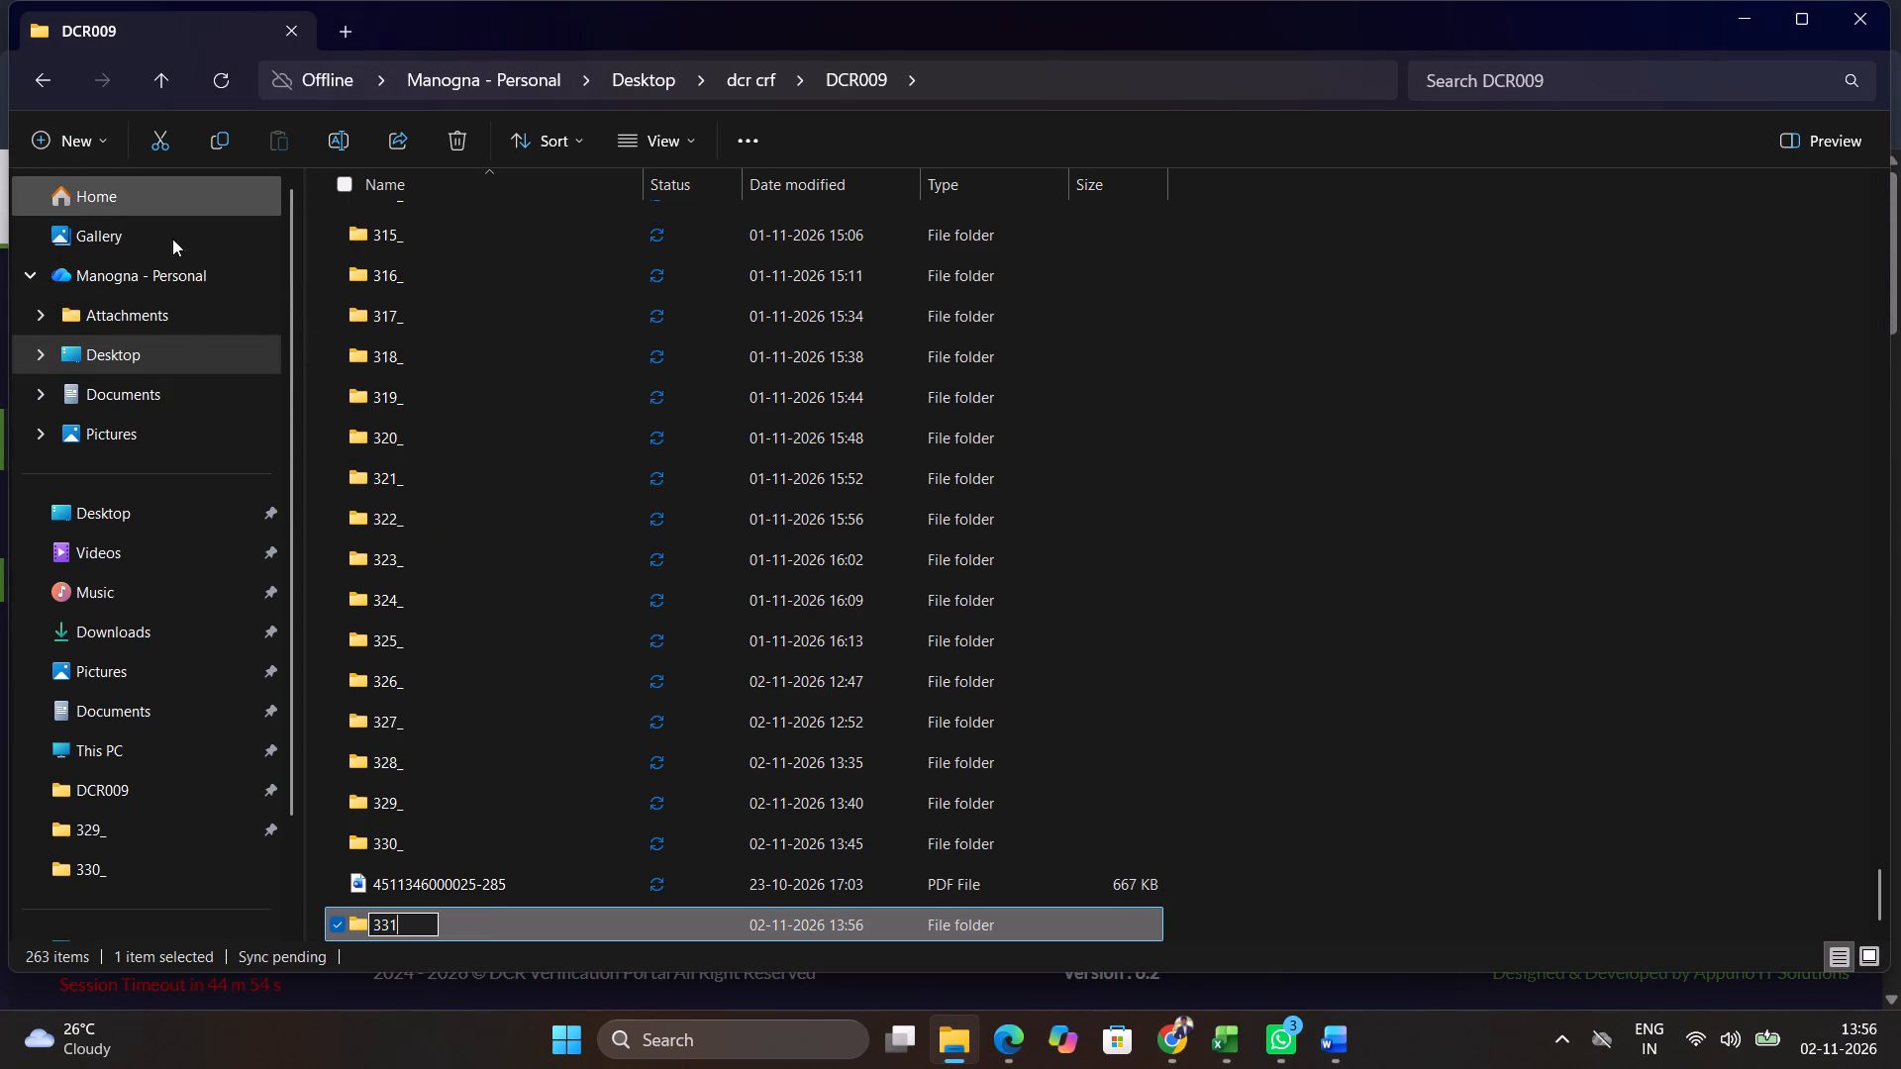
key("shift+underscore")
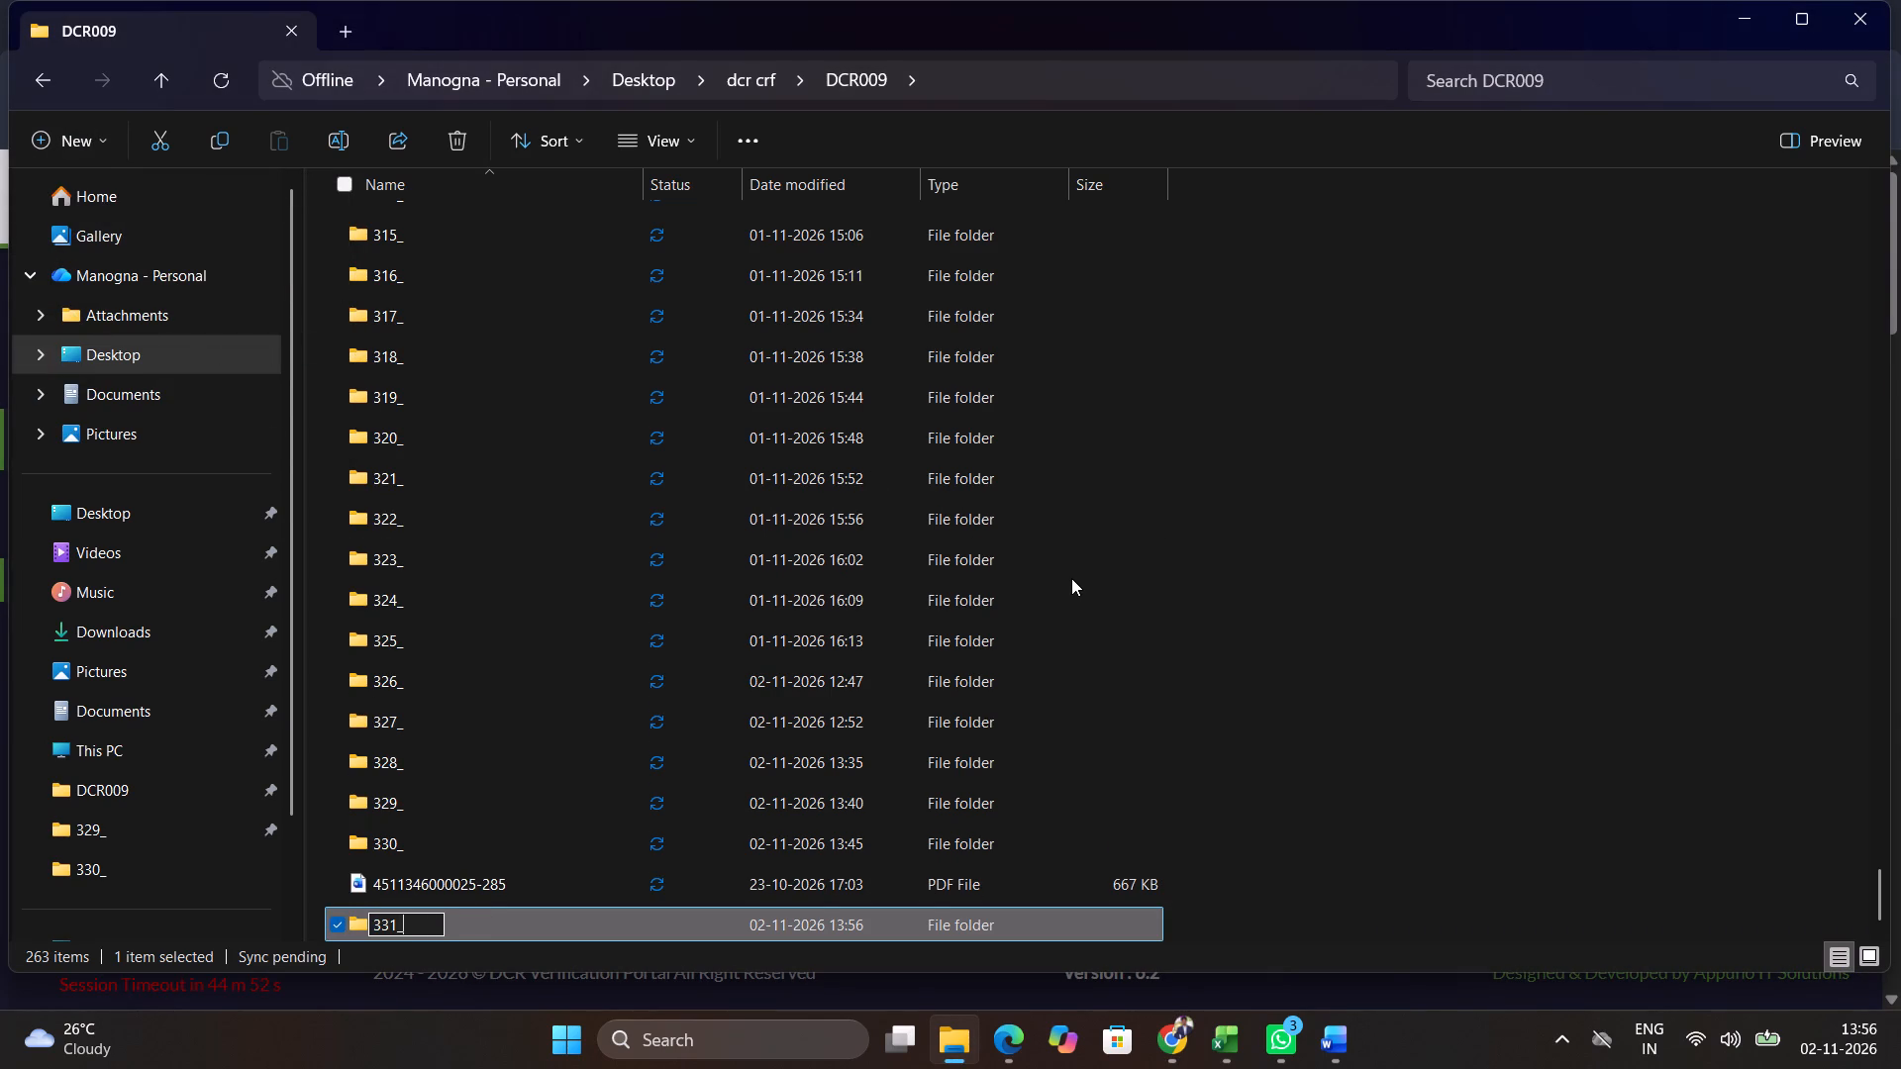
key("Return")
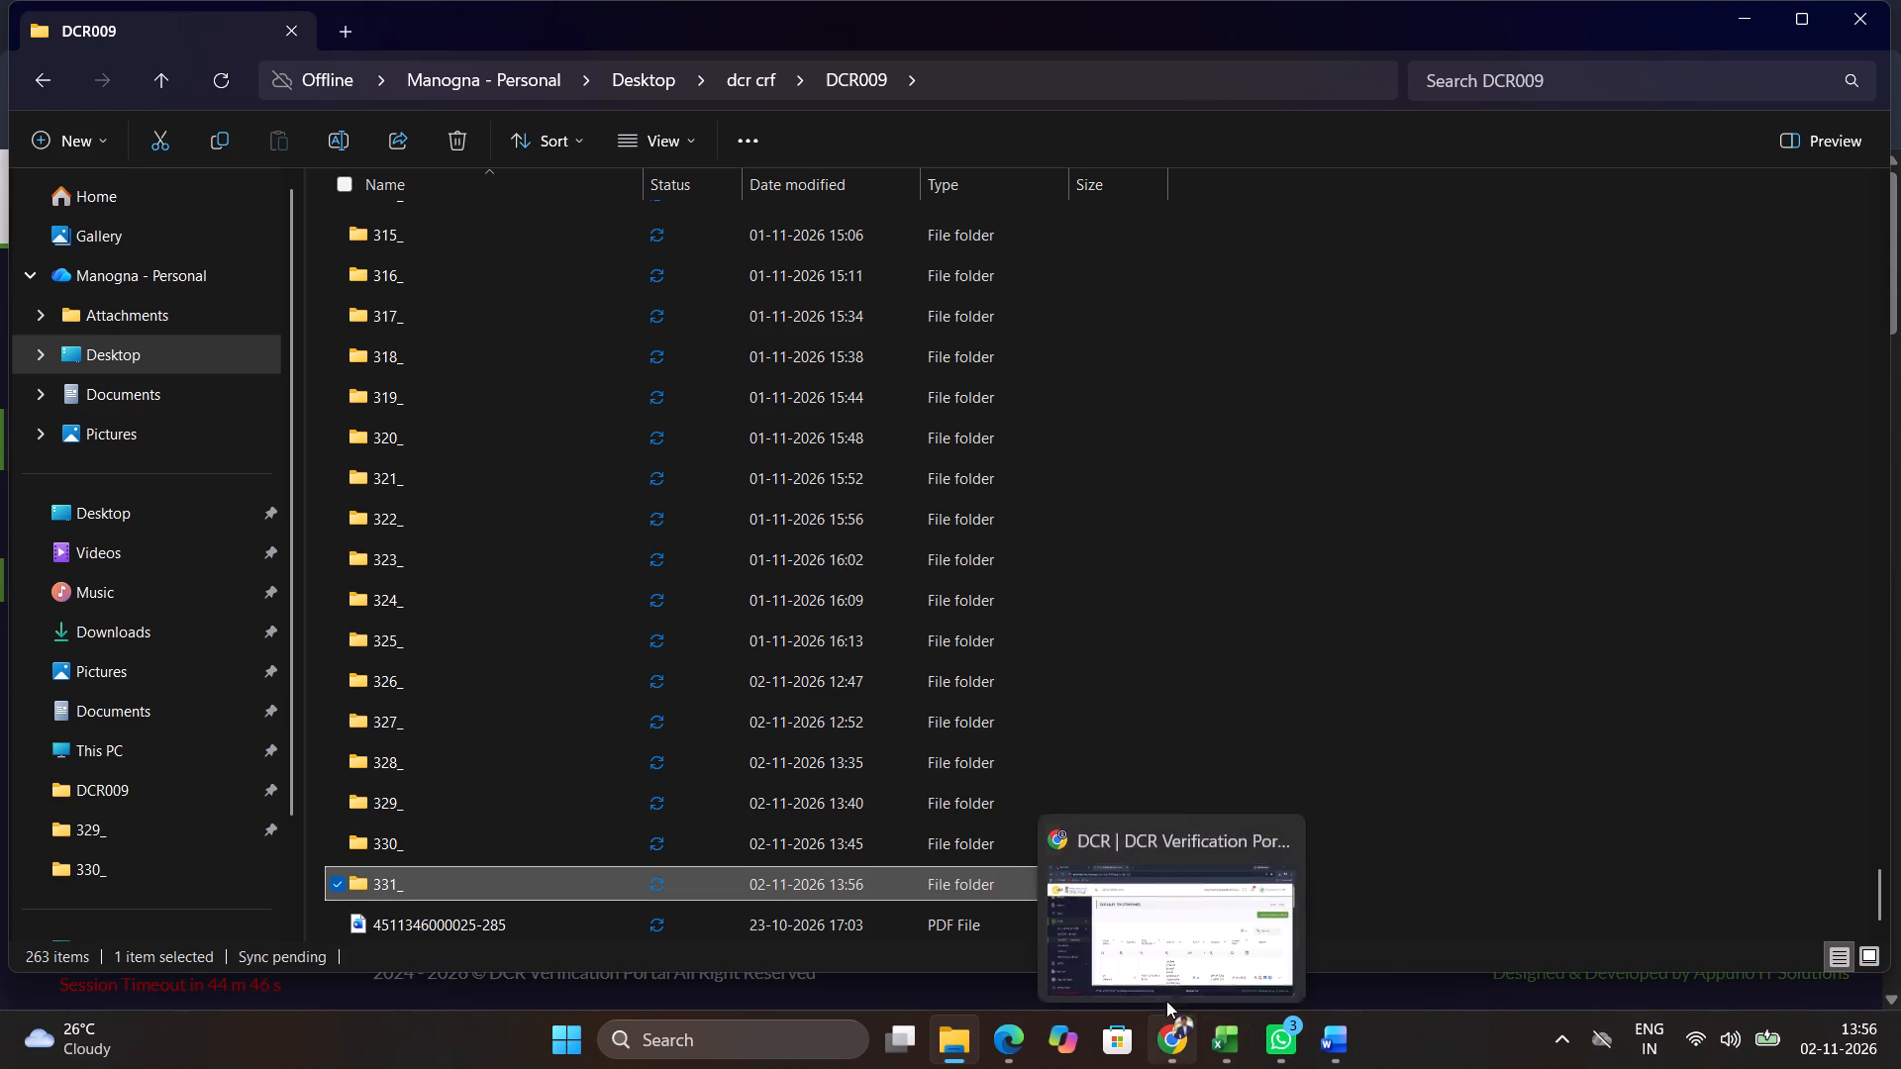
Switch to Chrome, copy the service number from the SUNGRACE work order, and return to the DCR portal.
left_click(1164, 939)
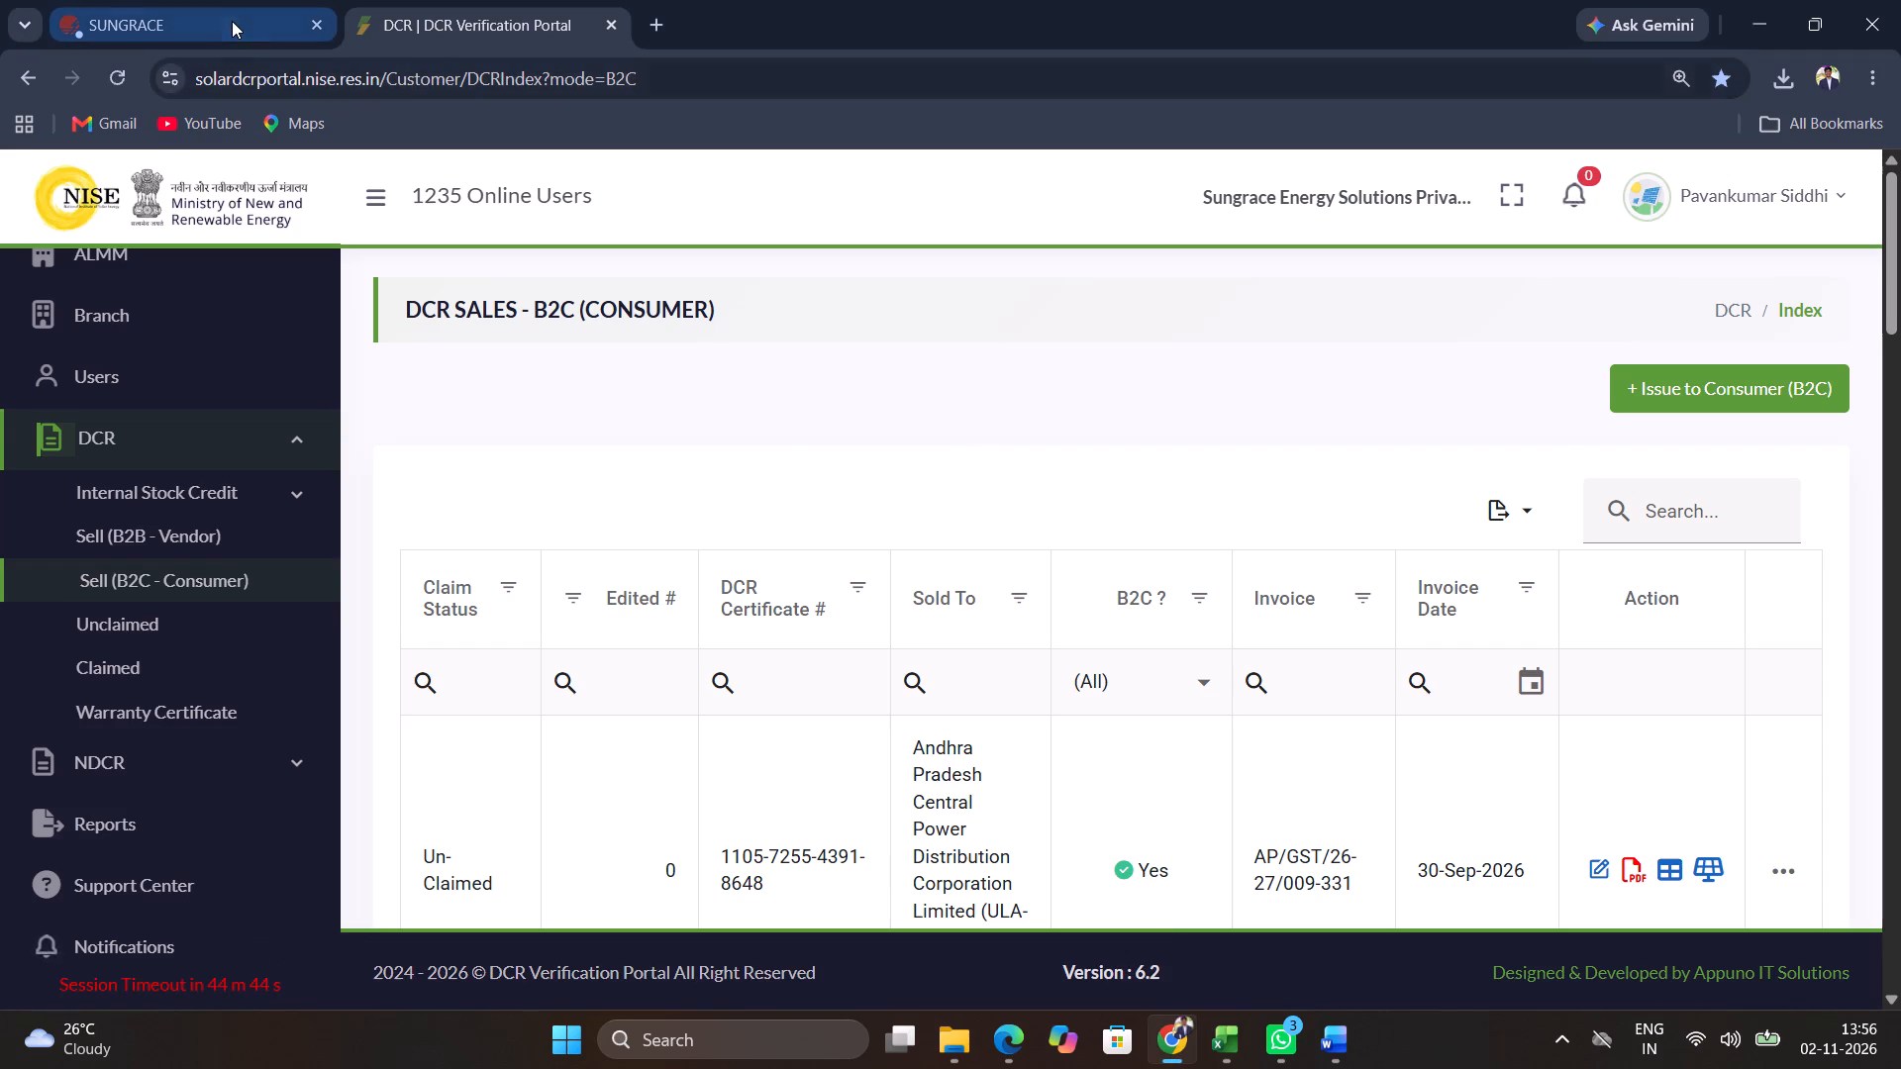
left_click(225, 15)
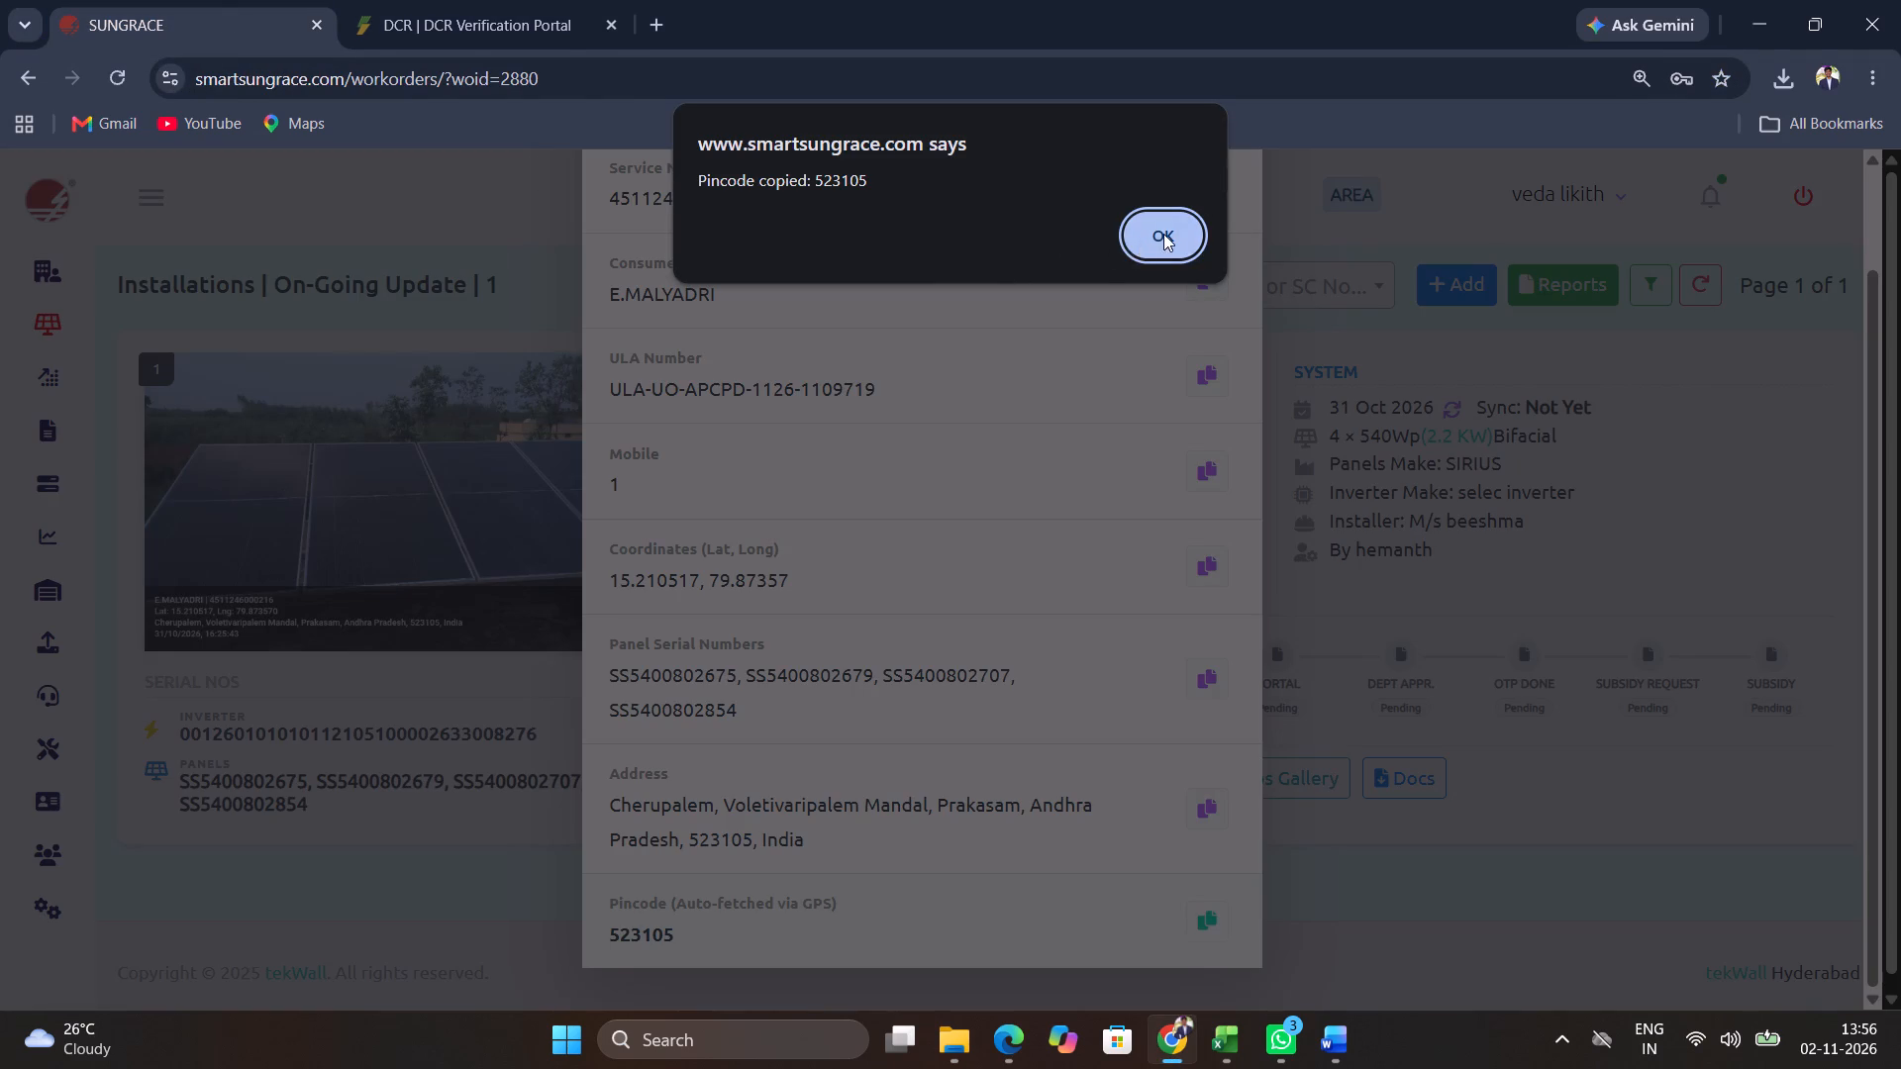
left_click(1164, 233)
left_click(1191, 197)
left_click(406, 0)
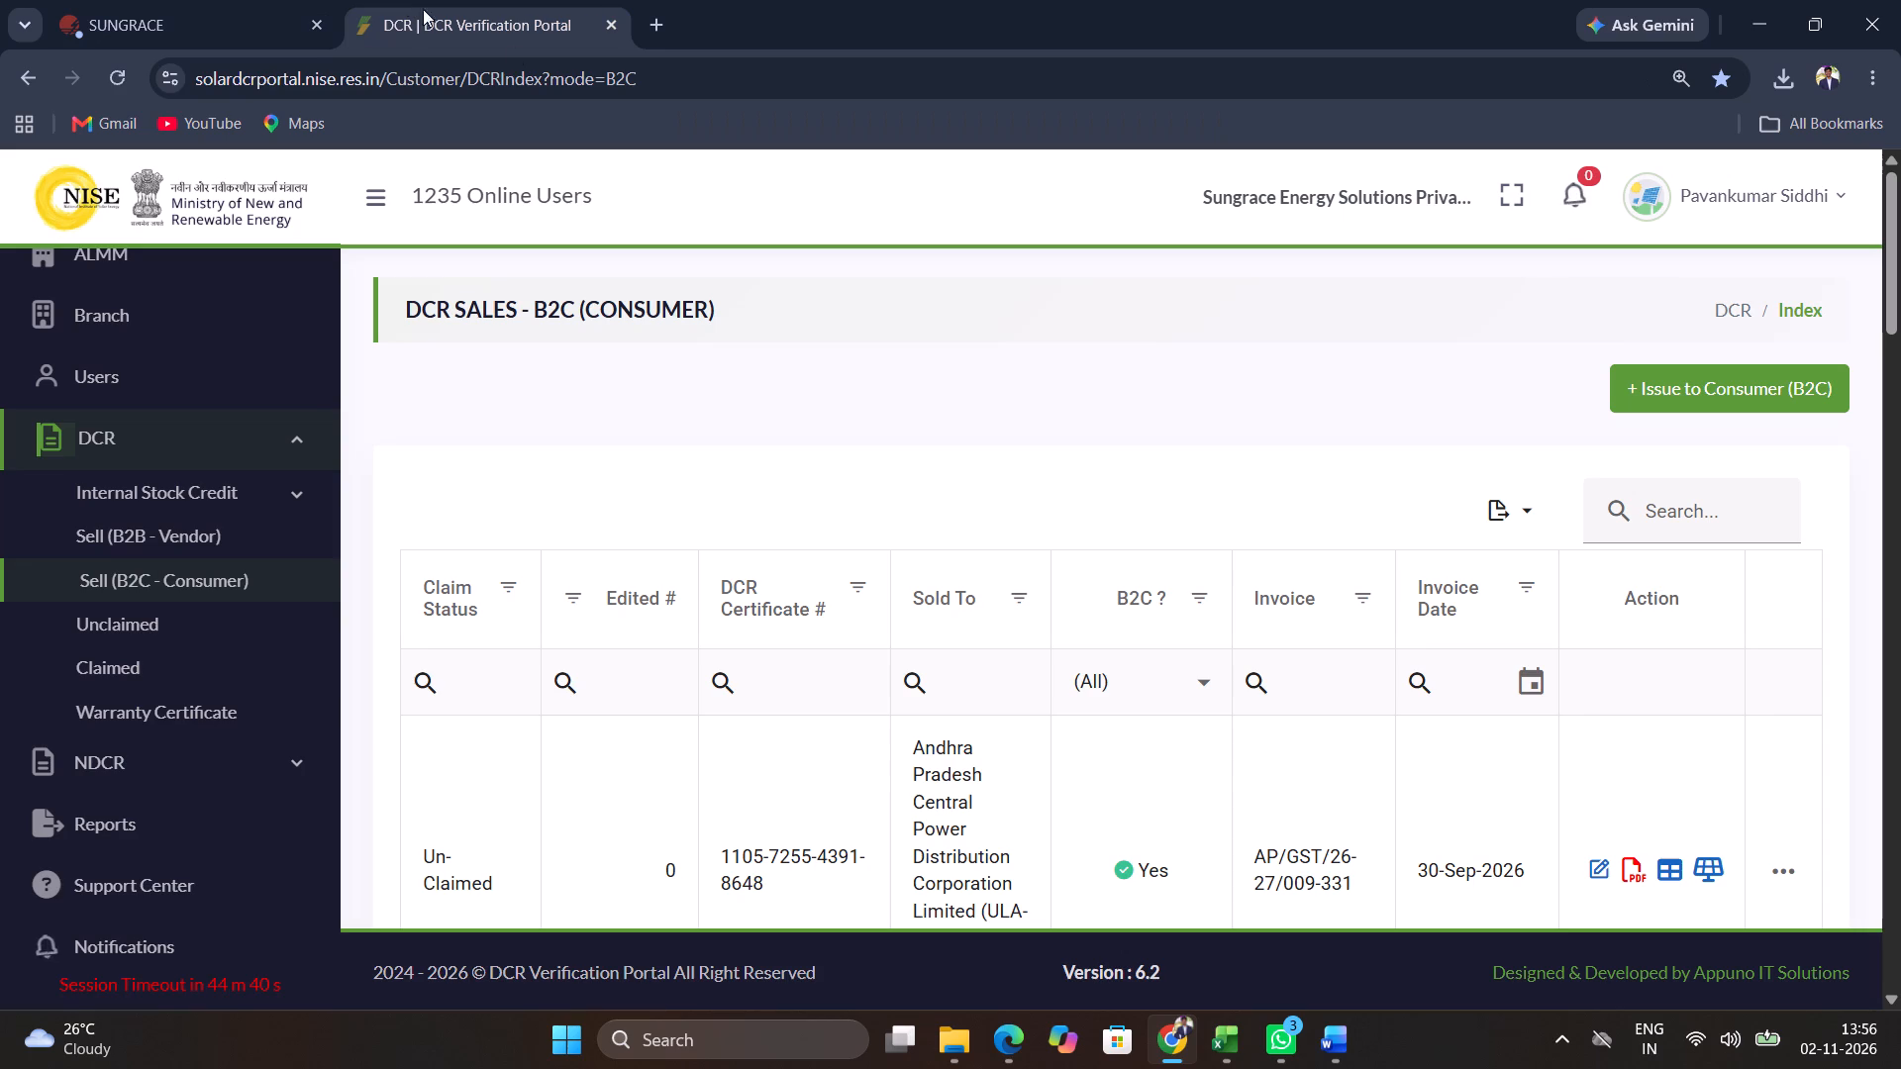
Open the PDF certificate for invoice AP/GST/26-27/009-331 and start downloading it.
double_click(1618, 877)
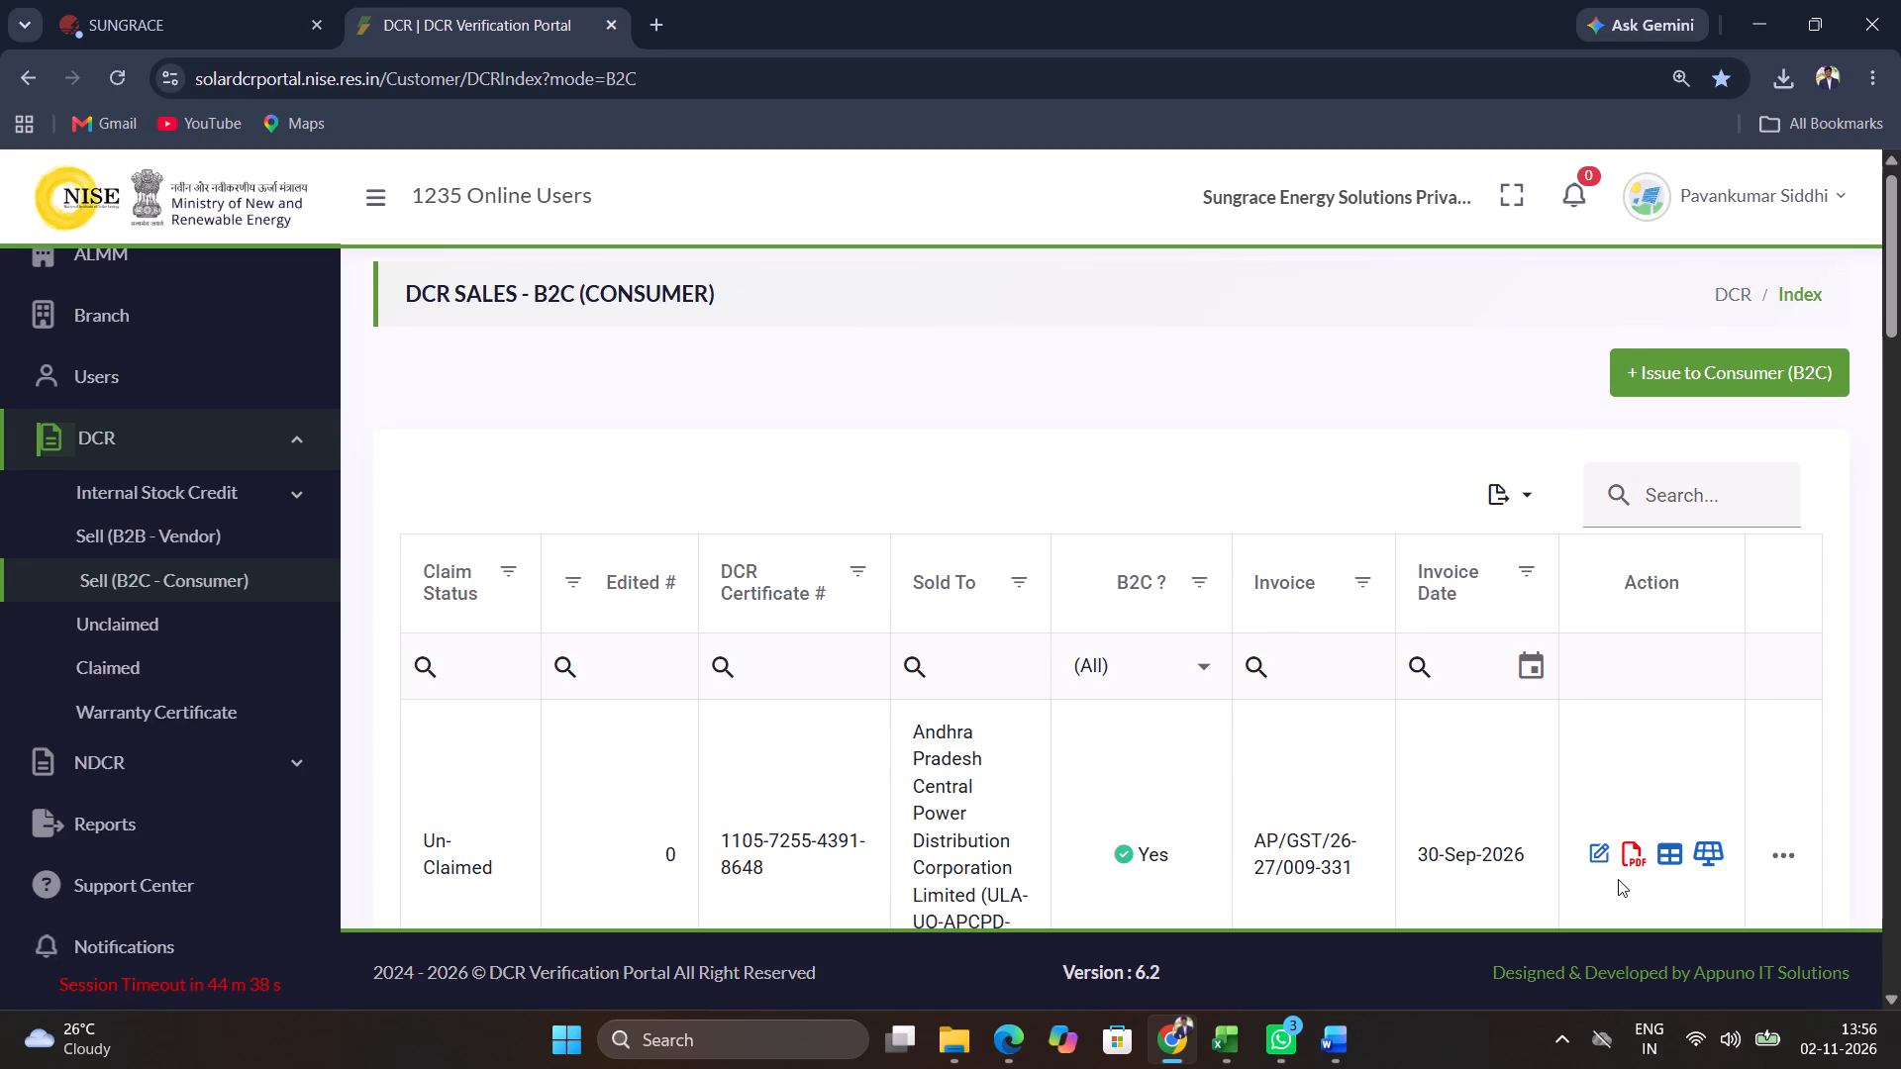
left_click(1646, 856)
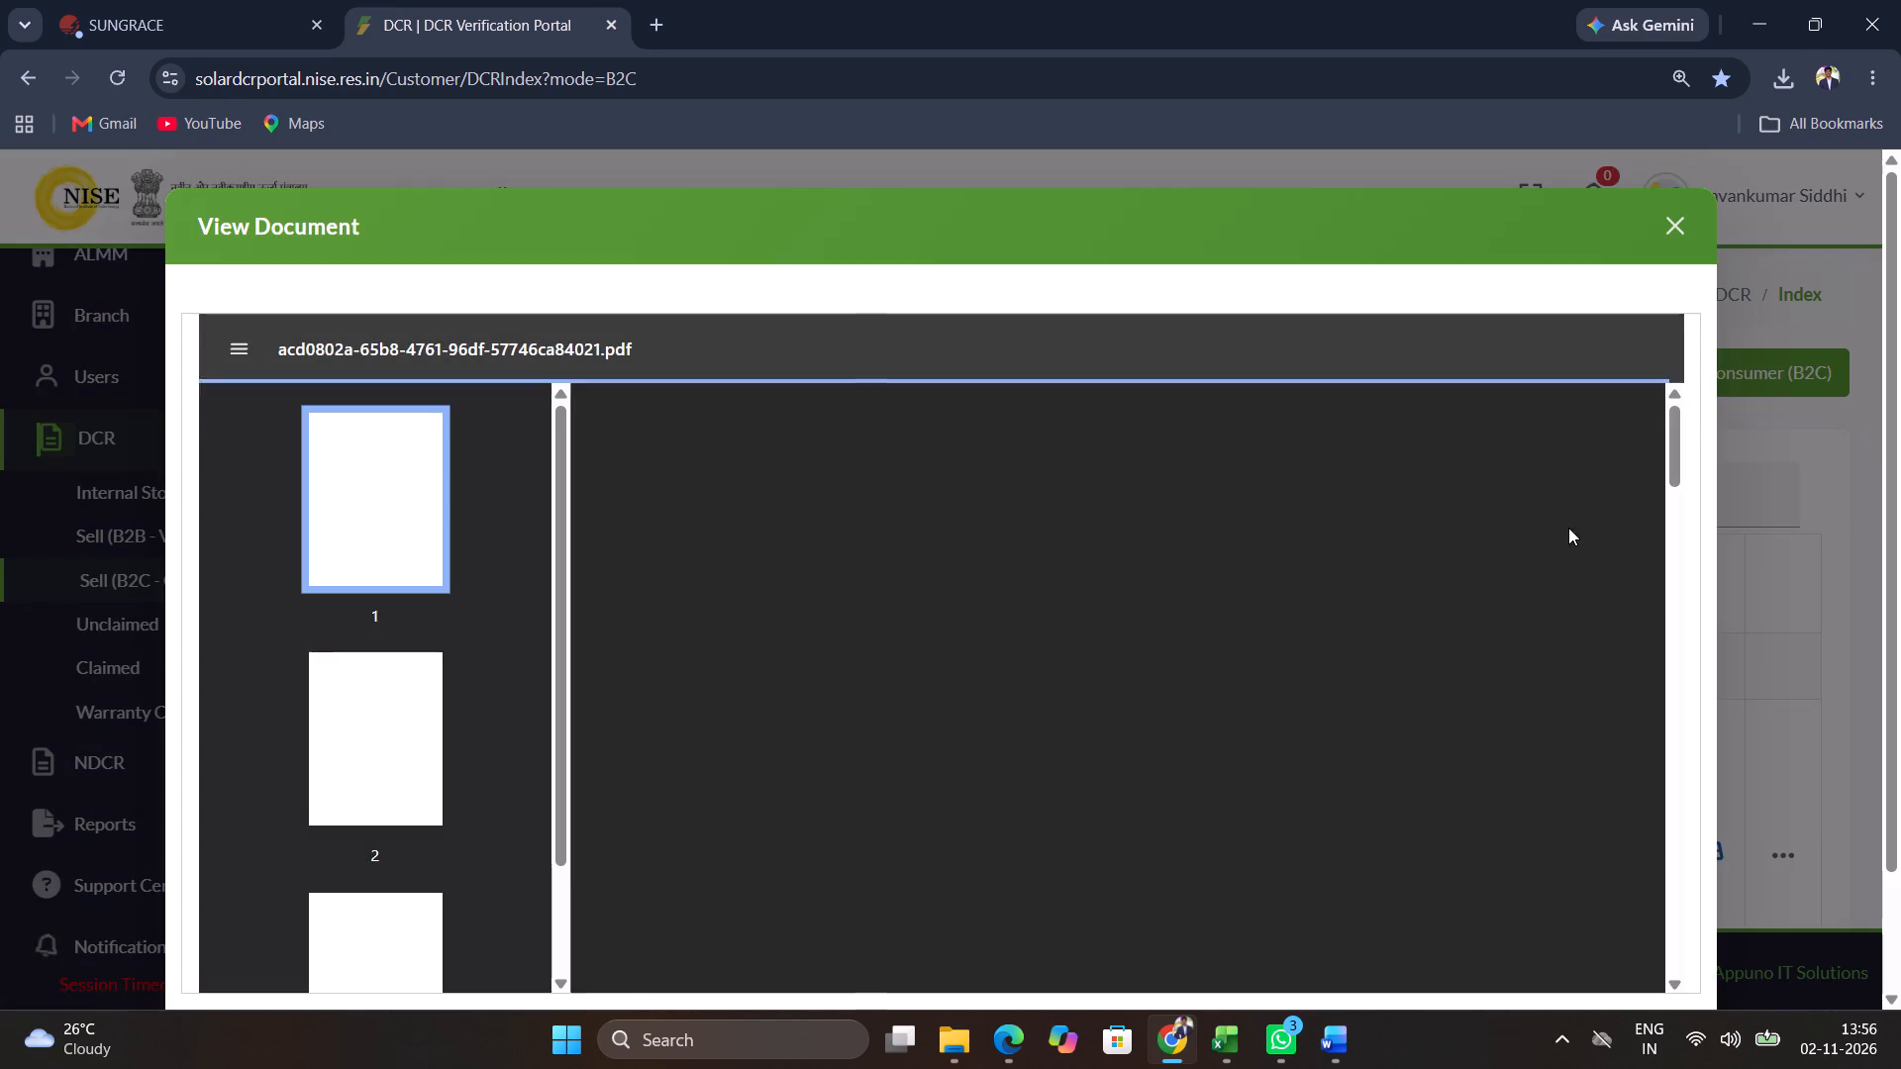
left_click(1561, 341)
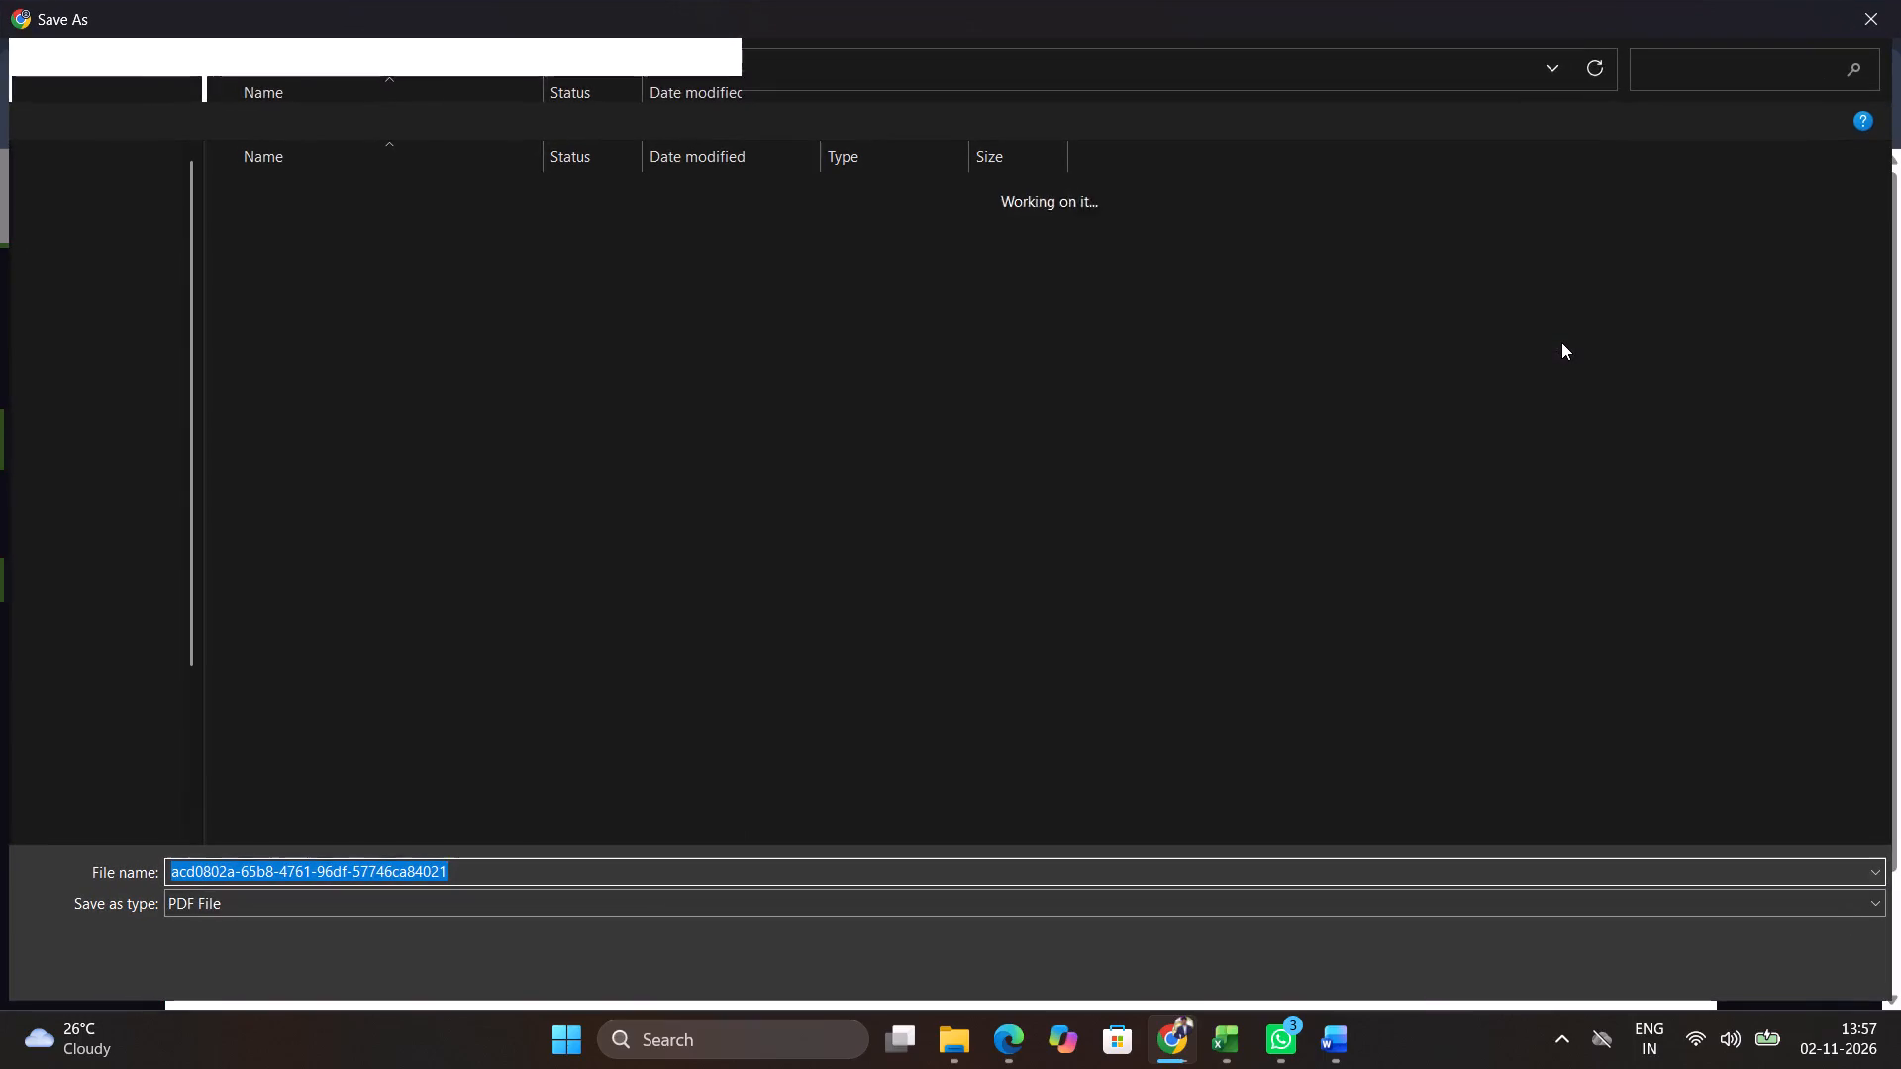
Save the certificate PDF in the DCR009 subfolder 331_, named with the copied service number followed by -331.
key("ctrl+v")
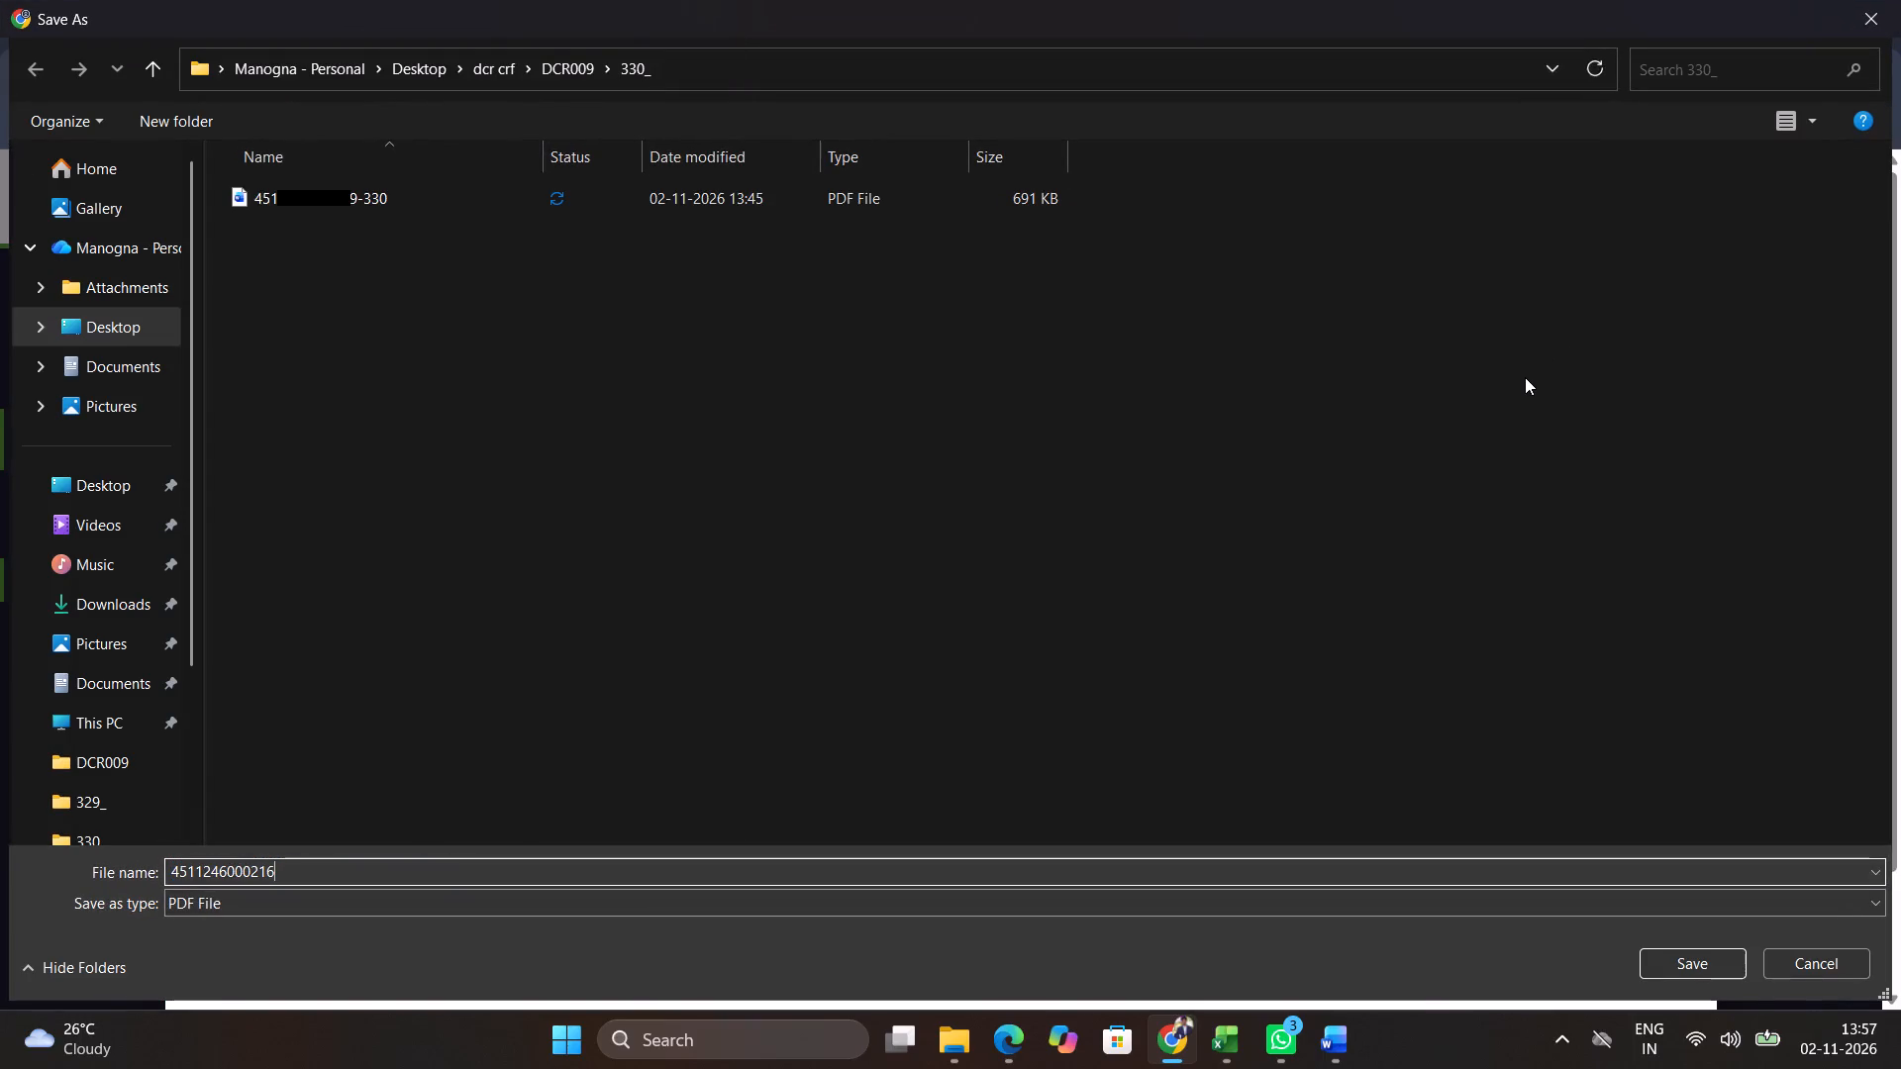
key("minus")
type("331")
left_click(558, 73)
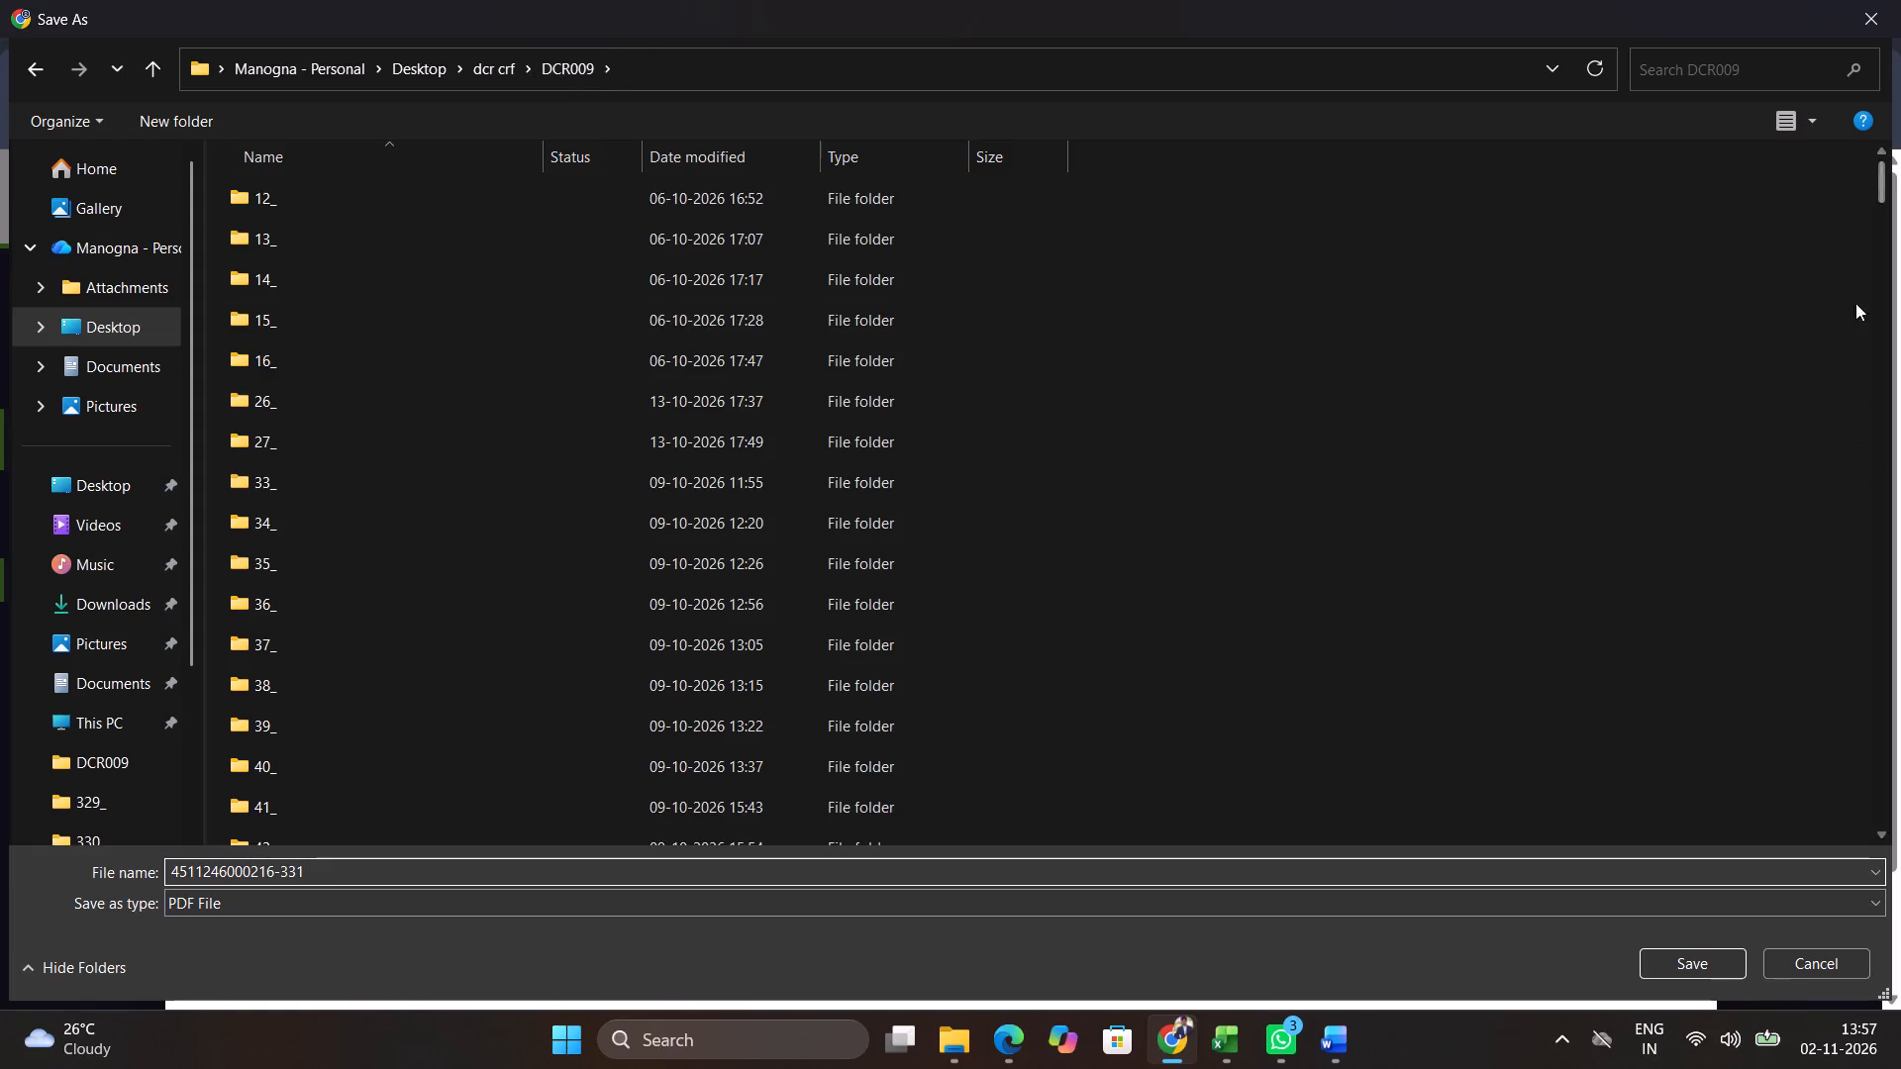
left_click_drag(1882, 190, 1899, 897)
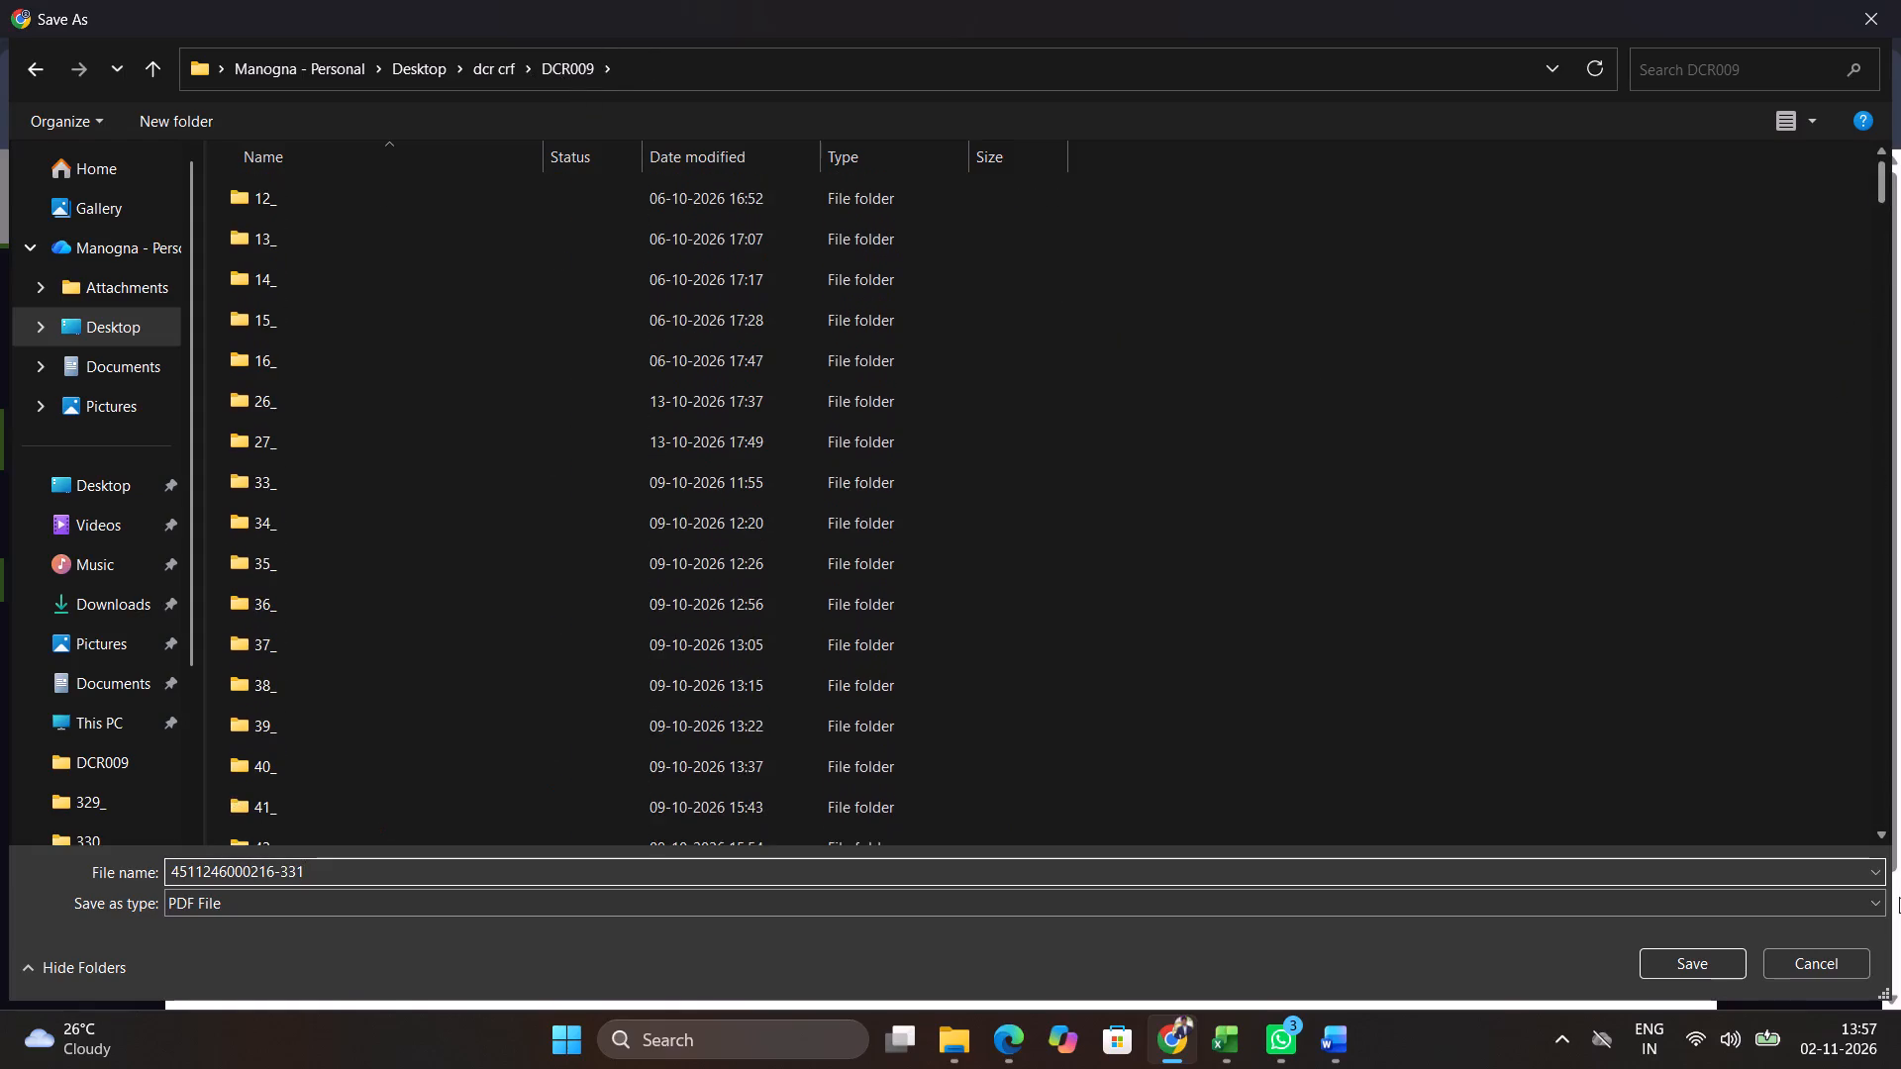
left_click_drag(1899, 897, 1894, 809)
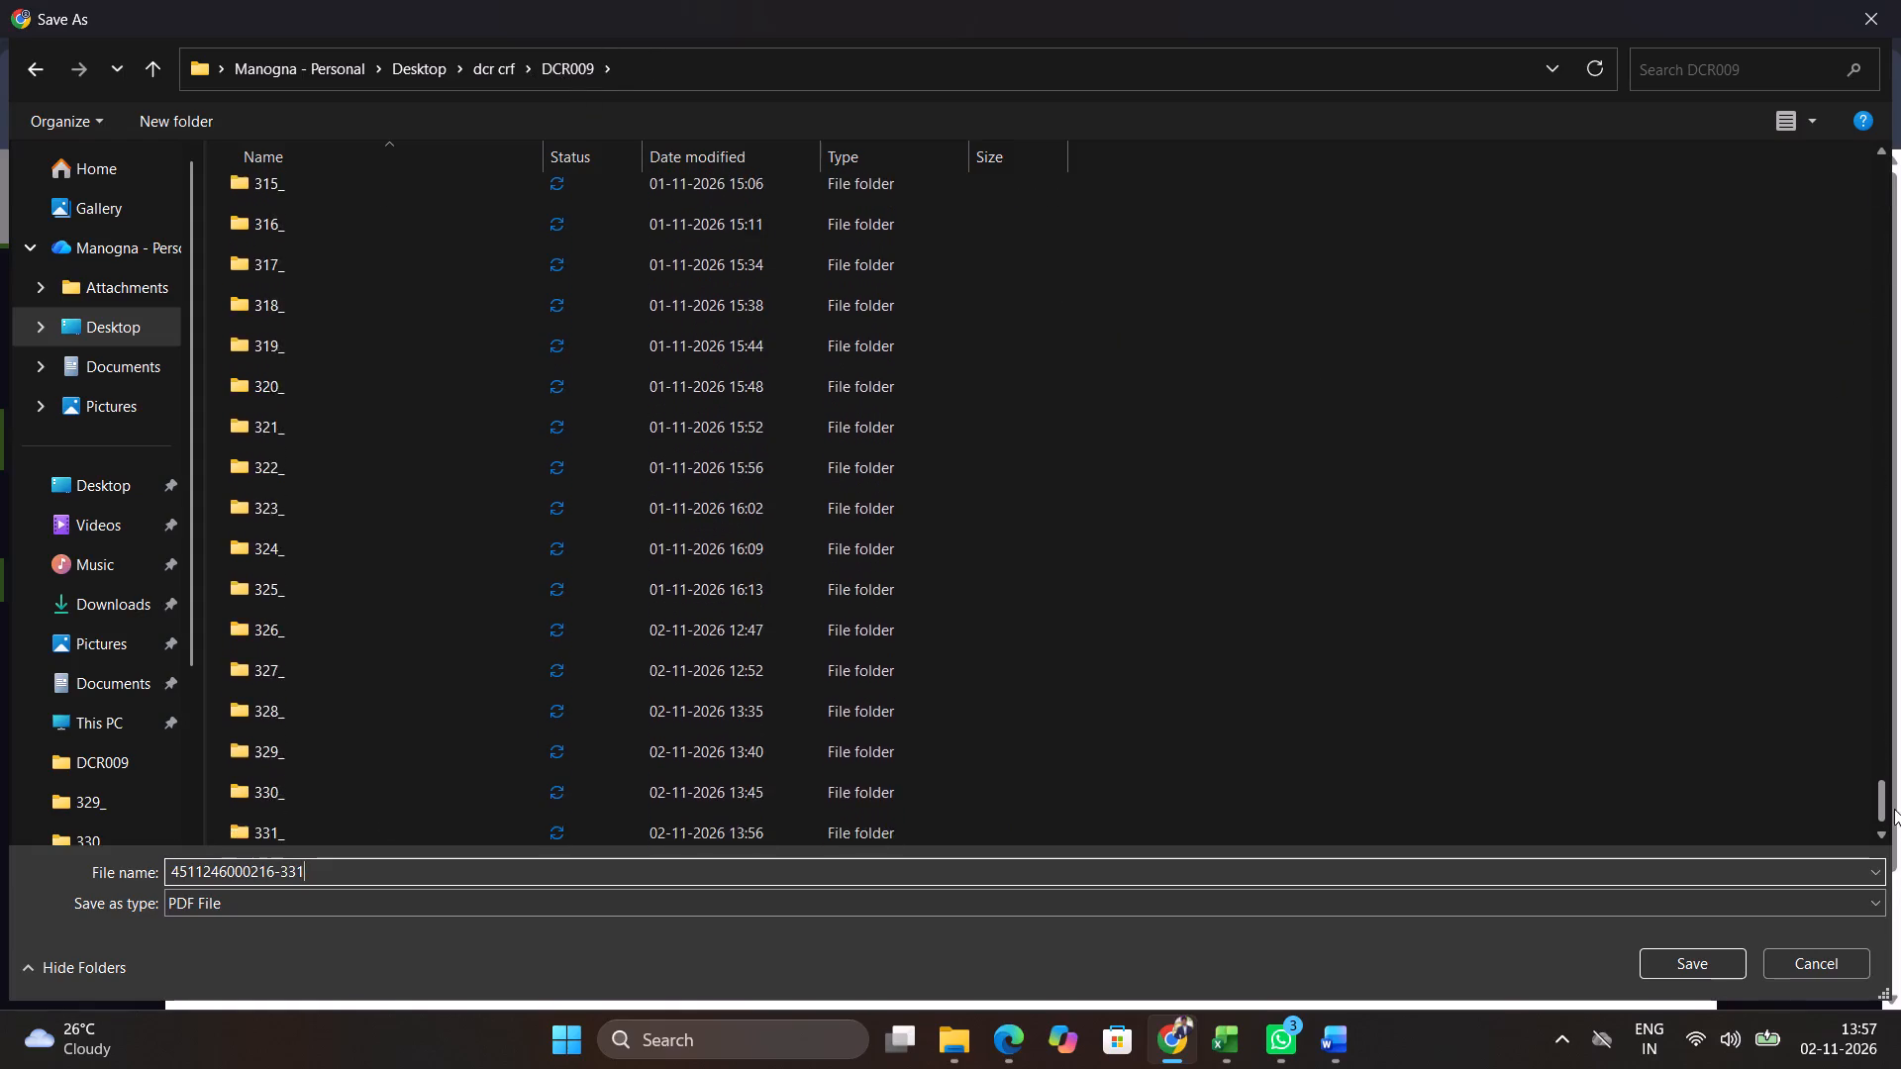
left_click_drag(1894, 809, 1891, 832)
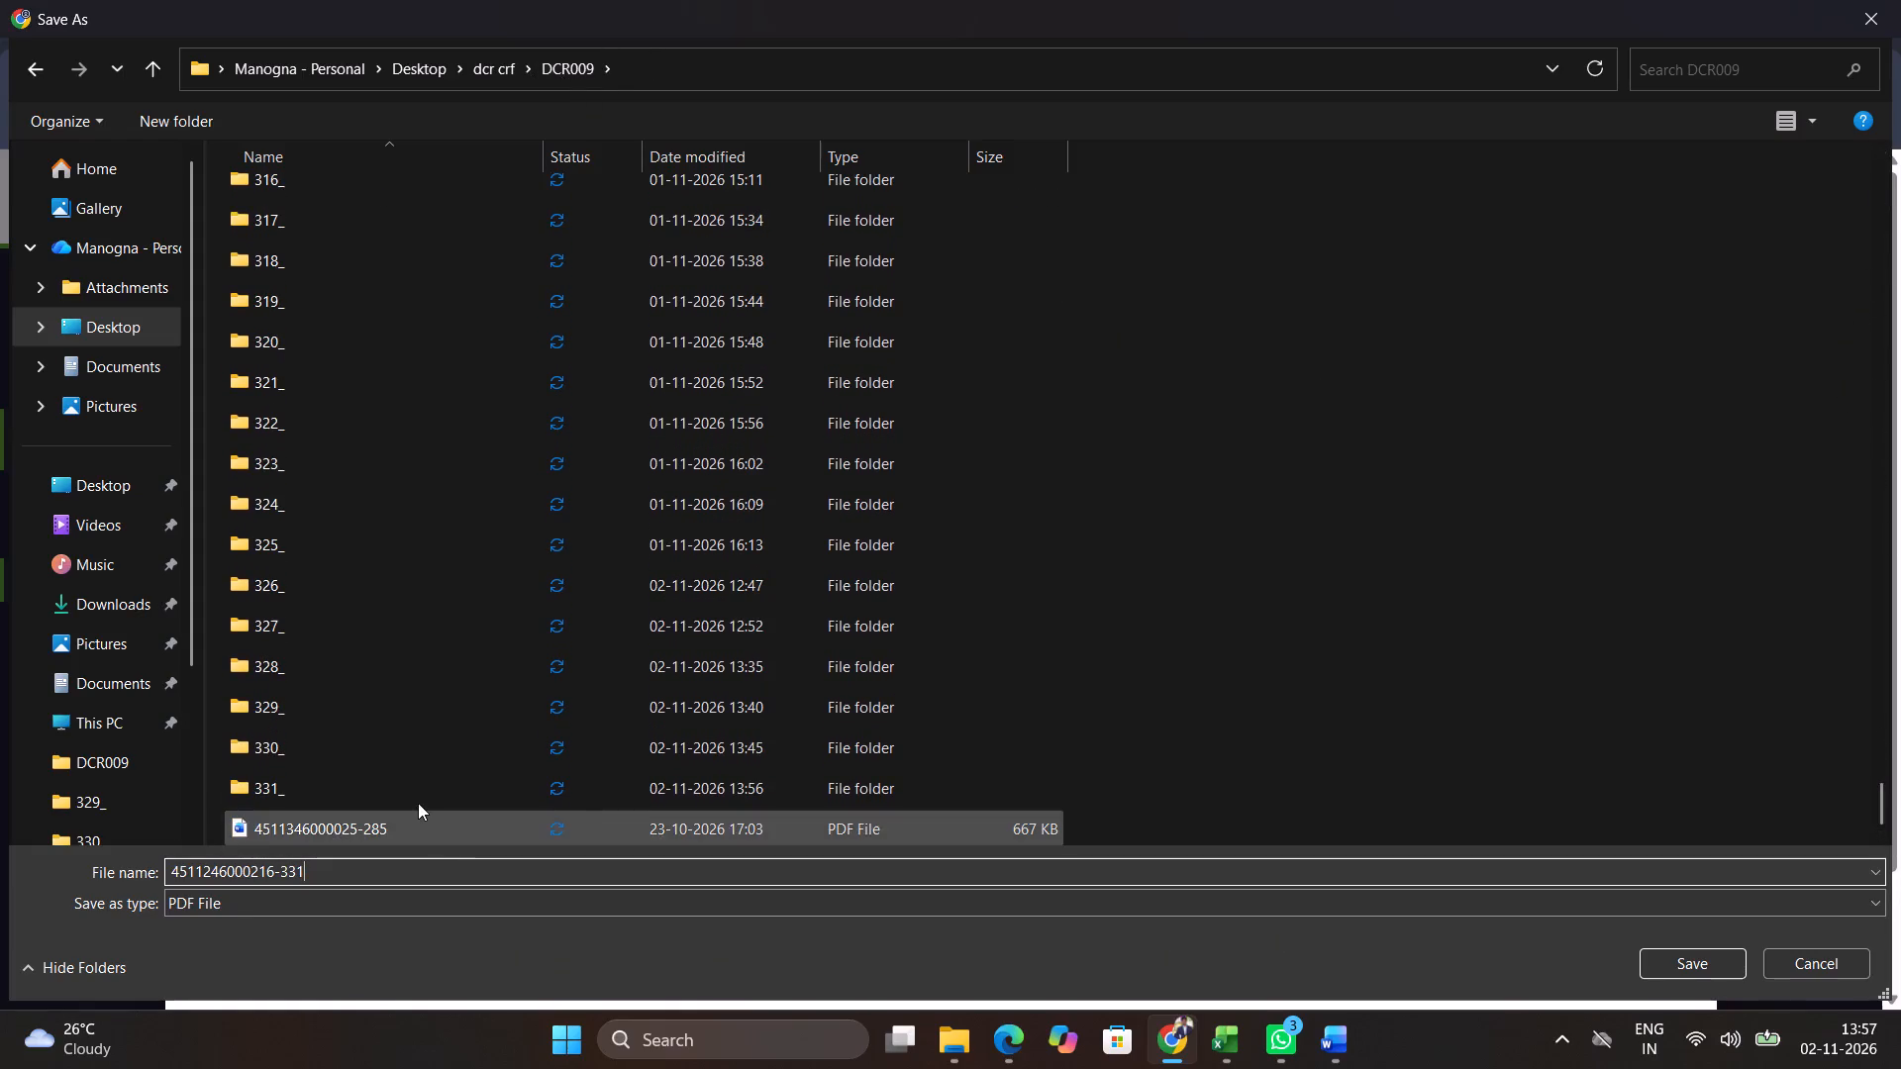
double_click(416, 774)
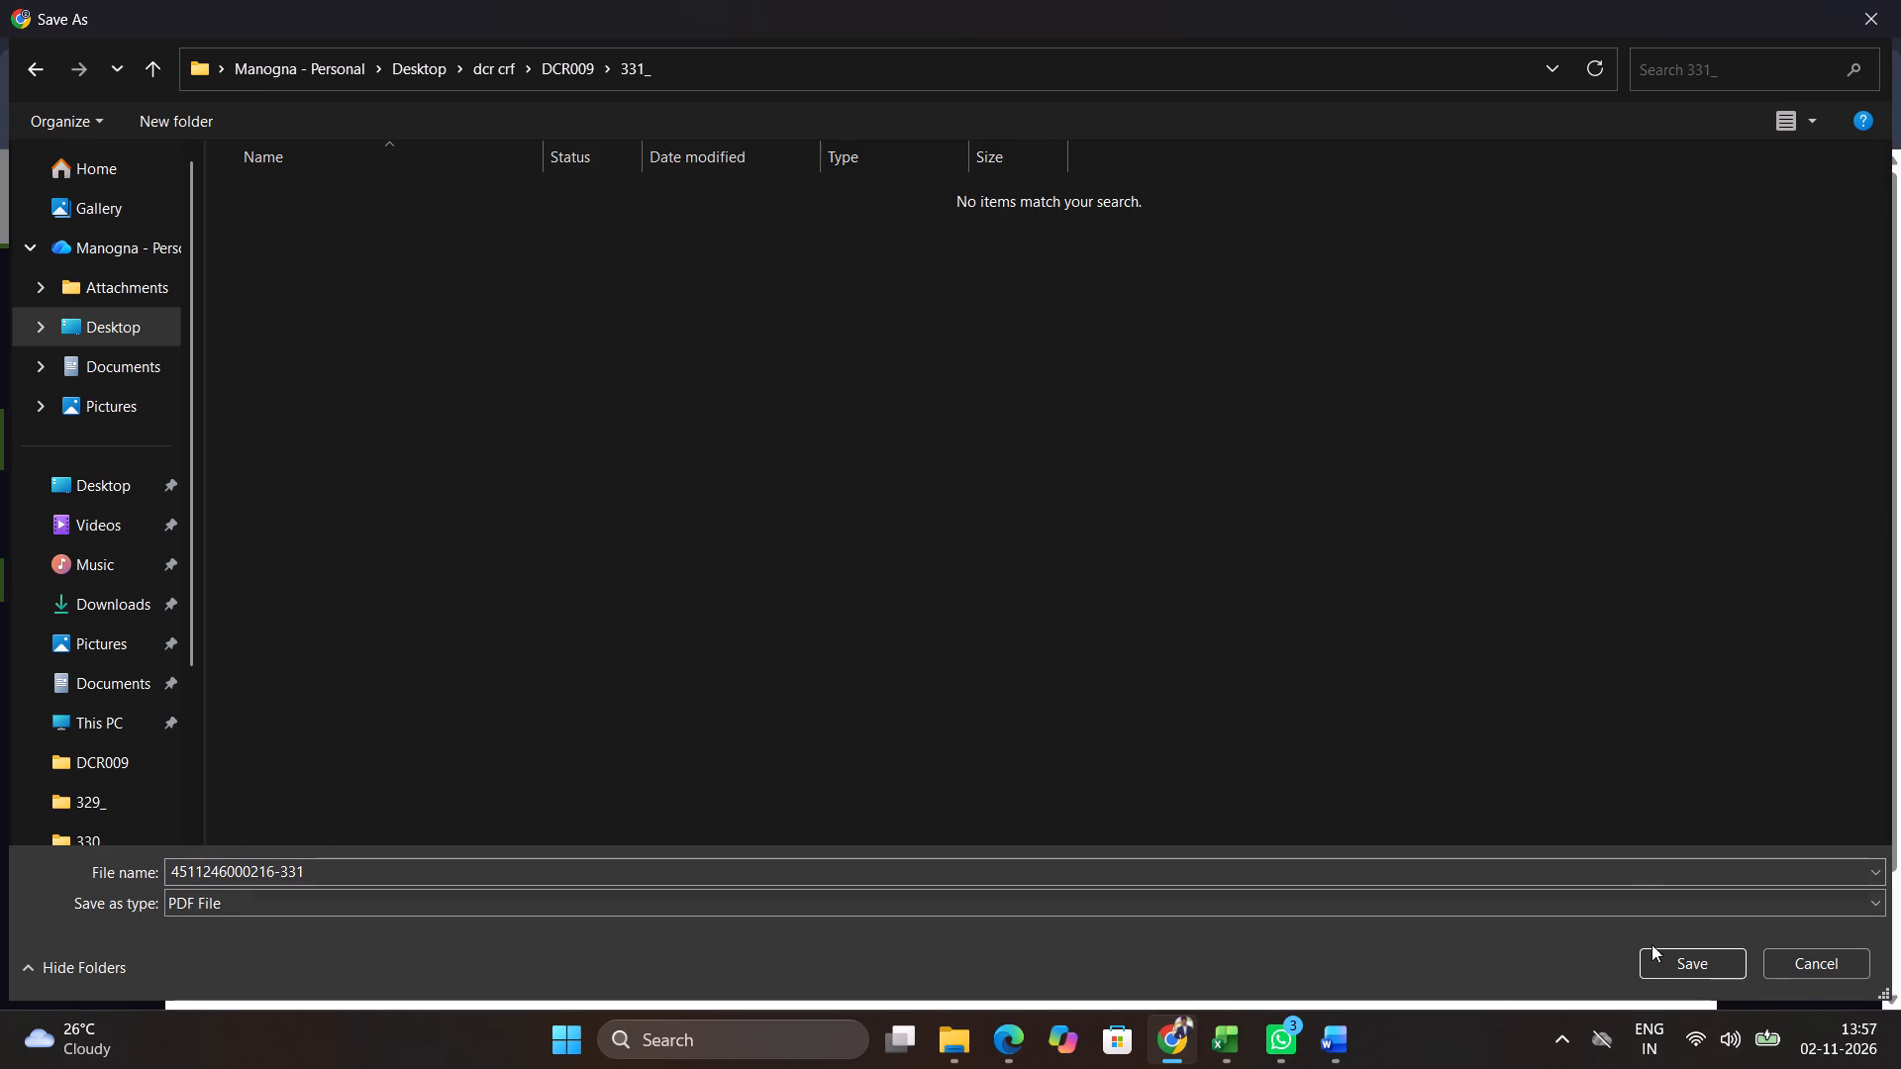
left_click(1643, 969)
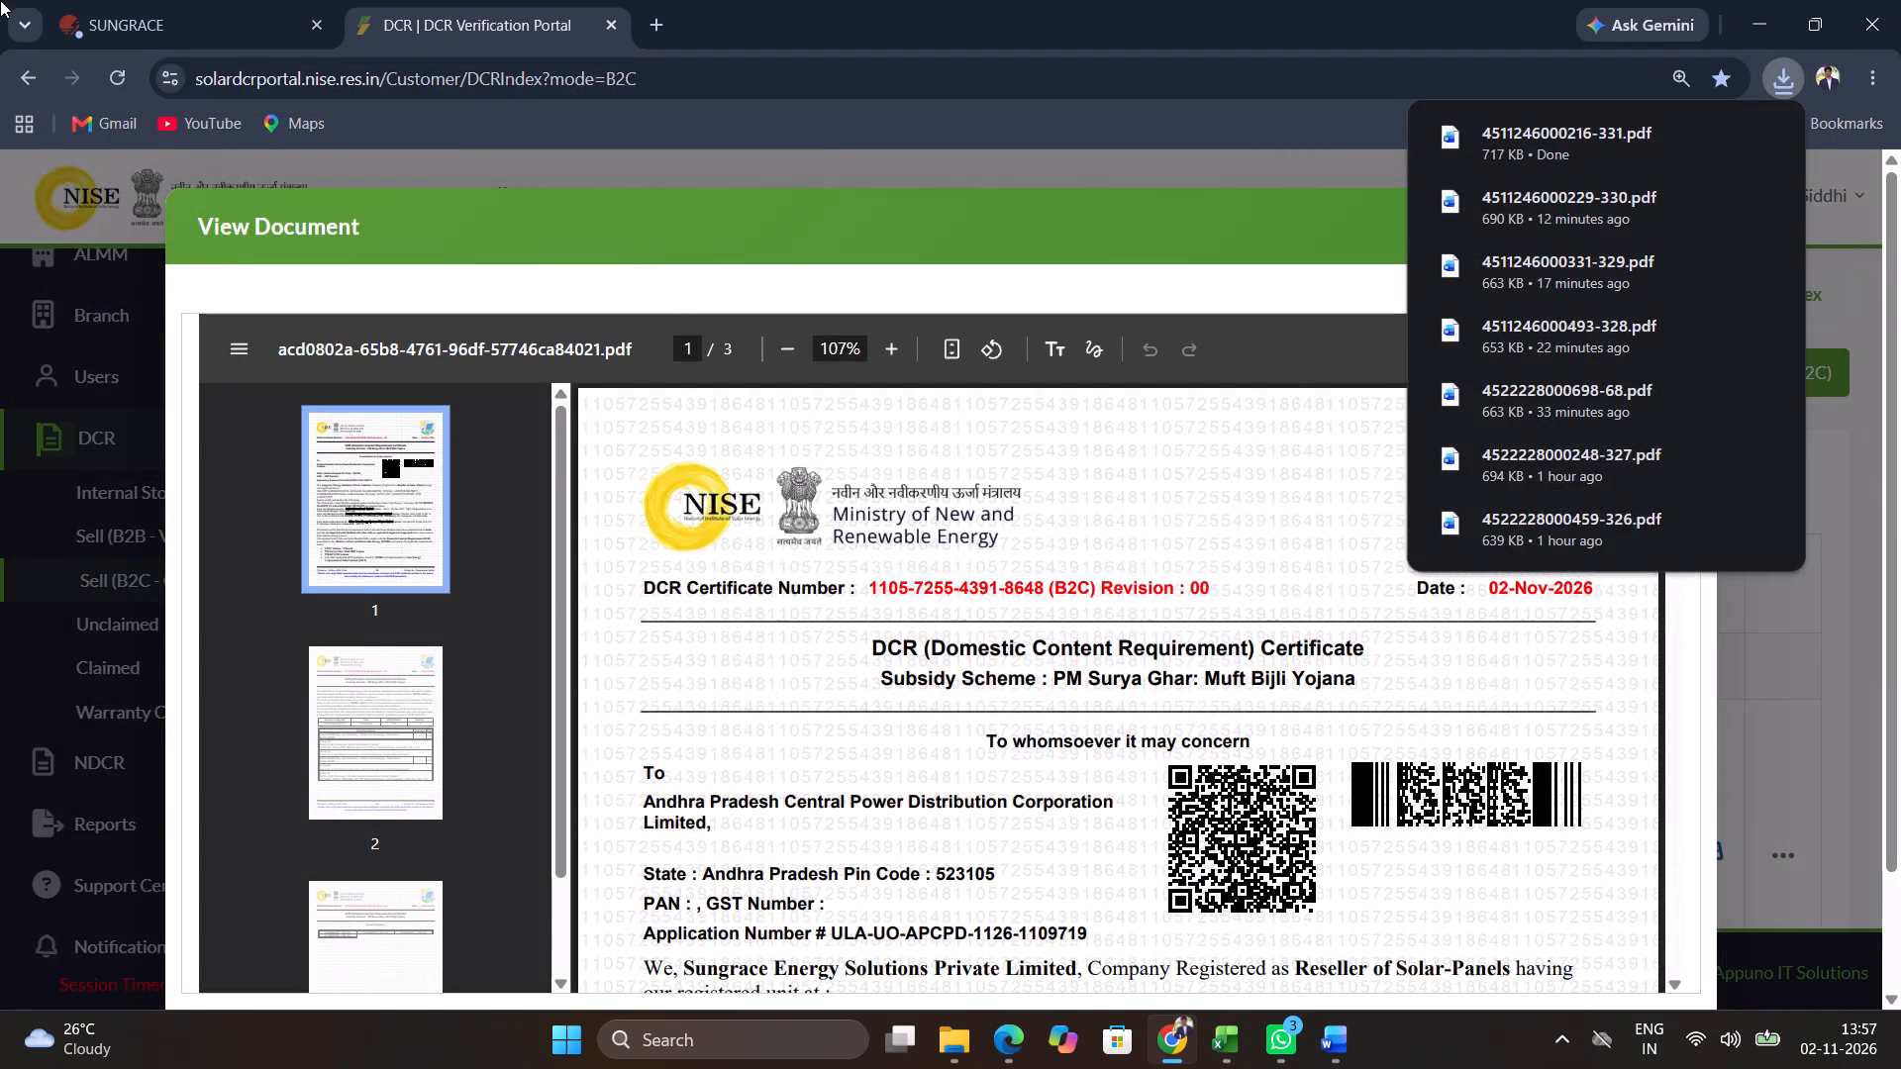
Return to the SUNGRACE work order, close its copied-details window, and open the Project Stage update form.
left_click(206, 3)
left_click(1164, 232)
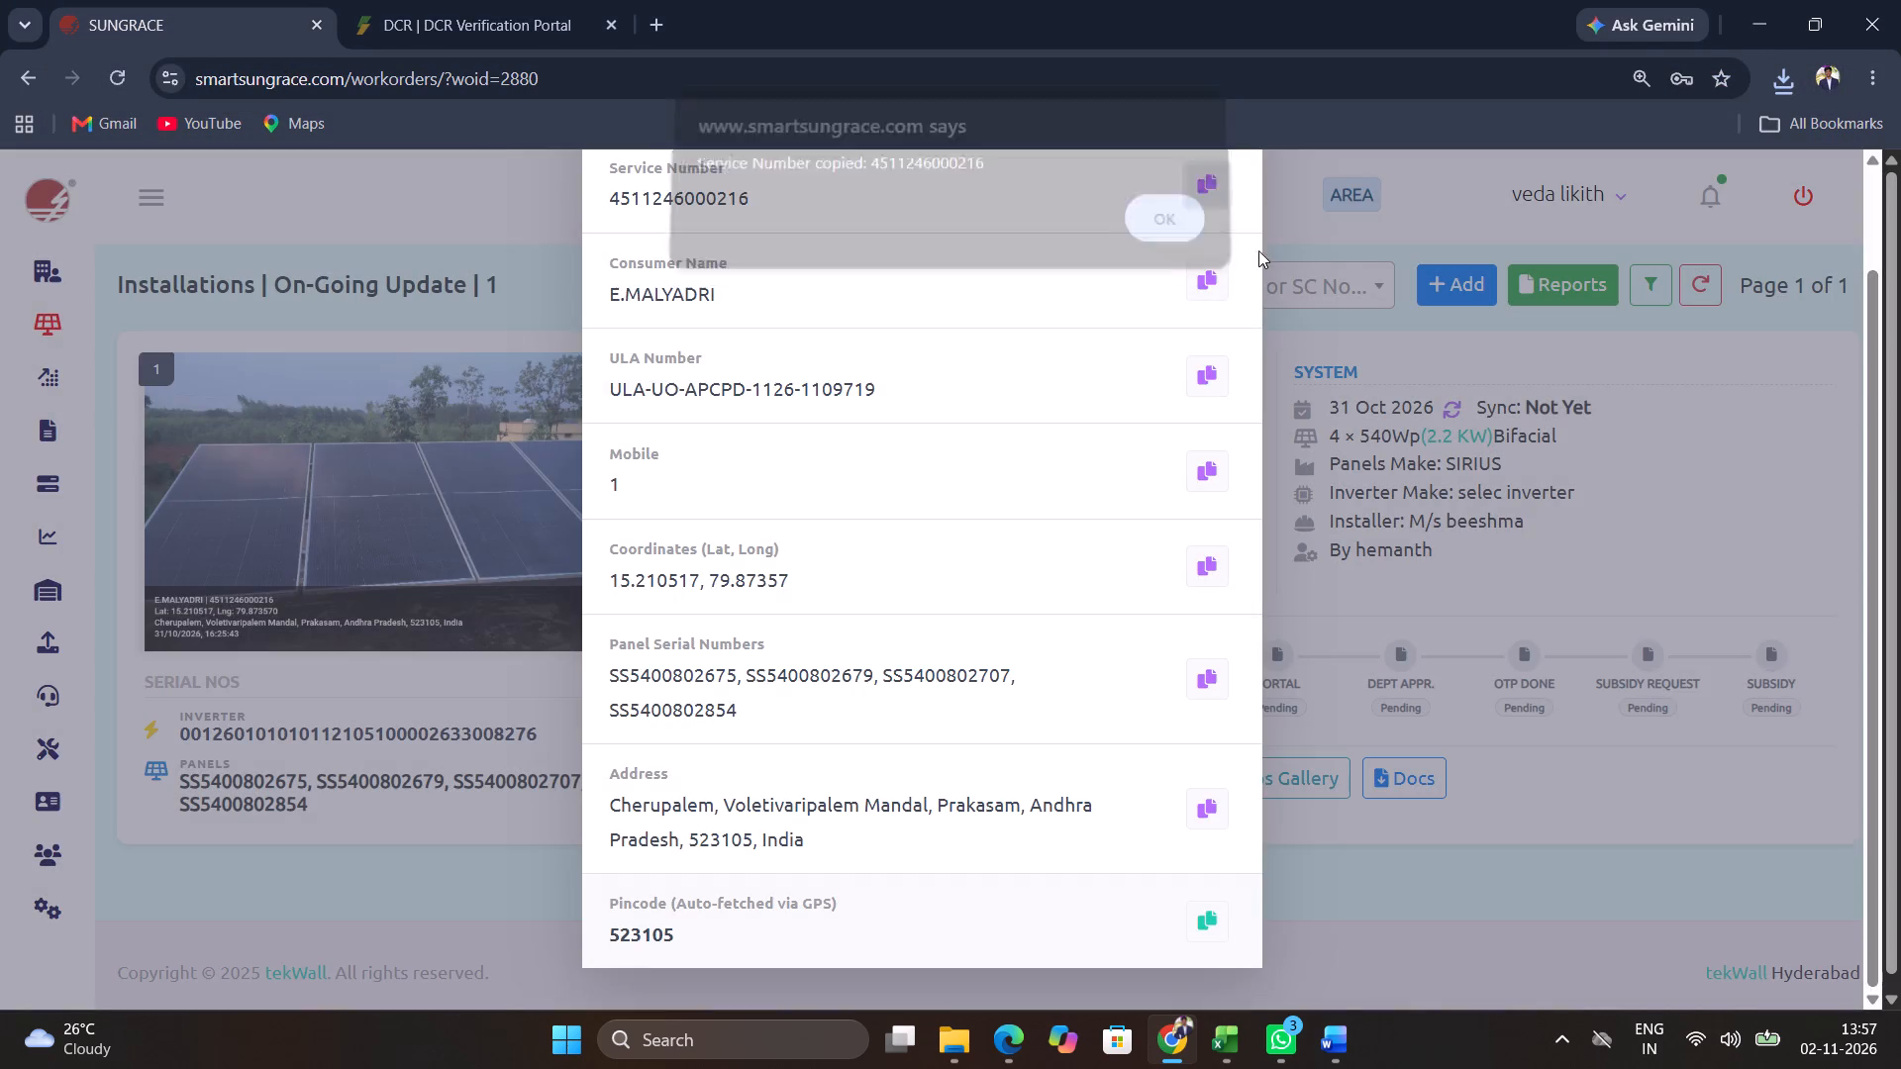
left_click(1314, 248)
left_click(1085, 788)
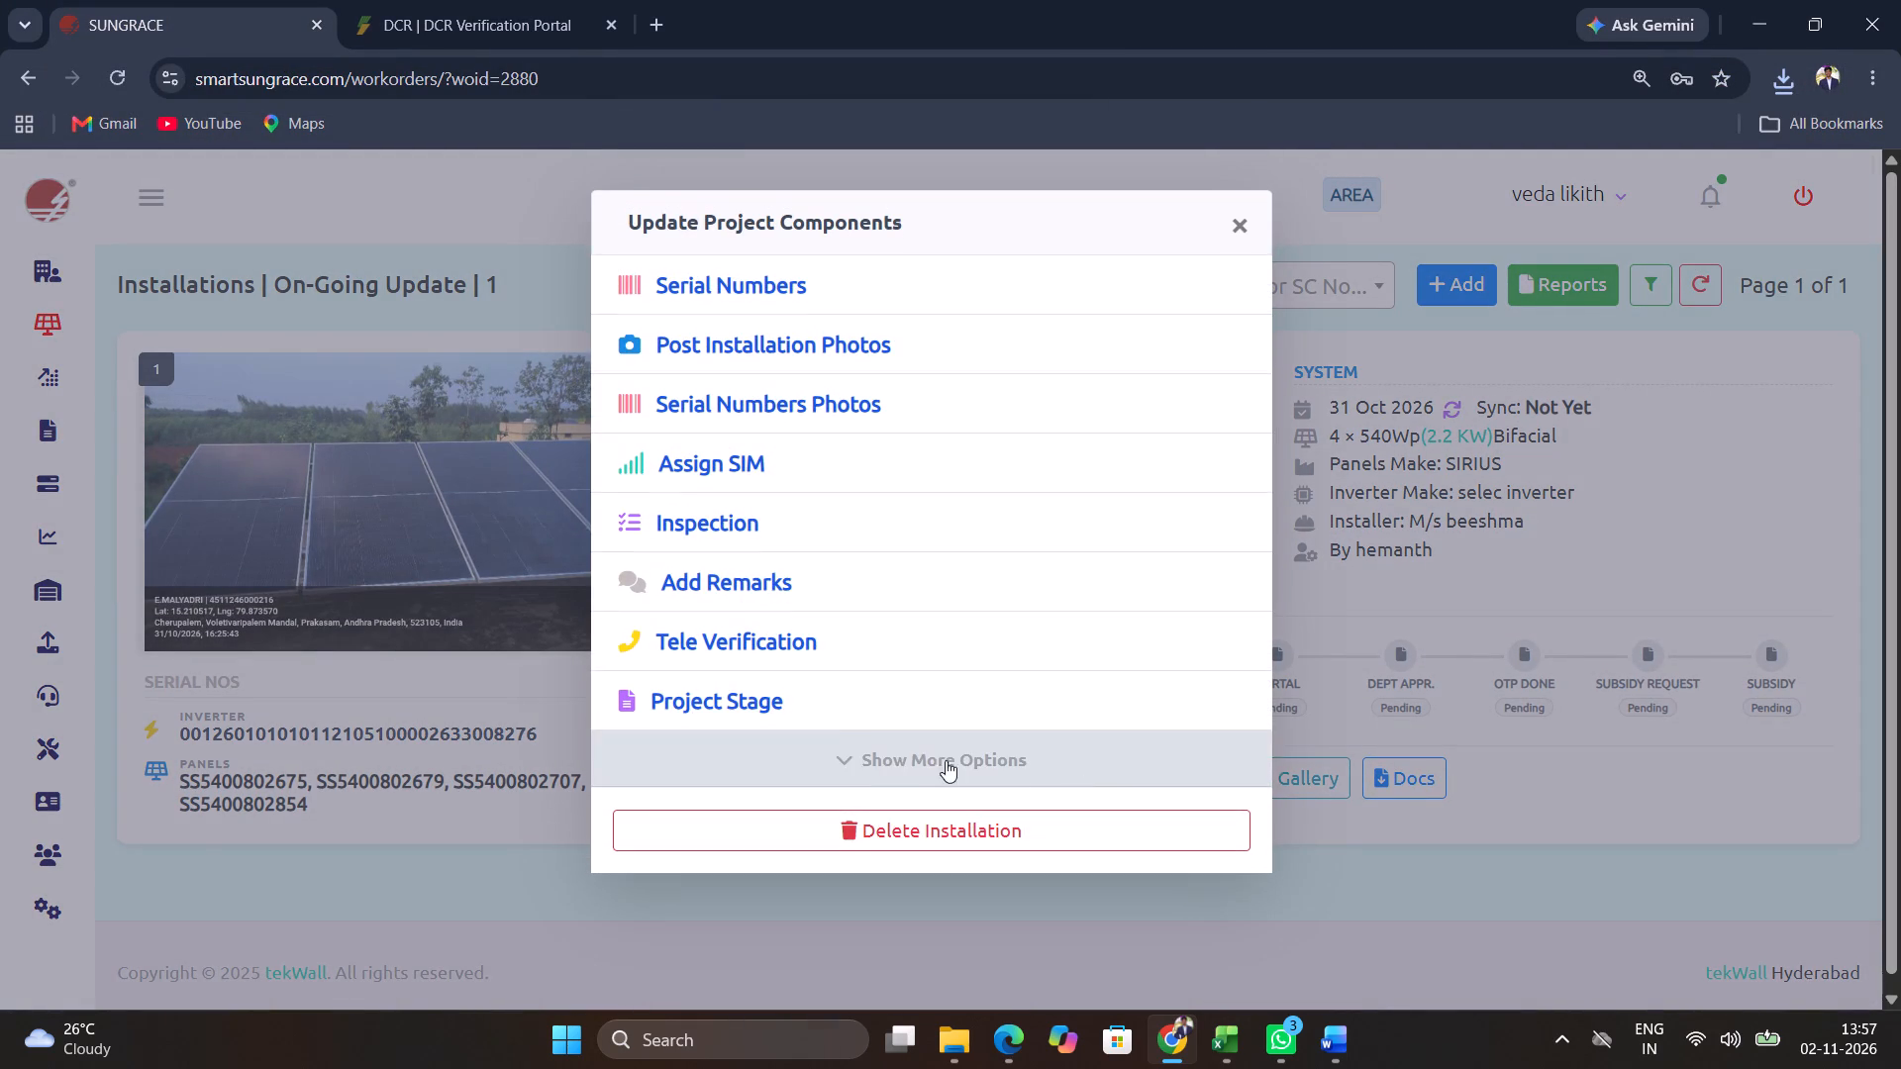
left_click(800, 705)
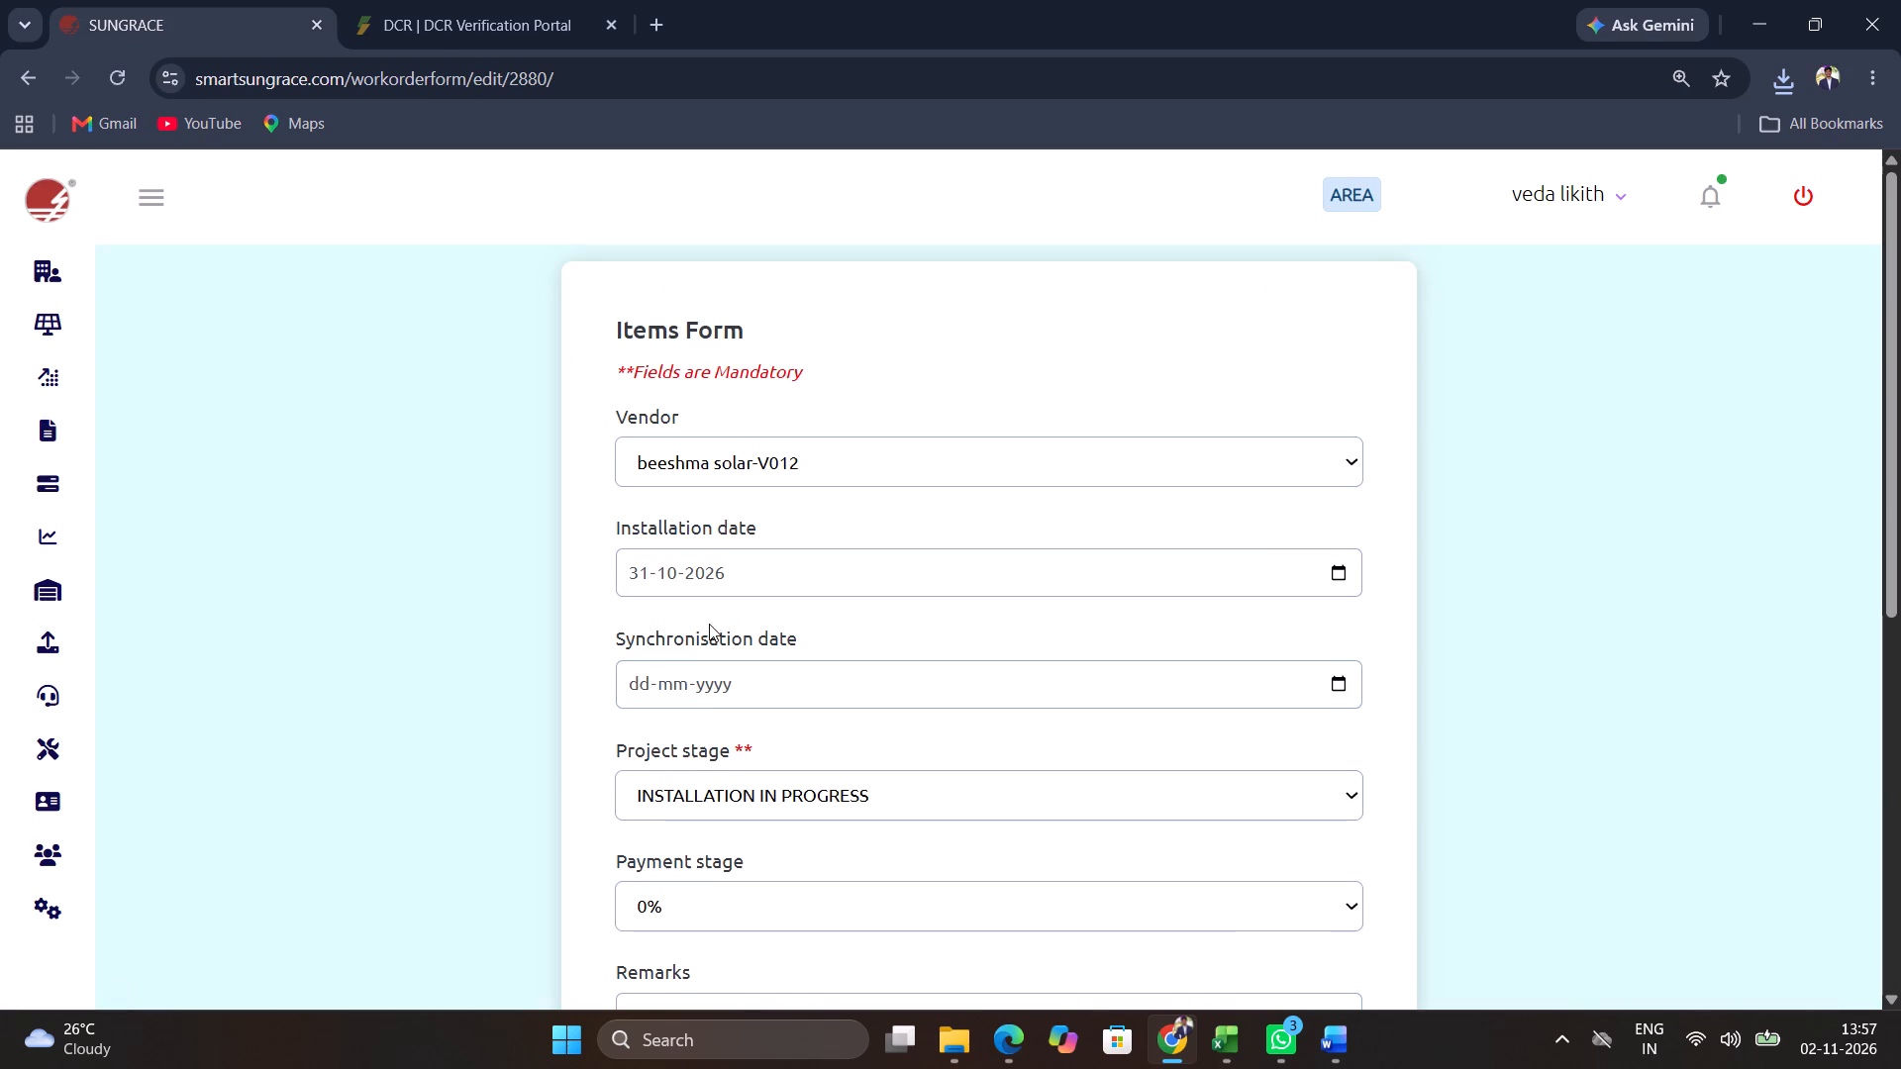
Choose the saved -331 certificate PDF from the DCR009 subfolder 331_ as the work order's Dcr upload file.
scroll(703, 613, "down", 5)
left_click(674, 684)
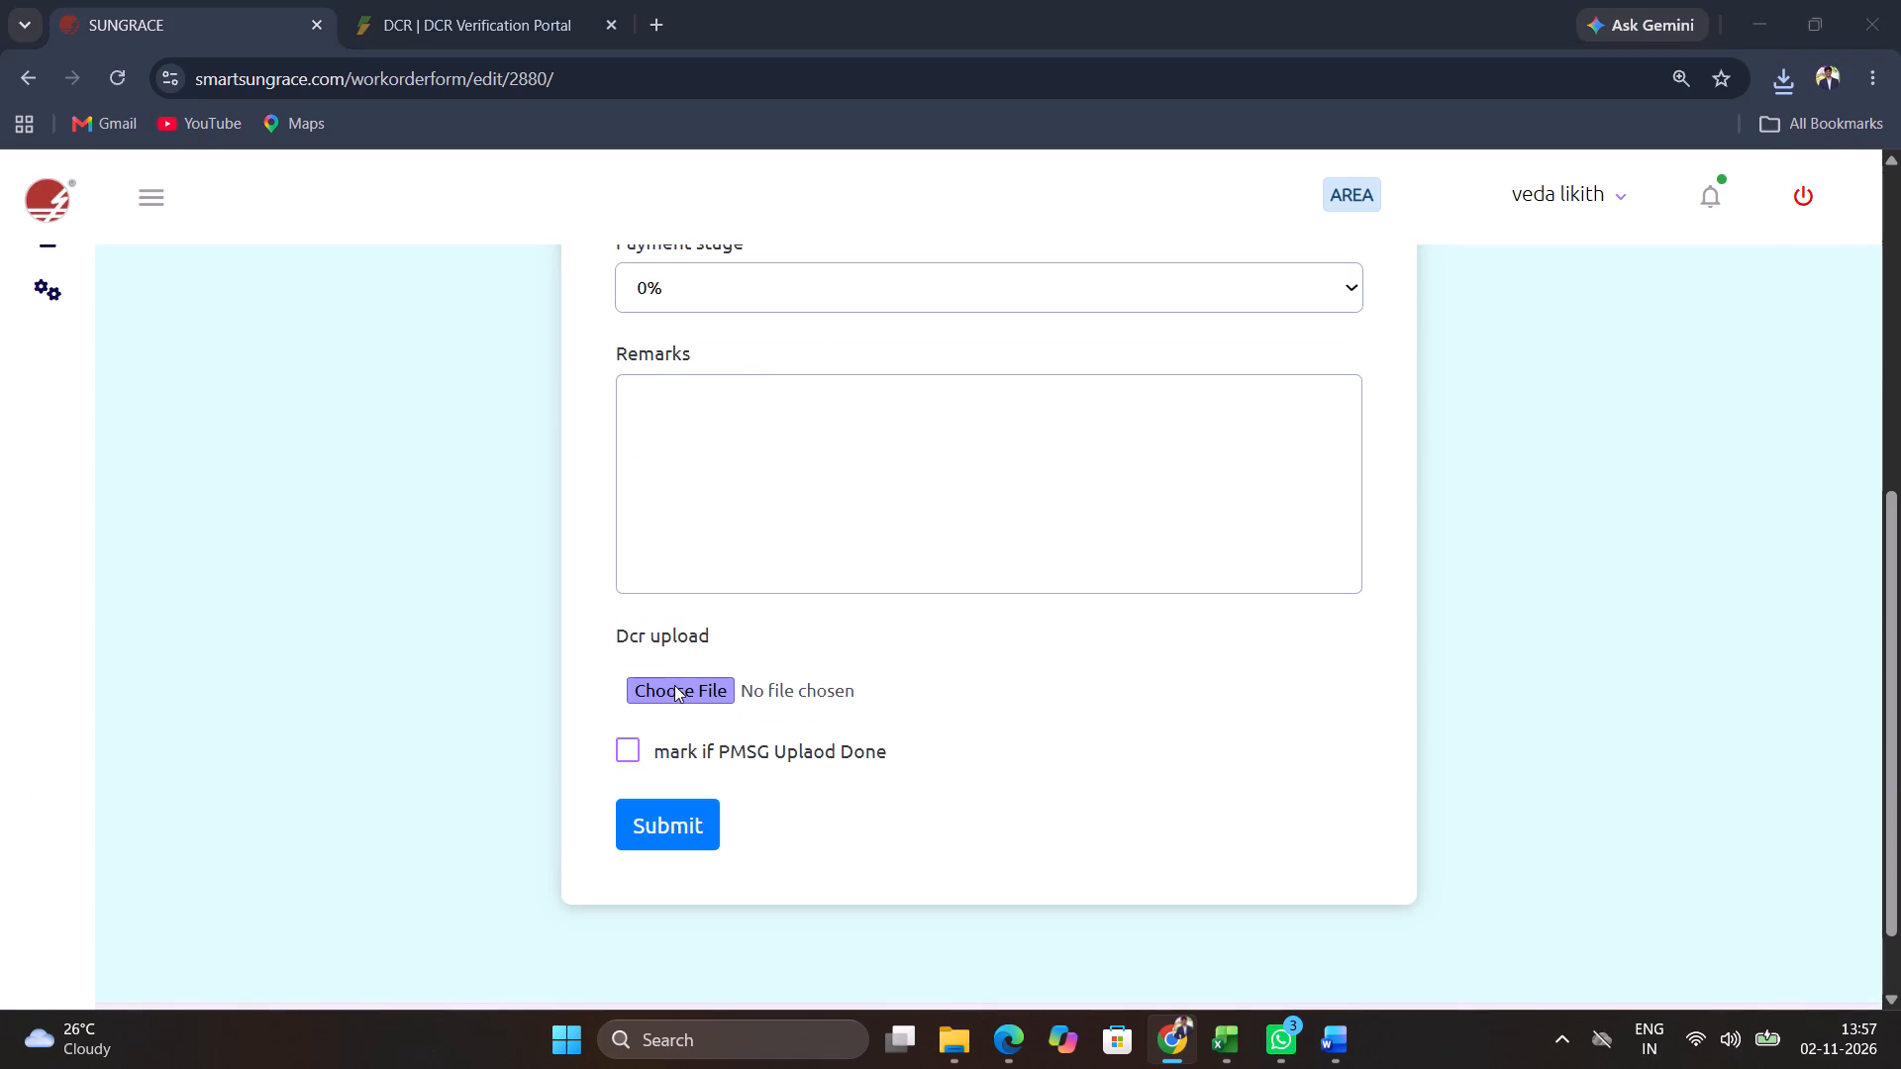
left_click(567, 80)
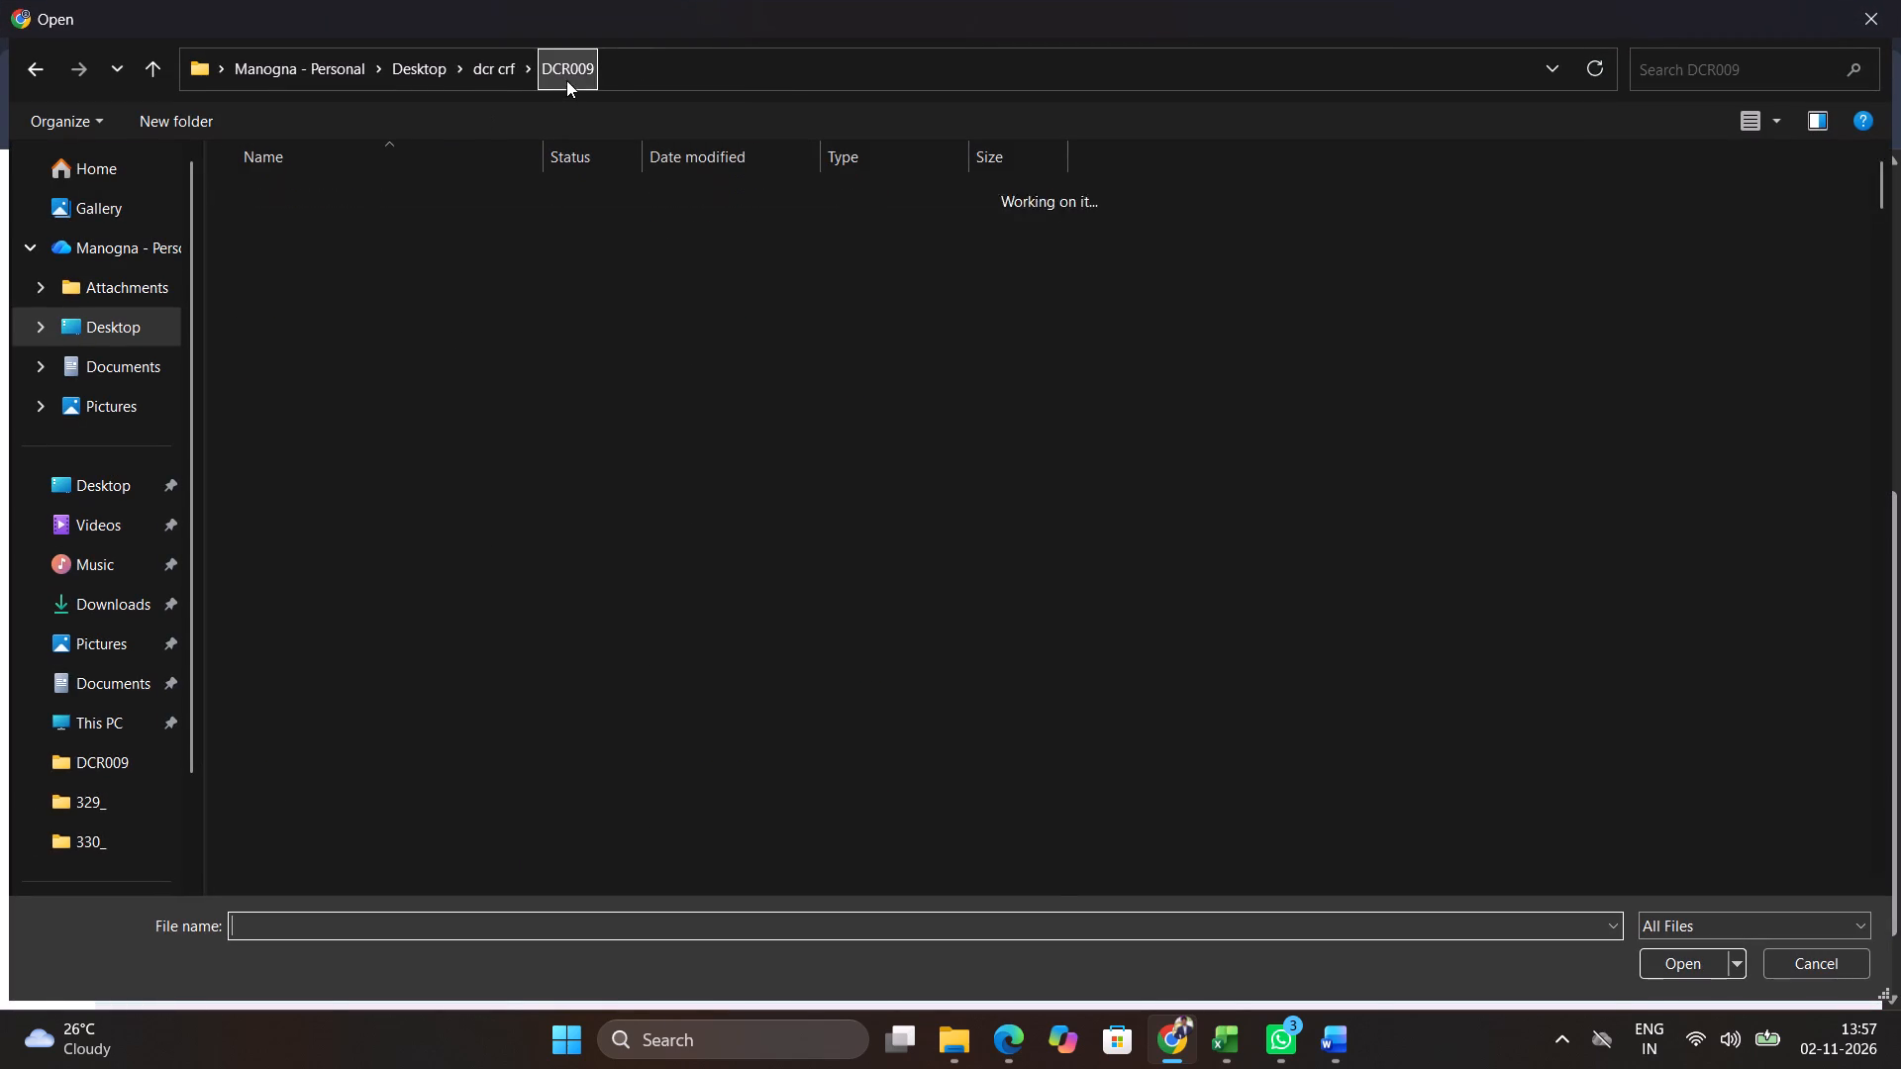
scroll(304, 963, "down", 3)
scroll(311, 814, "down", 5)
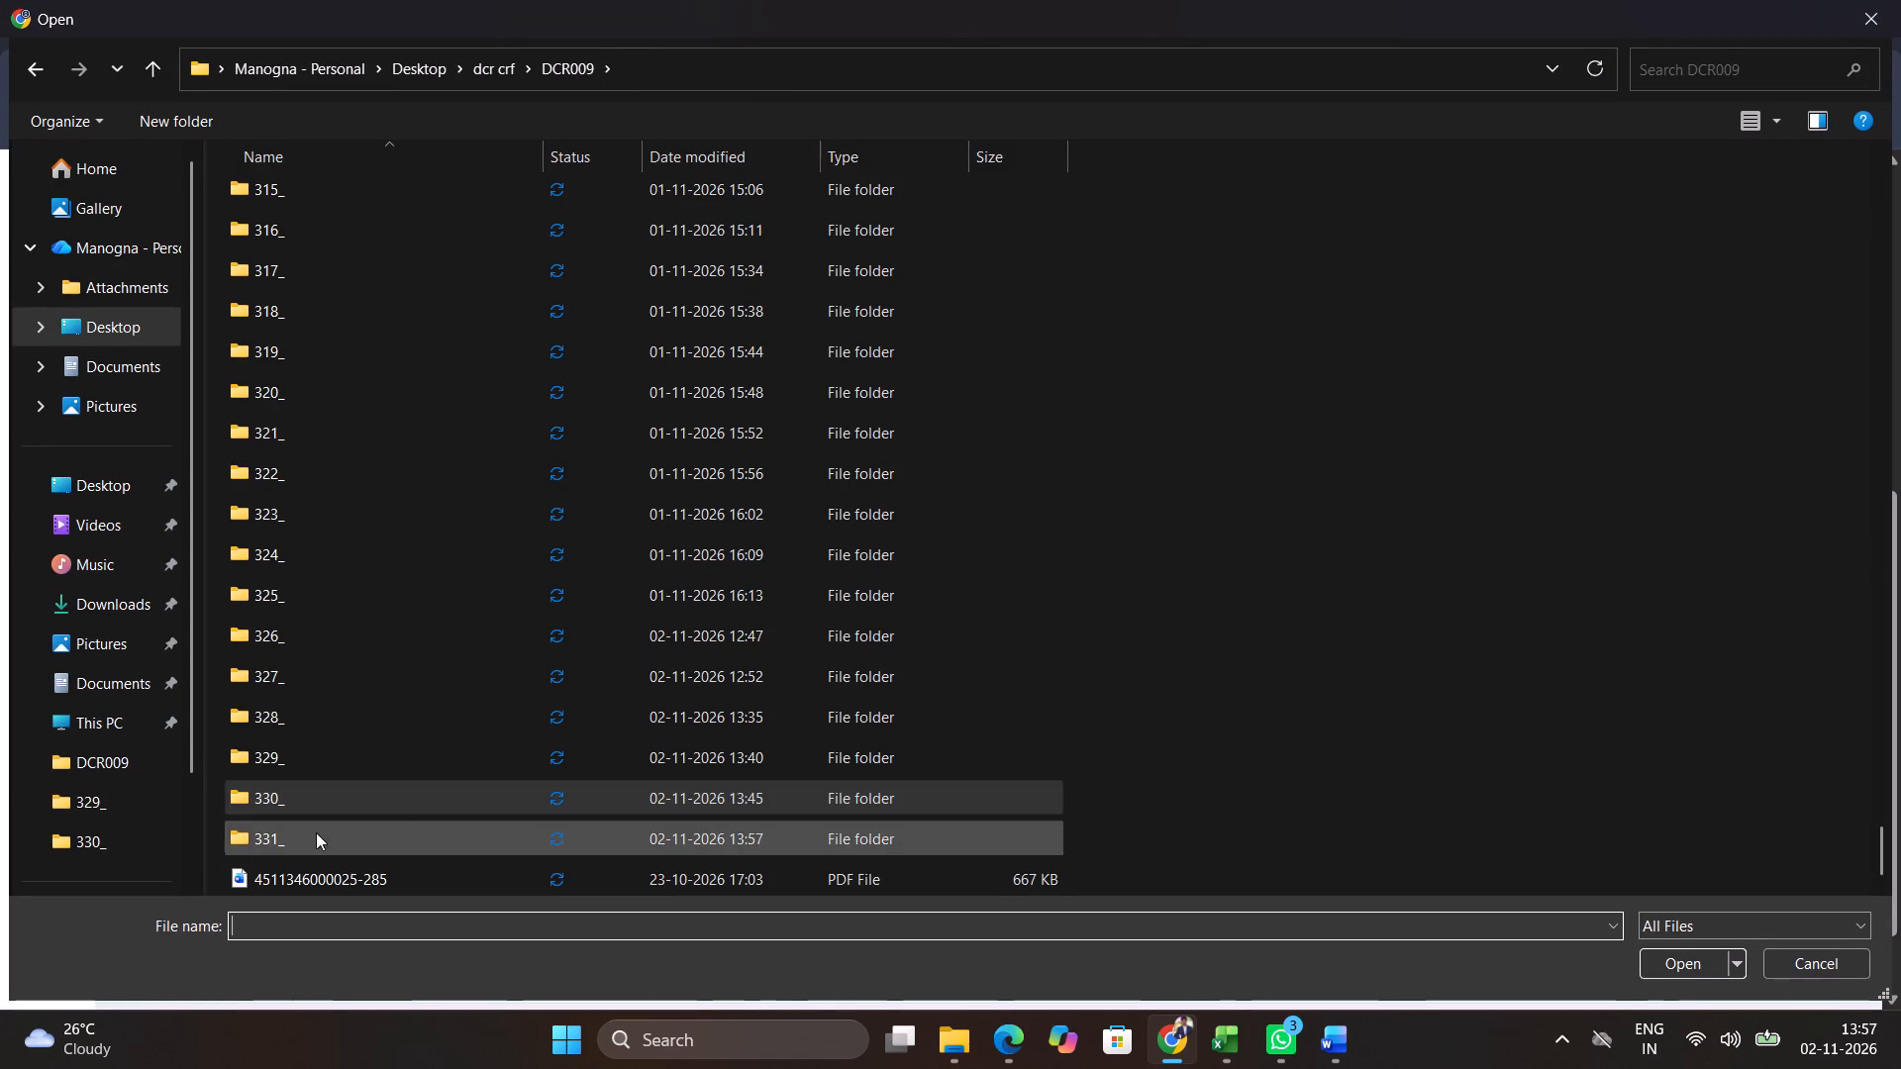
left_click(316, 832)
left_click(321, 840)
double_click(322, 840)
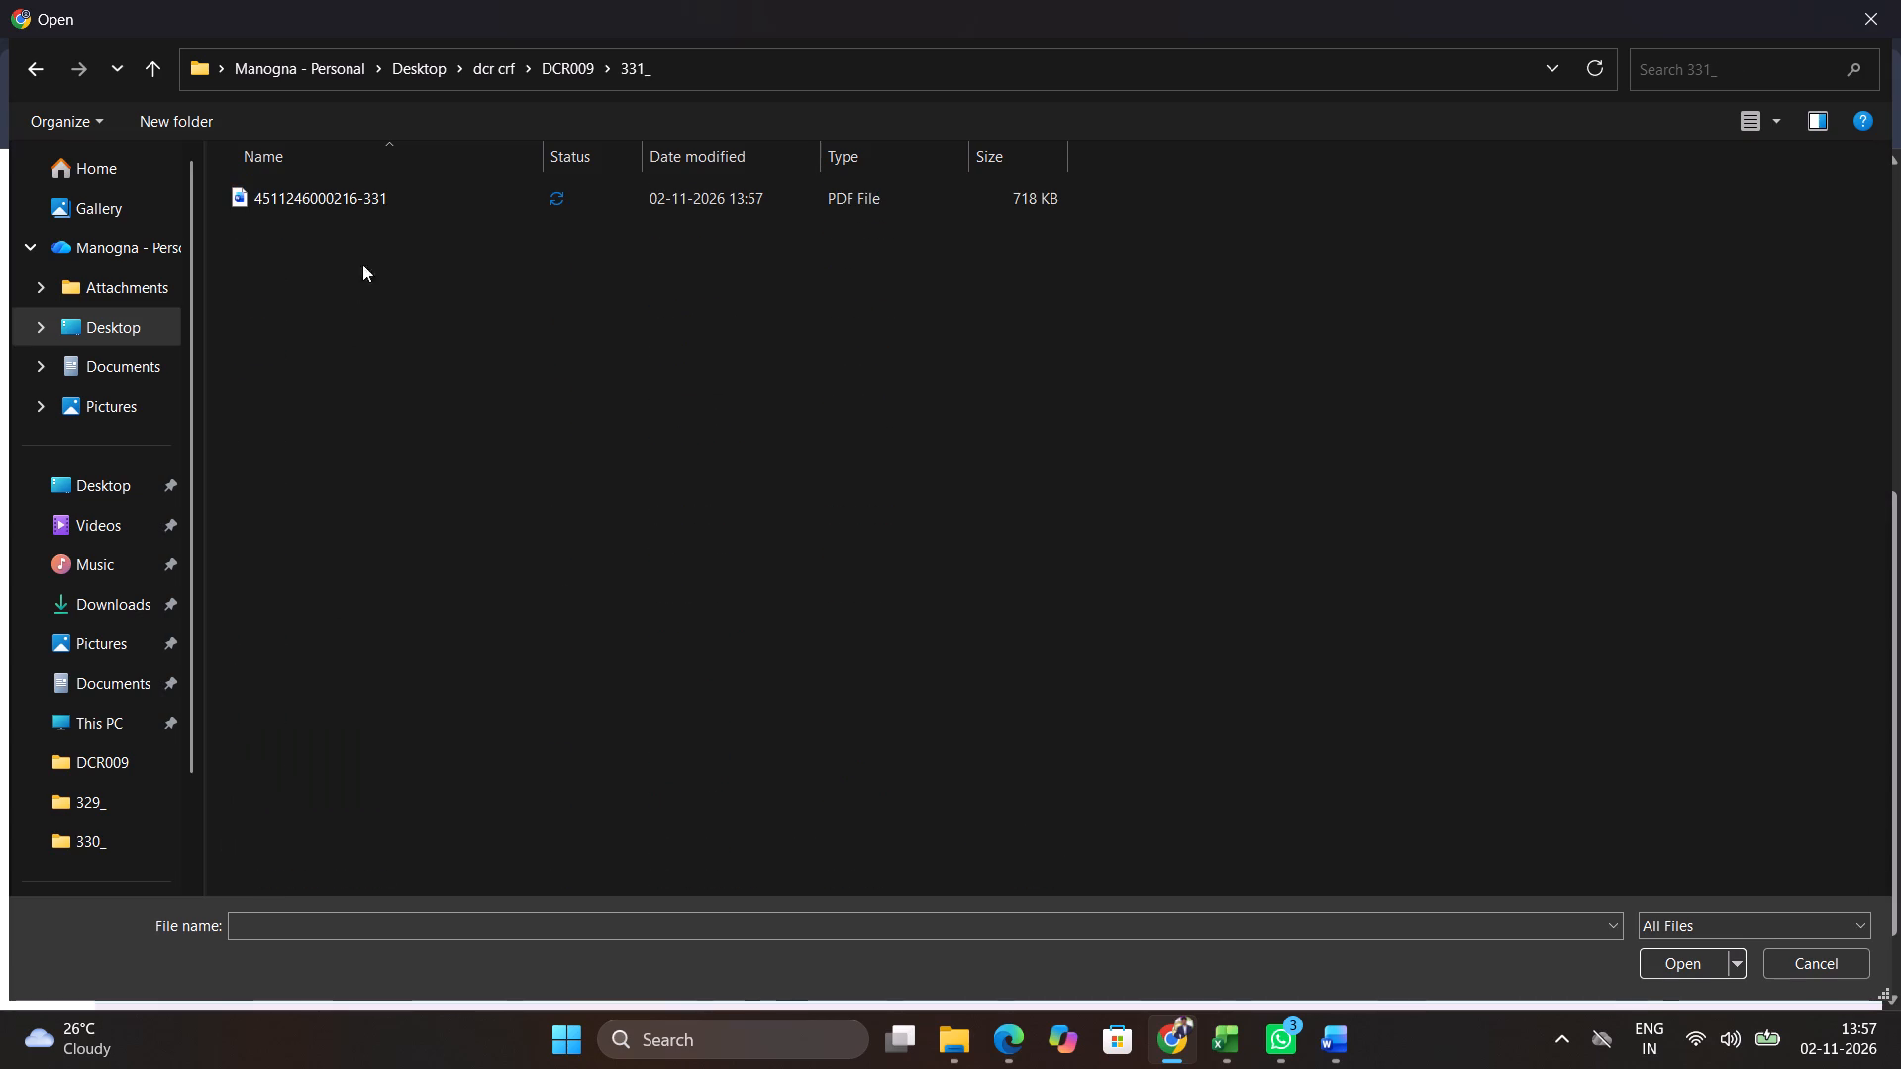
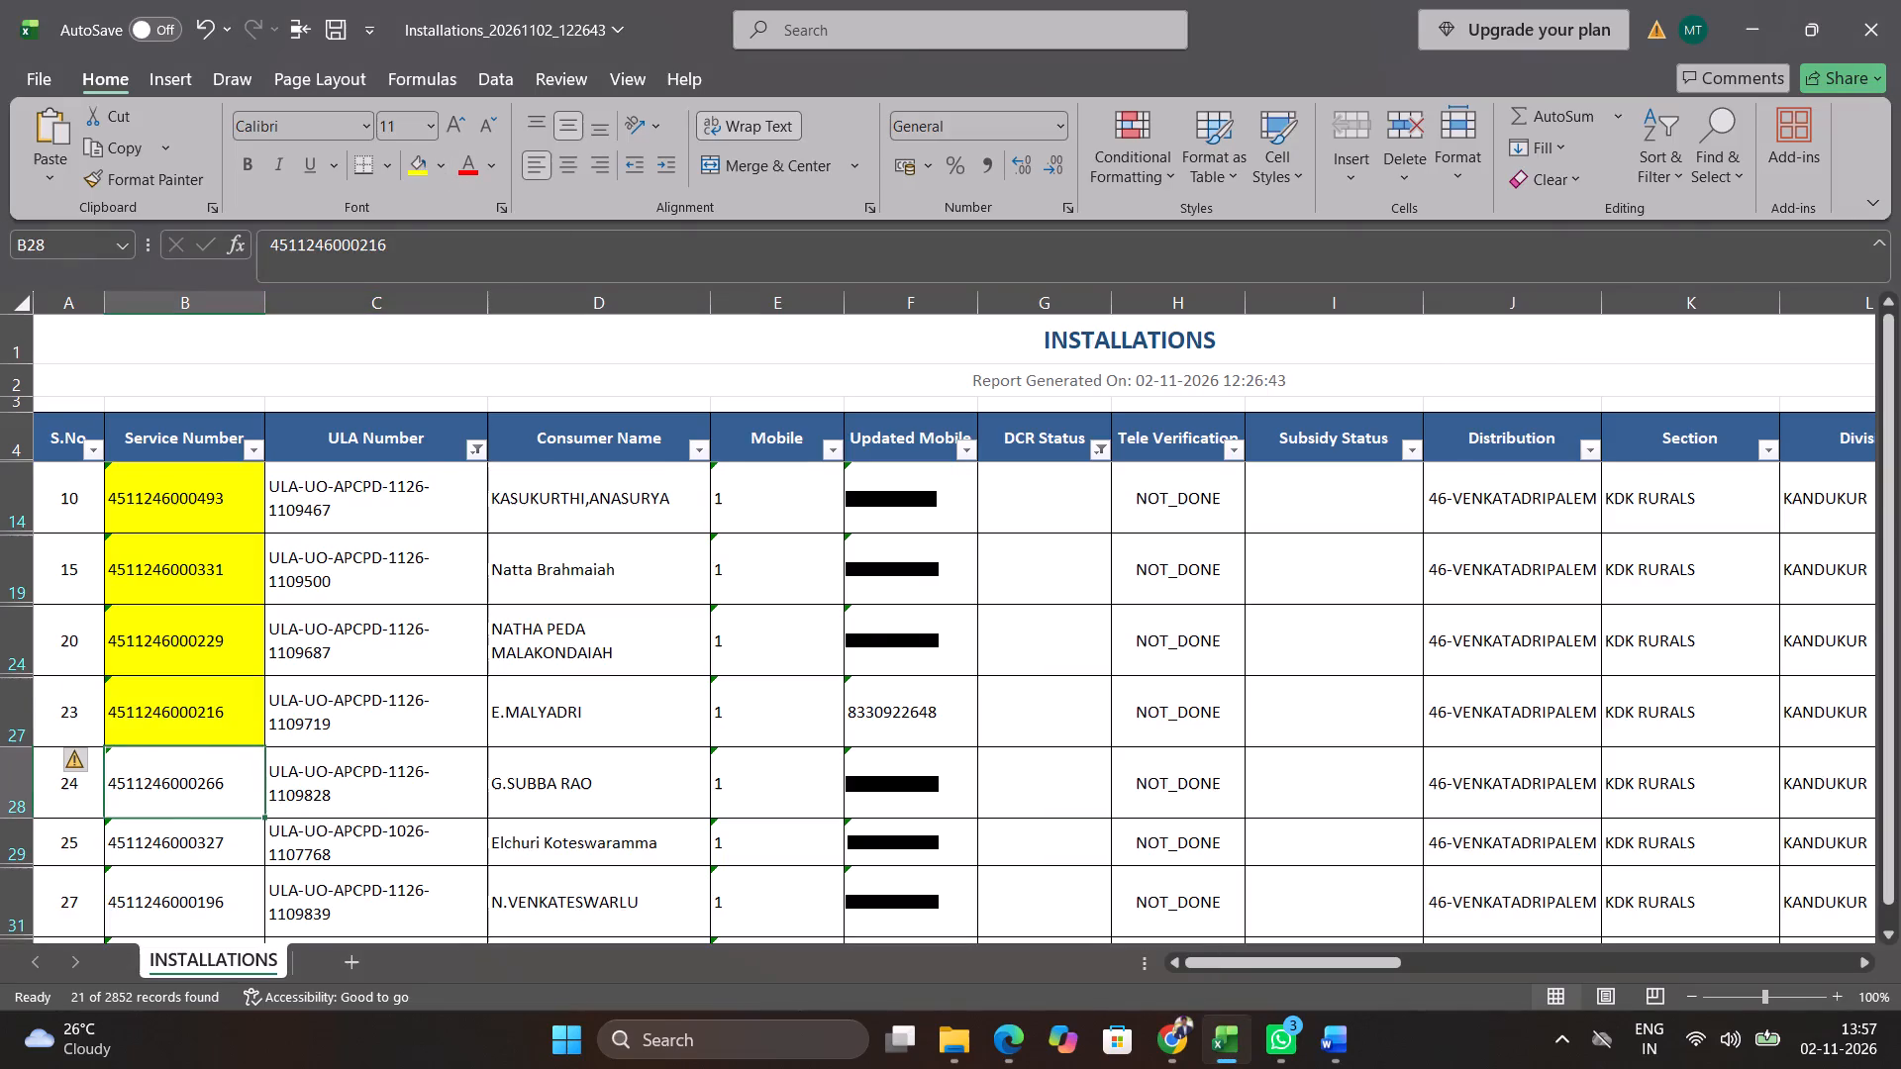
Copy the service number for S.No 24 in the installations sheet, and open a new B2C consumer sale form in the DCR portal.
key("ctrl+c")
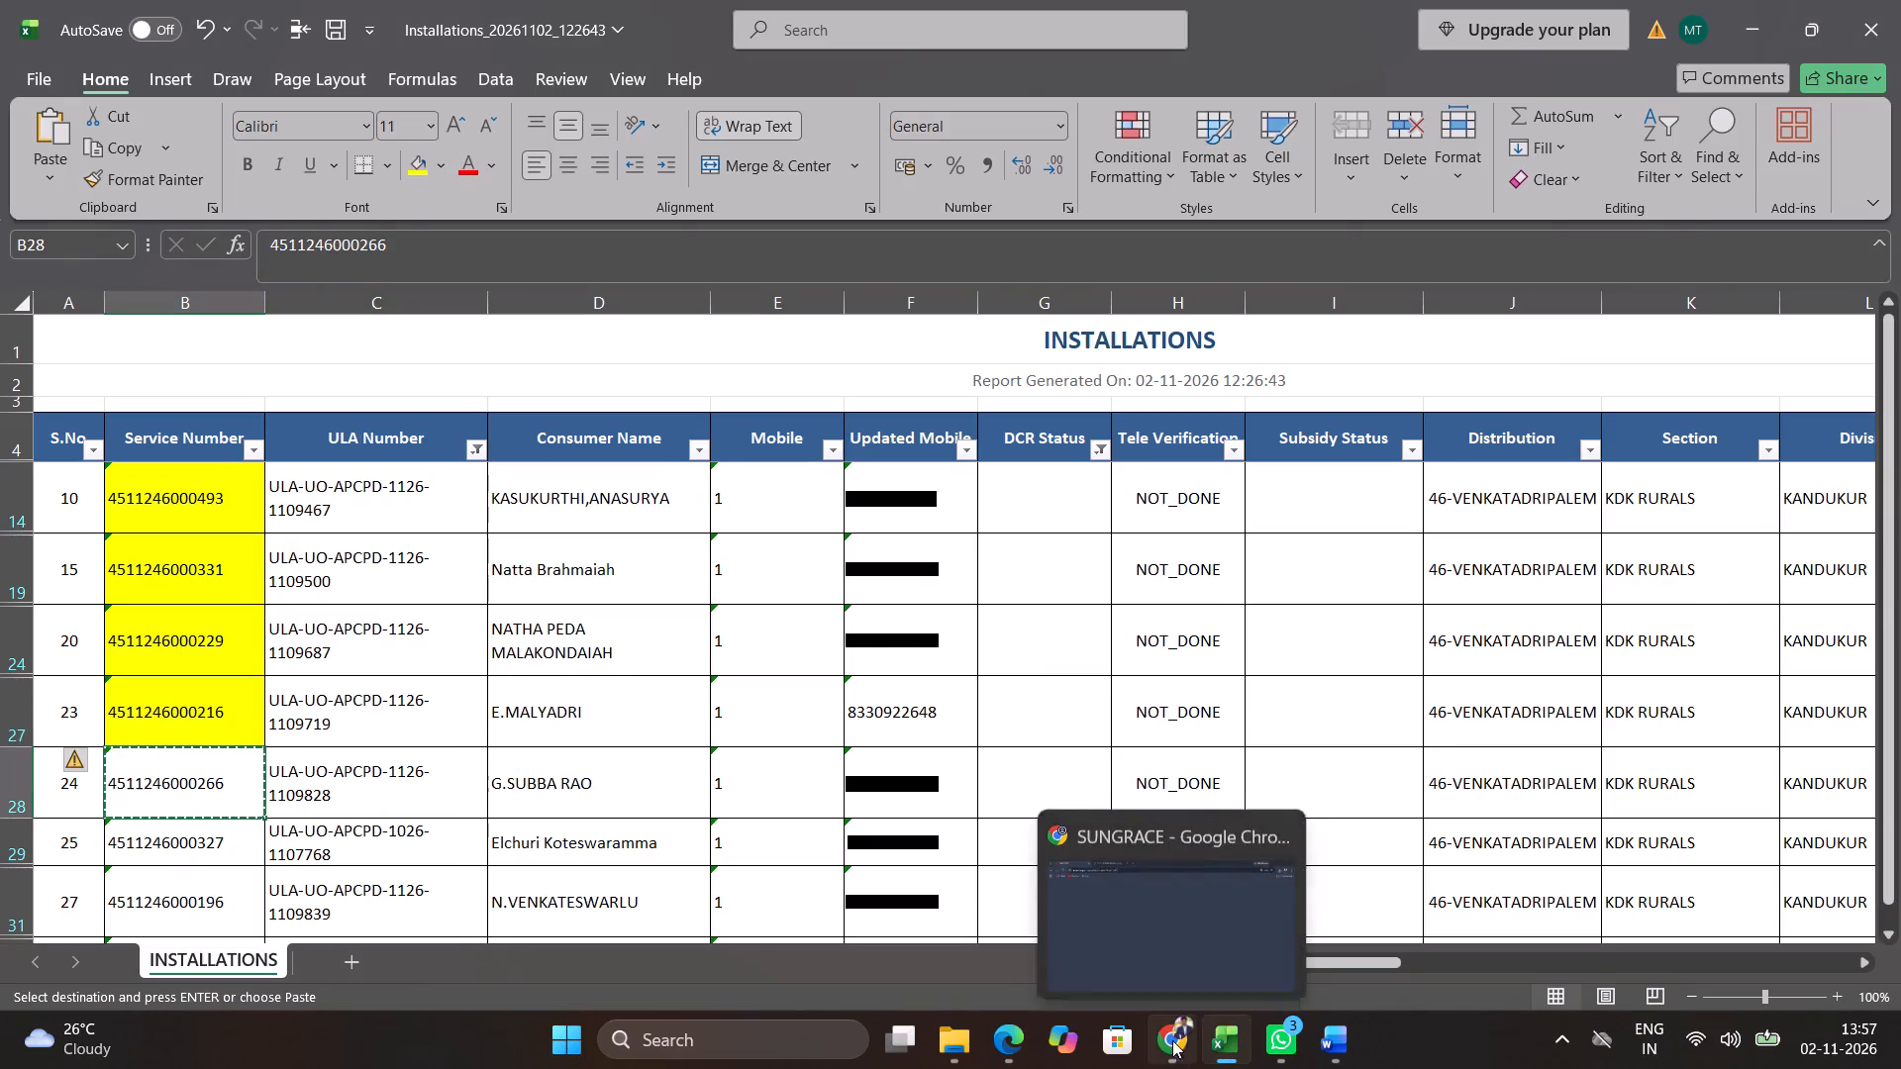
left_click(1168, 951)
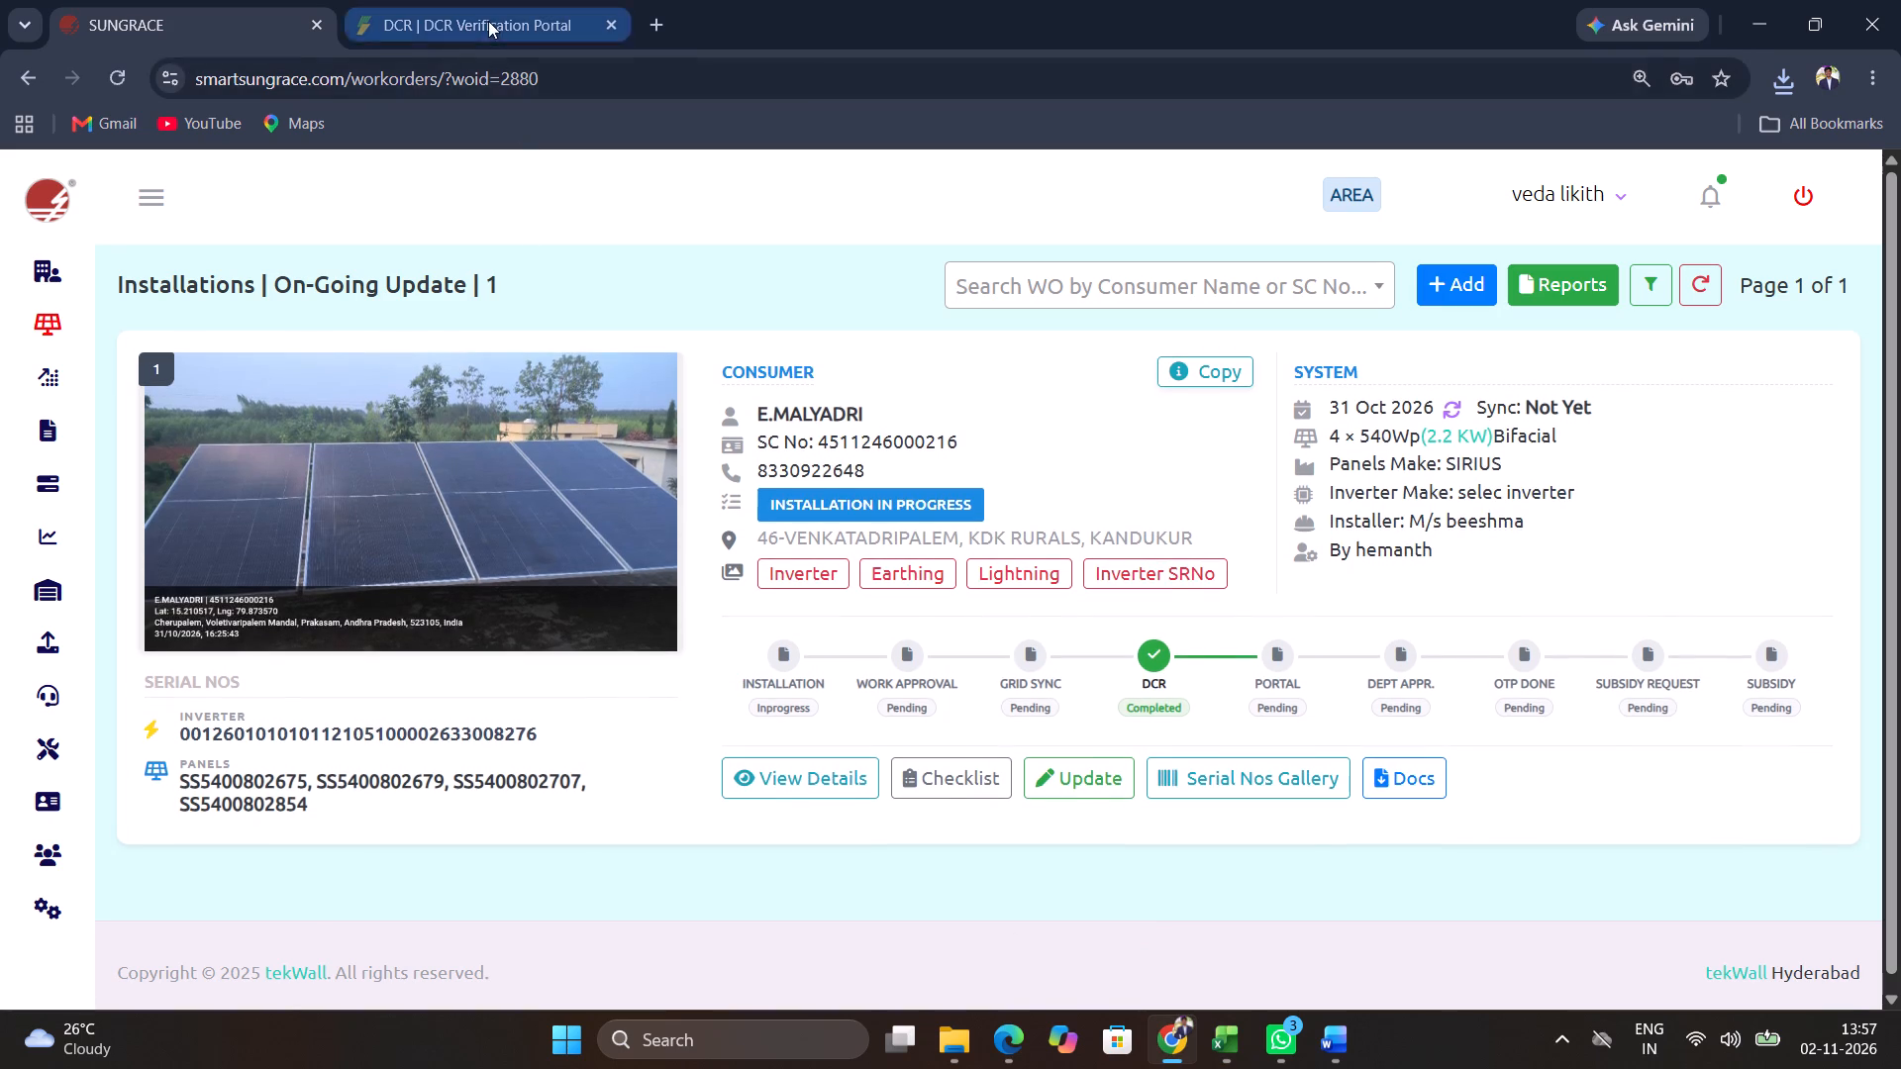
left_click(488, 21)
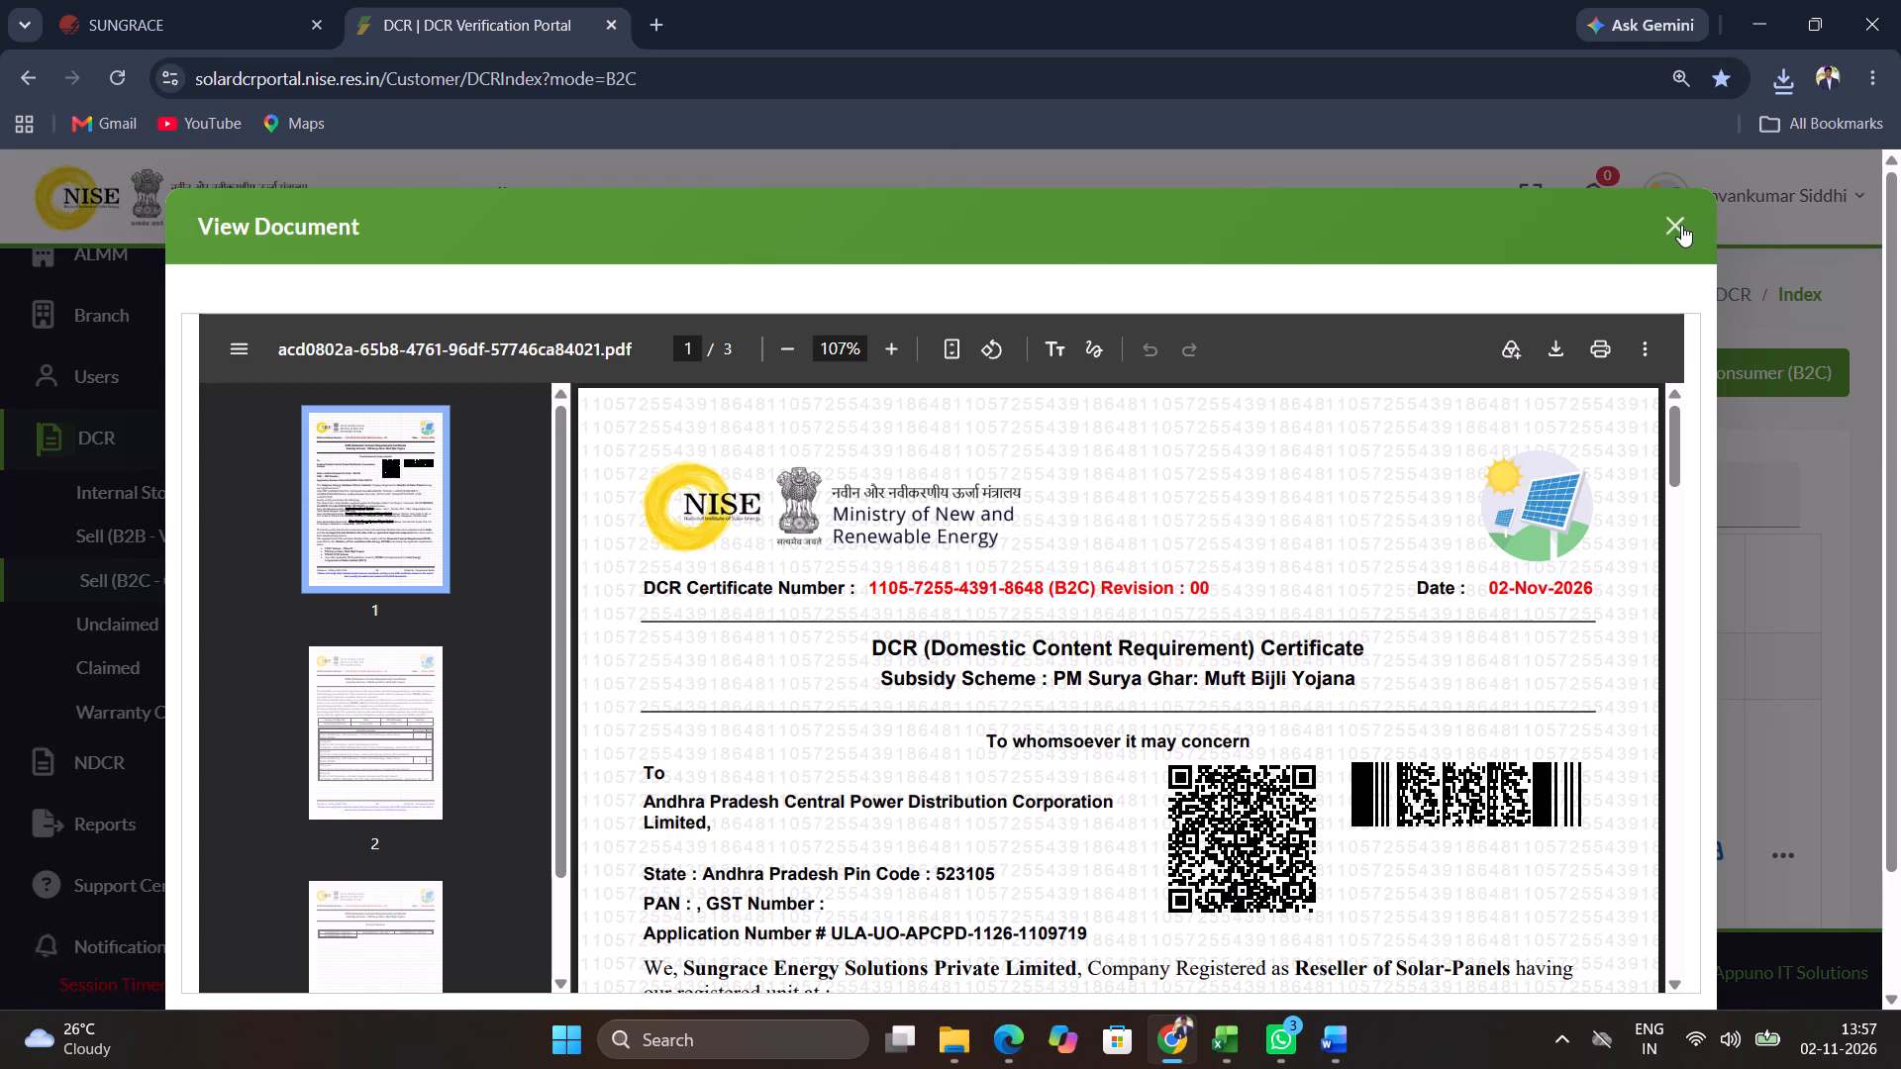
left_click(1668, 222)
left_click(1649, 358)
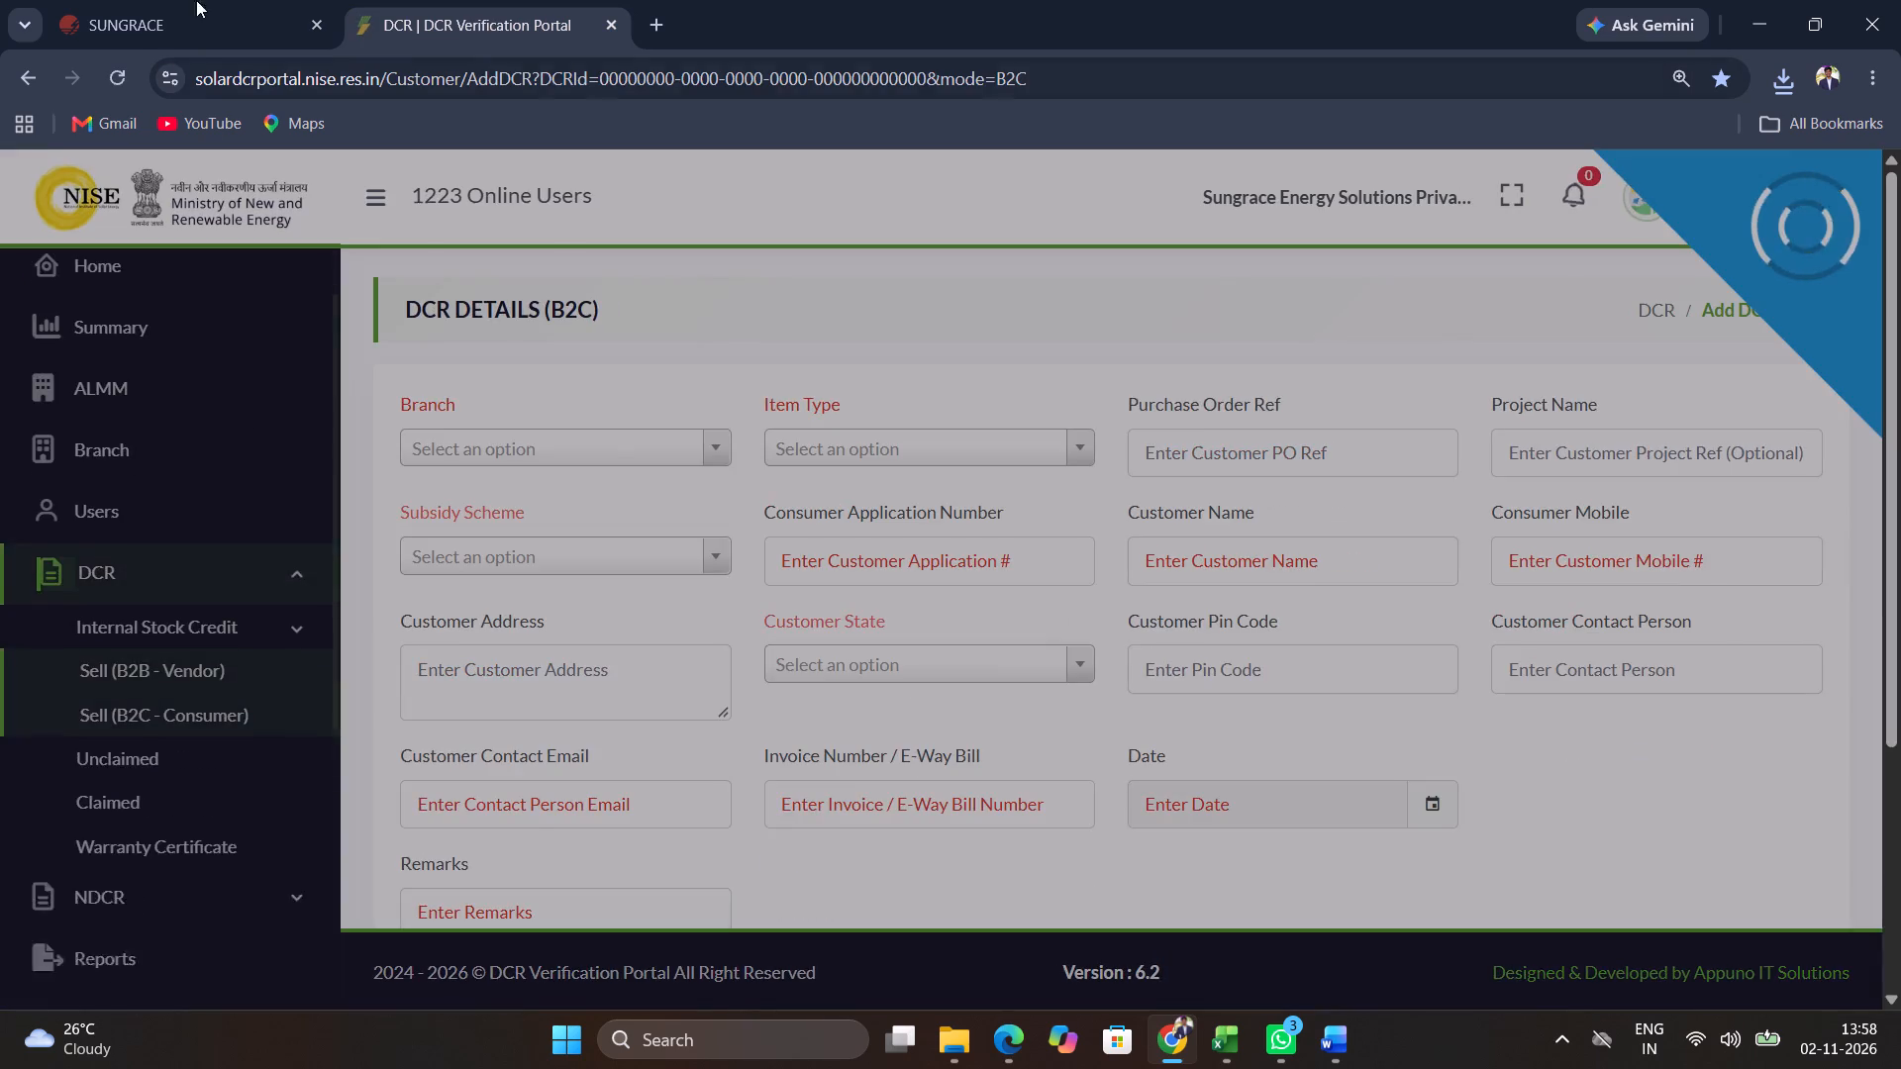
Find the SUNGRACE work order matching the copied service number.
left_click(214, 0)
left_click(1024, 289)
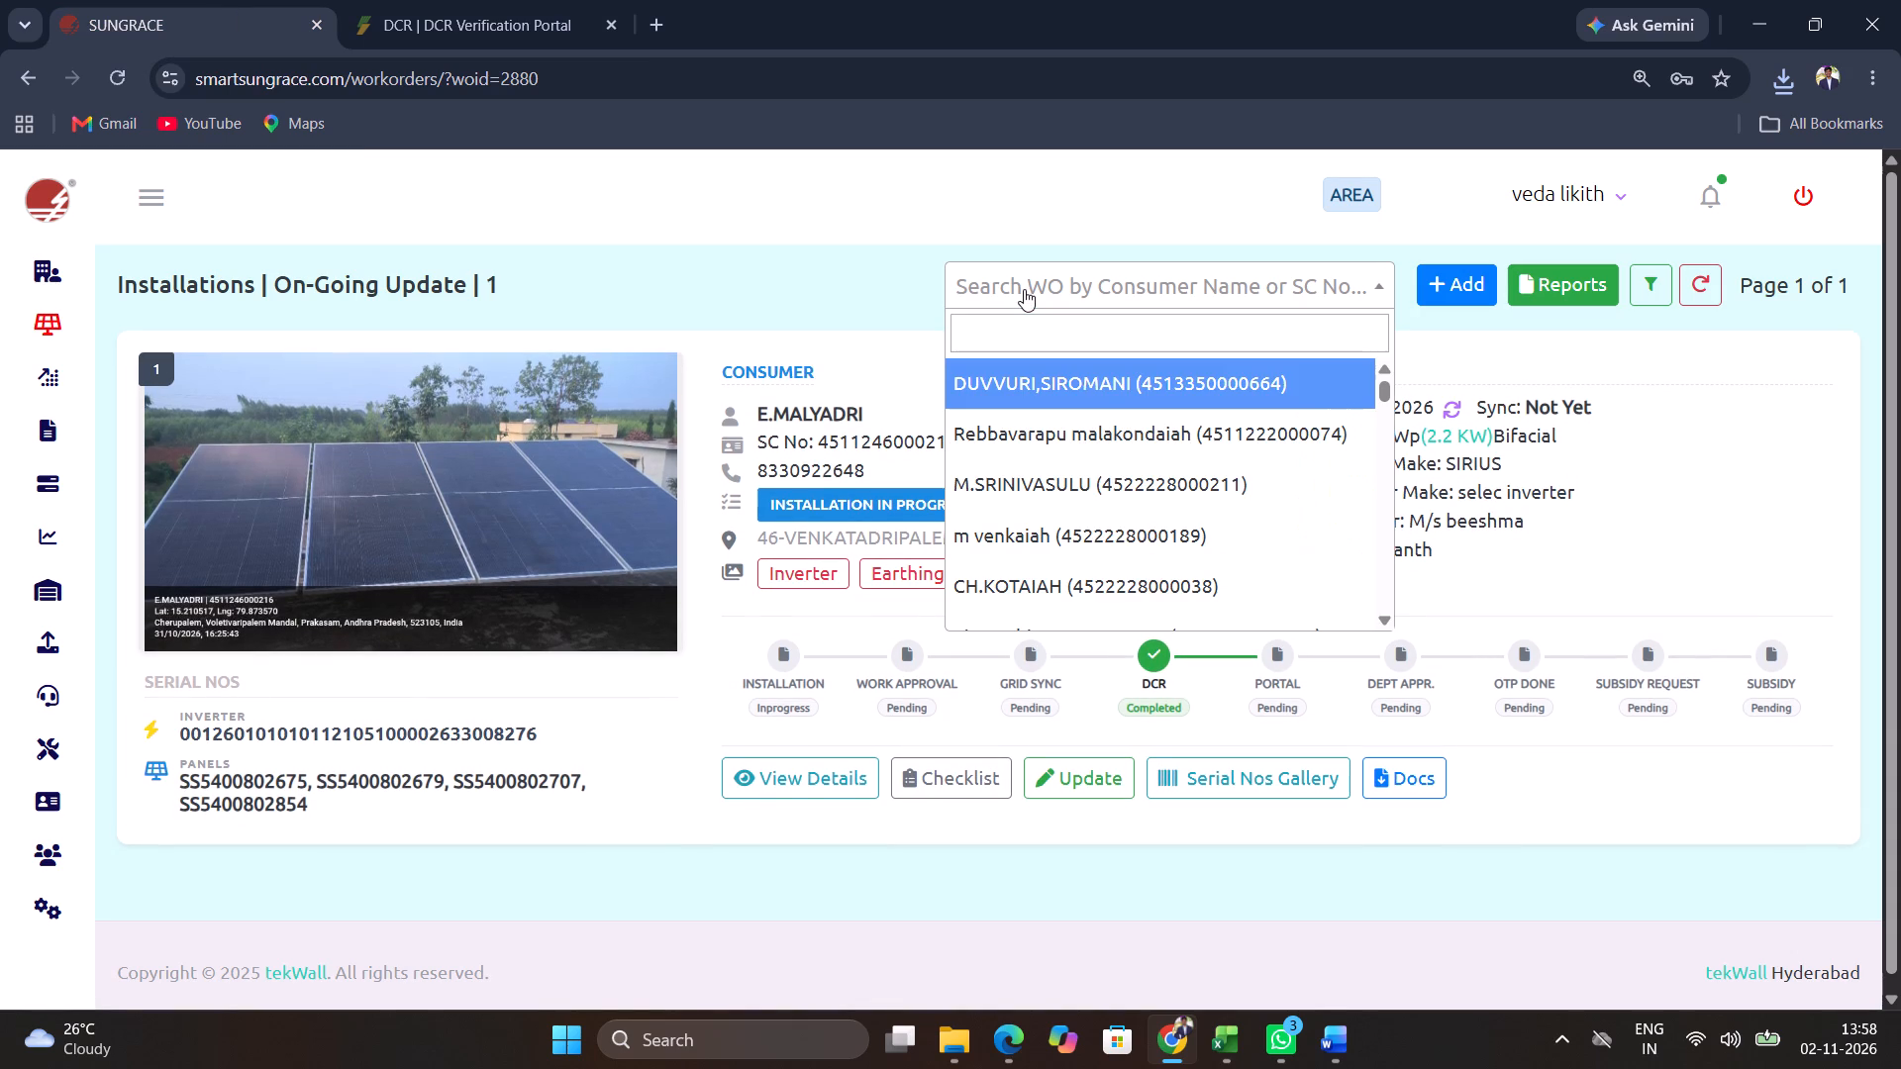
key("ctrl+v")
key("Return")
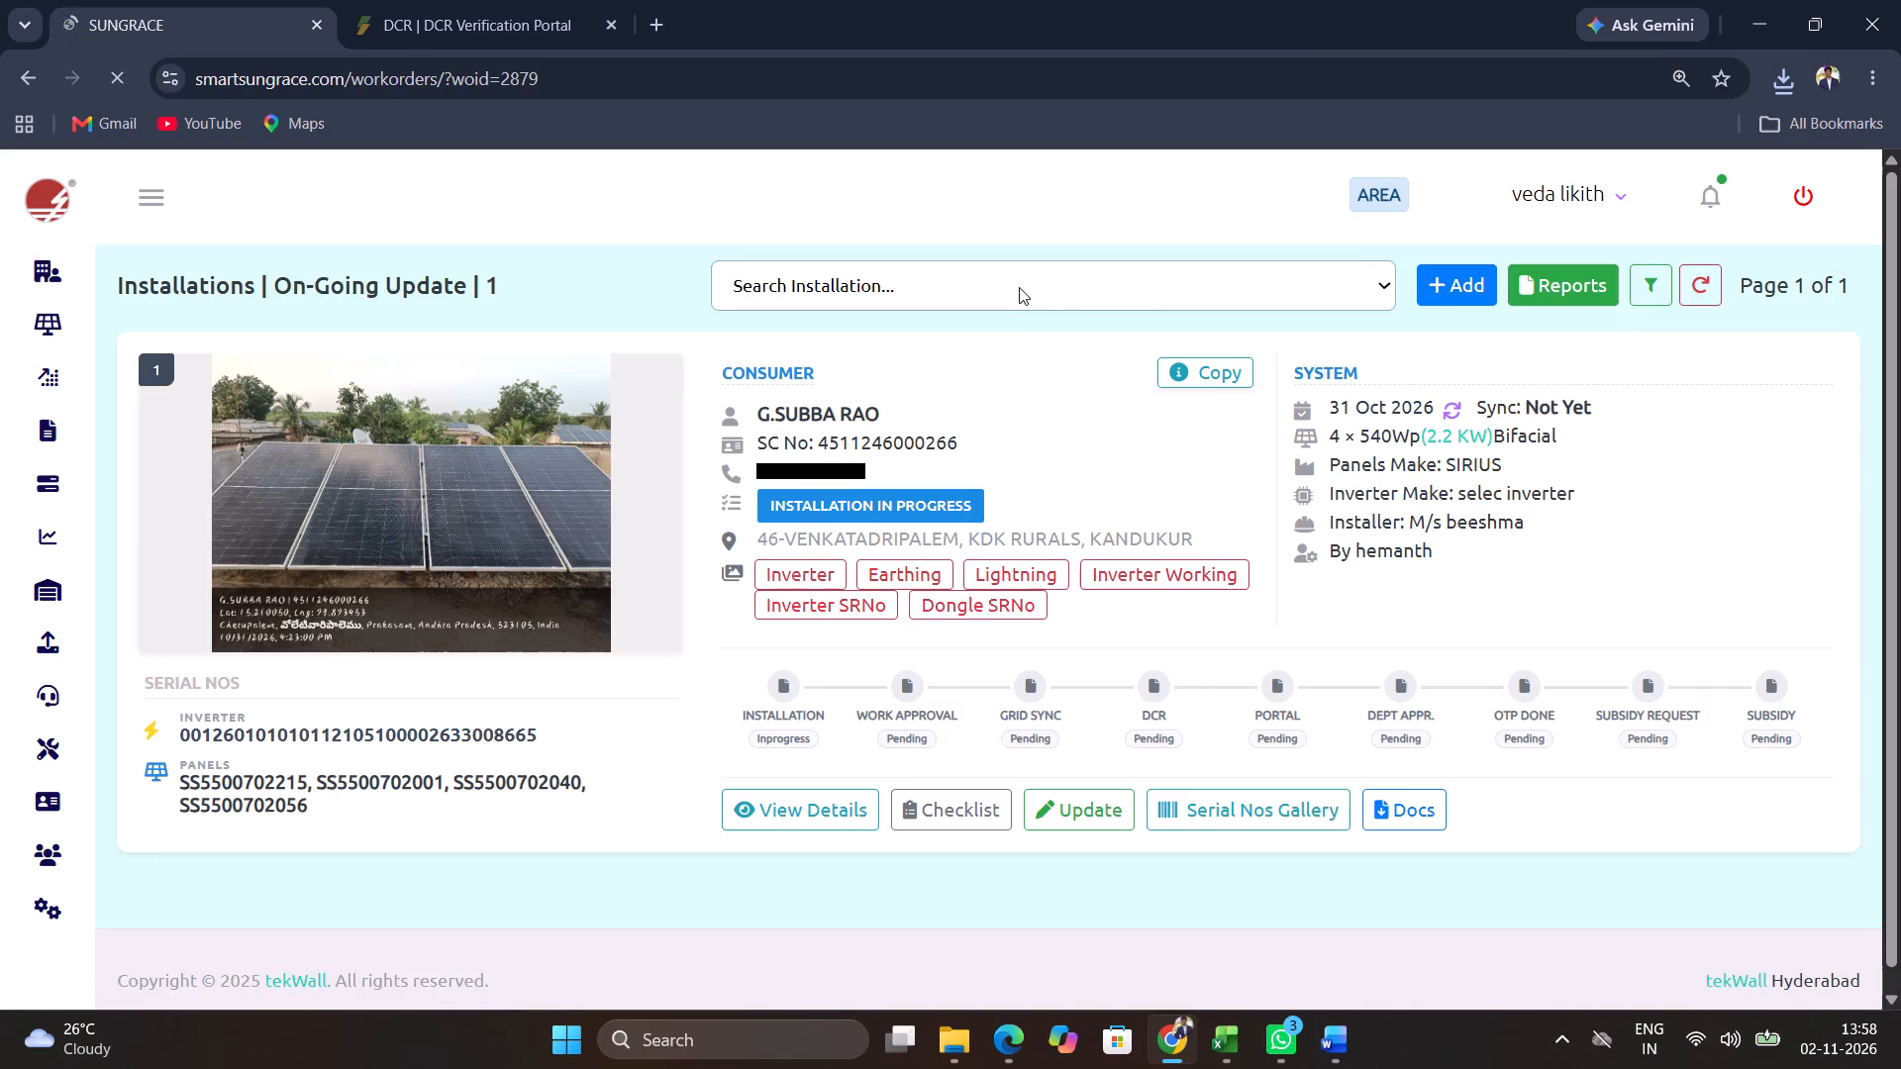
Copy the work order's ULA number and enter it as the Consumer Application Number in the DCR form.
left_click(1178, 373)
left_click(1197, 492)
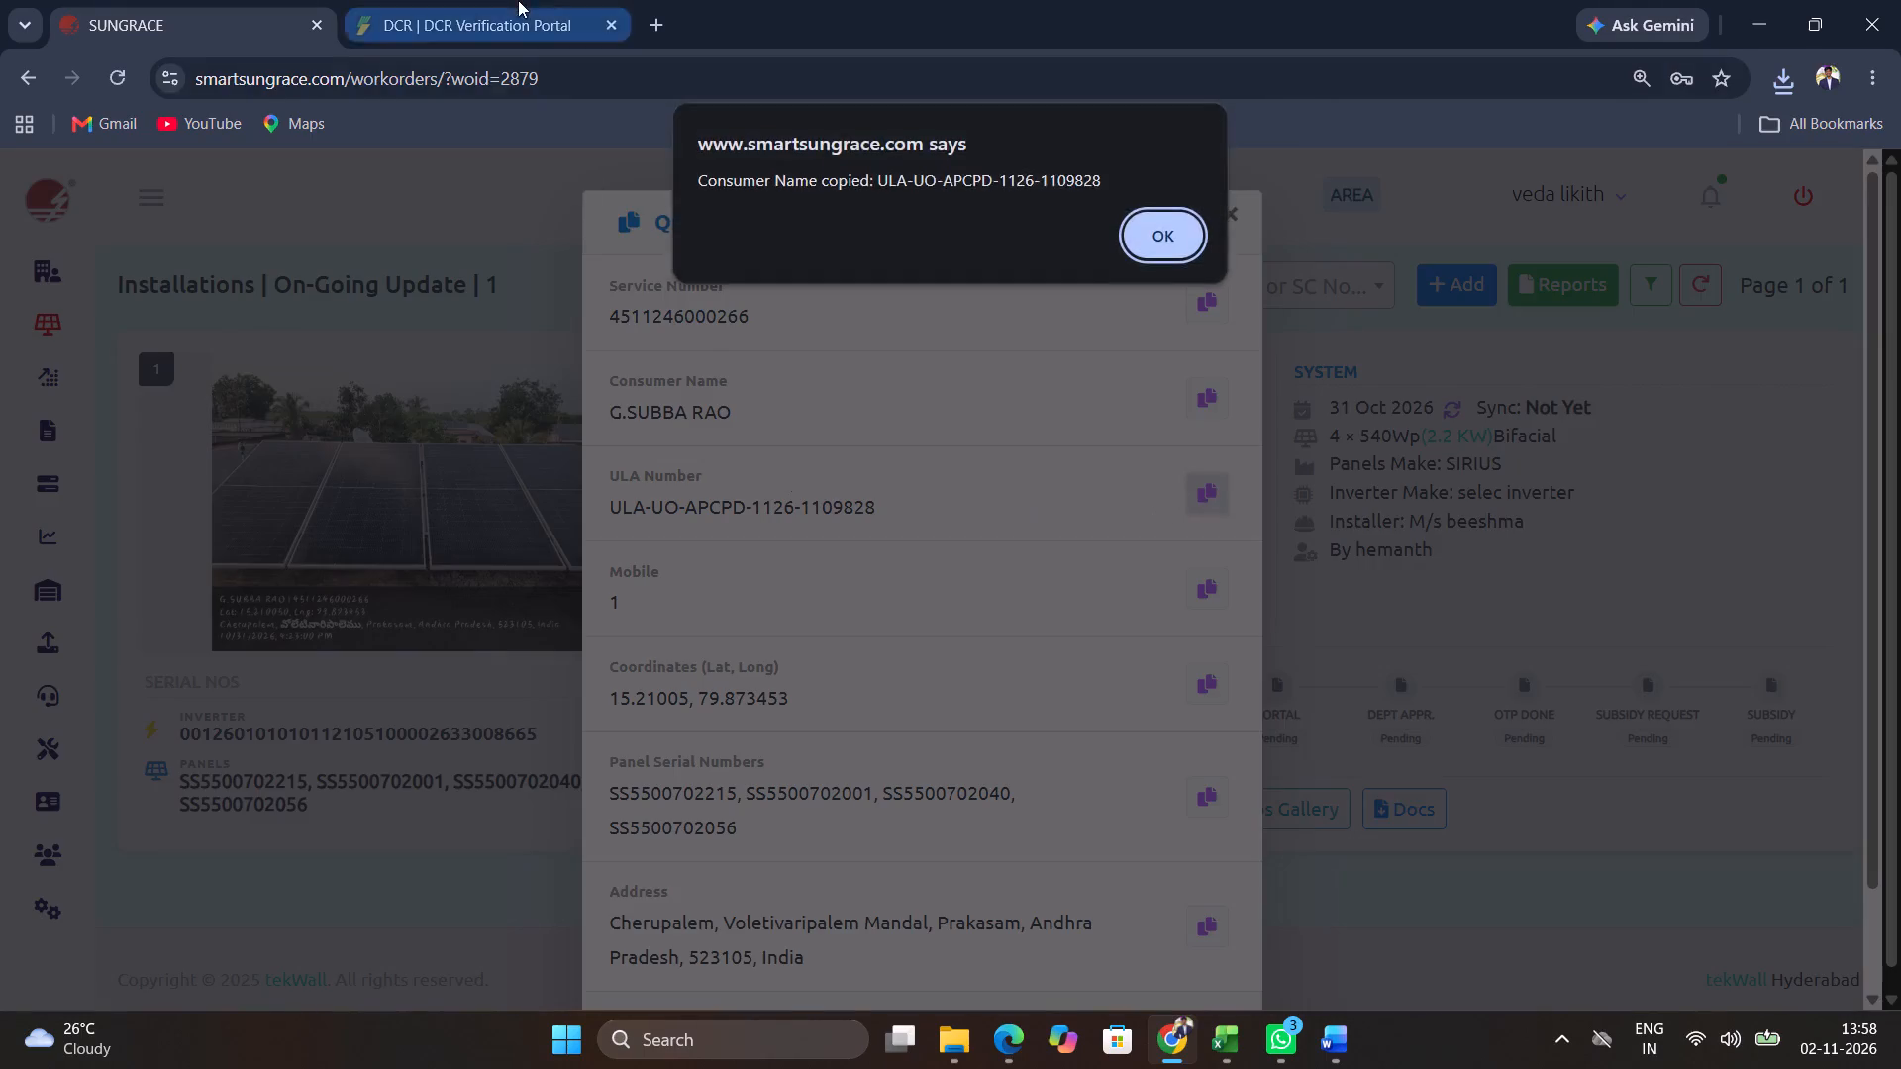
left_click(518, 0)
left_click(924, 565)
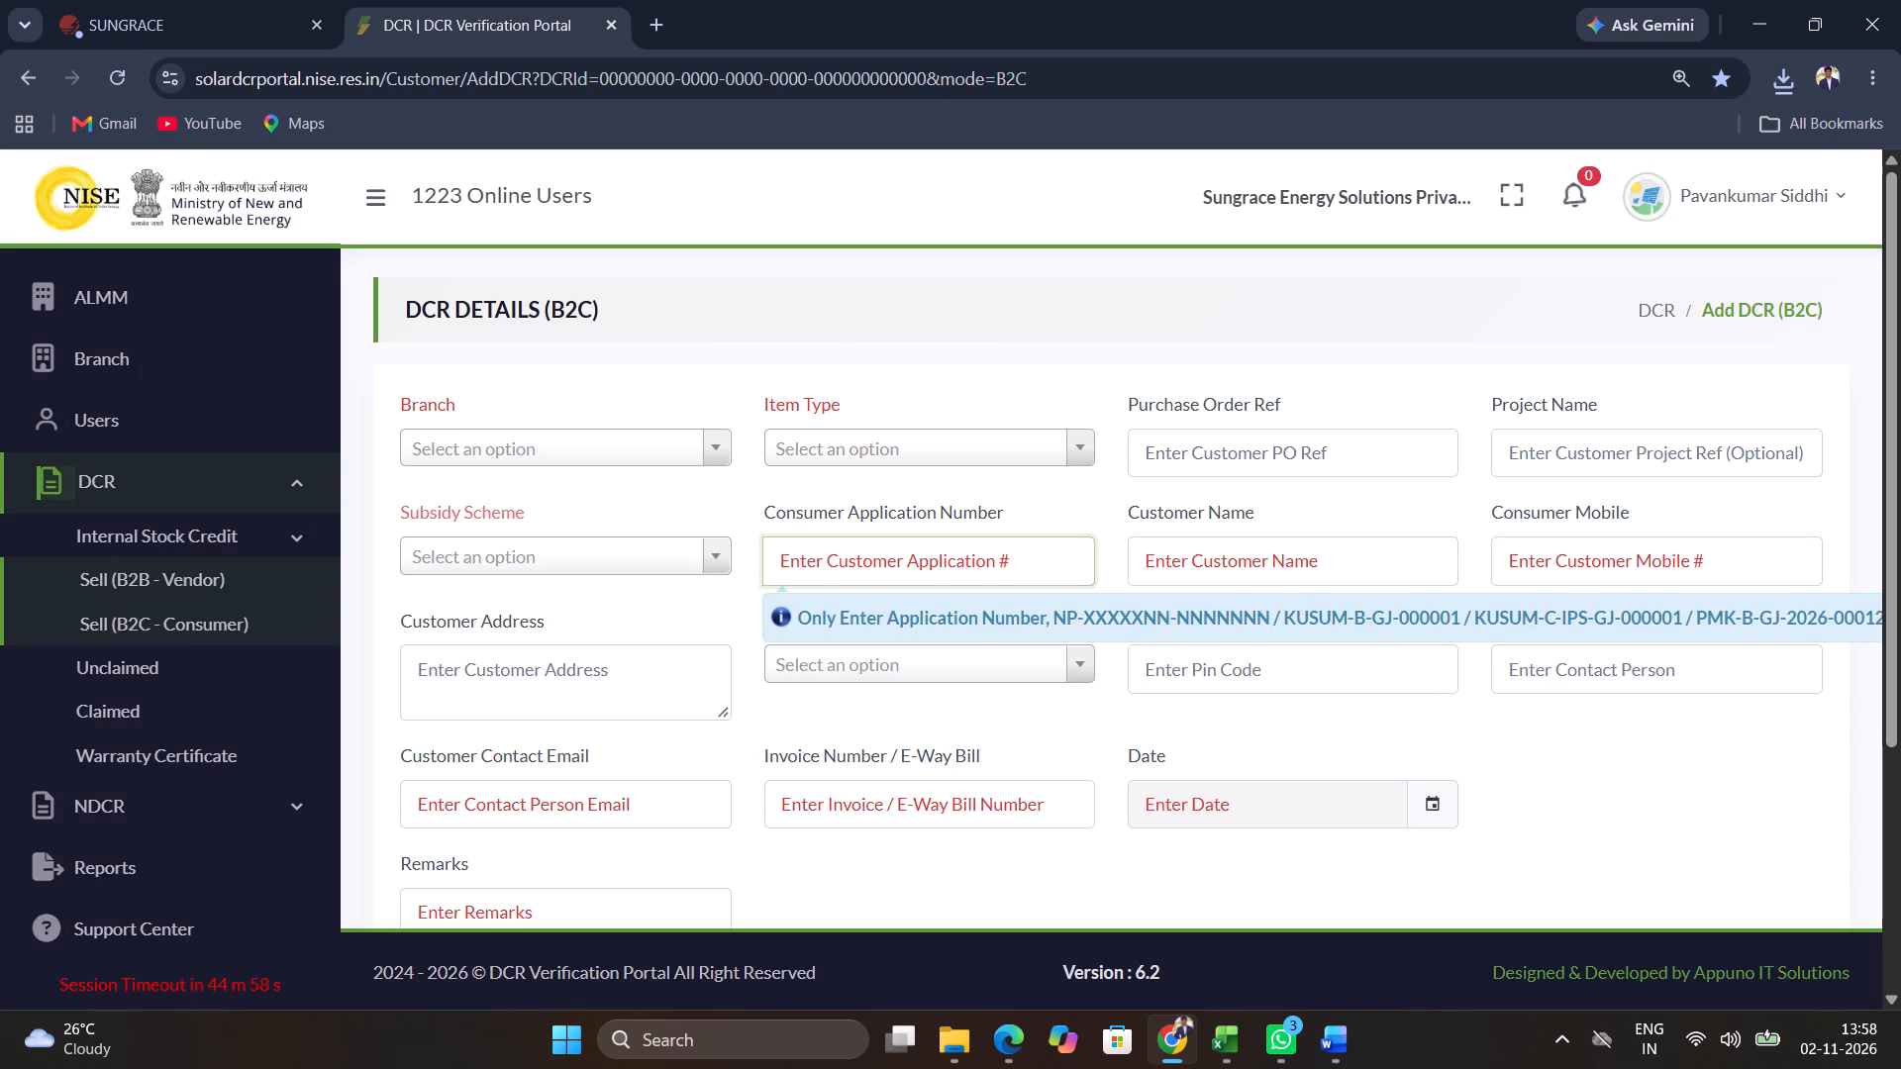
key("ctrl+v")
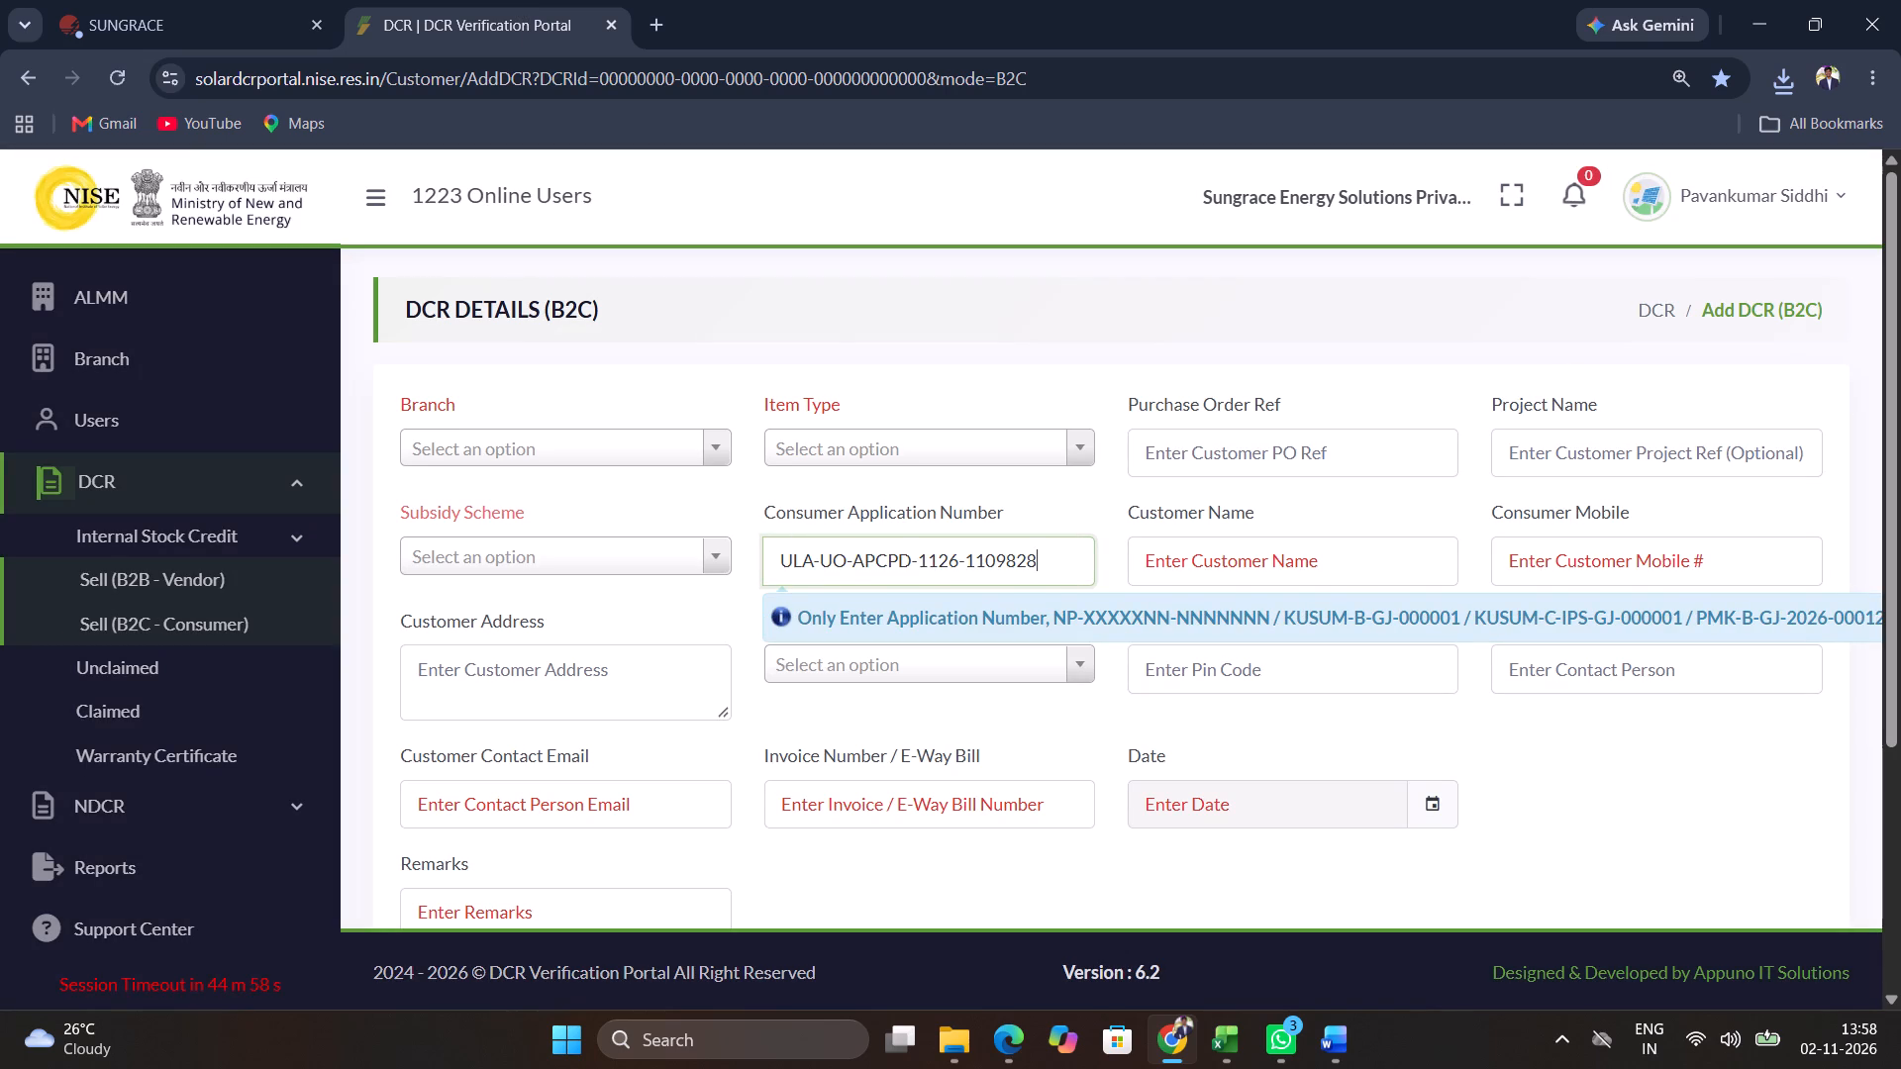
Set the branch to Andhra Pradesh, the subsidy scheme to PM Surya Ghar: Muft Bijli Yojana, and the item type to Solar Panels.
left_click(545, 446)
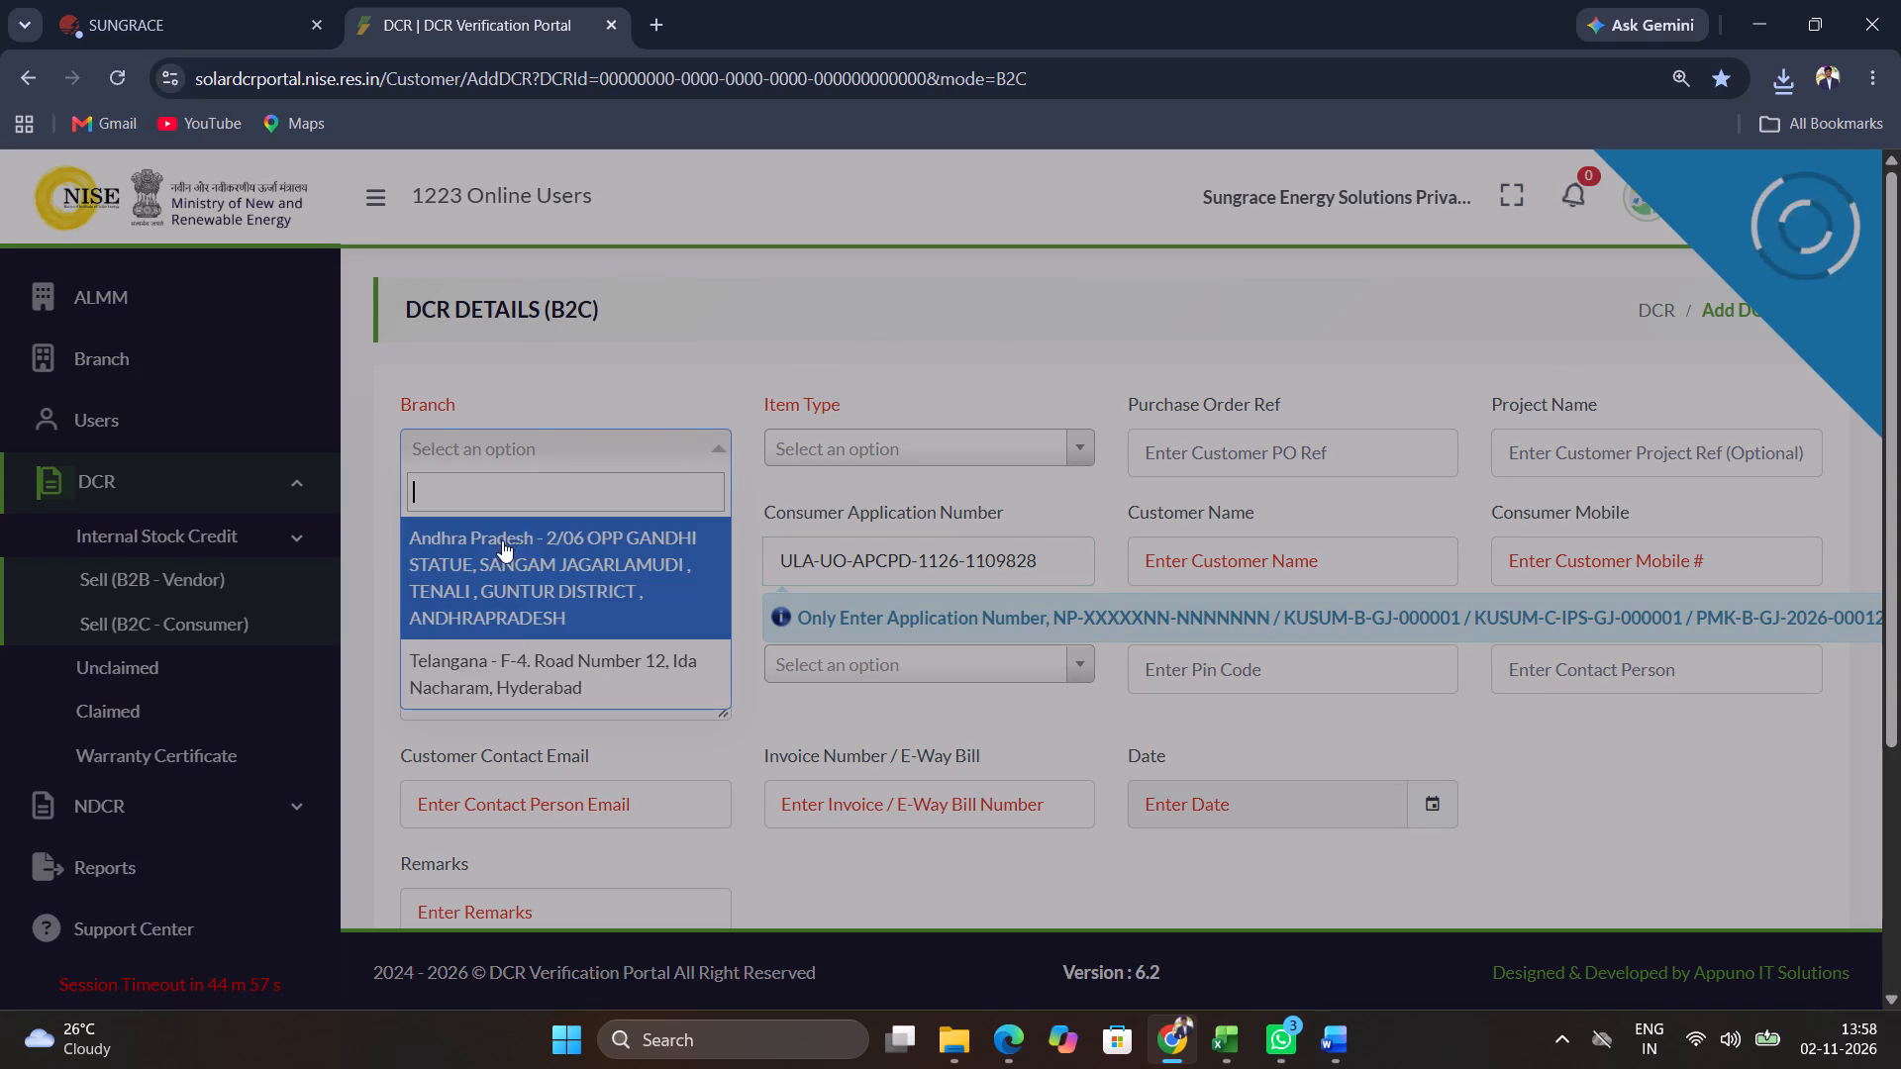
left_click(503, 542)
left_click(503, 543)
left_click(519, 771)
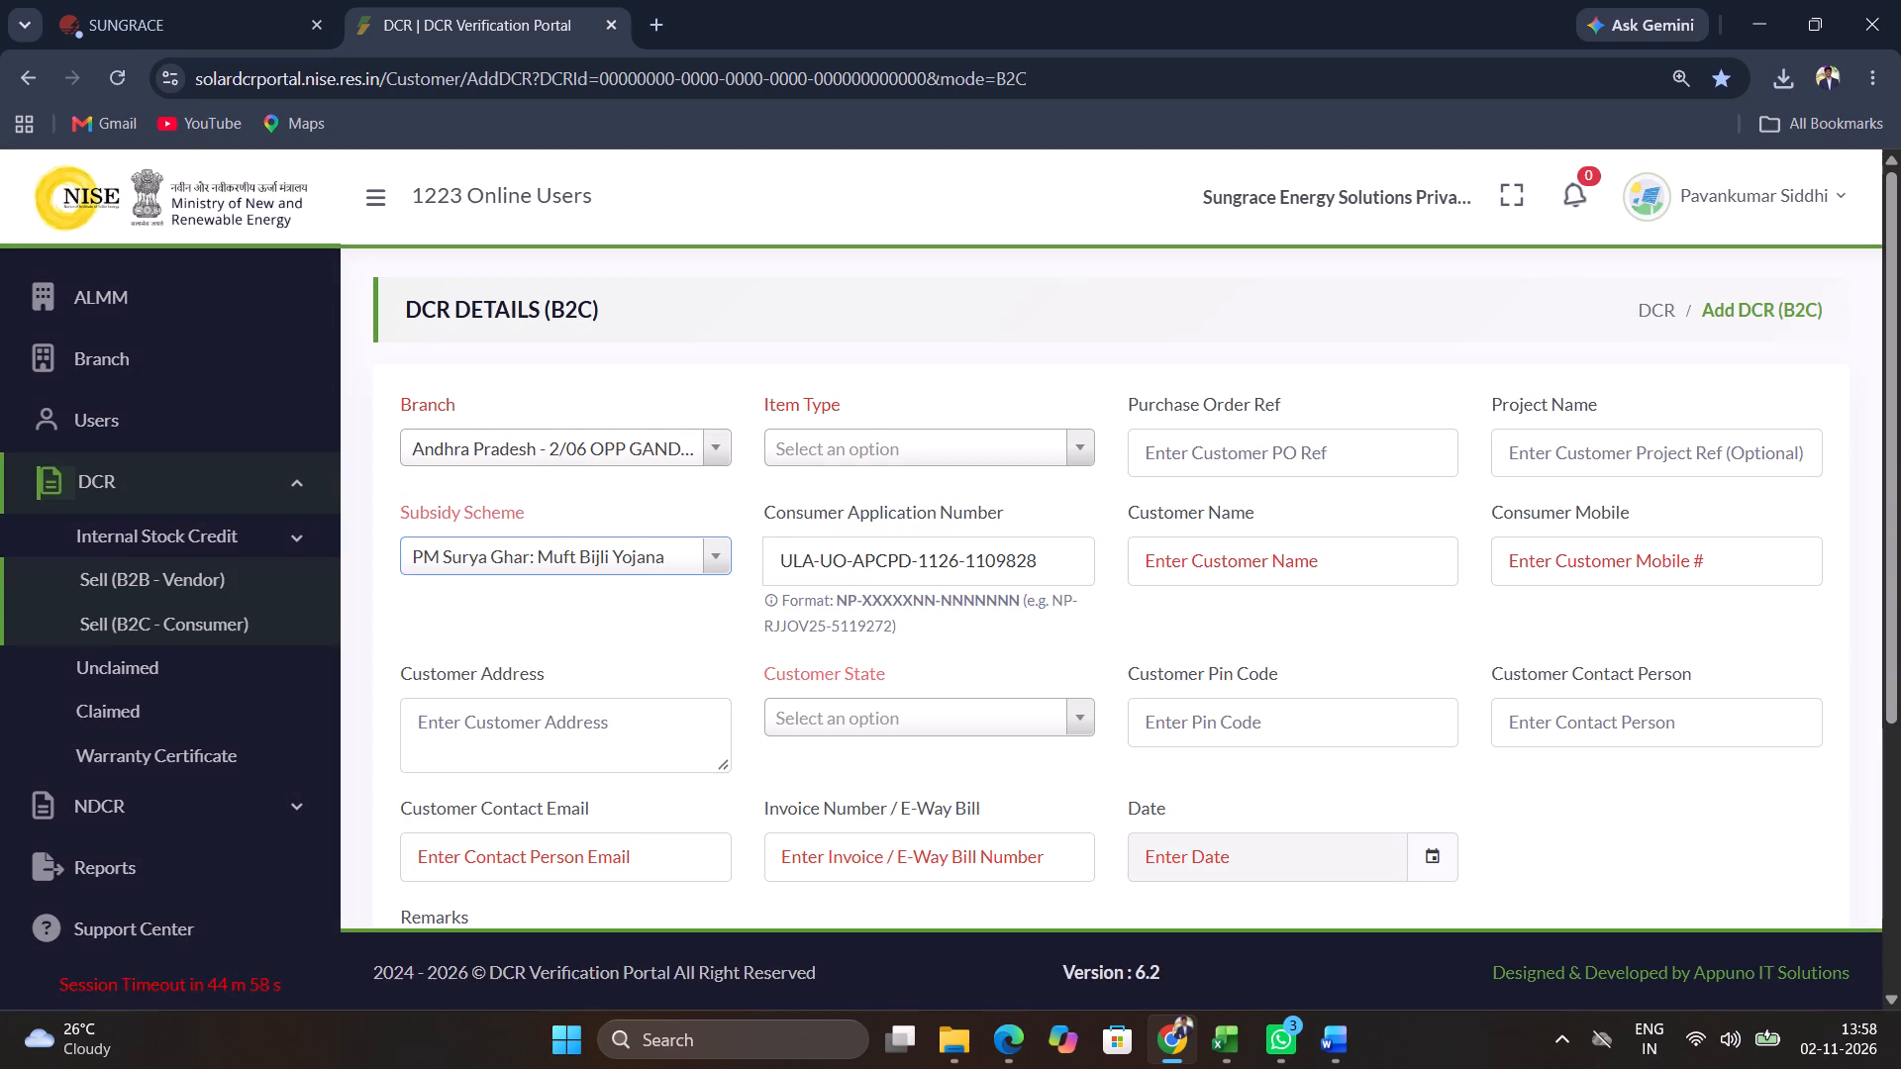
left_click(933, 443)
left_click(877, 534)
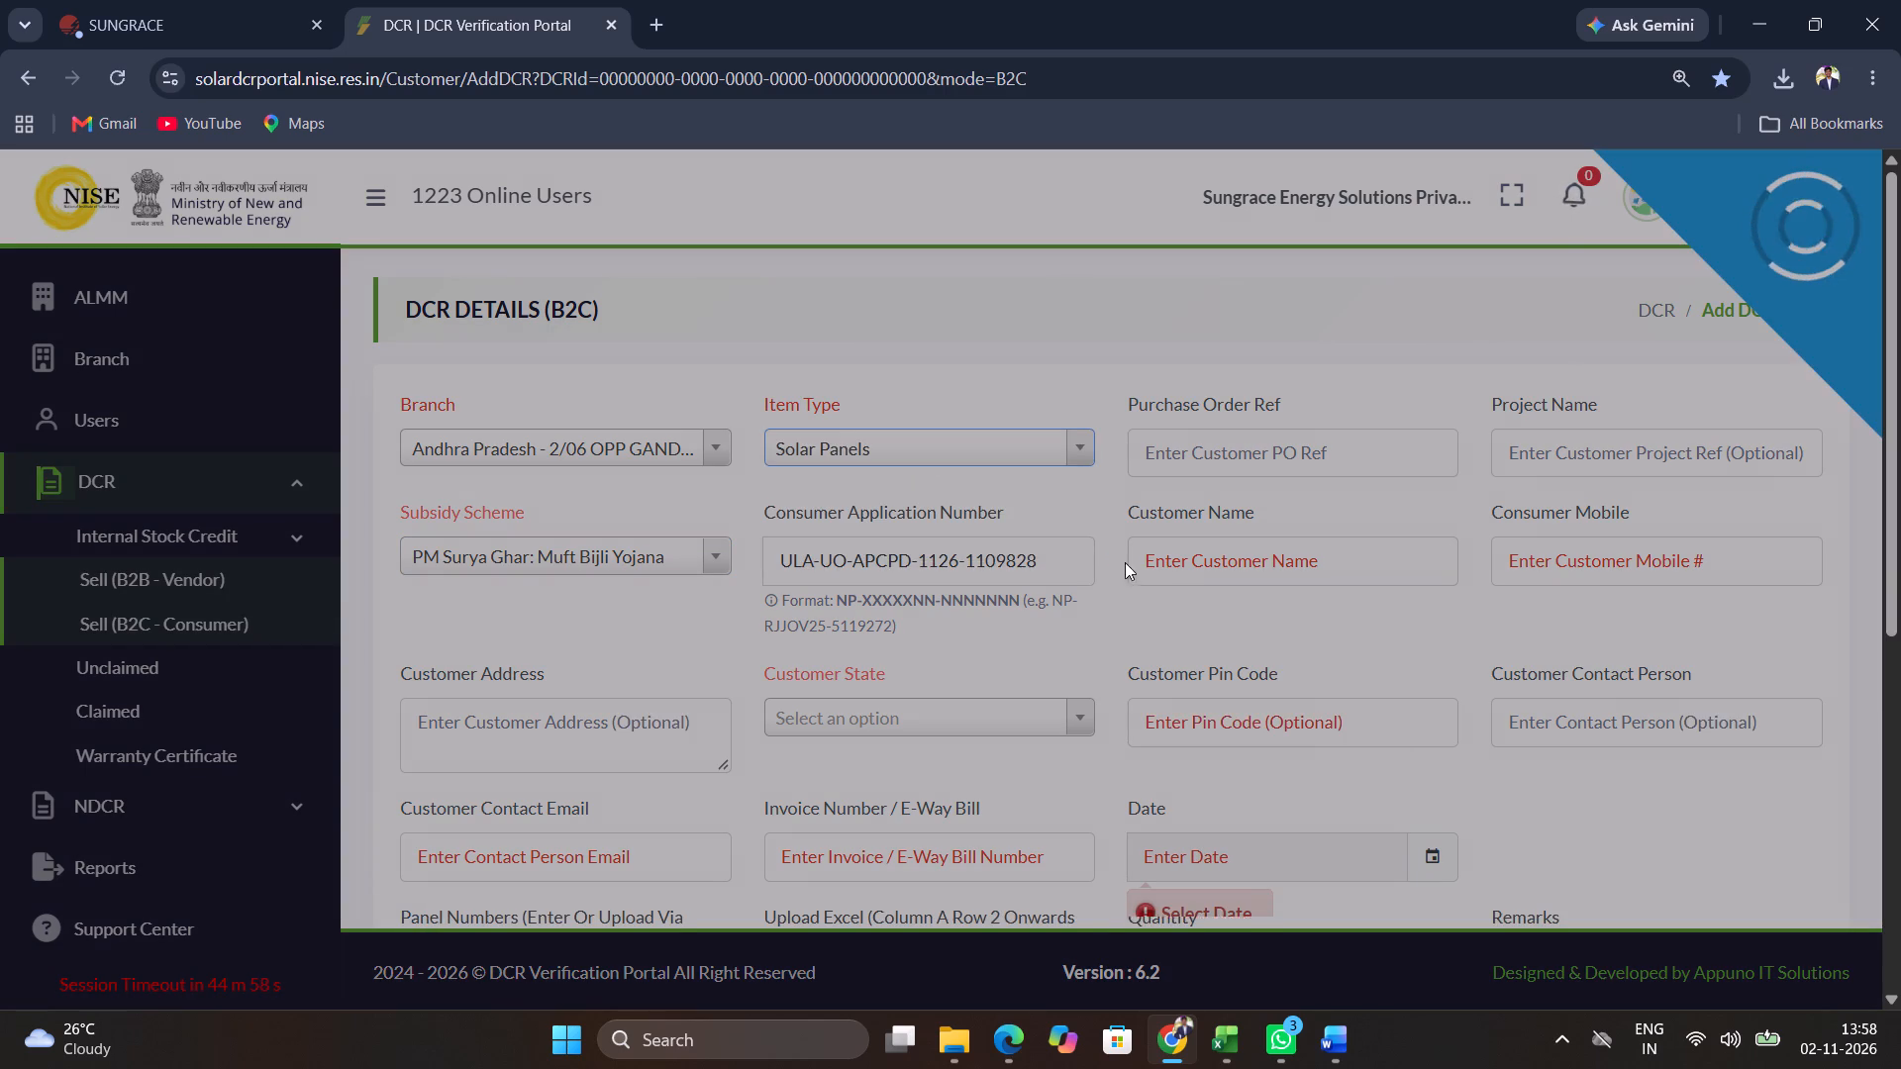
Copy Andhra Pradesh Central Power Distribution Corporation Limited from the Word details document and enter it as the Customer Name.
left_click(1249, 562)
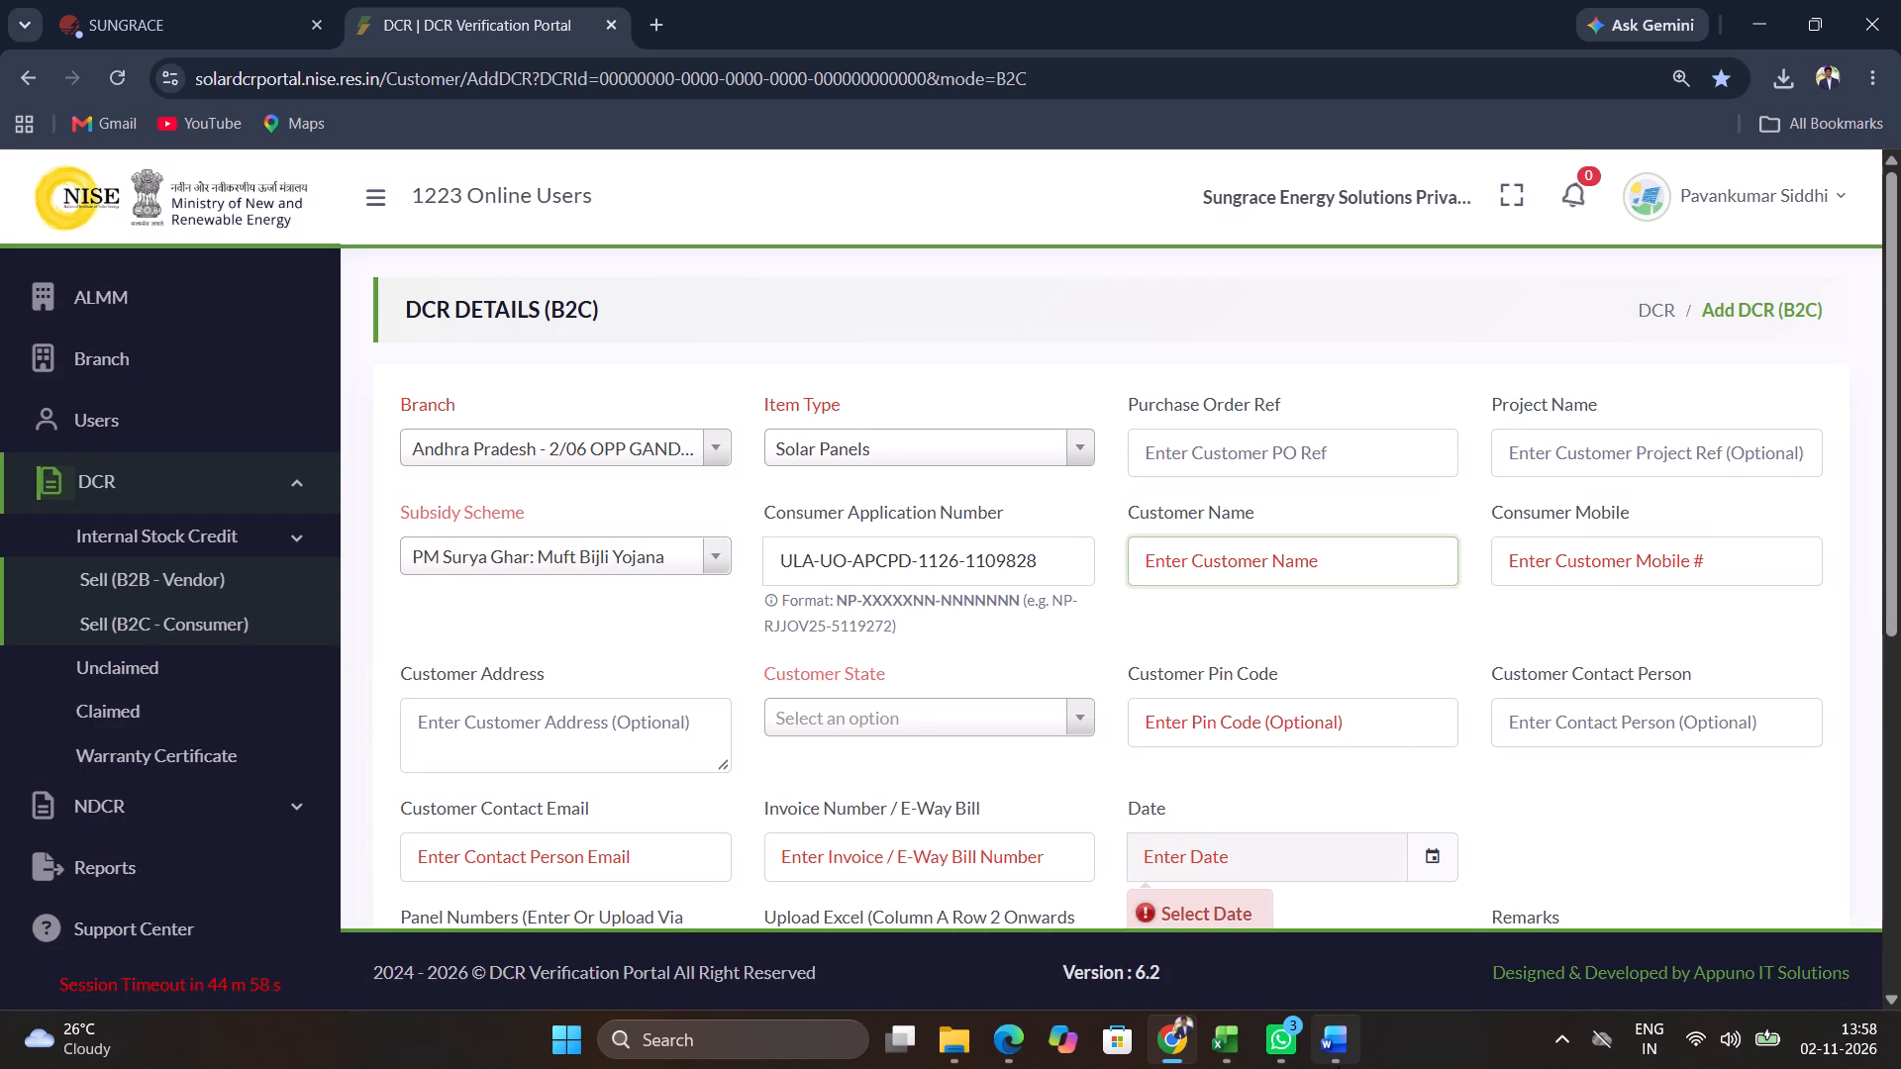
left_click(1317, 1012)
scroll(699, 651, "up", 5)
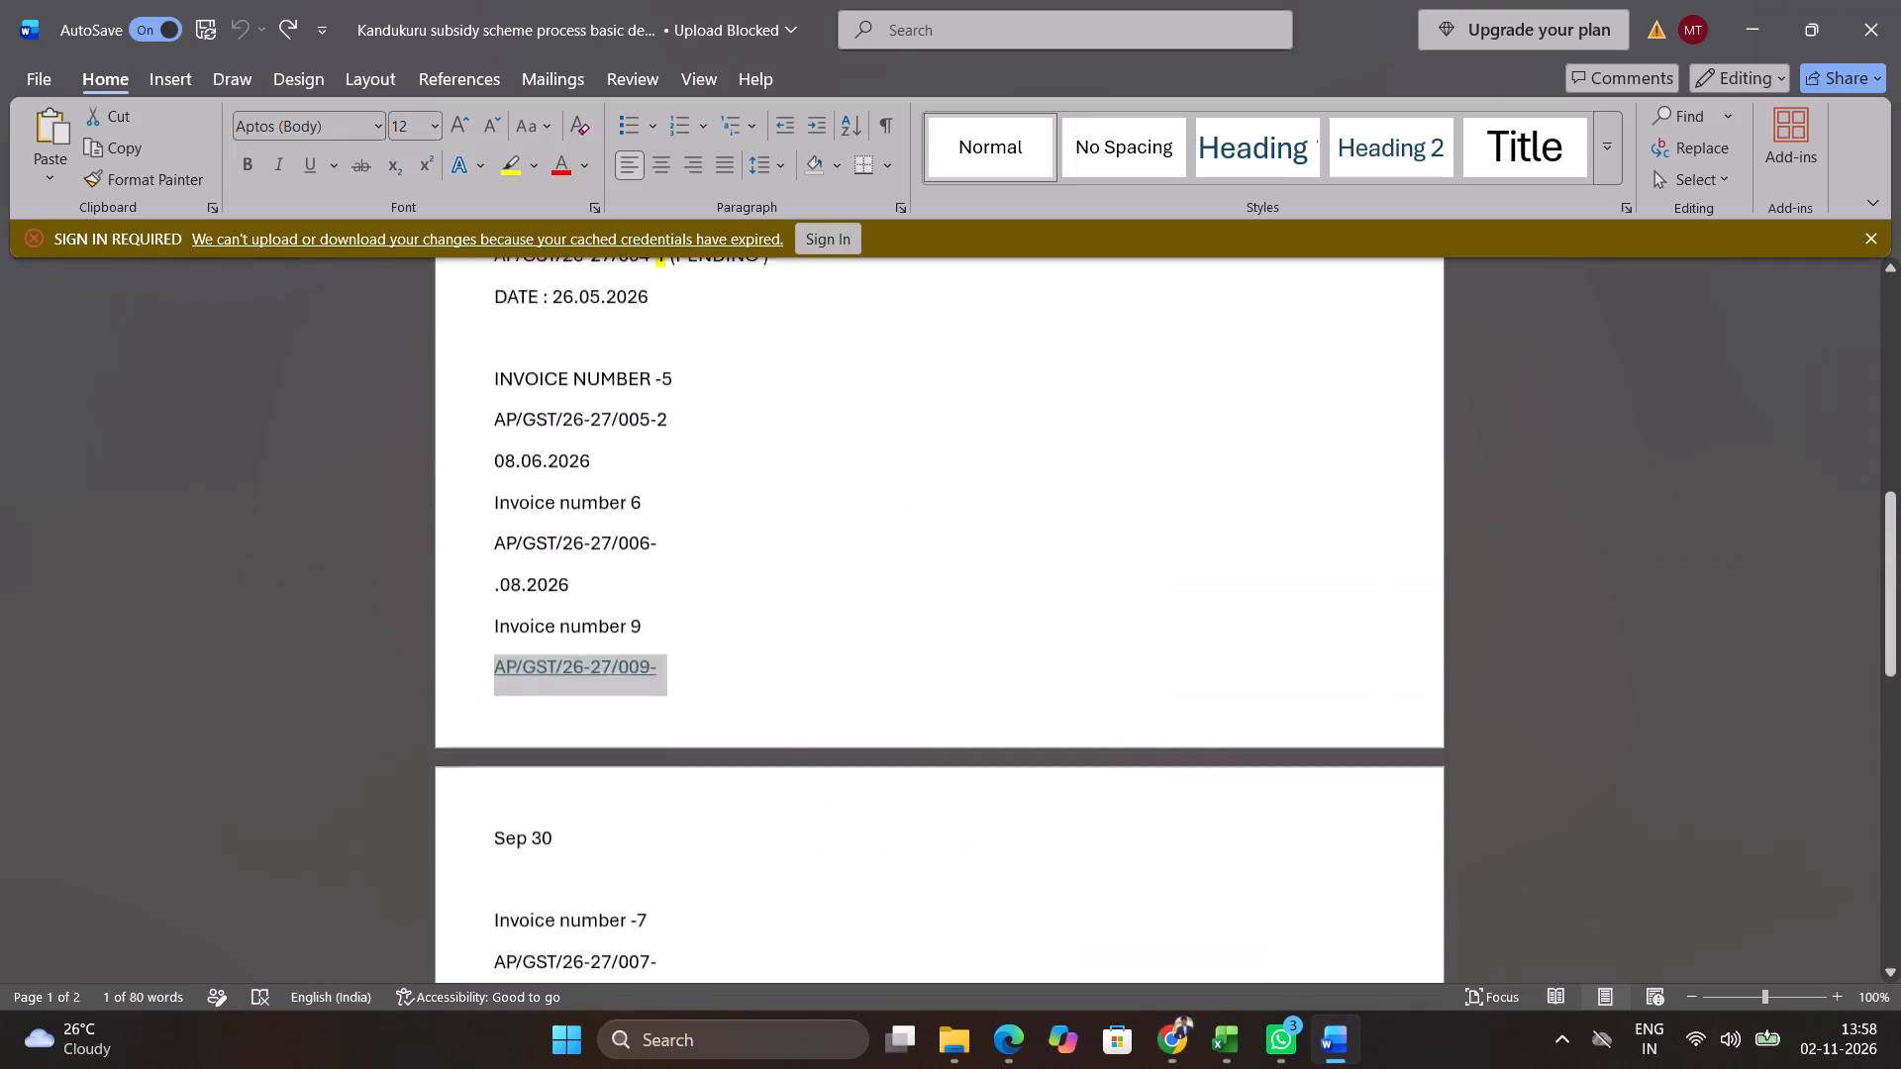
scroll(697, 651, "up", 19)
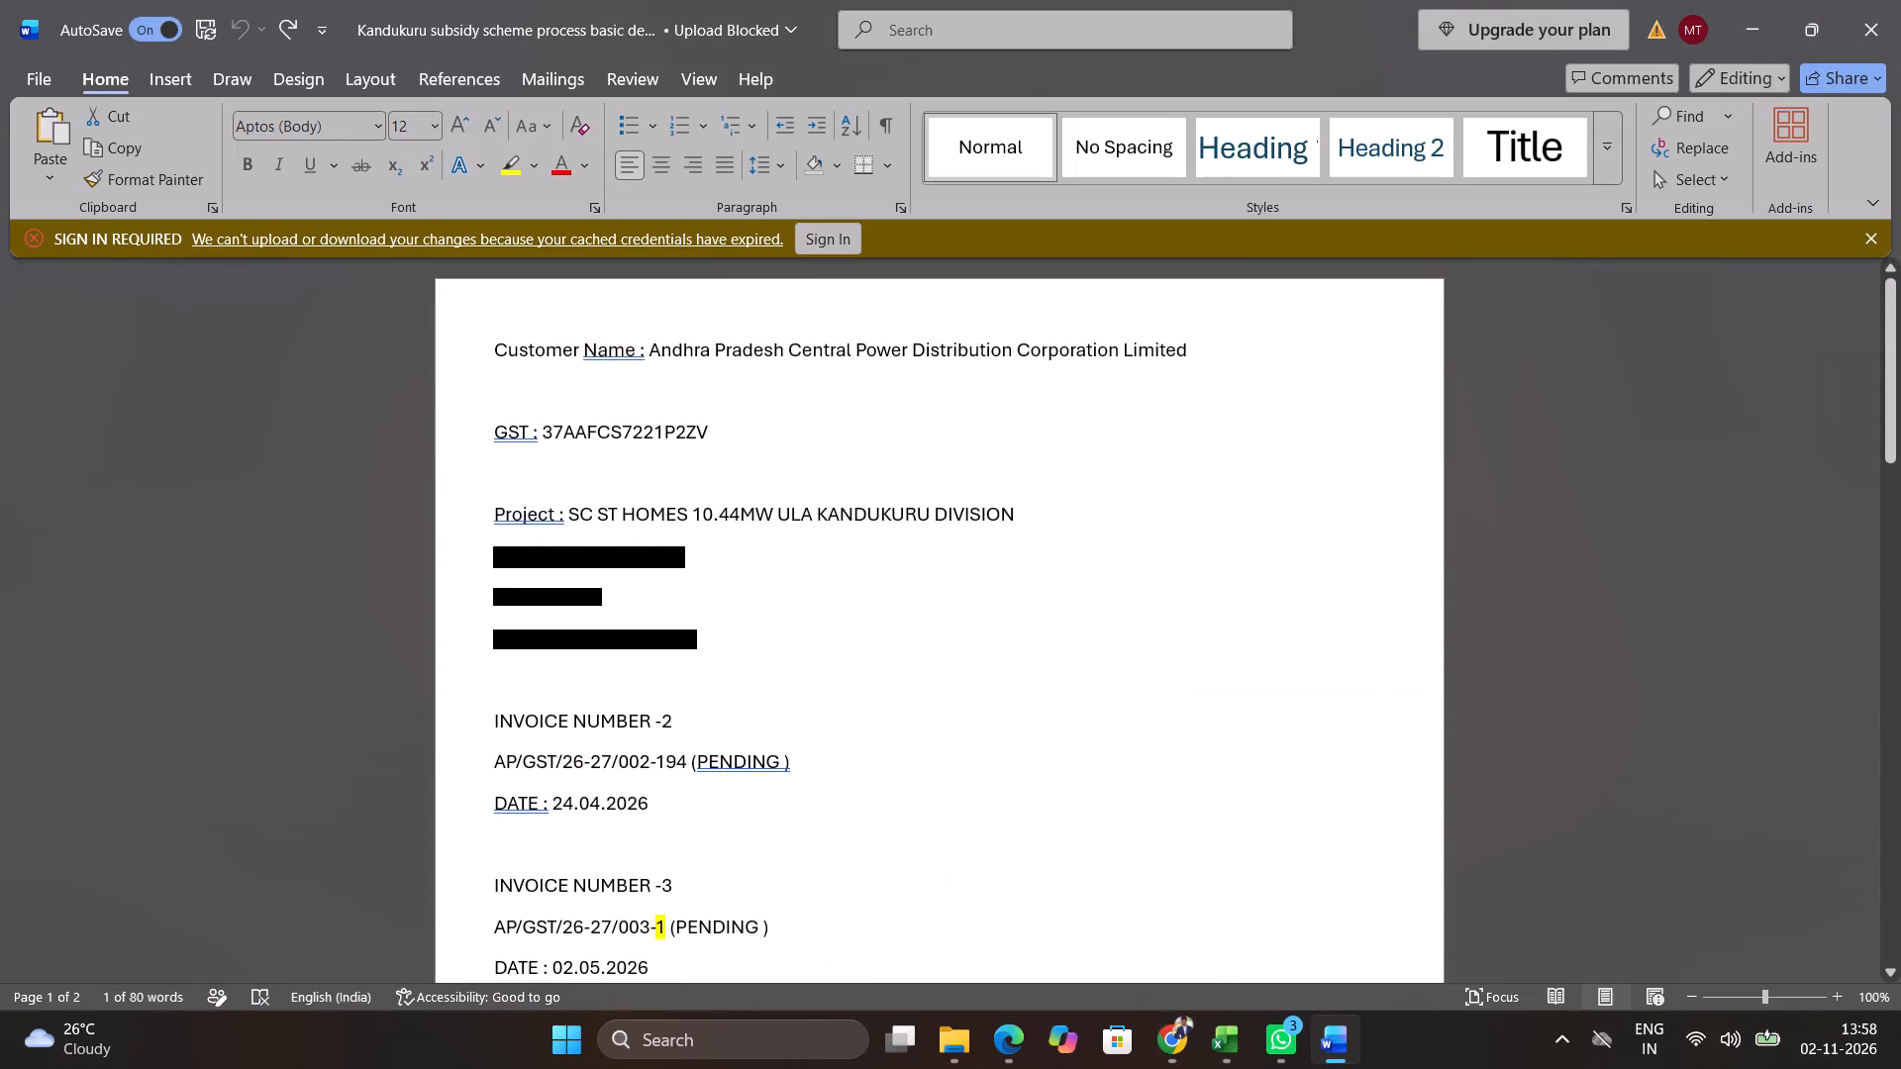
left_click_drag(657, 348, 1265, 347)
key("ctrl+c")
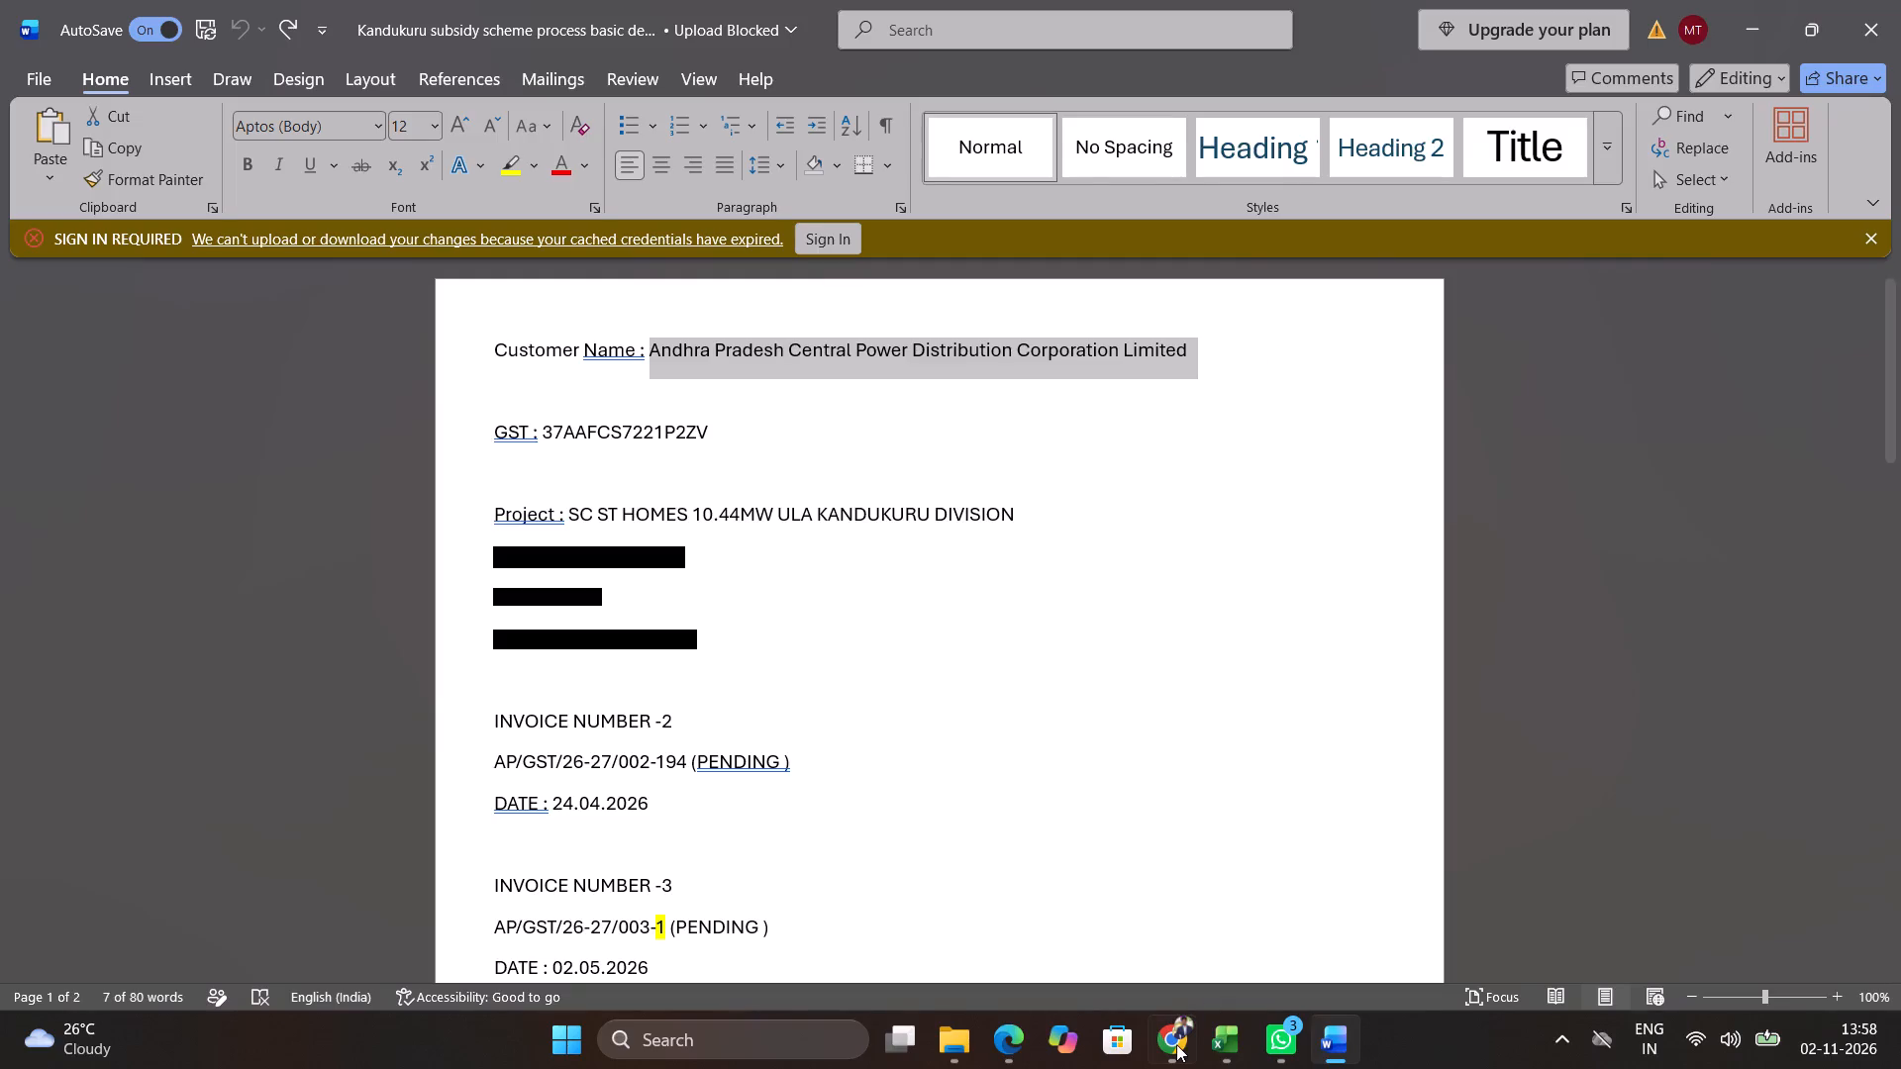
left_click(1160, 958)
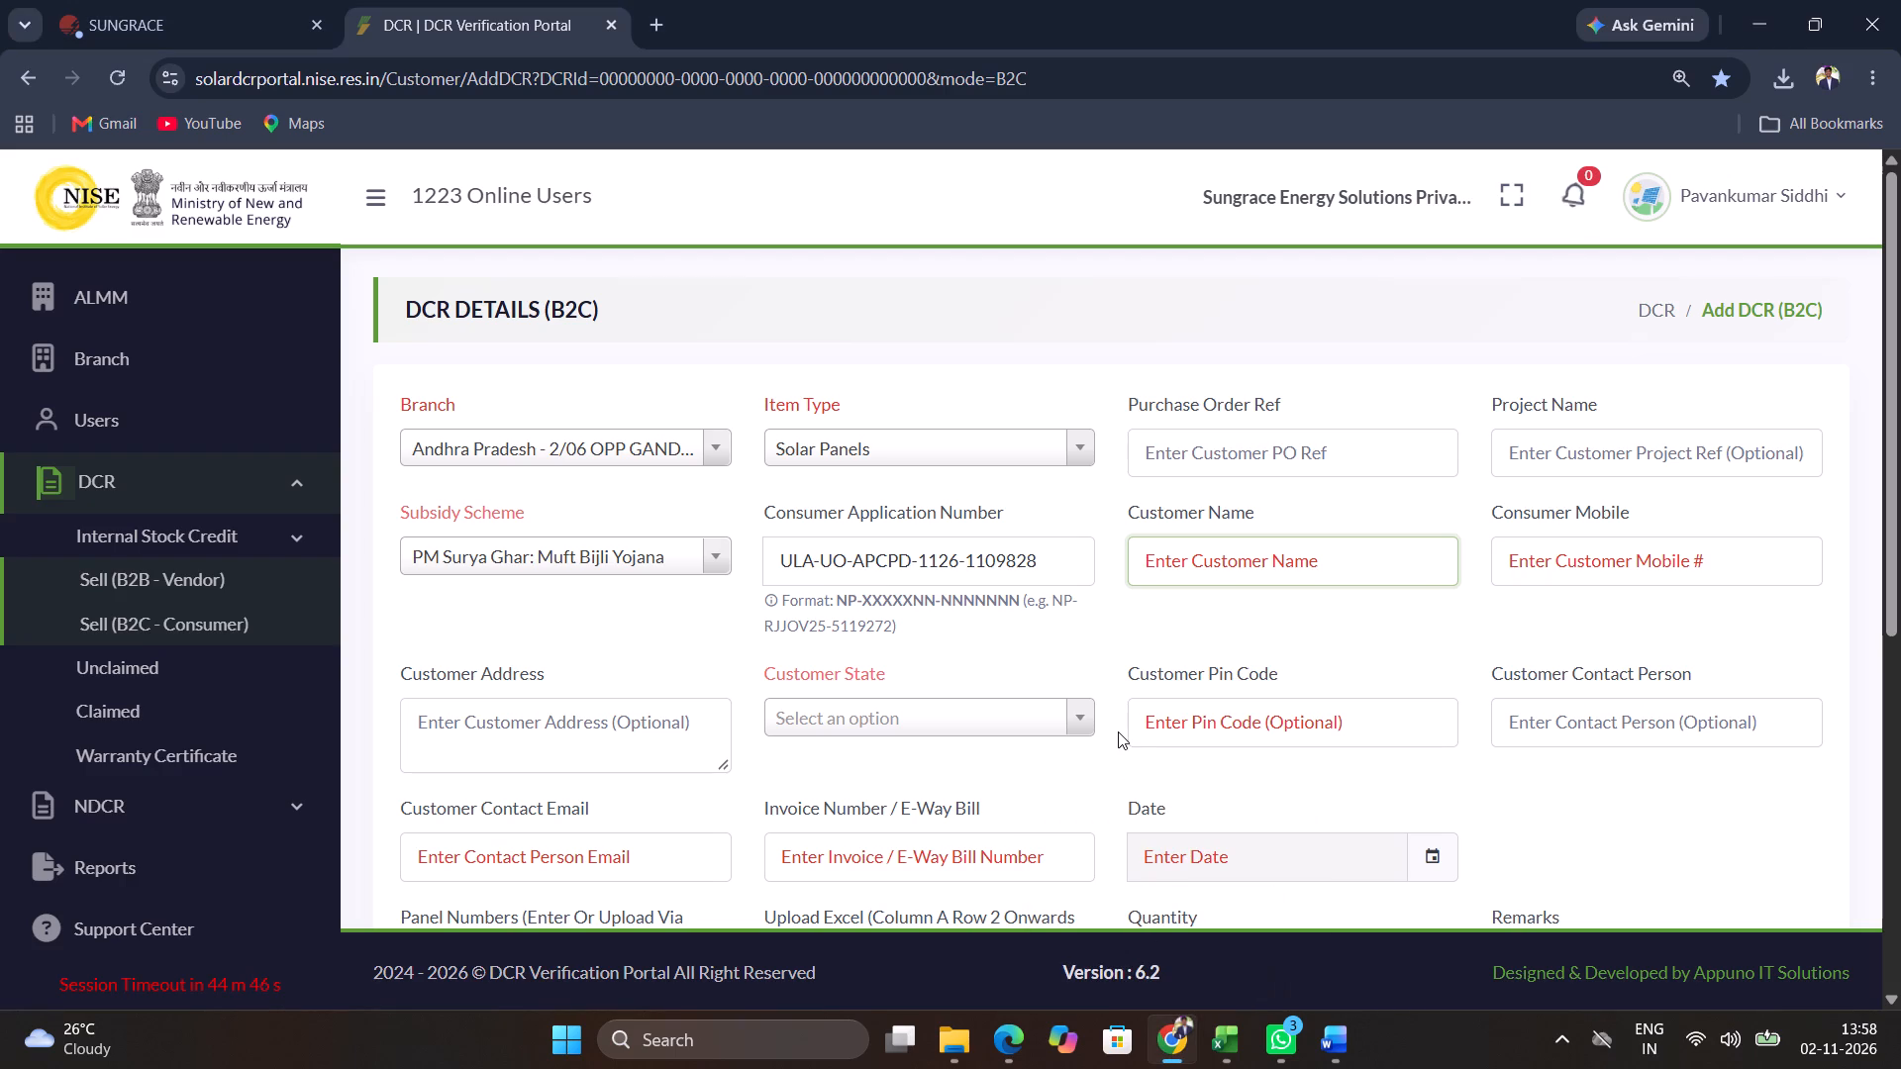
key("ctrl+v")
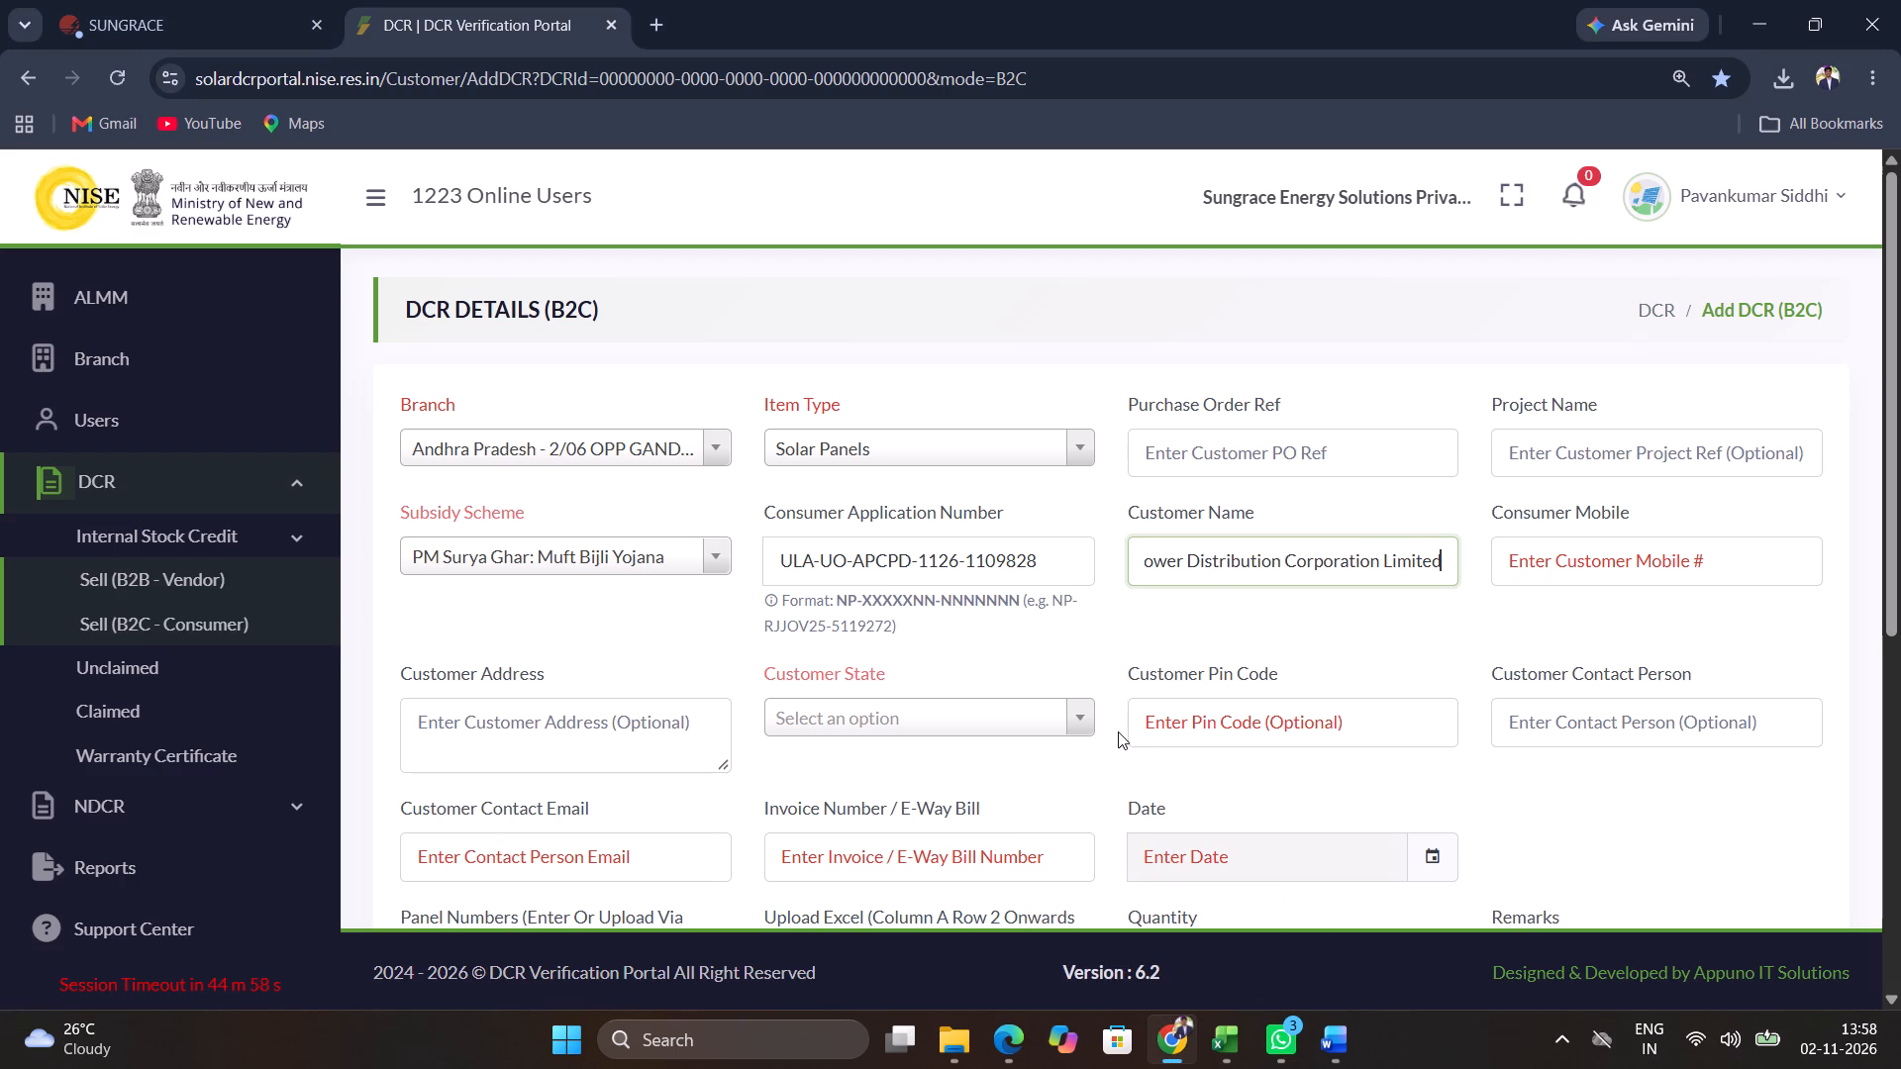
Copy SC ST HOMES 10.44MW ULA KANDUKURU DIVISION from the Word document and enter it as the Project Name.
left_click(1530, 465)
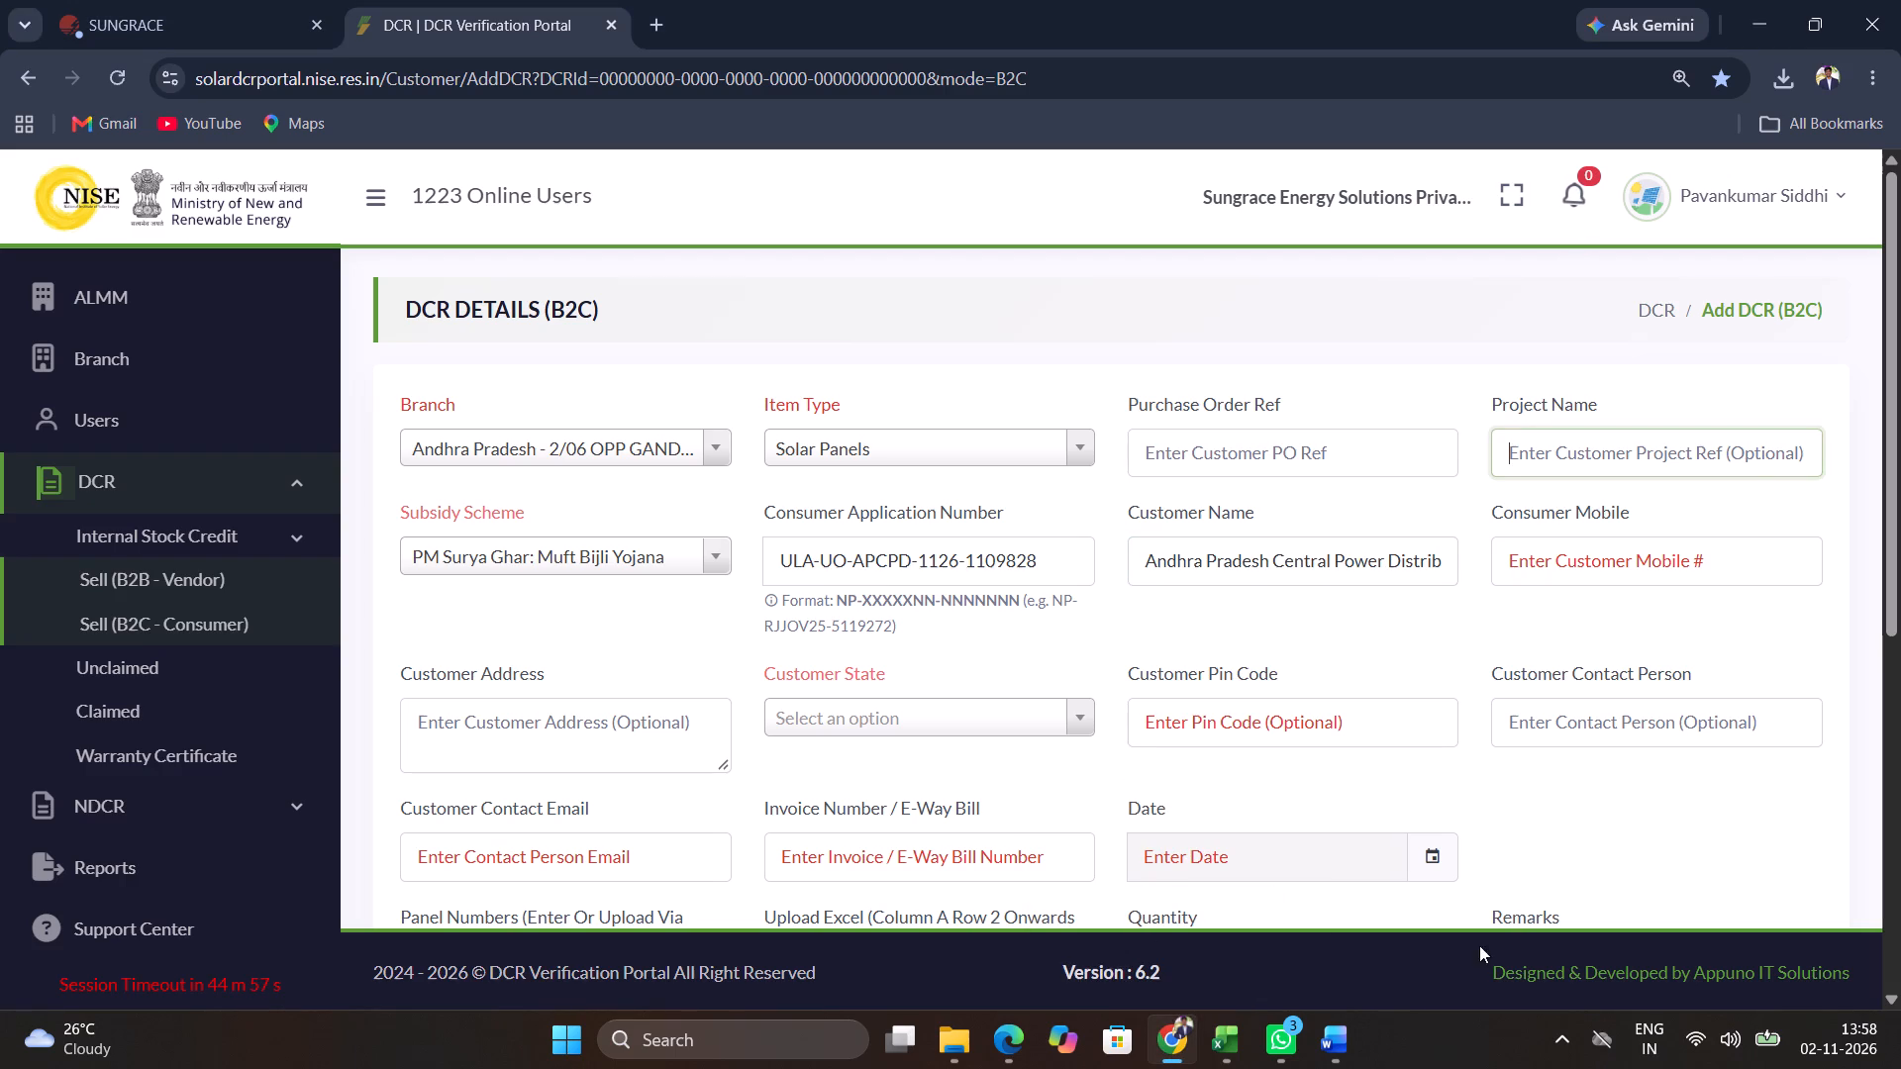
left_click_drag(1278, 943, 1289, 956)
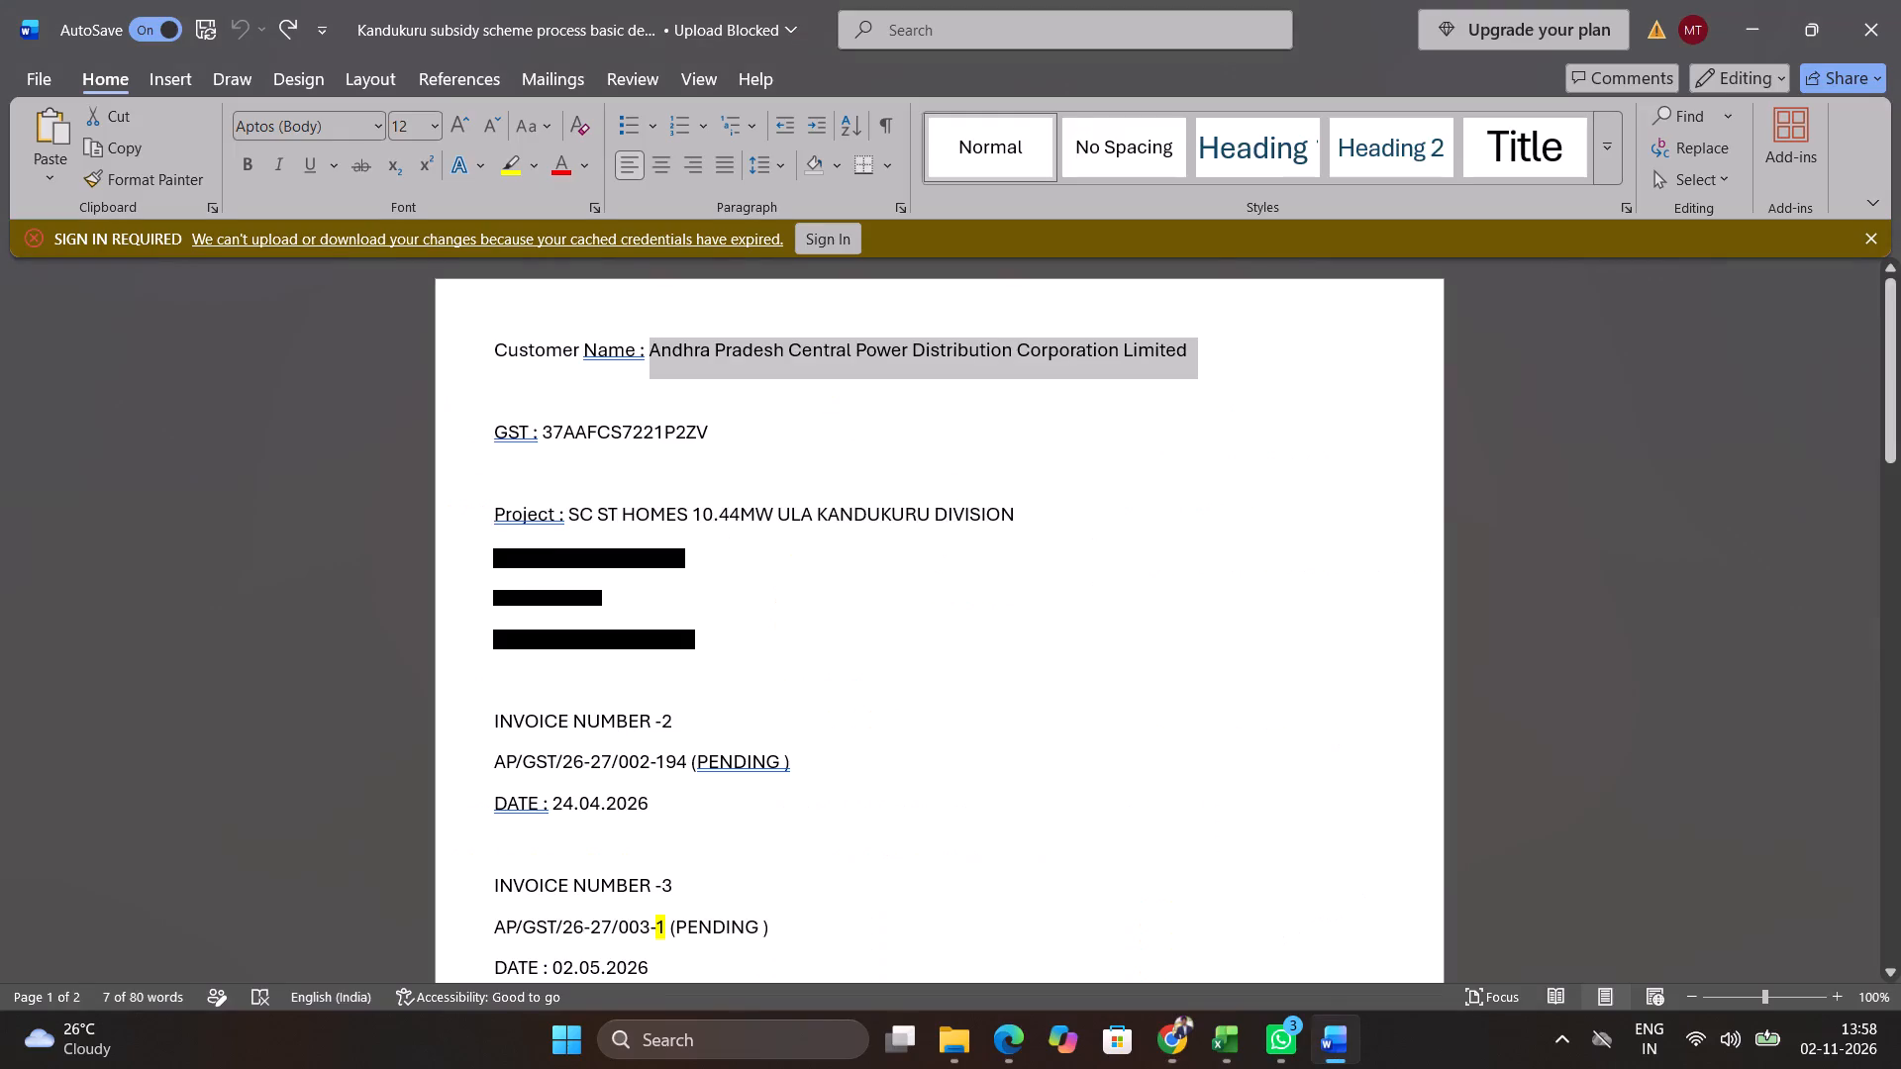
left_click_drag(576, 510, 846, 523)
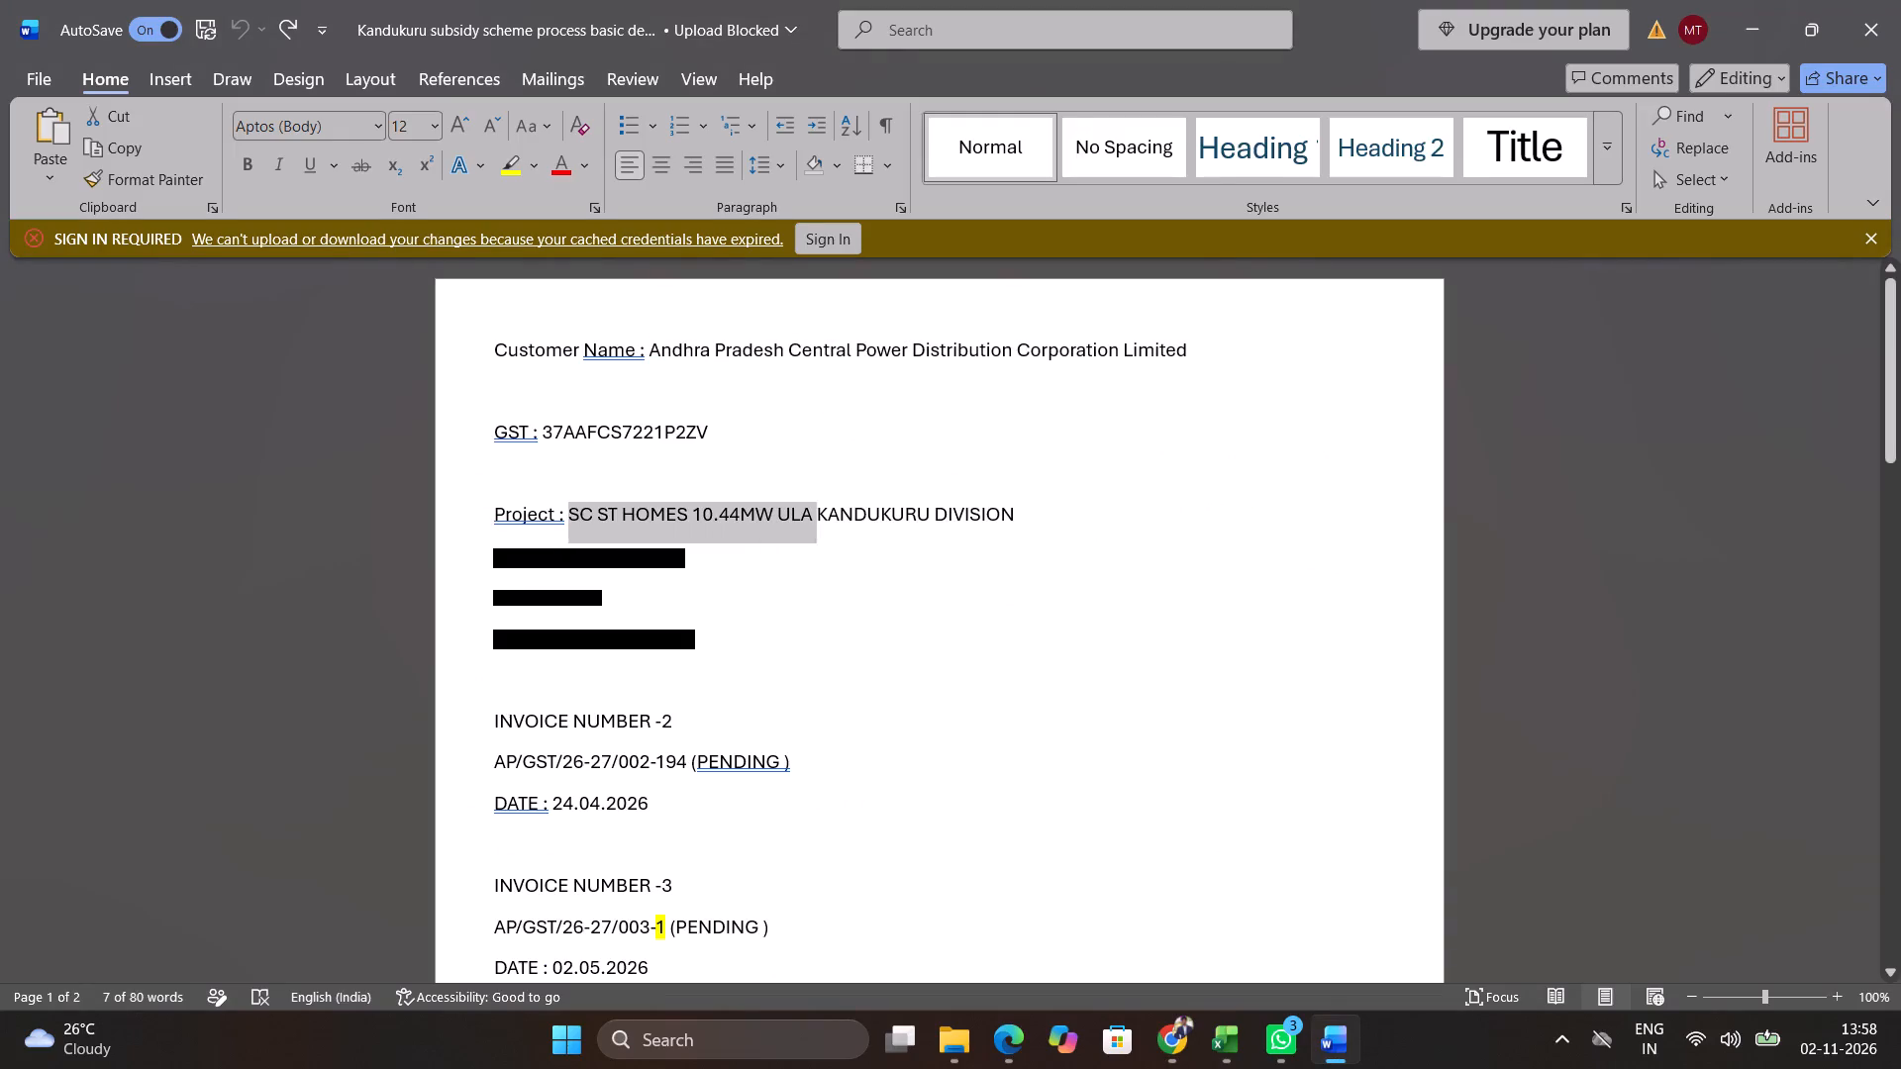
left_click_drag(846, 523, 1010, 523)
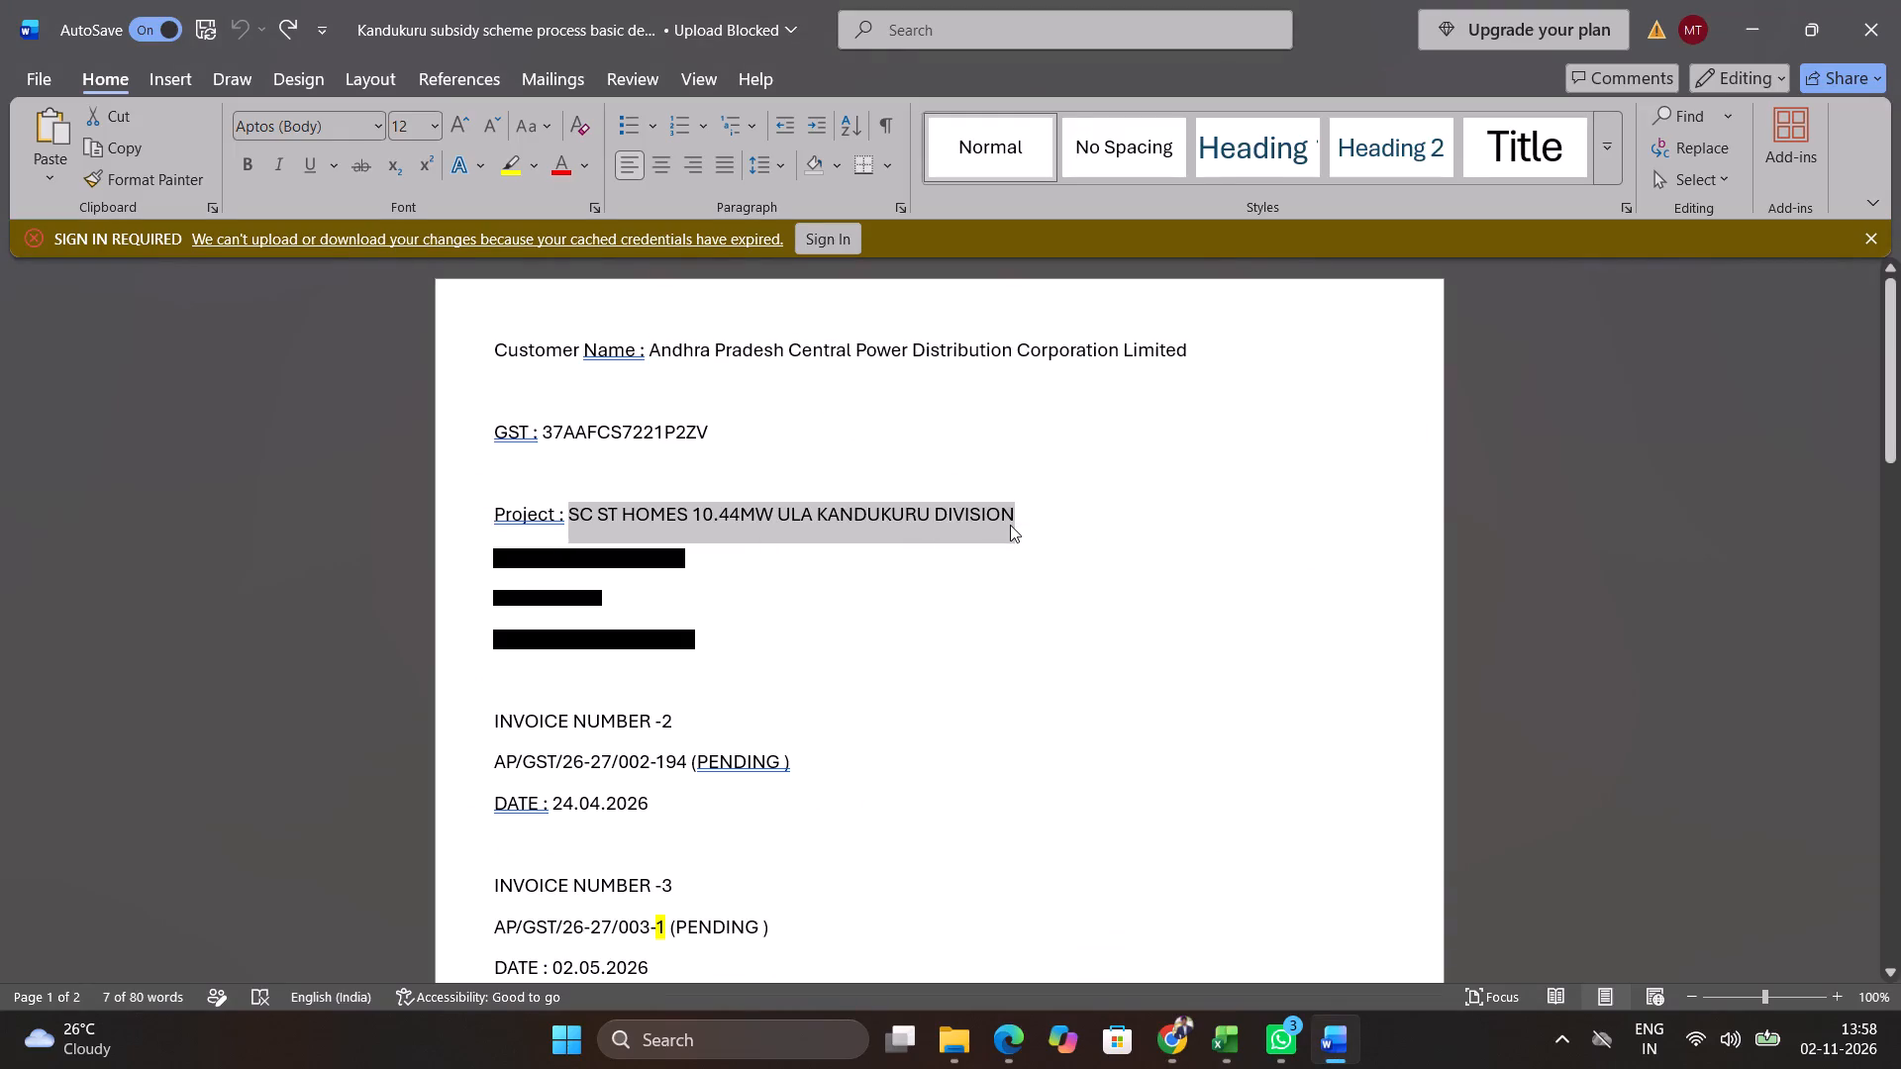
key("ctrl+c")
left_click(1172, 935)
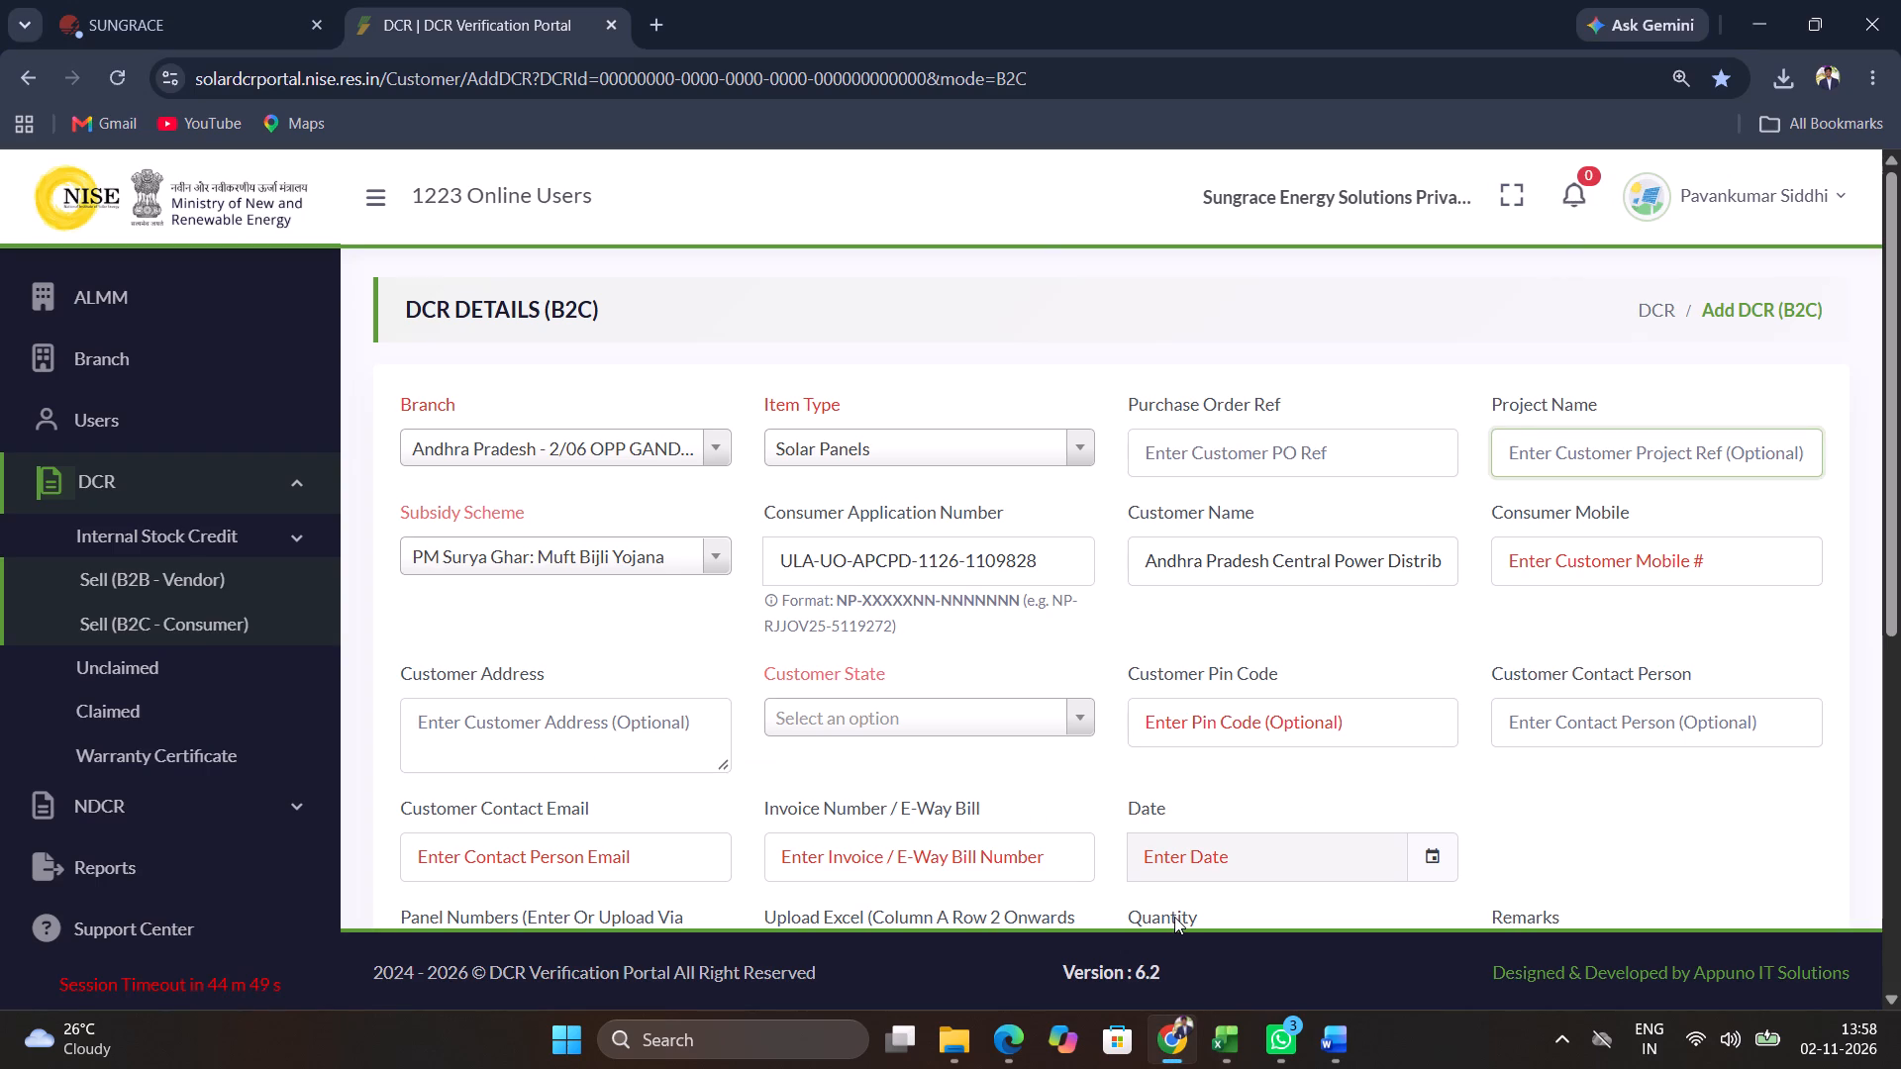
key("ctrl+v")
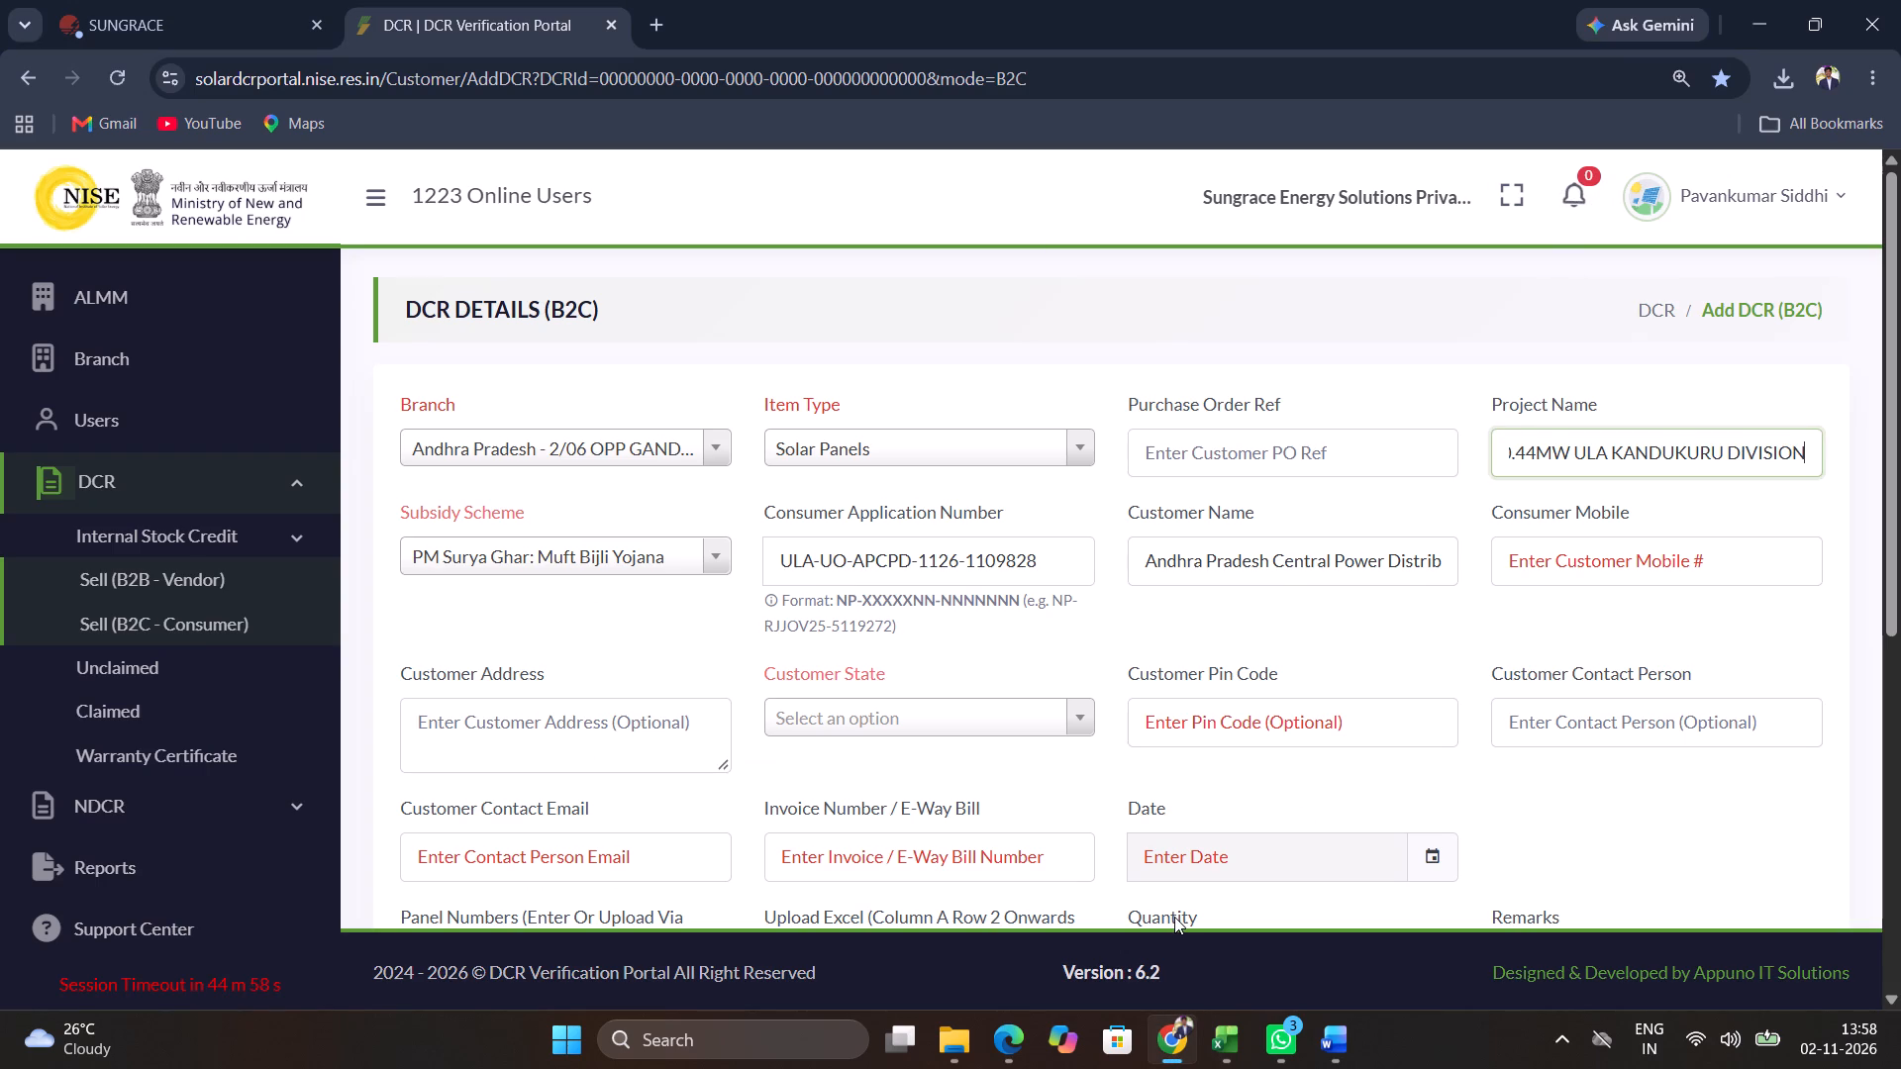
Copy the contact e-mail address from the Word document and enter it as the Customer Contact Email.
left_click(1592, 569)
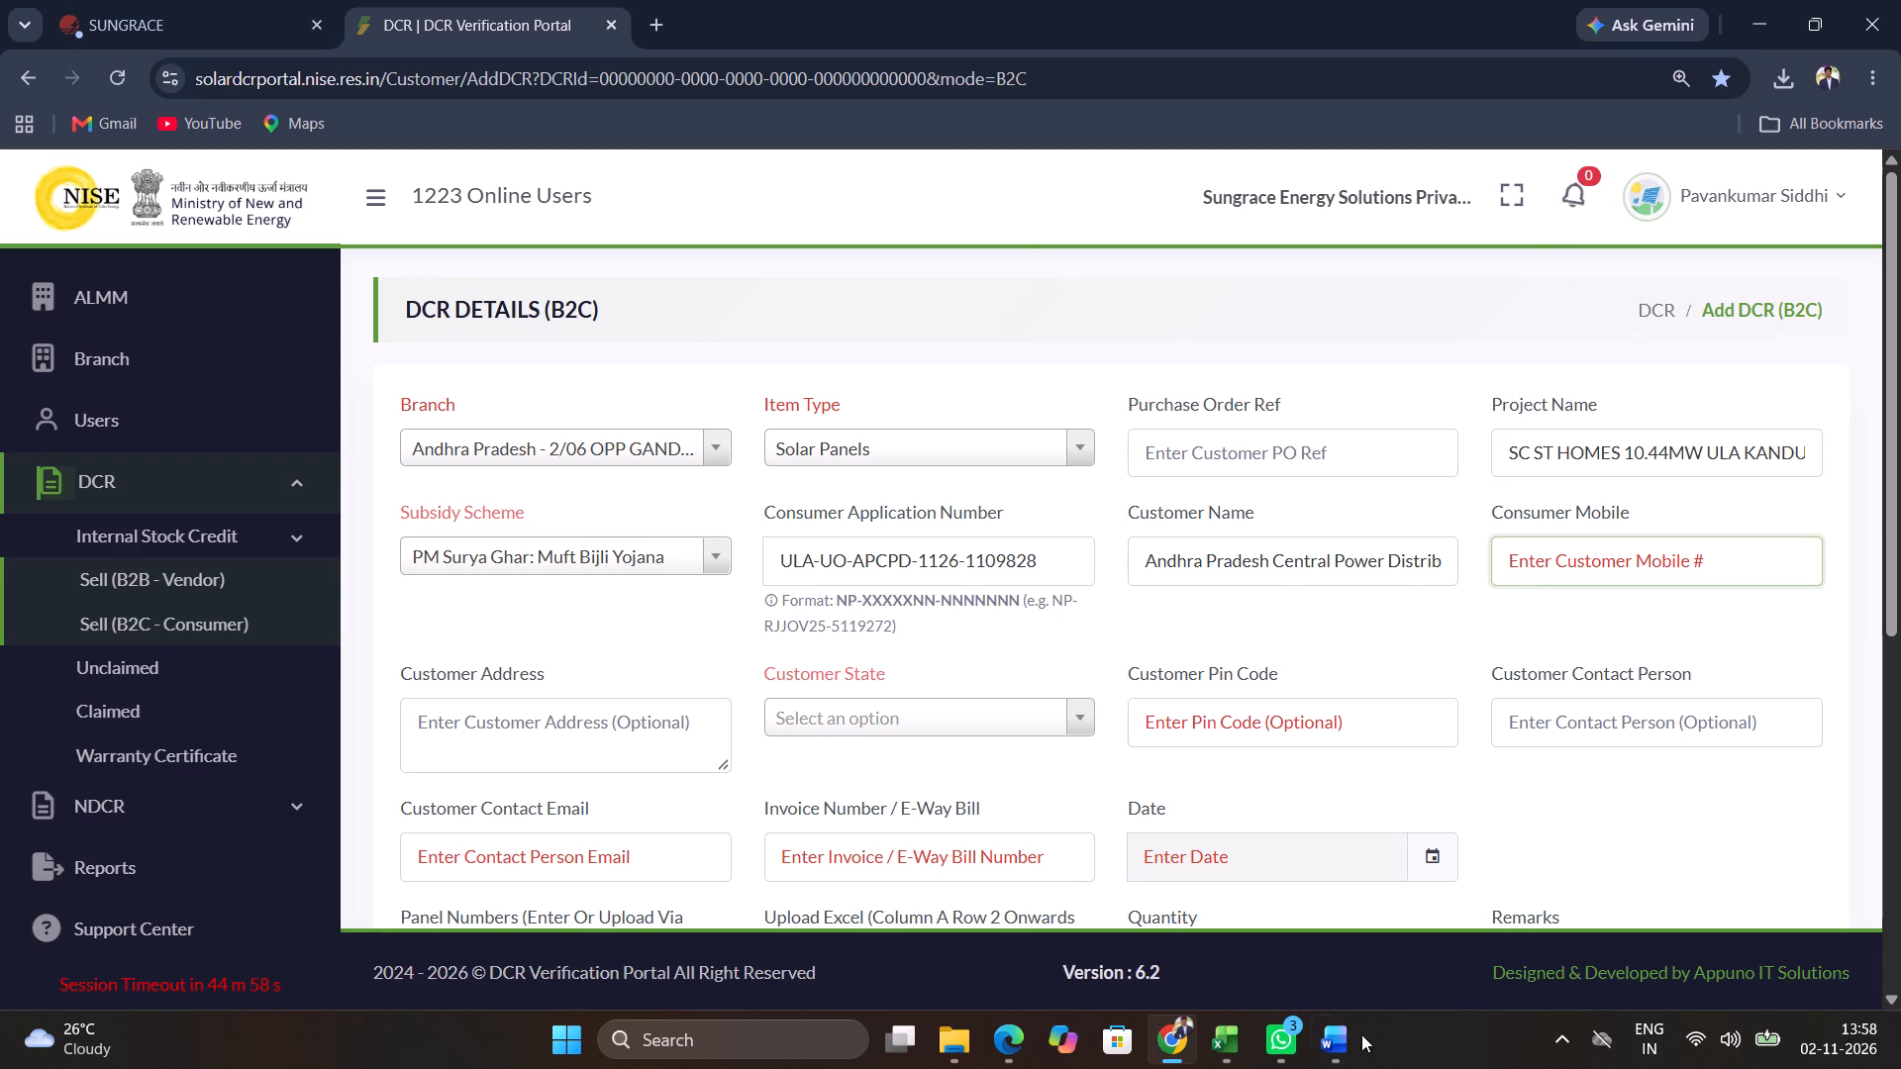
left_click(1326, 969)
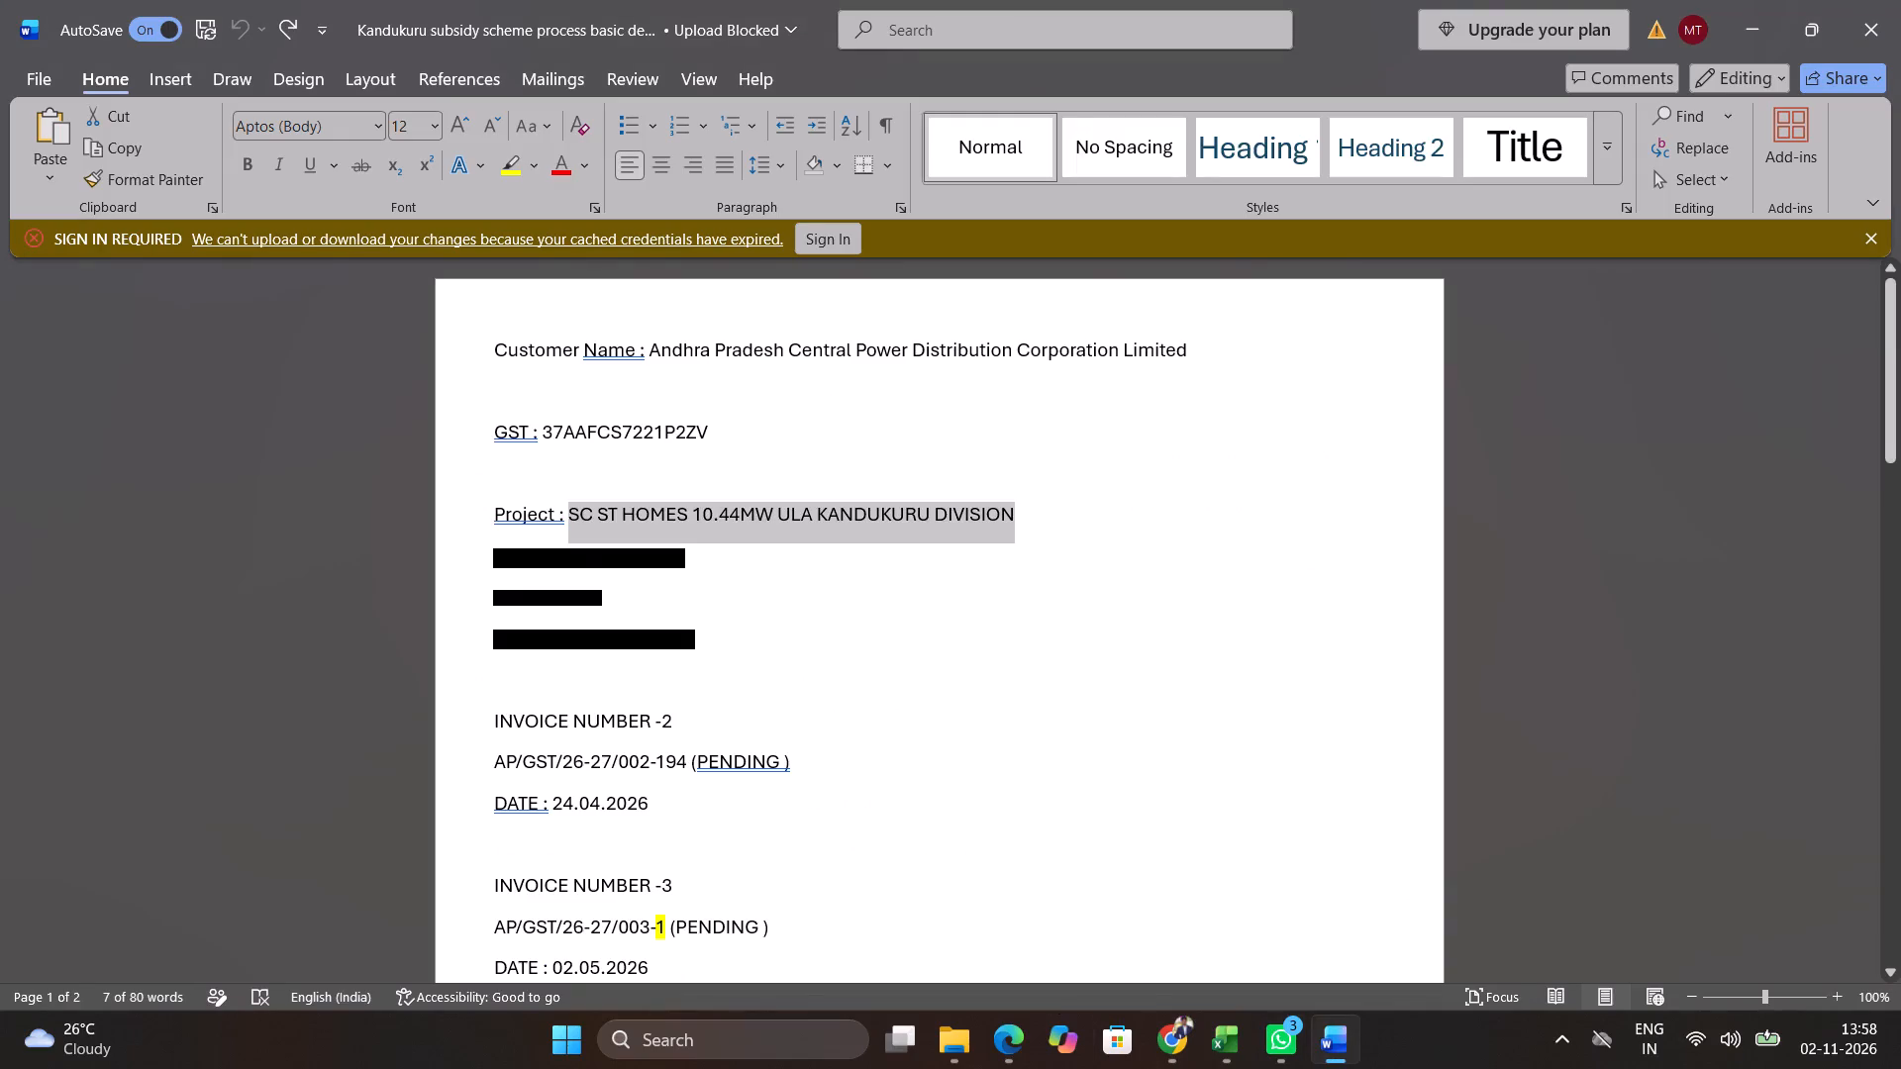
left_click_drag(723, 553, 456, 567)
left_click(456, 567)
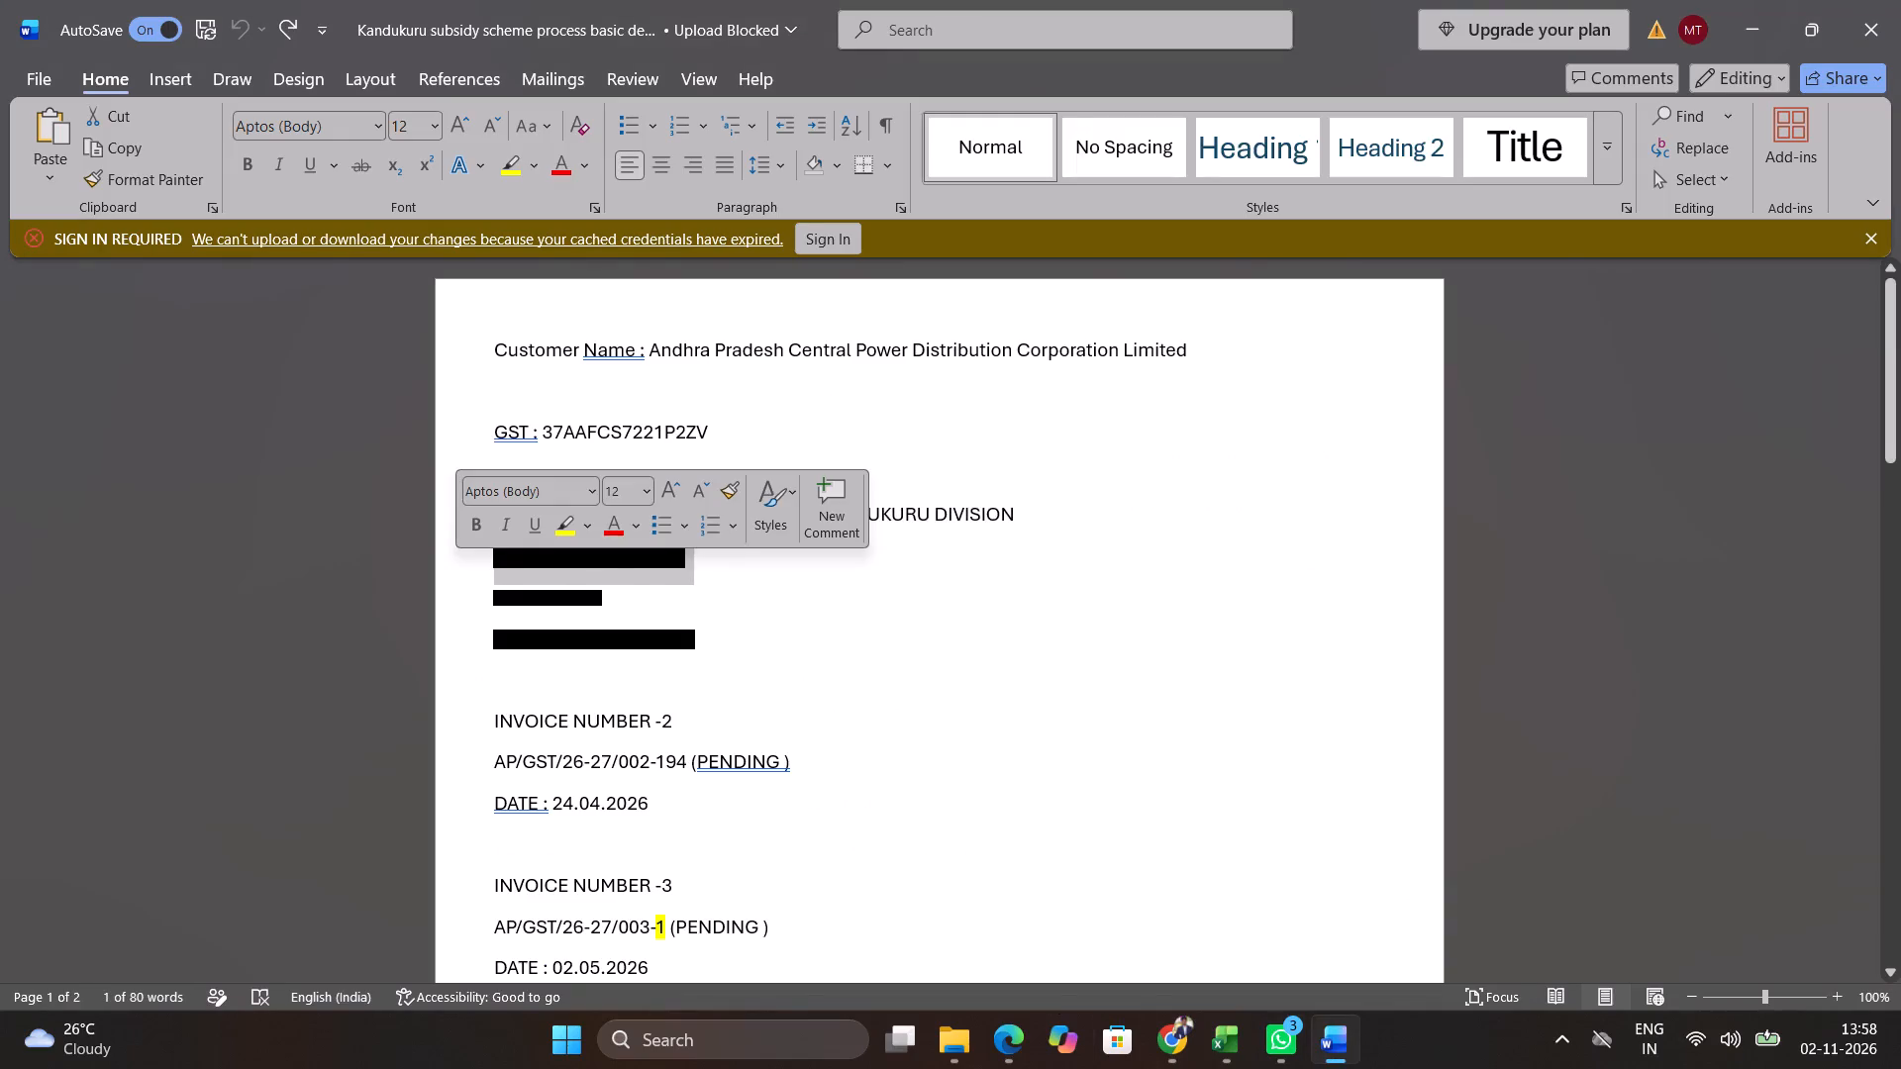
key("ctrl+c")
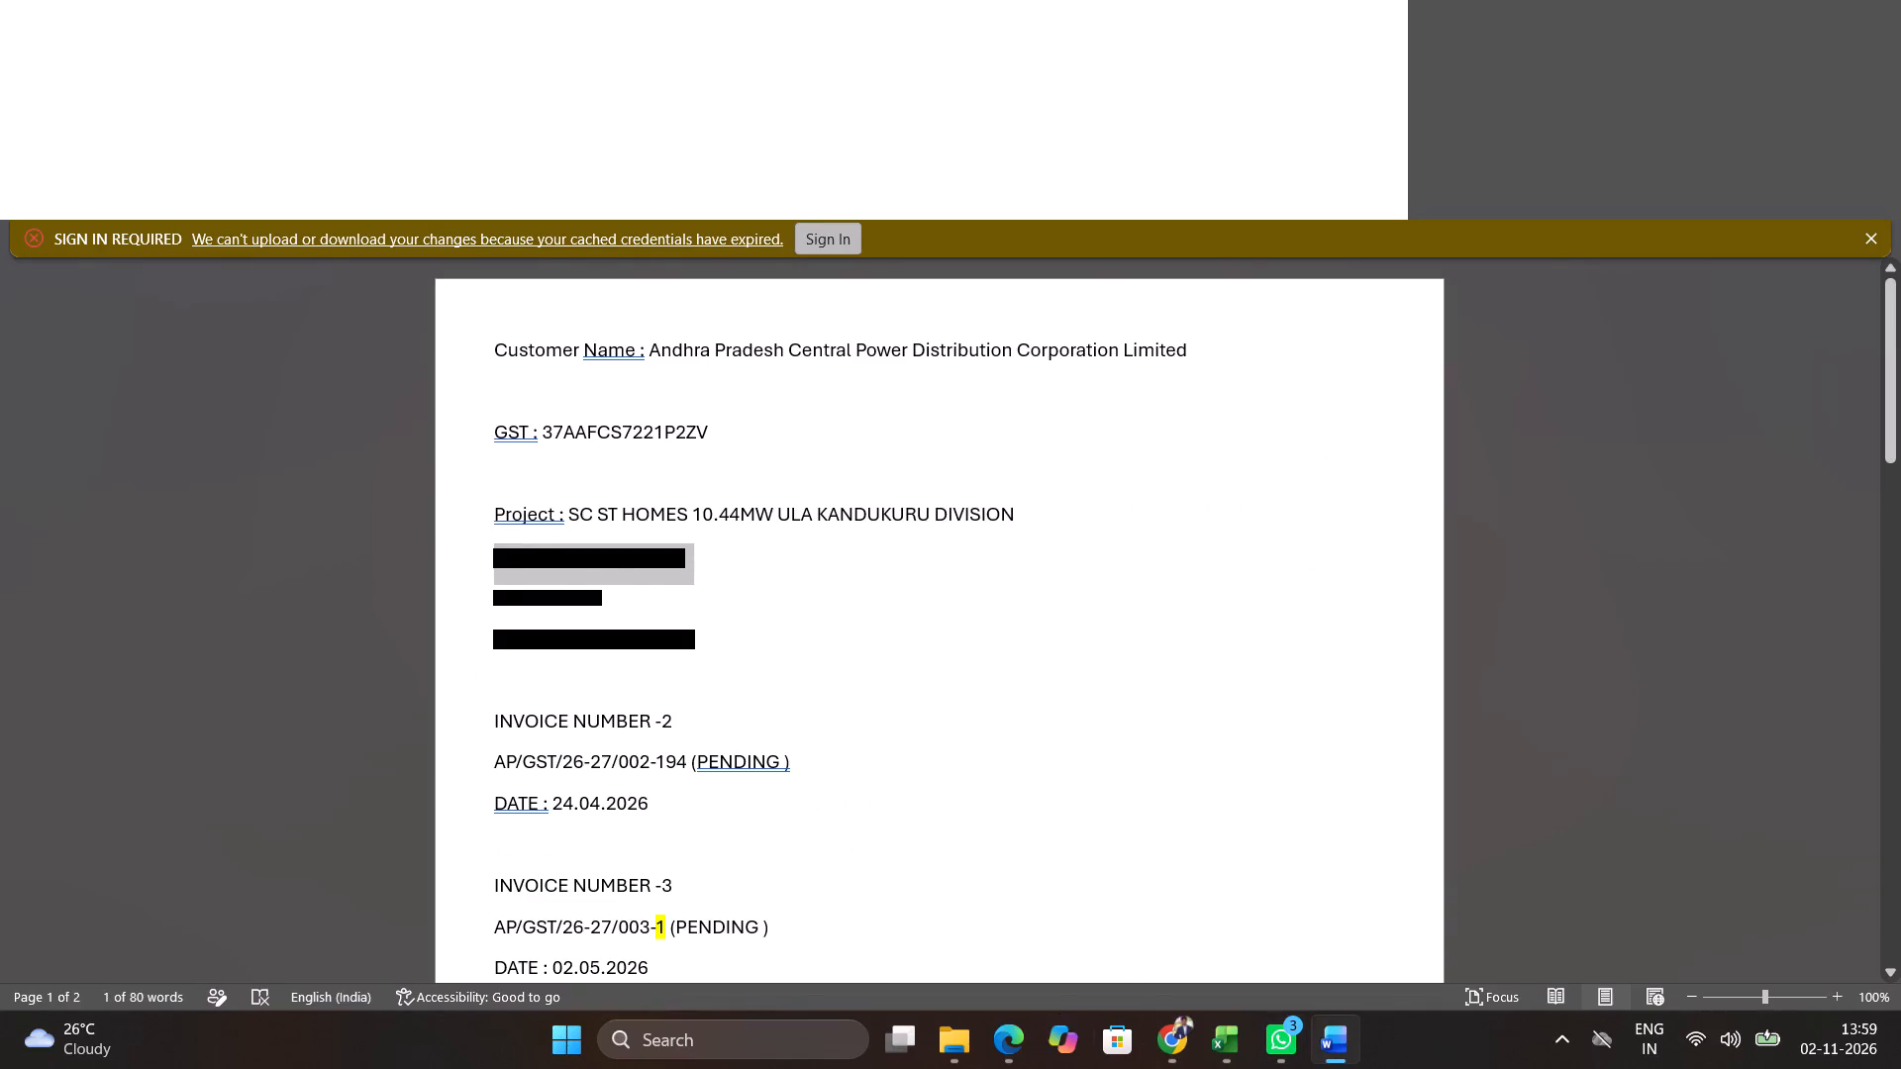
left_click(1155, 931)
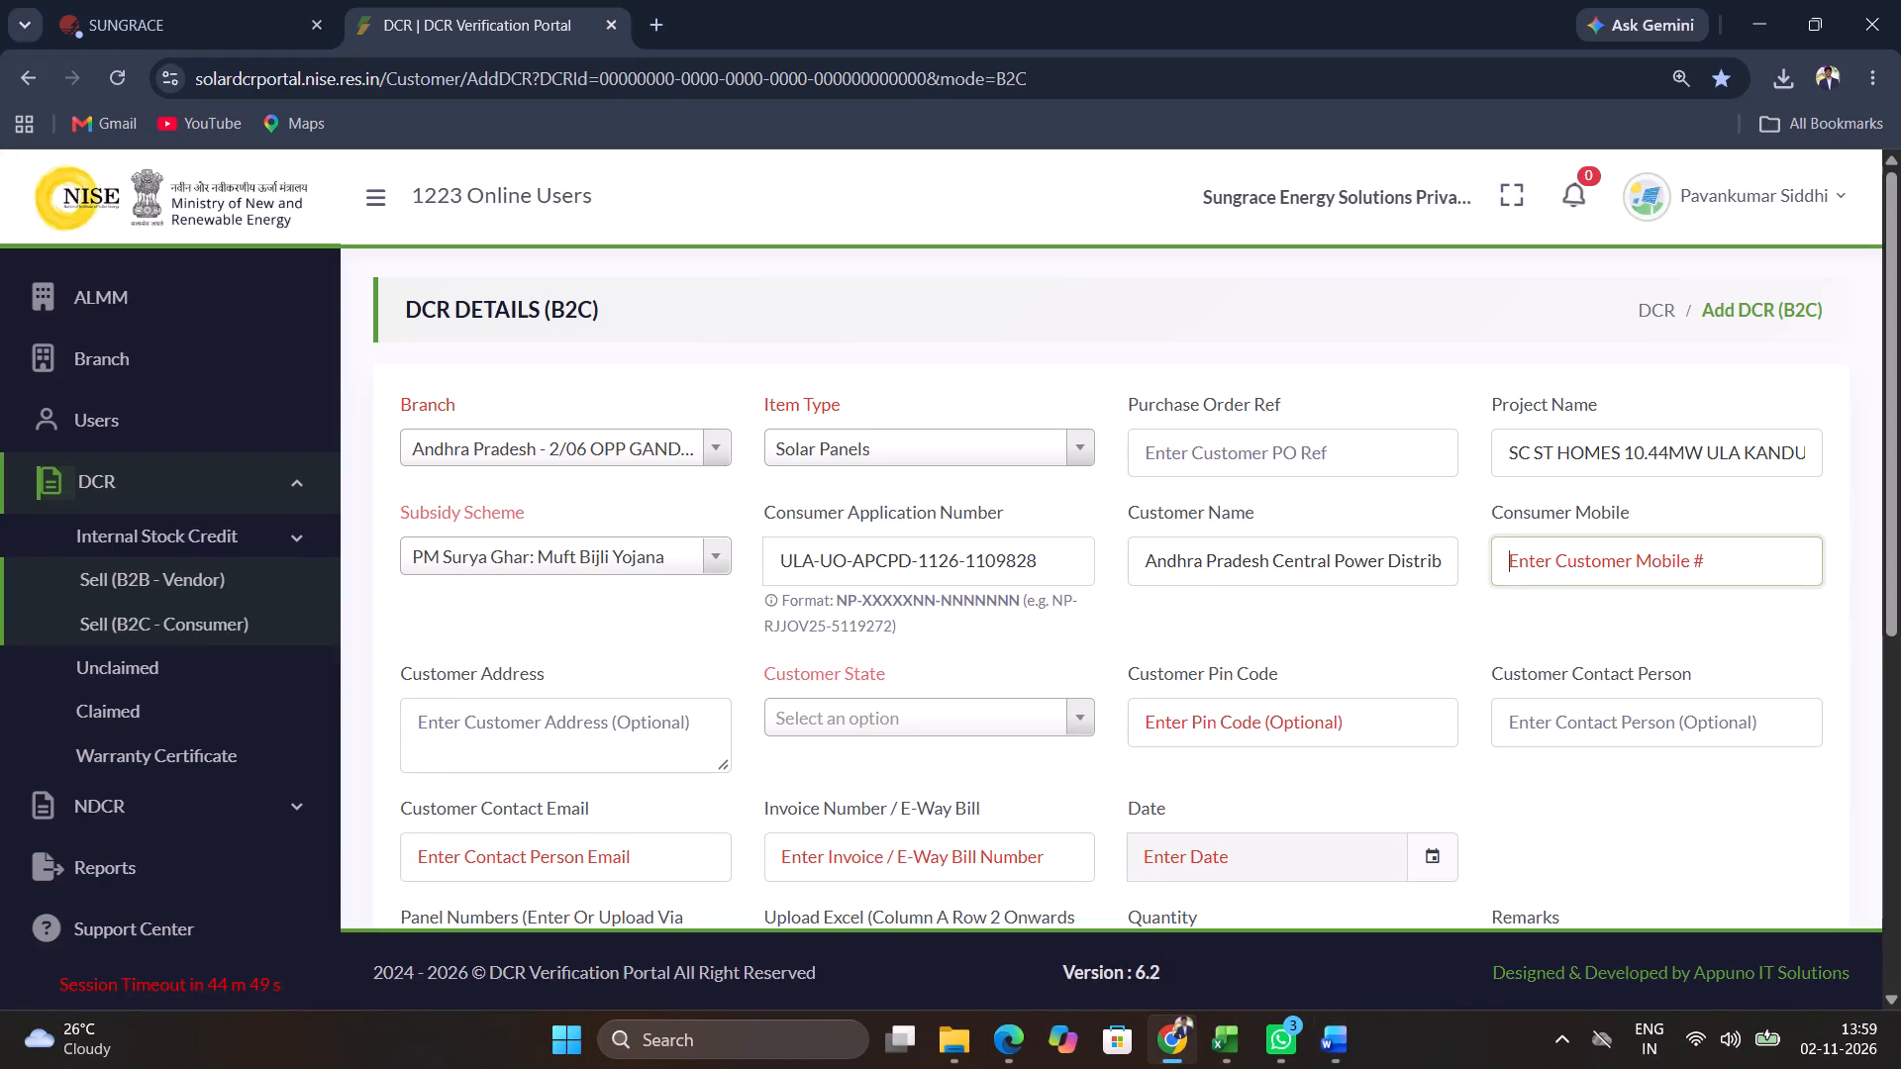
key("ctrl+v")
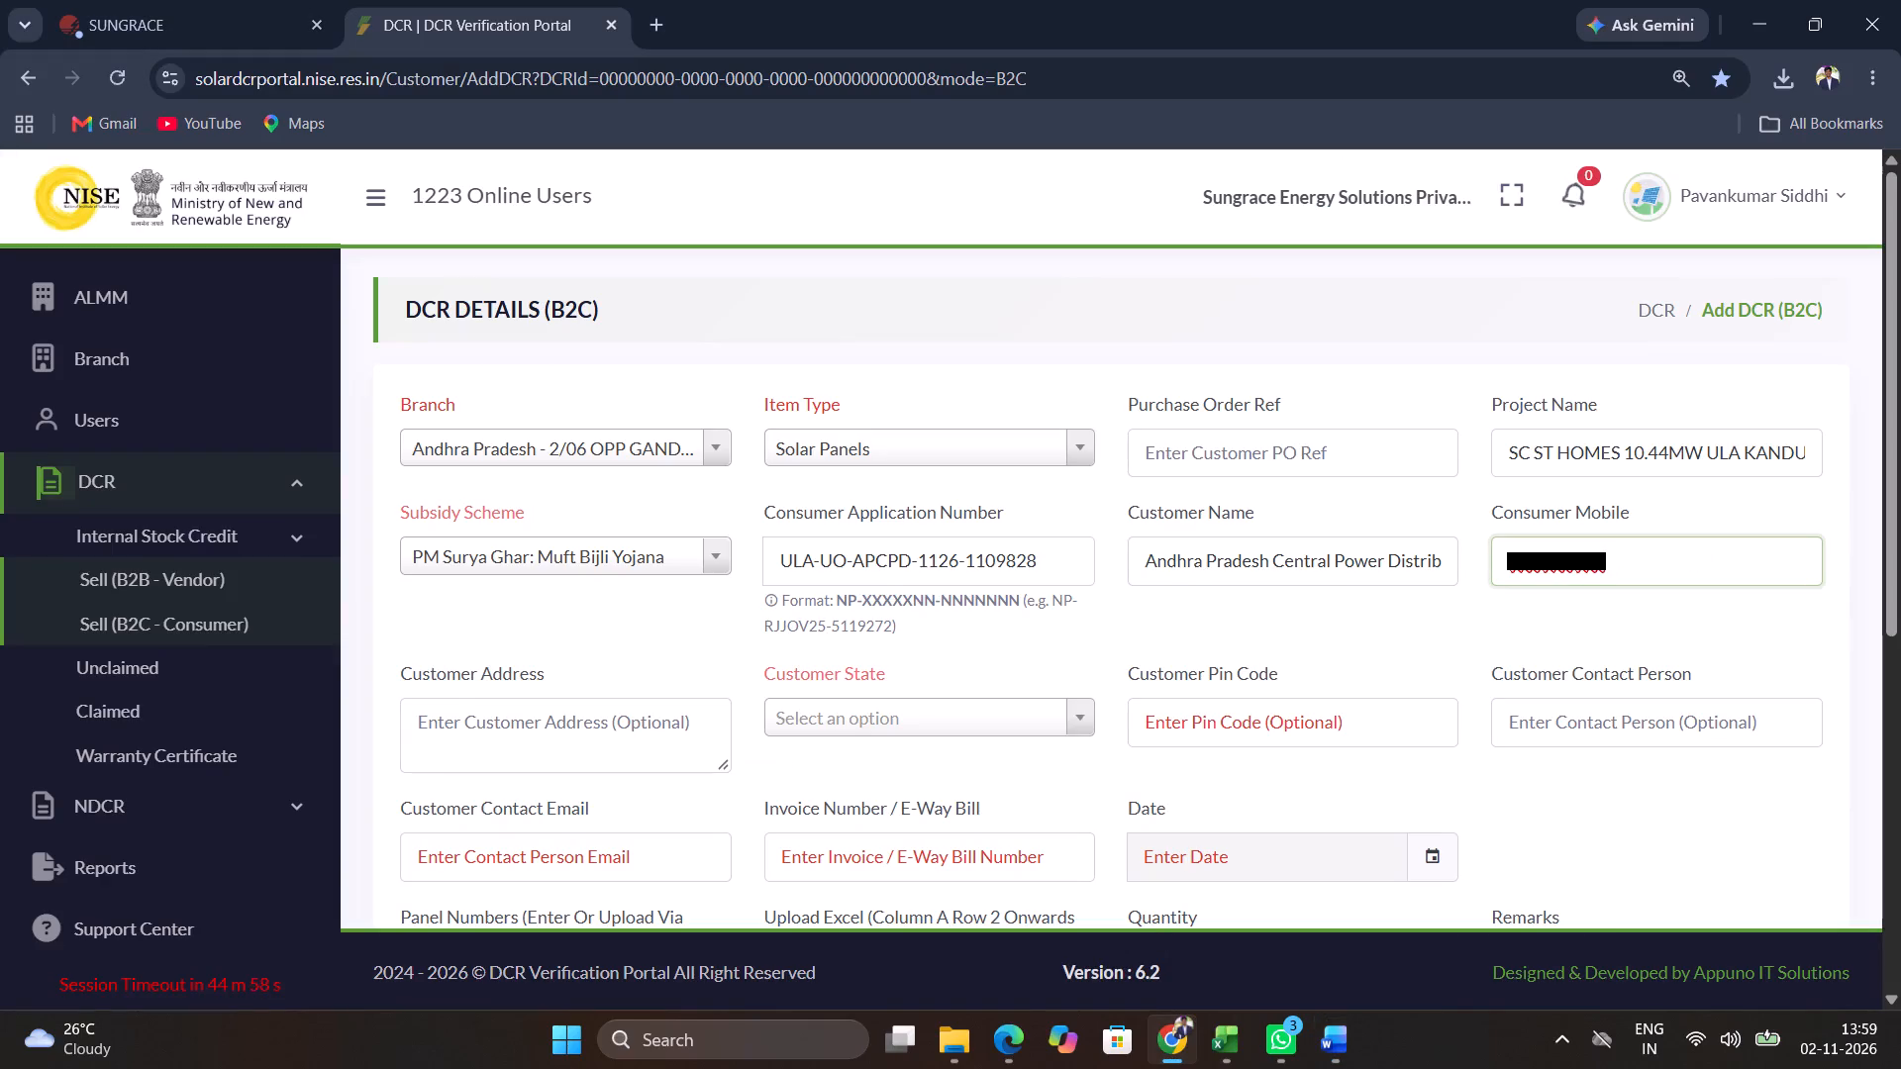
left_click(642, 856)
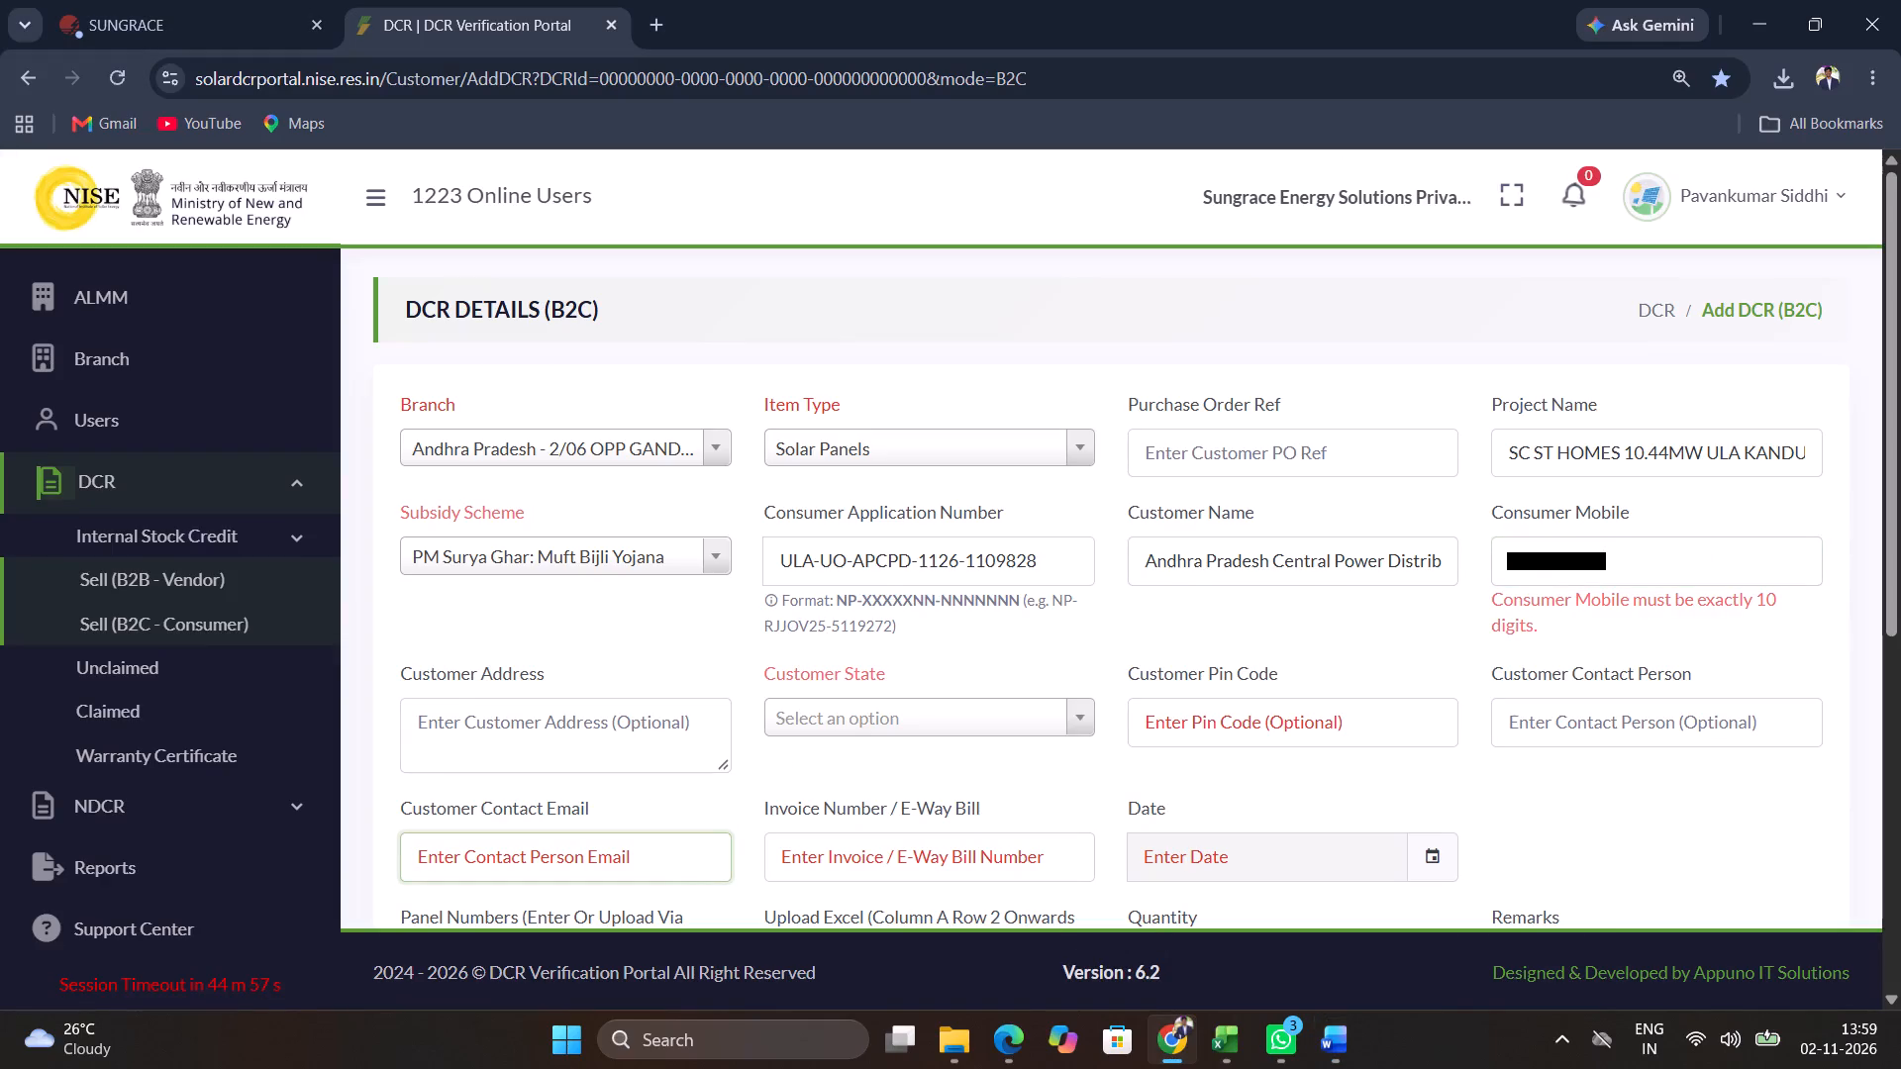
key("ctrl+v")
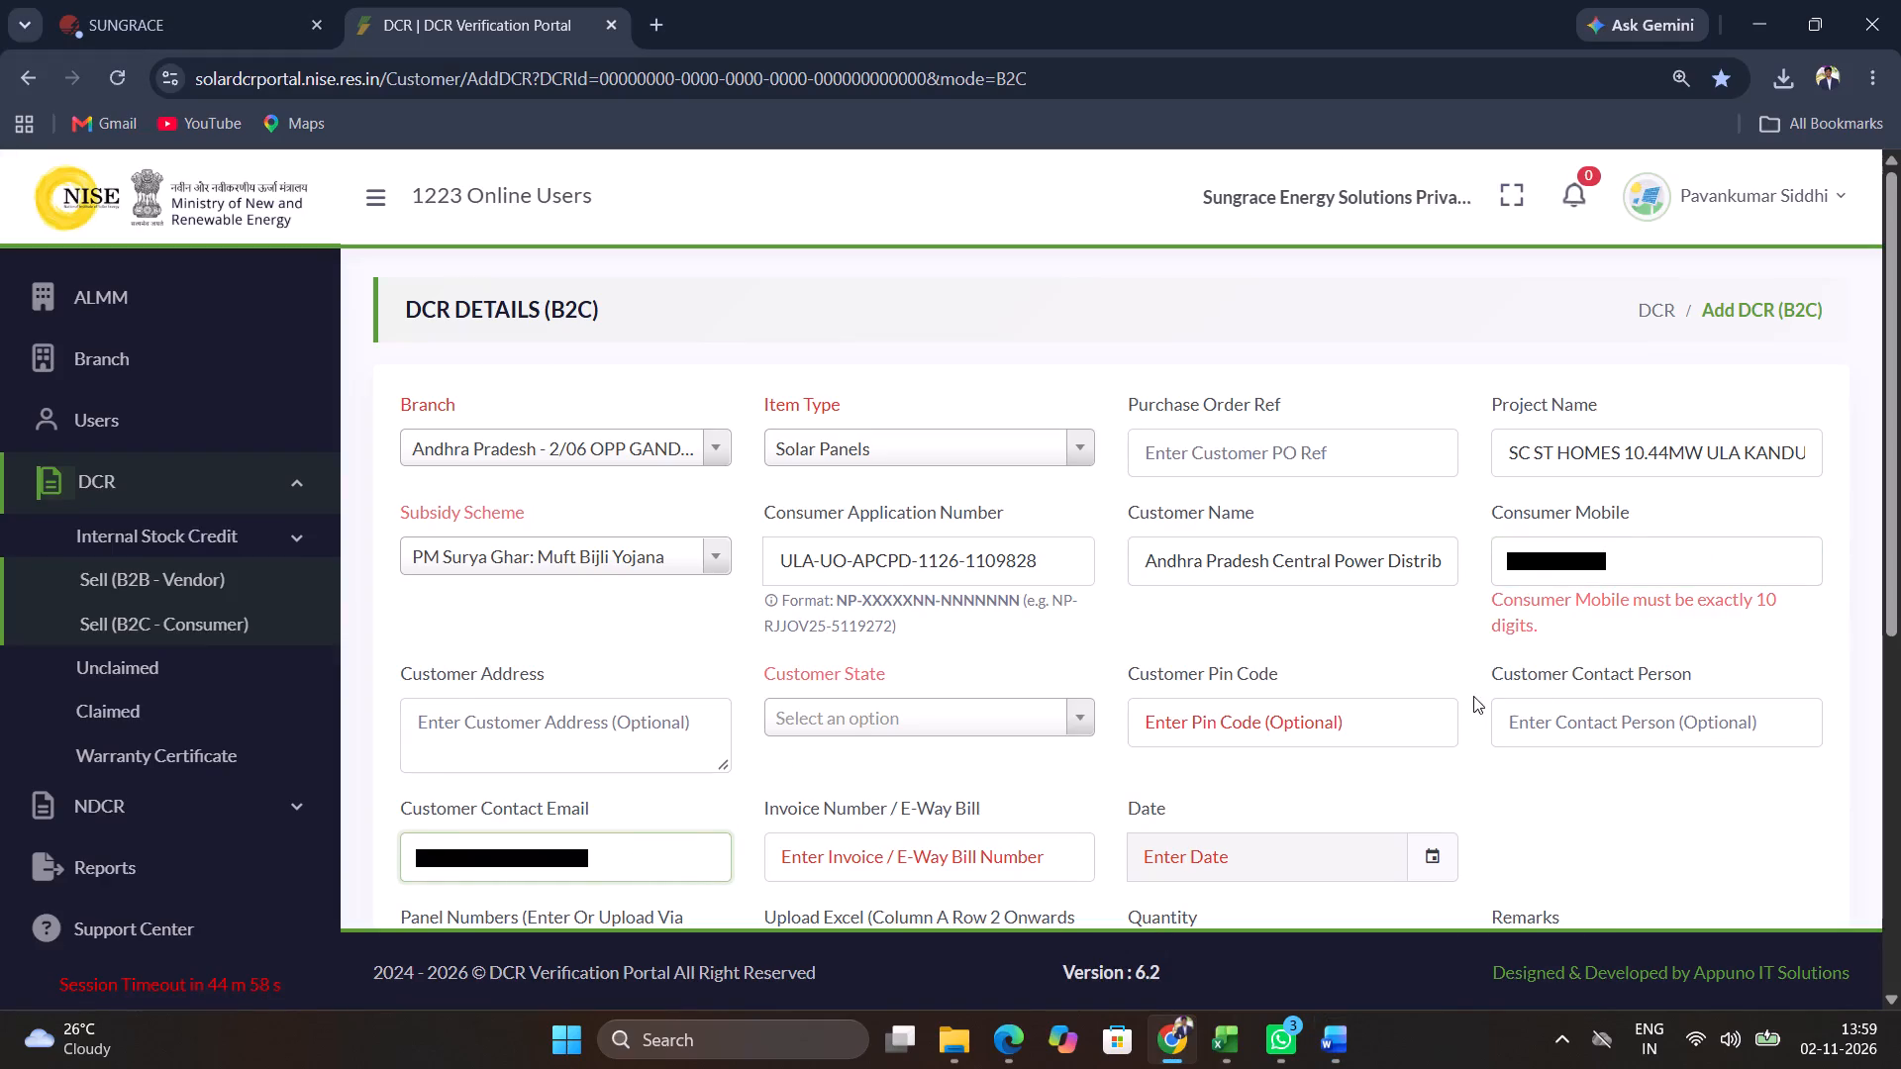
Clear the Consumer Mobile entry and replace it with the mobile number copied from the Word details document.
left_click_drag(1617, 529, 1624, 553)
left_click(1625, 555)
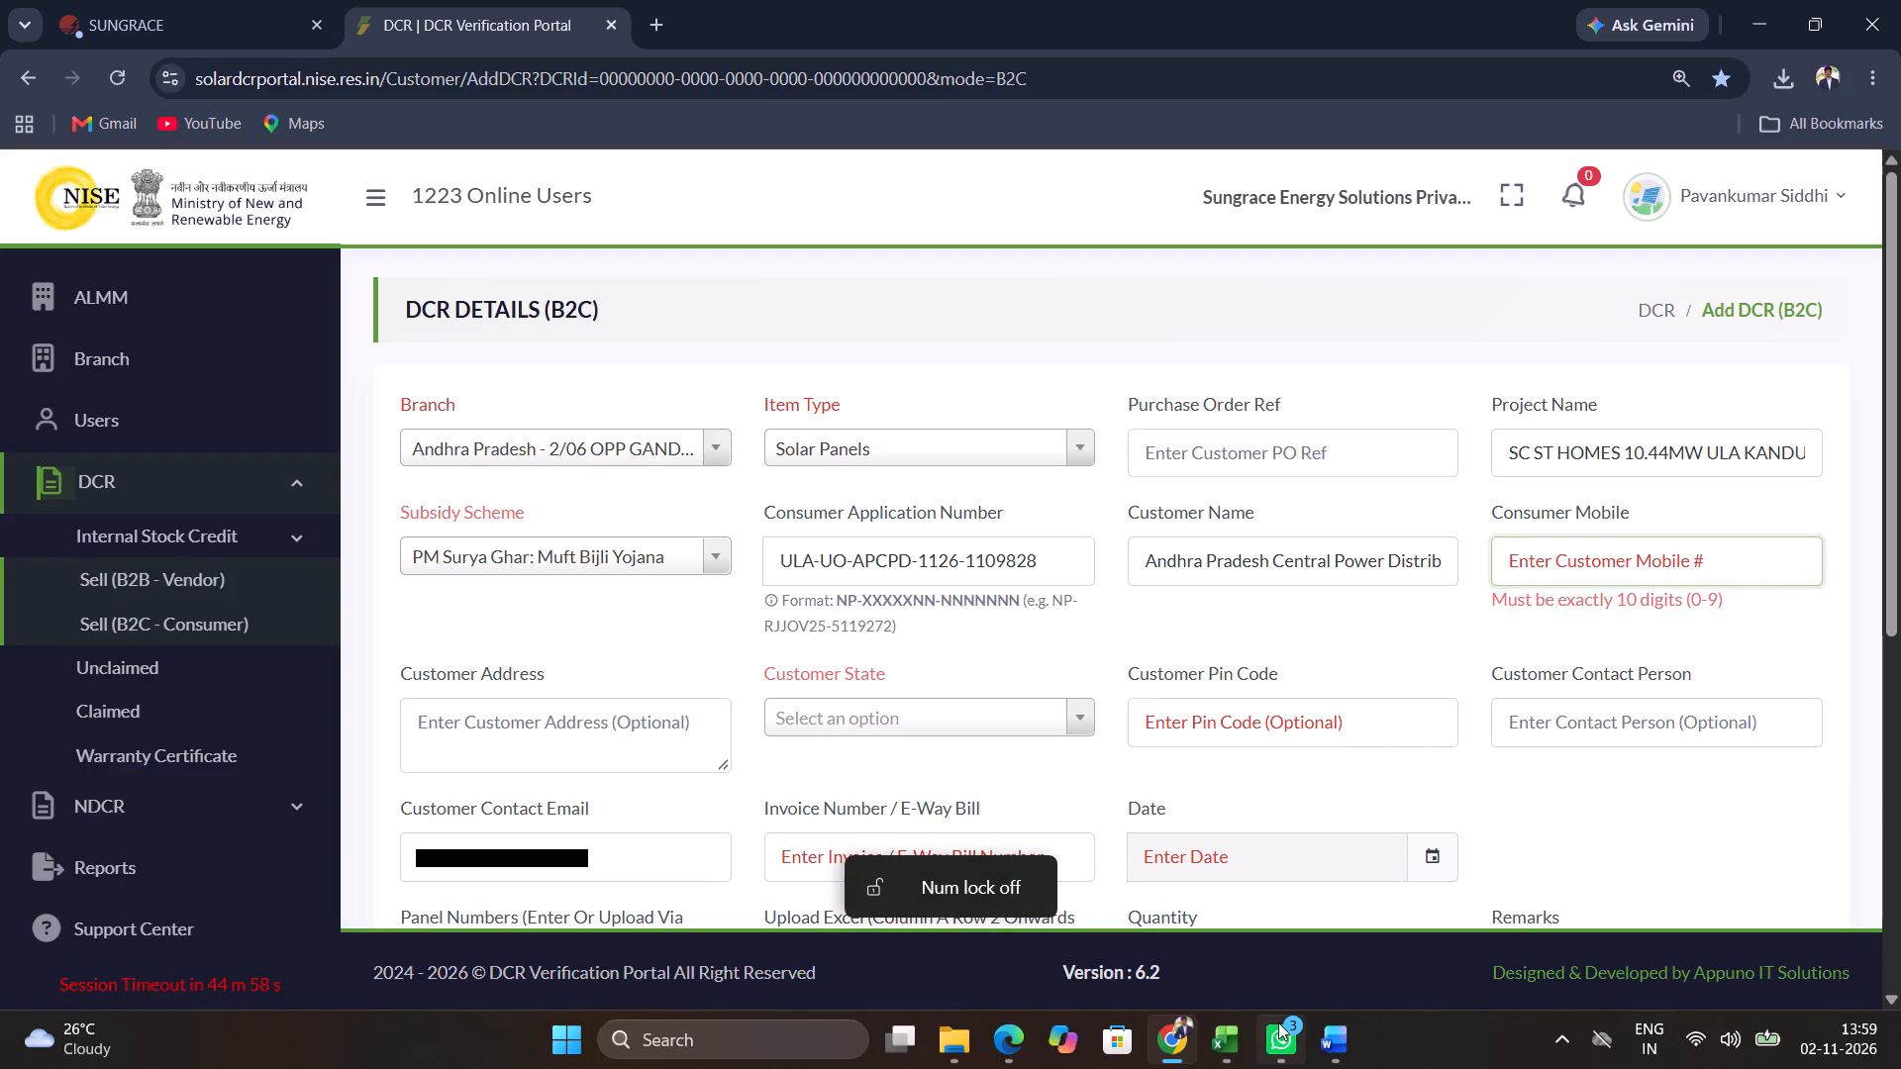
left_click(1311, 935)
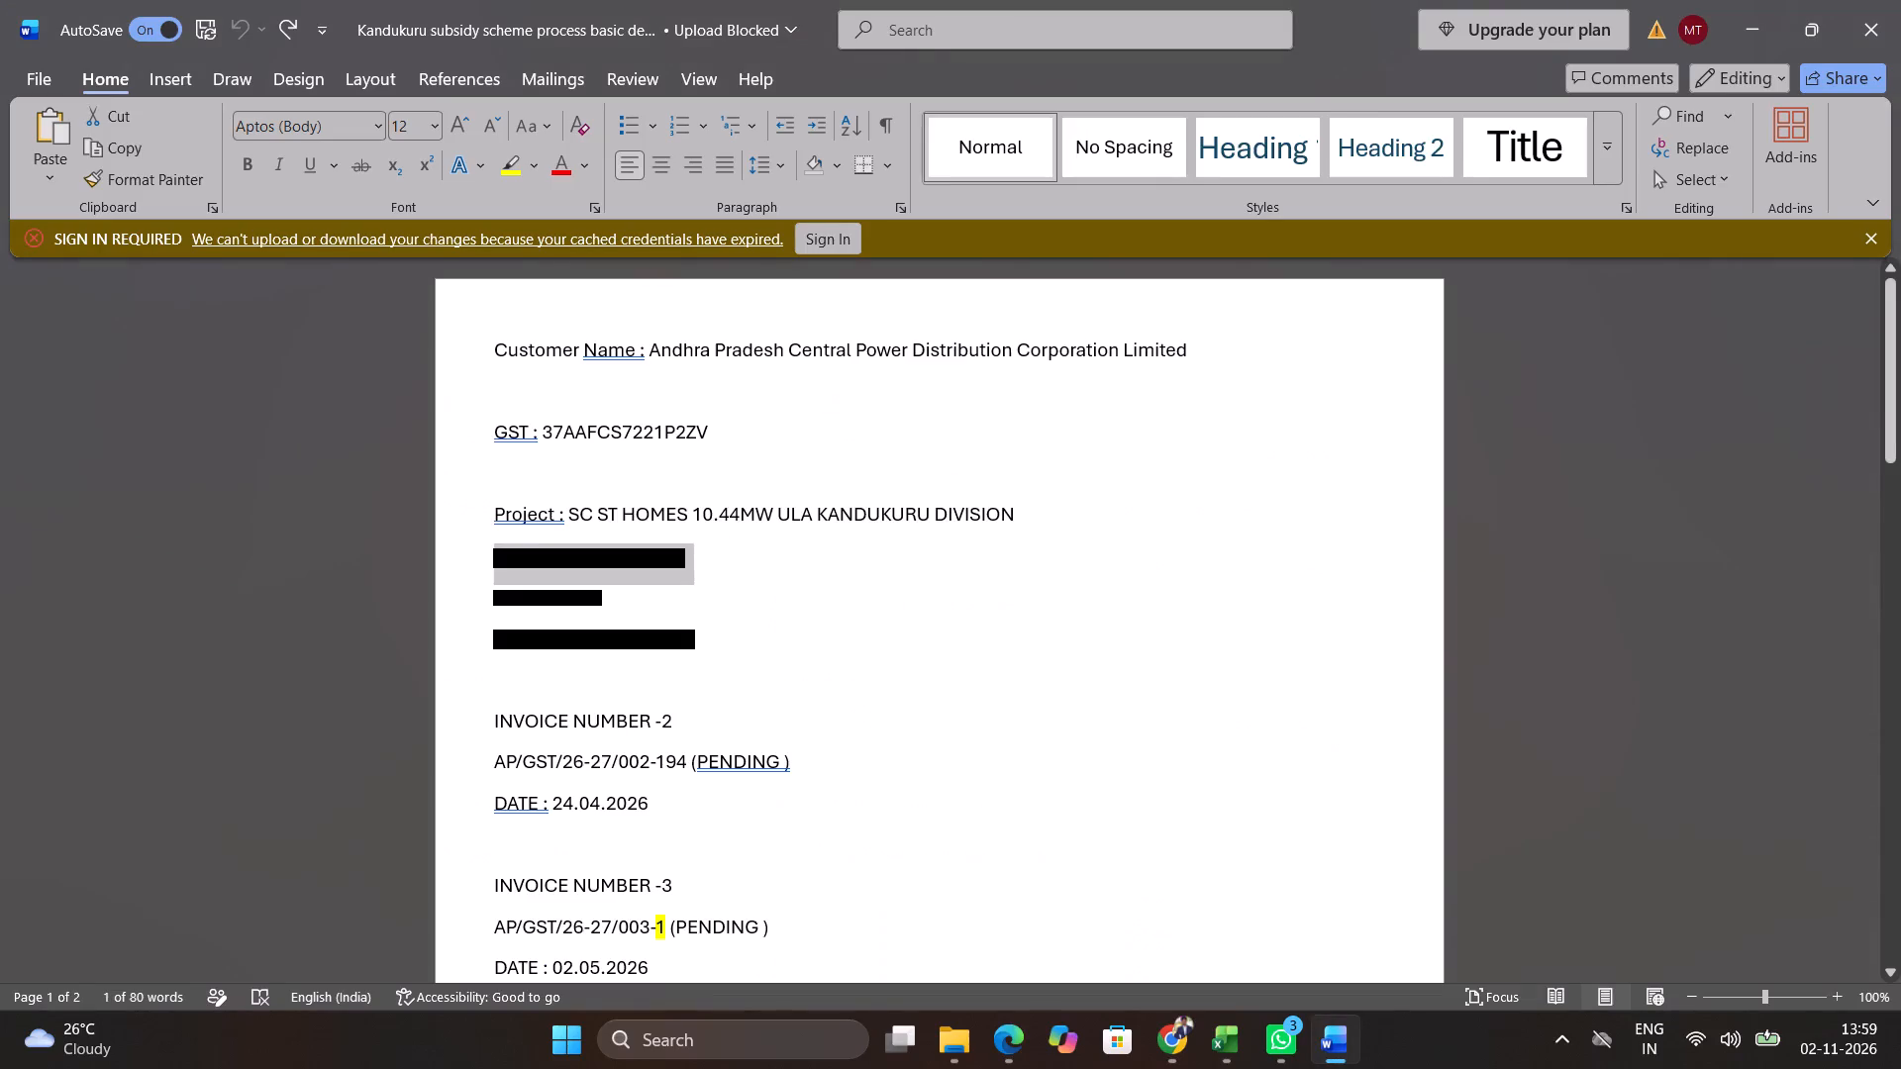
left_click_drag(603, 605, 443, 602)
key("ctrl+c")
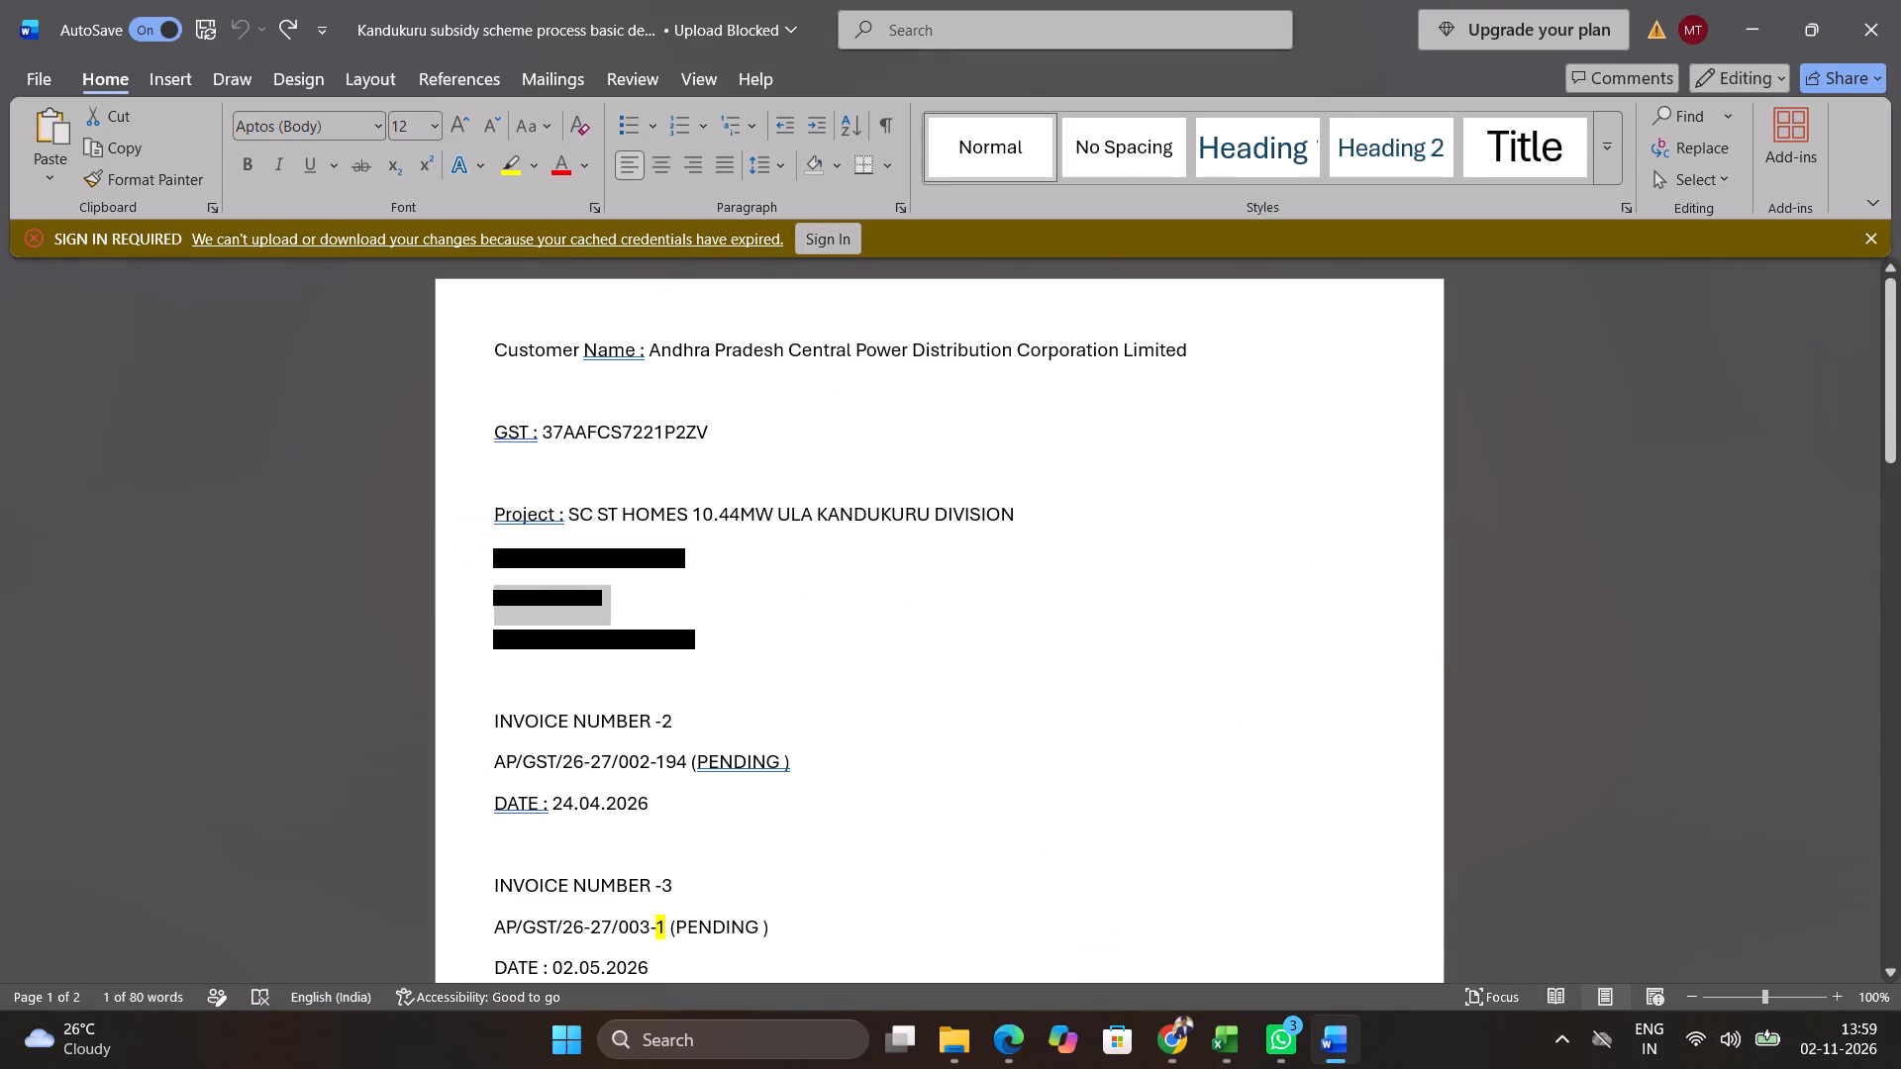
left_click(1089, 939)
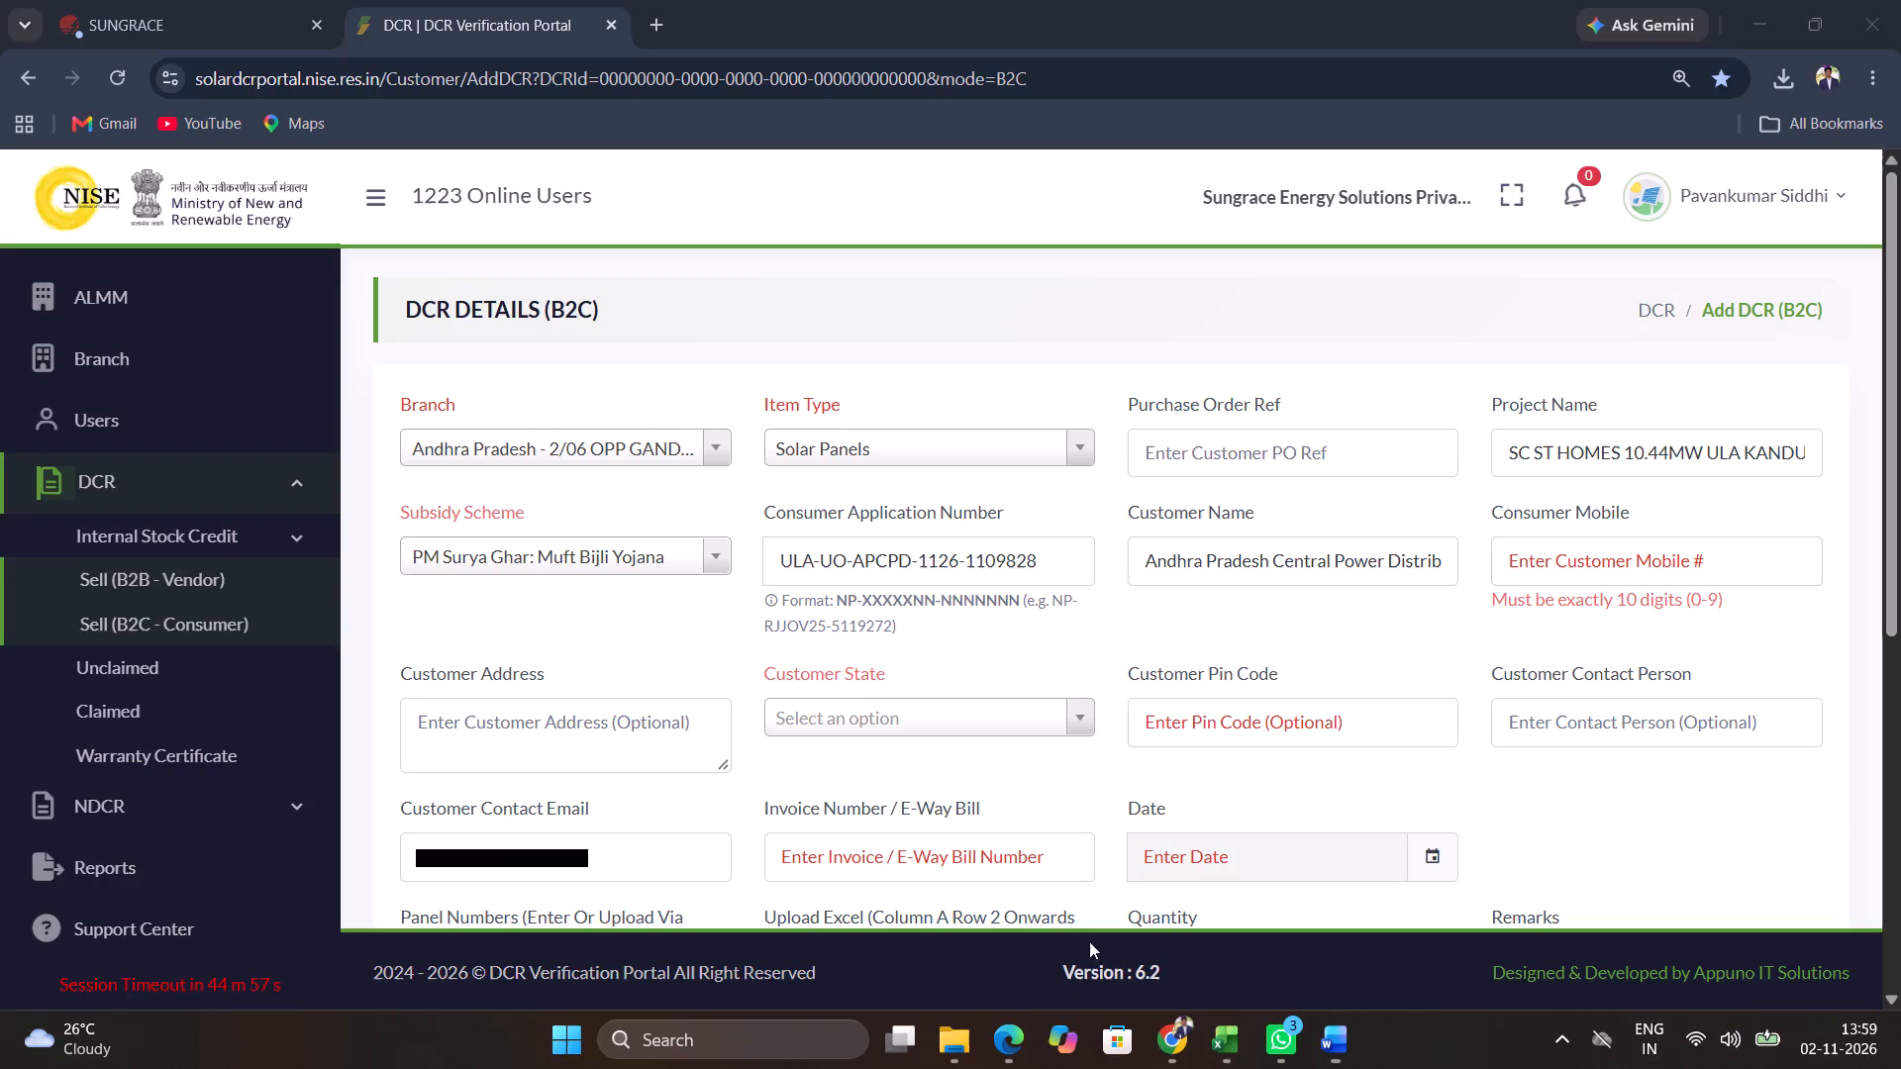
key("ctrl+v")
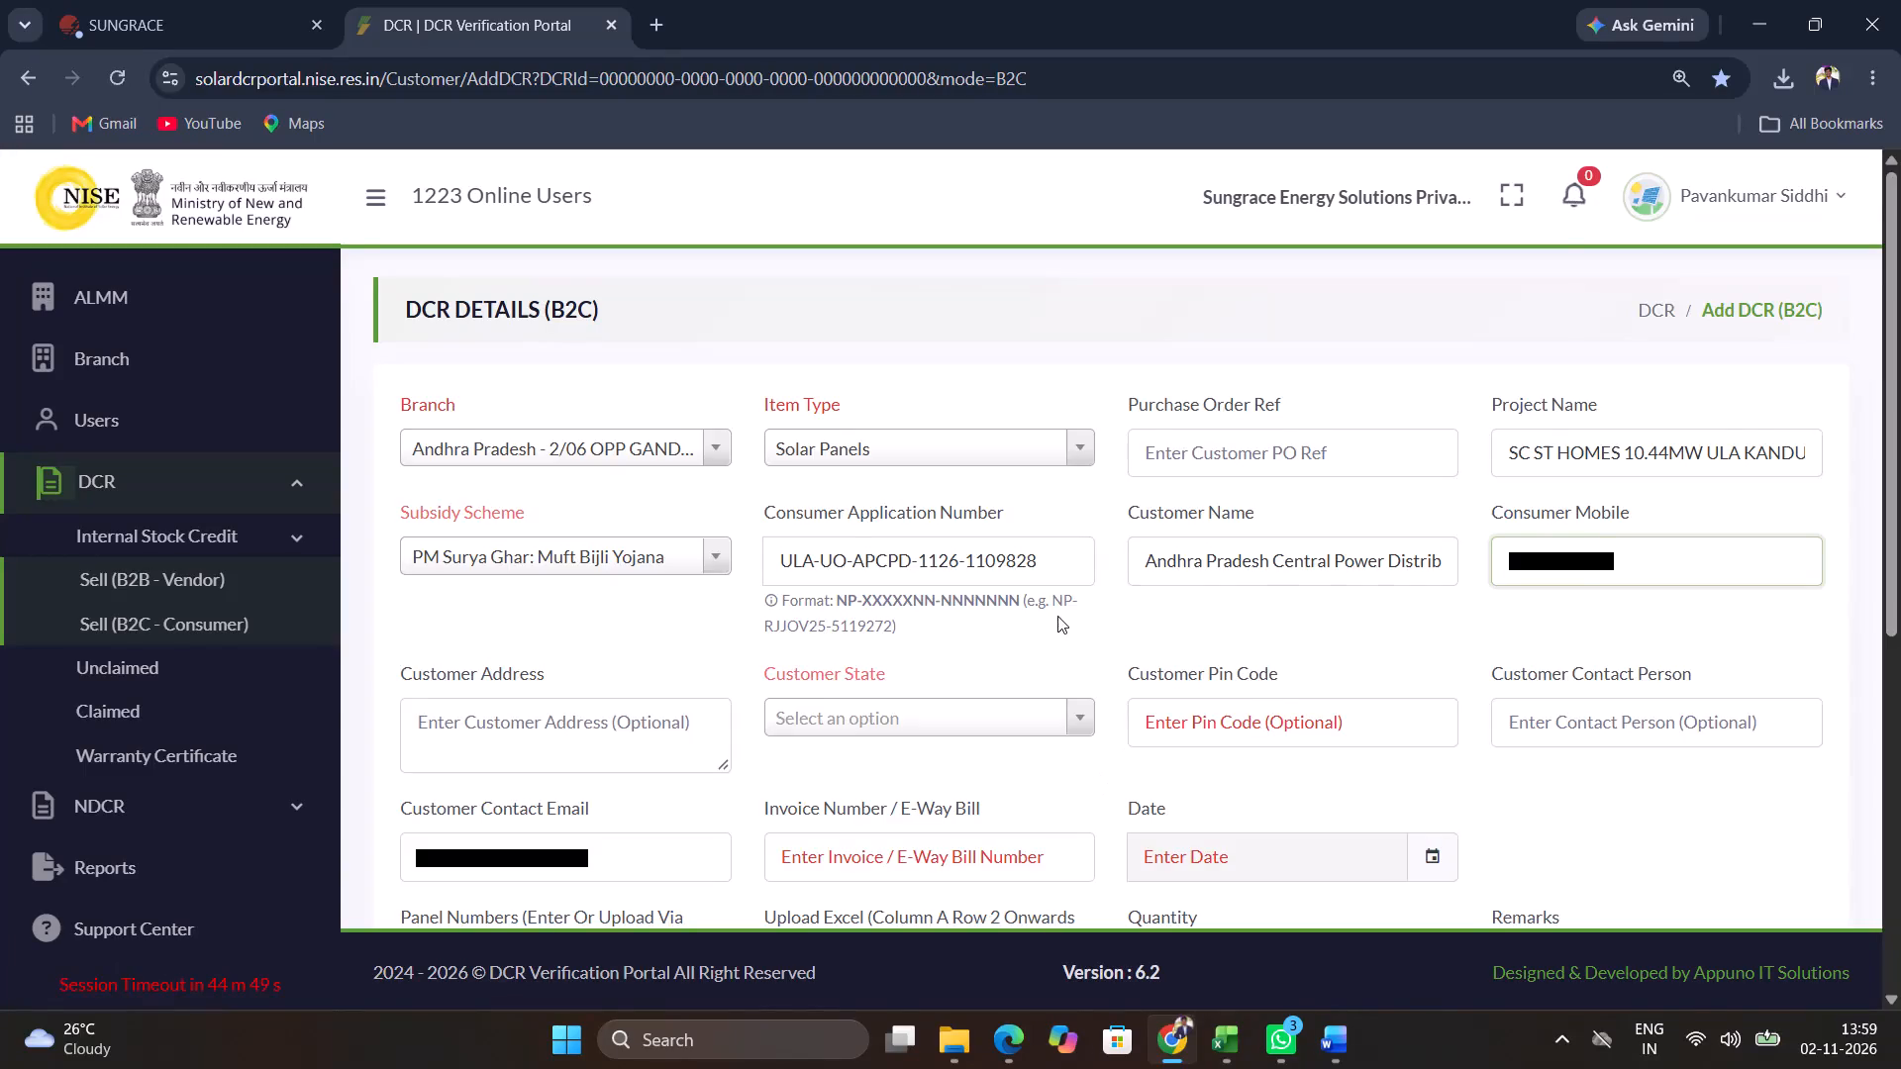
Set the Customer State to Andhra Pradesh (37).
scroll(1056, 615, "down", 1)
left_click(1006, 589)
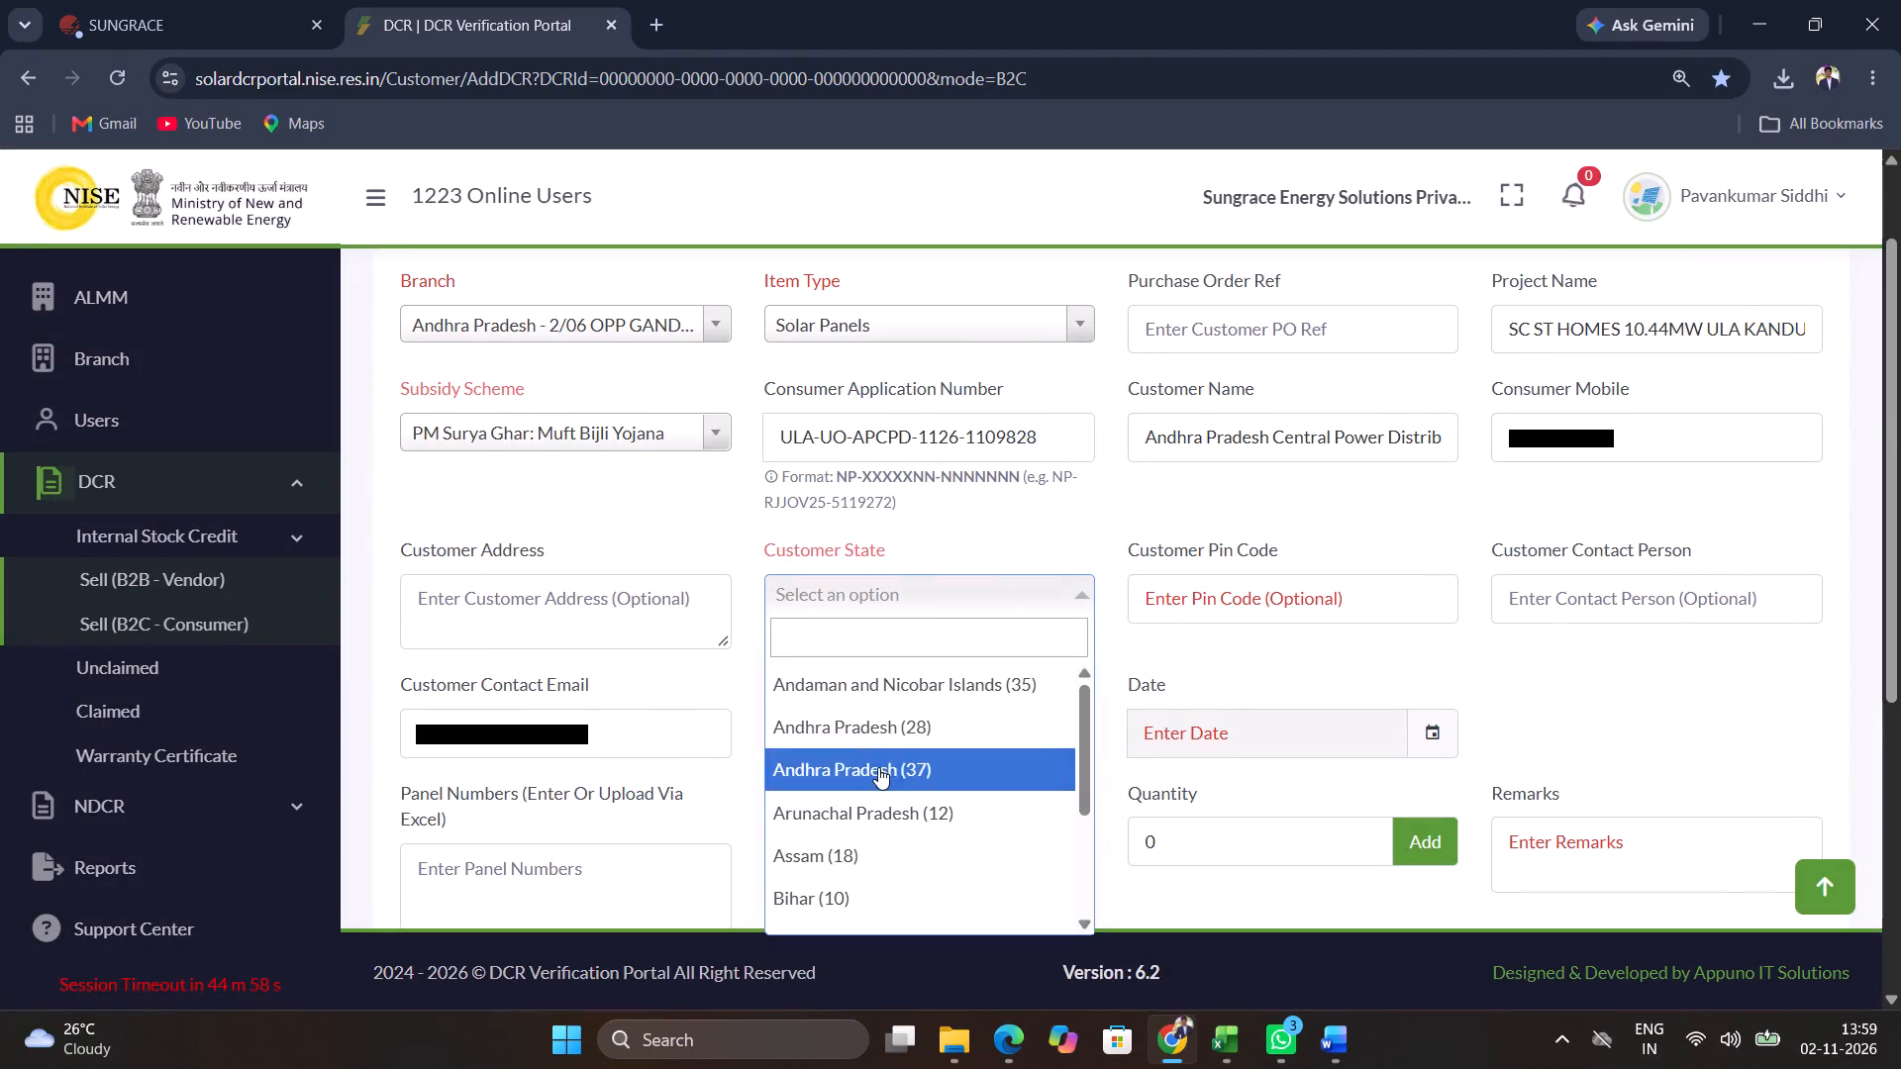
left_click(878, 767)
Copy the Invoice number 9 prefix AP/GST/26-27/009- from the Word document and enter it as the Invoice Number / E-Way Bill.
left_click(1229, 595)
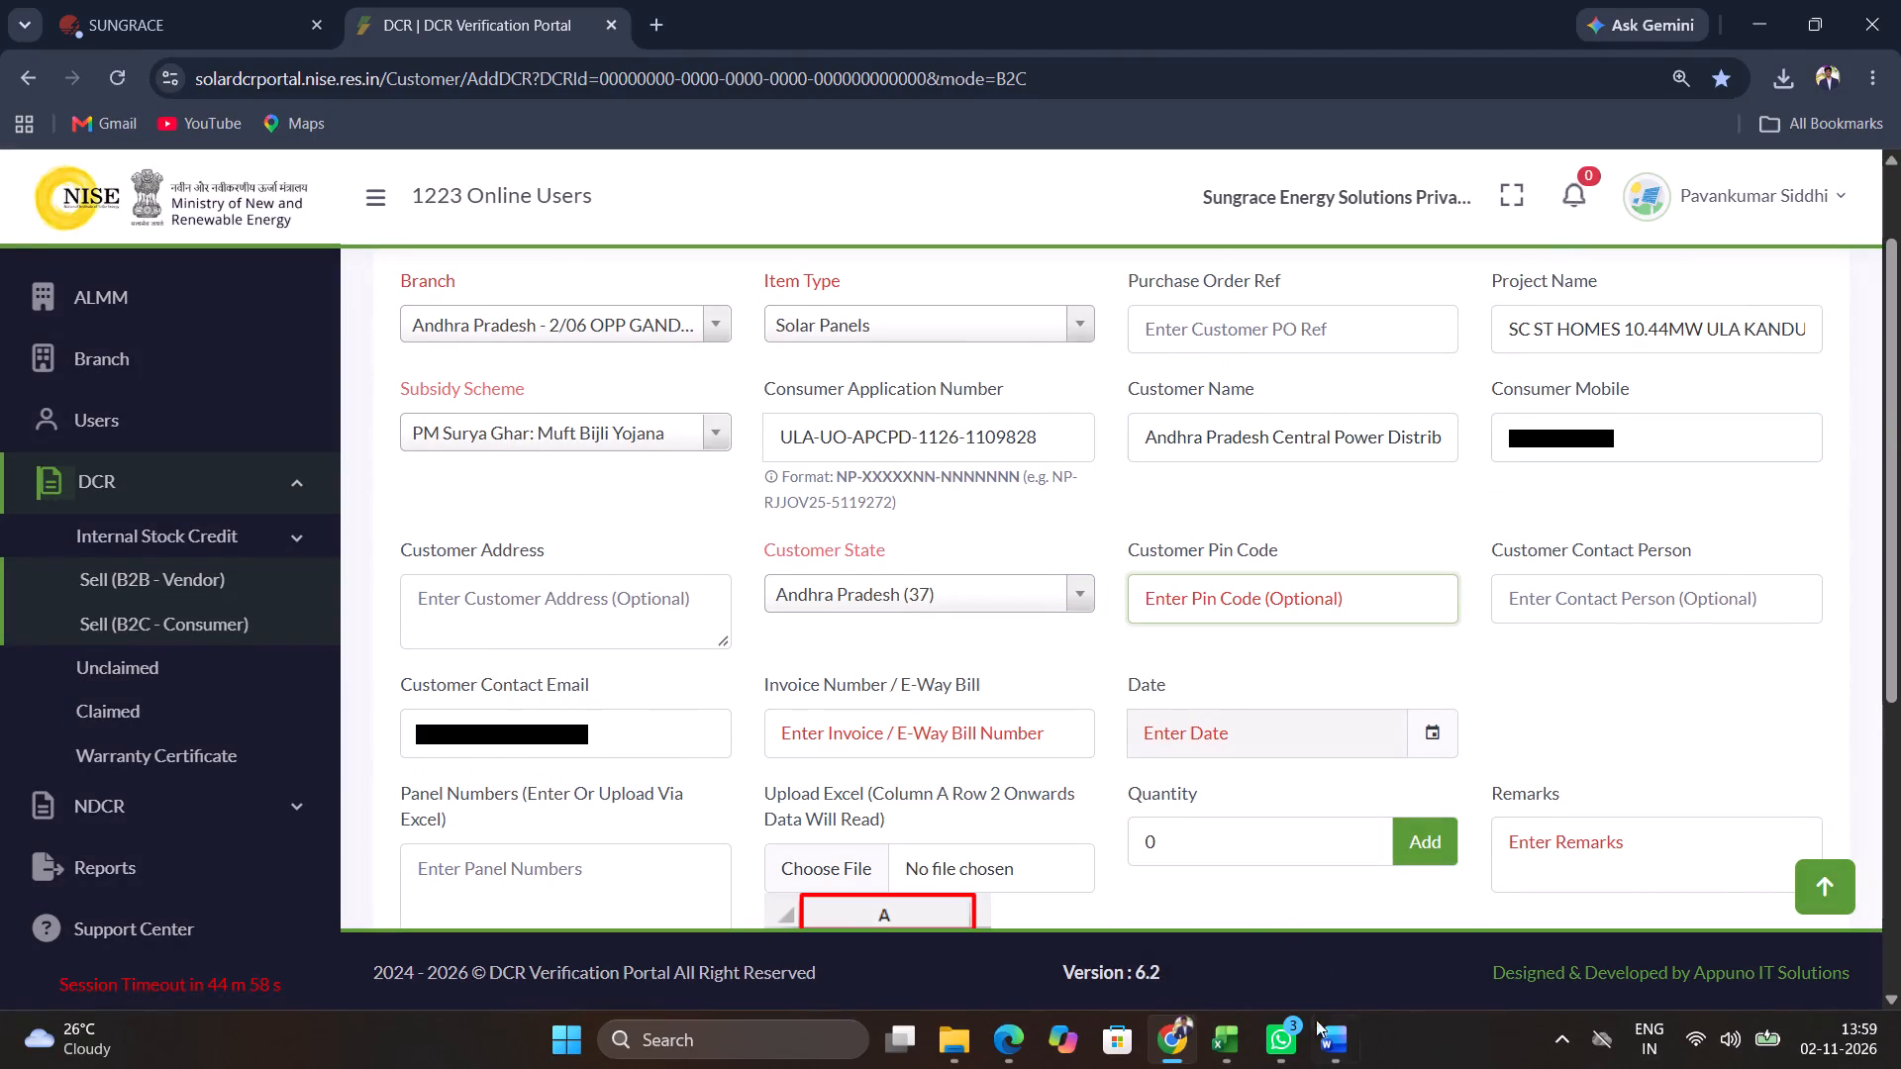
left_click(1324, 971)
left_click_drag(770, 550, 767, 550)
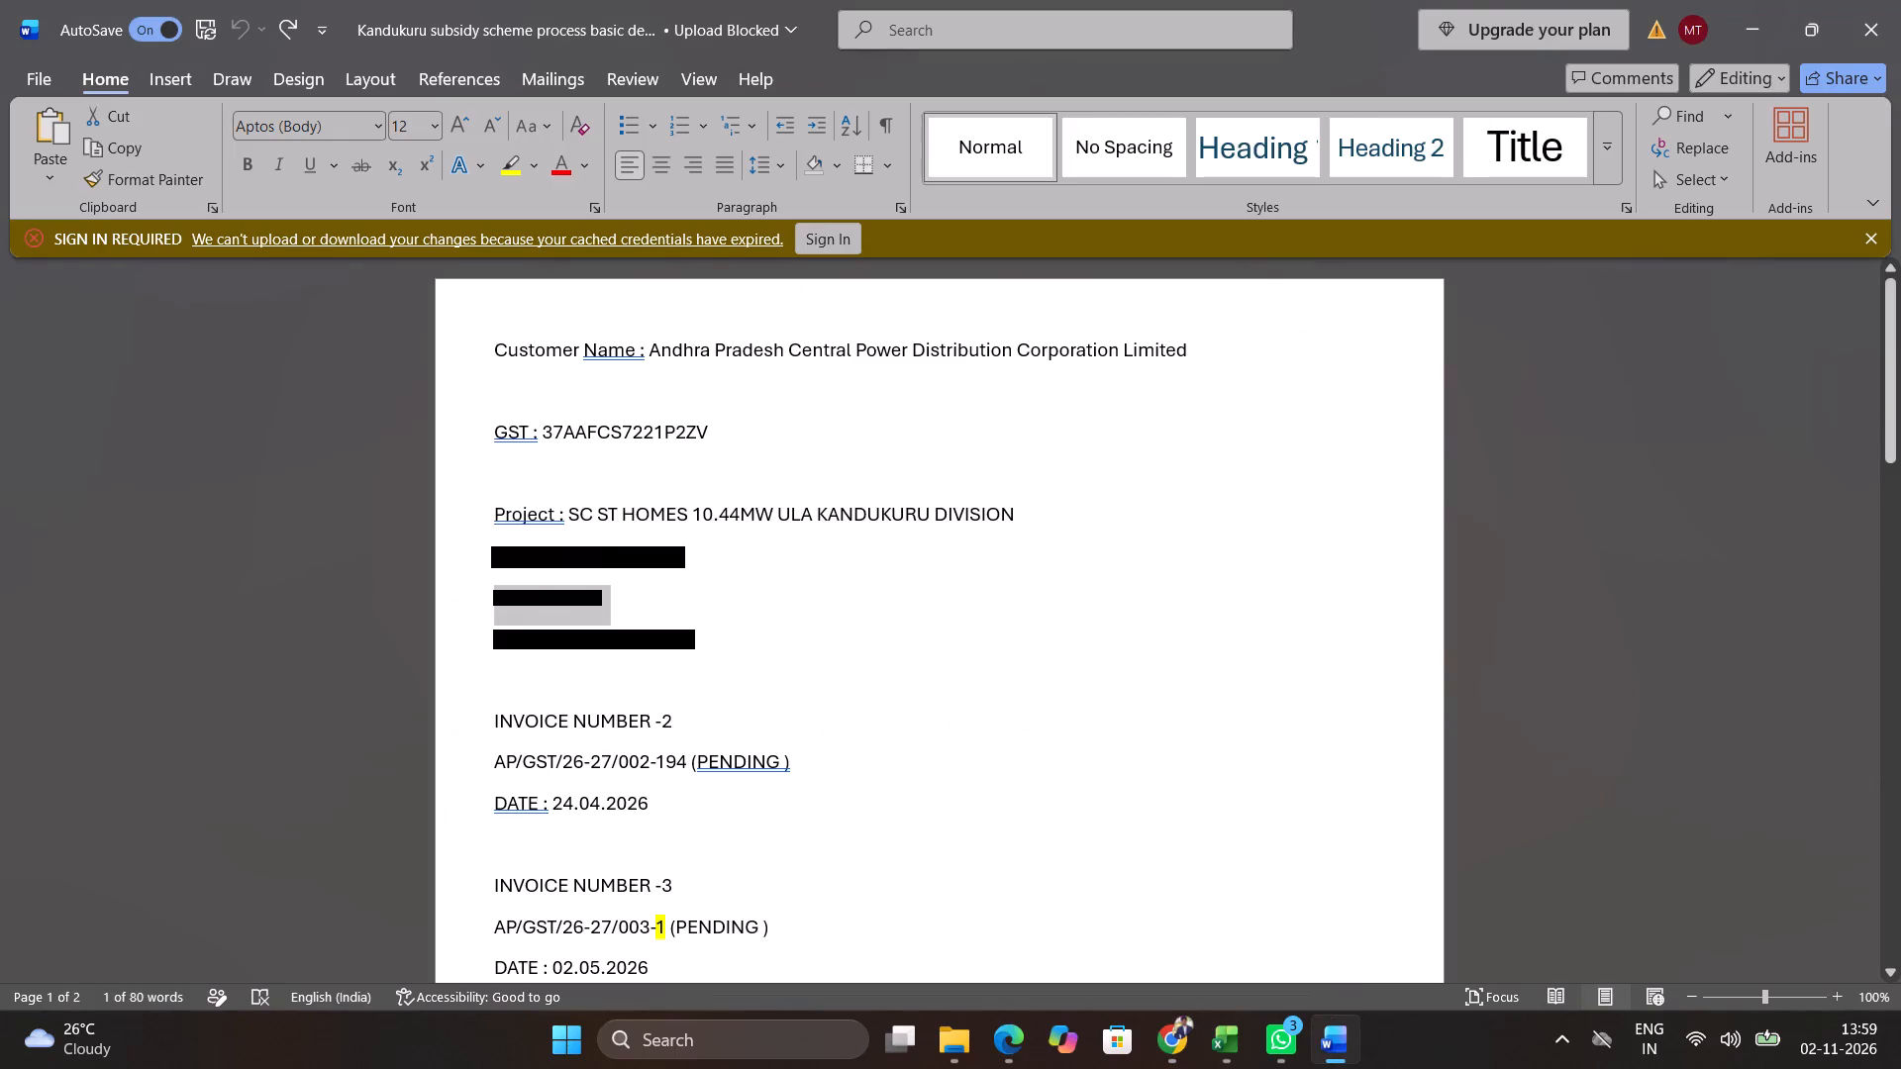
left_click_drag(767, 550, 692, 564)
scroll(701, 569, "down", 16)
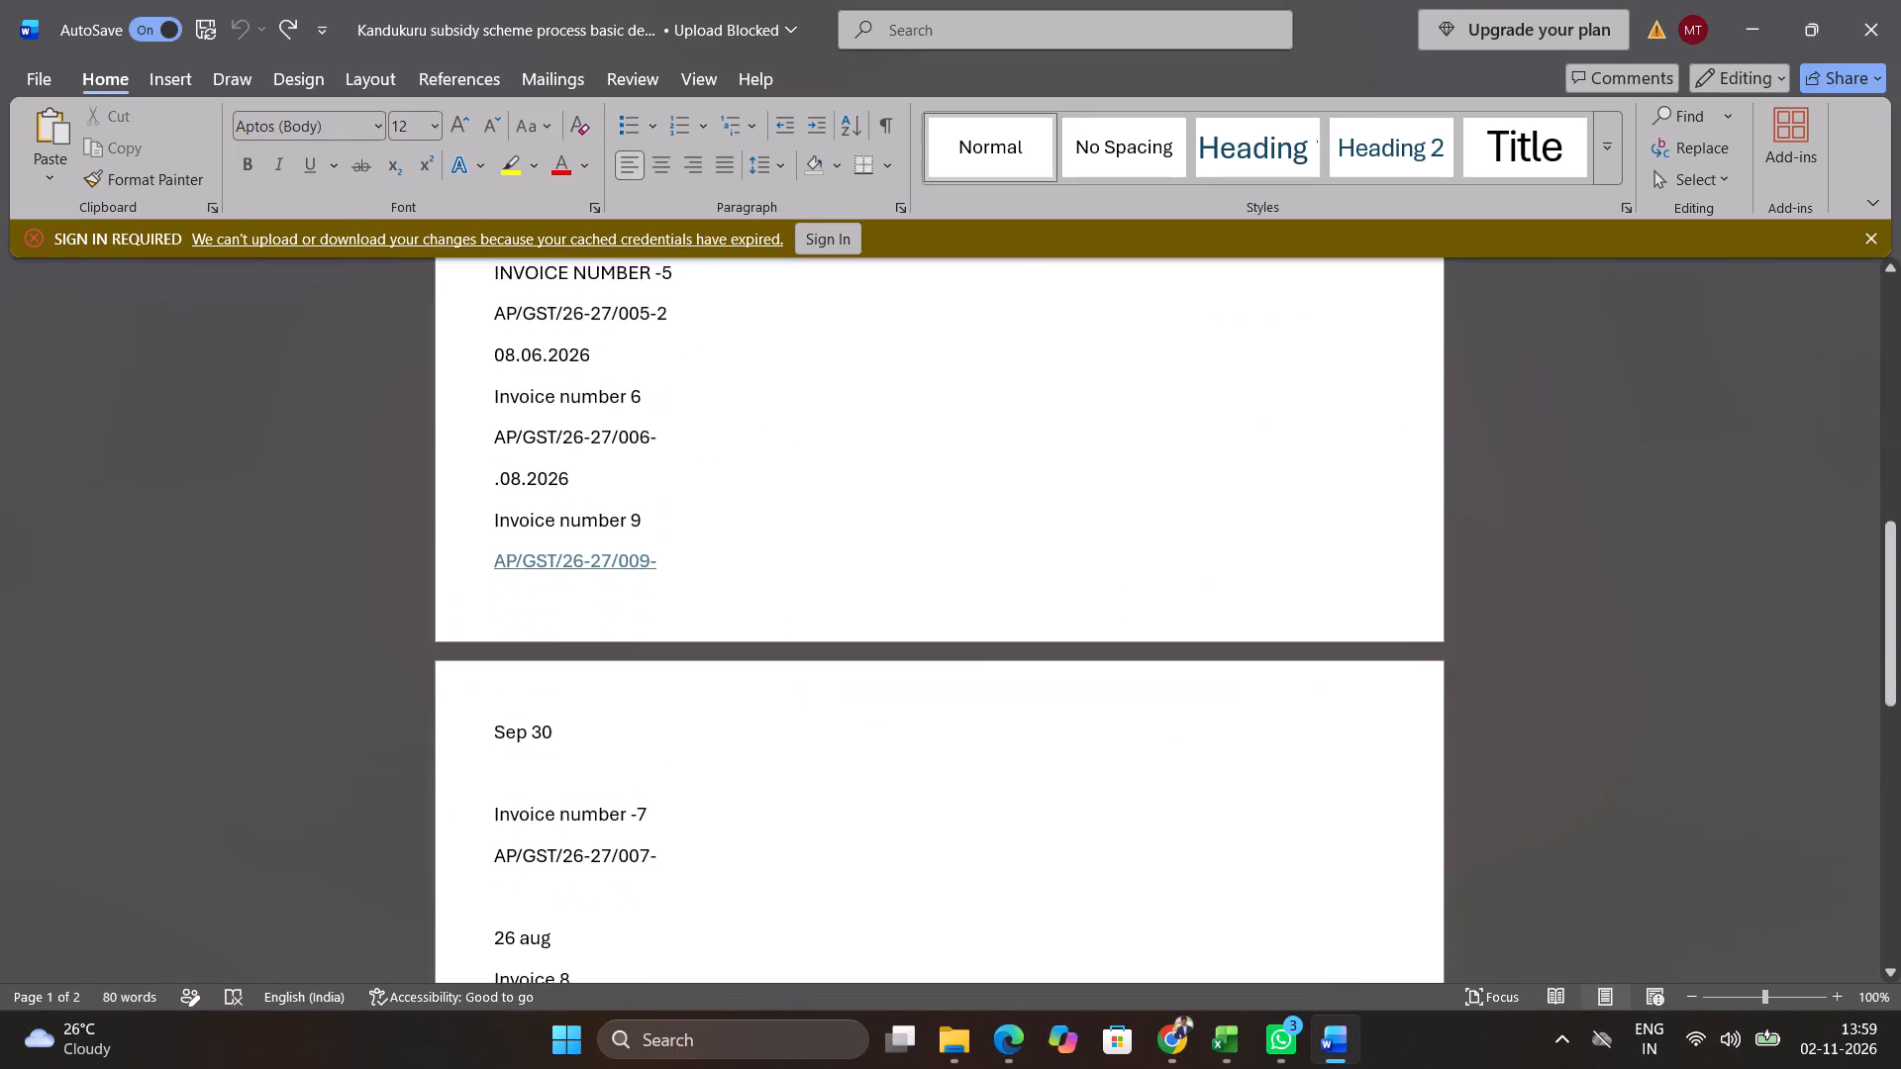
left_click_drag(702, 563, 396, 584)
key("ctrl+c")
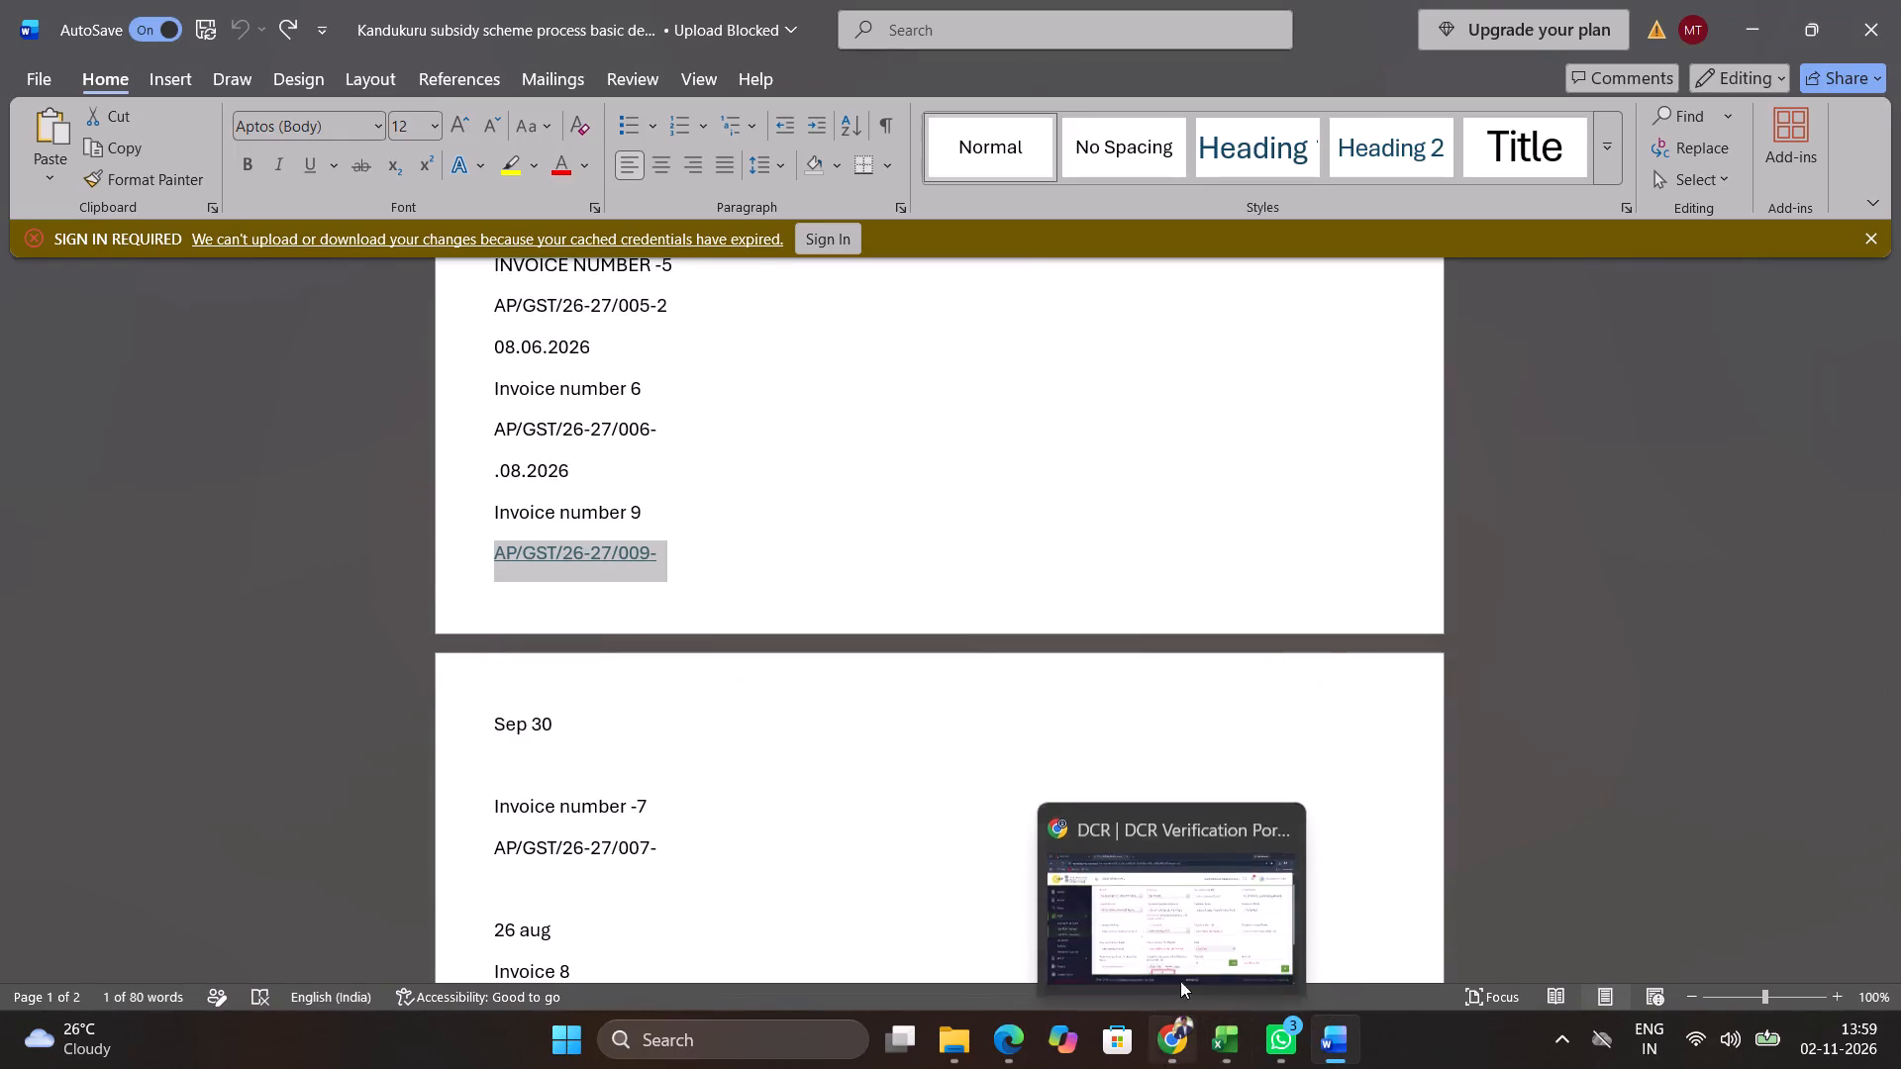
left_click(1179, 948)
key("ctrl+v")
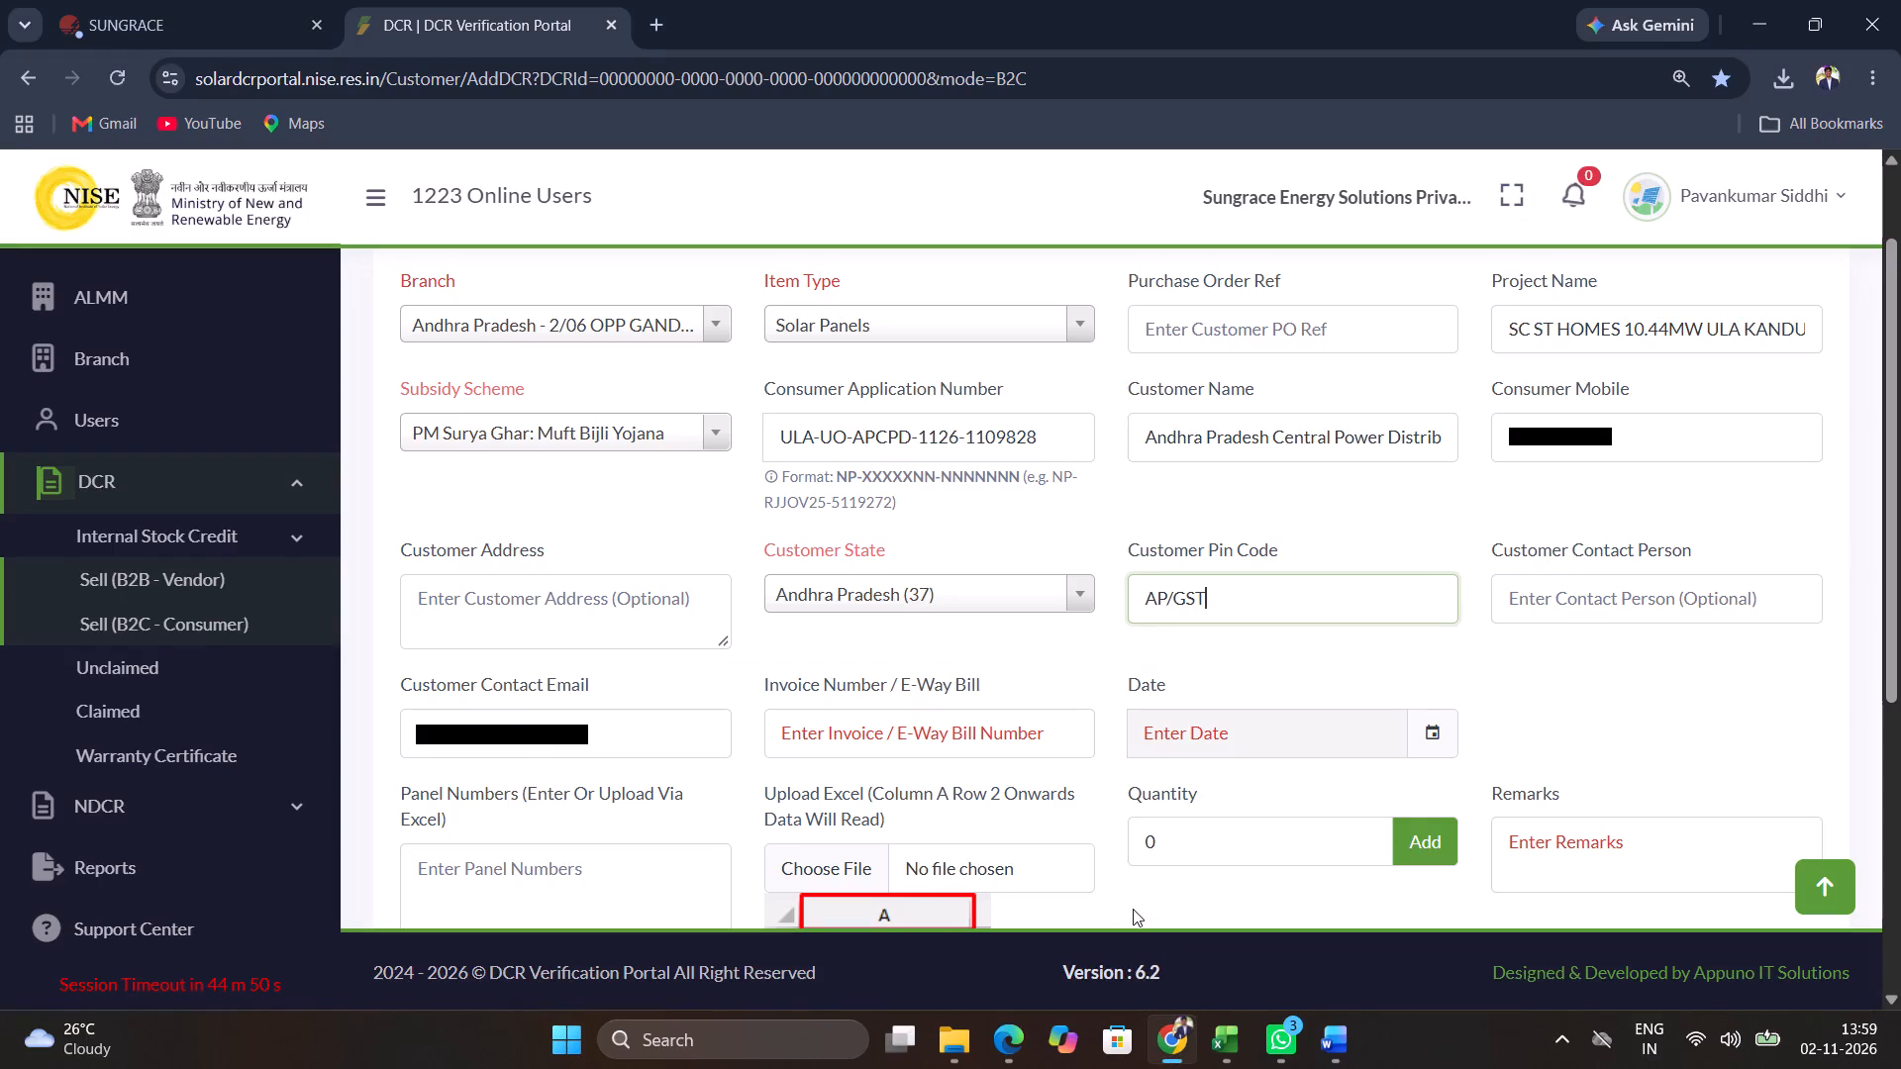
key("BackSpace")
key("BackSpace")
key("BackSpace")
key("BackSpace")
key("BackSpace")
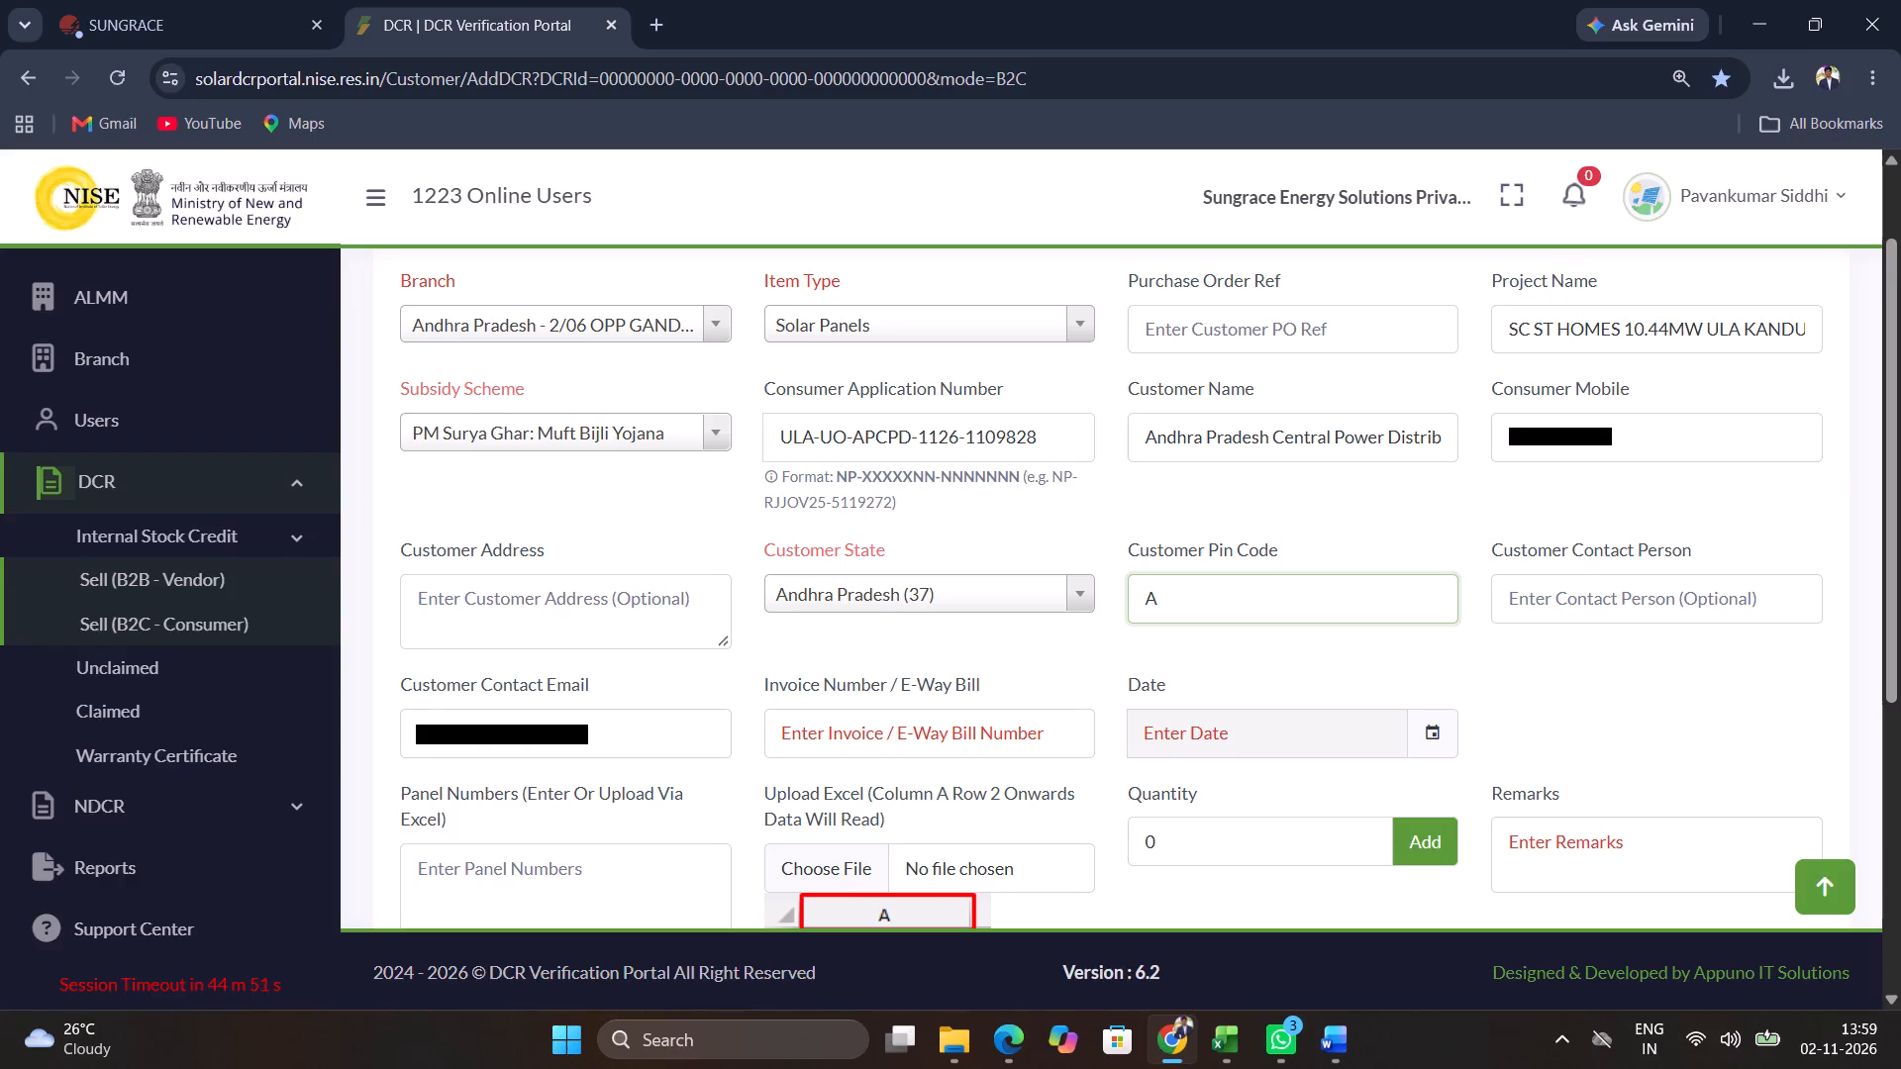
key("BackSpace")
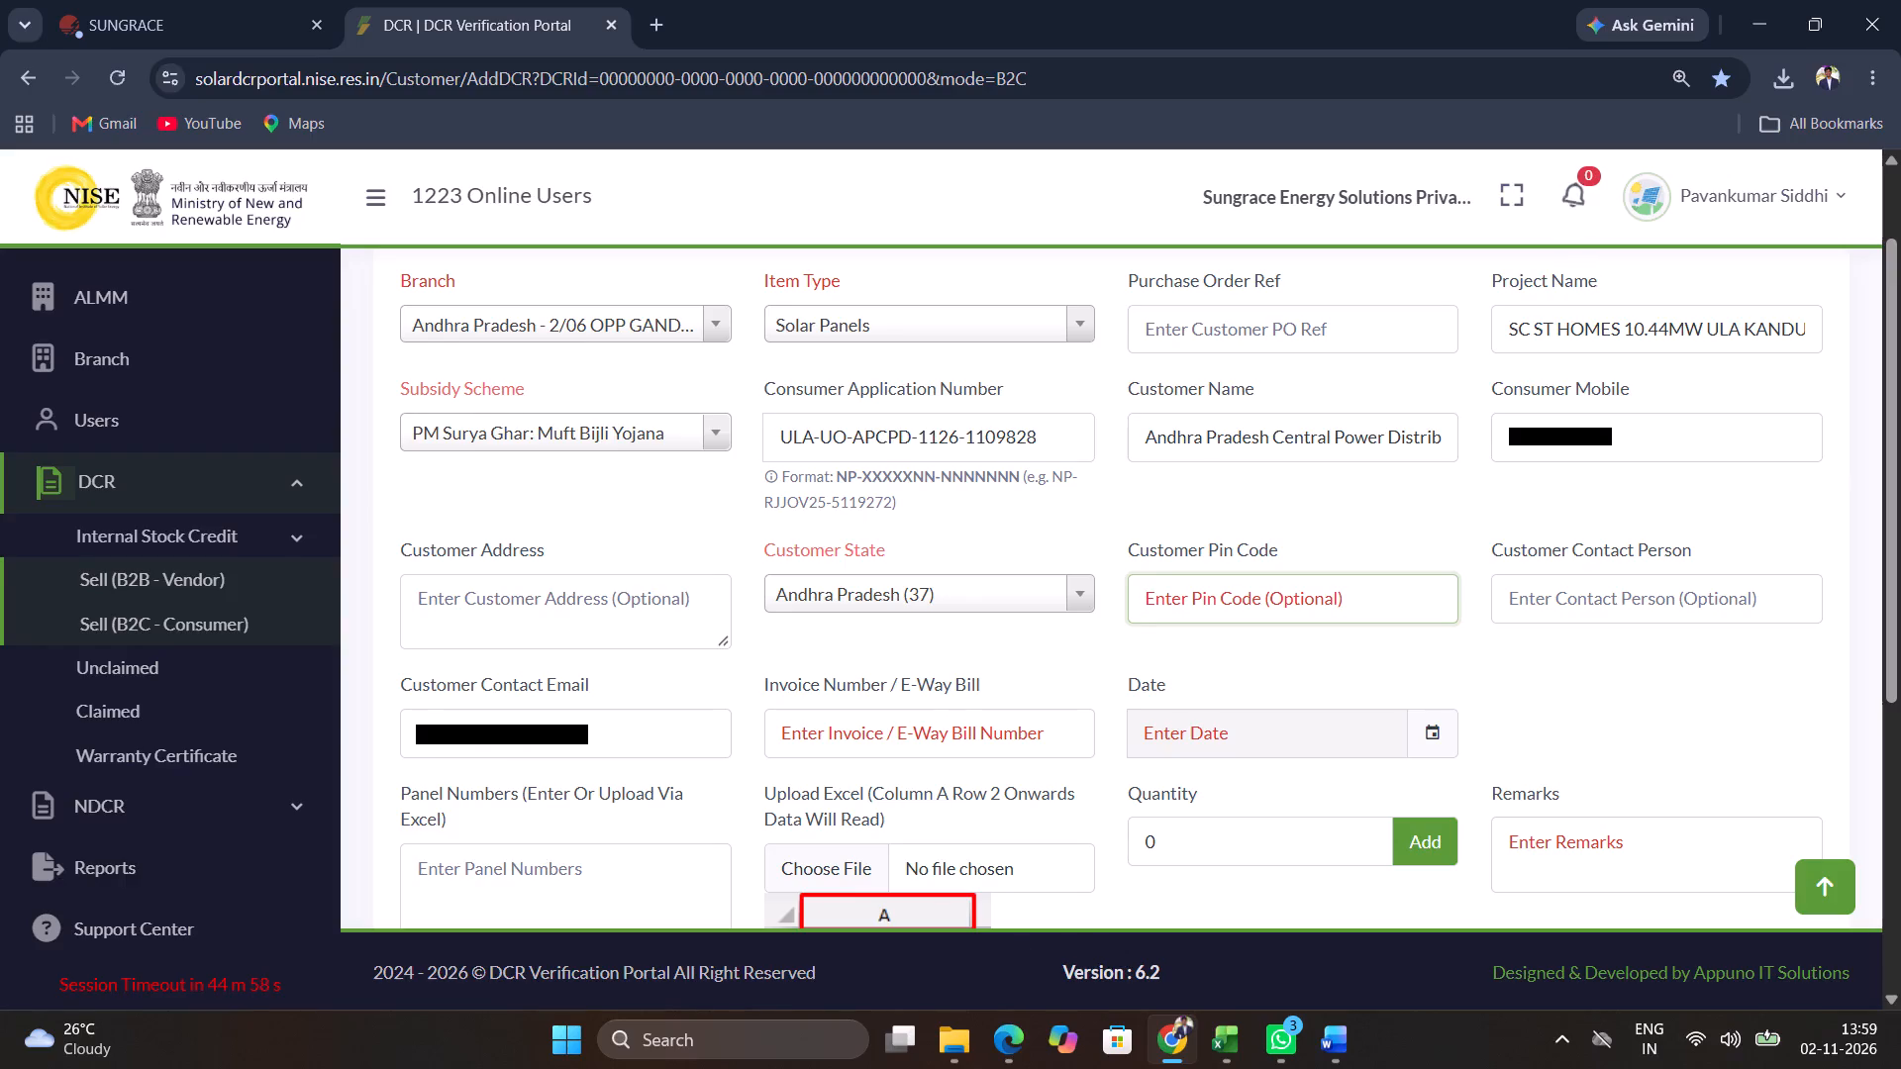
left_click(949, 727)
key("ctrl+v")
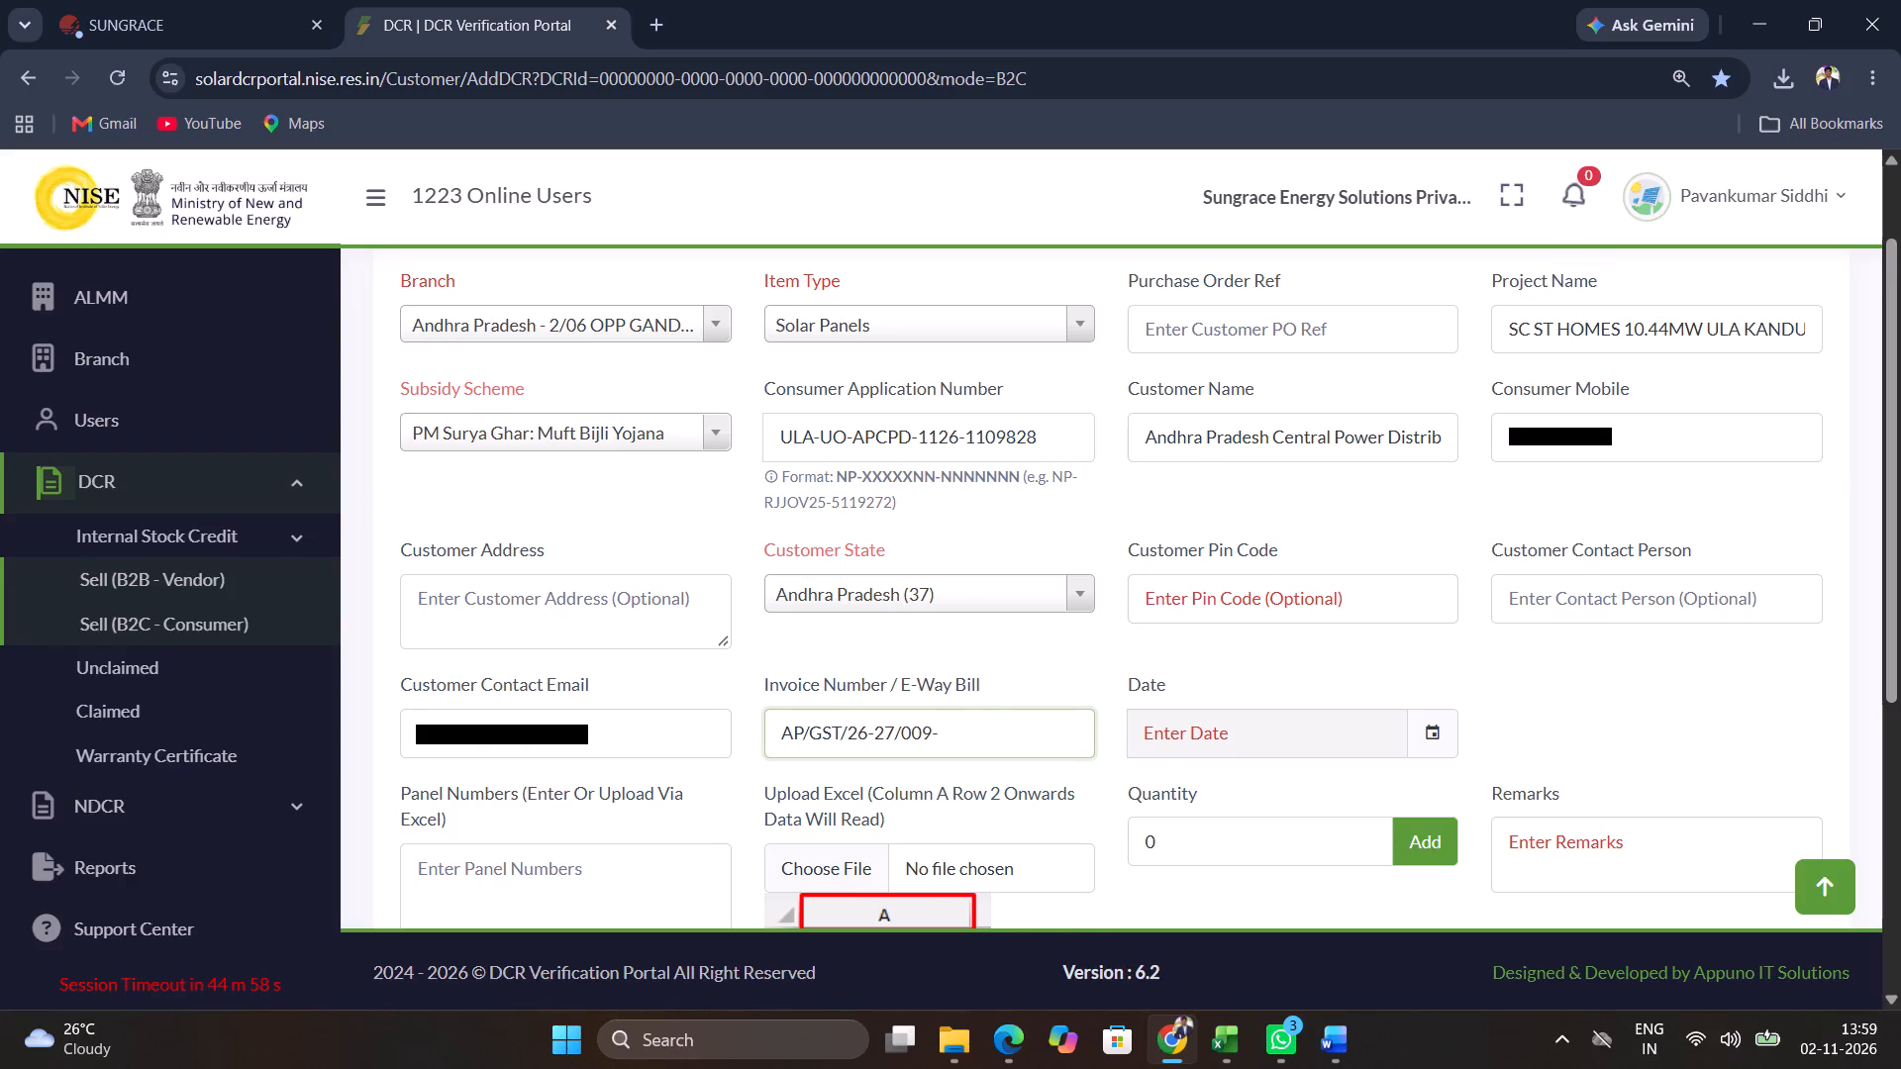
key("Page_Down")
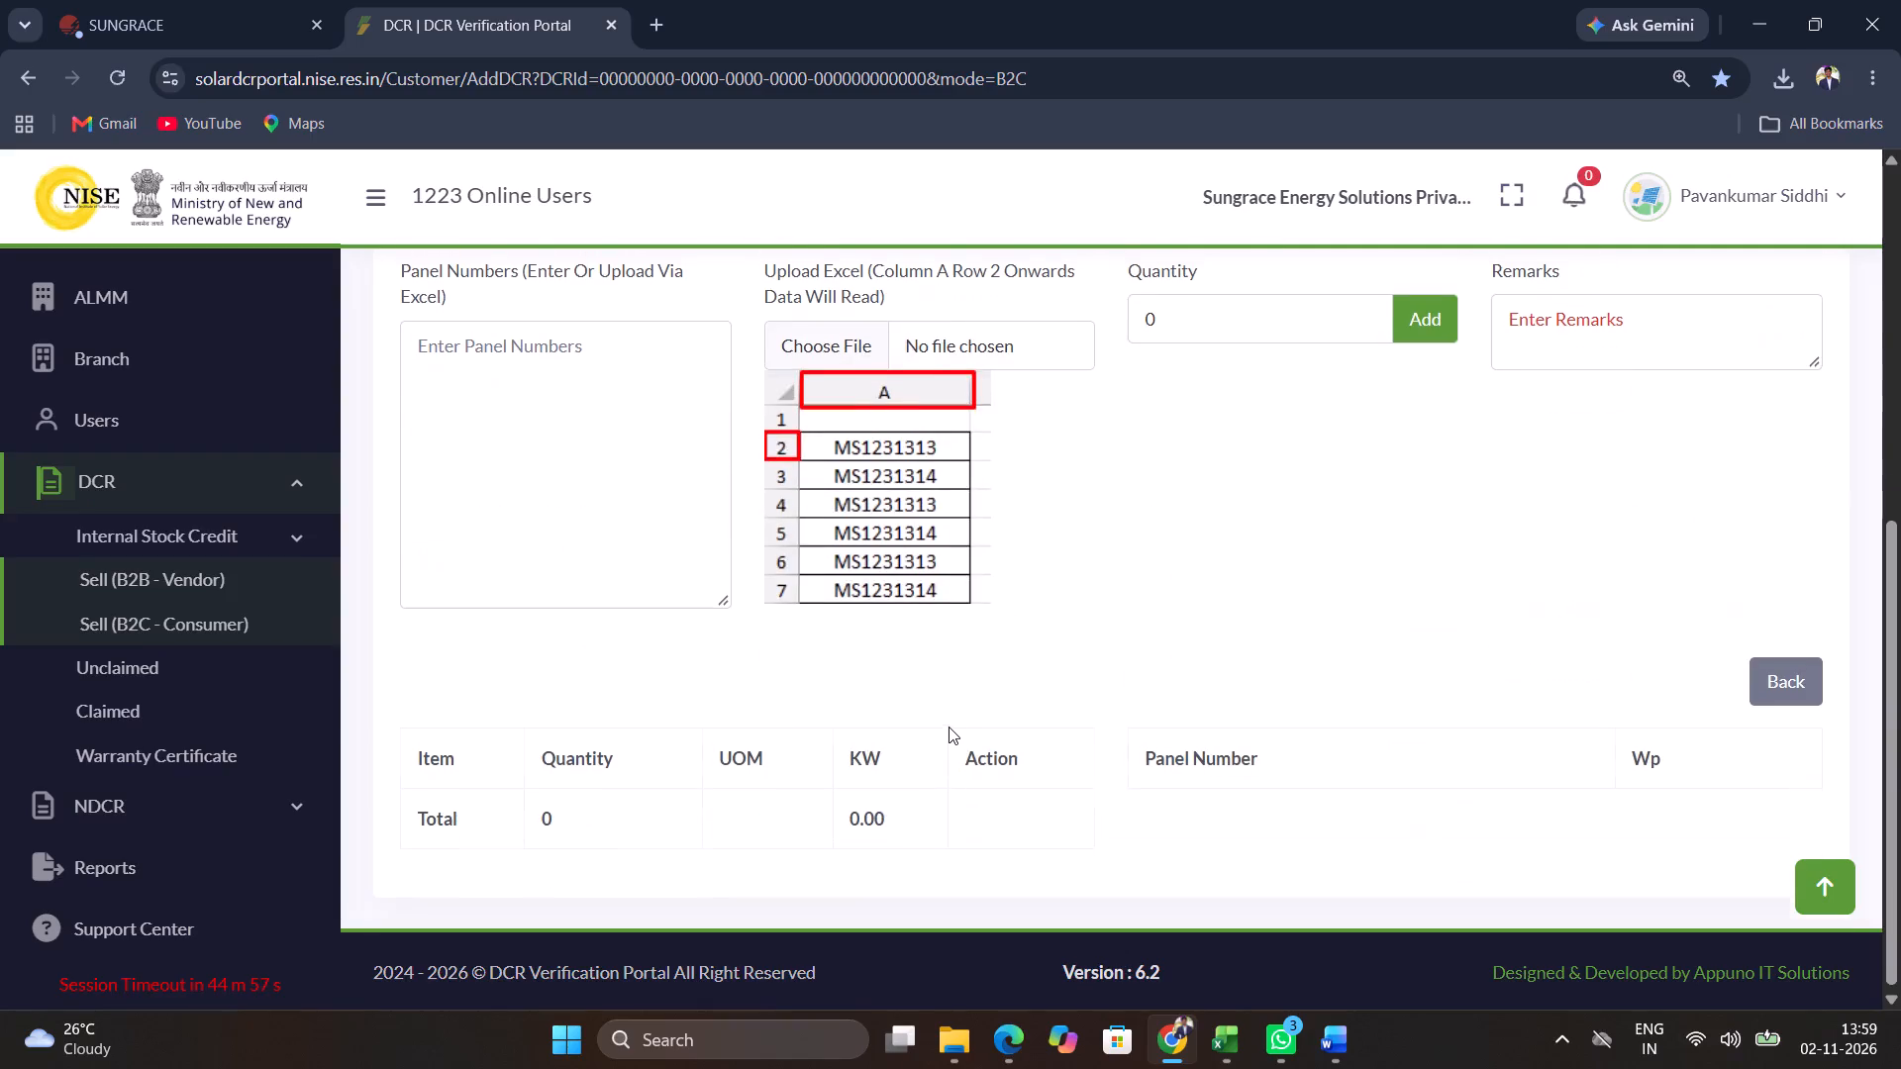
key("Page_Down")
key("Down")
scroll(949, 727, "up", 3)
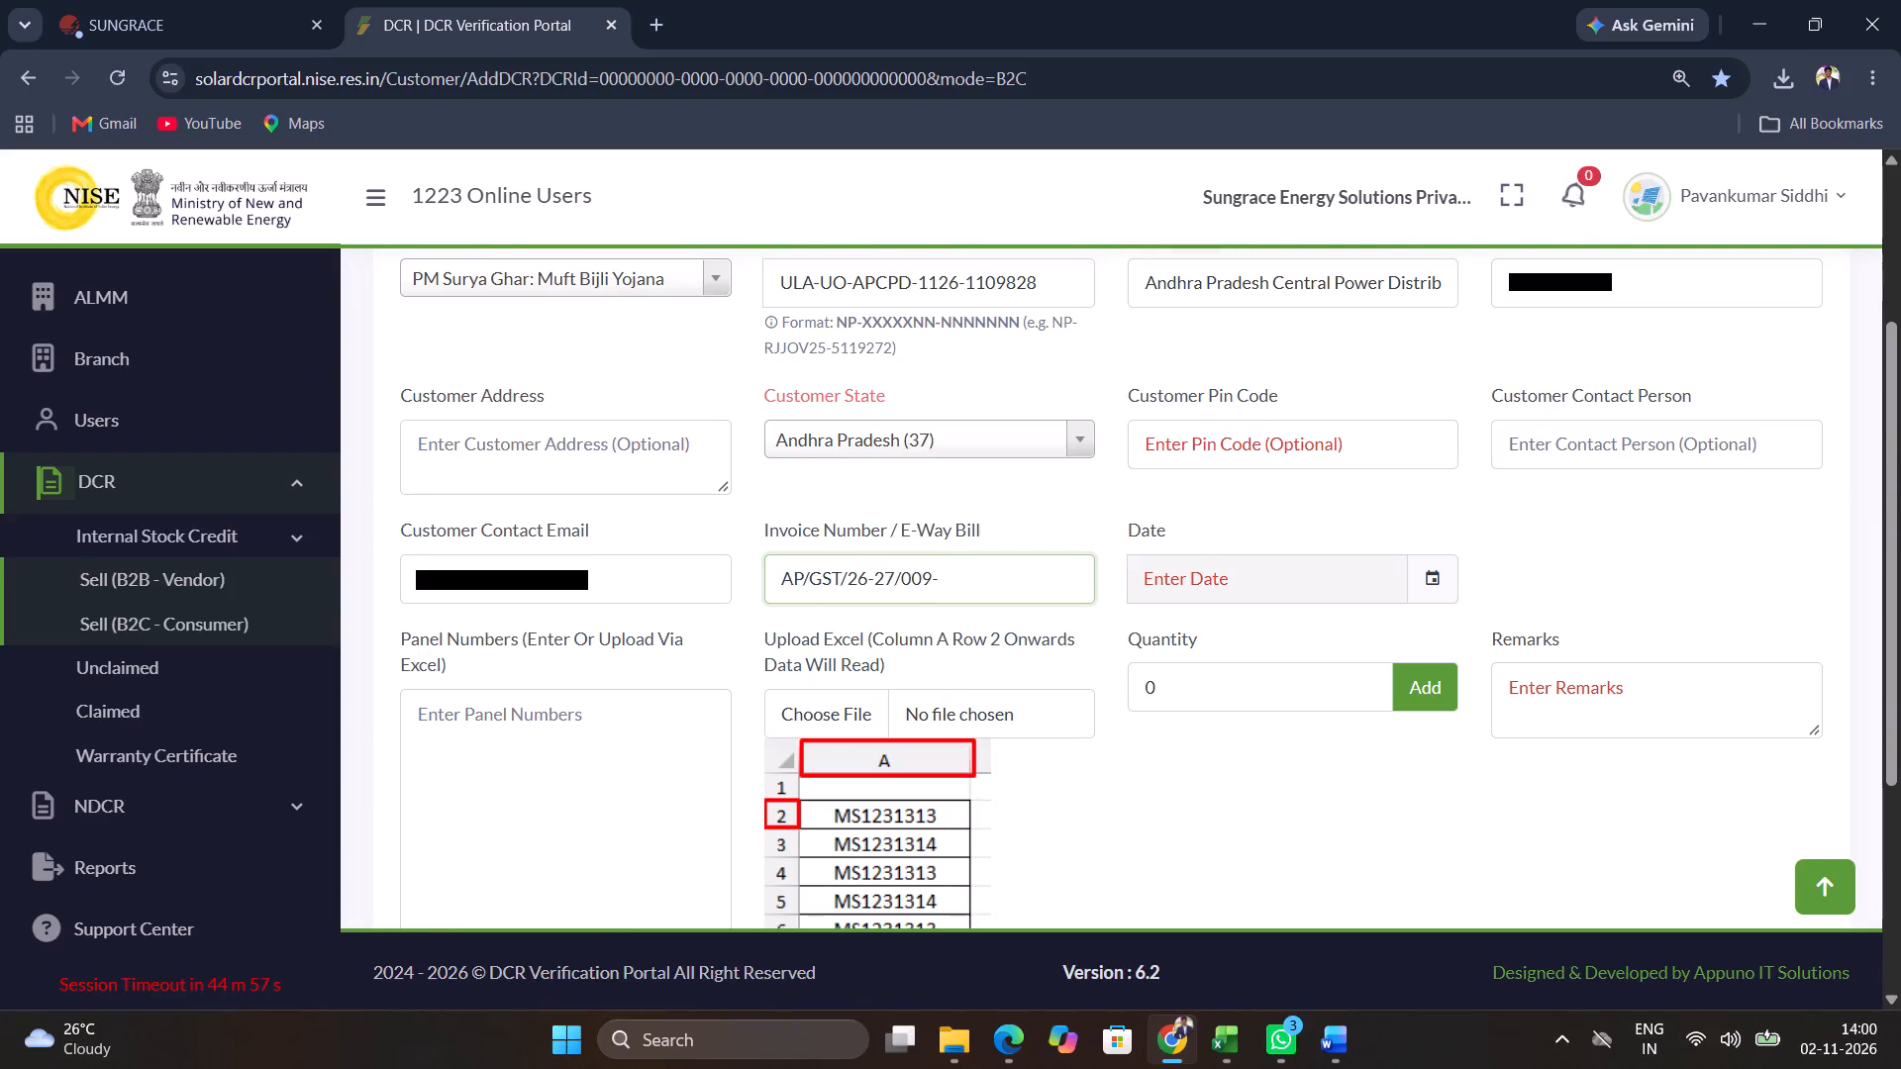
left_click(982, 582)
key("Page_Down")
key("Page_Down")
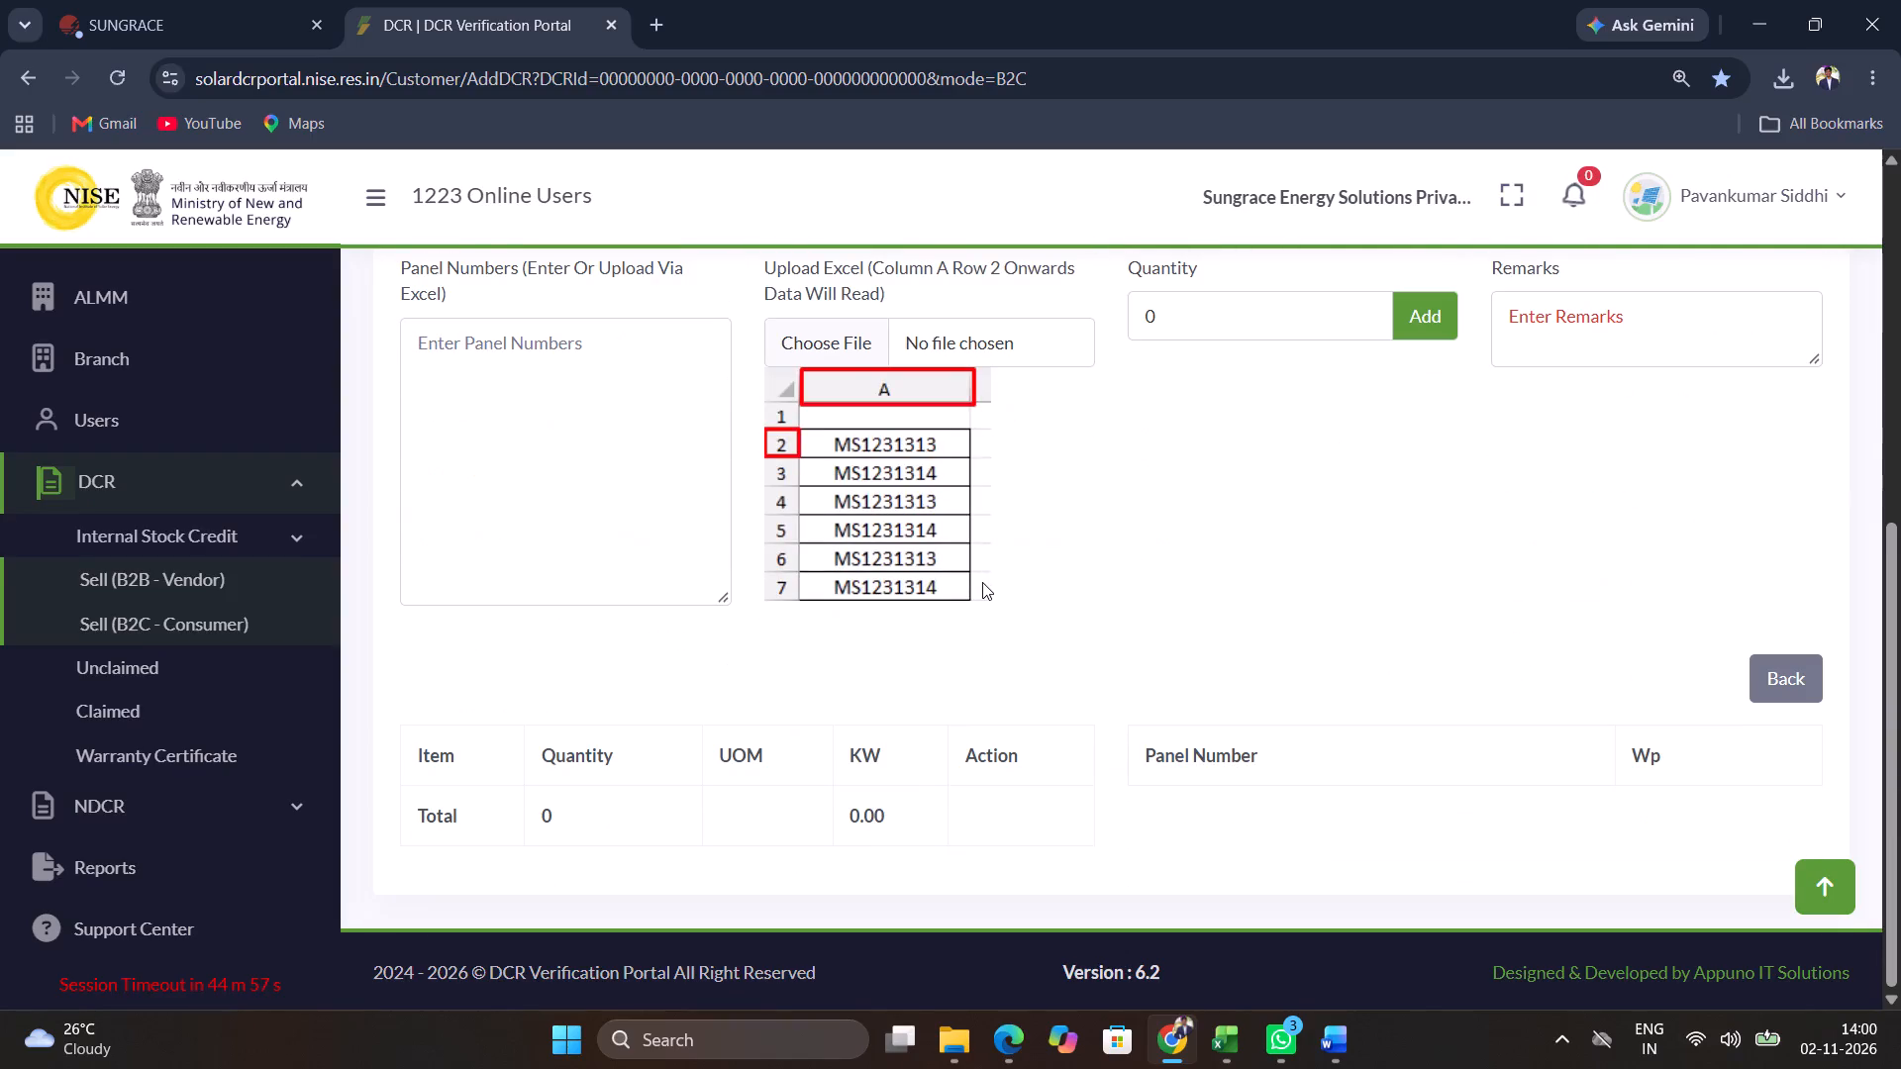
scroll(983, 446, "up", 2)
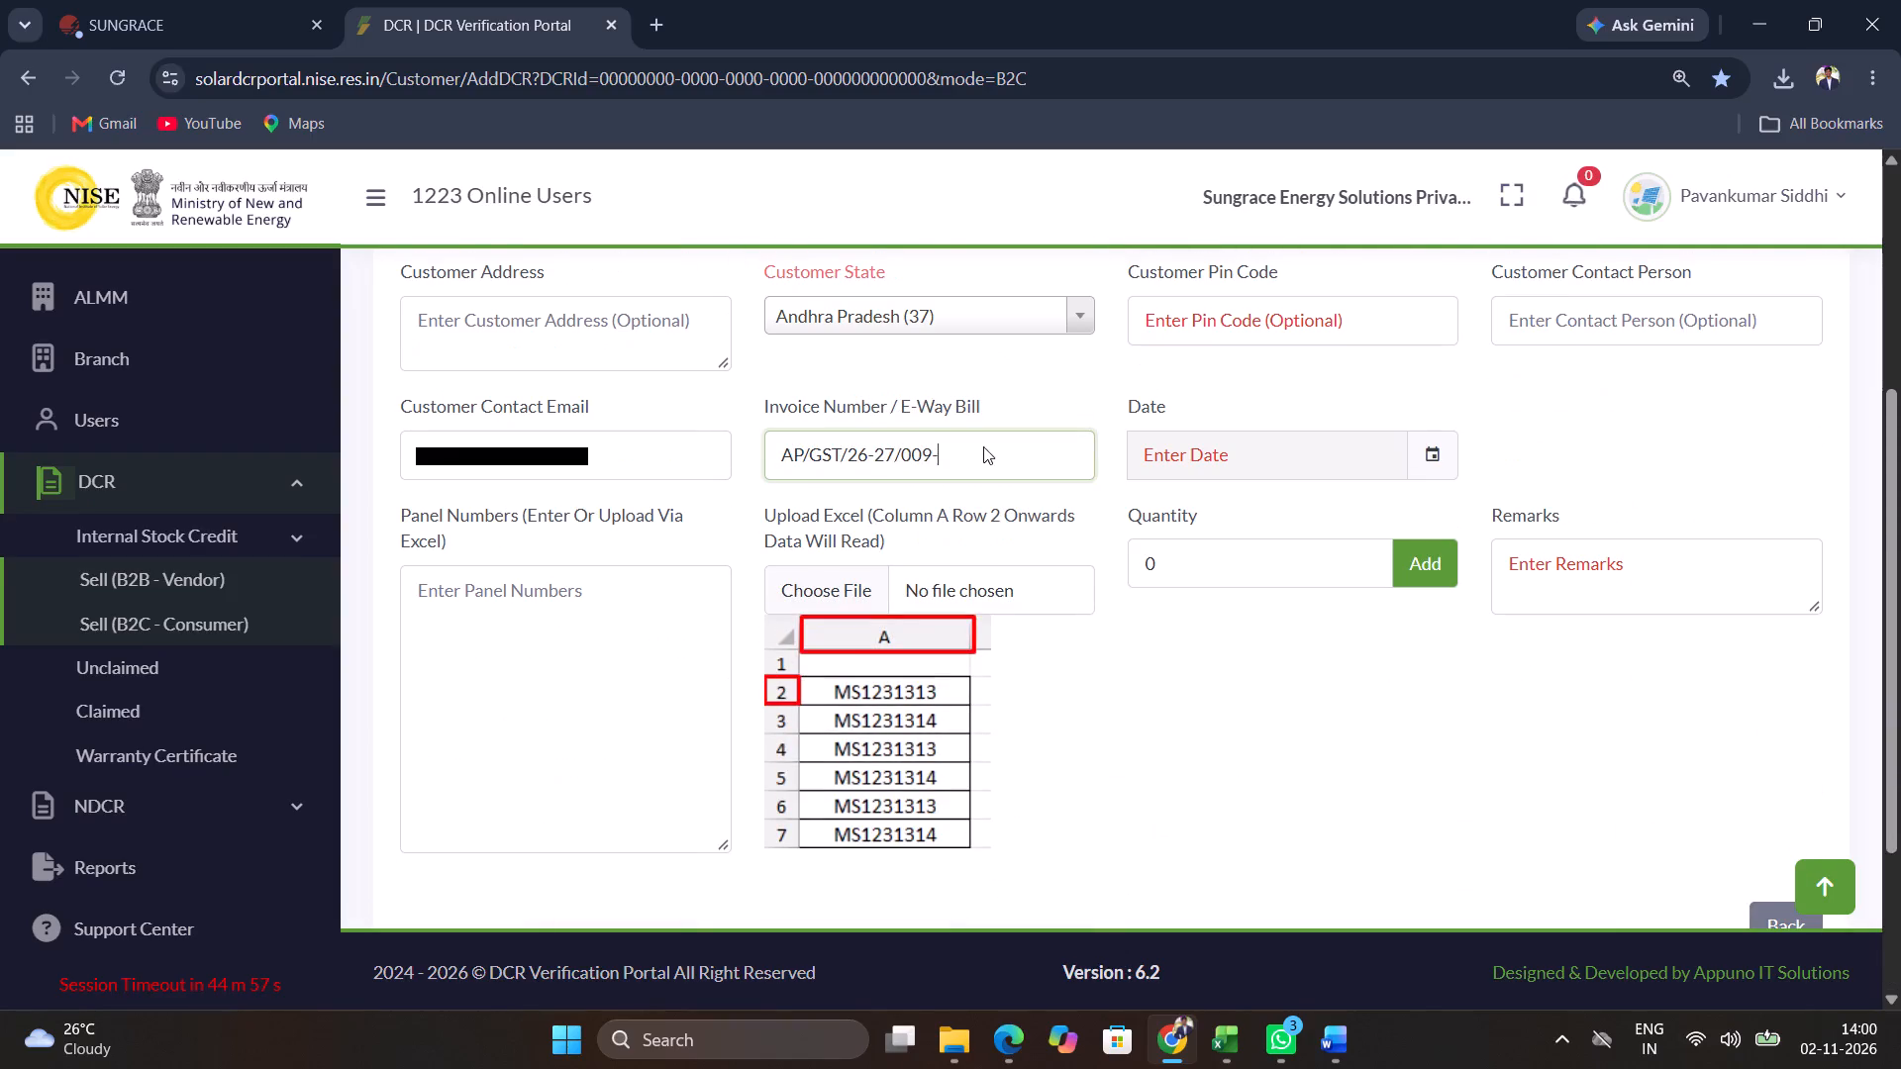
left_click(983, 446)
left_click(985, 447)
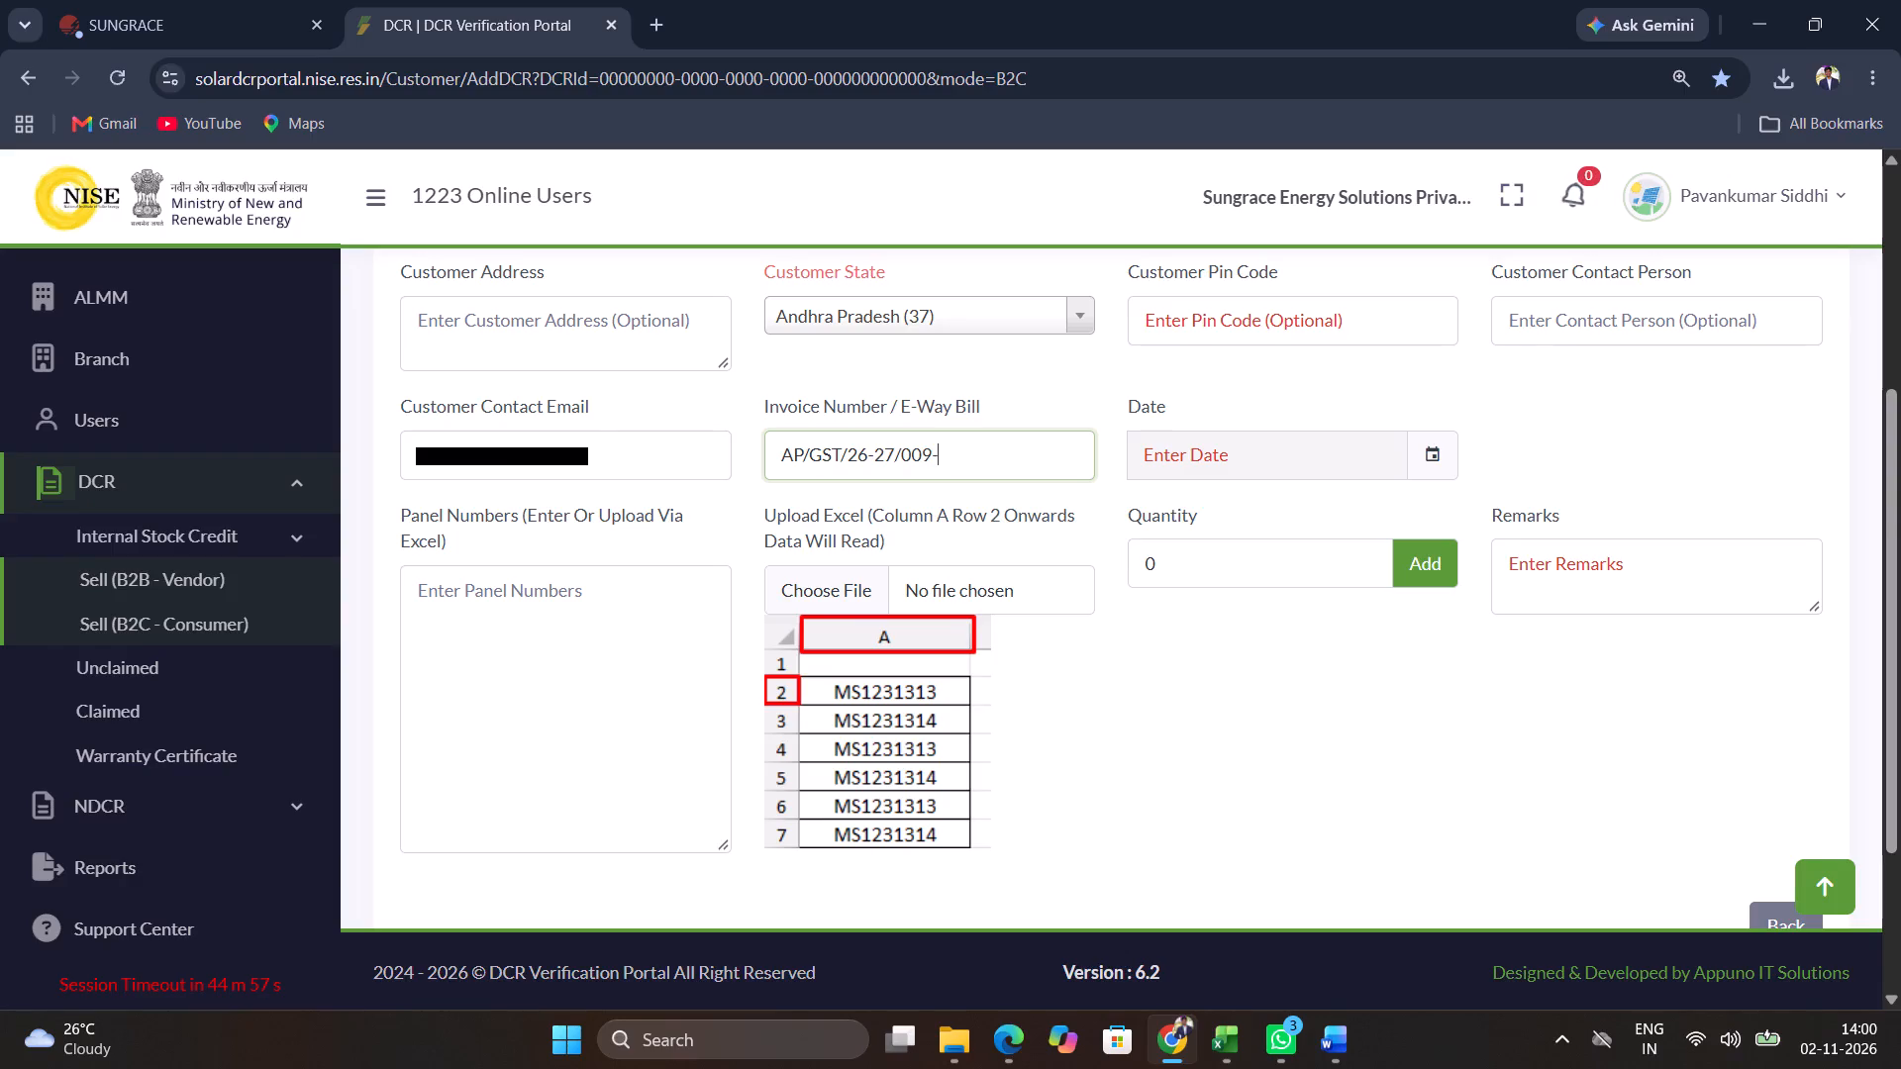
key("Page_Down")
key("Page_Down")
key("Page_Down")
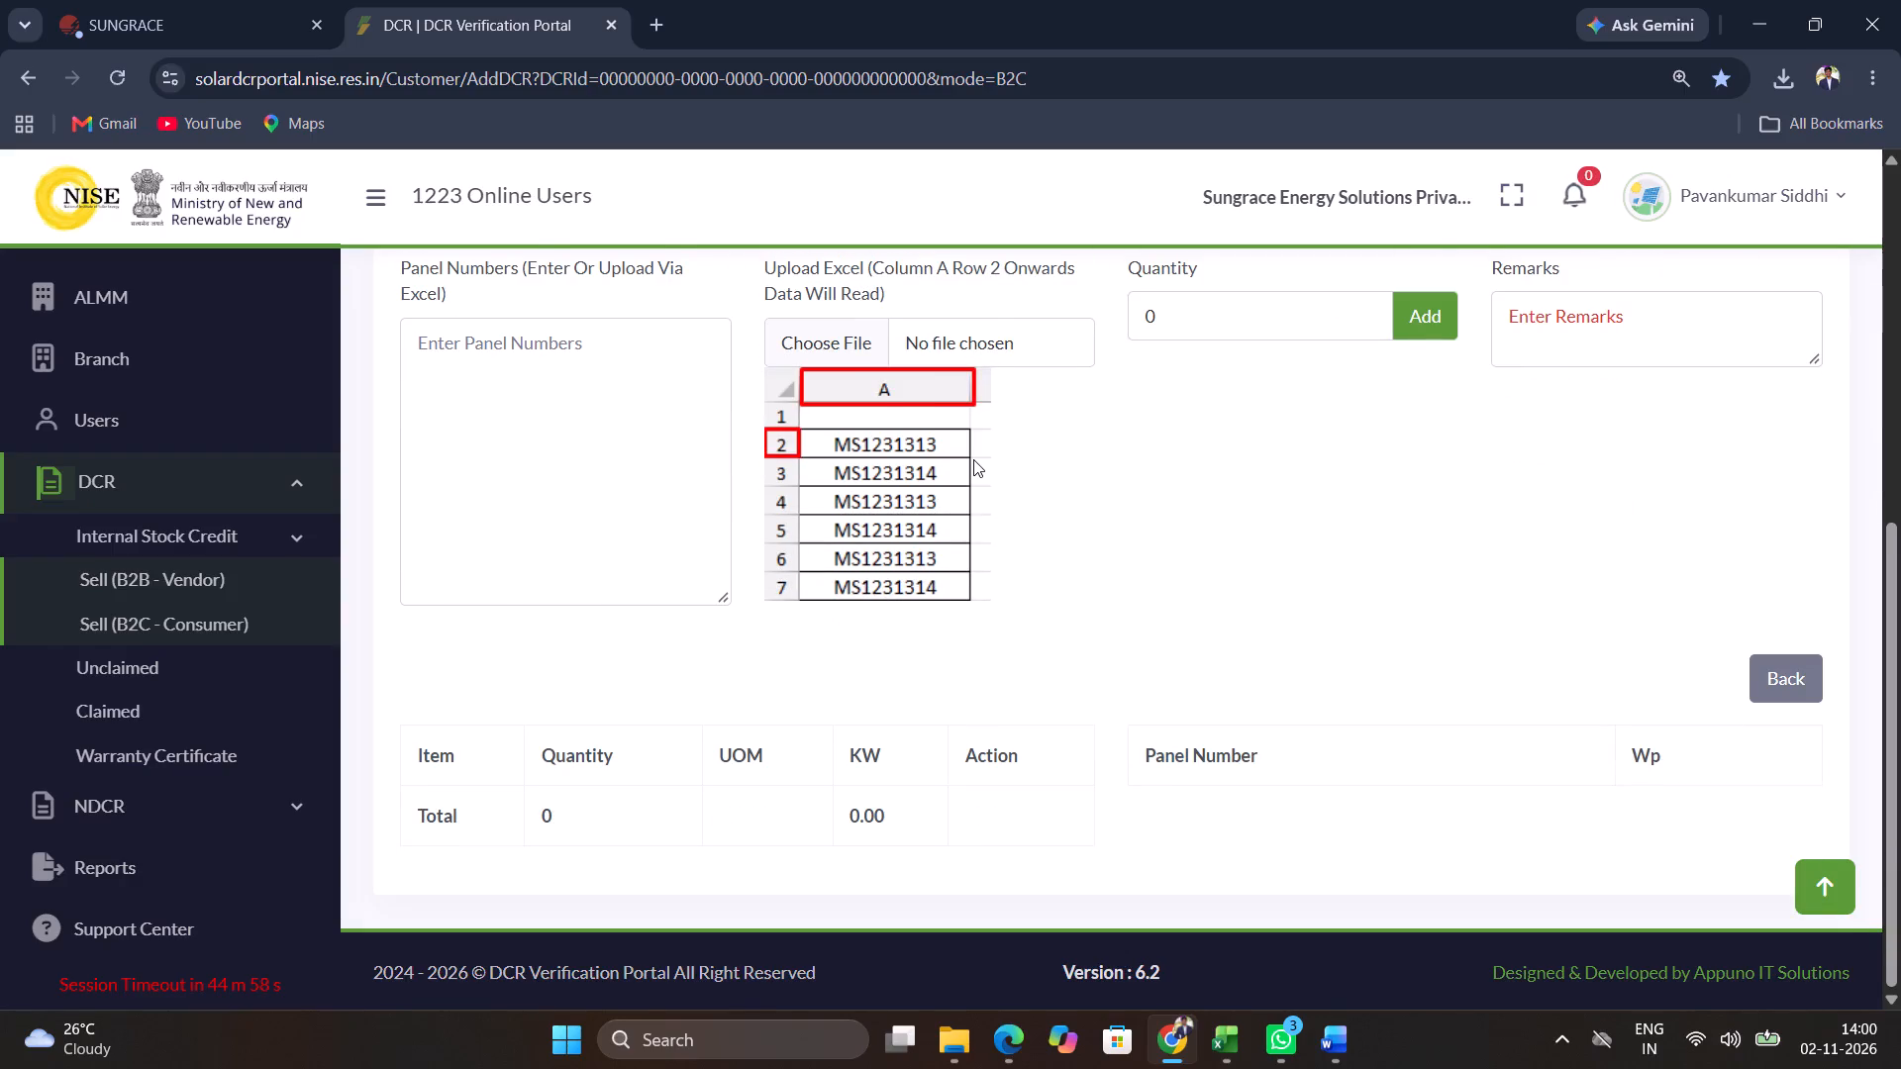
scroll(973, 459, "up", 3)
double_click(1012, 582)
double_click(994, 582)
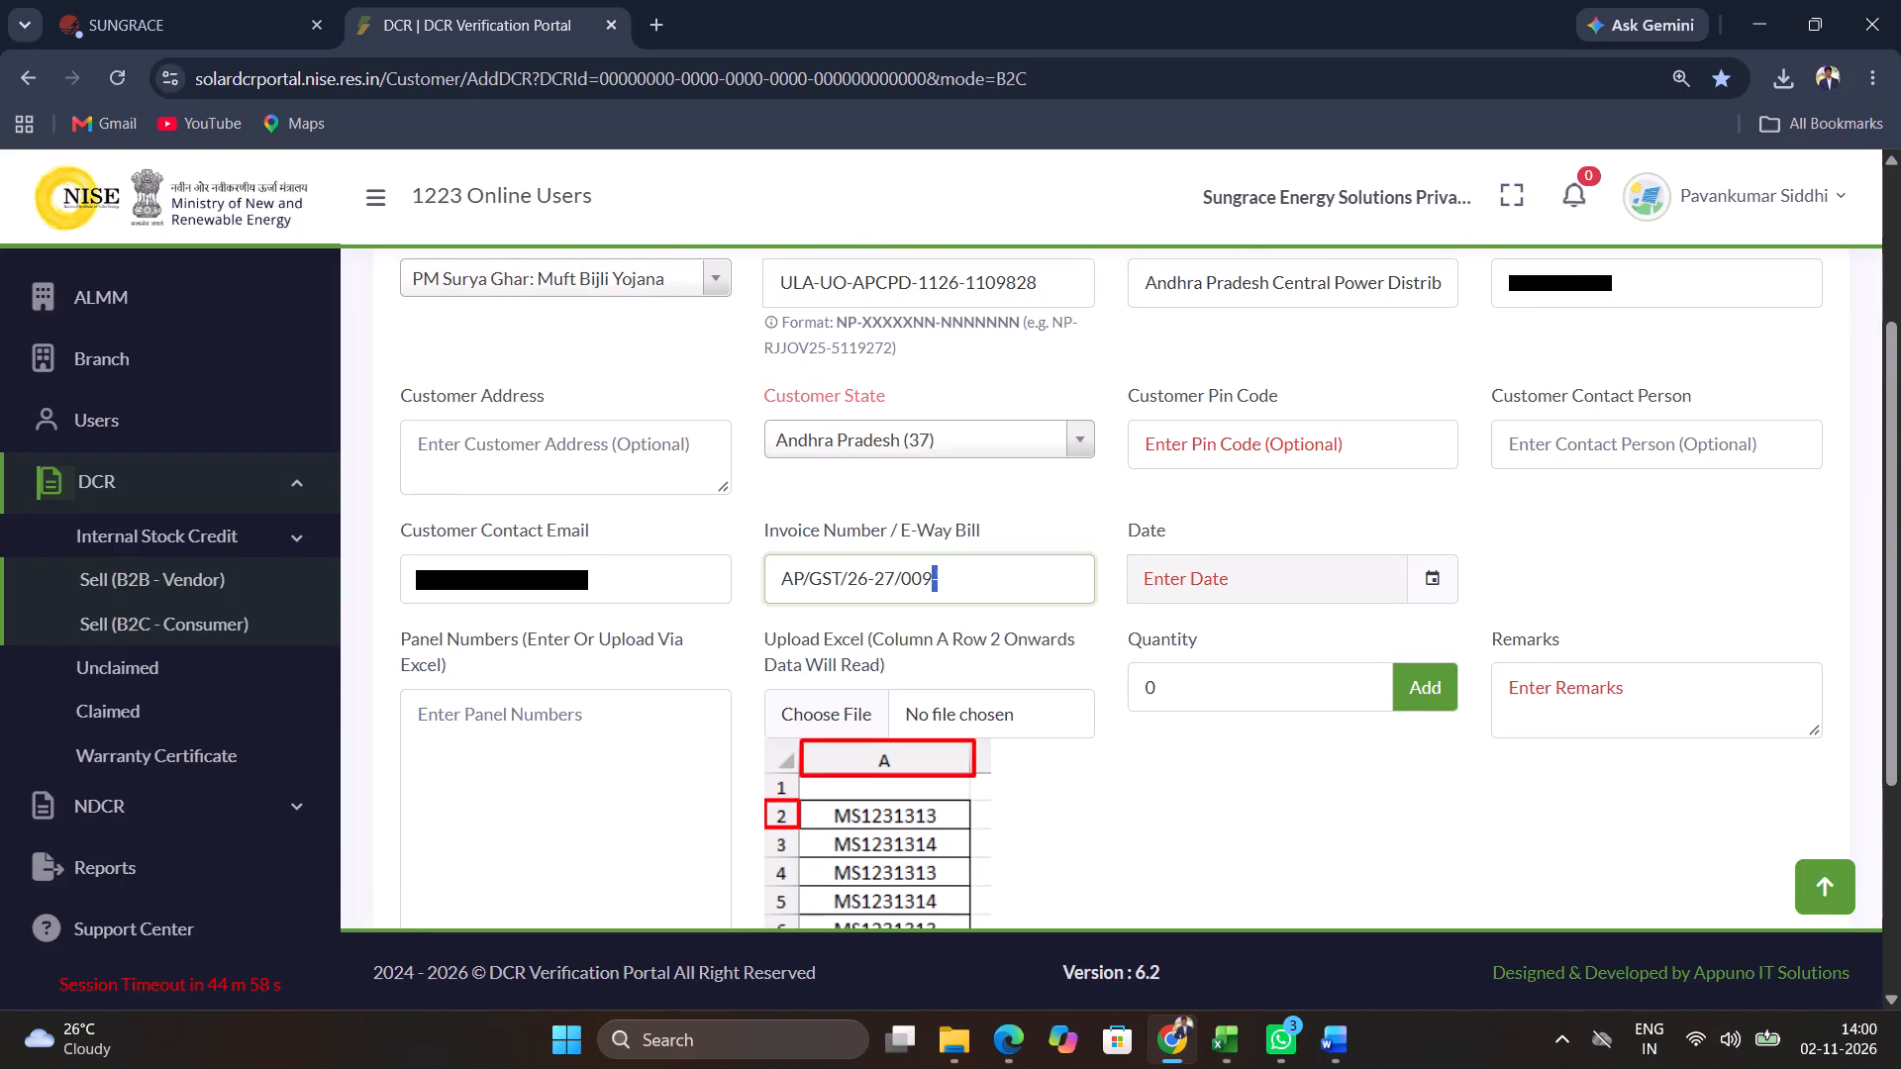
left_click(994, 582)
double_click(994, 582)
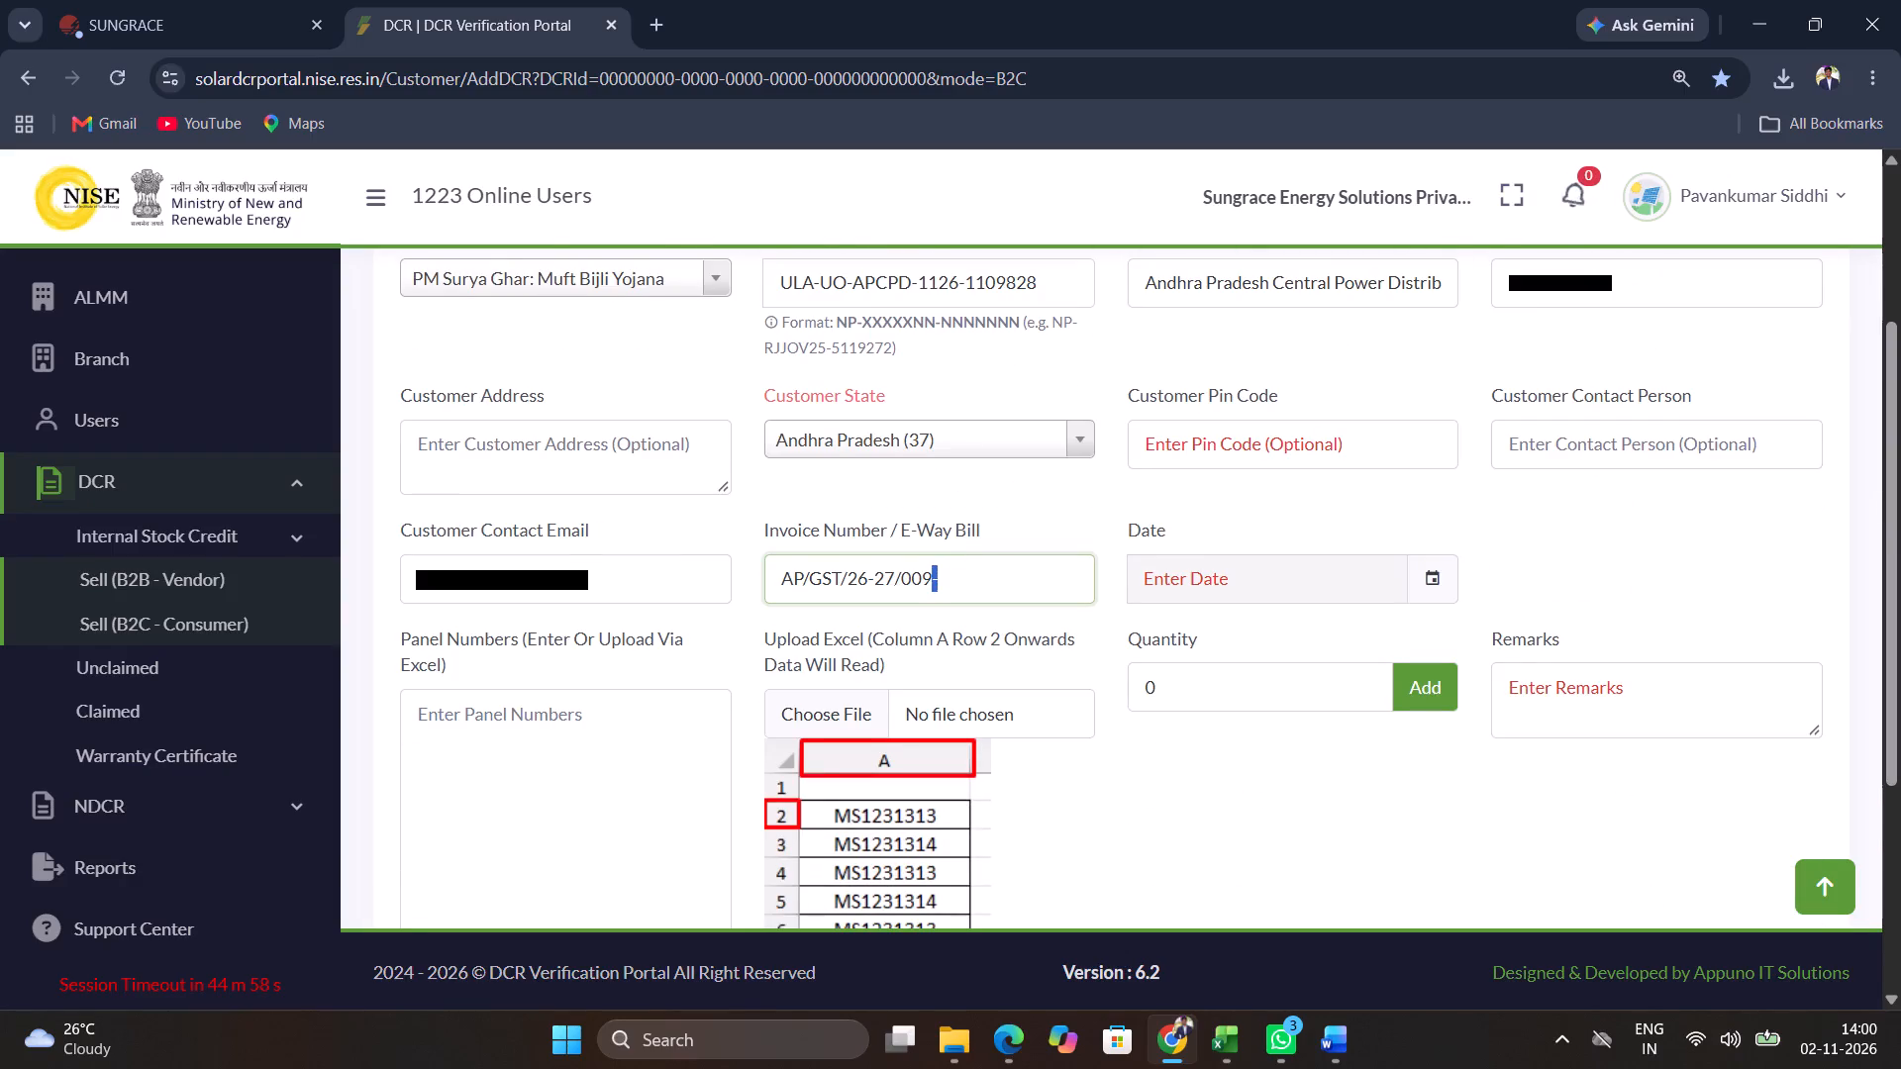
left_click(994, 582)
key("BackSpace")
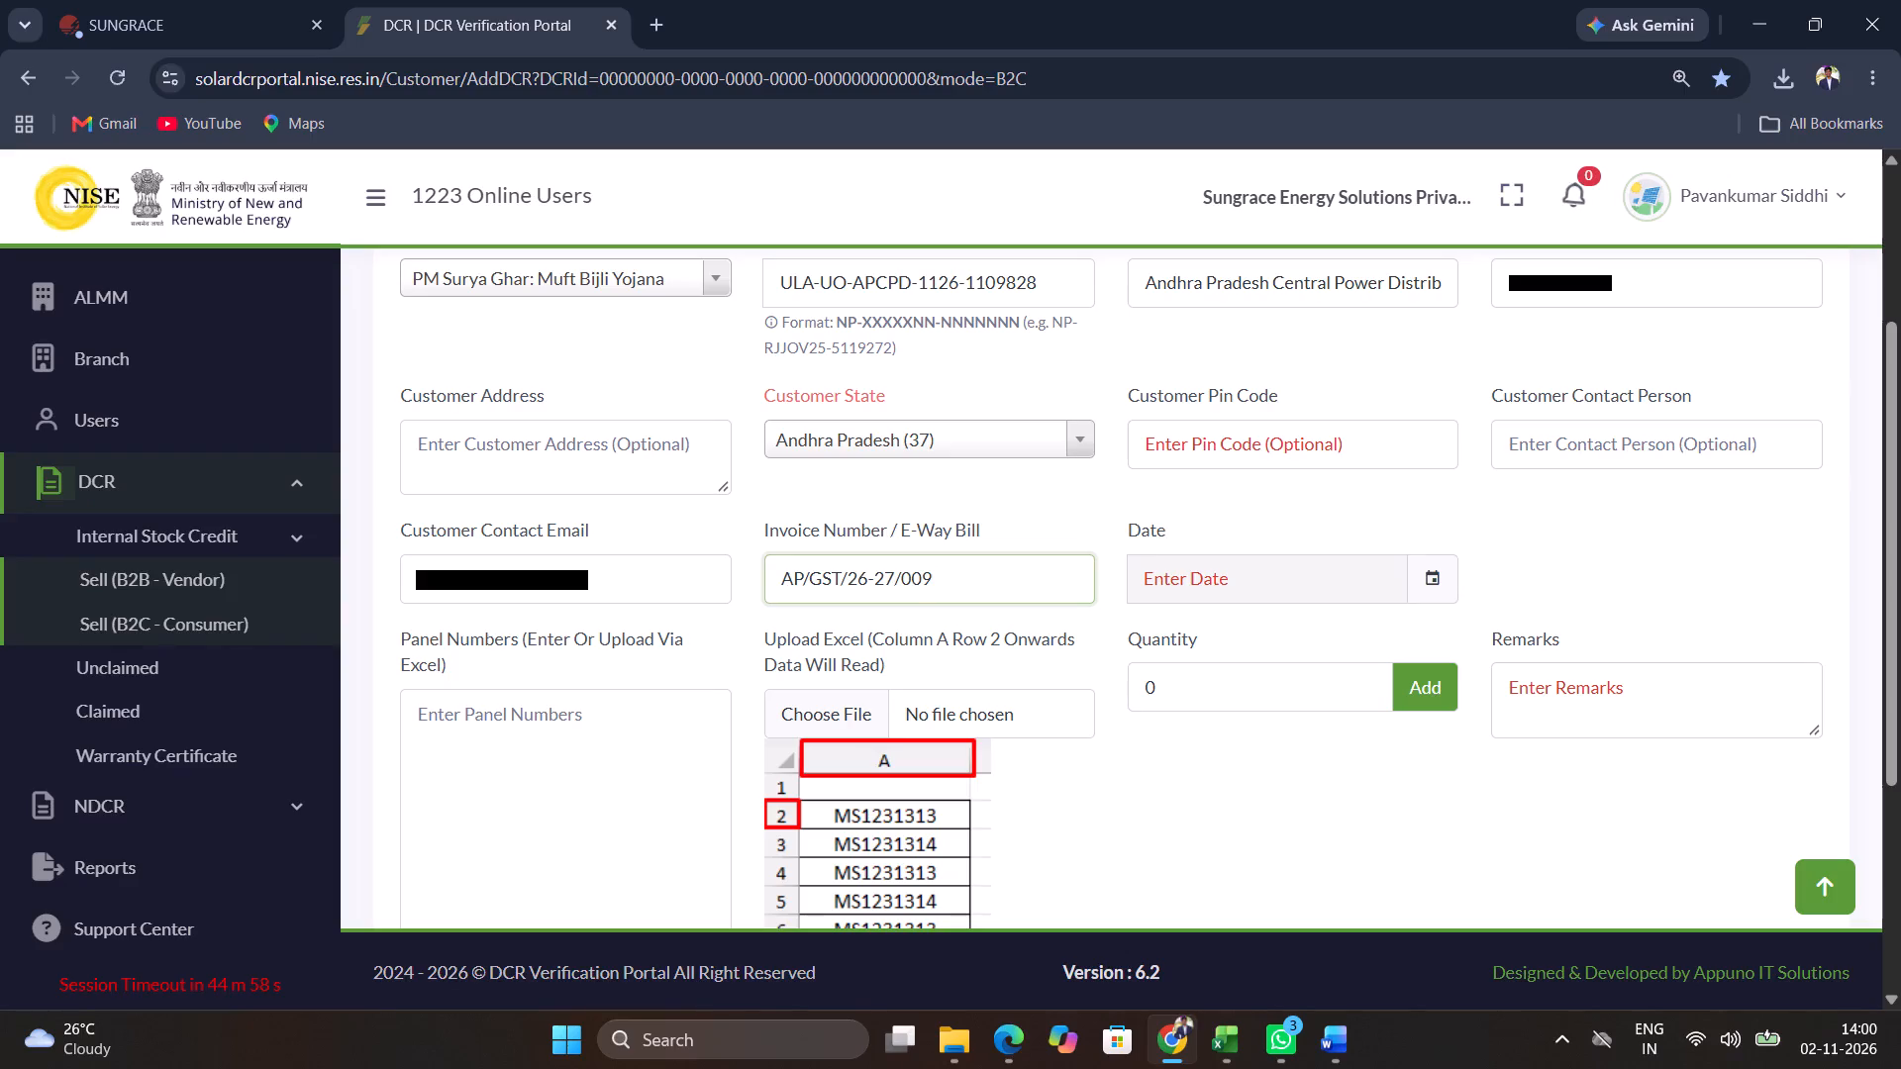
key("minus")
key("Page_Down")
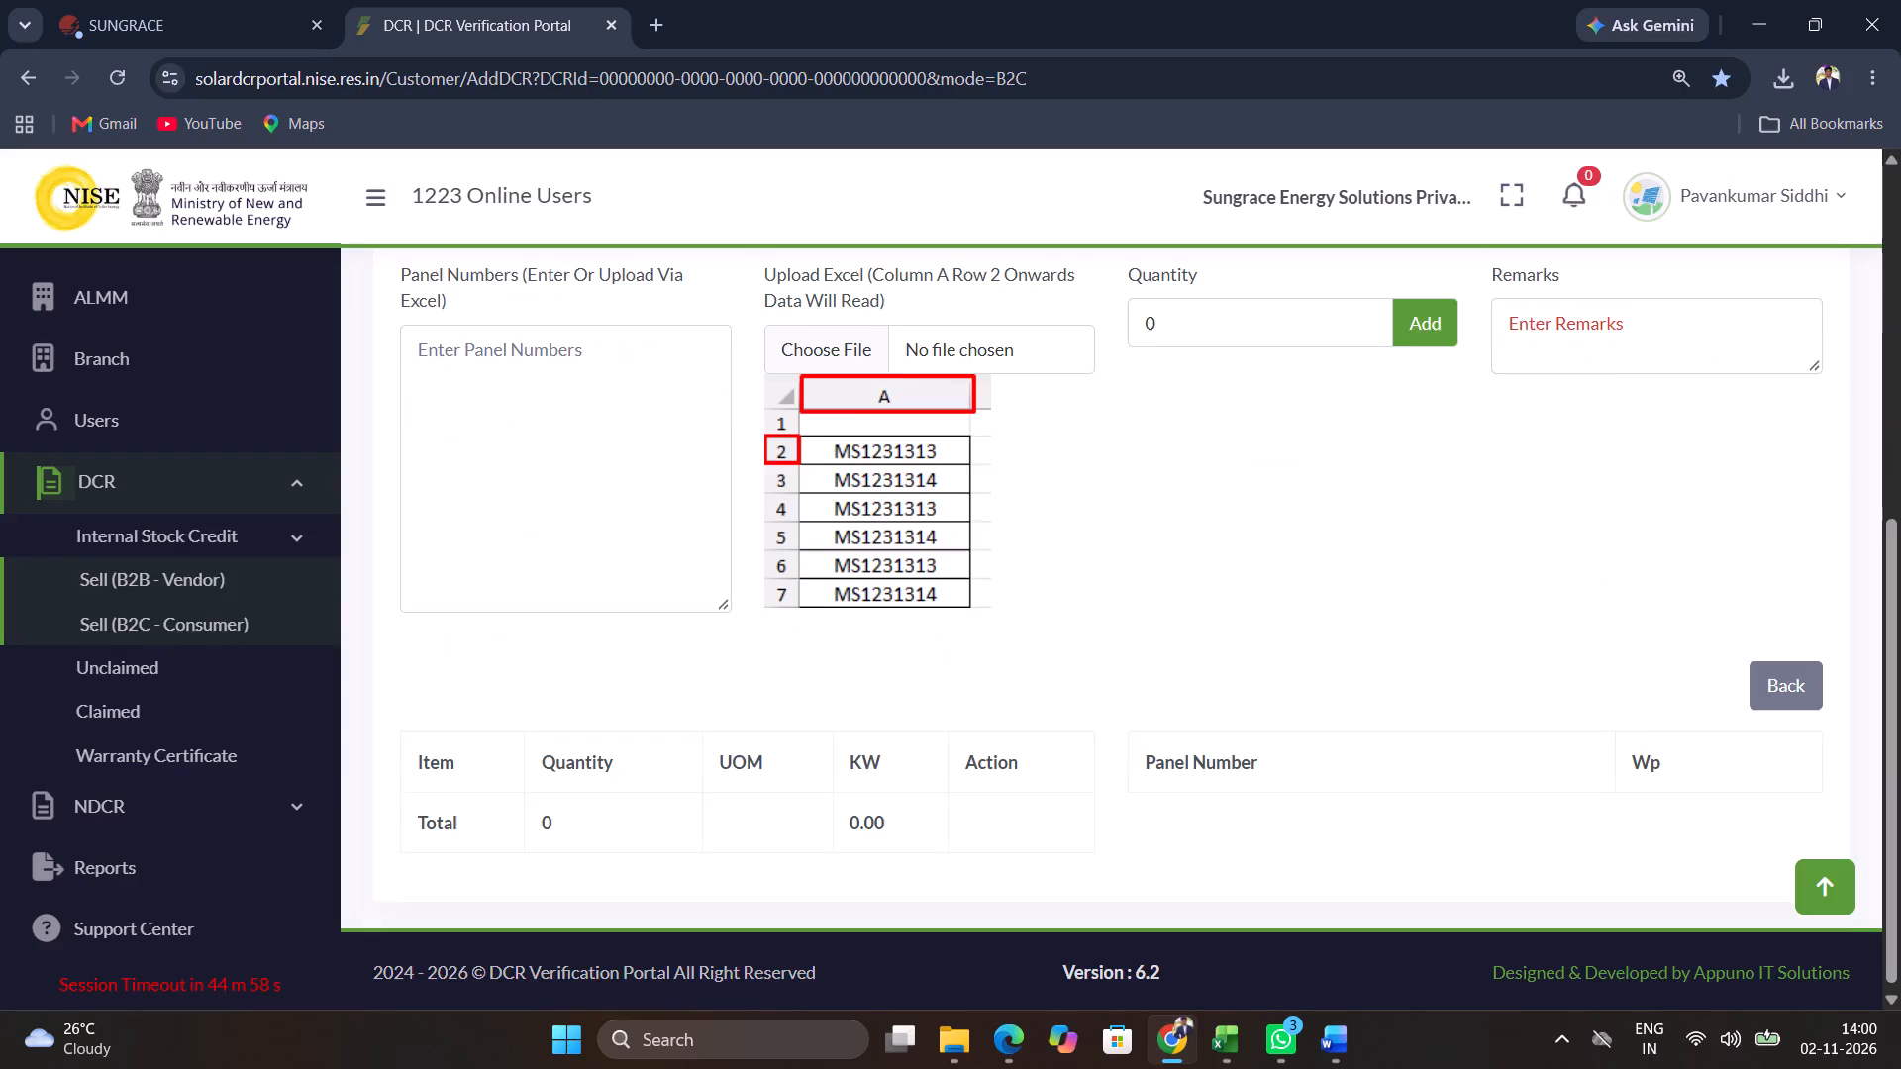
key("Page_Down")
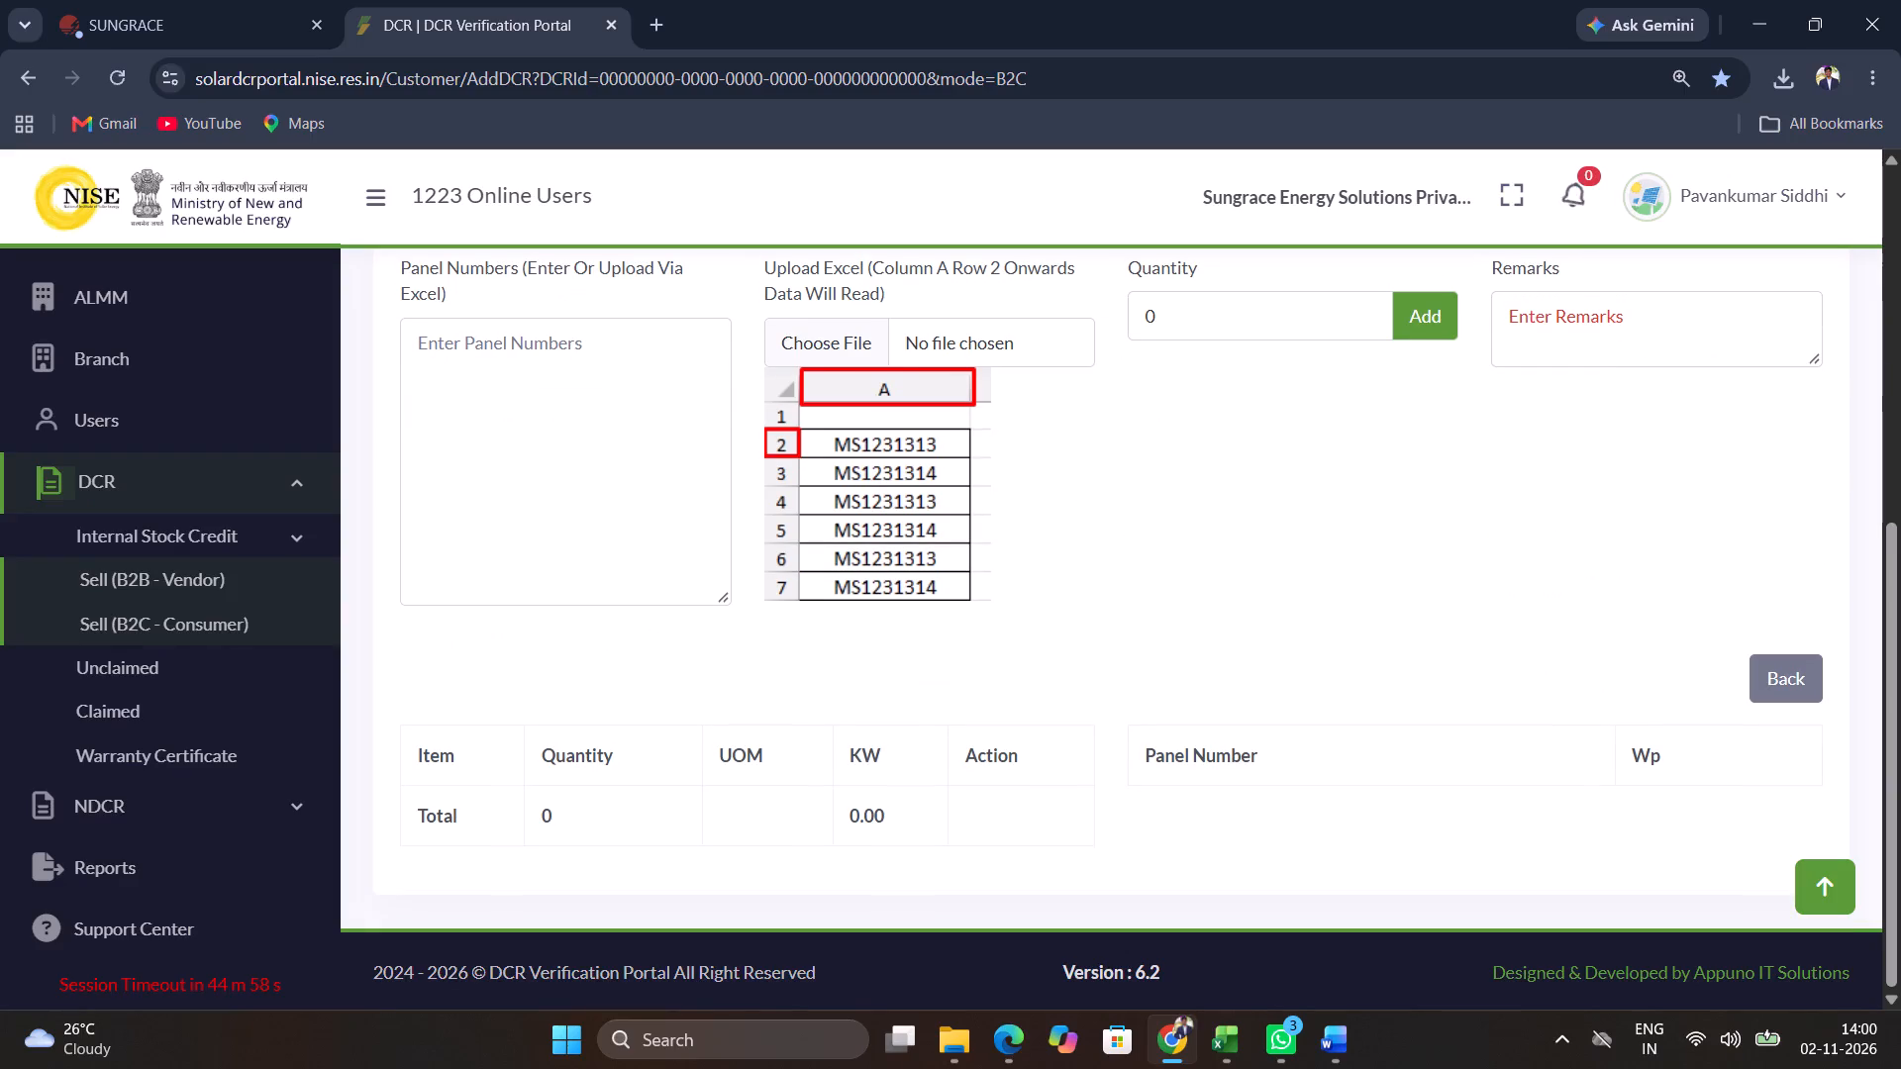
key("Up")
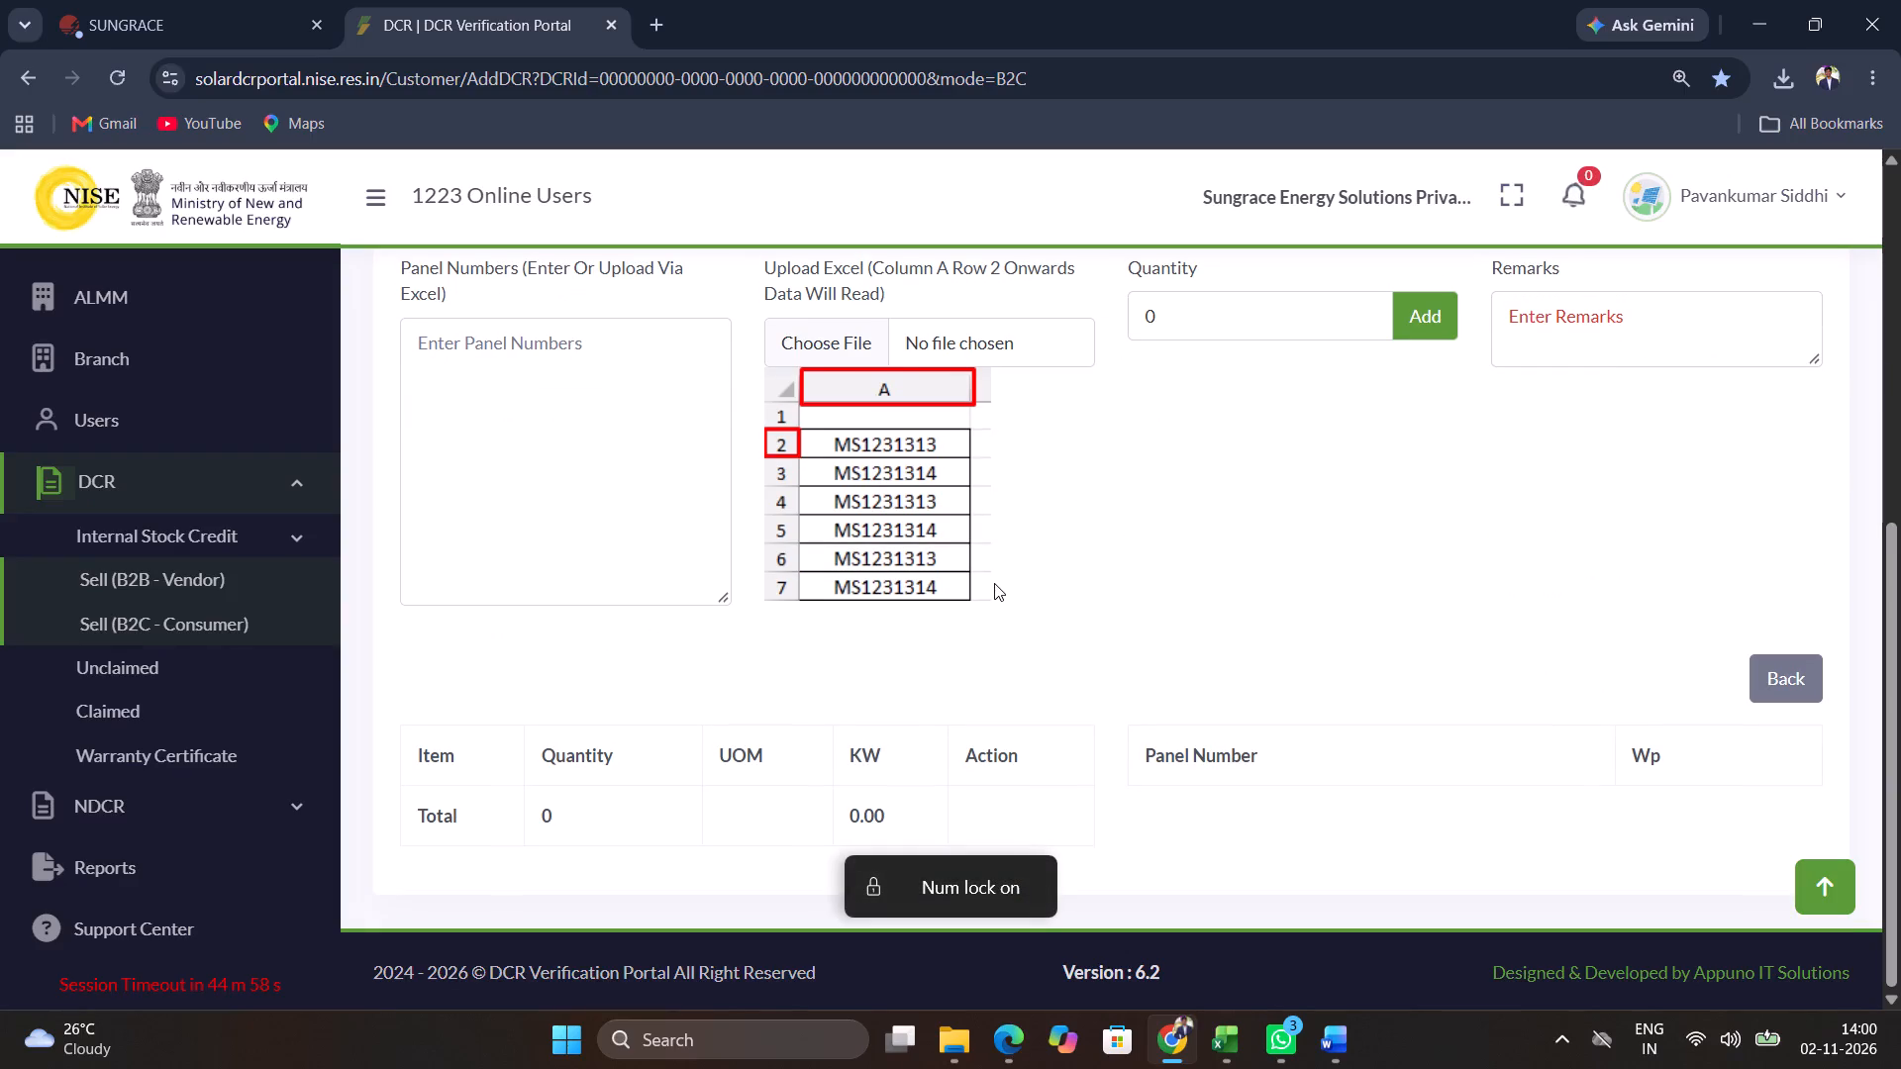
Append 332 to the invoice number so it reads AP/GST/26-27/009-332.
scroll(994, 583, "up", 5)
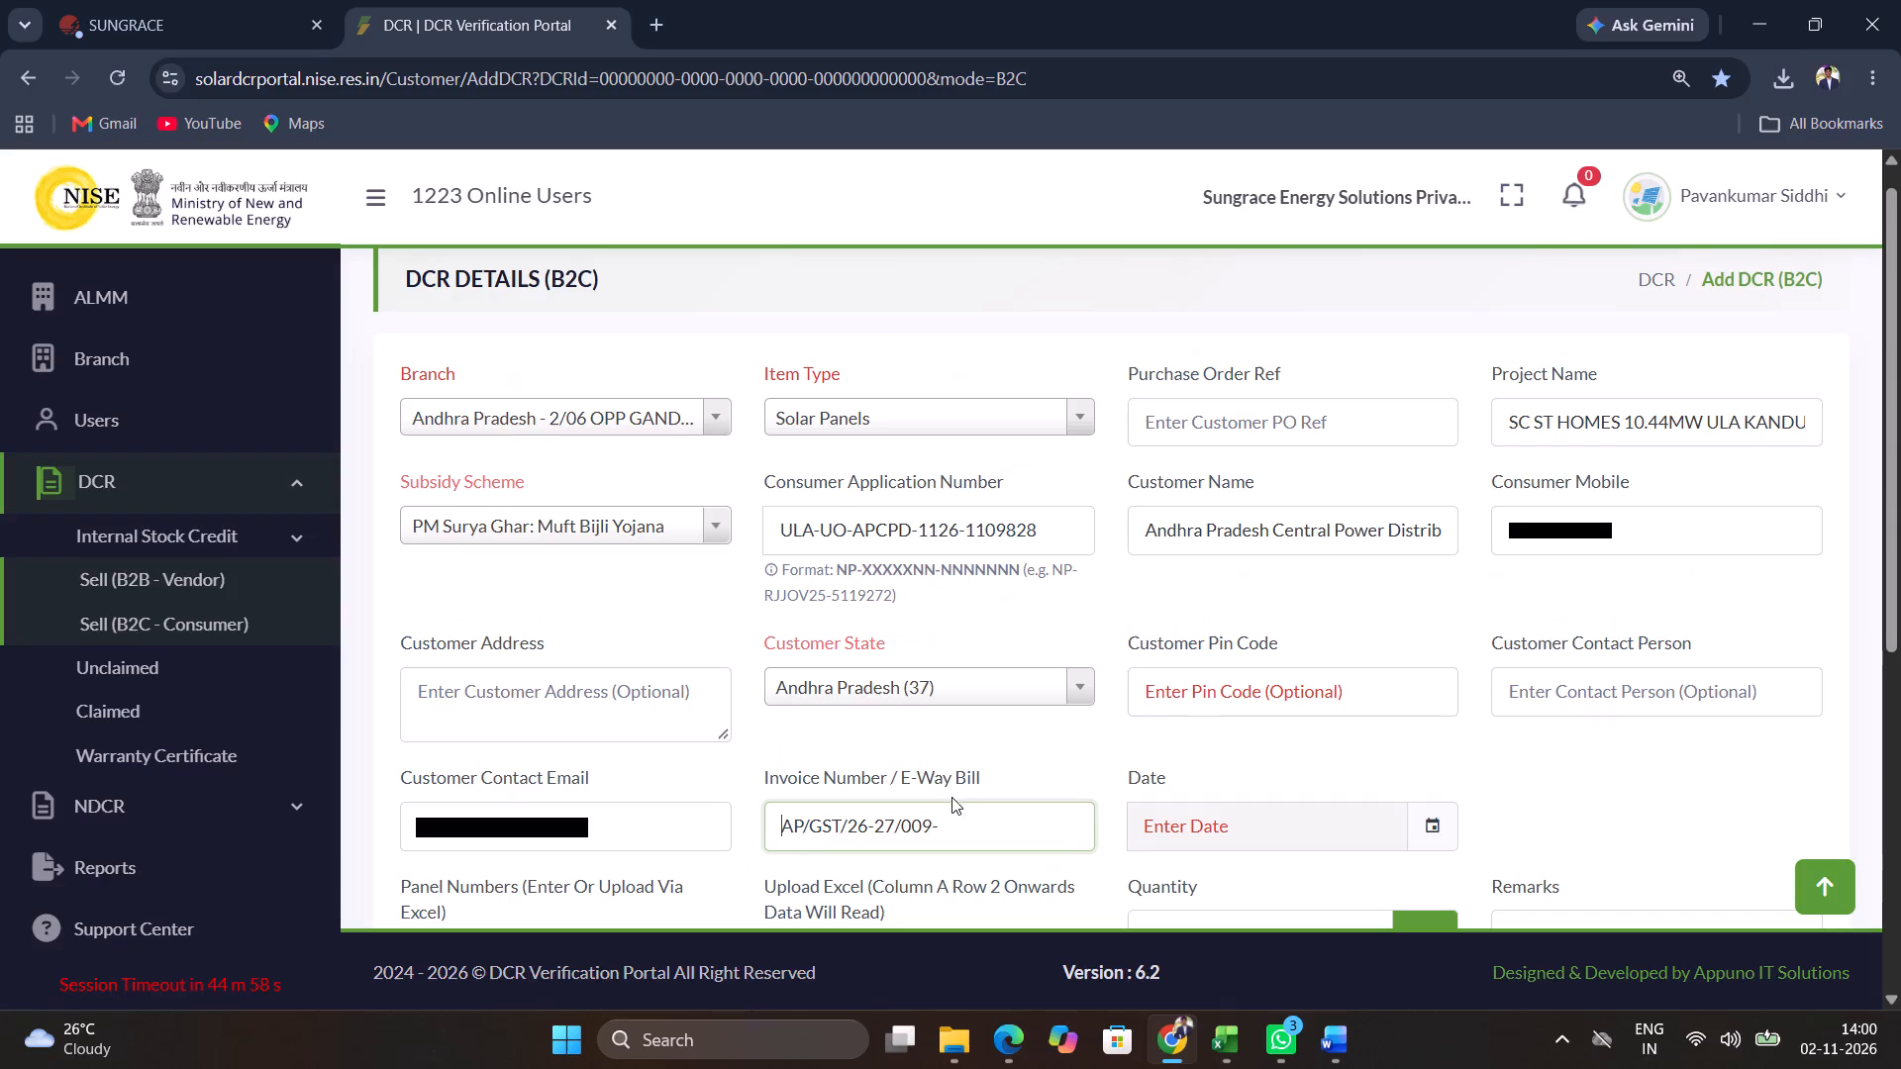
left_click(962, 810)
type("332")
Set the invoice date to 30-Sep-2026.
scroll(1052, 737, "down", 1)
left_click(1162, 699)
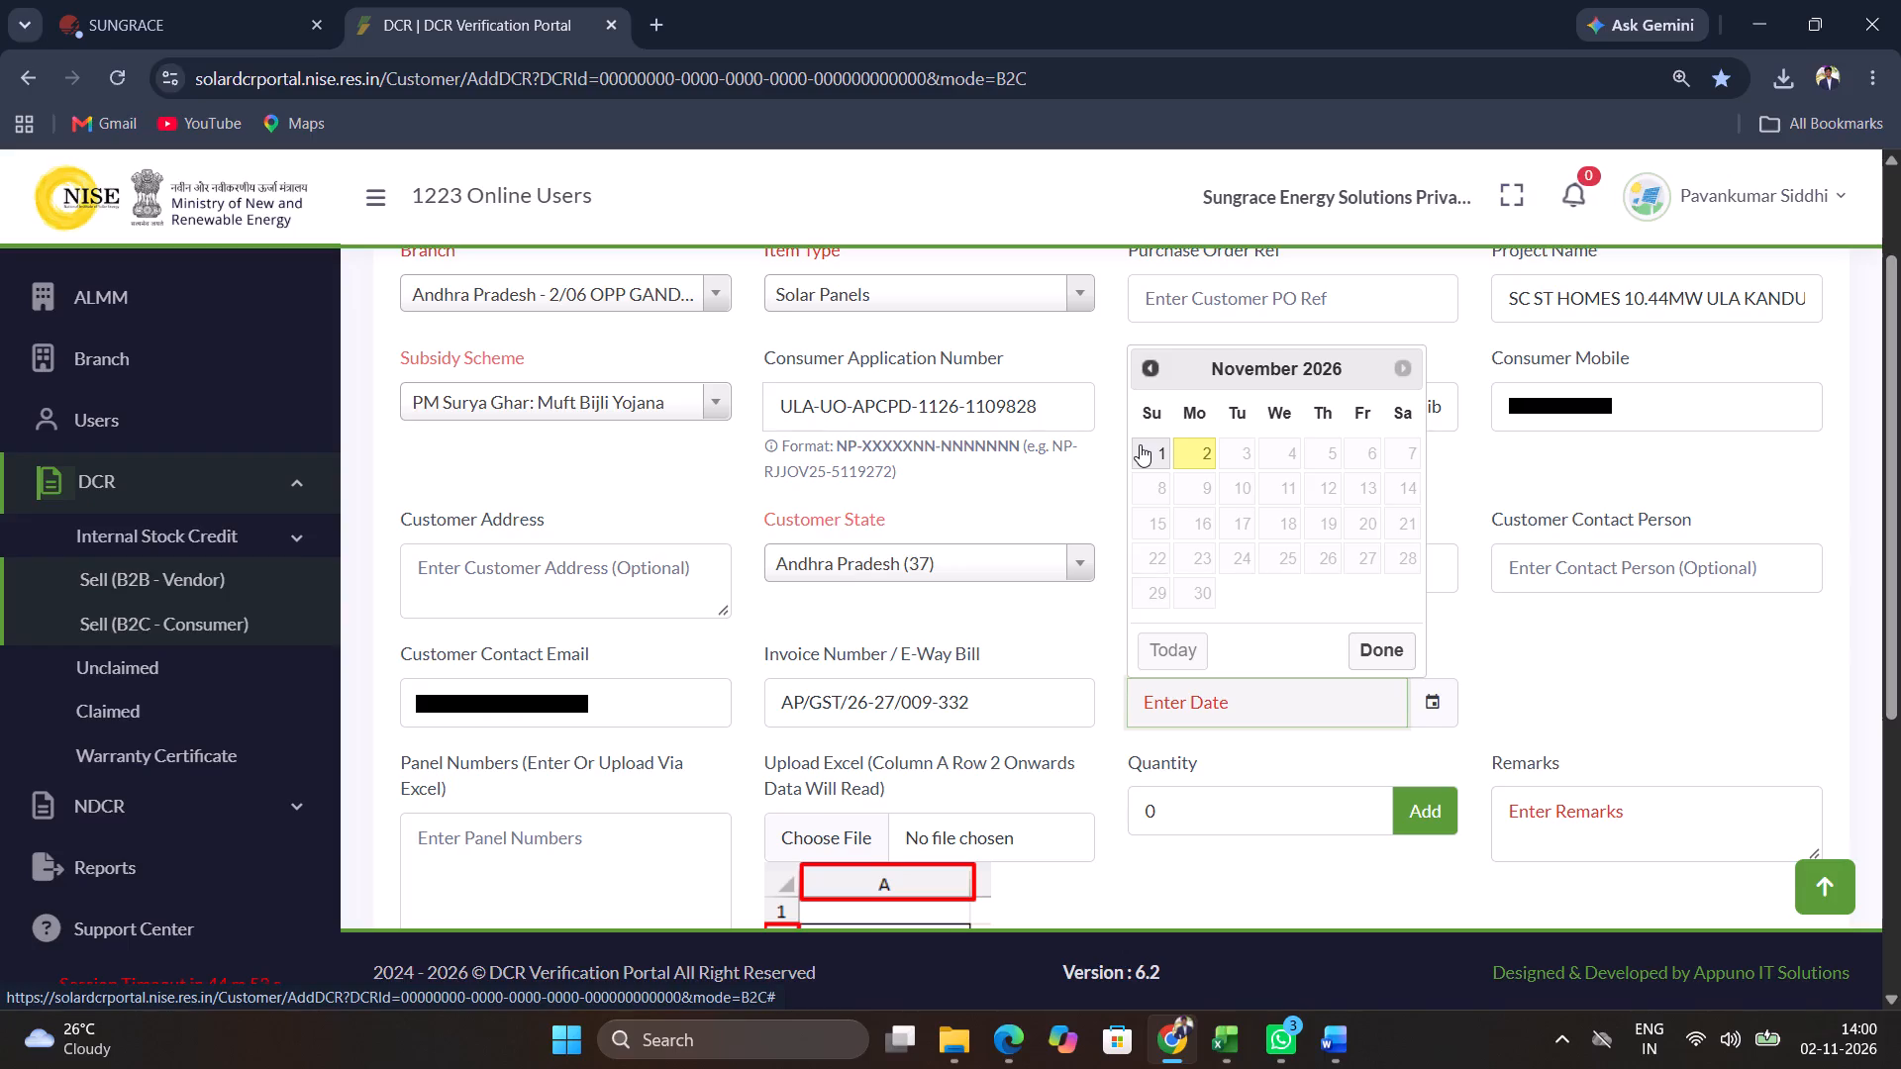
left_click(1151, 377)
left_click(1151, 377)
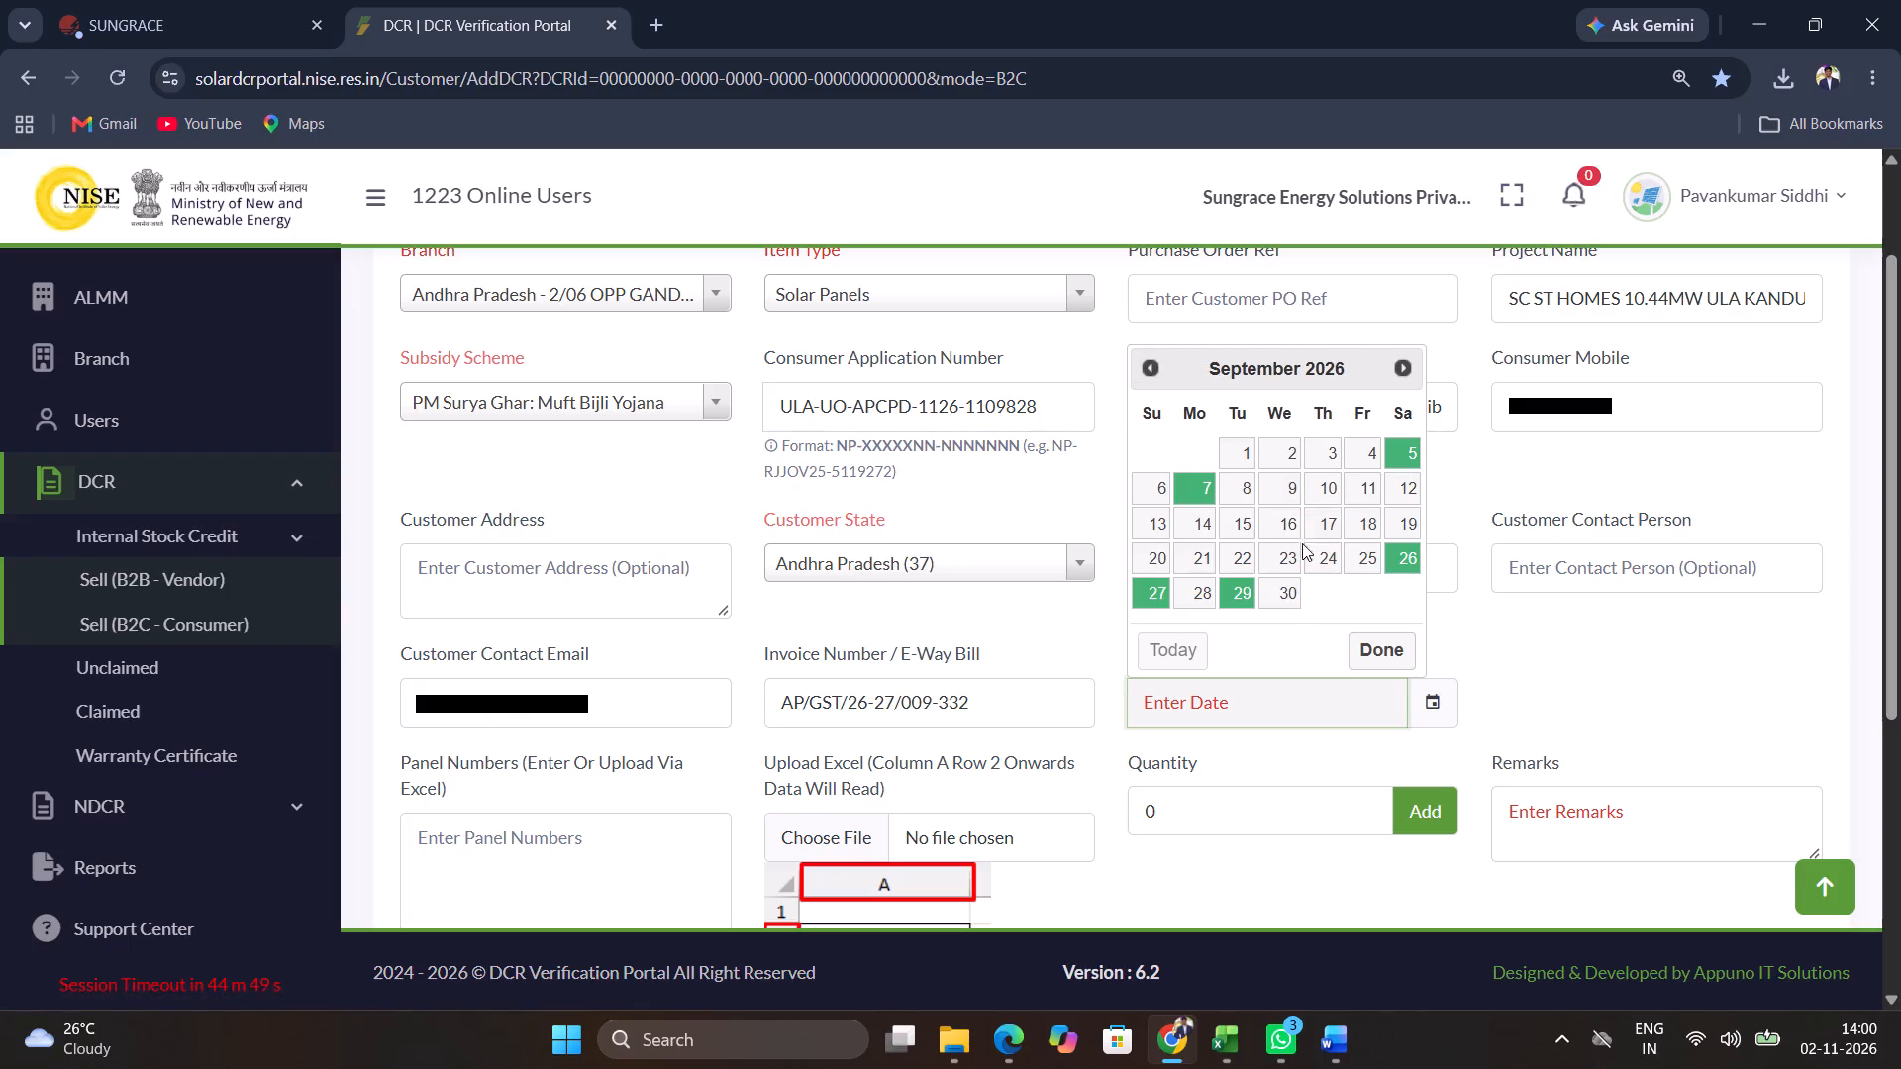
left_click(1290, 591)
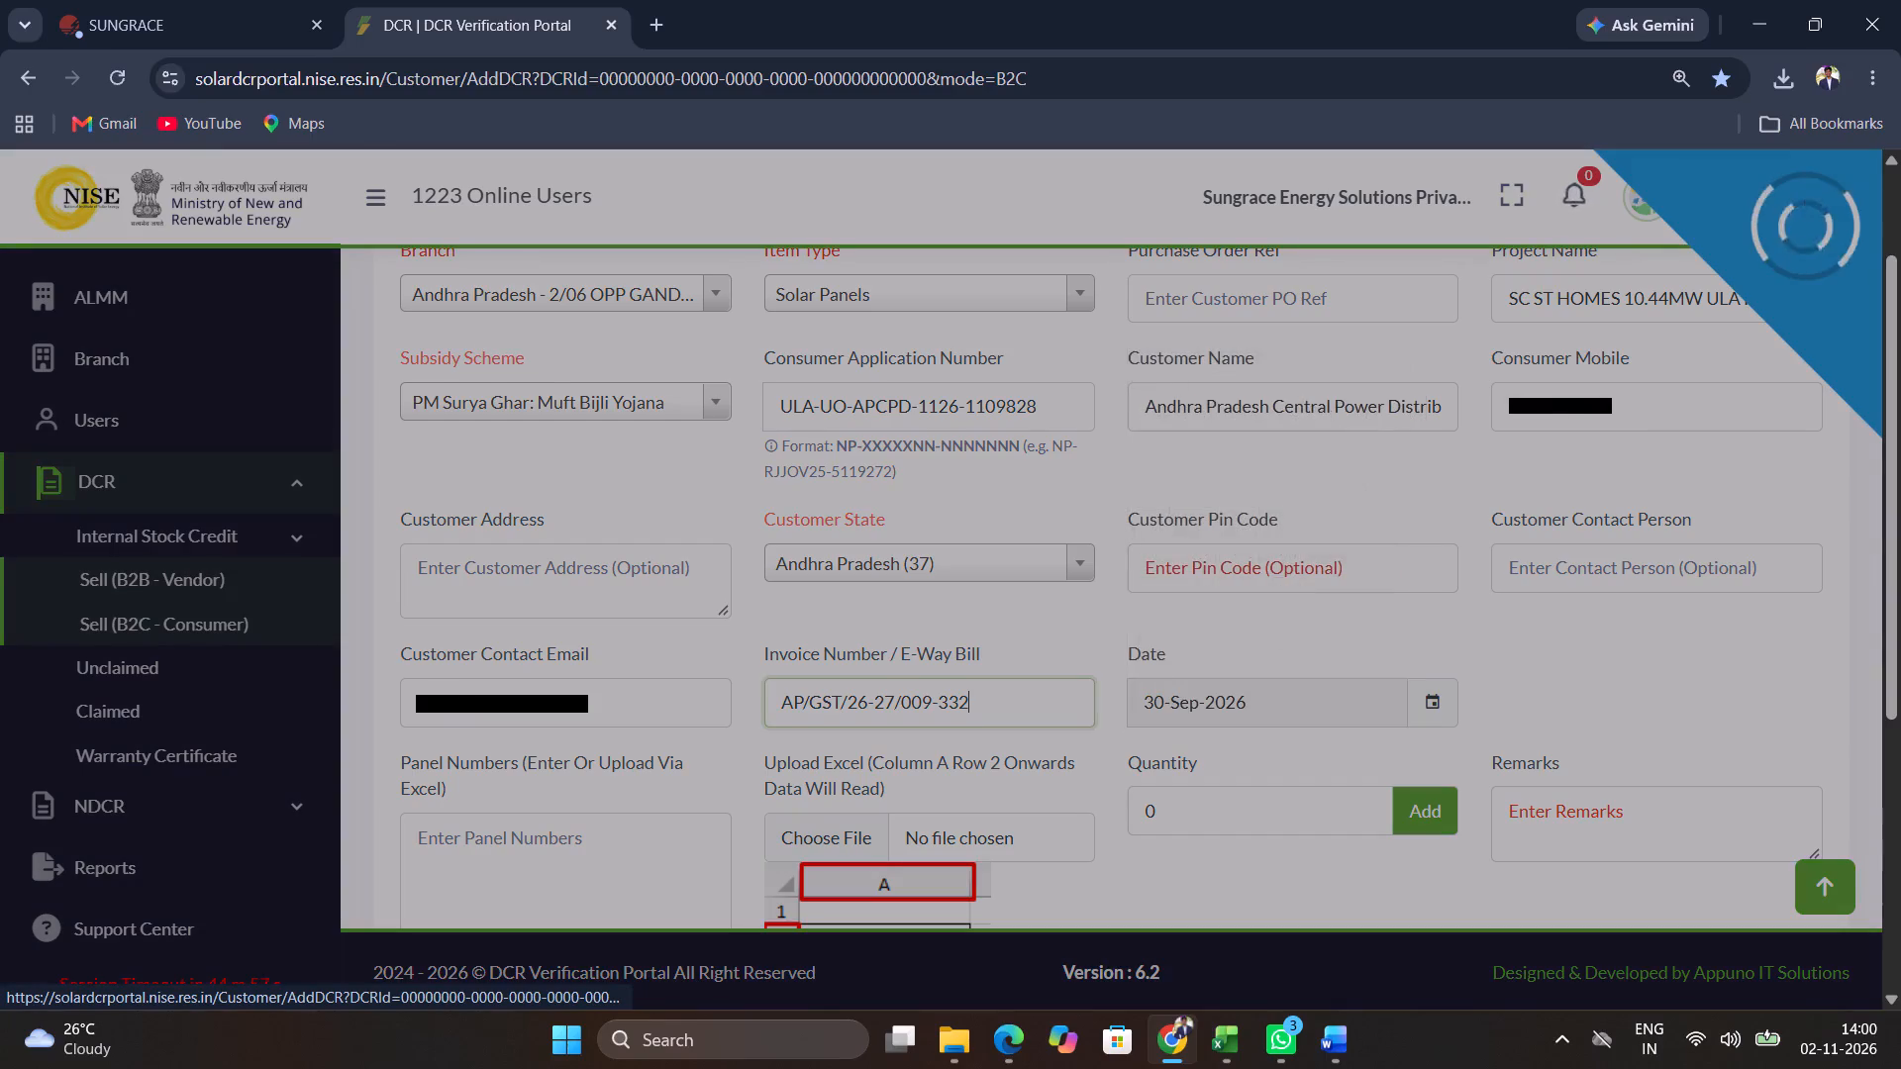
scroll(1336, 556, "down", 2)
left_click(554, 676)
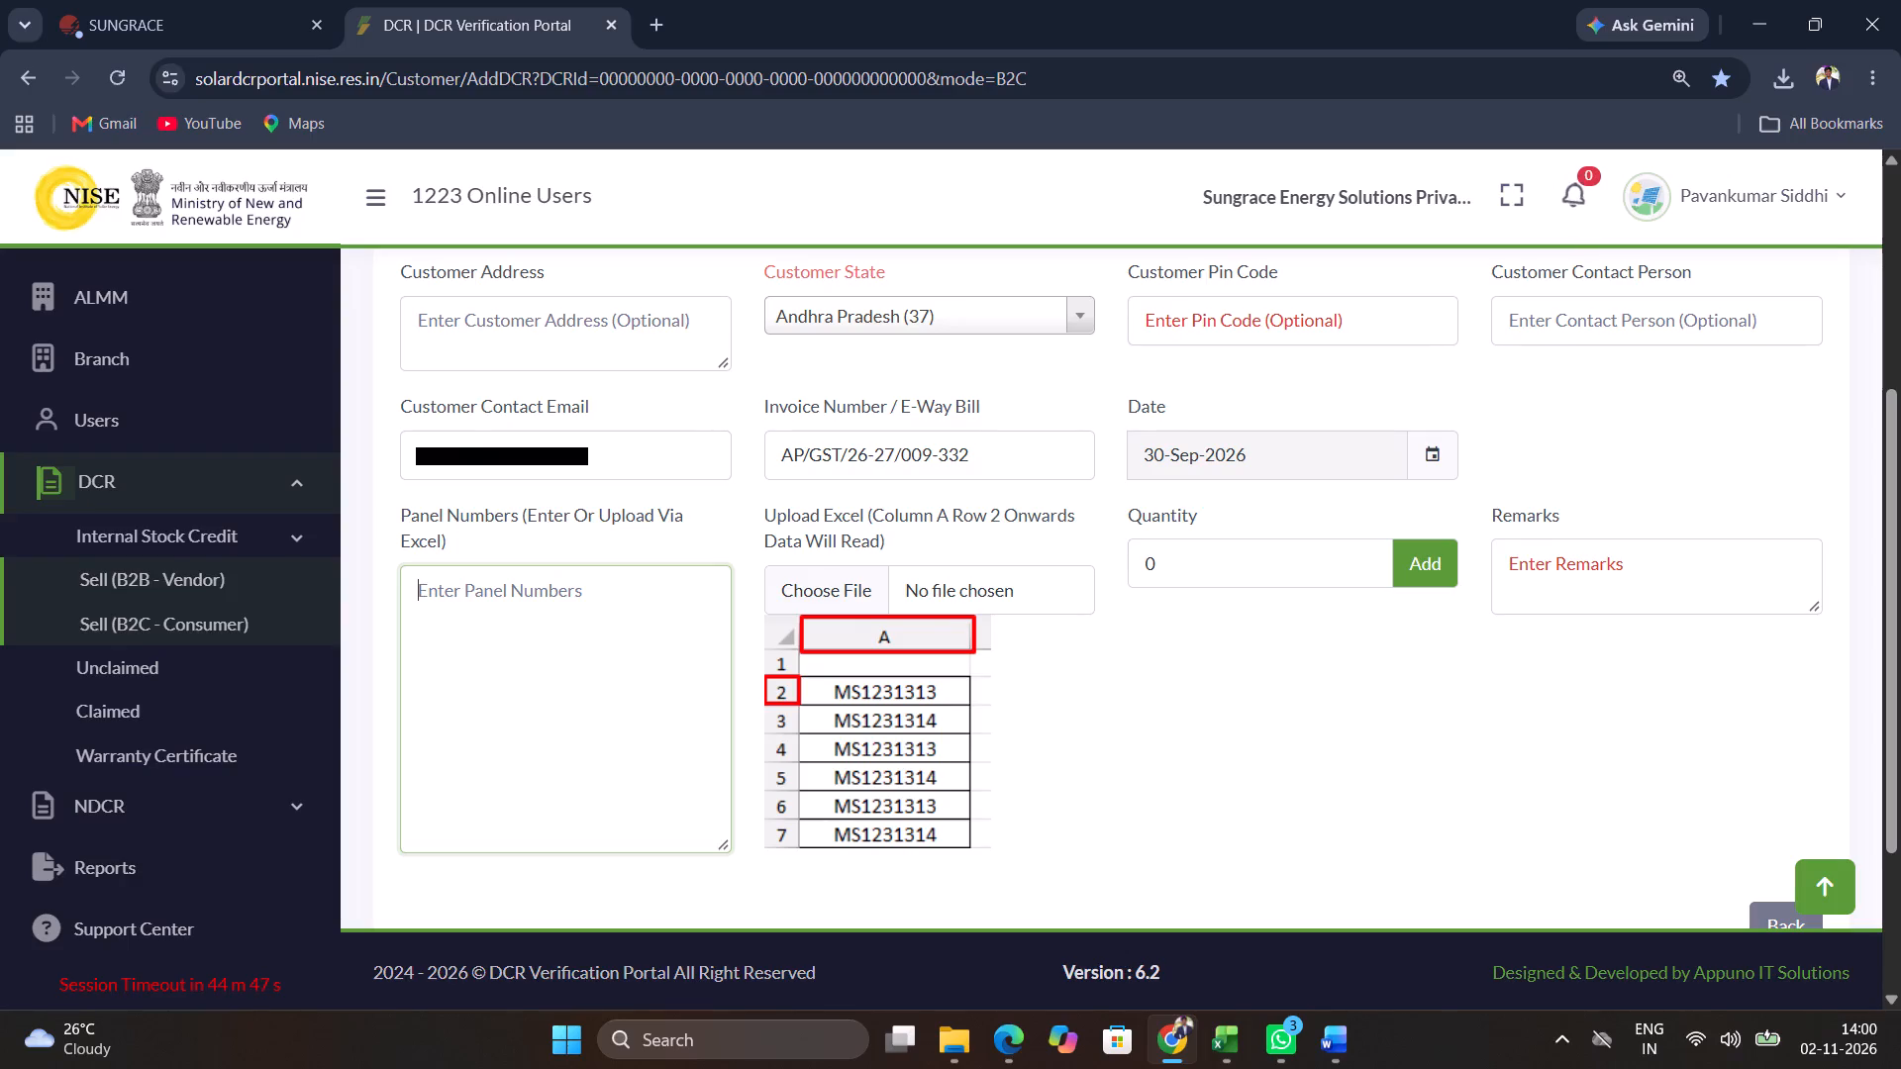
left_click(635, 716)
Copy the four Panel Serial Numbers from the SUNGRACE work order and paste them into Panel Numbers on the DCR form.
left_click(221, 6)
left_click(1165, 251)
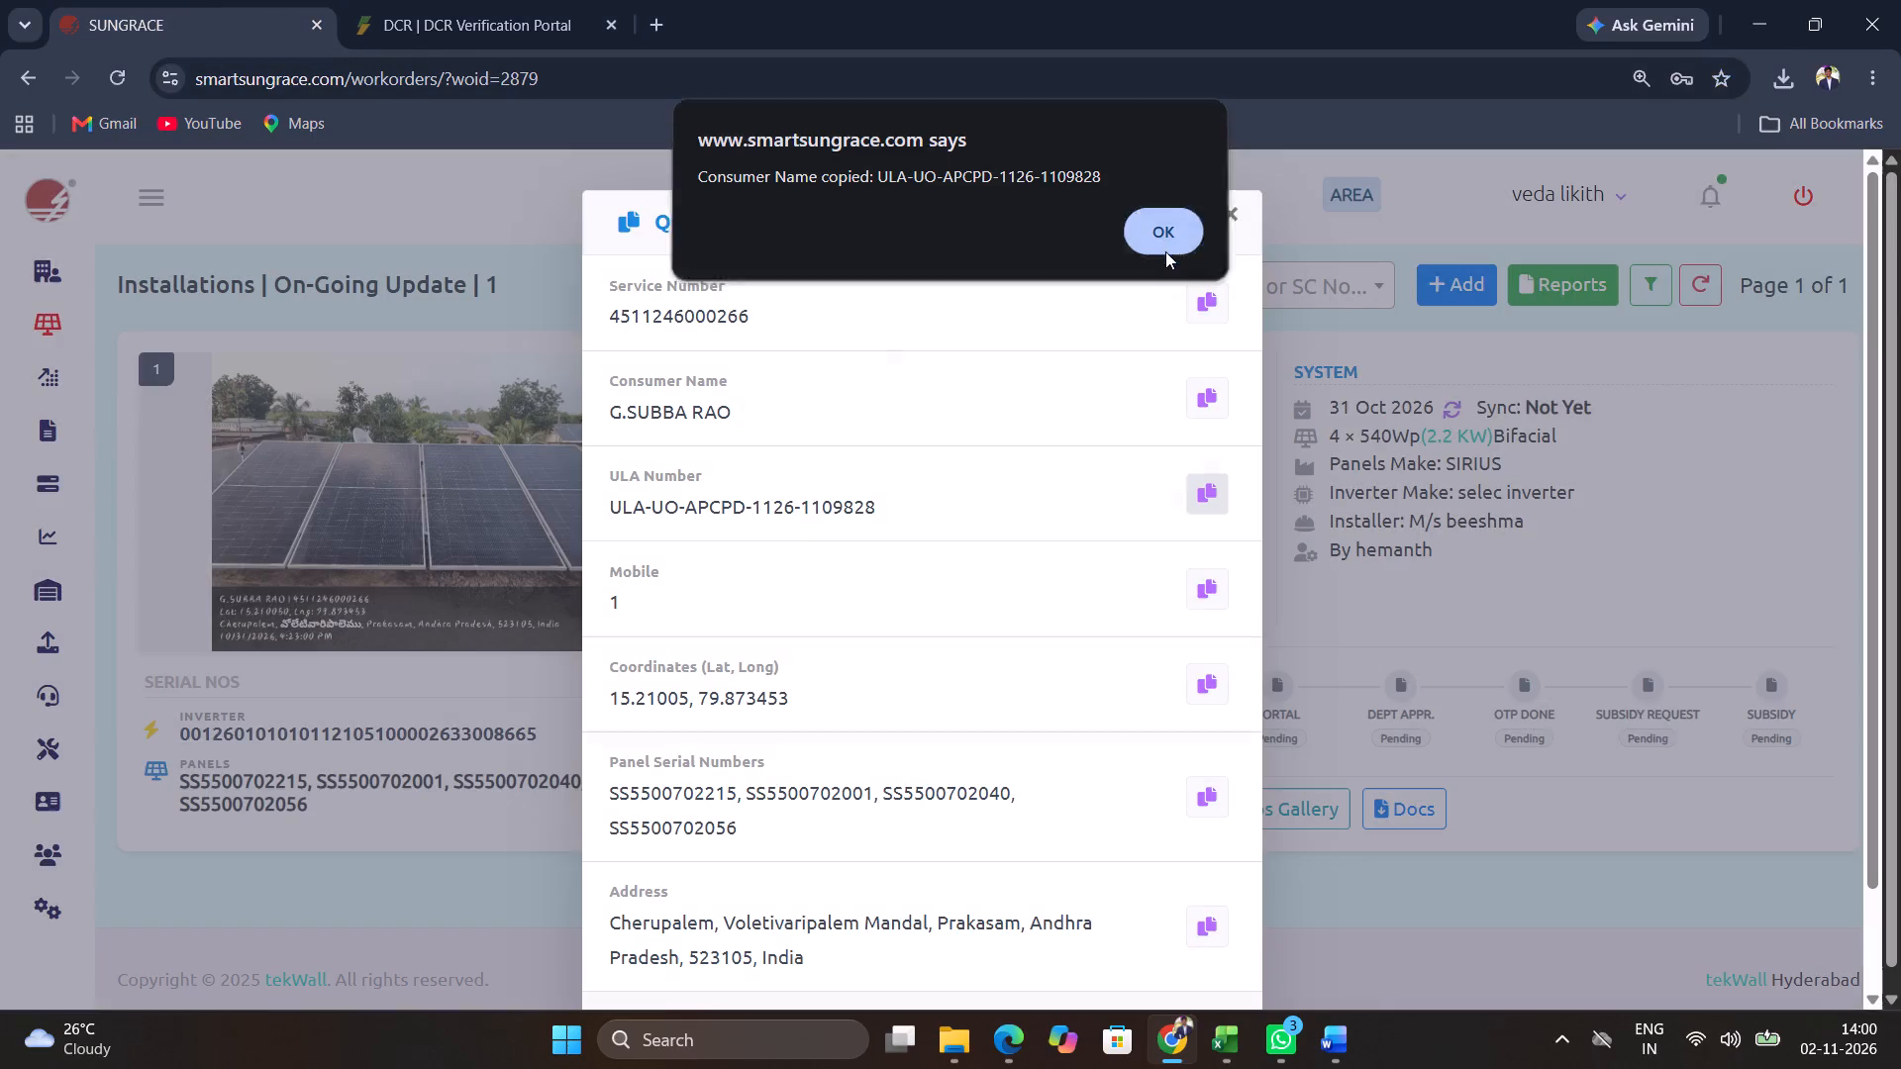
left_click(1187, 794)
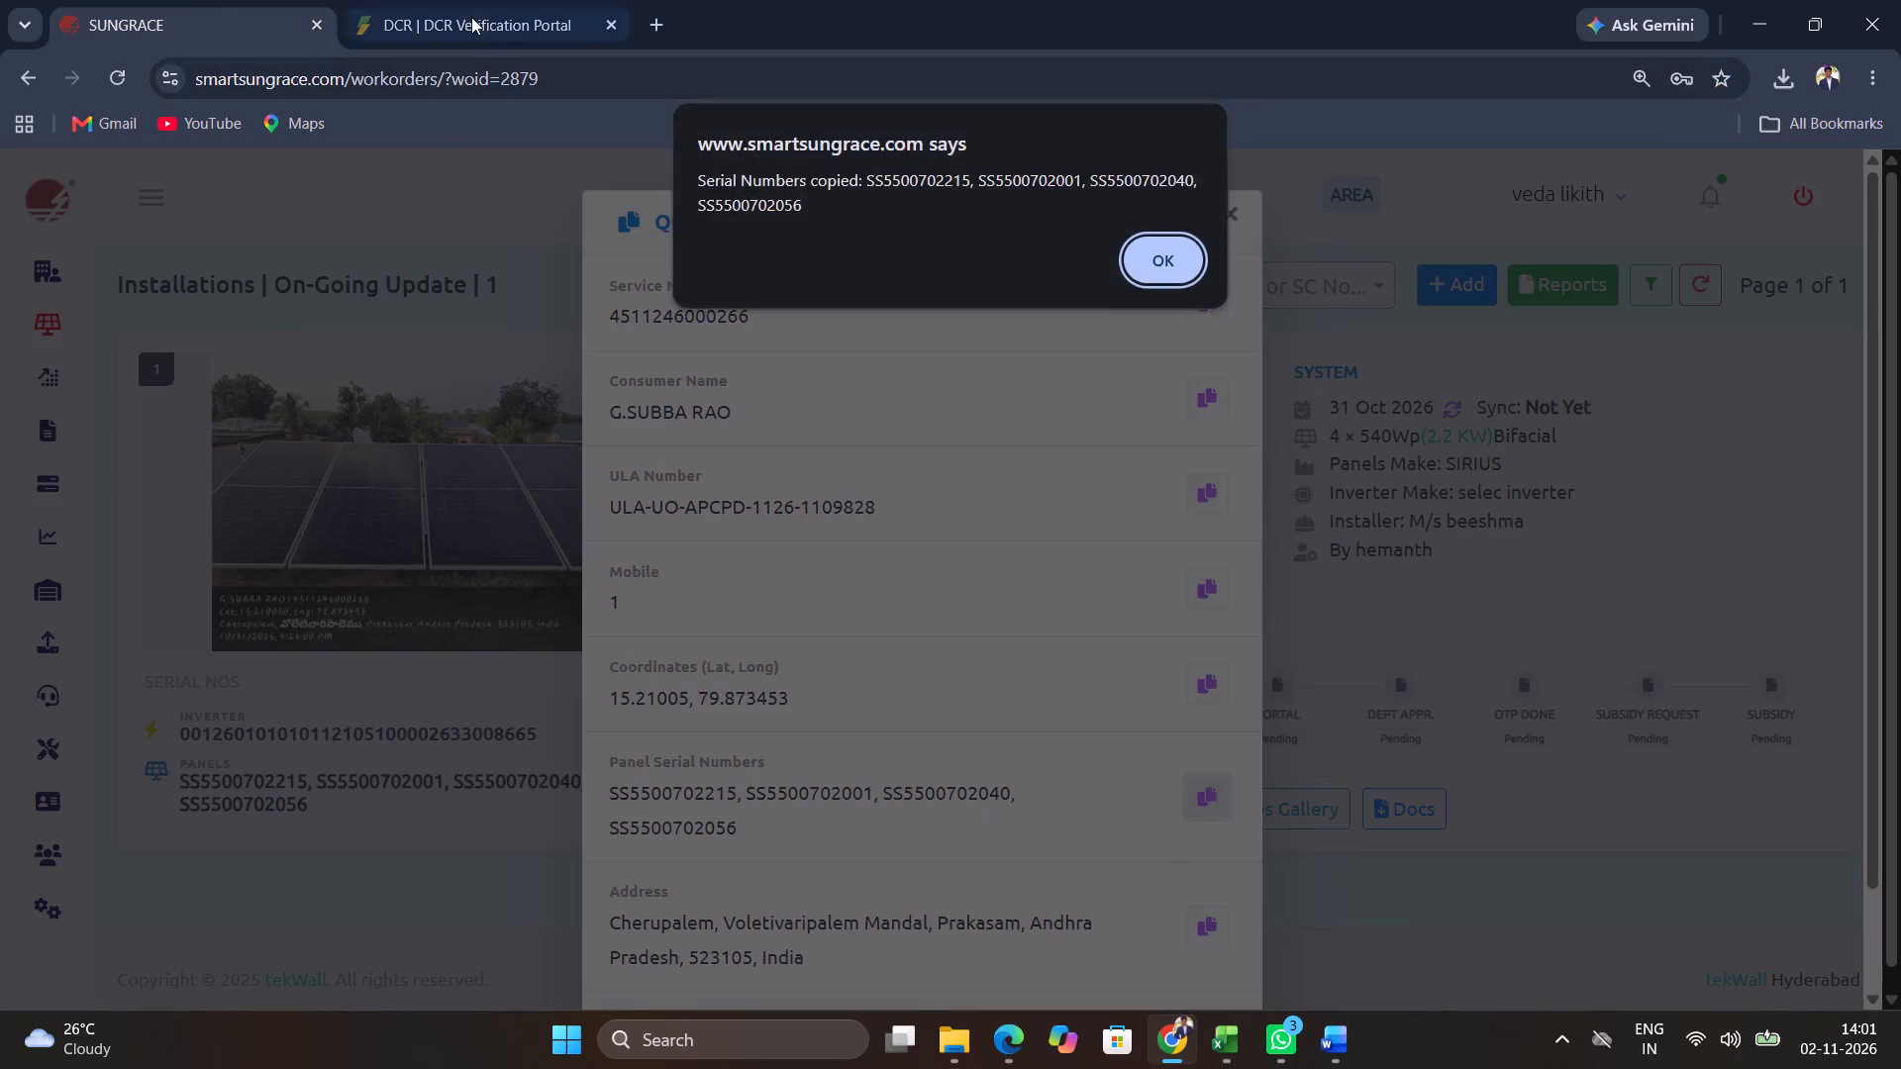
left_click(473, 16)
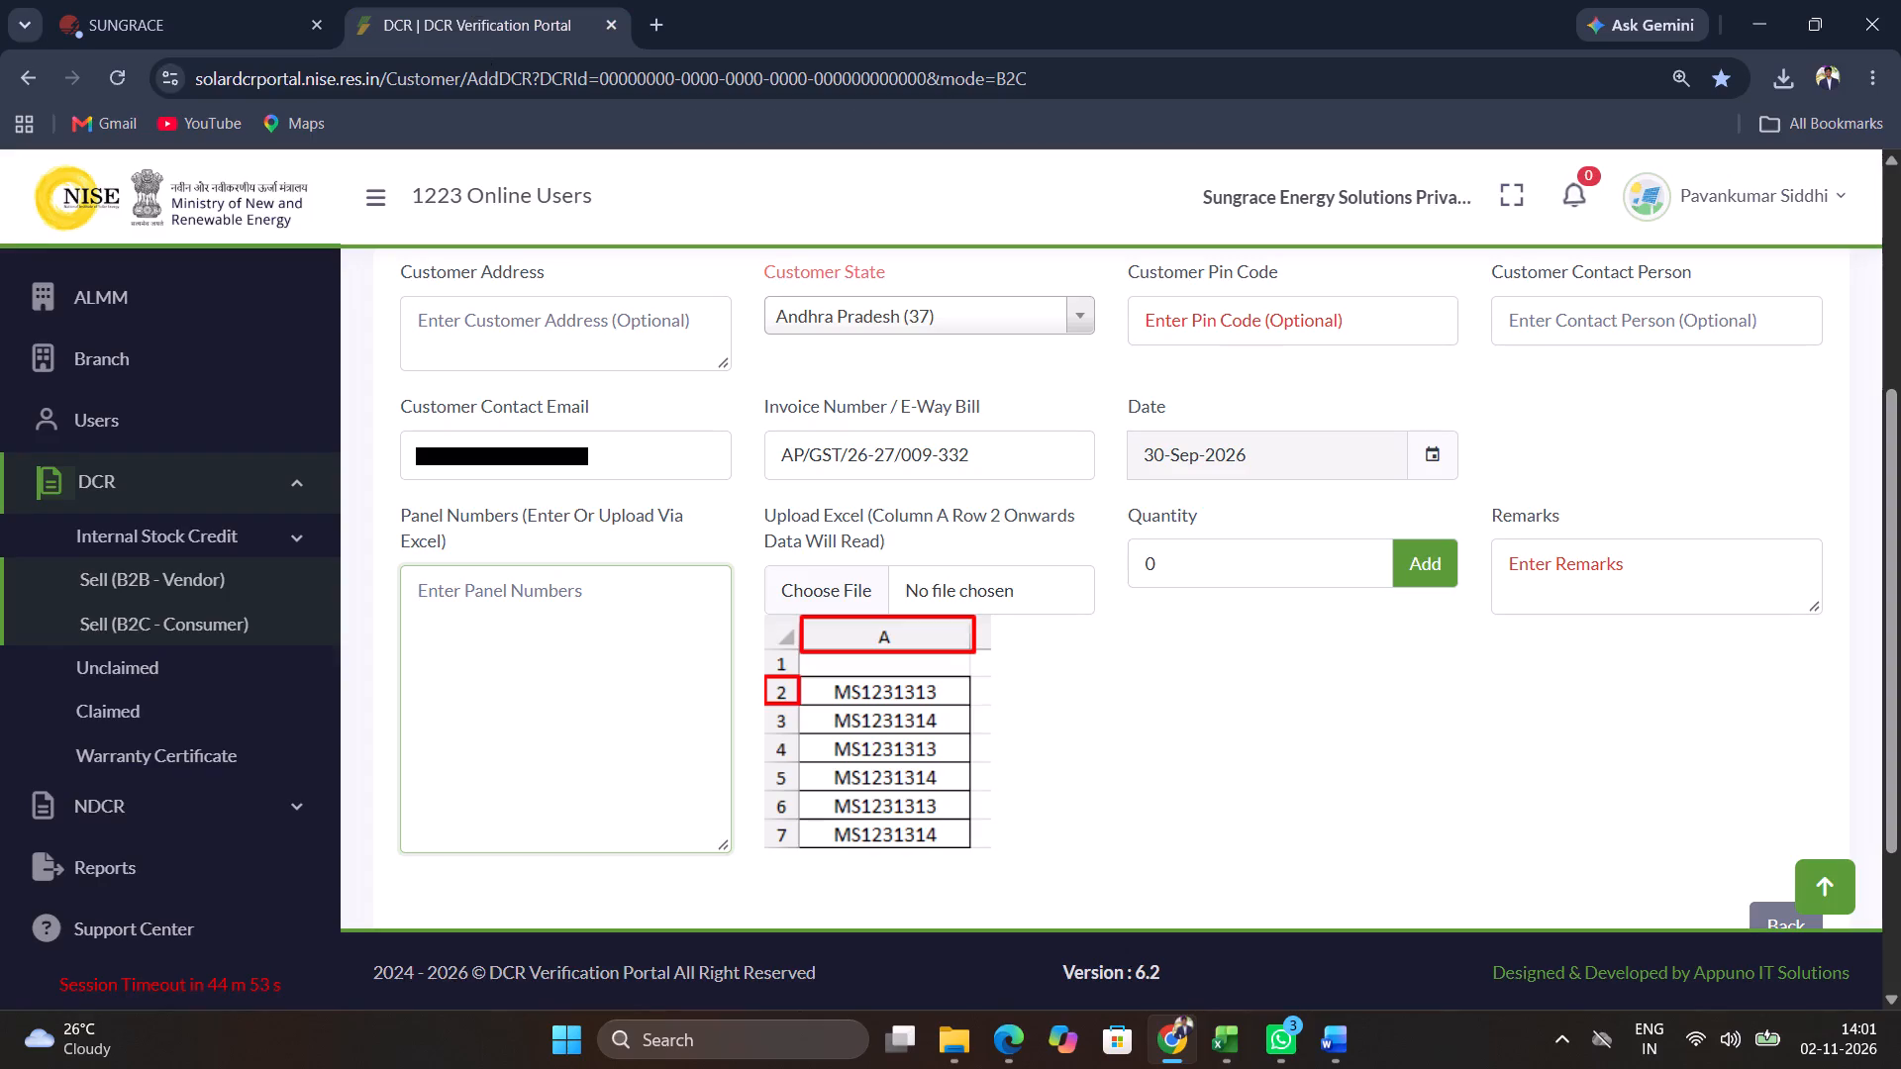
key("ctrl+v")
key("Left")
key("Left")
key("Left")
key("Left")
key("Left")
key("Left")
key("Left")
key("Left")
key("Left")
key("Left")
key("Left")
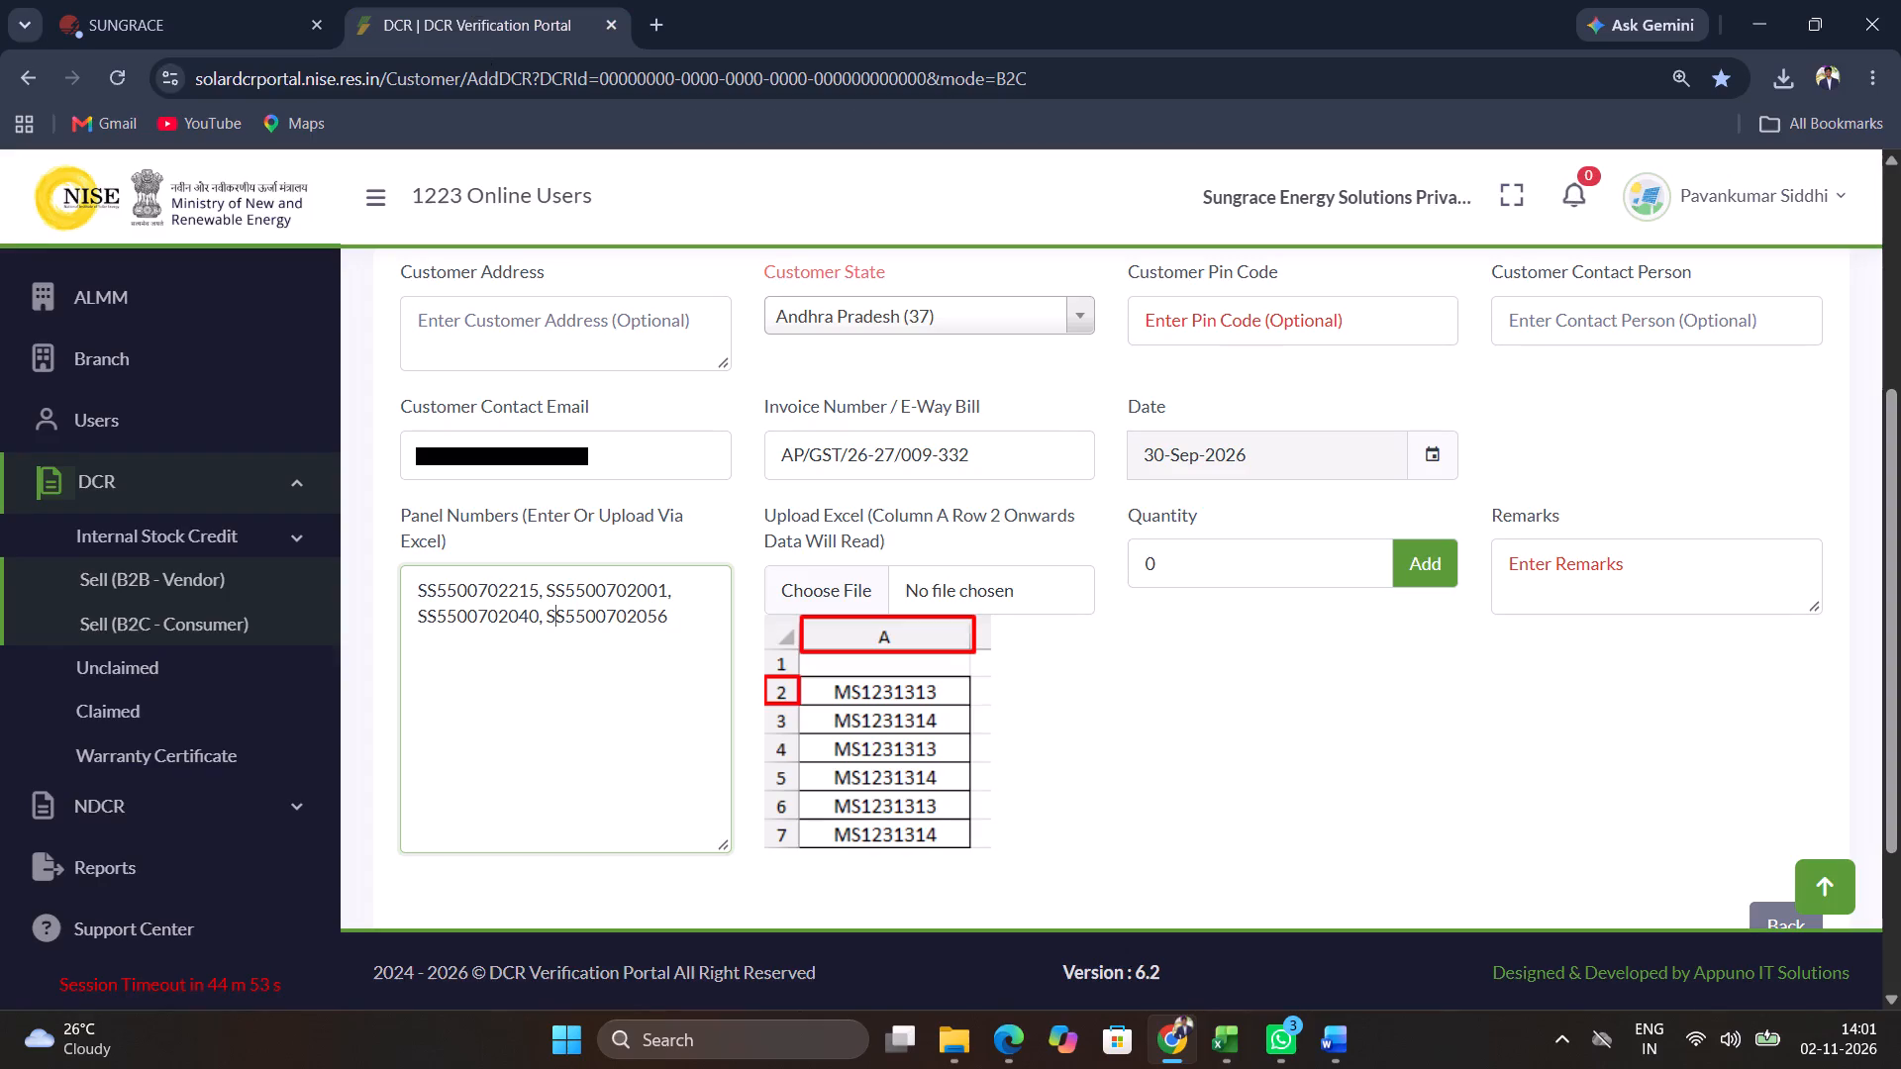
key("Left")
key("BackSpace")
key("BackSpace")
key("Return")
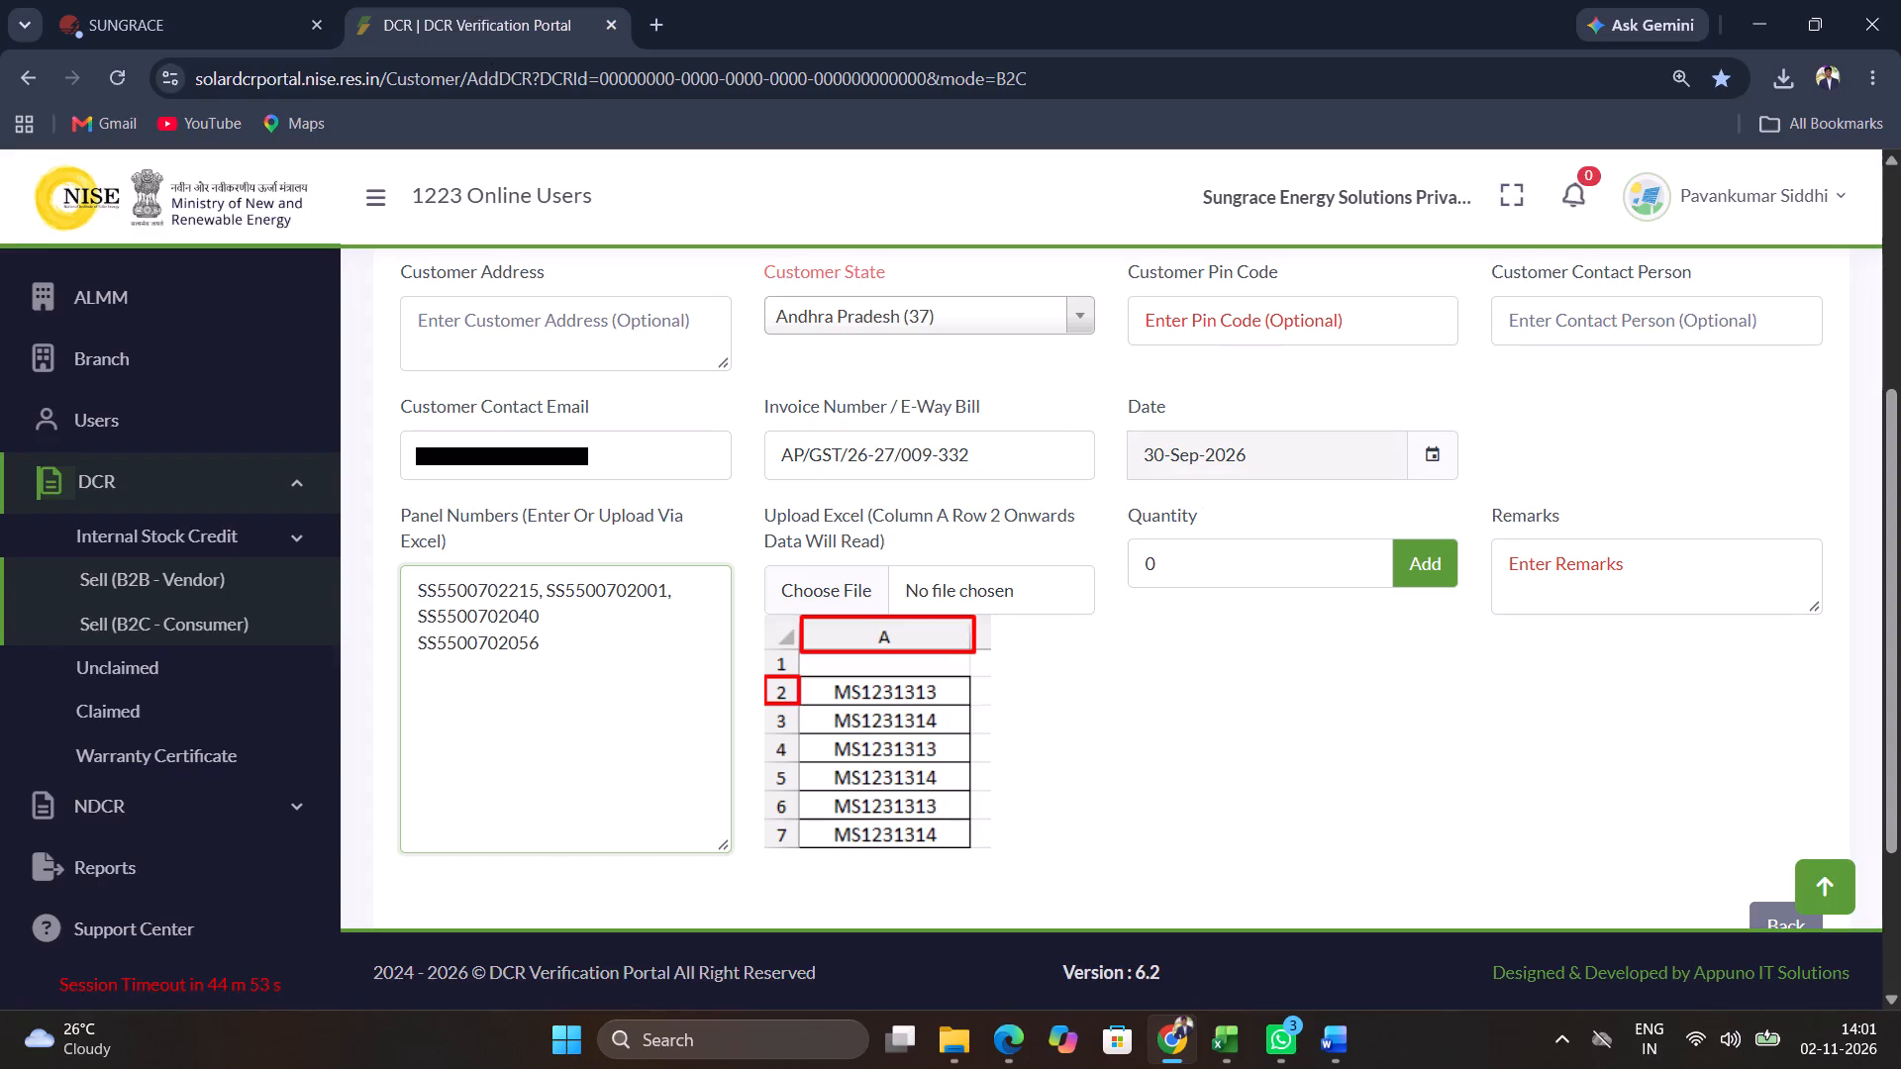
key("Up")
key("Up")
key("Up")
key("Up")
key("Up")
key("Up")
key("Up")
key("Up")
key("Up")
key("Right")
key("Right")
key("Right")
key("Right")
key("Right")
key("Right")
key("Right")
key("Right")
key("Right")
key("Right")
key("Right")
key("Right")
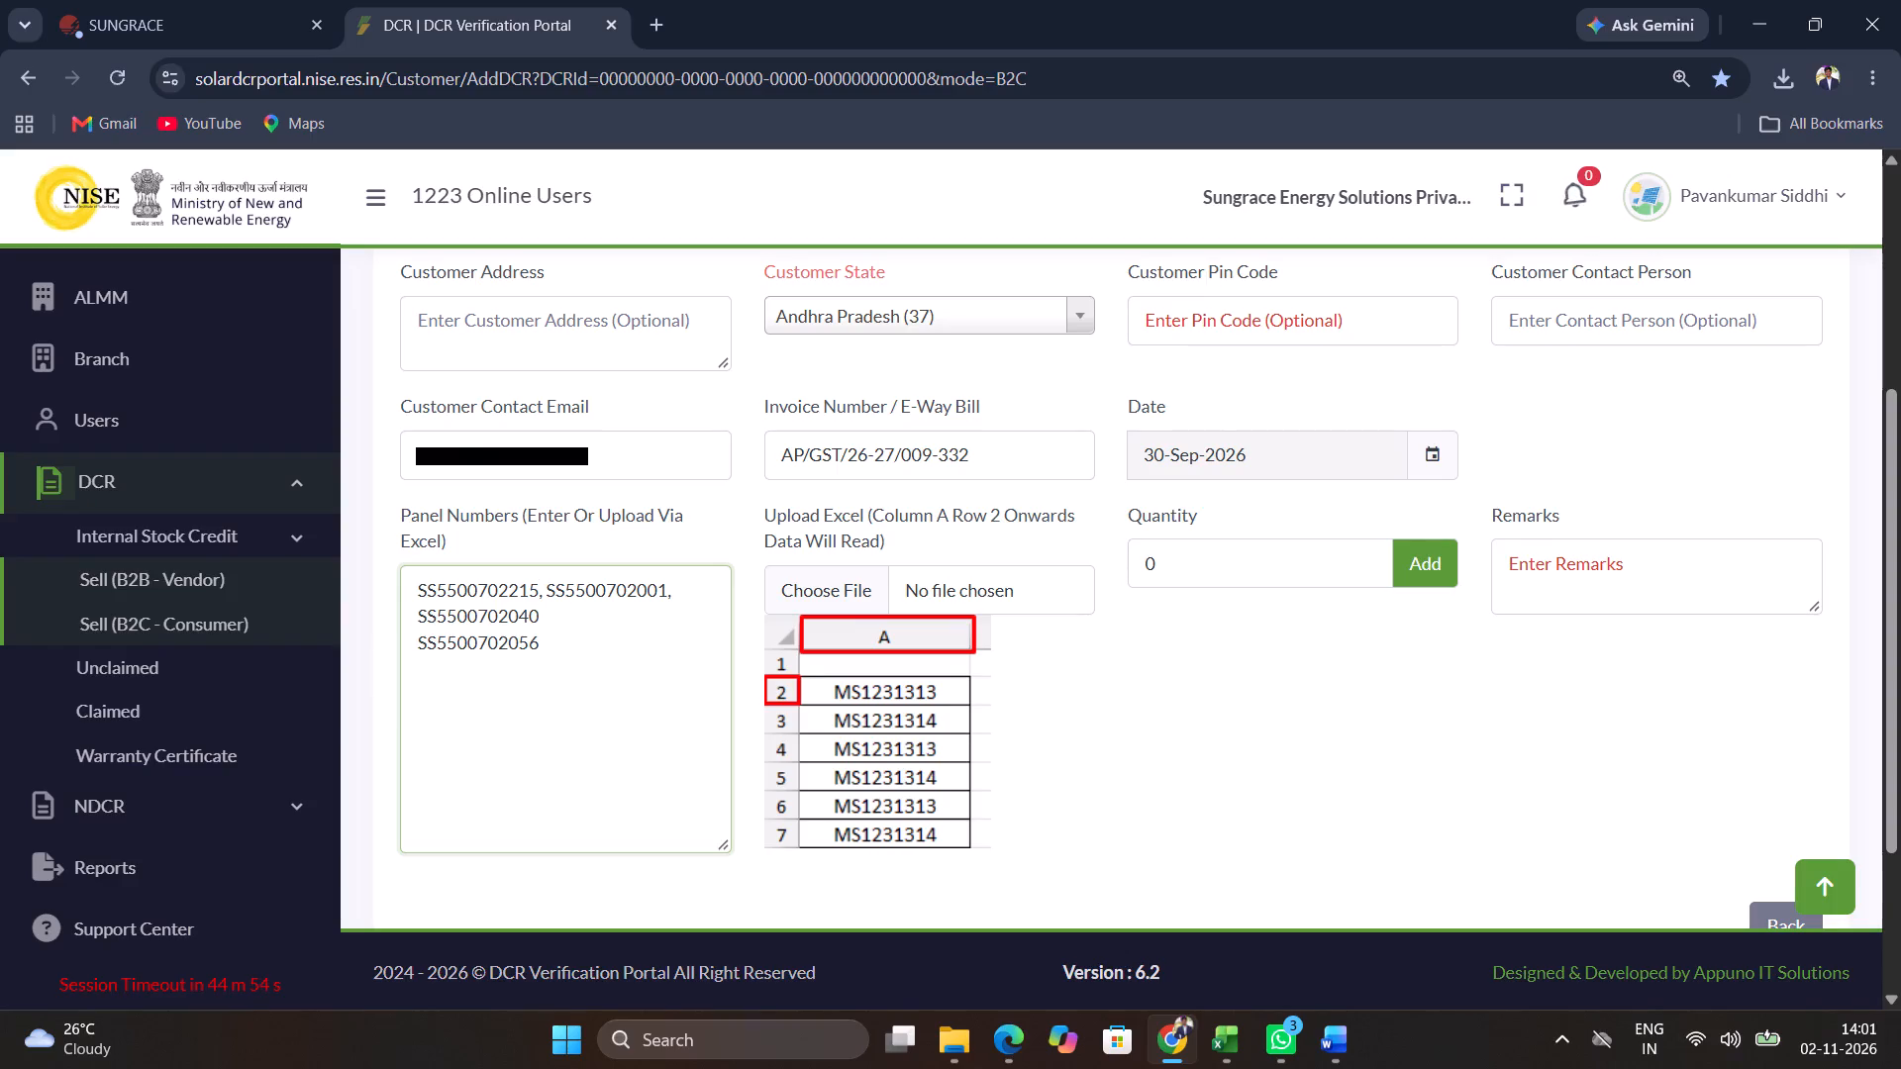
key("Right")
key("Right")
key("BackSpace")
key("BackSpace")
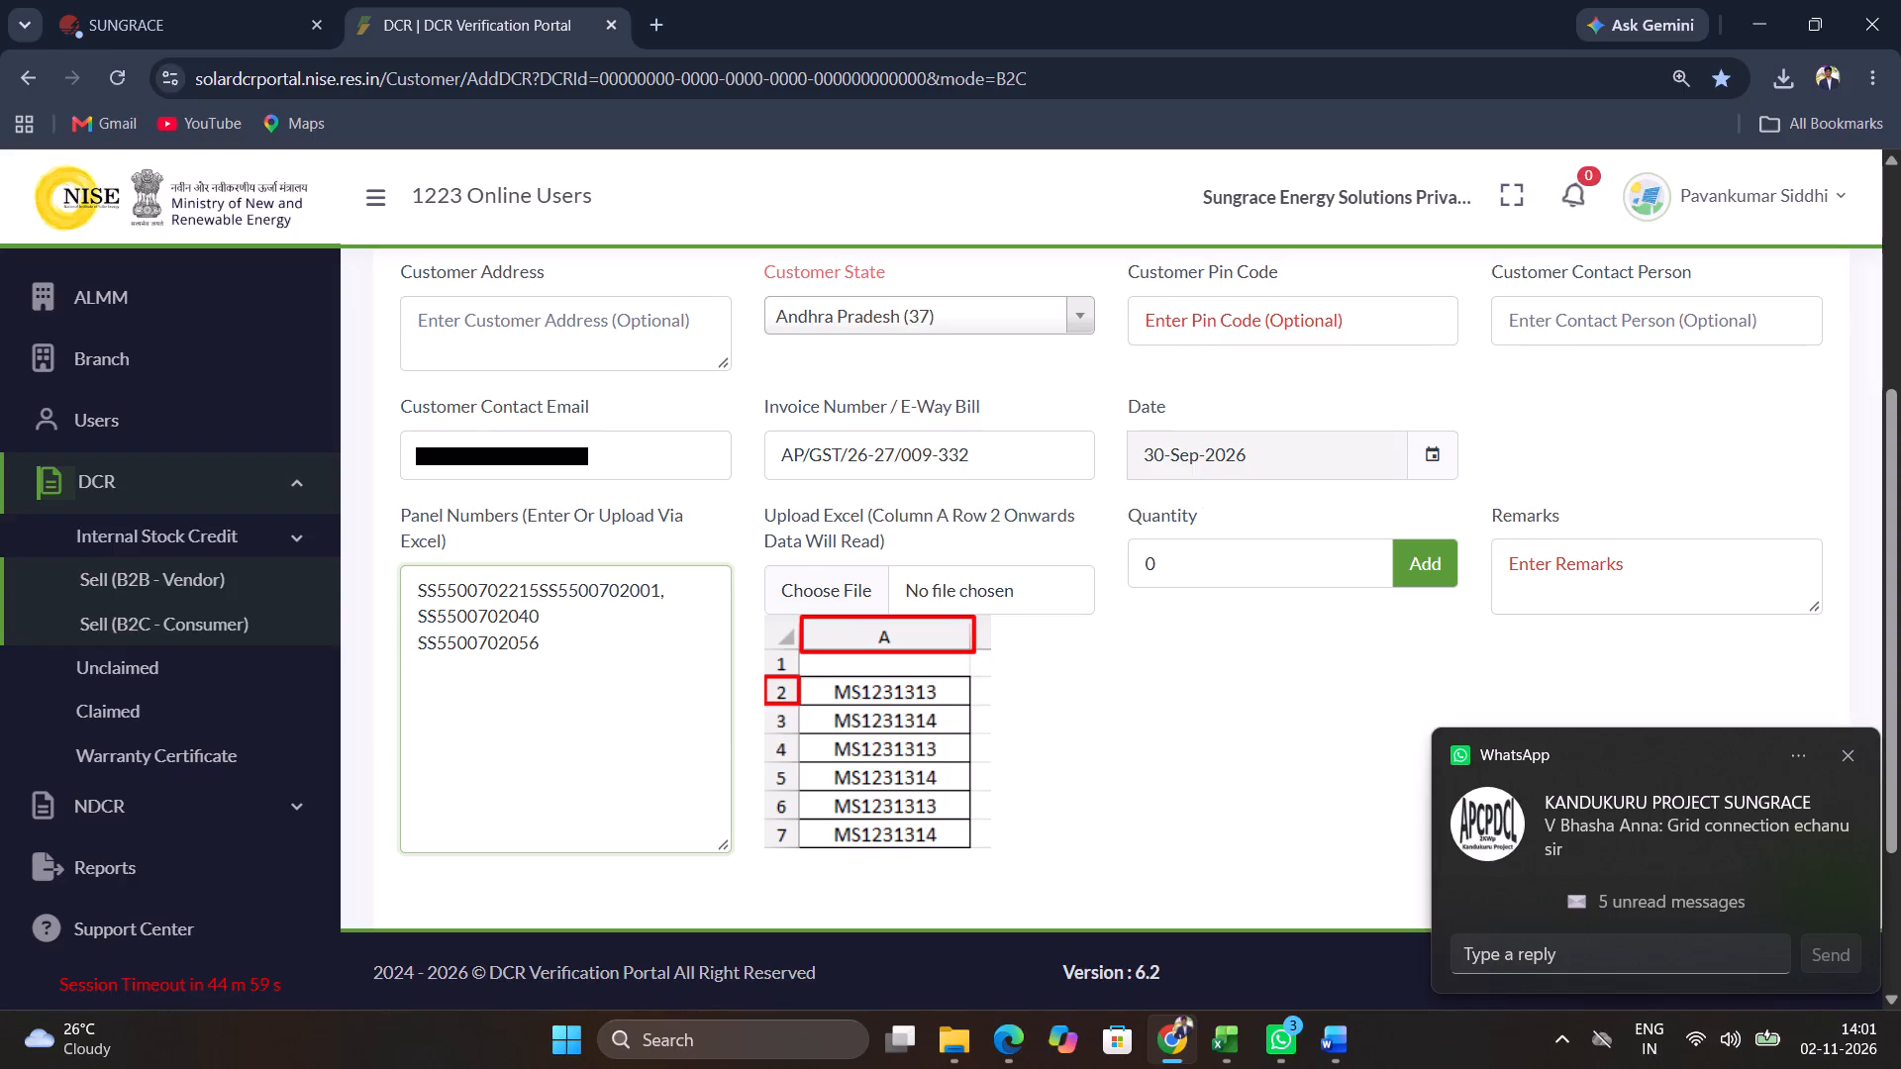
key("Return")
key("Right")
key("Right")
key("Right")
key("Right")
key("Right")
key("Right")
key("Right")
key("Right")
key("Right")
key("Right")
key("Right")
key("Right")
key("Right")
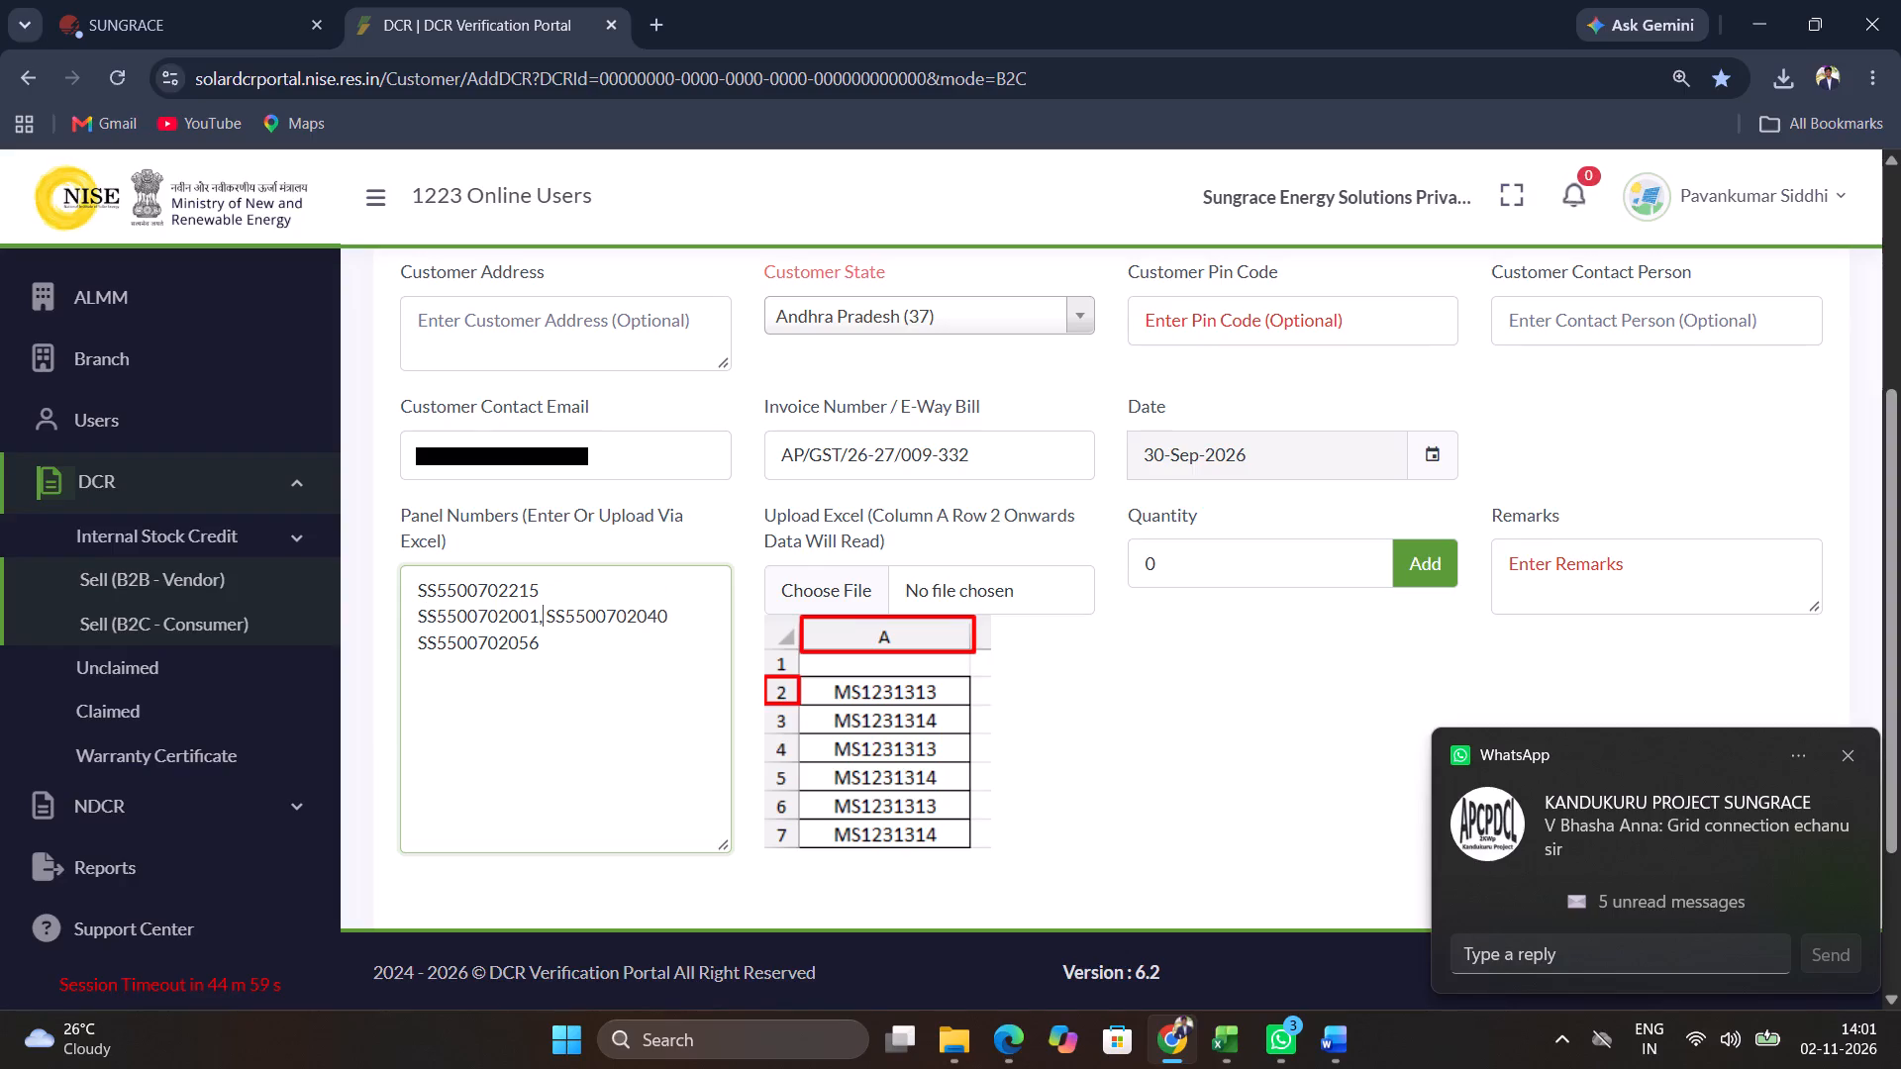
key("Right")
key("BackSpace")
key("BackSpace")
key("Return")
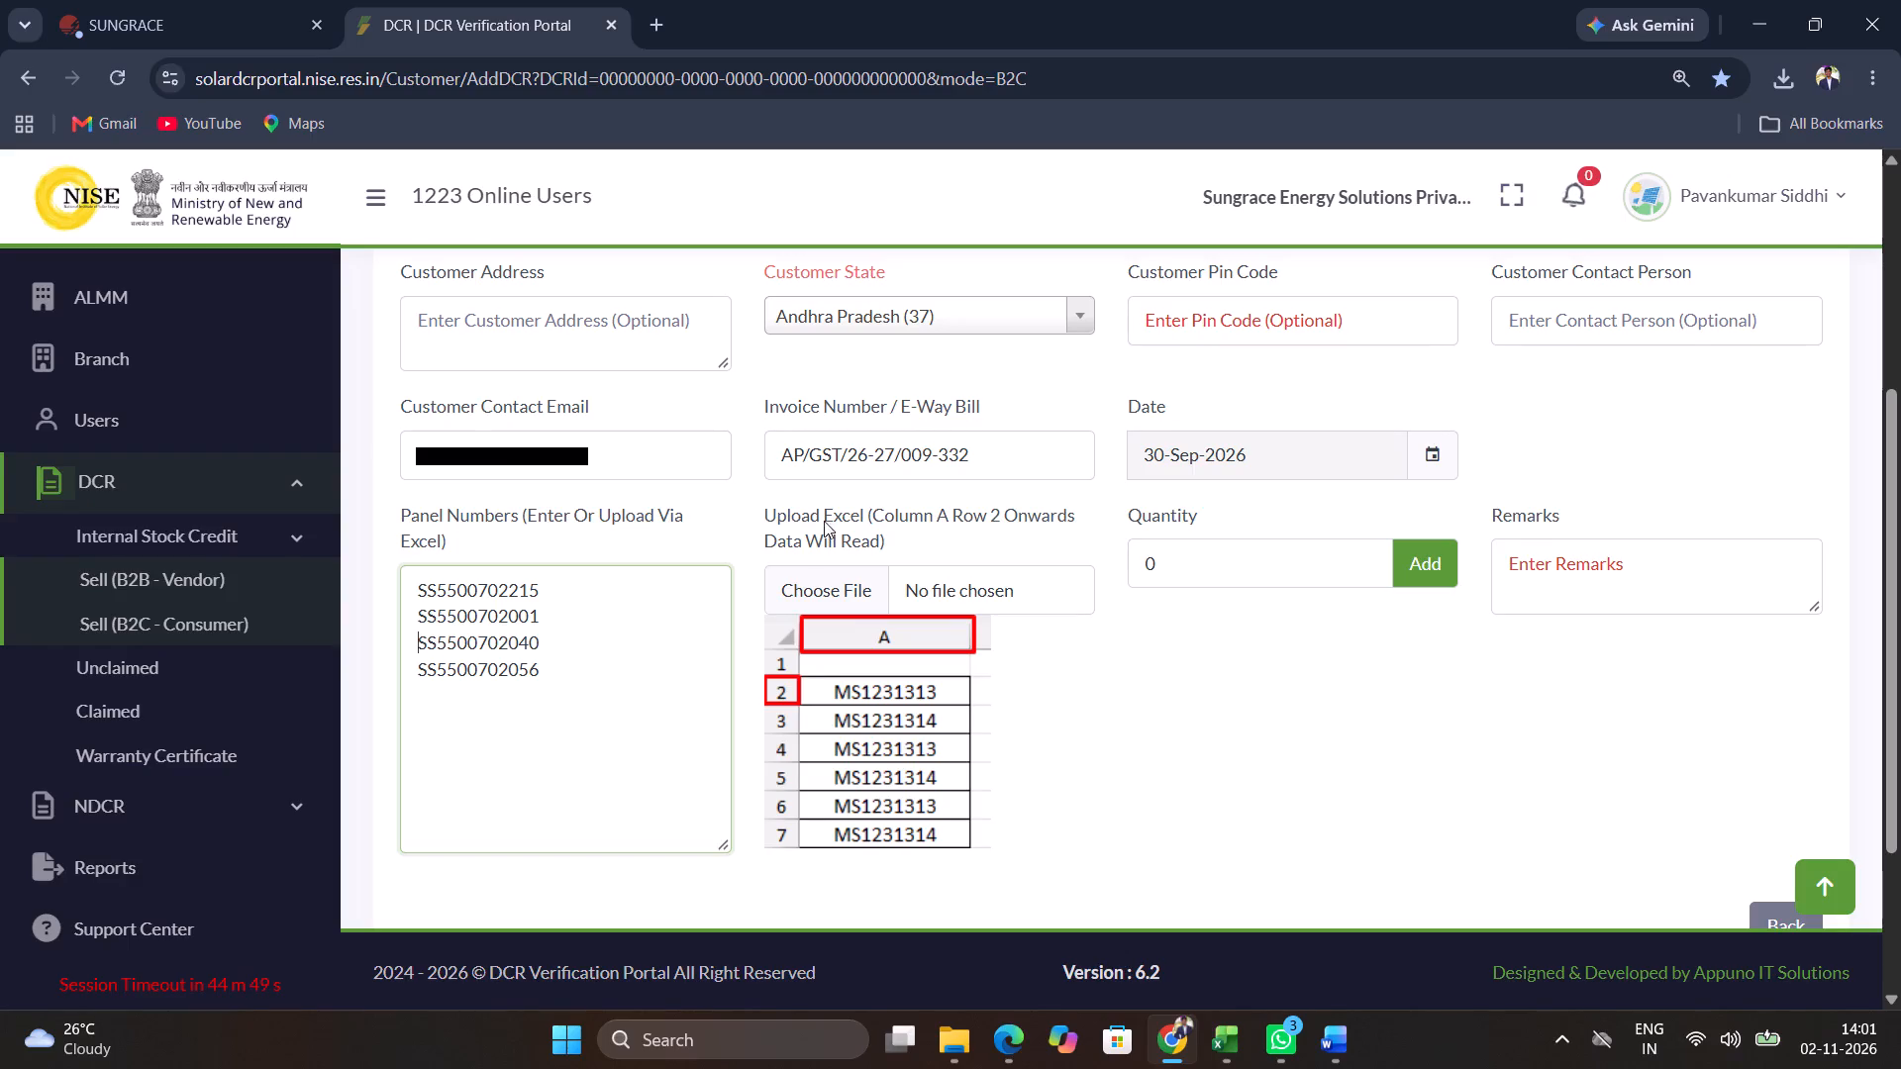
Set the Quantity to 4 and submit the entered panel numbers for adding to the sale.
left_click(1265, 579)
scroll(1264, 581, "up", 4)
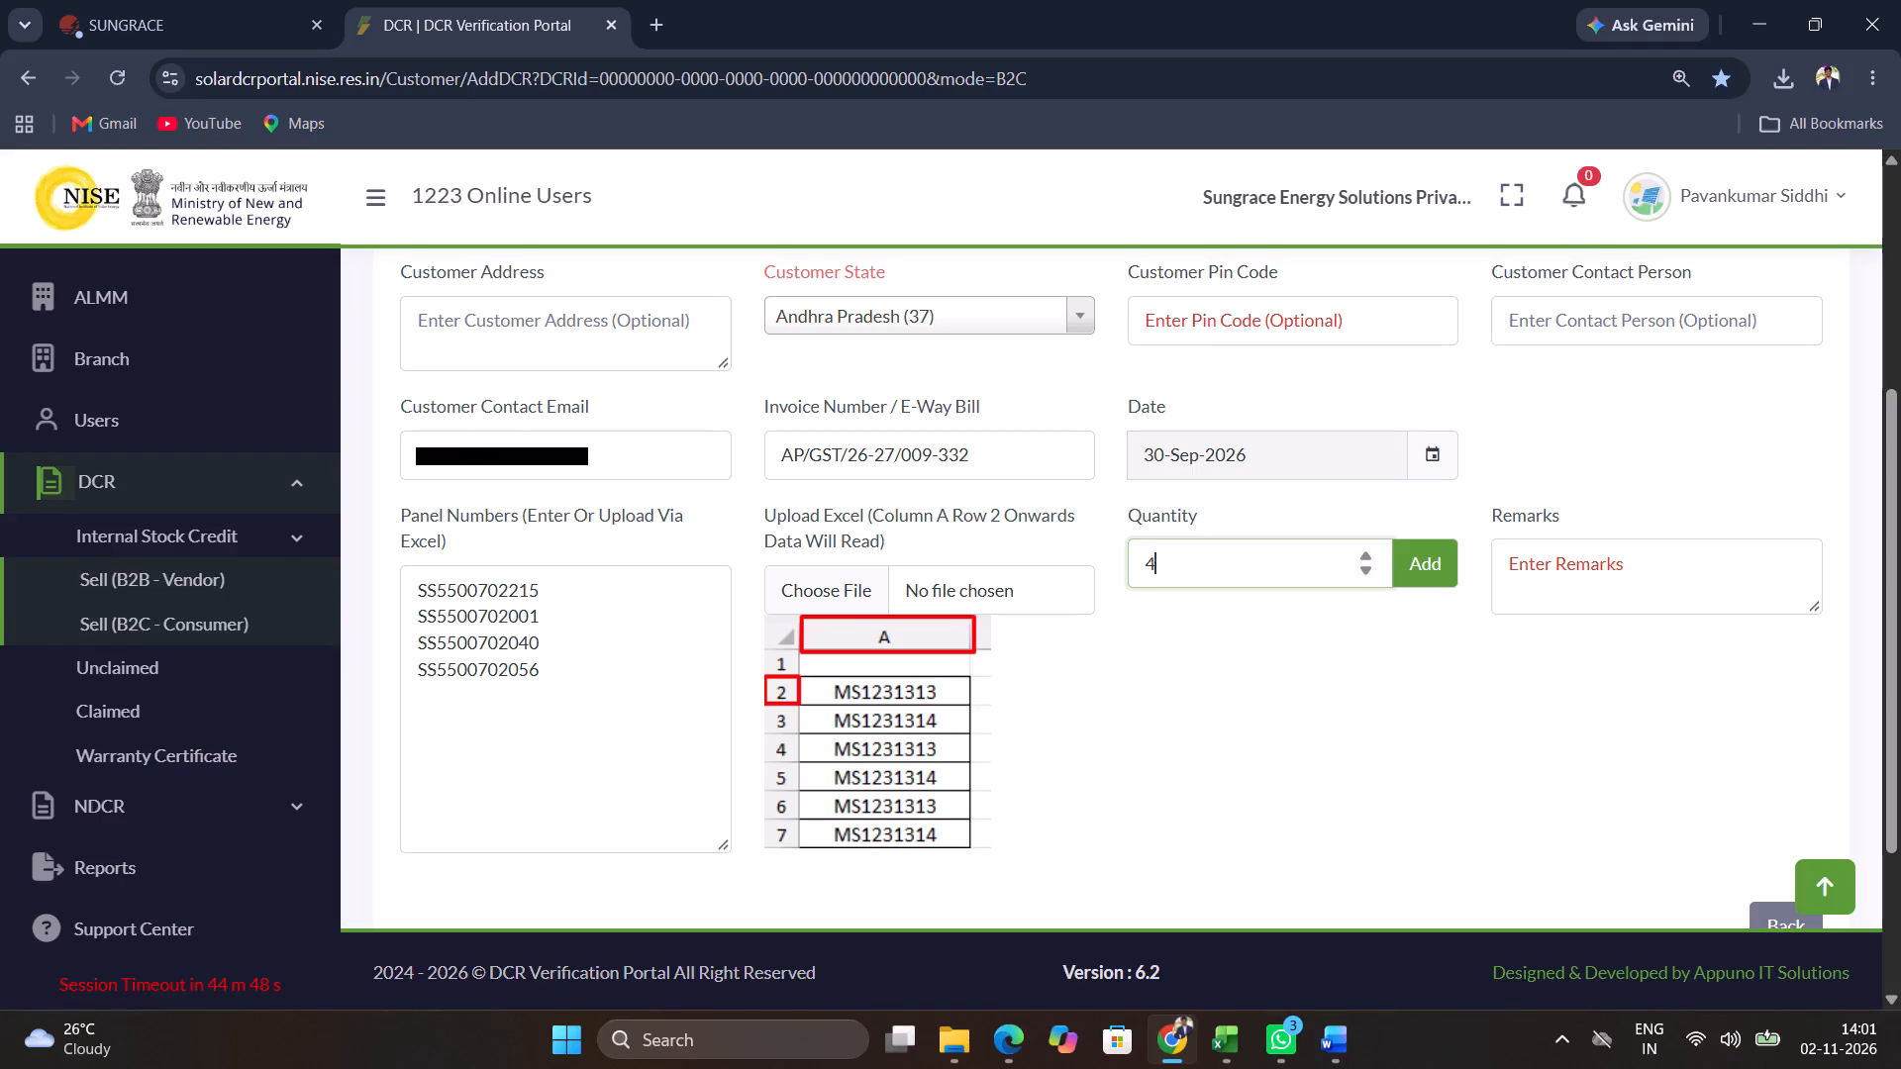
scroll(1264, 581, "up", 2)
scroll(1265, 584, "down", 2)
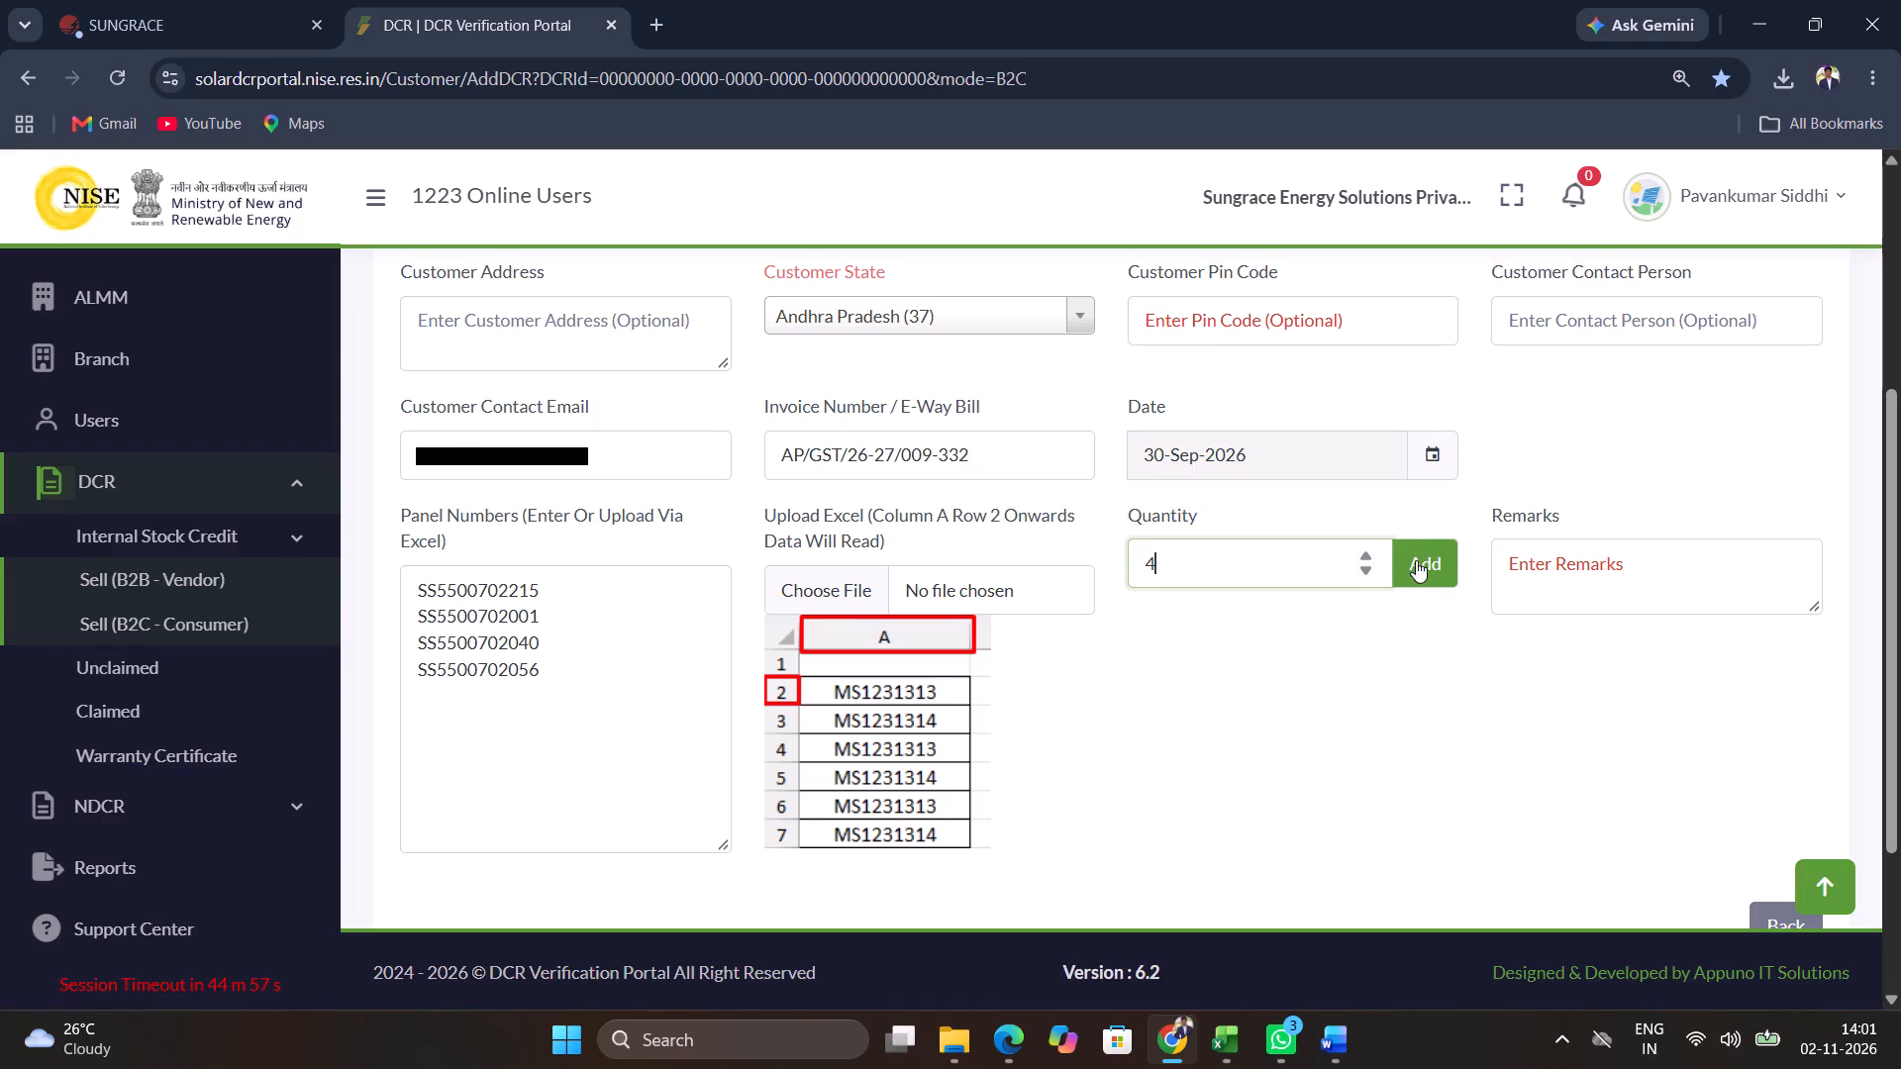
left_click(1416, 560)
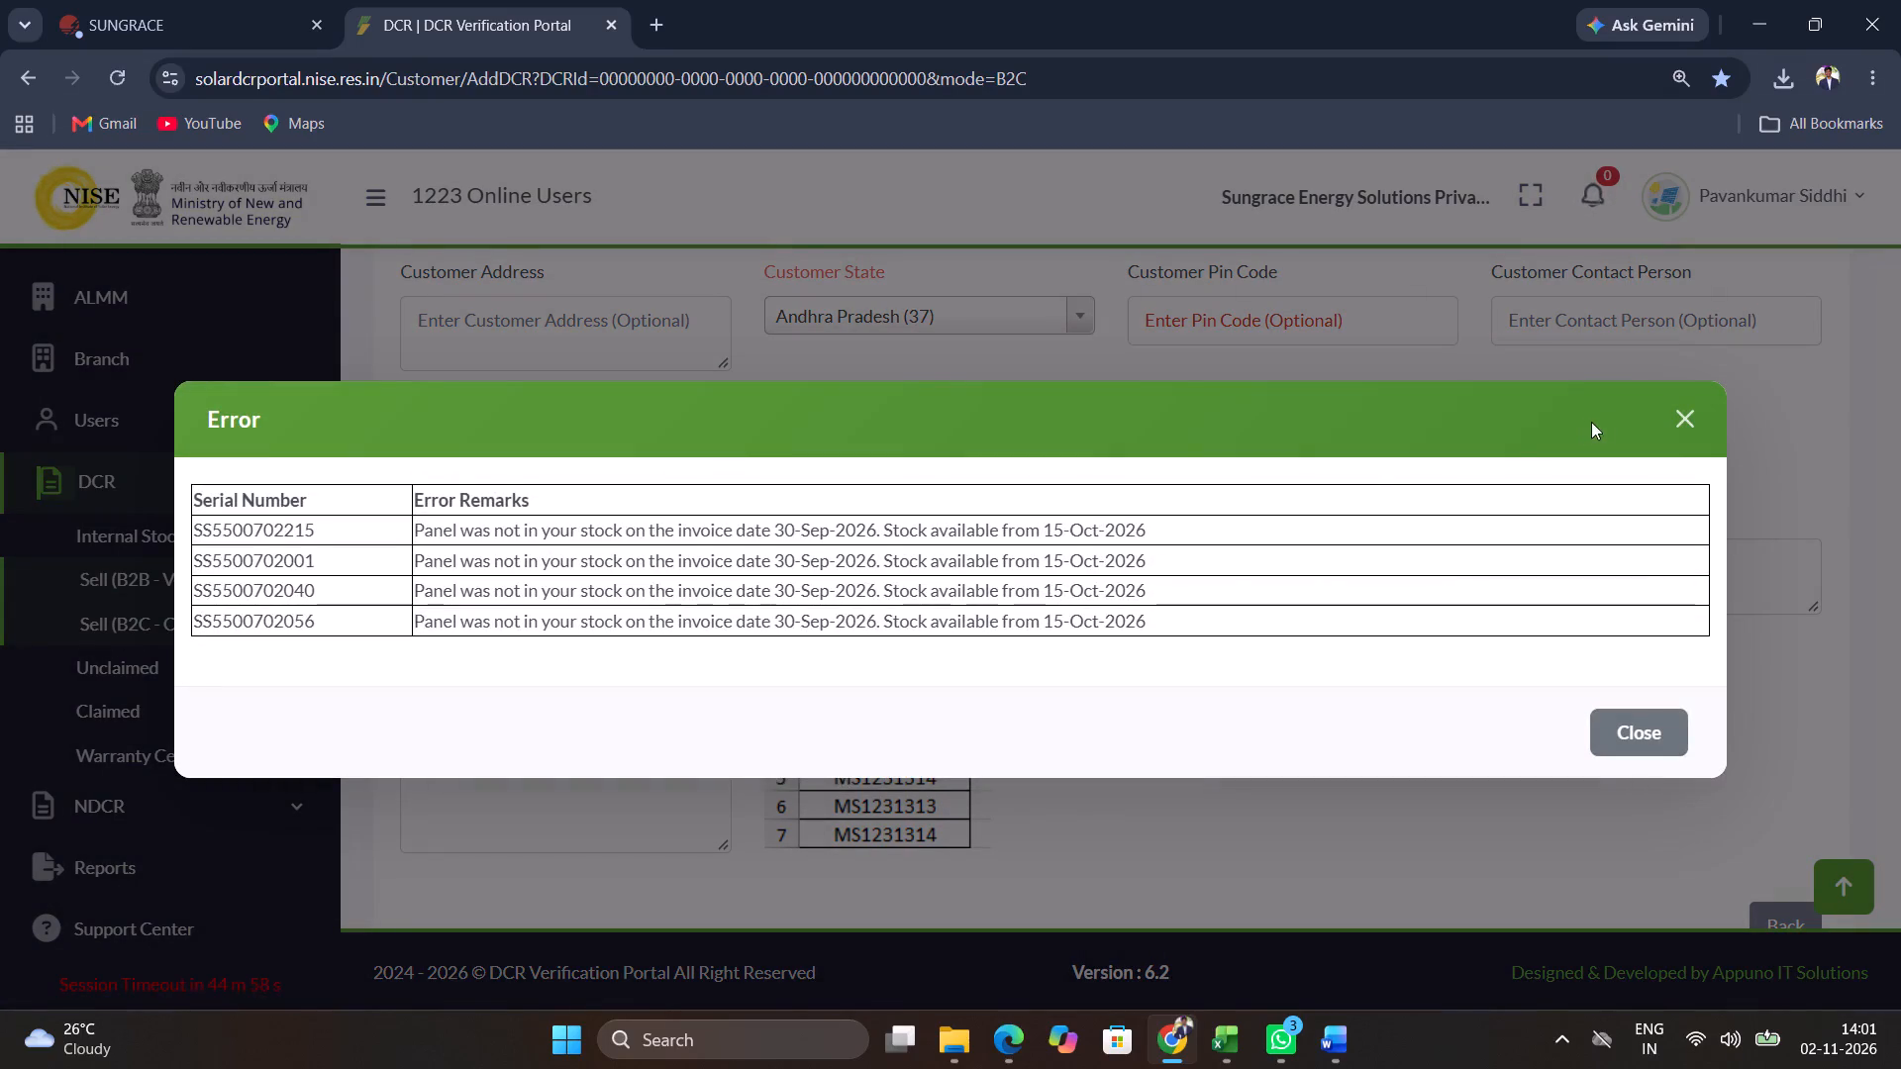
Dismiss the panel errors and change the invoice number's ending from 009-332 to 010-, leaving the serial part blank.
left_click(1675, 412)
left_click(932, 452)
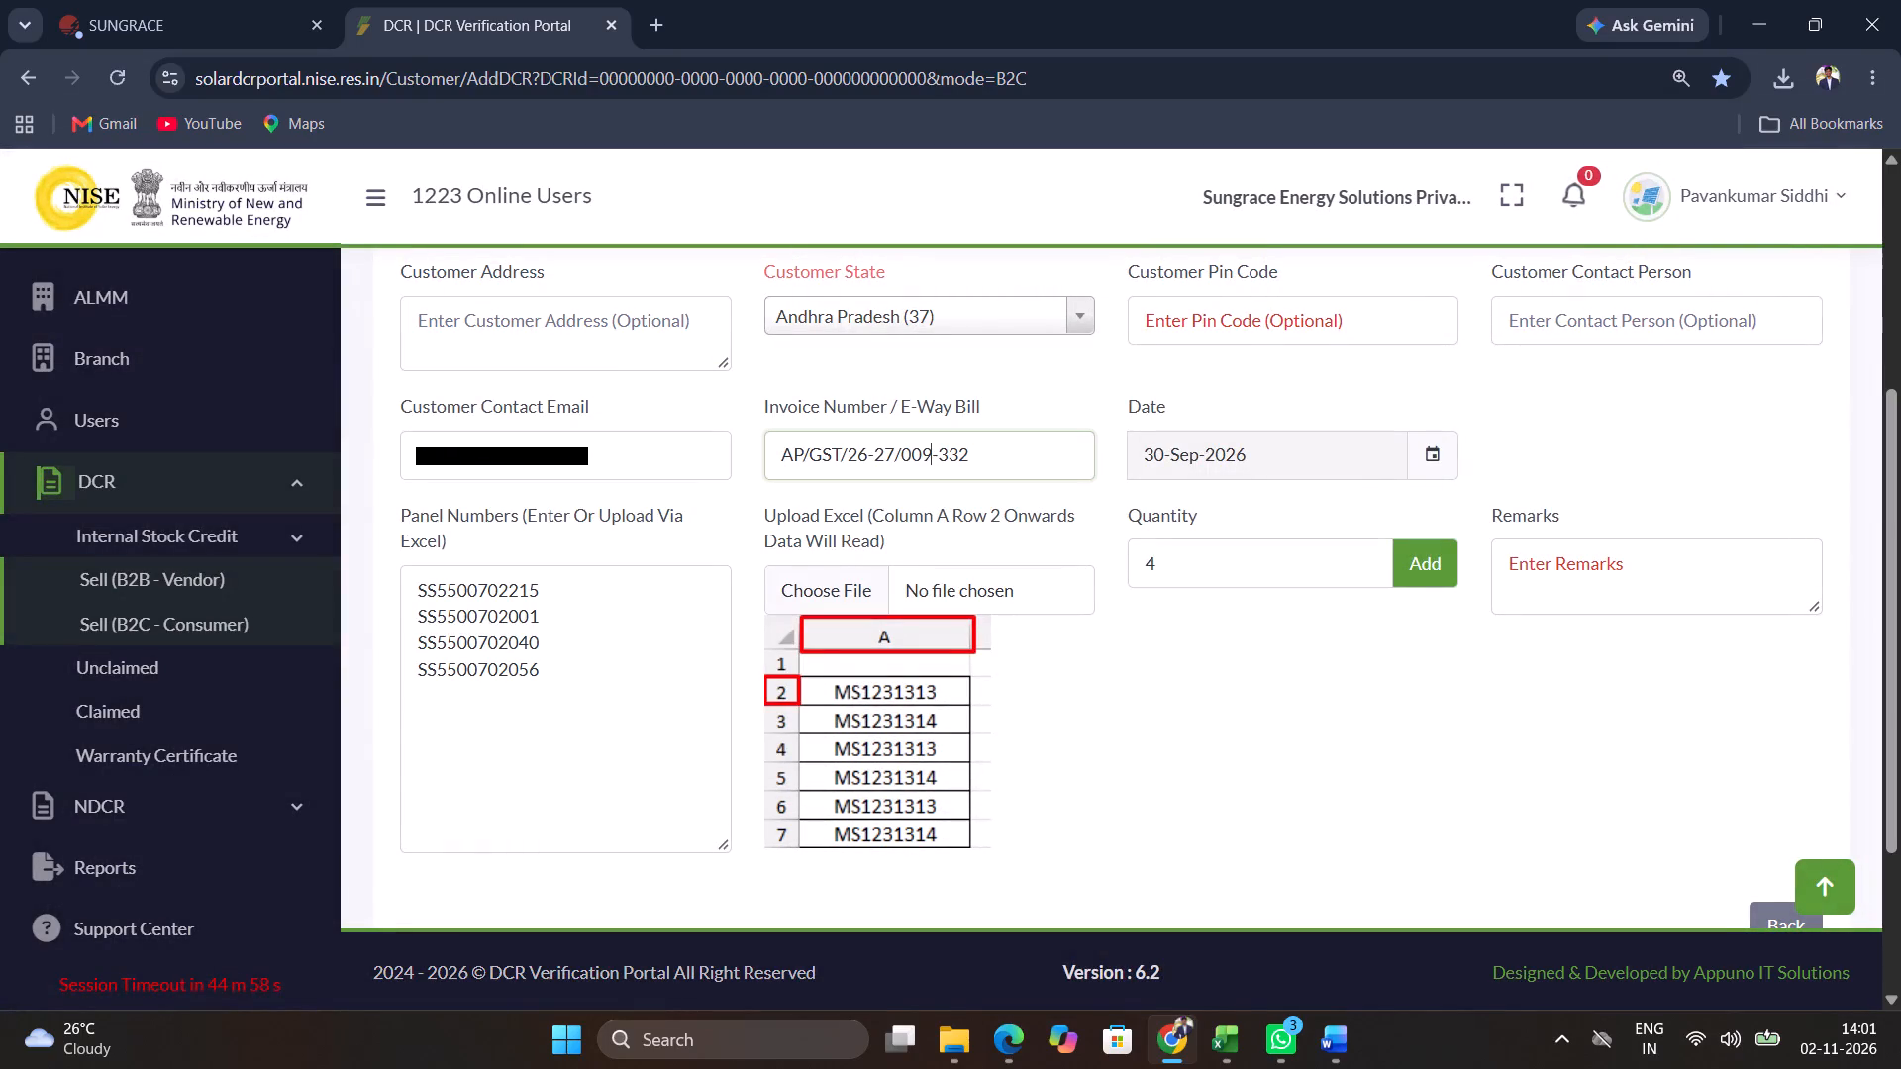
key("BackSpace")
key("BackSpace")
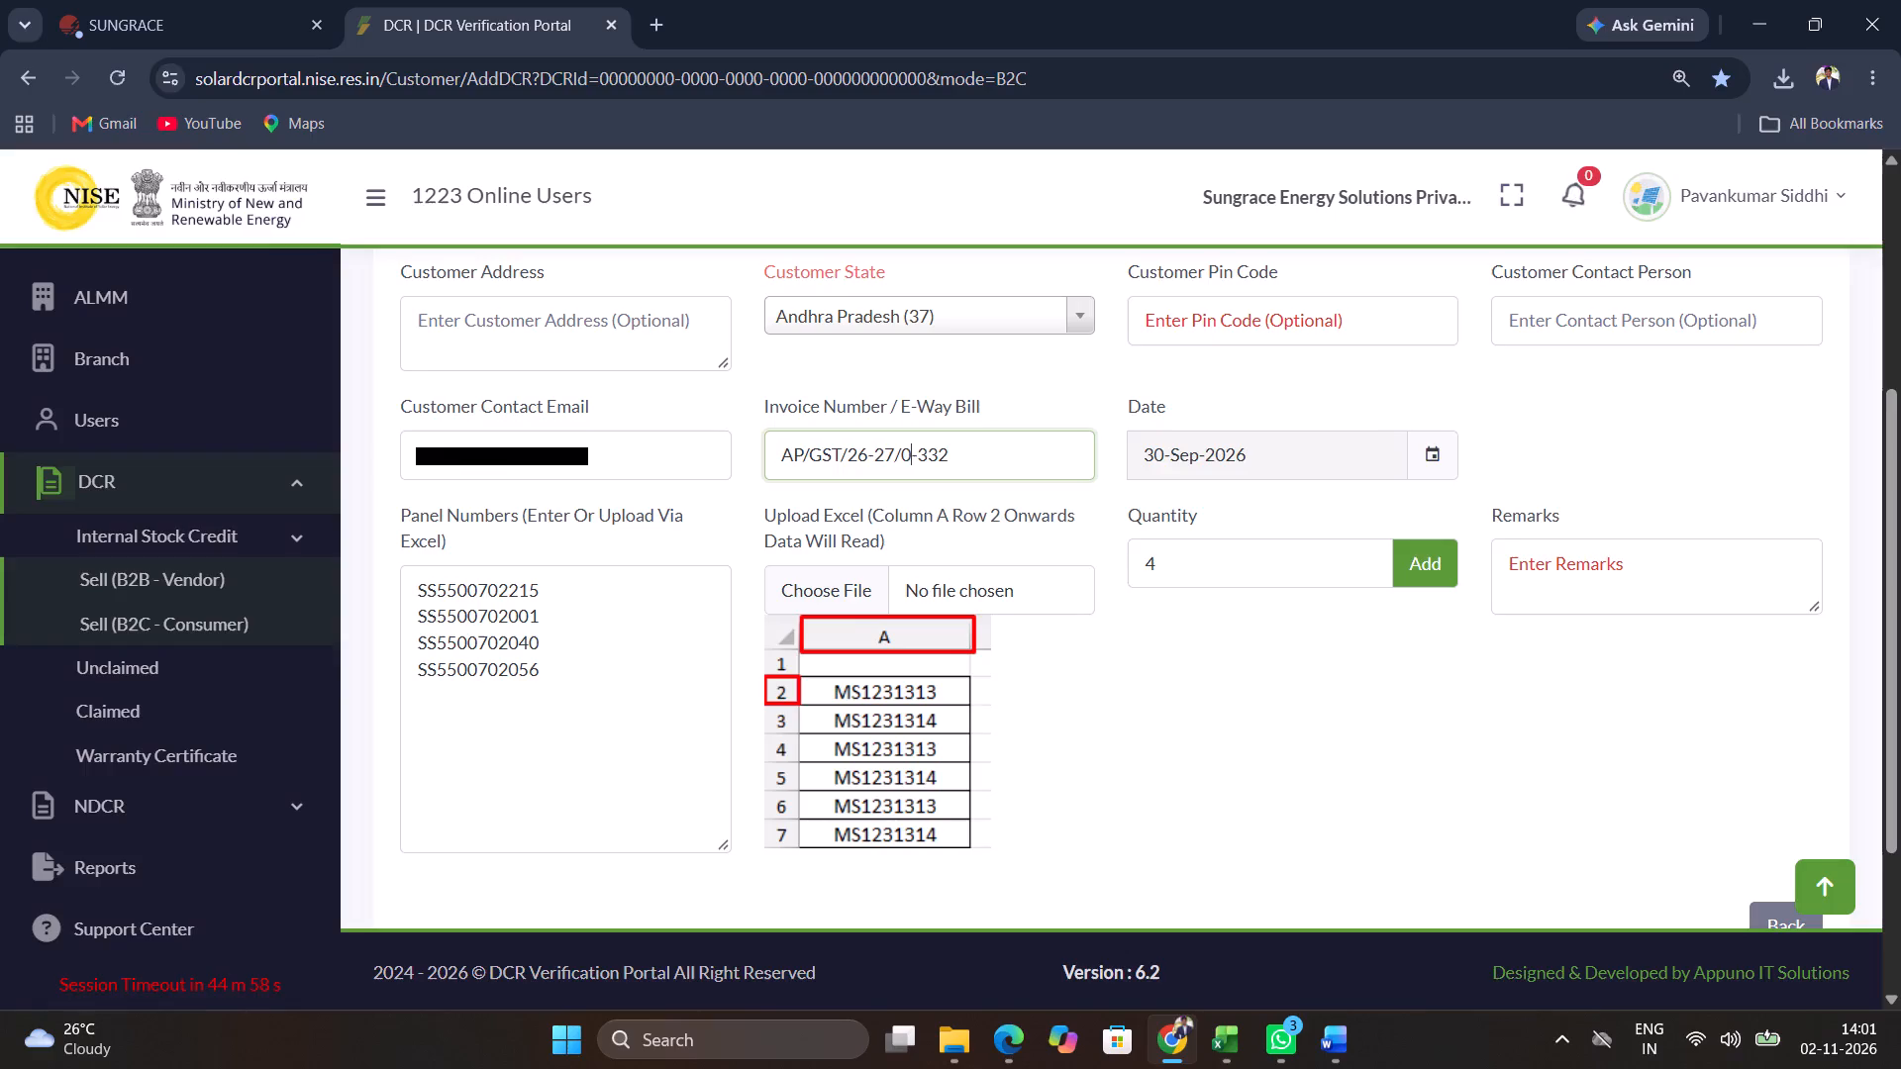
type("10")
key("Right")
key("Right")
key("Right")
key("Right")
key("Right")
key("Right")
key("Right")
key("Right")
key("BackSpace")
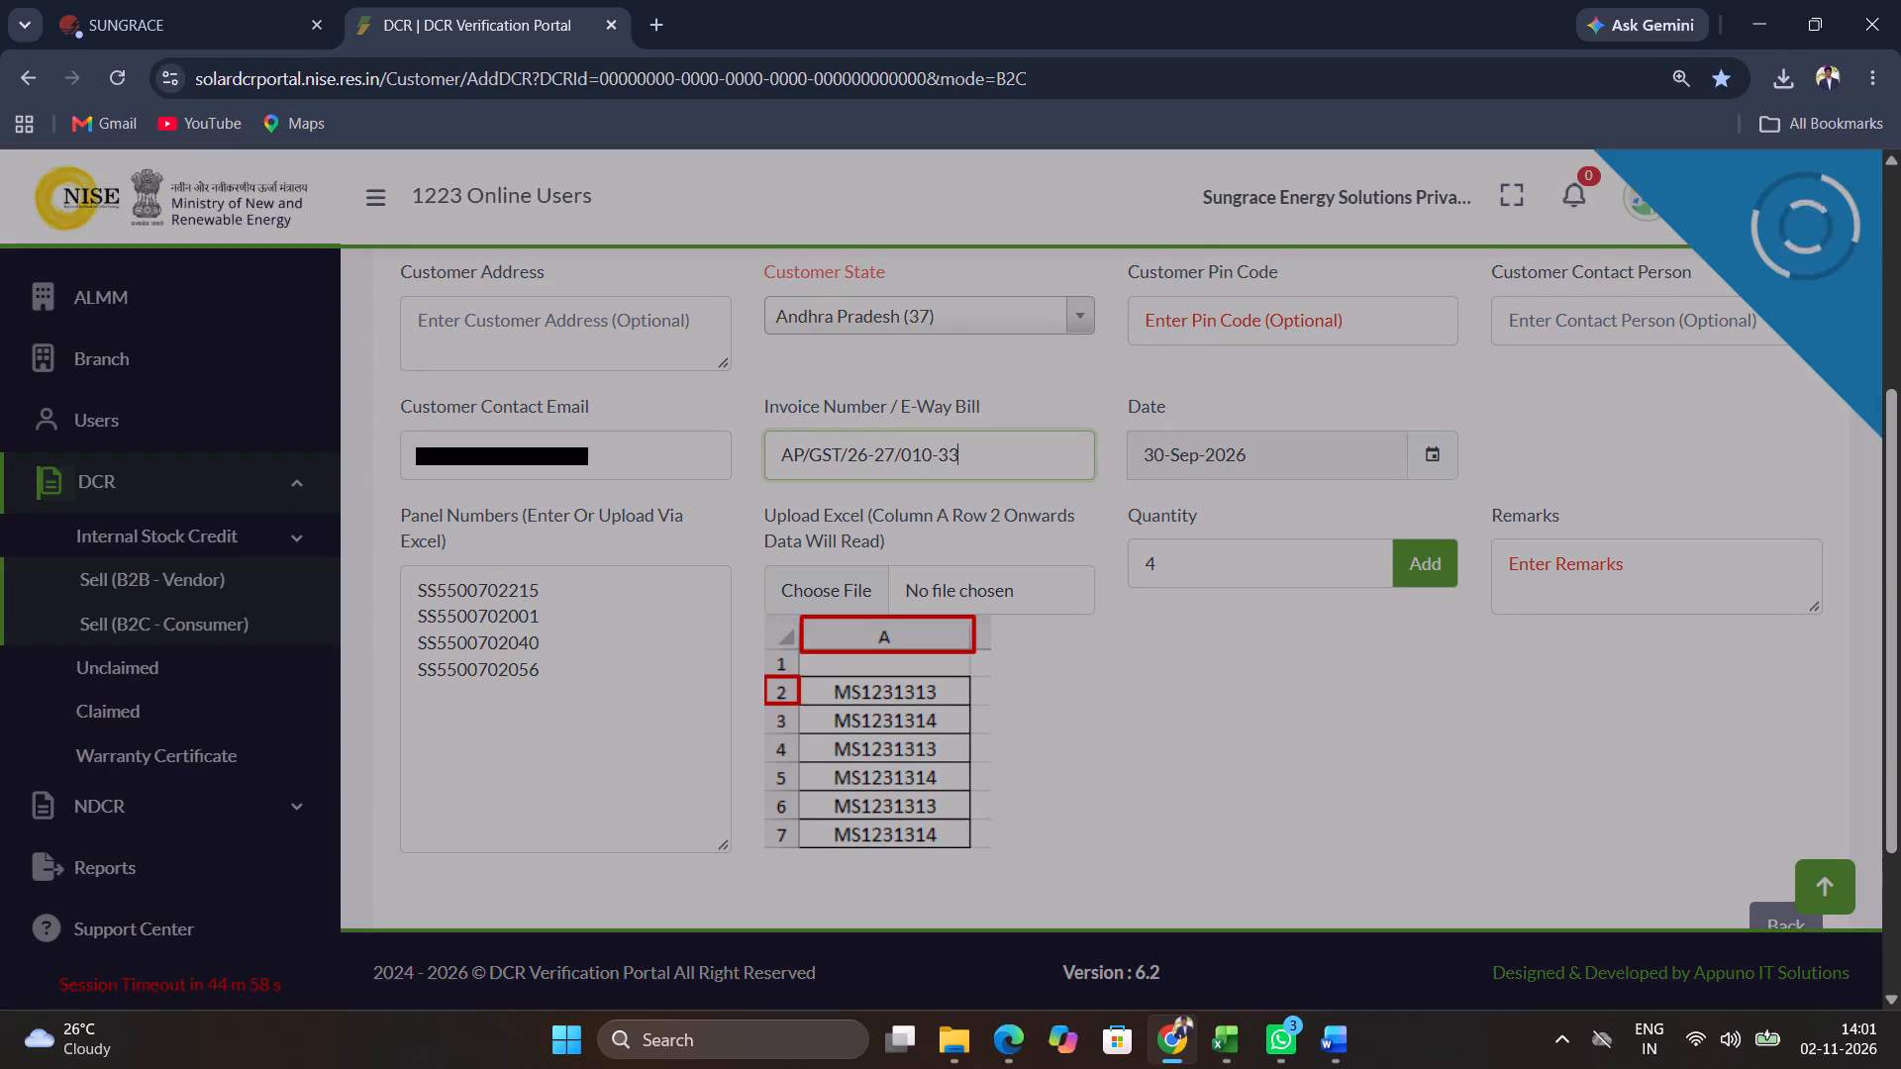
key("BackSpace")
key("BackSpace")
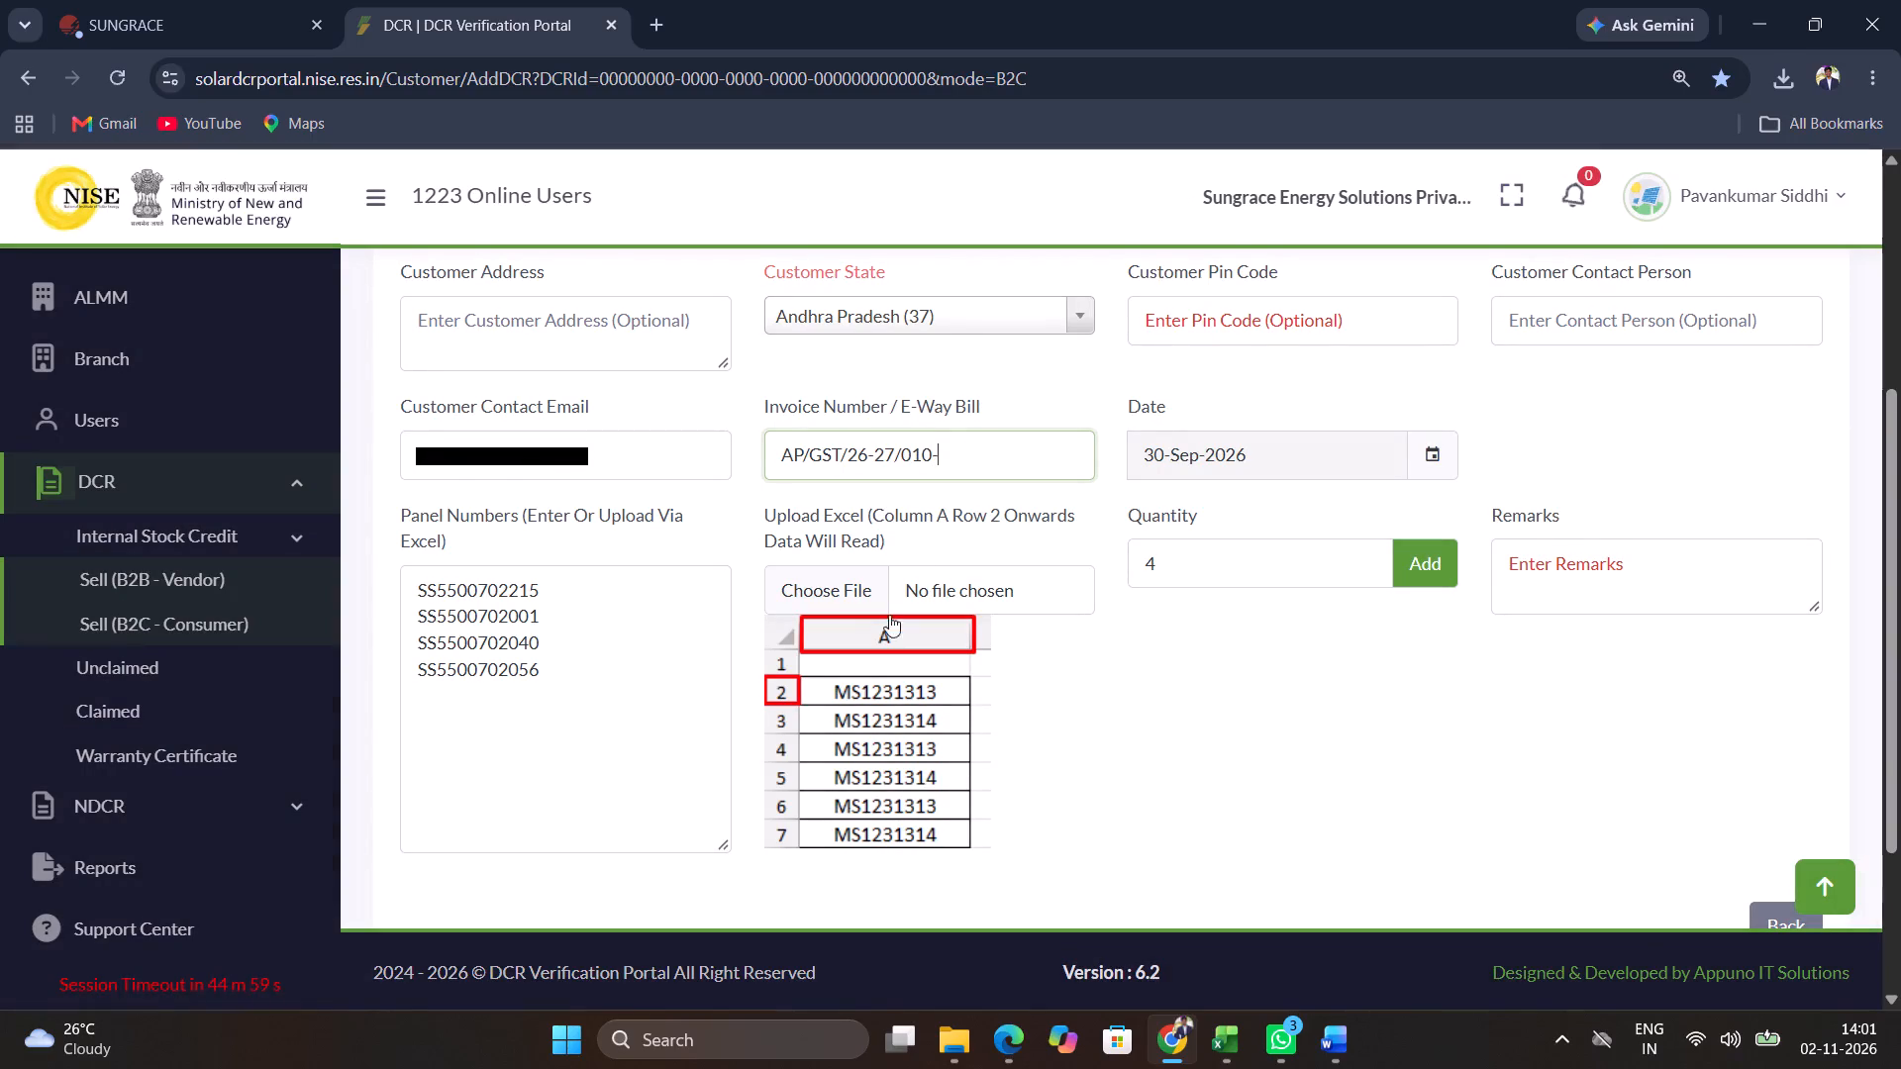
Check the DCR010 folder for the next free number and complete the invoice number as AP/GST/26-27/010-69.
left_click(950, 1001)
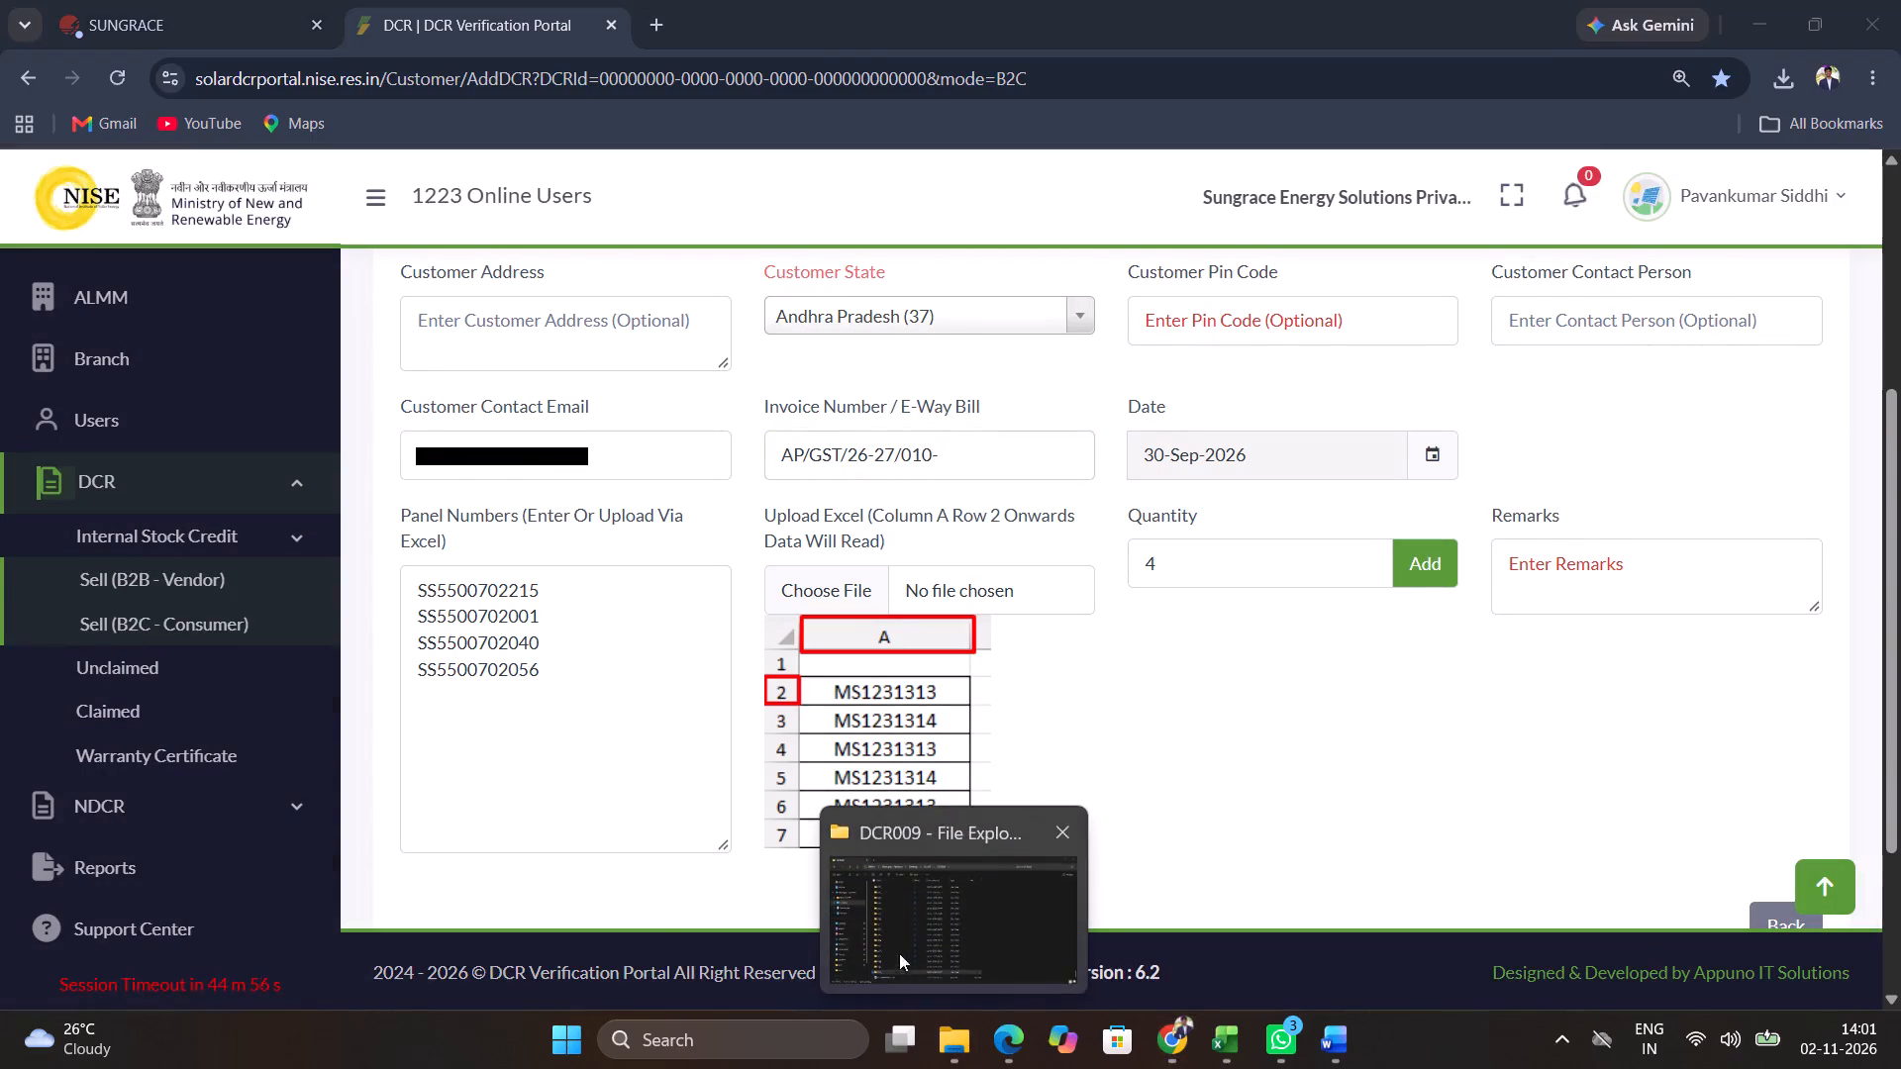
left_click(882, 912)
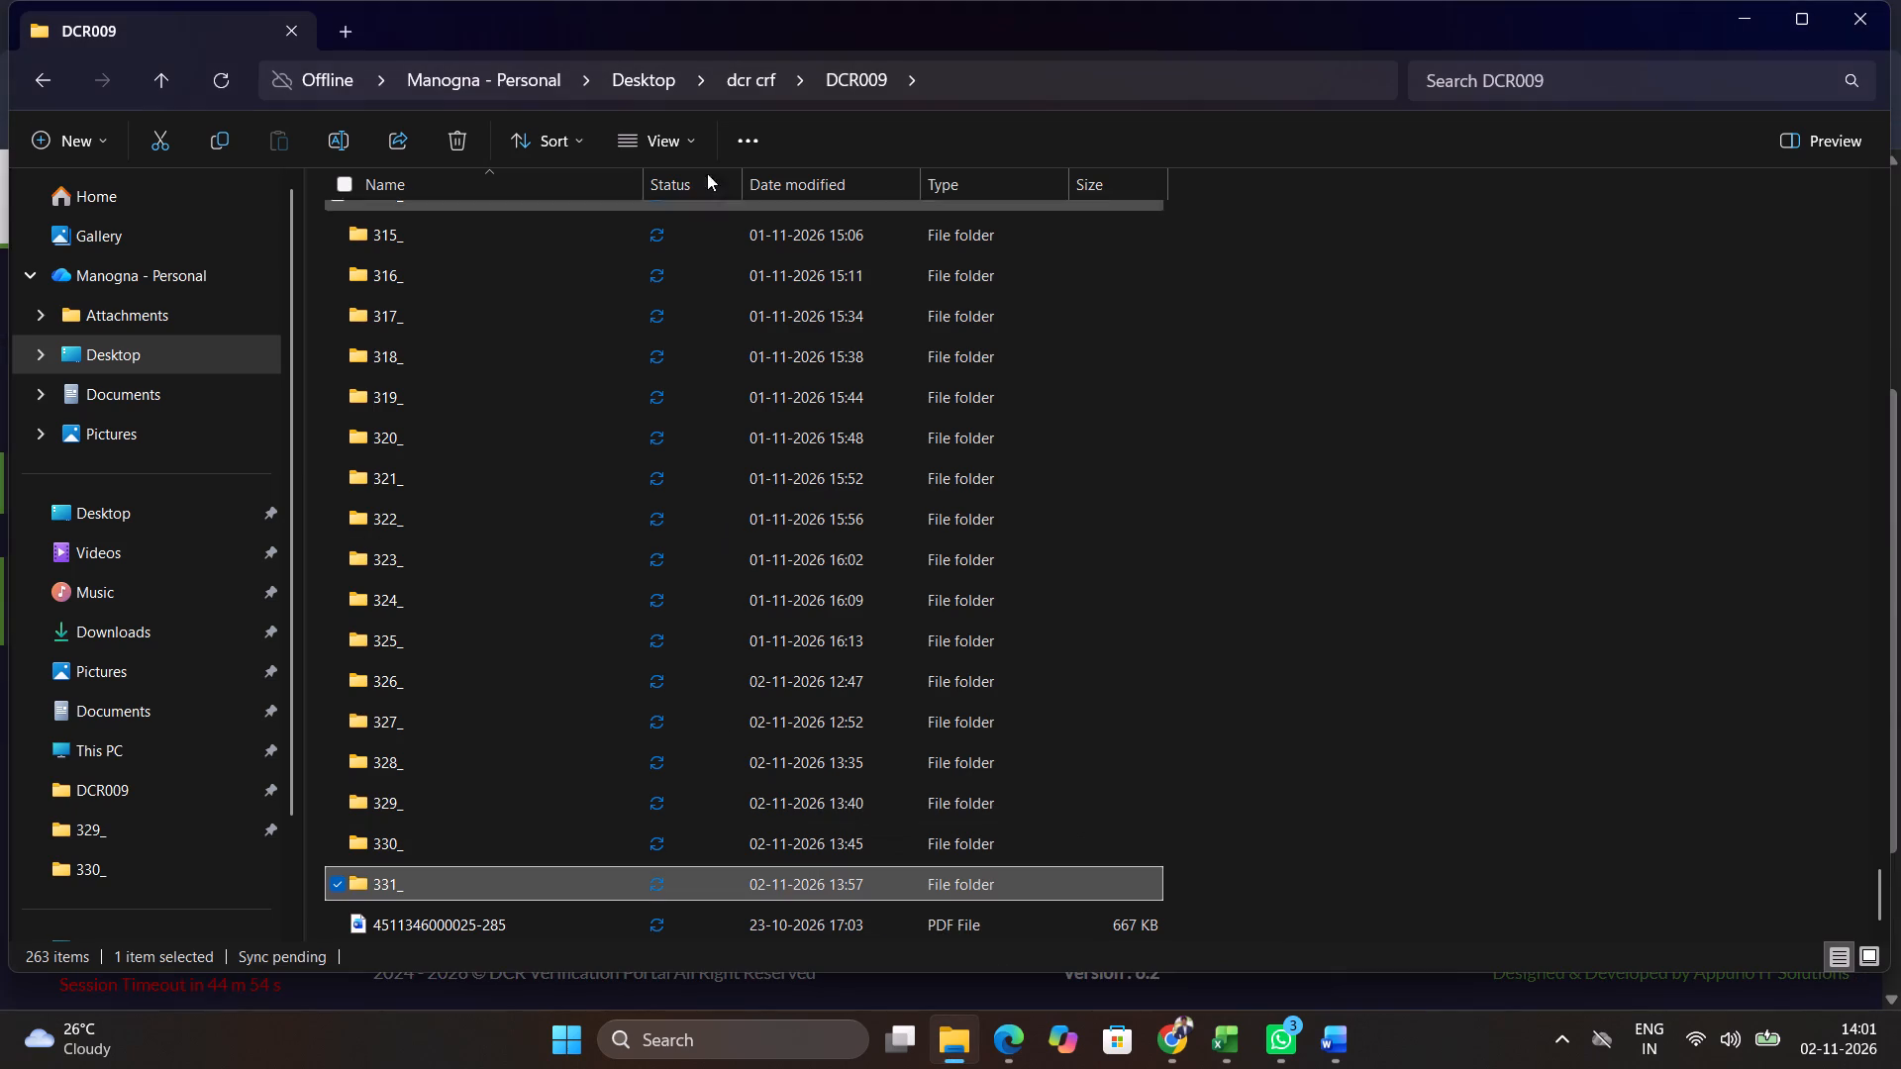
left_click(747, 80)
double_click(492, 547)
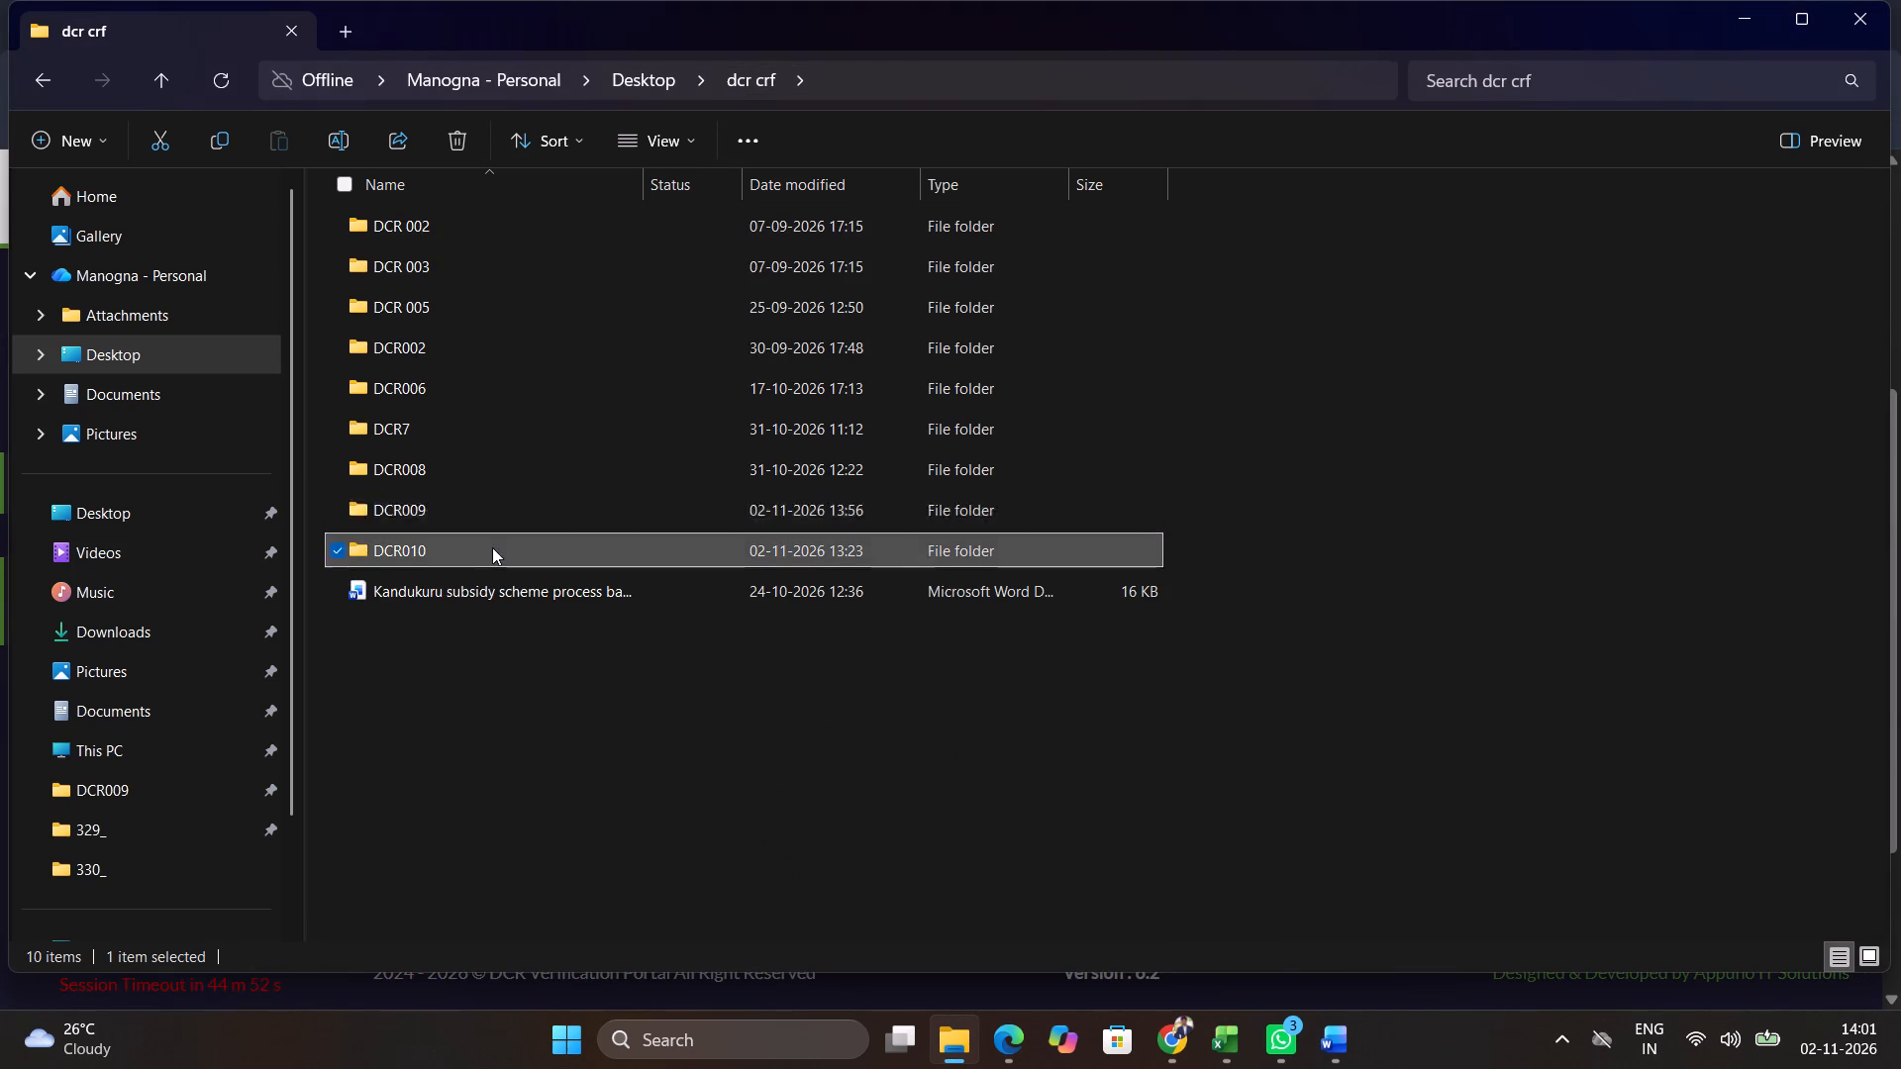
scroll(484, 545, "down", 13)
scroll(1048, 859, "down", 1)
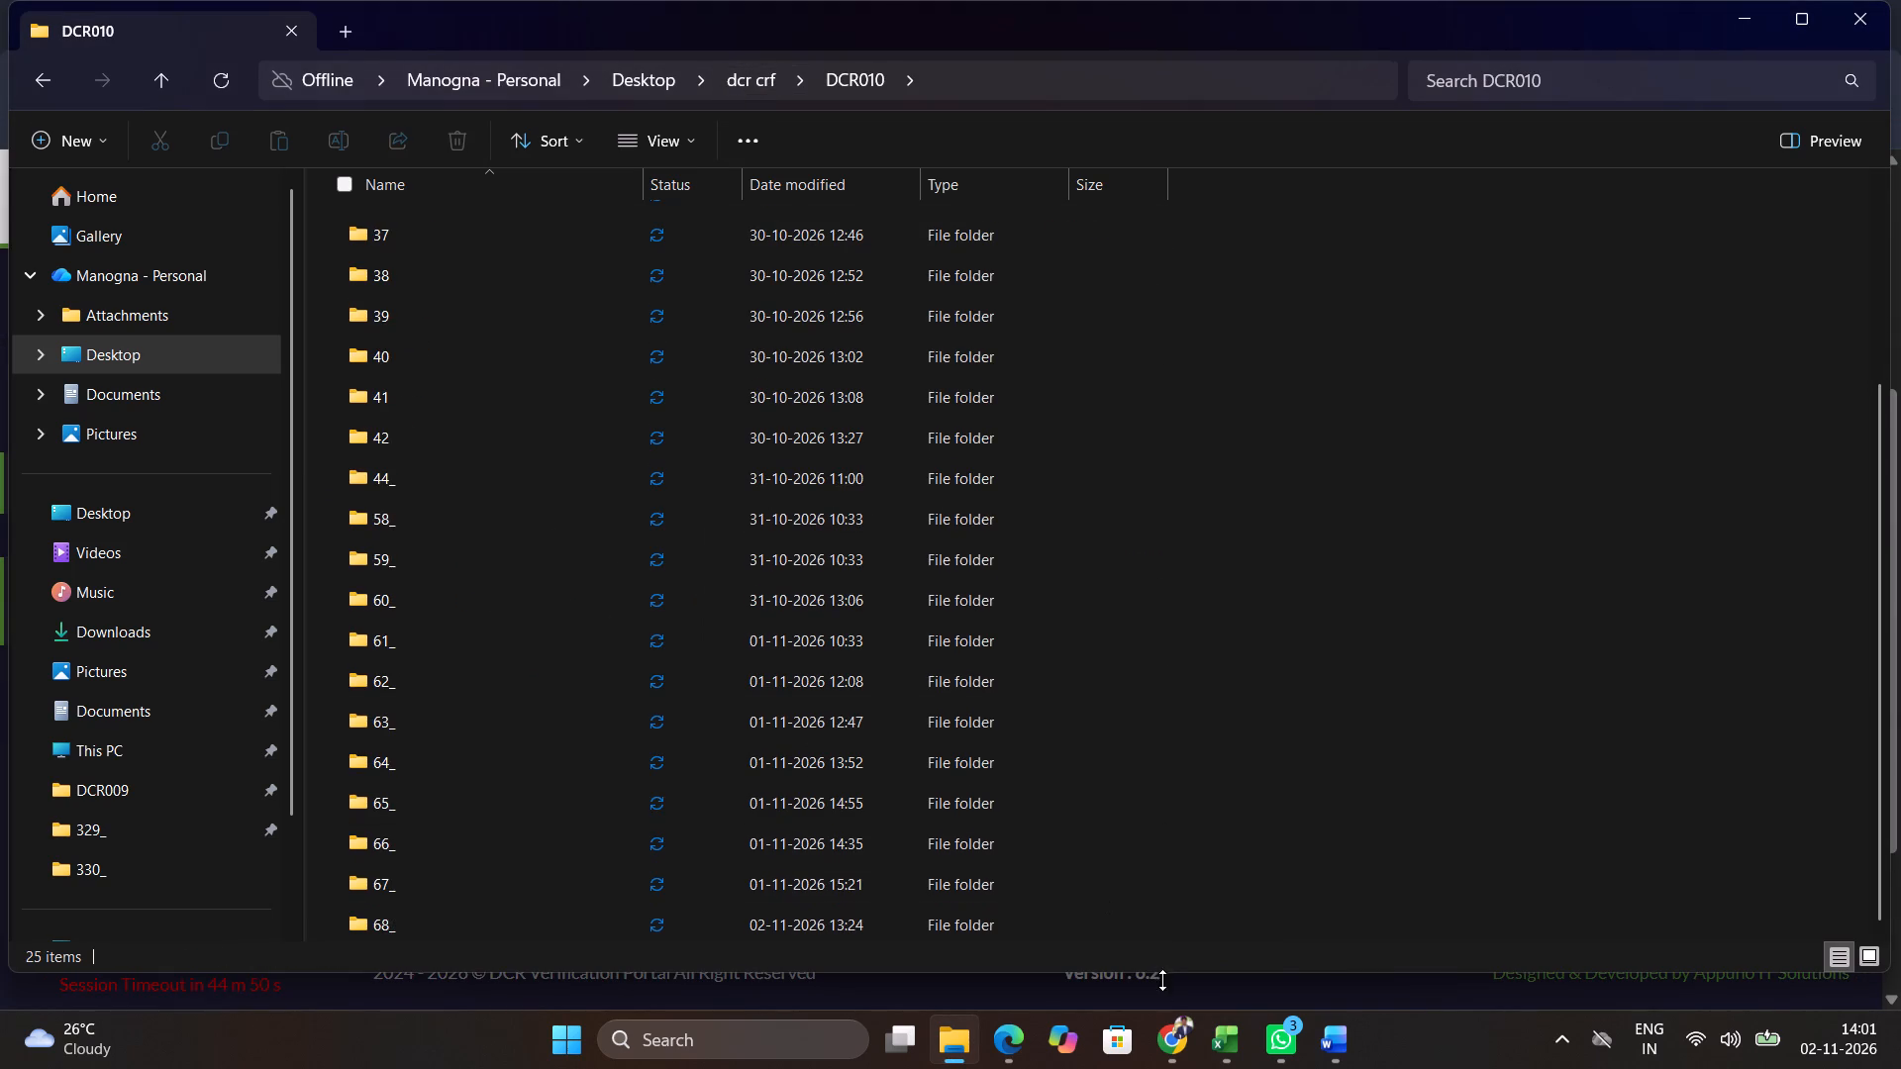
left_click(1152, 961)
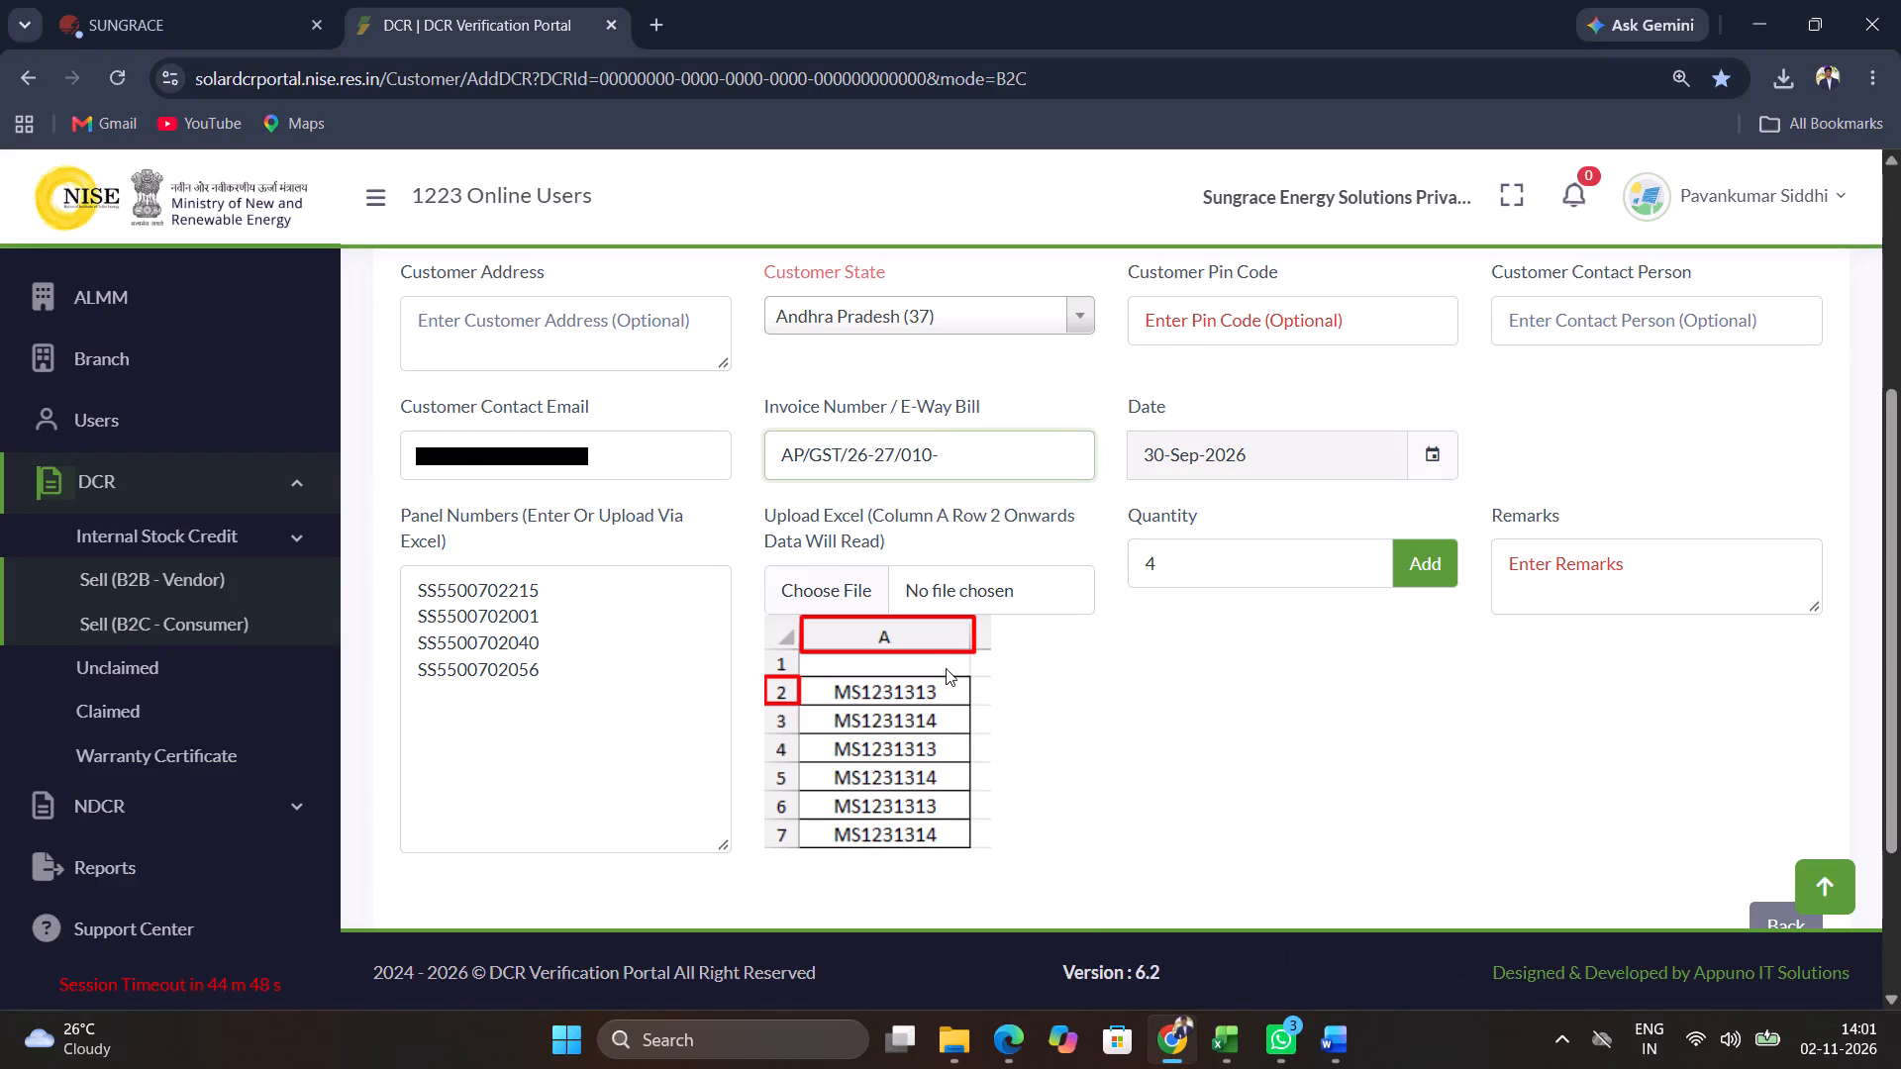
type("69")
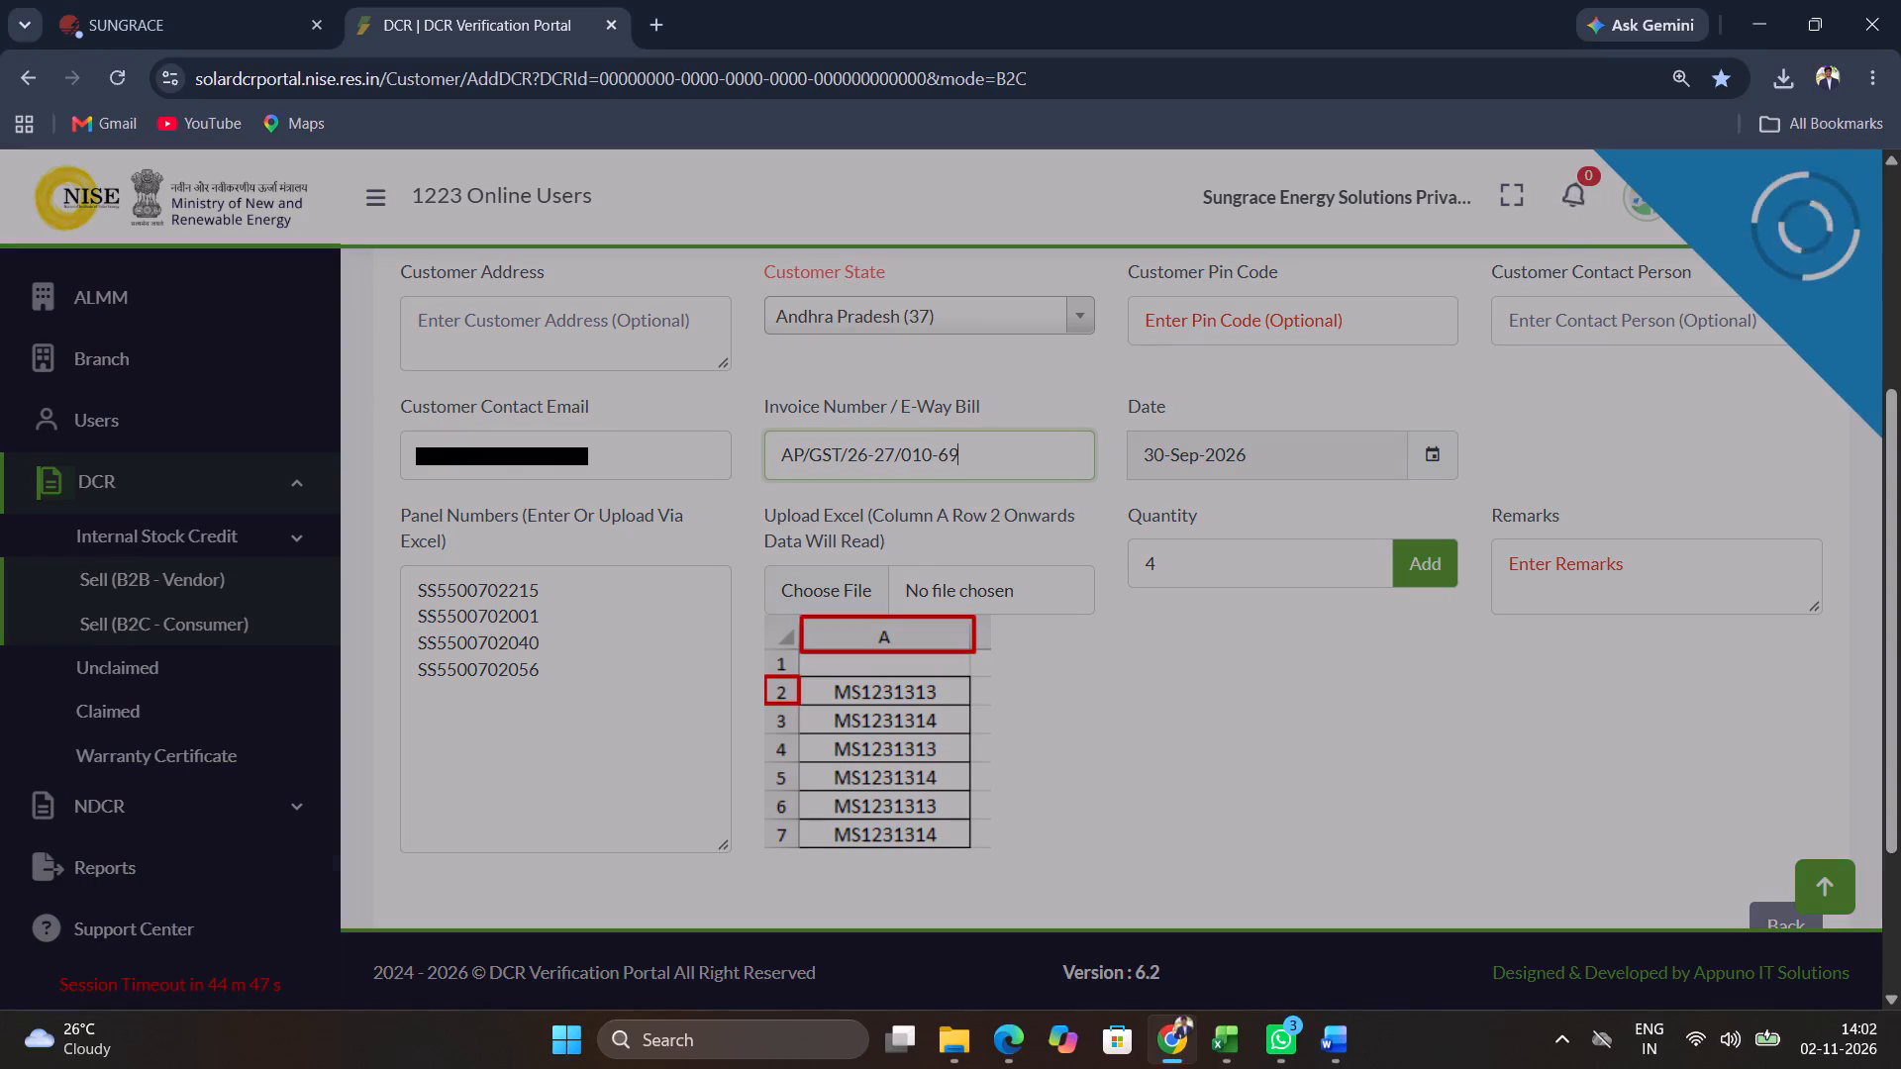
Set the invoice date to 22-Oct-2026 and add the four entered panel numbers to the sale.
left_click(1344, 463)
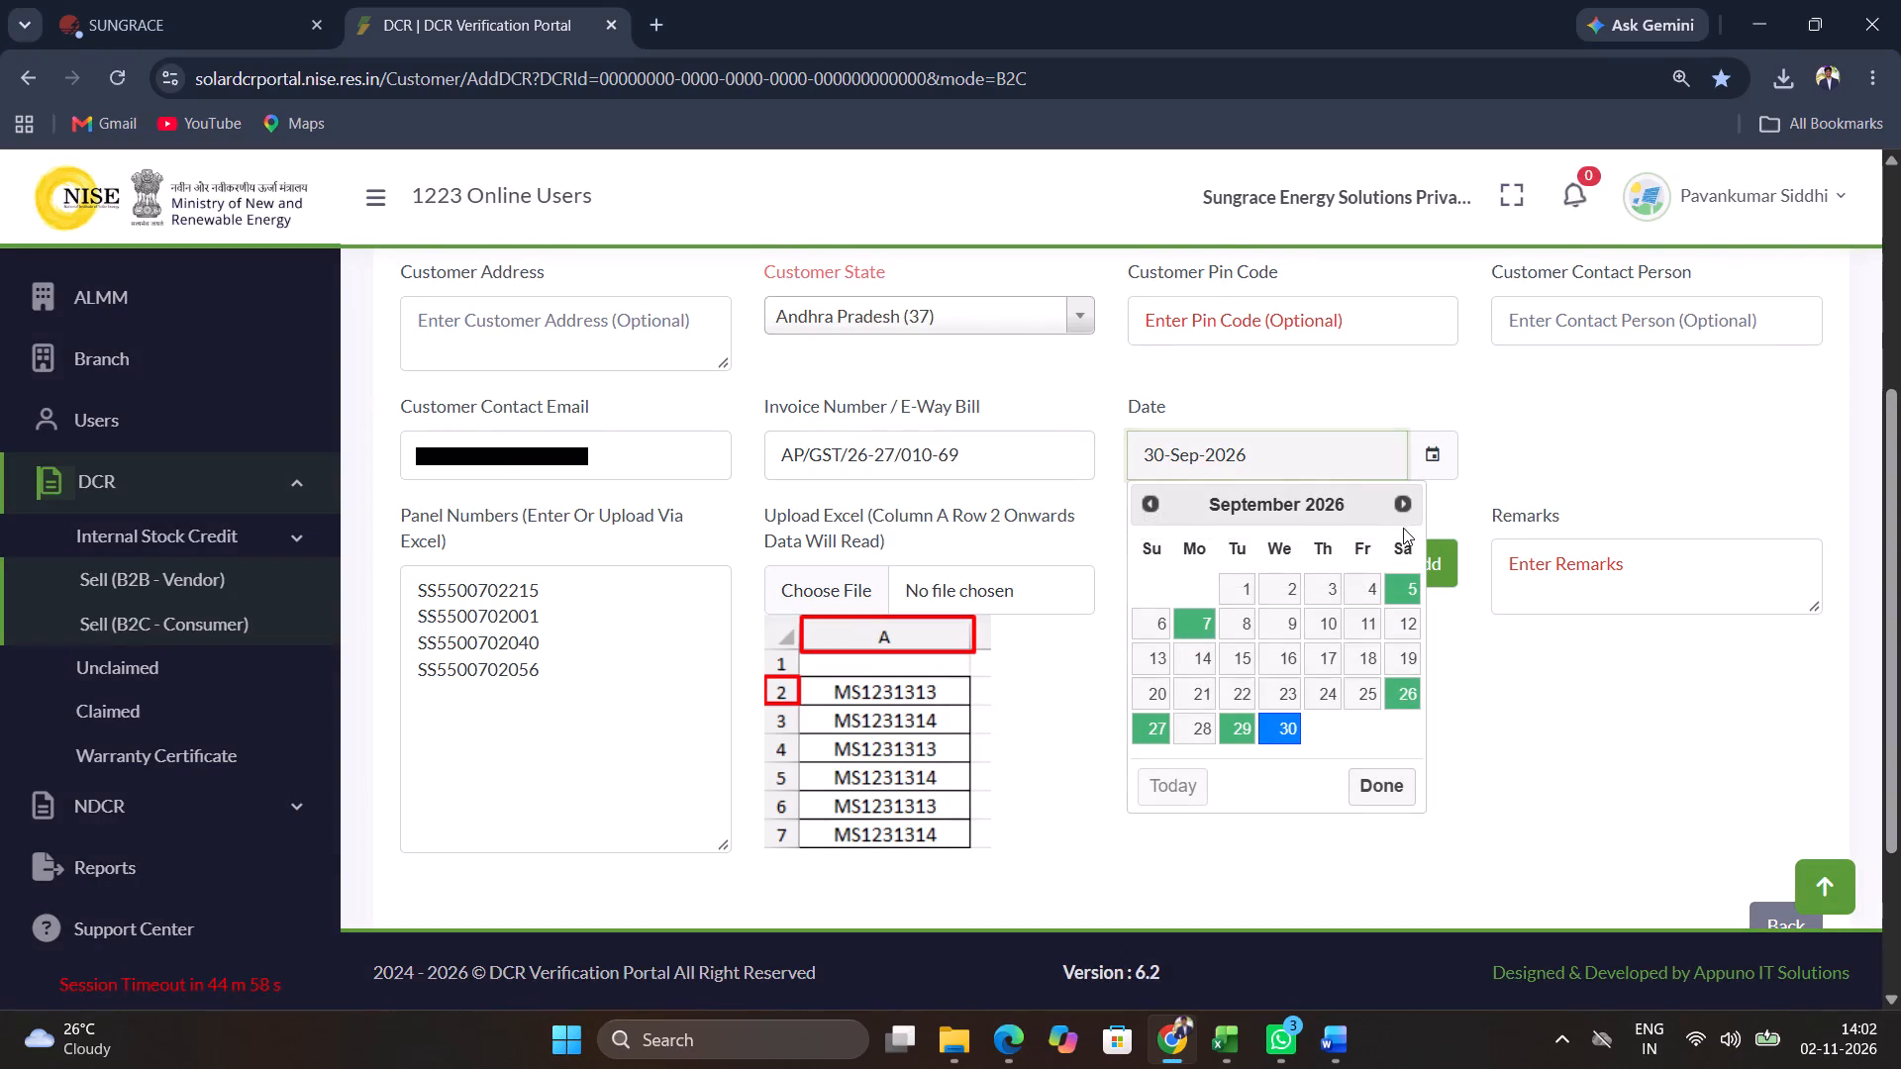
left_click(1404, 523)
left_click(1404, 515)
left_click(1404, 515)
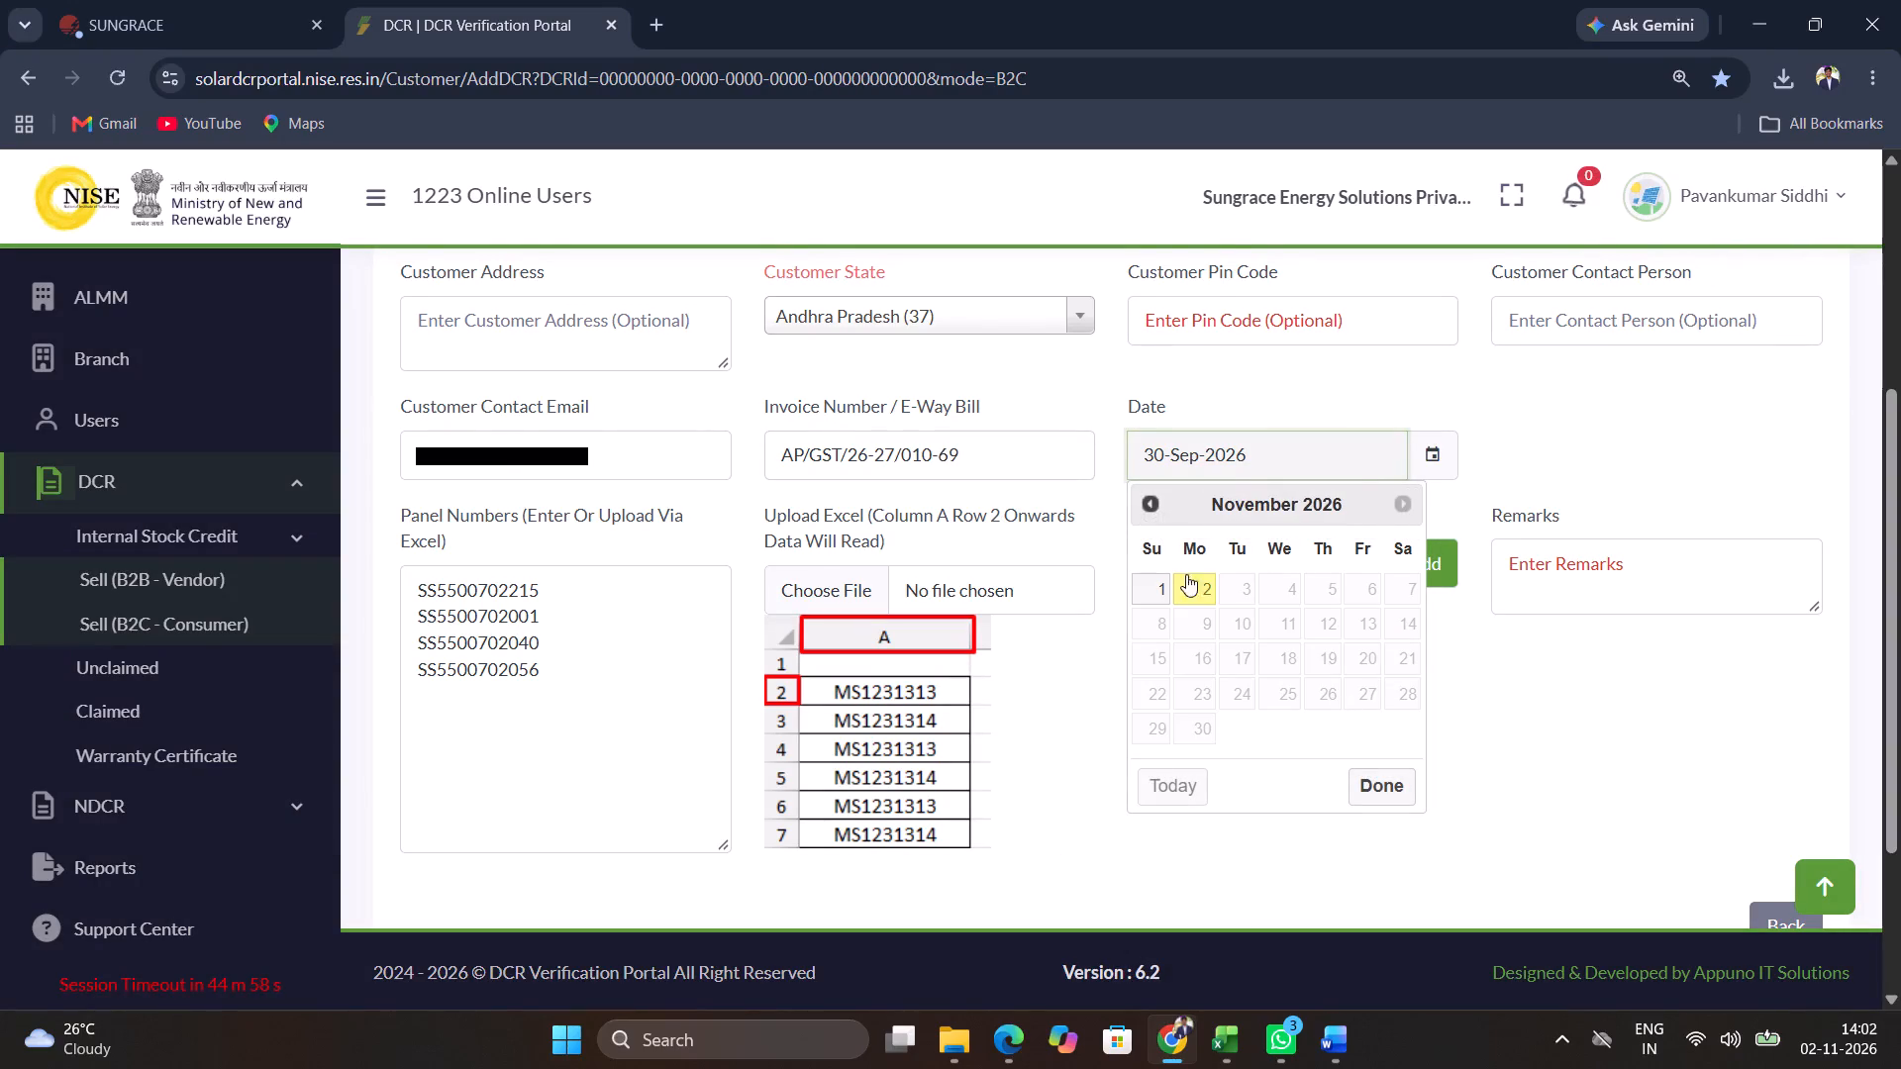
left_click(1155, 506)
left_click(1333, 687)
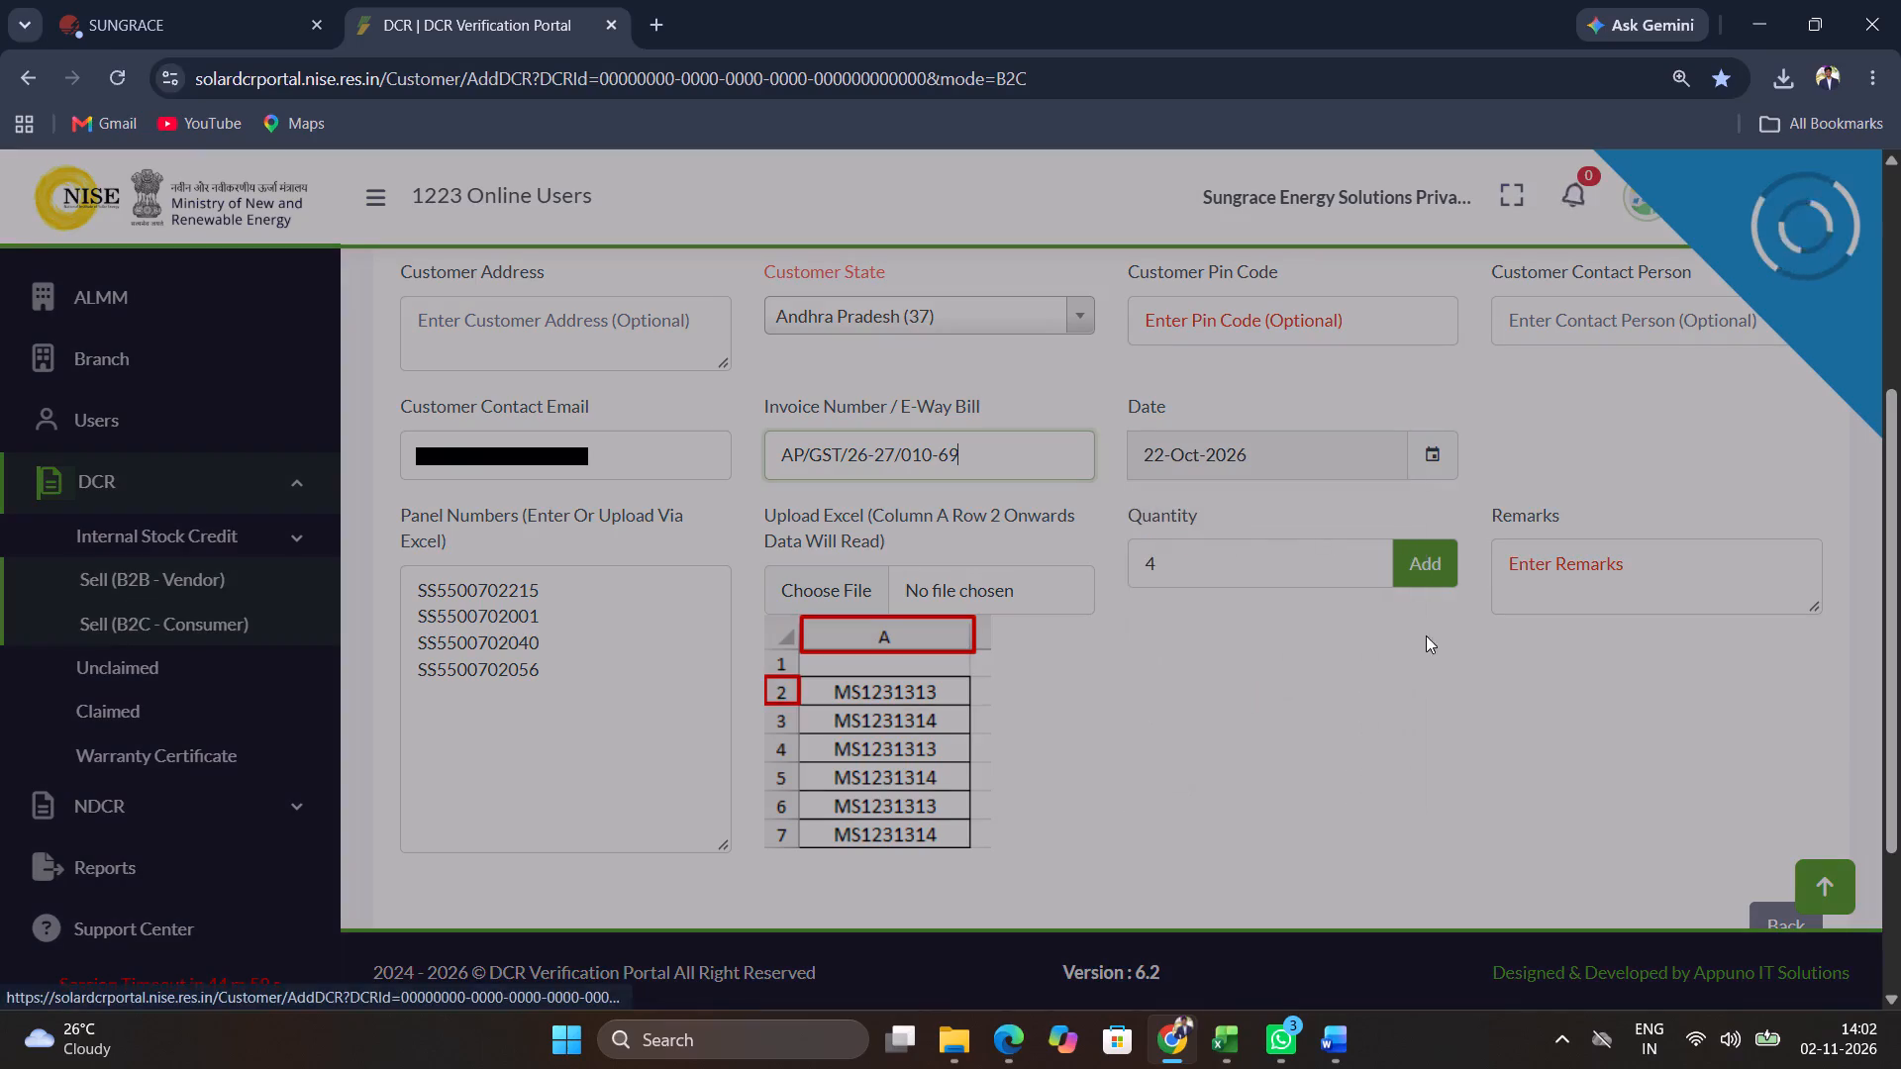
left_click(1444, 567)
Copy the installation address from the SUNGRACE work order into the sale's Remarks.
left_click(1483, 584)
left_click(1567, 574)
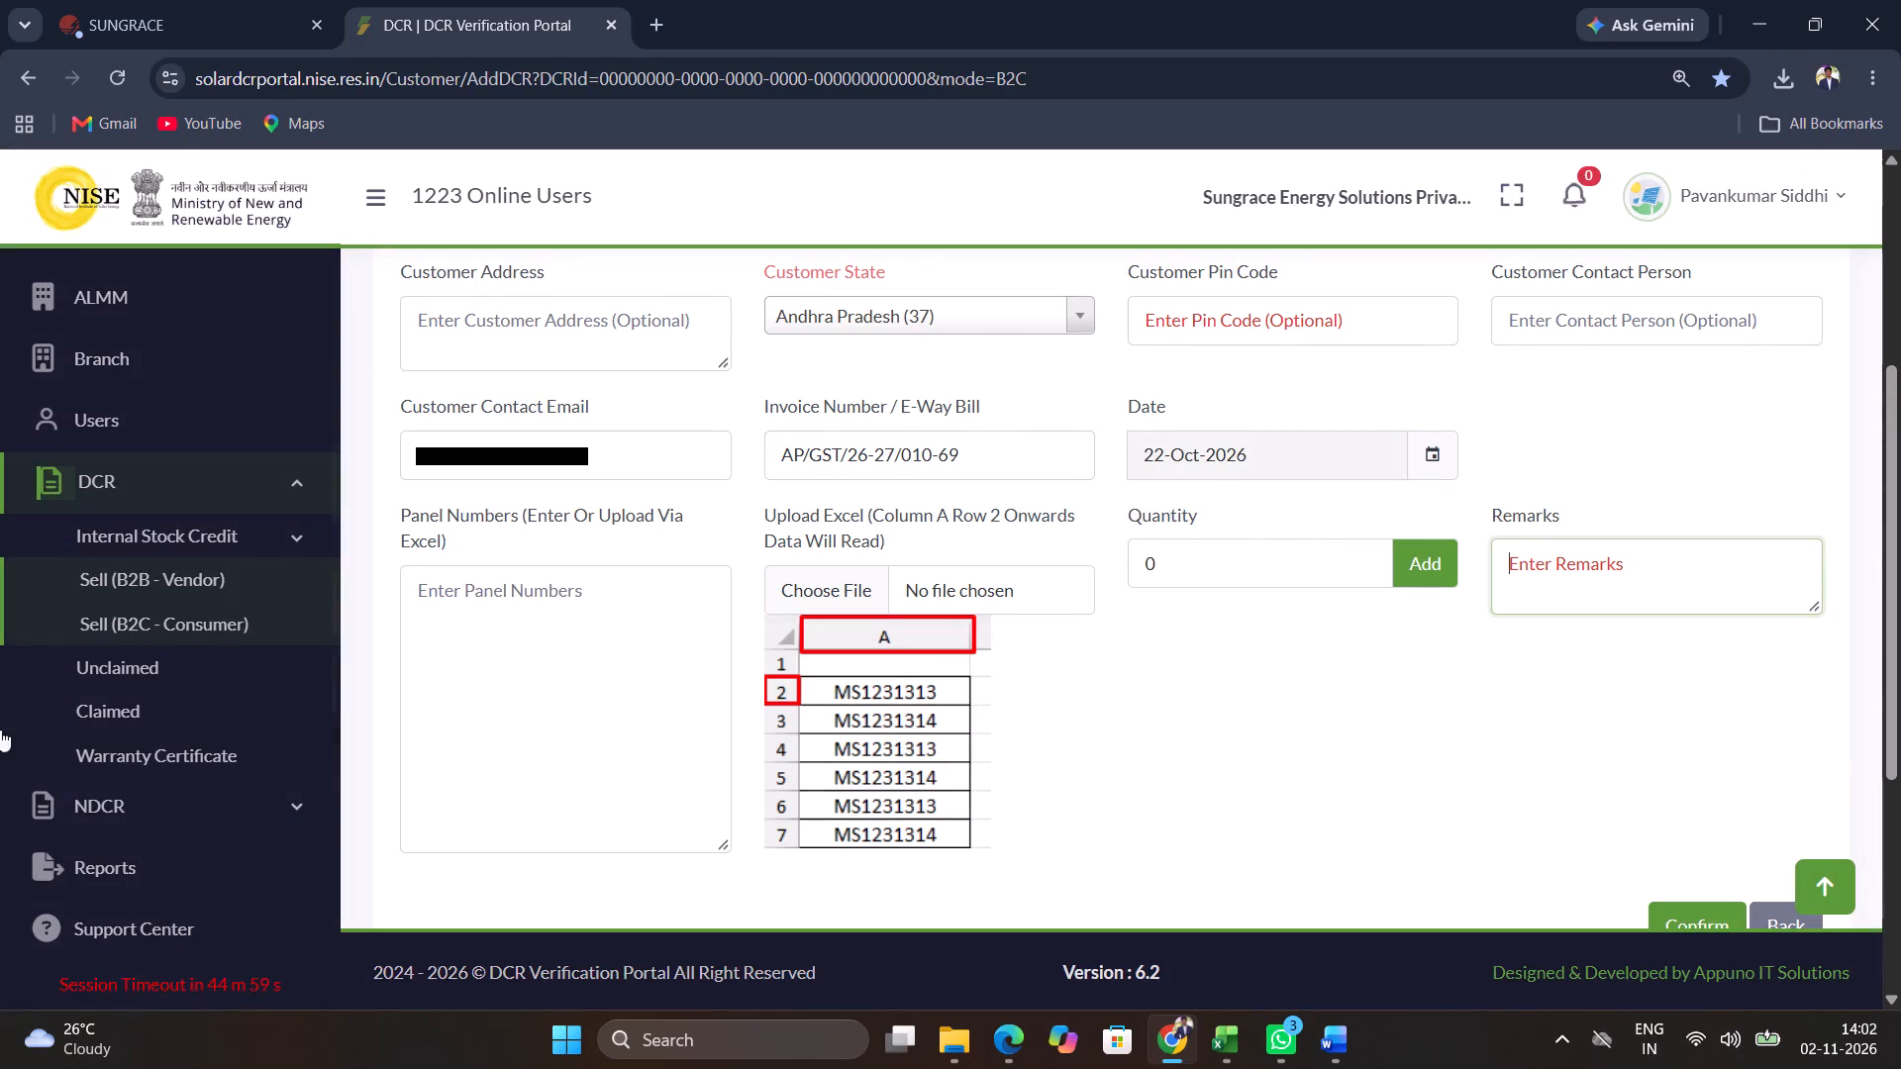
left_click(187, 0)
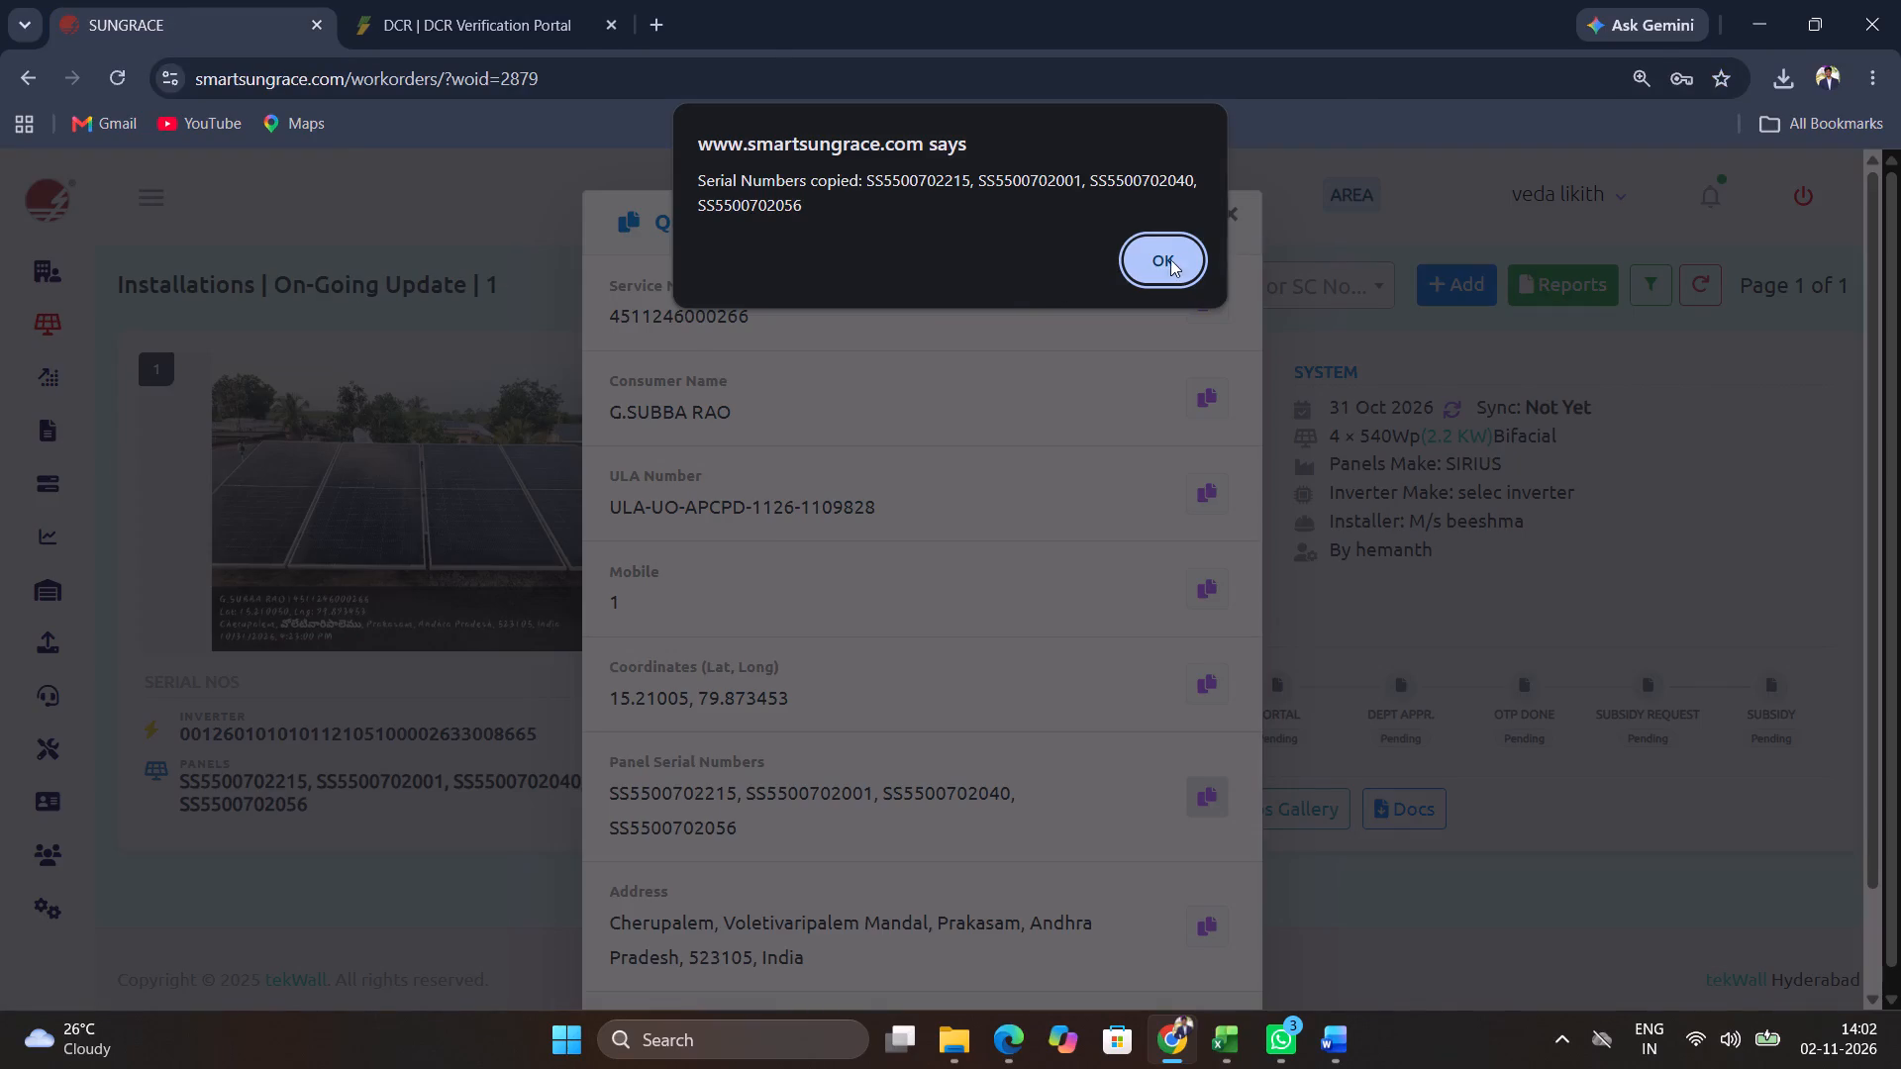
left_click(1166, 260)
scroll(1051, 381, "down", 5)
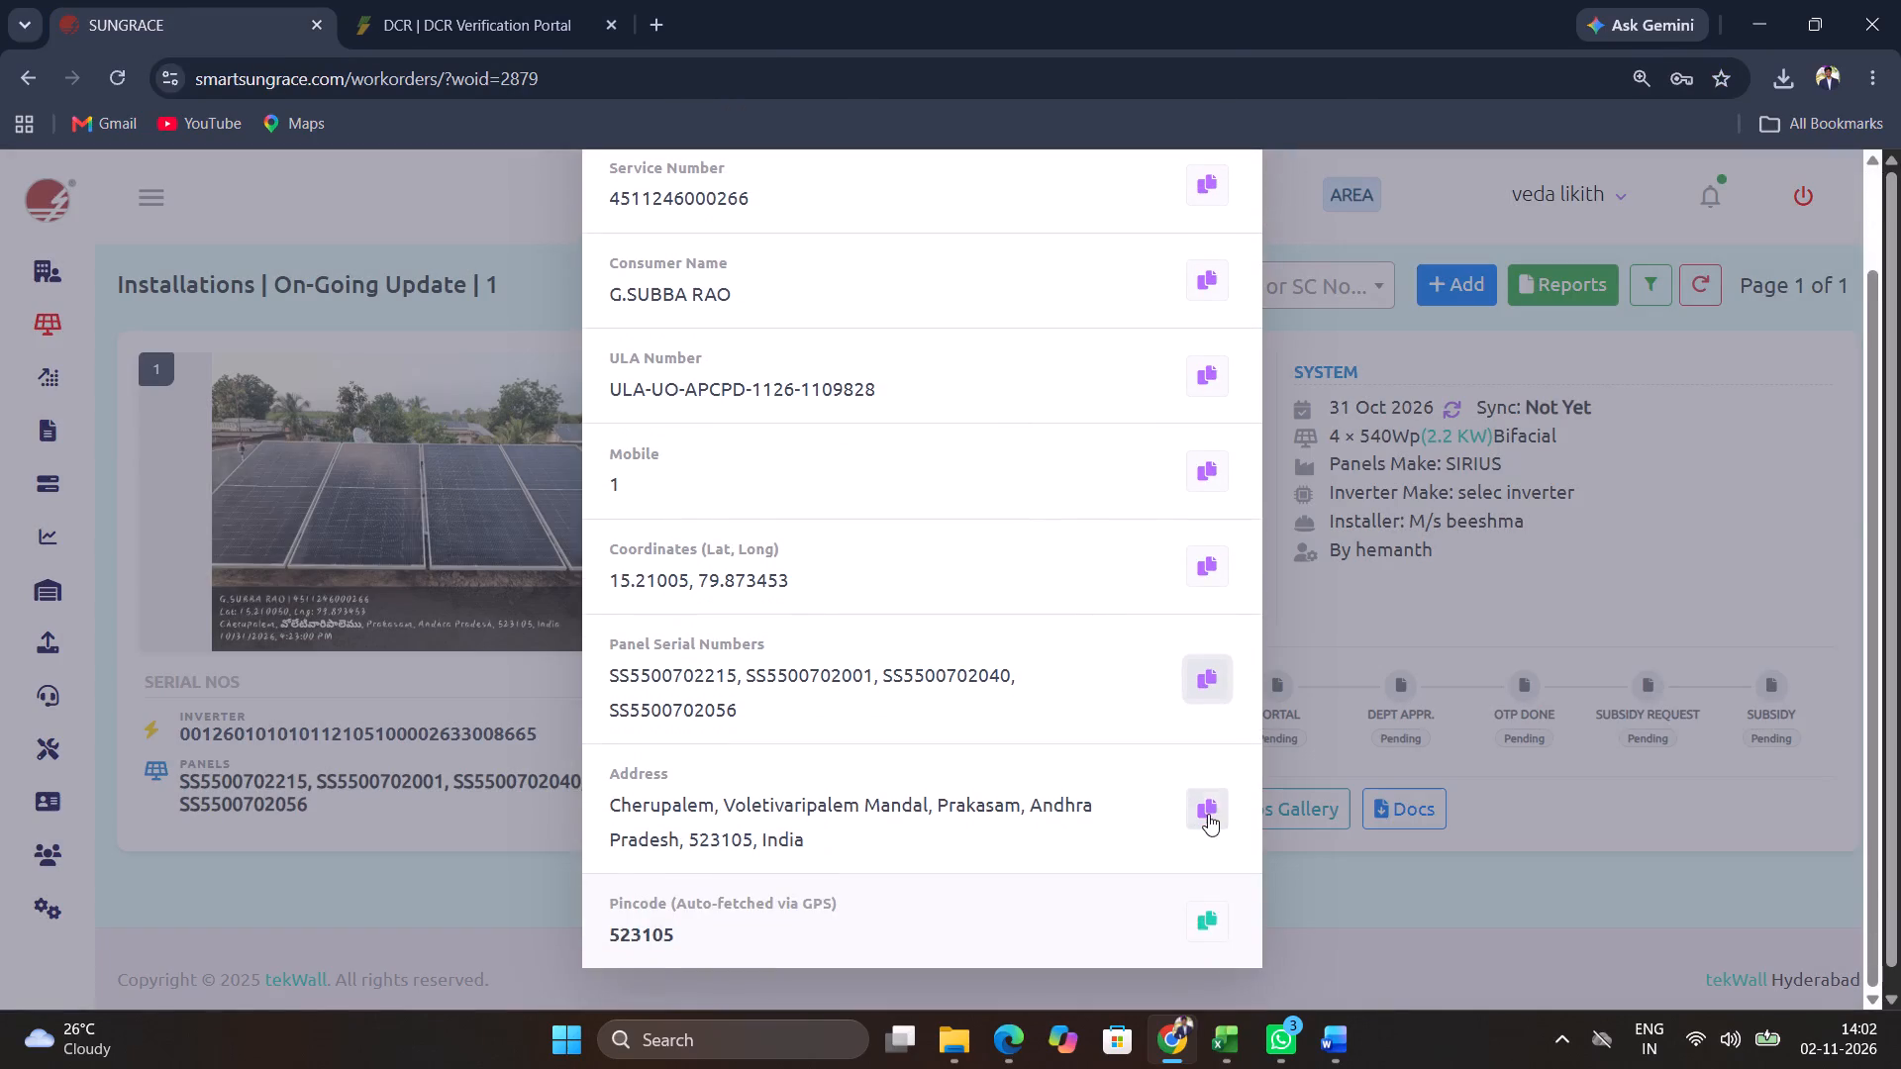
left_click(1208, 814)
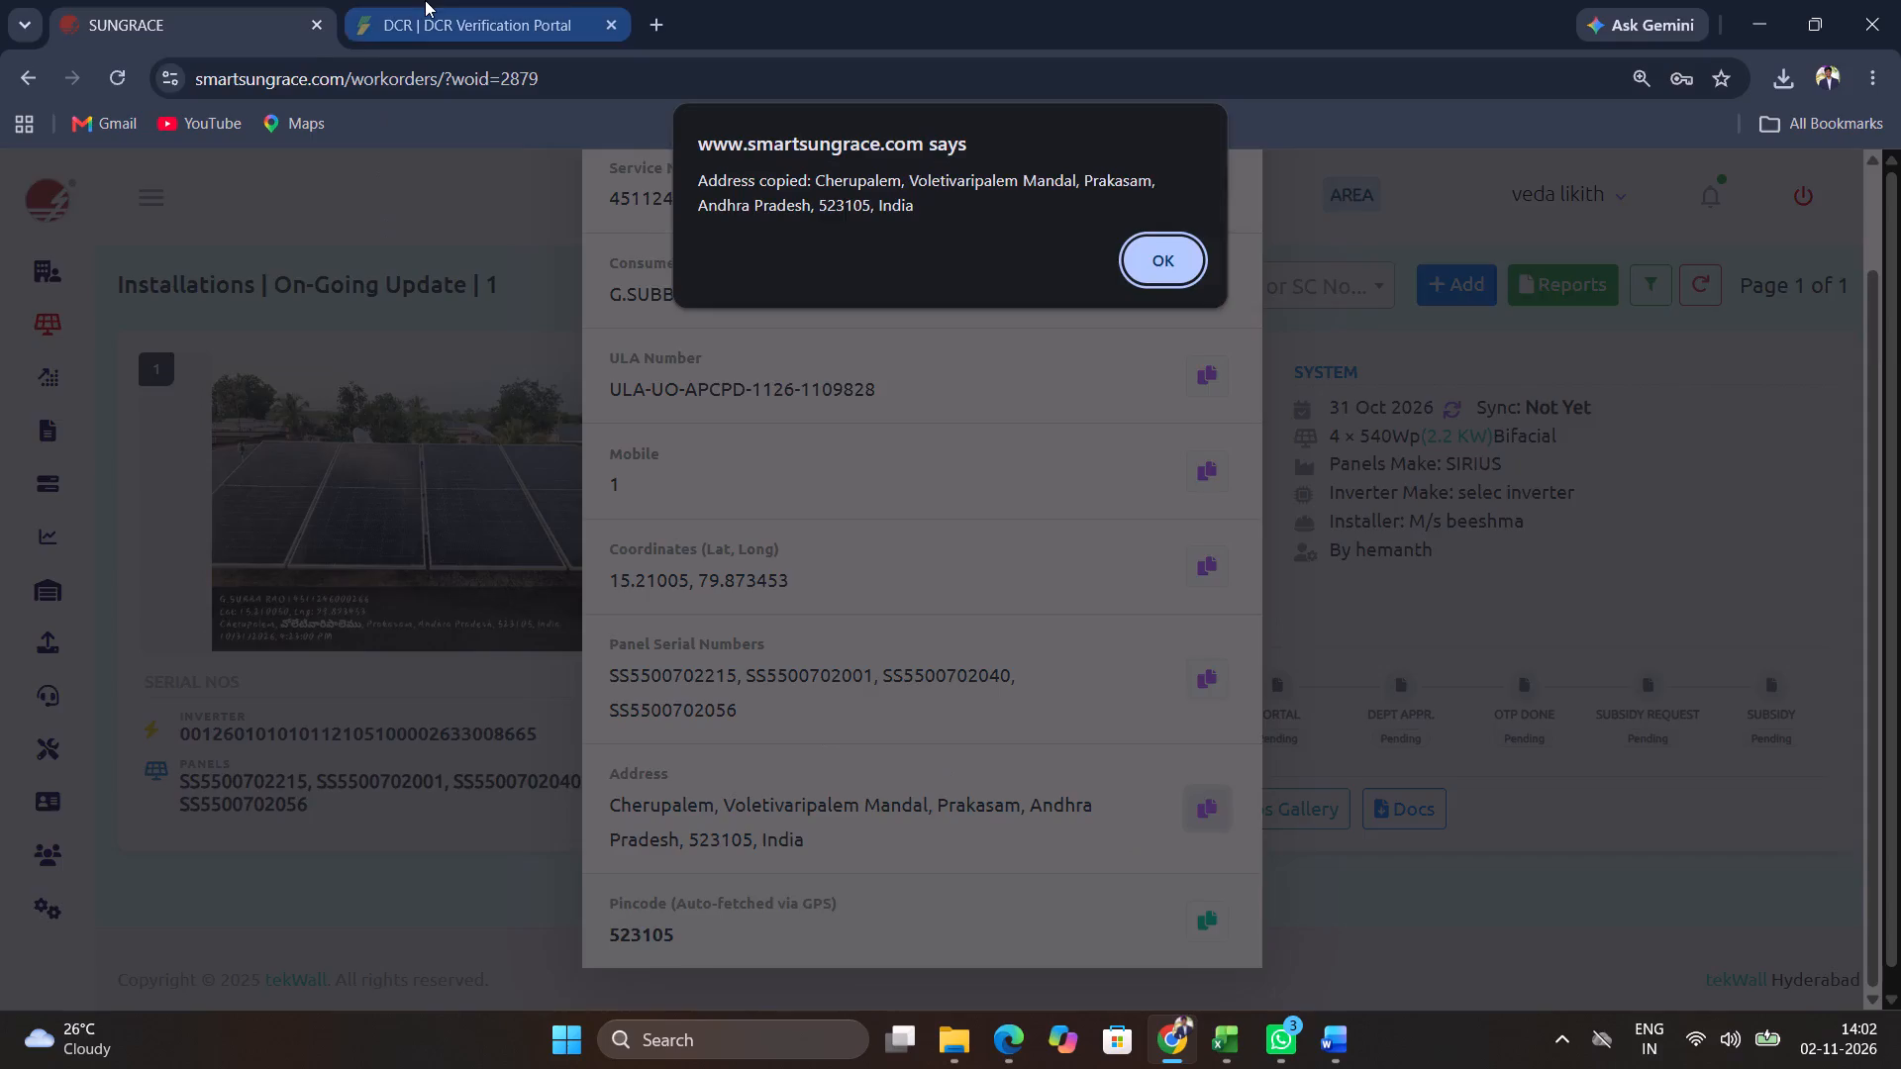
left_click(425, 0)
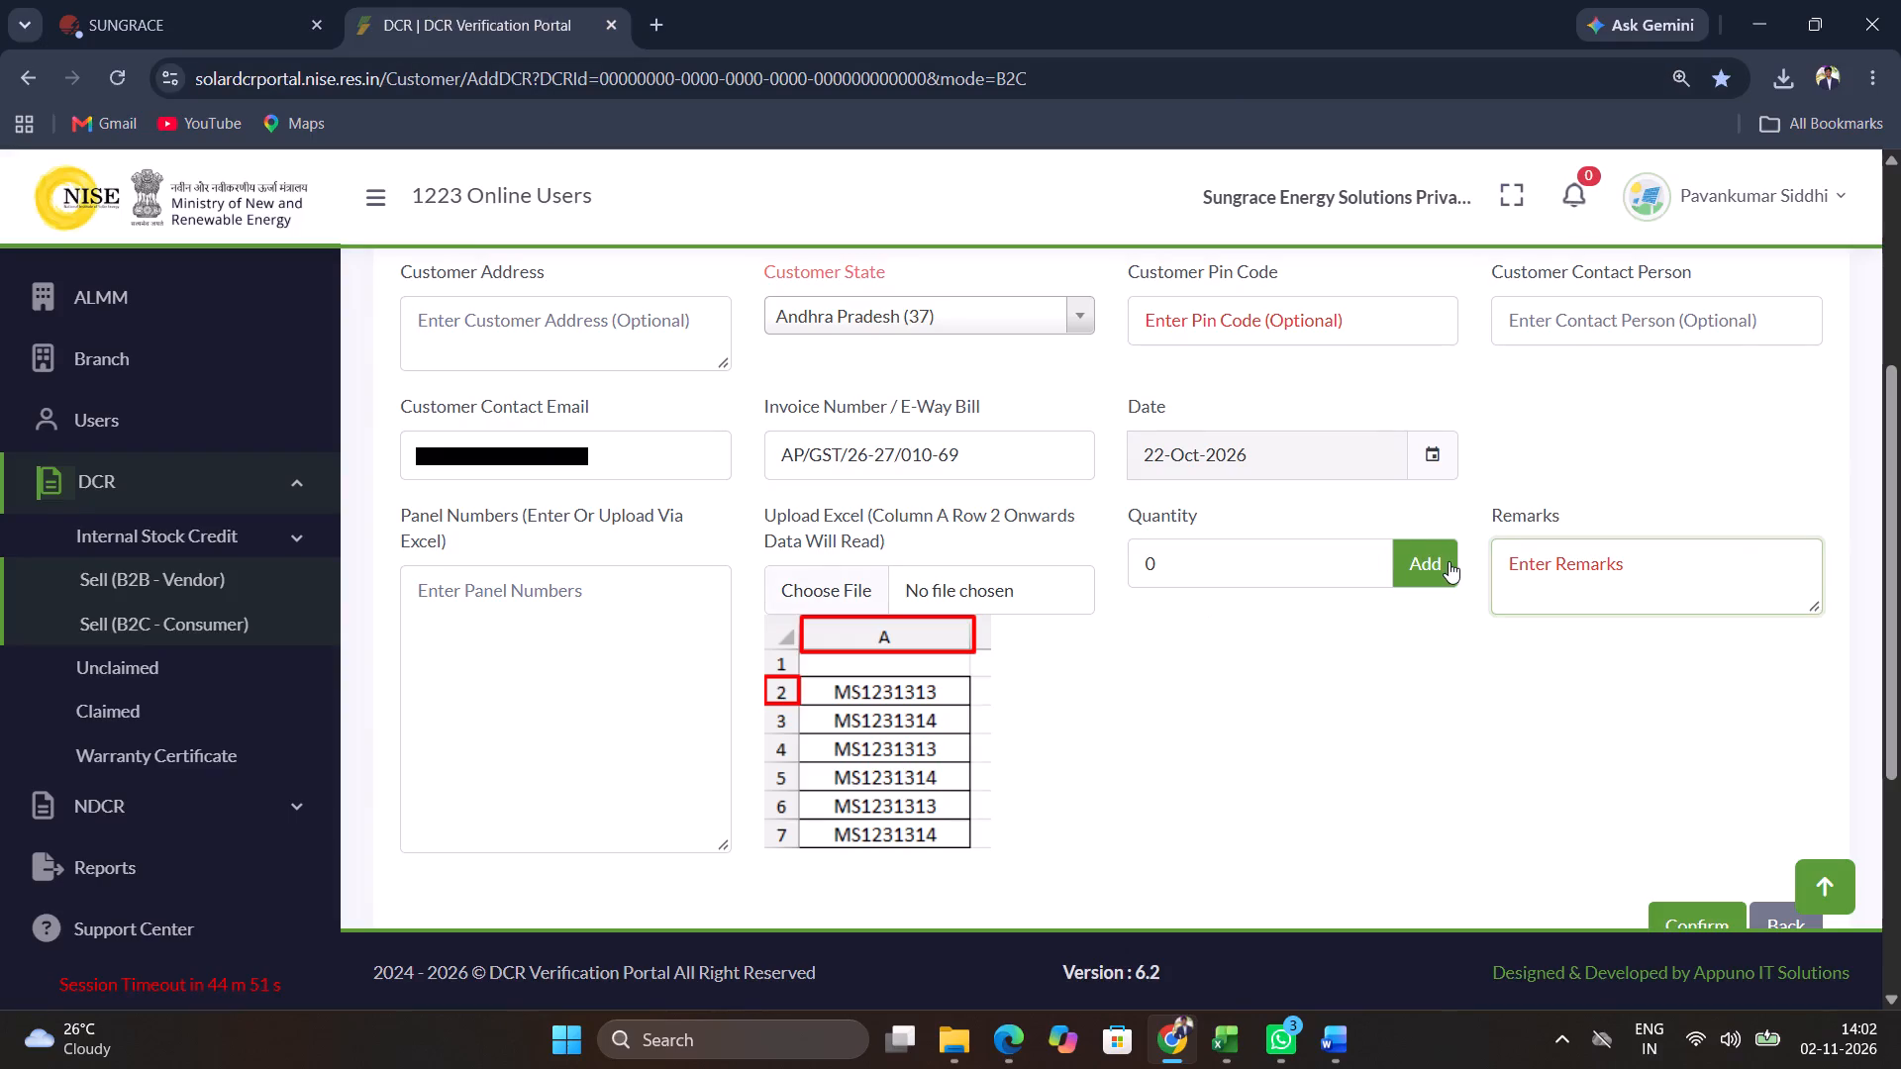
key("ctrl+v")
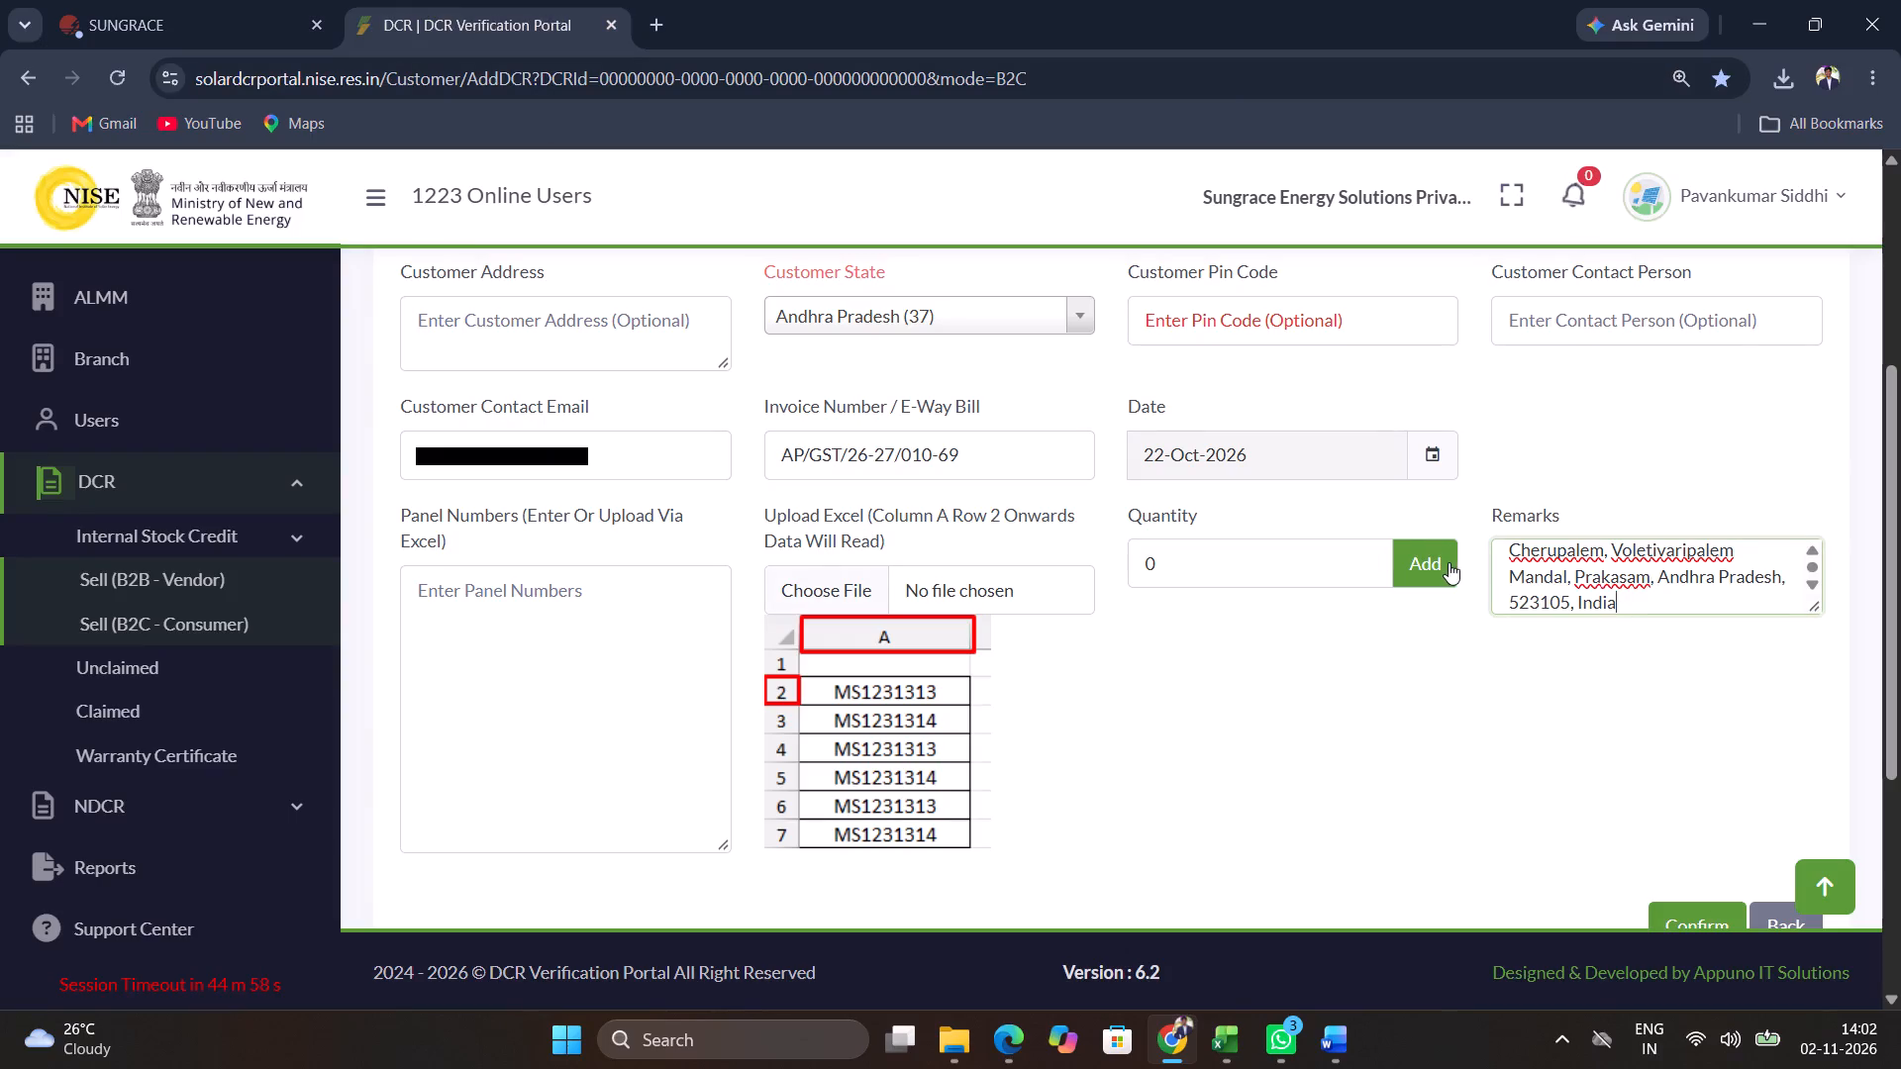
left_click(1253, 329)
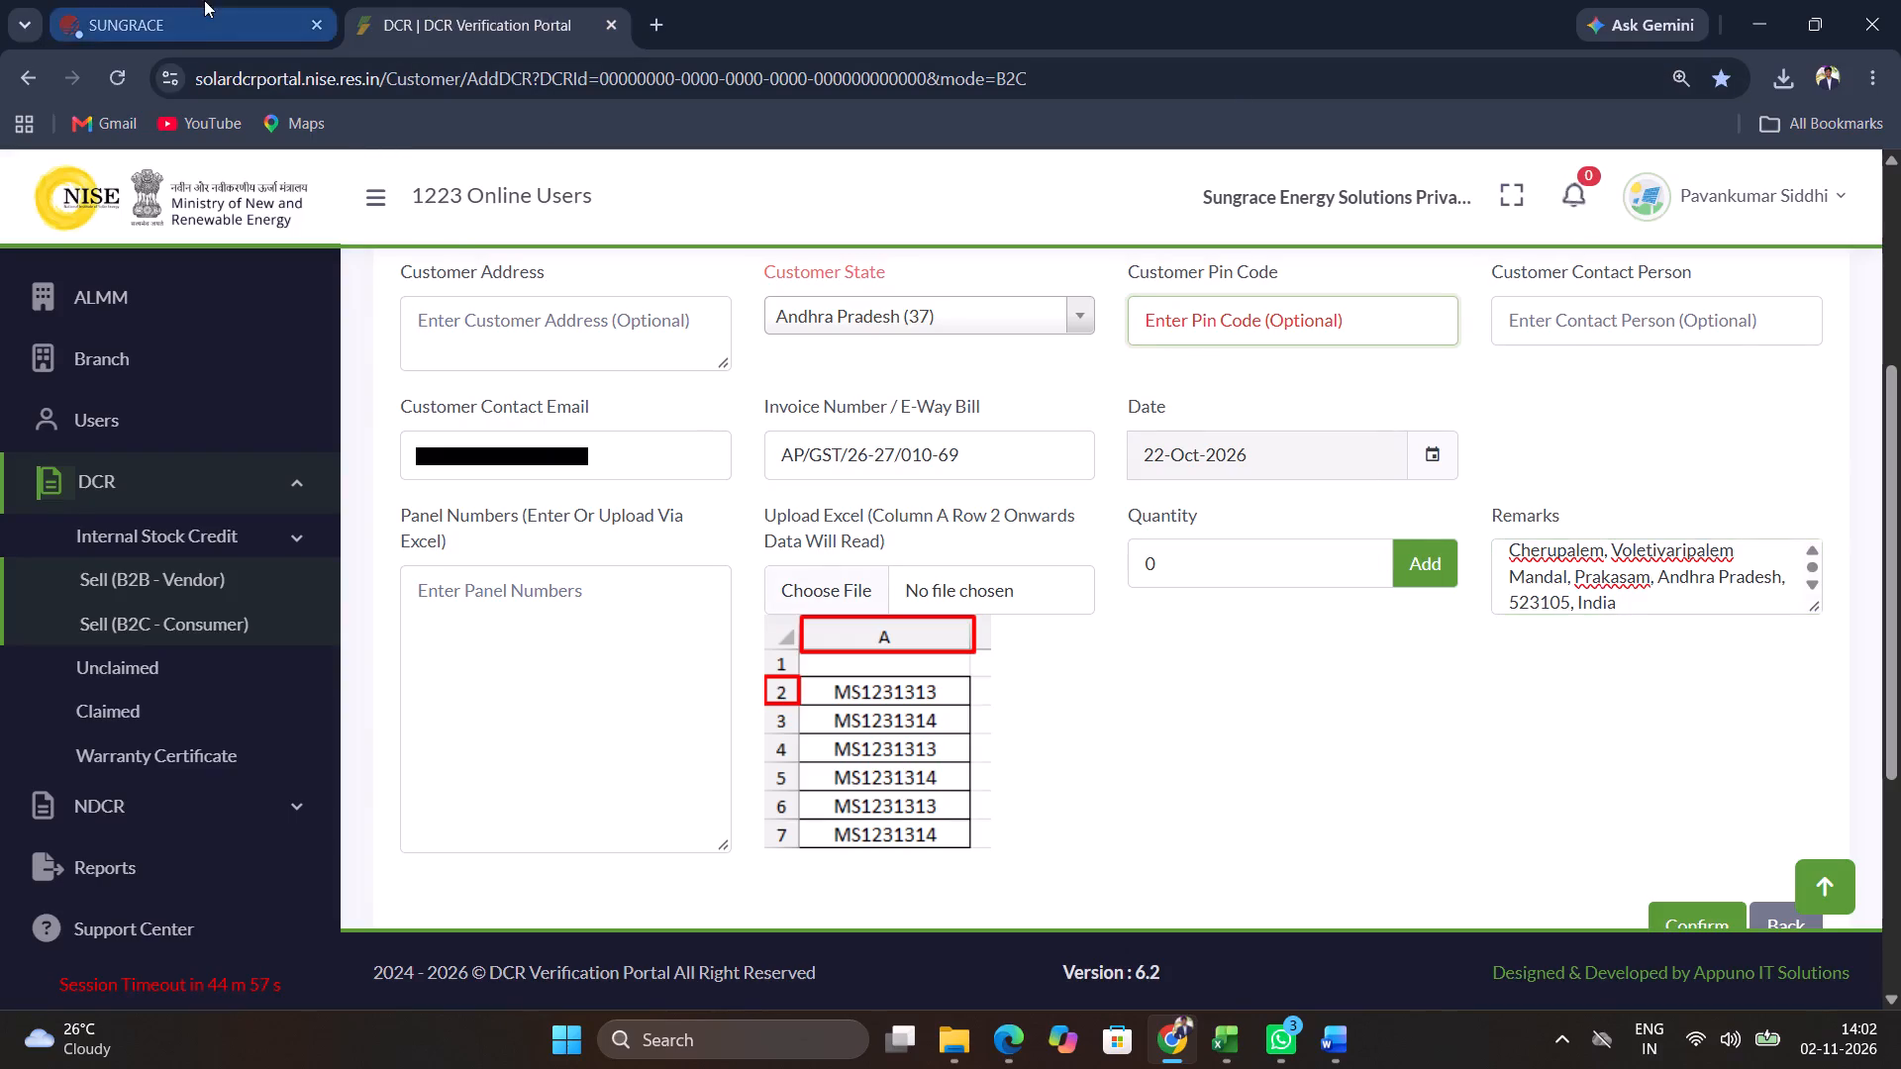
left_click(204, 0)
left_click(1140, 262)
left_click(1211, 912)
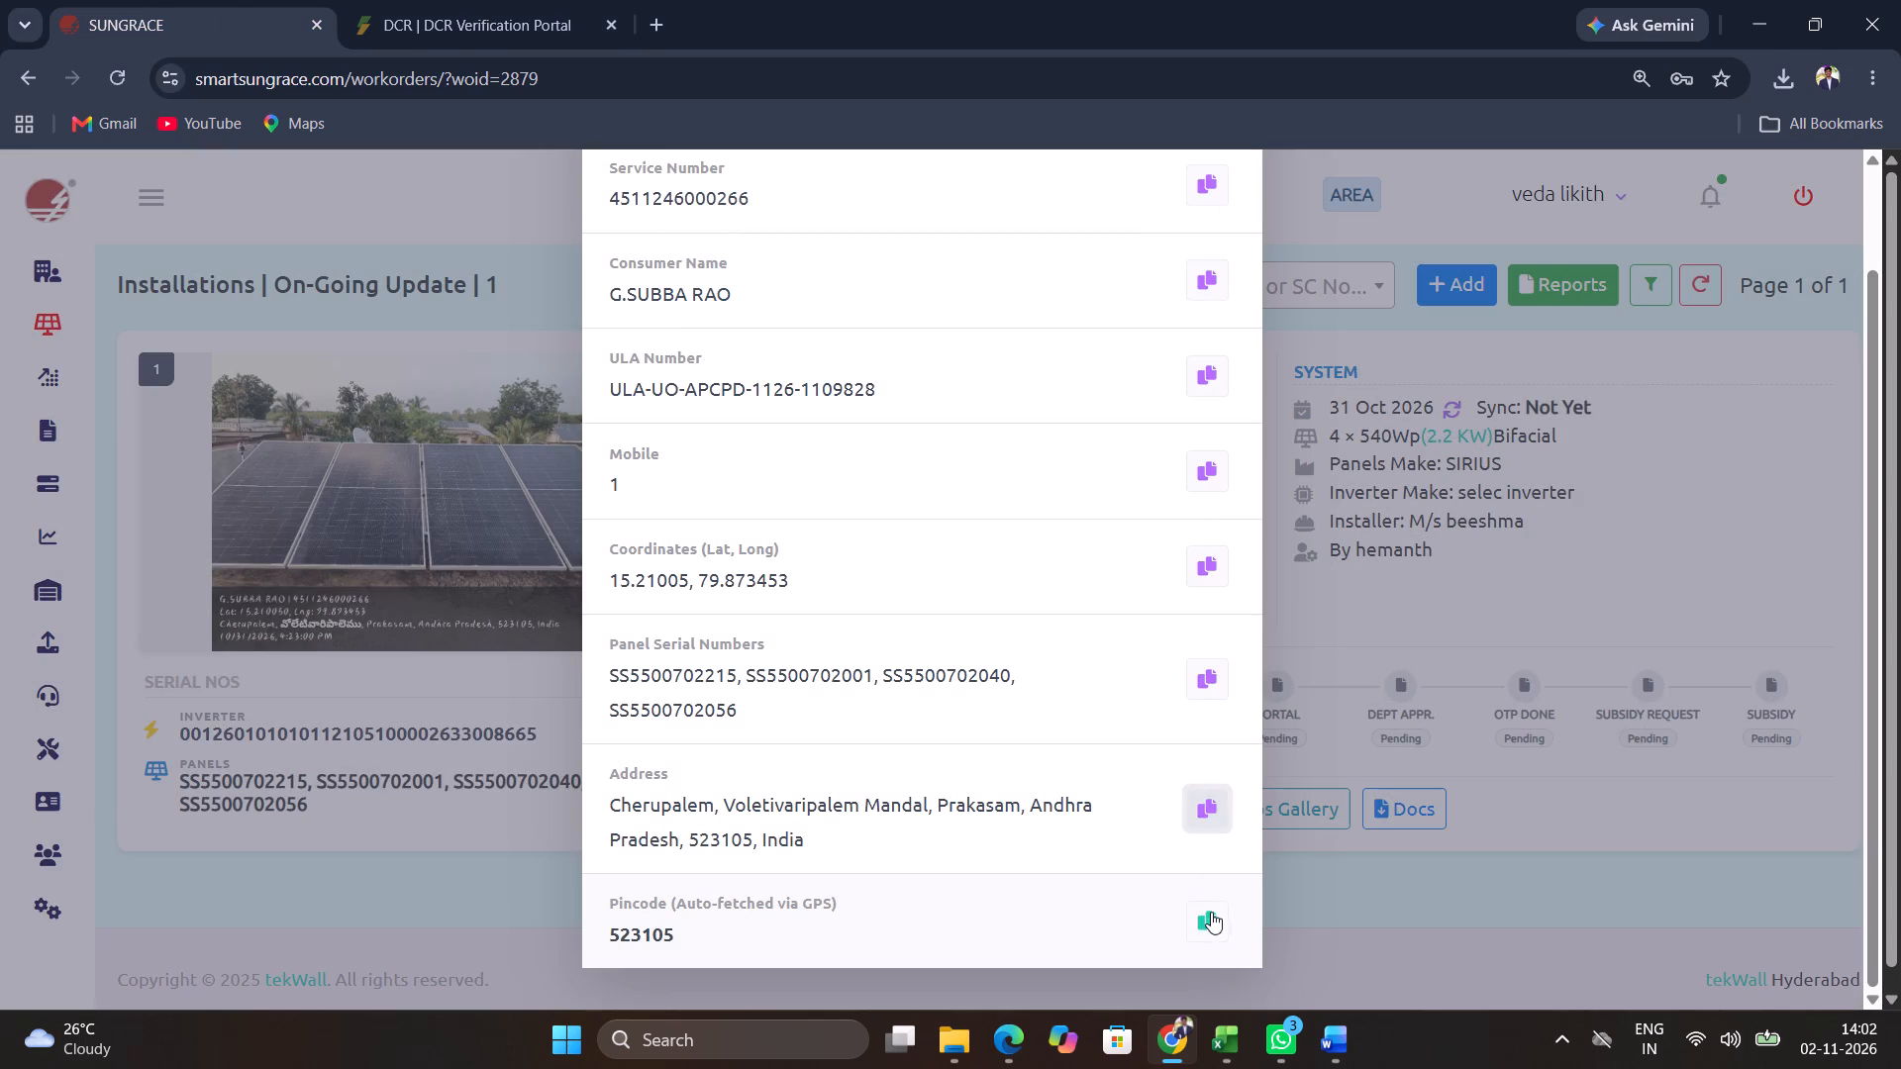
left_click(468, 0)
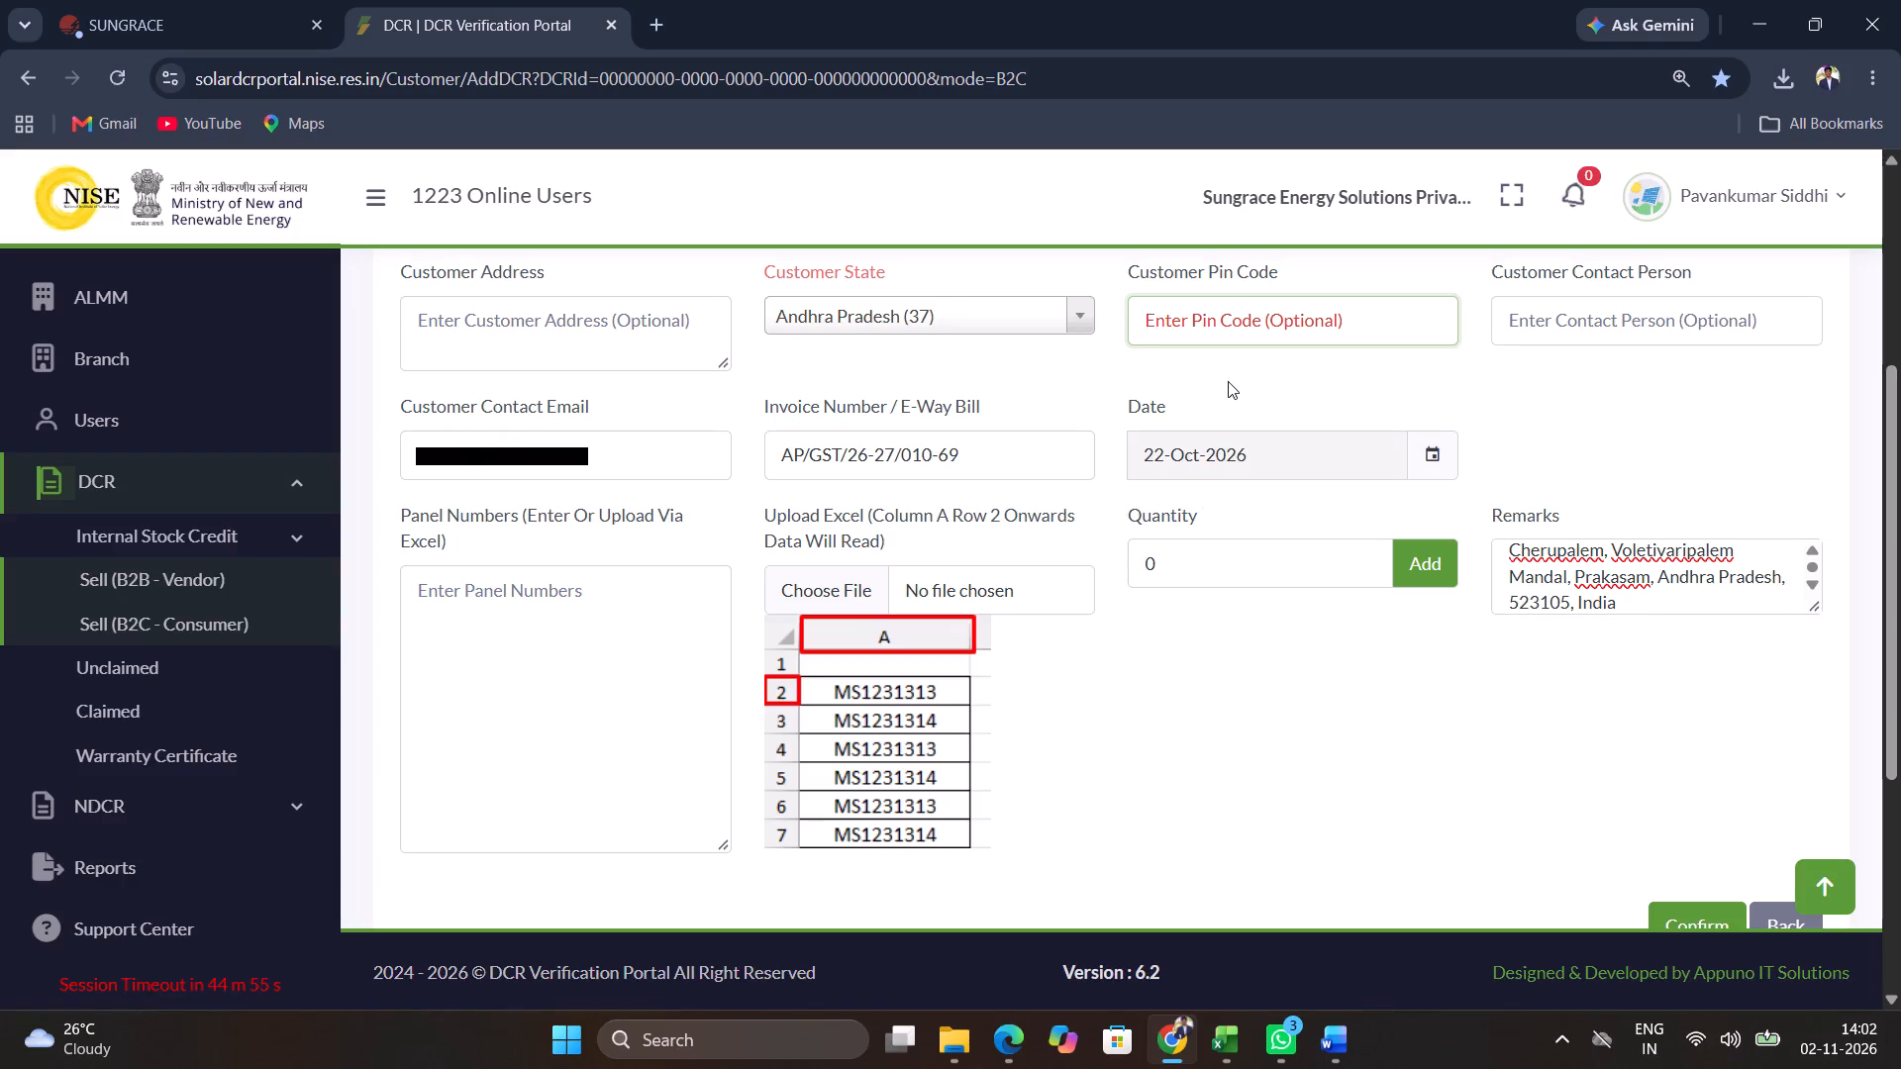
key("ctrl+v")
Confirm the completed B2C DCR sale.
scroll(1228, 381, "down", 4)
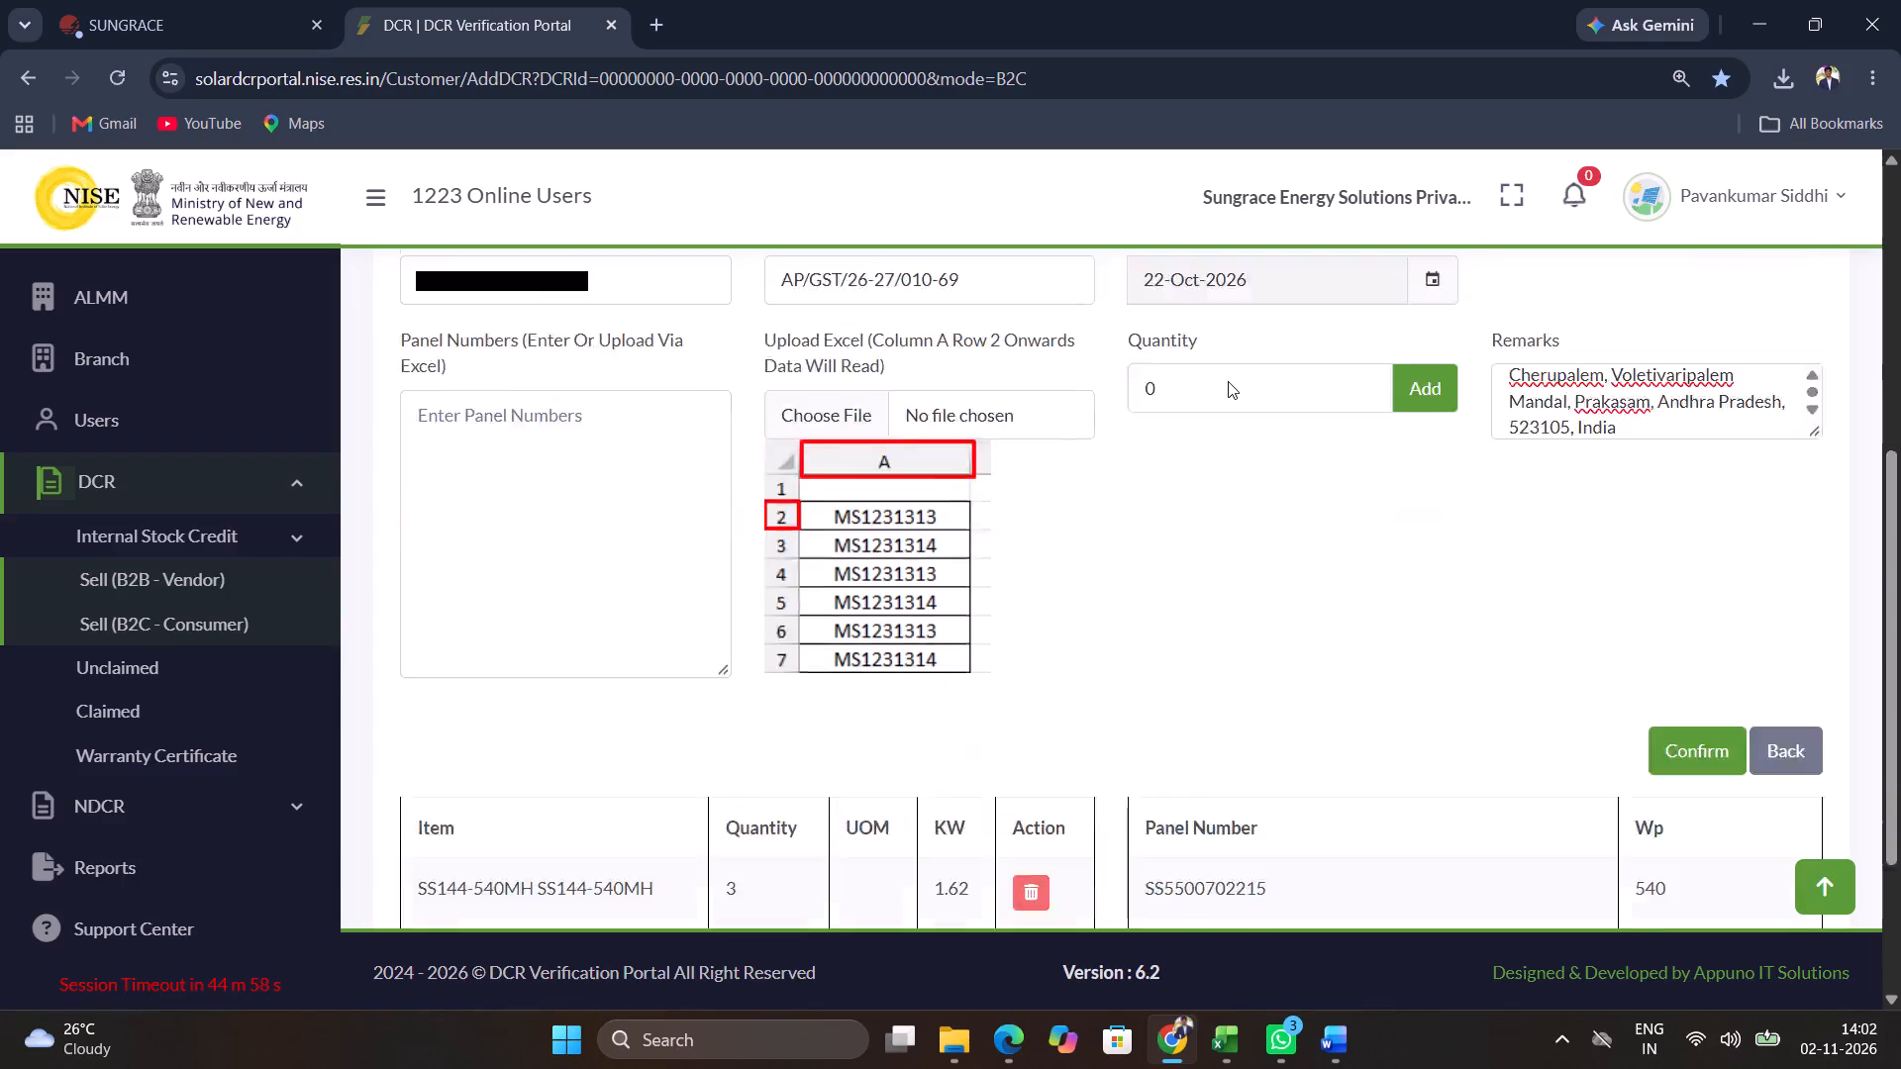
scroll(1228, 381, "down", 1)
left_click(1671, 495)
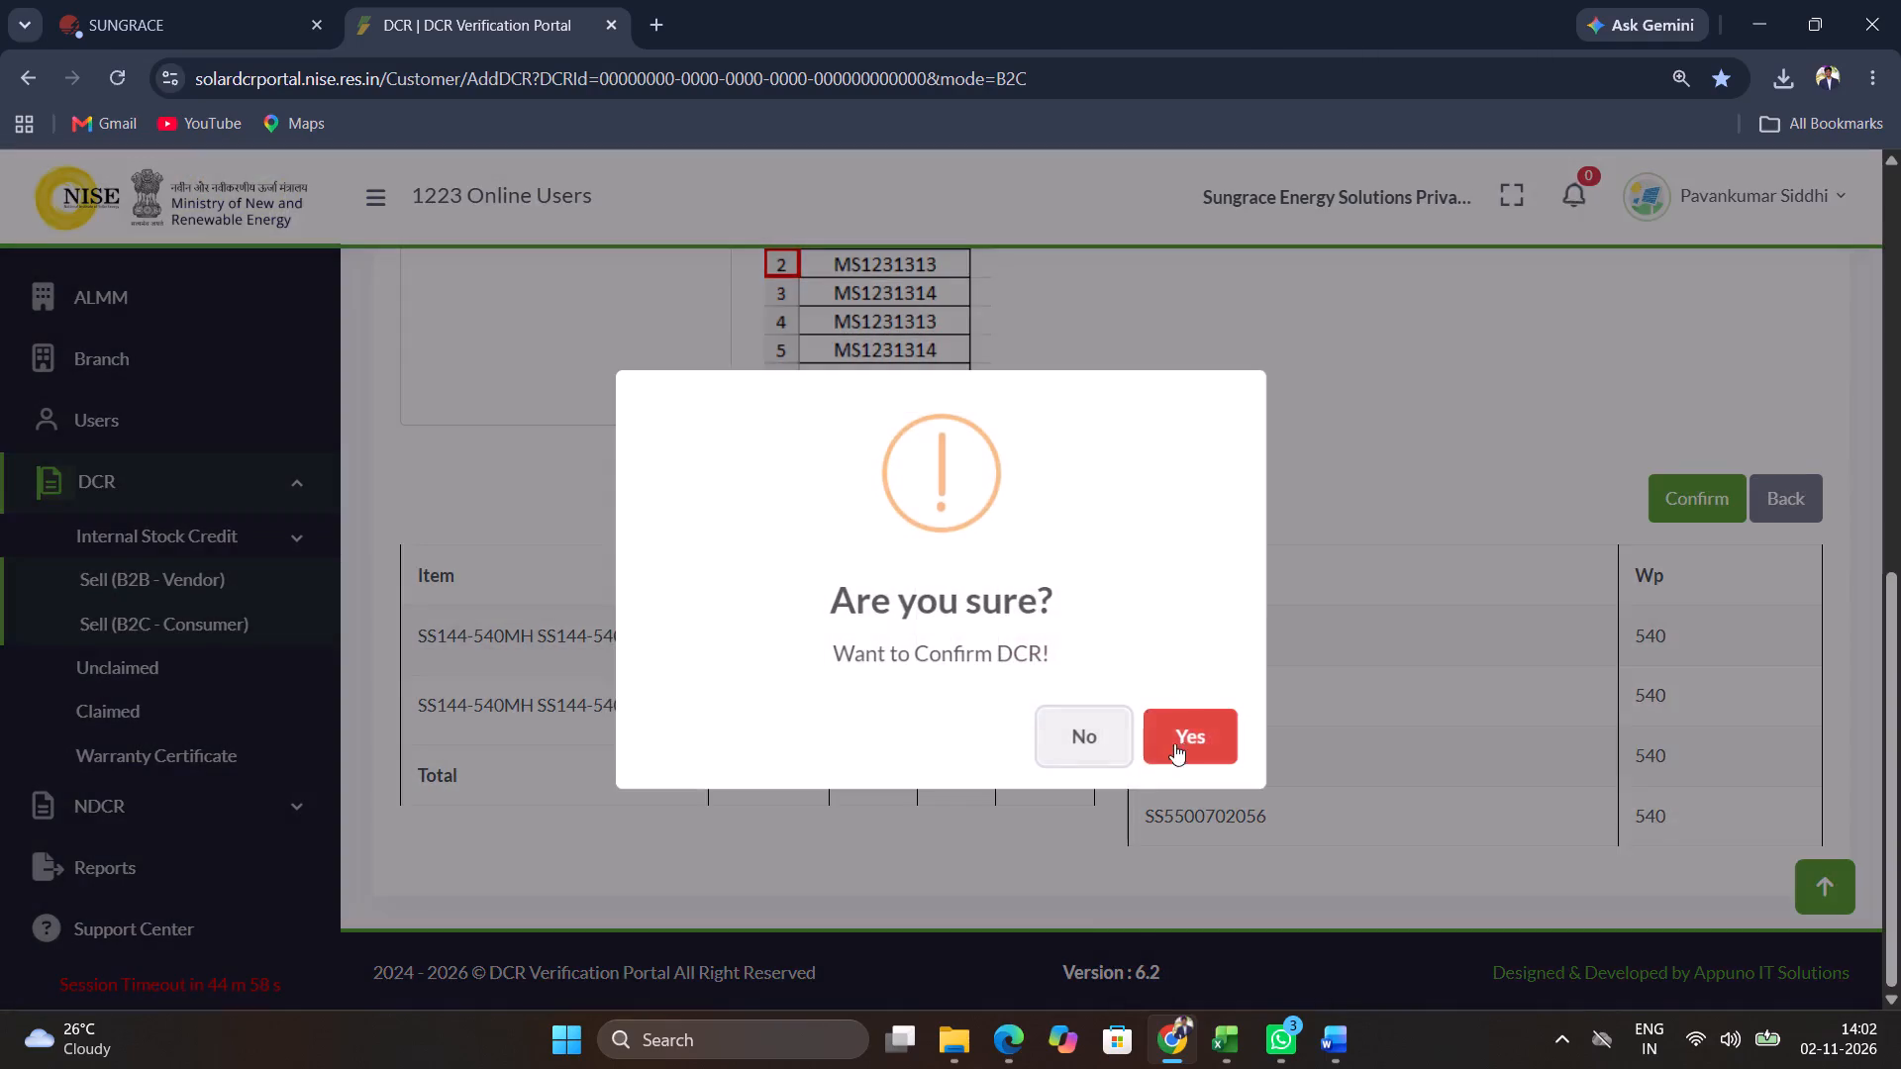
left_click(1184, 740)
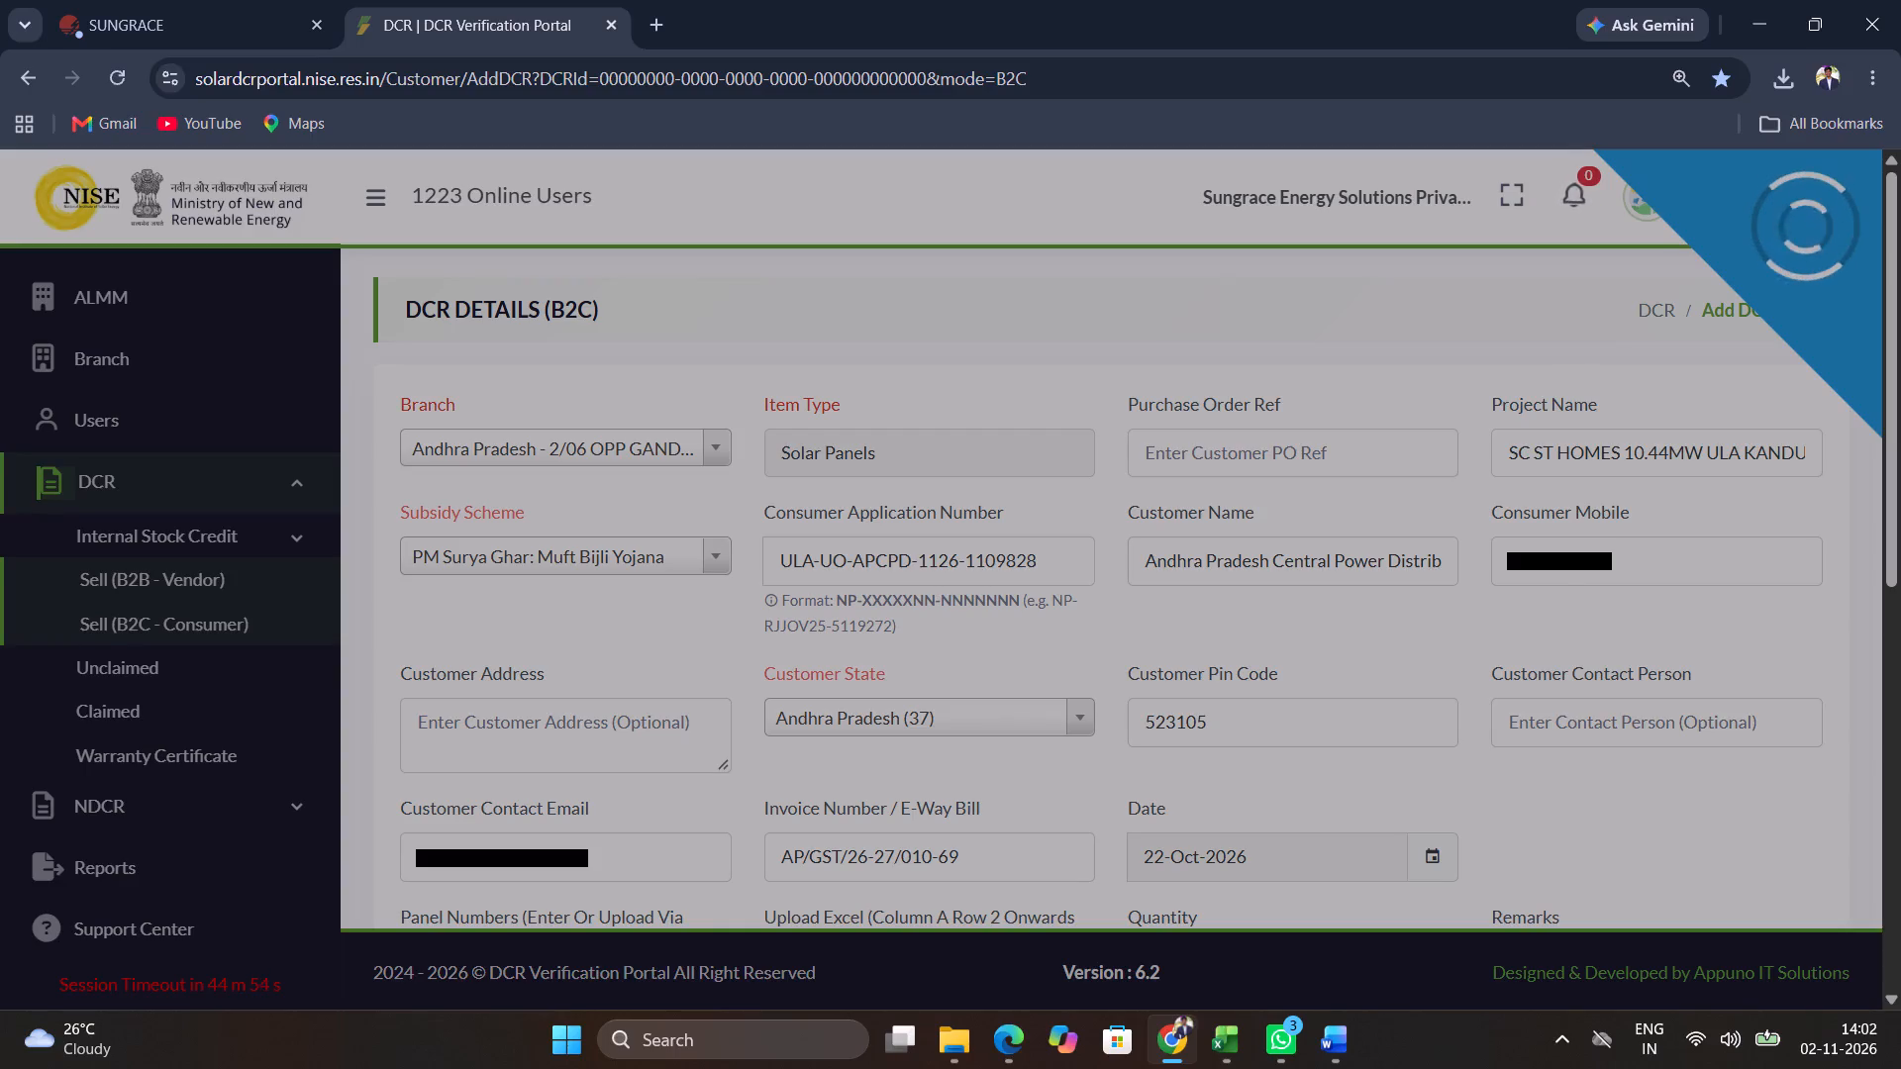
Create a folder named 69_ inside the DCR010 folder.
left_click_drag(913, 886, 926, 901)
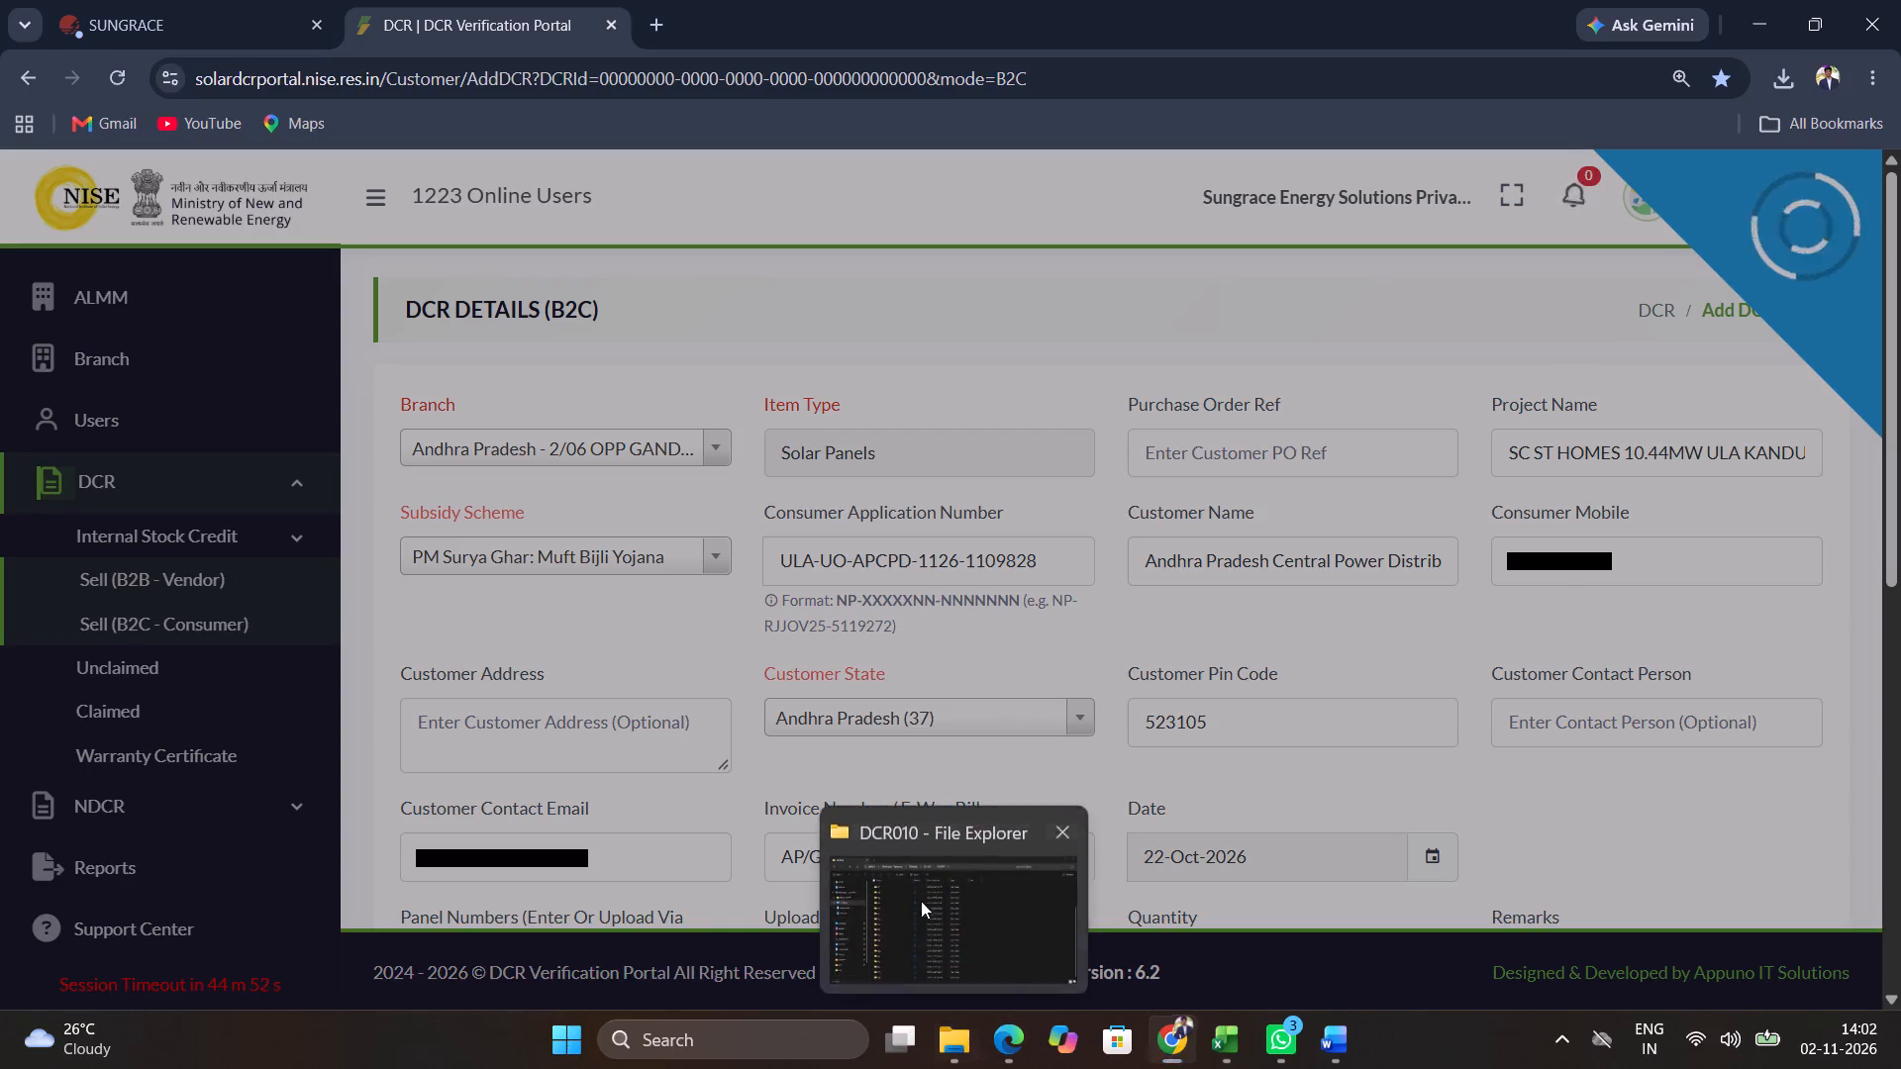
left_click(77, 150)
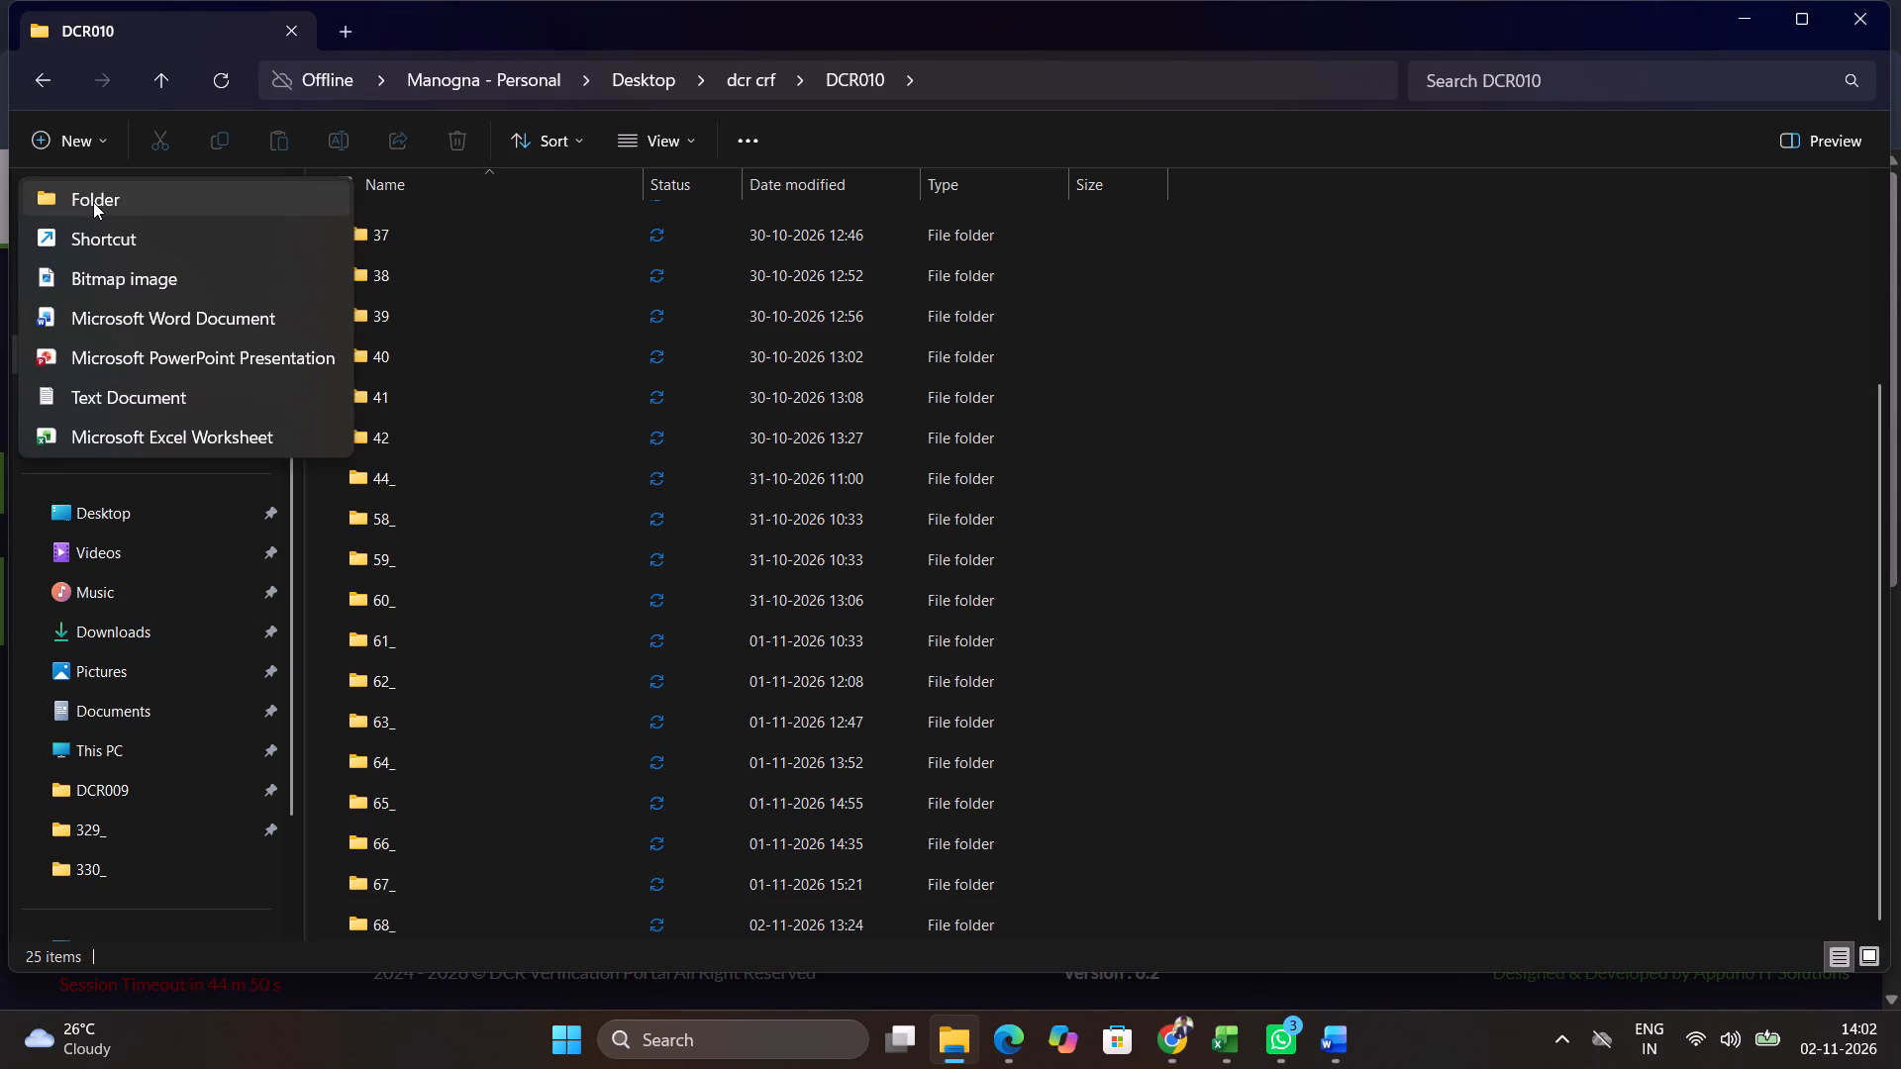
left_click(93, 202)
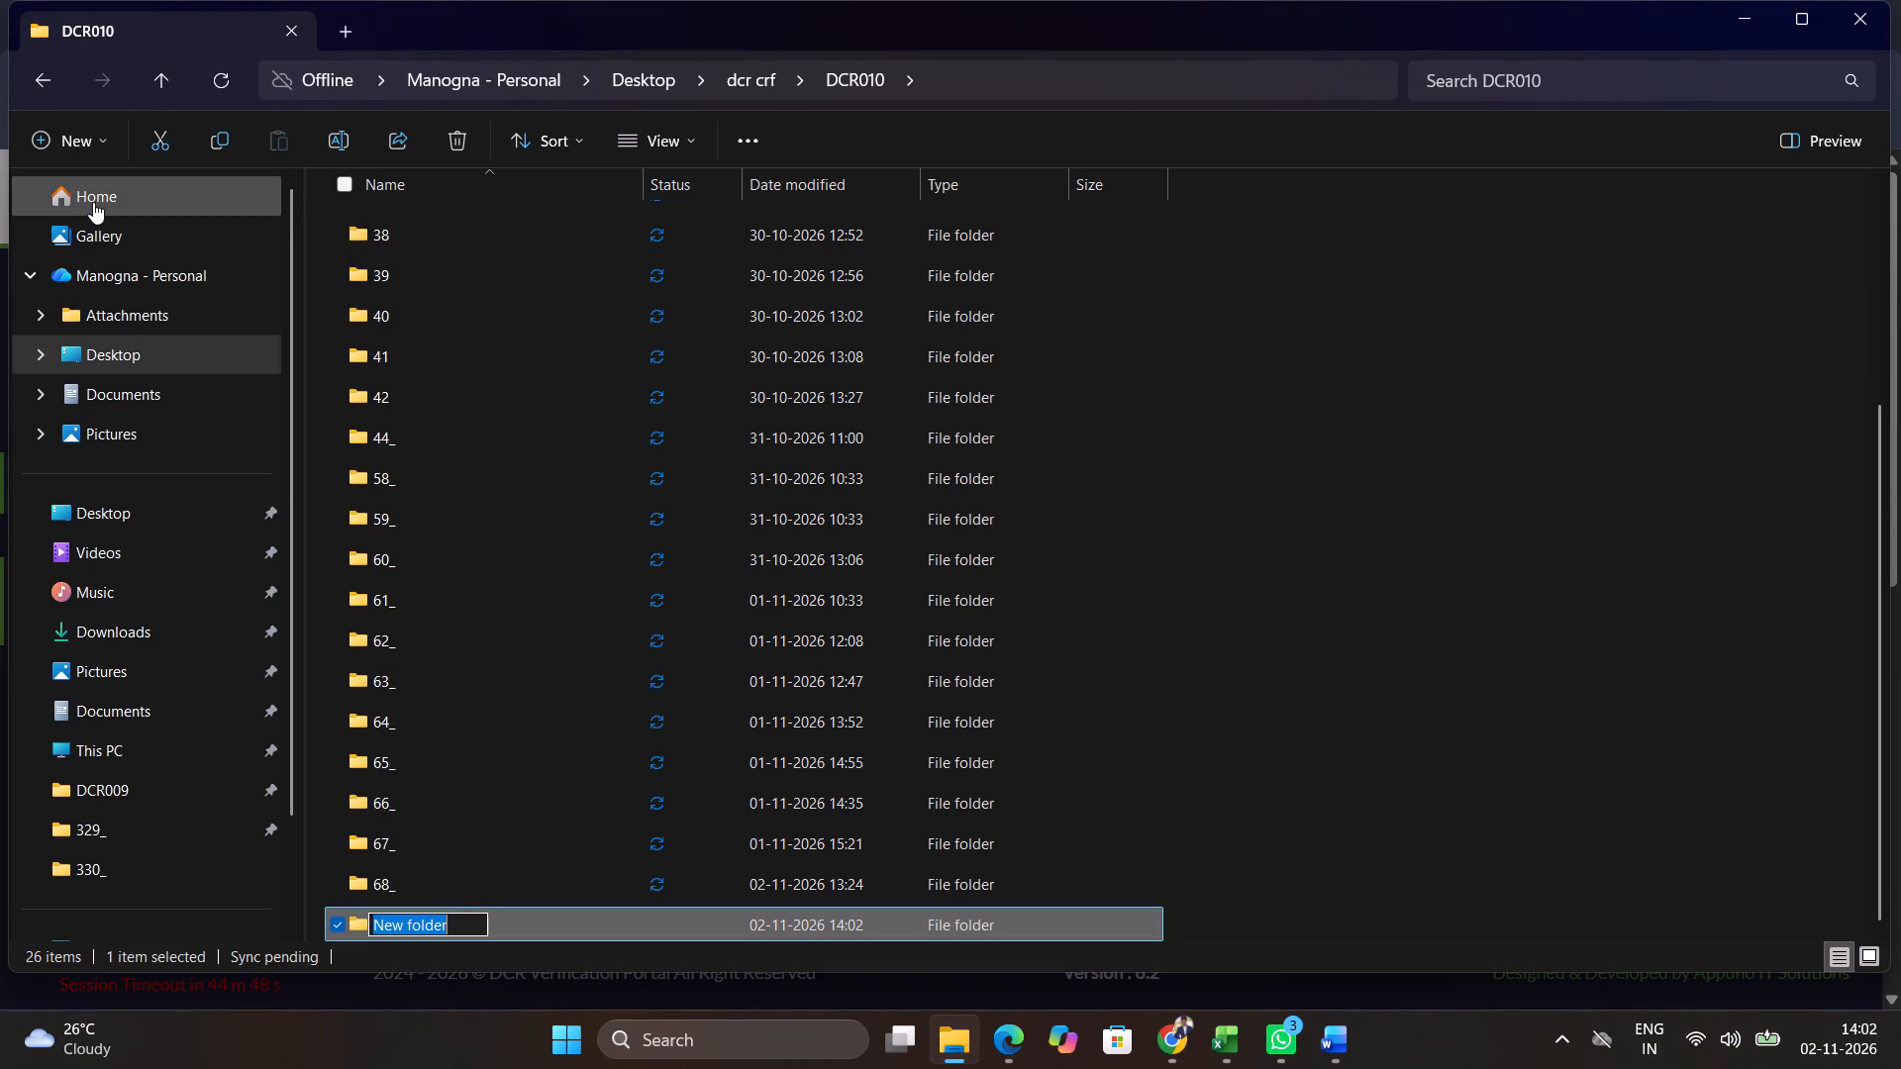
type("69")
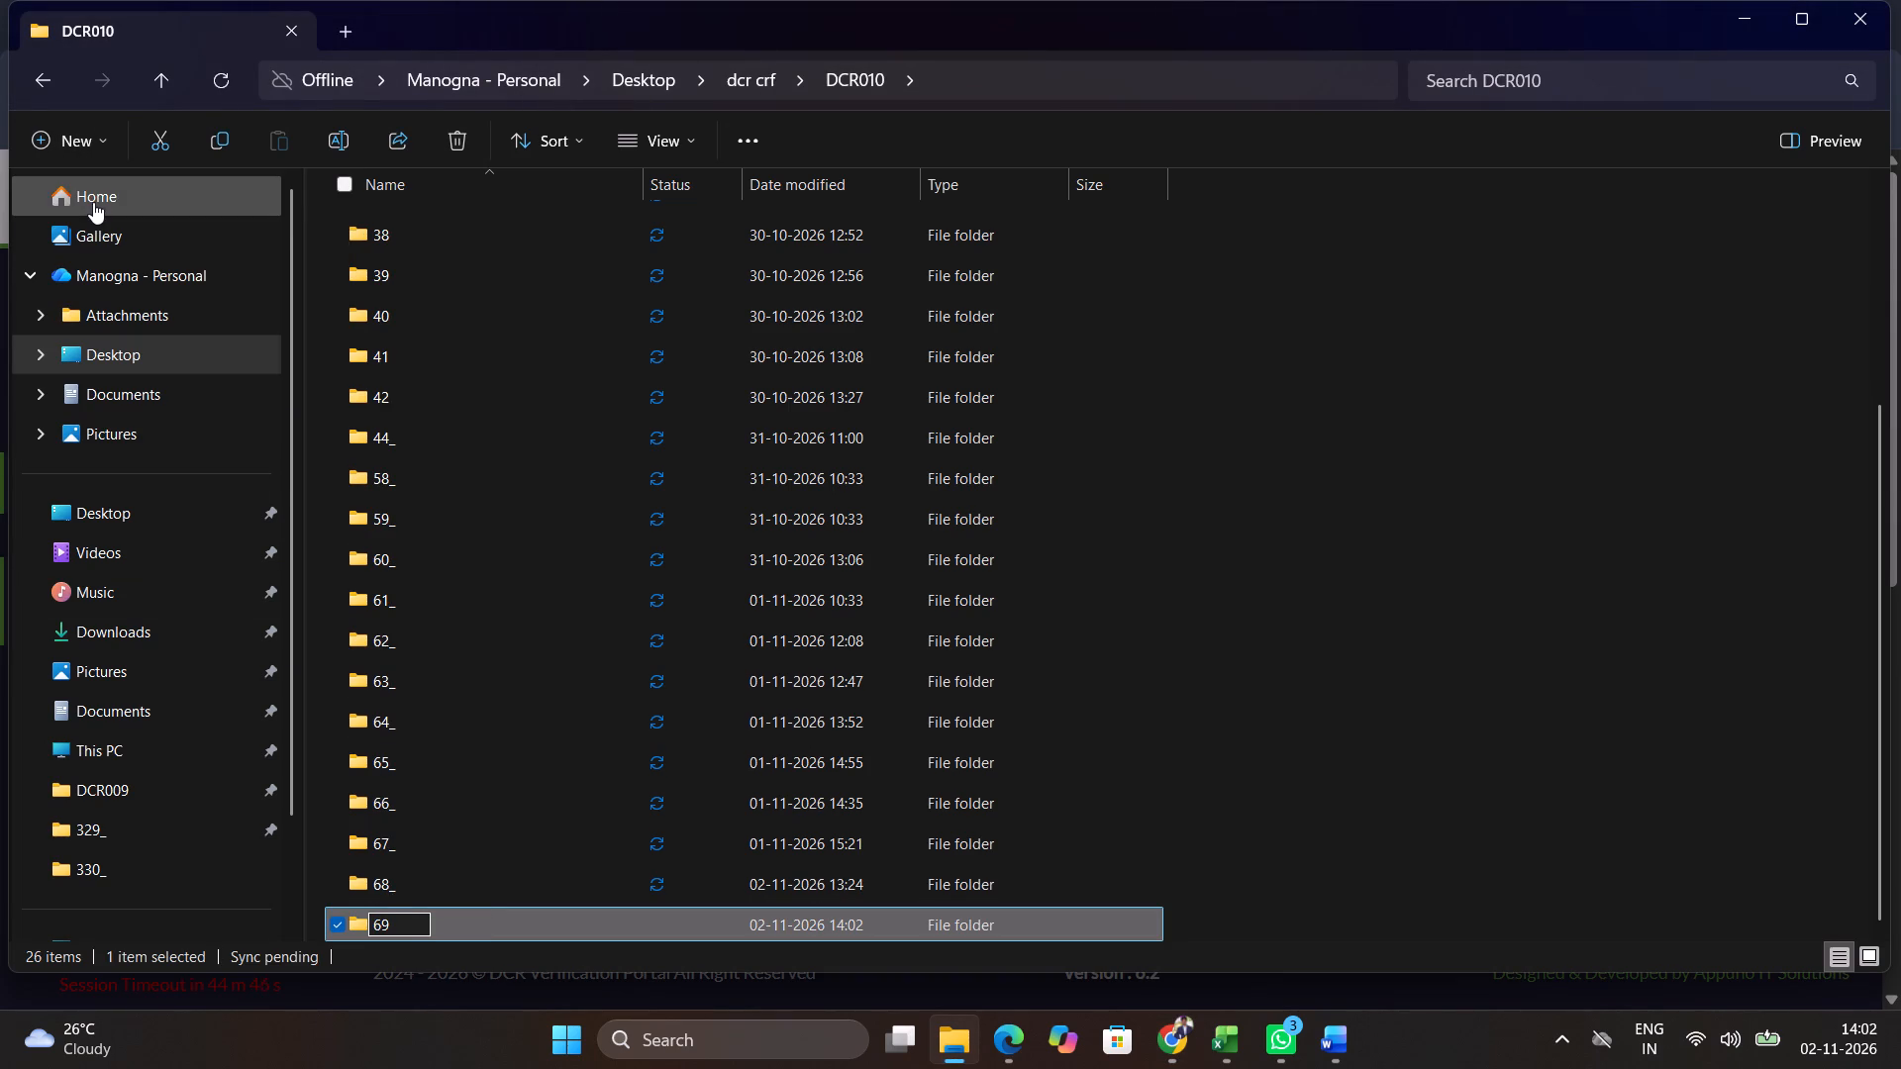
key("shift+underscore")
key("Return")
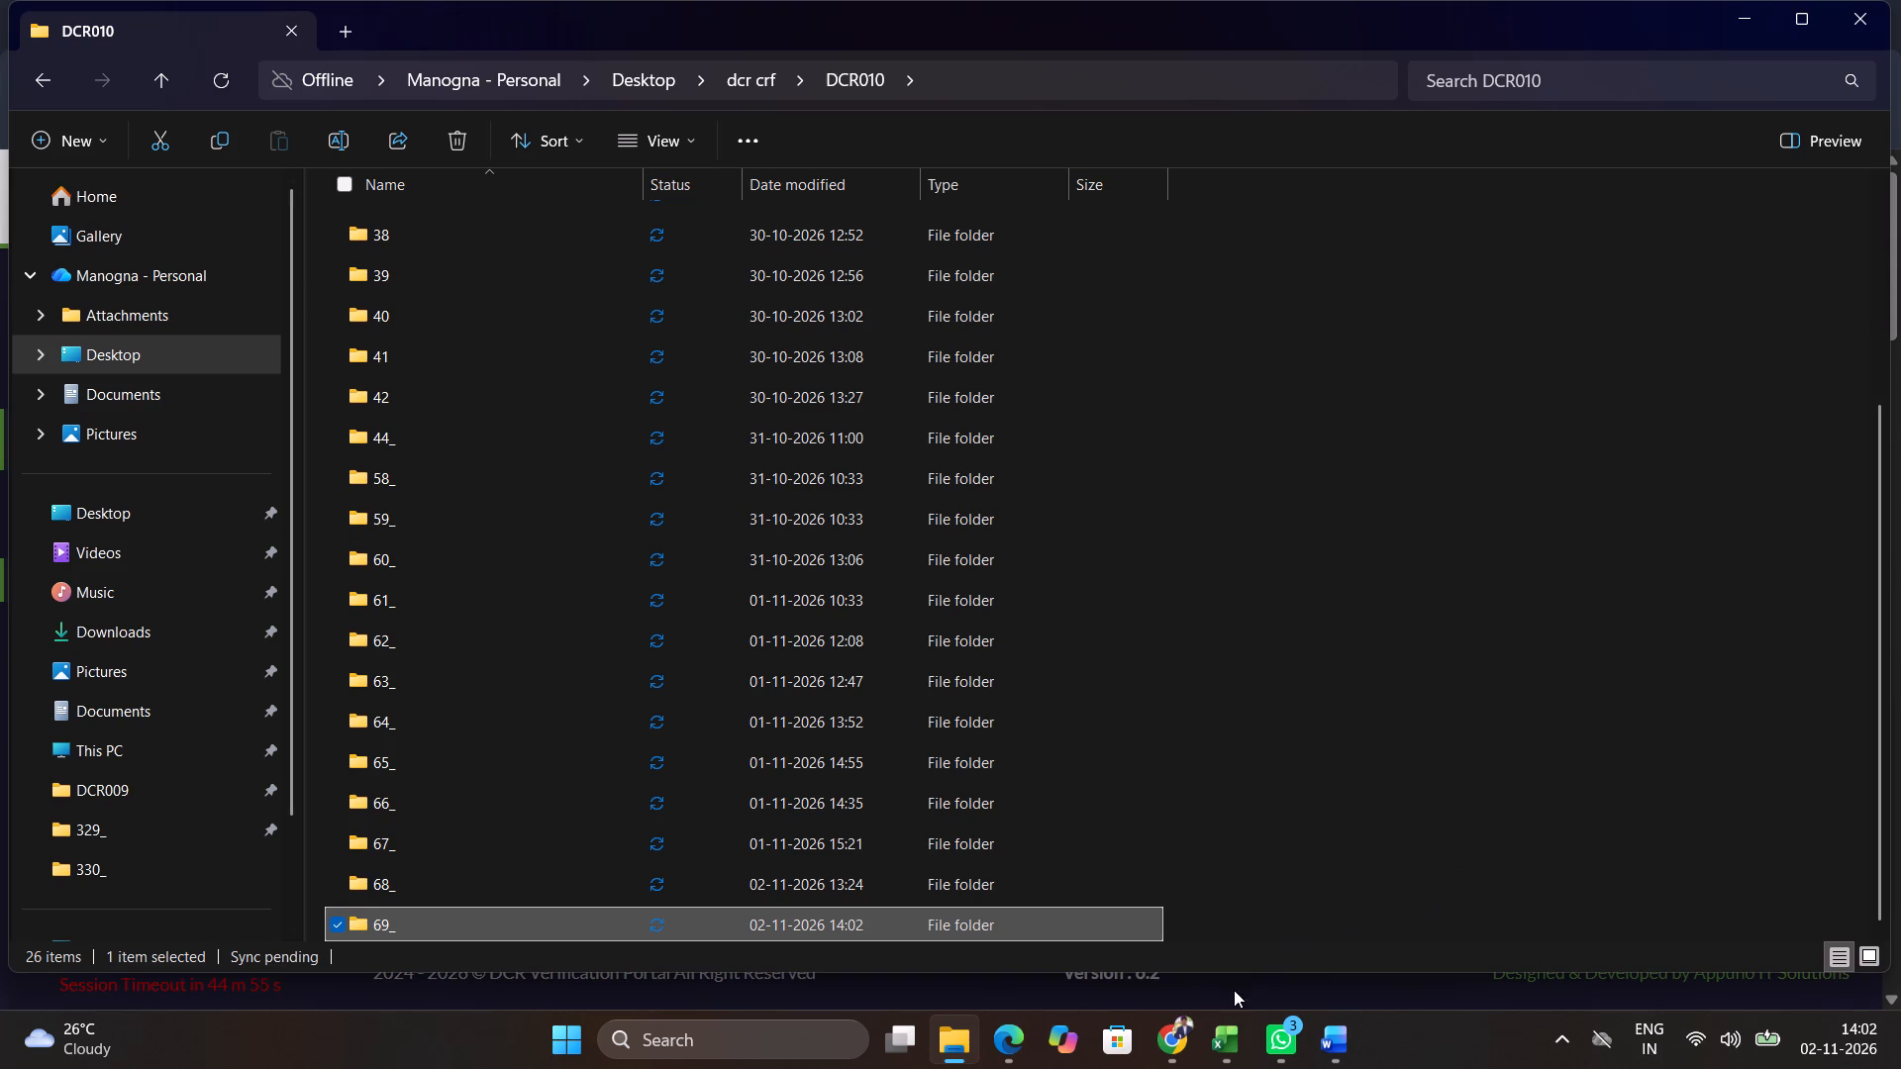
Copy the service number from the SUNGRACE work order details.
left_click(1149, 939)
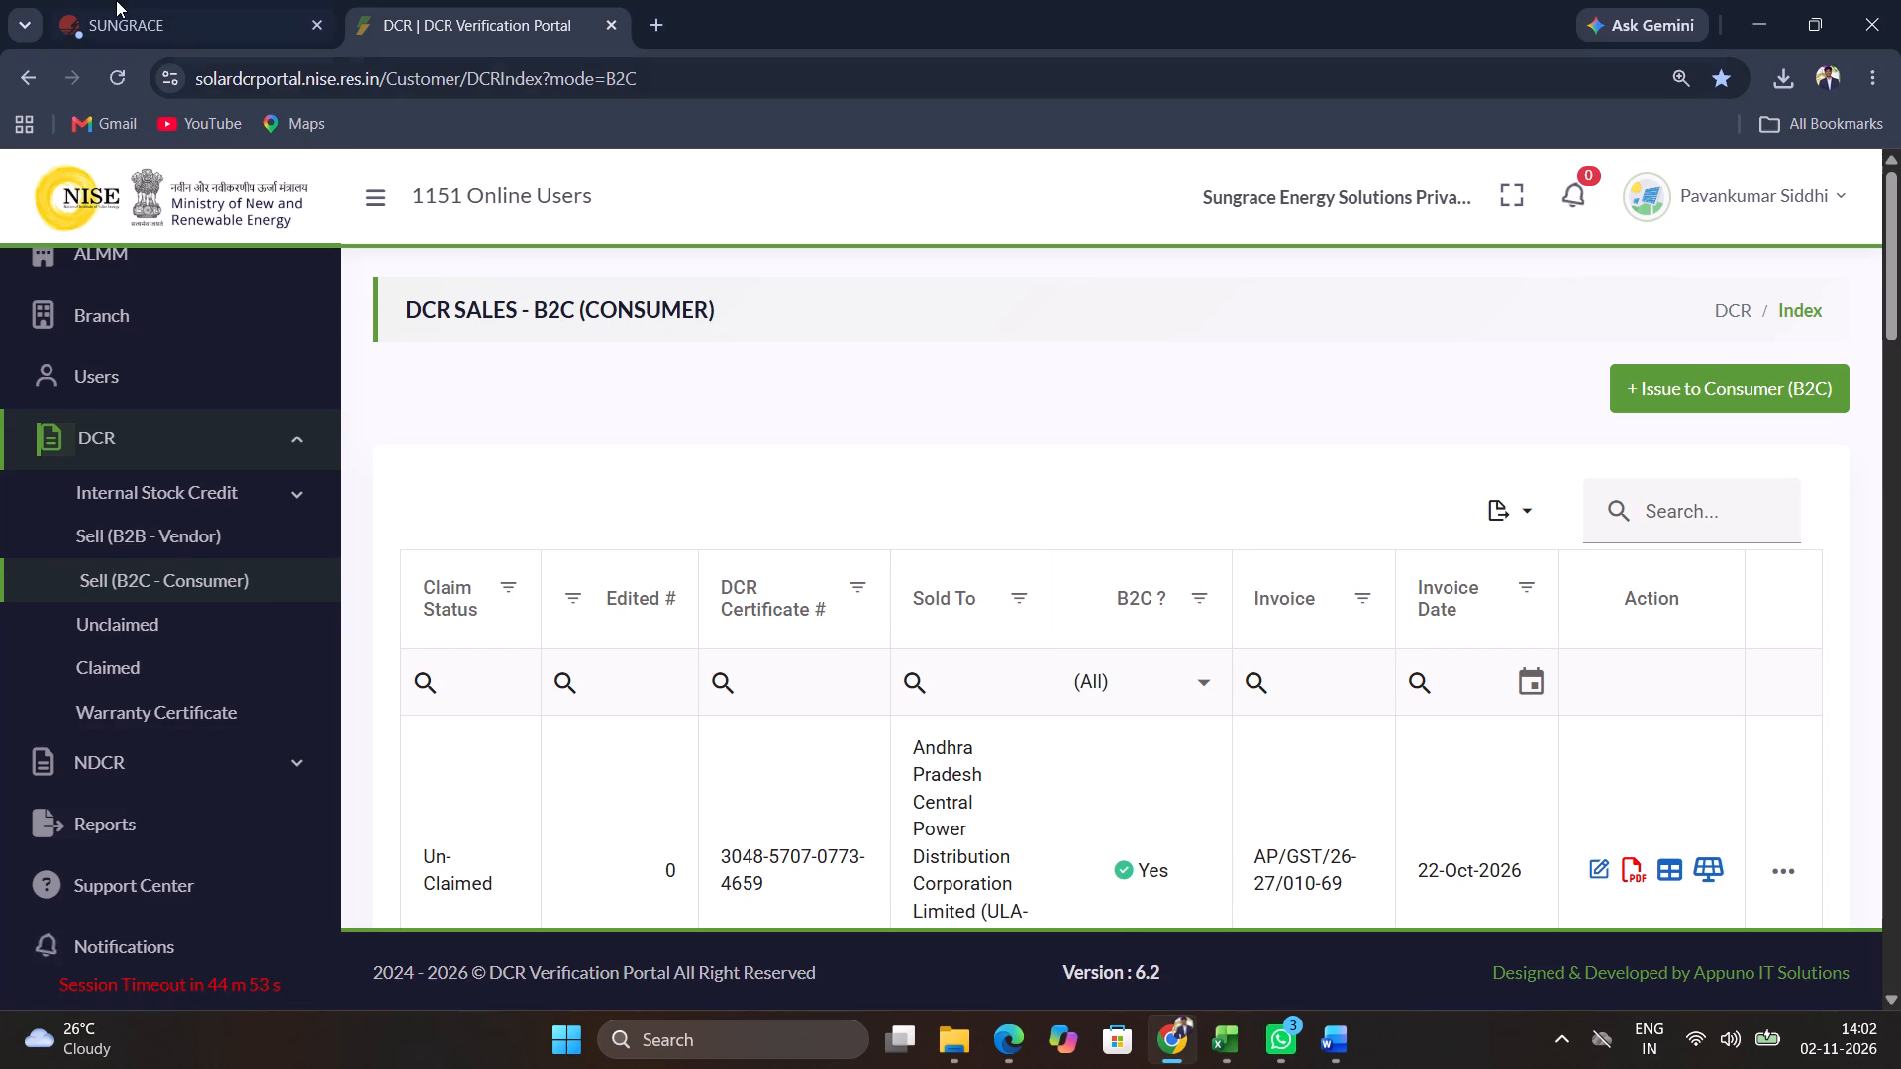
left_click(114, 0)
left_click(1172, 245)
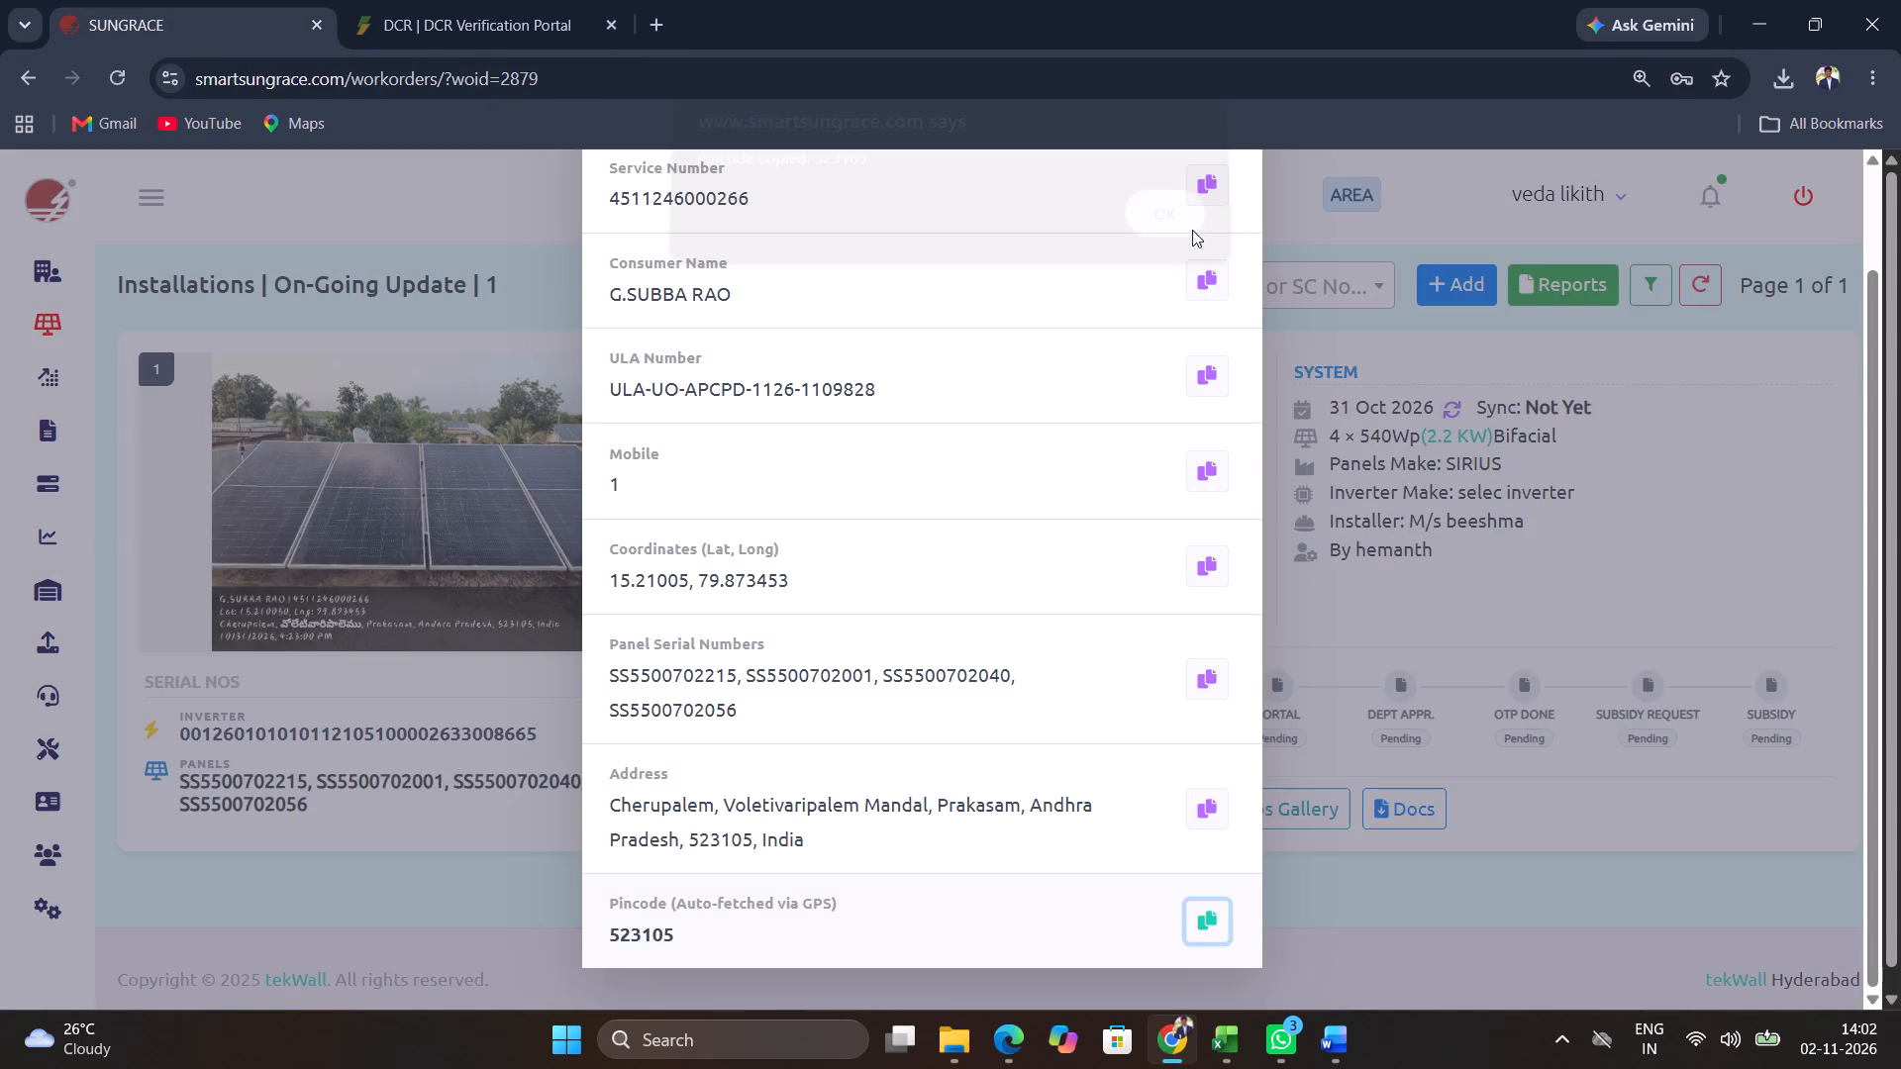
left_click(1203, 190)
Download the newest B2C sale's DCR certificate PDF into DCR010's 69_ folder, named with the copied service number followed by -69.
left_click_drag(430, 0, 435, 10)
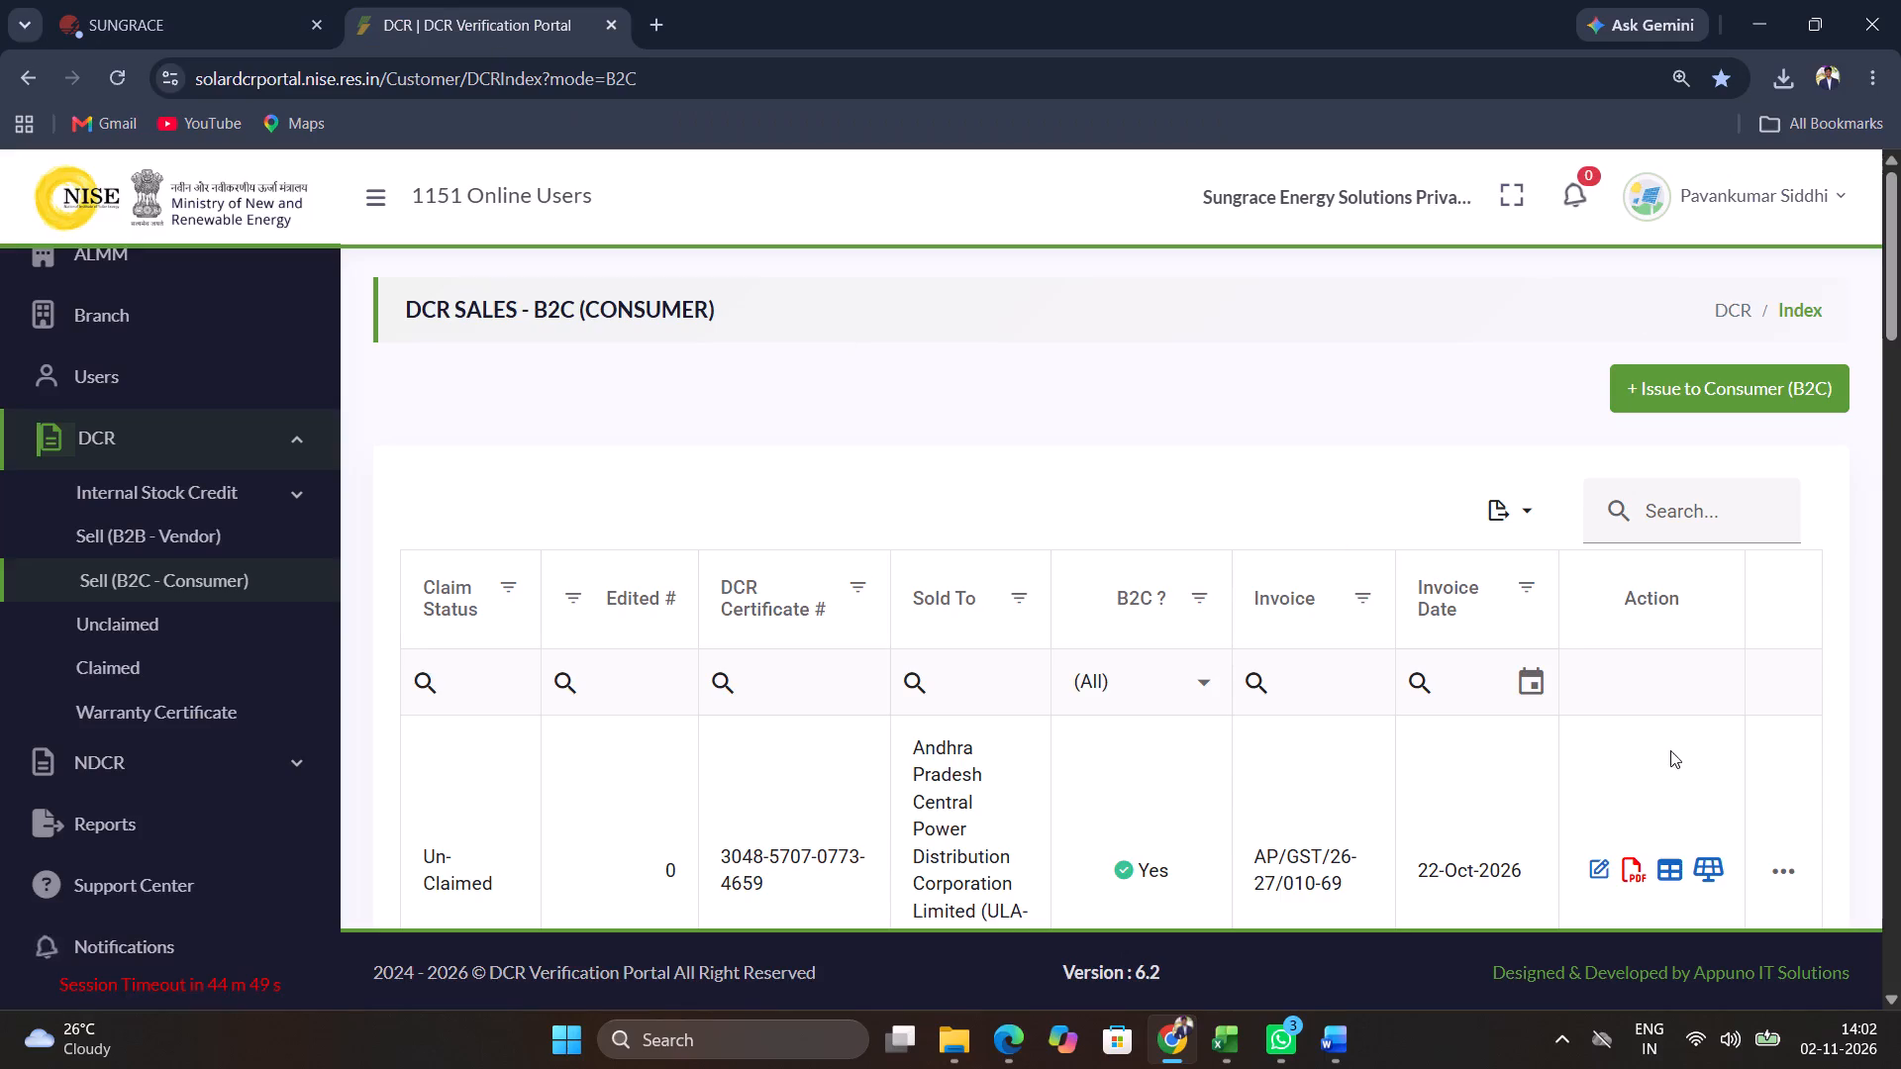
left_click(1619, 862)
left_click(1632, 852)
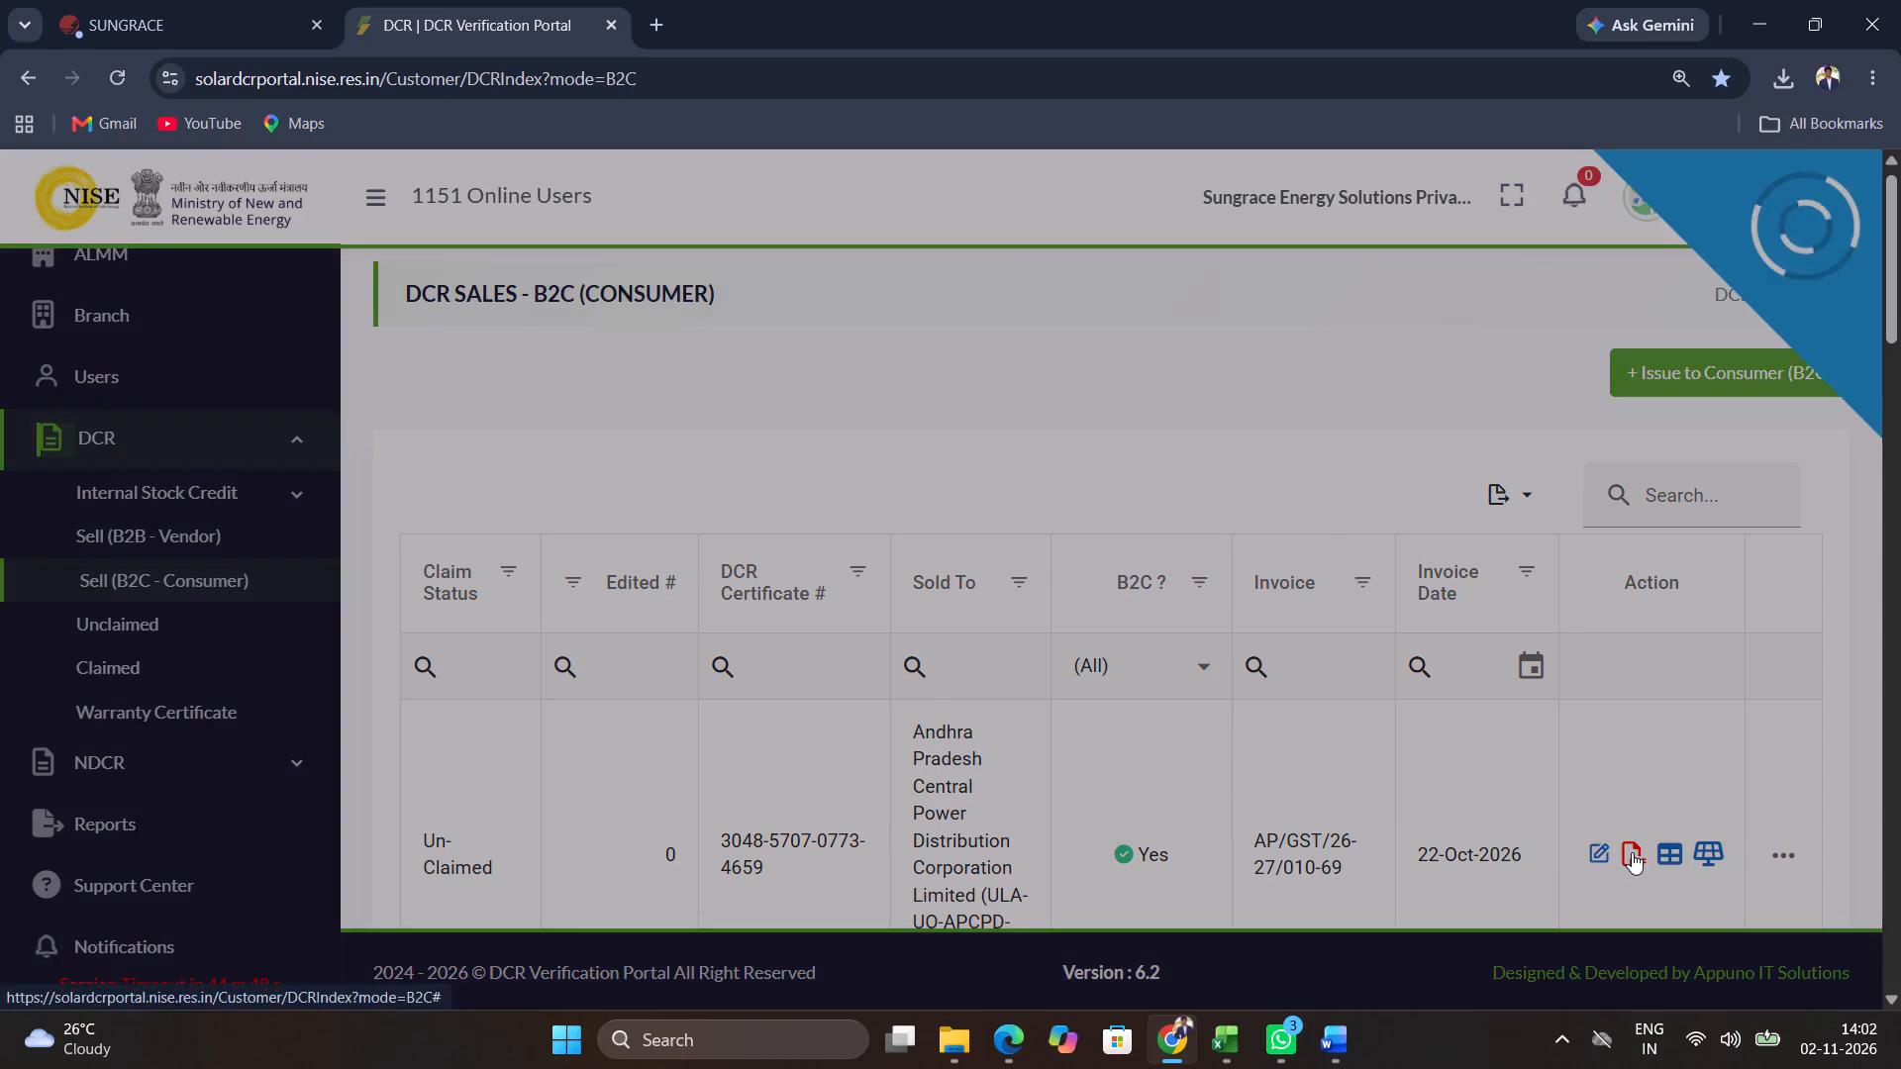
left_click(1555, 351)
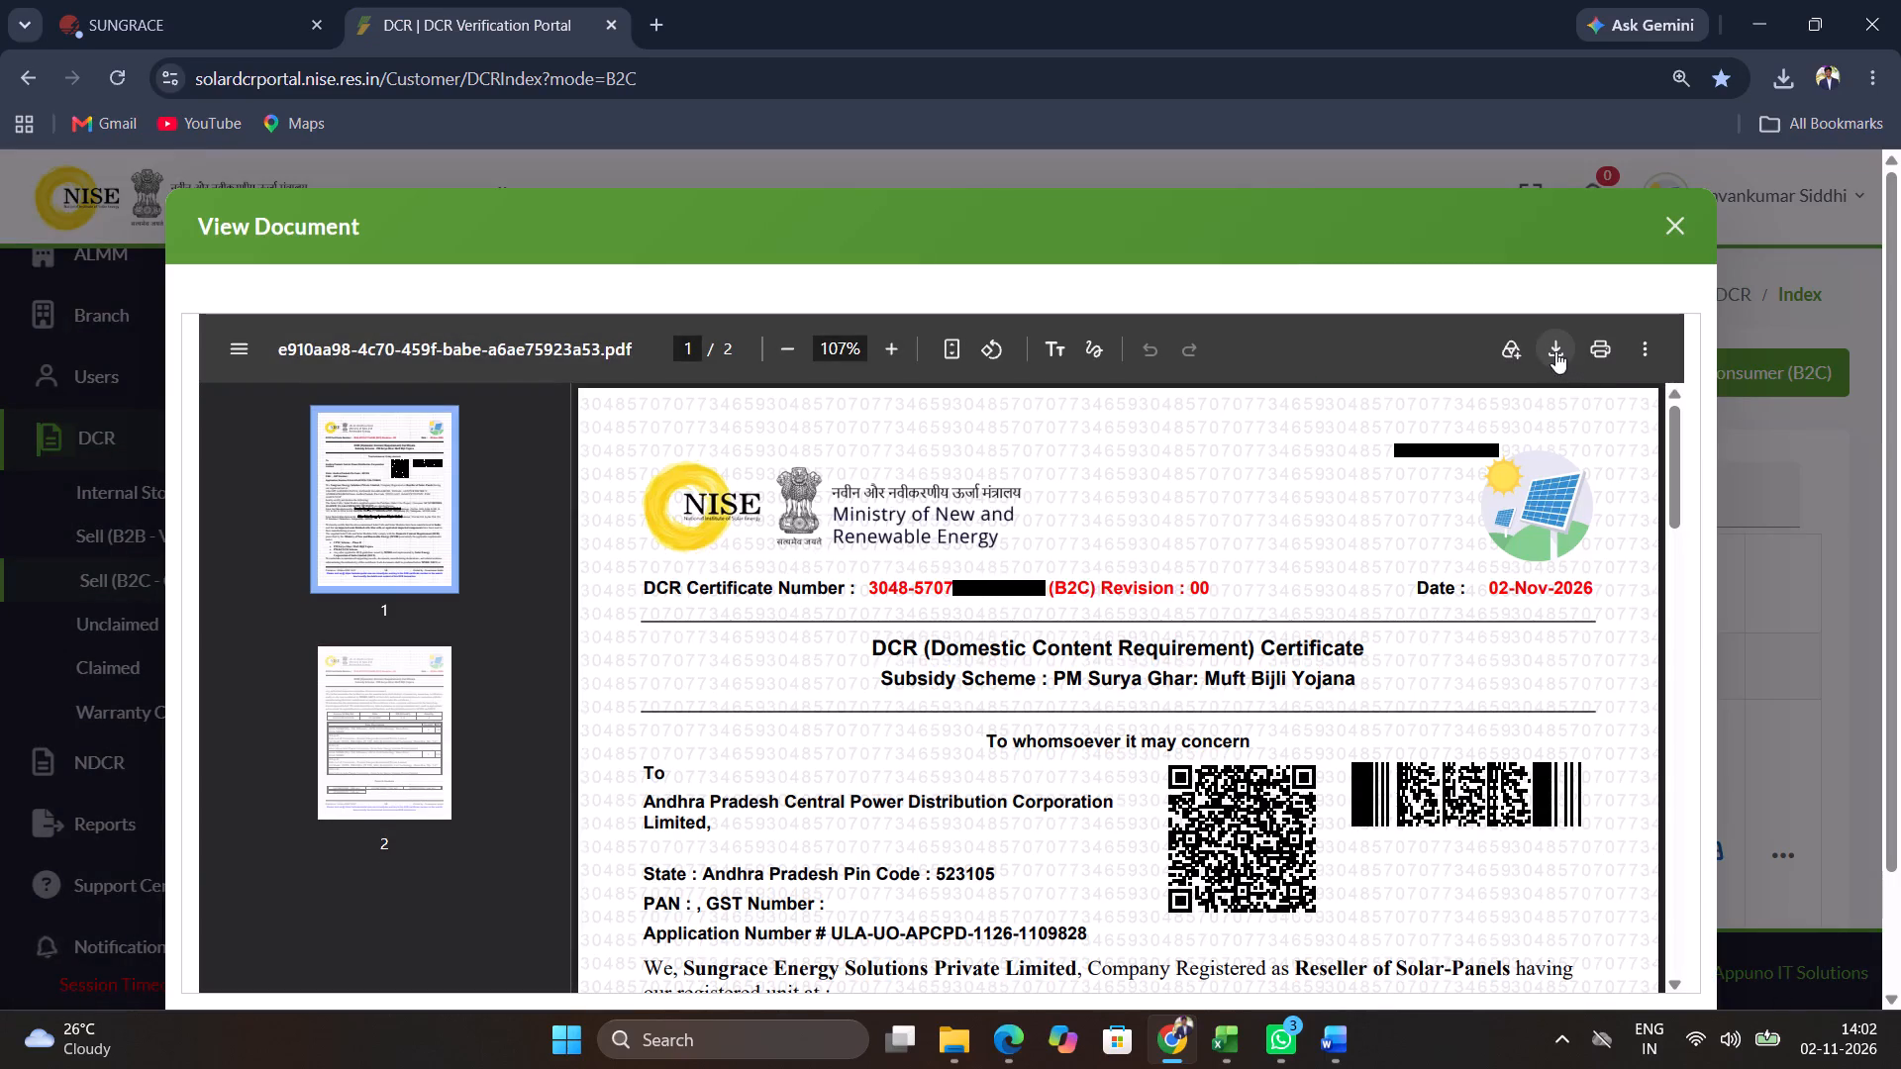
key("ctrl+v")
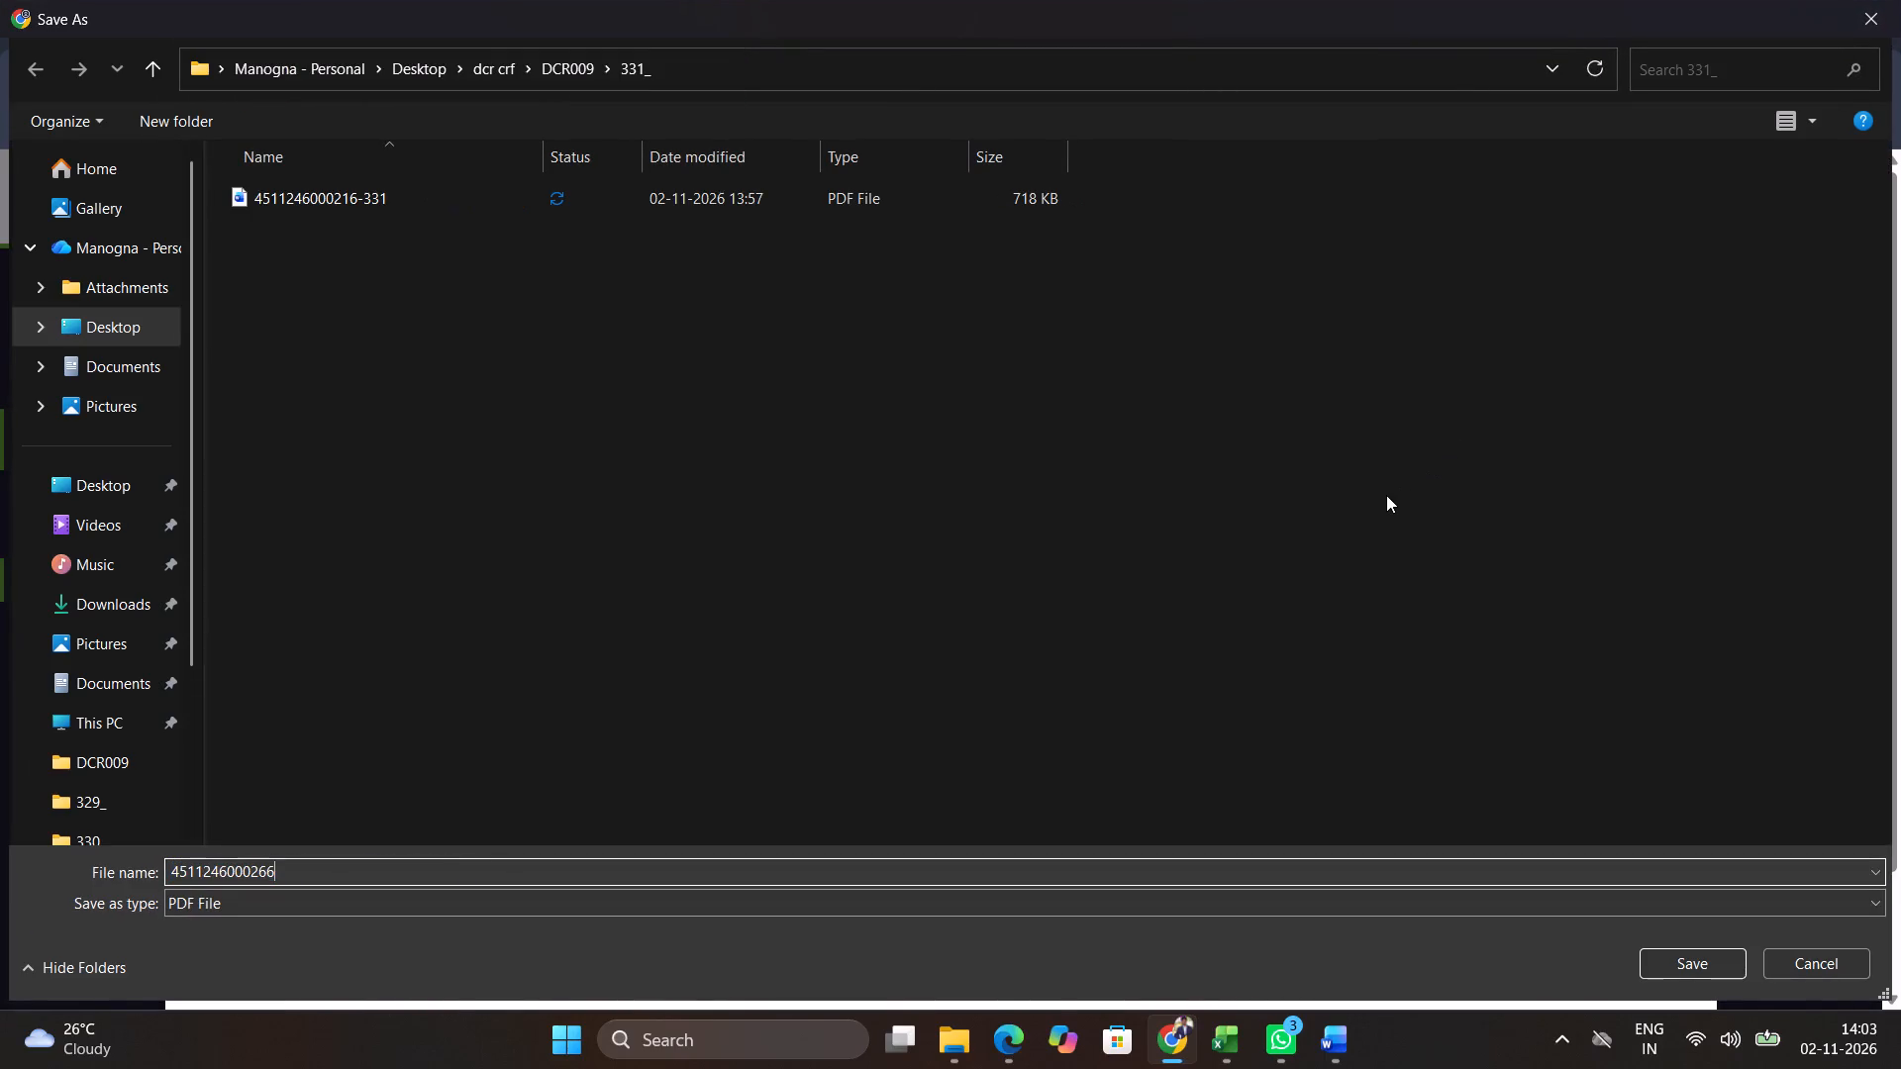
type("-69")
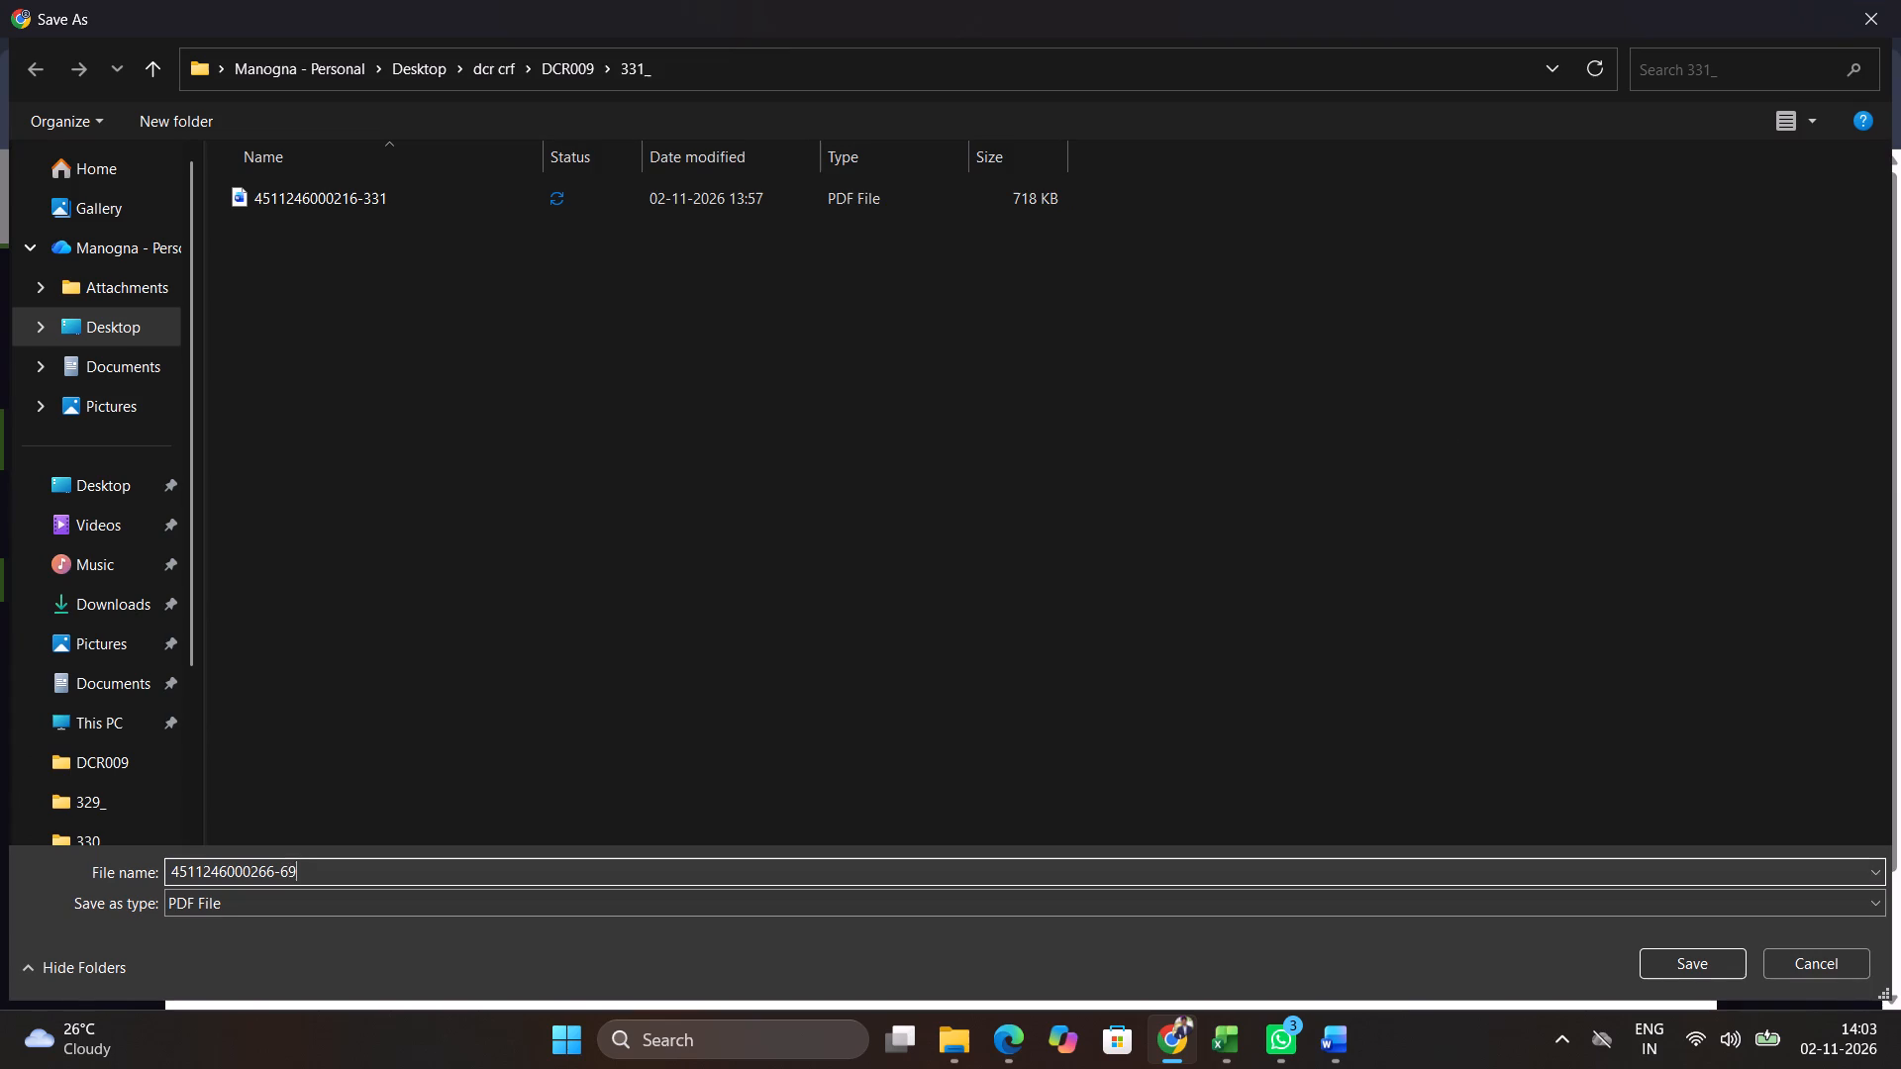
left_click(517, 71)
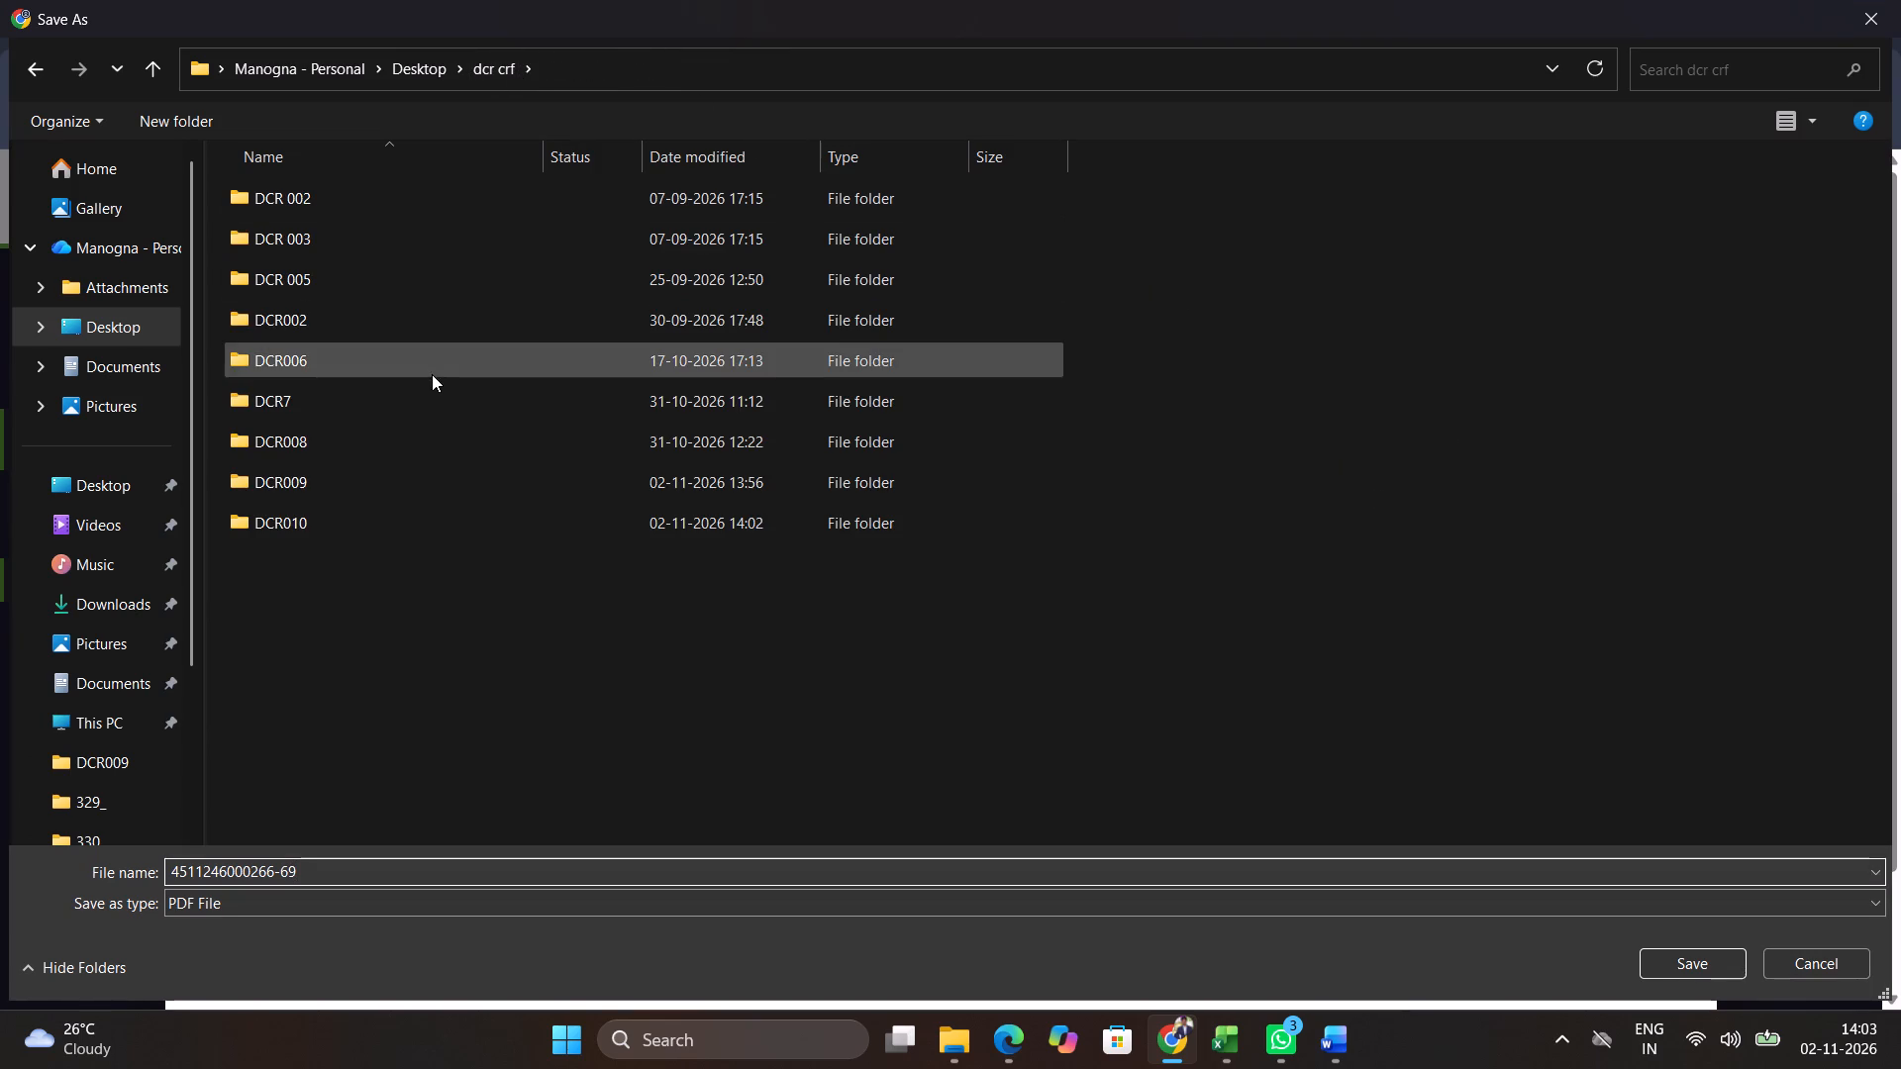
double_click(399, 514)
scroll(399, 514, "down", 6)
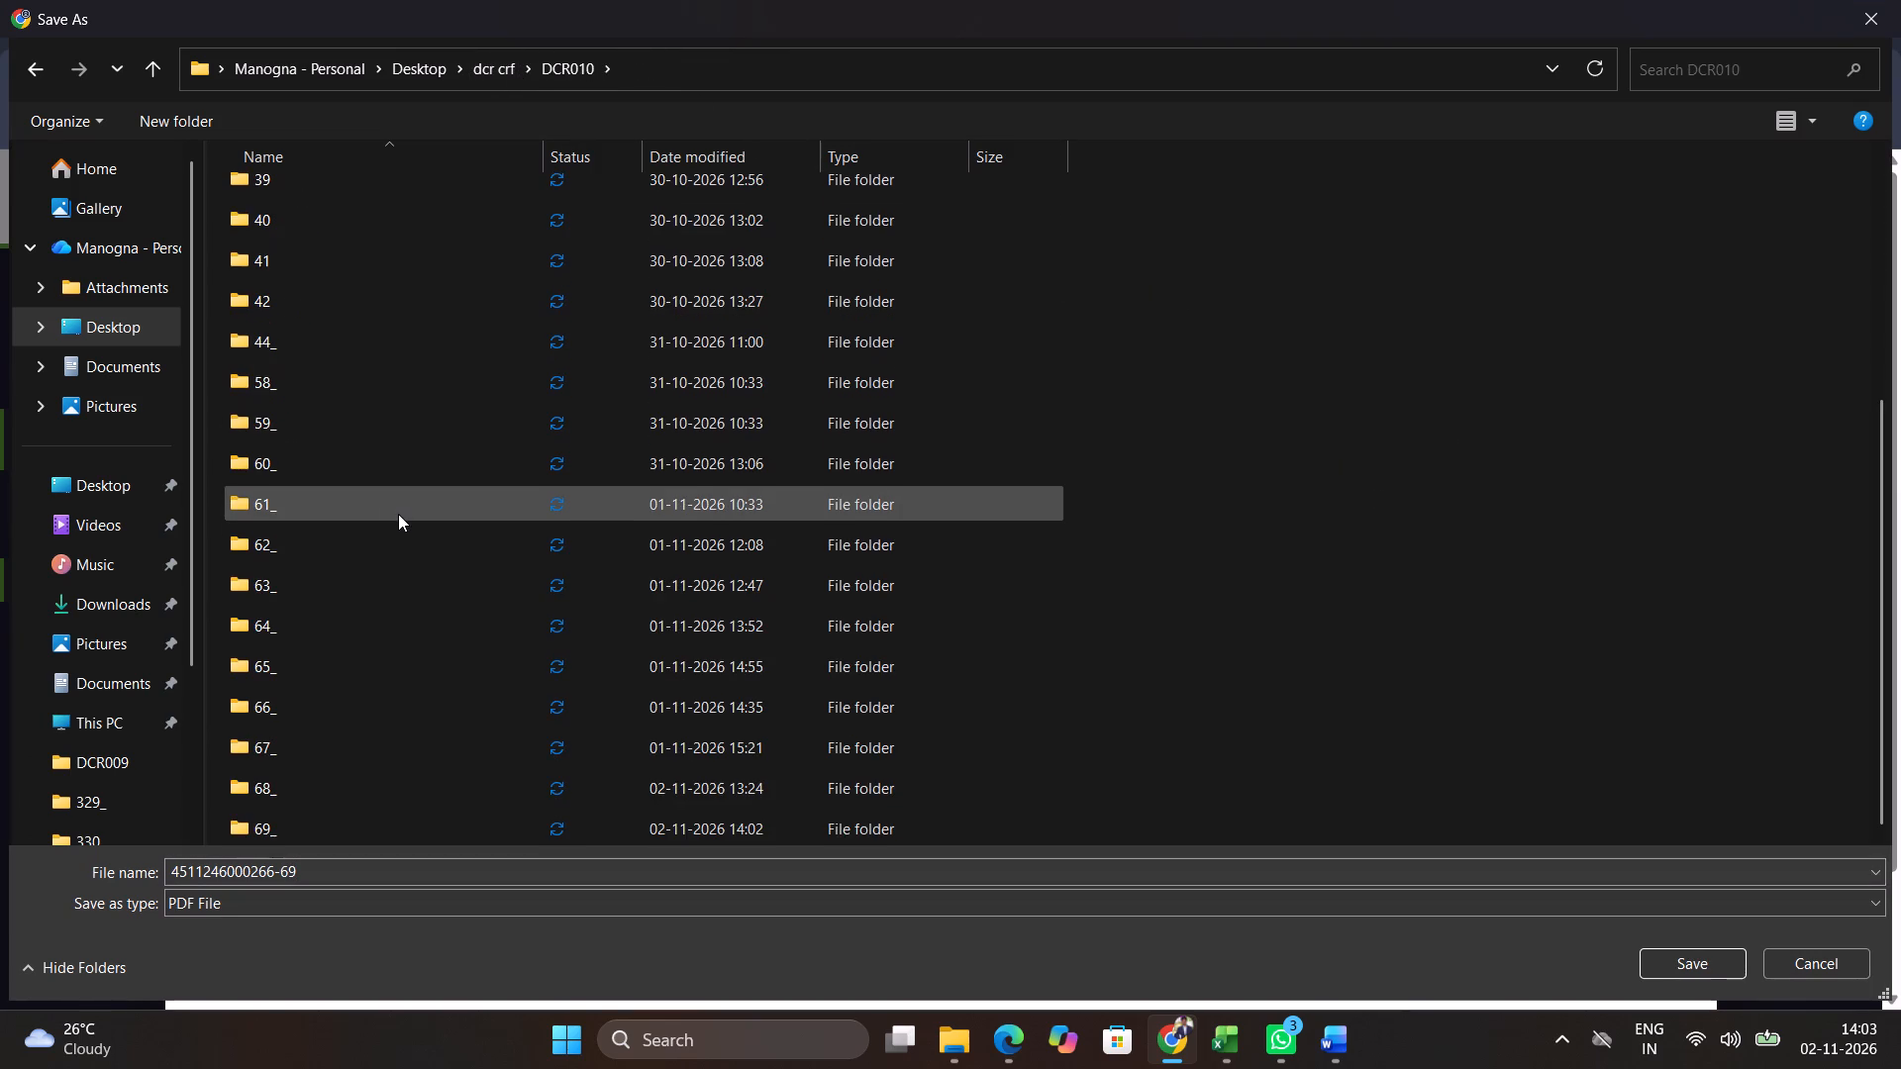
scroll(396, 494, "down", 13)
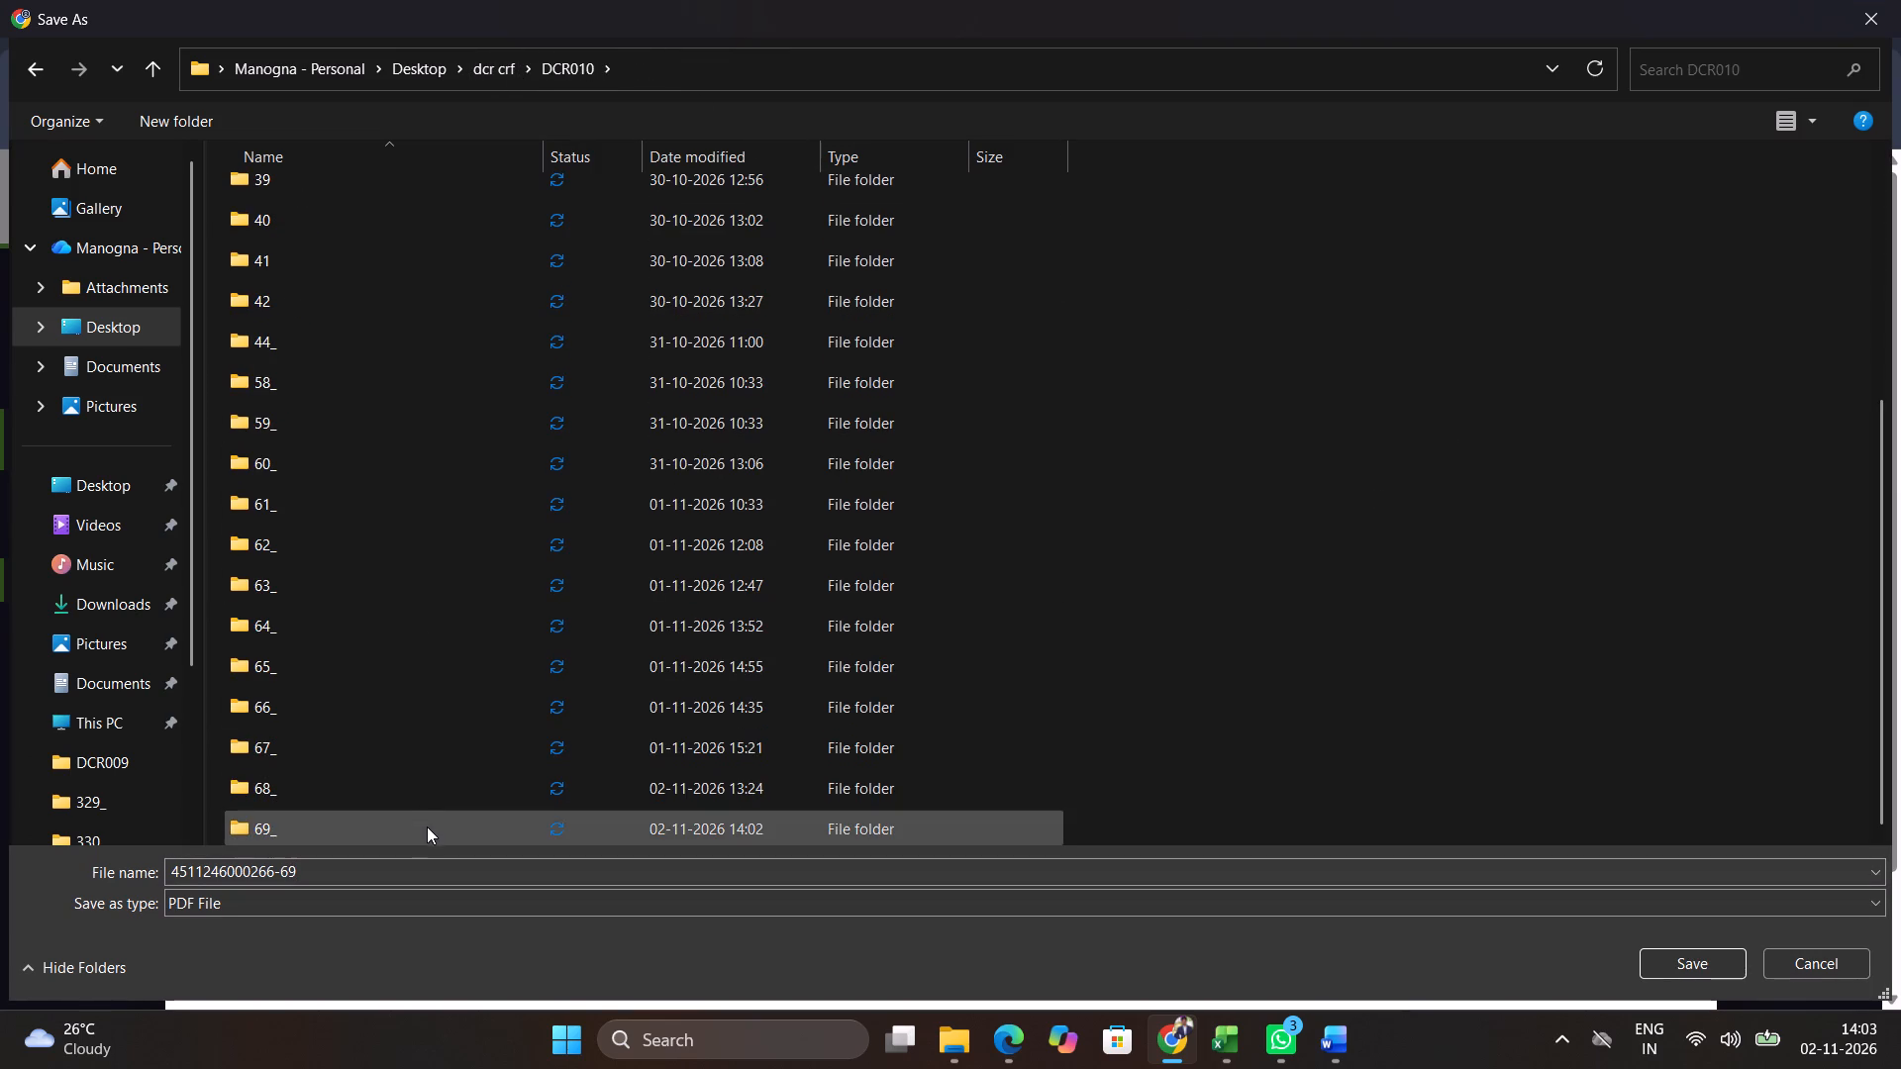
double_click(427, 826)
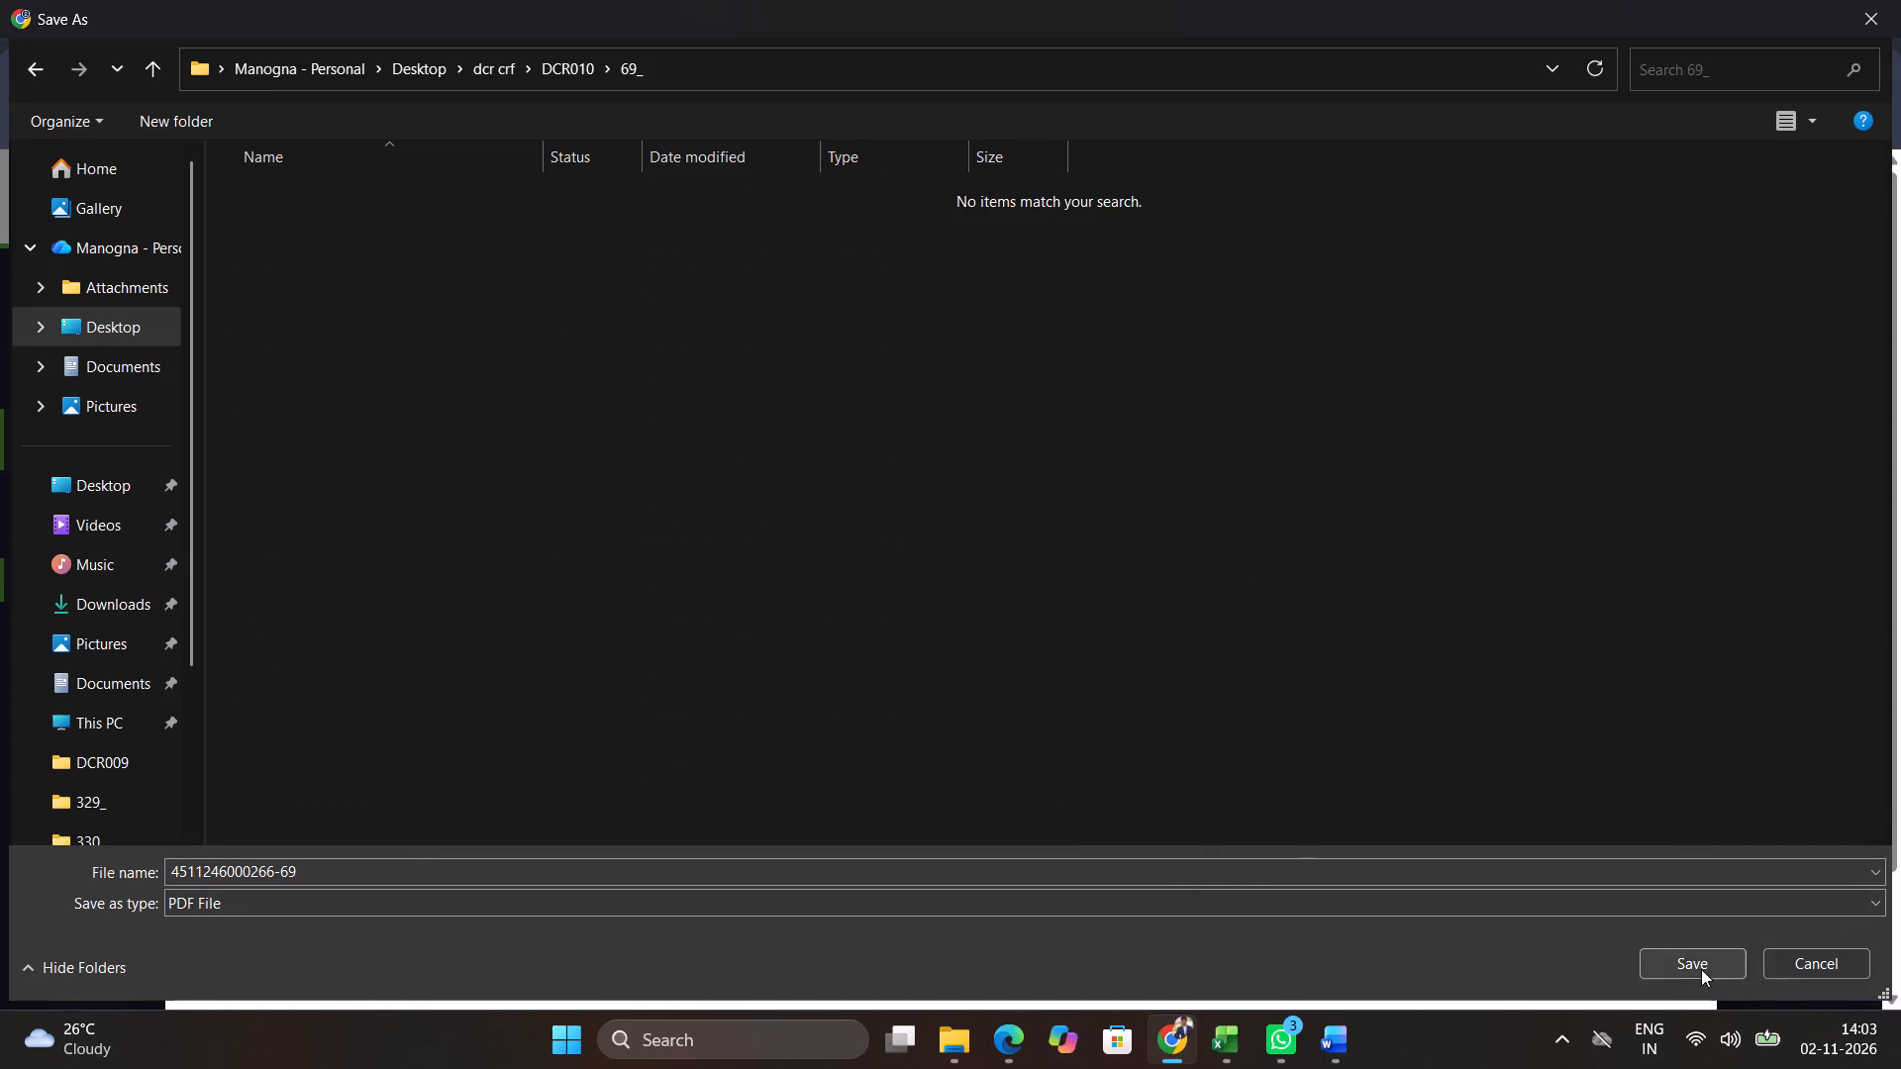
left_click(1701, 969)
Update the matching SUNGRACE work order with the certificate PDF from DCR010's 69_ folder as its Dcr upload, and submit the form.
left_click(203, 33)
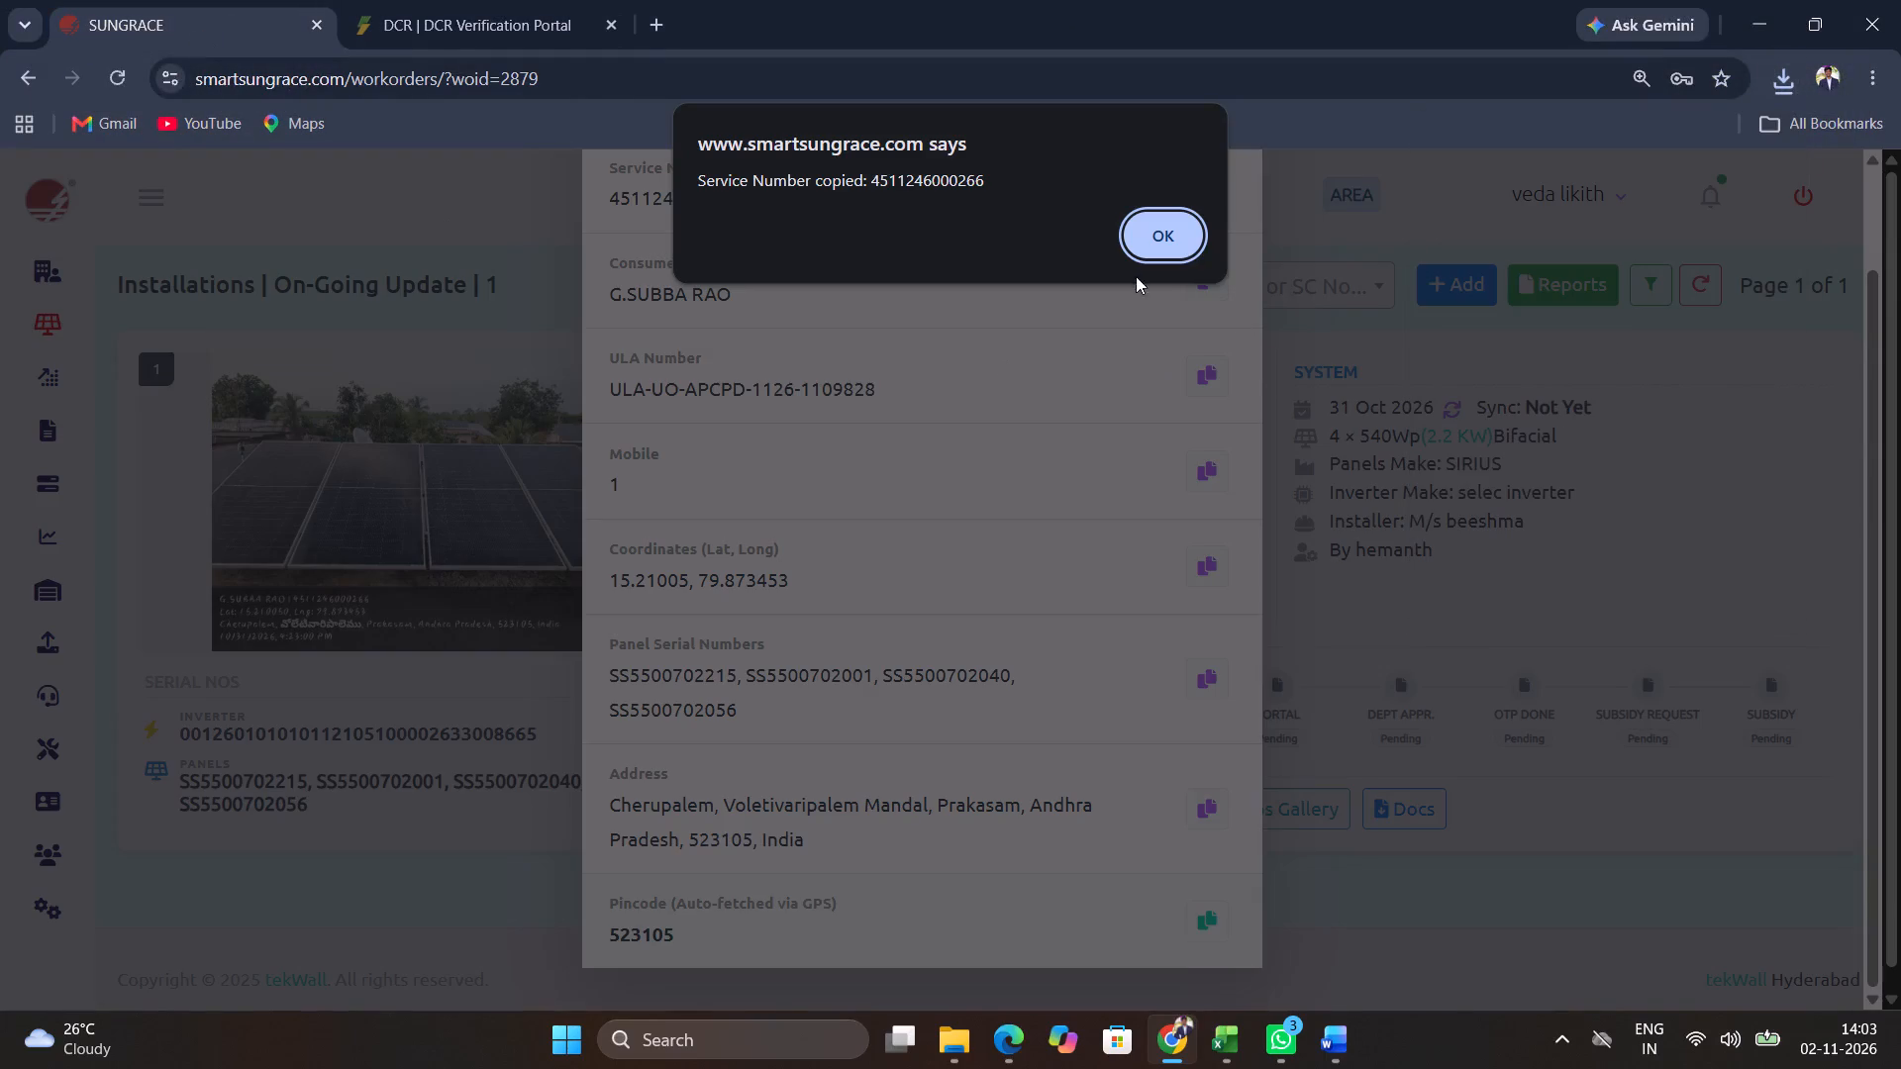
left_click(1147, 237)
left_click(1326, 242)
left_click(1053, 817)
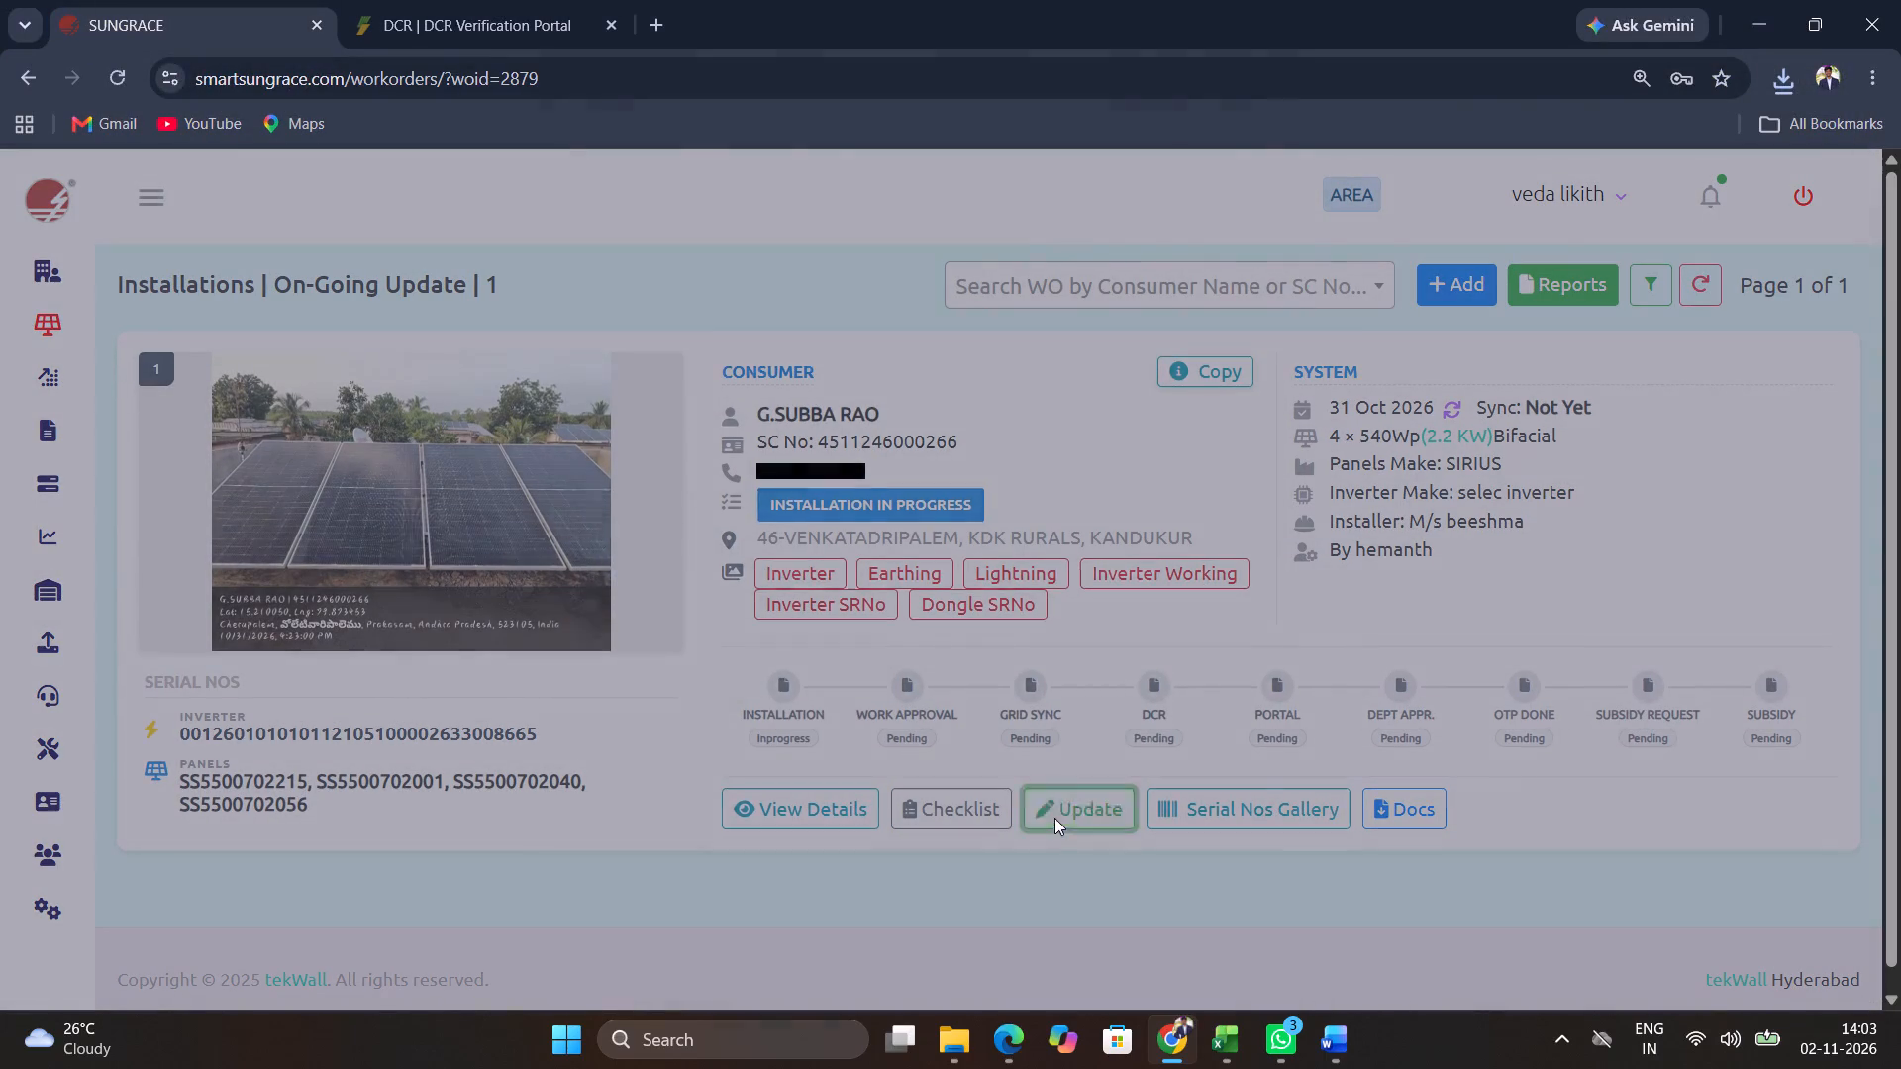
left_click(835, 700)
scroll(833, 659, "down", 5)
double_click(729, 698)
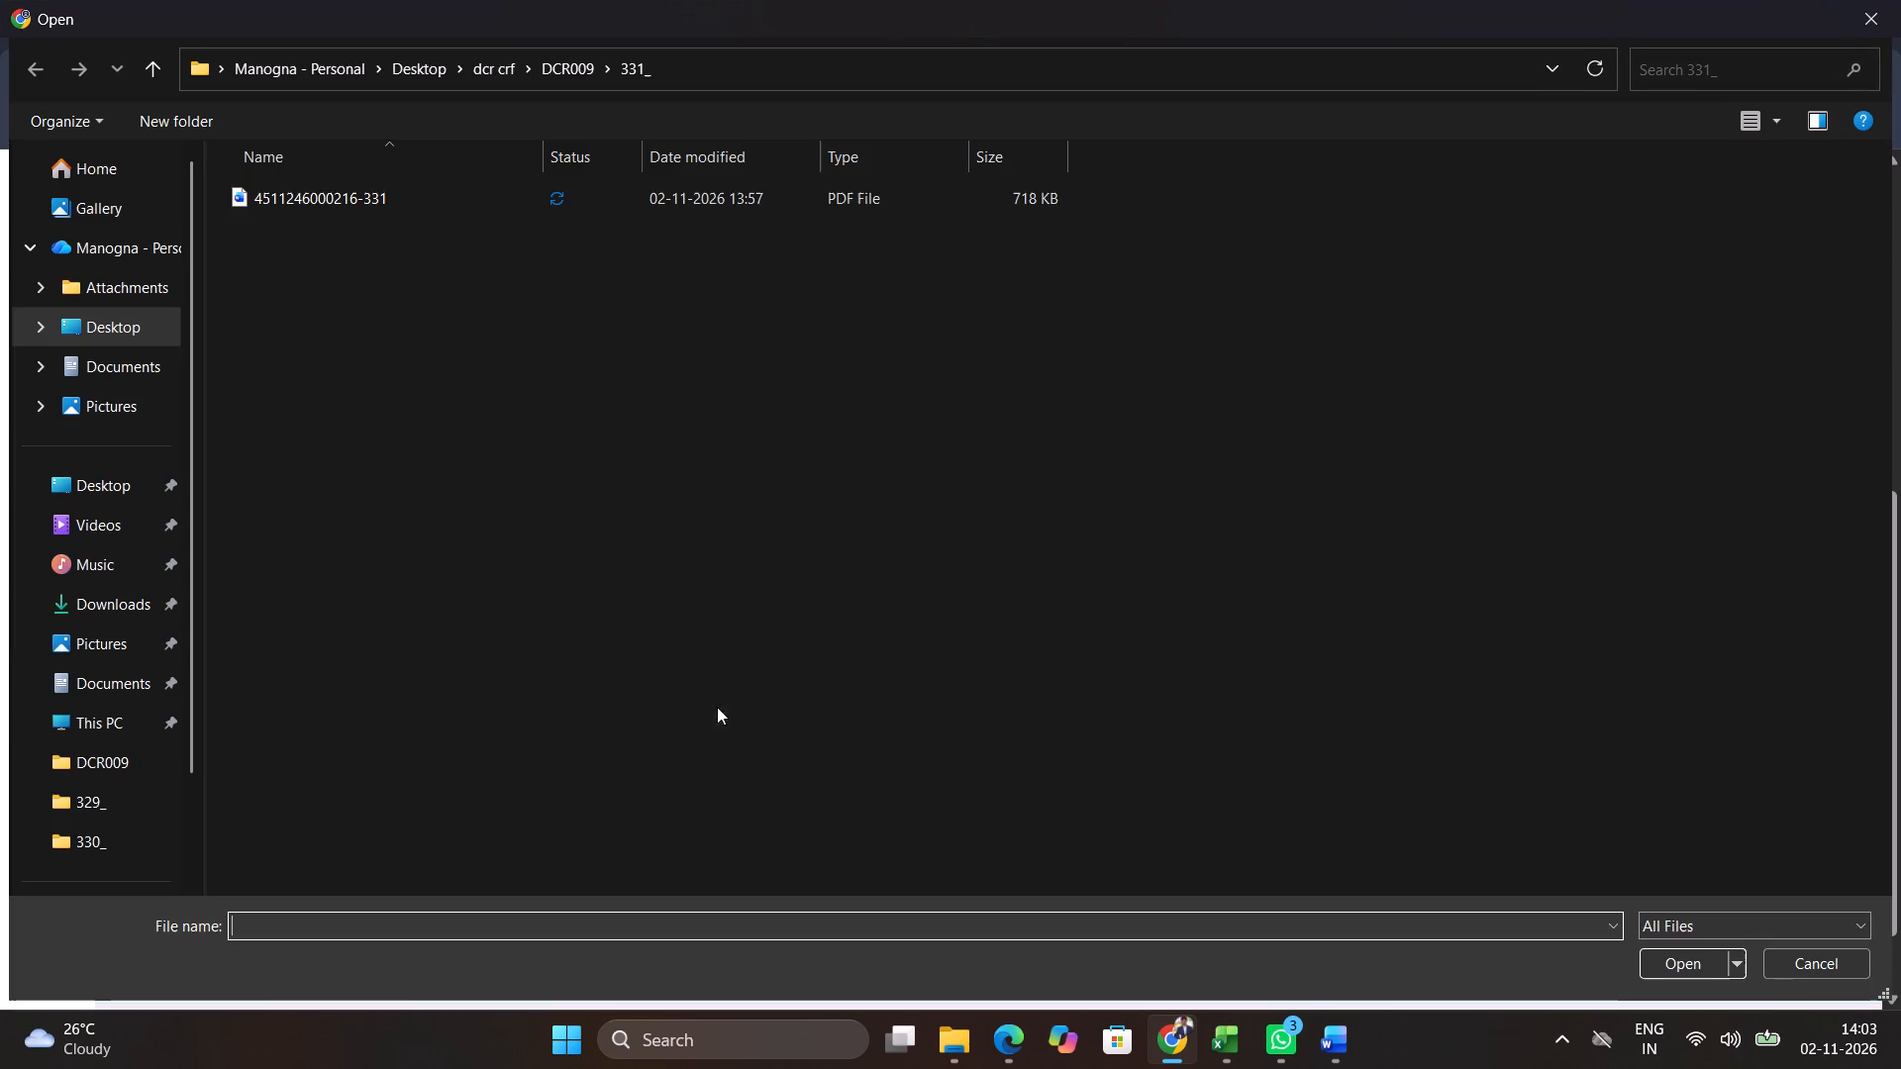
left_click(565, 67)
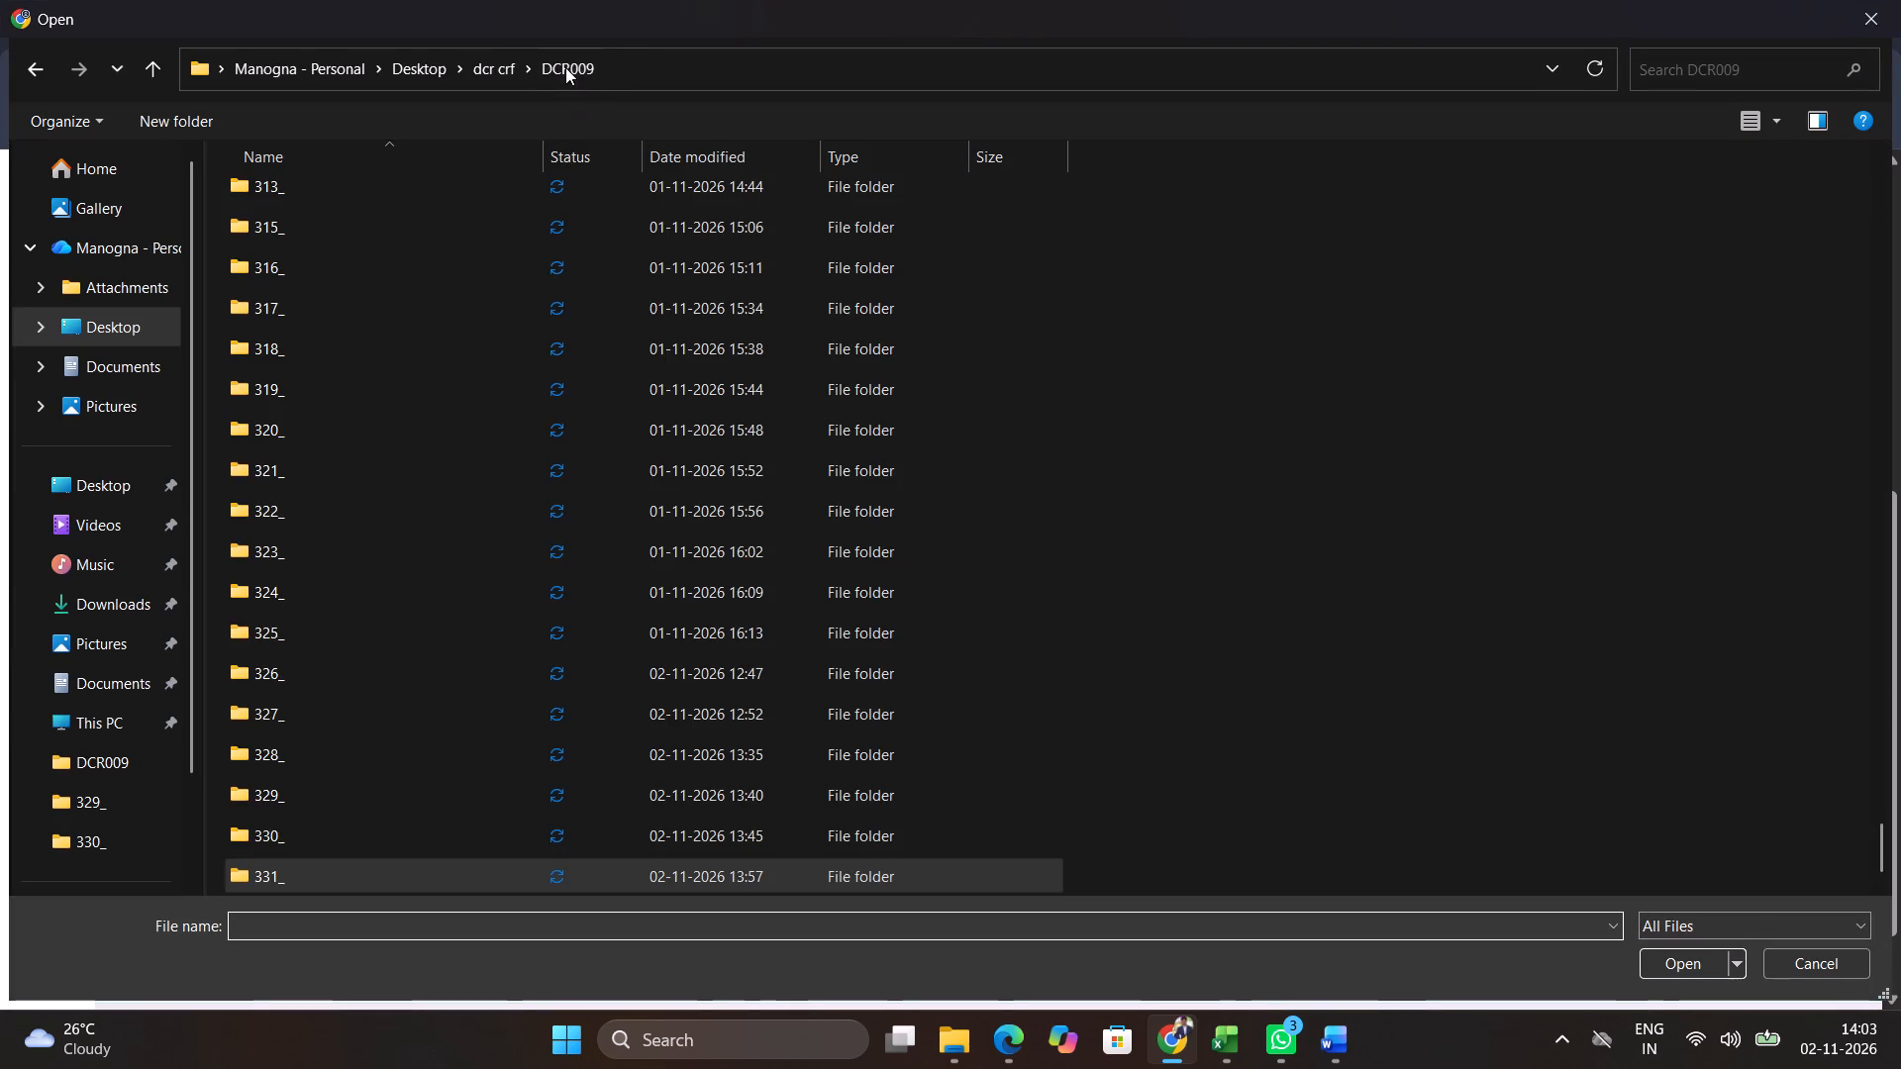
left_click(496, 62)
double_click(424, 534)
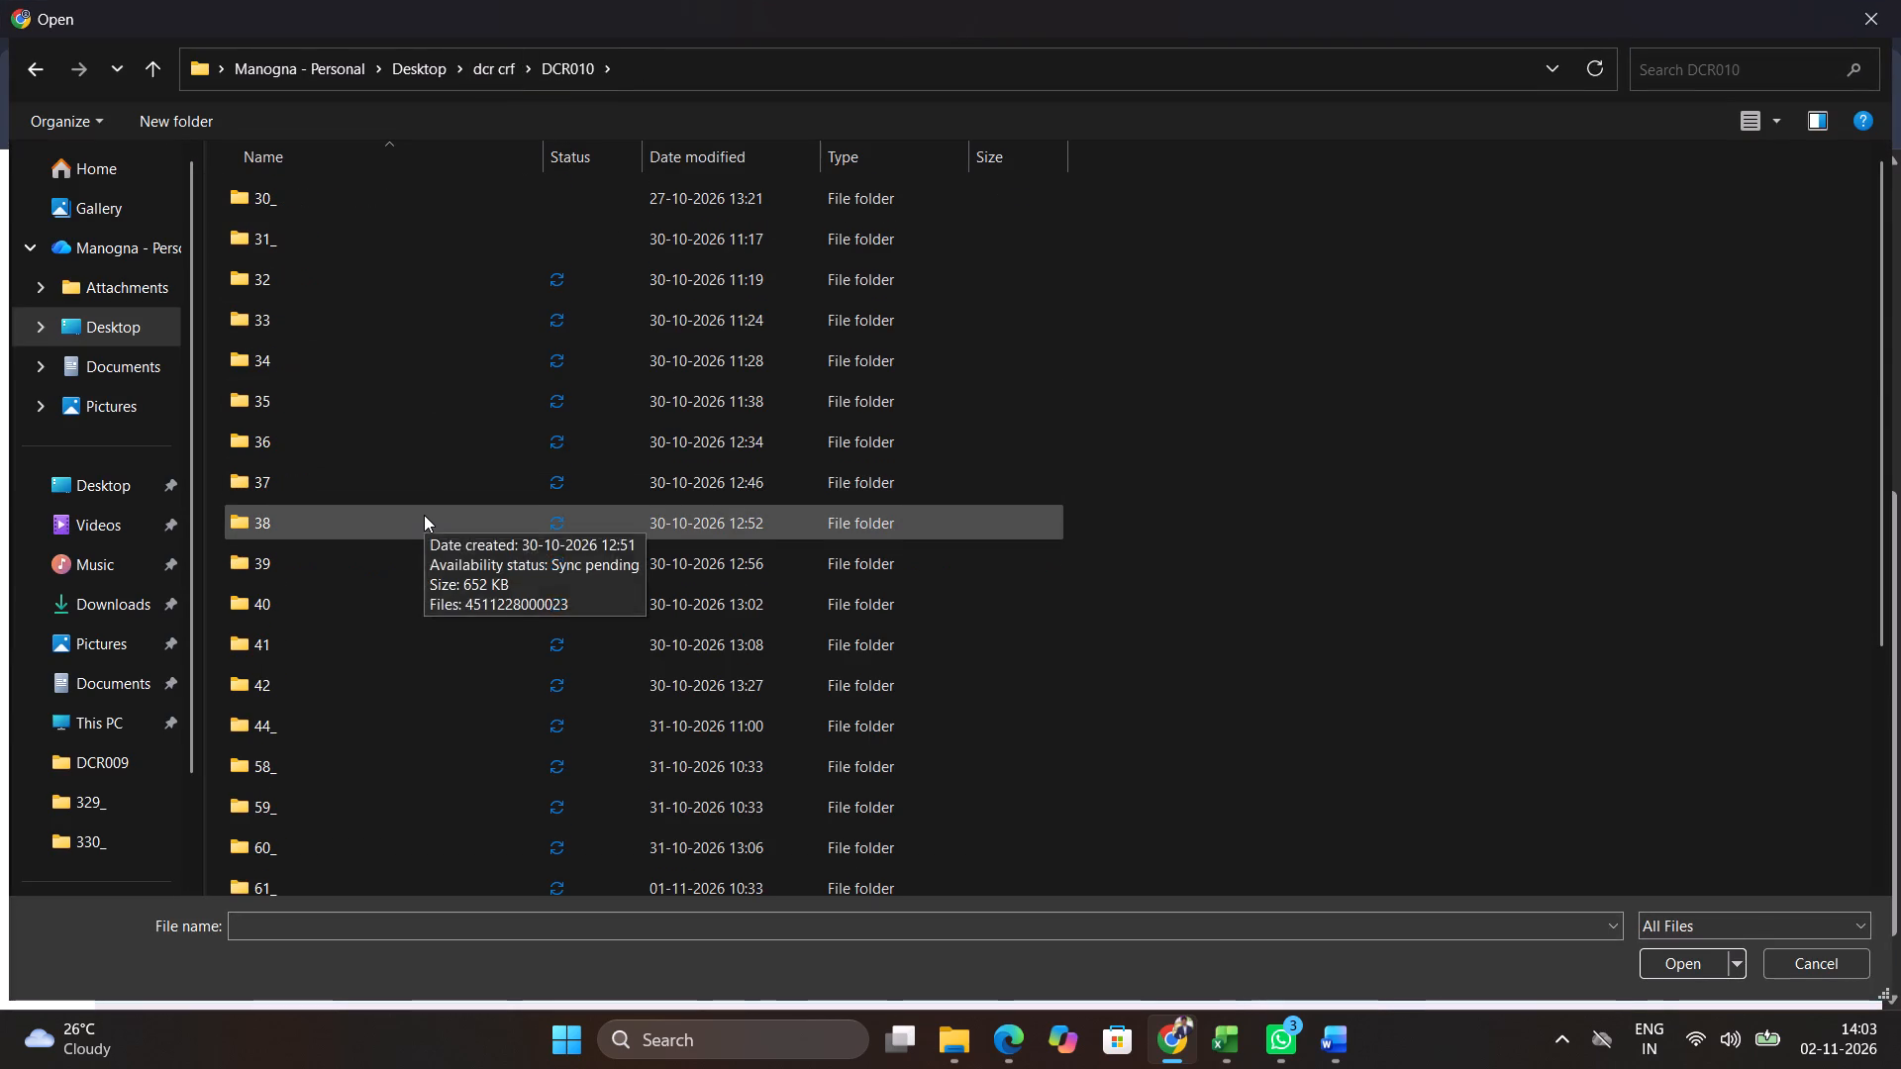
scroll(424, 515, "down", 11)
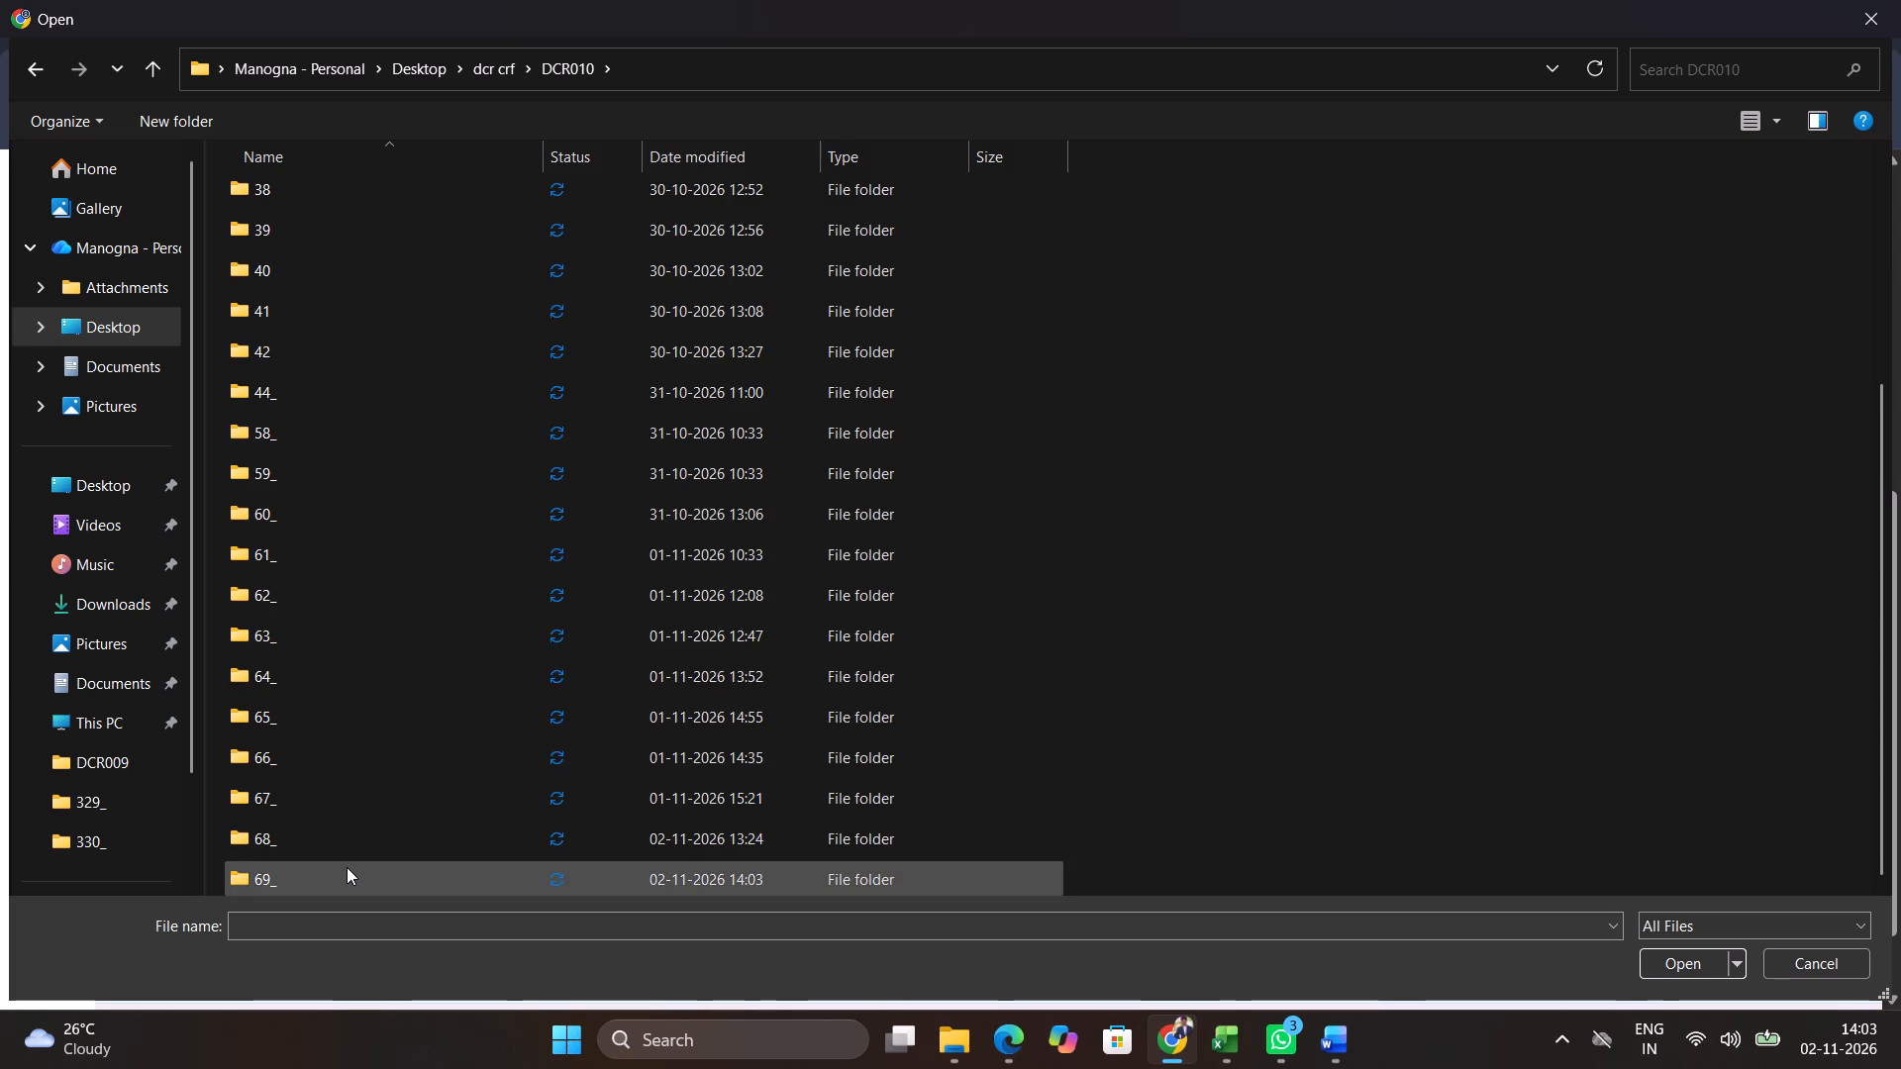
double_click(347, 867)
double_click(334, 202)
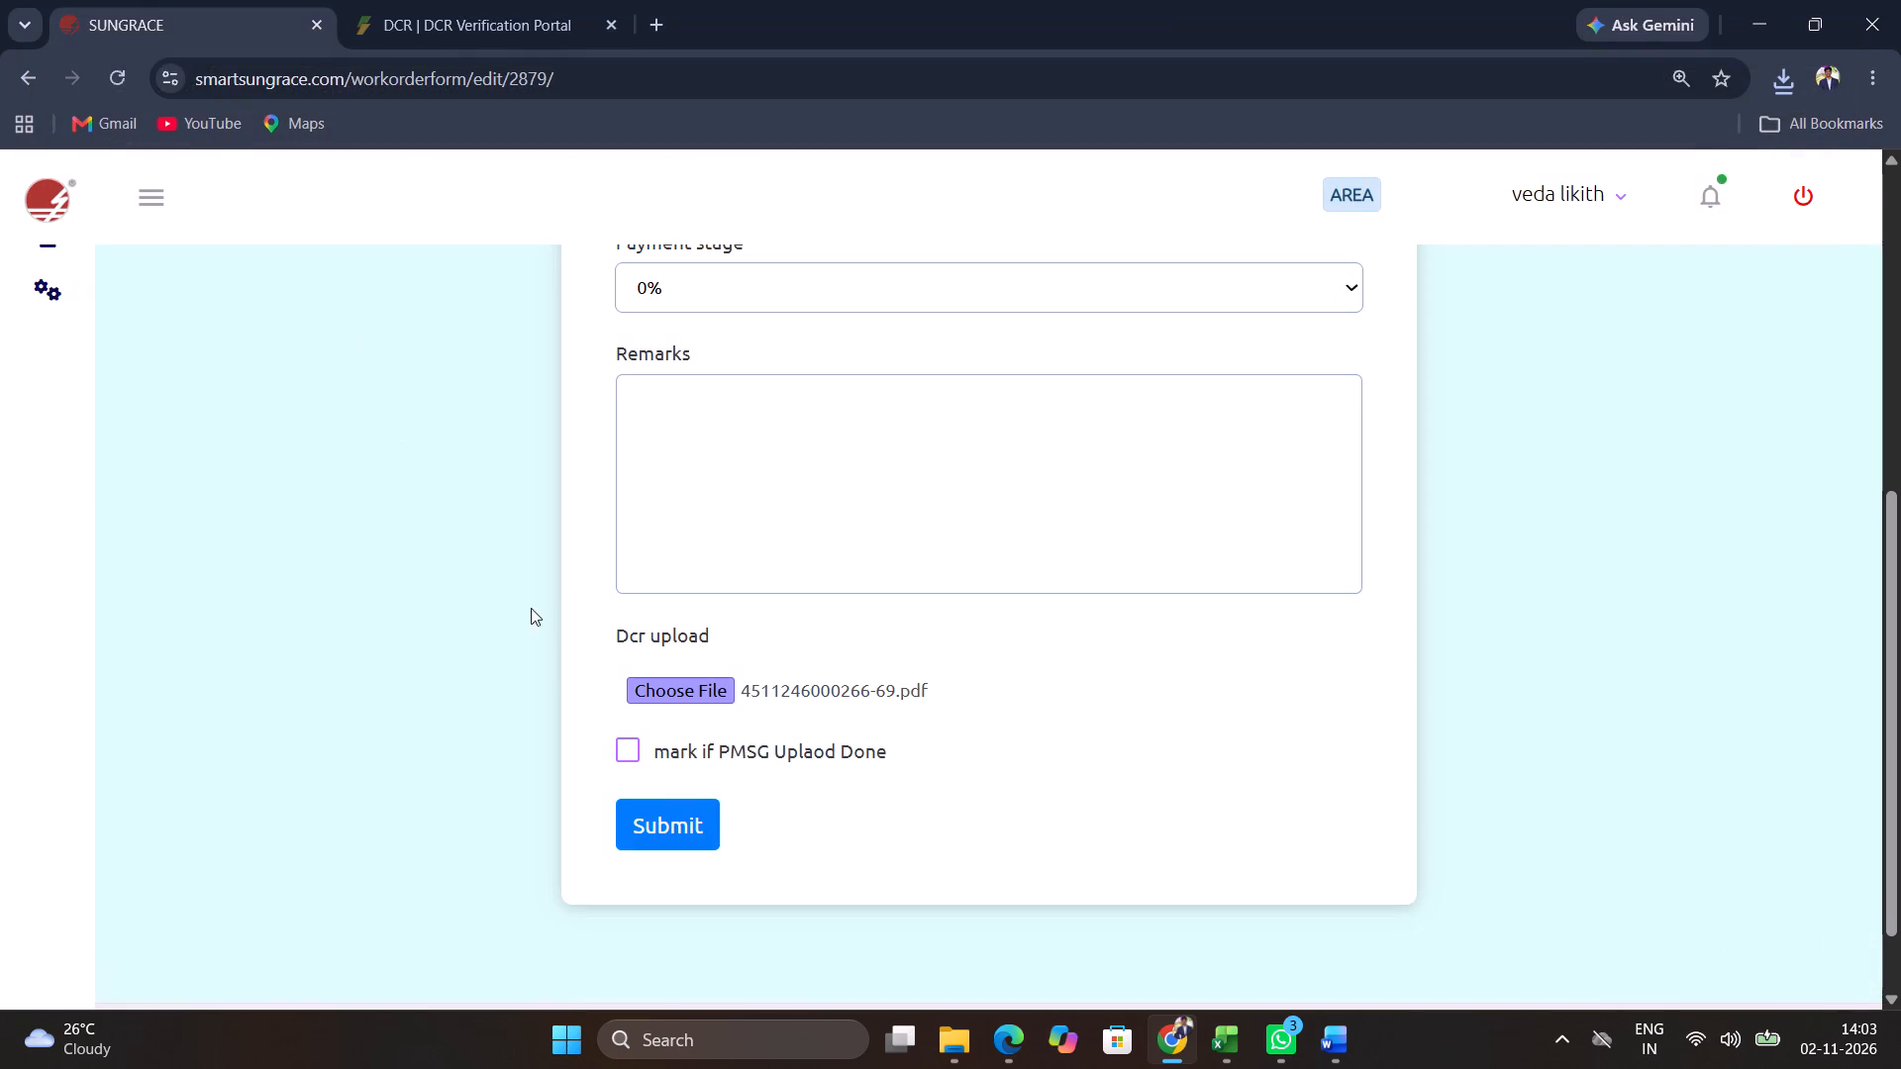
left_click(647, 802)
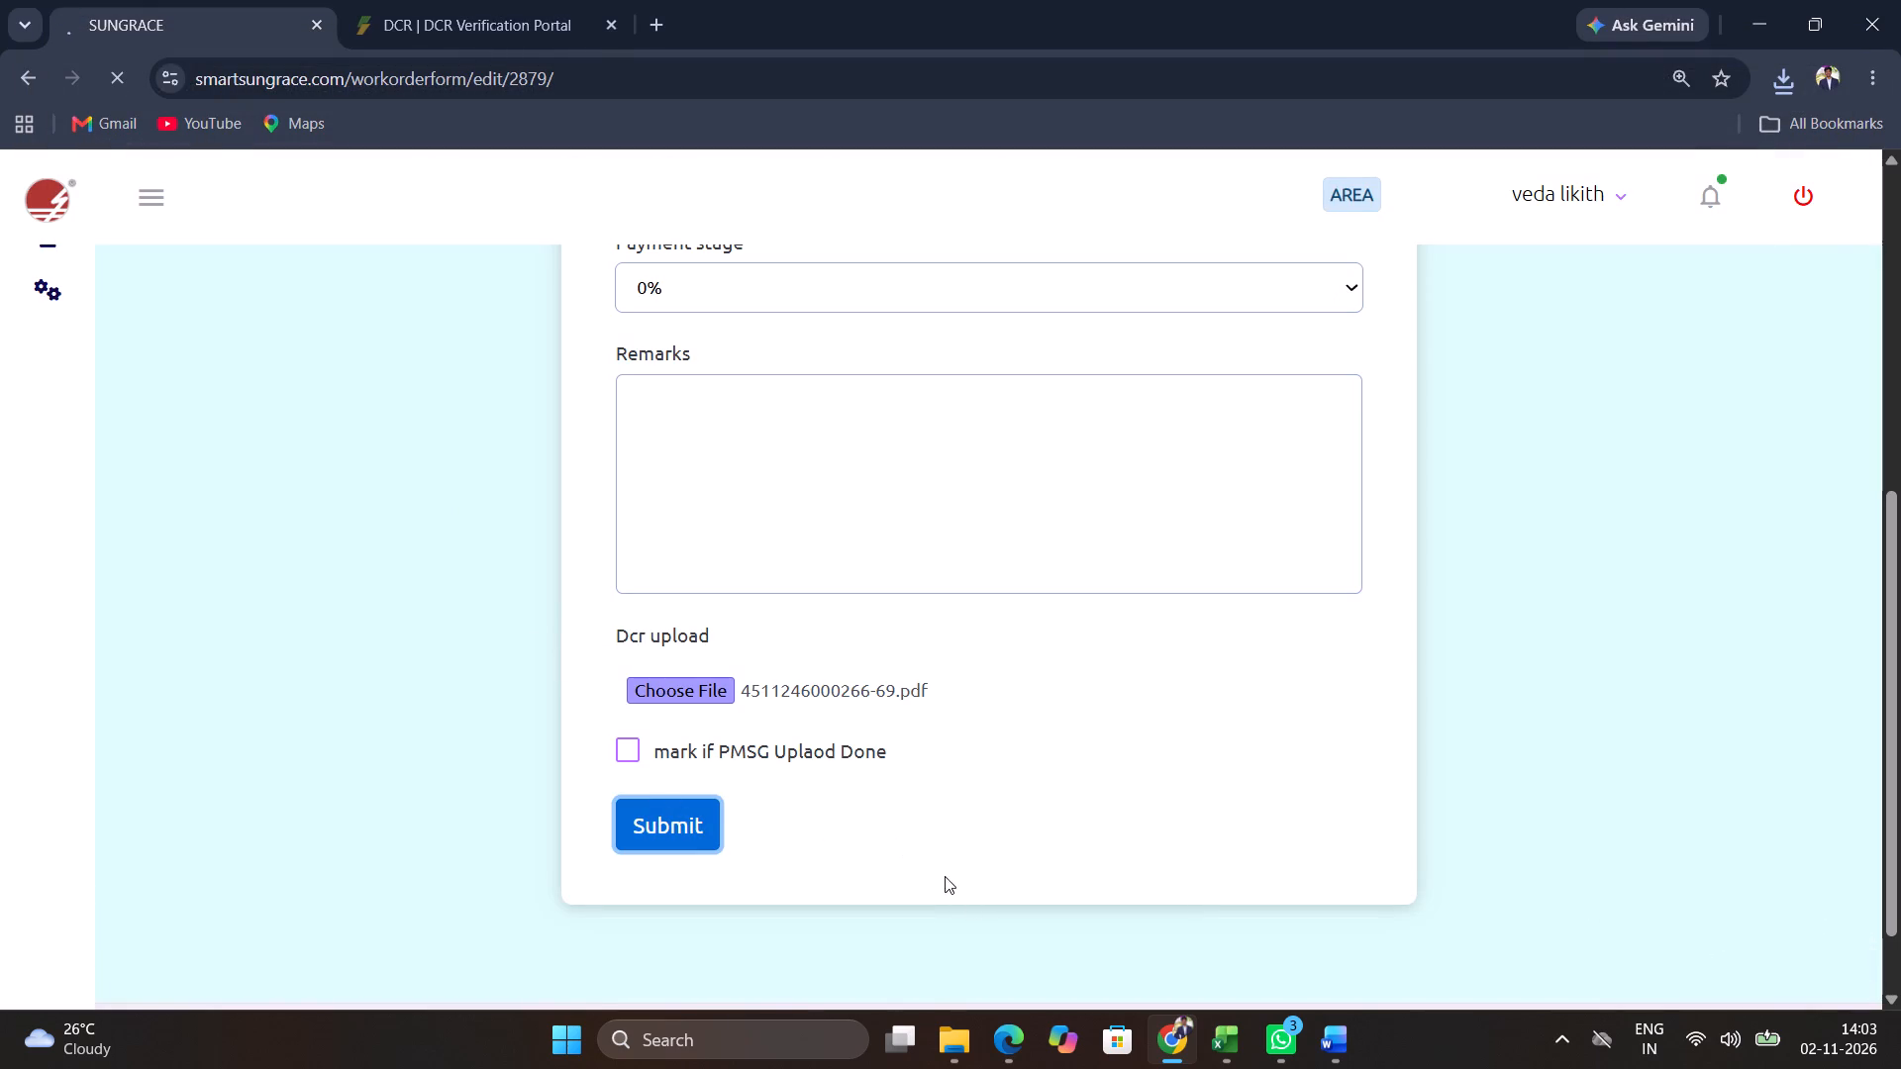
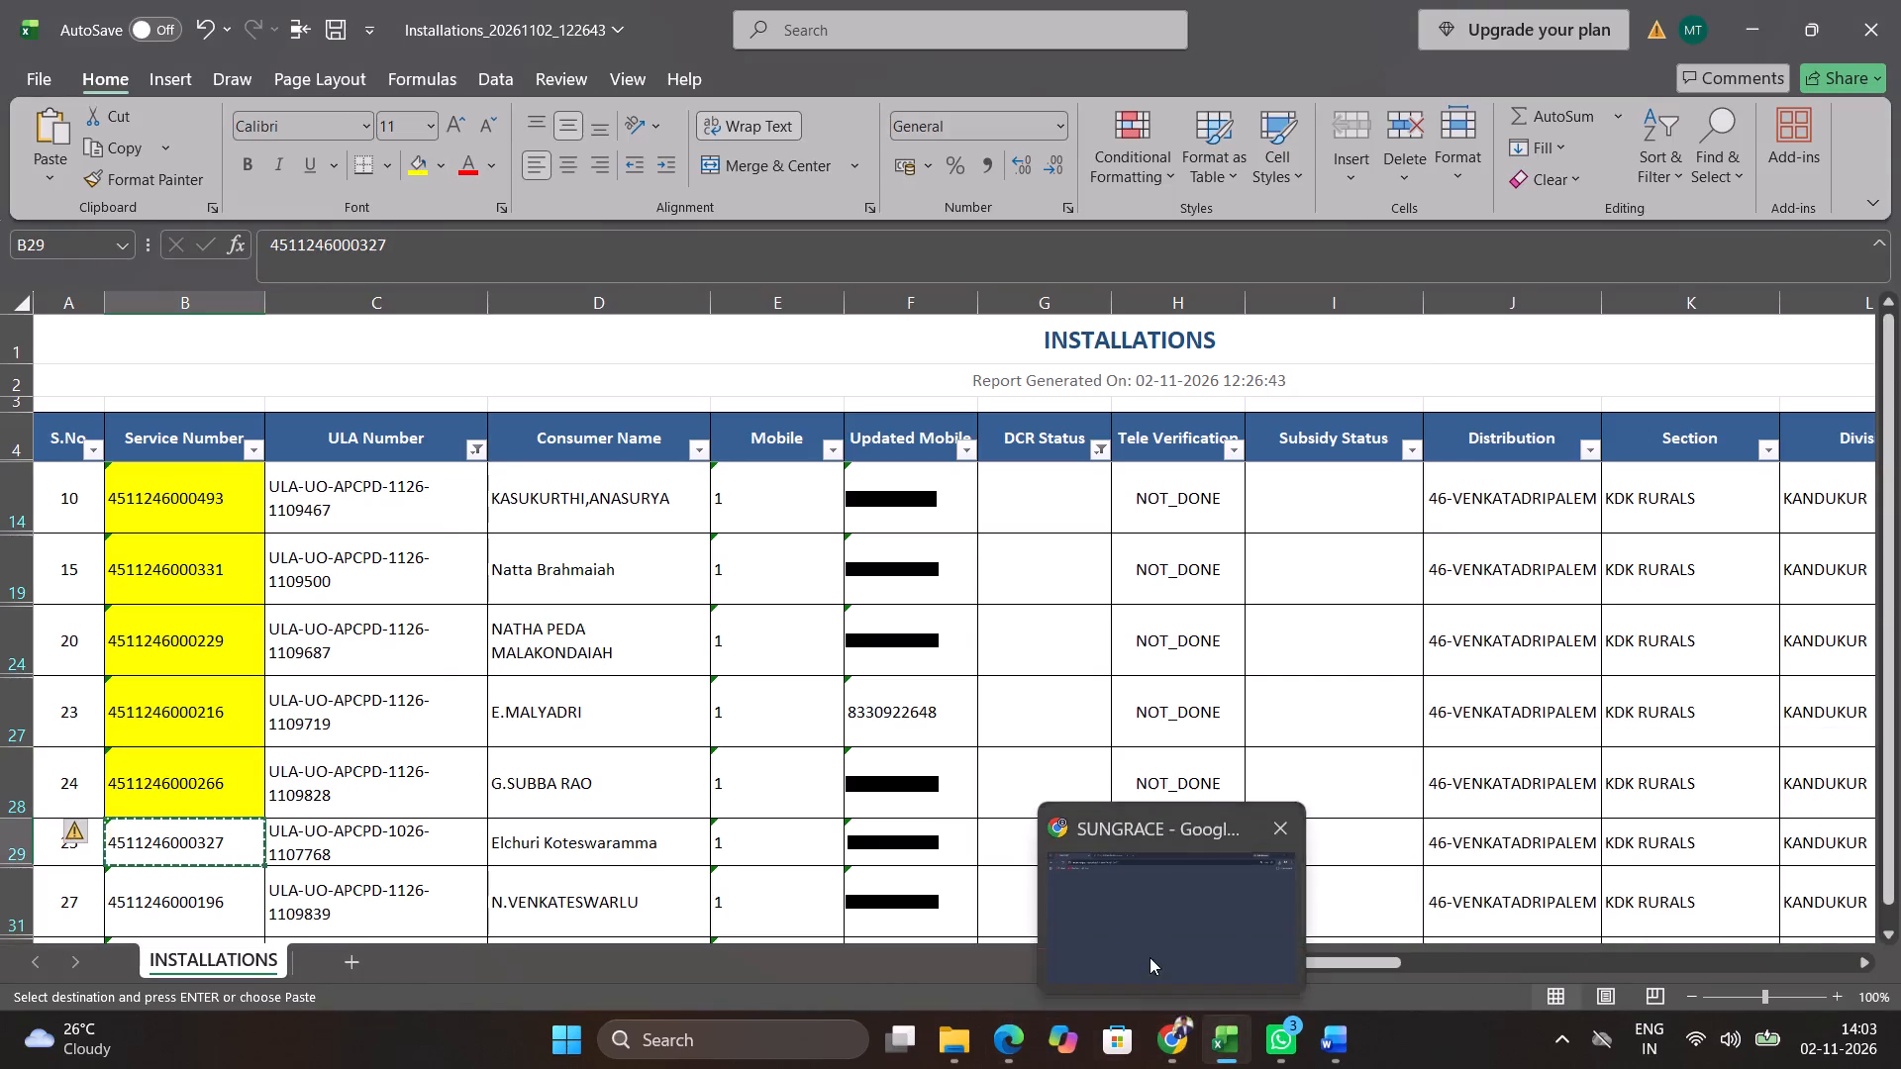
Switch to SUNGRACE and open the work order matching the service number copied from row 29 of the INSTALLATIONS sheet.
left_click(1134, 895)
left_click(1067, 277)
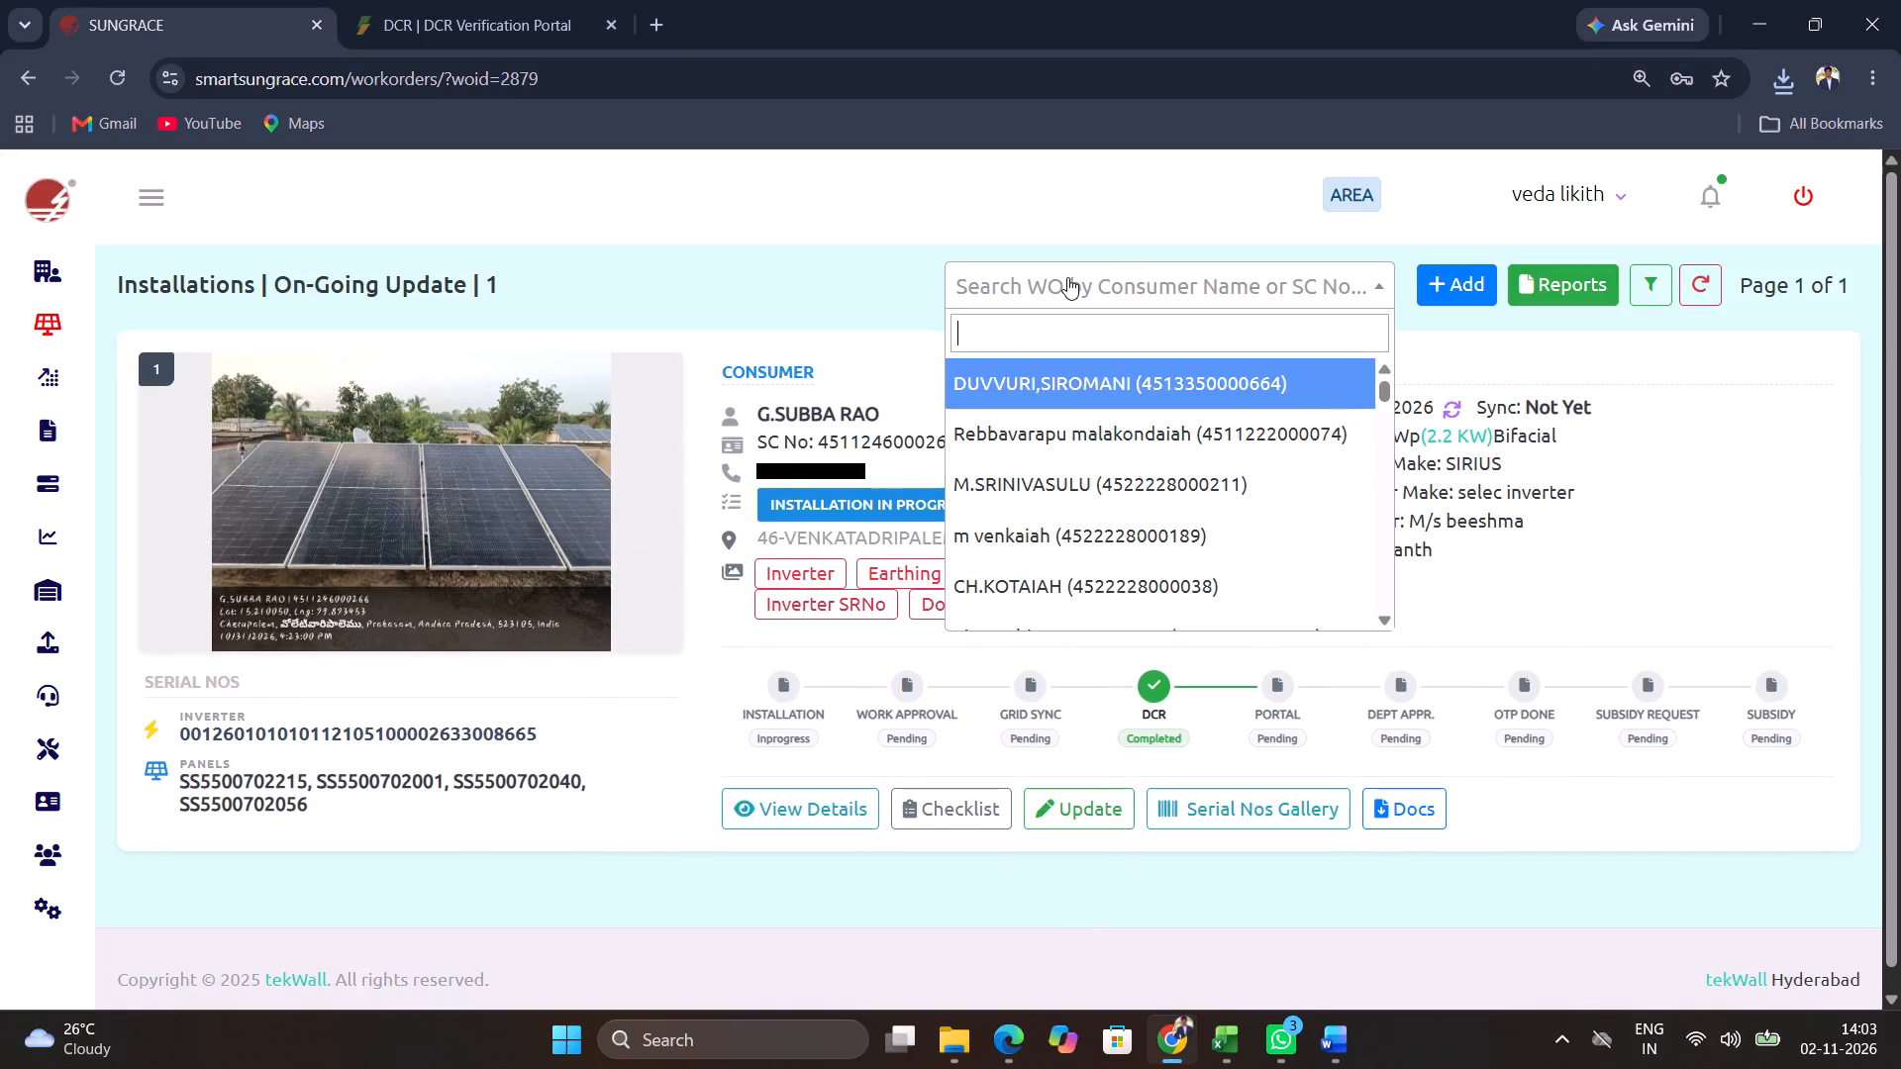
key("ctrl+v")
key("Return")
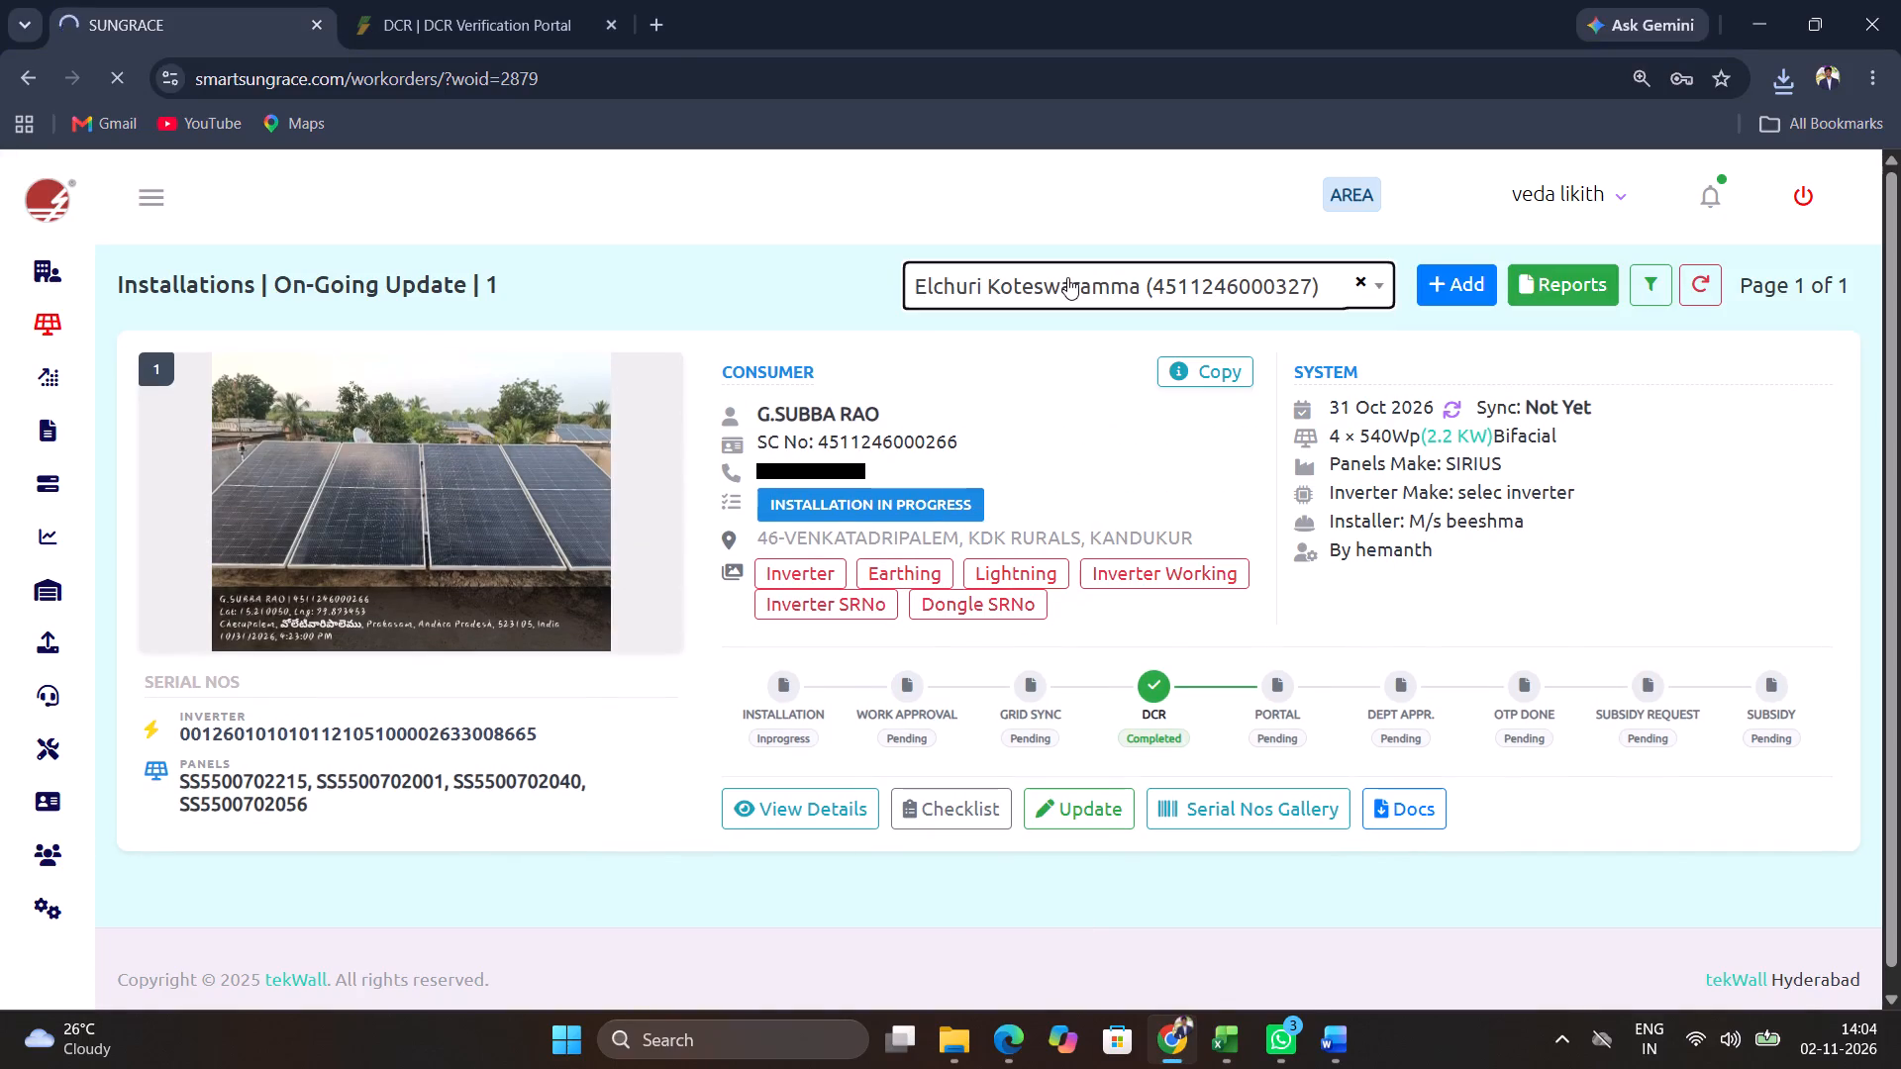
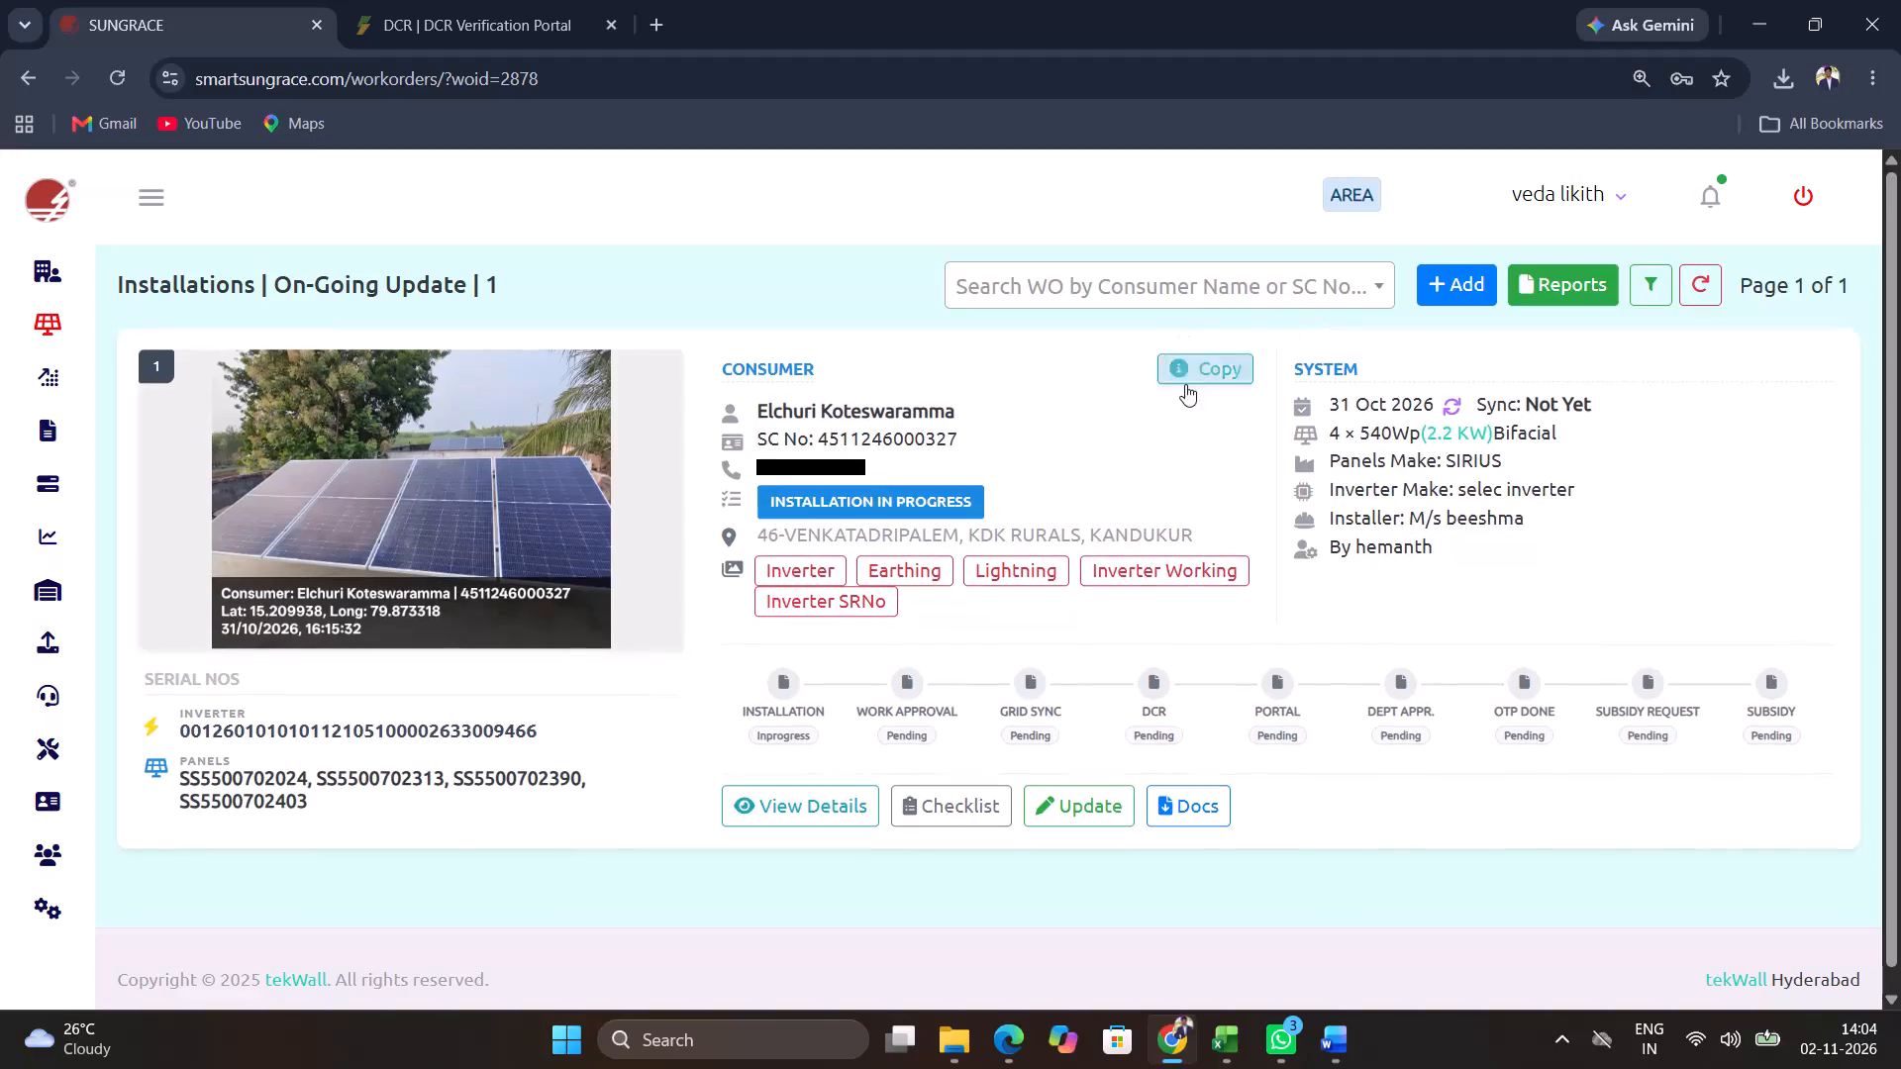
Copy the ULA number from the open SUNGRACE work order's quick copy details and close the previous certificate's preview in the DCR portal.
left_click(1178, 374)
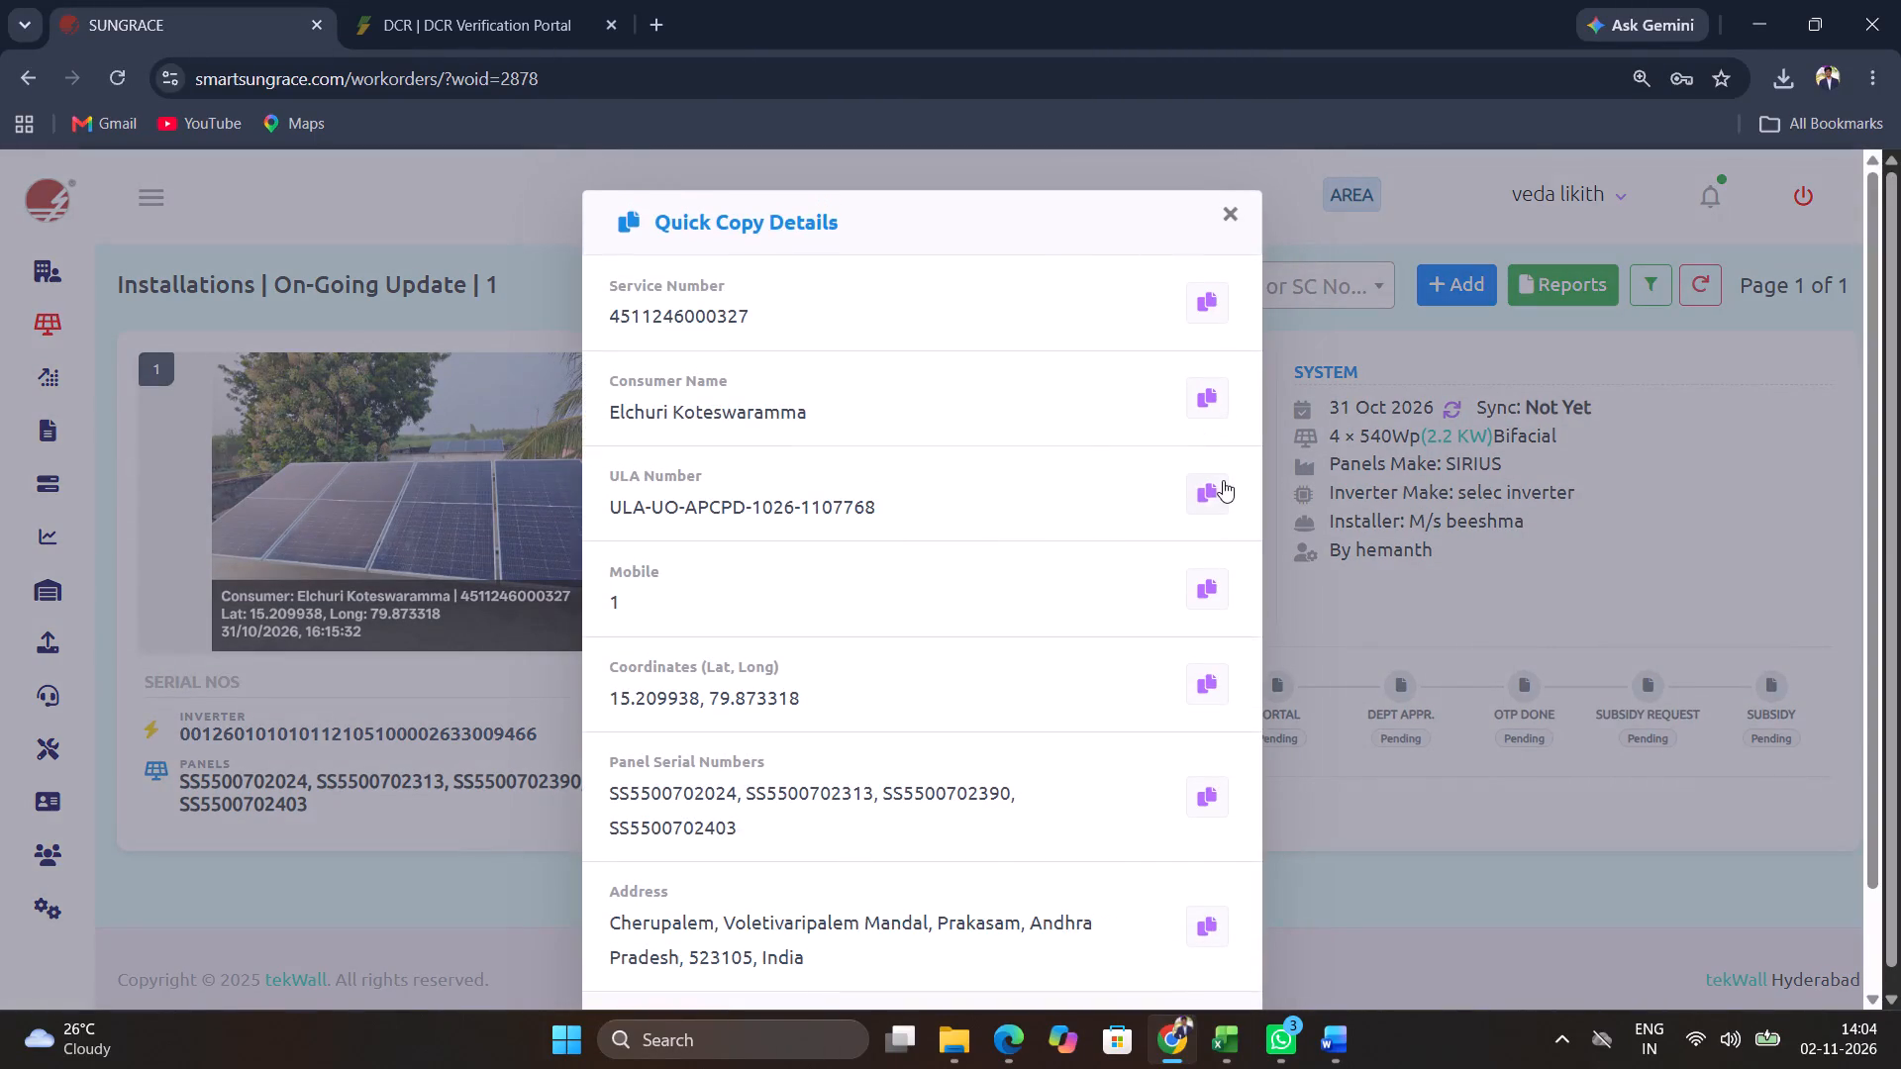
left_click(1223, 491)
left_click(398, 0)
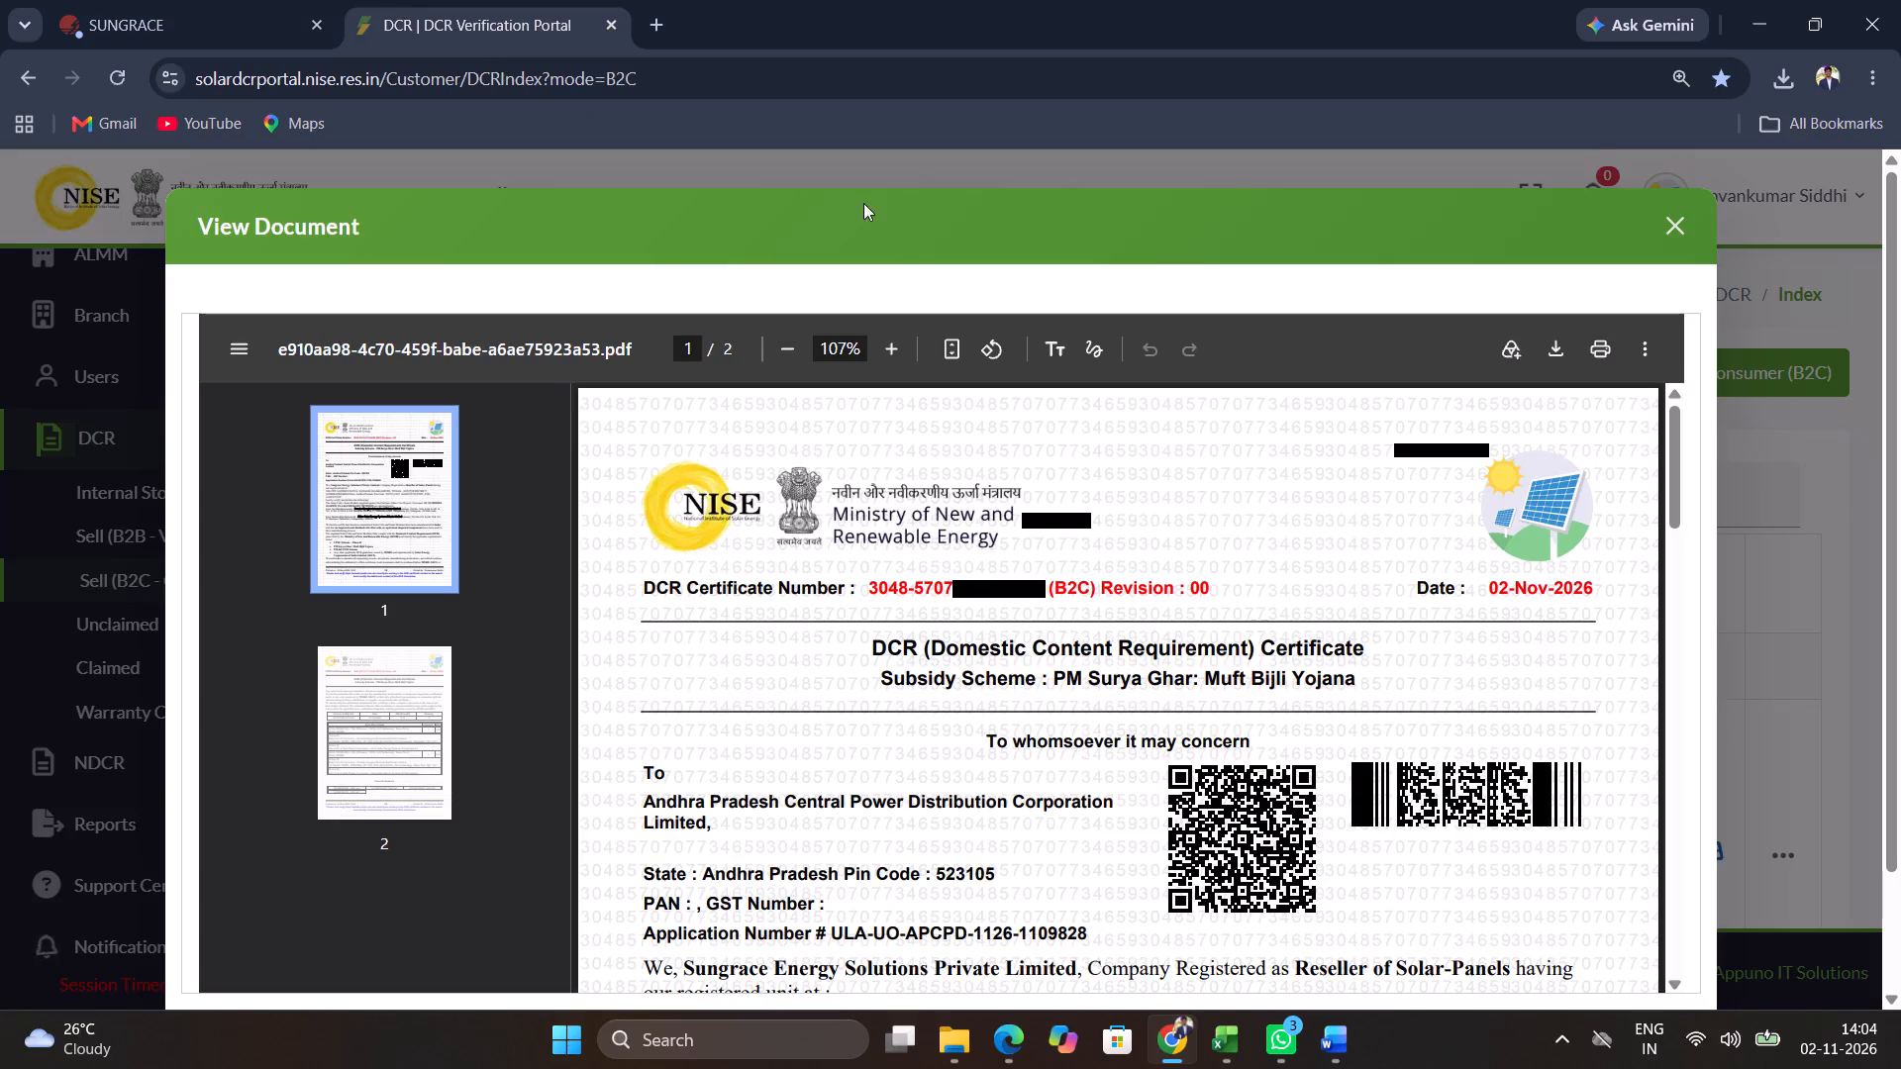
left_click(1667, 224)
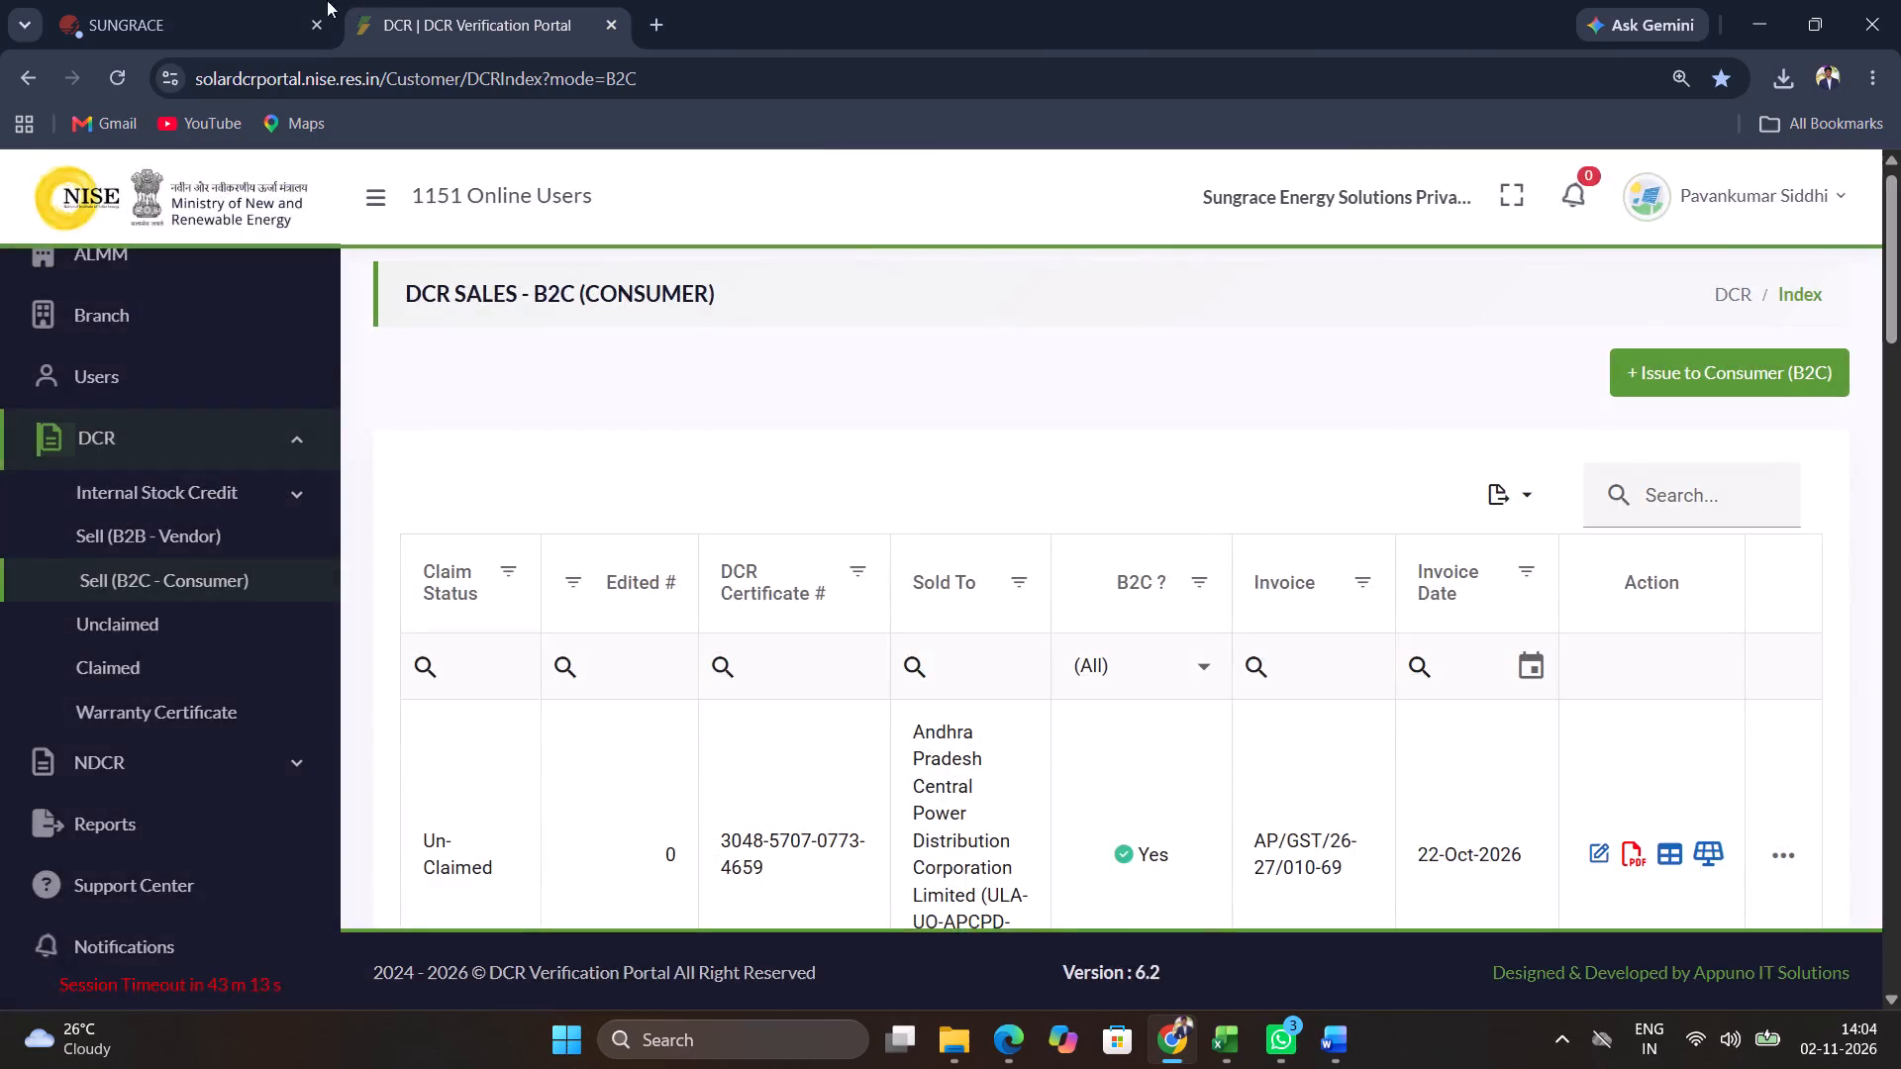
left_click(240, 7)
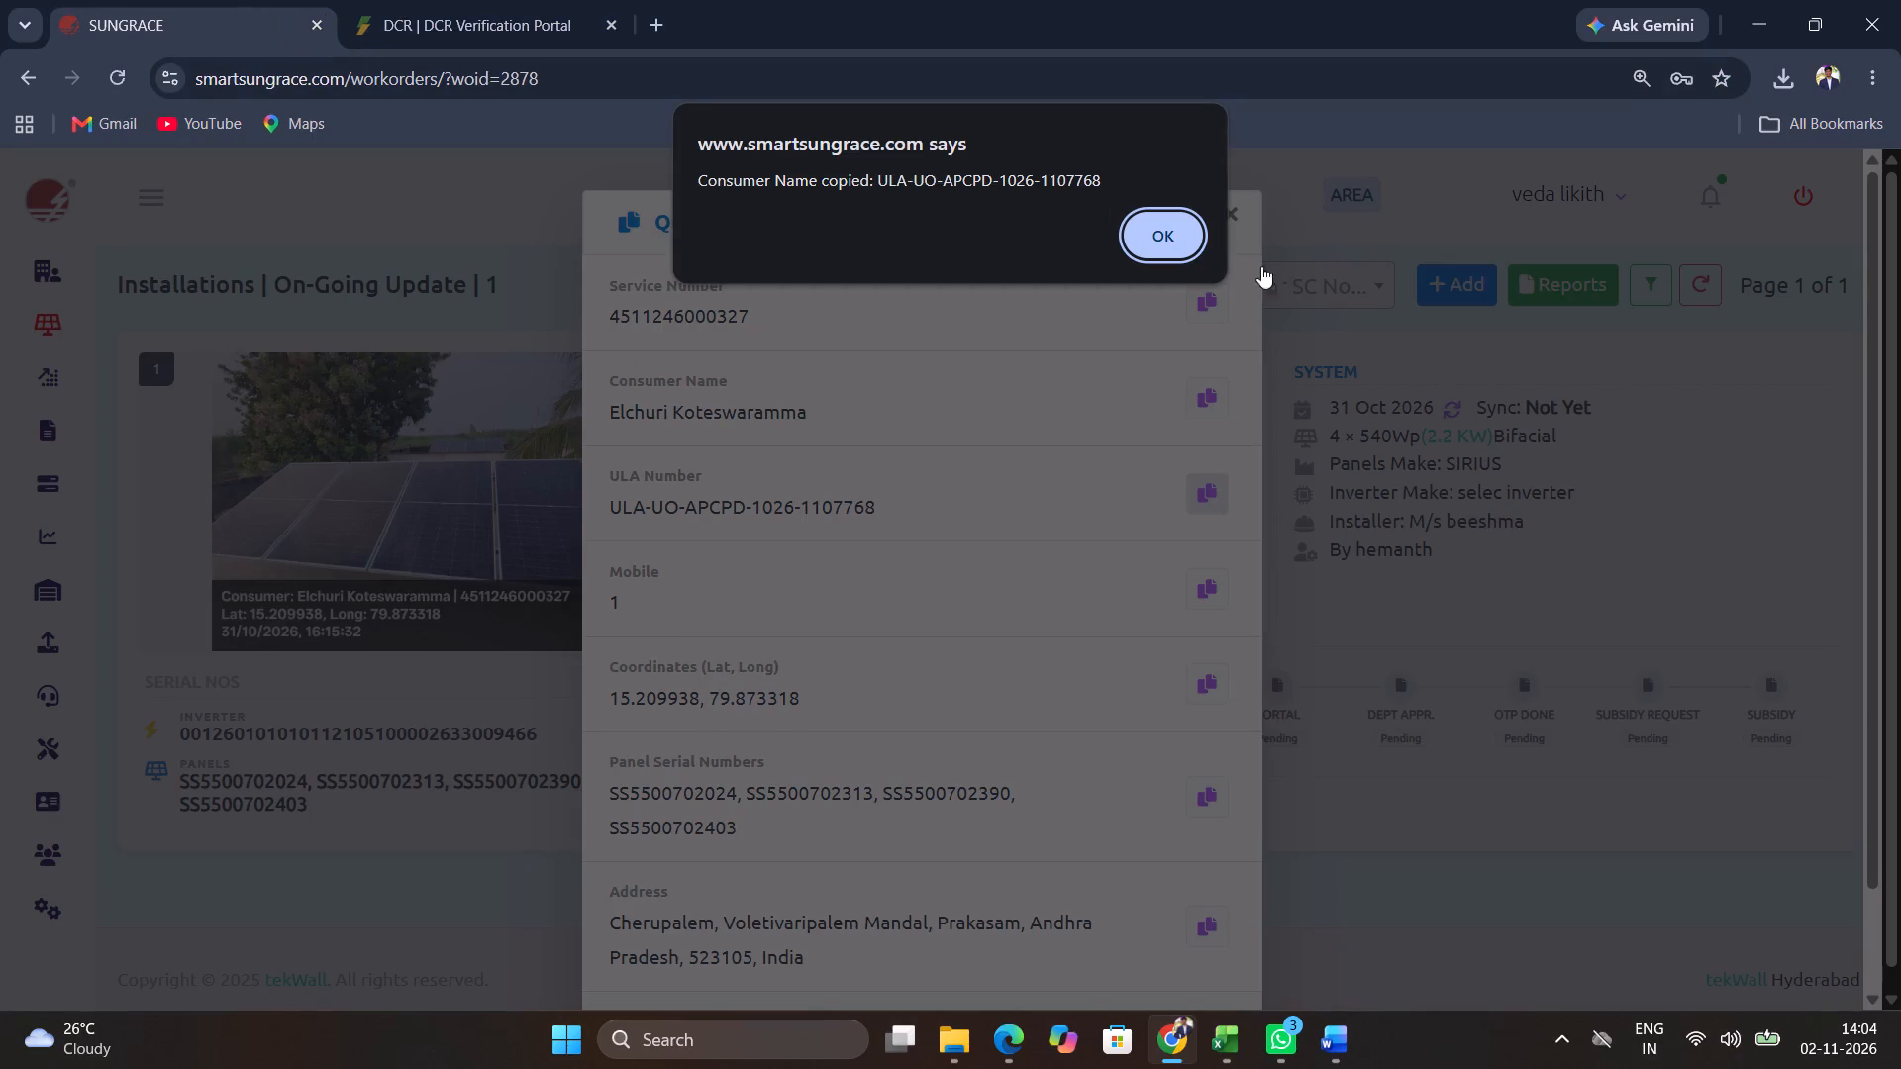
left_click(1183, 235)
left_click(1304, 308)
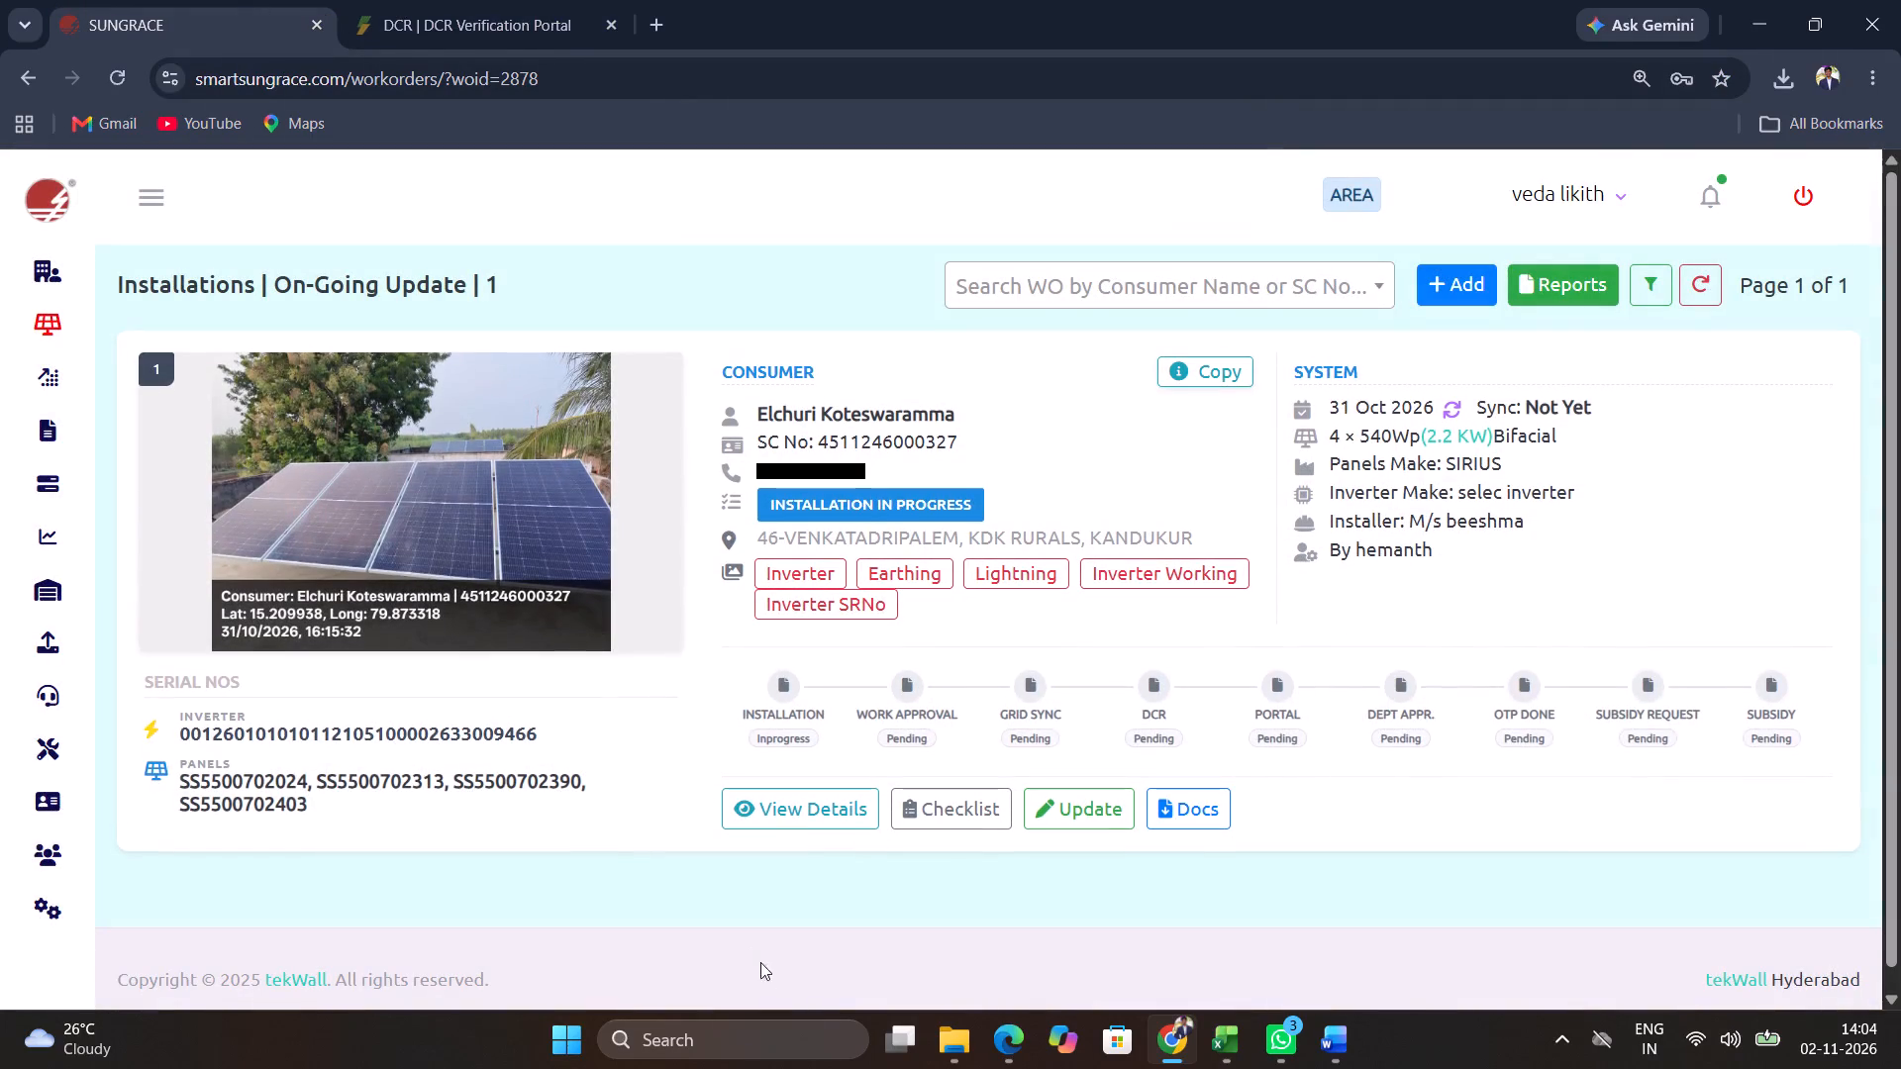
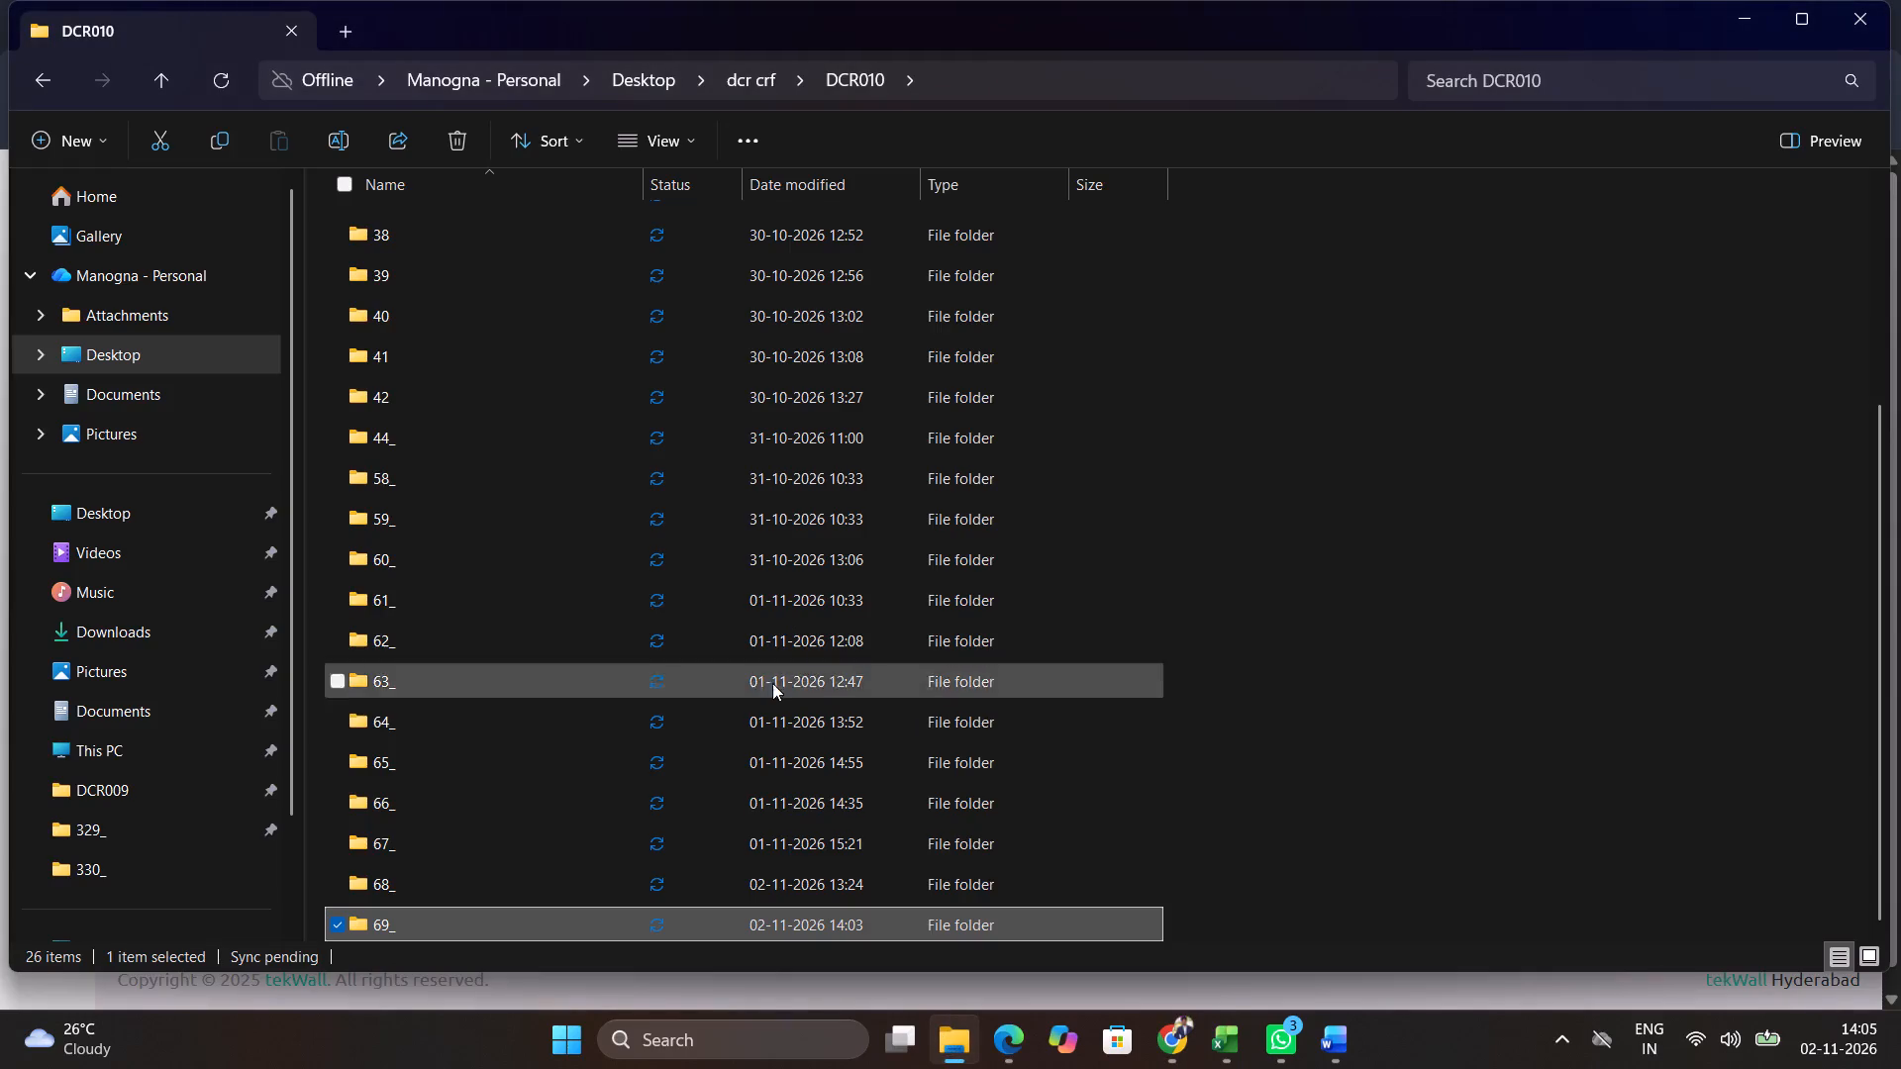
Check the saved certificate in DCR010's 69_ subfolder and close the folder window.
double_click(752, 921)
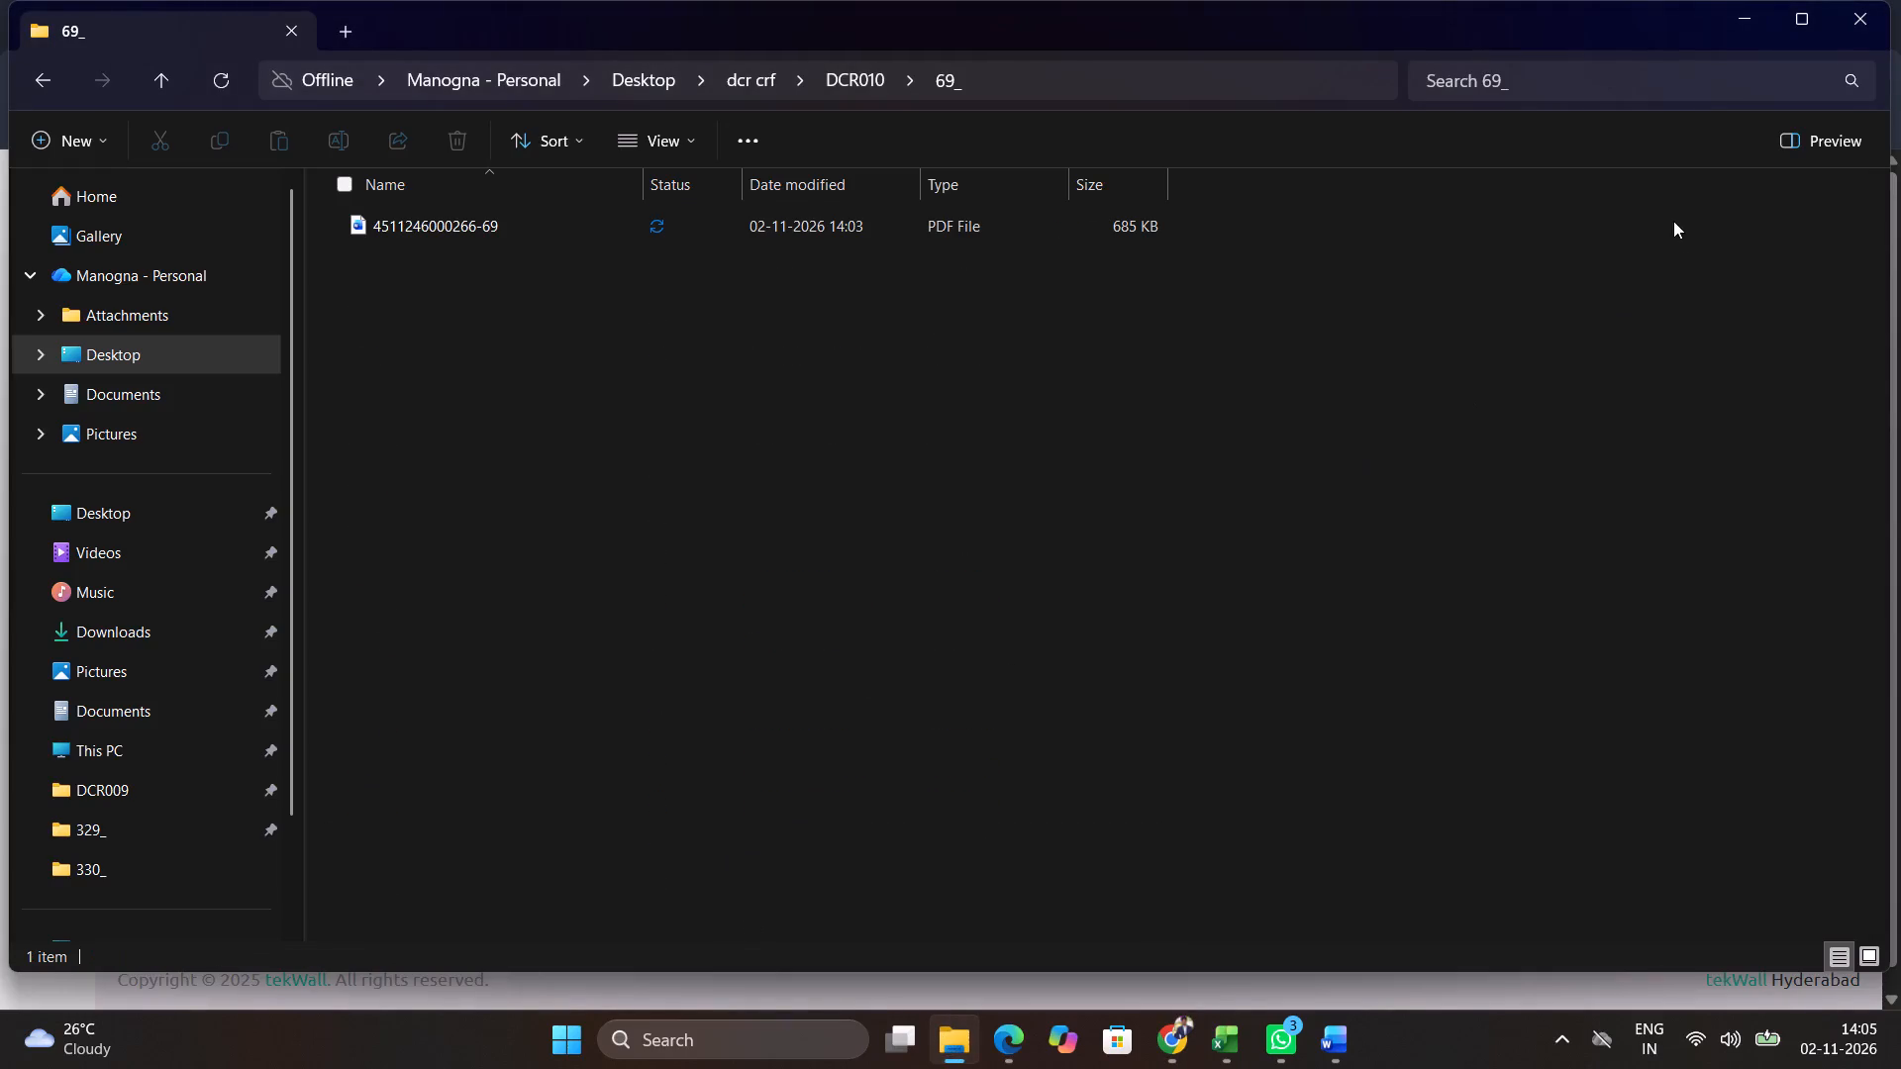
left_click(1845, 28)
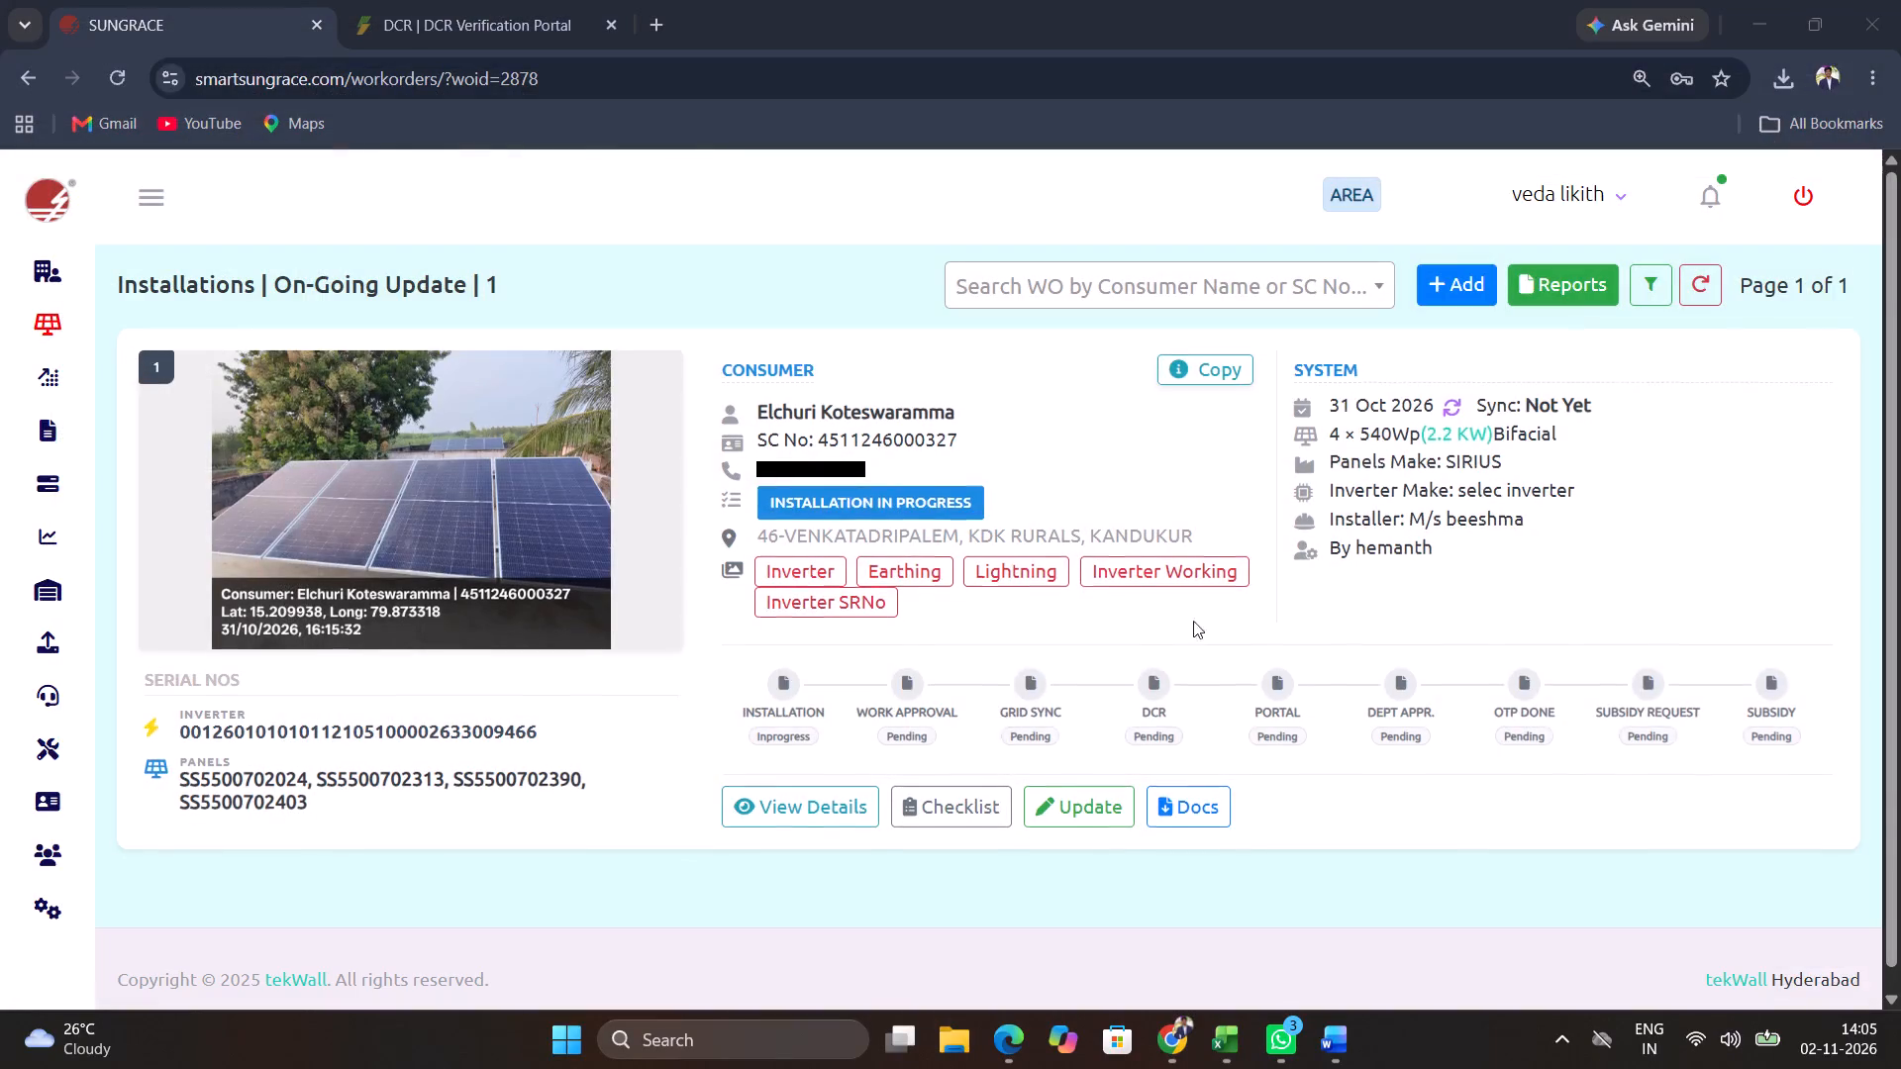
Start a new B2C consumer issue in the DCR portal, using the SUNGRACE work order's ULA number as the Consumer Application Number.
left_click(1189, 359)
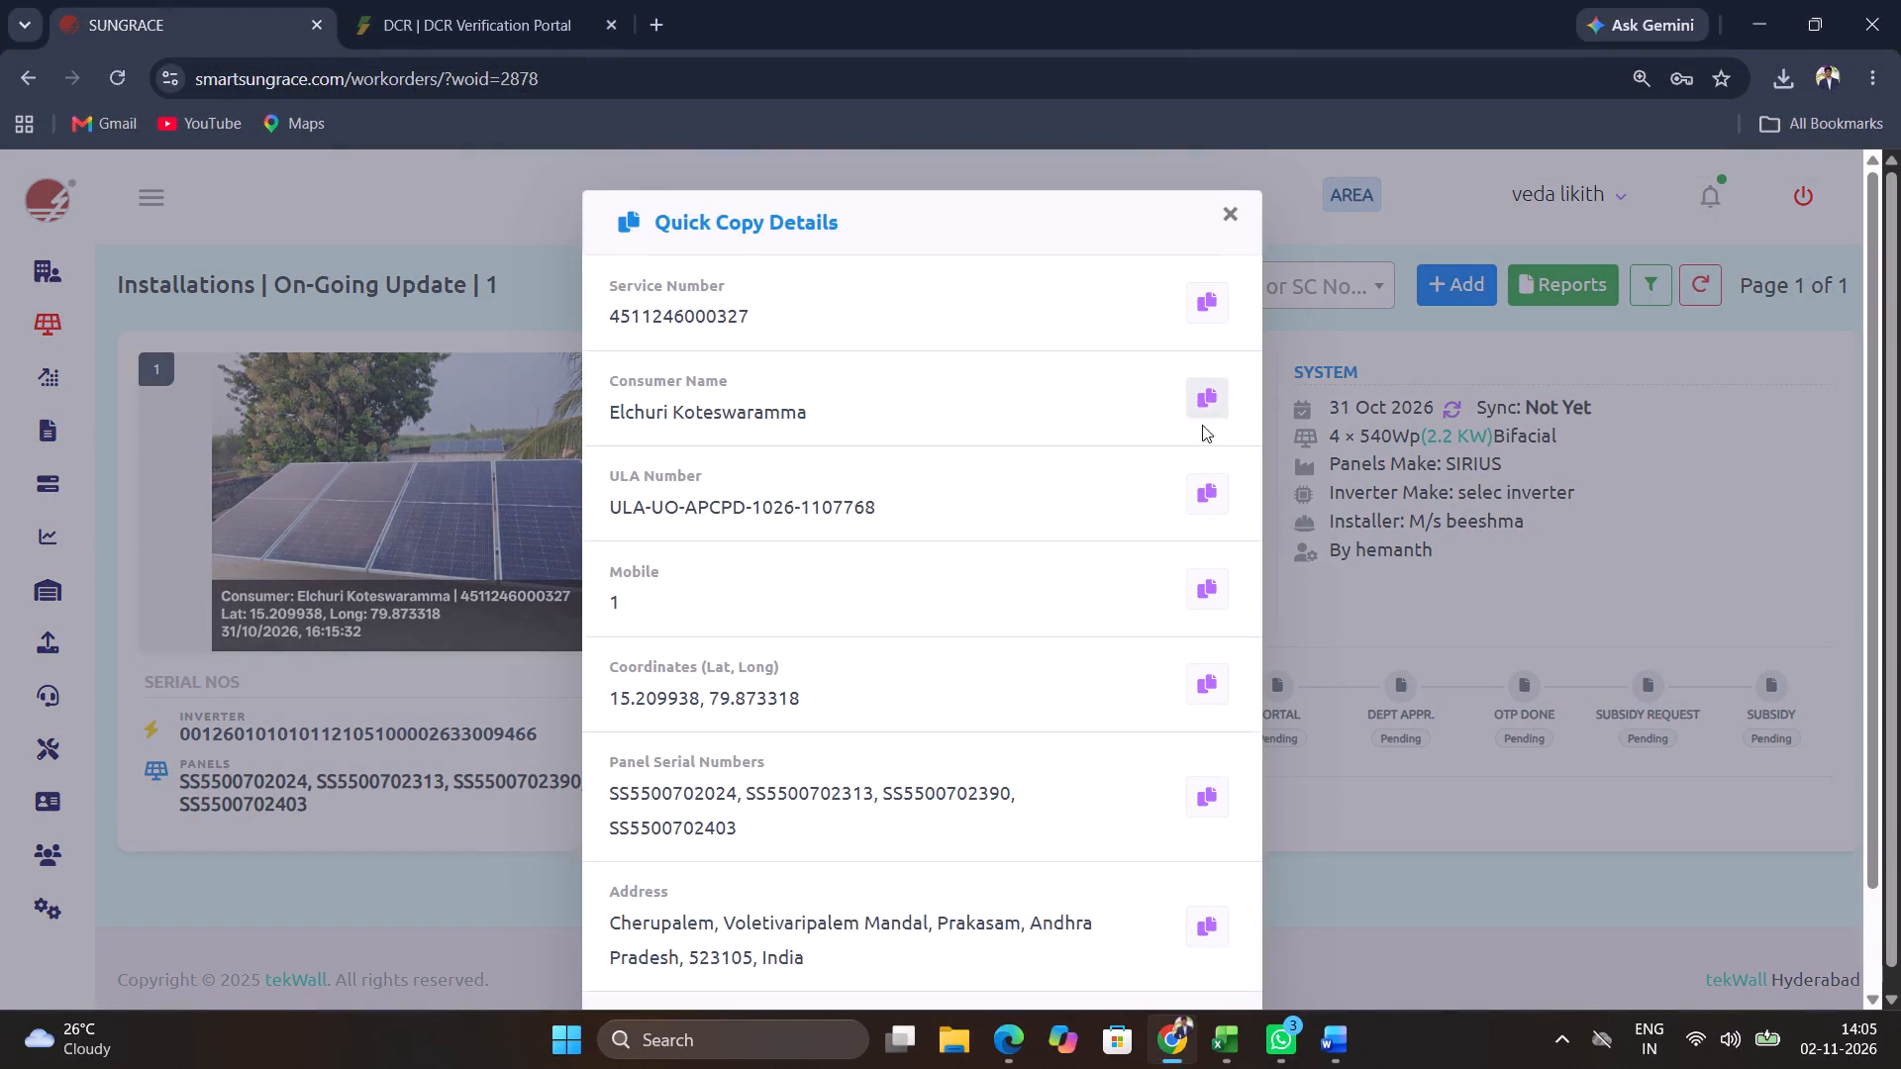
left_click(1203, 486)
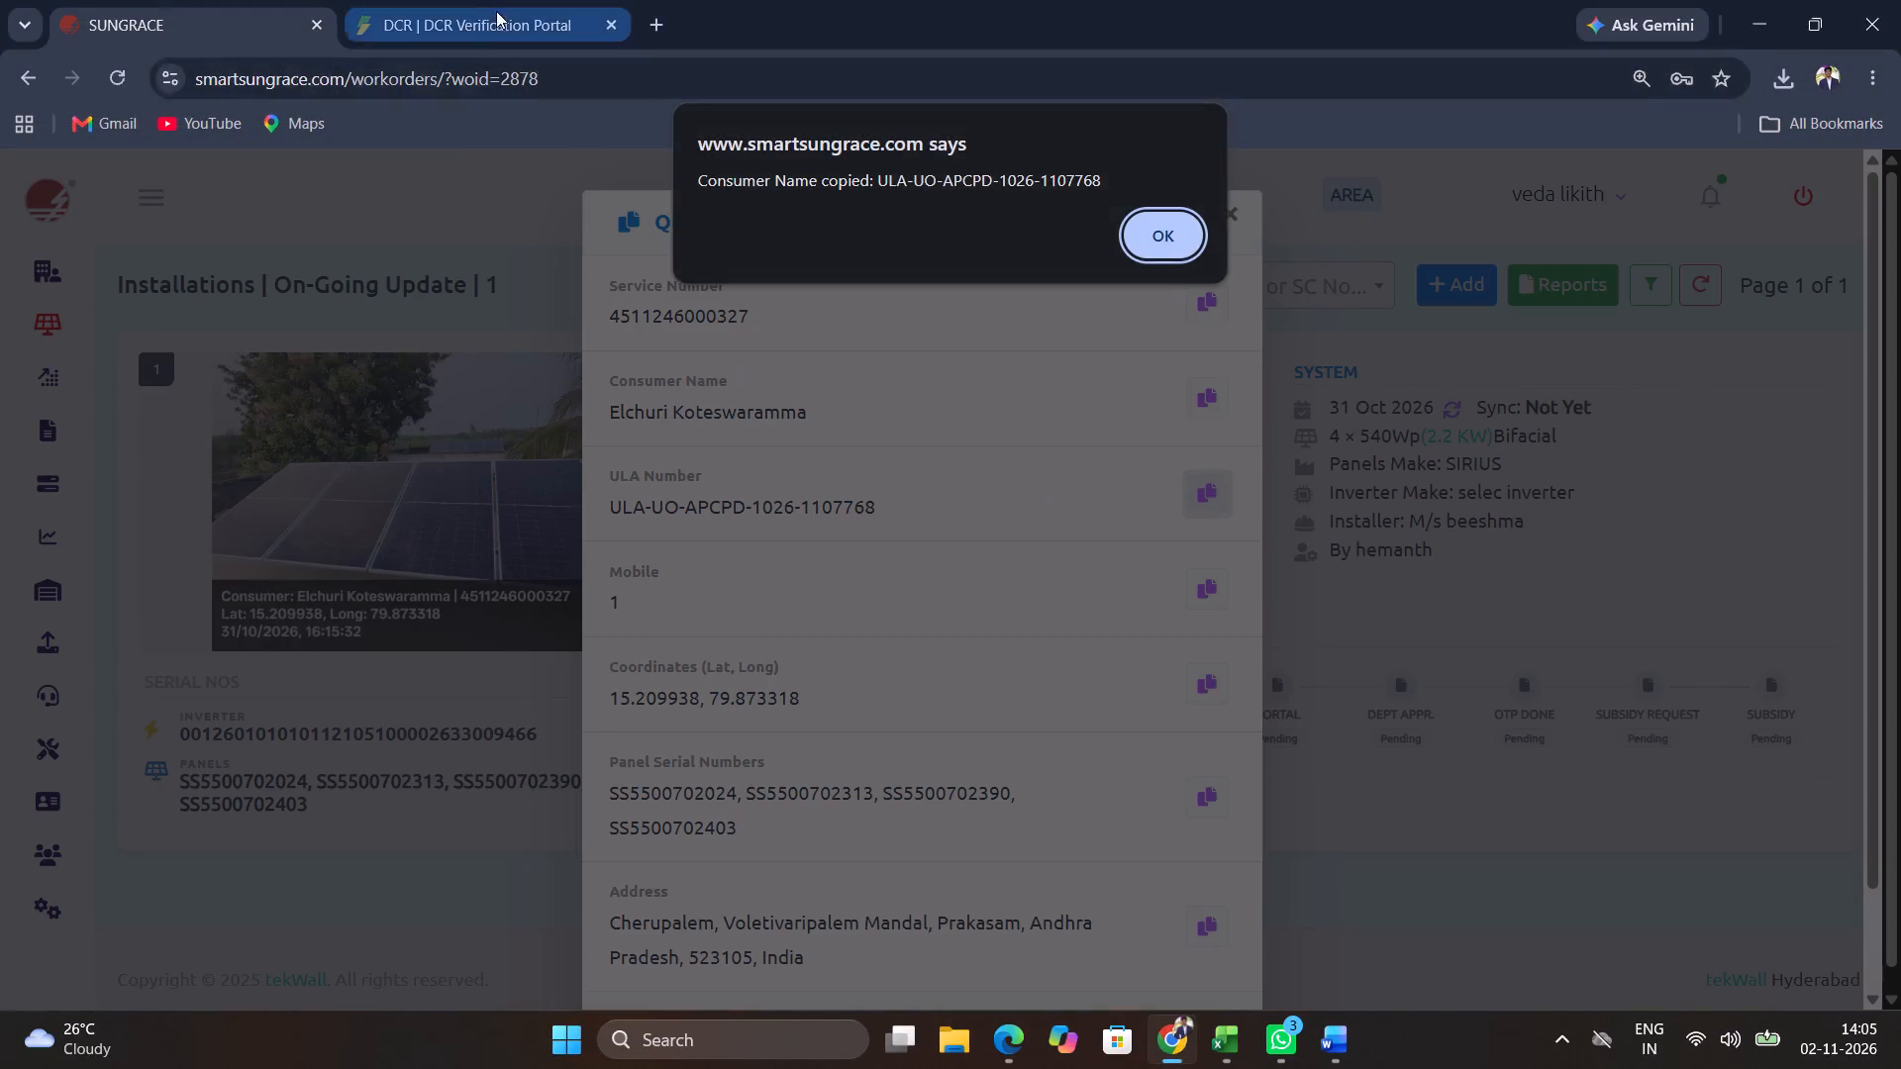
left_click(493, 9)
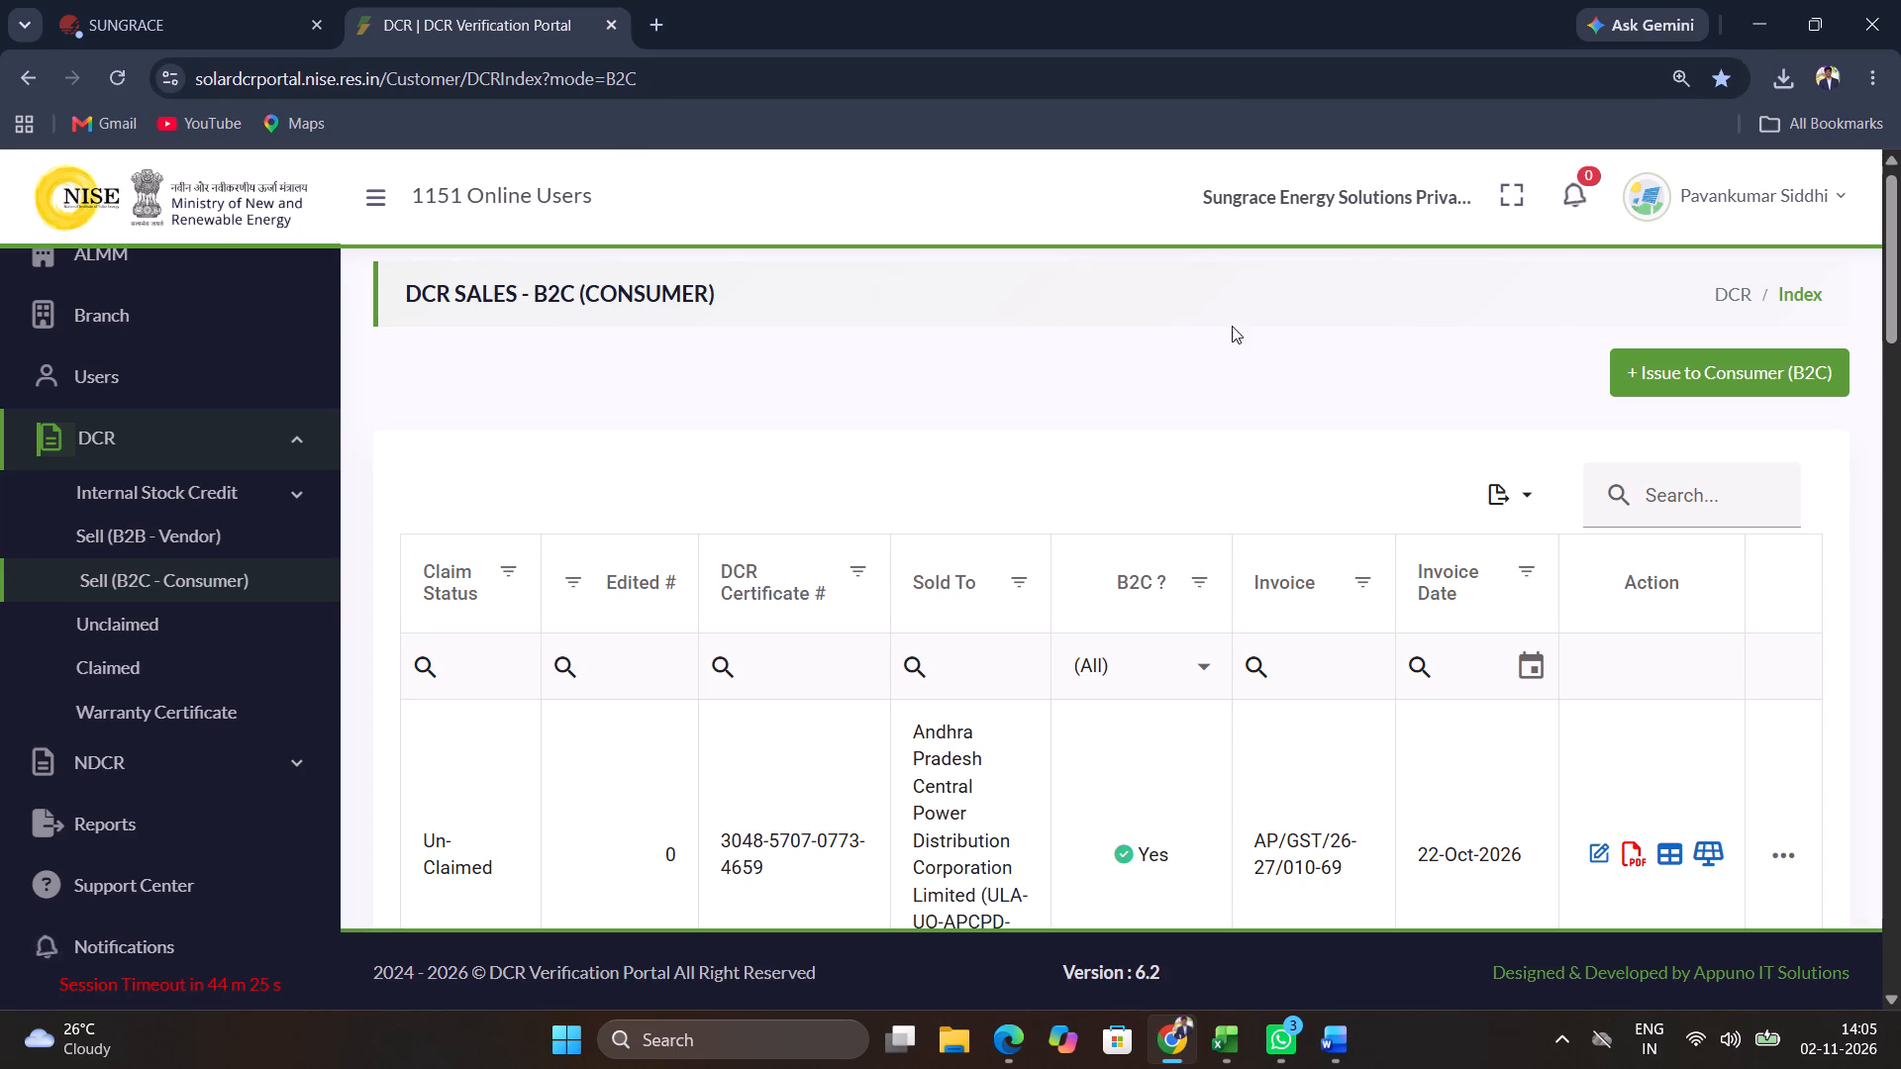
left_click(1641, 380)
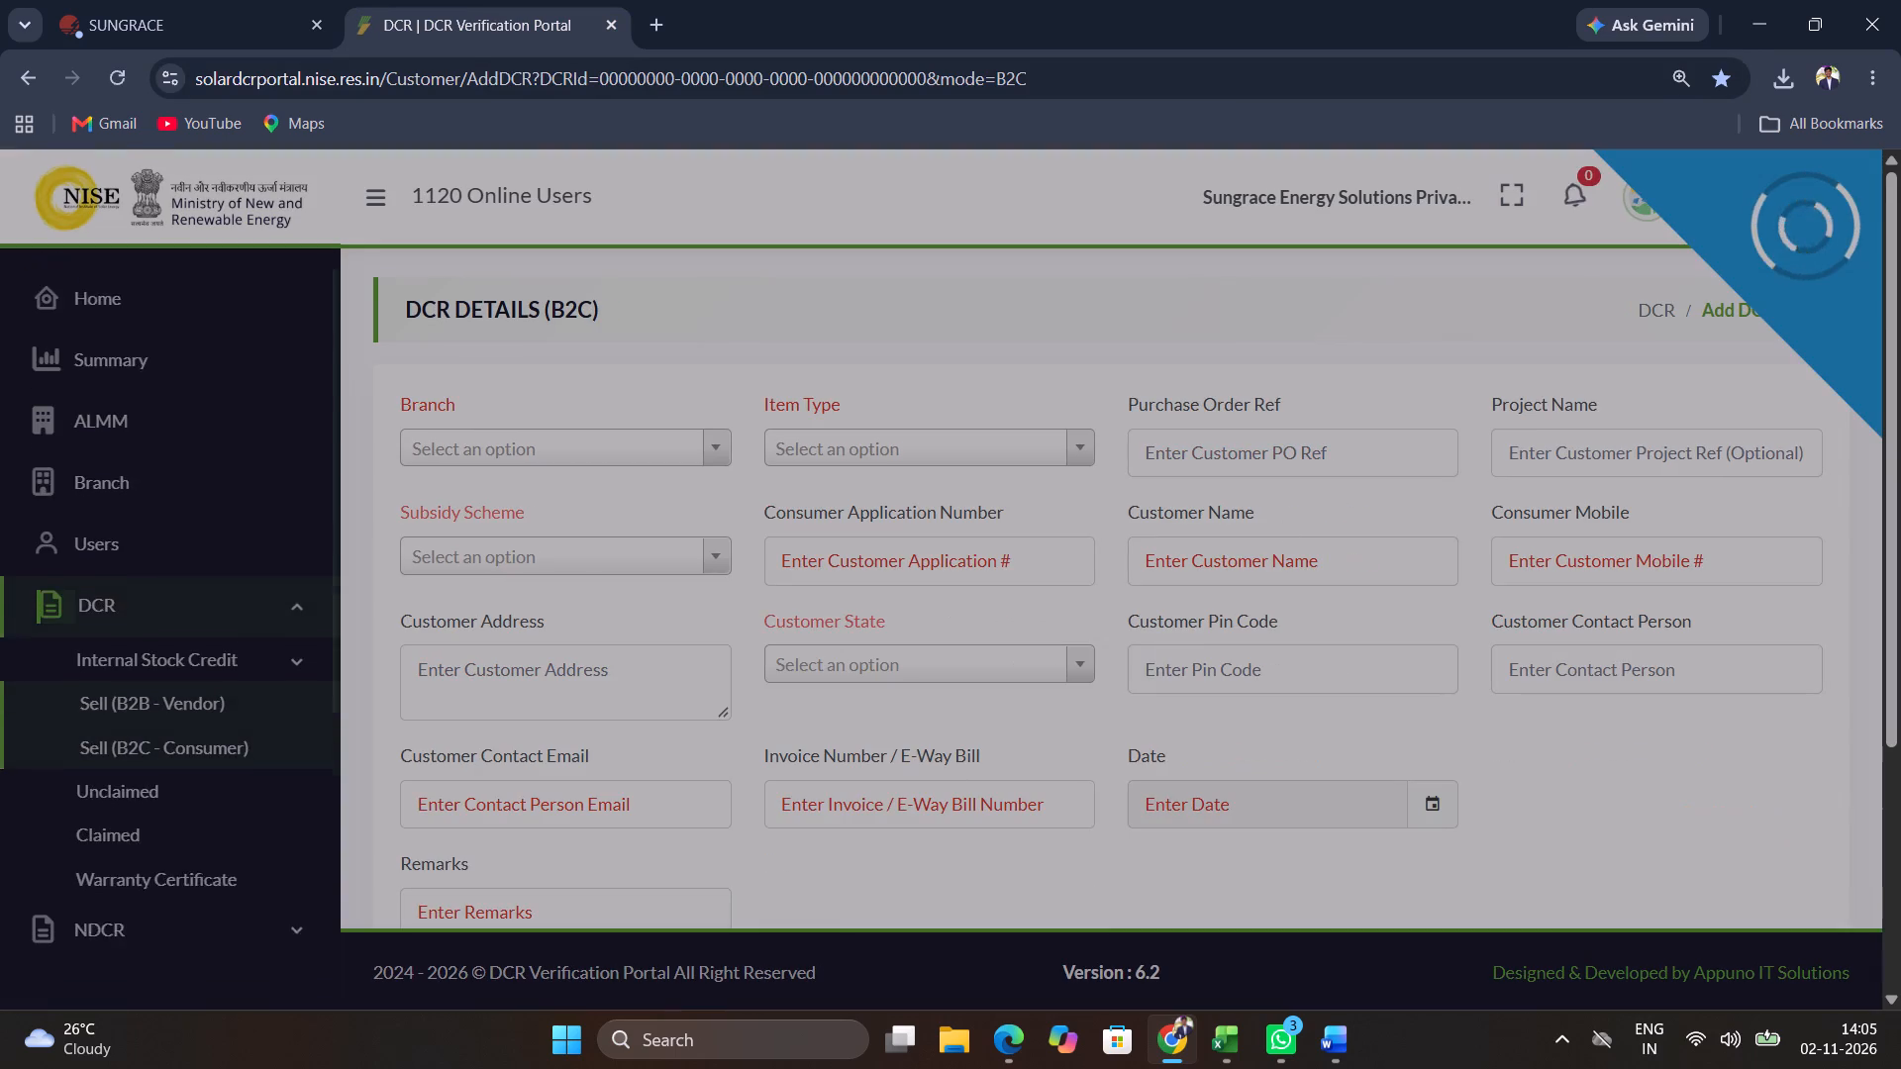
left_click(942, 572)
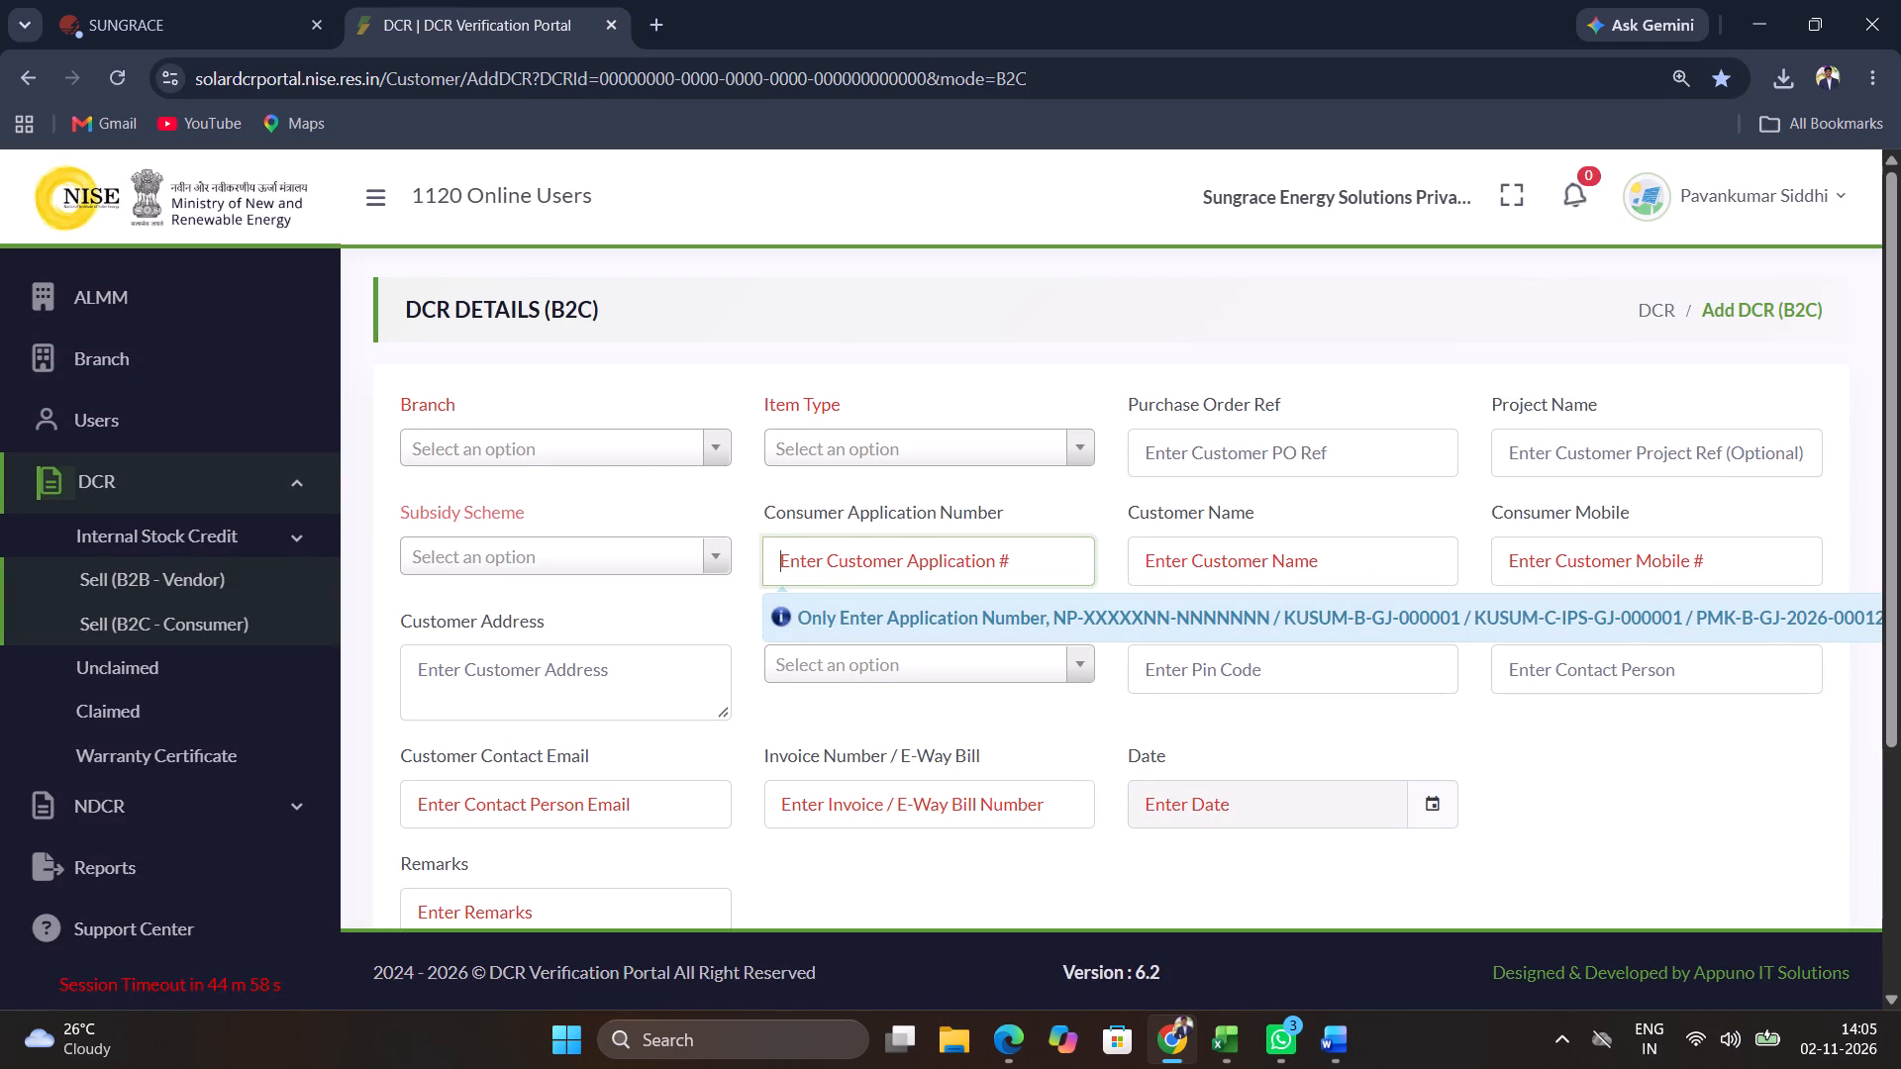
key("ctrl+v")
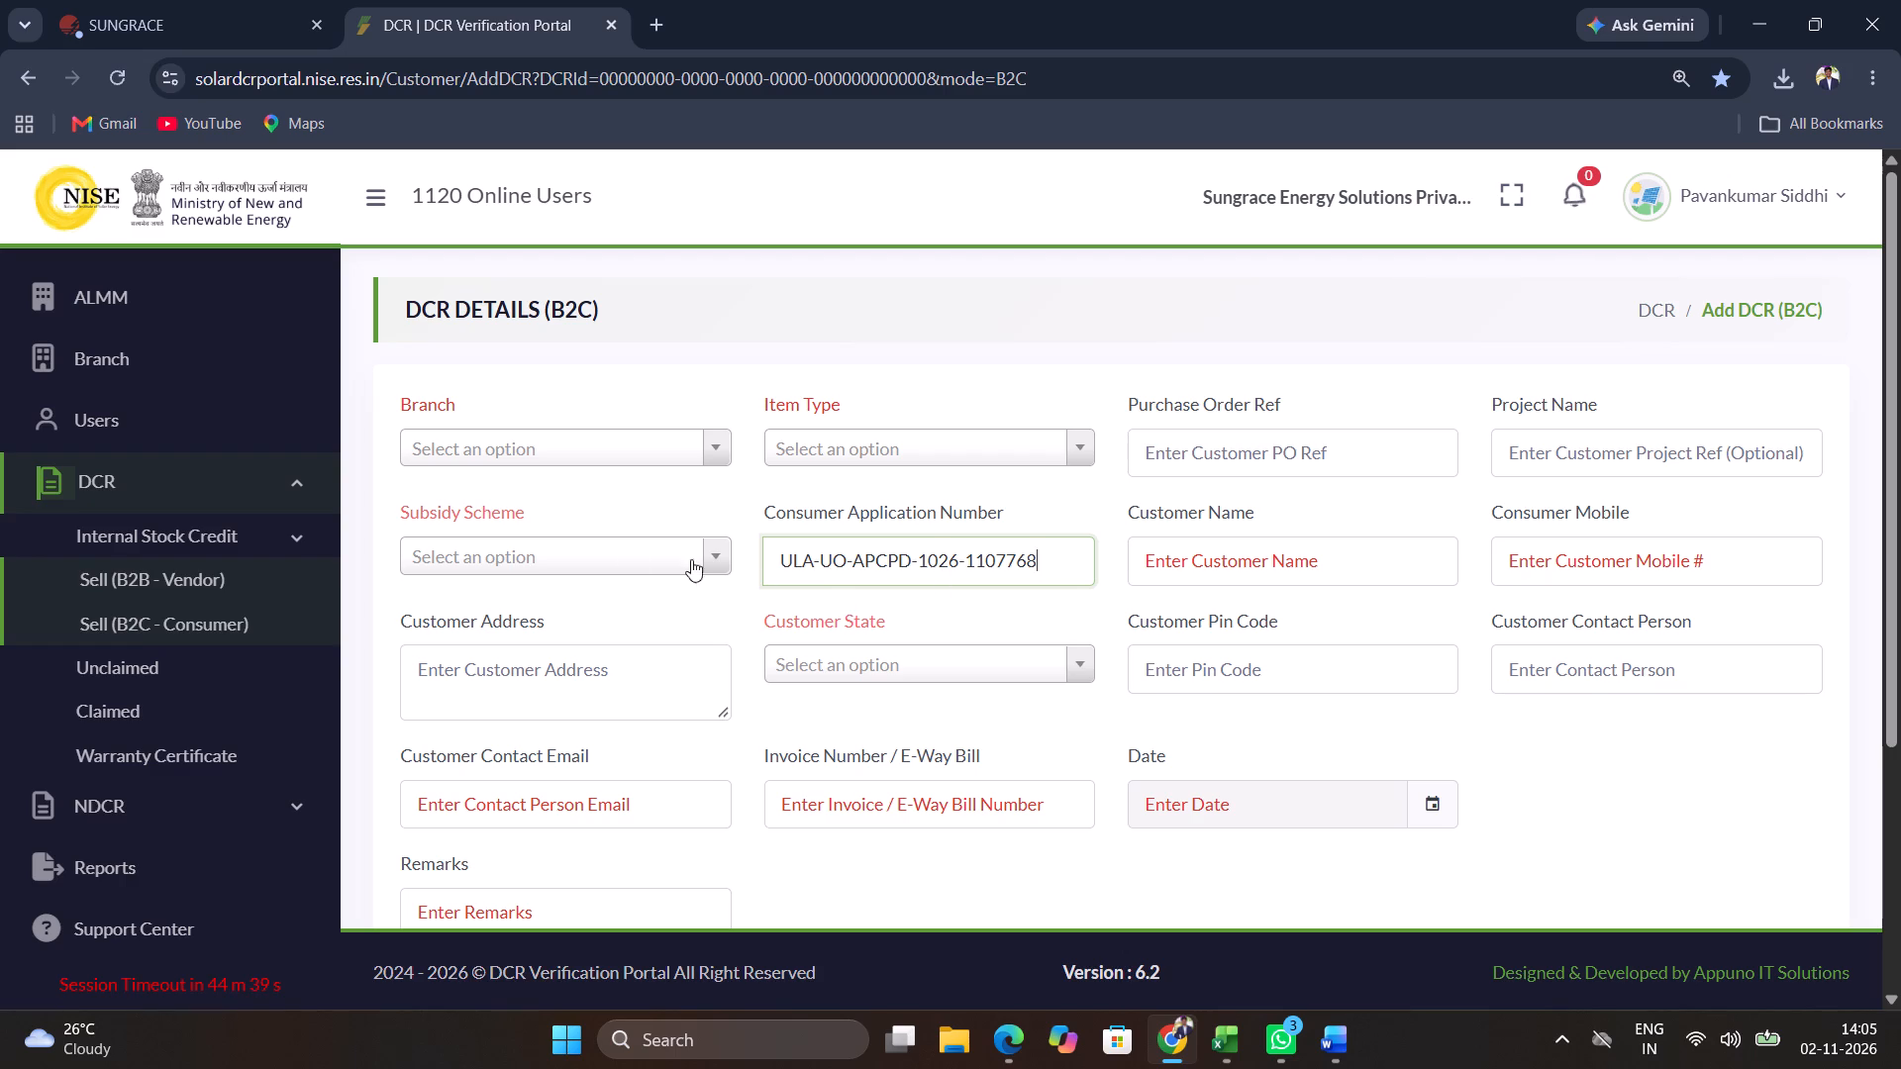
Set the branch to Andhra Pradesh, the subsidy scheme to PM Surya Ghar: Muft Bijli Yojana and the item type to Solar Panels.
left_click(484, 441)
left_click(486, 554)
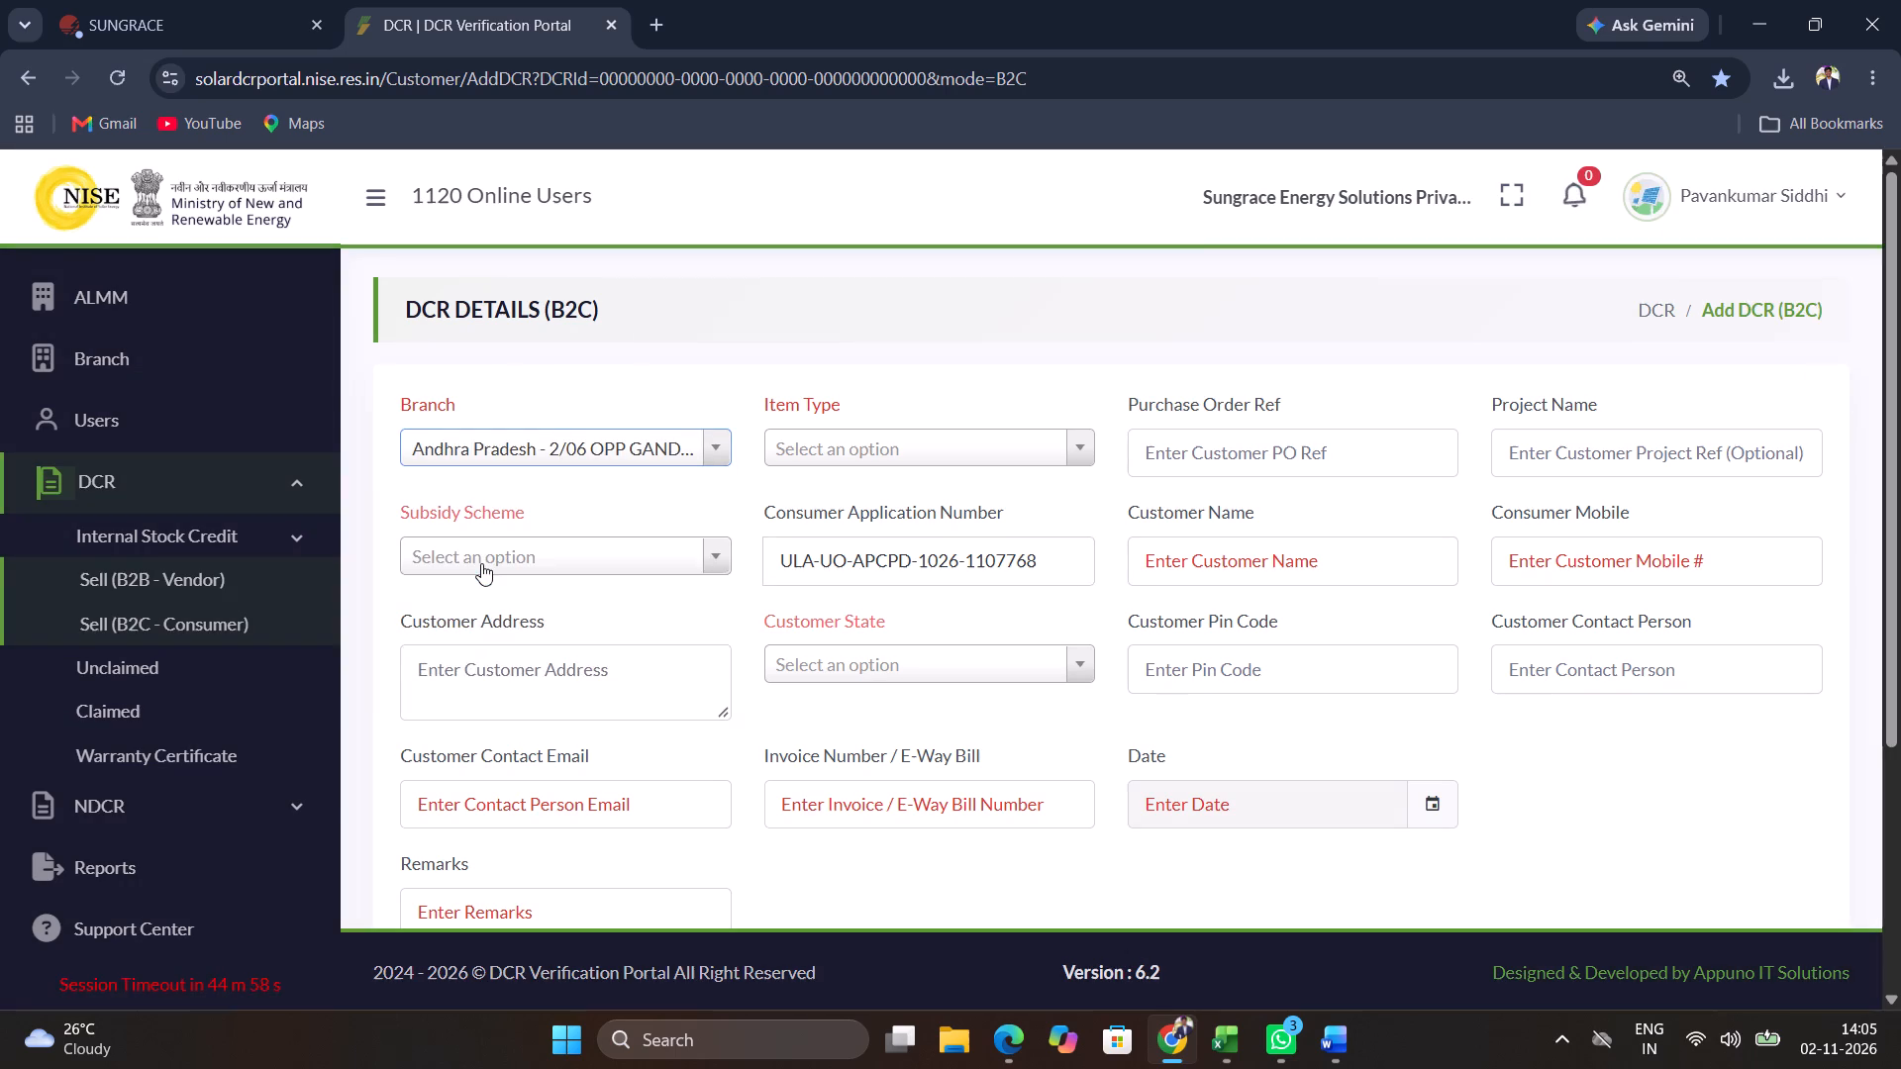
left_click(481, 563)
left_click(487, 769)
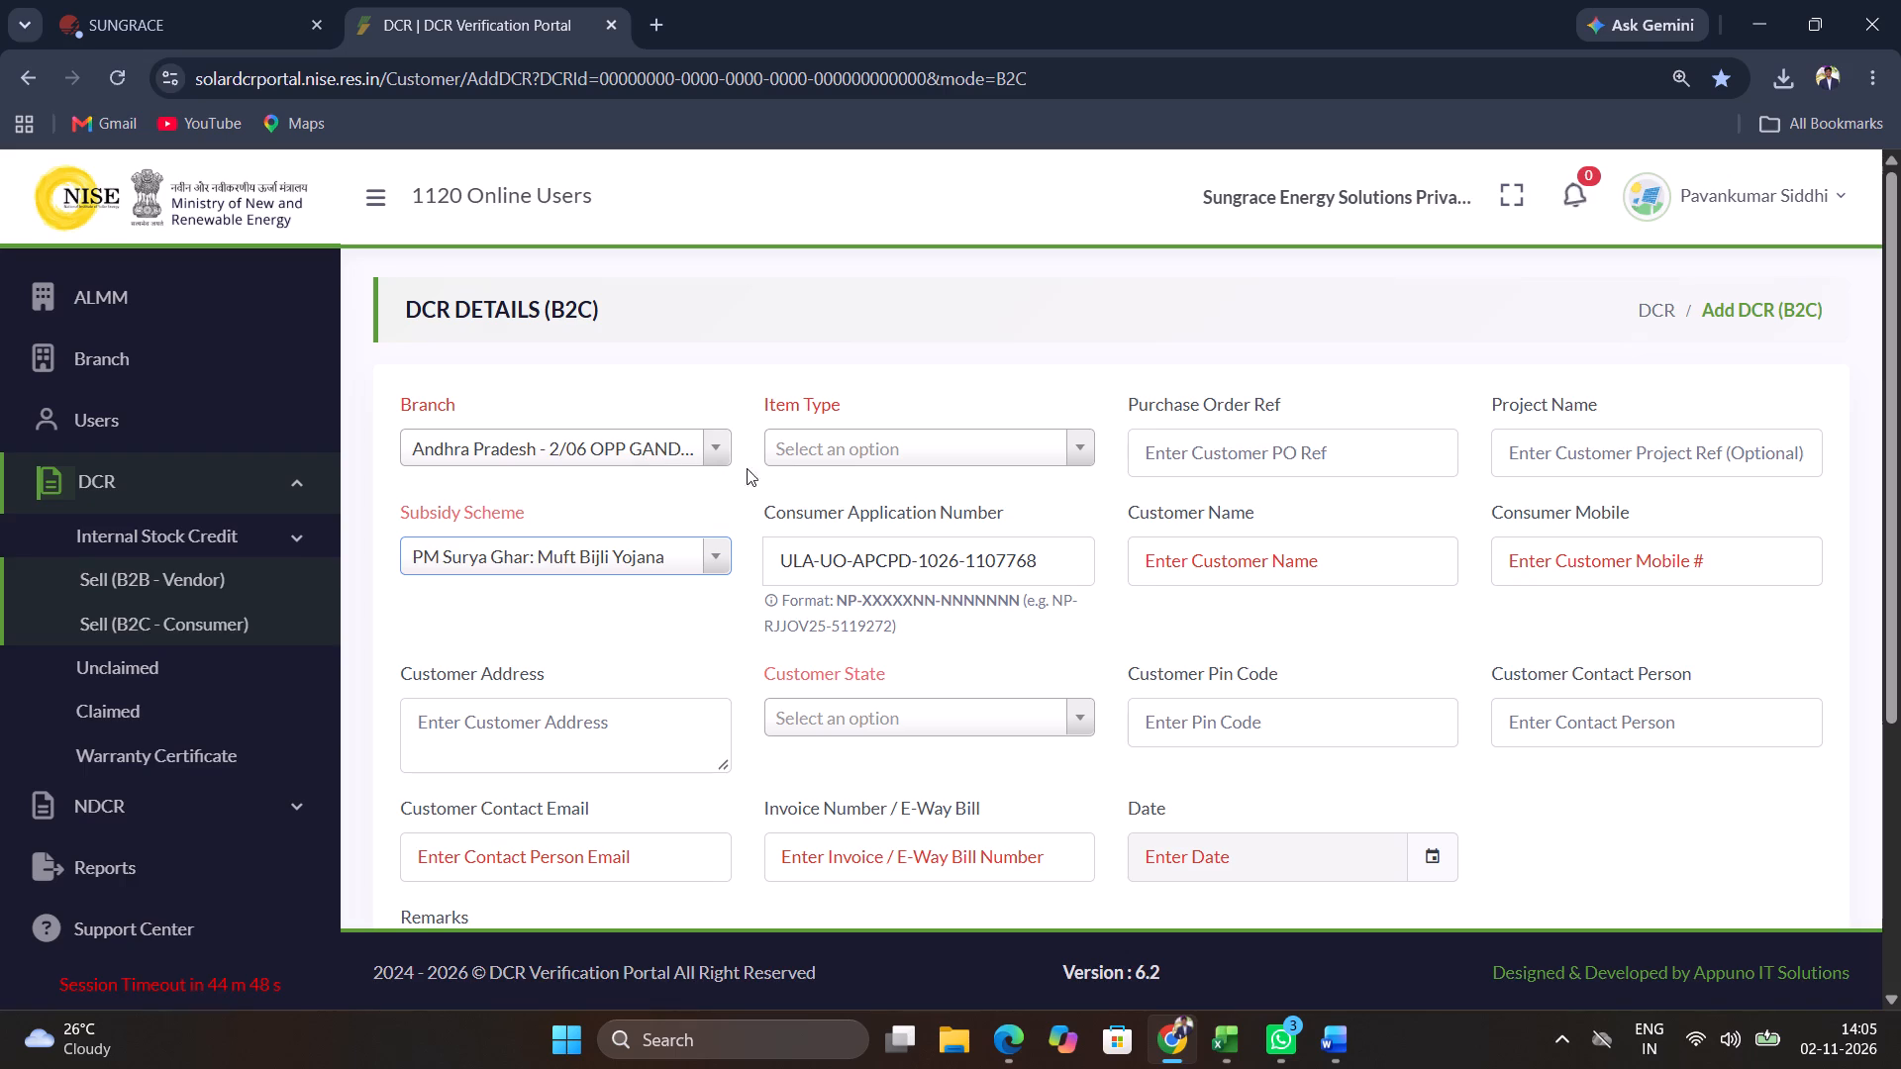
left_click(853, 453)
left_click(828, 536)
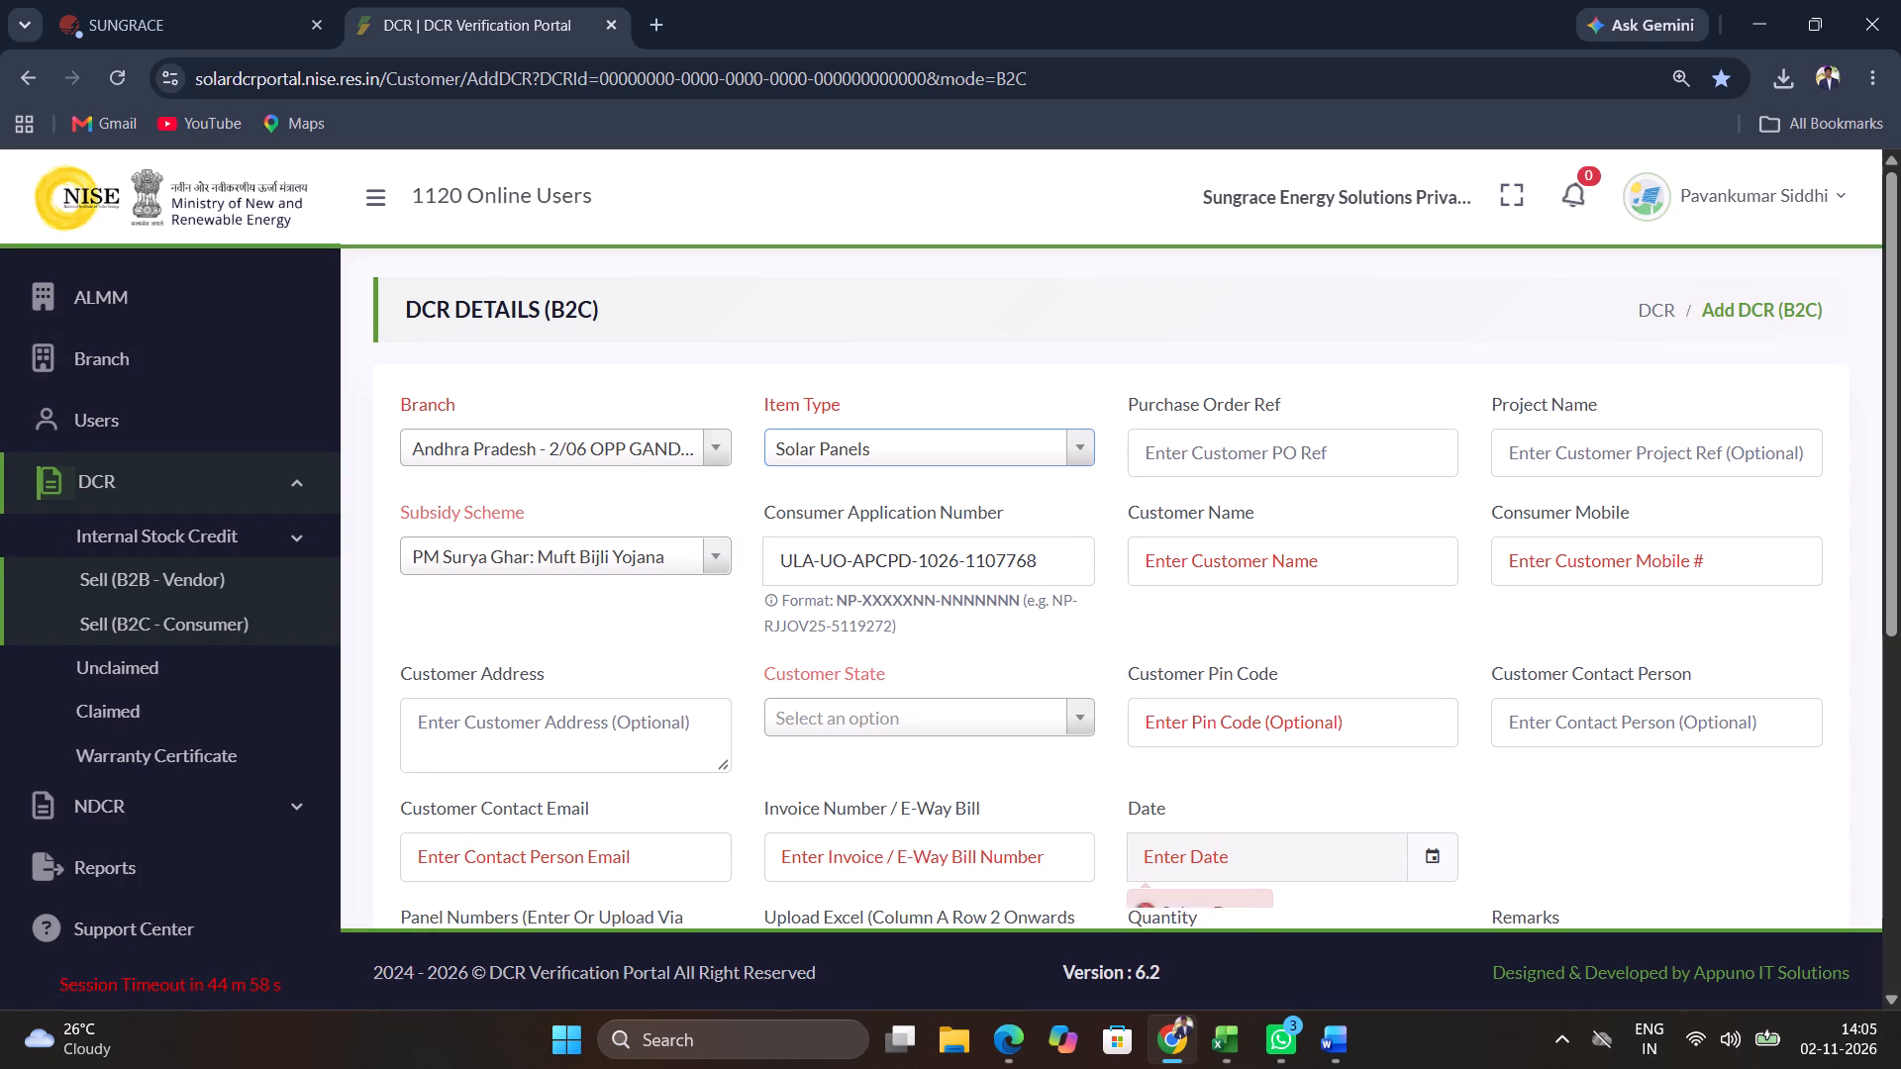
Copy Andhra Pradesh Central Power Distribution Corporation Limited from the Kandukuru Word document into the DCR form's Customer Name.
left_click(1255, 568)
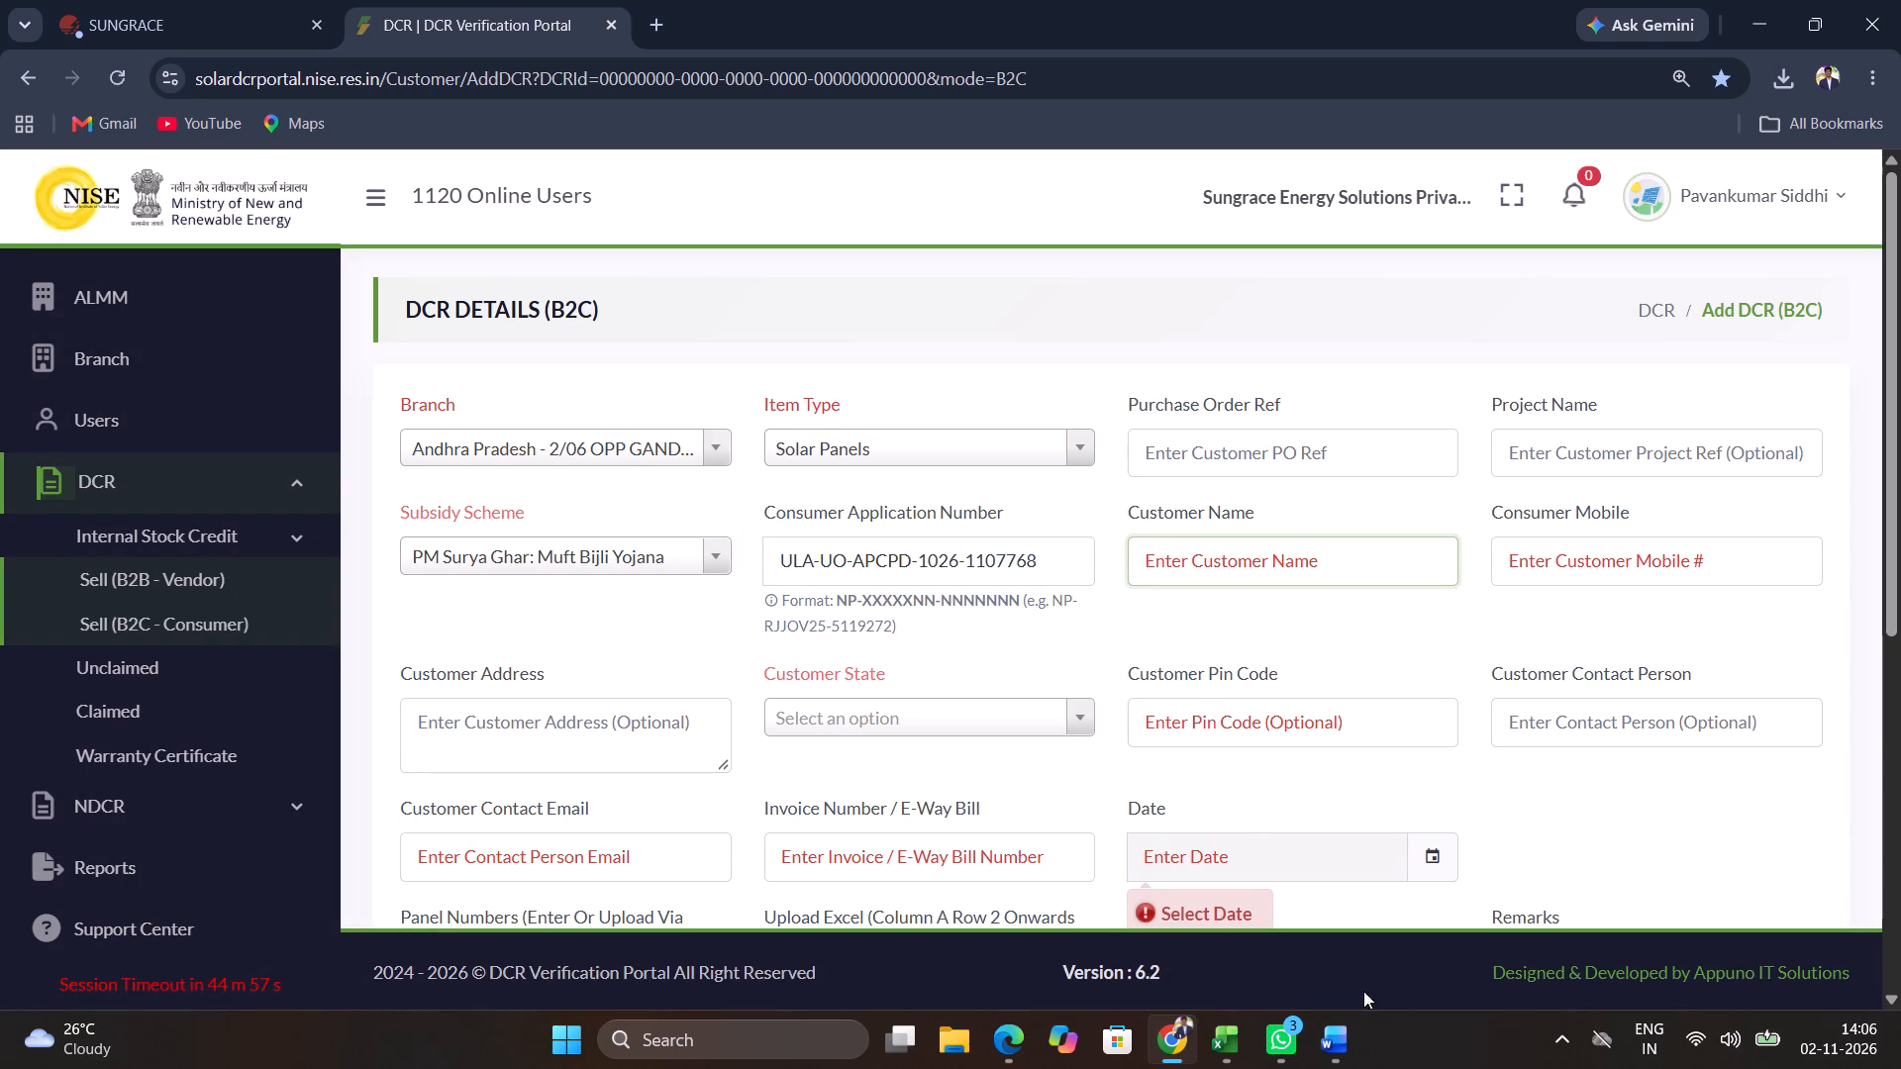
left_click(1335, 959)
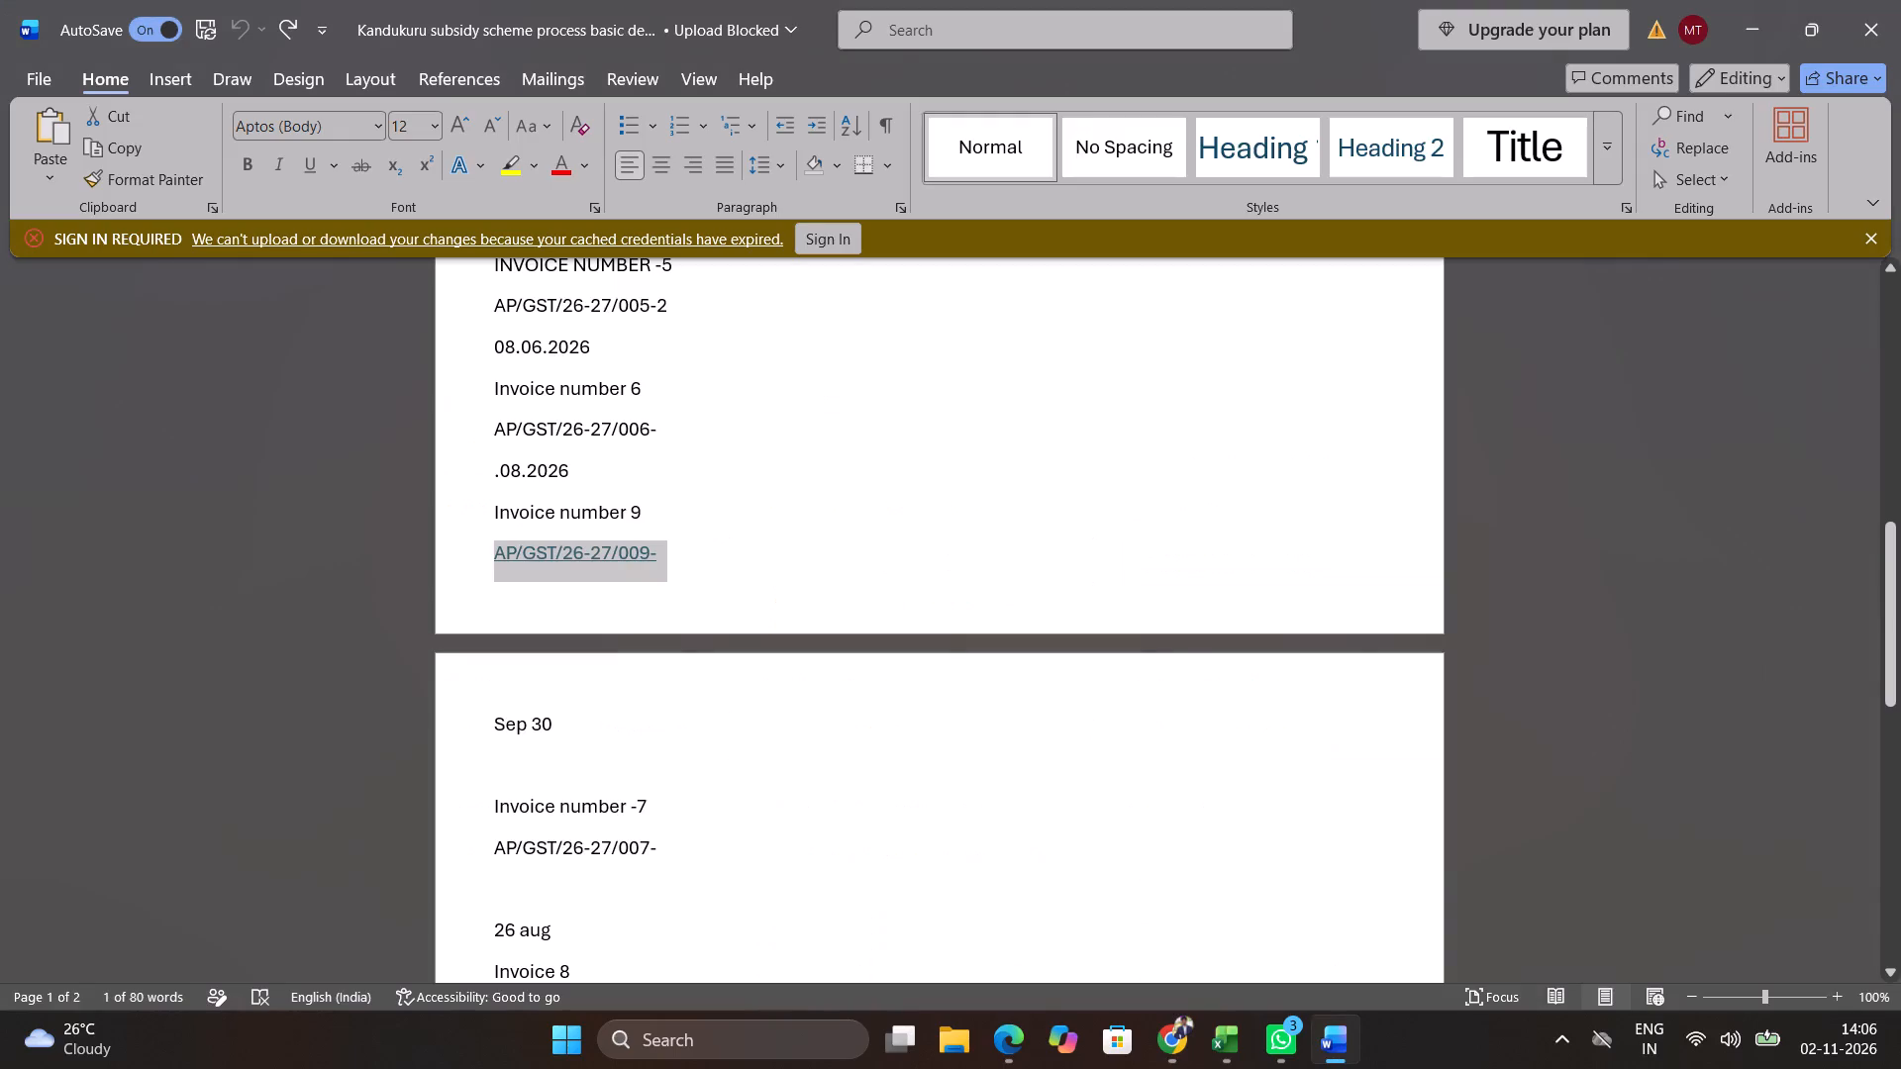
scroll(714, 634, "up", 20)
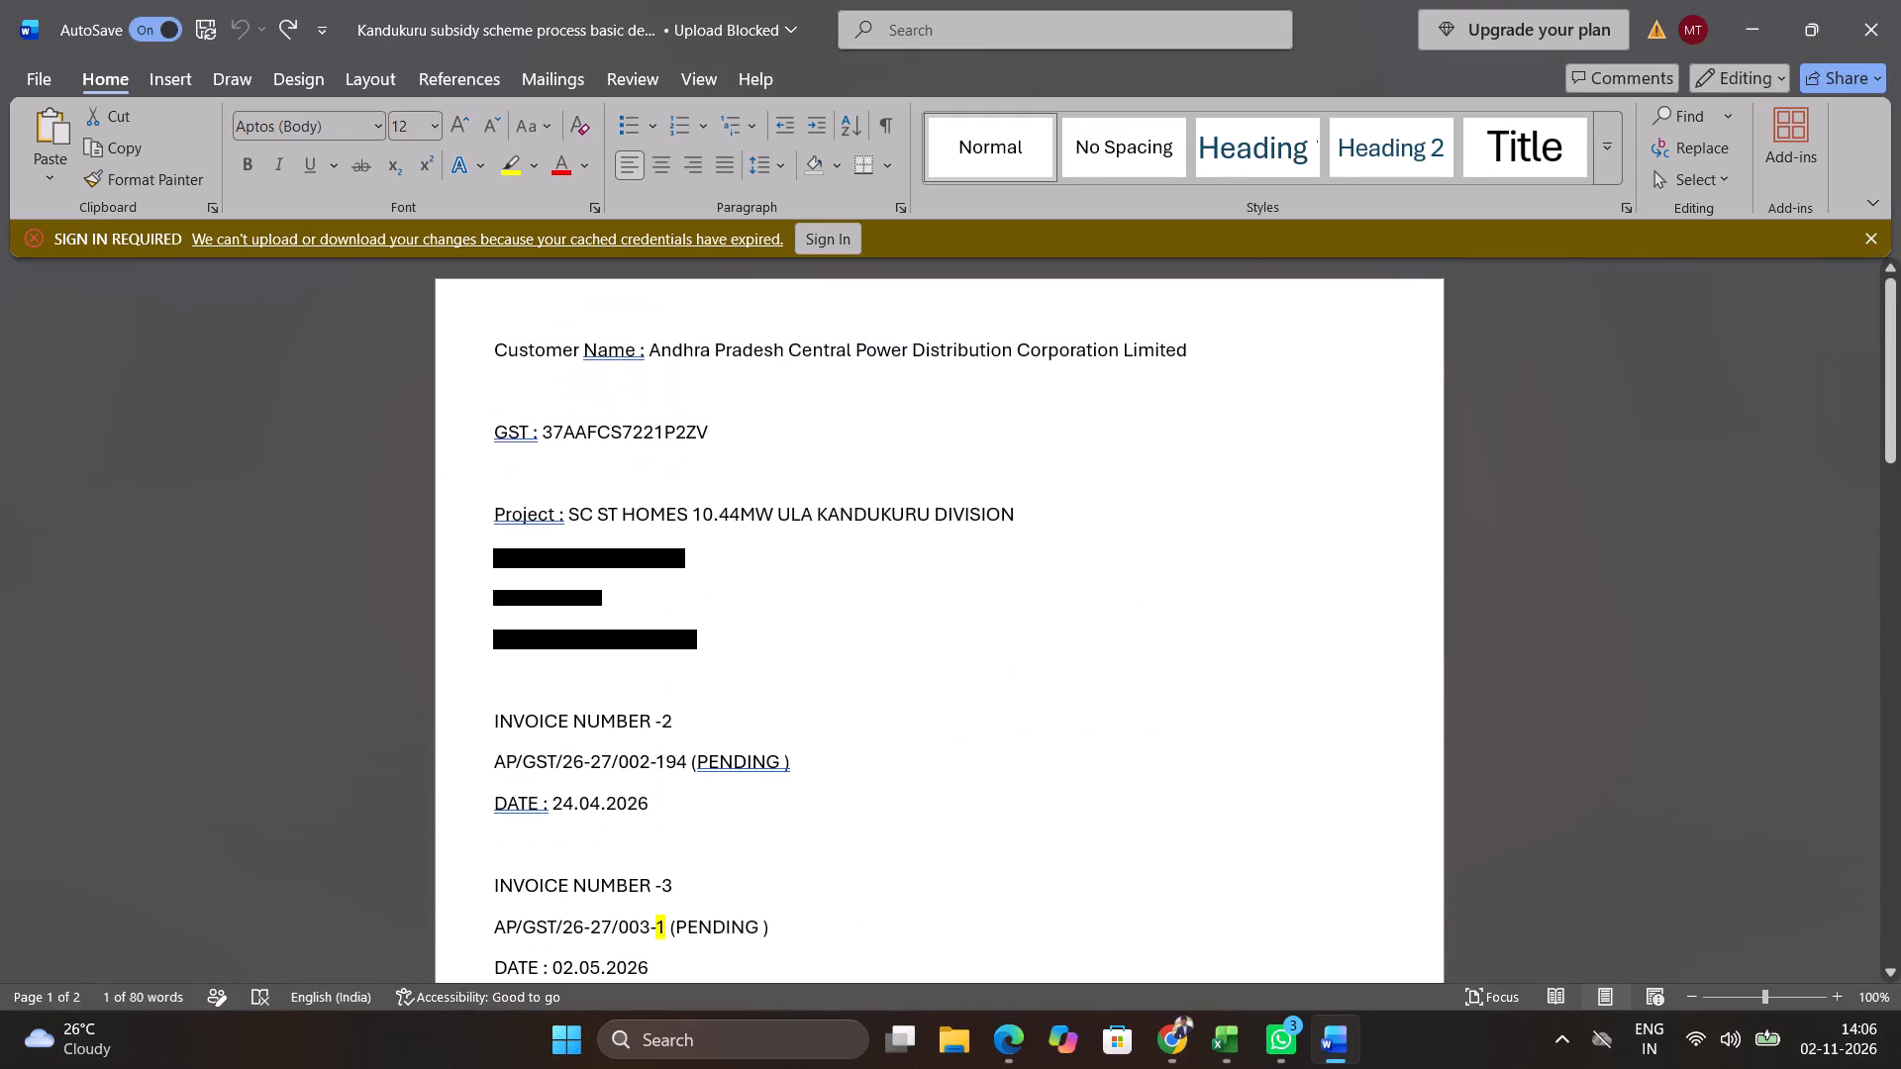
scroll(712, 633, "up", 2)
left_click_drag(653, 354, 832, 354)
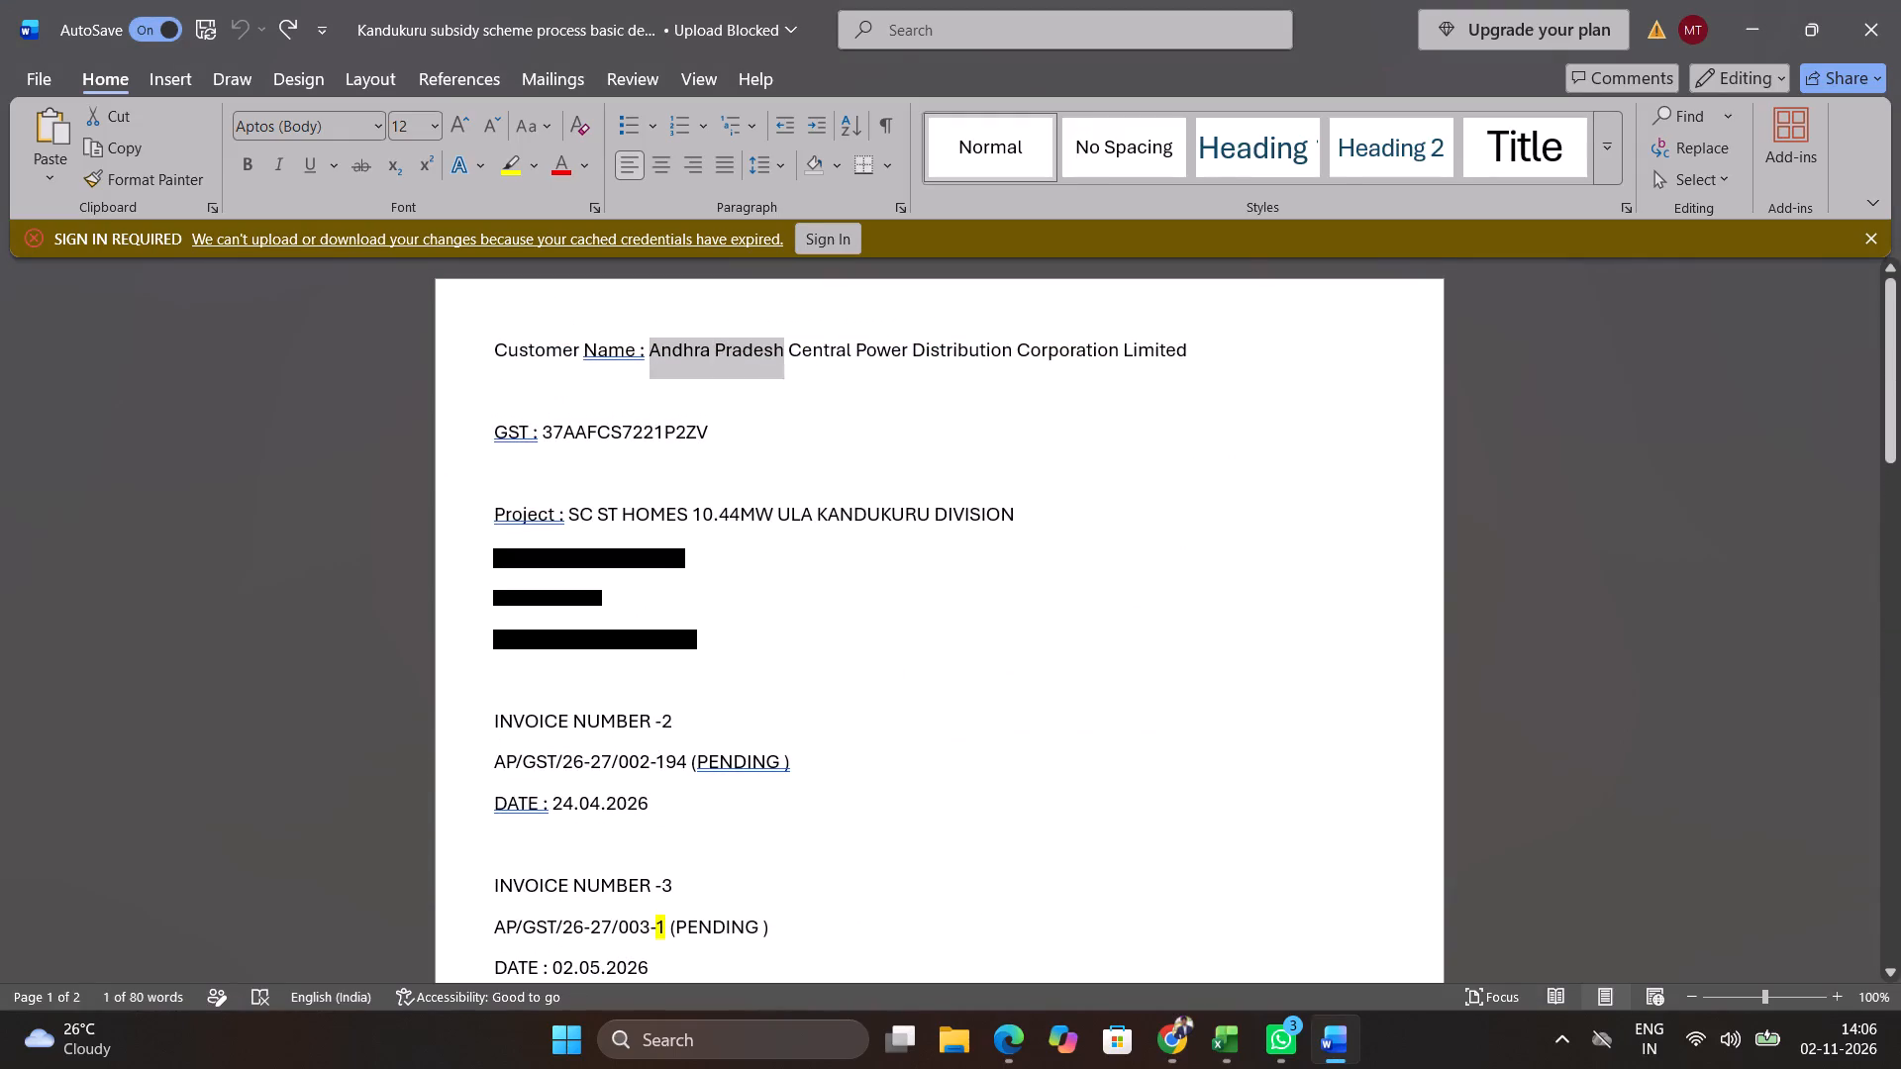
left_click_drag(832, 354, 1200, 357)
key("ctrl+c")
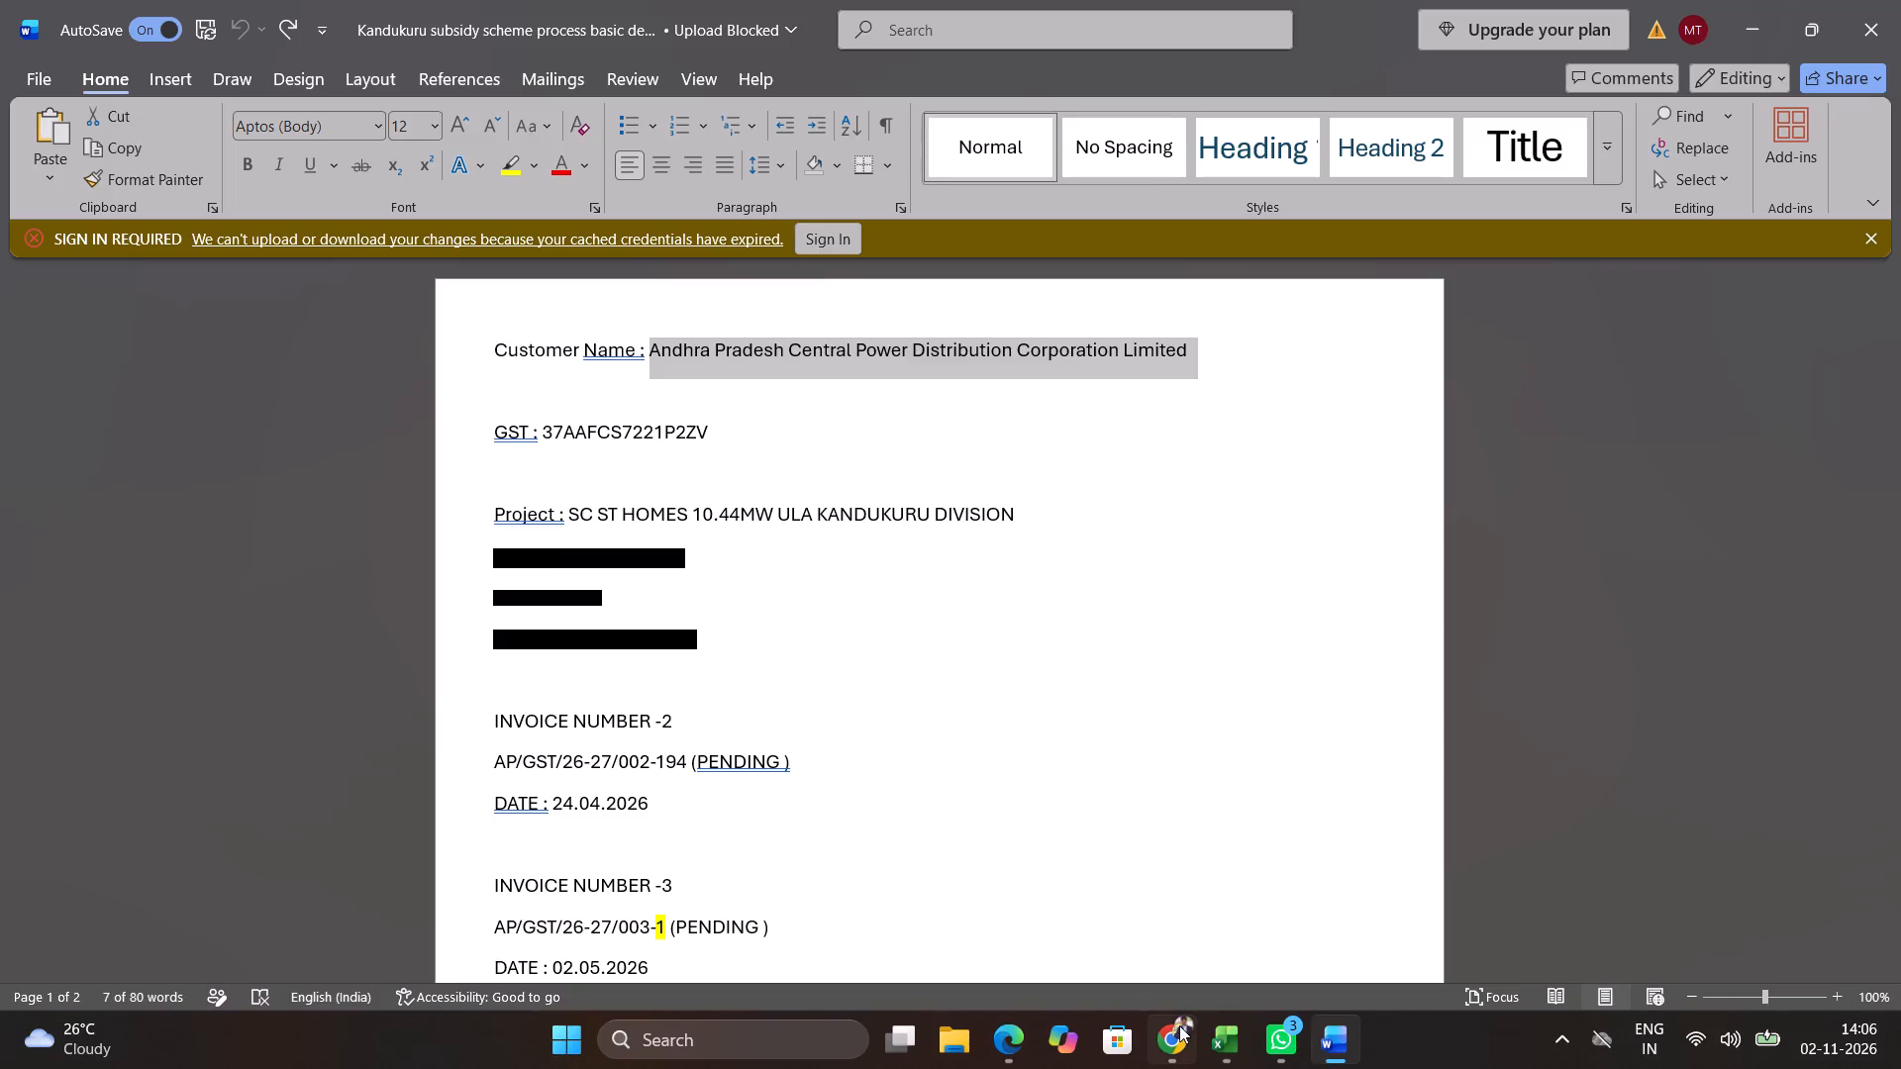
left_click(1170, 950)
key("ctrl+v")
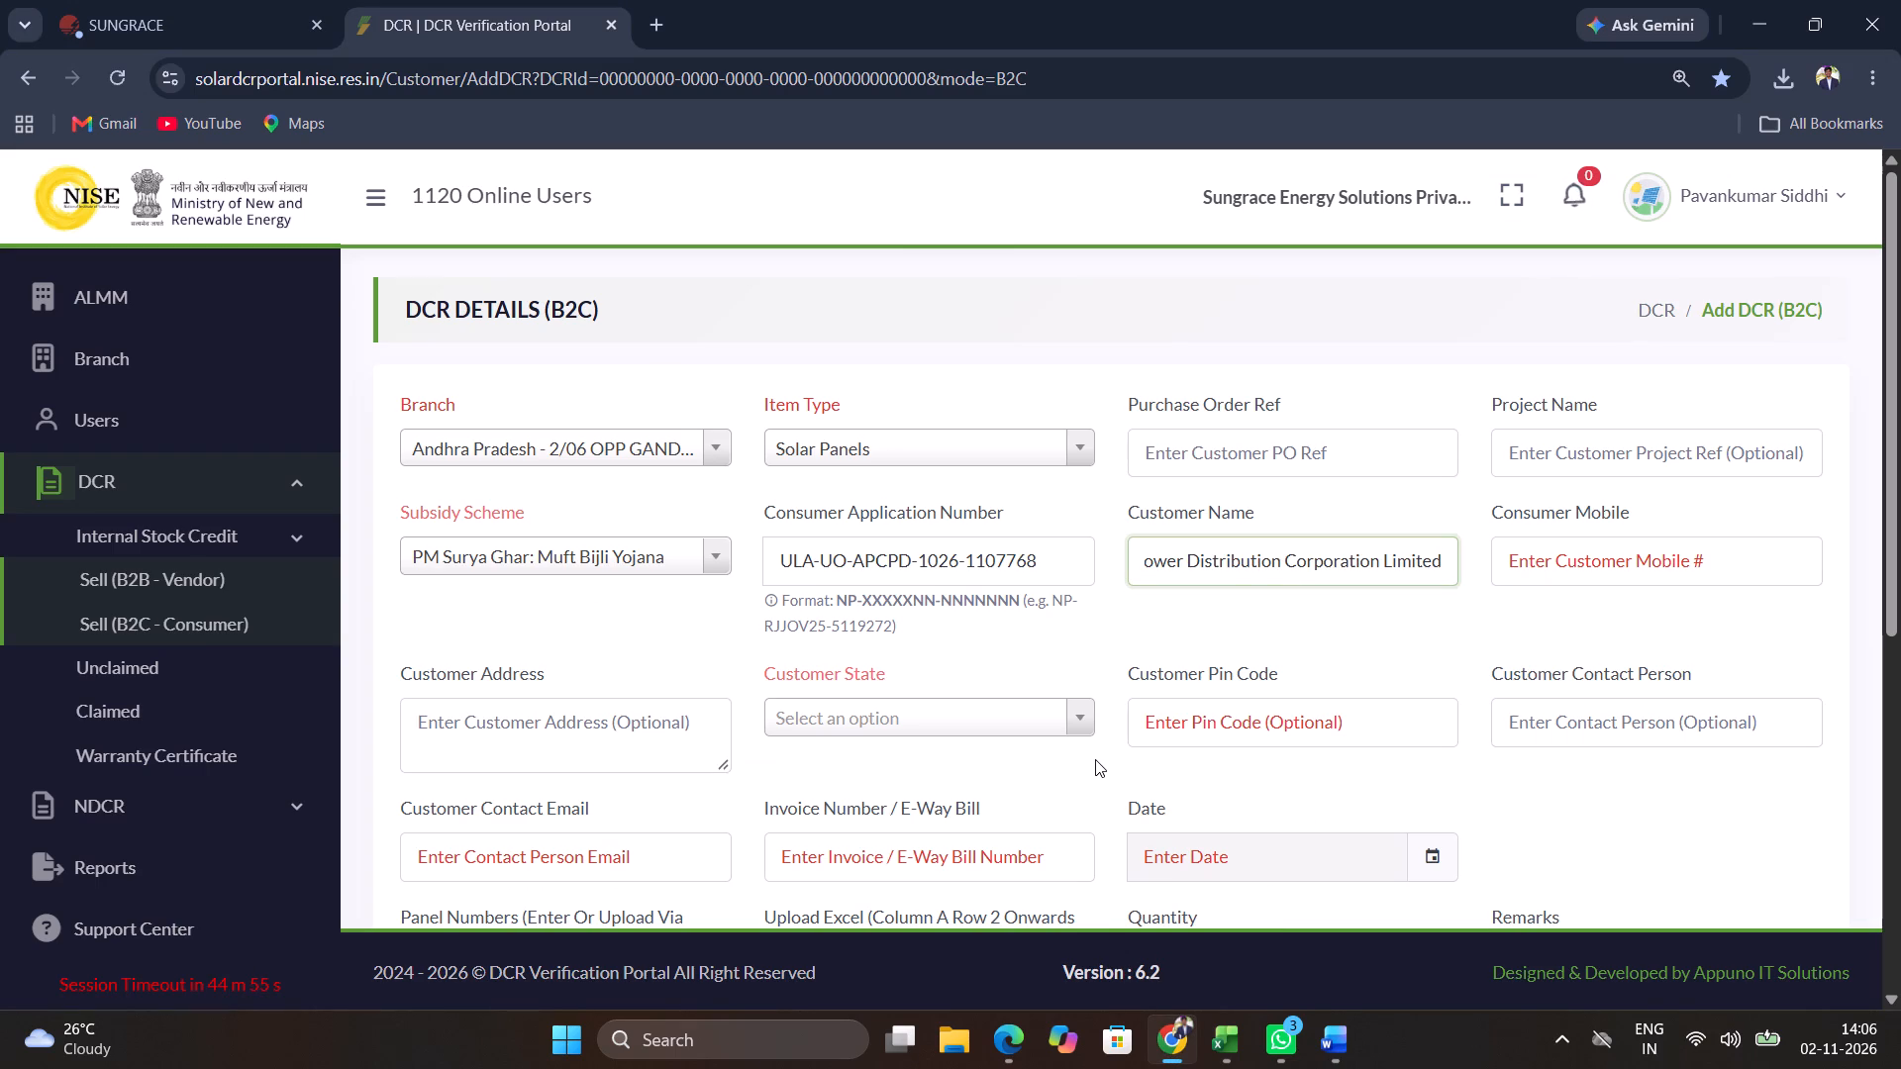
Copy the project SC ST HOMES 10.44MW ULA KANDUKURU DIVISION from the Word document into the DCR form's Project Name.
left_click(1530, 453)
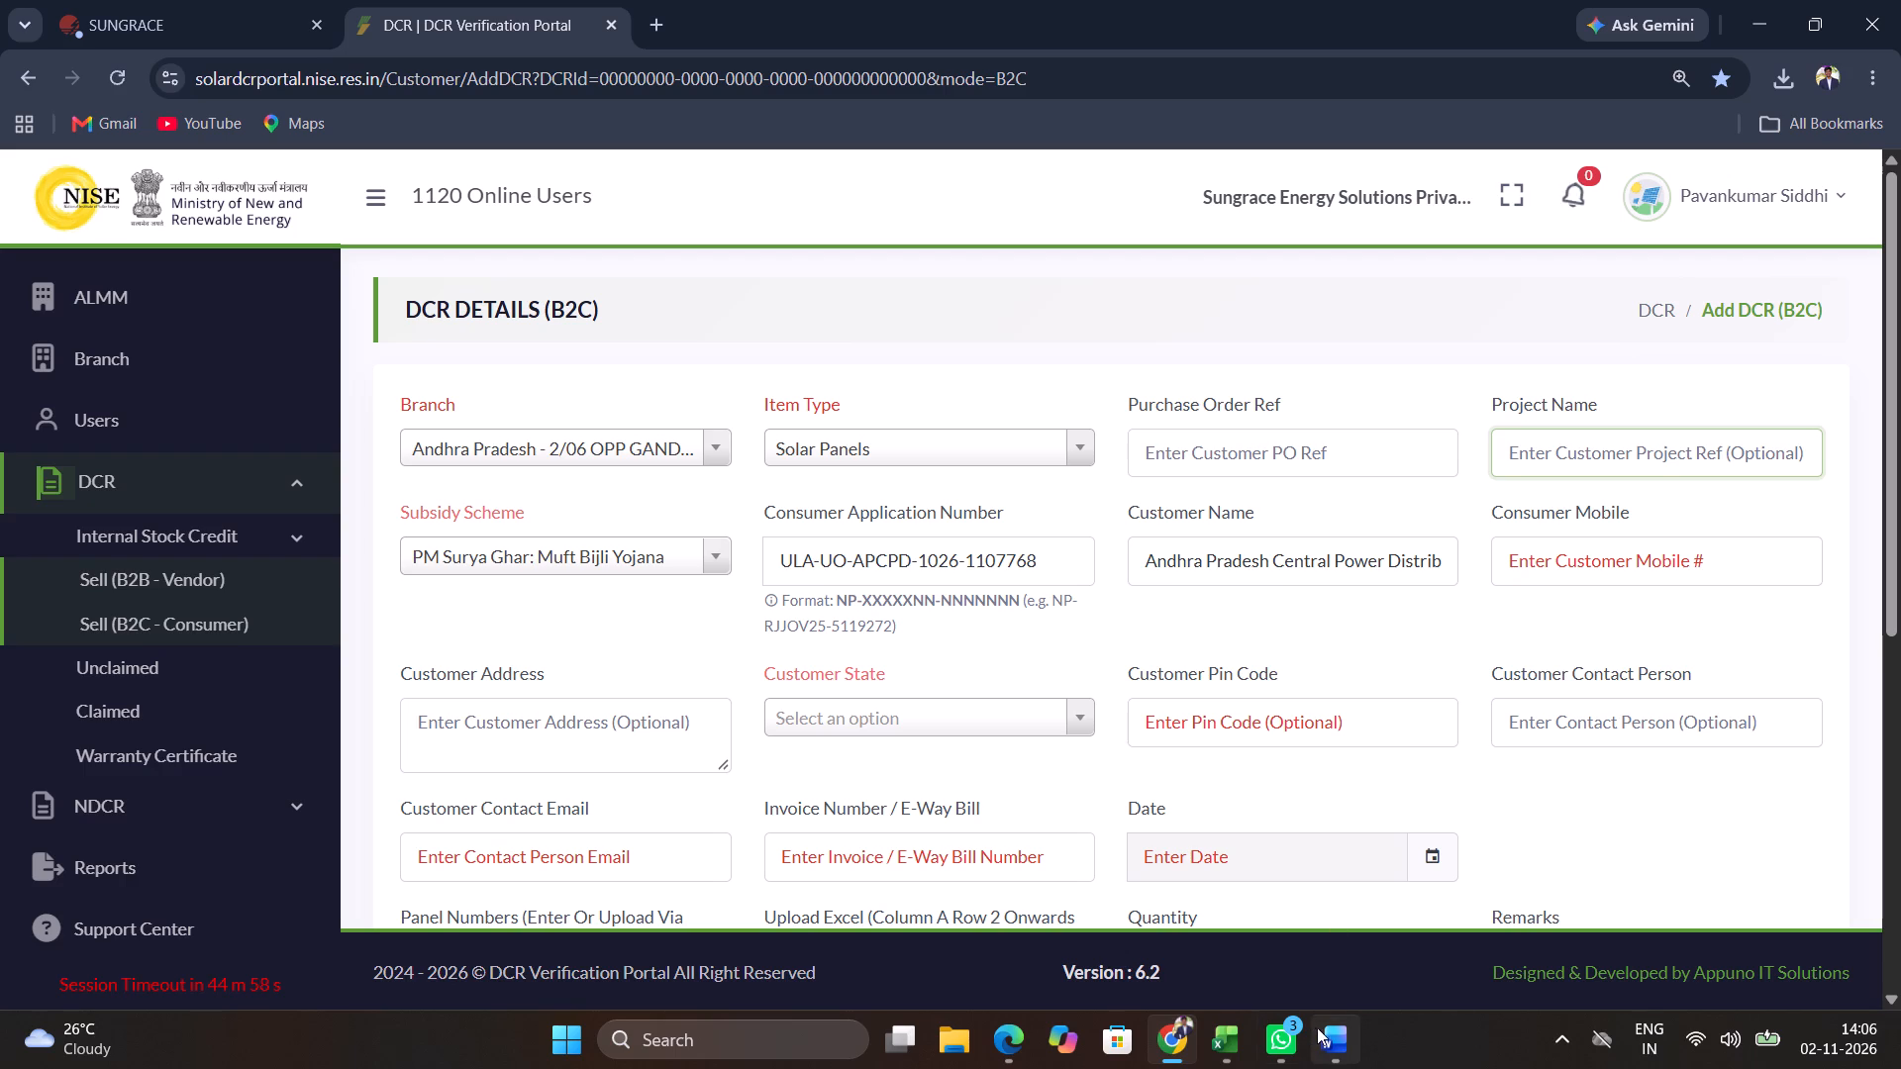
left_click(1309, 967)
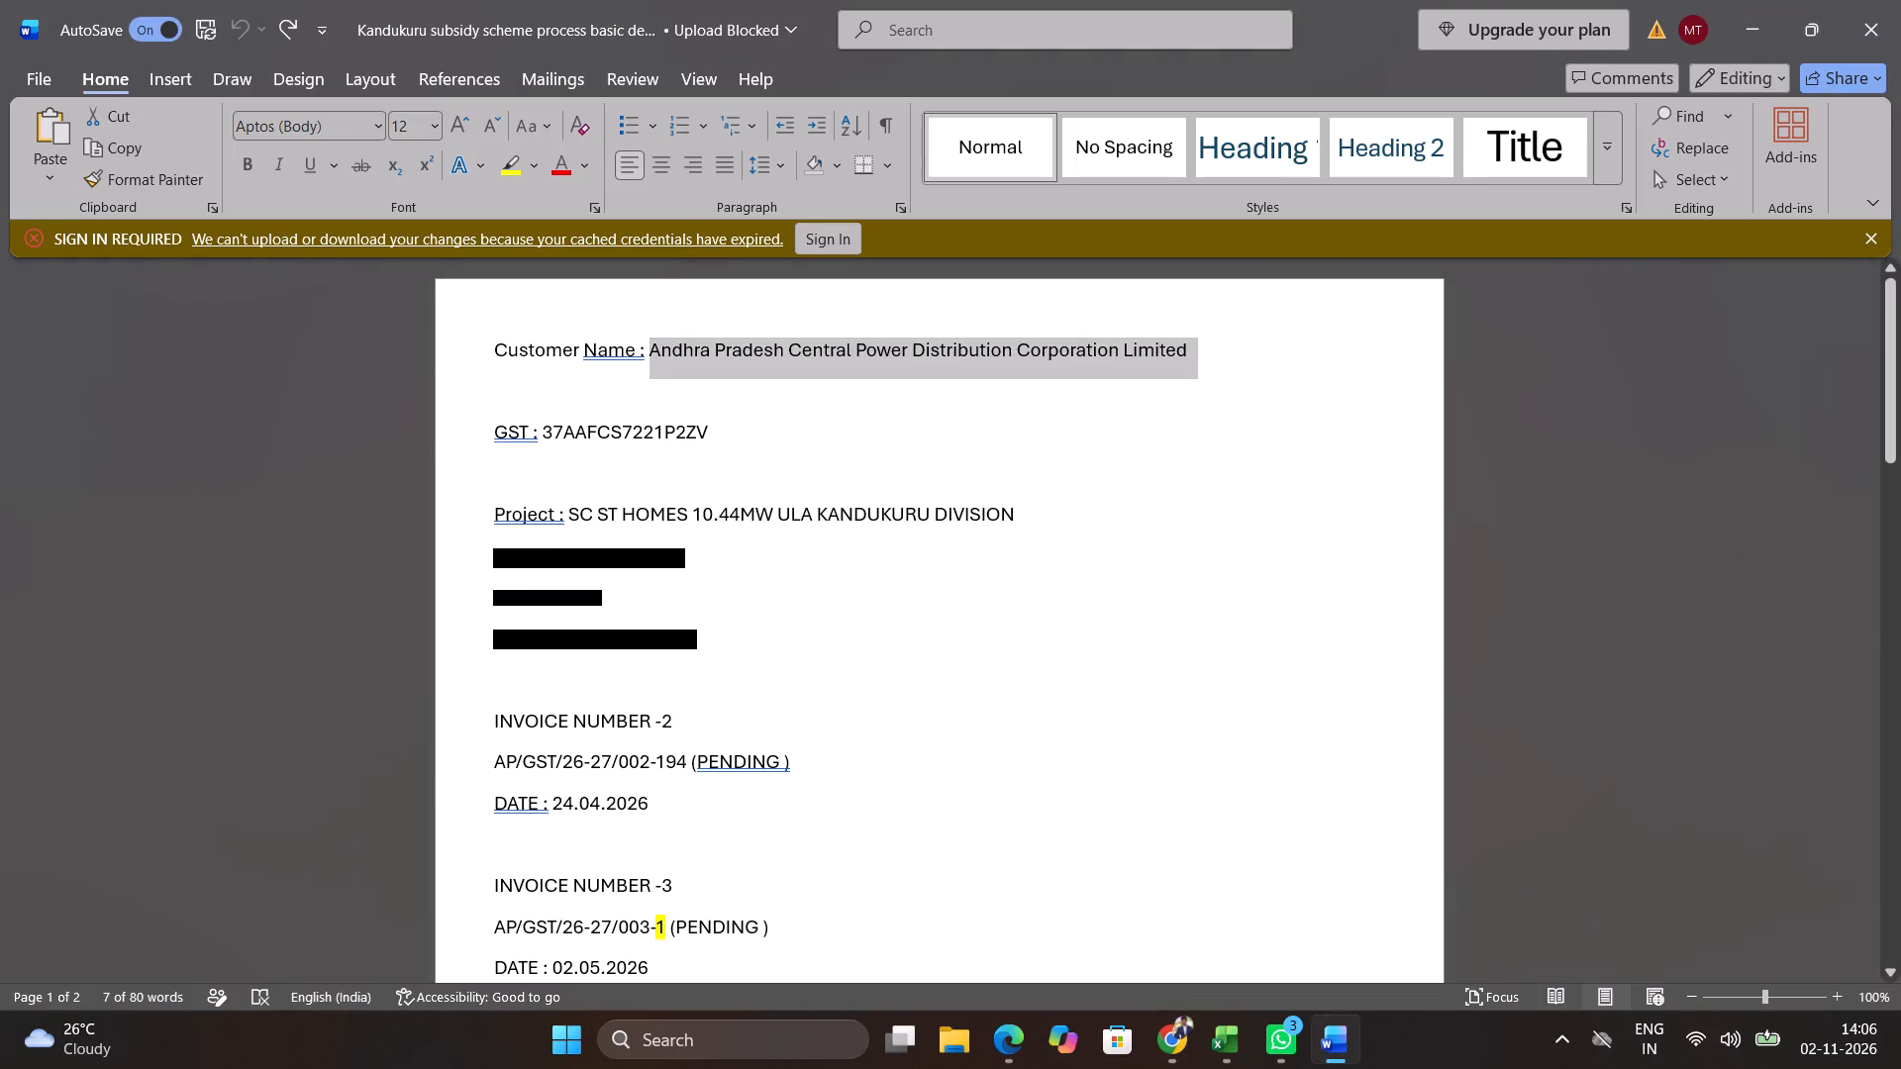
left_click_drag(573, 515, 1009, 525)
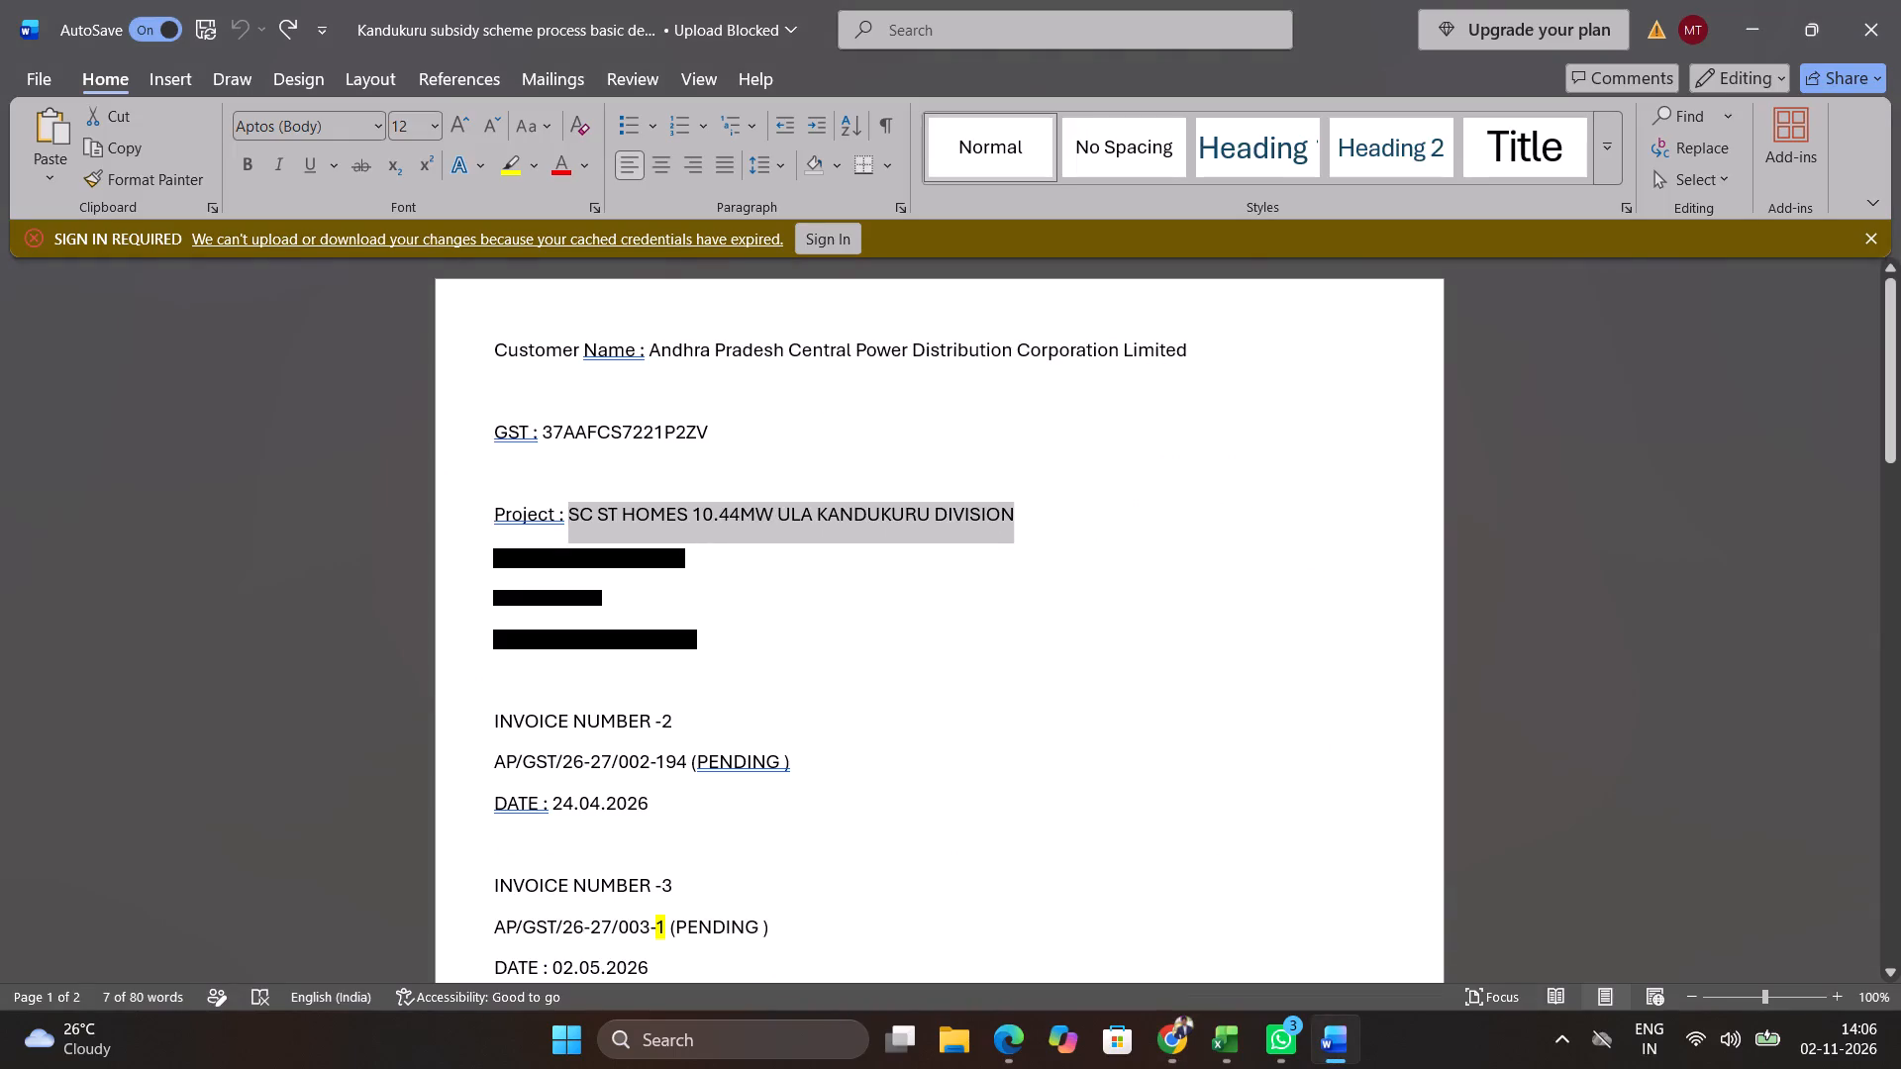
left_click_drag(1009, 525, 1035, 525)
left_click(1035, 525)
left_click_drag(1035, 525, 694, 510)
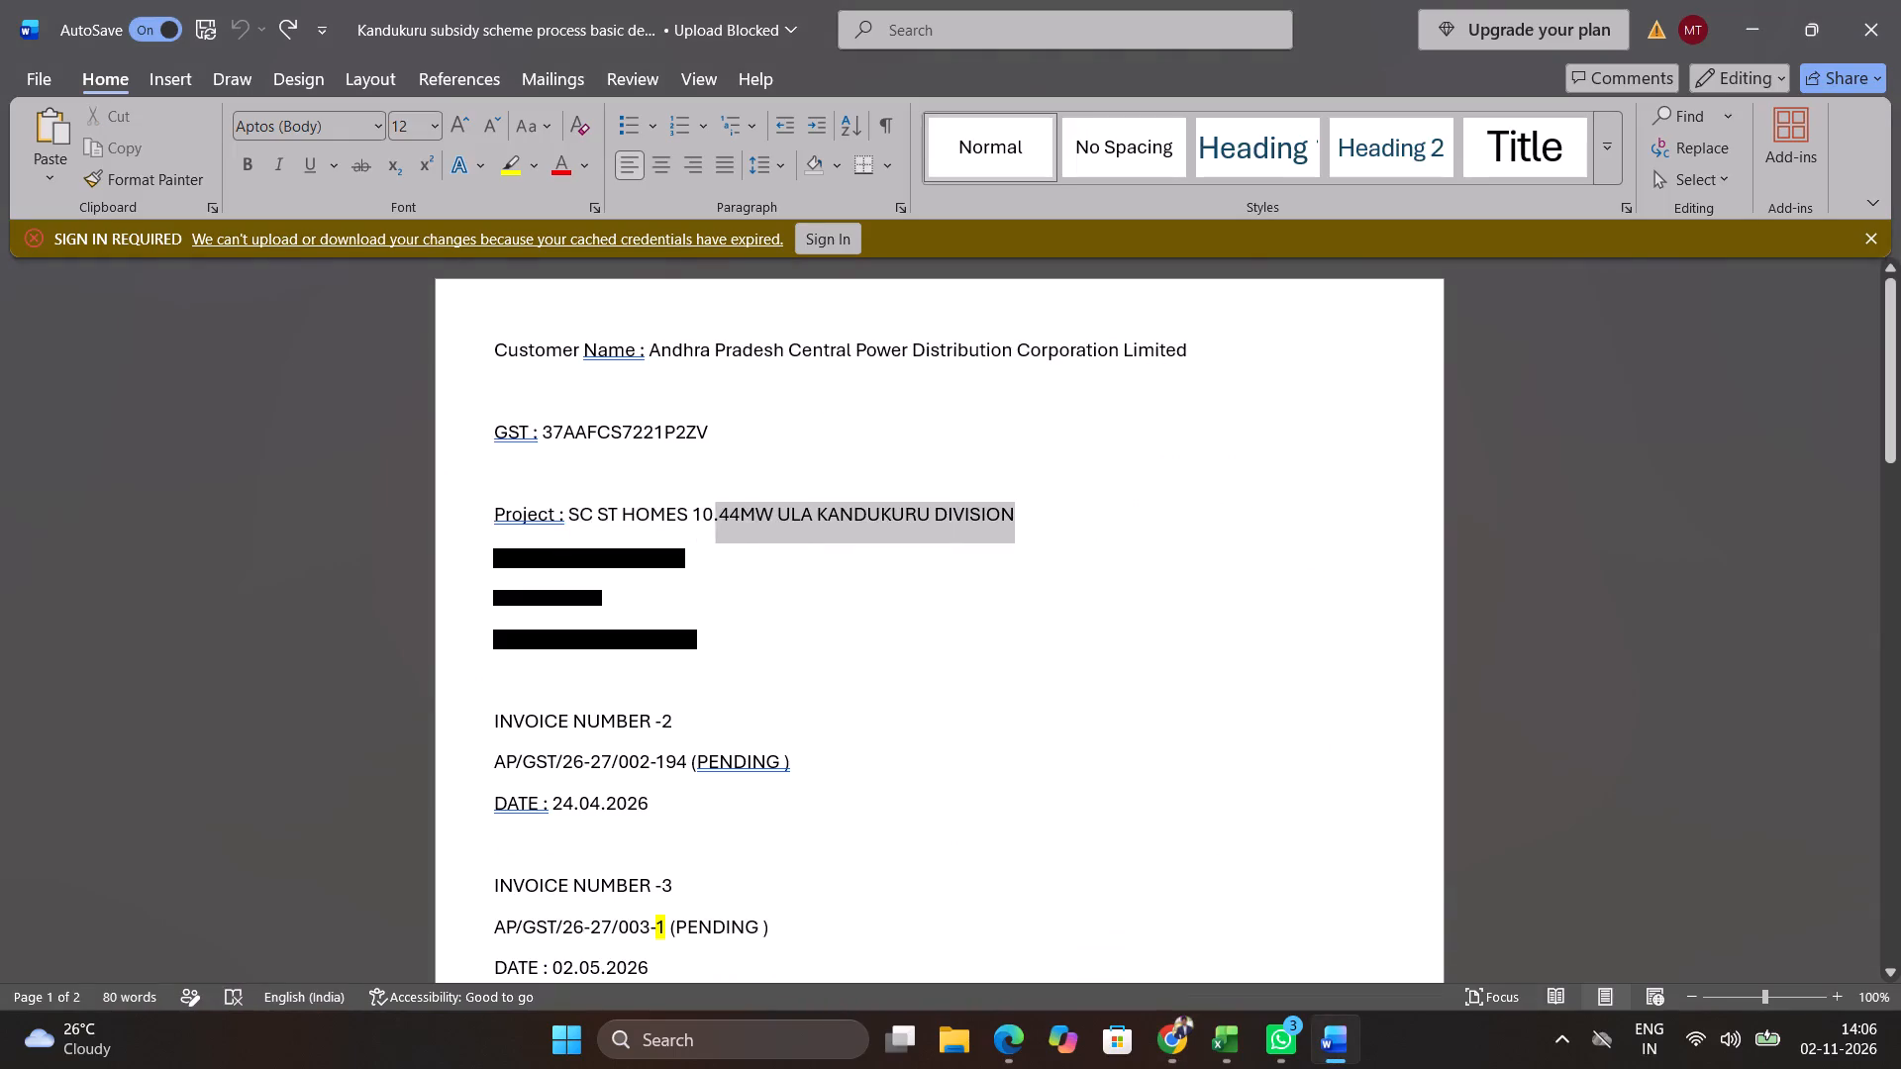
left_click_drag(694, 510, 579, 511)
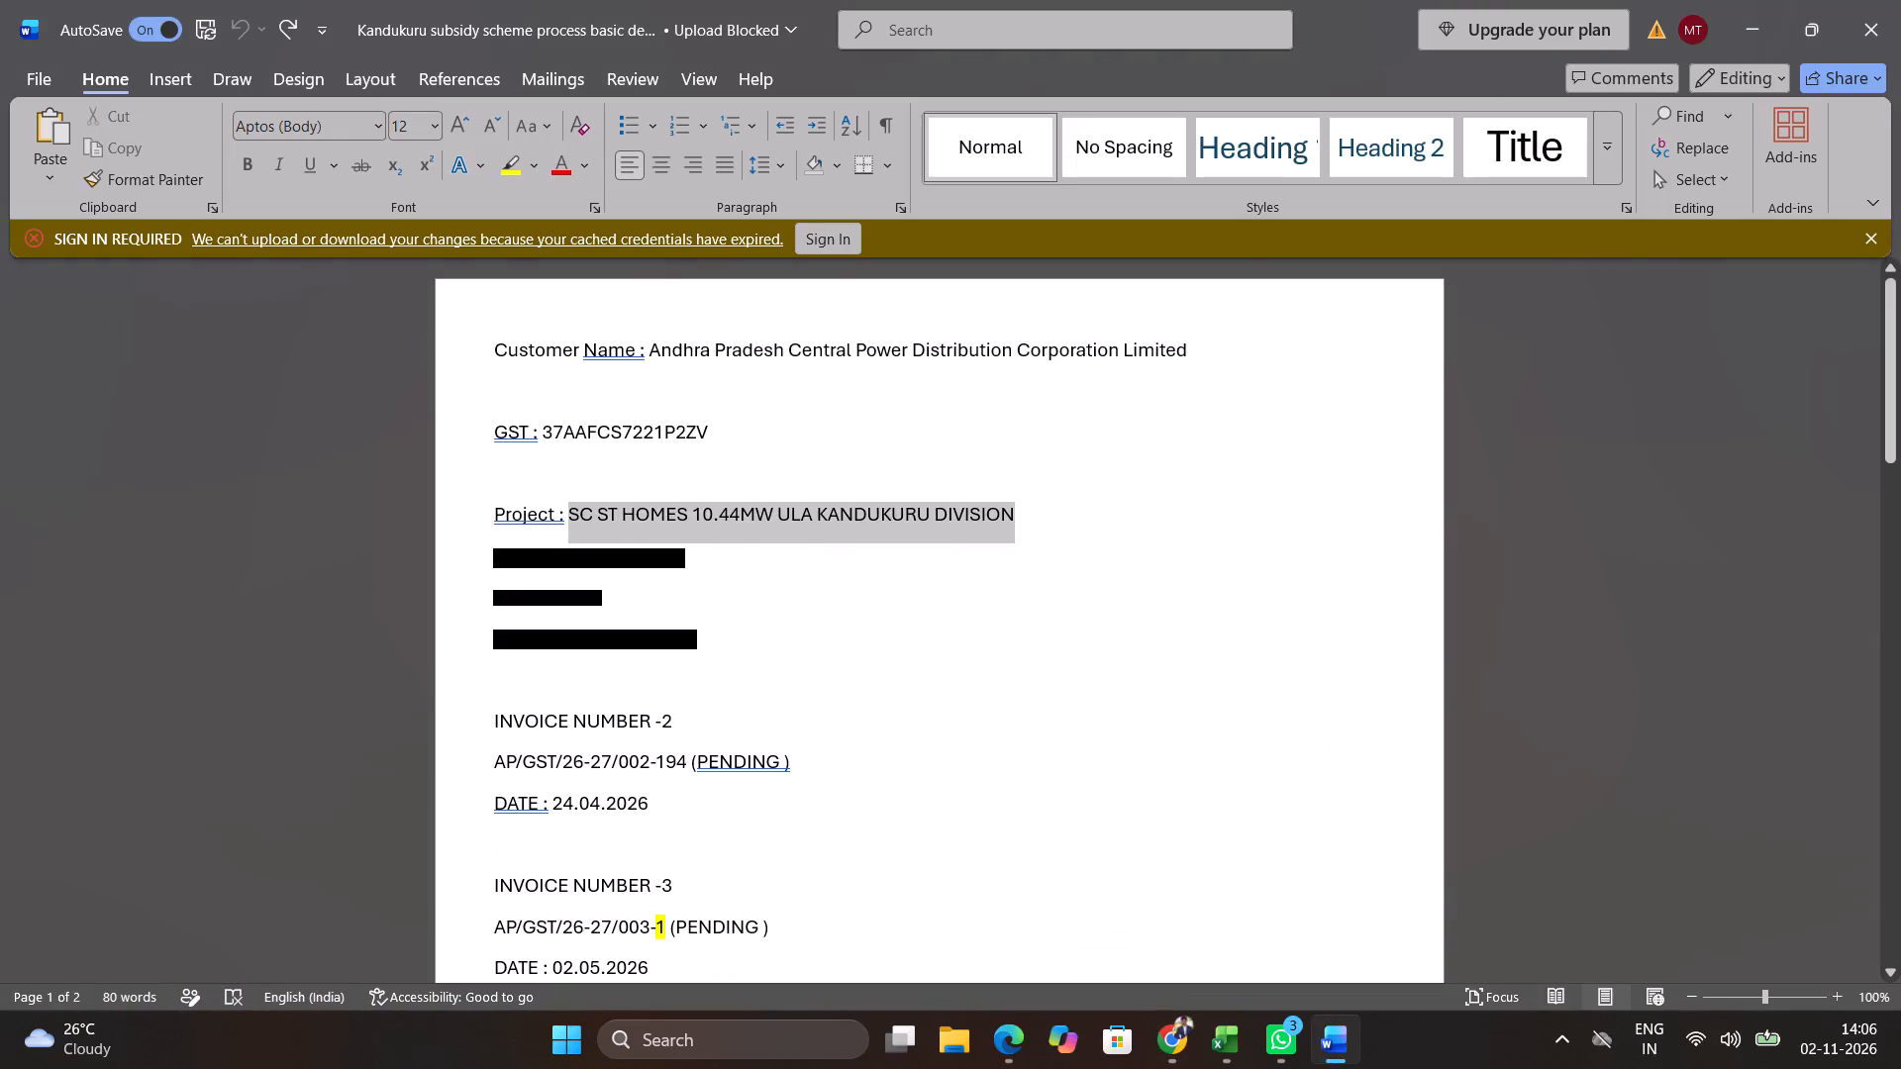
left_click_drag(579, 511, 576, 524)
left_click(576, 524)
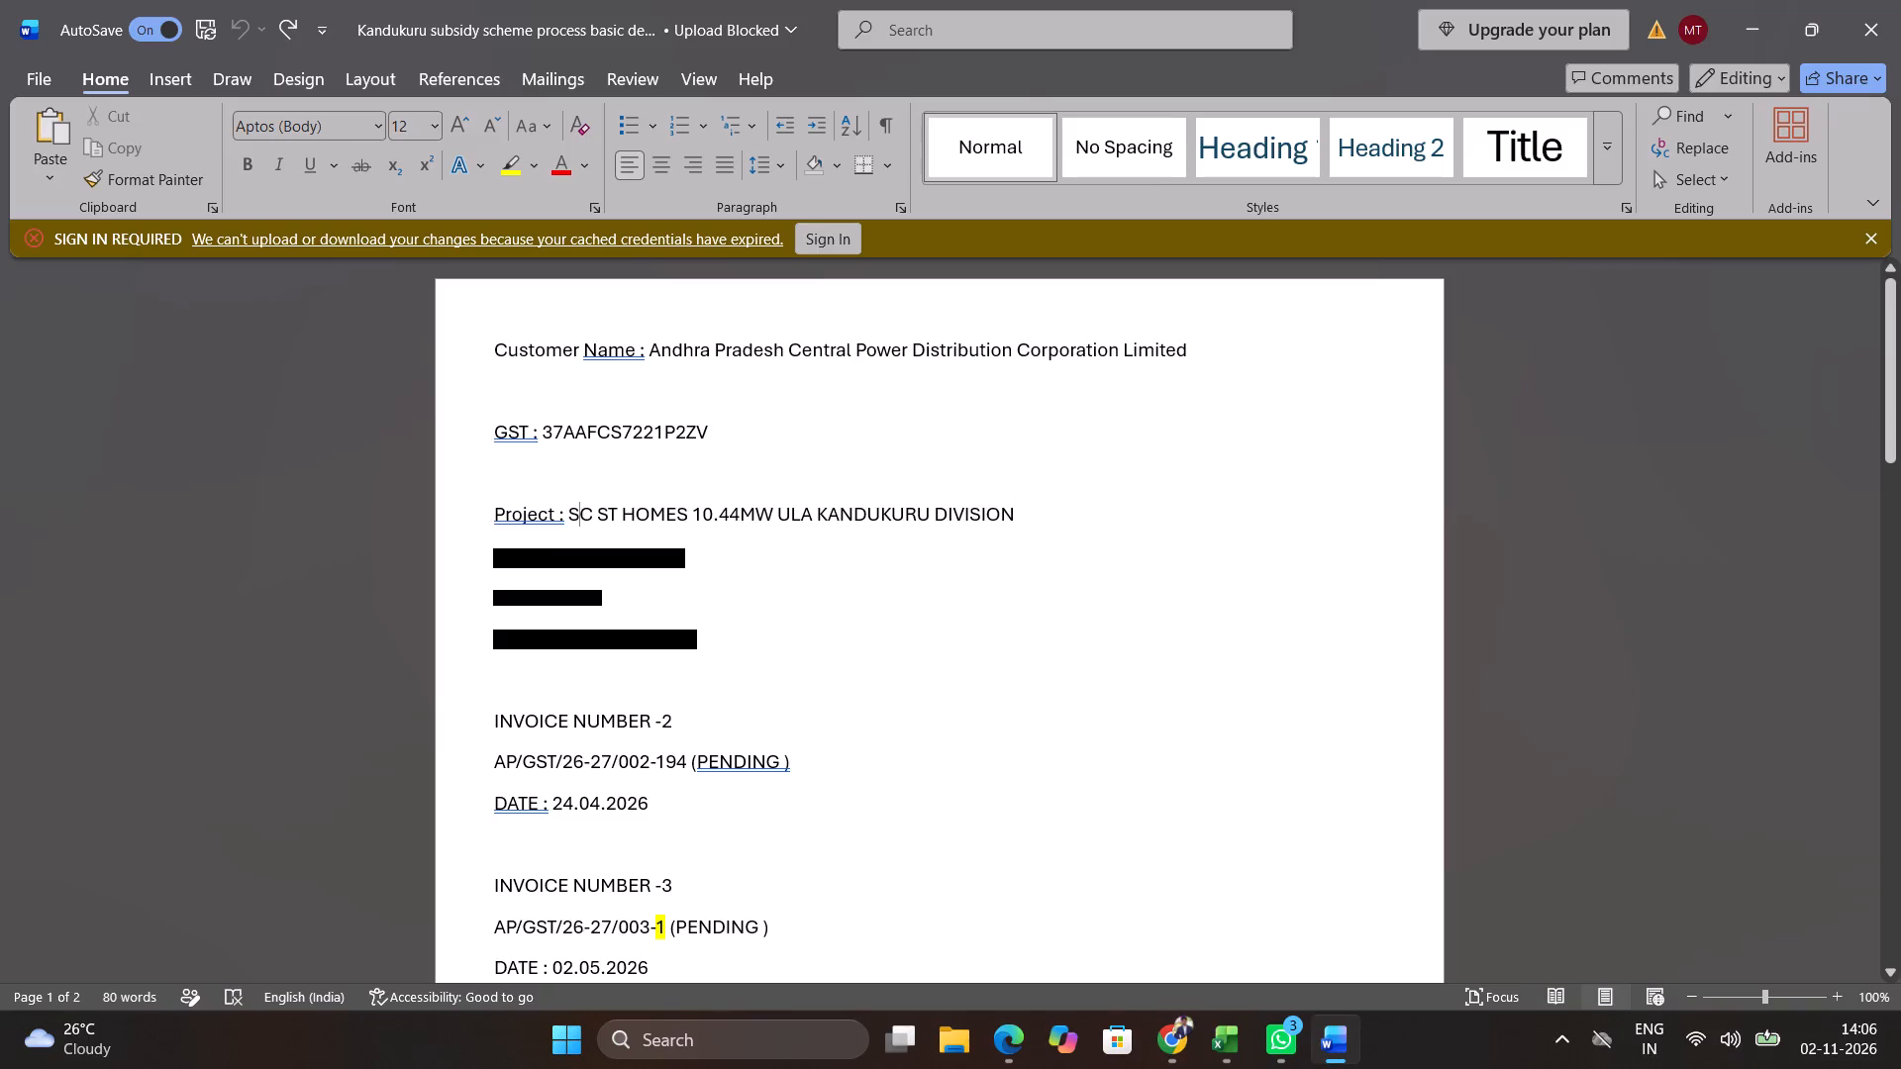
left_click(571, 512)
left_click_drag(571, 511, 1172, 506)
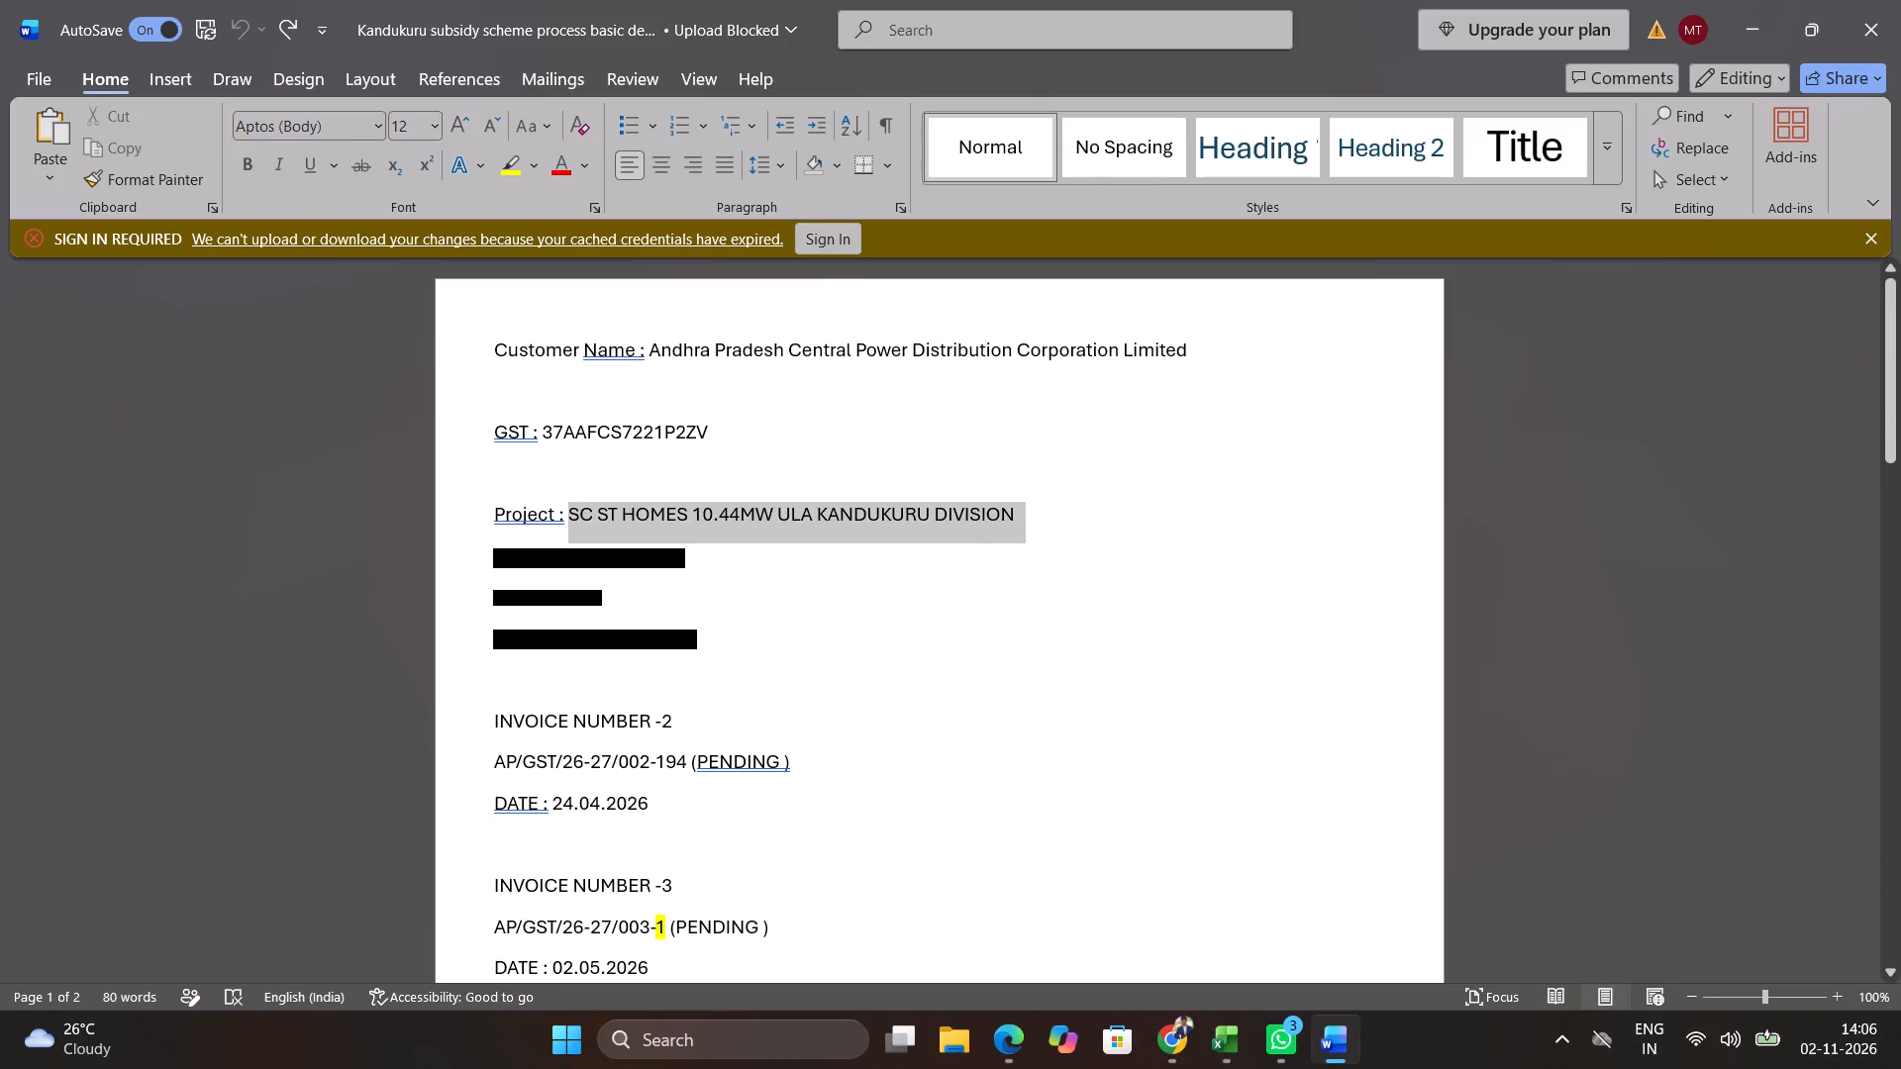
left_click_drag(1172, 506, 1173, 506)
key("ctrl+c")
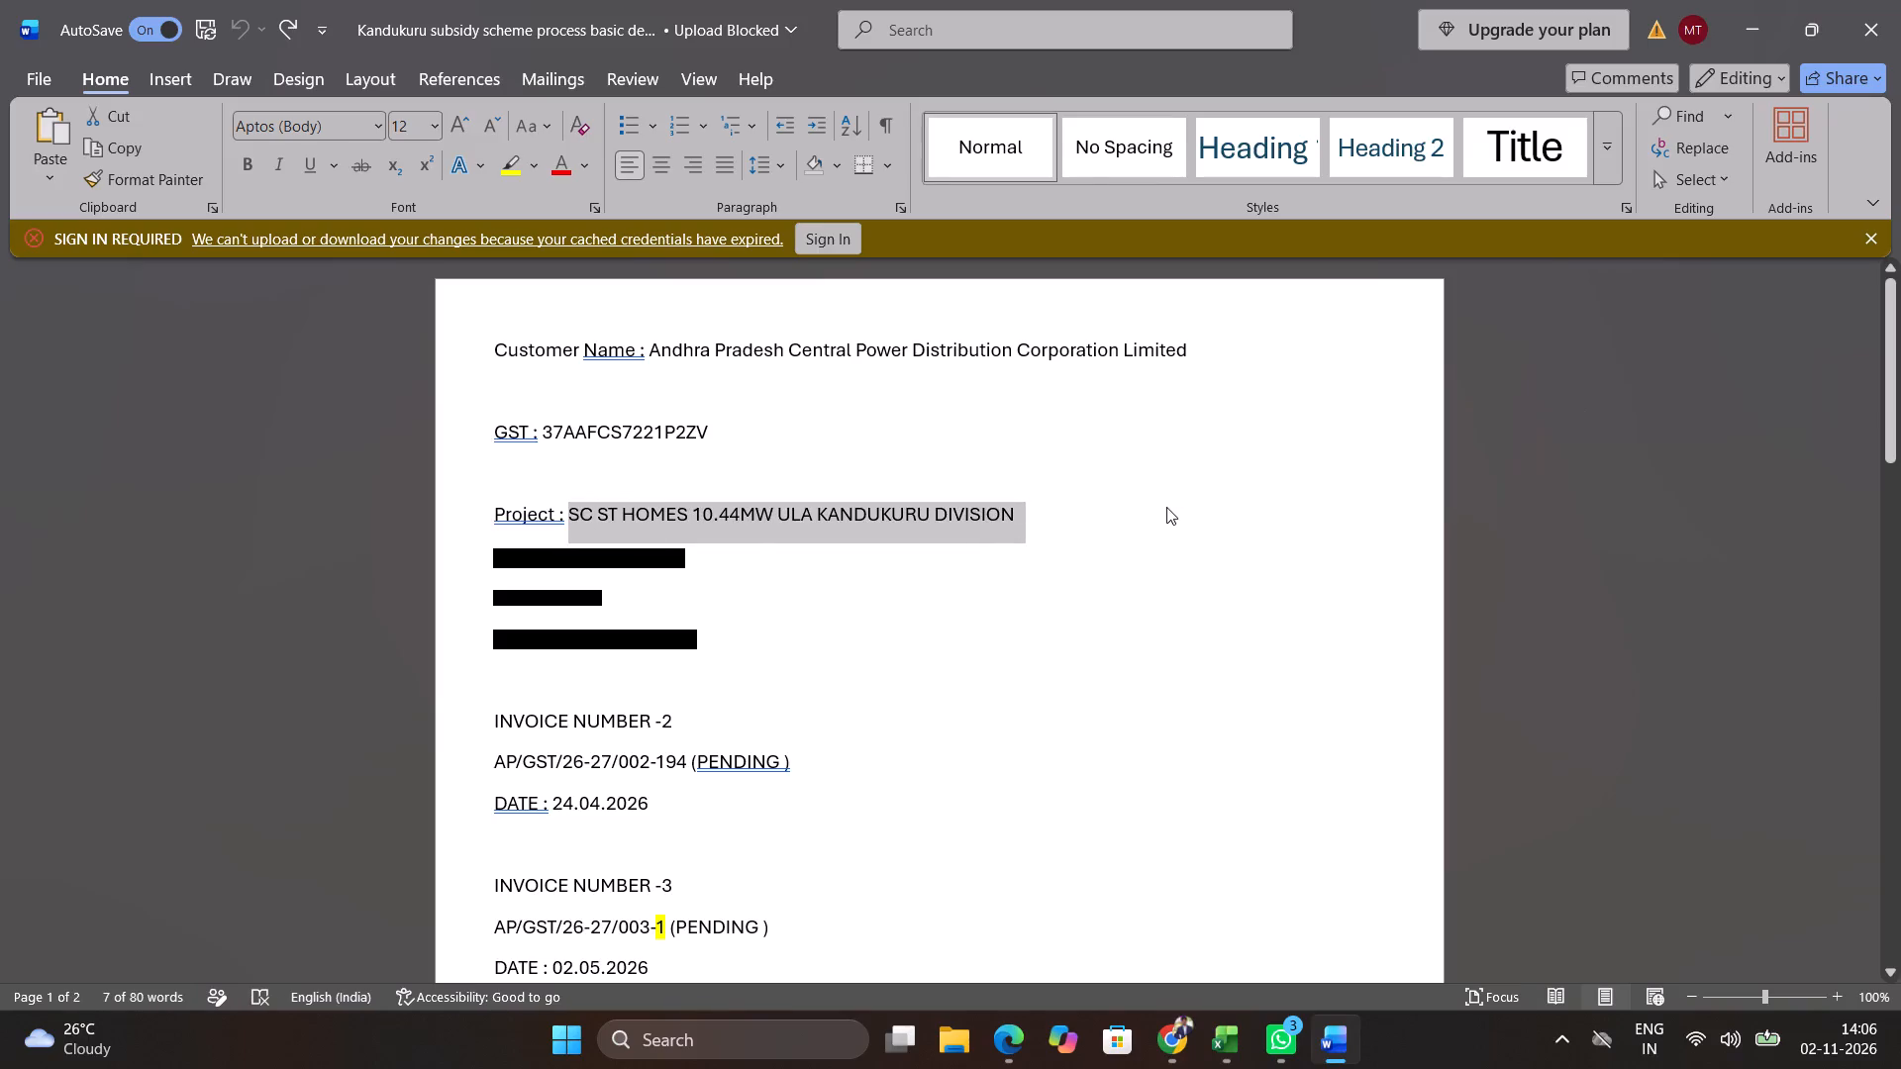
left_click(1142, 914)
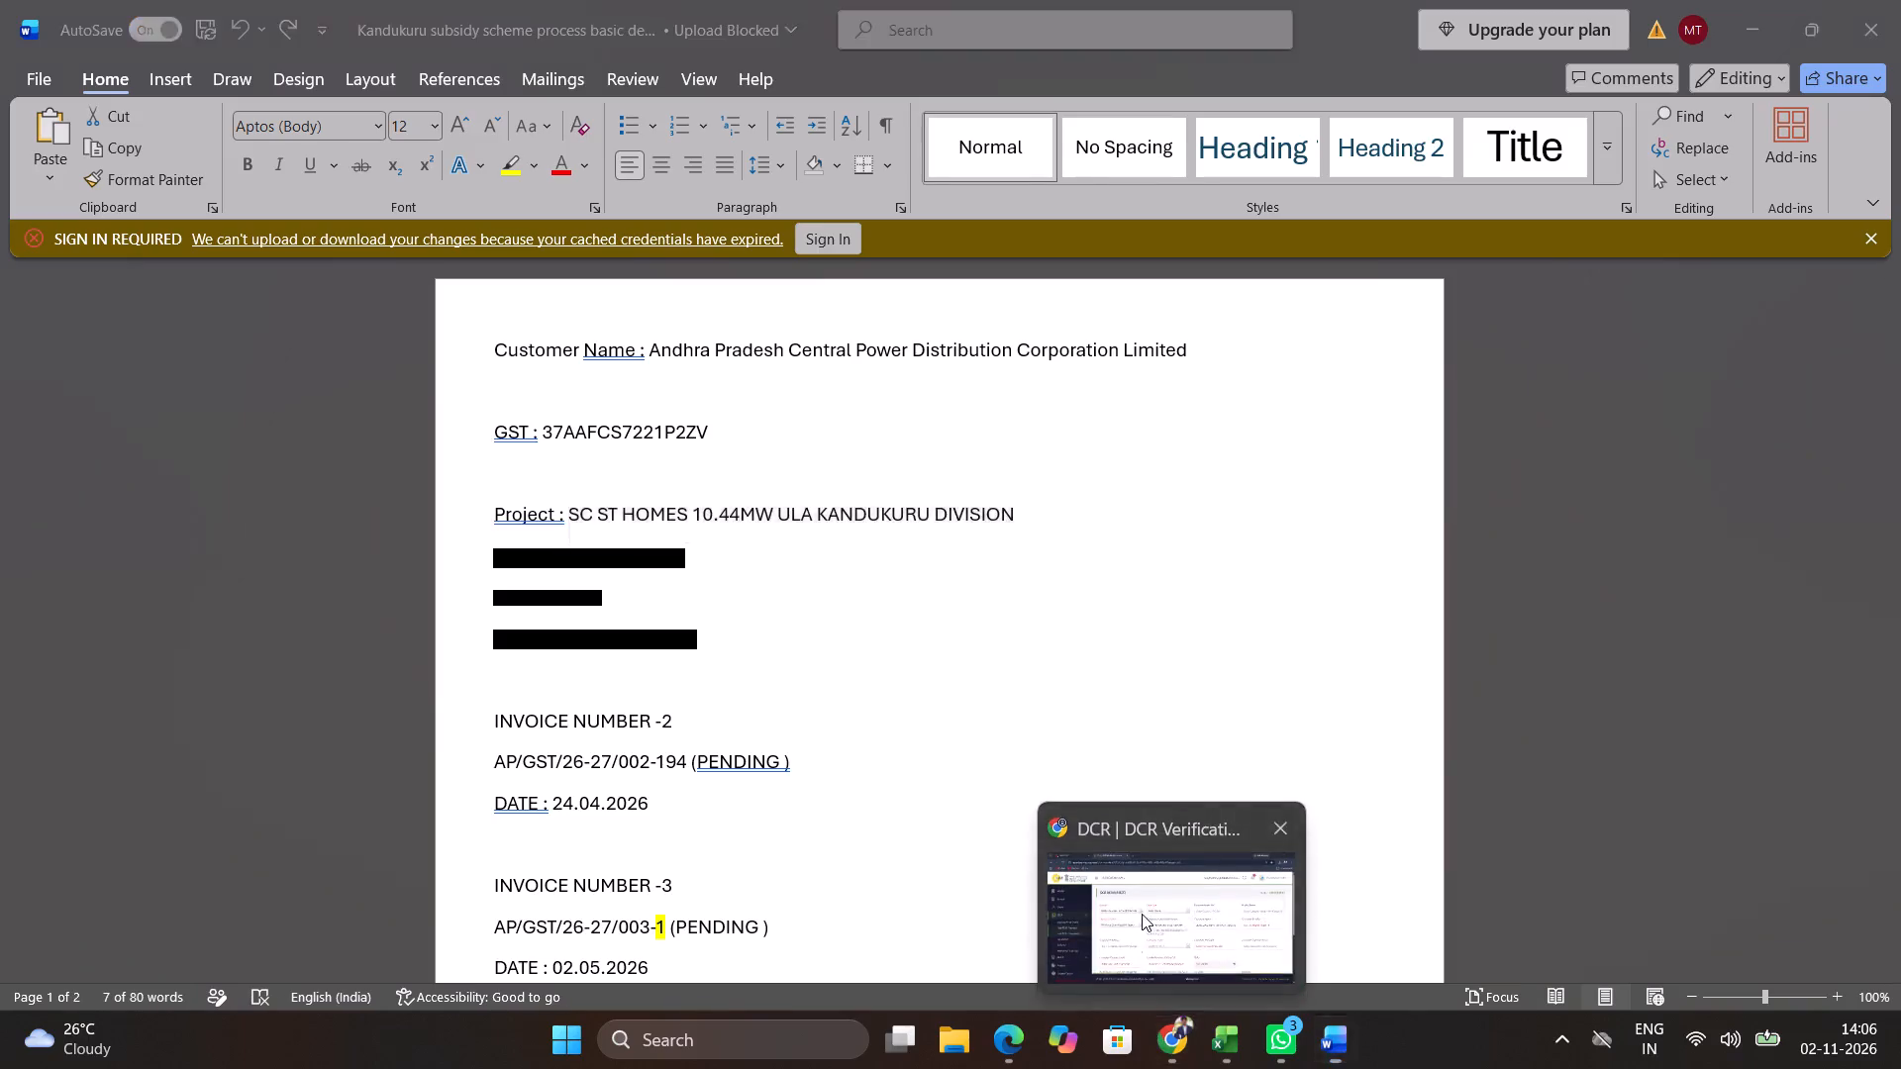
key("ctrl+v")
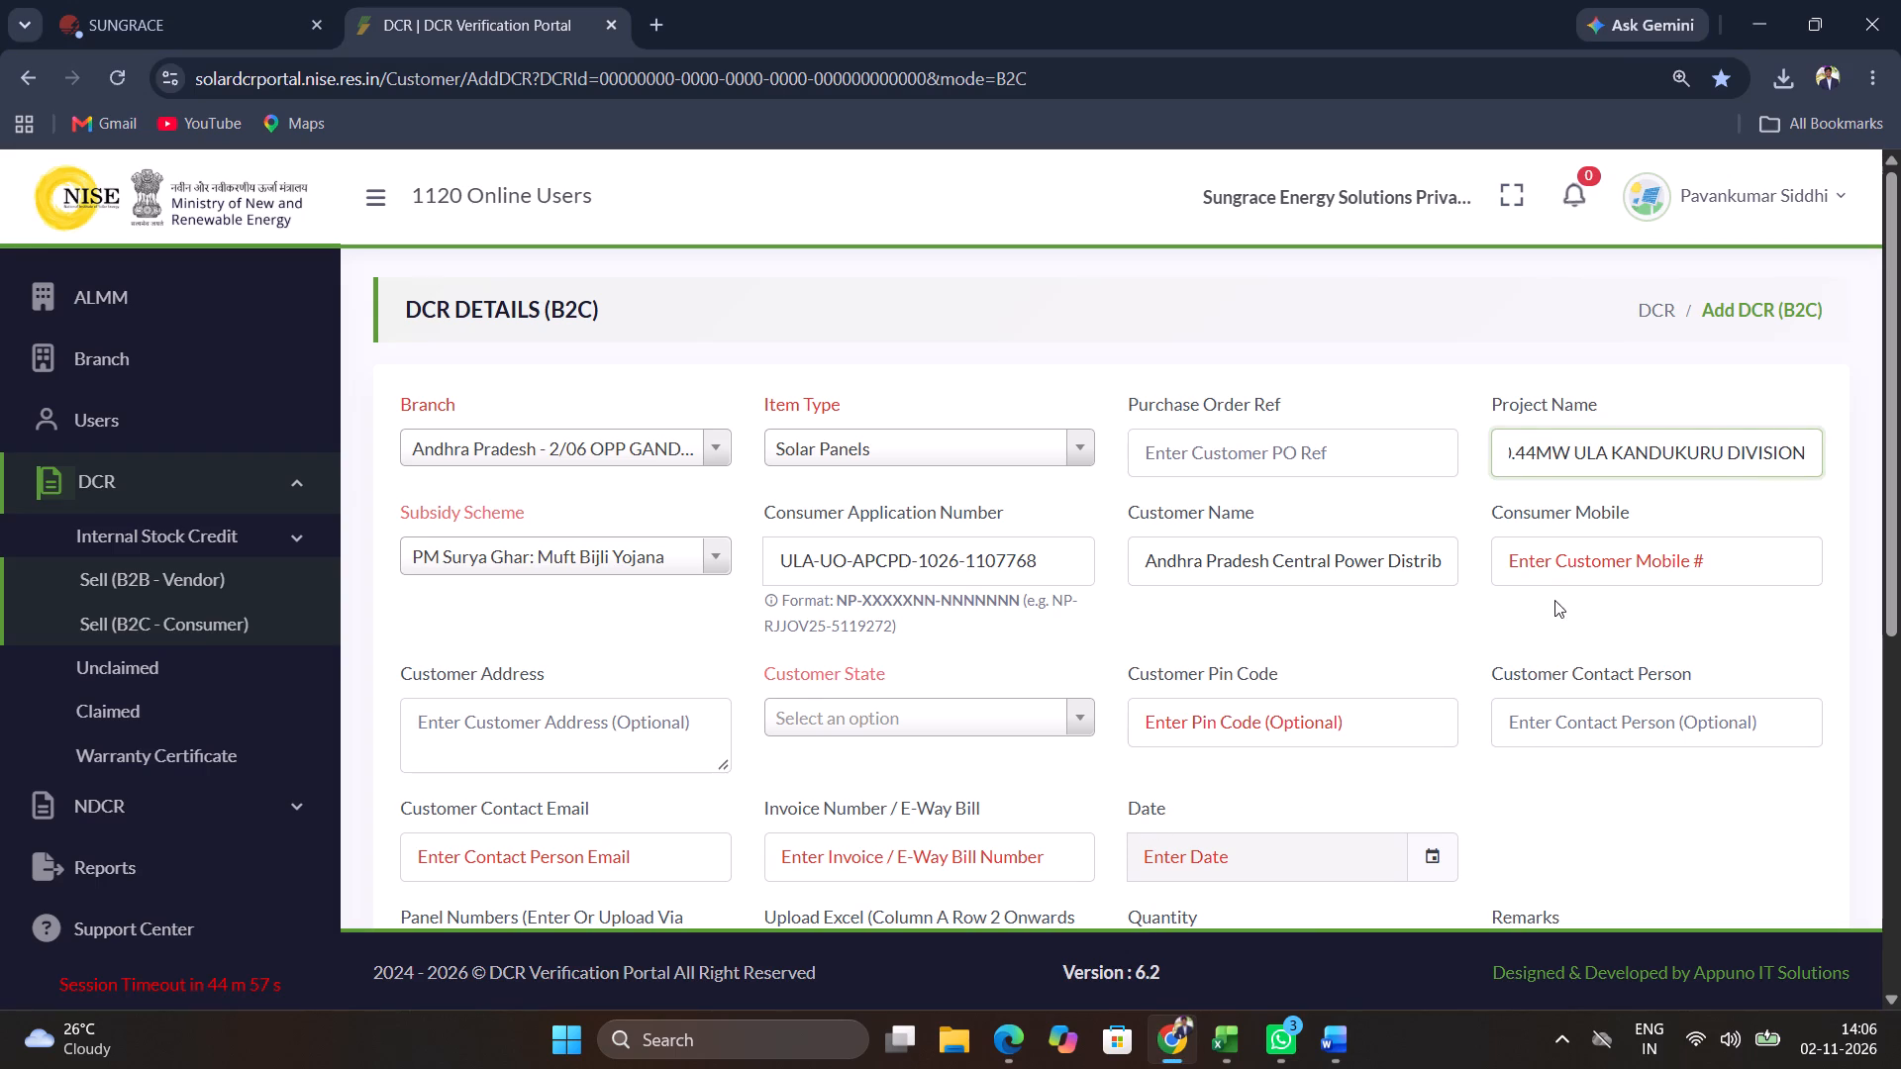
Copy the contact mobile number from the Word document into the DCR form's Consumer Mobile.
left_click(1560, 571)
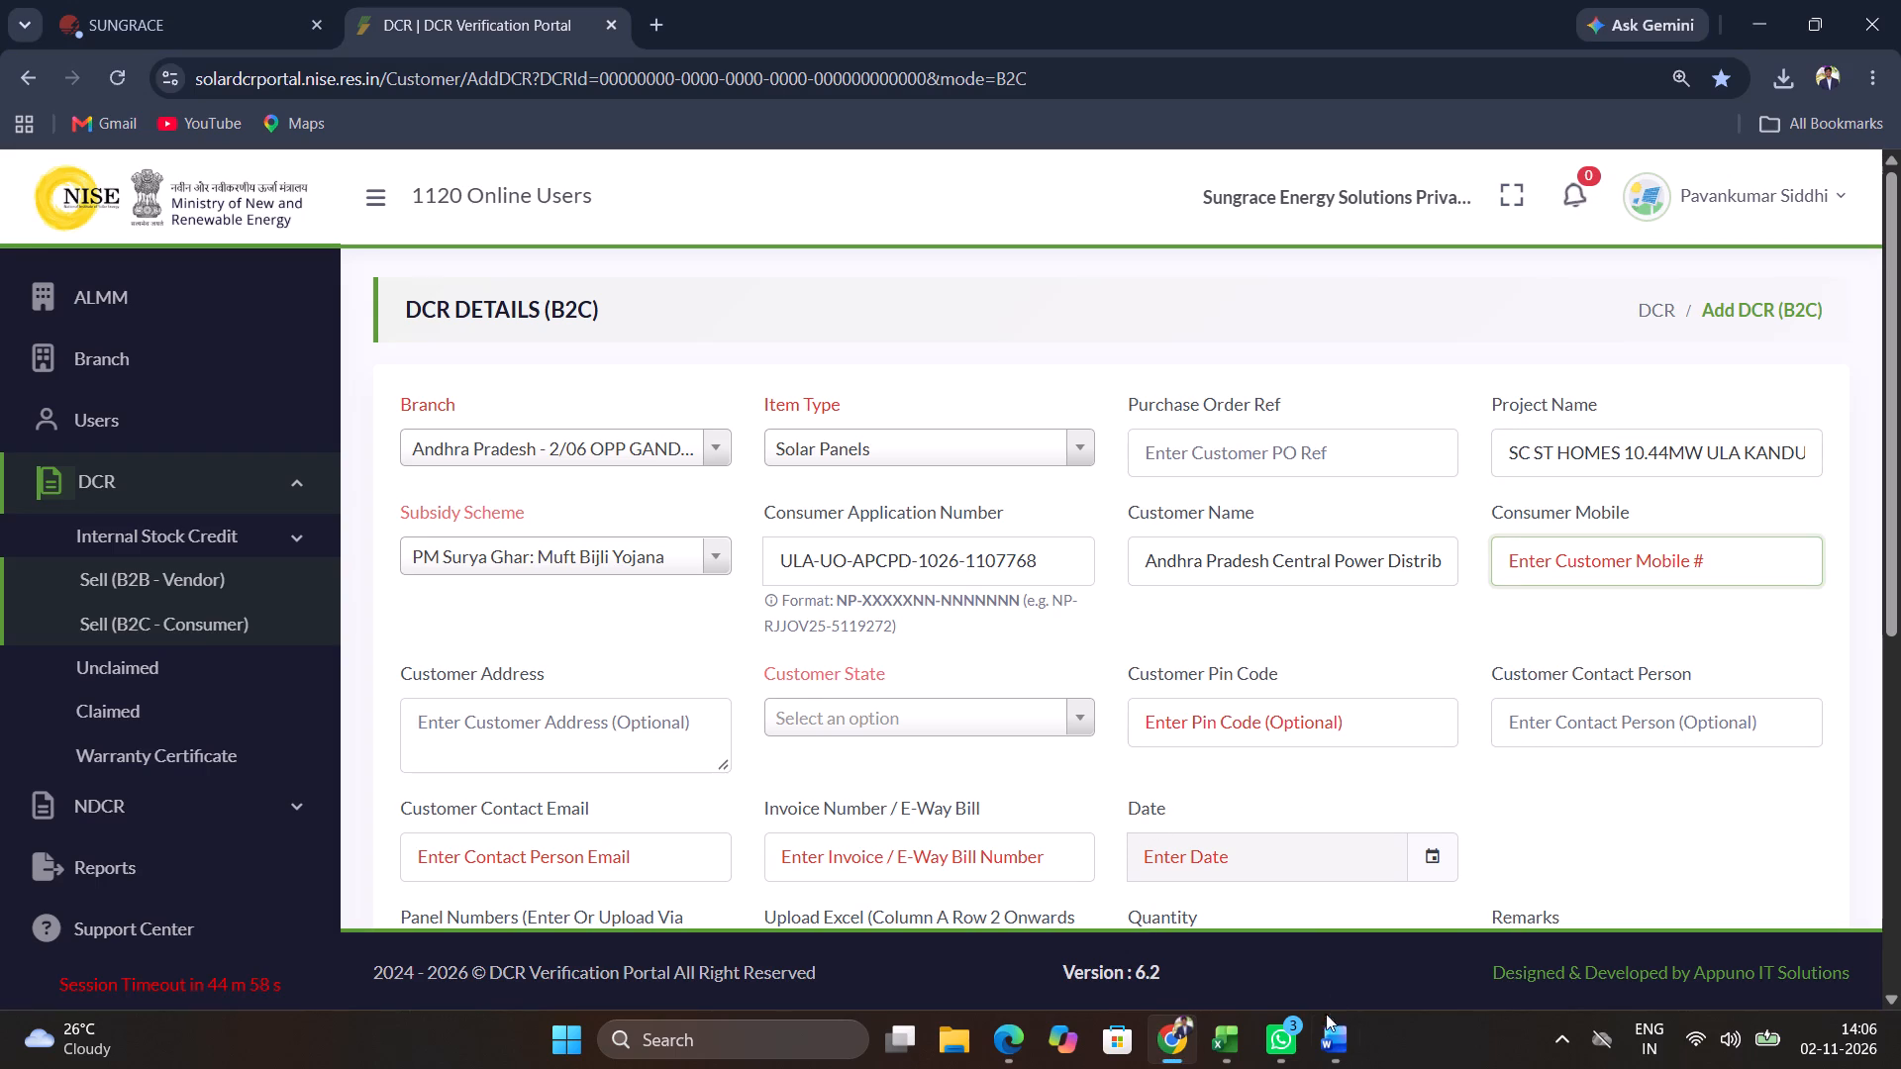
left_click(1289, 890)
left_click_drag(646, 598, 401, 598)
left_click(401, 598)
key("ctrl+c")
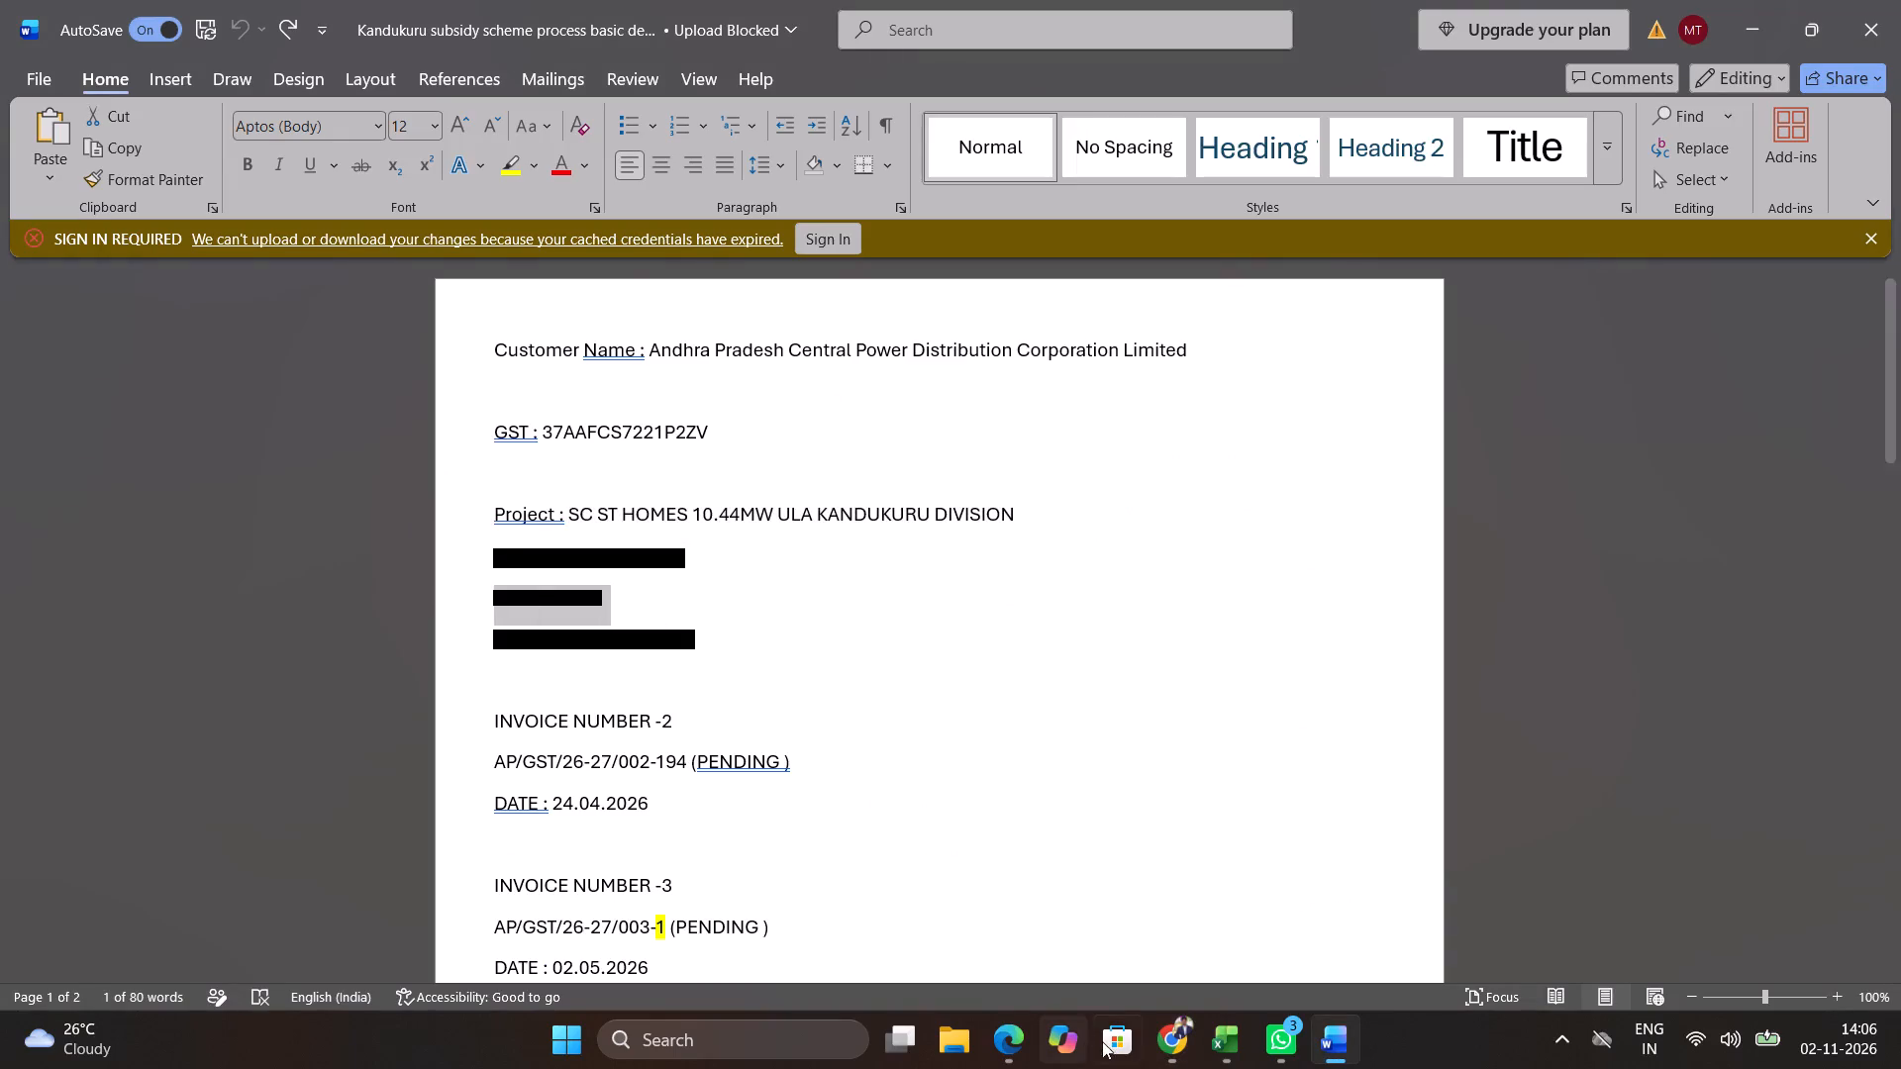
left_click(1155, 933)
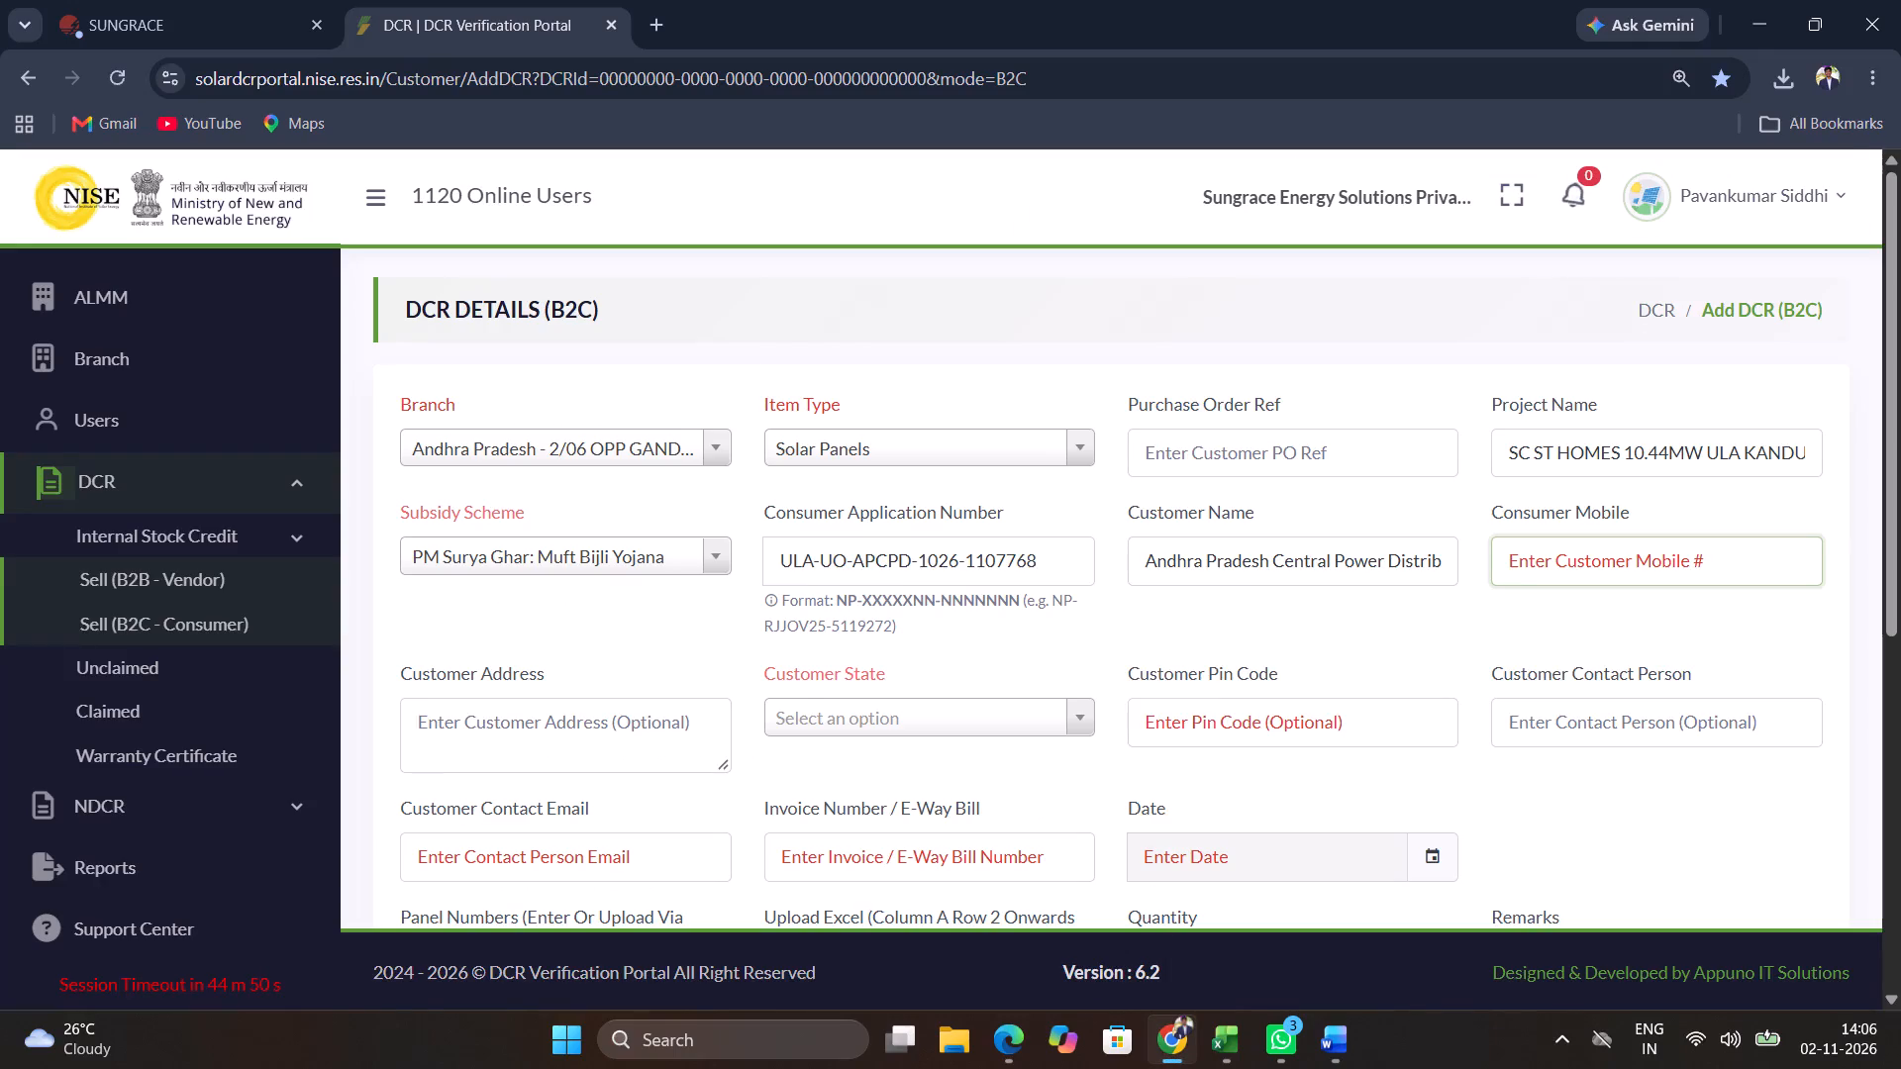
key("ctrl+v")
Set the Customer State to Andhra Pradesh (37).
scroll(1233, 582, "down", 2)
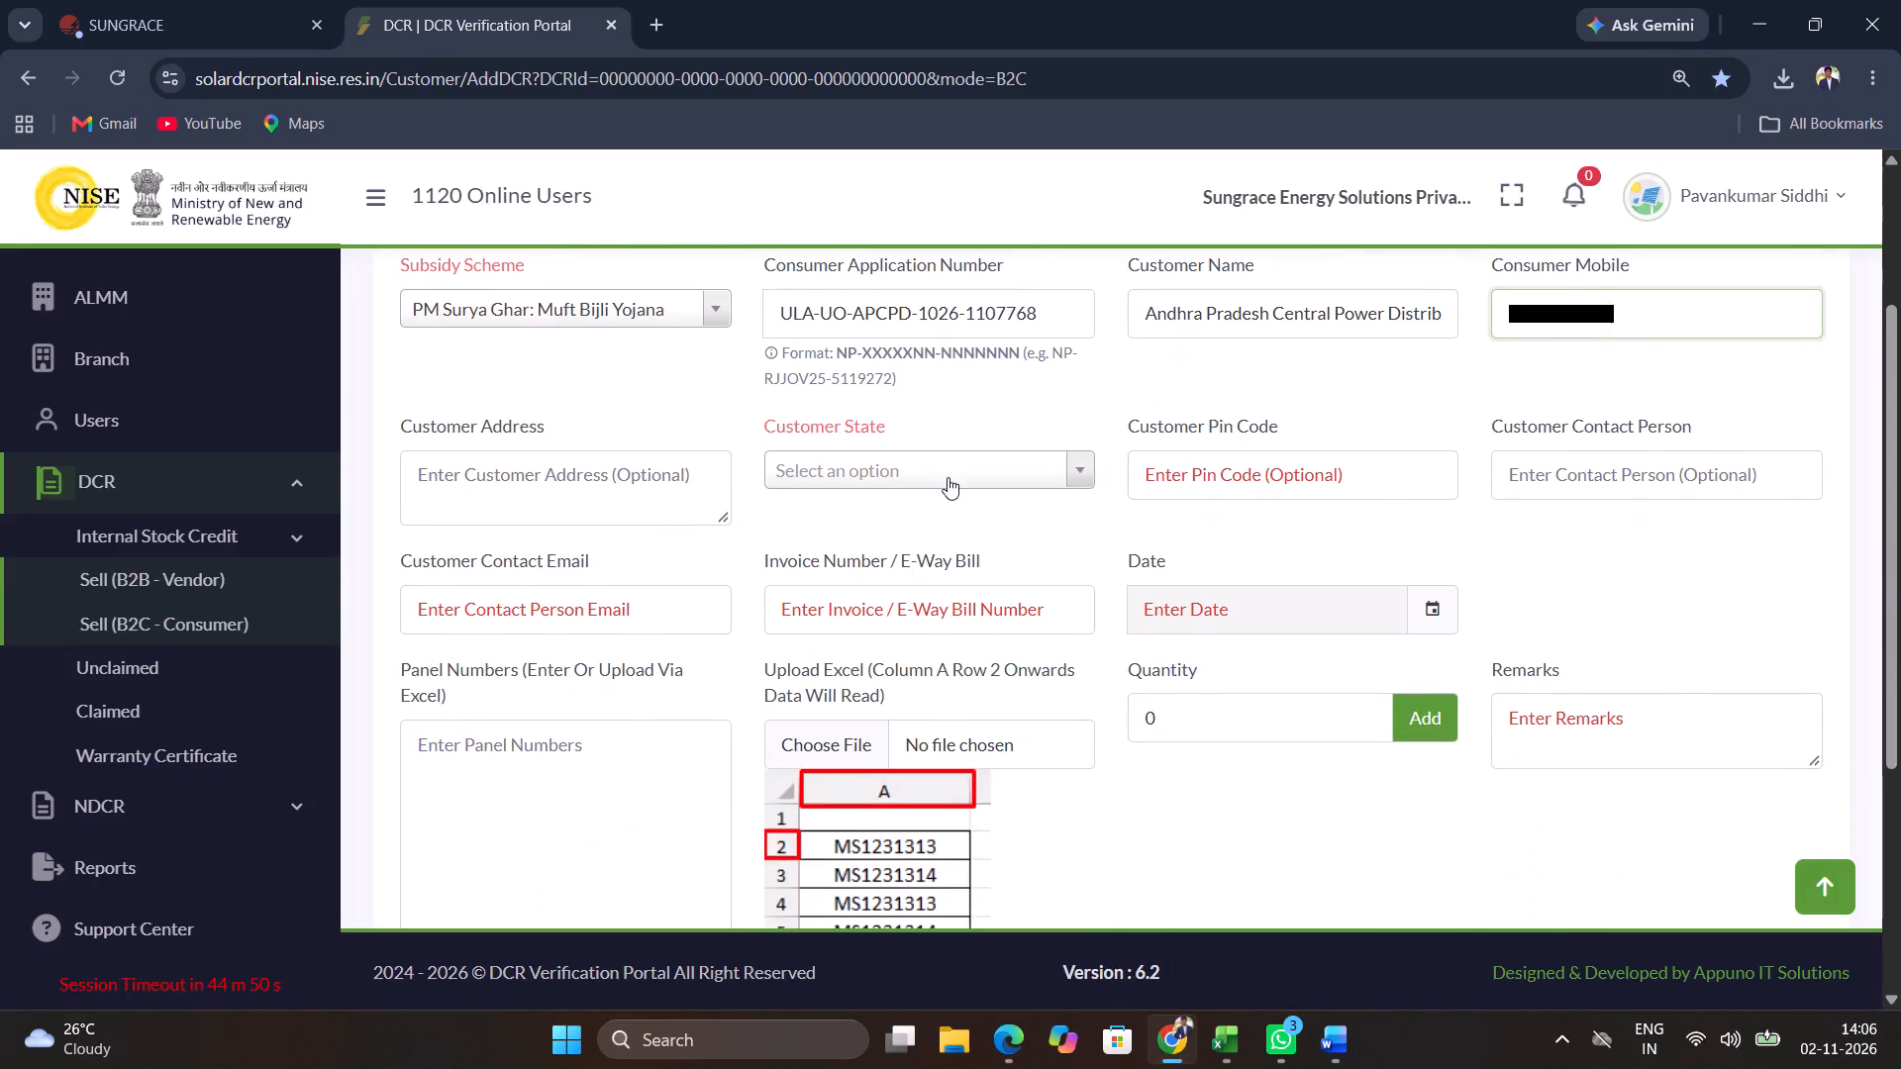
double_click(948, 476)
left_click(935, 474)
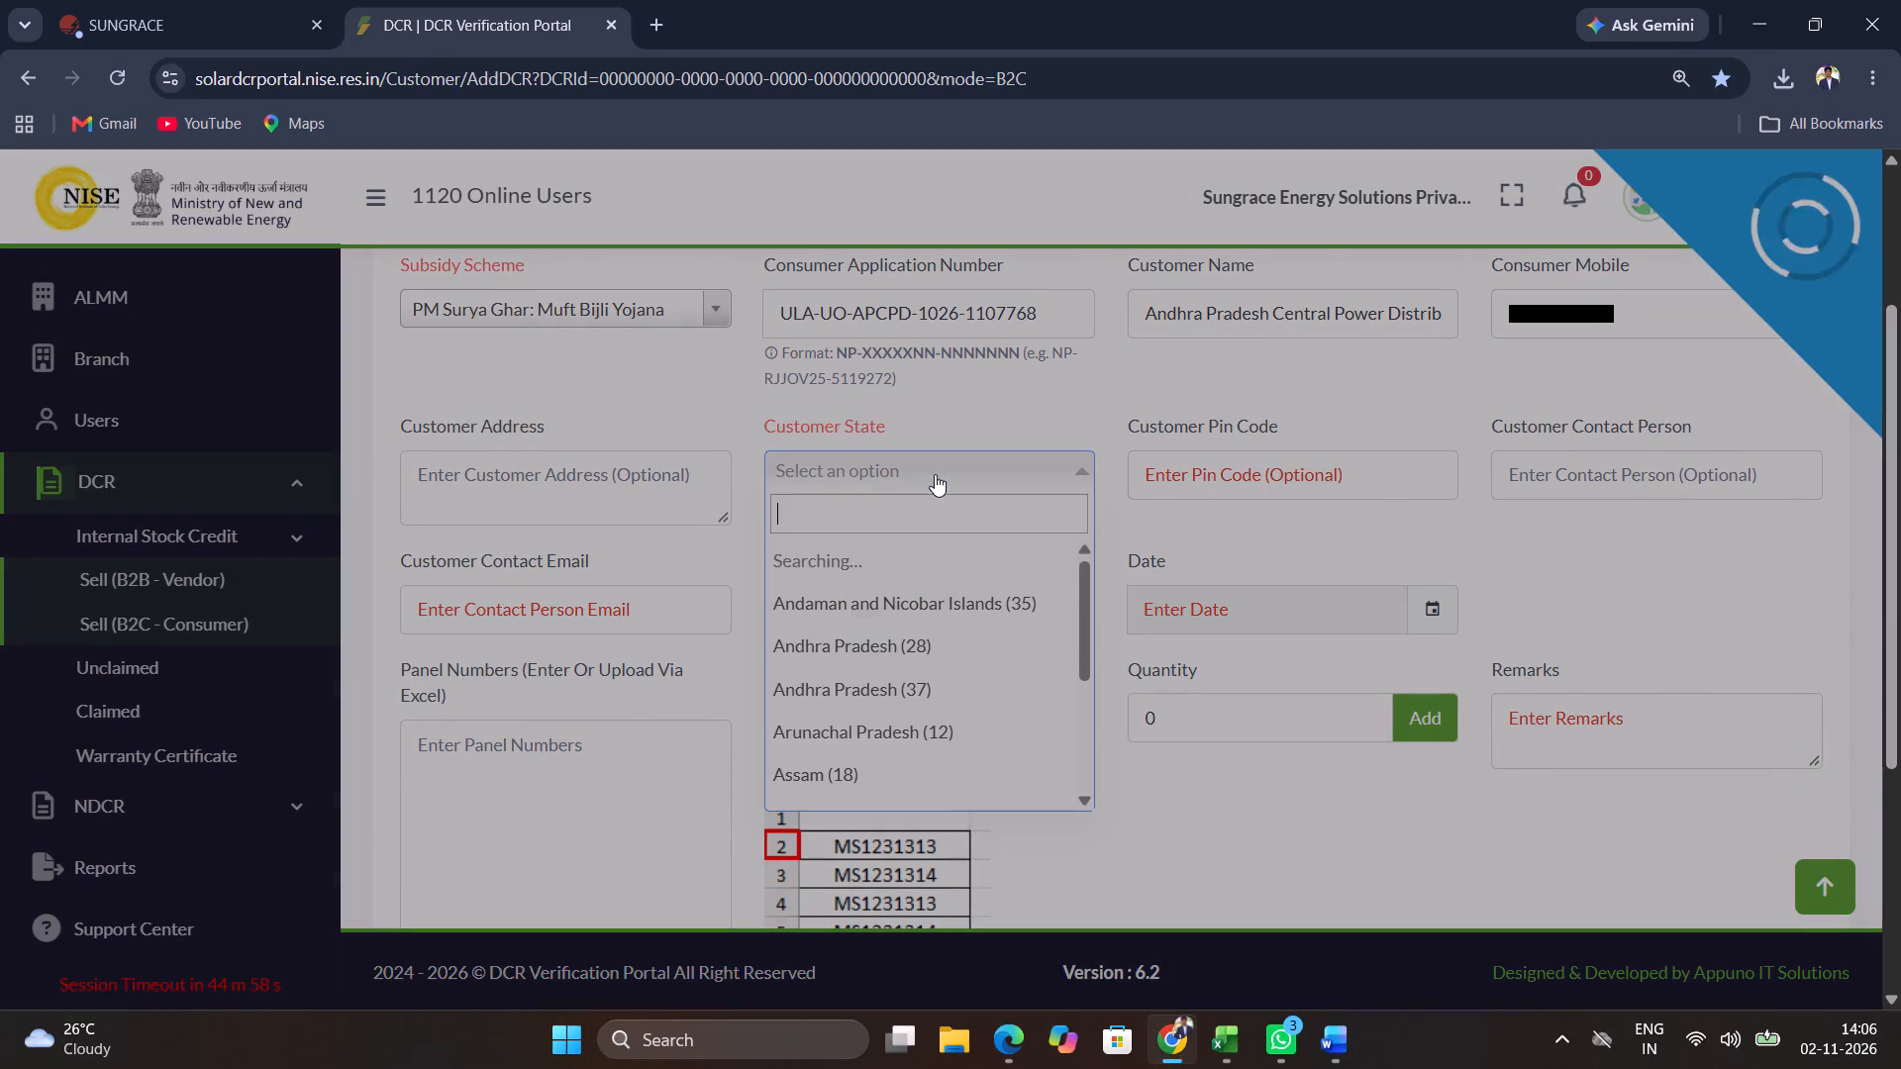
left_click(867, 636)
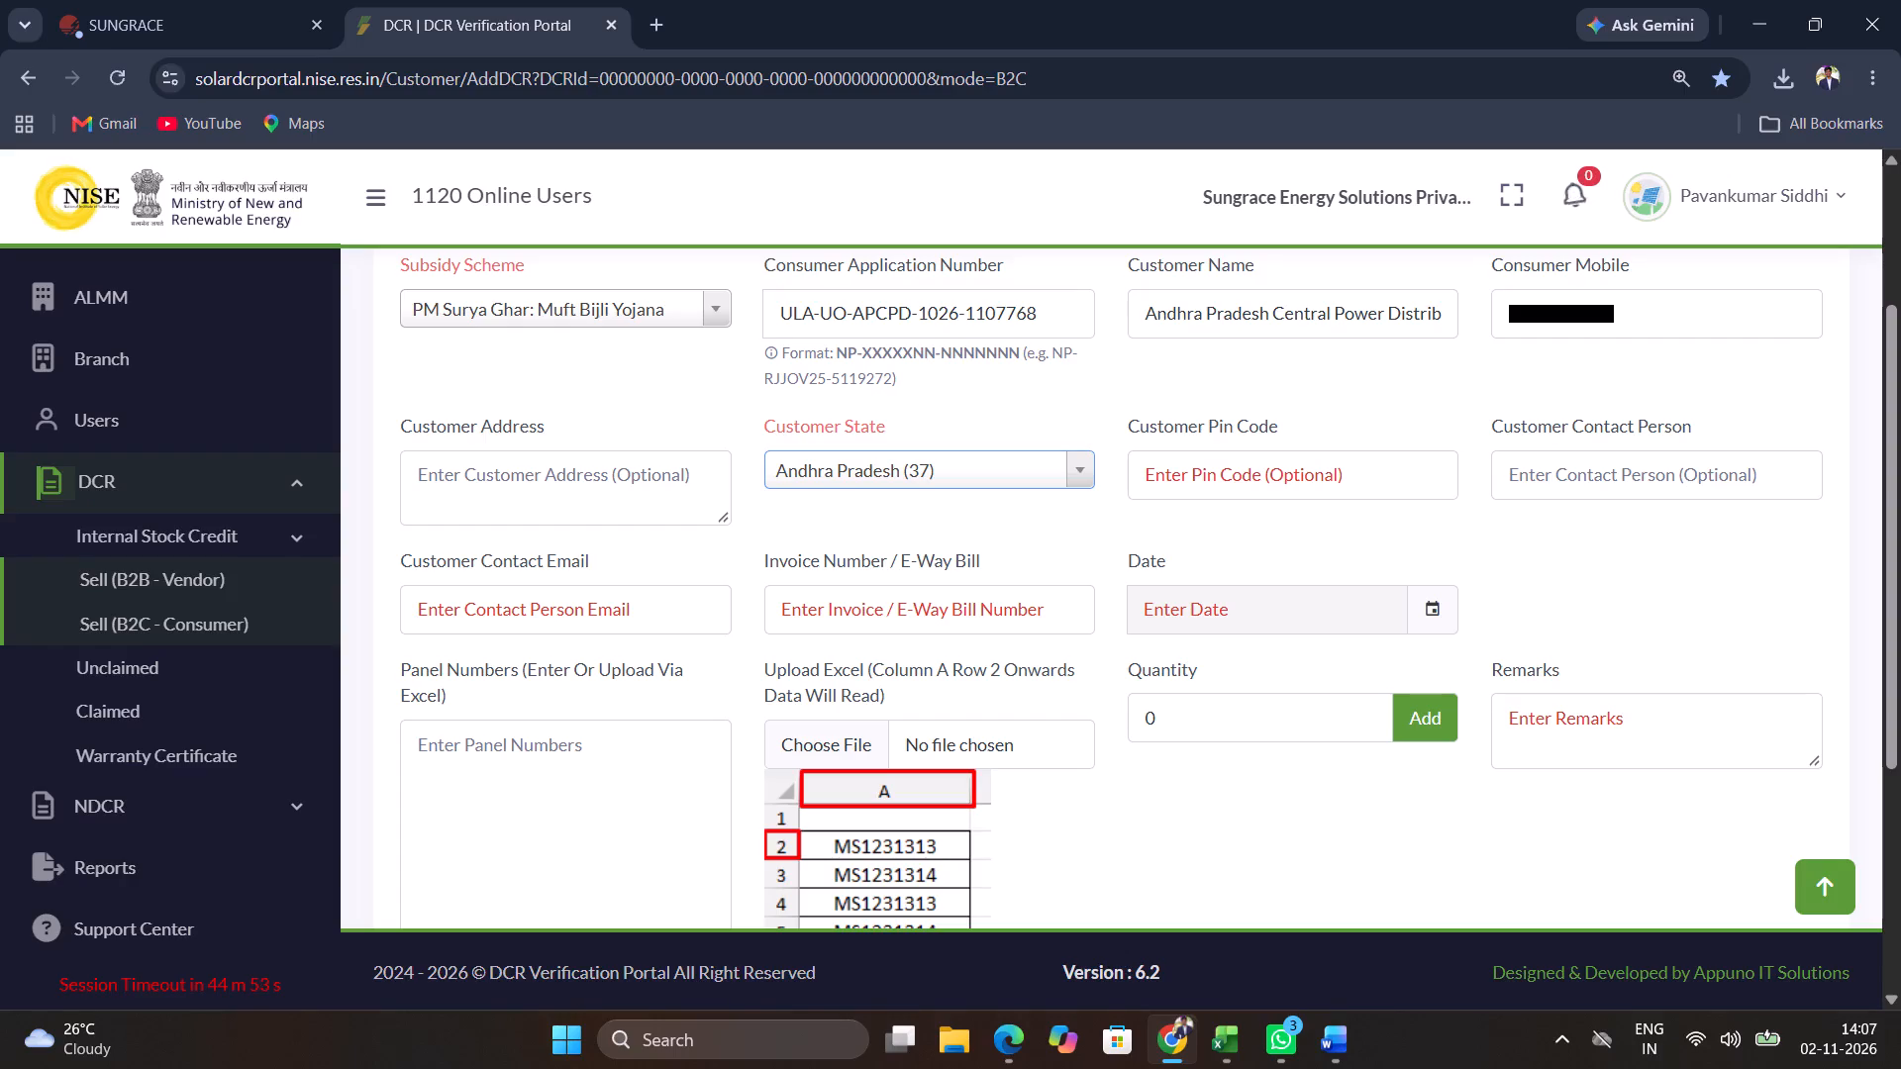
Copy the contact email from the Kandukuru Word document into the DCR form's Customer Contact Email.
left_click(654, 601)
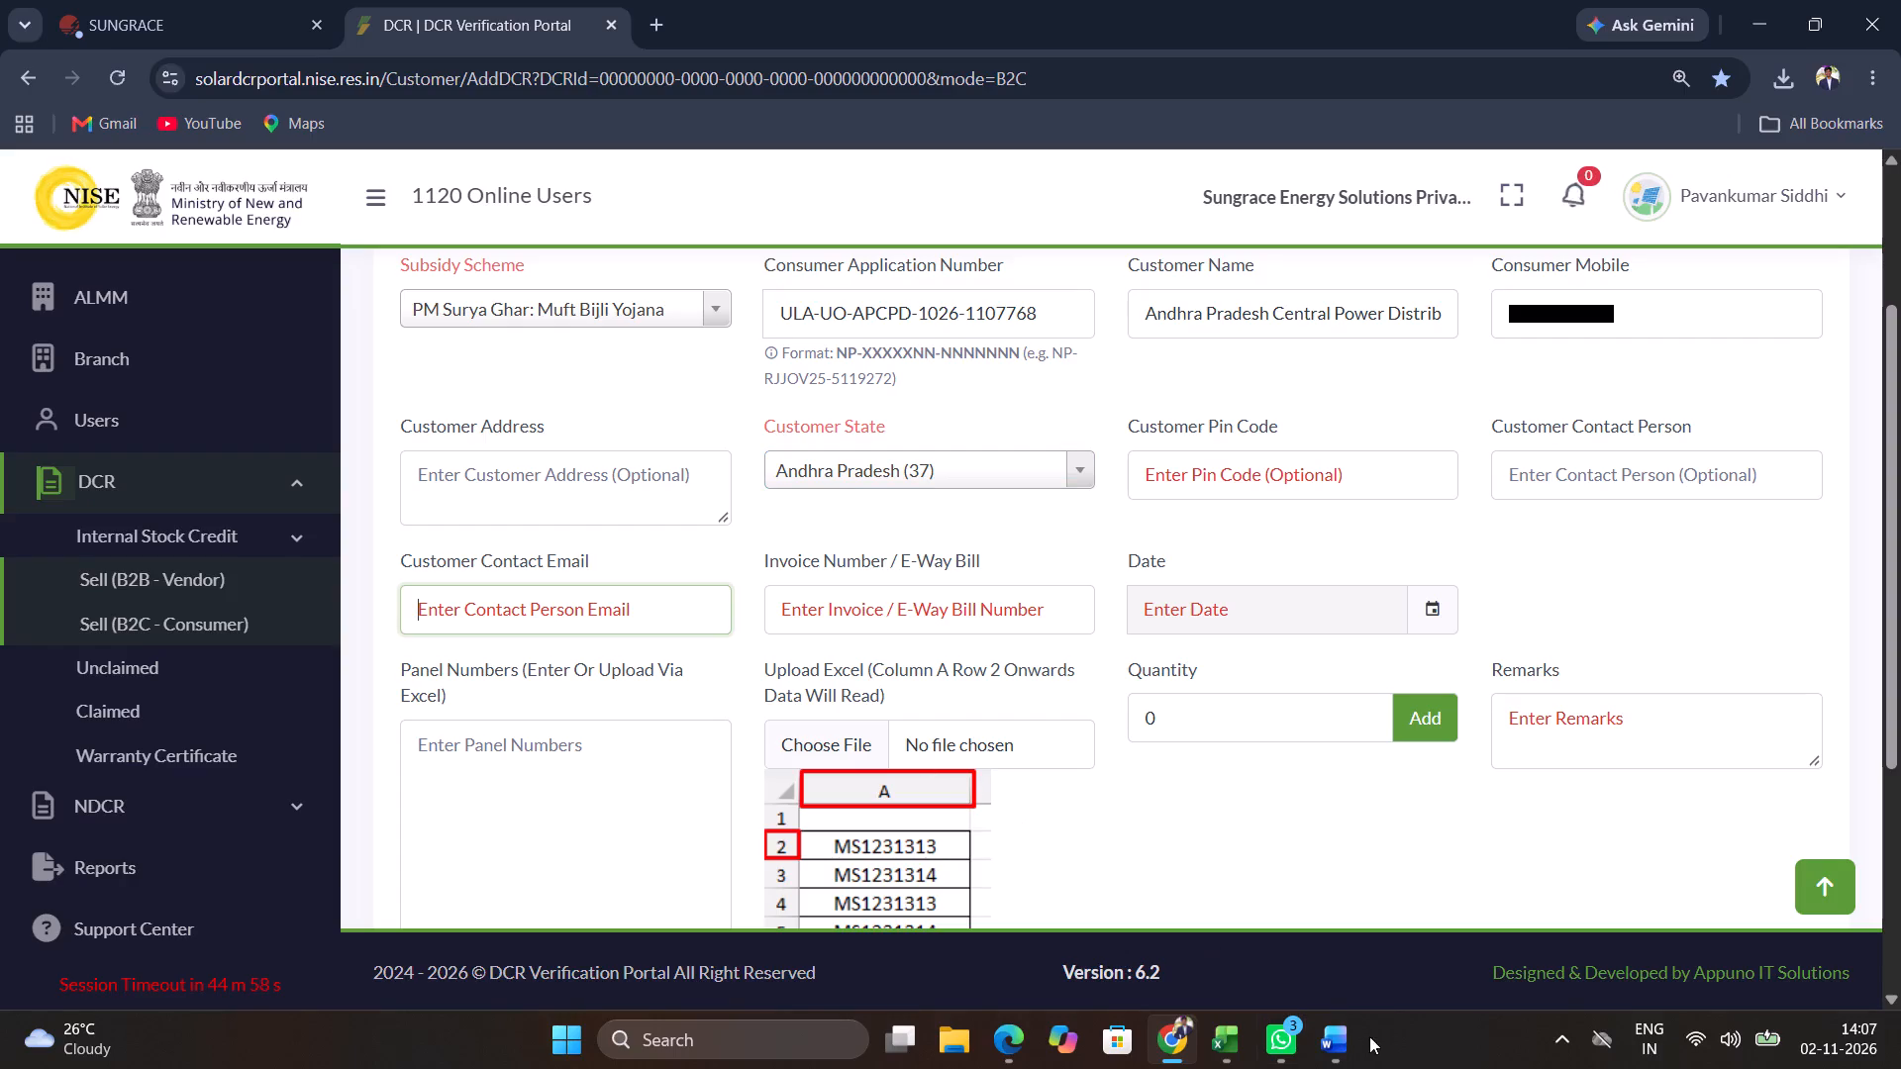
left_click(1300, 937)
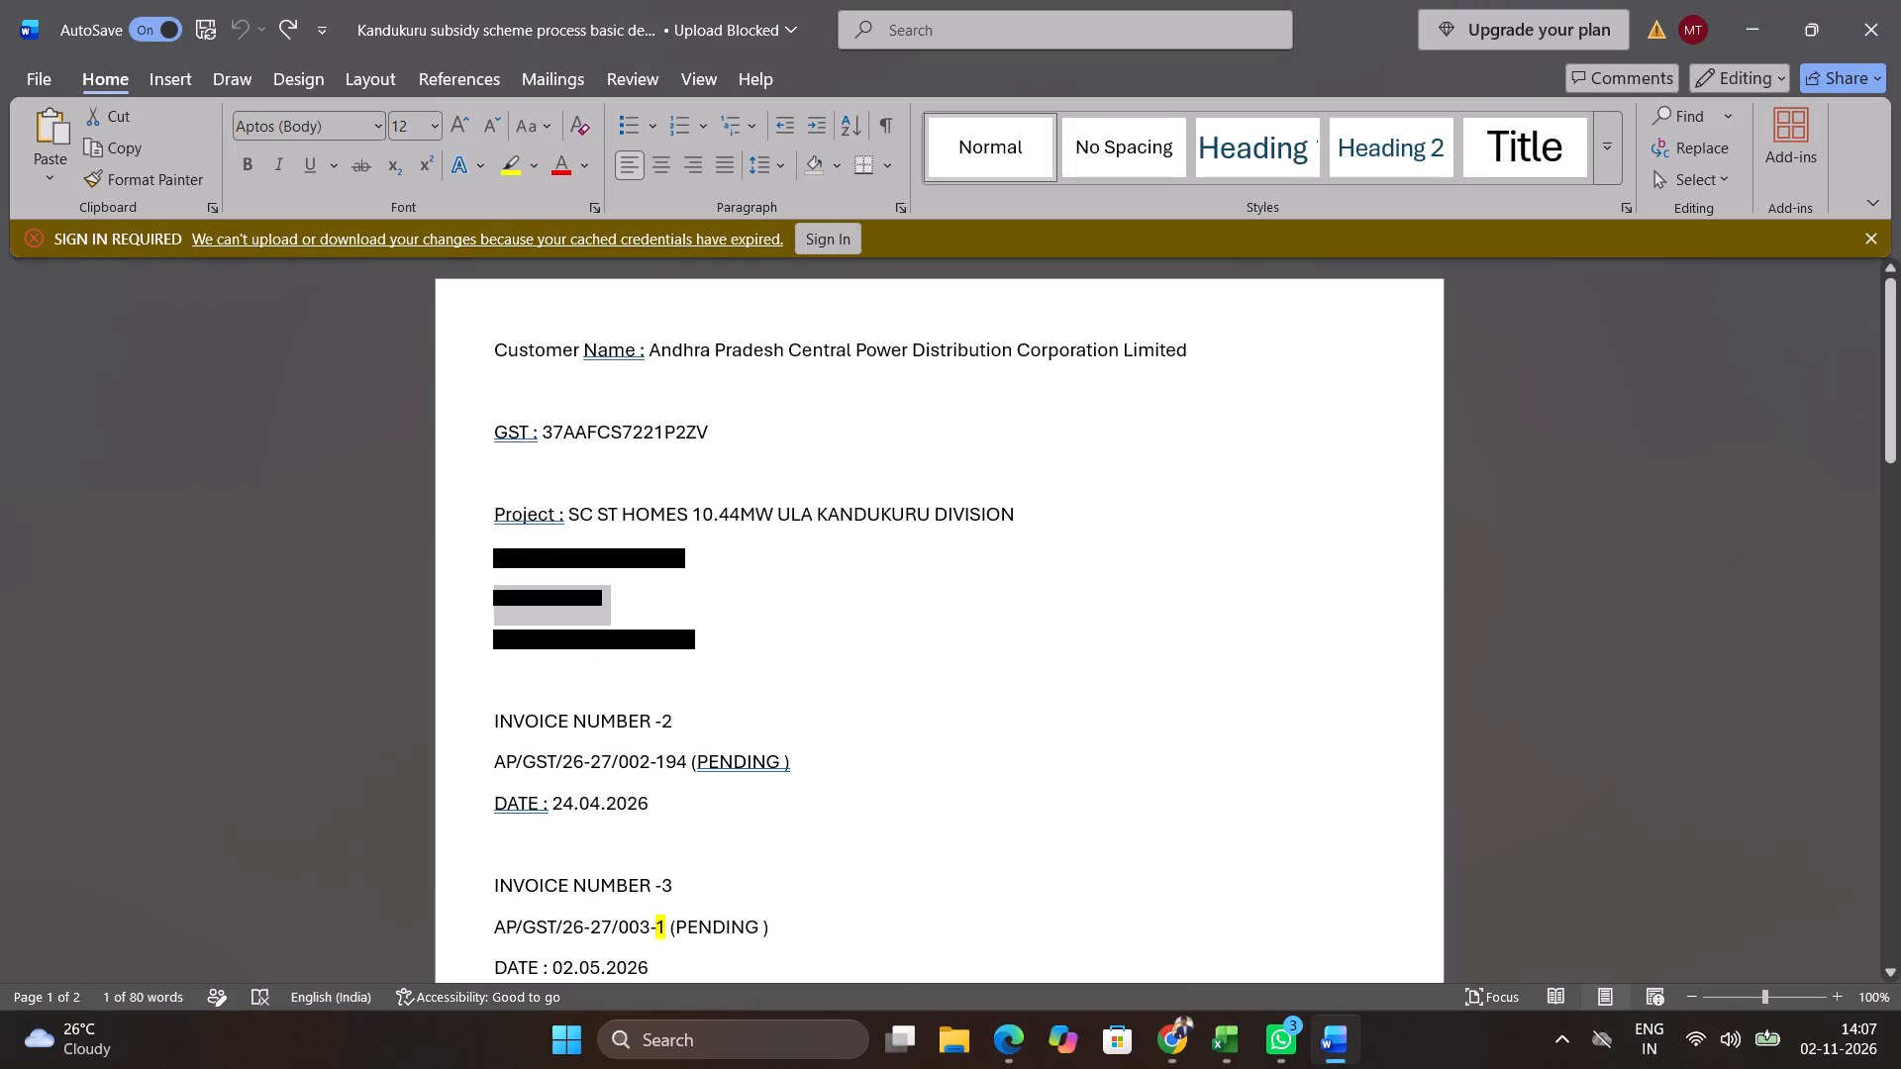
left_click_drag(692, 561, 483, 564)
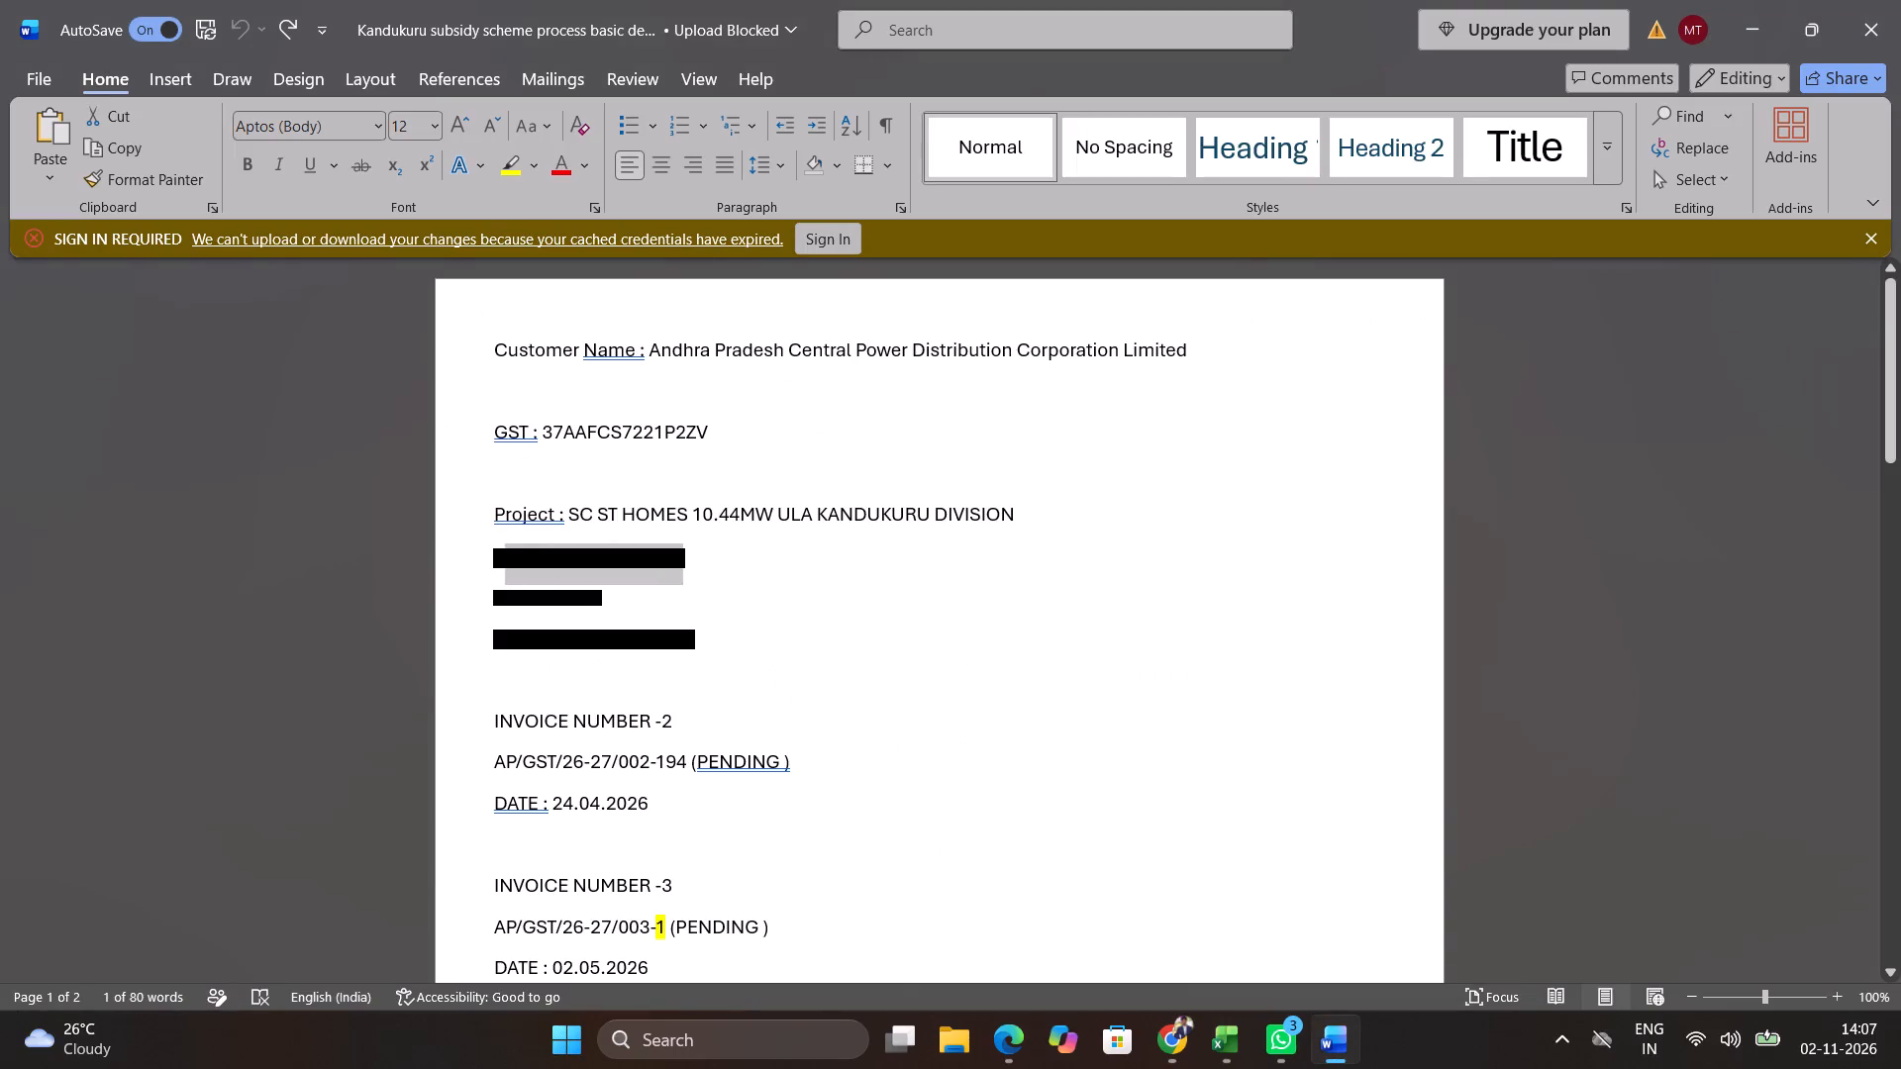
left_click_drag(483, 564, 467, 567)
left_click(467, 567)
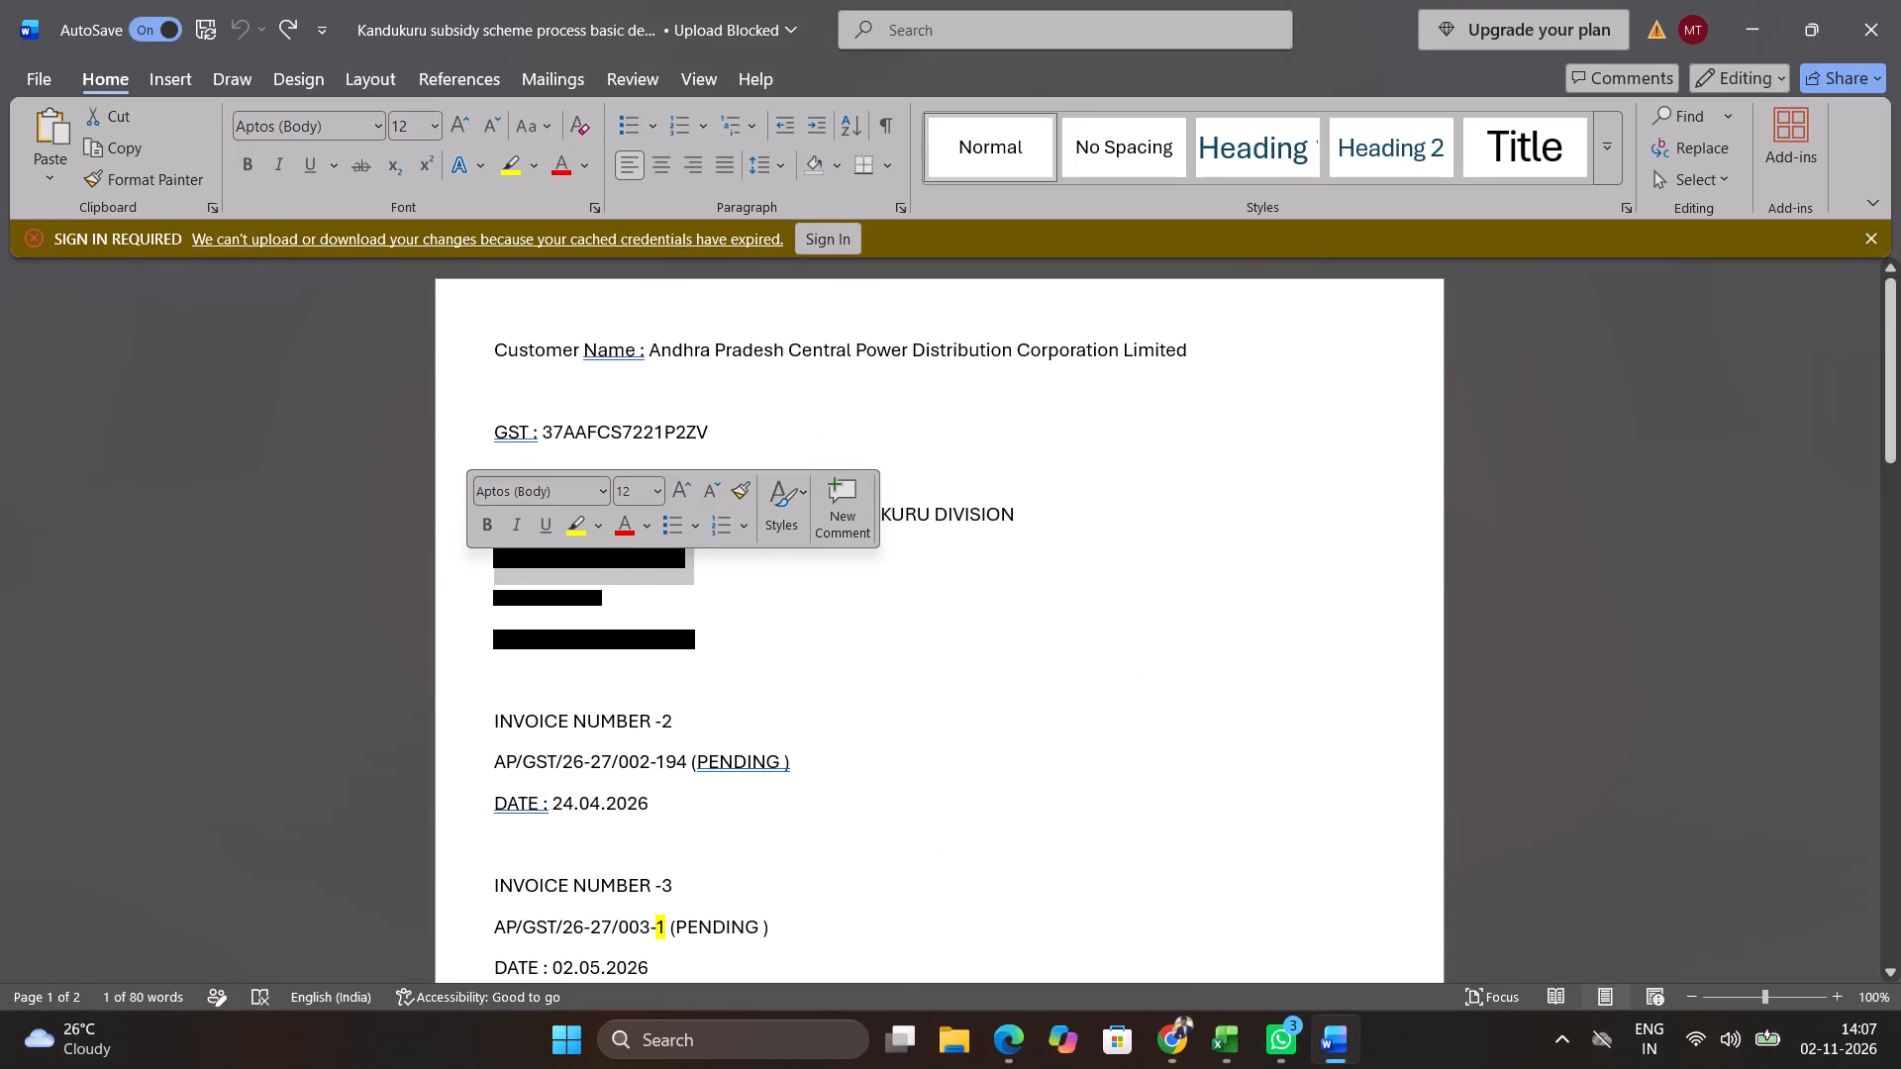
key("ctrl+c")
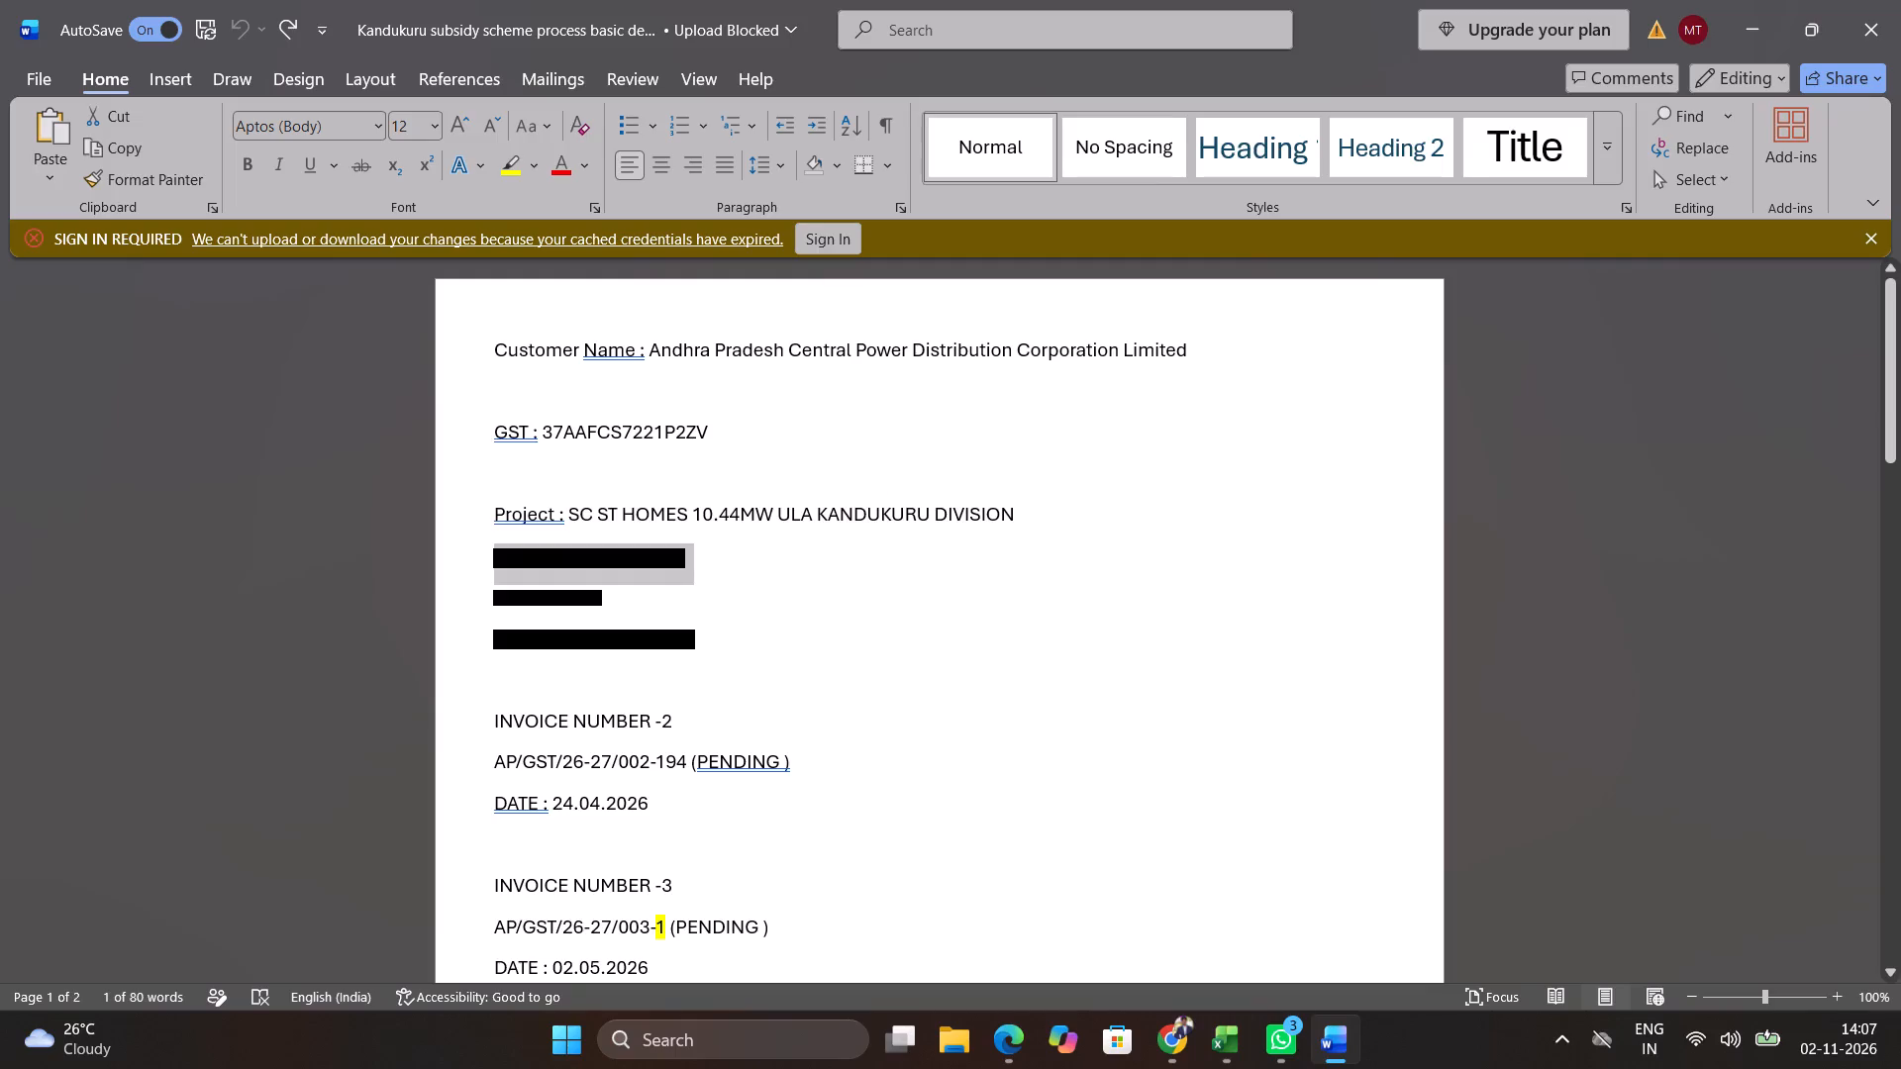
left_click(1162, 931)
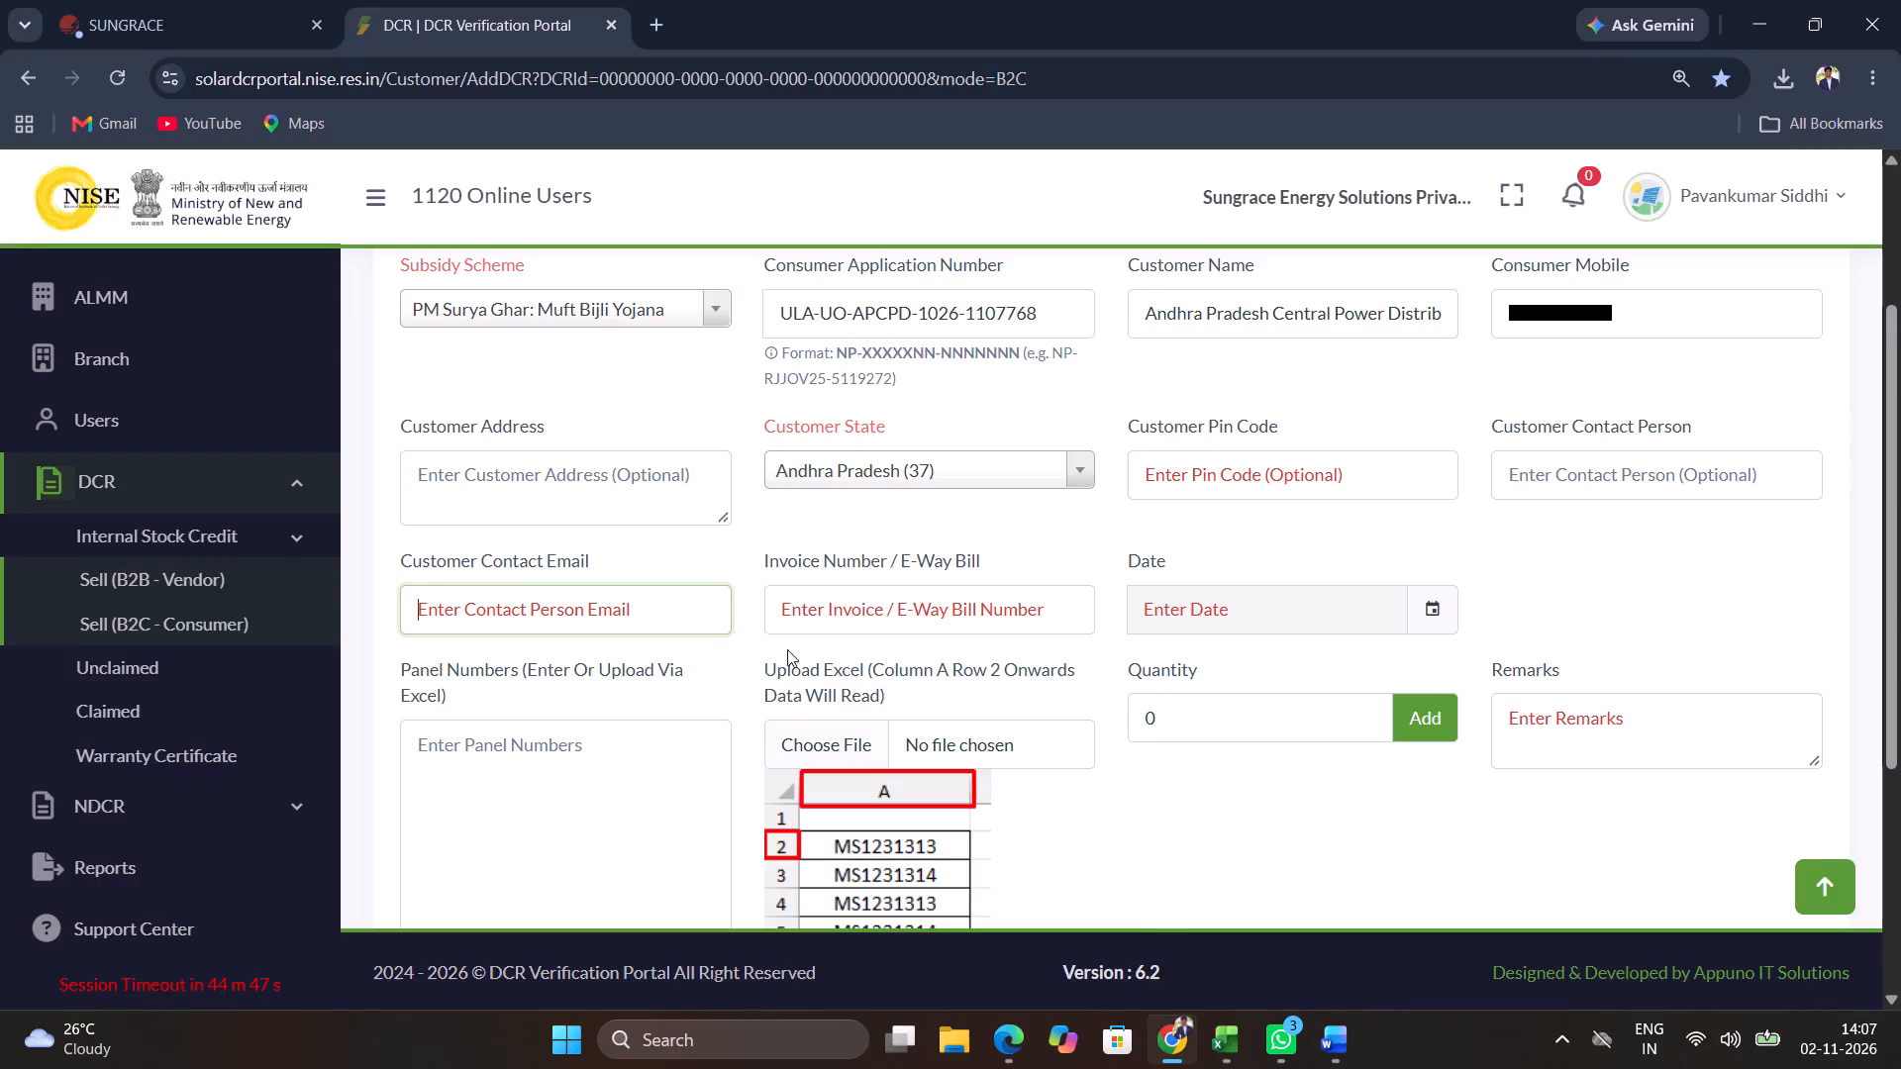
key("ctrl+v")
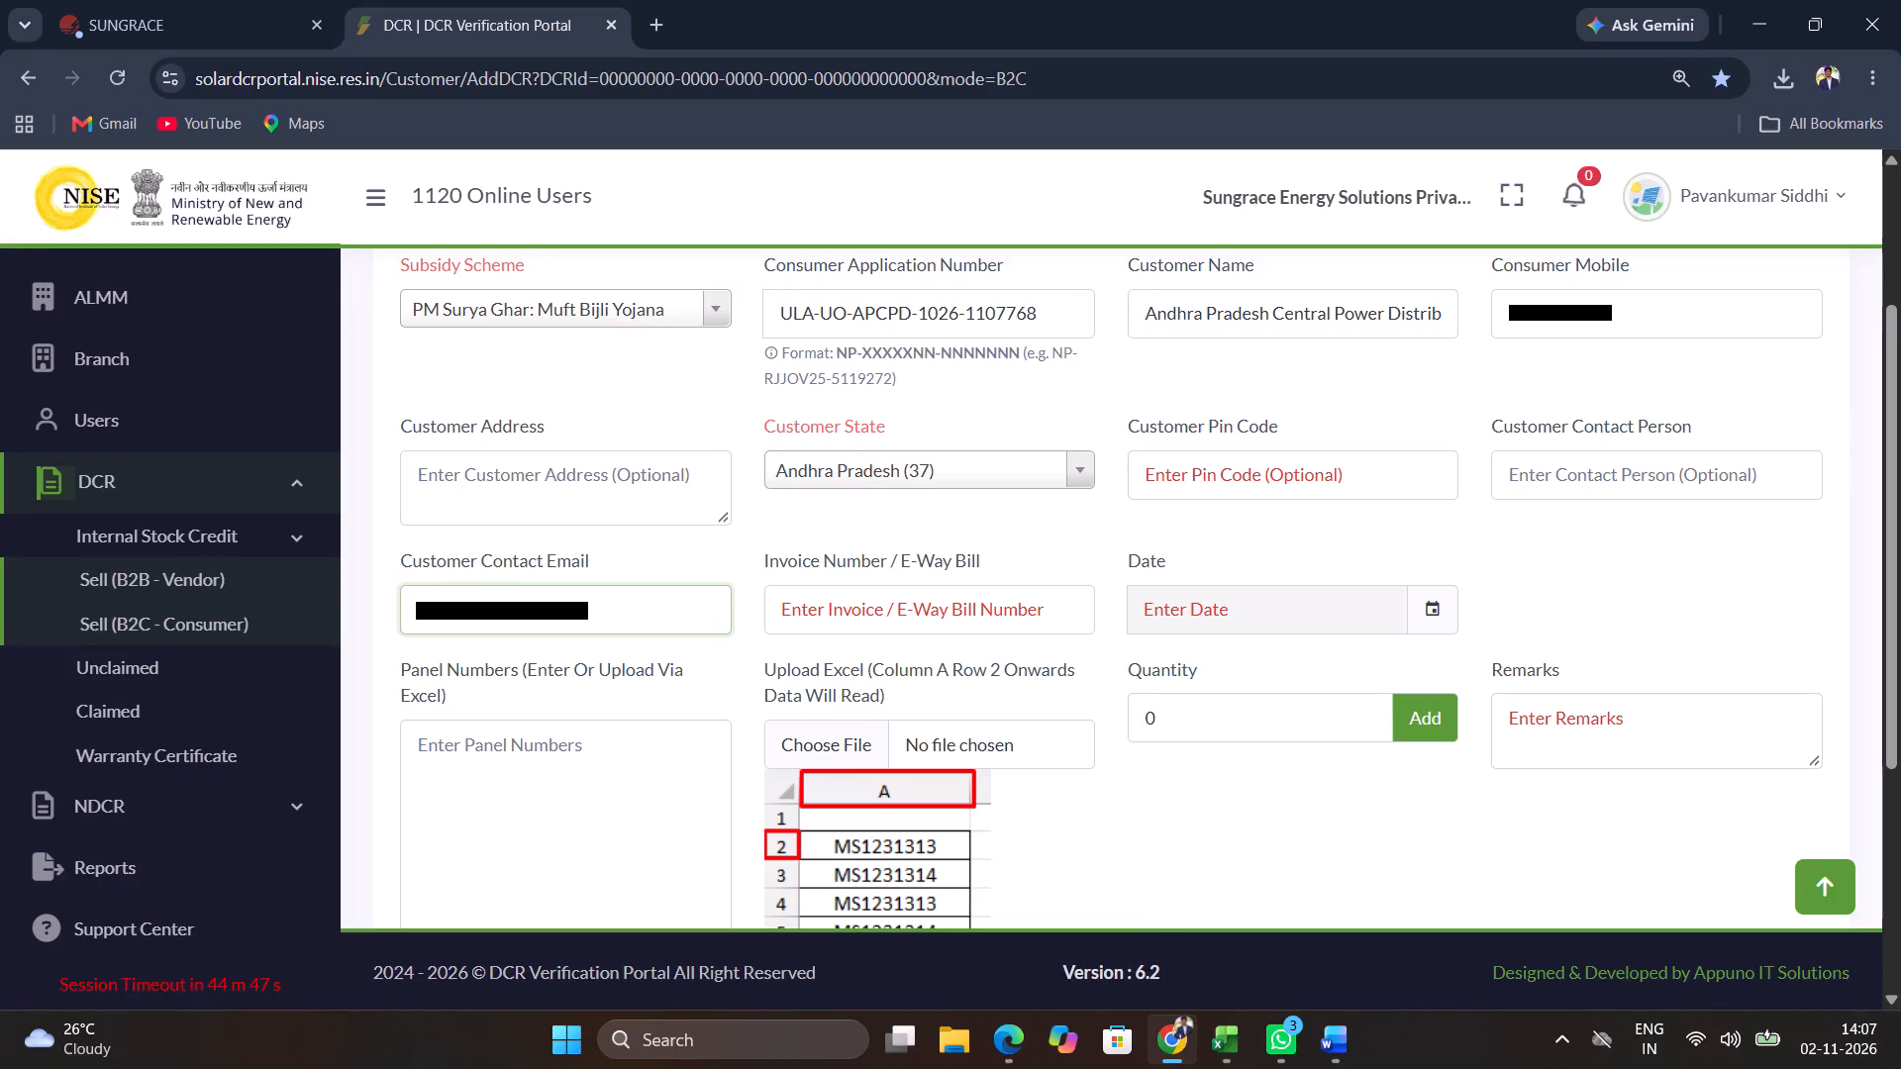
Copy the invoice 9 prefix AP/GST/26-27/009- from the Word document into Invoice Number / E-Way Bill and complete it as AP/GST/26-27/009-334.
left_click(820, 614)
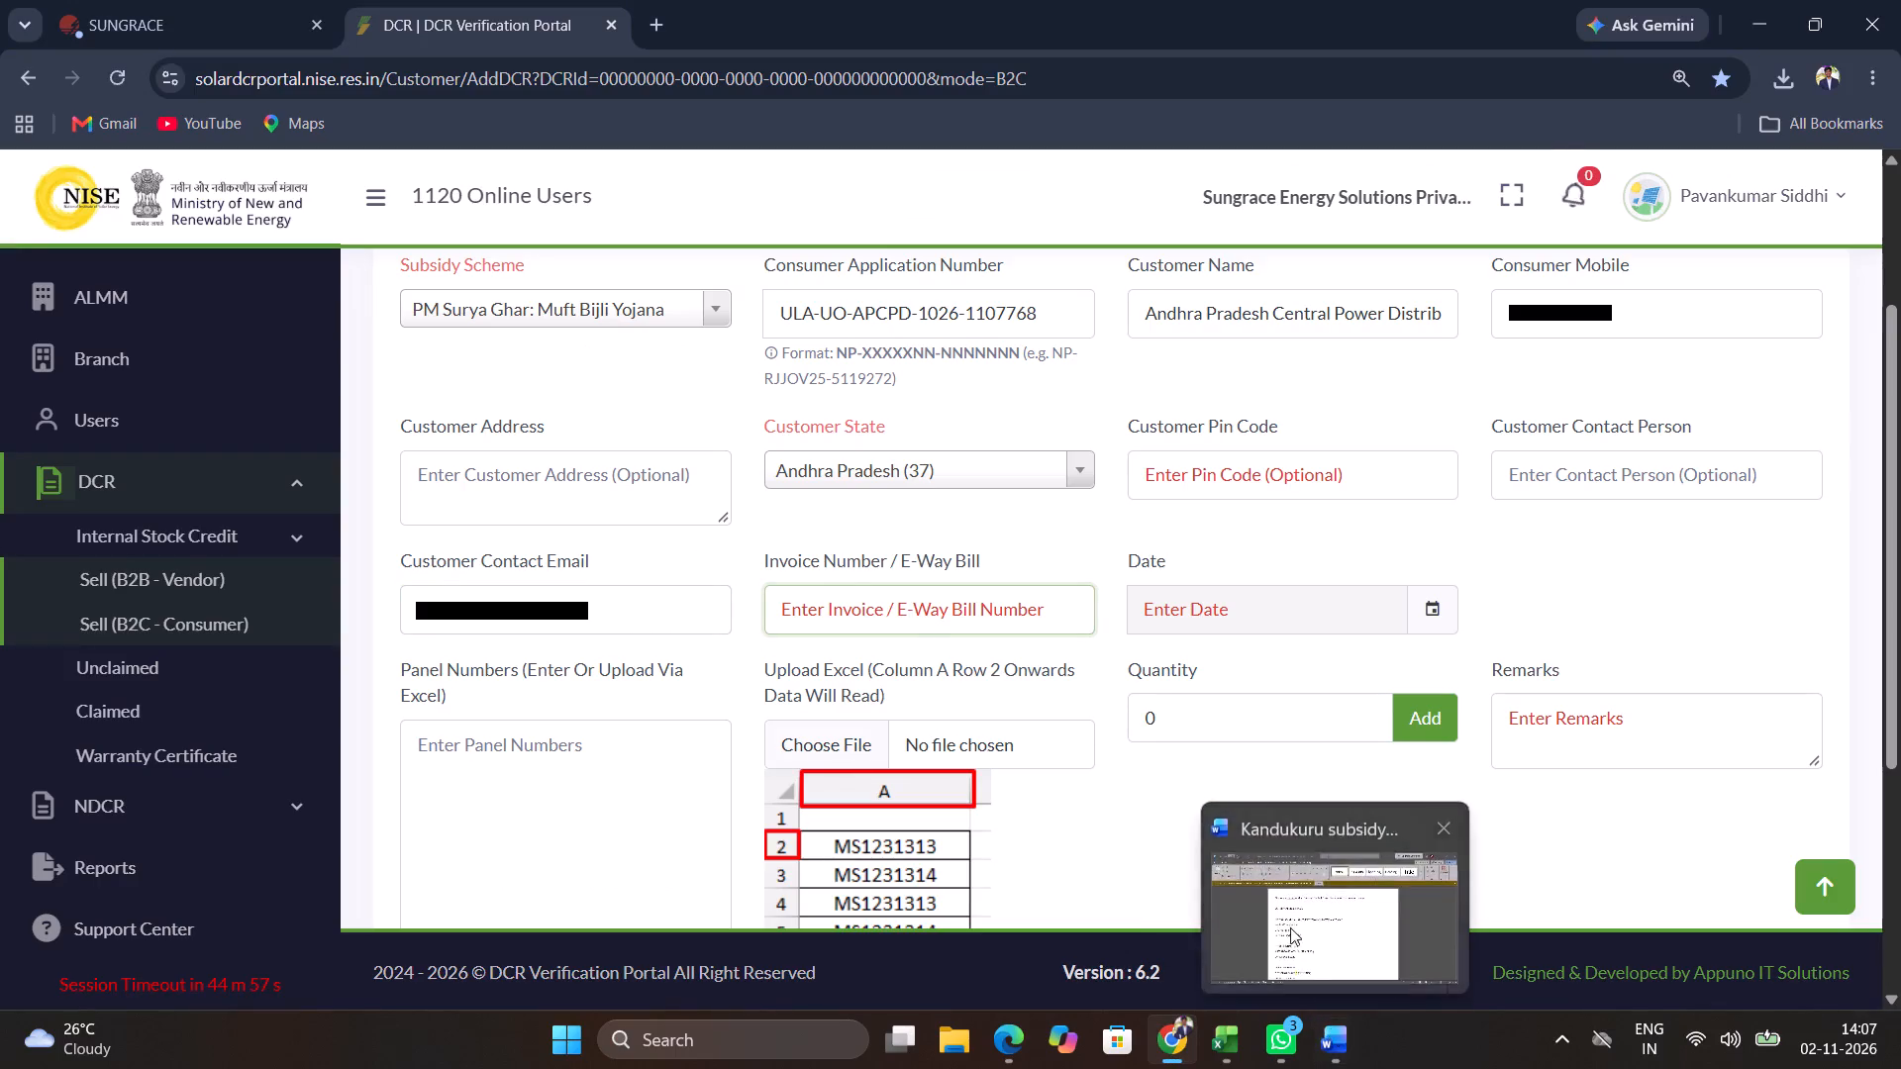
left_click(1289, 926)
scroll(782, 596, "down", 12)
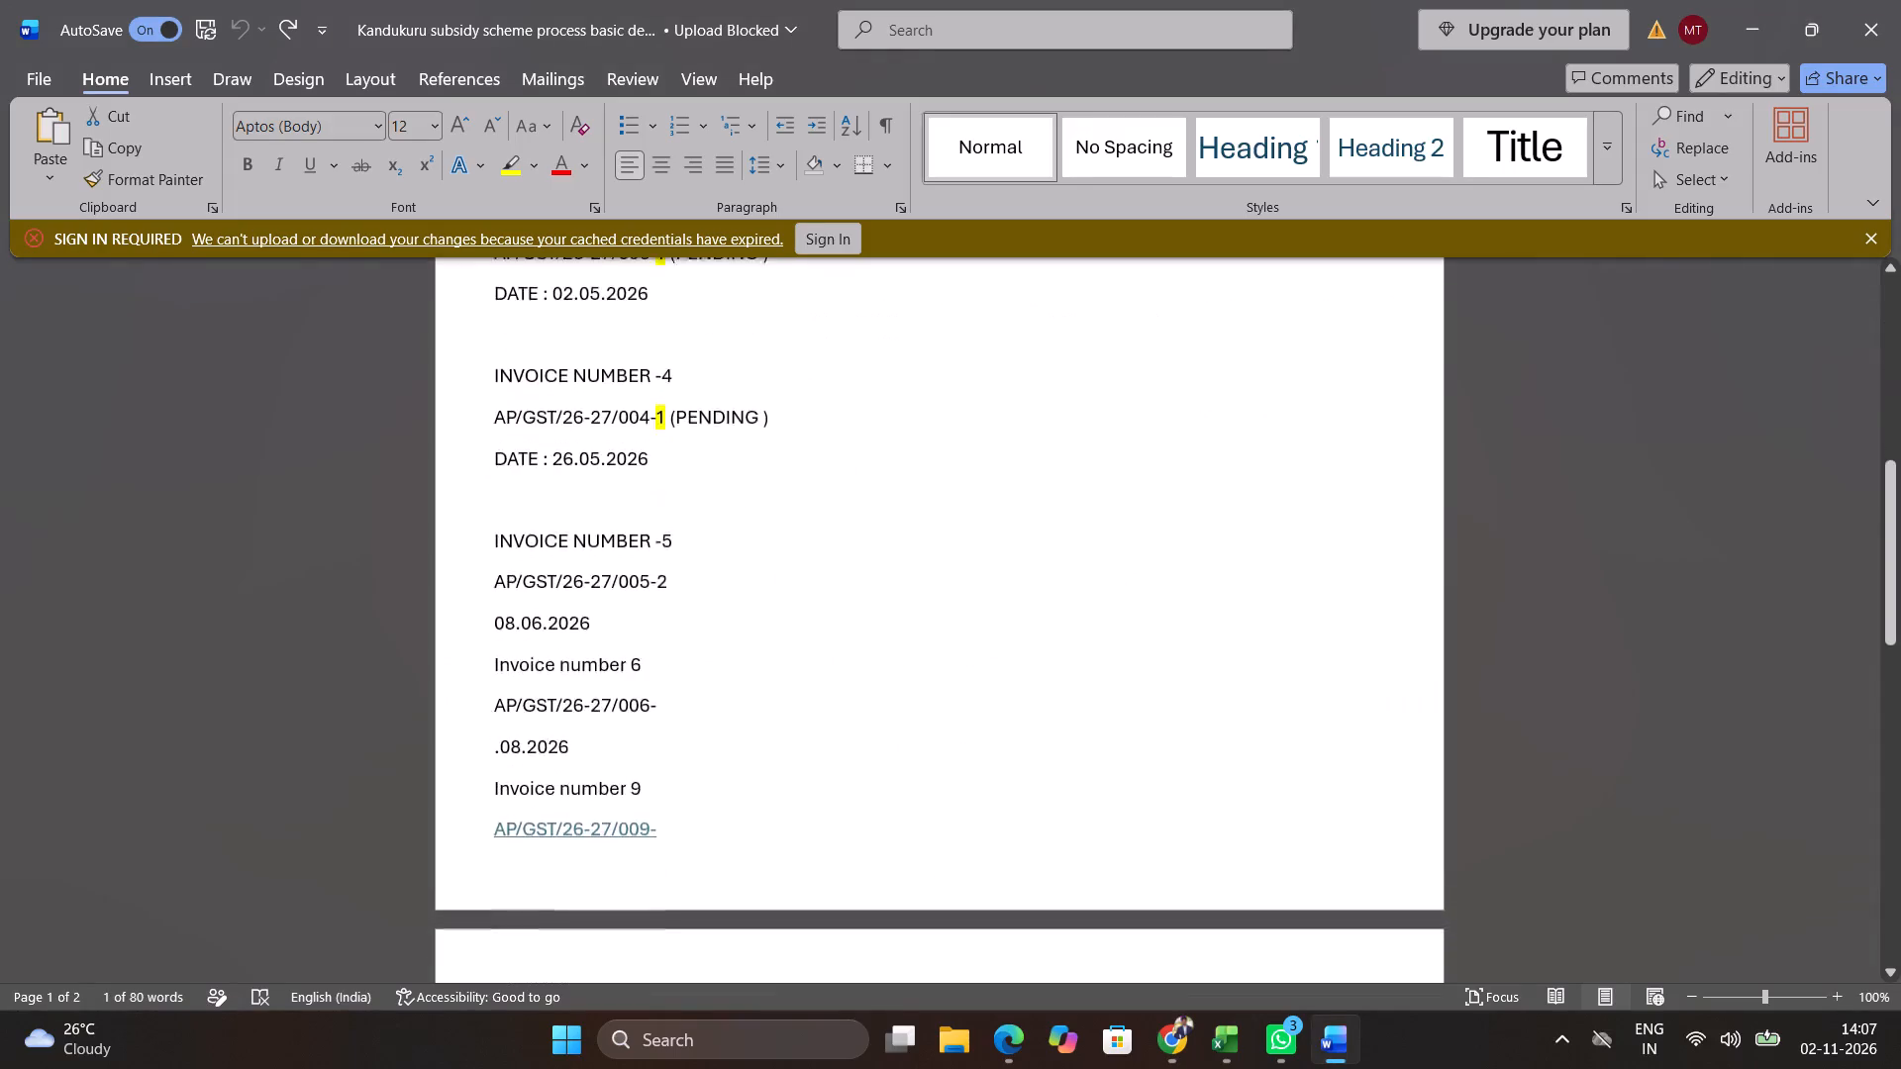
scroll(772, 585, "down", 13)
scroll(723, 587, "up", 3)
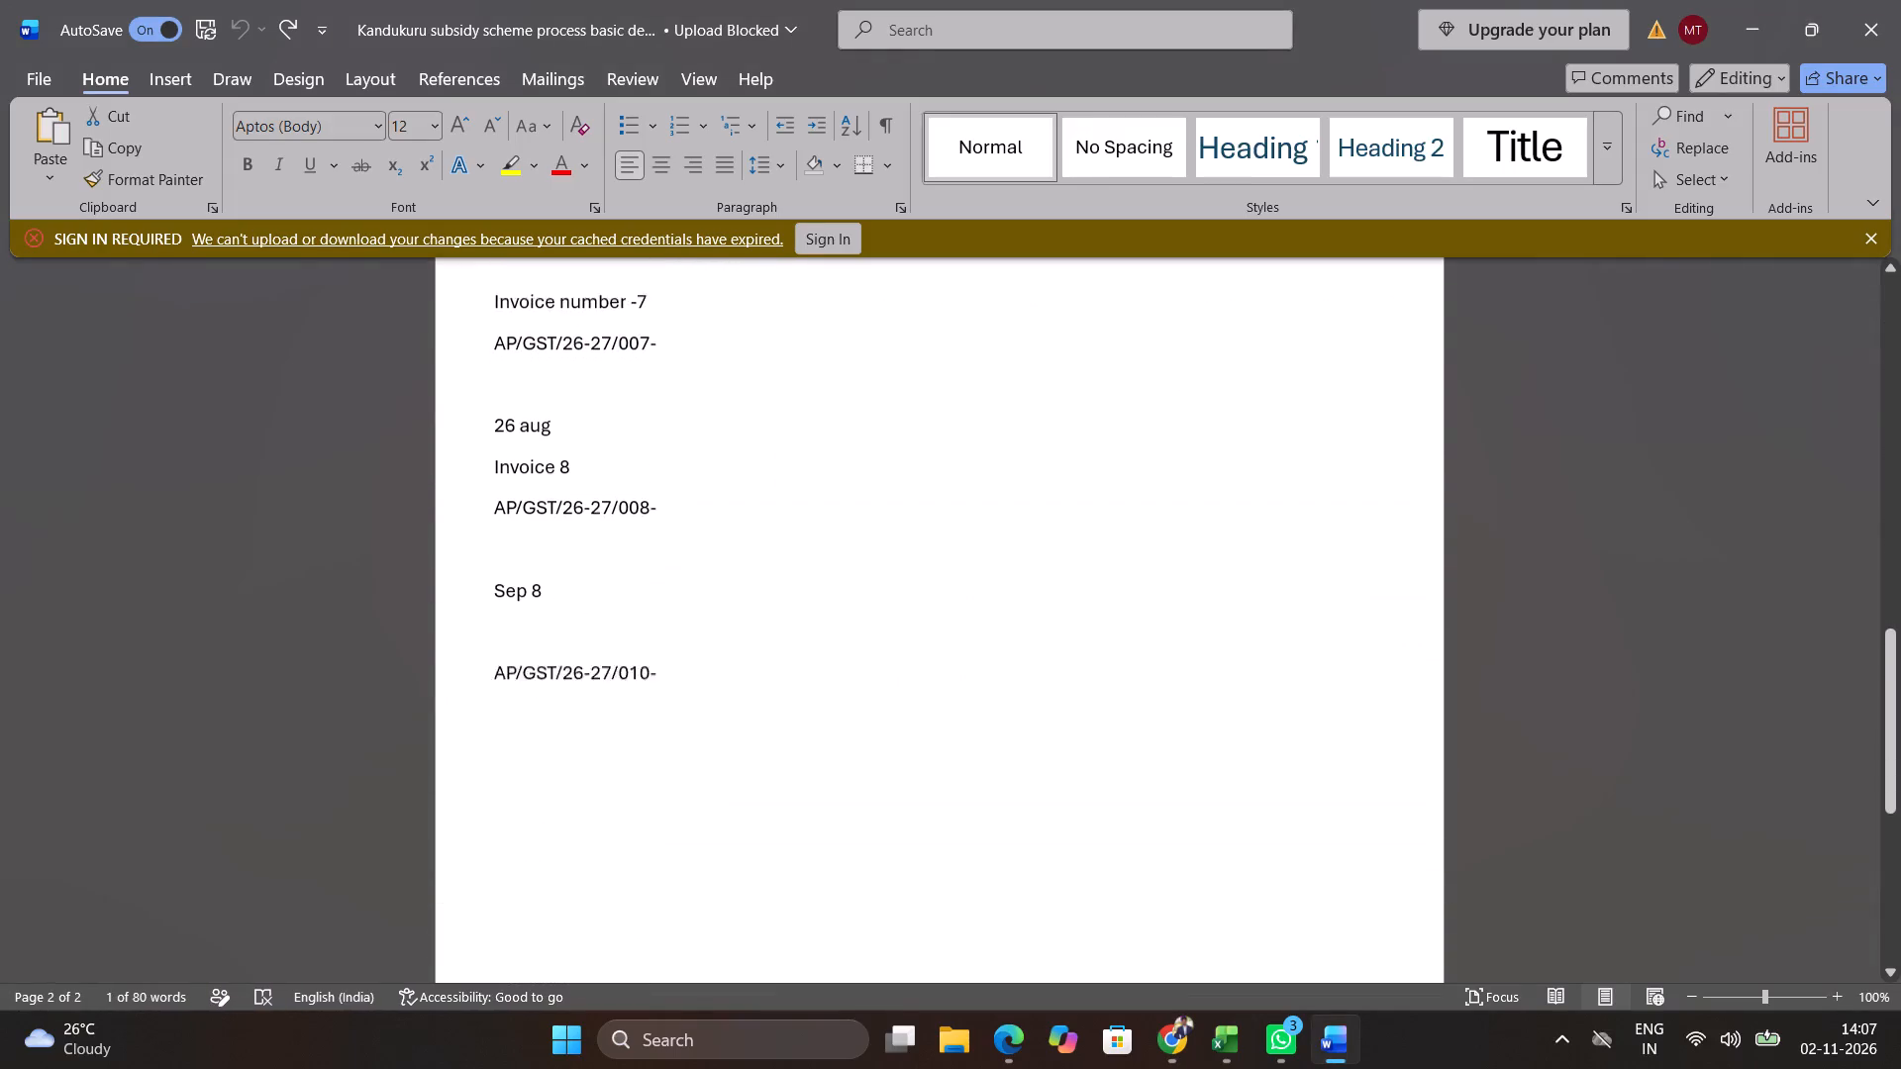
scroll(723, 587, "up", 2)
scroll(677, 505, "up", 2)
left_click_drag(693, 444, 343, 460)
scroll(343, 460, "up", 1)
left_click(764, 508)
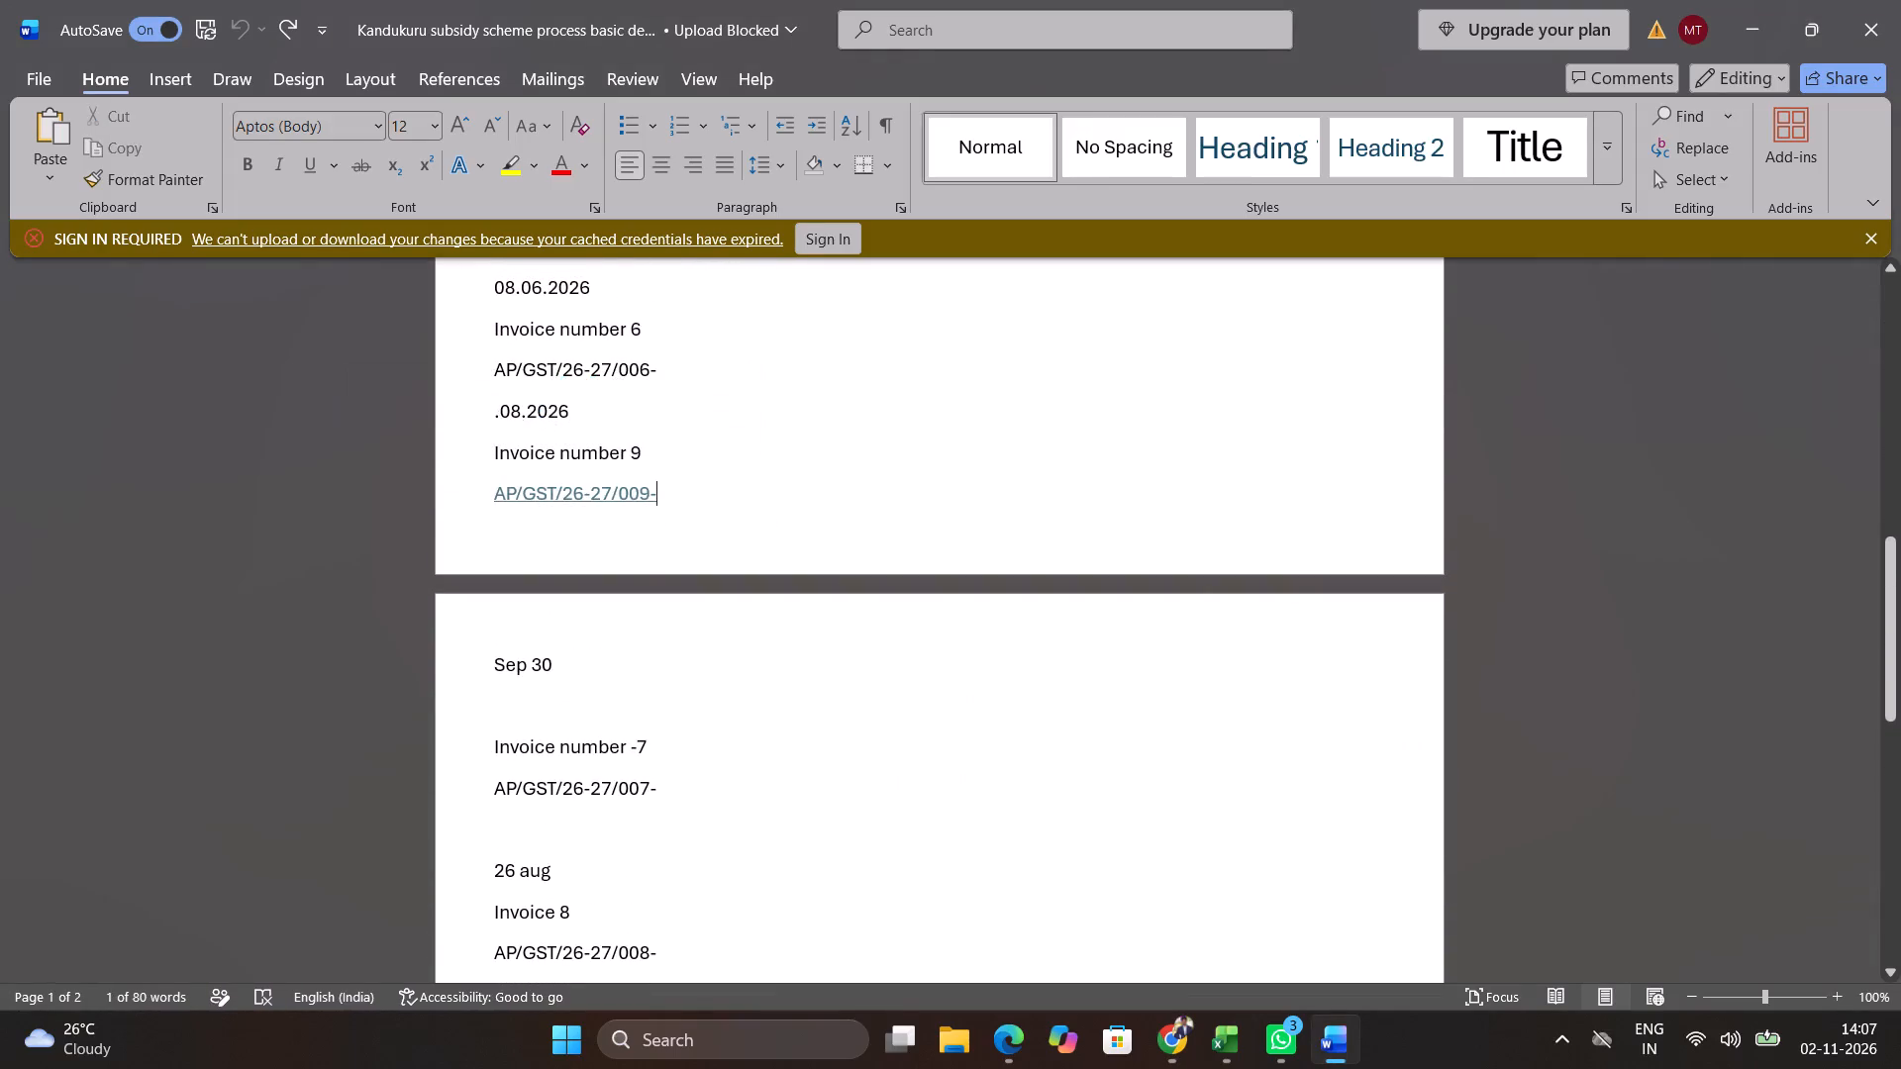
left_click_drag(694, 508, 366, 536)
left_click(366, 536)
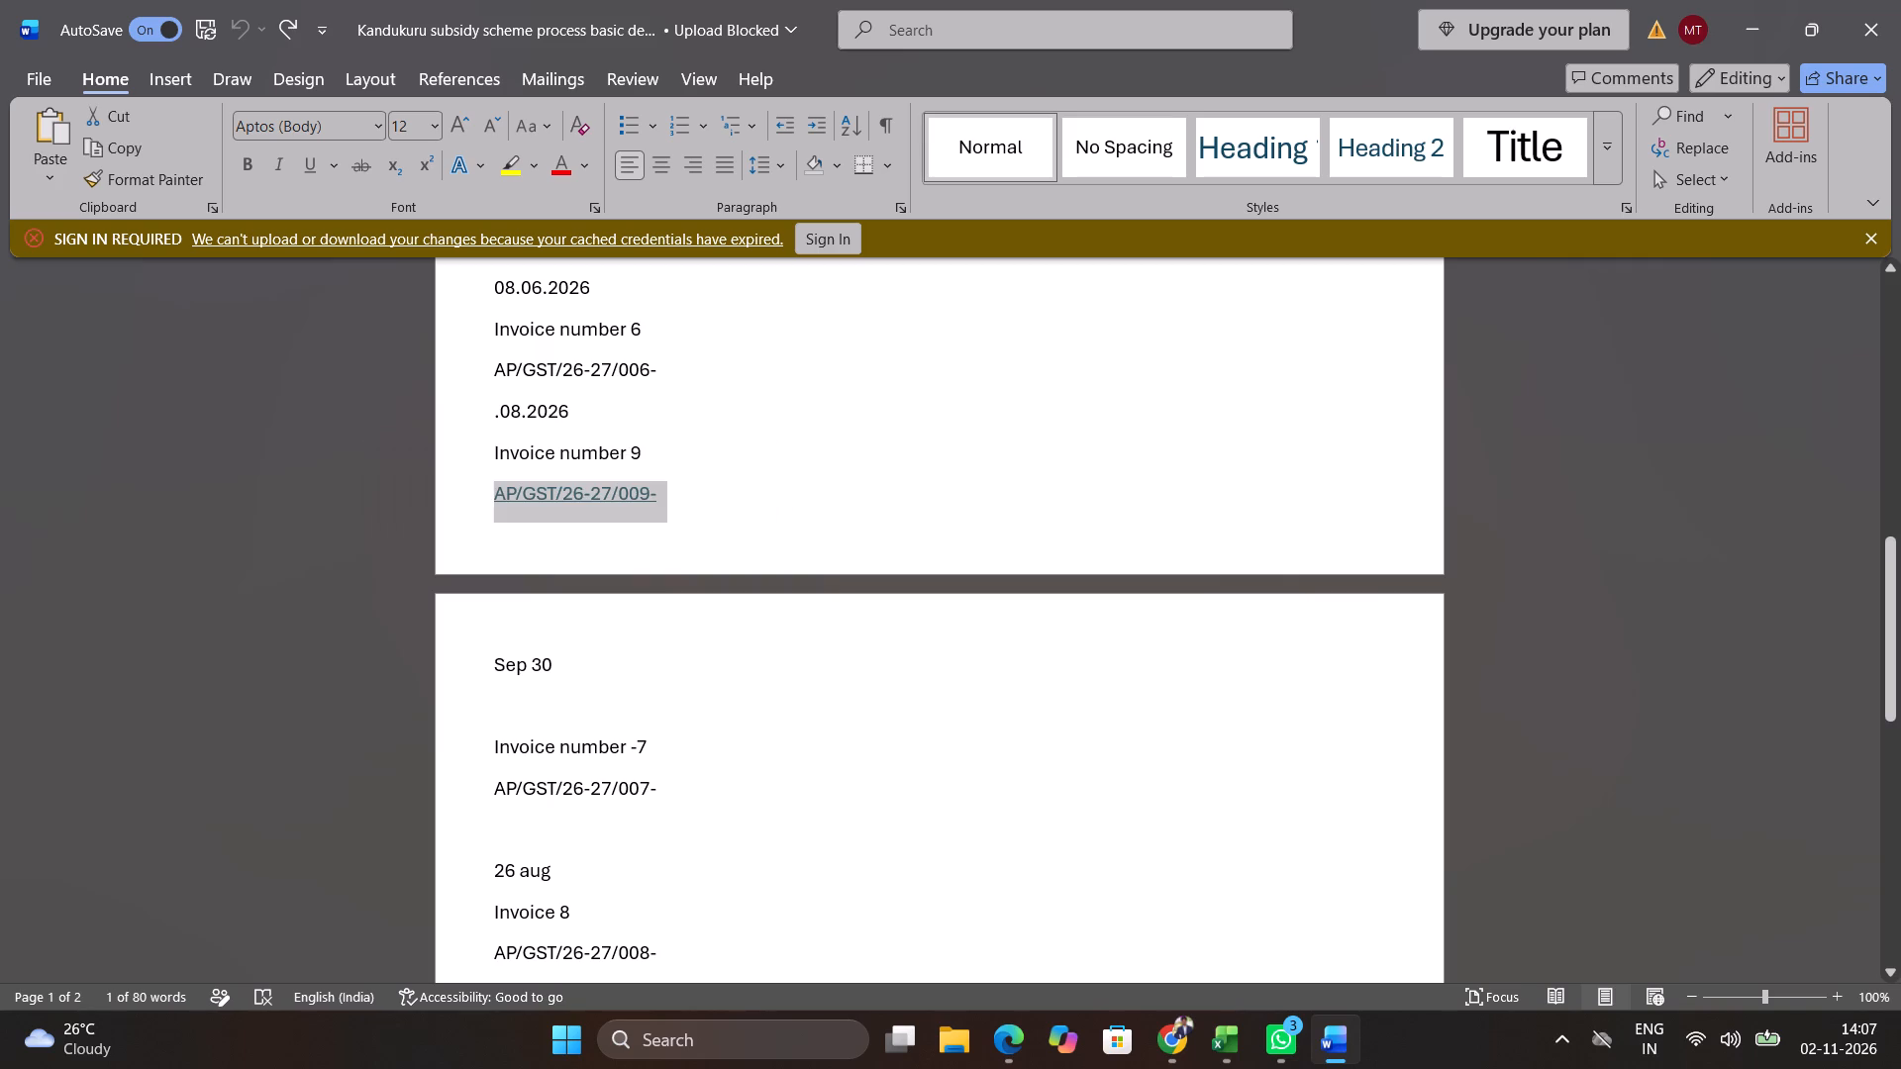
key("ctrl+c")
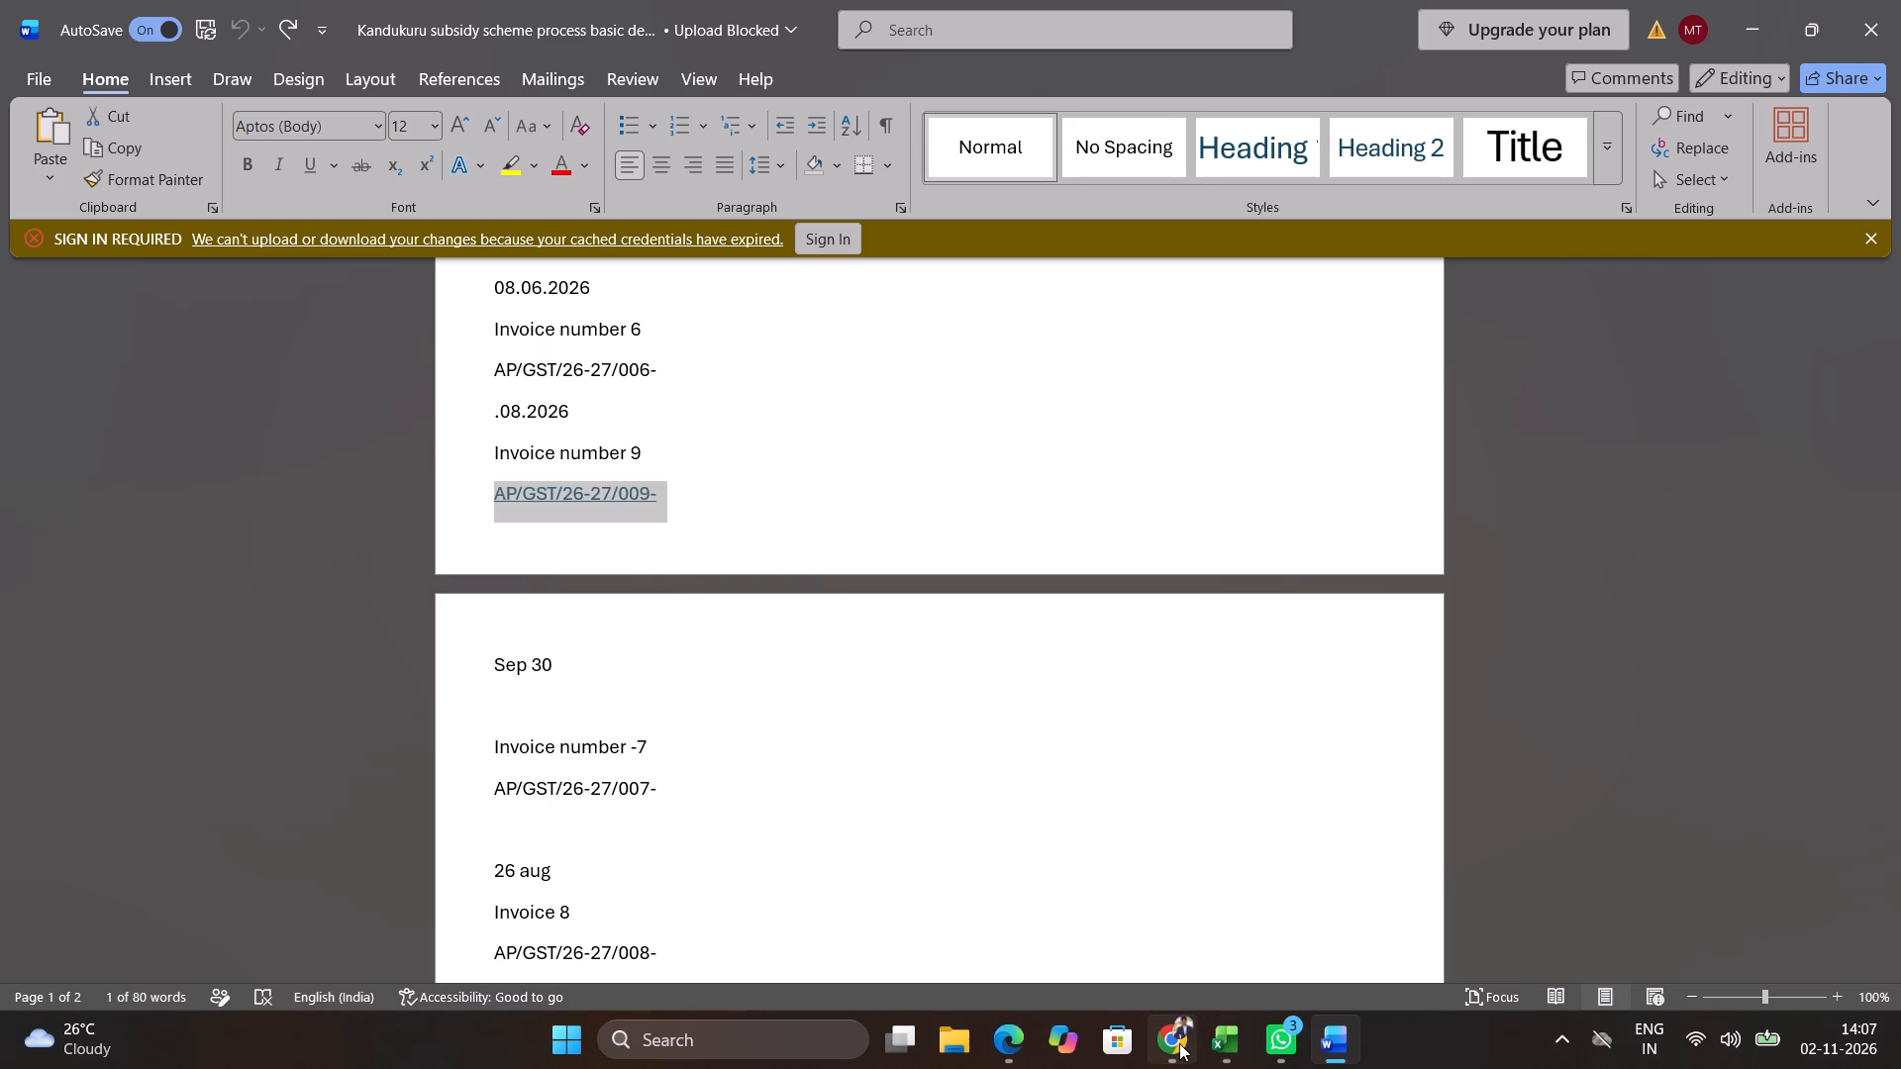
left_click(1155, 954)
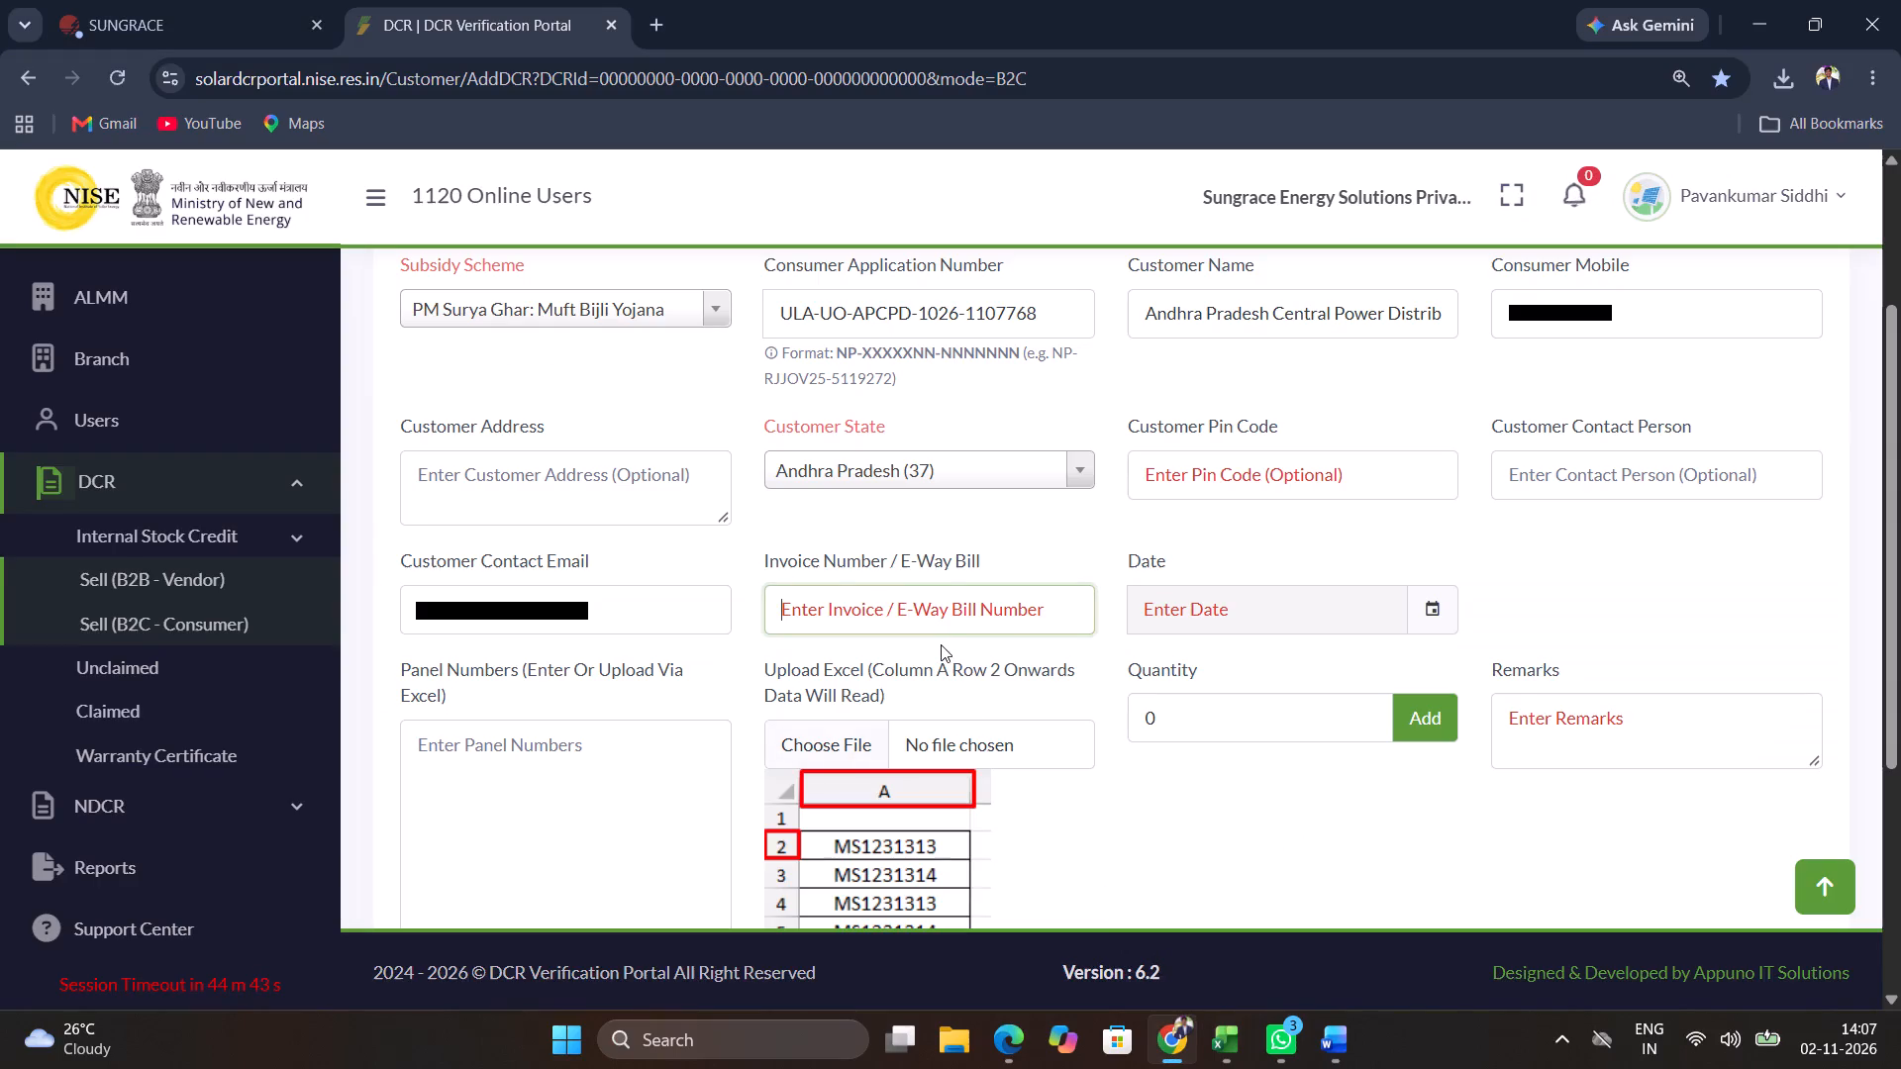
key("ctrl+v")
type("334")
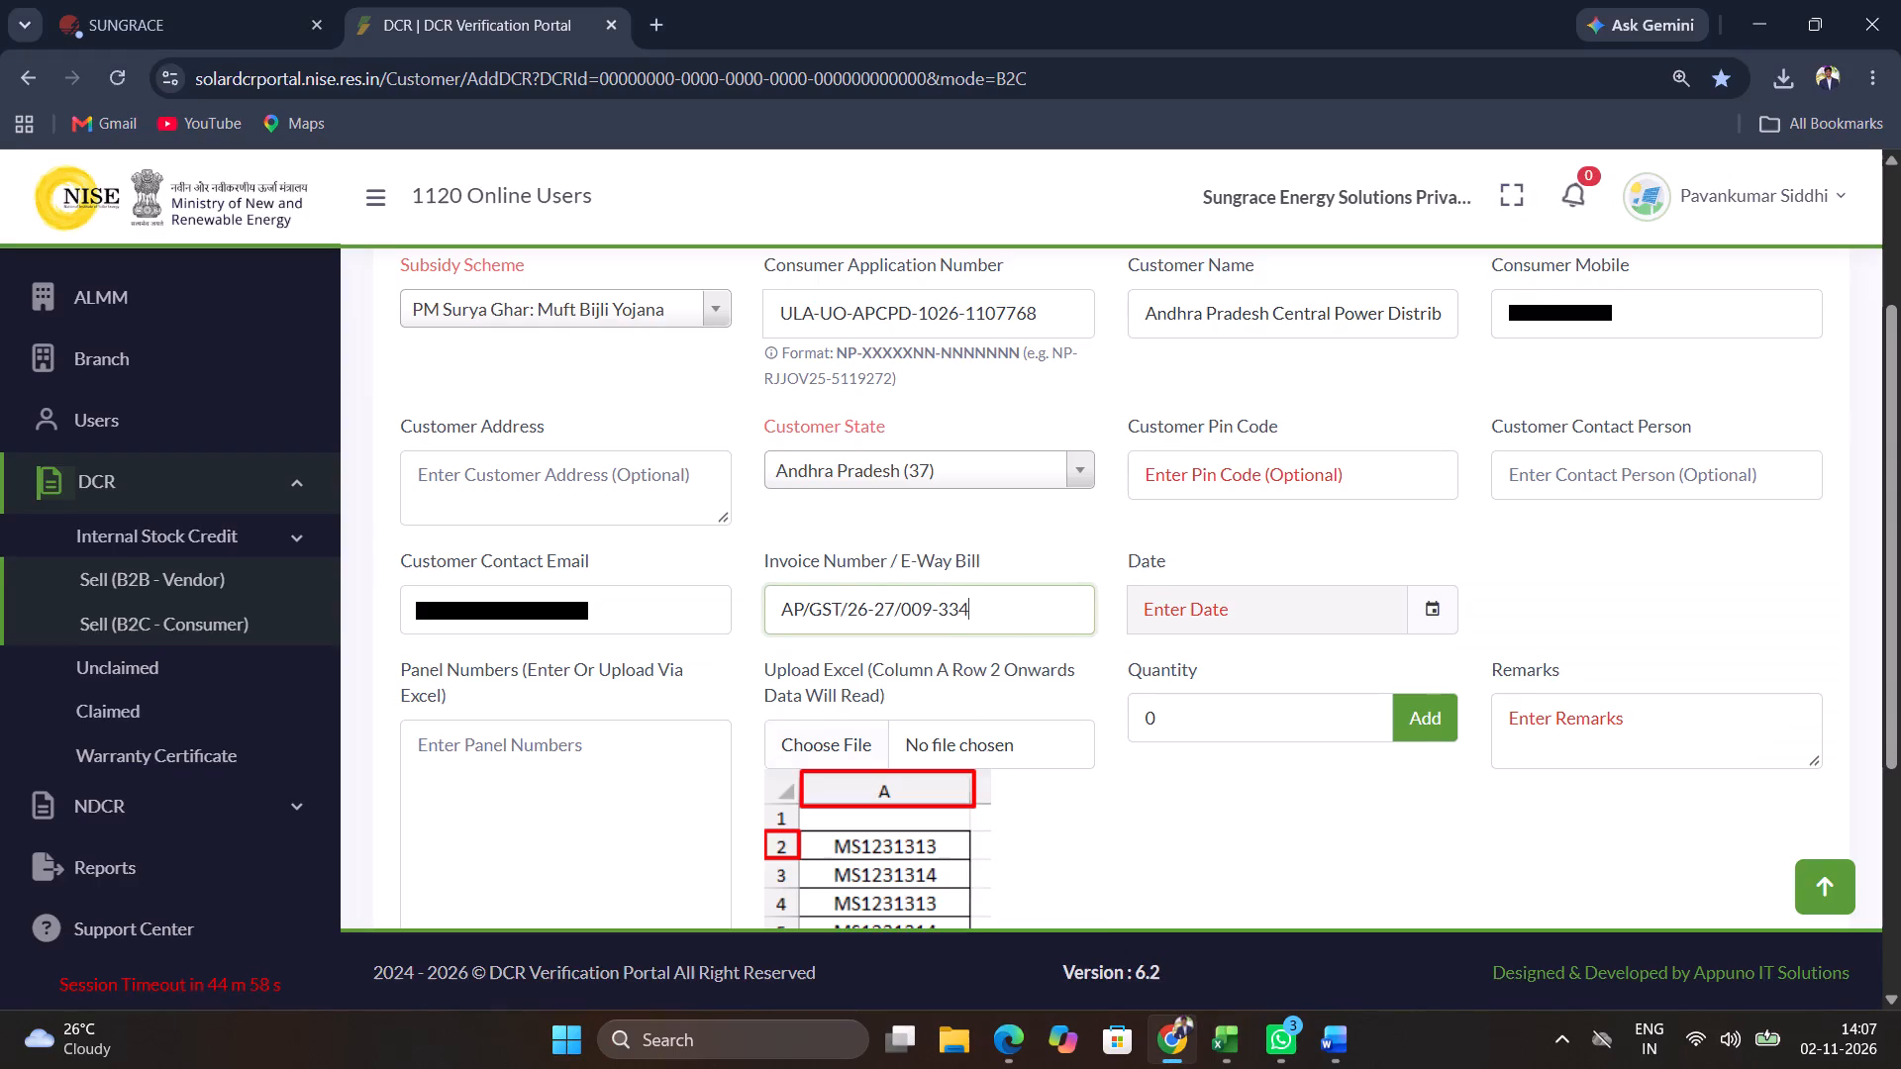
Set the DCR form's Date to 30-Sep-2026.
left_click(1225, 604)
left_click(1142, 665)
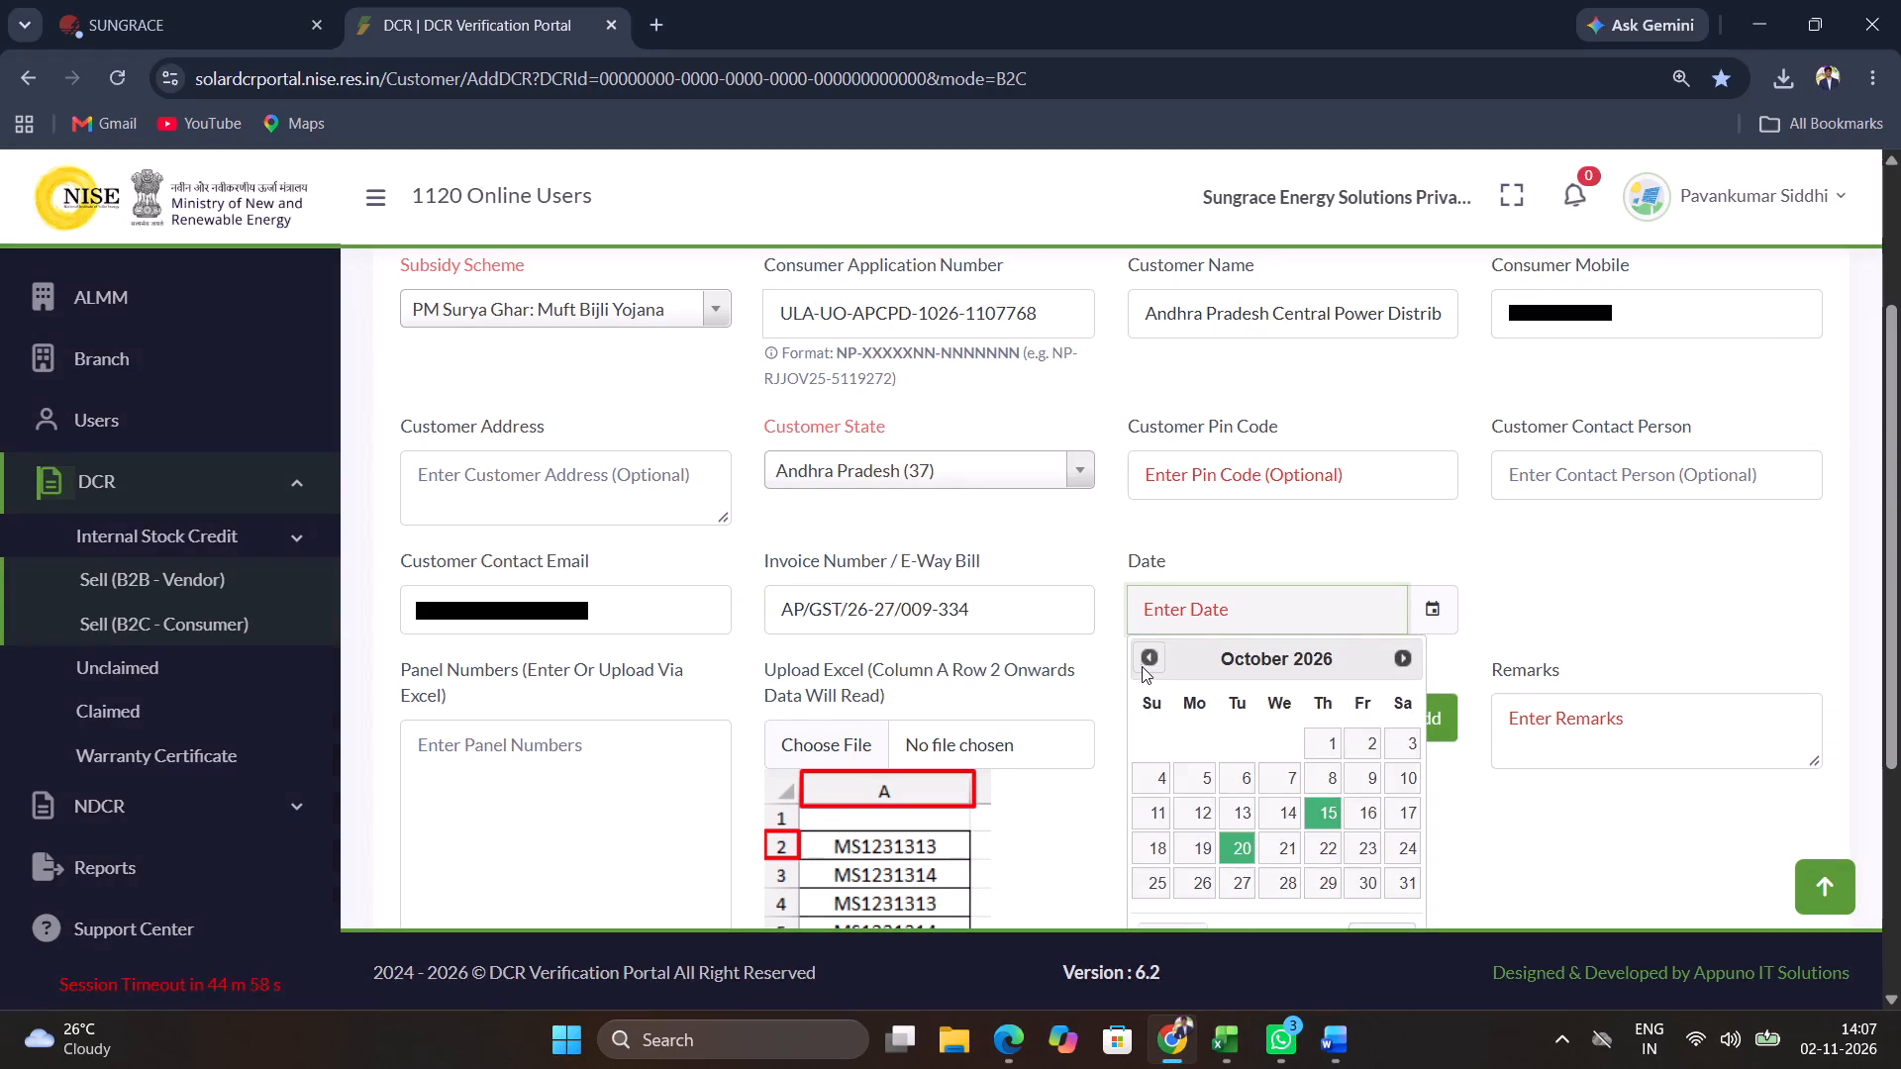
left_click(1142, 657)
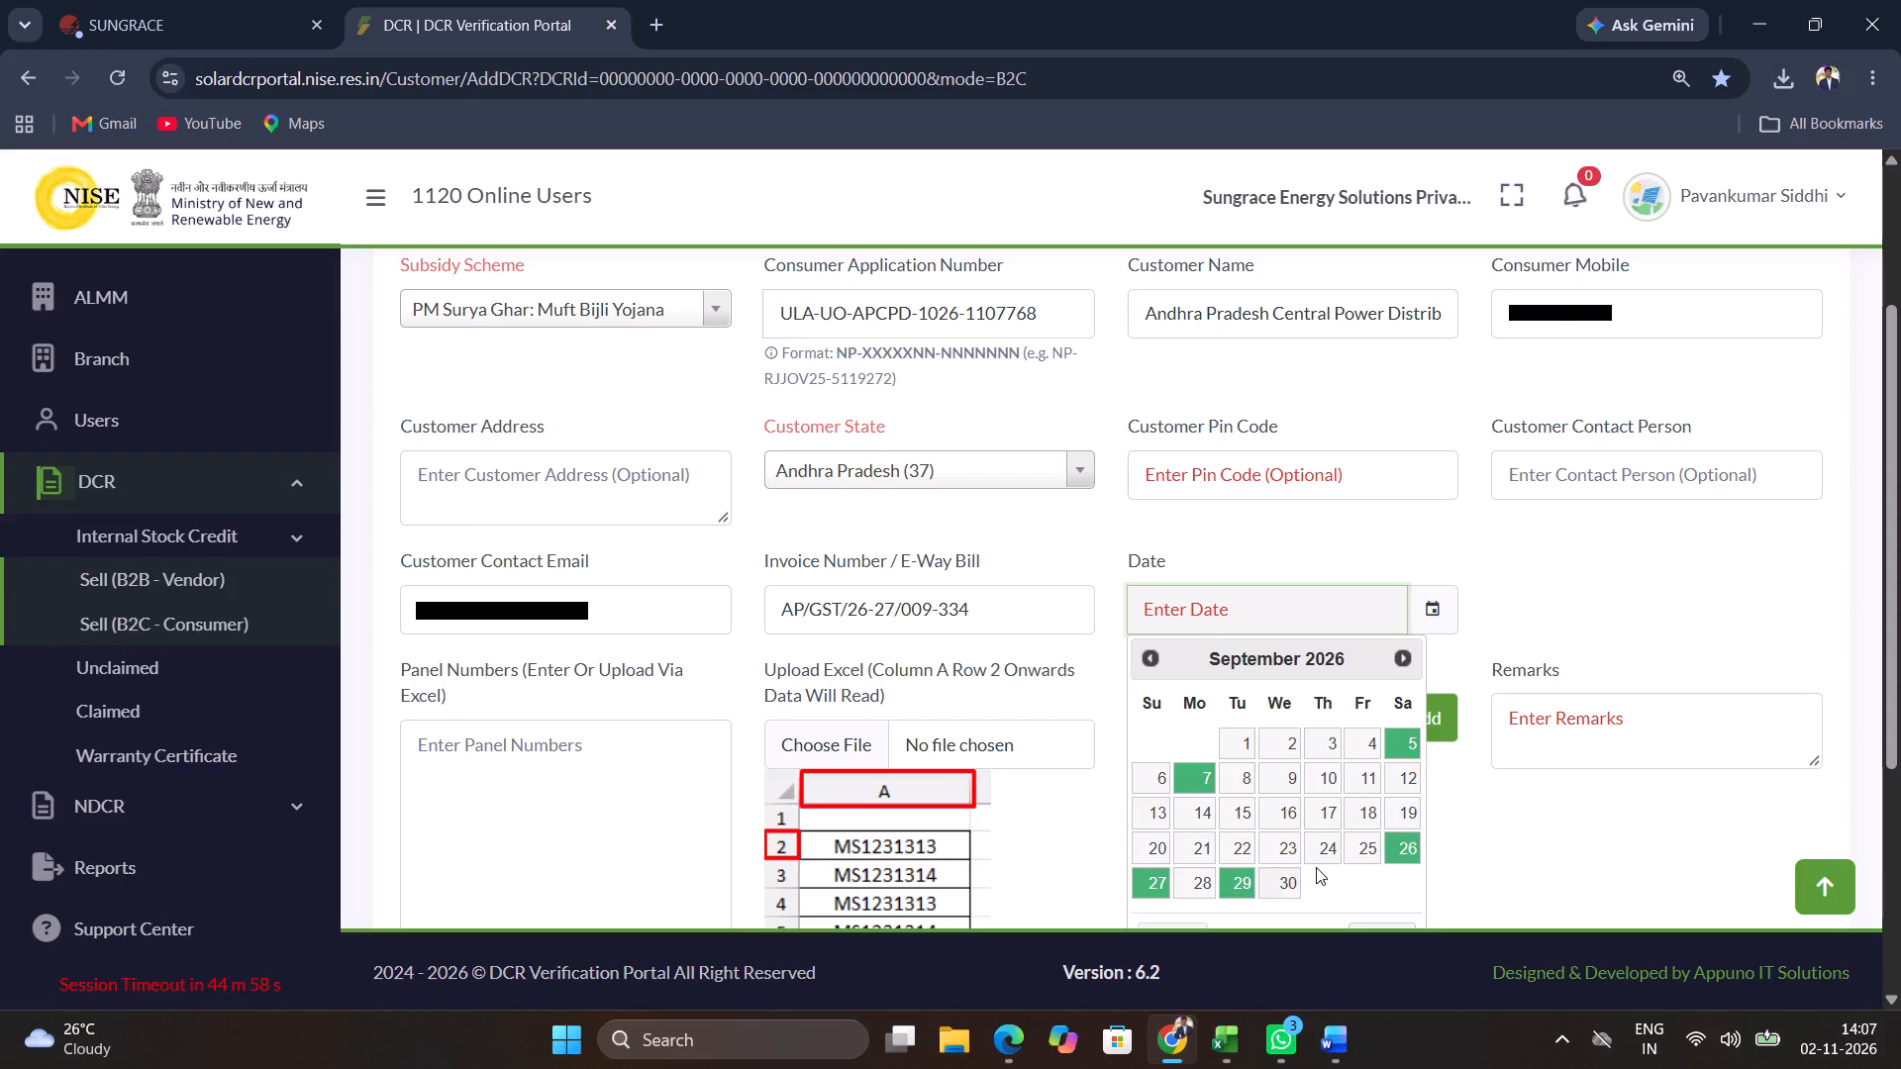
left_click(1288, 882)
left_click(451, 867)
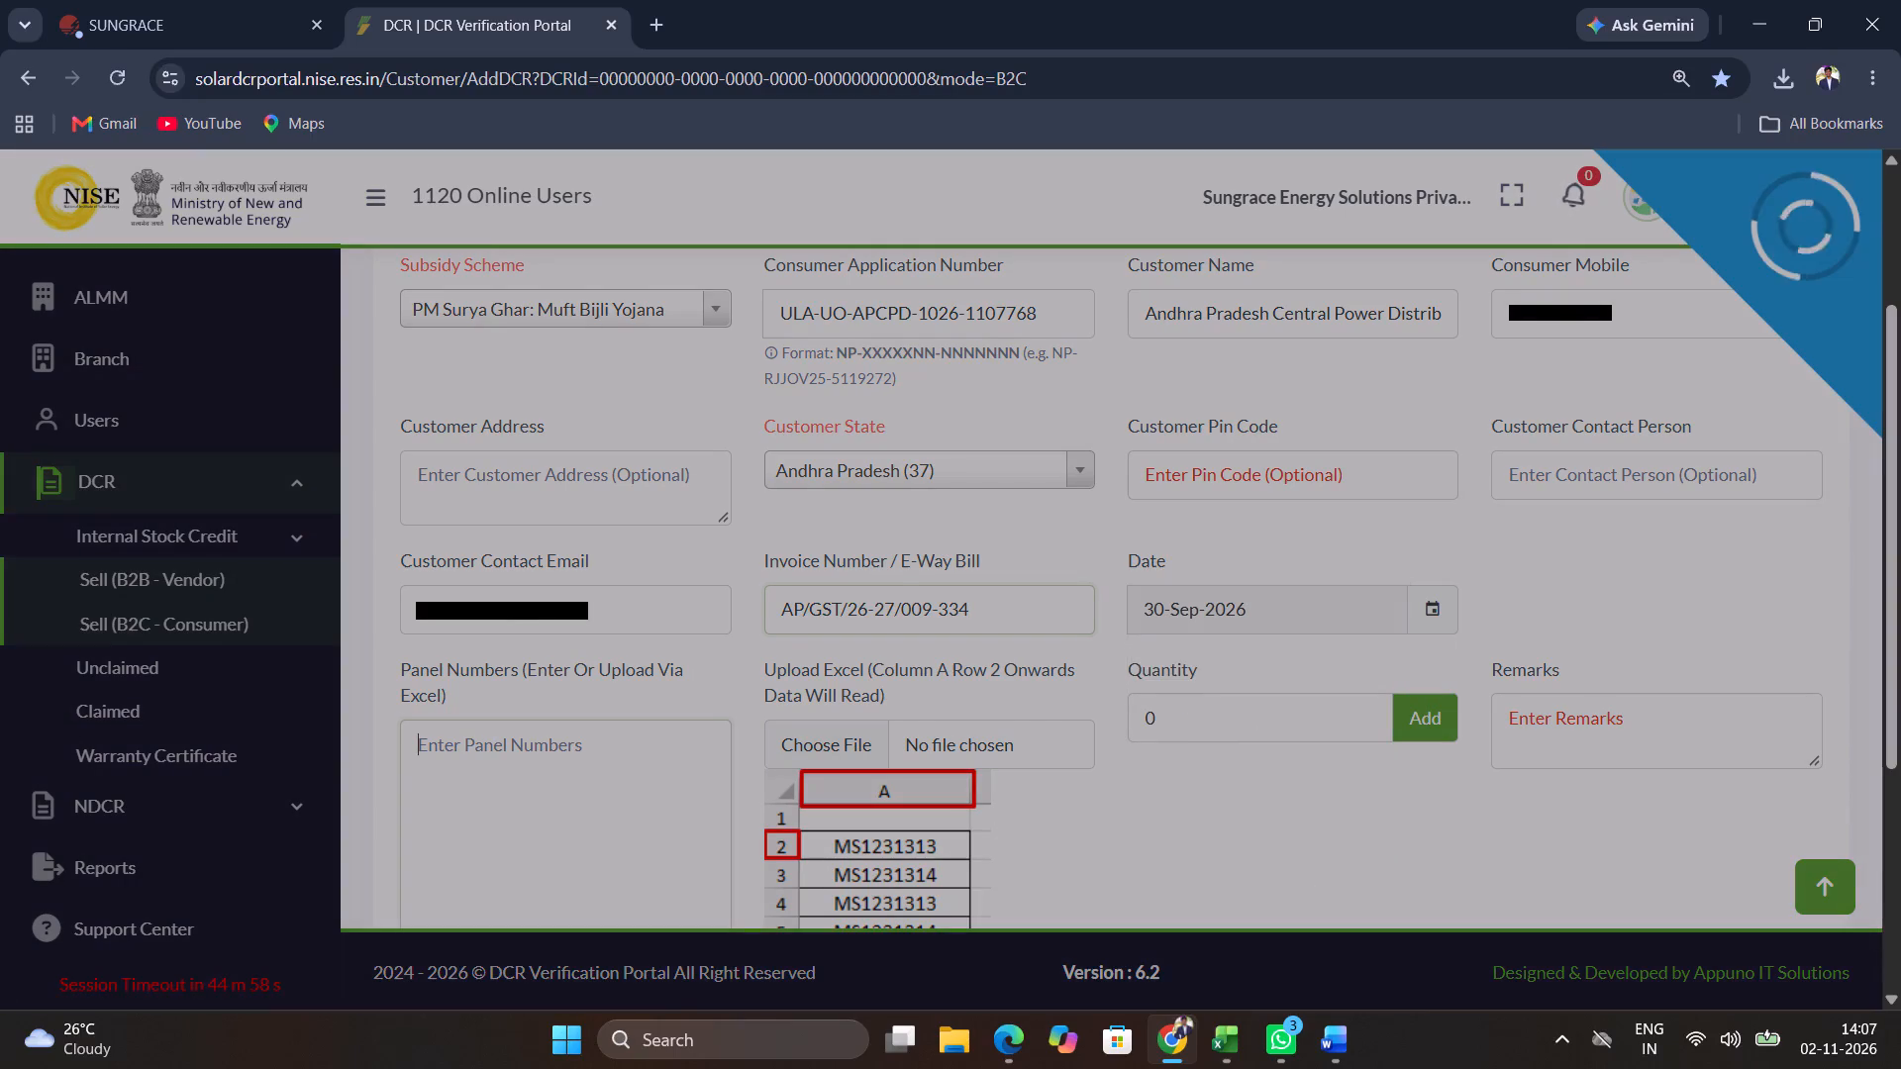
left_click(108, 0)
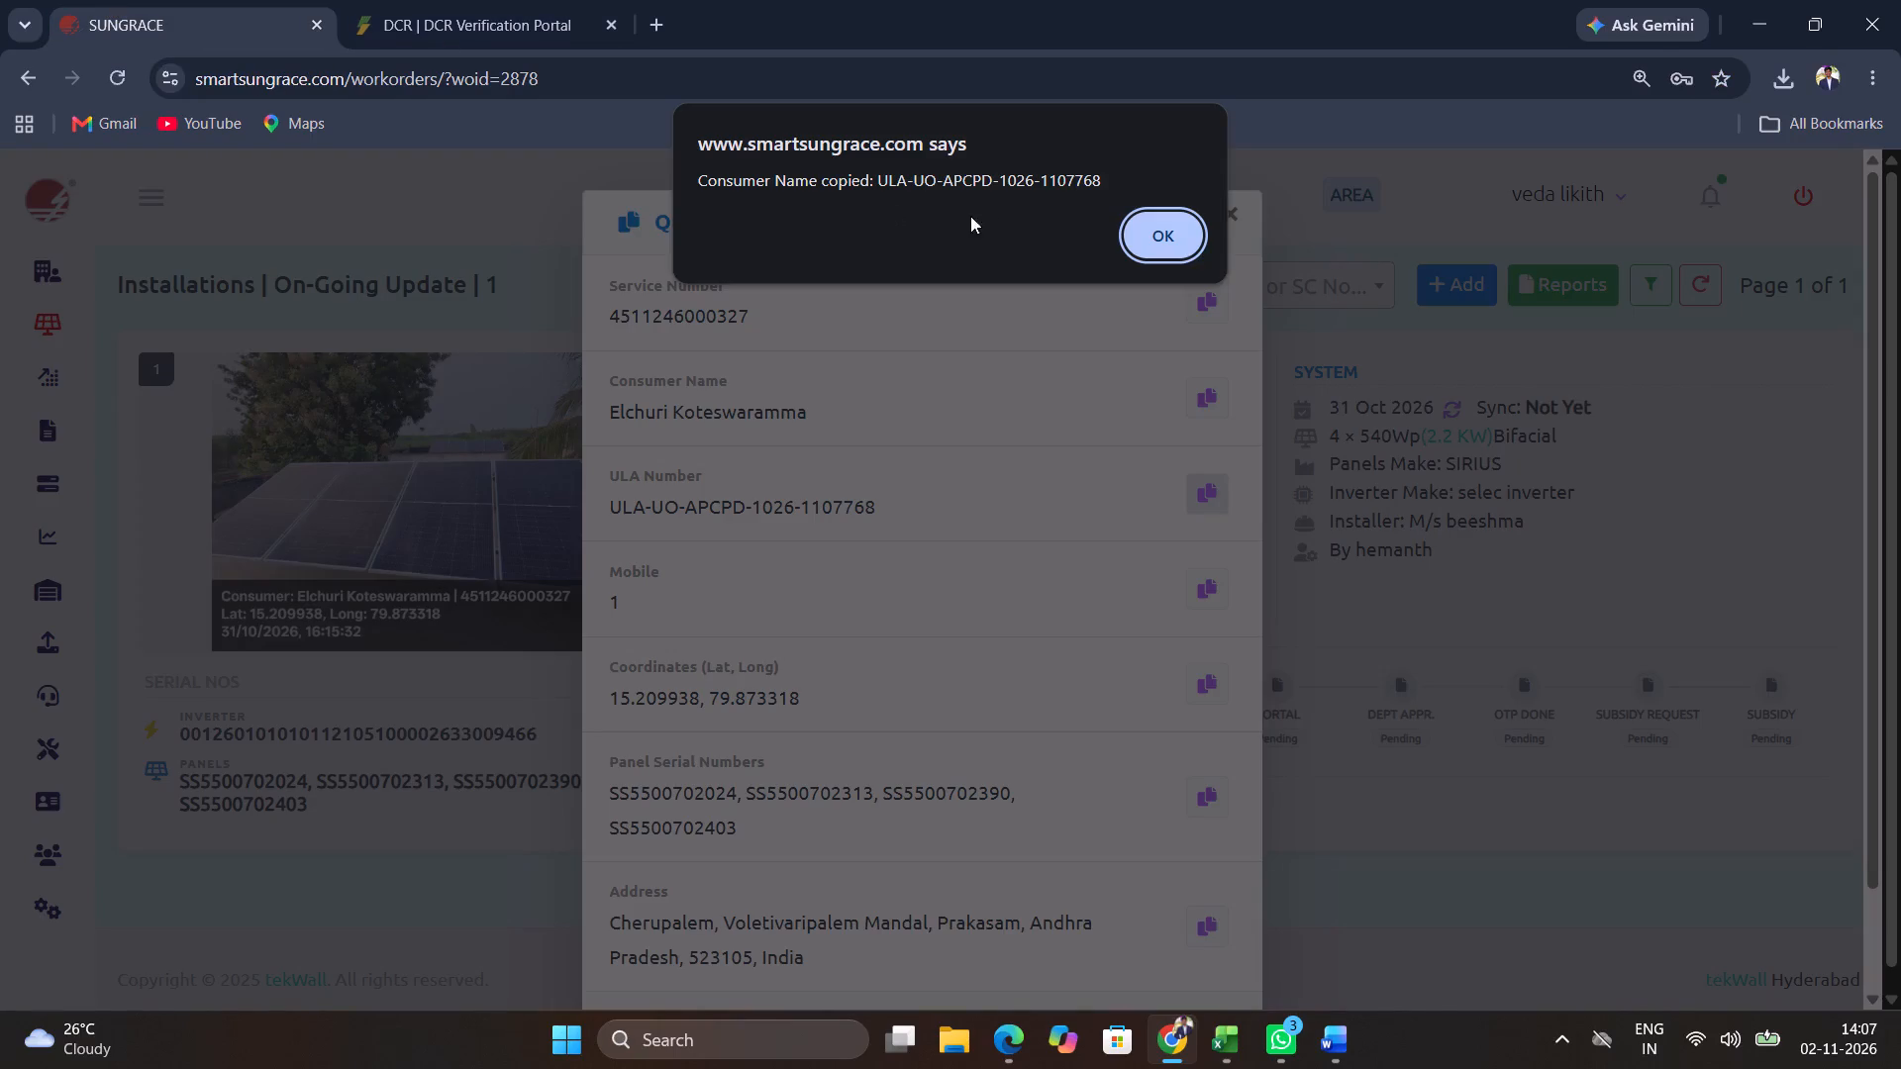
left_click(1215, 221)
left_click_drag(1204, 223, 1176, 246)
left_click(1165, 251)
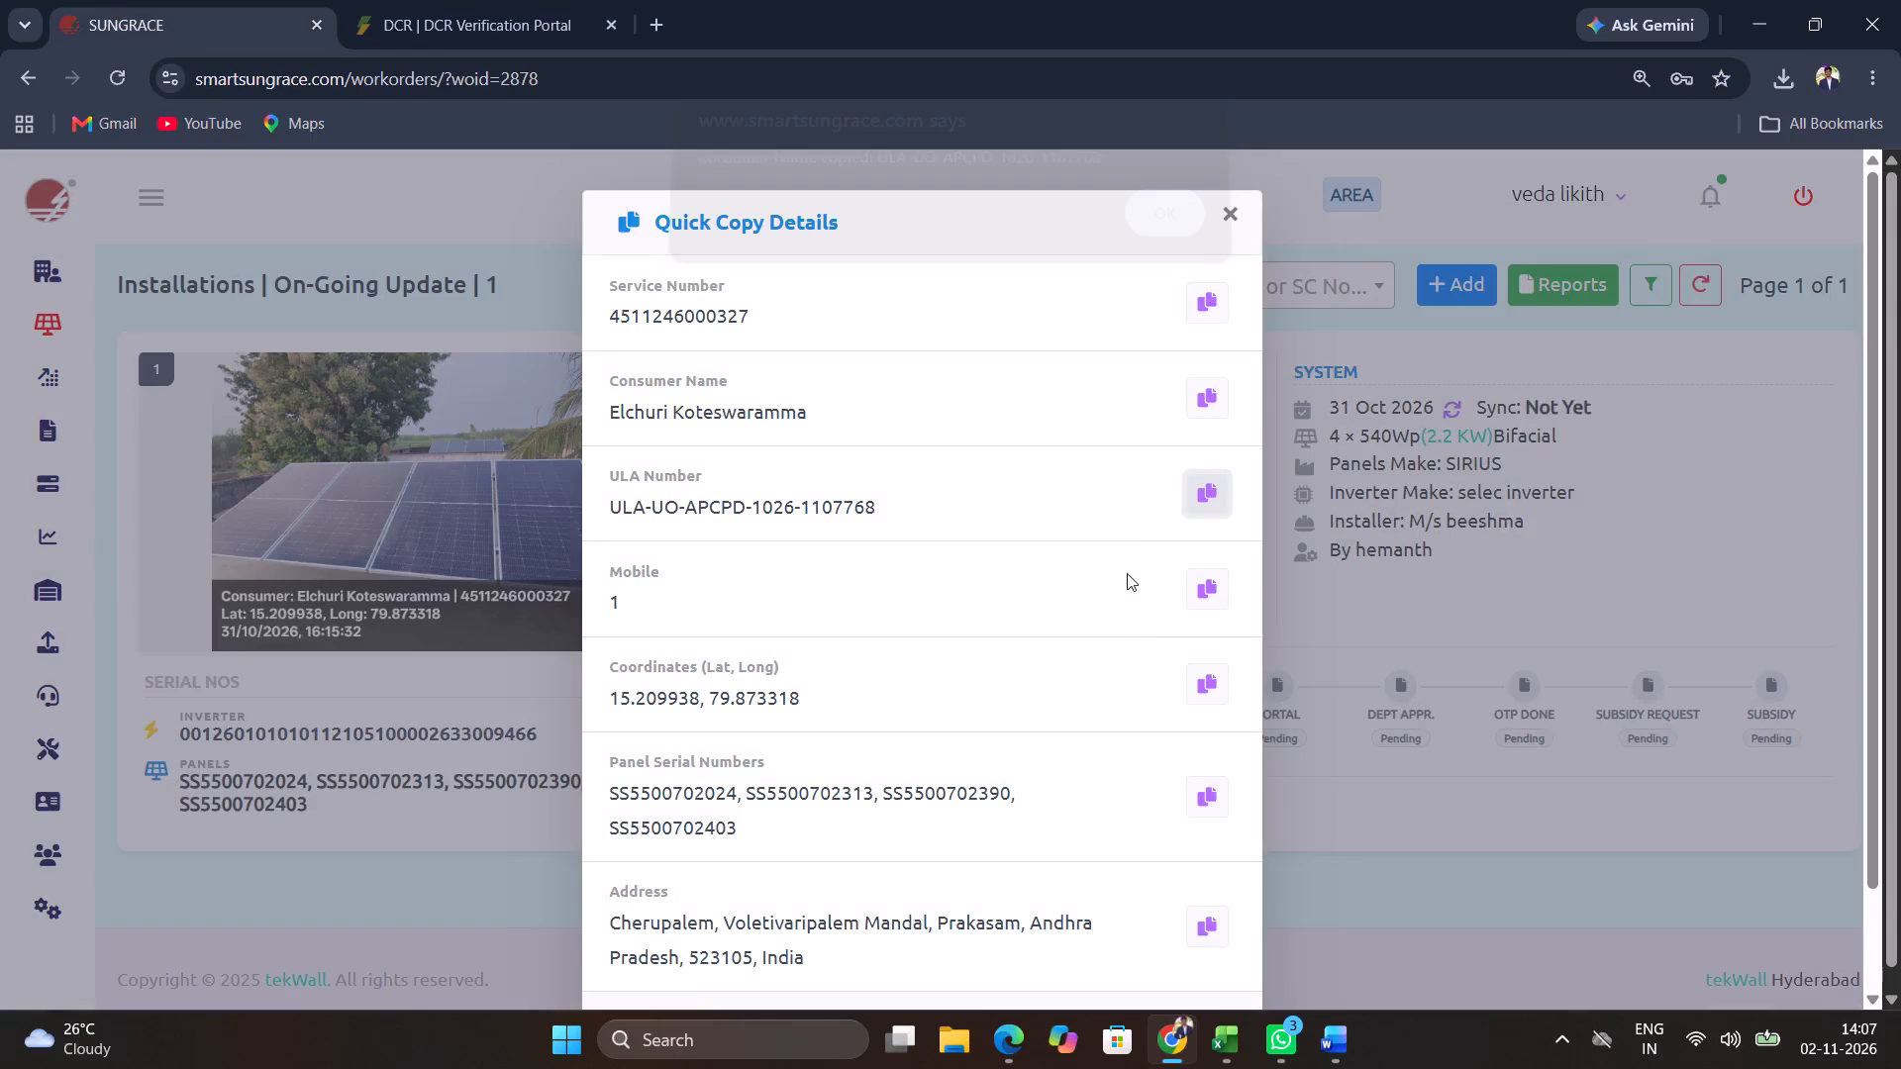
left_click(1197, 787)
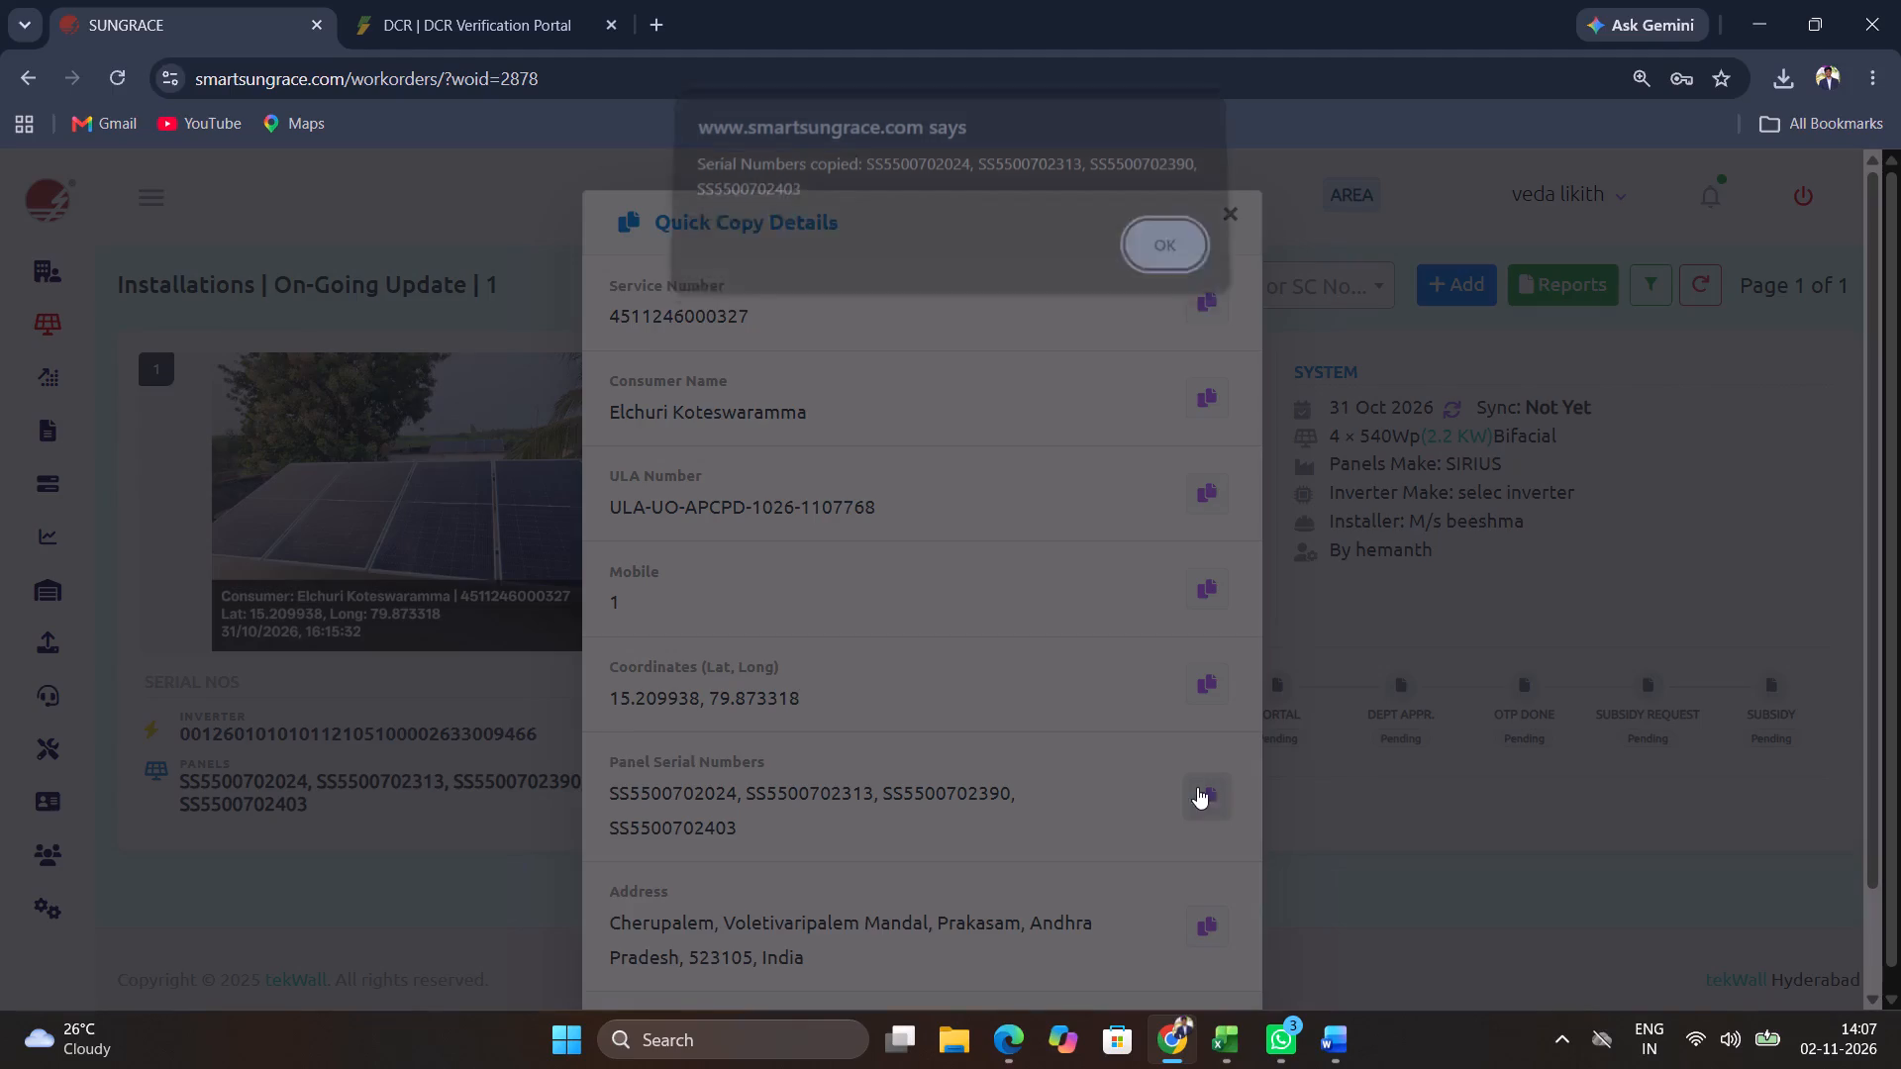
left_click(407, 0)
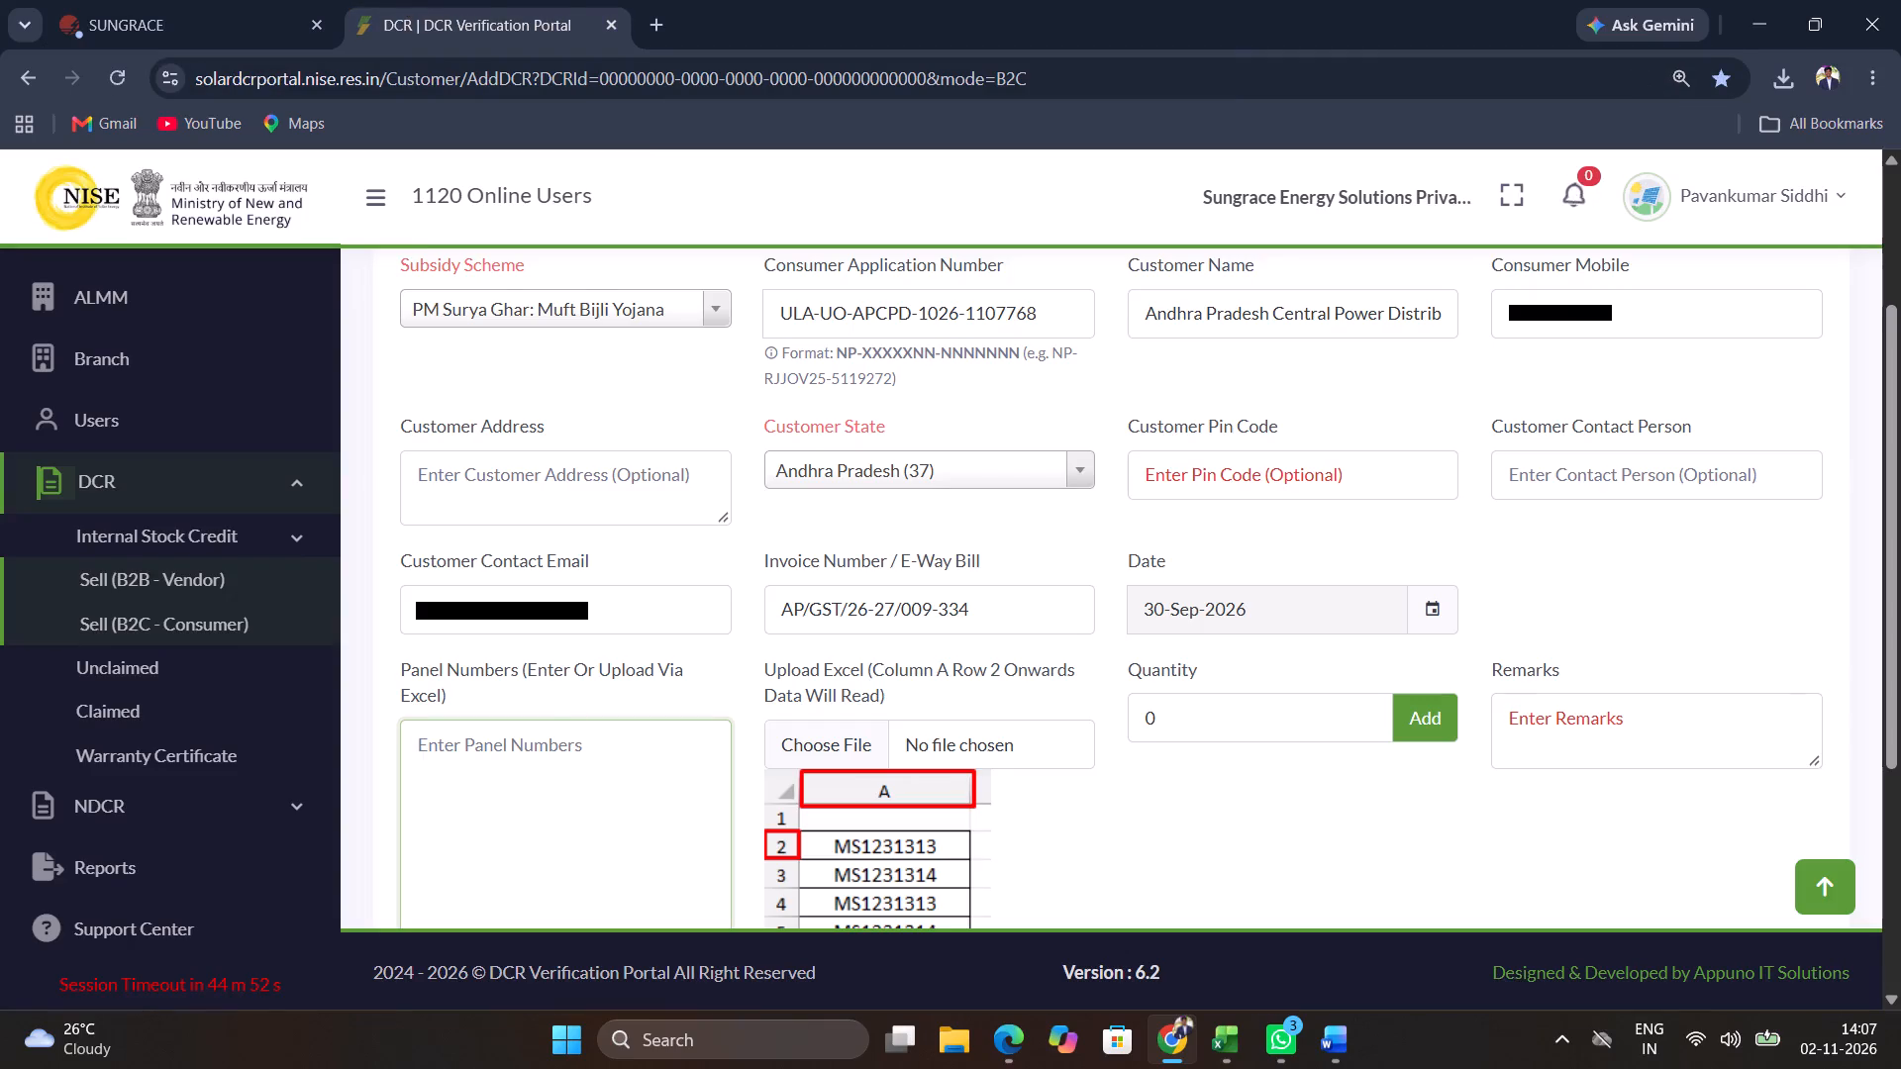
key("ctrl+v")
Change the DCR form's invoice number to AP/GST/26-27/010-70.
key("Left")
key("Left")
key("Left")
key("Left")
key("Left")
key("Left")
key("Left")
key("Left")
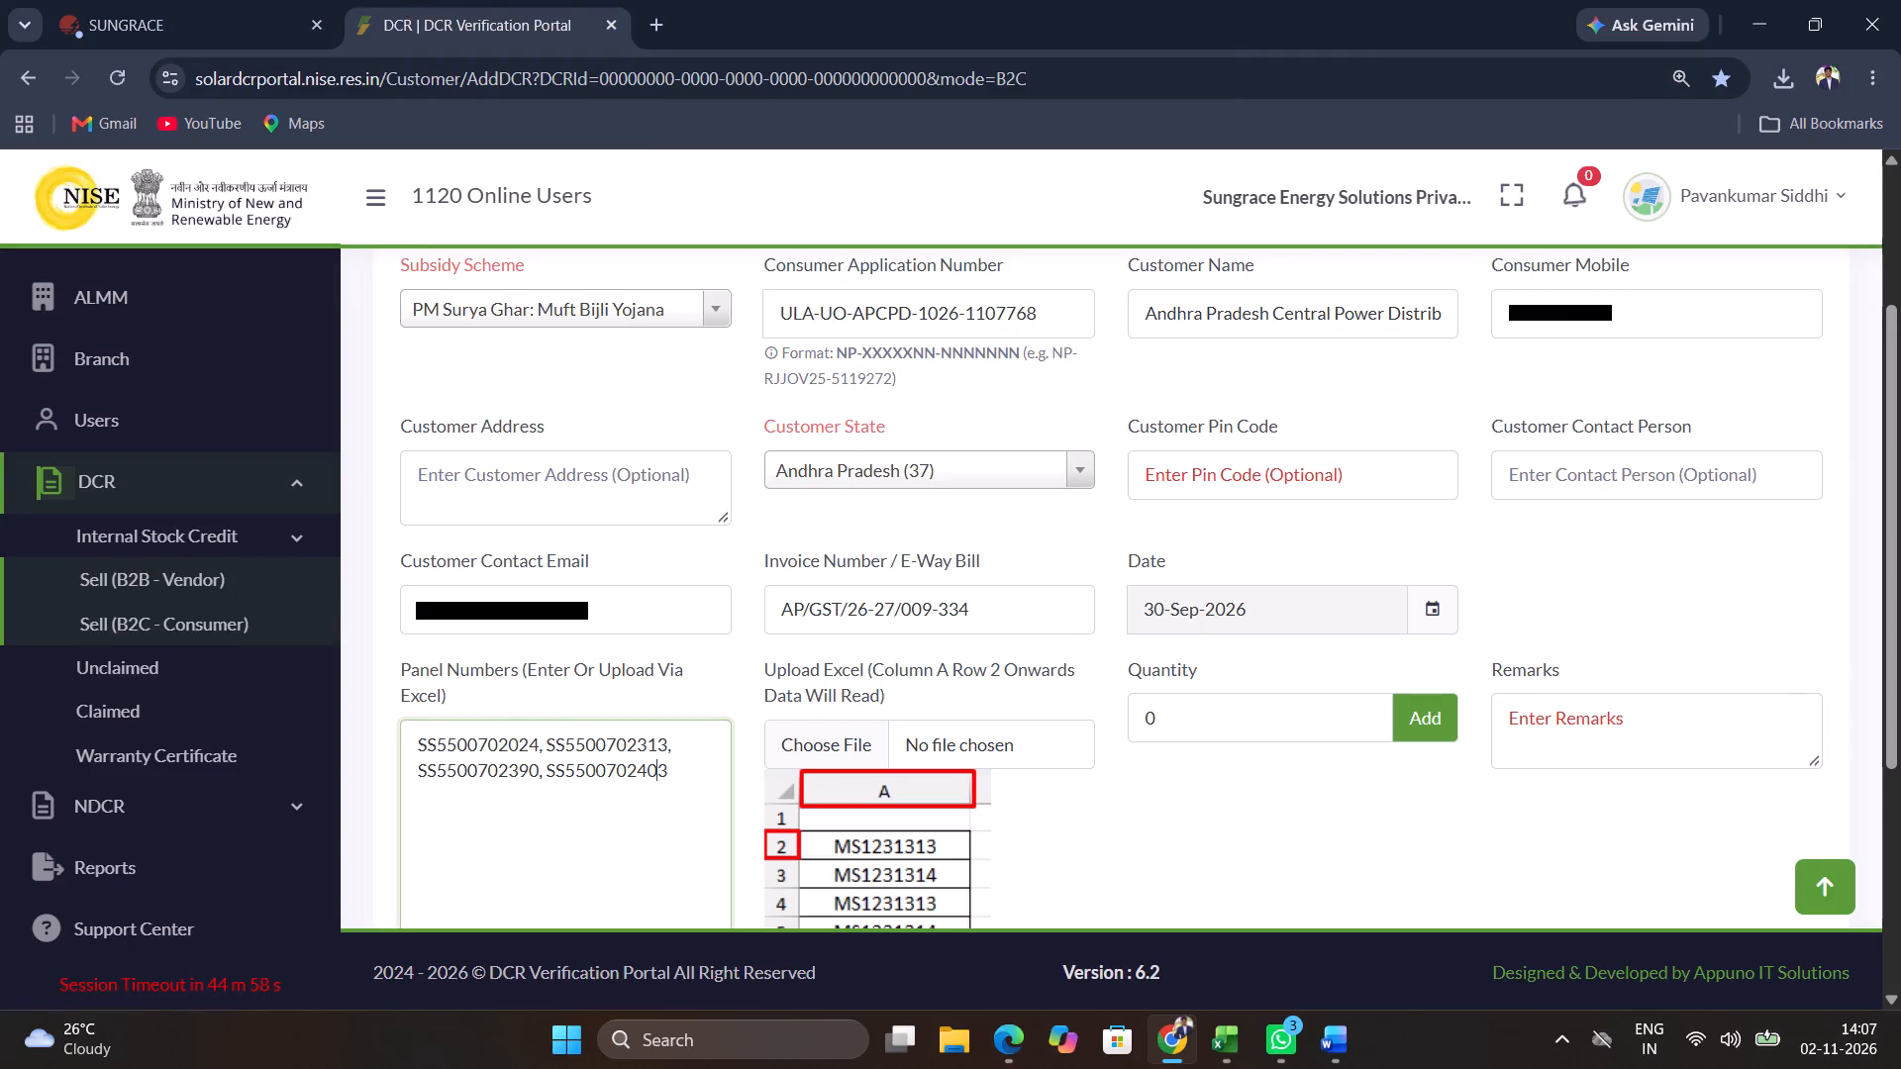
key("Left")
key("Left")
key("Left")
key("Left")
key("BackSpace")
key("BackSpace")
key("Return")
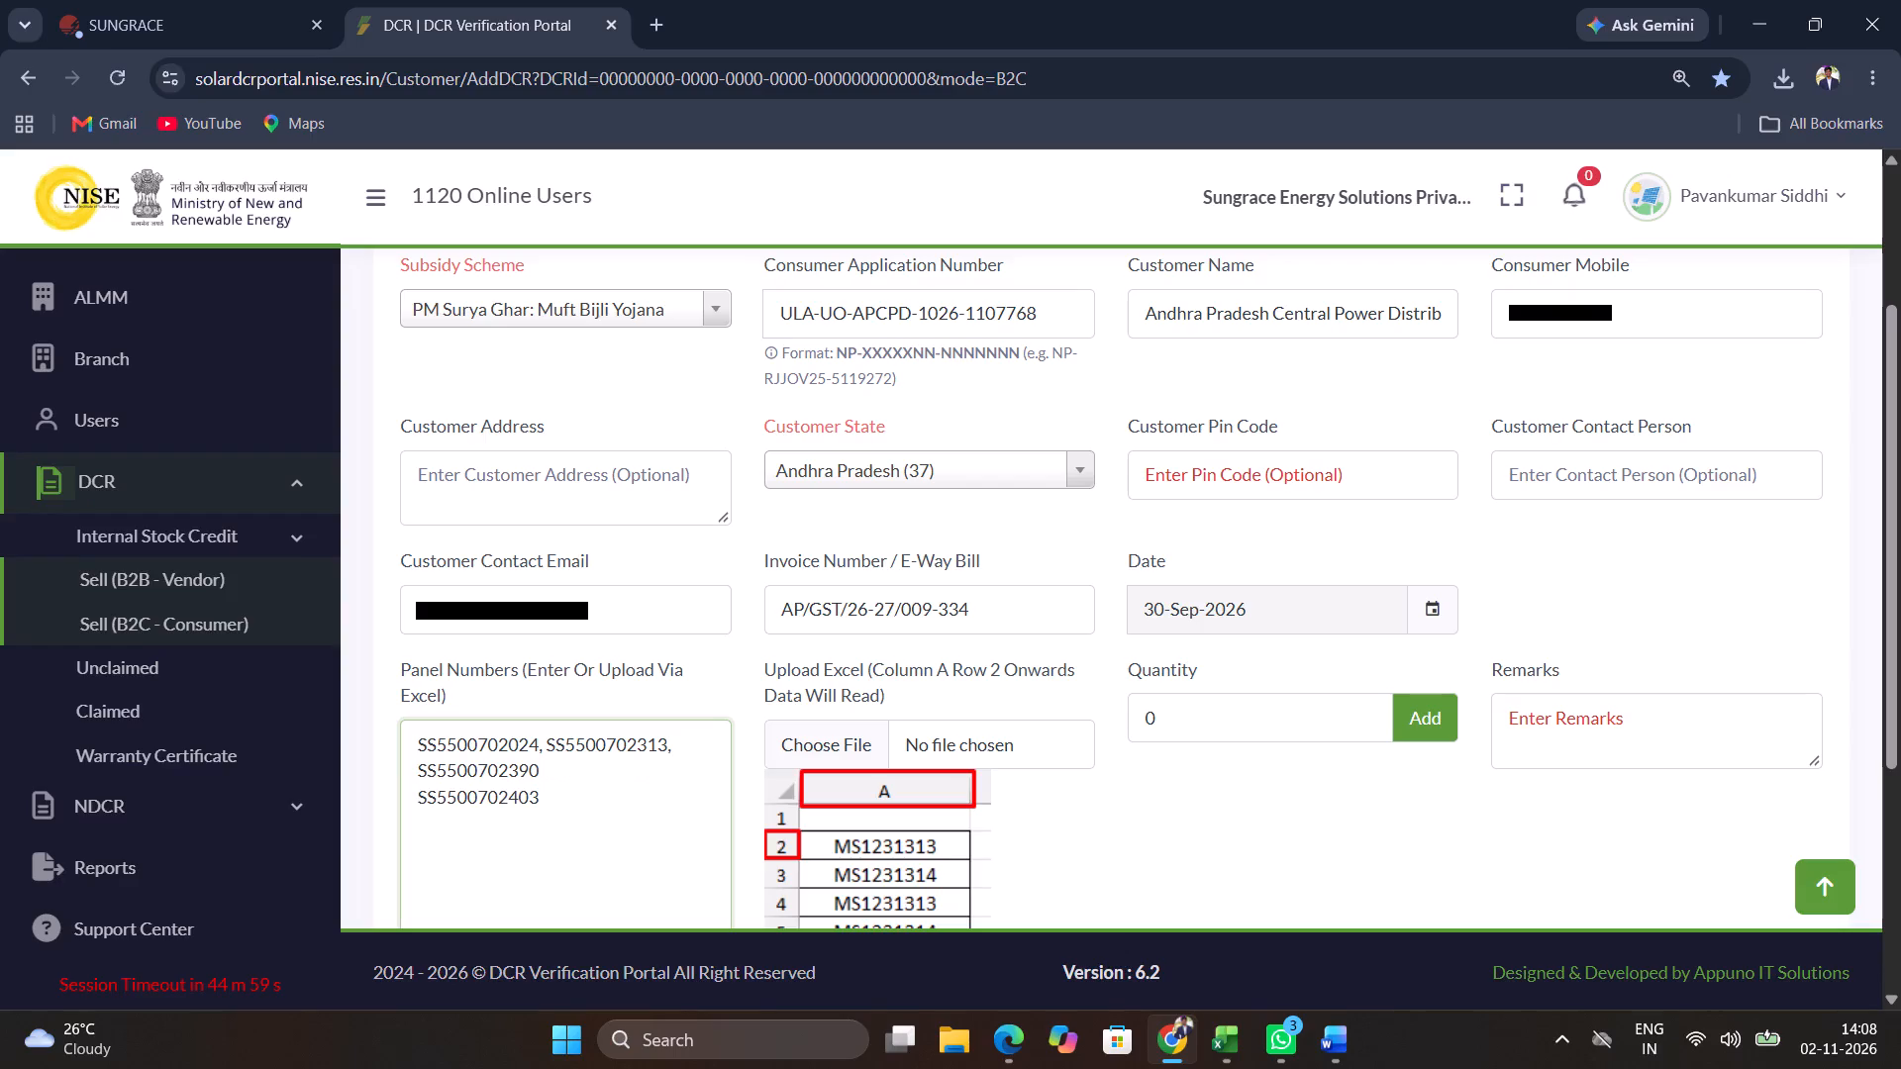
key("Up")
key("Up")
key("Up")
key("Up")
key("Right")
key("Right")
key("Right")
key("Right")
key("Right")
key("Right")
key("Right")
key("Right")
key("Right")
key("Right")
key("Right")
key("Right")
key("Right")
key("Right")
key("BackSpace")
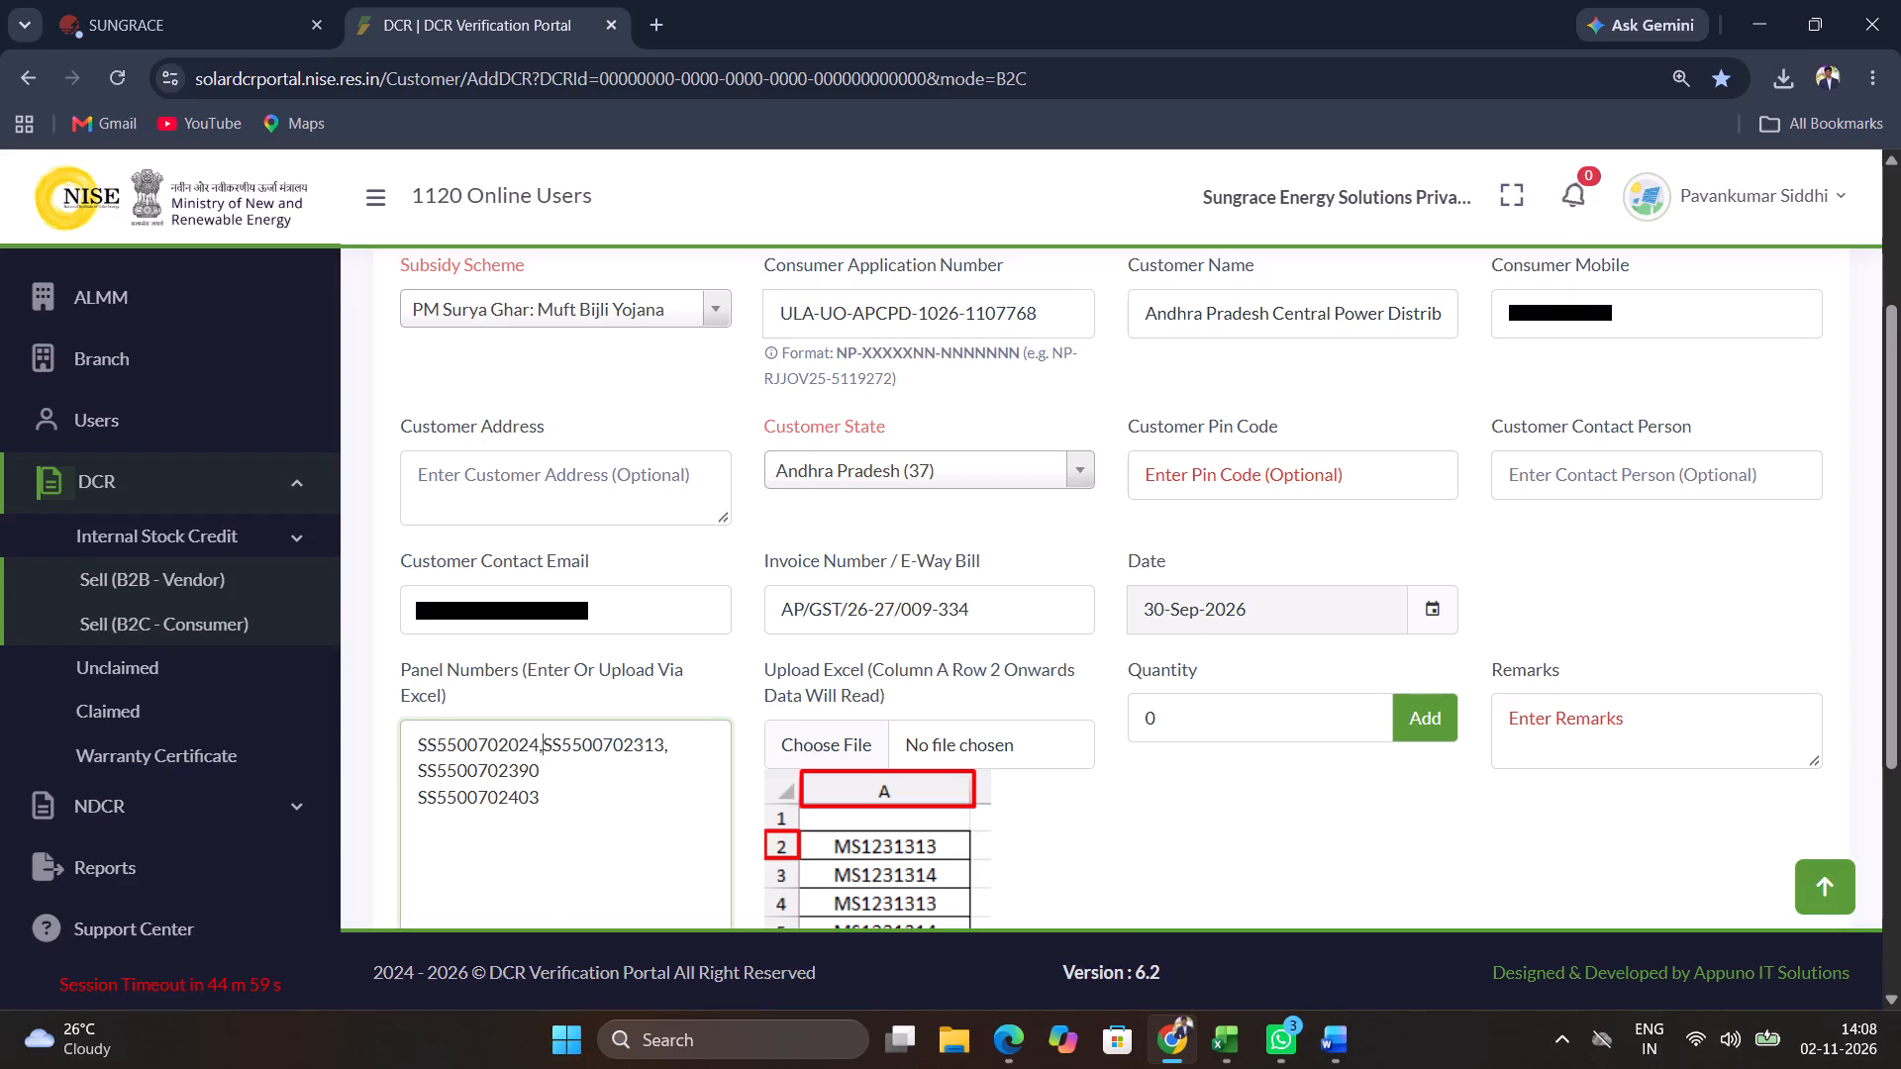
key("BackSpace")
key("Return")
key("Right")
key("Right")
key("Right")
key("Right")
key("Right")
key("Right")
key("Right")
key("Right")
key("Right")
key("Right")
key("Right")
key("Right")
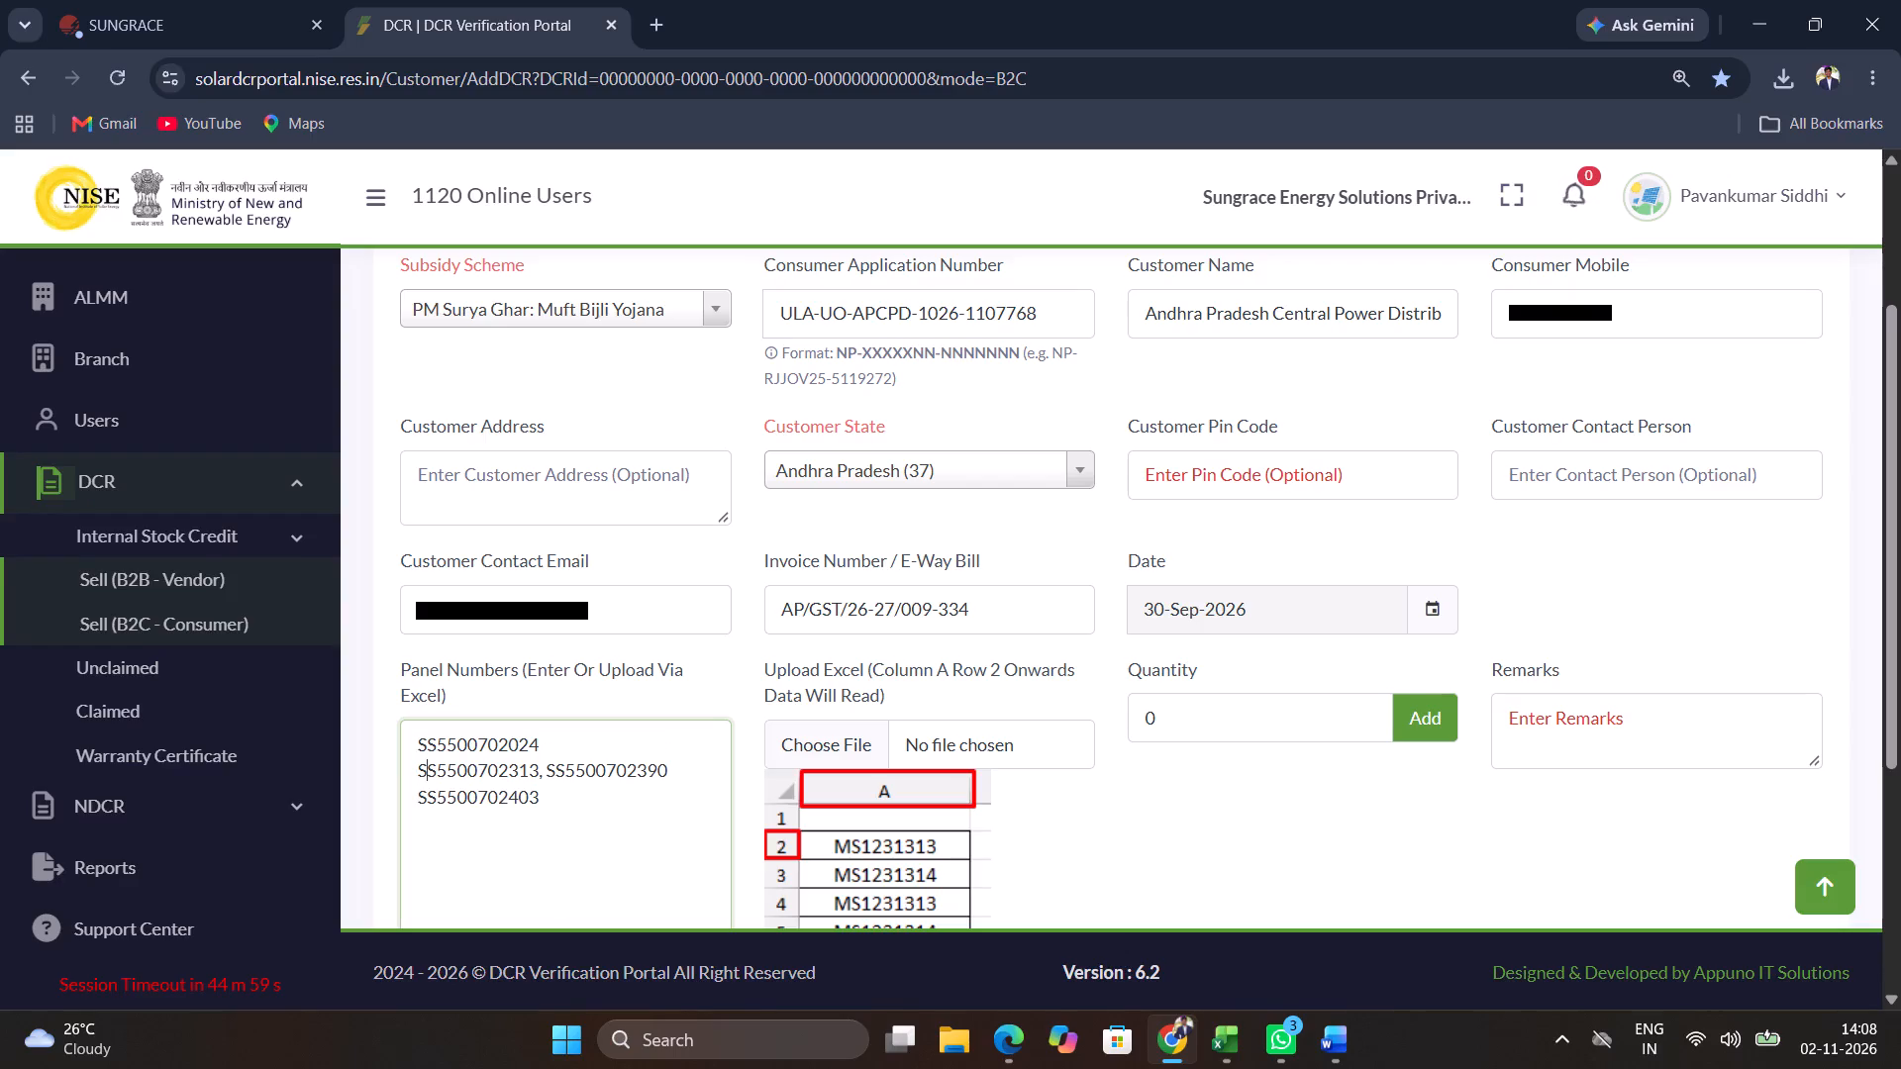
key("Right")
key("Right")
key("BackSpace")
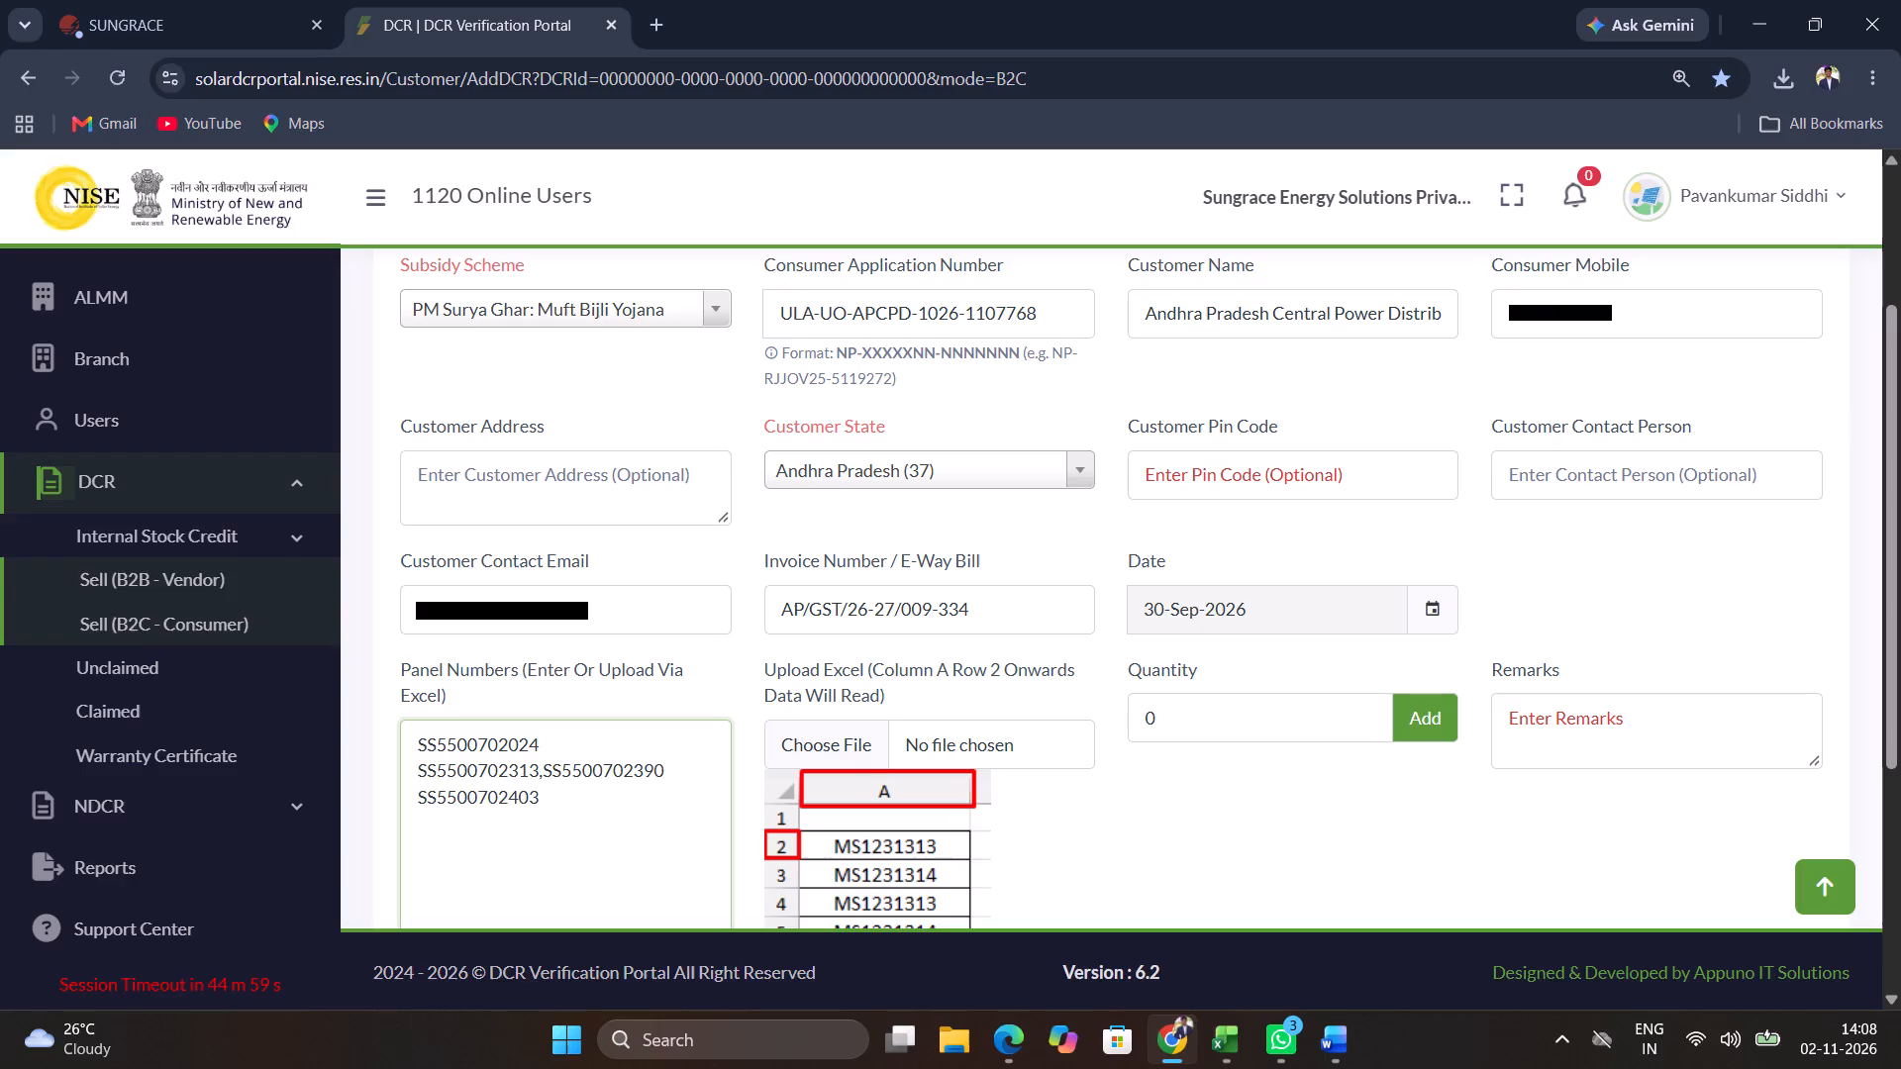
key("BackSpace")
key("Return")
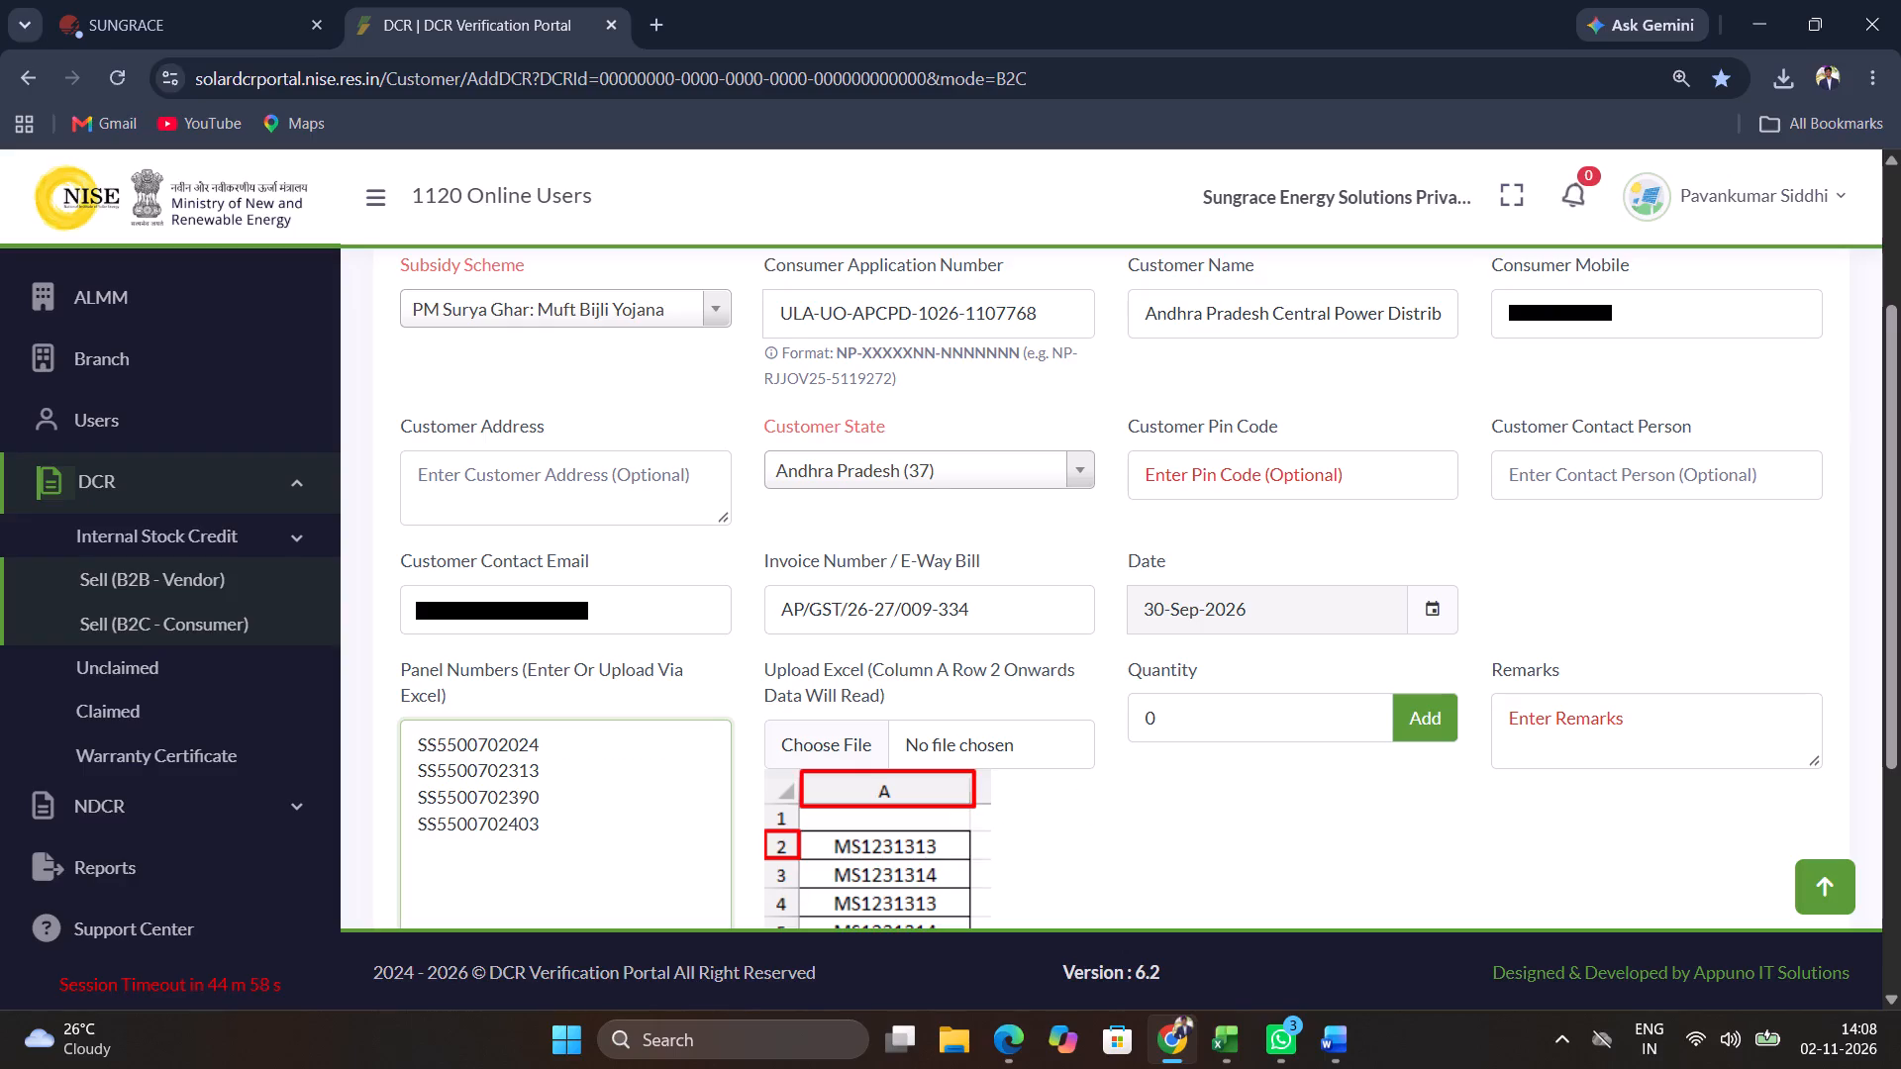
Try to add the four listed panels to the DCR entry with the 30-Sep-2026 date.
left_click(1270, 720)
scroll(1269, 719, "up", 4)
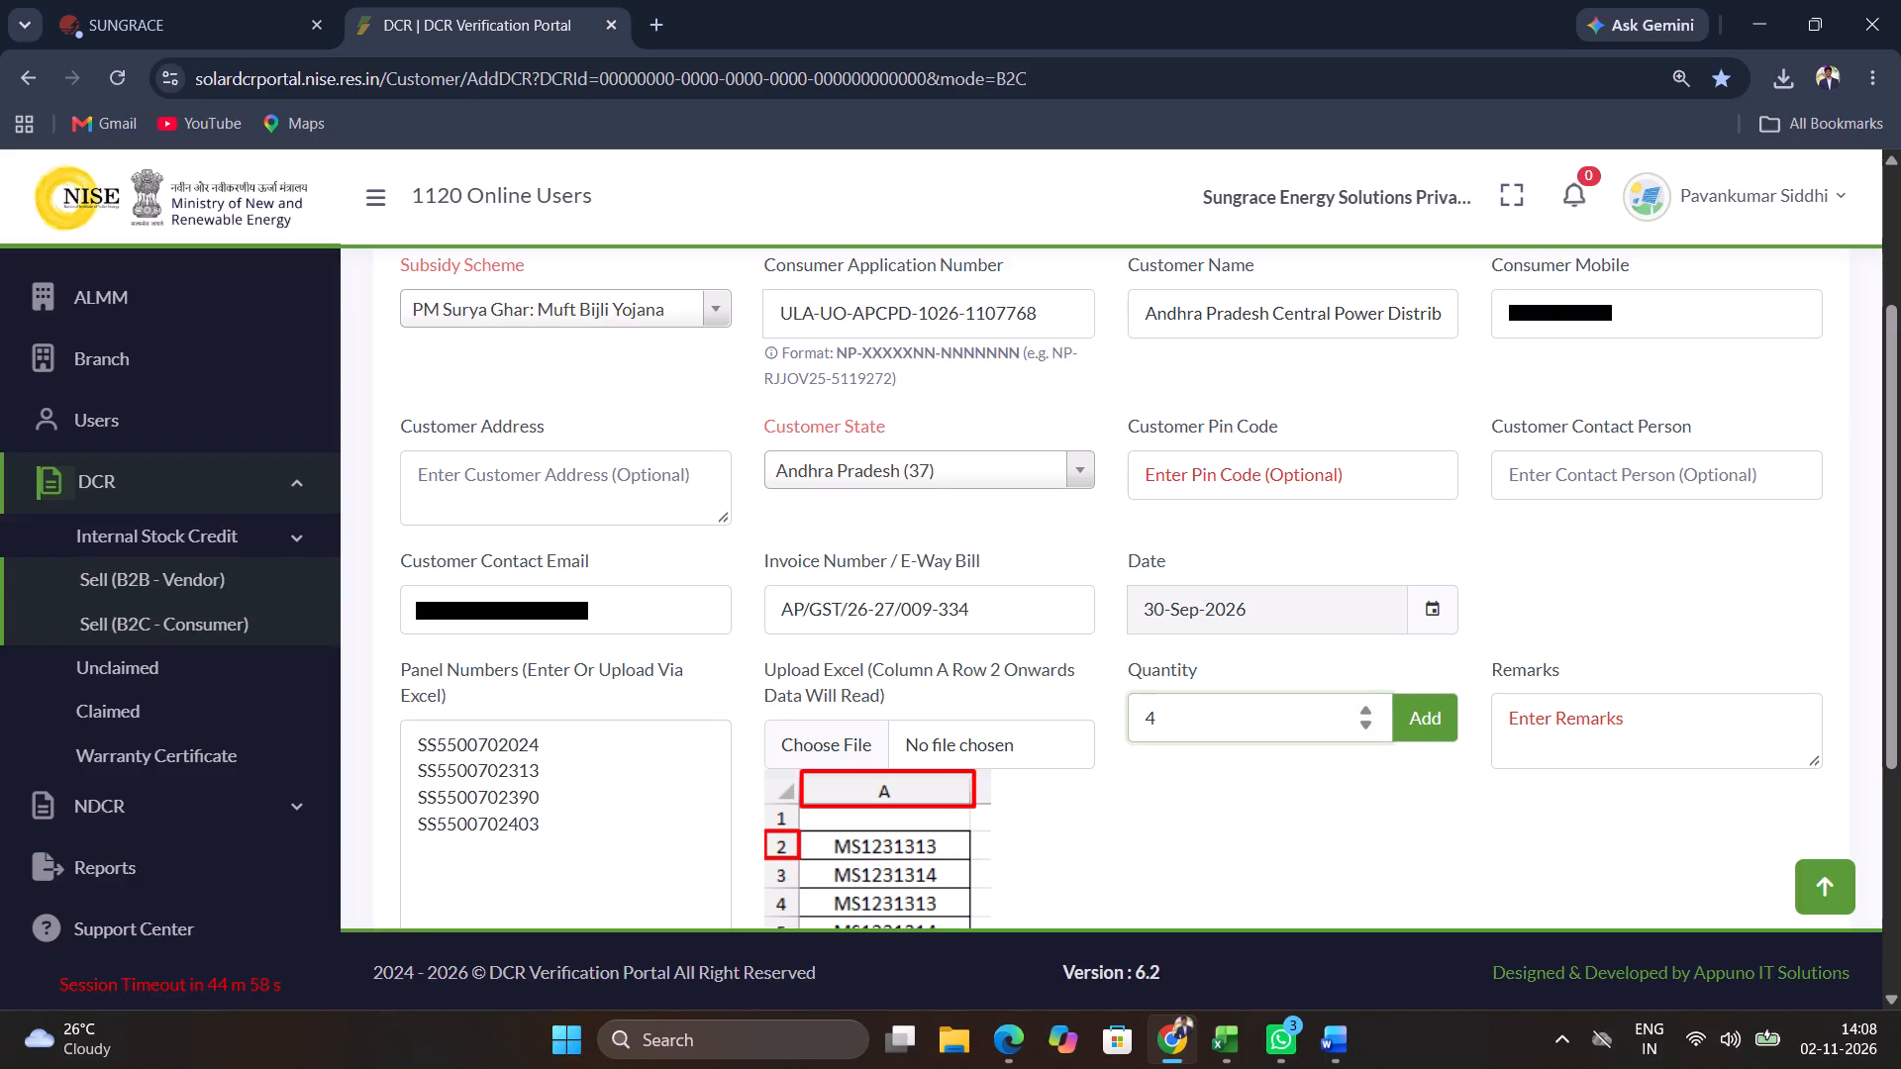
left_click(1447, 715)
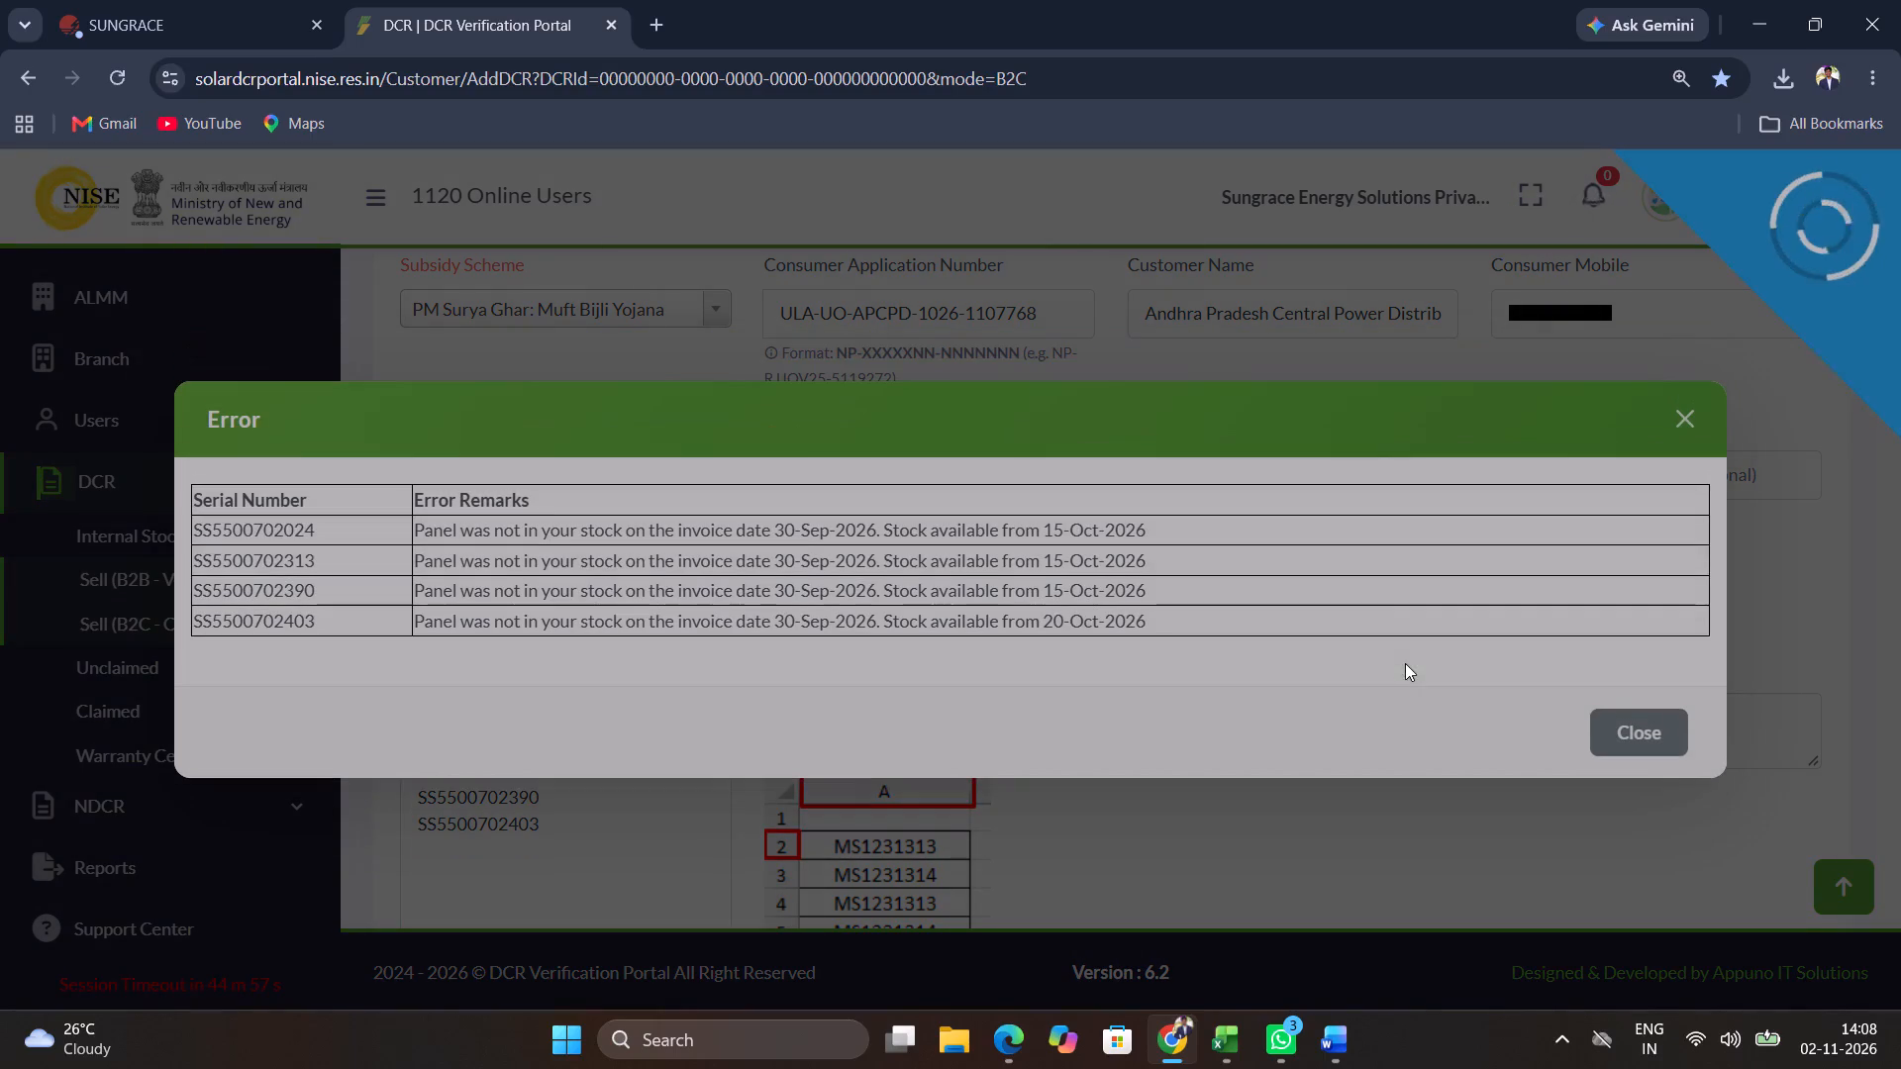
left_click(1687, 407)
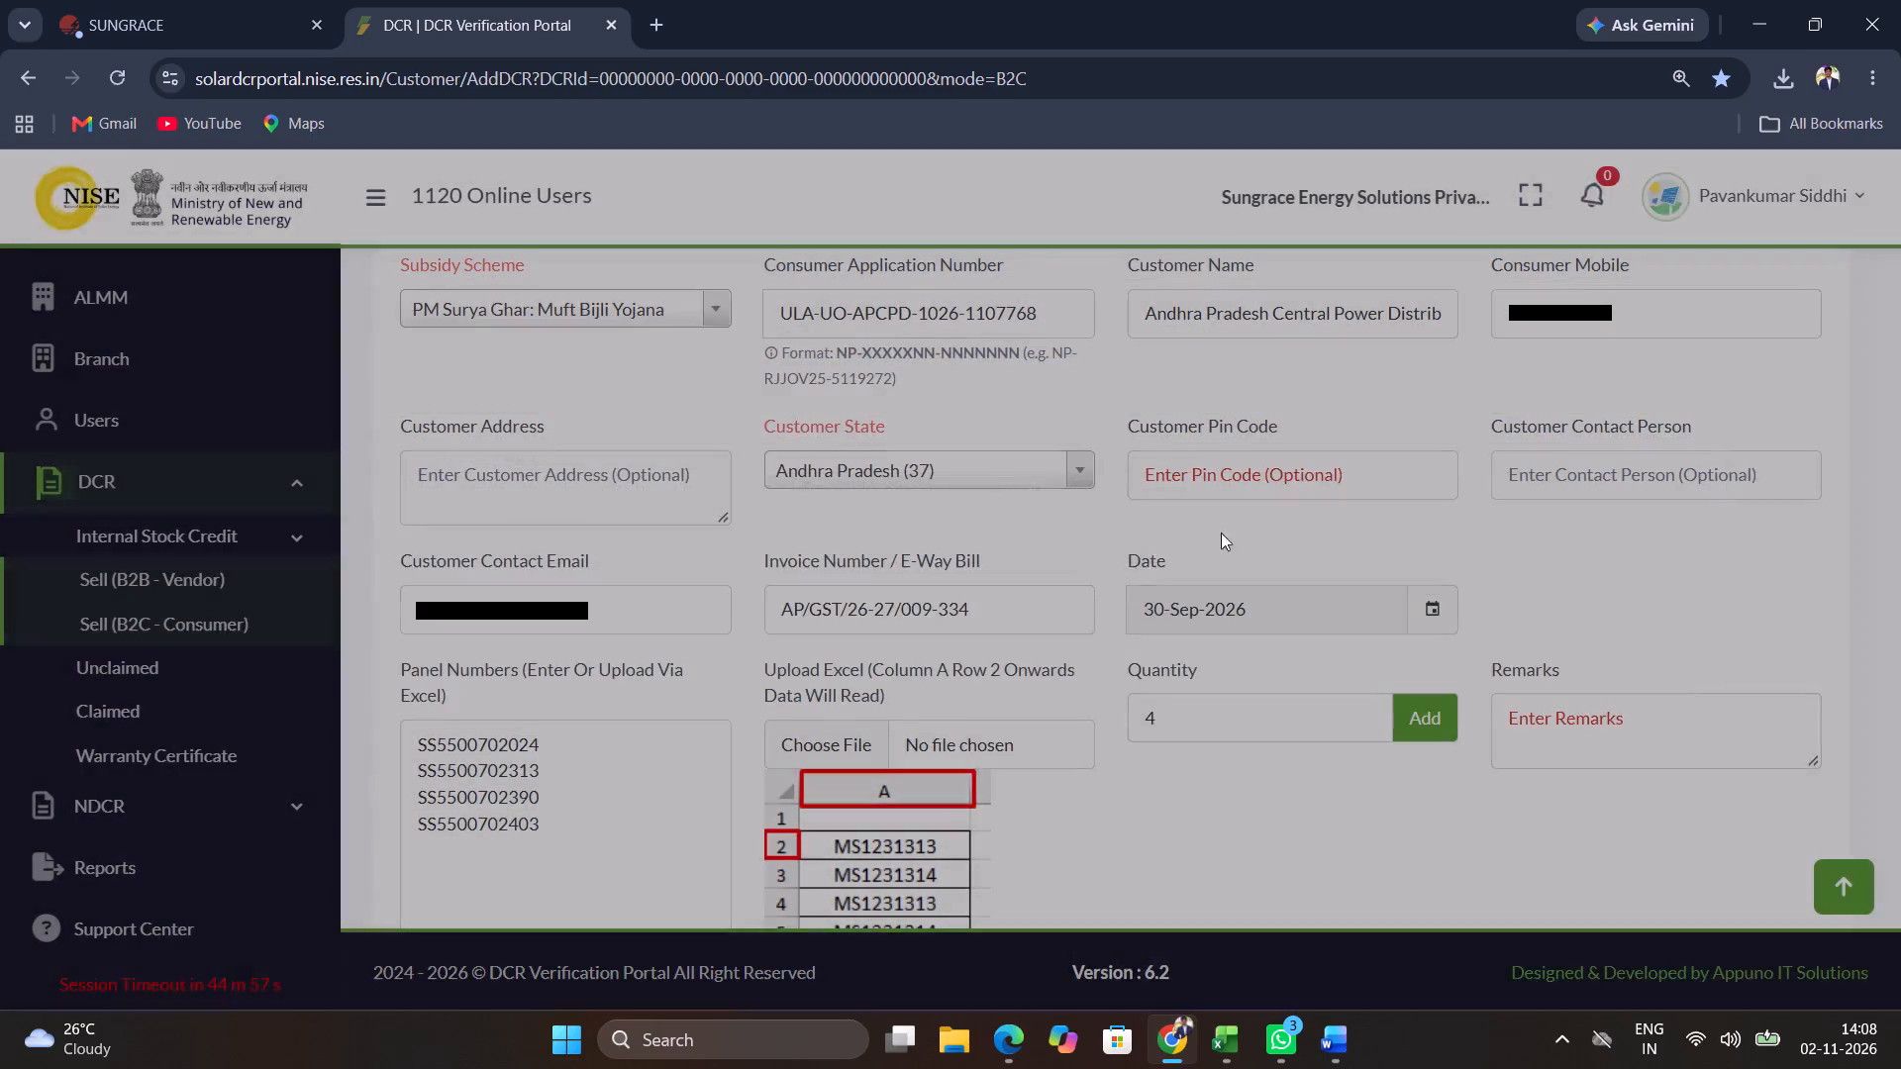
Change the DCR form's Invoice Number / E-Way Bill to AP/GST/26-27/010-70.
left_click(936, 607)
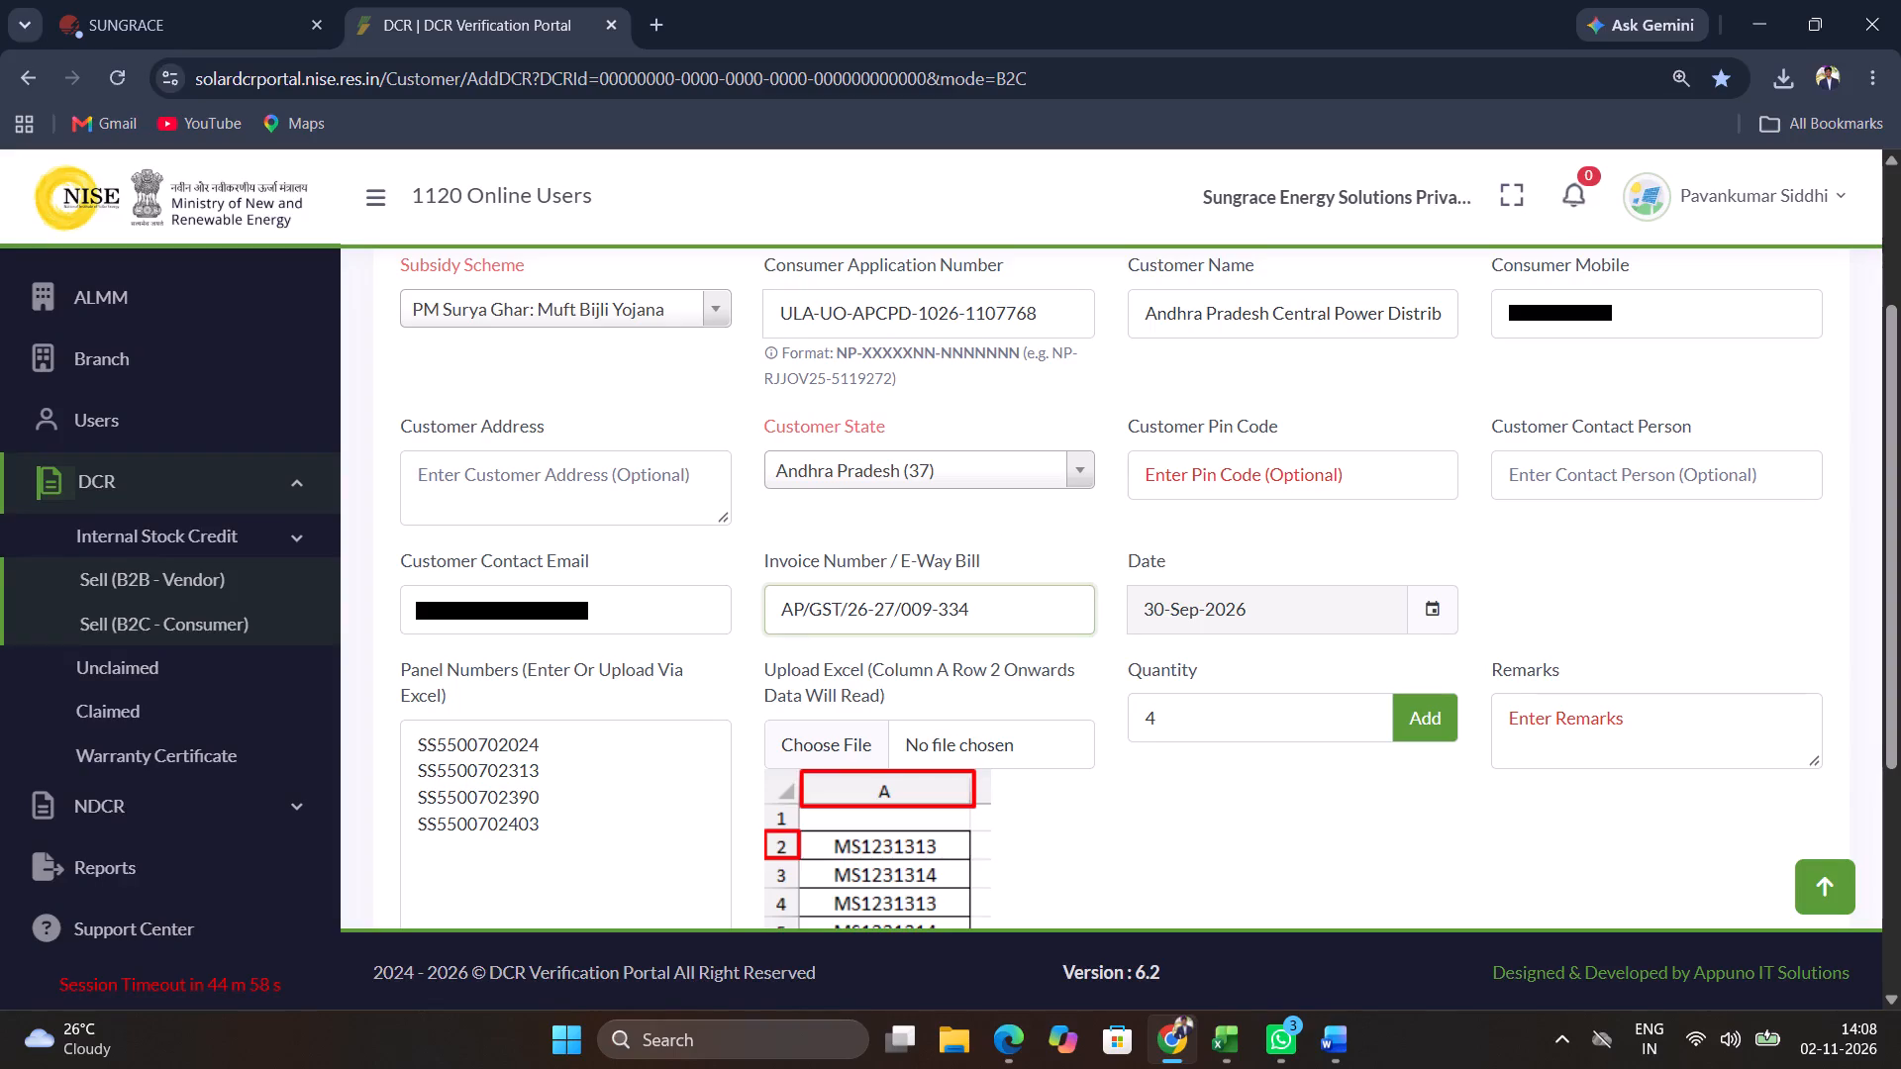
key("Left")
key("BackSpace")
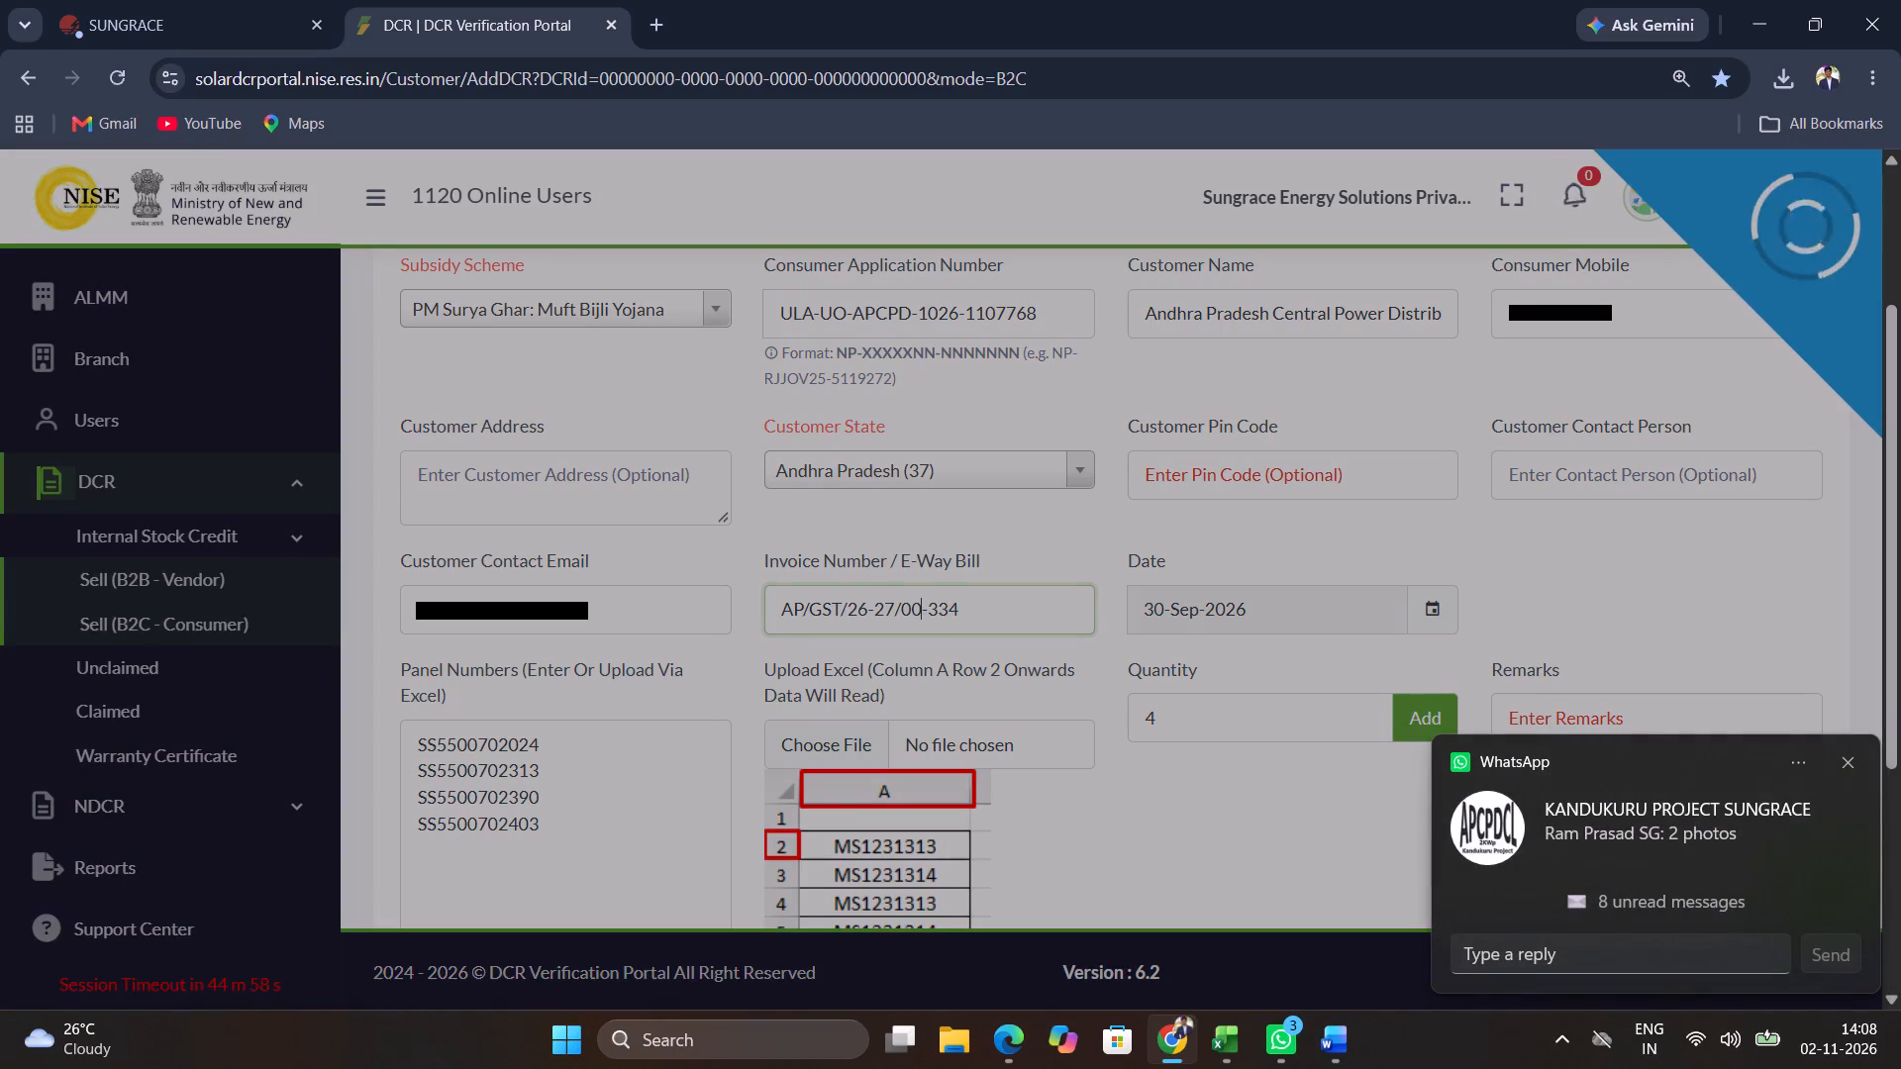
key("BackSpace")
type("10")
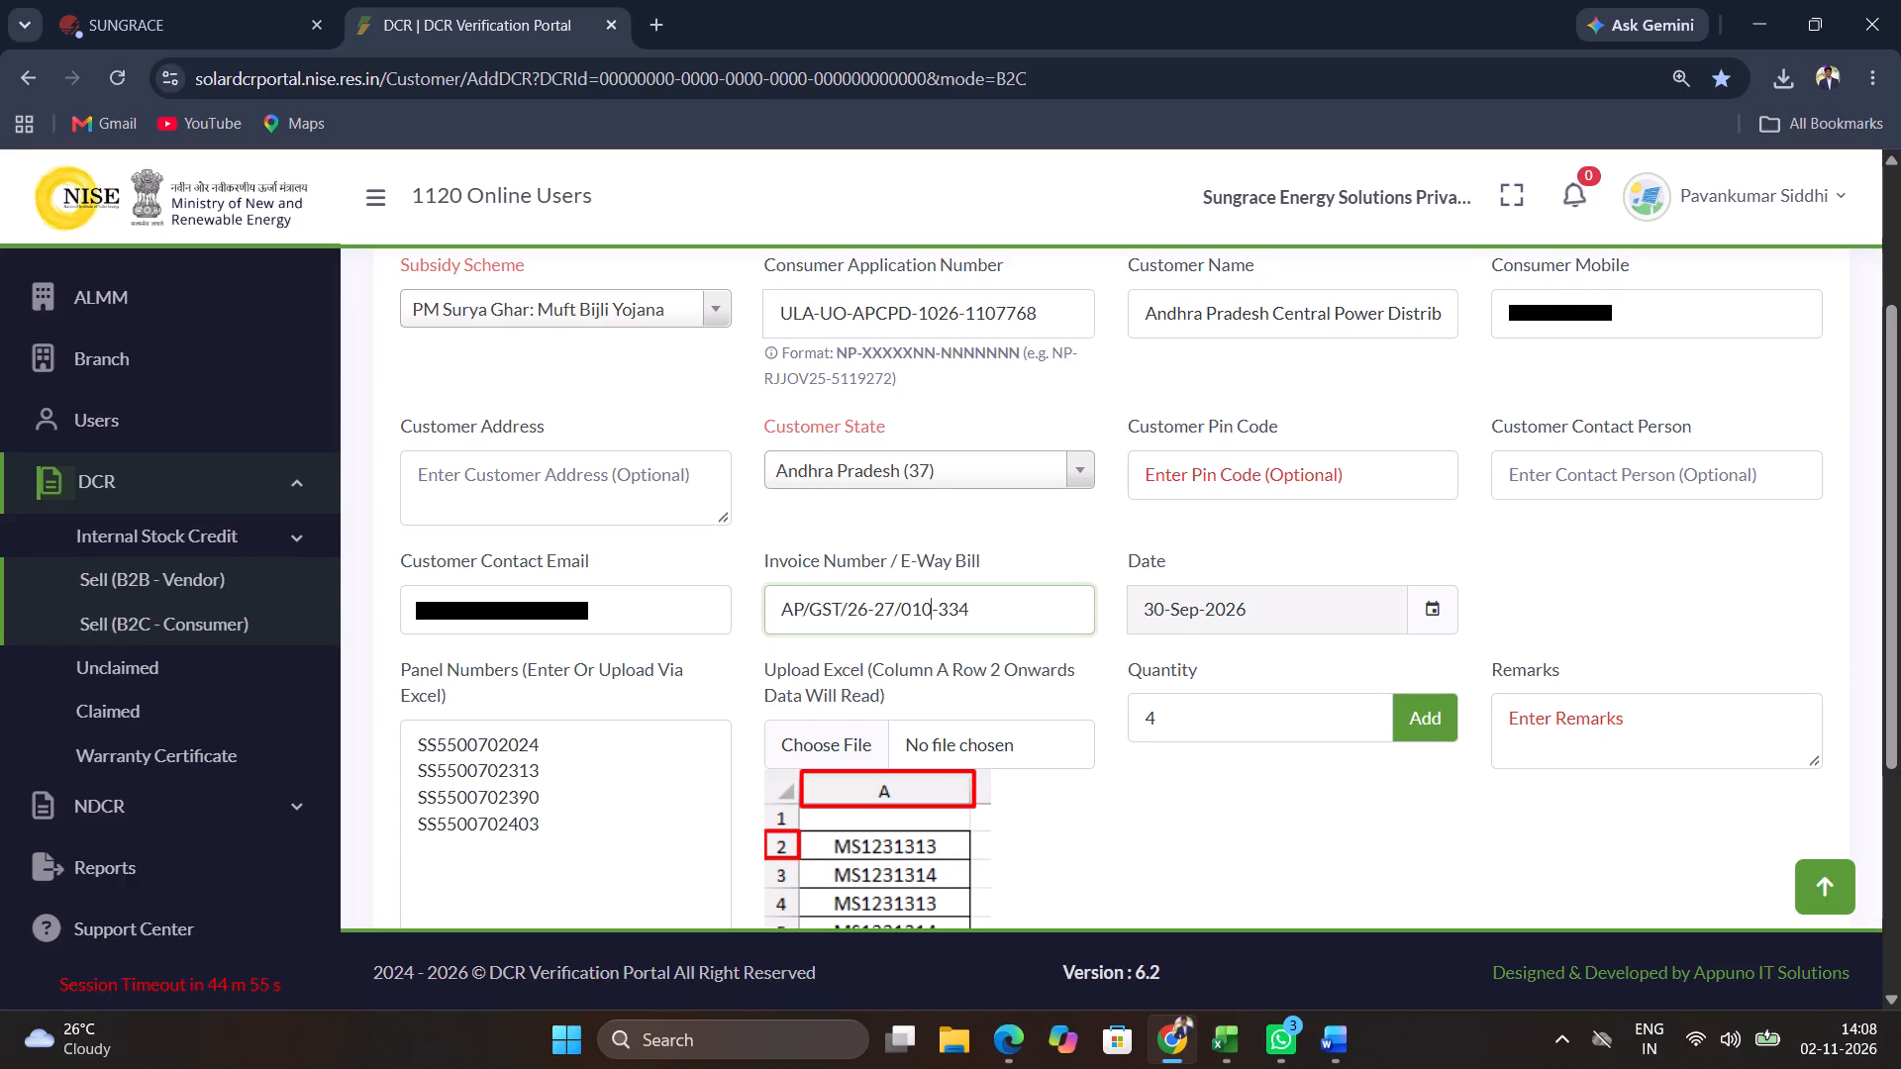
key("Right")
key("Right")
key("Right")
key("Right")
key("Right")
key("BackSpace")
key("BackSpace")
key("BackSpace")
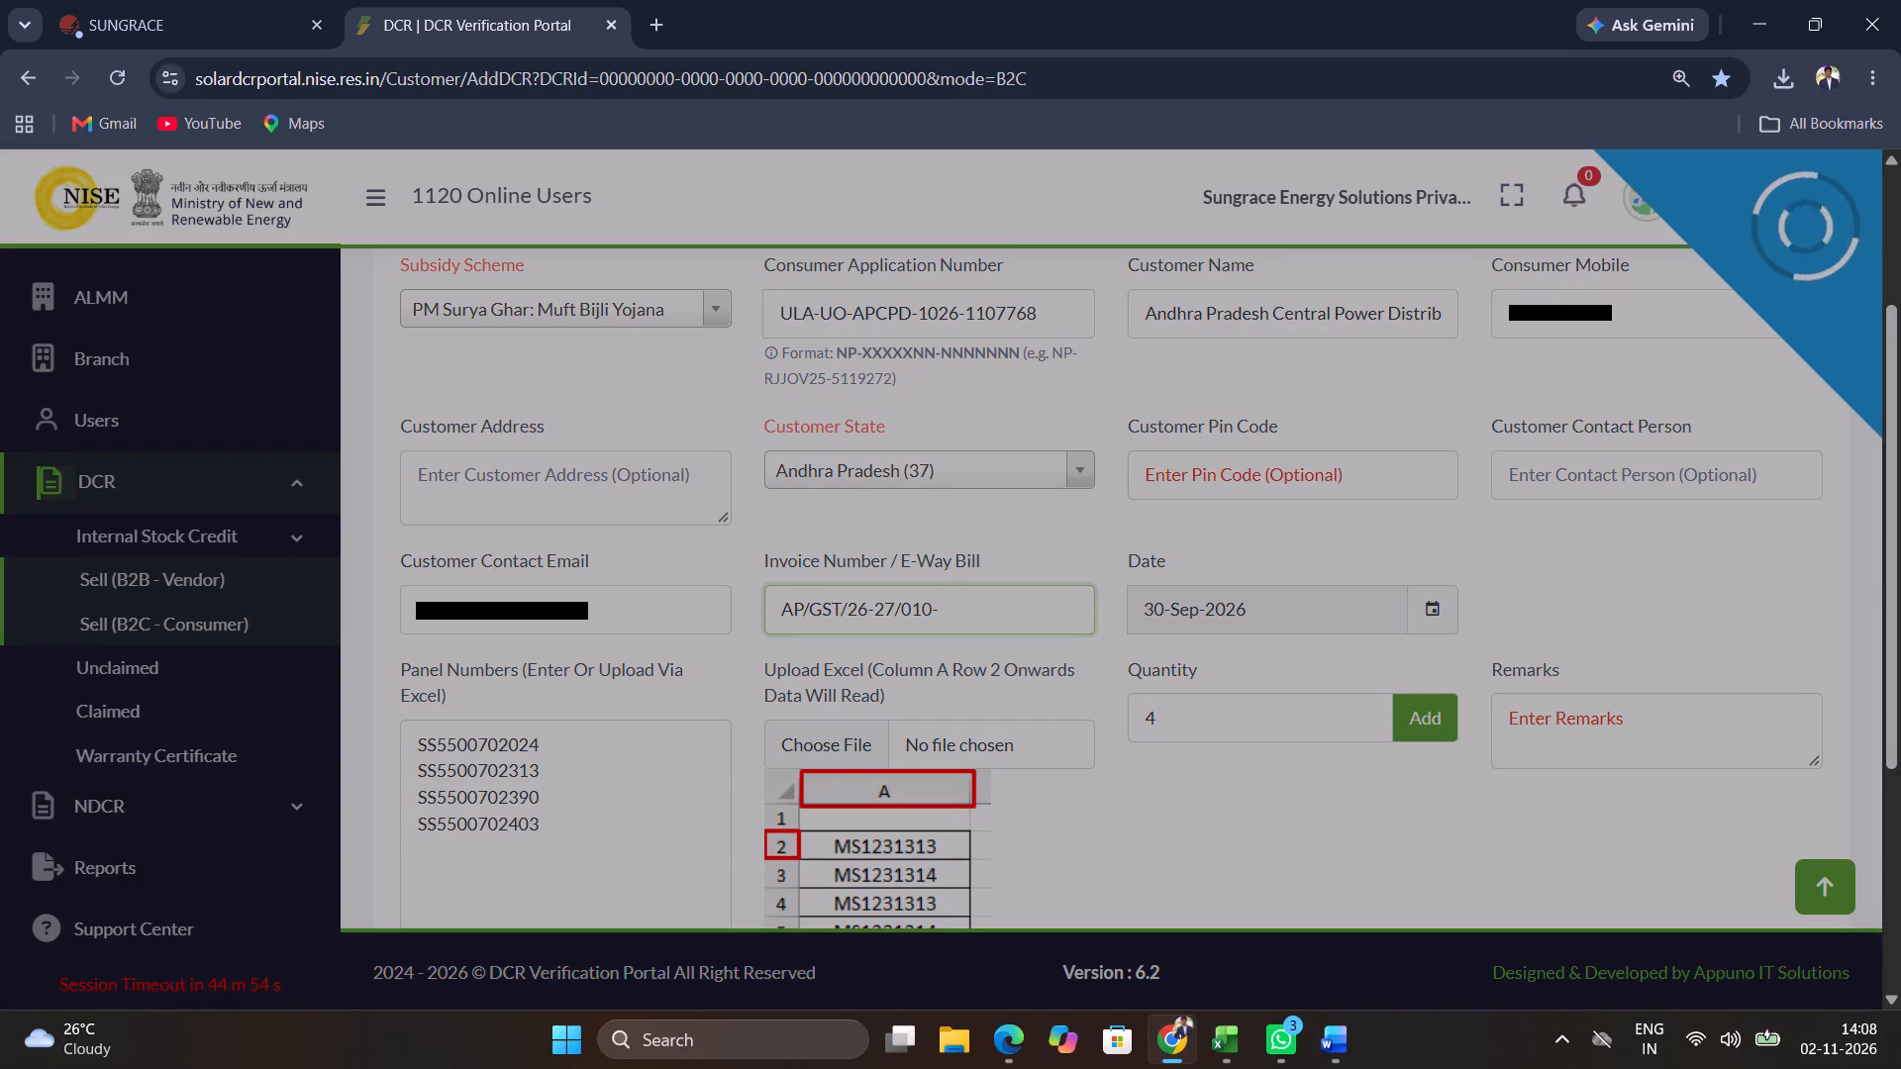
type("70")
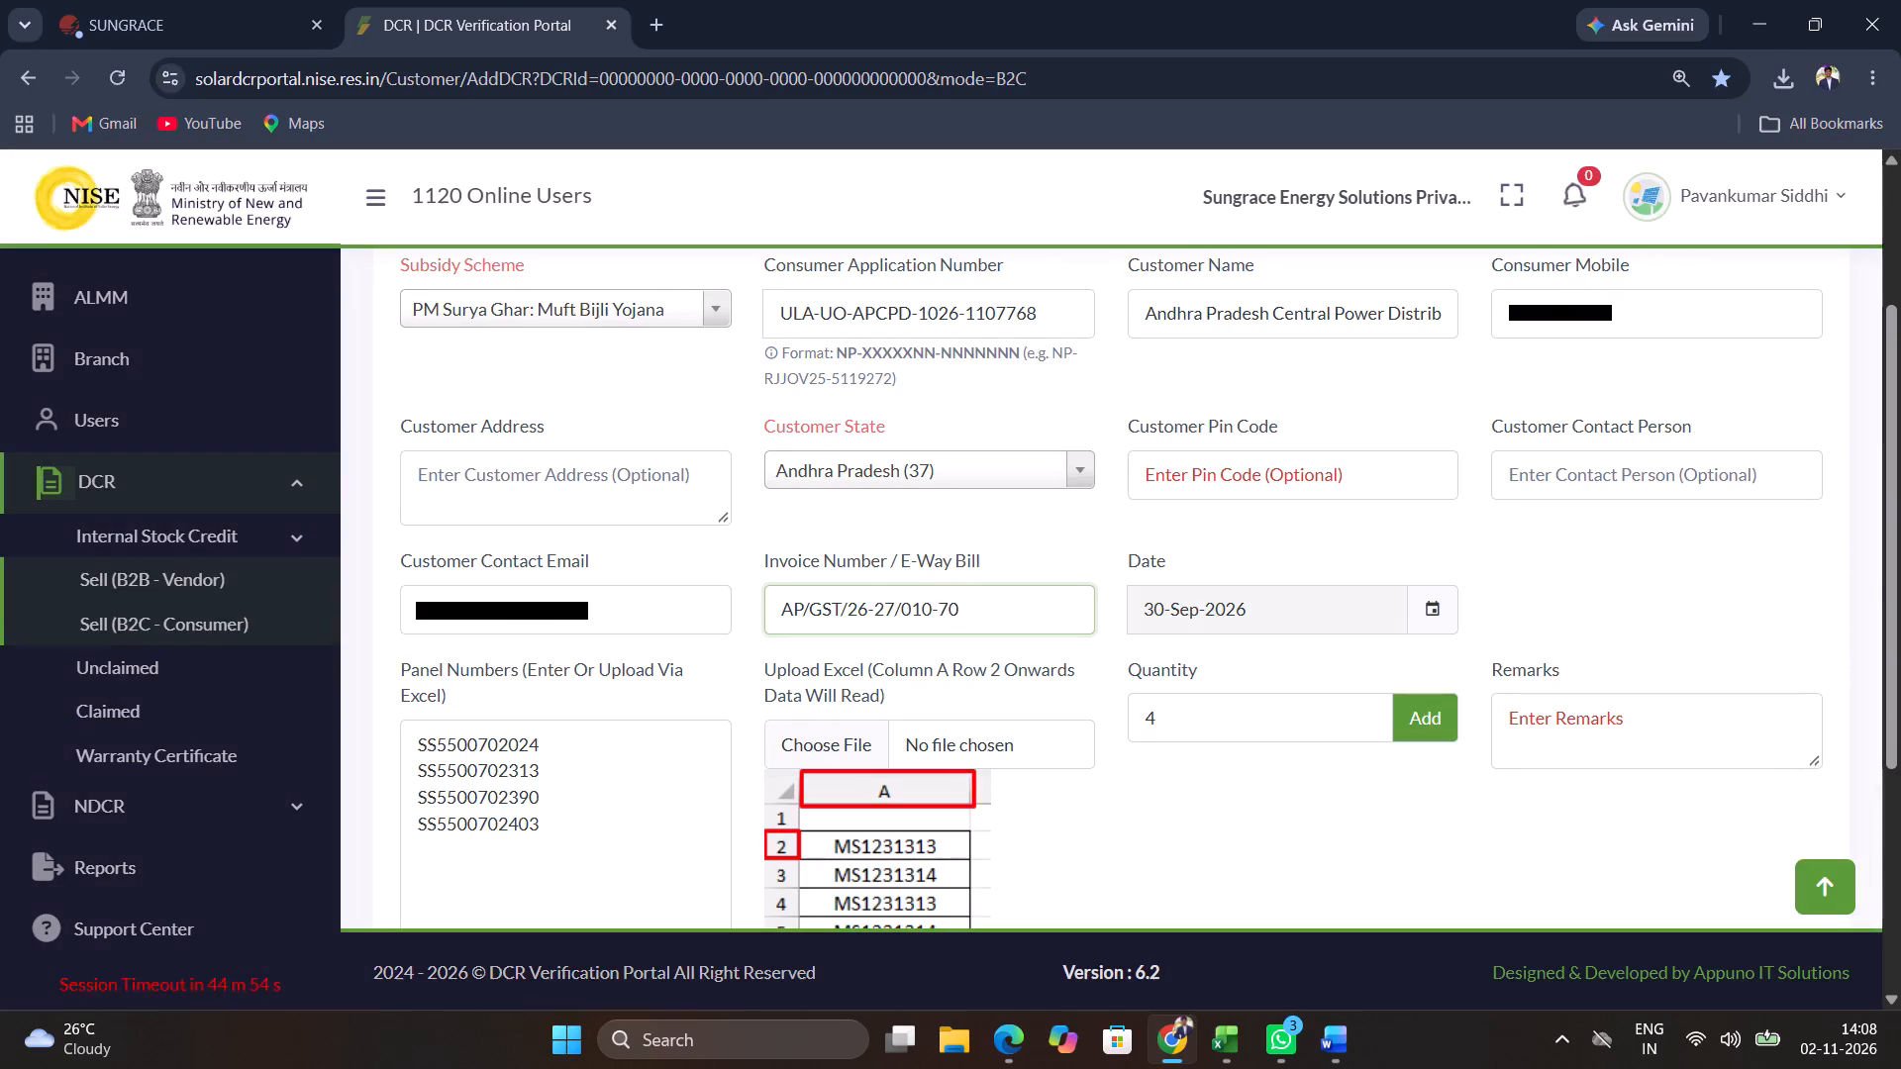
Set the DCR form's Date to 22-Oct-2026.
left_click(1359, 621)
left_click(1391, 656)
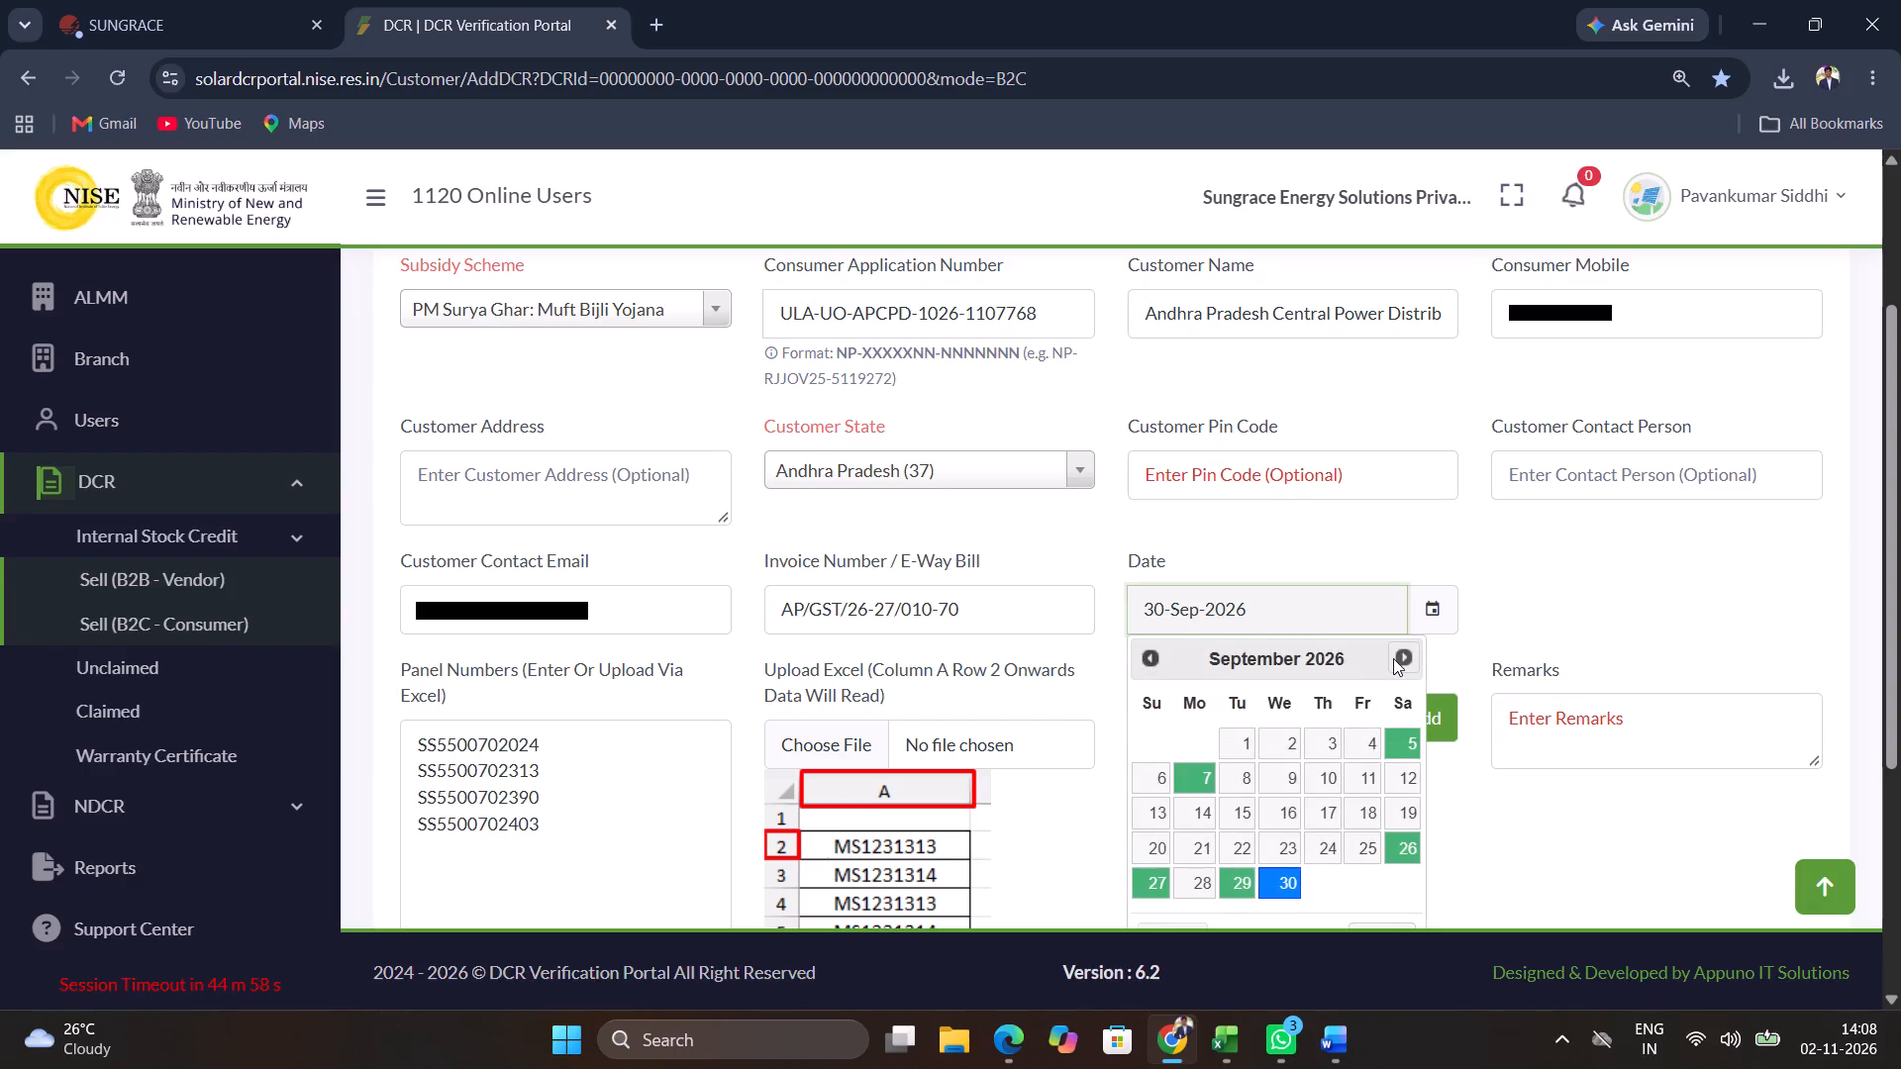
left_click(1393, 658)
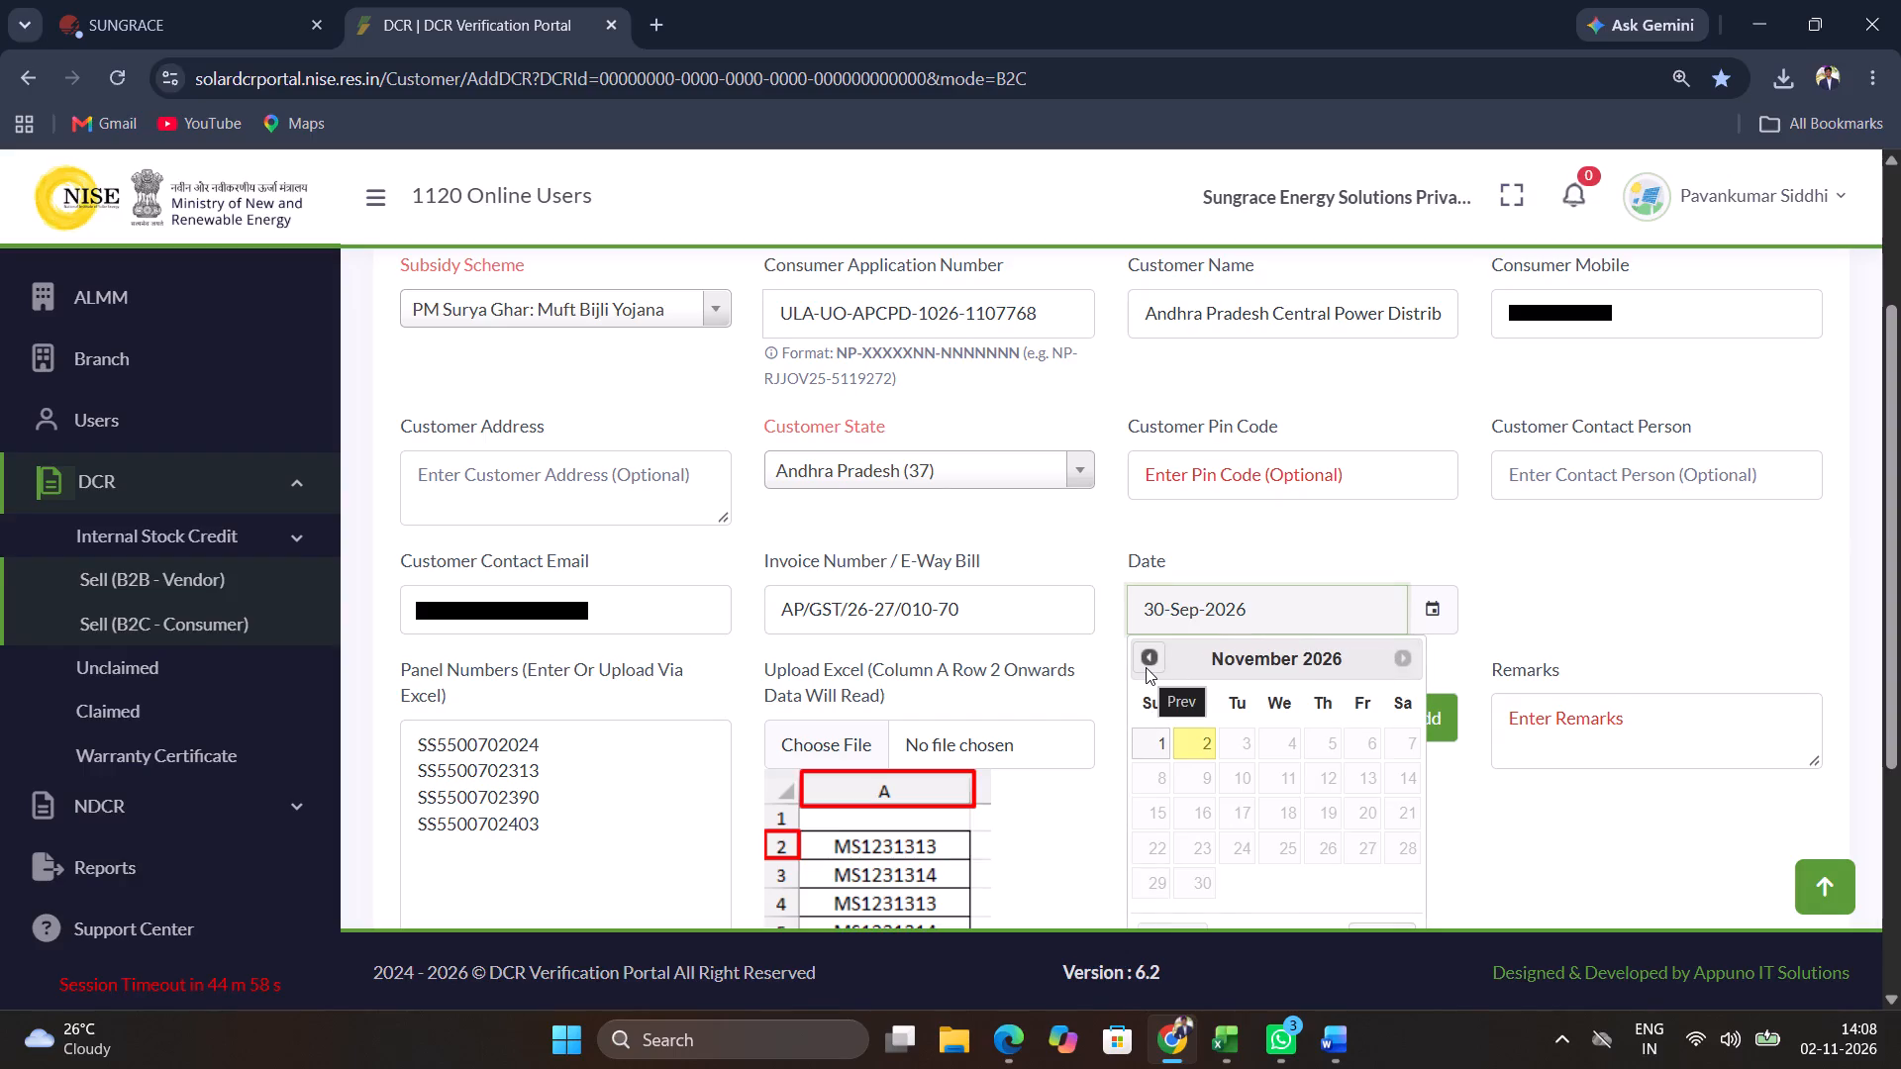
left_click(1142, 657)
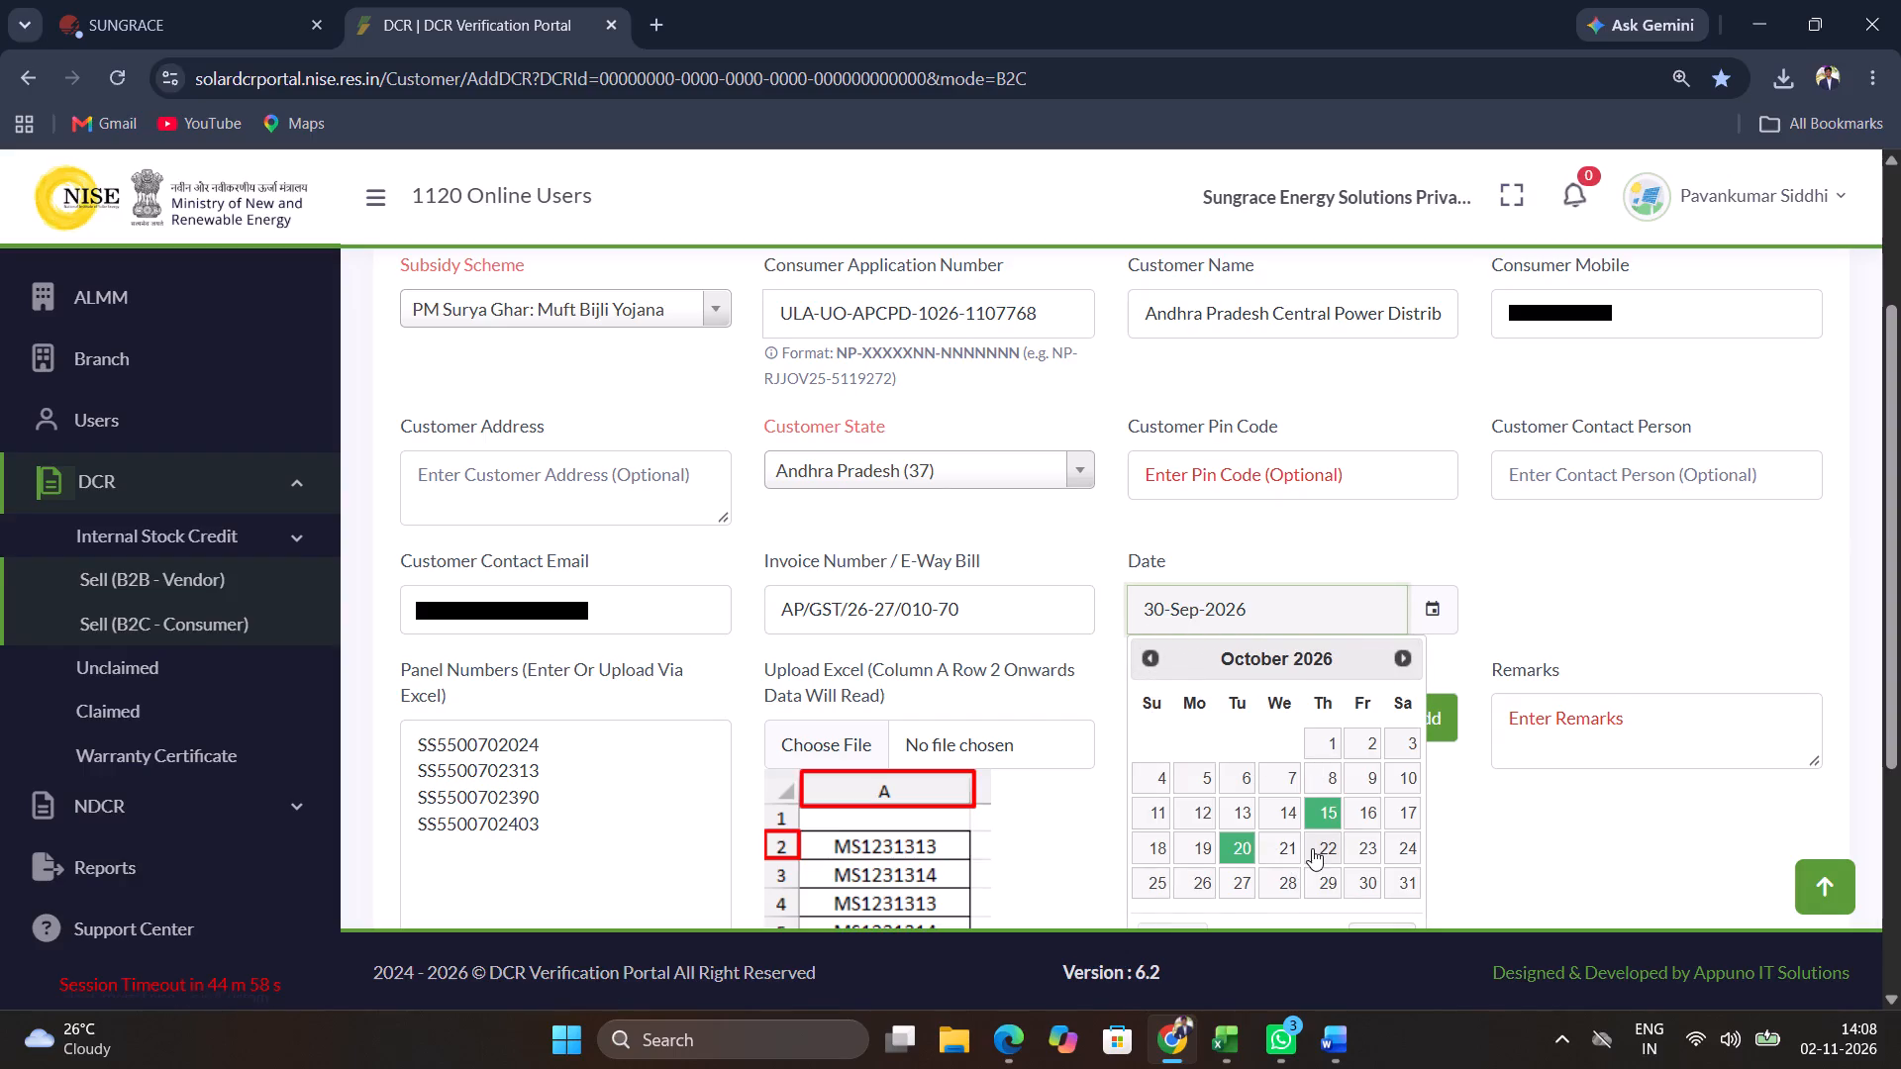
left_click(1312, 848)
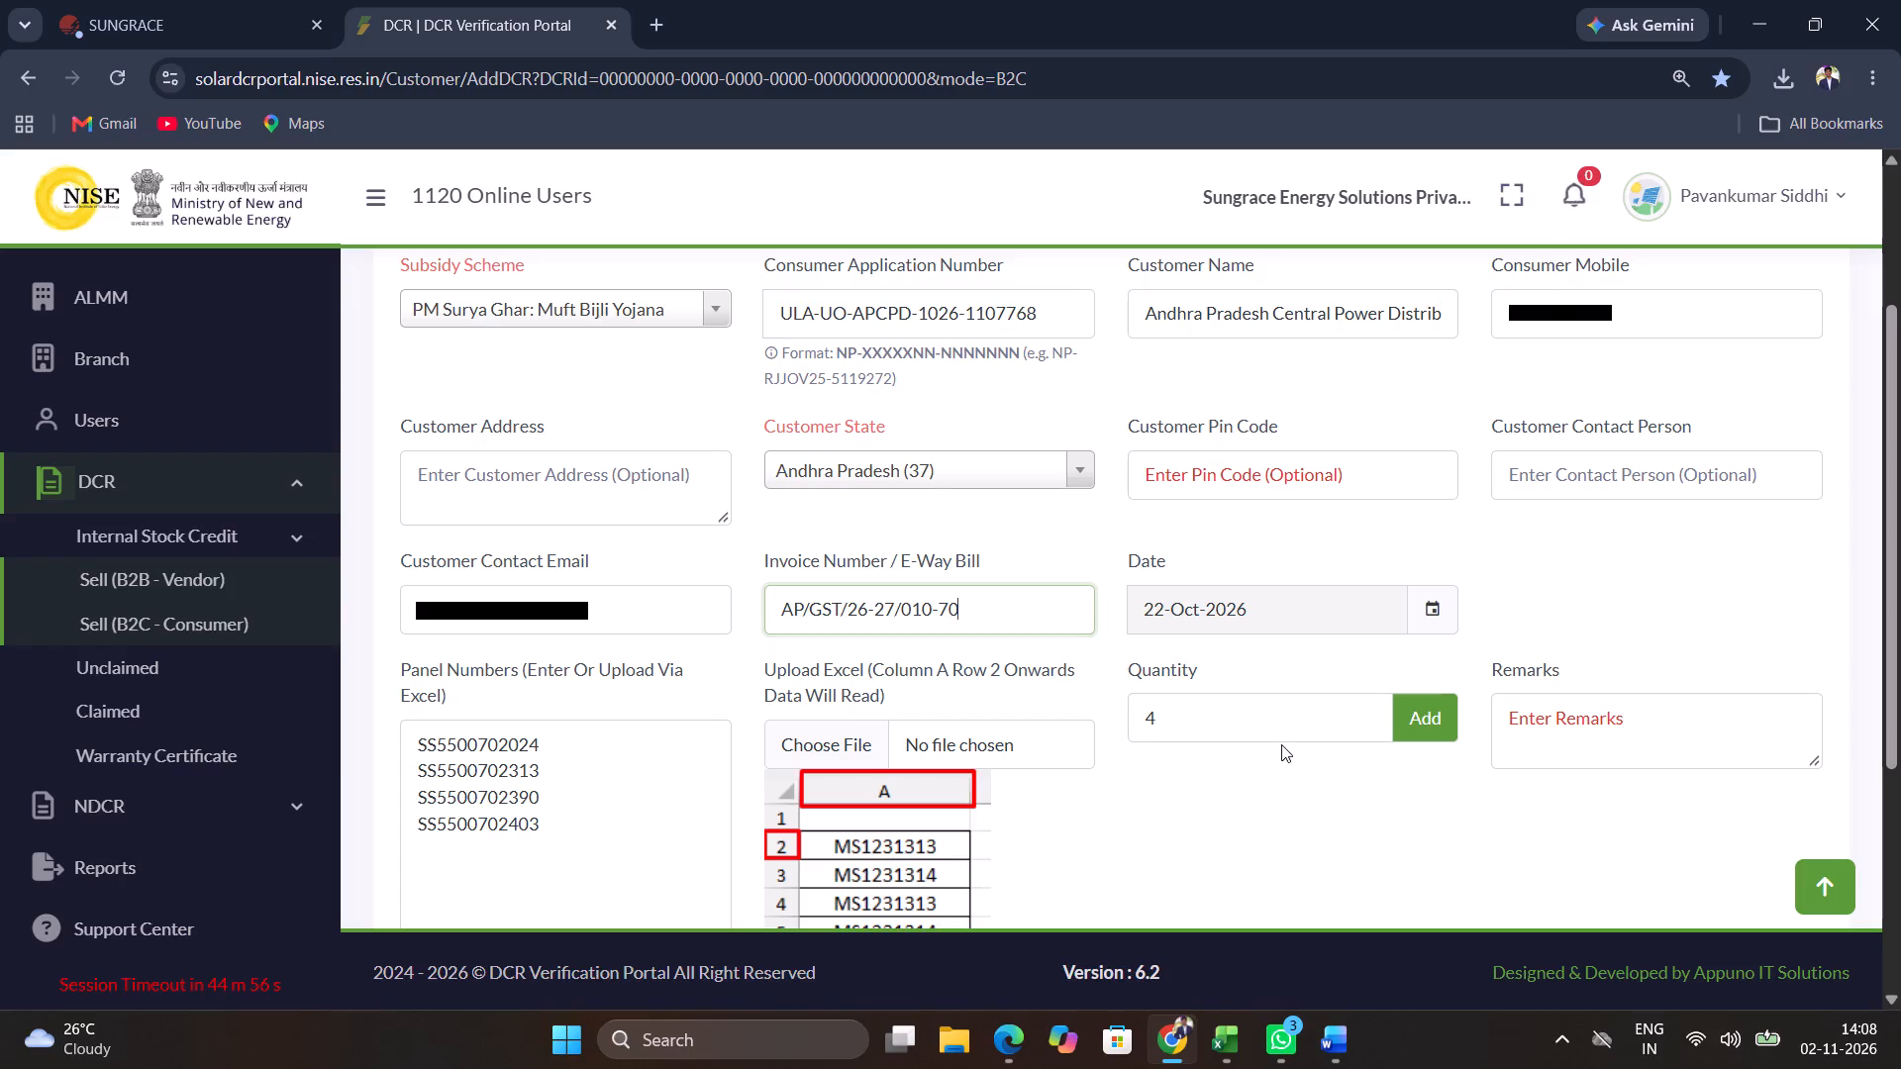
Add the four entered panel numbers to the DCR sale.
left_click(1417, 719)
Copy the consumer's address from the SUNGRACE work order's Quick Copy Details into the DCR form's Remarks.
left_click(1554, 728)
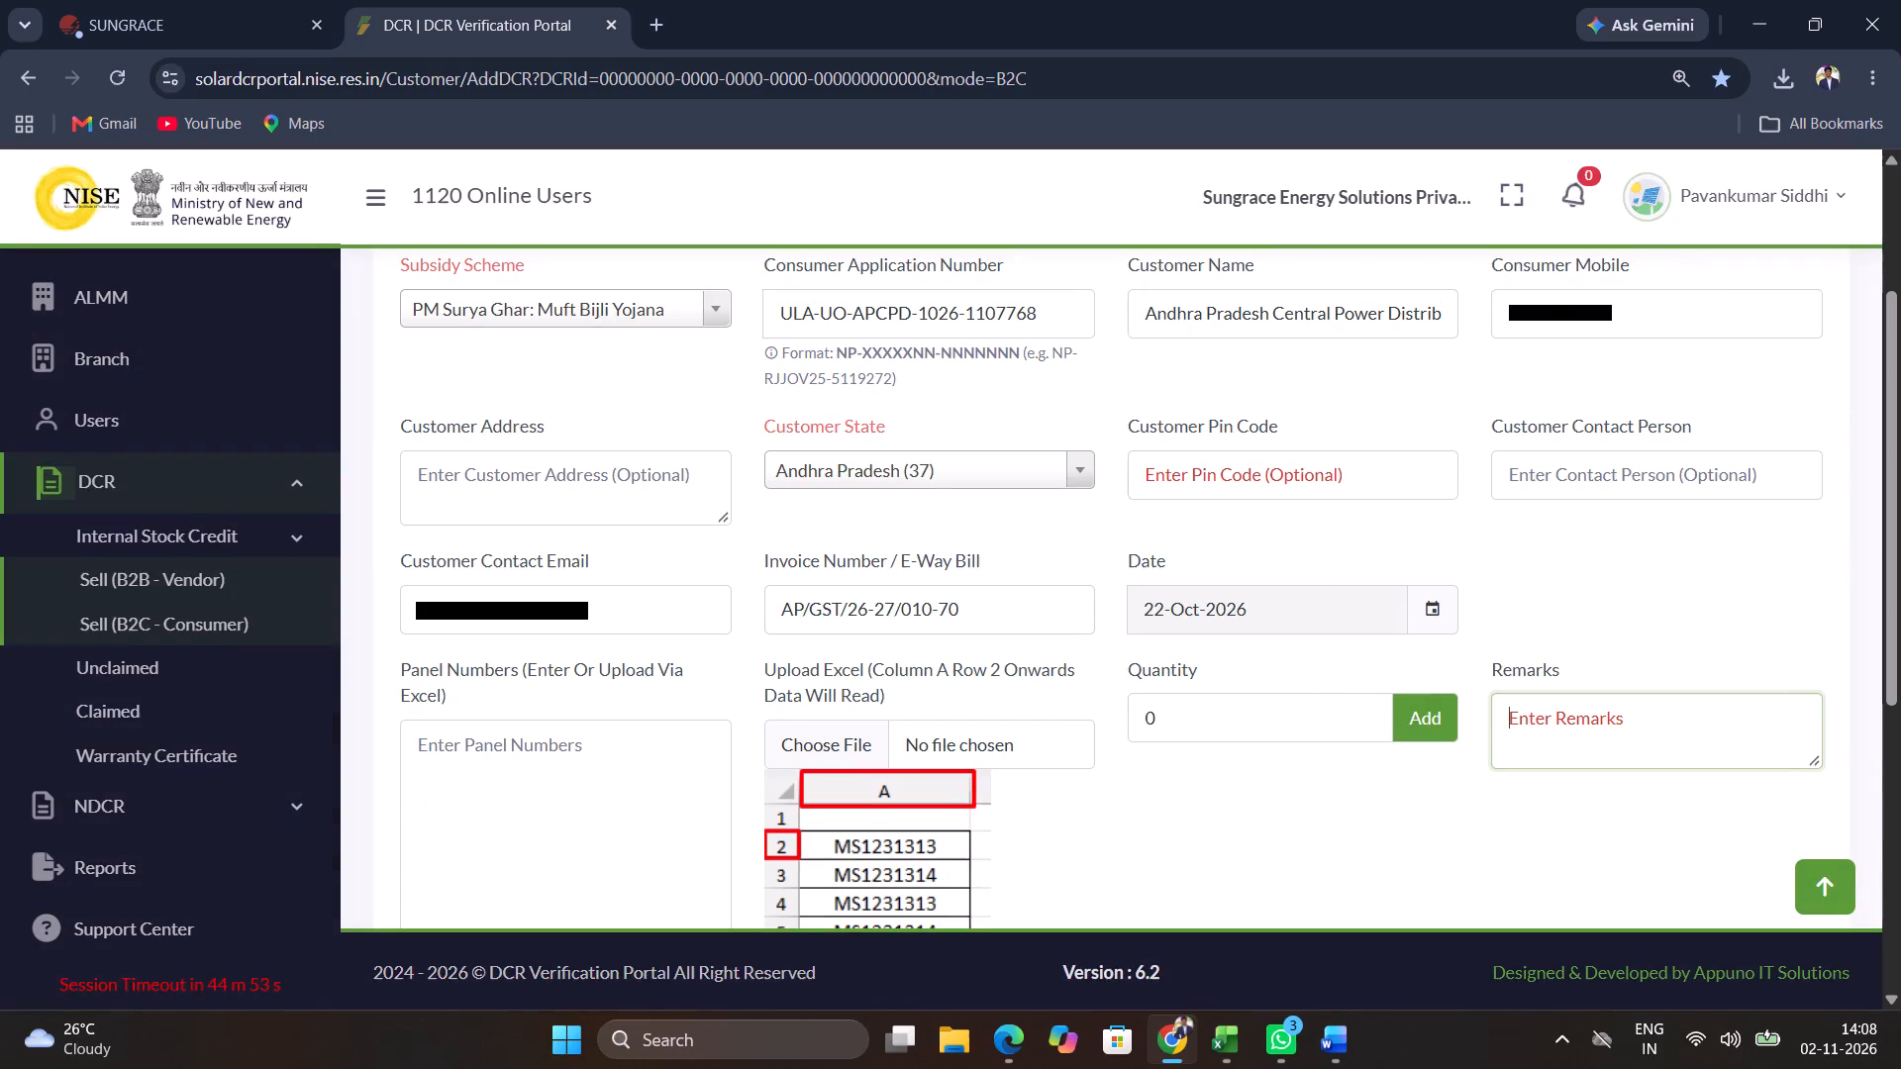
left_click(120, 0)
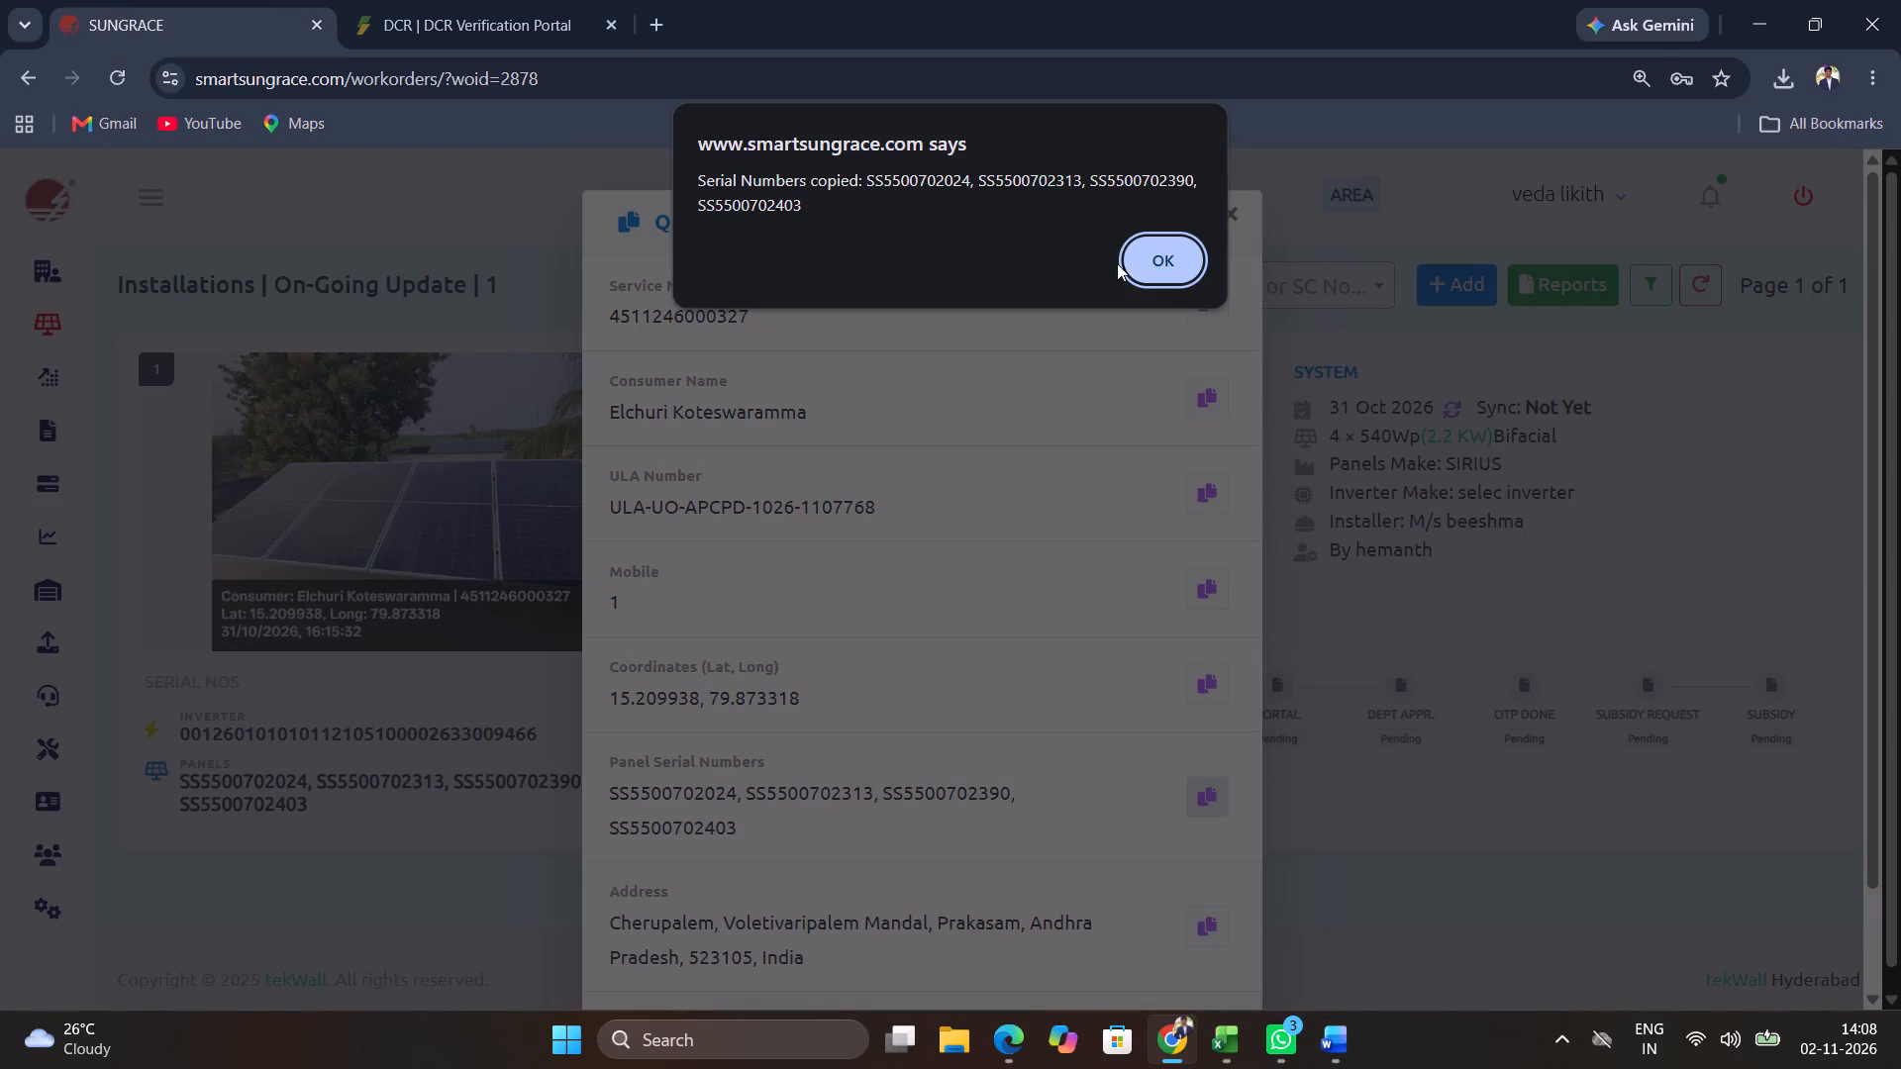
left_click(1154, 246)
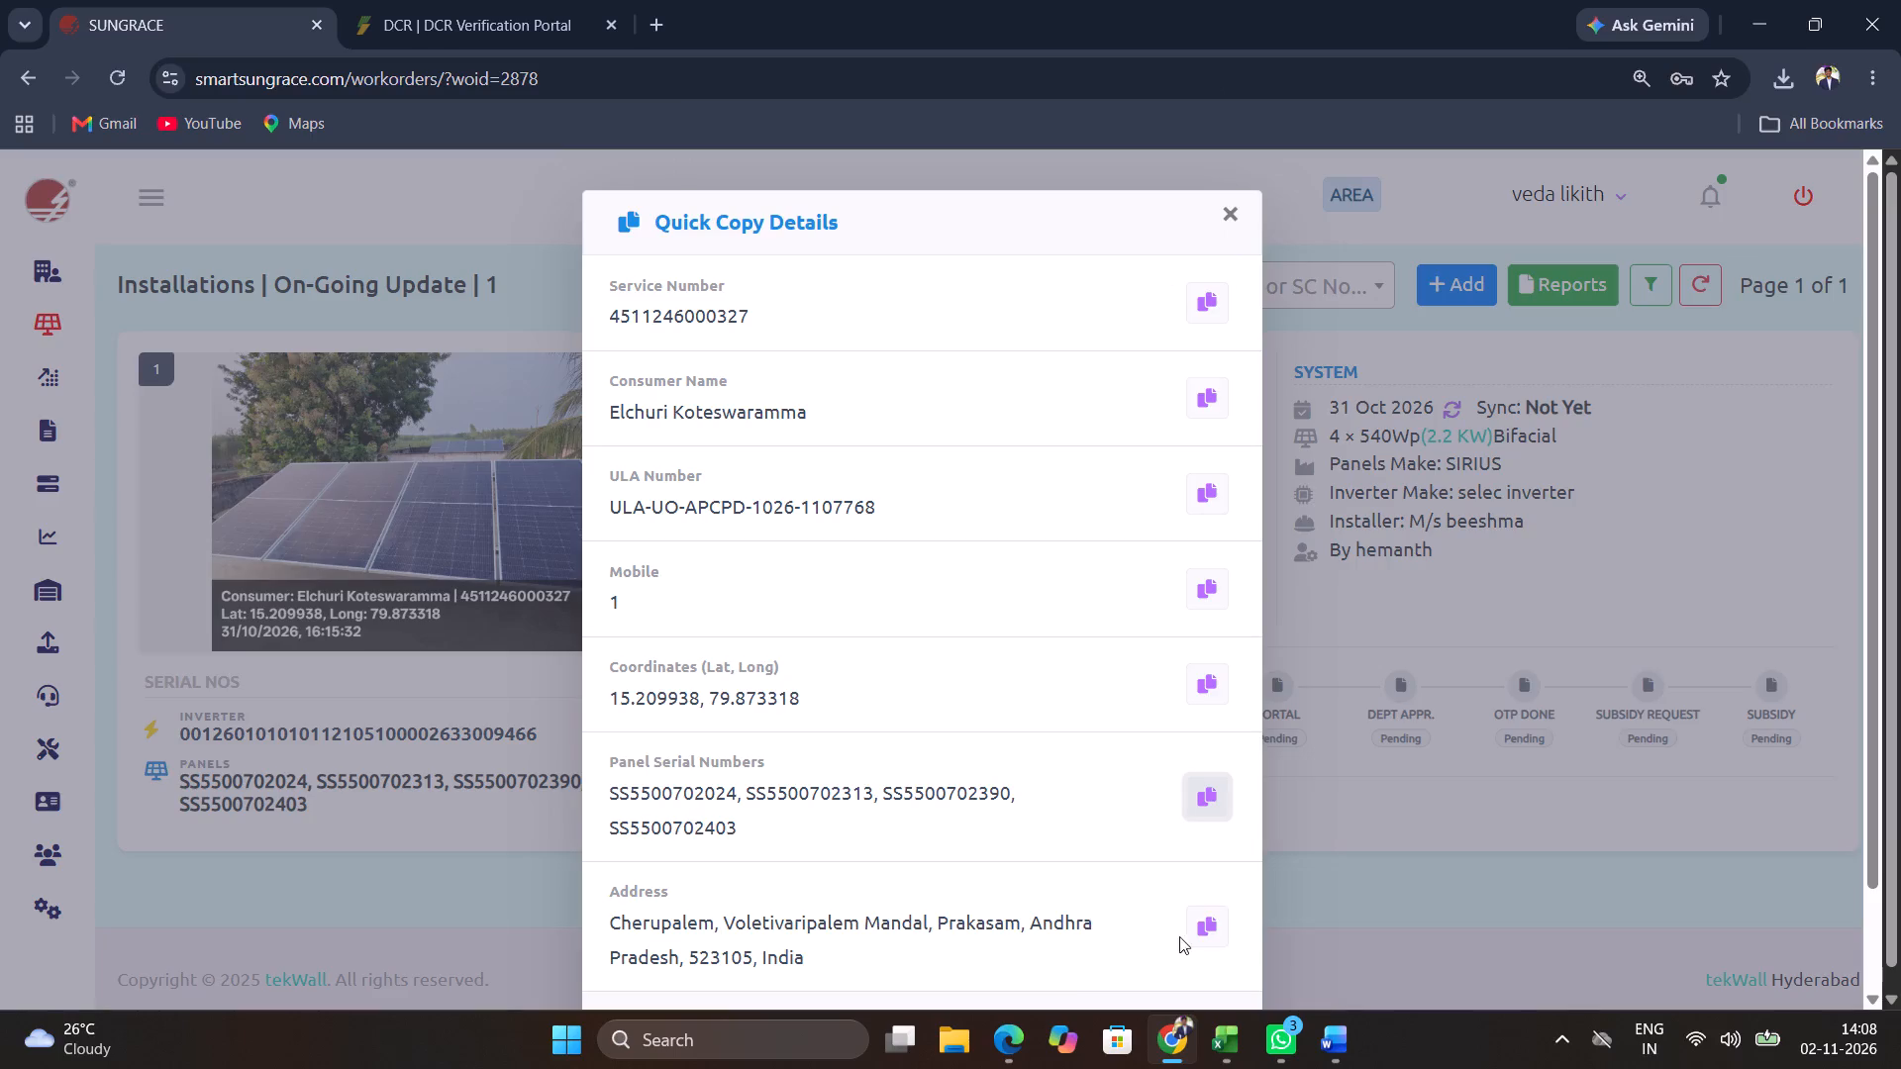
left_click(1213, 931)
left_click(475, 0)
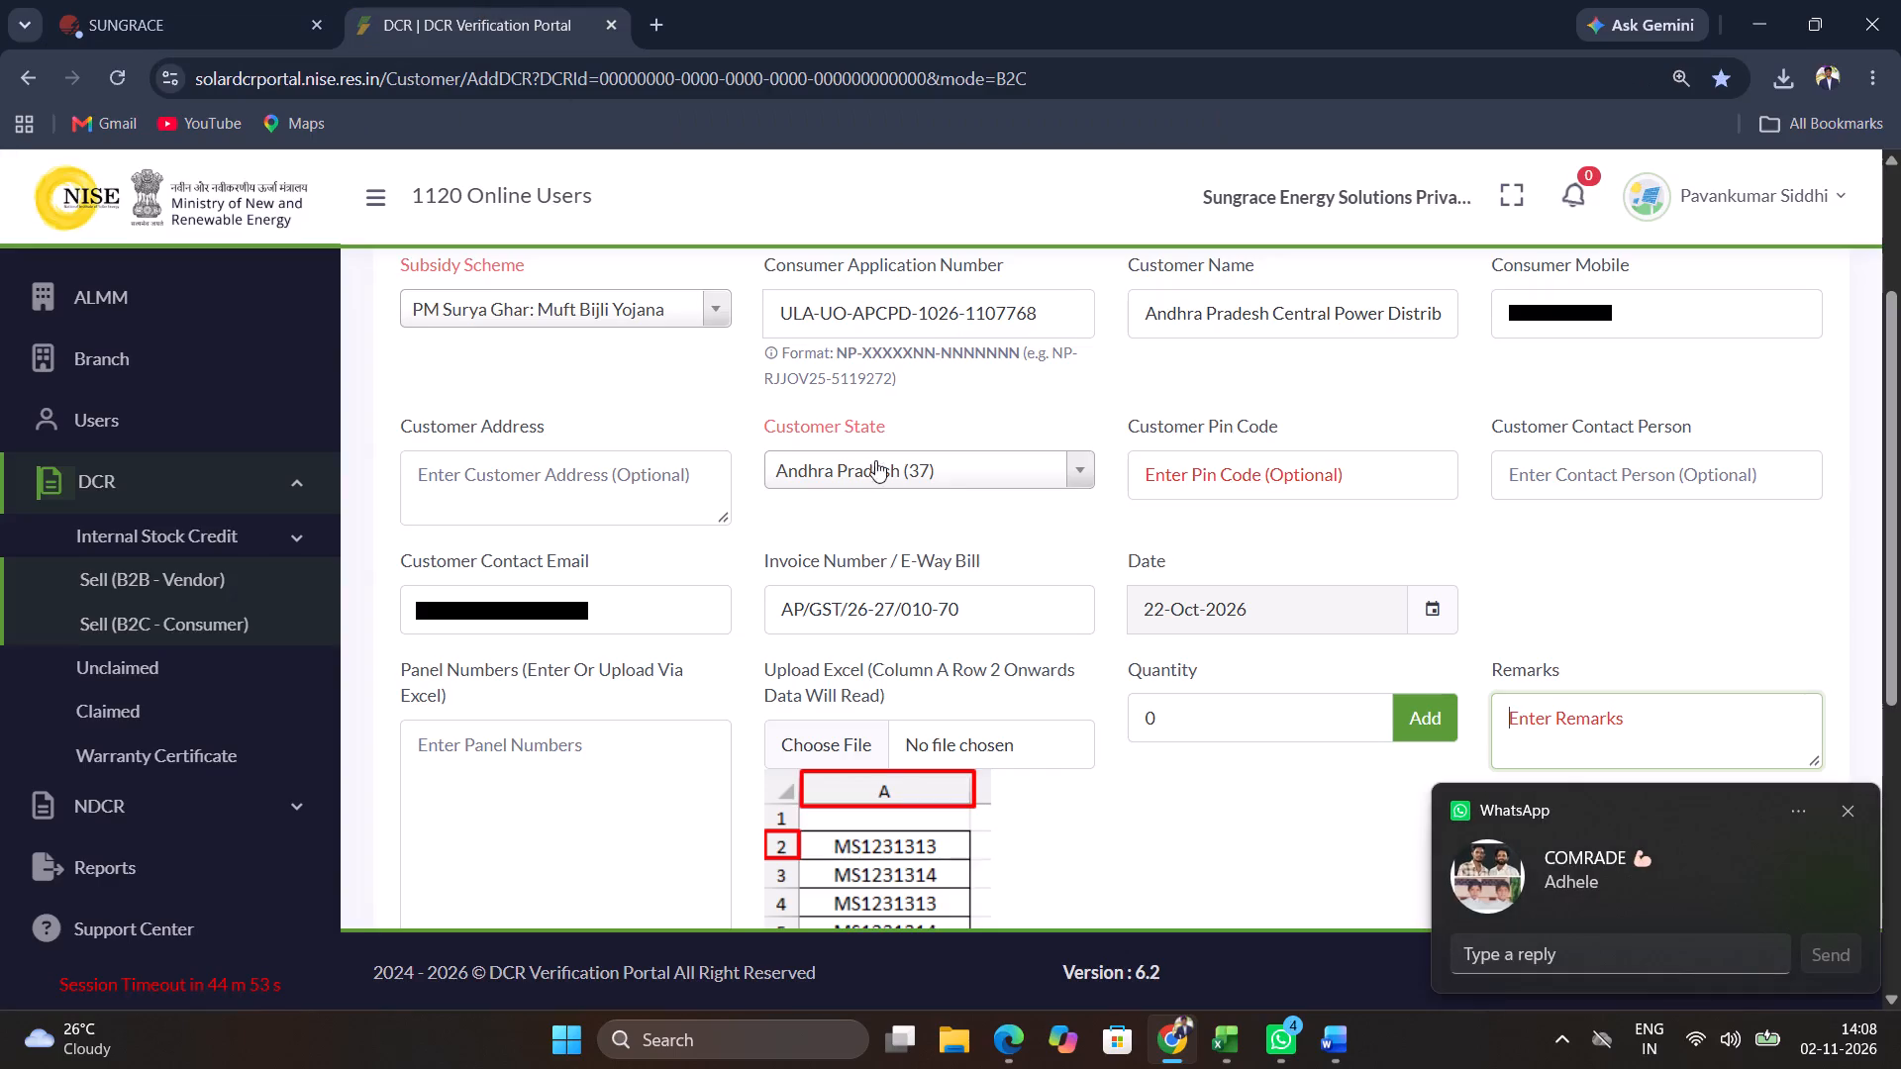
key("ctrl+v")
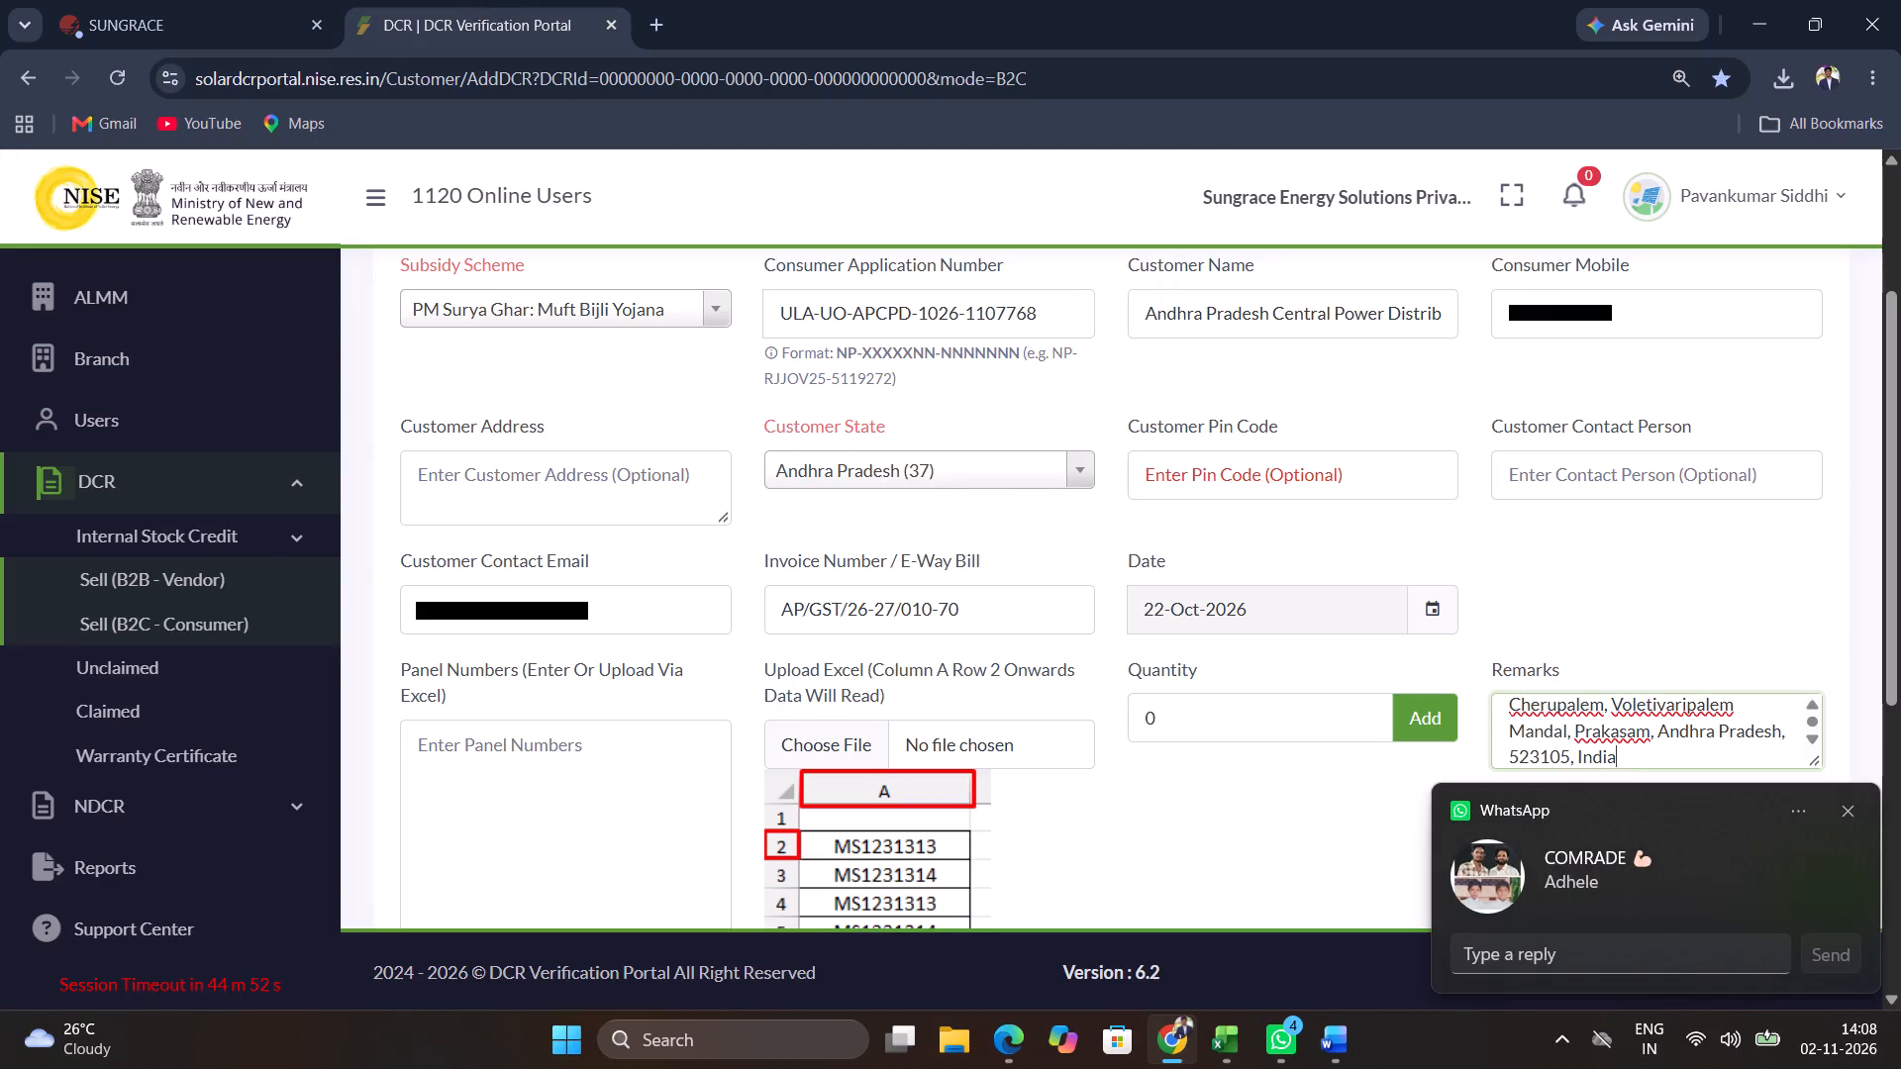
Copy the pincode from the SUNGRACE work order's Quick Copy Details into the DCR form's Customer Pin Code.
left_click(1277, 484)
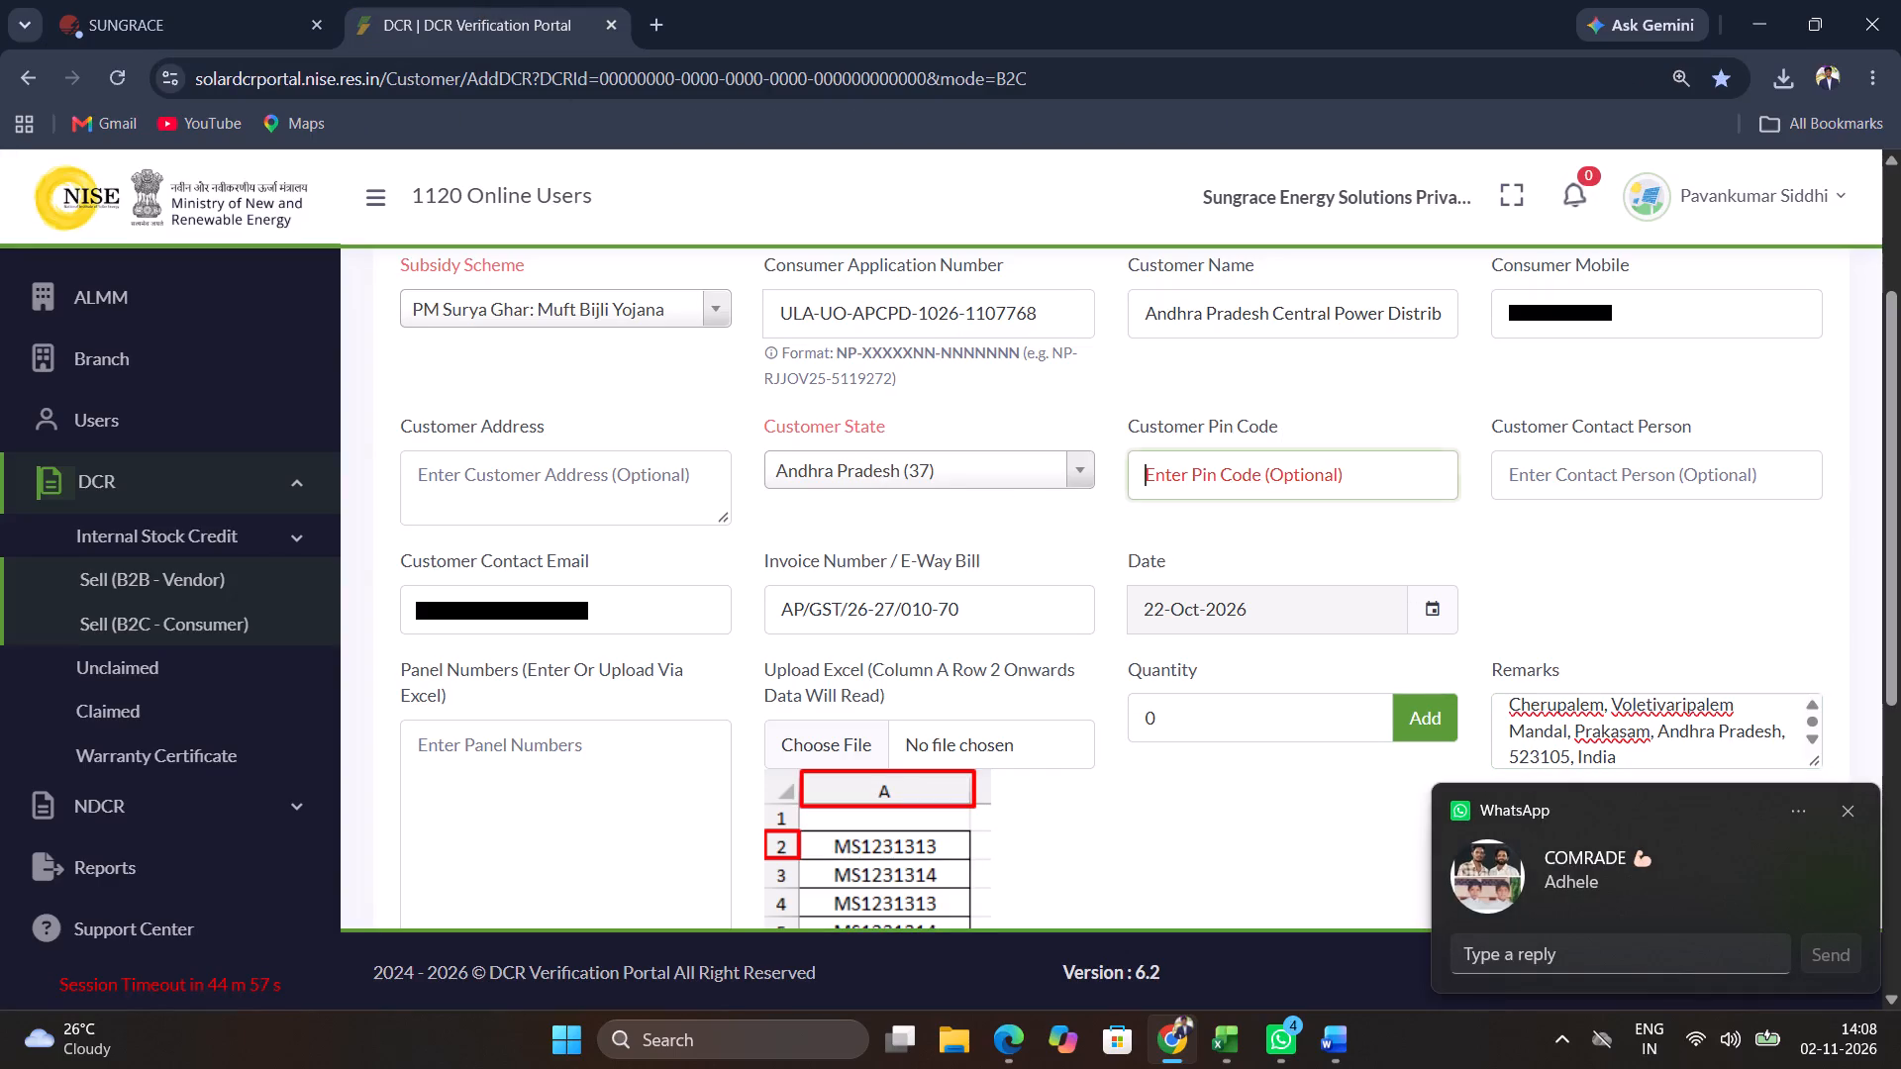
left_click(67, 0)
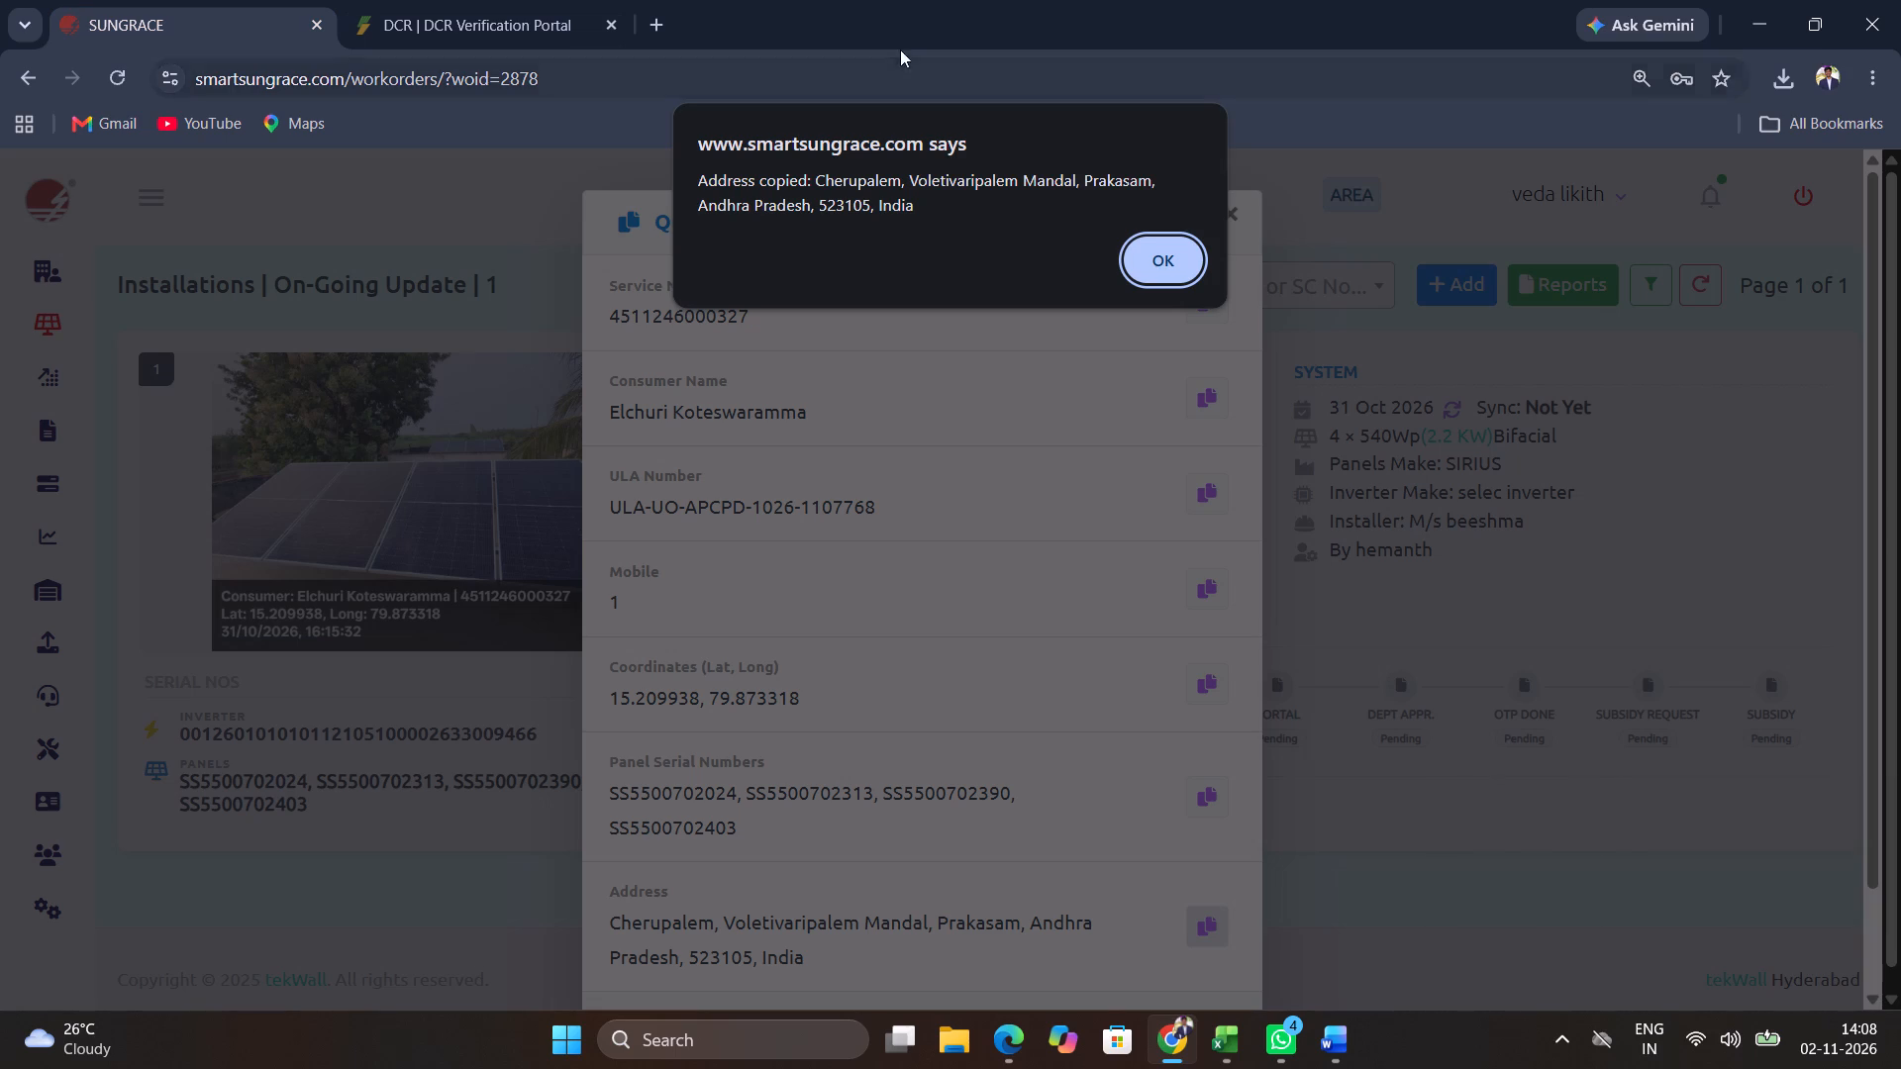
left_click(1164, 277)
scroll(0, 1068, "down", 1)
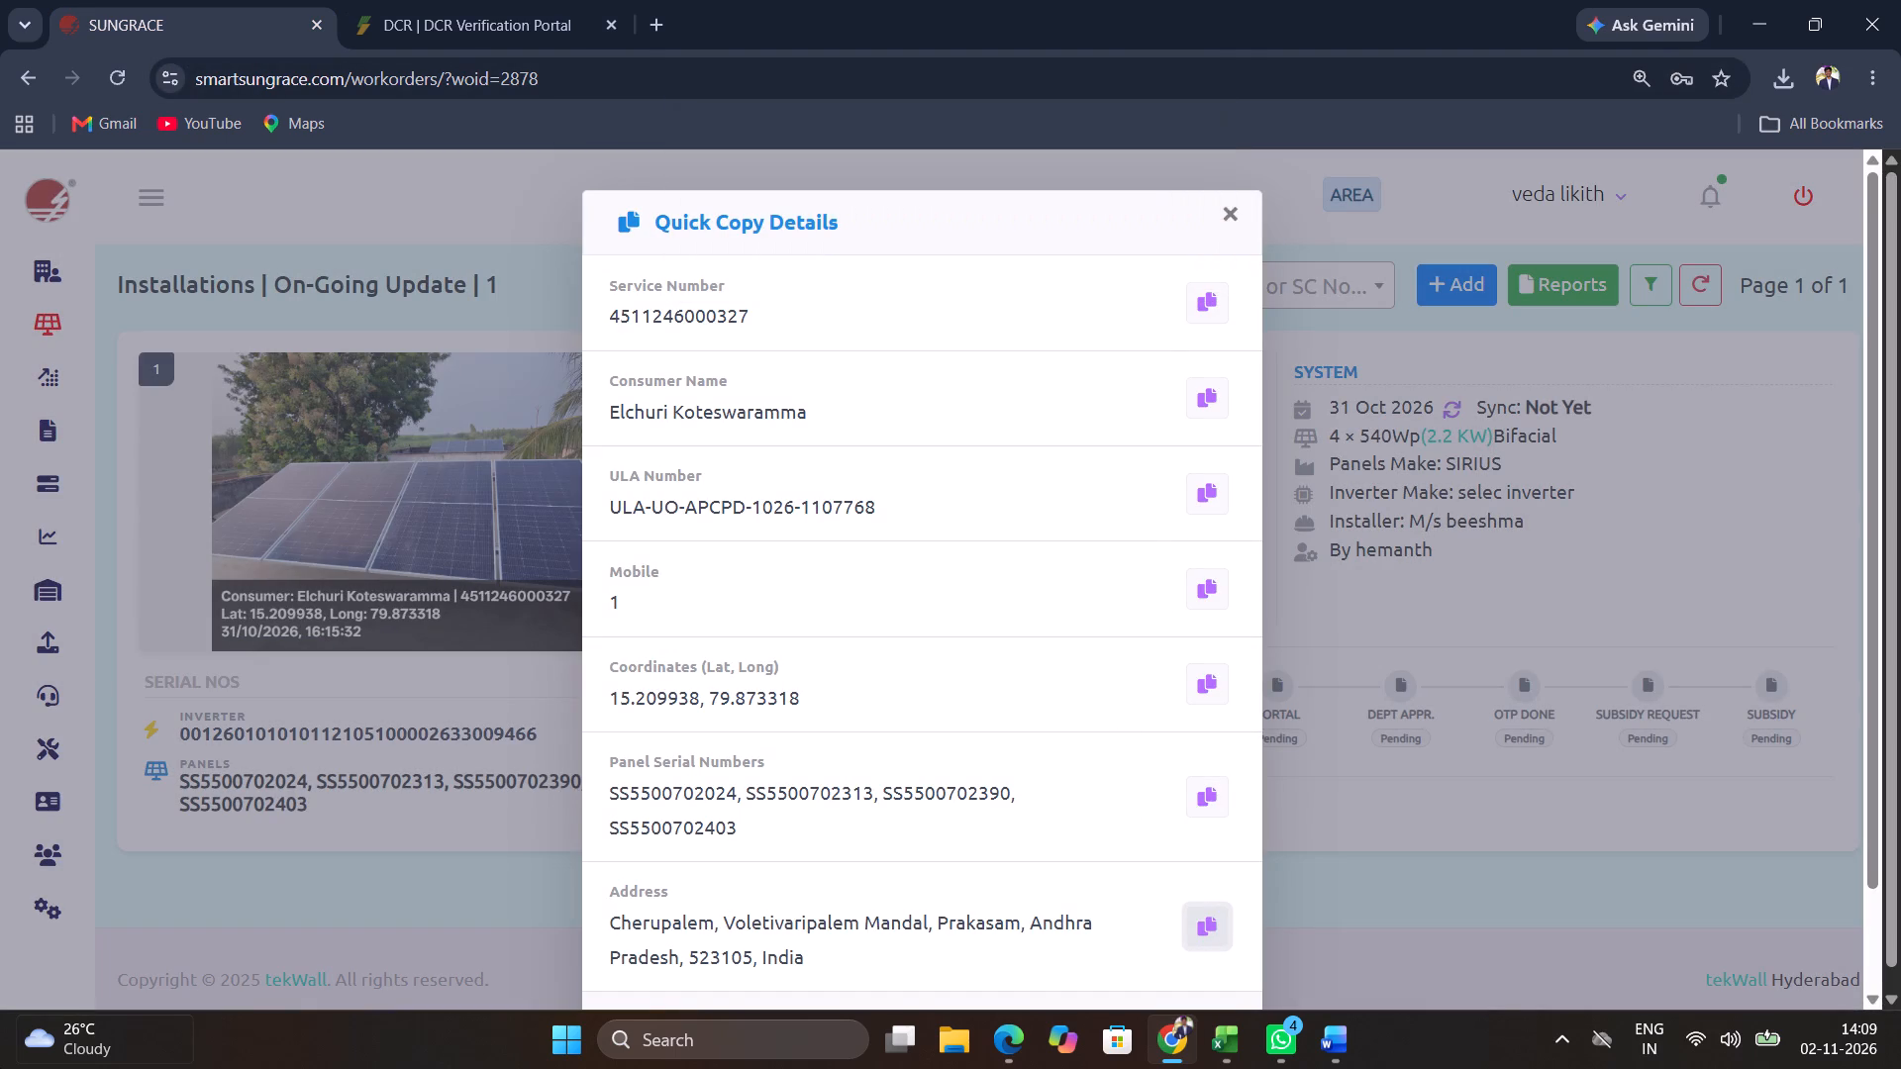
scroll(0, 1028, "down", 3)
scroll(906, 616, "down", 5)
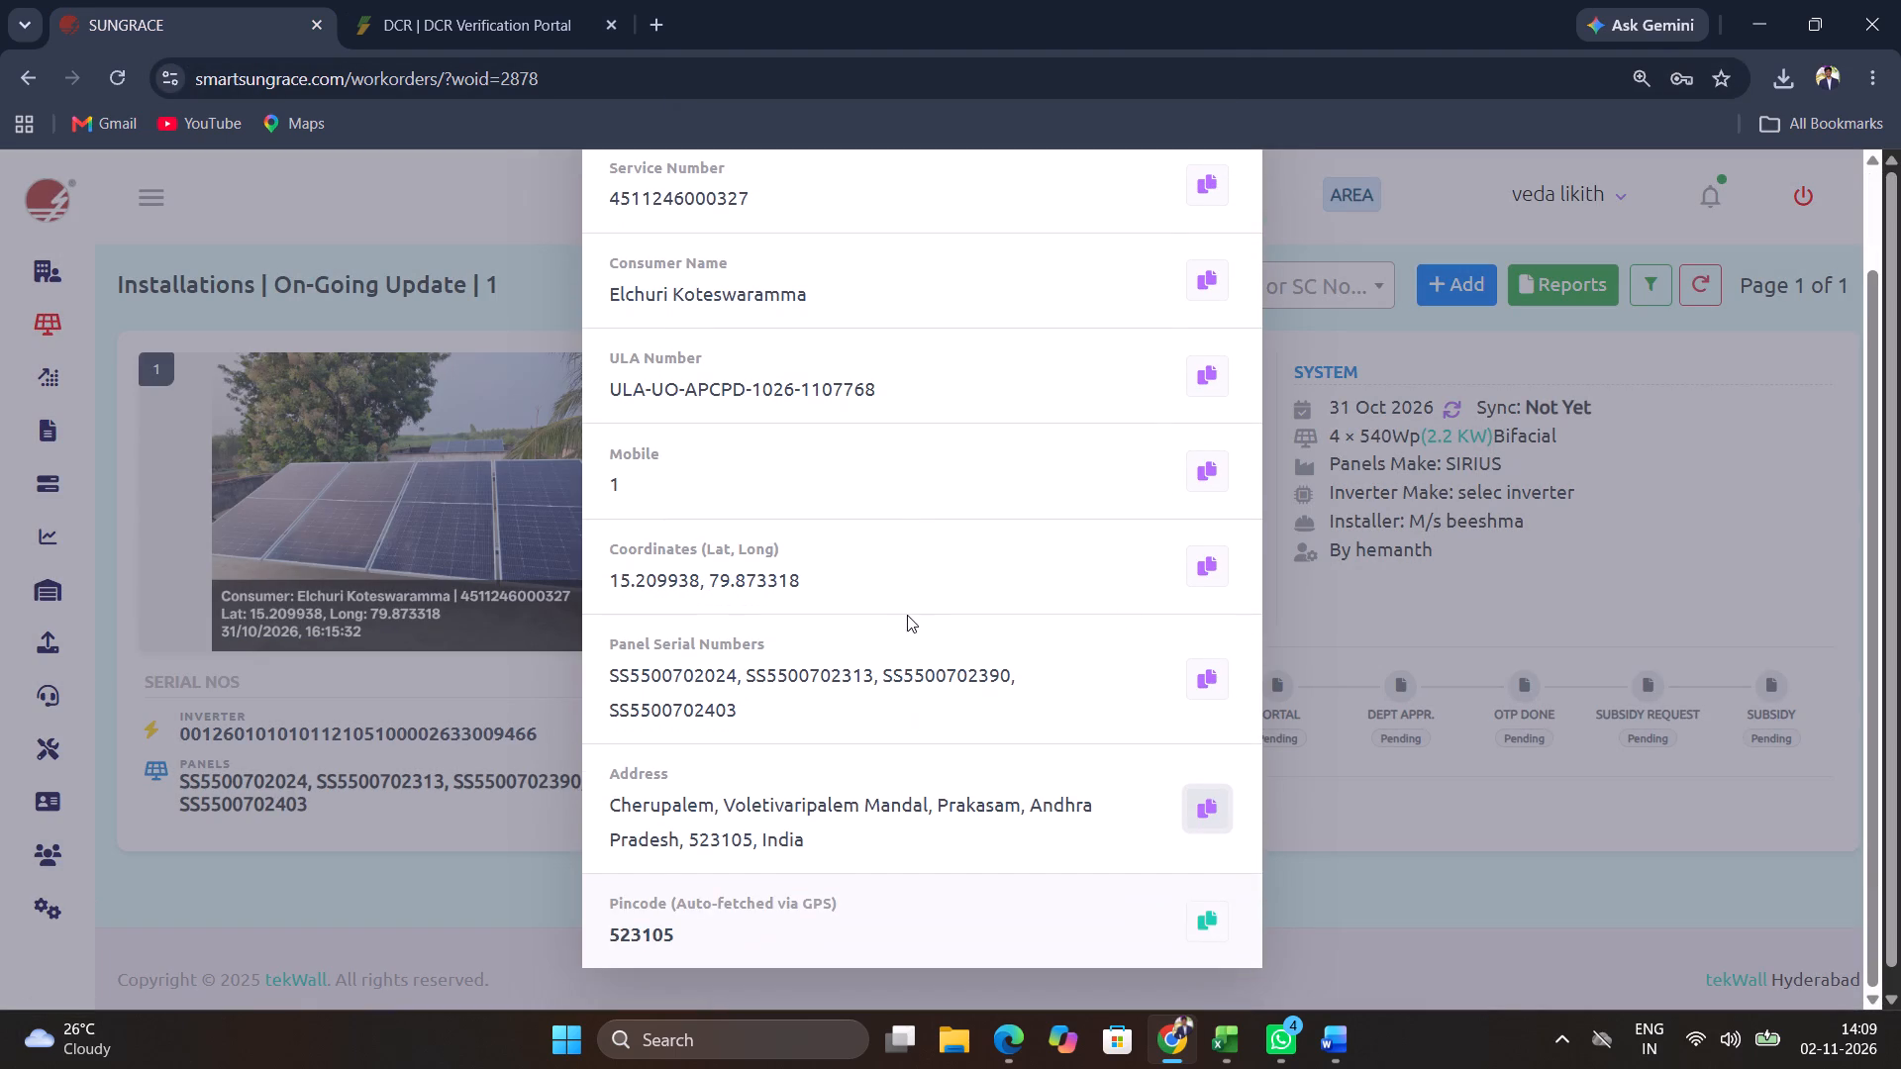
left_click(1207, 916)
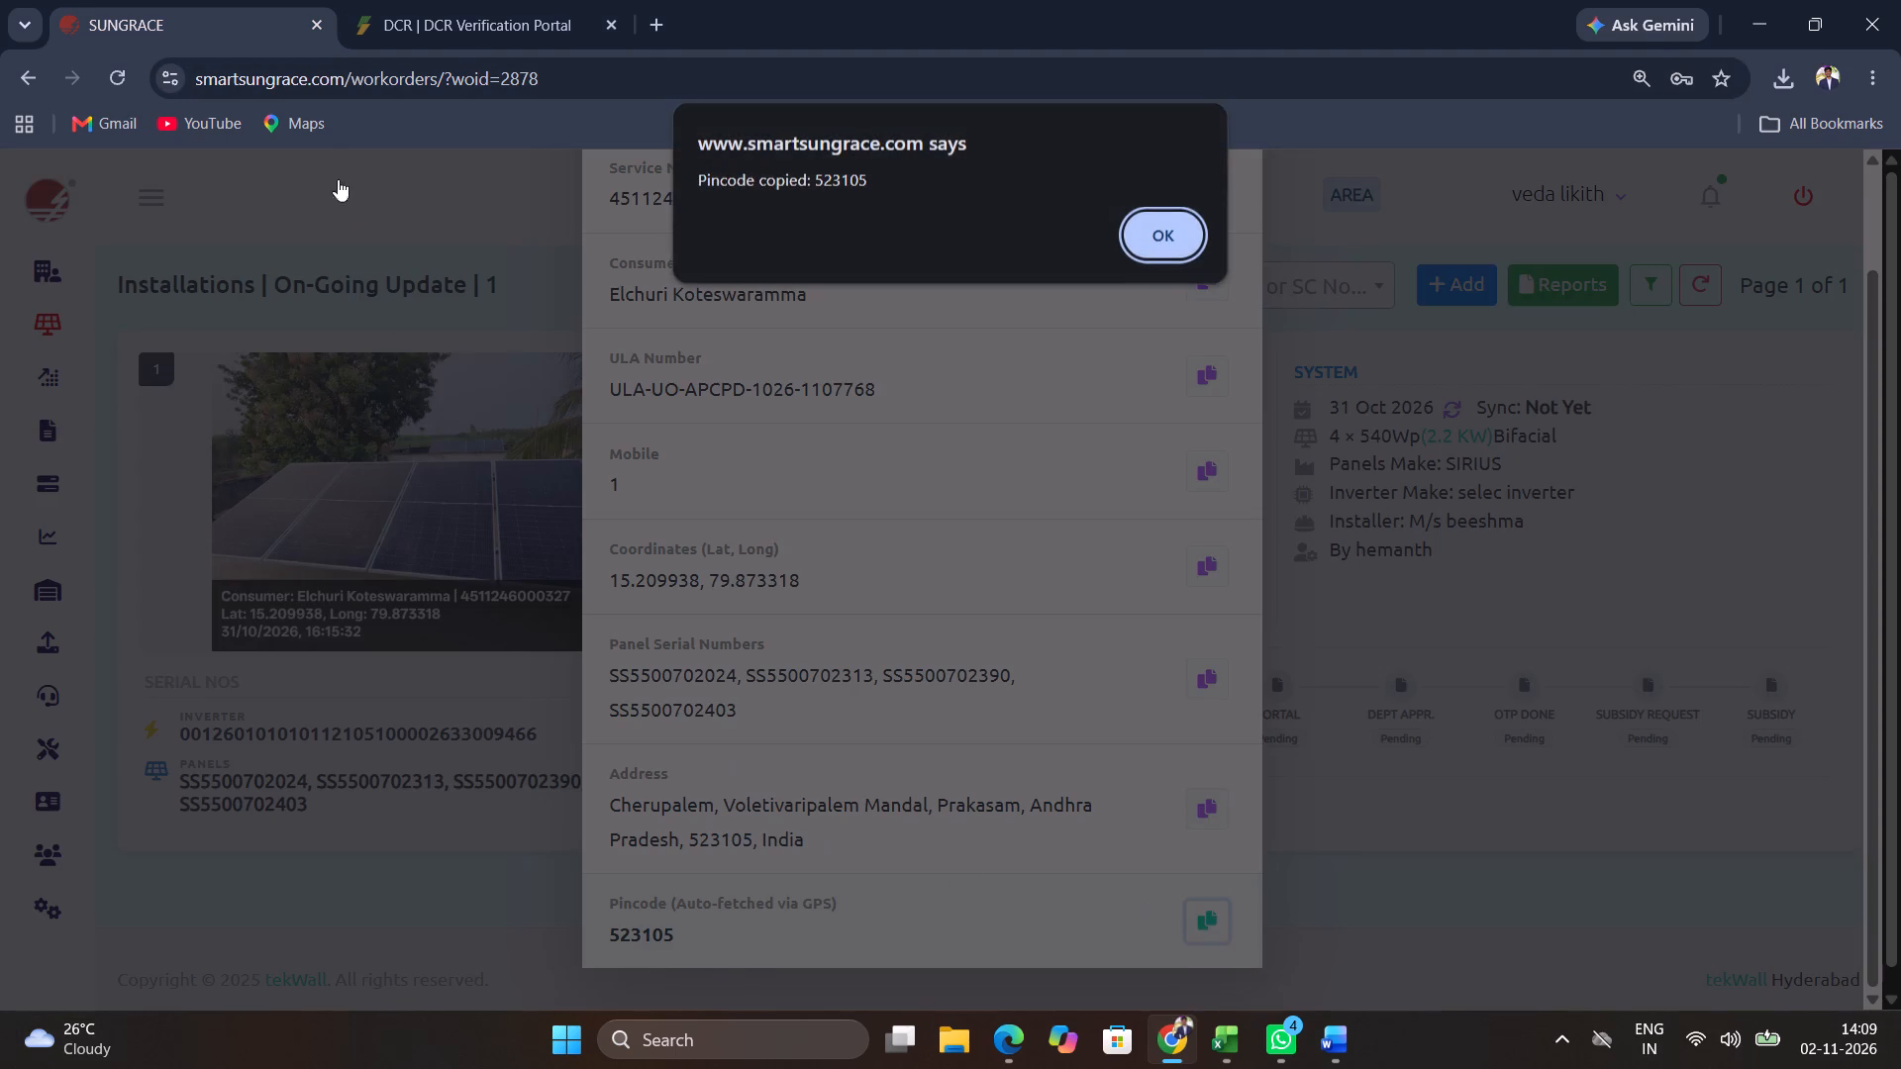
left_click_drag(403, 0, 409, 12)
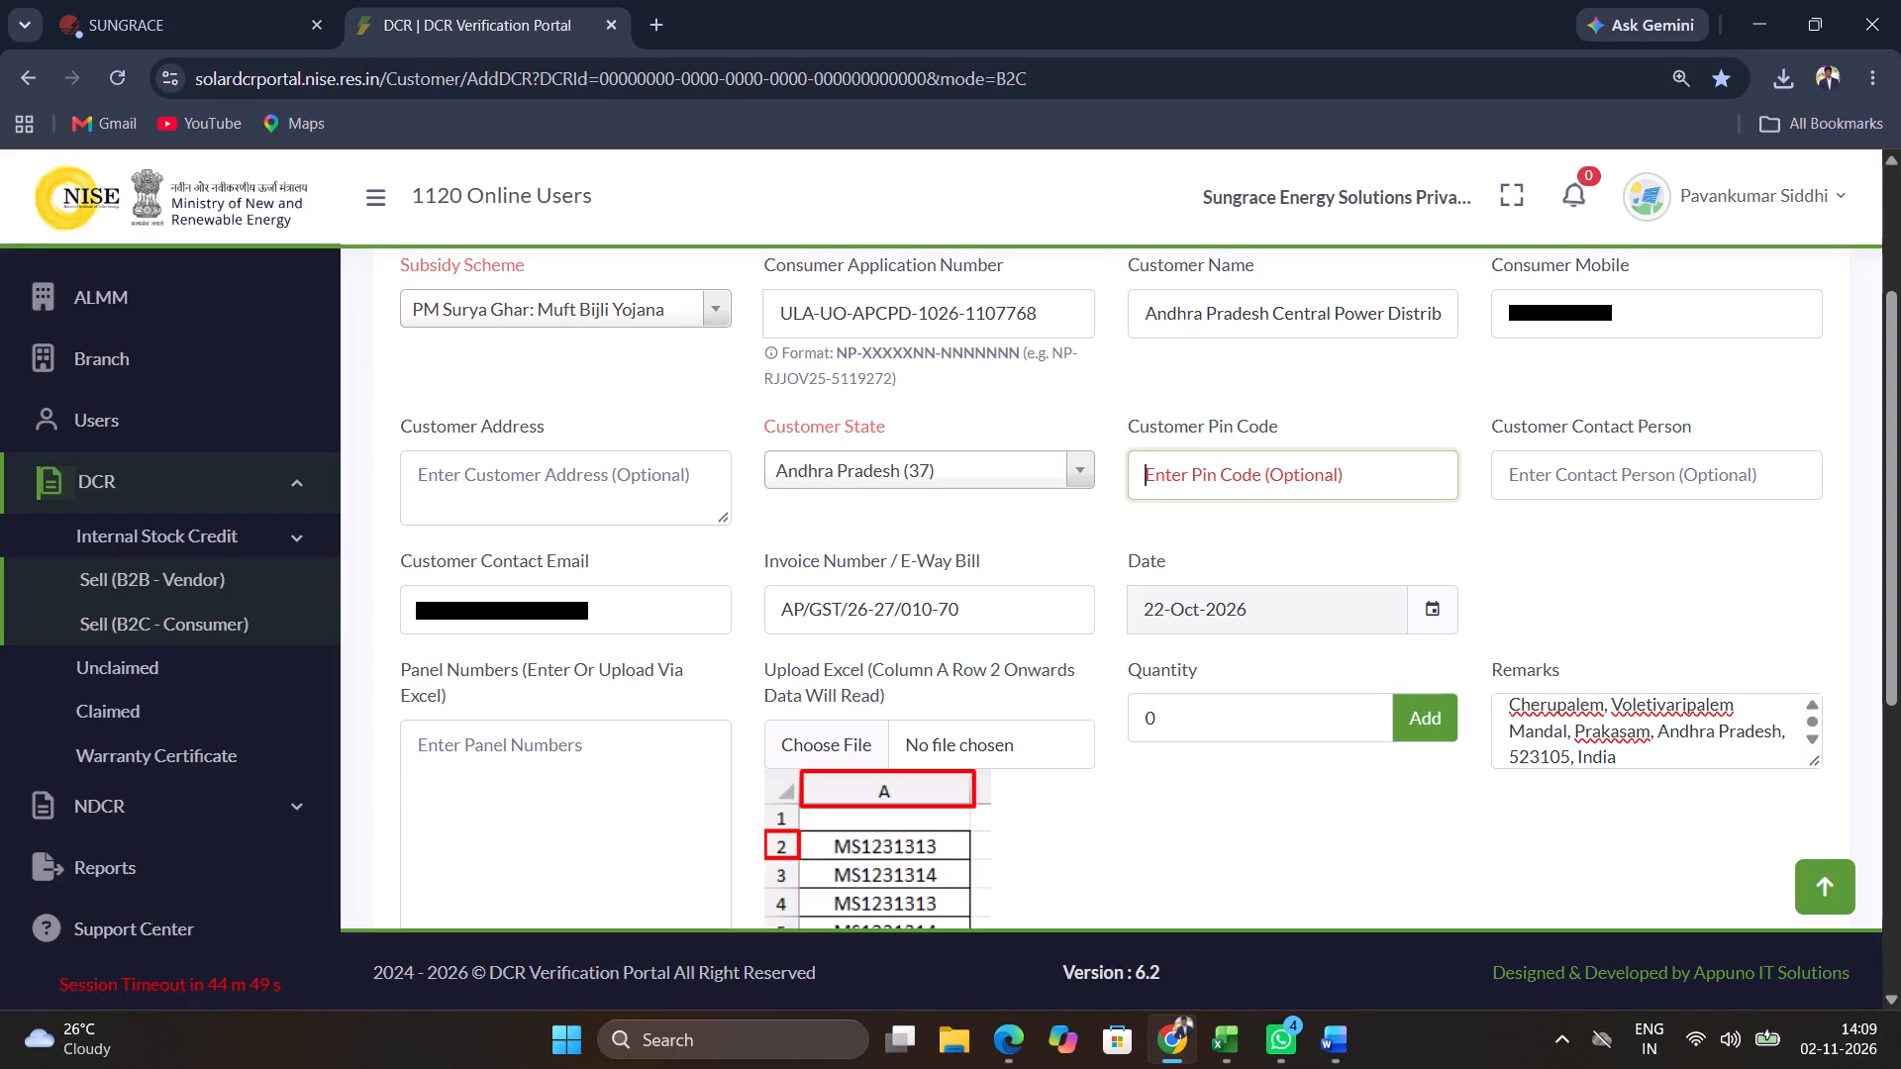
key("ctrl+v")
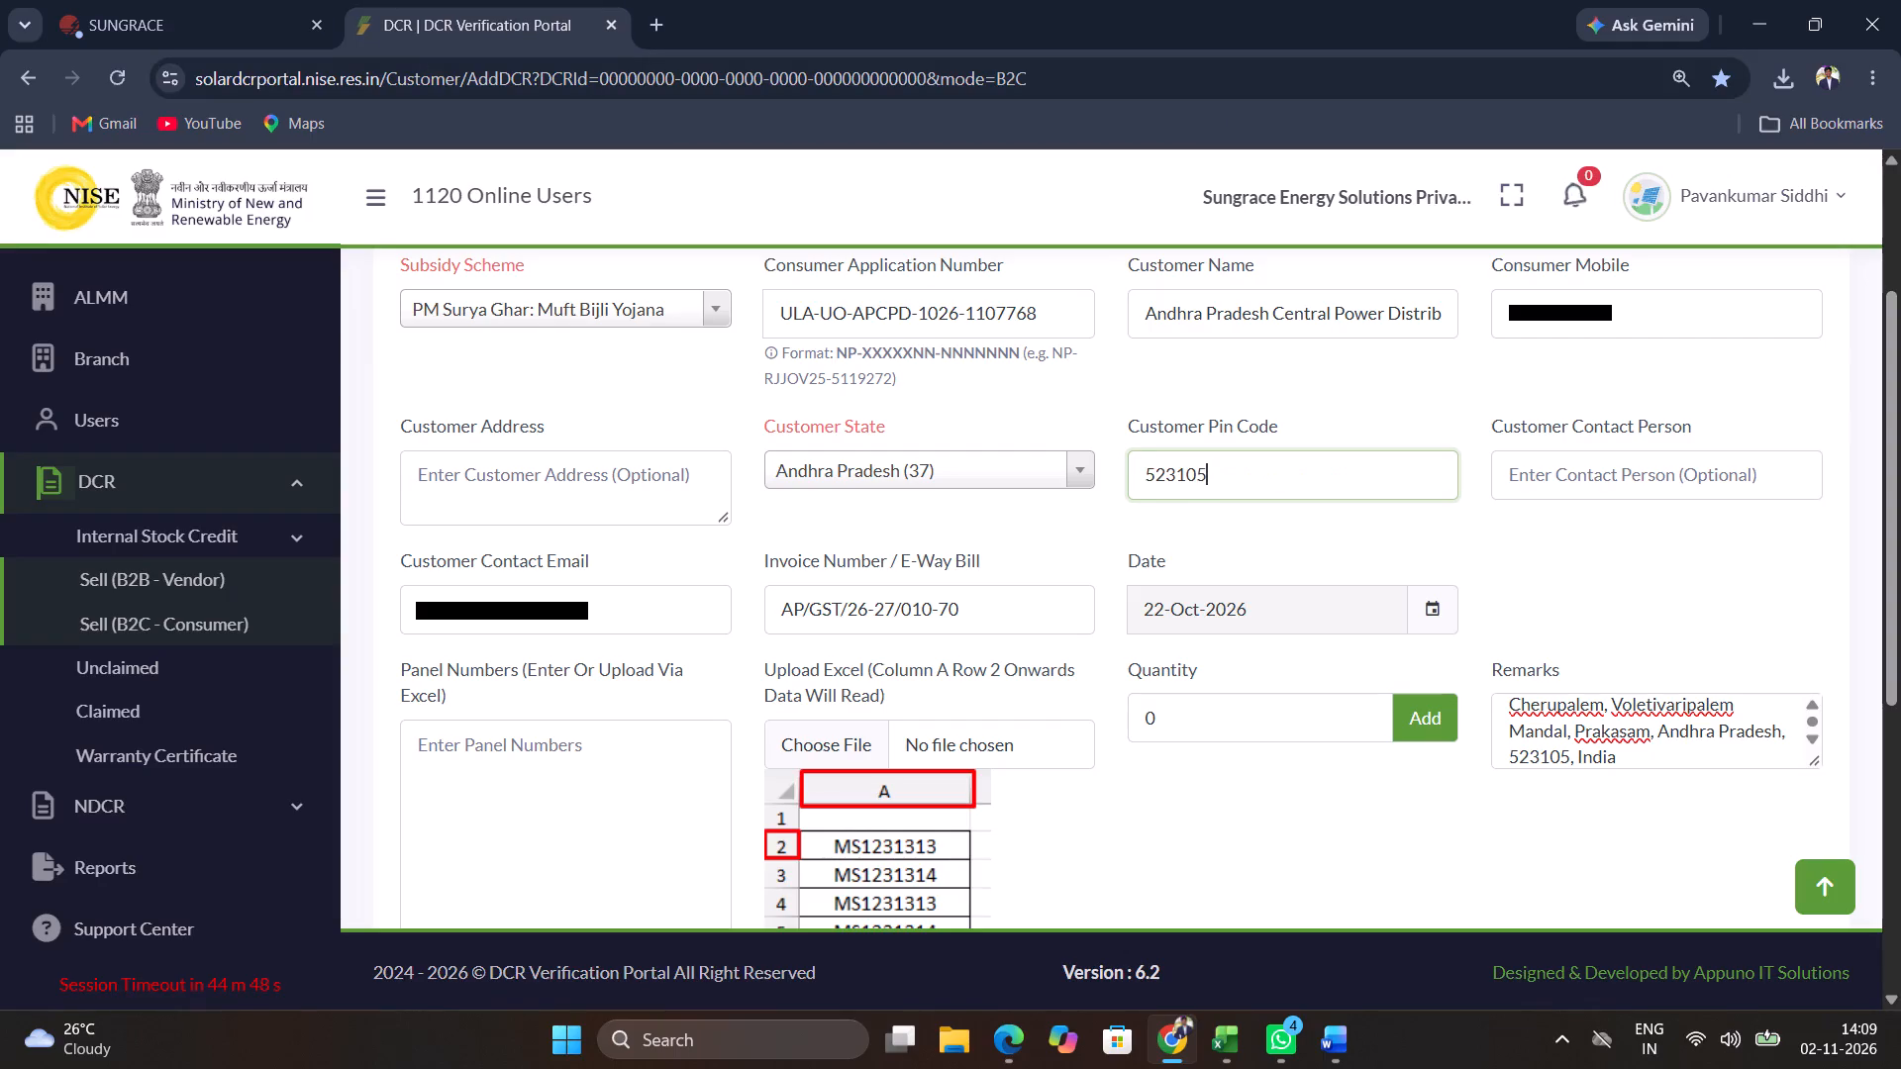
Submit the completed B2C DCR sale and accept its confirmation.
scroll(1133, 493, "down", 4)
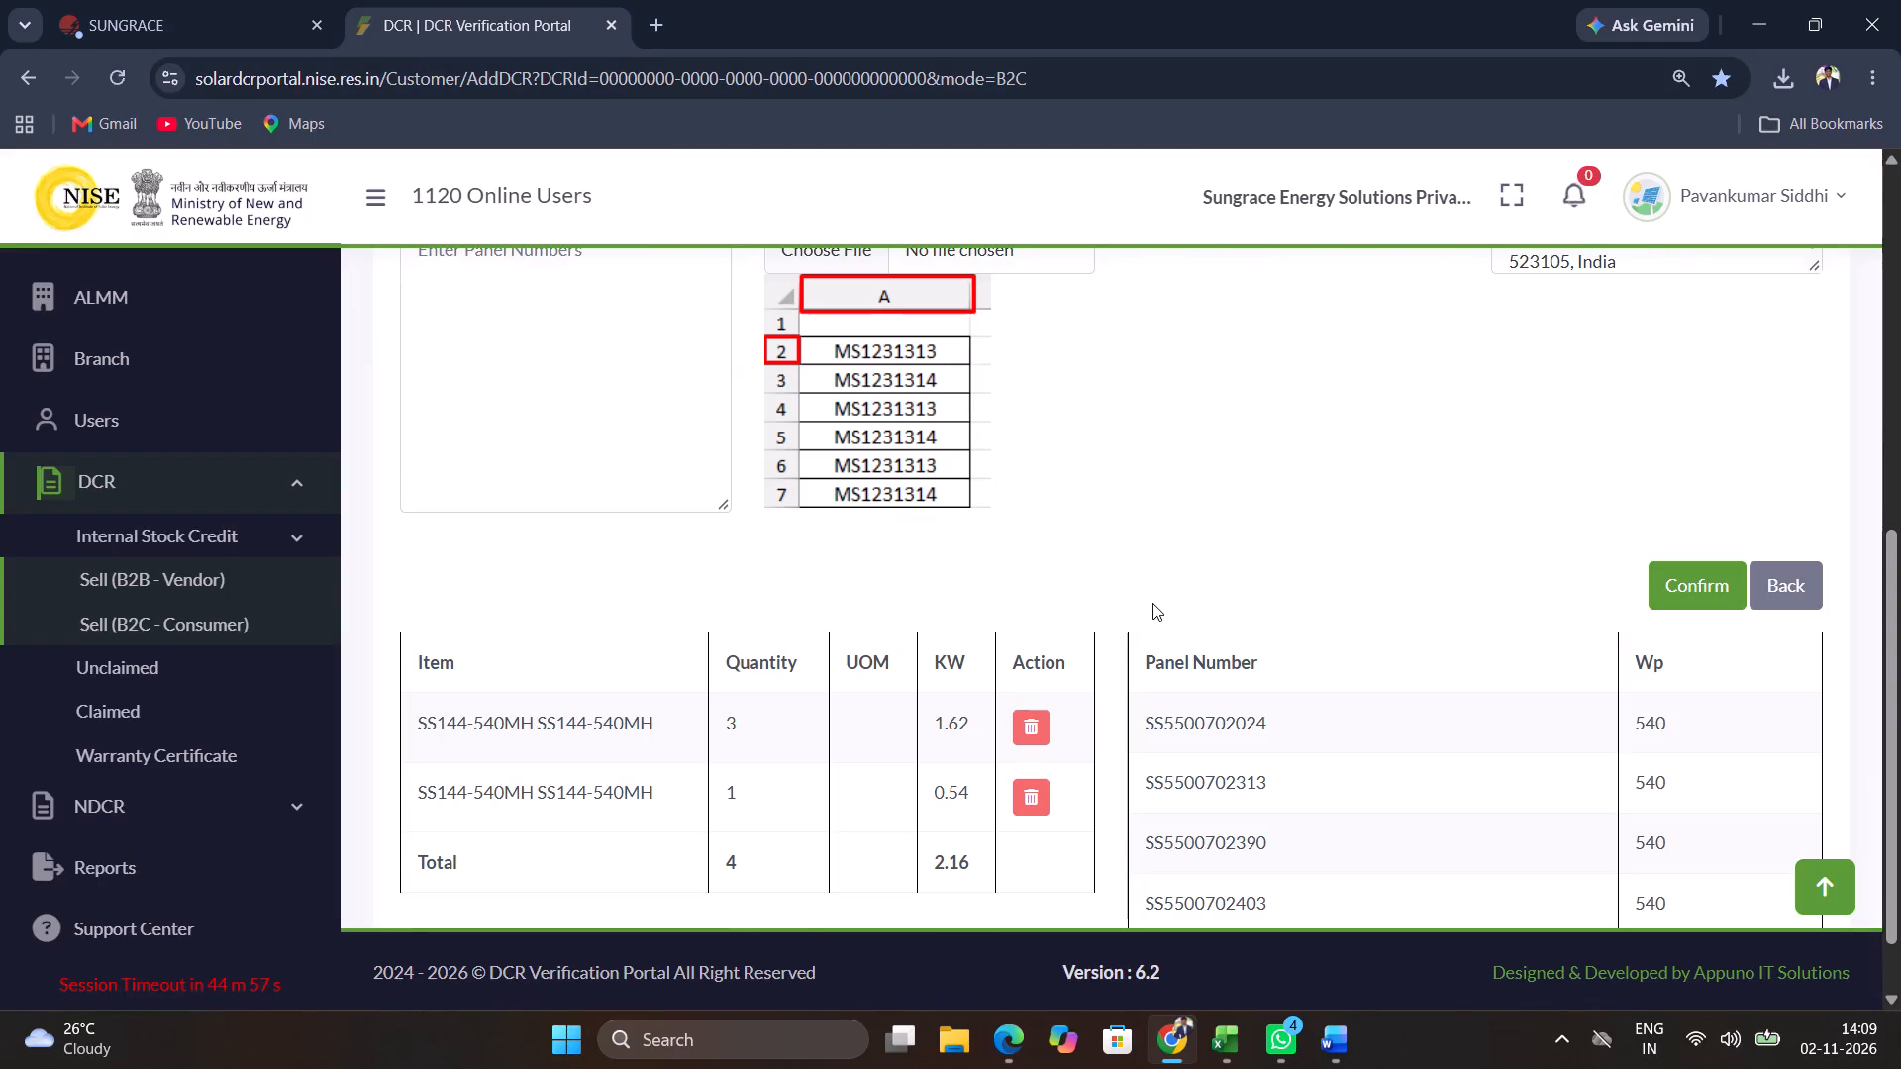
left_click(1713, 585)
left_click(1178, 743)
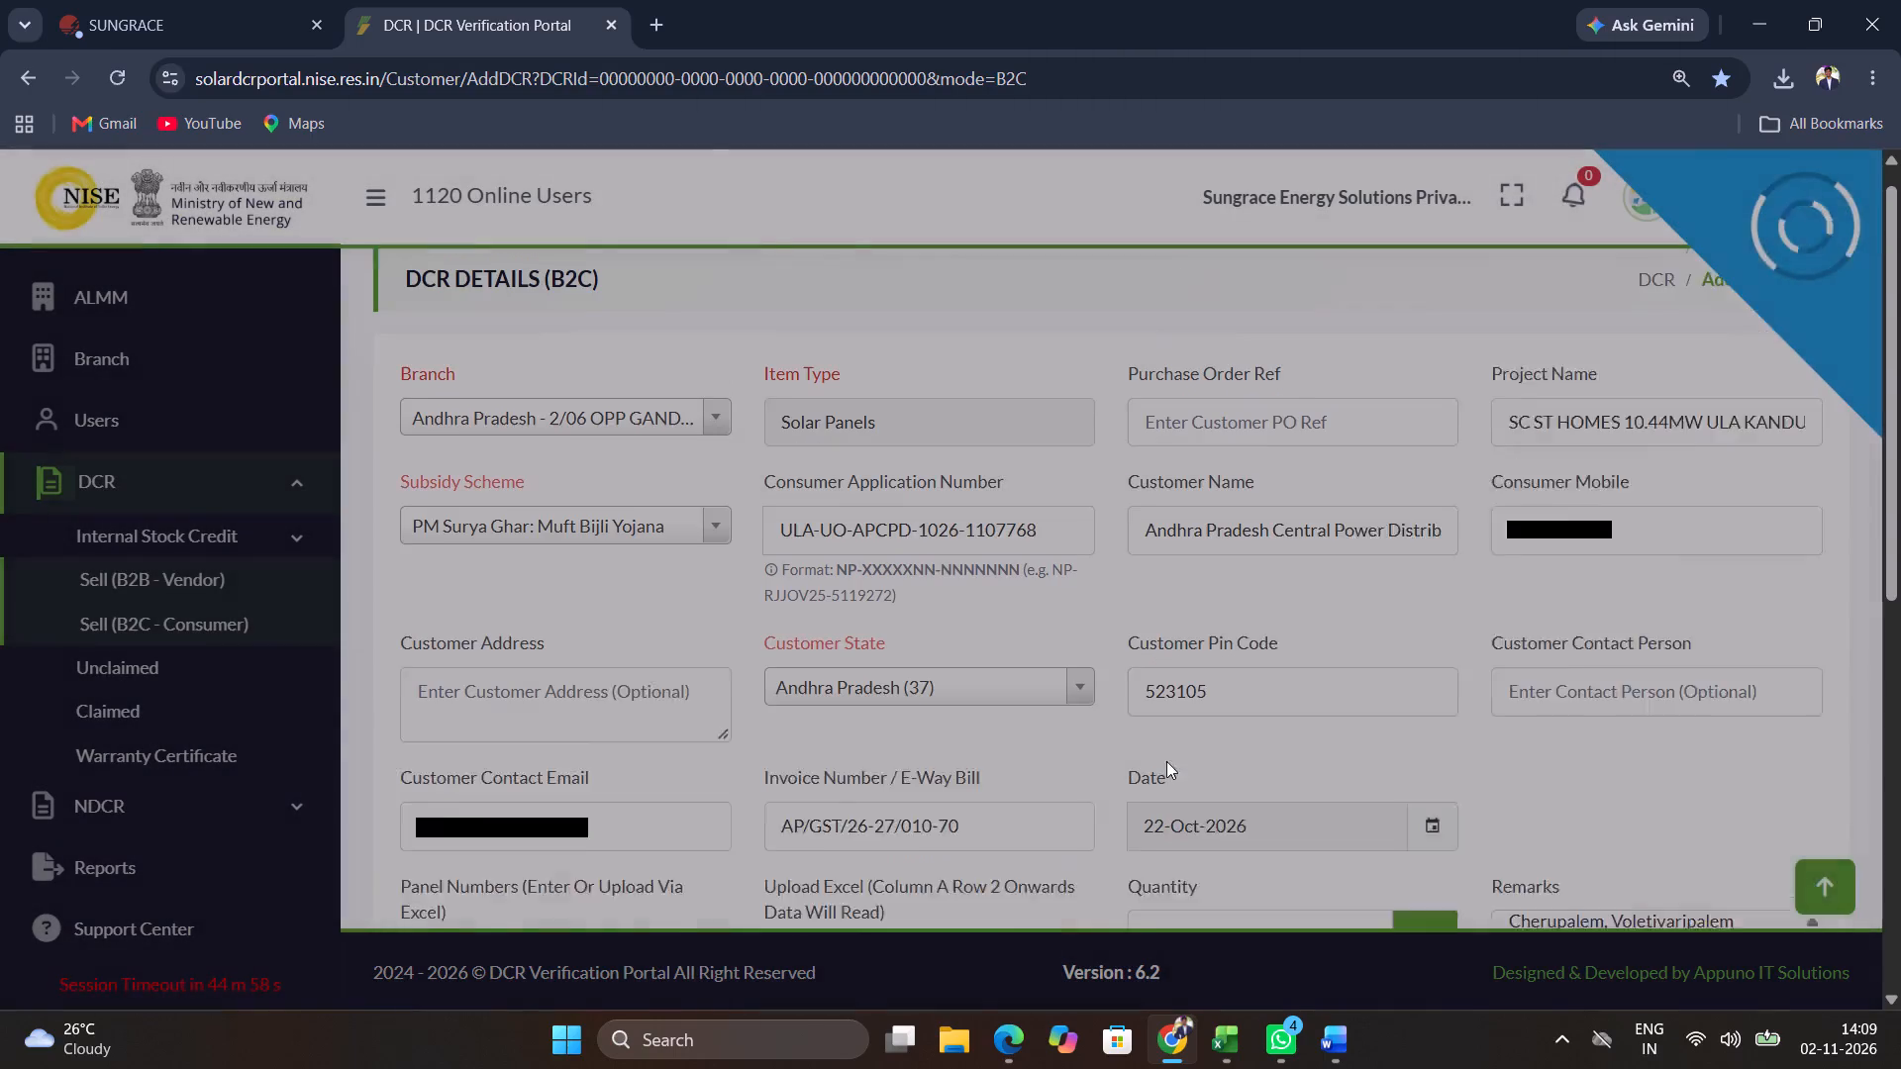
Create a folder named 70_ inside the DCR010 folder under dcr crf in File Explorer.
left_click(951, 961)
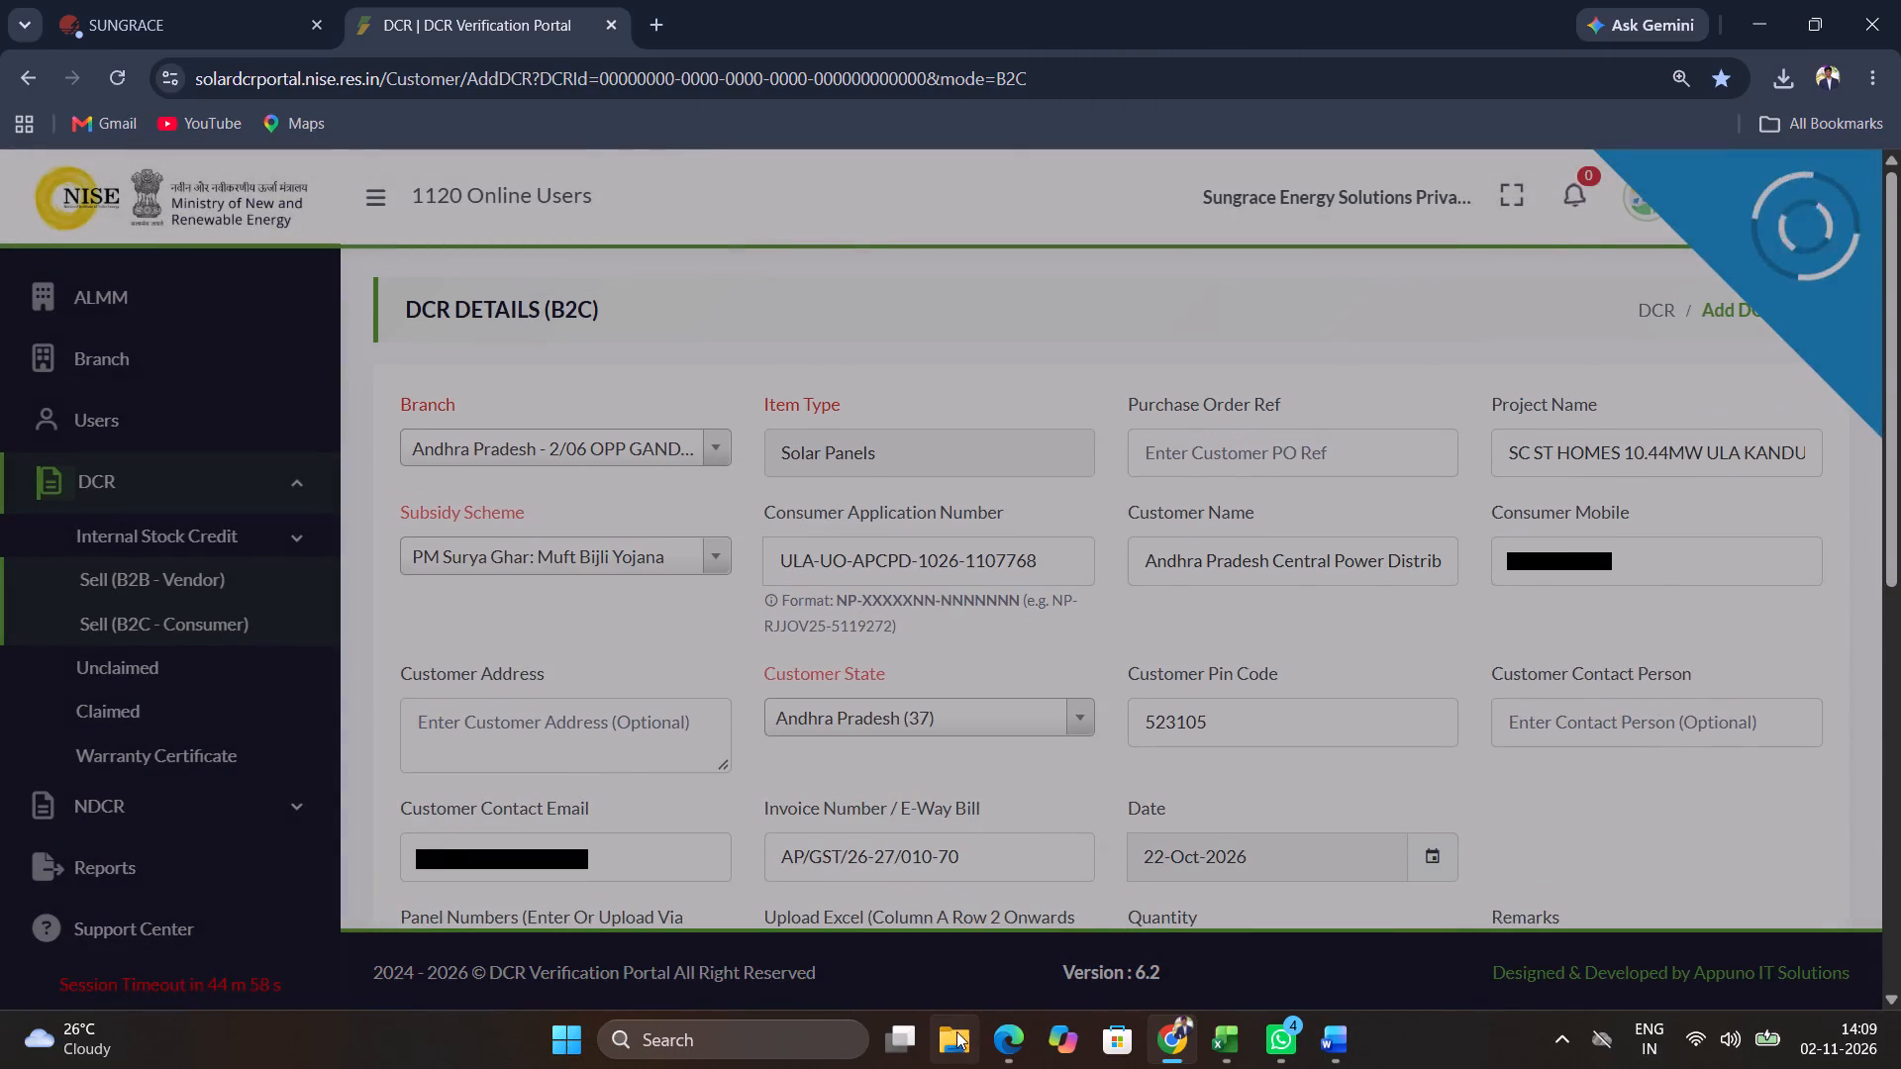
left_click(950, 1035)
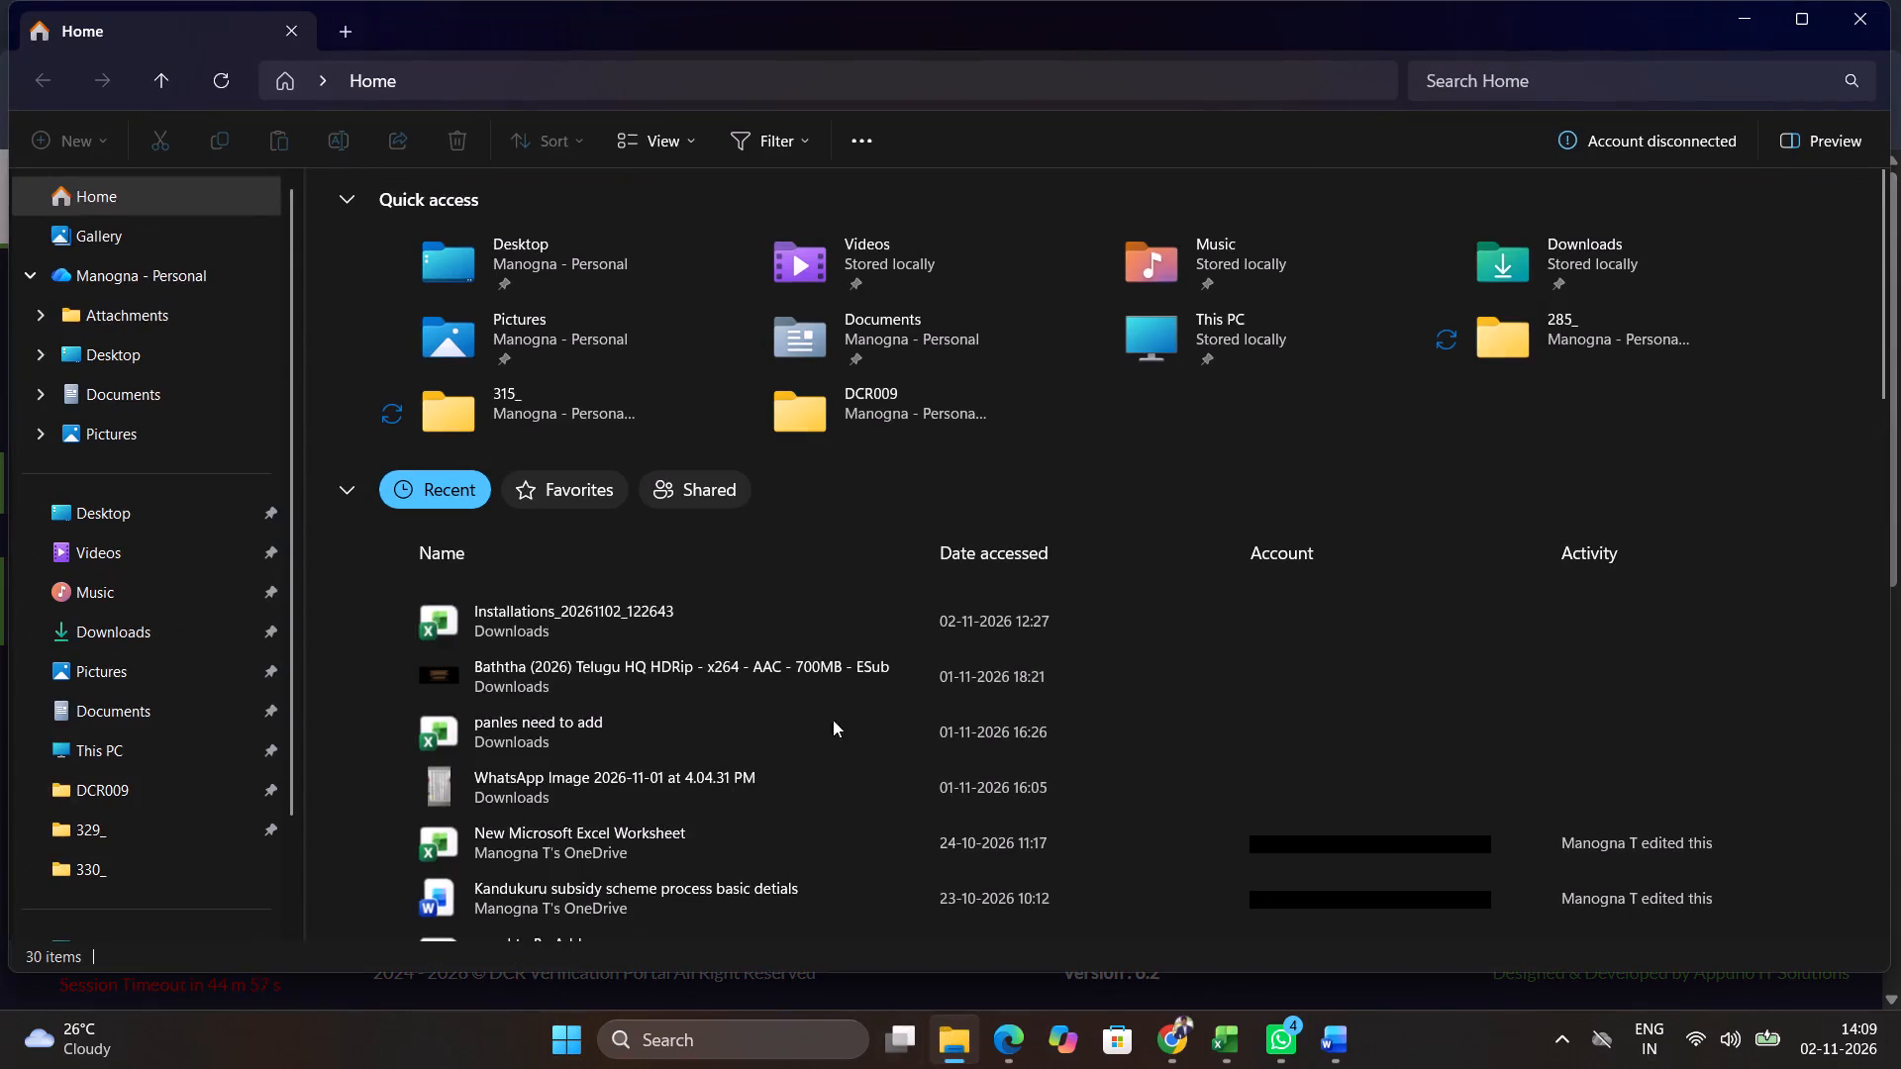
double_click(911, 426)
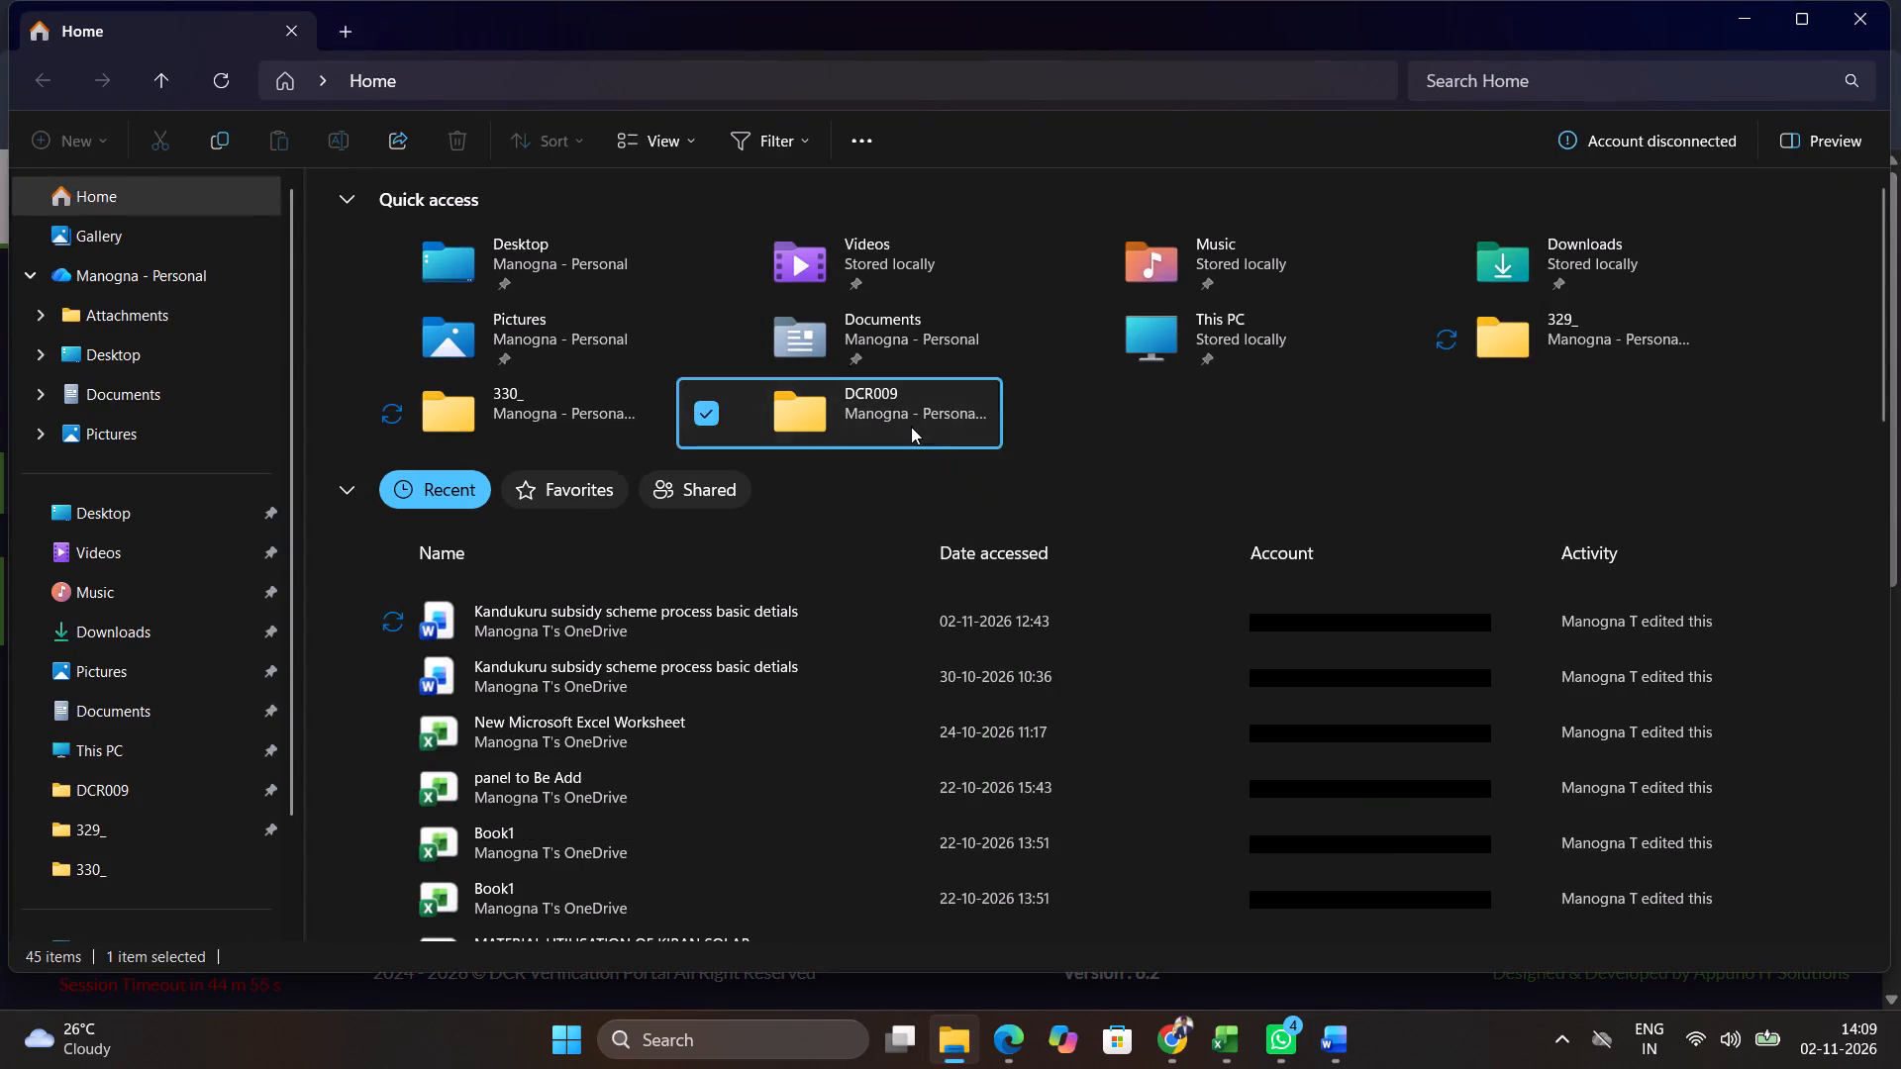
left_click(756, 86)
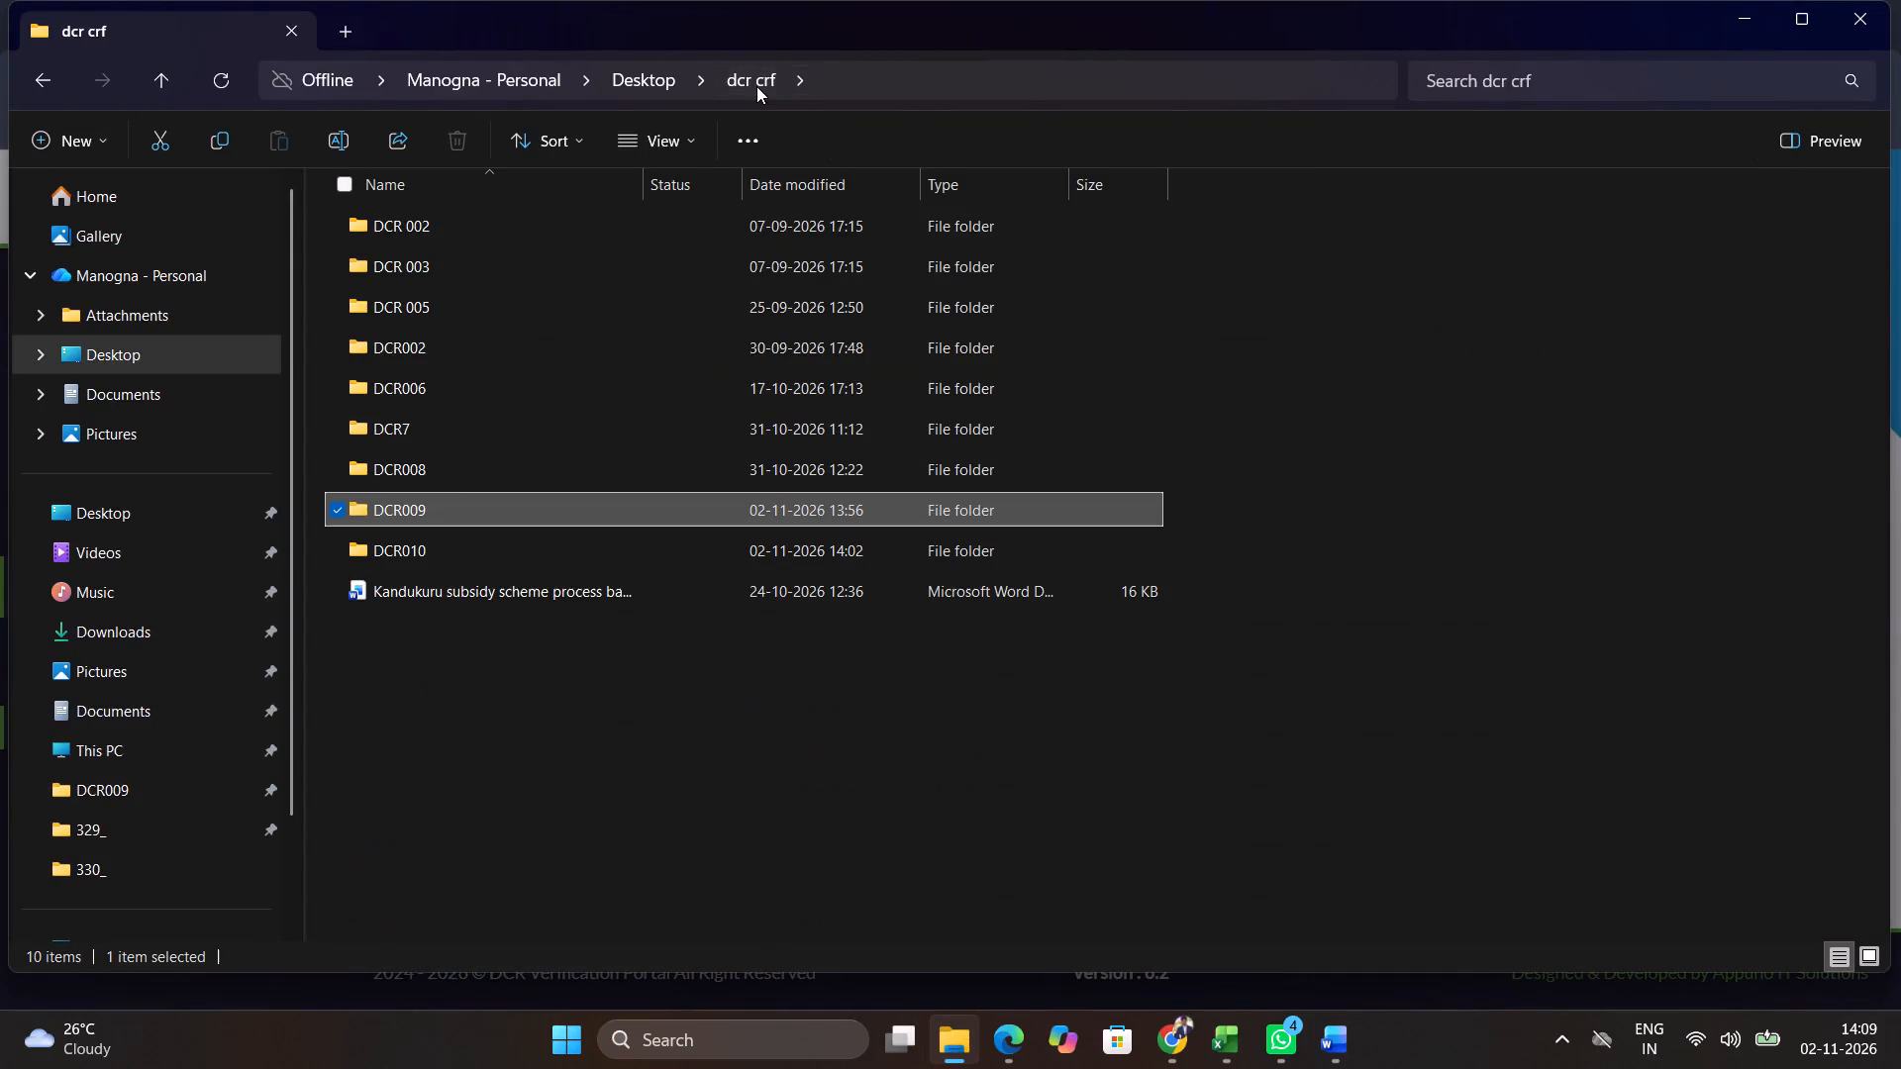
double_click(589, 545)
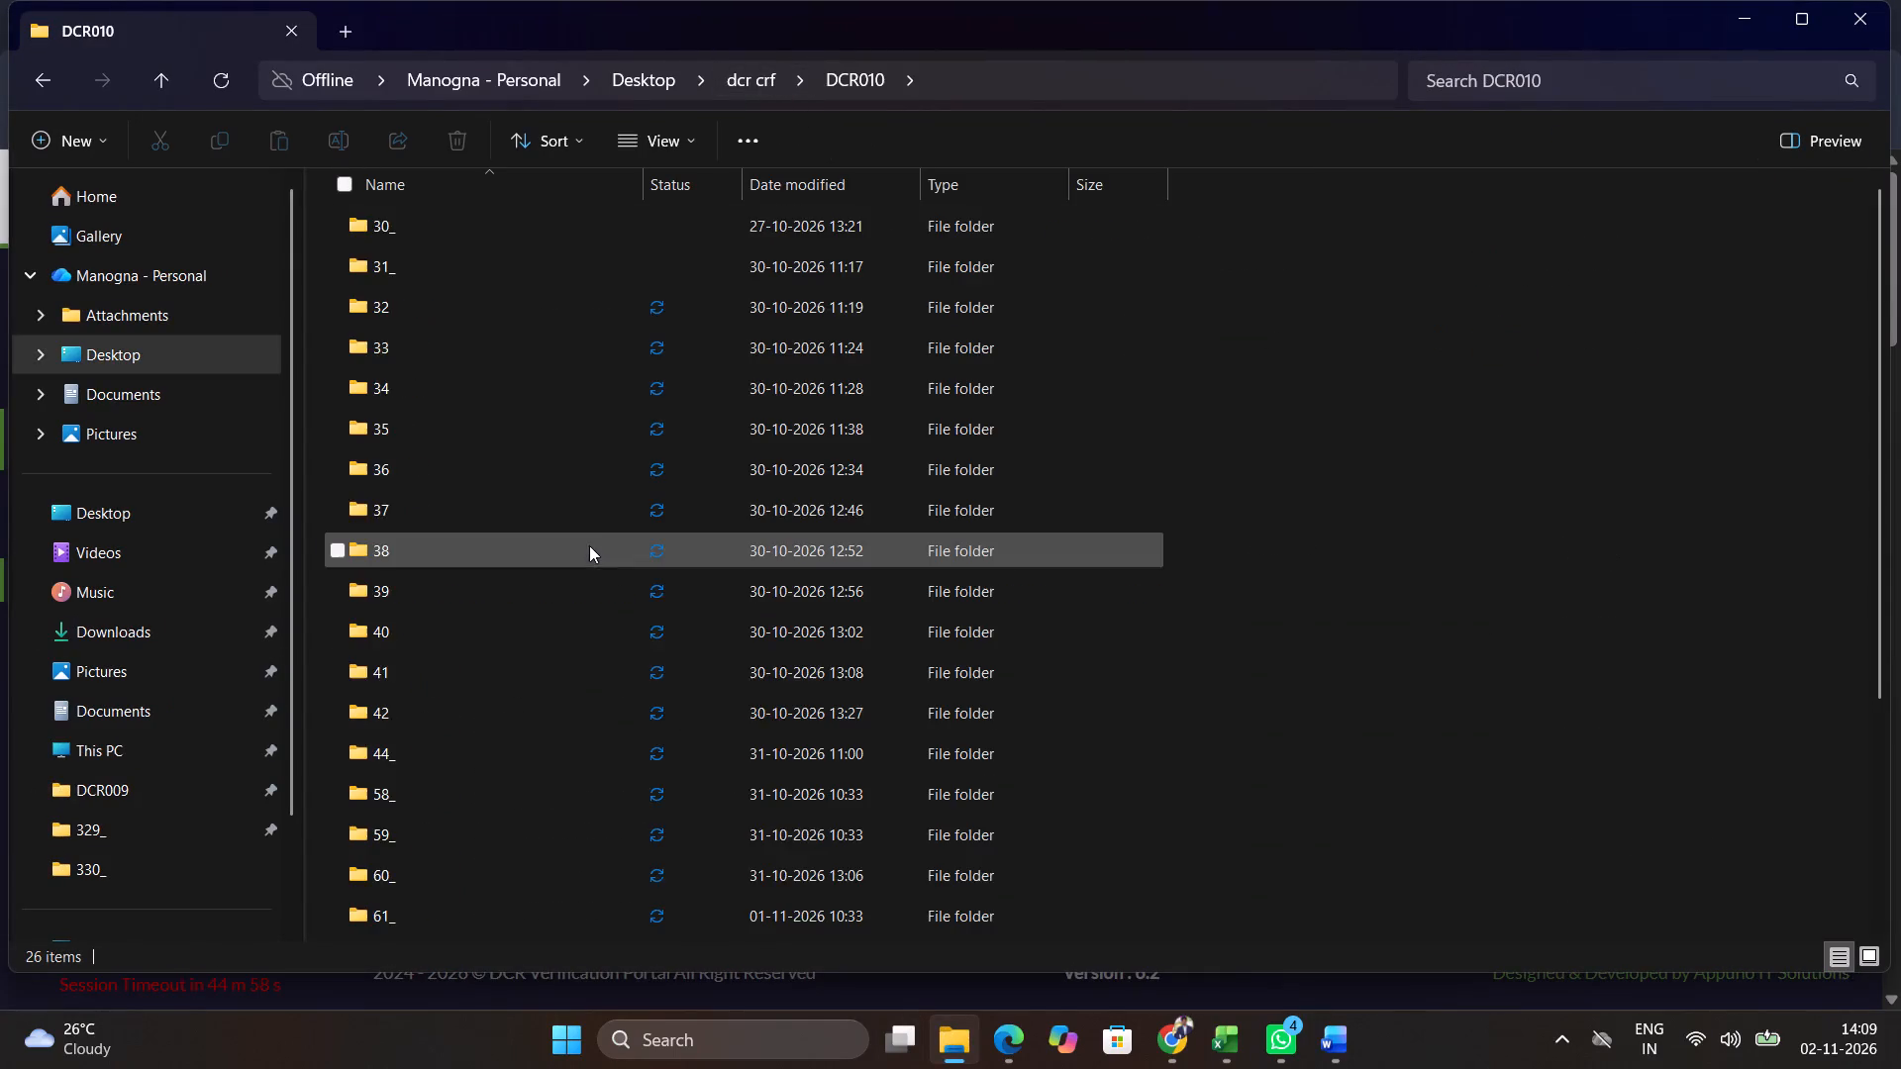
scroll(589, 544, "down", 13)
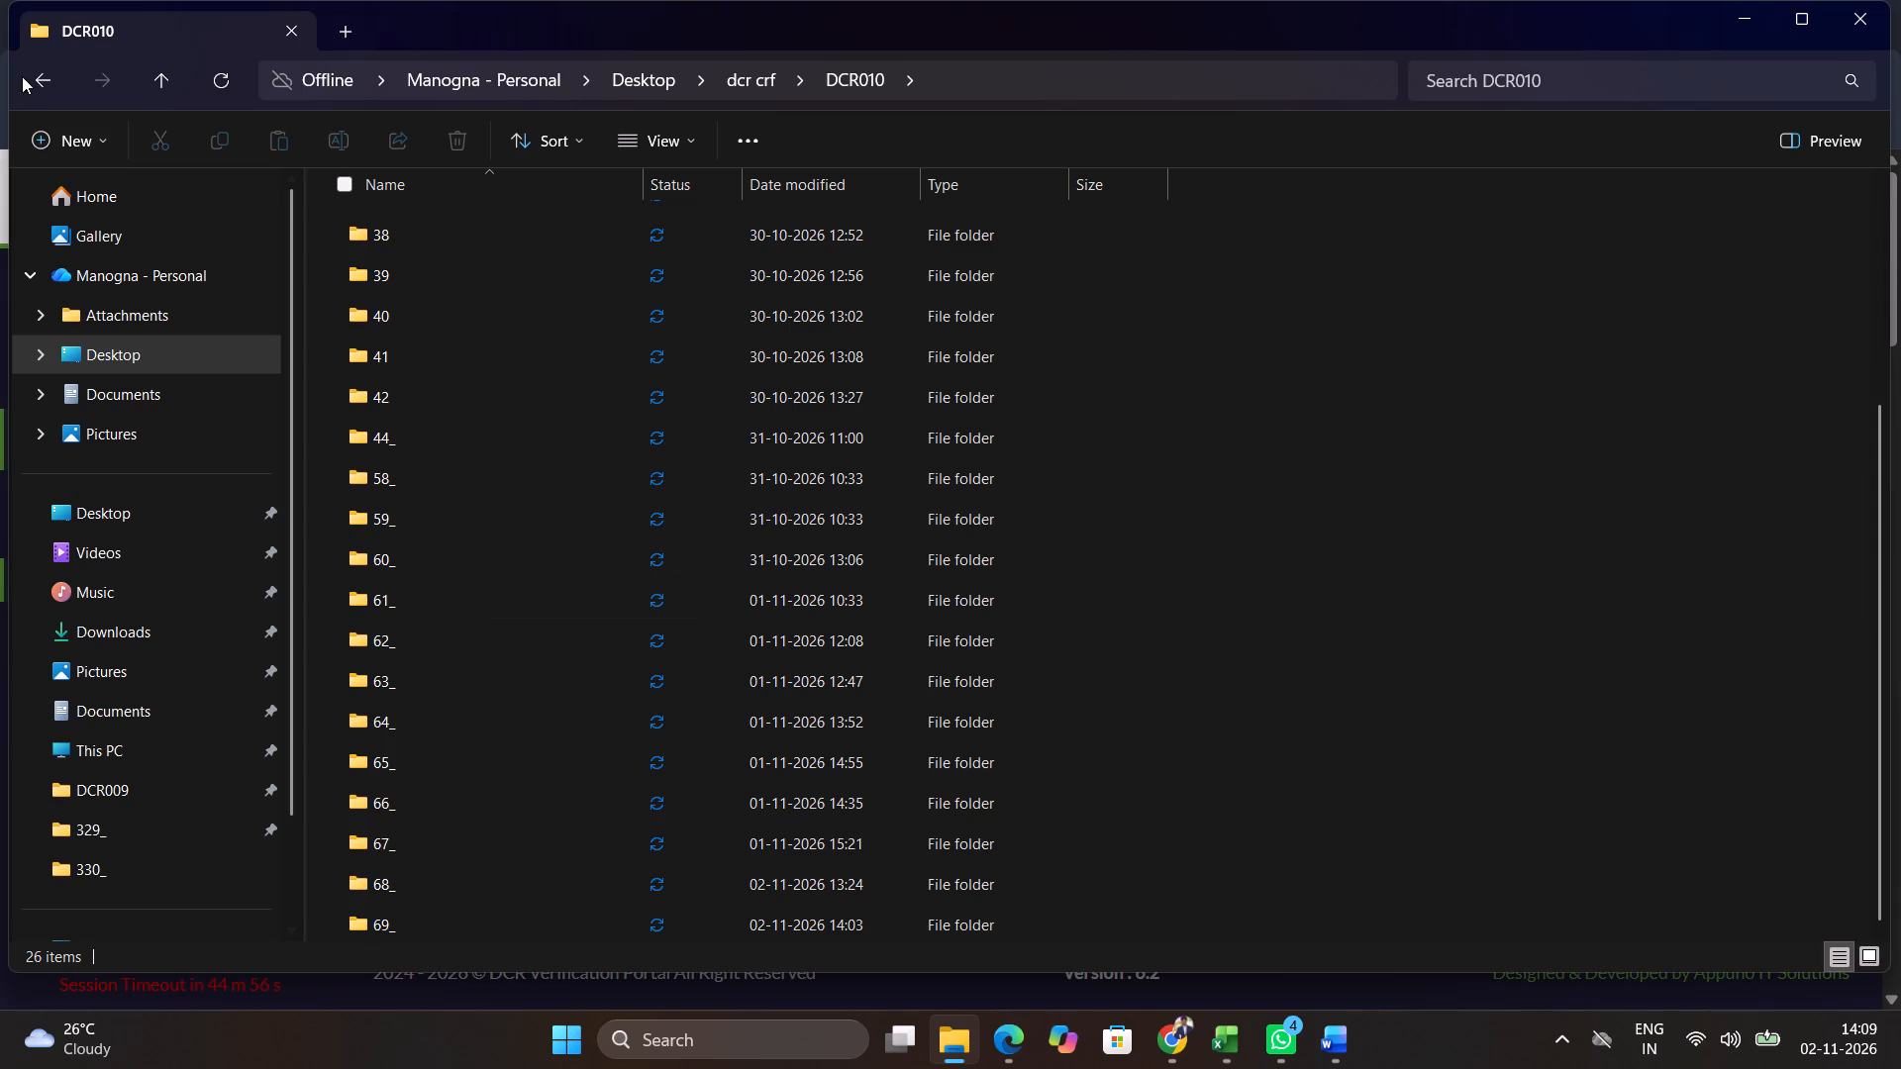
left_click(43, 142)
left_click(78, 196)
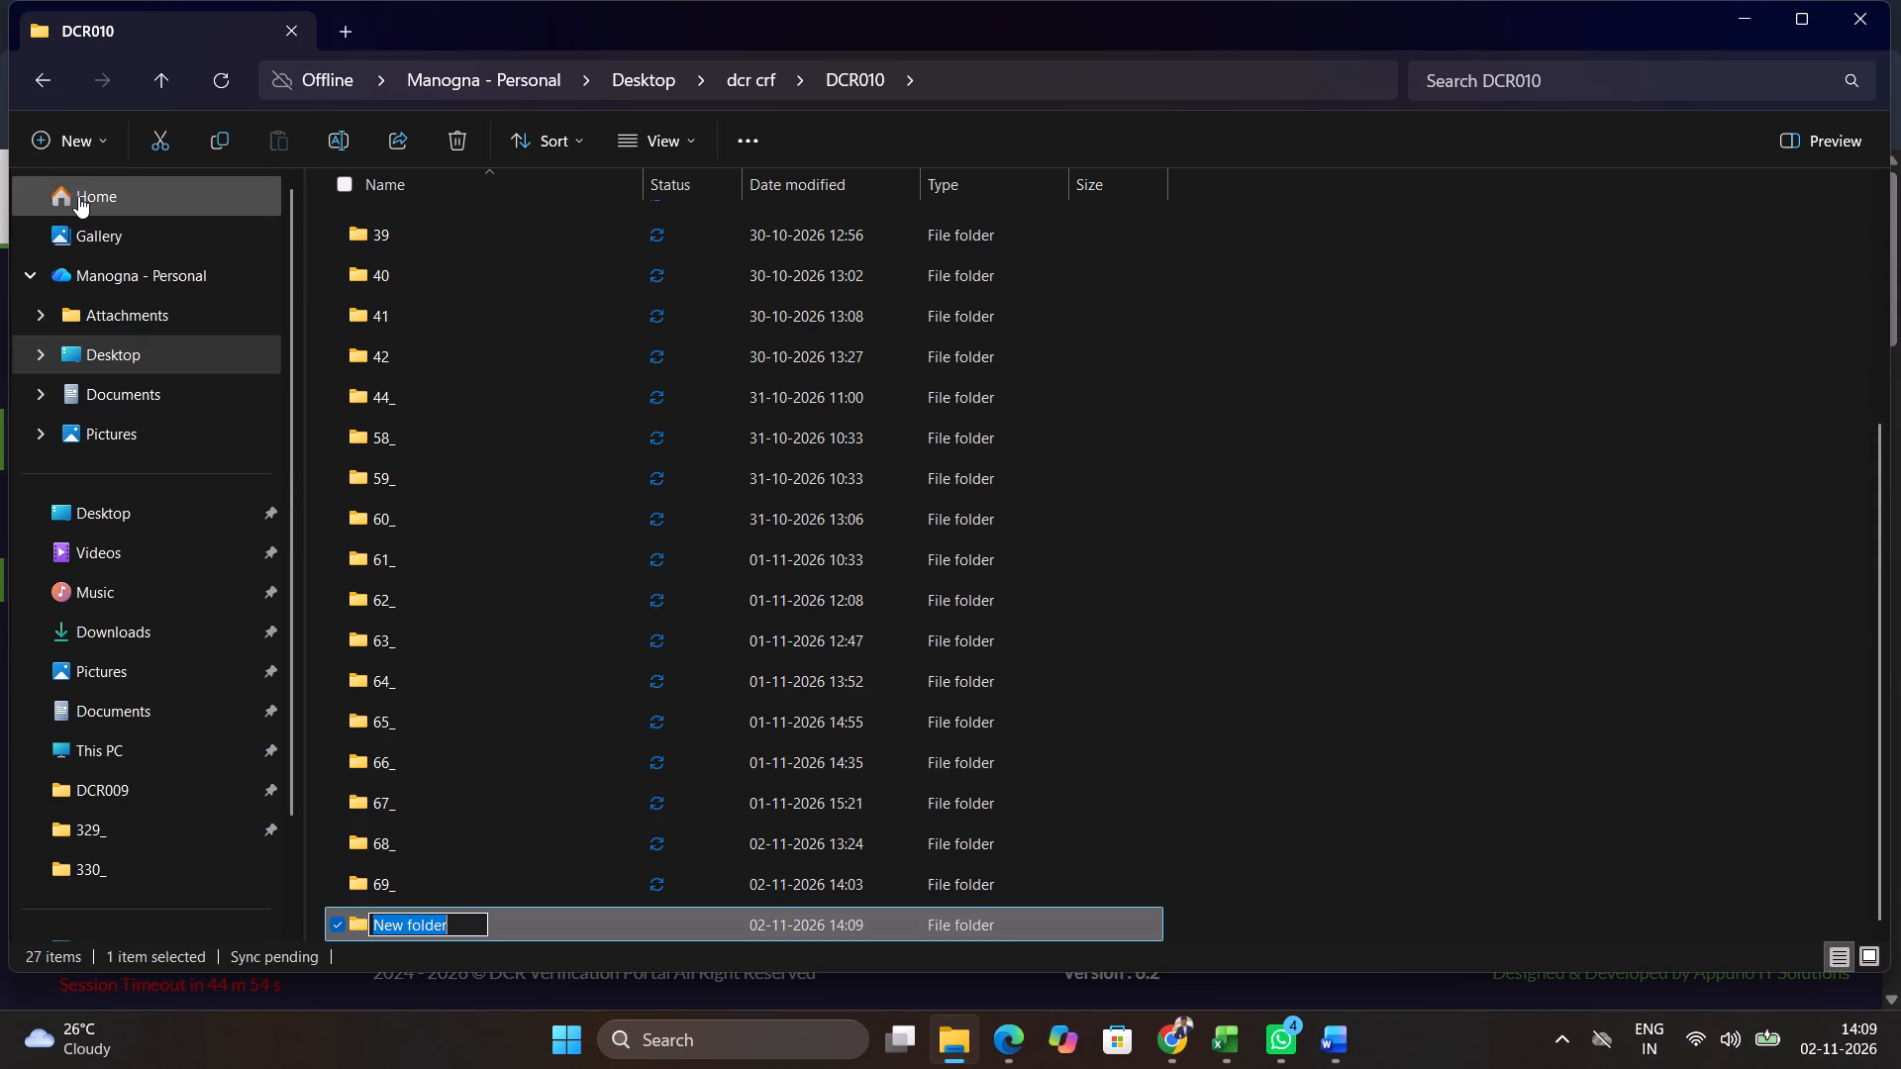
key("7")
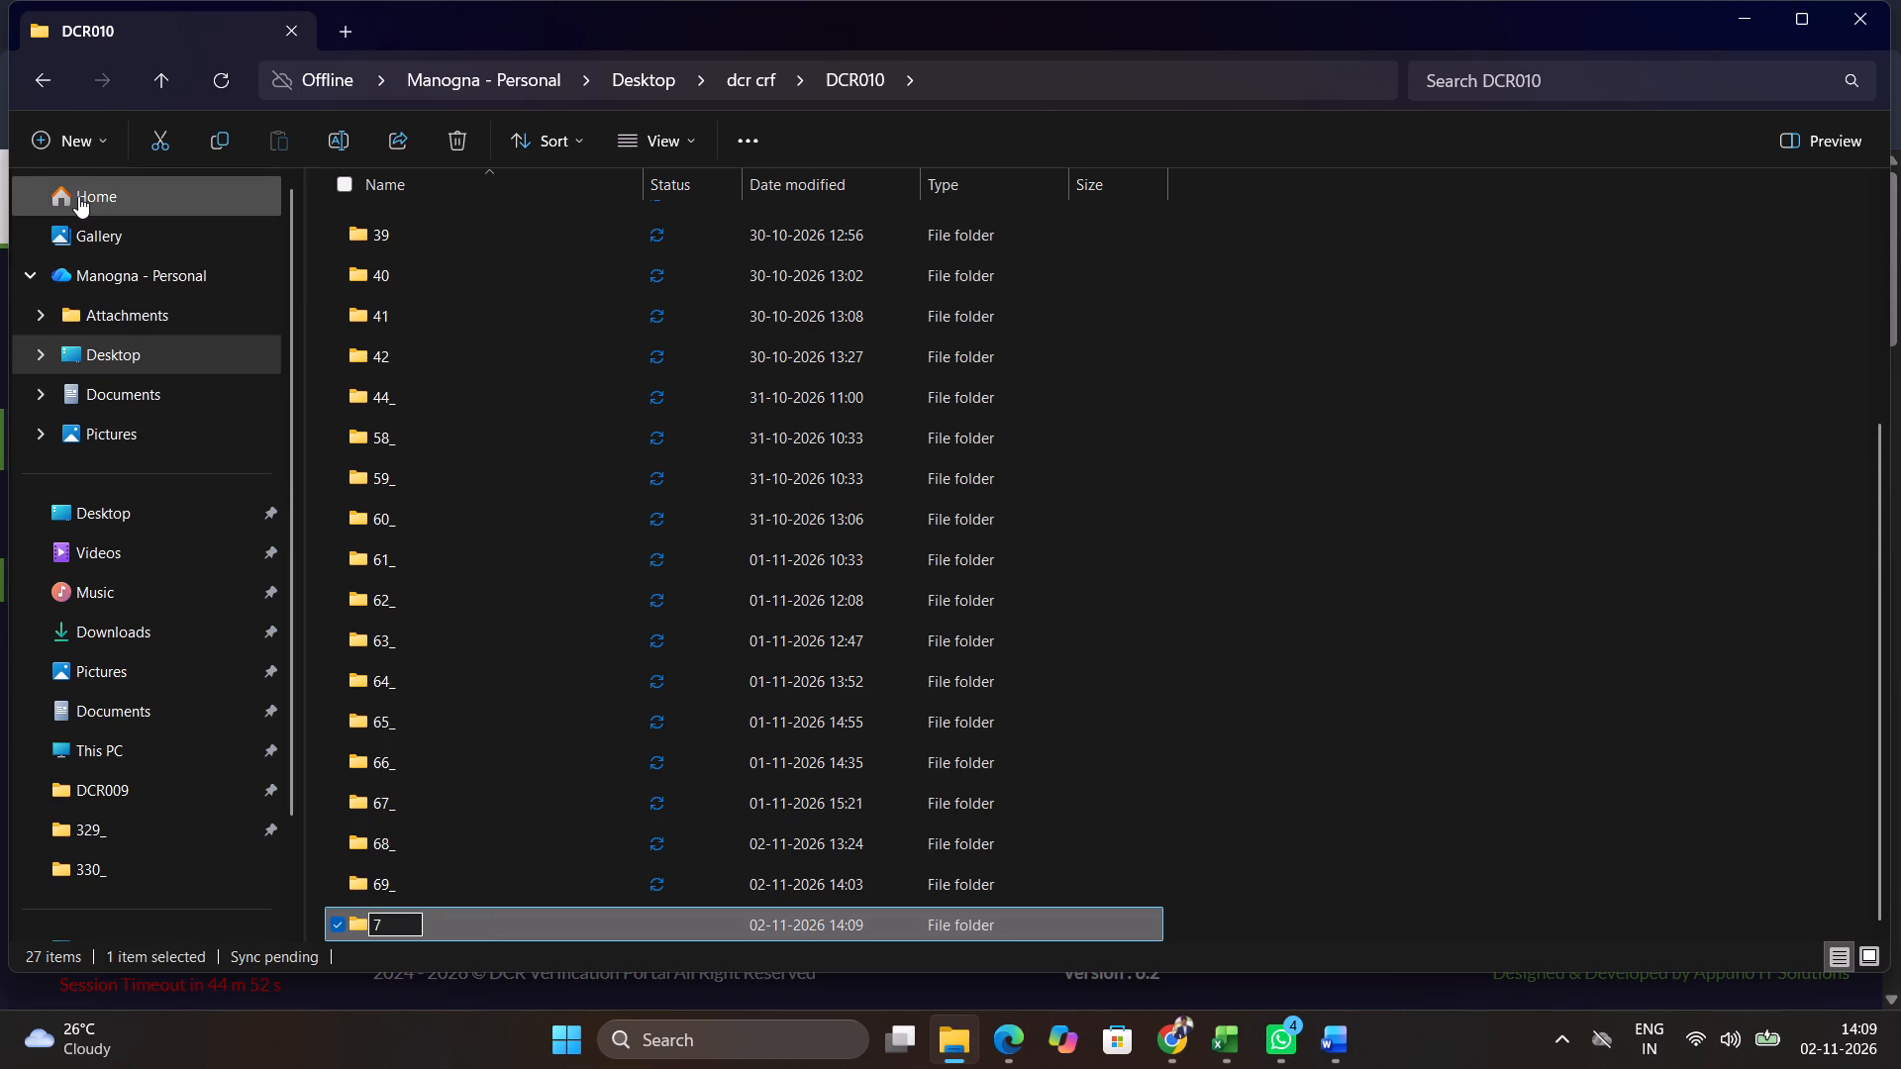
key("0")
key("shift+underscore")
key("Return")
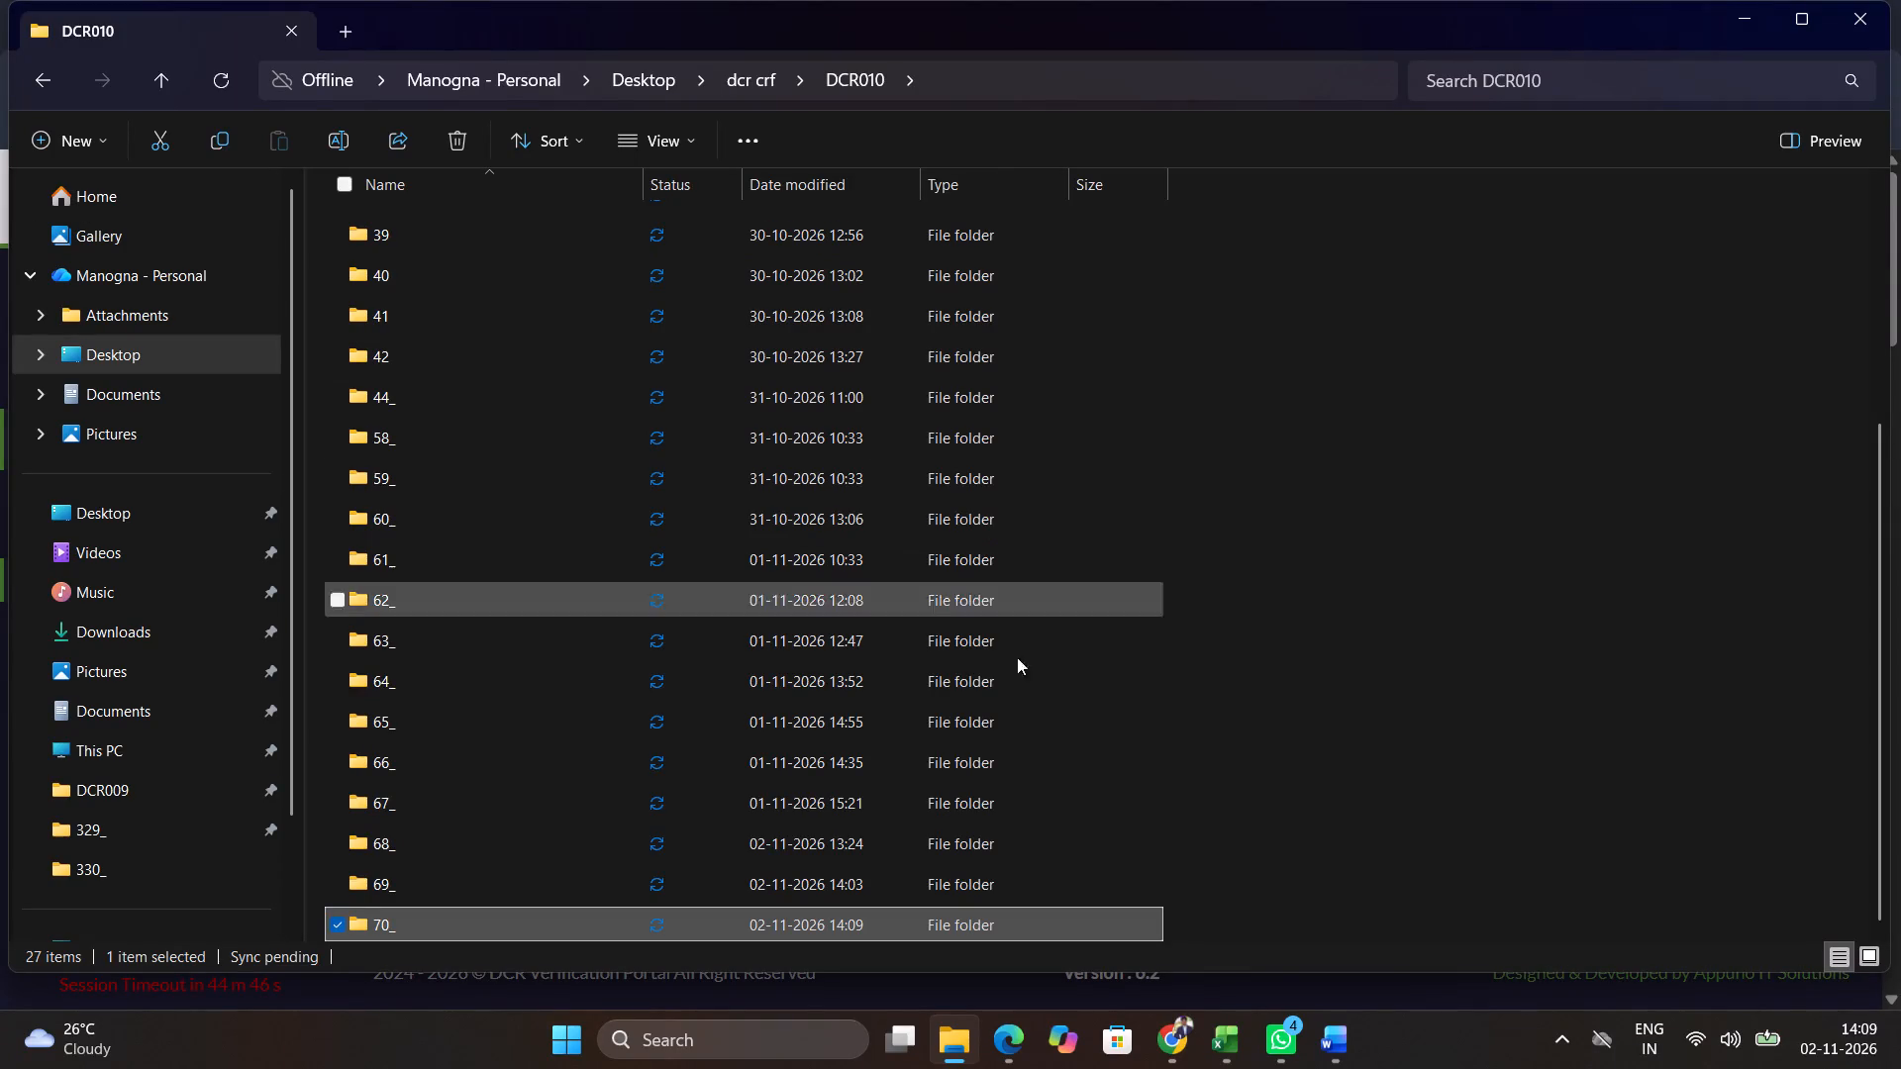
Download the certificate for invoice AP/GST/26-27/010-70 into DCR010's 70_ folder, named with the work order's copied service number followed by -70.
left_click(1130, 917)
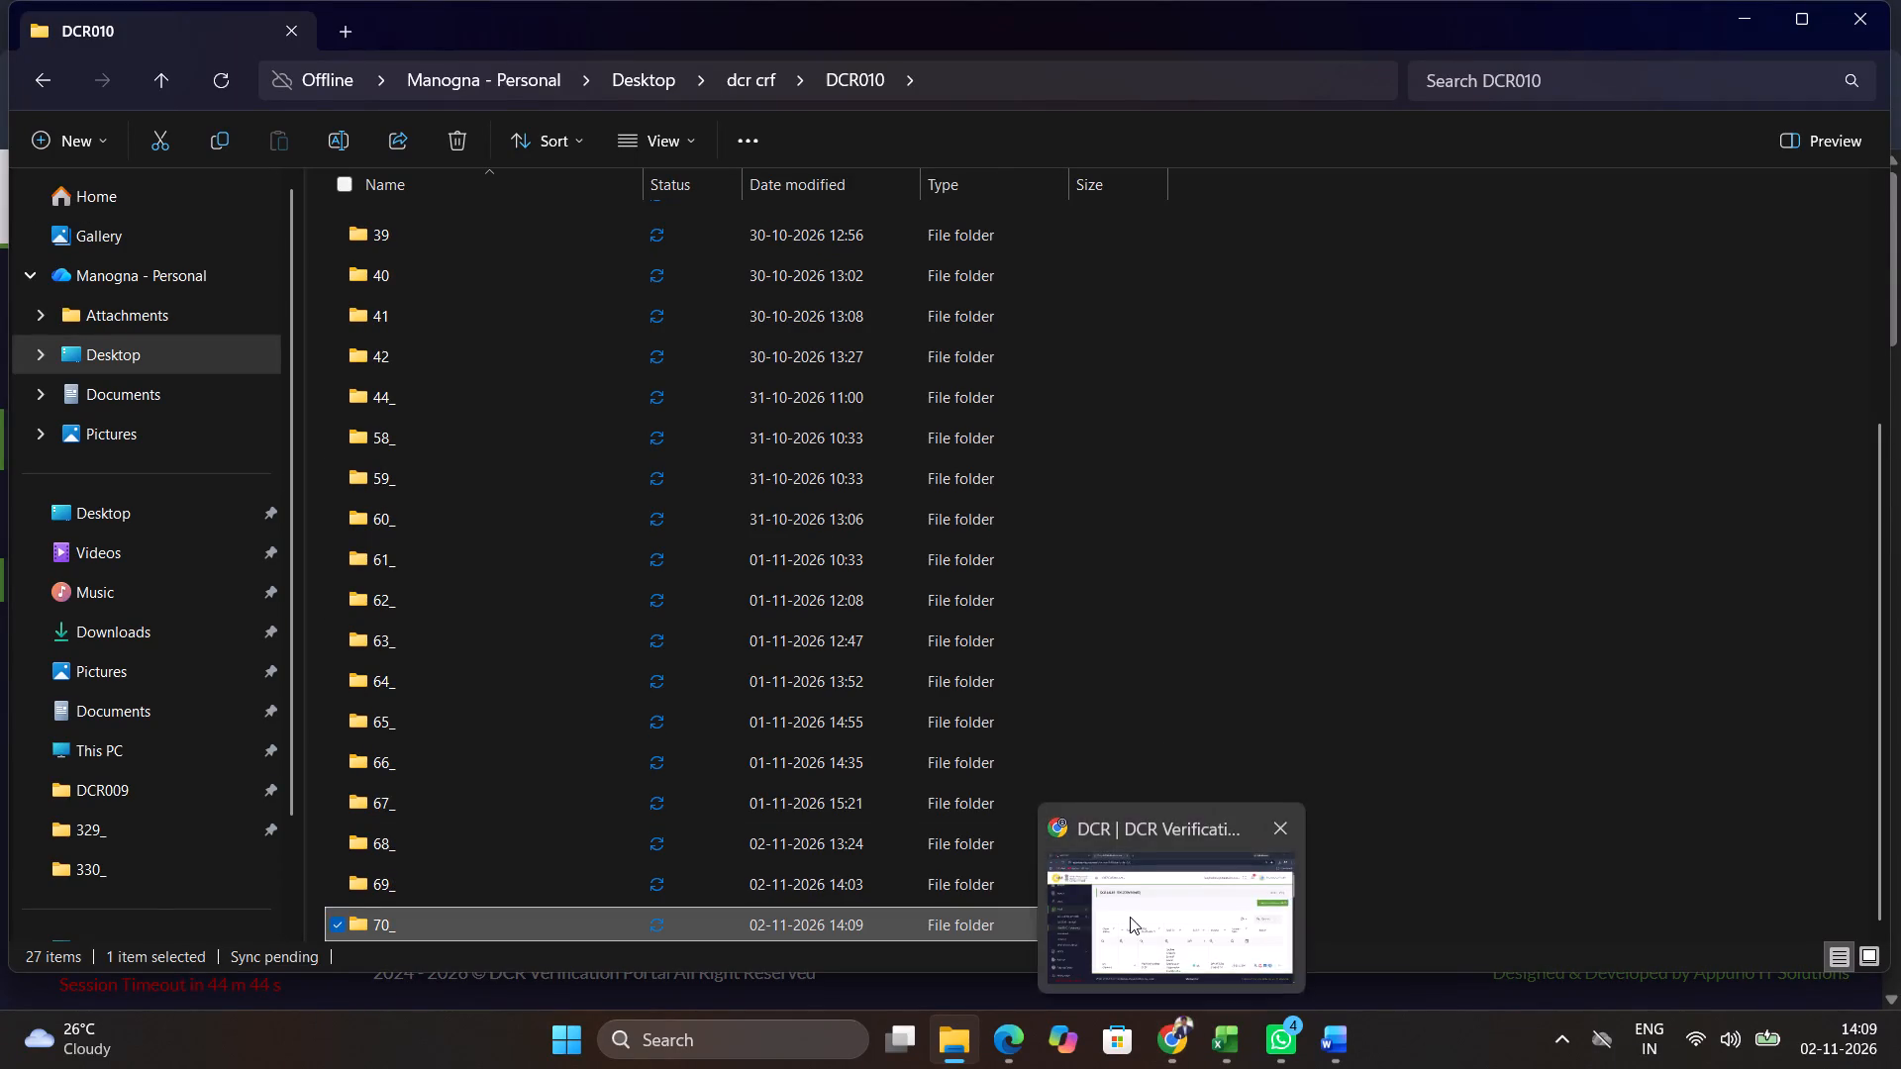
left_click(117, 0)
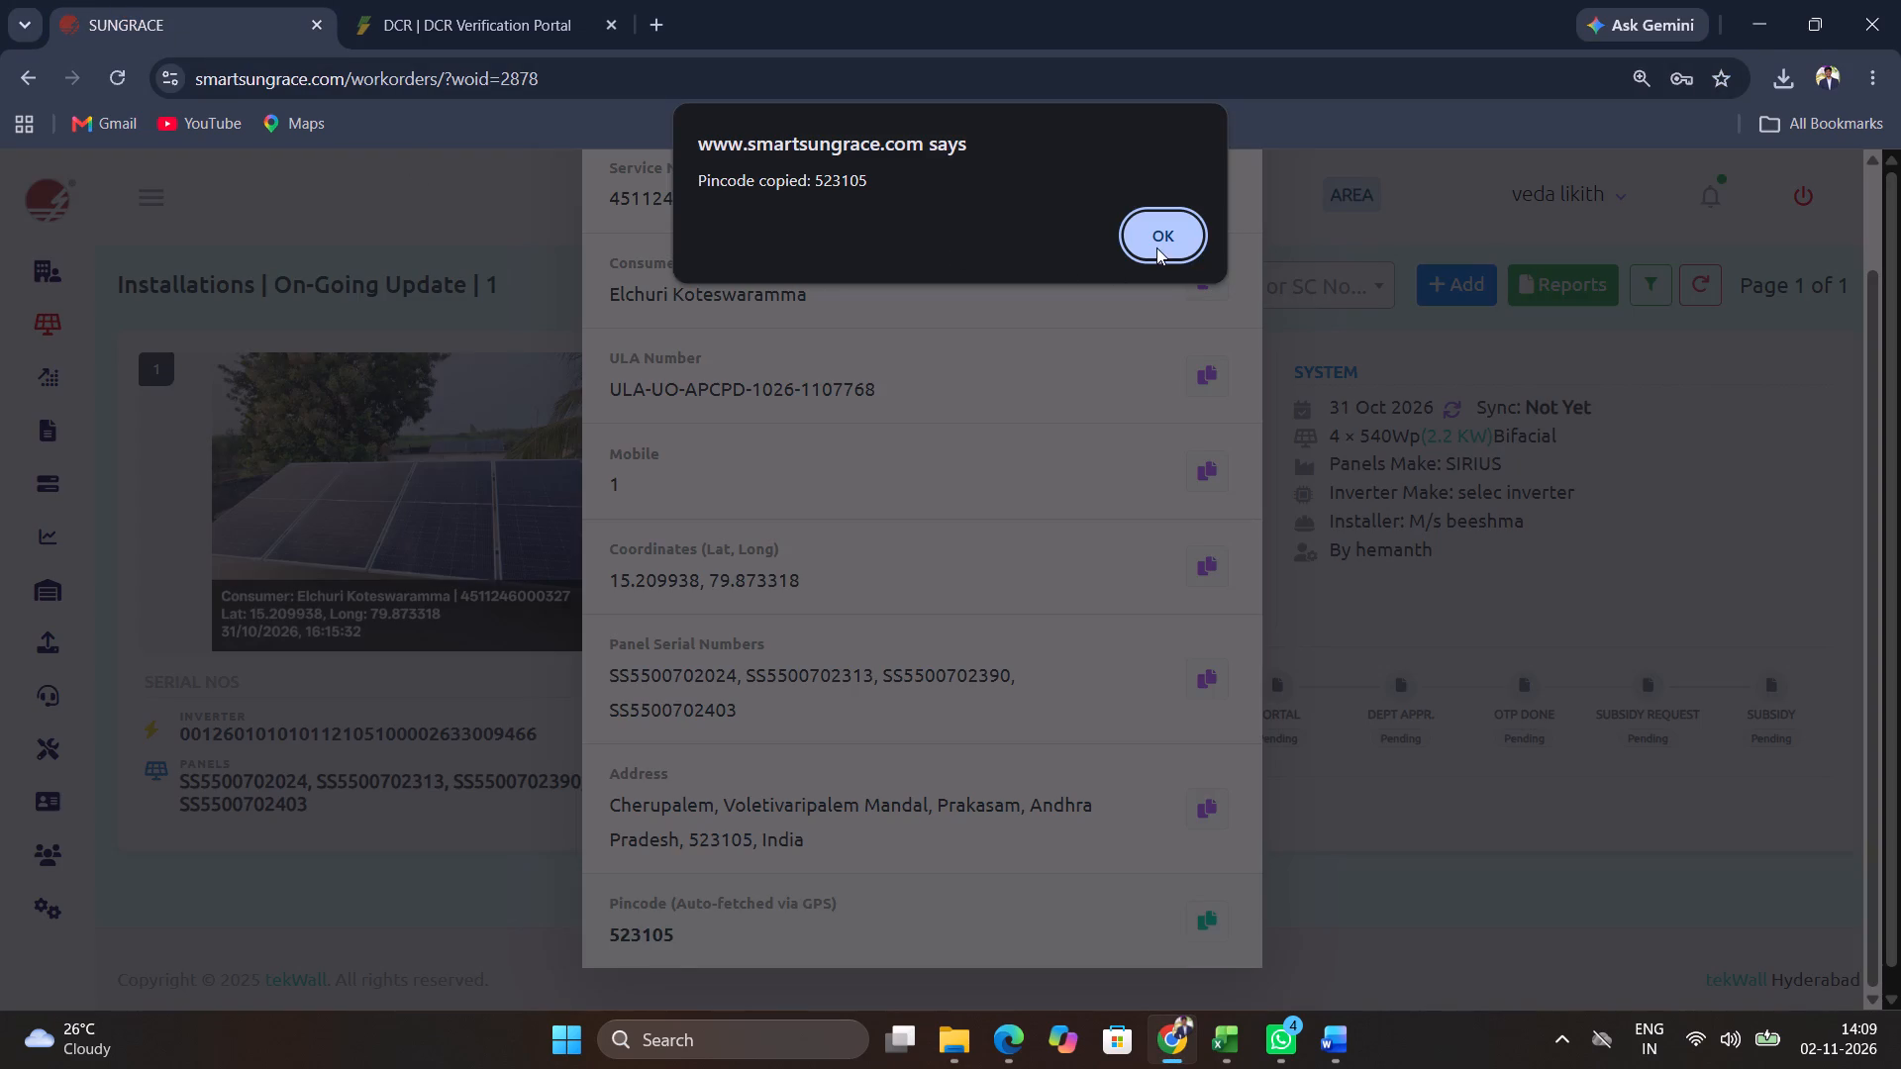
left_click(1158, 247)
left_click(1202, 178)
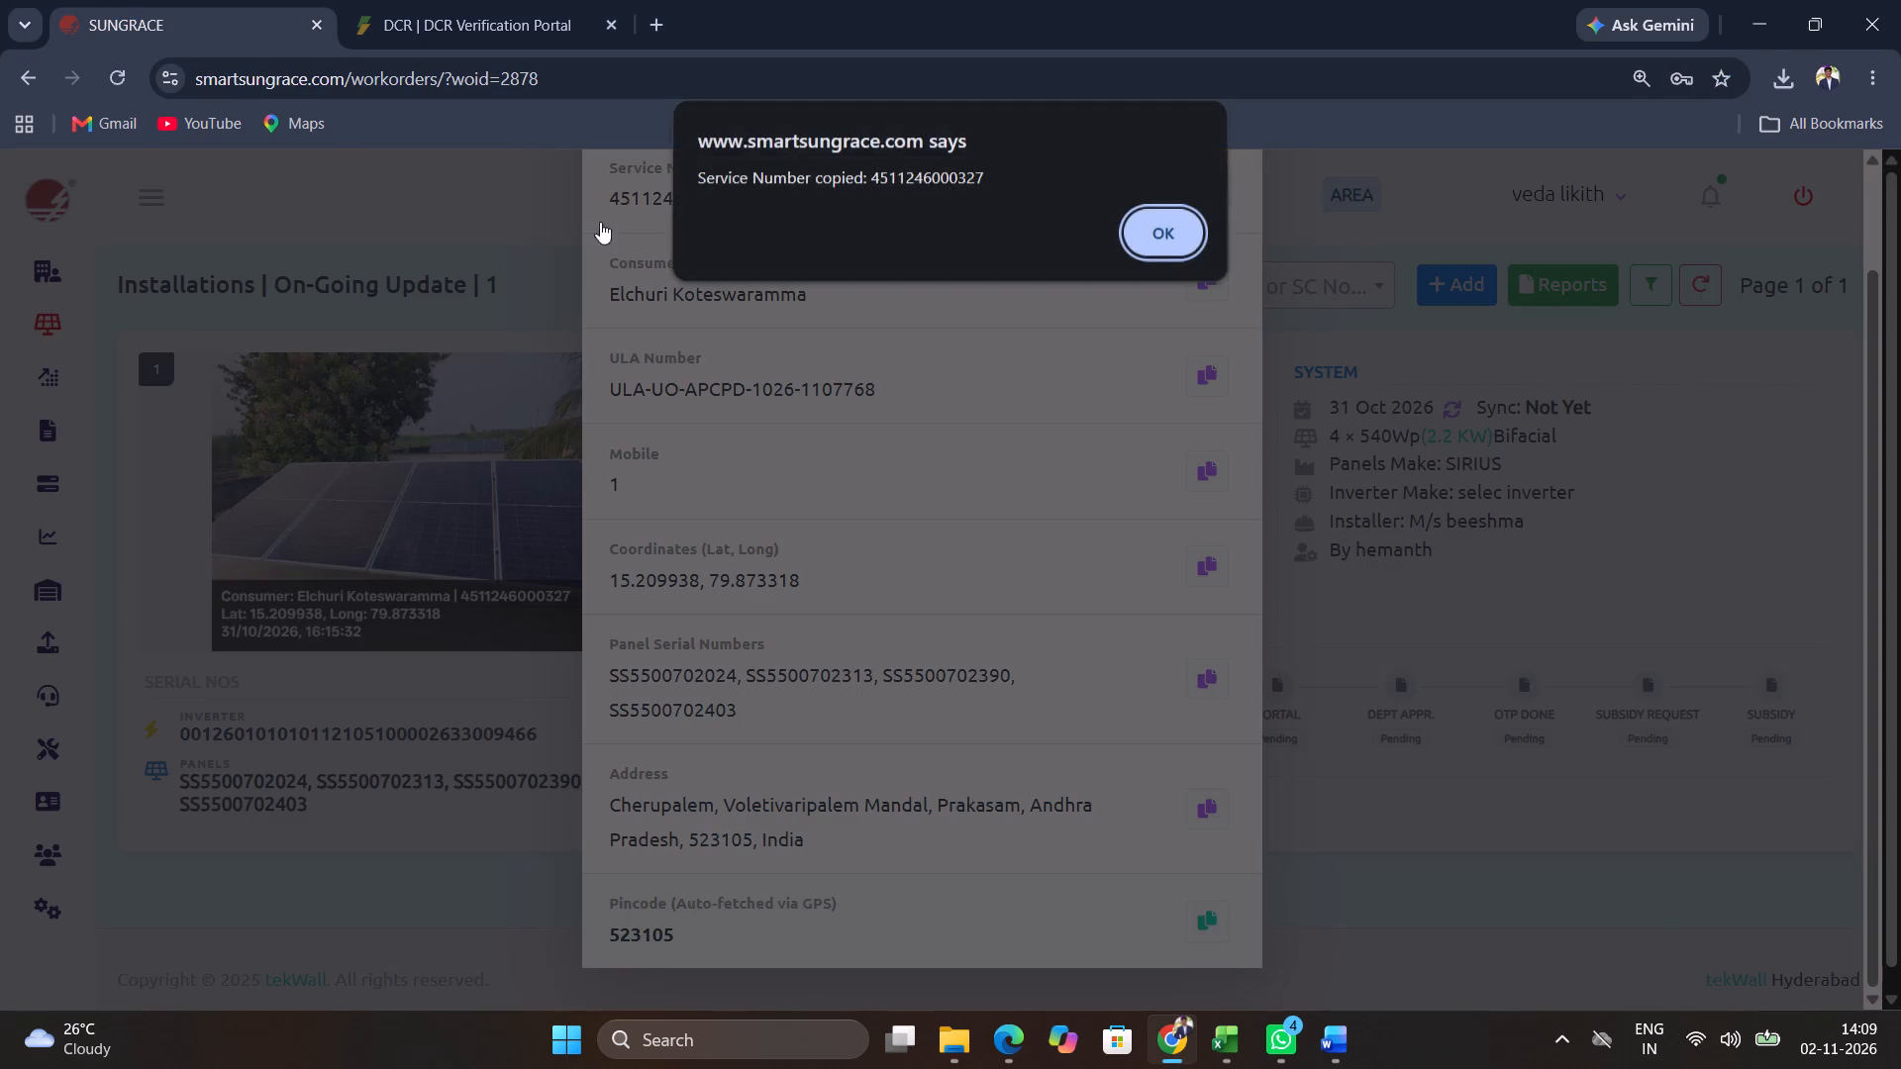
left_click(491, 0)
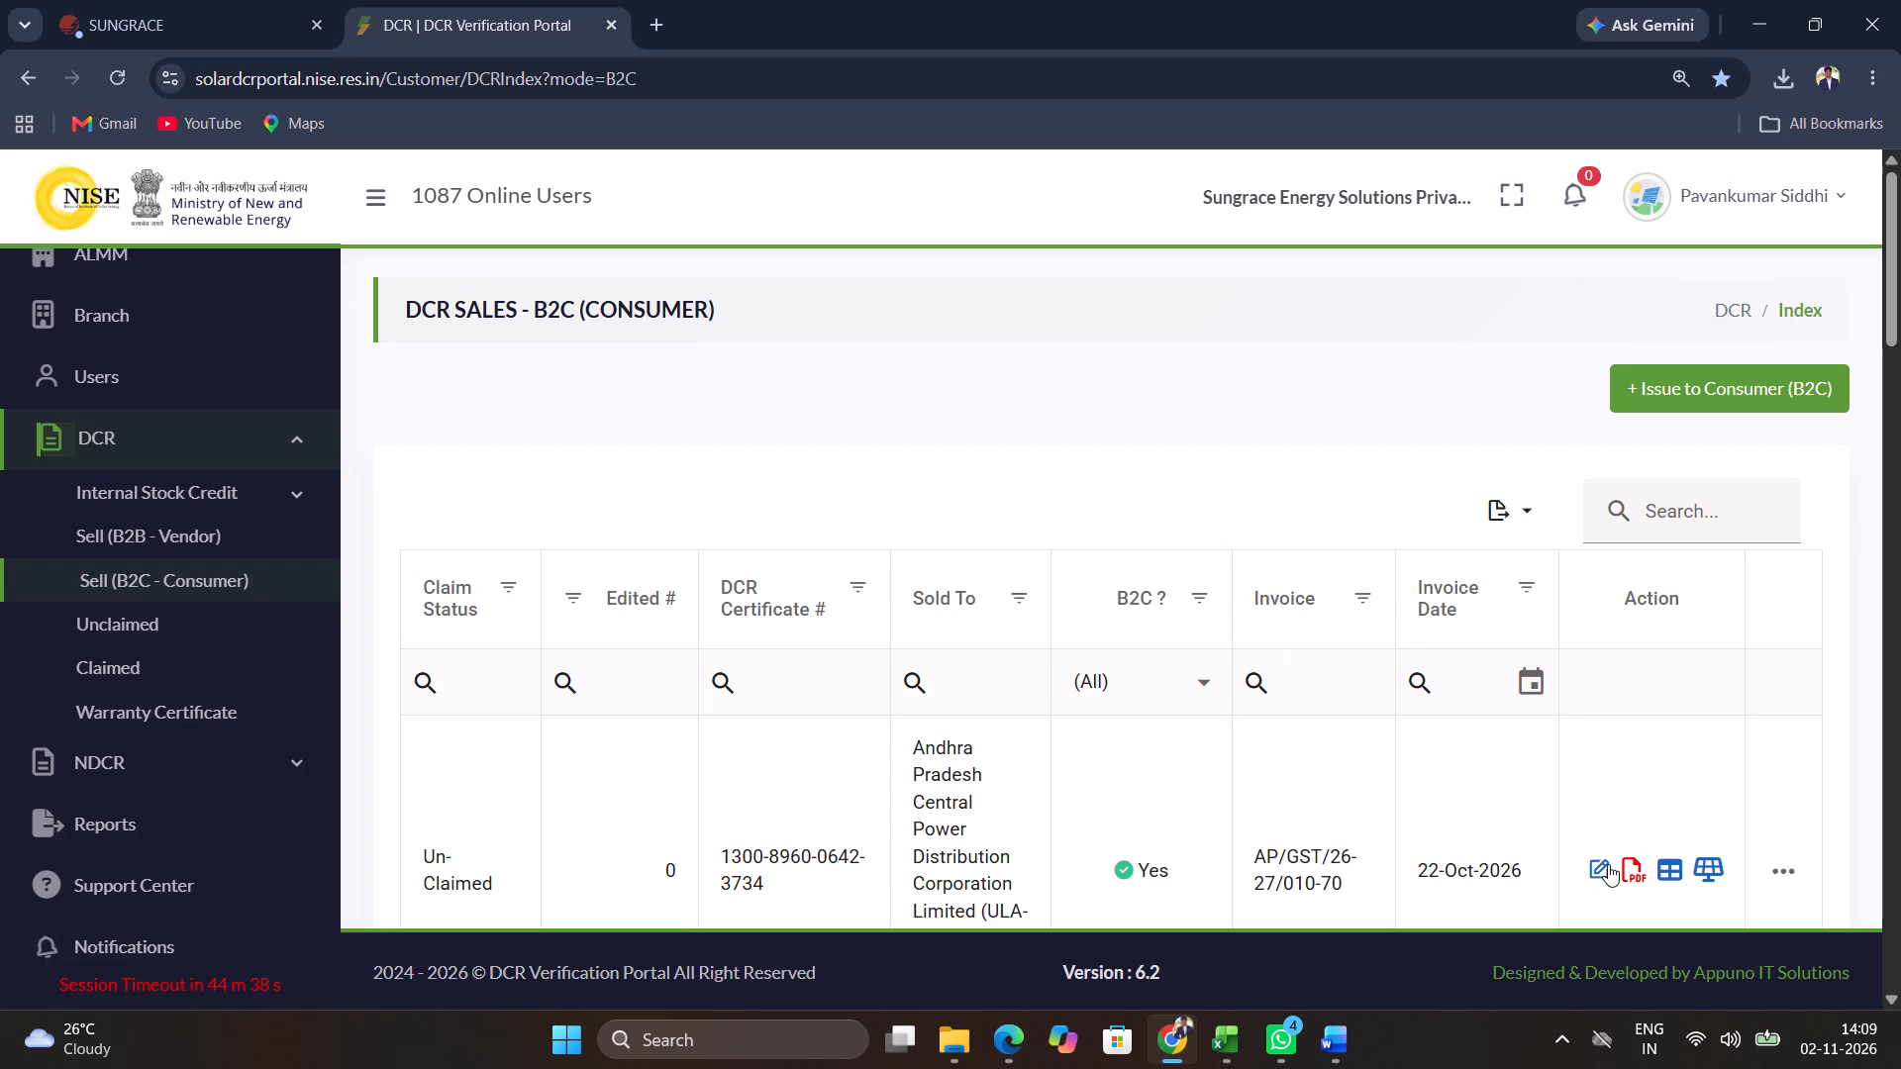
left_click(1641, 869)
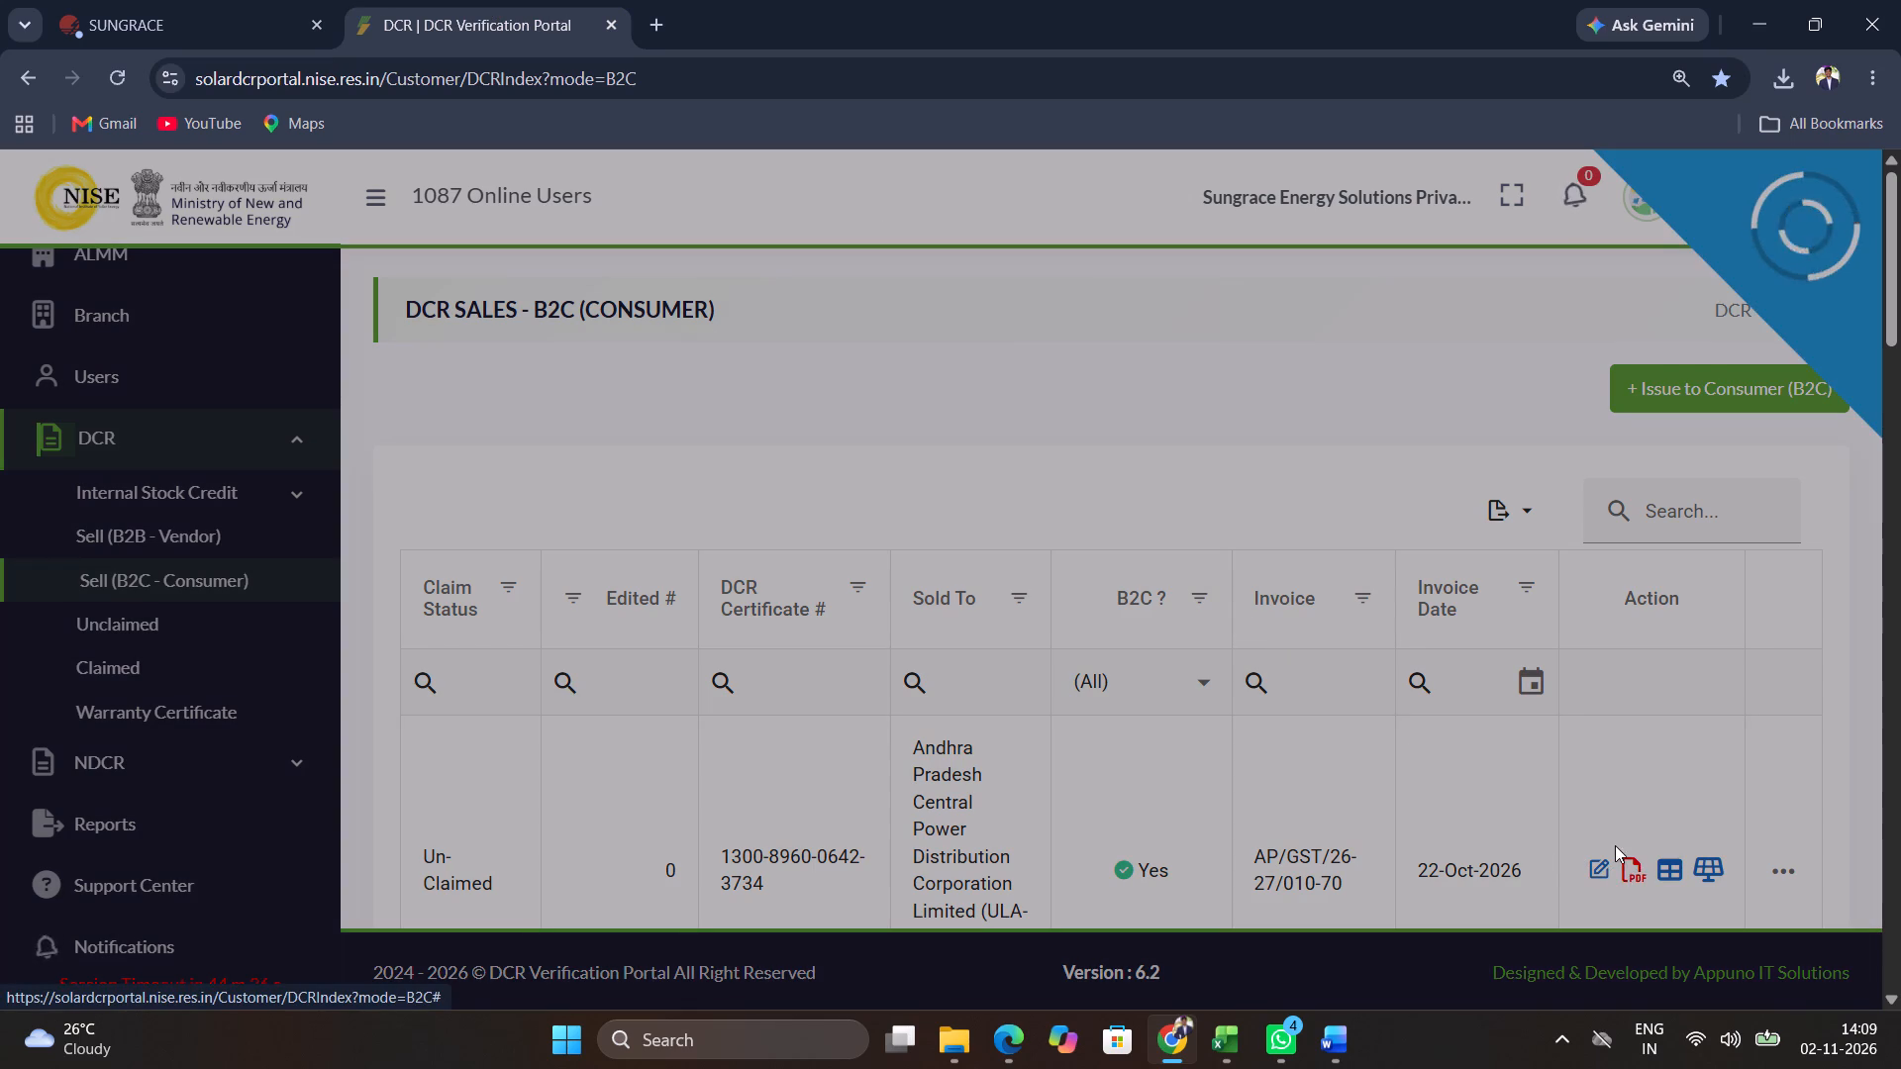
left_click(1560, 341)
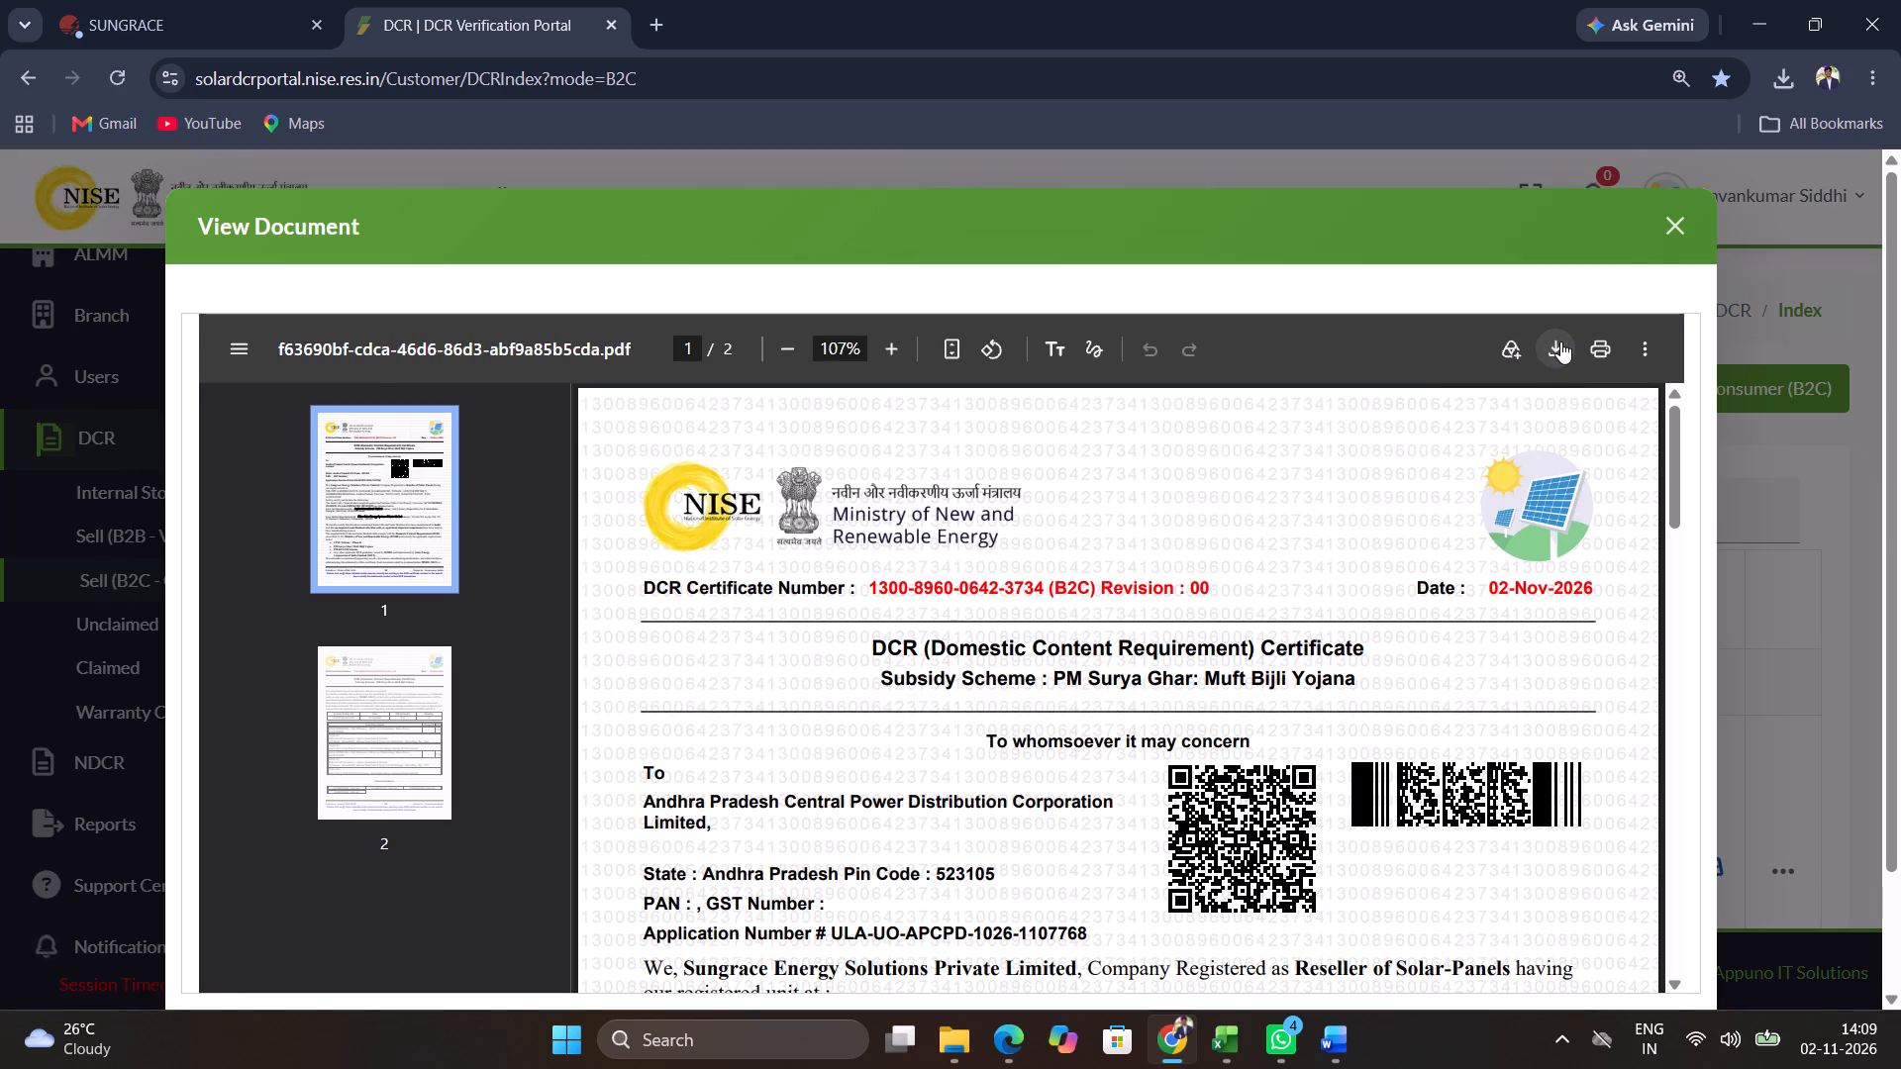
key("ctrl+v")
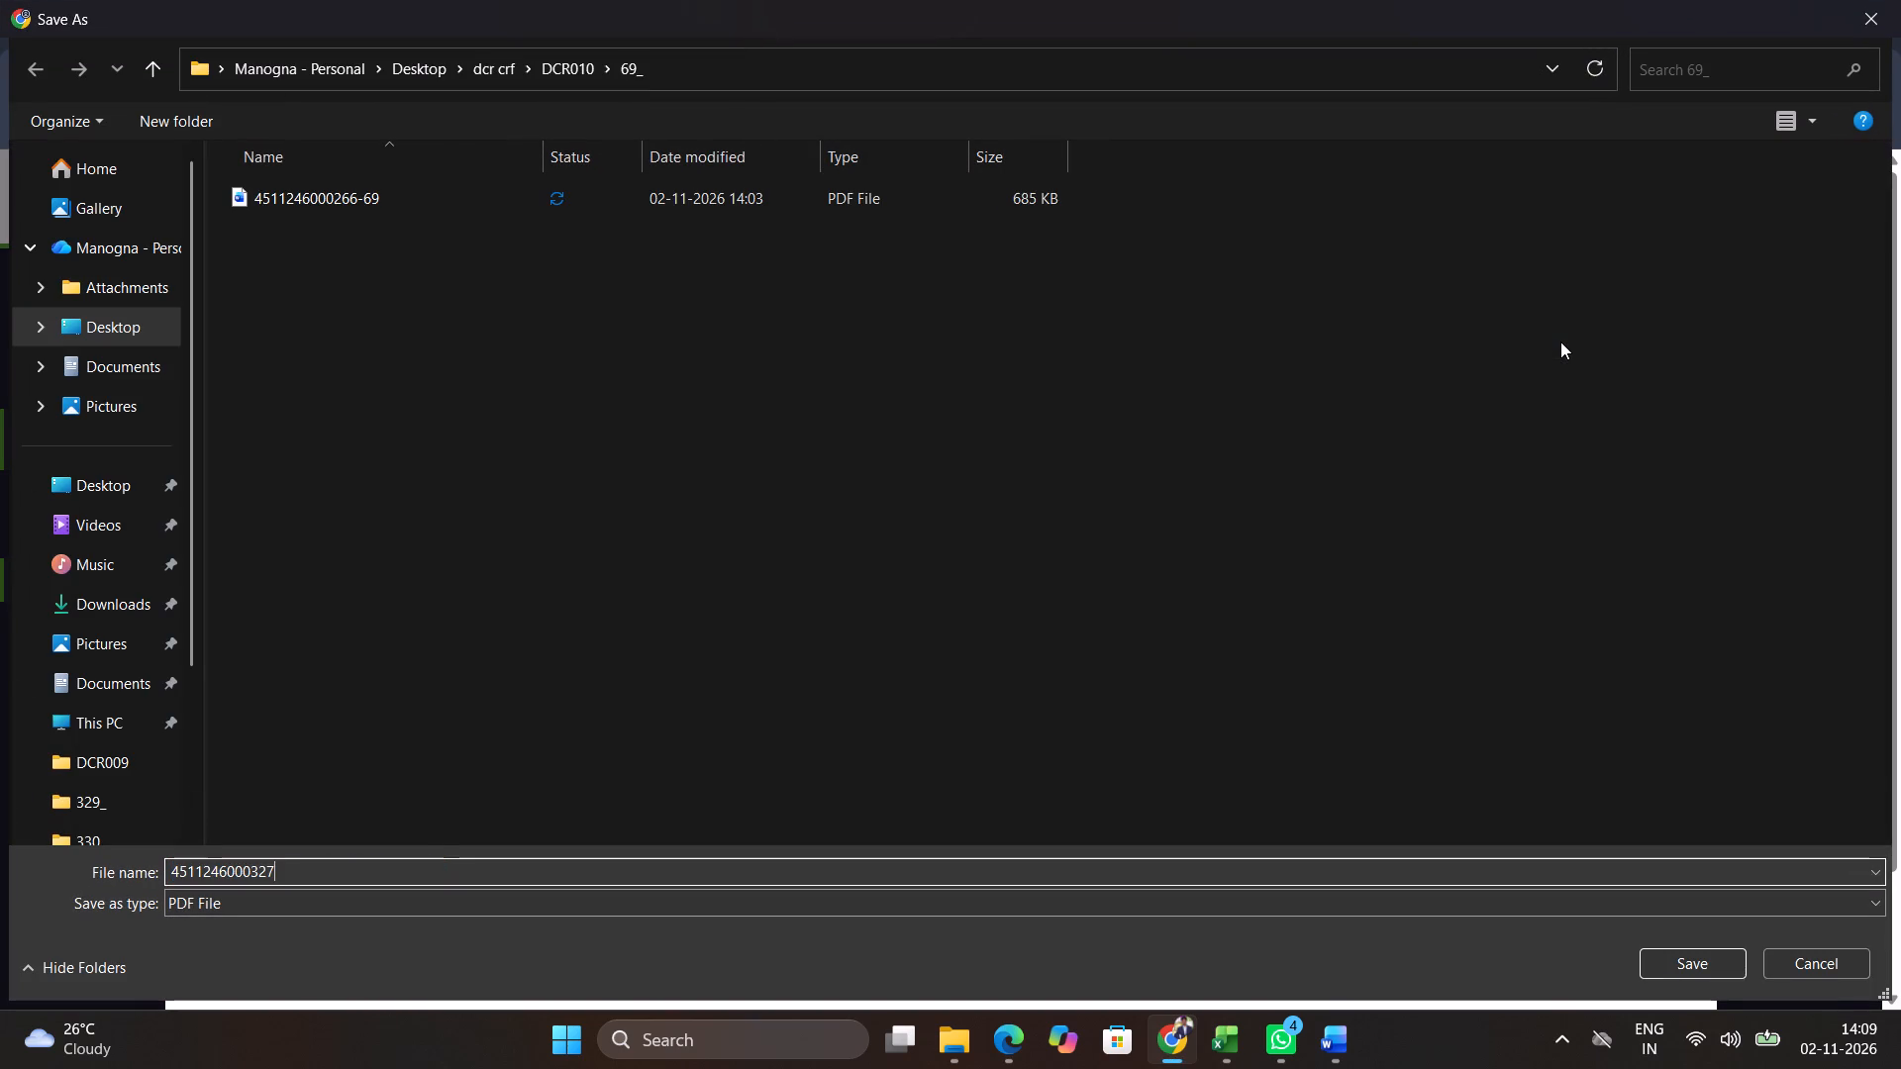
key("minus")
type("70")
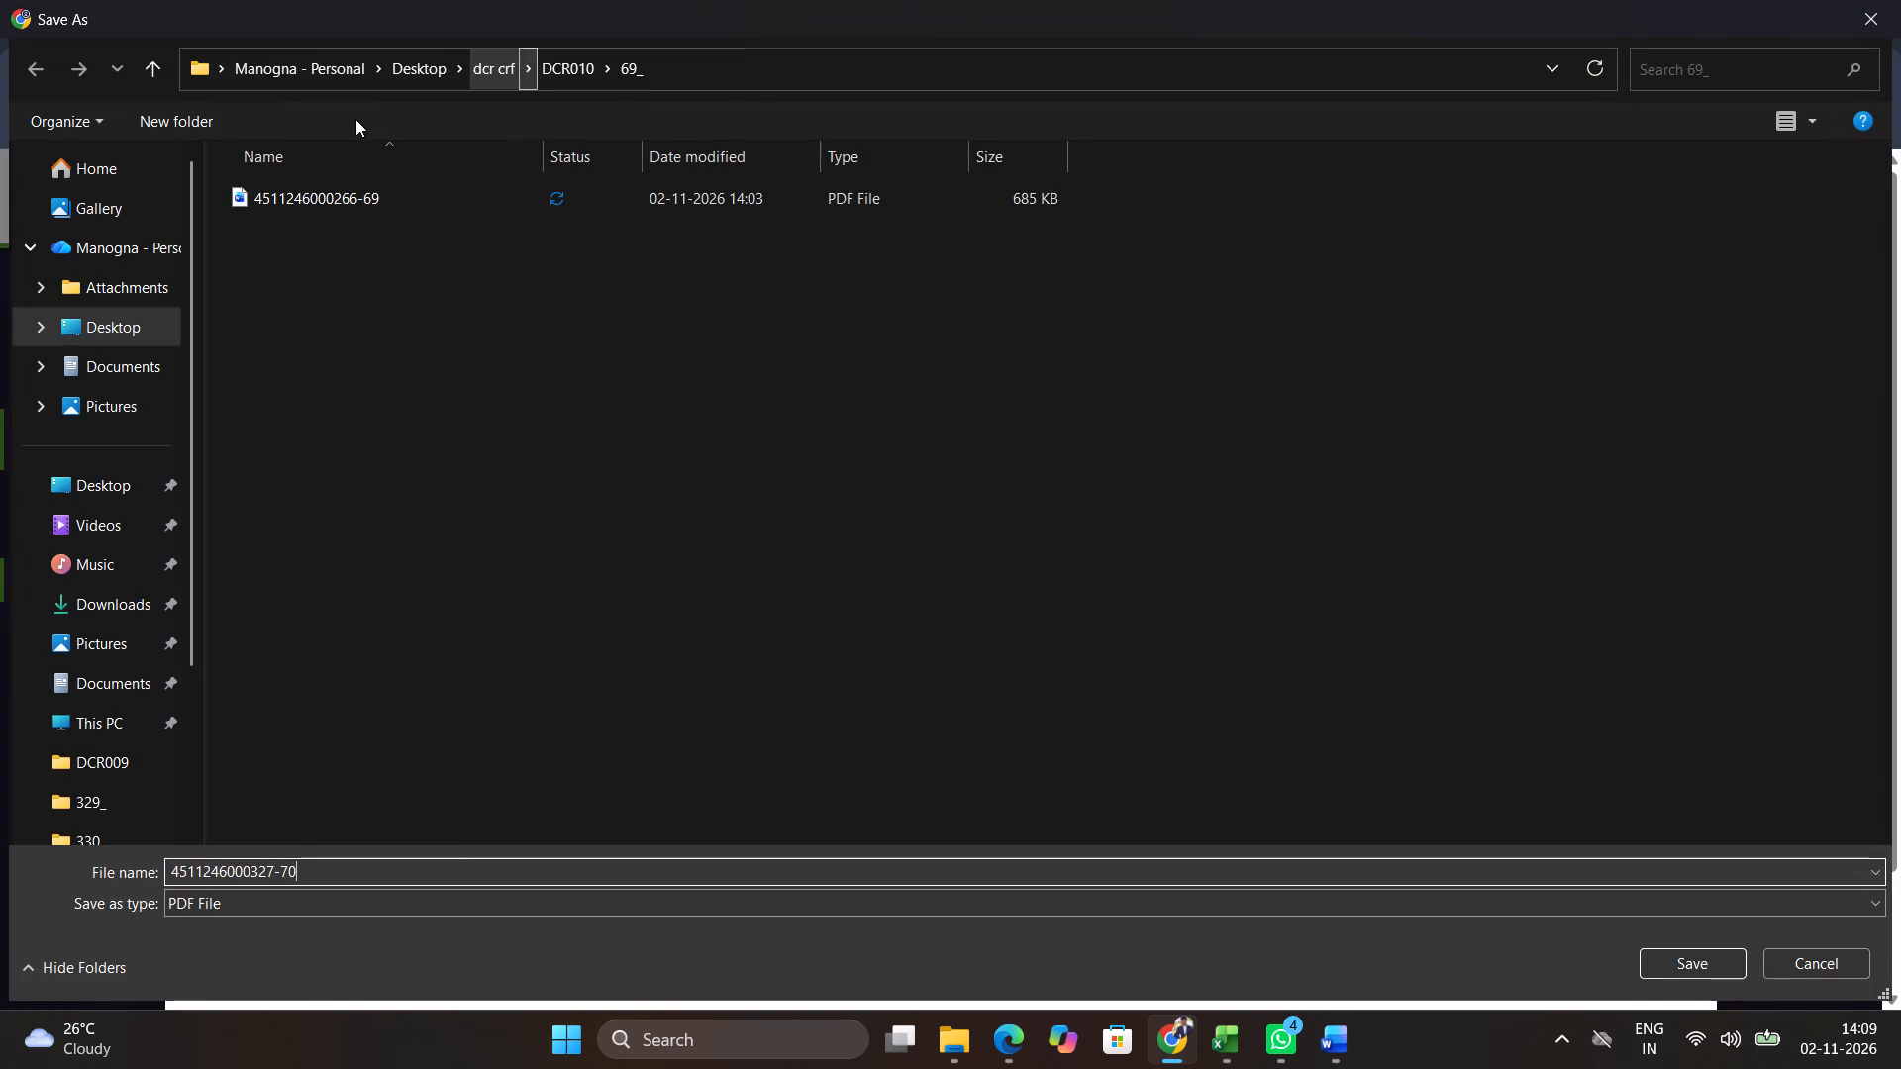
left_click(565, 72)
scroll(510, 554, "down", 5)
scroll(397, 592, "down", 5)
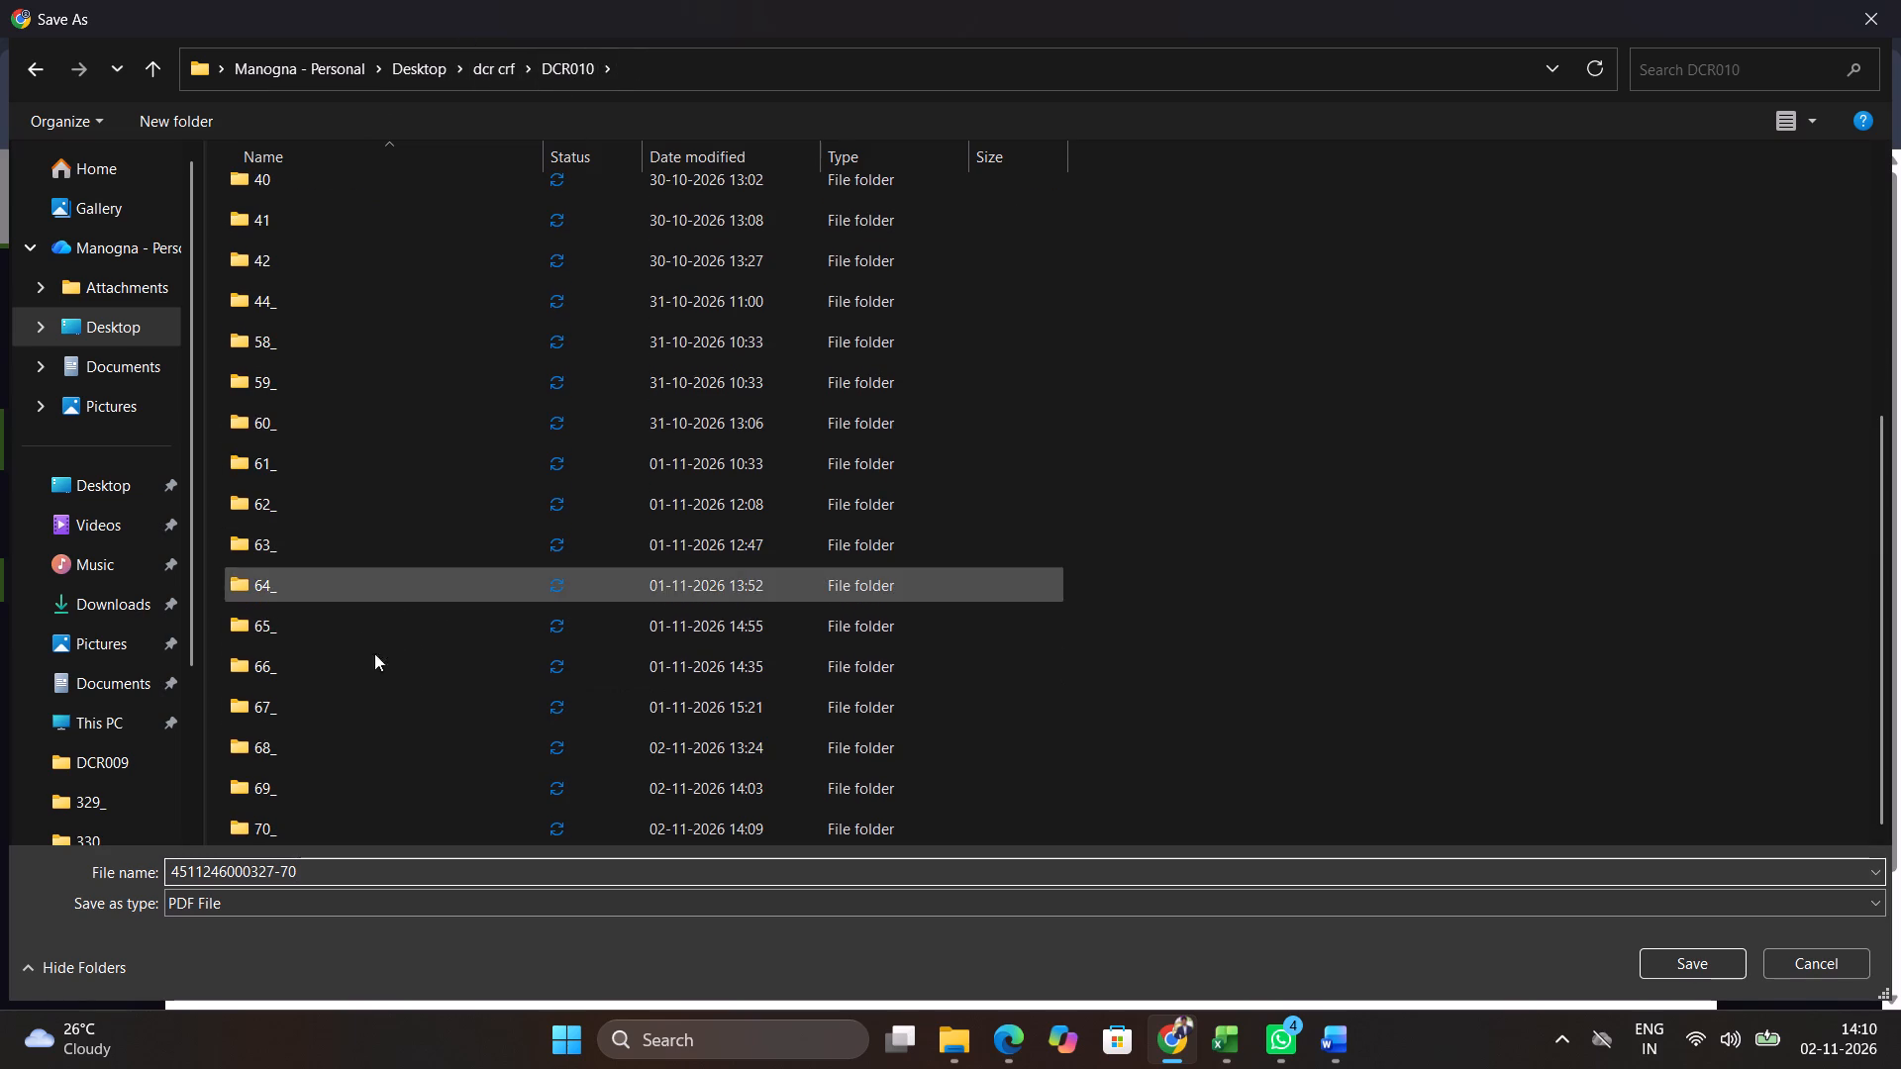
double_click(318, 829)
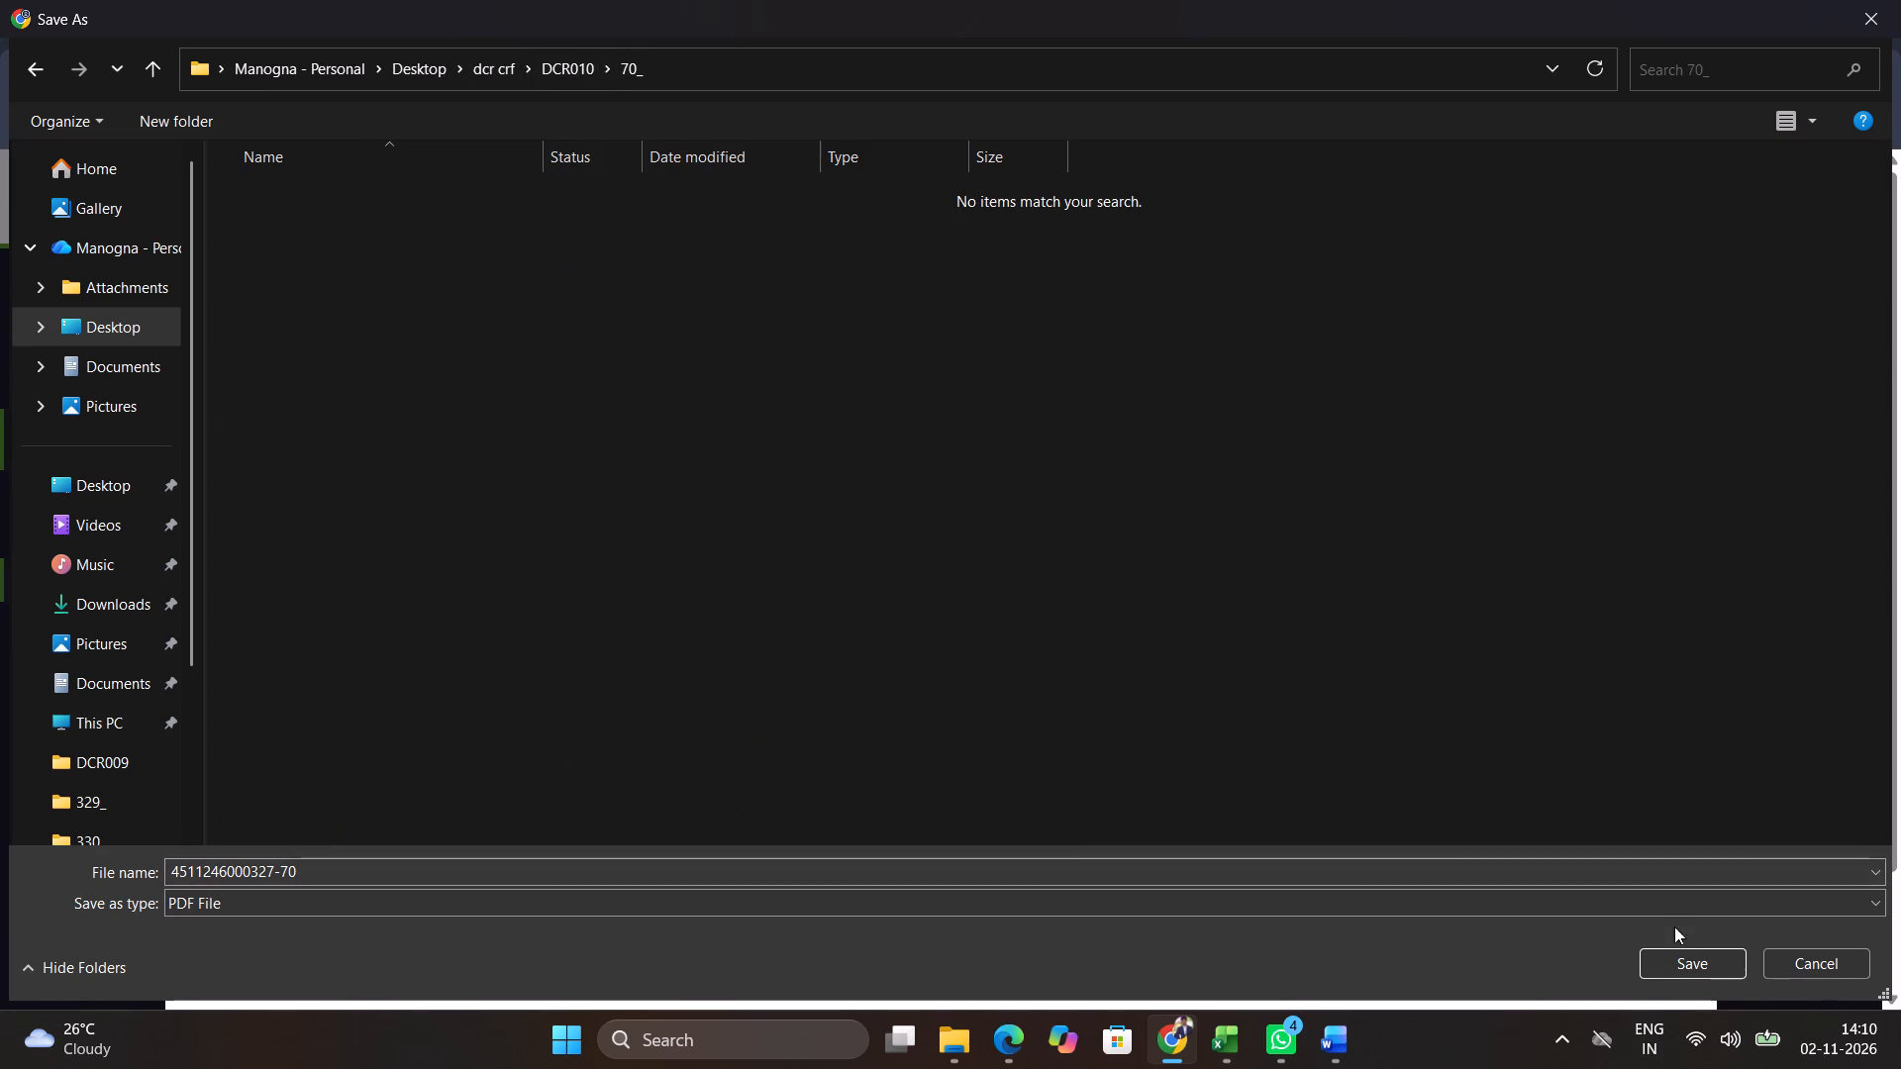
left_click(1695, 967)
Upload the certificate PDF from DCR010's 70_ folder as the DCR file in the SUNGRACE work order's Project Stage form and submit it.
left_click(257, 0)
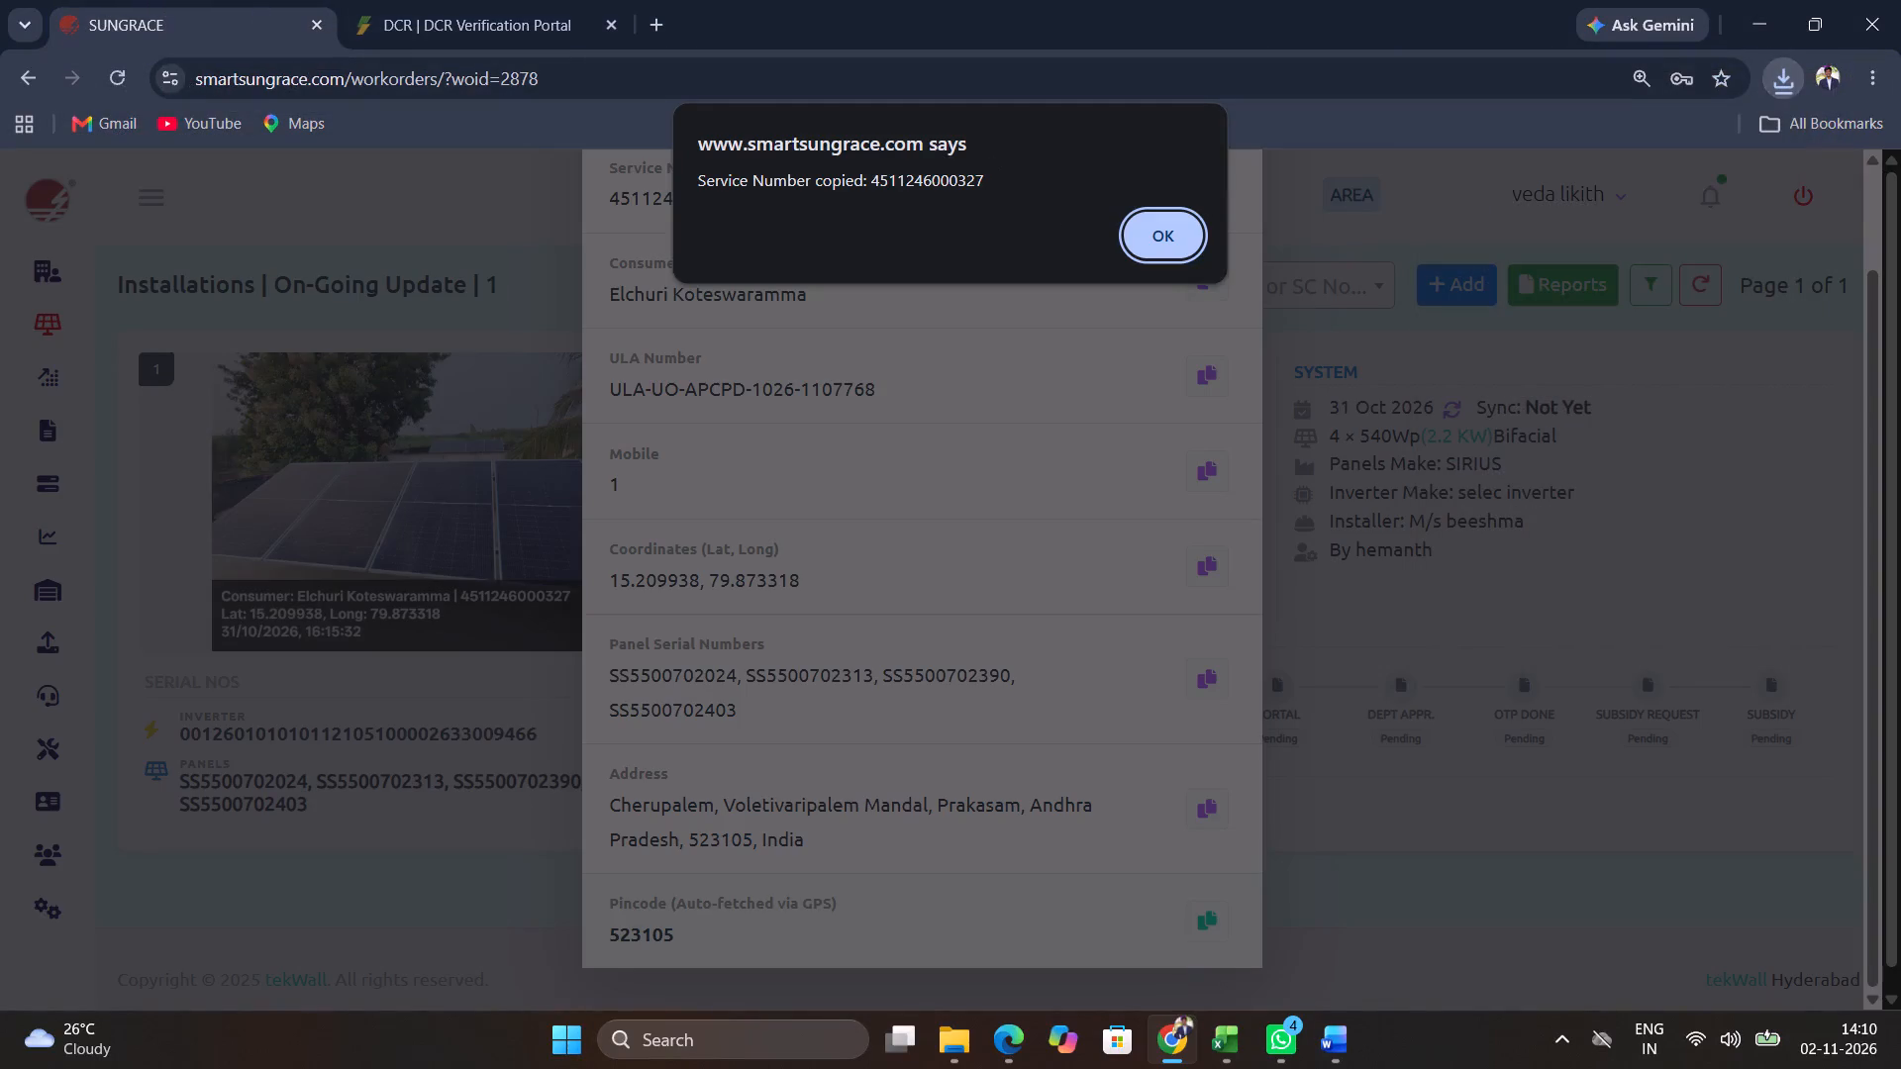
left_click(1152, 238)
left_click(1357, 227)
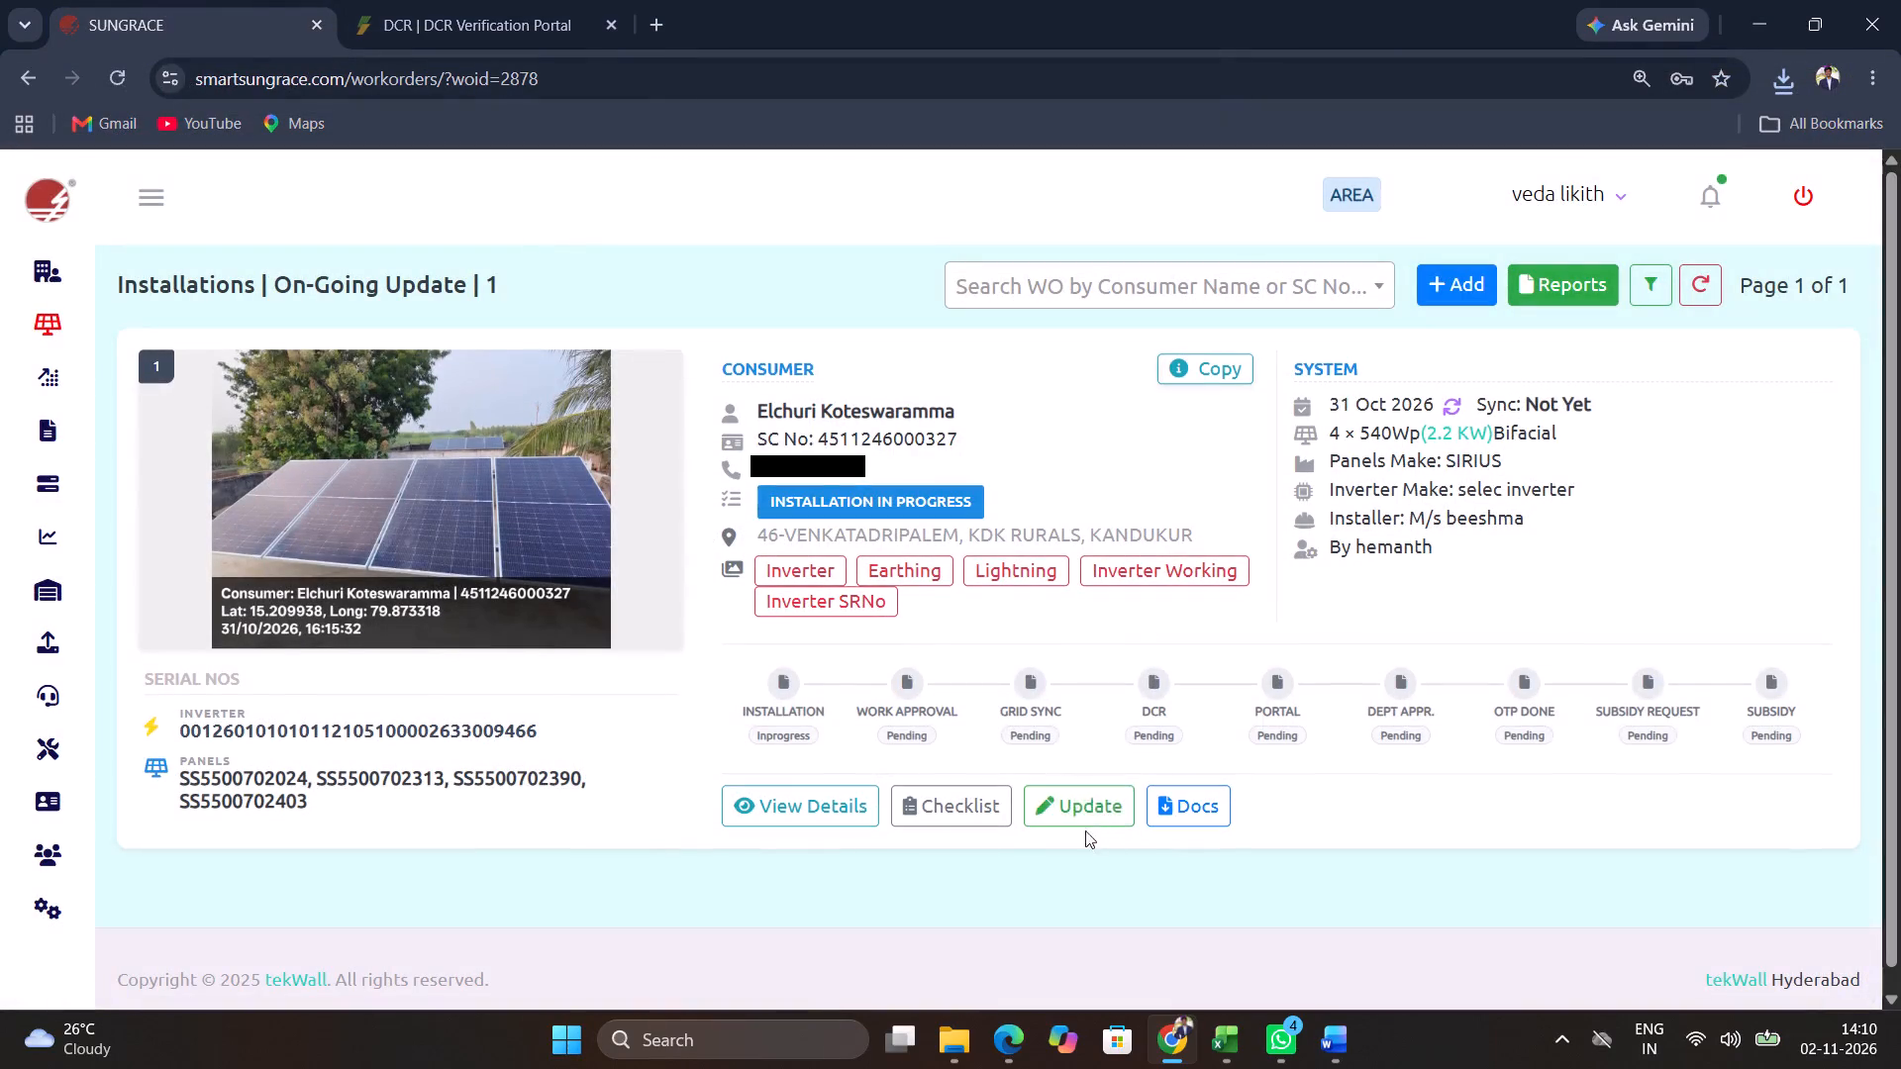
left_click(1066, 812)
left_click(794, 705)
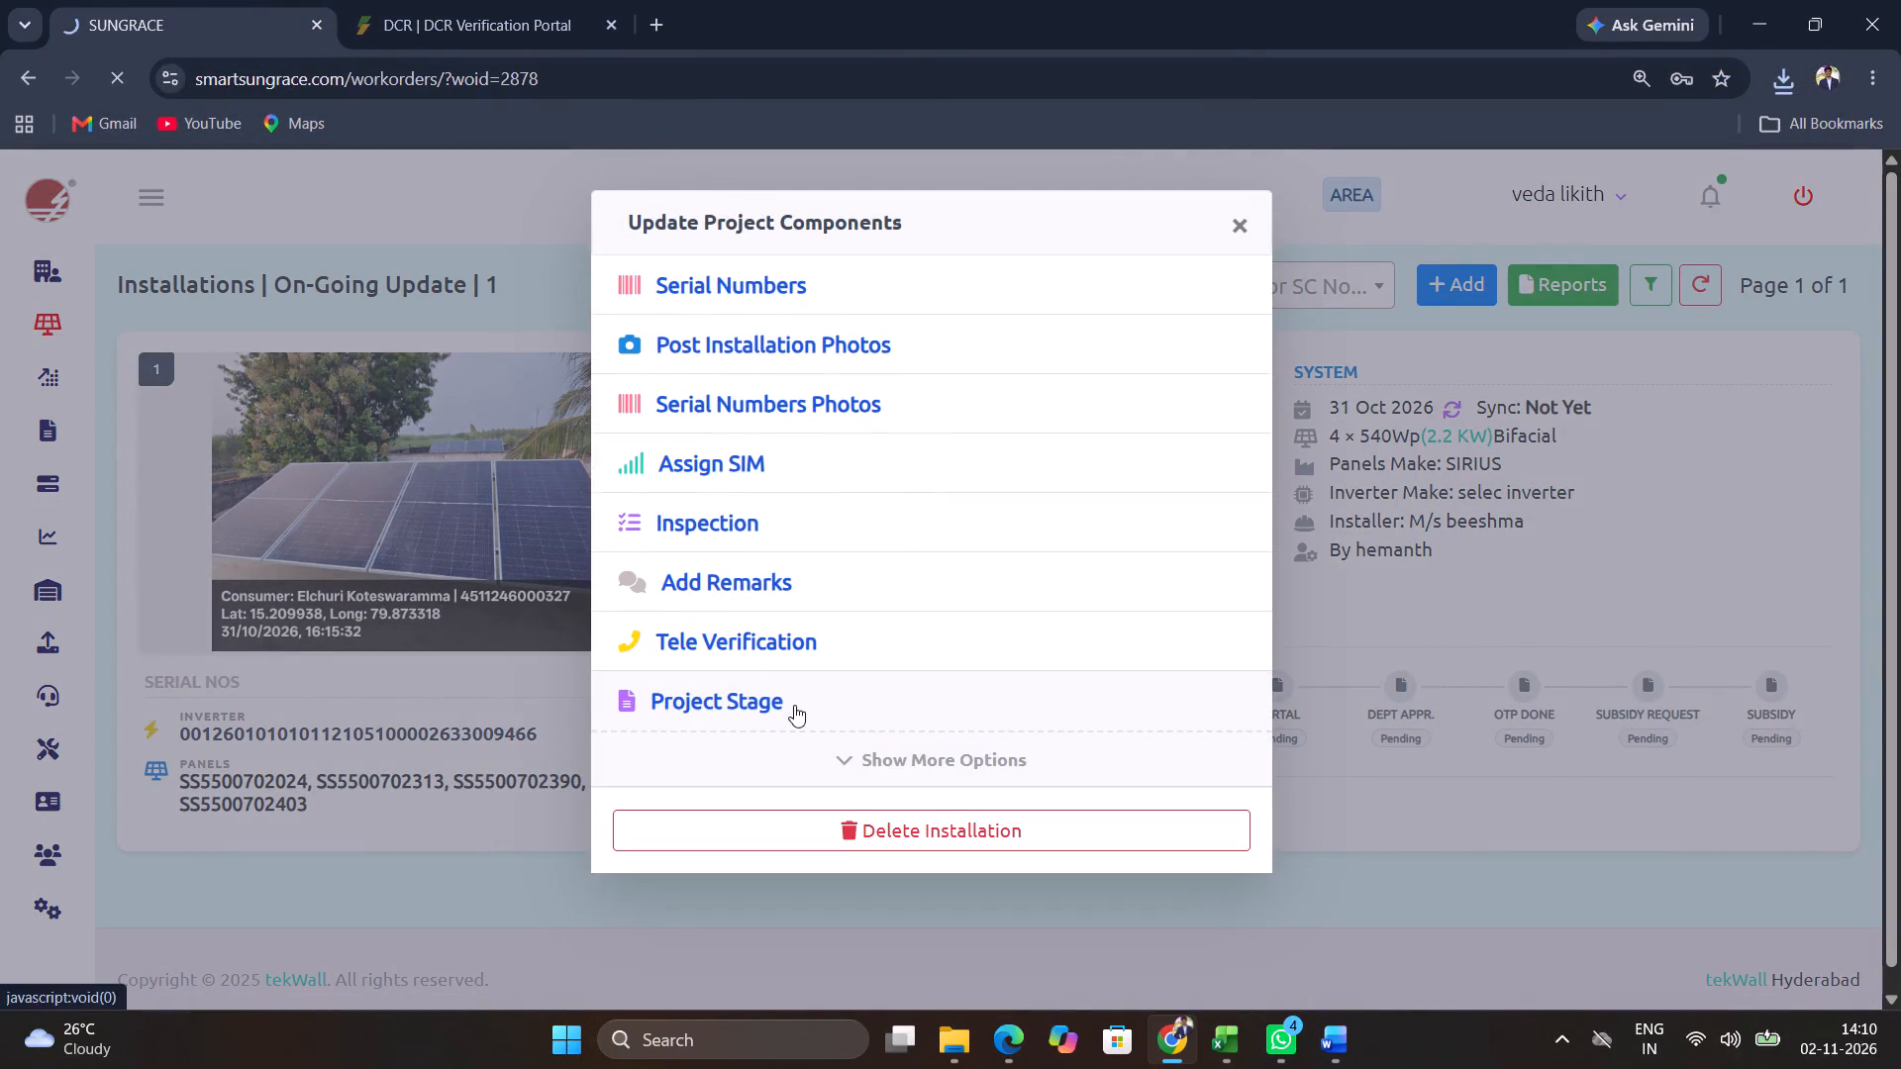
scroll(696, 550, "down", 6)
scroll(723, 632, "down", 1)
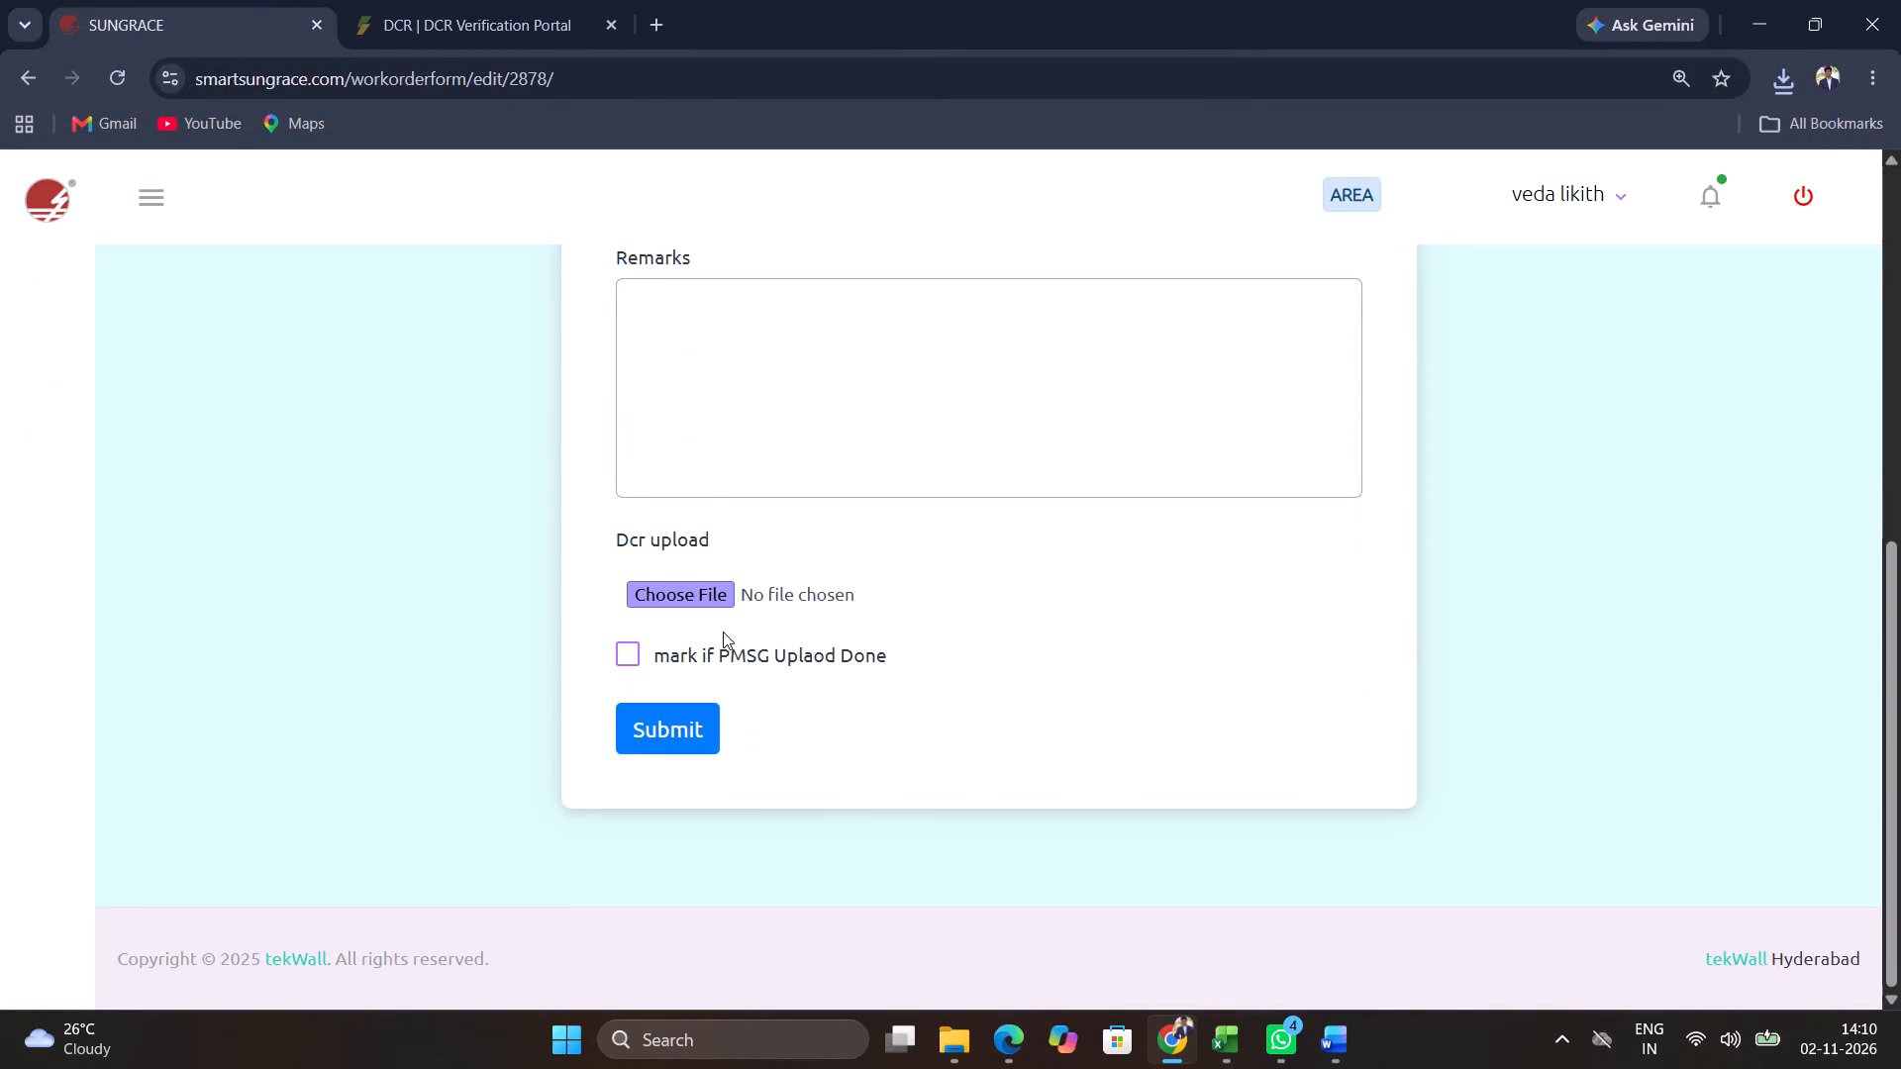
scroll(723, 632, "down", 2)
left_click(679, 603)
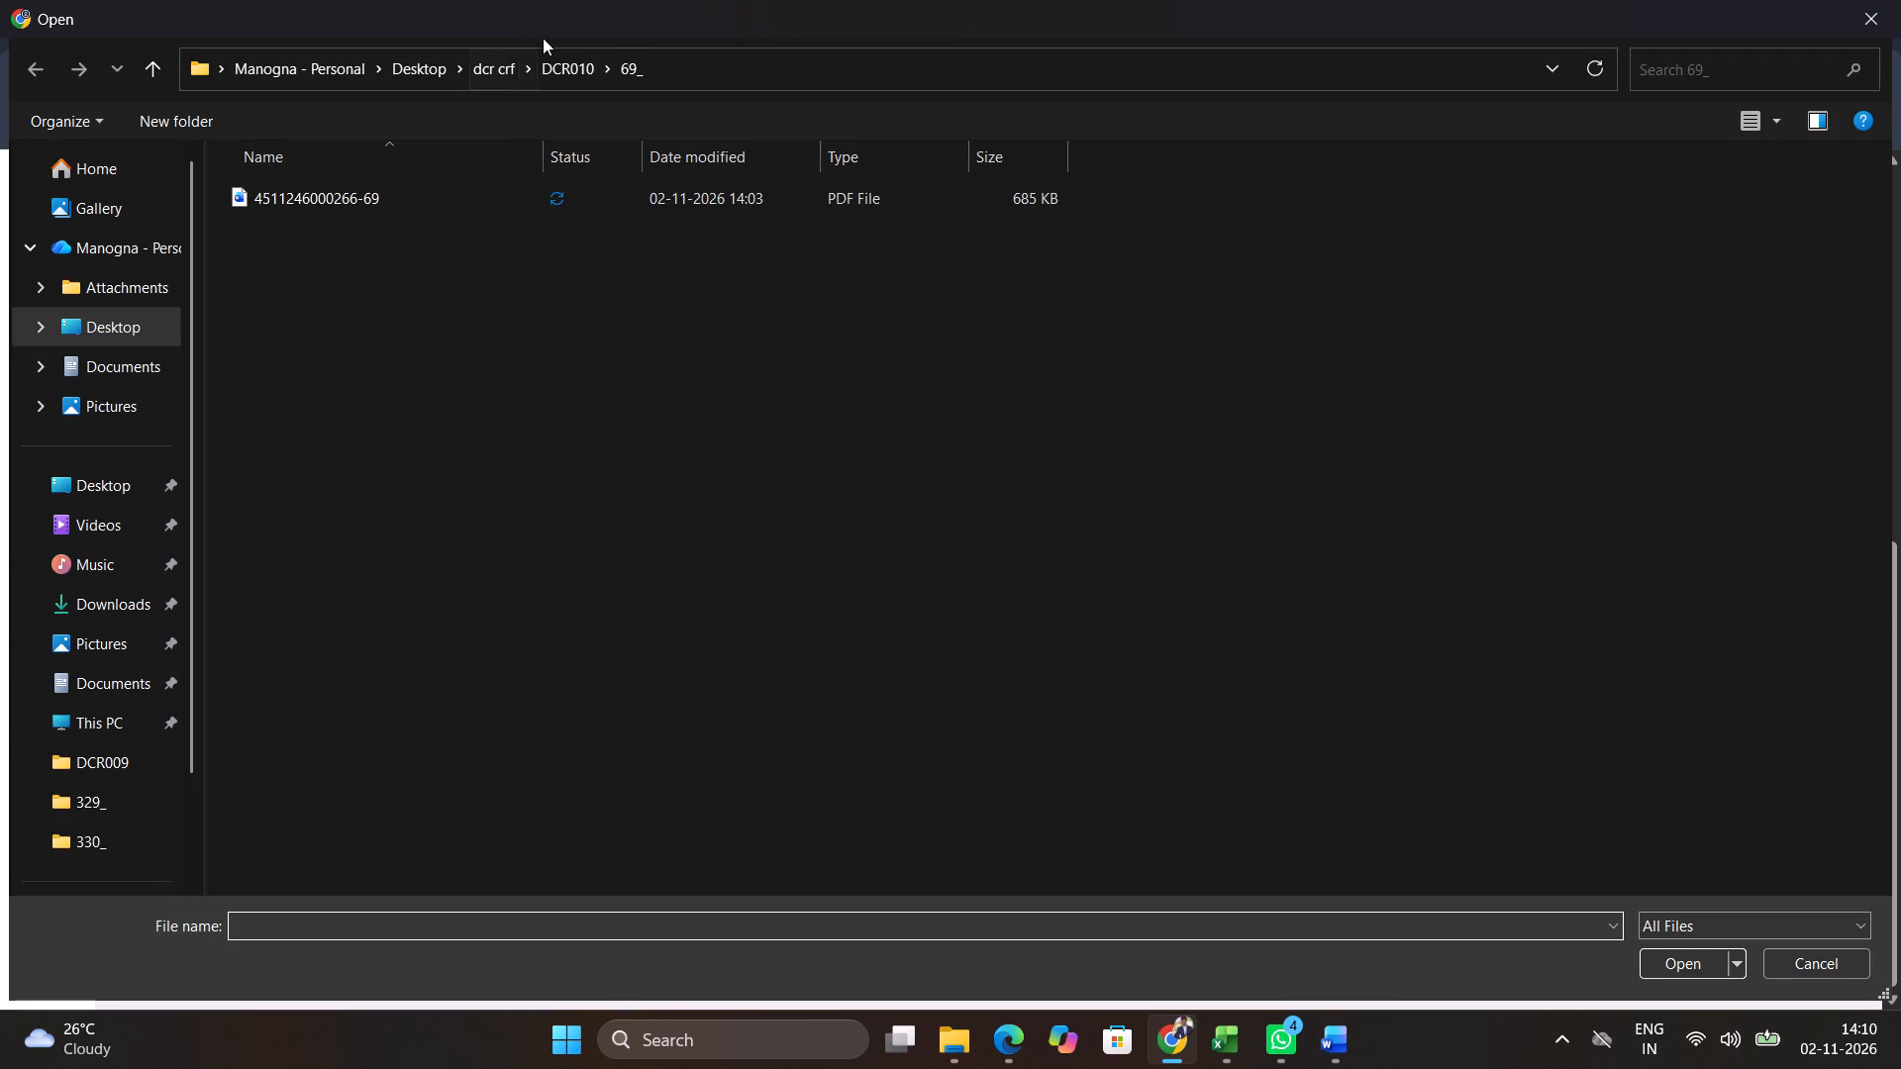
left_click(561, 63)
scroll(367, 581, "down", 4)
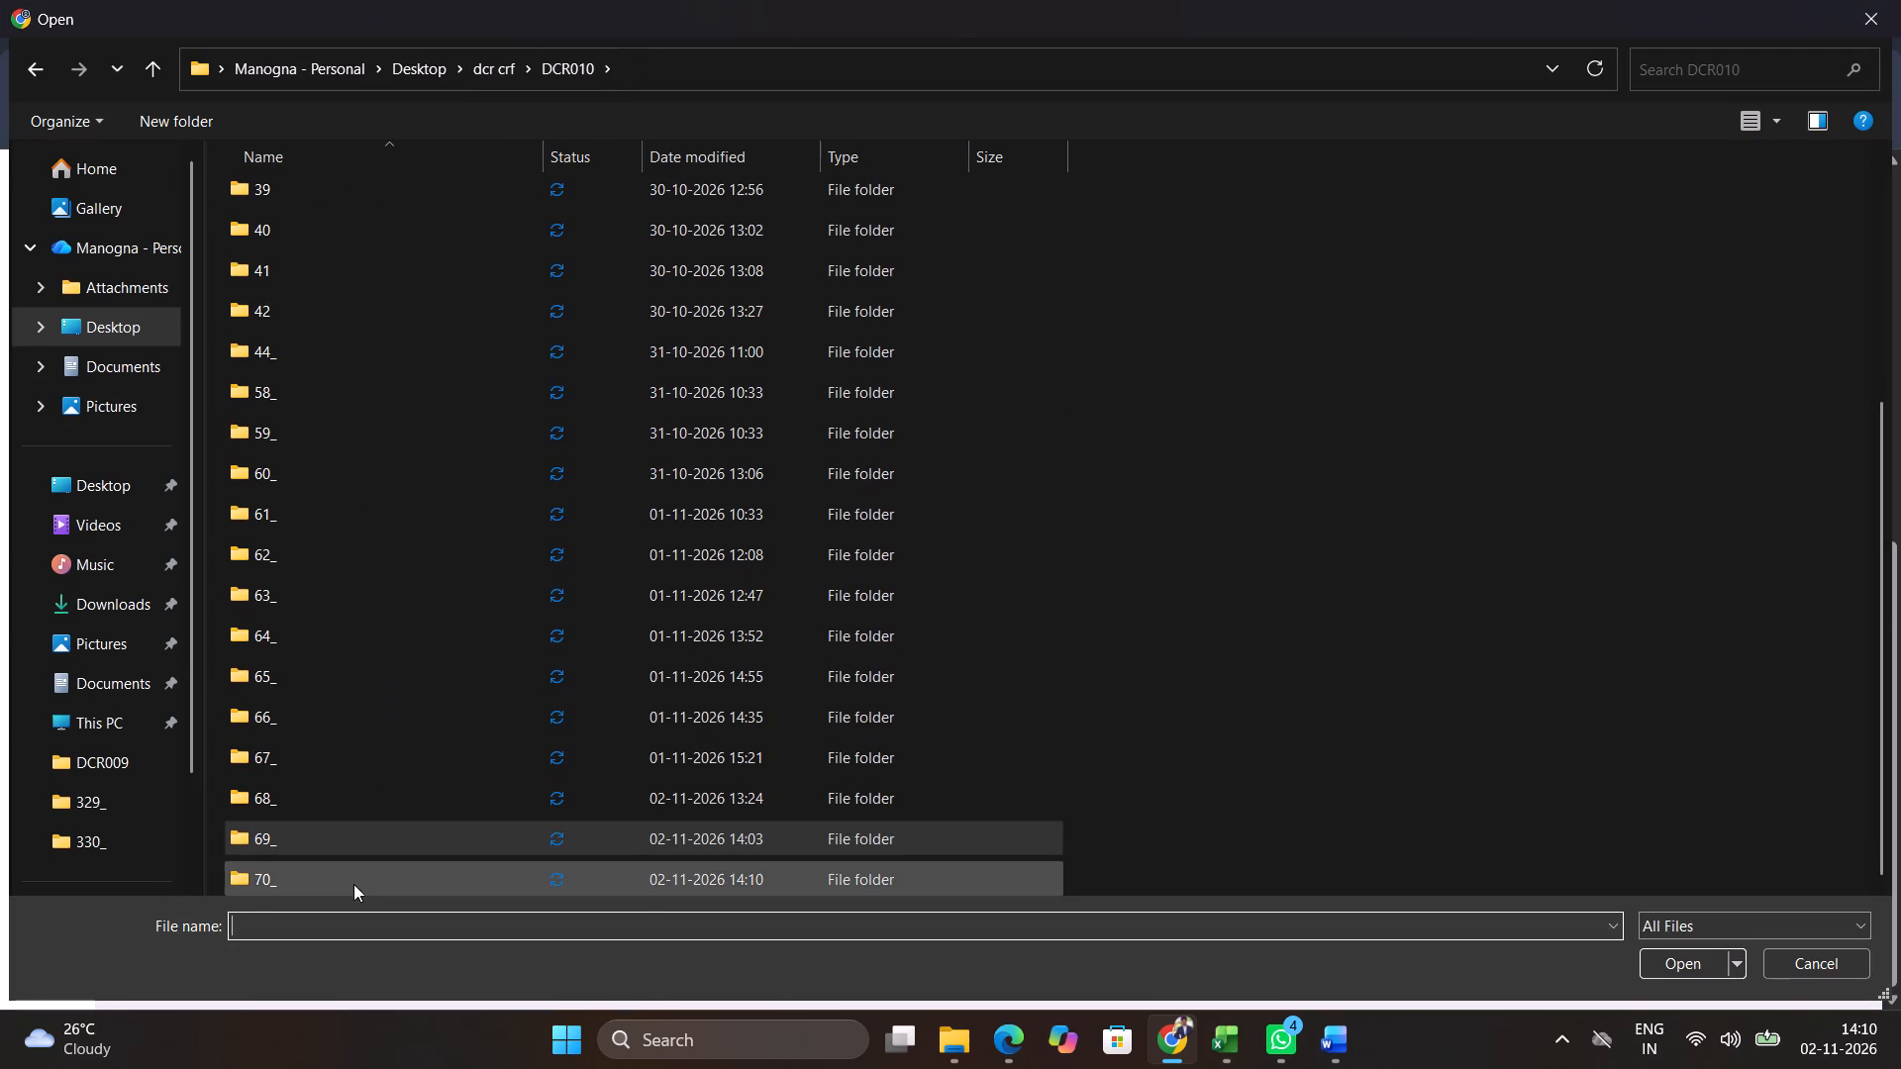
left_click(345, 872)
left_click(350, 880)
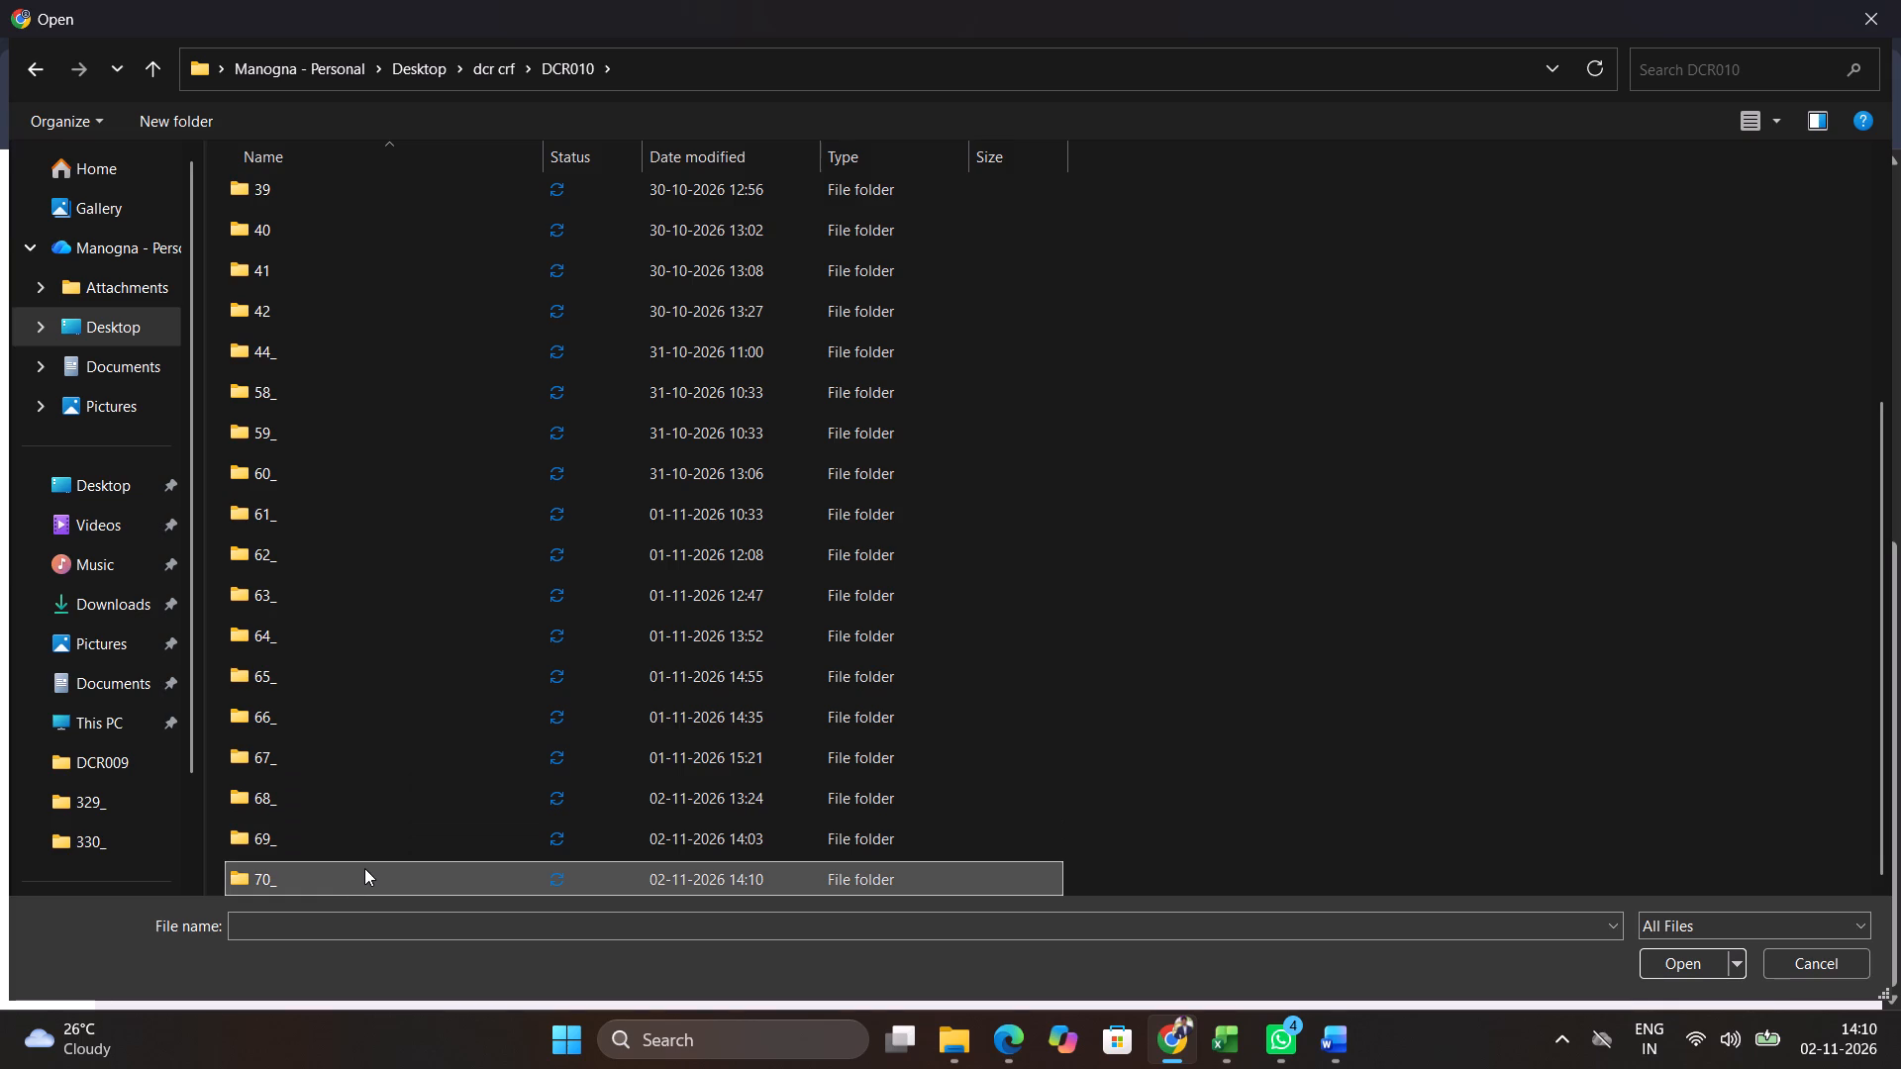
double_click(364, 868)
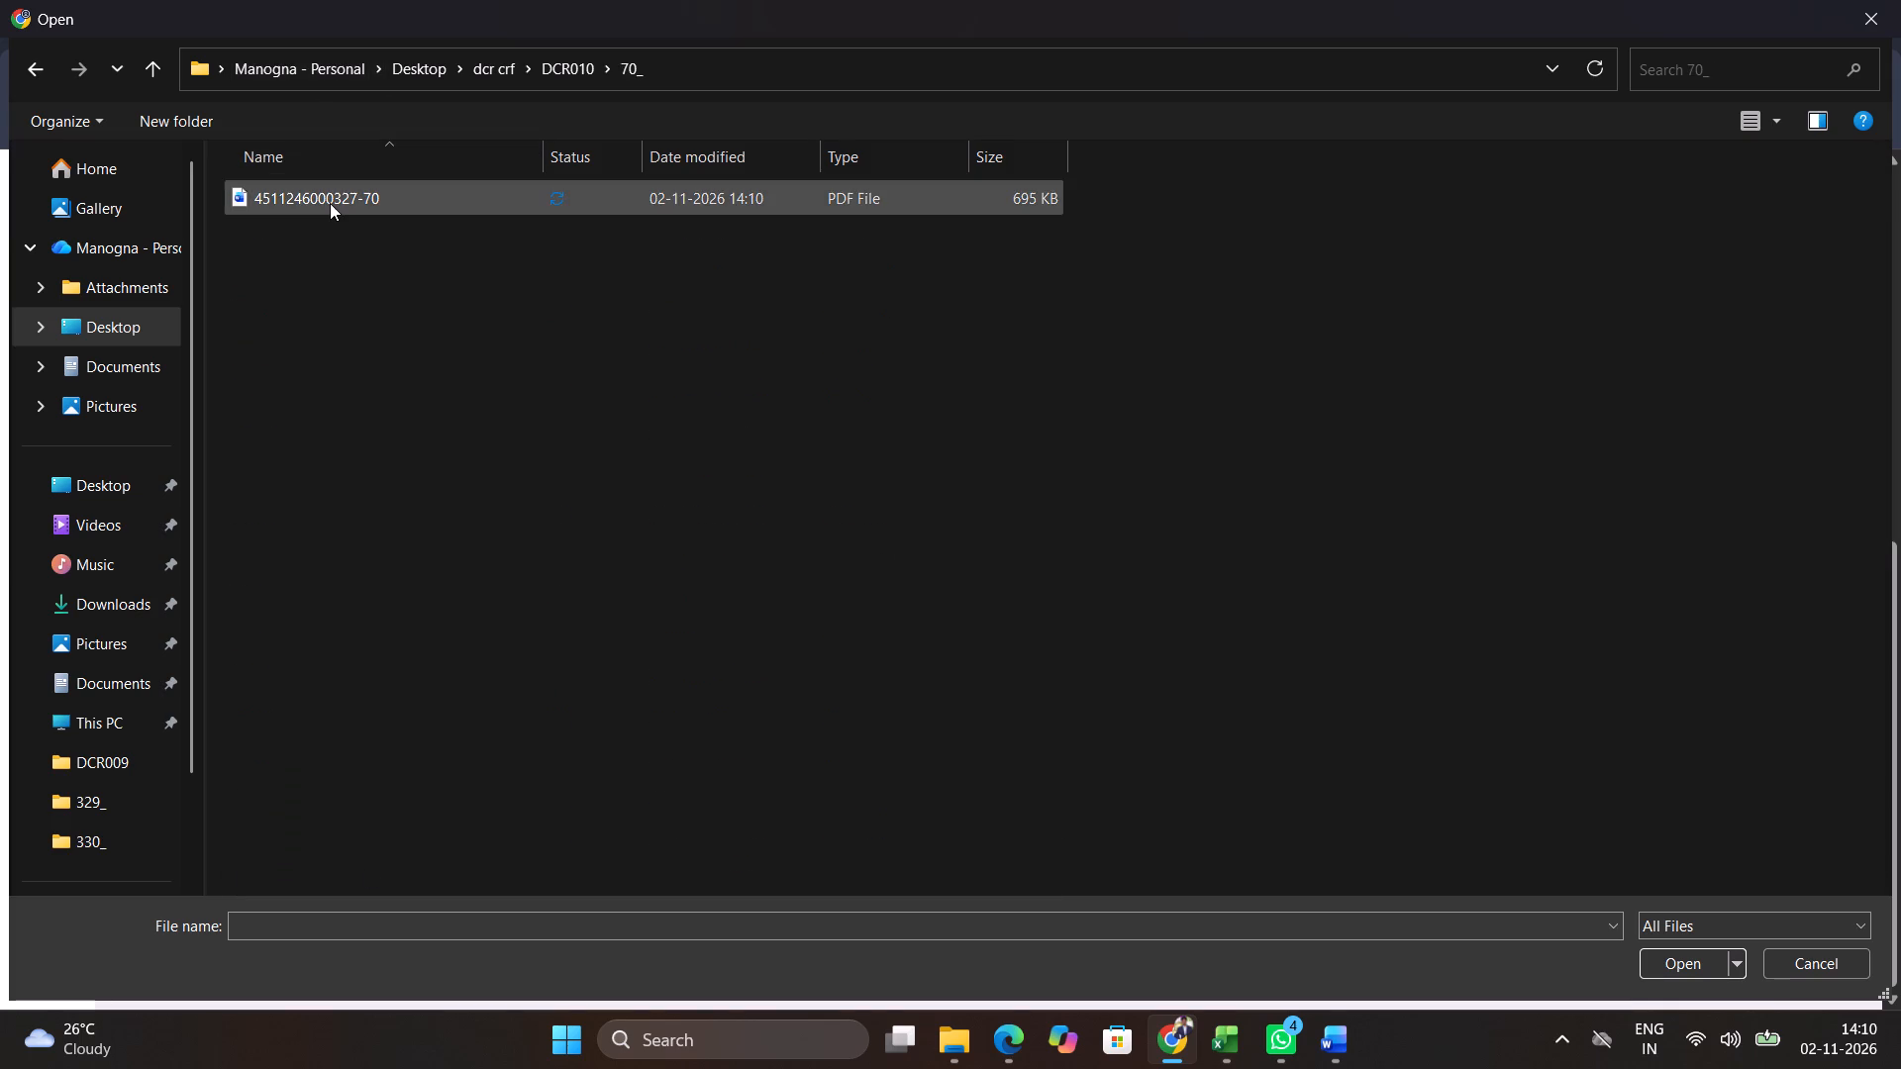
double_click(327, 202)
left_click(667, 715)
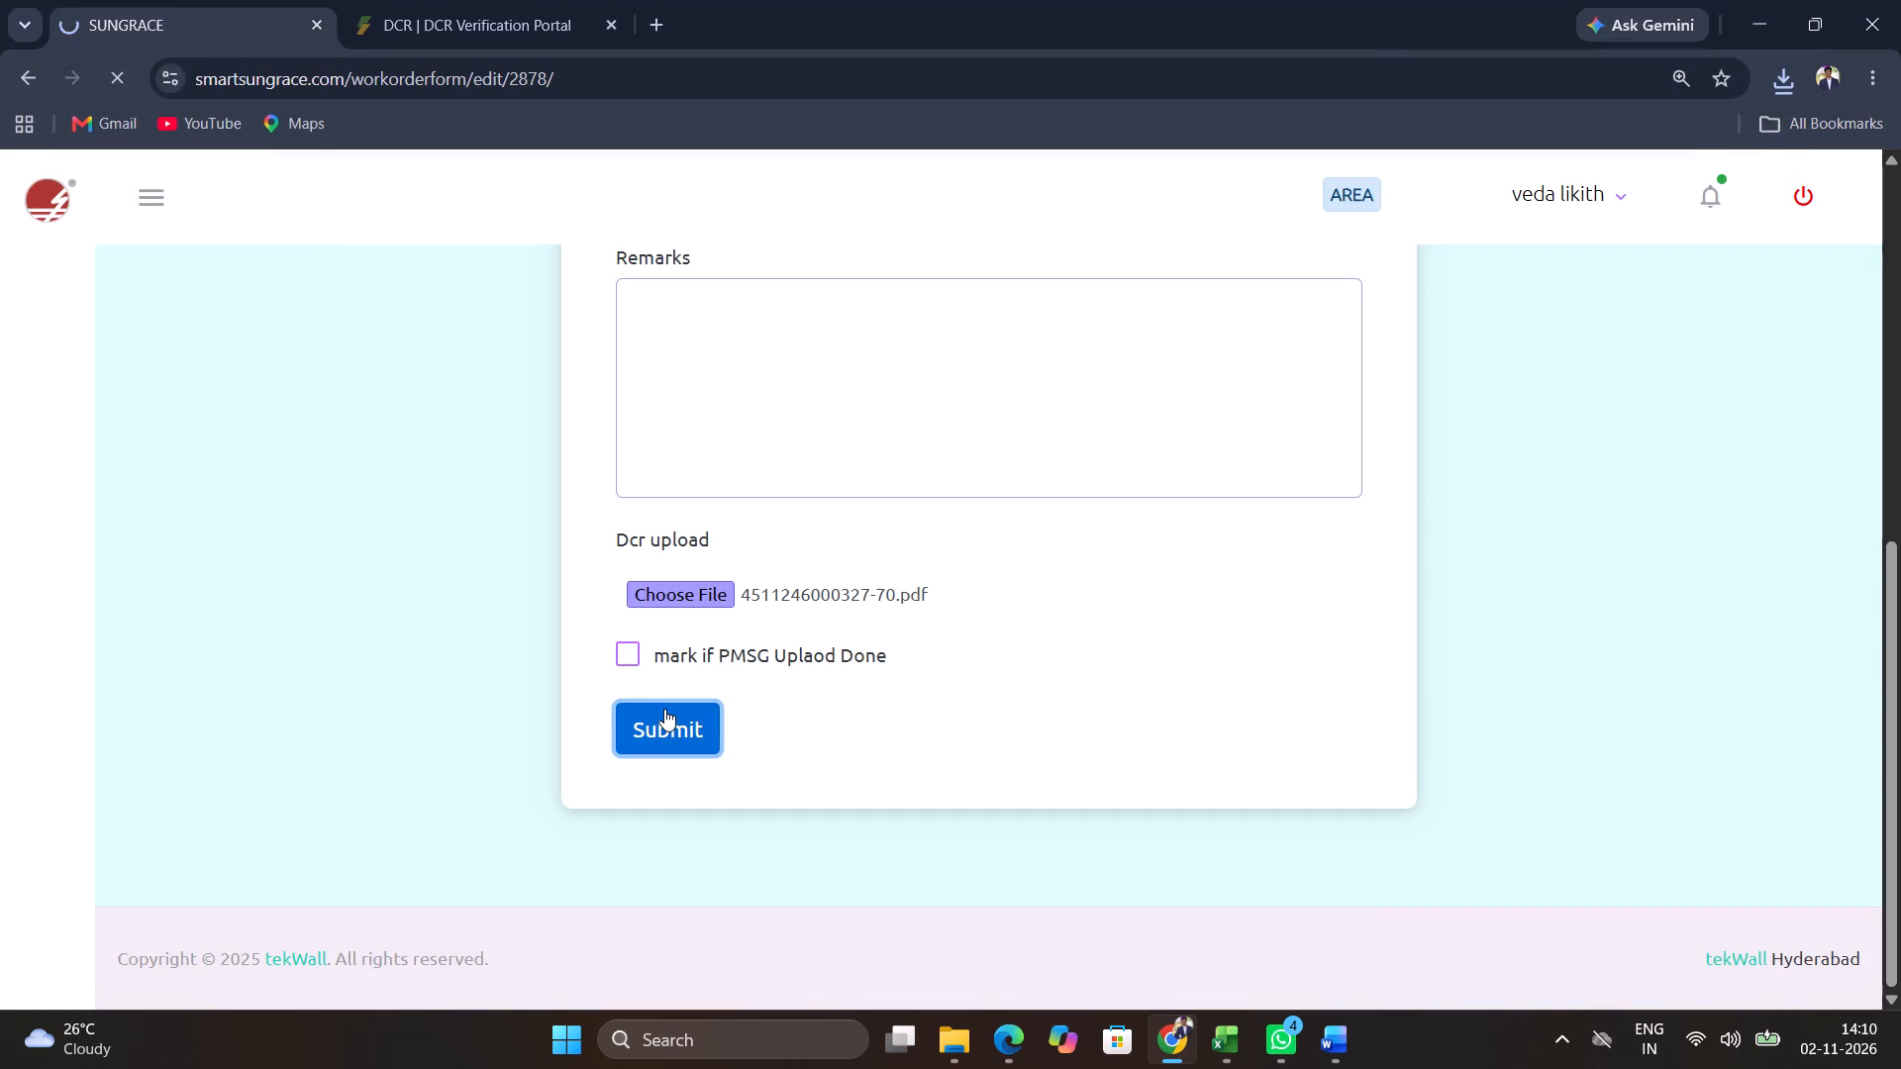
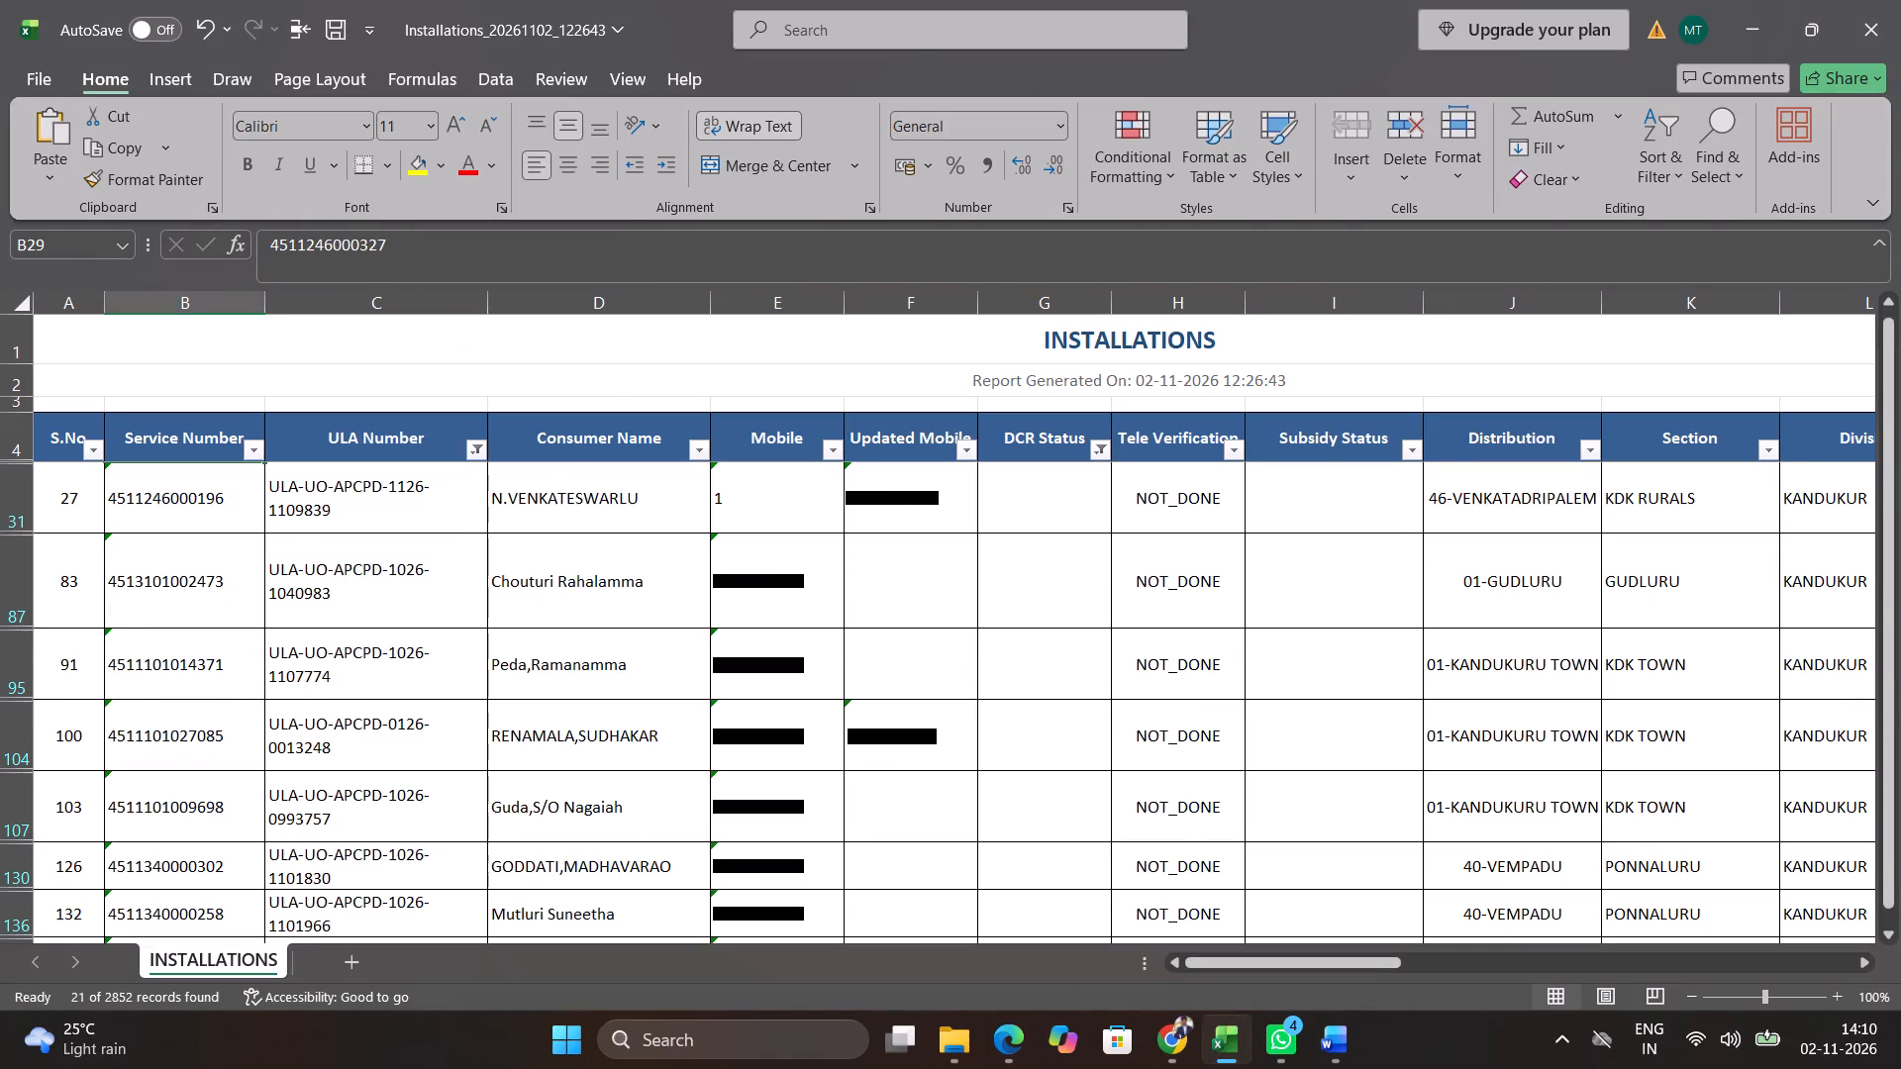
Copy the first unhighlighted service number from the INSTALLATIONS sheet and open its work order in SUNGRACE.
scroll(409, 656, "down", 4)
scroll(408, 652, "up", 5)
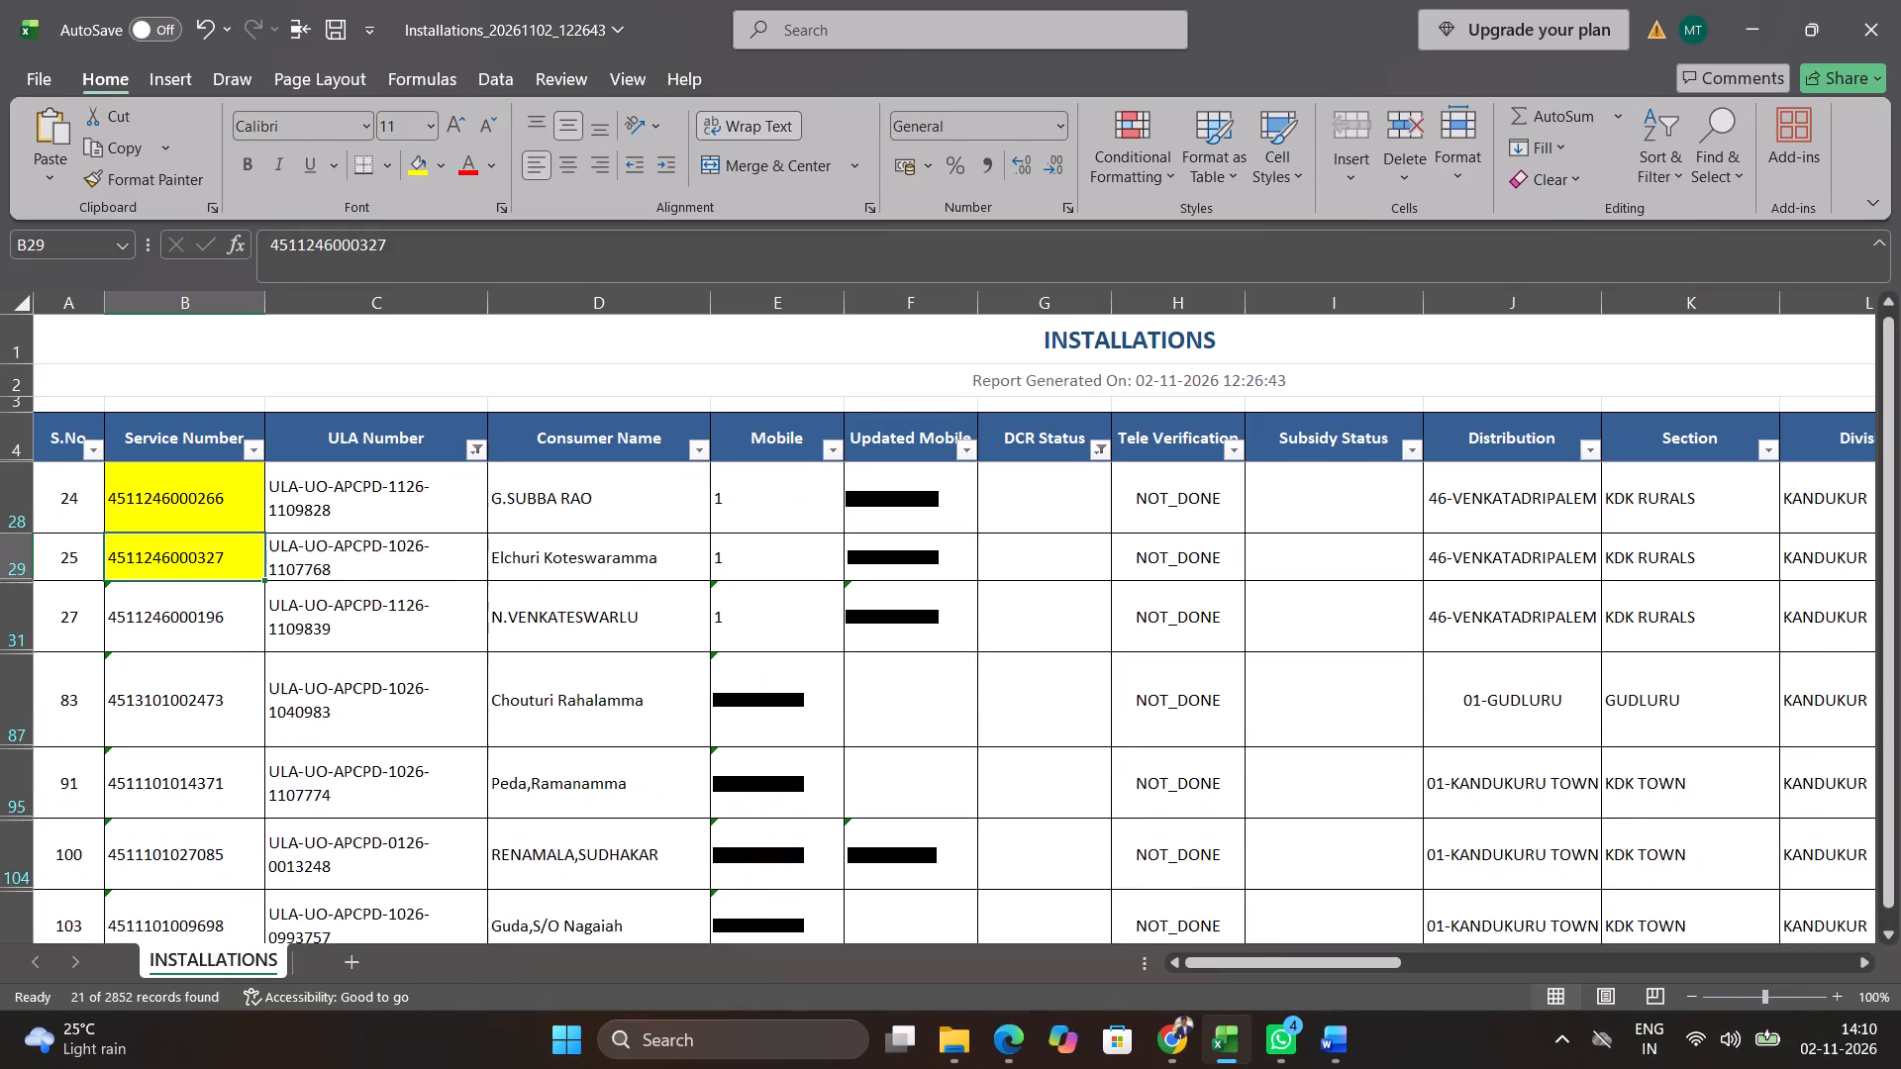
key("Down")
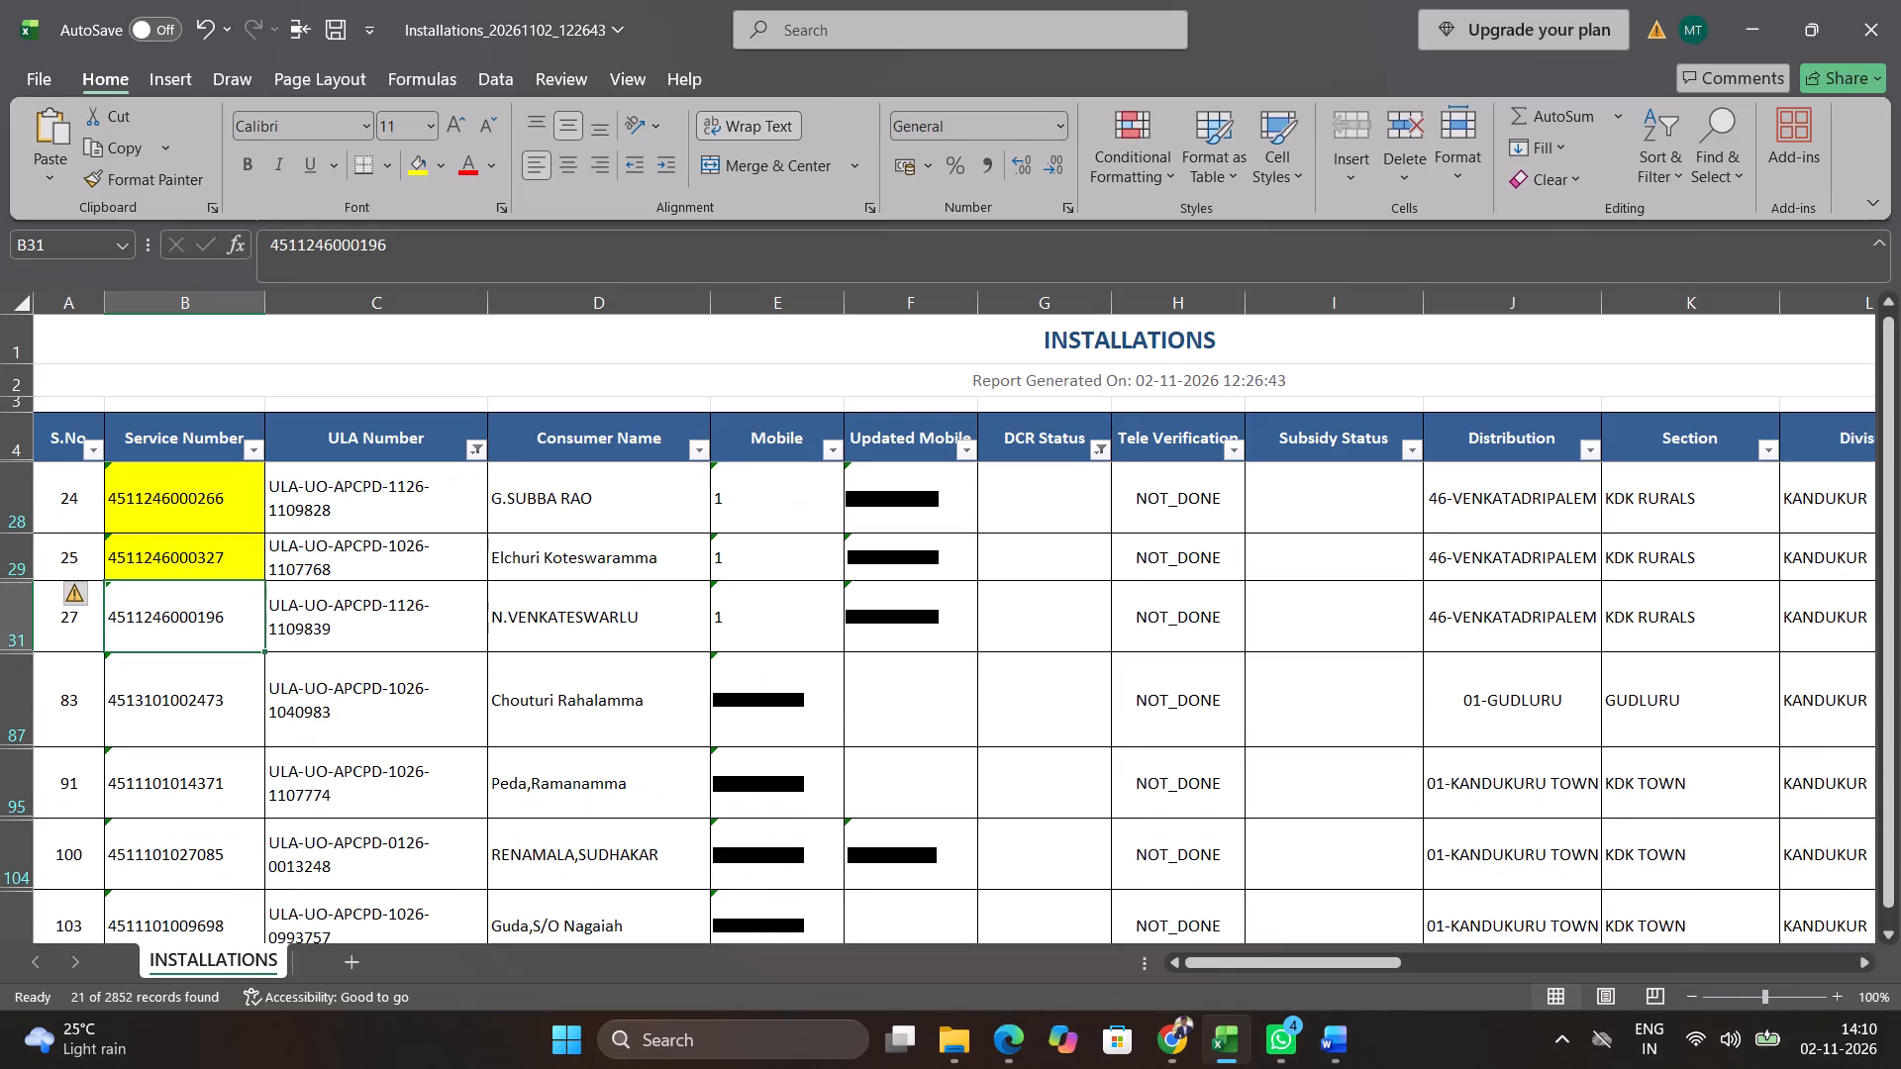
key("ctrl+c")
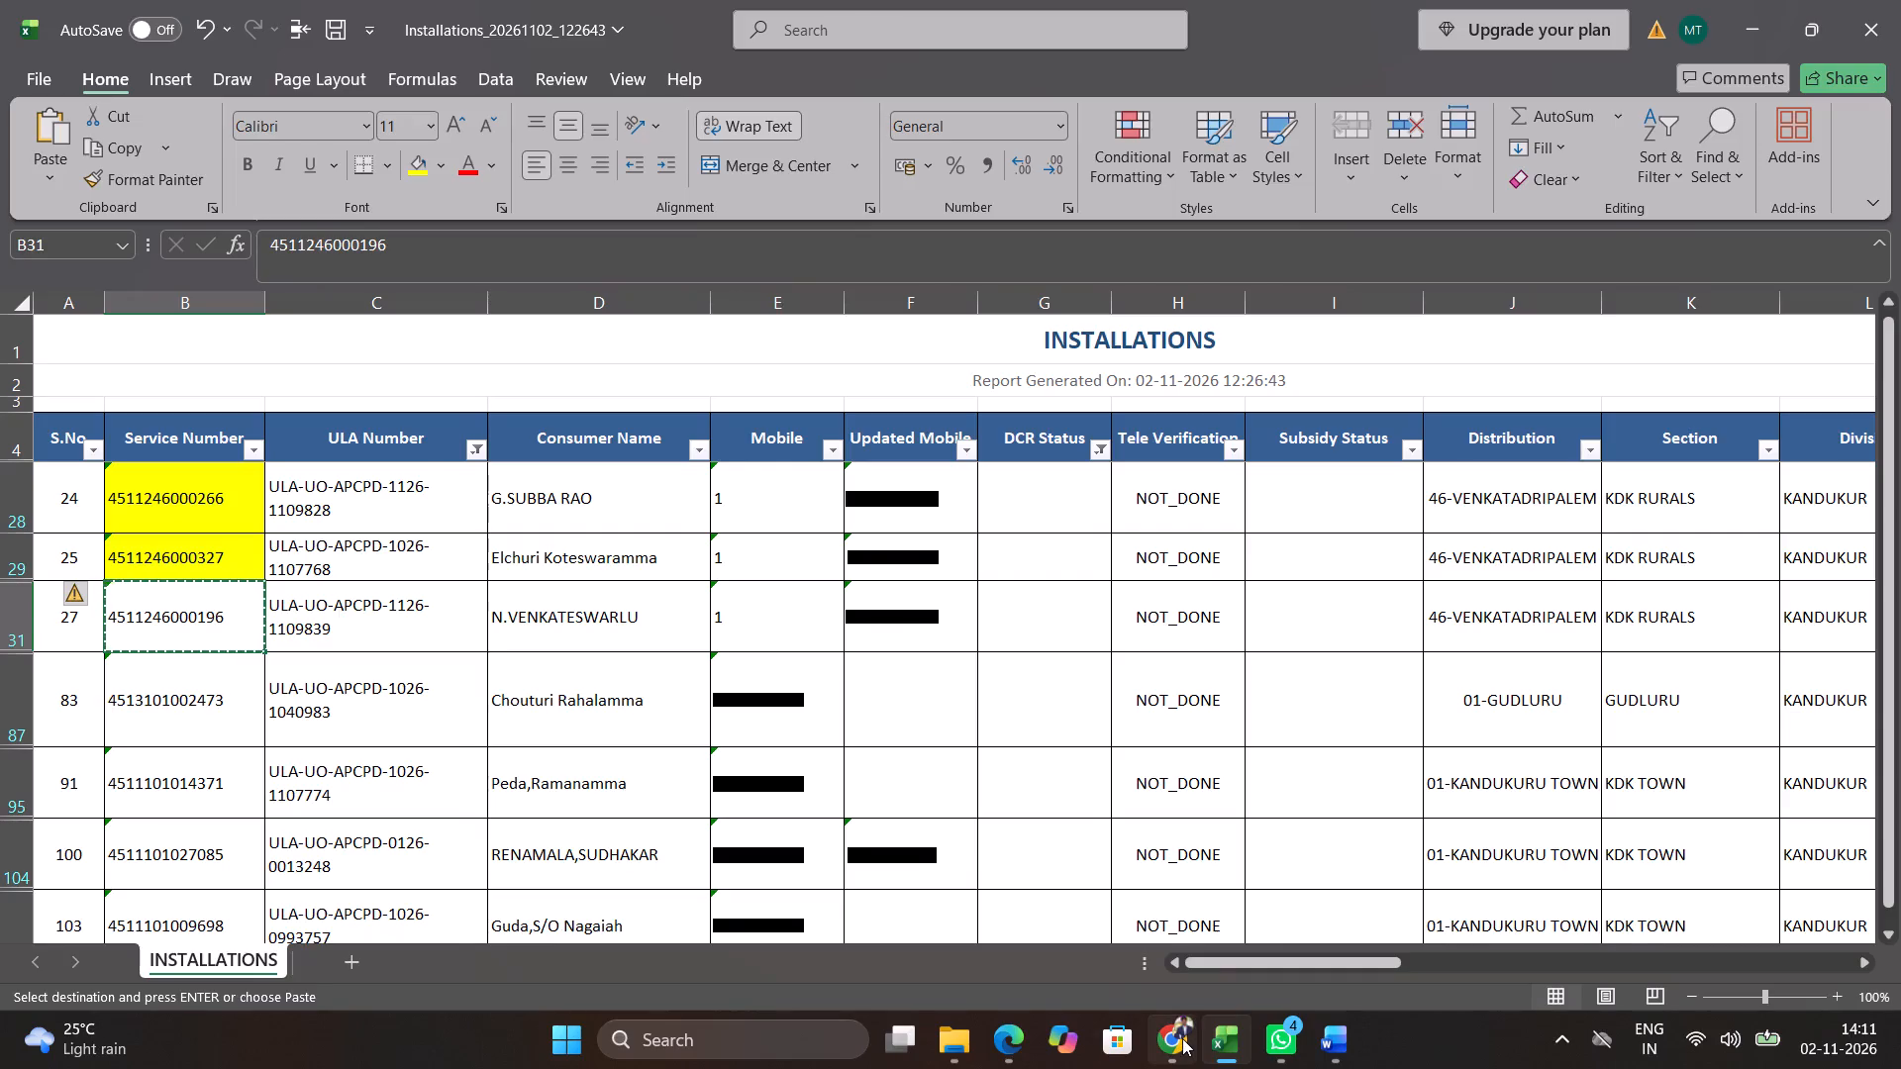
left_click(1125, 957)
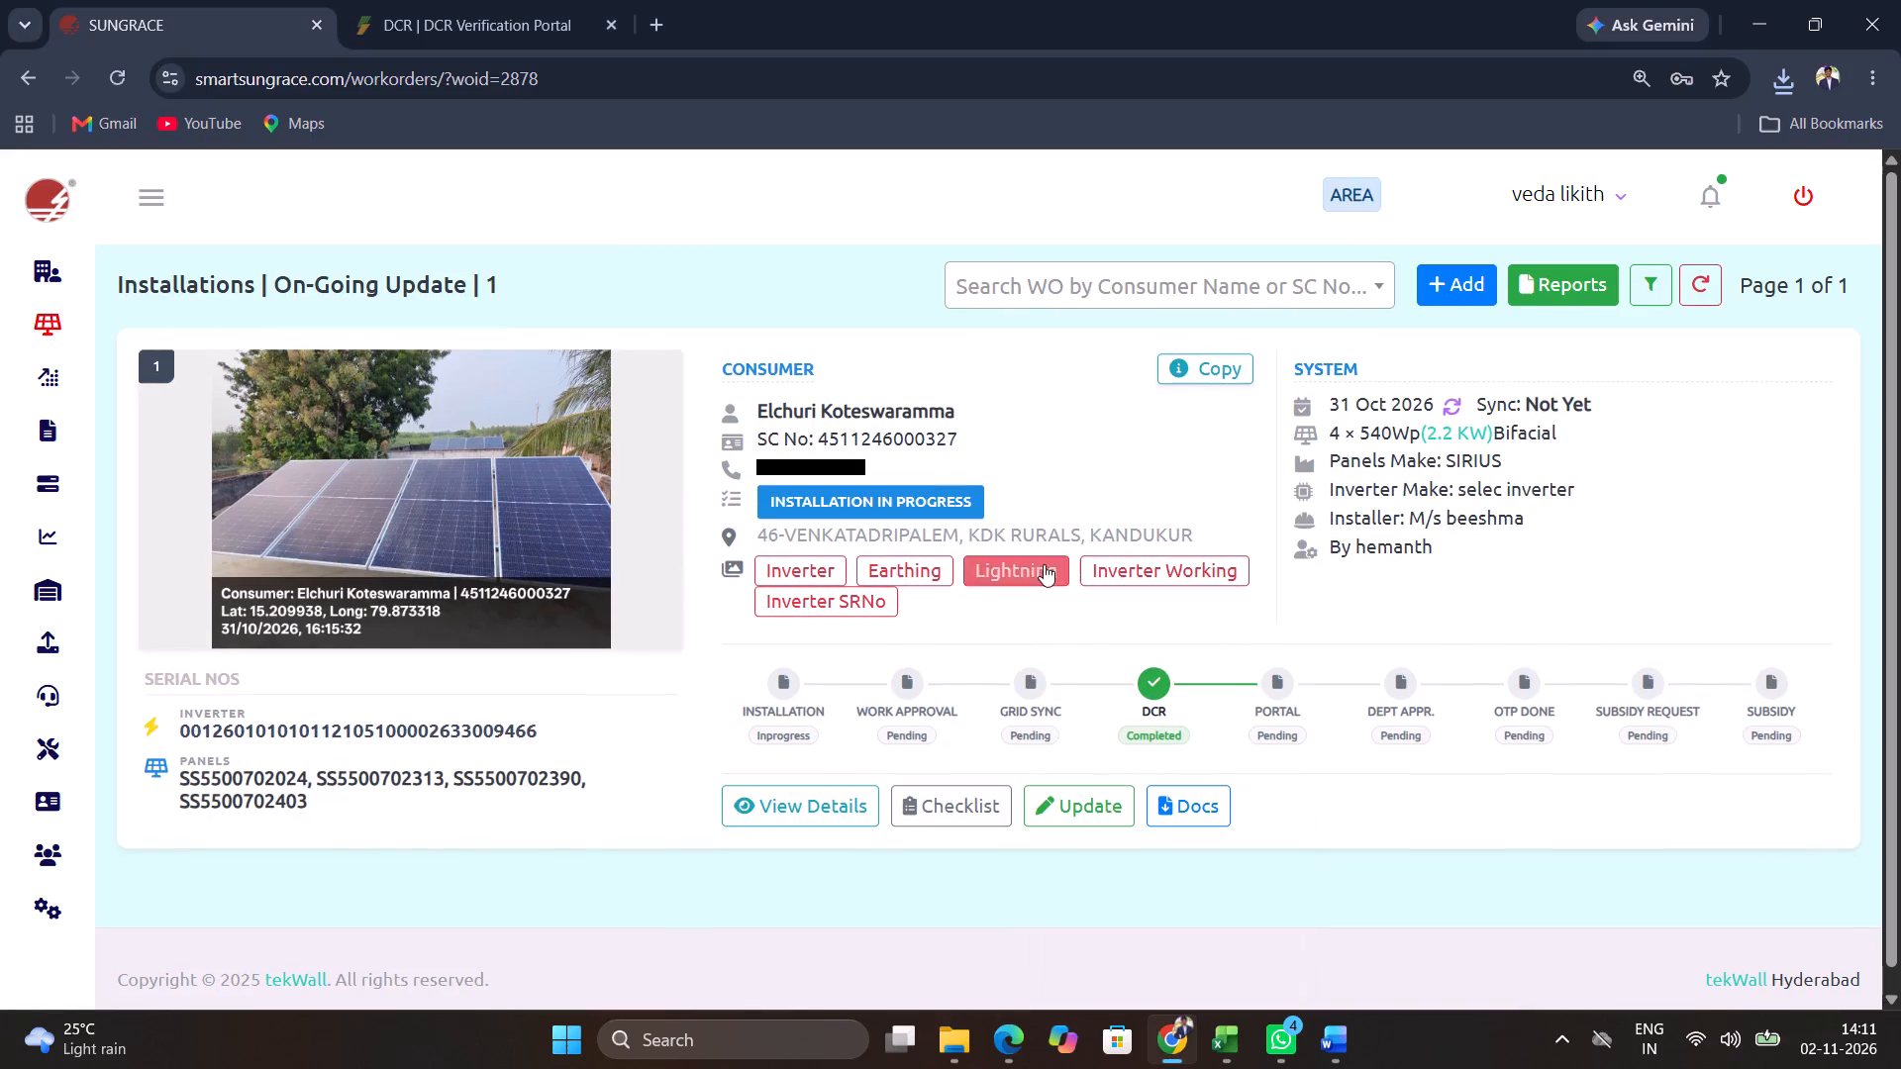
left_click(1083, 292)
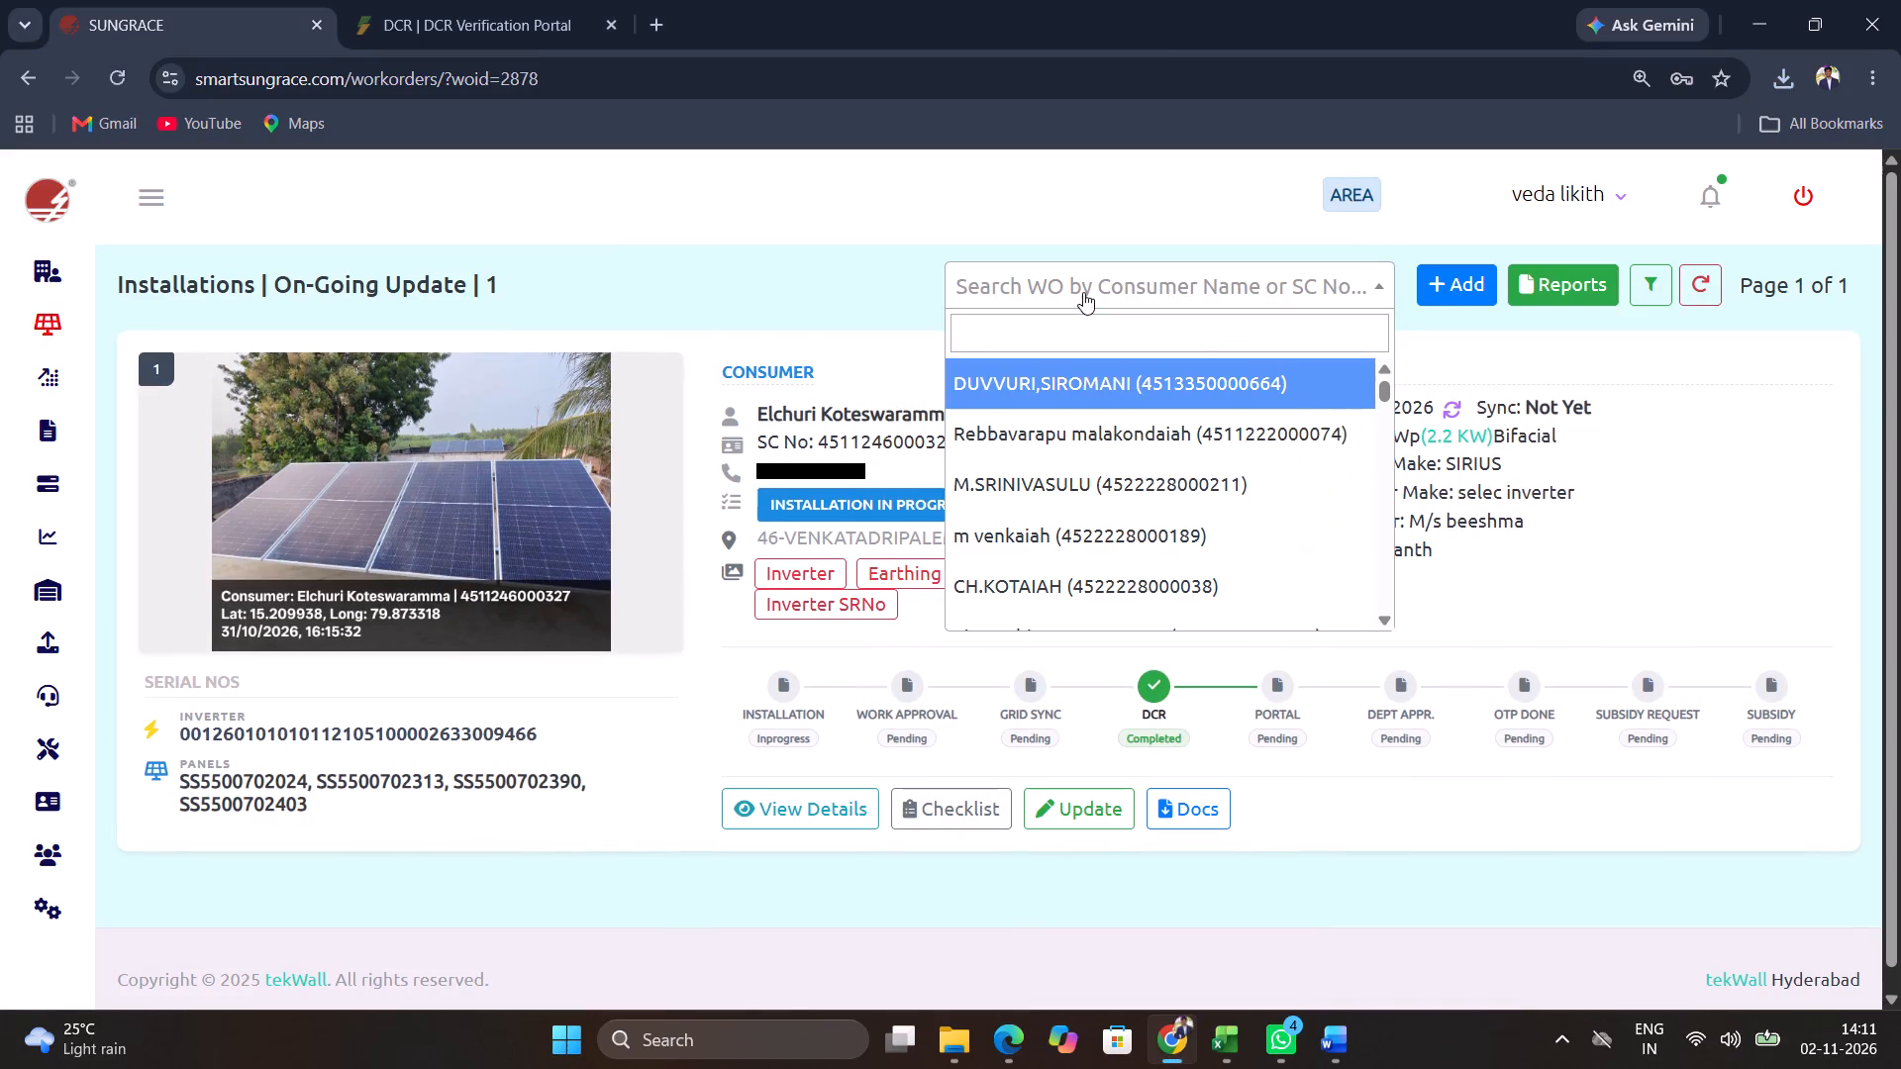
key("ctrl+v")
key("Return")
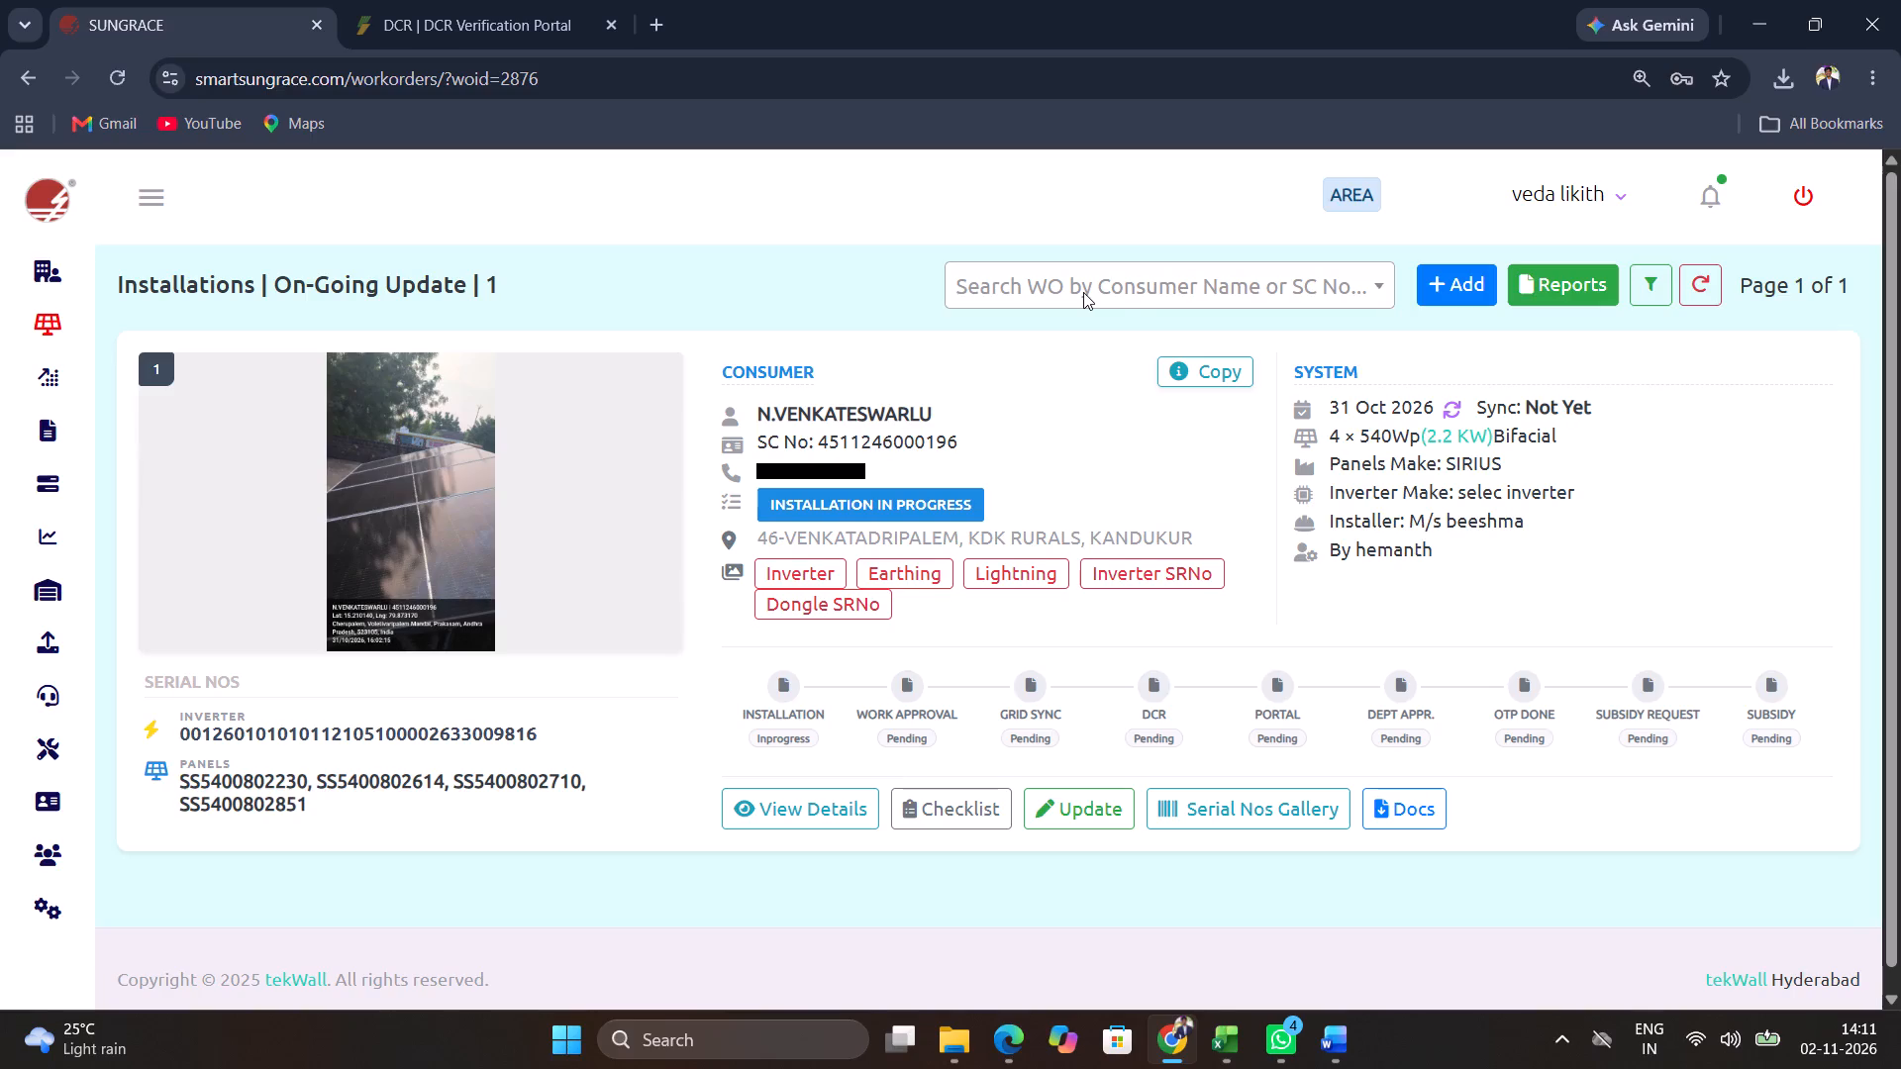
Start a new B2C consumer sale in the DCR portal, using the work order's copied ULA number as the consumer application number.
left_click(1160, 362)
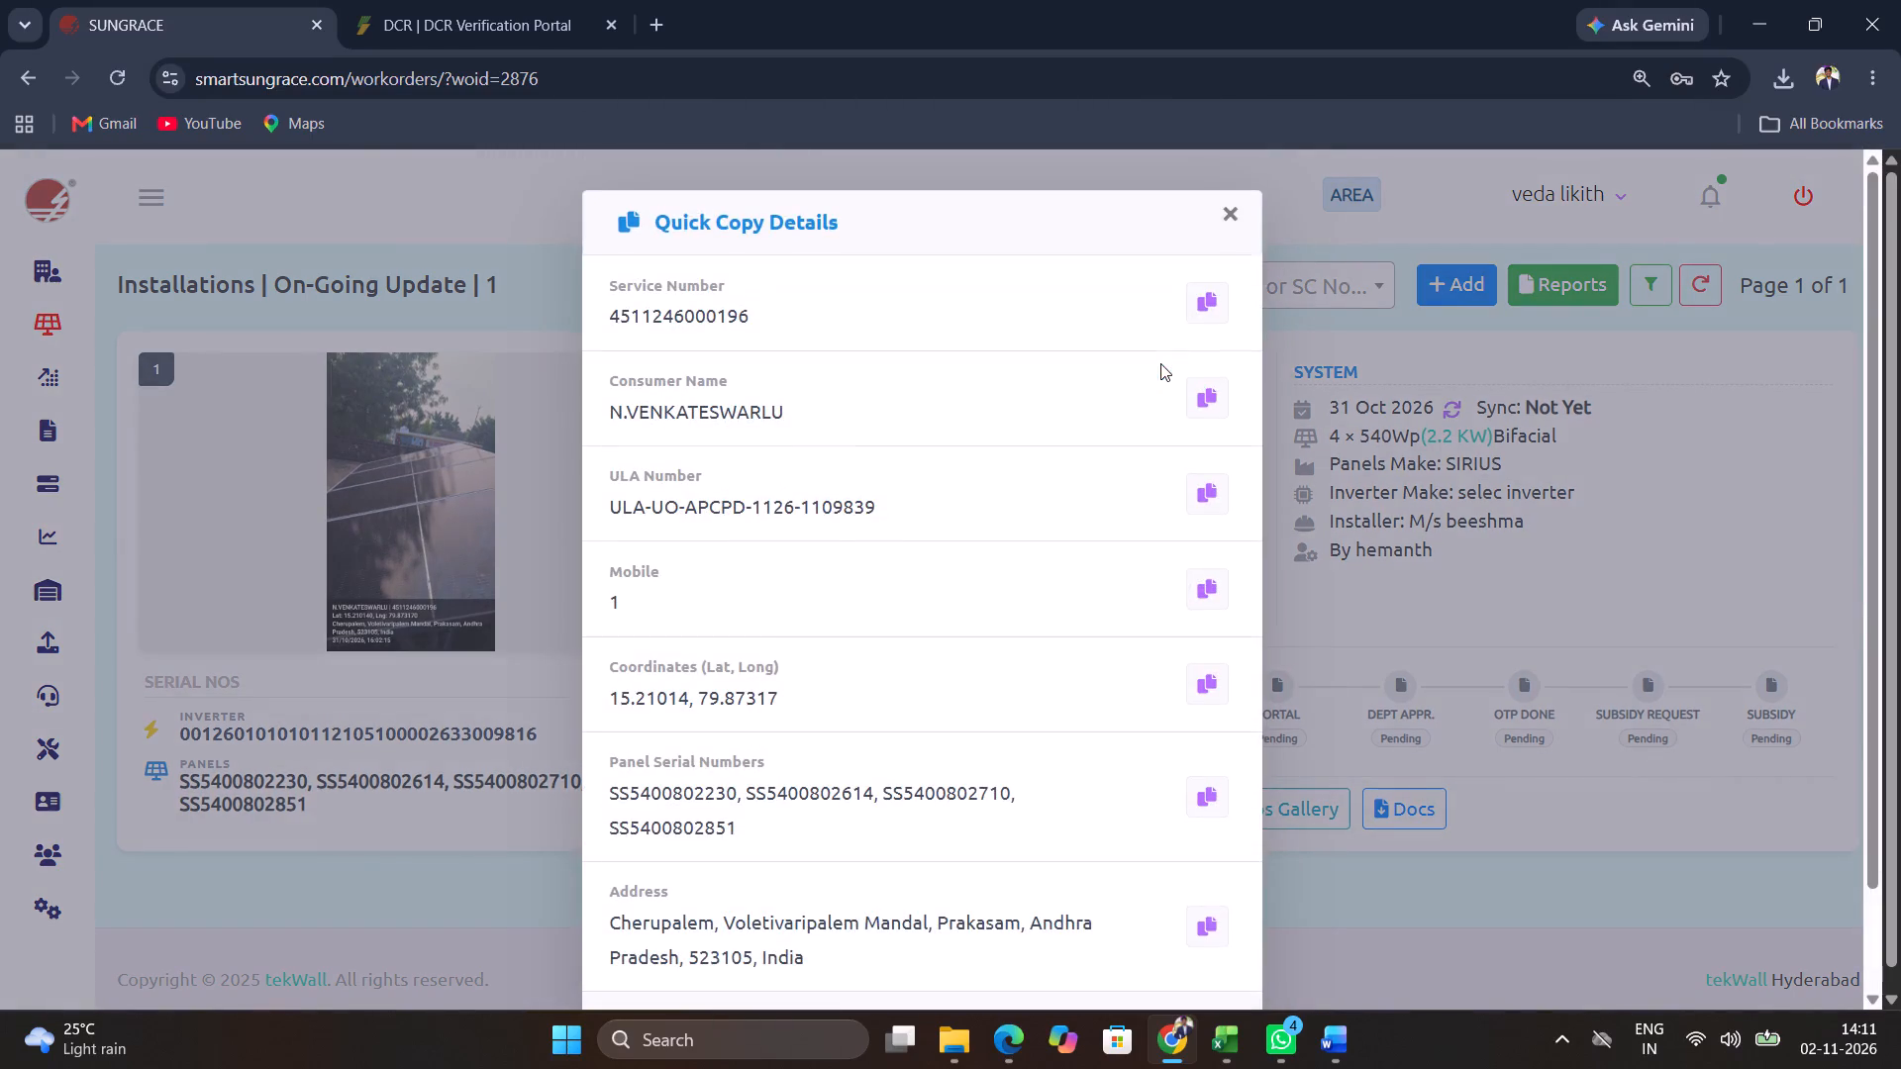
left_click(1216, 497)
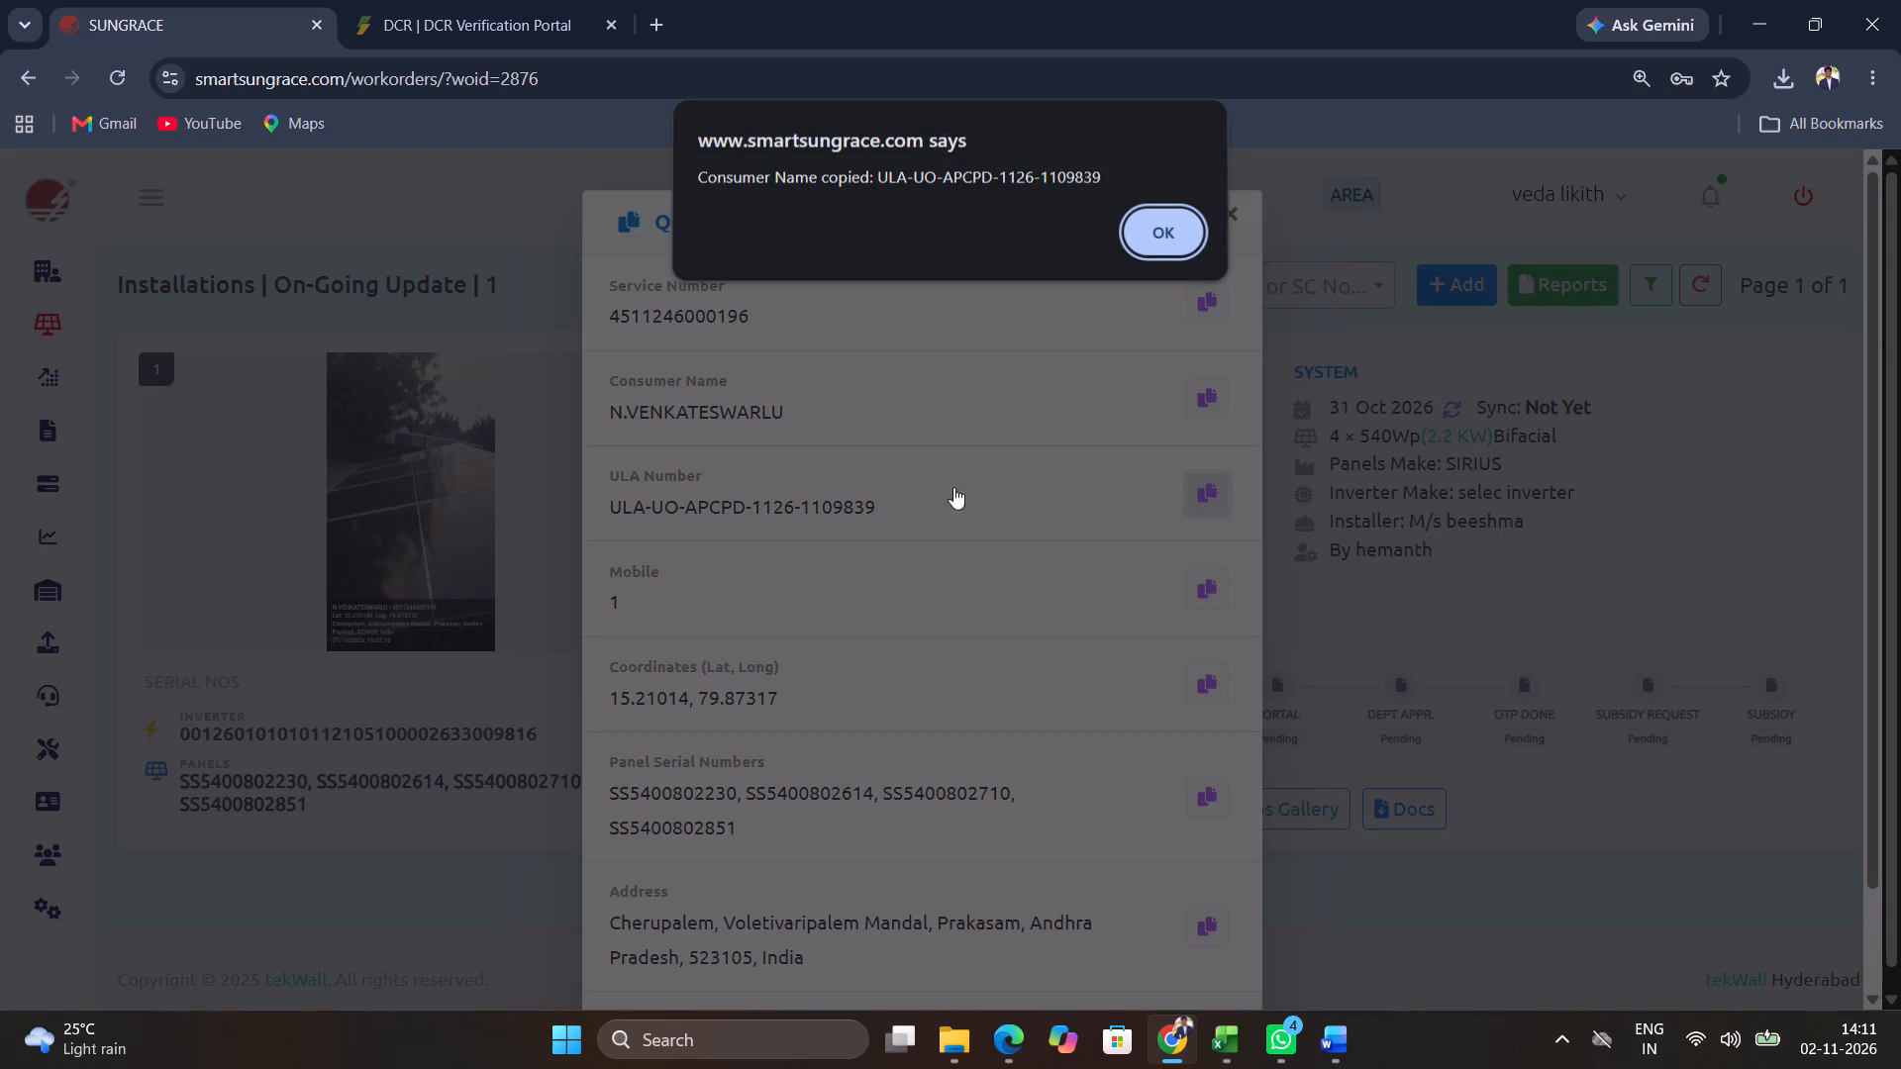
left_click(426, 0)
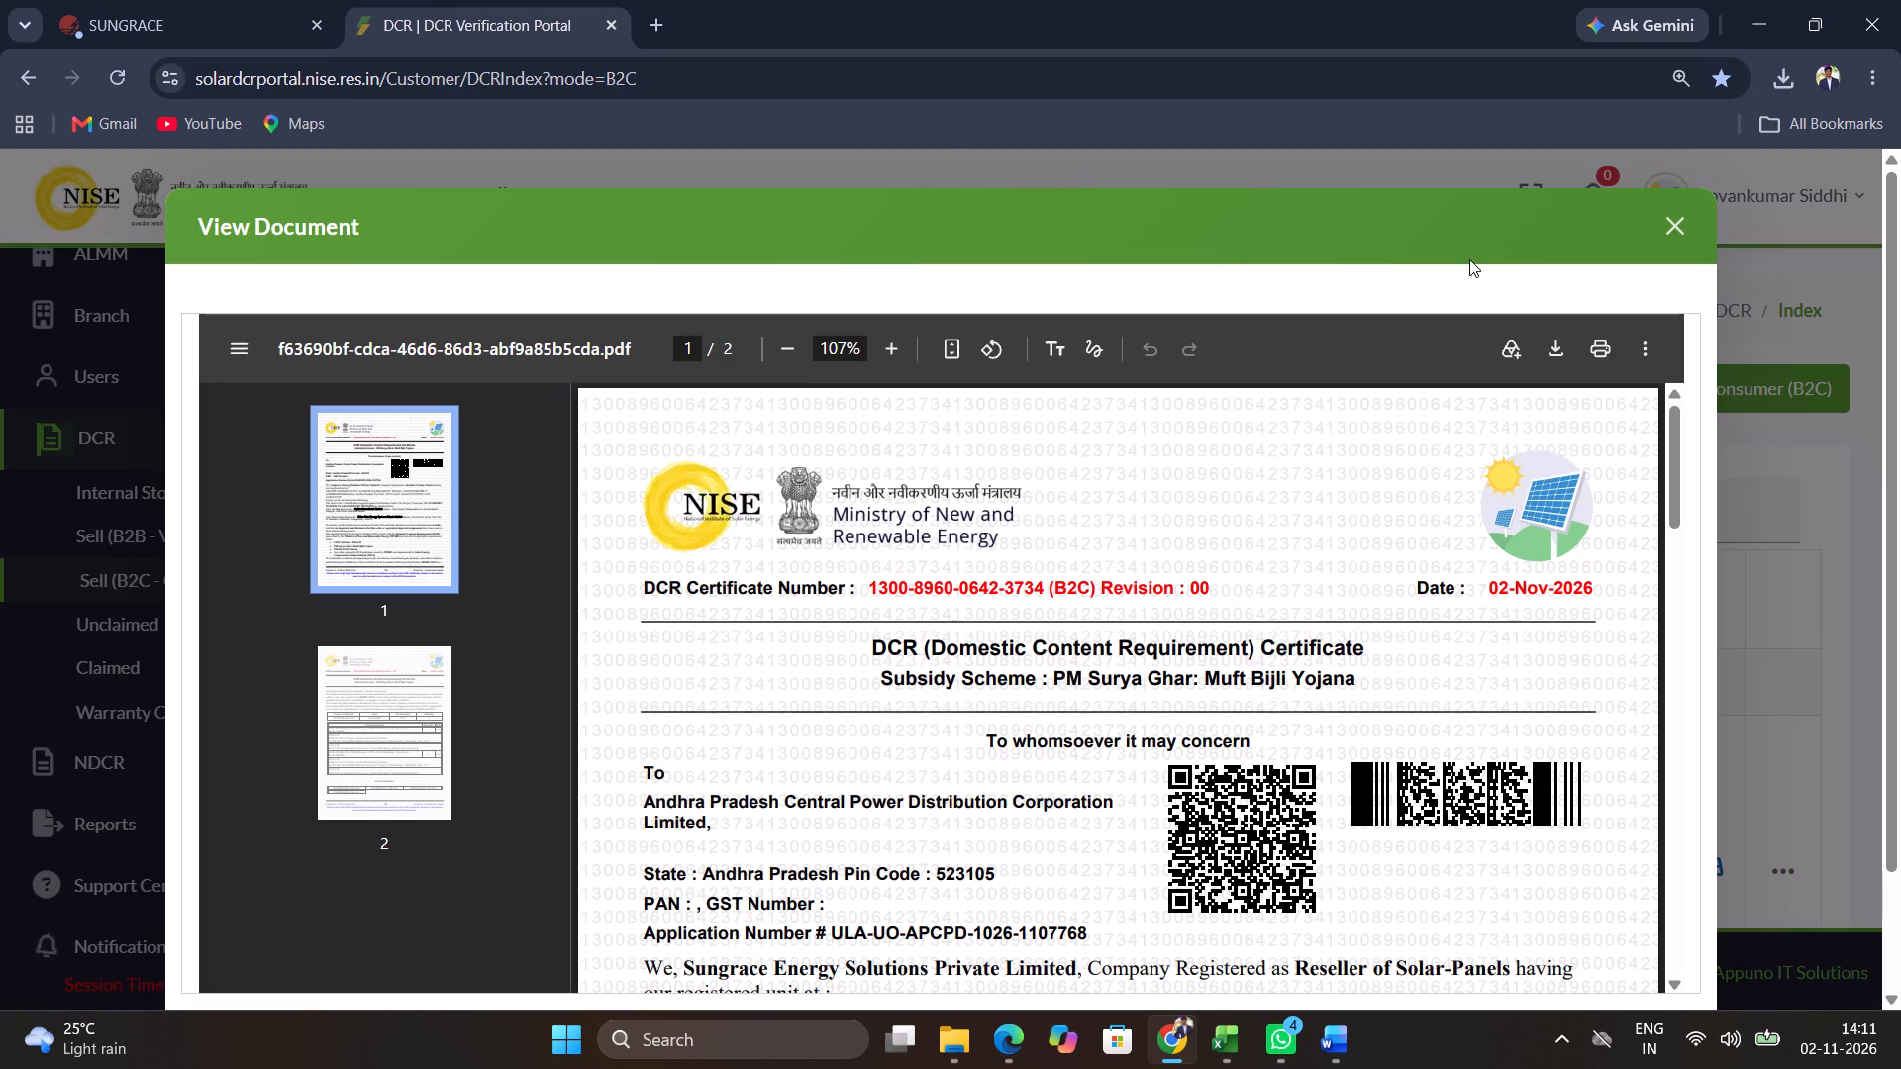
left_click(1676, 214)
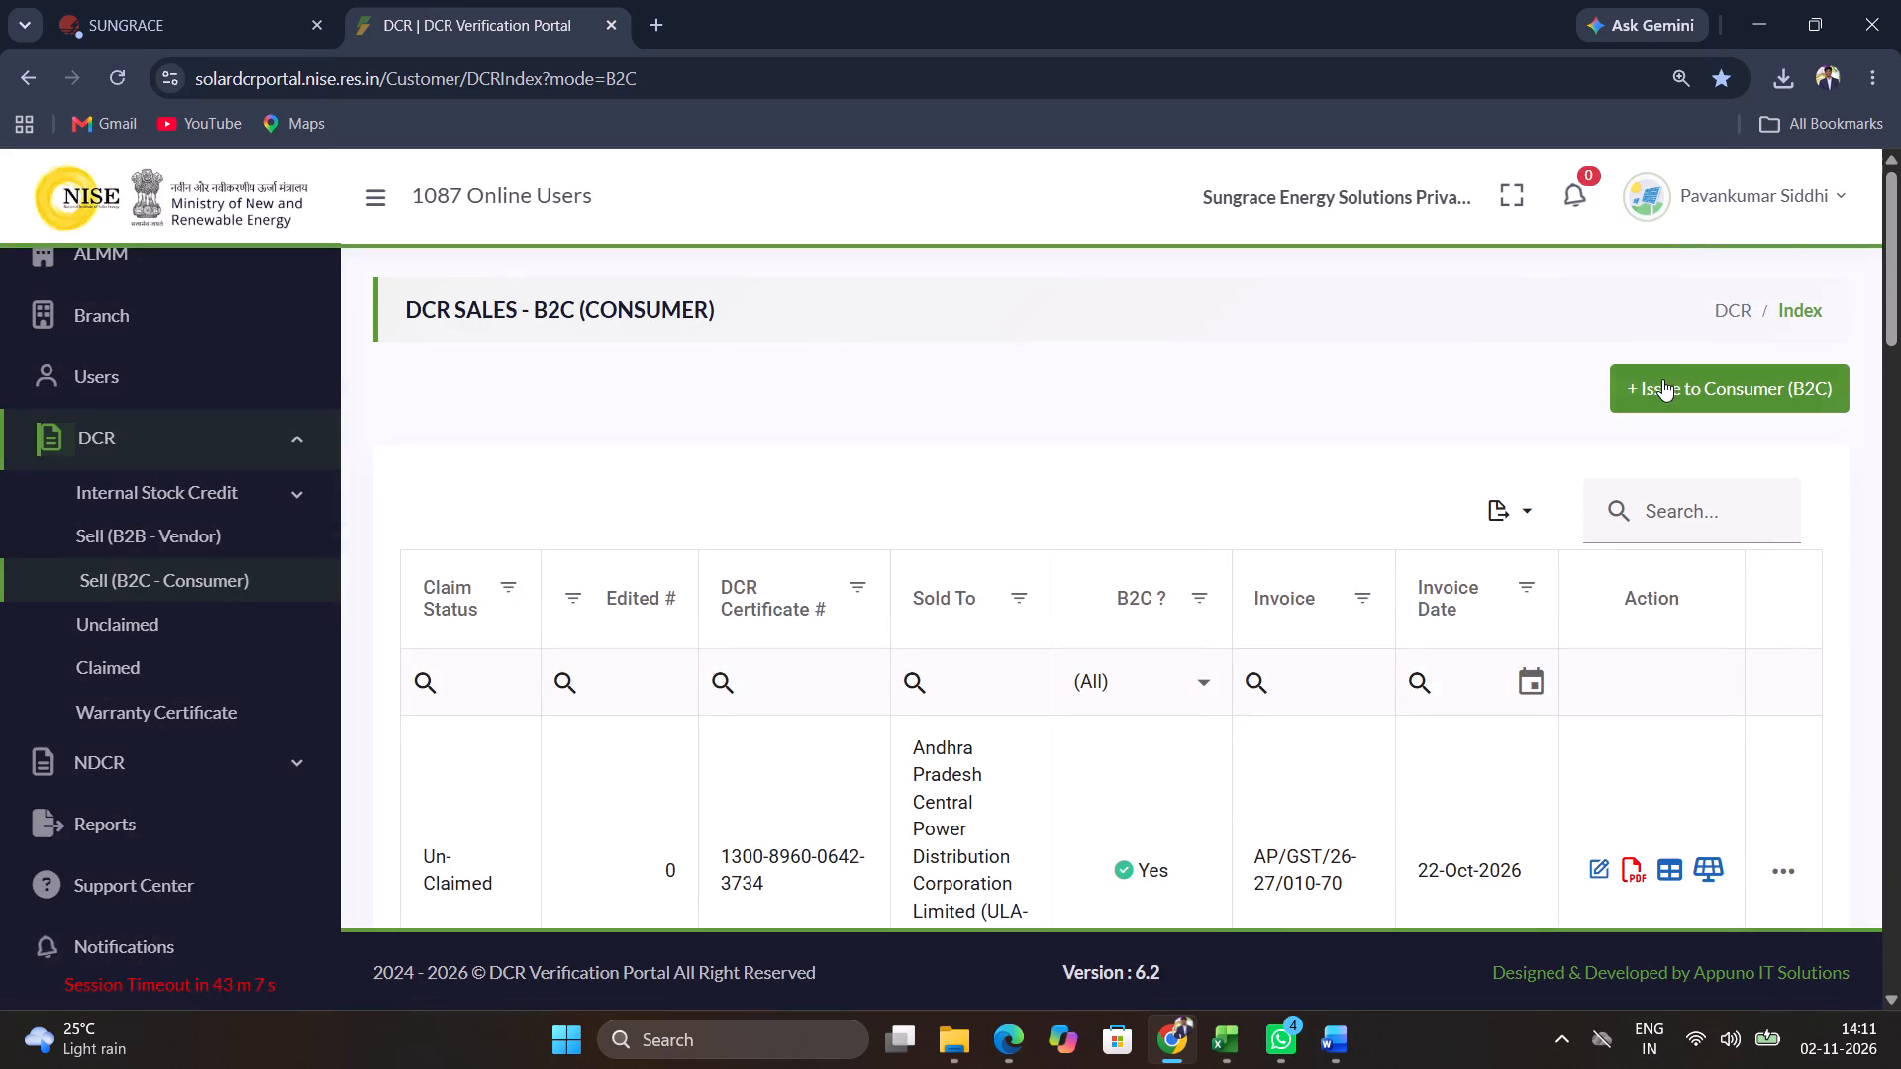
left_click(1670, 383)
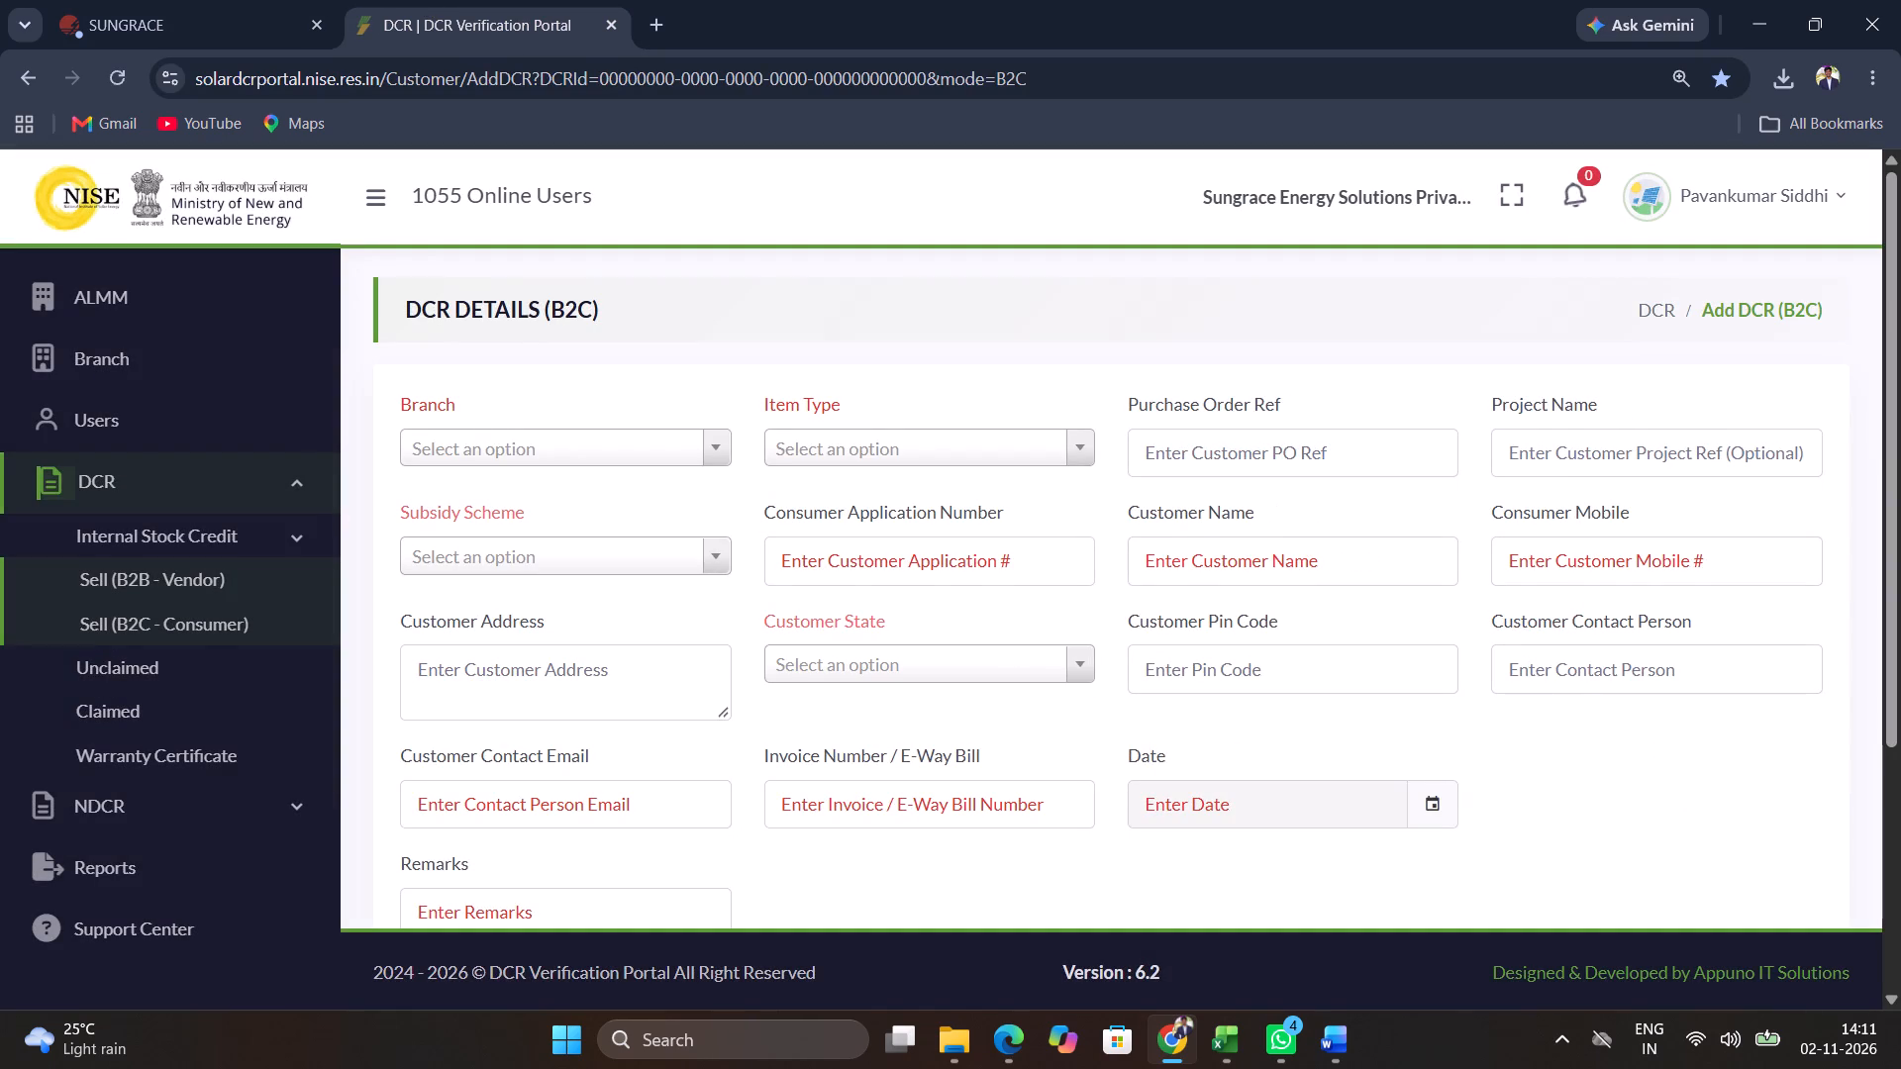
double_click(1015, 570)
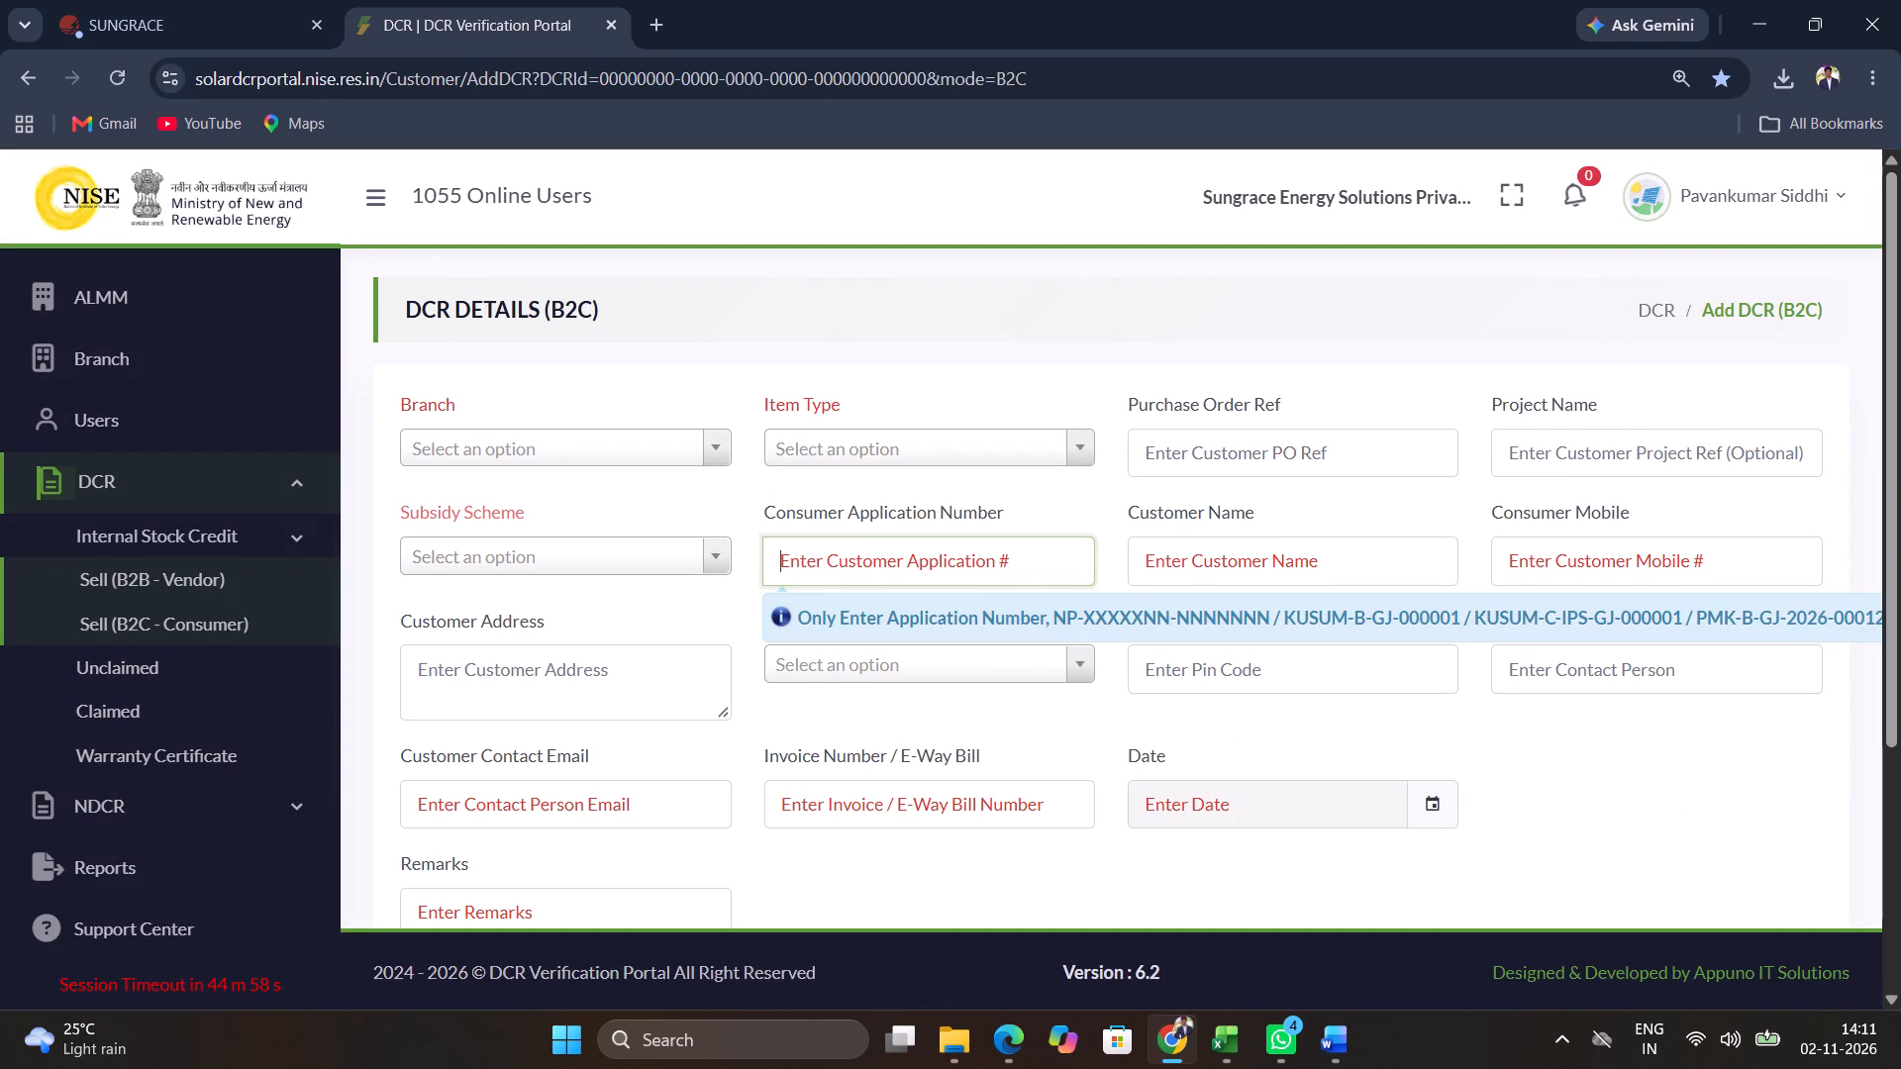
key("ctrl+v")
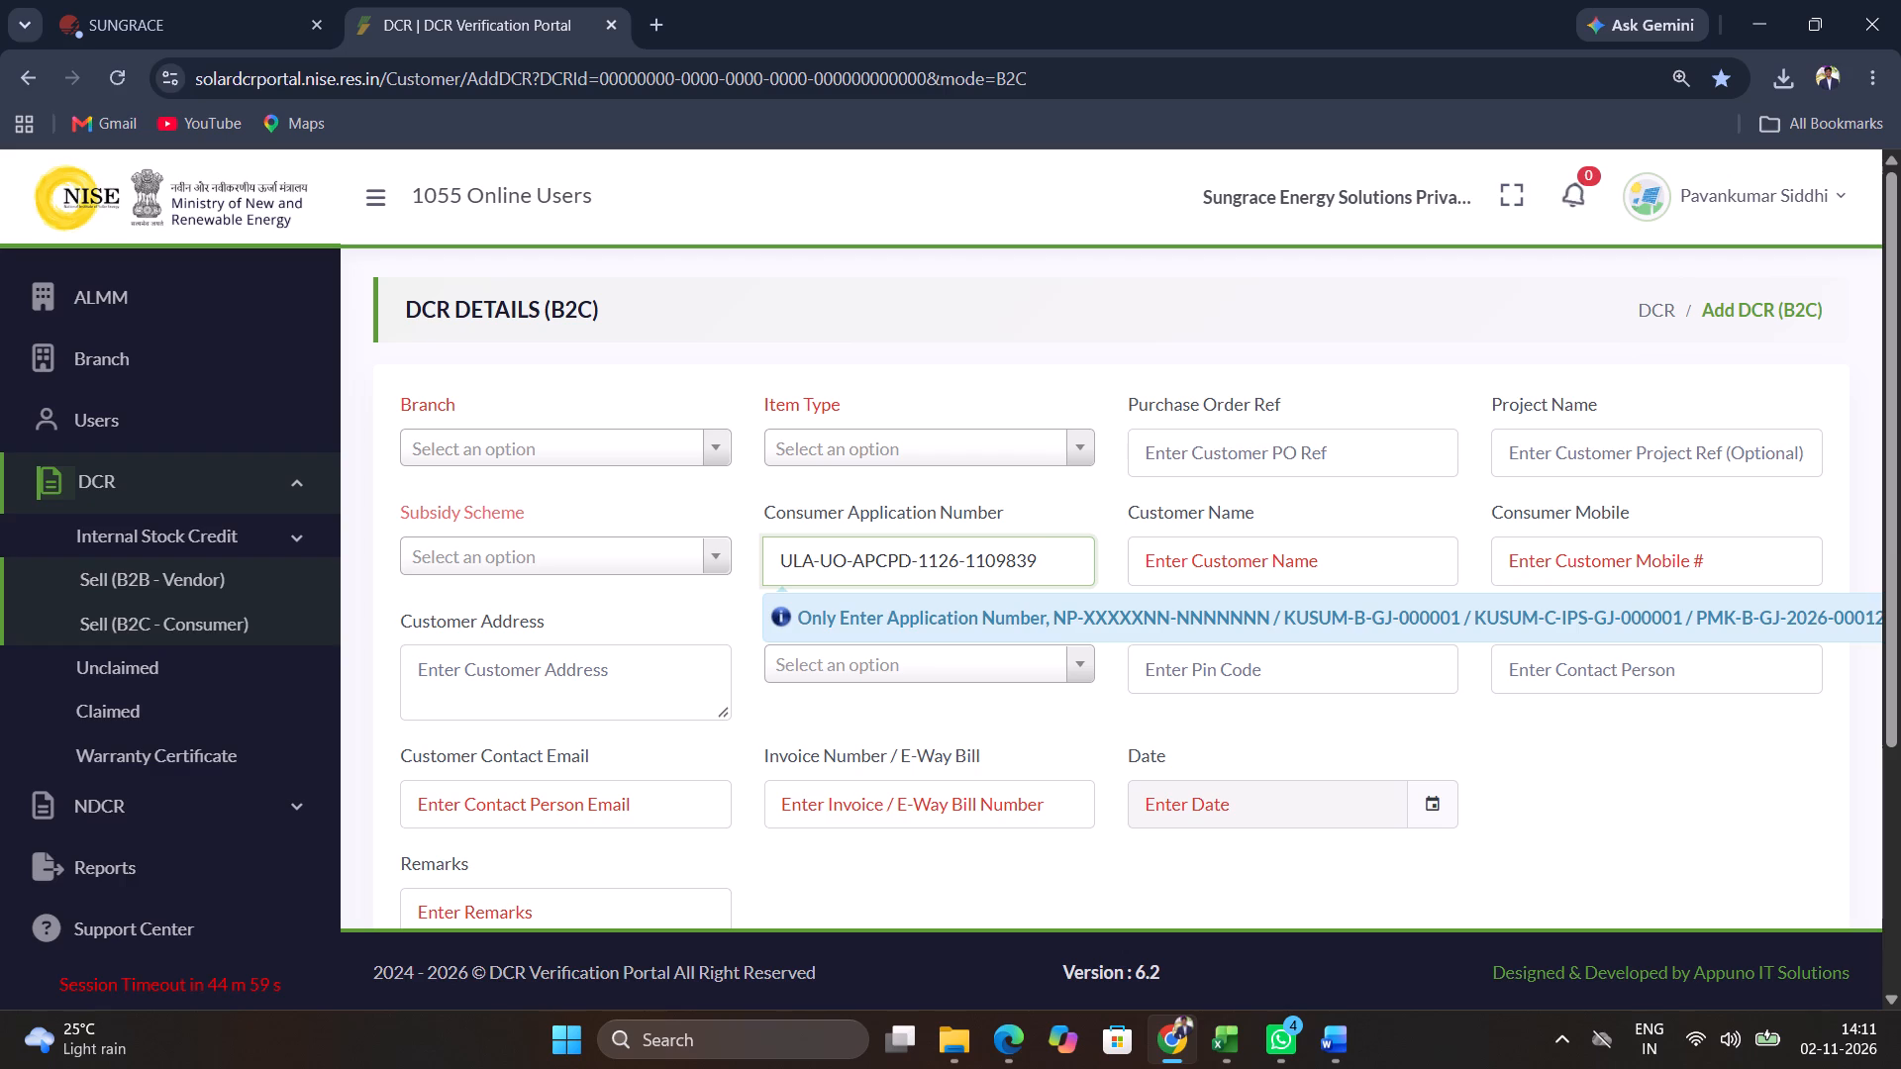
Set the sale's branch to Andhra Pradesh, subsidy scheme to PM Surya Ghar: Muft Bijli Yojana, and item type to Solar Panels.
left_click(550, 446)
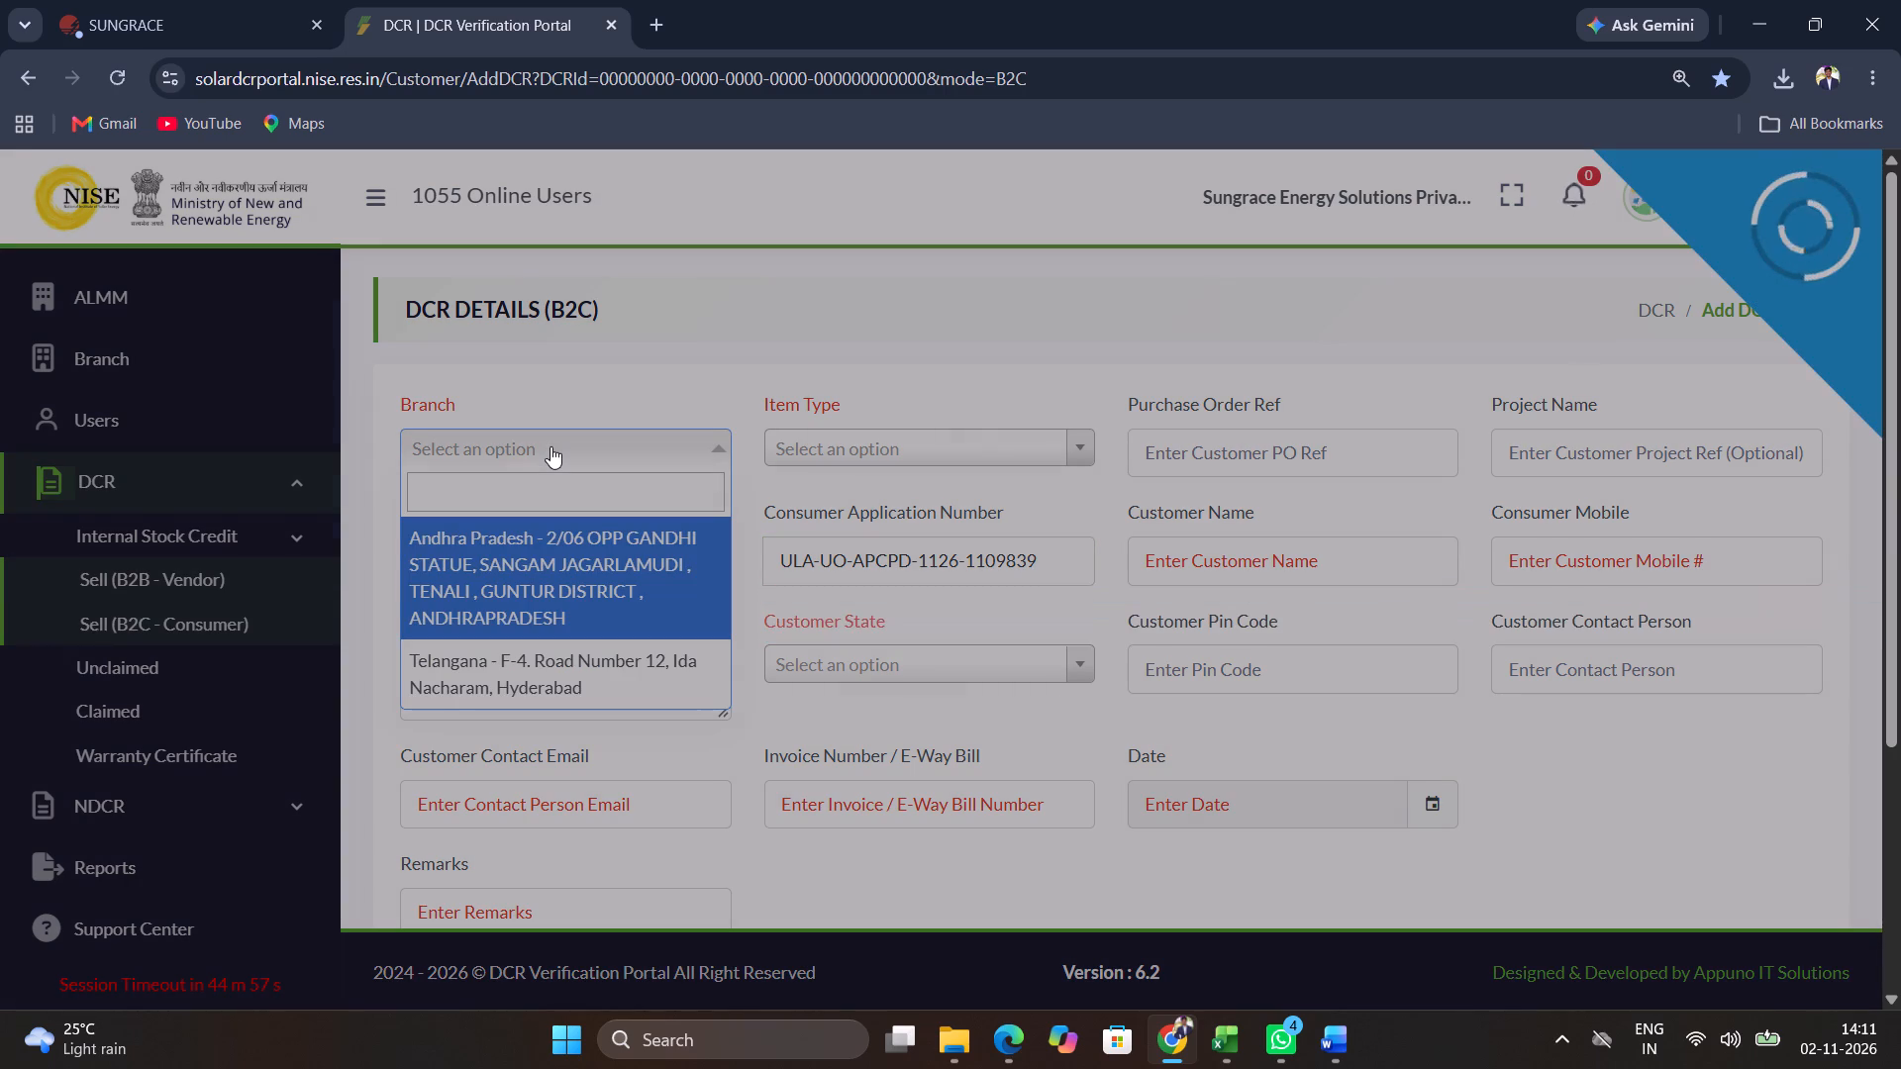
left_click(543, 584)
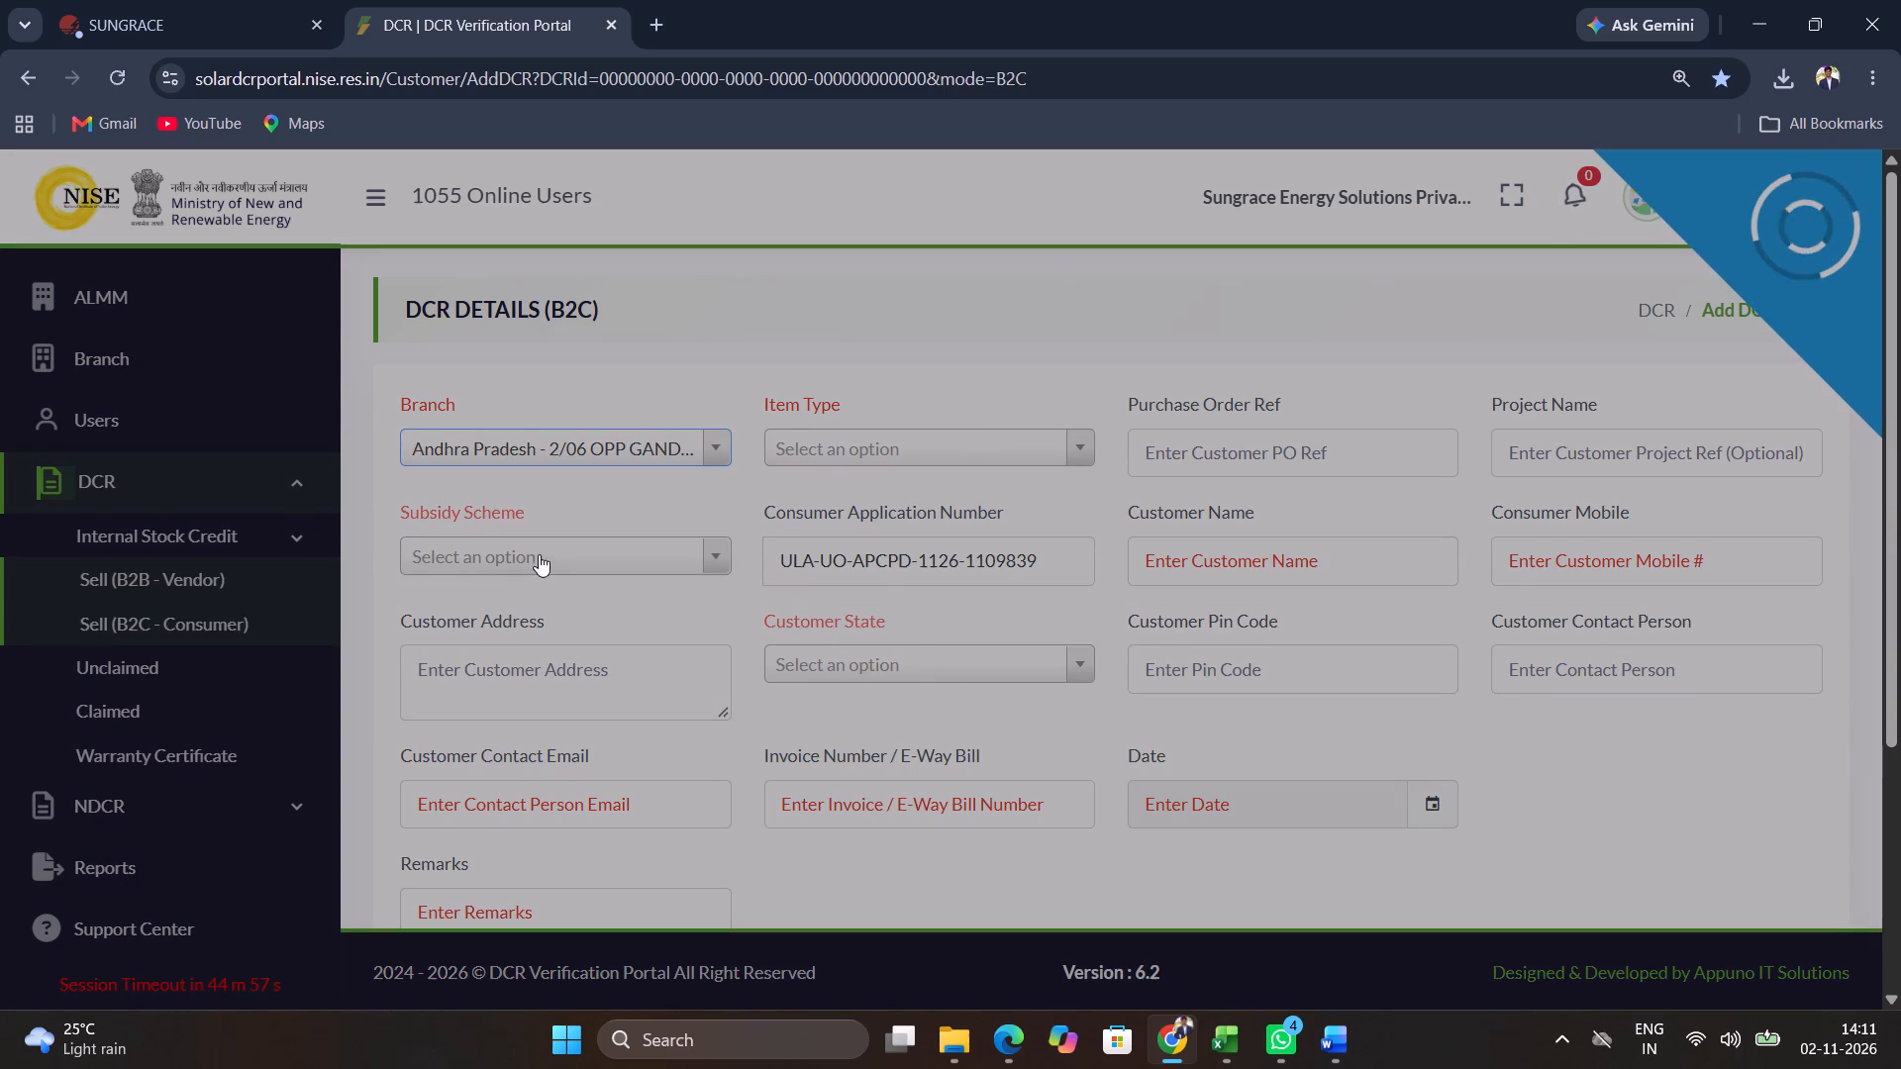
left_click(539, 552)
left_click(558, 771)
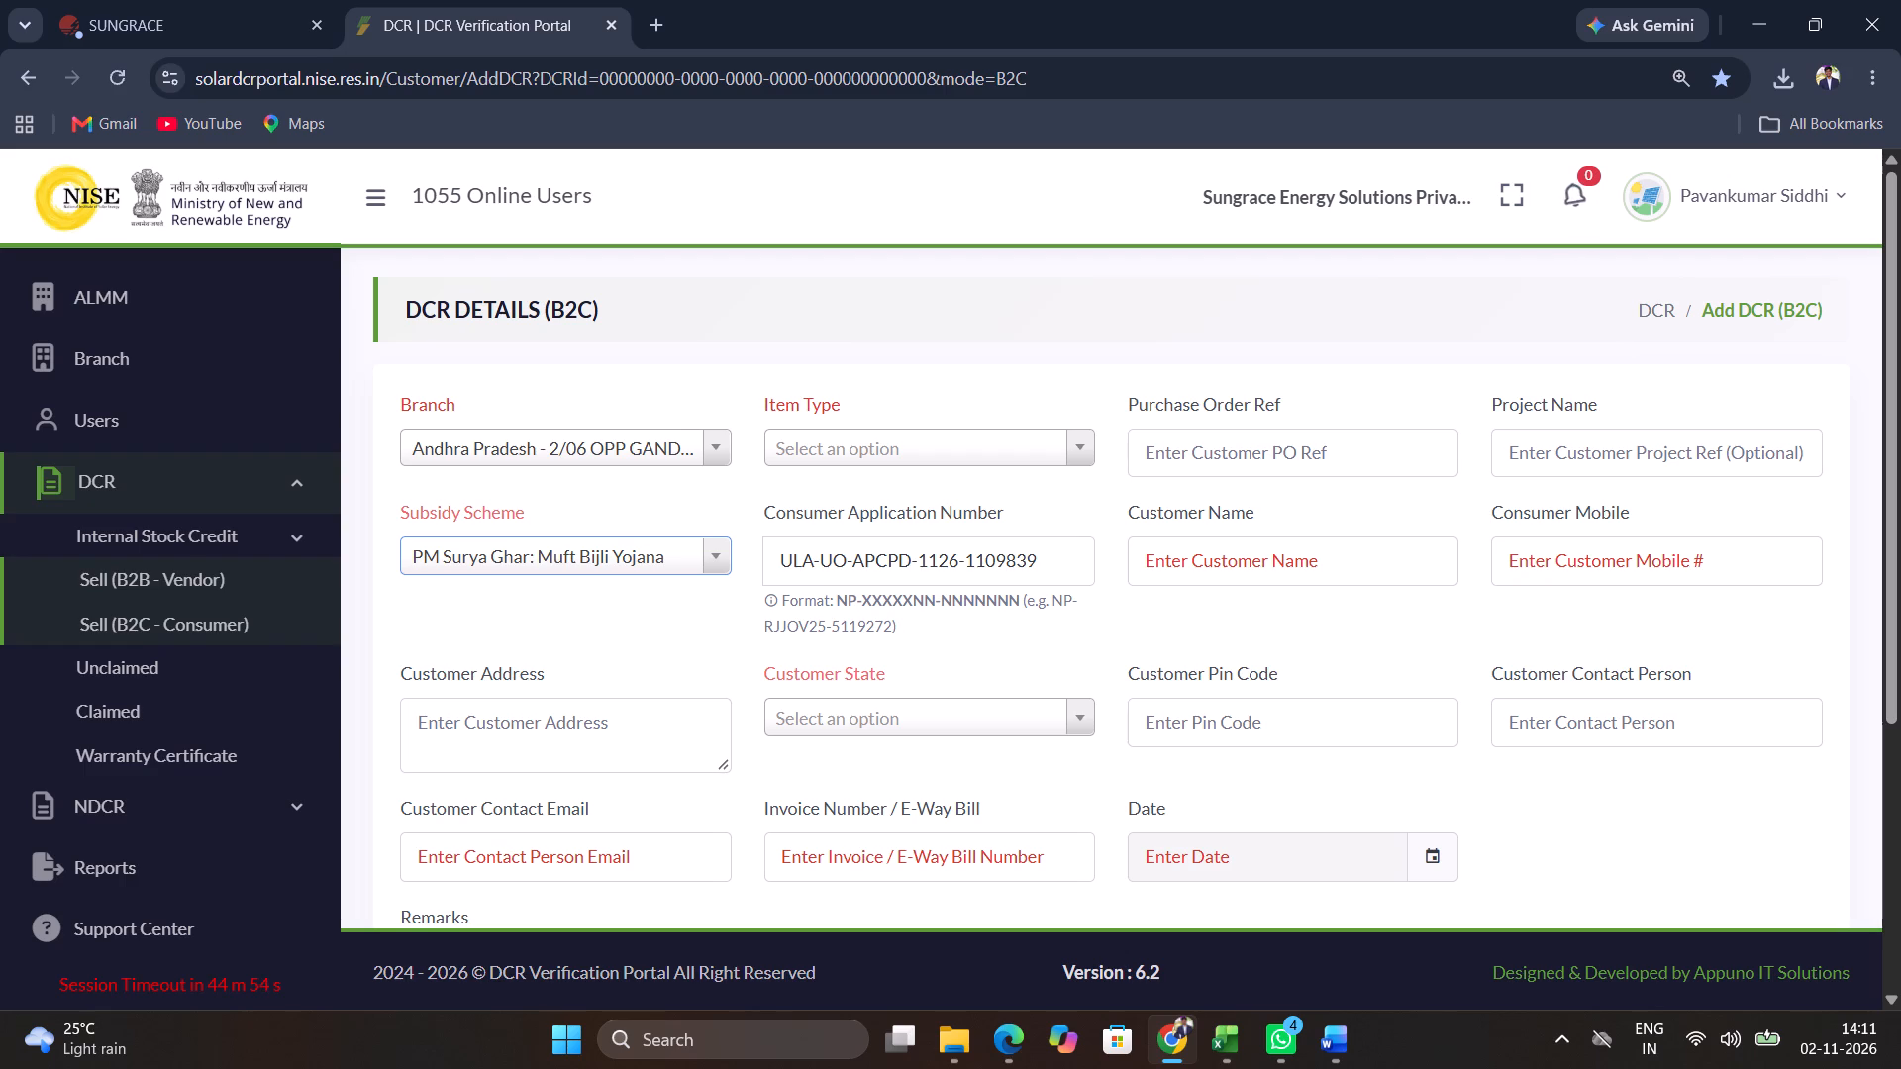
left_click(813, 442)
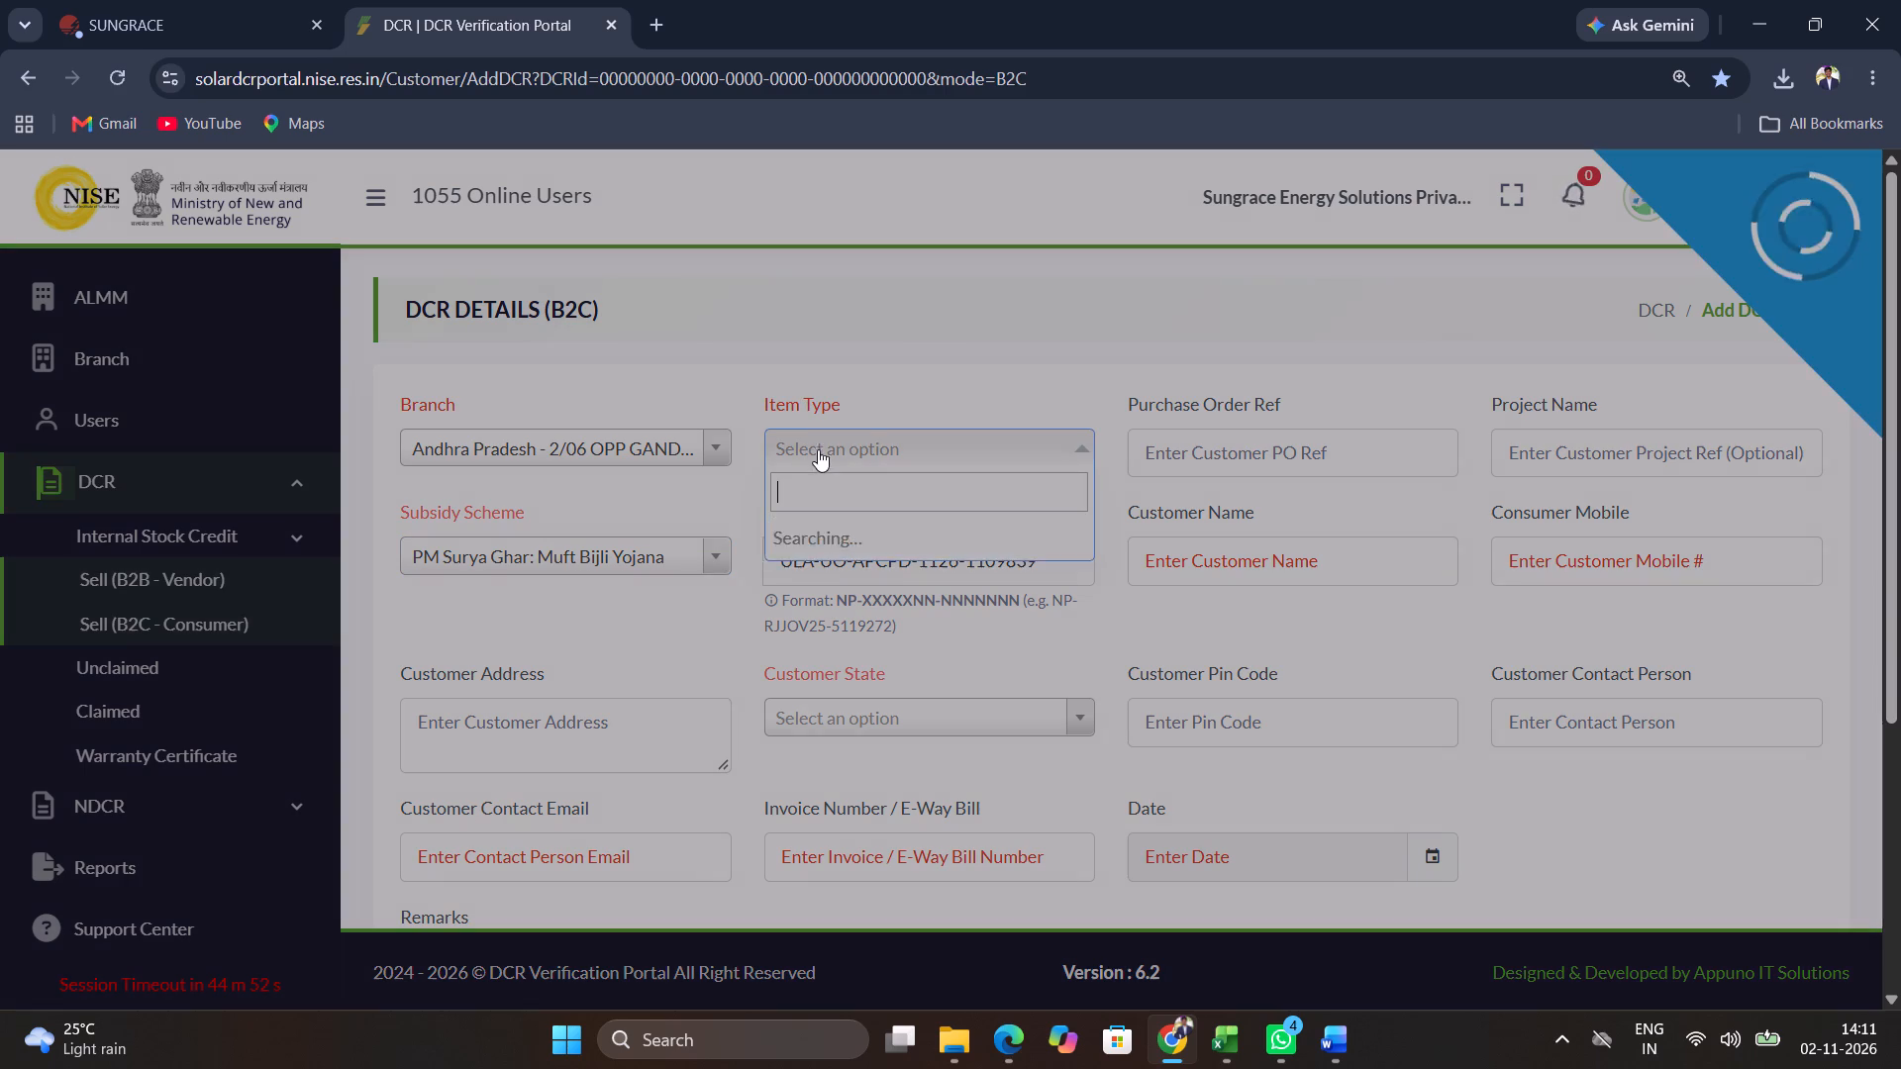
left_click(847, 528)
Copy Andhra Pradesh Central Power Distribution Corporation Limited from the Kandukuru subsidy Word document into the sale's customer name.
left_click(1233, 560)
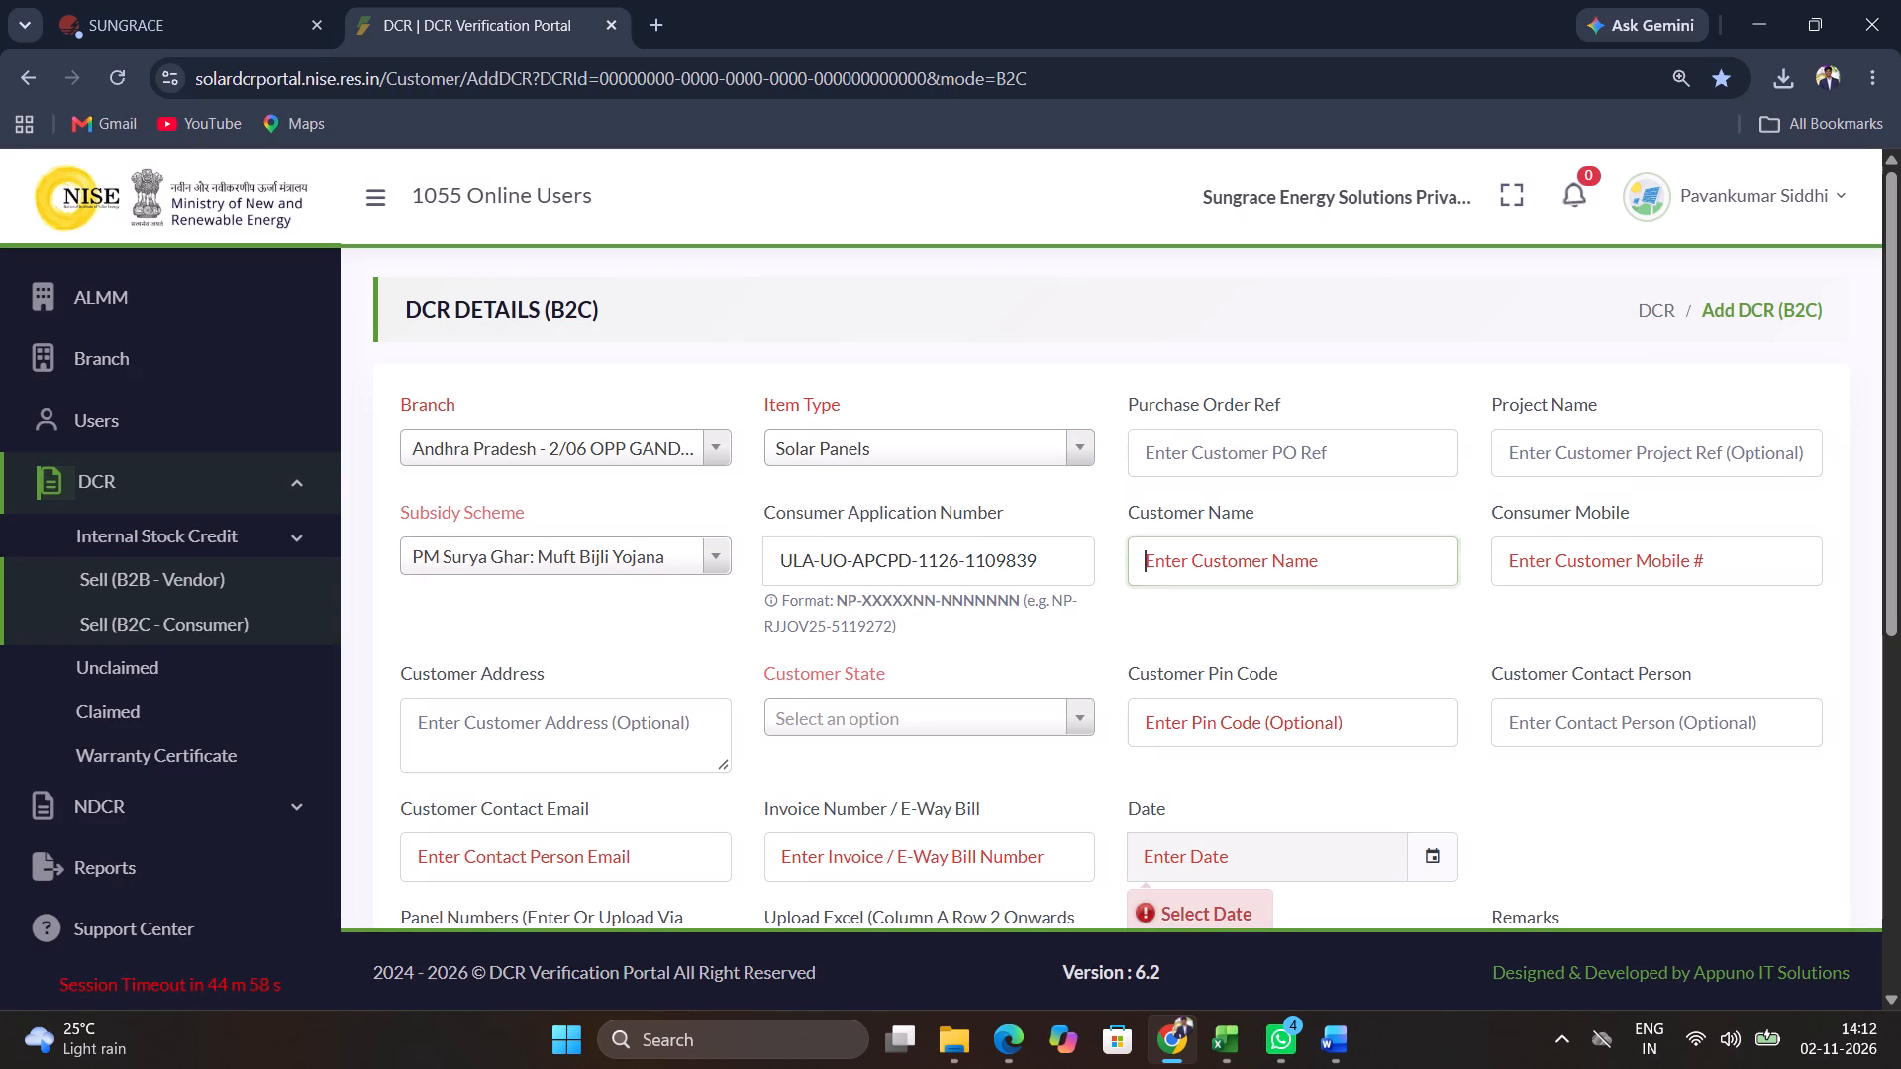
left_click(1315, 961)
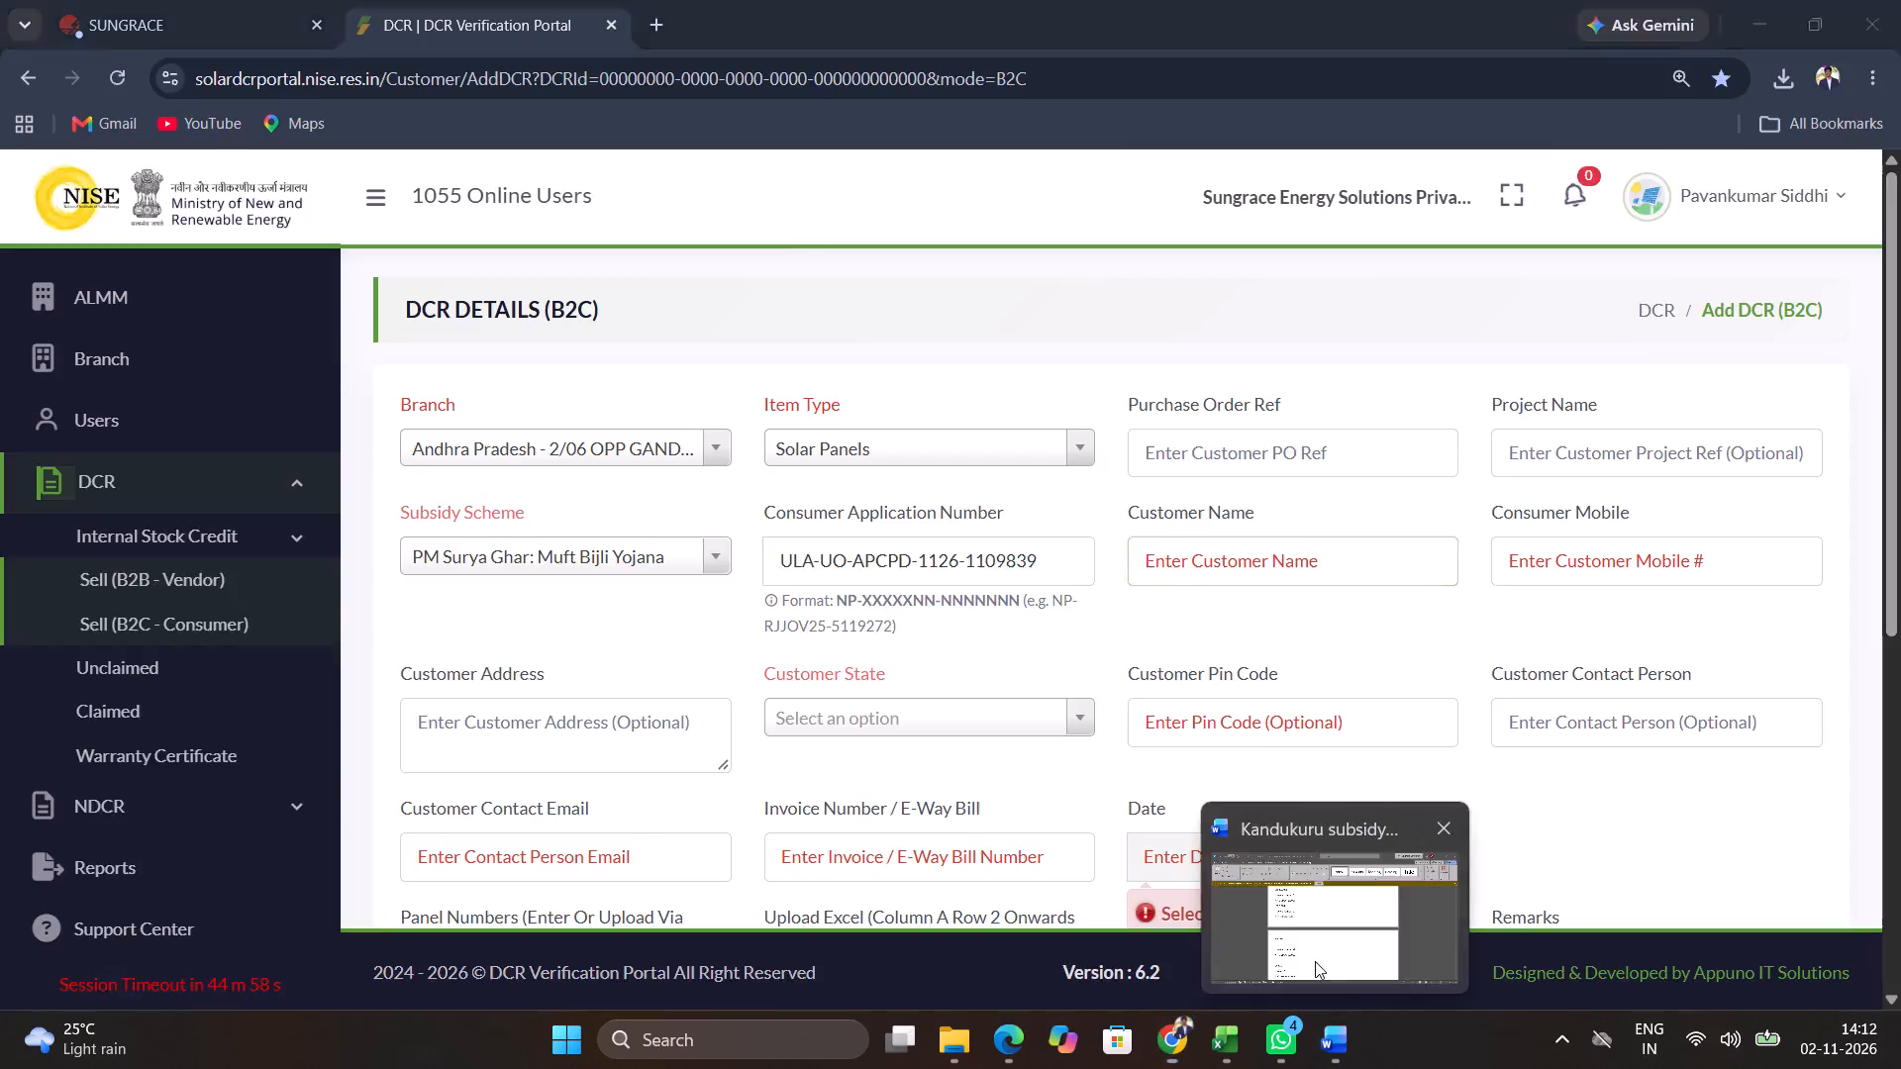
scroll(704, 487, "up", 10)
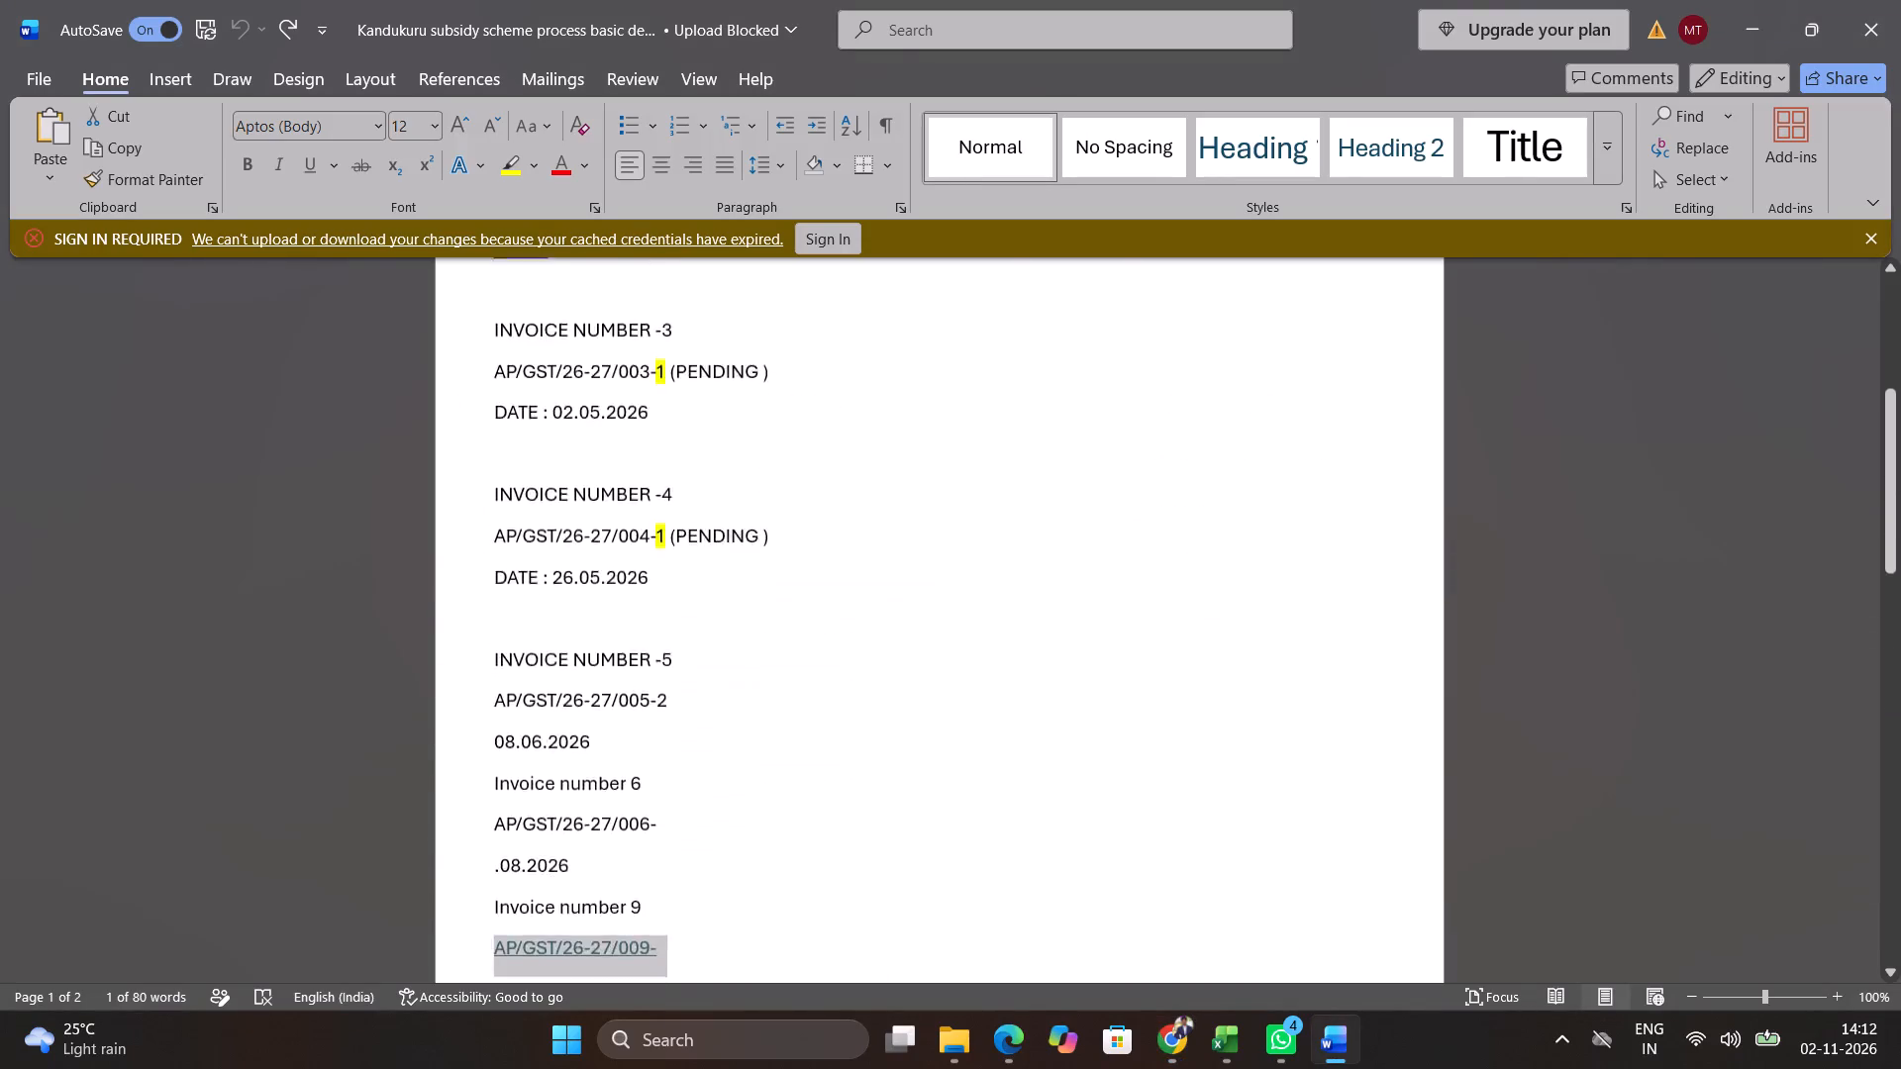
scroll(704, 486, "up", 14)
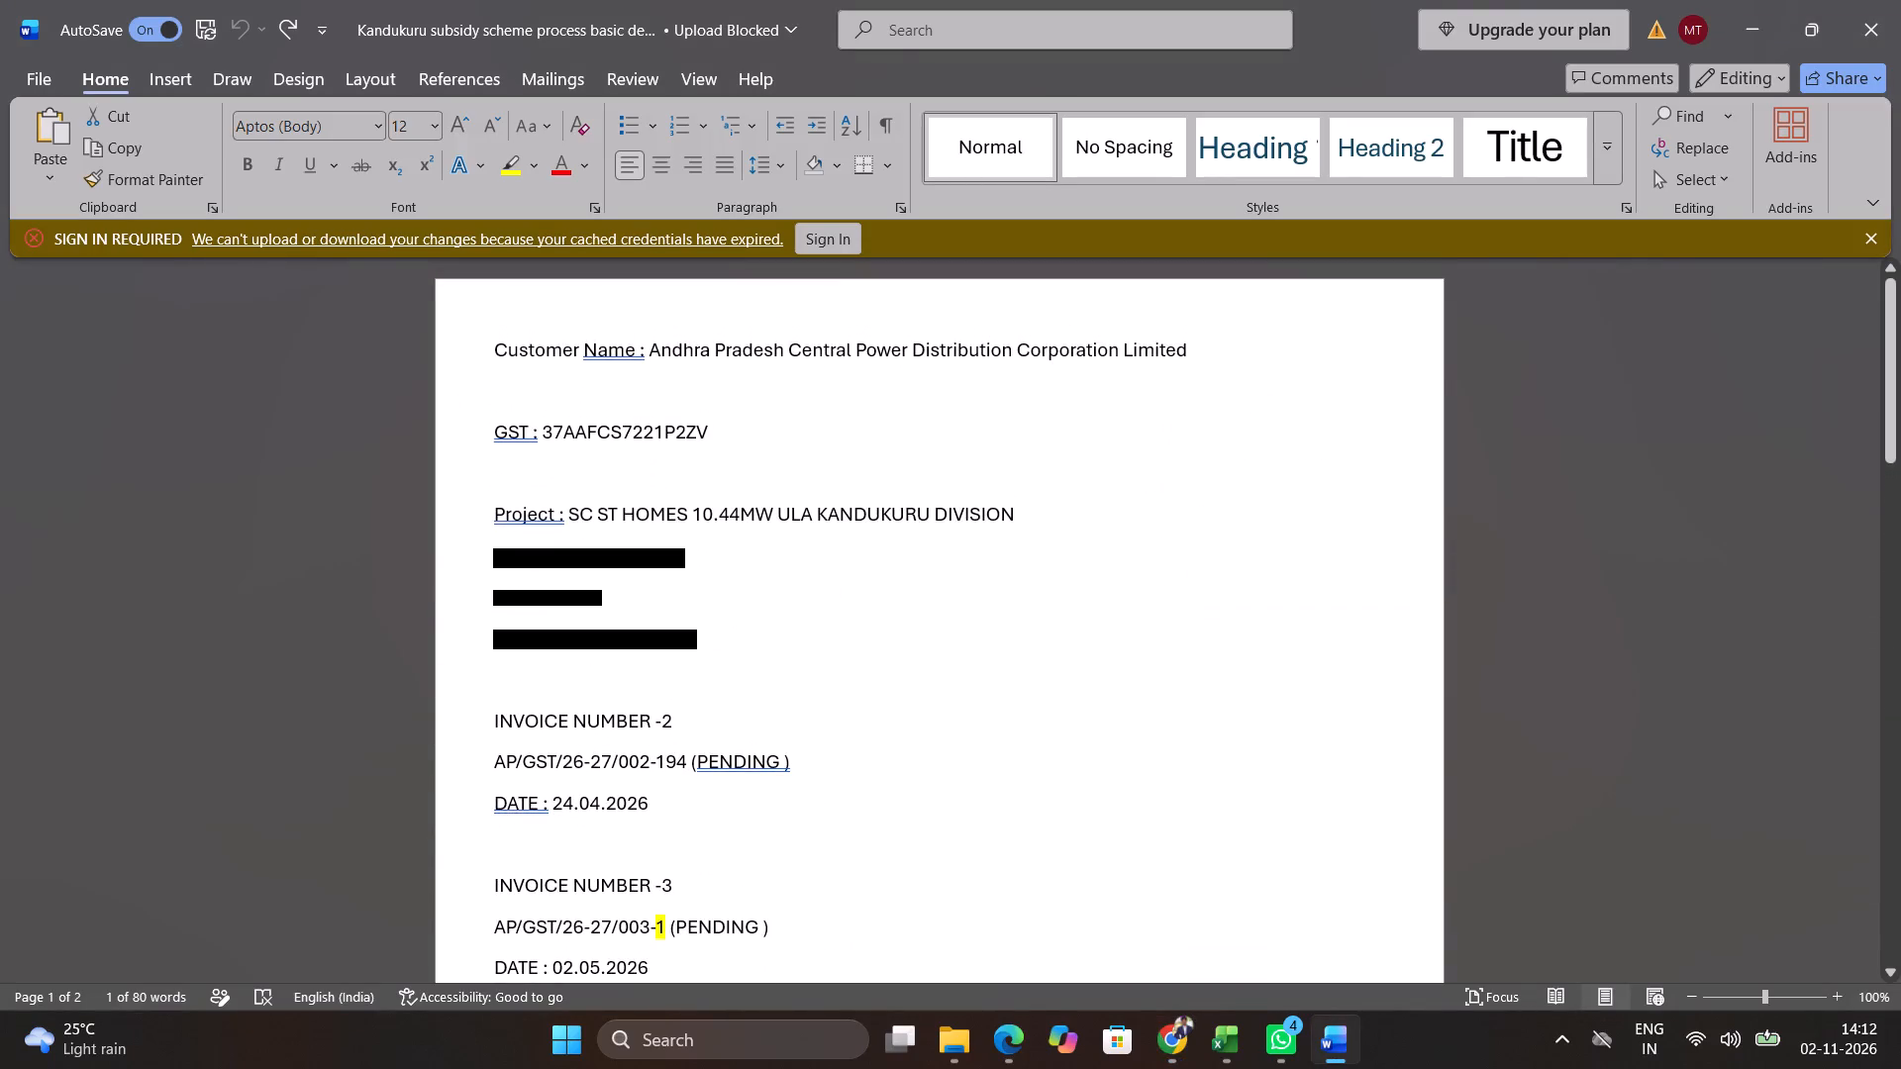
left_click_drag(658, 348, 1260, 351)
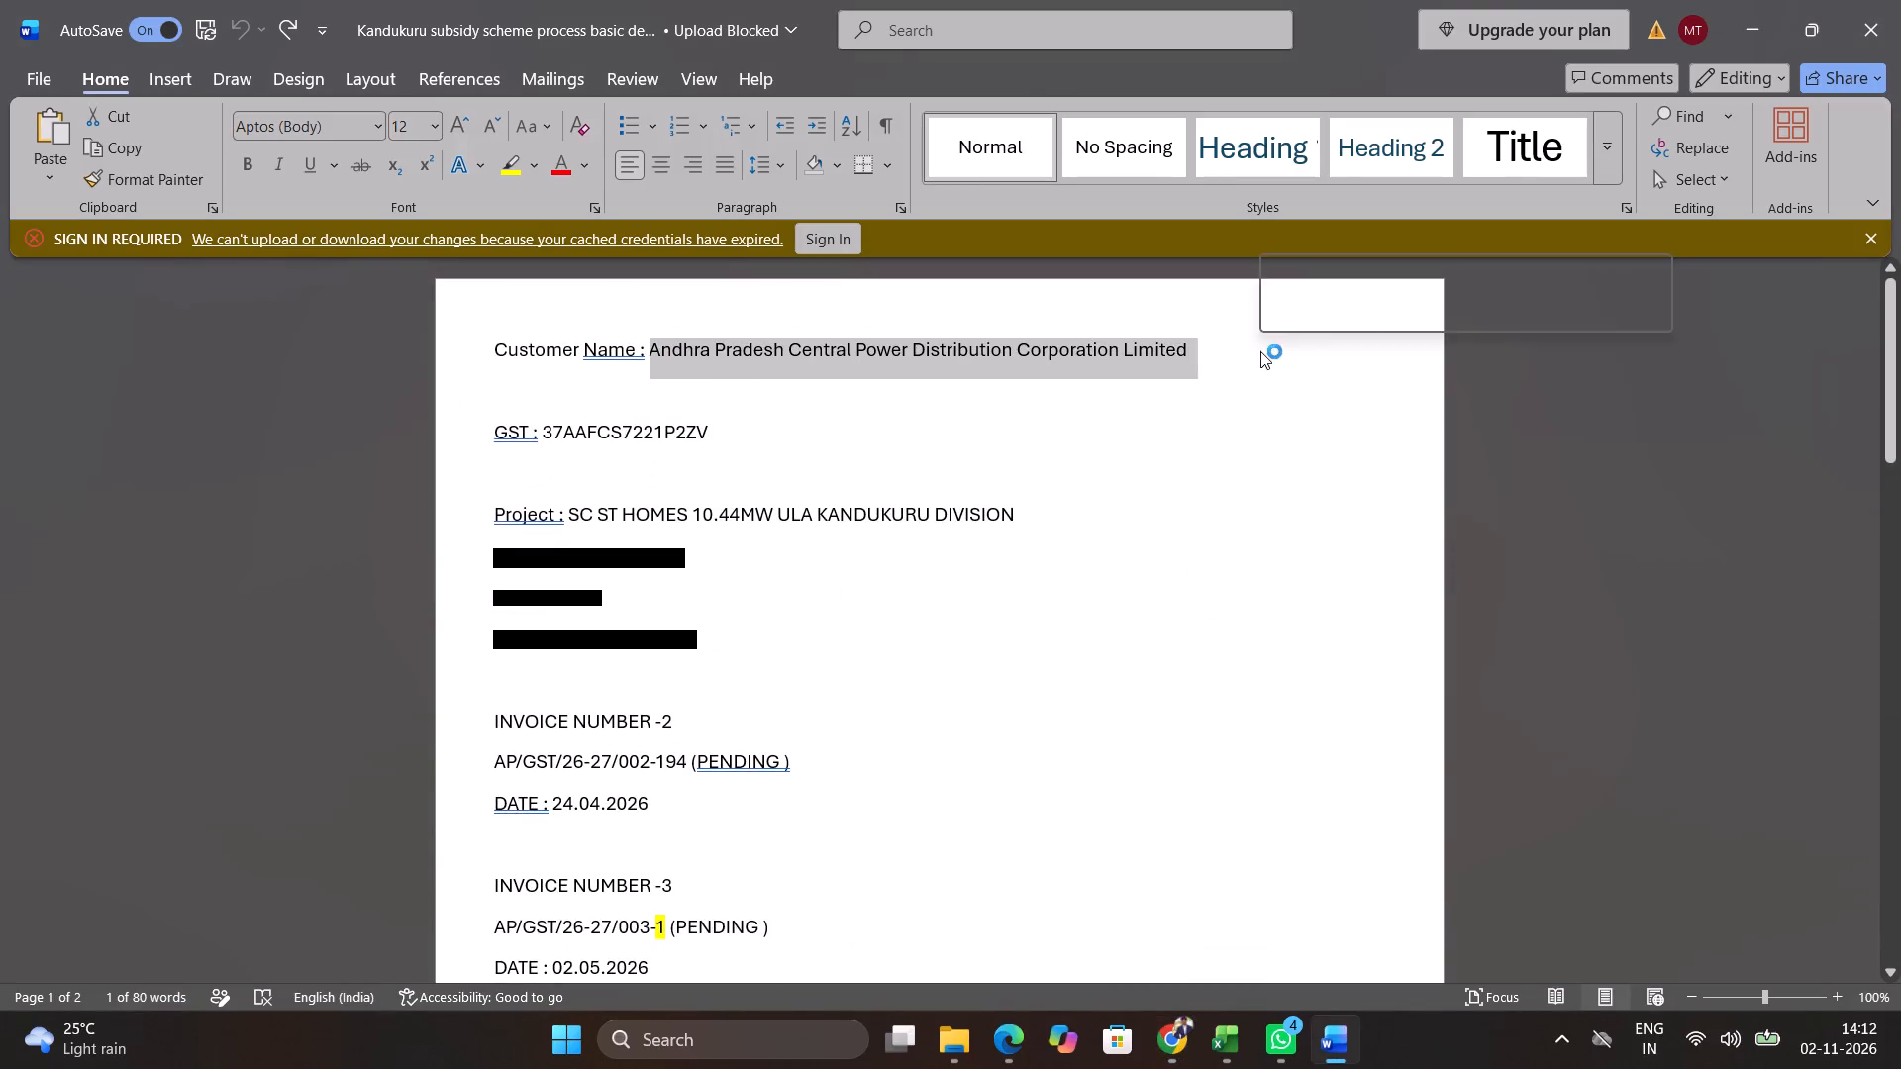
key("ctrl+c")
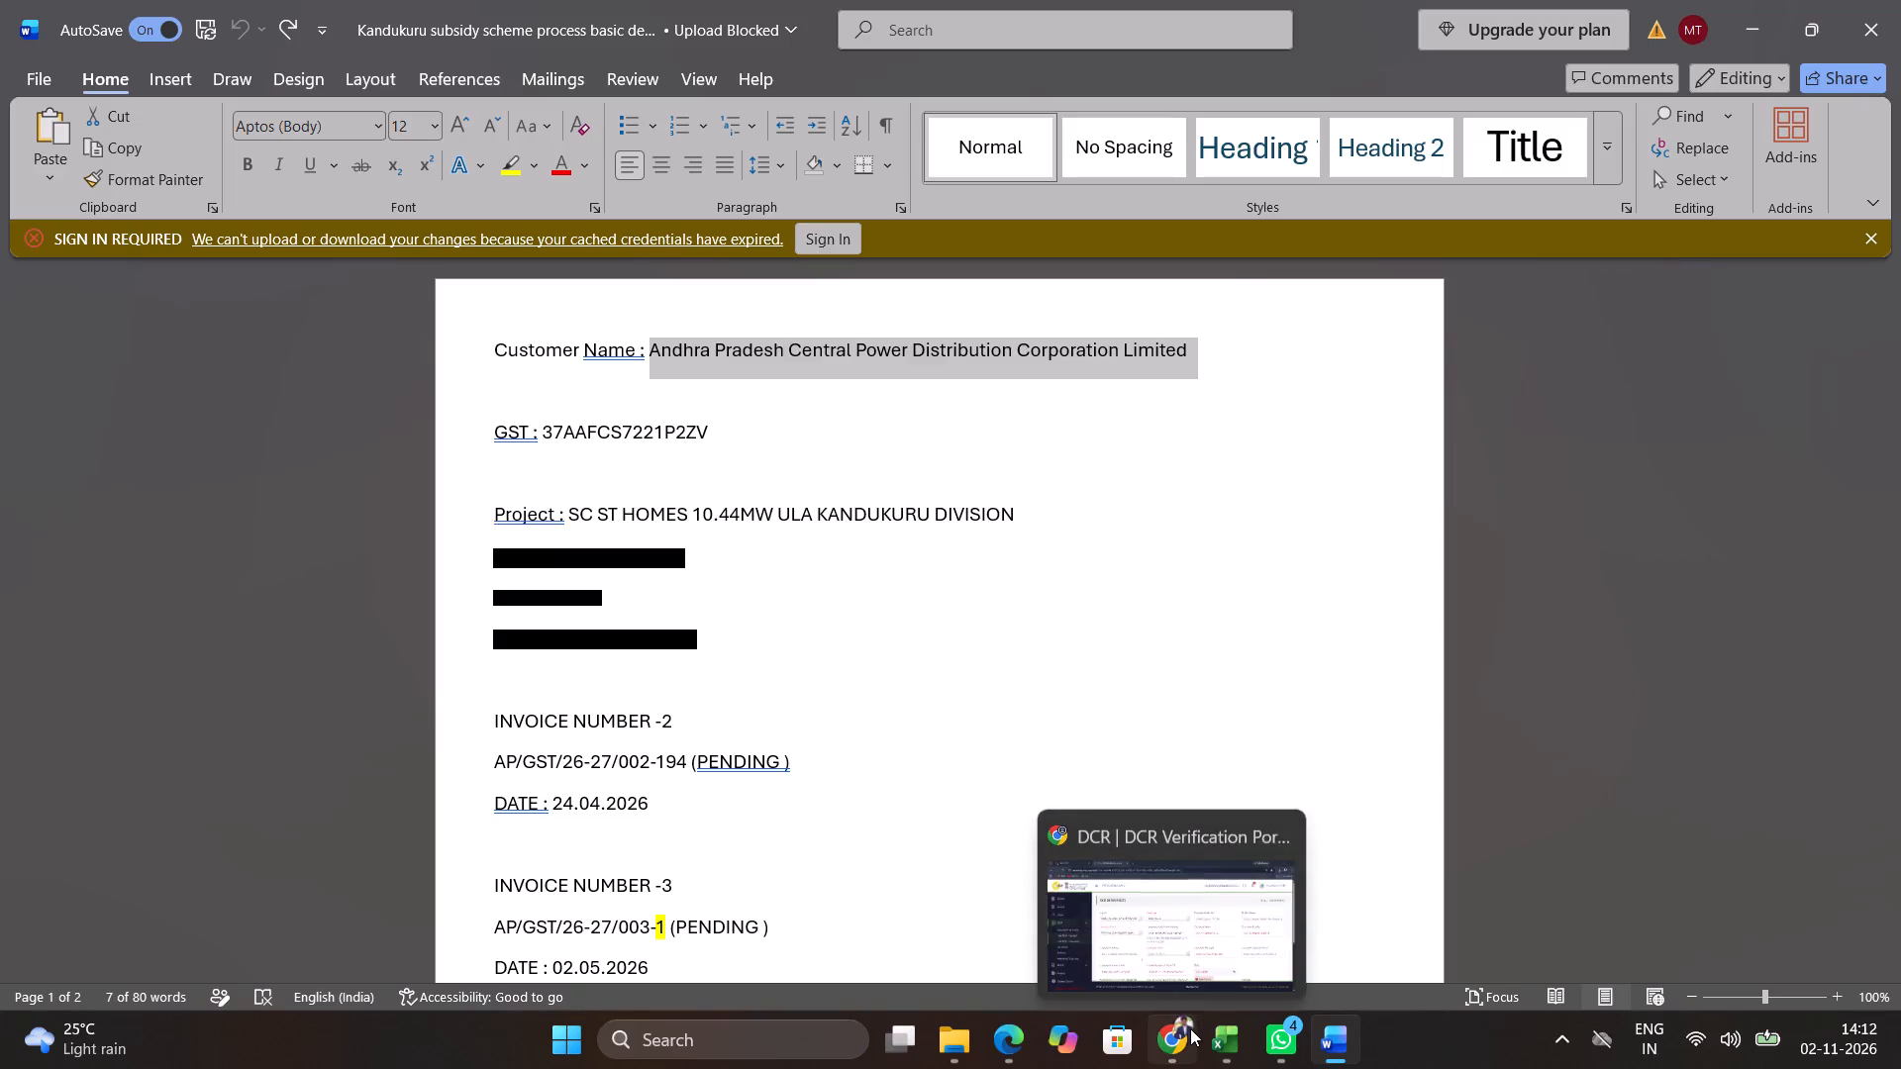
left_click(1179, 957)
key("ctrl+v")
left_click(1050, 613, "ctrl")
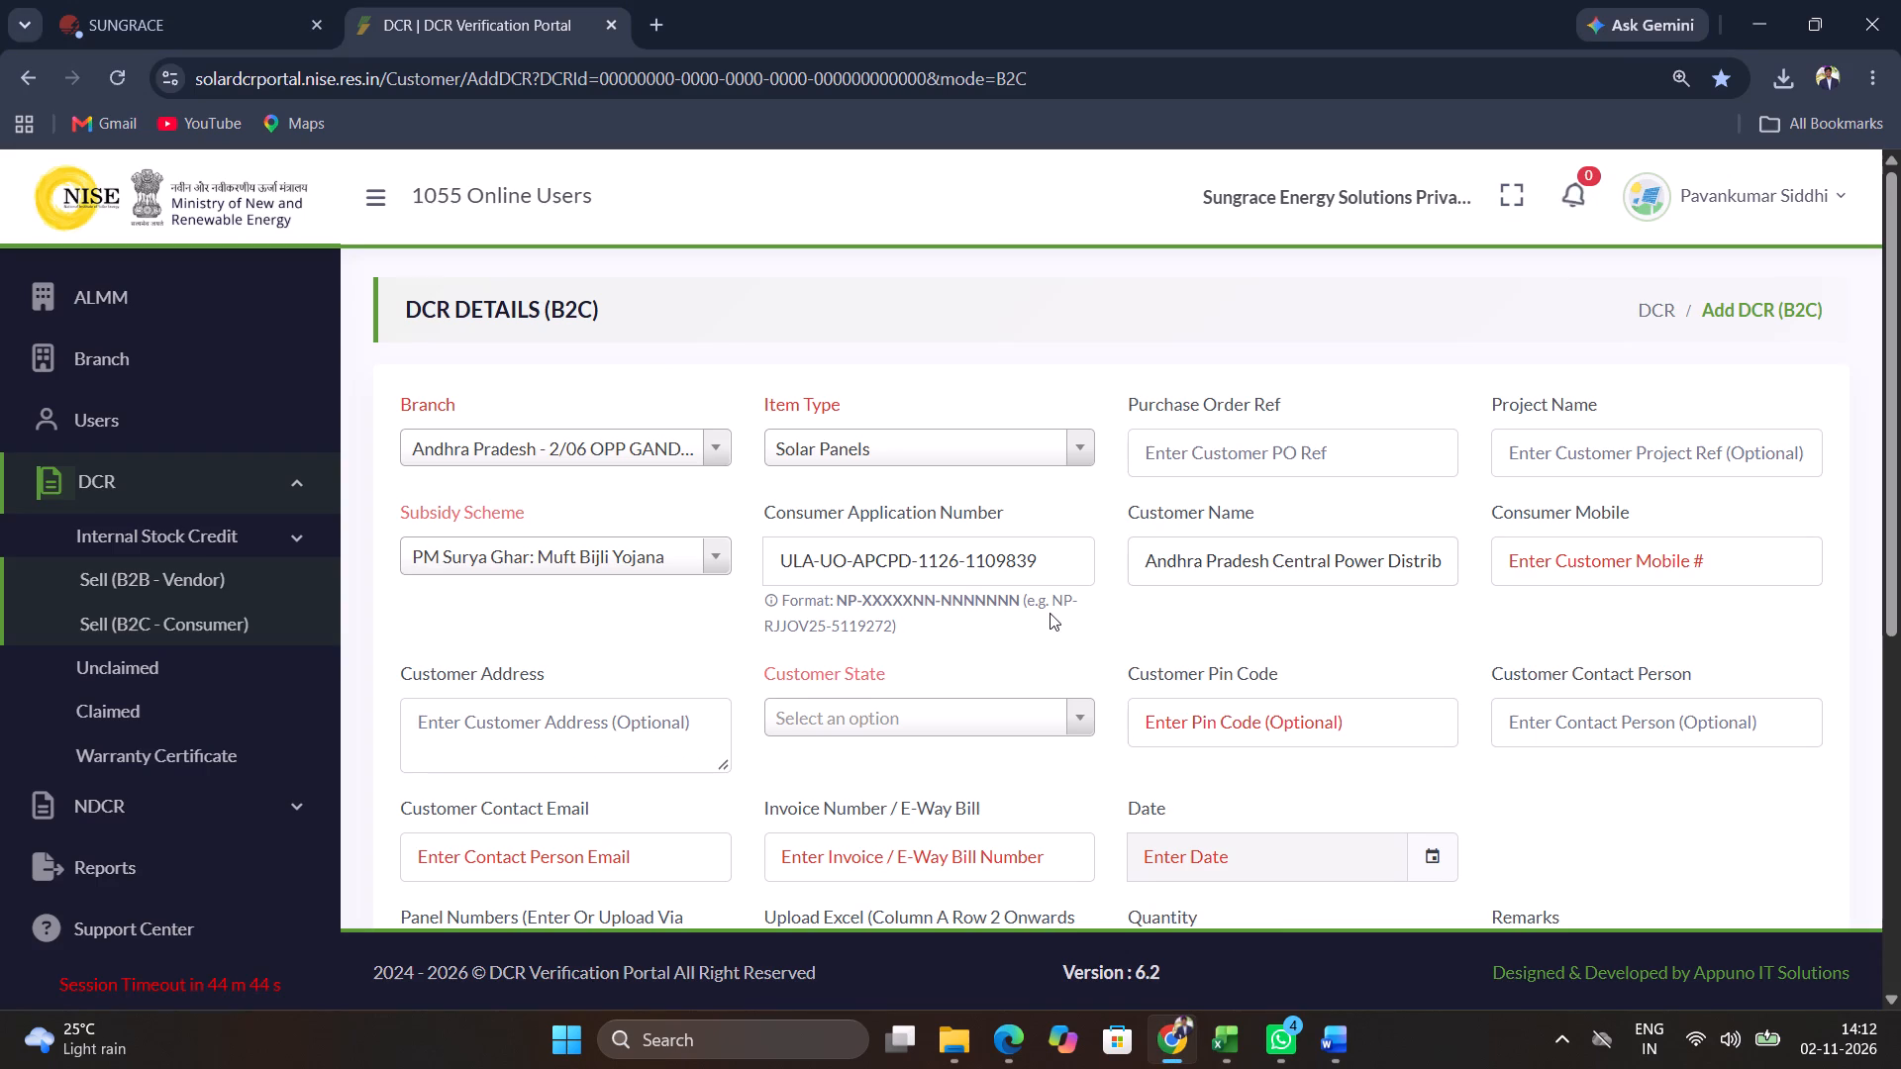
Copy the project name SC ST HOMES 10.44MW ULA KANDUKURU DIVISION from the Word document into the DCR sale form.
left_click(1591, 474)
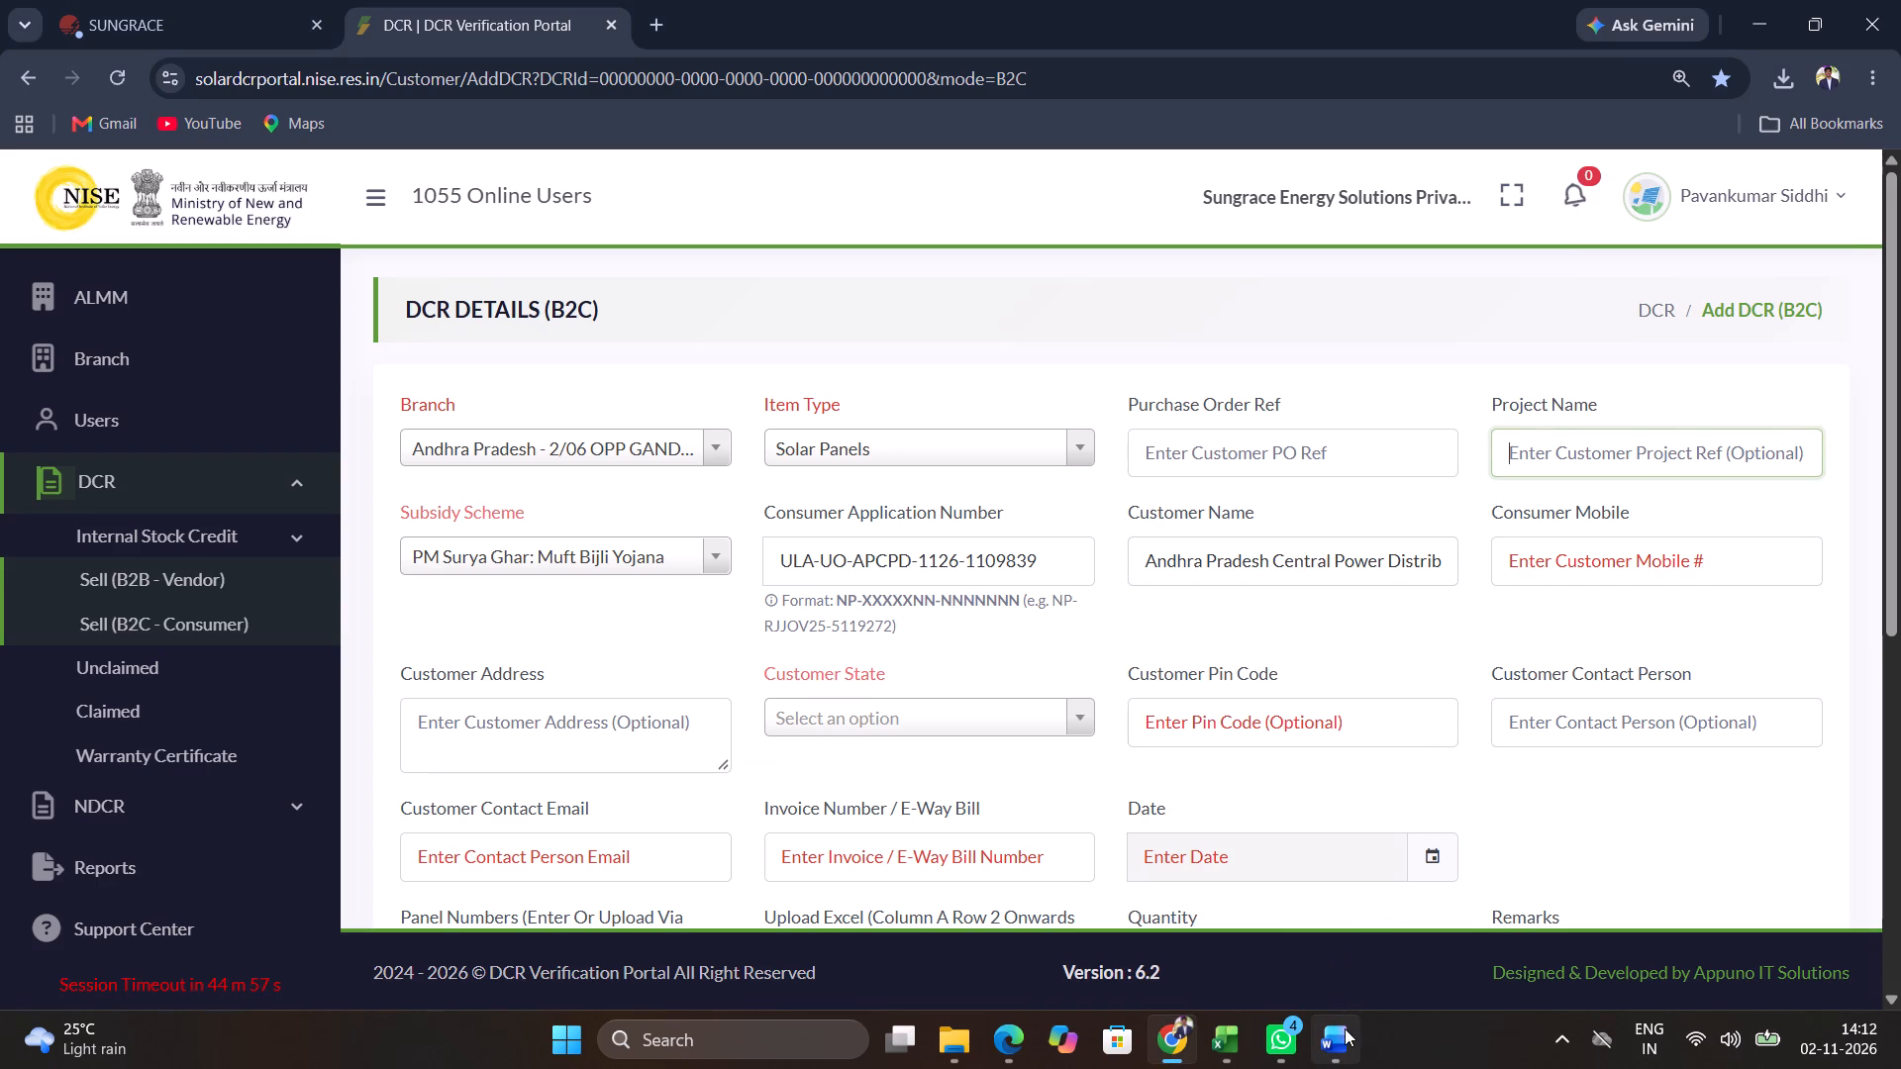
left_click(1328, 924)
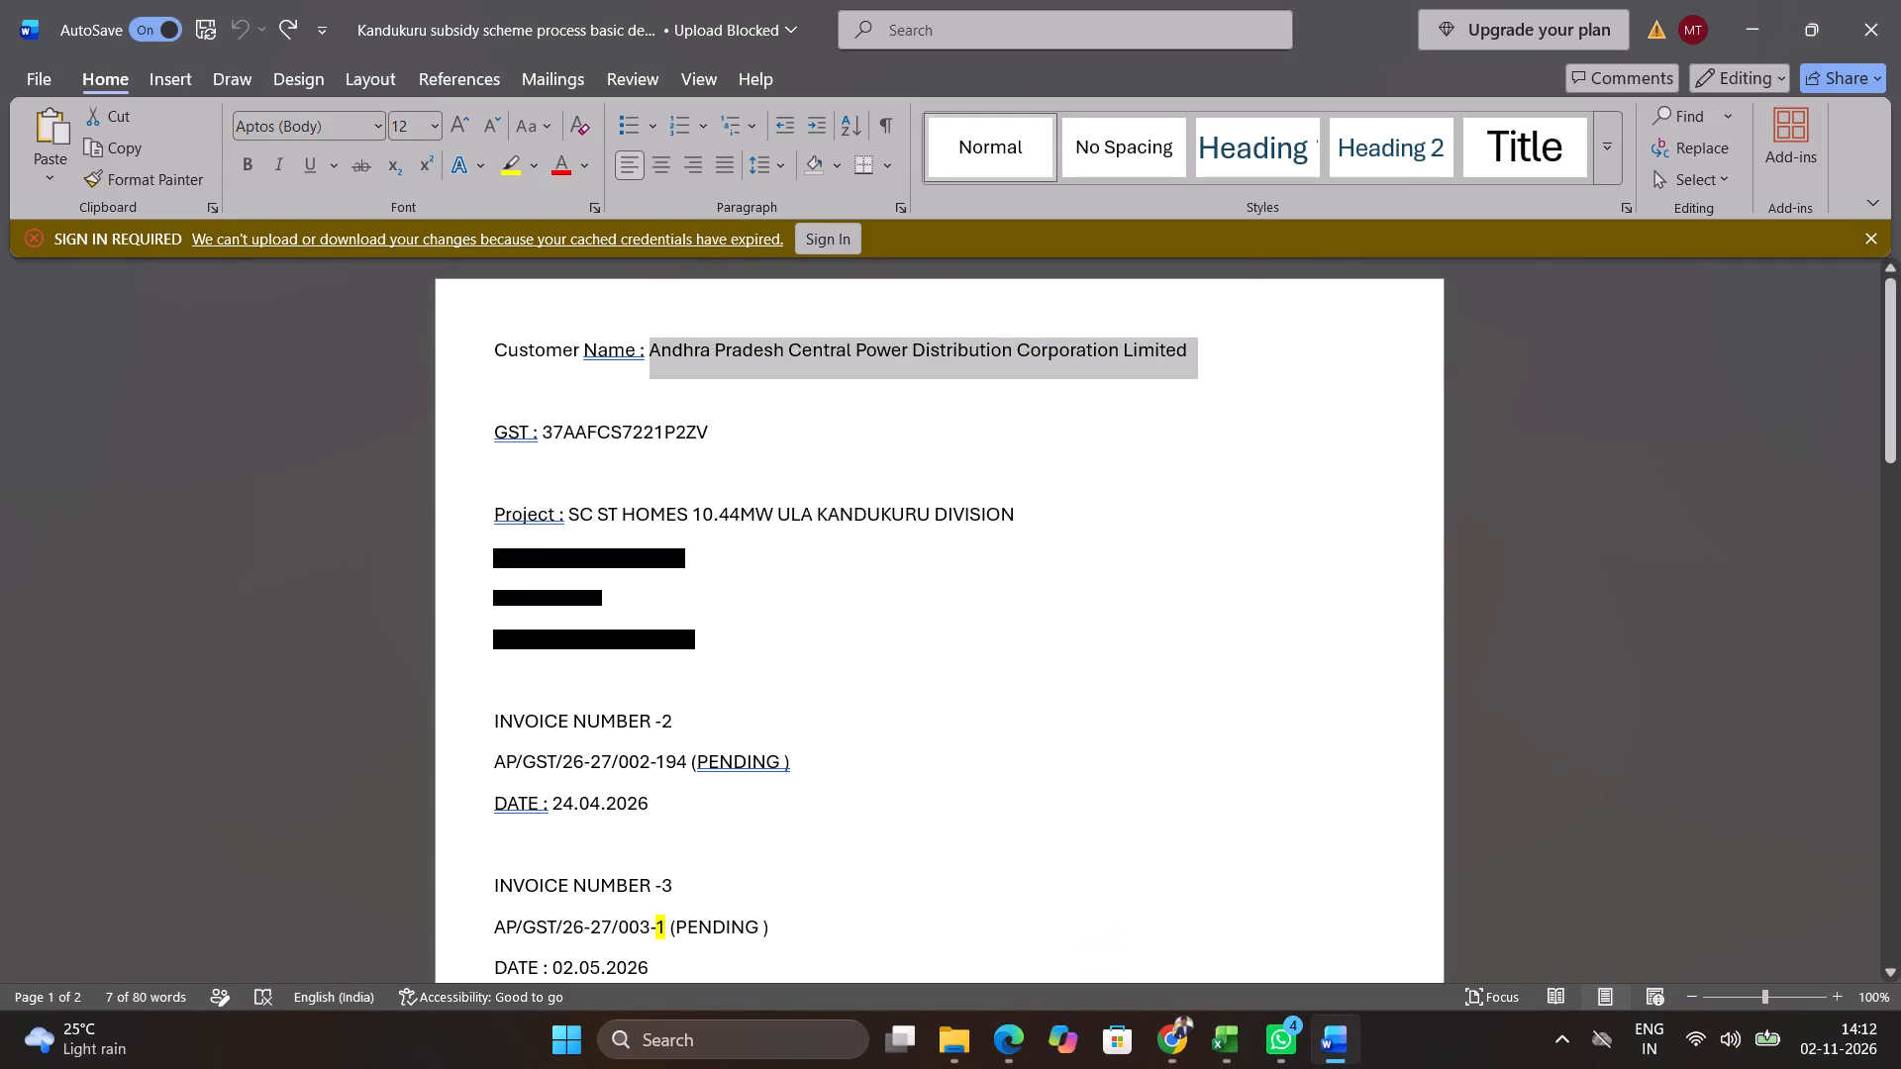
left_click_drag(573, 513, 1033, 515)
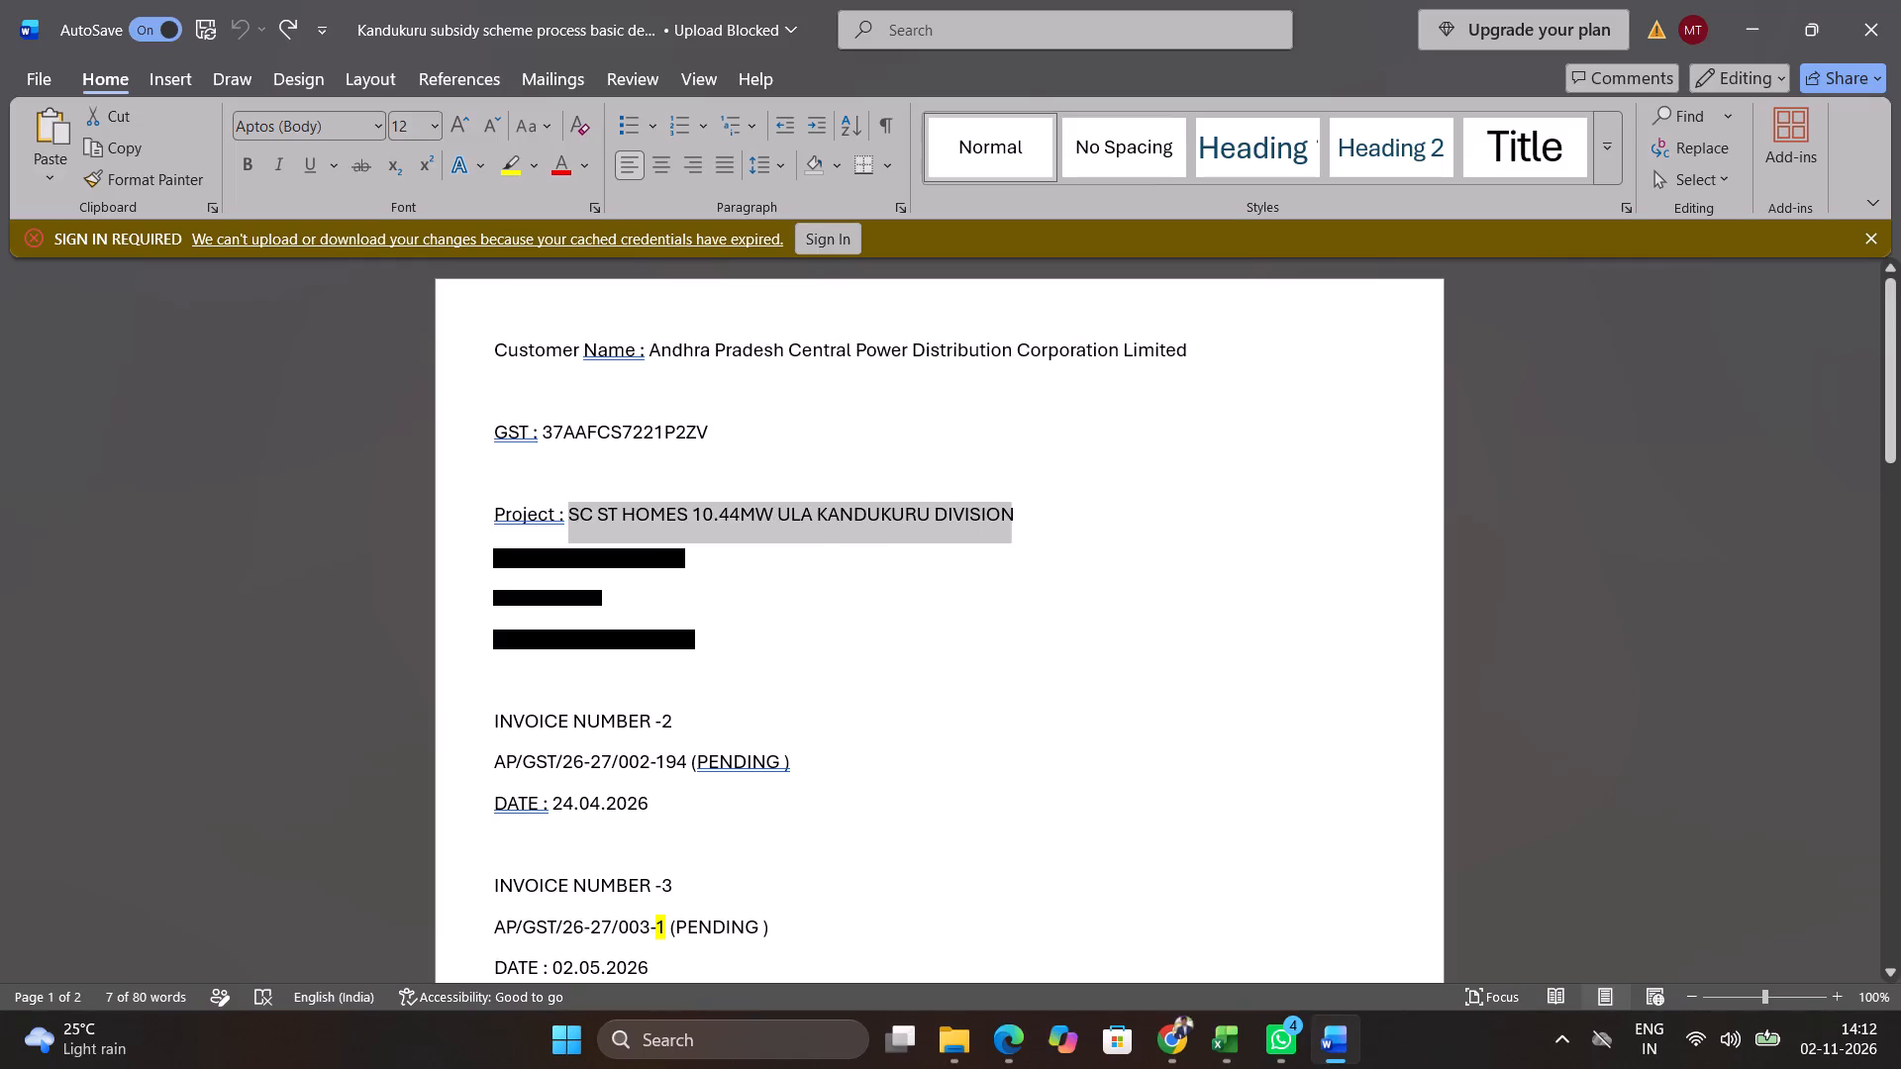
left_click_drag(1033, 515, 1084, 515)
key("ctrl+c")
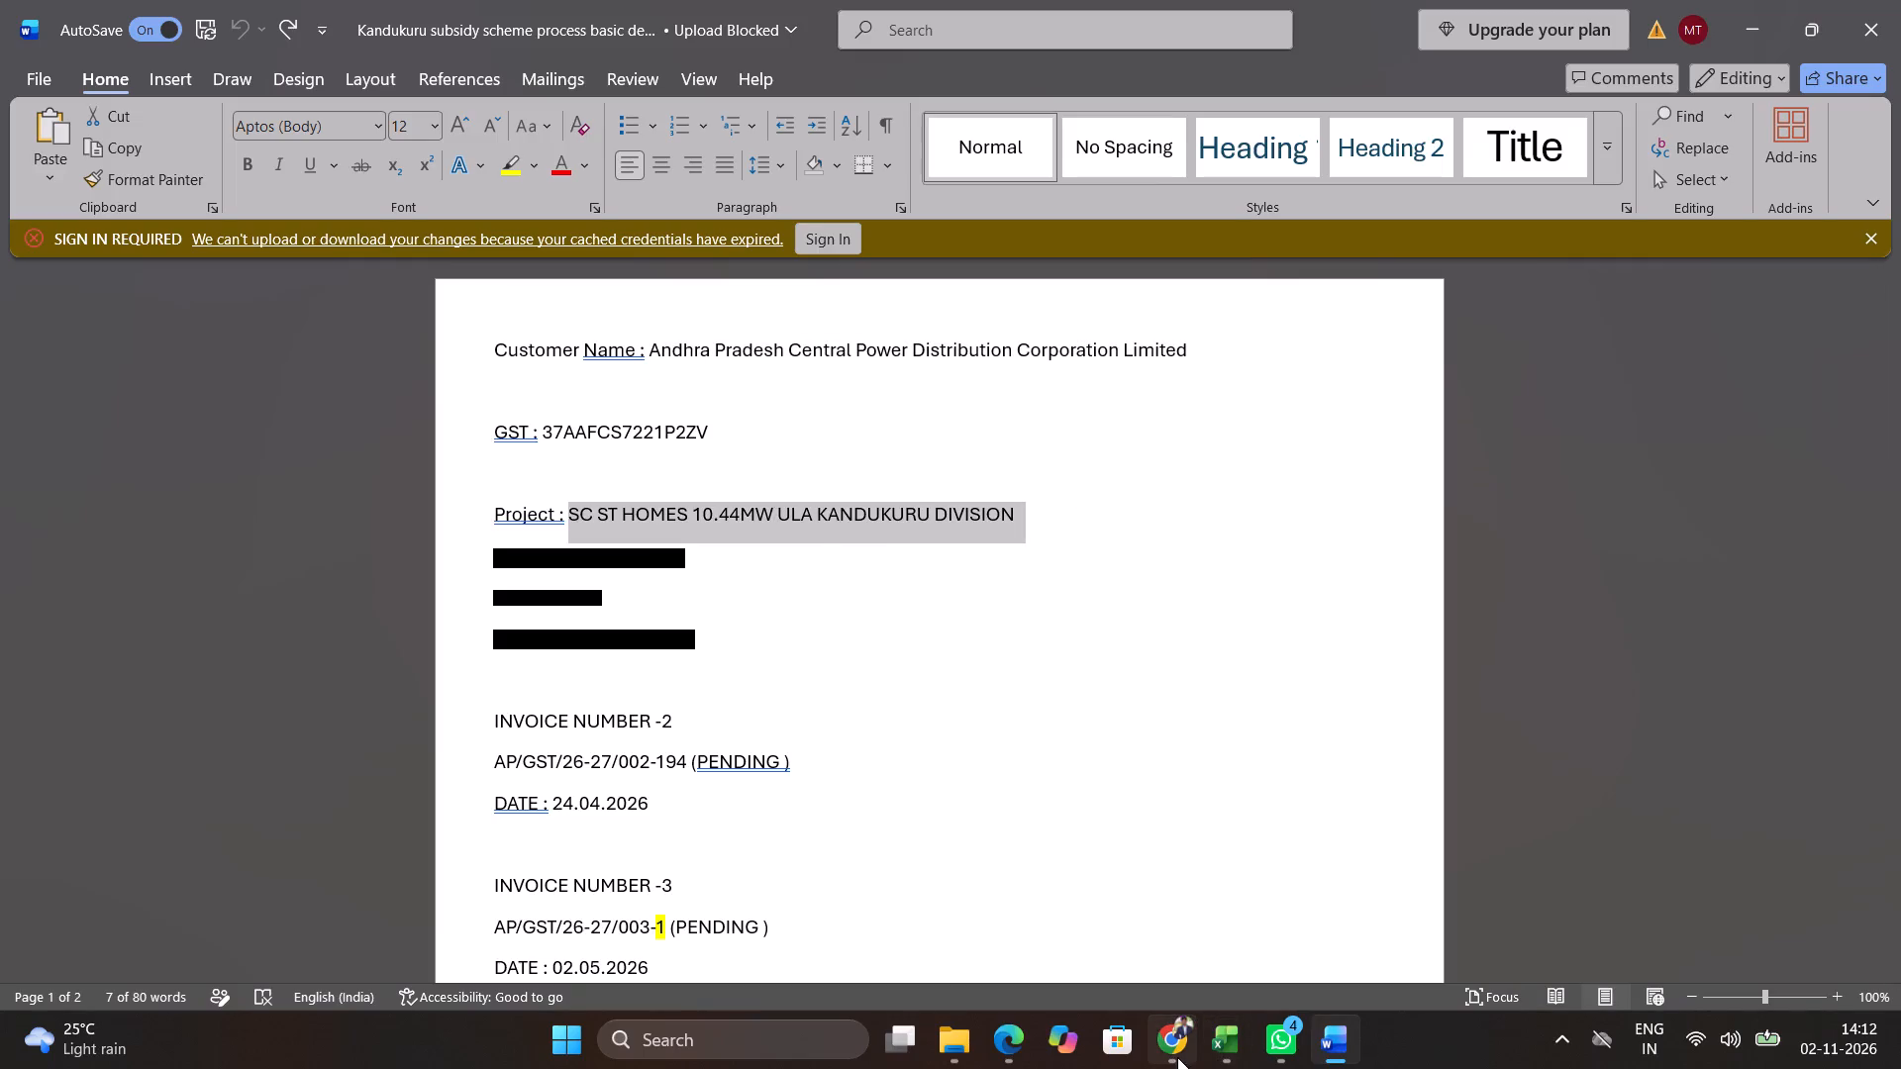
left_click(1164, 941)
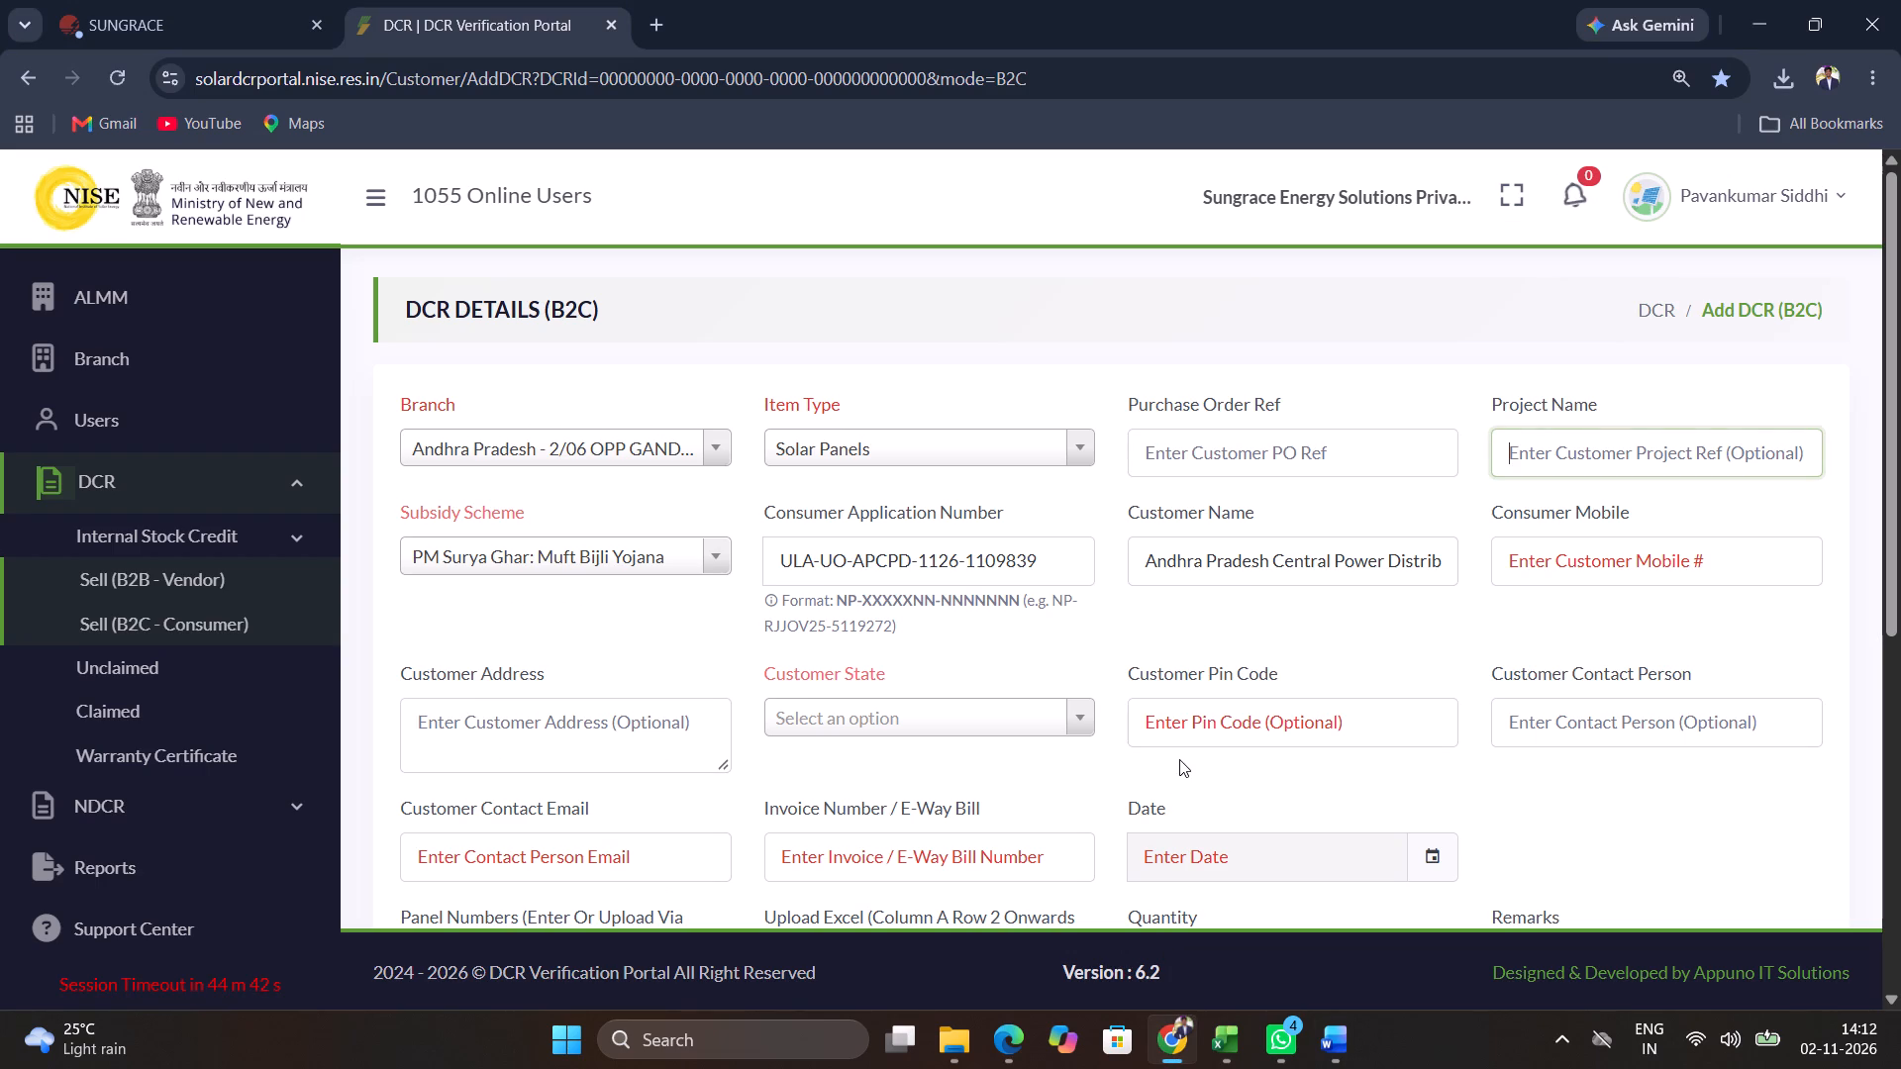
key("ctrl+v")
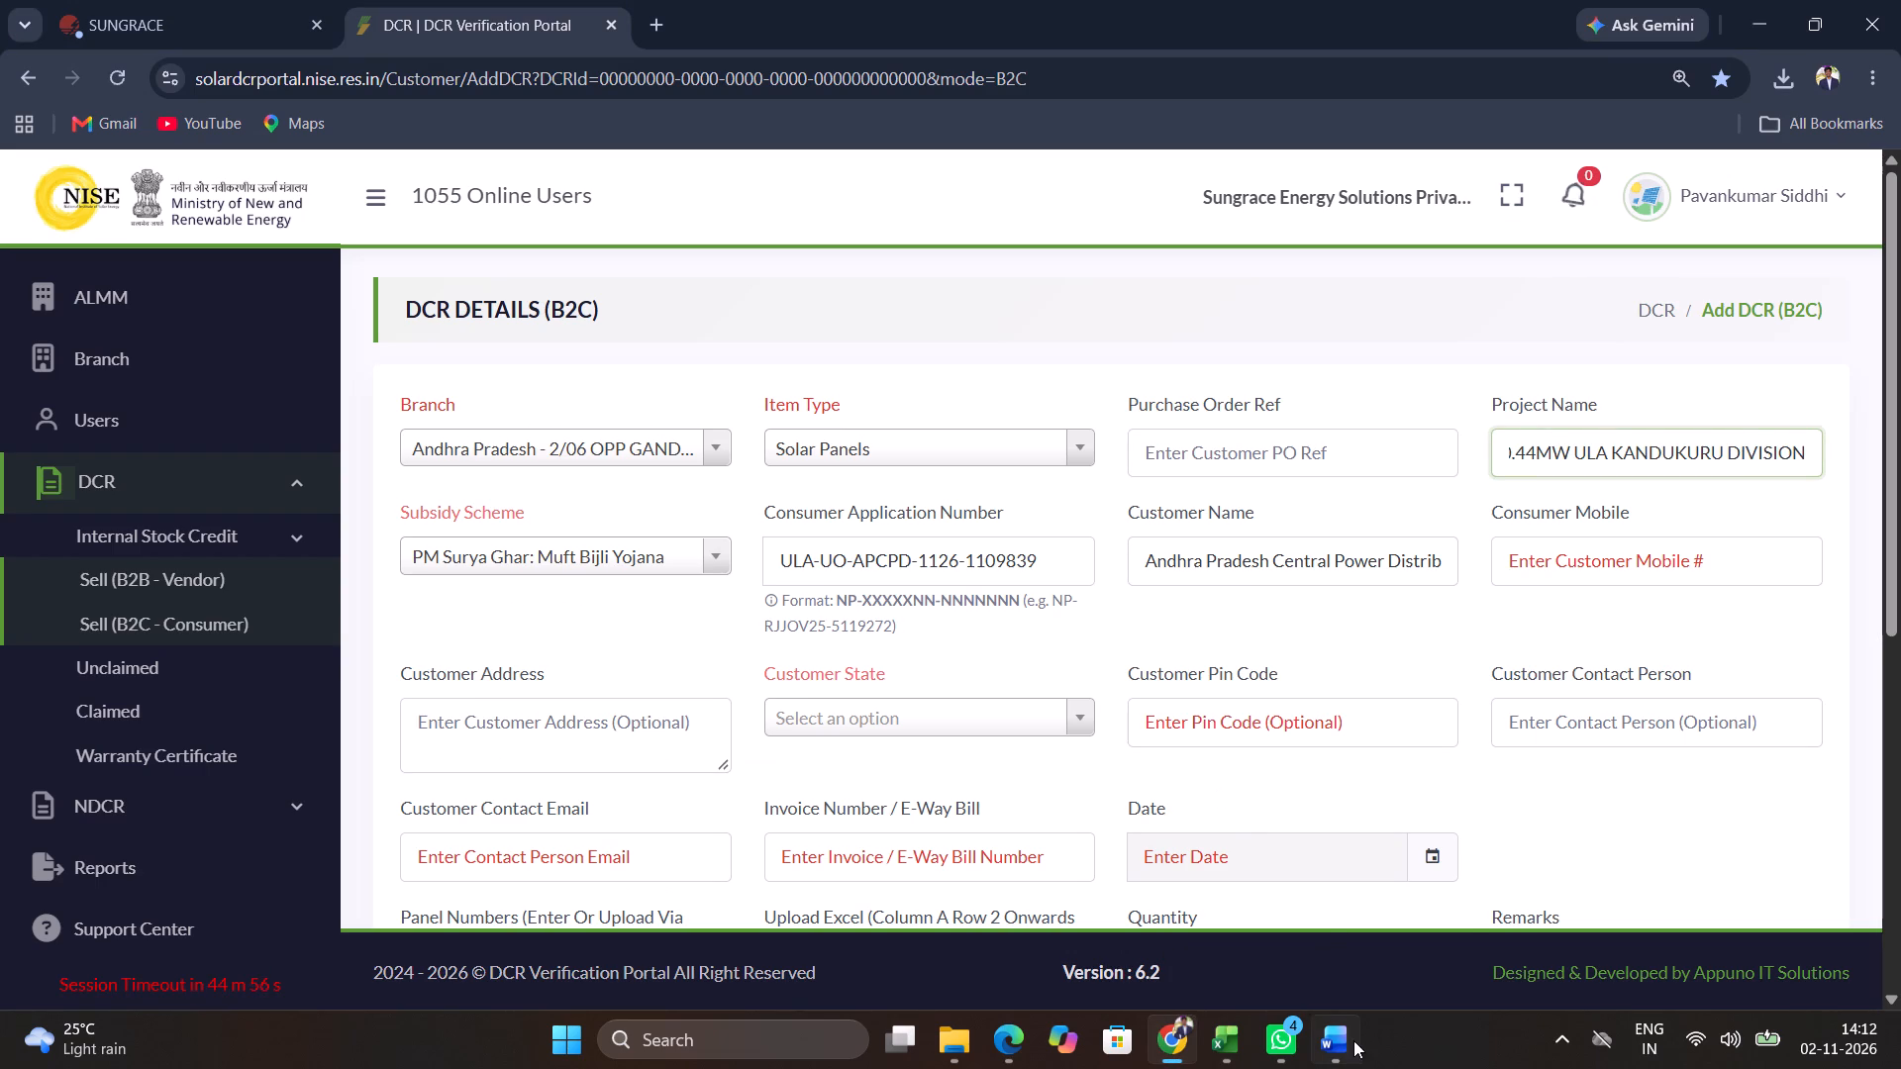
Copy the contact mobile number from the Word document into the sale's consumer mobile field.
left_click(1351, 919)
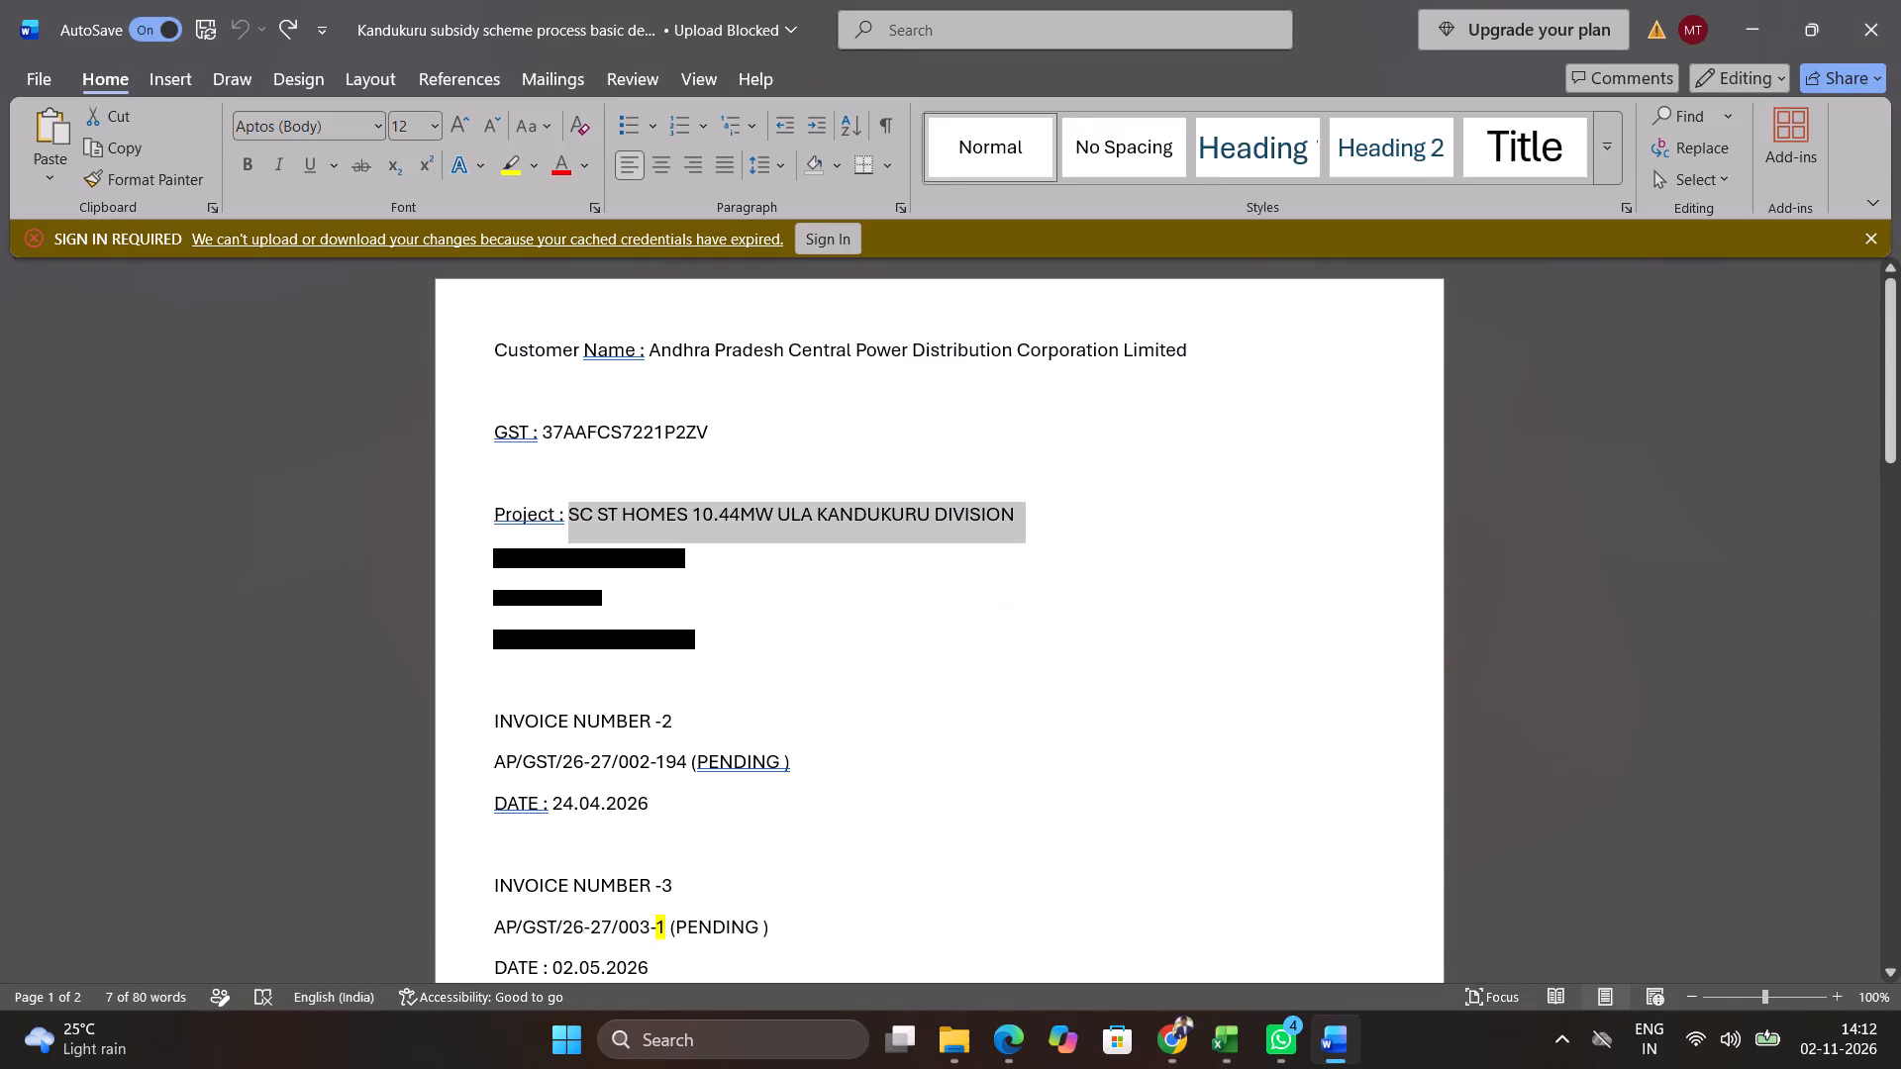
left_click_drag(491, 591, 631, 594)
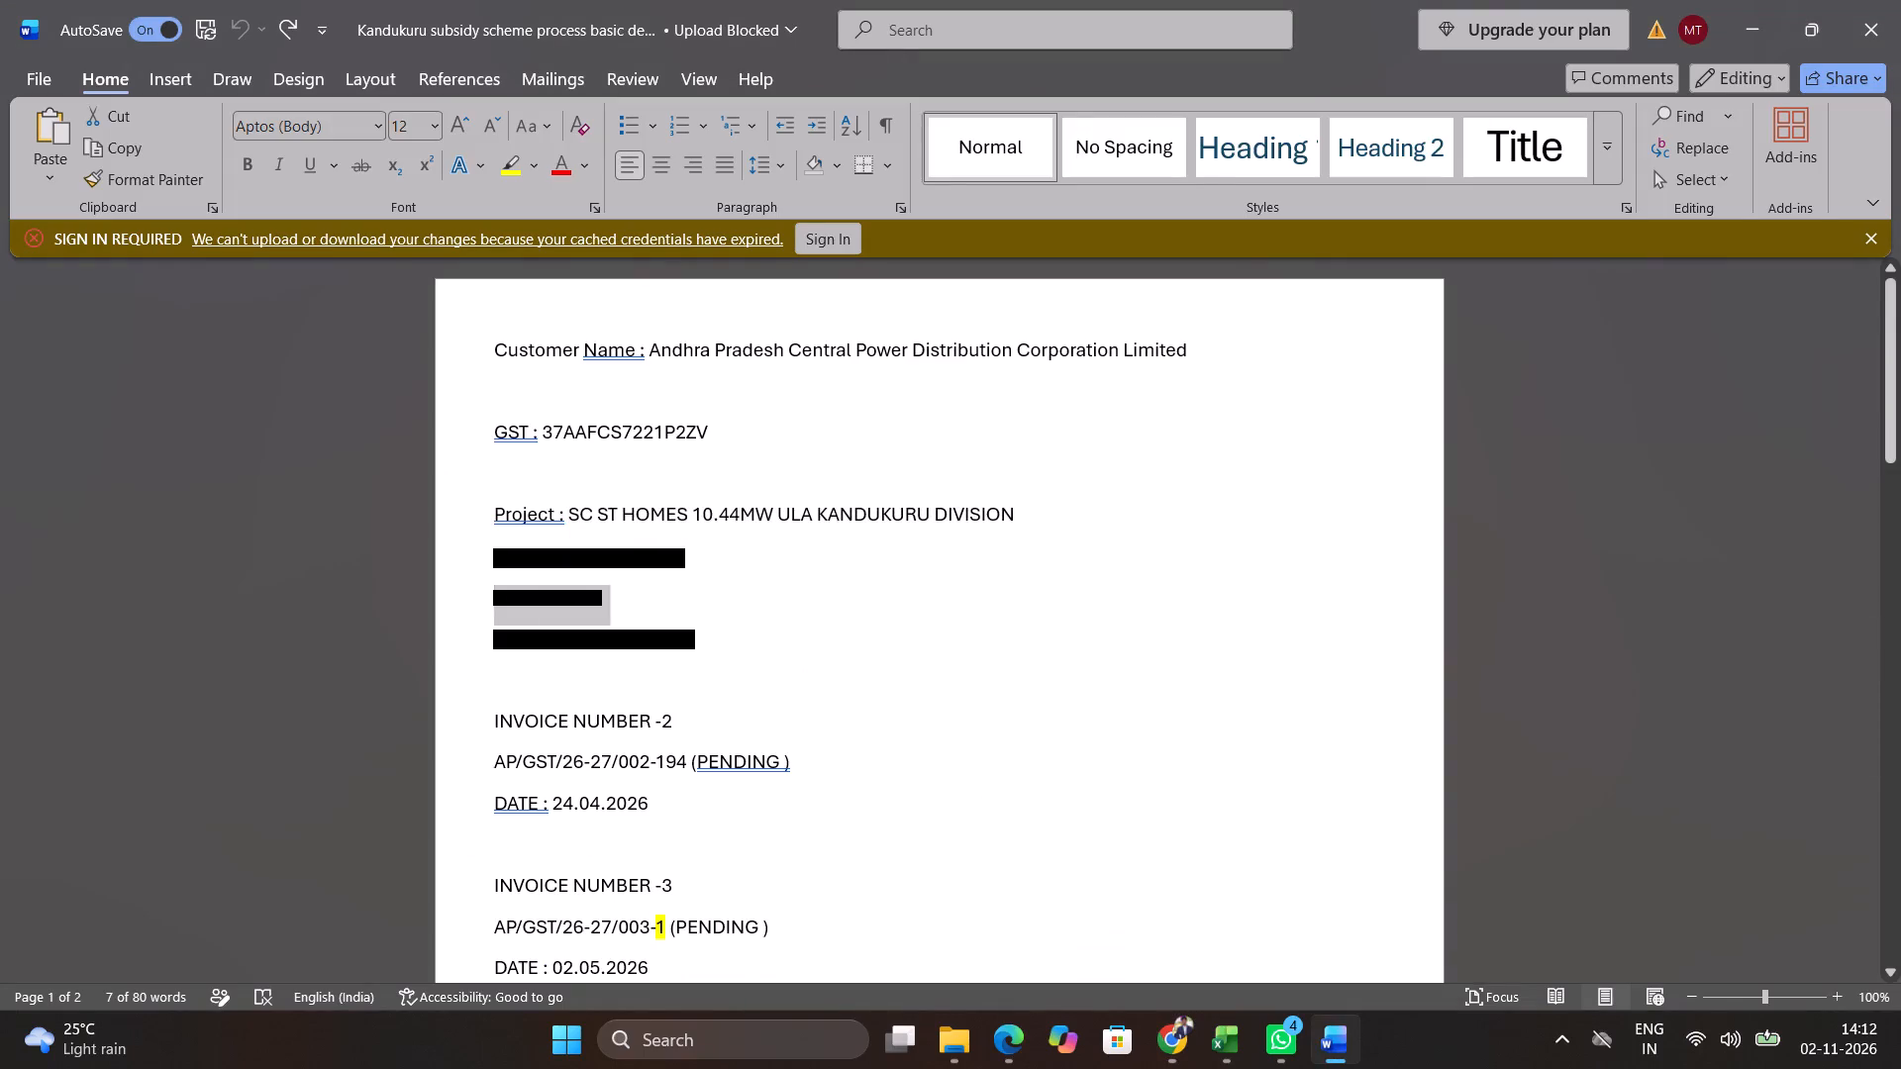
left_click_drag(631, 594, 633, 594)
key("ctrl+c")
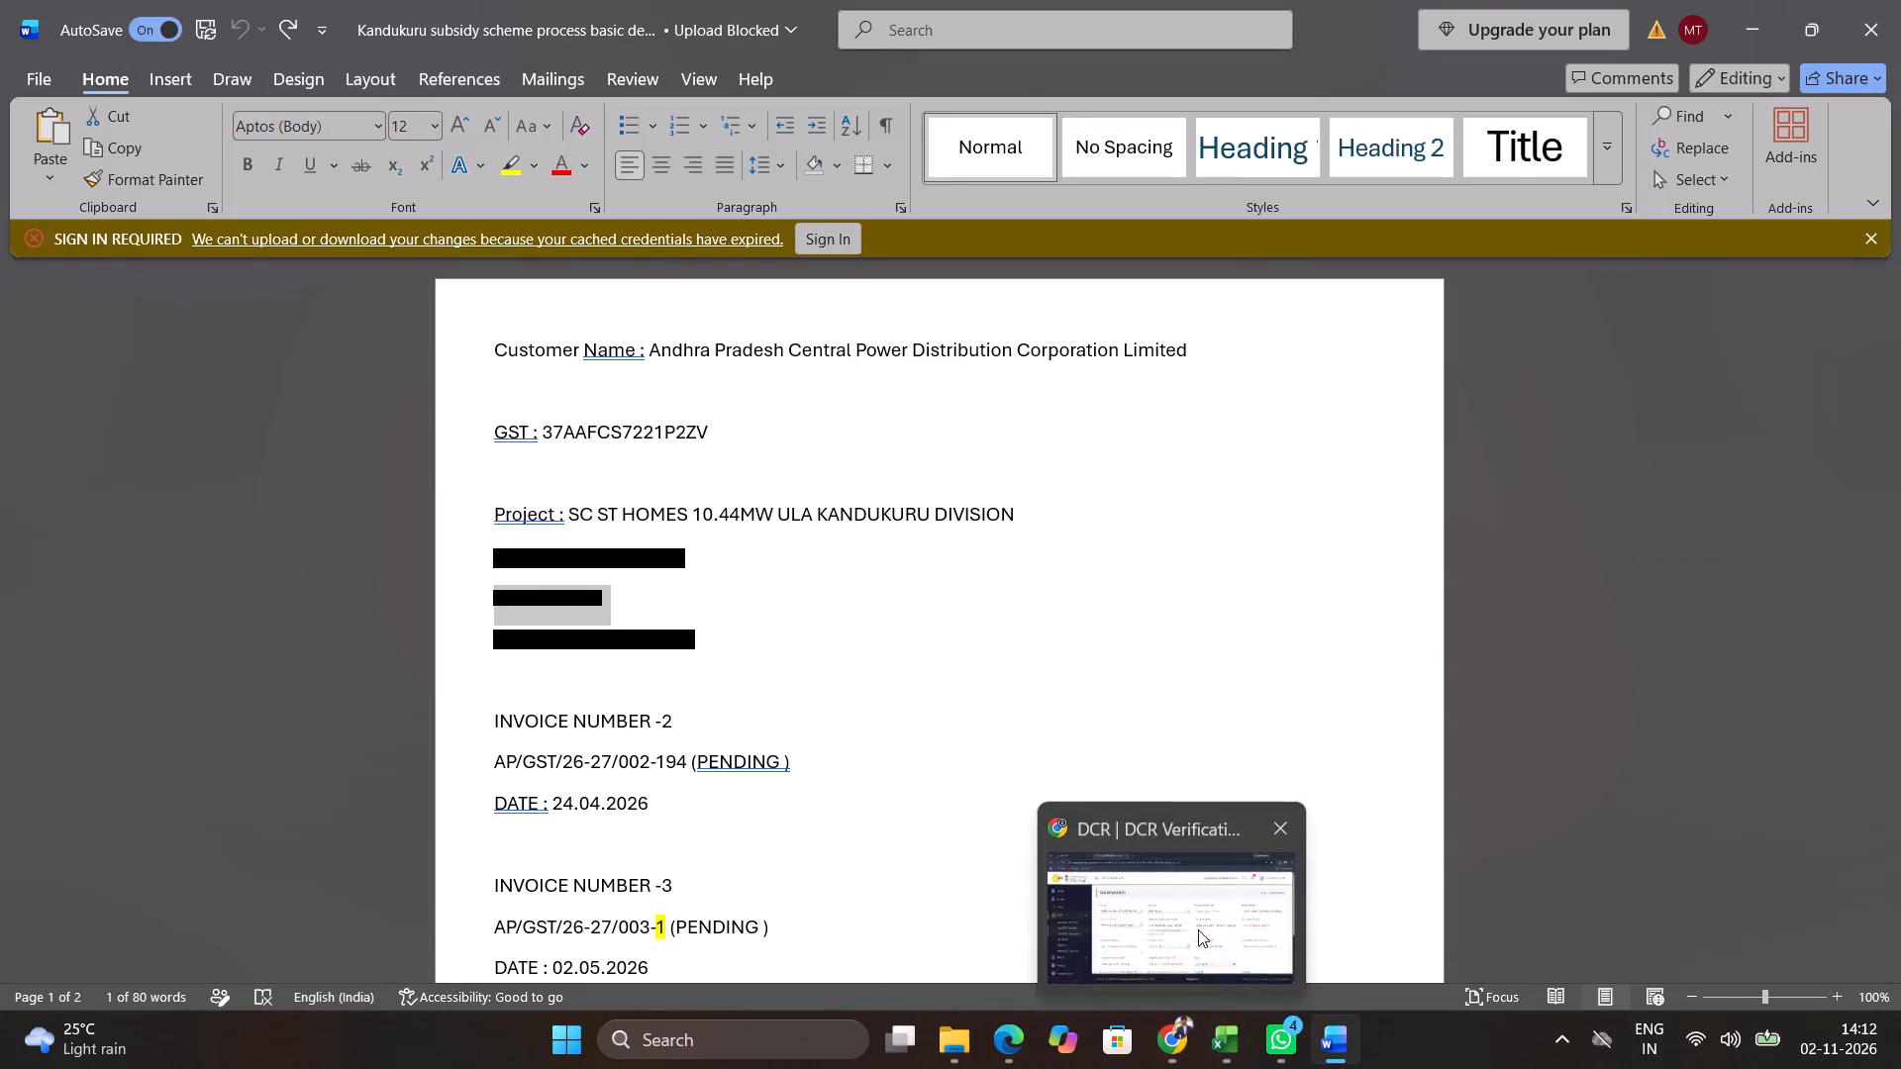
left_click(1198, 928)
left_click(1537, 558)
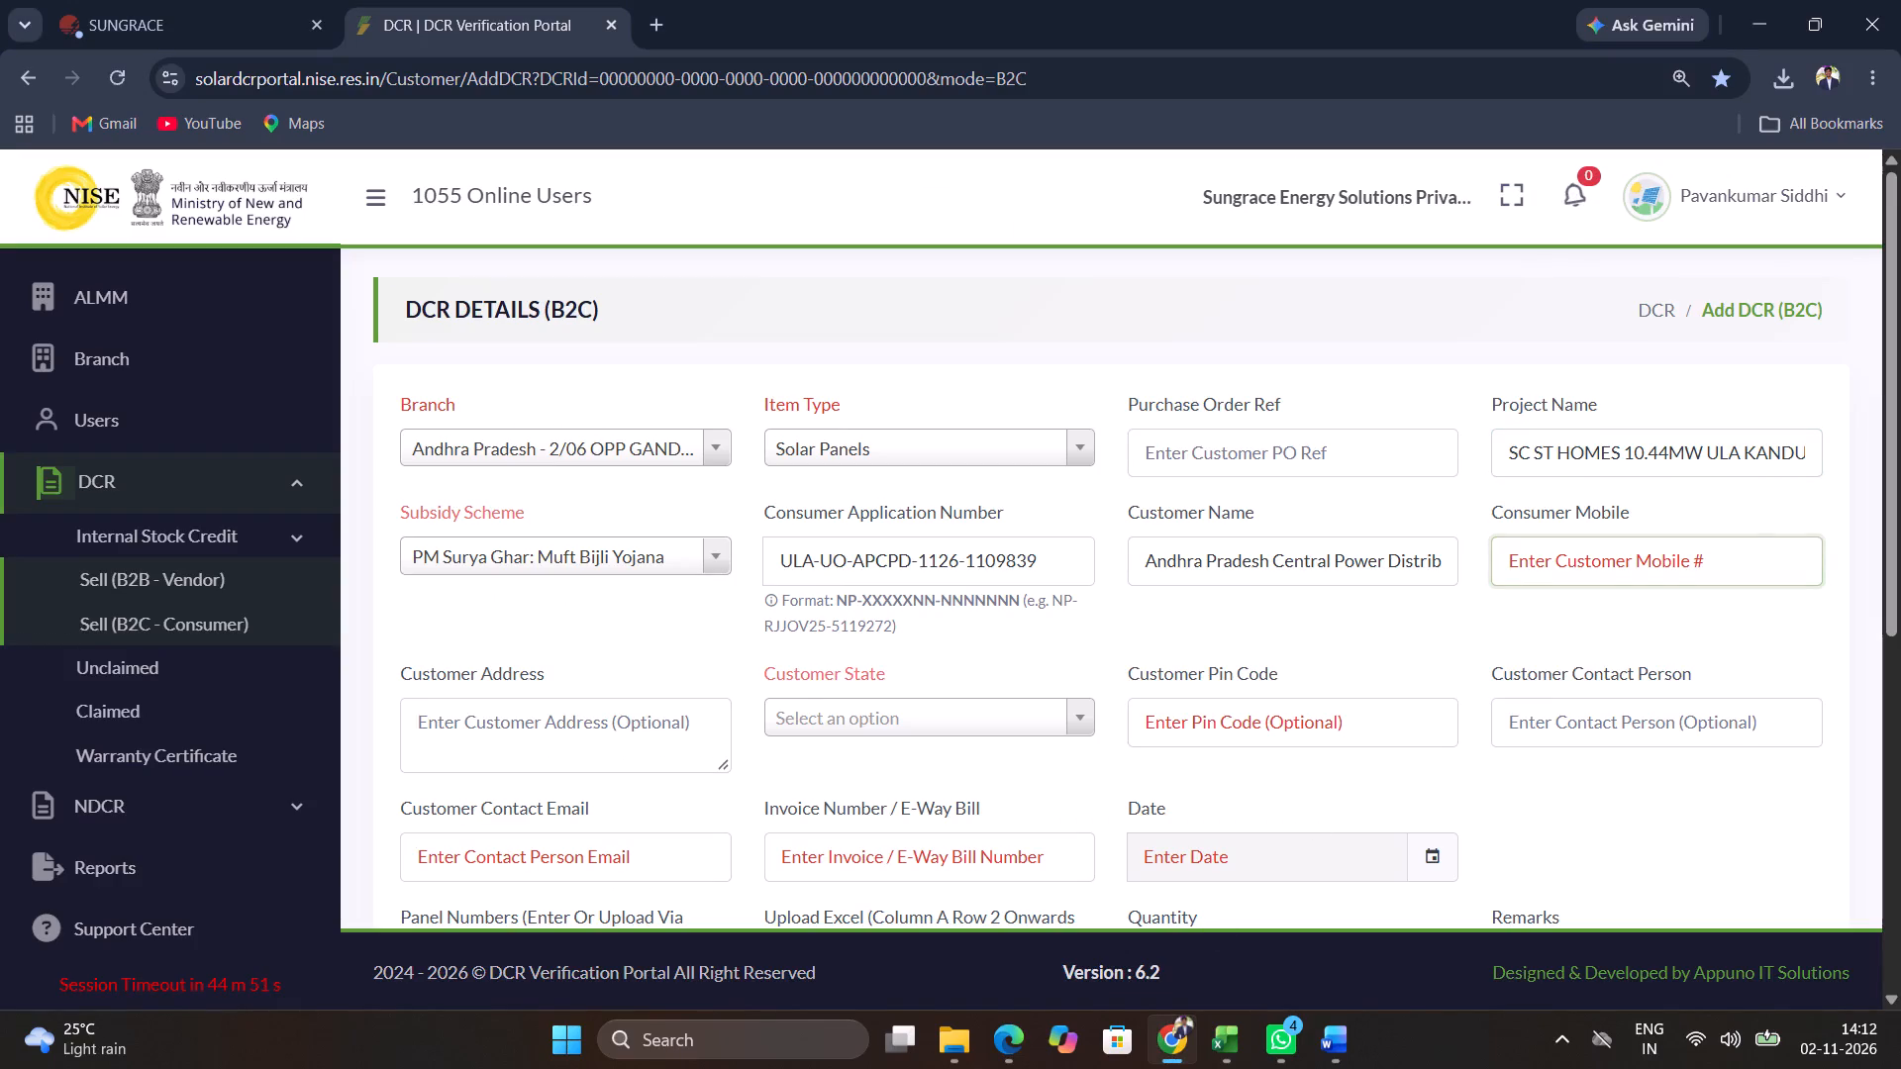
key("ctrl+v")
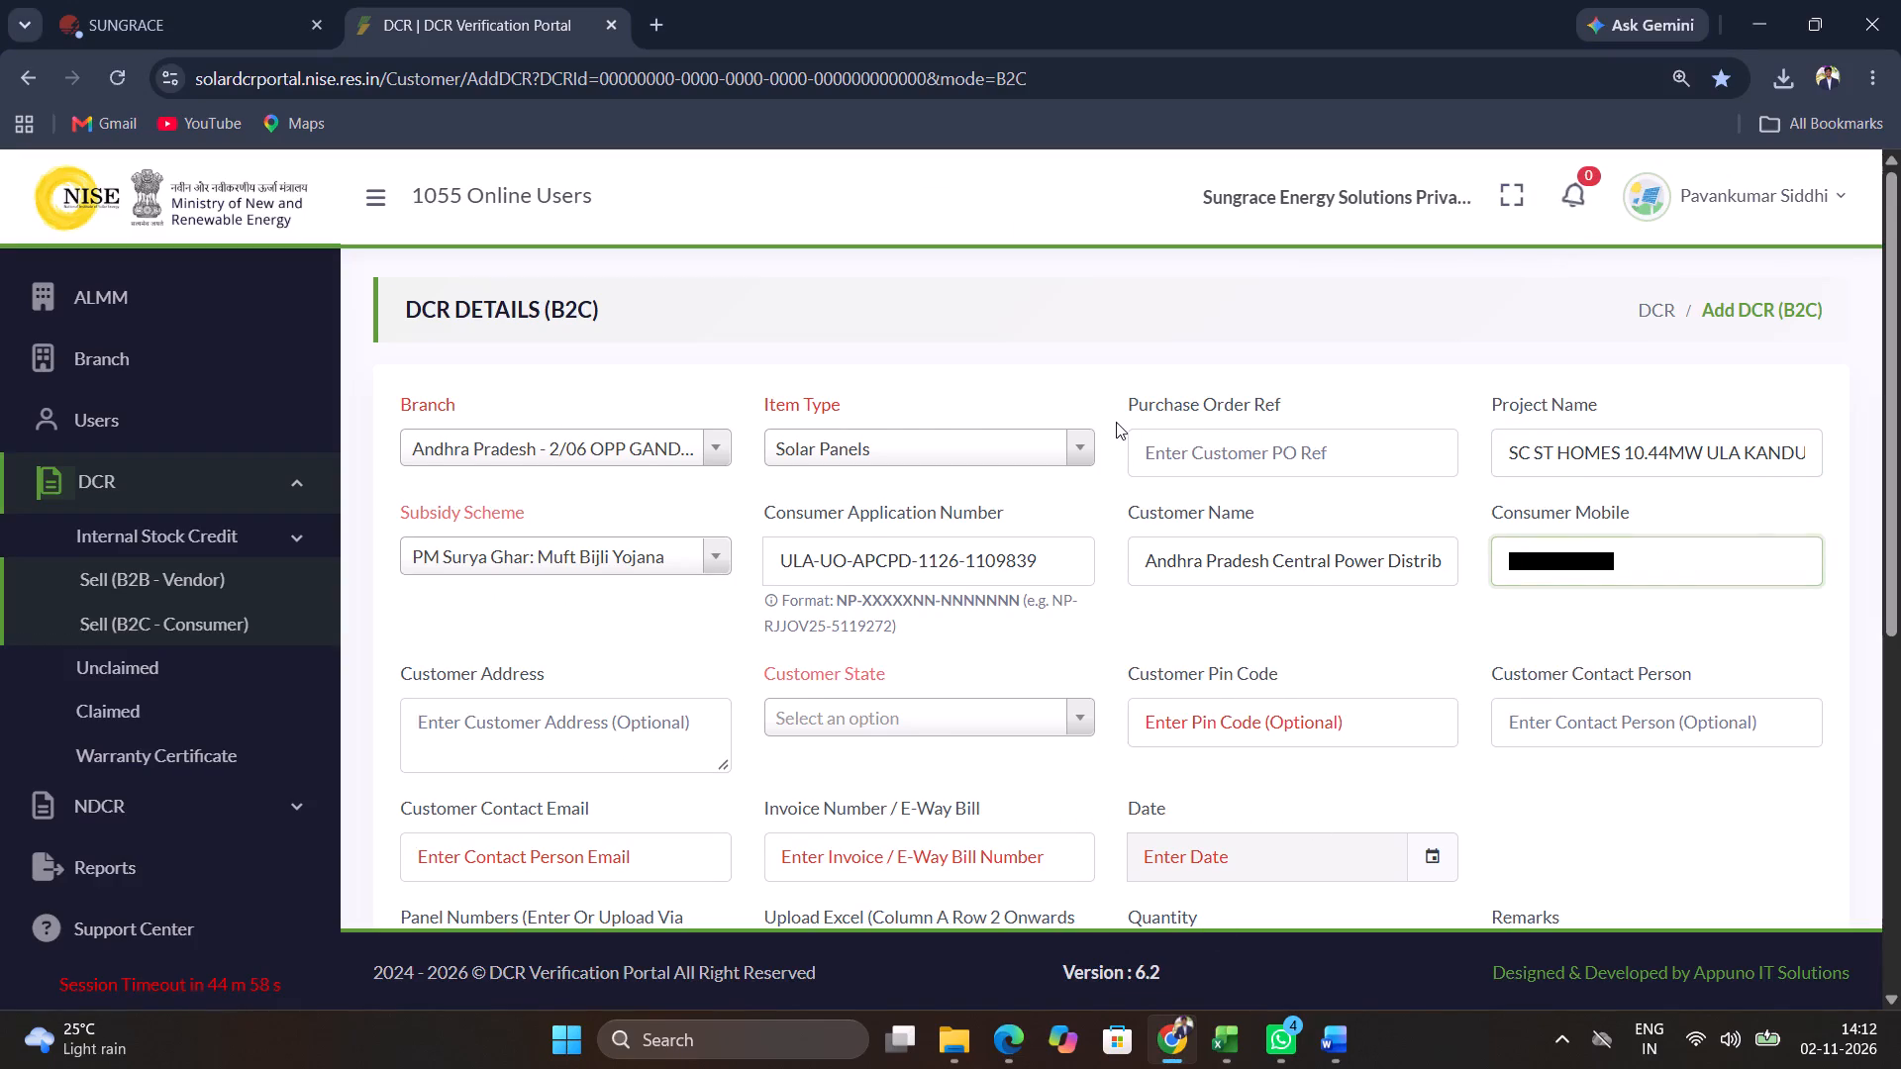
Set the sale's customer state to Andhra Pradesh (37).
scroll(1116, 422, "down", 1)
left_click(902, 594)
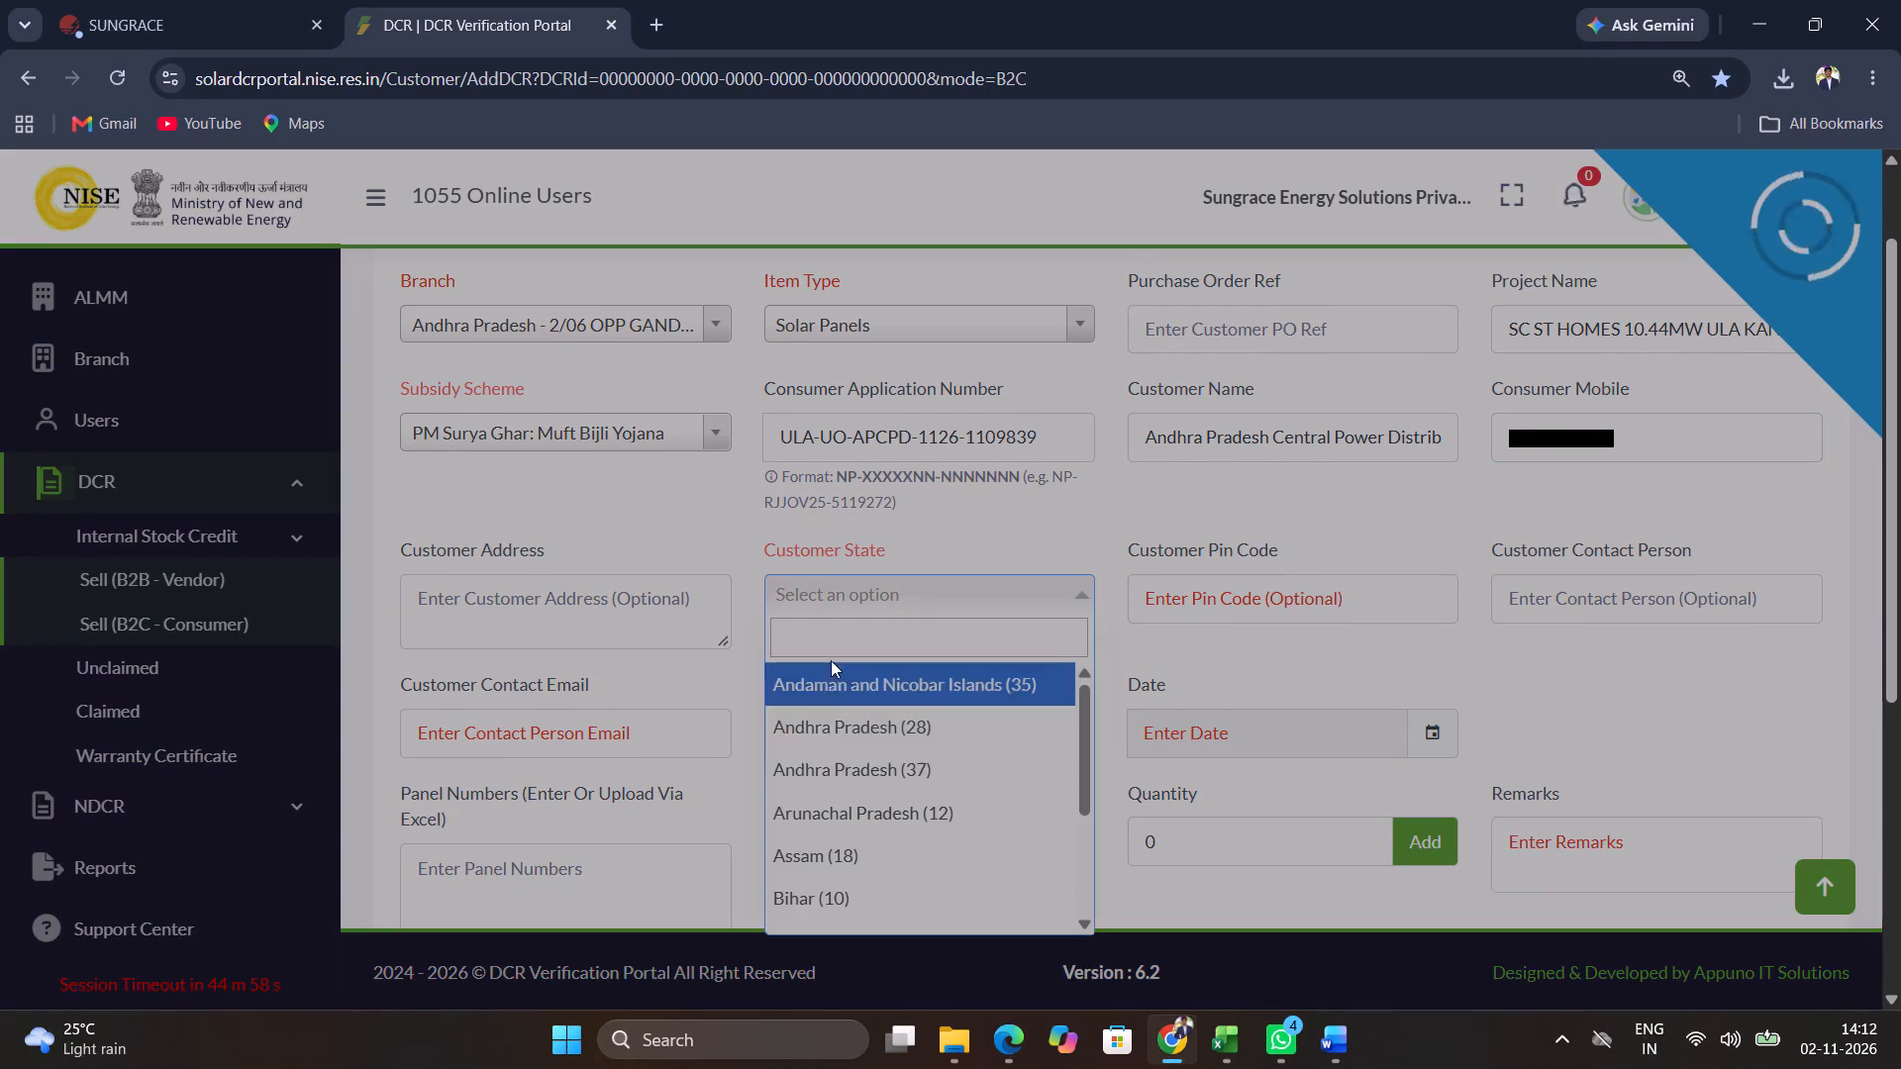
left_click(856, 765)
Copy the contact email from the Kandukuru subsidy Word document into the sale's customer contact email.
left_click(678, 750)
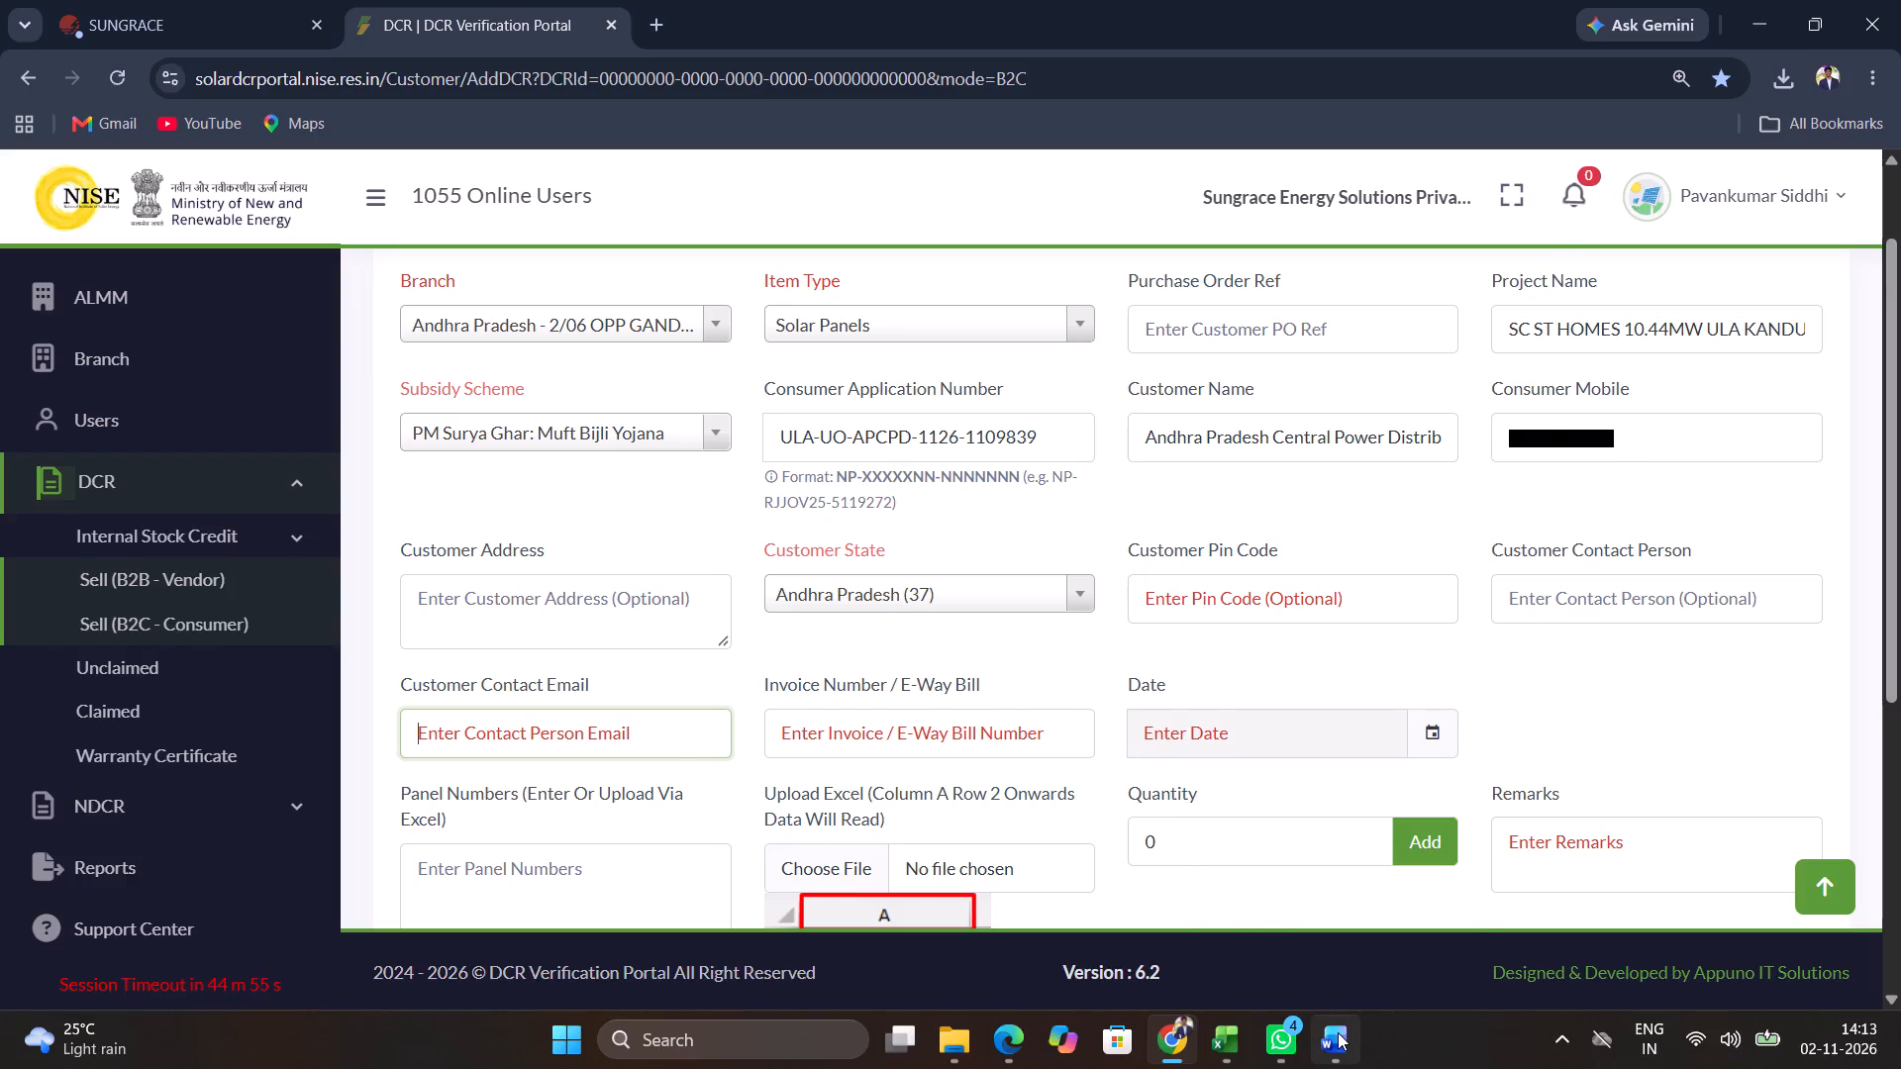
left_click(1346, 962)
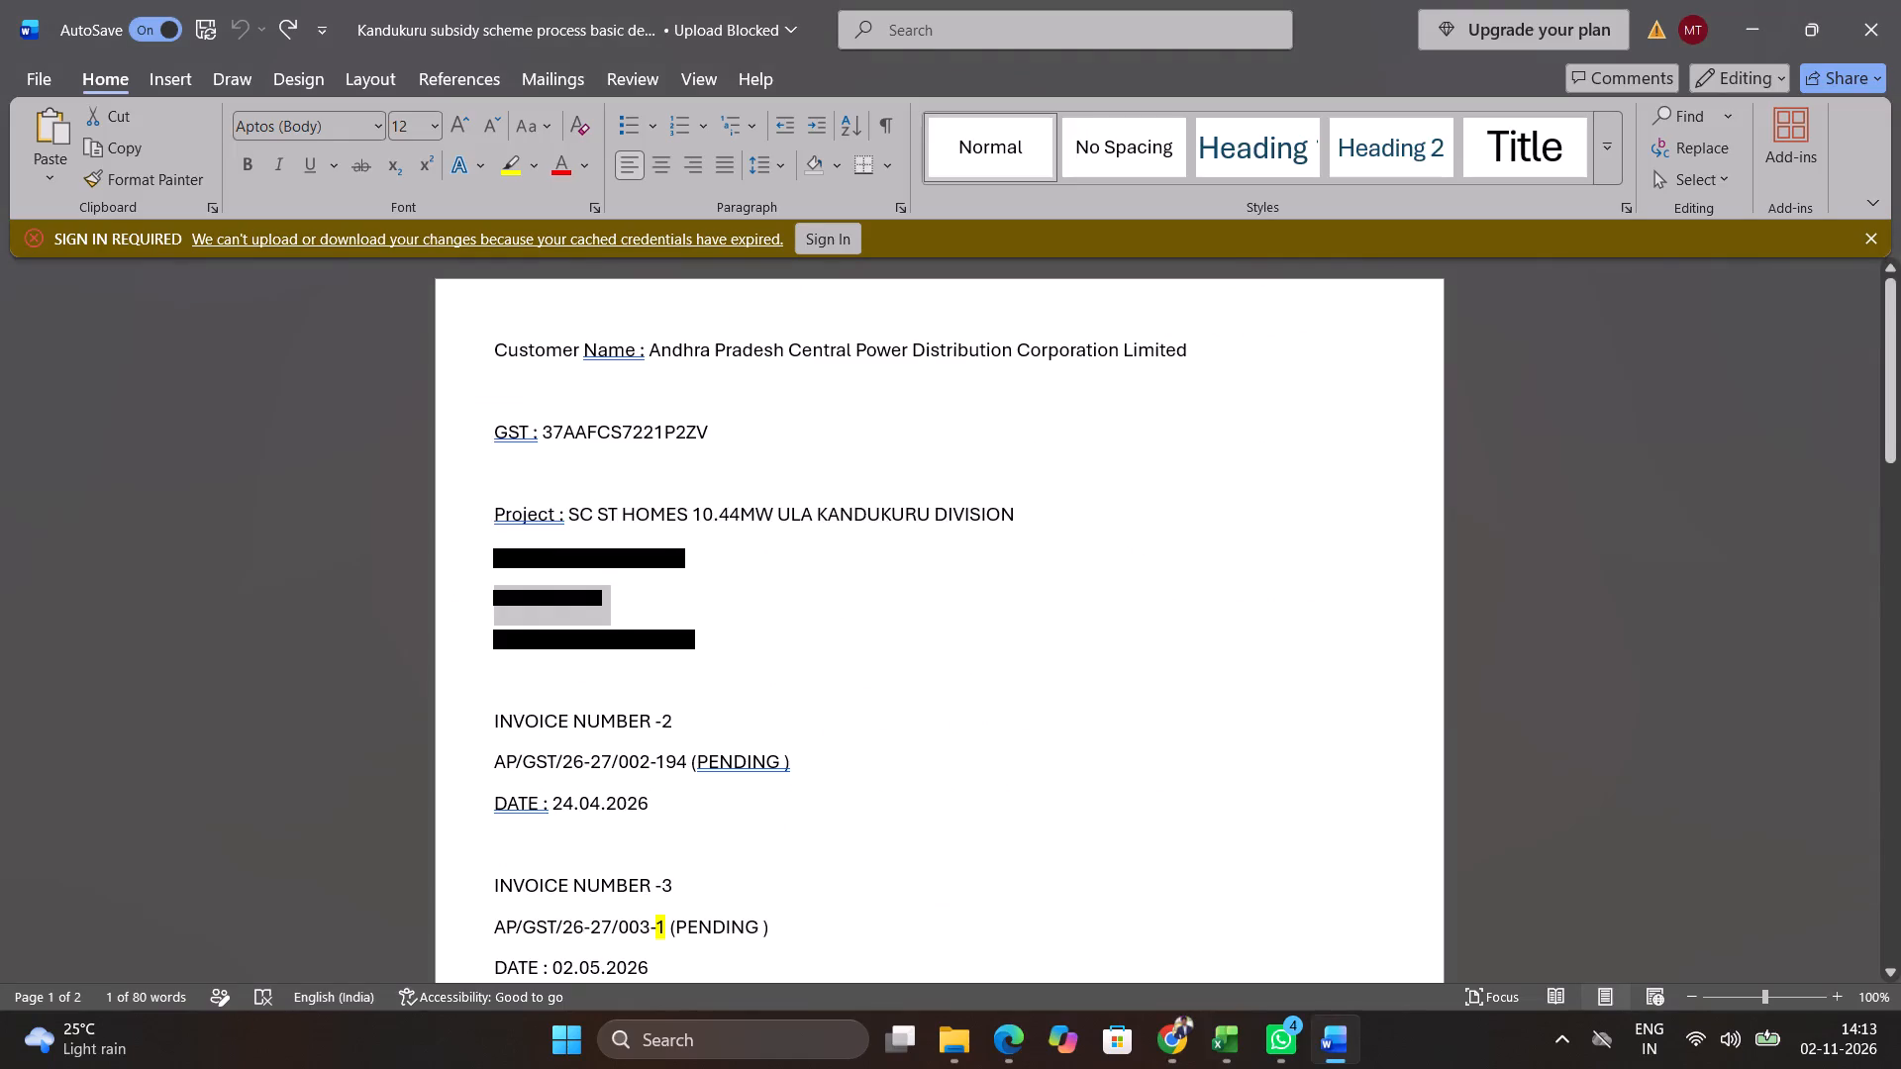
left_click_drag(719, 563, 455, 565)
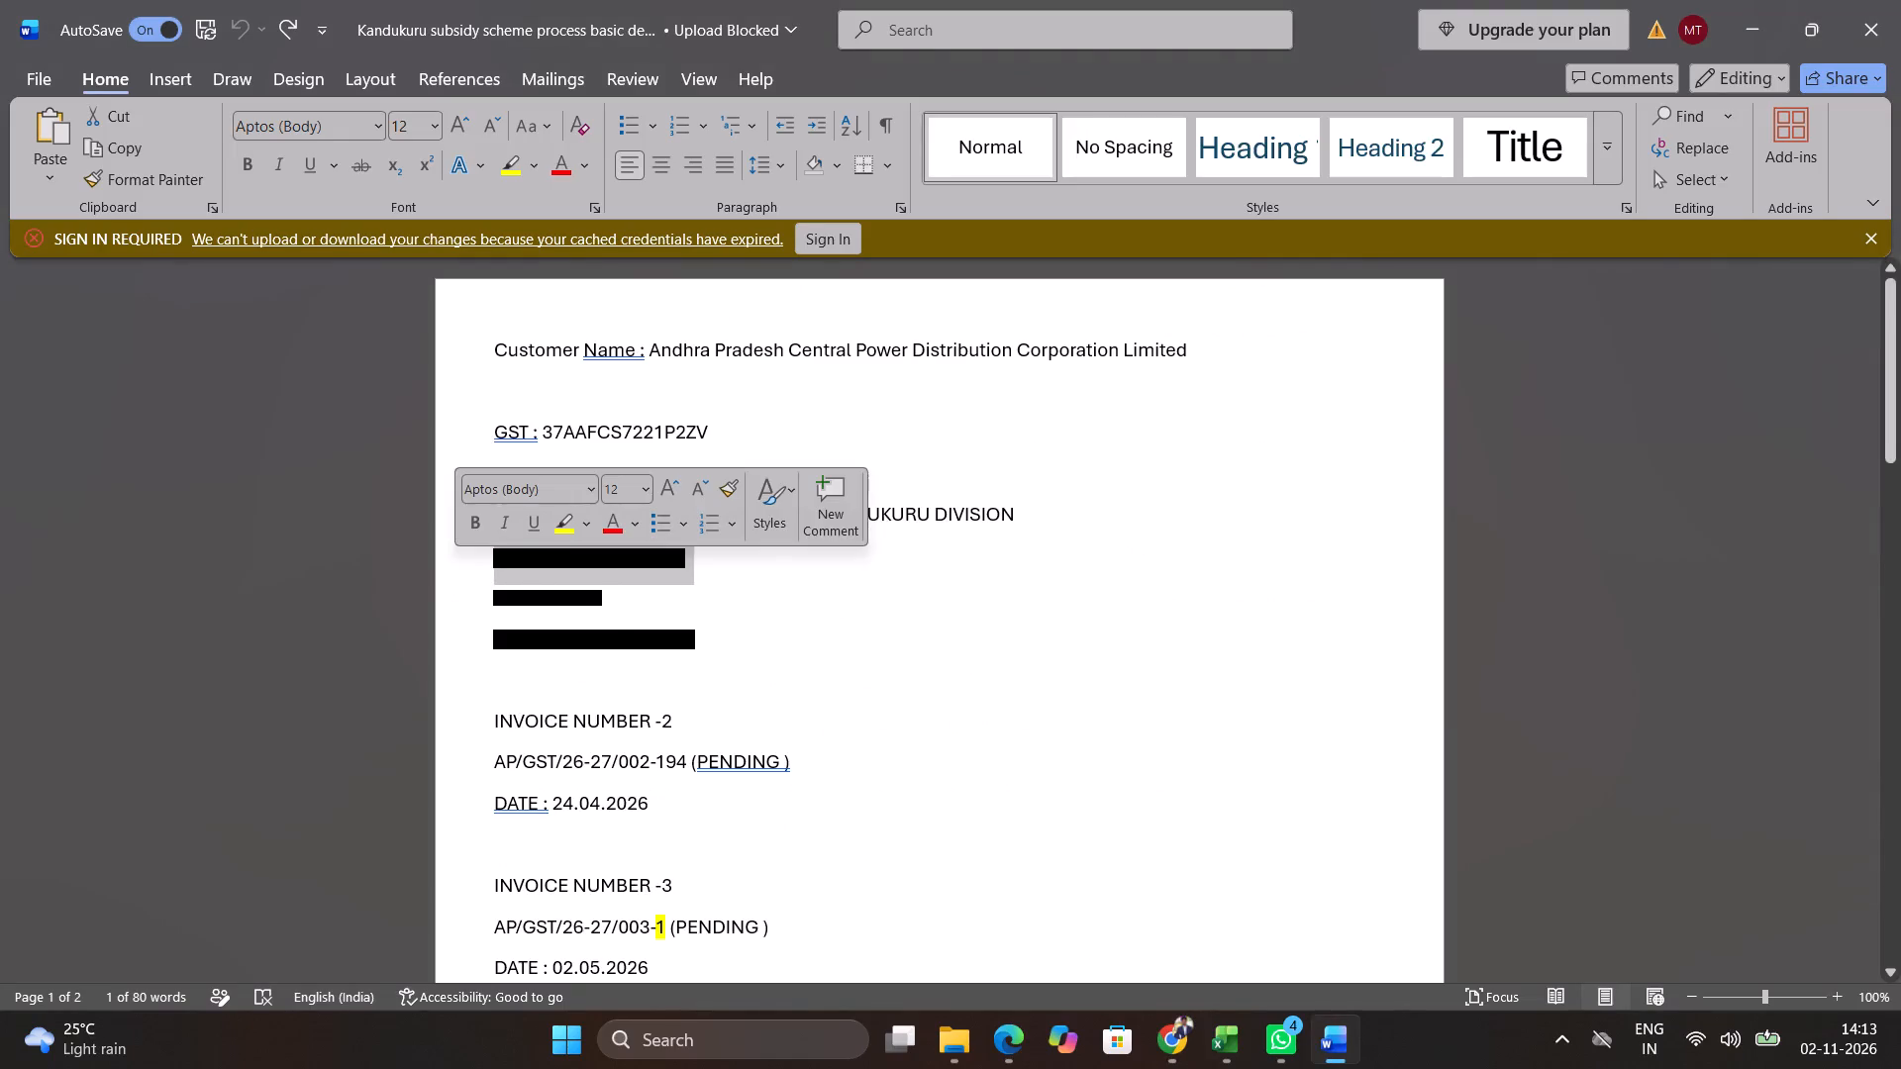
key("ctrl+c")
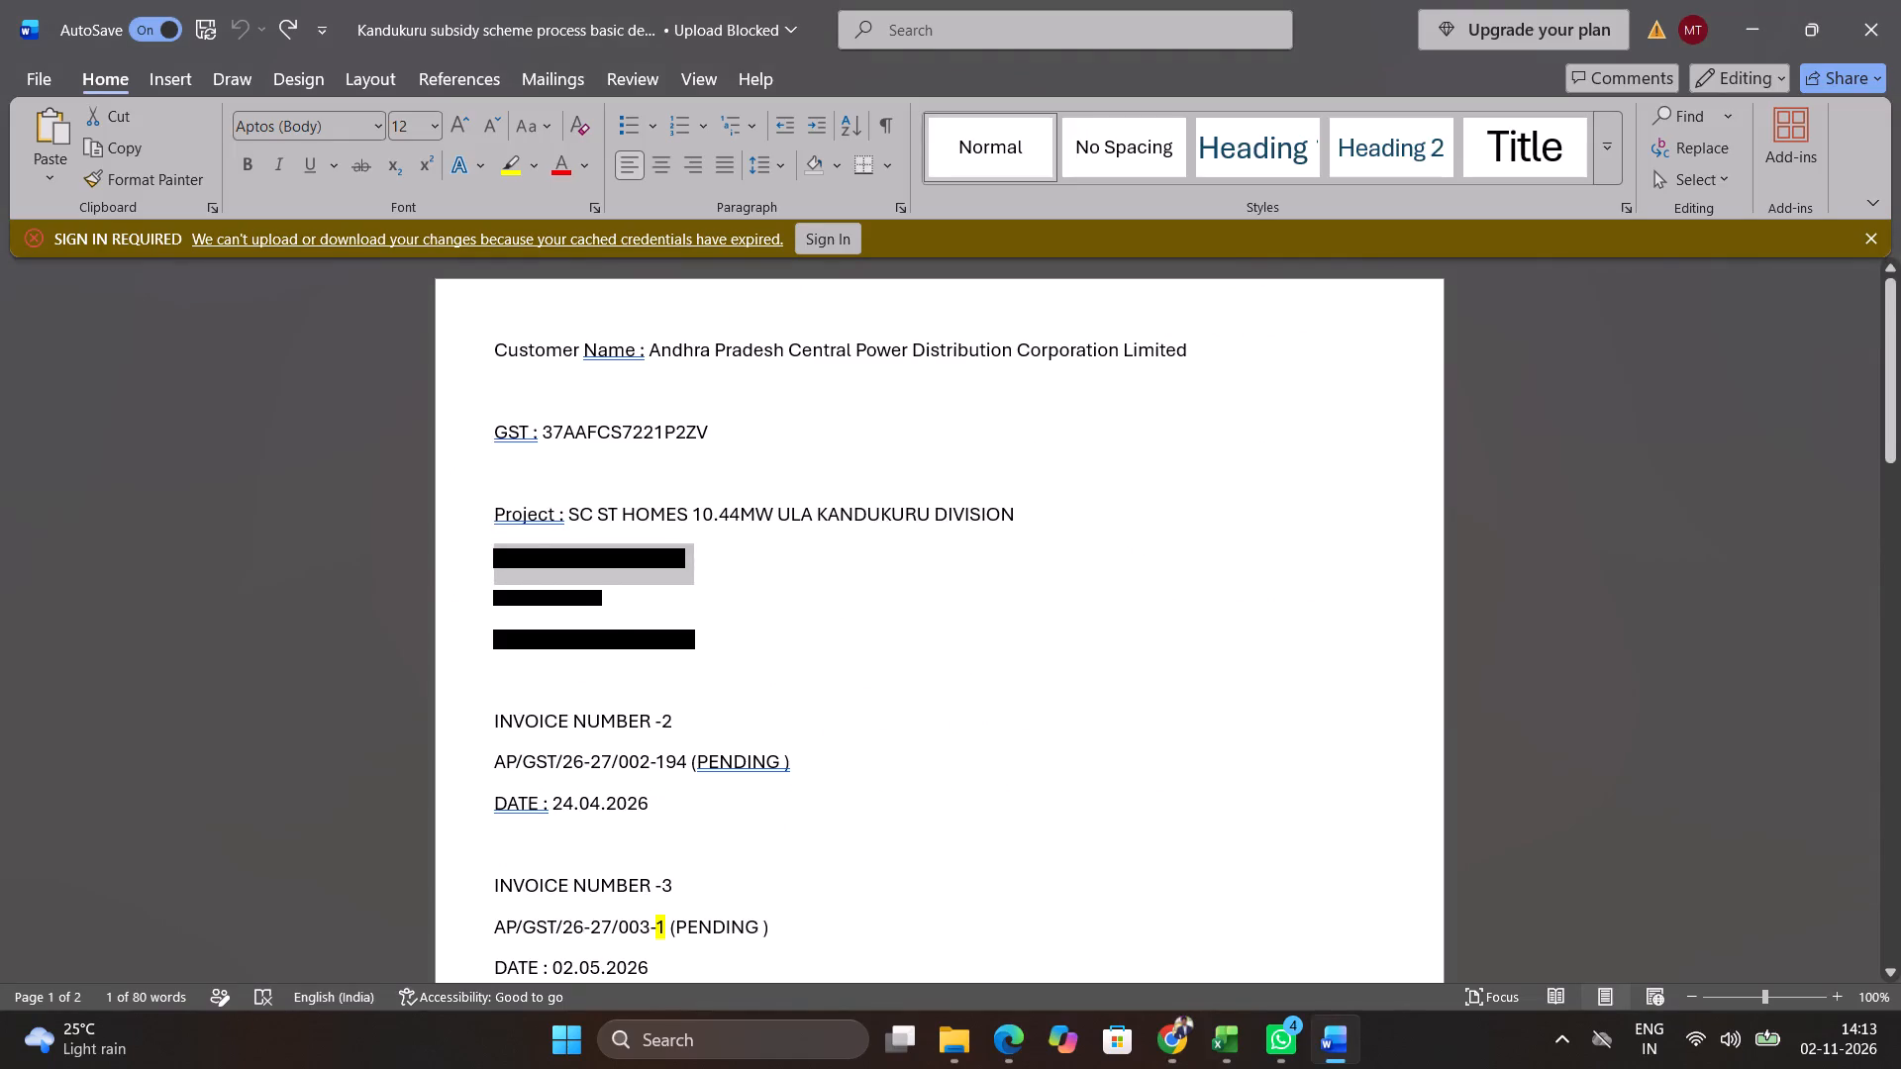
left_click_drag(1151, 967, 1138, 973)
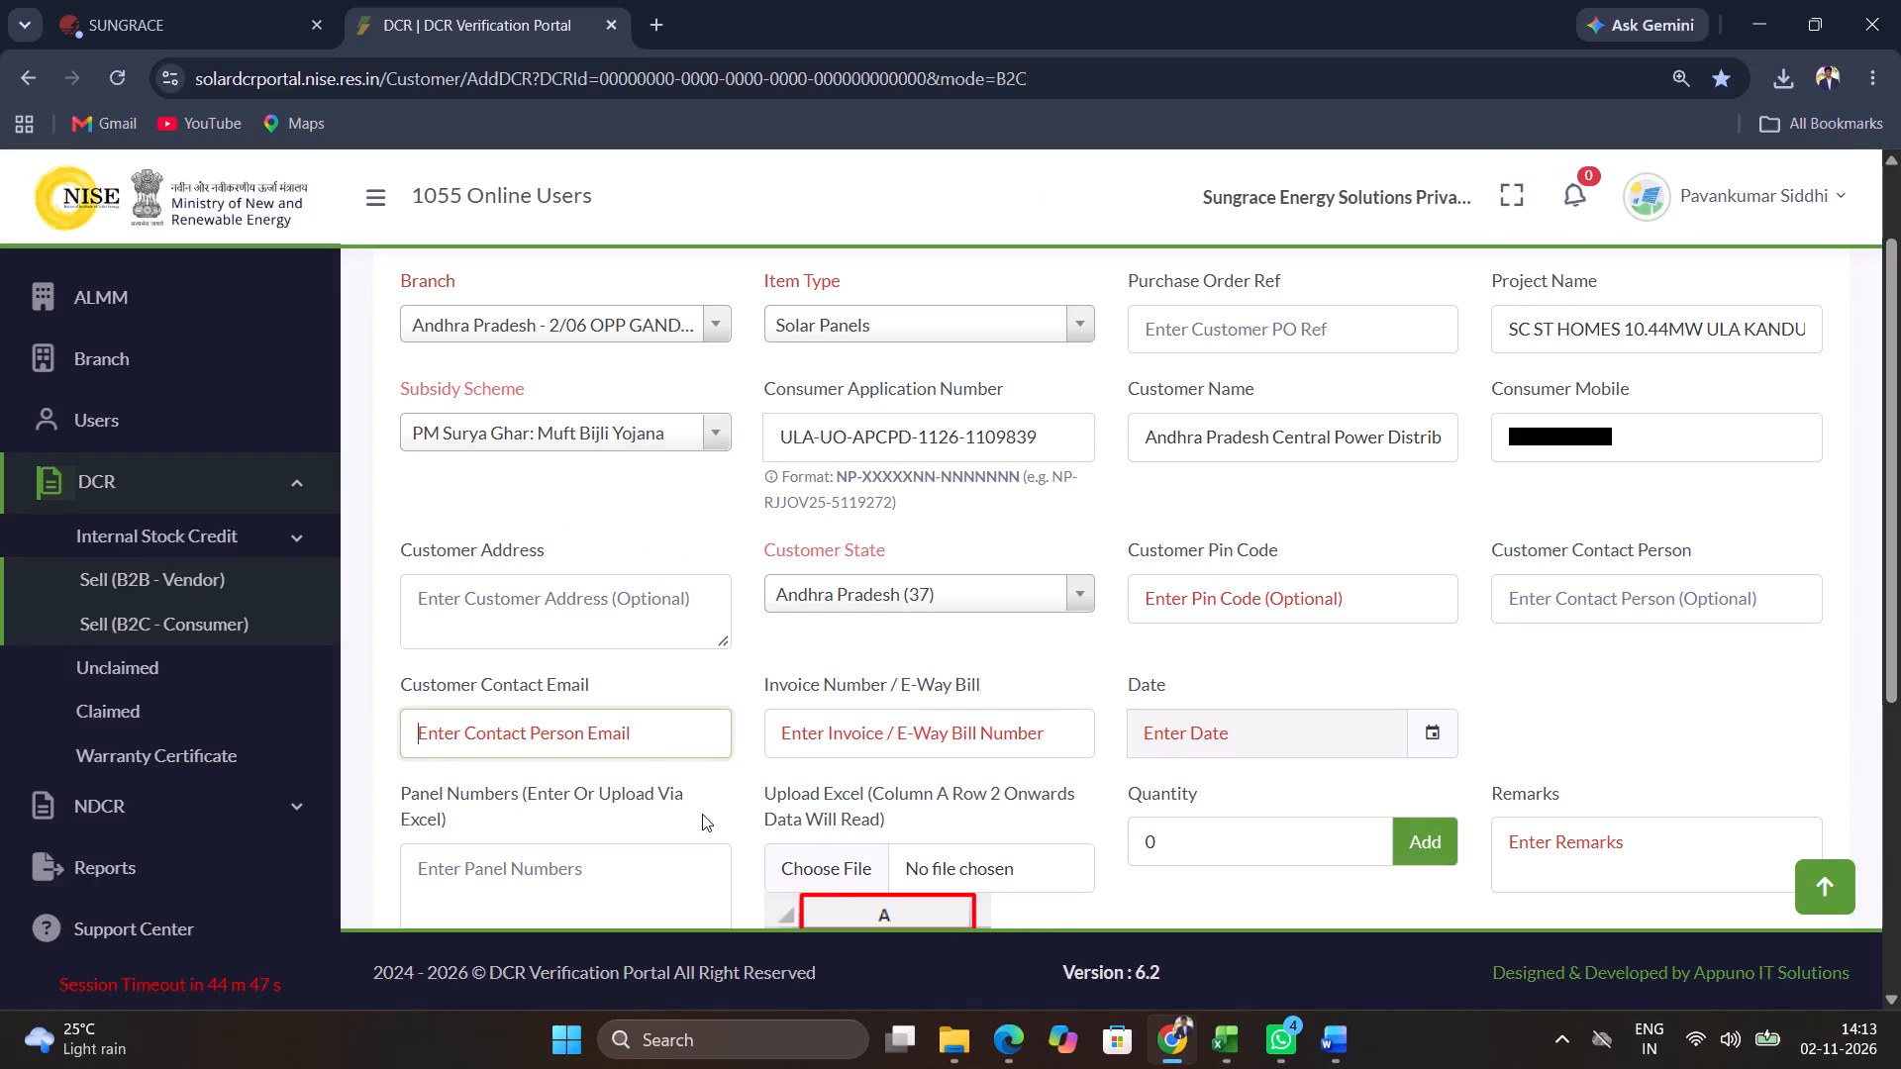
key("ctrl+v")
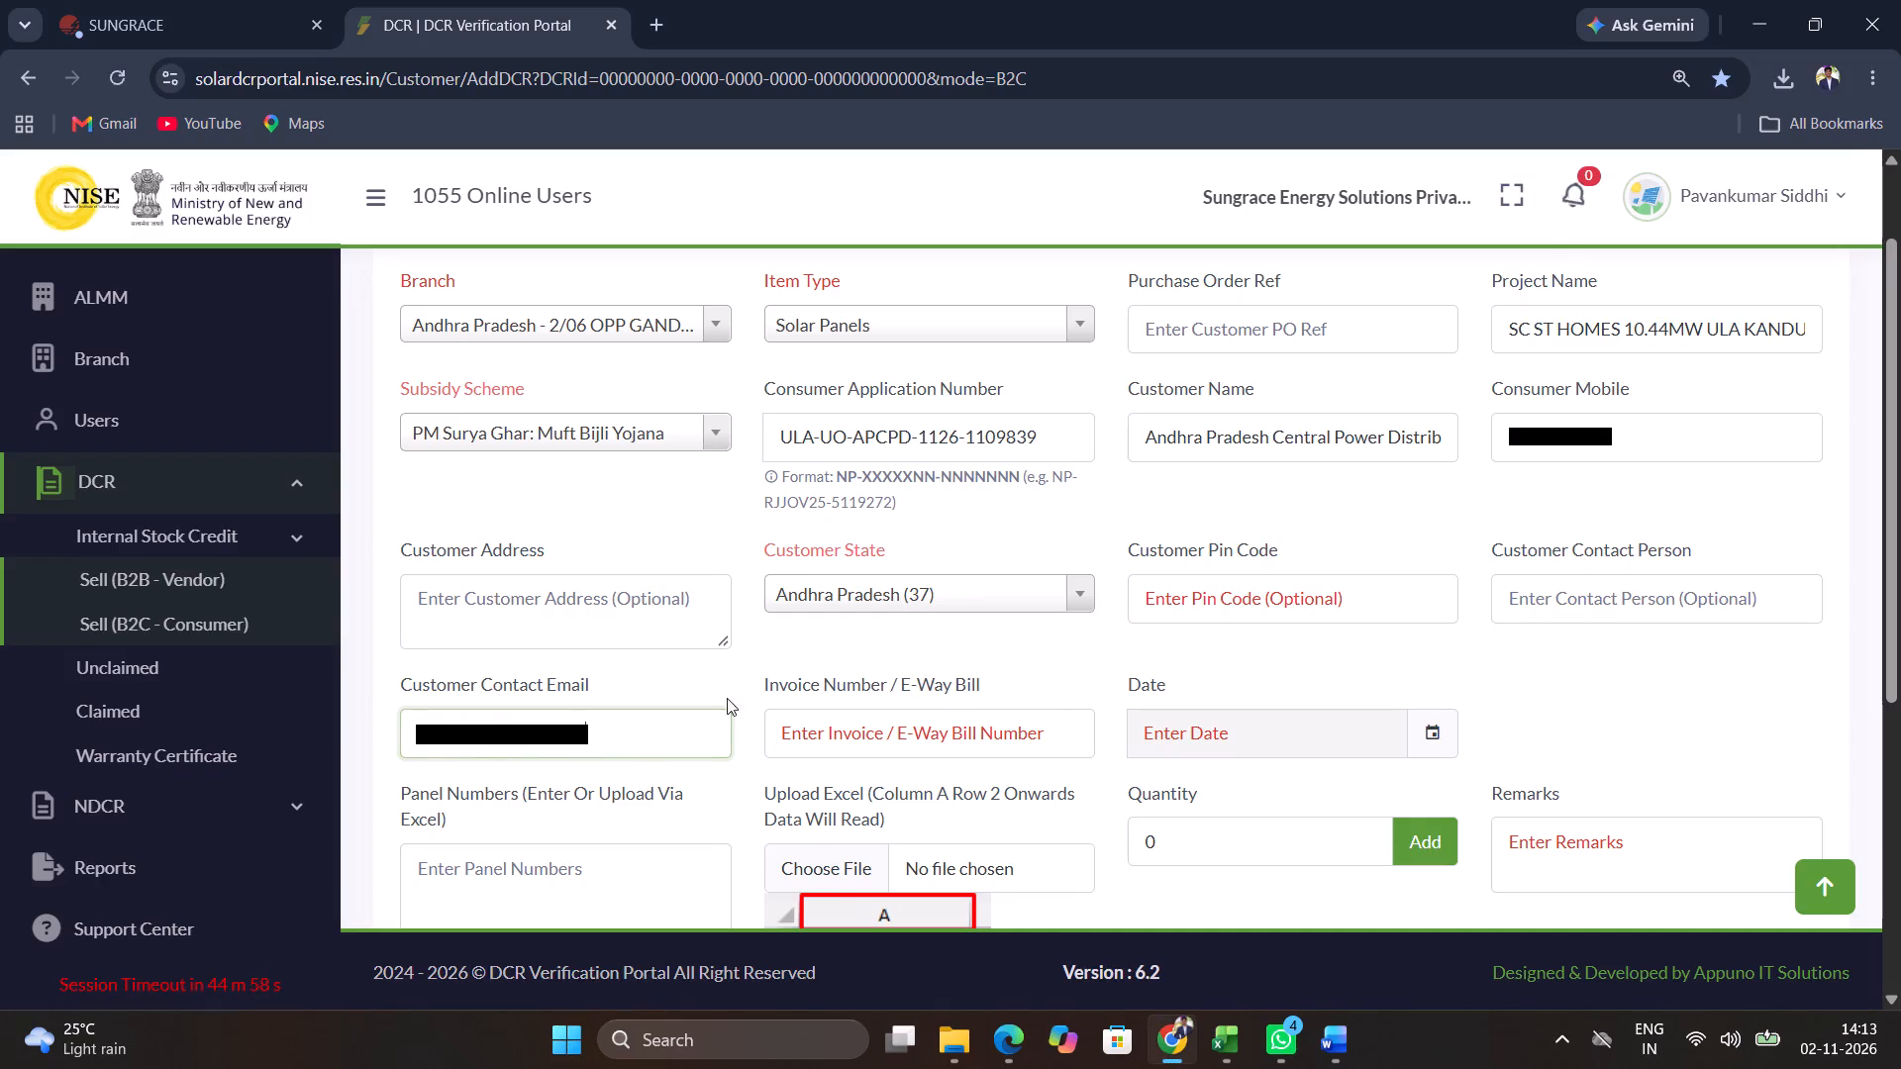
Copy the invoice number 9 prefix AP/GST/26-27/009- from the Word document into the sale's invoice number and complete it with 334.
left_click(808, 713)
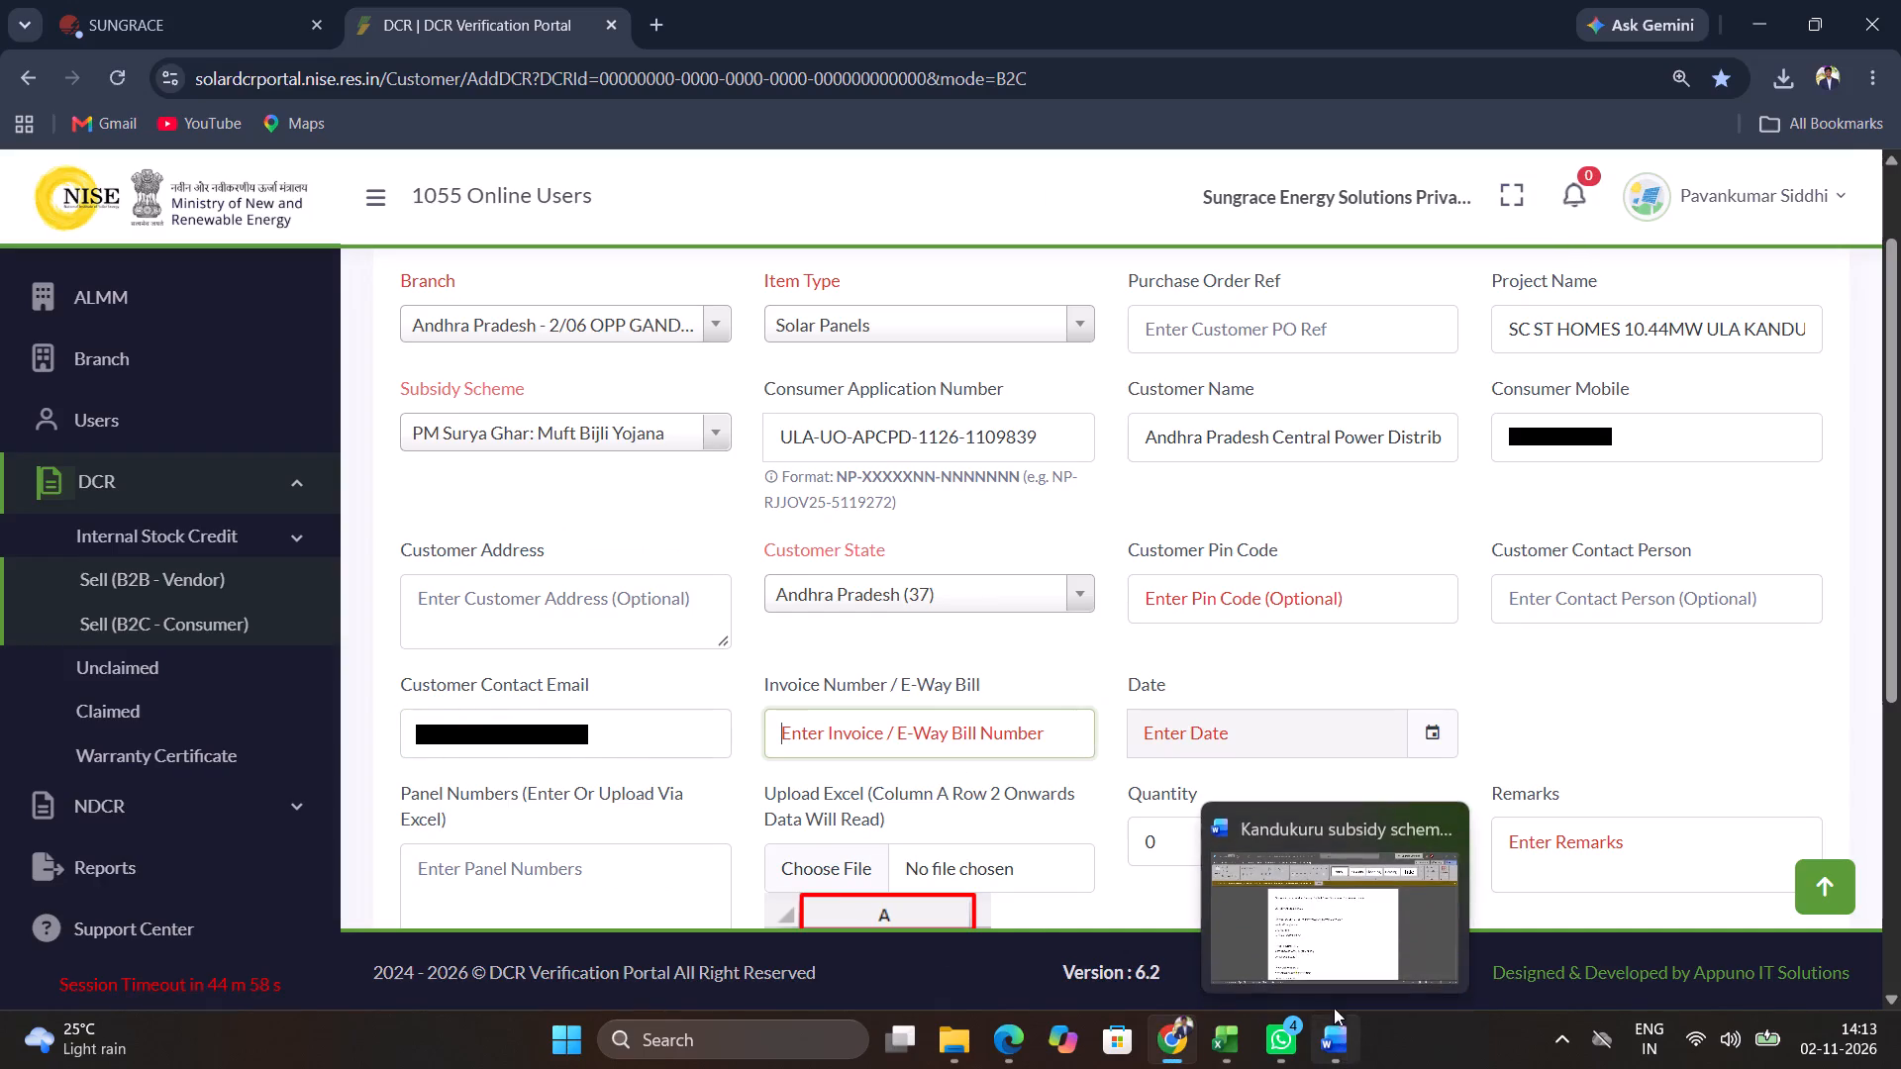
left_click(1333, 1006)
left_click(1272, 963)
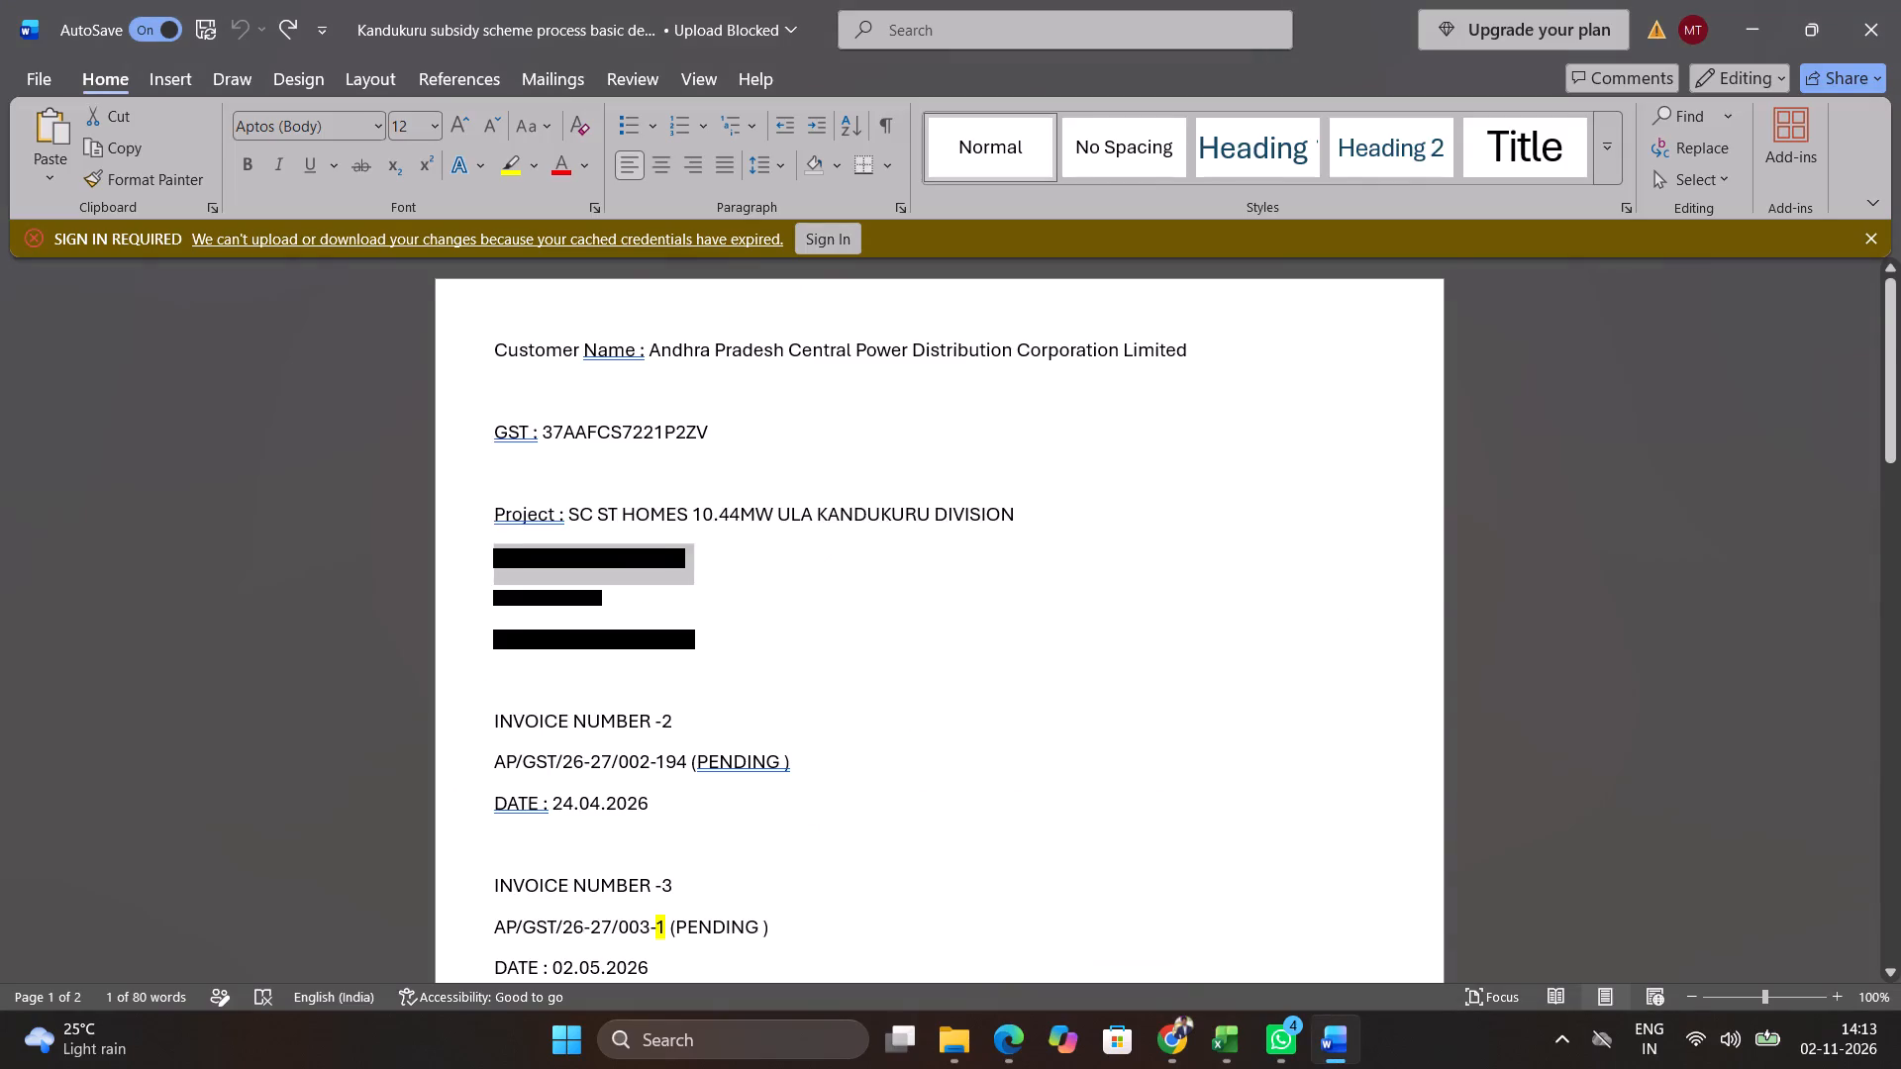
scroll(1004, 785, "down", 5)
scroll(700, 744, "down", 4)
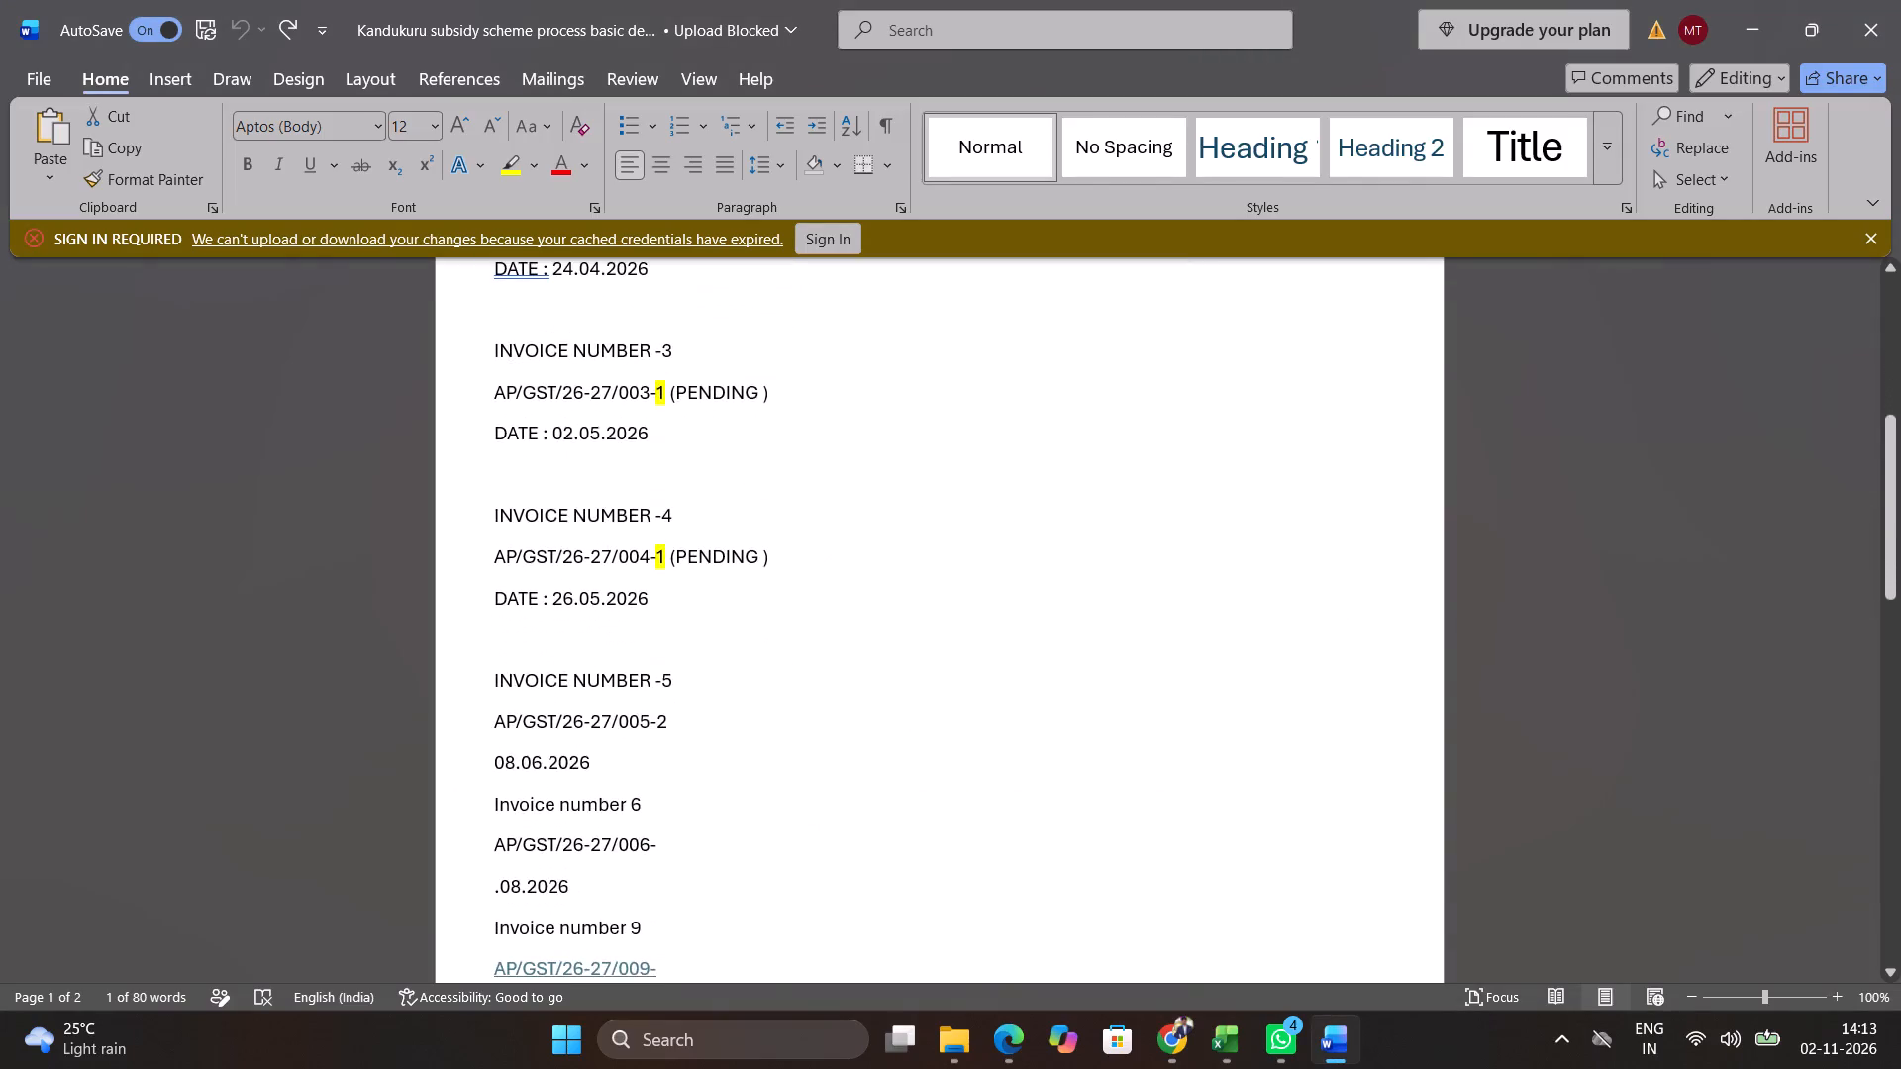
scroll(669, 836, "down", 2)
left_click_drag(669, 836, 431, 861)
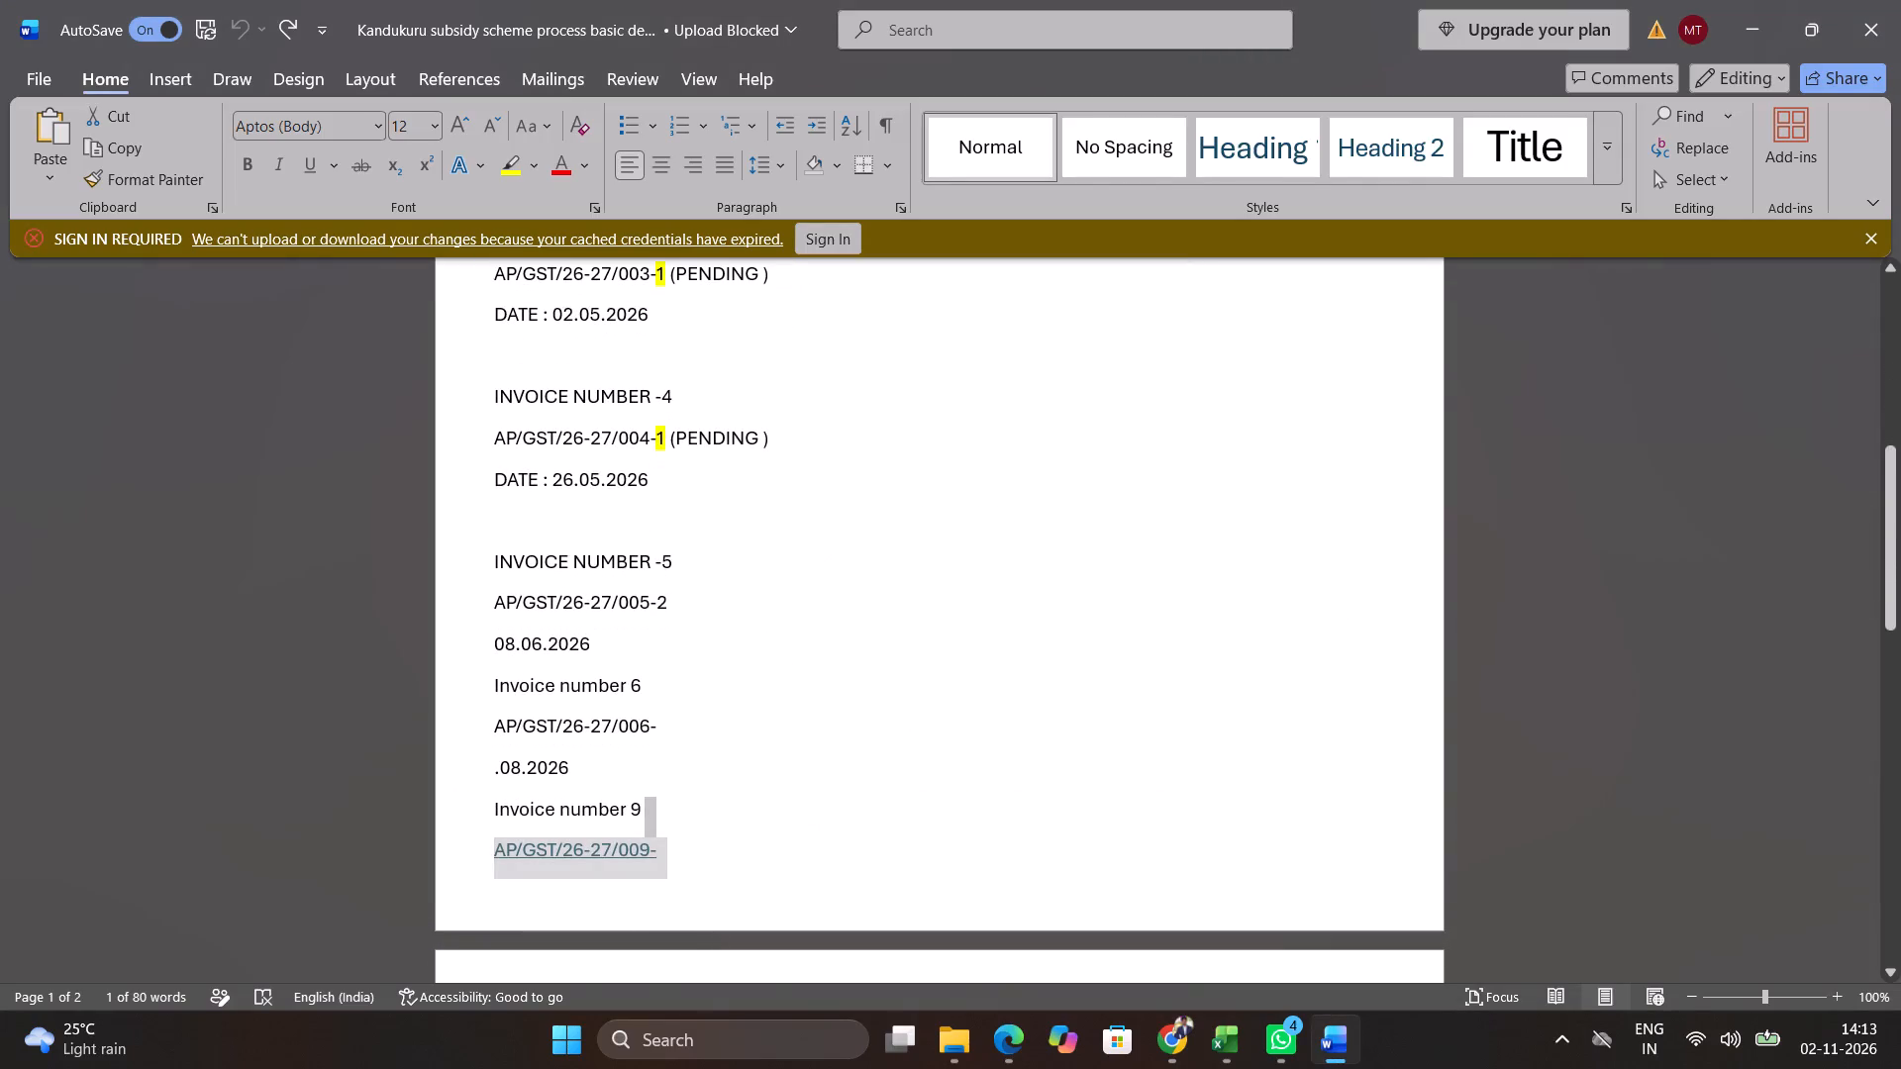
left_click_drag(431, 861, 655, 880)
left_click(655, 880)
left_click_drag(699, 844, 690, 847)
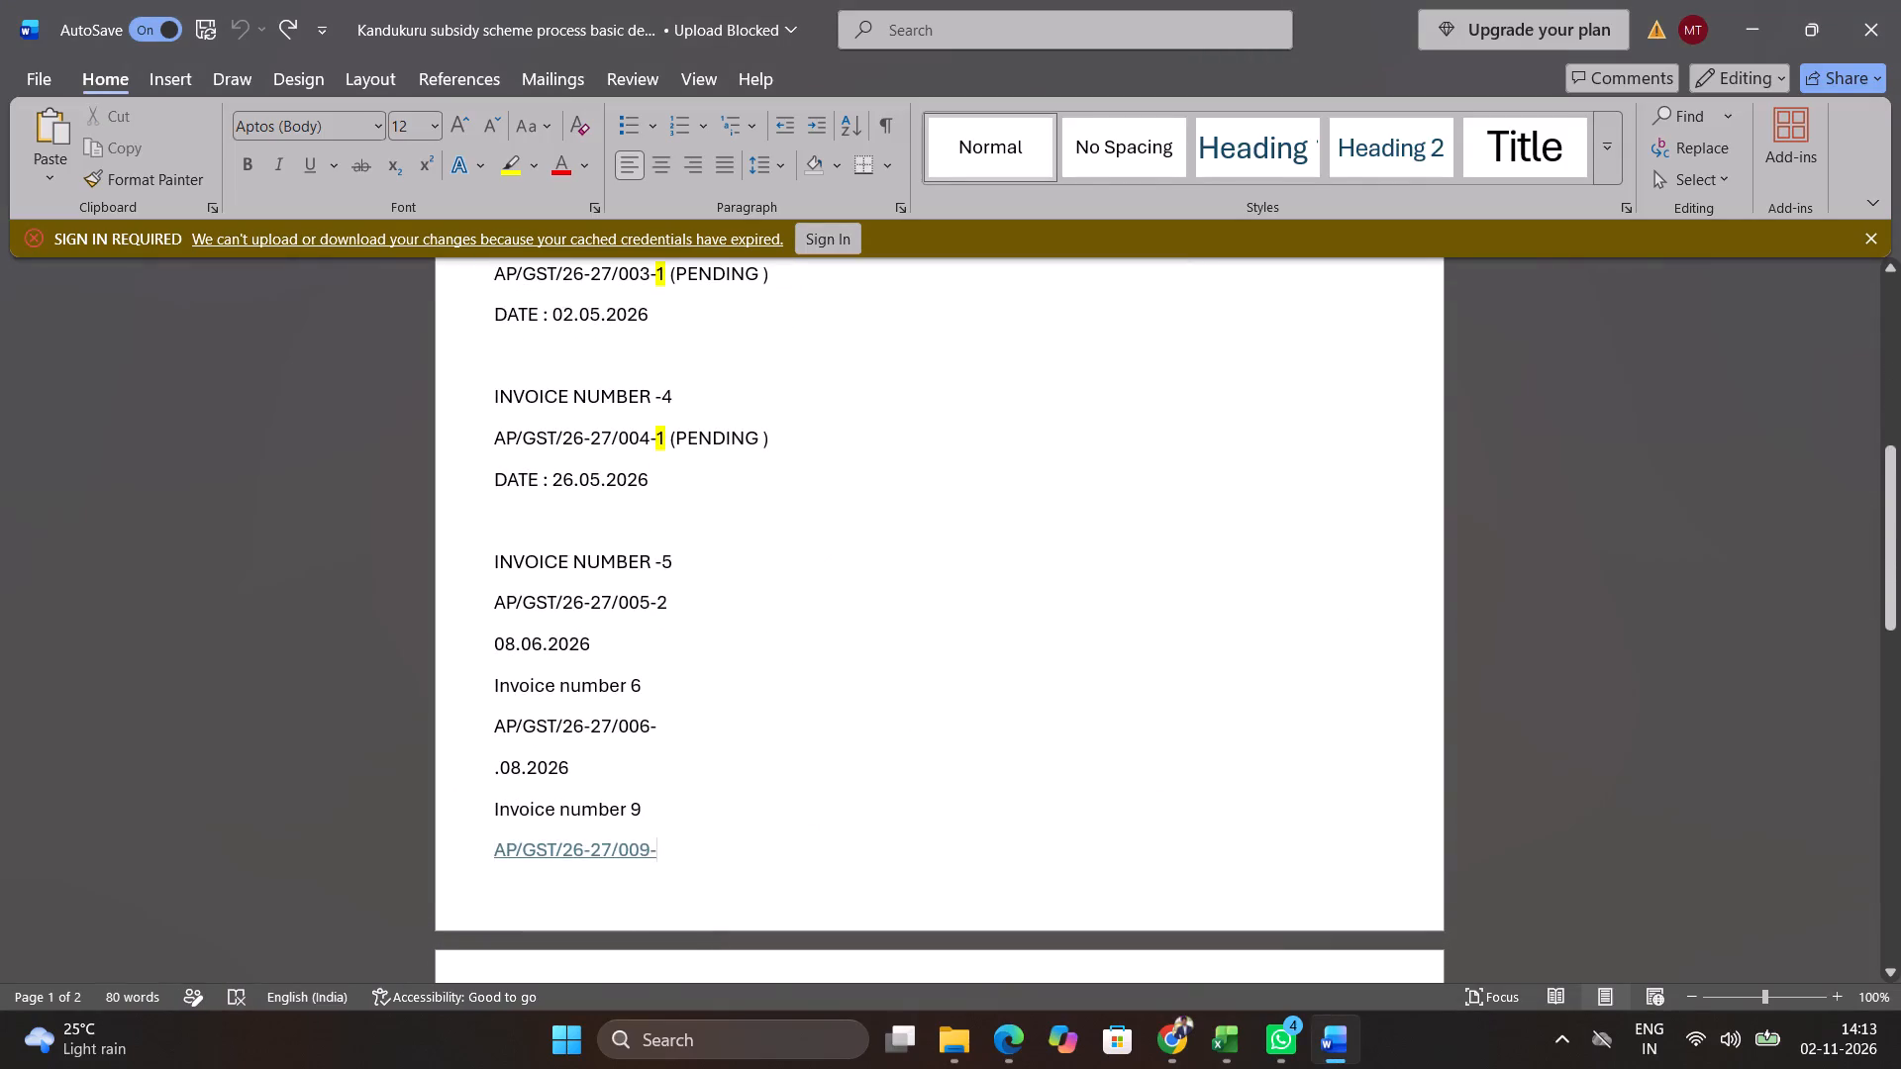
left_click_drag(690, 847, 411, 874)
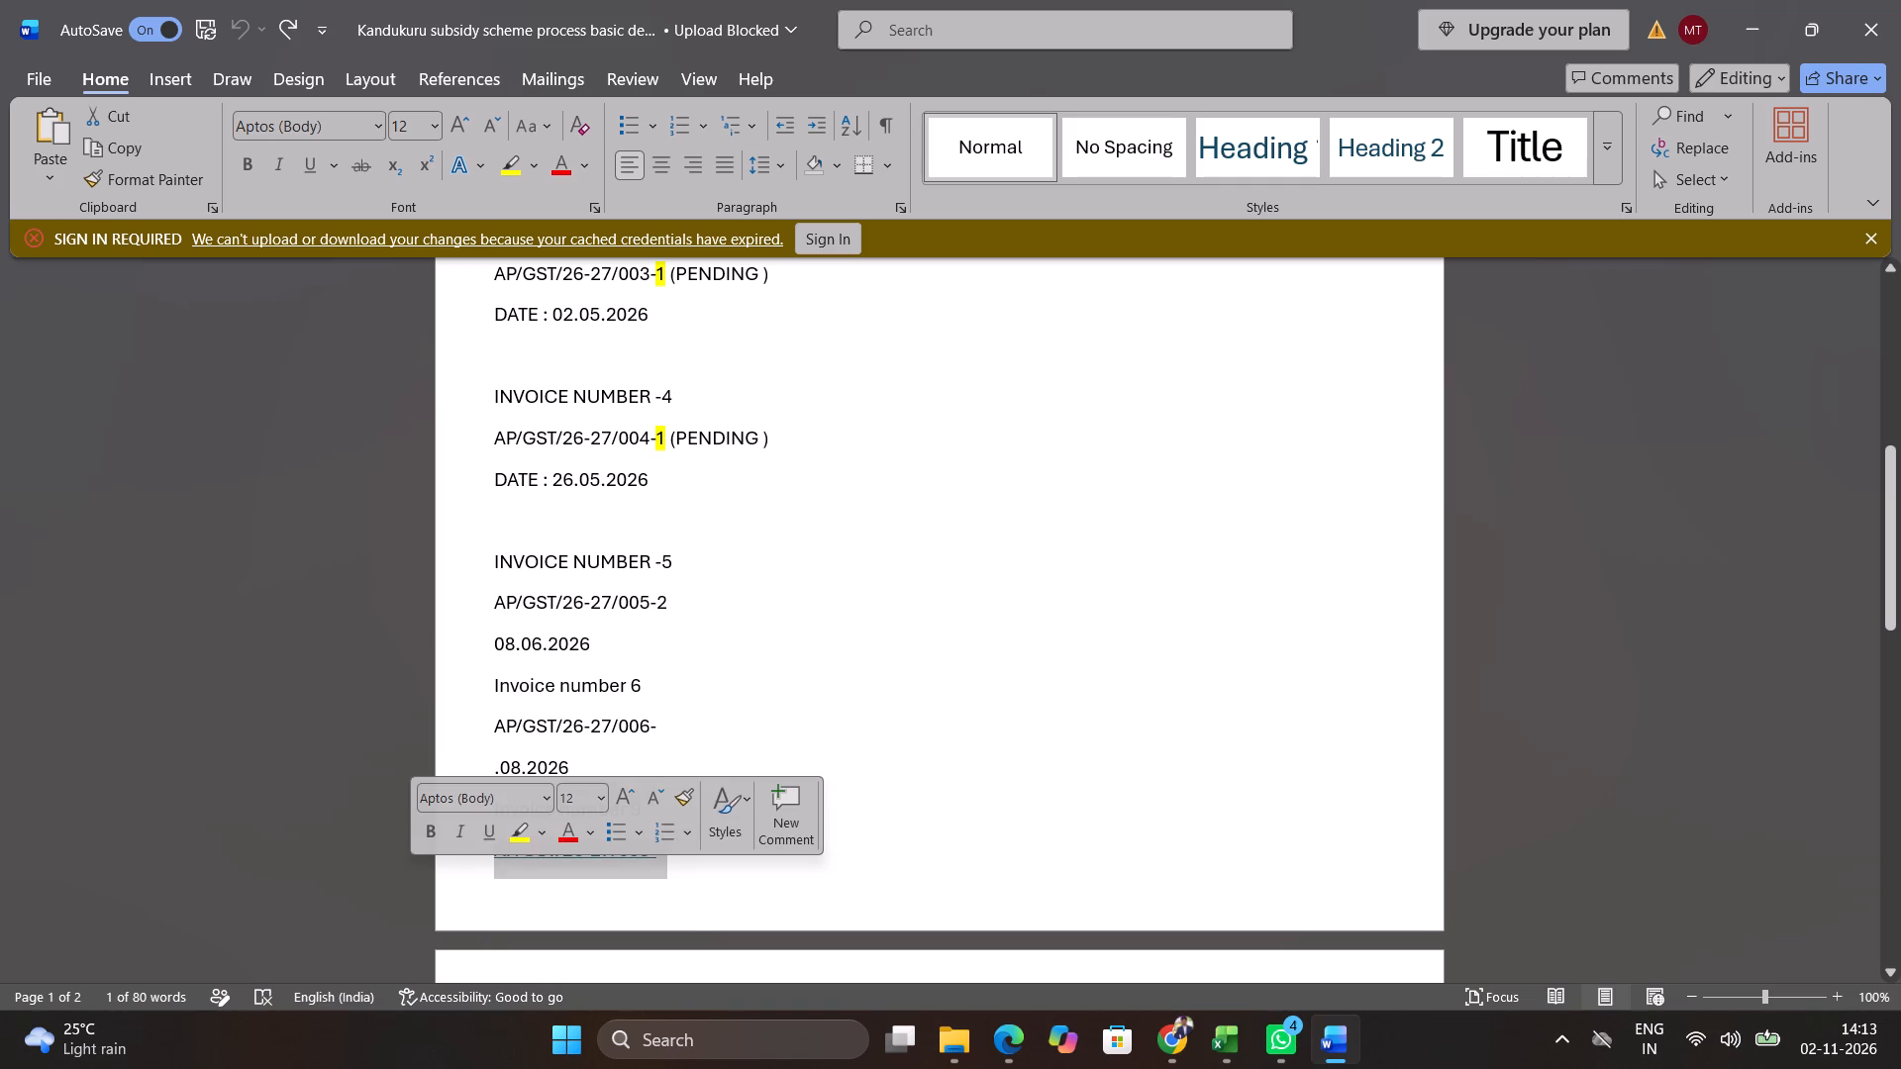
key("ctrl+c")
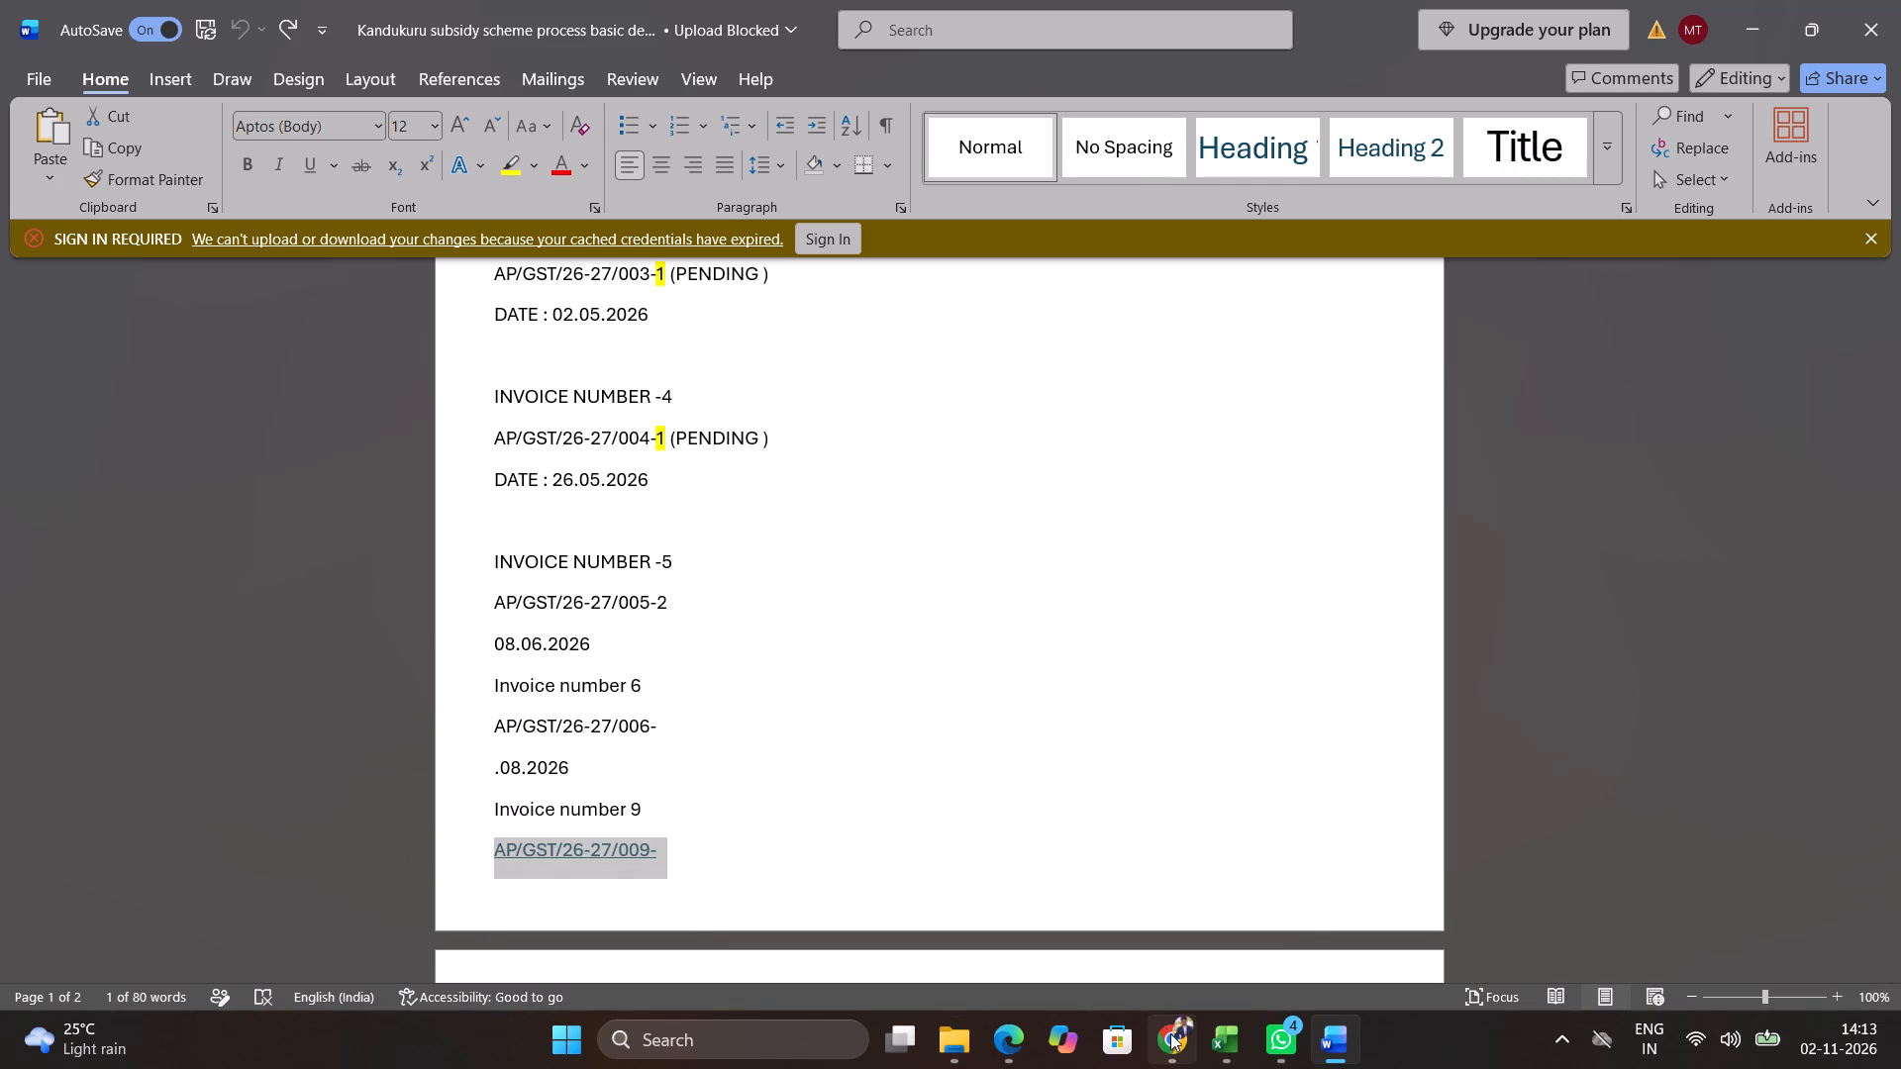
left_click(1159, 929)
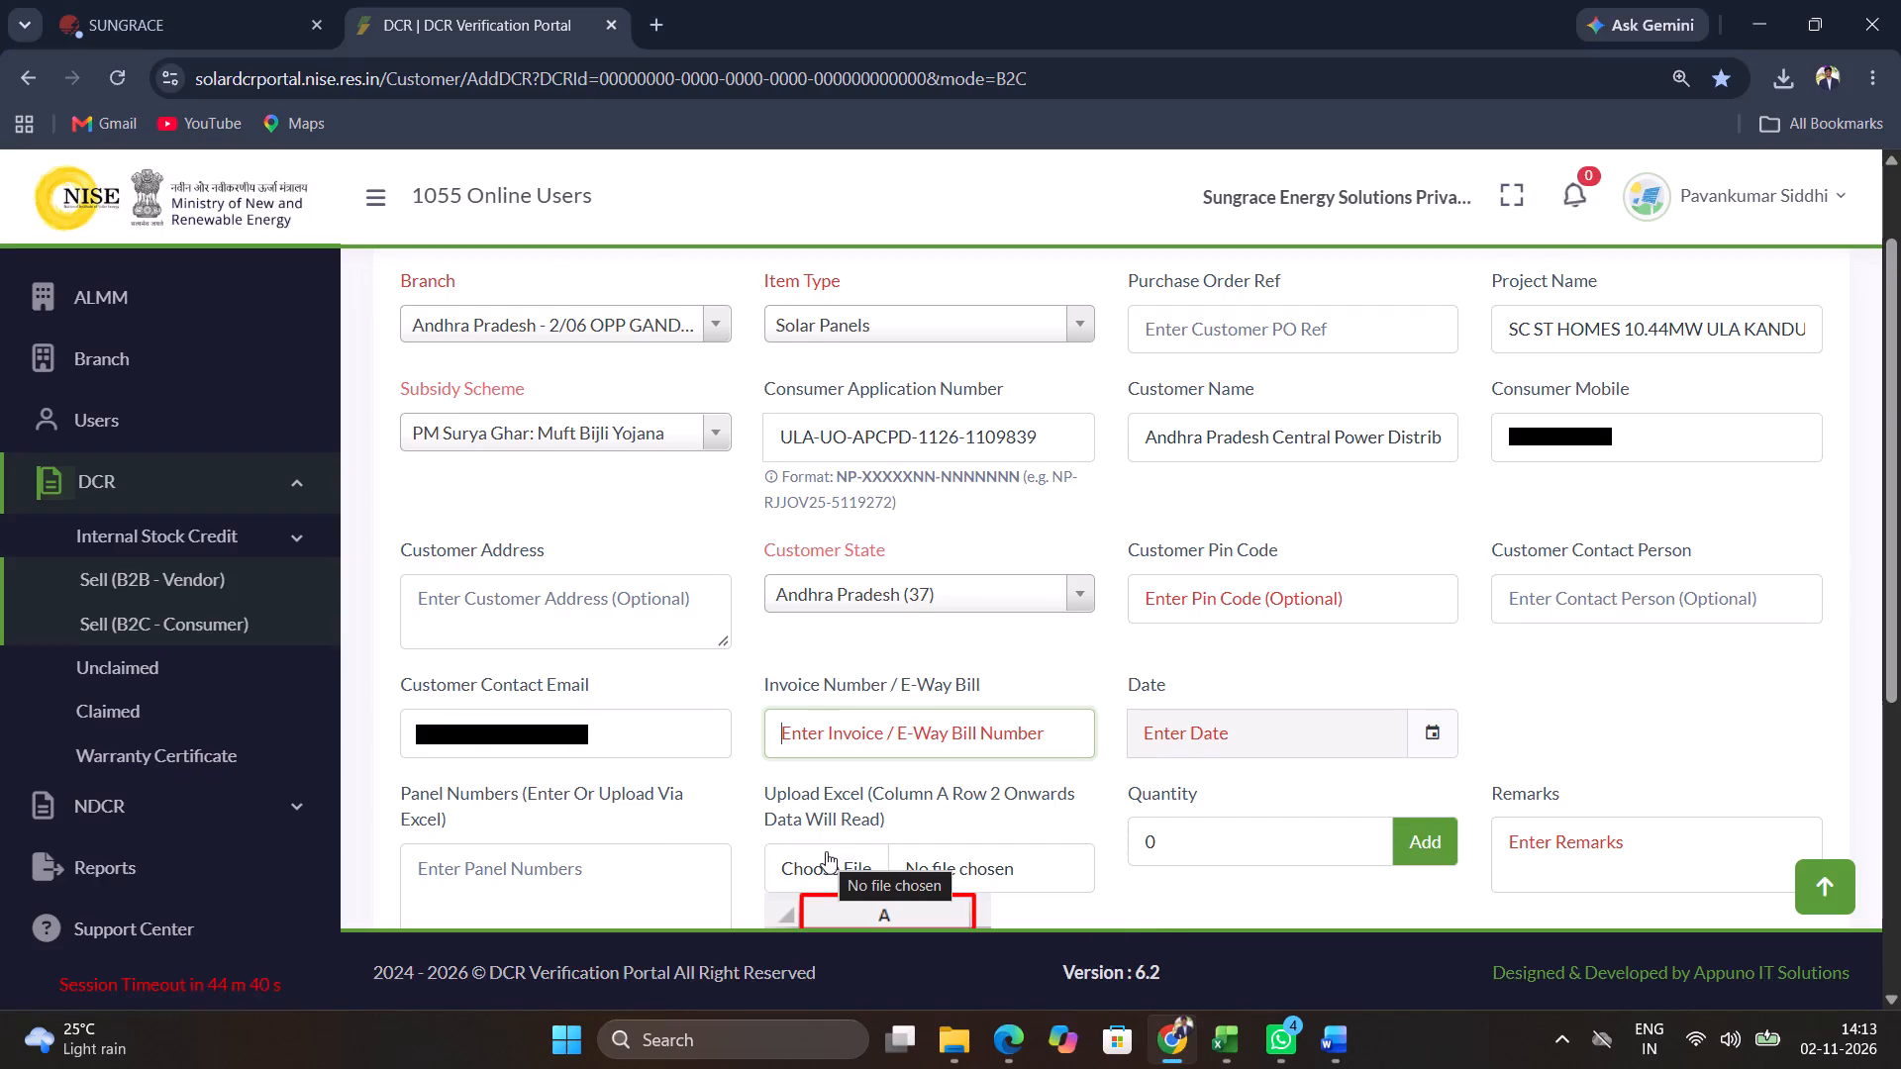
key("ctrl+v")
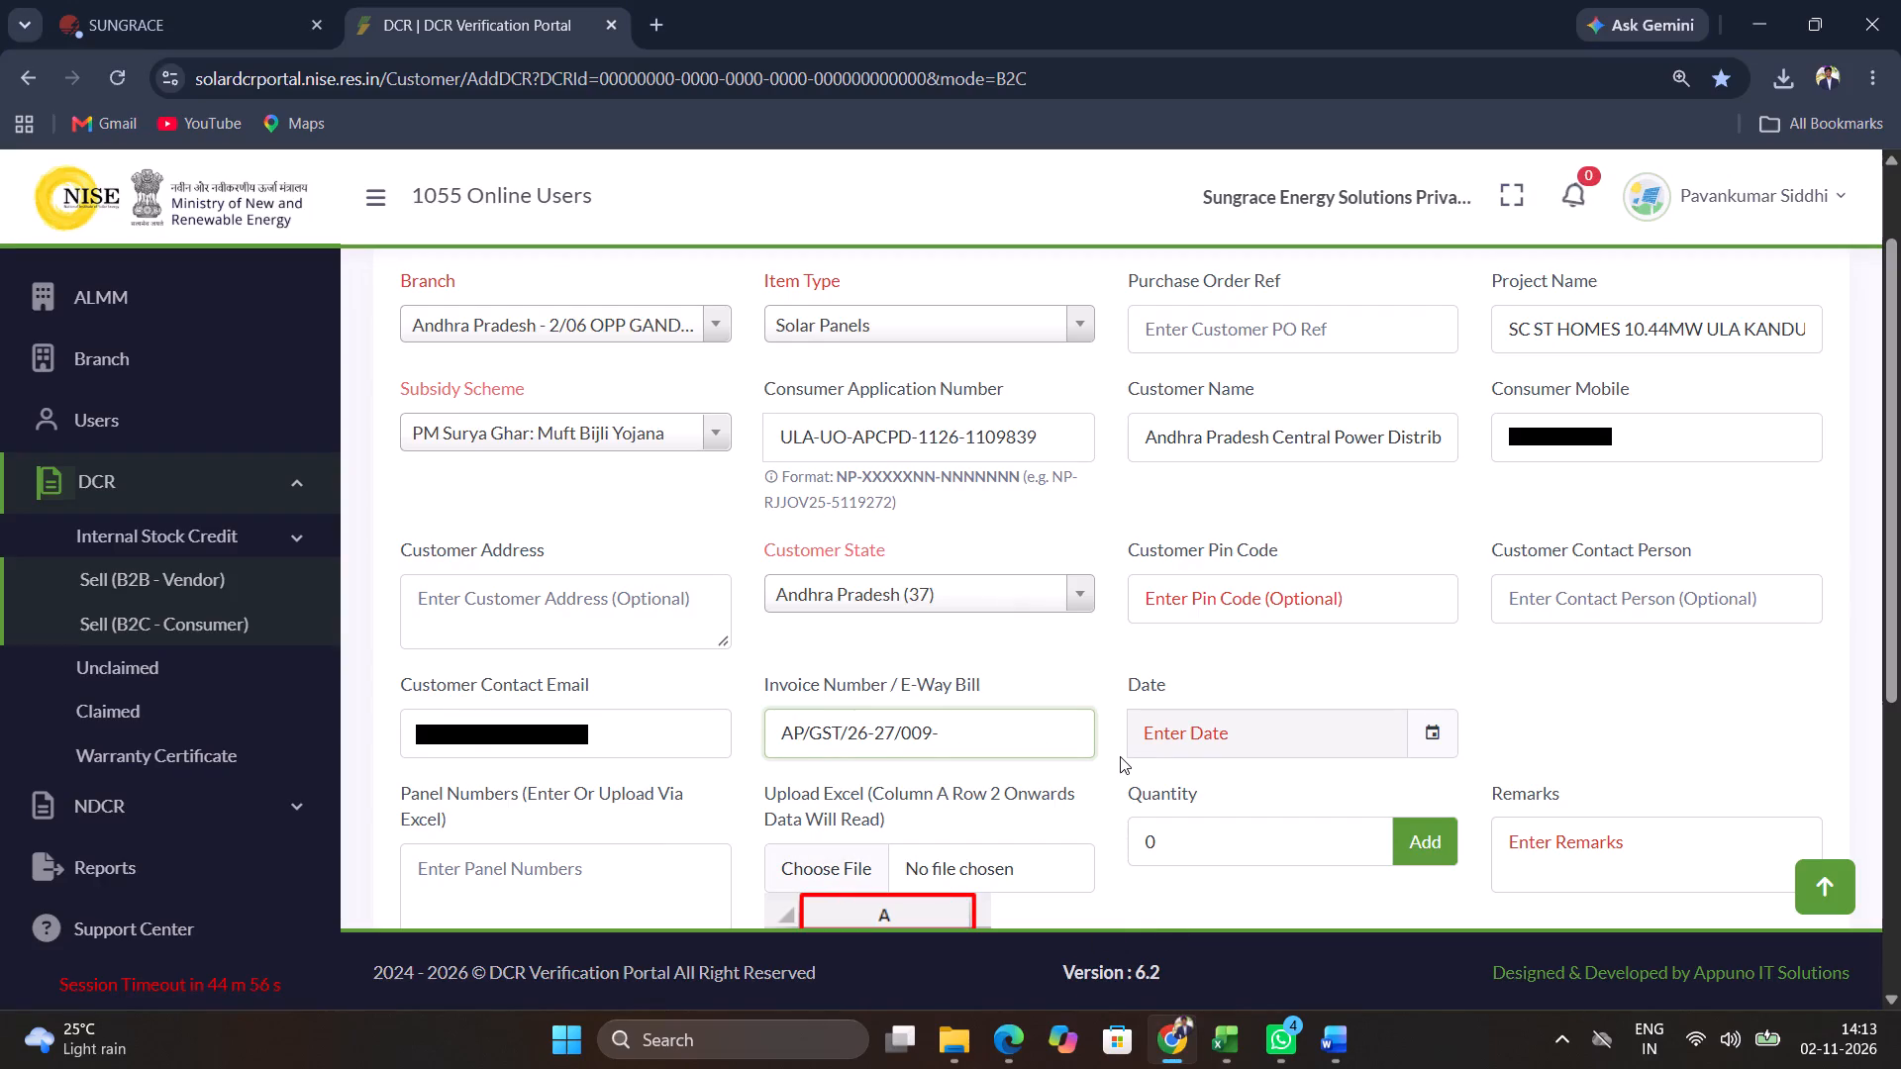
type("33")
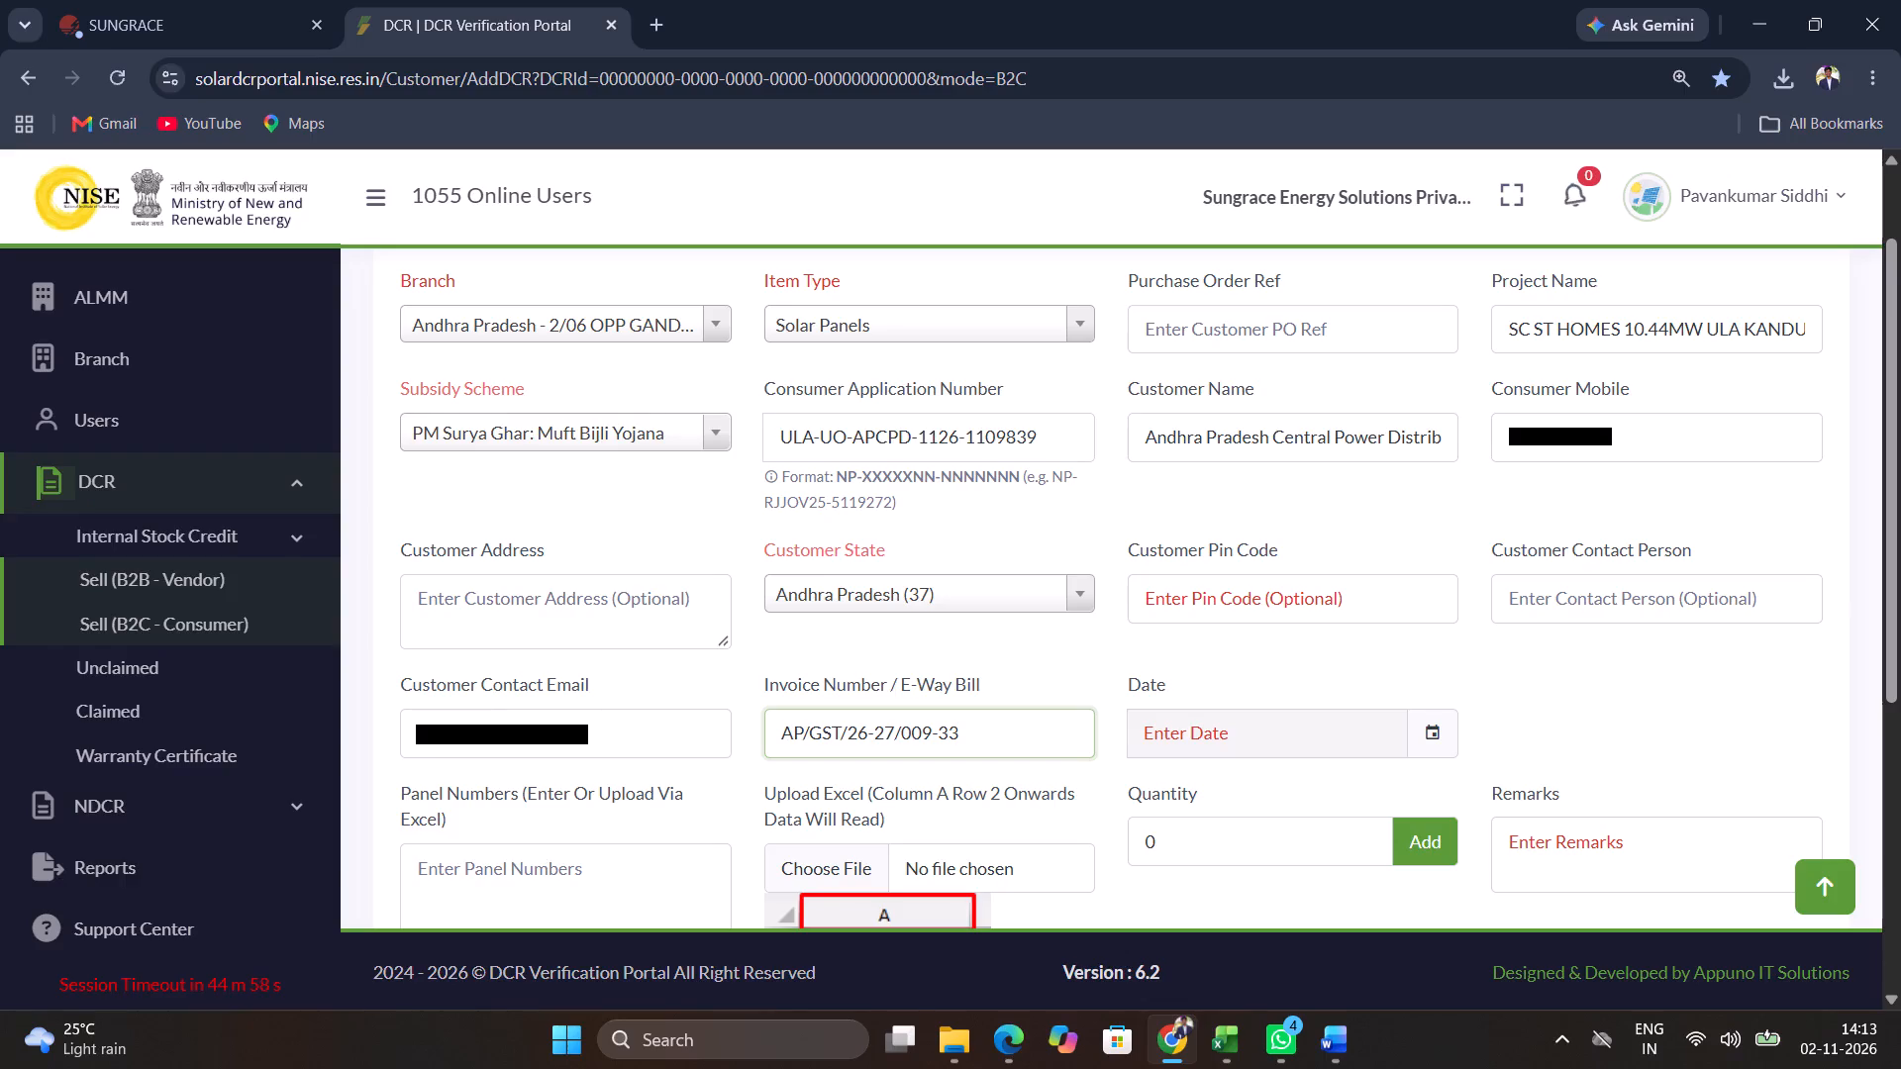
key("4")
Set the sale's date to 30-Sep-2026.
left_click(1262, 742)
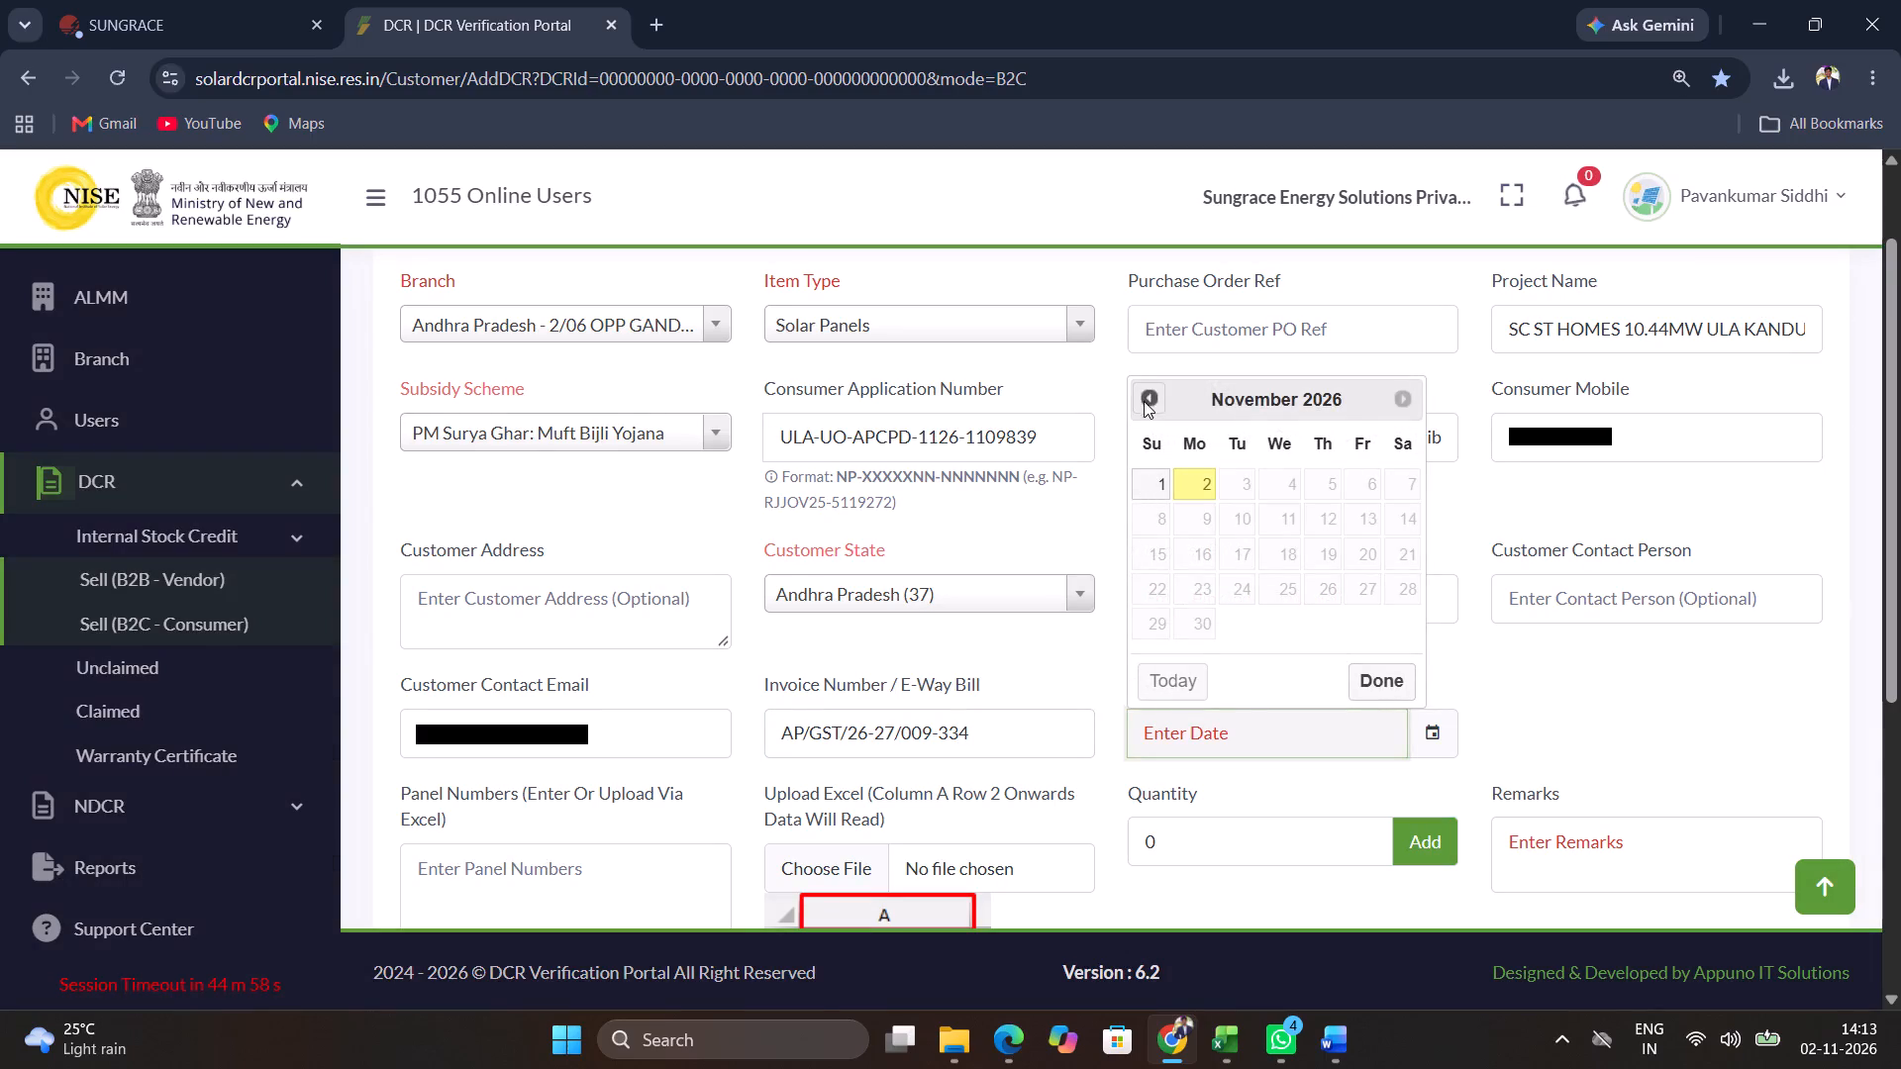
left_click(1147, 403)
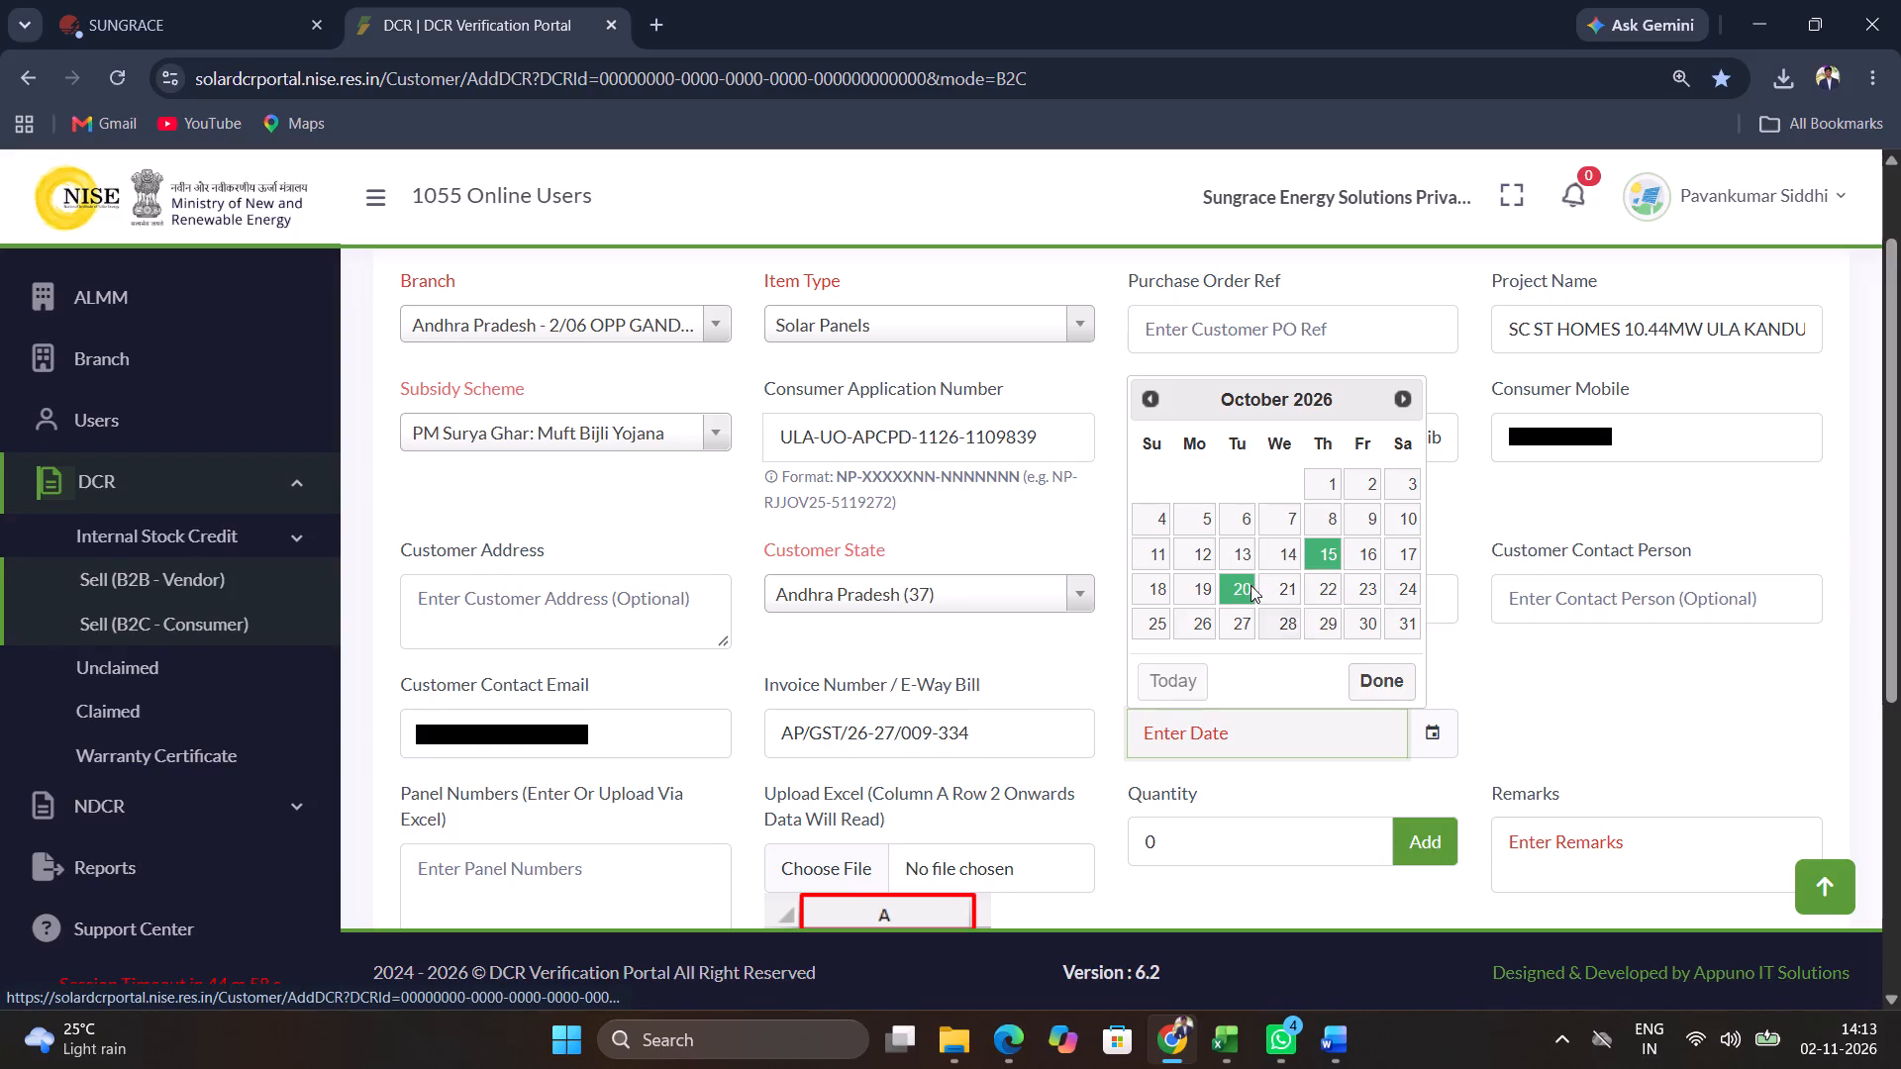
left_click(1141, 407)
left_click(1300, 626)
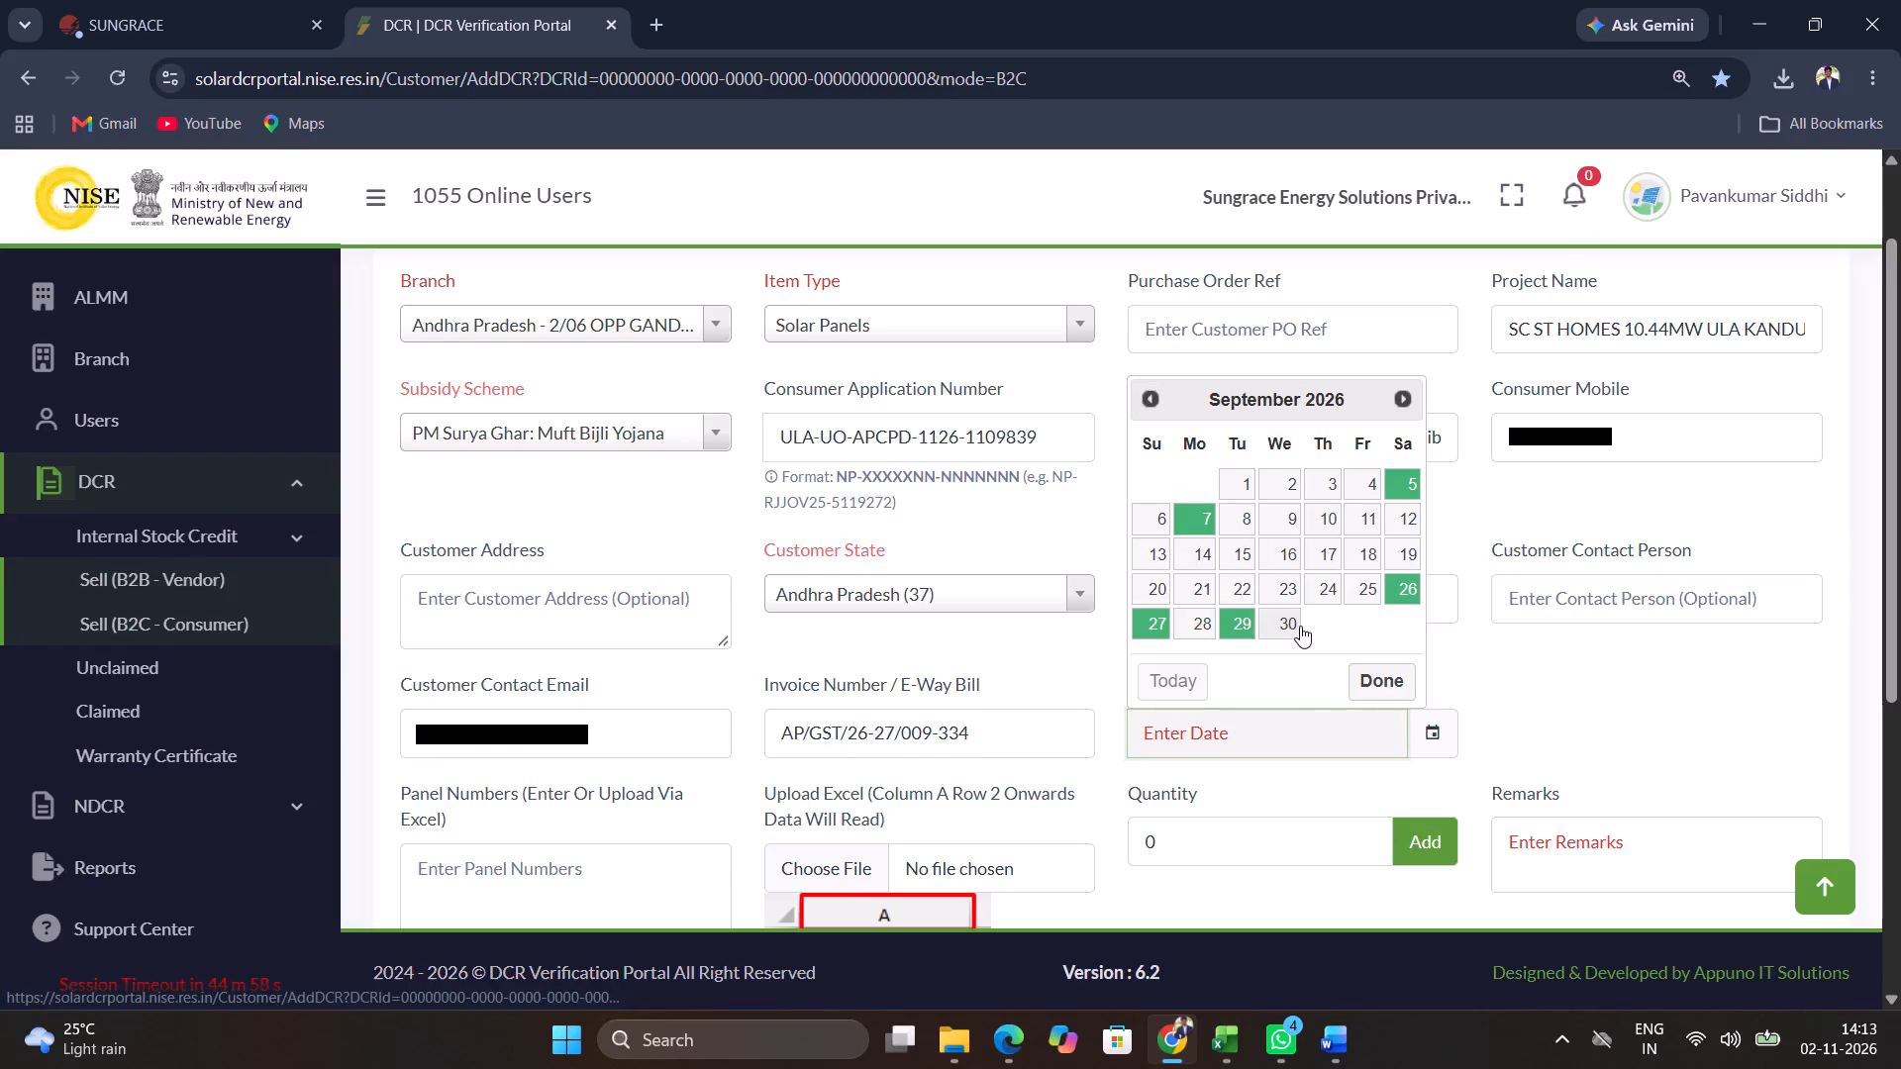
Copy the four panel serial numbers from the SUNGRACE work order's Quick Copy Details into the DCR sale's panel numbers.
scroll(1344, 598, "down", 1)
left_click(616, 822)
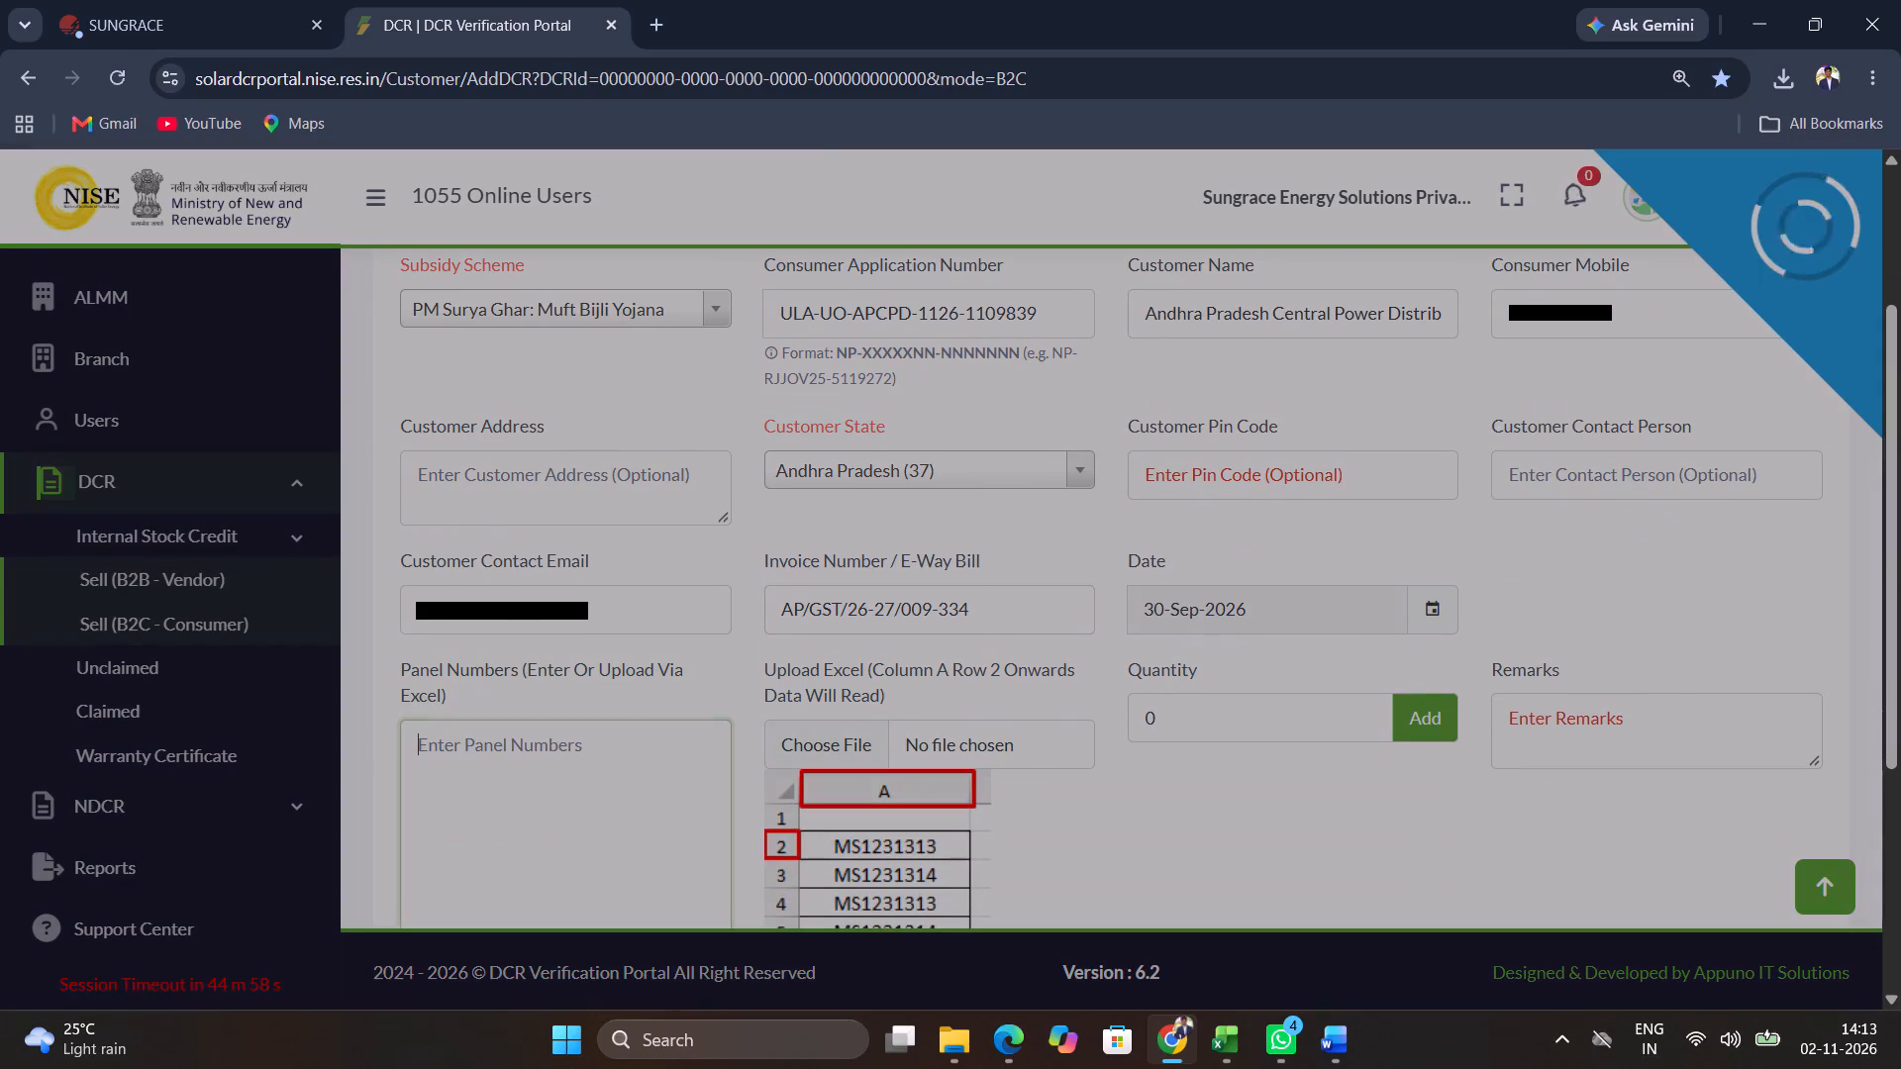
left_click(172, 0)
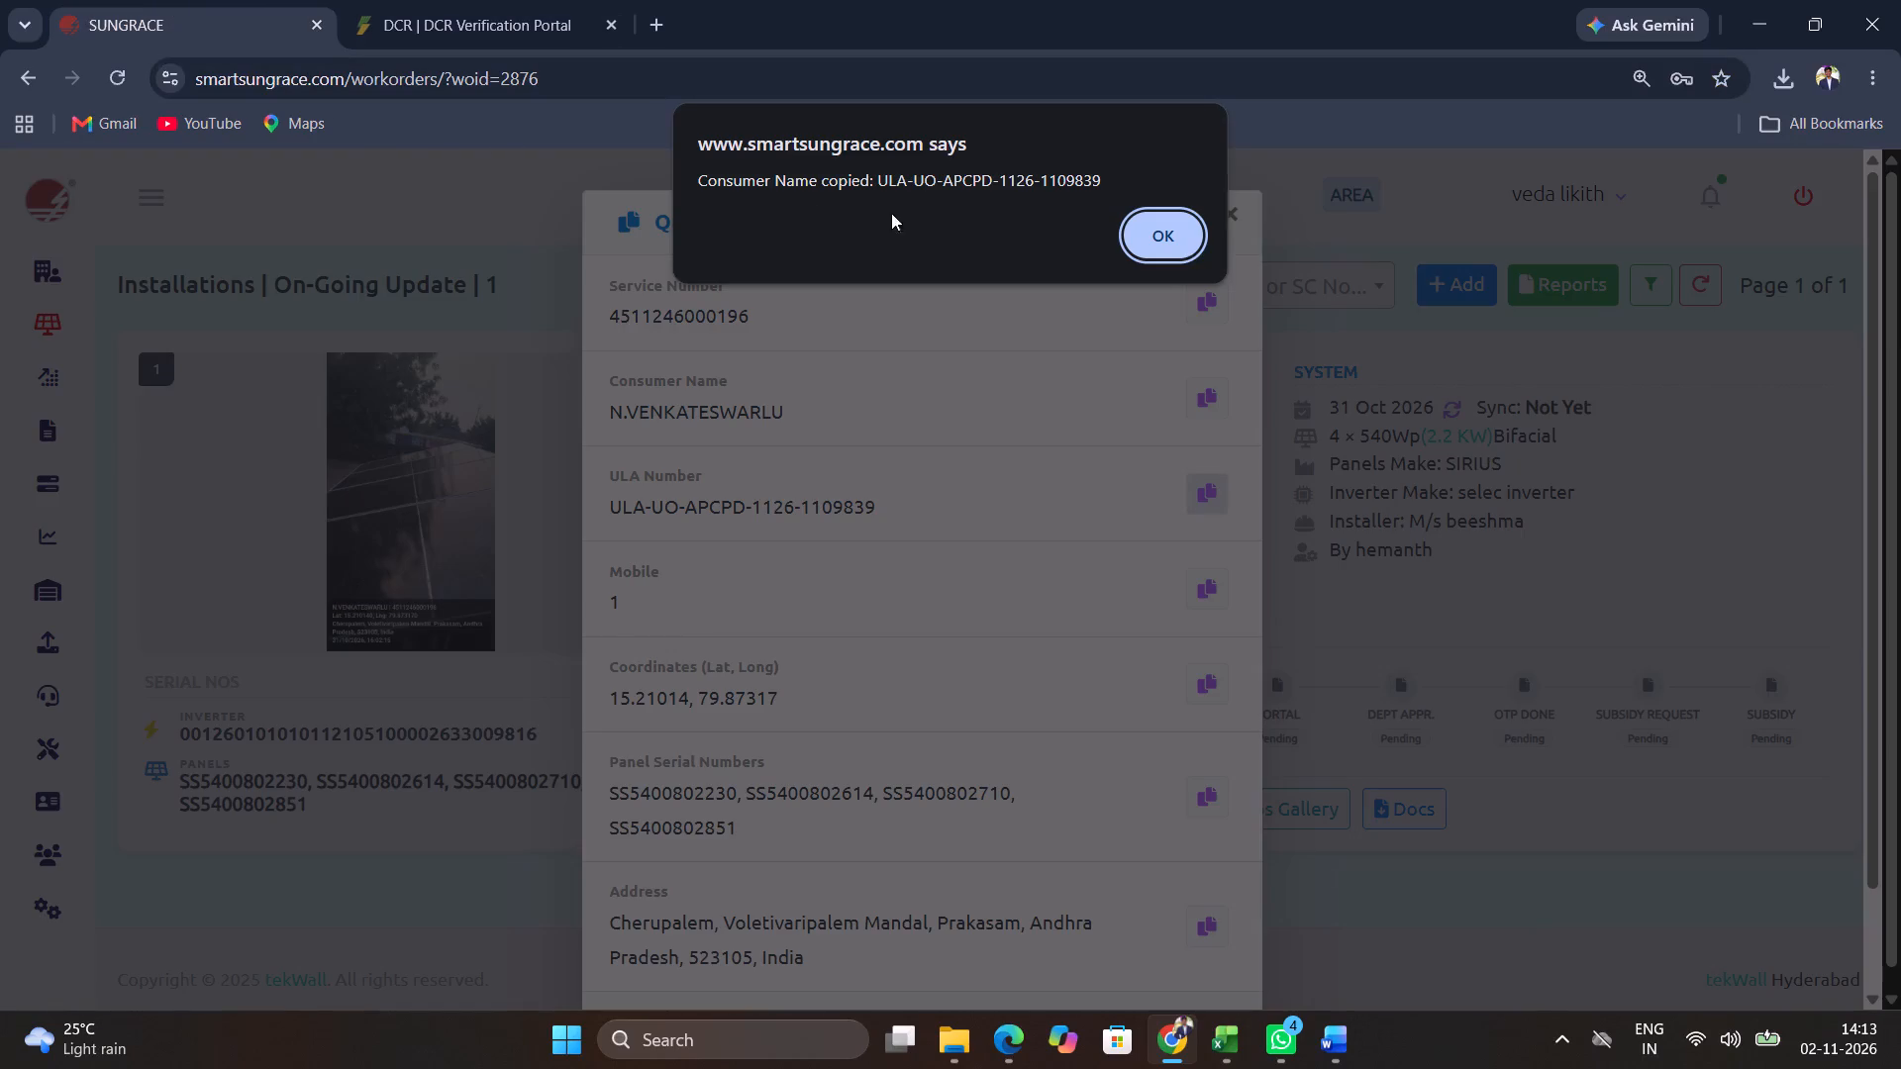
left_click(1147, 237)
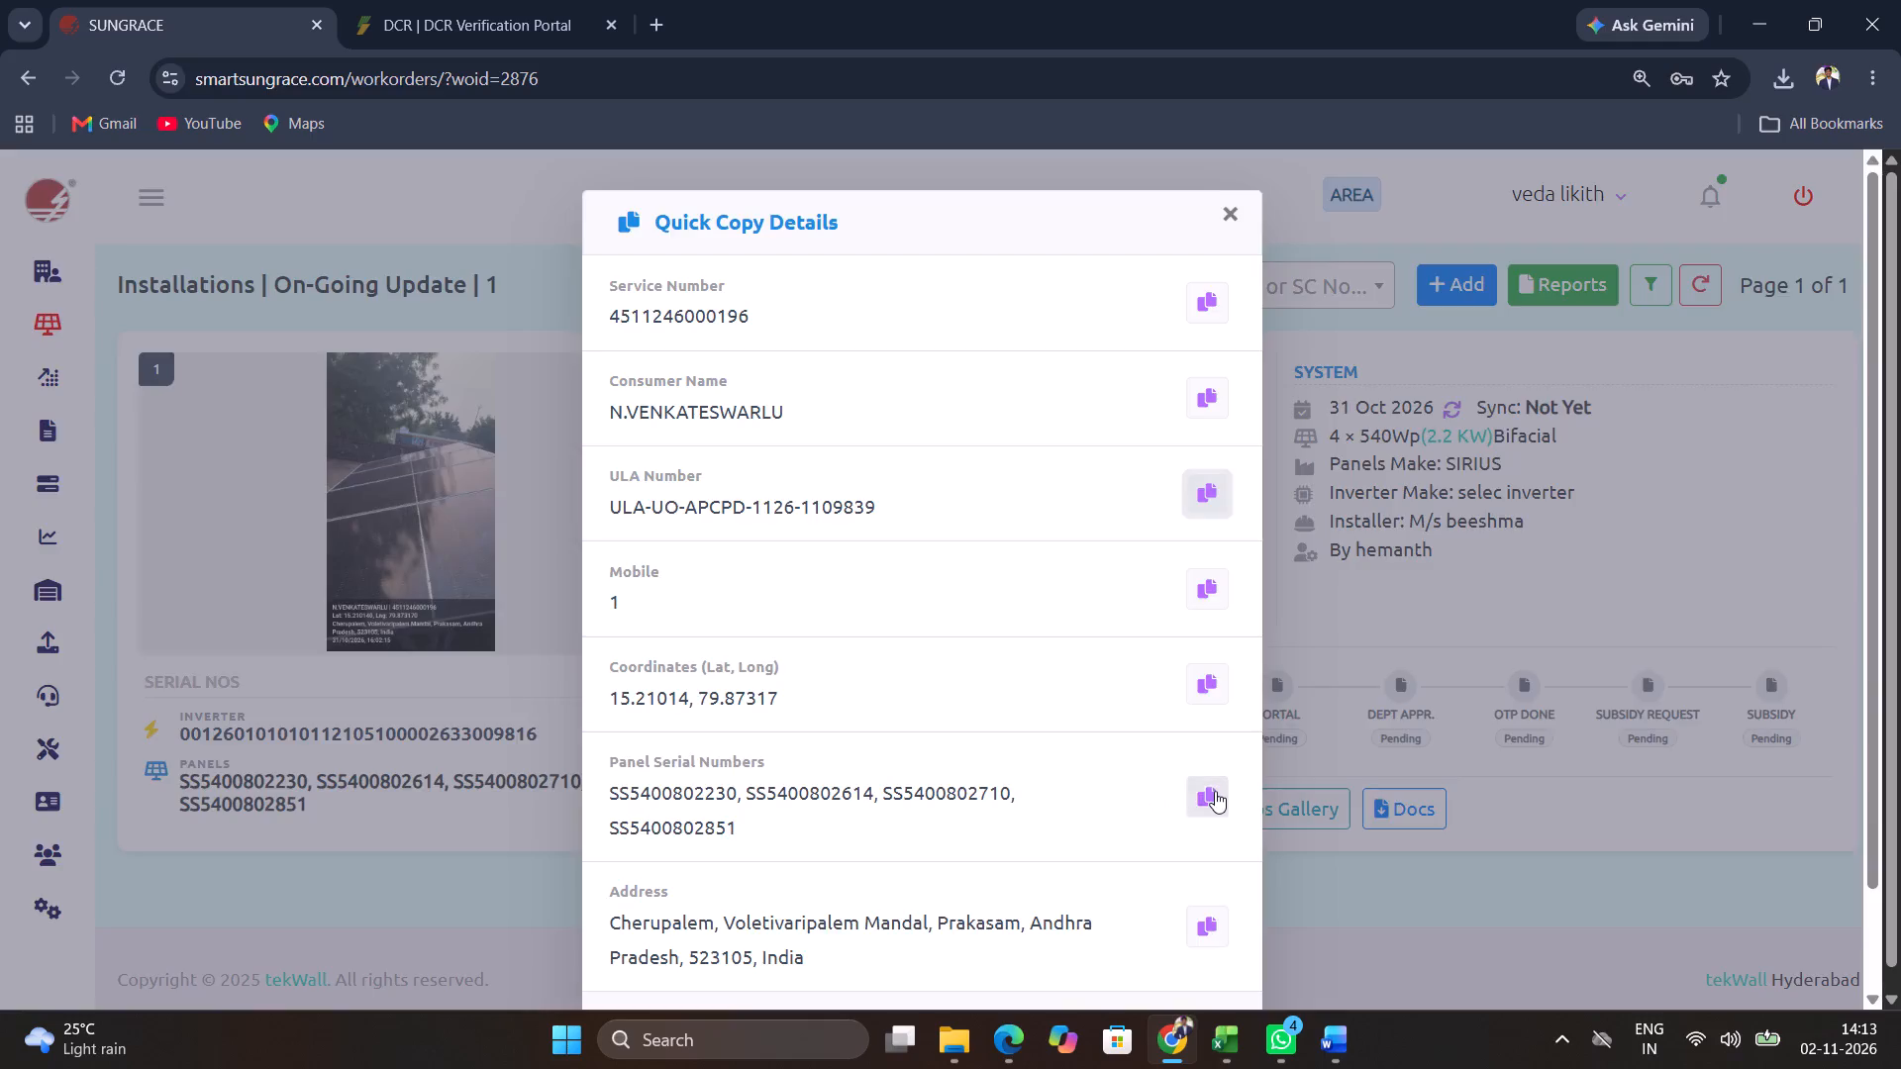
left_click(1214, 791)
left_click(533, 0)
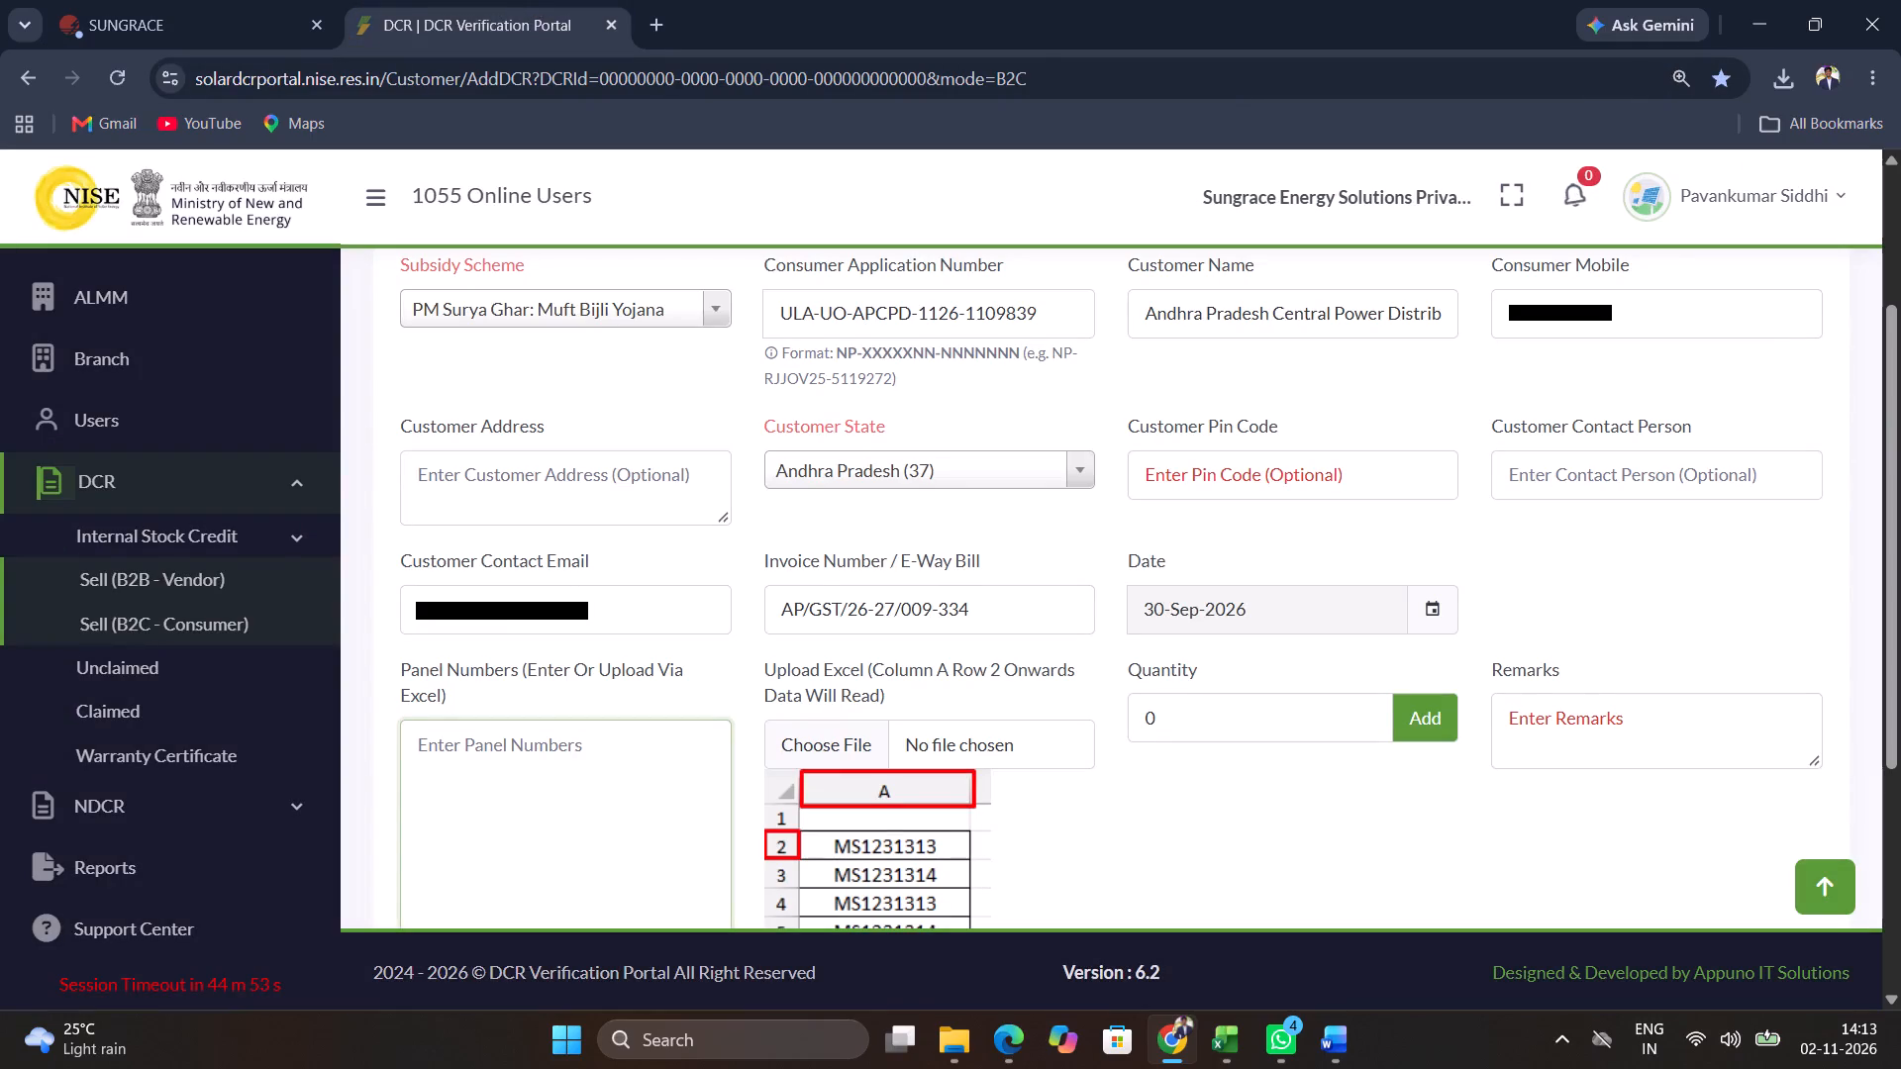
key("ctrl+v")
key("Left")
key("Left")
key("Left")
key("Left")
key("Left")
key("Left")
key("Left")
key("Left")
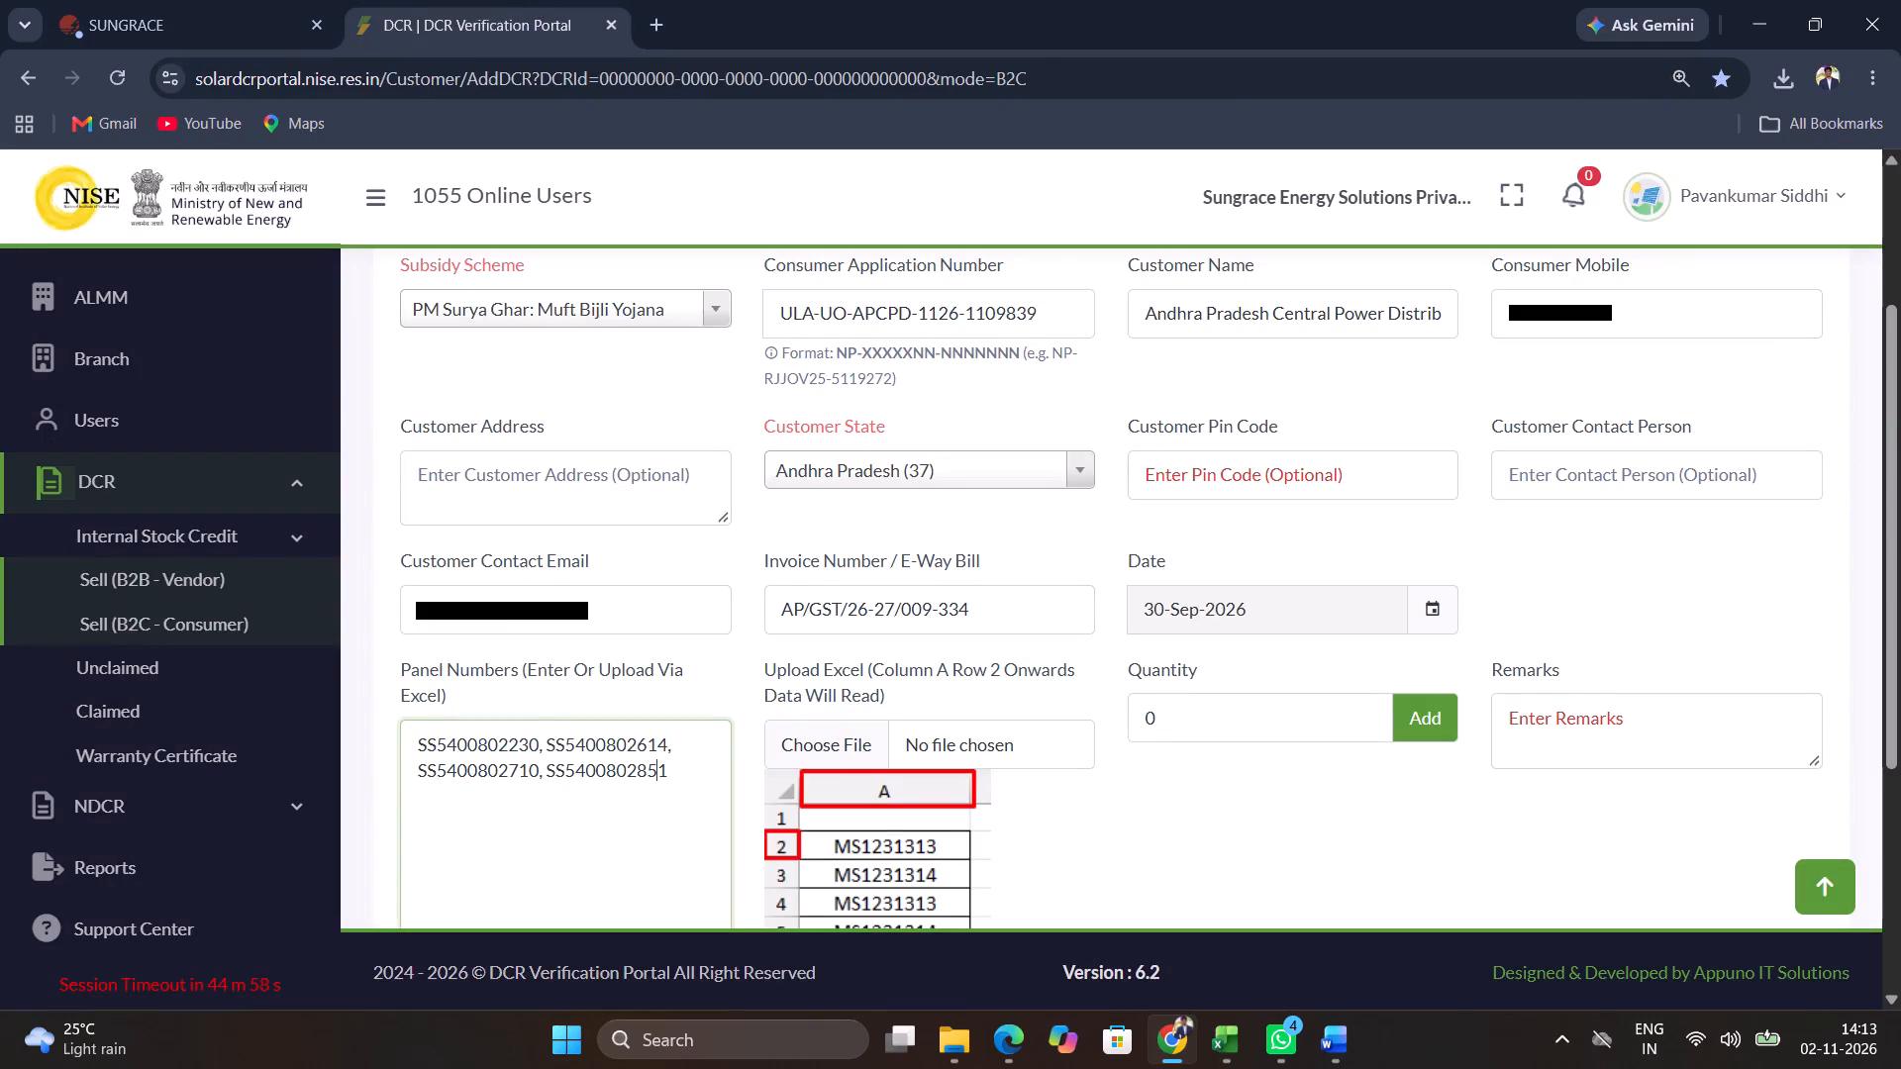
key("Left")
key("Left")
key("Left")
key("Left")
key("Left")
key("Right")
key("BackSpace")
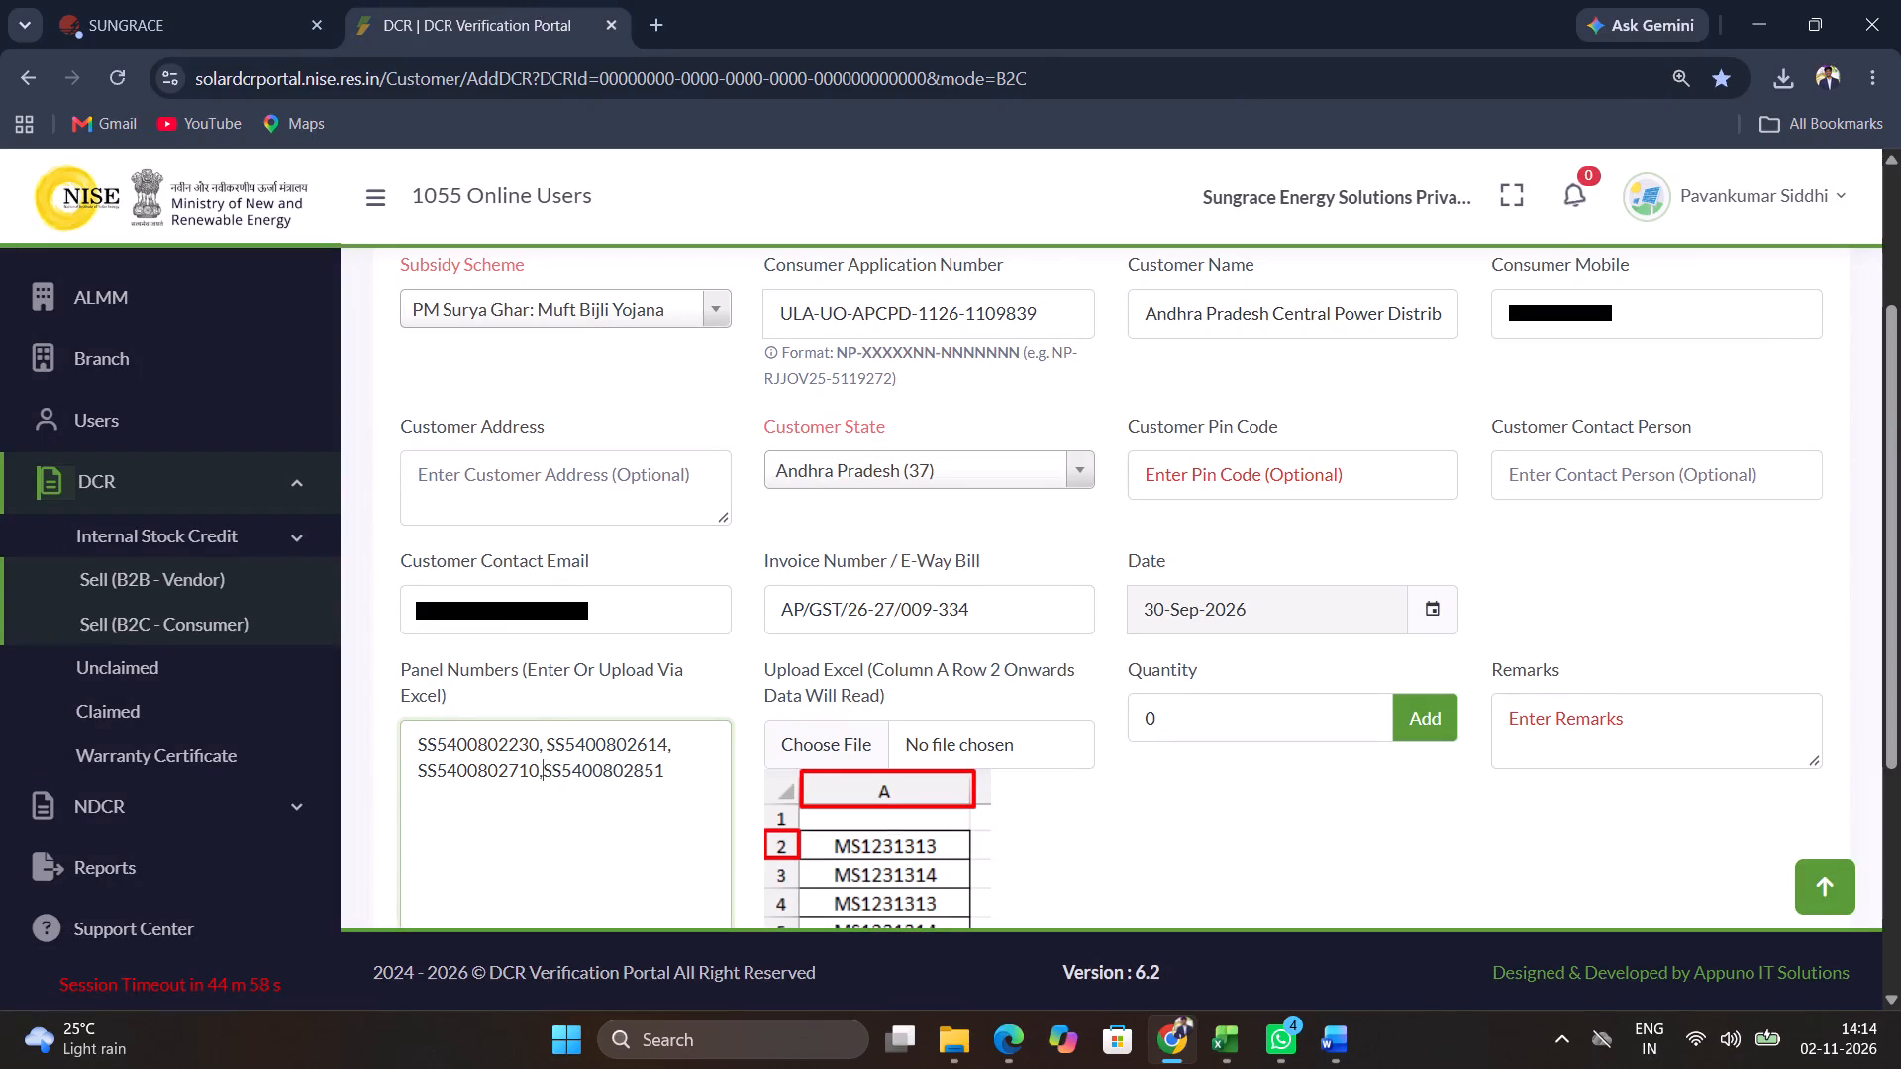
key("BackSpace")
key("Return")
key("Up")
key("Up")
key("Up")
key("Up")
key("Up")
key("Up")
key("Up")
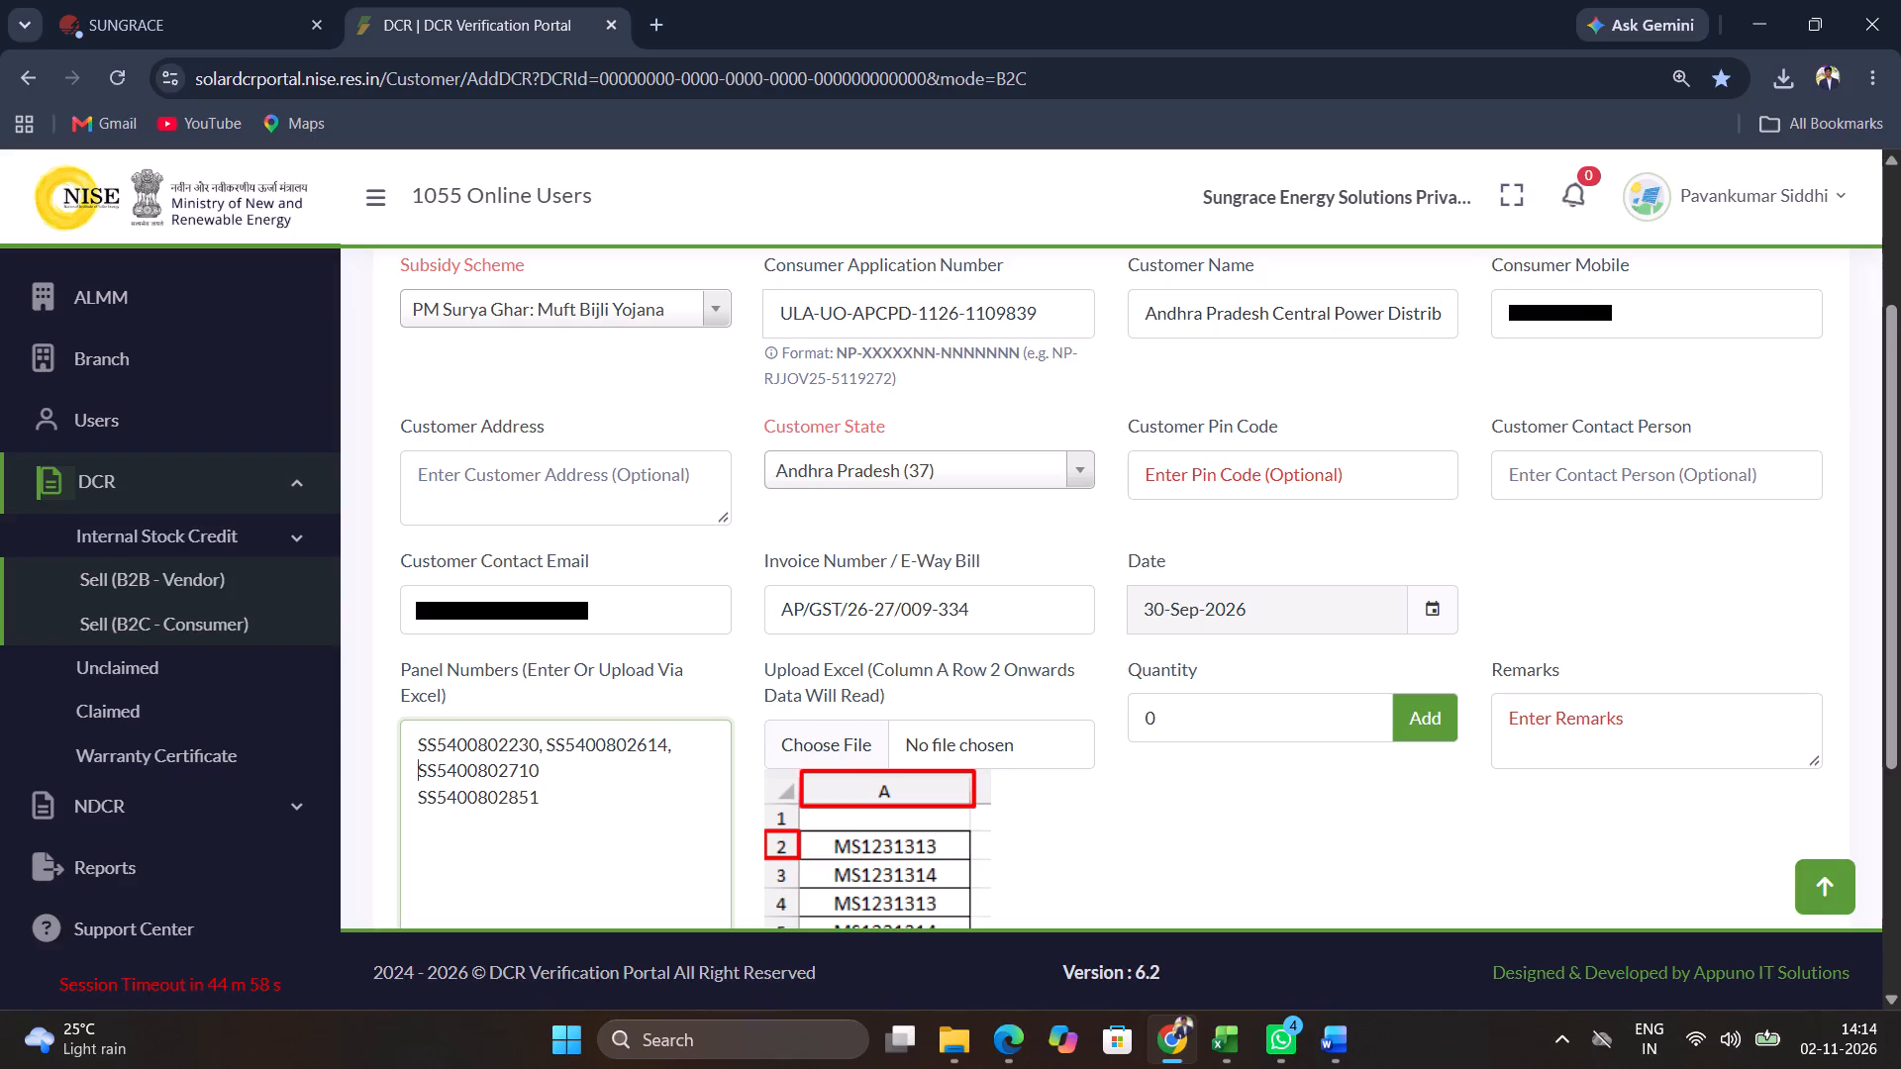
key("Right")
key("Right")
key("Right")
key("Right")
key("Right")
key("Right")
key("Right")
key("Right")
key("Right")
key("Right")
key("Right")
key("Right")
key("Right")
key("Right")
key("BackSpace")
key("BackSpace")
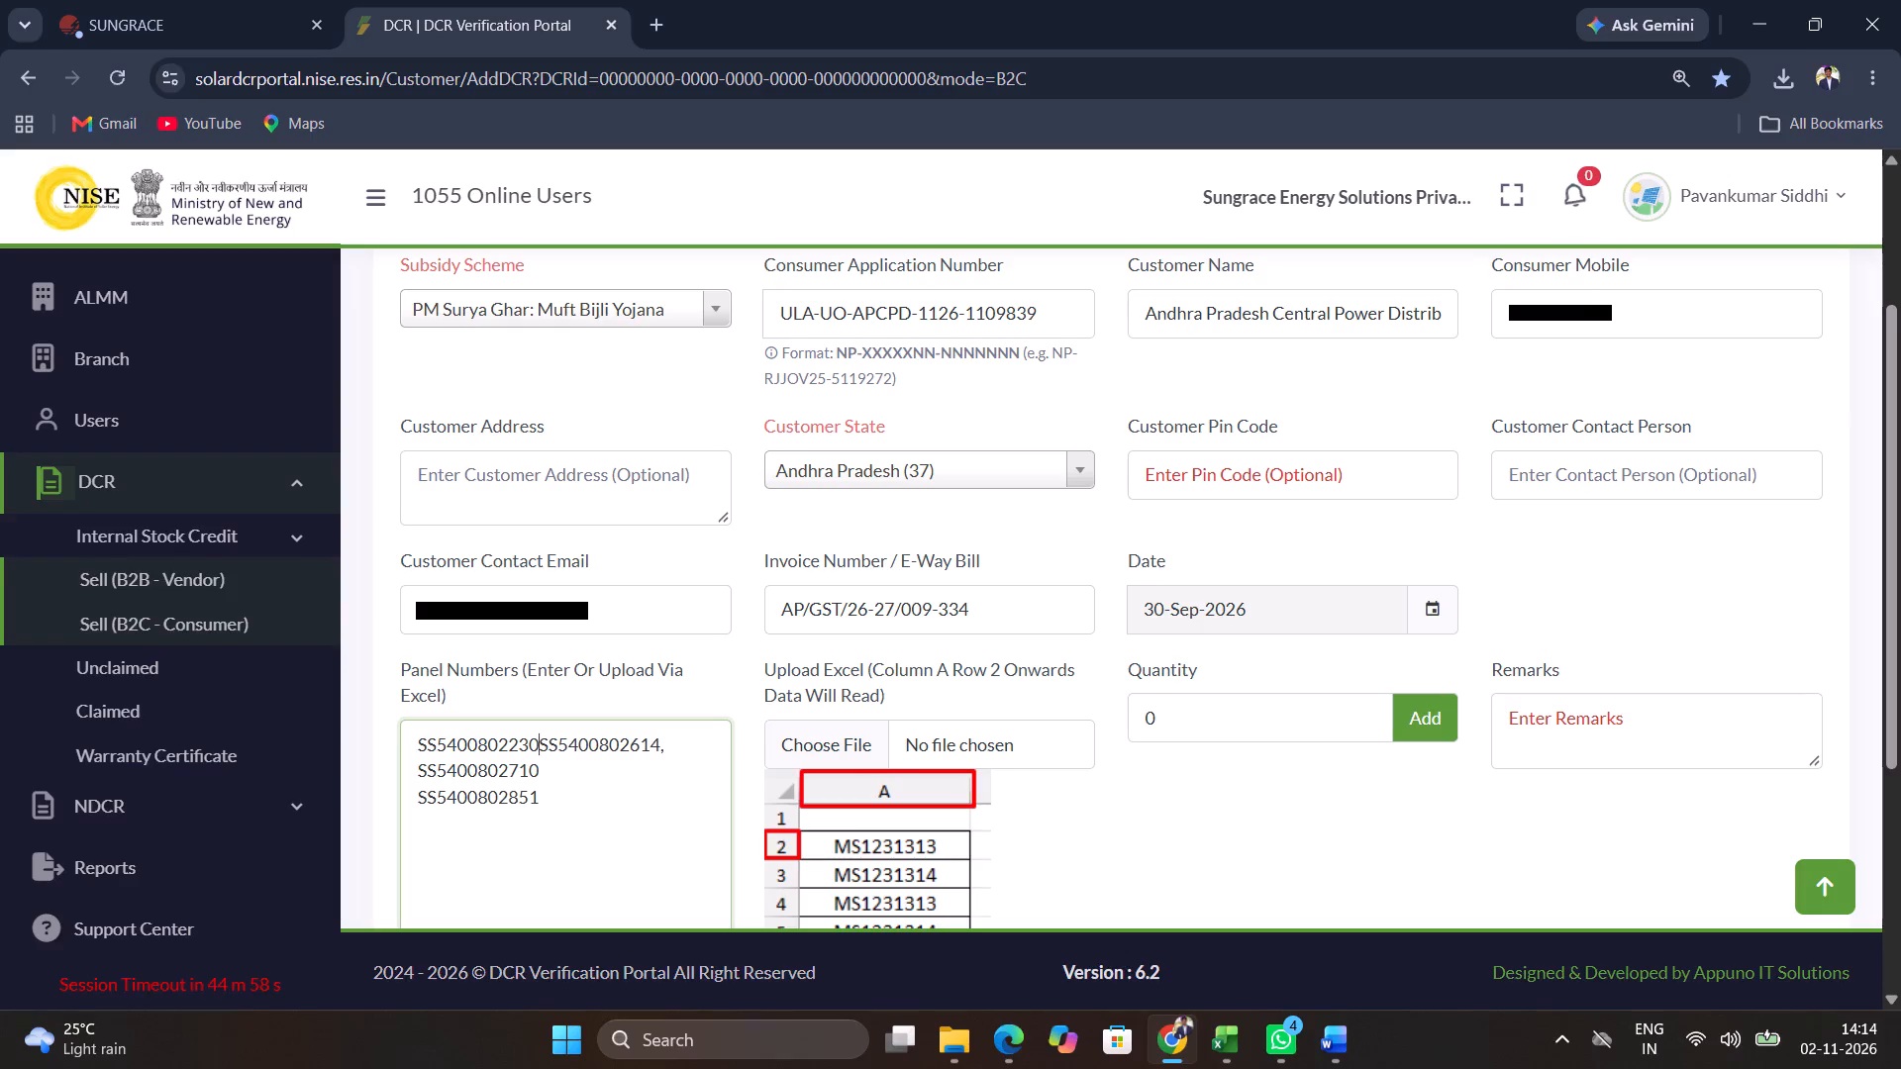
key("Return")
key("Right")
key("Right")
key("Right")
key("Right")
key("Right")
key("Right")
key("Right")
key("Right")
key("Right")
key("Right")
key("Right")
key("Right")
key("Right")
key("Right")
key("Right")
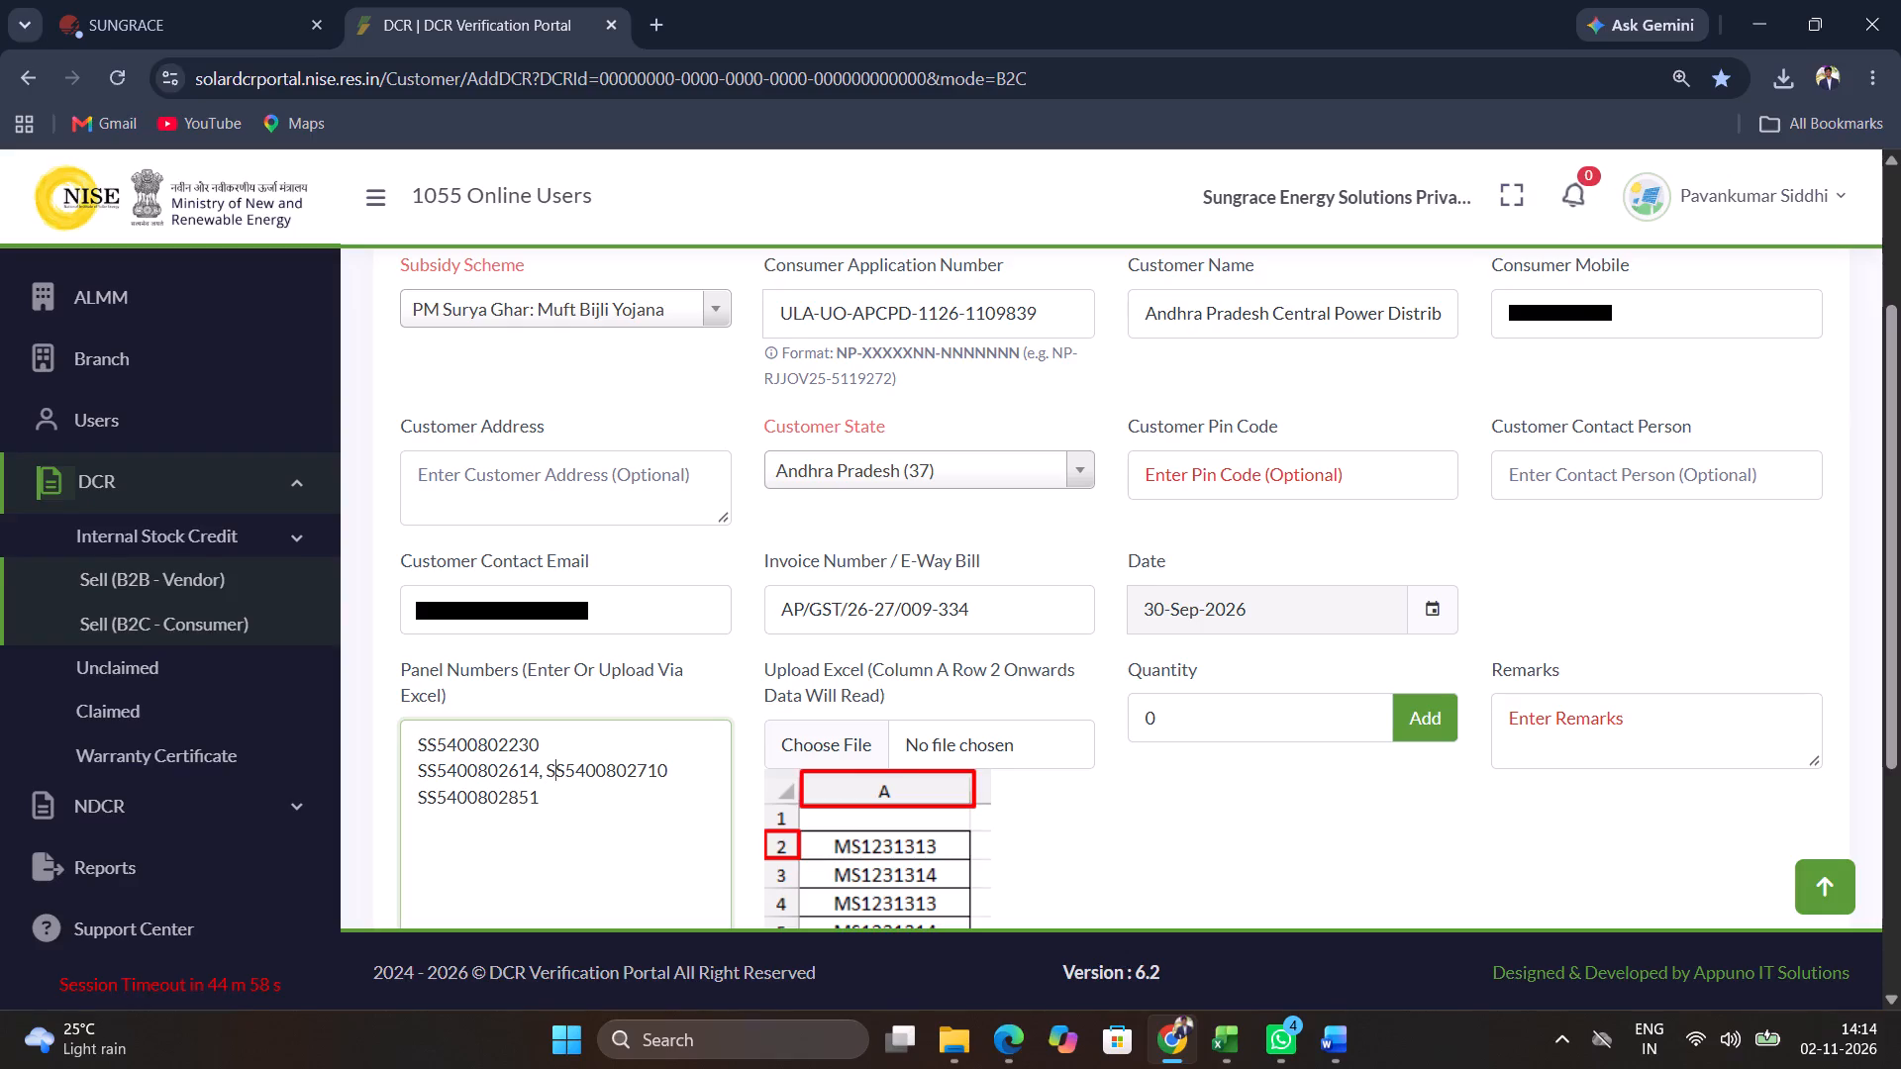
key("Left")
key("BackSpace")
key("BackSpace")
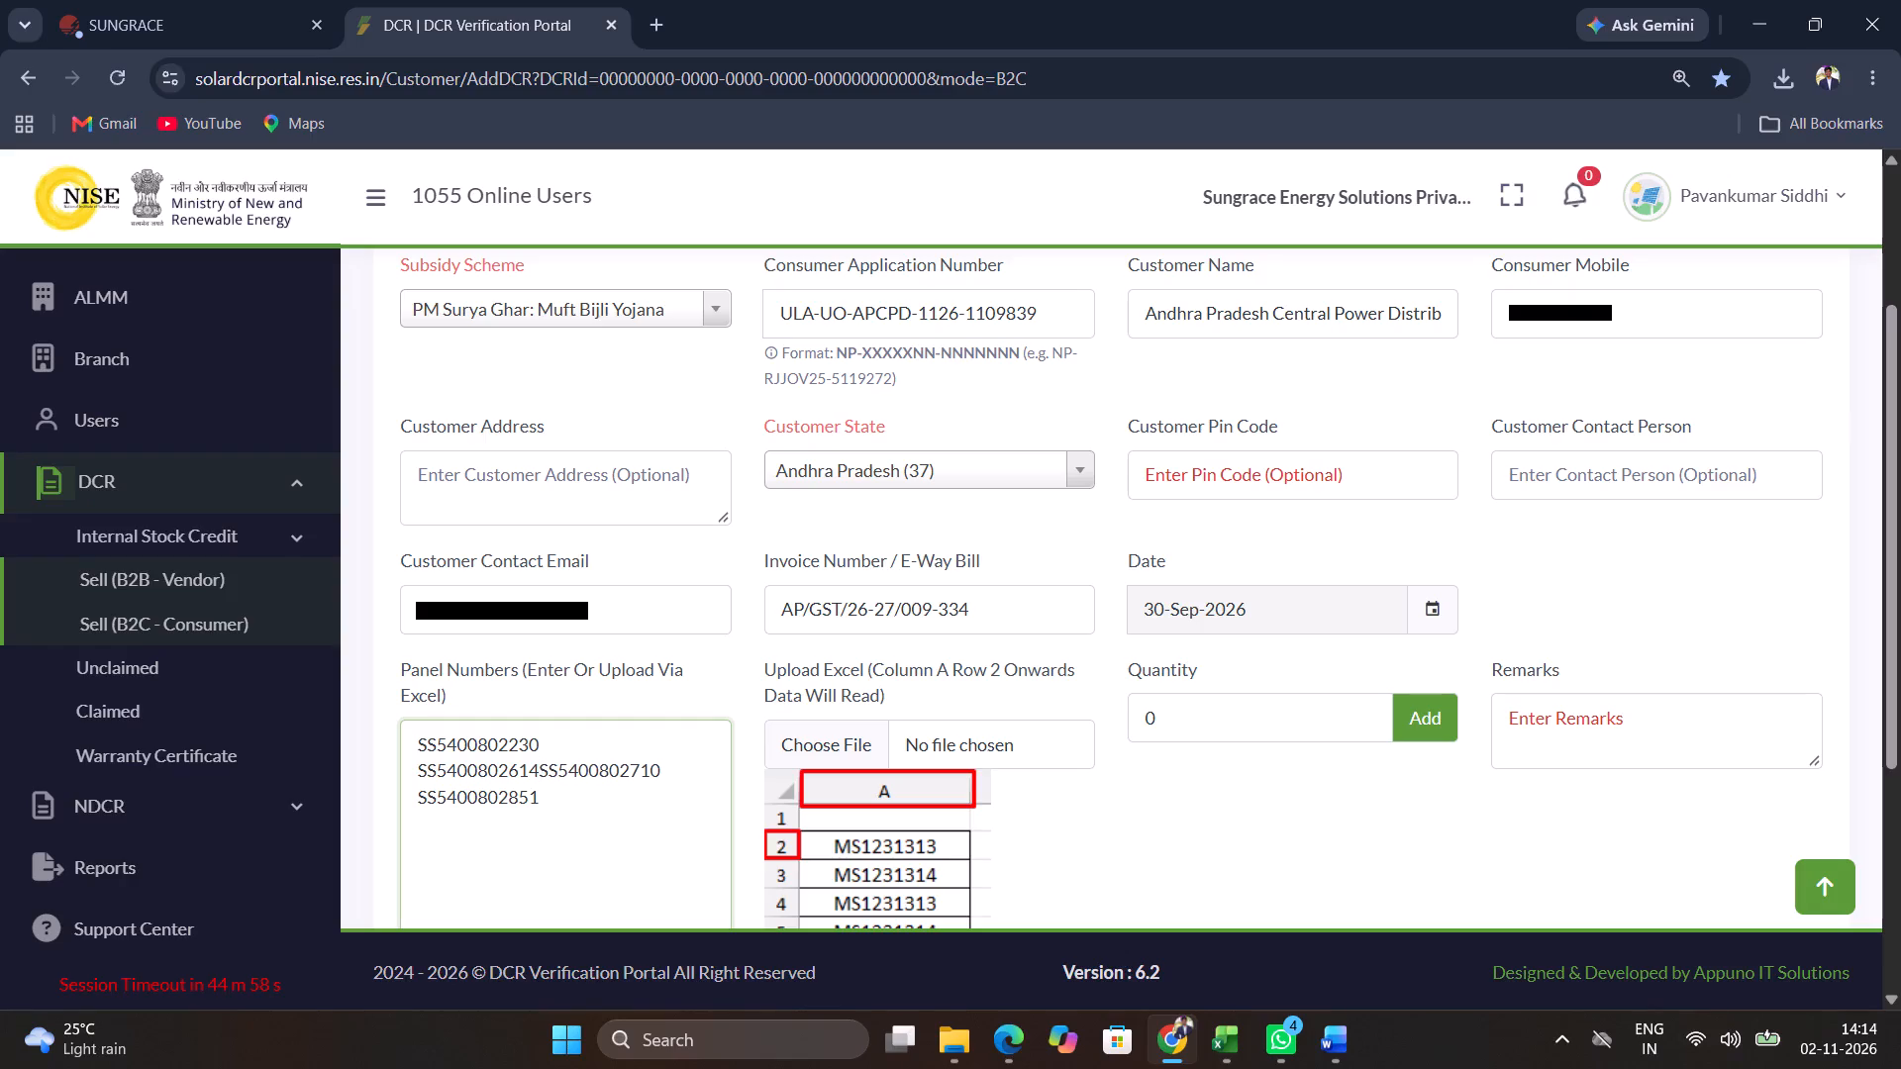
key("Return")
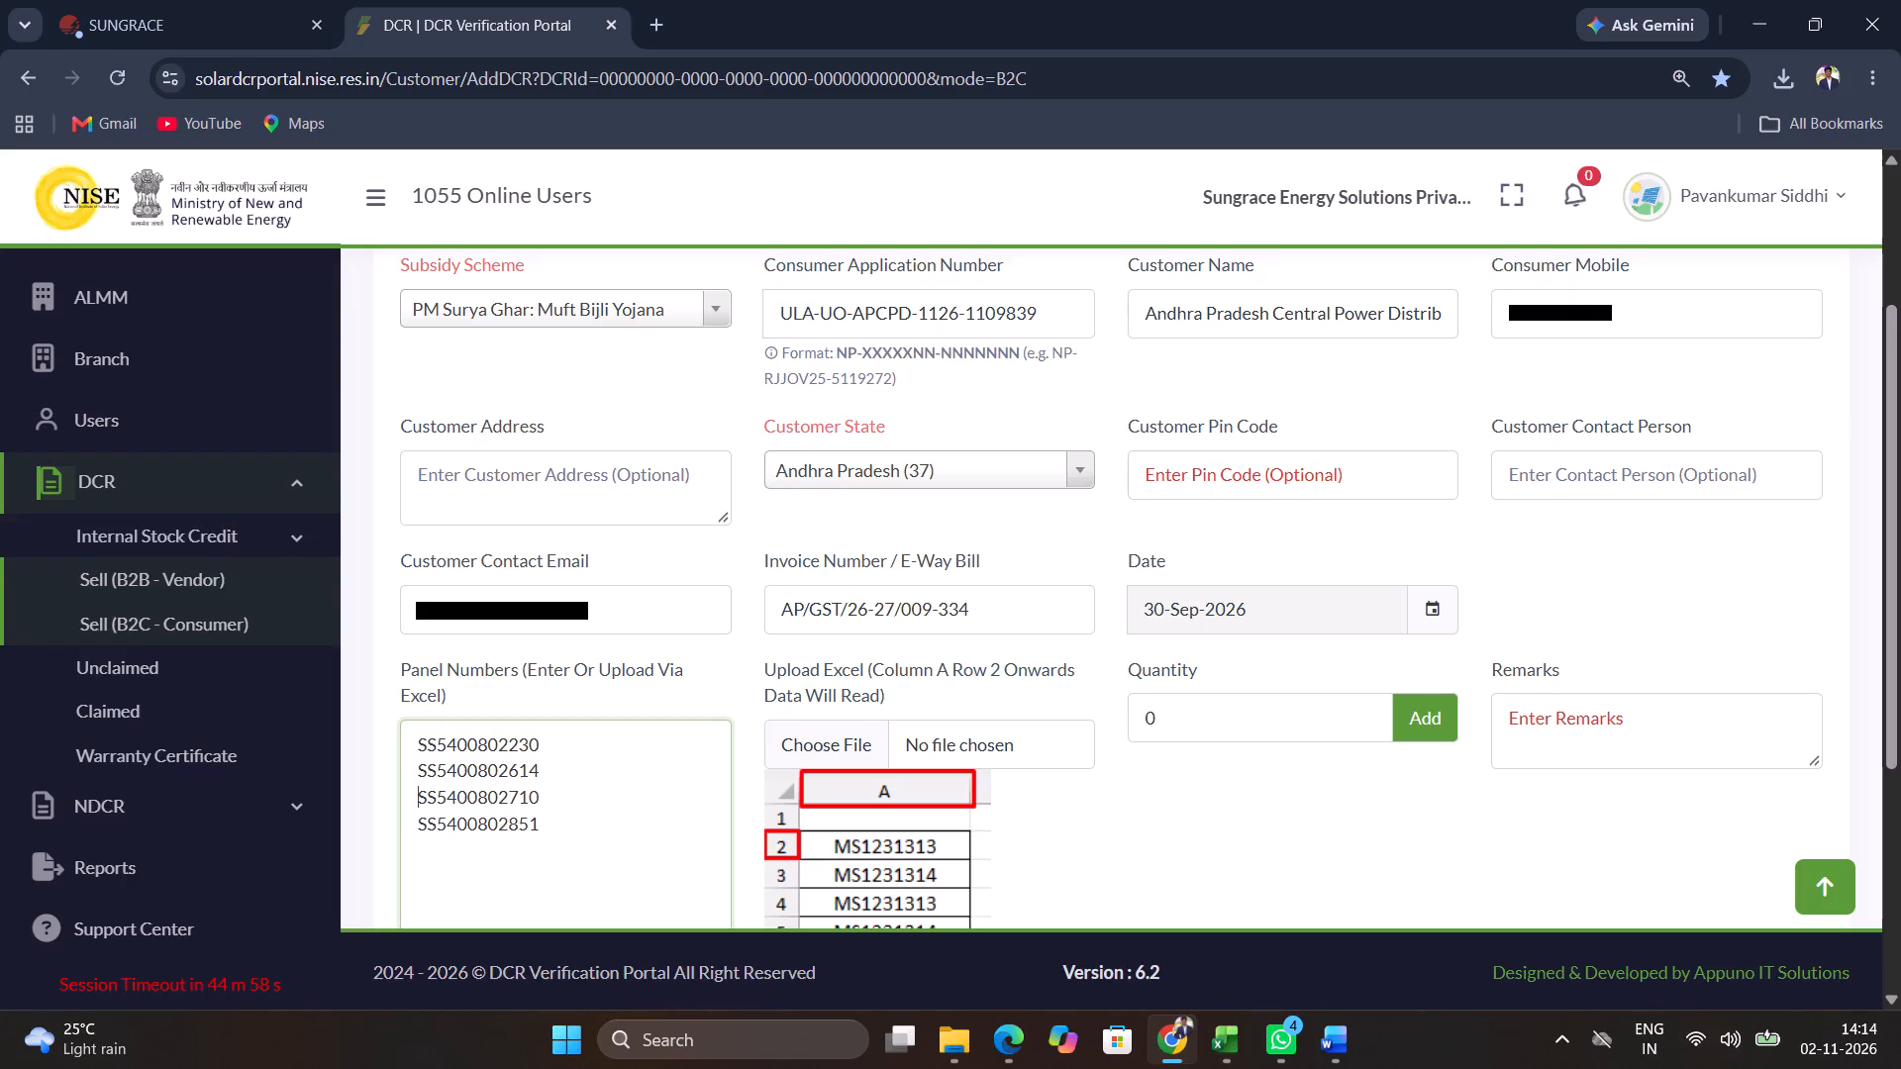
Set the sale's quantity to 4 and add the four entered panel numbers to the DCR sale.
left_click(1194, 721)
scroll(1194, 721, "up", 4)
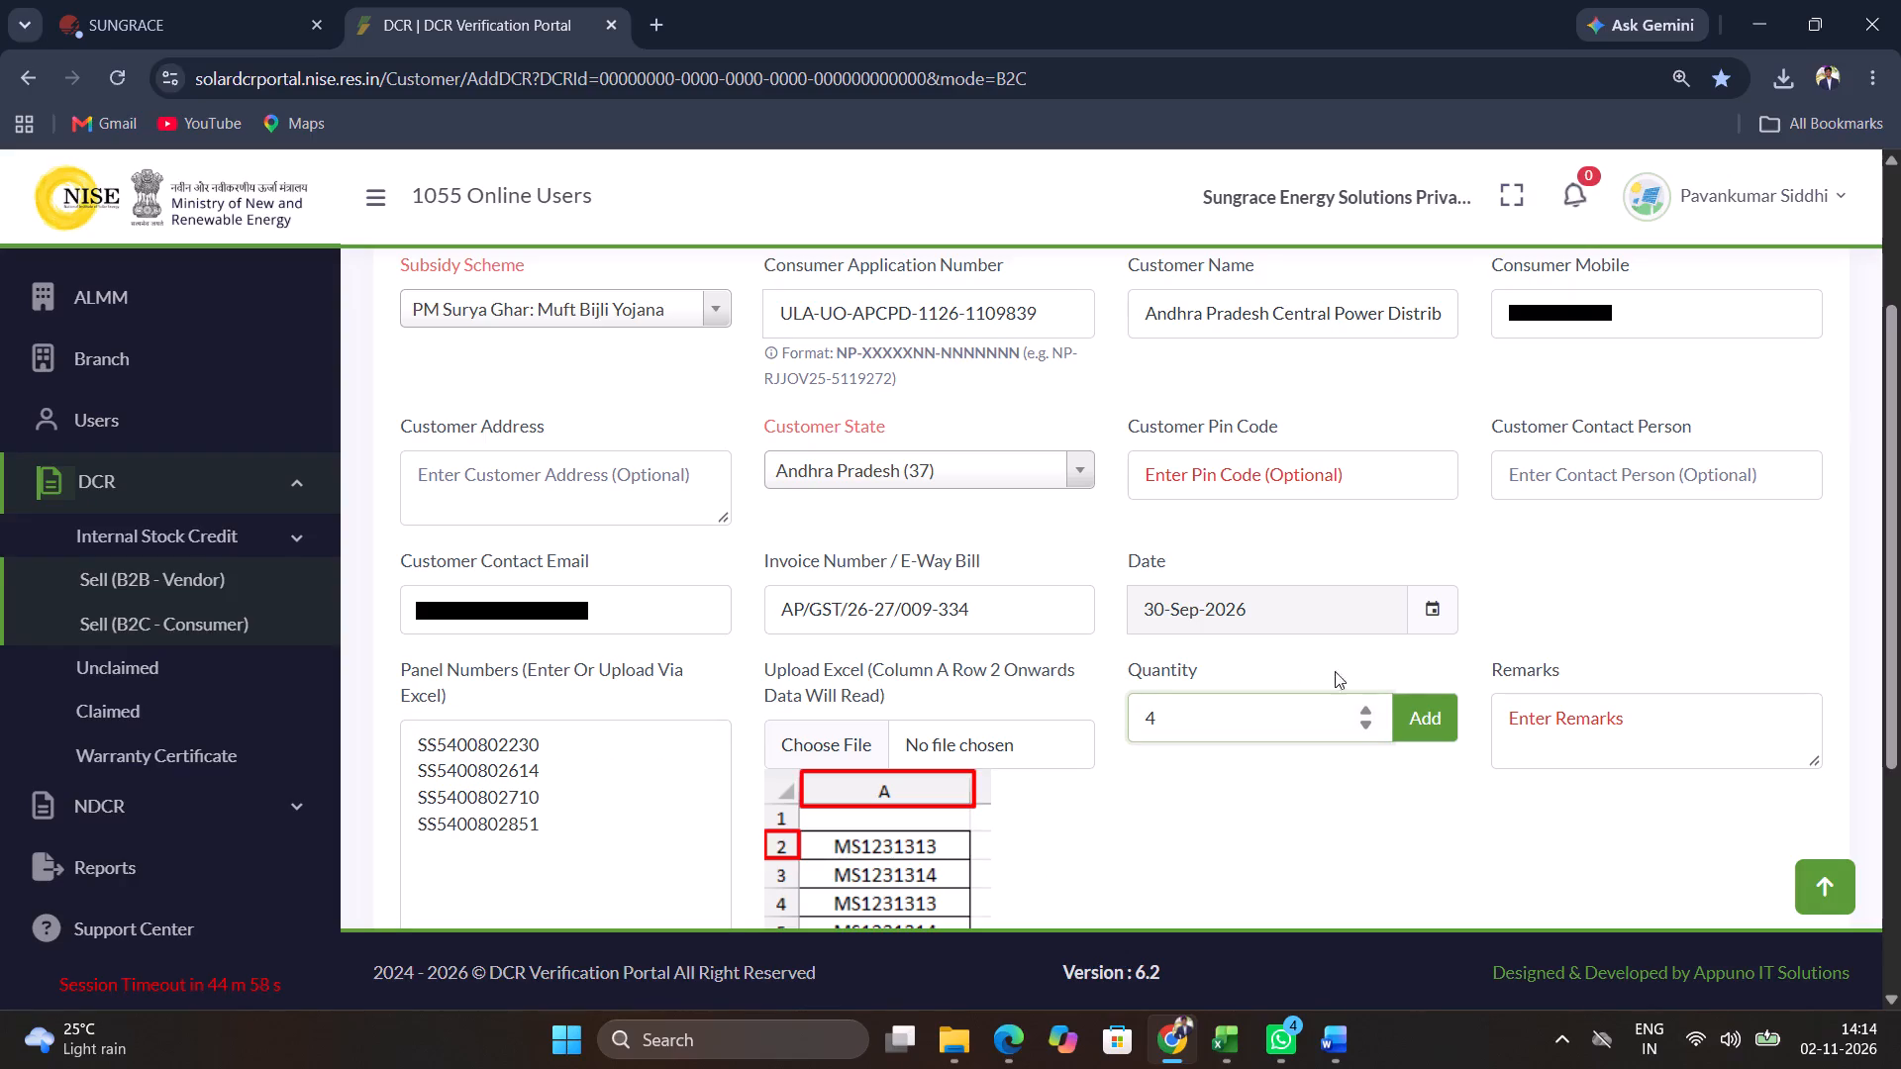
left_click(1419, 713)
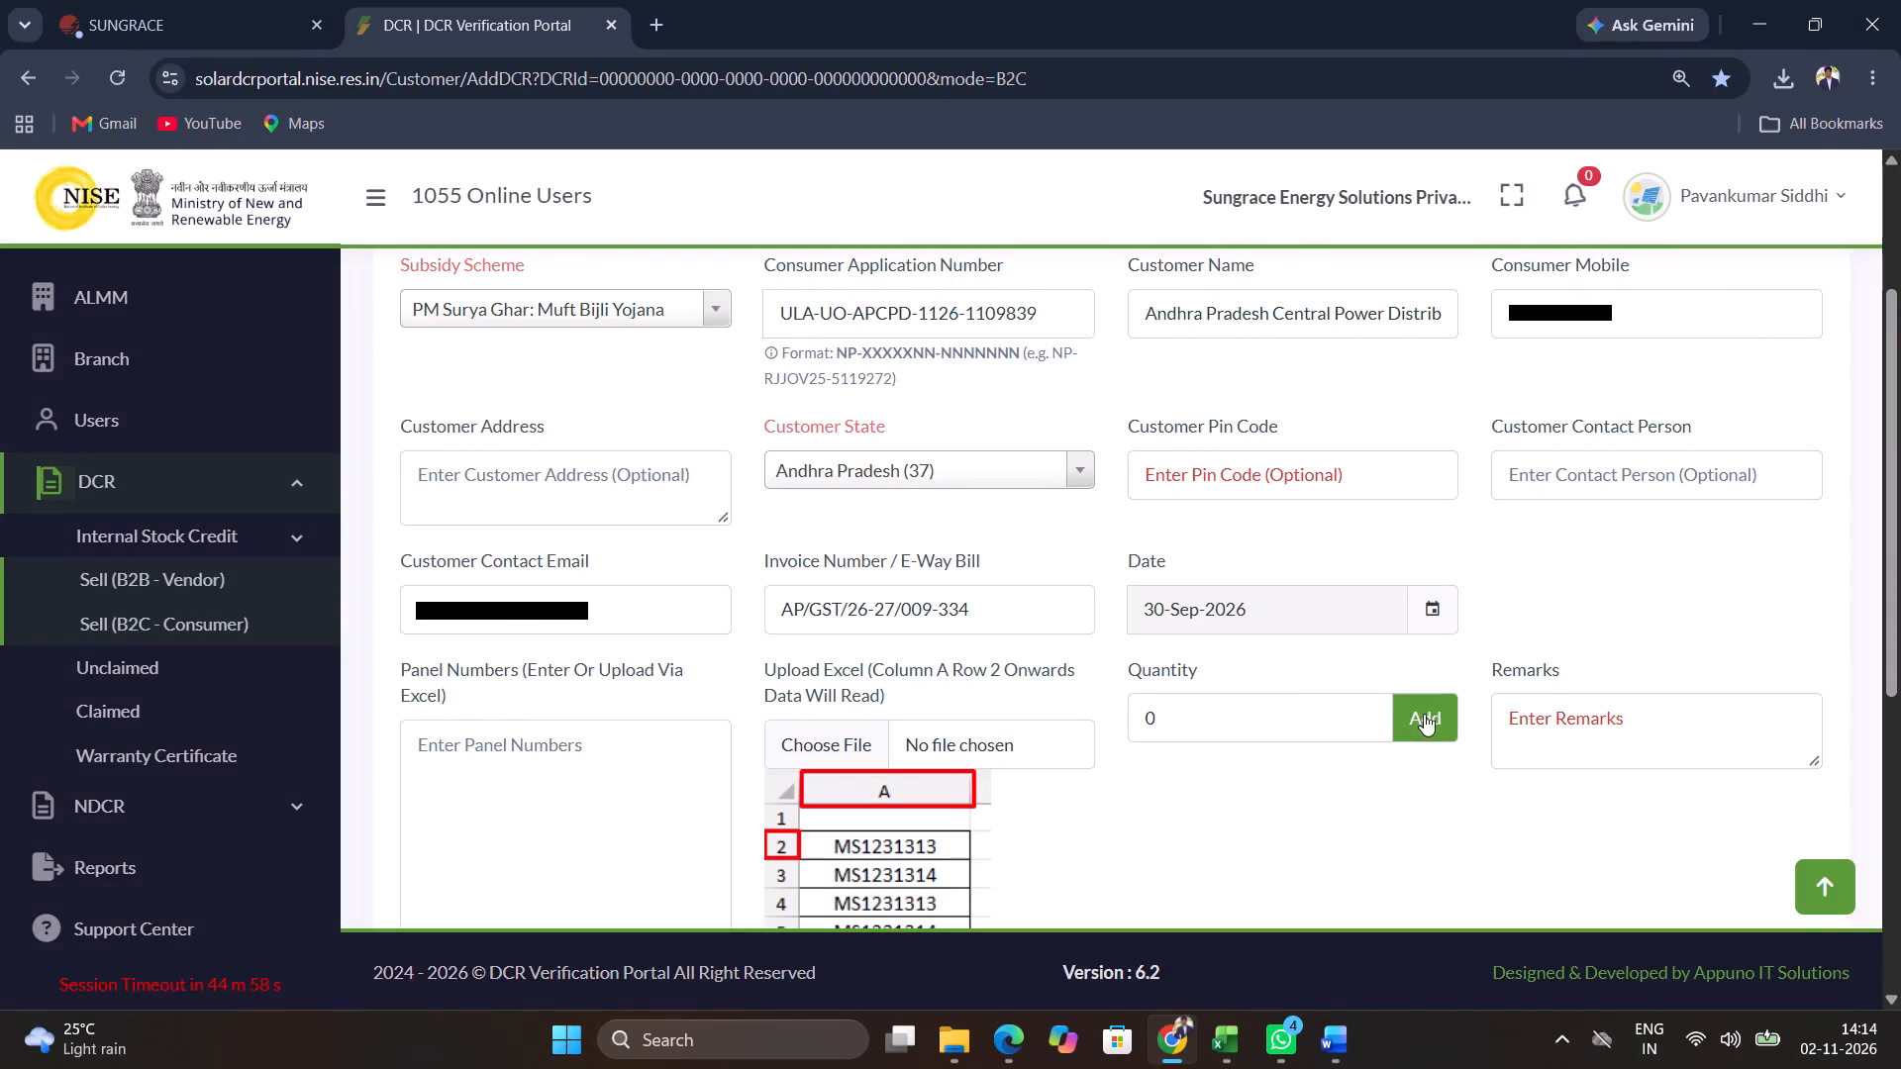
left_click(1561, 739)
Copy the pincode from the SUNGRACE work order's Quick Copy Details.
left_click(185, 0)
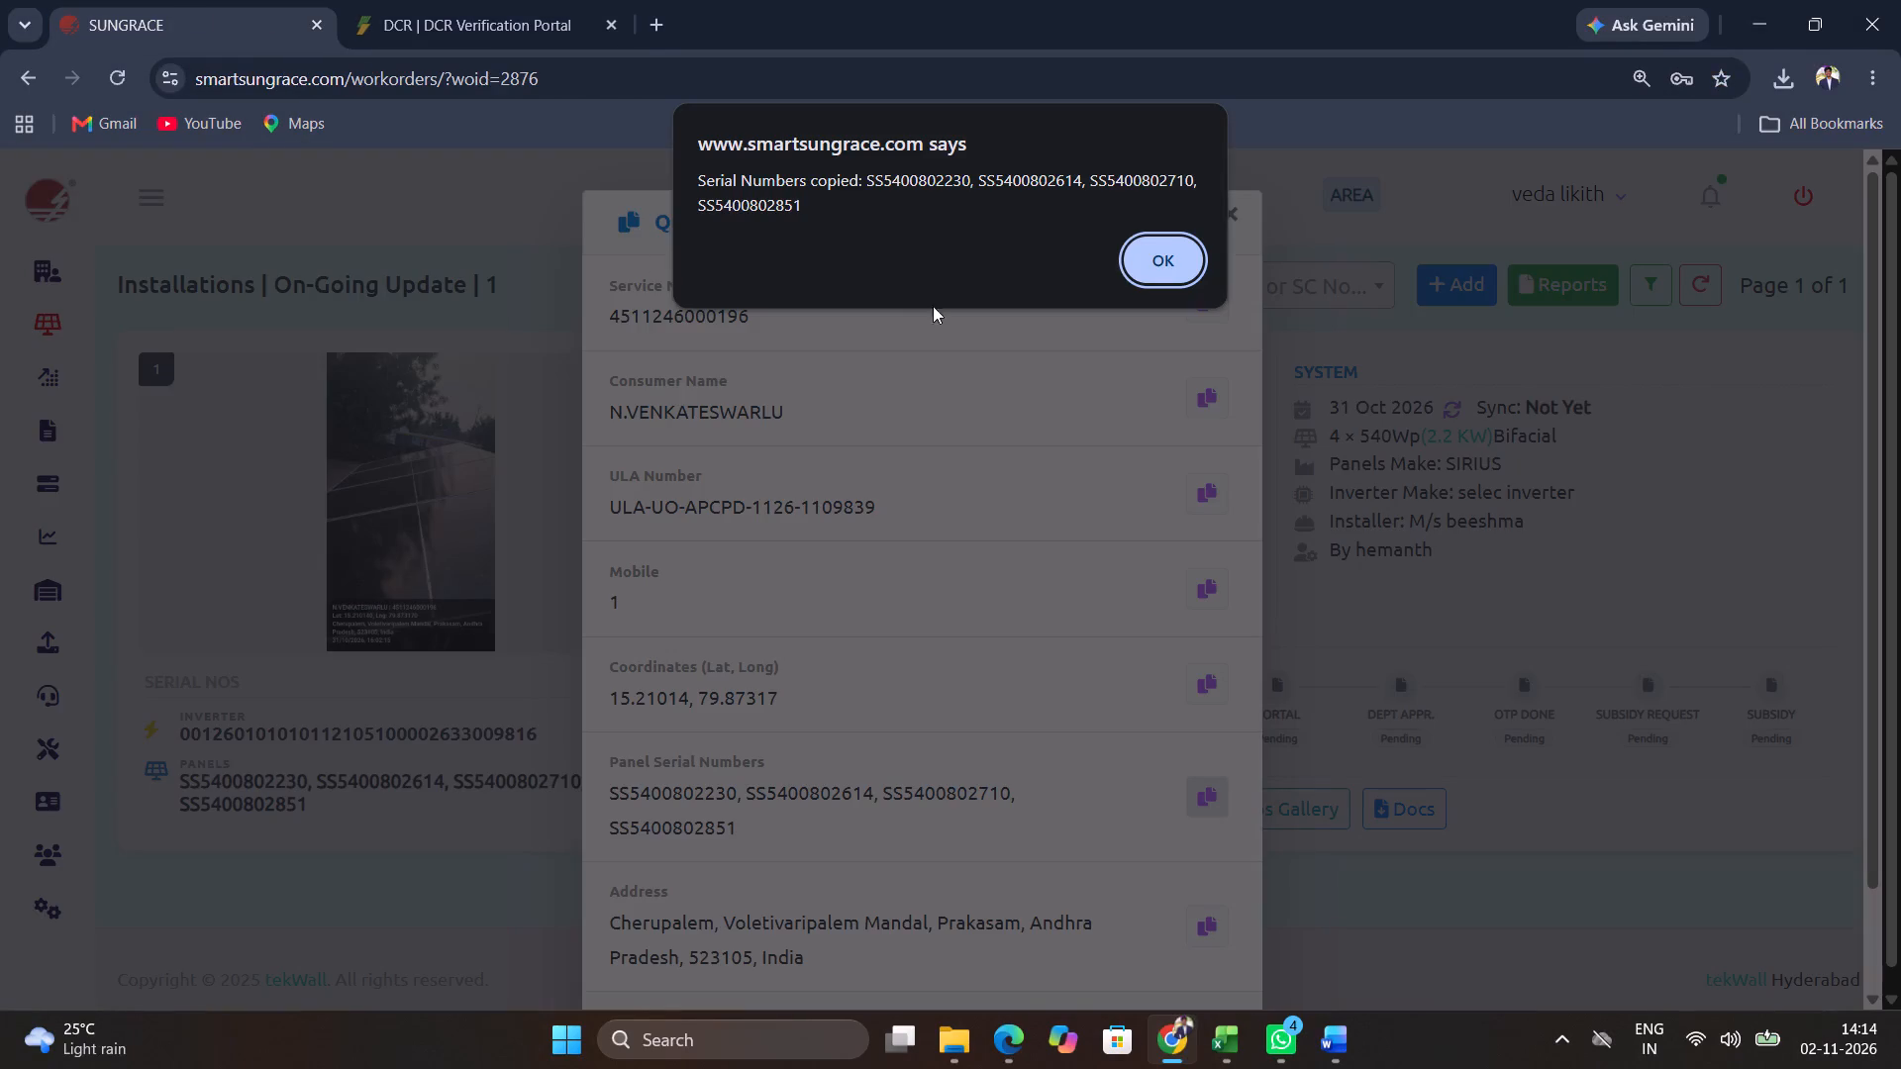
left_click(1156, 256)
left_click(1216, 923)
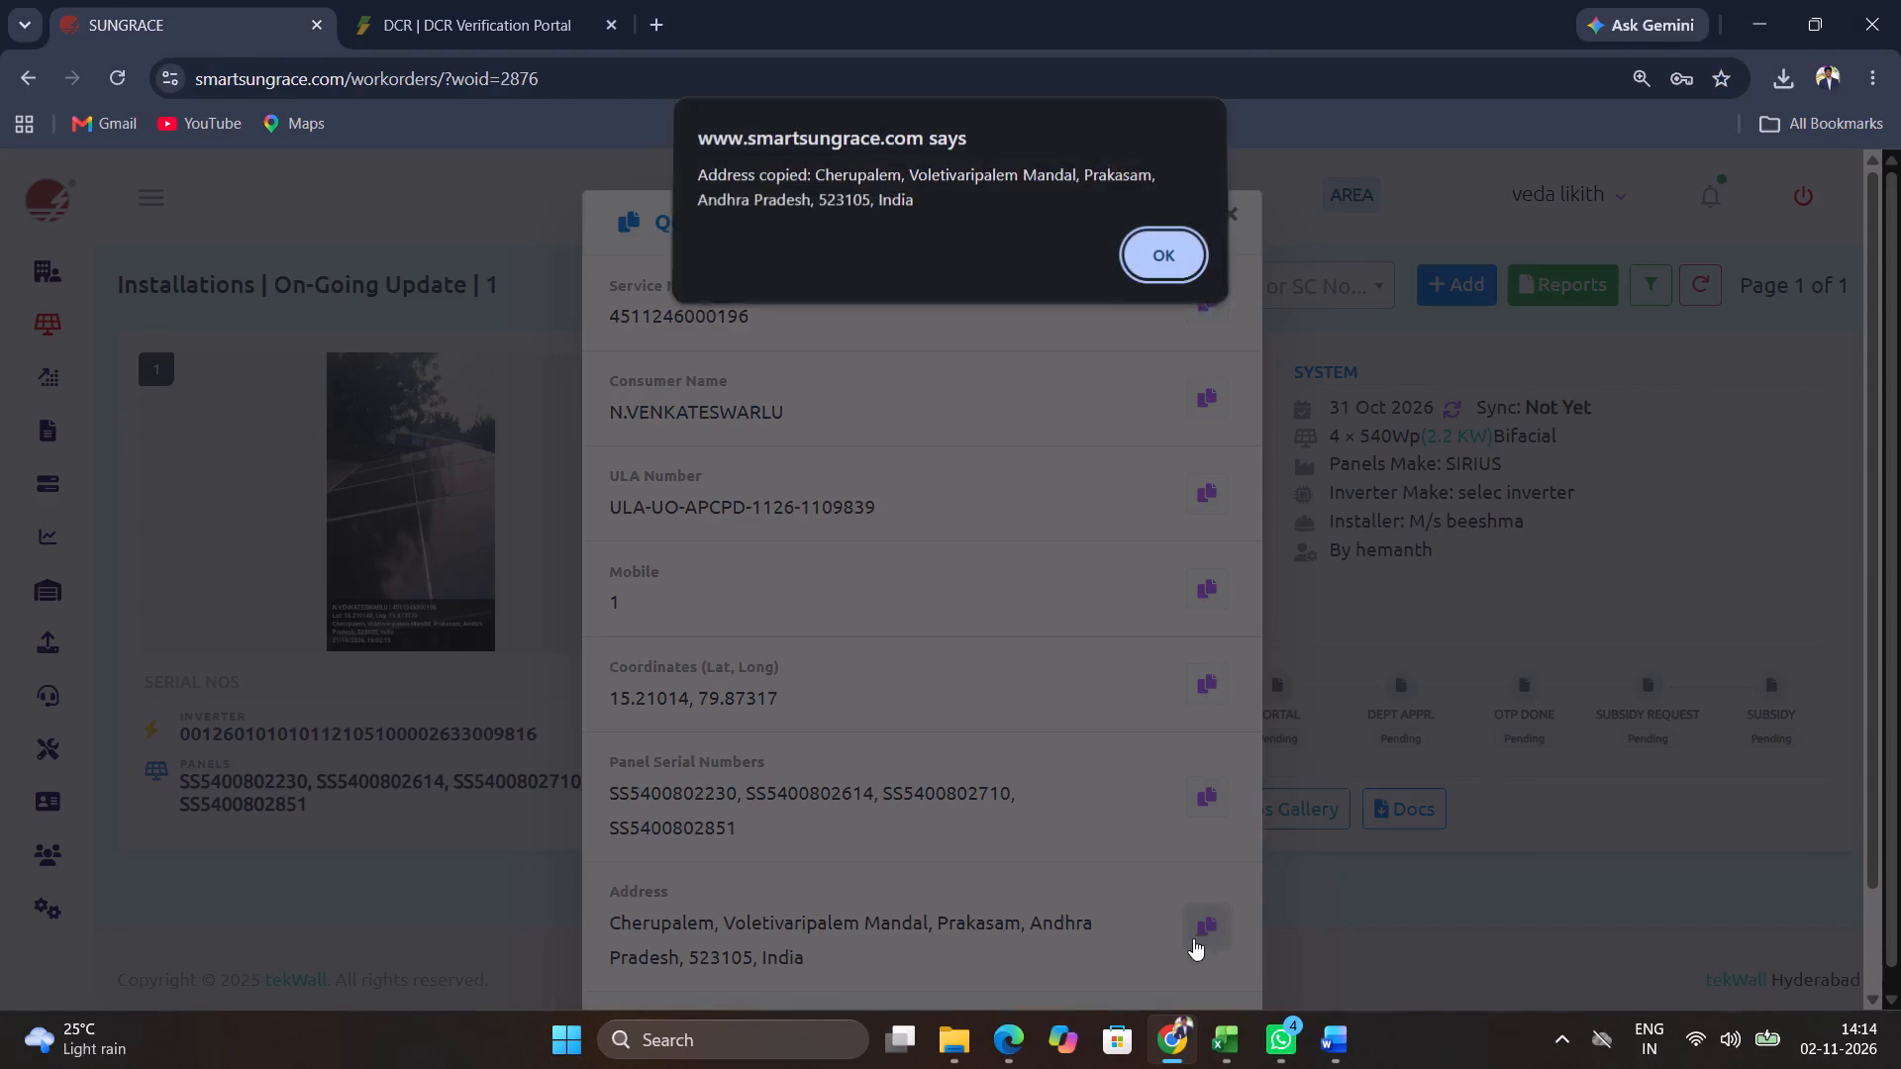
Paste the address copied from the SUNGRACE work order into the DCR sale's remarks.
left_click_drag(515, 0, 516, 24)
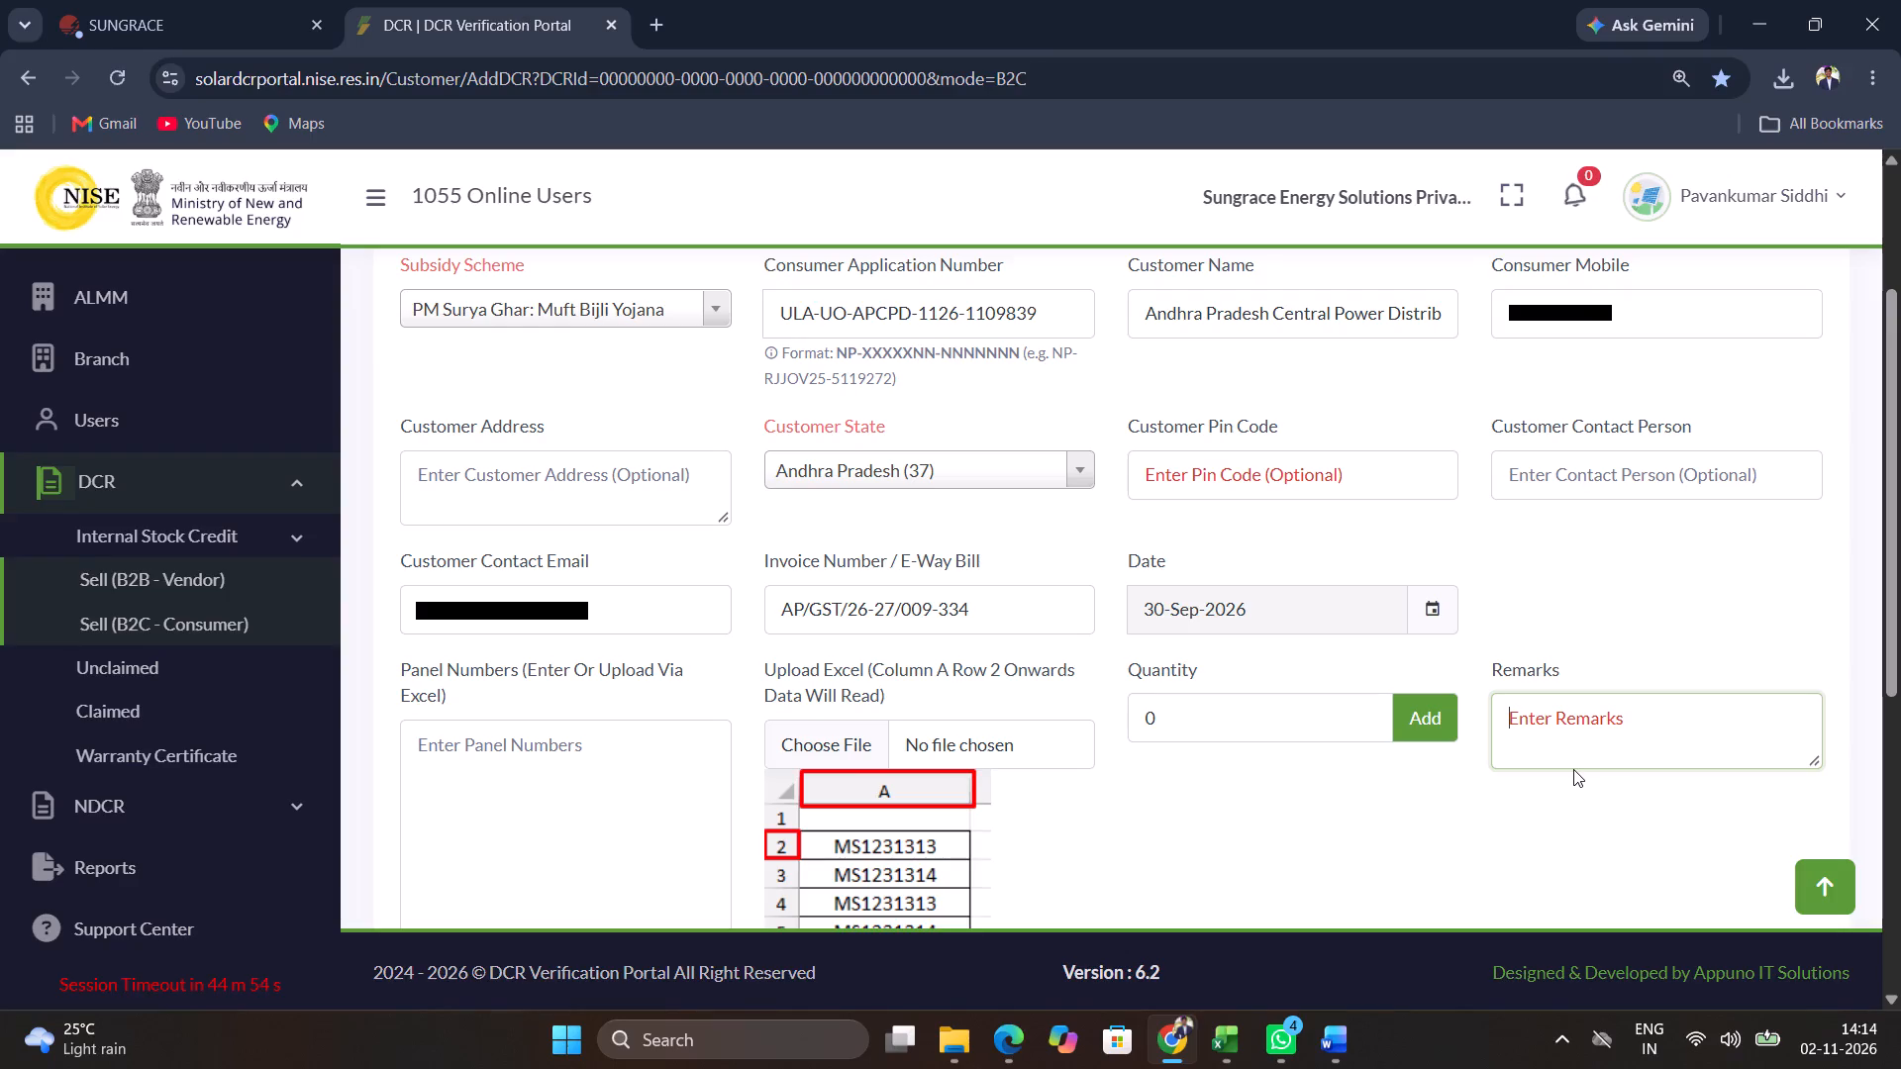
key("ctrl+v")
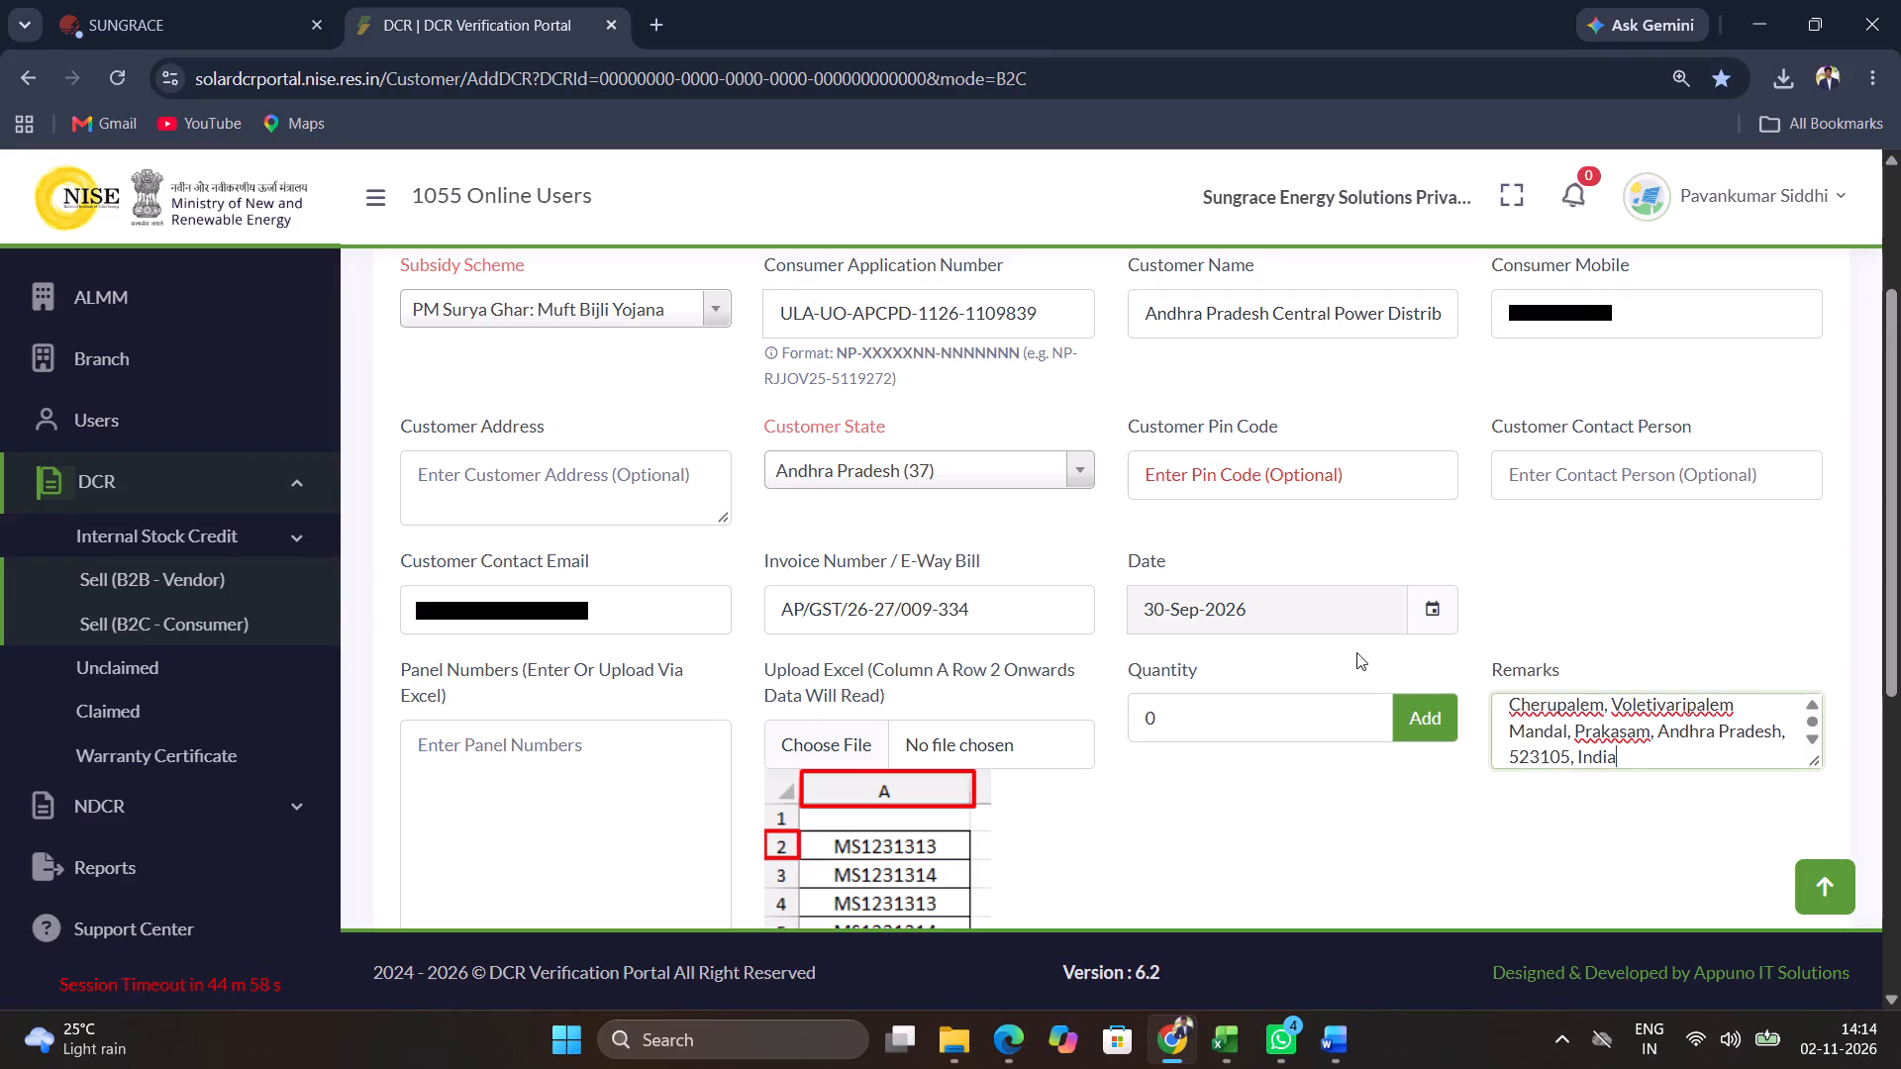
Copy the pincode from the SUNGRACE work order's Quick Copy Details into the DCR sale's customer pin code.
left_click_drag(1270, 468, 1270, 479)
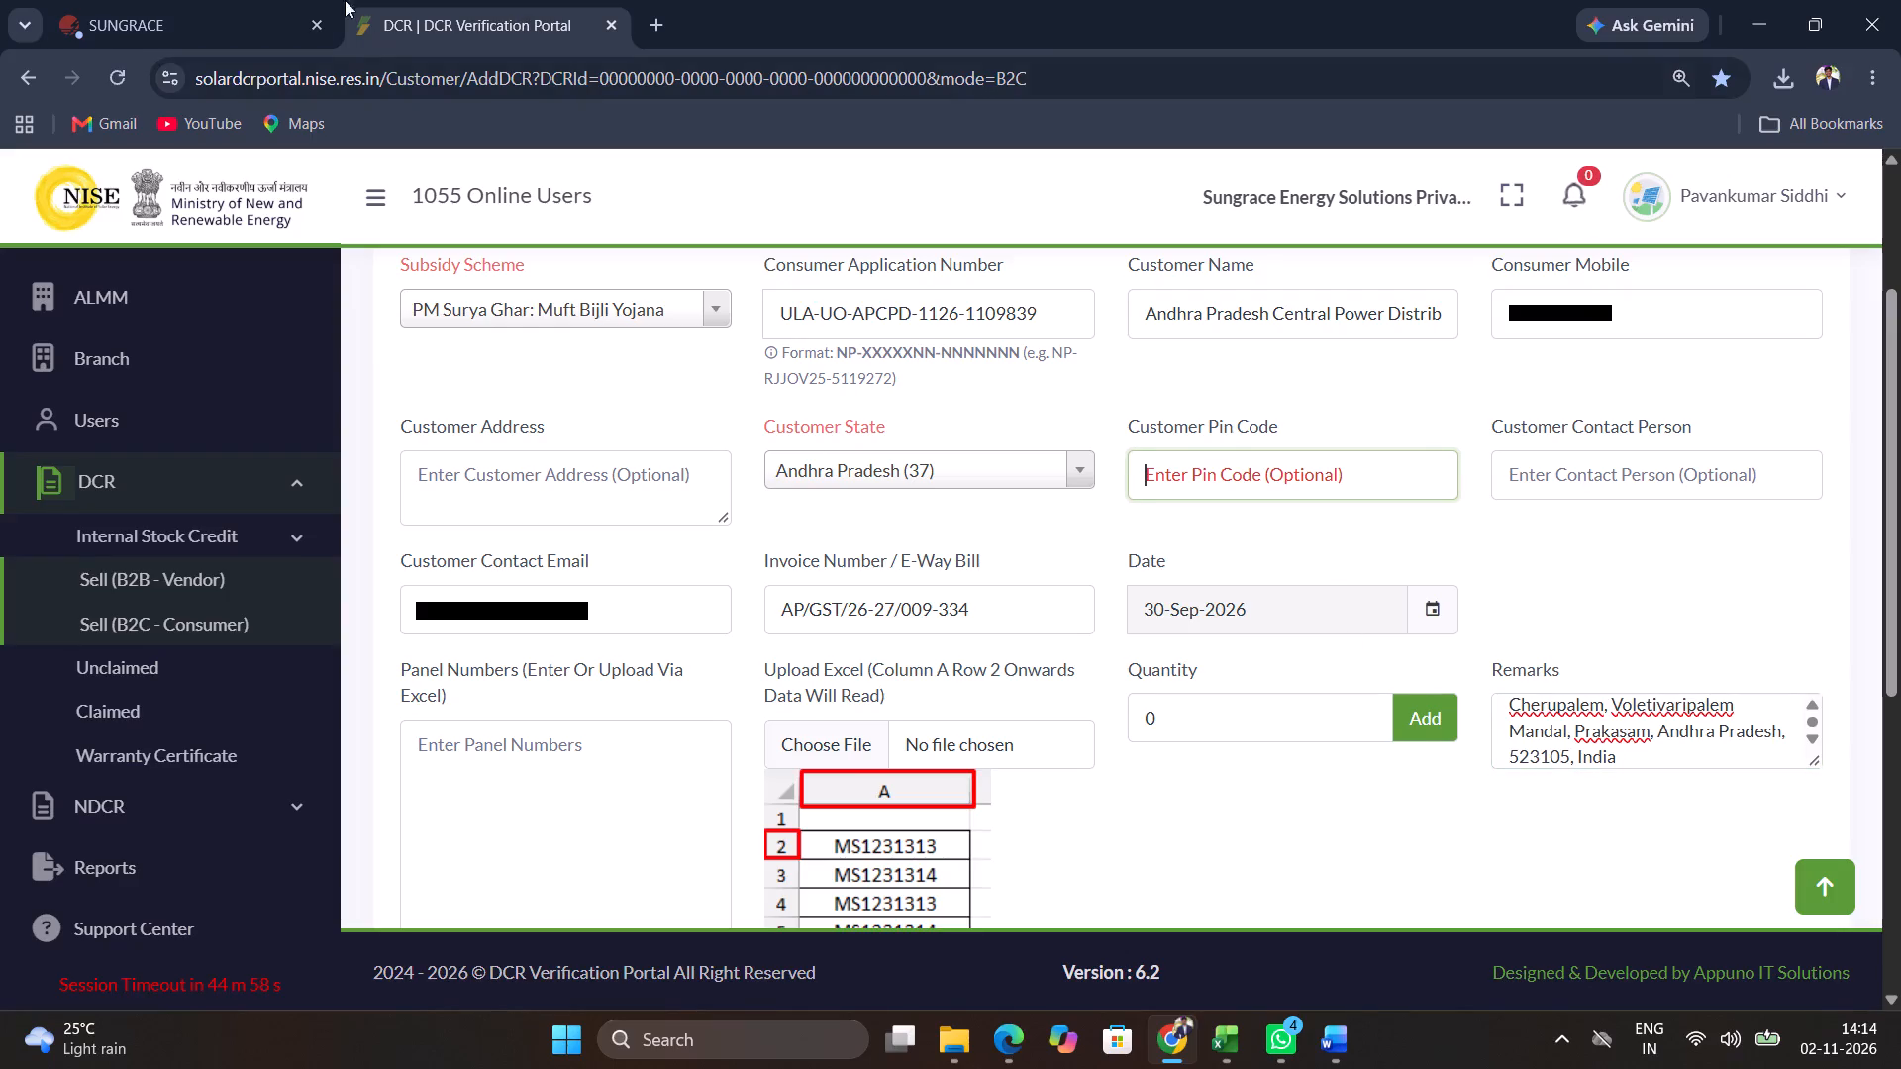
left_click(242, 0)
left_click_drag(1165, 265, 1158, 277)
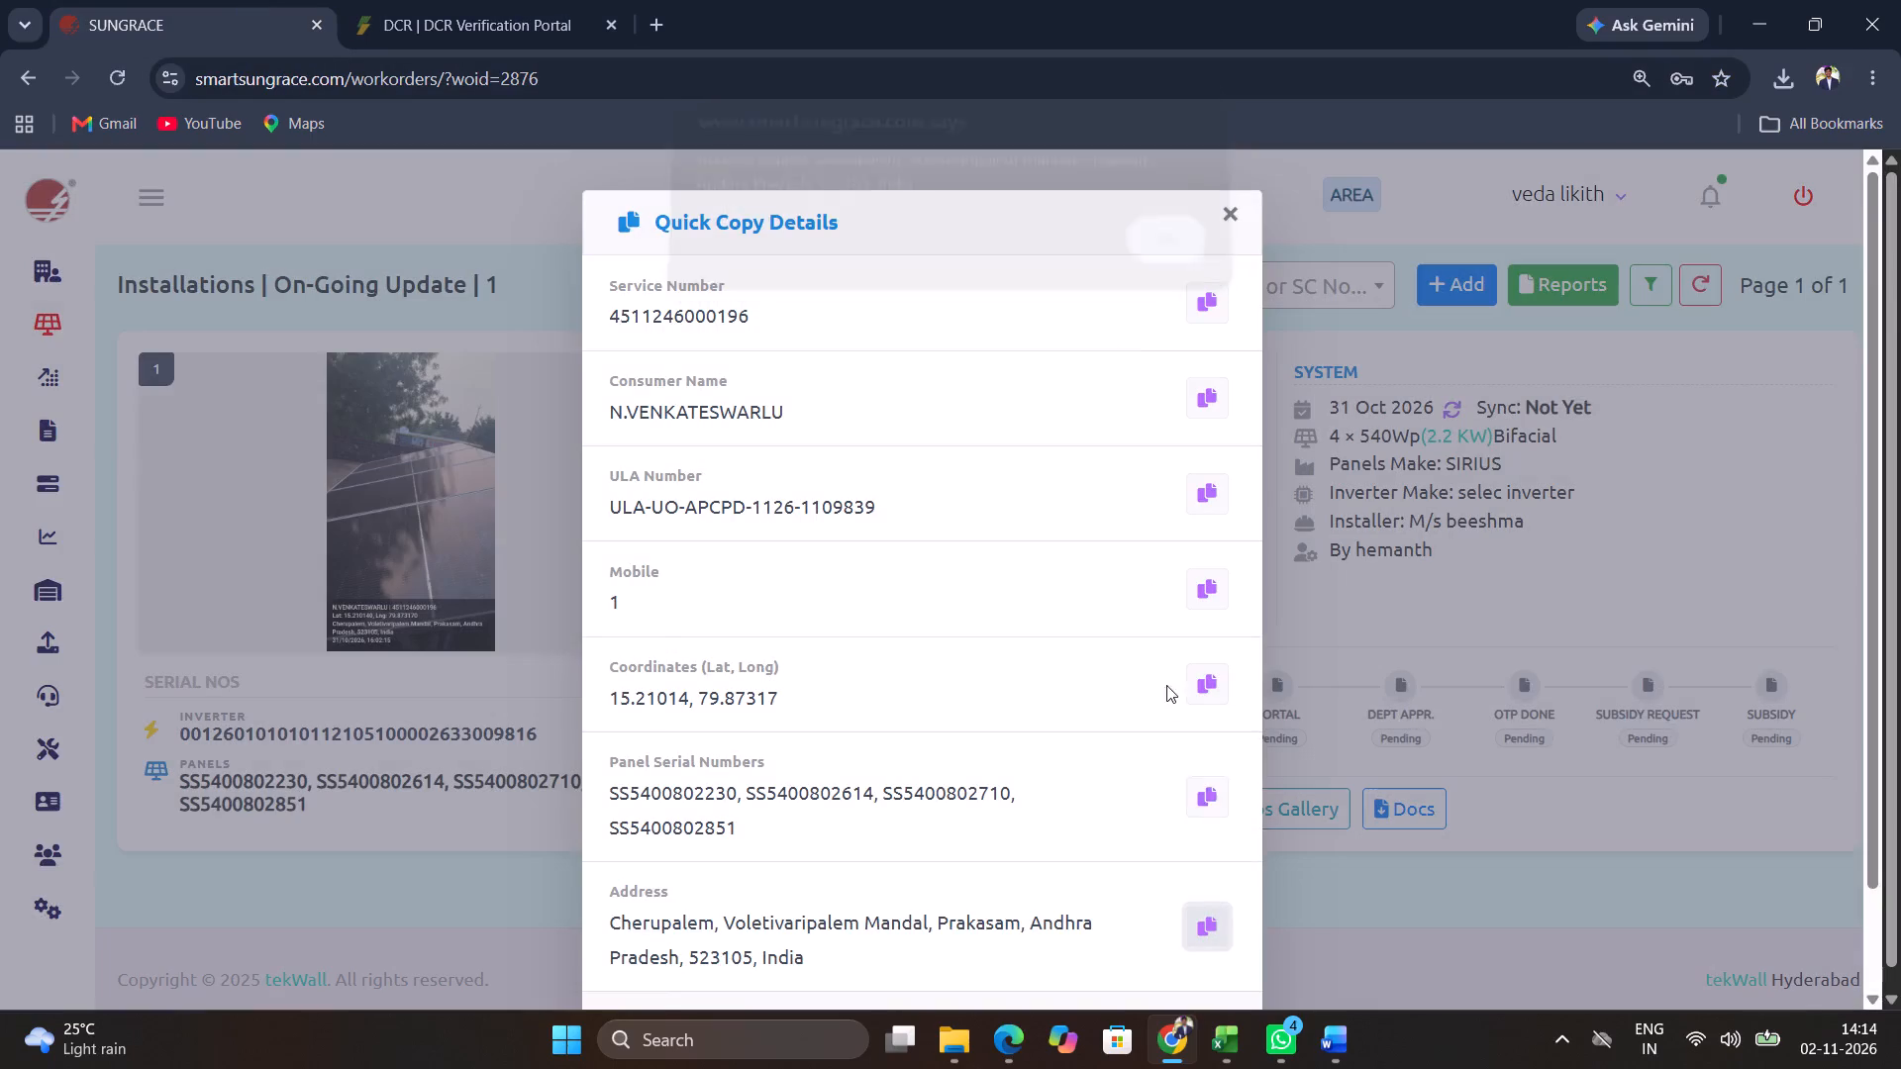
scroll(1230, 758, "down", 2)
left_click(1210, 908)
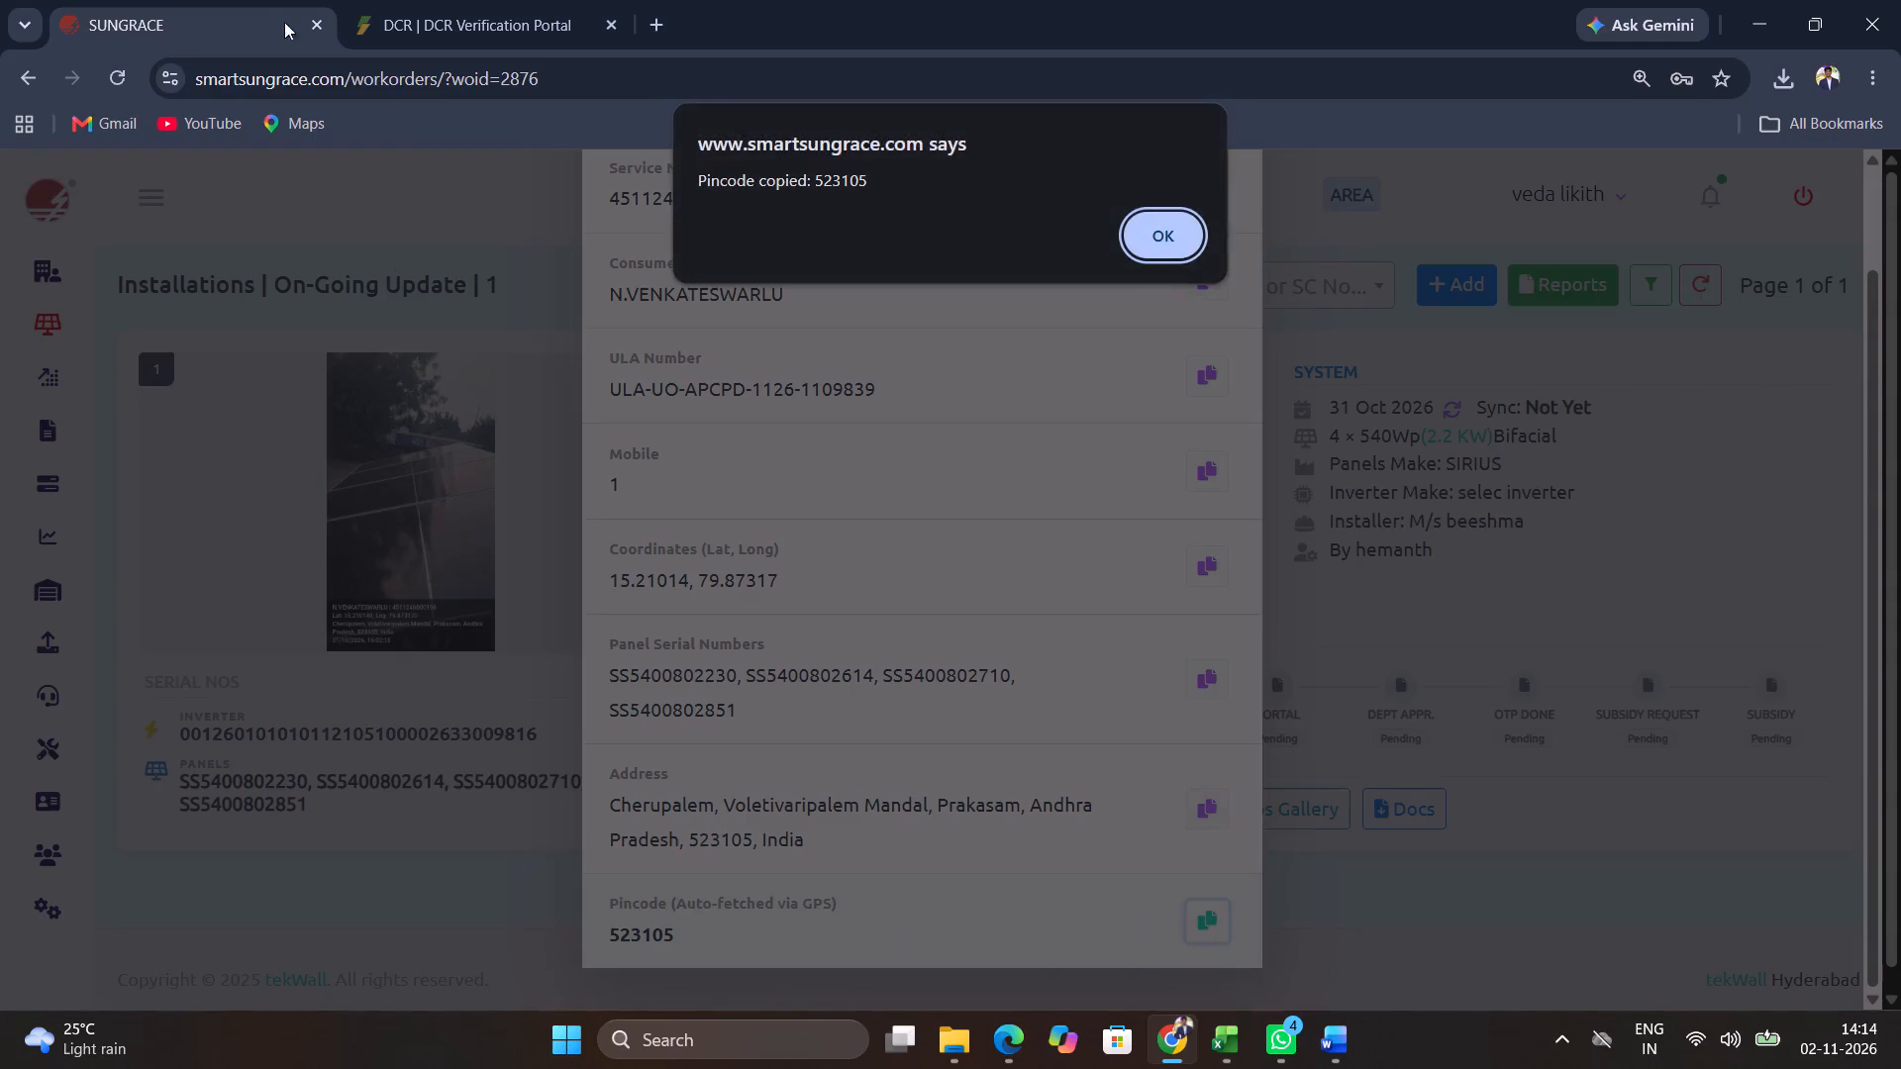
left_click(536, 0)
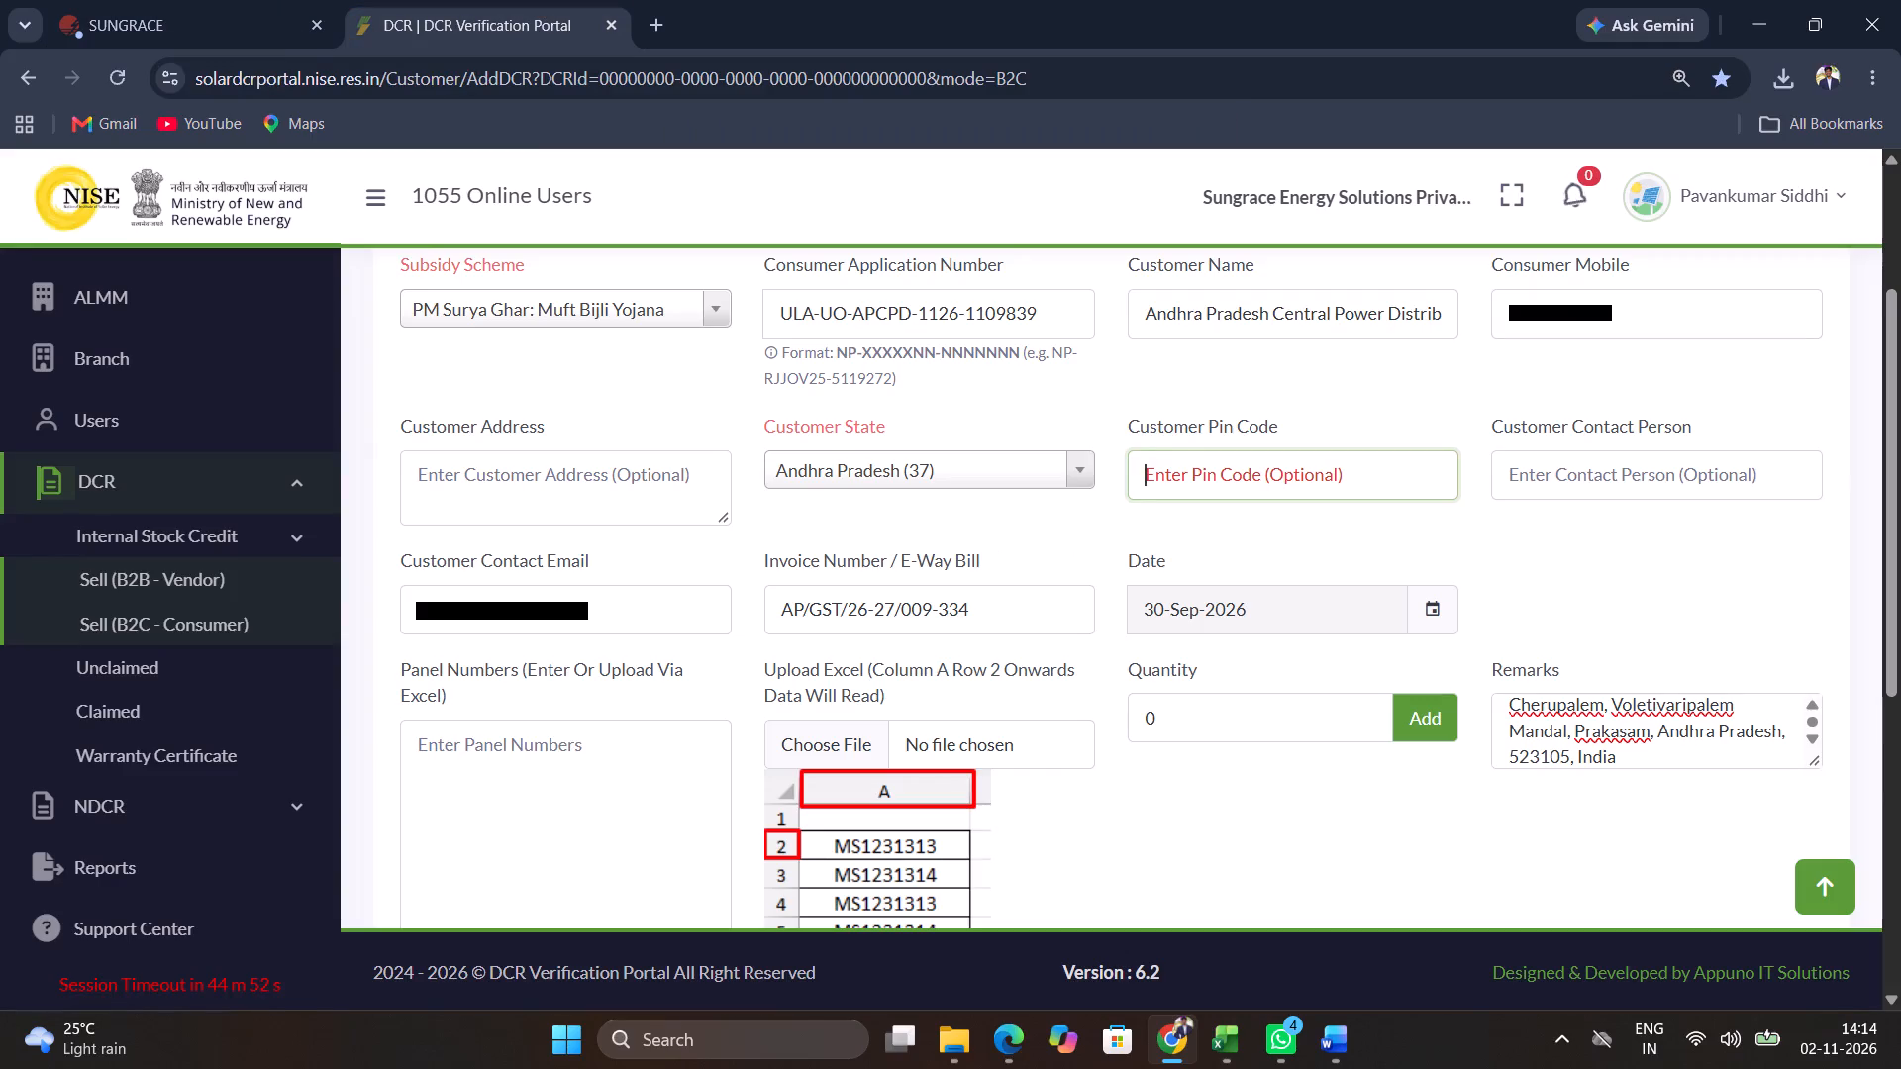
key("ctrl+v")
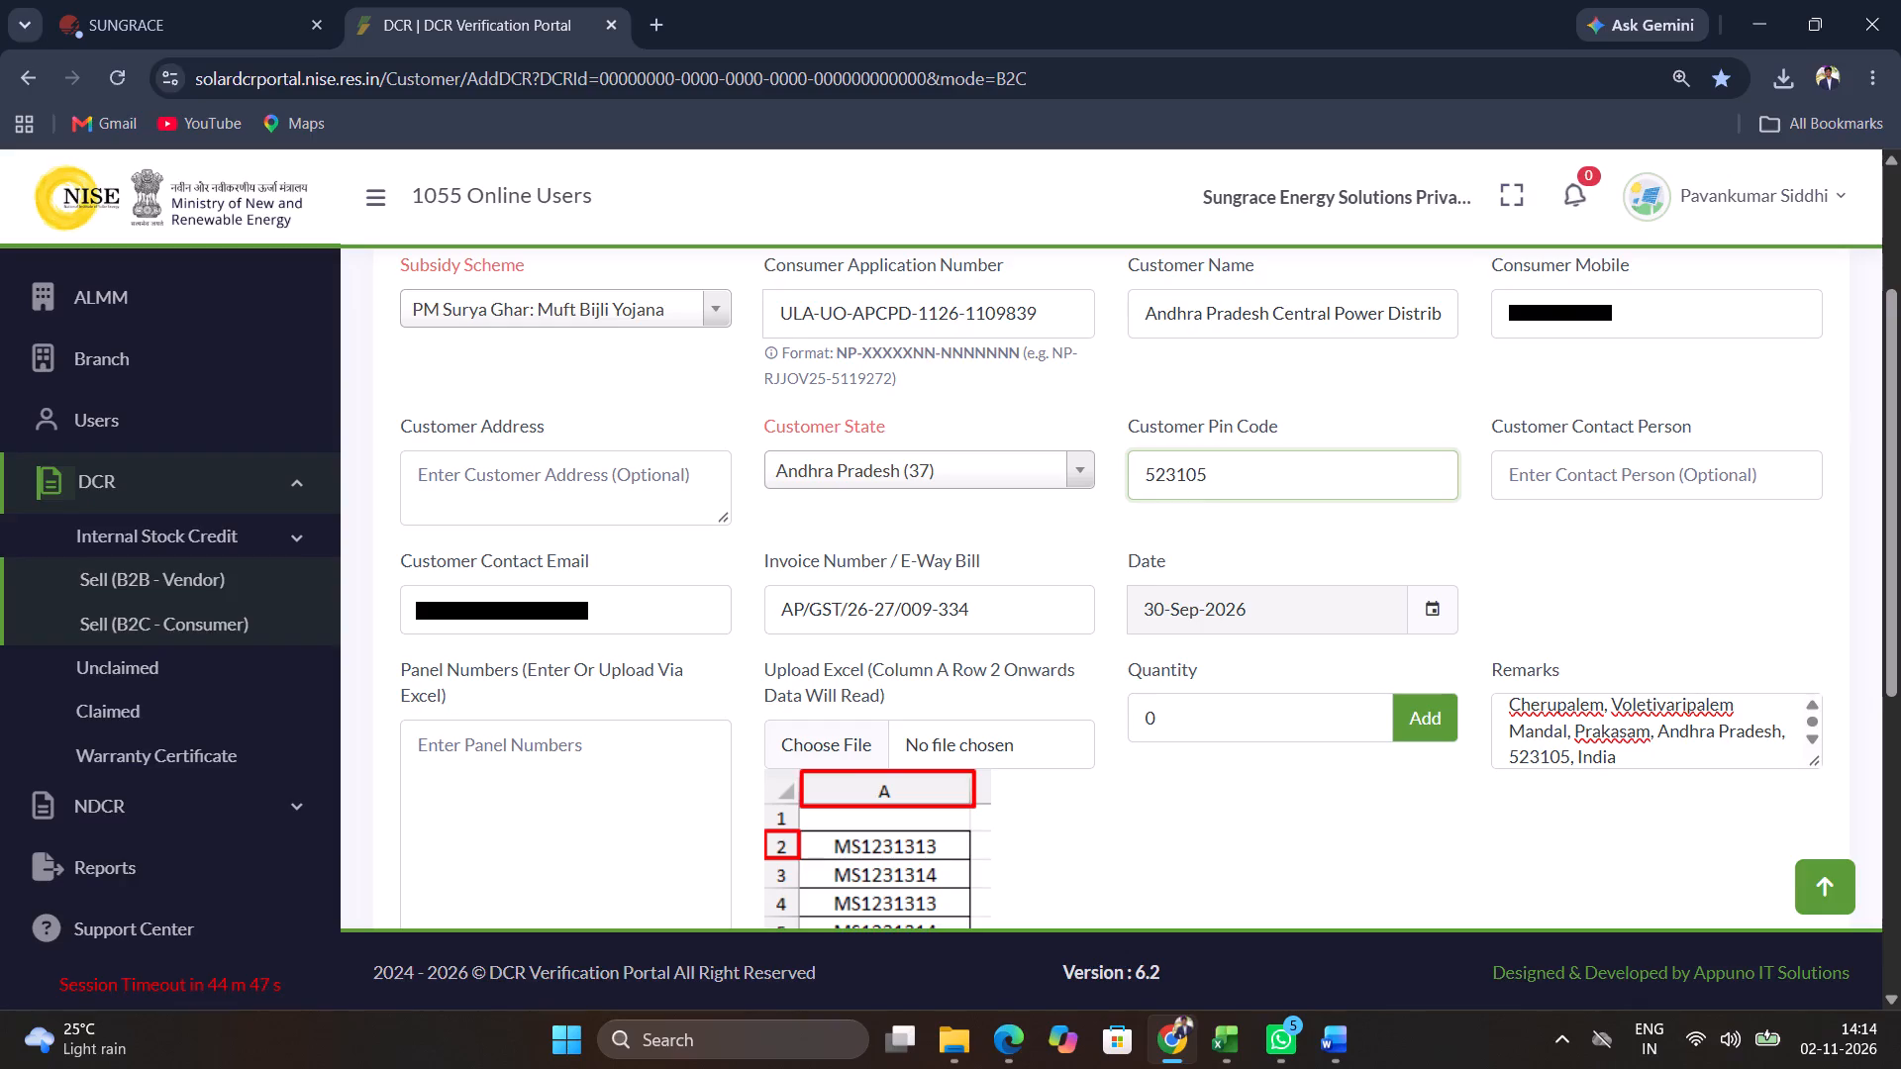
Dismiss the WhatsApp notification and submit the completed B2C DCR sale, confirming the DCR.
scroll(1208, 592, "down", 2)
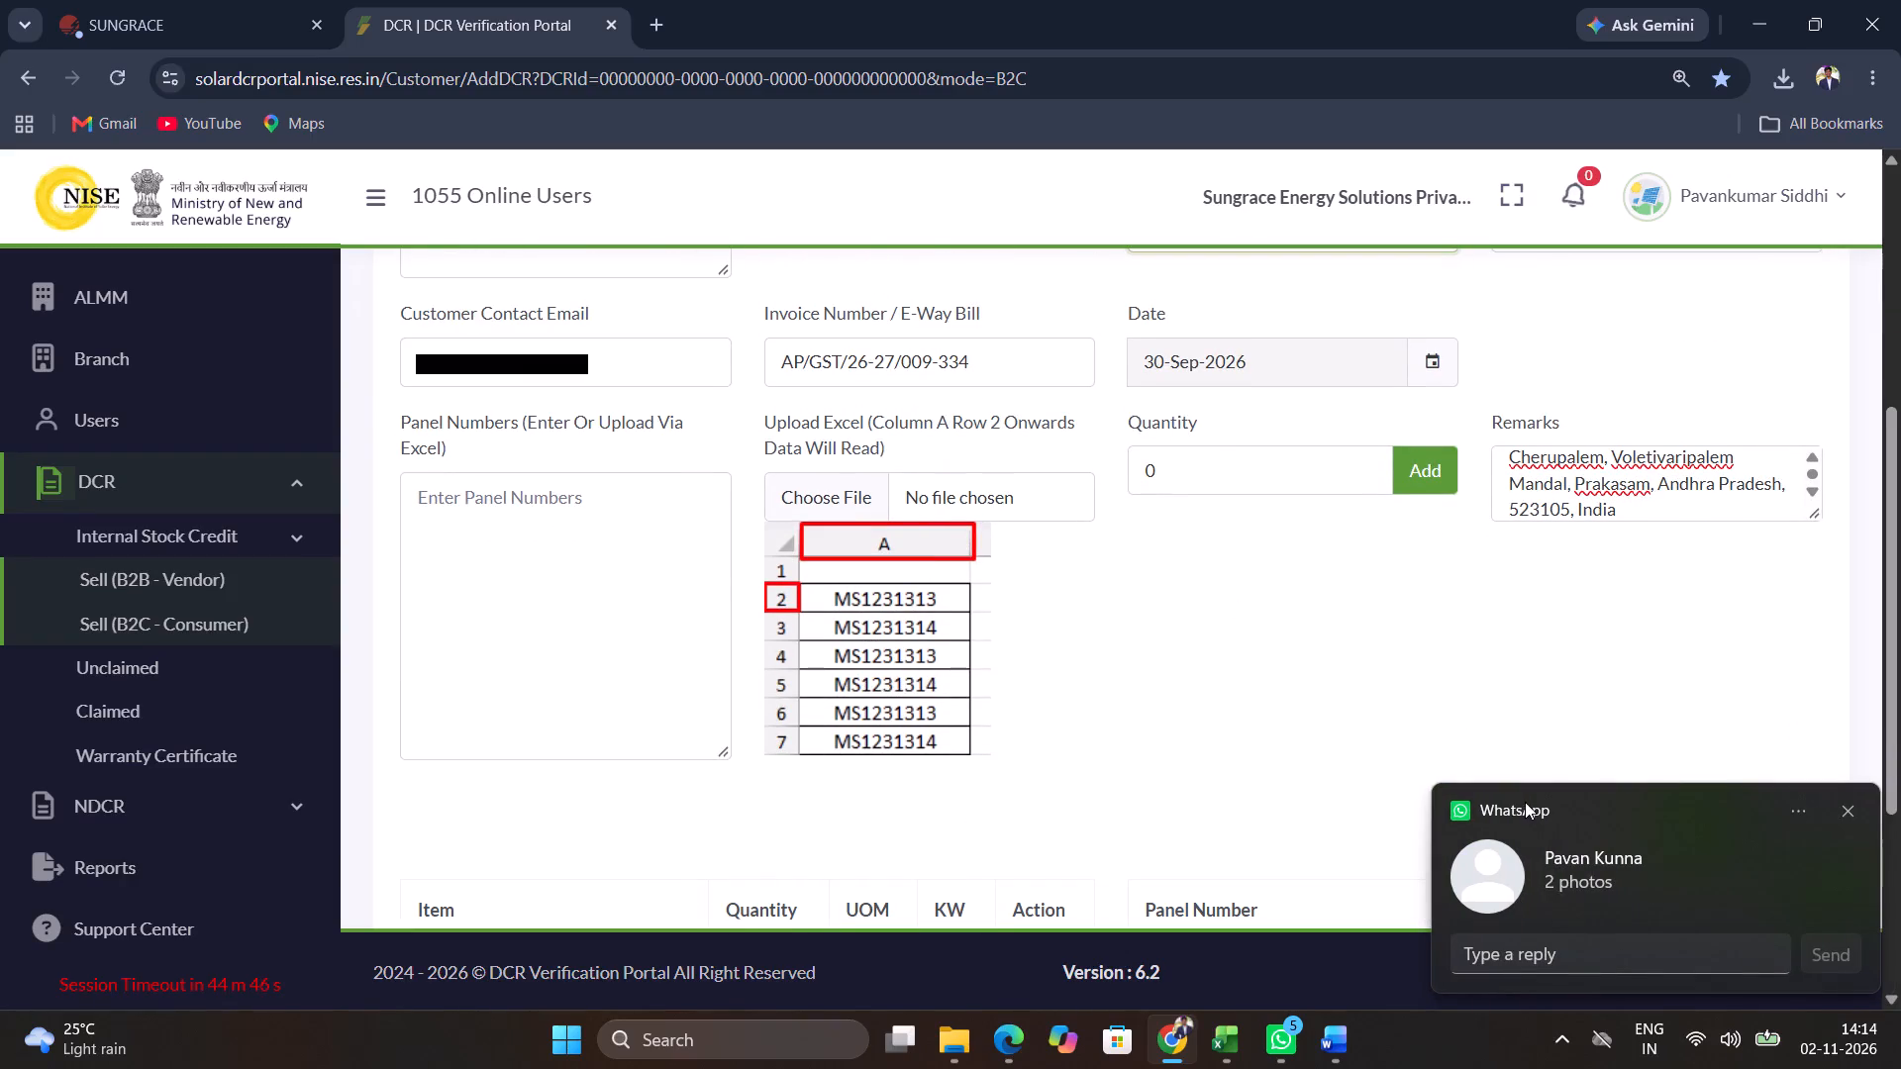
left_click(1850, 806)
left_click(1700, 833)
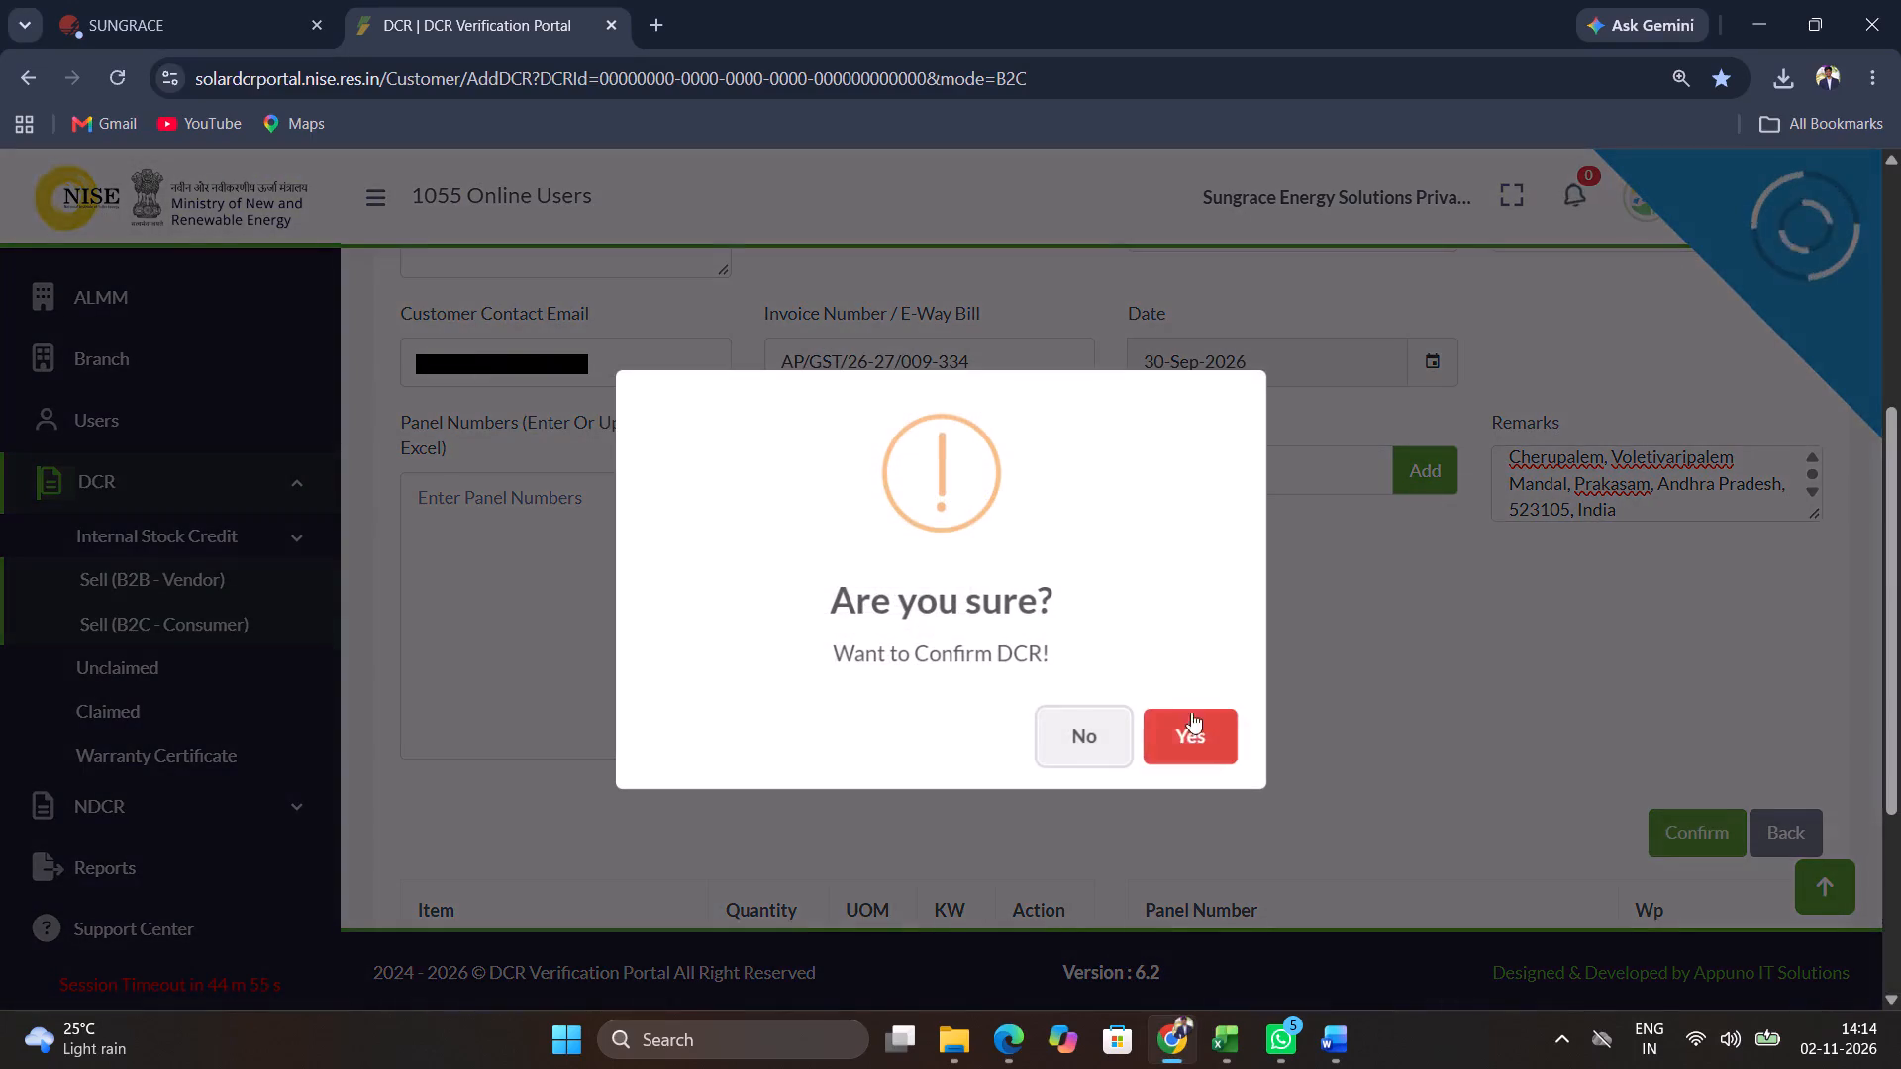
left_click(1195, 718)
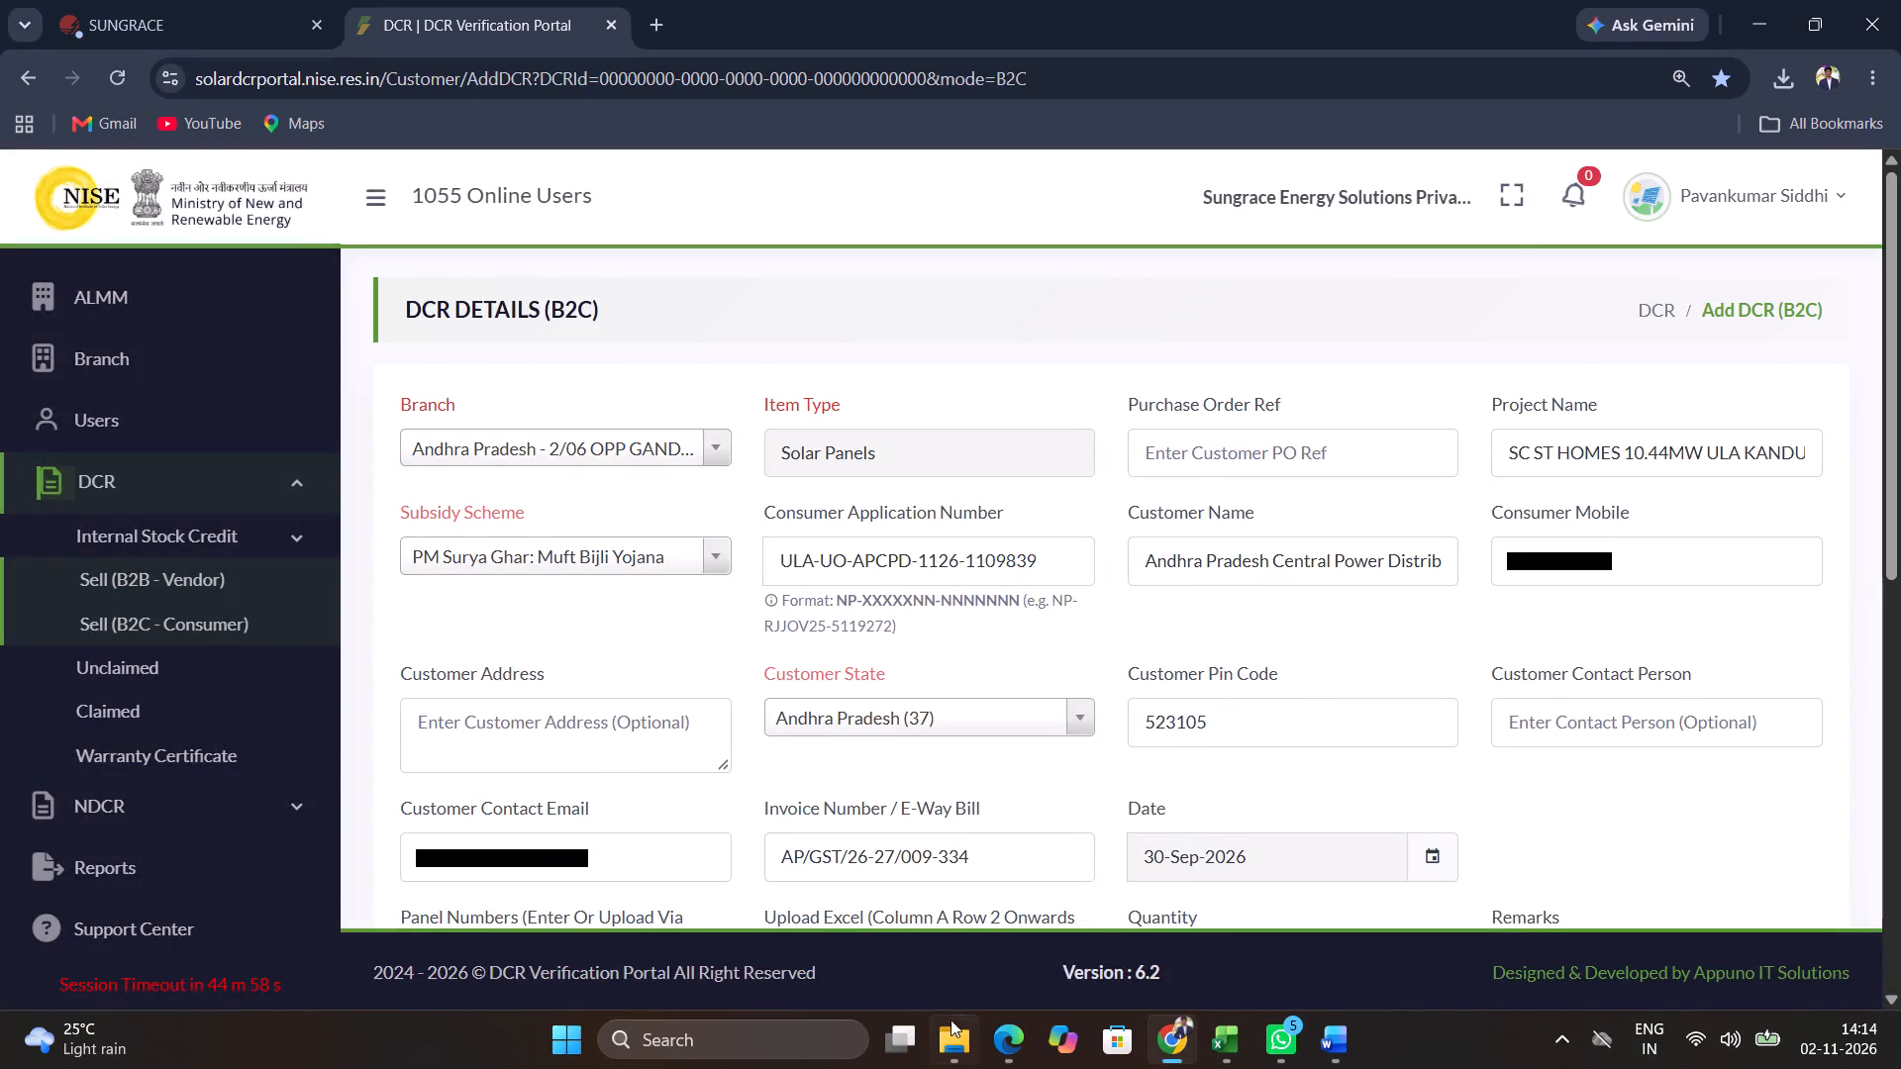
Switch to File Explorer and create a folder named 334 inside the DCR009 folder of dcr crf.
left_click(952, 963)
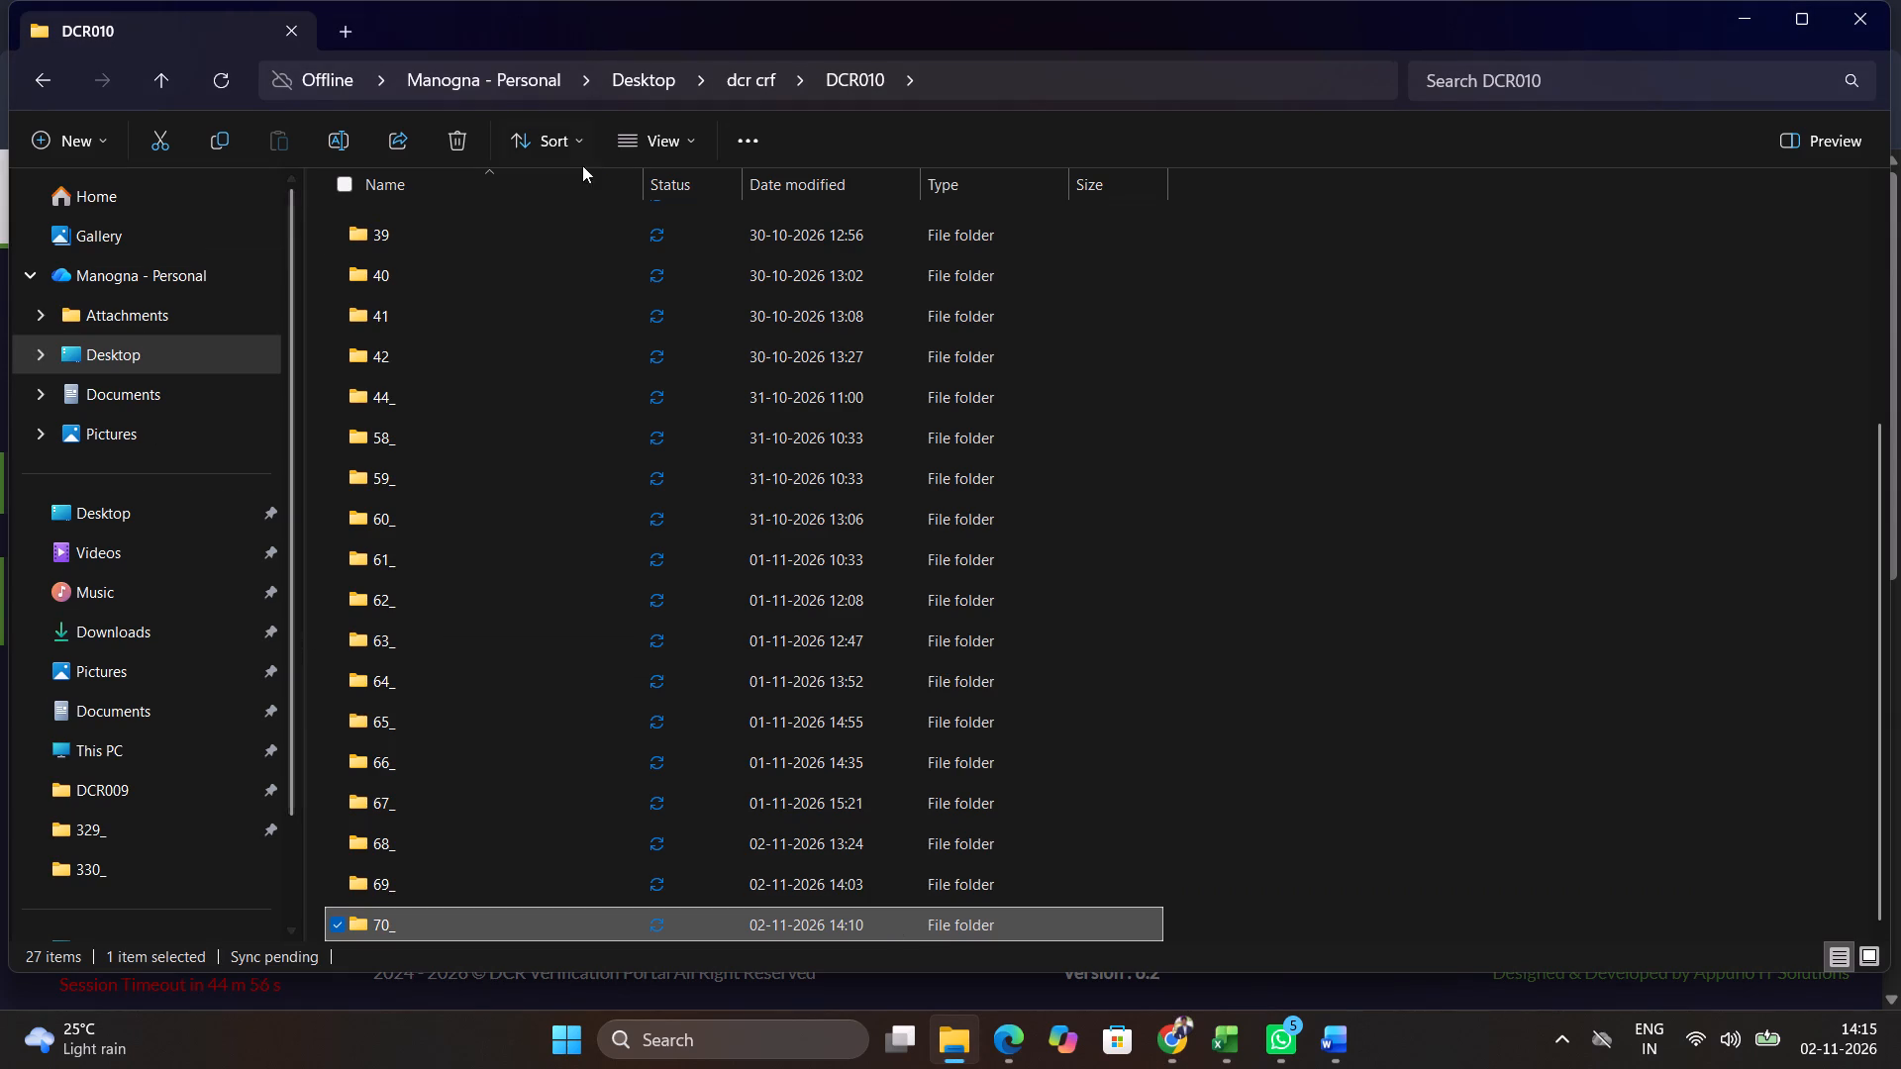
left_click(753, 79)
double_click(521, 513)
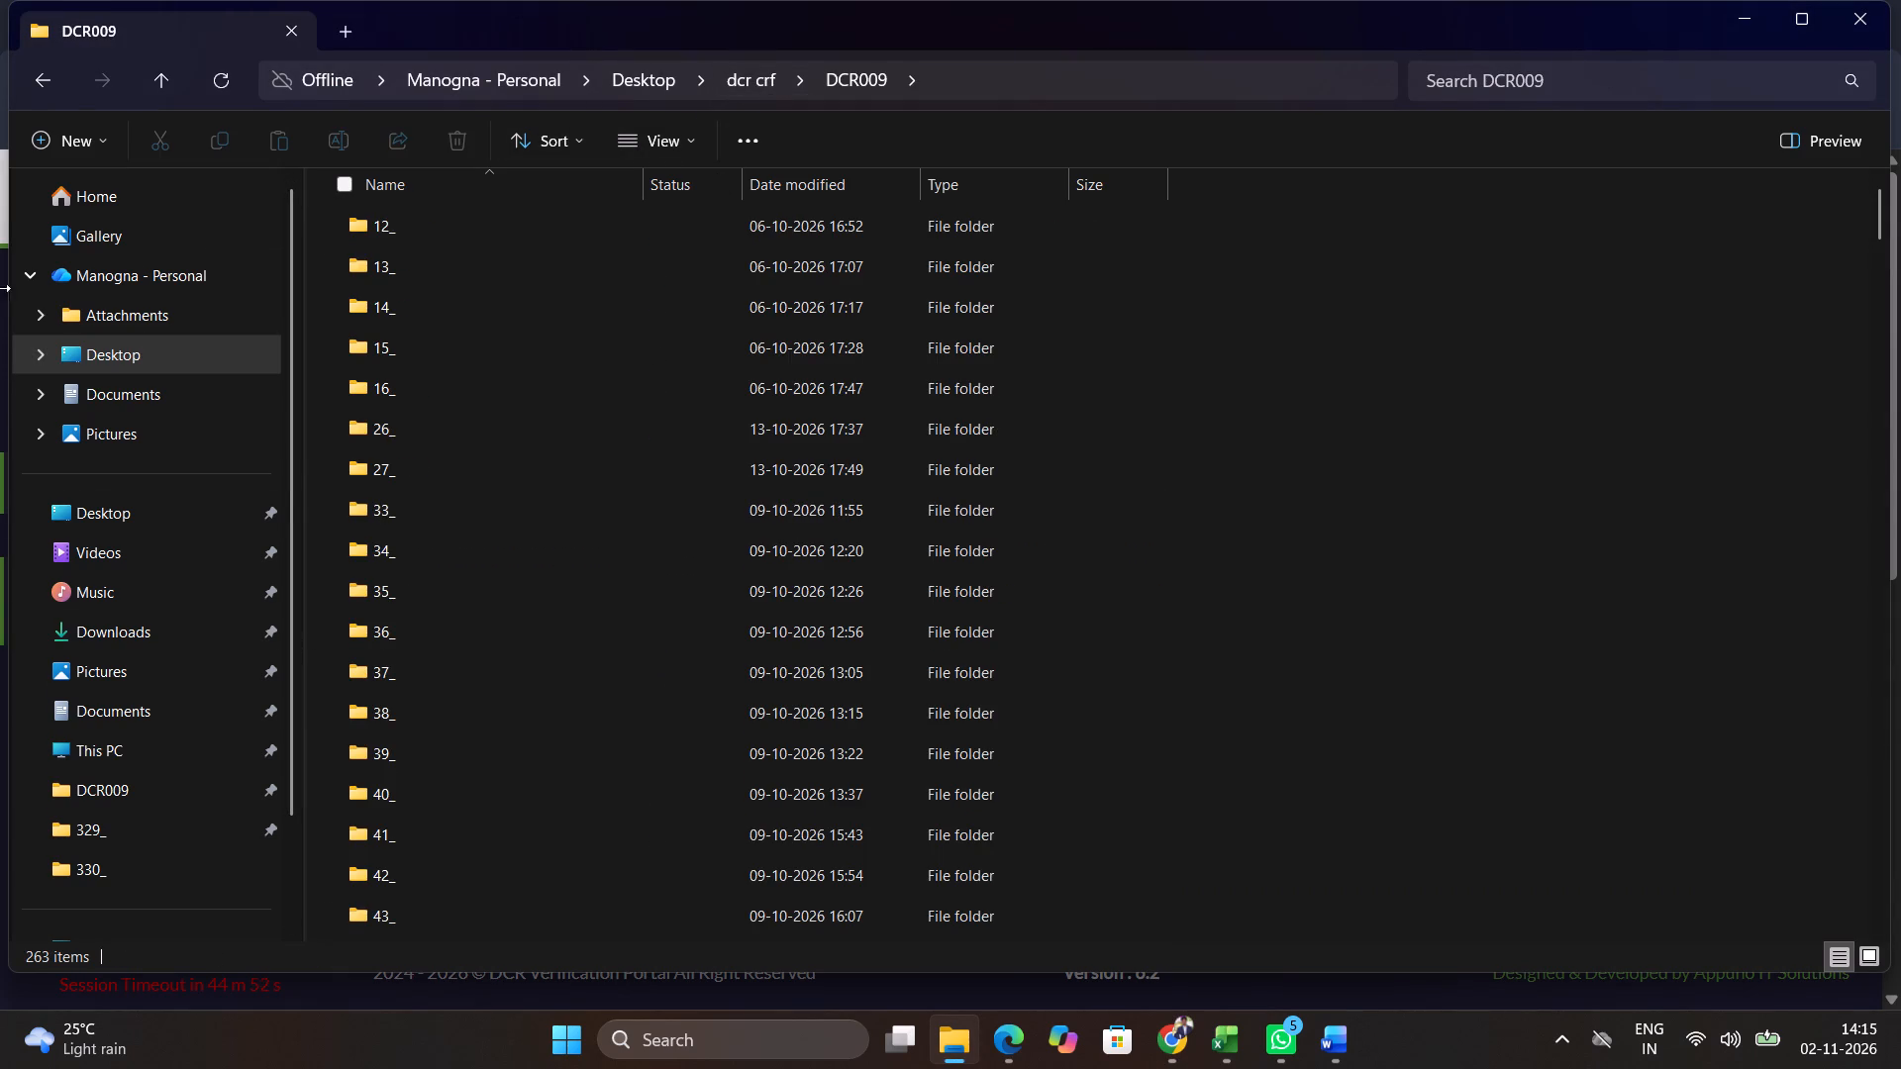
left_click(56, 134)
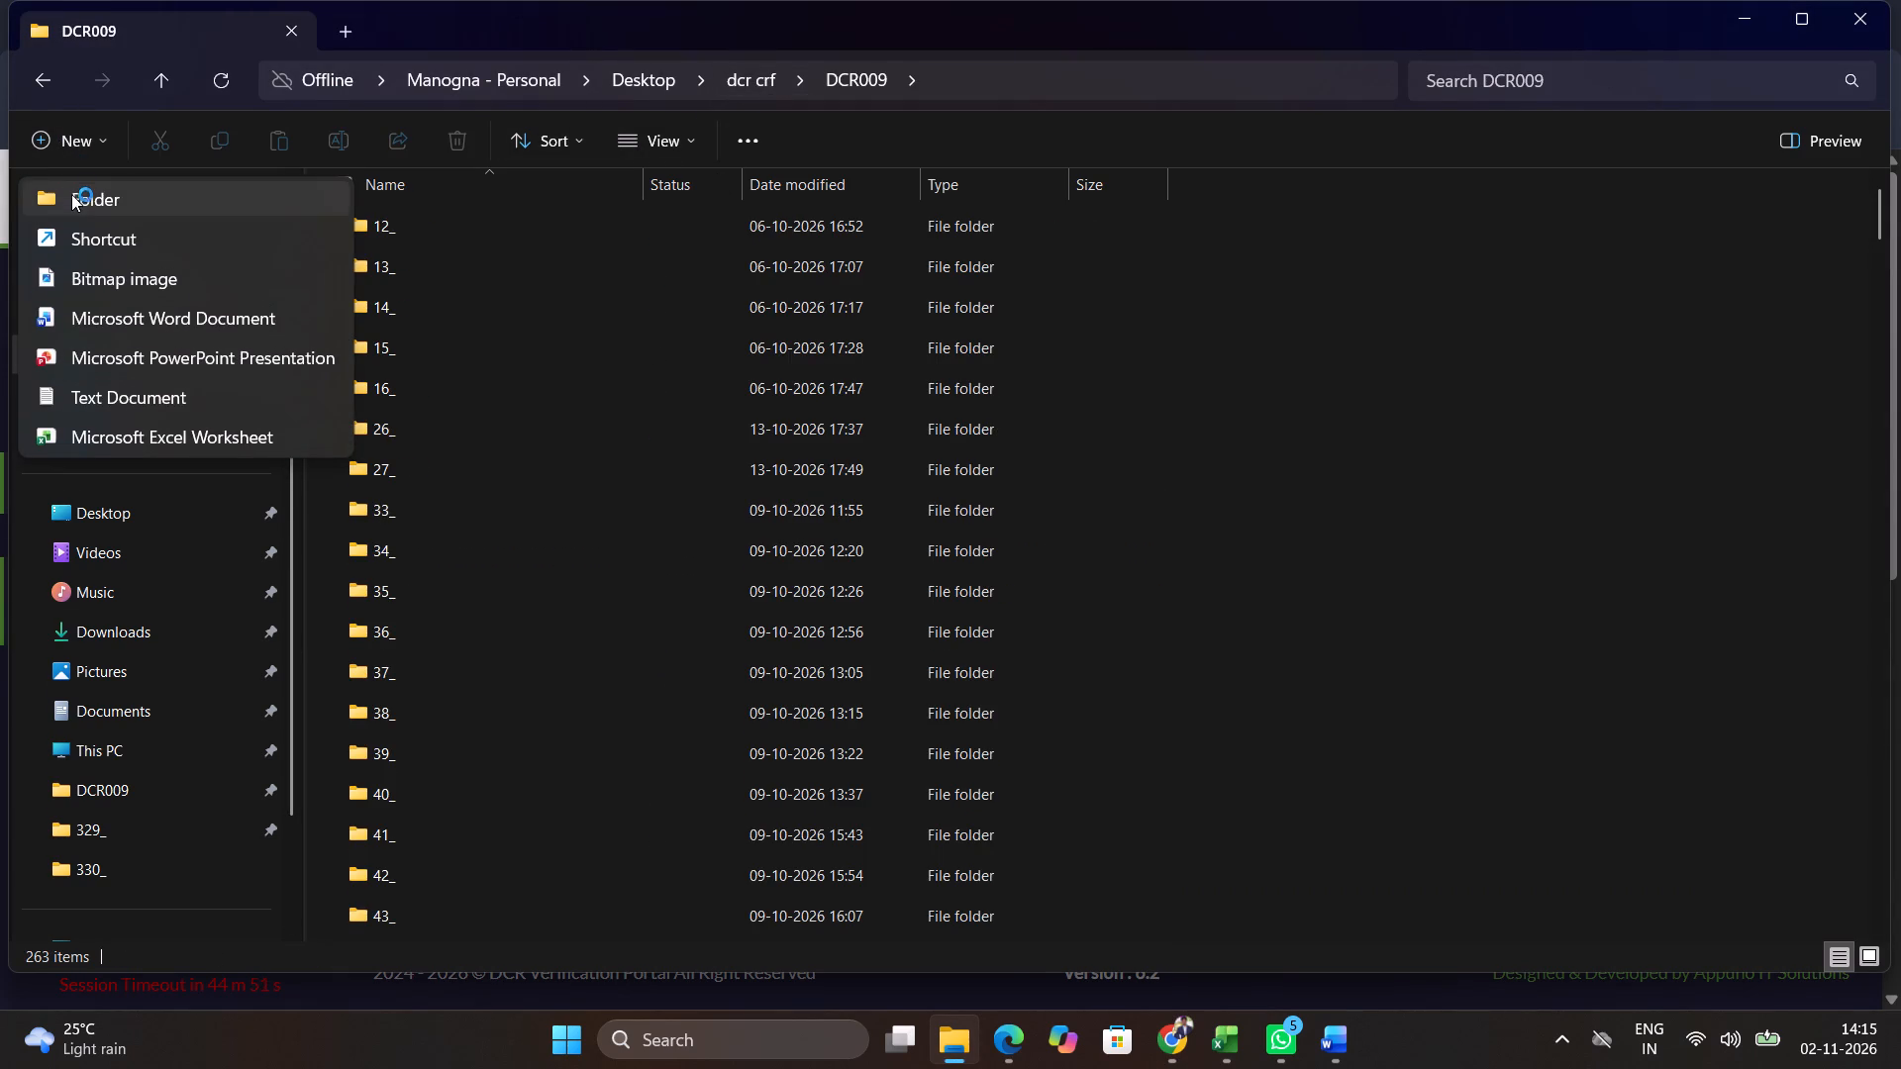
left_click(71, 195)
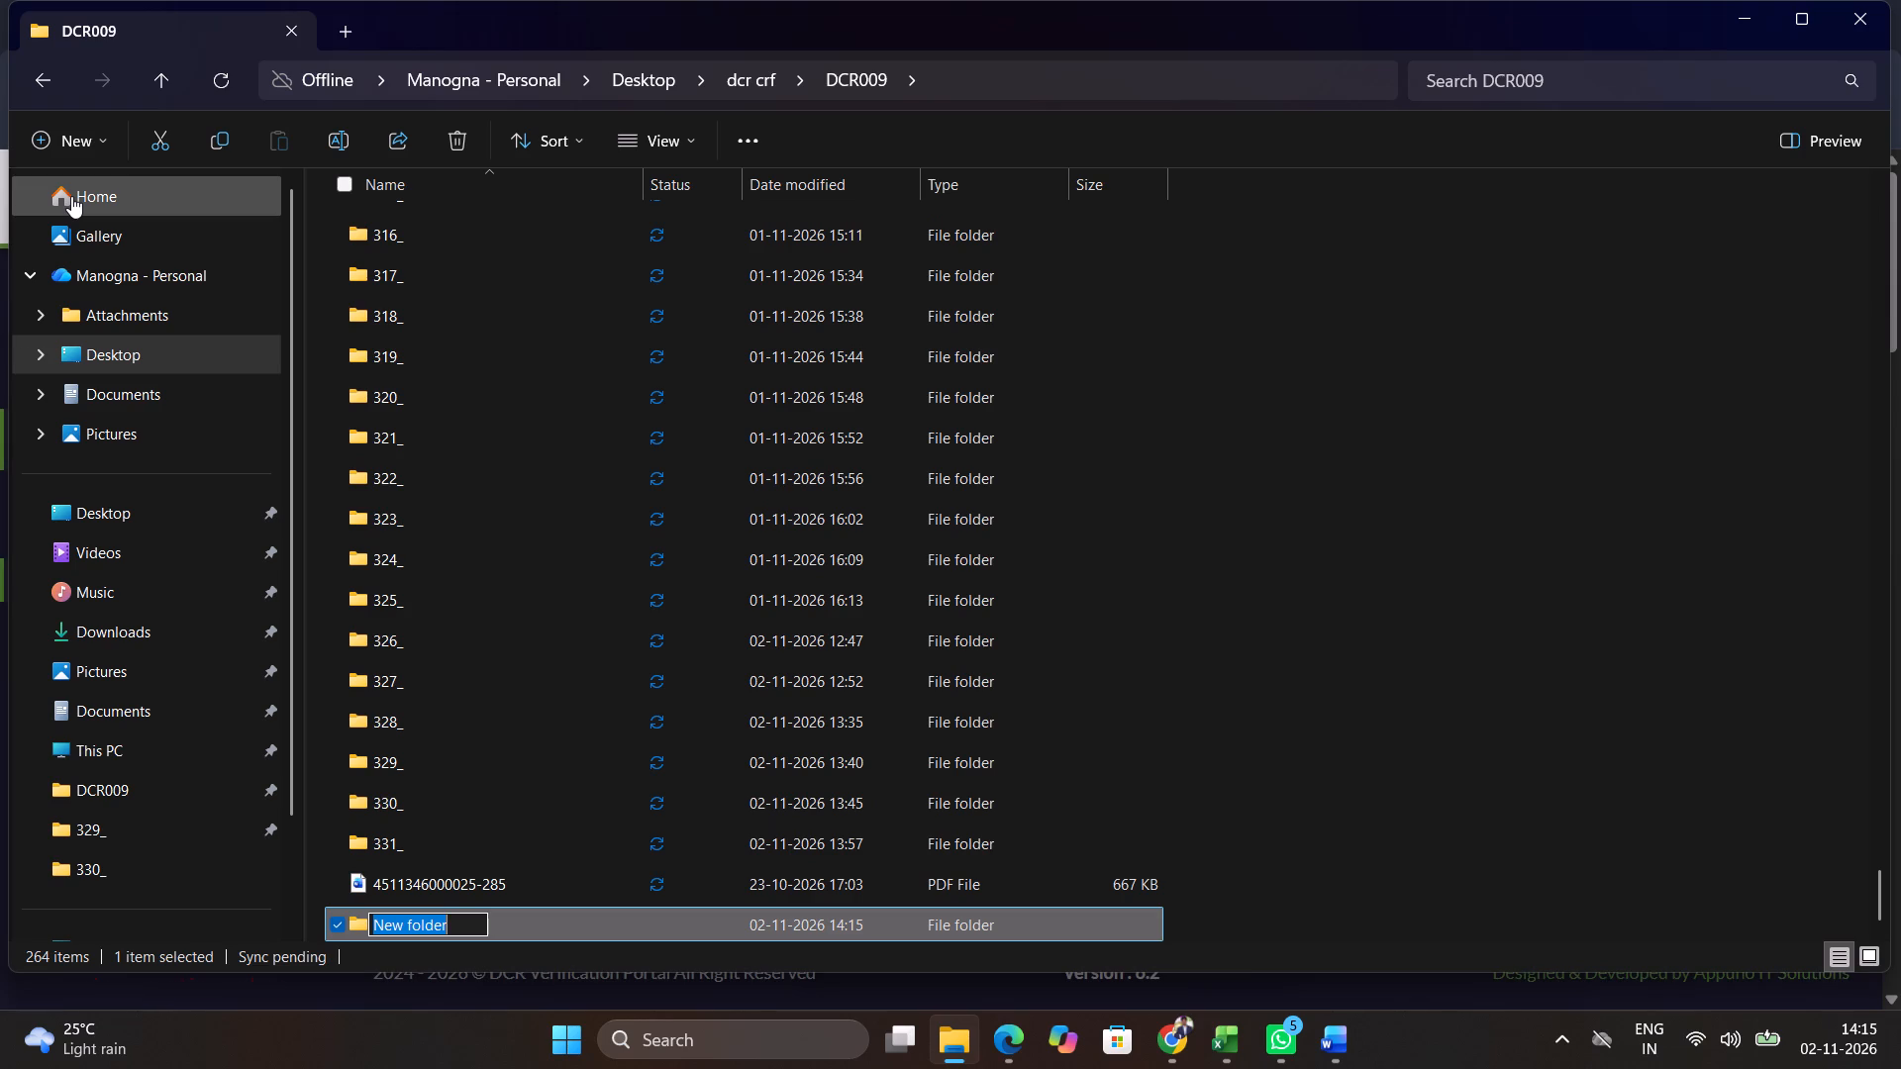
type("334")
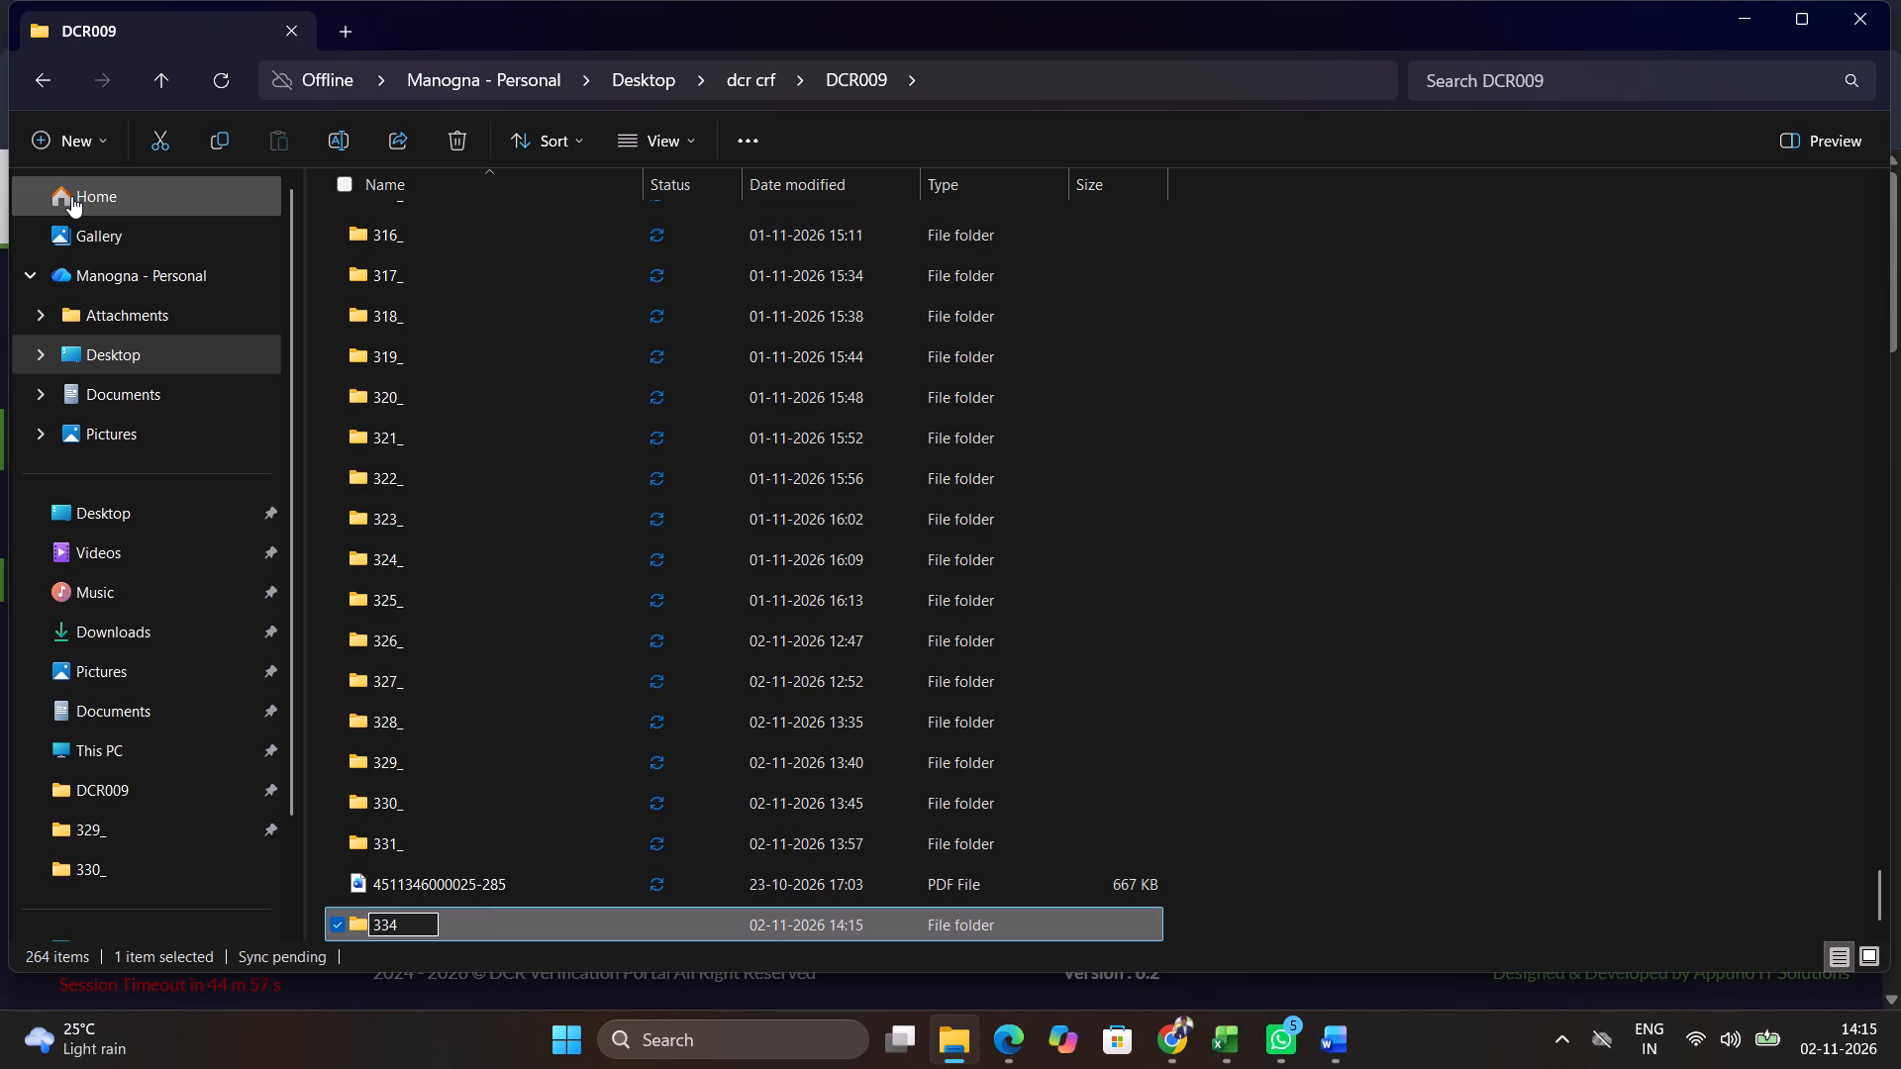
Finish naming the new folder inside DCR009 as 334_.
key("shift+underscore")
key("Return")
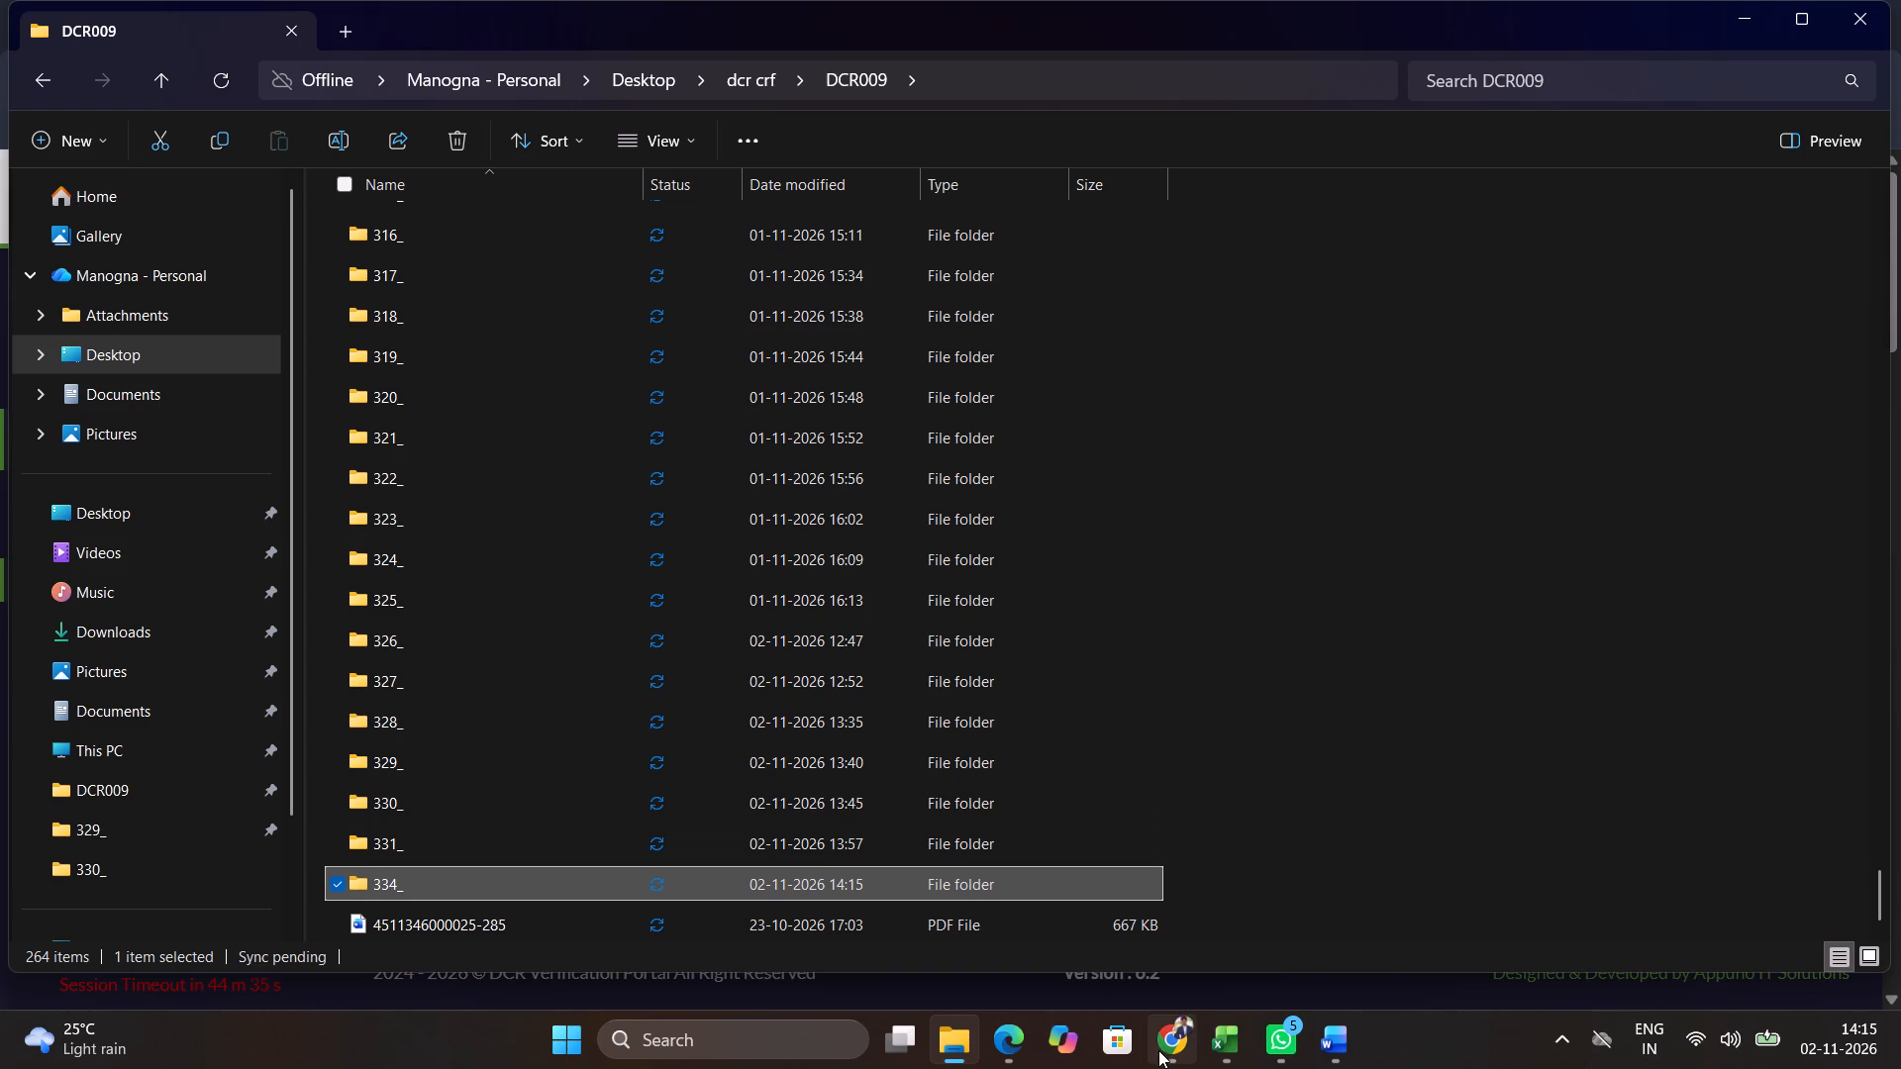
Switch back to the SUNGRACE work order and copy its service number from Quick Copy Details.
left_click(1136, 941)
left_click(242, 0)
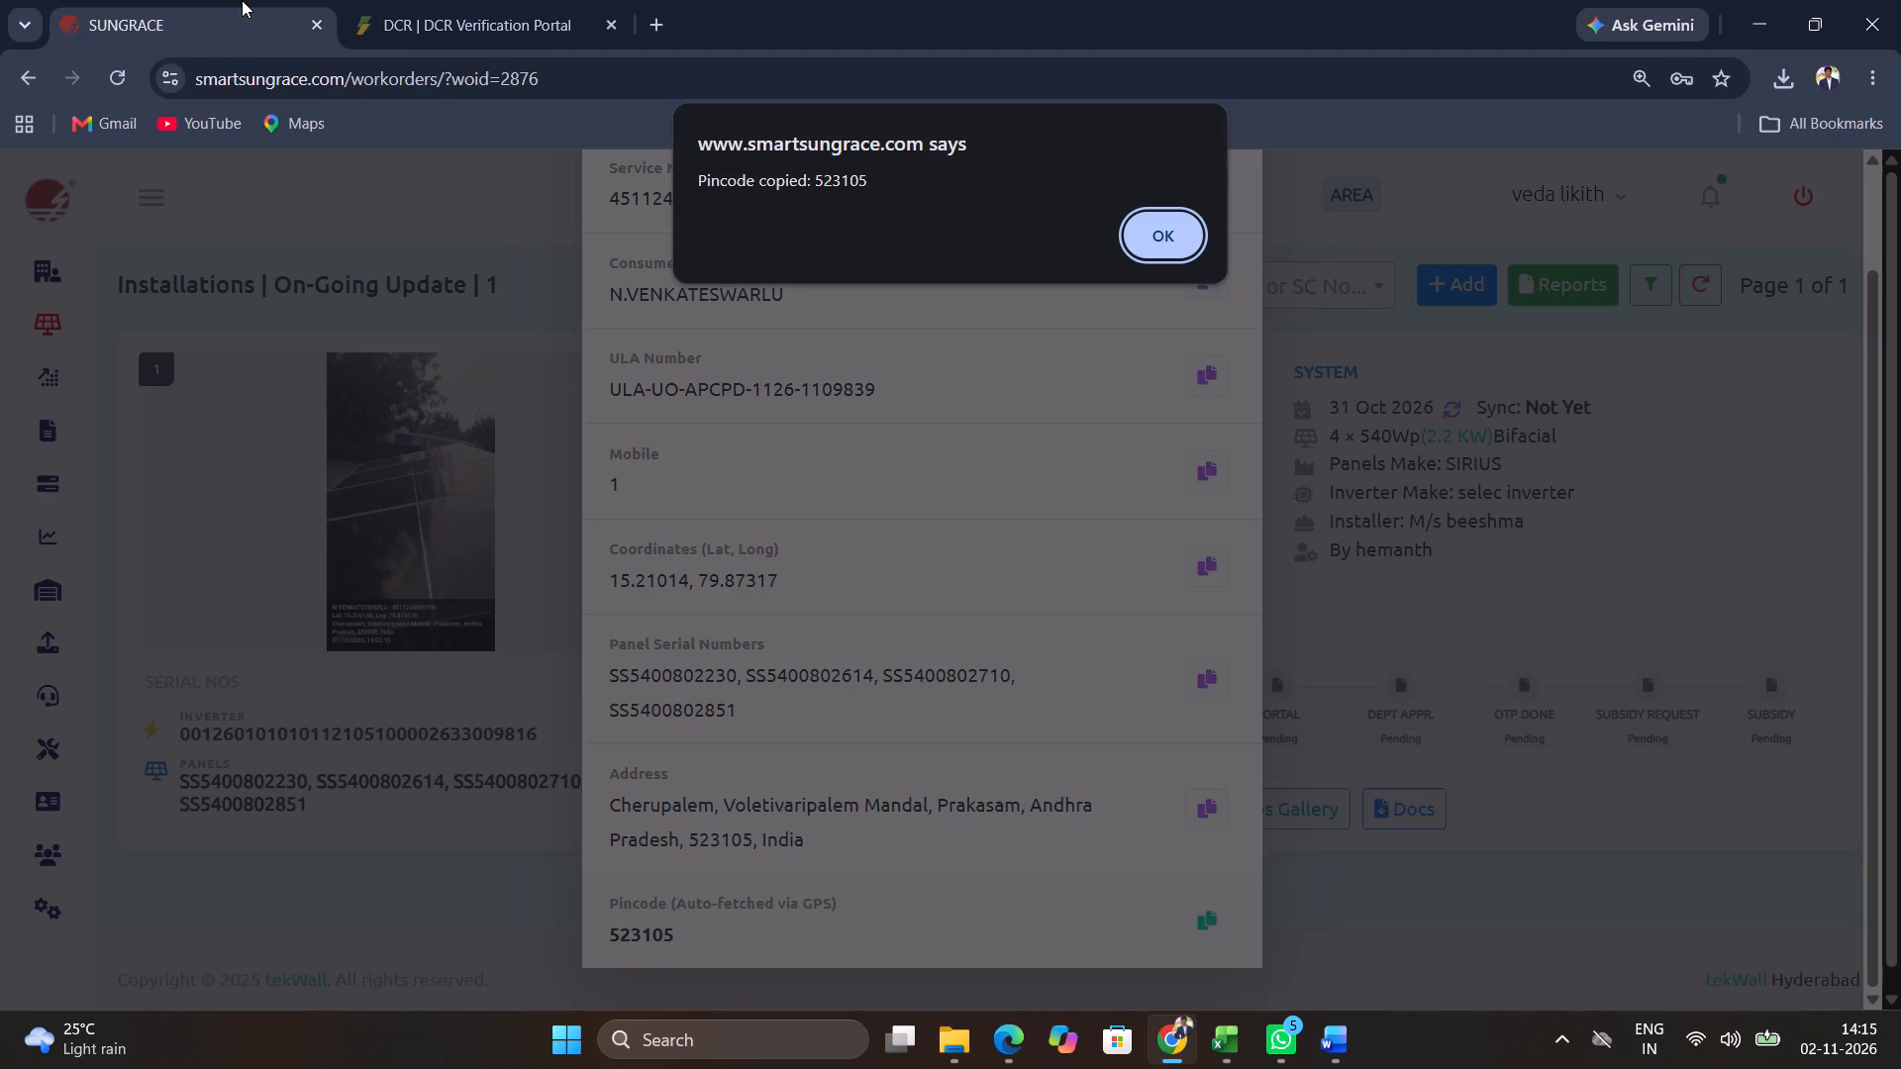
left_click(1152, 231)
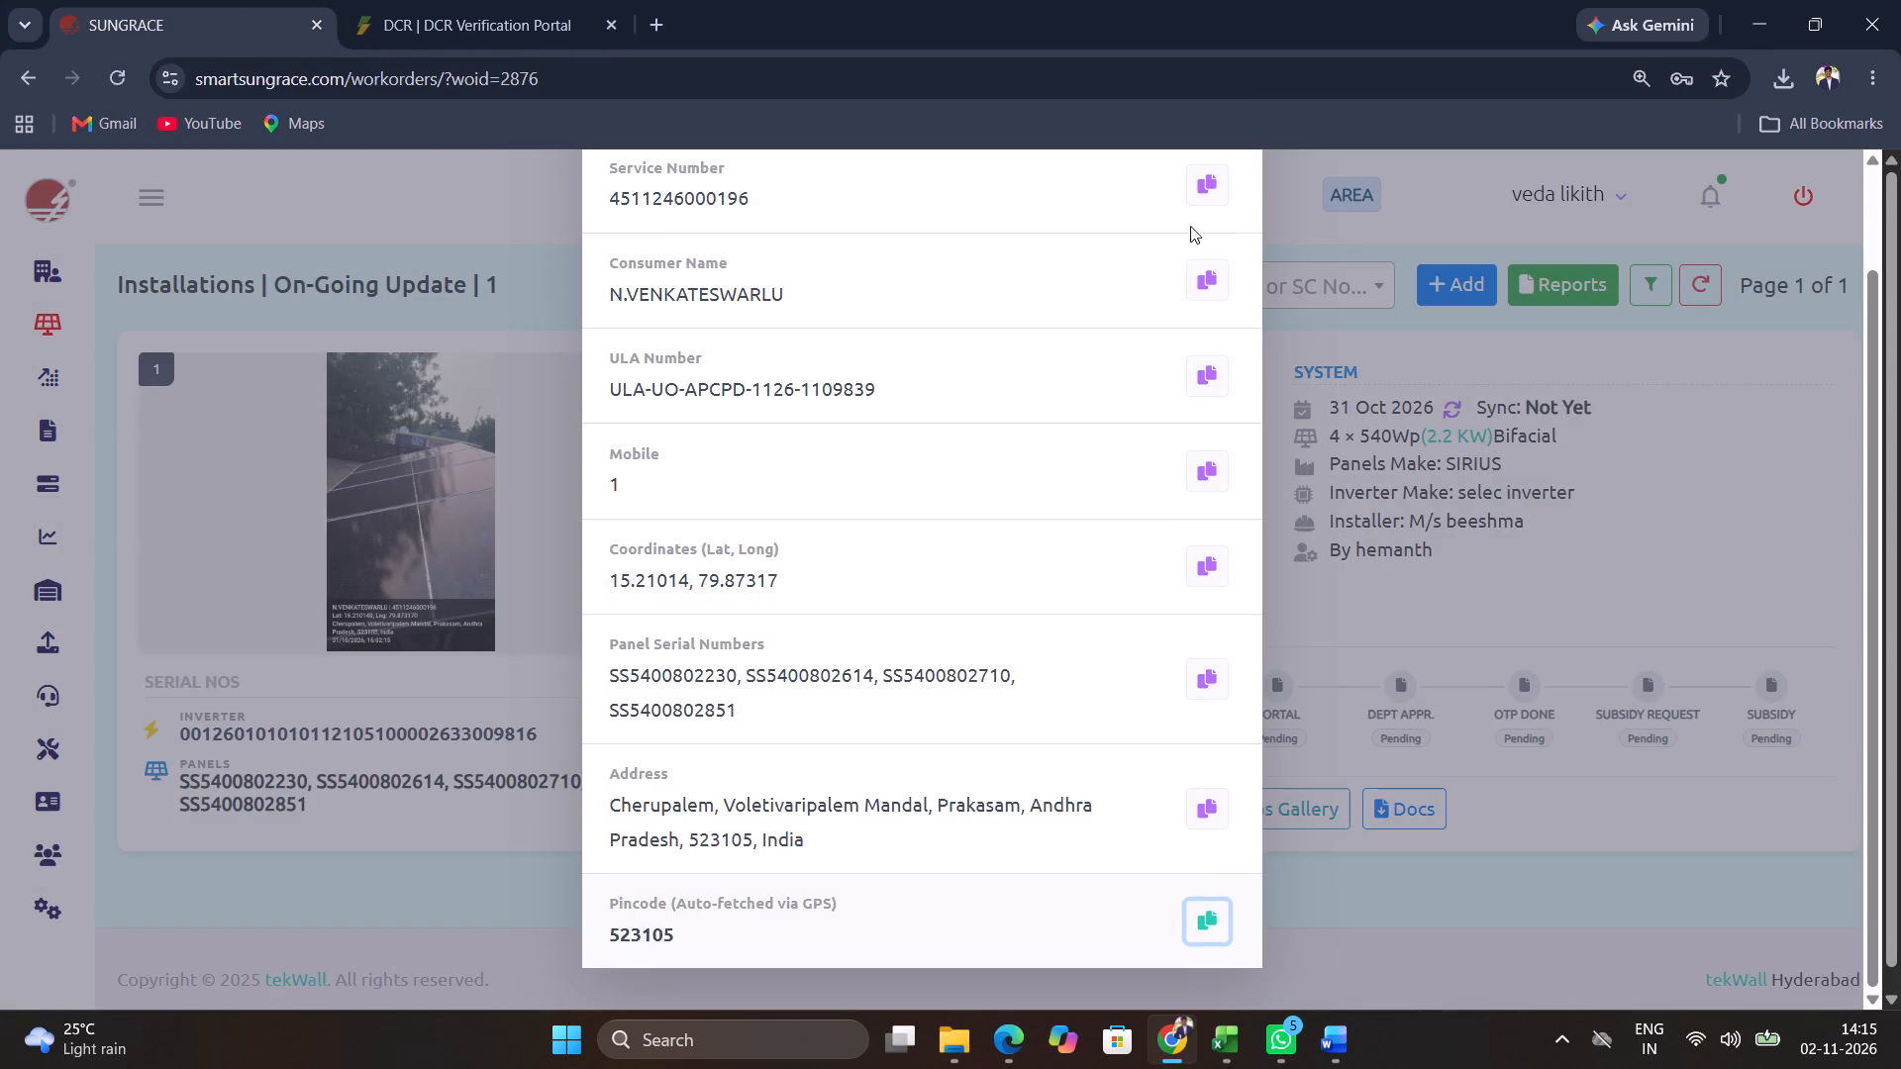
left_click(1199, 192)
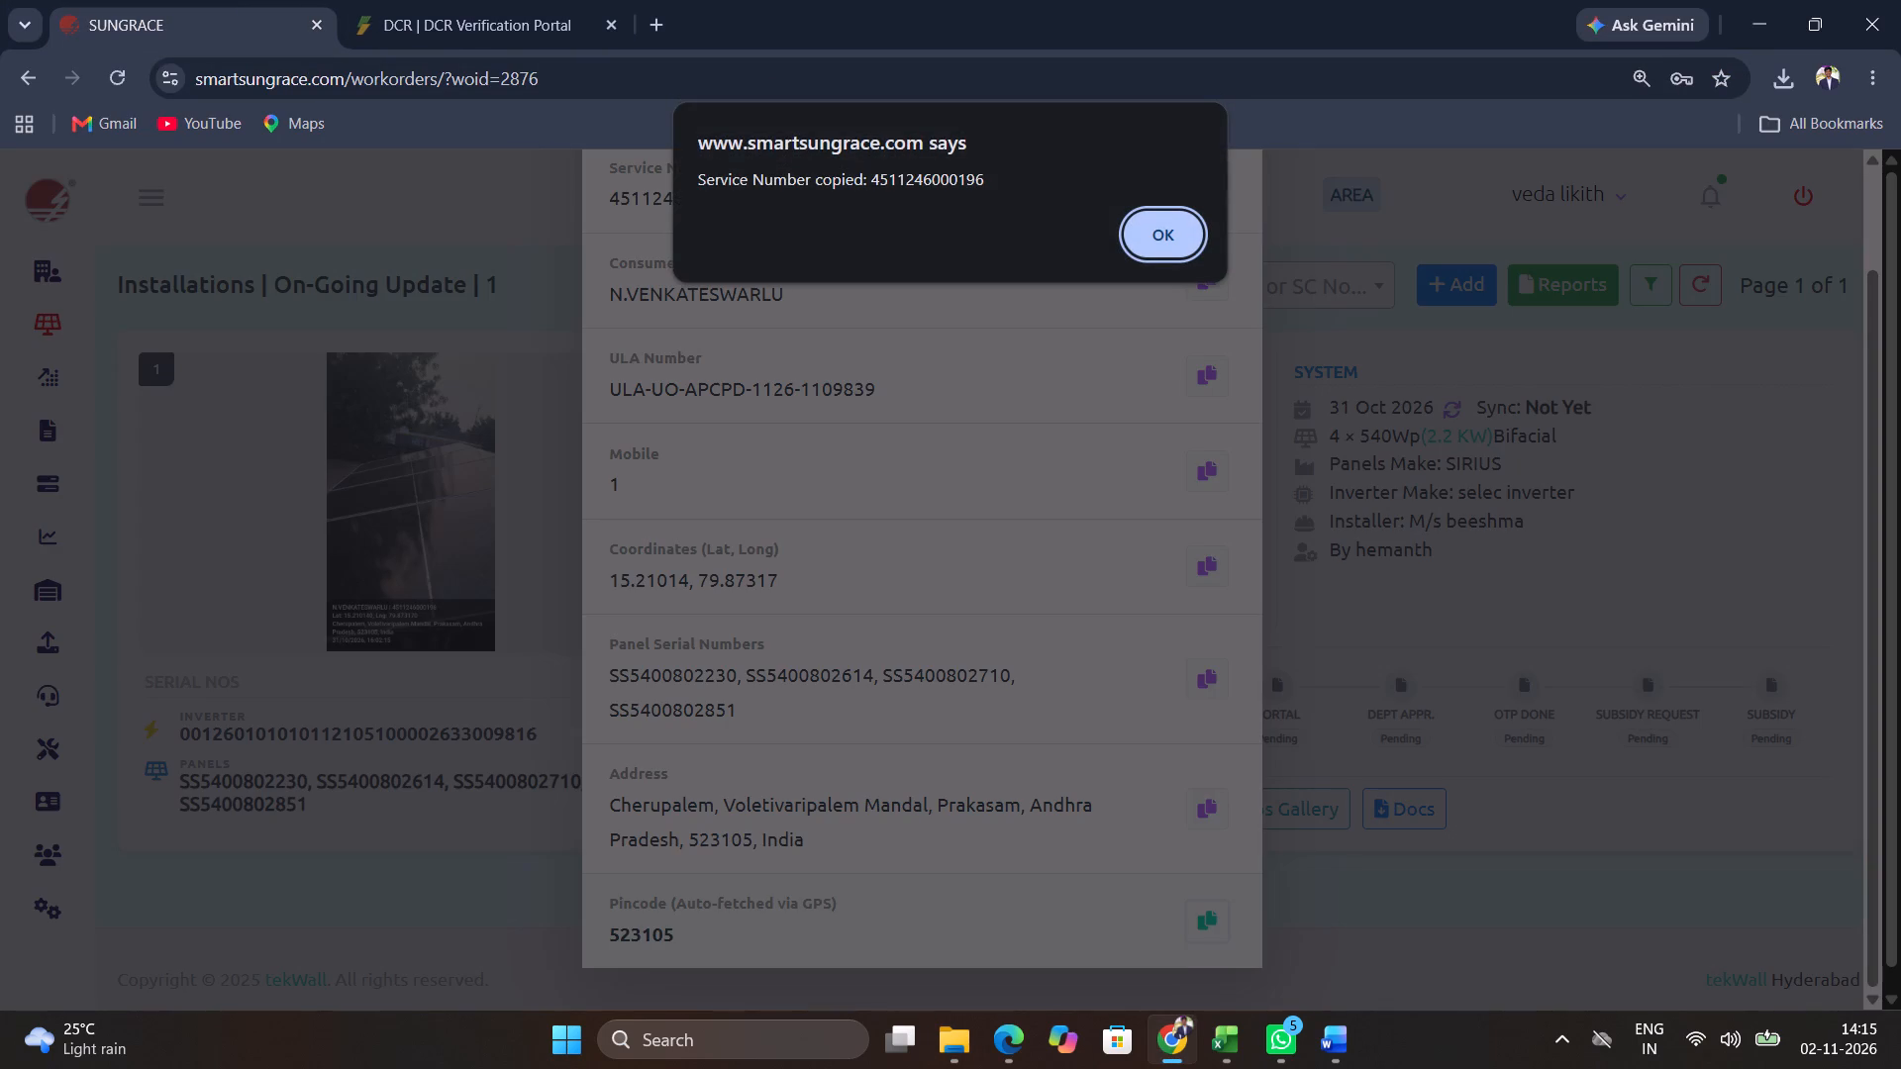
left_click_drag(415, 6, 425, 20)
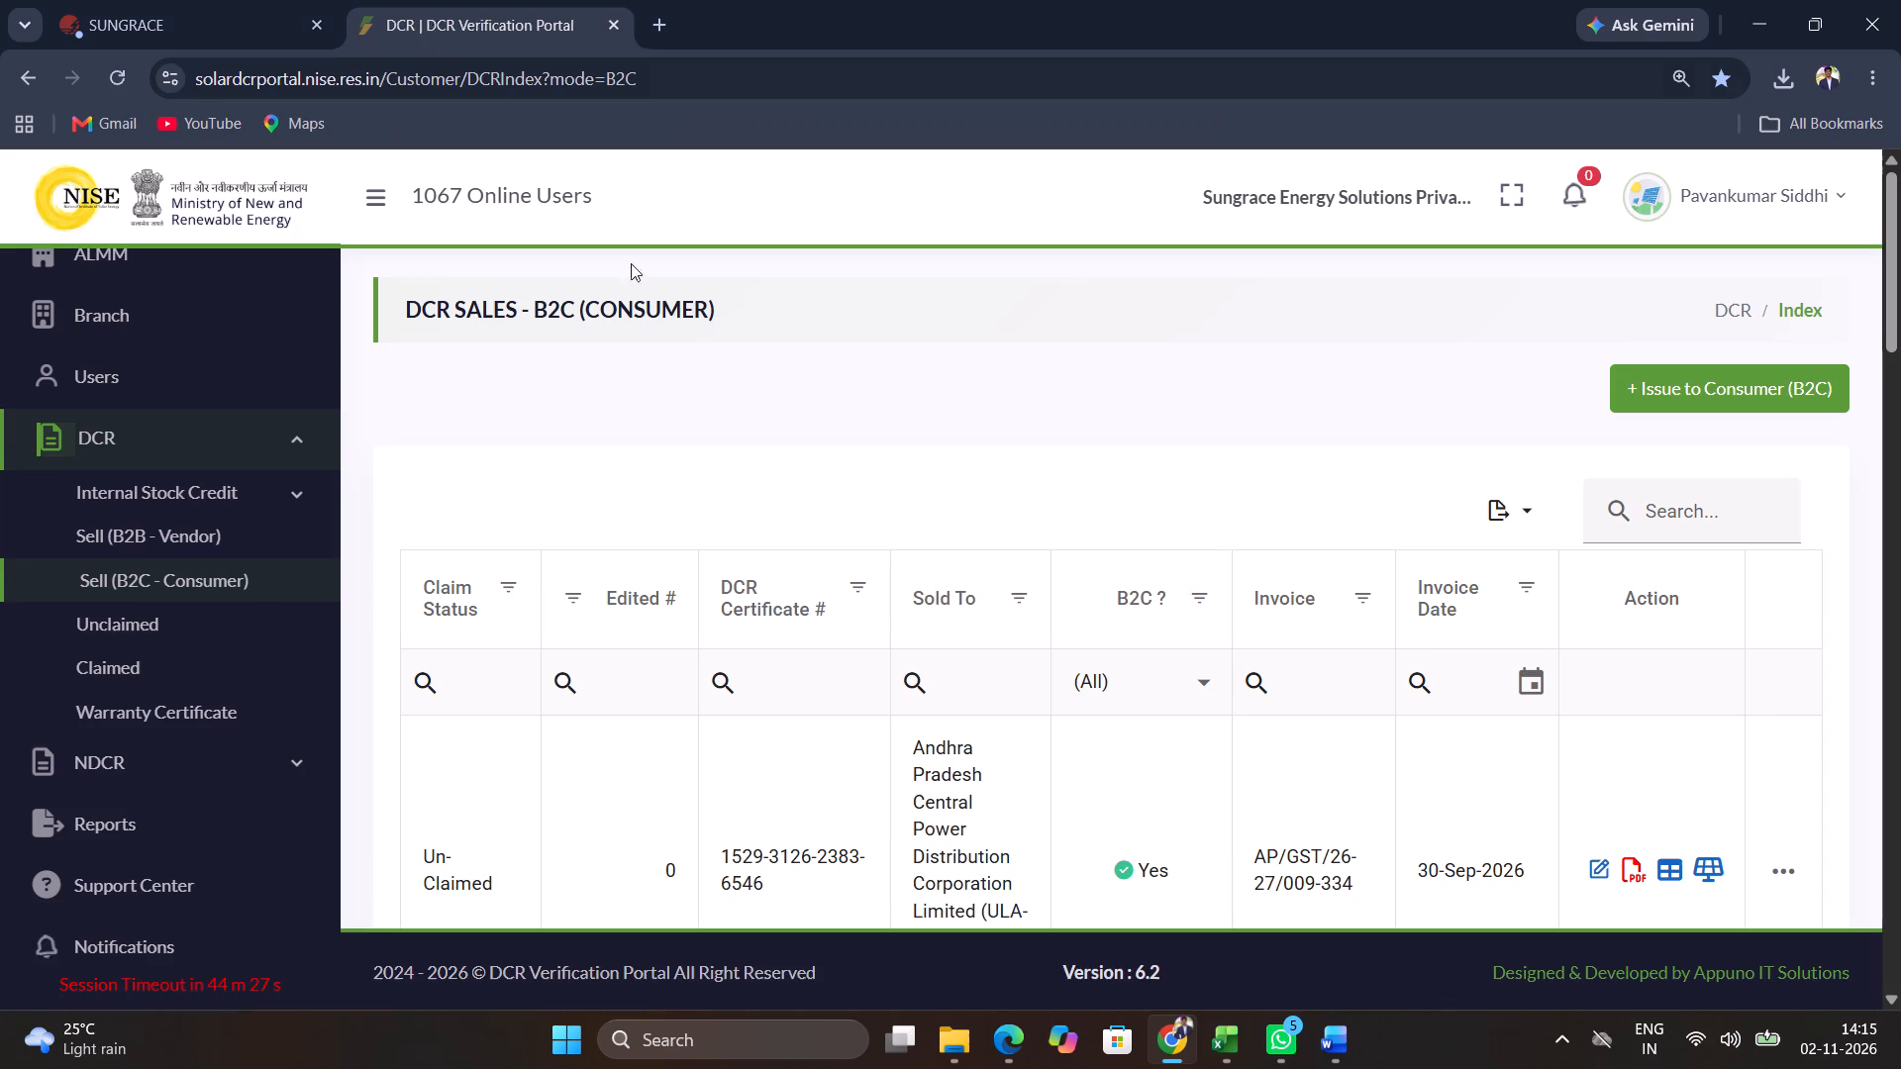
left_click(1618, 872)
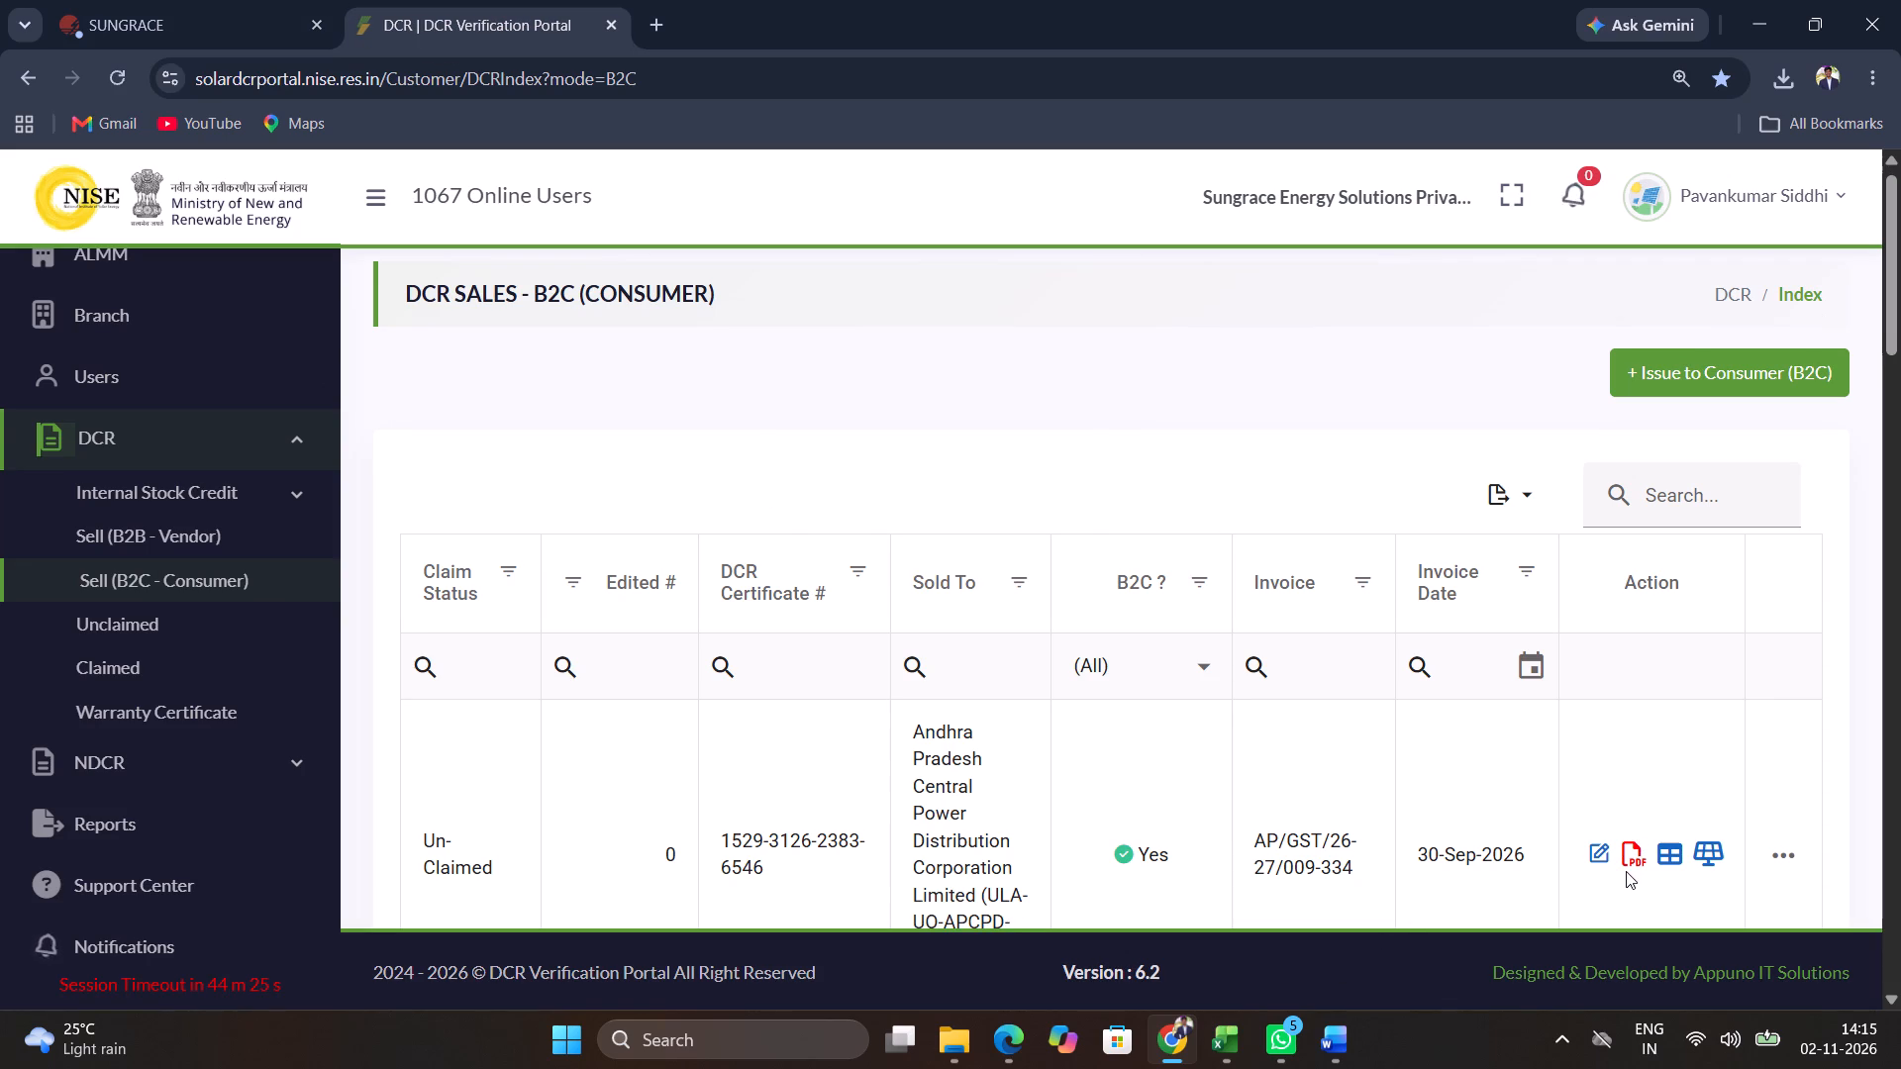
left_click(1628, 854)
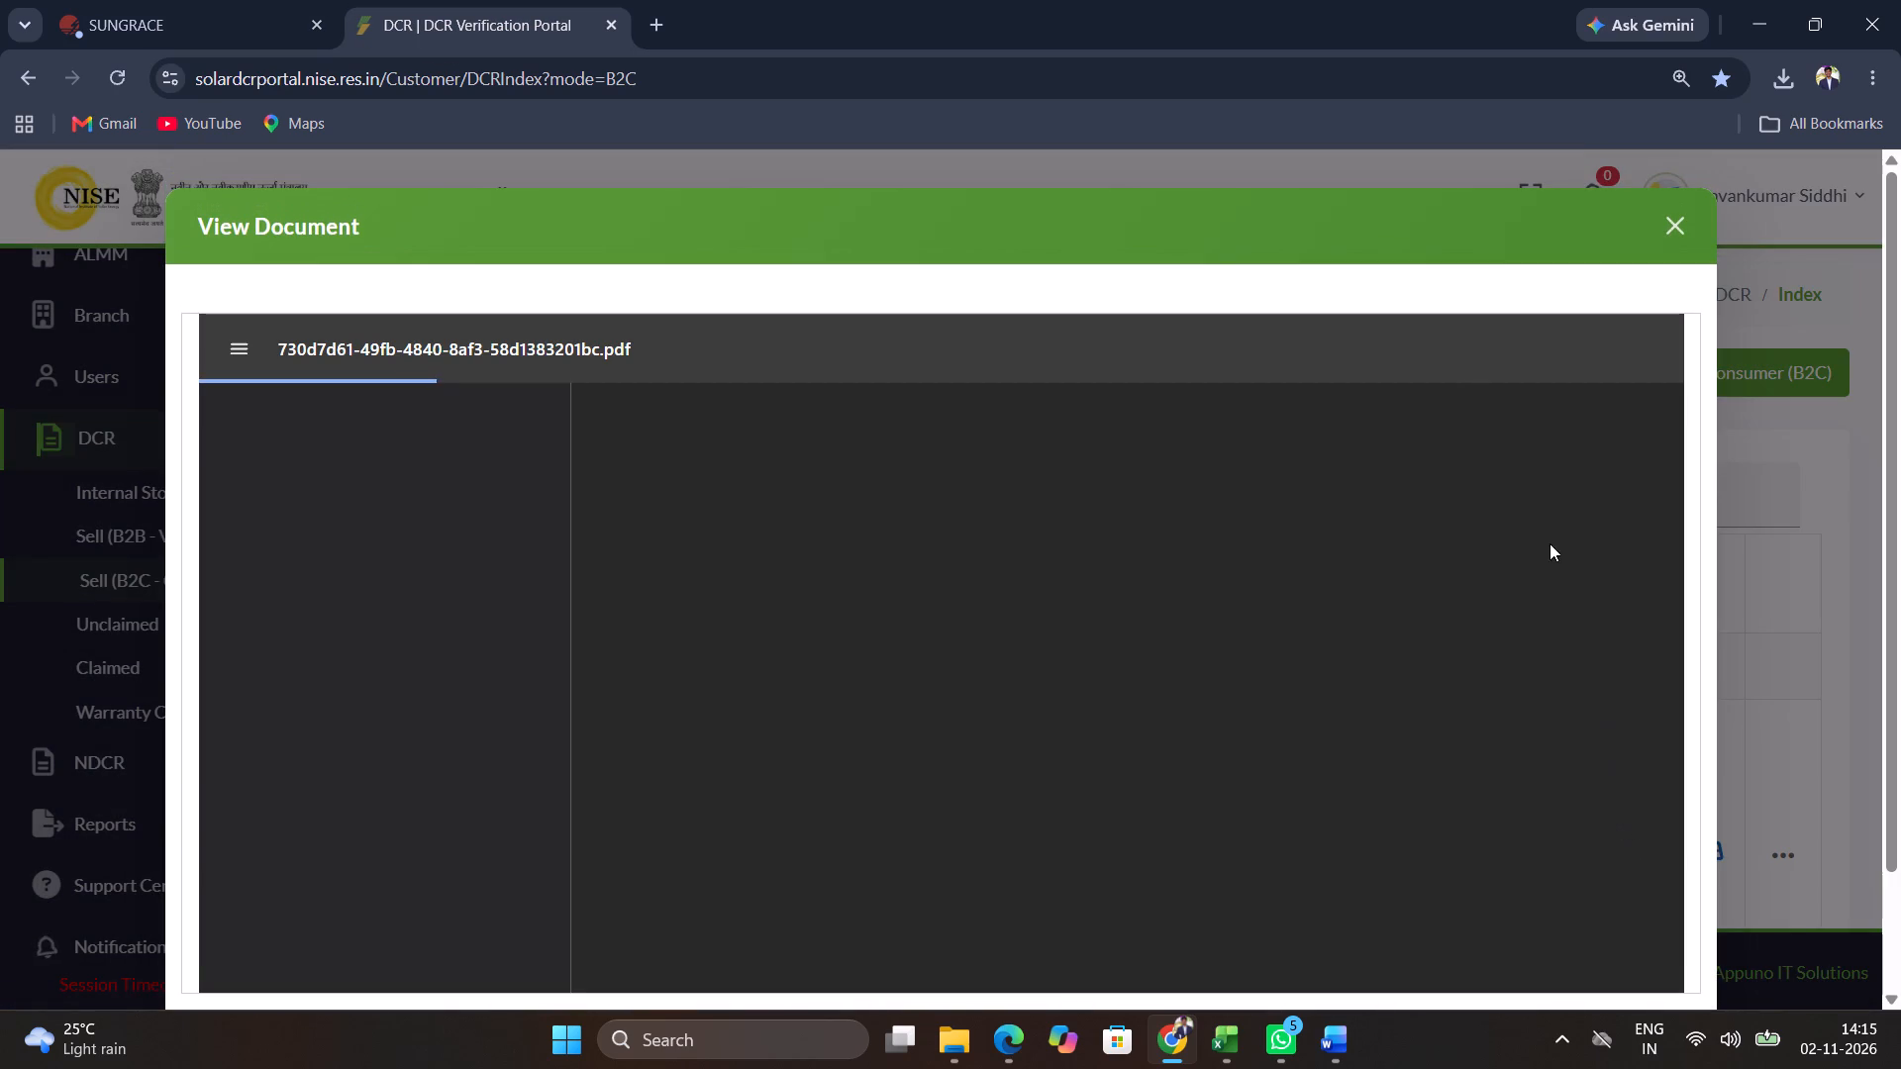
left_click(1551, 354)
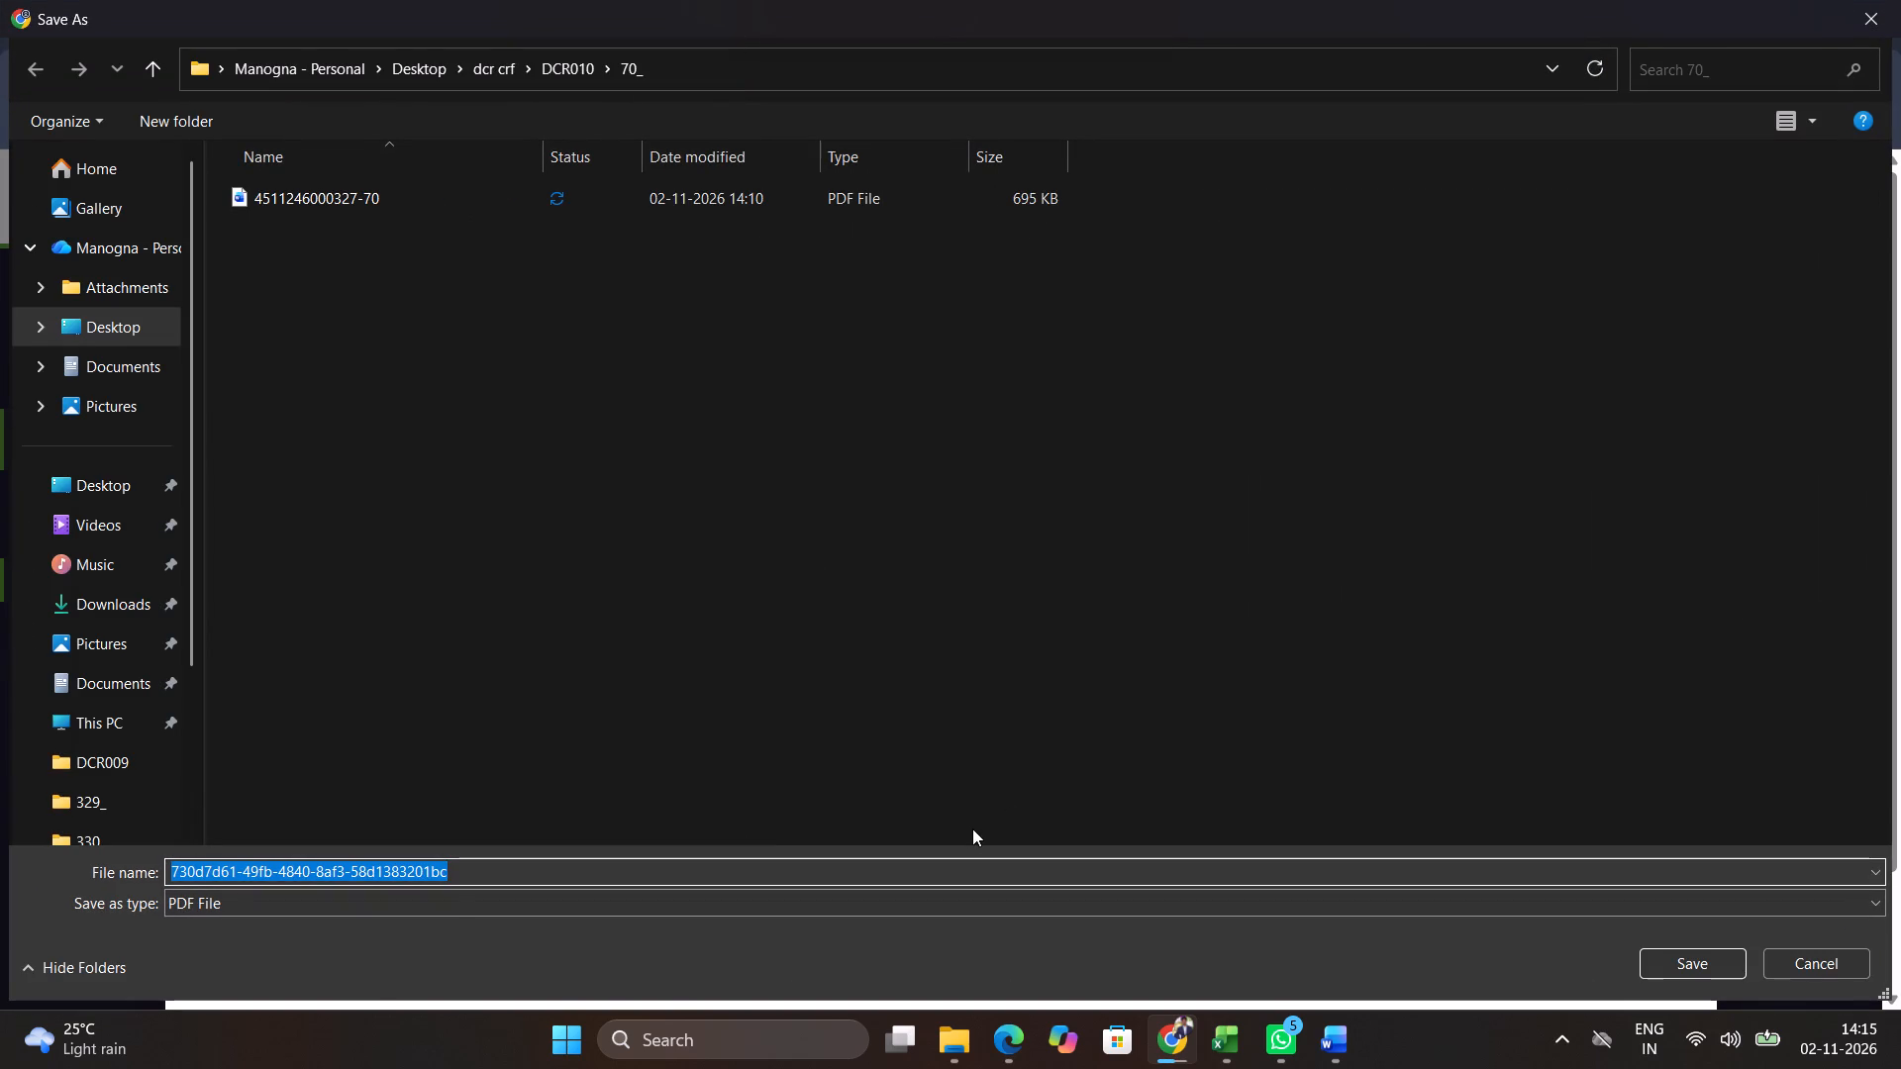
Save the certificate PDF in dcr crf > DCR009 > 334_, named with the copied service number followed by -334.
key("ctrl+v")
key("minus")
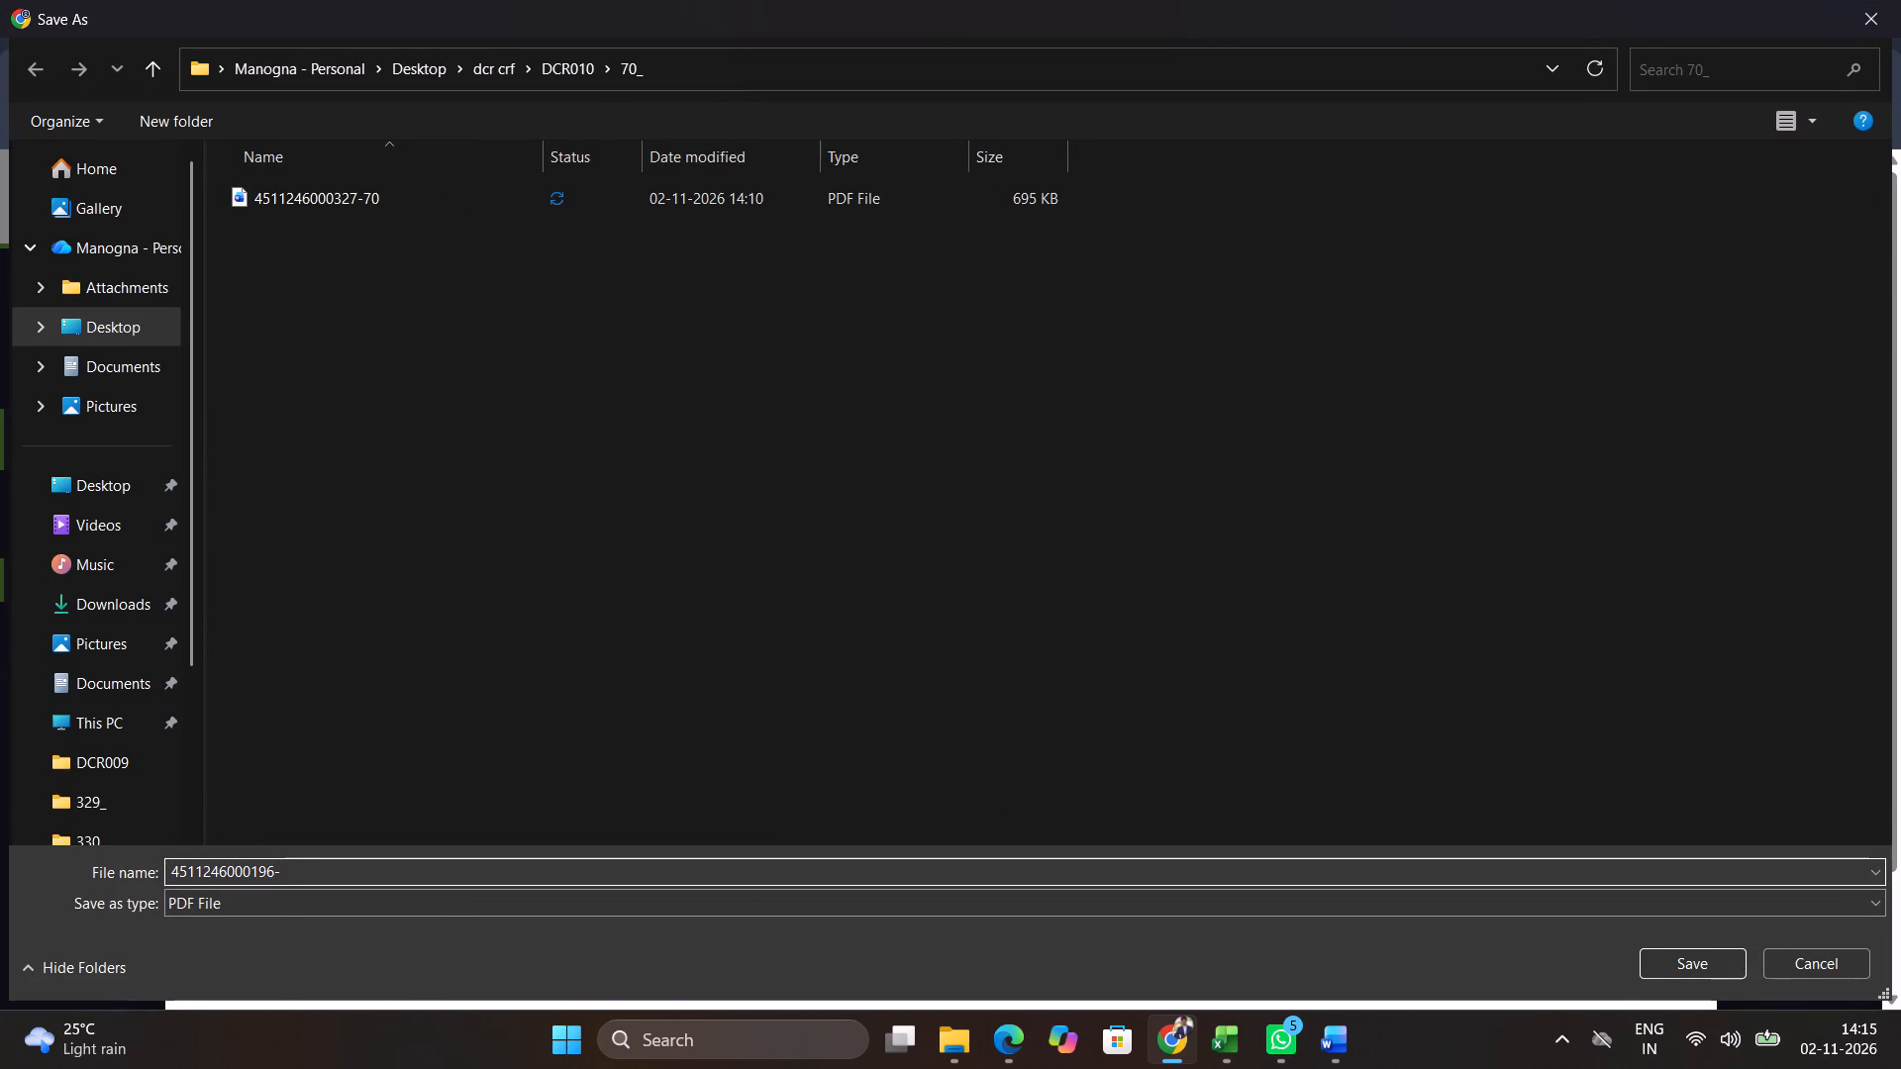
type("334")
left_click(508, 62)
double_click(422, 486)
scroll(424, 486, "down", 4)
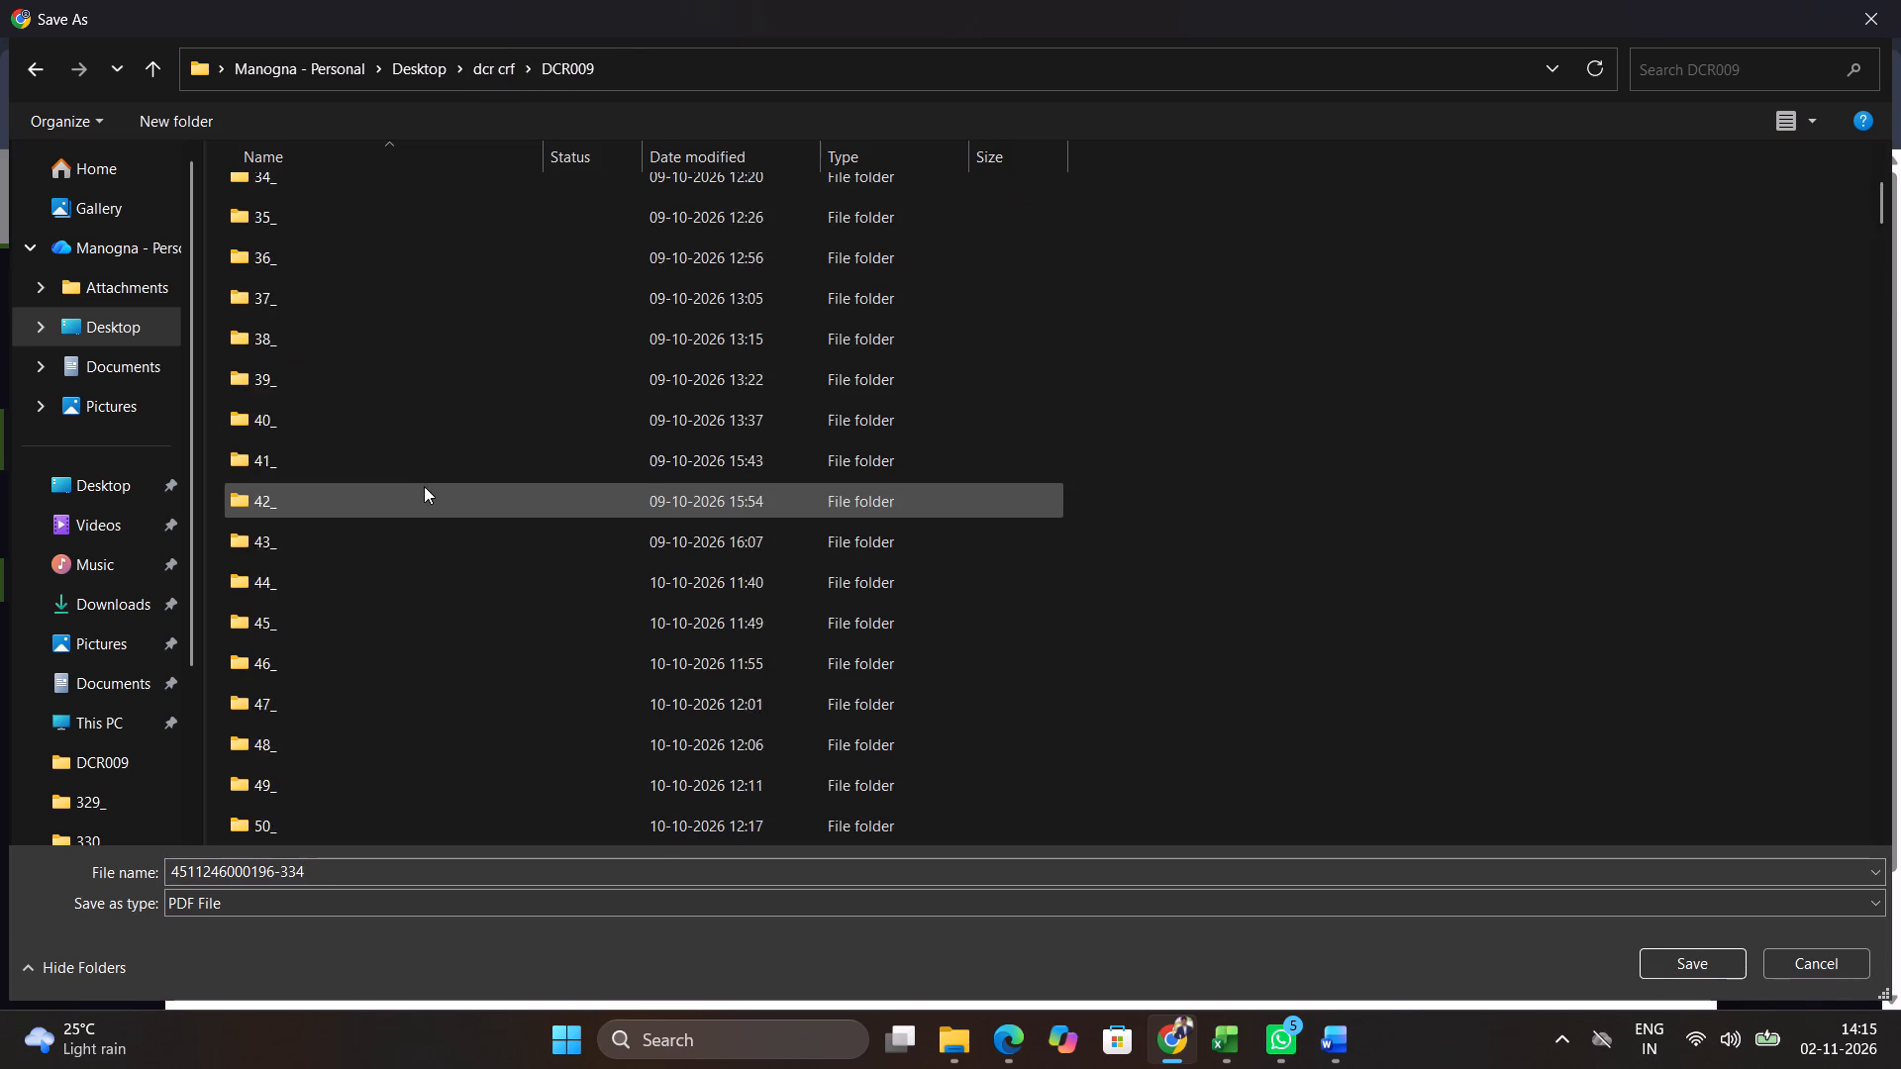
scroll(424, 486, "down", 15)
scroll(432, 503, "down", 12)
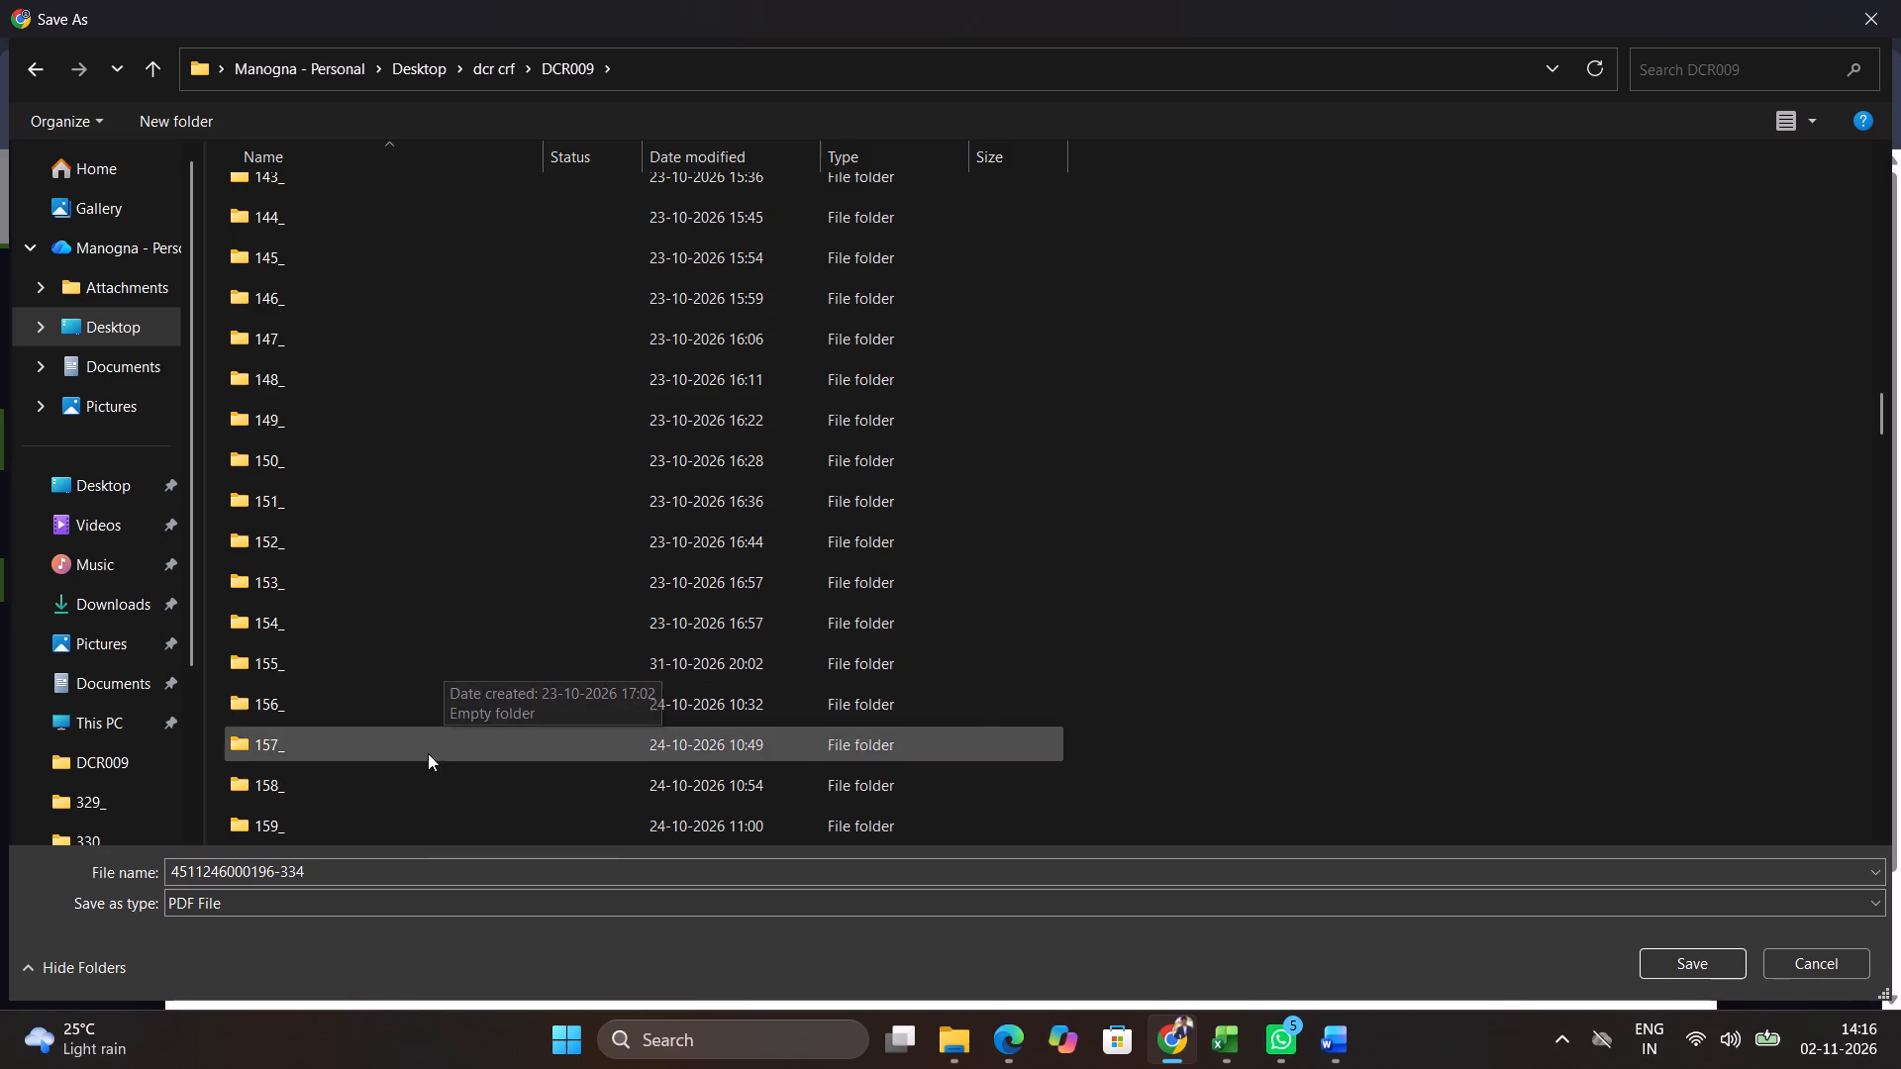
scroll(557, 601, "down", 1)
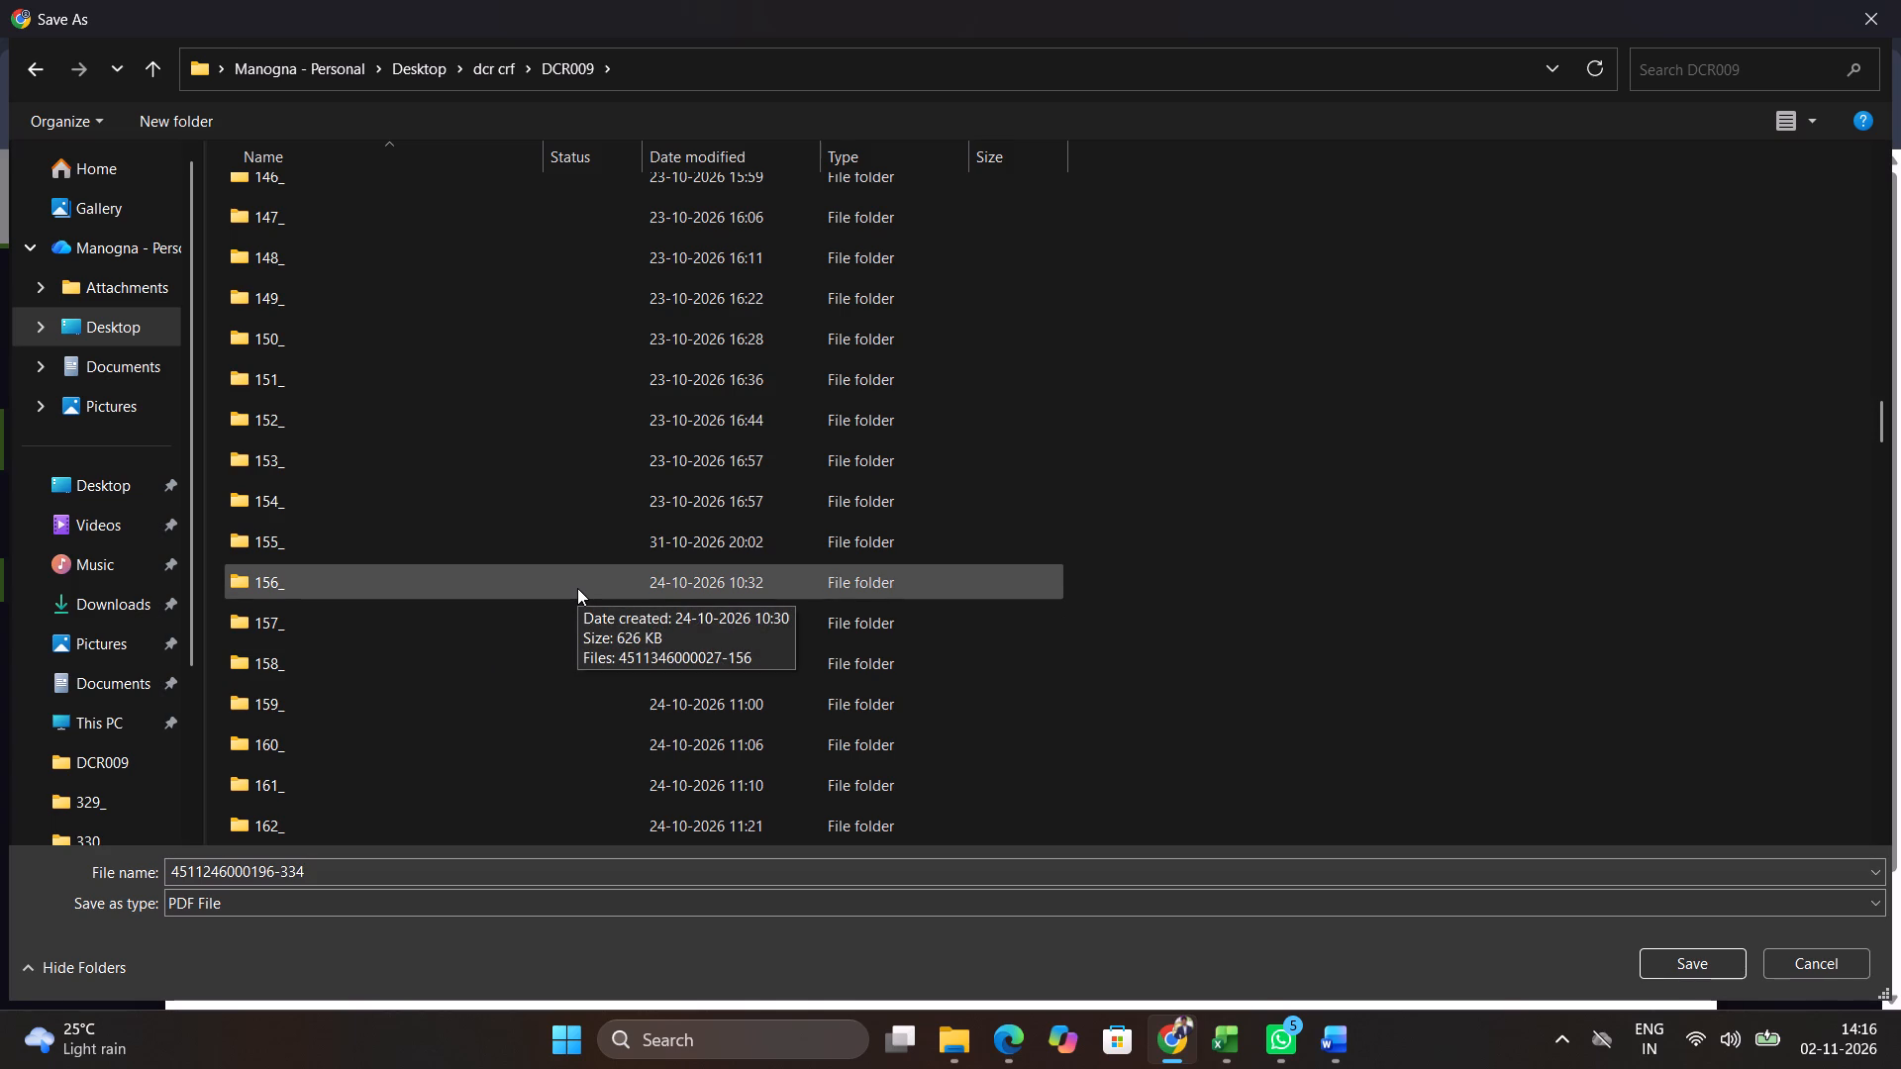
scroll(577, 588, "down", 8)
scroll(811, 637, "down", 5)
scroll(554, 618, "down", 6)
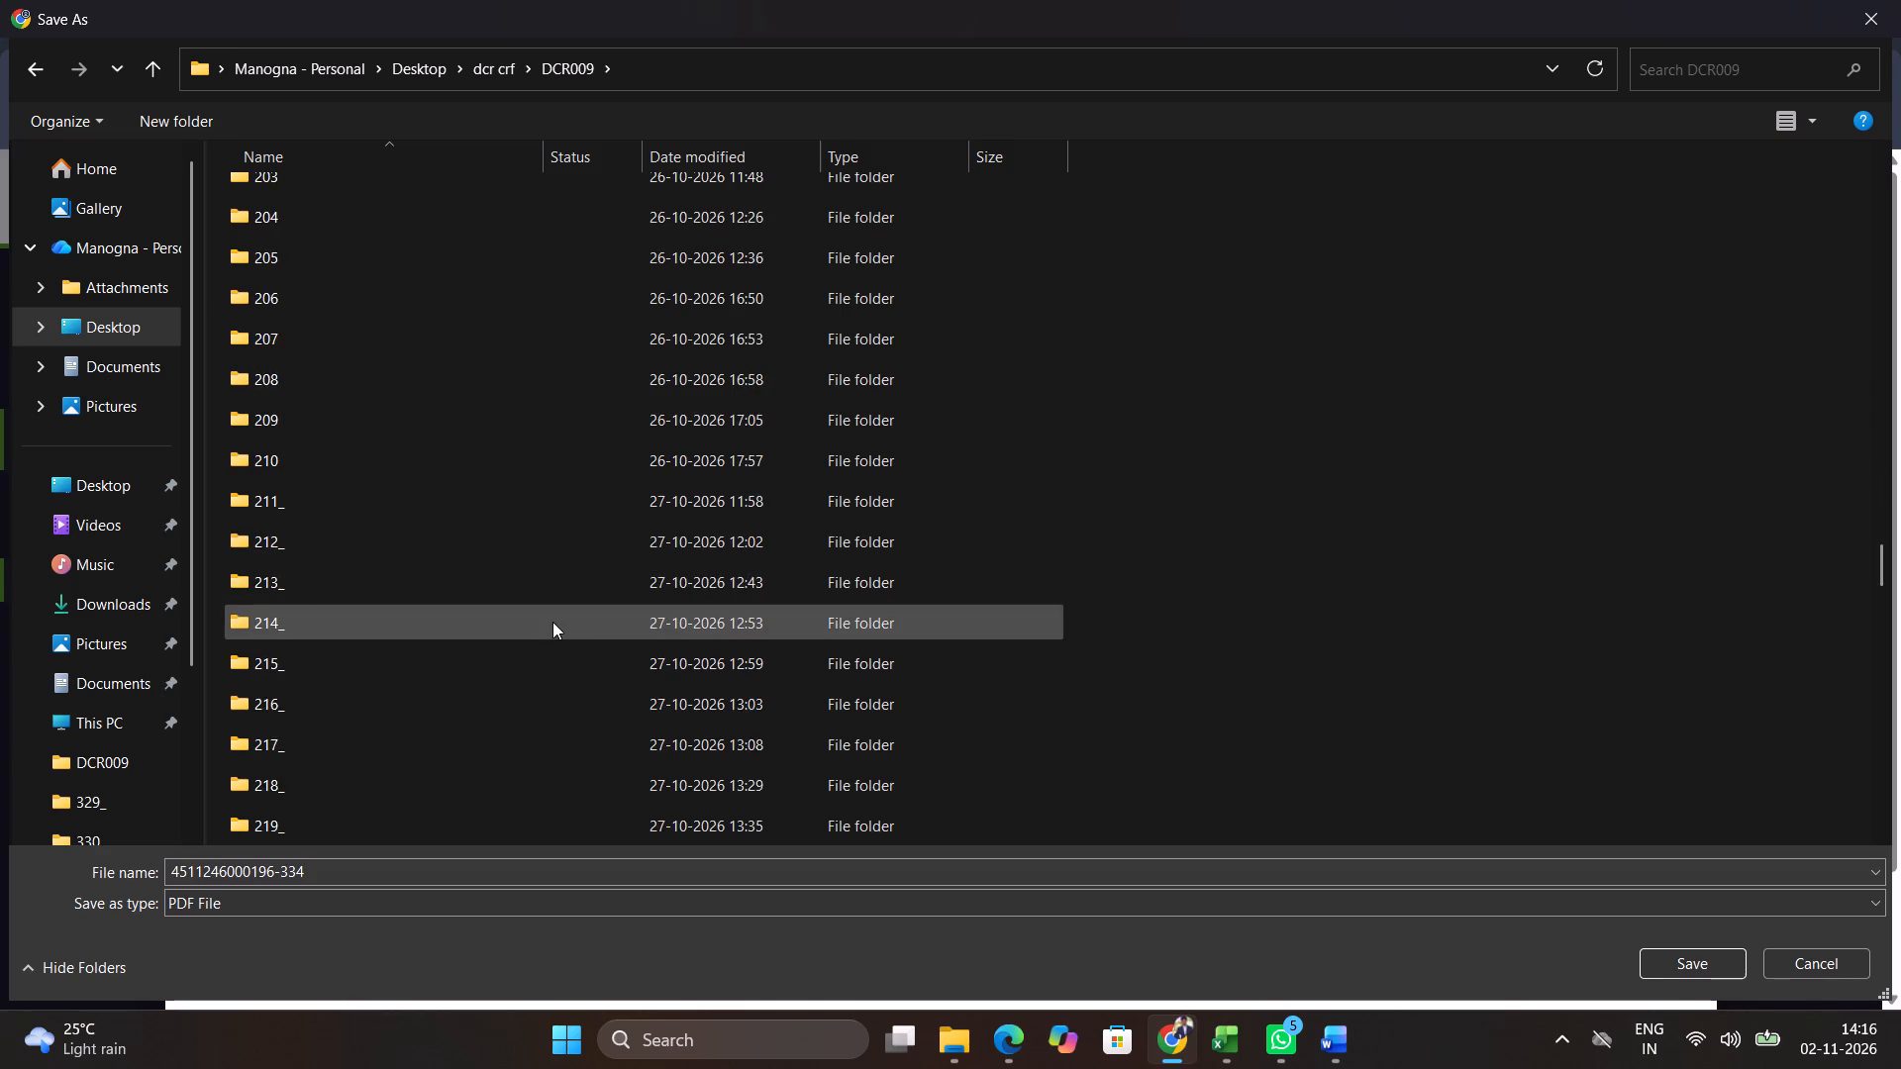
scroll(552, 622, "down", 13)
scroll(525, 760, "down", 5)
scroll(460, 697, "down", 11)
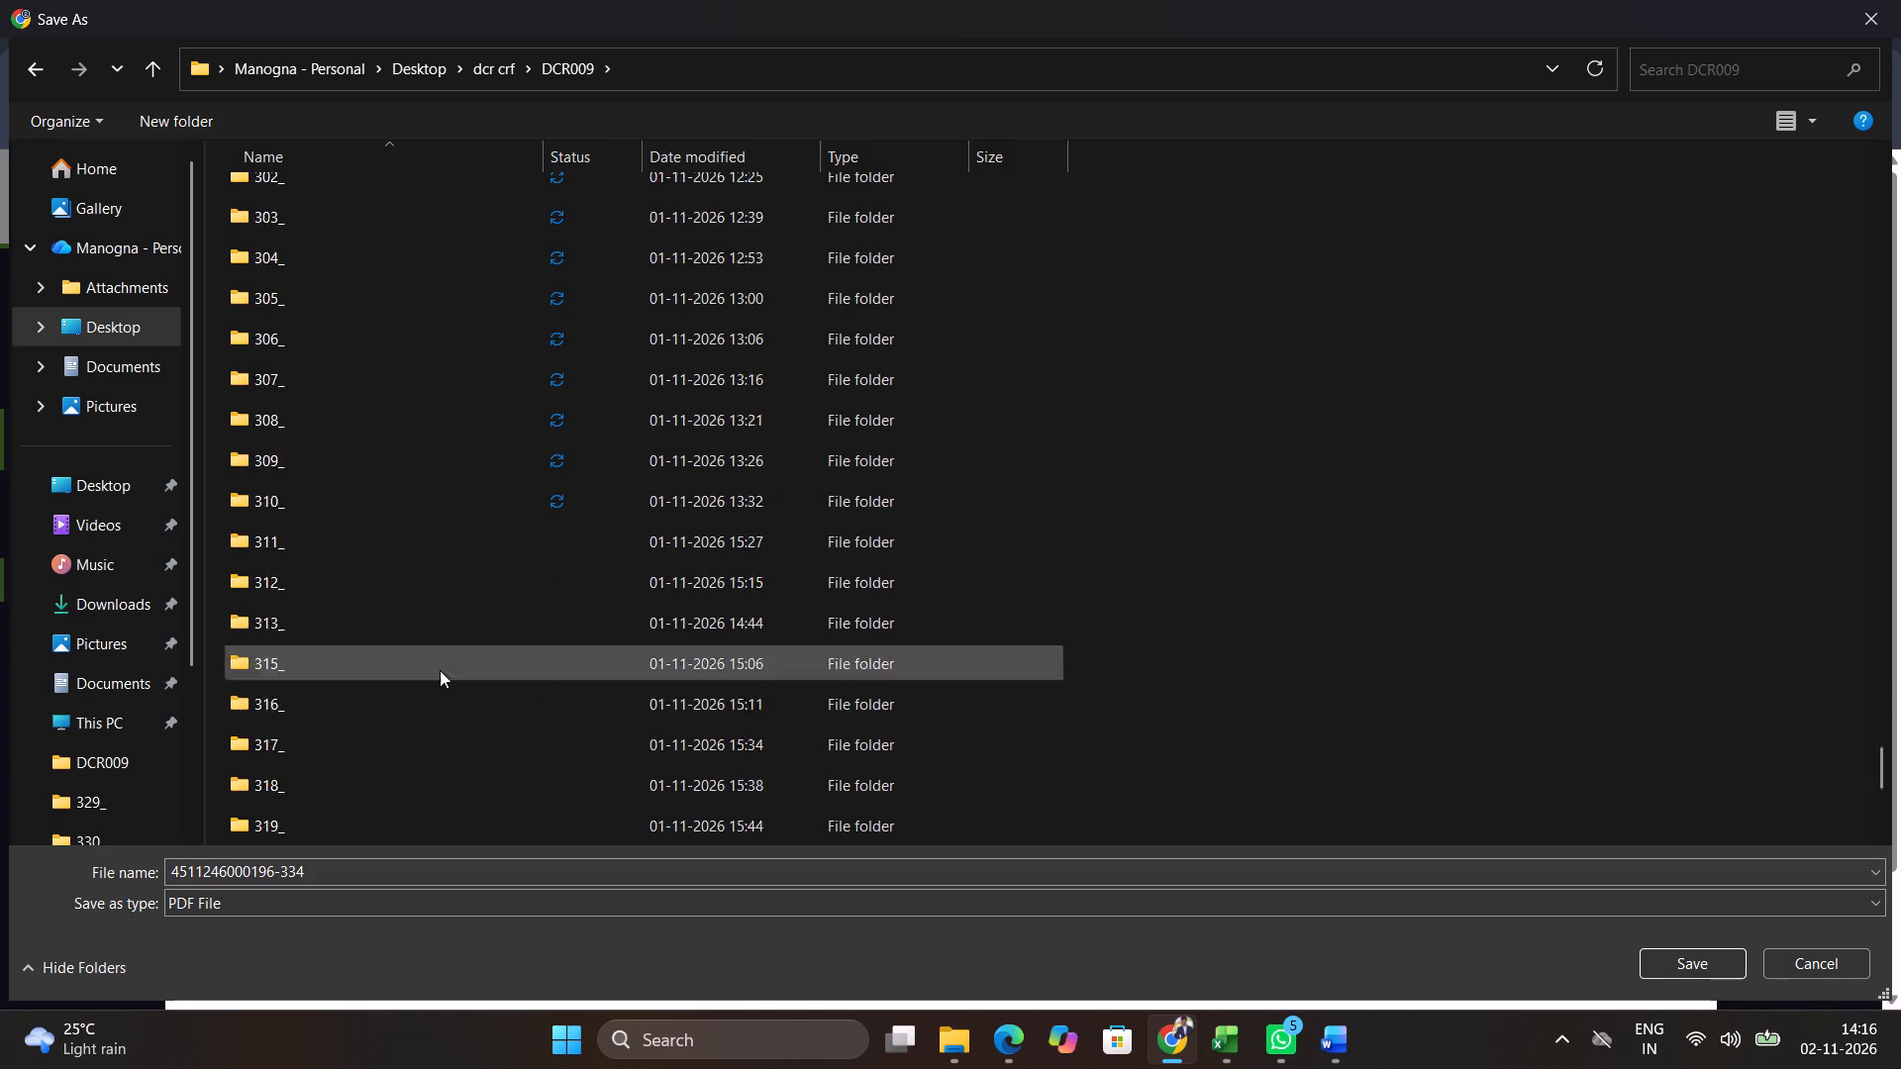
scroll(440, 670, "down", 12)
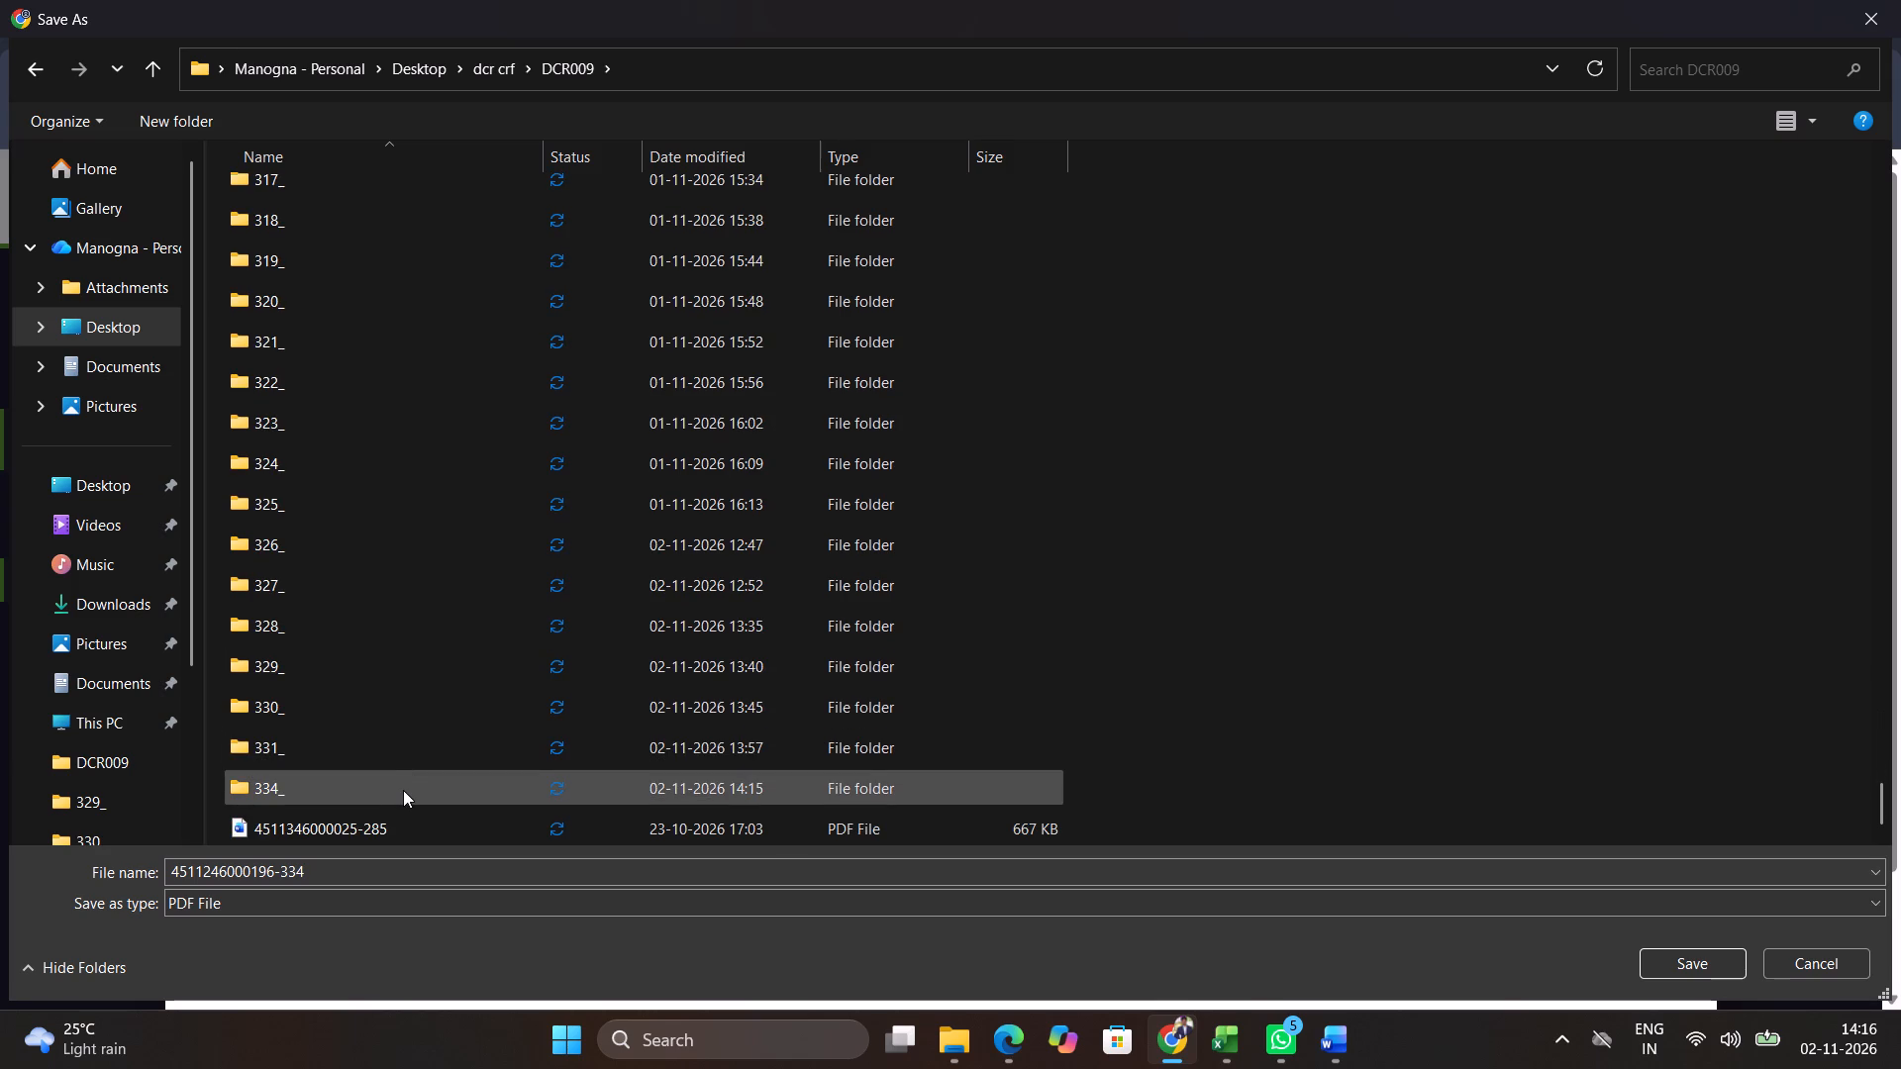
double_click(401, 787)
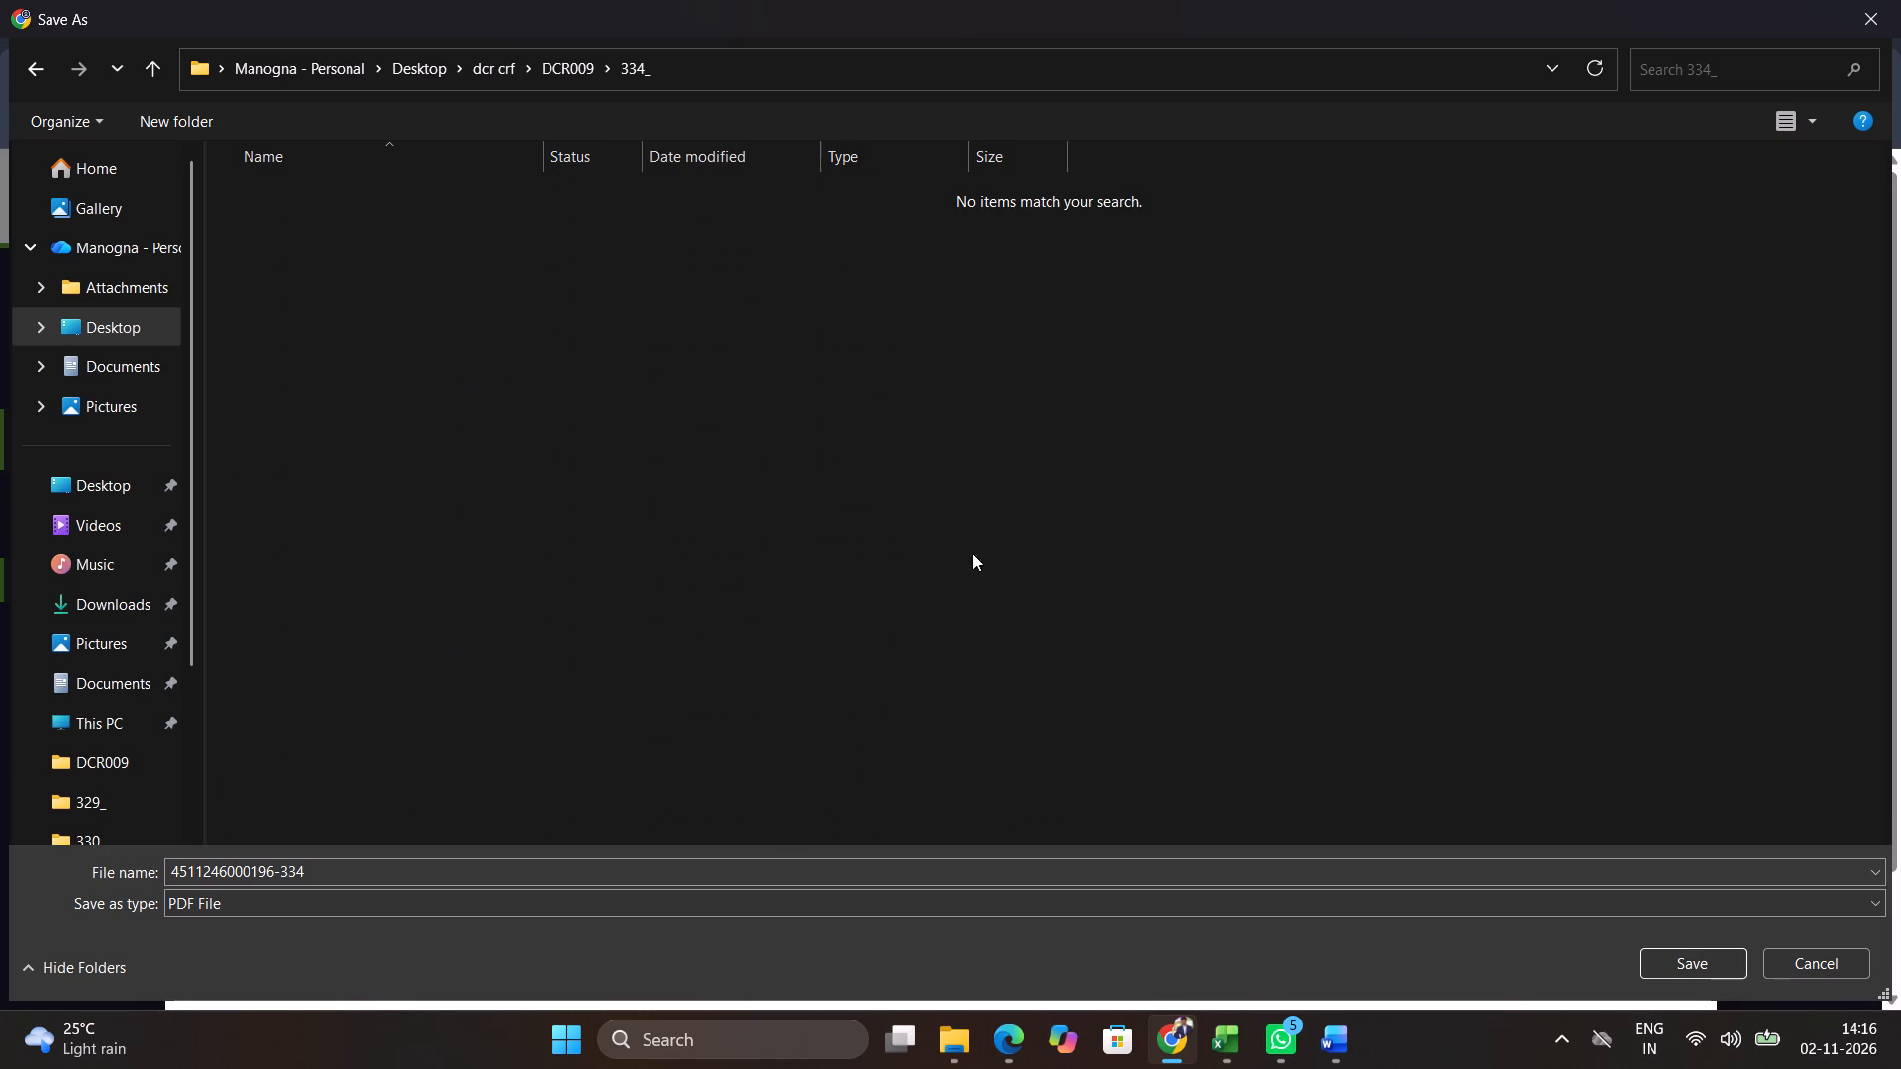
left_click(1706, 964)
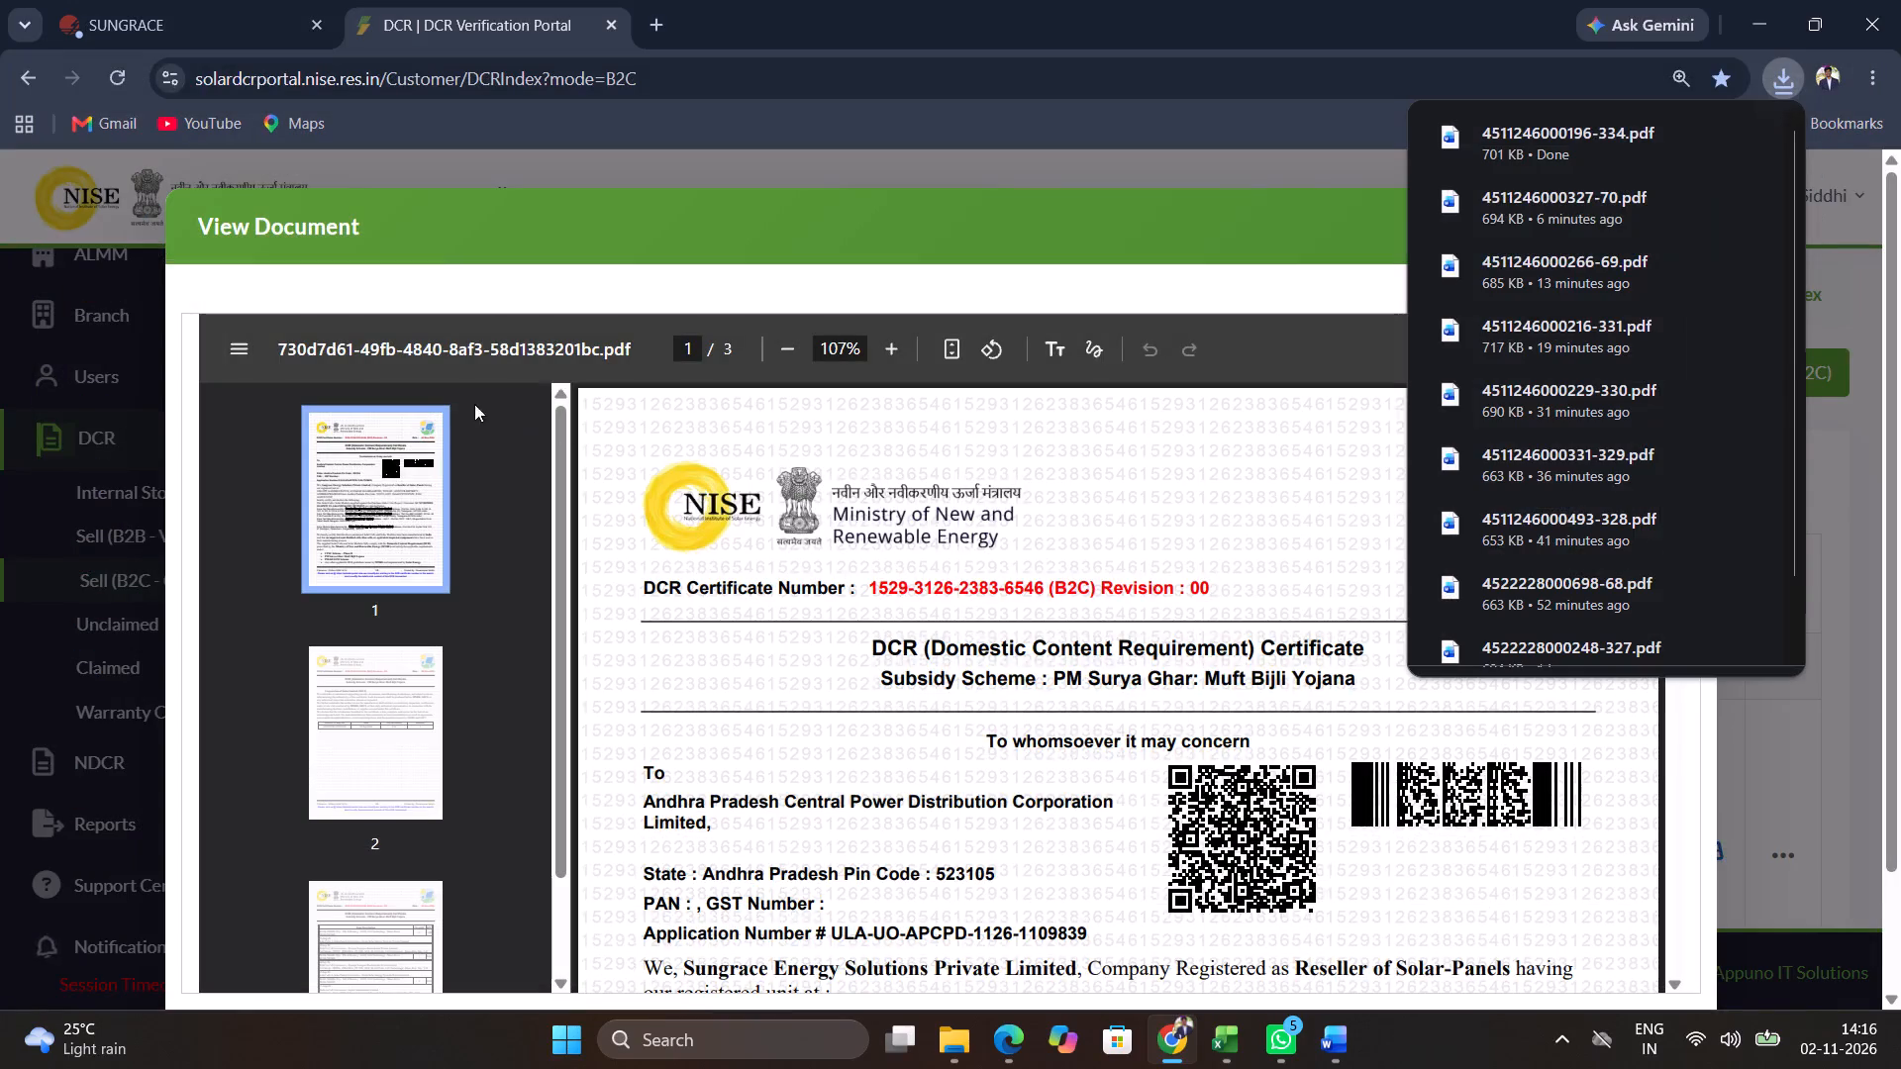
Return to the SUNGRACE work order, close its Quick Copy Details and open its Project Stage update form.
left_click(120, 0)
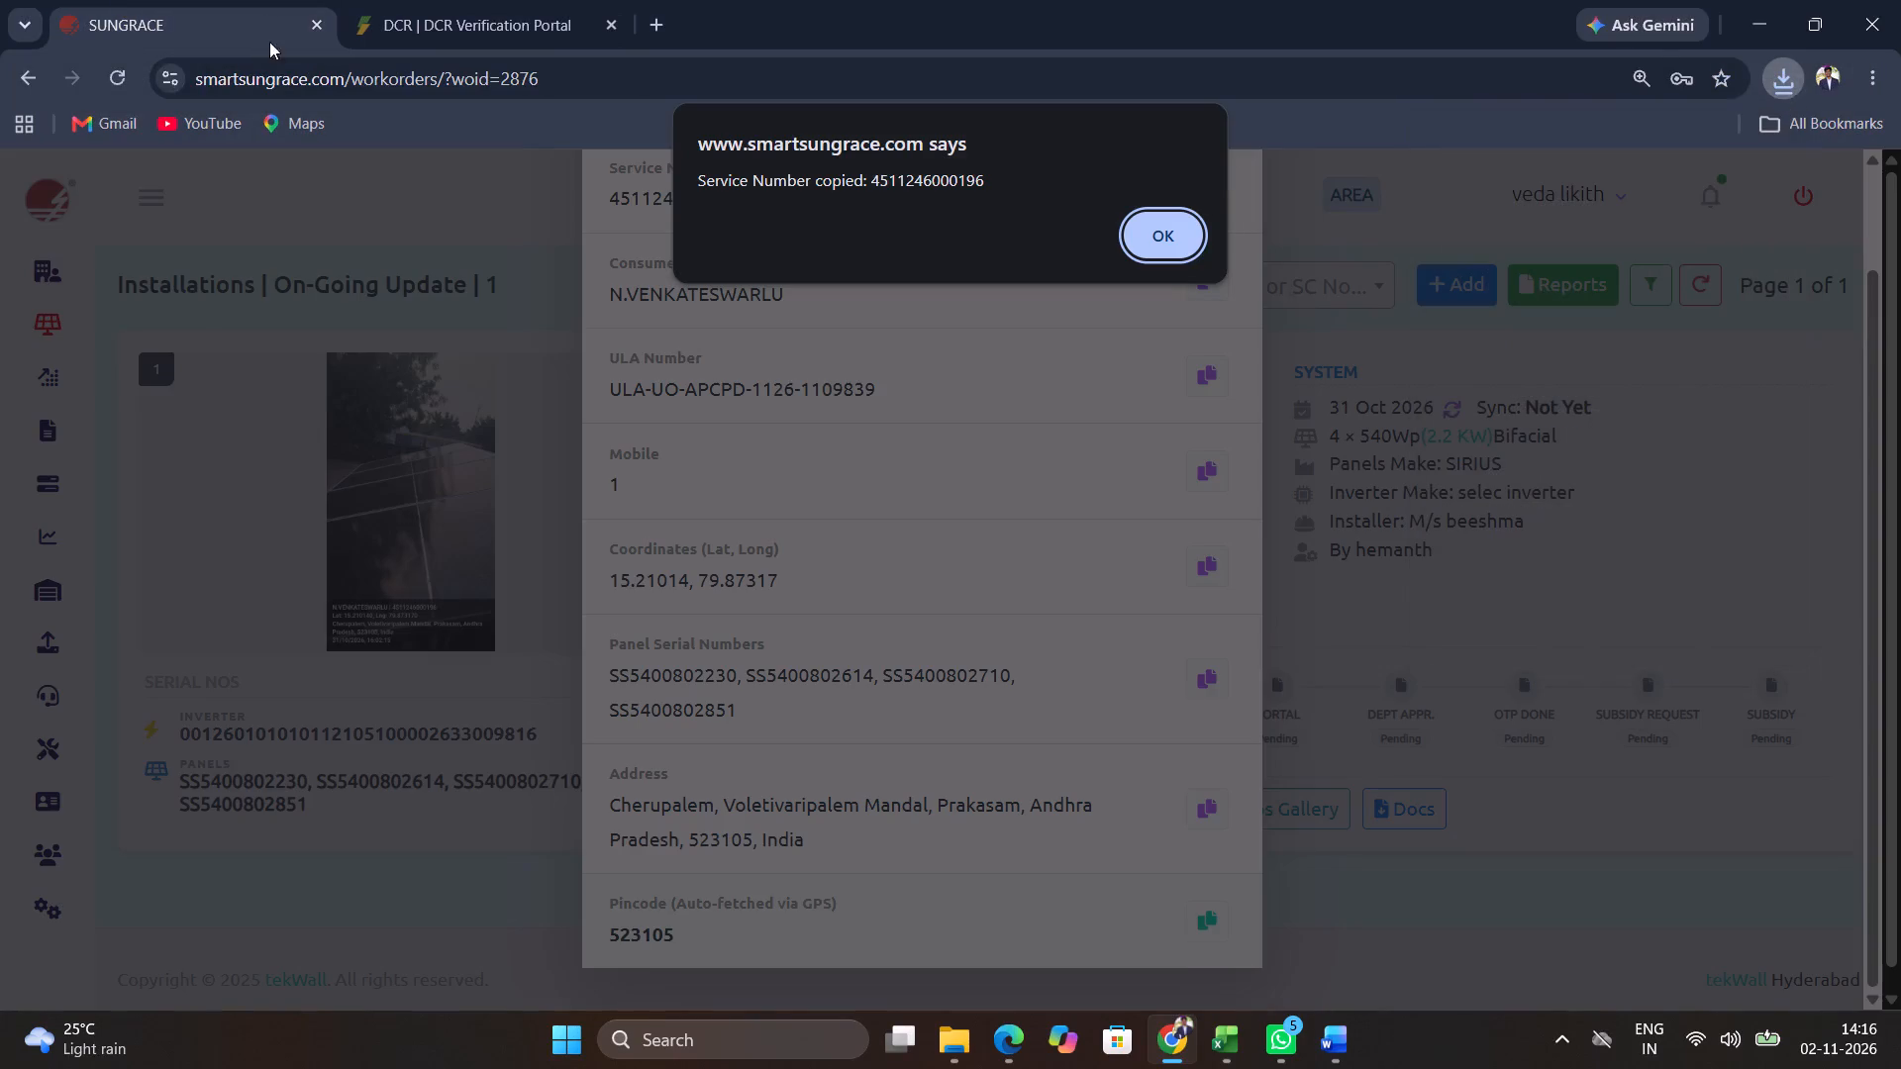
left_click(1193, 229)
left_click(1339, 246)
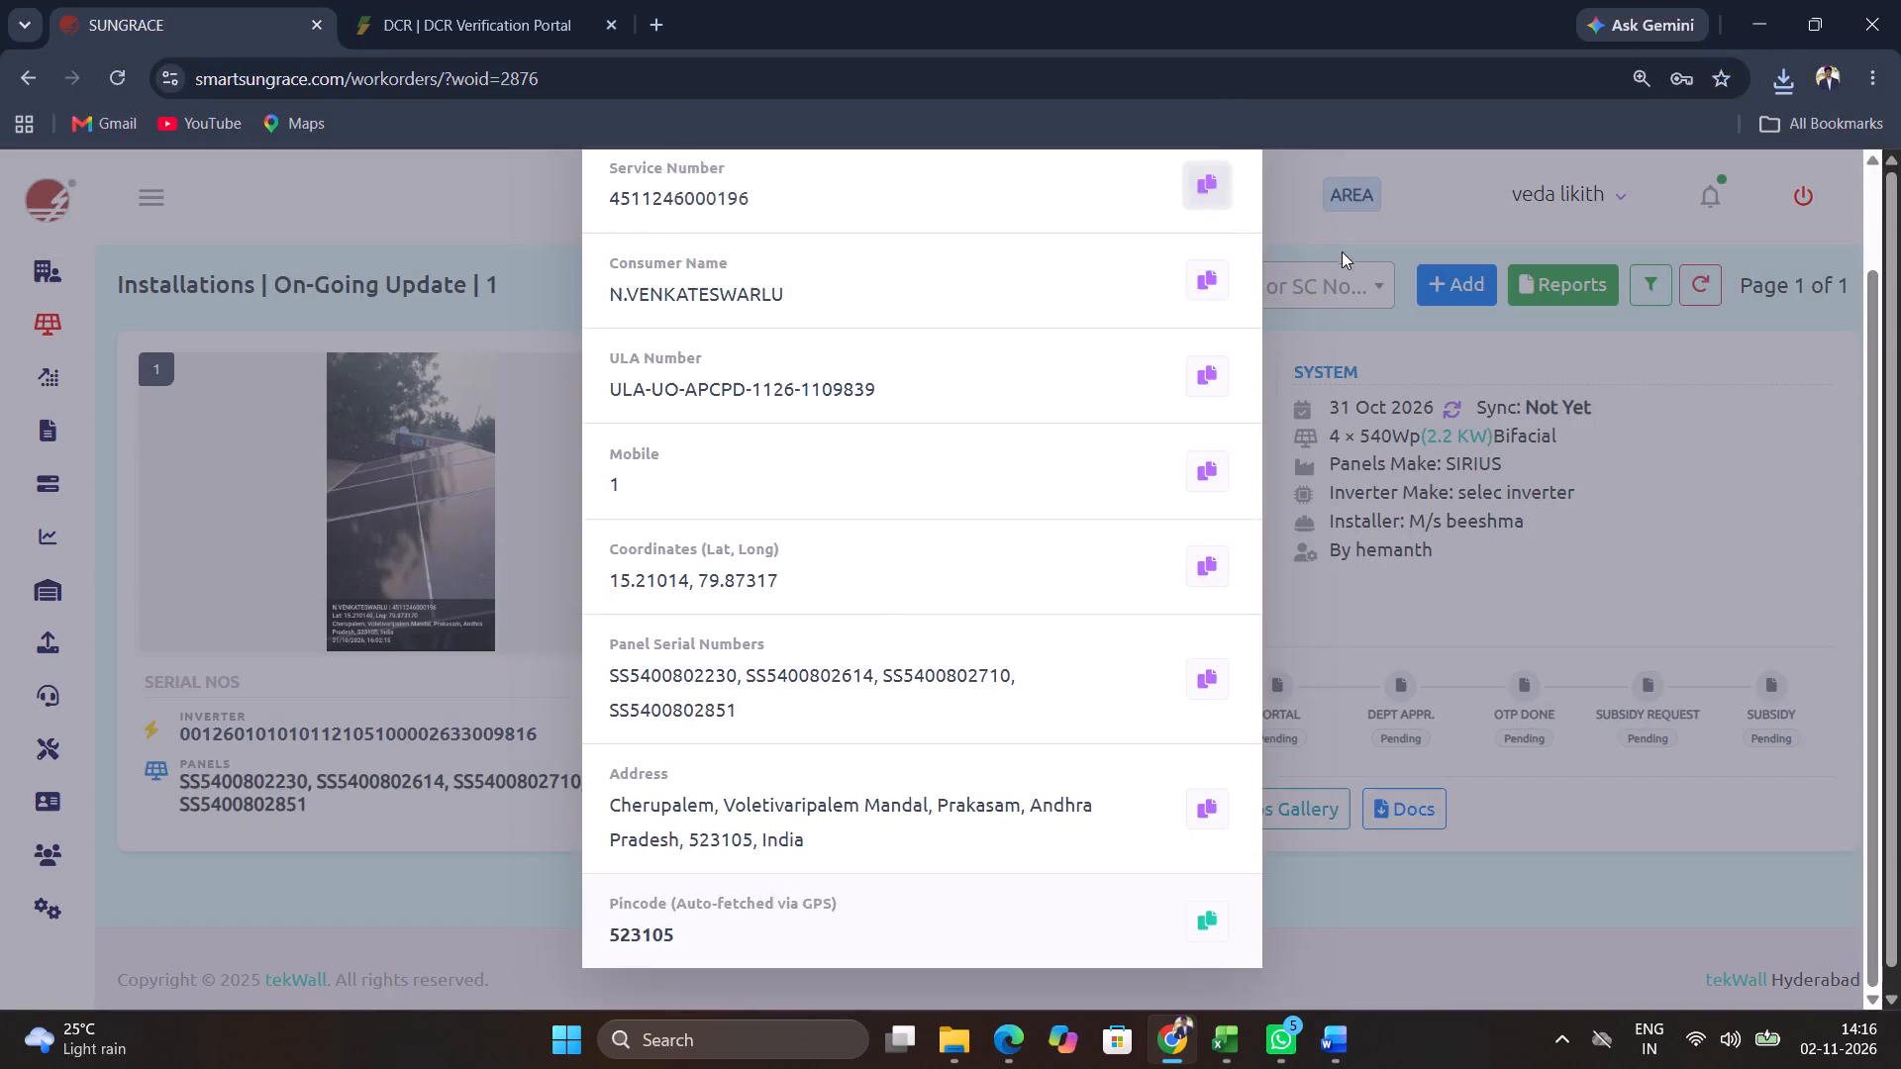
left_click(1059, 822)
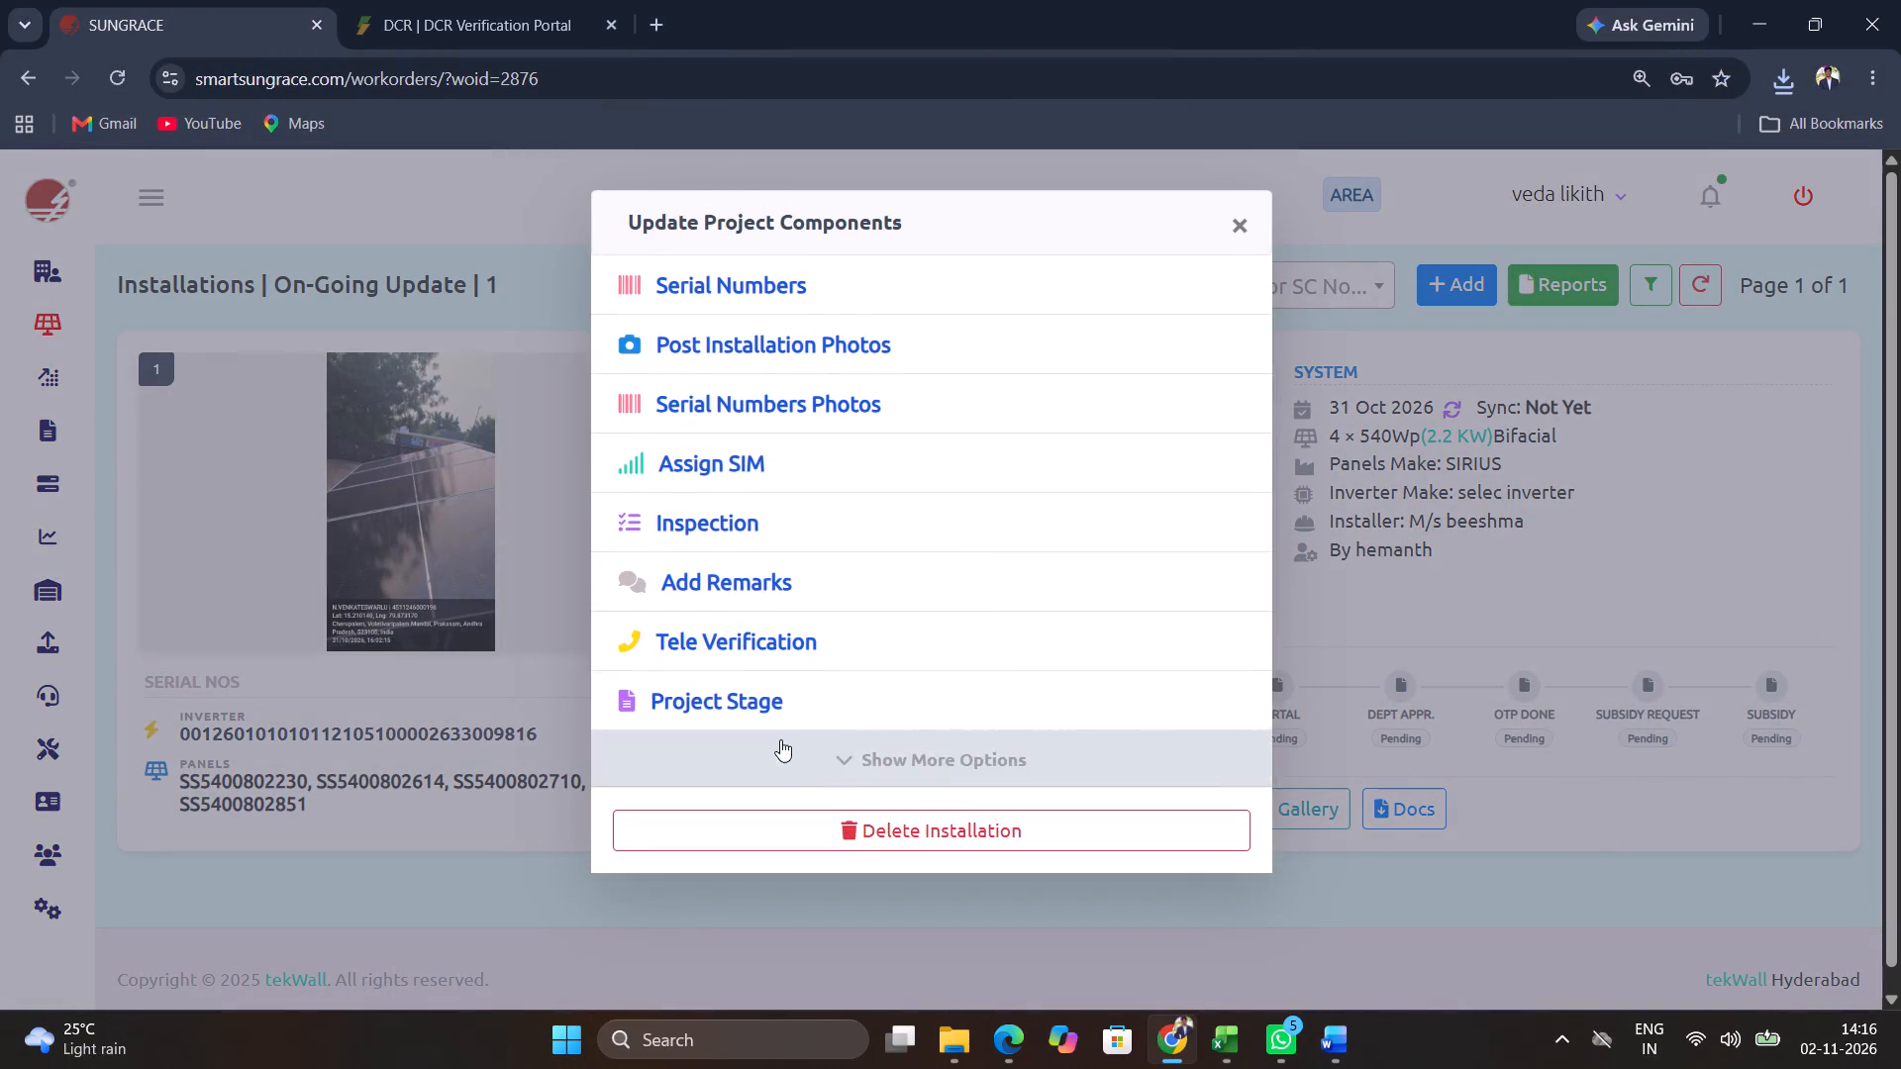
left_click(754, 690)
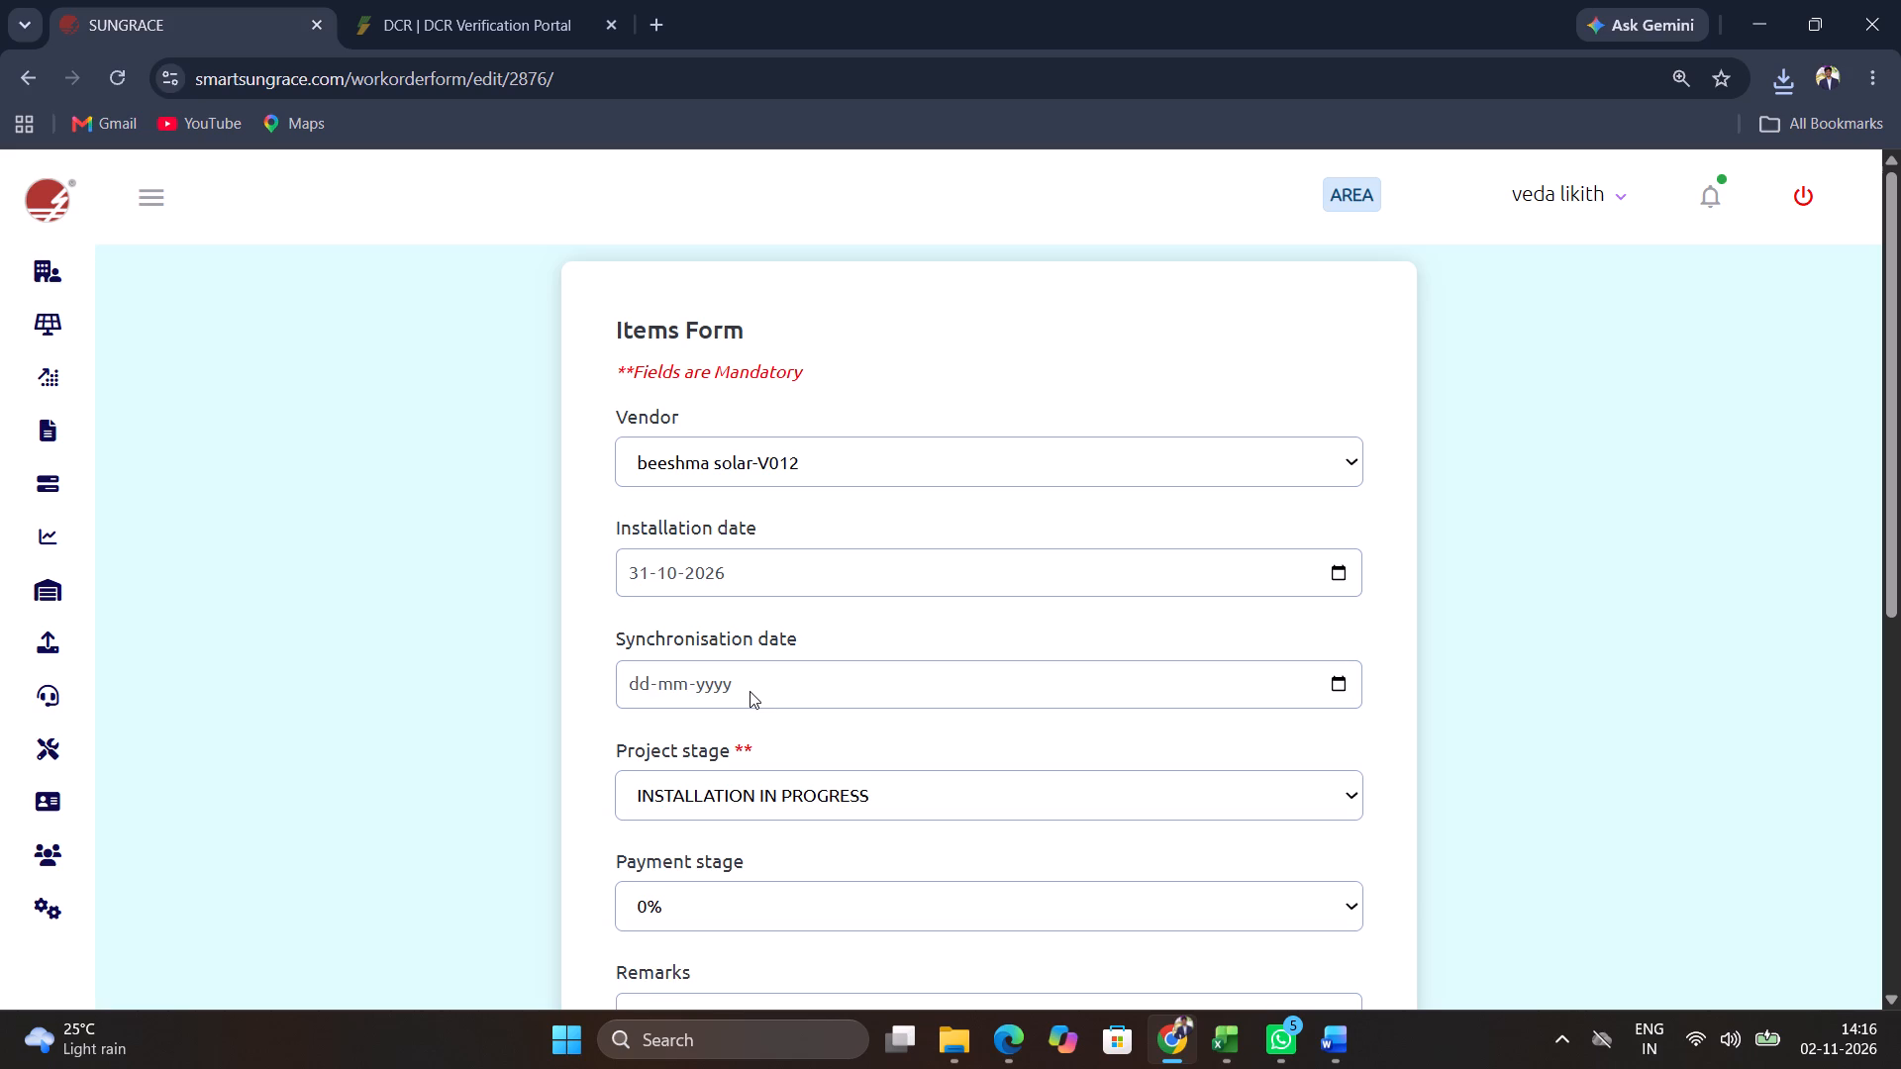
Attach the certificate PDF ending in -334 from DCR009 > 334_ as the work order's Dcr upload and submit the form.
scroll(821, 713, "down", 4)
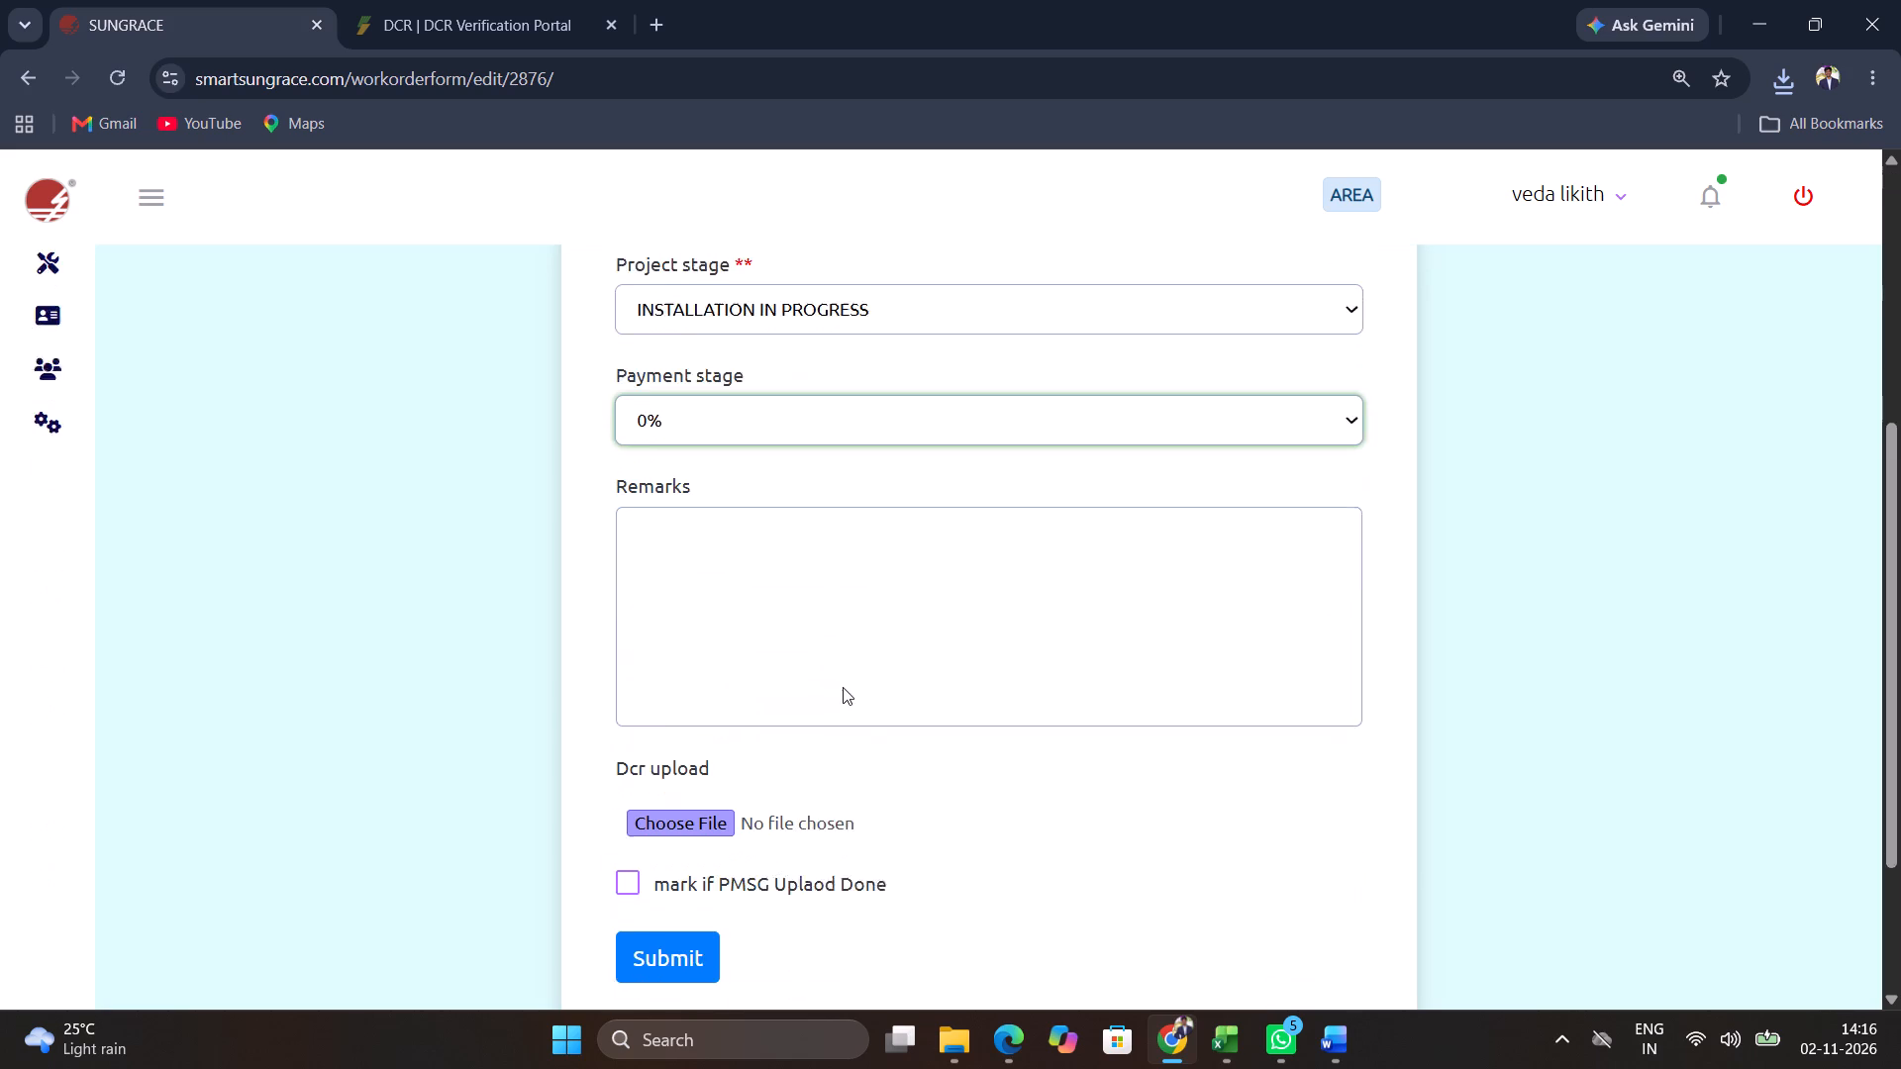
scroll(843, 687, "down", 1)
left_click(713, 695)
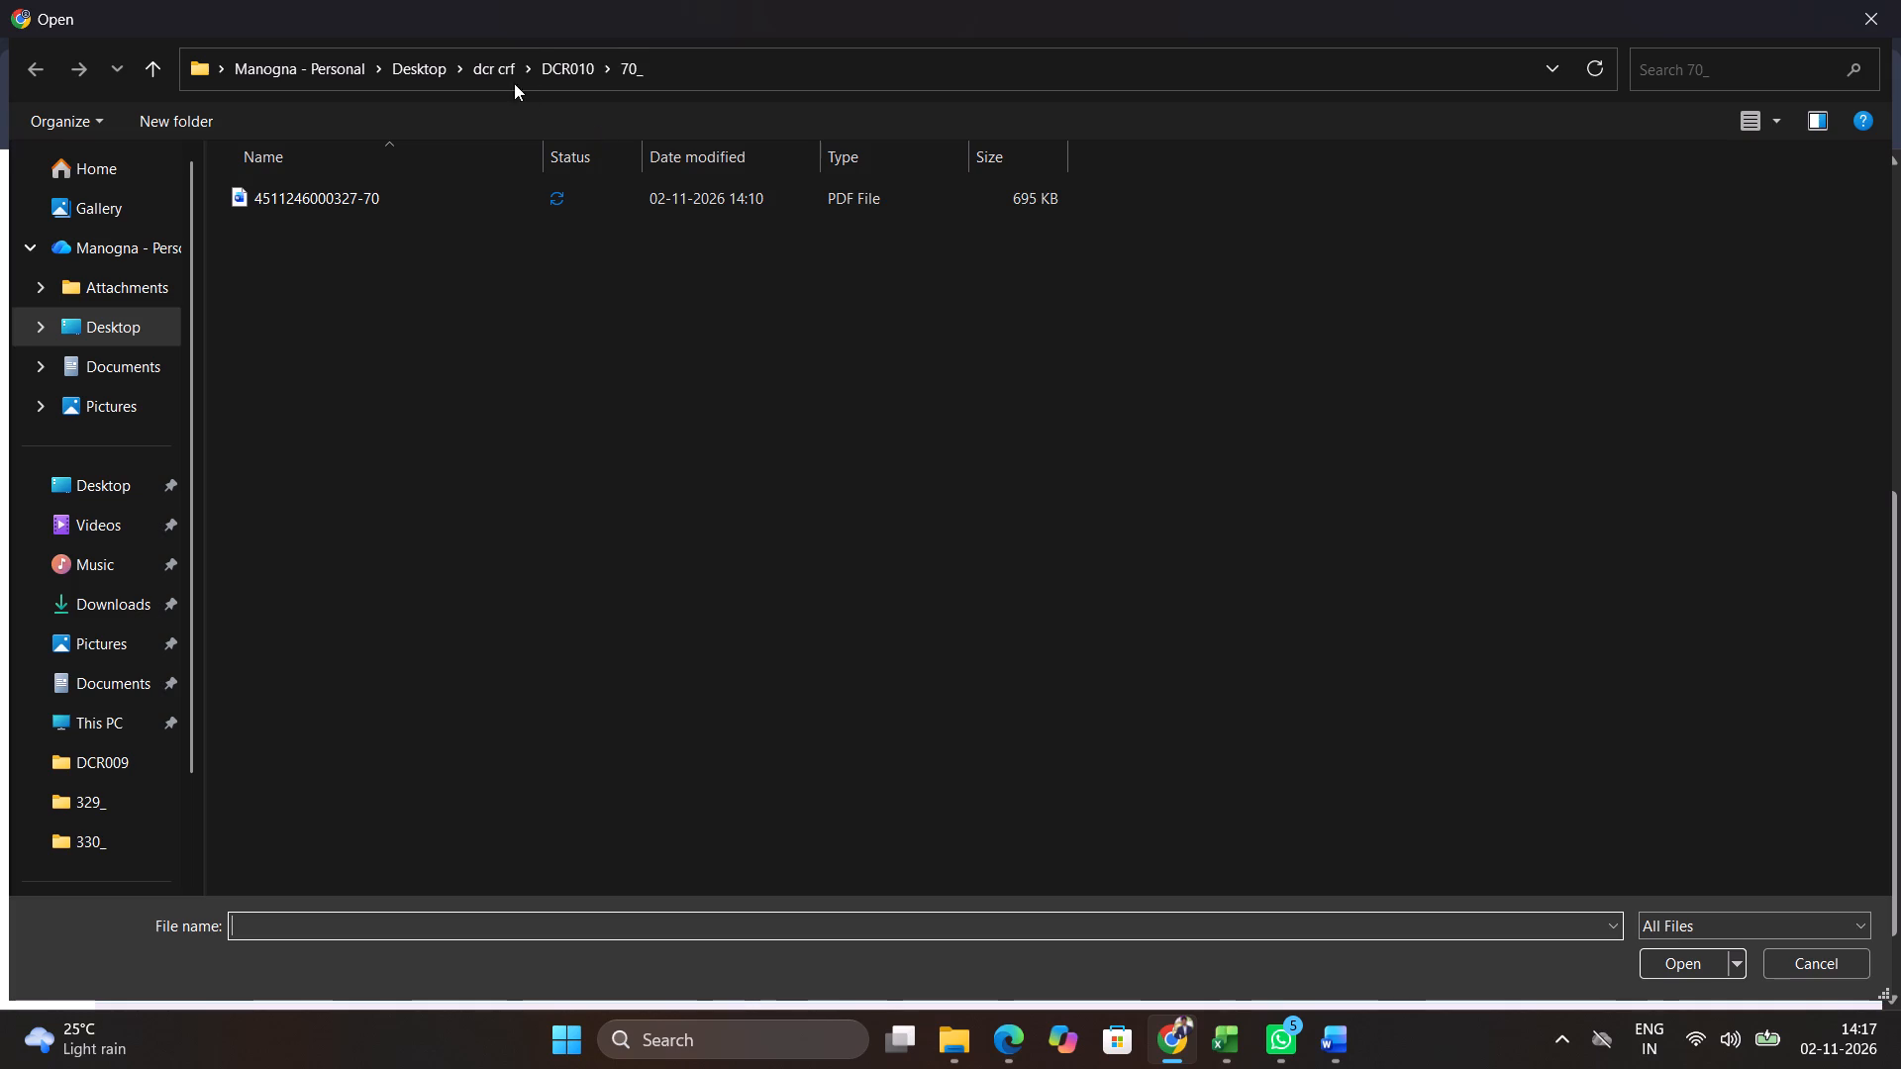
left_click(491, 63)
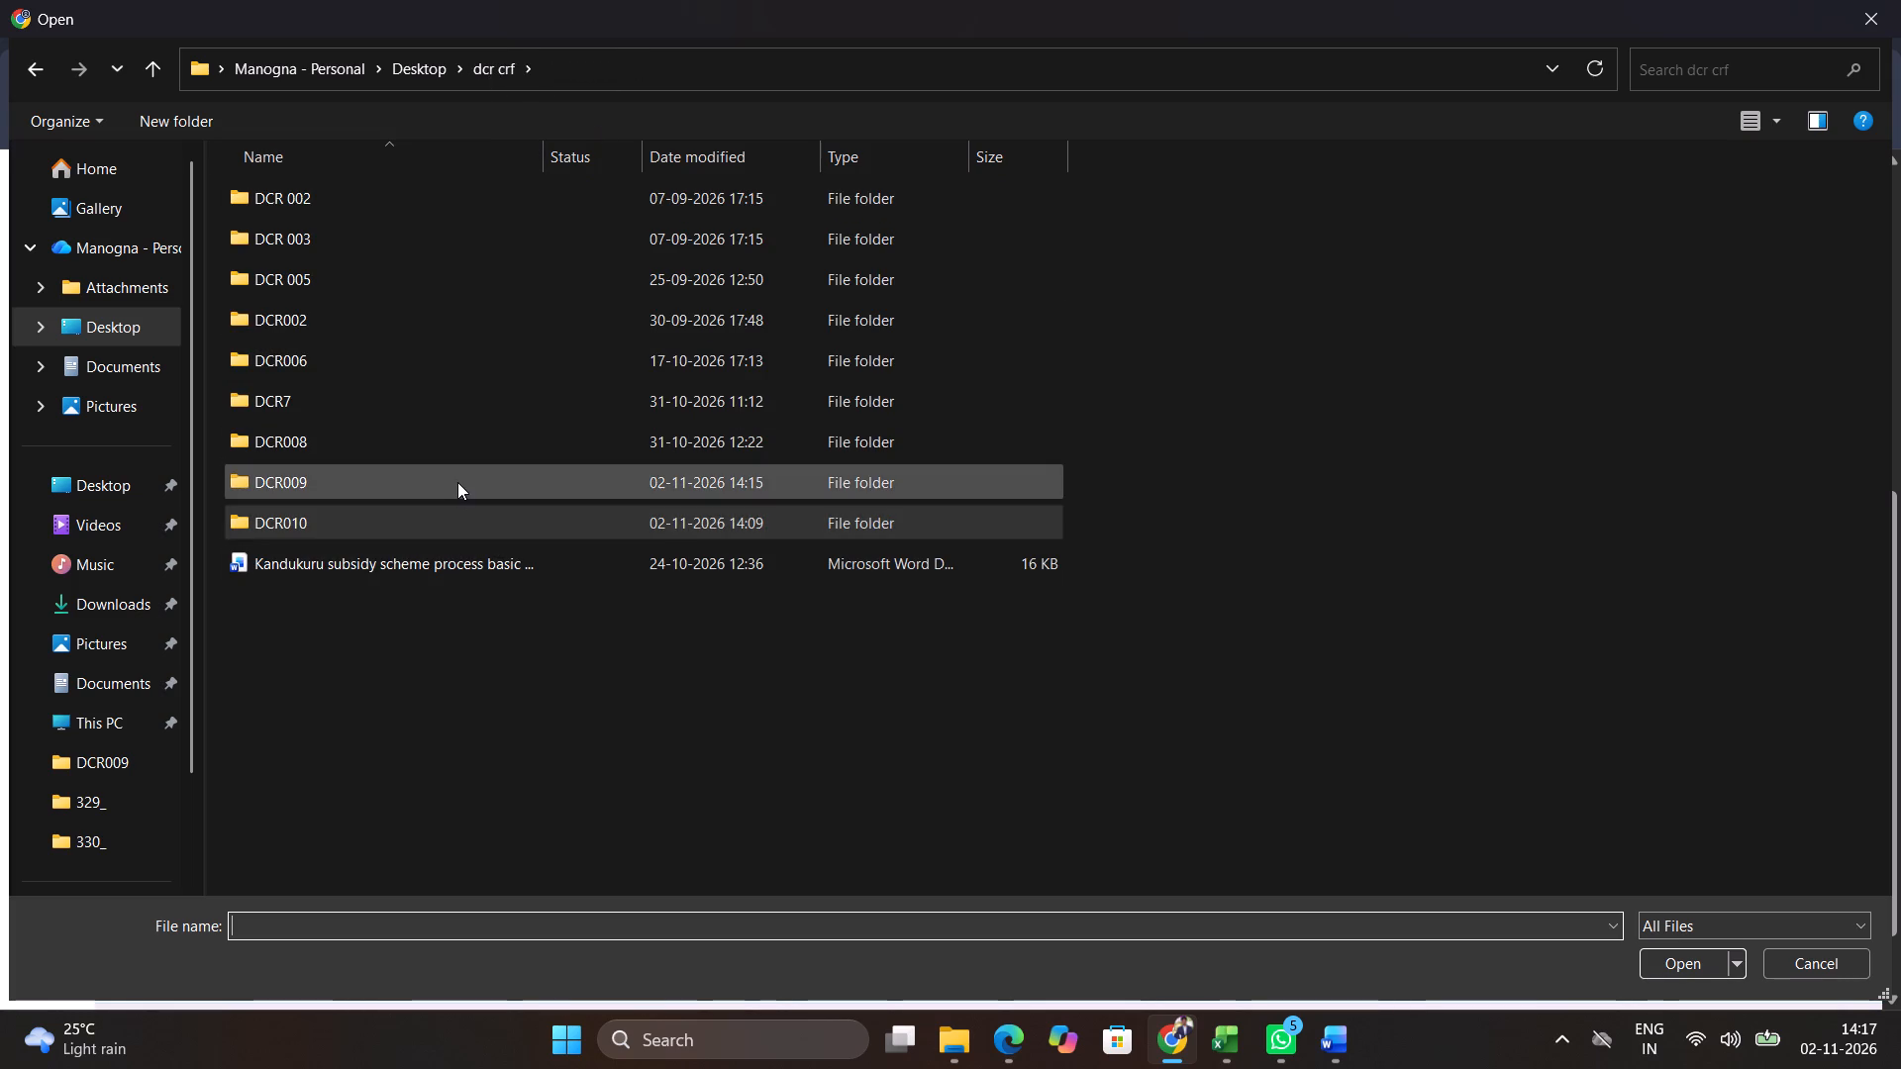
double_click(457, 480)
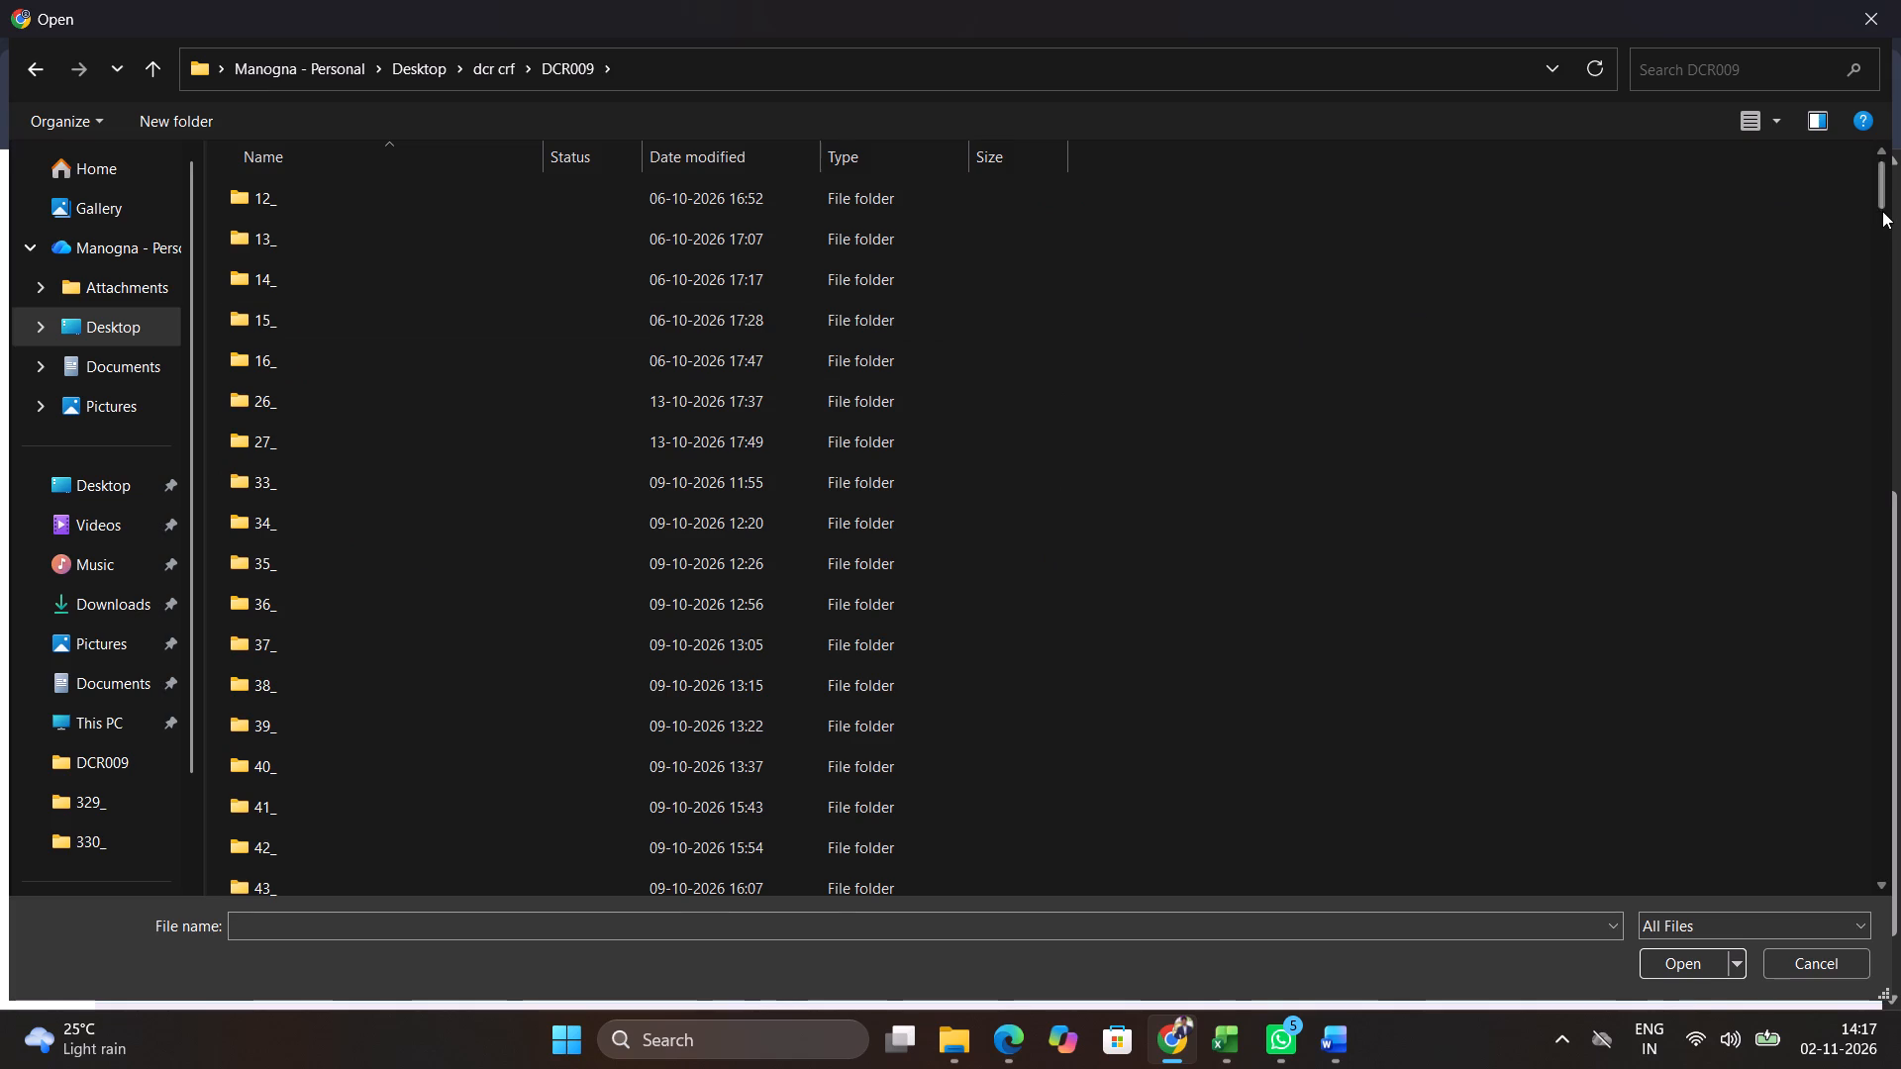
left_click_drag(1882, 211, 1758, 818)
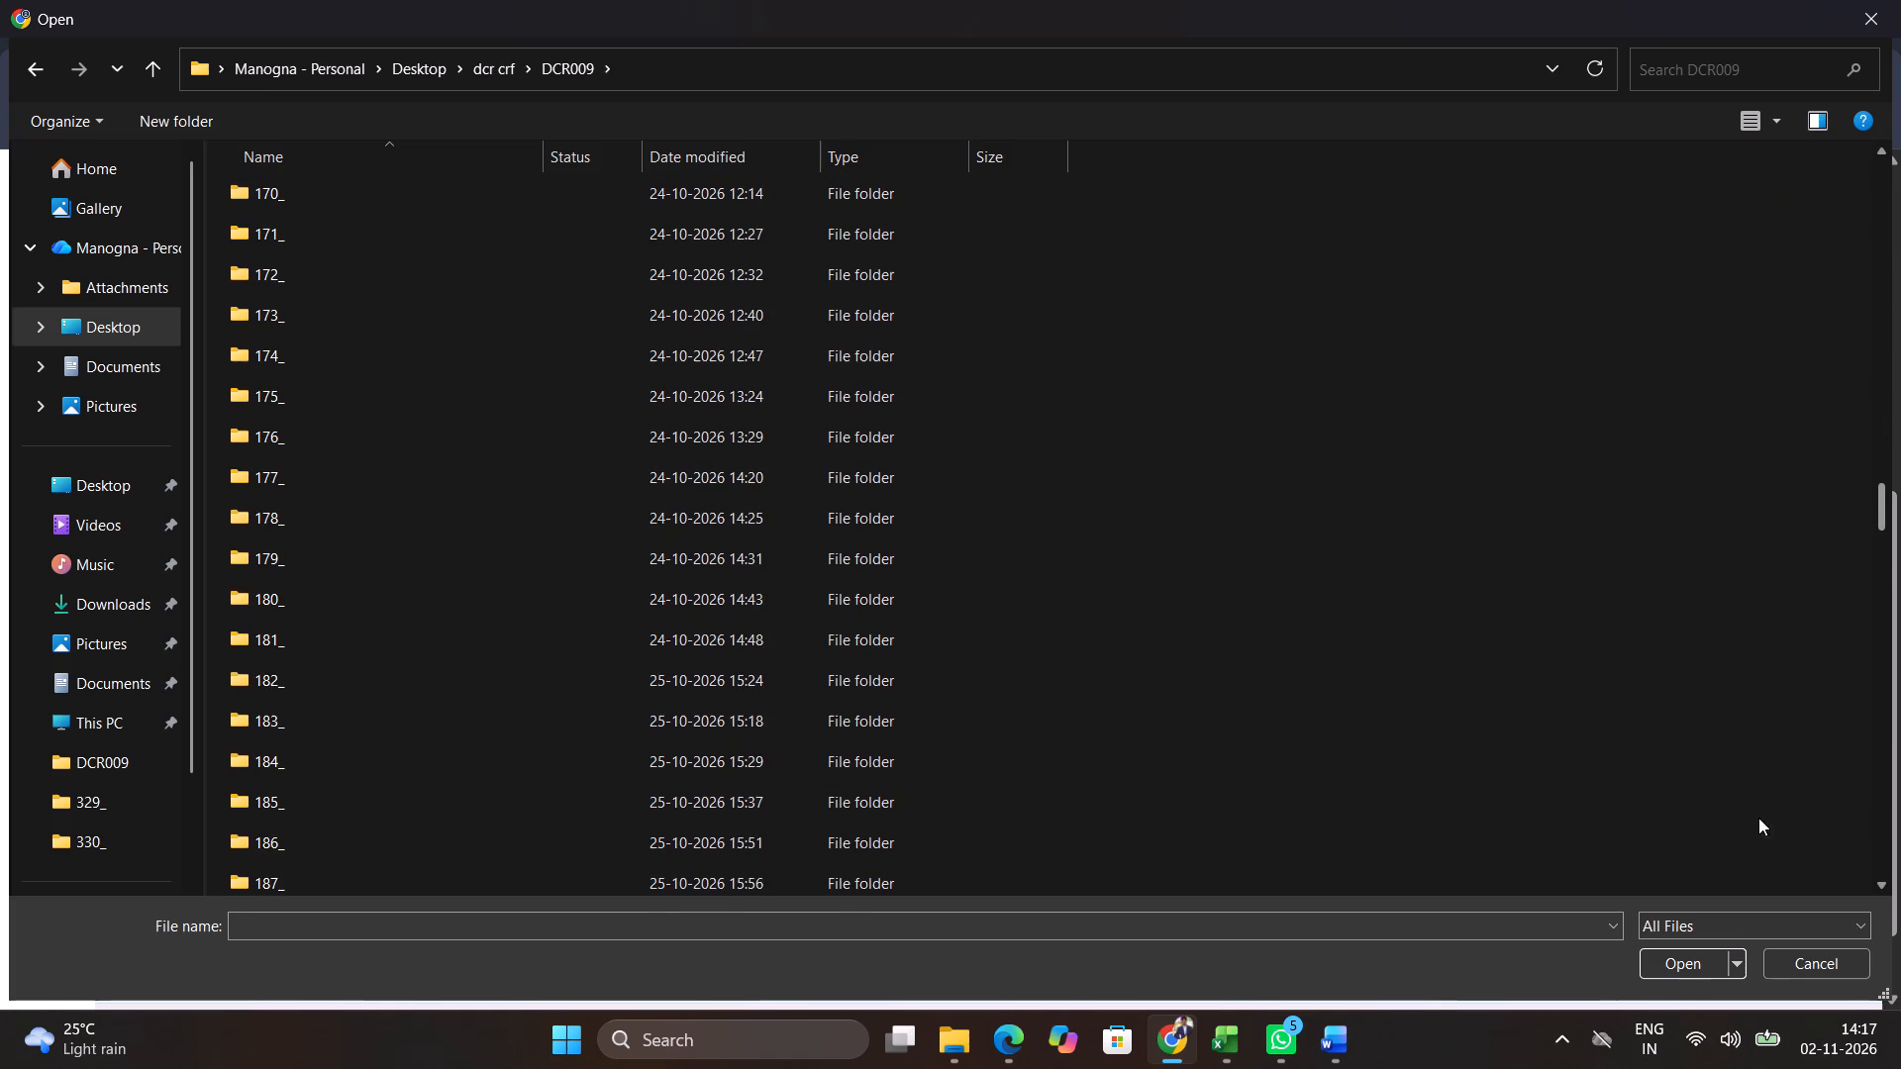
left_click_drag(1758, 818, 1506, 947)
scroll(948, 396, "down", 6)
scroll(859, 325, "down", 14)
scroll(678, 433, "down", 15)
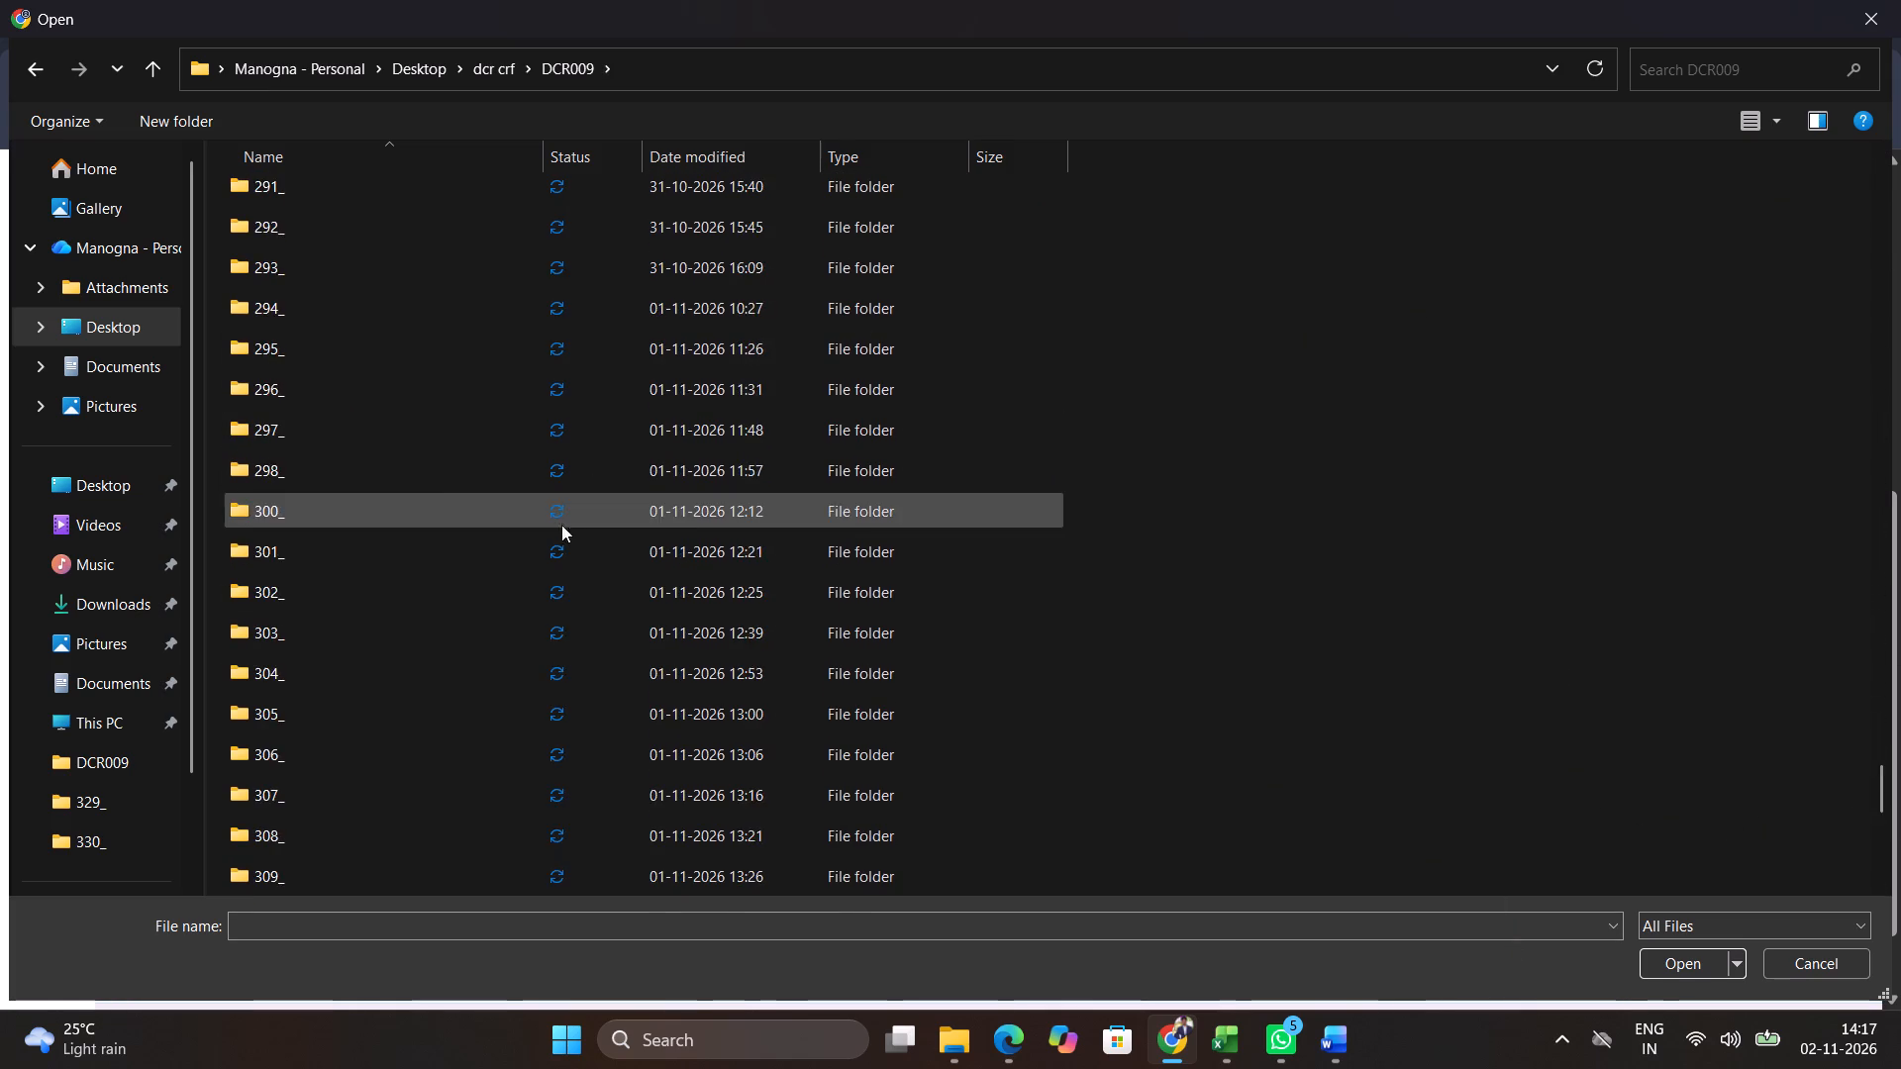
scroll(422, 517, "down", 7)
scroll(356, 207, "down", 6)
scroll(493, 545, "down", 5)
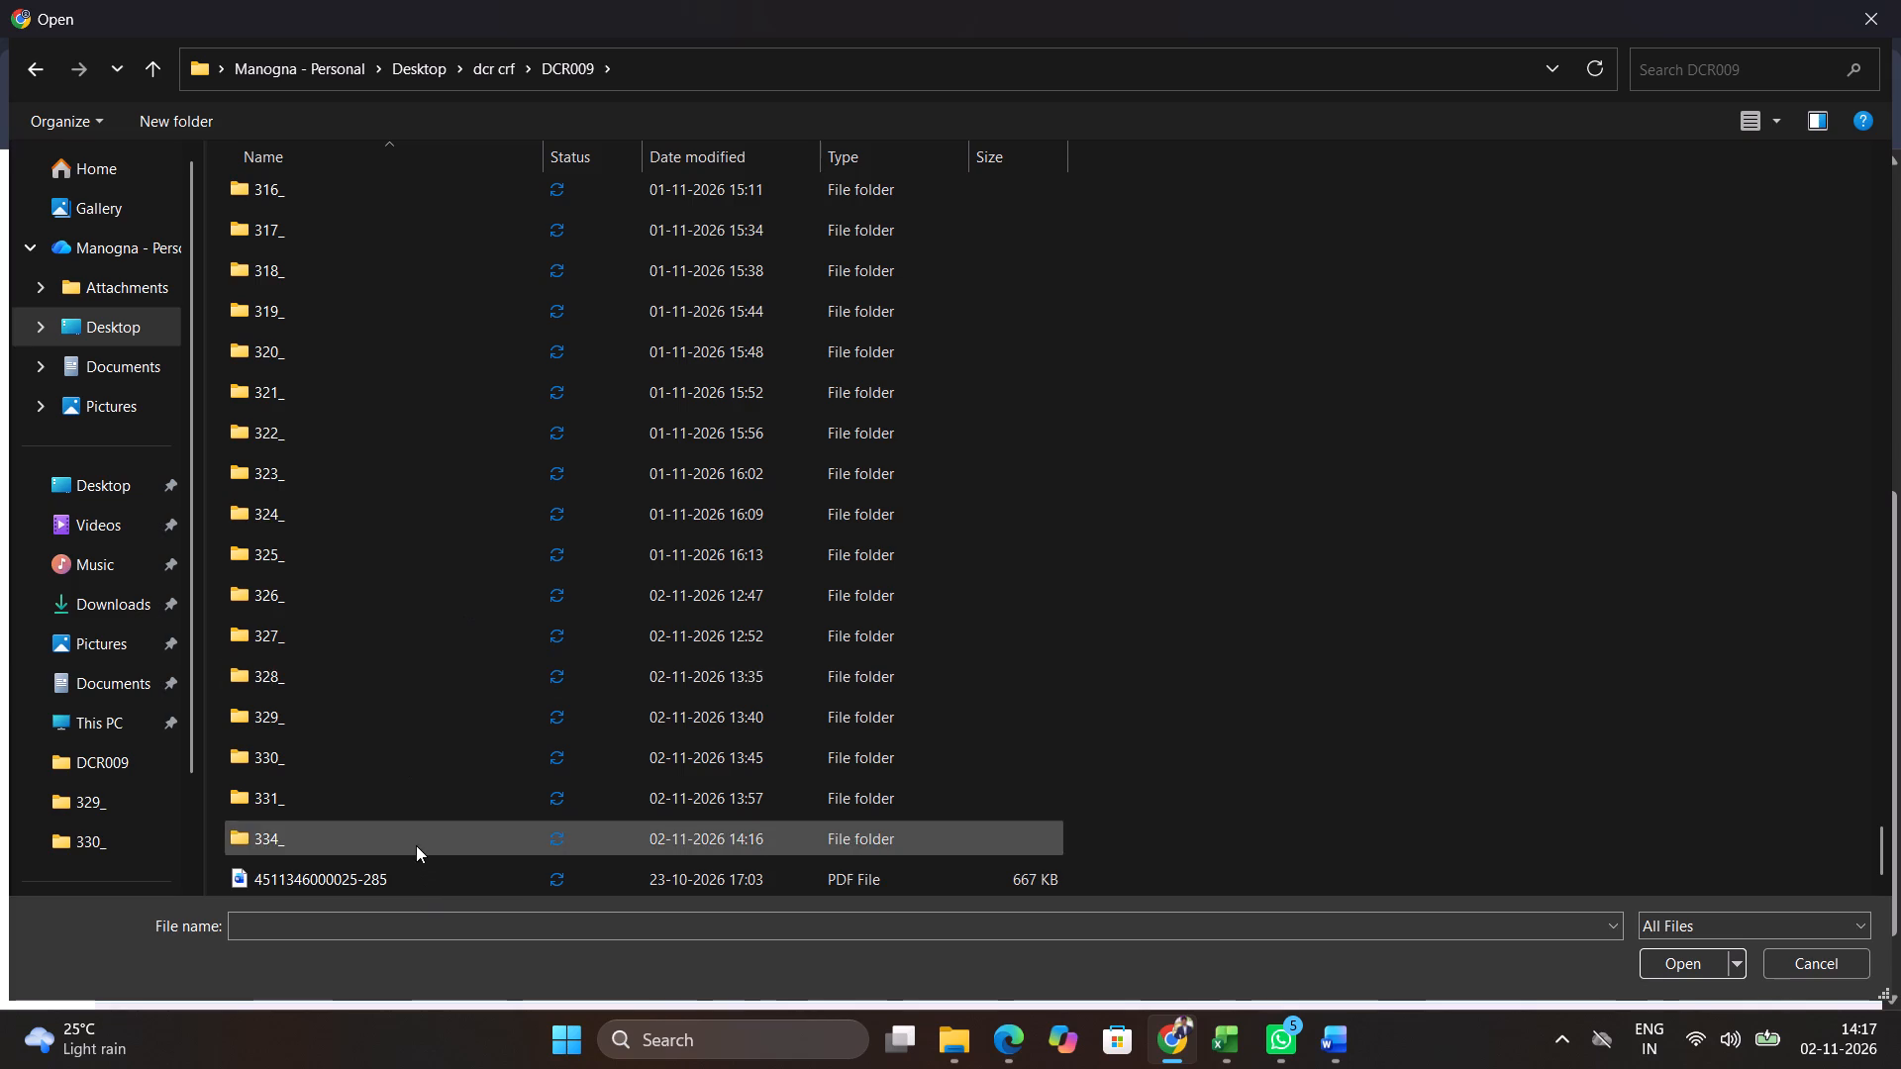
double_click(406, 829)
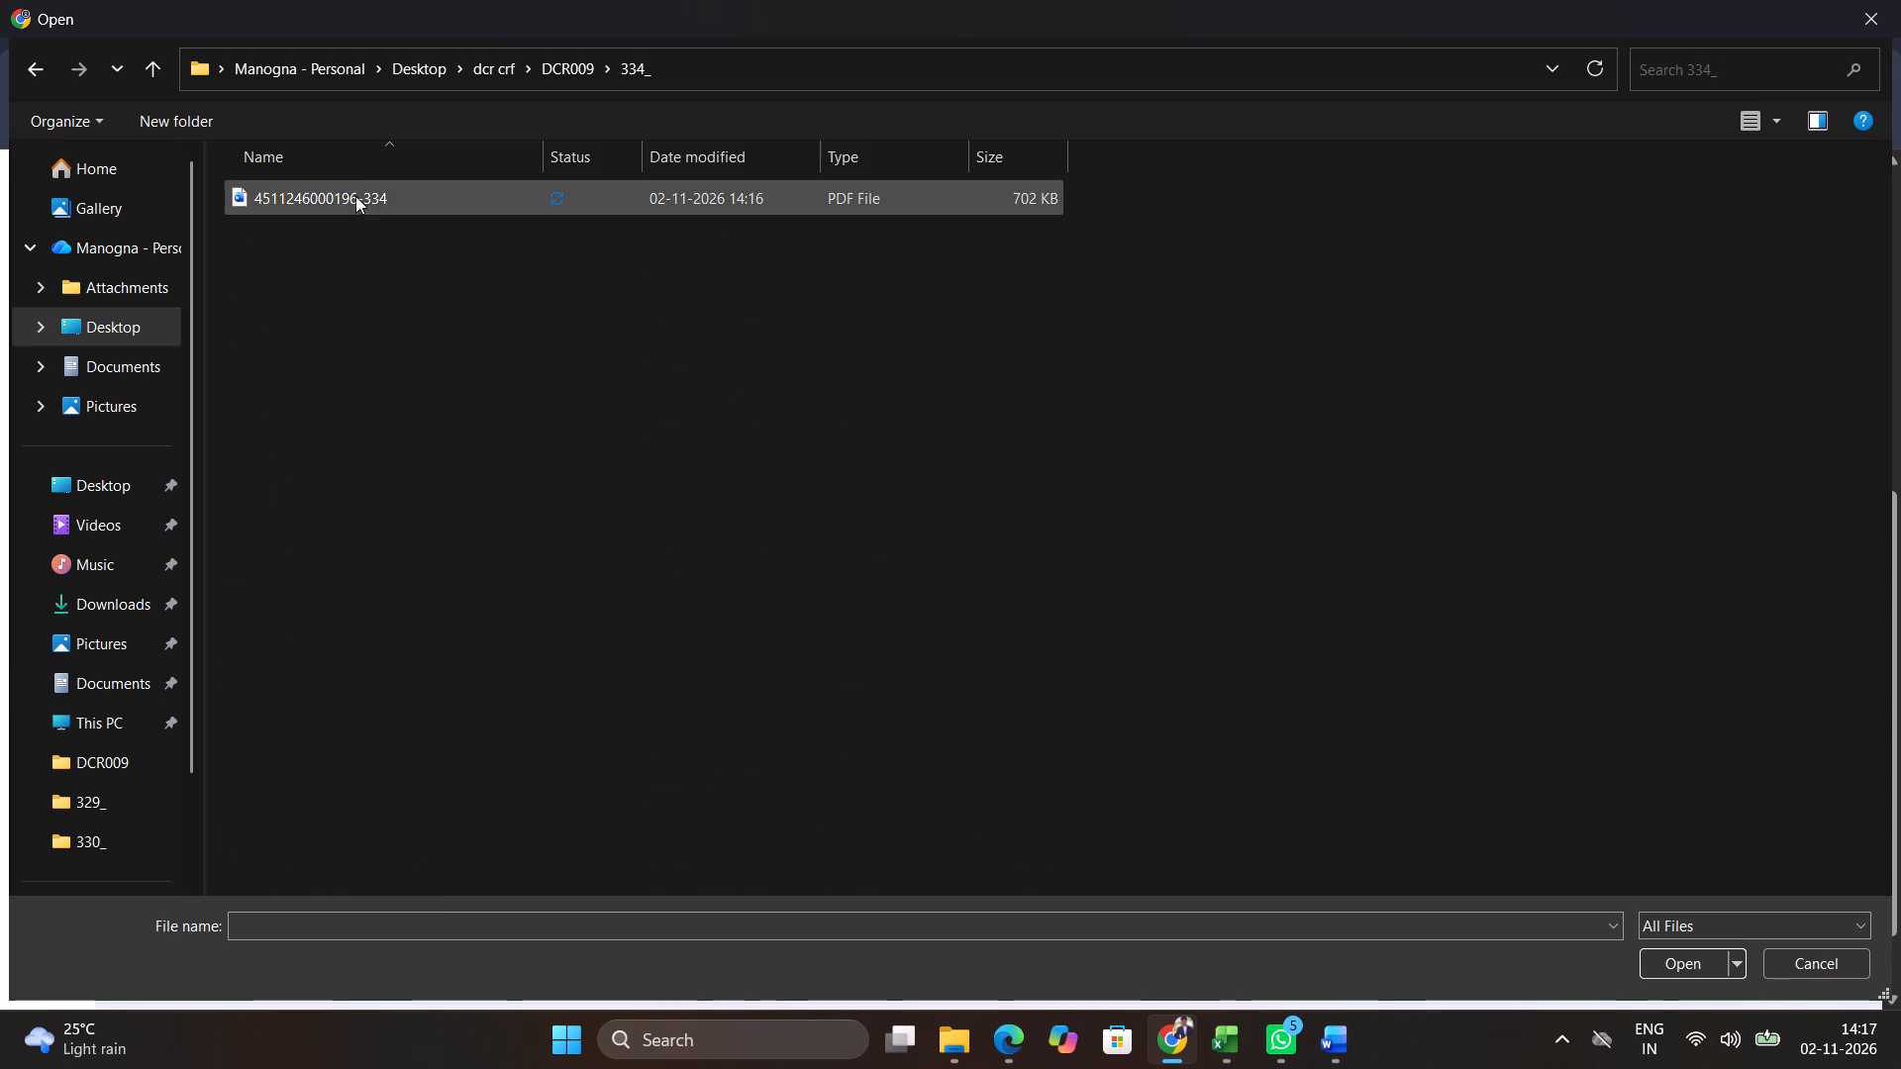
left_click(362, 187)
left_click(366, 193)
double_click(476, 193)
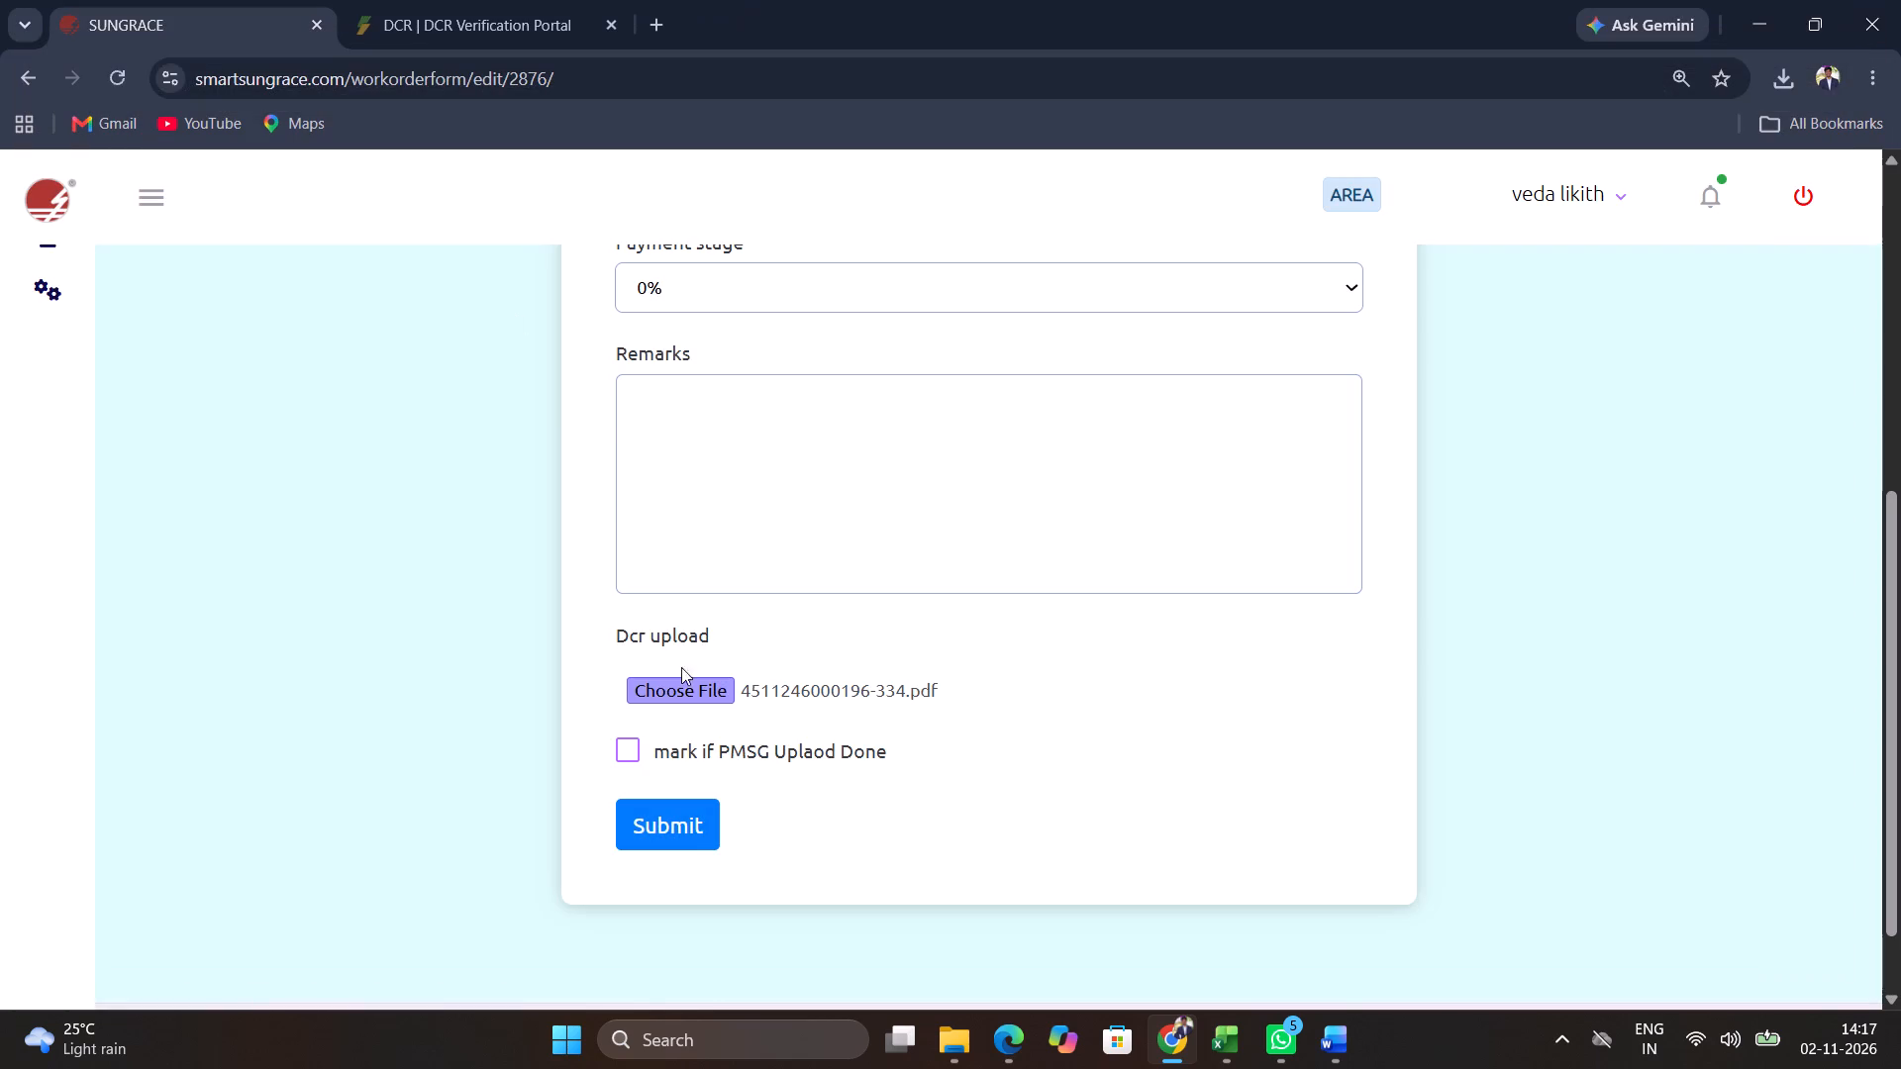
left_click(691, 837)
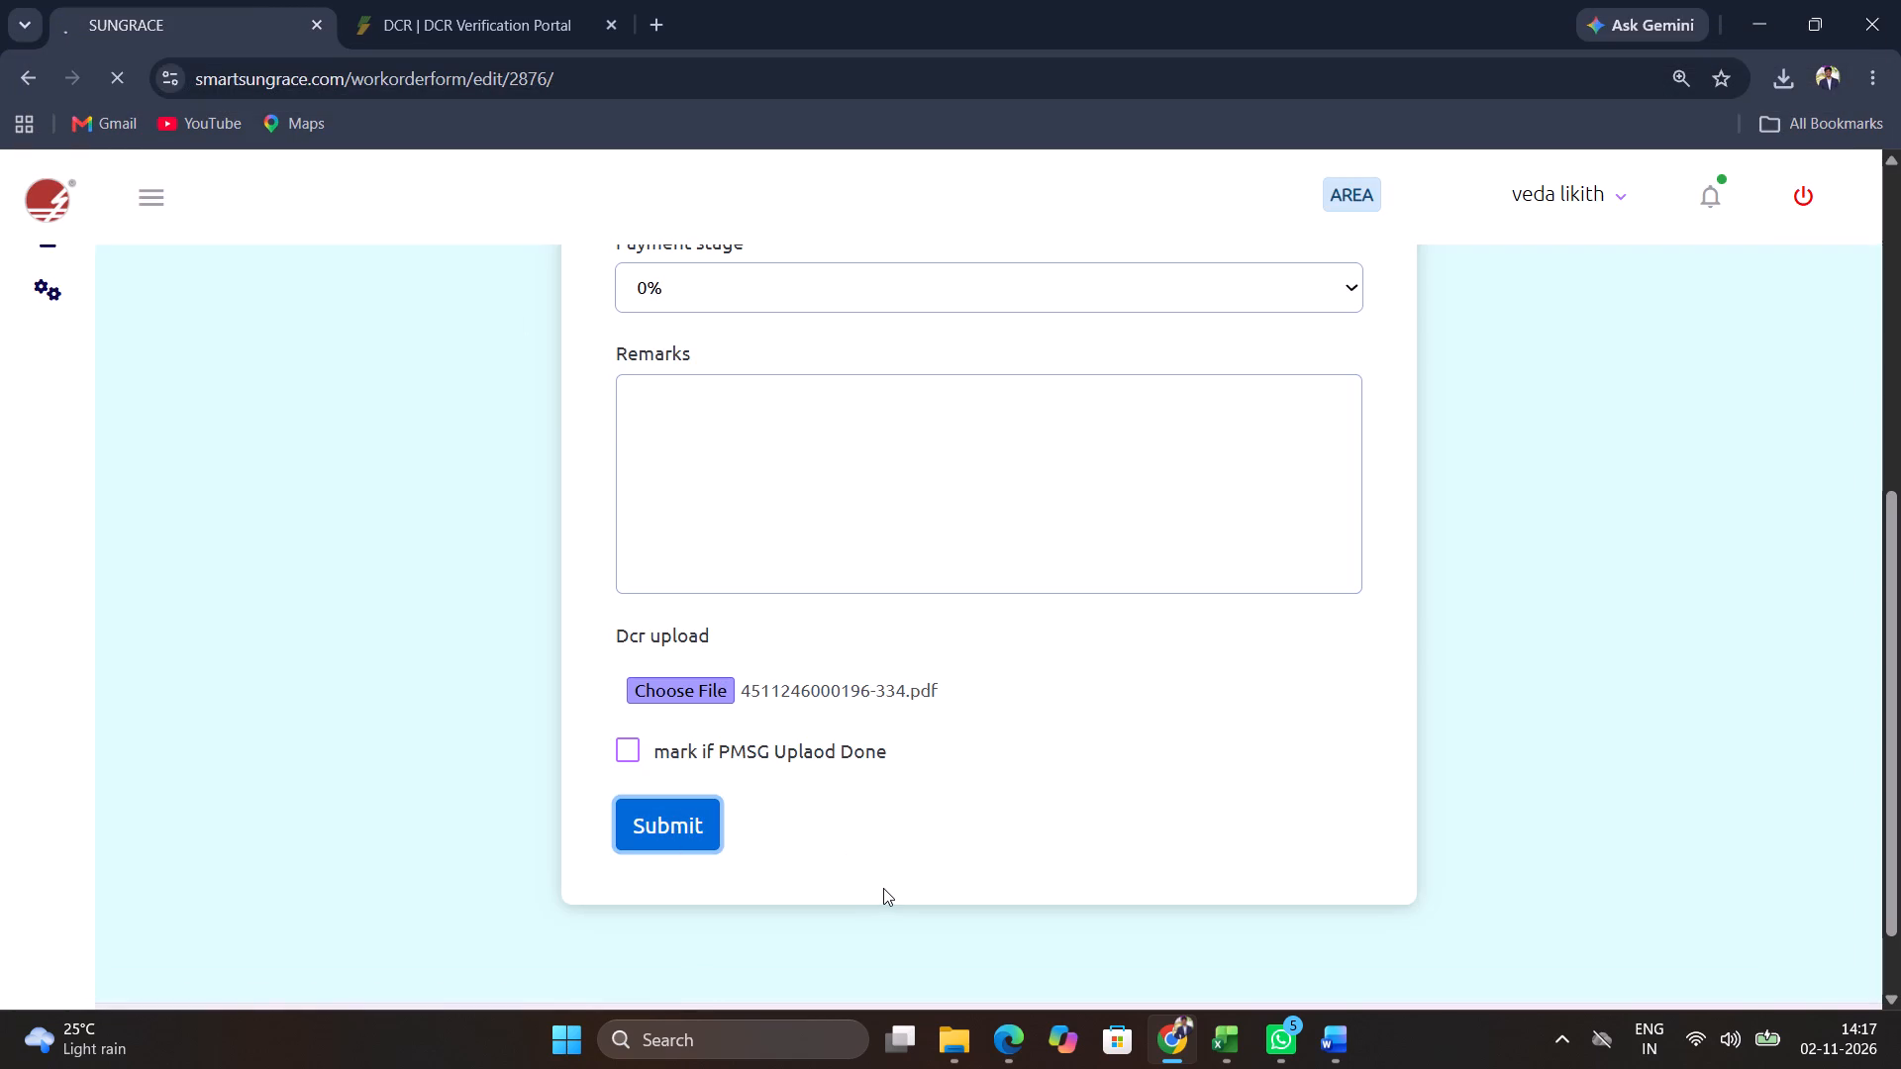
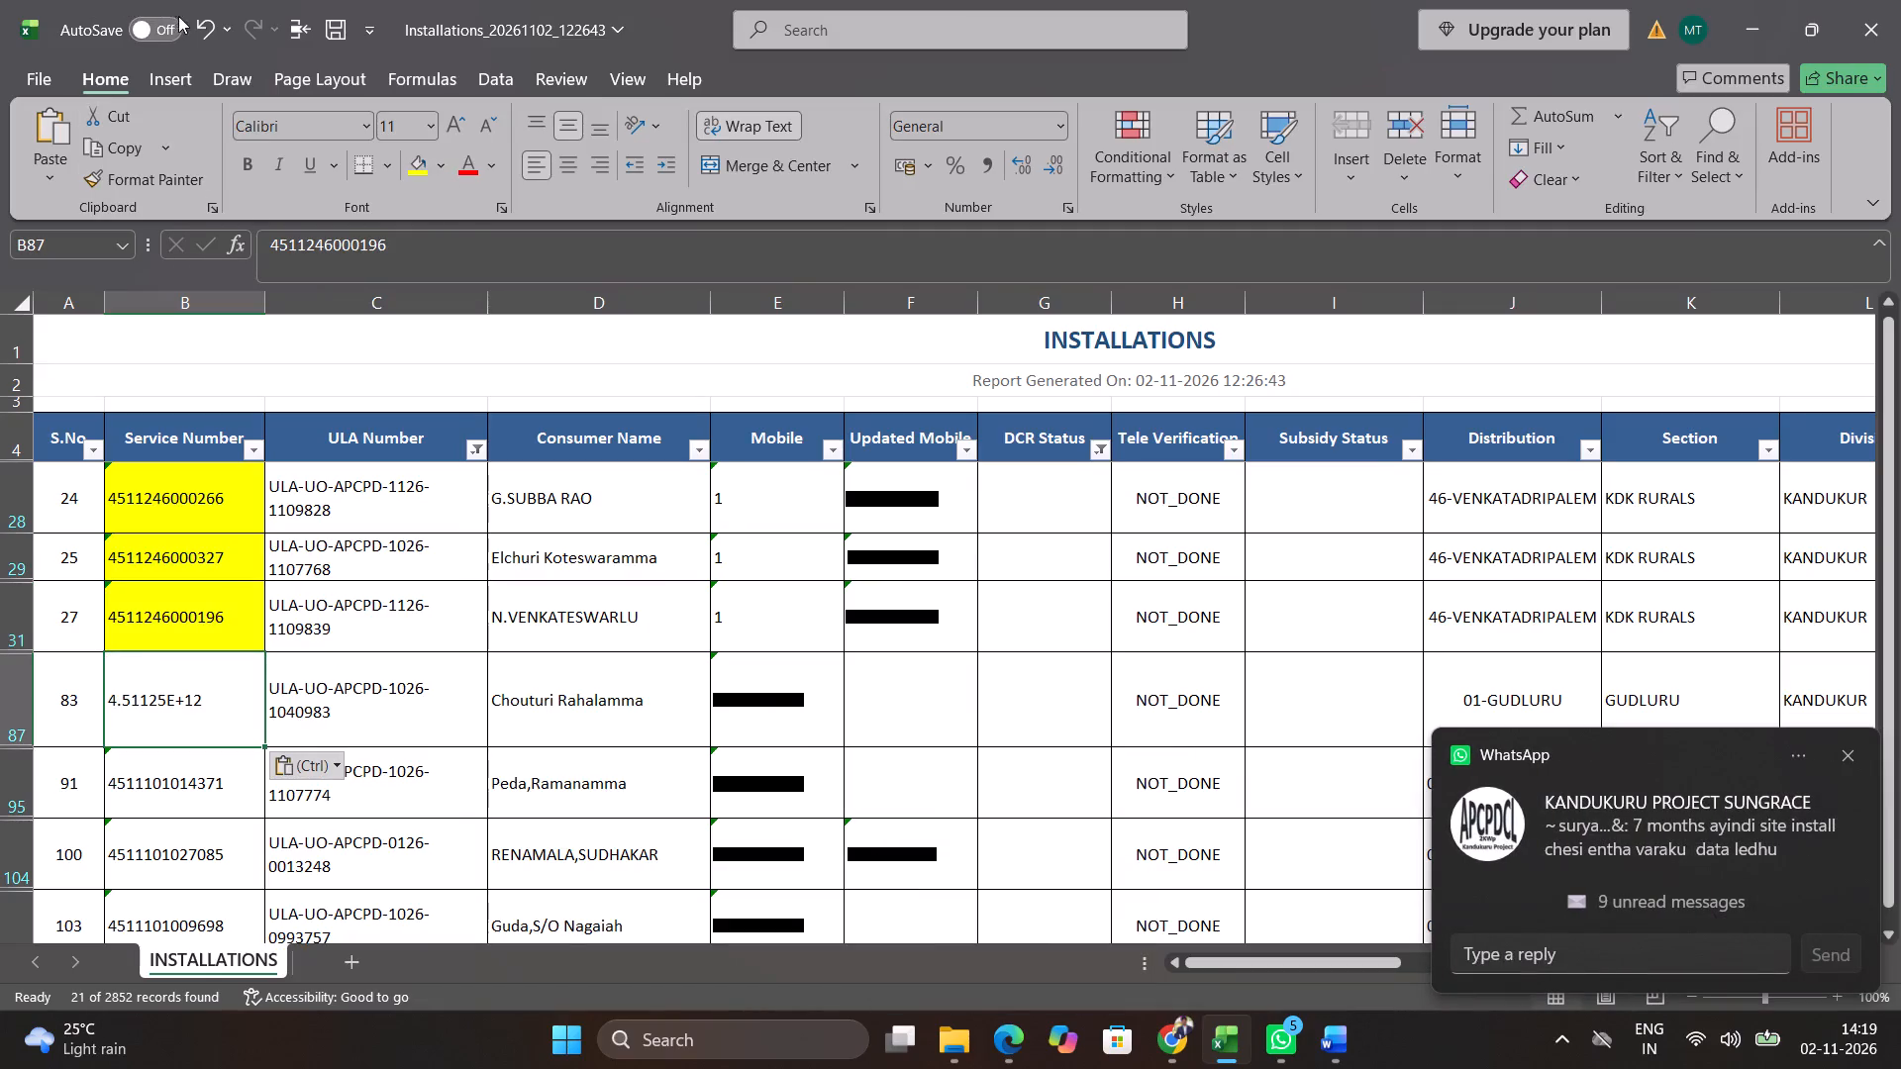
Undo the last paste over the service number in the S.No 83 row of the INSTALLATIONS sheet.
left_click(210, 21)
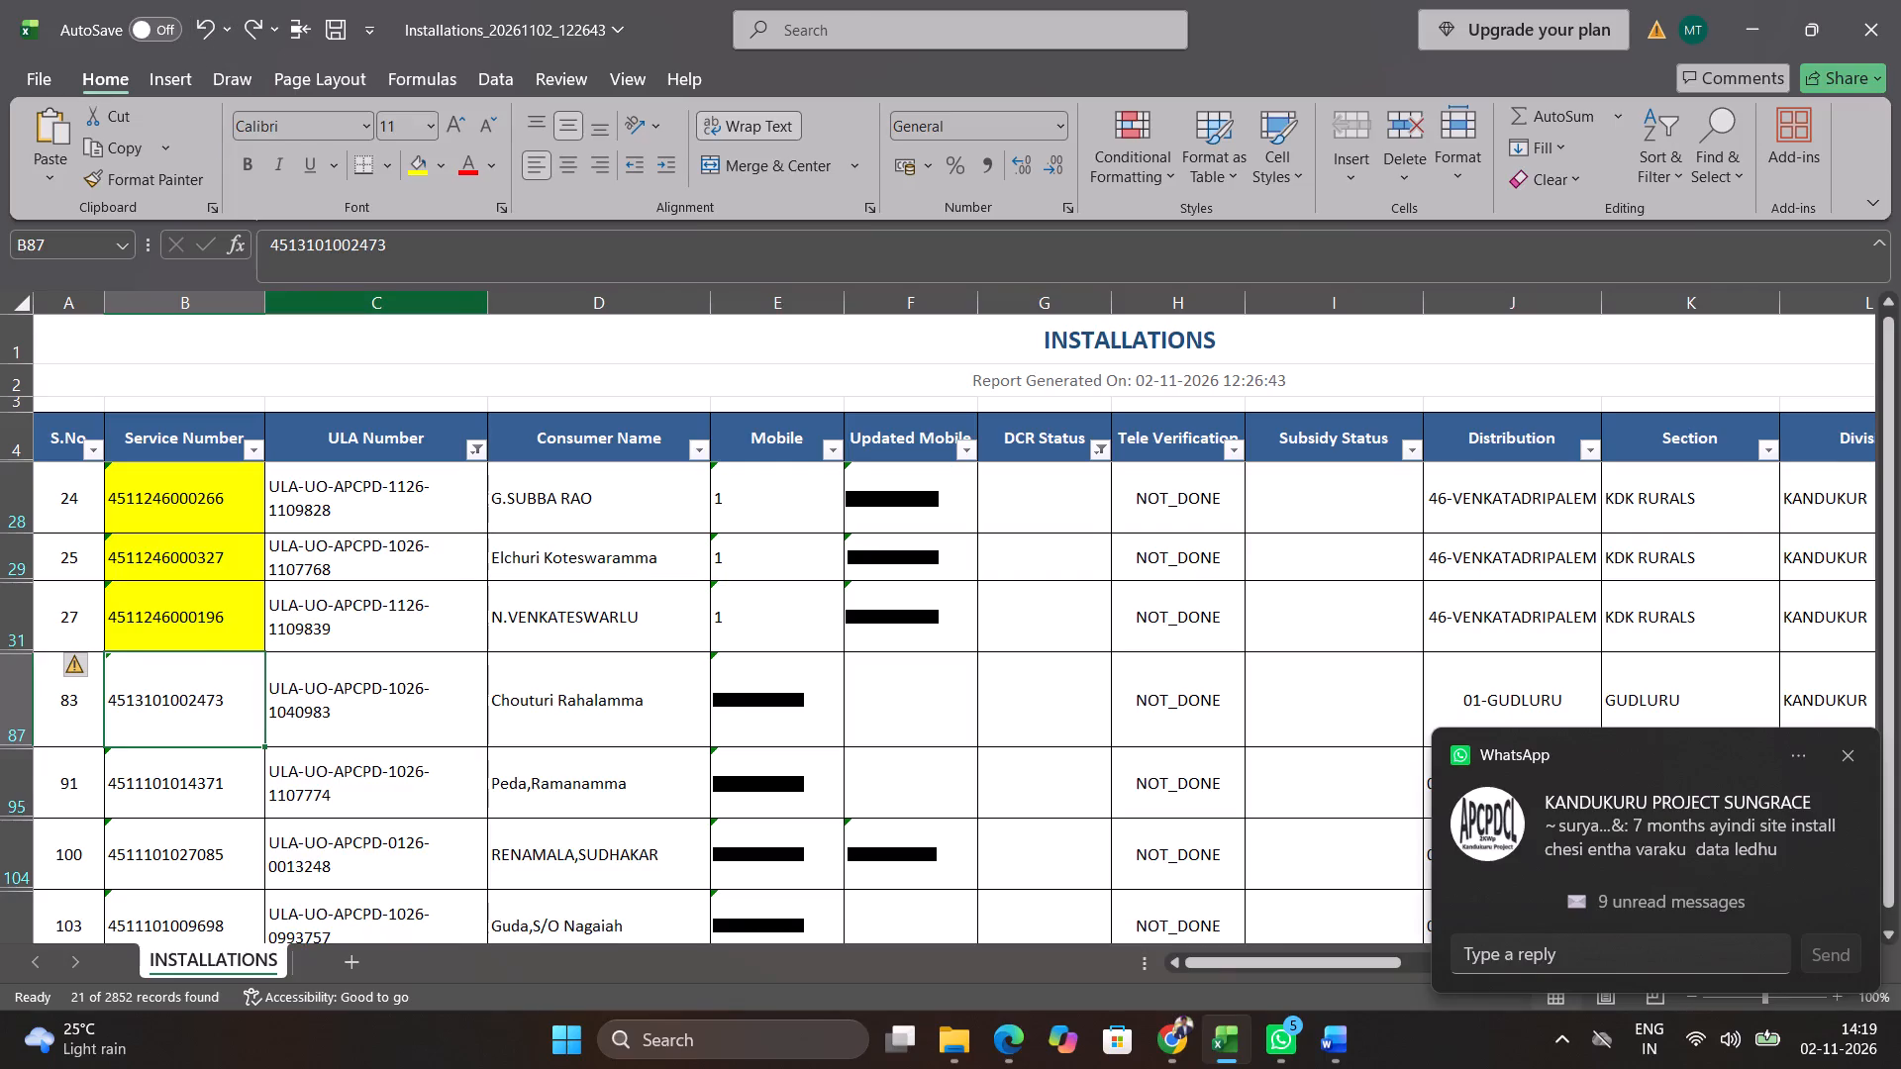
Copy the service number of S.No 83, switch to the SUNGRACE page in Chrome and open its work order search.
key("ctrl+c")
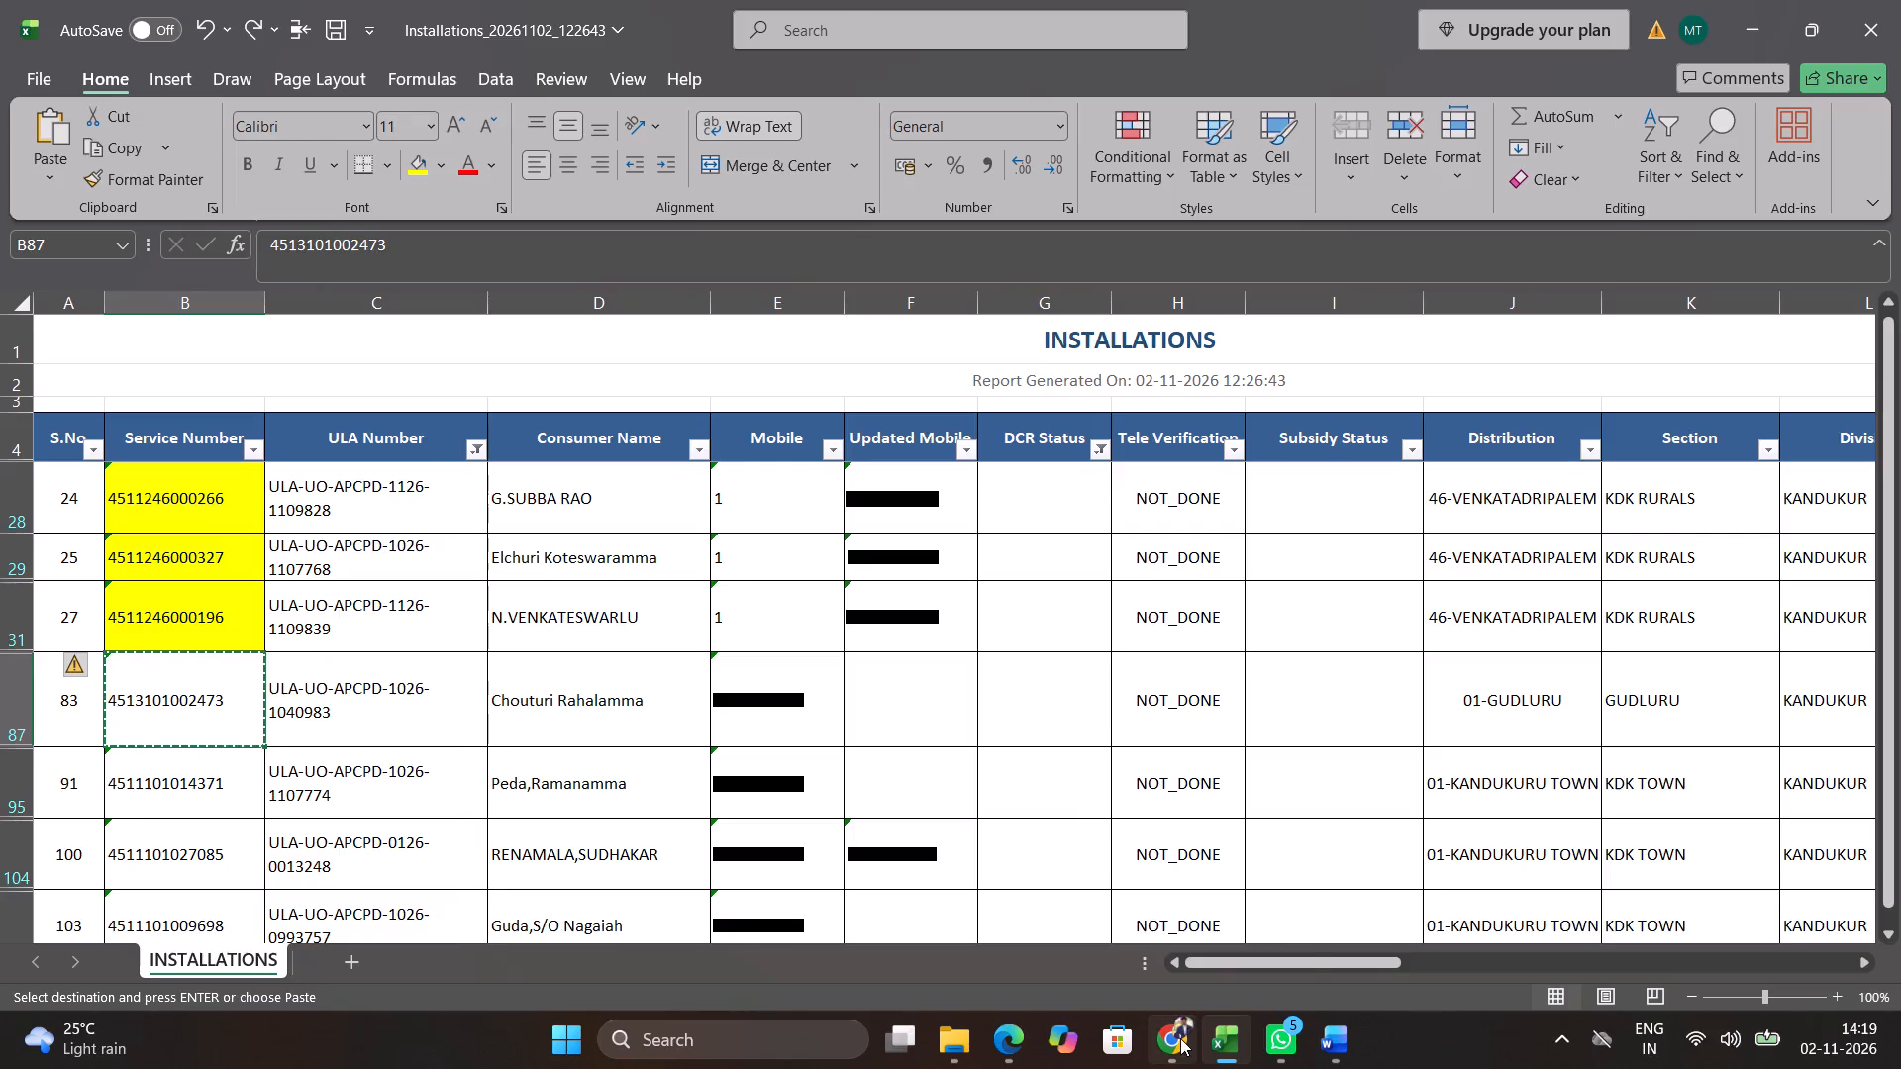
left_click(1151, 977)
left_click(1049, 288)
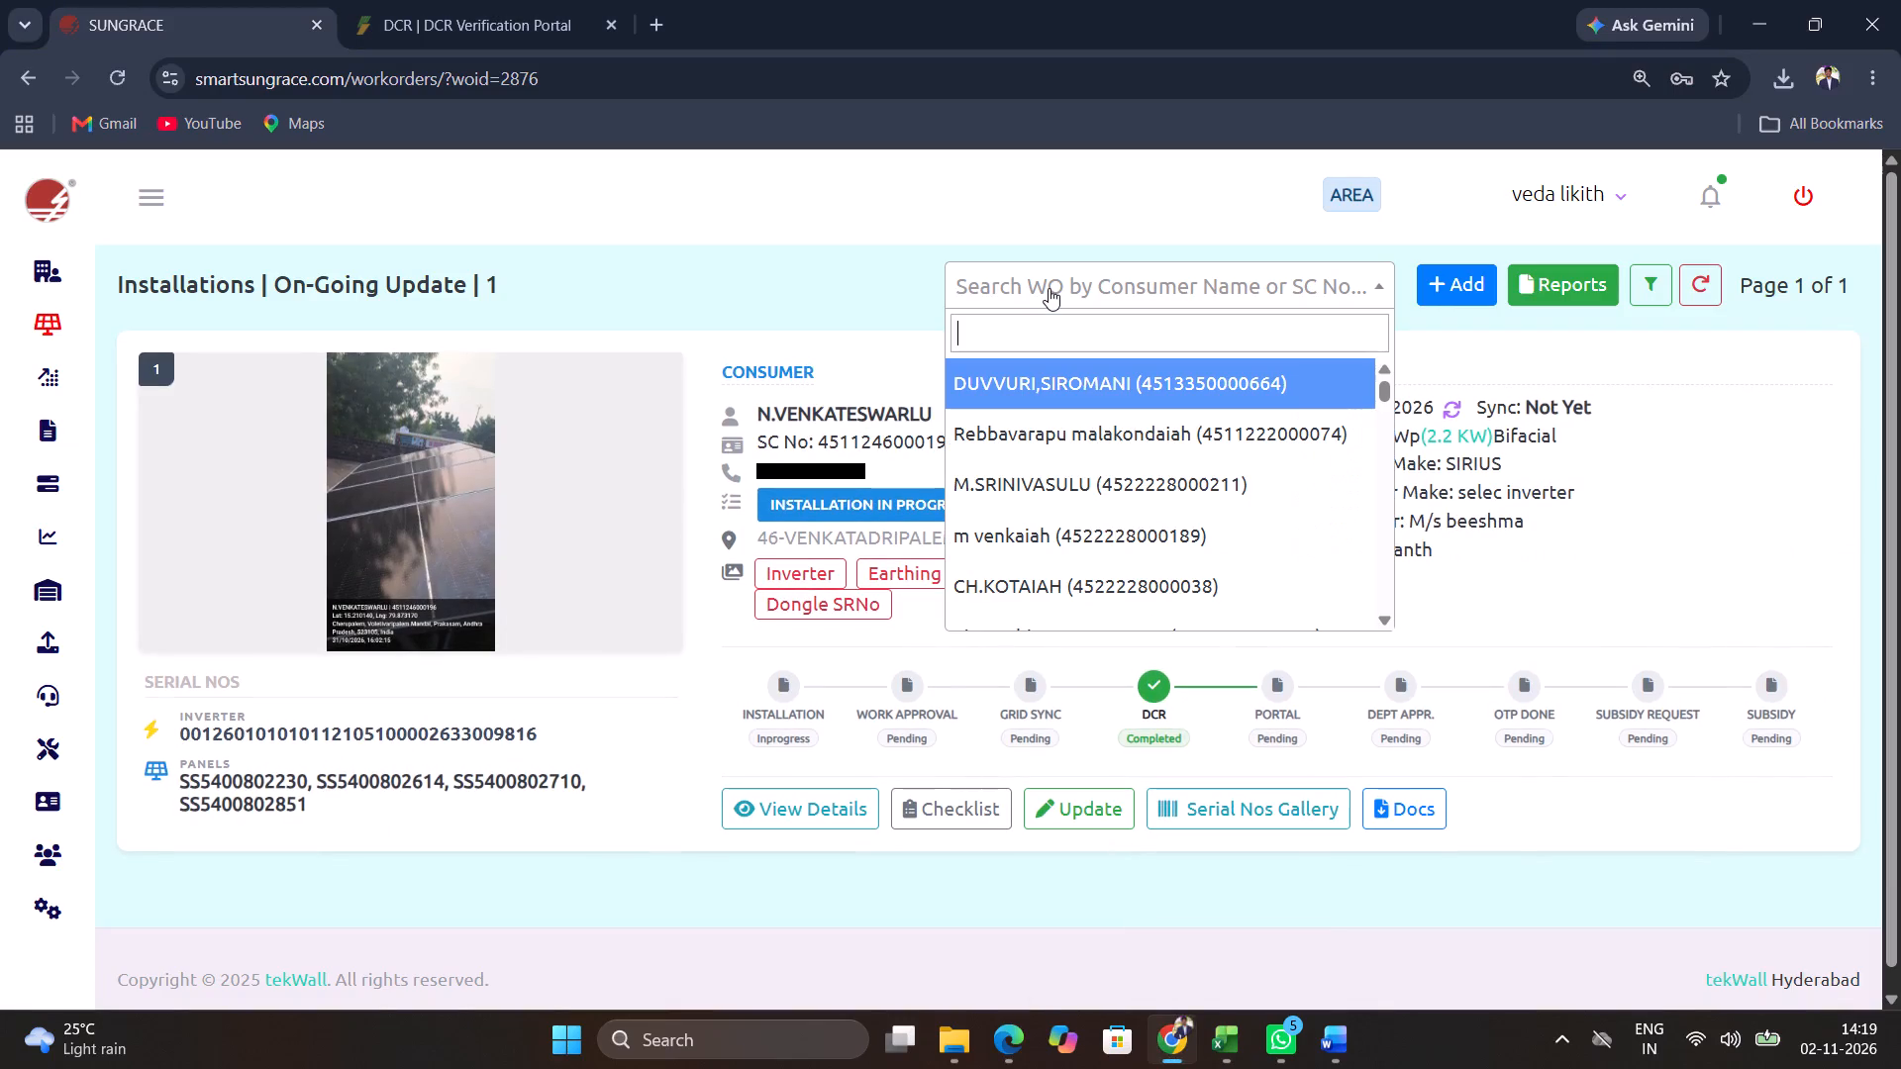
Look up the work order in SUNGRACE with the service number already copied from row S.No 83.
key("ctrl+v")
key("Return")
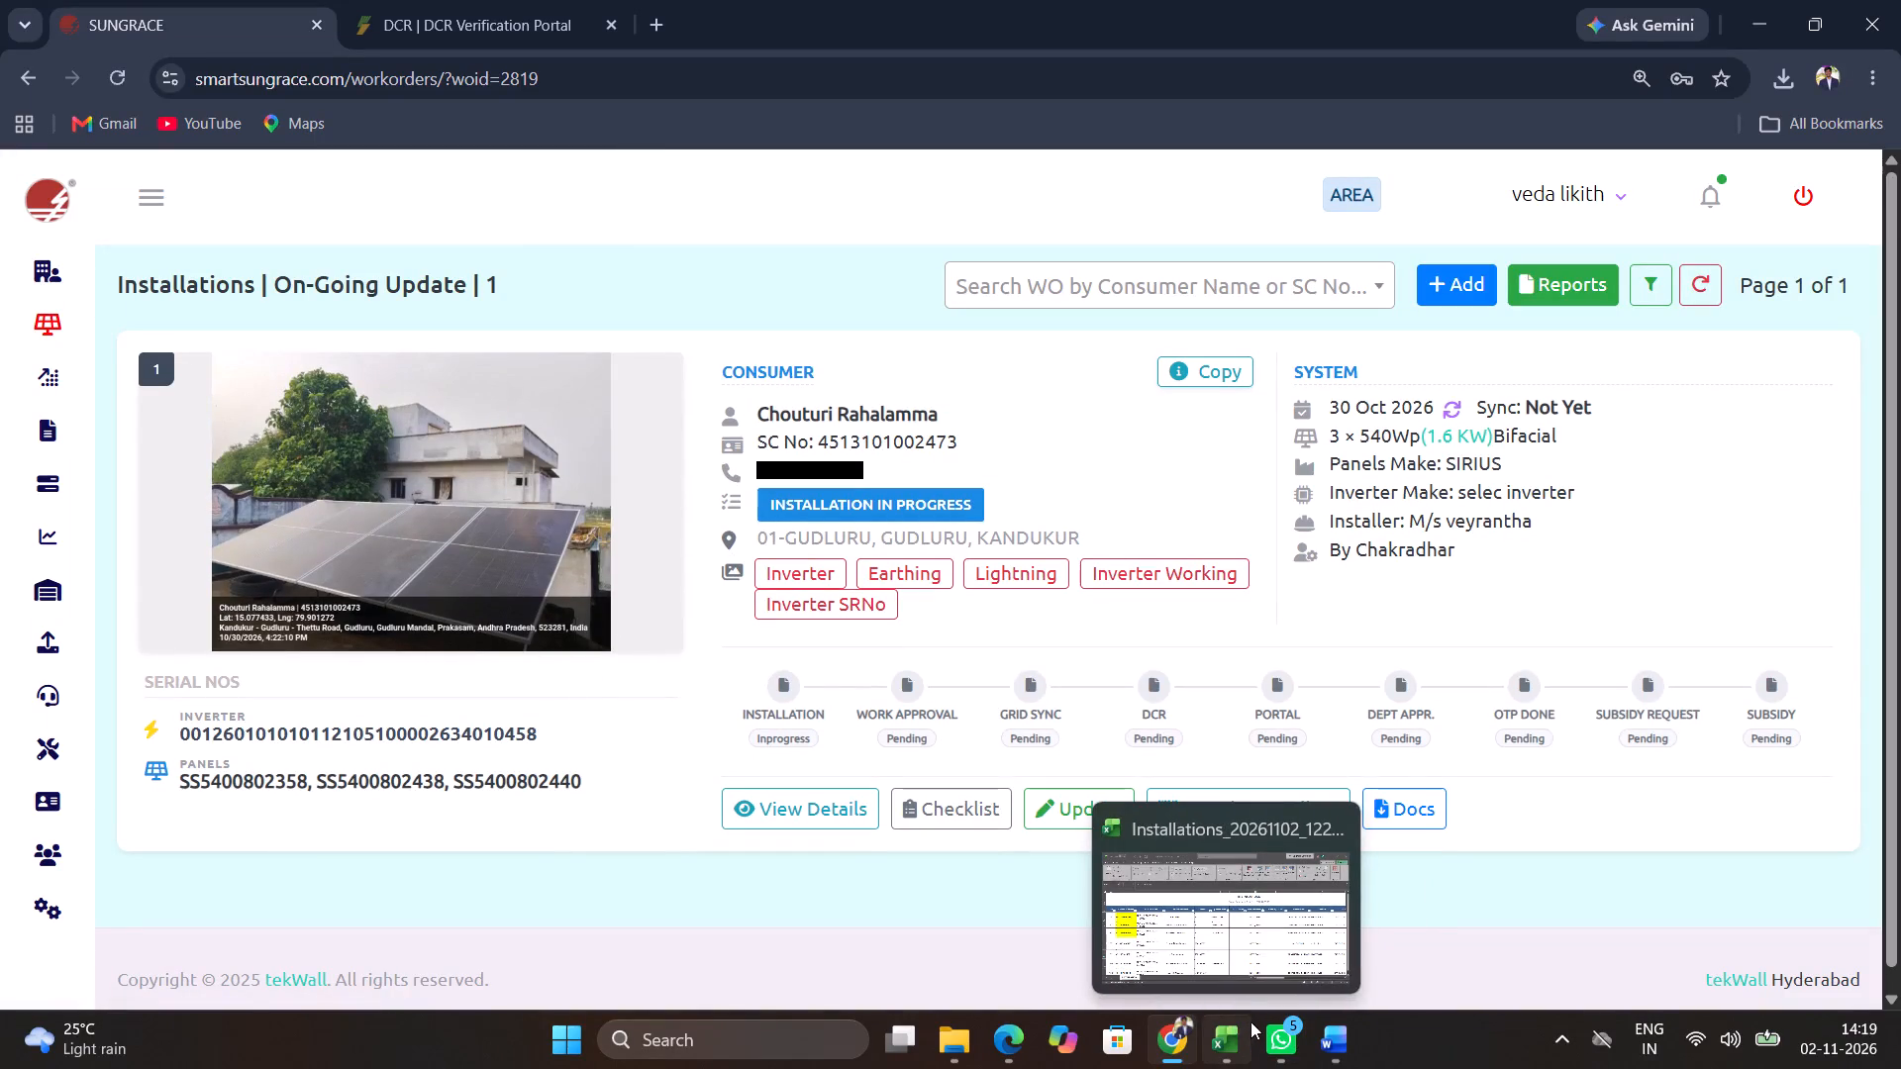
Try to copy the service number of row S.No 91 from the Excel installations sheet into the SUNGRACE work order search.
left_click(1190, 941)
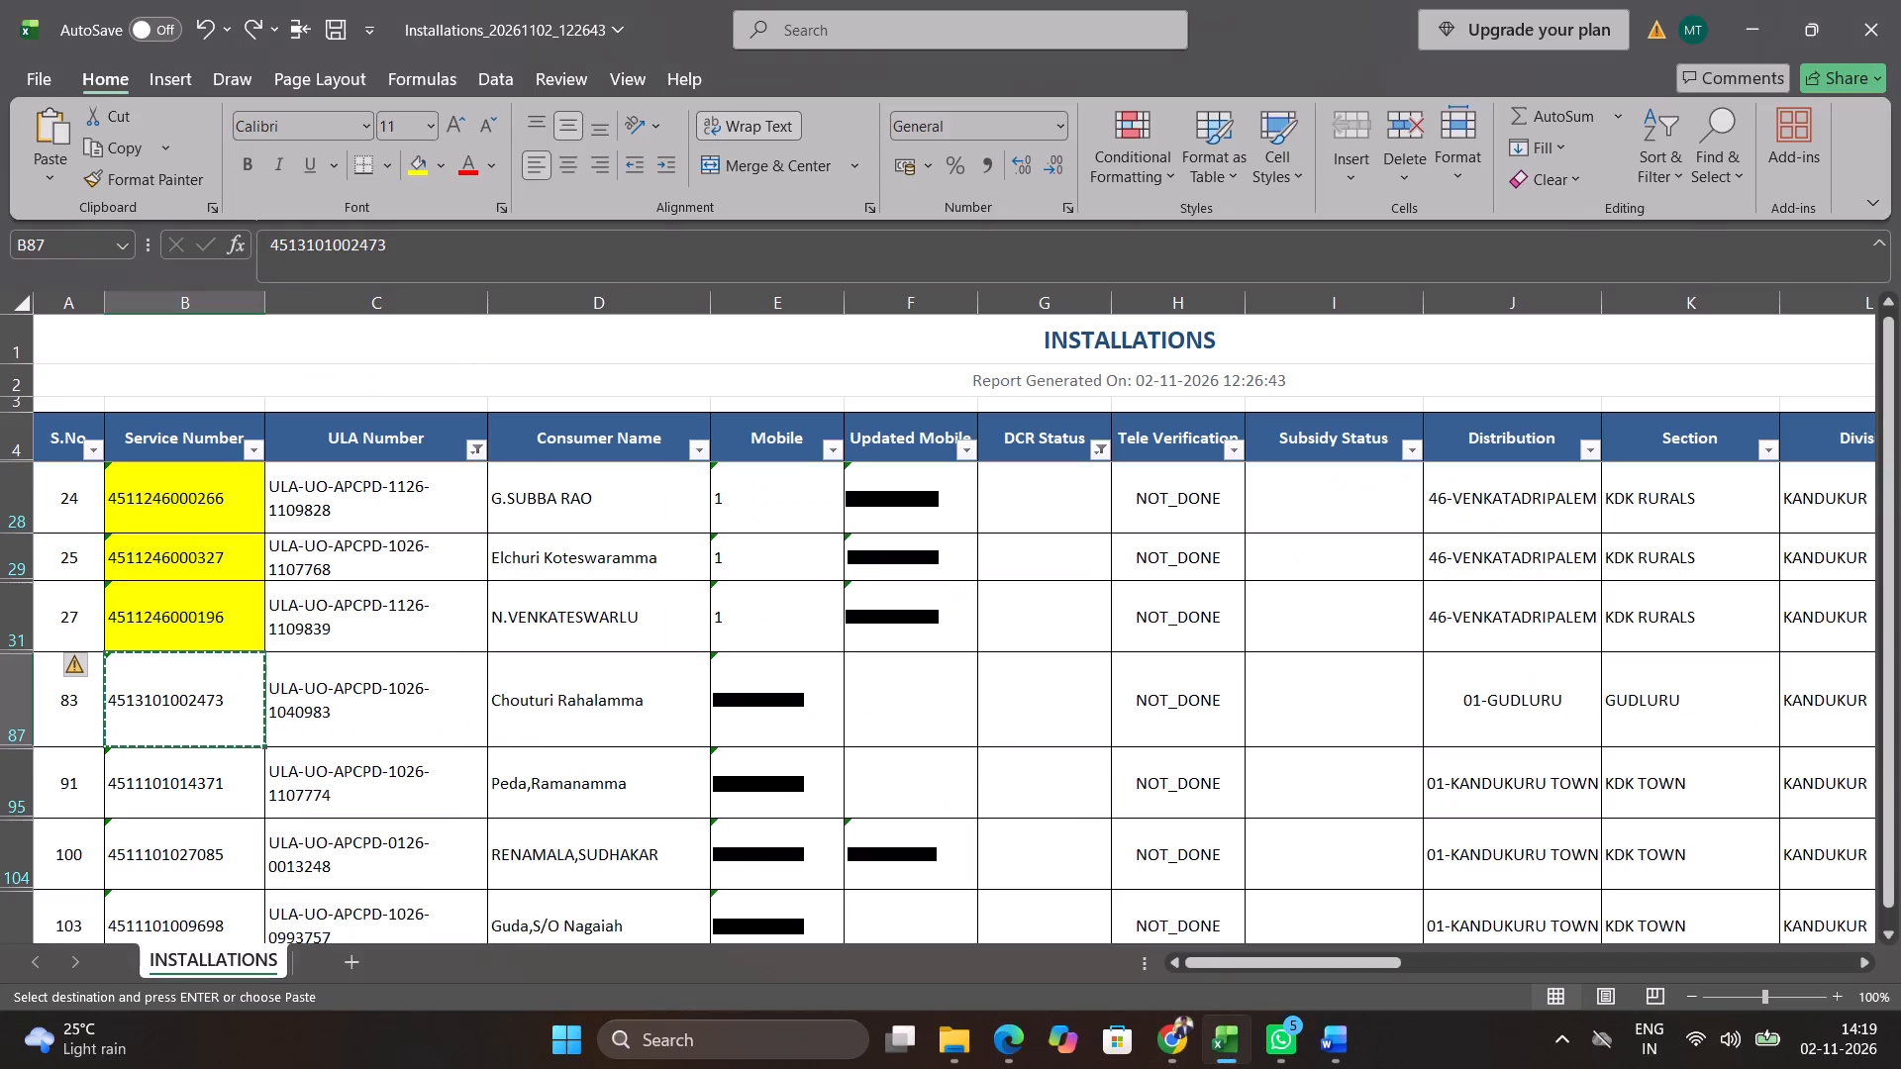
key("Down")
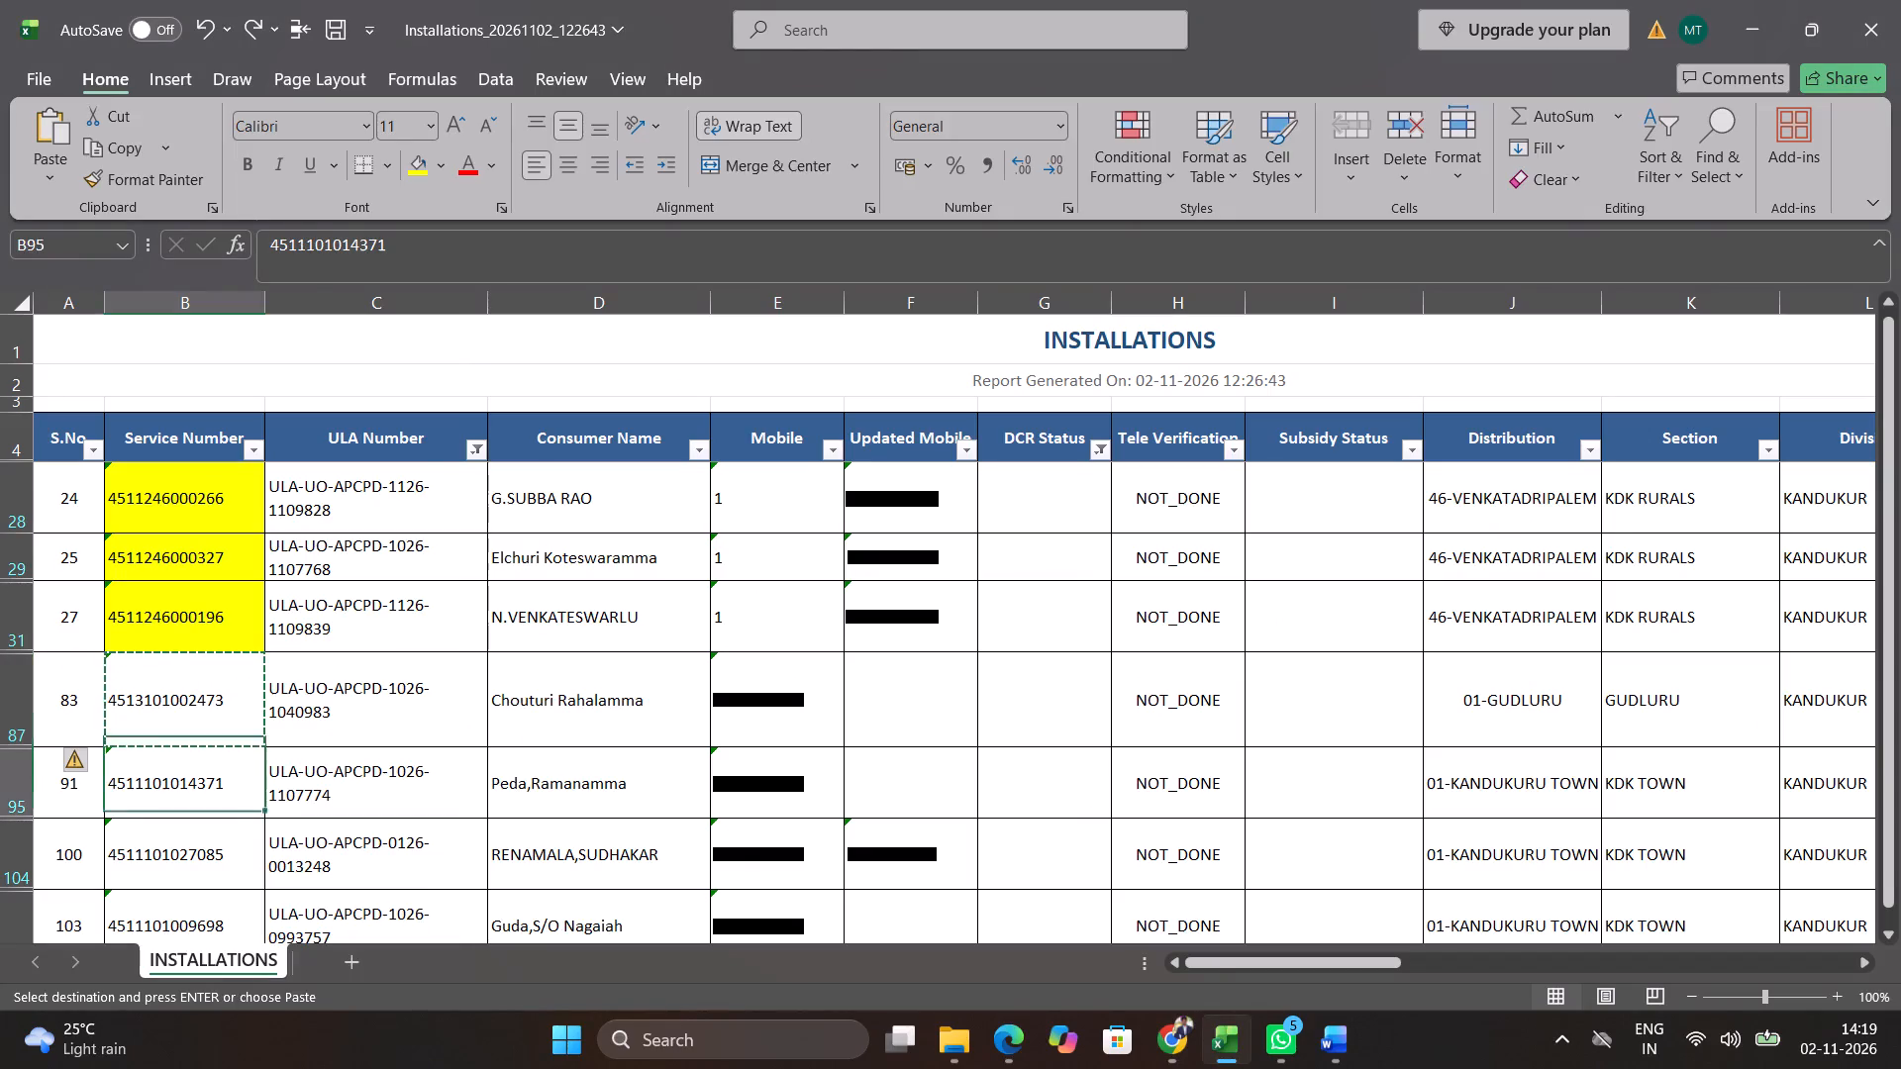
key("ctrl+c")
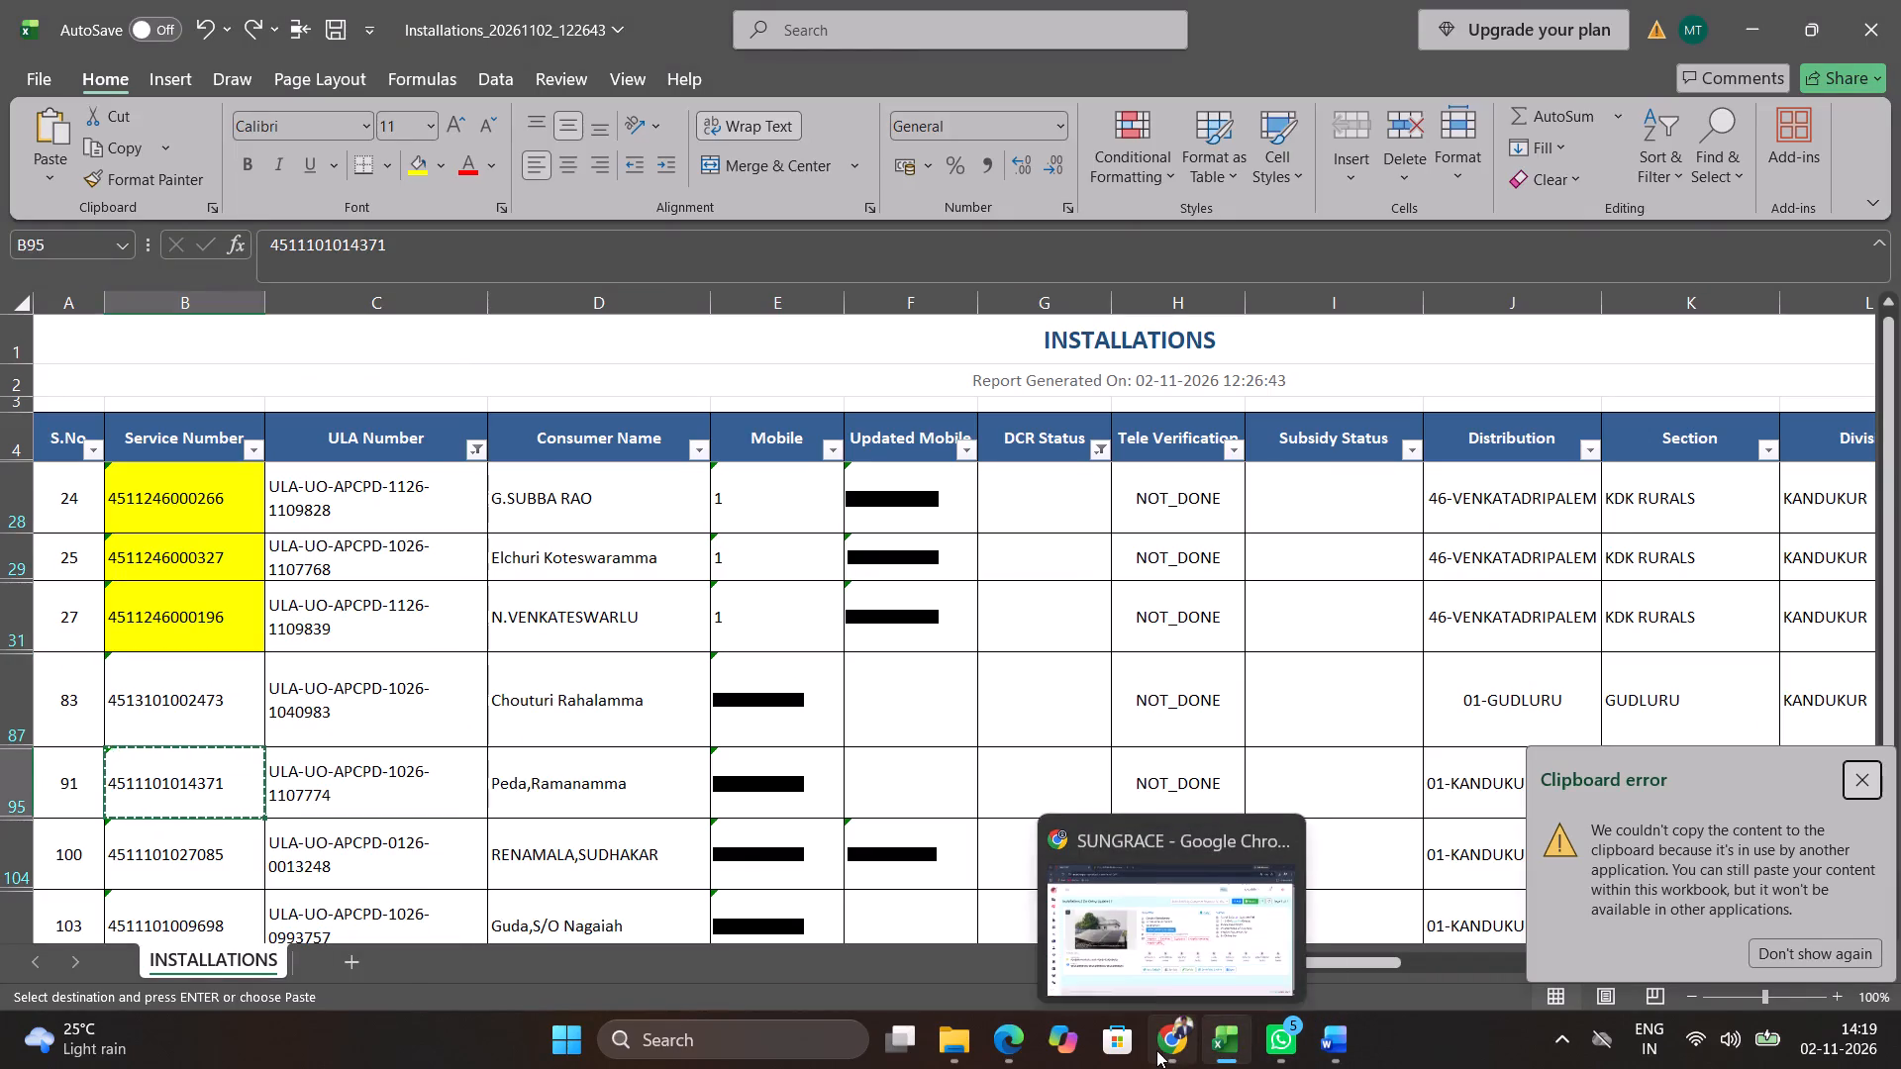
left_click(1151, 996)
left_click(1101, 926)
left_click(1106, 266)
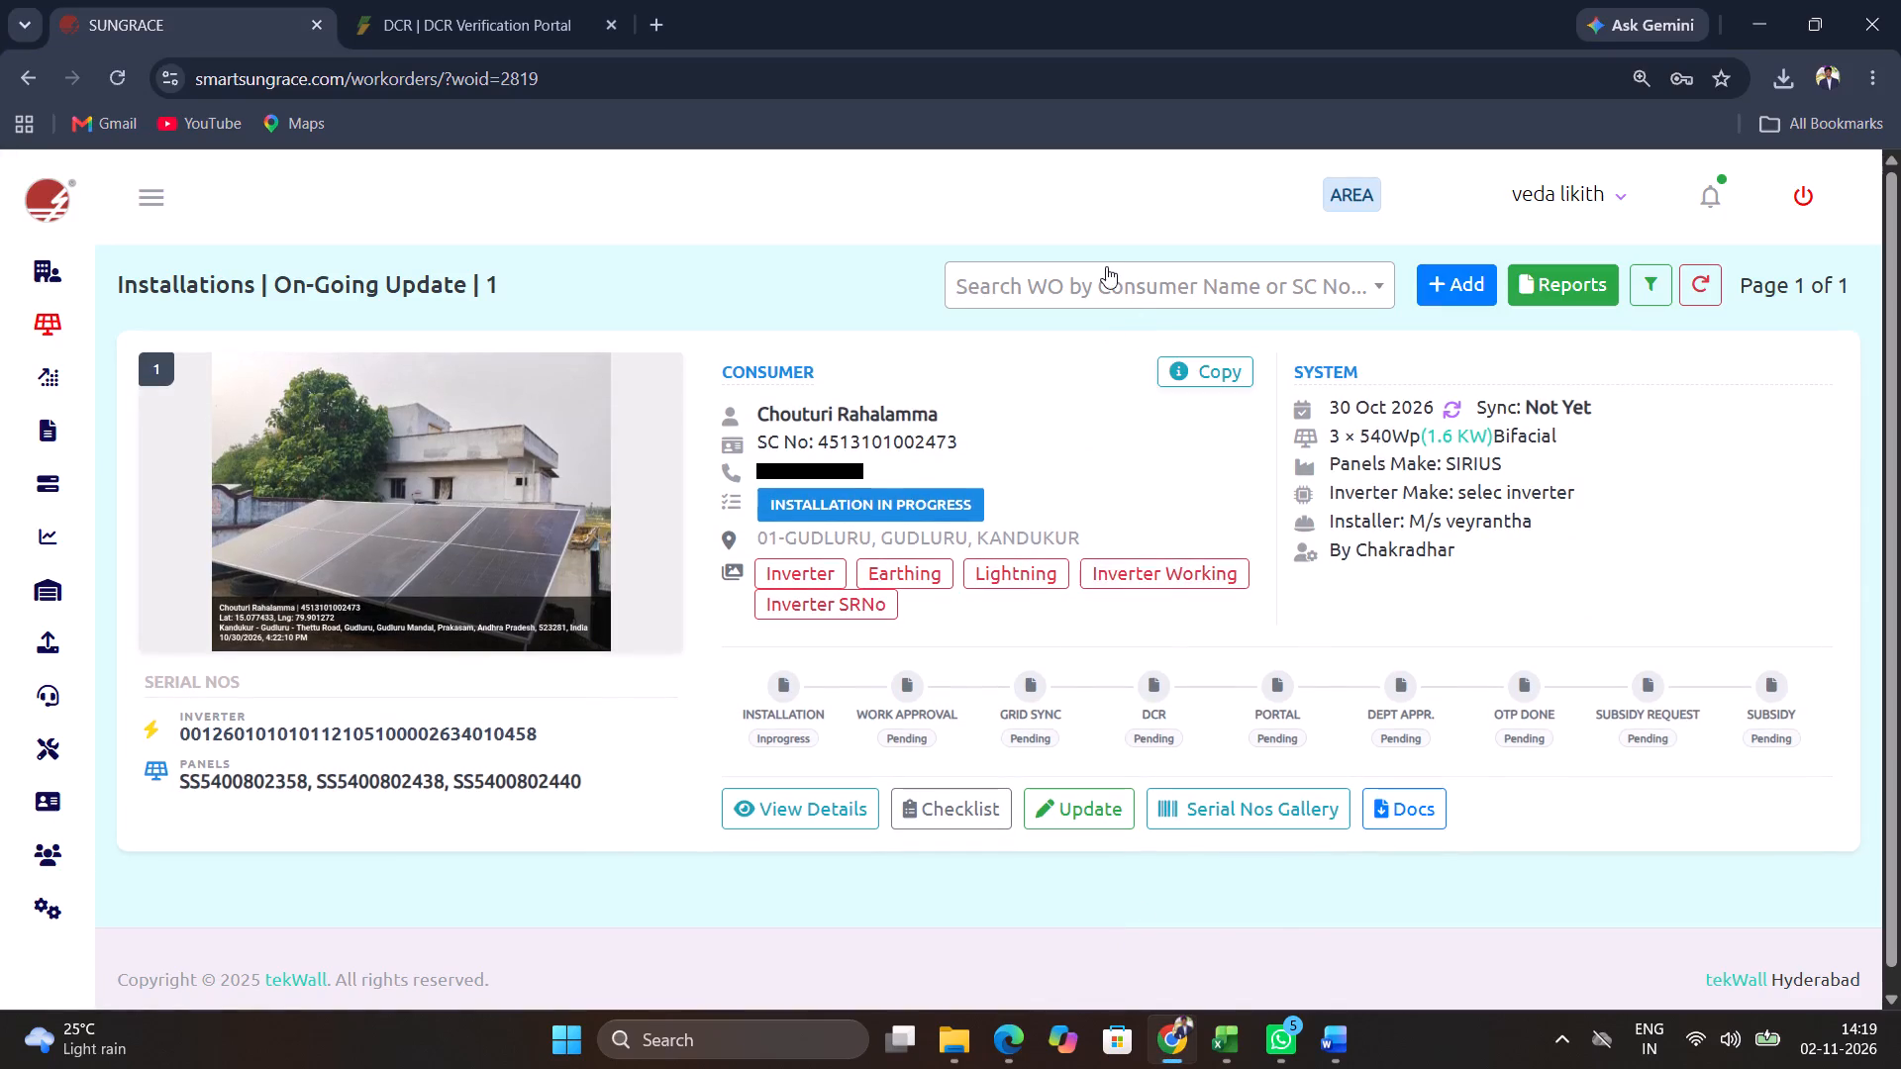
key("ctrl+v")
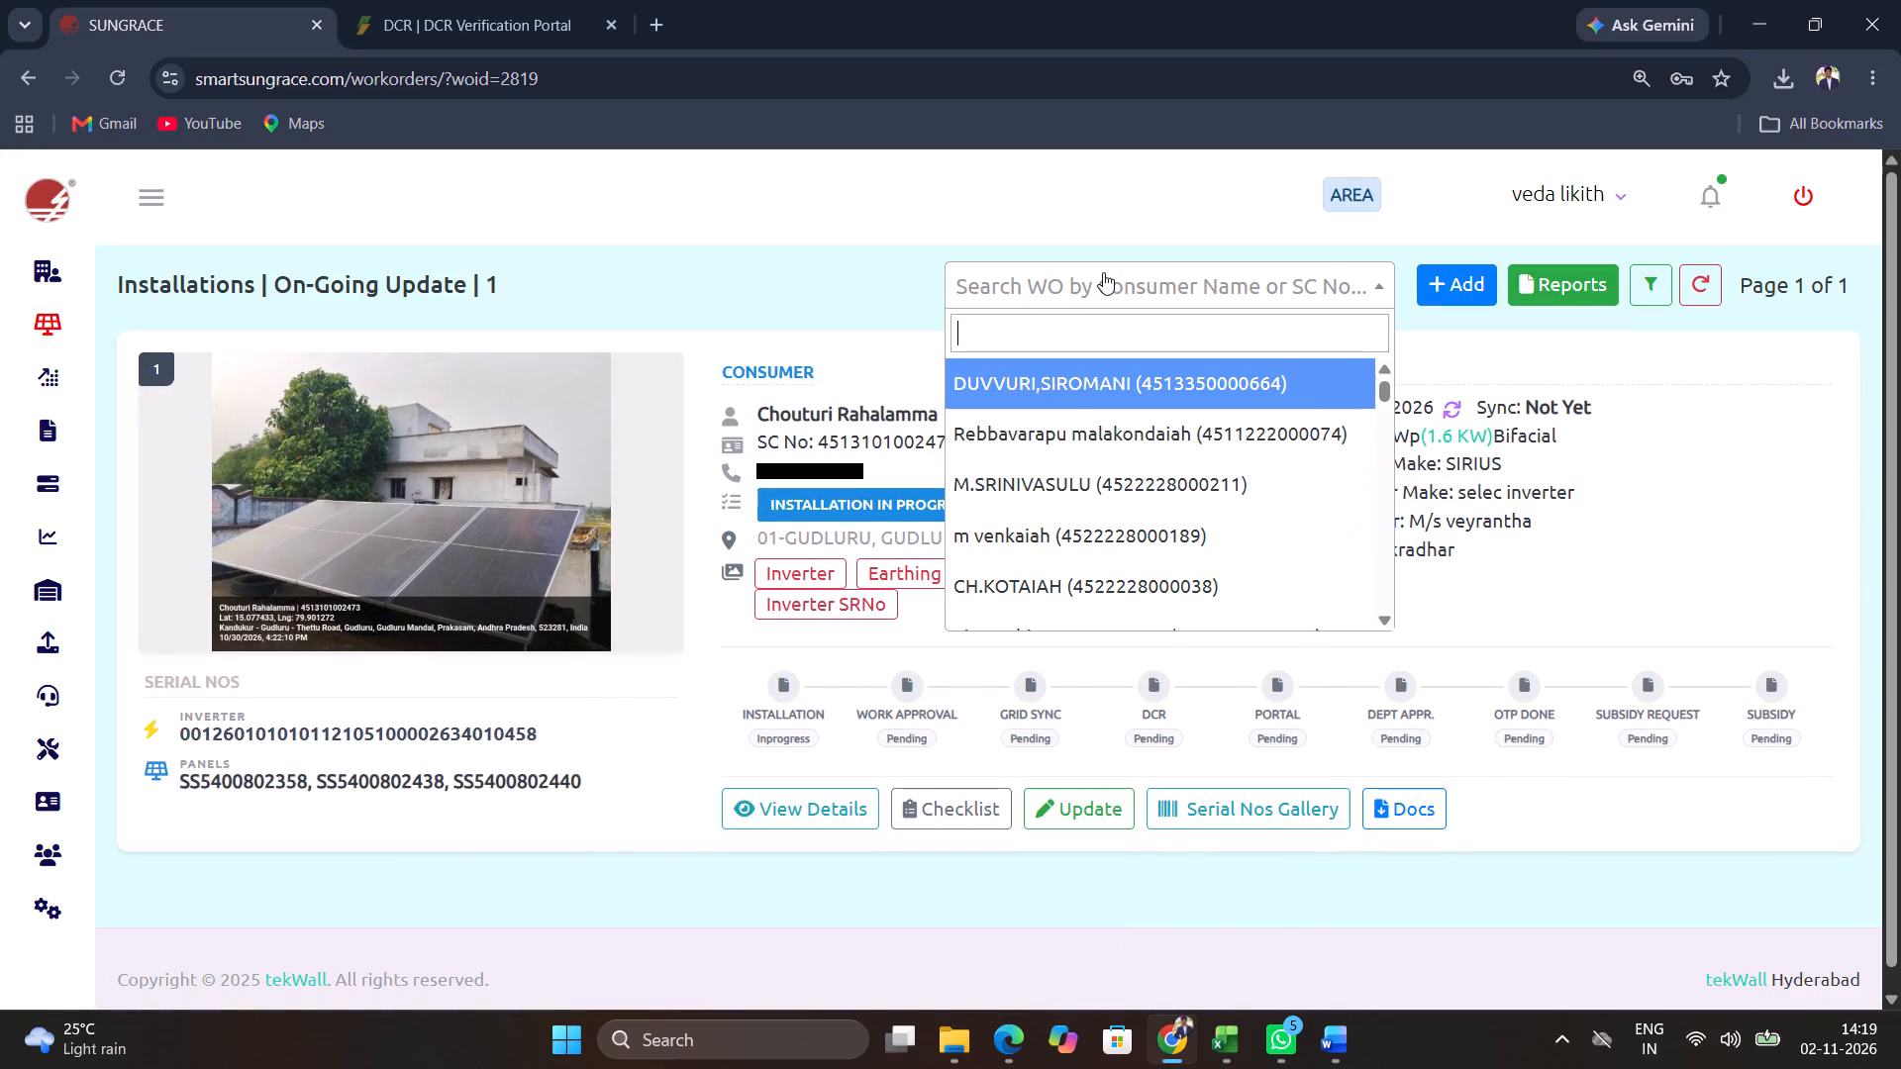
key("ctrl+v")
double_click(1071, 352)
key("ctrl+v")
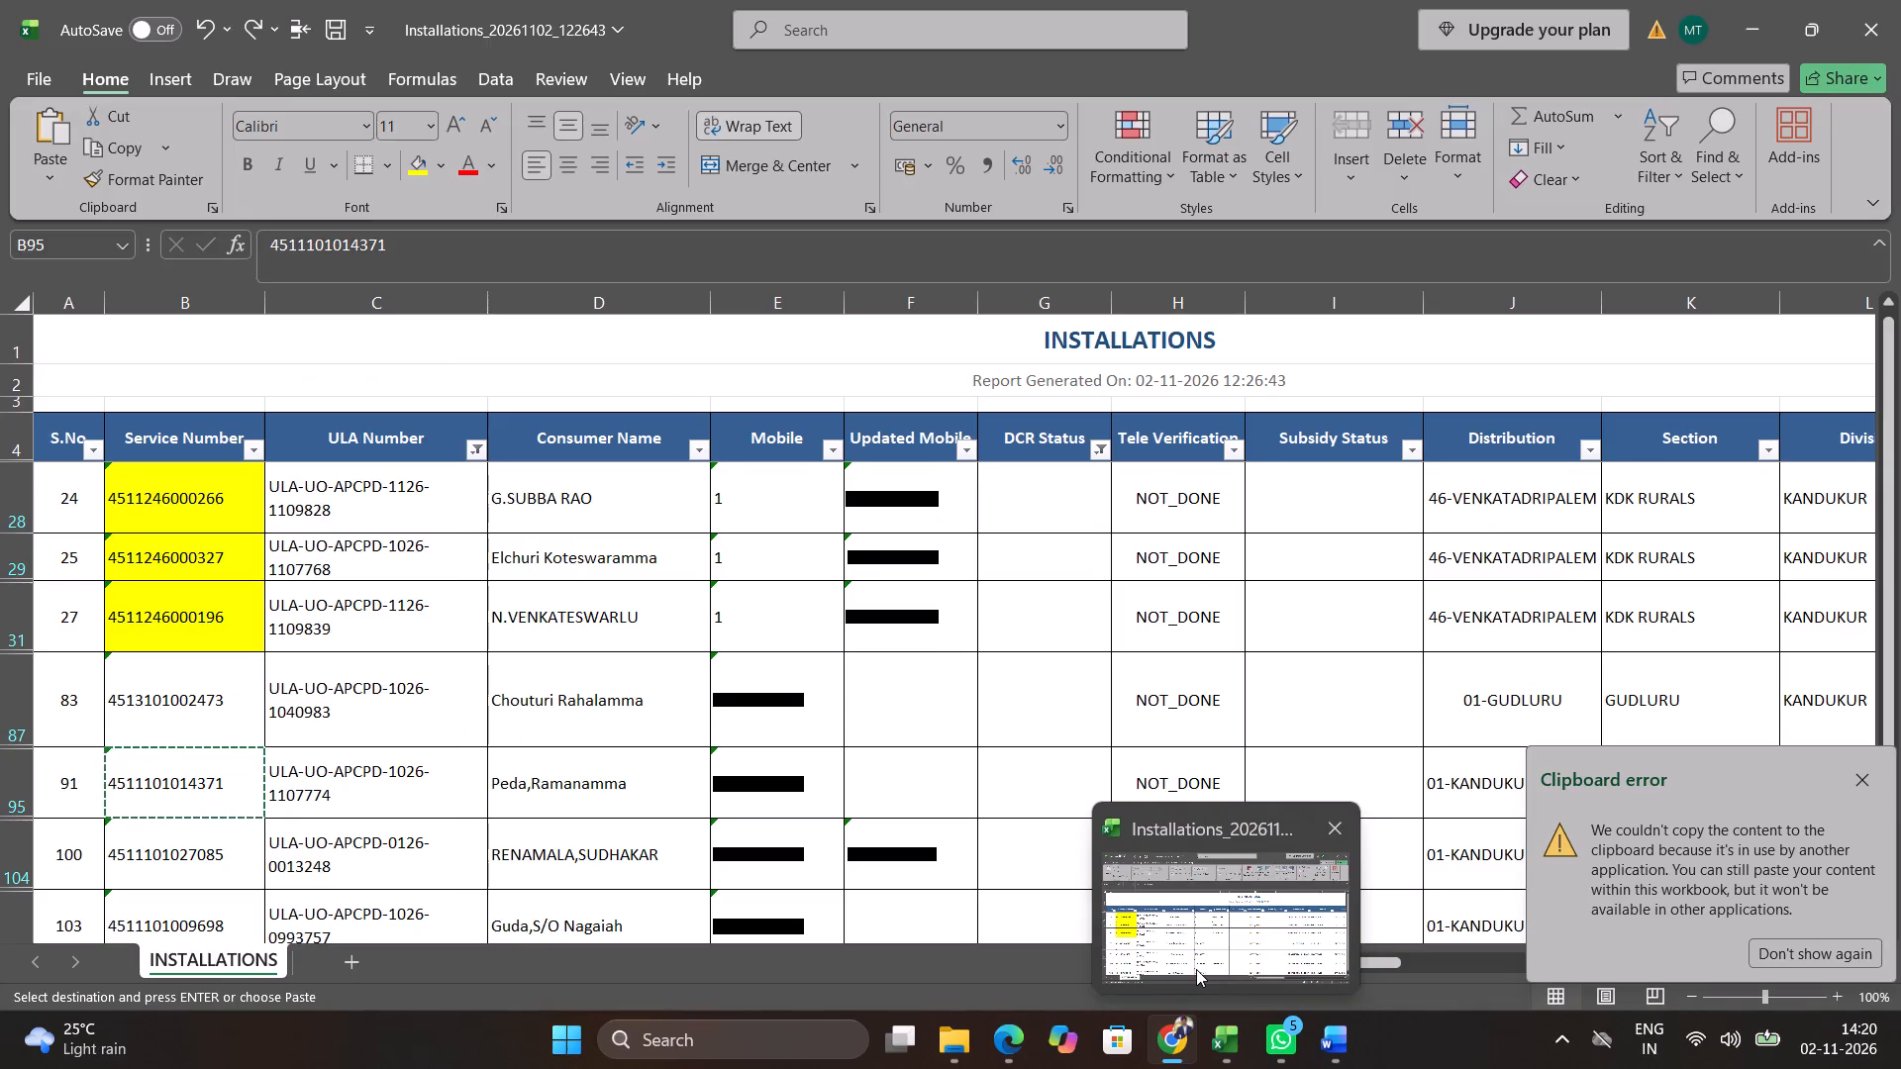
Copy the service number of row S.No 91 again in Excel and open the matching work order in SUNGRACE.
left_click(1194, 951)
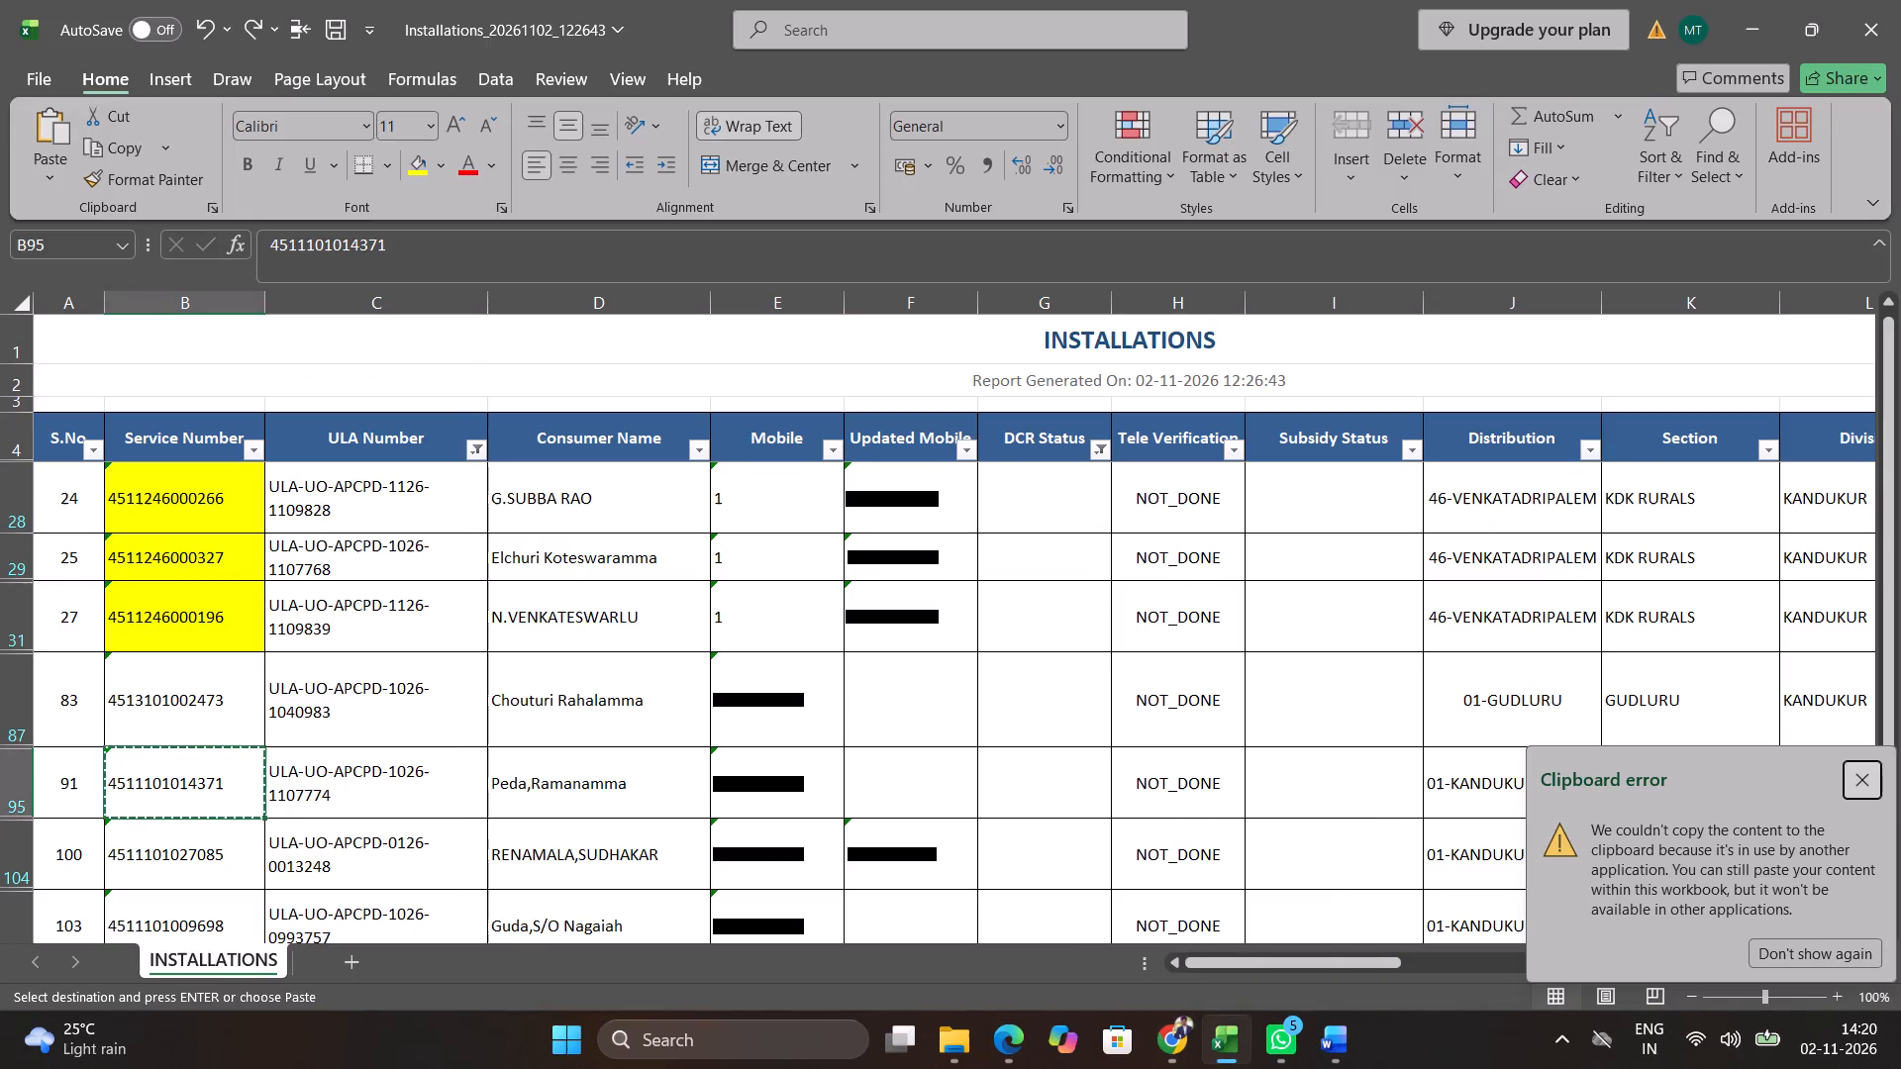
key("ctrl+c")
left_click(1863, 769)
key("ctrl+c")
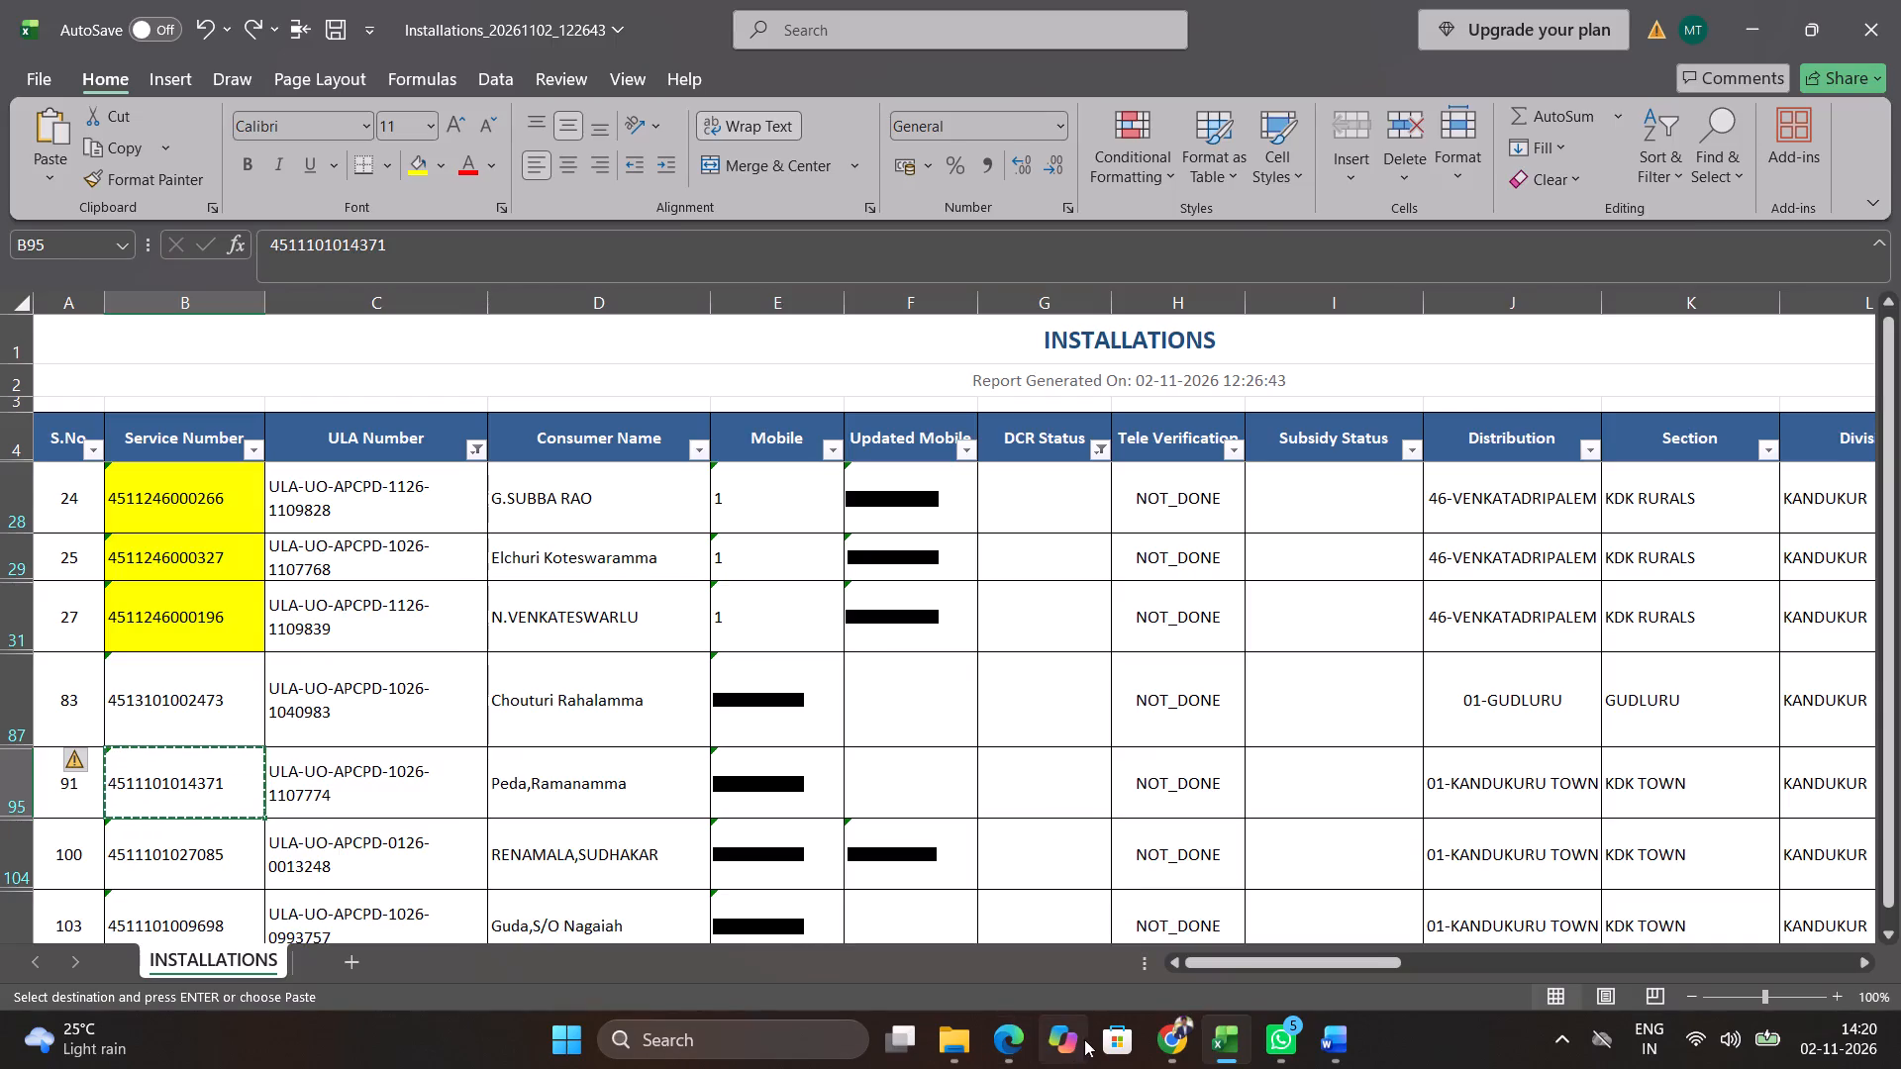
left_click(1163, 965)
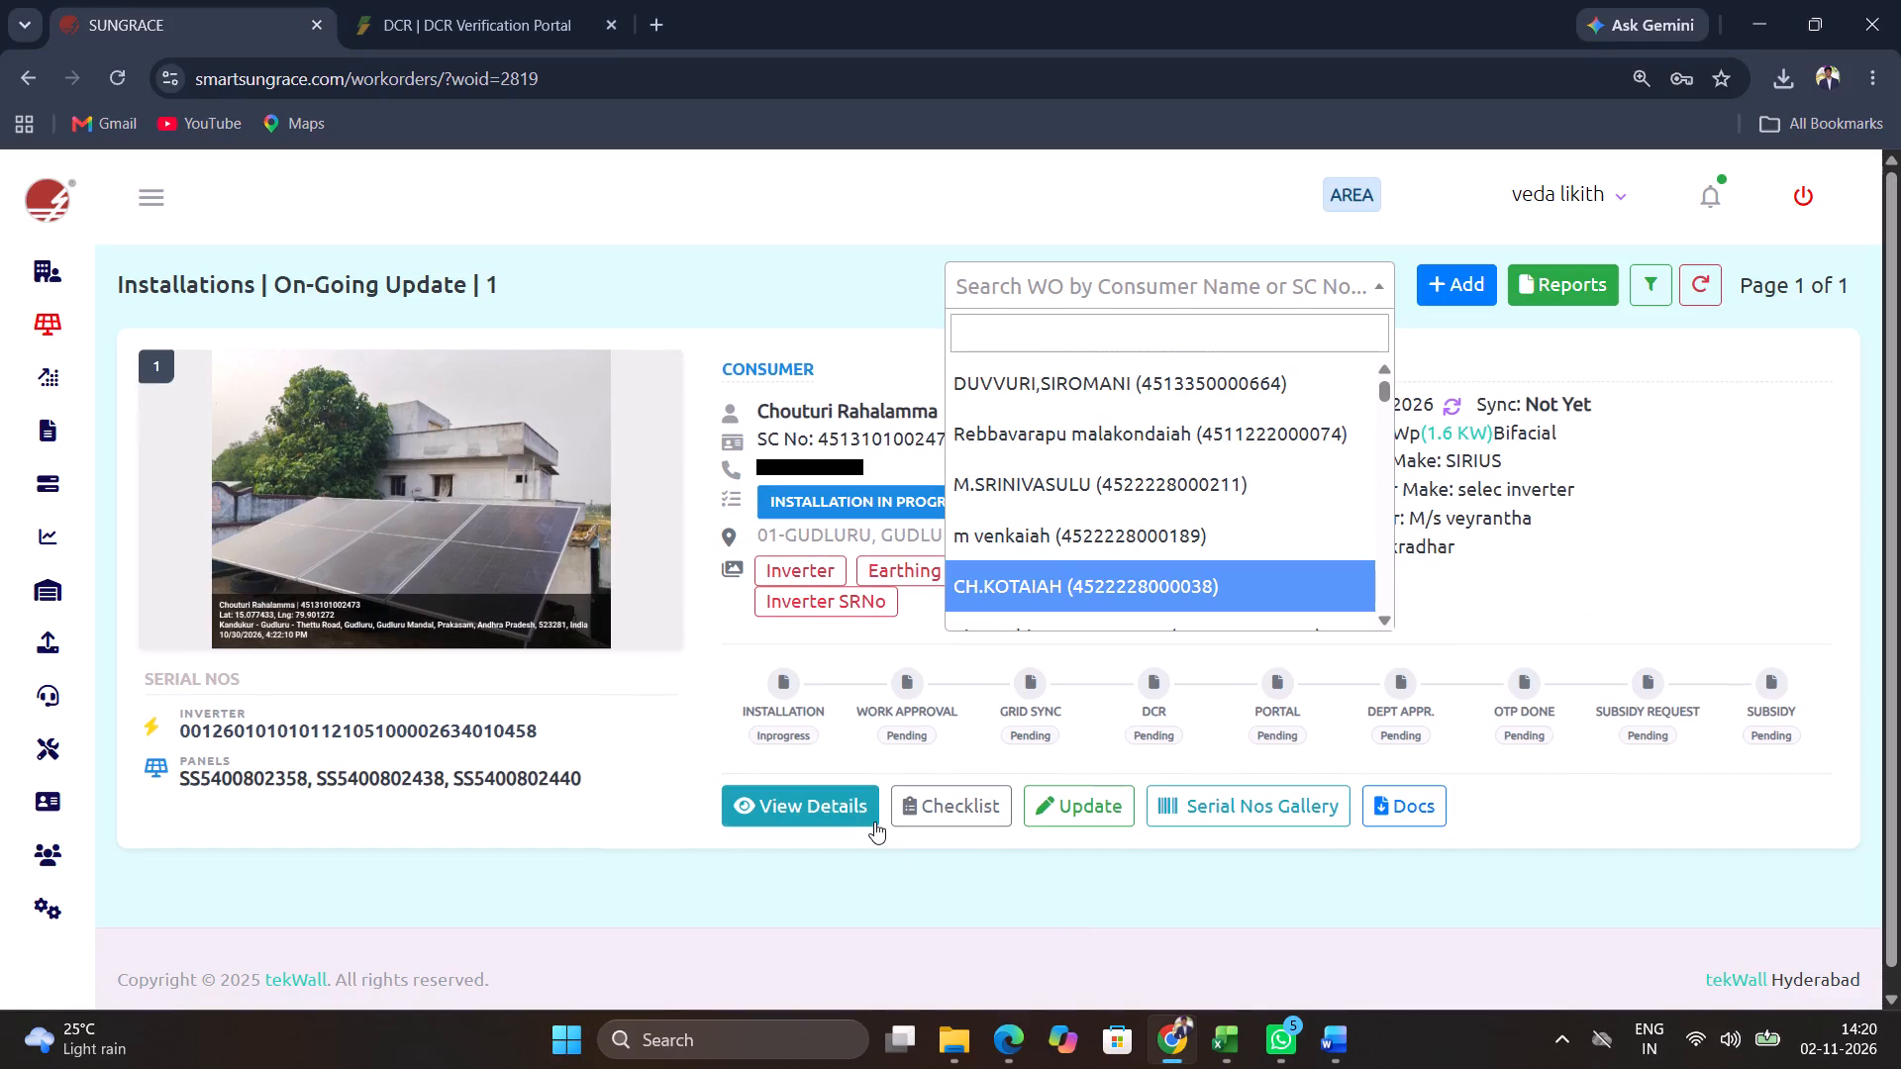
key("ctrl+v")
key("Return")
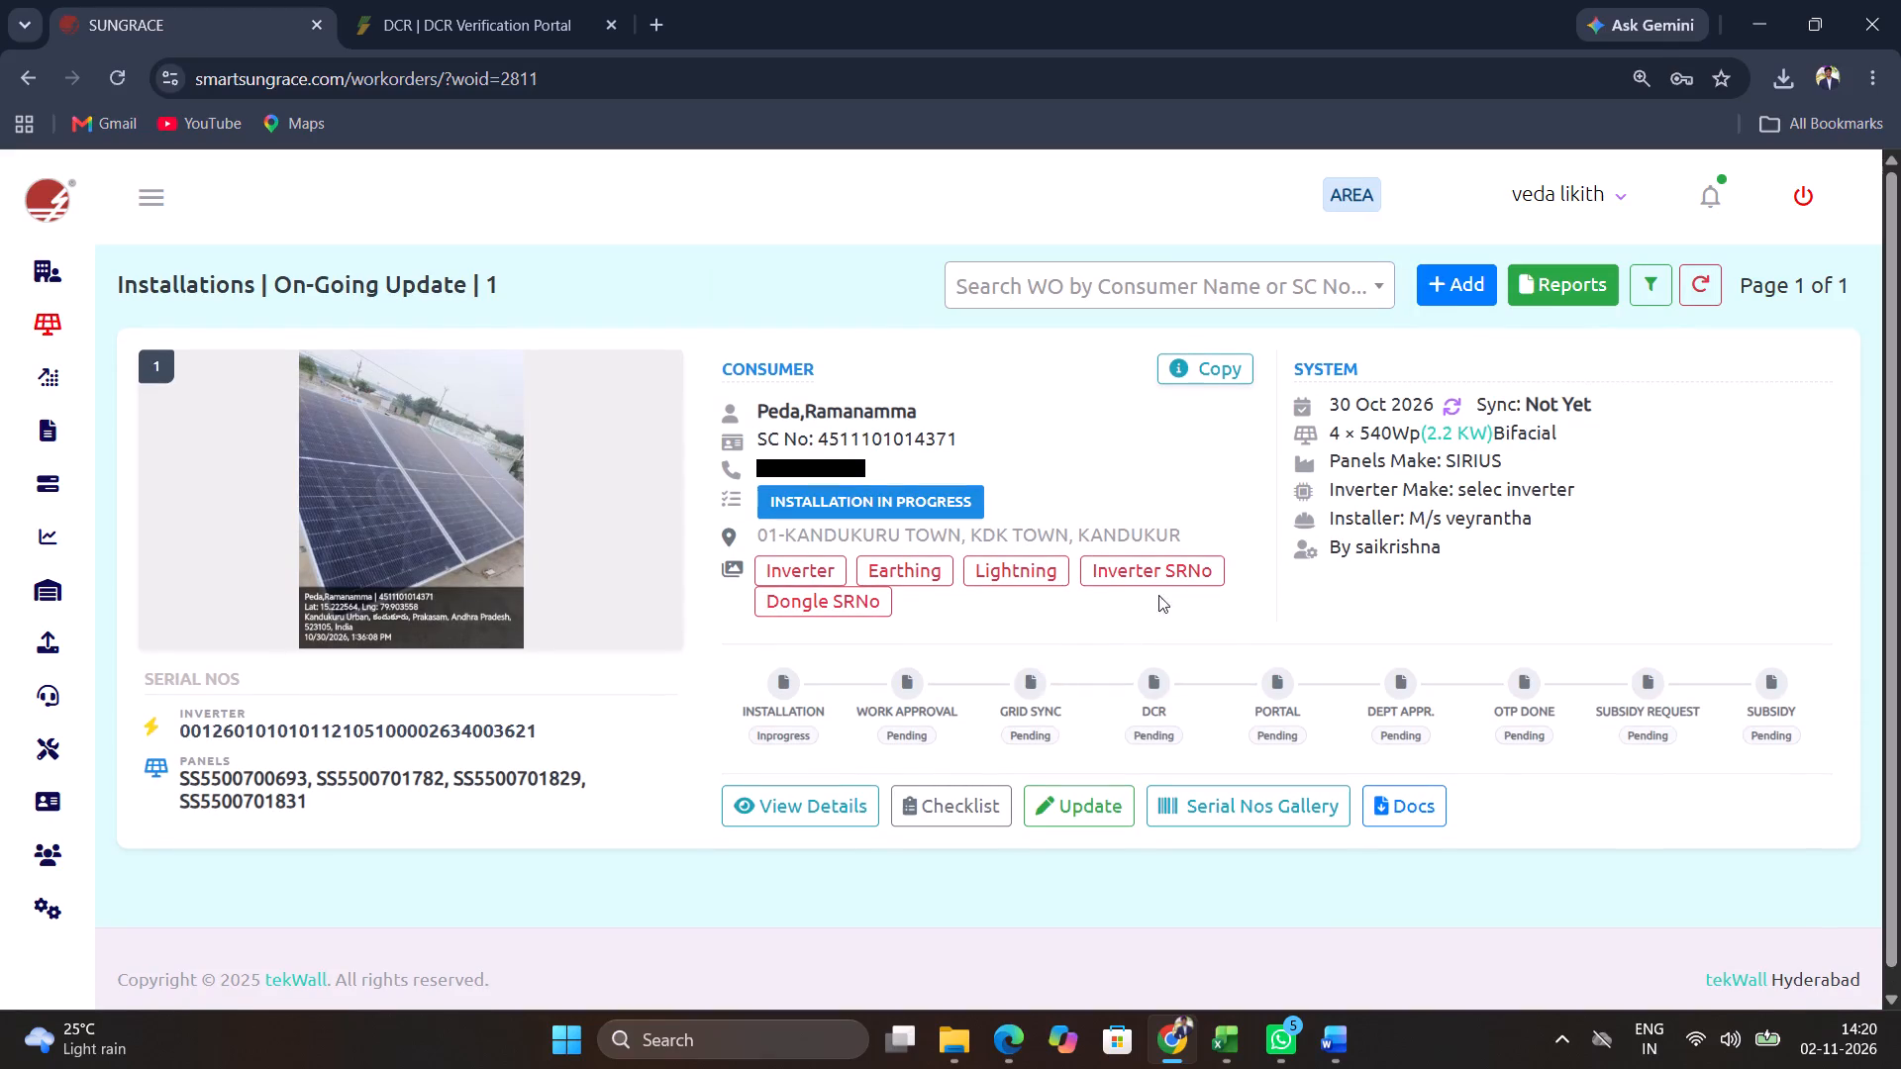
Copy the ULA number from the opened work order's quick copy details.
left_click(1186, 379)
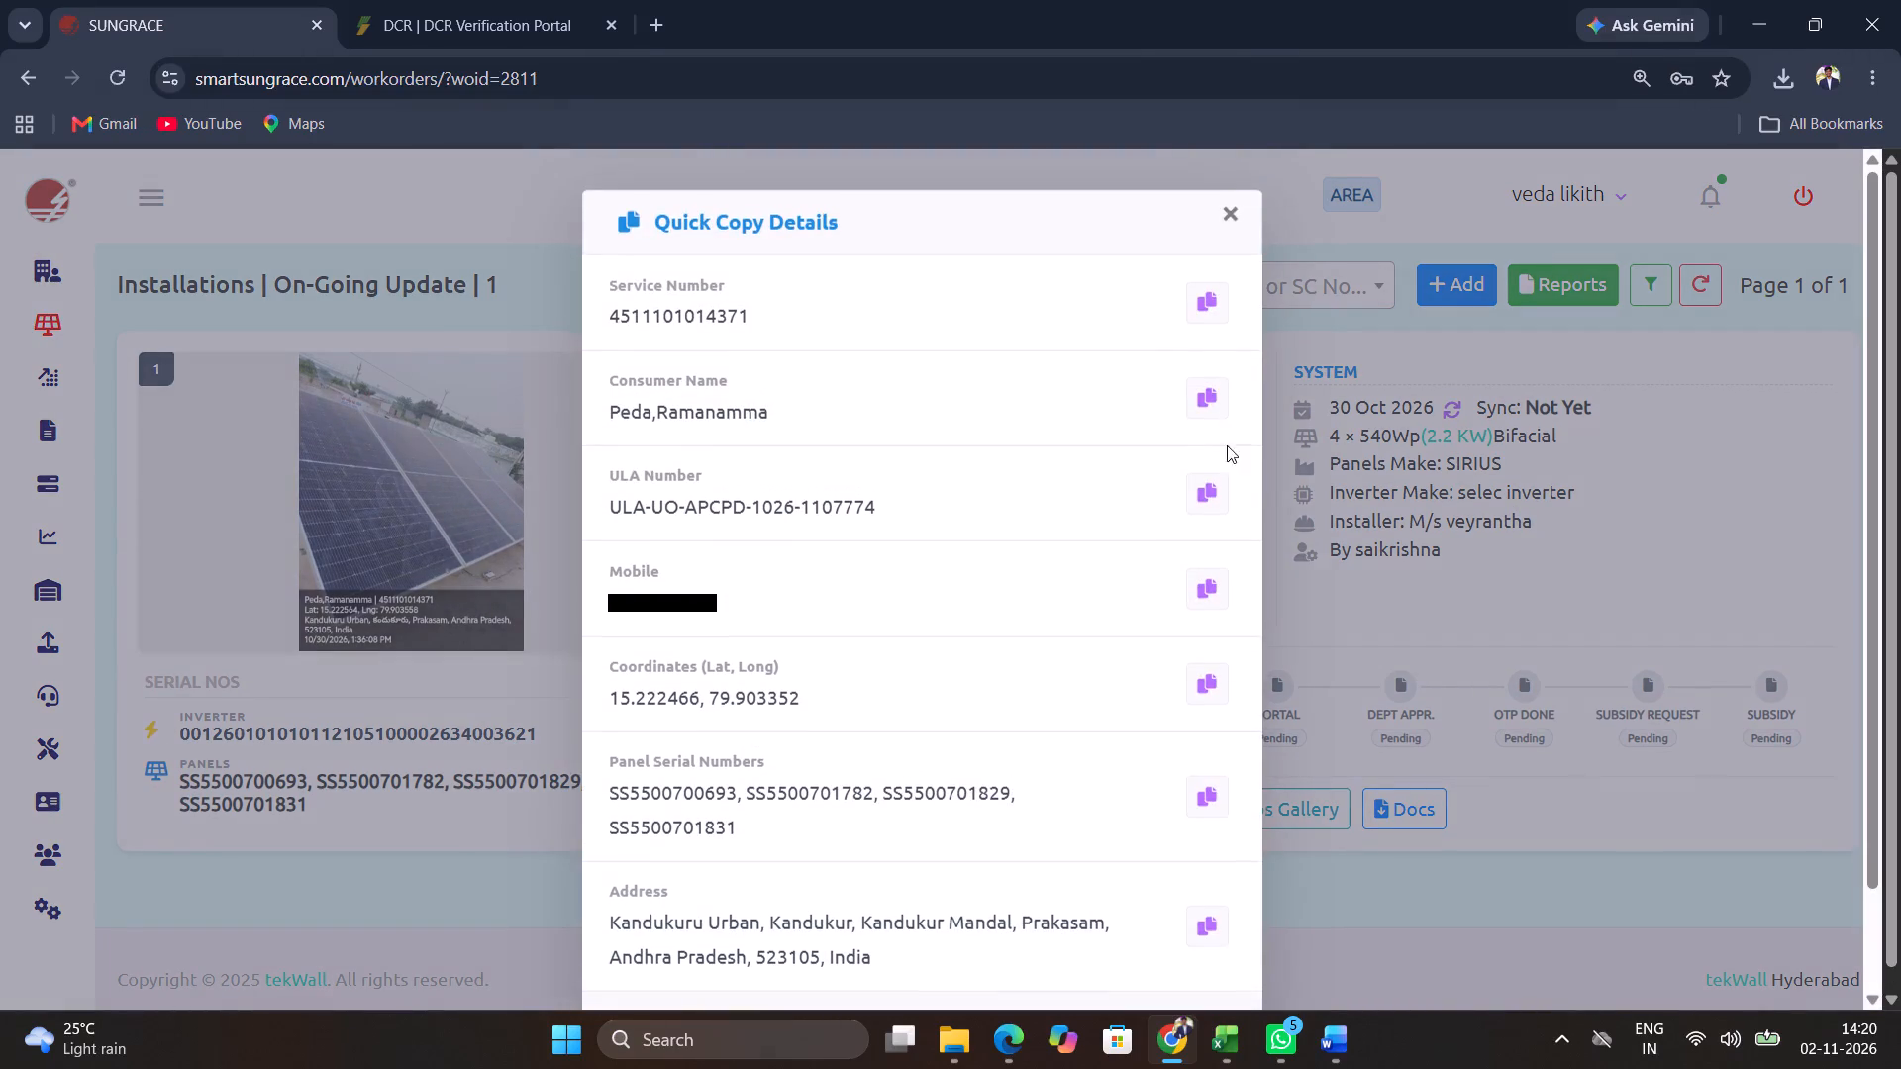
left_click(1199, 498)
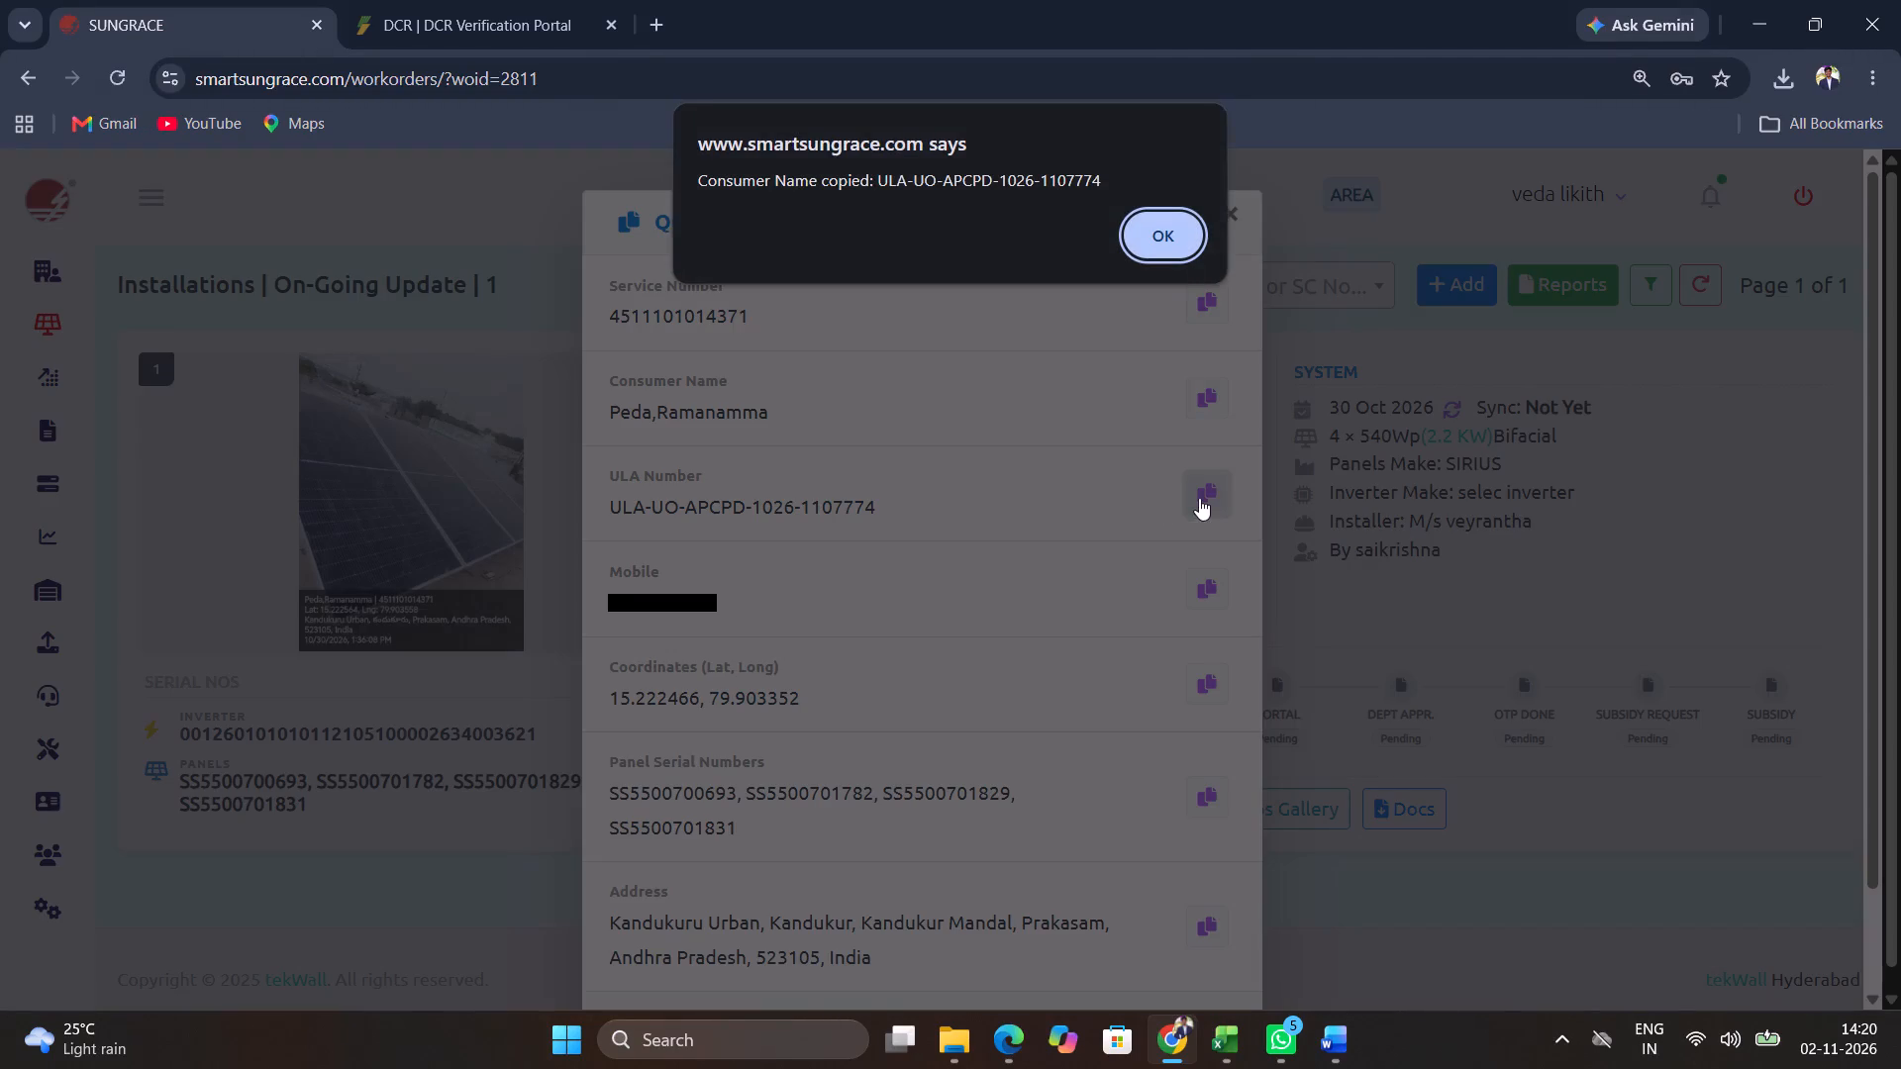
Start a new consumer (B2C) DCR in the DCR Verification Portal with the copied ULA number as the consumer application number.
left_click(487, 8)
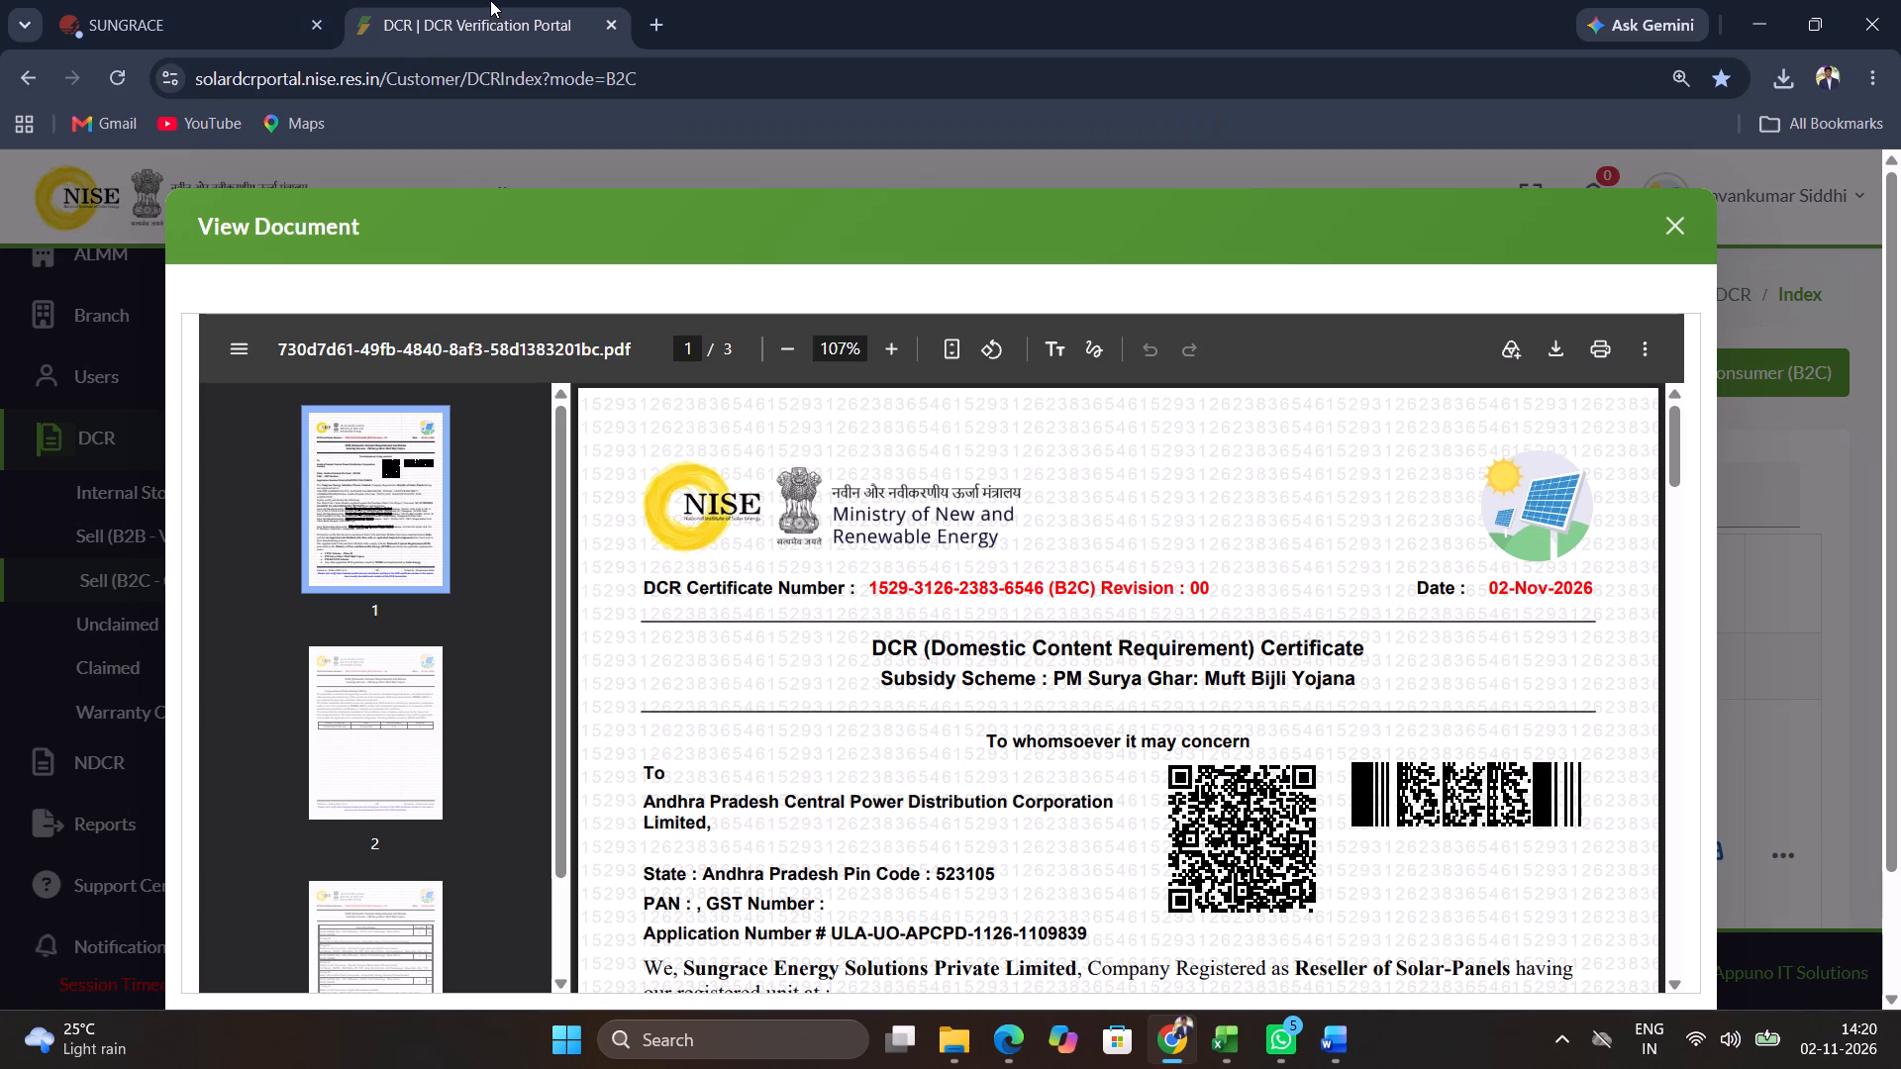
left_click(1678, 220)
left_click(1693, 356)
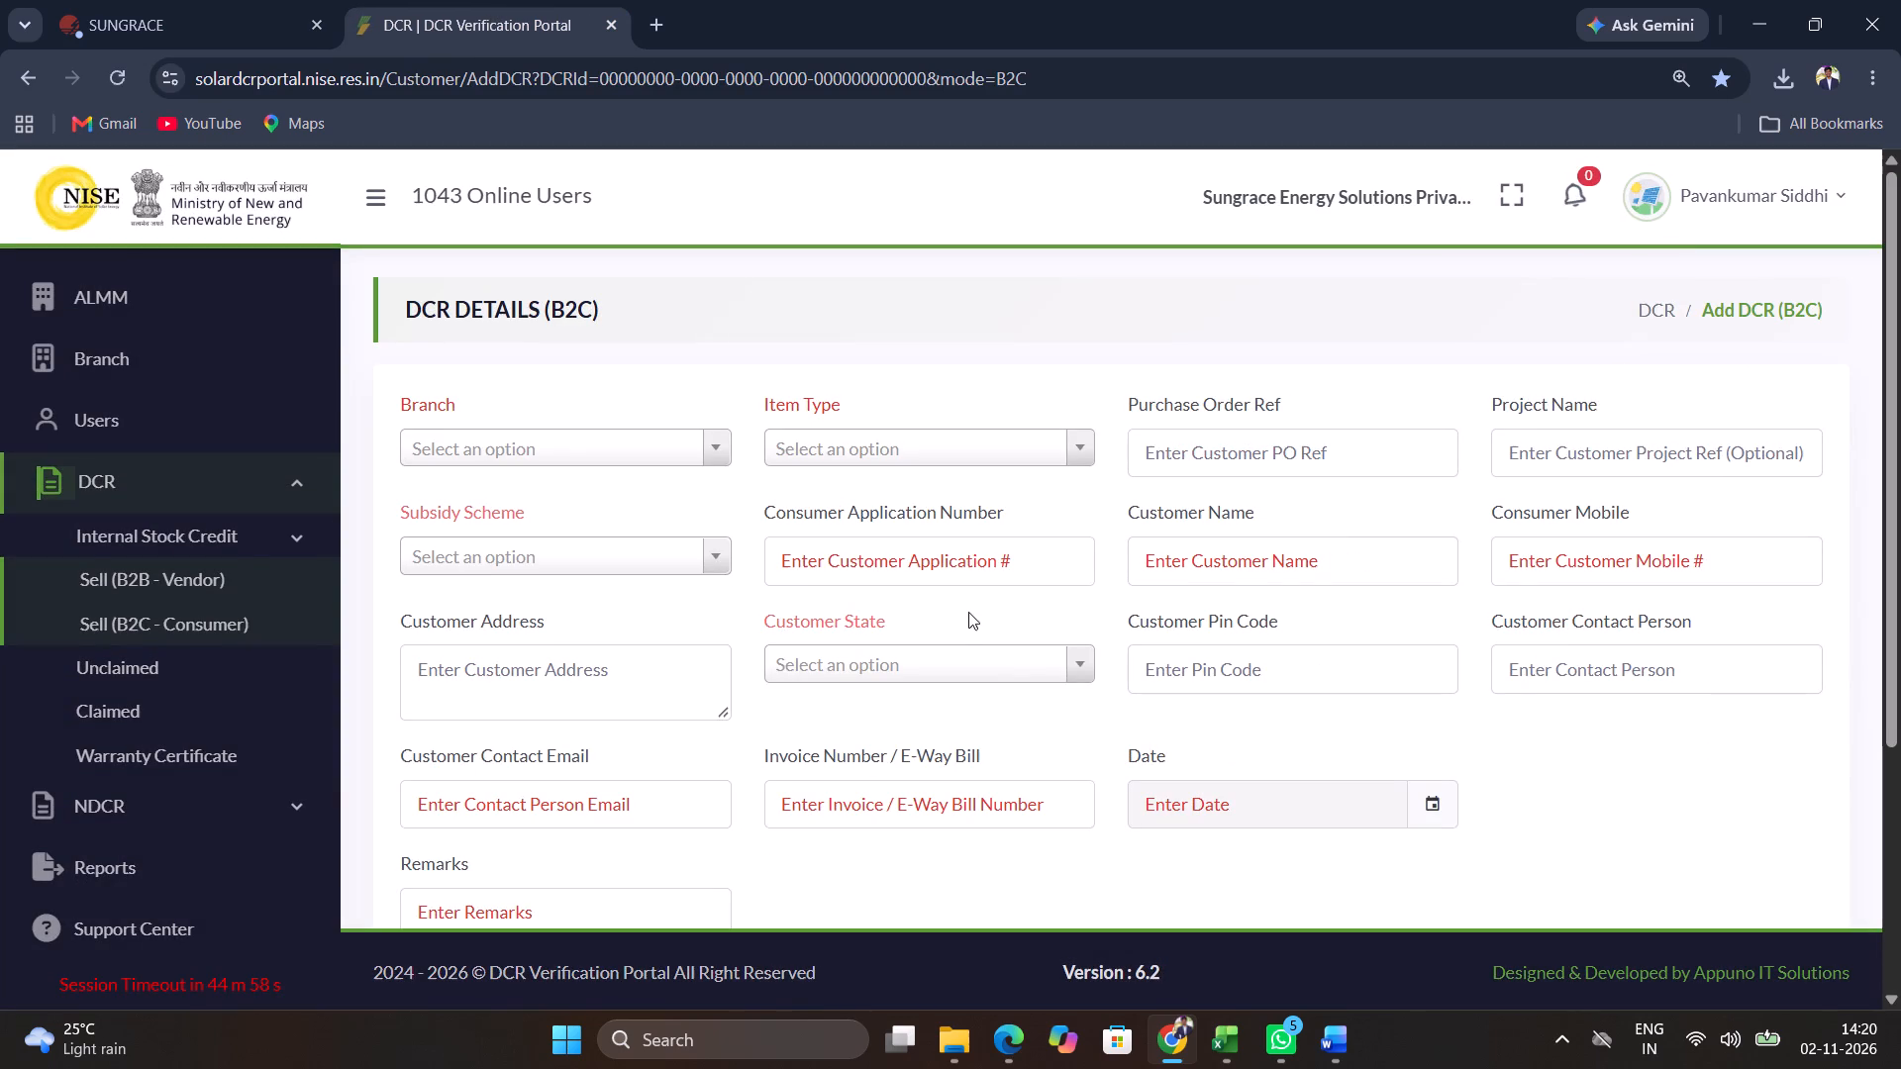
left_click(940, 559)
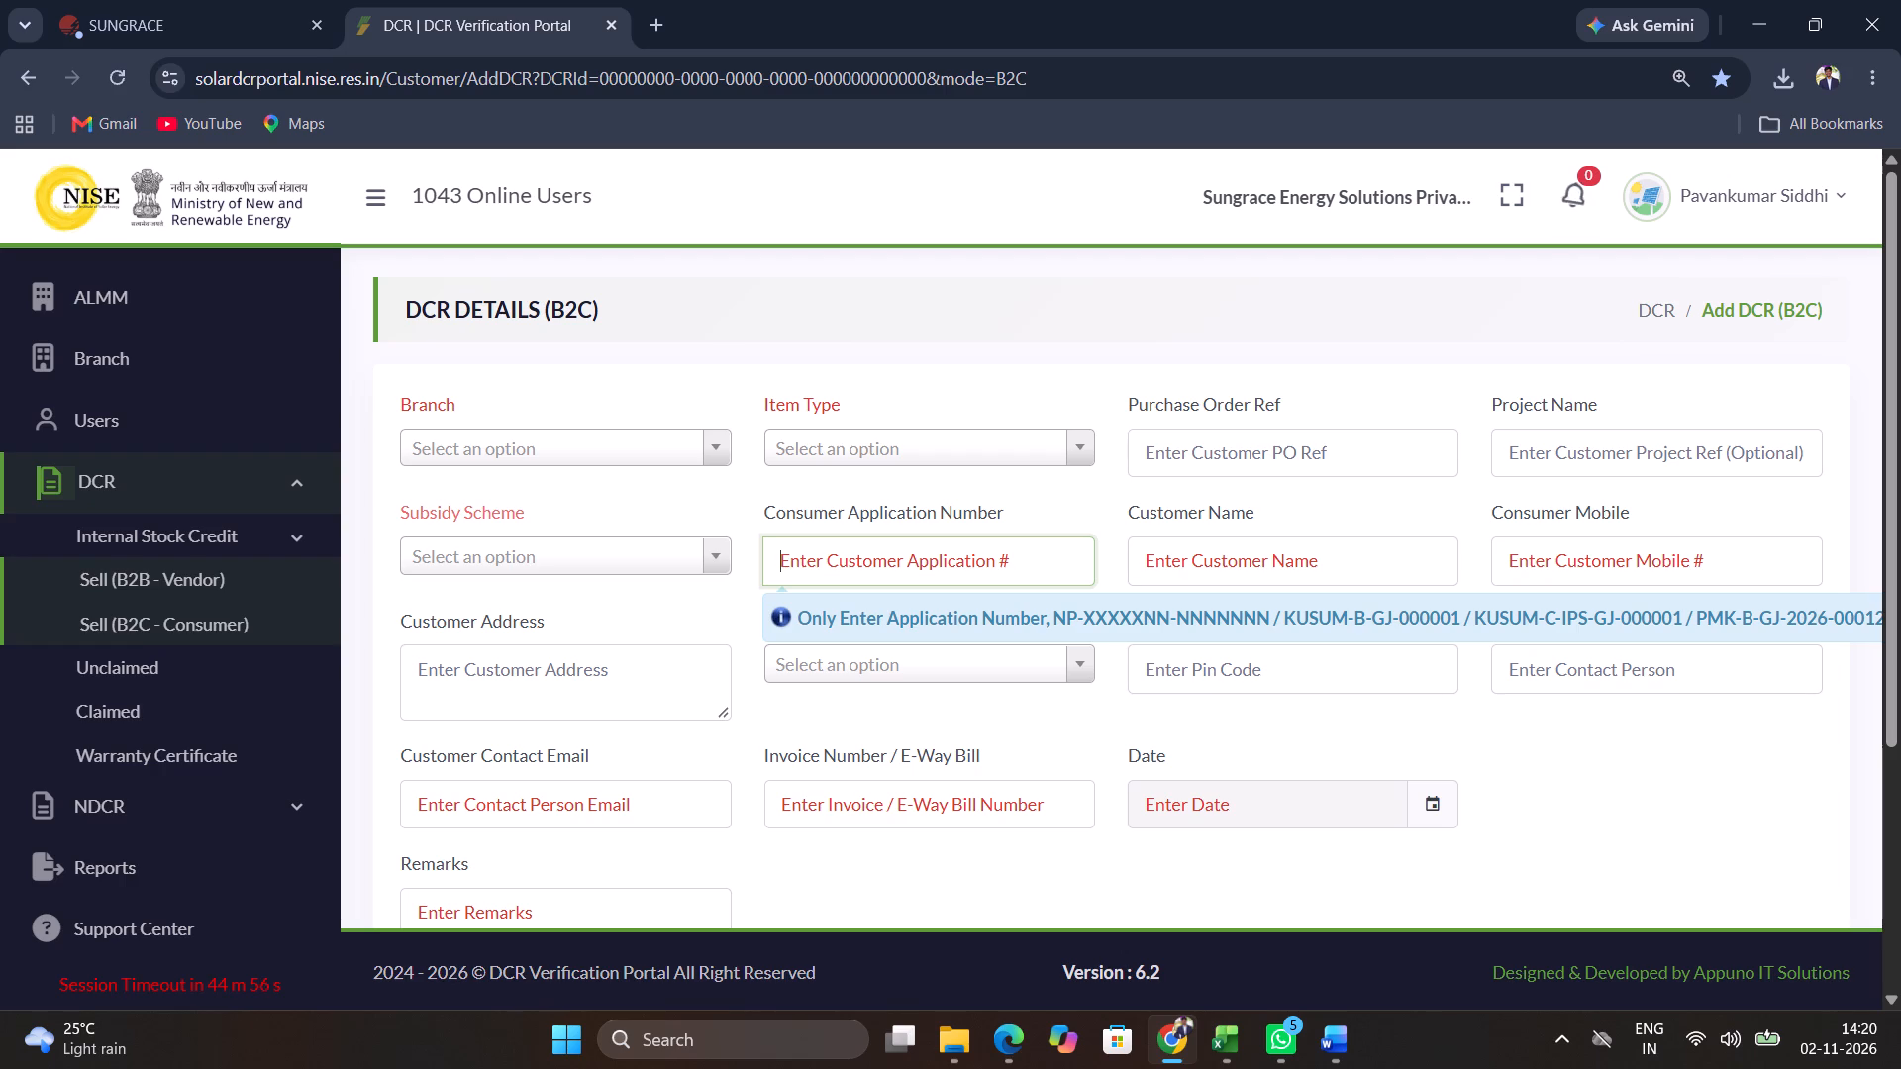
key("ctrl+v")
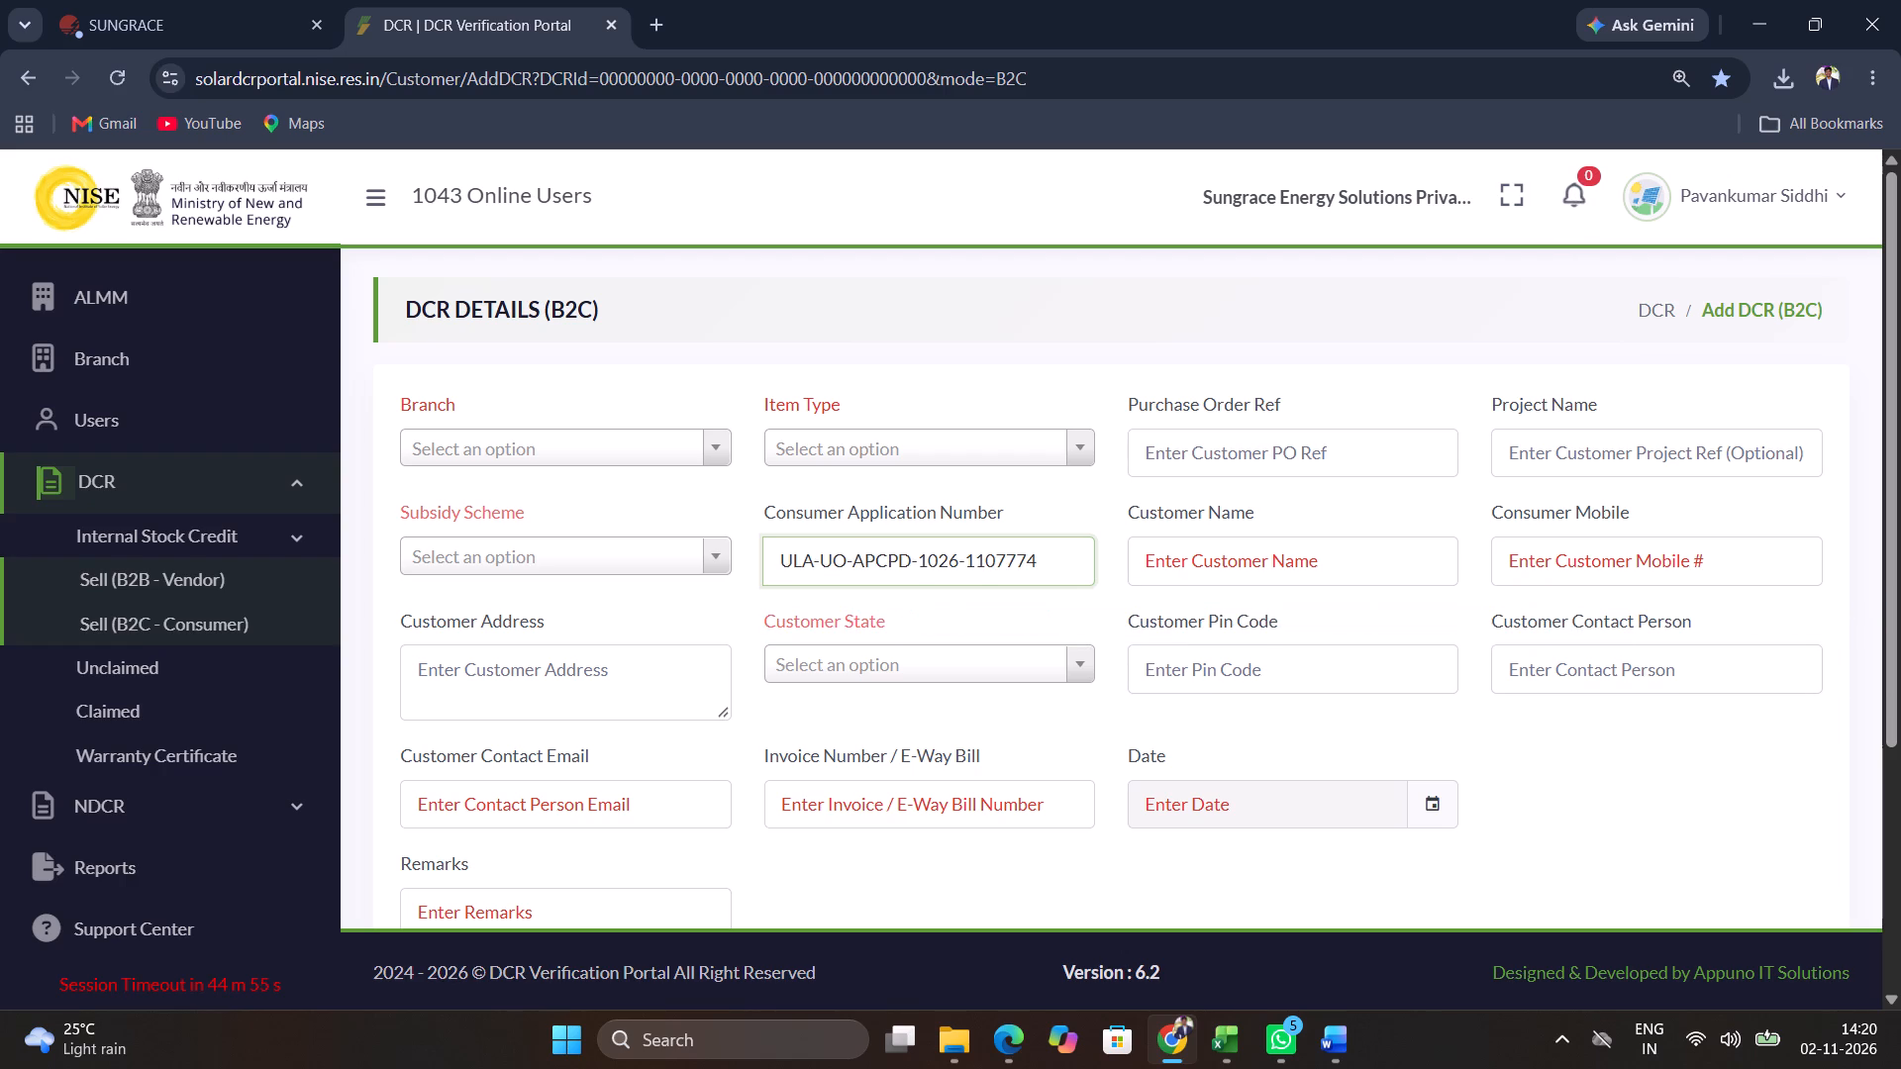
Set the branch to Andhra Pradesh, the subsidy scheme to PM Surya Ghar: Muft Bijli Yojana and the item type to Solar Panels.
left_click(610, 455)
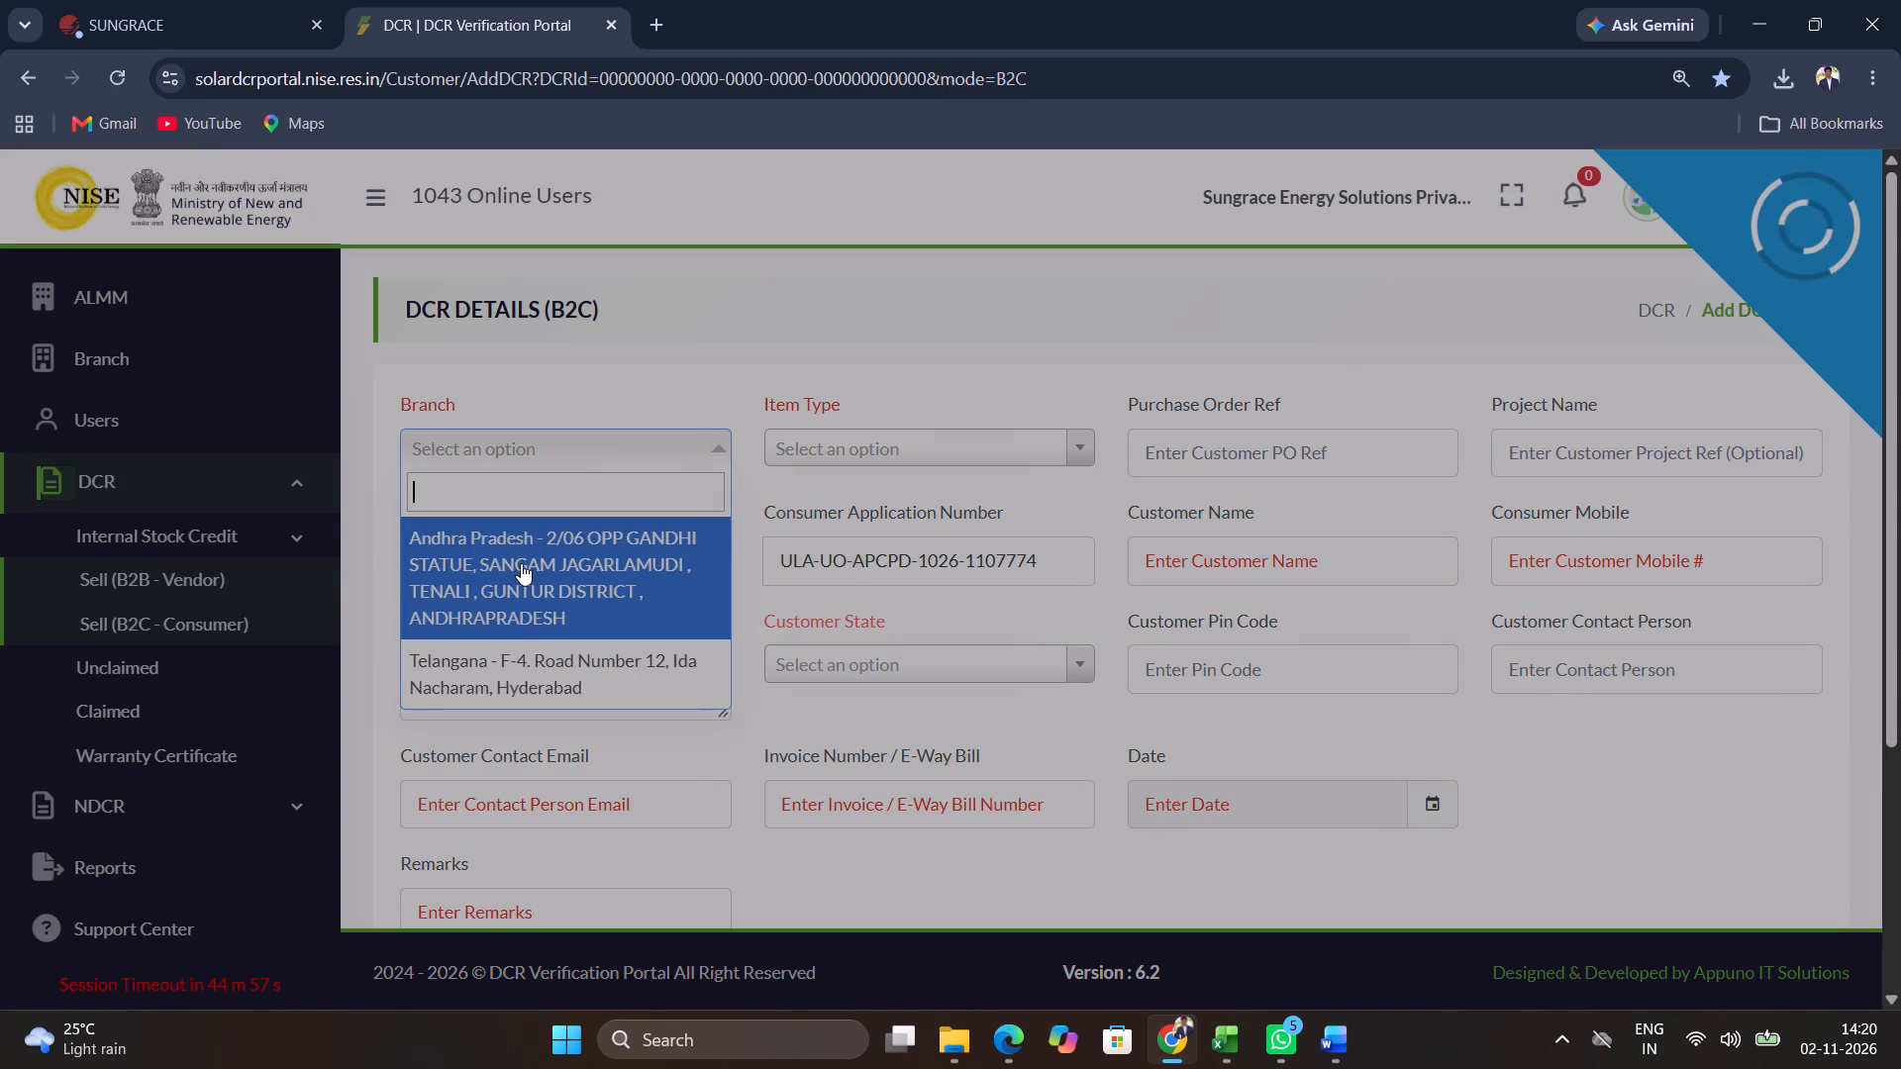
left_click(533, 558)
left_click(554, 551)
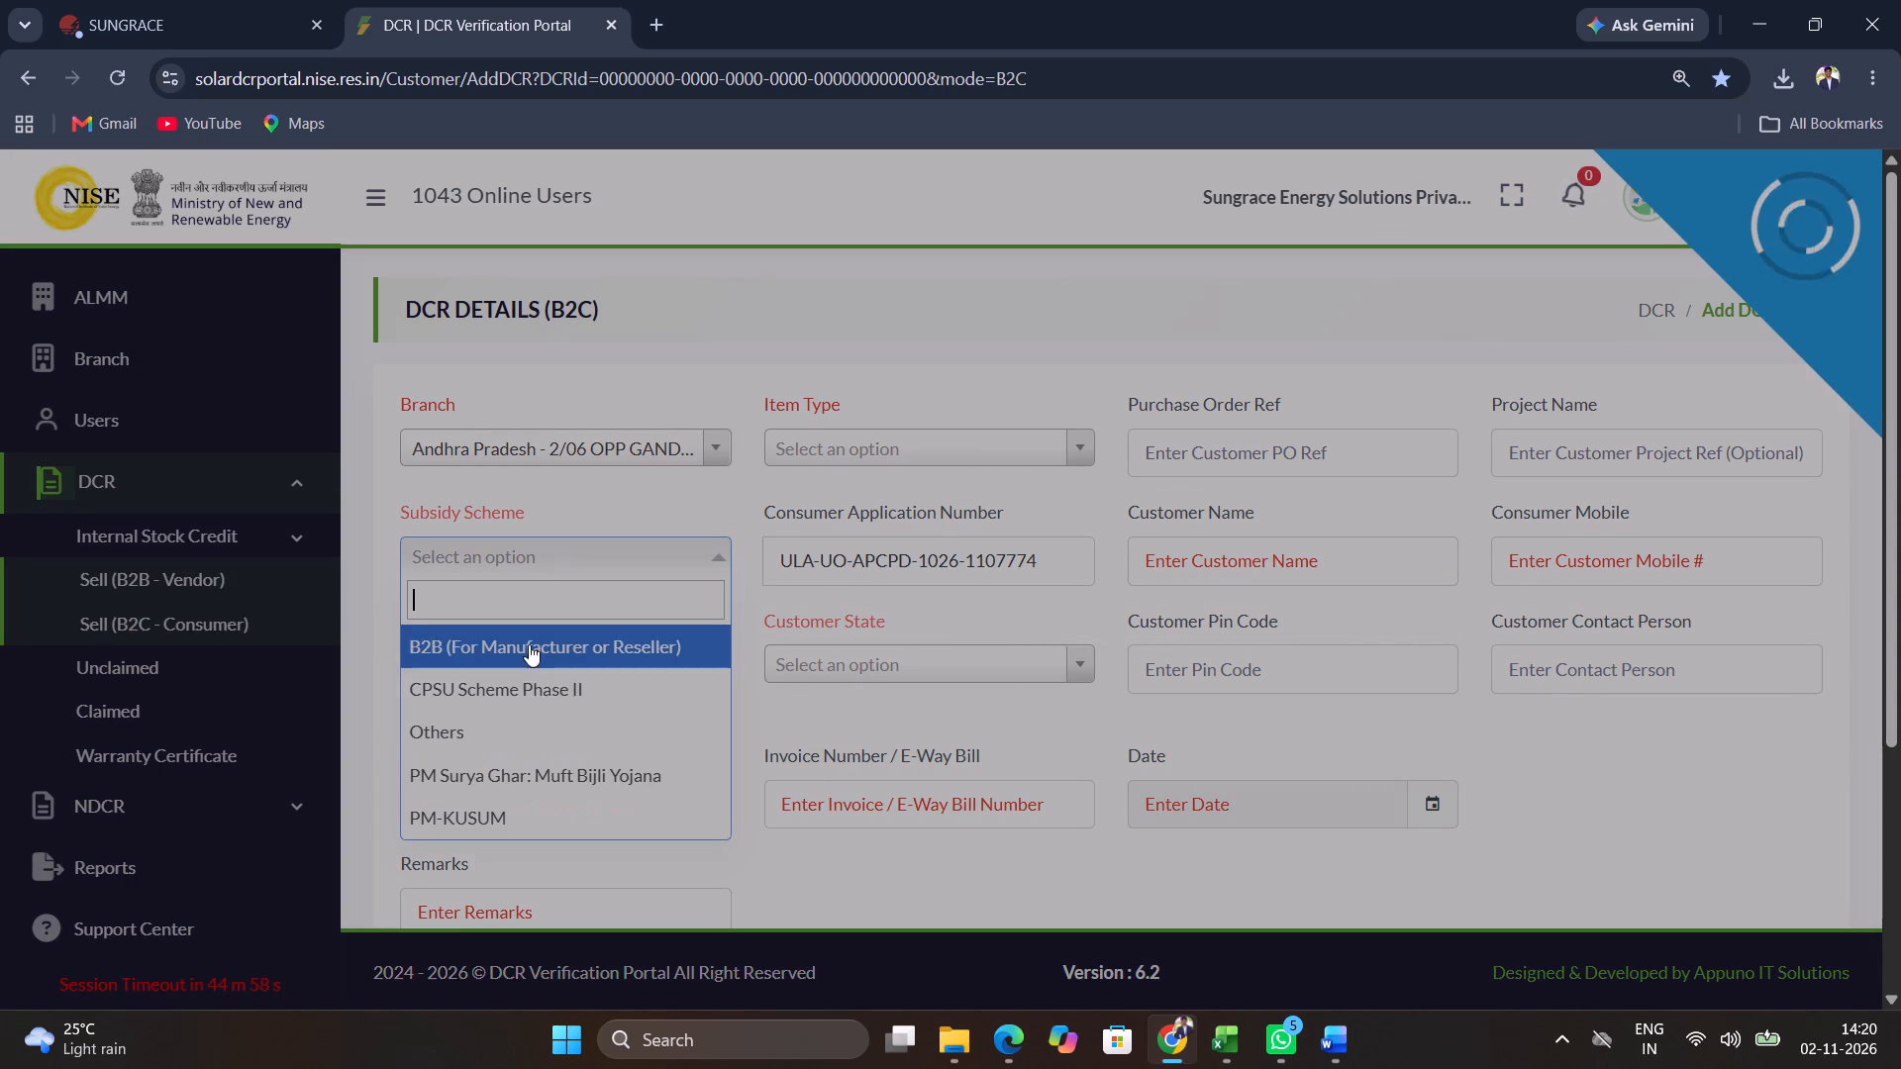
double_click(524, 762)
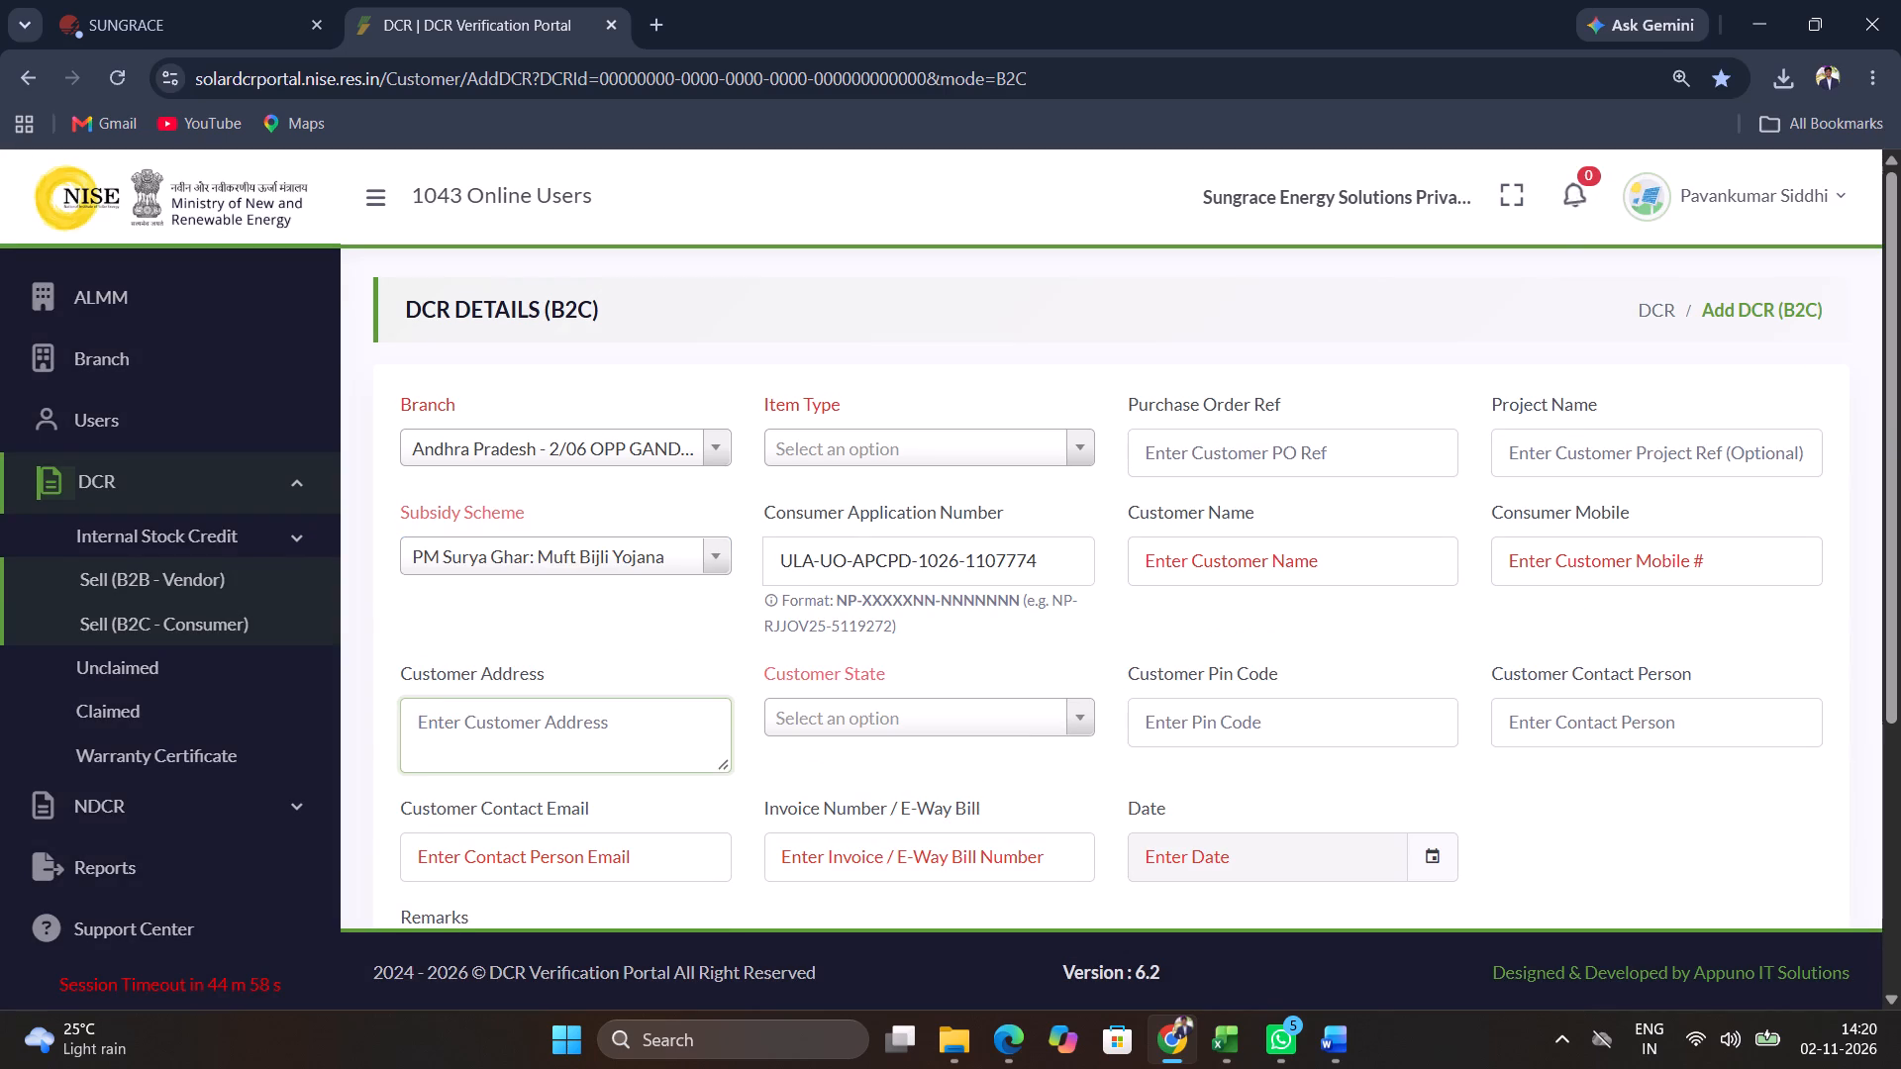
left_click(862, 451)
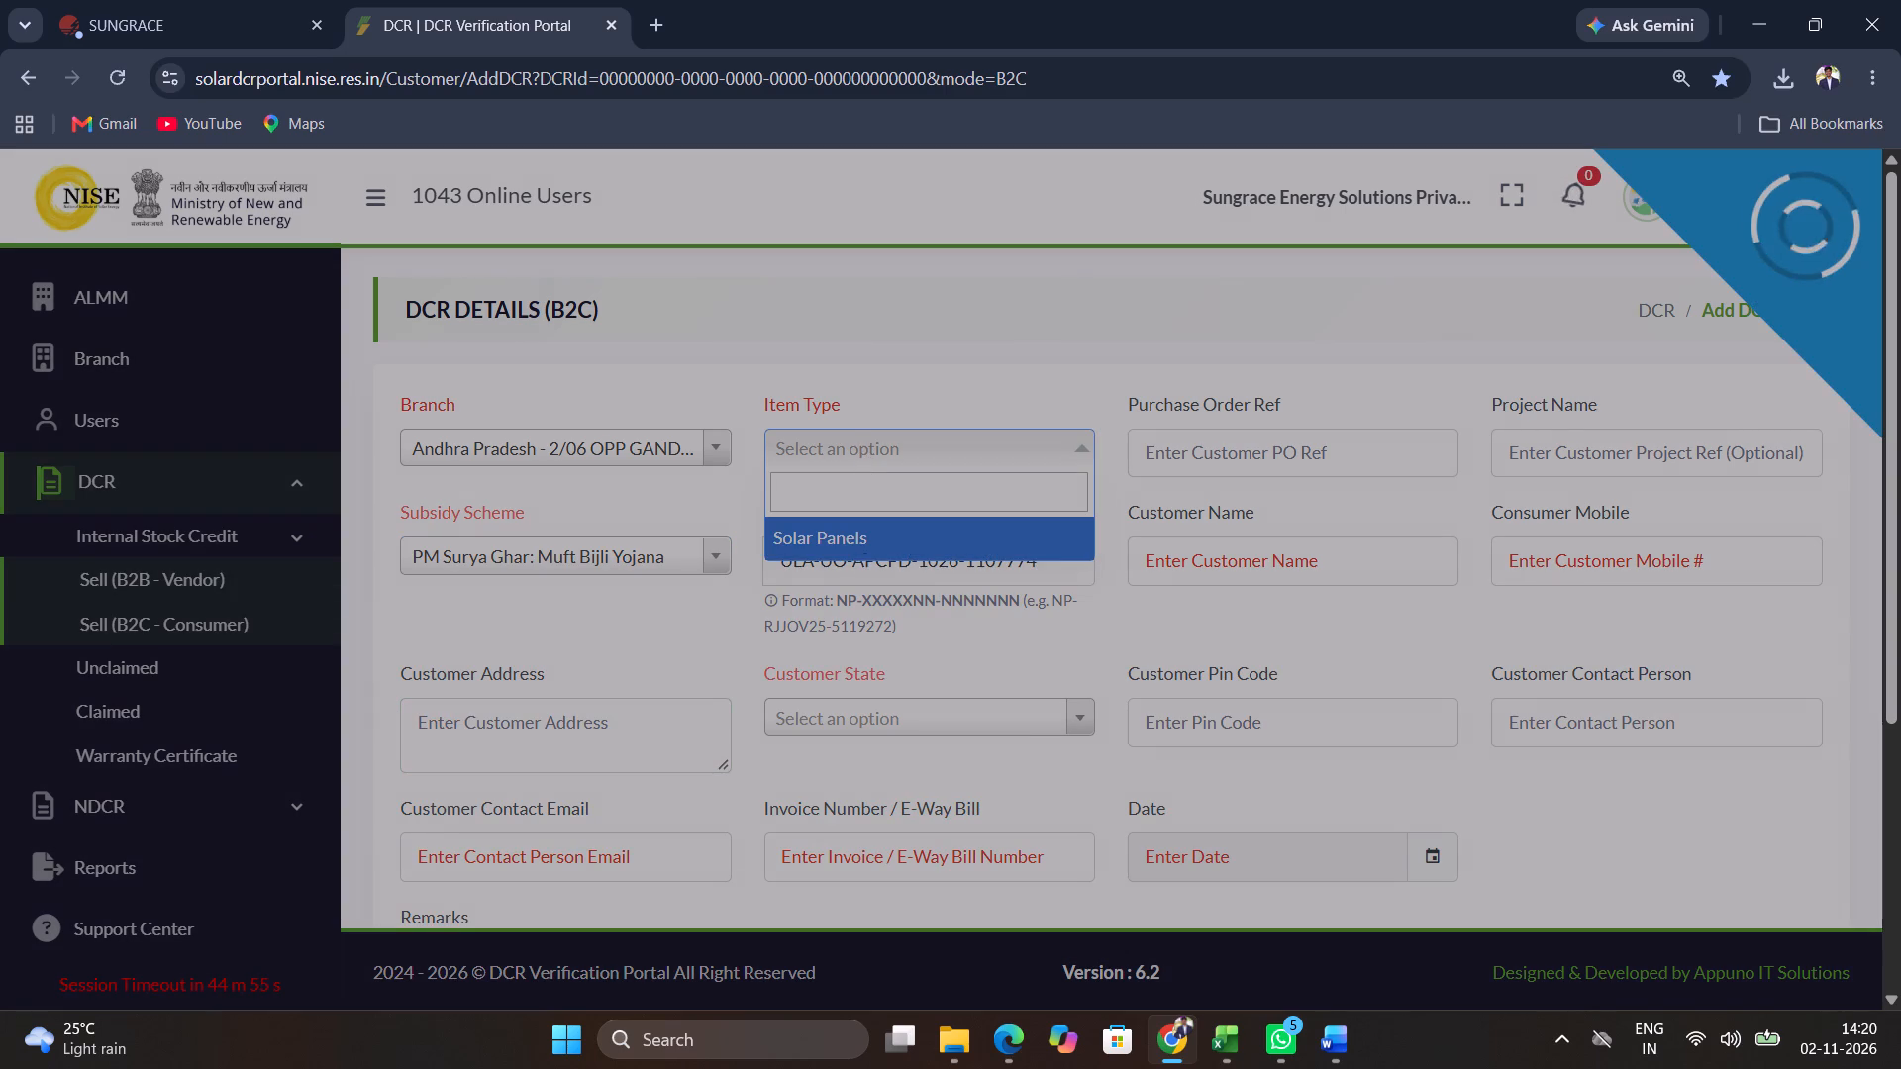
left_click(866, 542)
Fill in the customer name Andhra Pradesh Central Power Distribution Corporation Limited, copied from the Kandukuru subsidy scheme document in Word.
left_click(1262, 562)
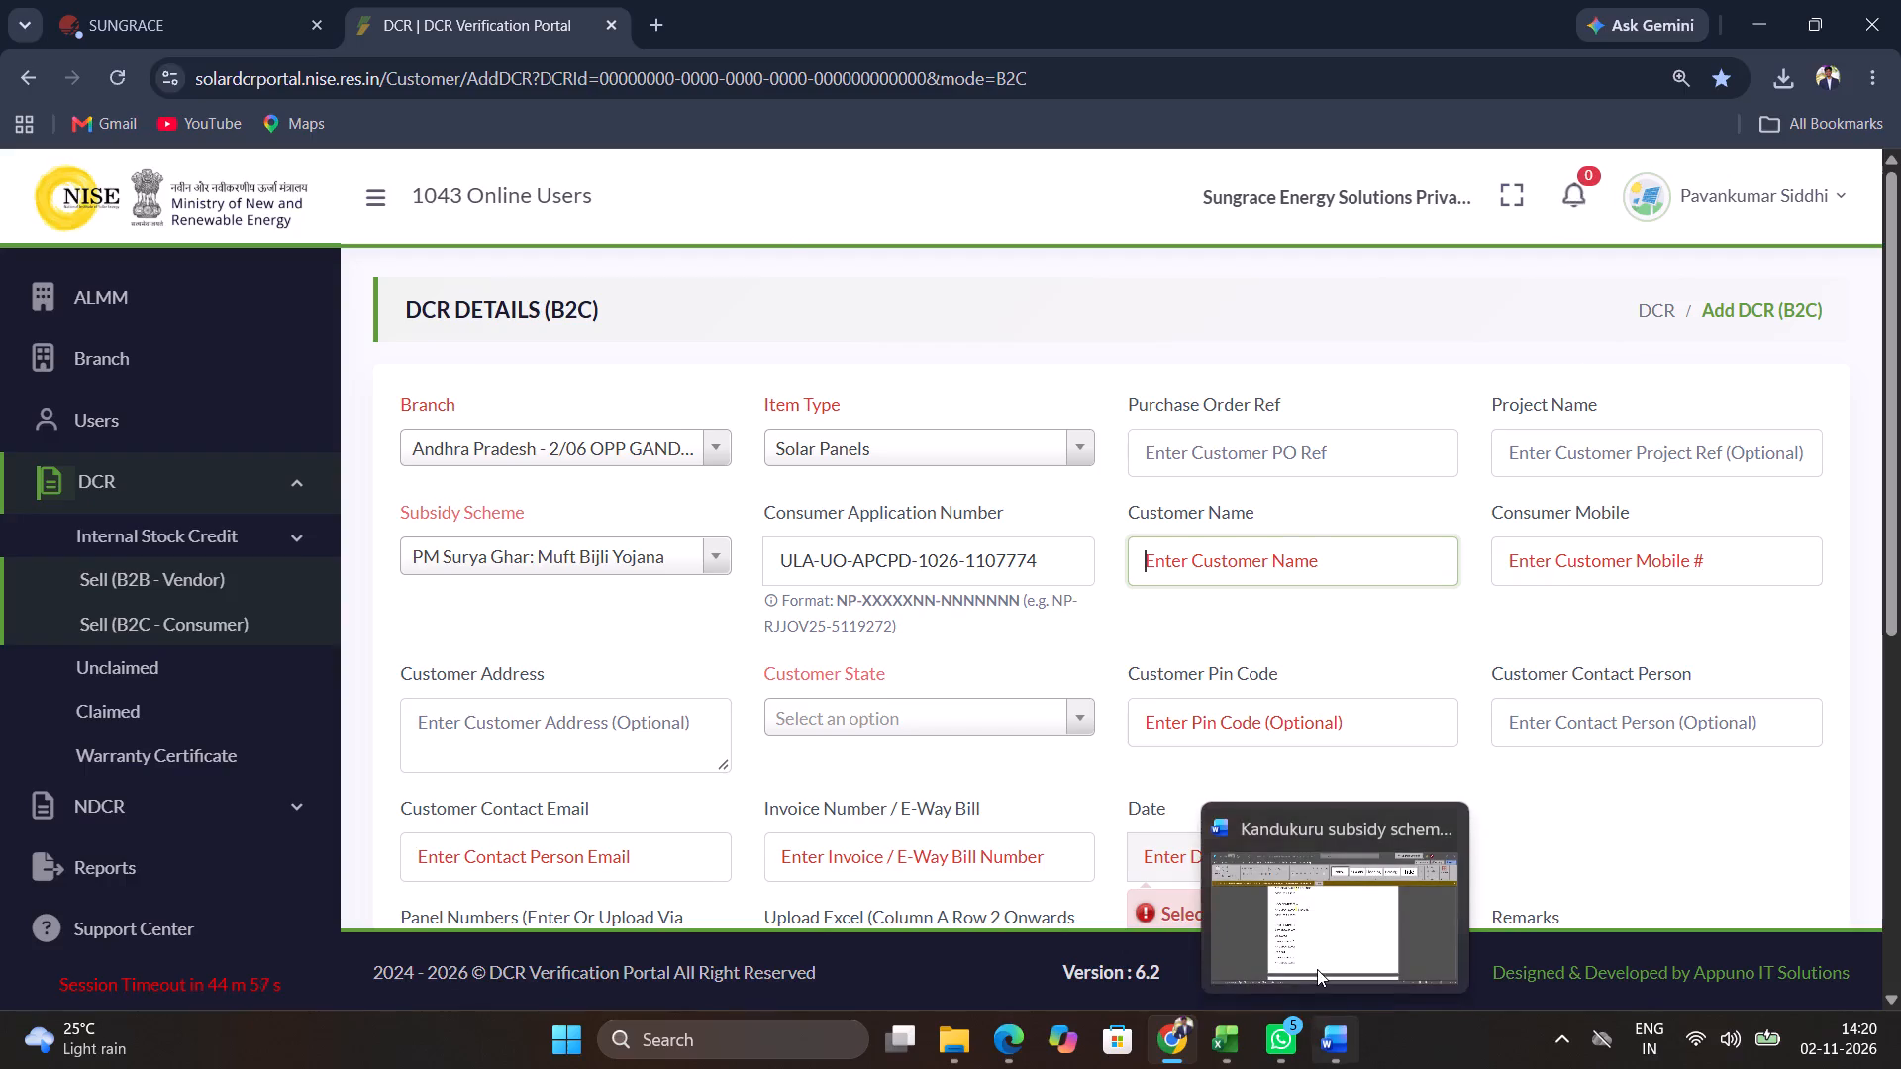
left_click(1306, 946)
scroll(609, 720, "up", 11)
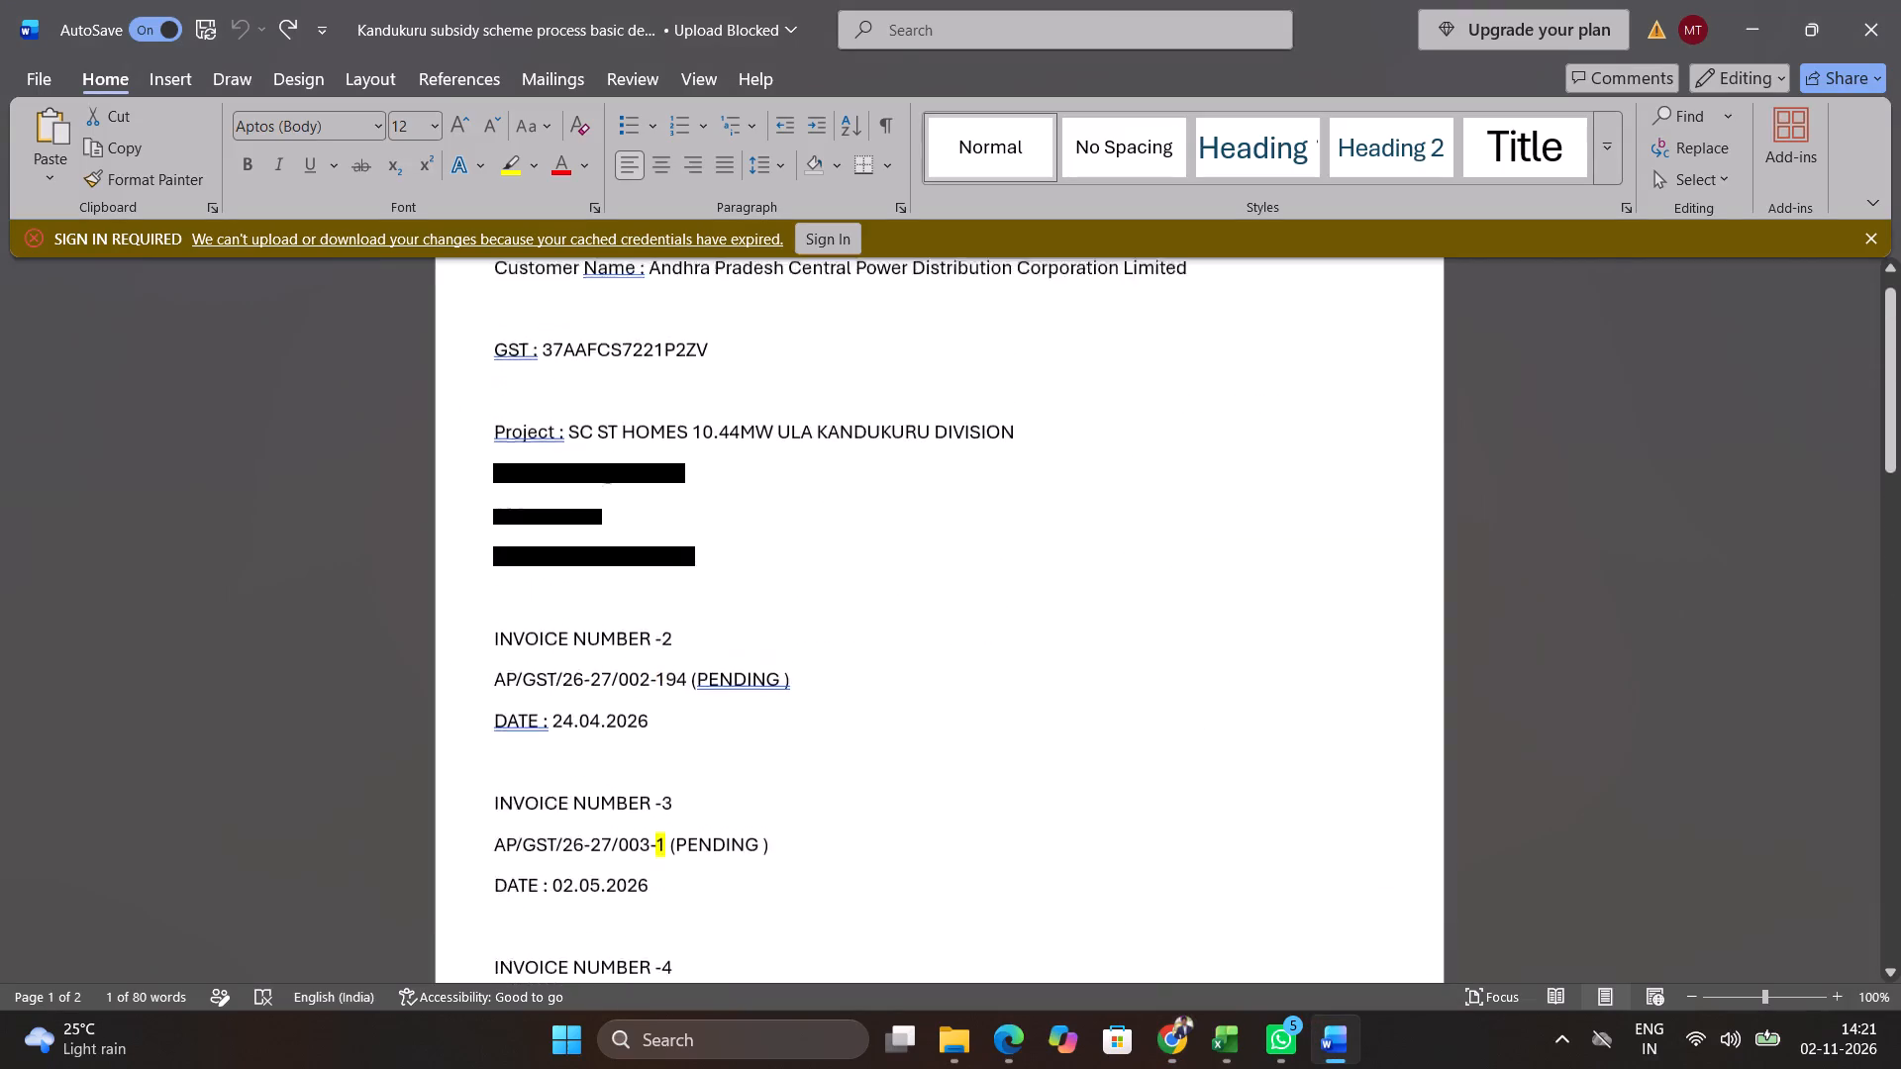
scroll(594, 715, "up", 20)
scroll(594, 715, "up", 4)
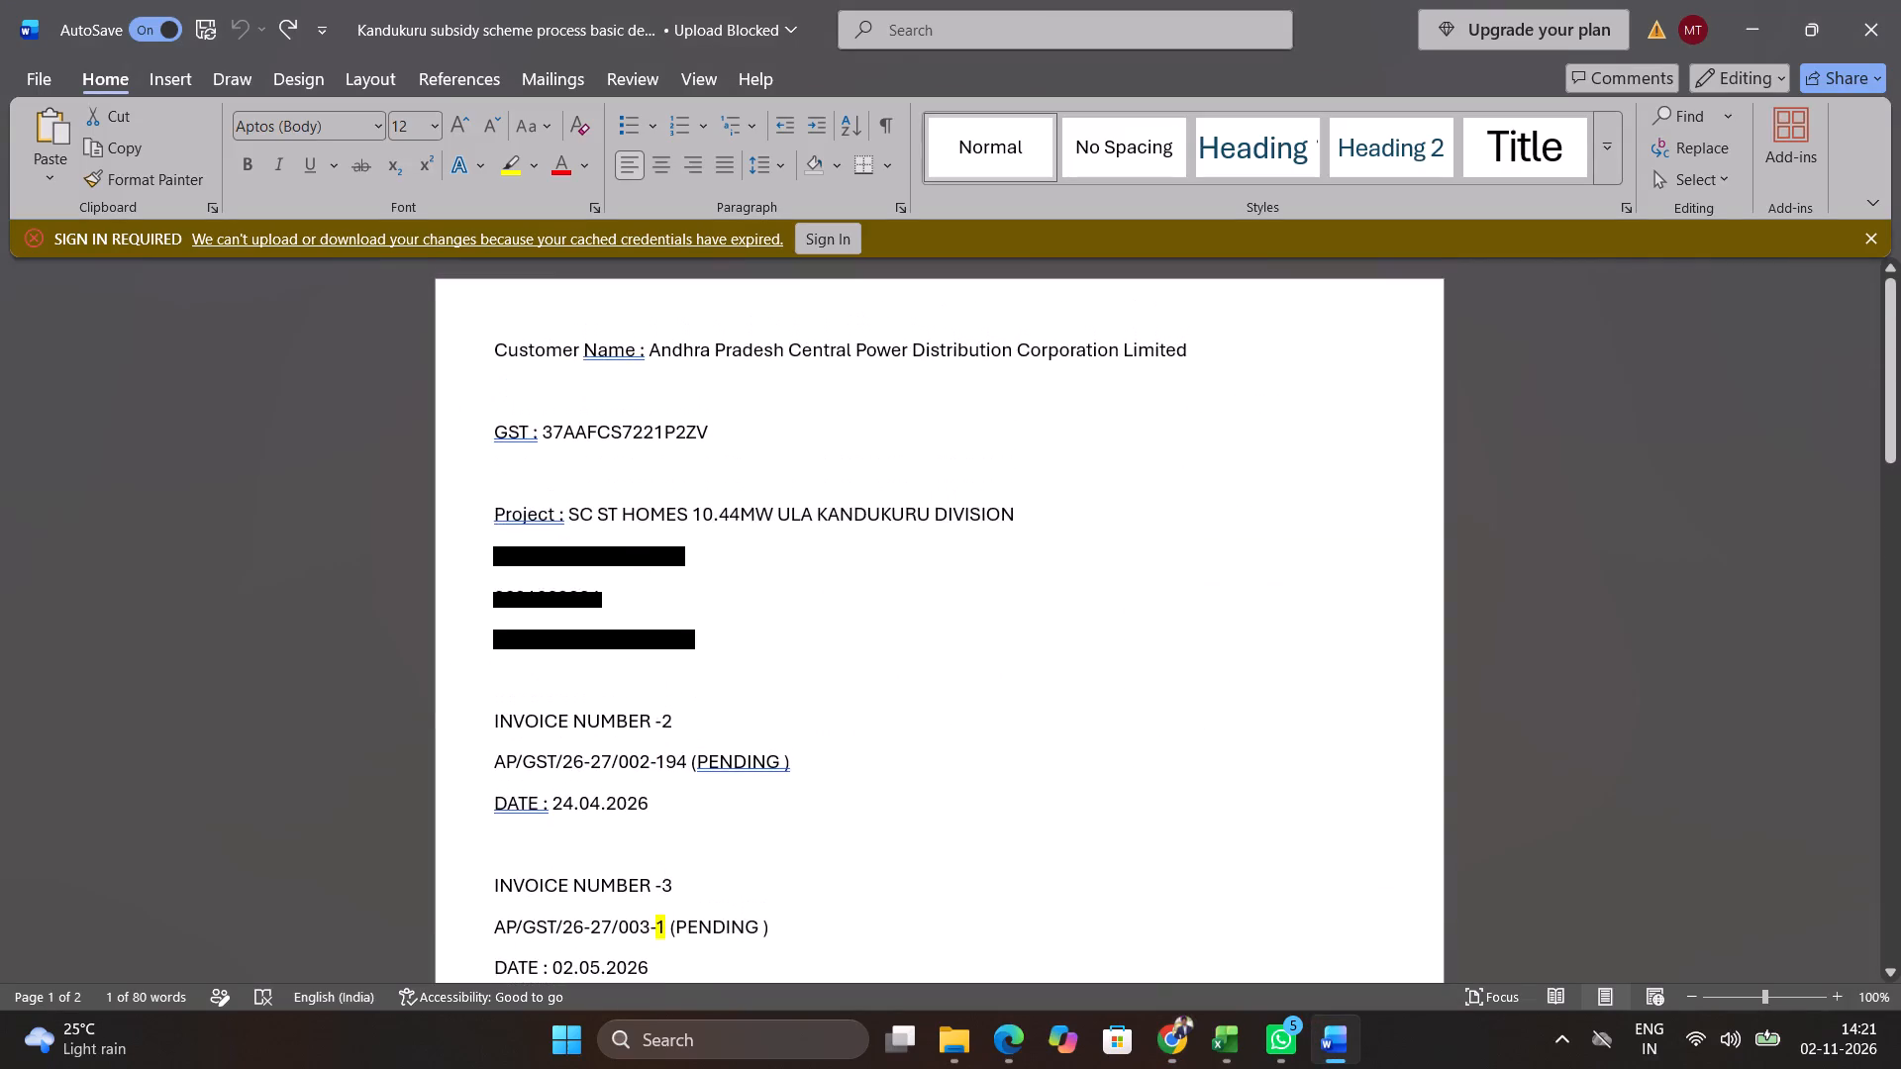
left_click_drag(653, 350, 1048, 349)
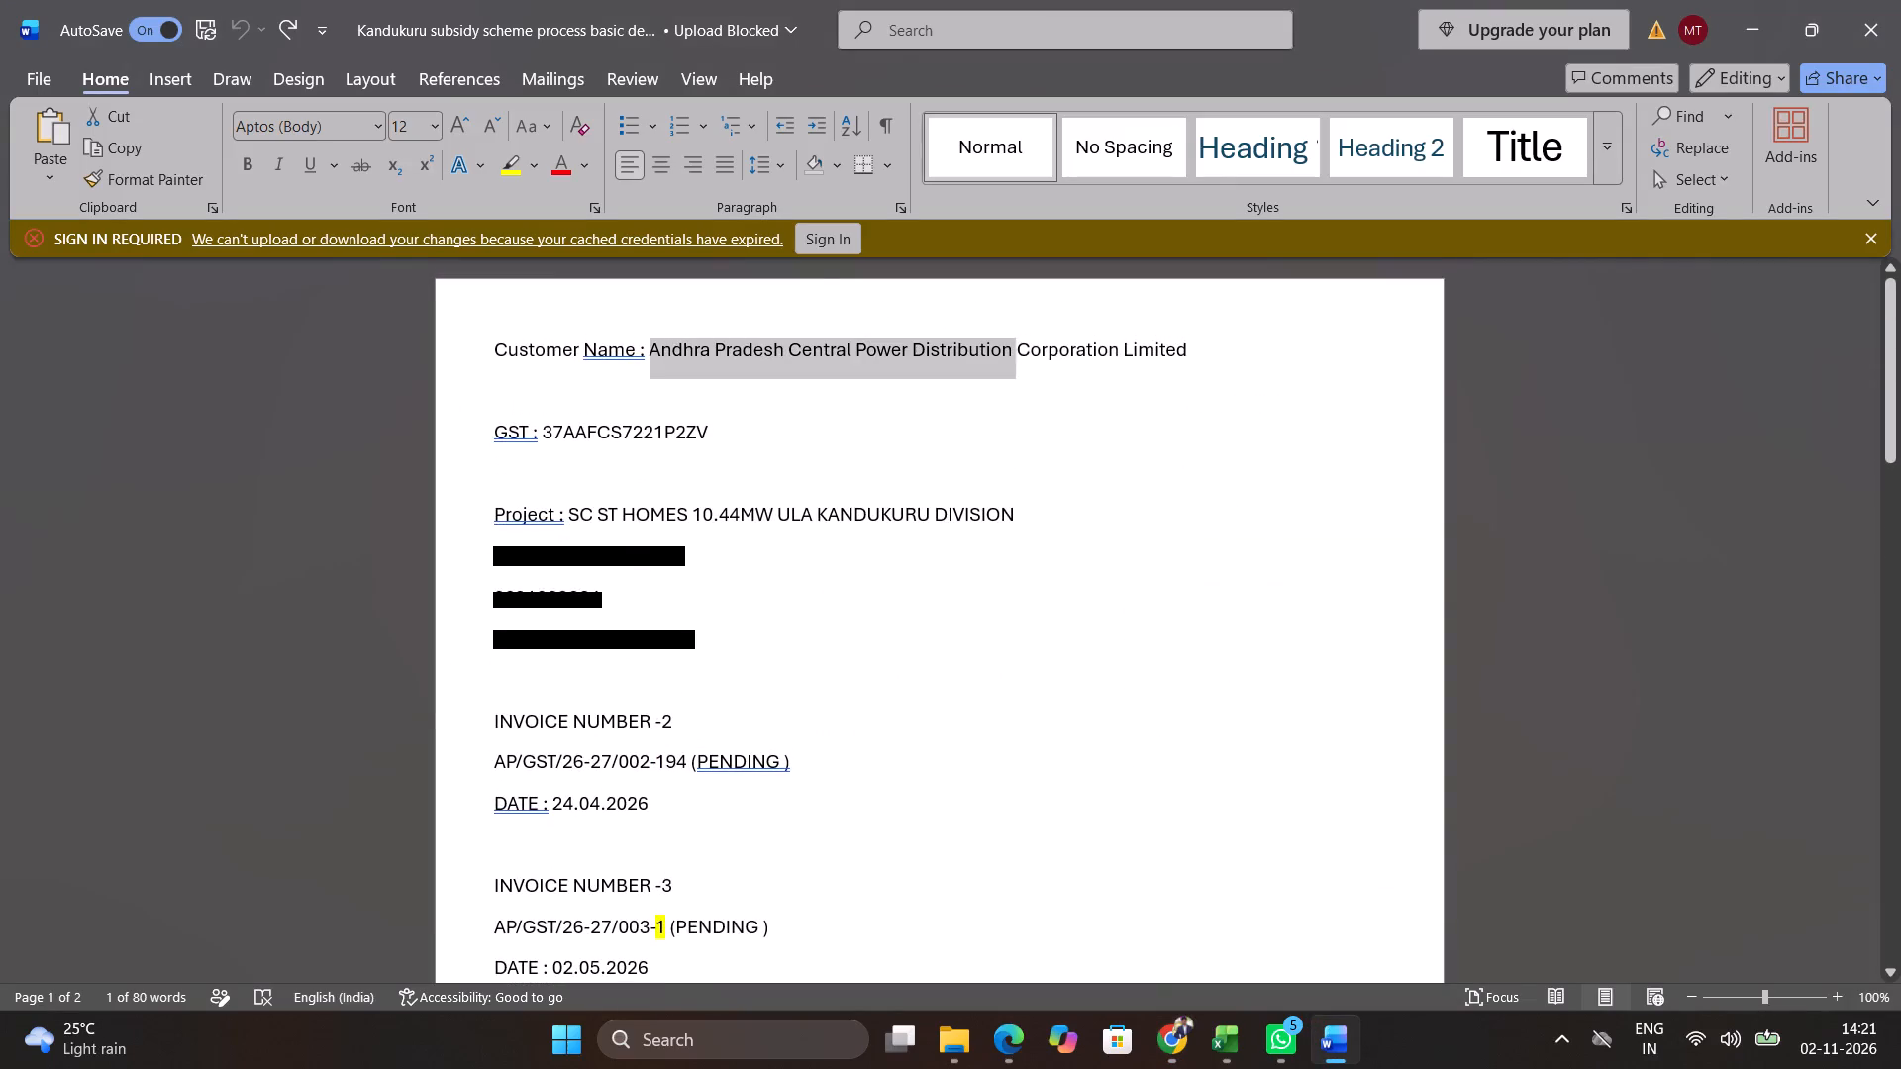
left_click_drag(1048, 349, 1240, 334)
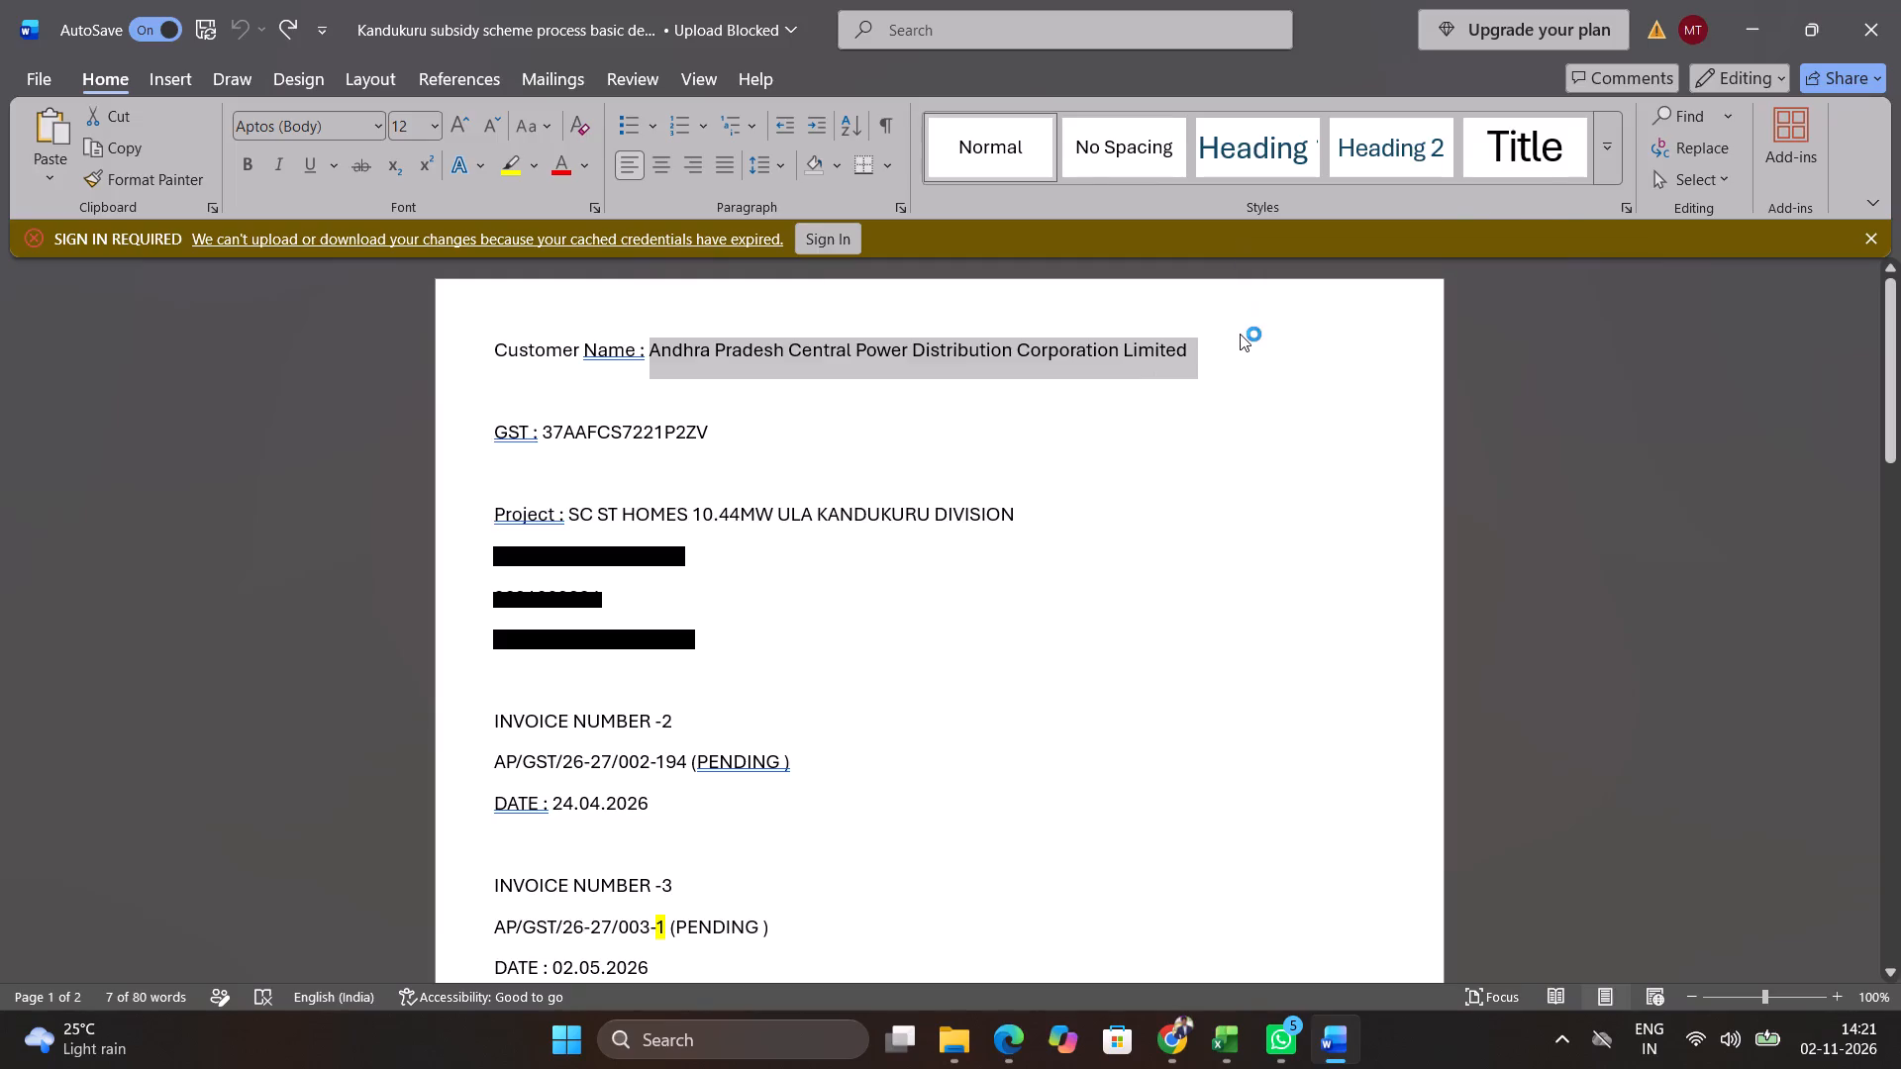
key("ctrl+c")
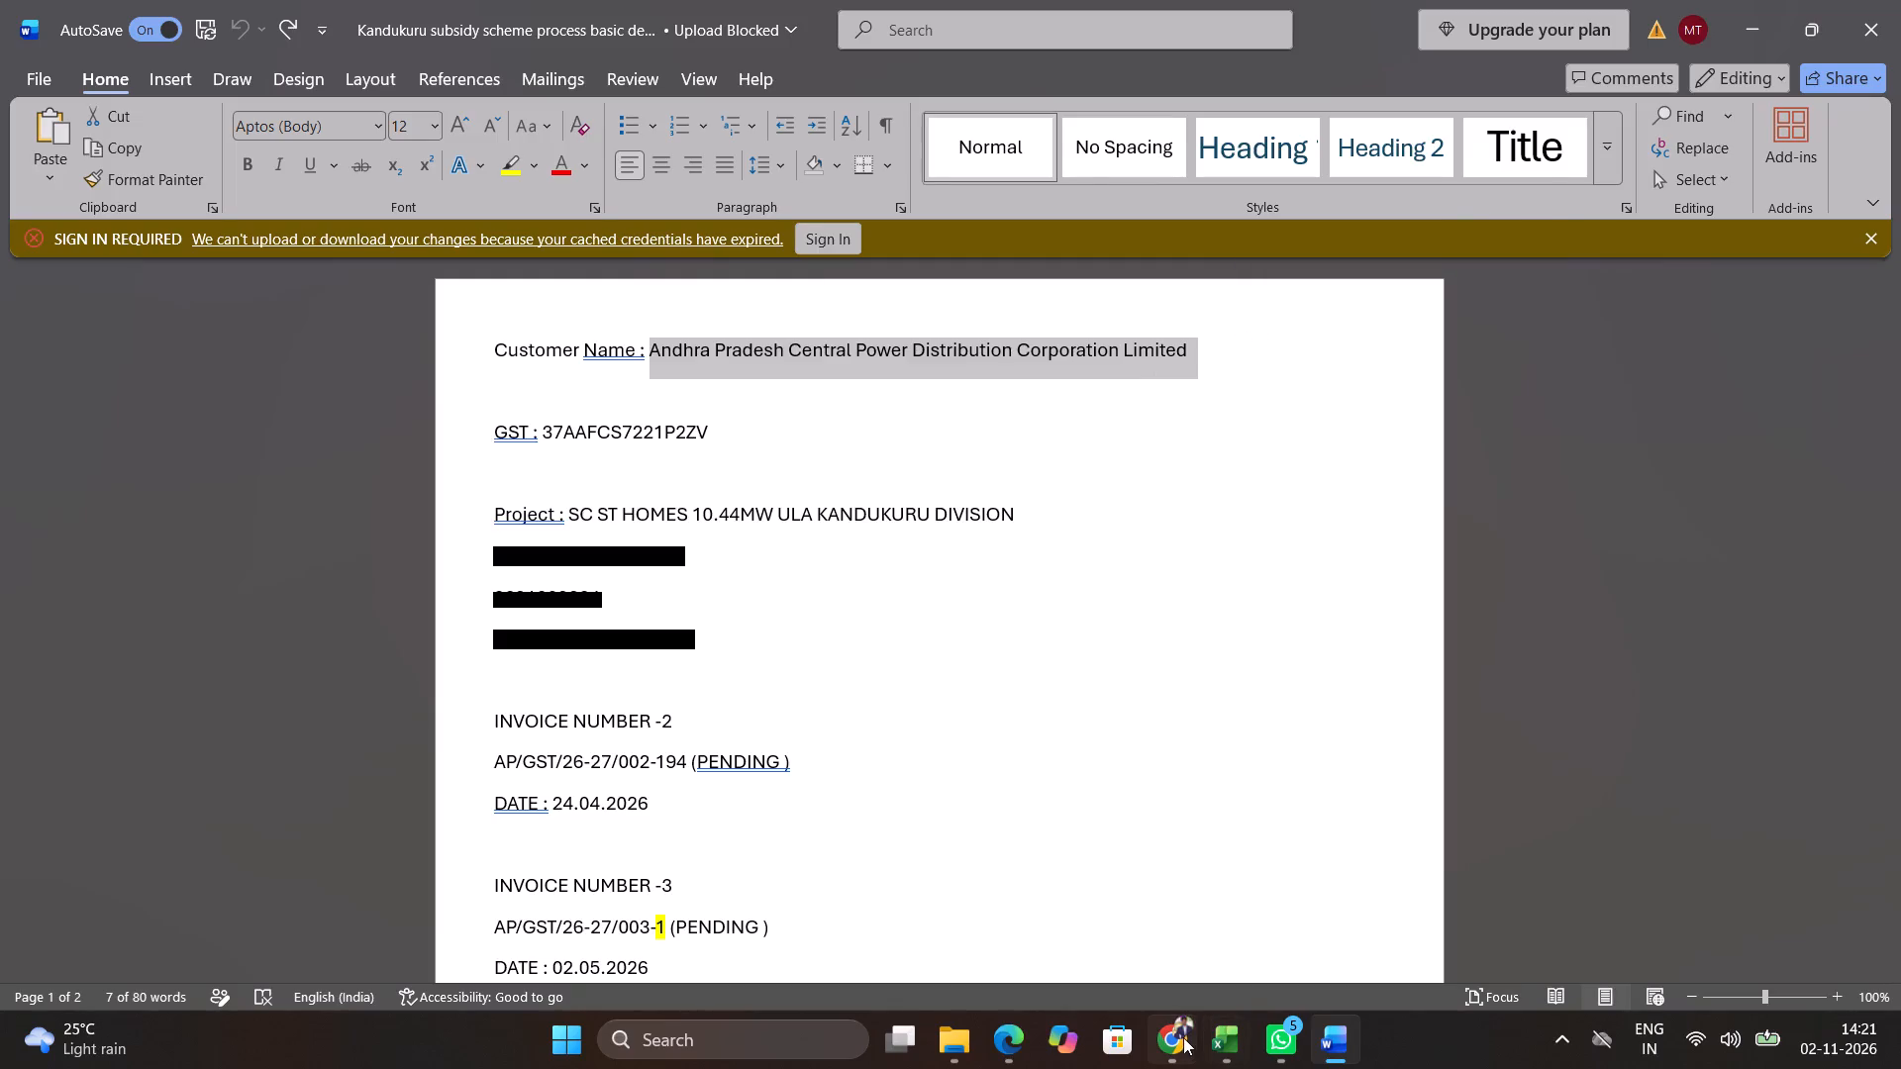
left_click(1155, 907)
key("ctrl+v")
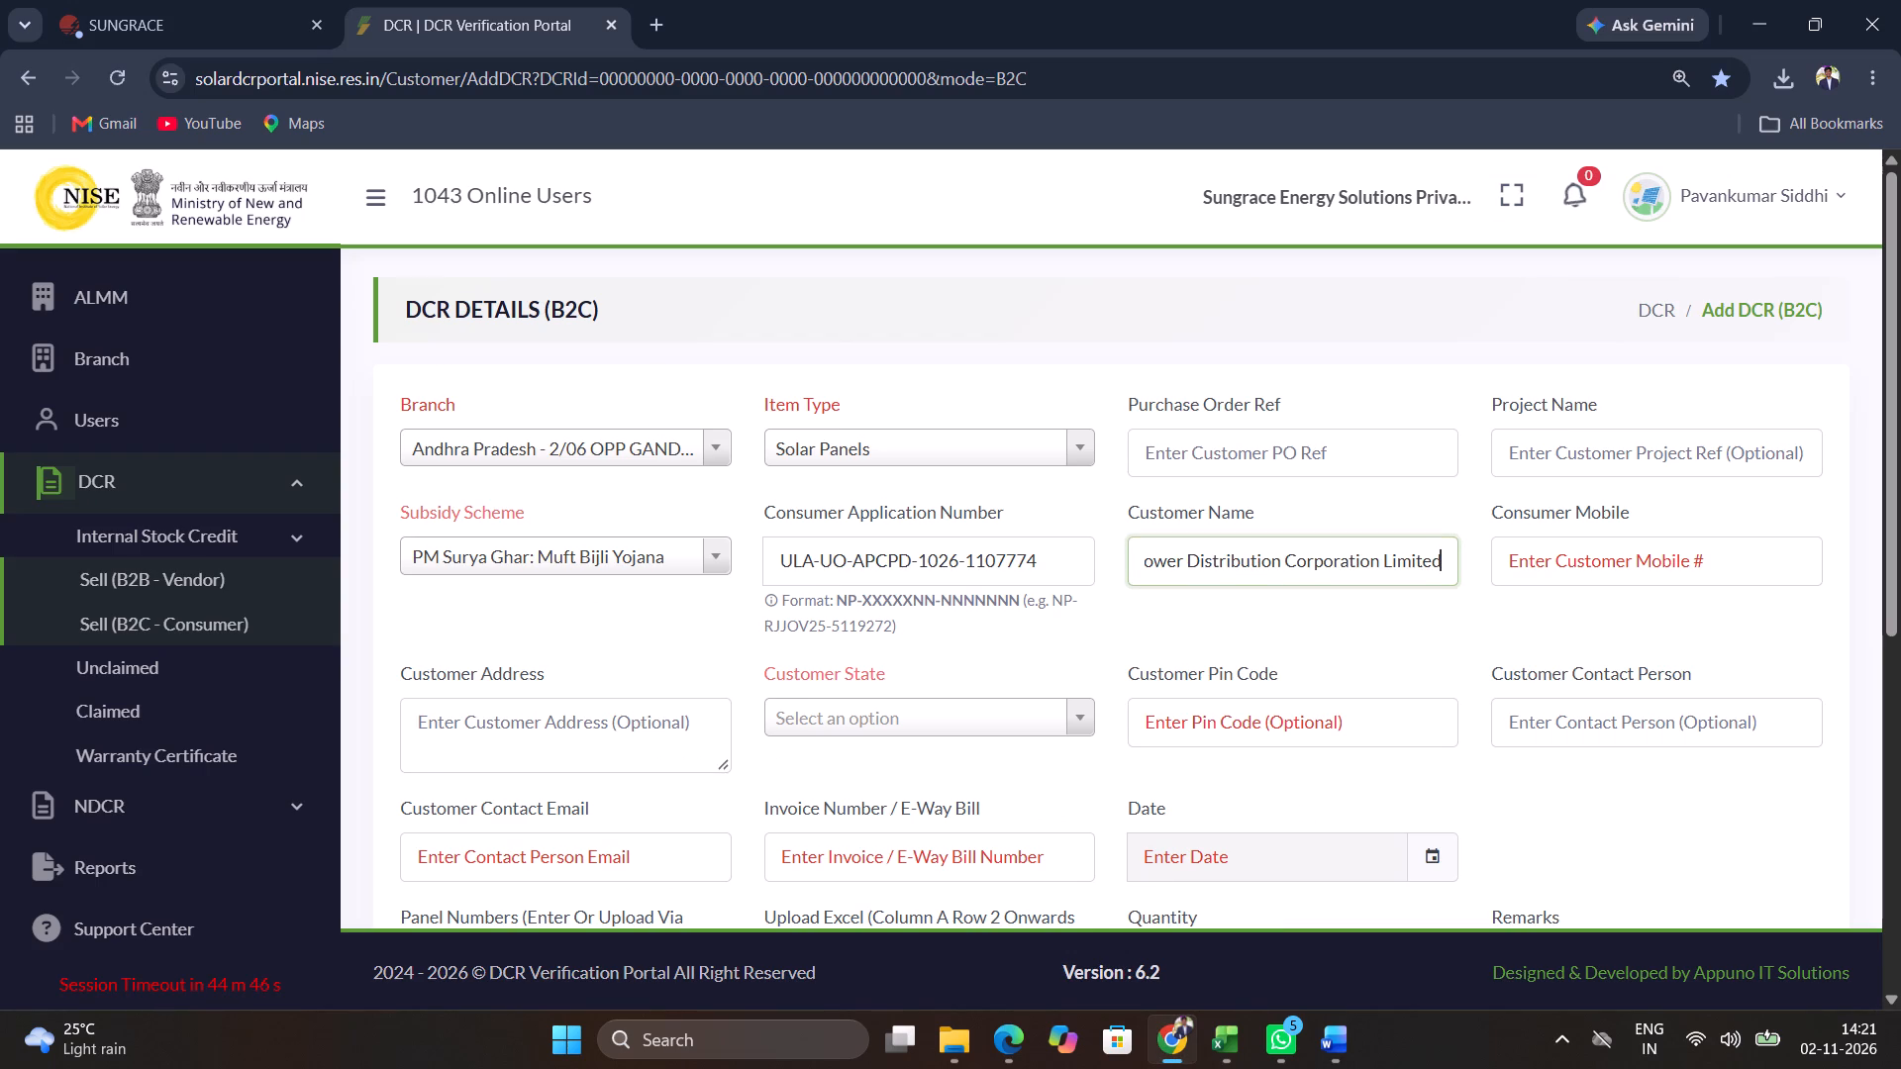
Fill in the project name SC ST HOMES 10.44MW ULA KANDUKURU DIVISION, copied from the Kandukuru subsidy scheme document in Word.
left_click(1577, 459)
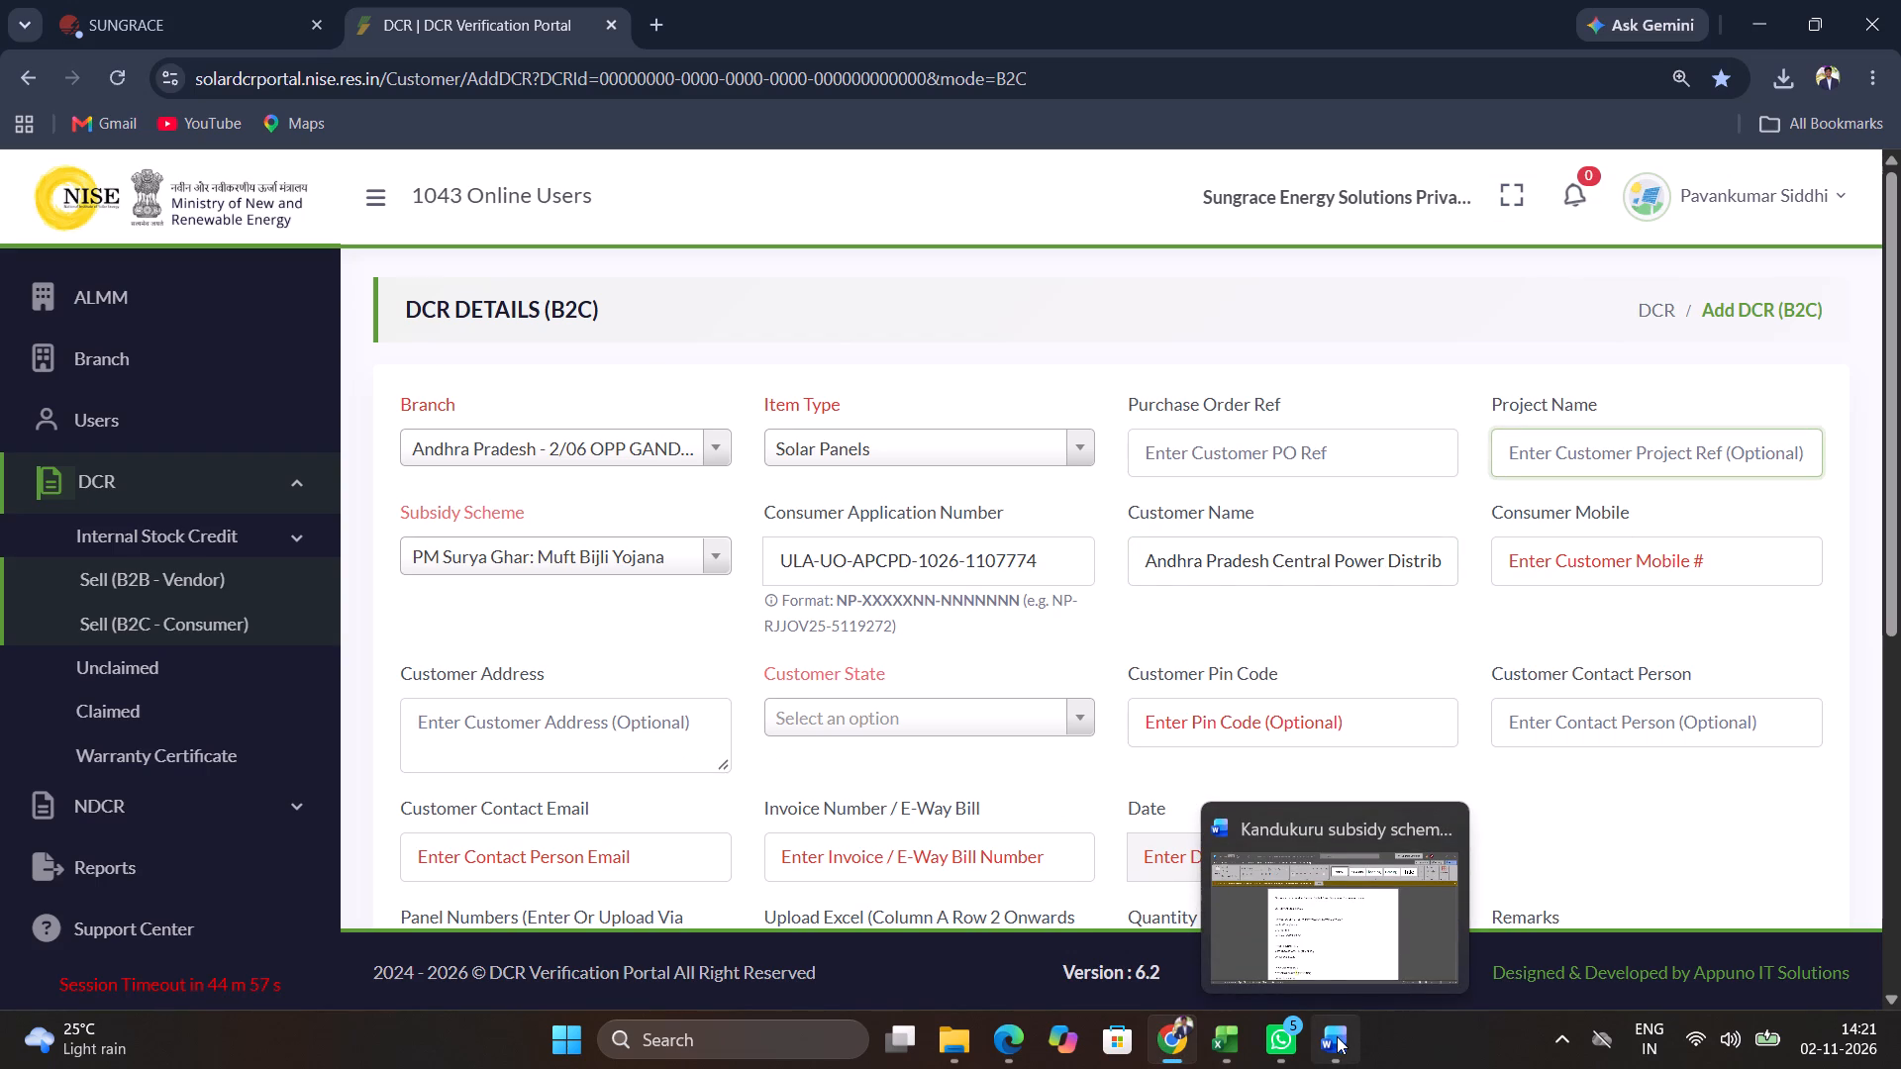
left_click(1305, 909)
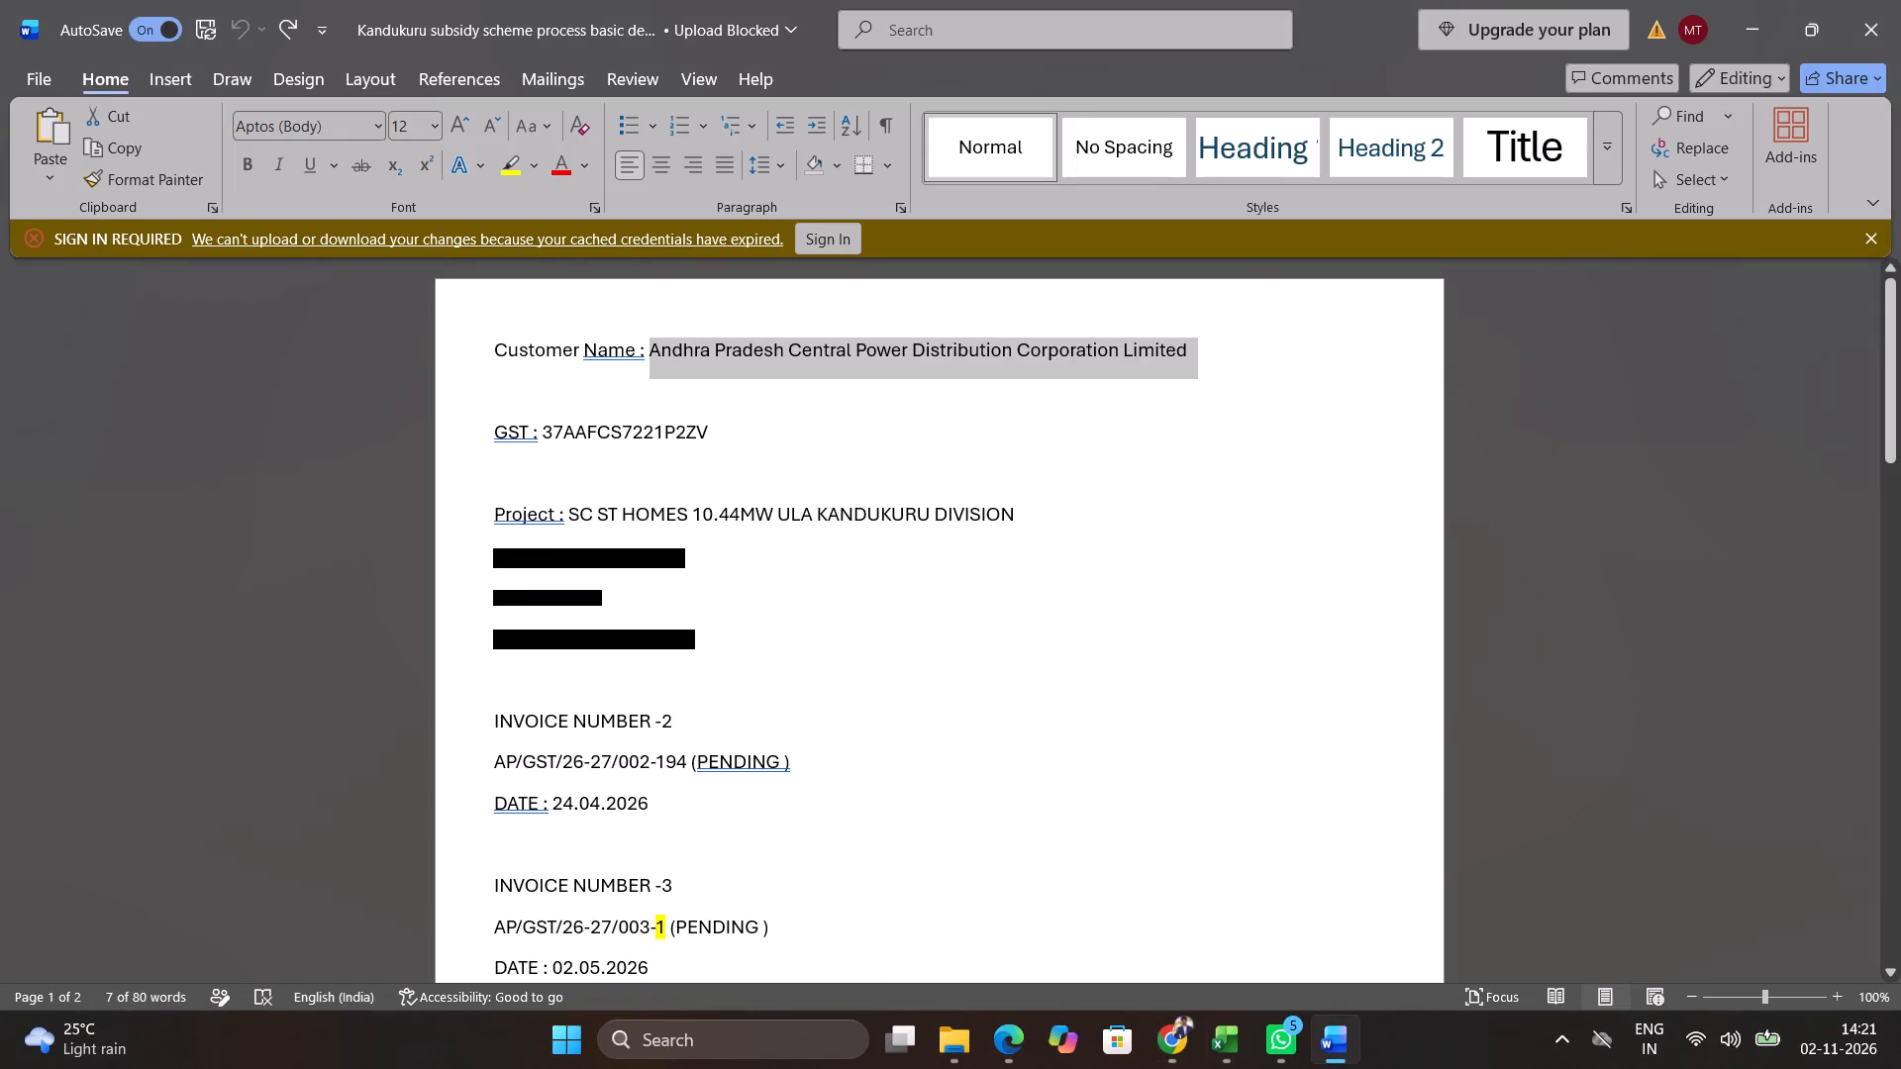
left_click_drag(572, 512, 1045, 523)
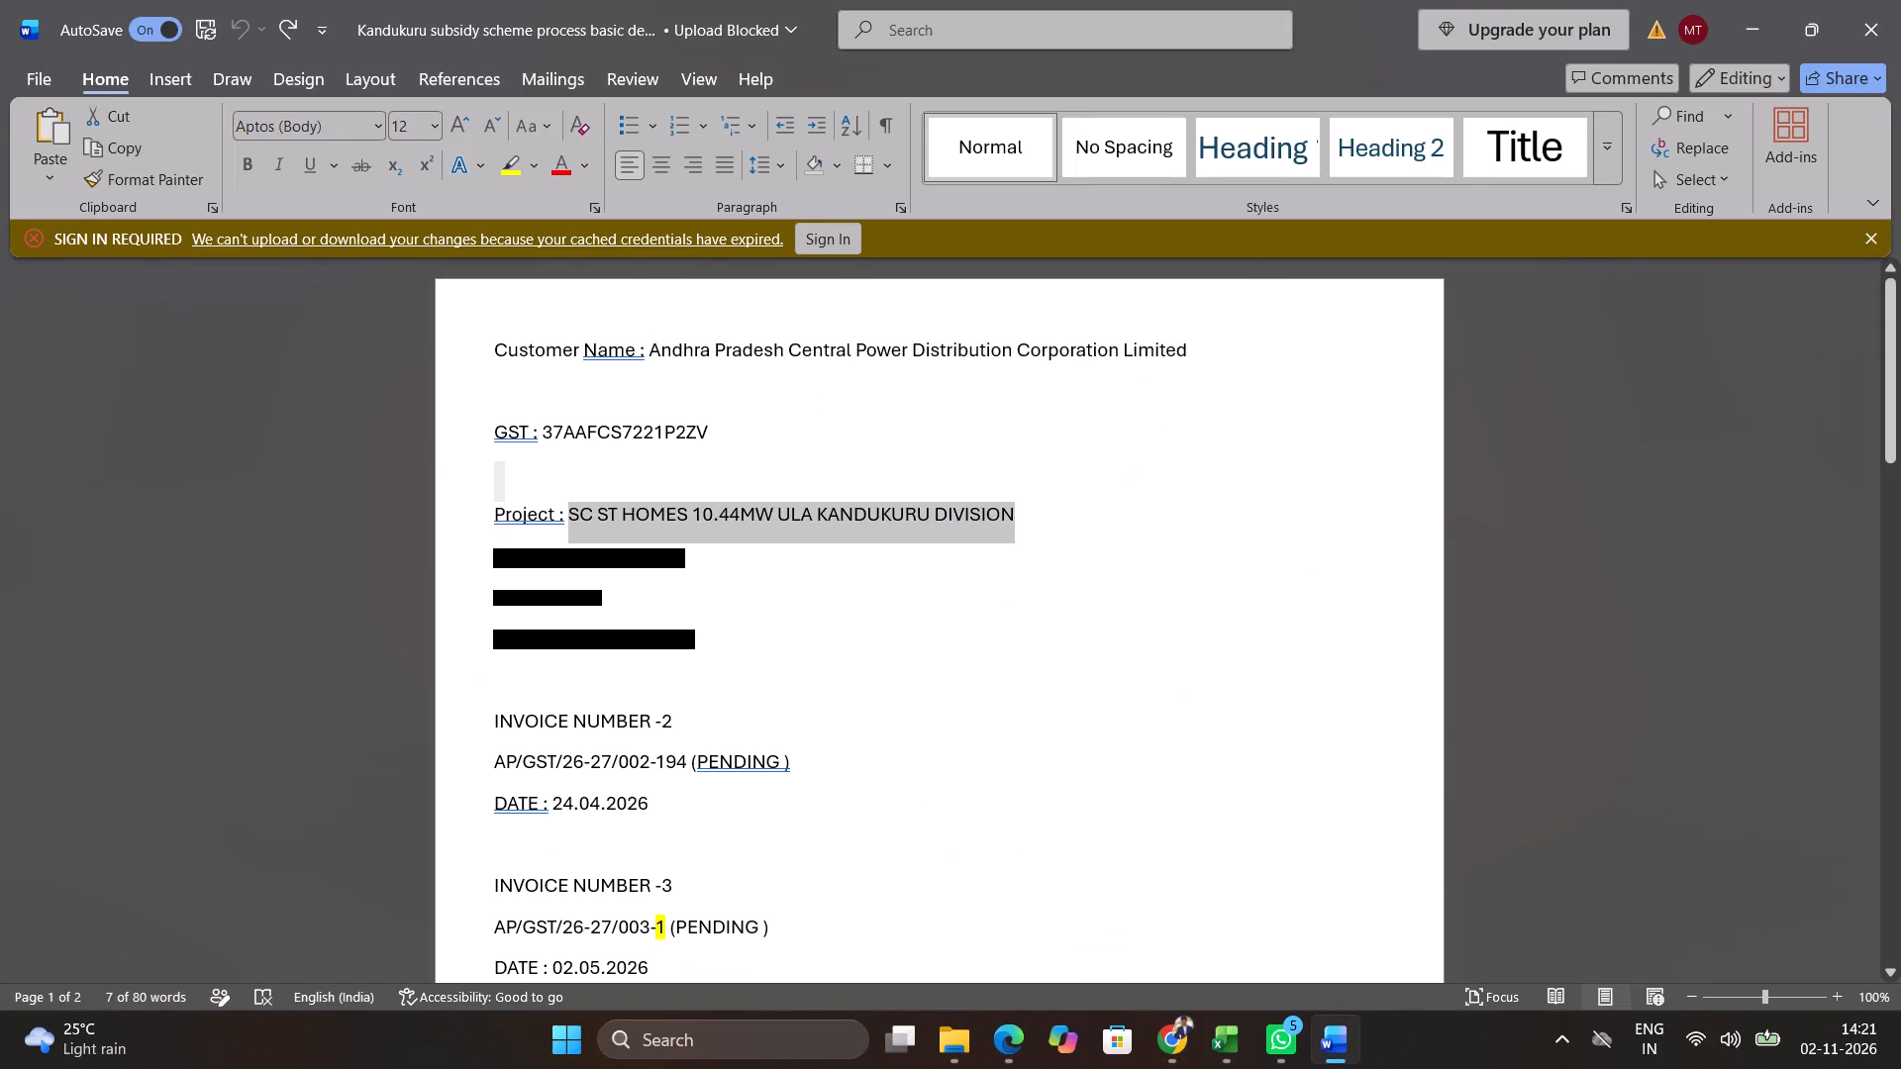
left_click_drag(1045, 523, 1074, 536)
left_click_drag(1074, 536, 1071, 537)
key("ctrl+c")
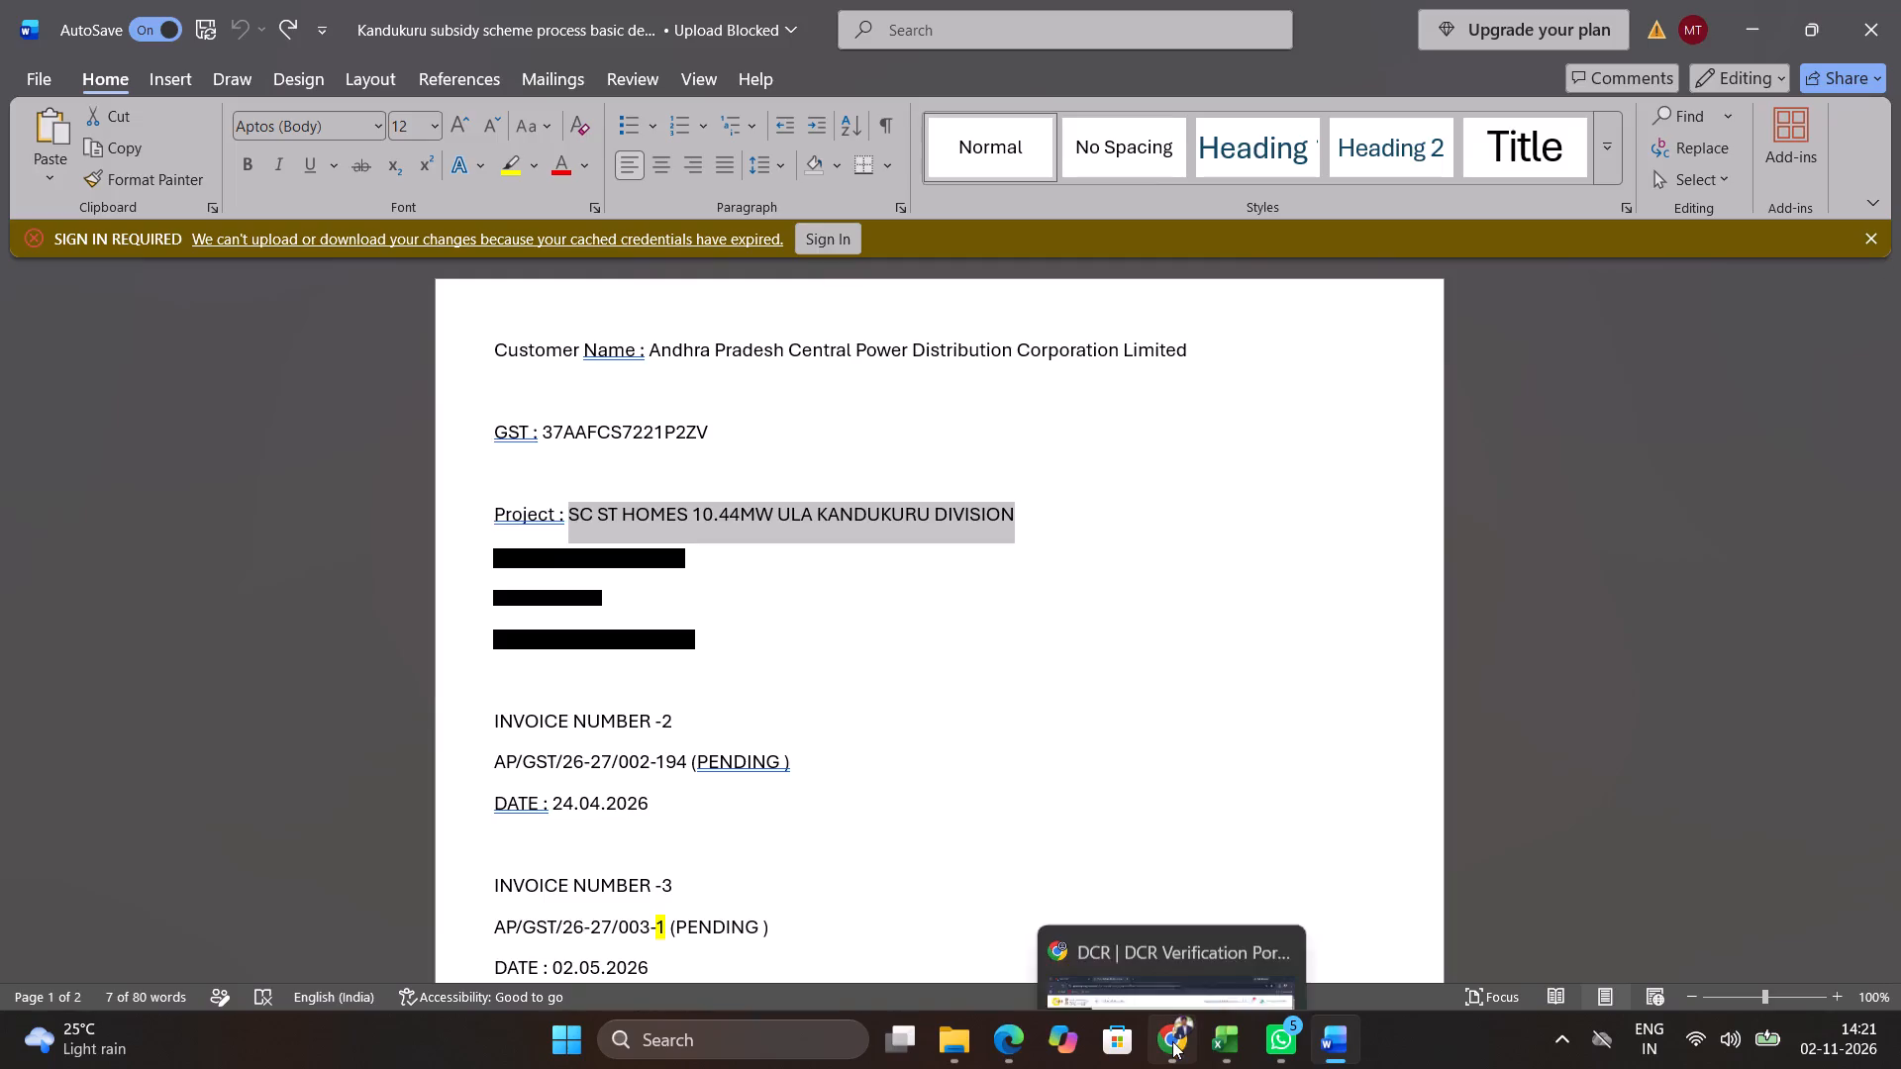
left_click(1155, 937)
key("ctrl+v")
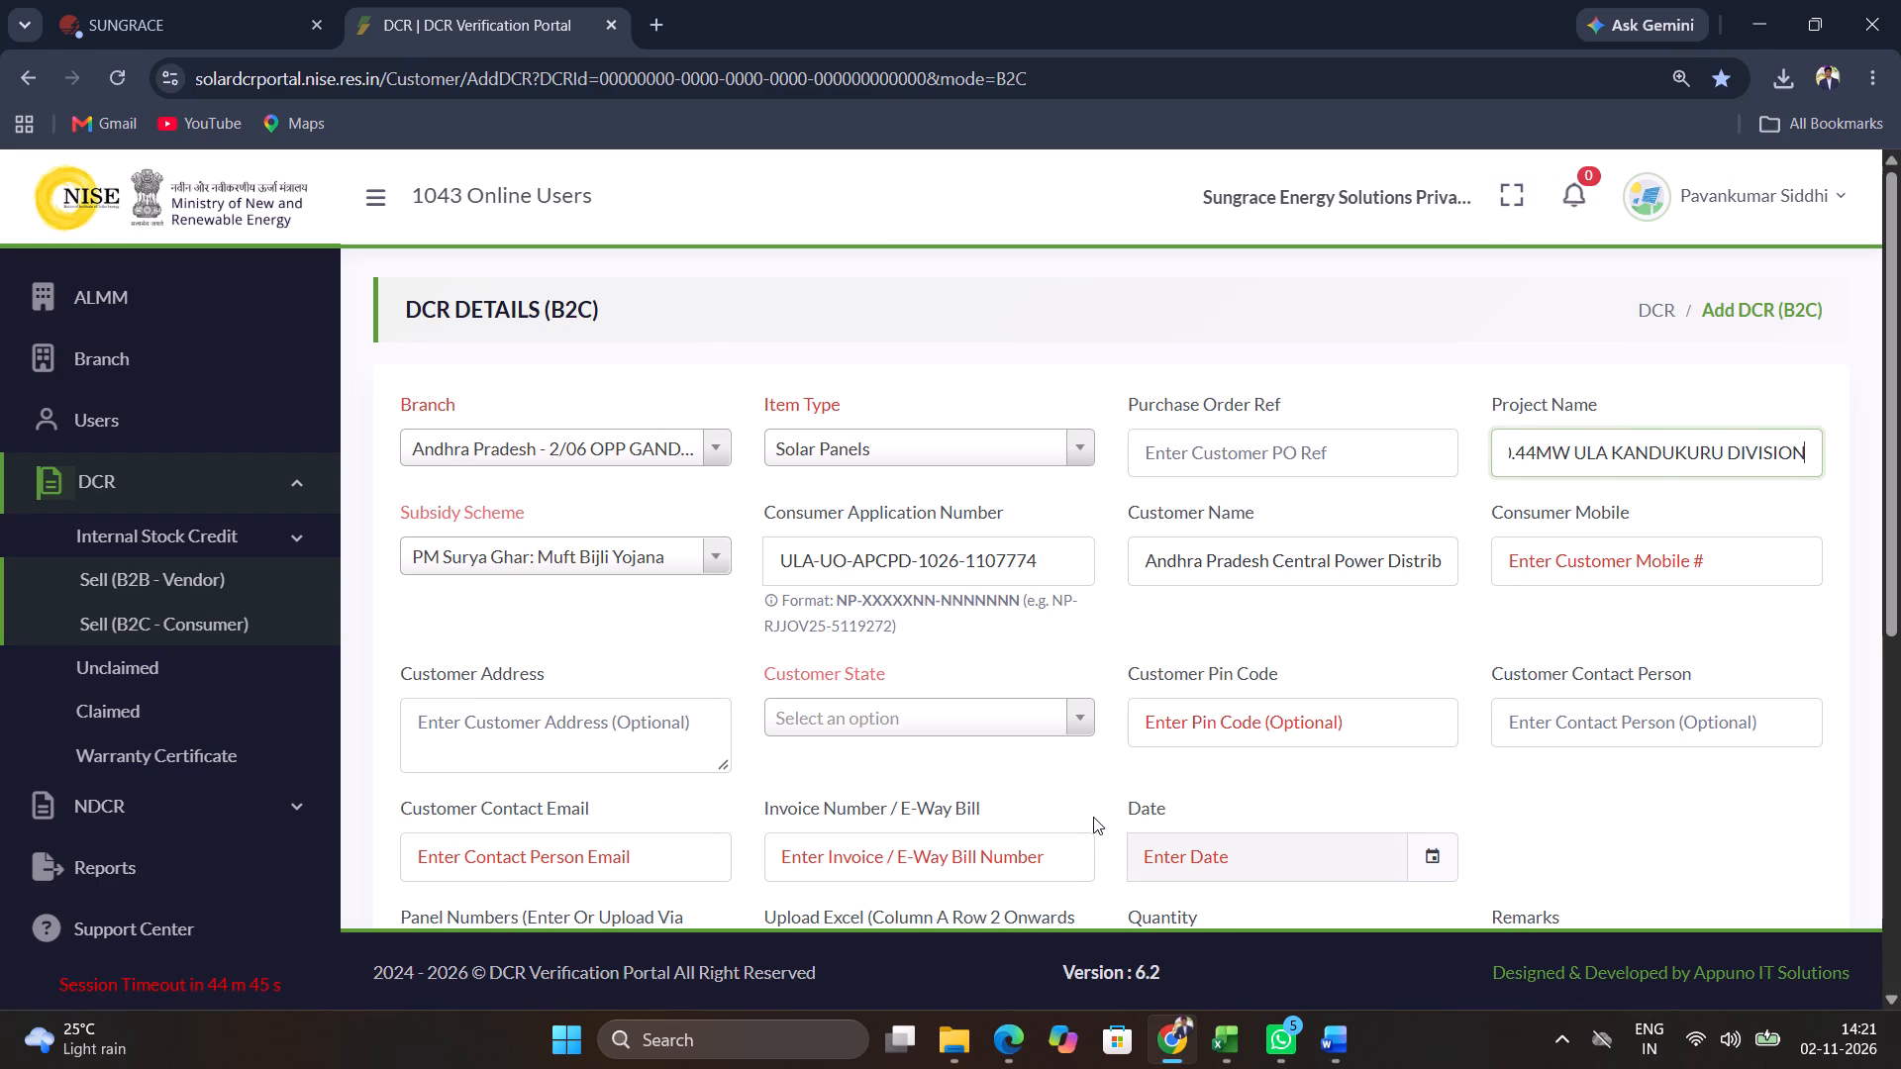
Fill in the consumer mobile number, copied from the Kandukuru subsidy scheme document in Word.
left_click(1591, 564)
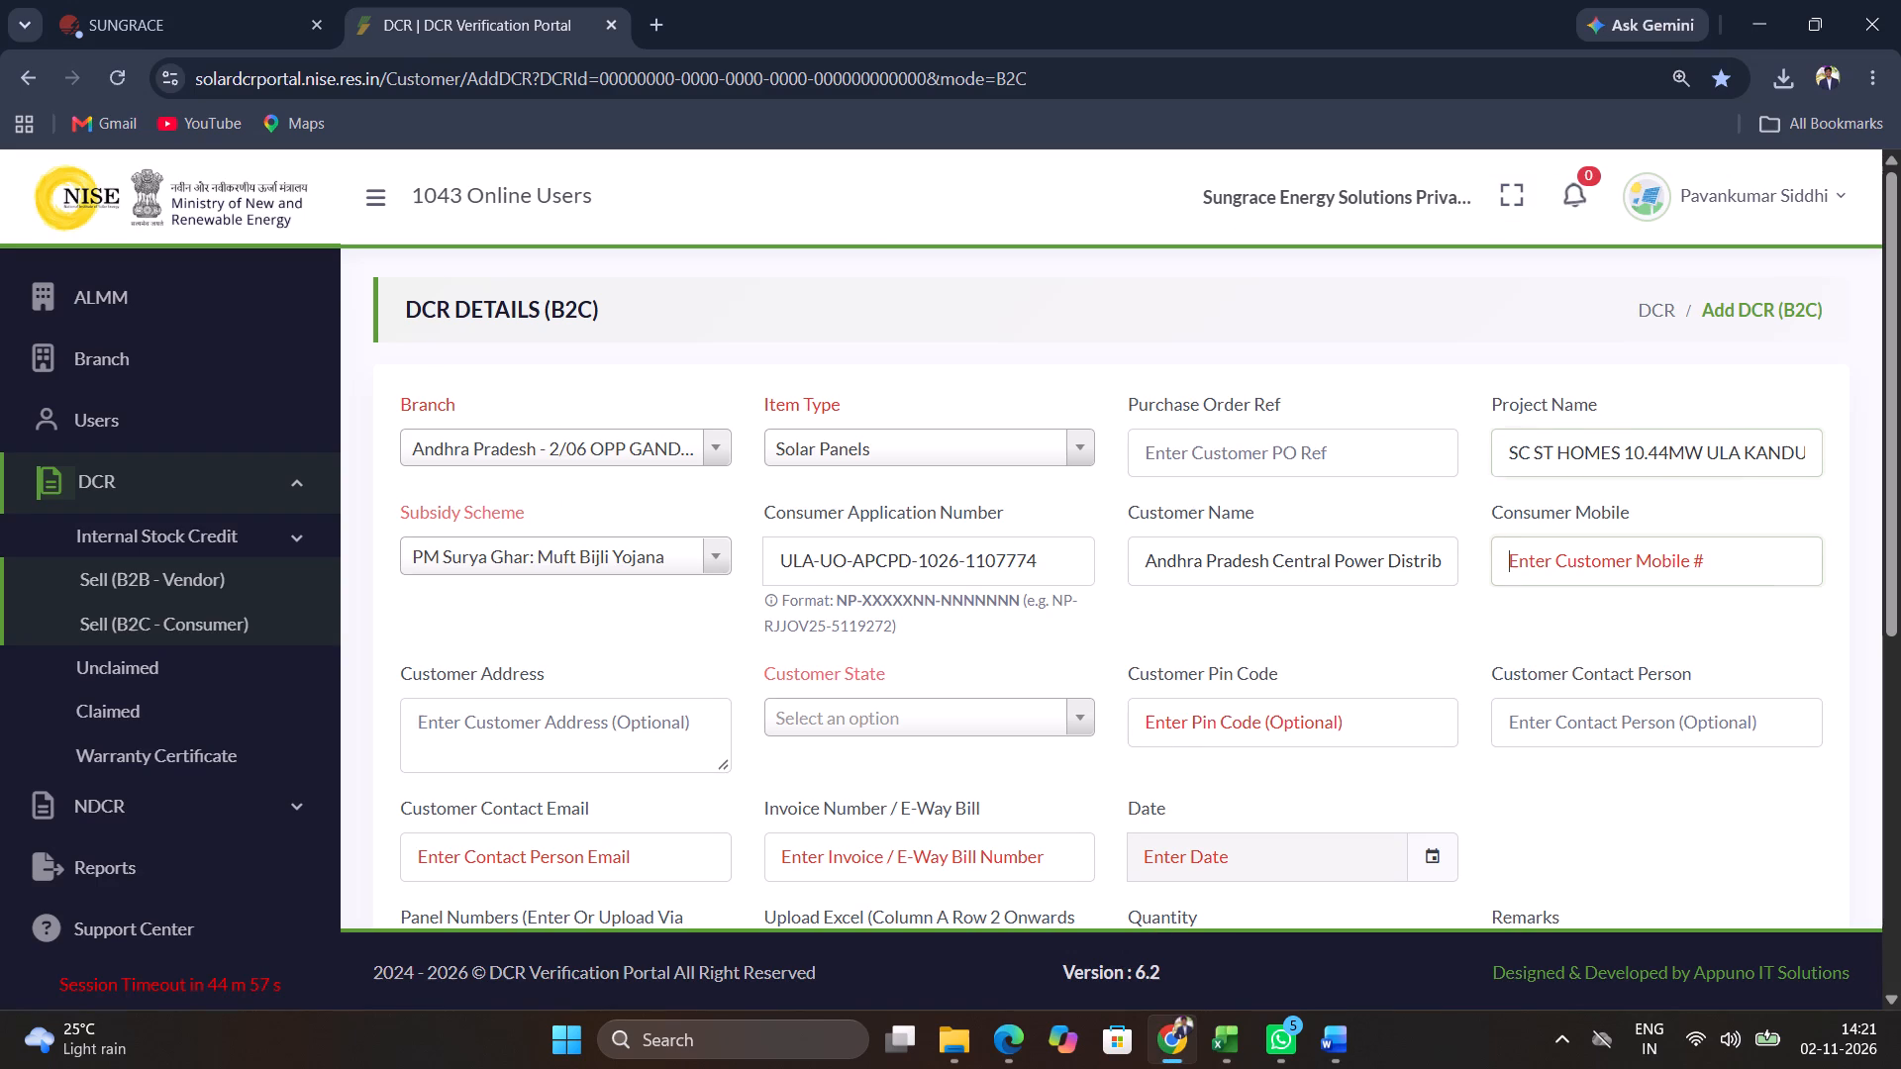
left_click(1314, 943)
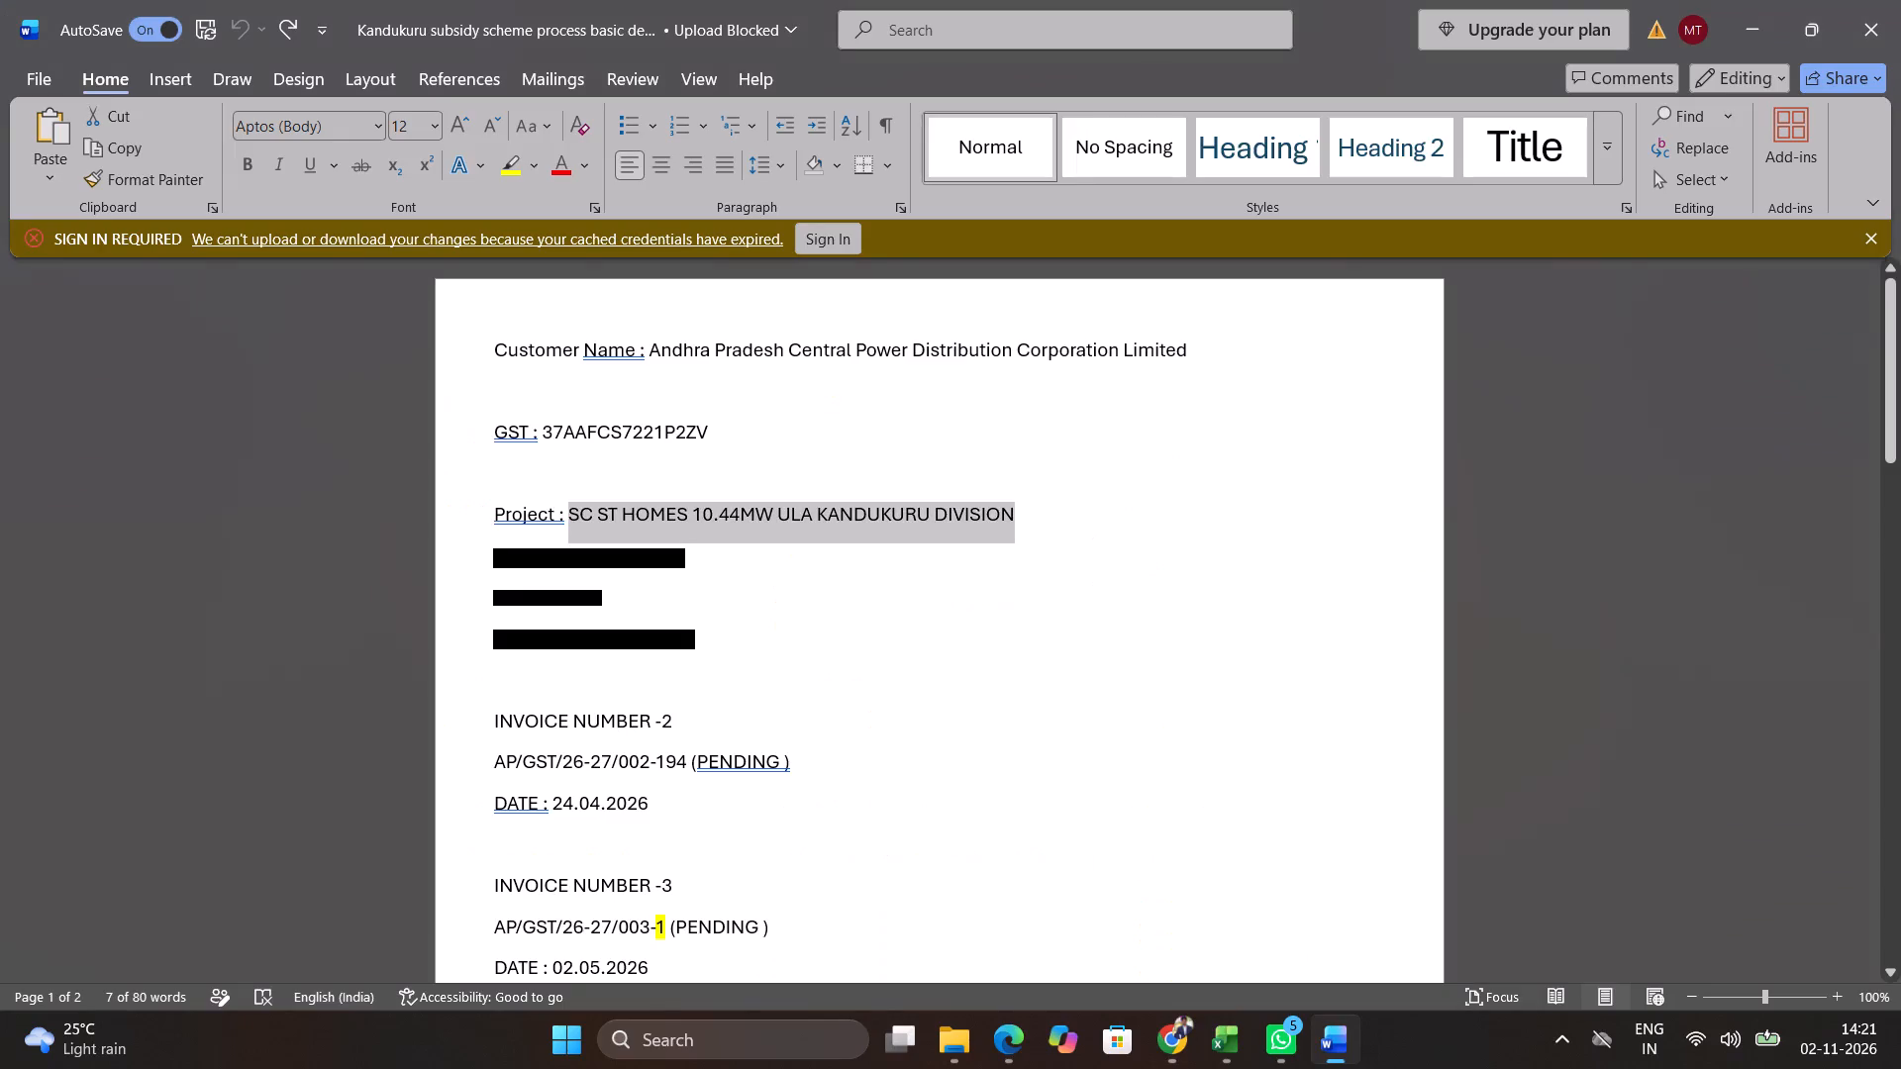
left_click_drag(622, 590, 451, 598)
key("ctrl+c")
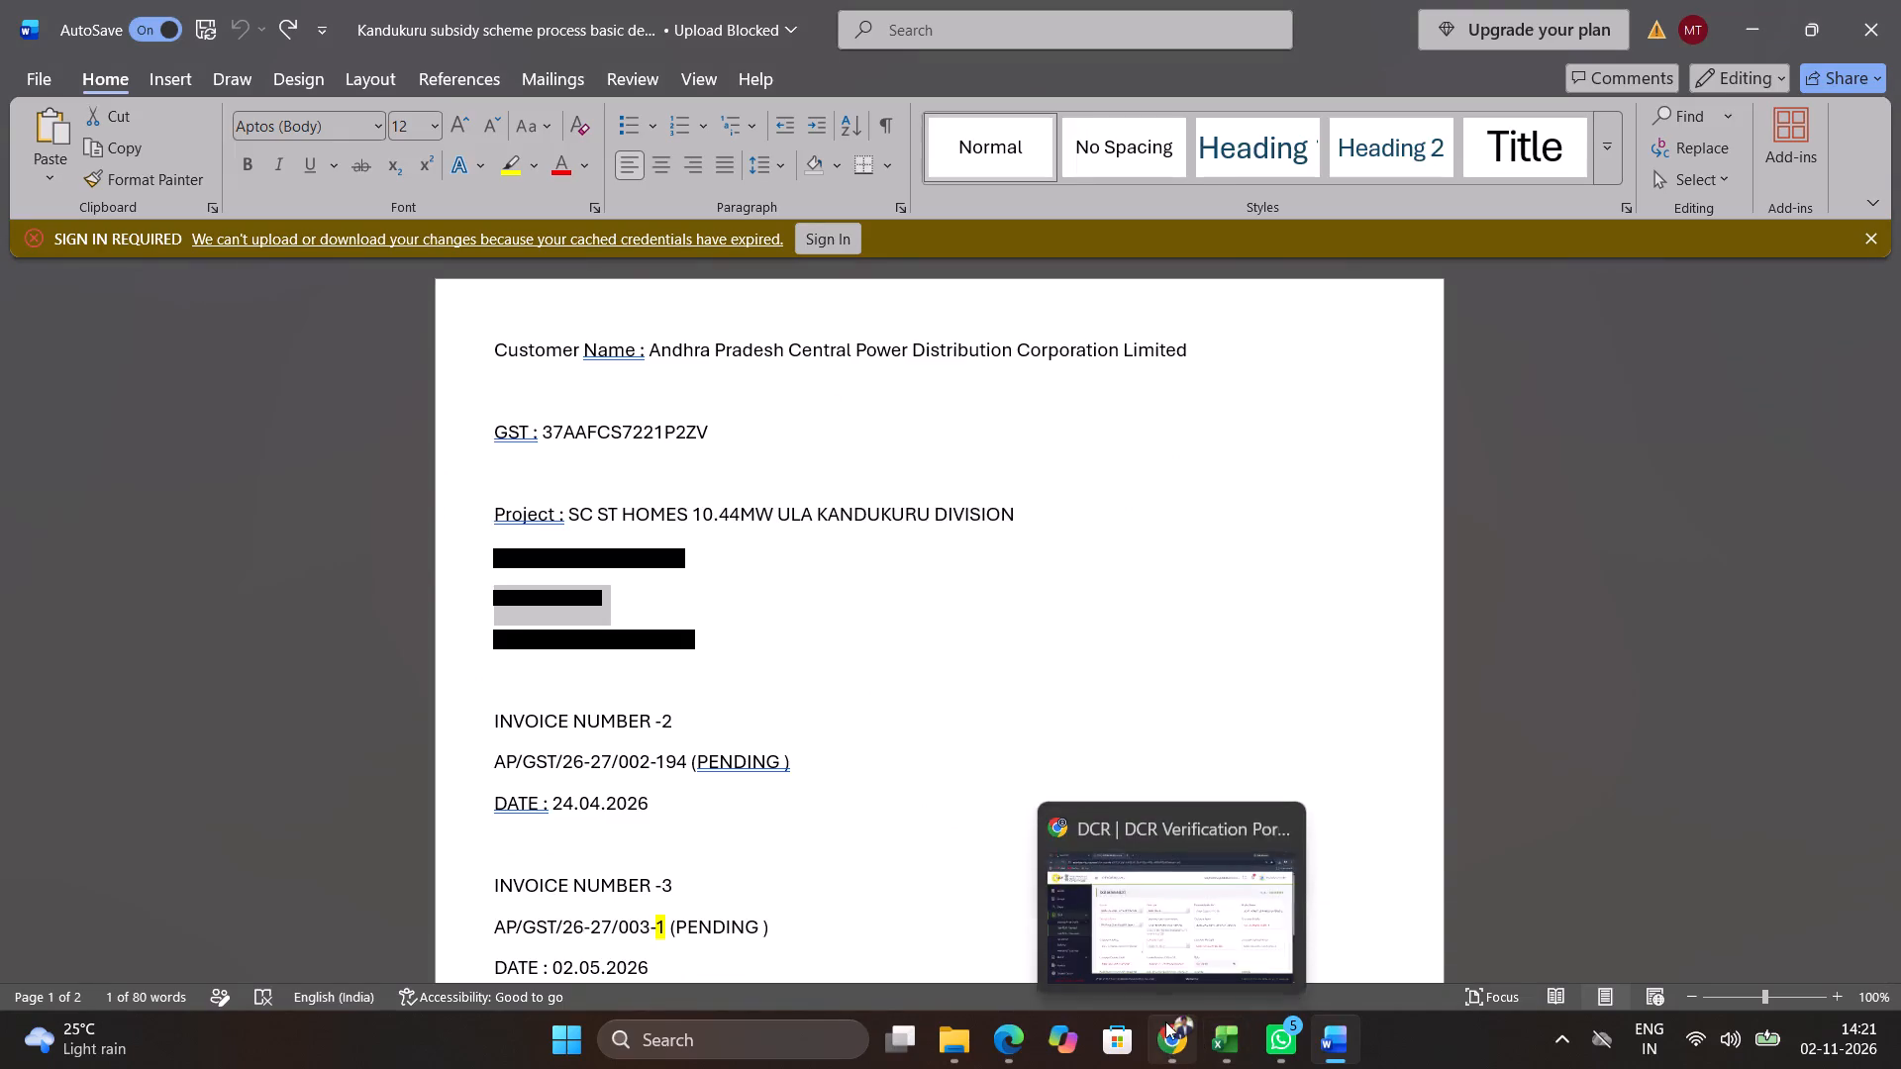
left_click(1160, 925)
key("ctrl+v")
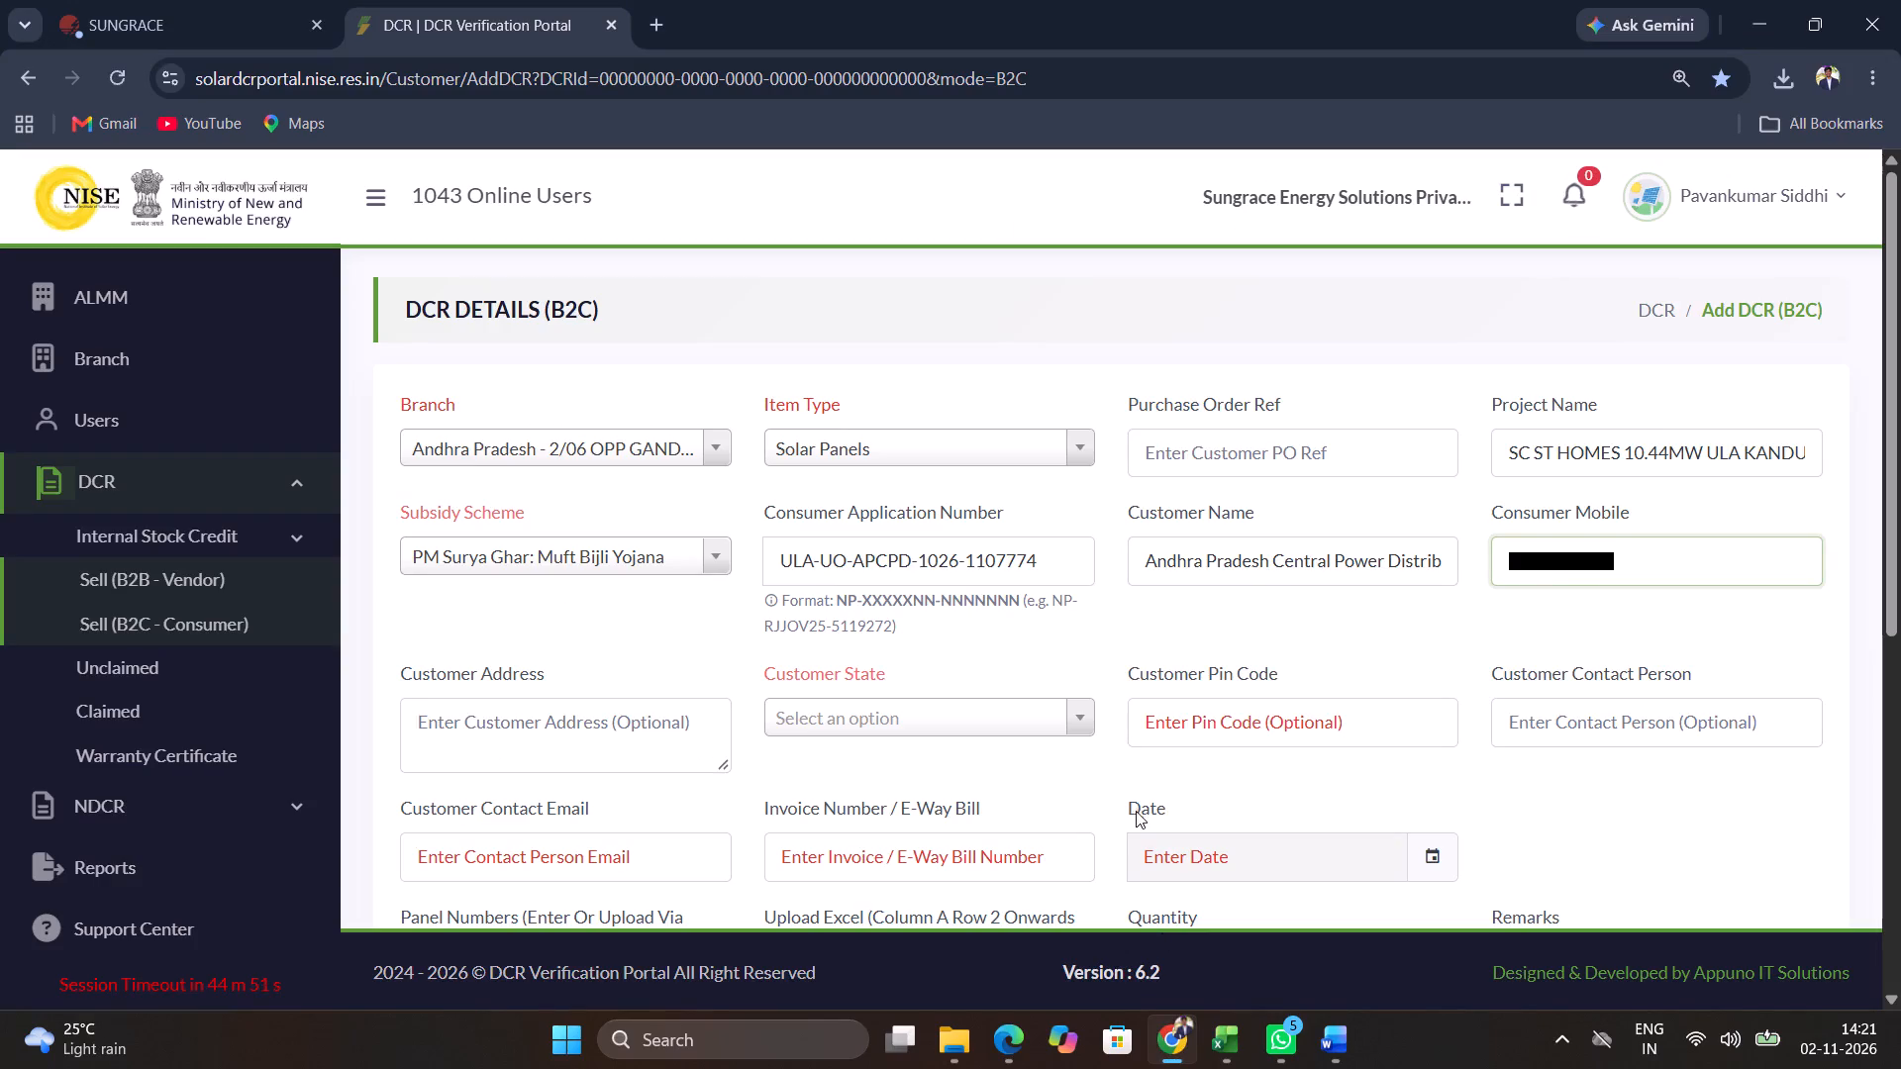
Set the customer state to Andhra Pradesh (37).
scroll(850, 537, "down", 2)
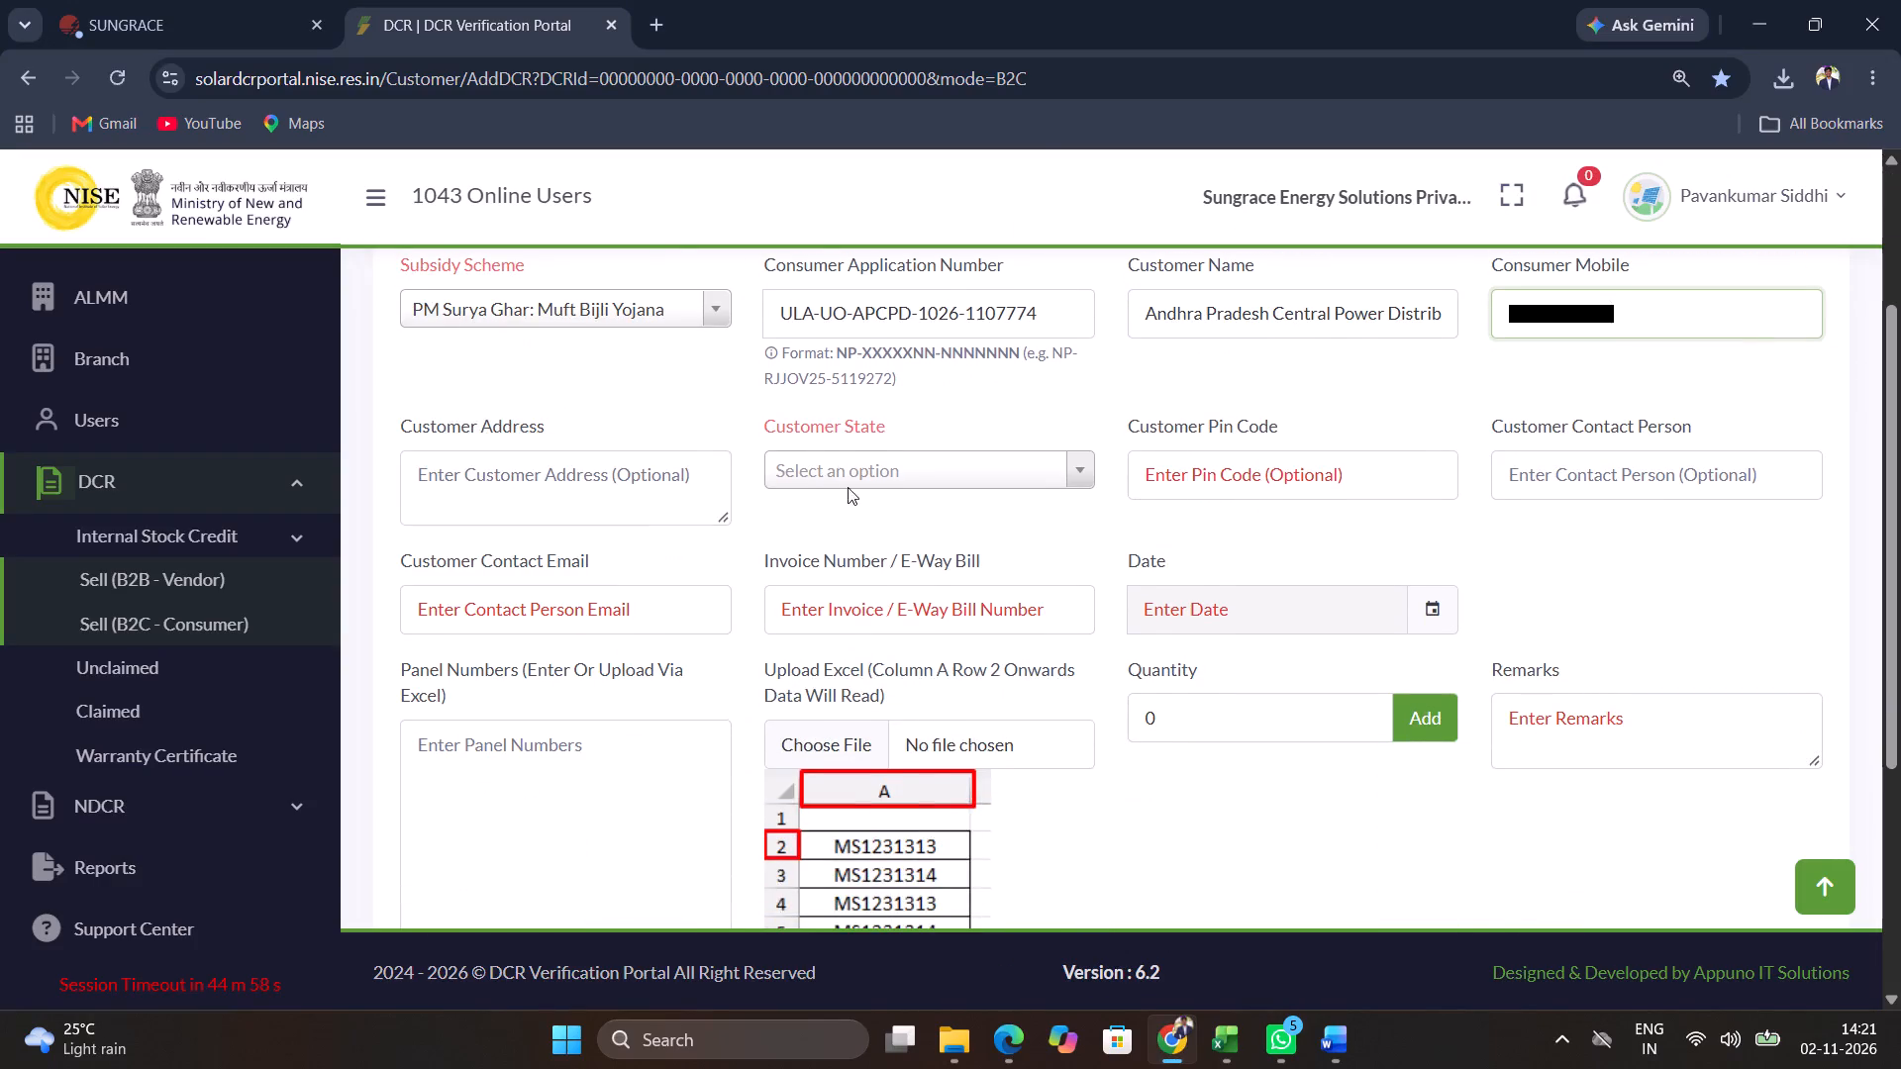
left_click(843, 470)
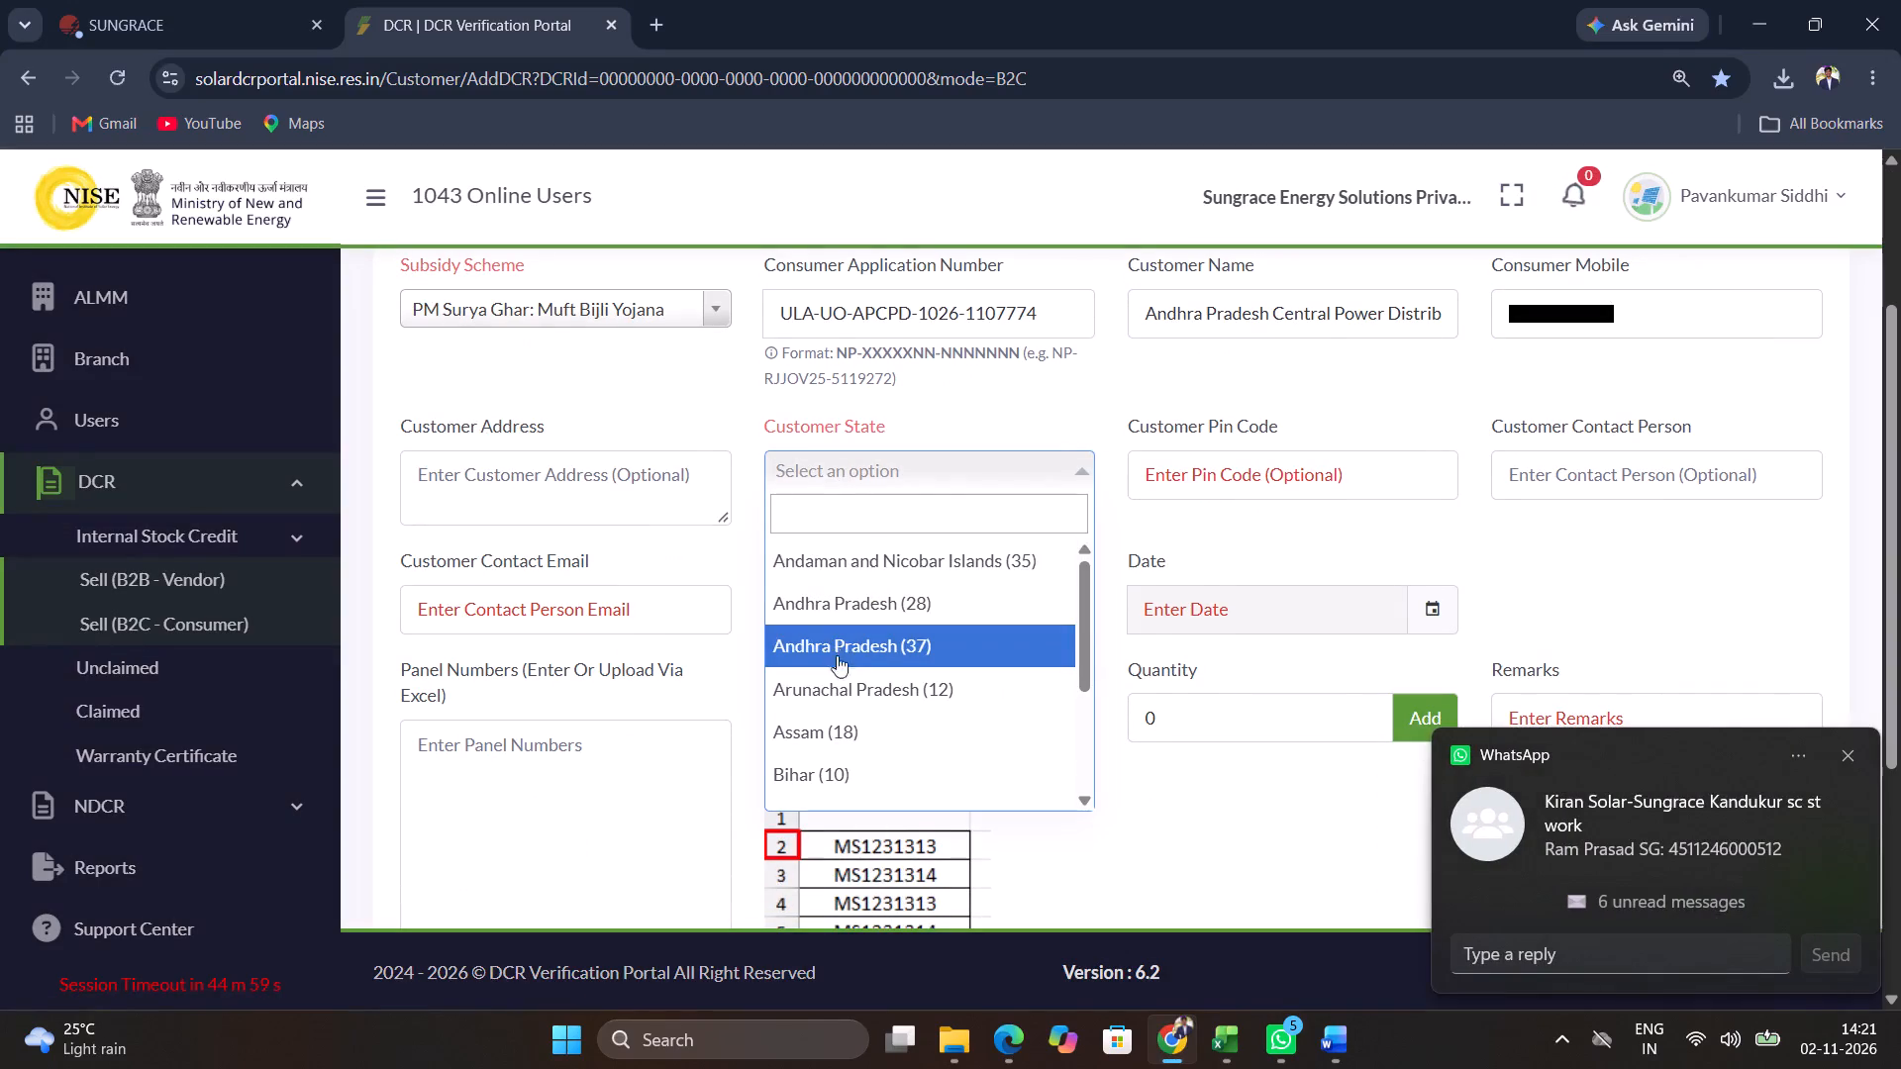
left_click(839, 641)
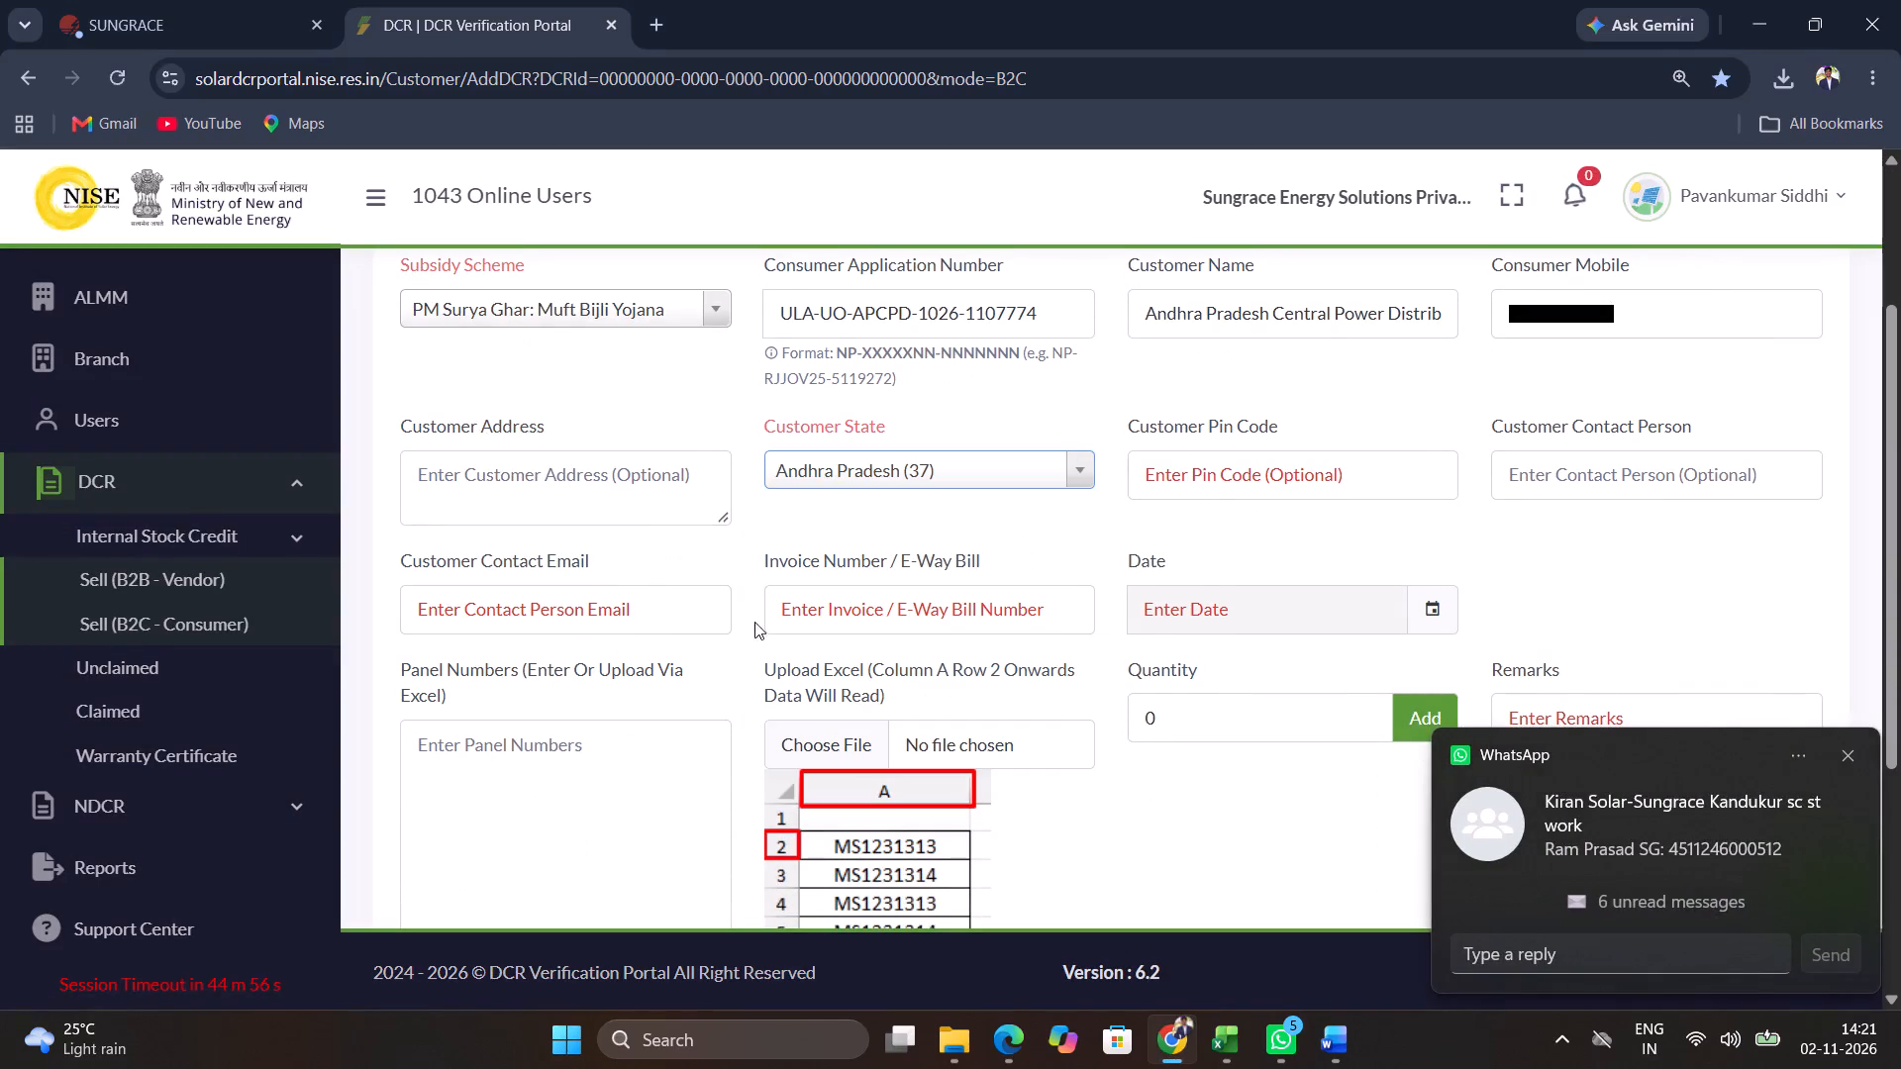
Fill in the customer contact email, copied from the Kandukuru subsidy scheme document in Word.
left_click(648, 603)
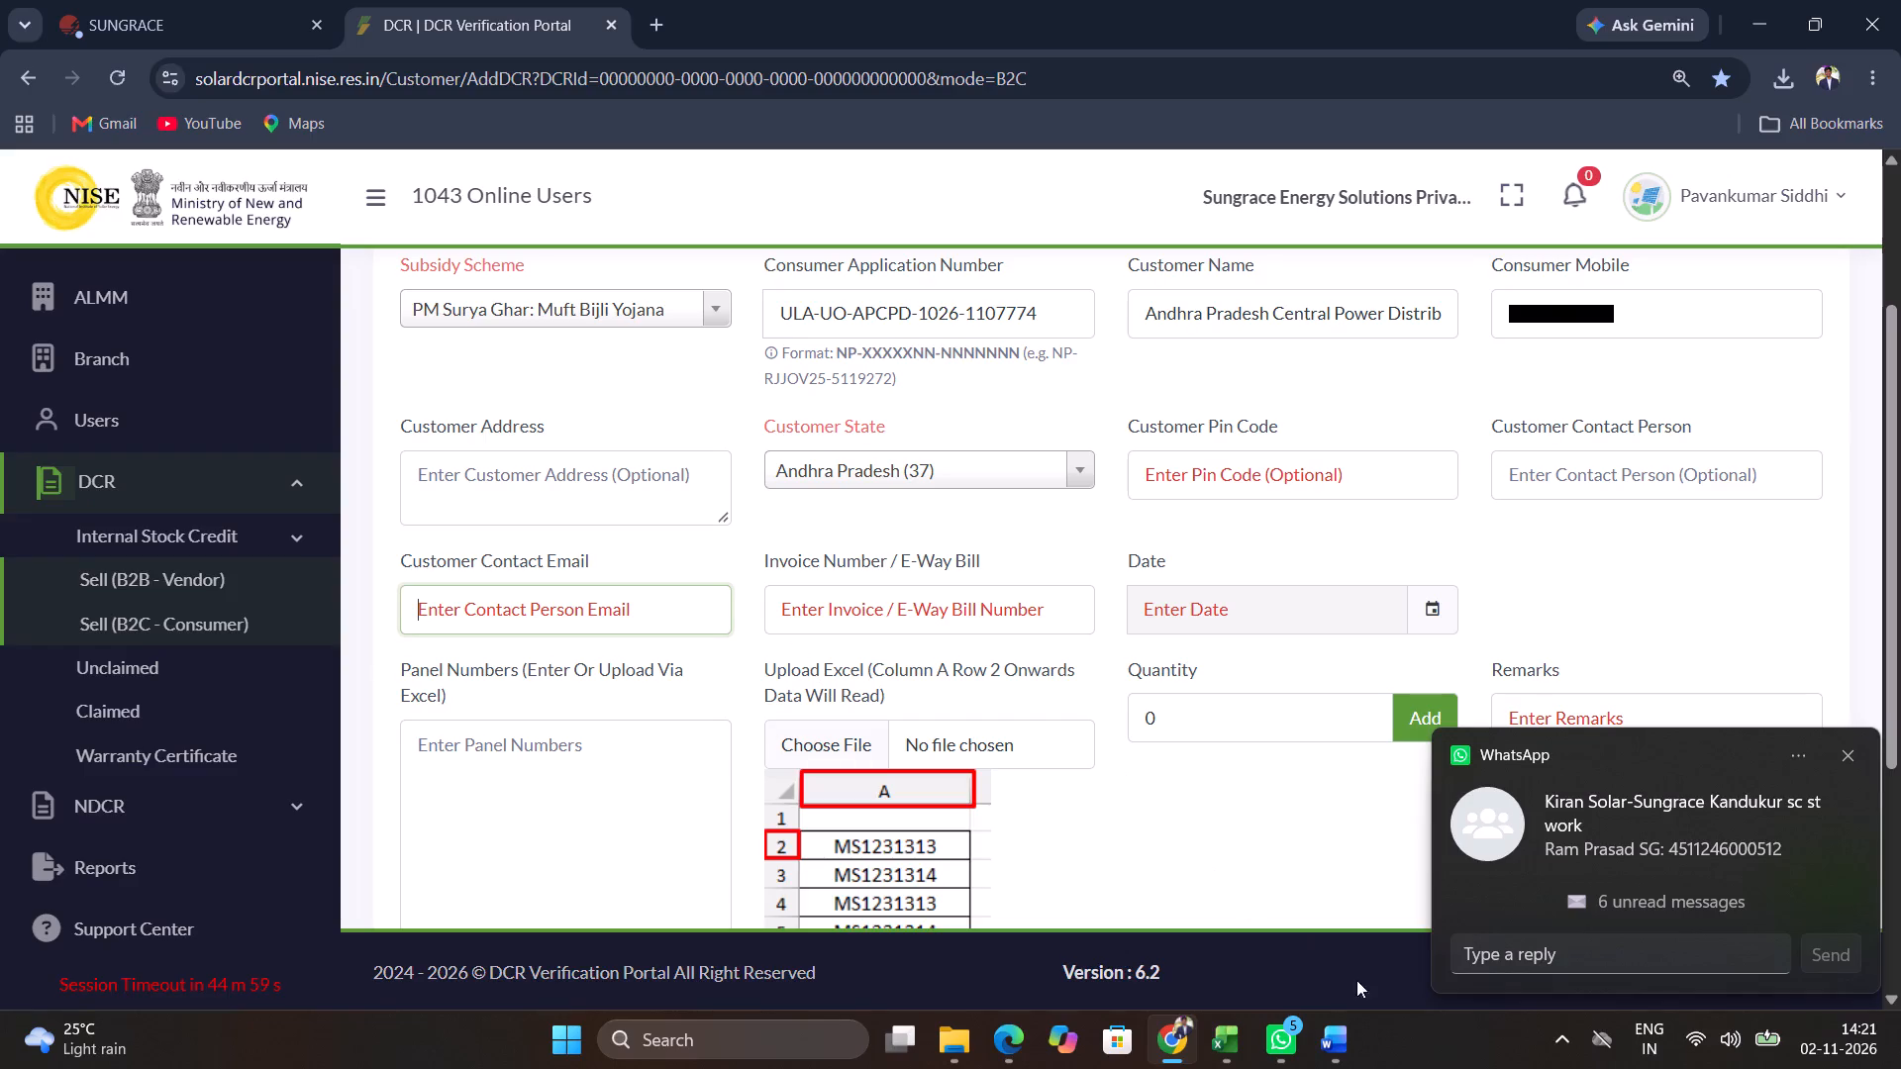
left_click(1270, 910)
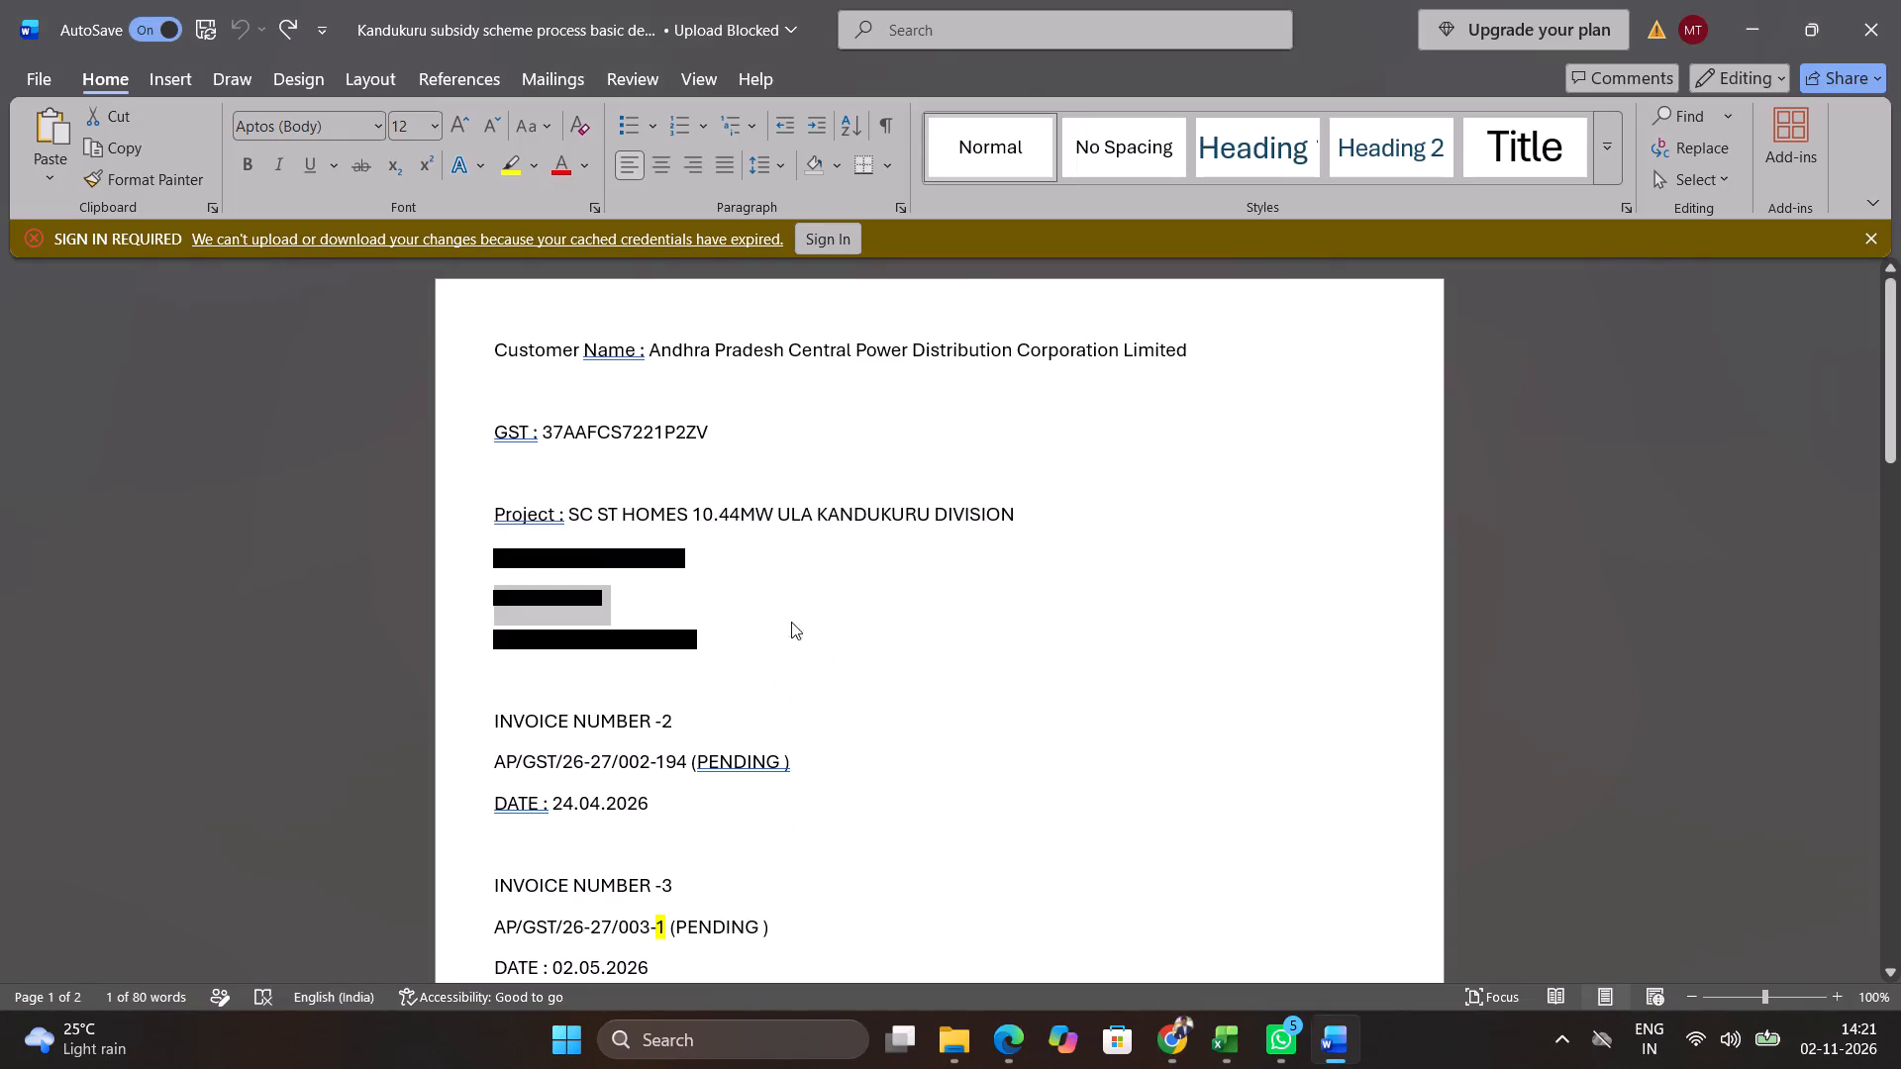
left_click_drag(702, 555, 417, 584)
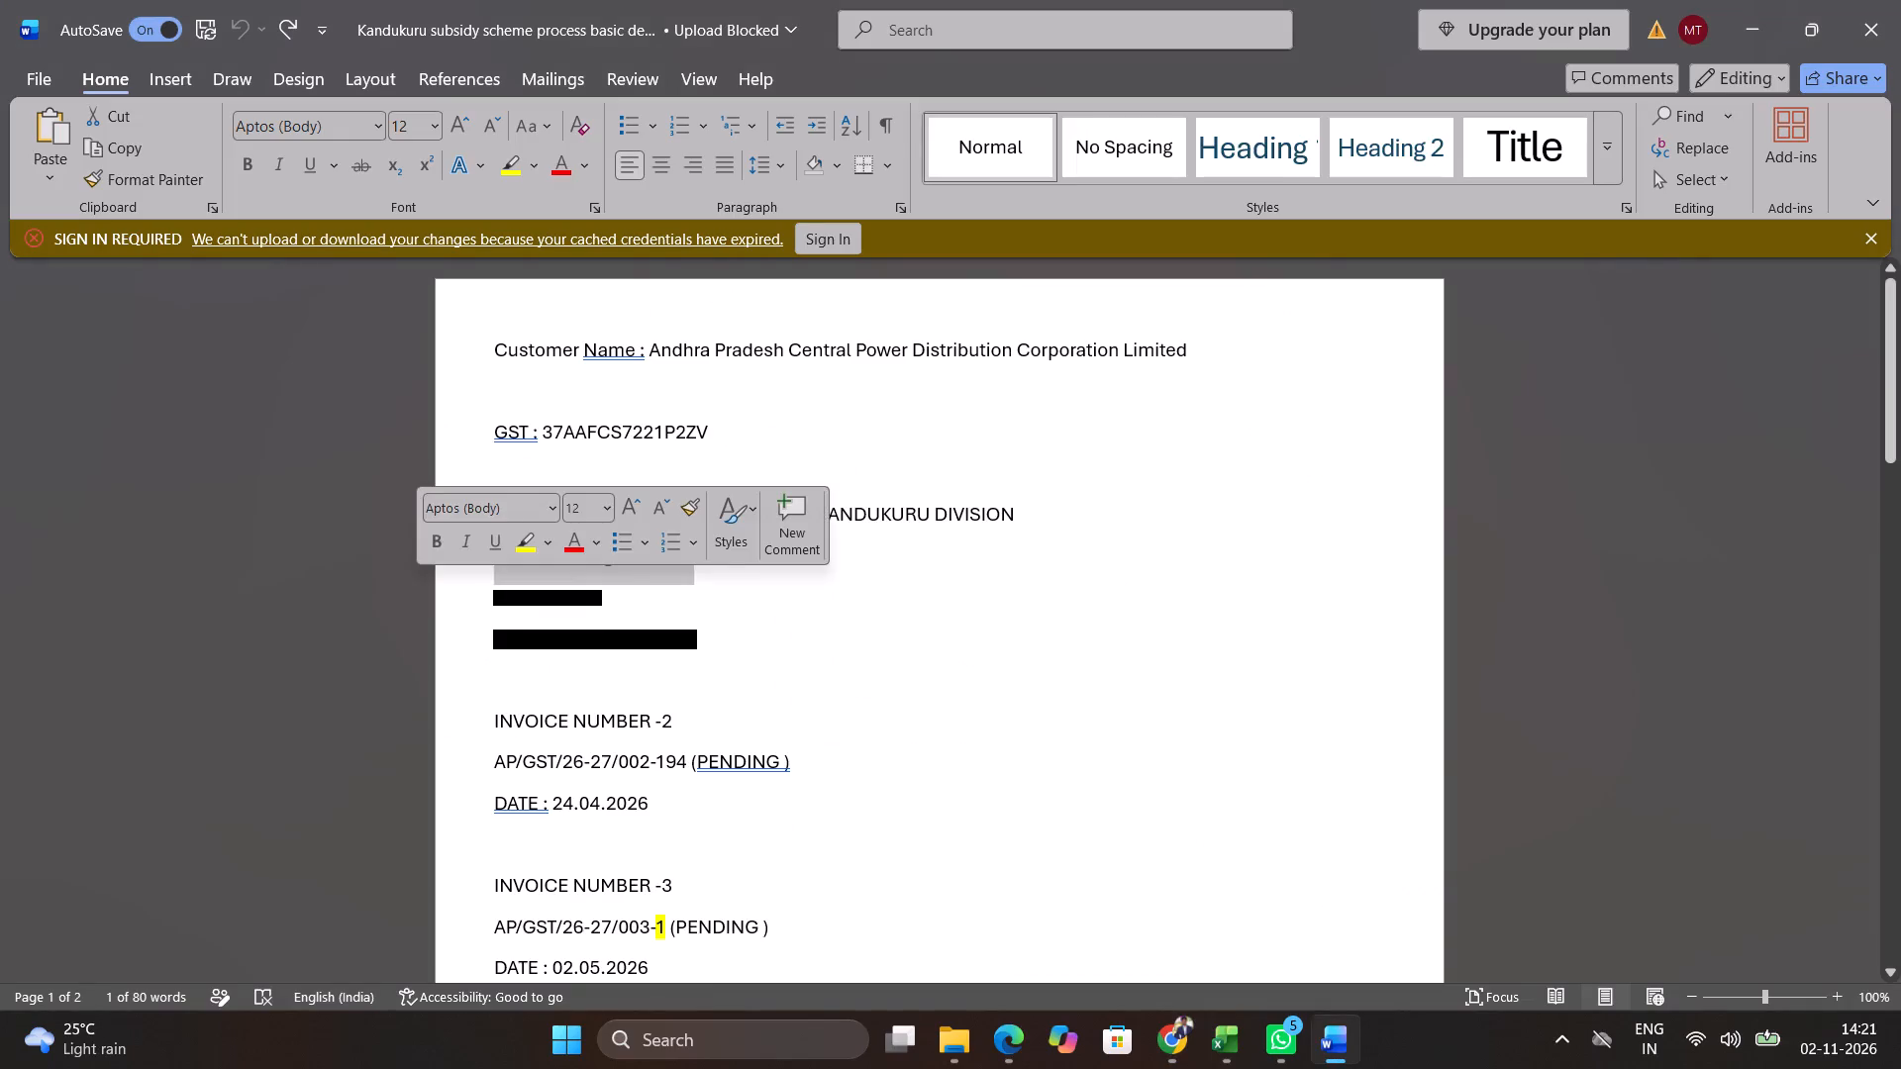
key("ctrl+c")
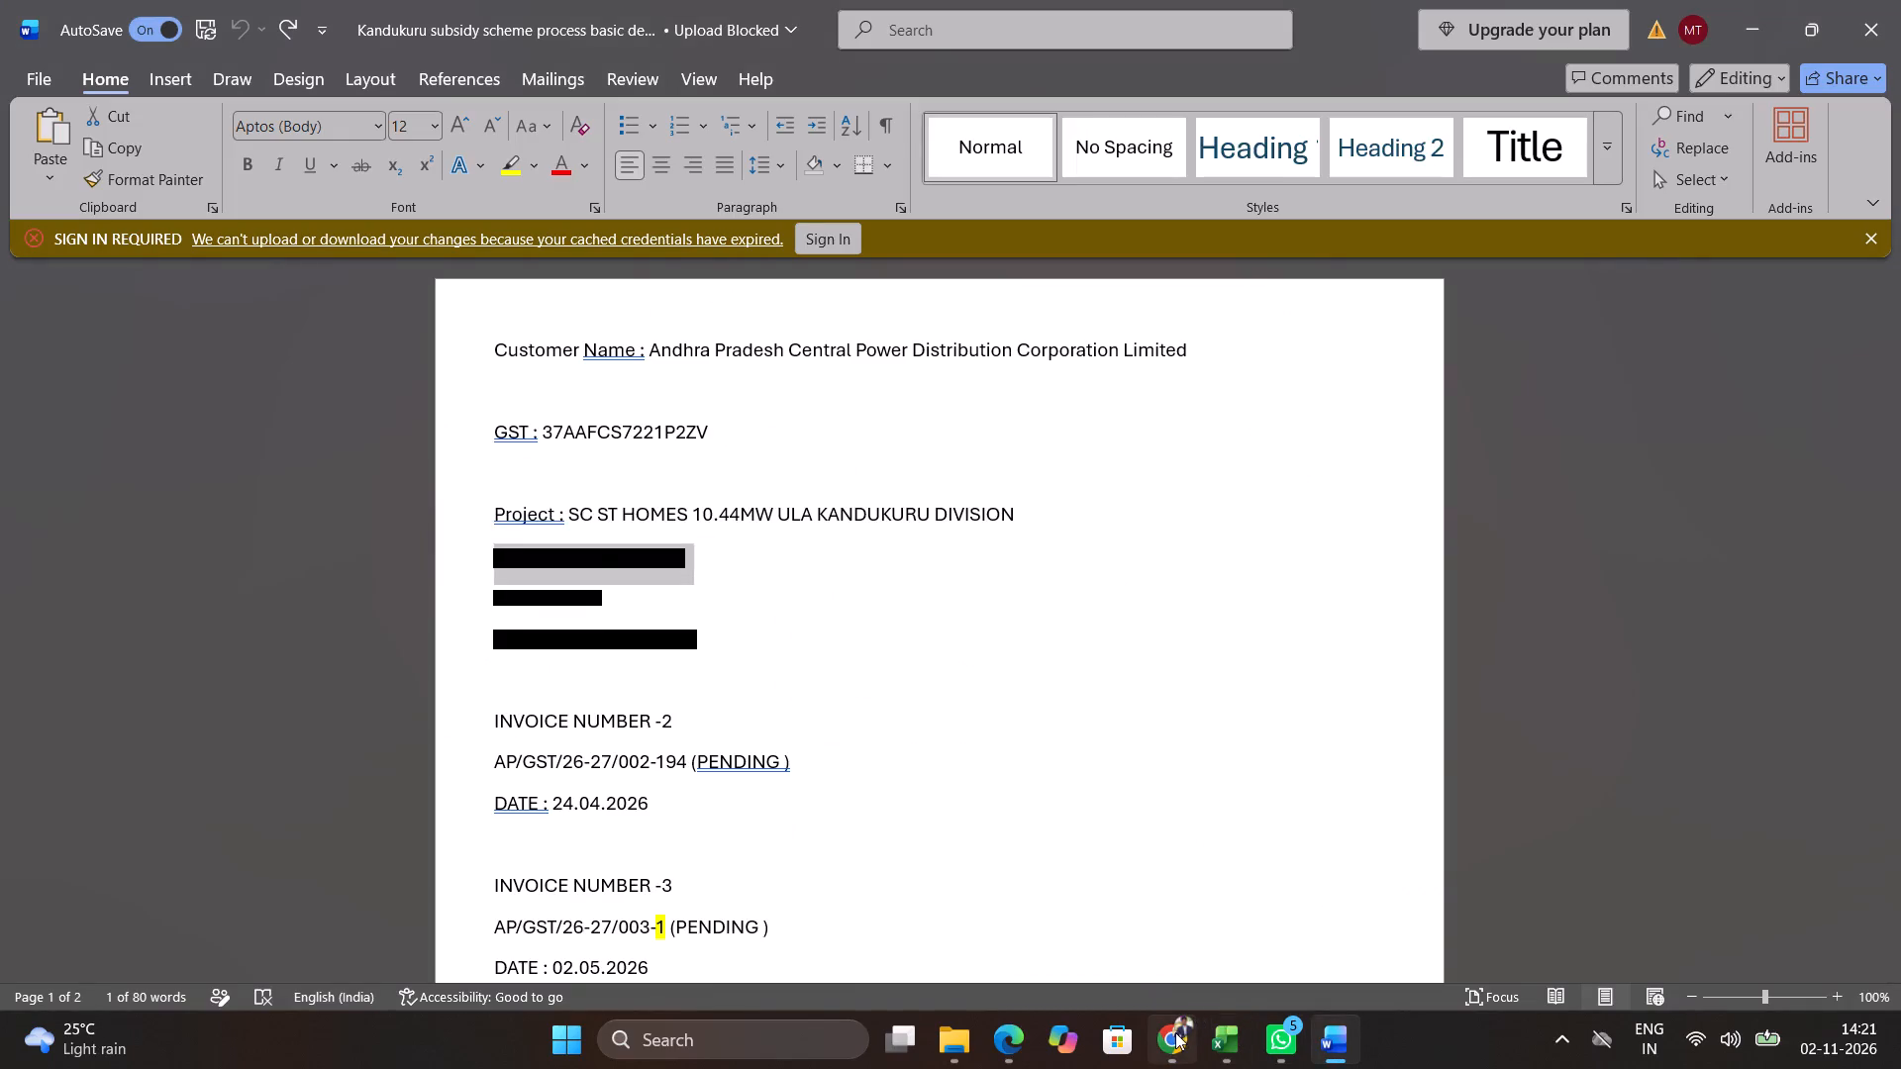
left_click_drag(1134, 945, 1136, 954)
key("ctrl+v")
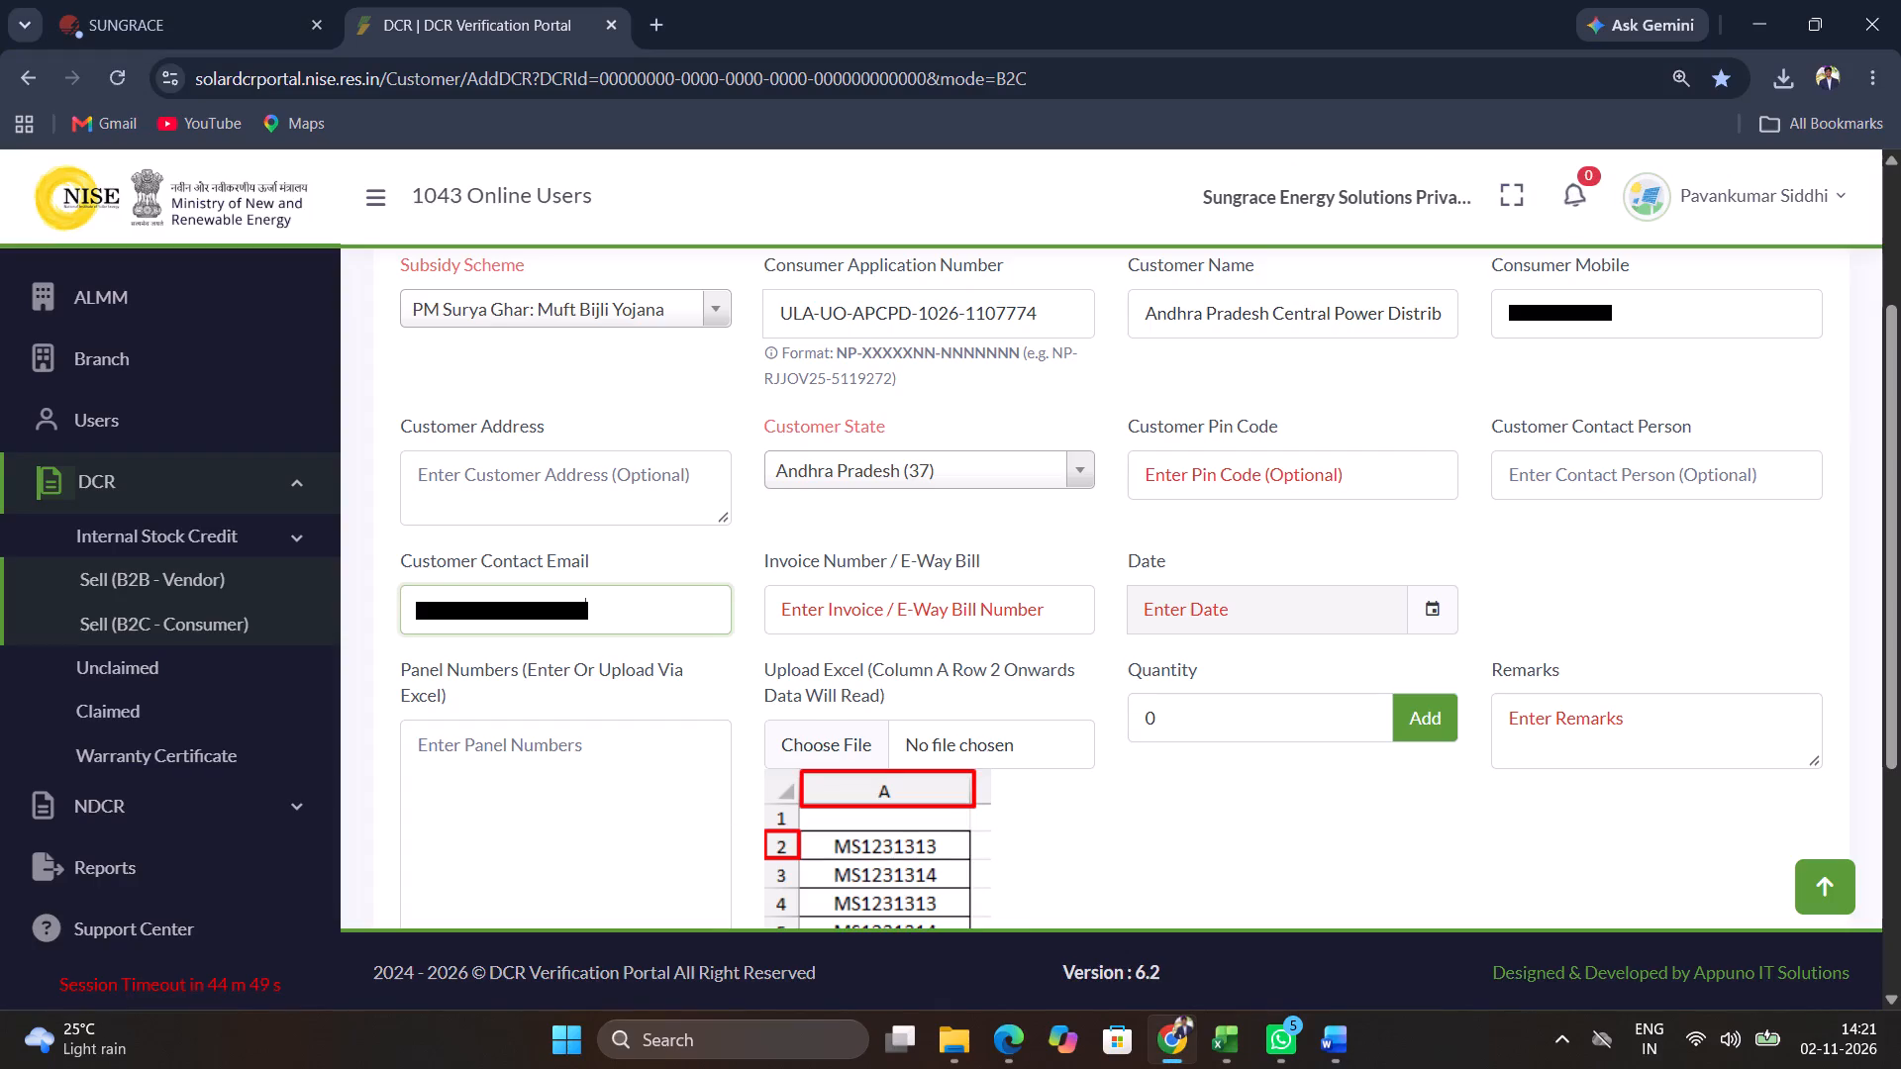
left_click(882, 608)
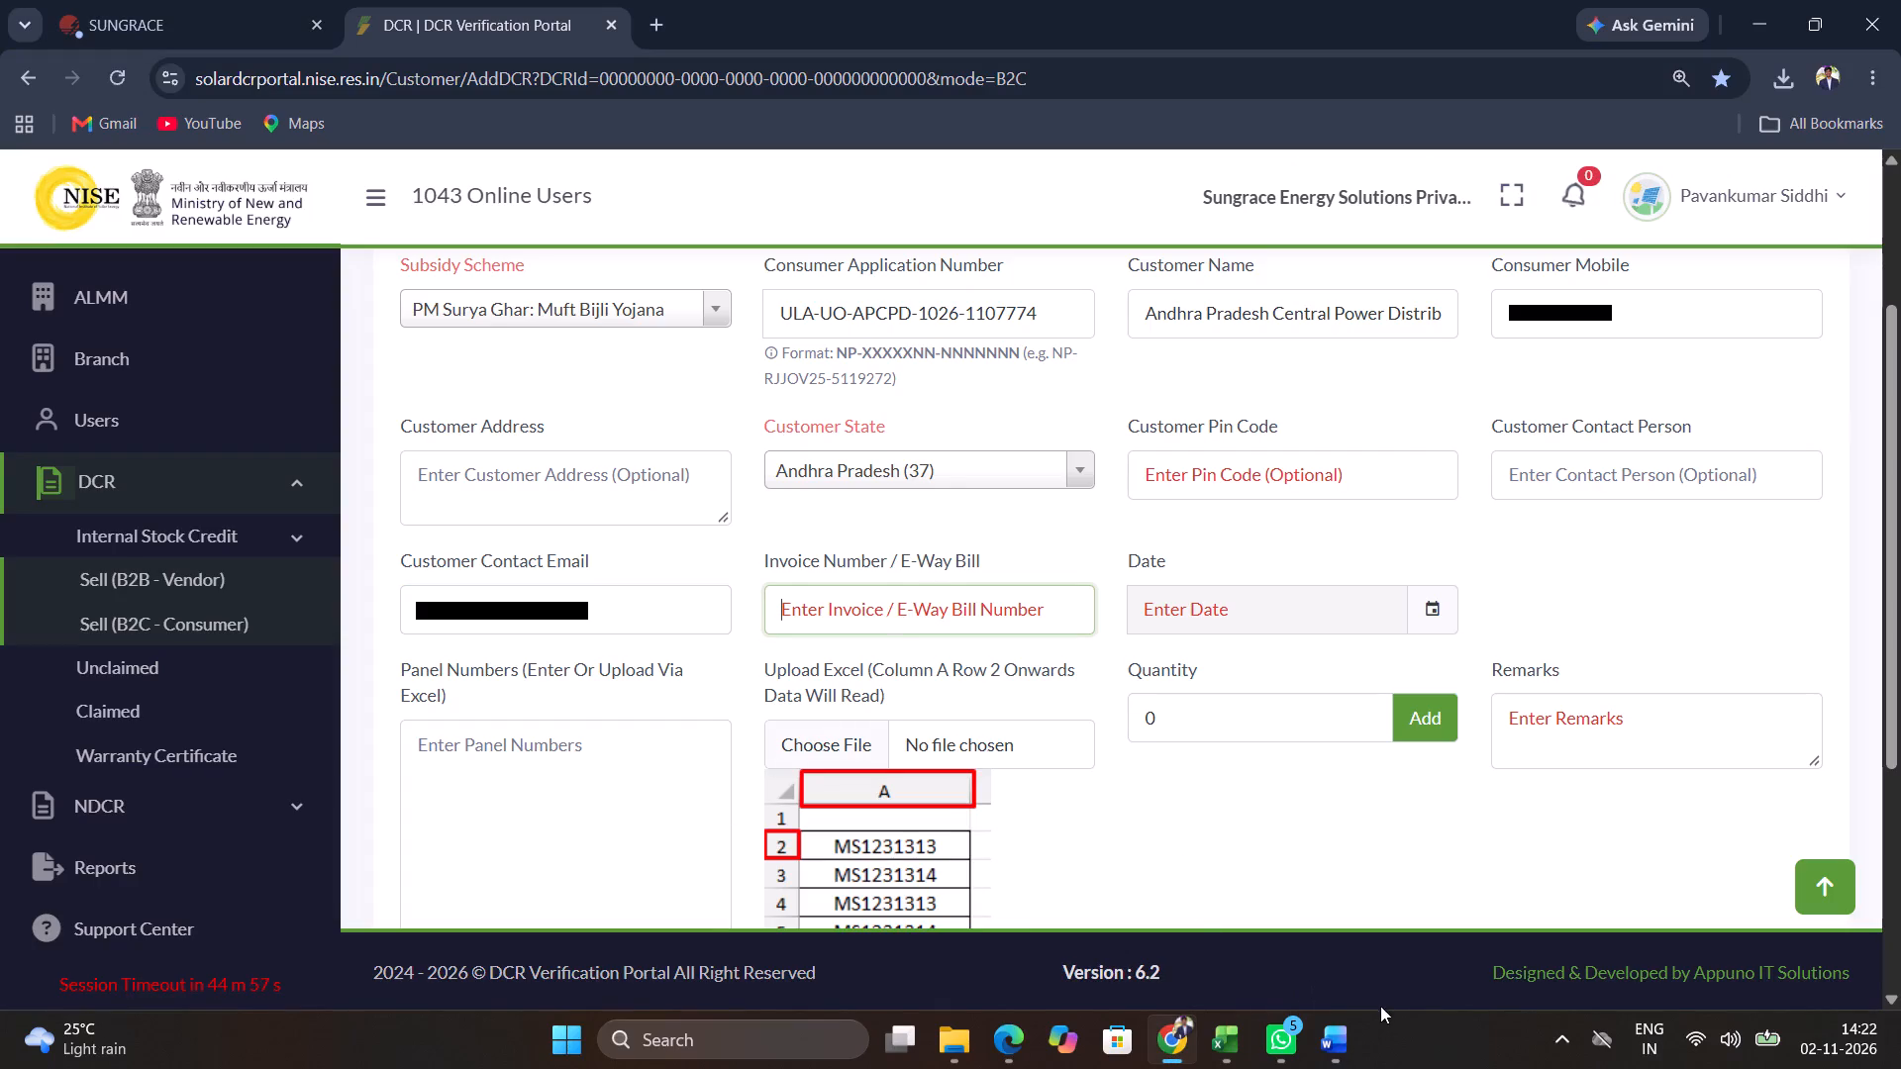
left_click(1312, 952)
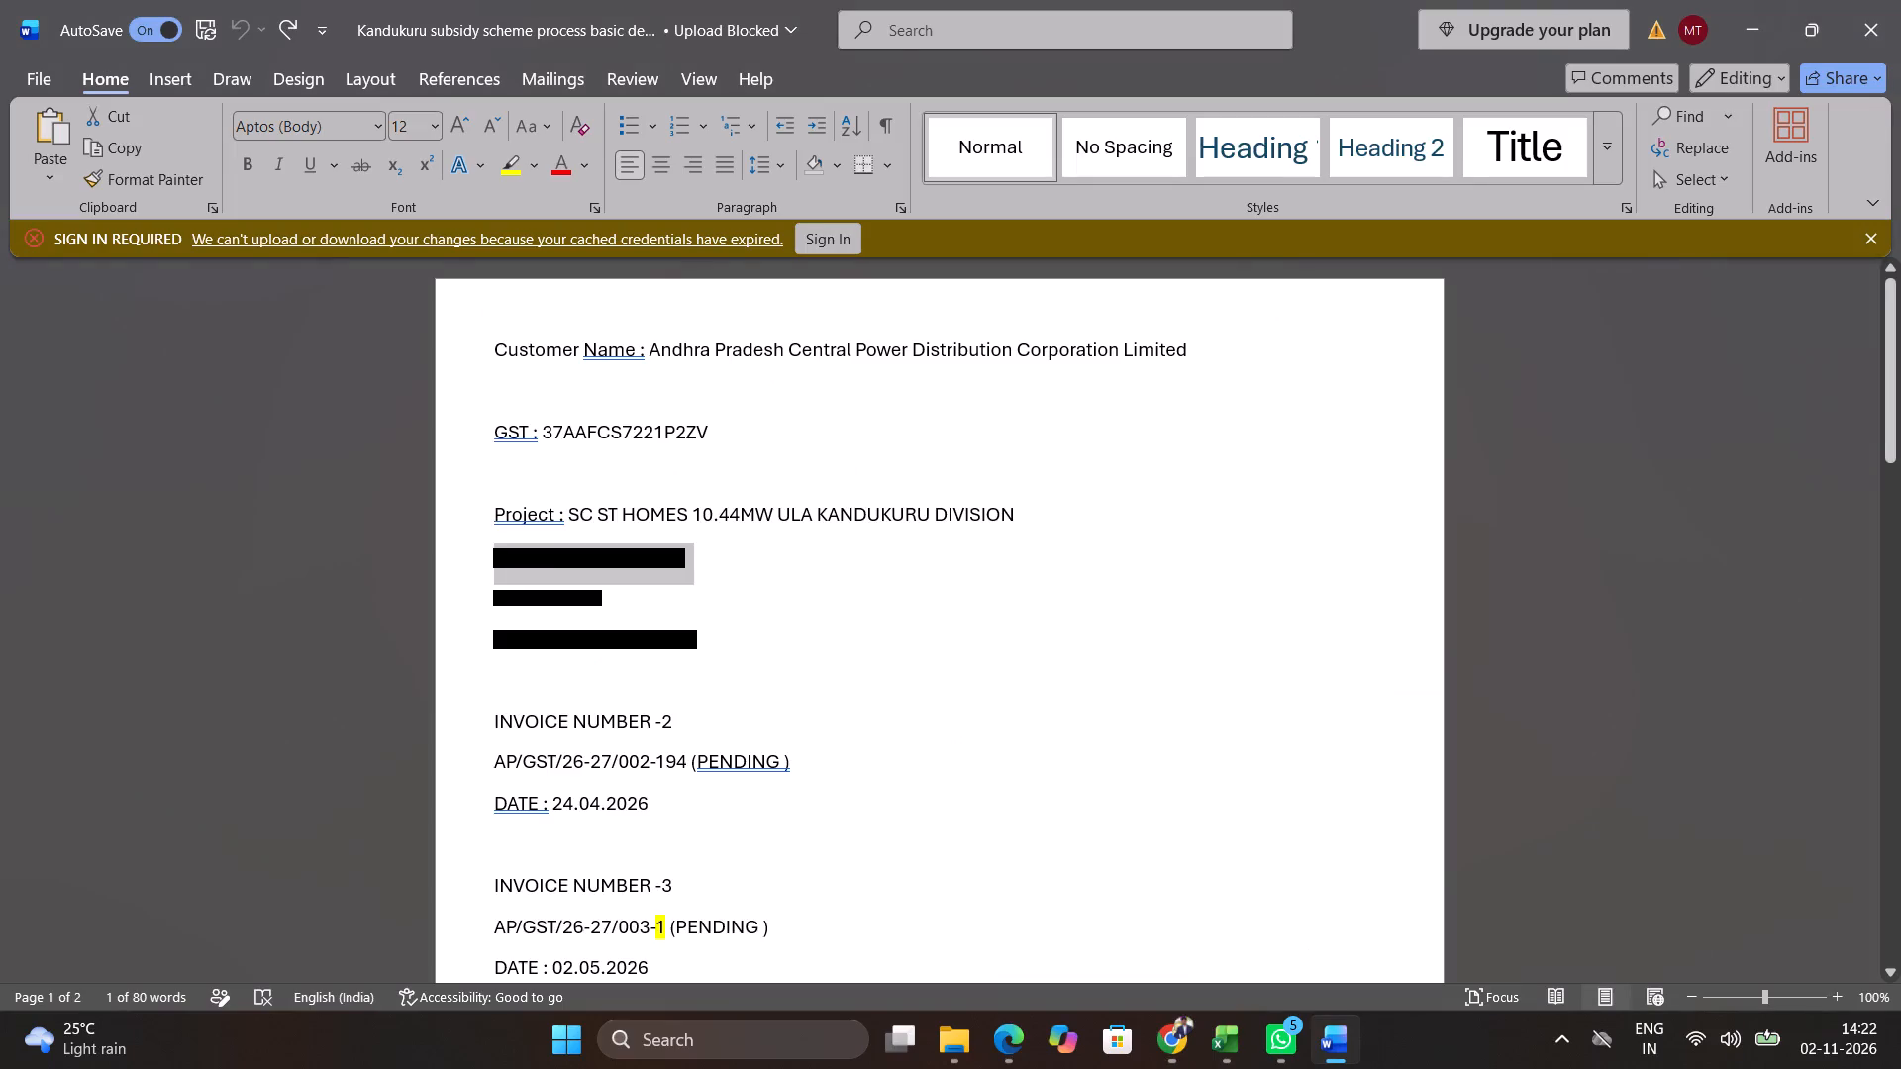
scroll(886, 607, "down", 10)
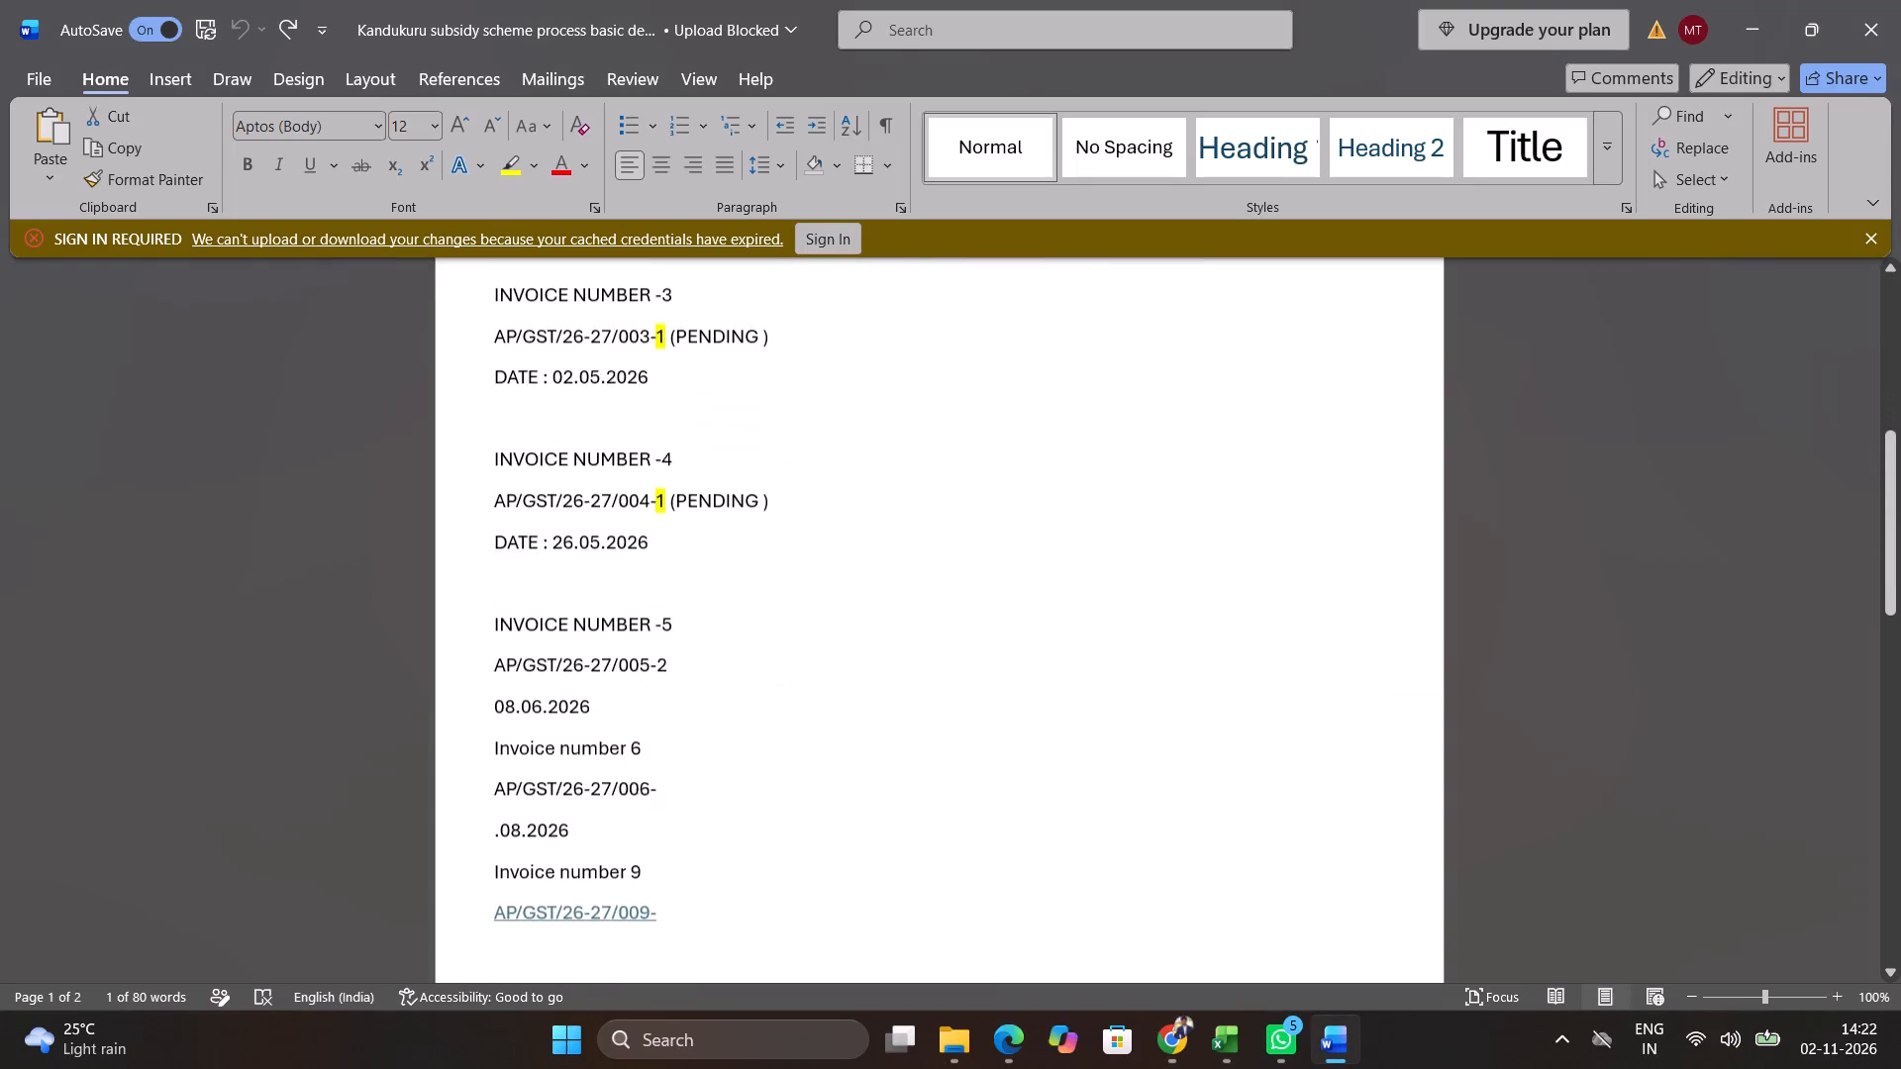
scroll(752, 646, "down", 2)
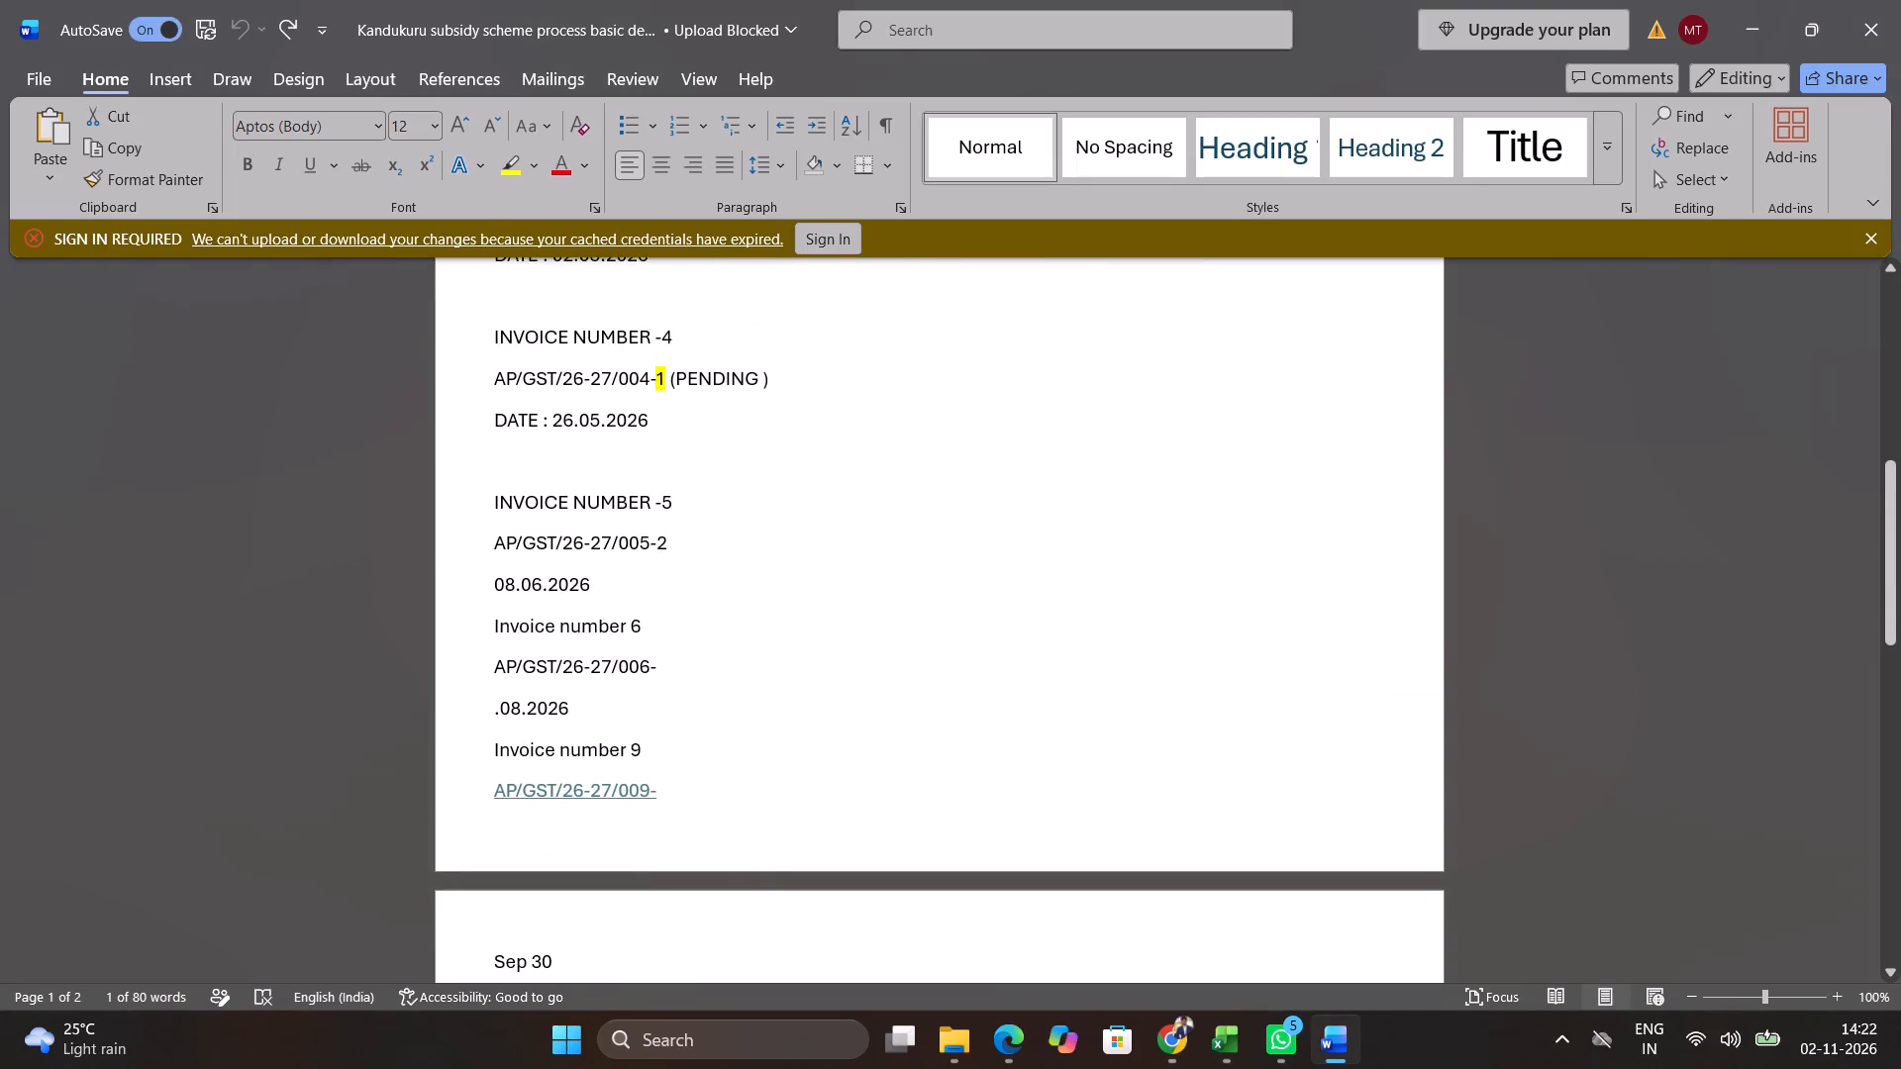
left_click_drag(689, 785, 390, 789)
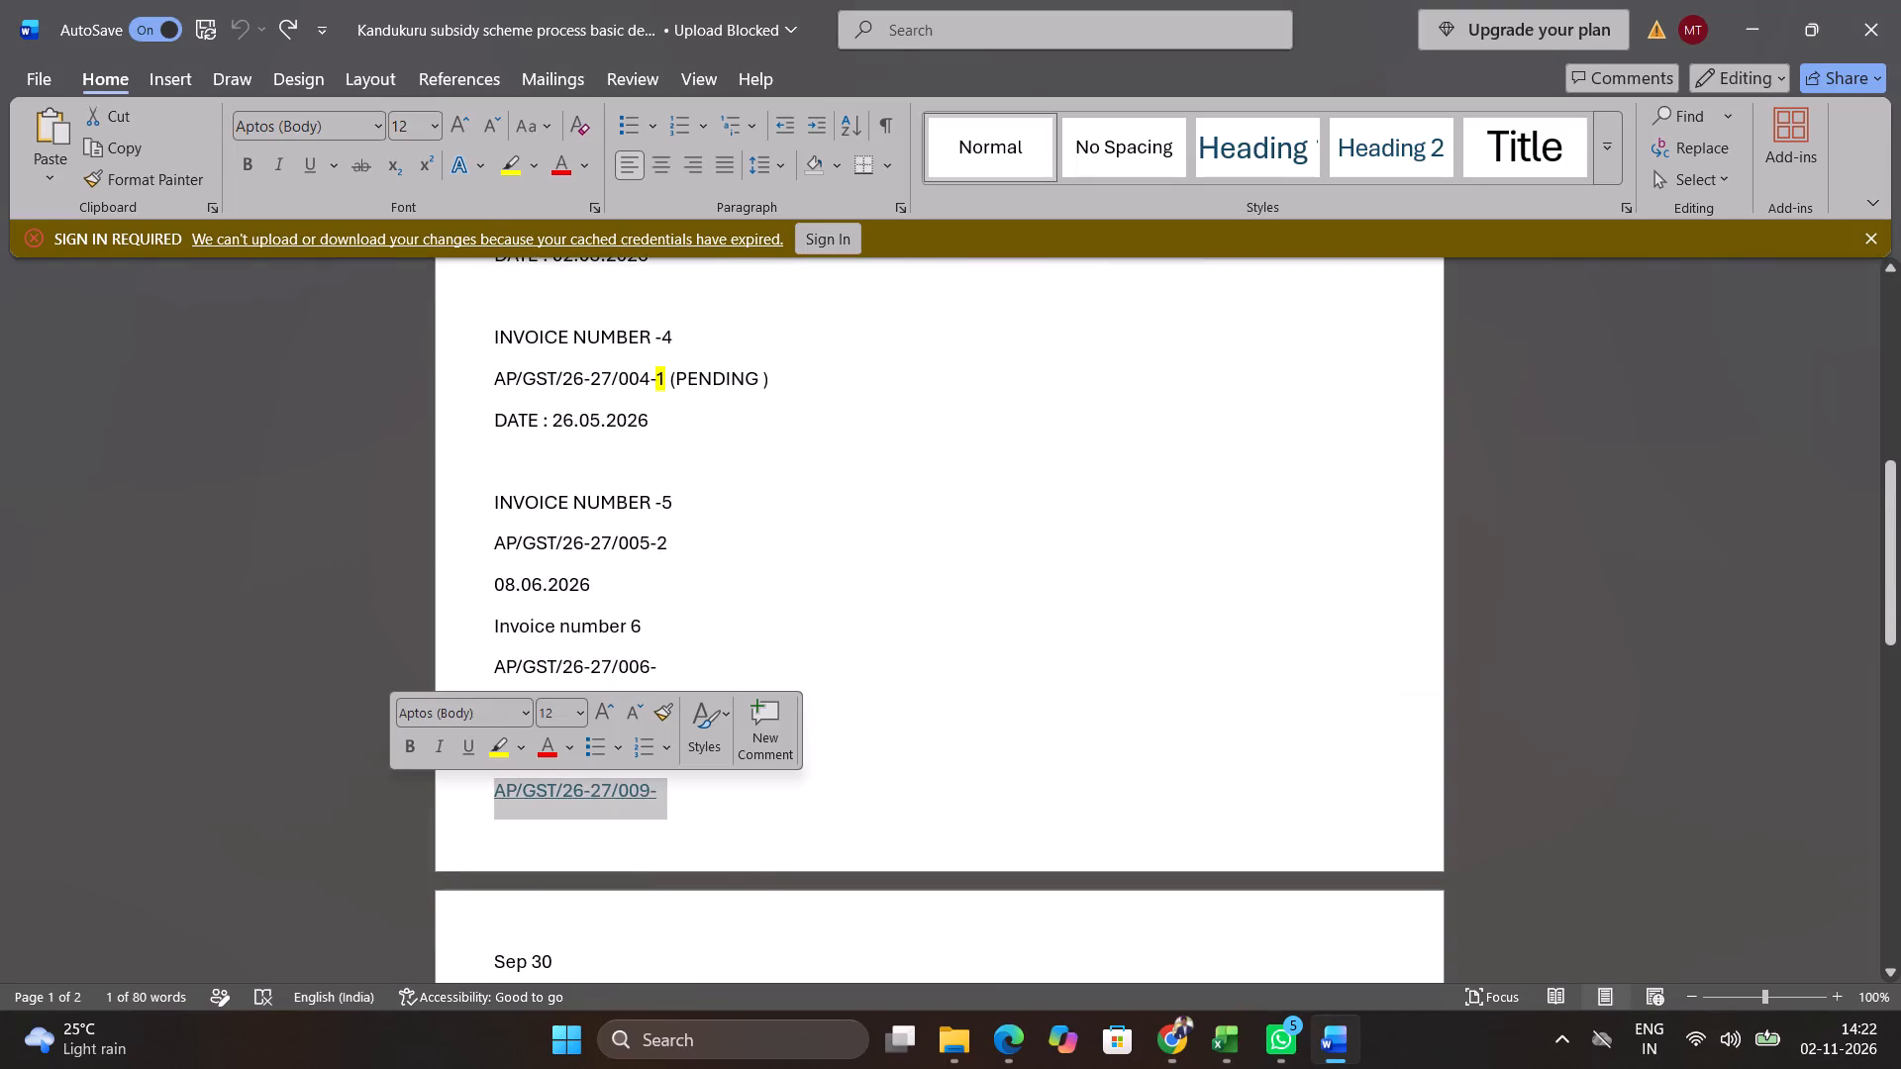
key("ctrl+c")
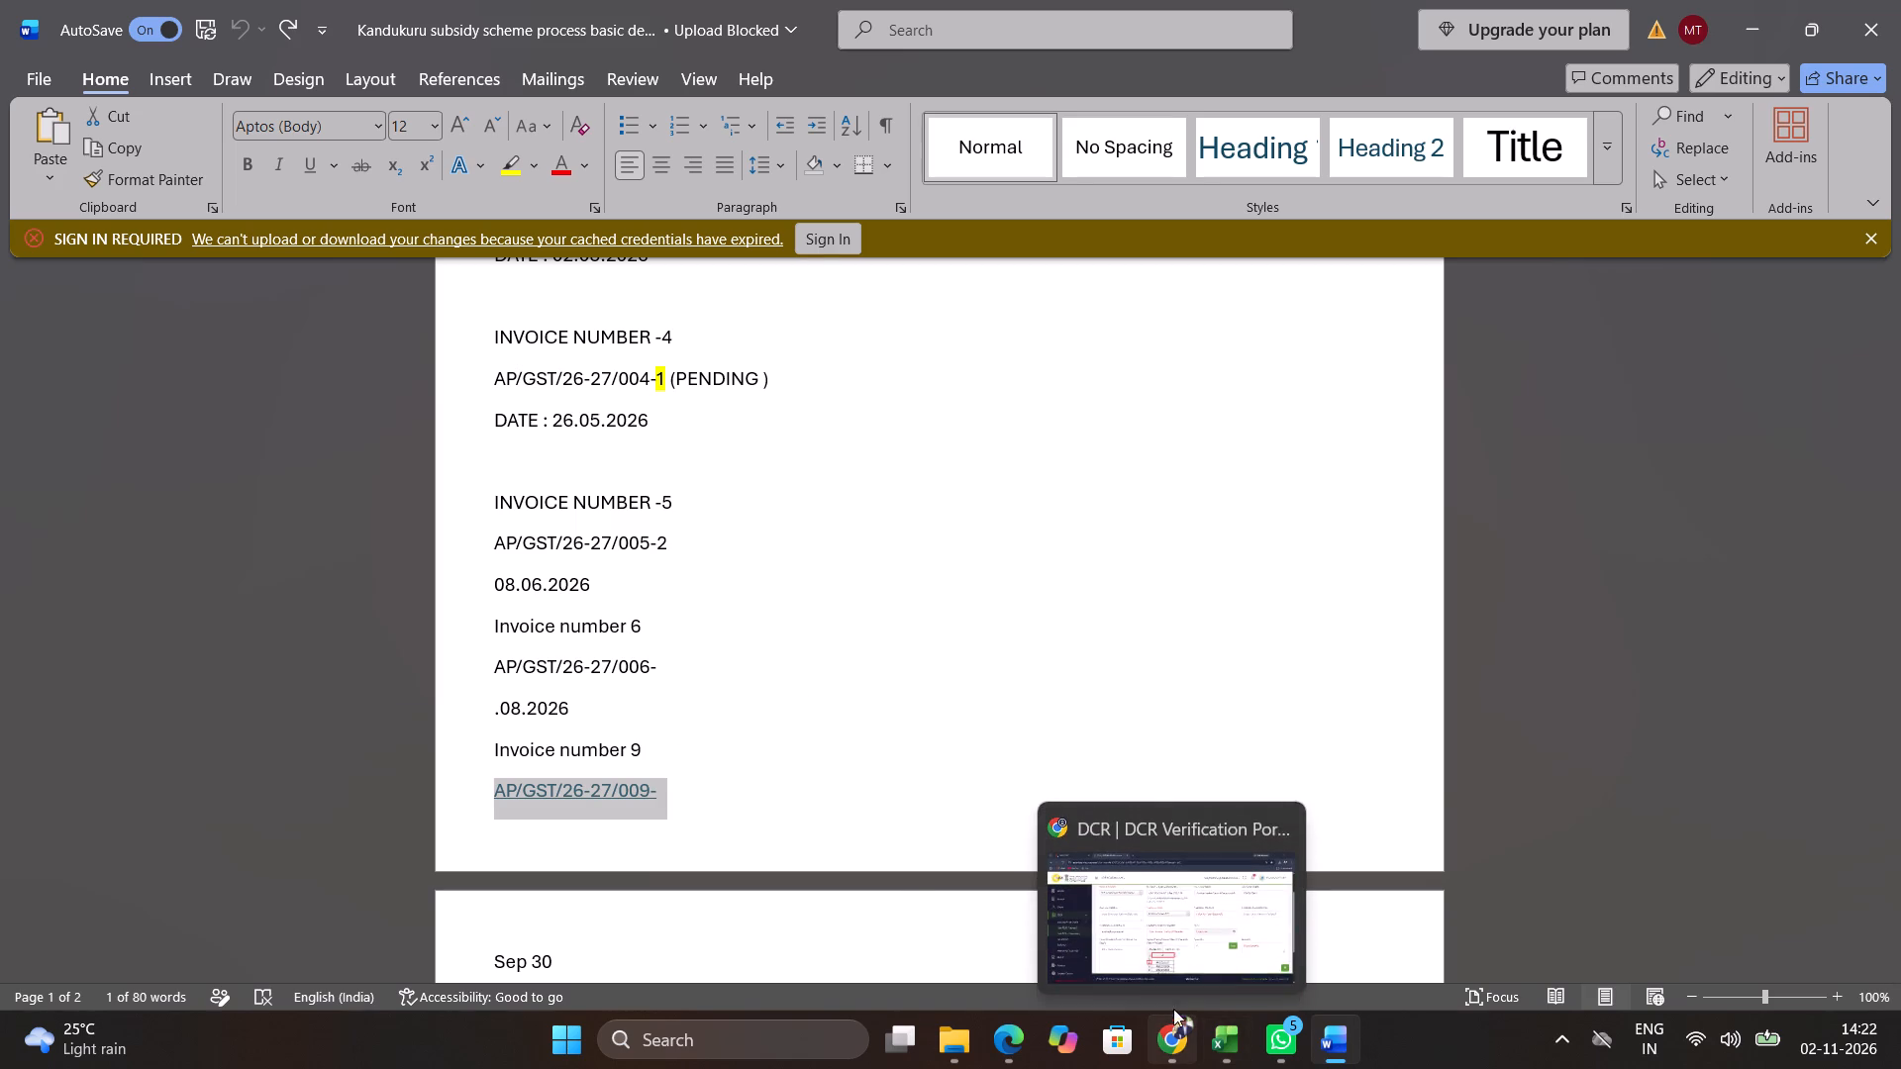
left_click(1174, 923)
key("ctrl+v")
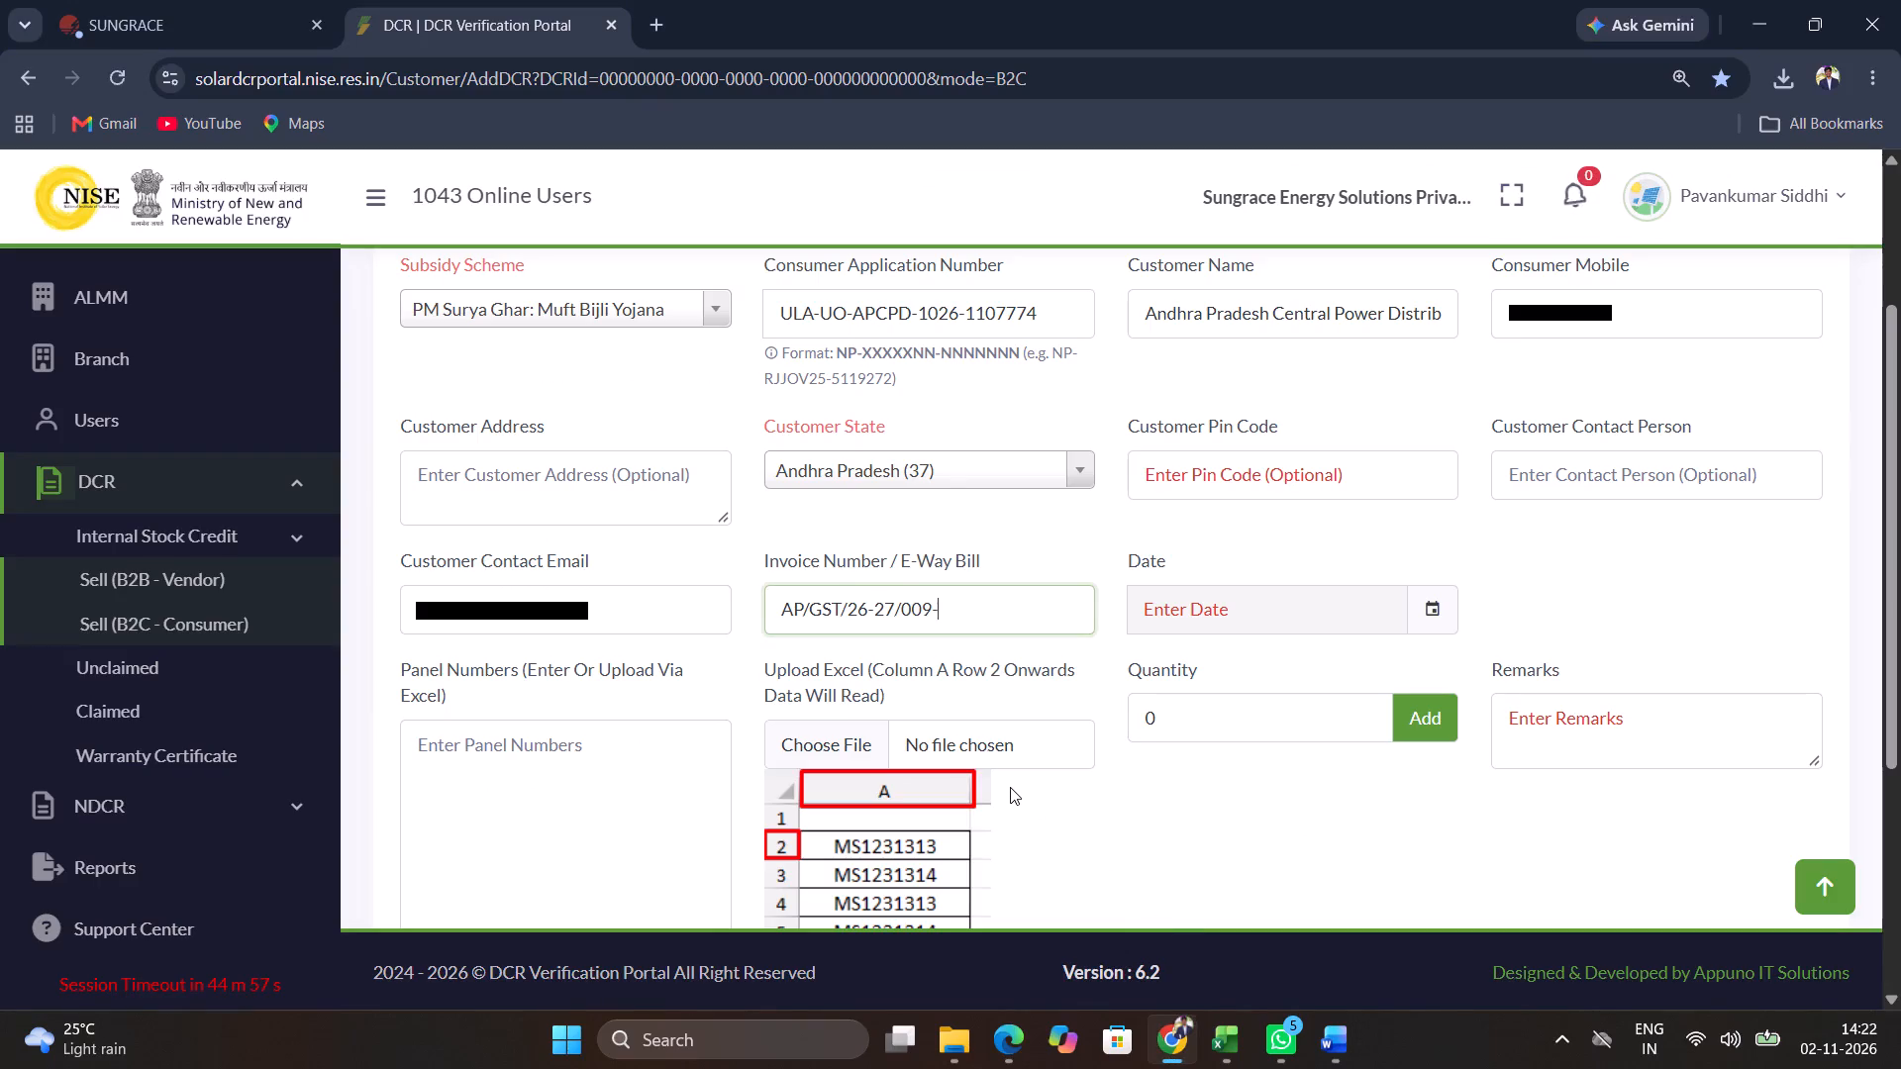
type("33")
key("2")
Set the invoice date to 30 September 2026.
left_click(1254, 624)
left_click(1148, 662)
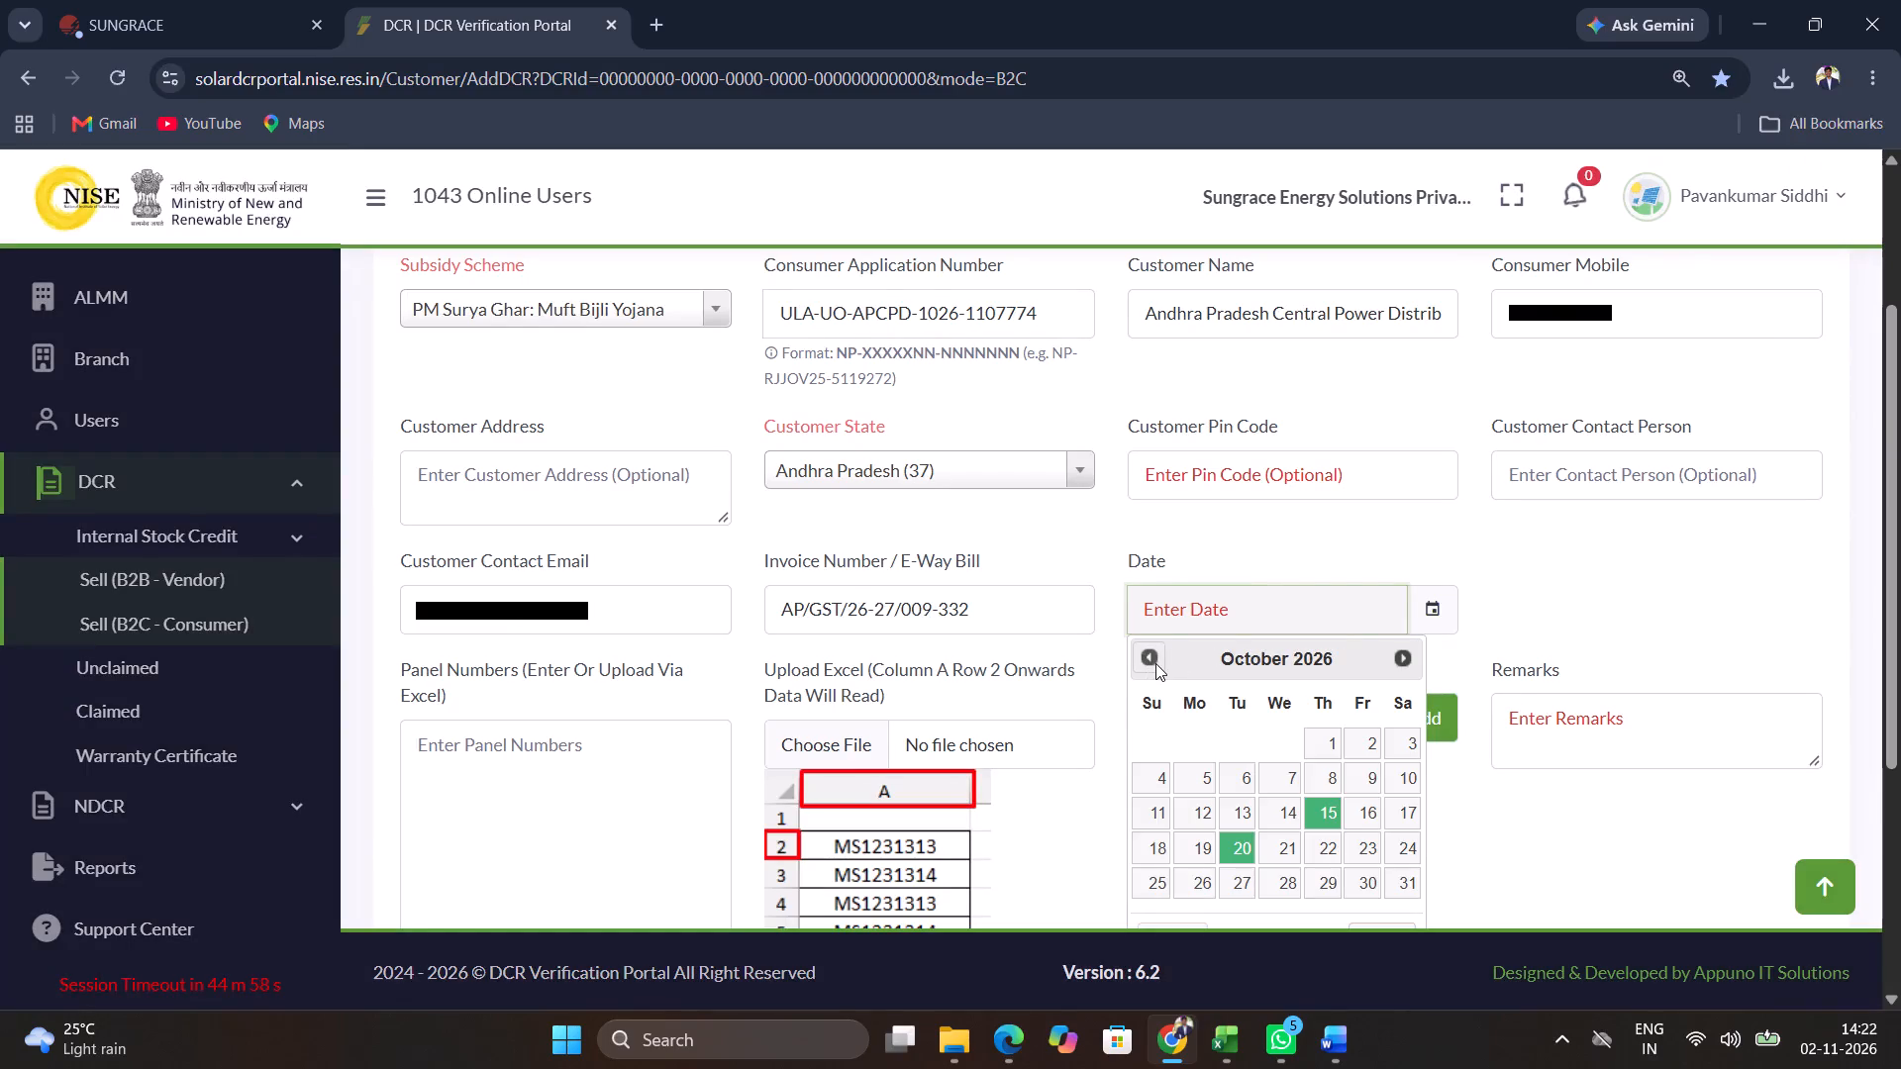
left_click(1155, 663)
scroll(1157, 664, "down", 3)
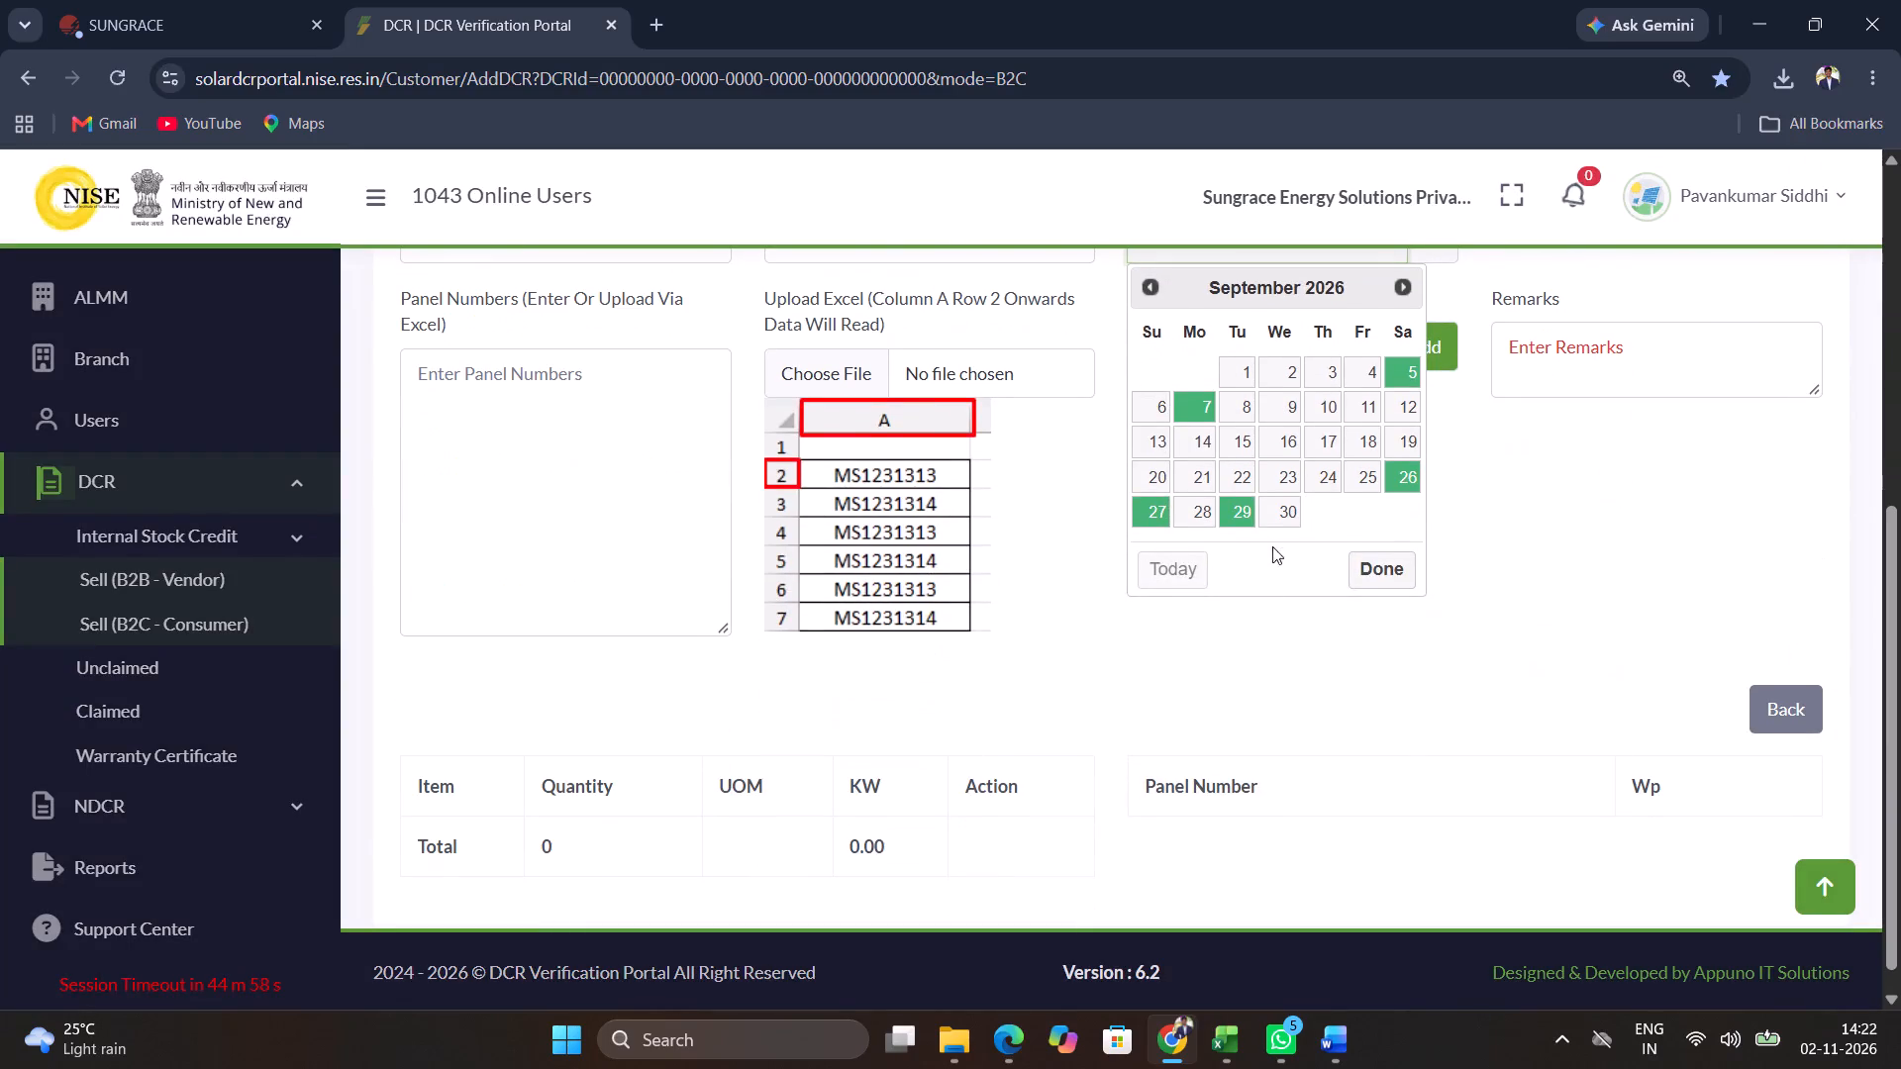
left_click(1277, 509)
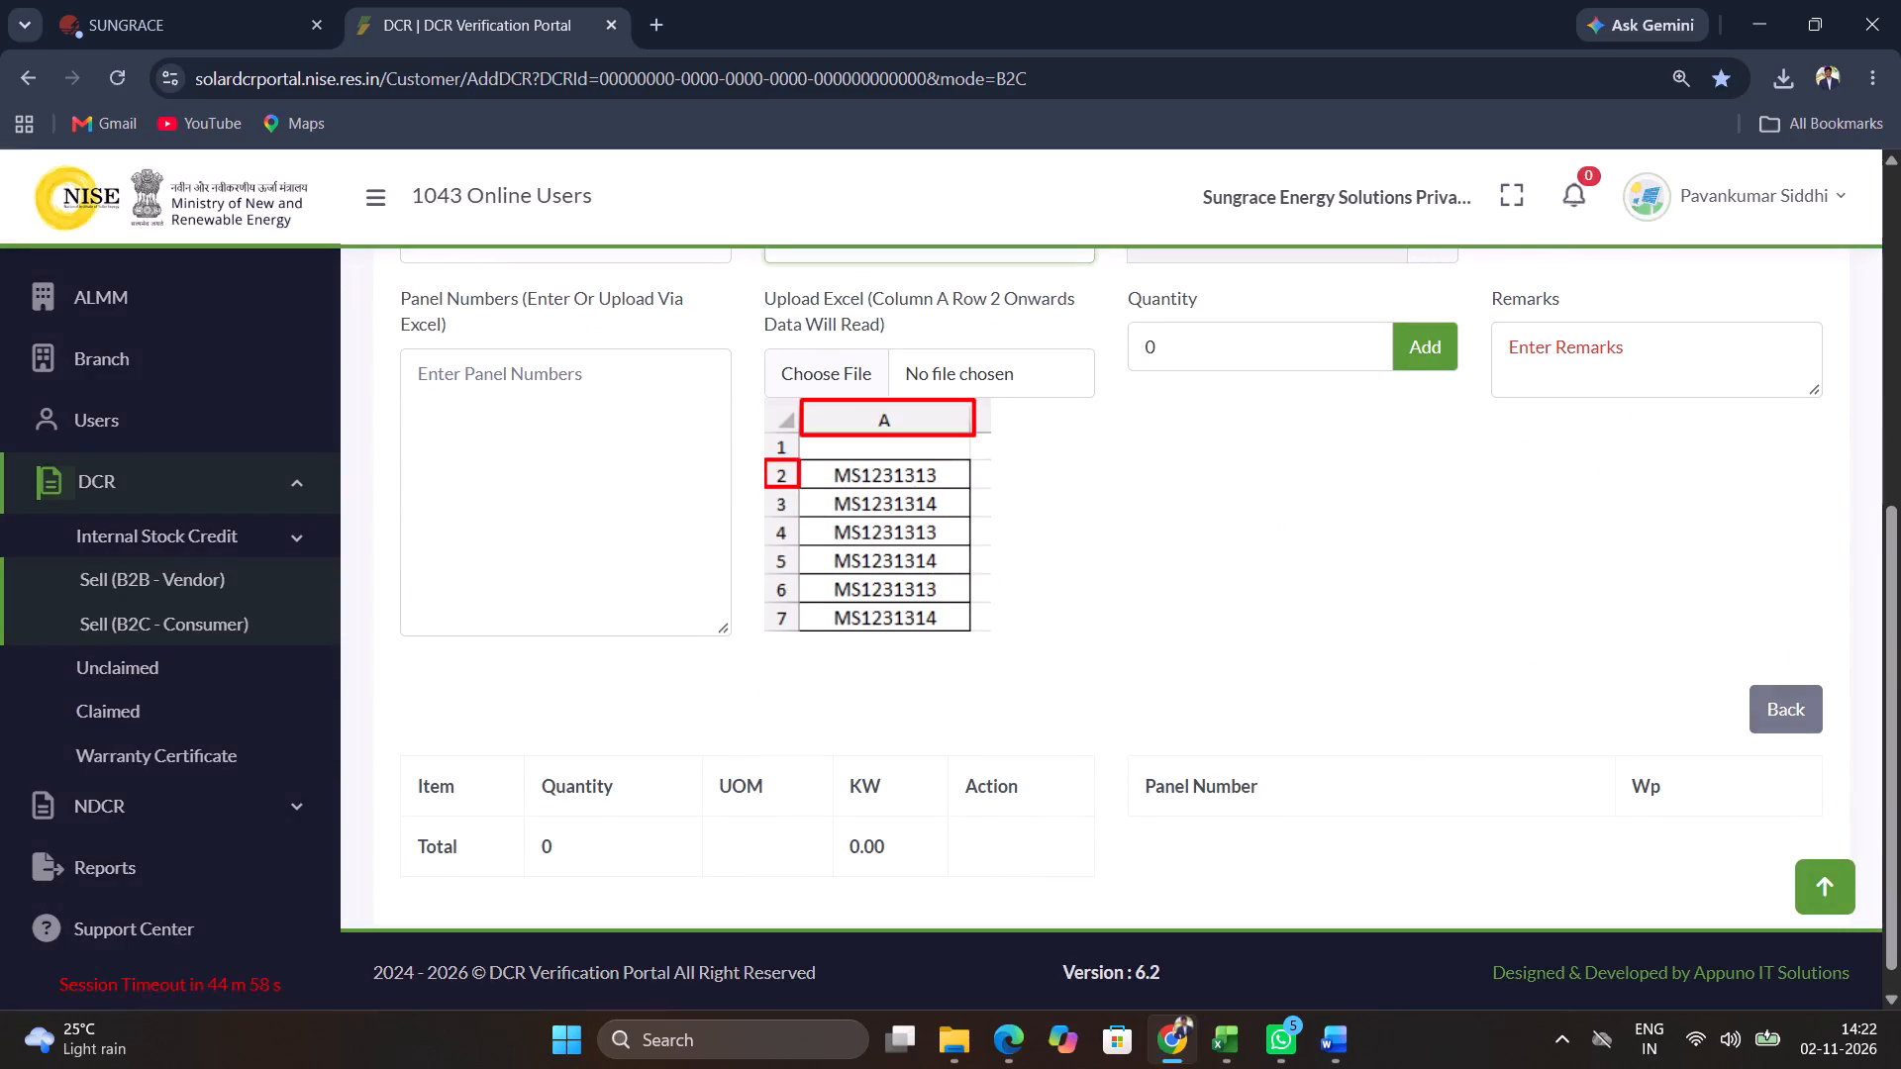
left_click(627, 533)
left_click(155, 0)
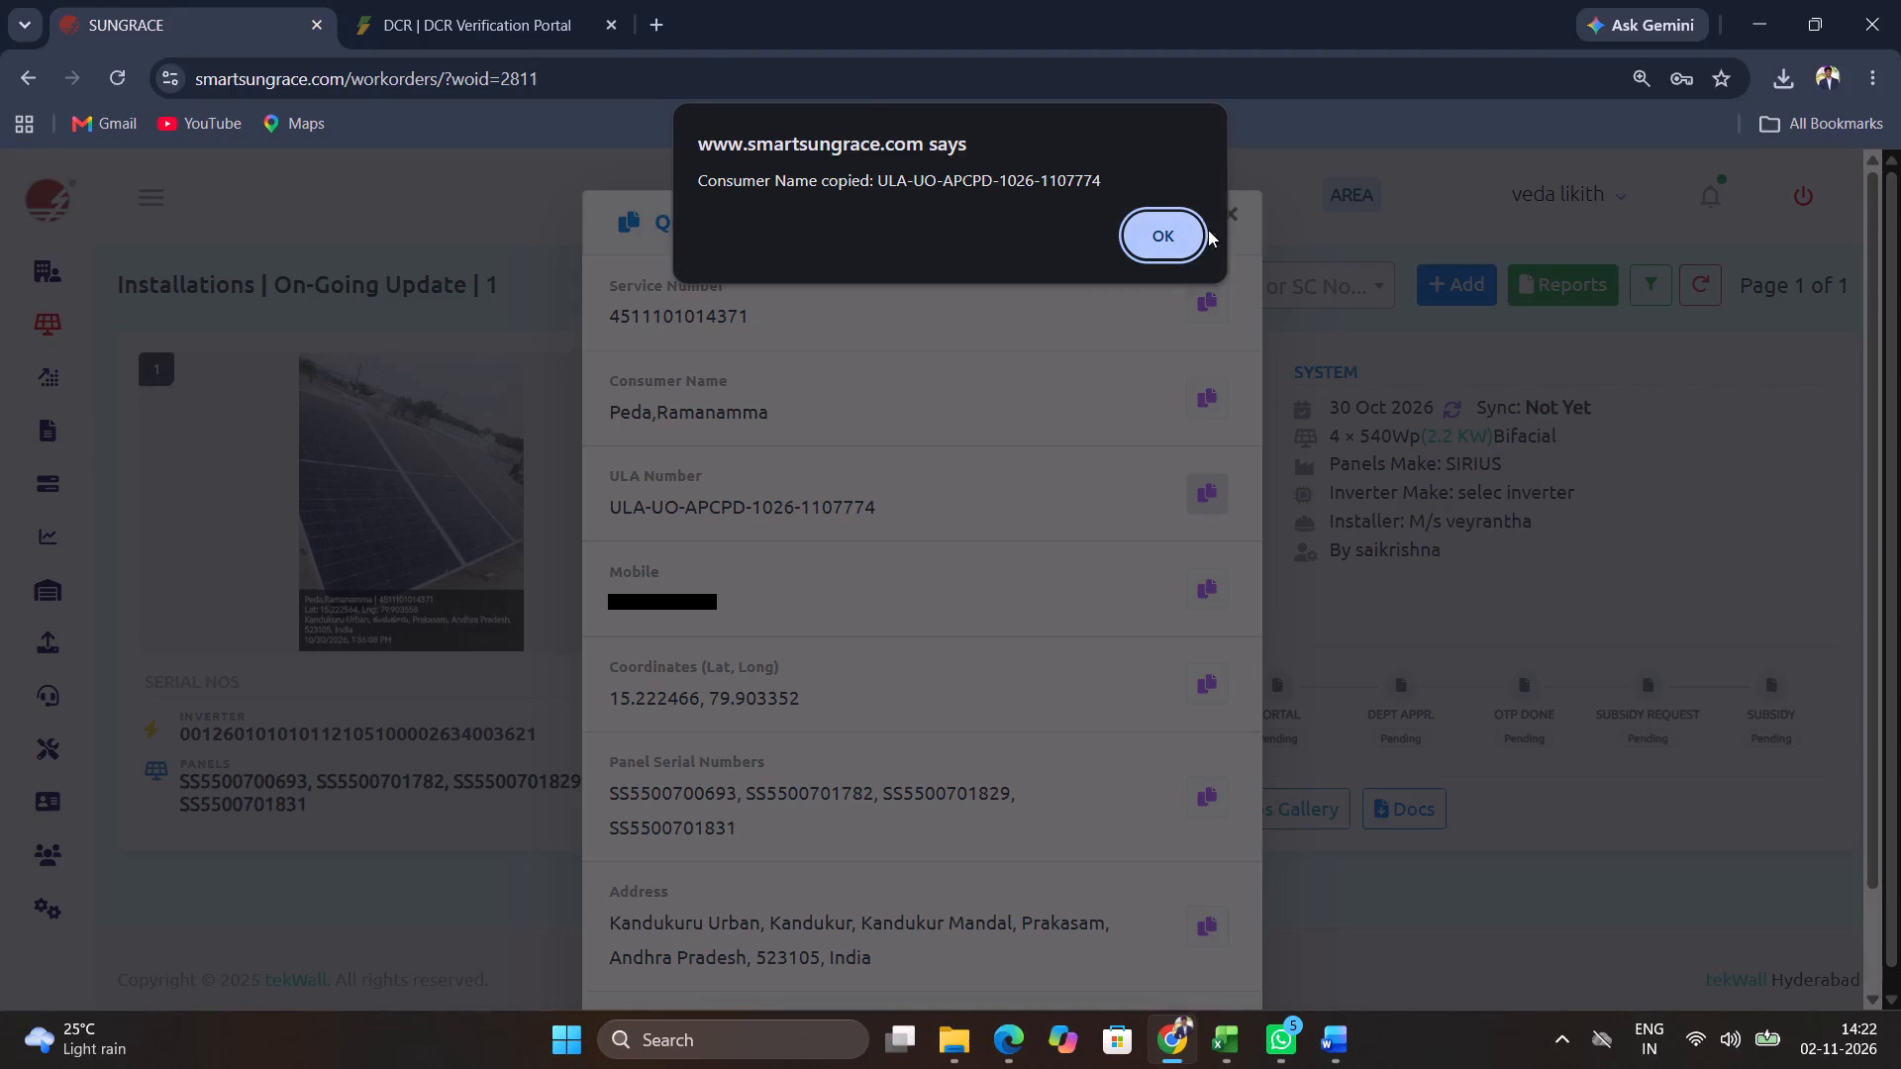
left_click(1170, 237)
left_click(1196, 802)
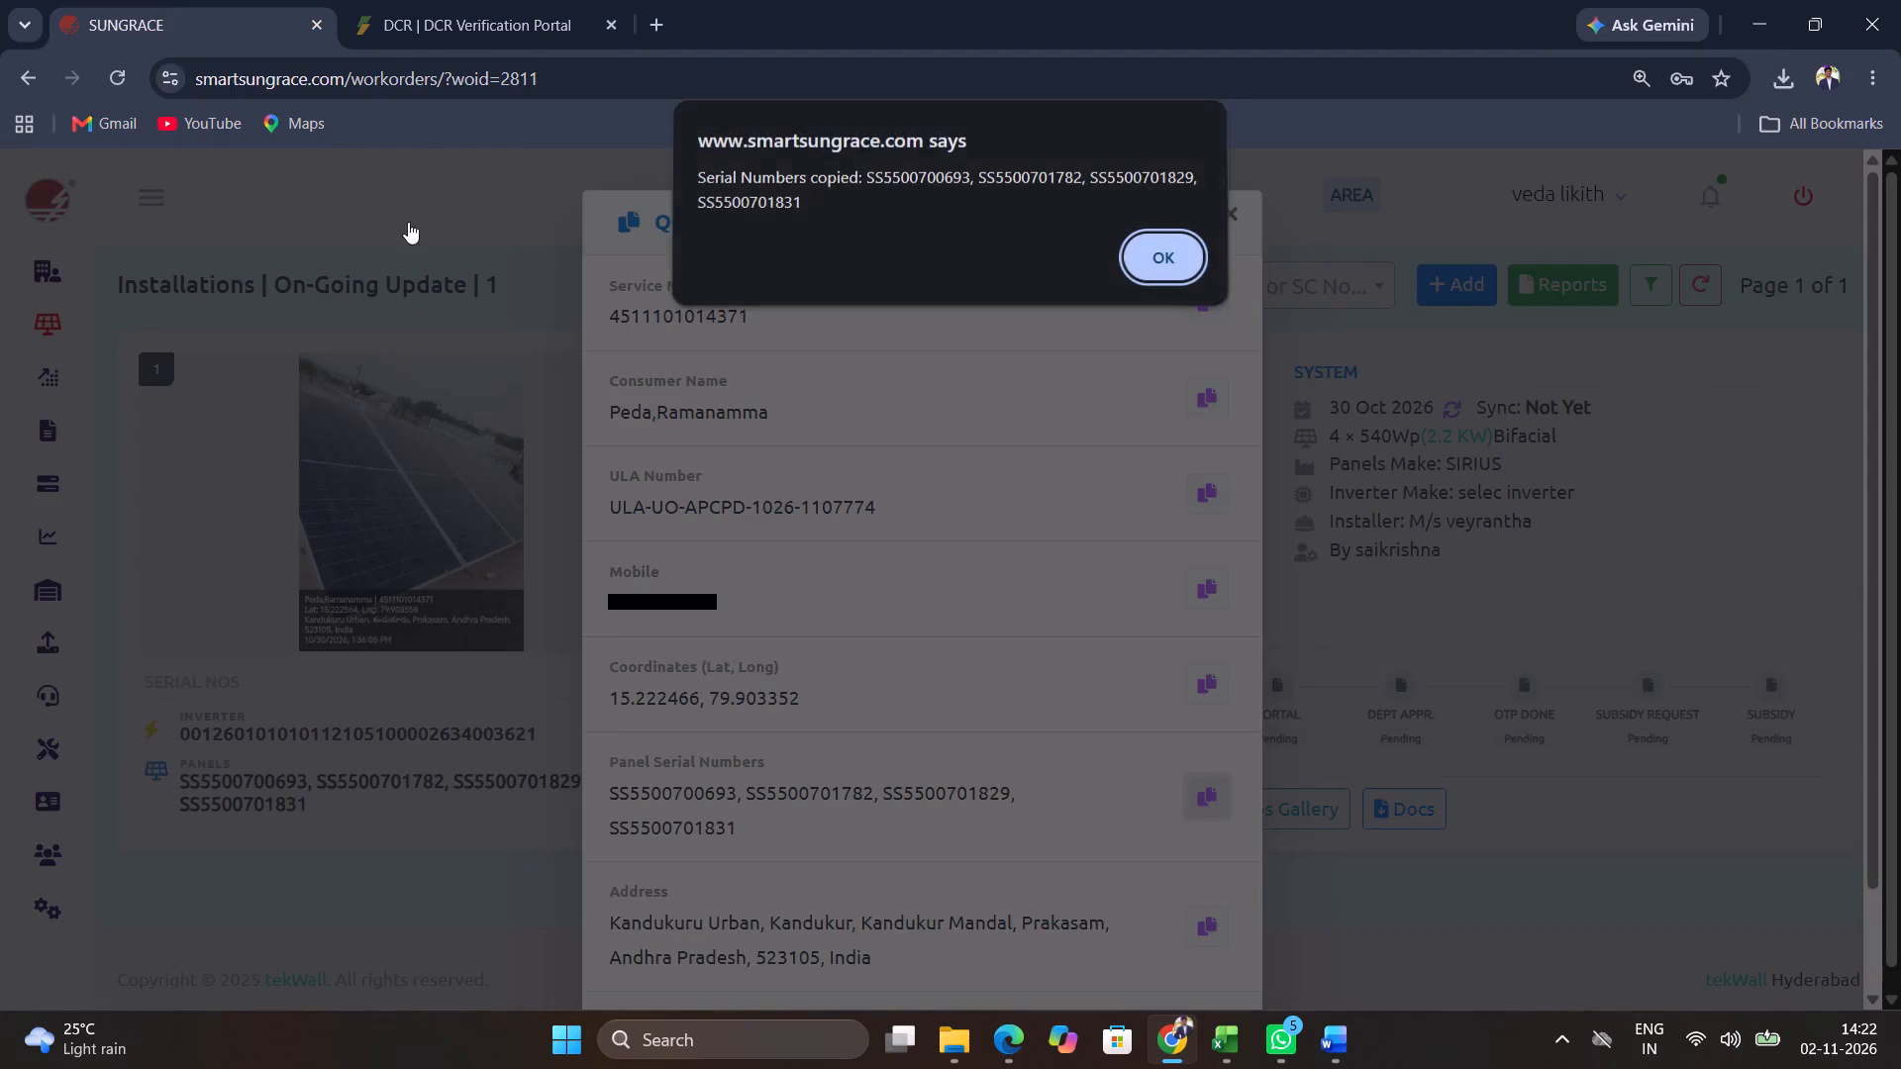
left_click_drag(427, 10, 448, 42)
key("ctrl+v")
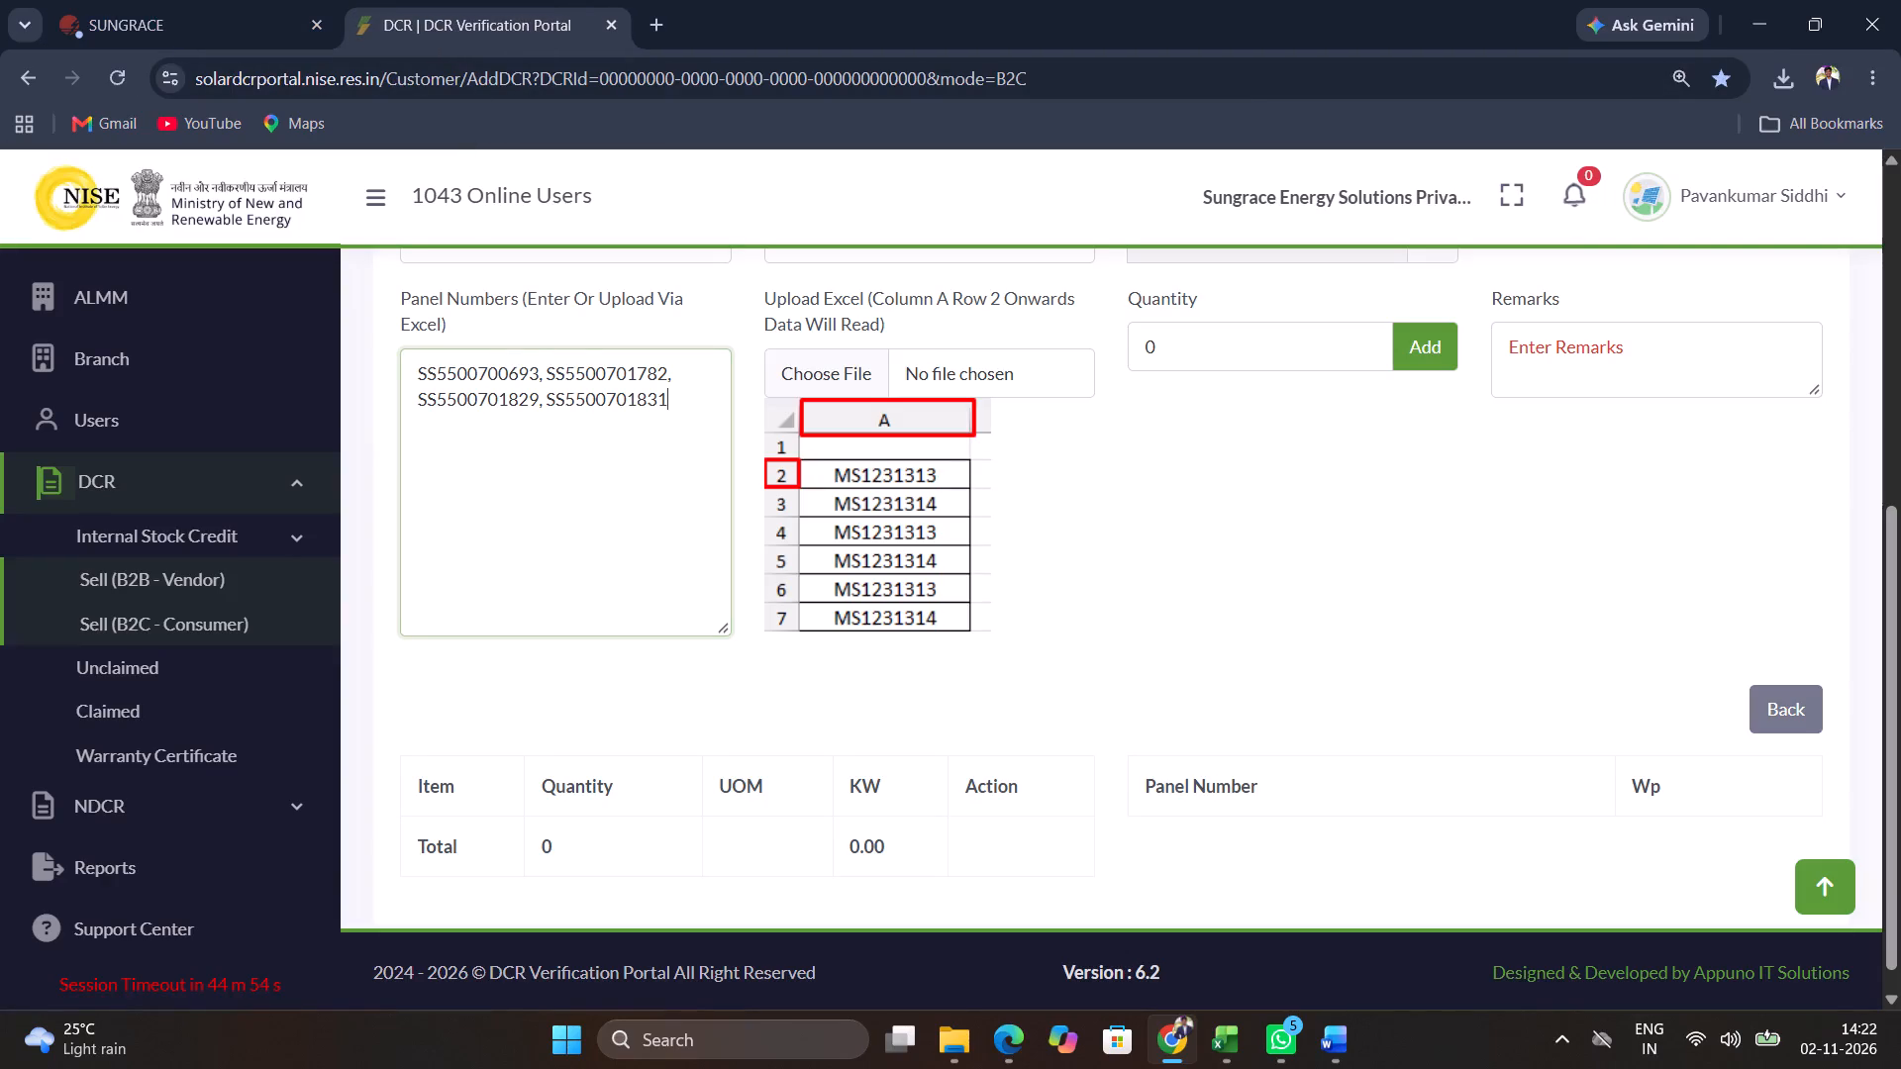
Put each of the four panel numbers on its own line, removing the commas and spaces between them.
key("Left")
key("Left")
key("Left")
key("Left")
key("Left")
key("Left")
key("Left")
key("Left")
key("Left")
key("Left")
key("Left")
key("Left")
key("BackSpace")
key("BackSpace")
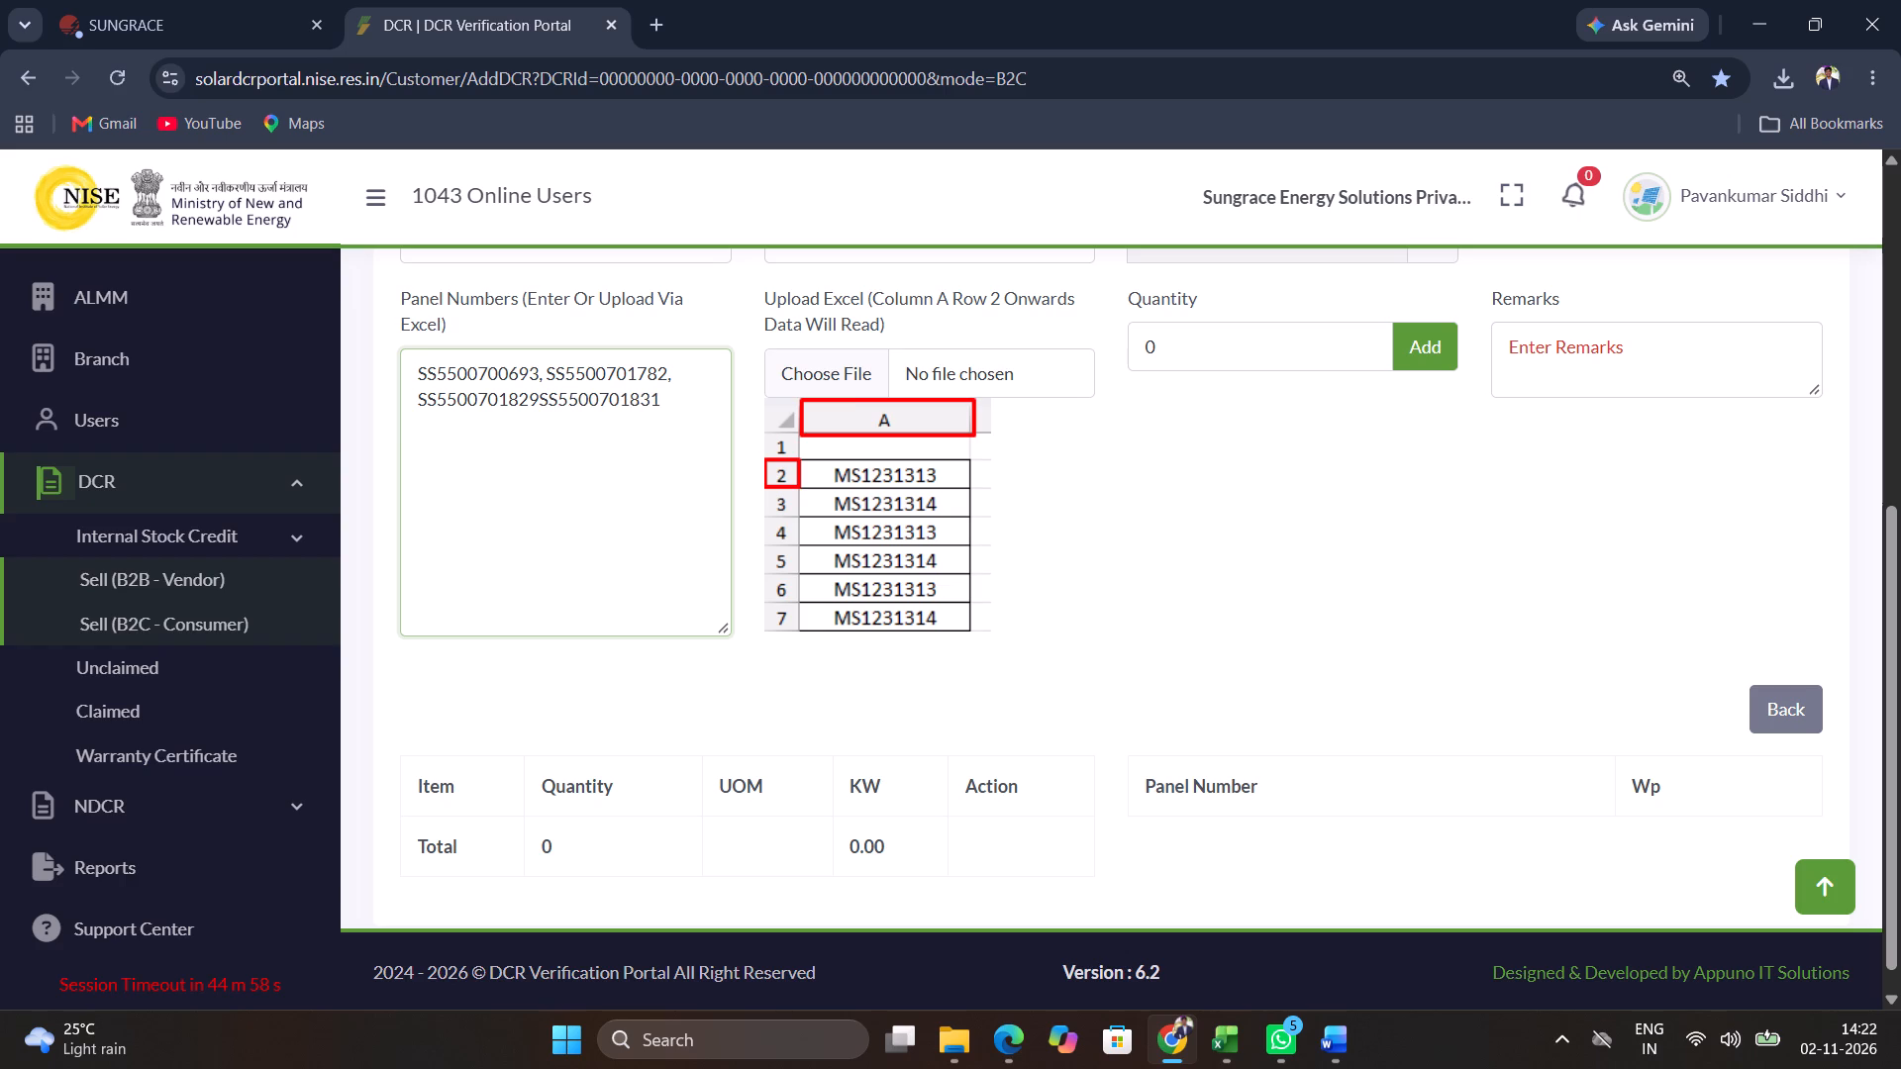
key("Return")
key("Up")
key("Up")
key("Up")
key("Up")
key("Up")
key("Up")
key("Up")
key("Up")
key("Up")
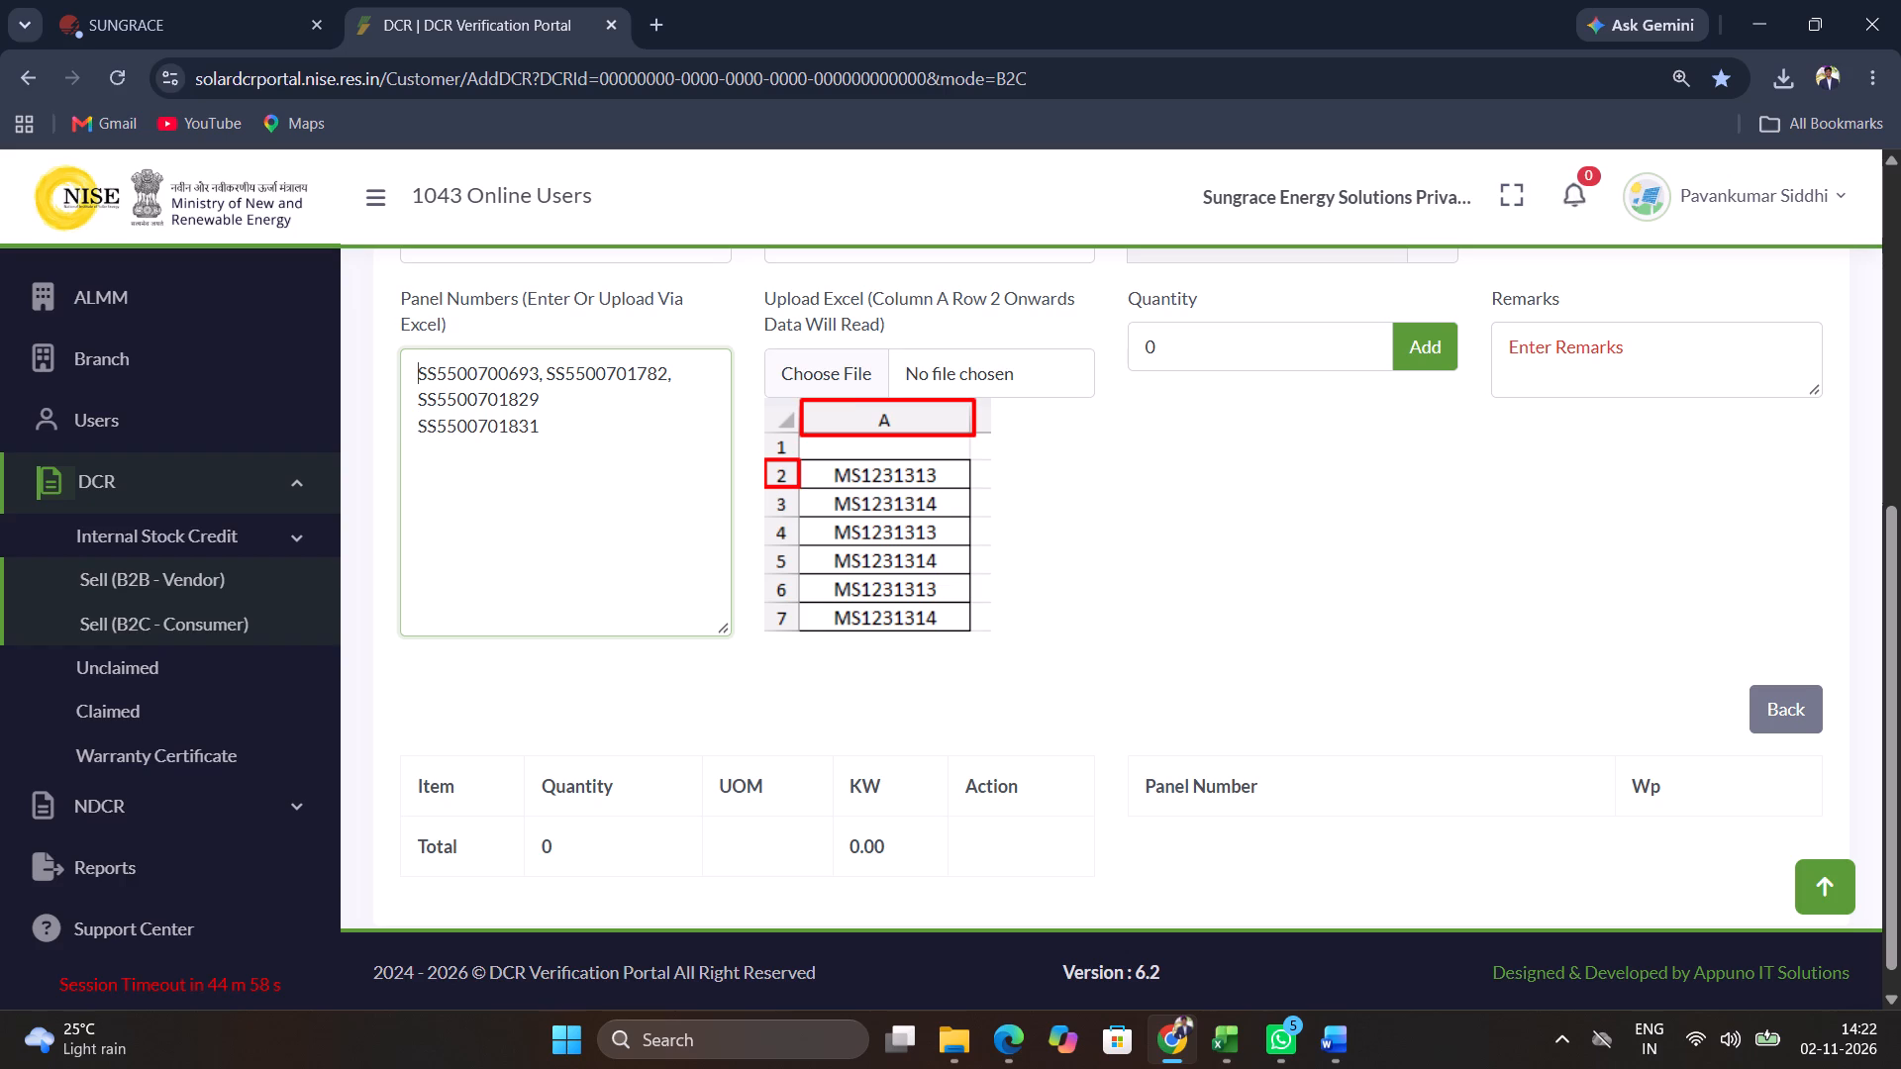
key("Right")
key("Right")
key("Right")
key("Right")
key("Right")
key("Right")
key("Right")
key("Right")
key("Right")
key("Right")
key("Right")
key("Right")
key("Right")
key("Right")
key("BackSpace")
key("BackSpace")
key("Return")
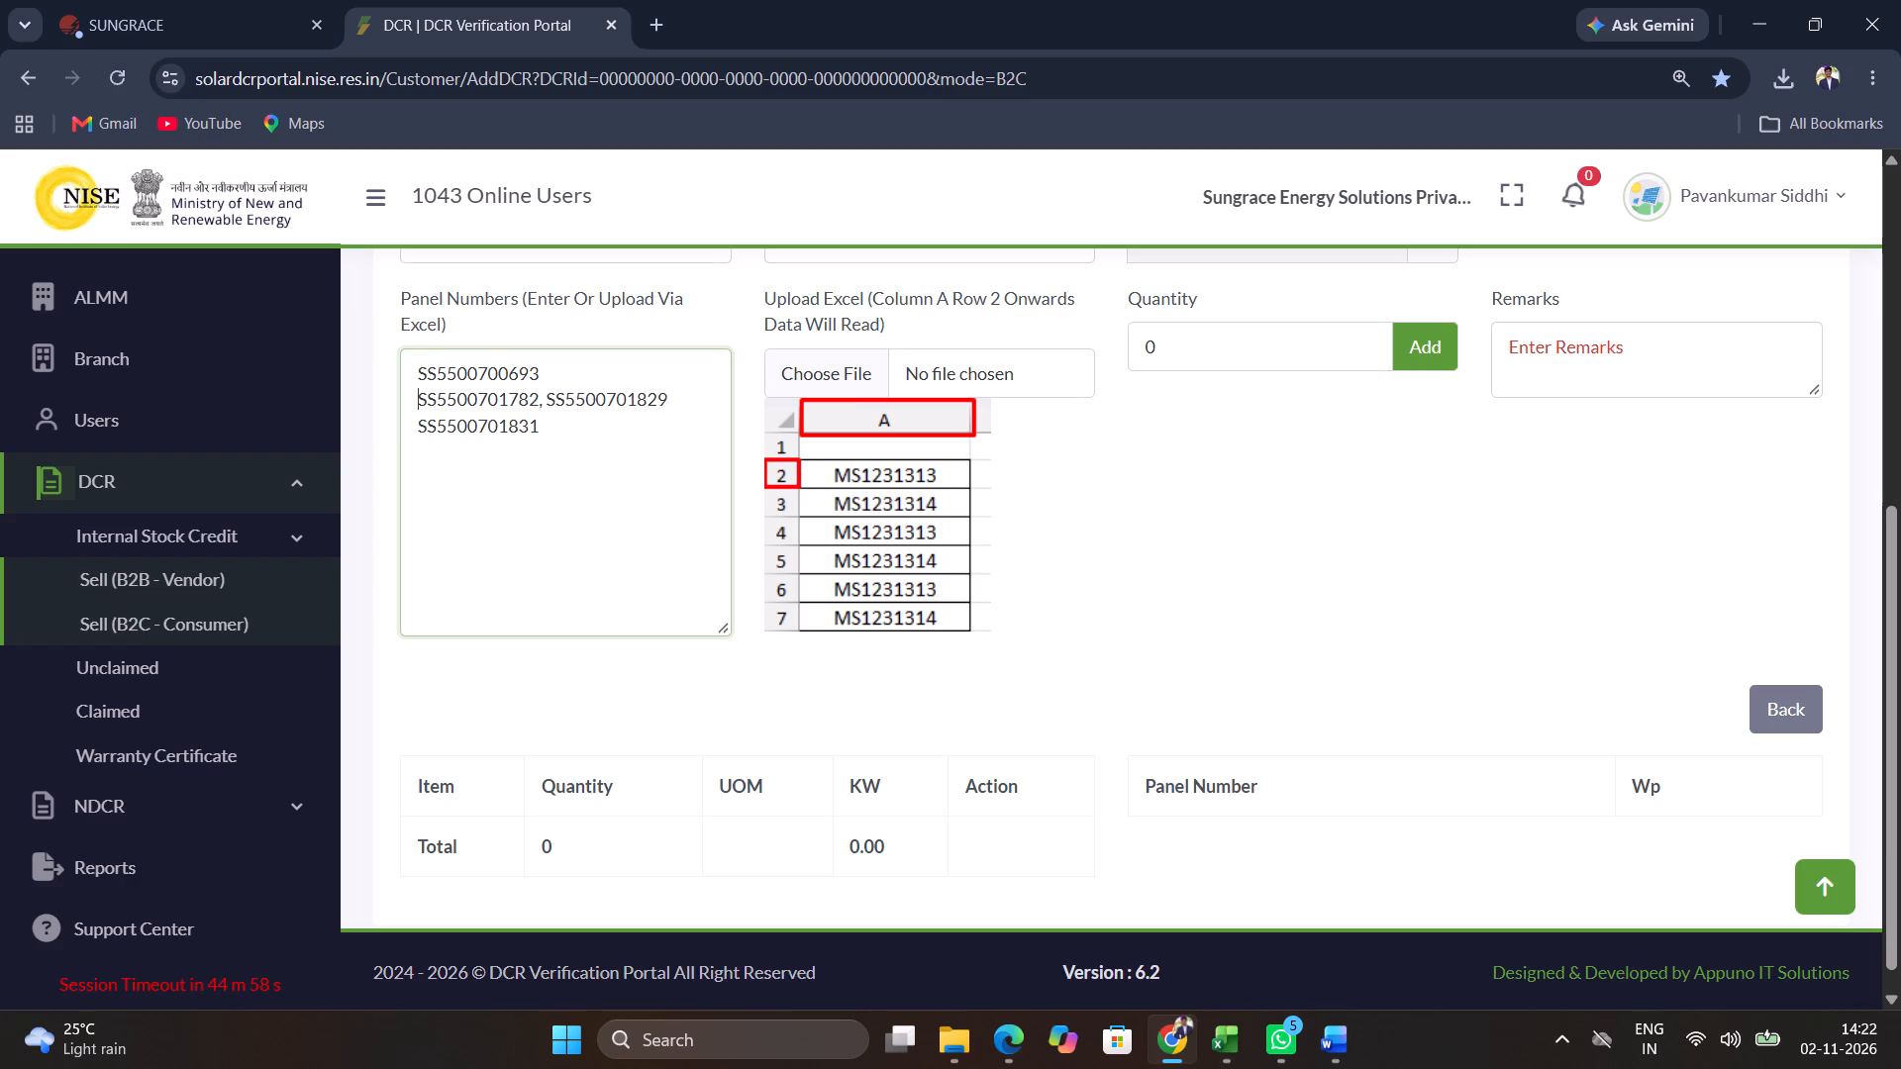
key("Right")
key("Right")
key("Right")
key("Right")
key("Right")
key("Right")
key("Right")
key("Right")
key("Right")
key("Right")
key("Right")
key("Right")
key("Right")
key("Right")
key("BackSpace")
key("BackSpace")
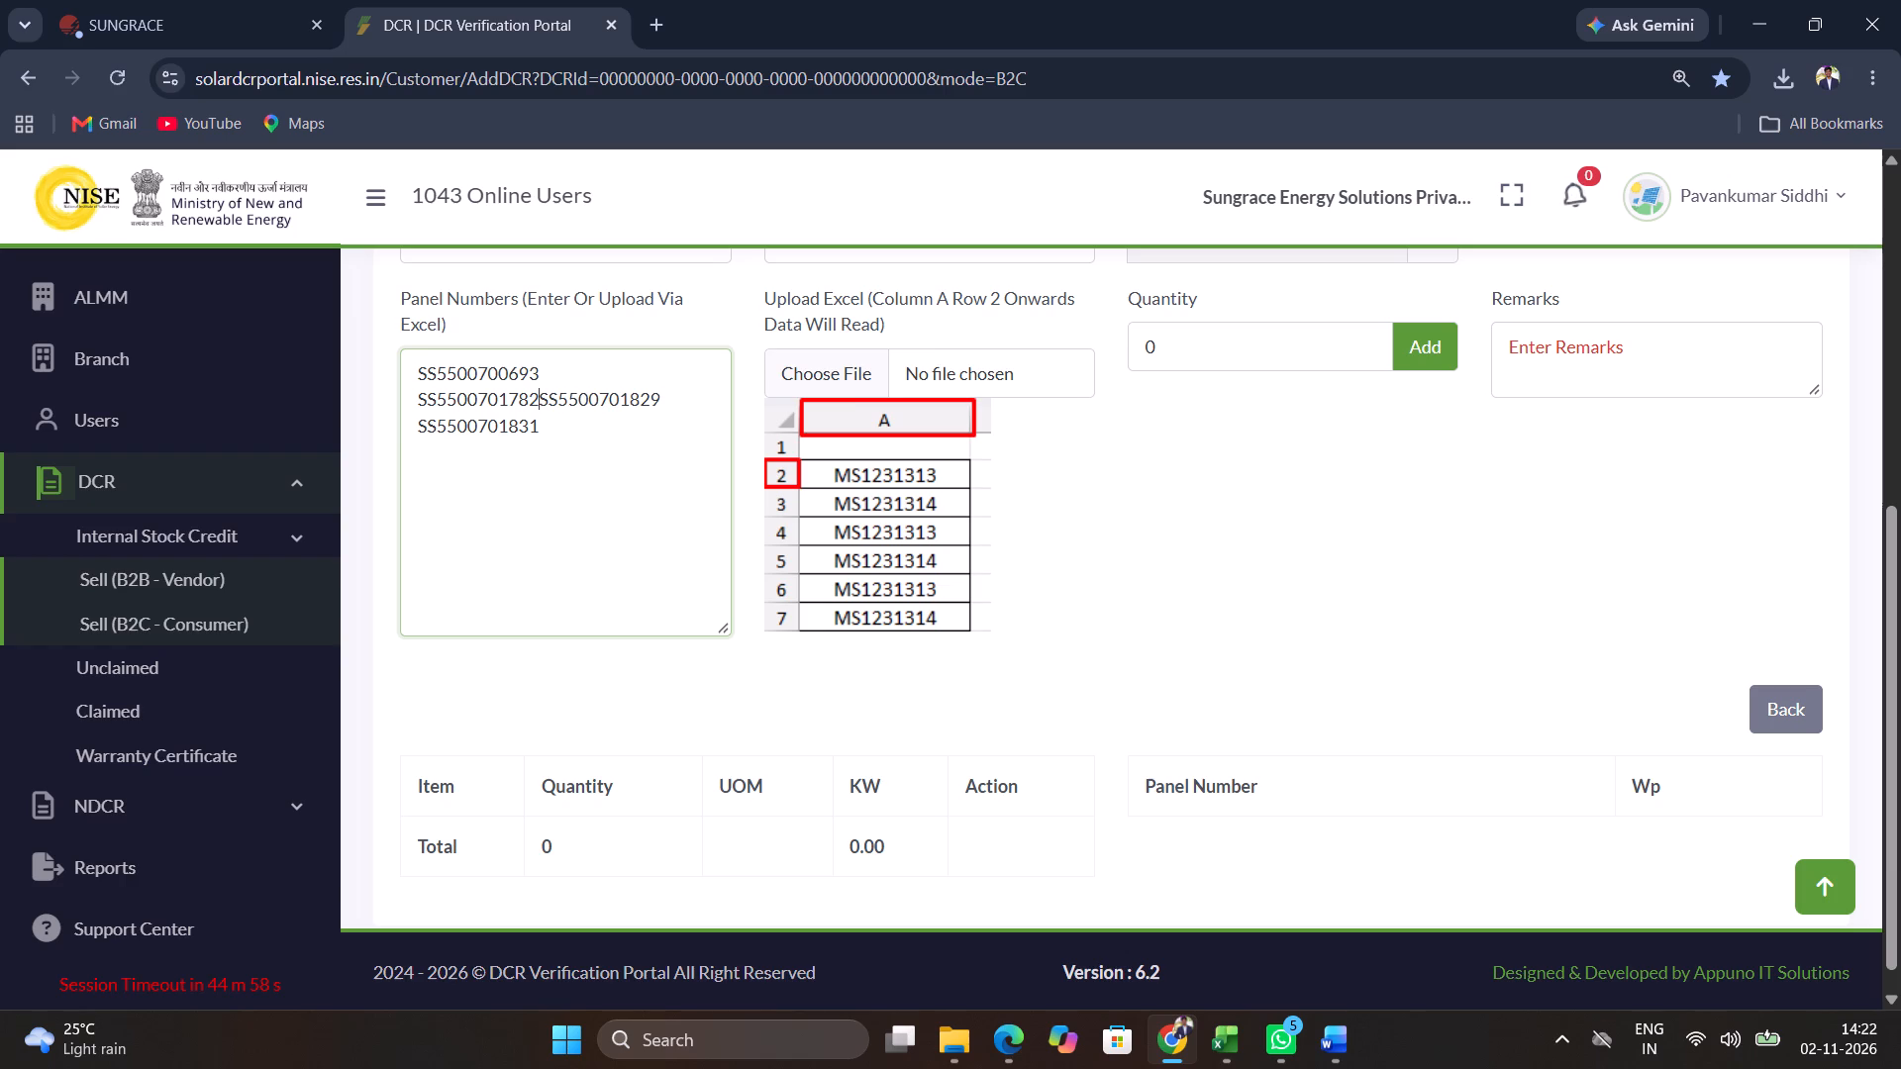
key("Return")
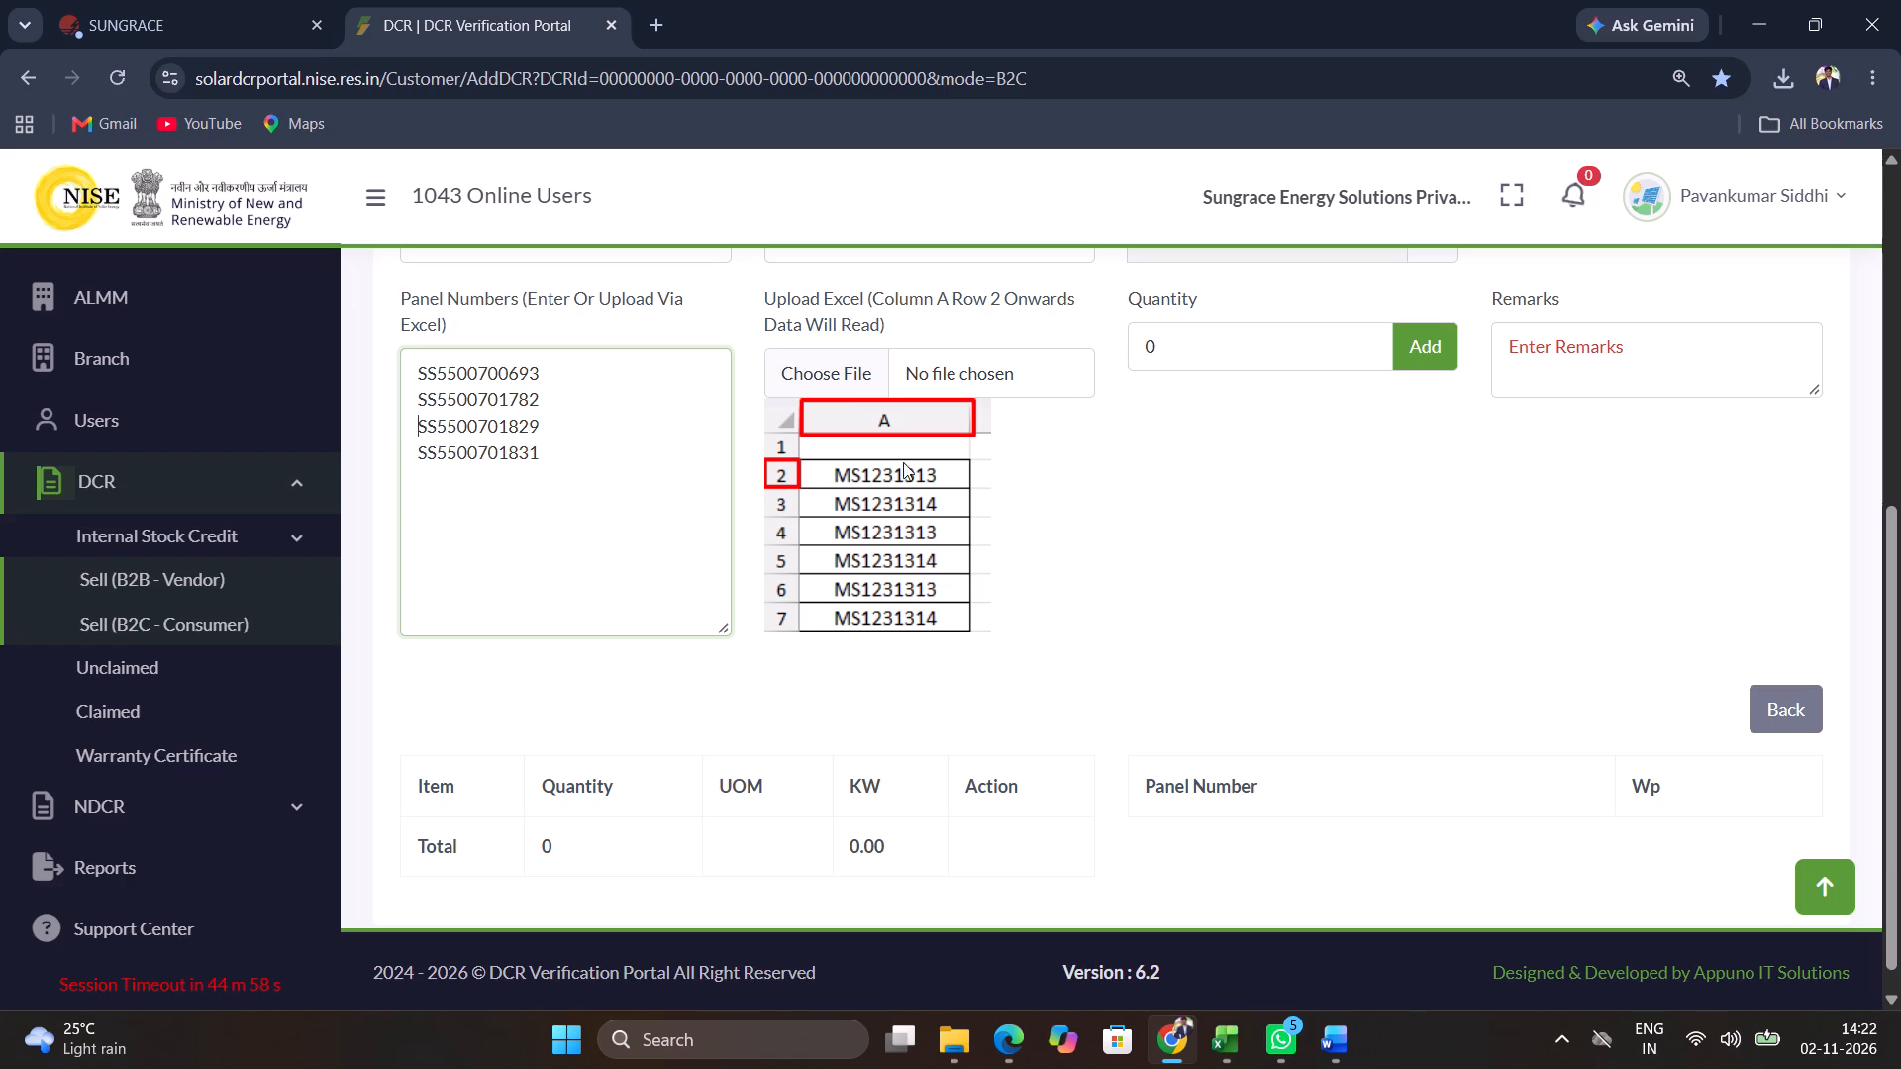
Set the quantity to 4 and try to add the panels to the entry.
left_click(1193, 352)
scroll(1198, 352, "up", 1)
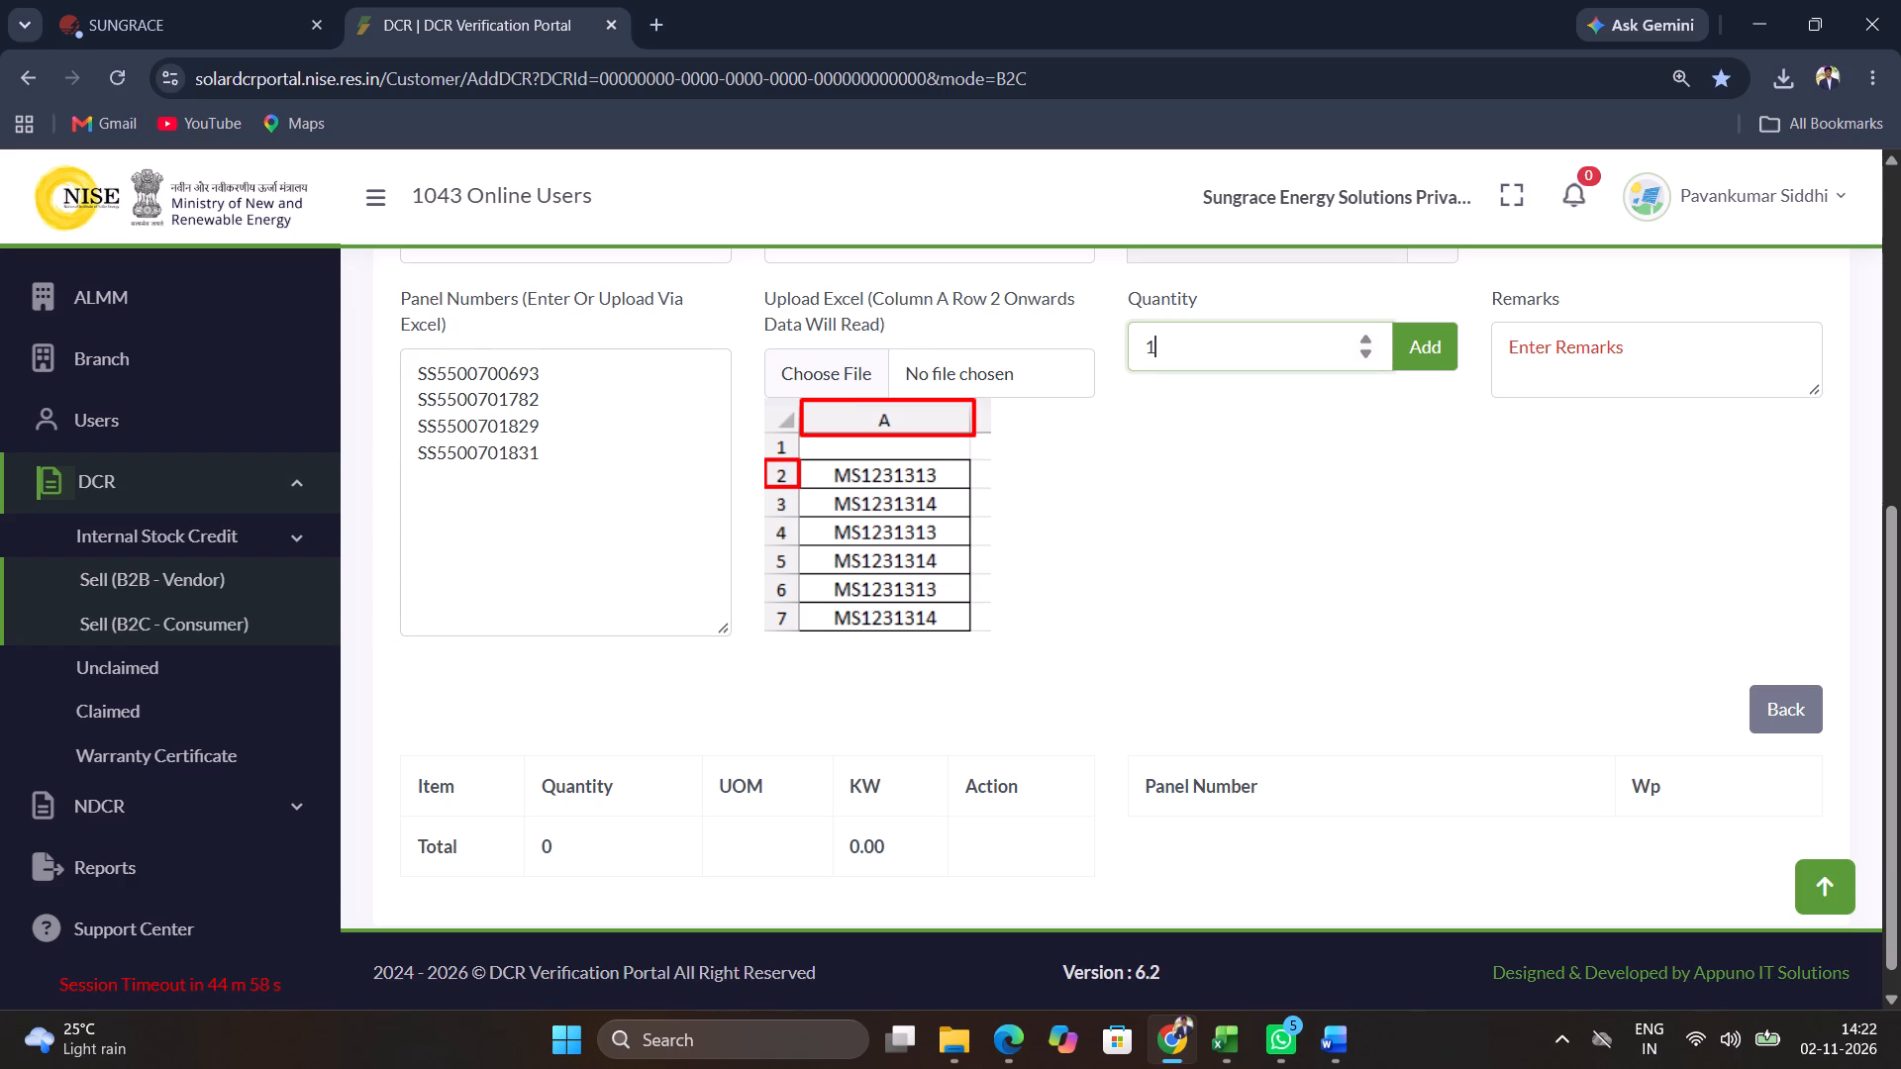
scroll(1198, 352, "up", 3)
left_click(1416, 342)
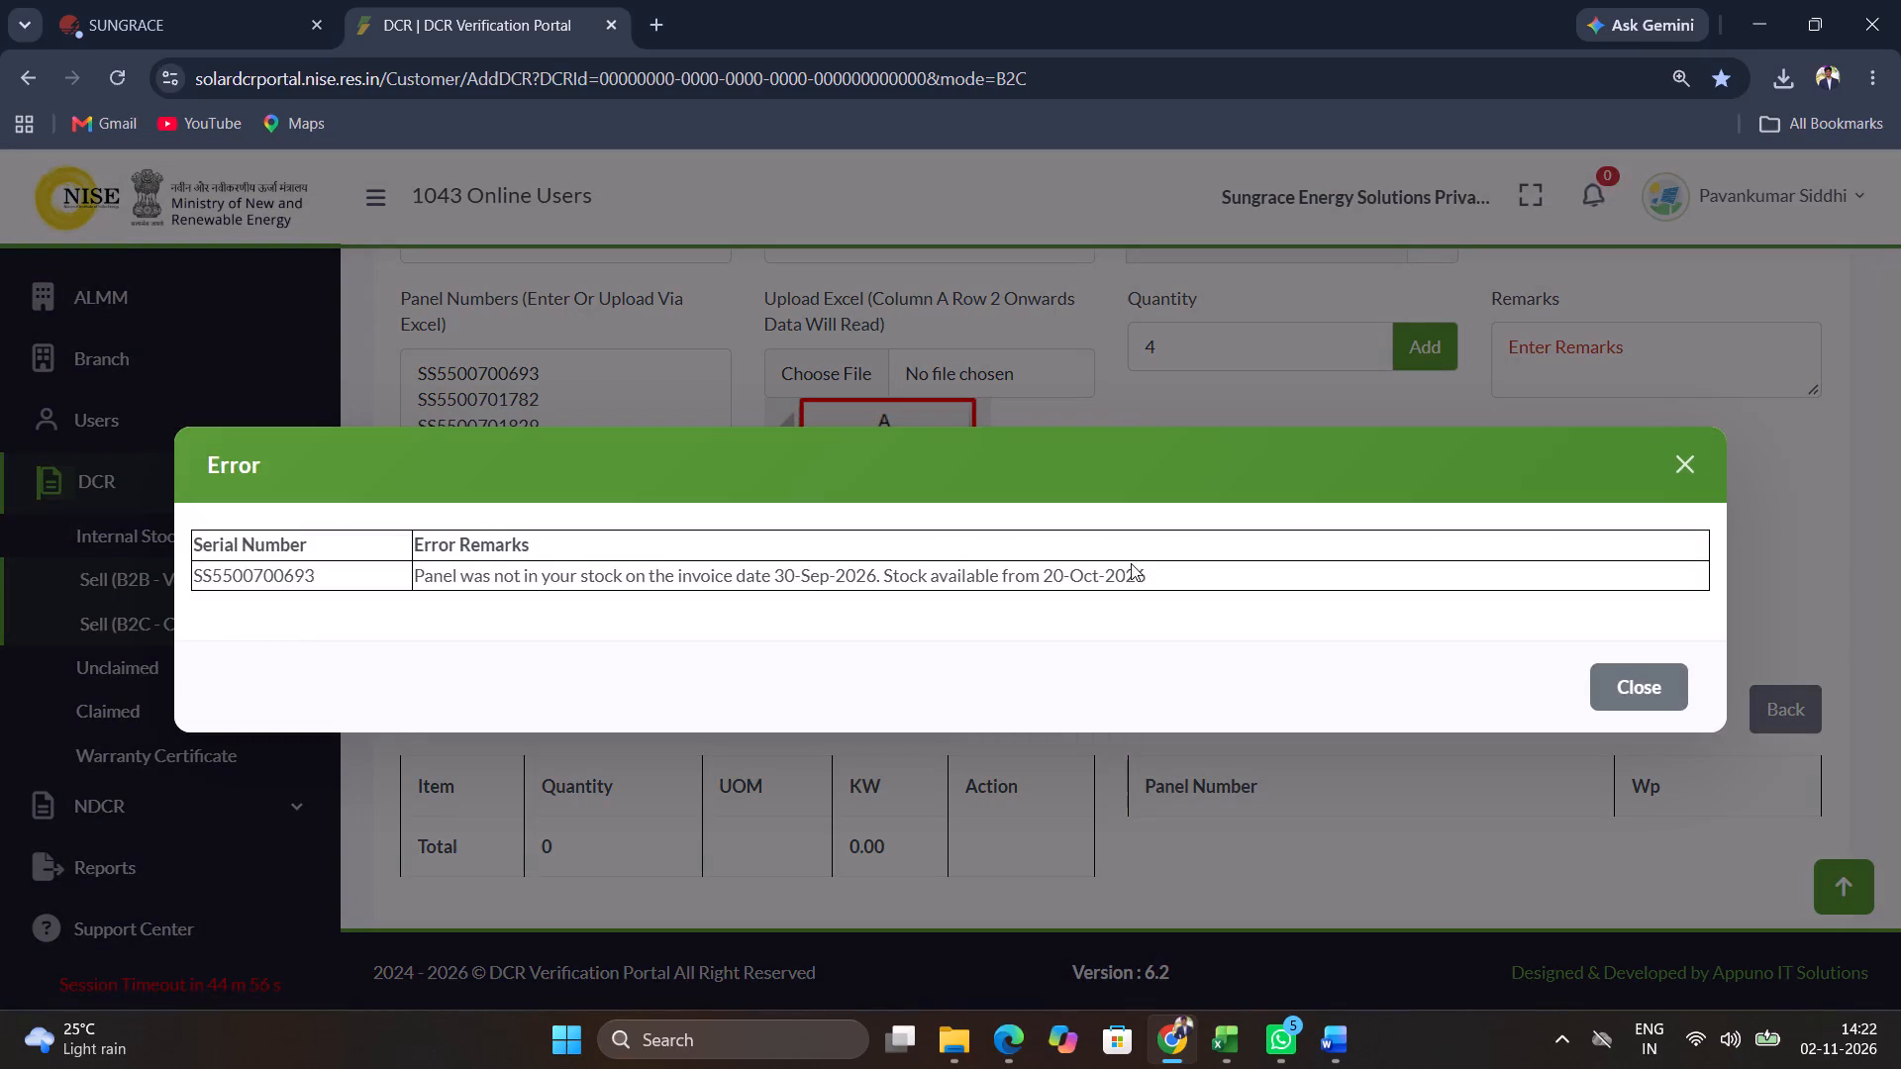
left_click(1685, 465)
Change the invoice number to AP/GST/26-27/010-71.
scroll(1206, 567, "up", 3)
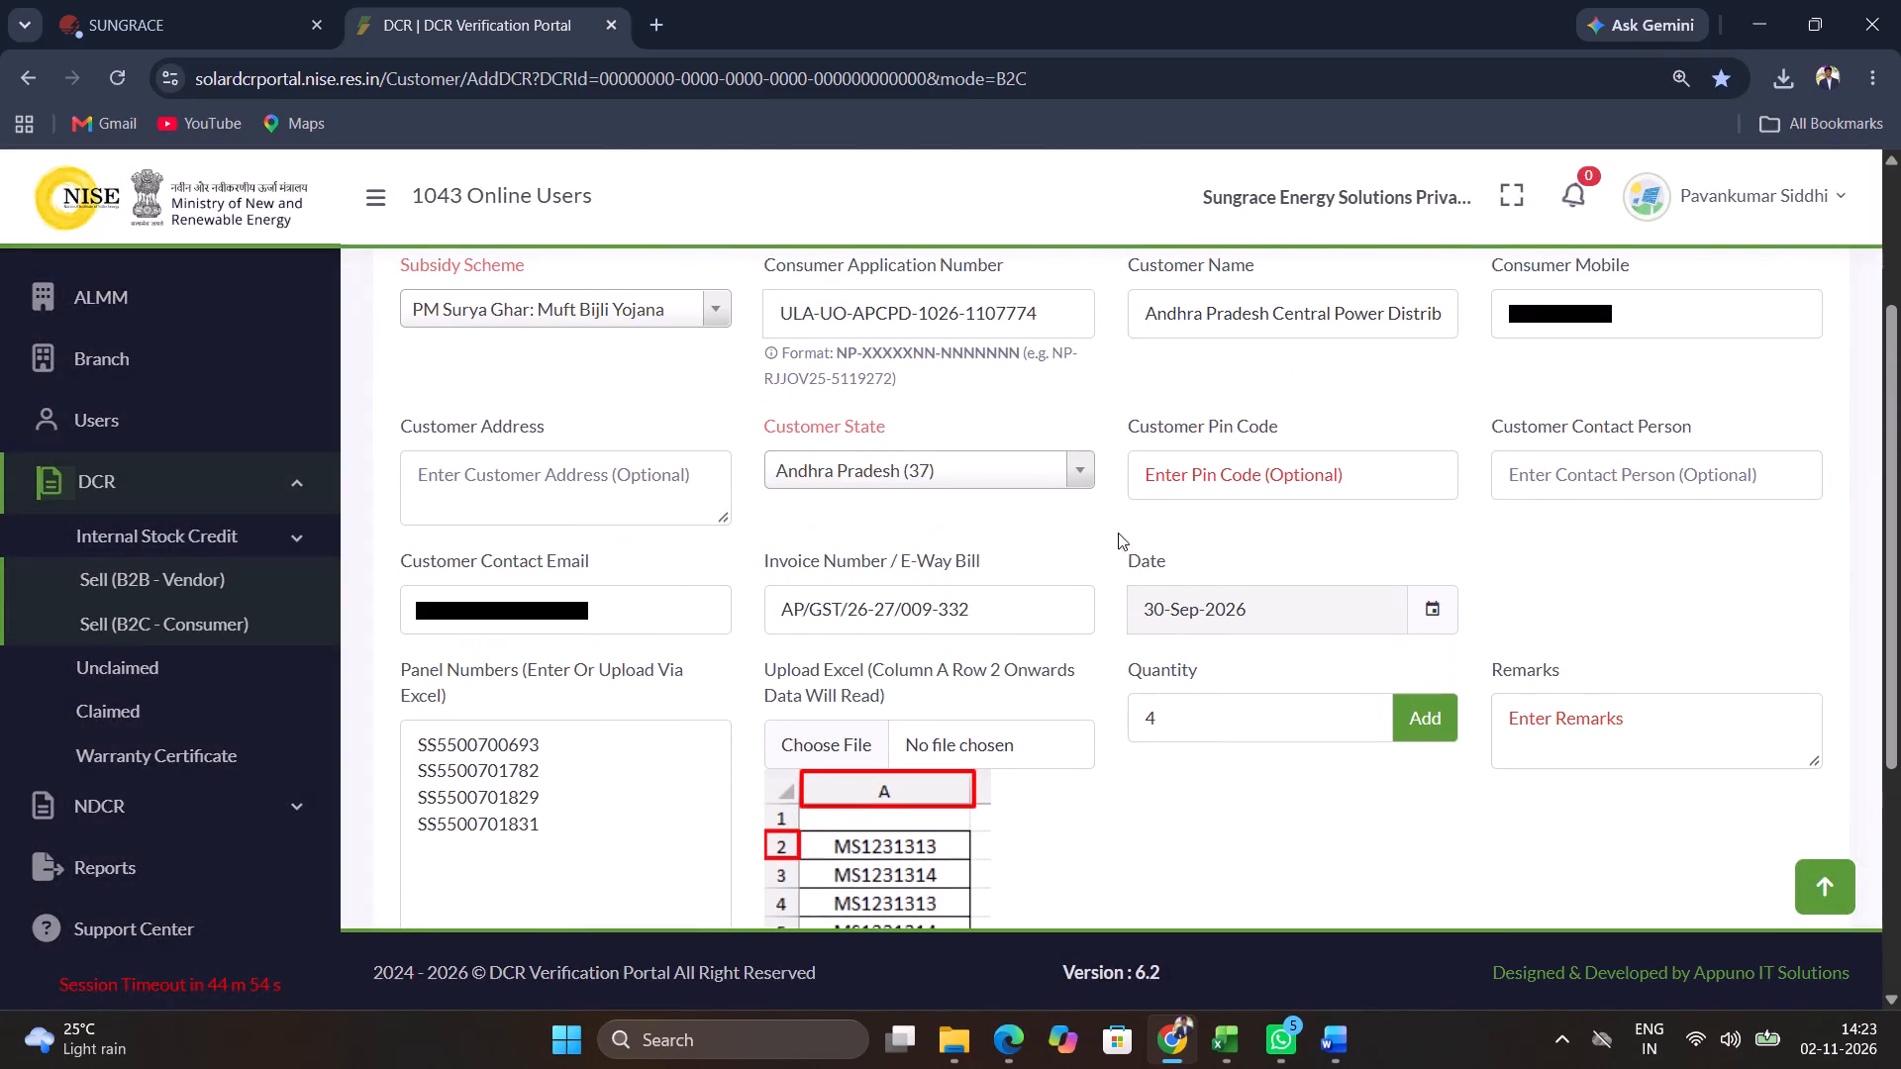
left_click(939, 609)
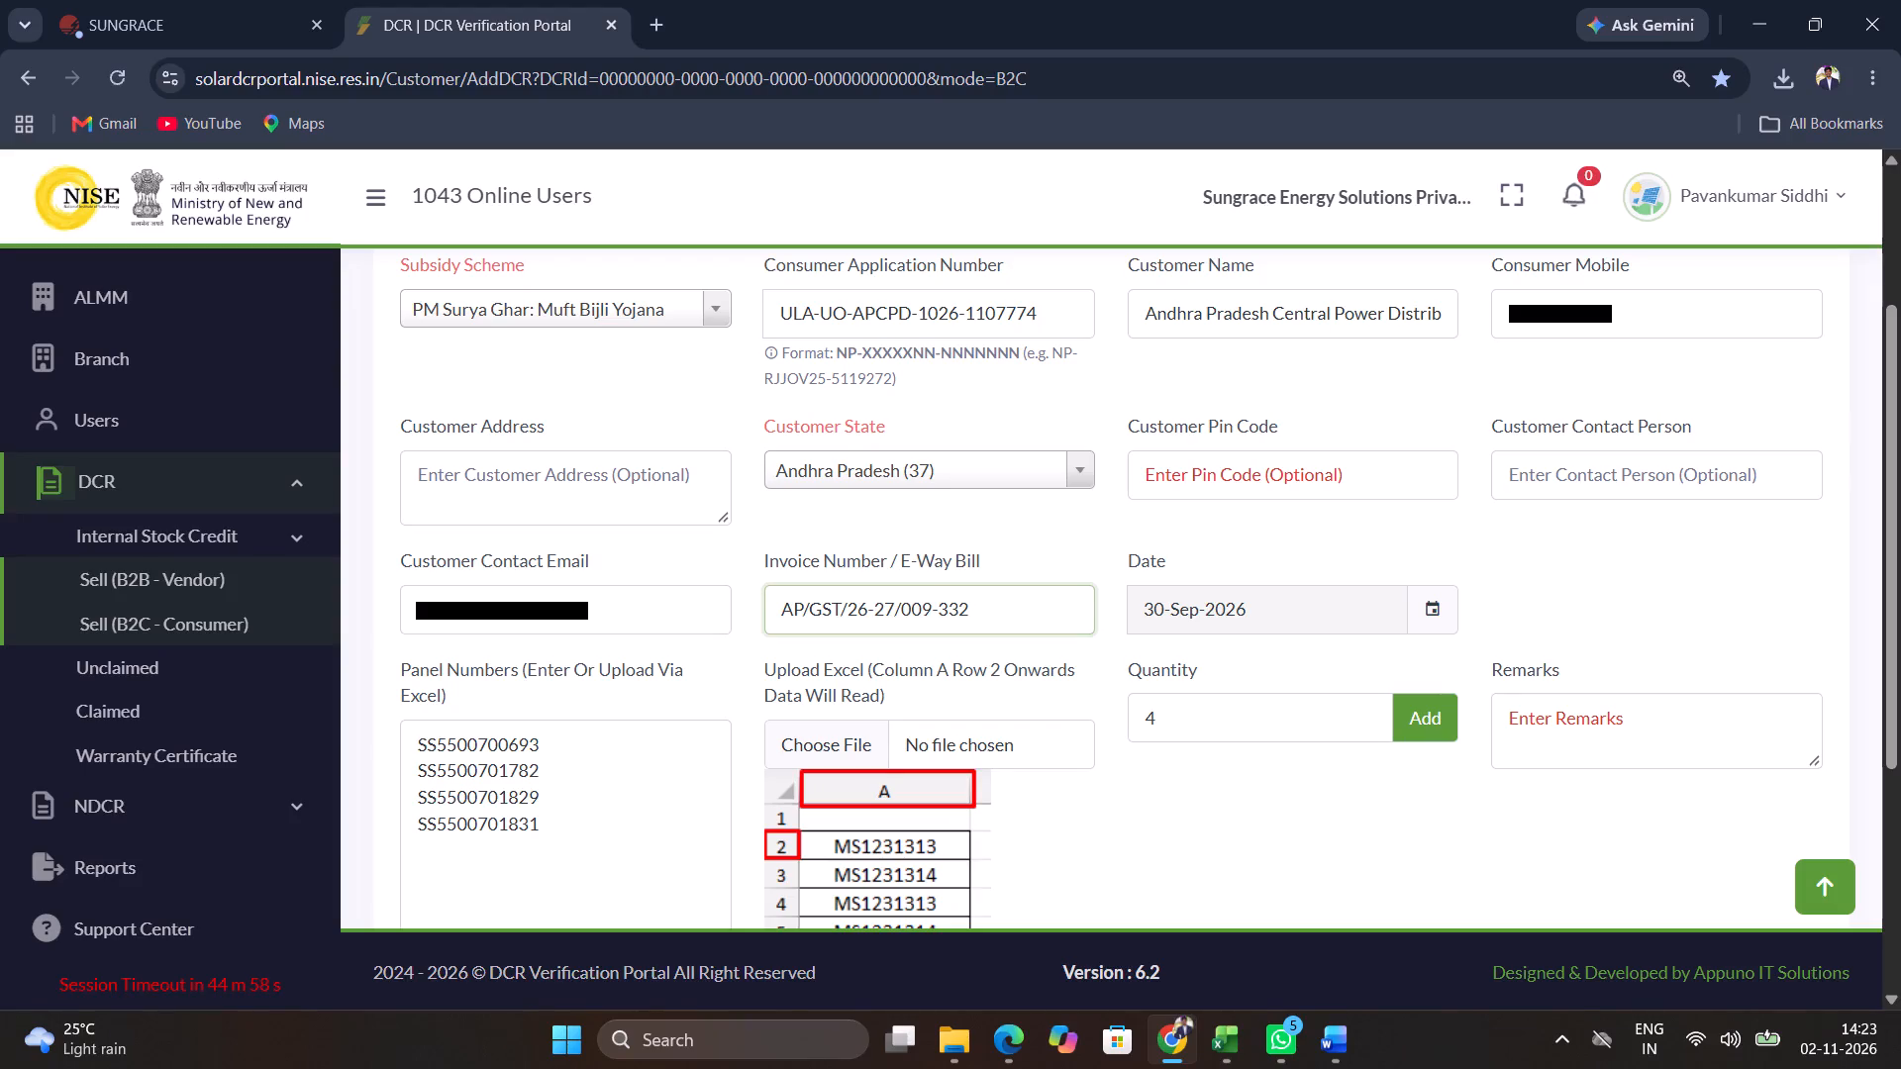
key("Left")
key("BackSpace")
key("BackSpace")
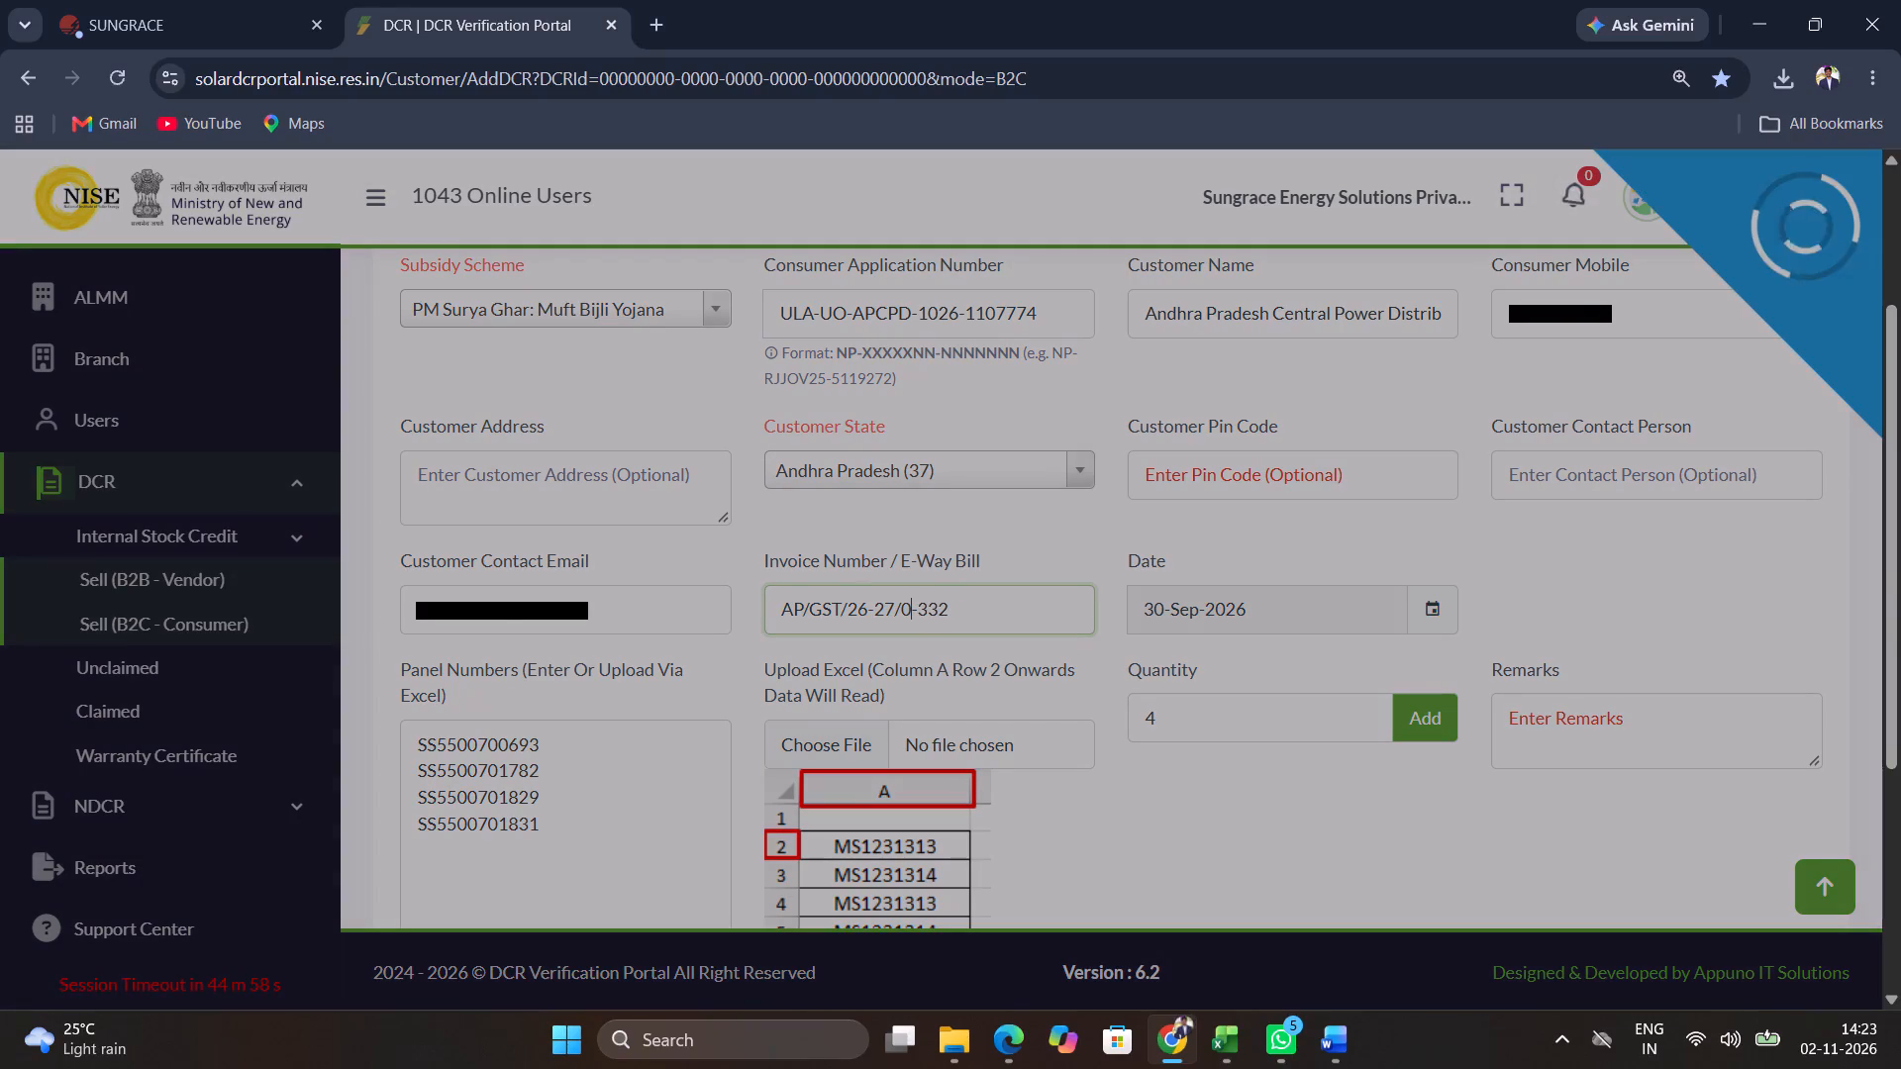
type("10")
key("Right")
key("Right")
key("Right")
key("Right")
key("Right")
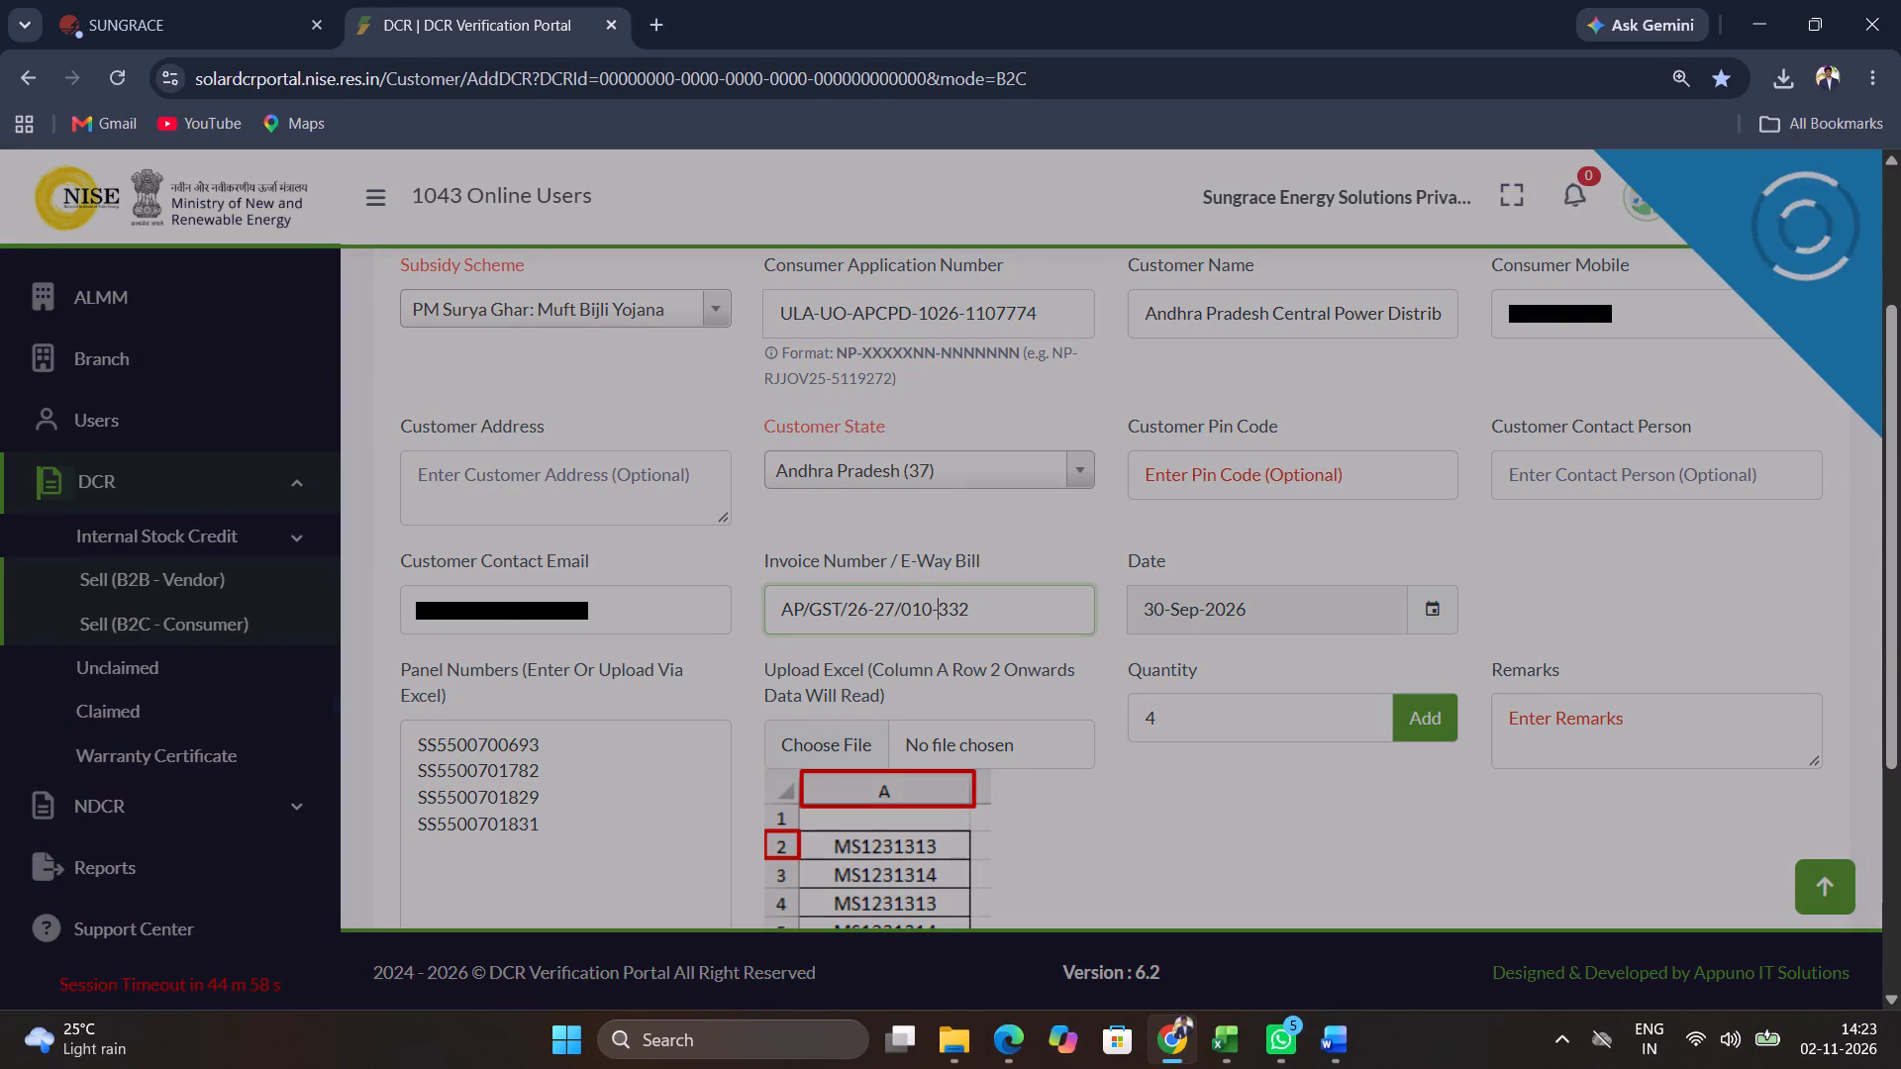
key("BackSpace")
key("BackSpace")
key("BackSpace")
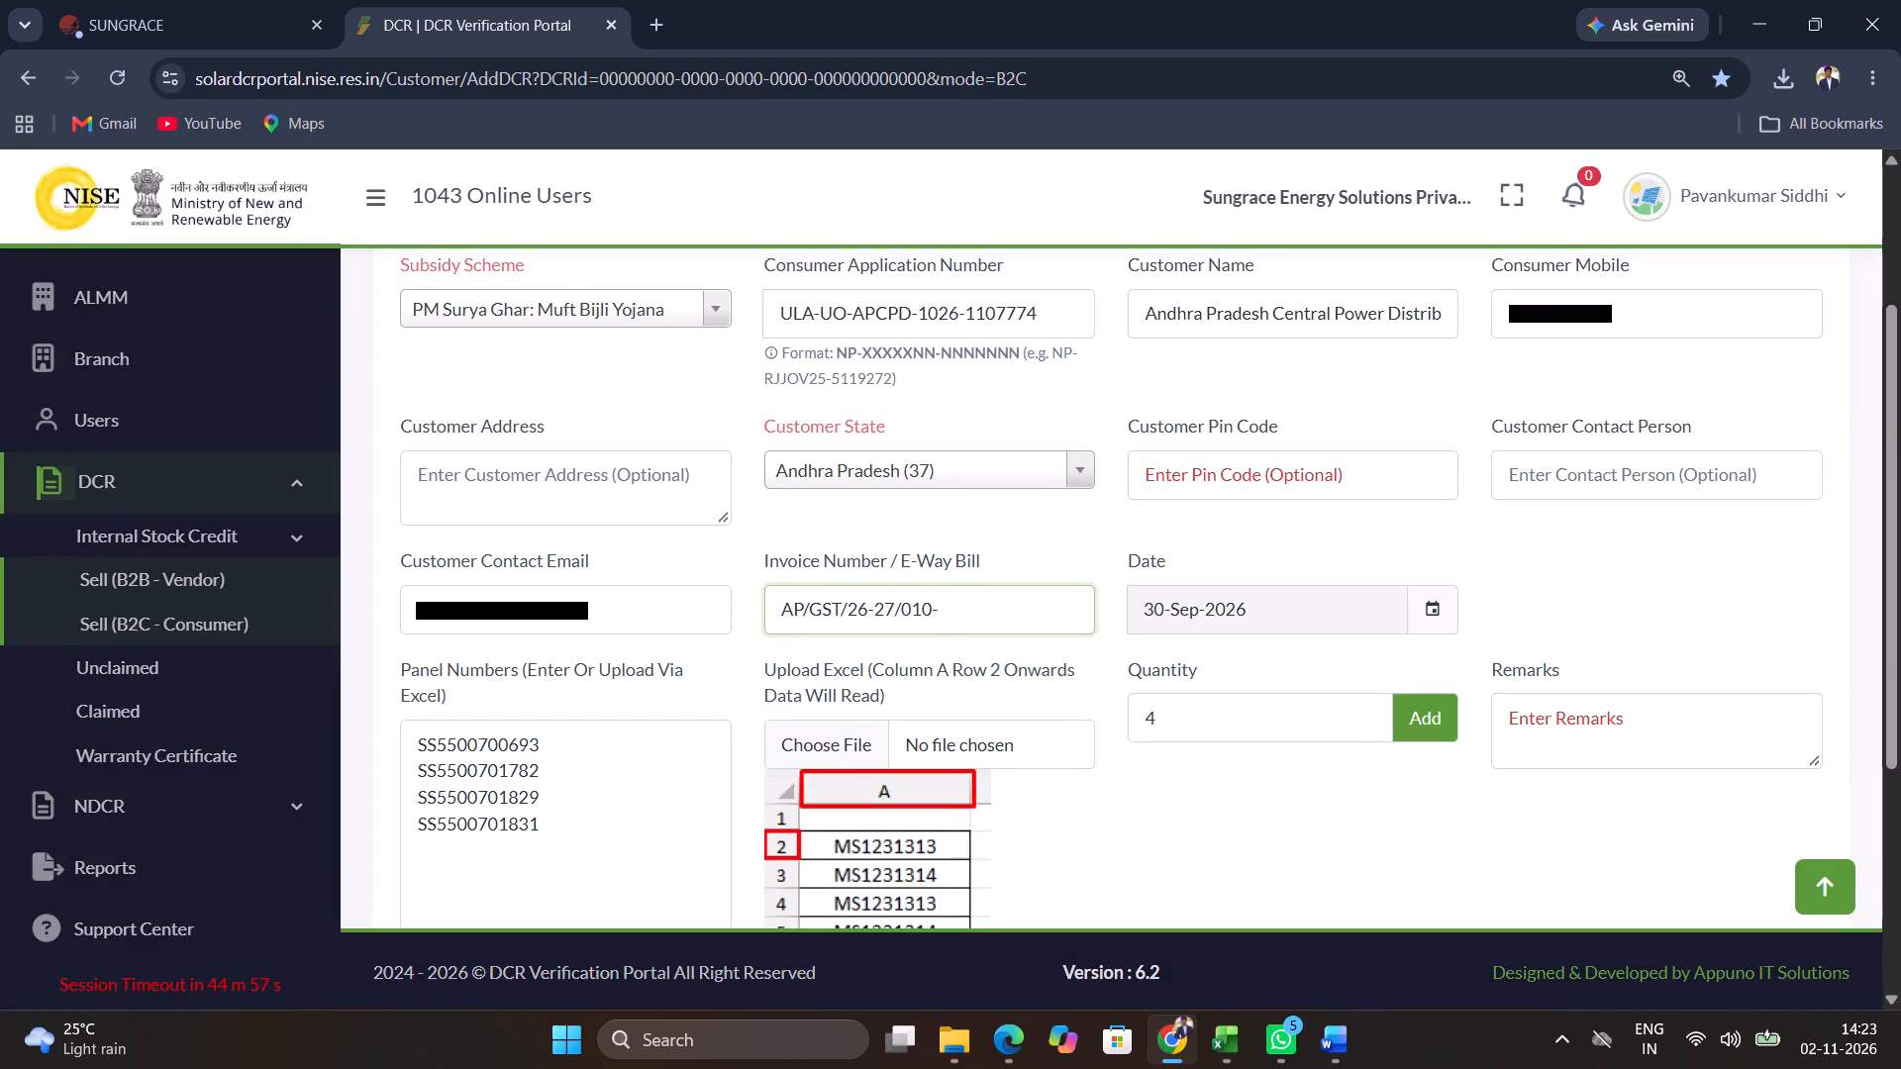
type("71")
Set the invoice date to 22 October 2026.
left_click(1283, 612)
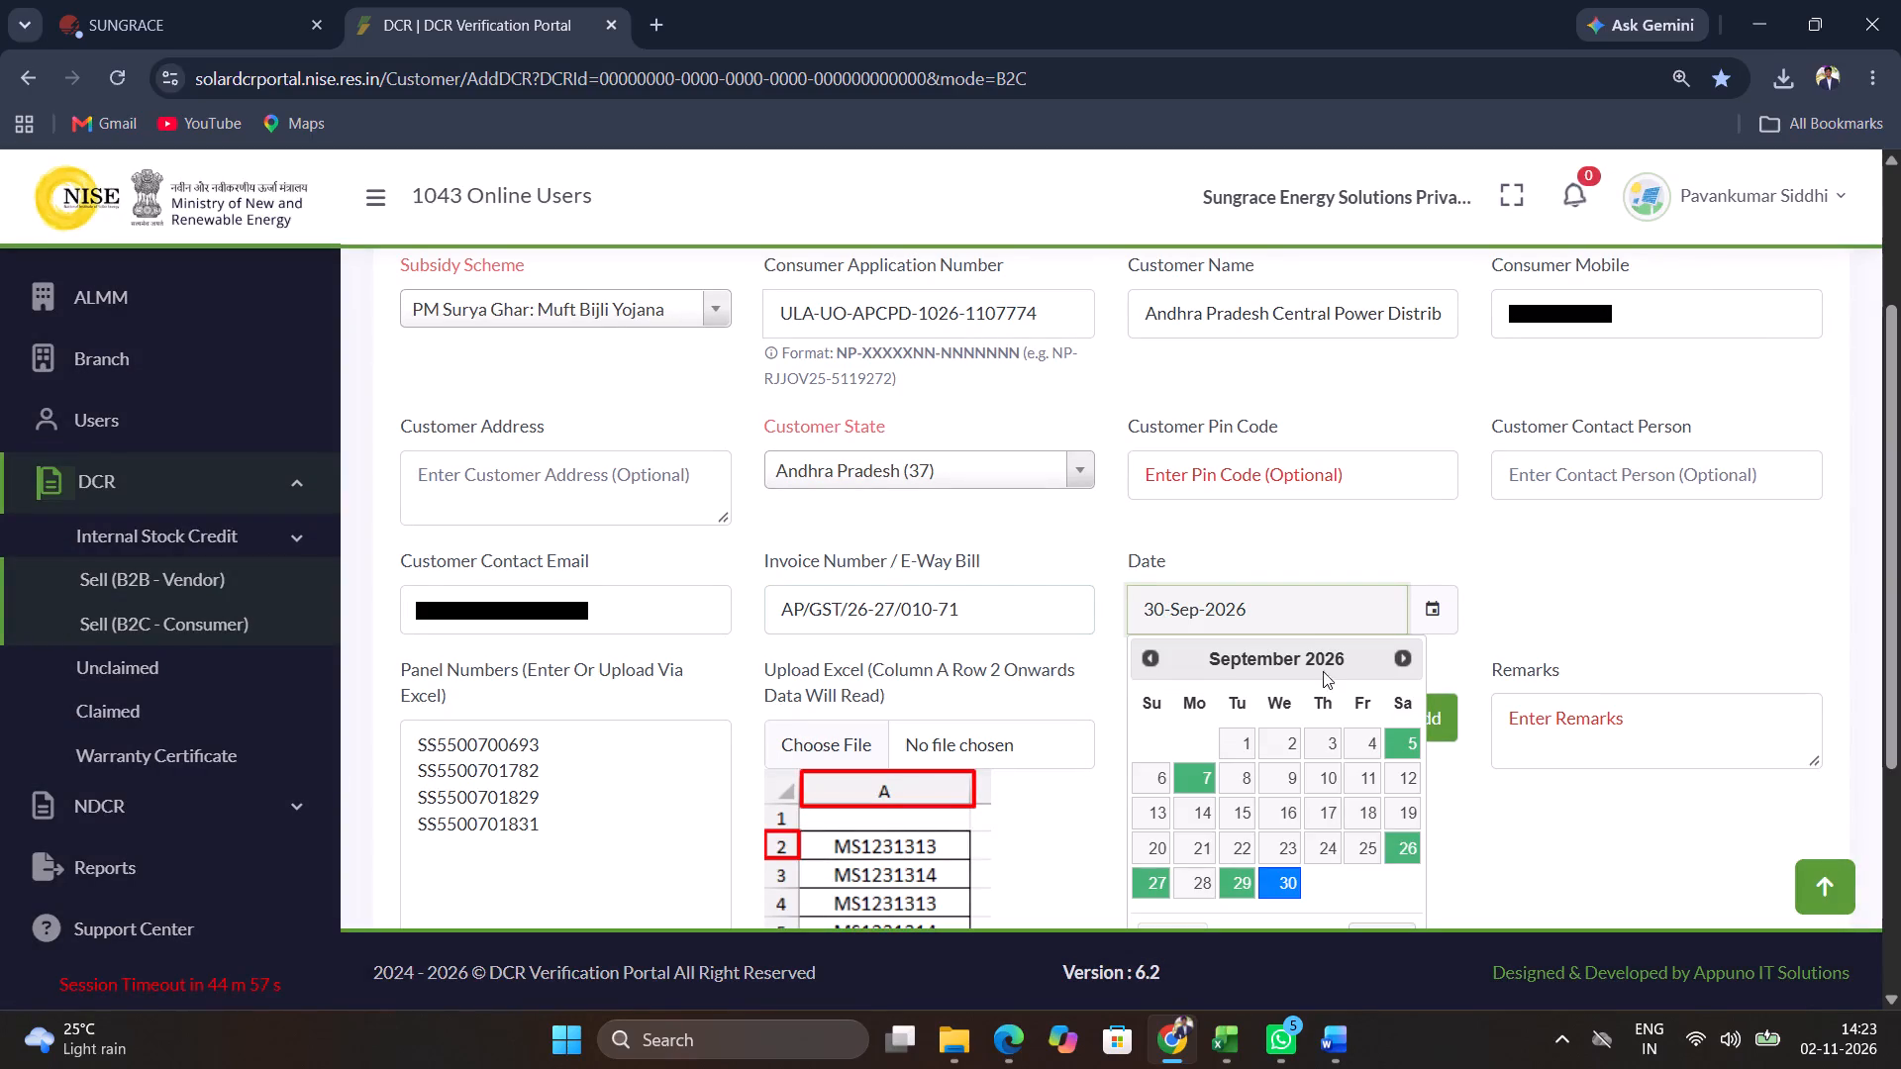
left_click(1403, 659)
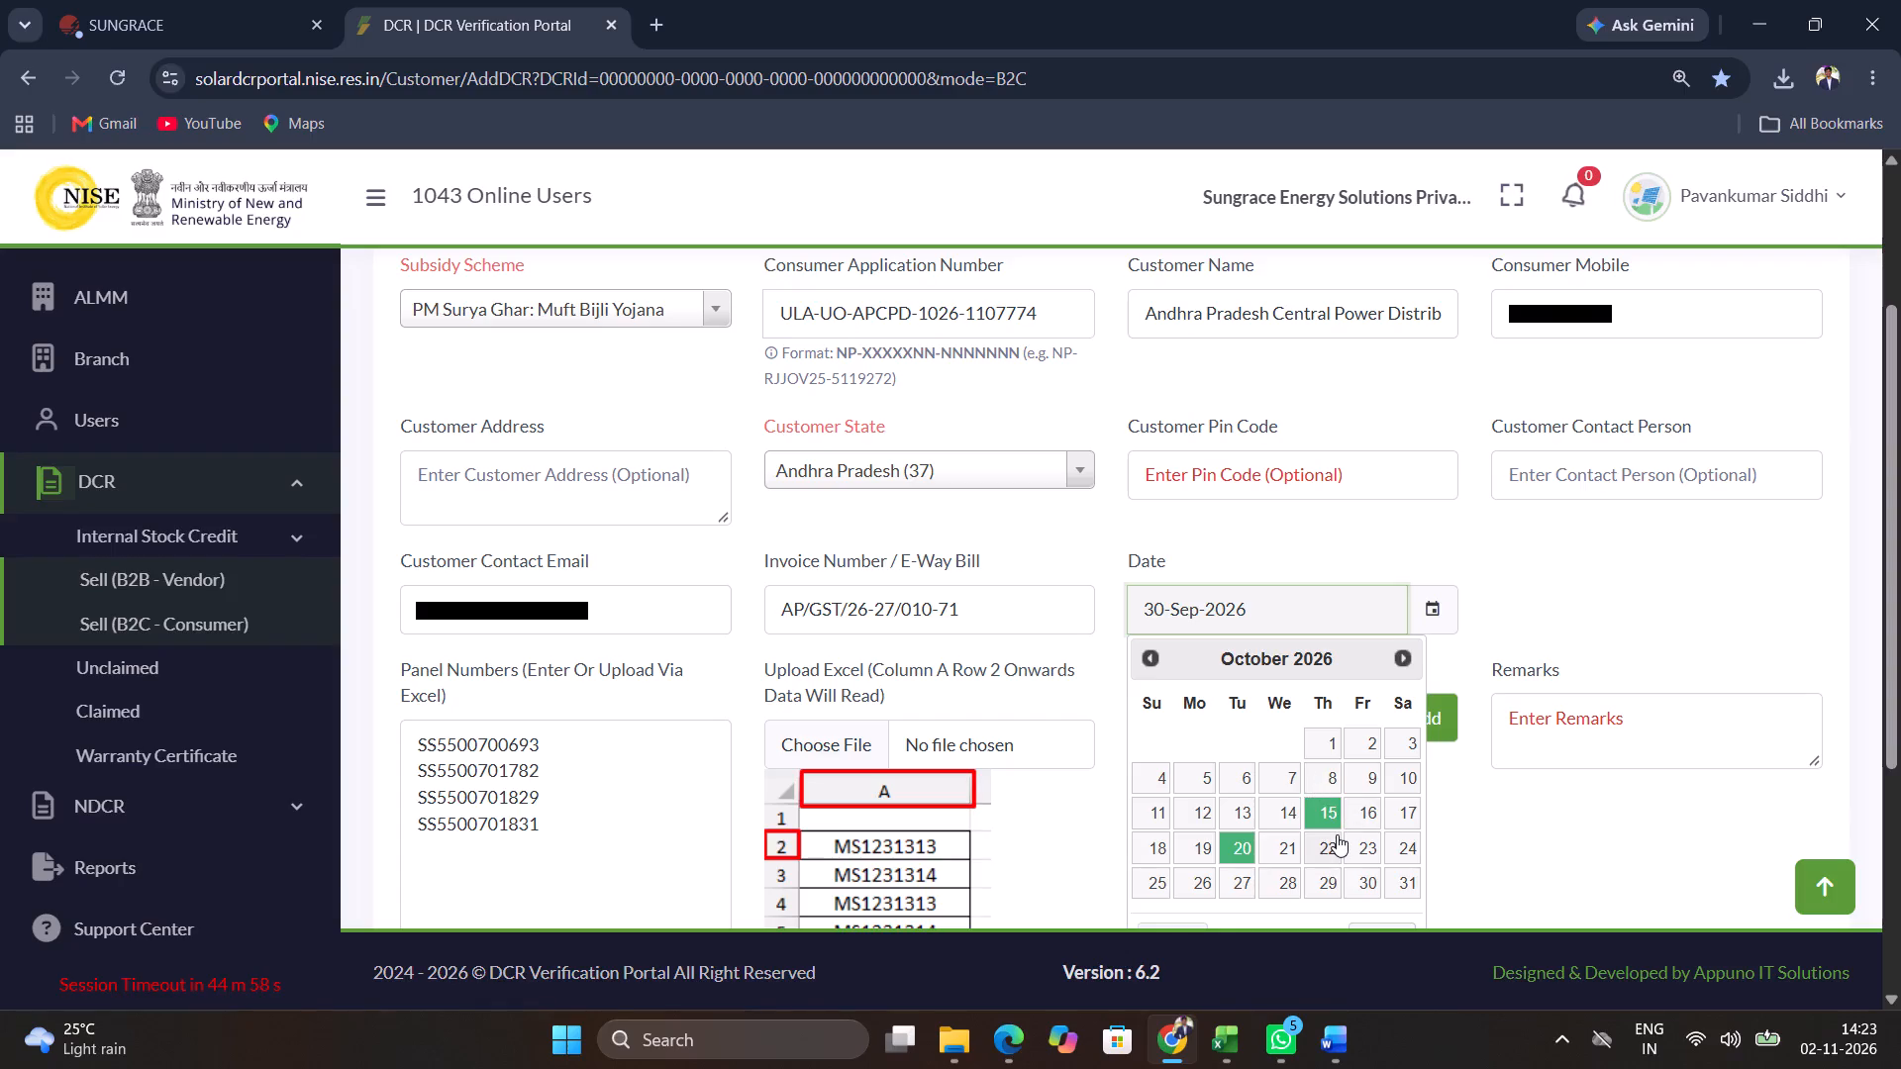
left_click(1337, 834)
Add the four listed panels to the DCR entry.
left_click(1418, 717)
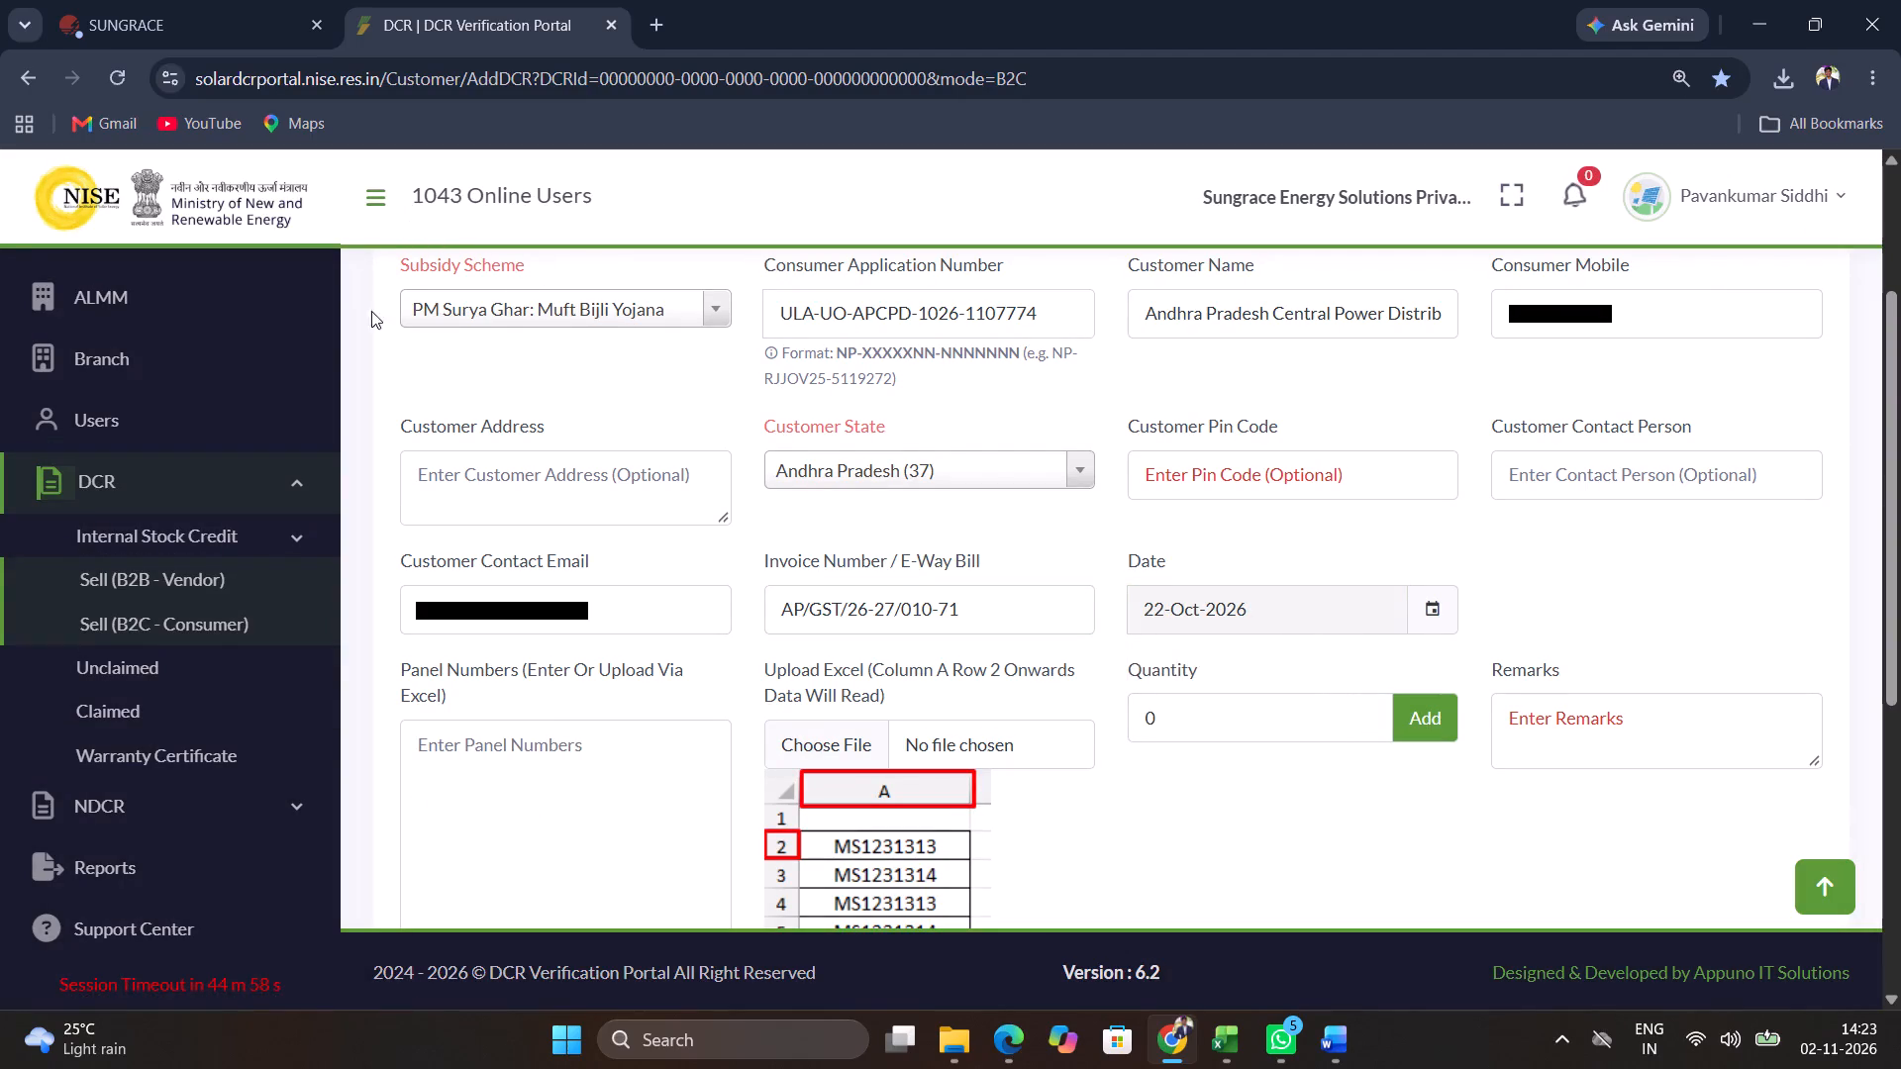
scroll(559, 308, "down", 4)
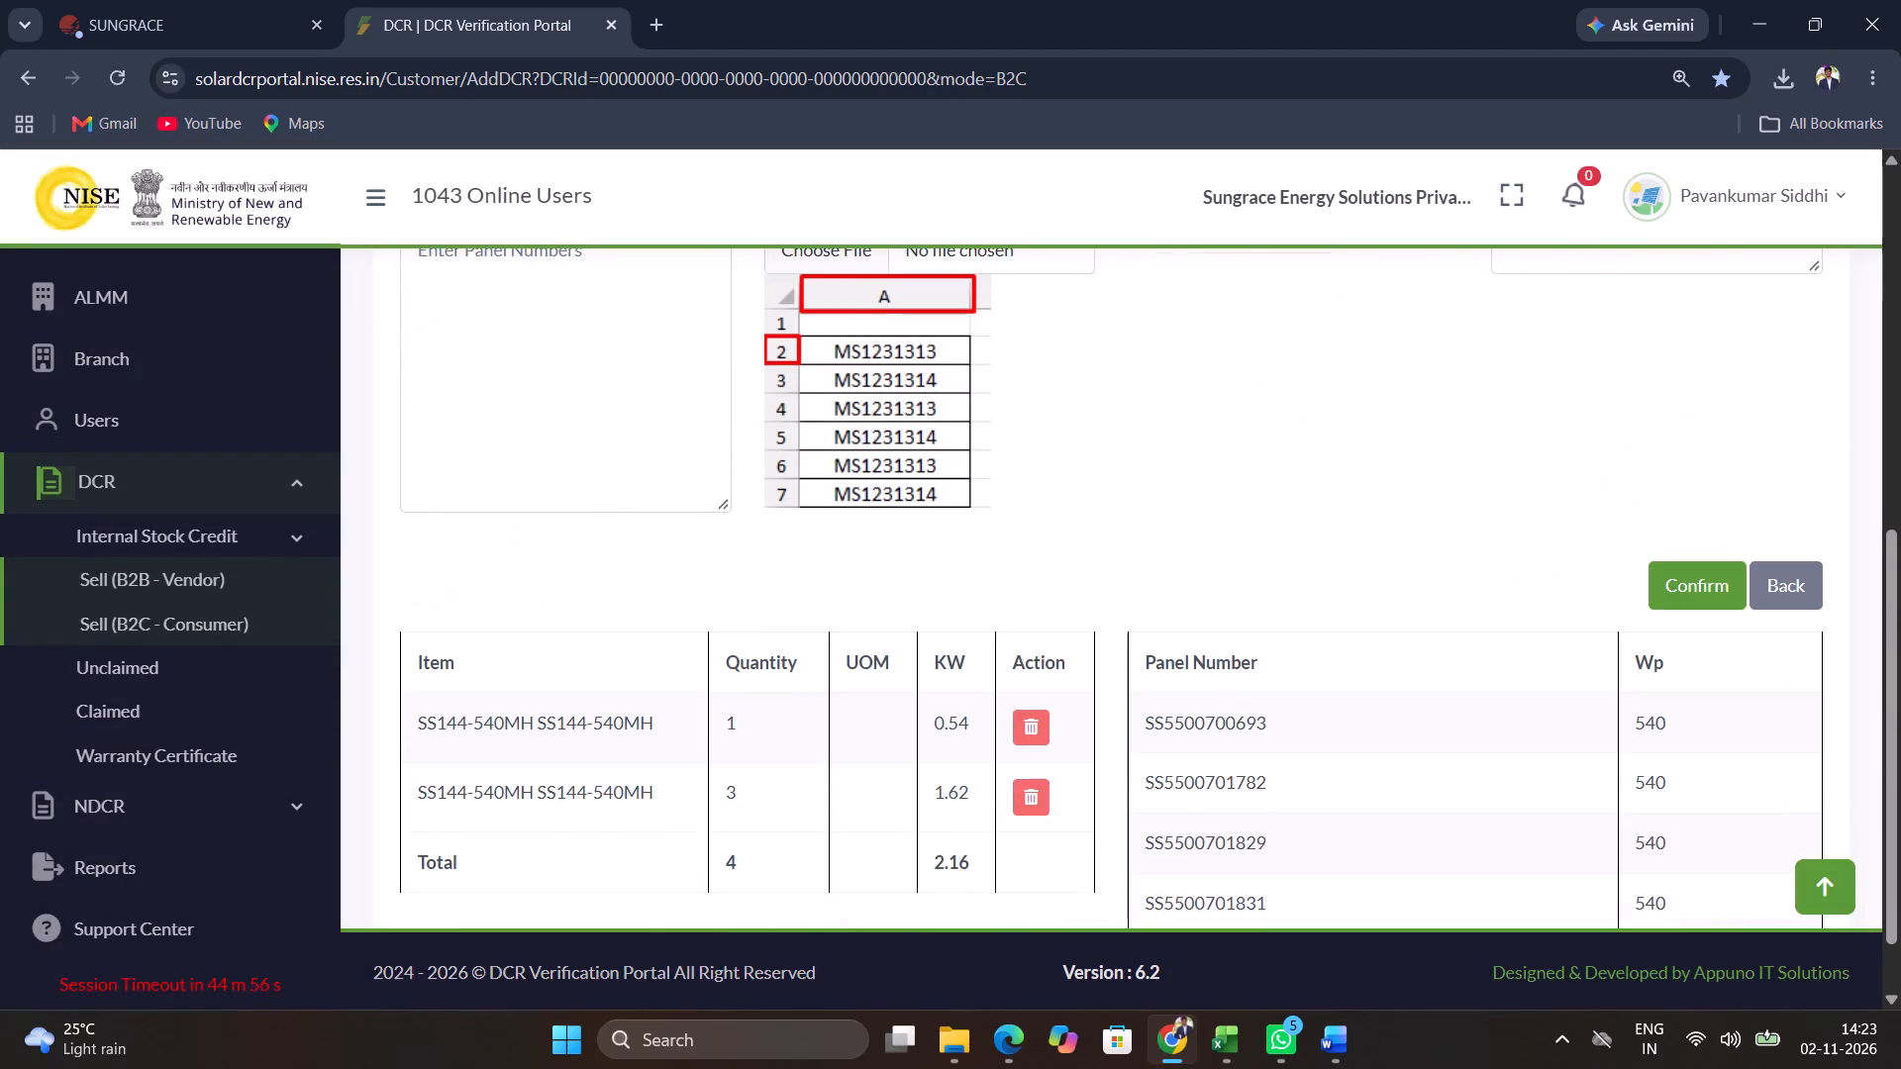
Fill in the remarks with the installation address, copied from the work order's quick copy details in the SUNGRACE tab.
scroll(600, 414, "up", 3)
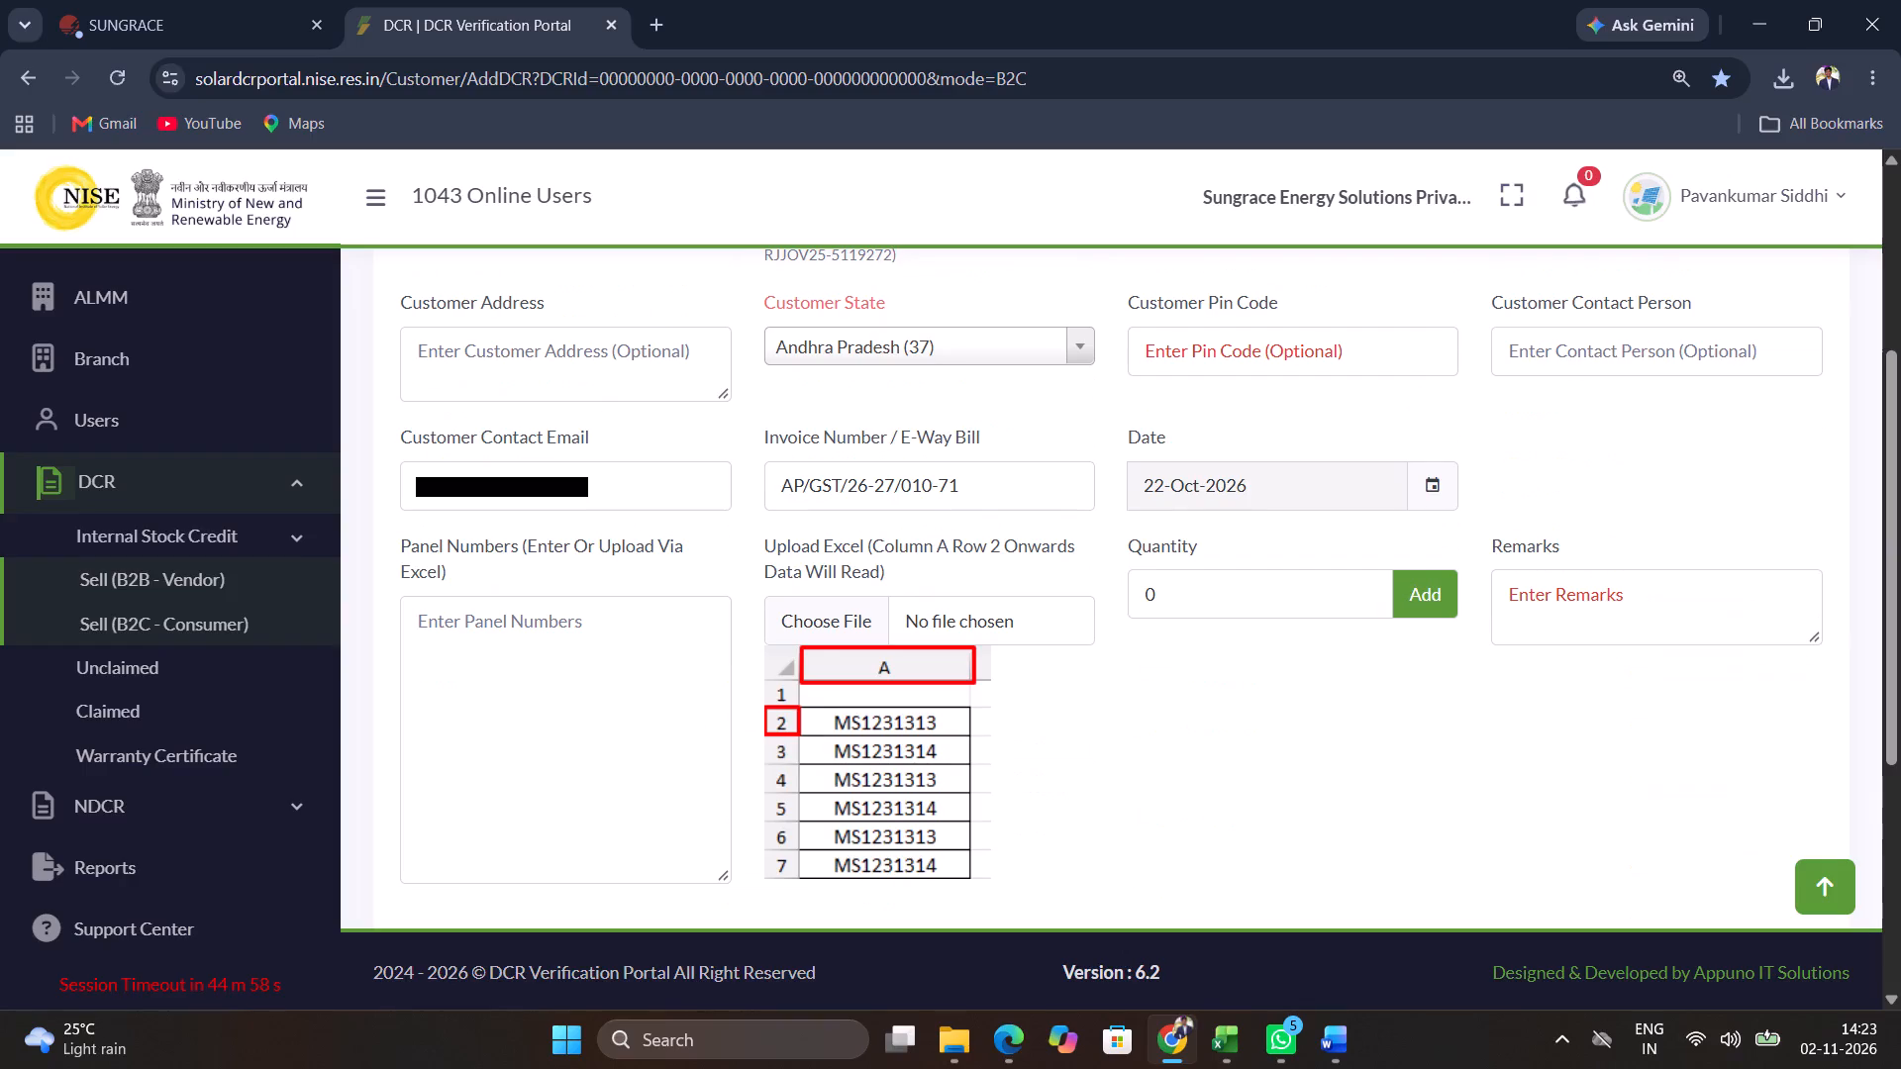
left_click(1542, 598)
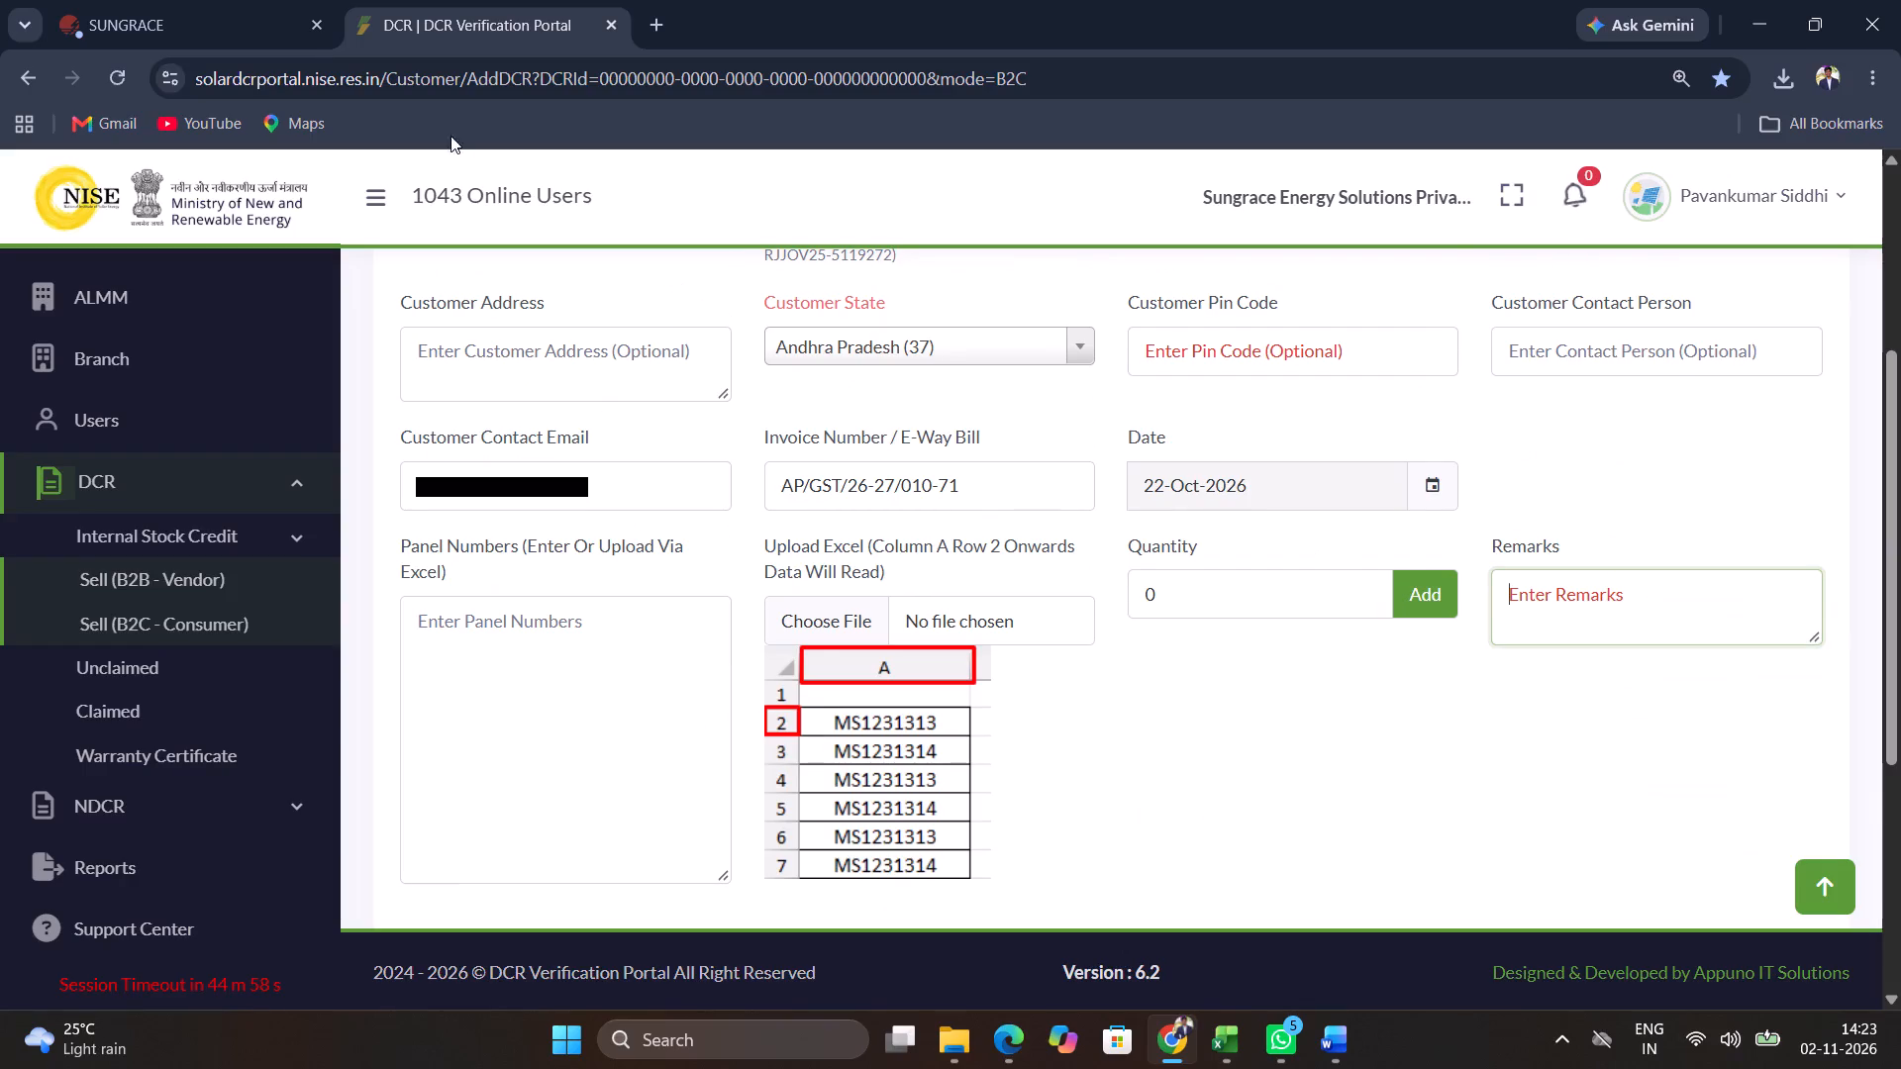
left_click(227, 0)
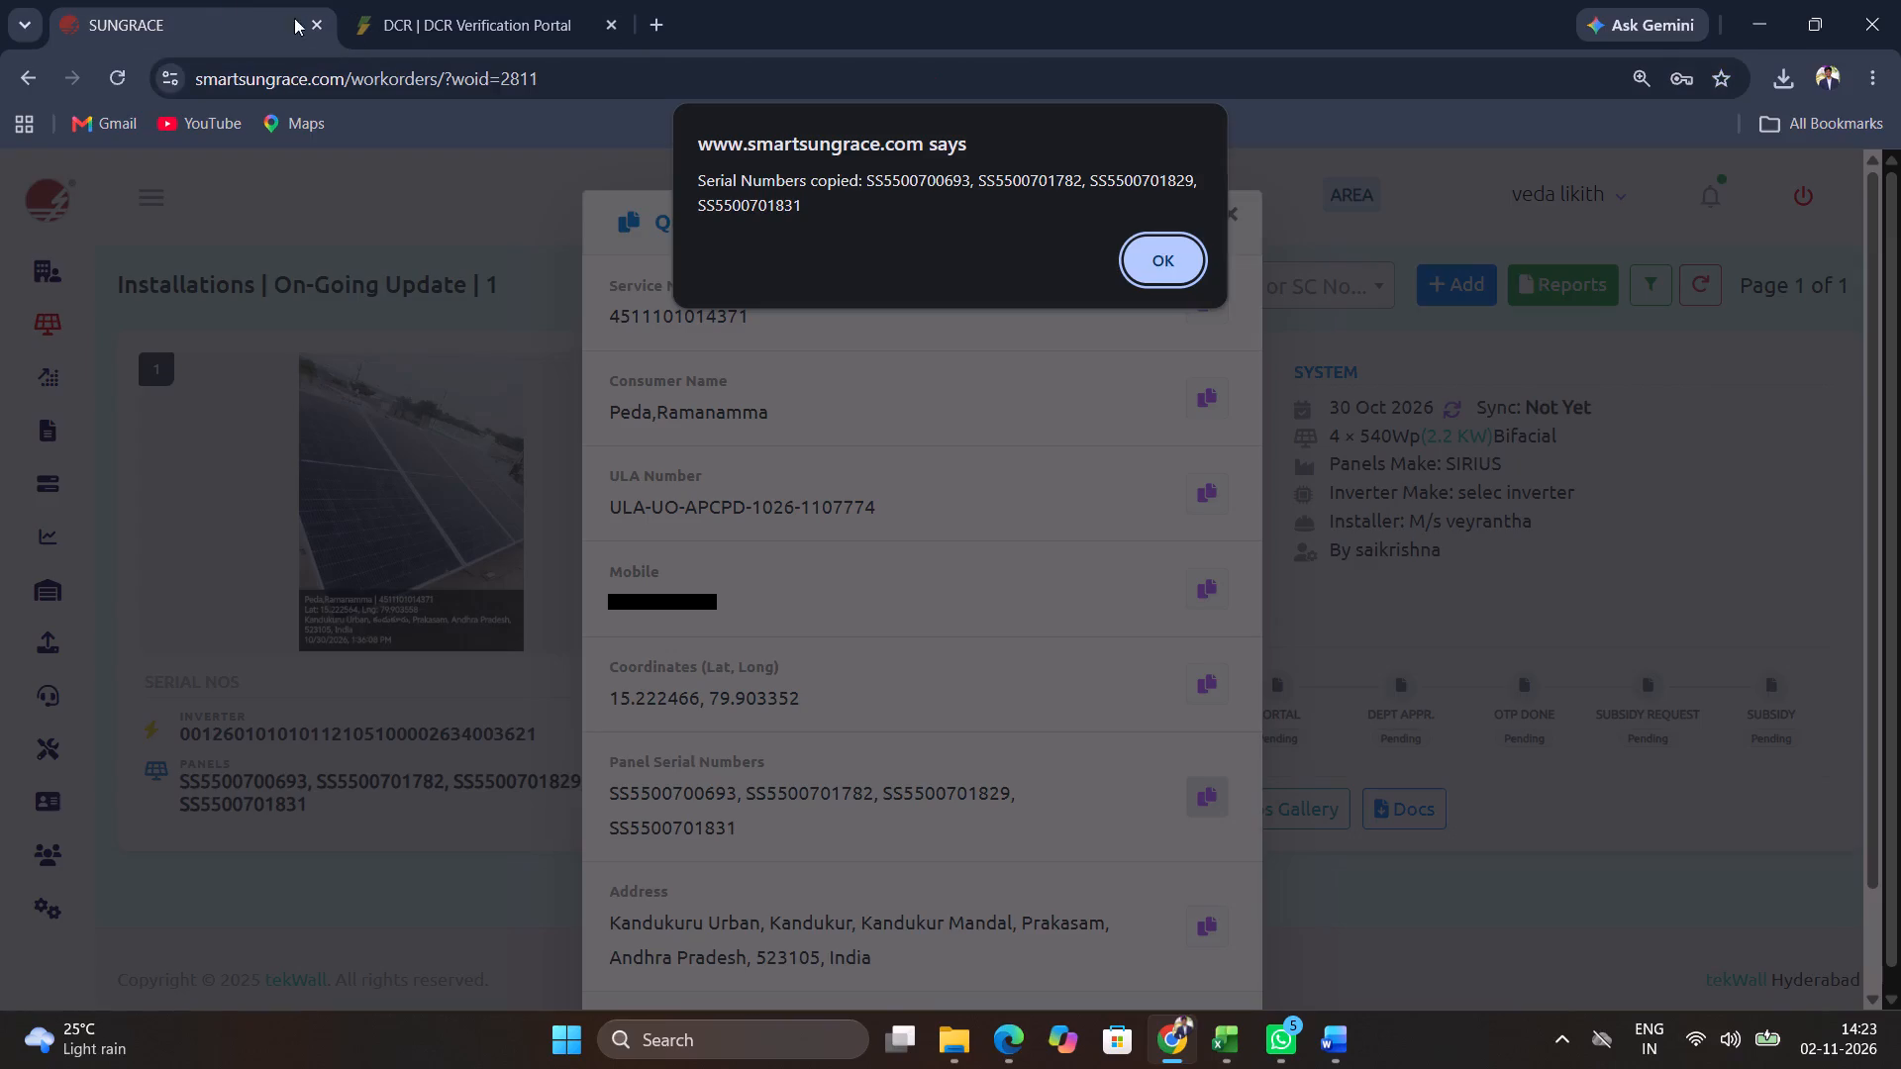
left_click(1161, 269)
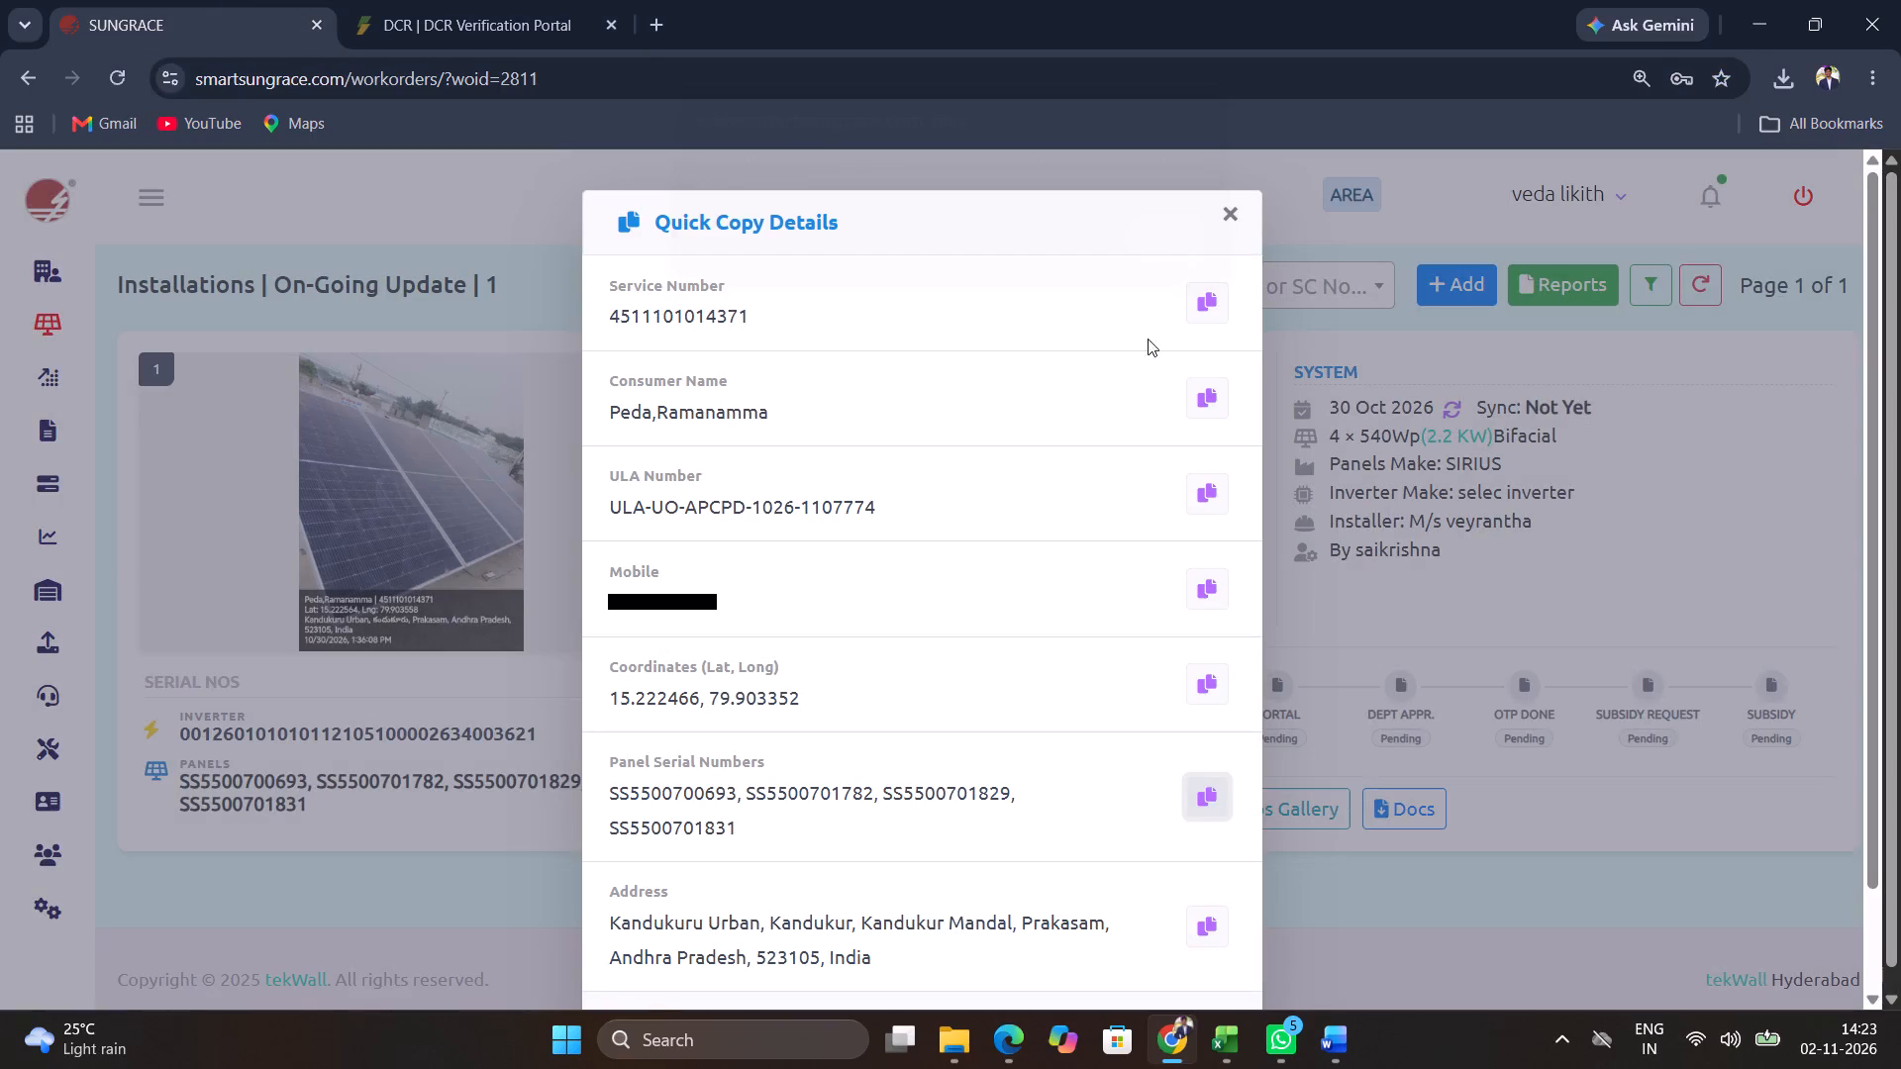
scroll(1144, 420, "down", 5)
scroll(1229, 523, "down", 3)
left_click(1201, 818)
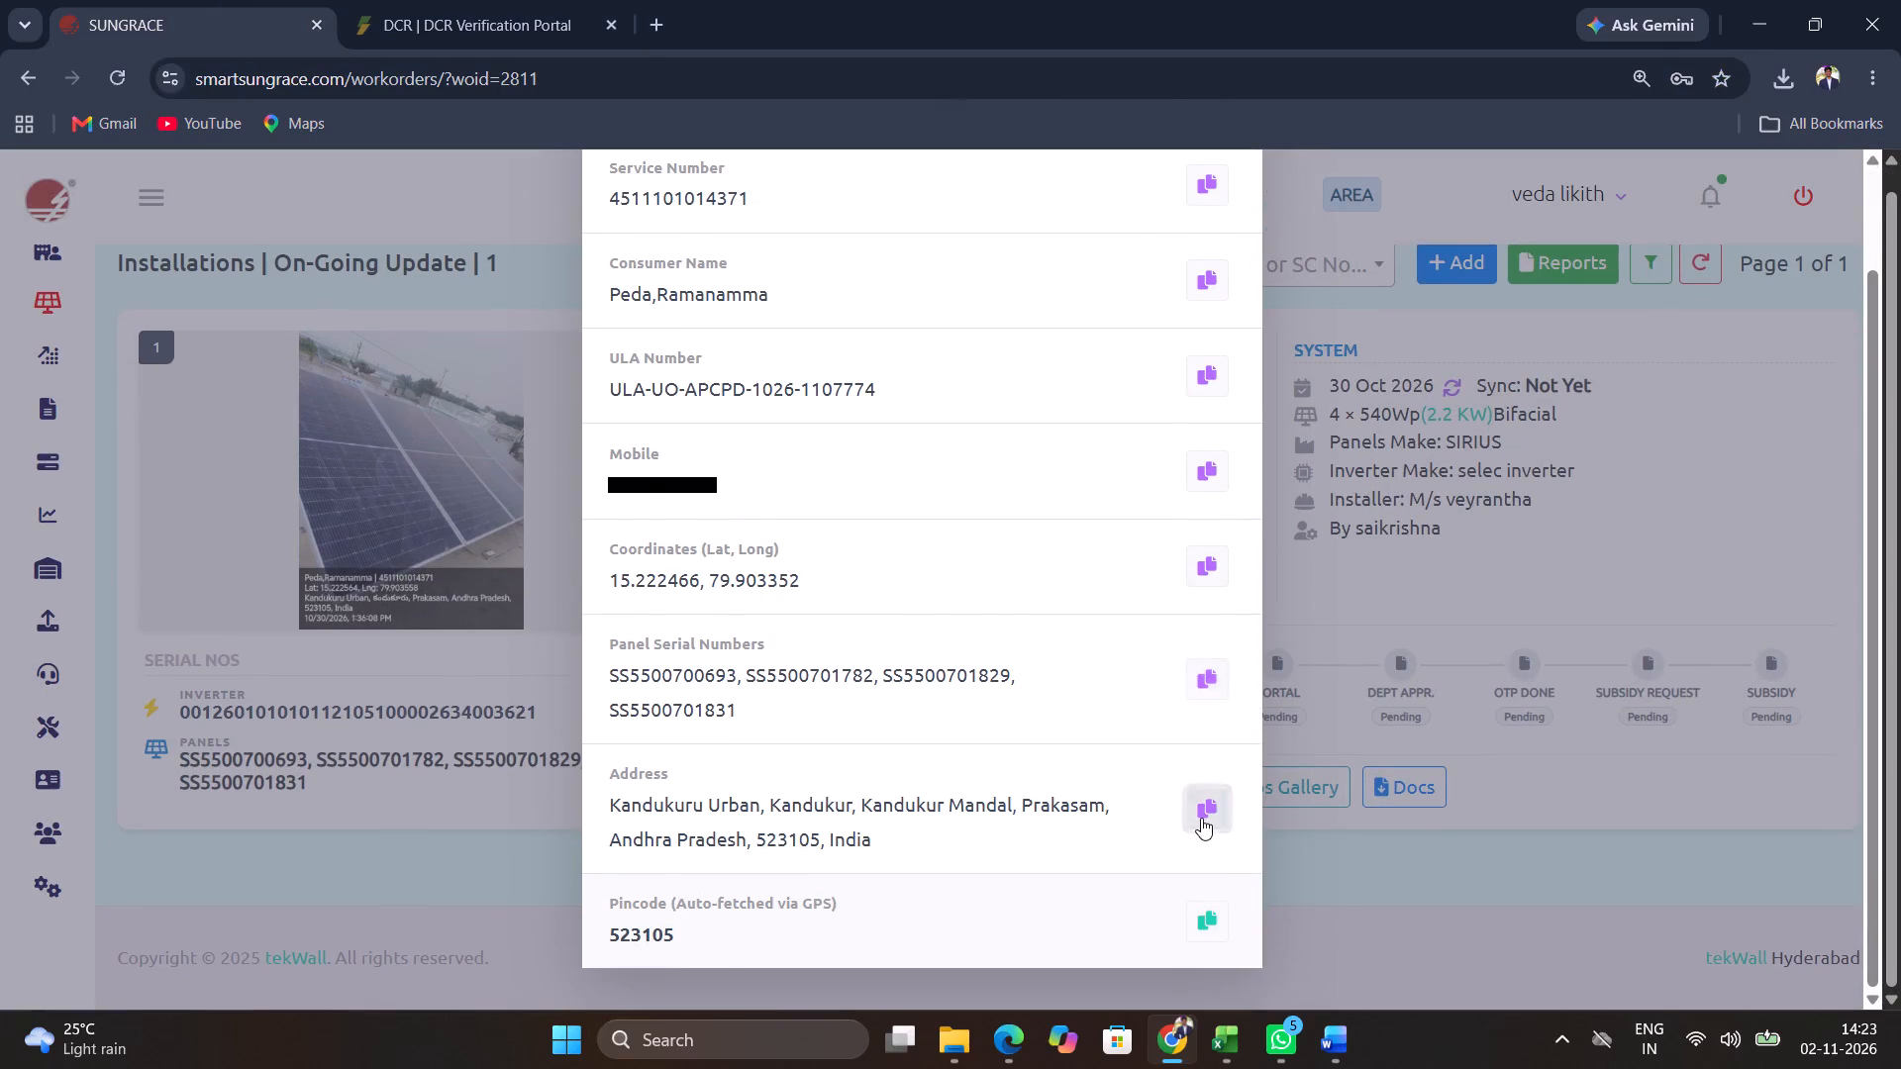
left_click(495, 0)
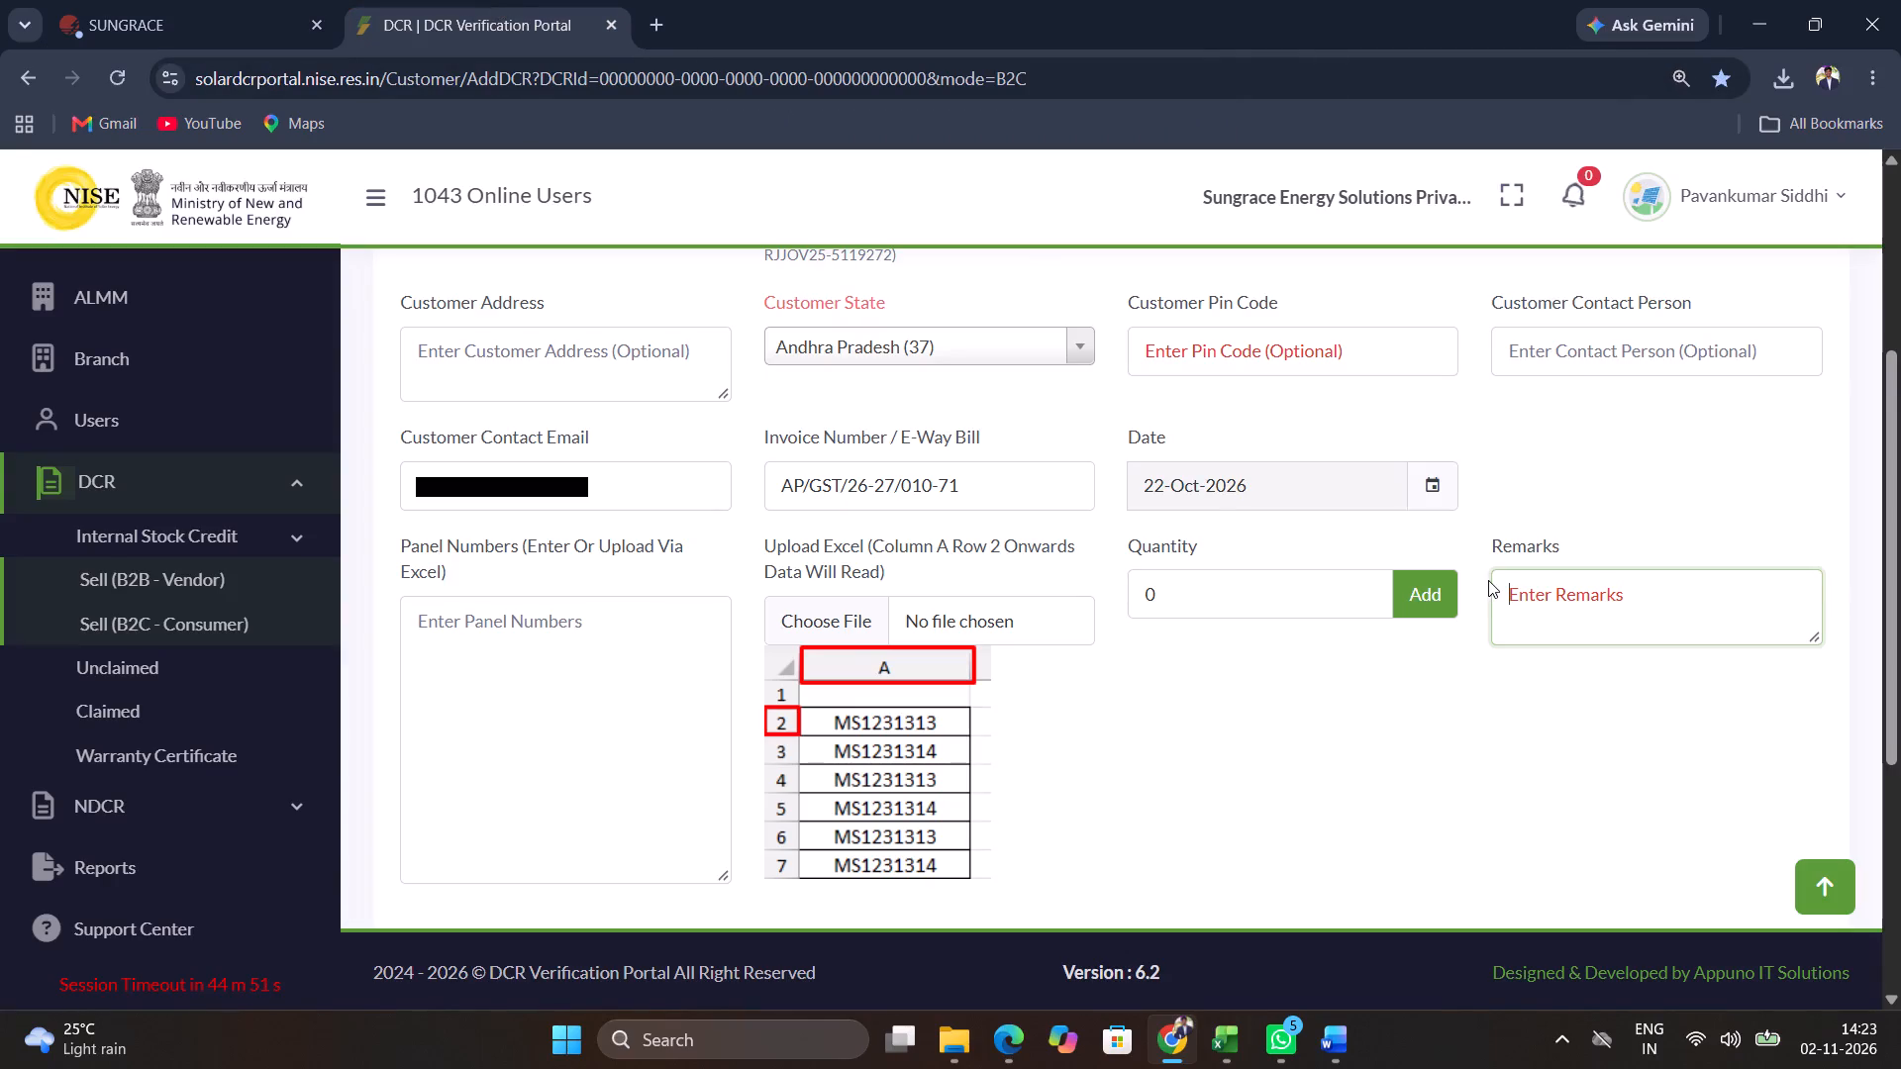
key("ctrl+v")
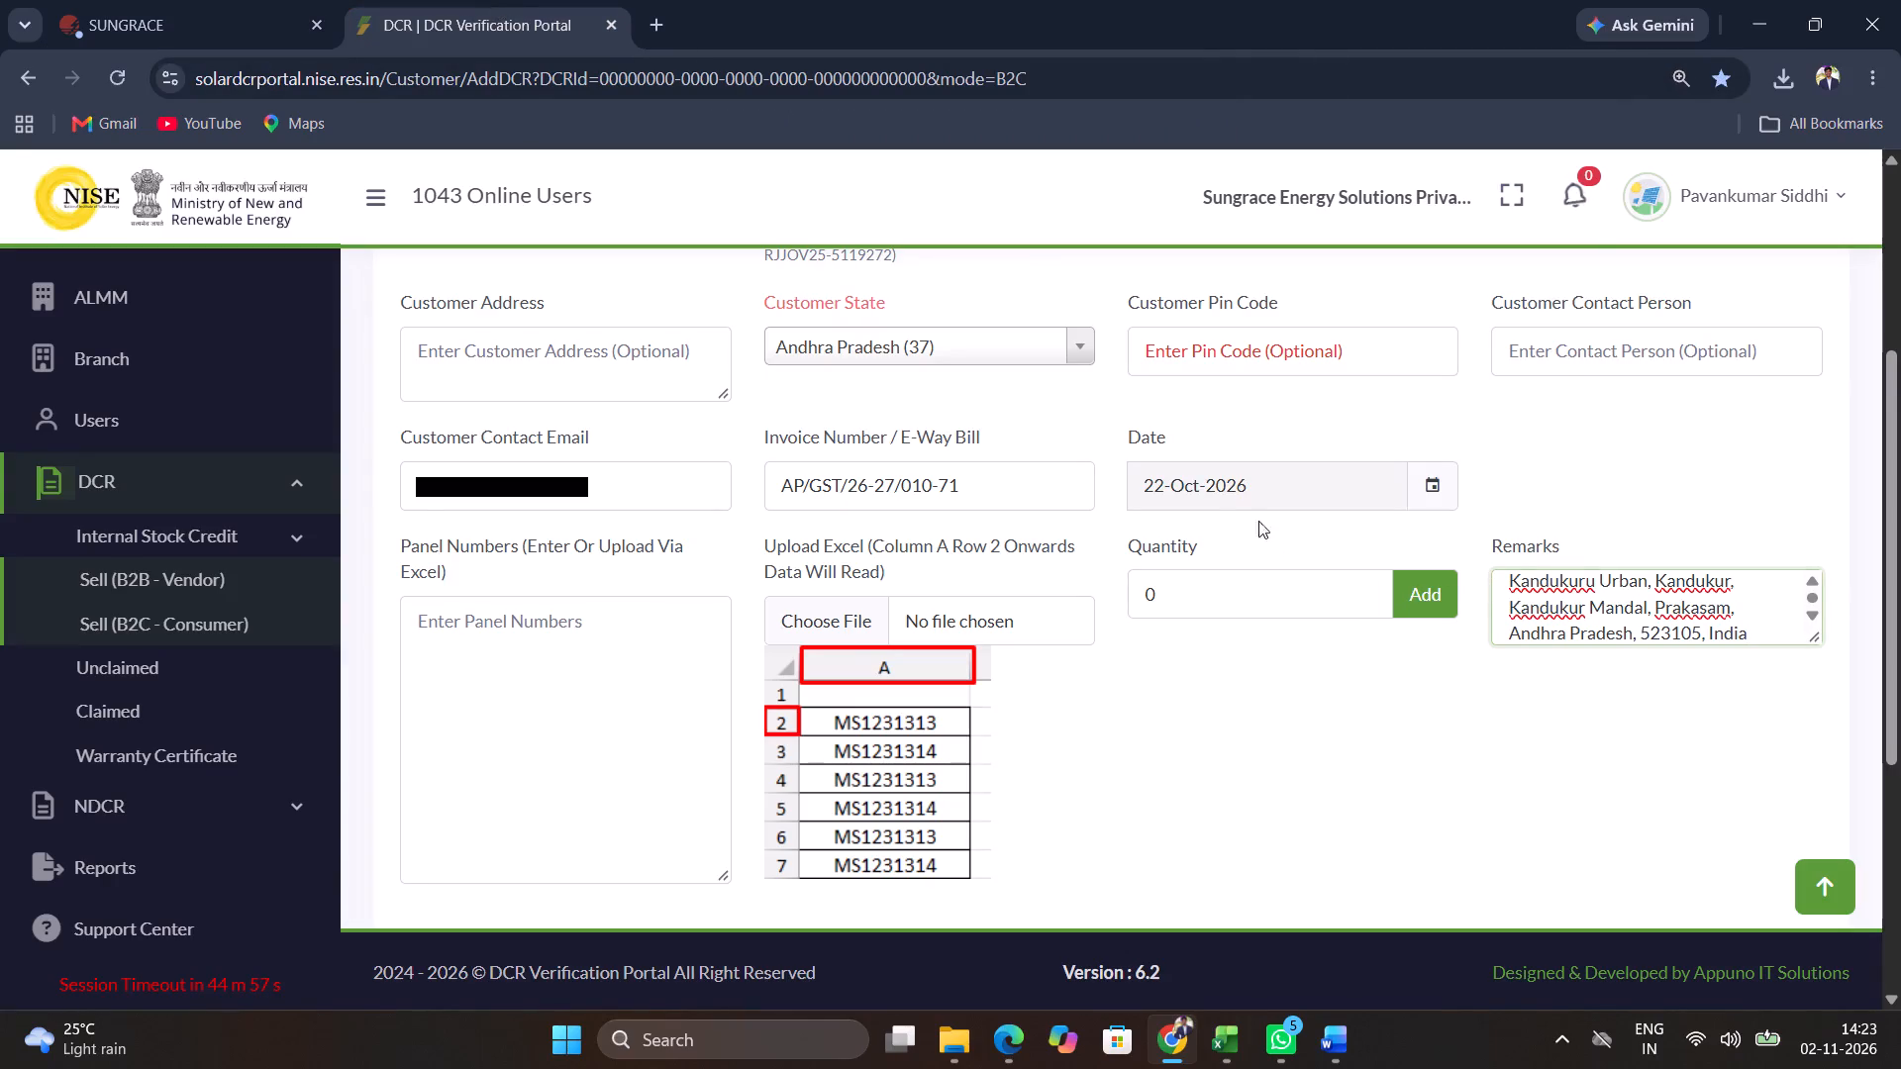
Fill in the customer pin code, copied from the work order's quick copy details in the SUNGRACE tab.
left_click(1222, 364)
left_click(179, 0)
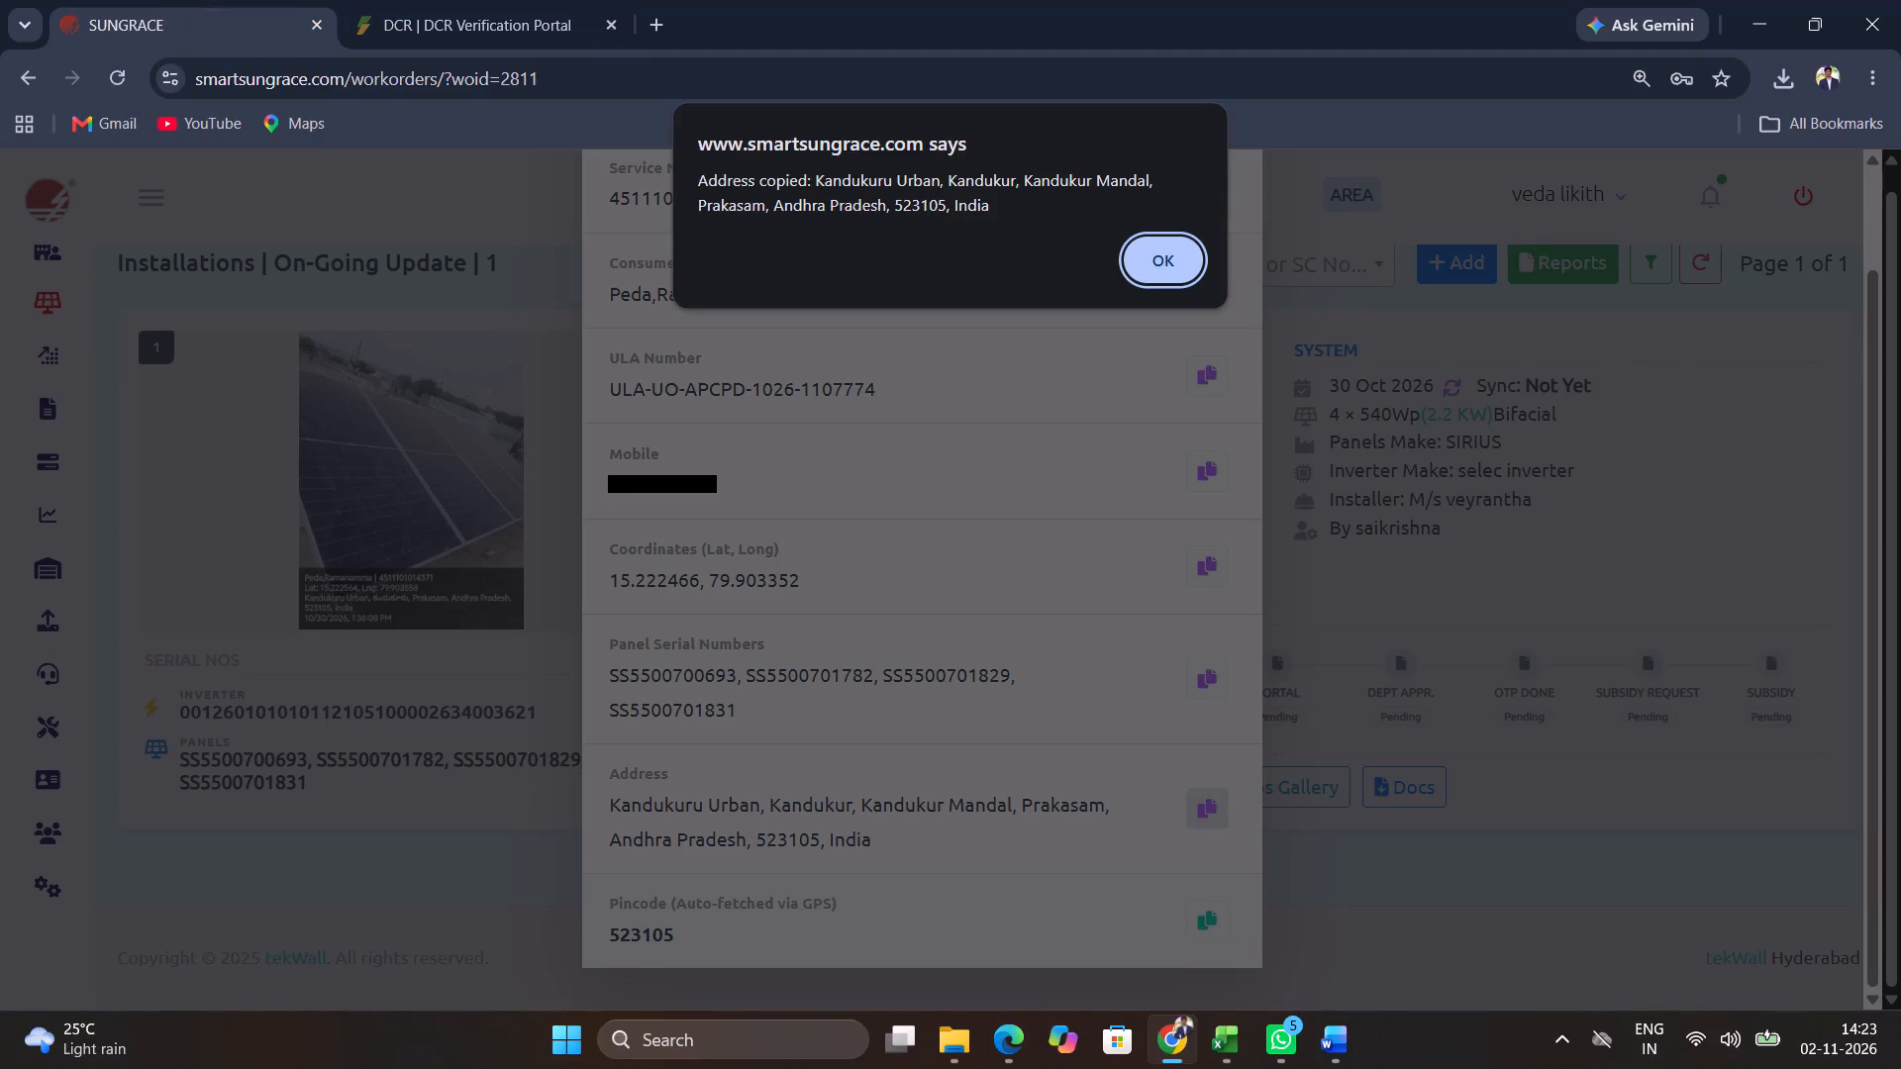
left_click(1170, 277)
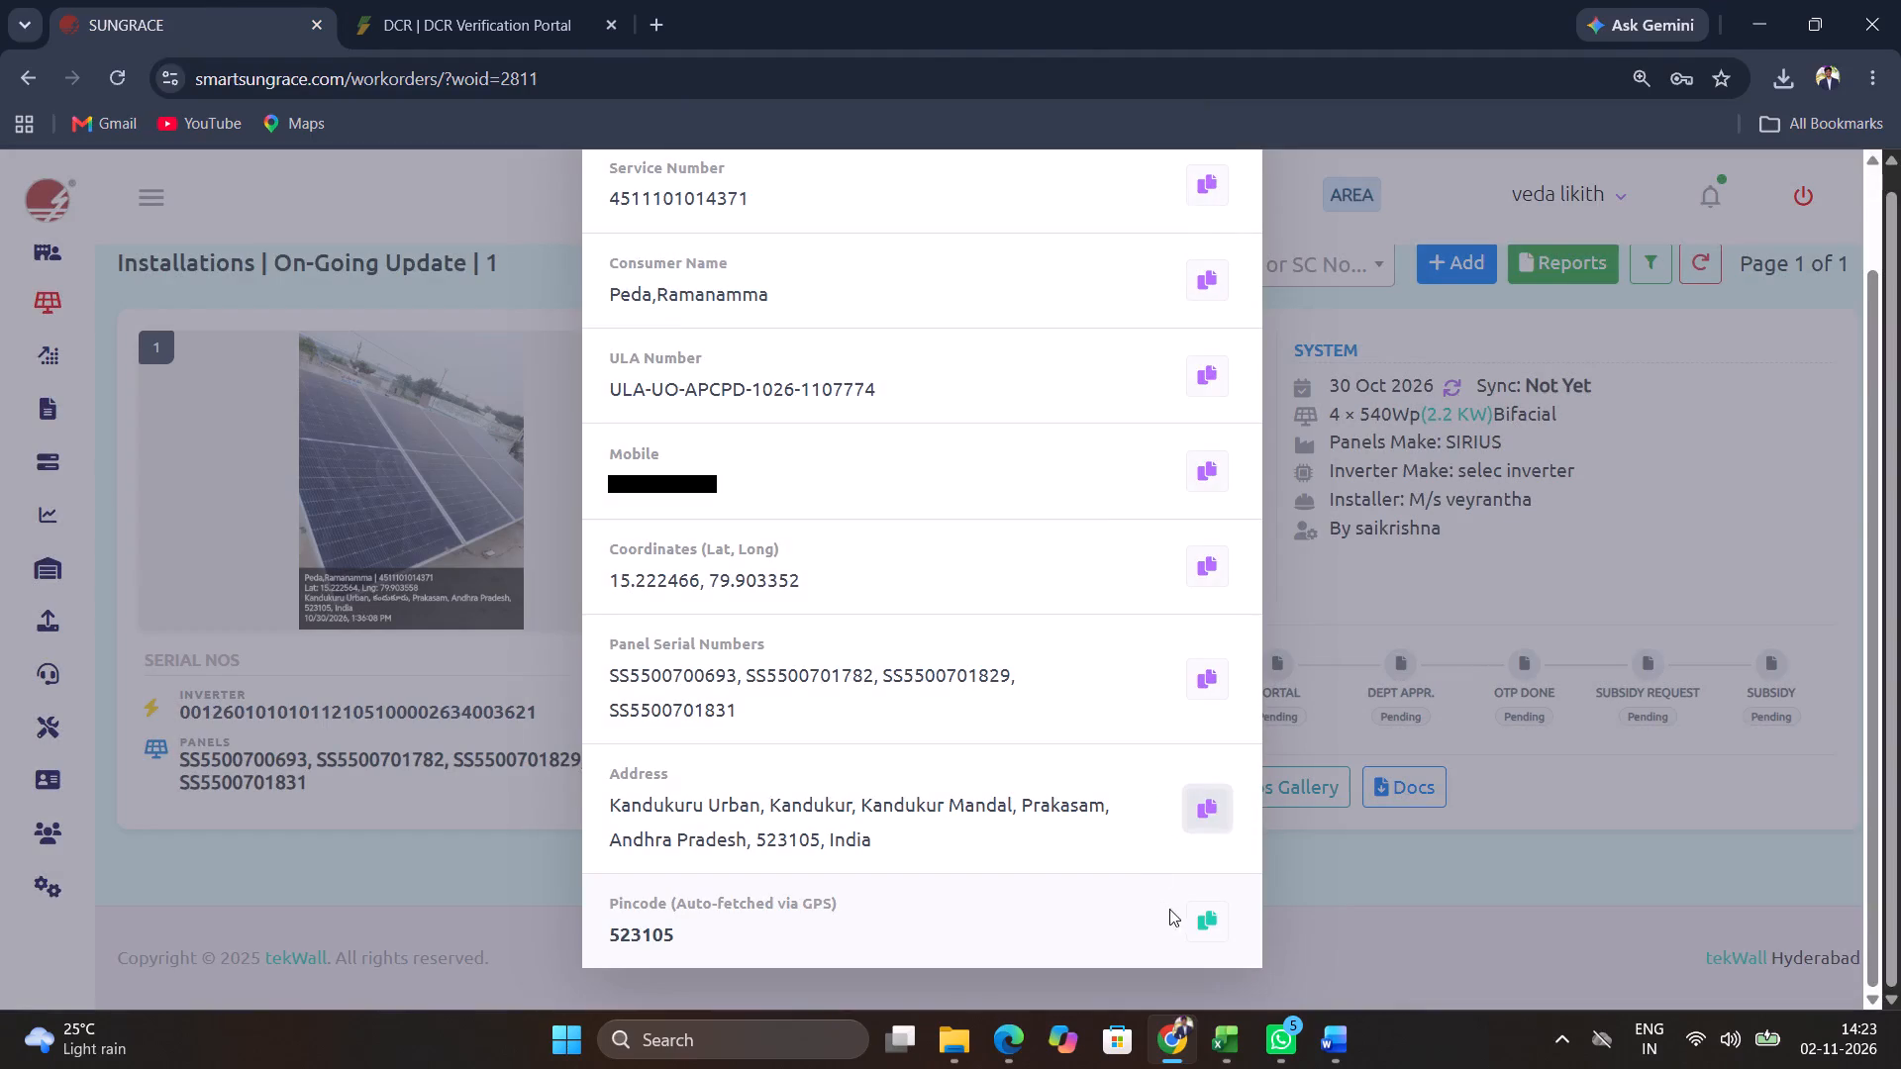
left_click(1193, 917)
left_click(467, 2)
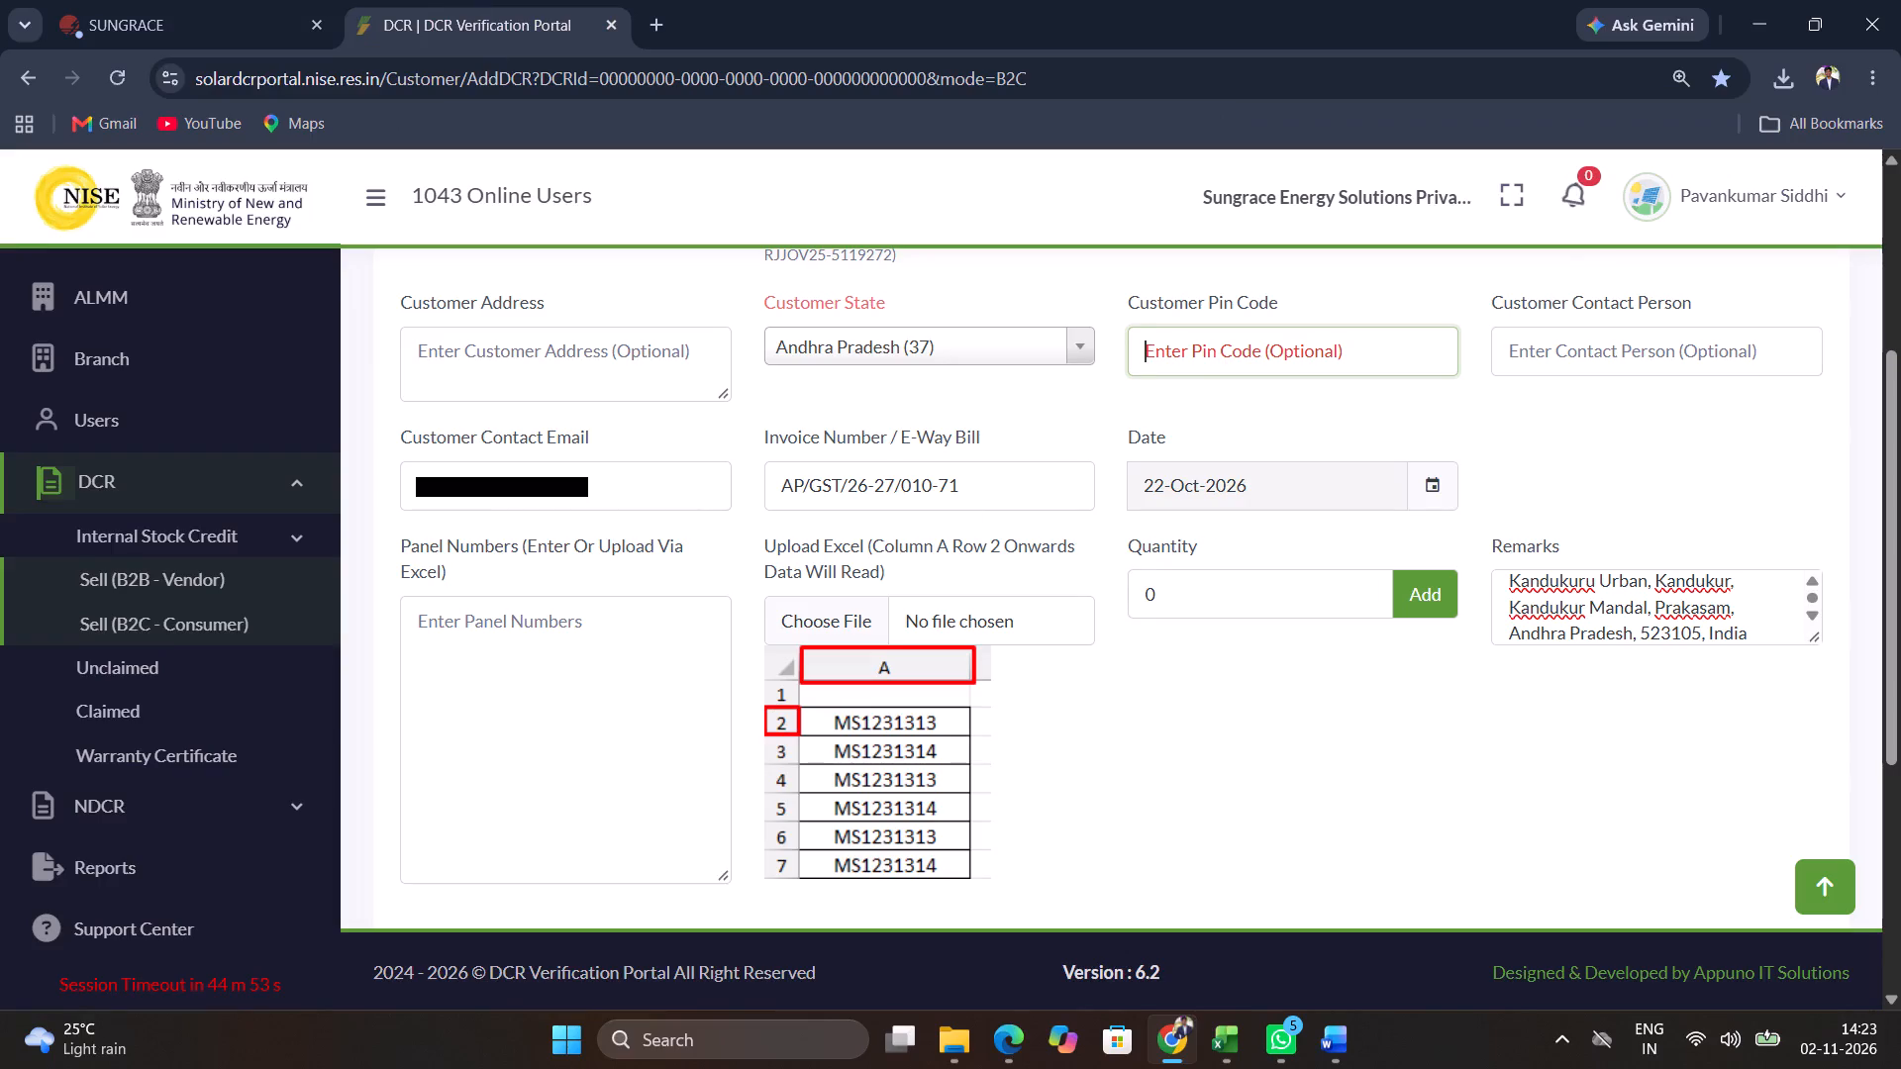
key("ctrl+v")
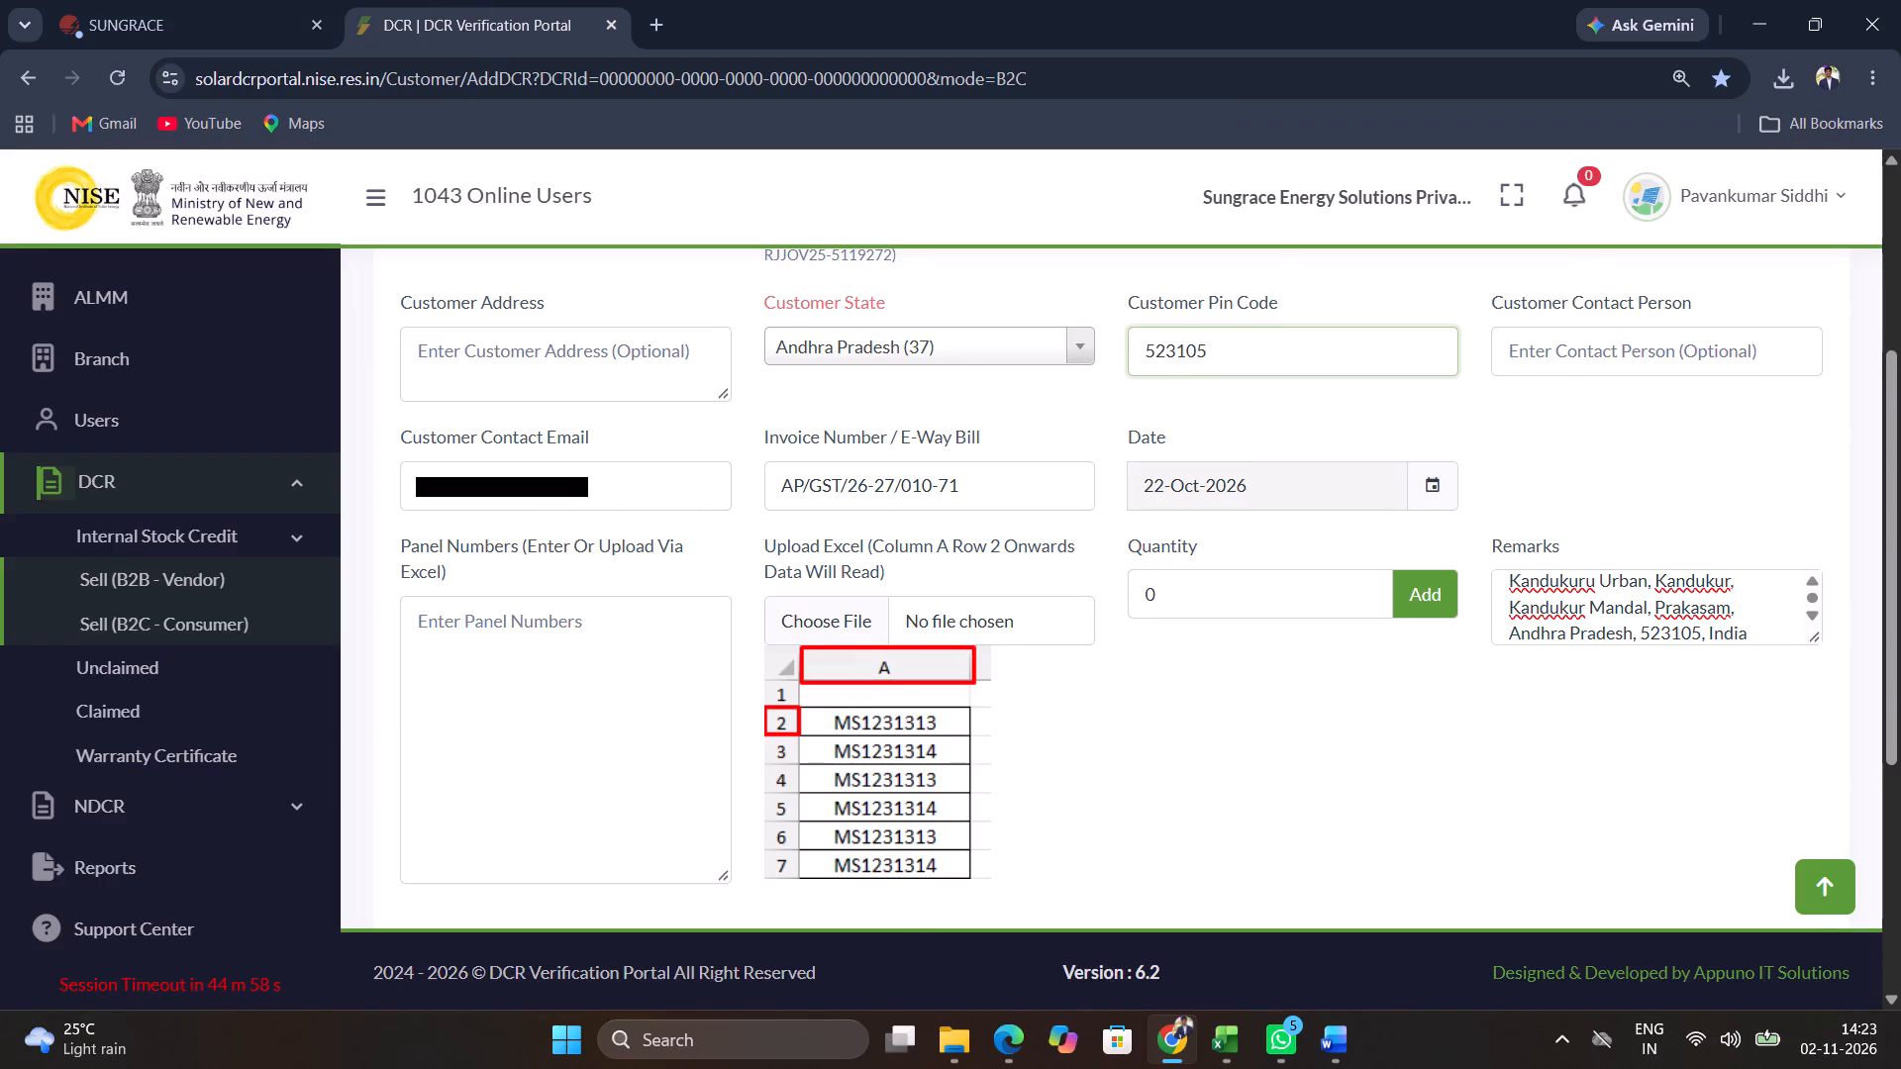
Submit the completed B2C DCR entry and confirm it.
scroll(1237, 496, "down", 3)
left_click(1668, 587)
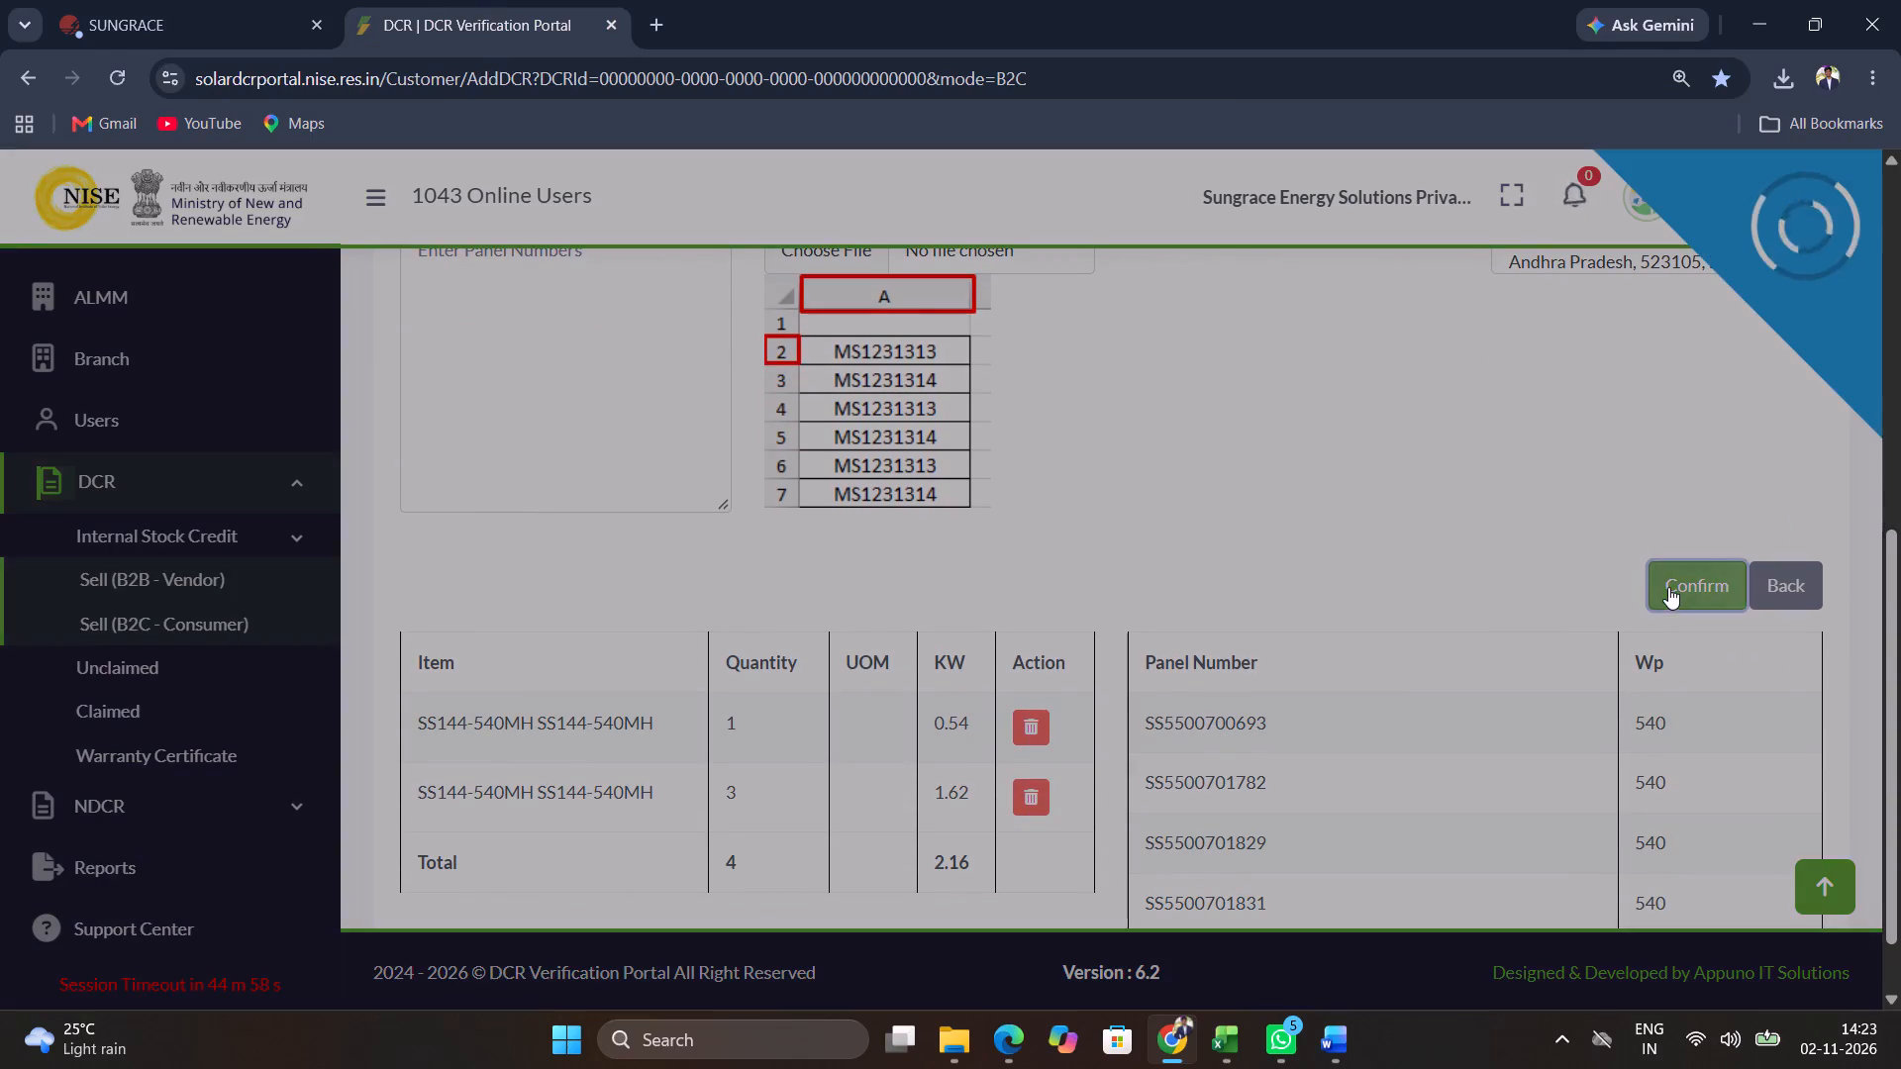
left_click(1220, 737)
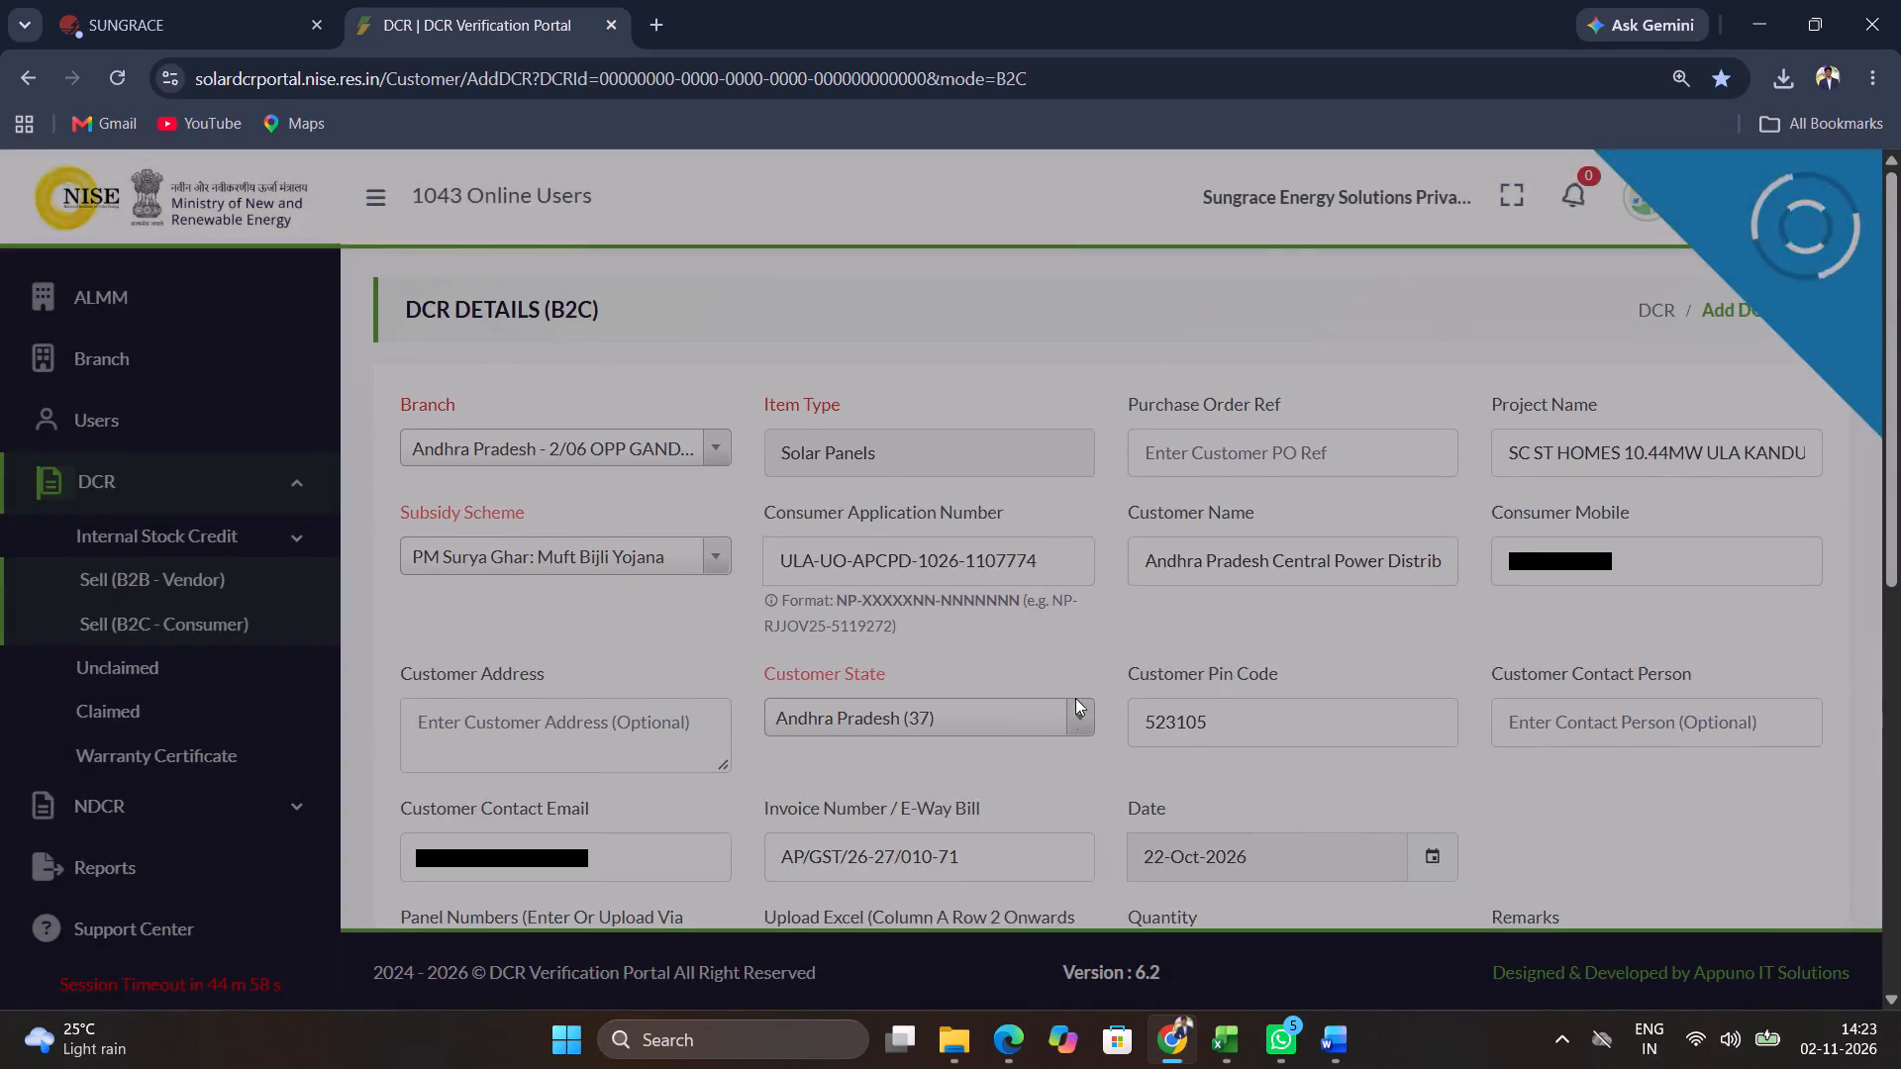
In File Explorer, create a folder named 71_ inside the DCR010 folder of dcr crf.
left_click(919, 918)
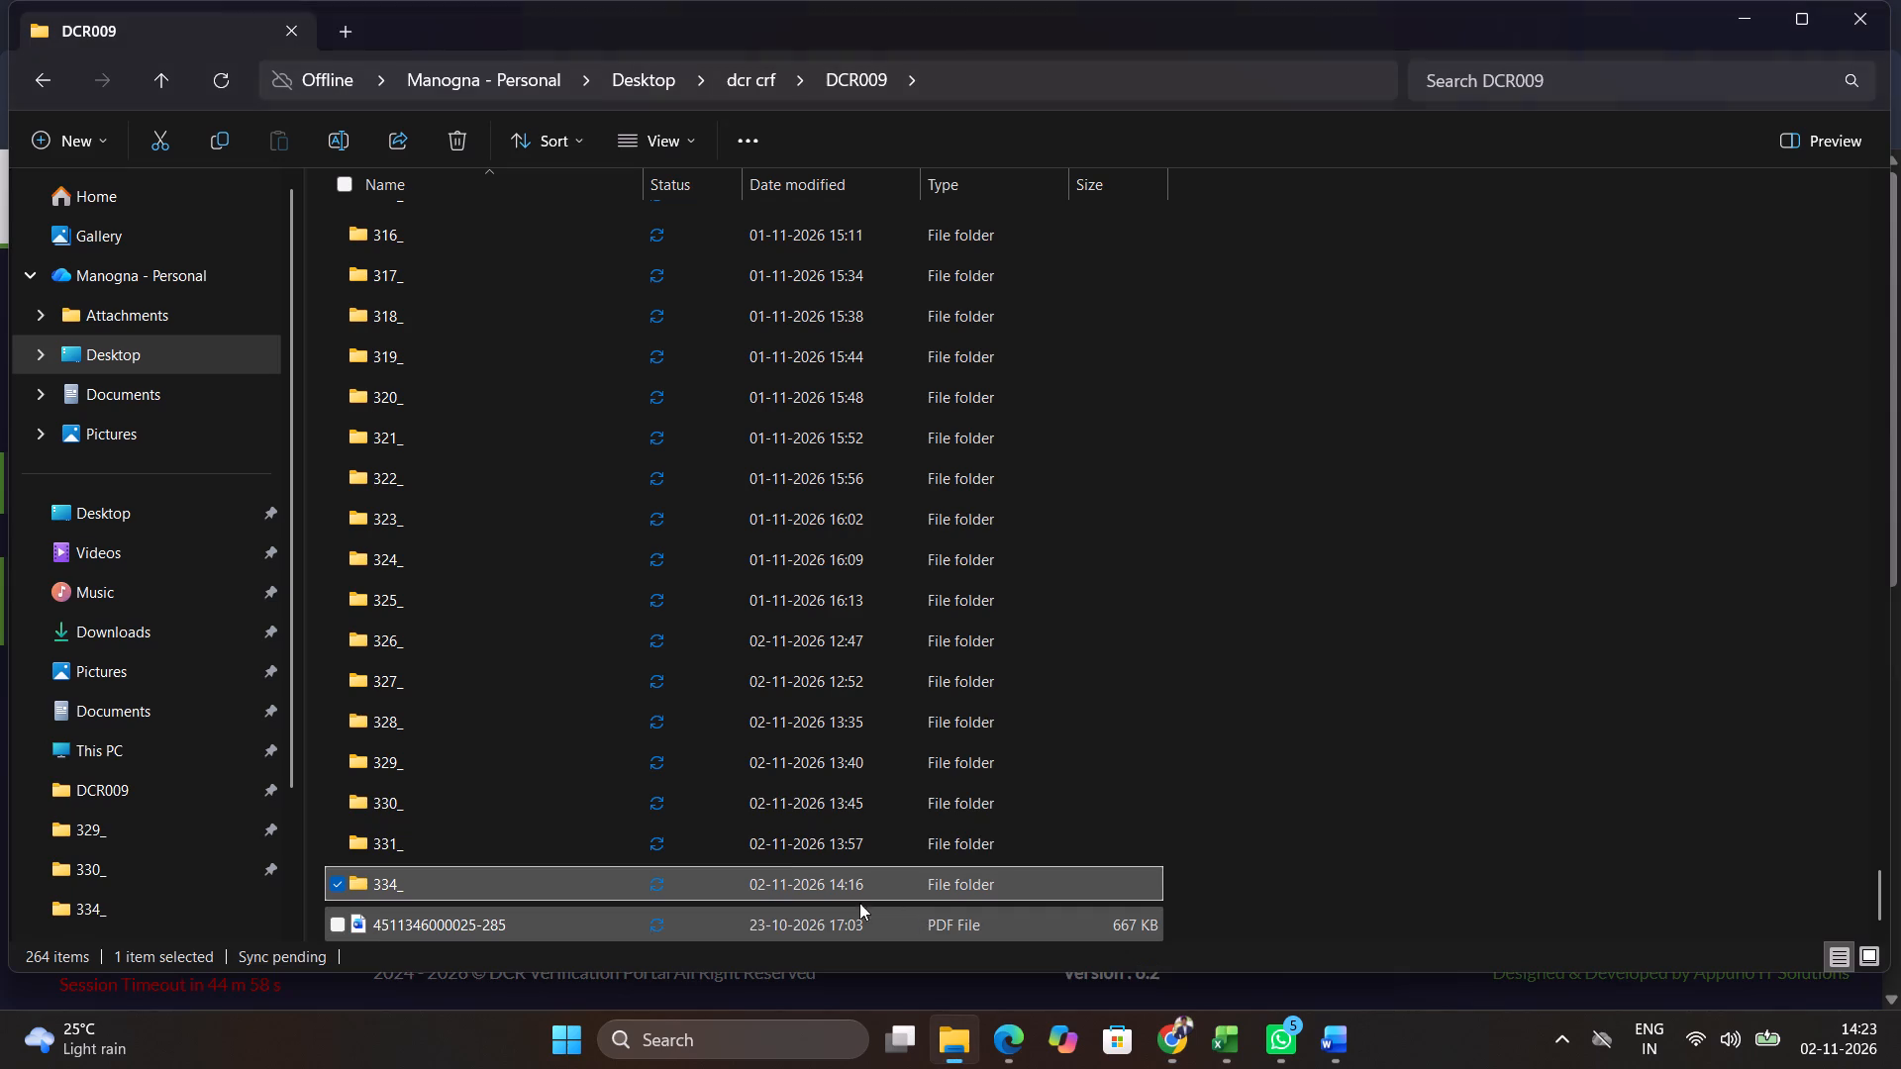
left_click(762, 79)
double_click(517, 553)
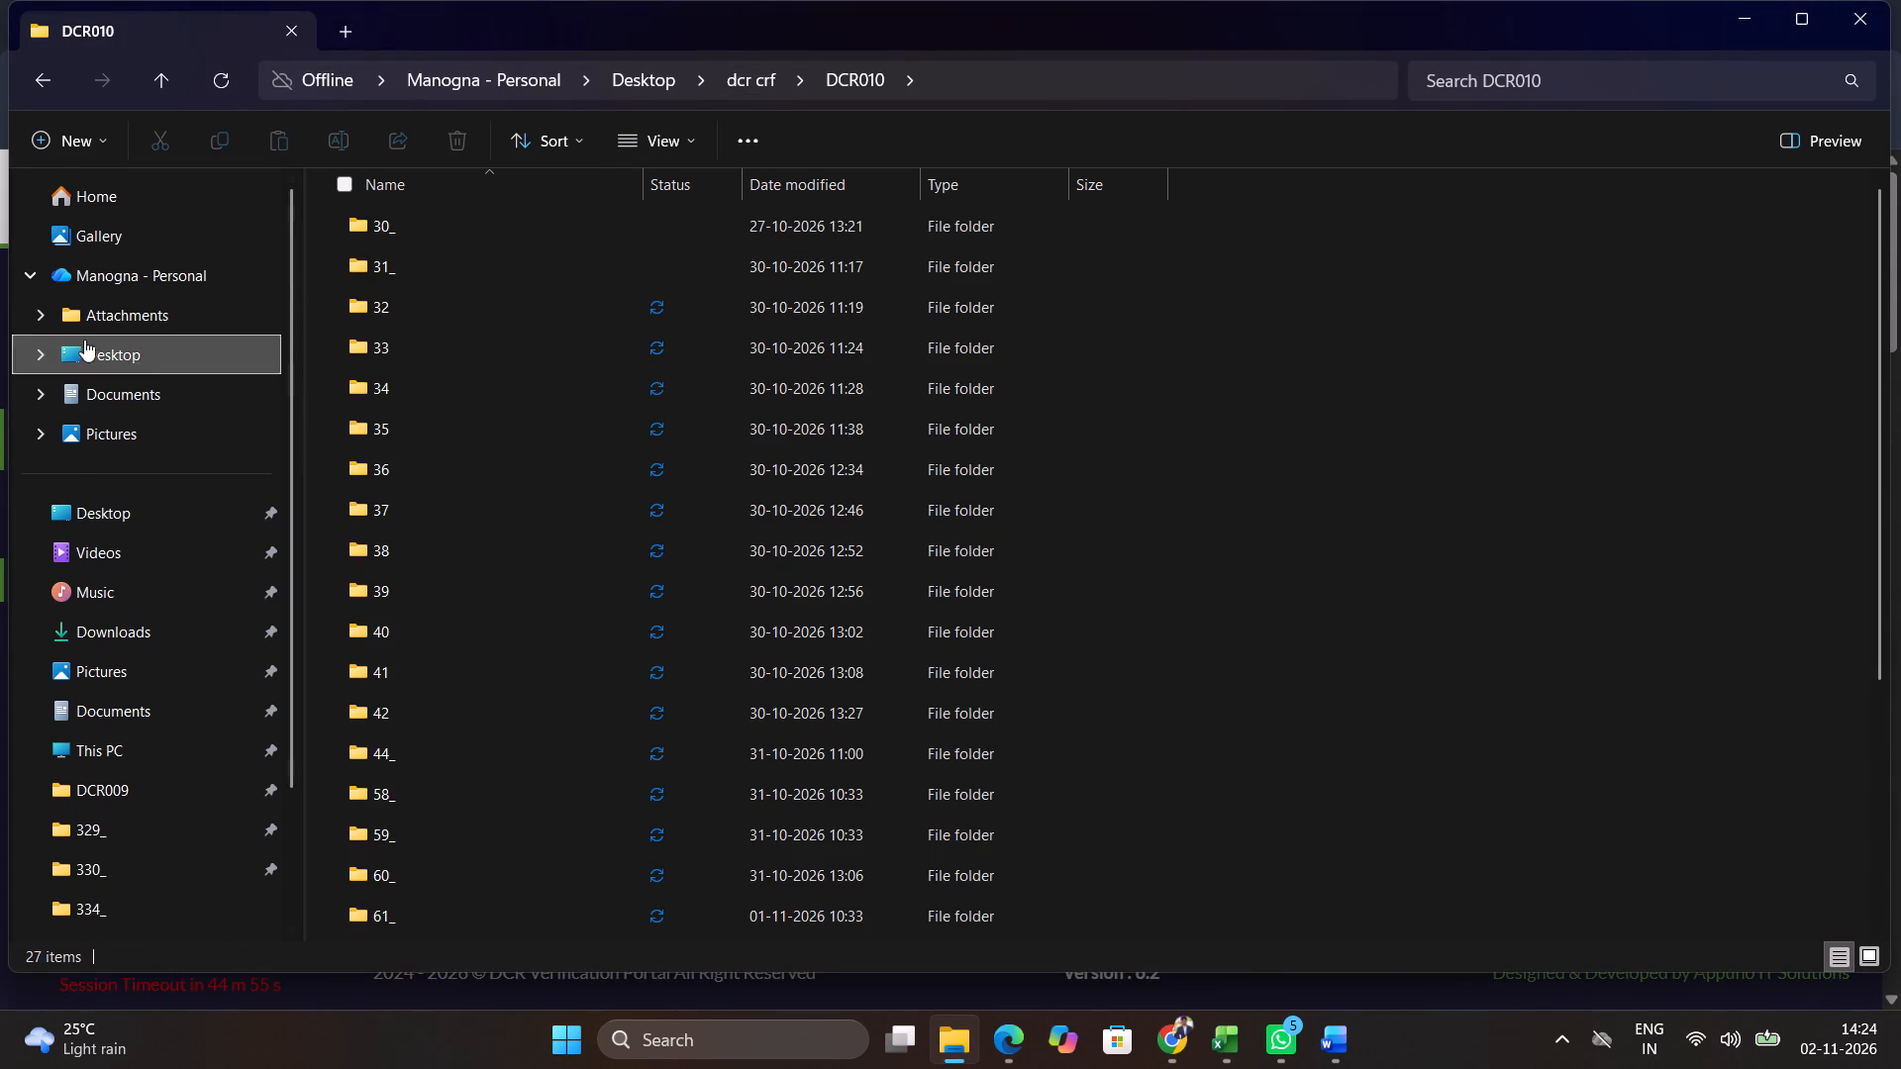
left_click_drag(60, 138, 72, 151)
left_click(82, 193)
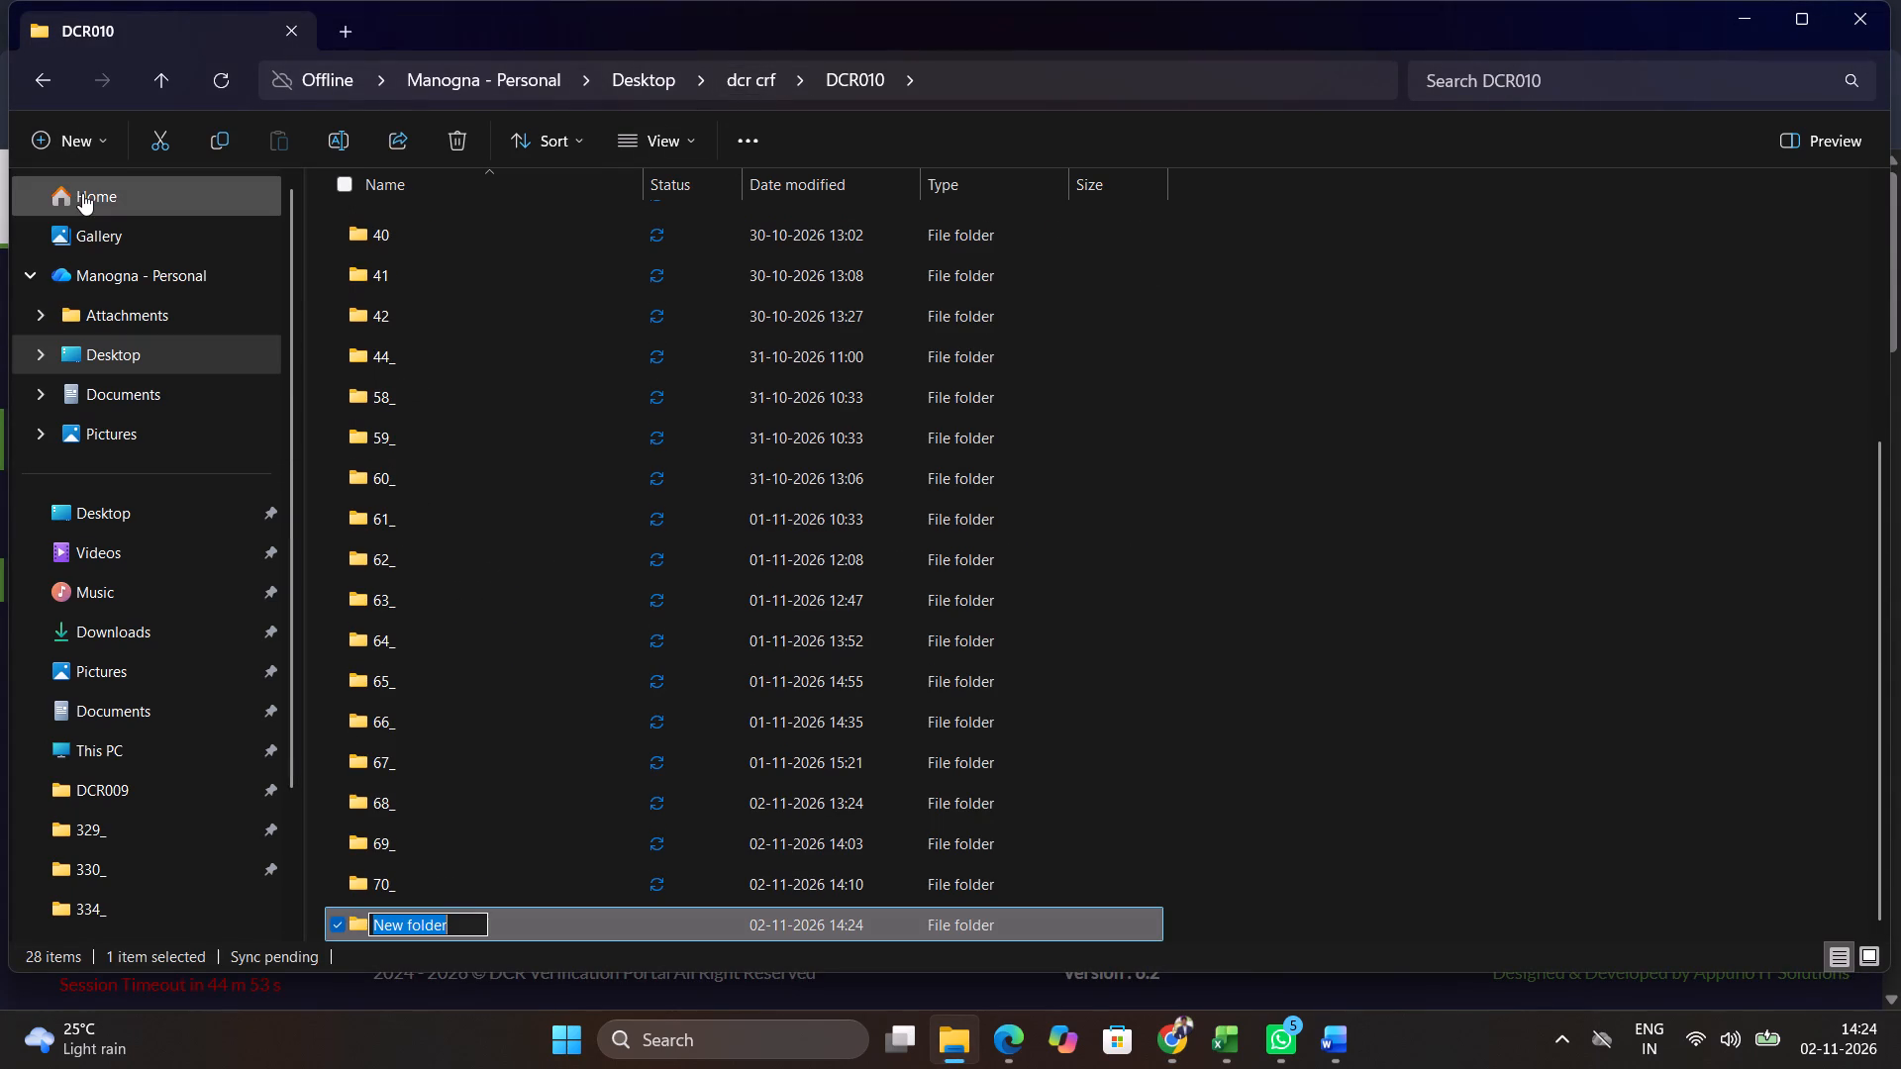
type("71")
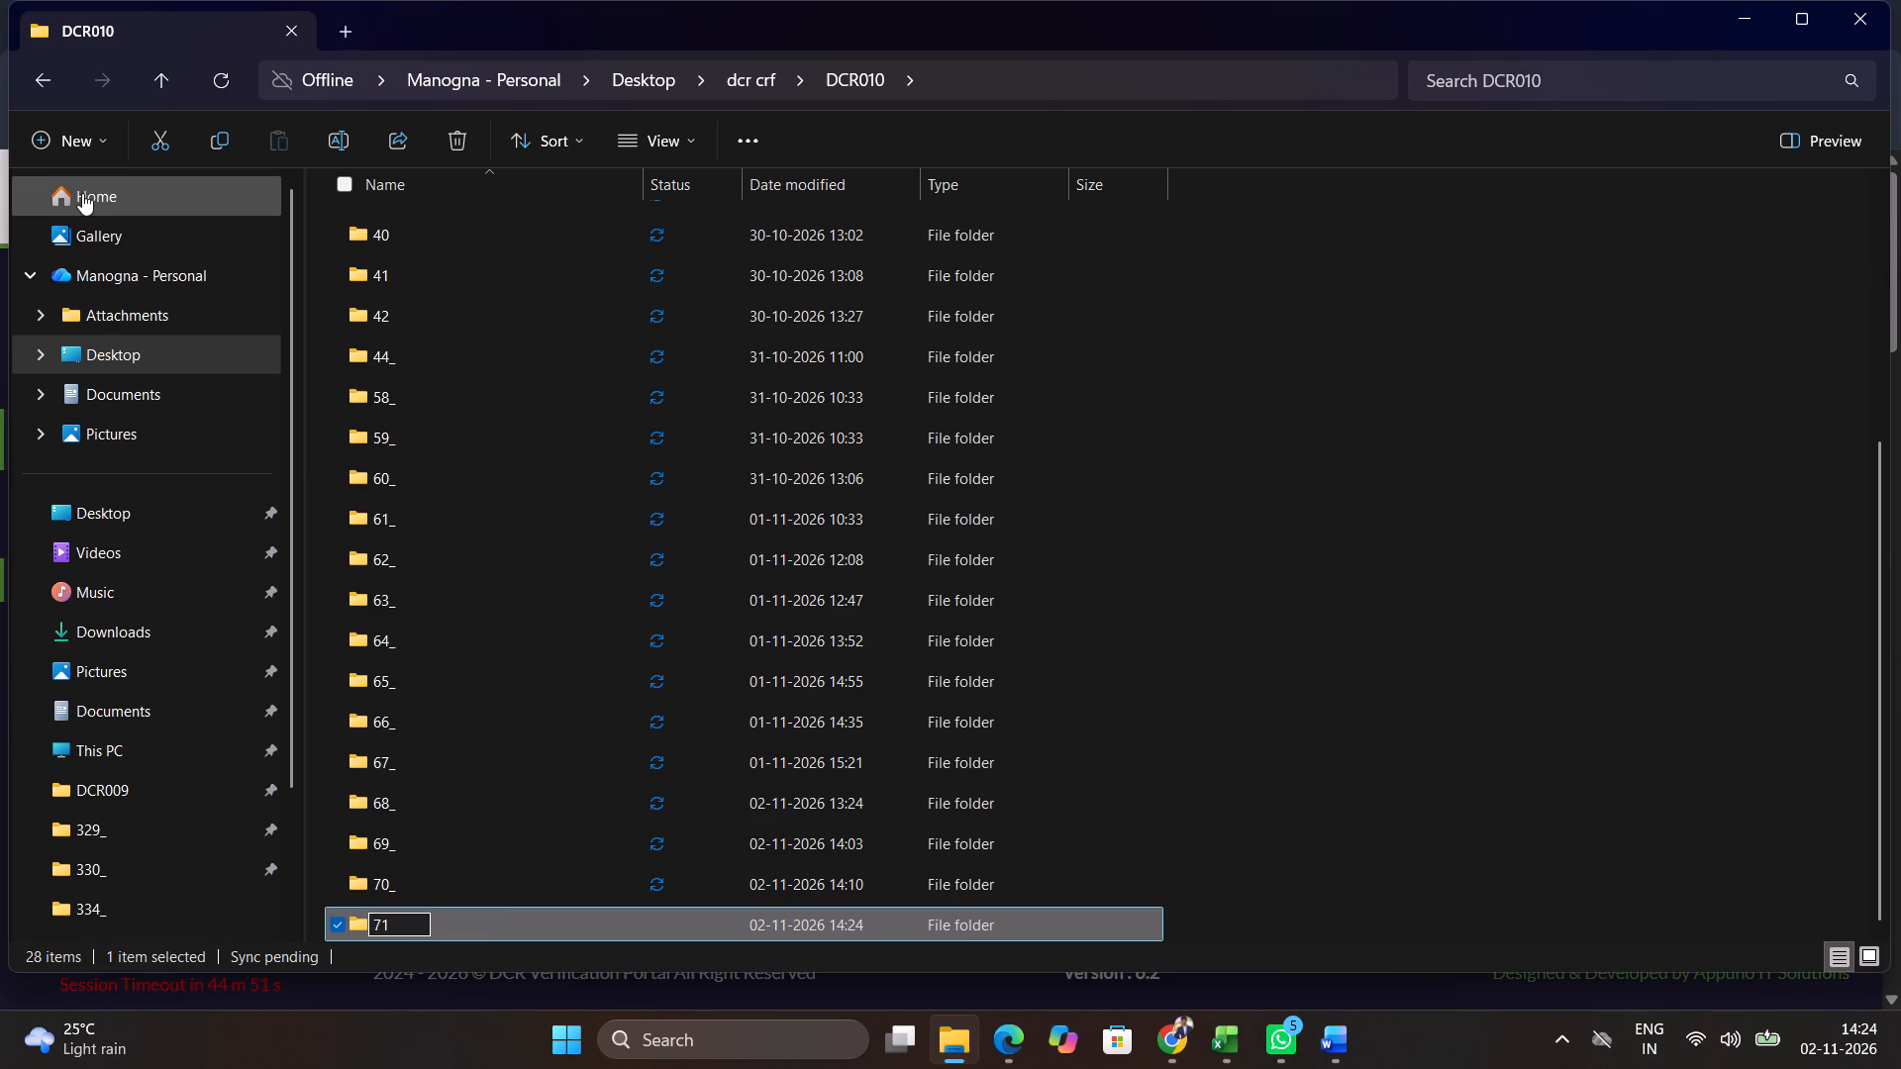
key("shift+underscore")
key("Return")
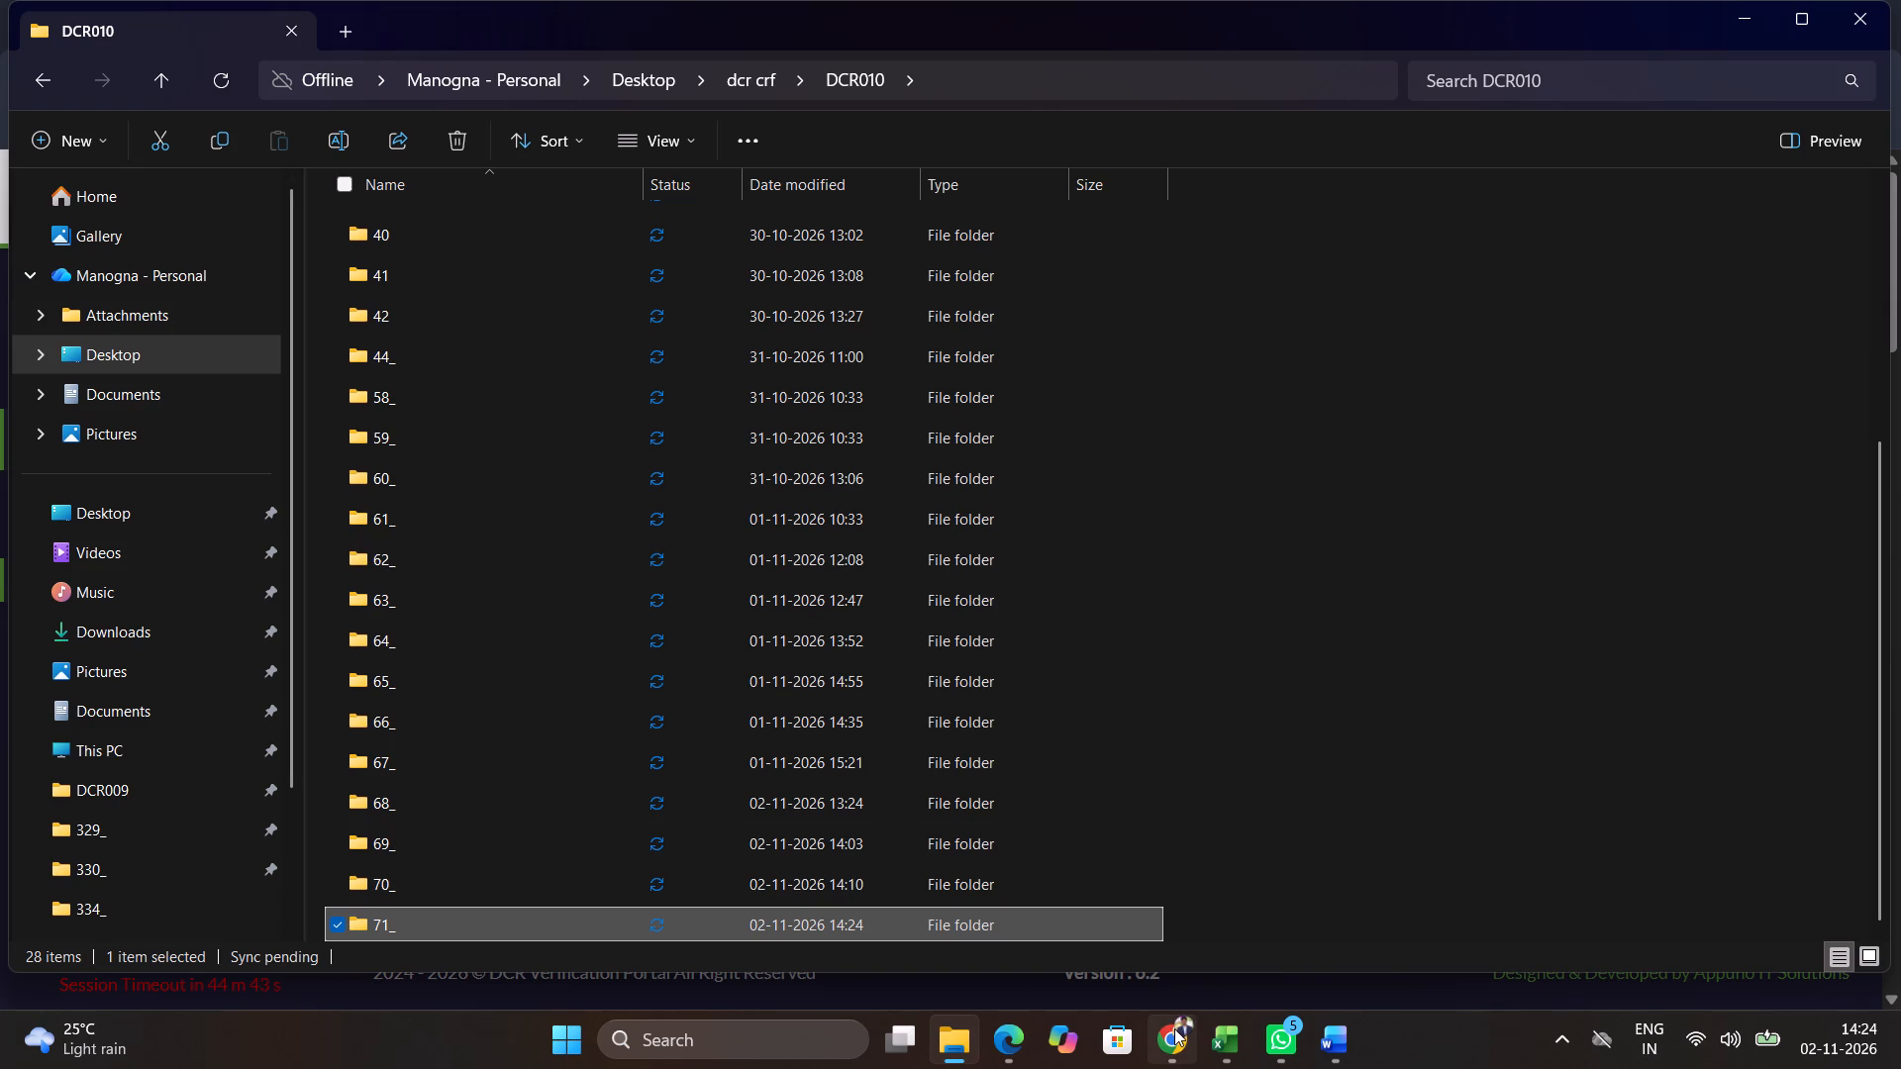
Copy the service number from the work order's quick copy details in the SUNGRACE tab and return to the DCR portal's B2C sales list.
left_click(1127, 930)
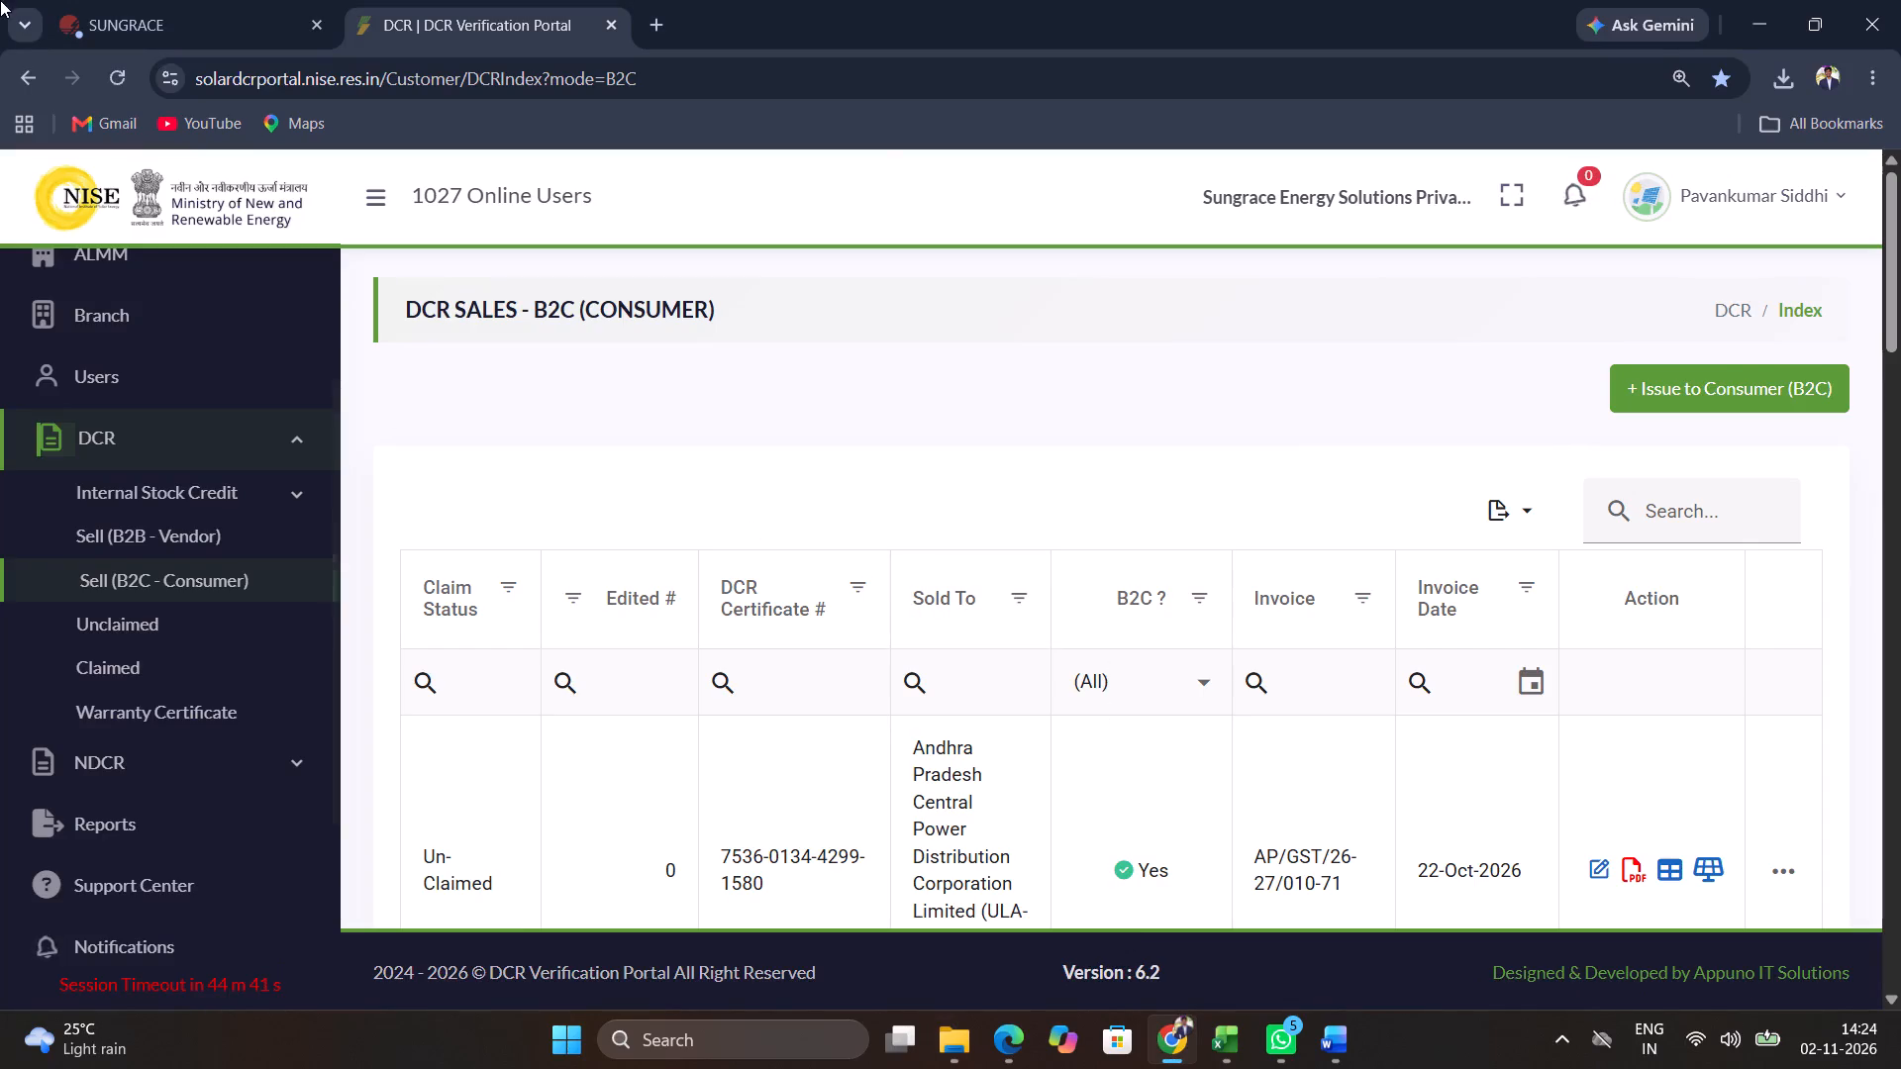
left_click(150, 6)
left_click(1167, 233)
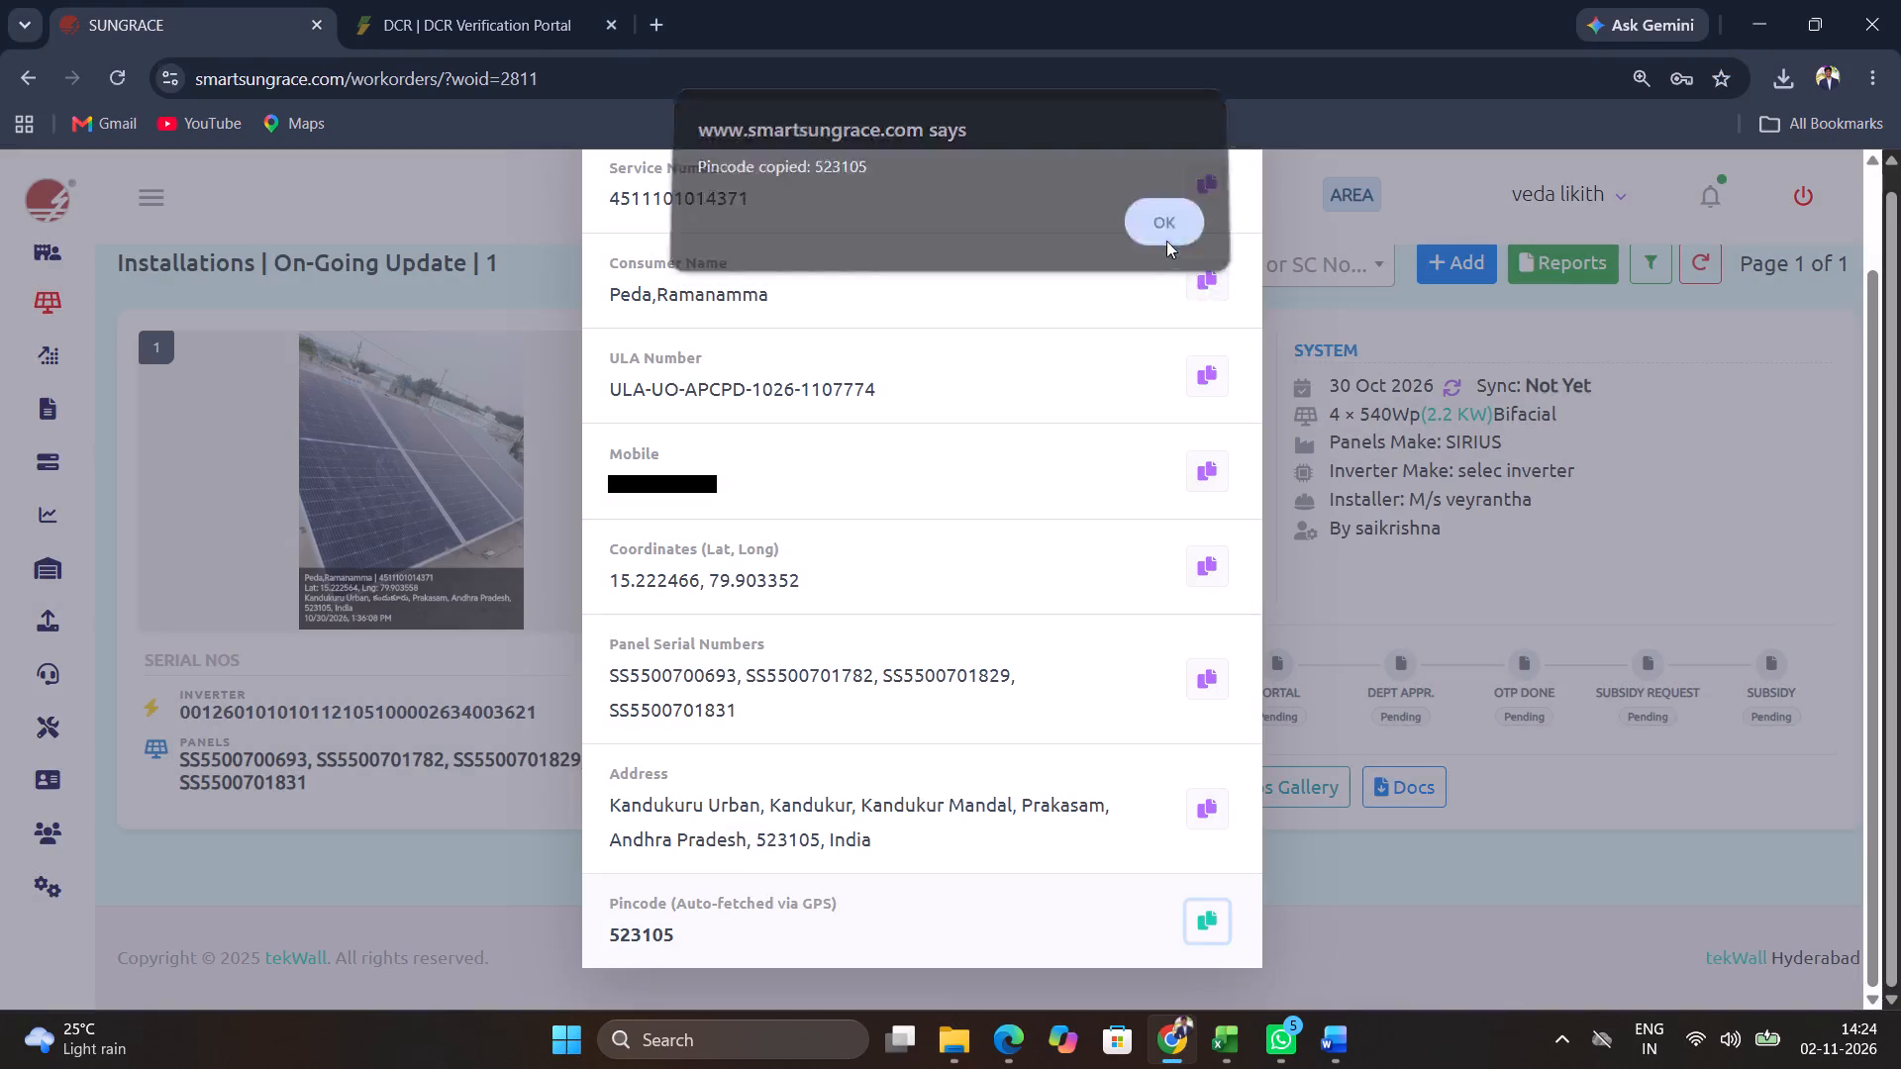
left_click(1199, 183)
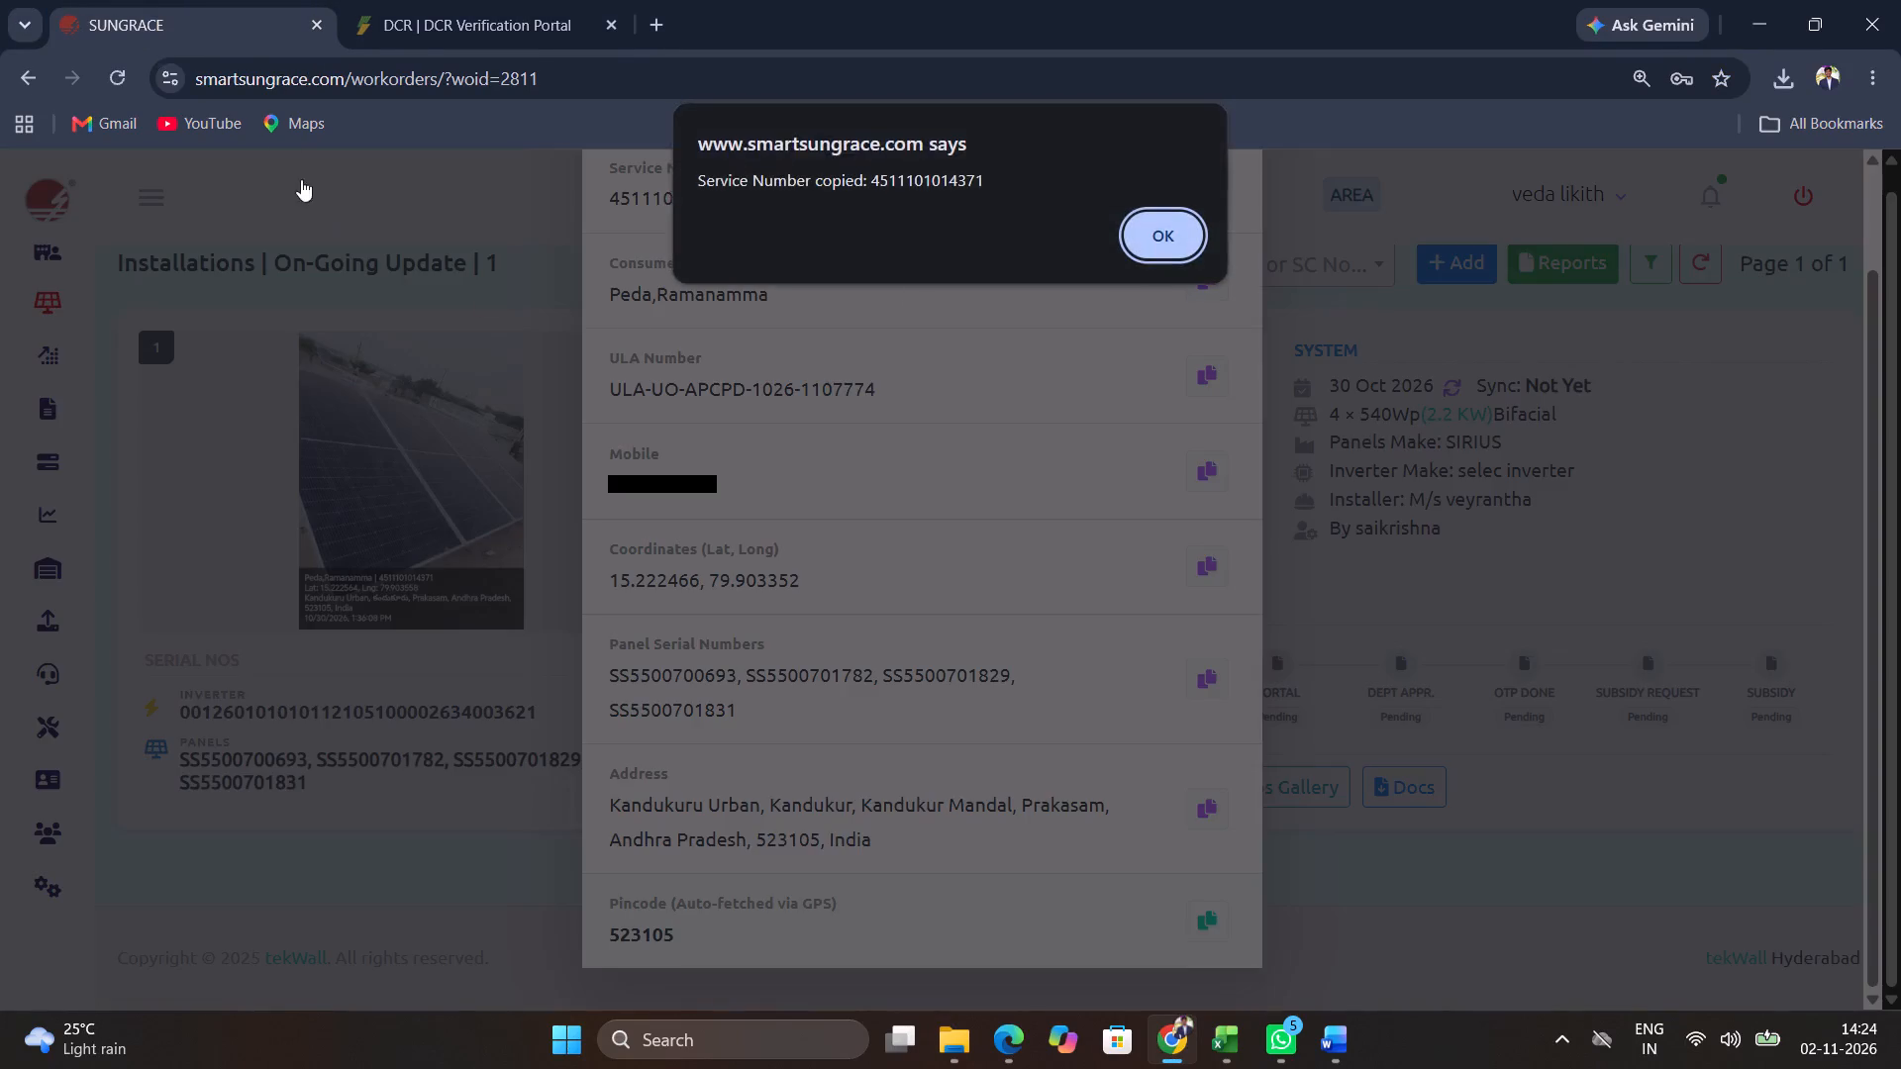
left_click(467, 0)
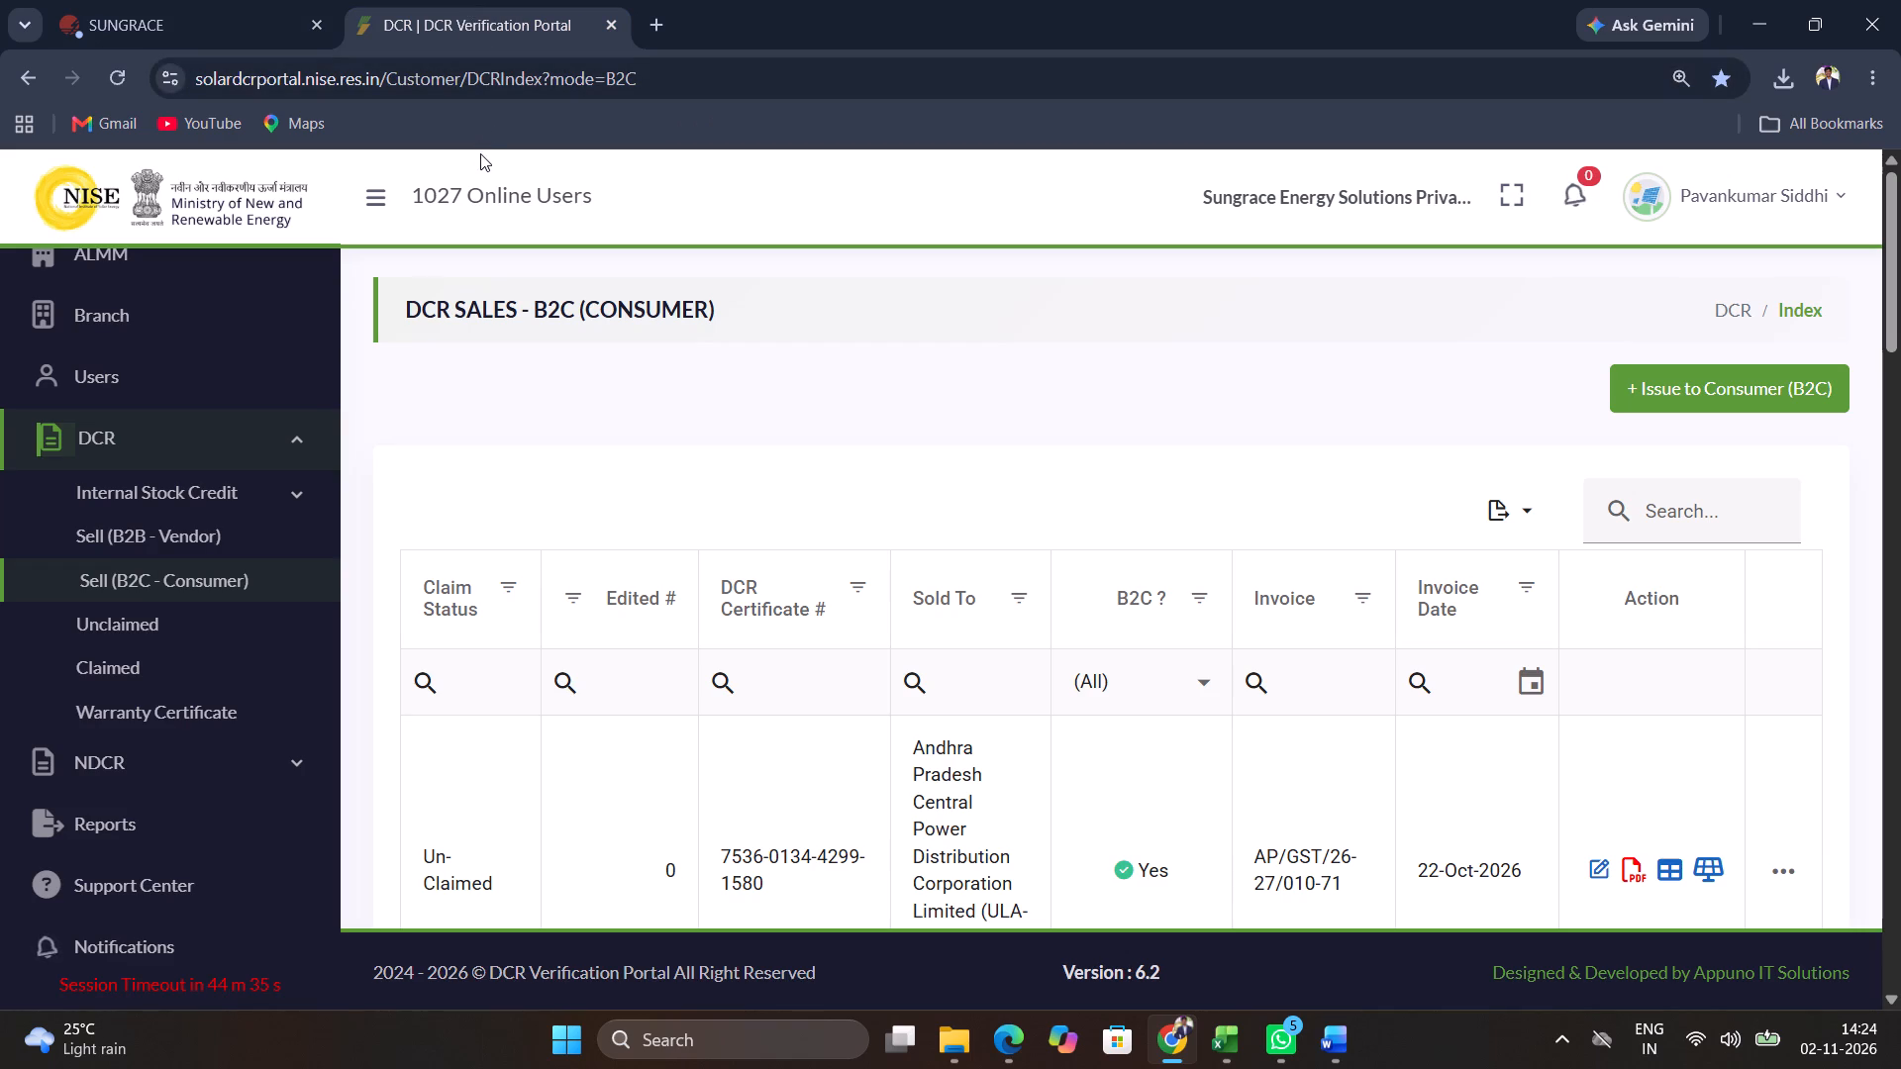
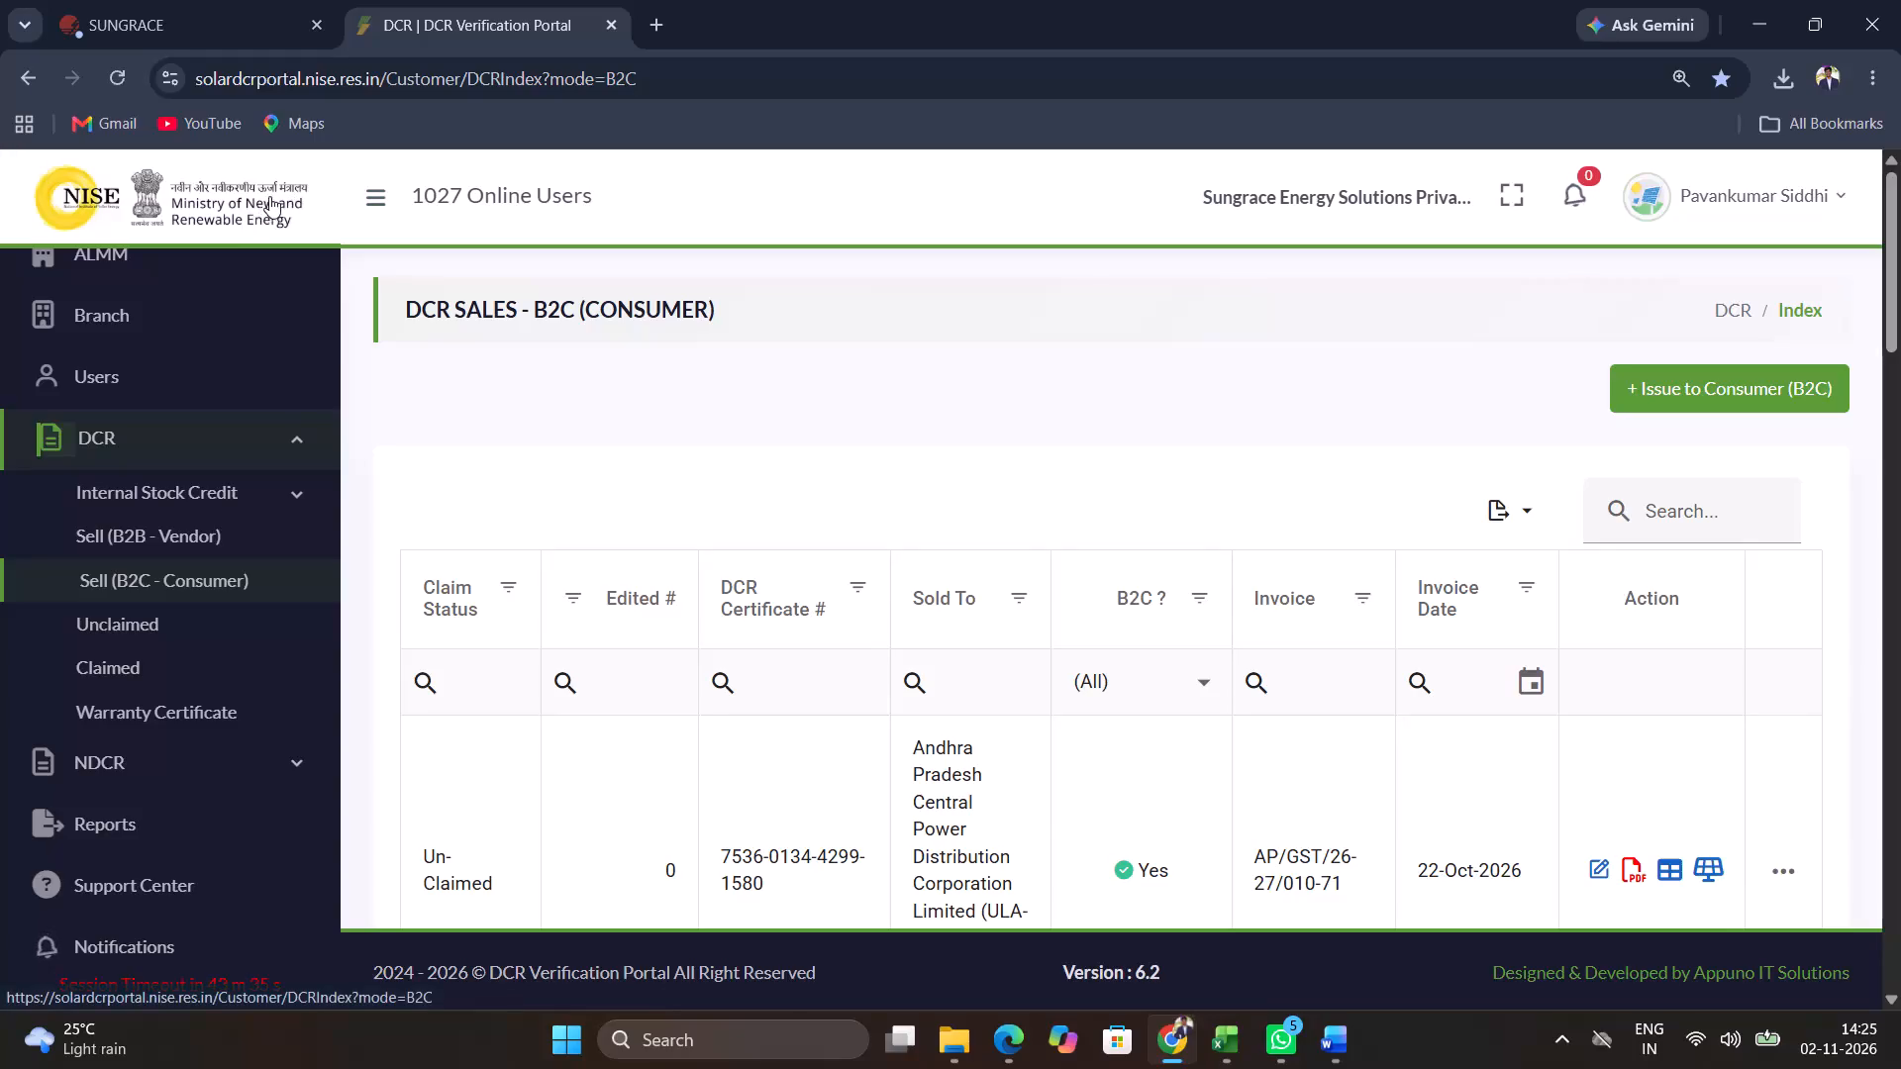
Copy the service number again from the work order's quick copy details in the SUNGRACE tab and return to the DCR portal's B2C list.
left_click(108, 0)
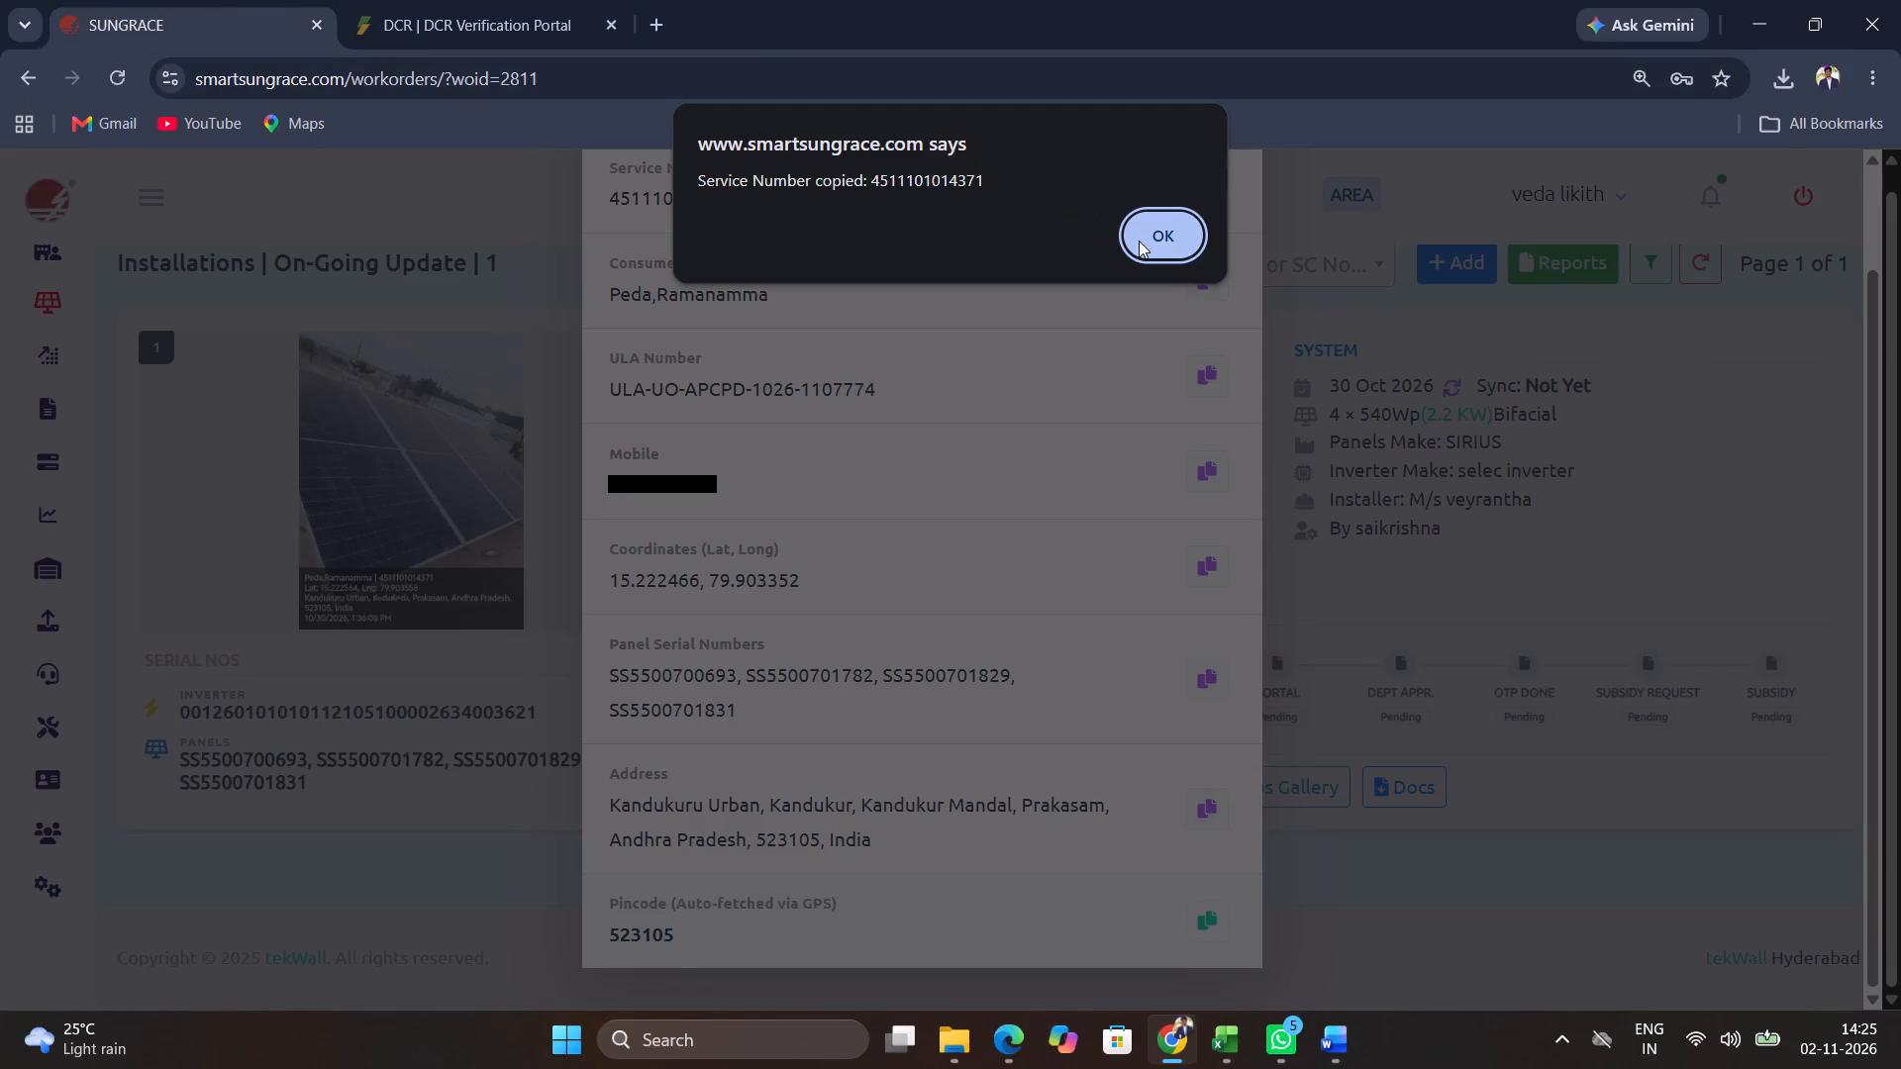
left_click(1169, 243)
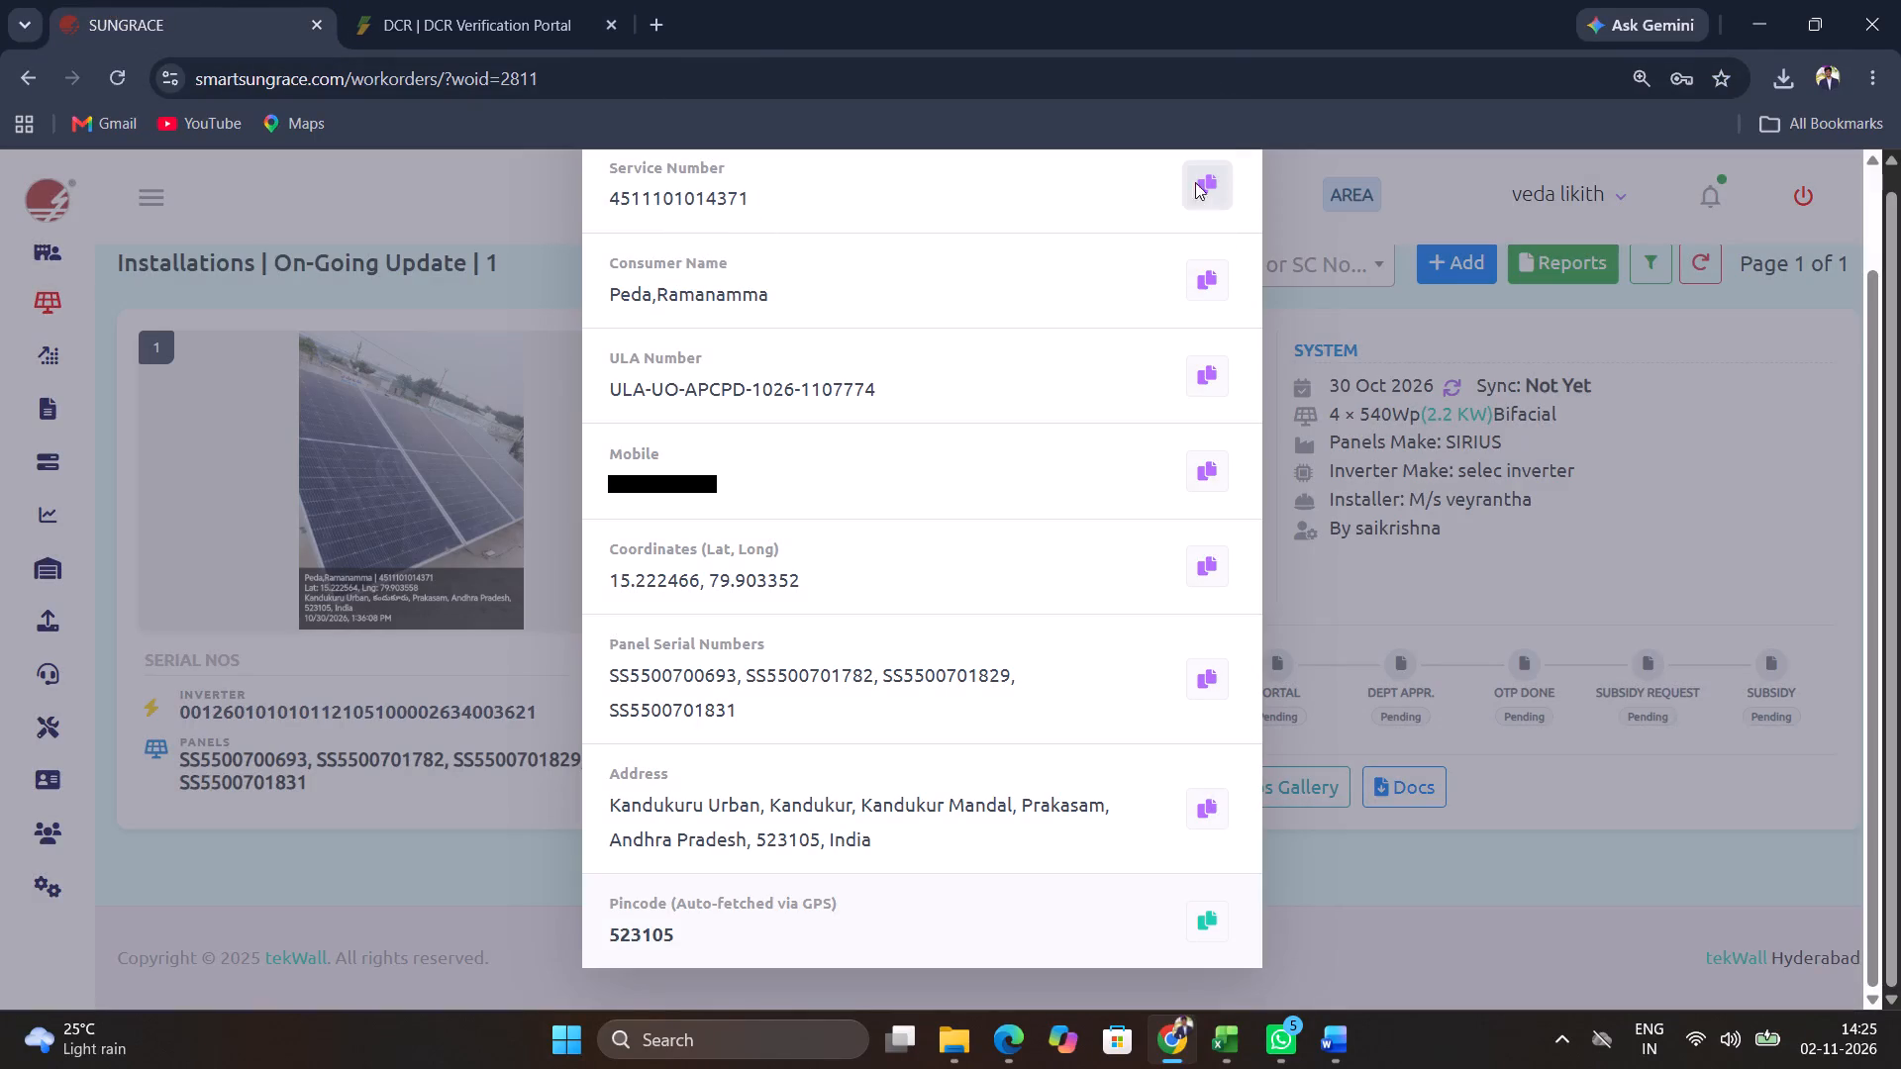
left_click(1212, 182)
left_click(498, 15)
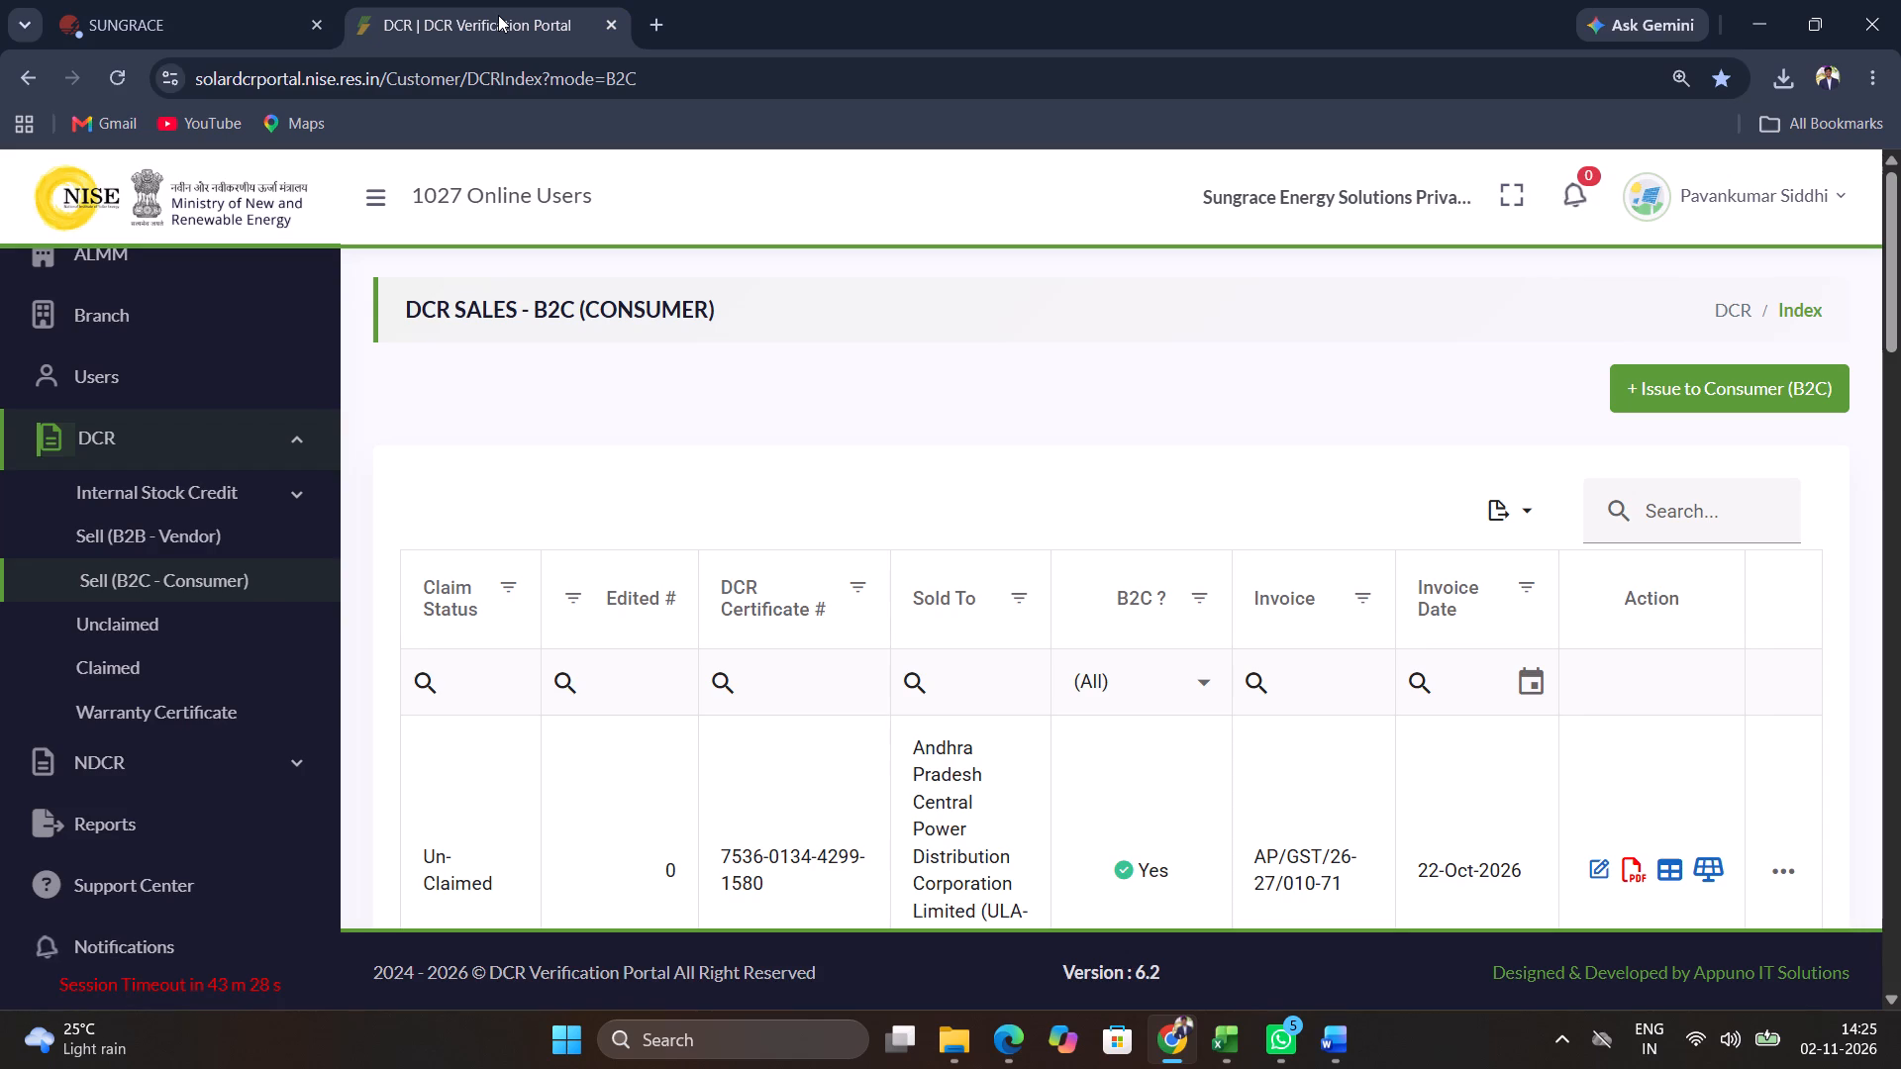
left_click(1639, 863)
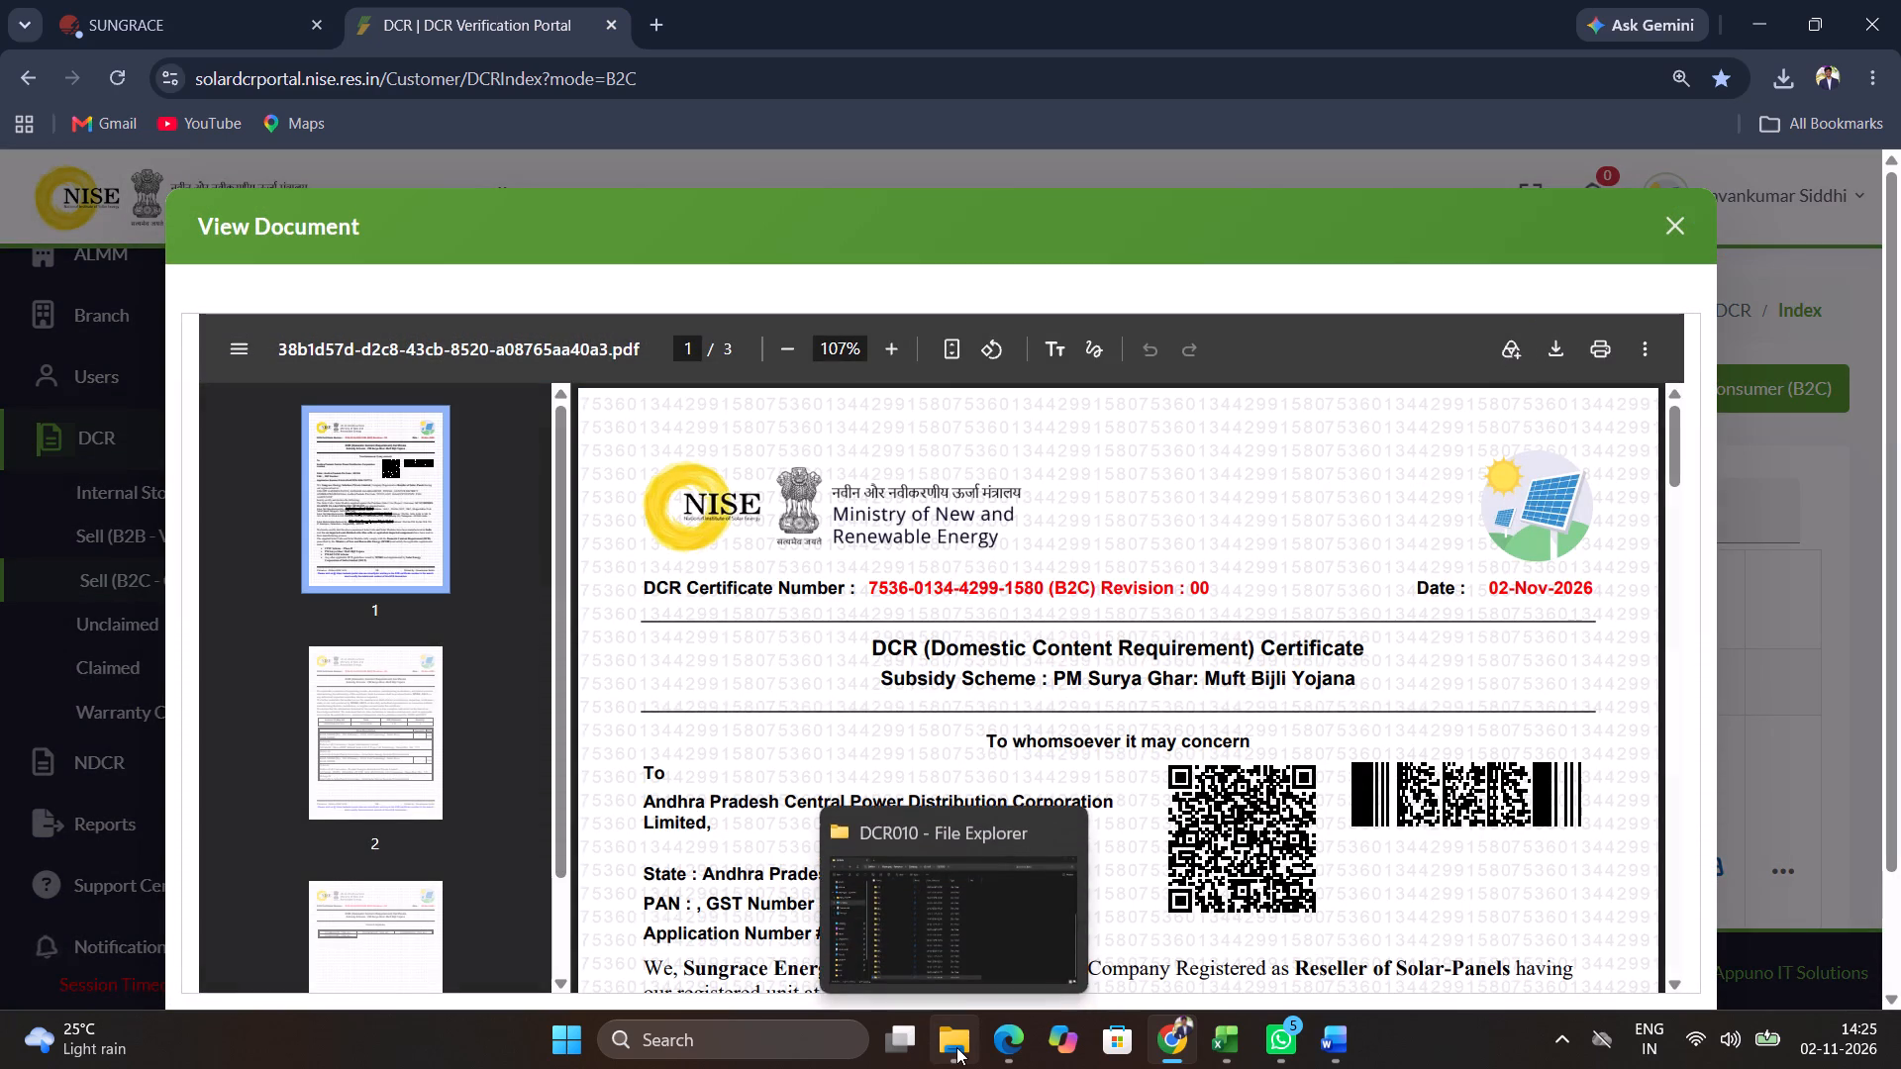
In File Explorer, look inside the 71_ folder of DCR010 and return to the open certificate in the DCR portal.
left_click(924, 940)
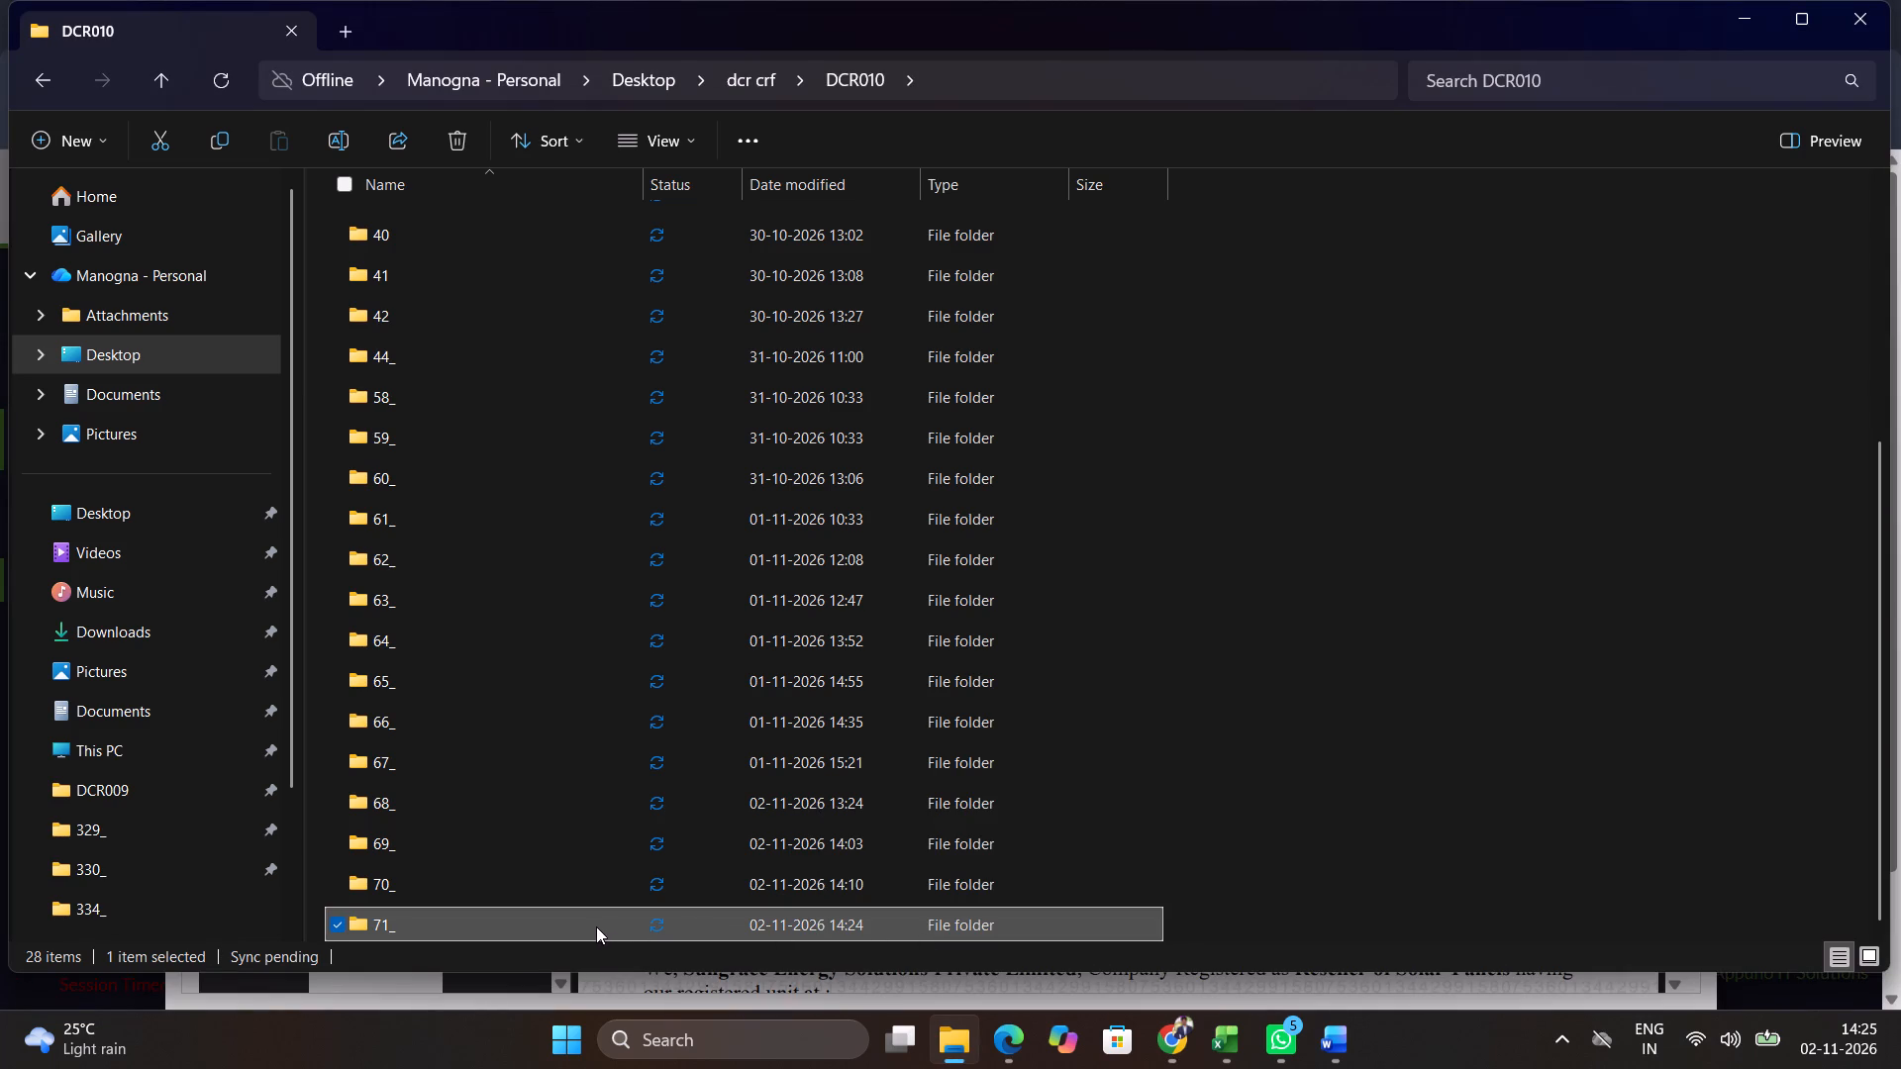
double_click(593, 921)
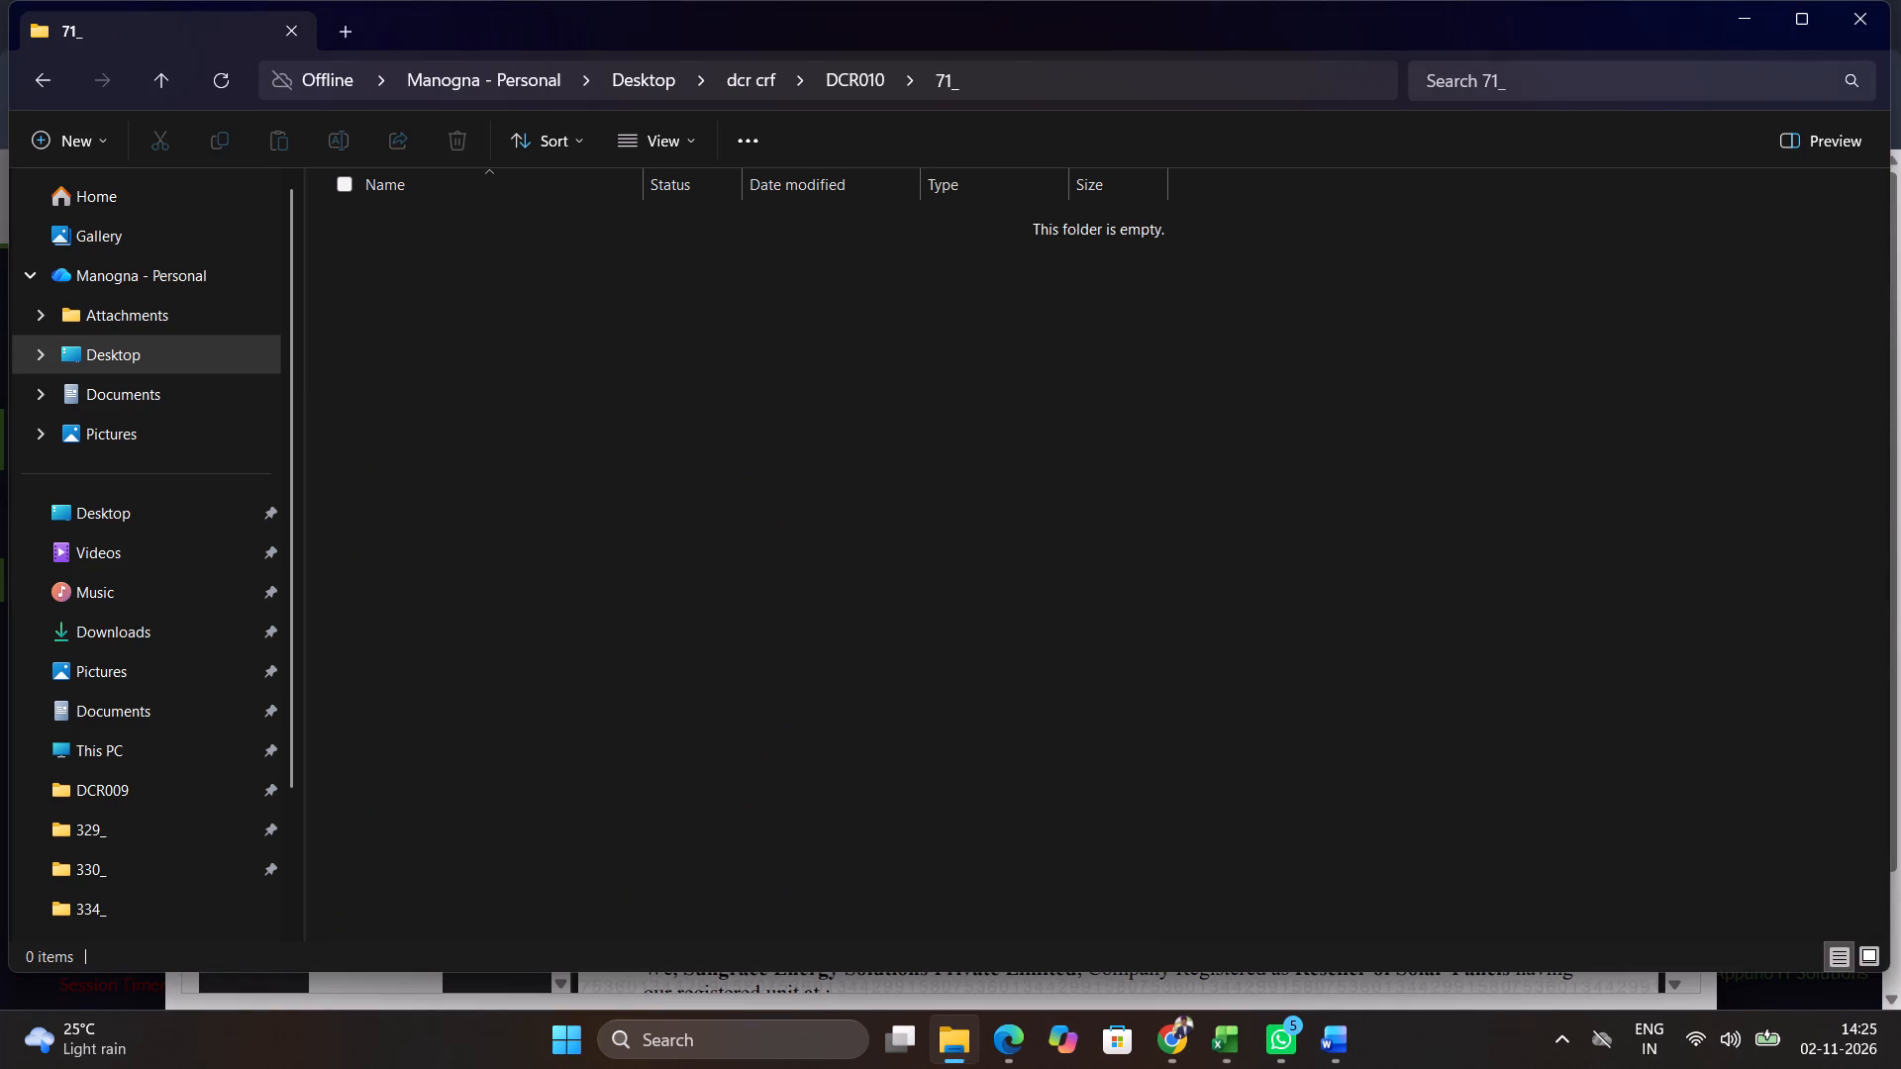
left_click(1746, 17)
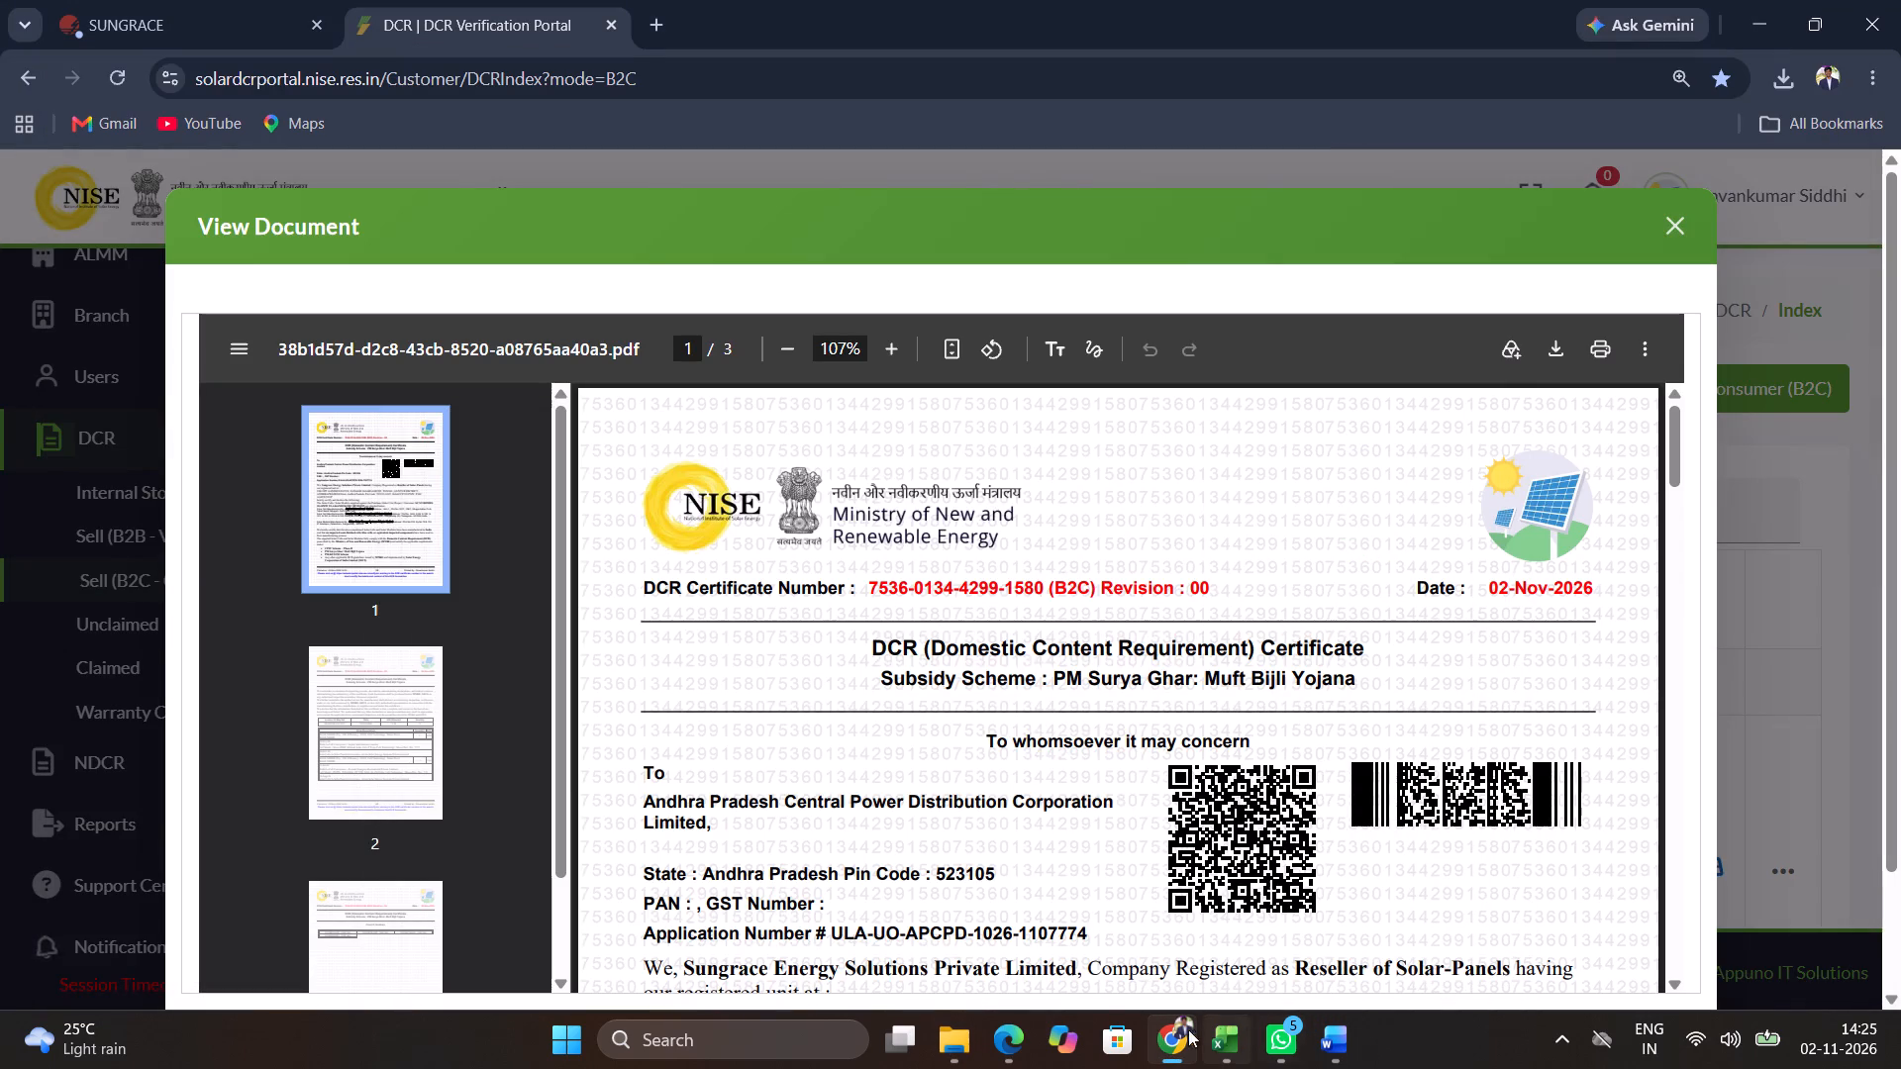
left_click(1170, 938)
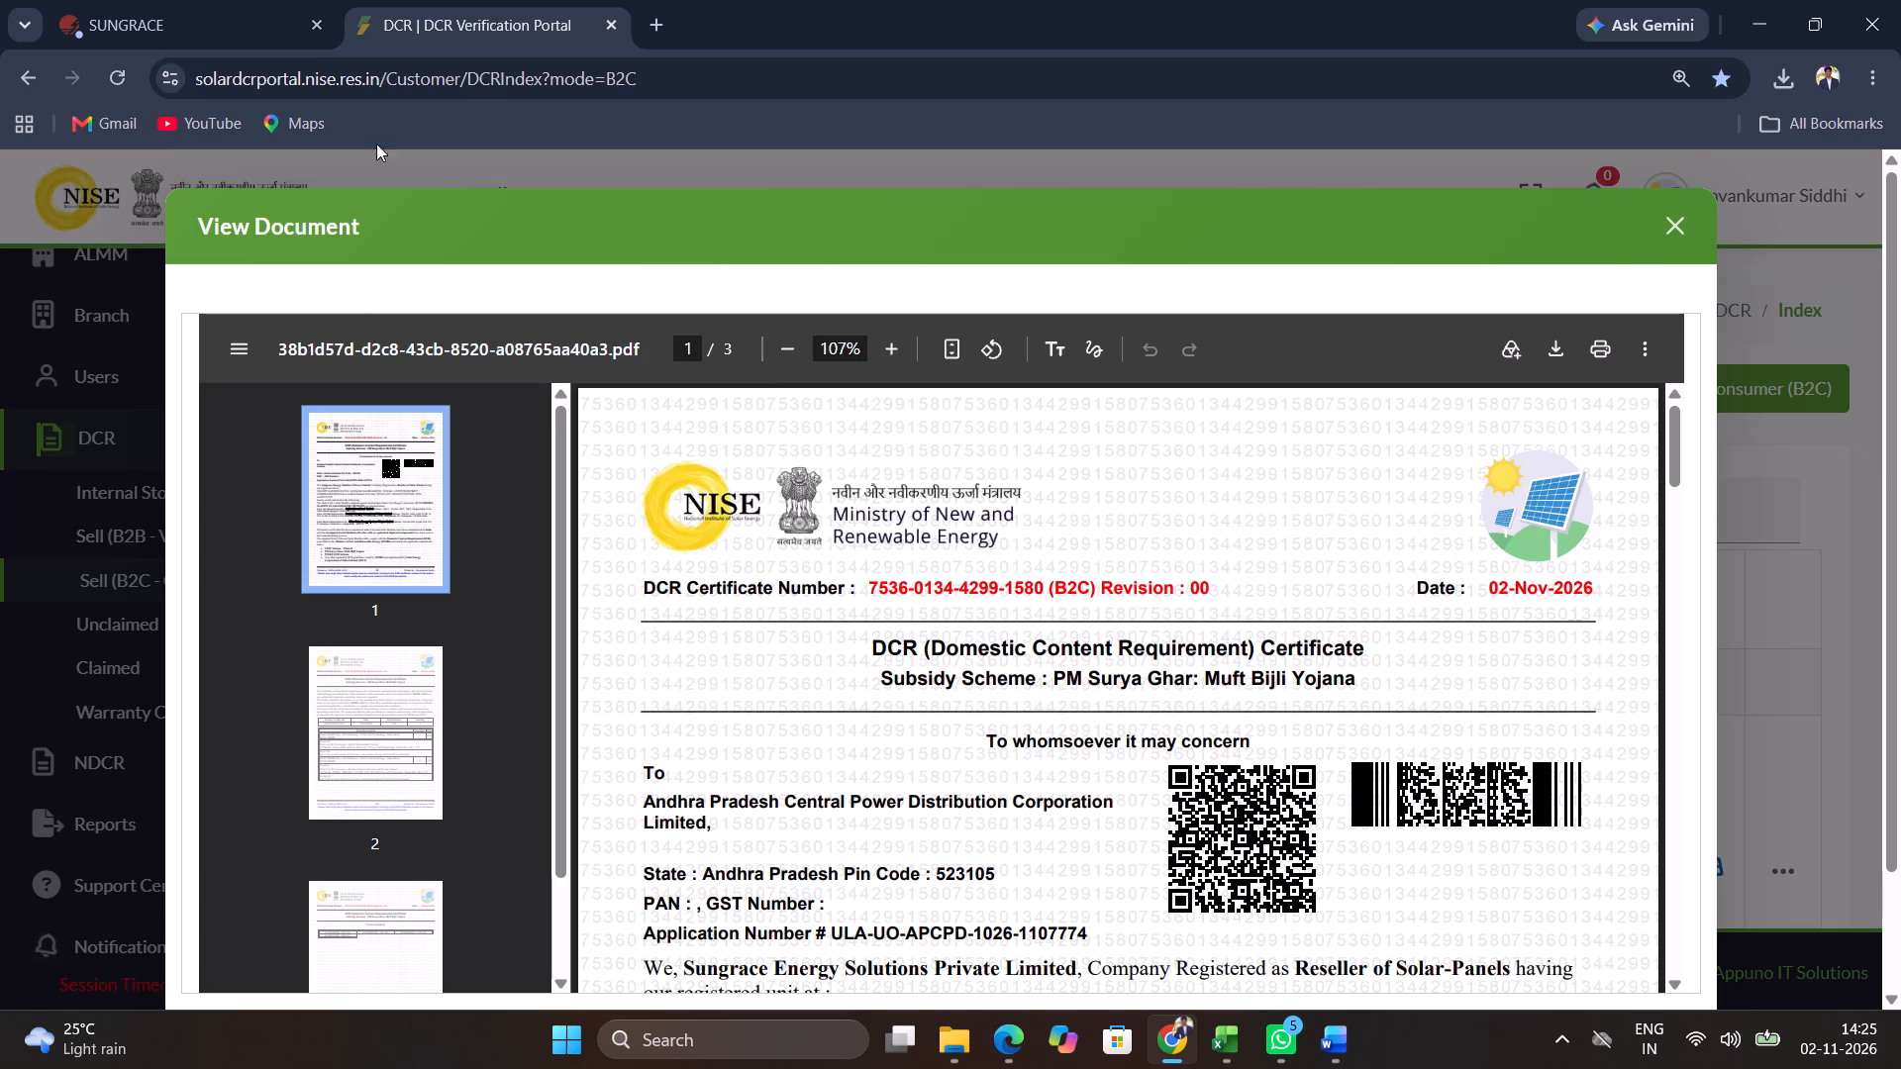
Download the certificate PDF into dcr crf > DCR010 > 71_, named with the copied service number followed by -71.
left_click(1551, 353)
key("ctrl+v")
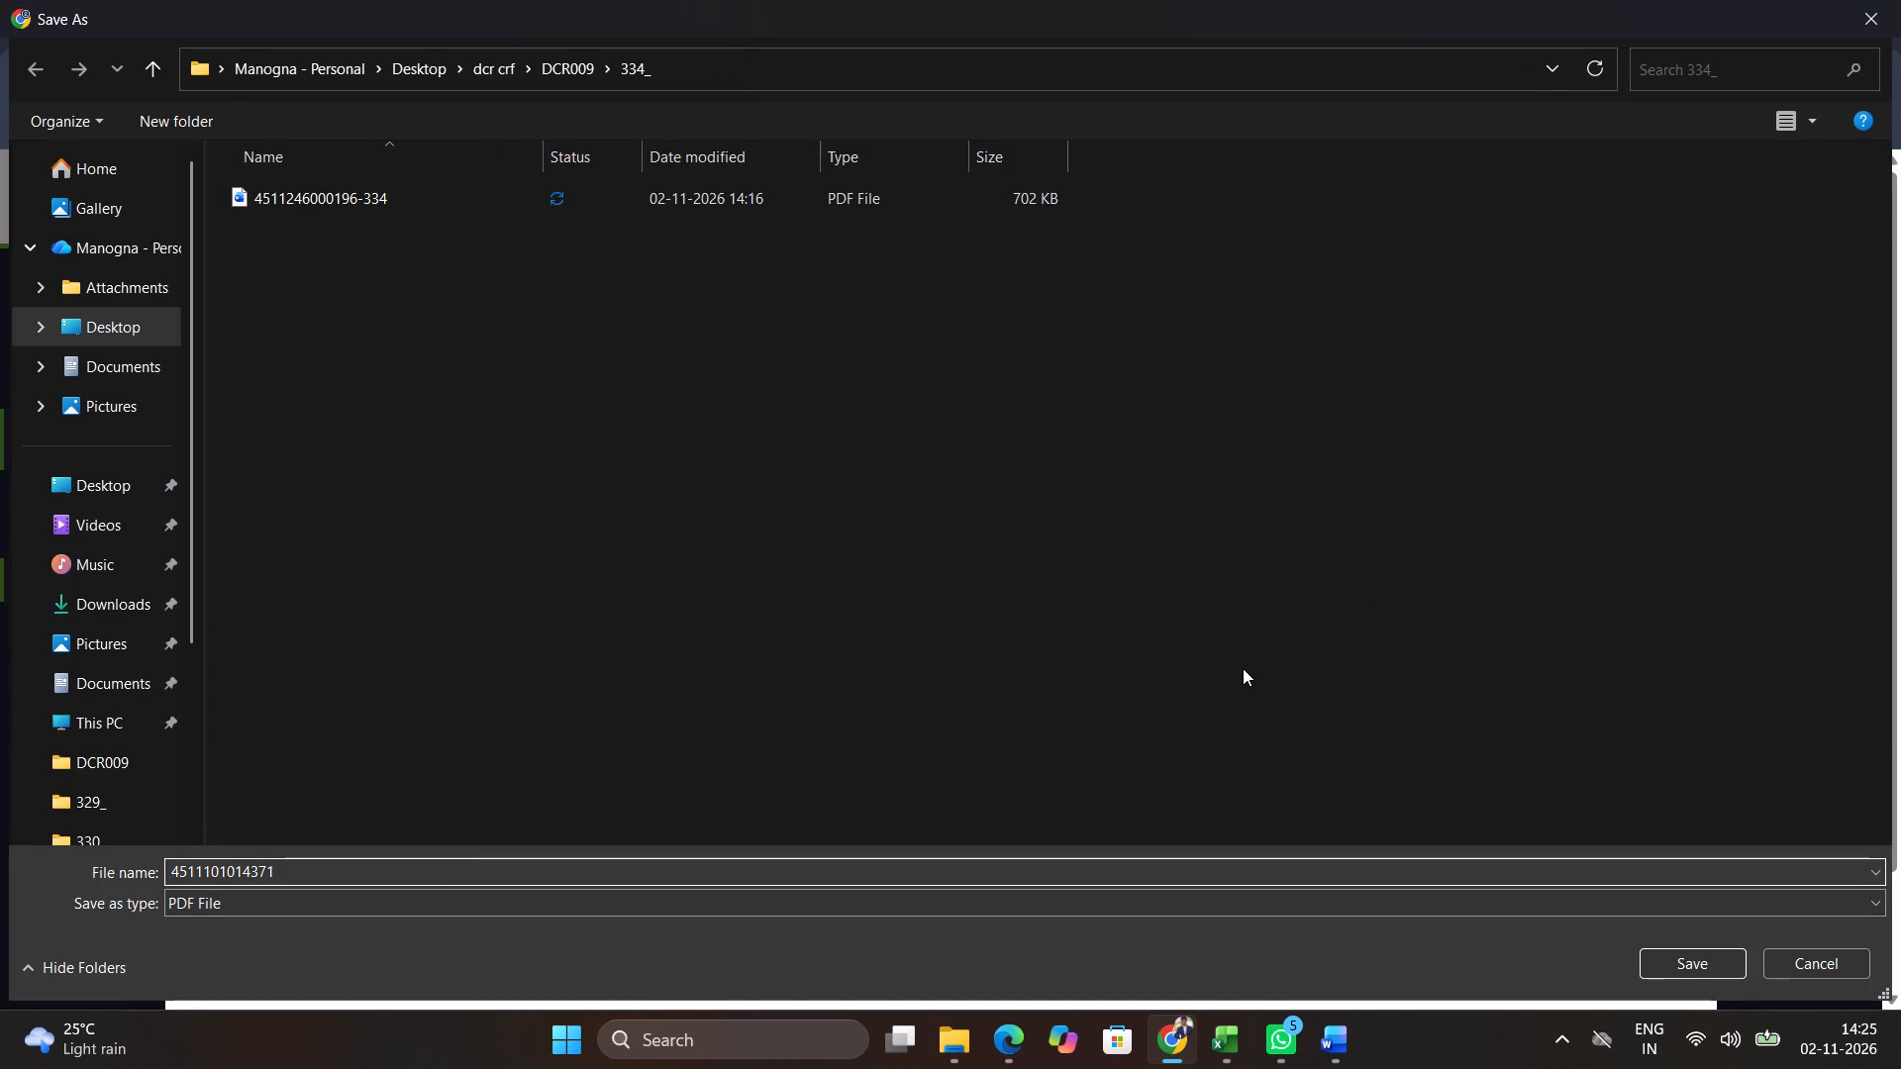
key("minus")
type("71")
left_click(566, 65)
scroll(352, 522, "down", 5)
scroll(463, 496, "down", 7)
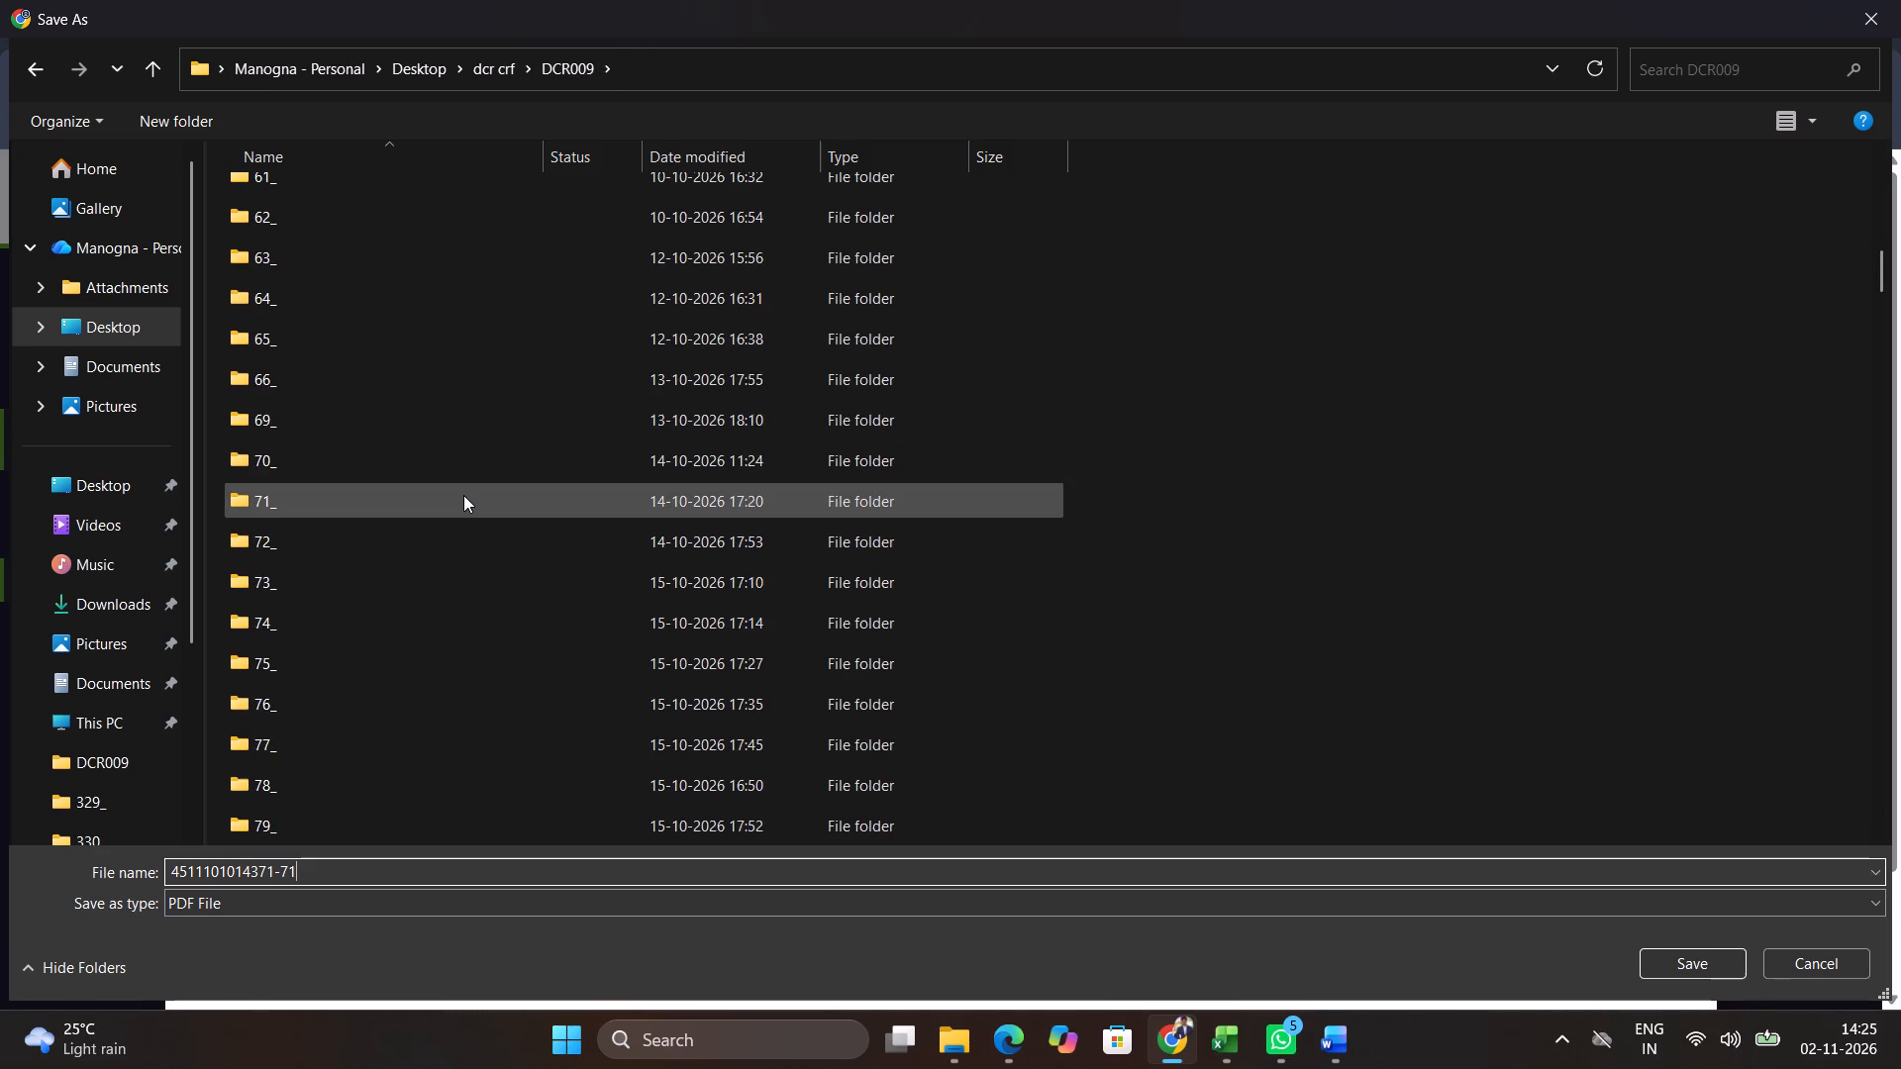
scroll(463, 494, "down", 17)
scroll(460, 535, "down", 17)
left_click(506, 53)
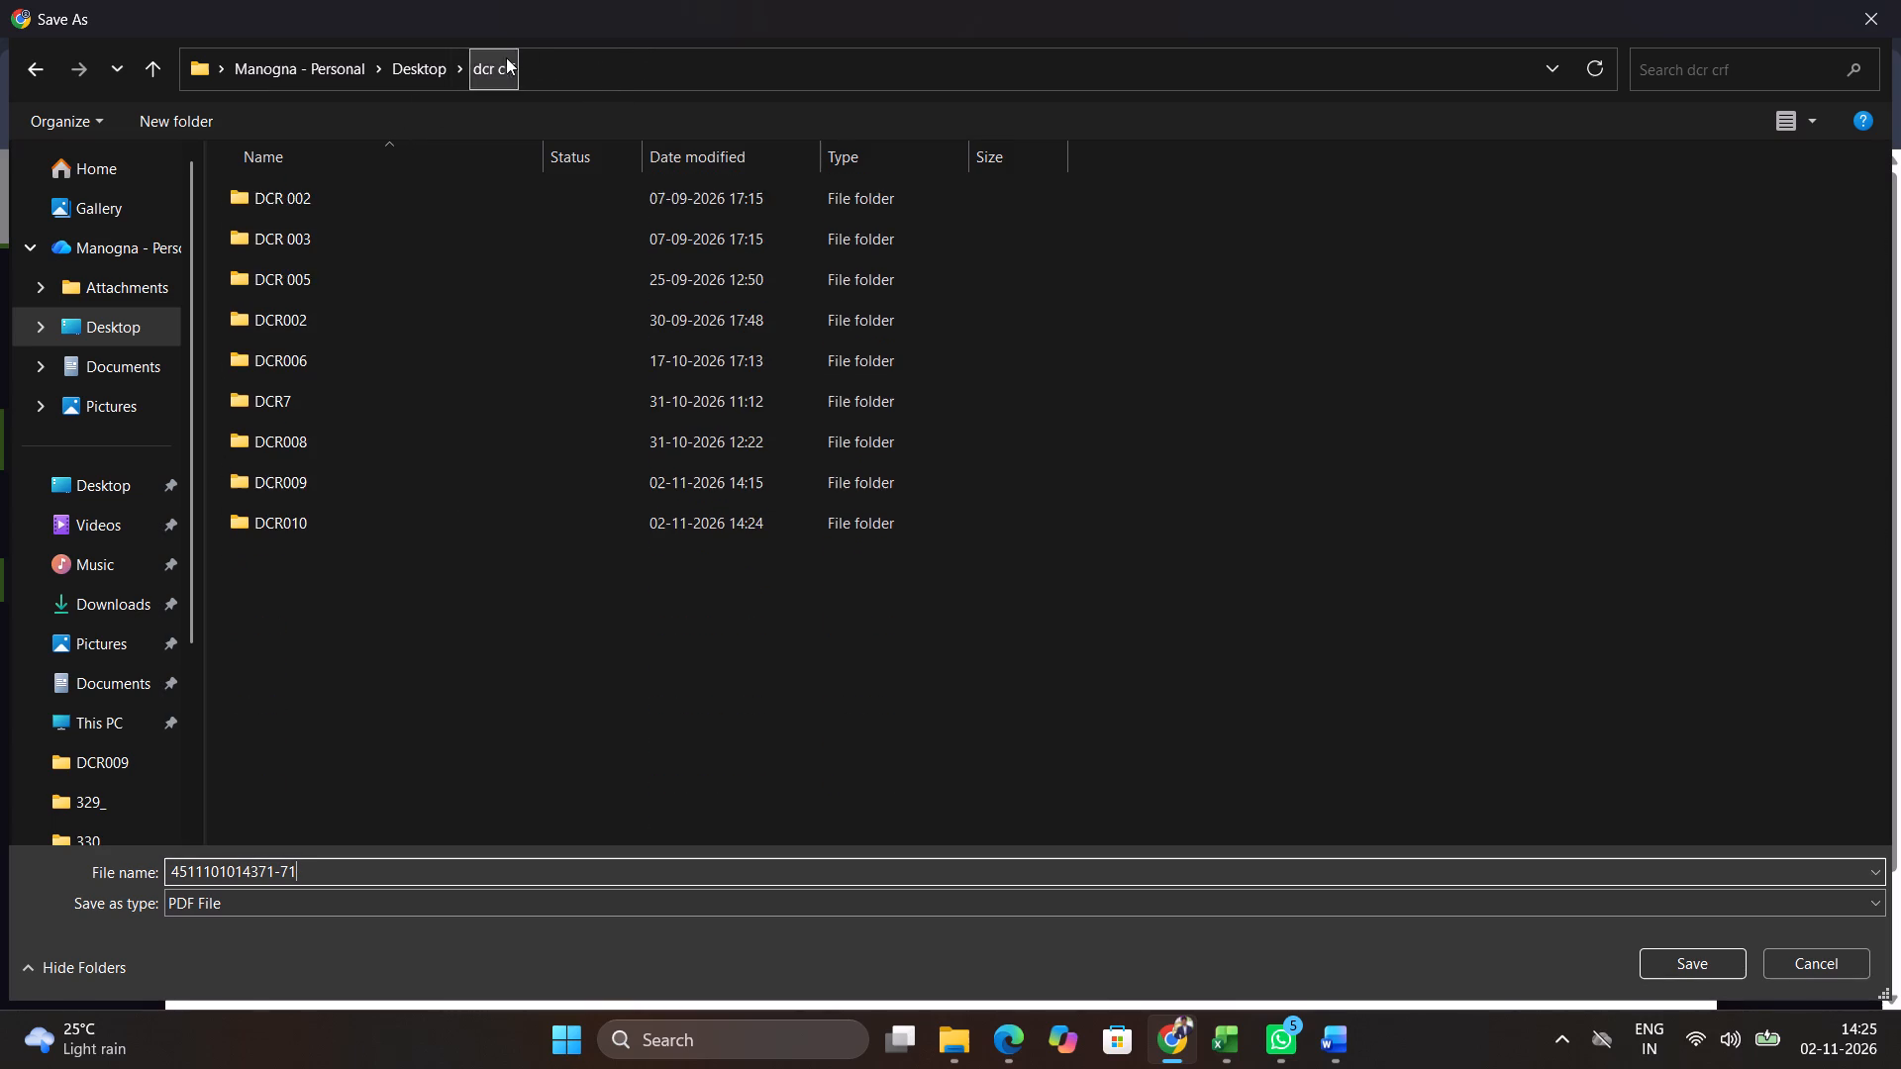
double_click(394, 510)
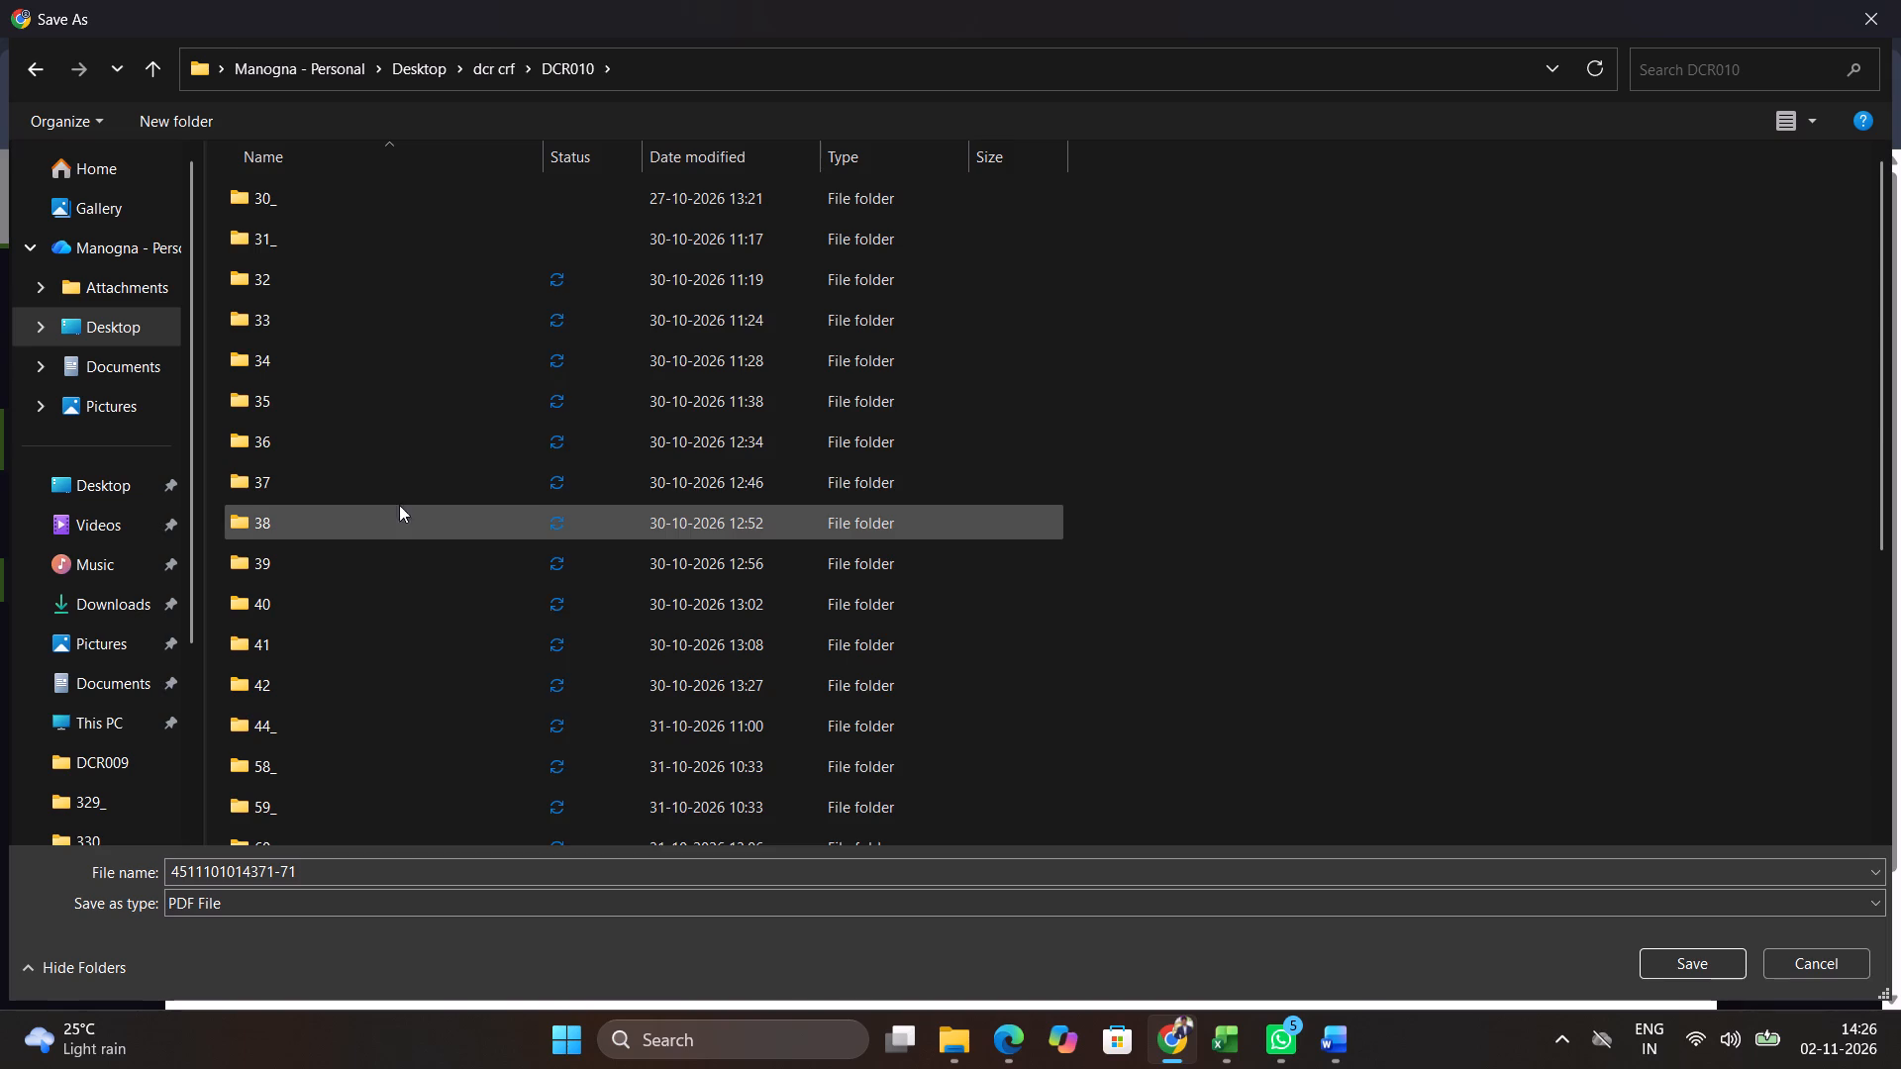
scroll(400, 504, "down", 12)
double_click(349, 819)
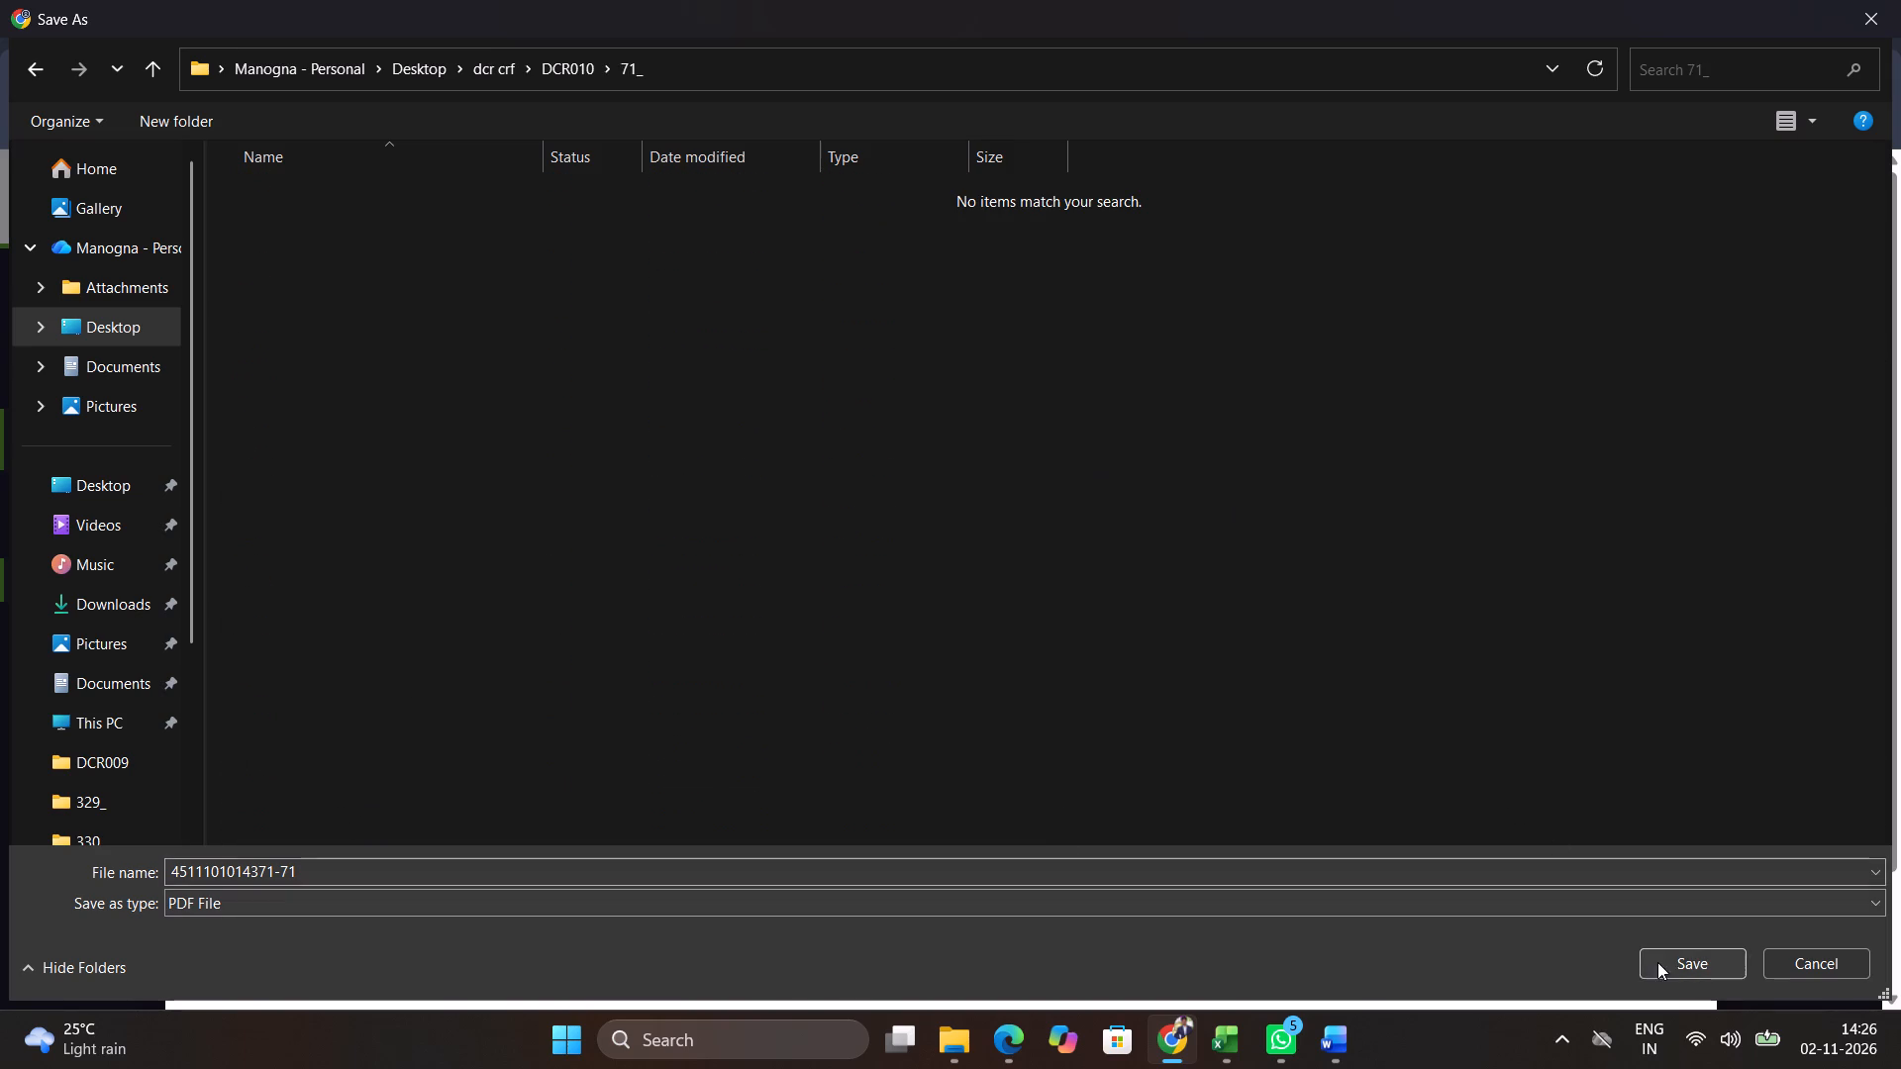
left_click(1659, 965)
In the SUNGRACE tab, close the quick copy details and open the work order's update form.
left_click(171, 0)
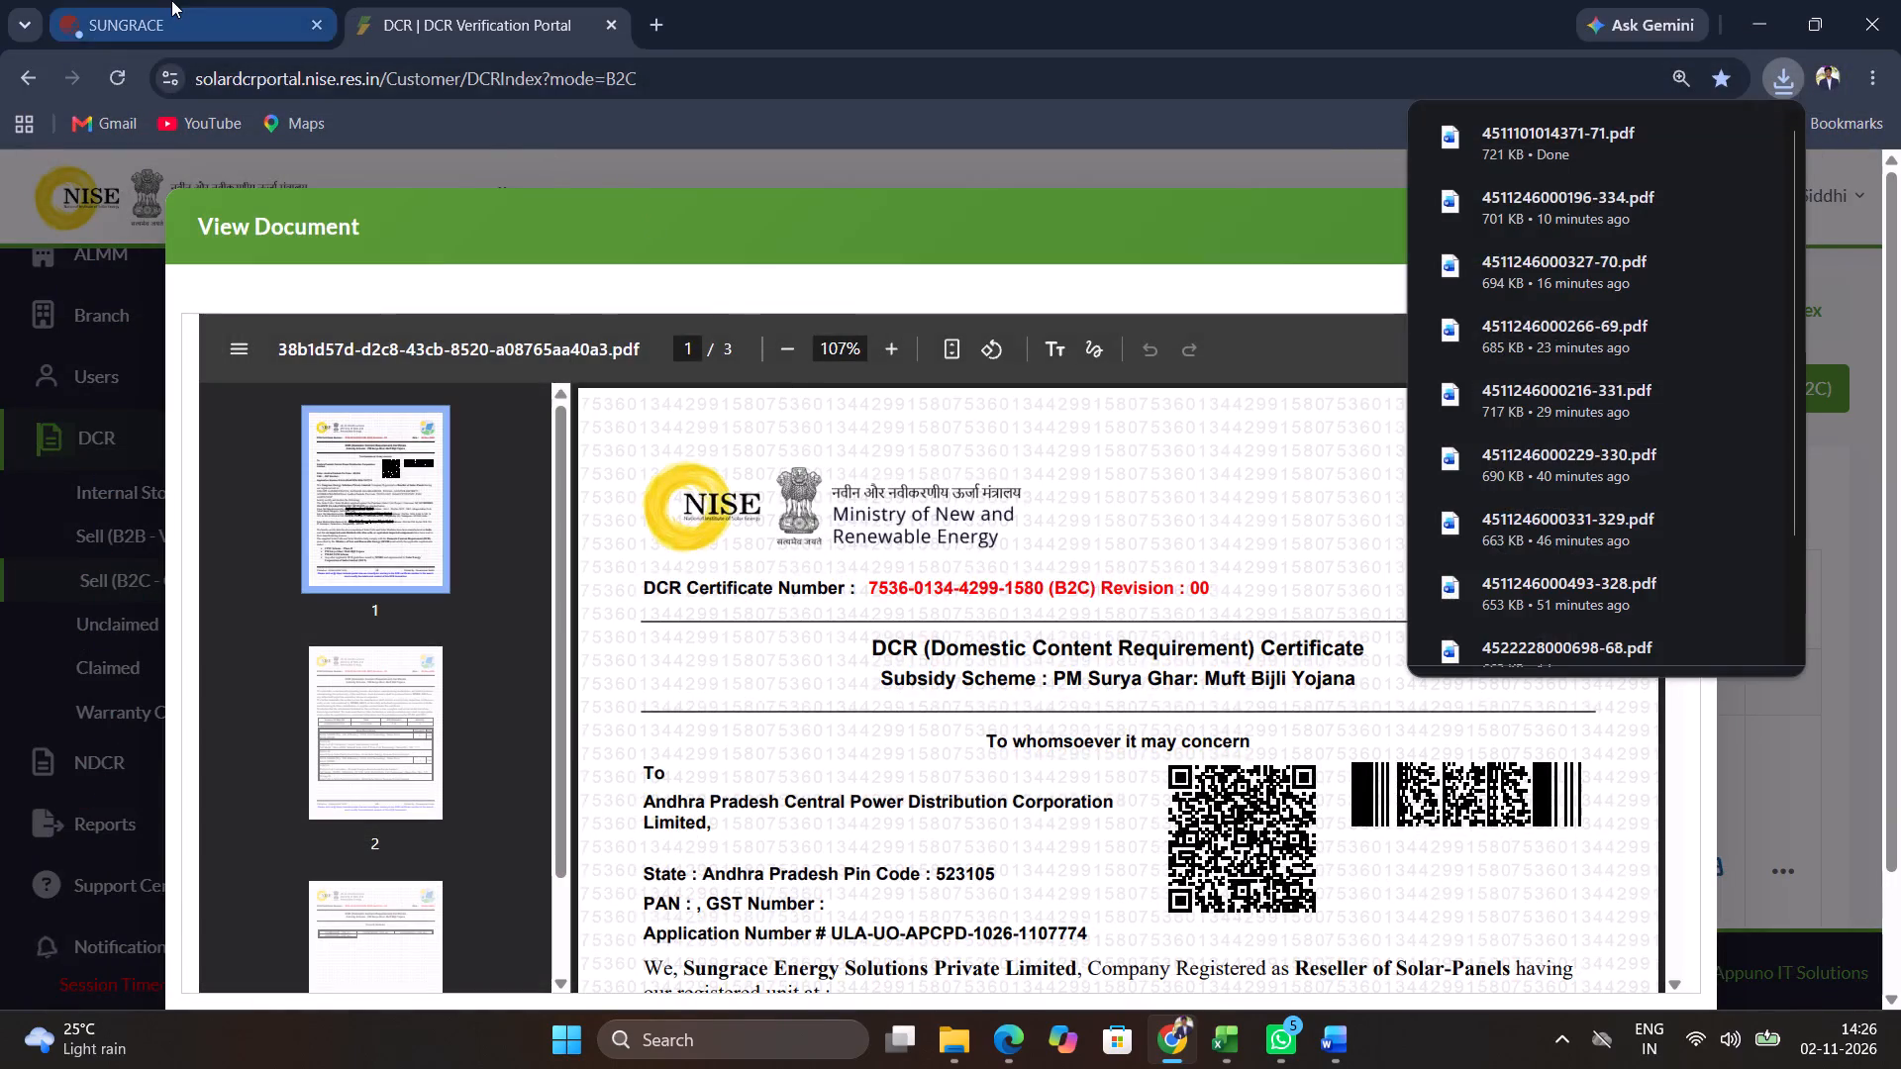
left_click(1172, 236)
left_click(1348, 214)
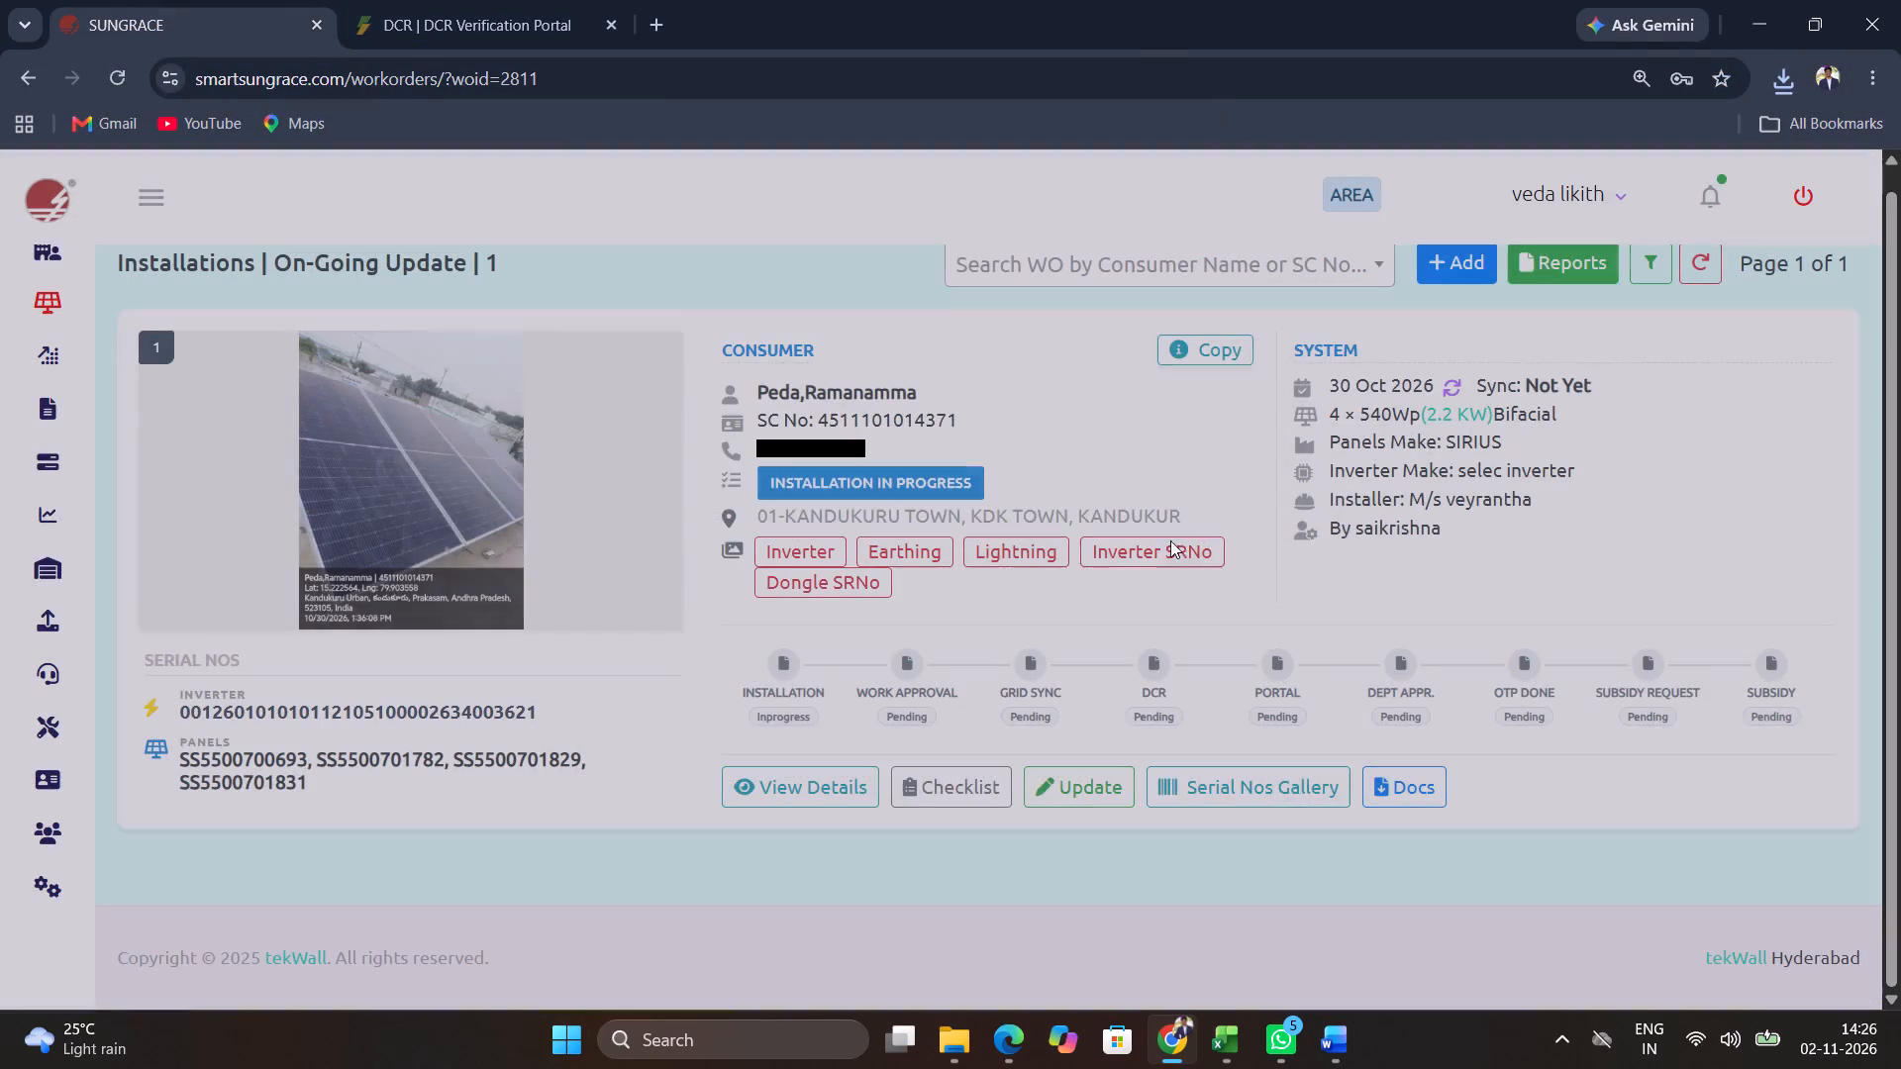
left_click(1089, 771)
left_click(853, 701)
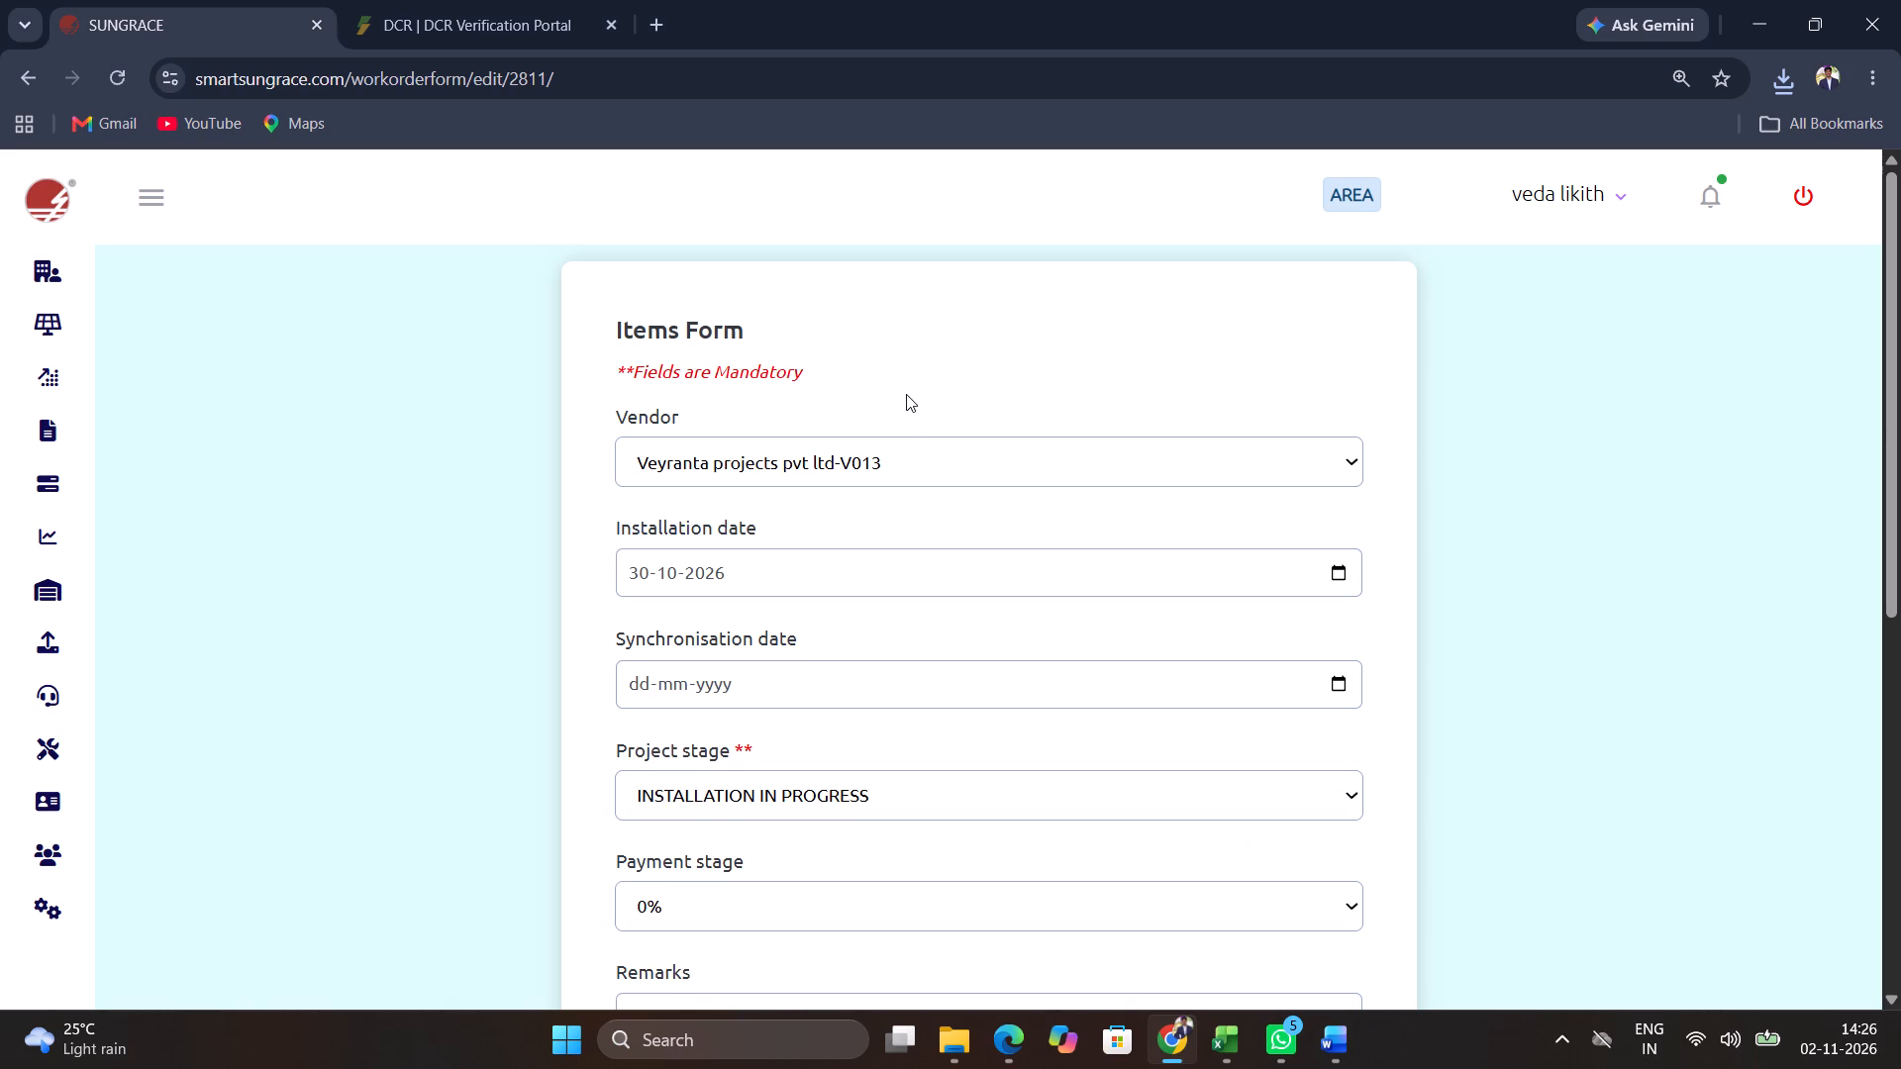
Attach the saved certificate PDF from the DCR010 > 71_ folder as the work order's DCR upload and submit the form.
scroll(935, 373, "down", 4)
left_click(696, 807)
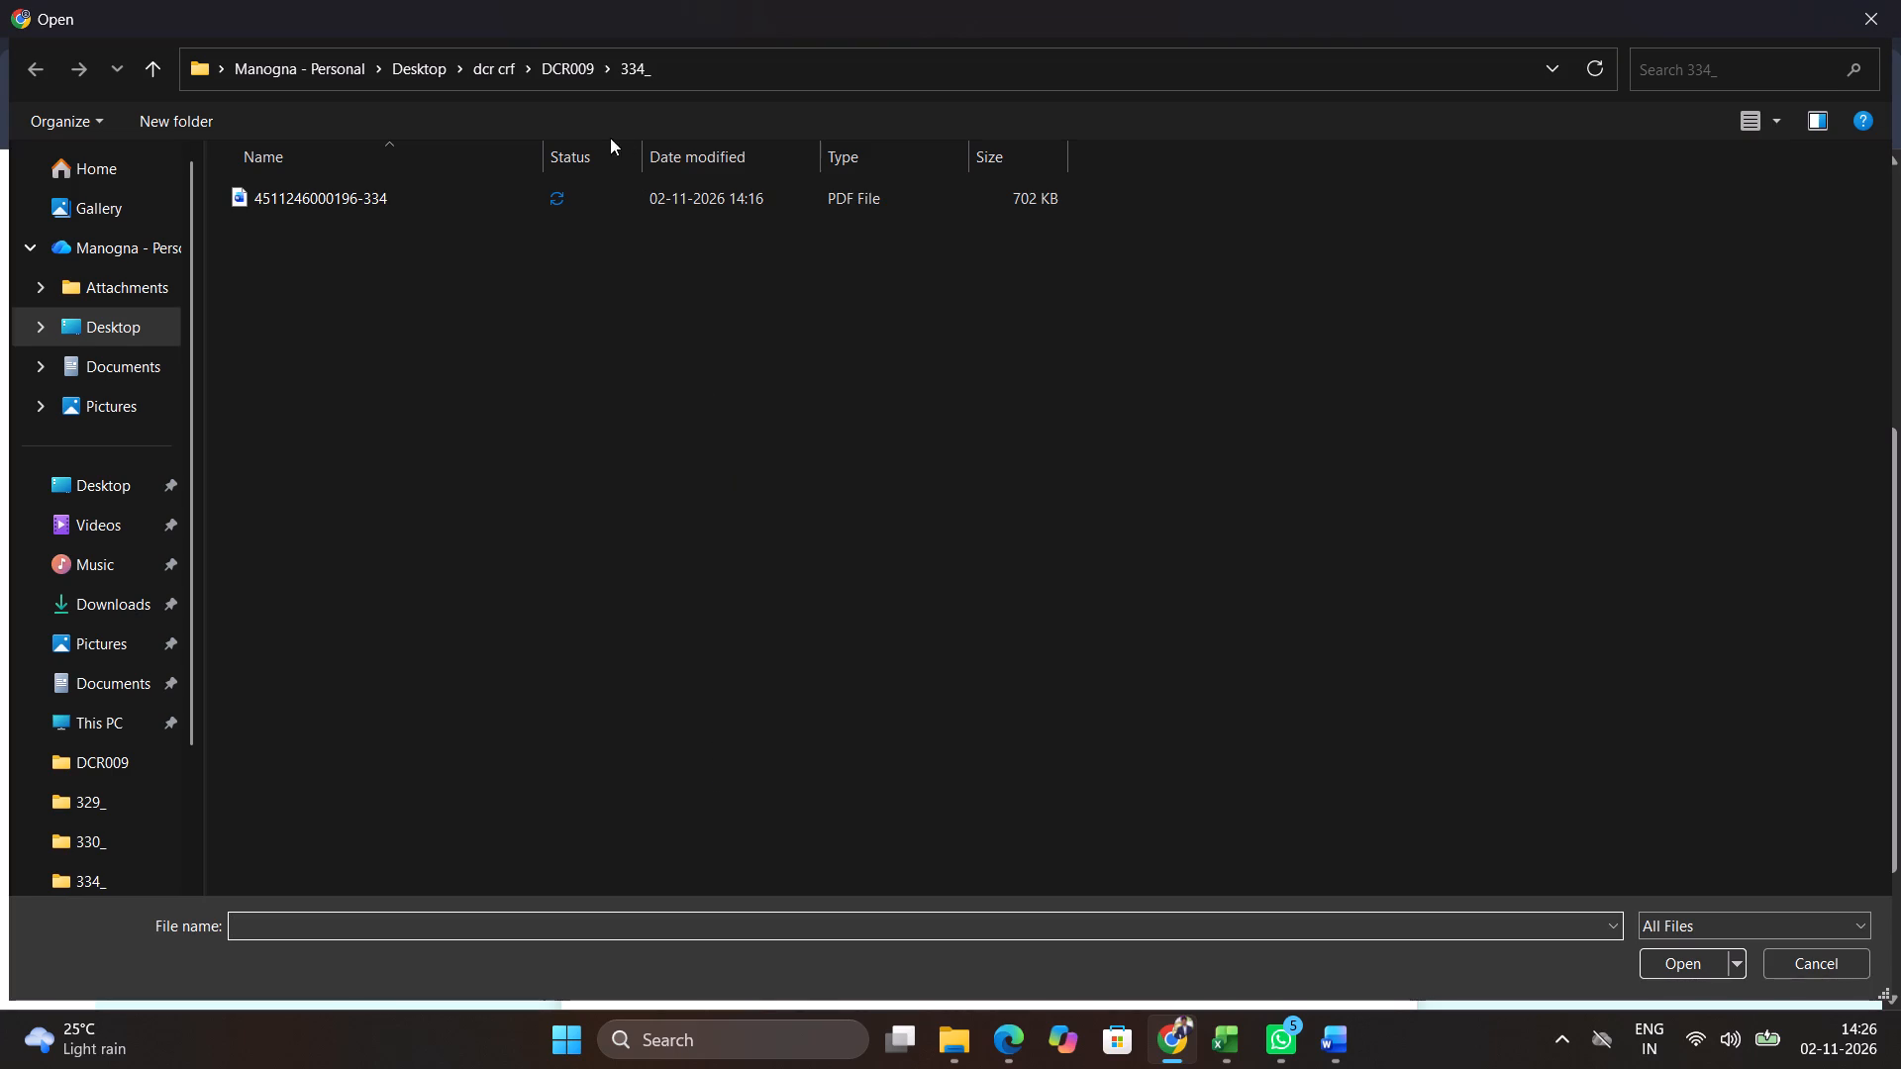
left_click(481, 73)
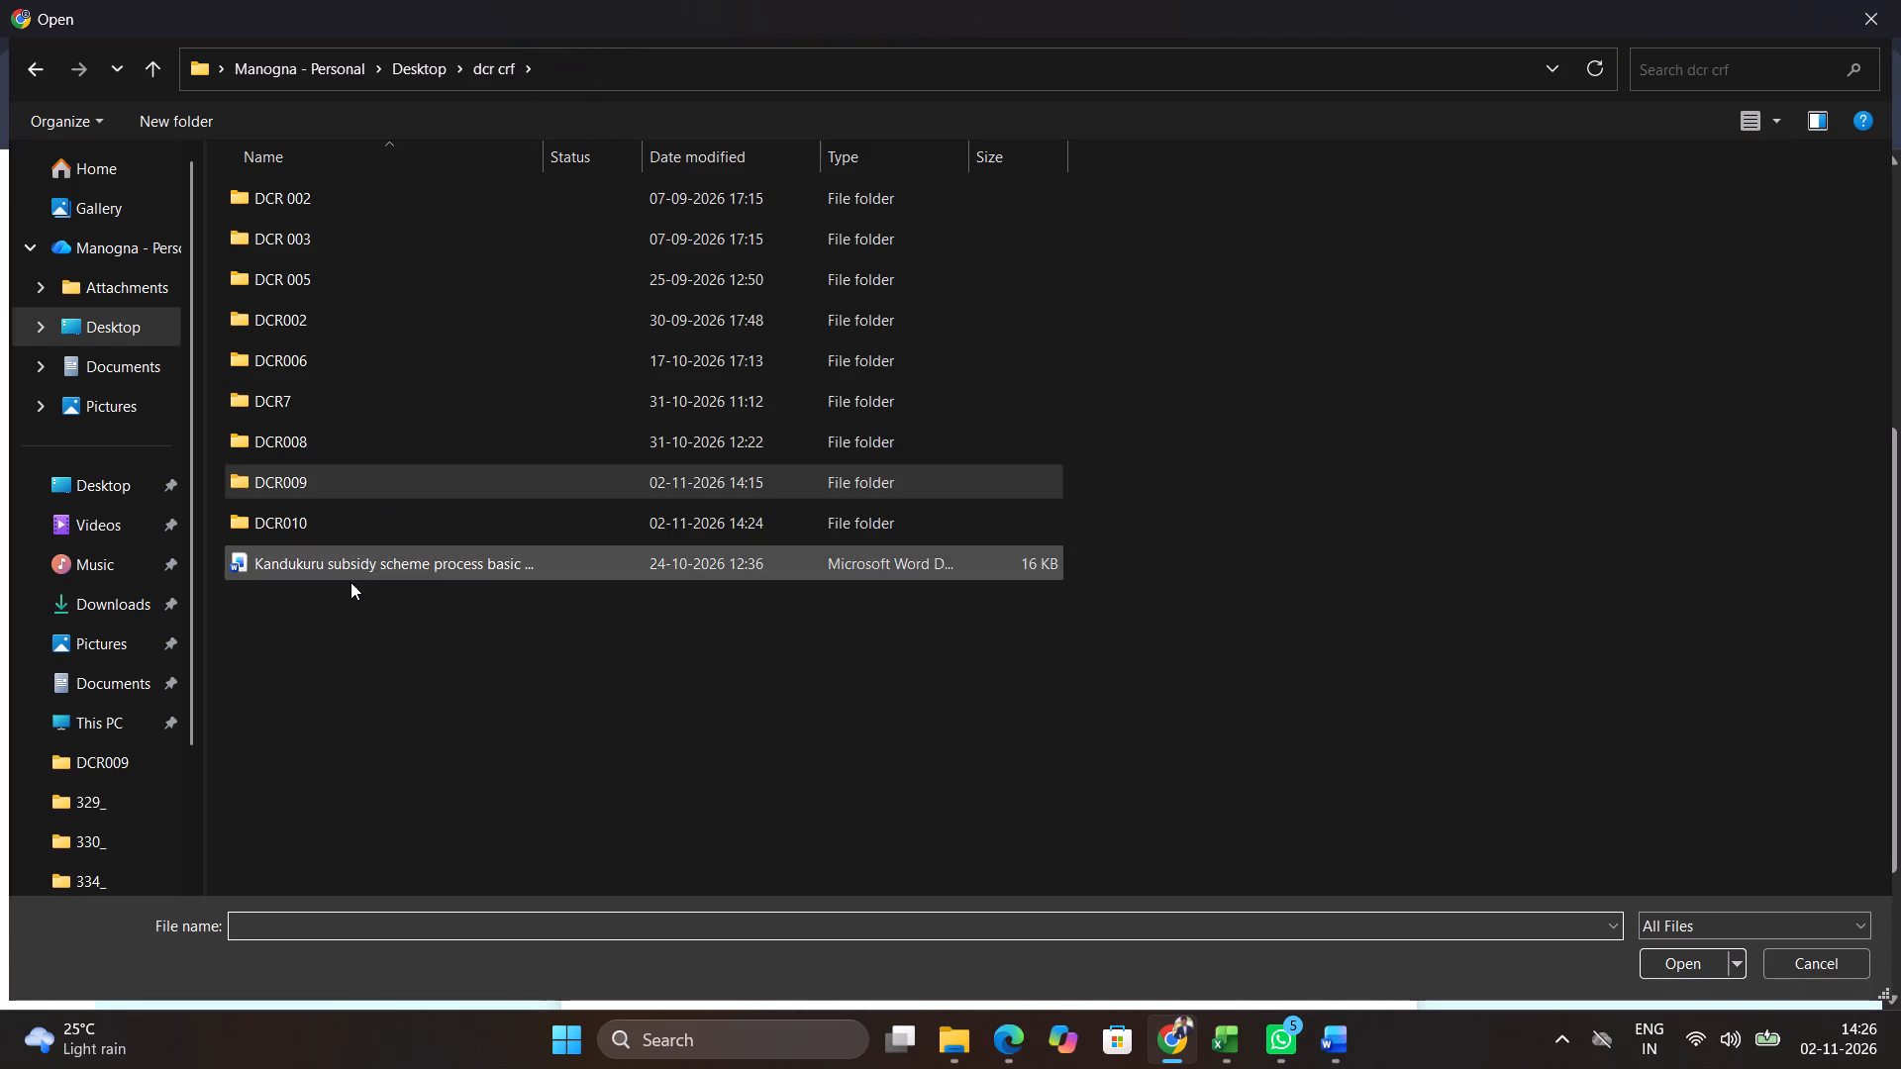
double_click(392, 518)
scroll(397, 525, "down", 3)
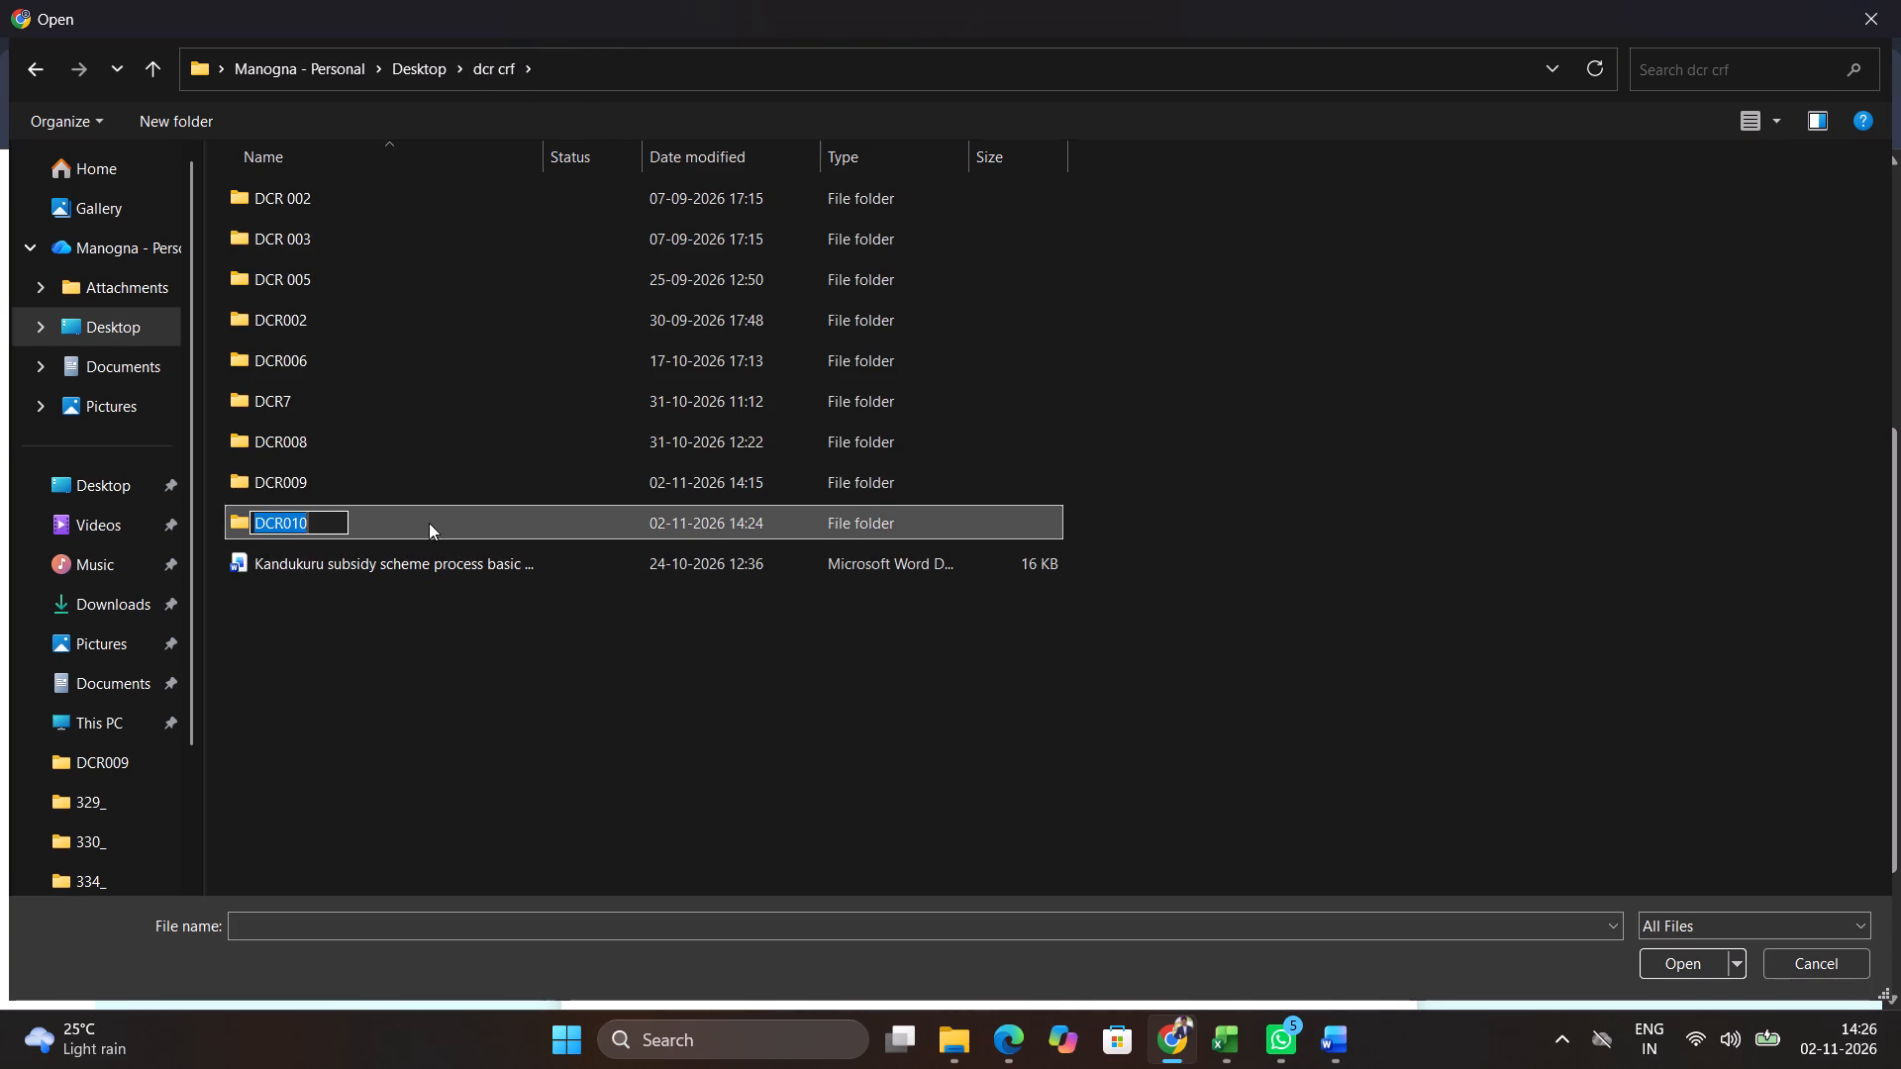
double_click(504, 522)
scroll(504, 522, "down", 6)
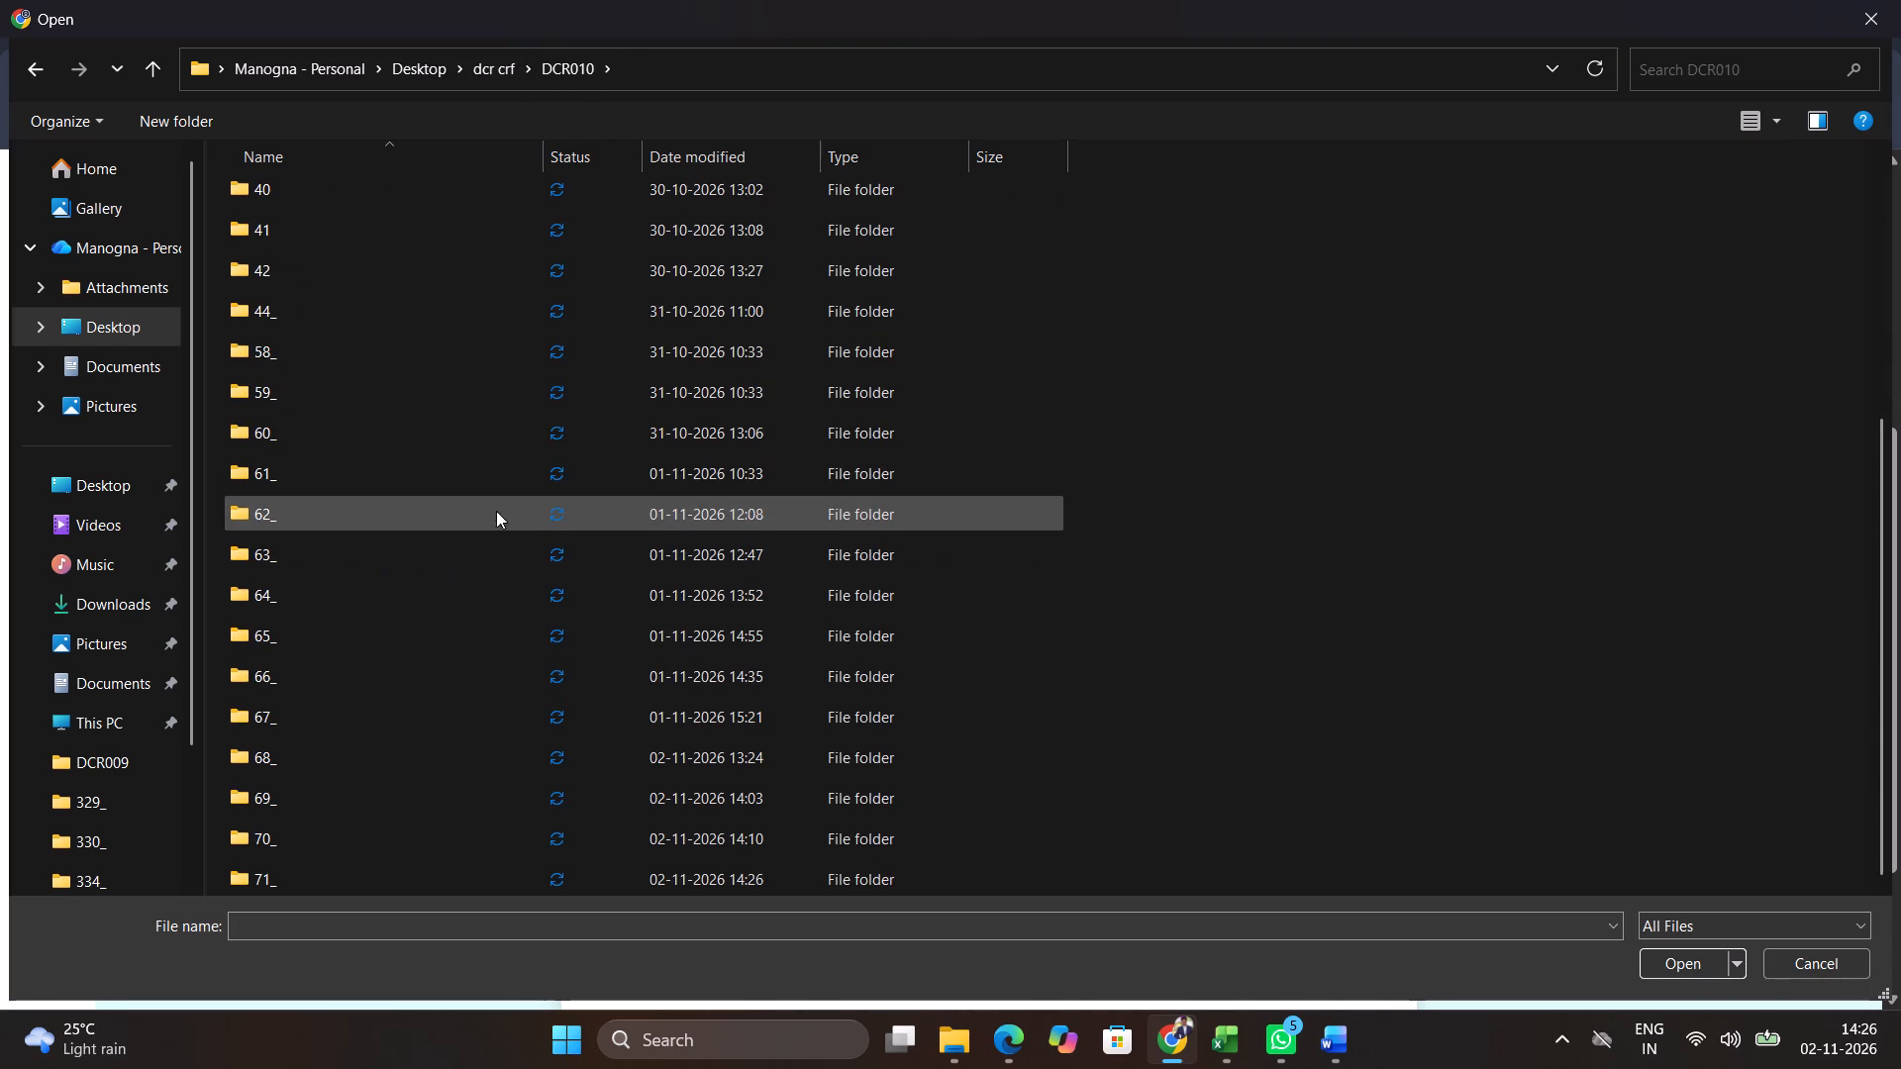
scroll(496, 511, "down", 5)
scroll(459, 603, "down", 5)
double_click(419, 869)
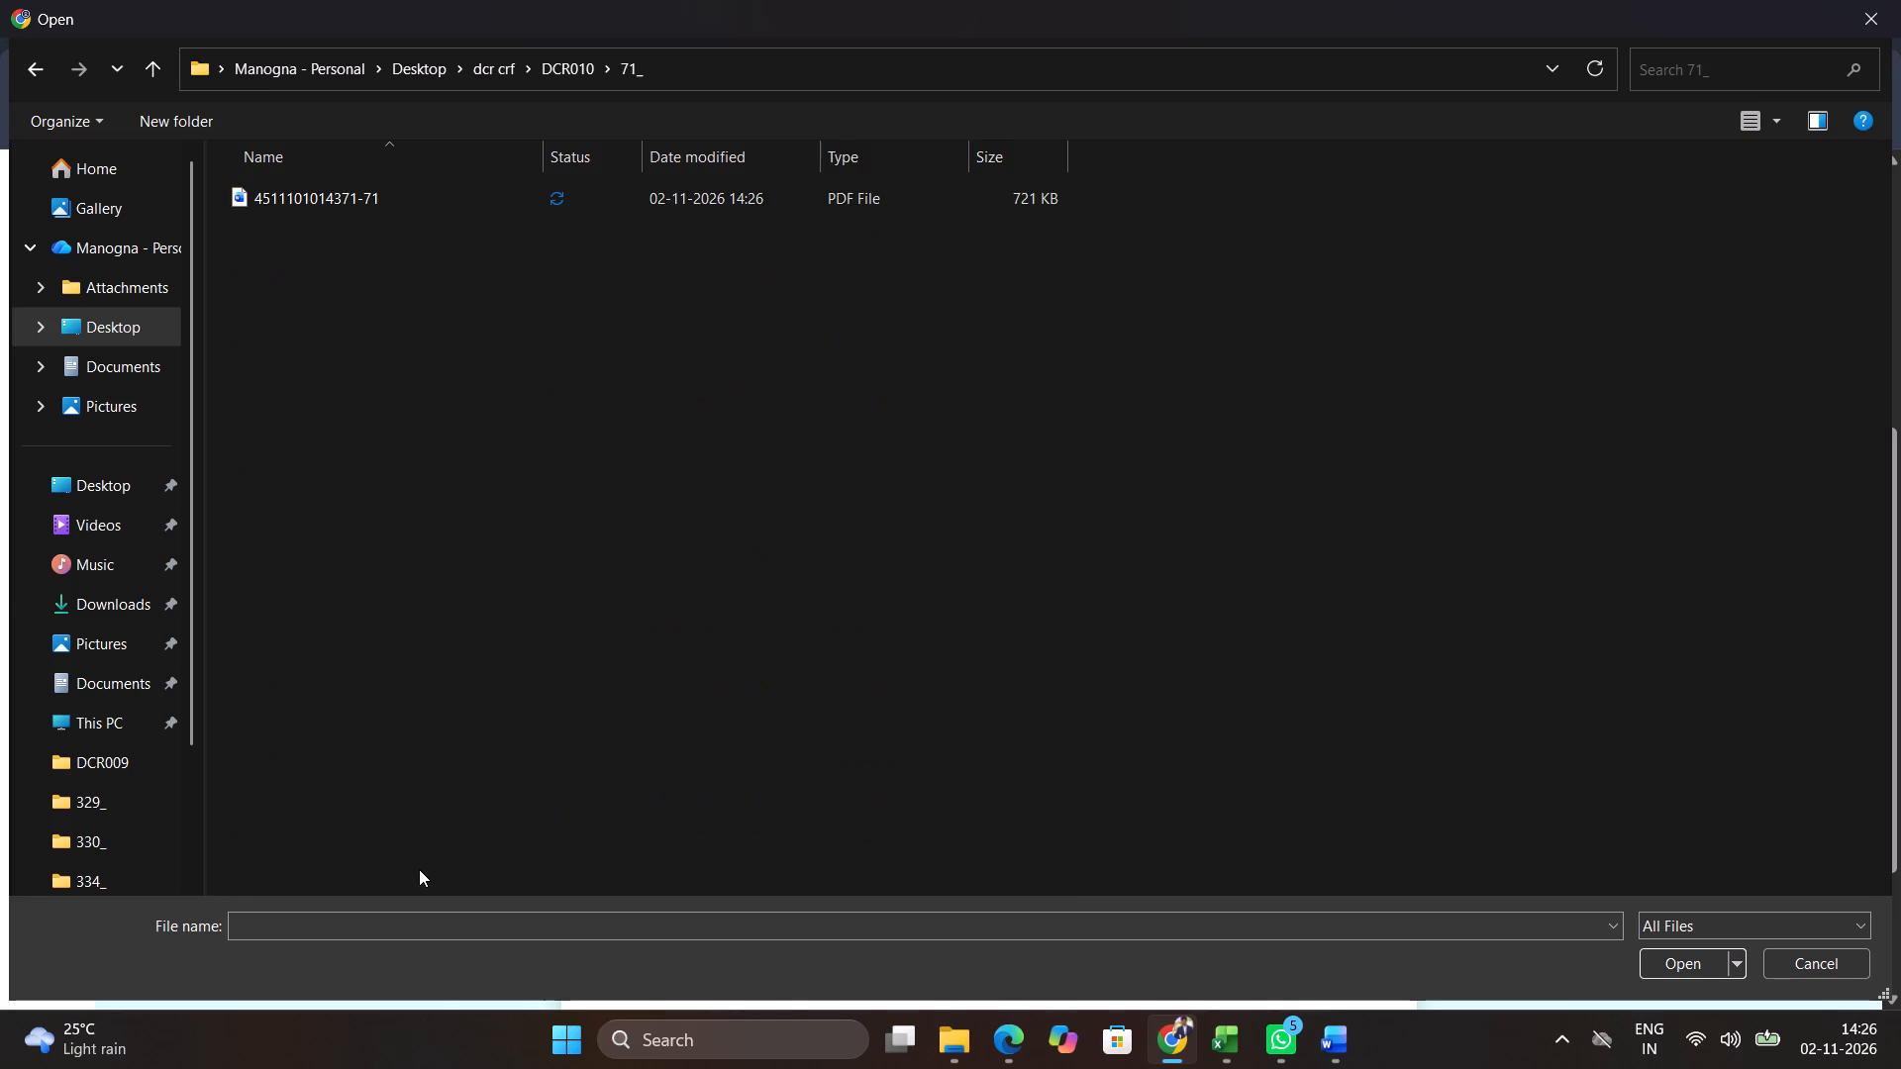
double_click(498, 196)
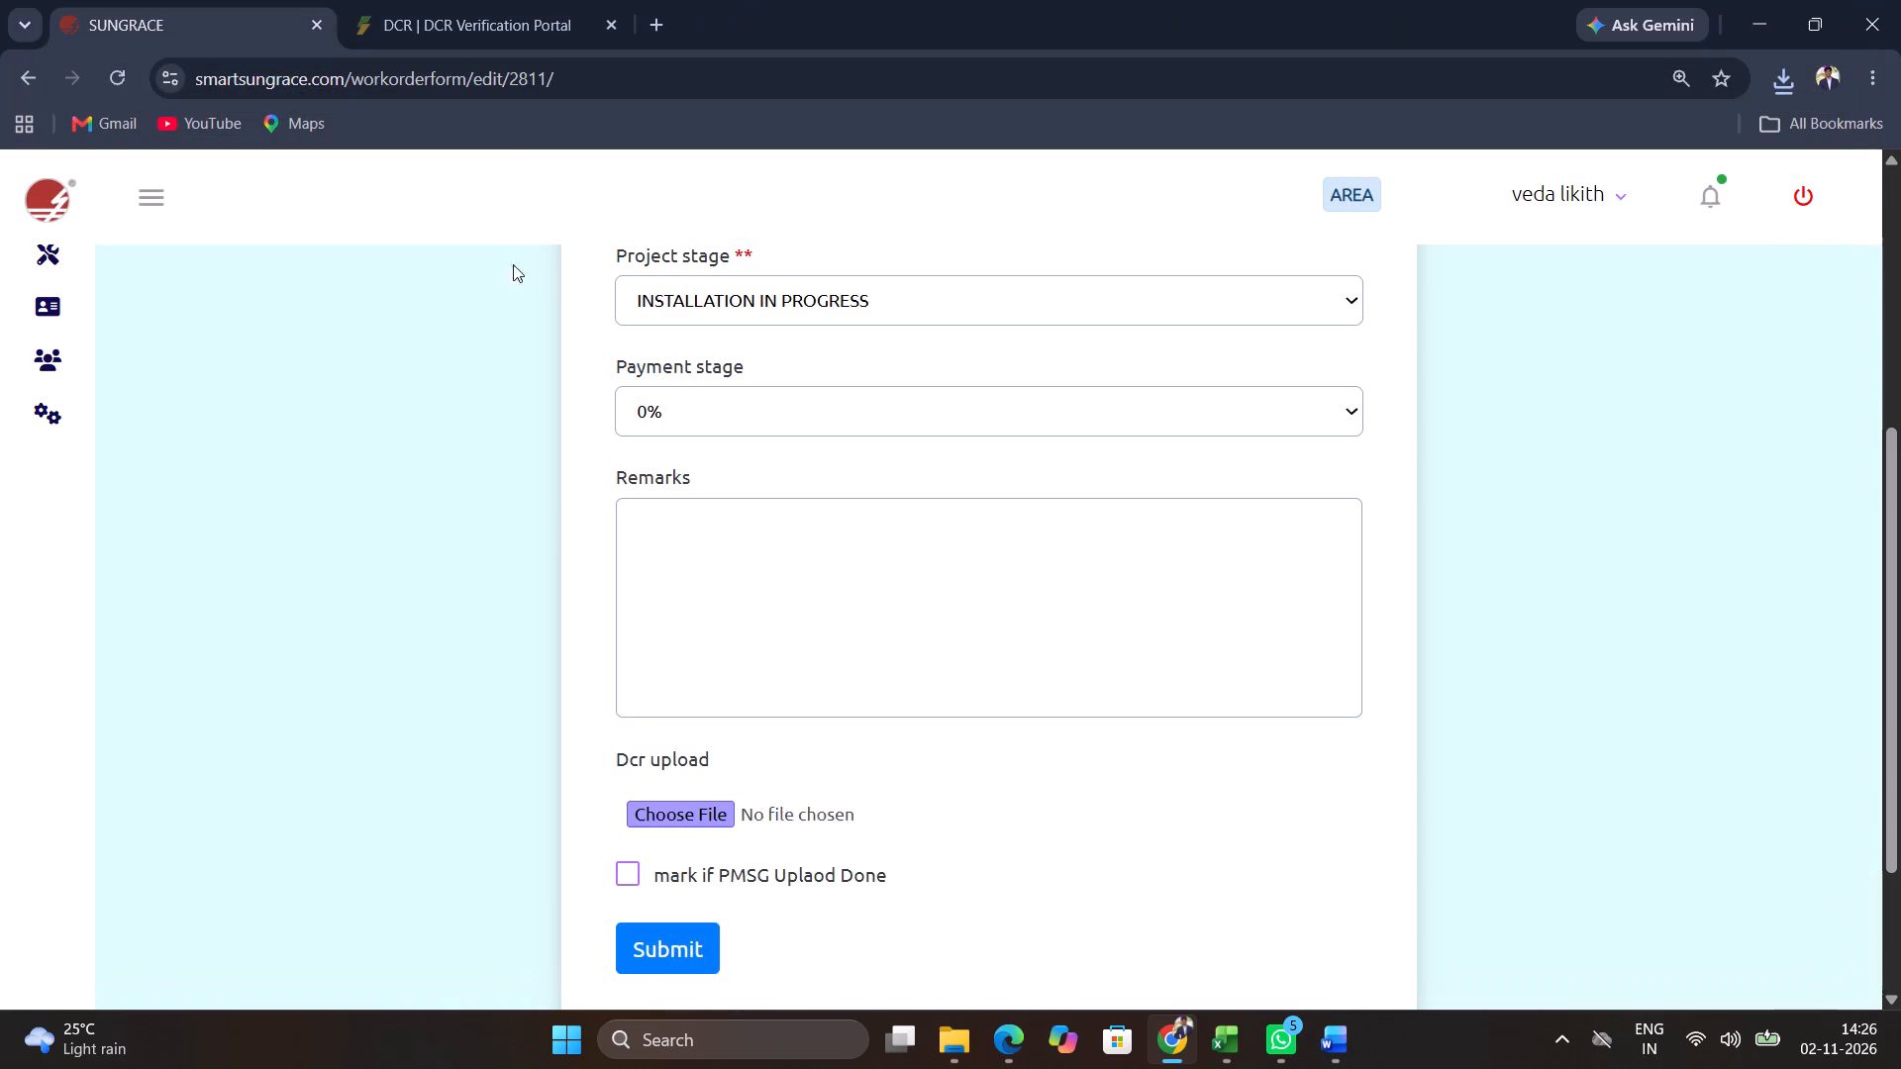
left_click(655, 925)
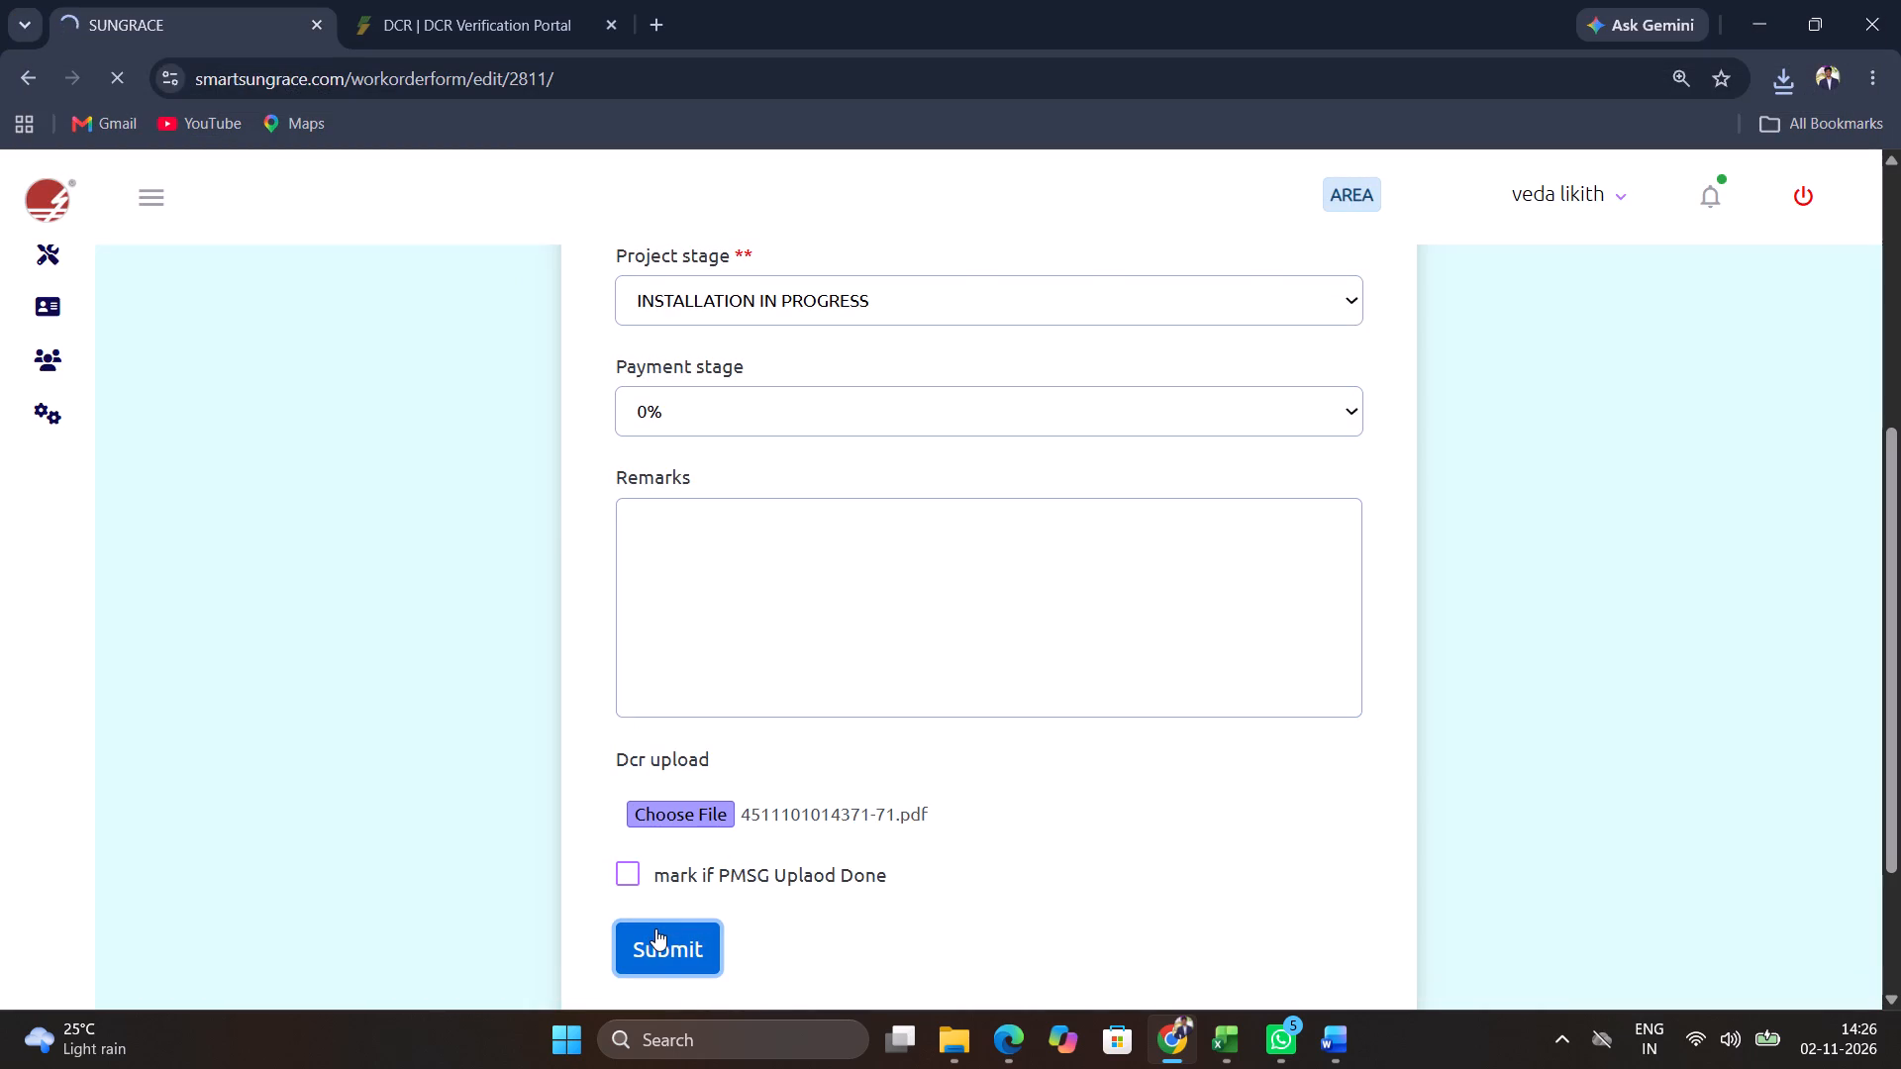
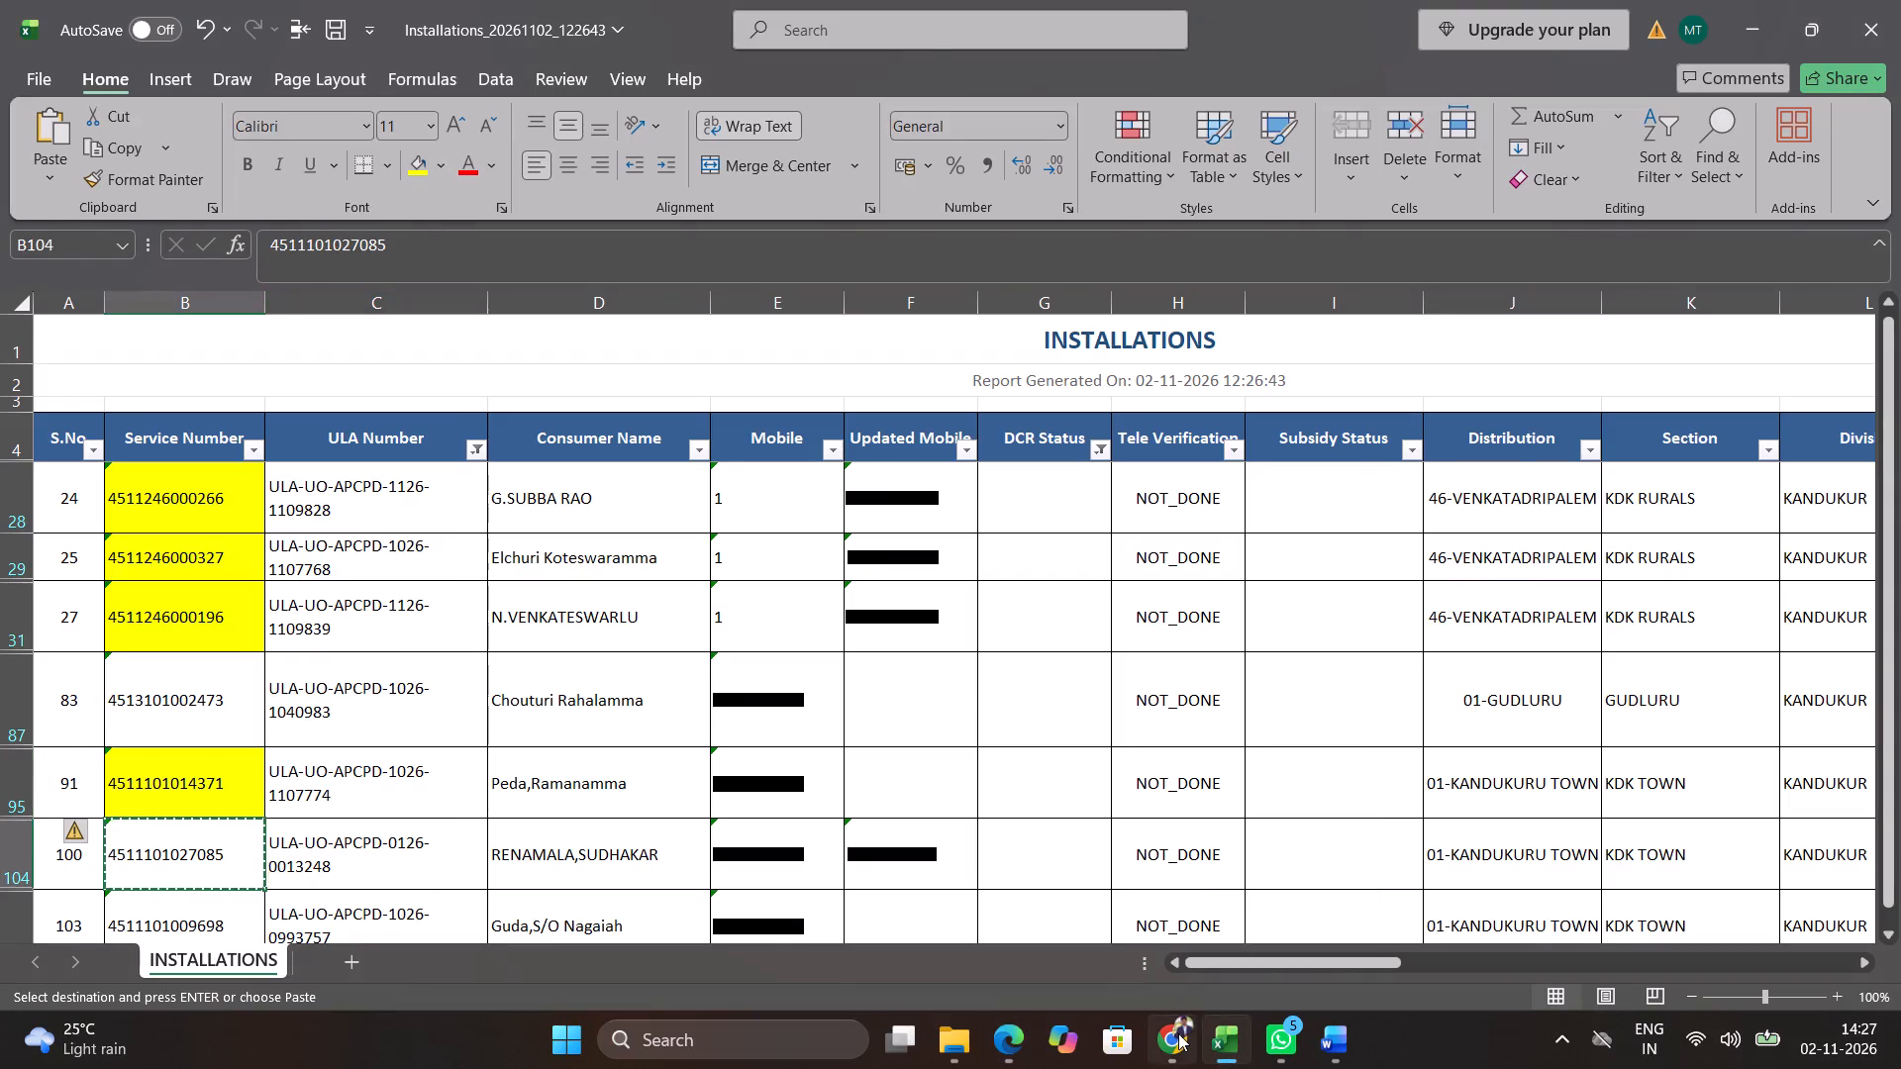
In the SUNGRACE tab, search the work orders for the copied service number of S.No 100 and check its installation details.
left_click(1110, 907)
left_click(1061, 295)
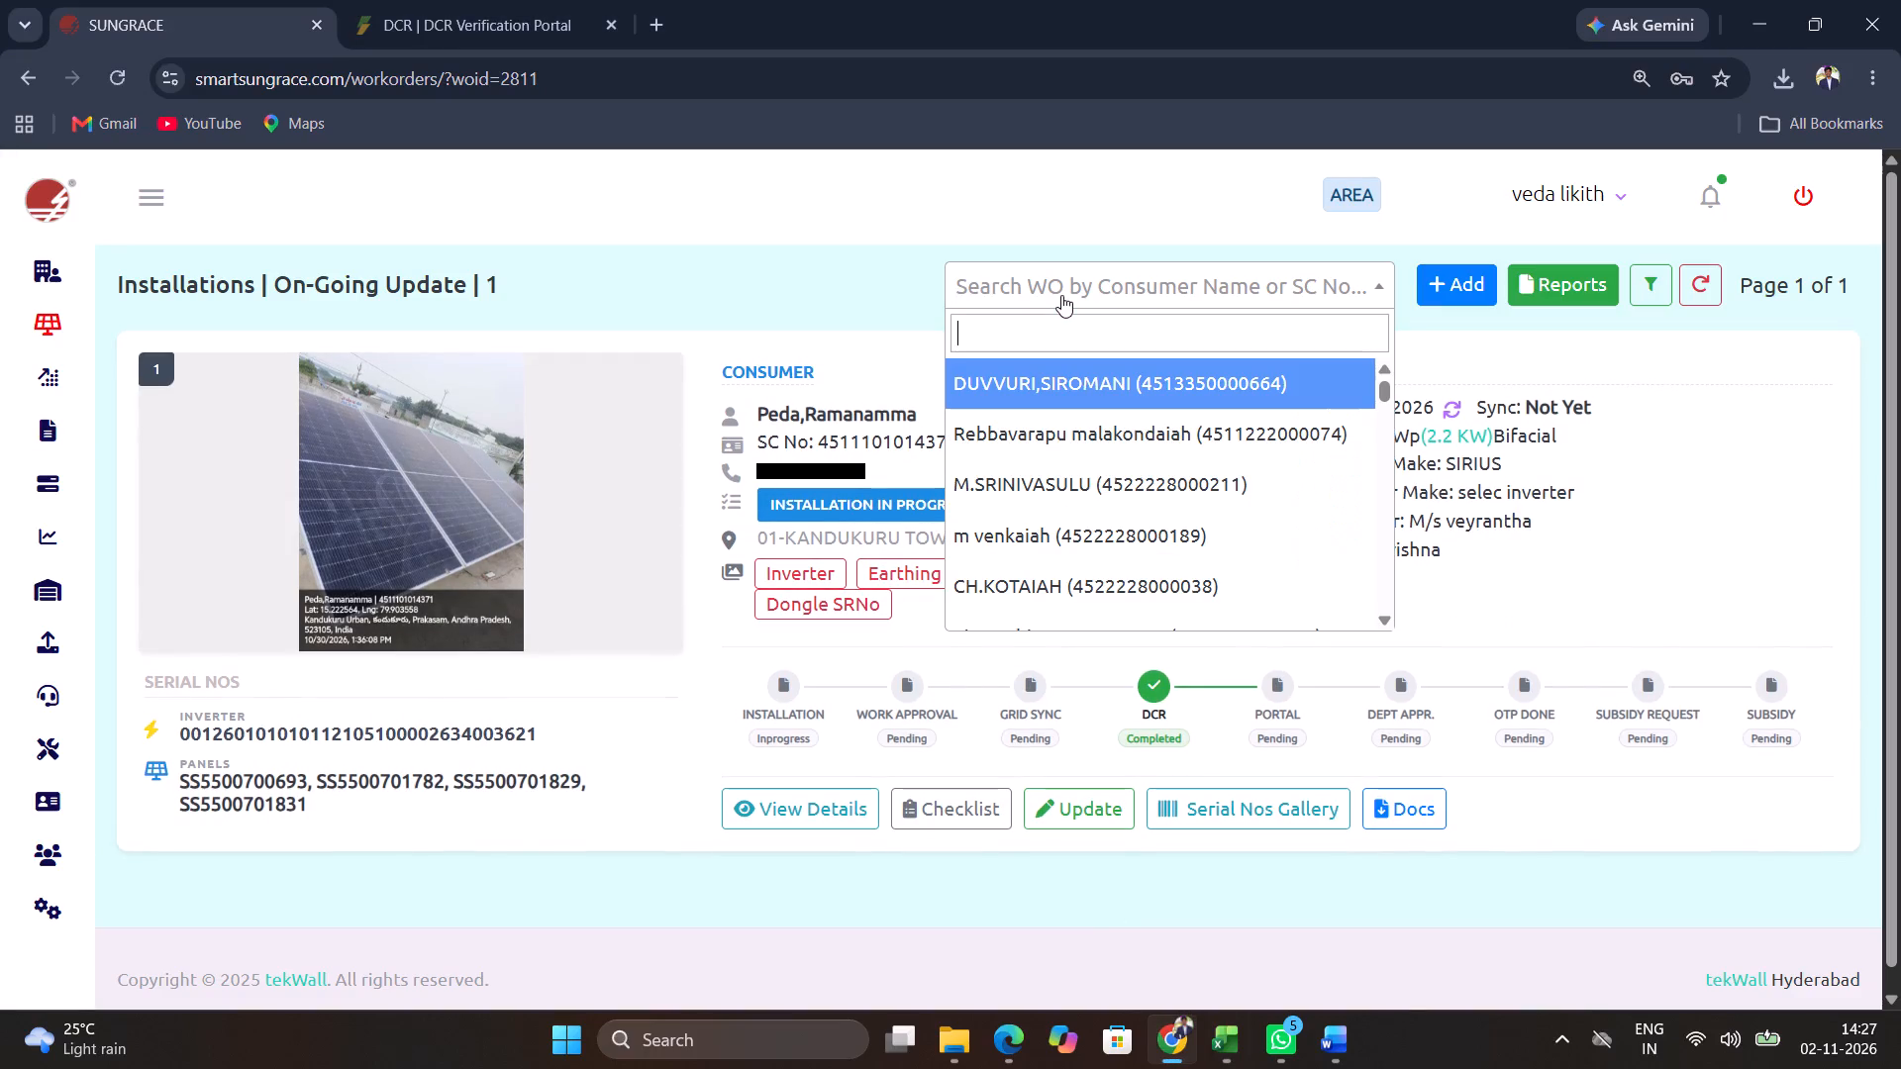
key("ctrl+v")
key("ctrl+Return")
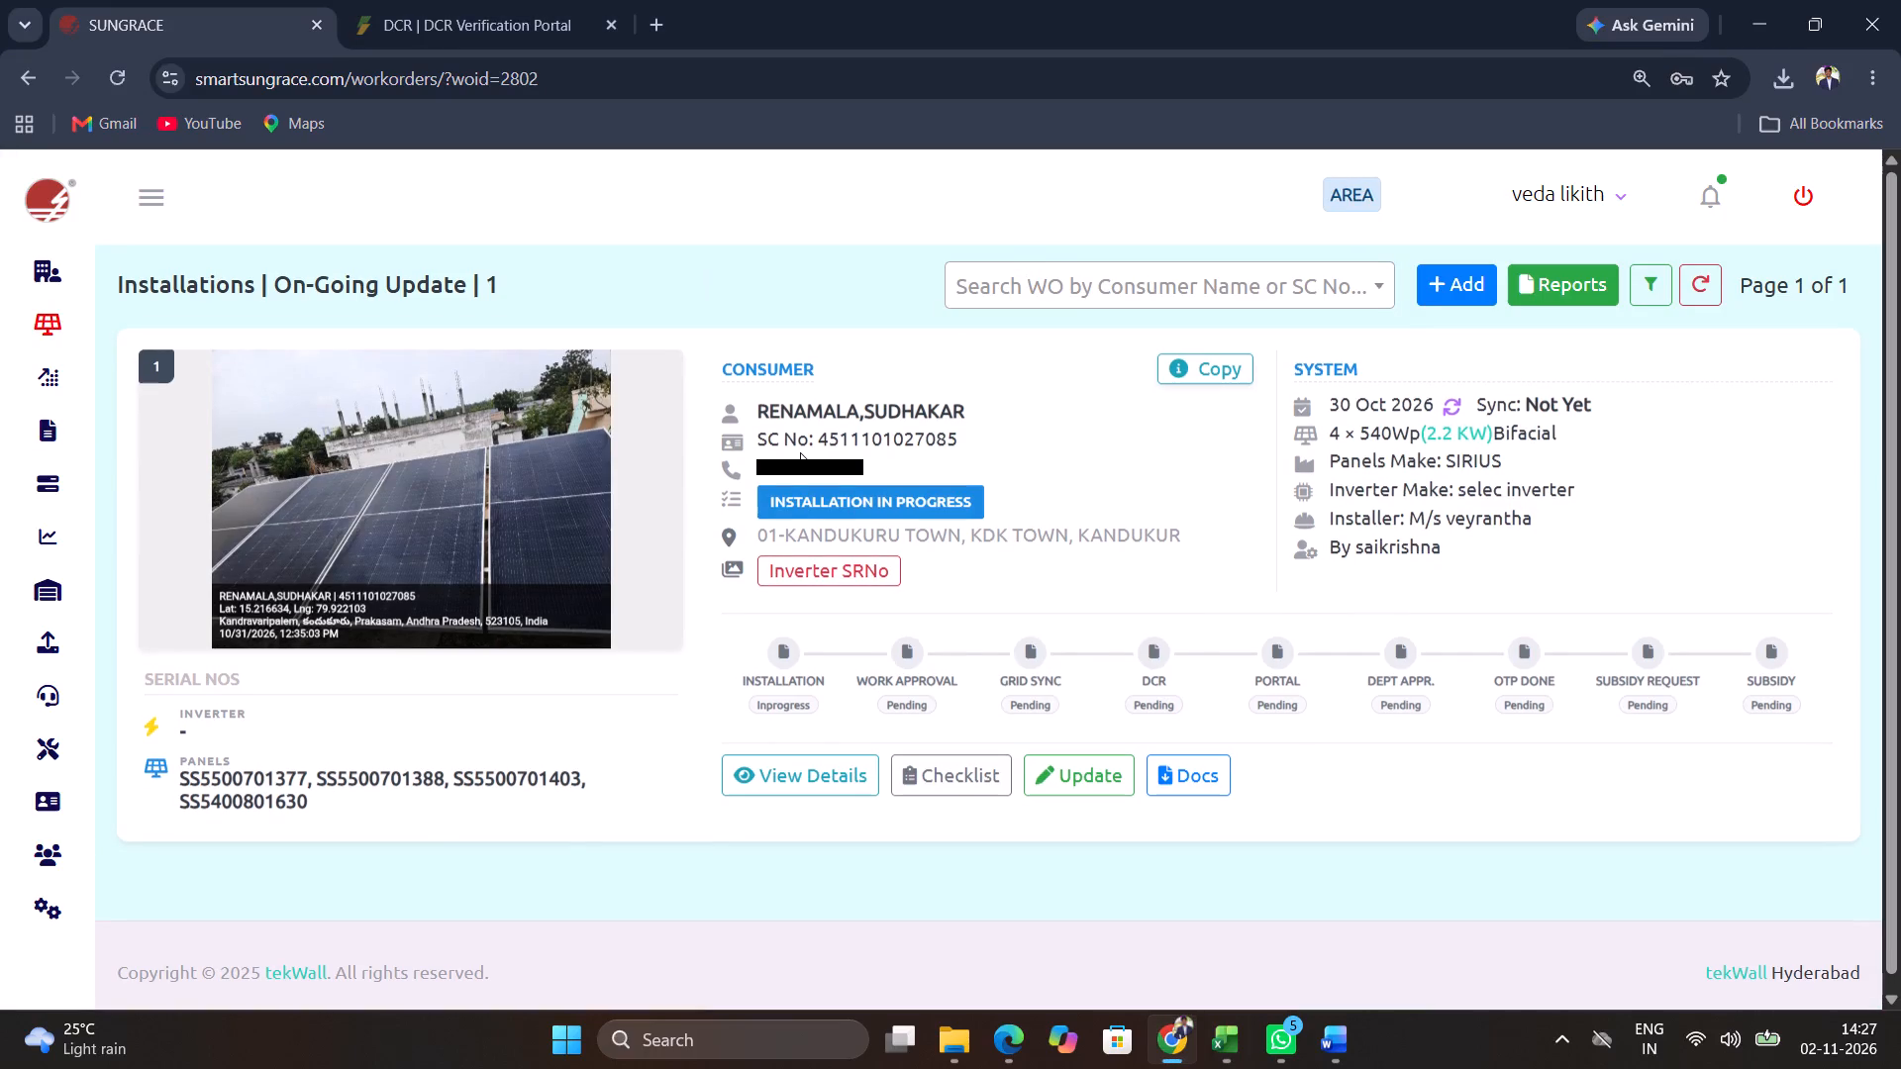
key("ctrl+Tab")
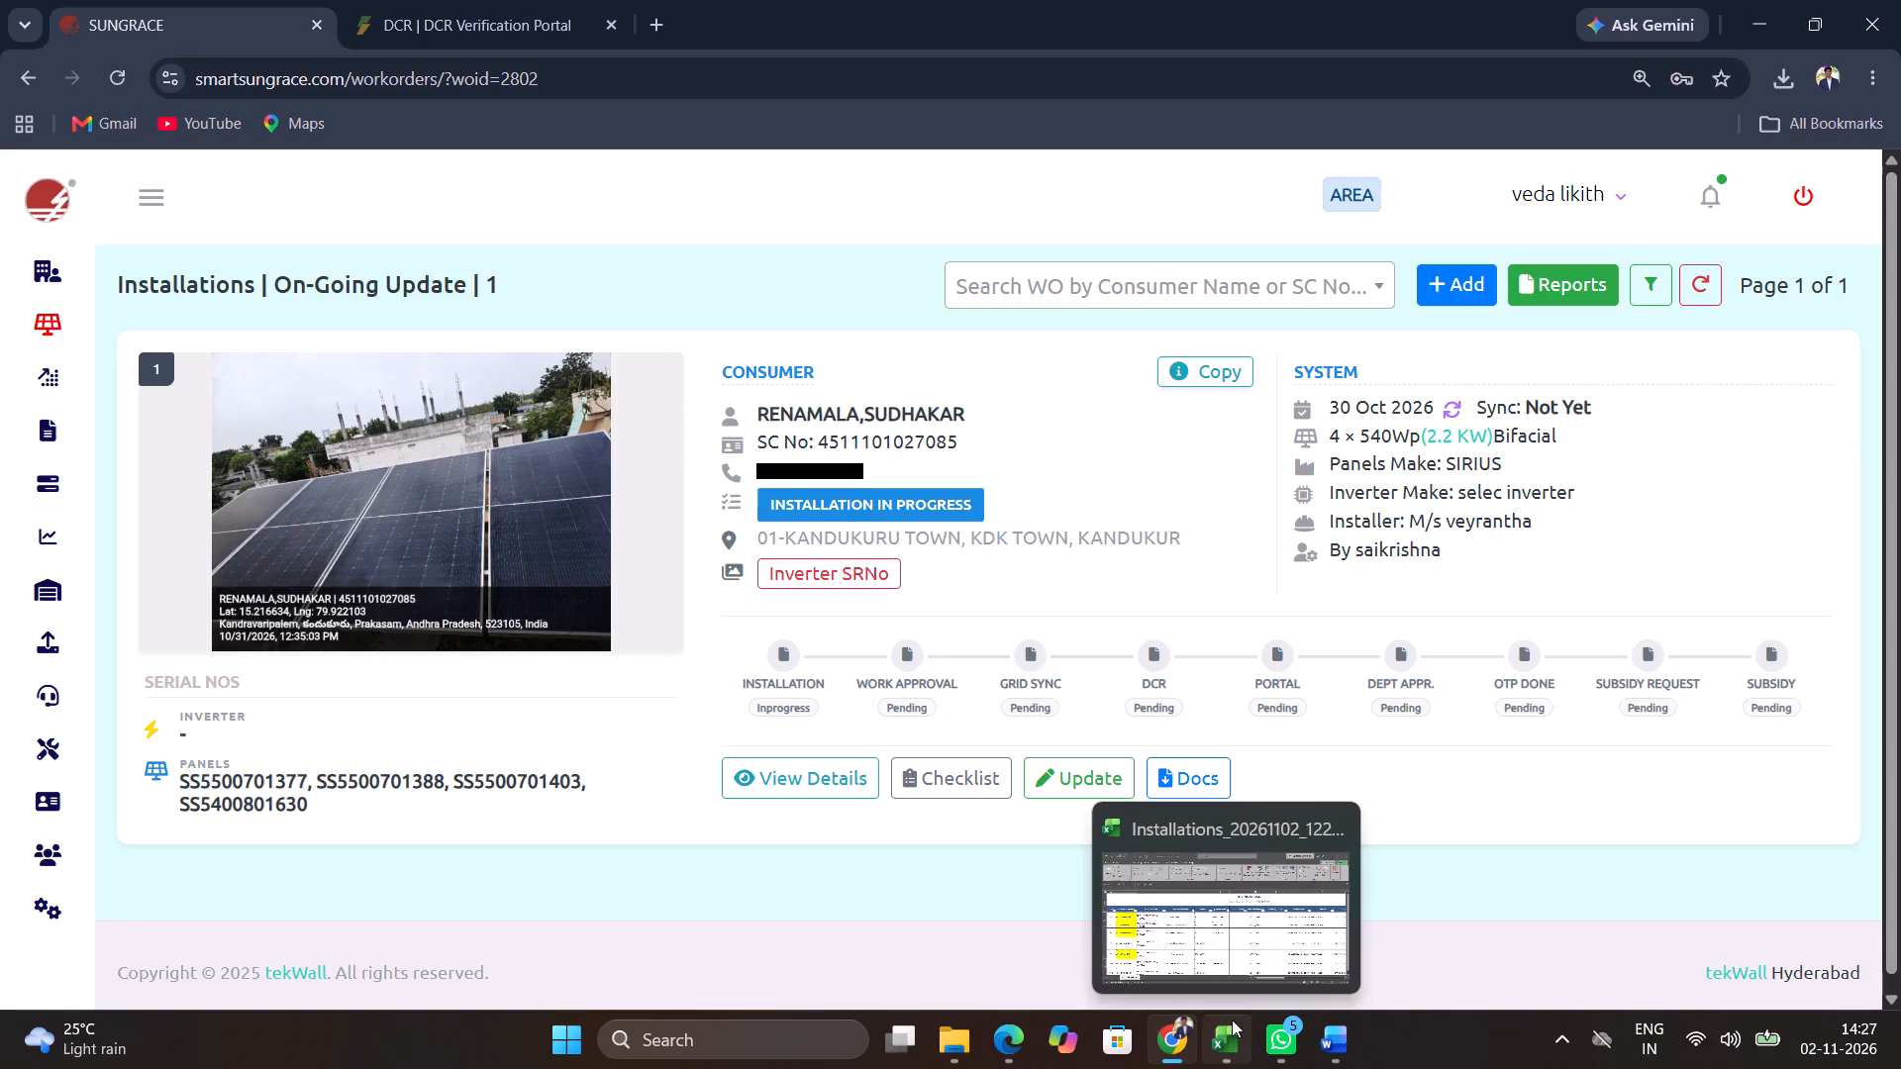
In the Excel installations sheet, filter the Inverter Serial Numbers column to exclude blank entries.
left_click(1204, 942, "ctrl")
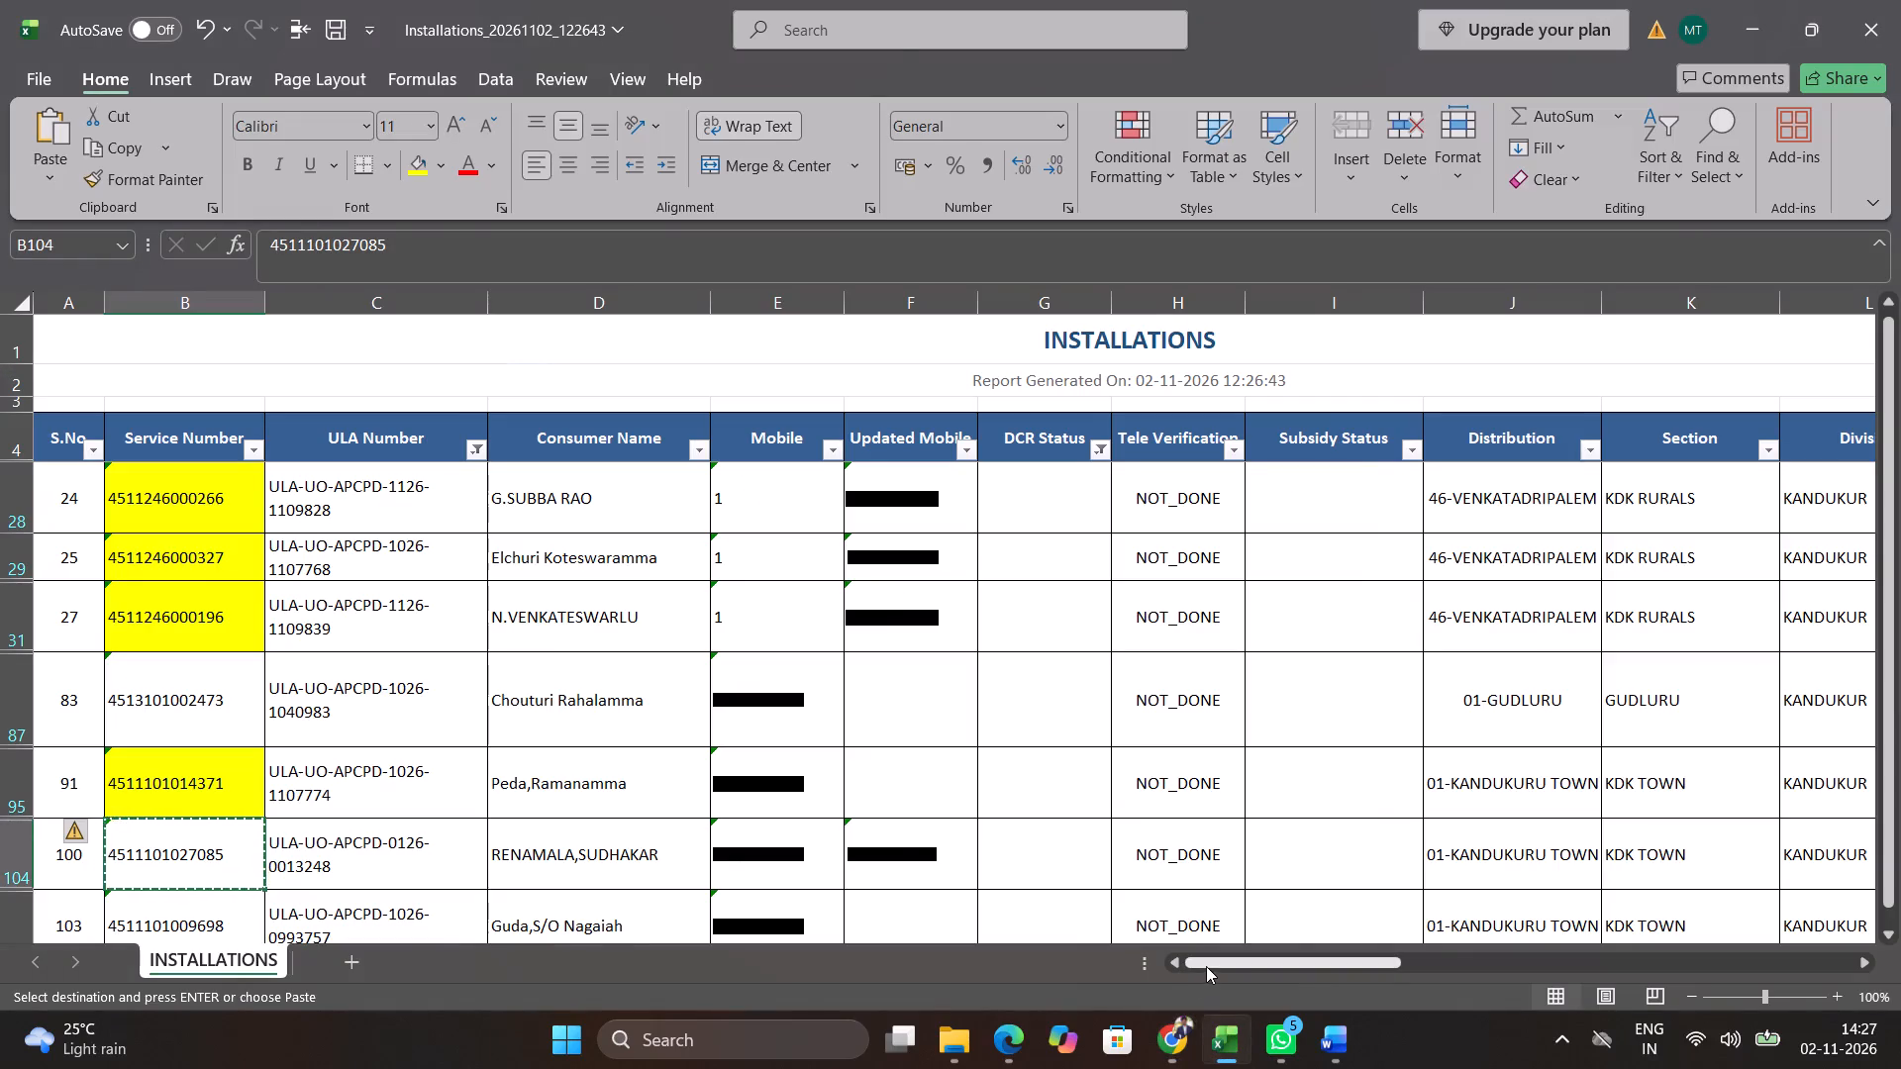
left_click_drag(1207, 966, 1380, 979, "ctrl")
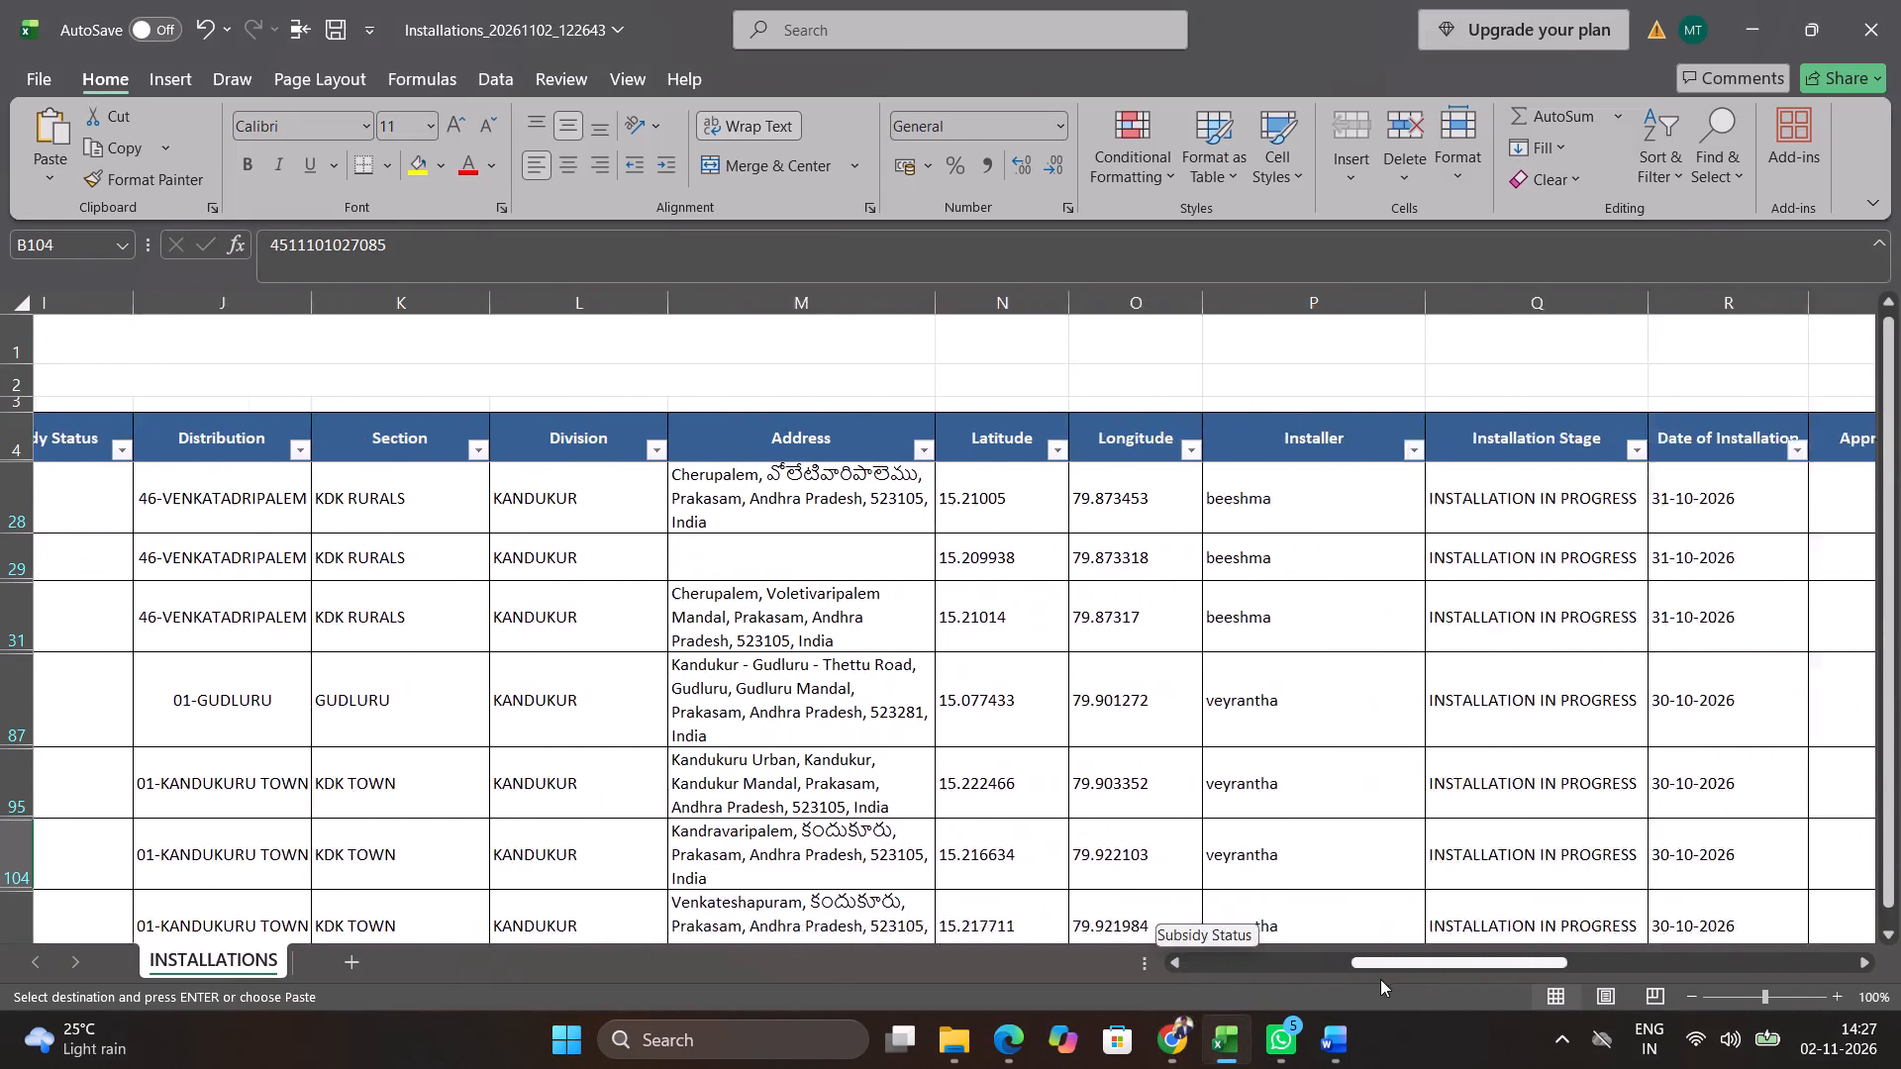
left_click_drag(1380, 979, 1410, 980, "ctrl")
left_click_drag(1410, 980, 1419, 980, "ctrl")
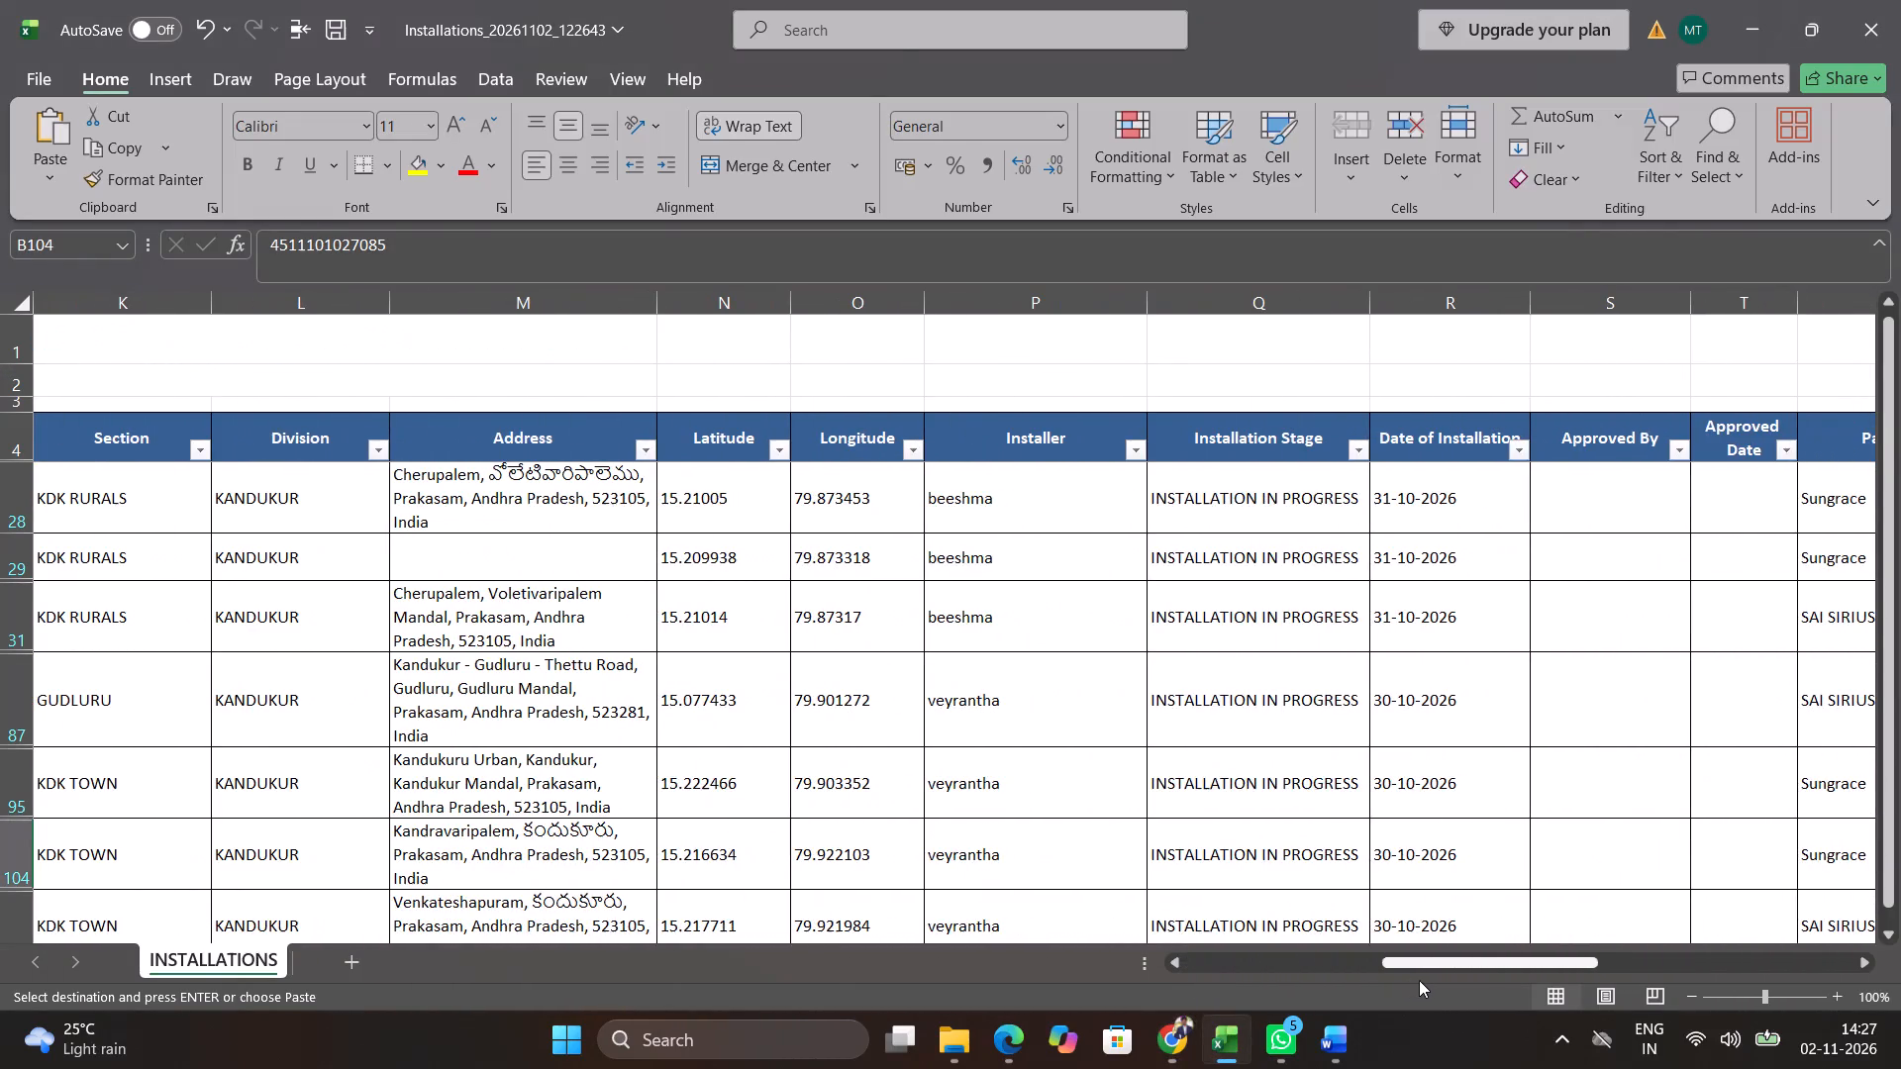
left_click_drag(1419, 980, 1499, 979, "ctrl")
left_click(1499, 979, "ctrl")
left_click_drag(1494, 963, 1551, 961, "ctrl")
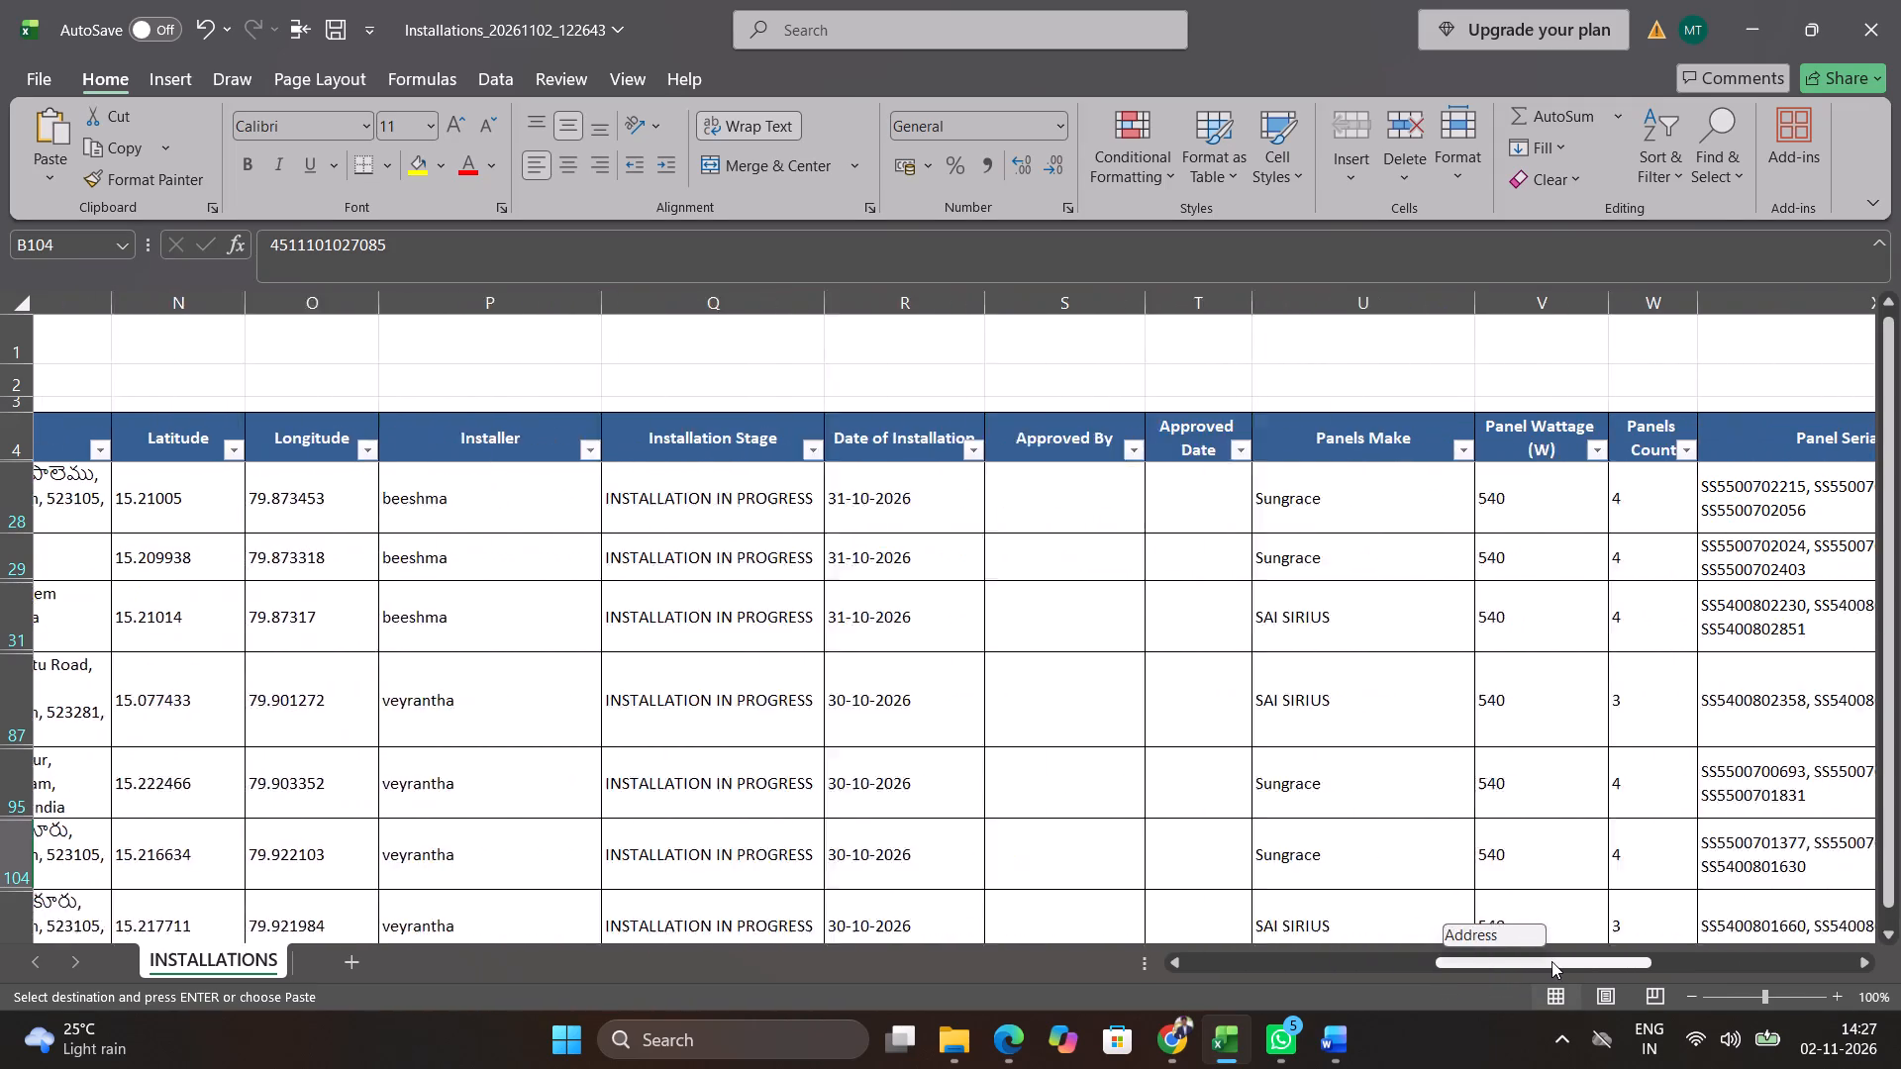
left_click_drag(1551, 961, 1634, 961, "ctrl")
left_click(1634, 961, "ctrl")
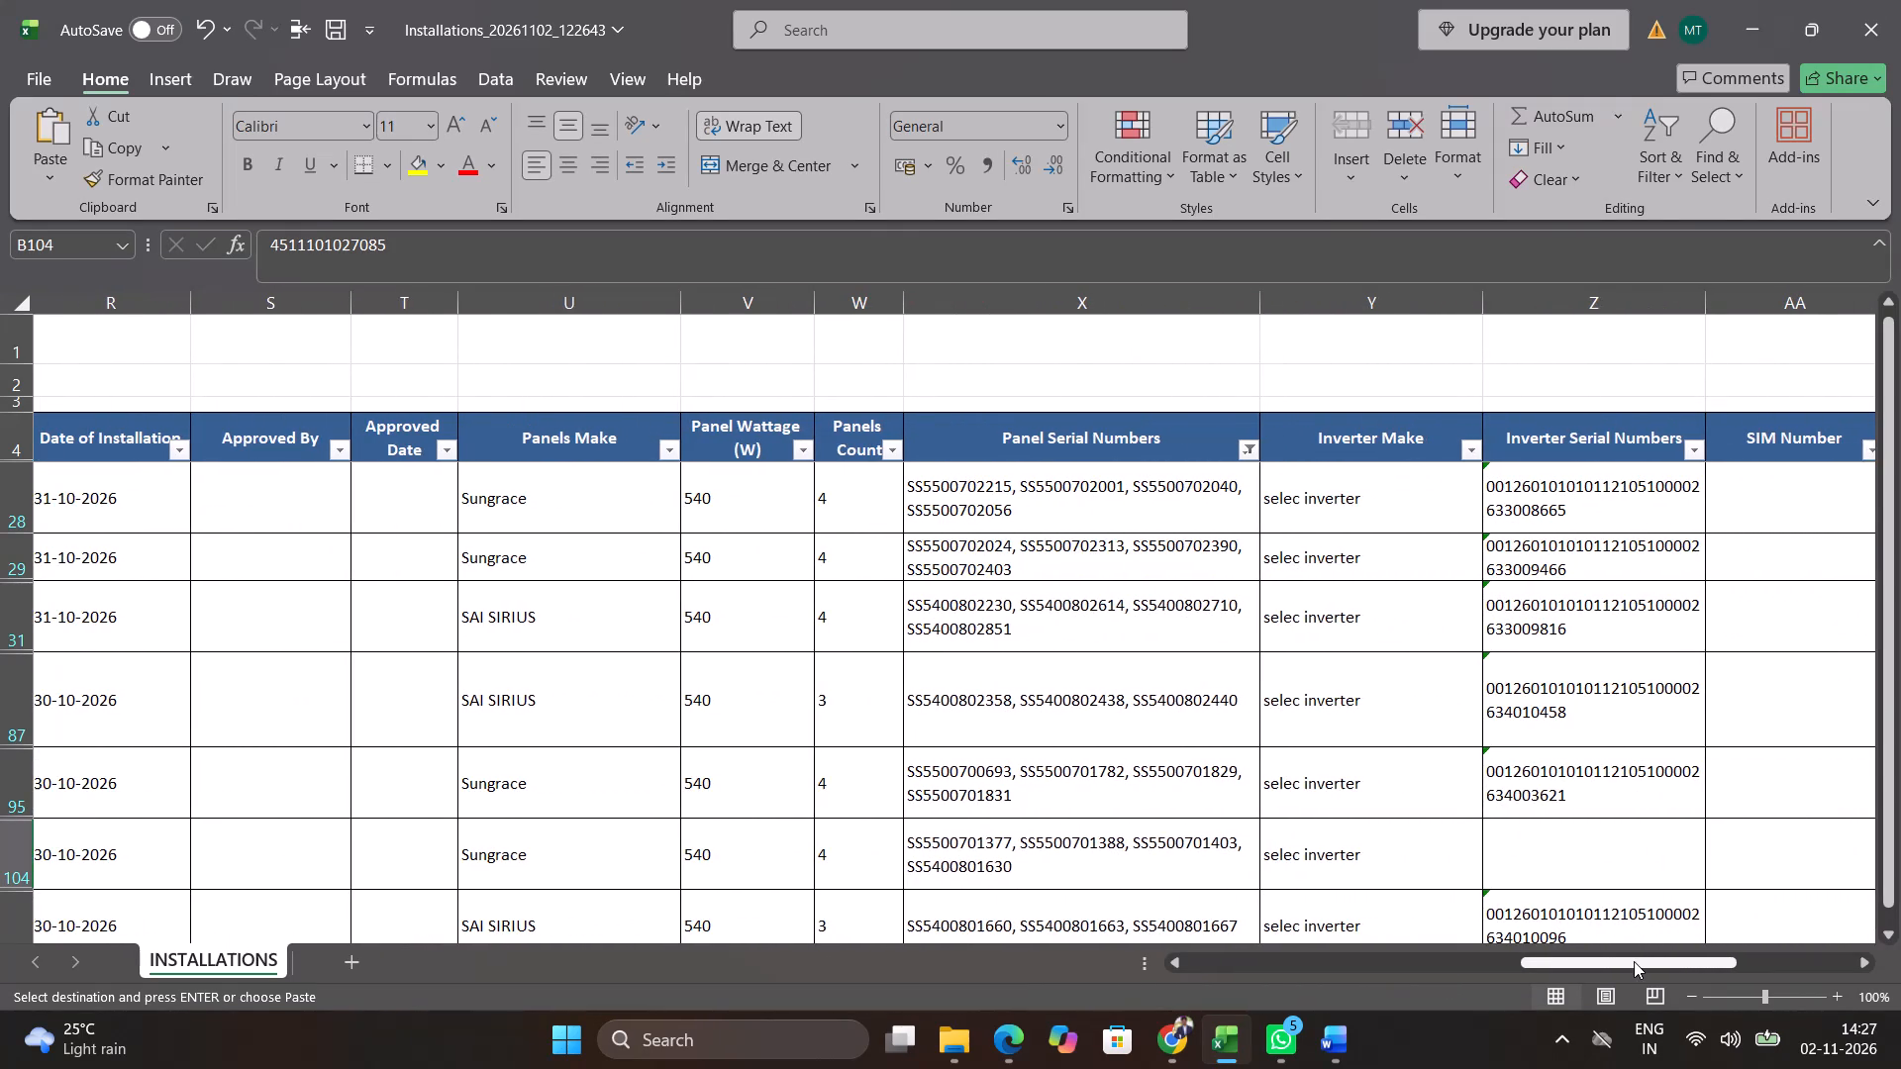
left_click(1695, 450, "ctrl")
left_click_drag(1666, 769, 1653, 874, "ctrl")
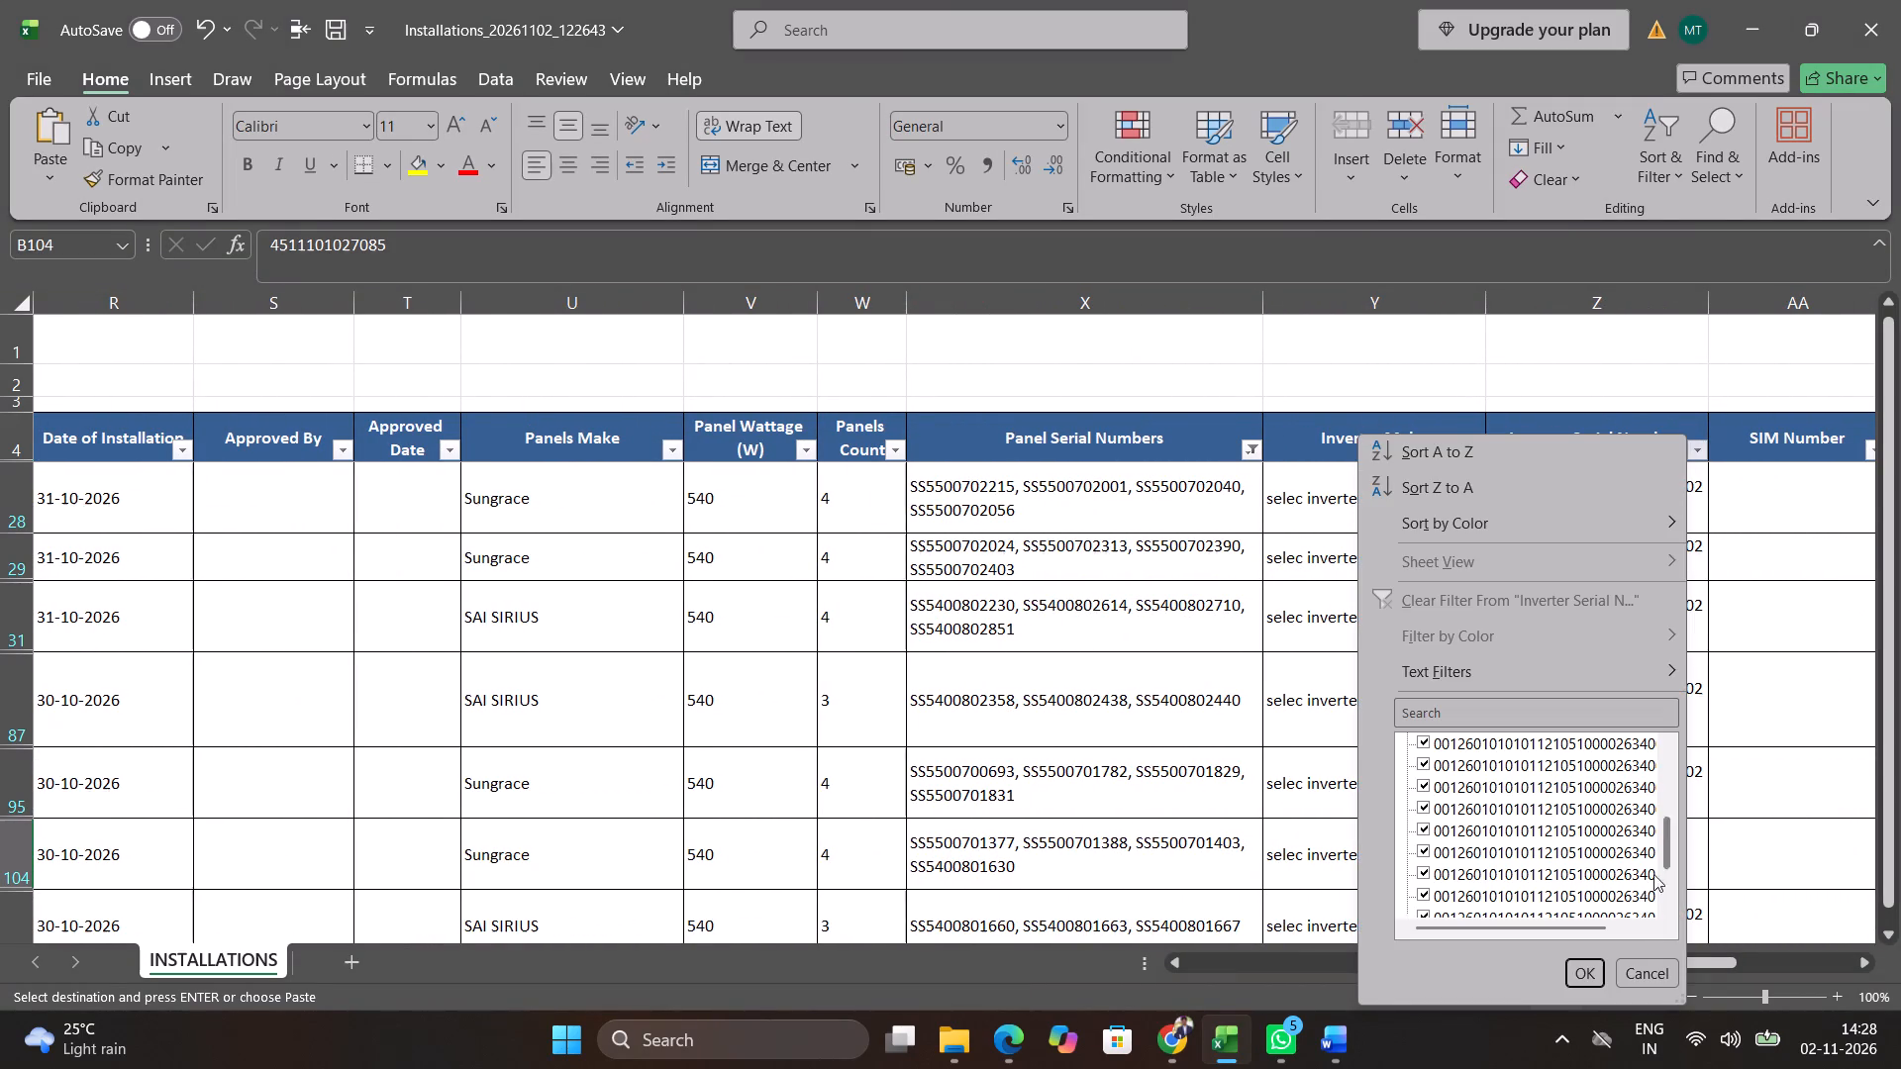
left_click_drag(1653, 874, 1643, 941, "ctrl")
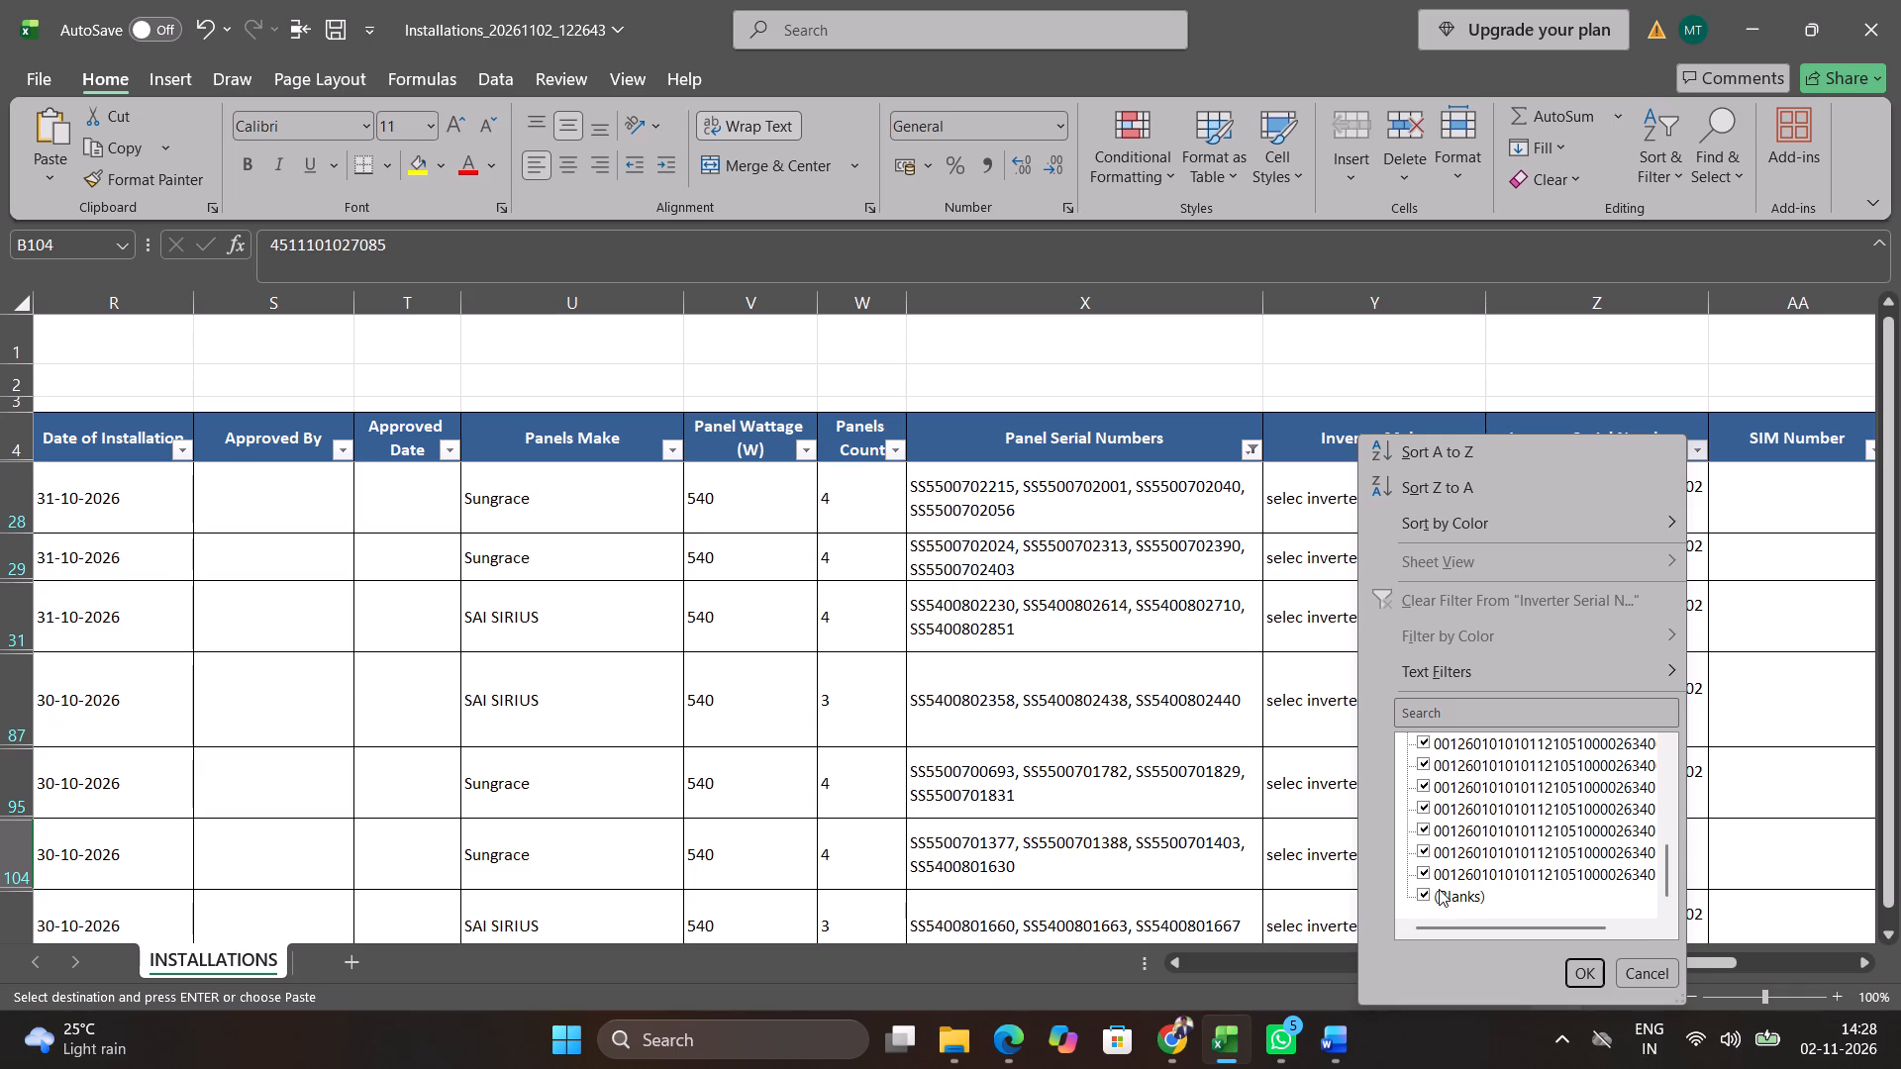
left_click(1439, 889, "ctrl")
left_click(1585, 961, "ctrl")
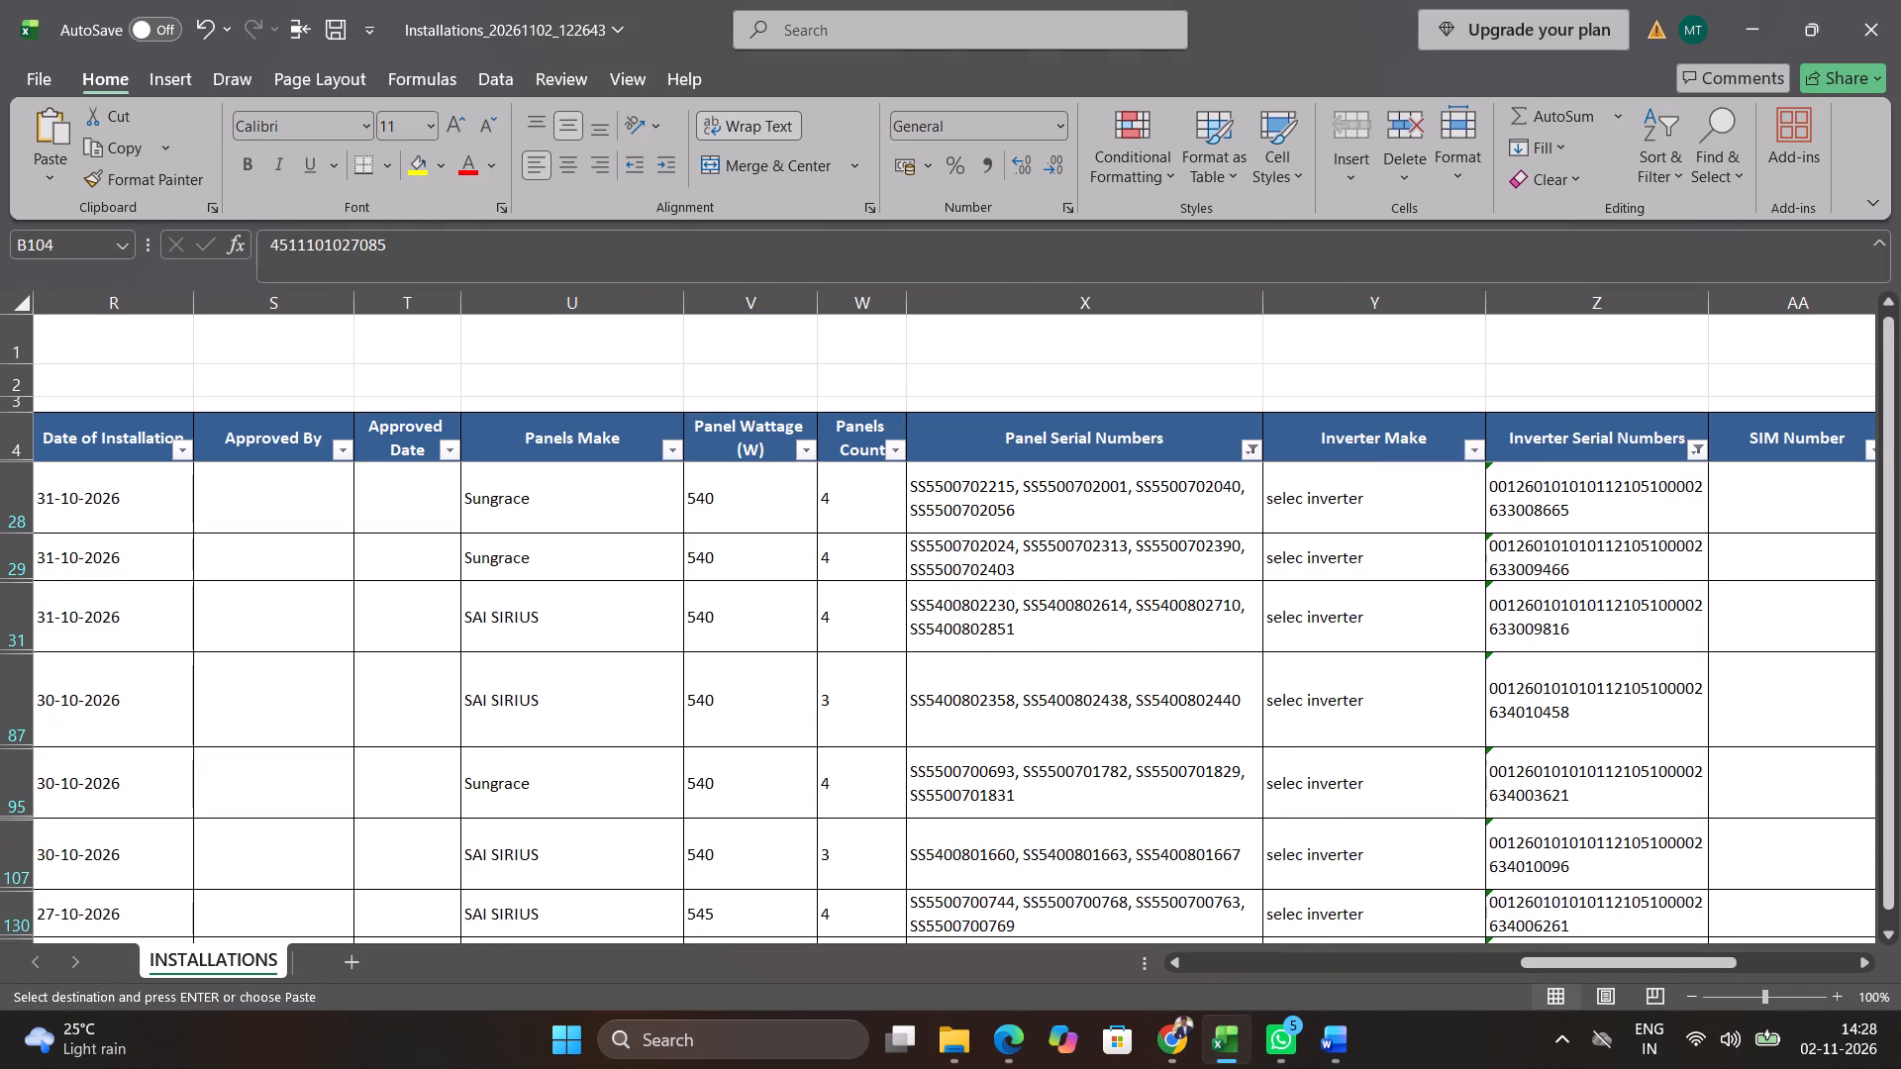
Review the filtered installations and copy the service number of S.No 103 from cell B107.
scroll(917, 676, "down", 2, "ctrl")
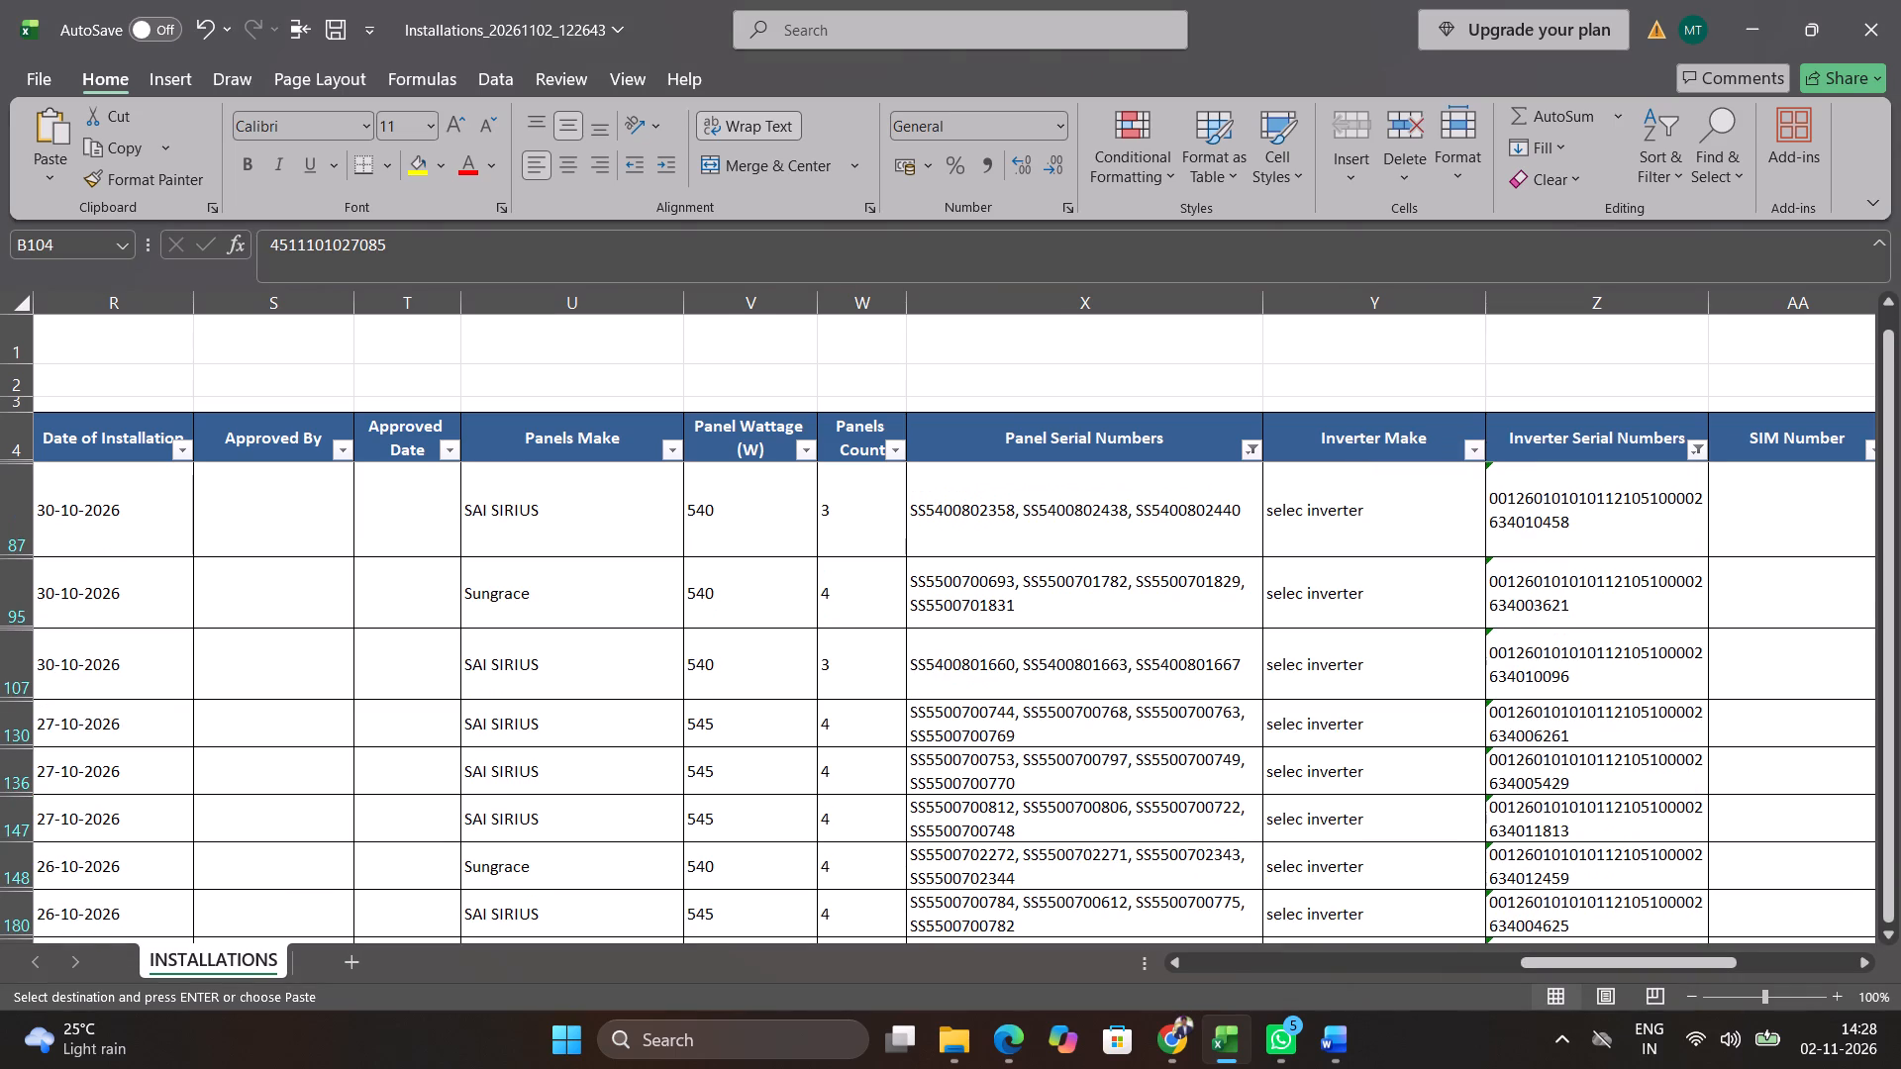
scroll(934, 582, "down", 5, "ctrl")
scroll(623, 809, "up", 2, "ctrl")
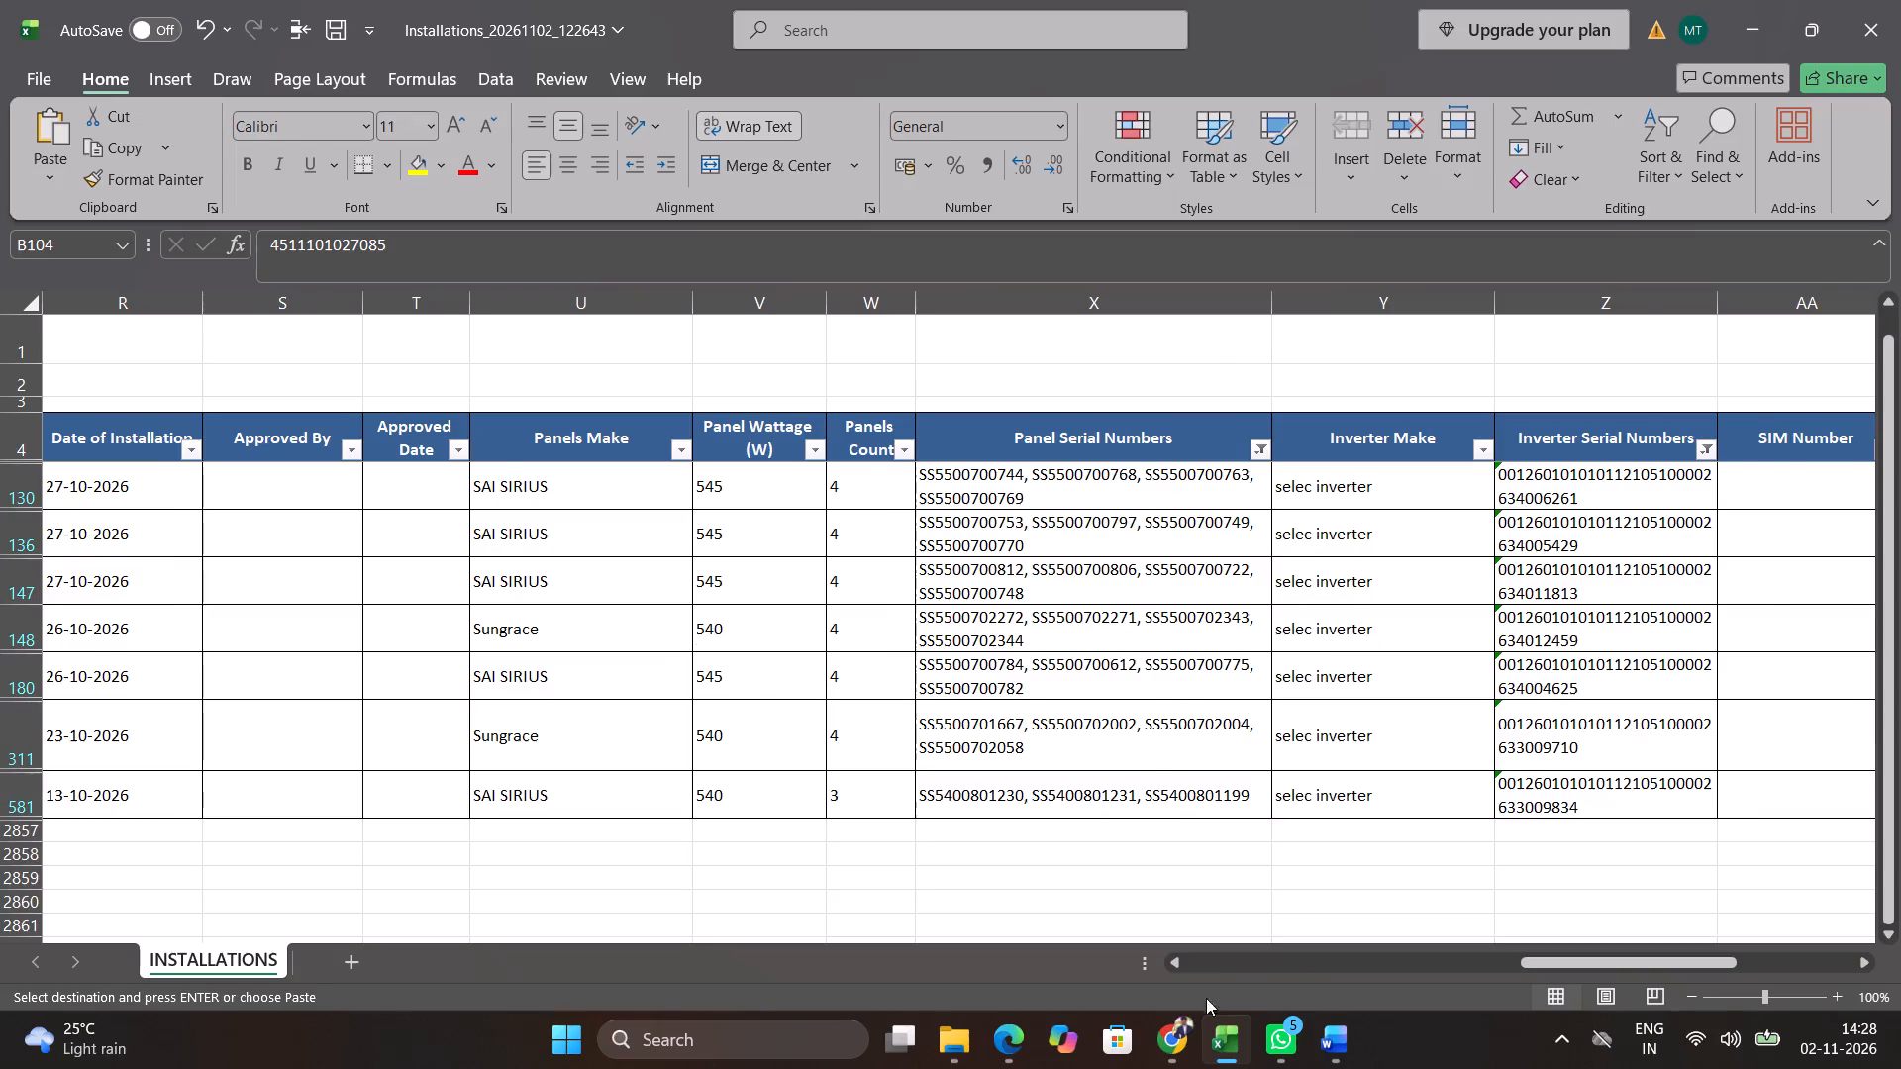
double_click(1286, 964, "ctrl")
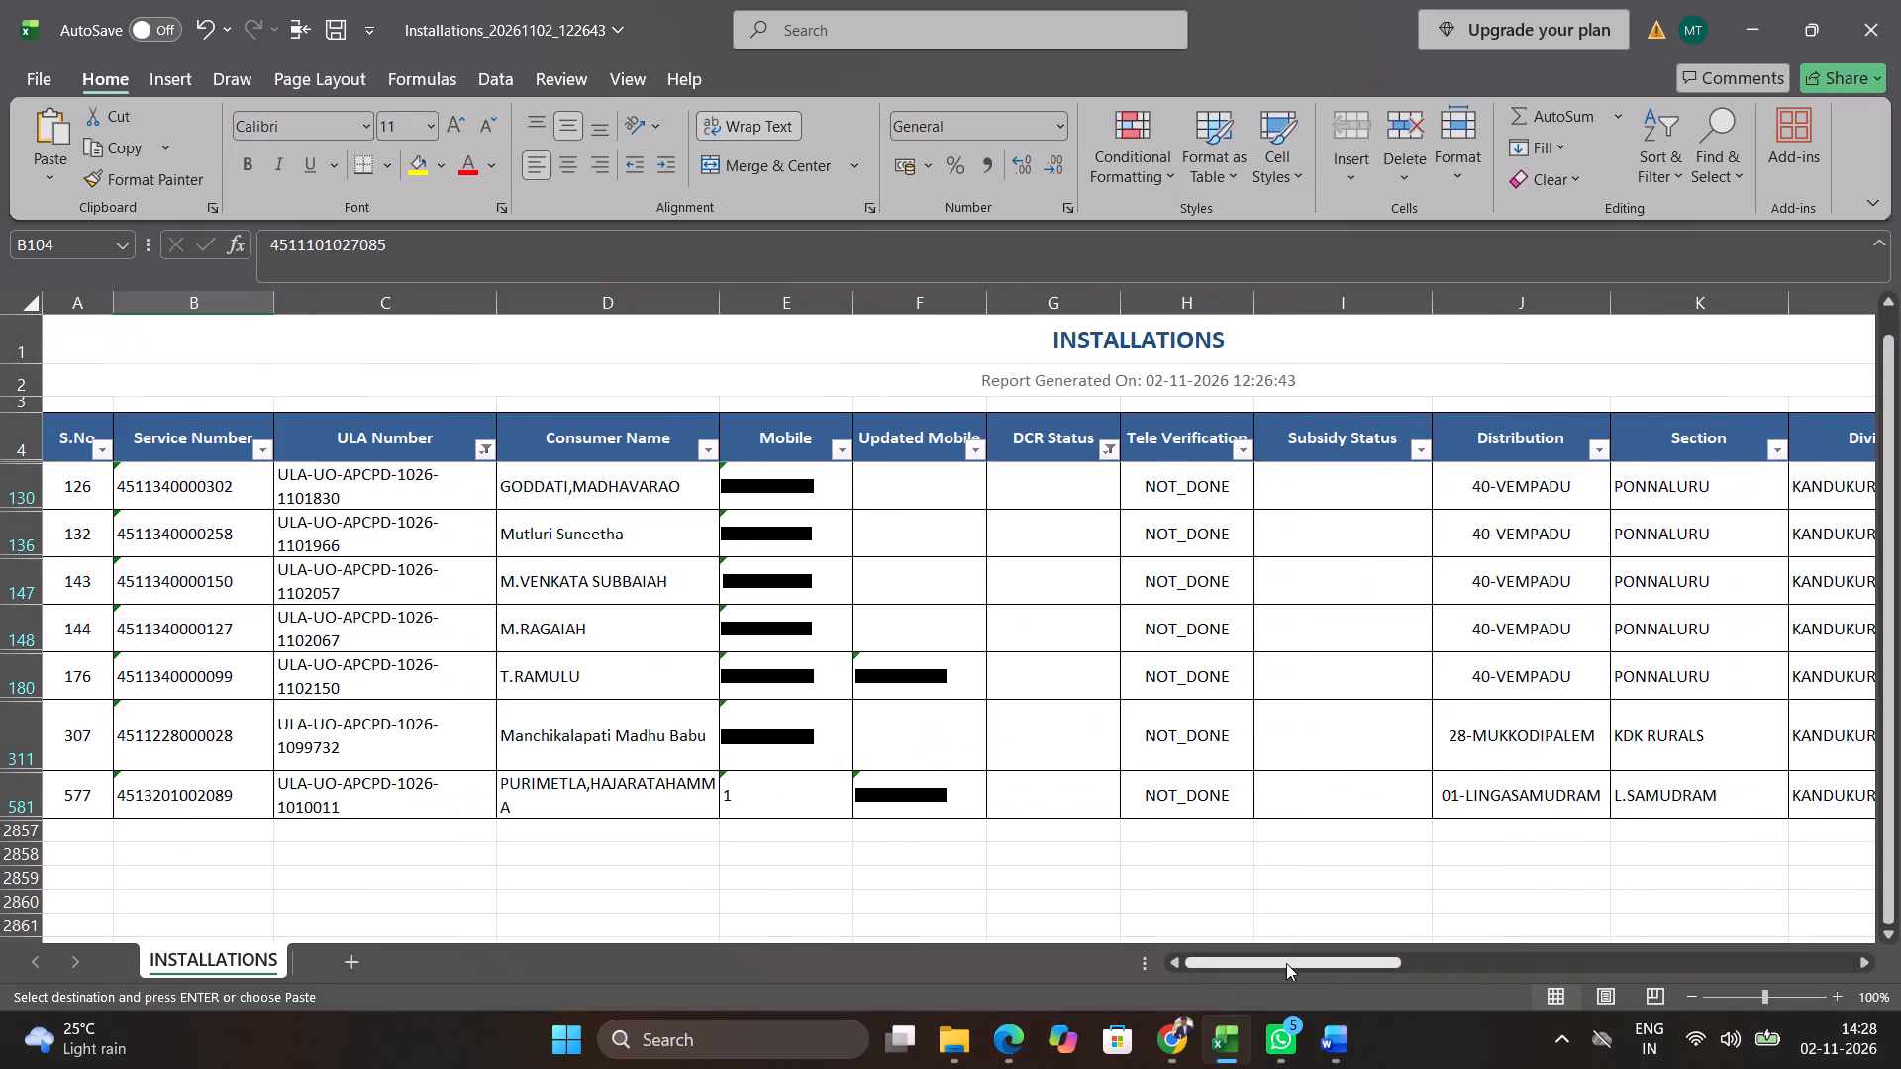
left_click_drag(1286, 963, 1177, 961, "ctrl")
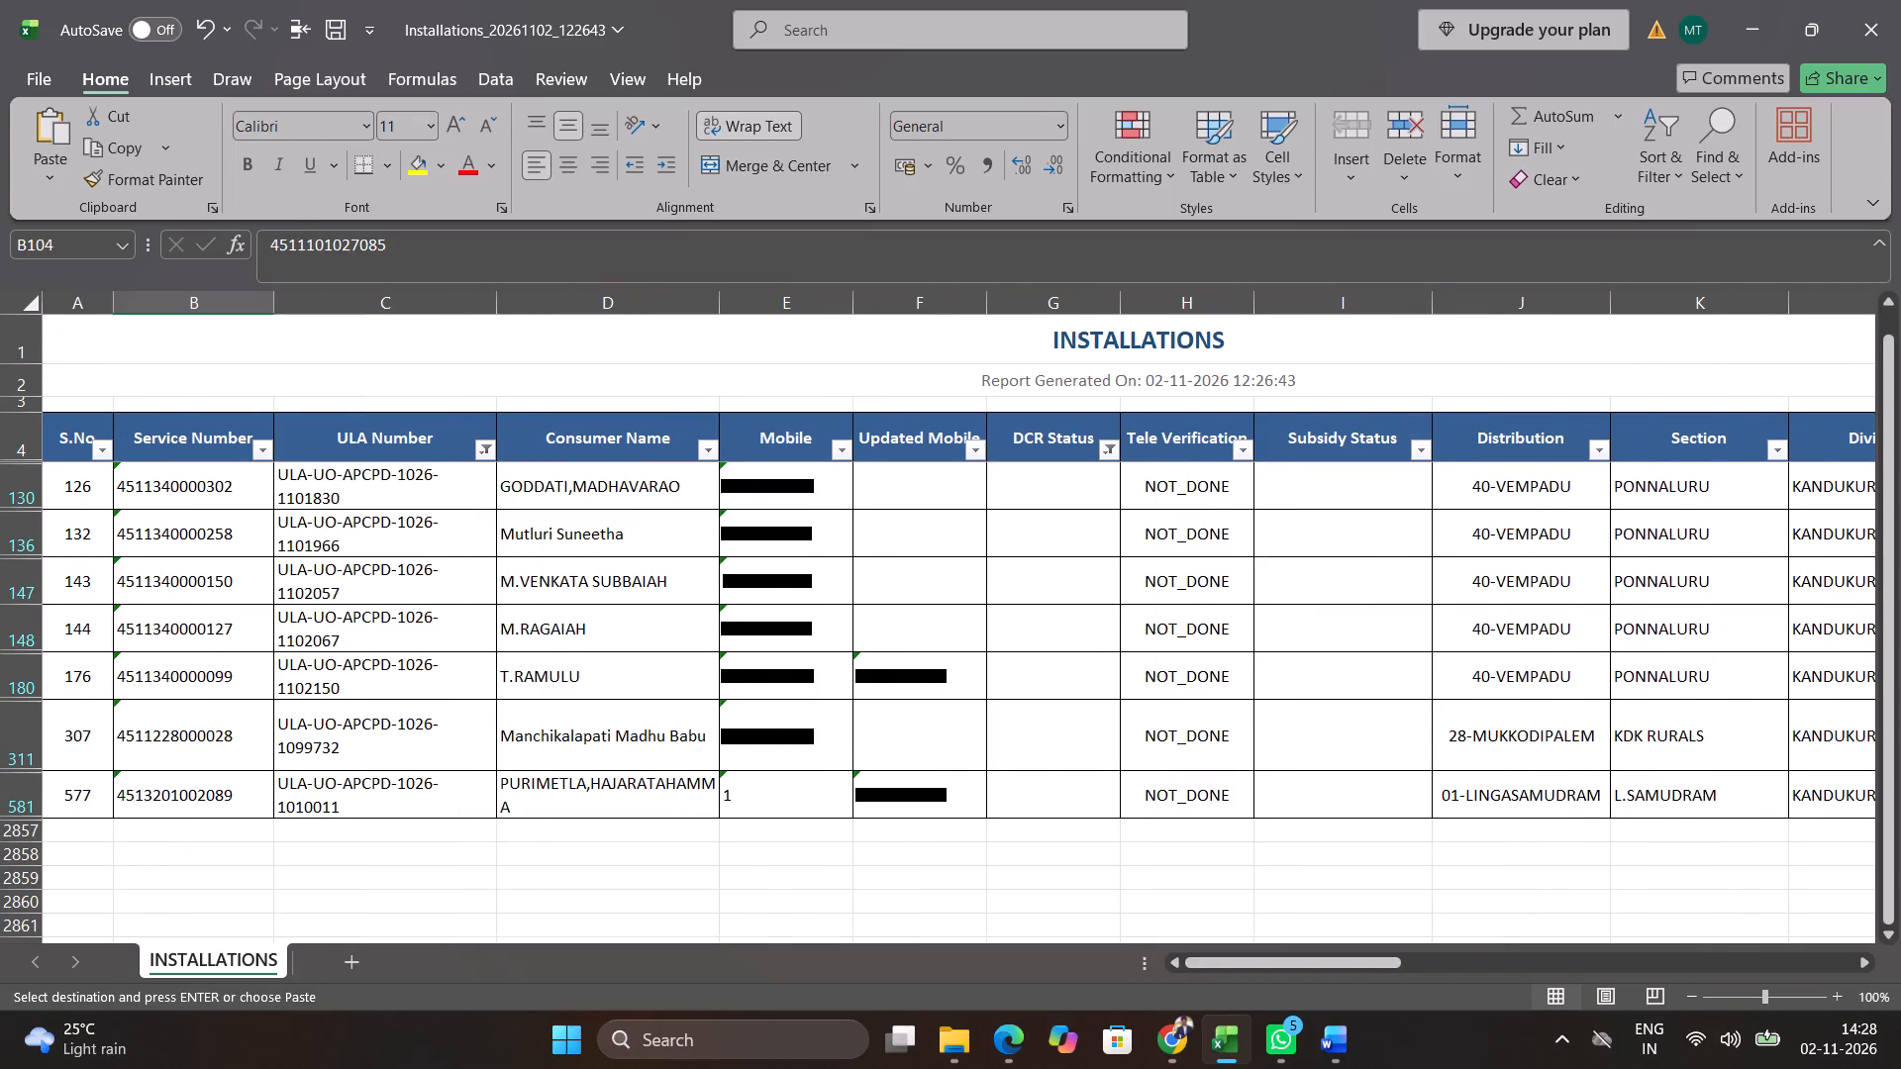
scroll(407, 756, "up", 8, "ctrl")
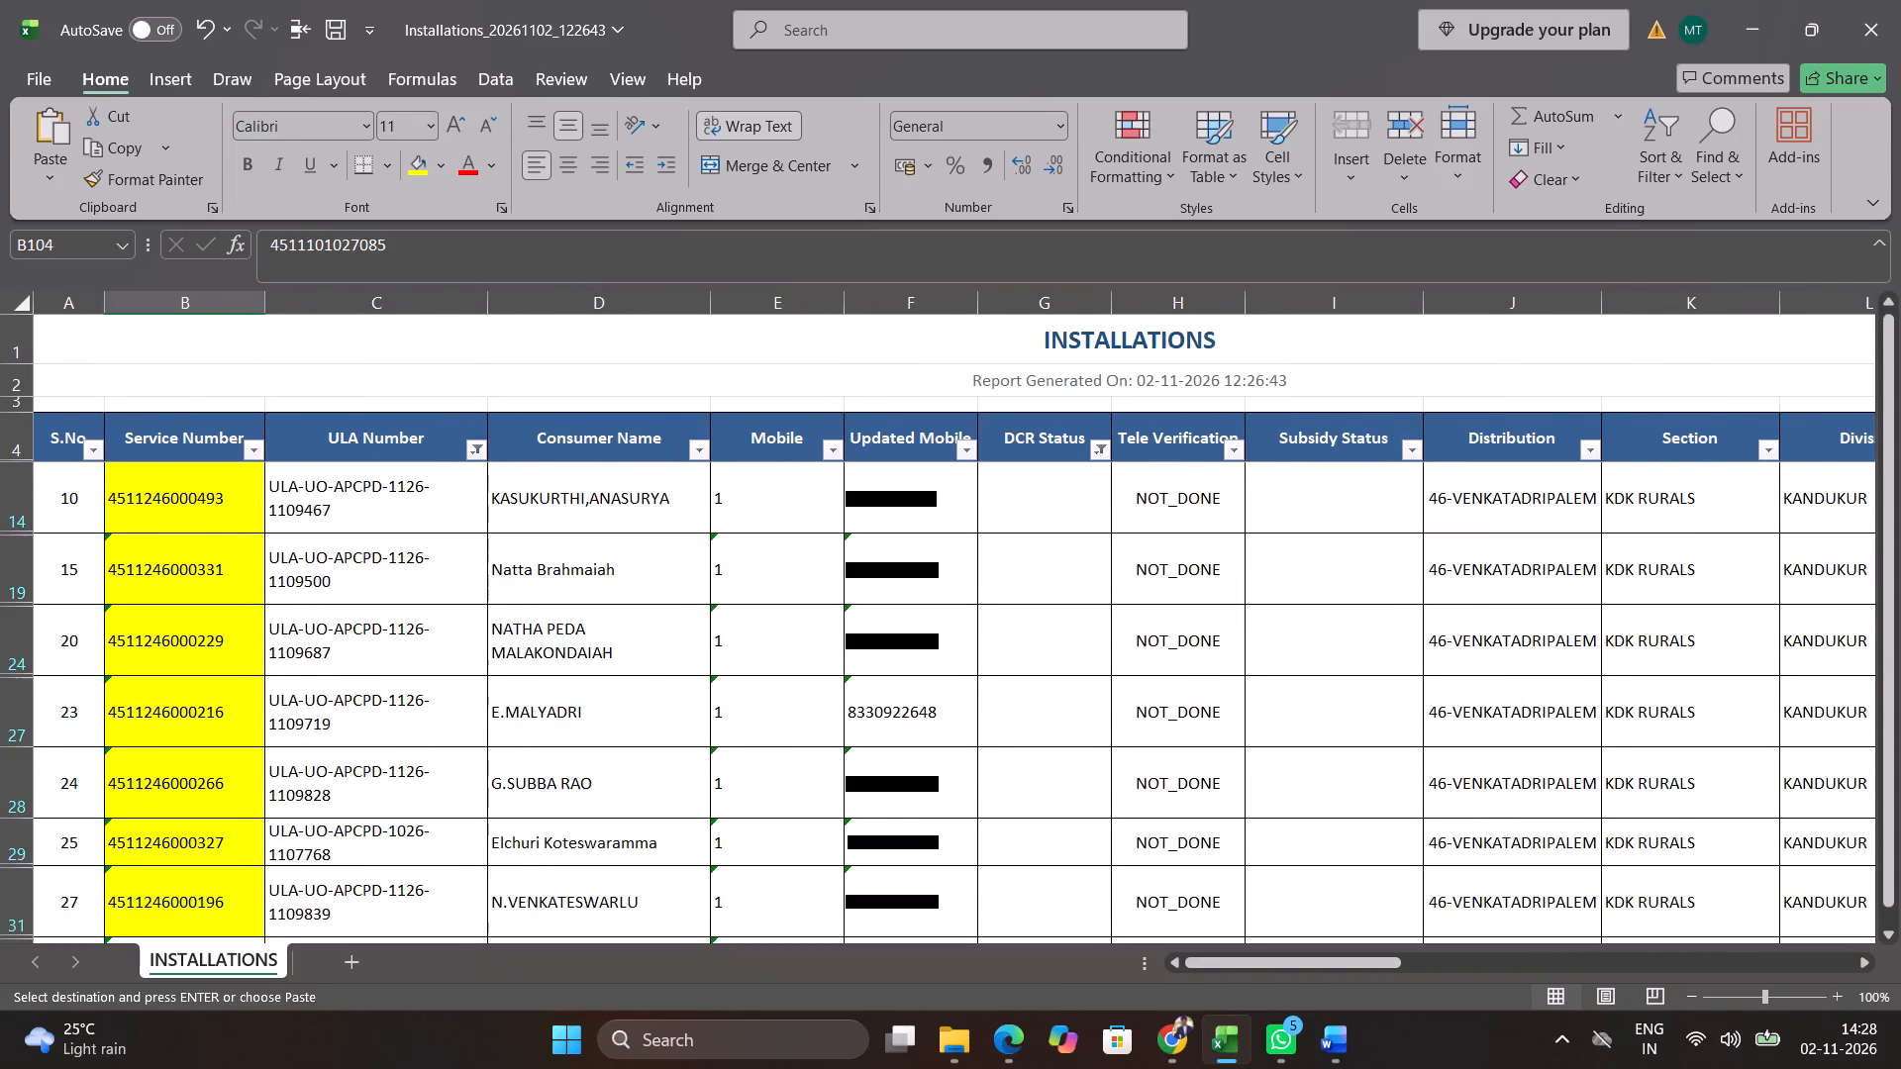
scroll(407, 756, "up", 3, "ctrl")
scroll(399, 751, "down", 4, "ctrl")
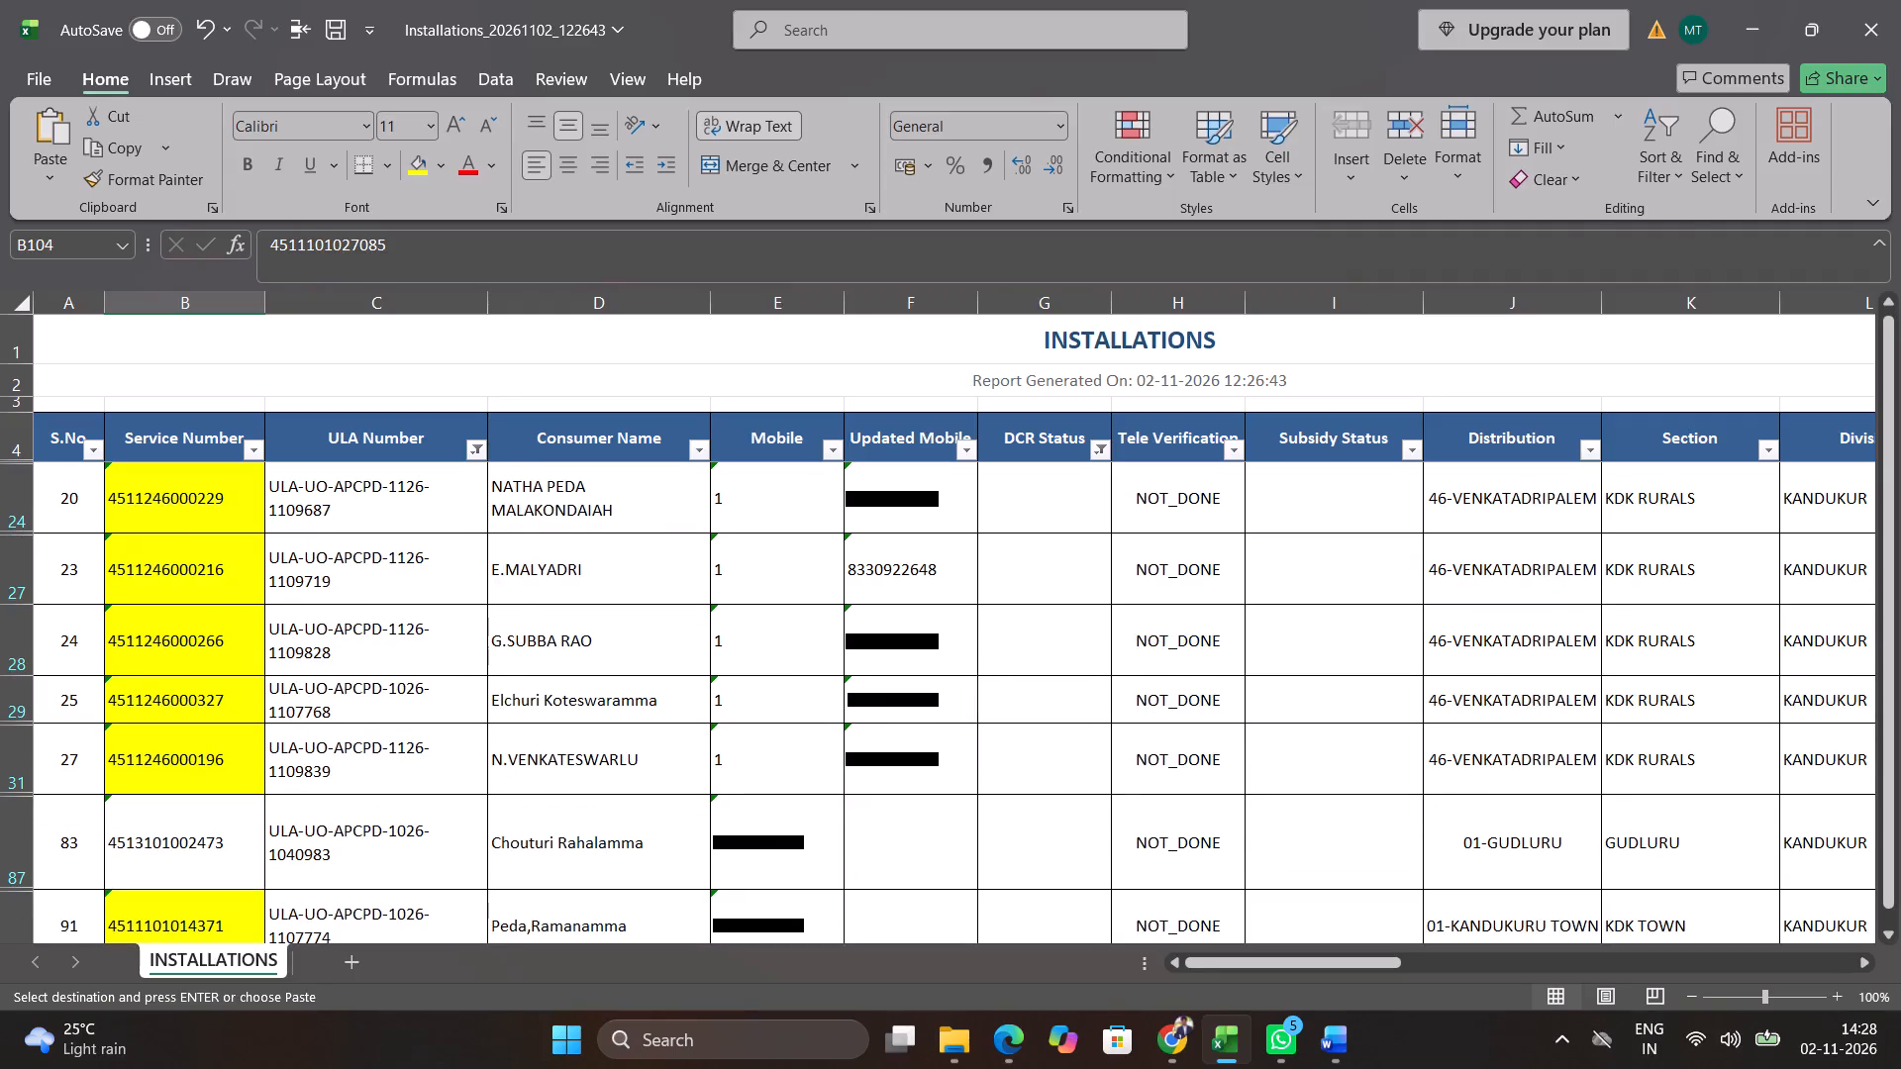
scroll(387, 756, "down", 3, "ctrl")
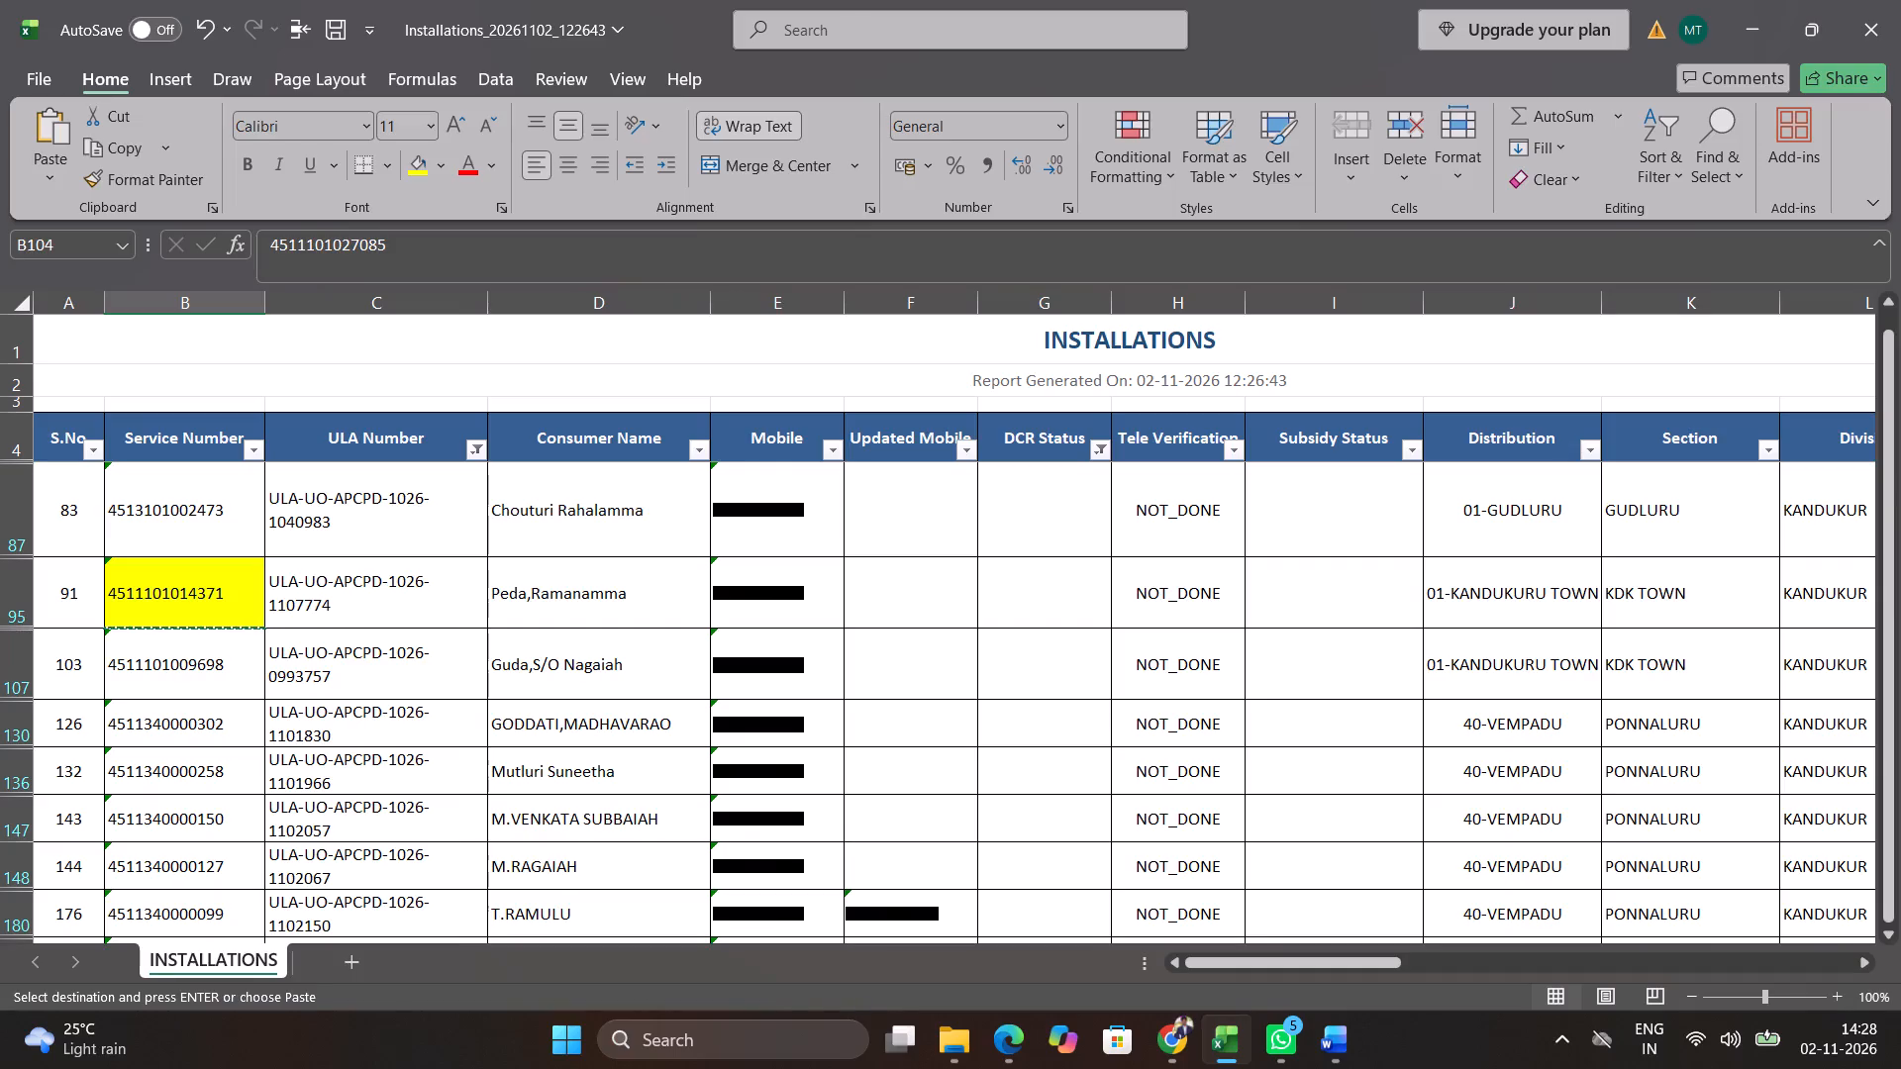
key("ctrl+Down")
key("ctrl+c")
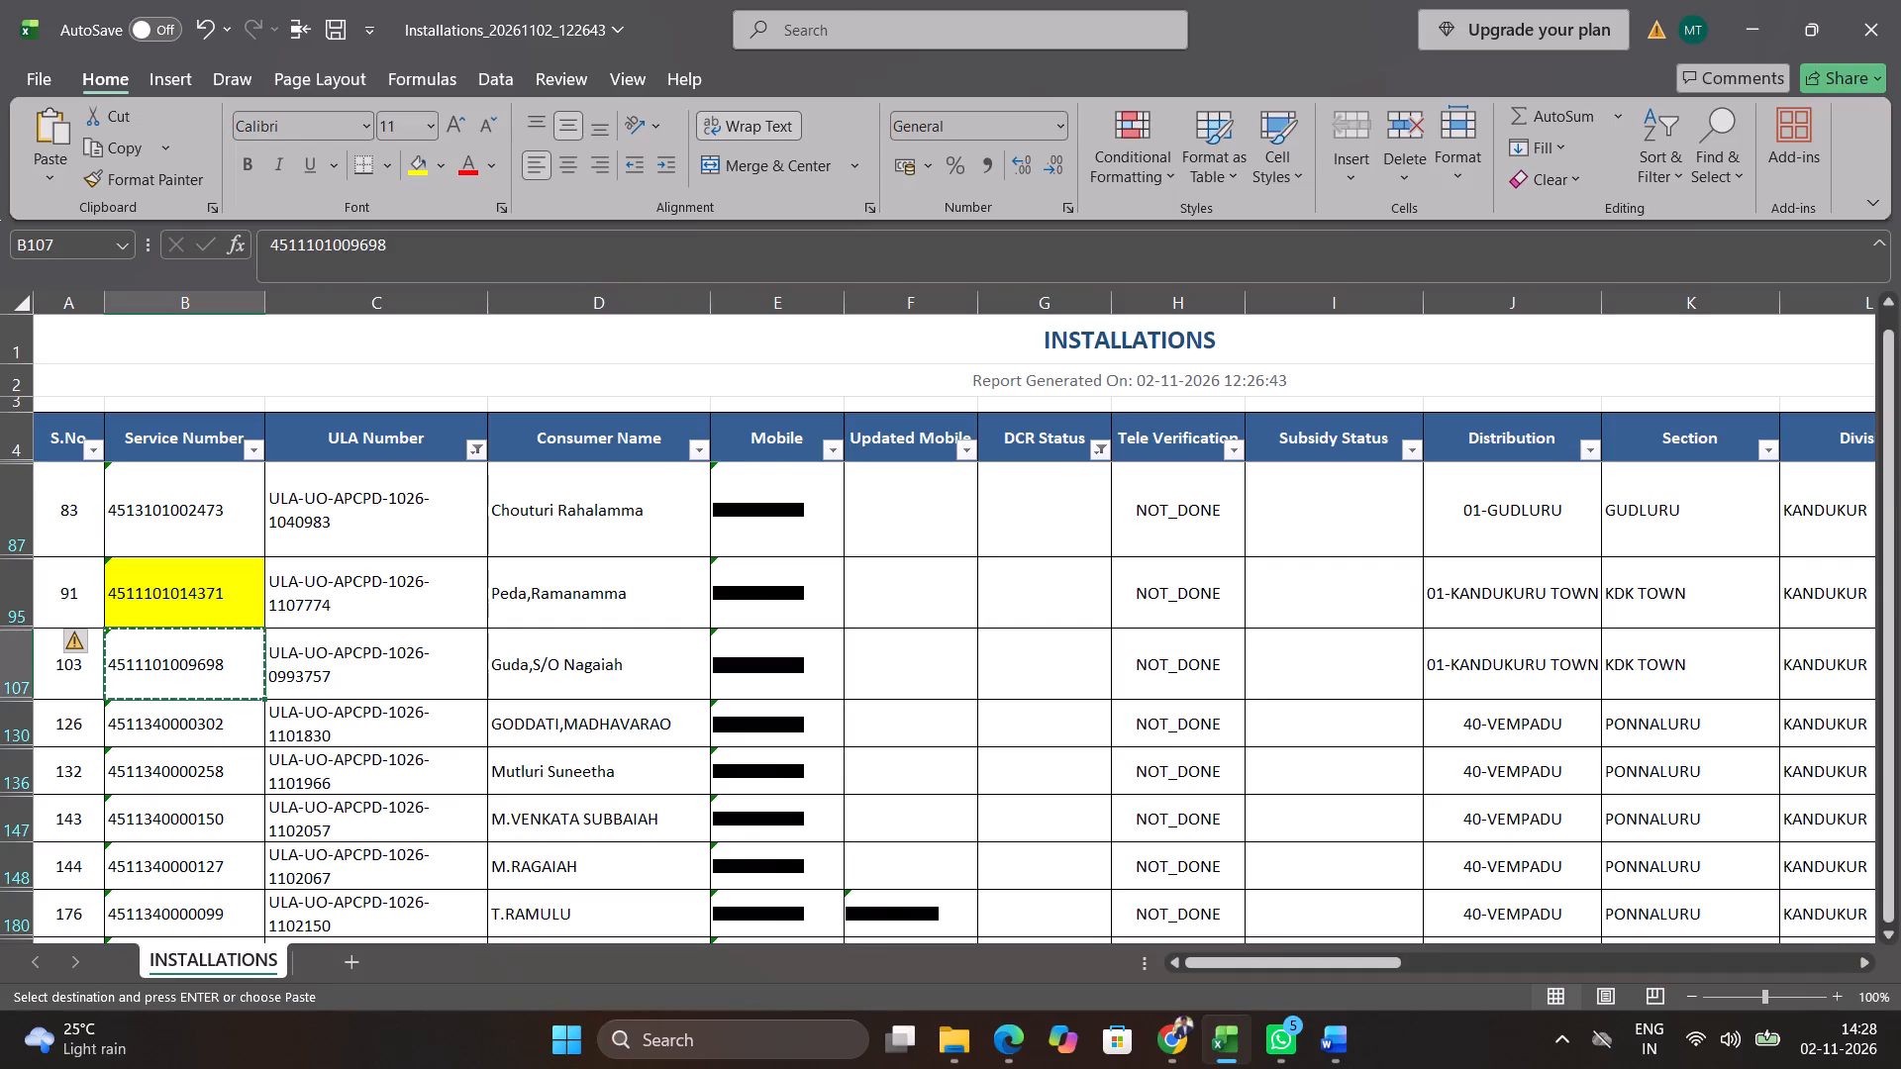
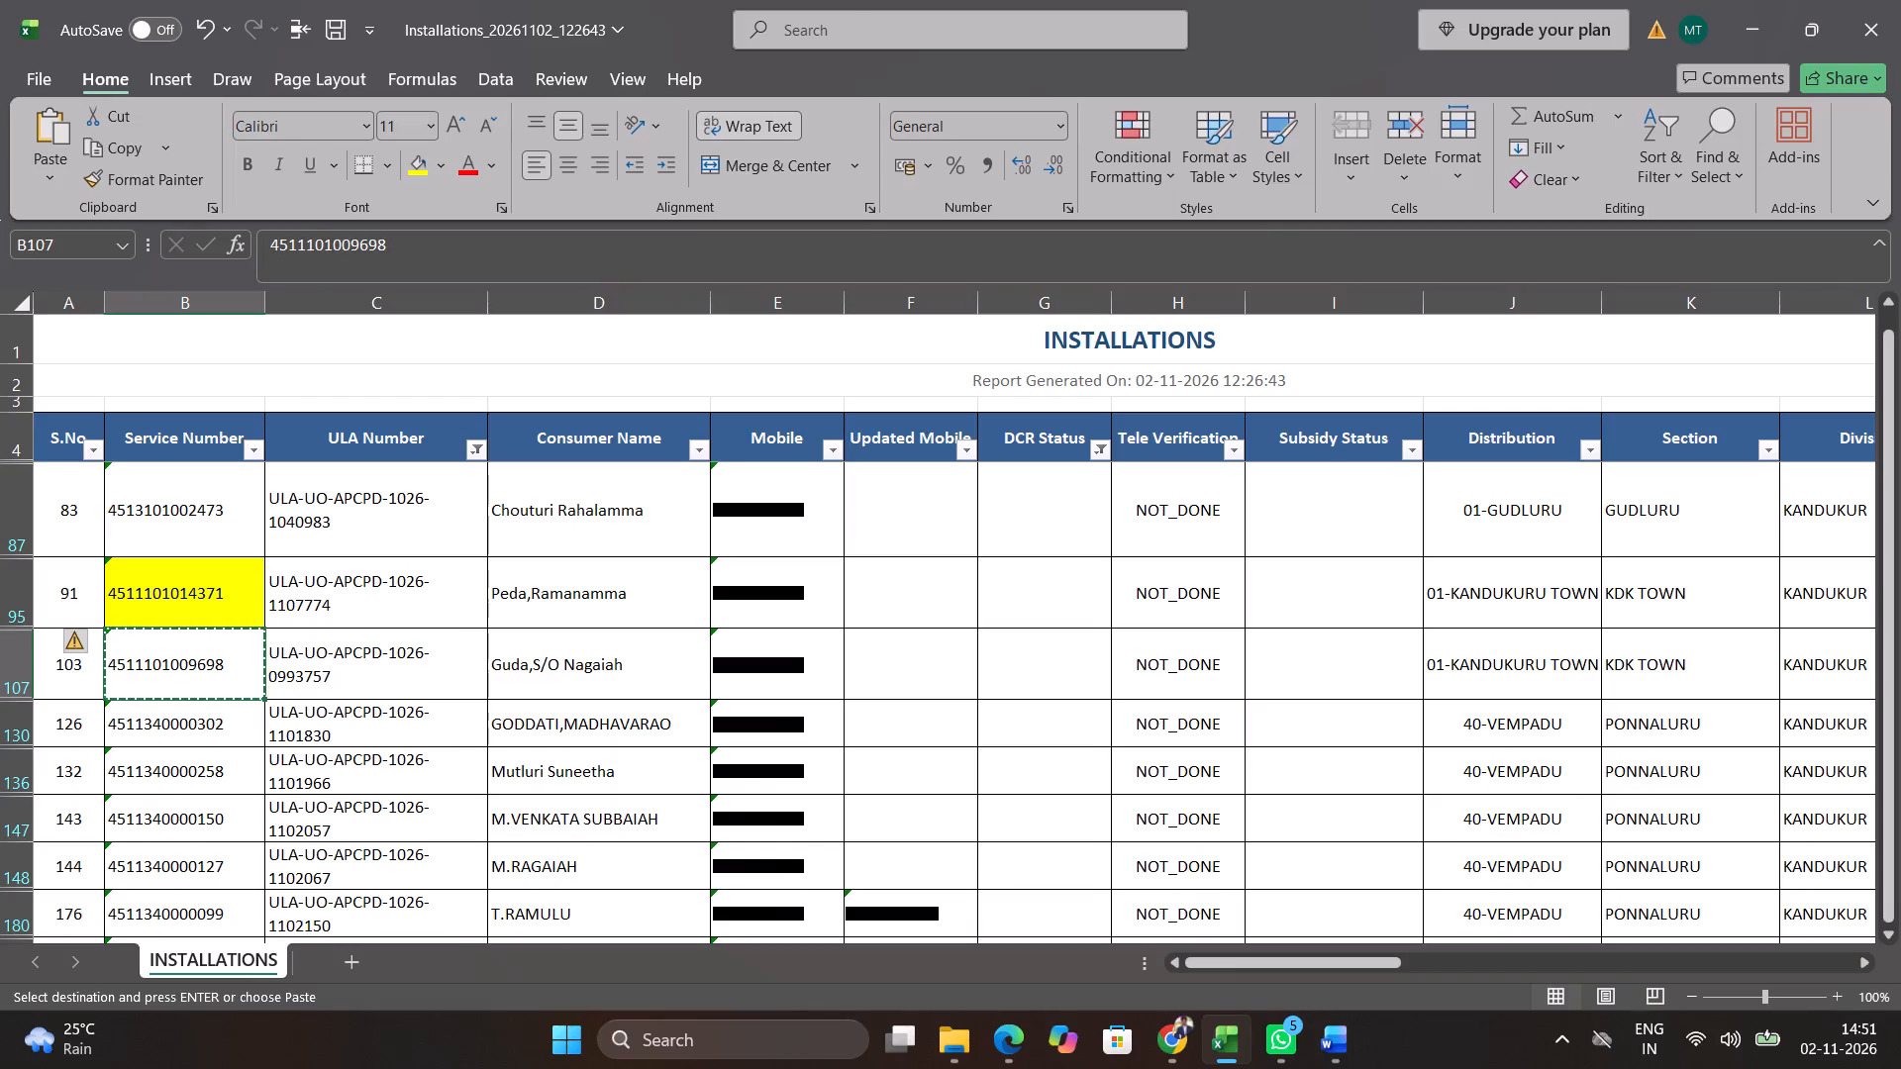
In SUNGRACE, search the work orders for the copied service number of S.No 103 and check its installation details.
left_click(1173, 1031)
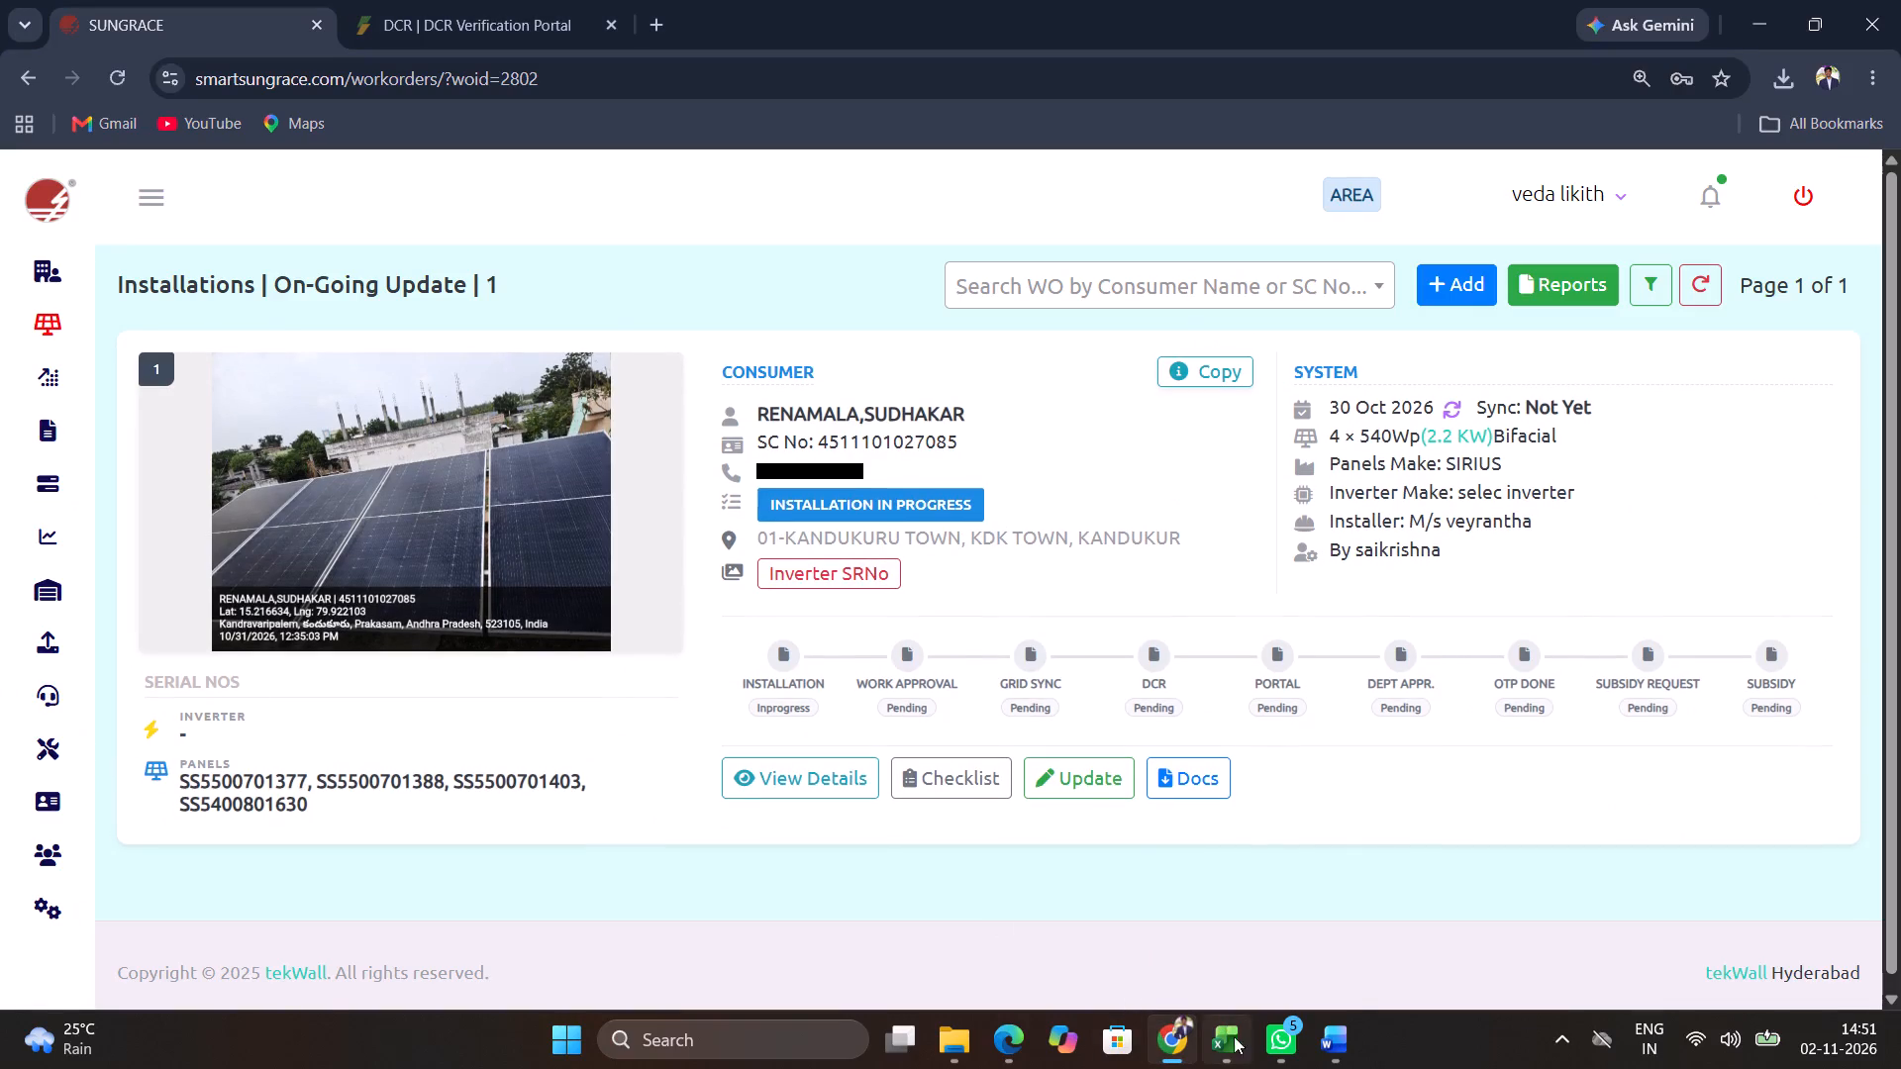
left_click(1250, 952)
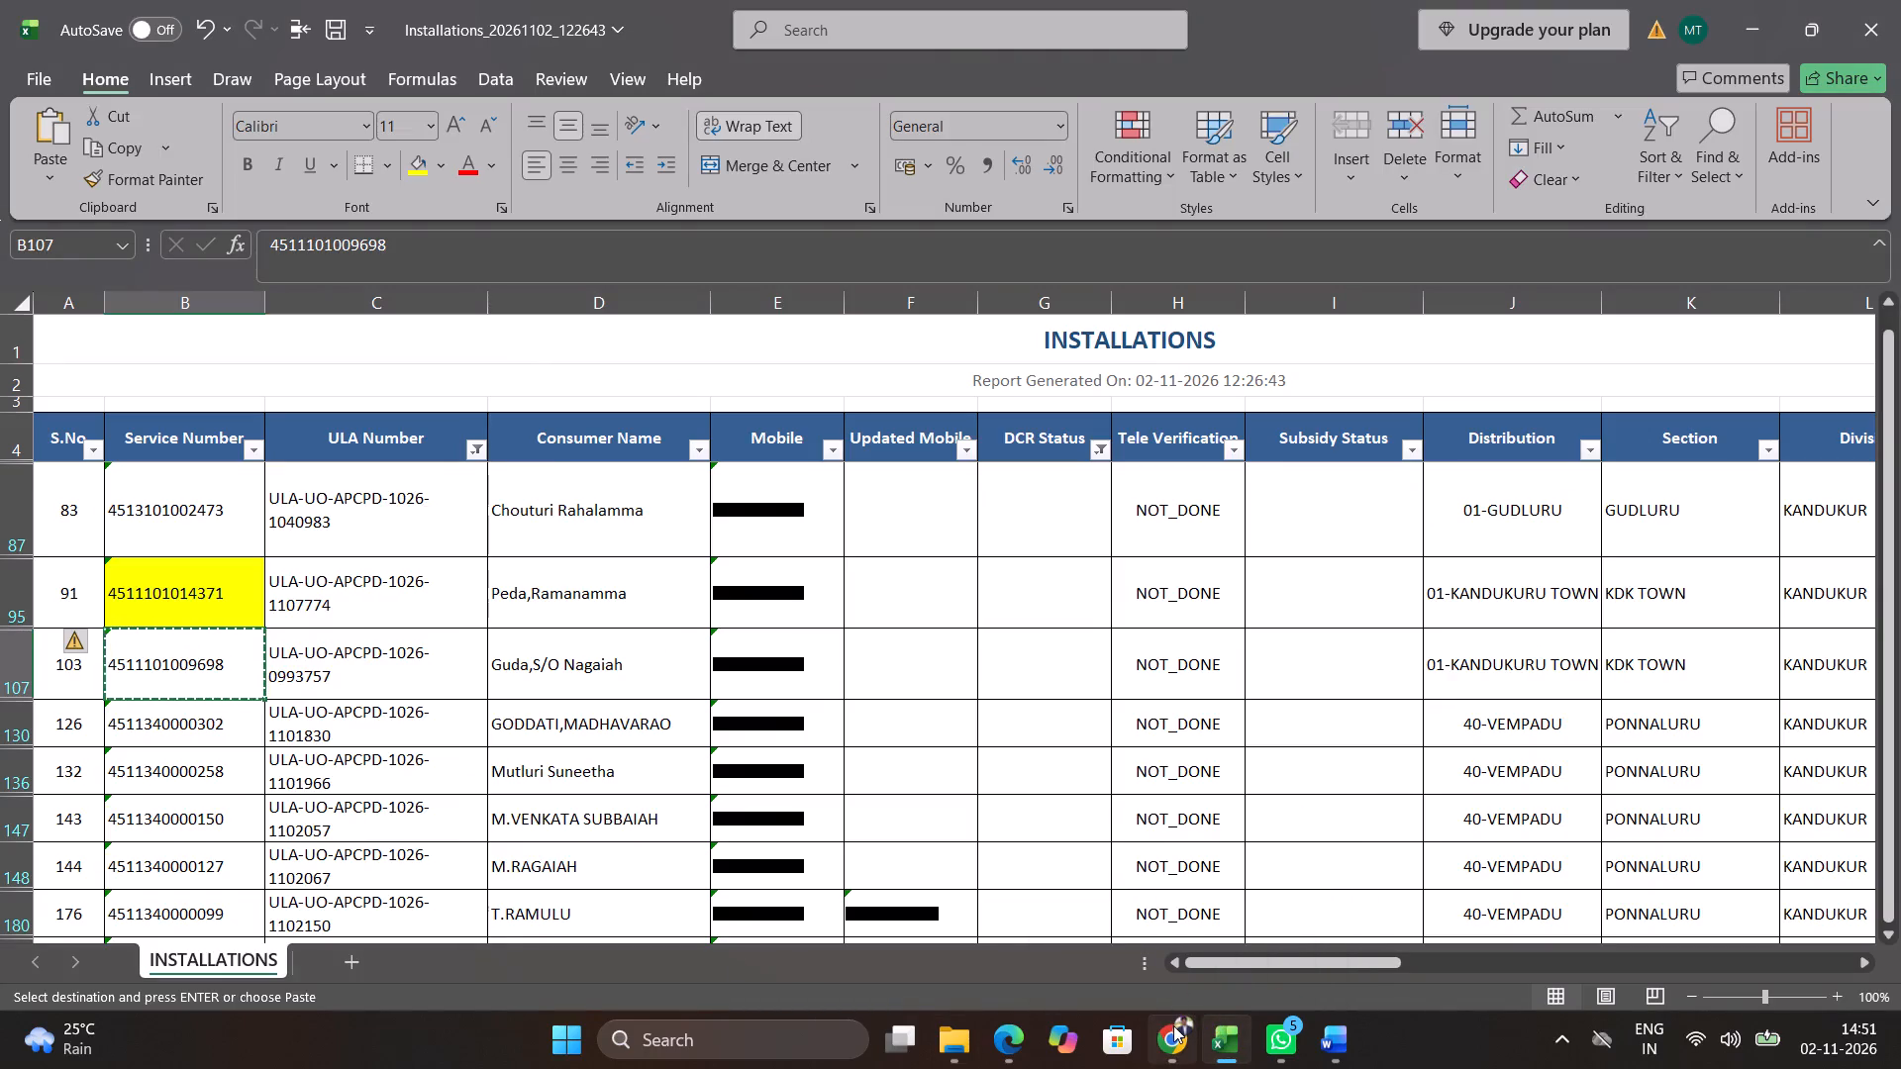
left_click(1137, 923)
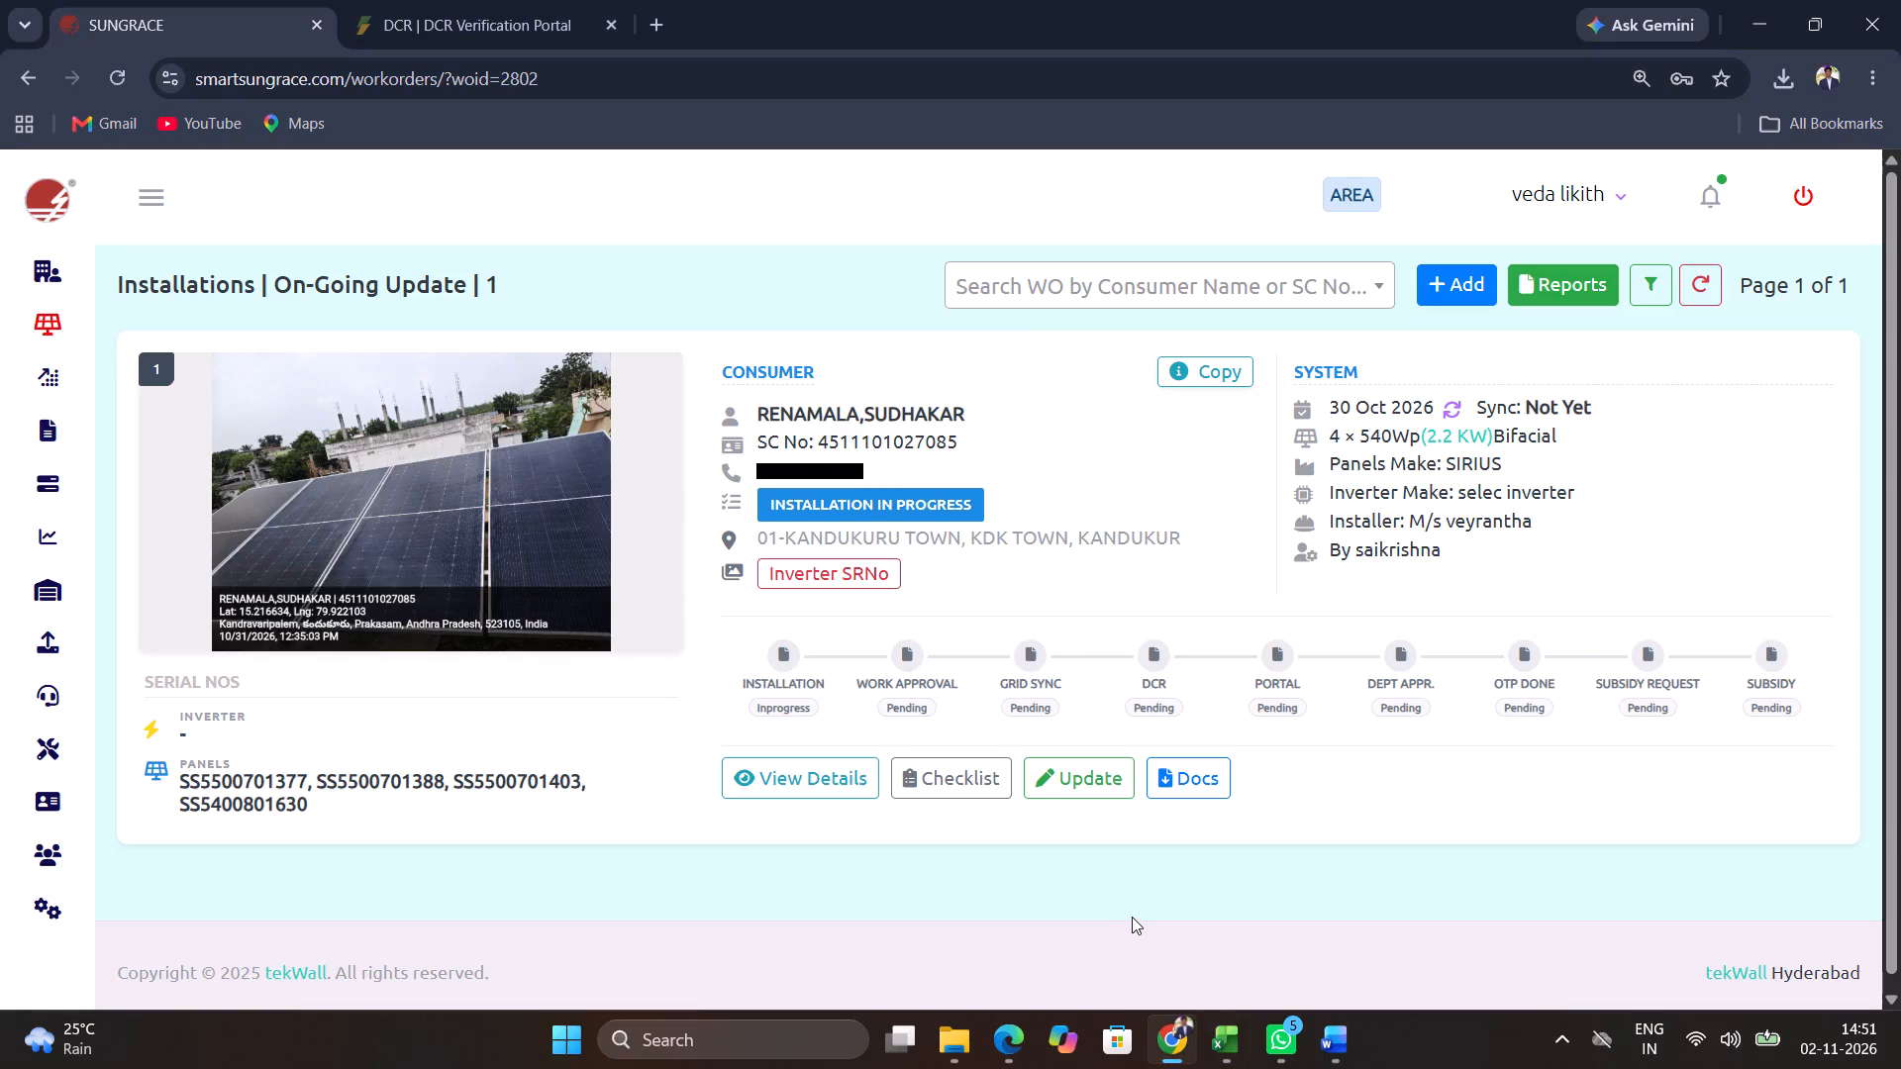
left_click(1025, 274)
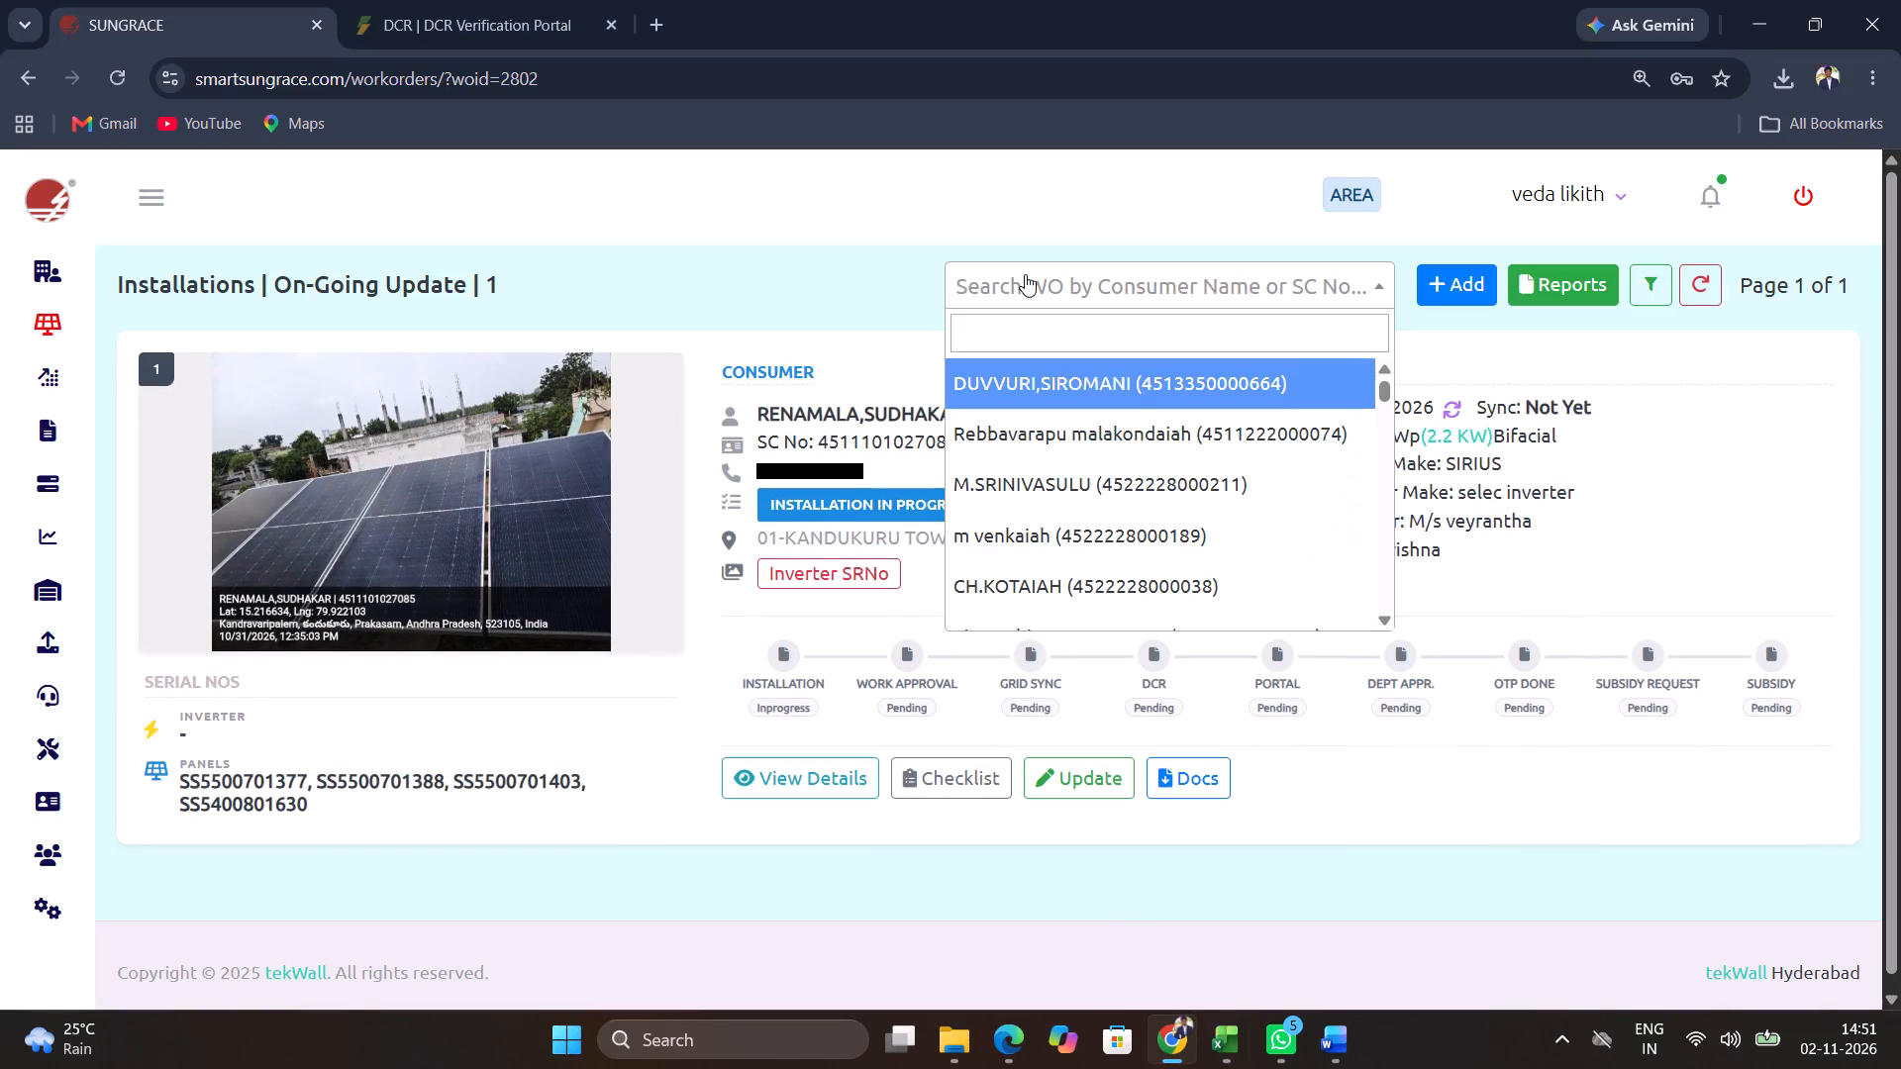
key("ctrl+v")
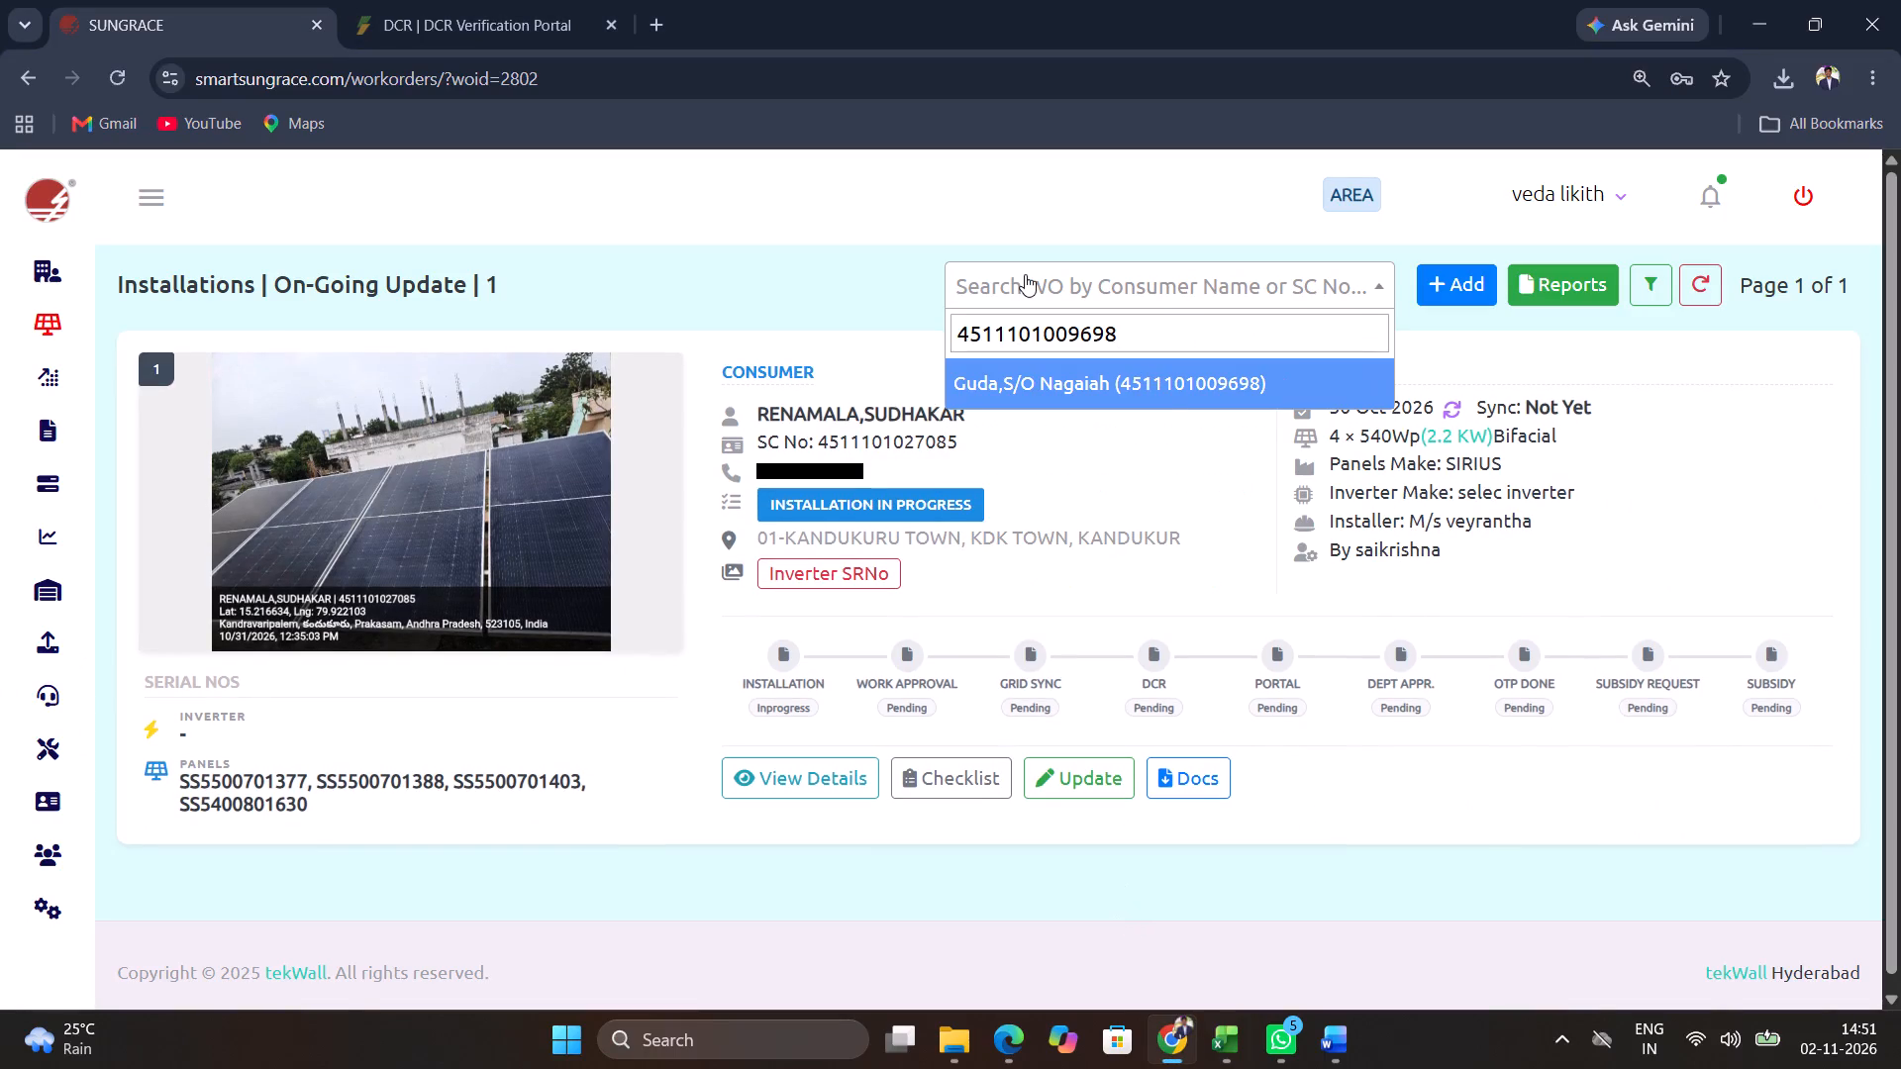
key("Return")
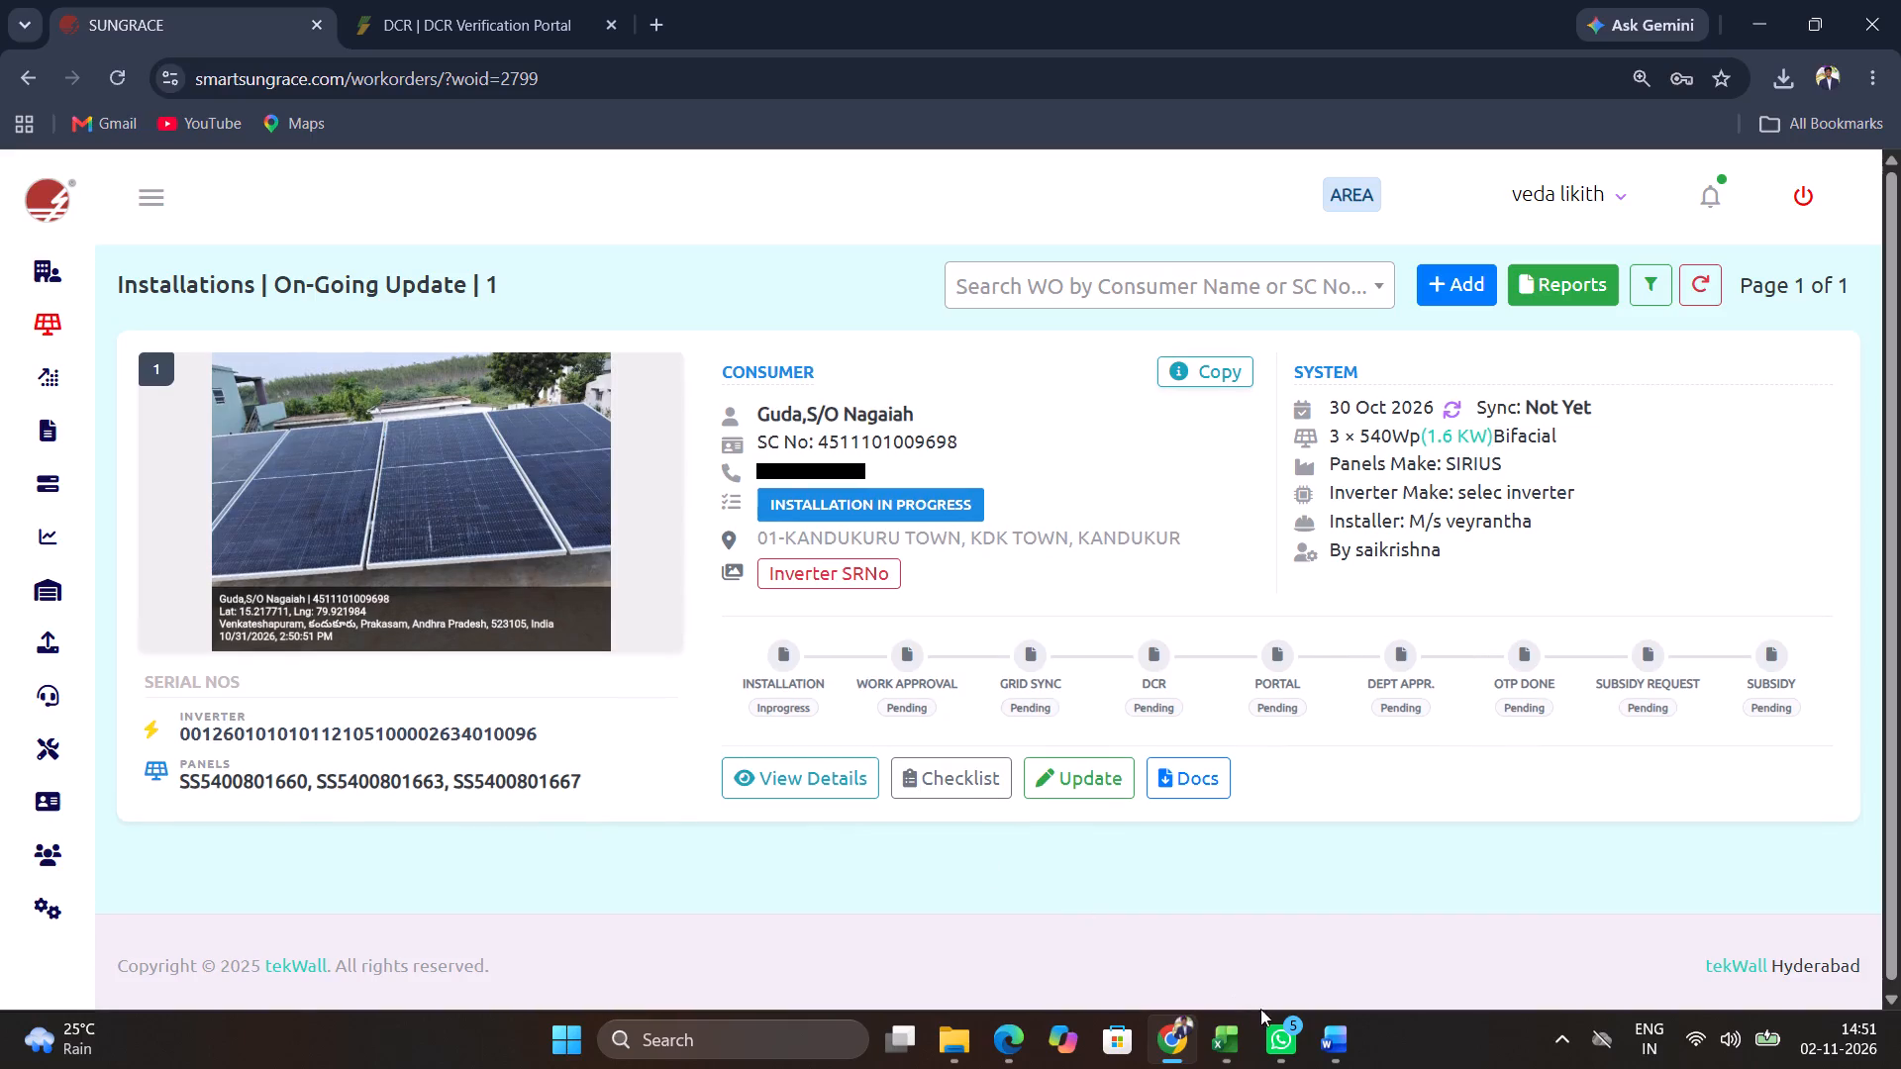
Copy the service number of S.No 126 from the Excel installations sheet and open its work order in SUNGRACE.
left_click(1227, 951)
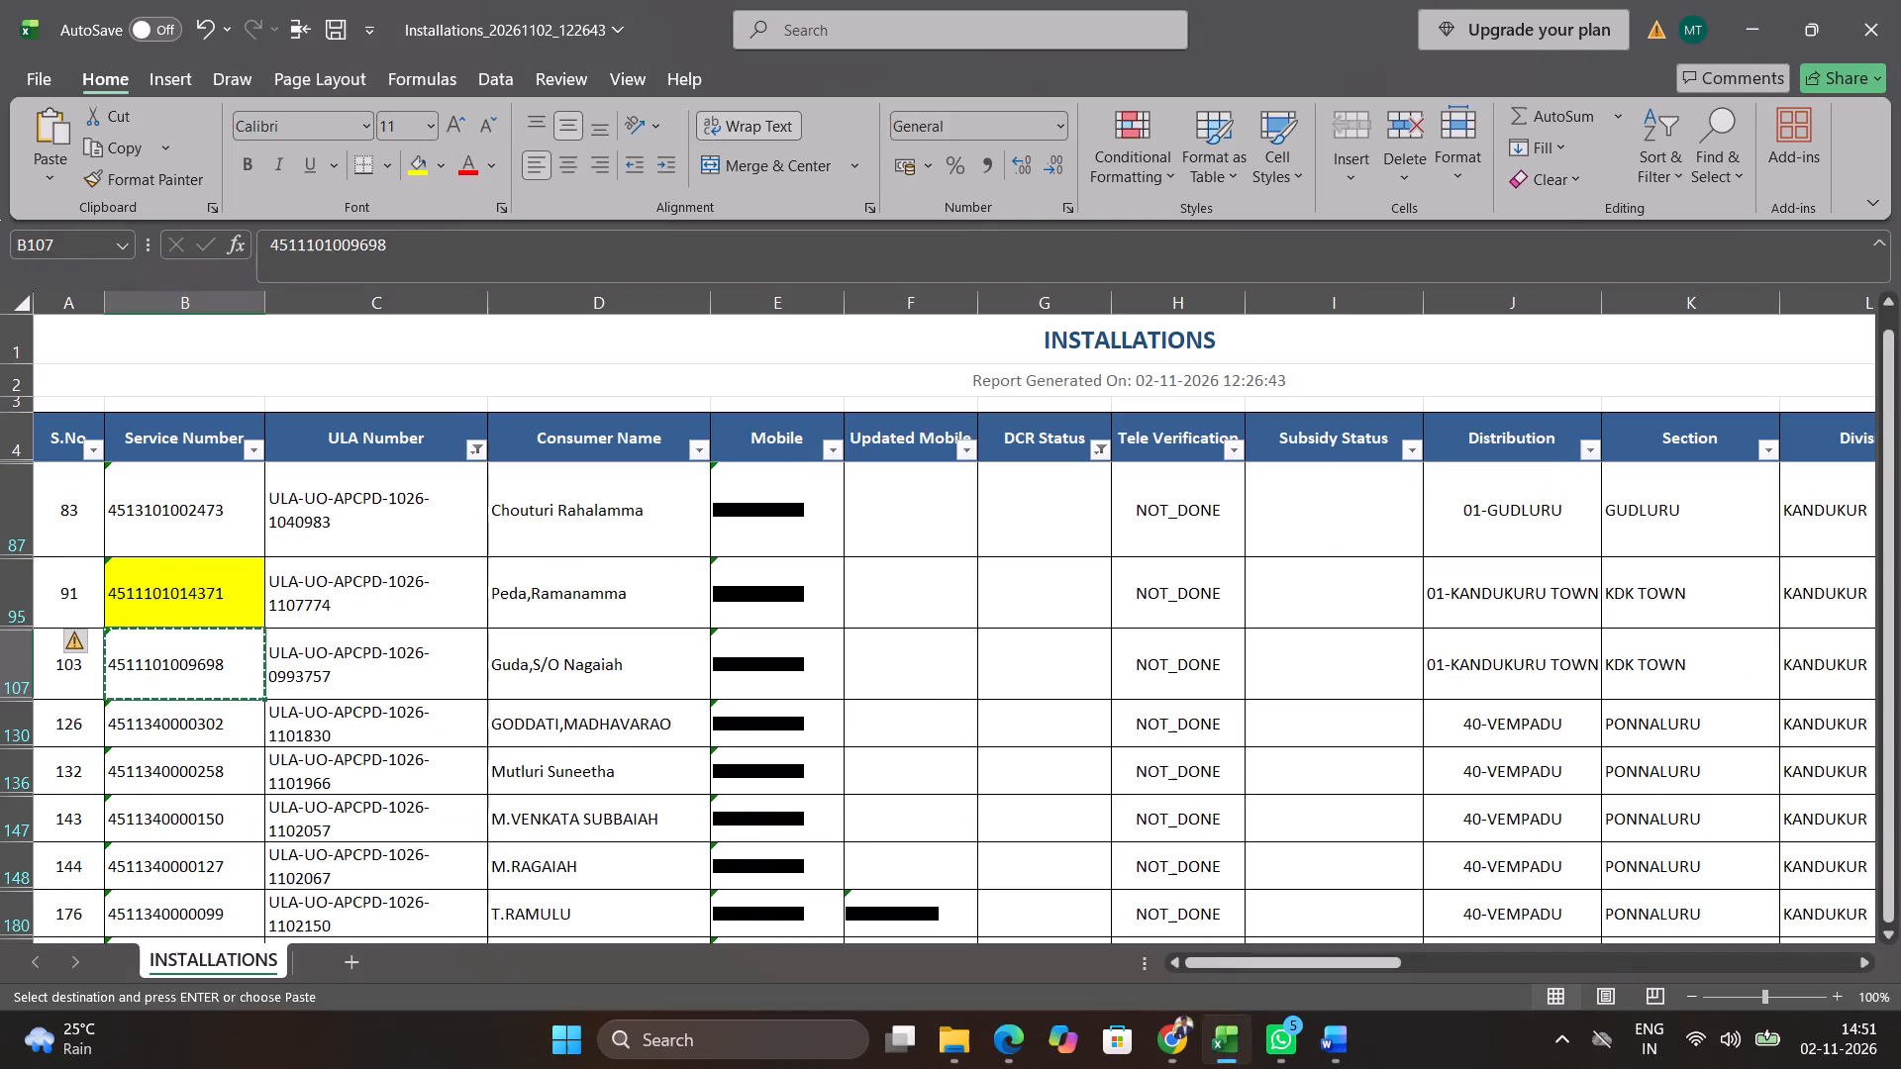
key("Down")
key("ctrl+c")
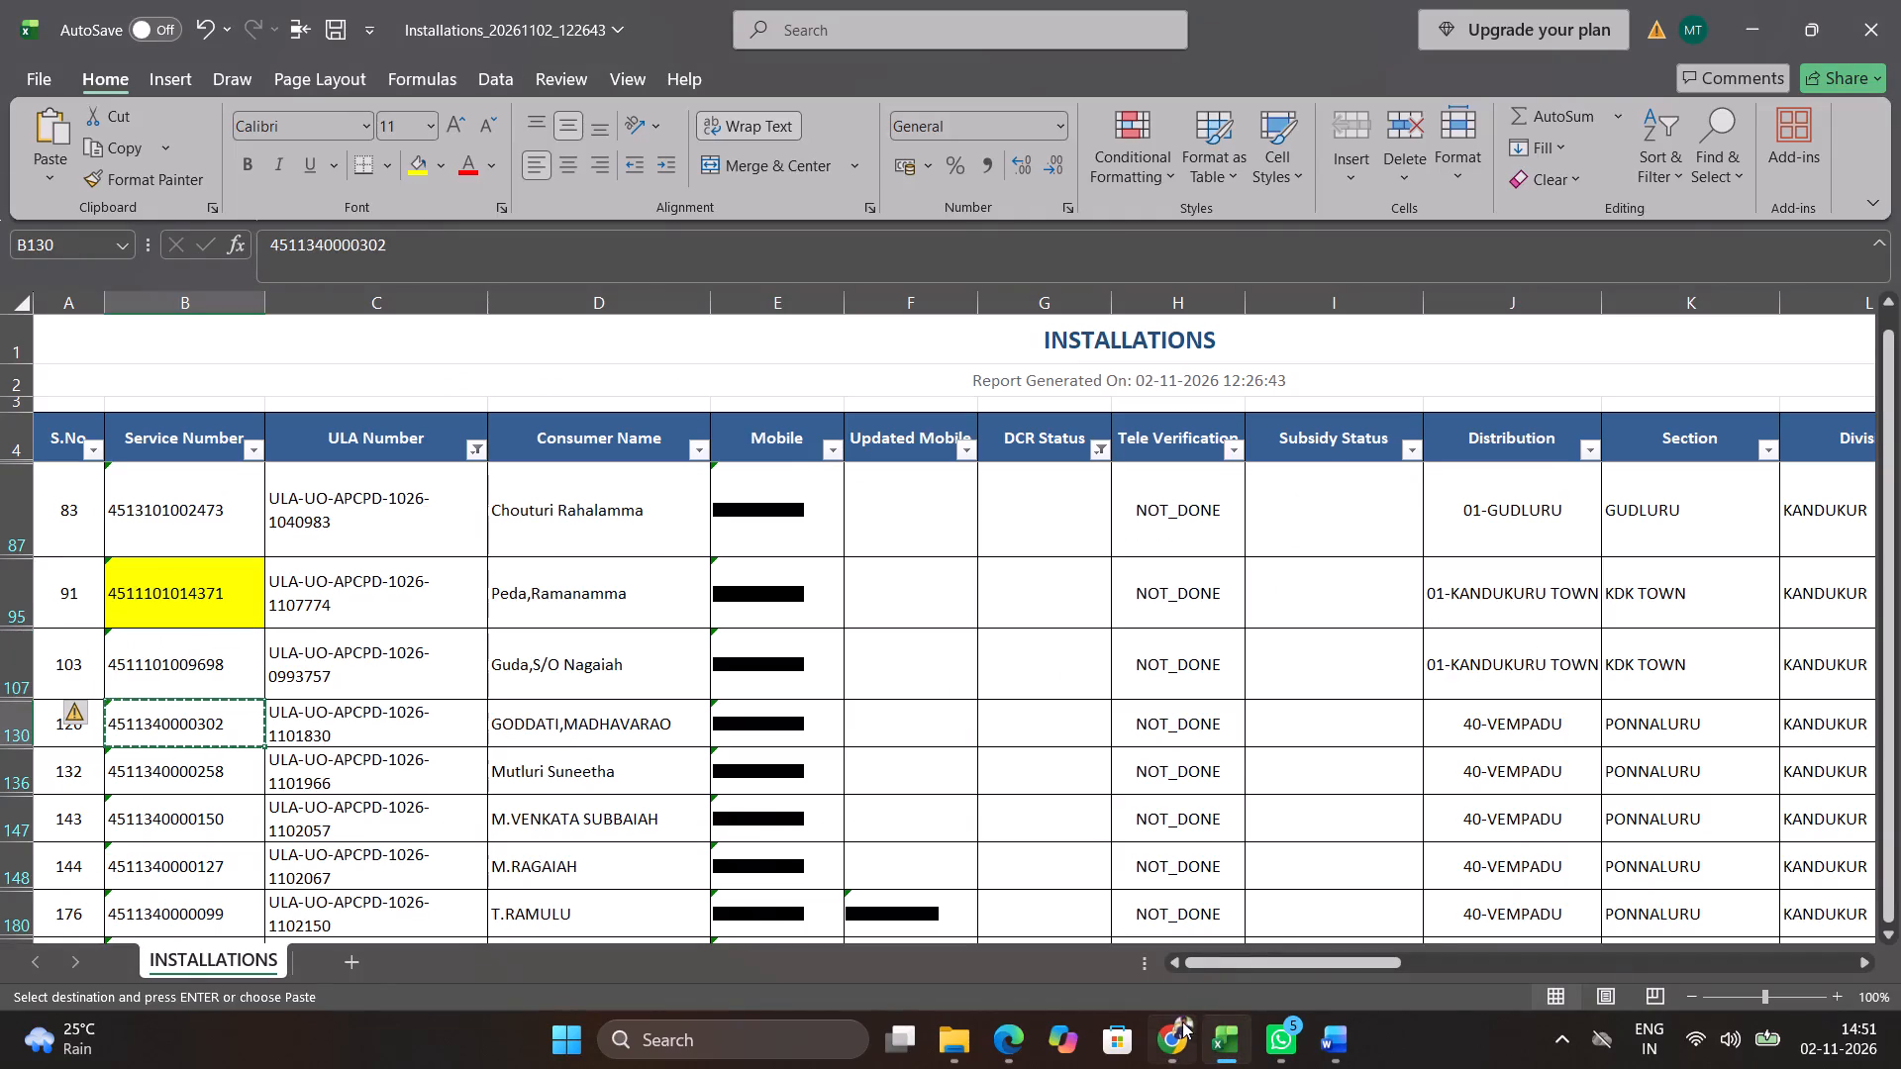
left_click(1188, 963)
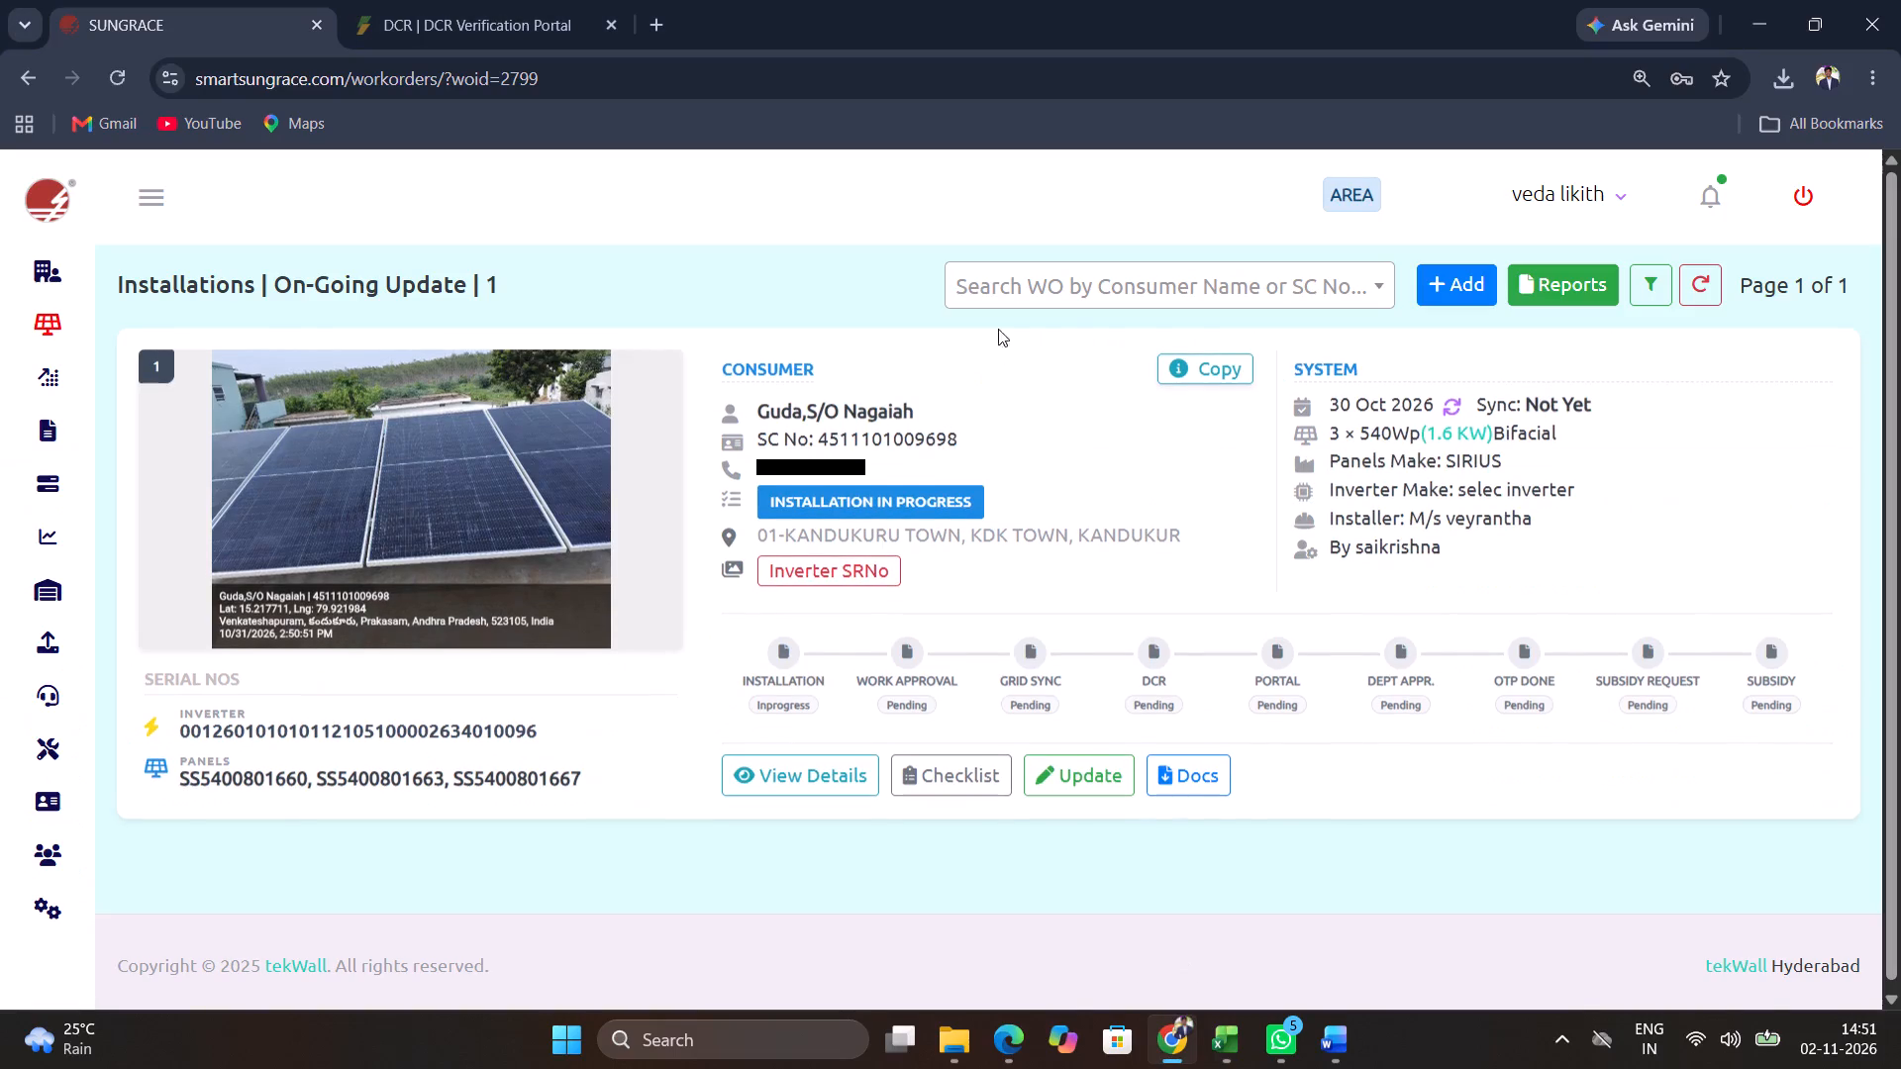
left_click(994, 290)
key("ctrl+v")
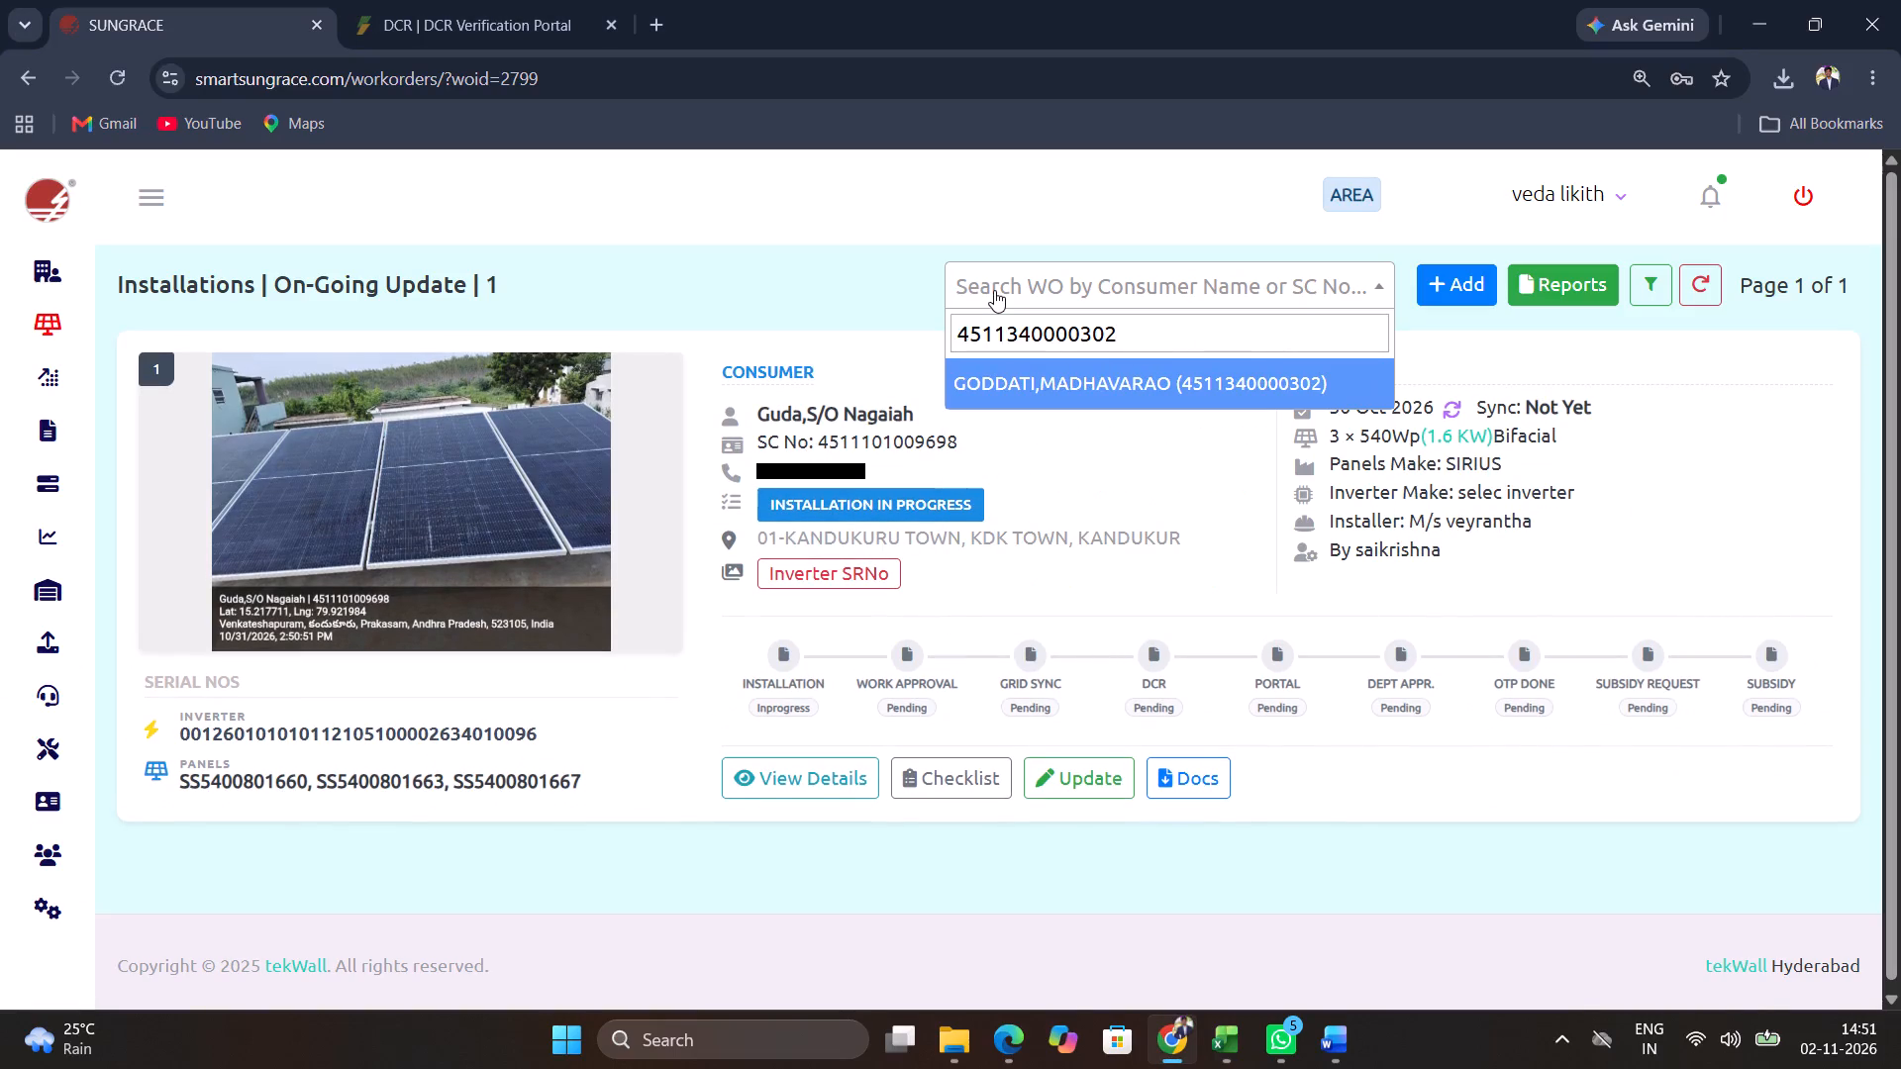
key("Return")
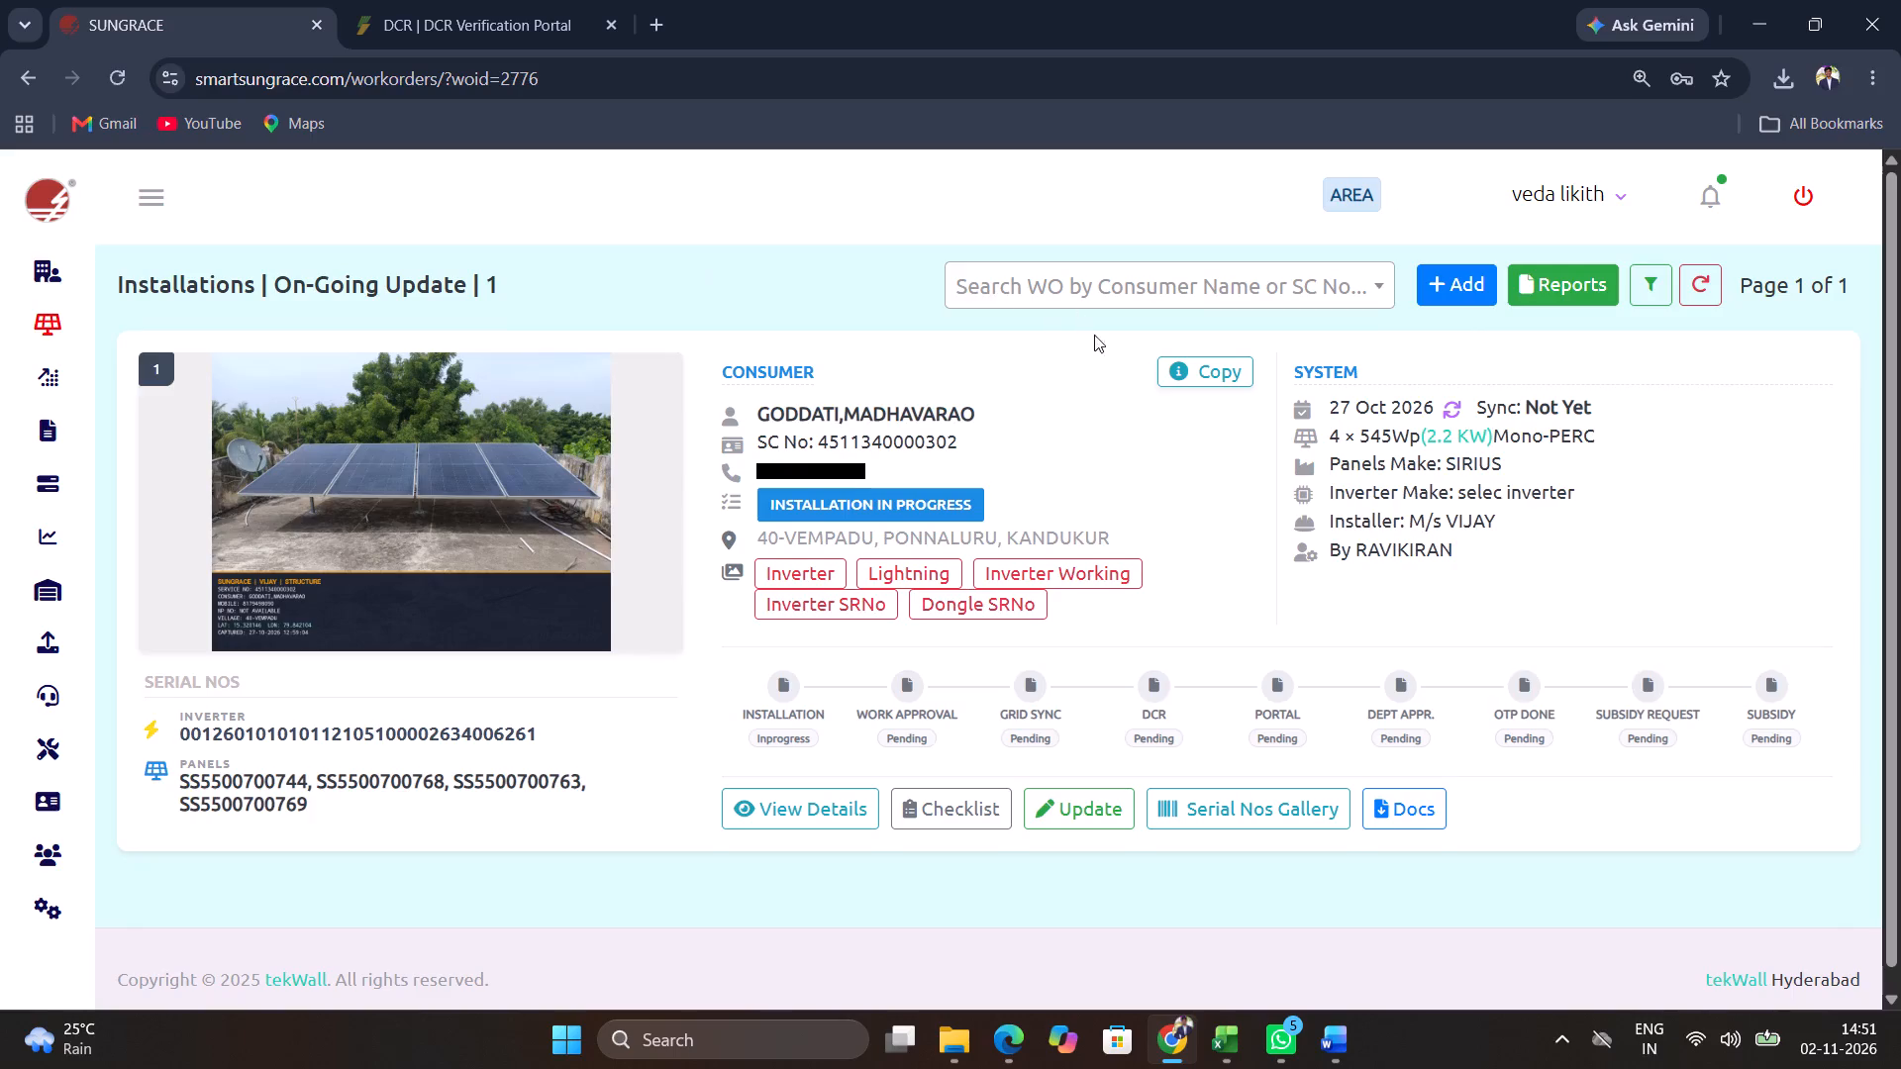
Copy the work order's ULA number and enter it as the Consumer Application Number in a new B2C entry on the DCR portal.
left_click(1175, 351)
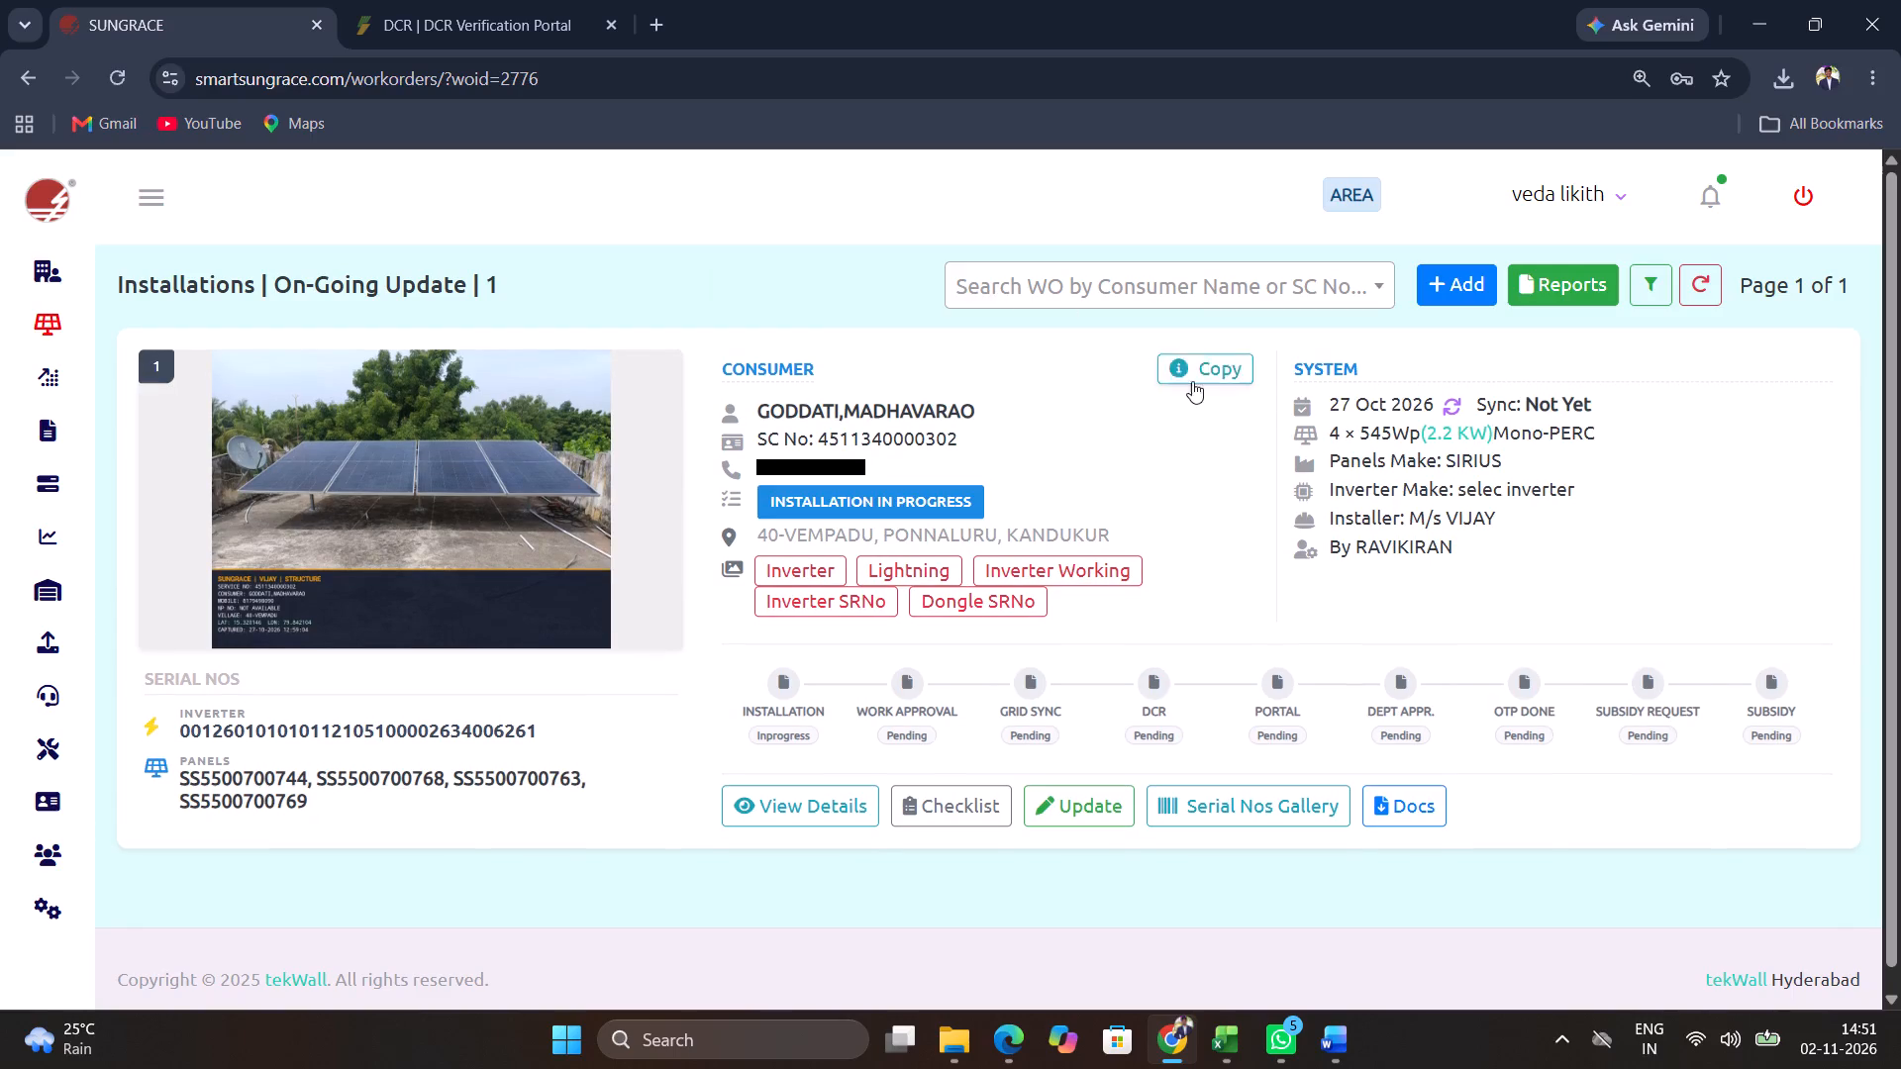
left_click(1204, 377)
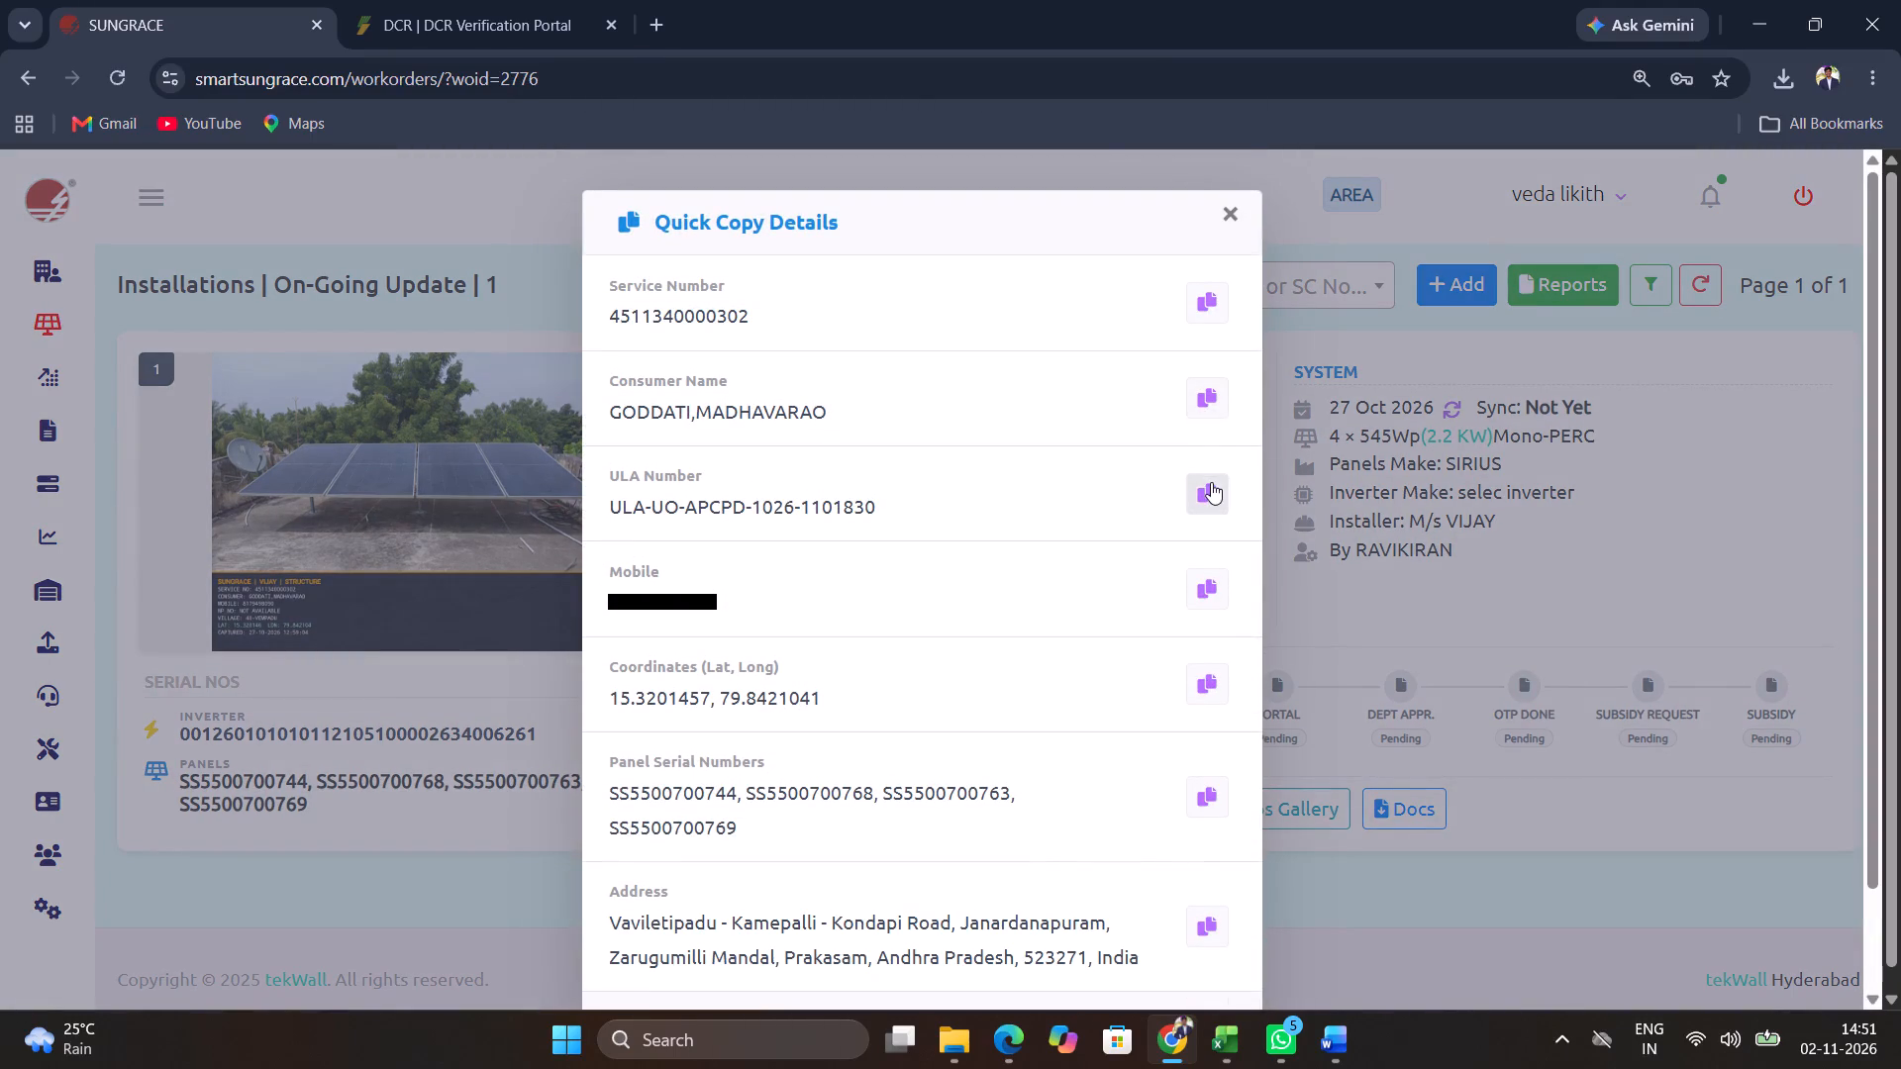
left_click(1211, 482)
left_click(494, 28)
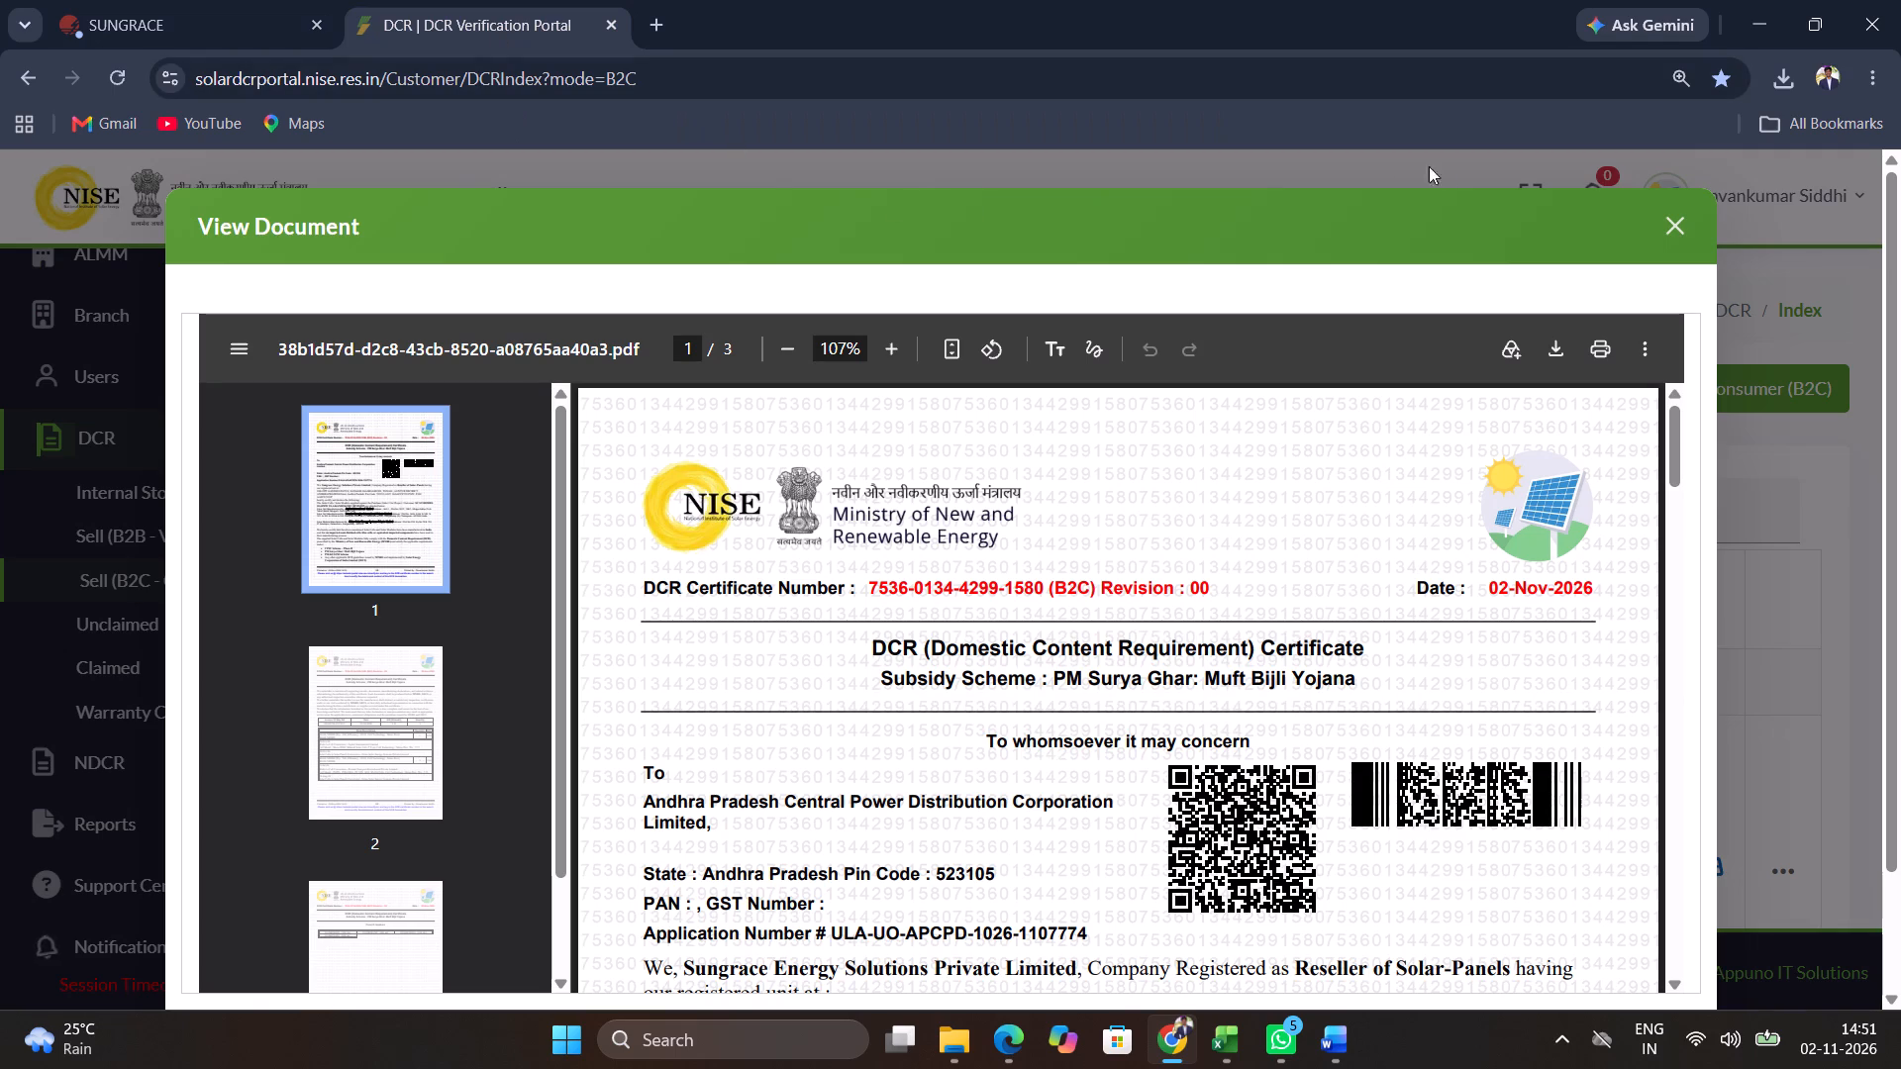
left_click(1681, 220)
left_click(1642, 388)
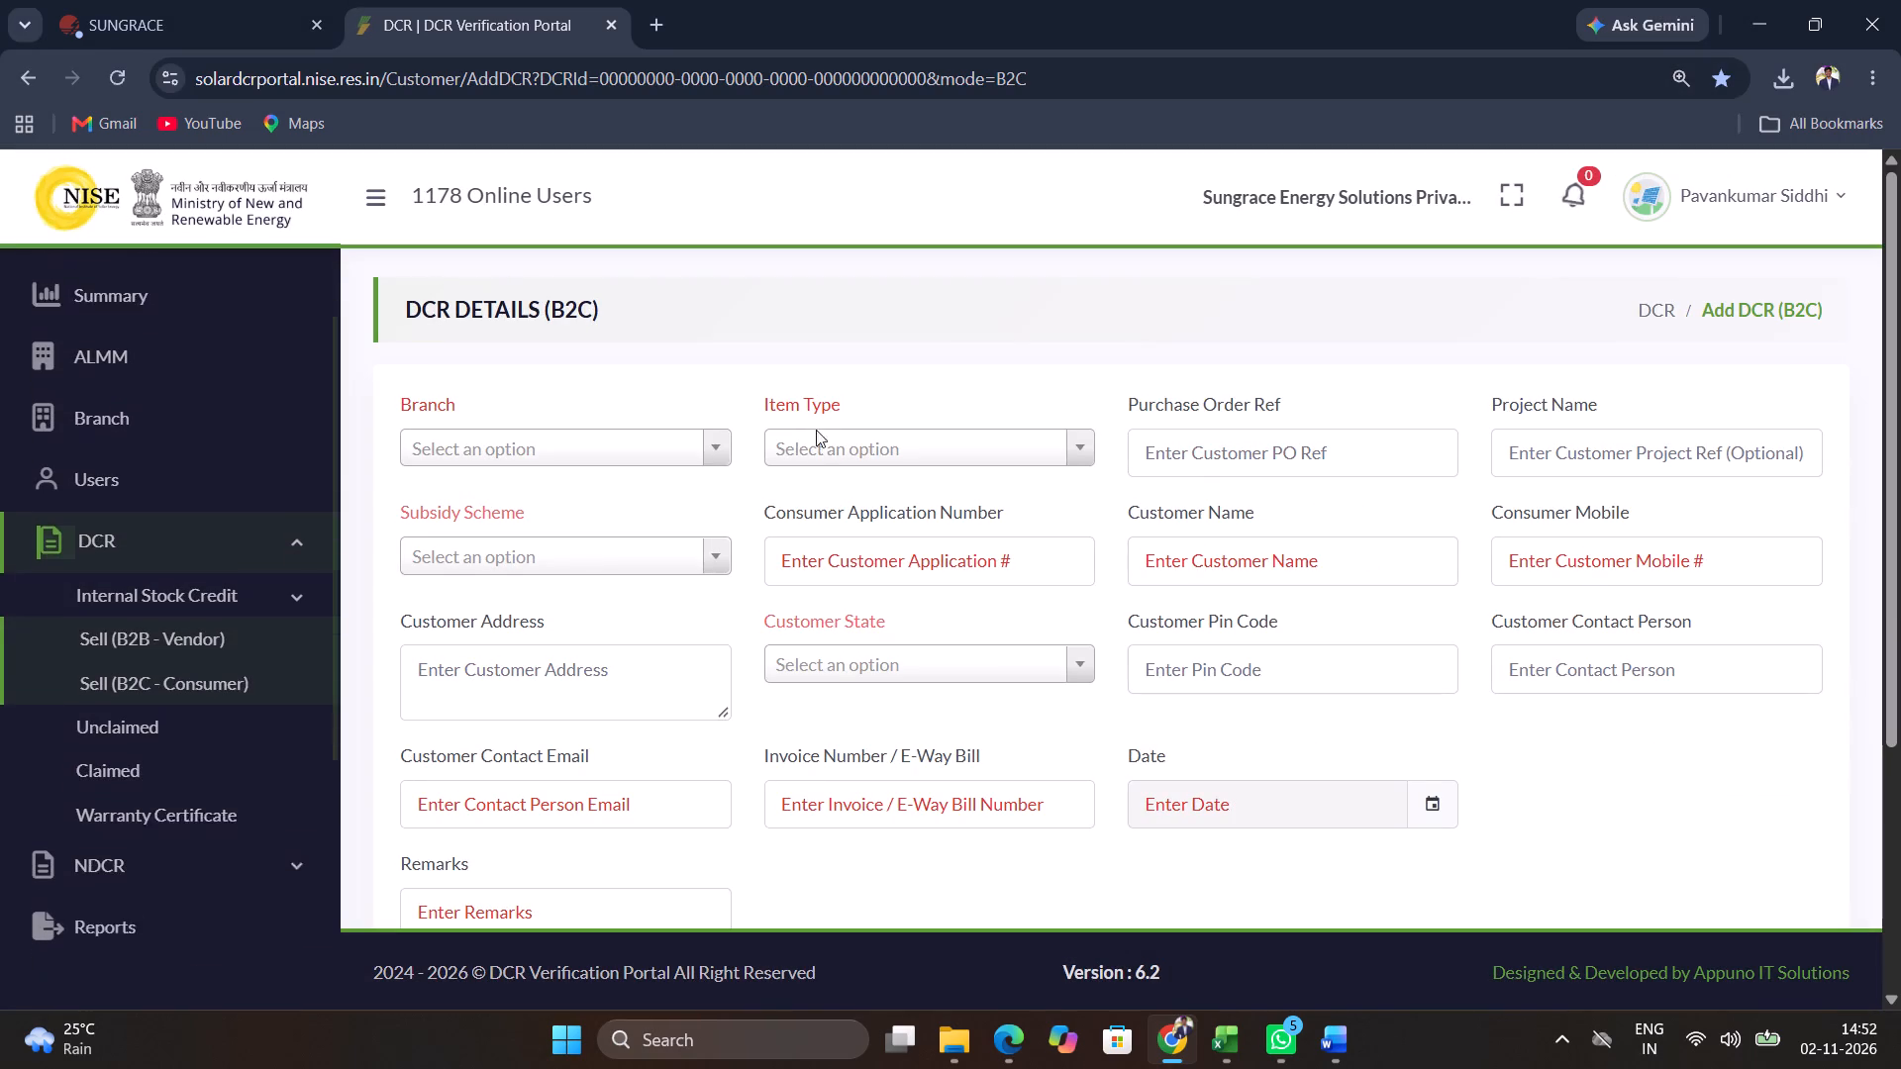
left_click(871, 551)
key("ctrl+v")
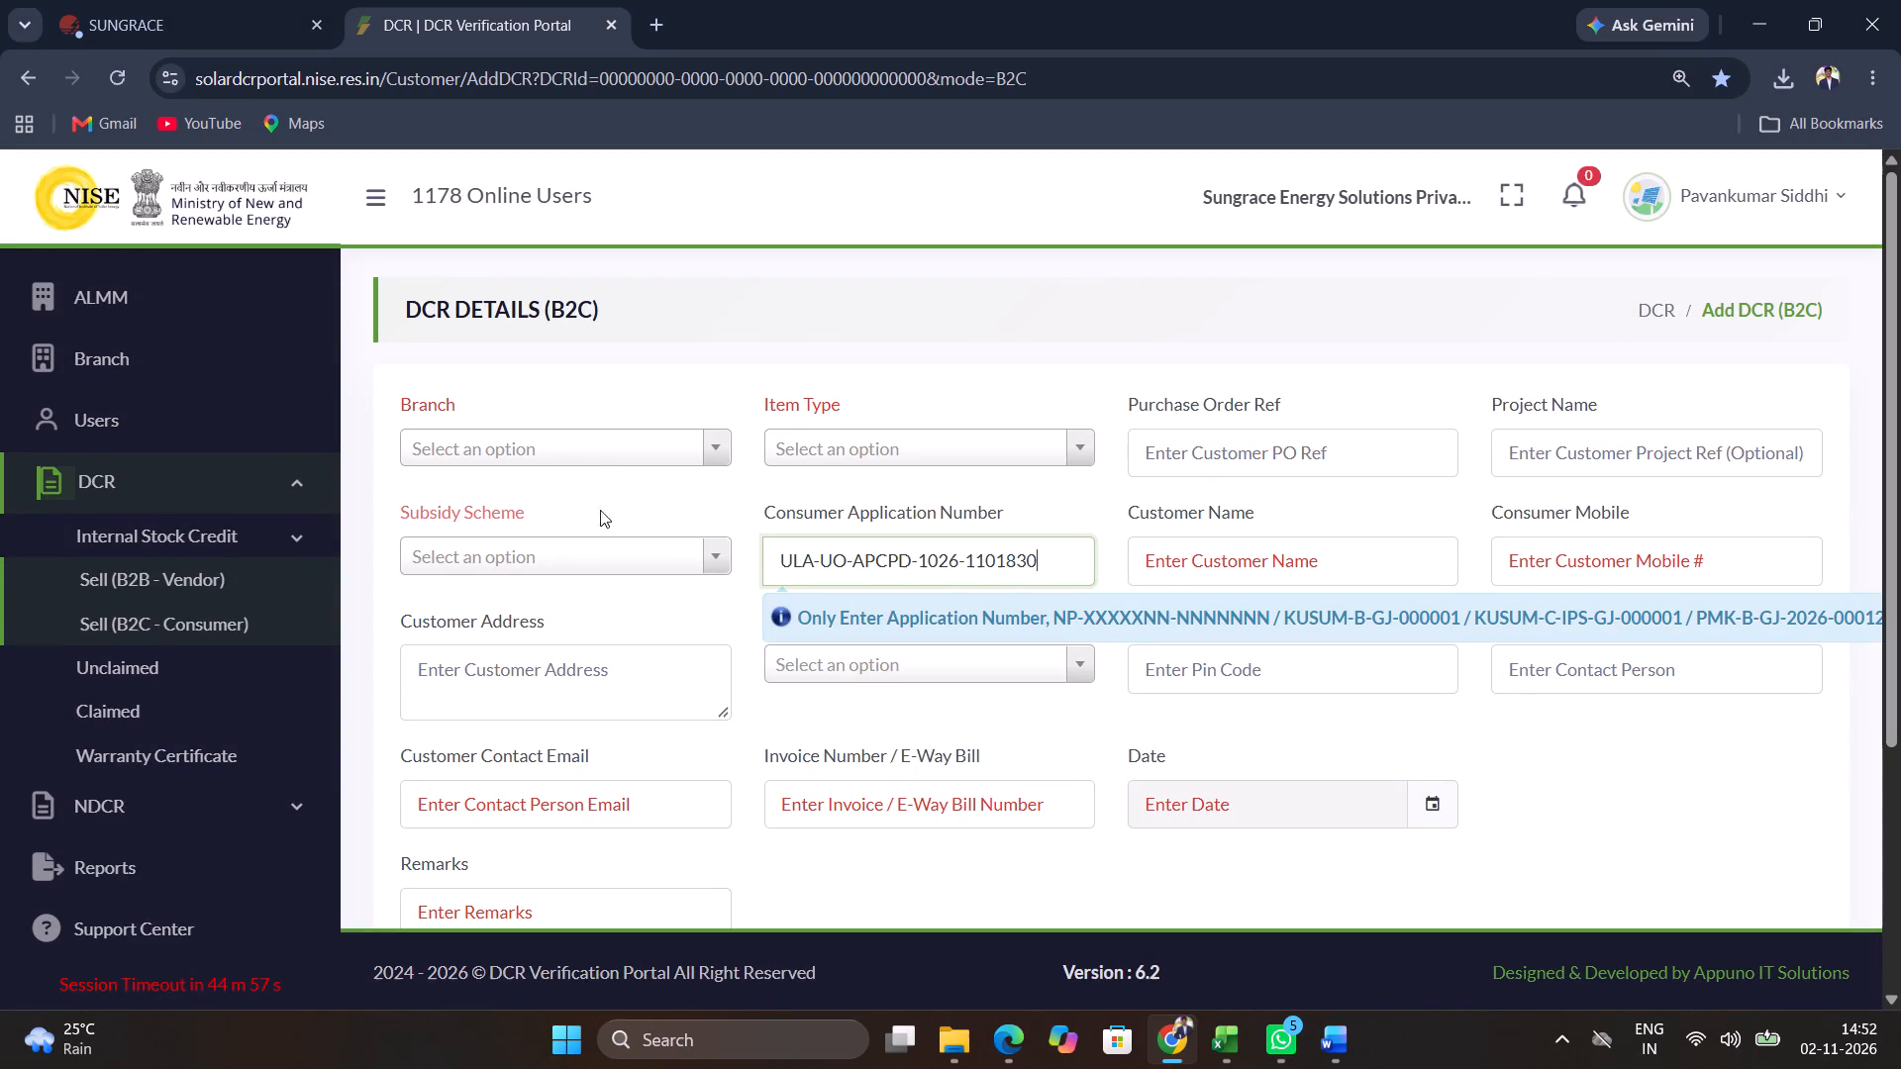
Set the Andhra Pradesh branch, PM Surya Ghar: Muft Bijli Yojana as subsidy scheme, and Solar Panels as item type.
left_click(589, 456)
left_click(536, 547)
left_click(572, 556)
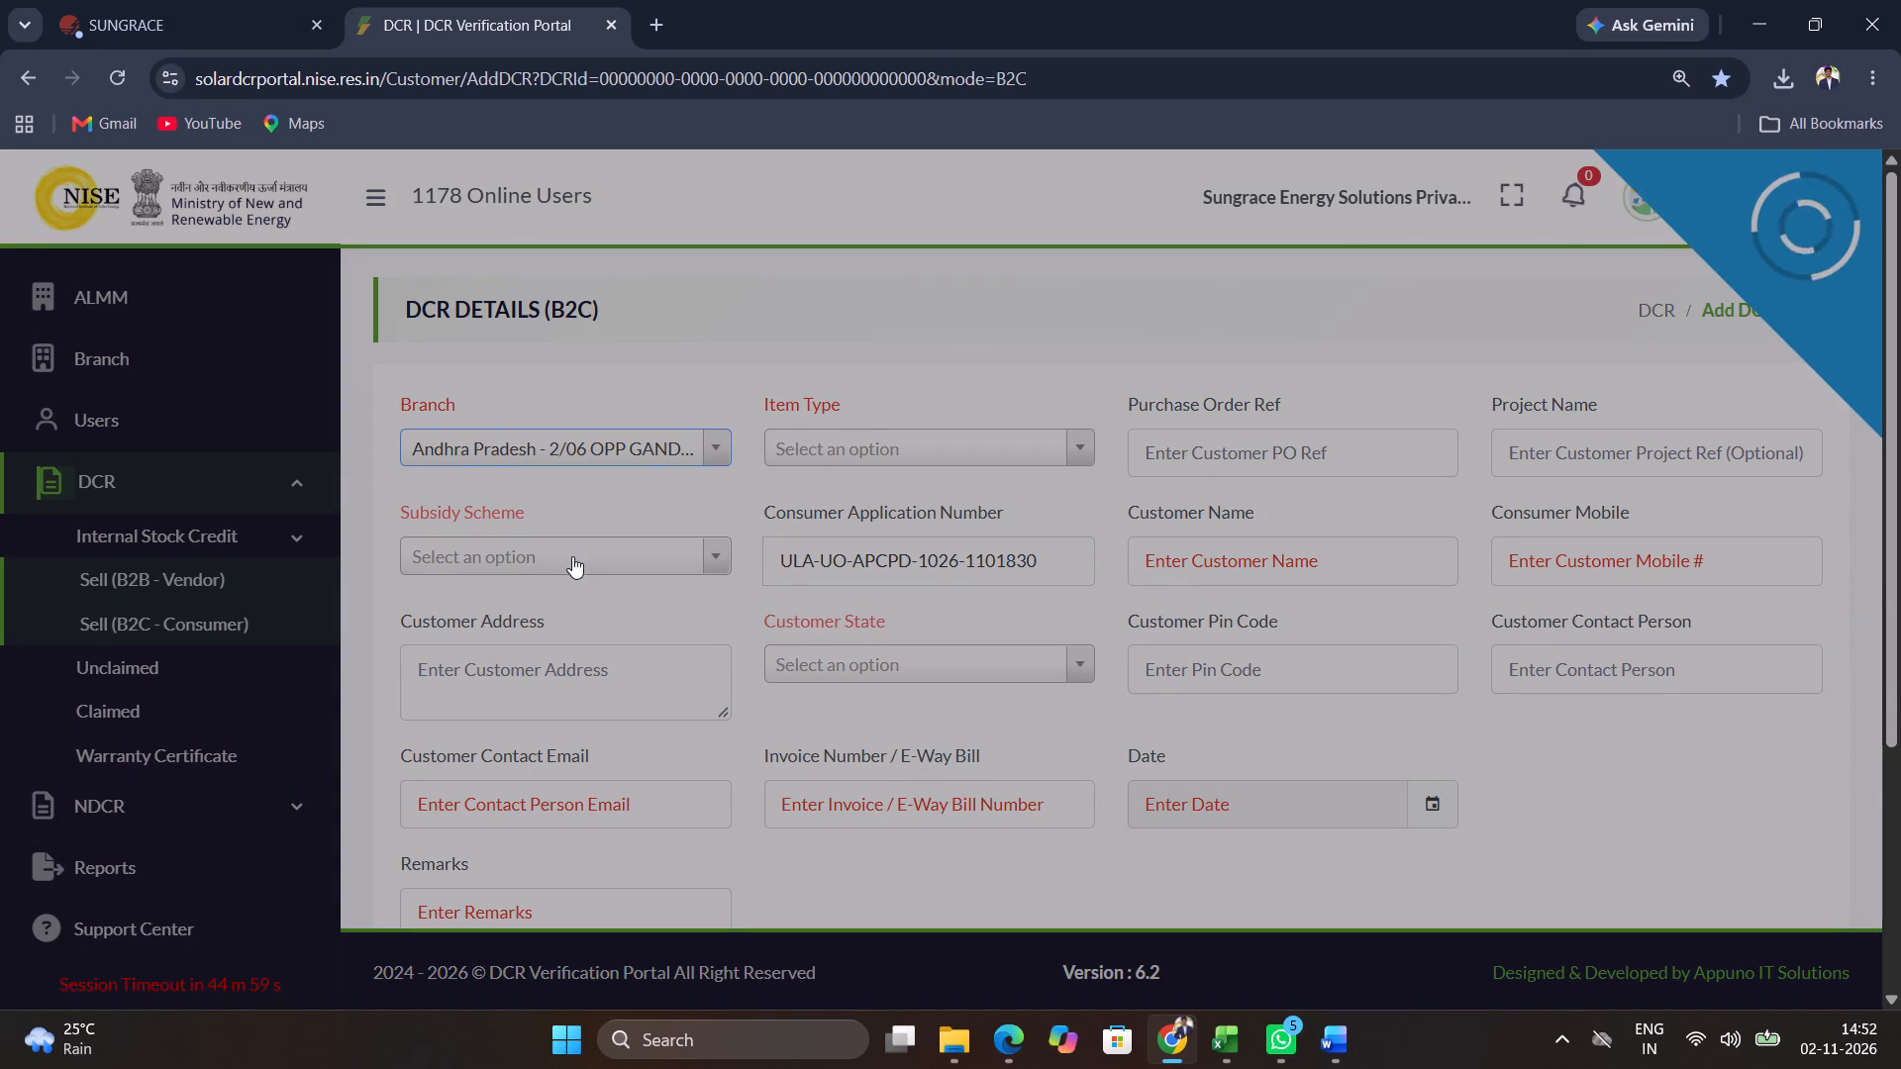
left_click(550, 772)
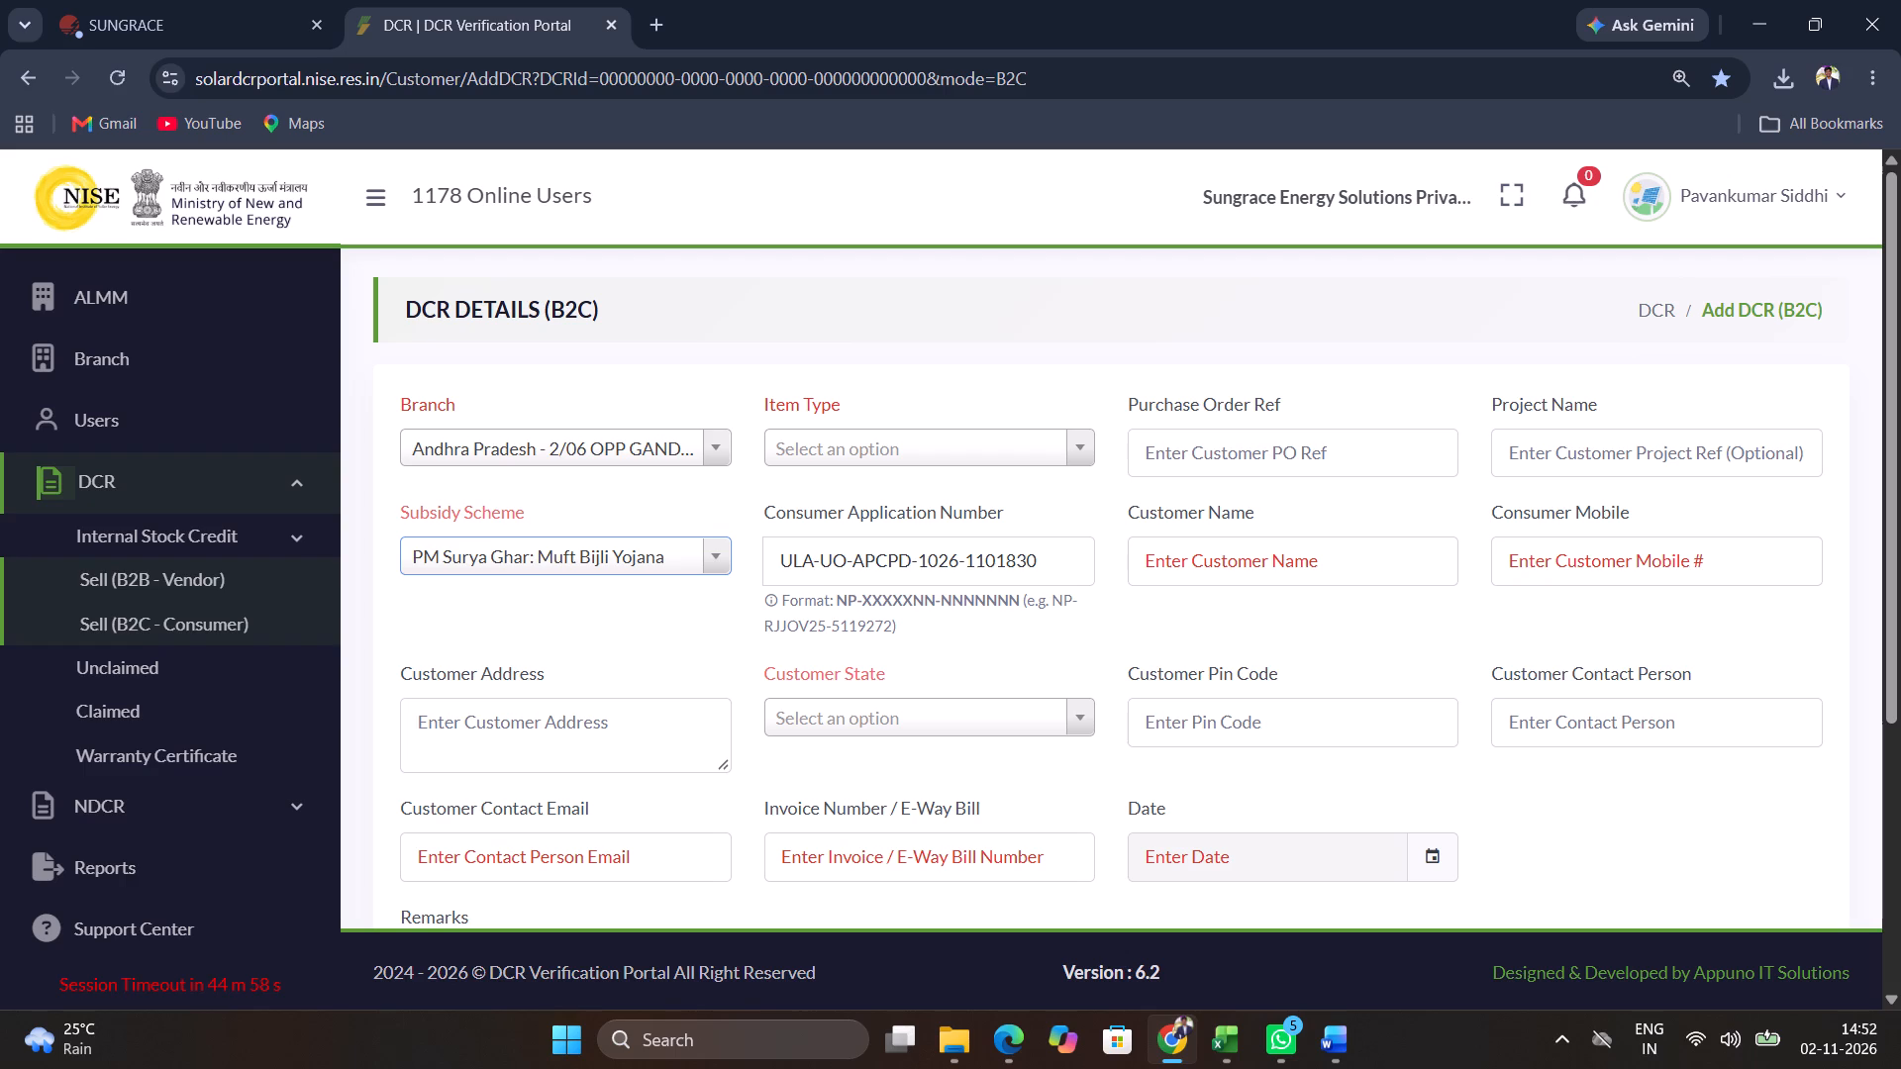
left_click(816, 456)
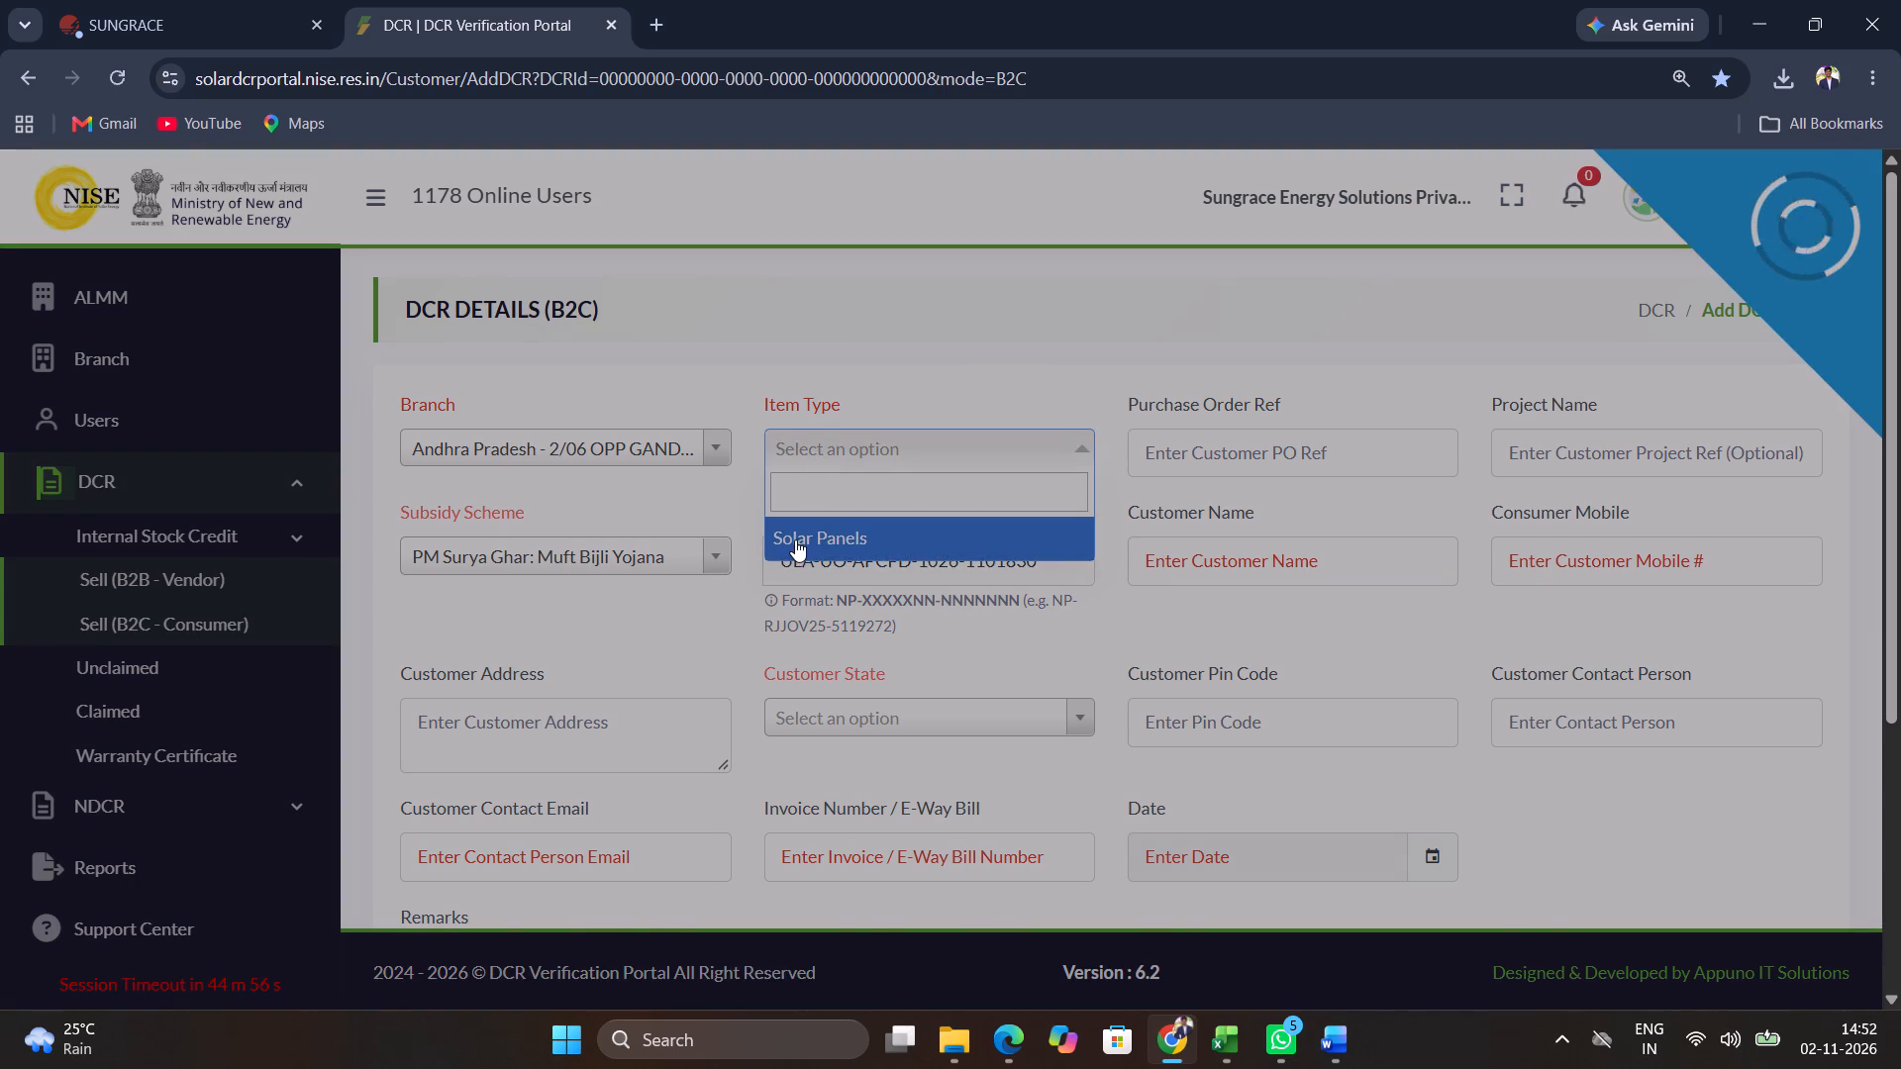
left_click(795, 539)
Fill in Customer Name with Andhra Pradesh Central Power Distribution Corporation Limited, copied from the Kandukuru details document in Word.
left_click(1236, 561)
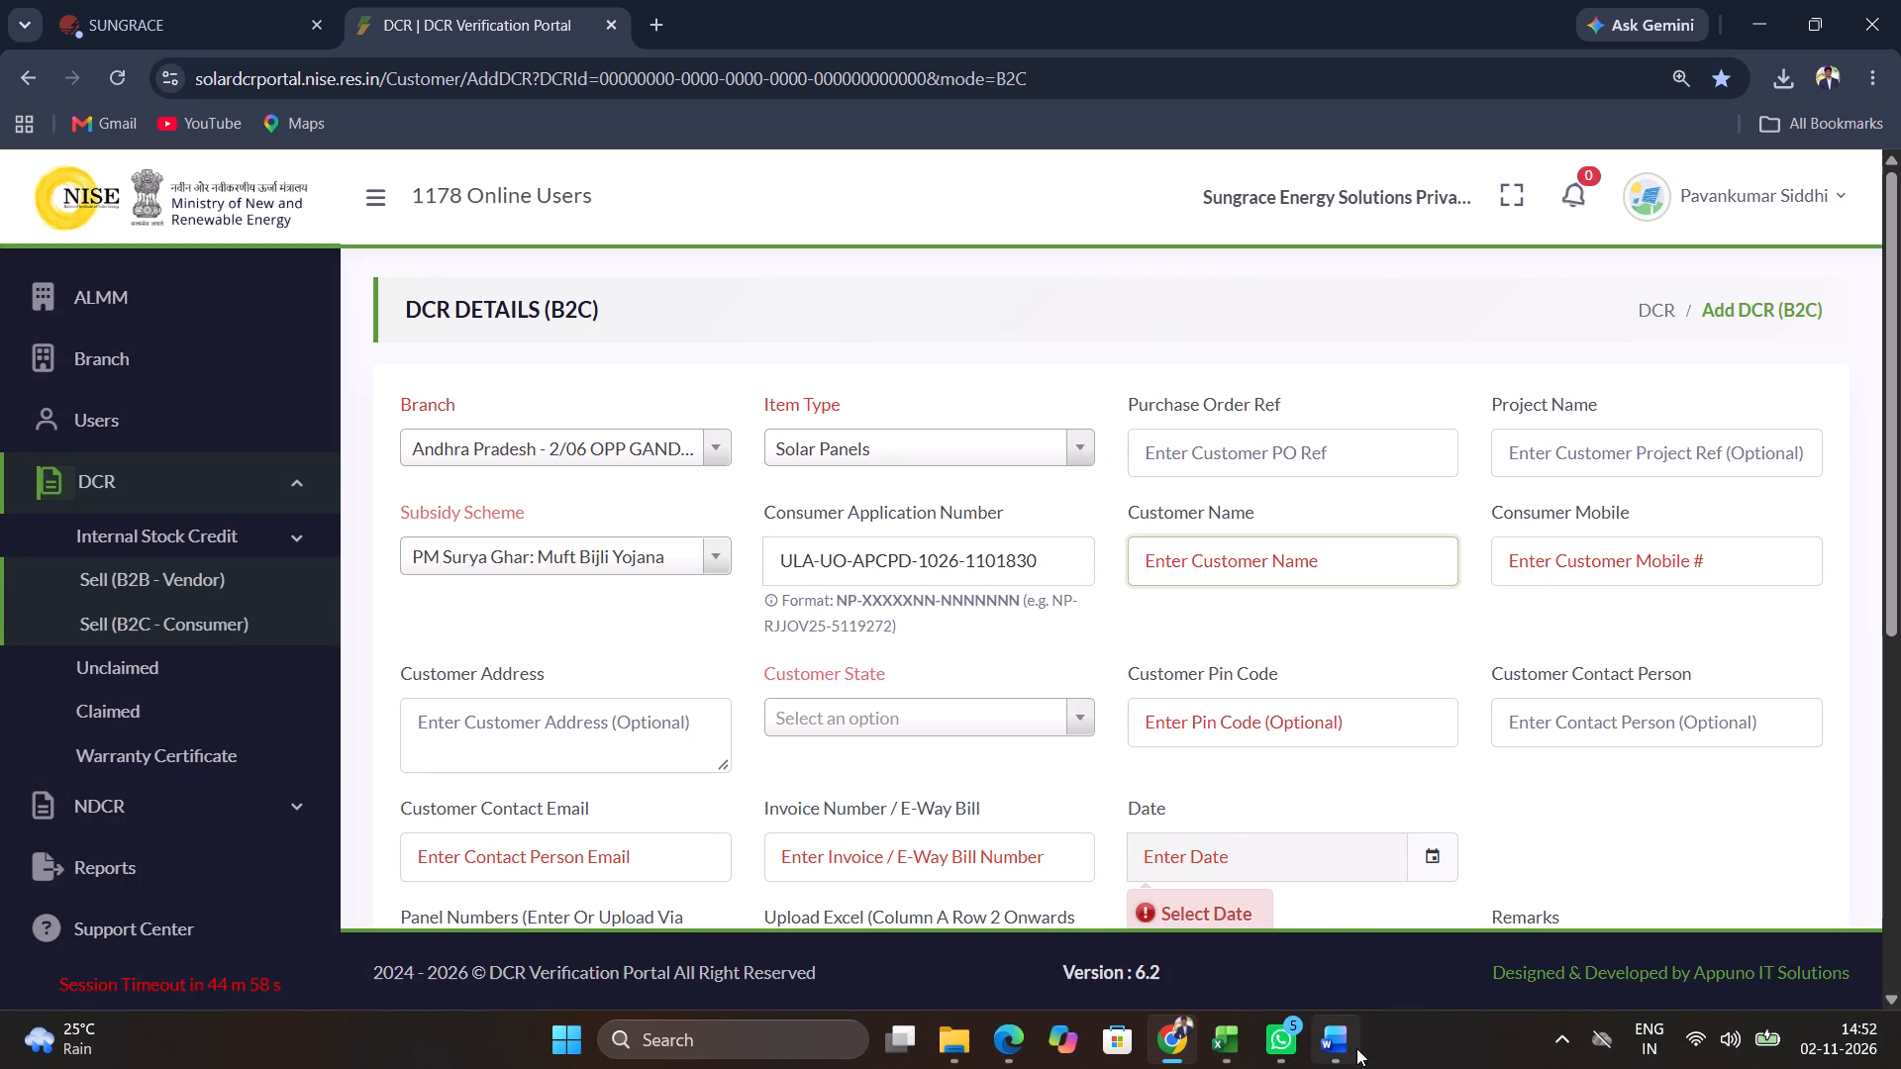
left_click(1351, 981)
scroll(687, 620, "up", 8)
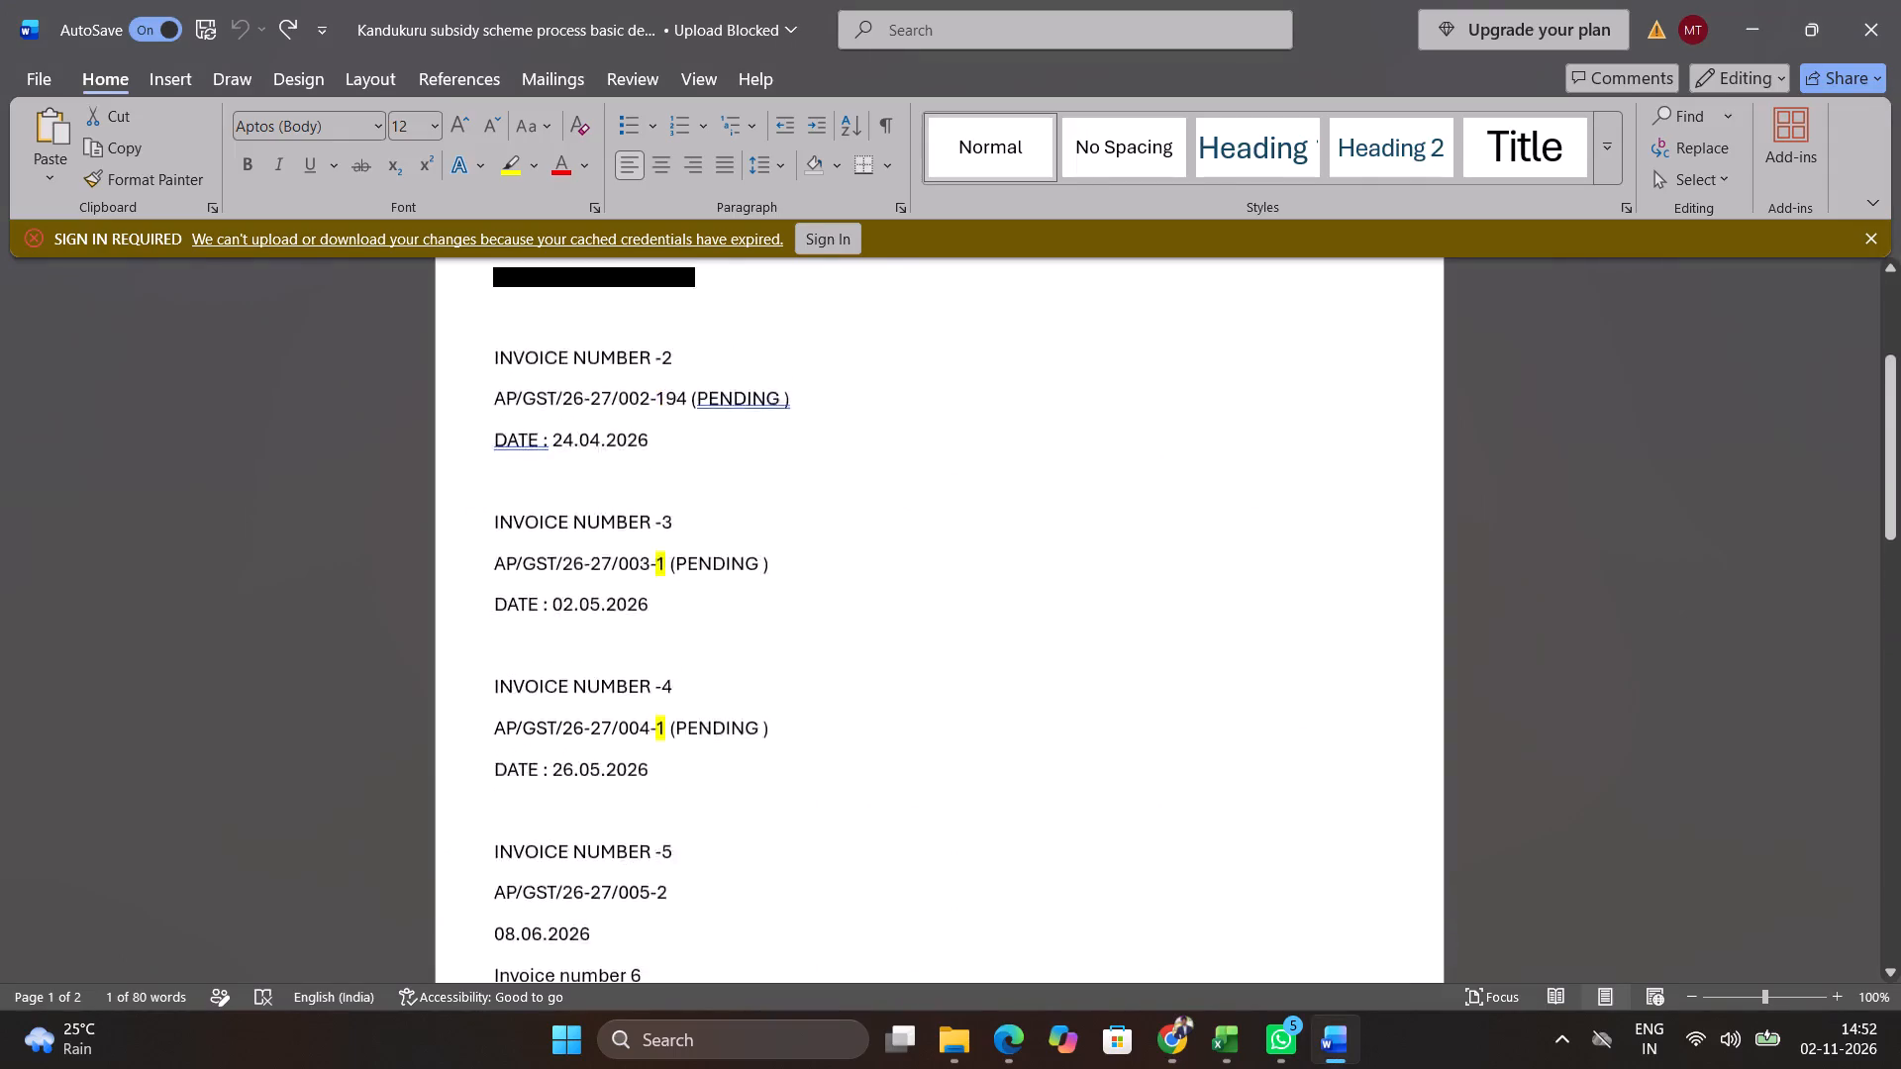
scroll(687, 620, "up", 16)
left_click_drag(650, 350, 1289, 345)
key("ctrl+c")
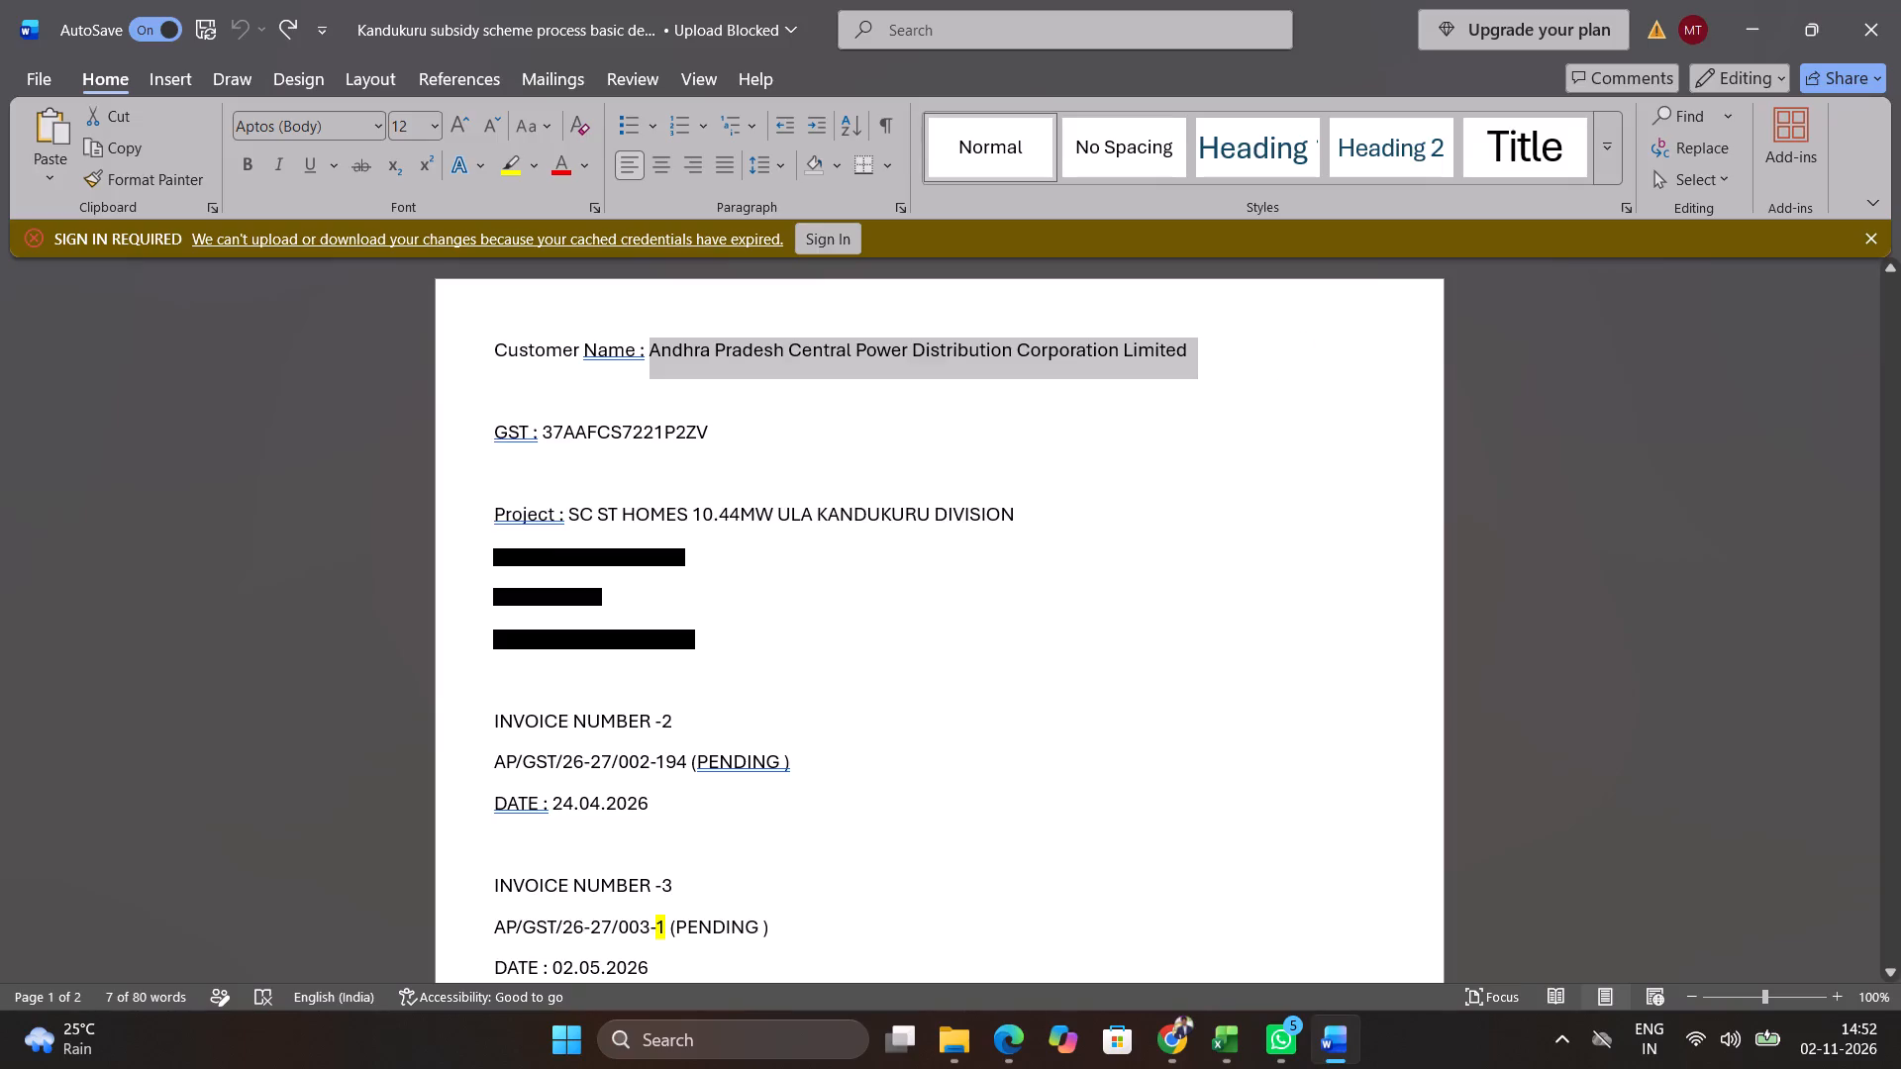
left_click(1118, 921)
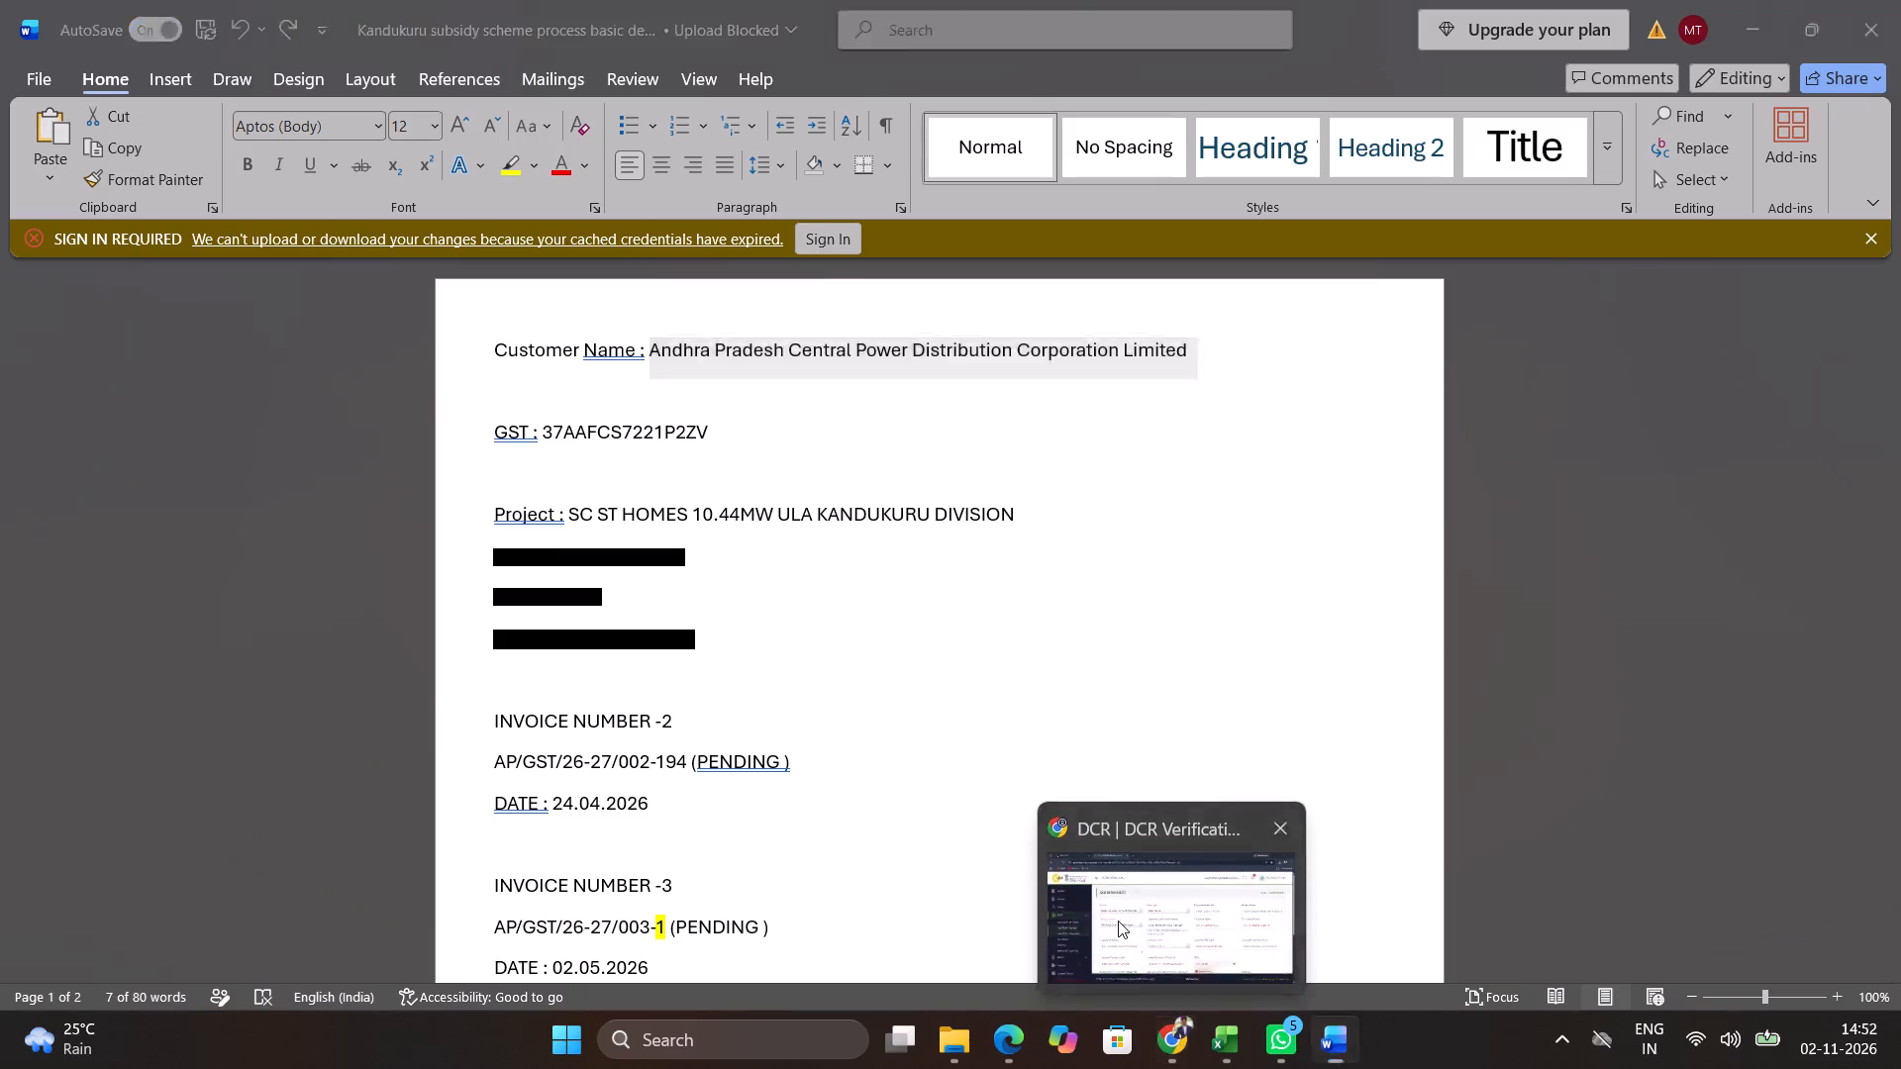
key("ctrl+v")
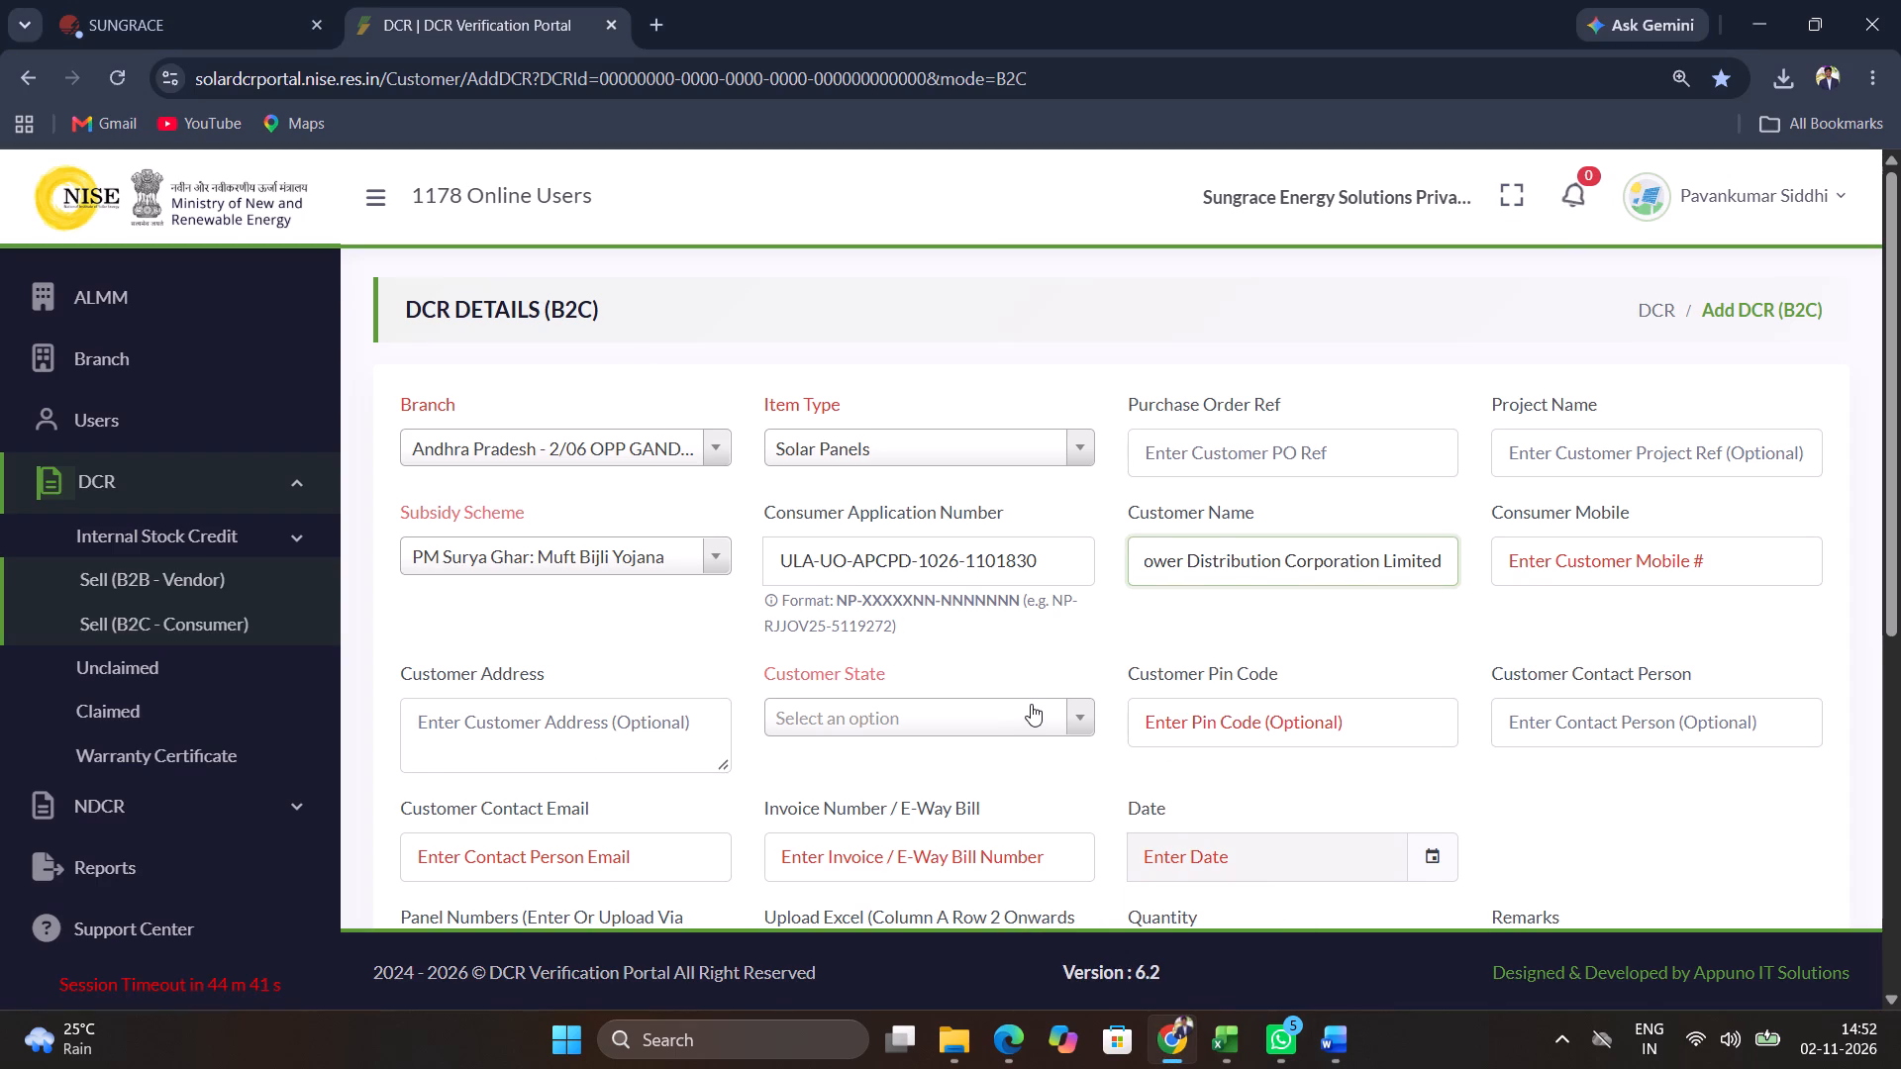
Fill in Project Name with SC ST HOMES 10.44MW ULA KANDUKURU DIVISION, copied from the Word document.
left_click(1666, 445)
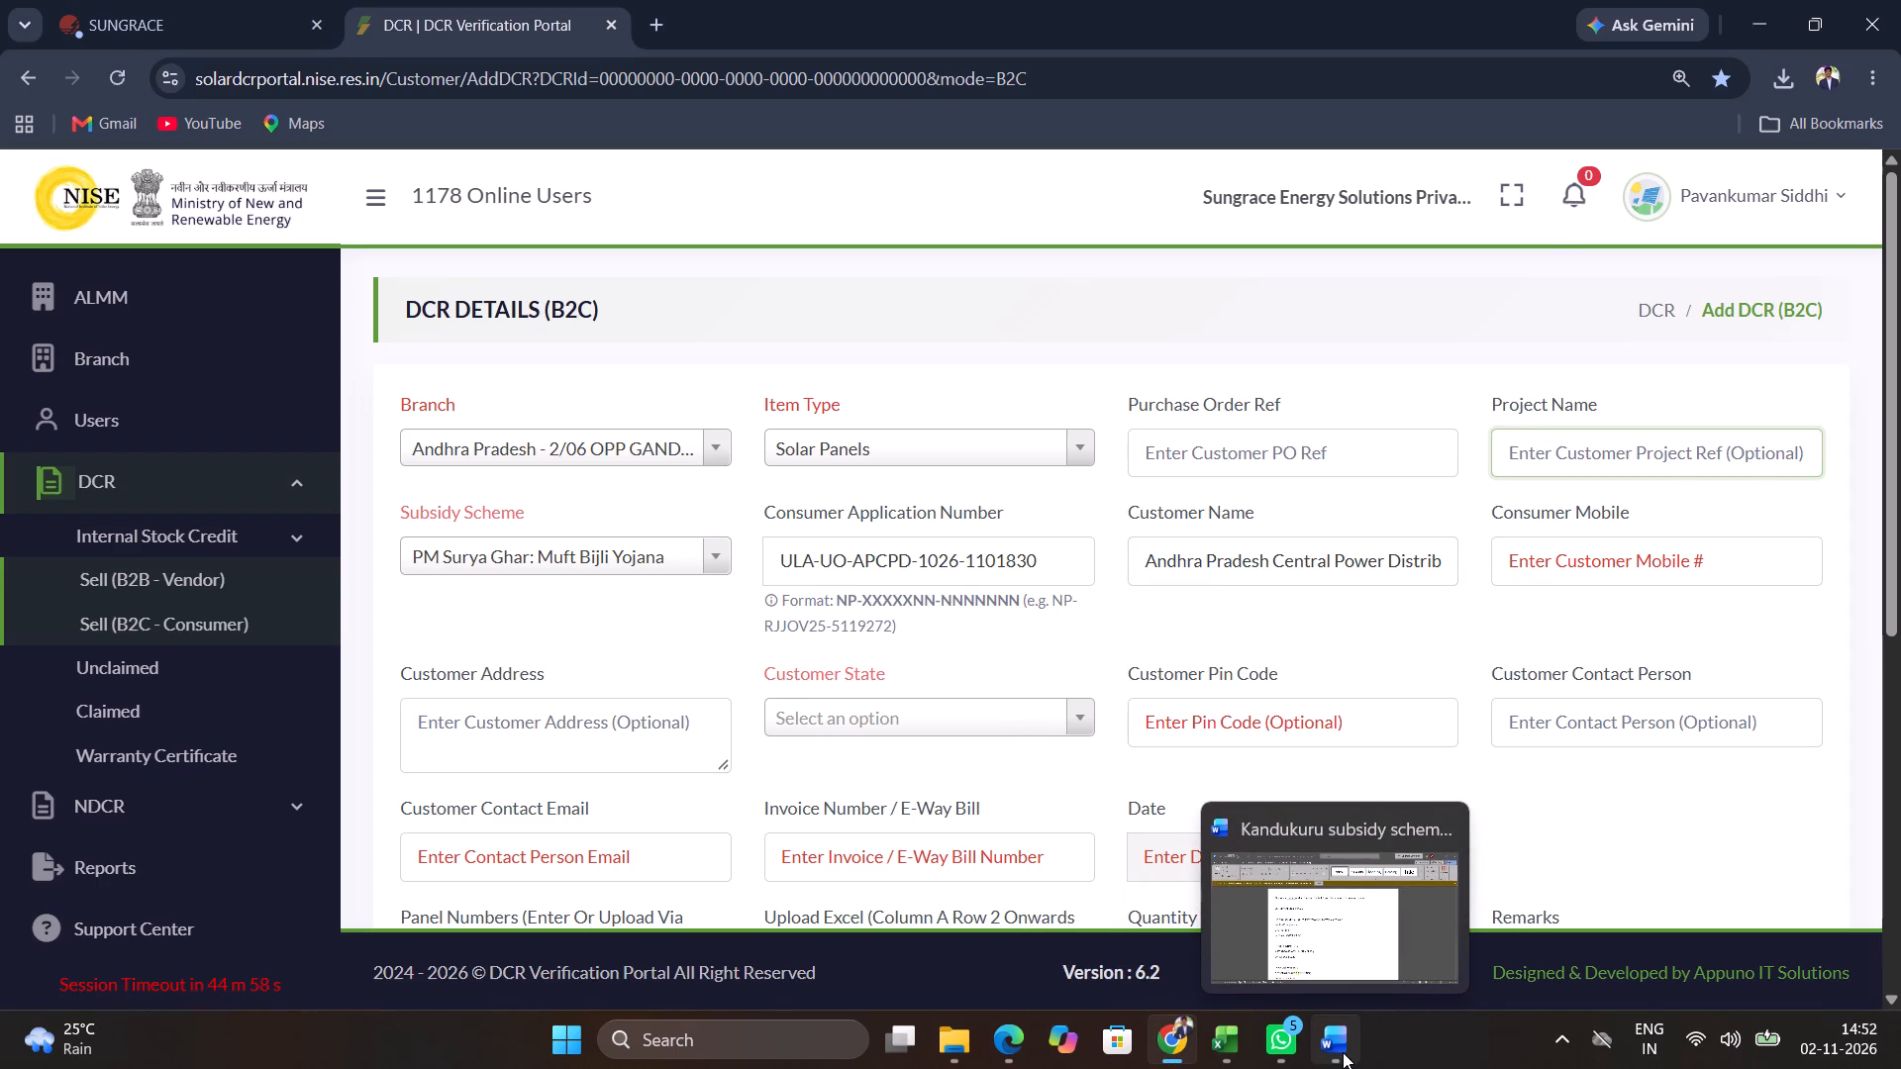
left_click_drag(1339, 963, 1340, 953)
left_click_drag(1340, 940, 1340, 931)
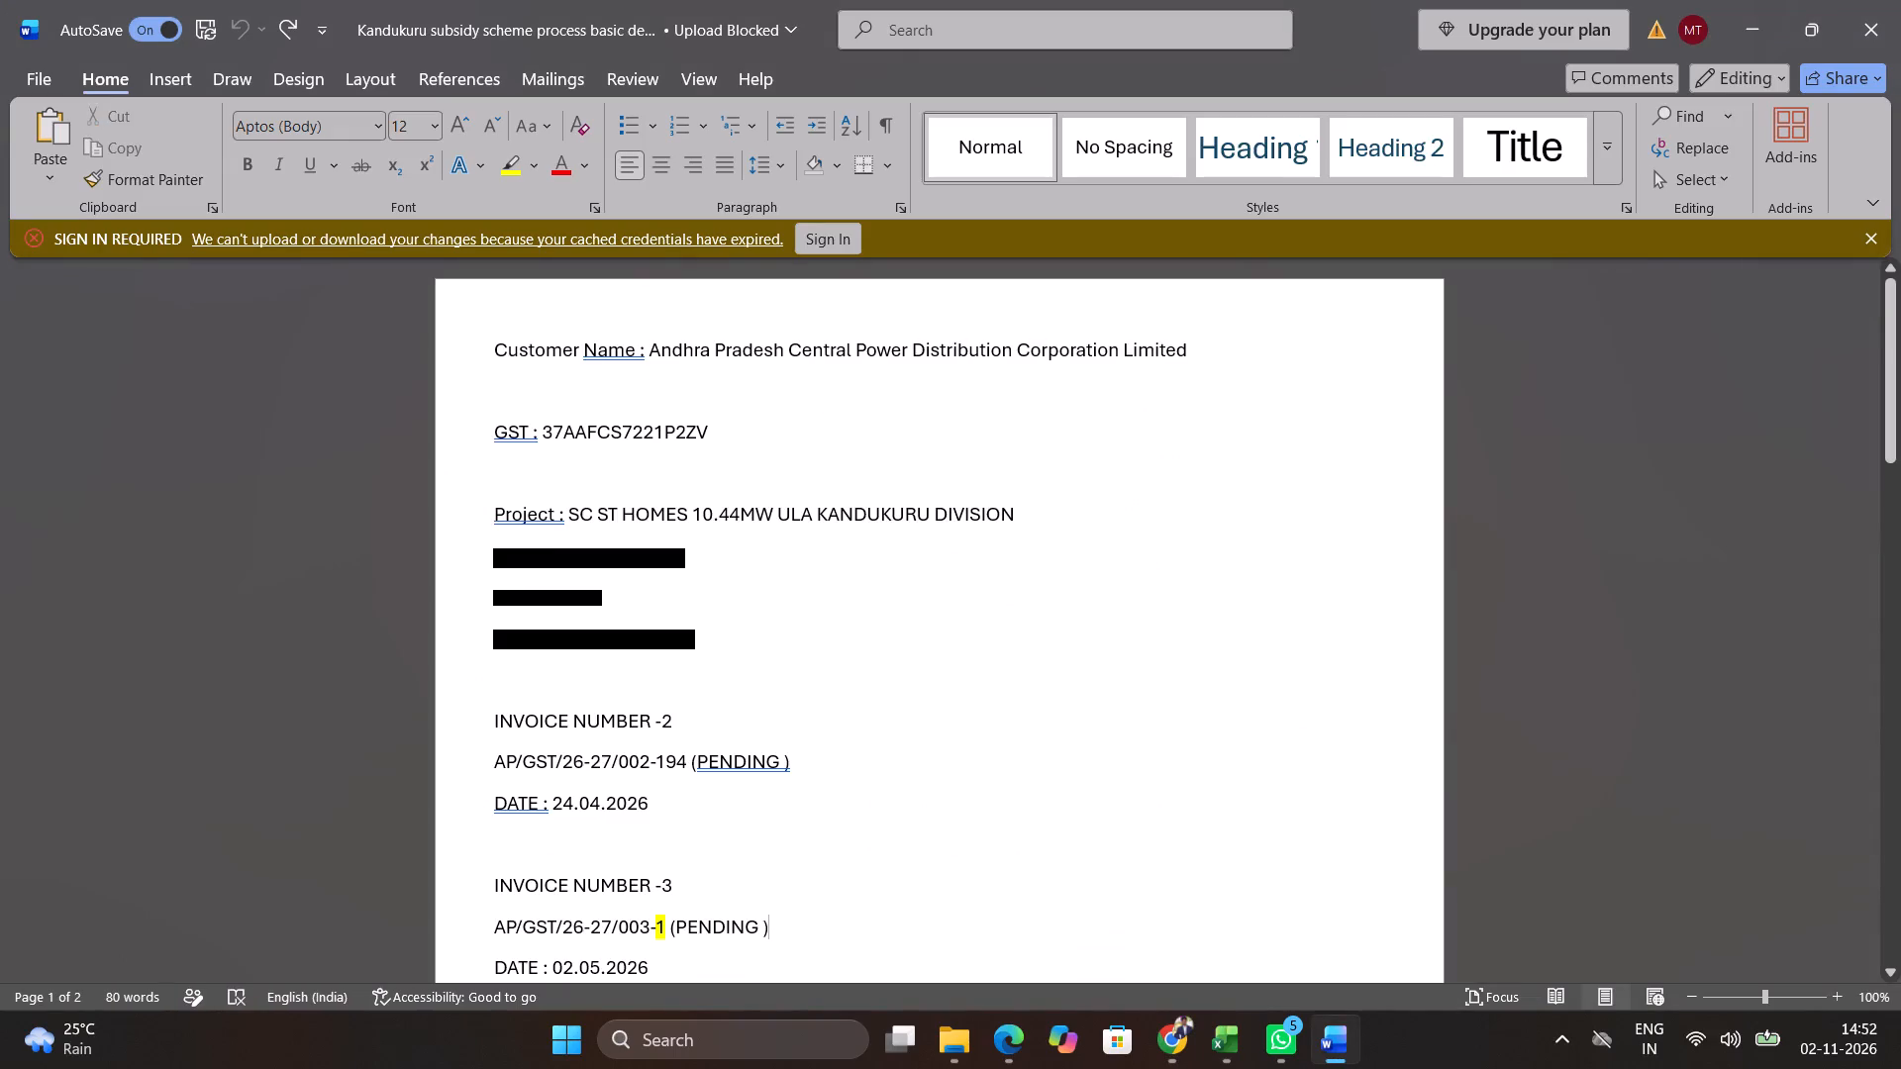
left_click_drag(570, 511, 985, 514)
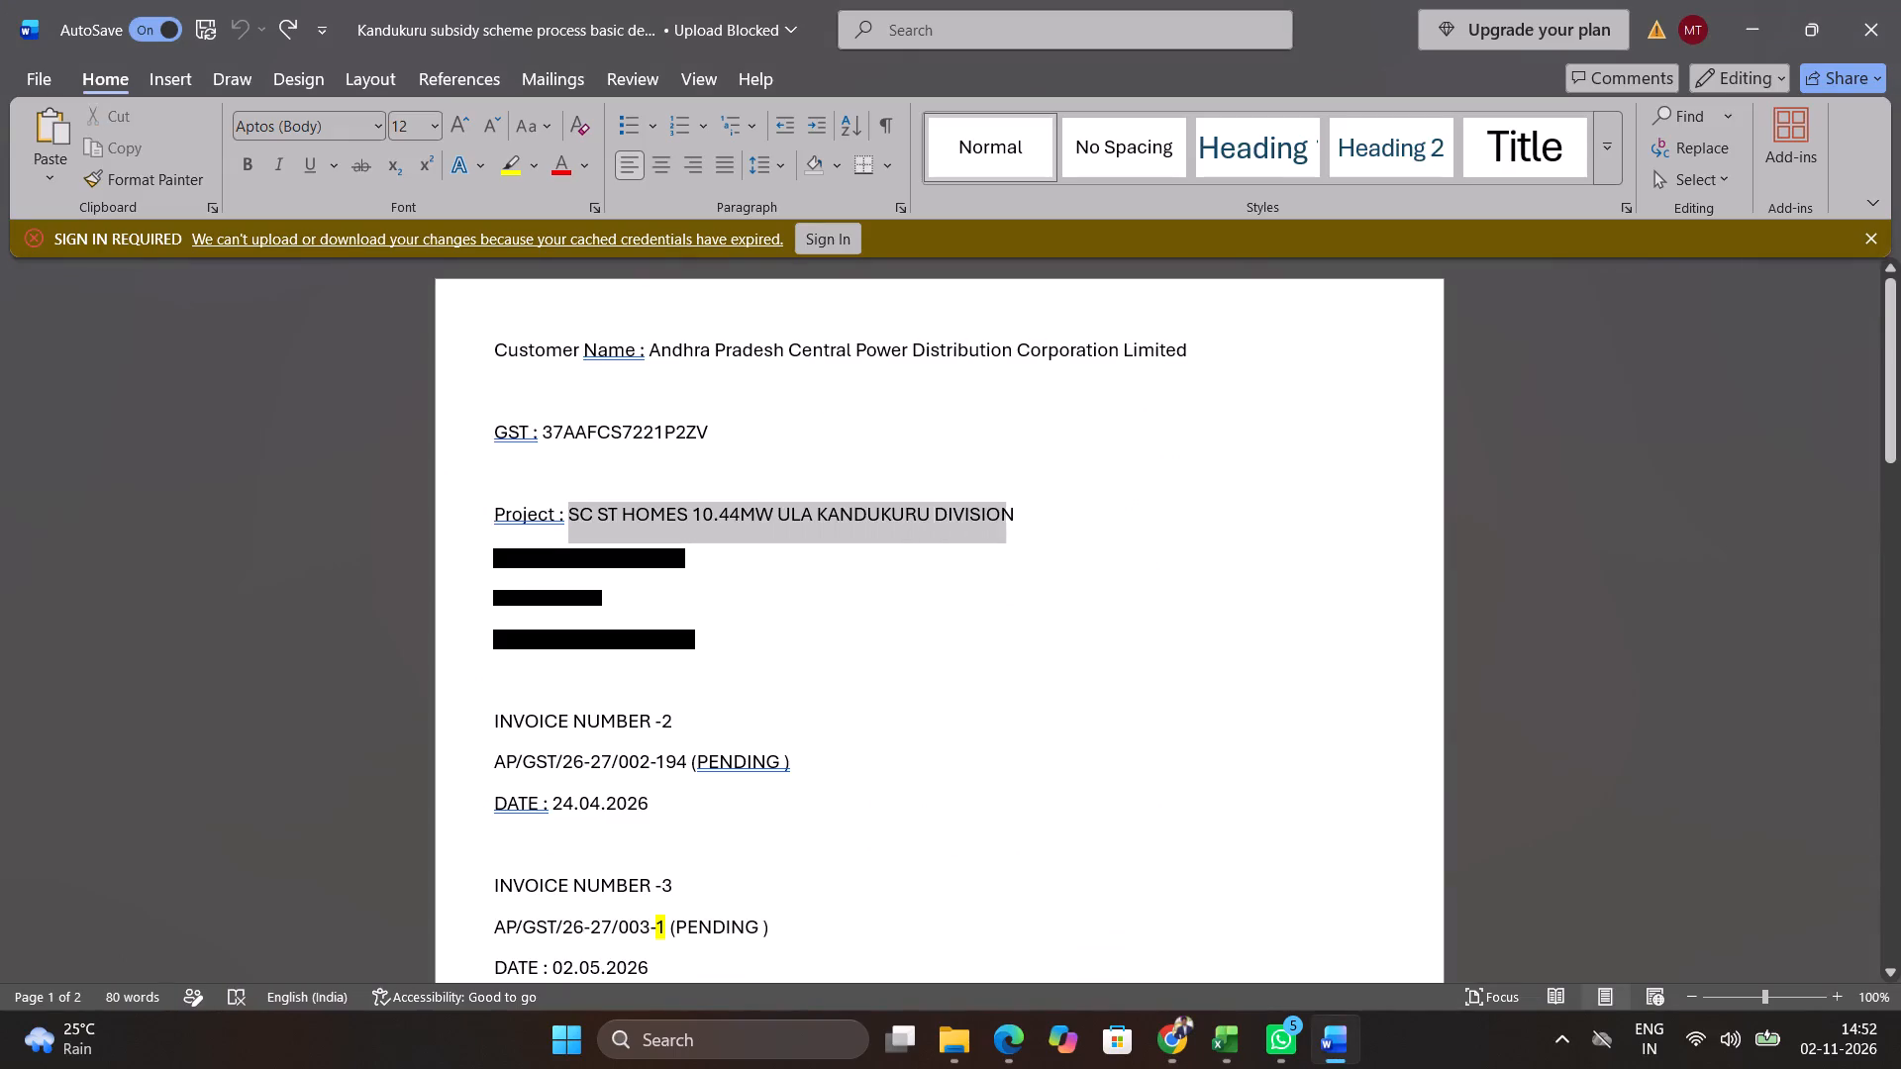
left_click_drag(985, 514, 1042, 515)
key("ctrl+c")
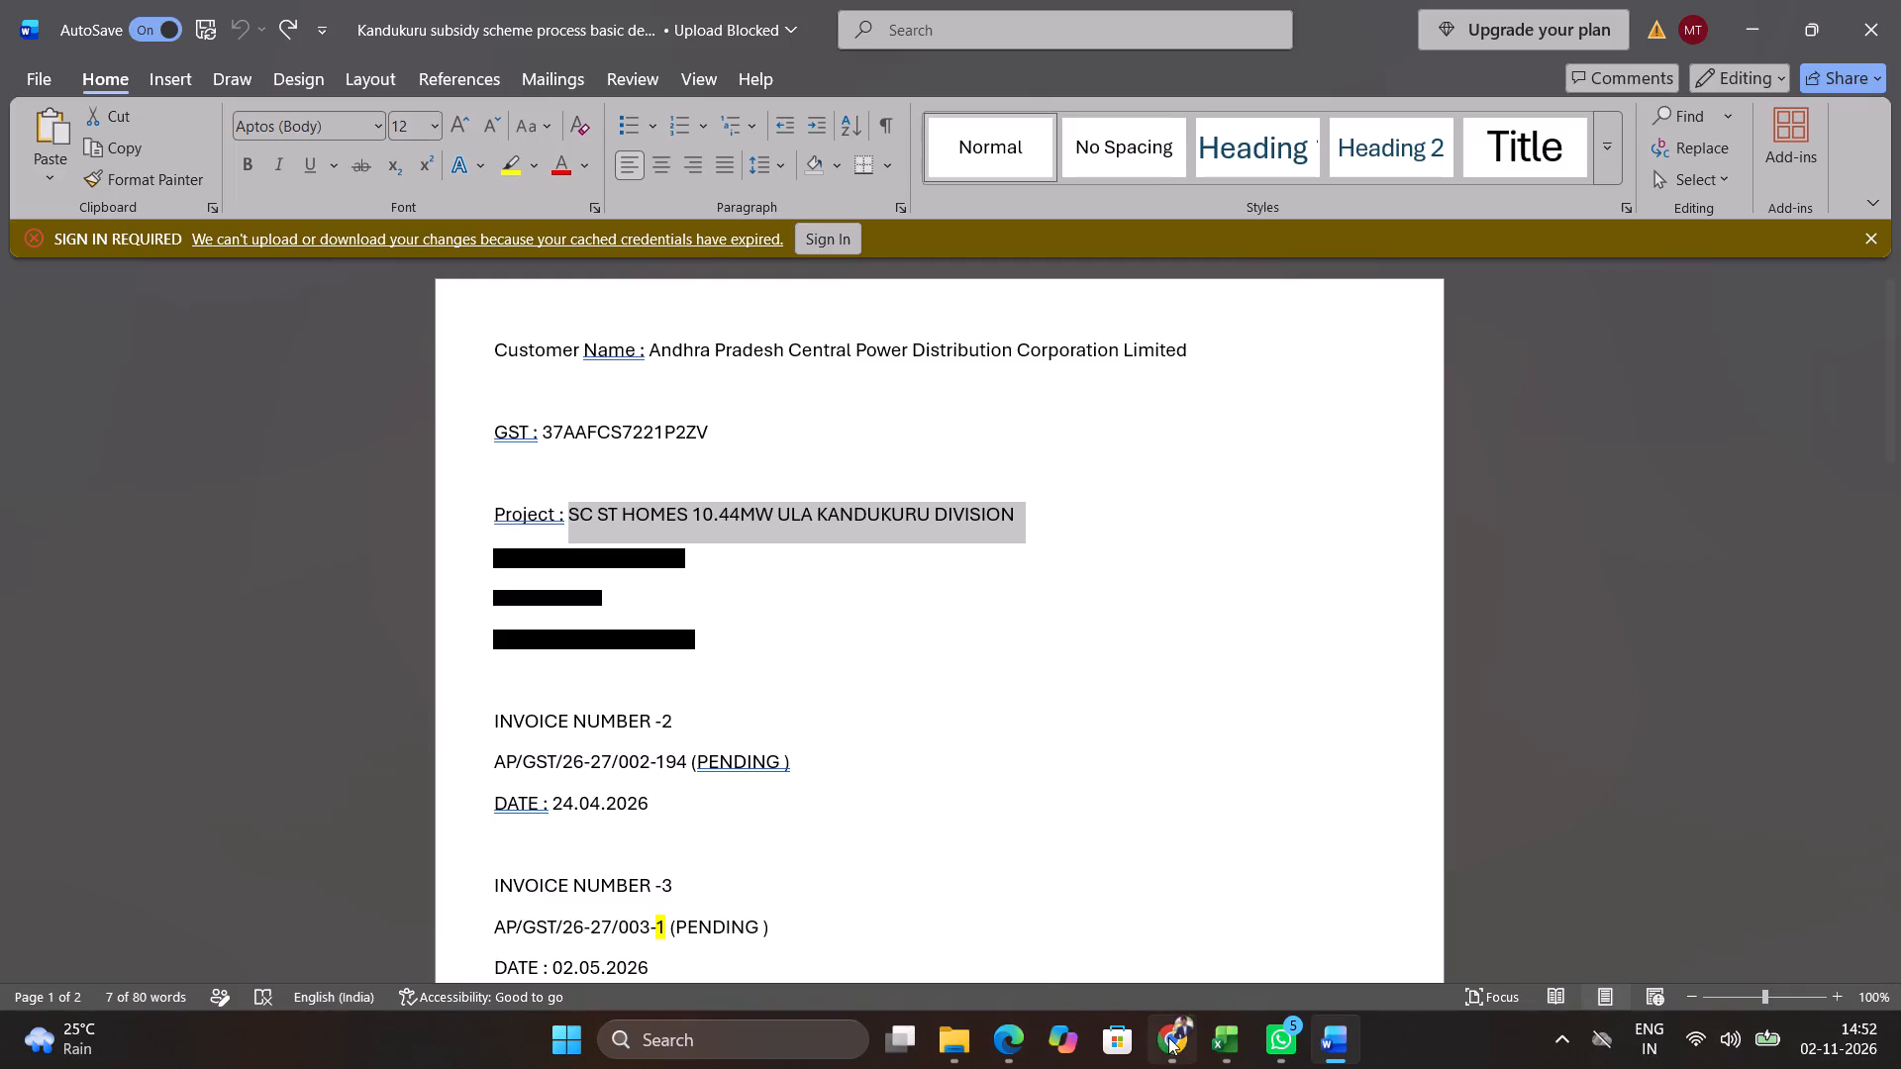
left_click(1177, 909)
key("ctrl+v")
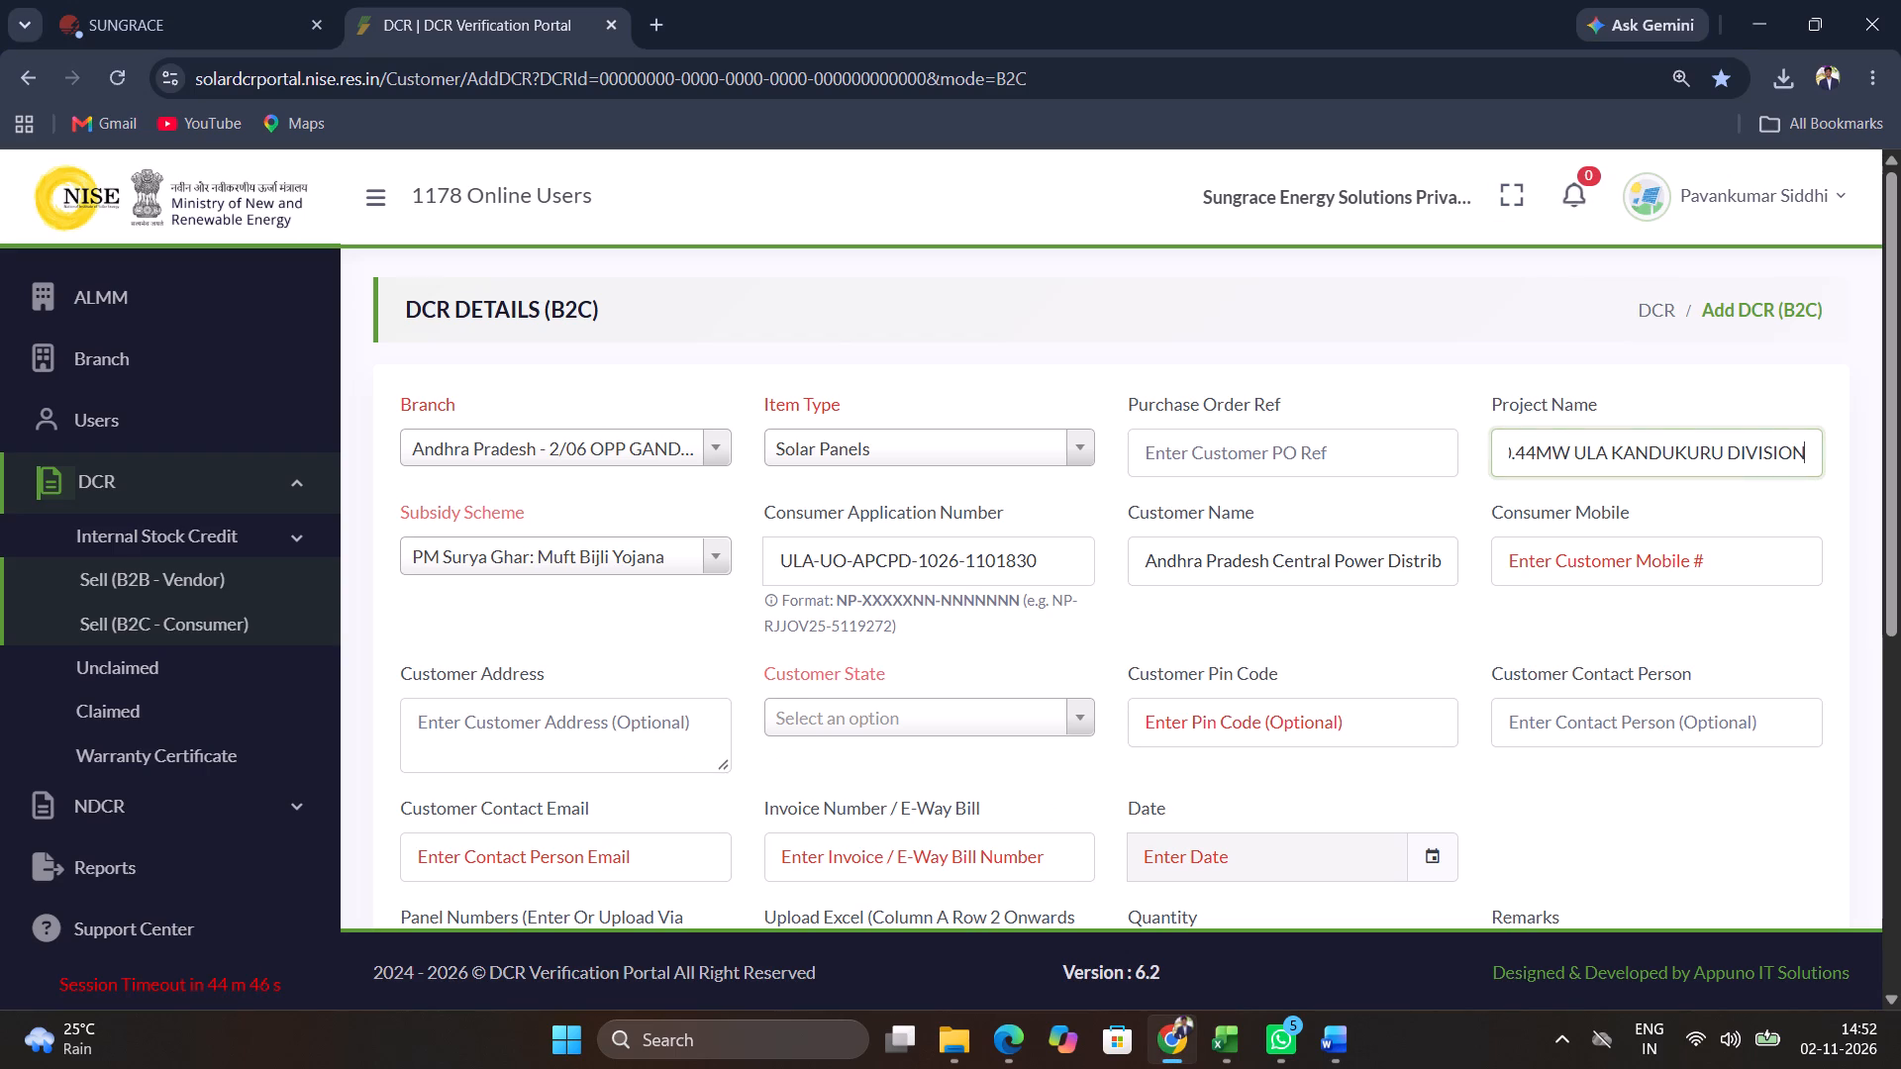
Fill in Consumer Mobile with the contact number copied from the Word document.
left_click(1585, 565)
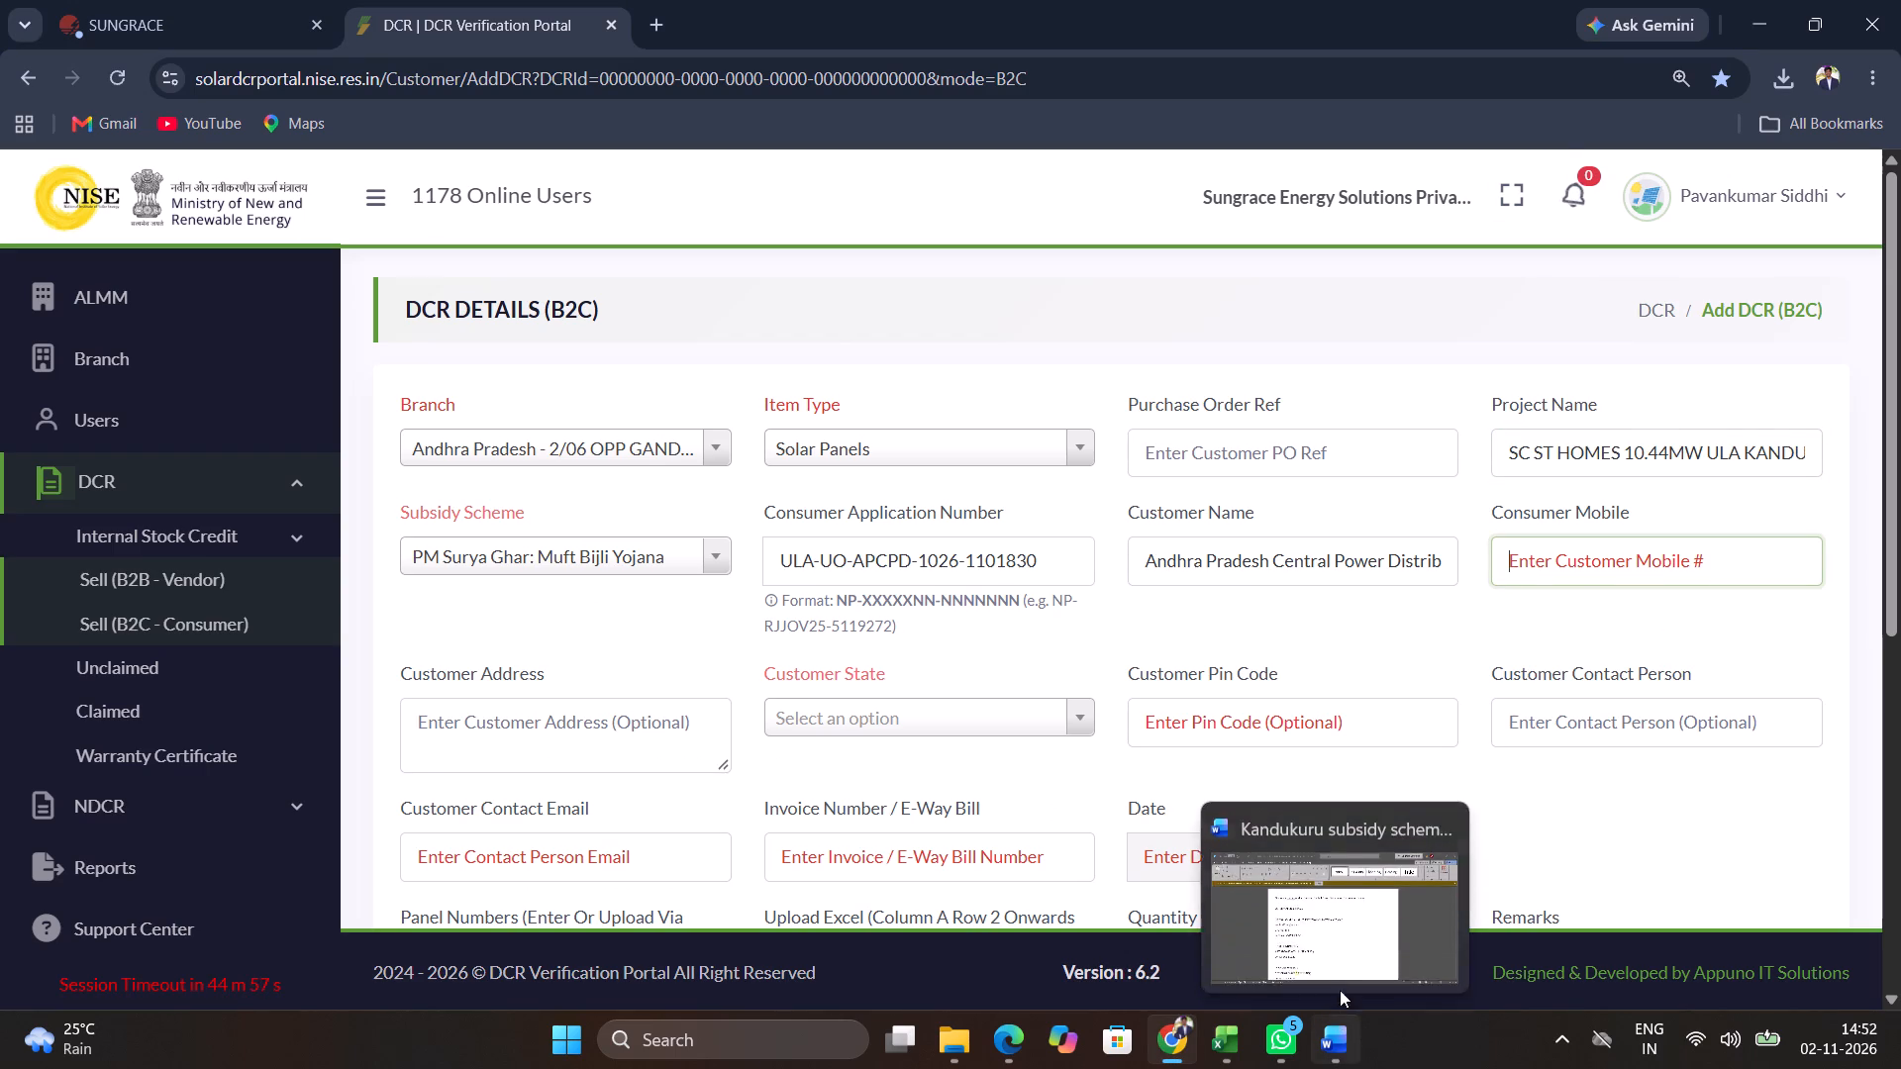
left_click_drag(1340, 938, 1331, 949)
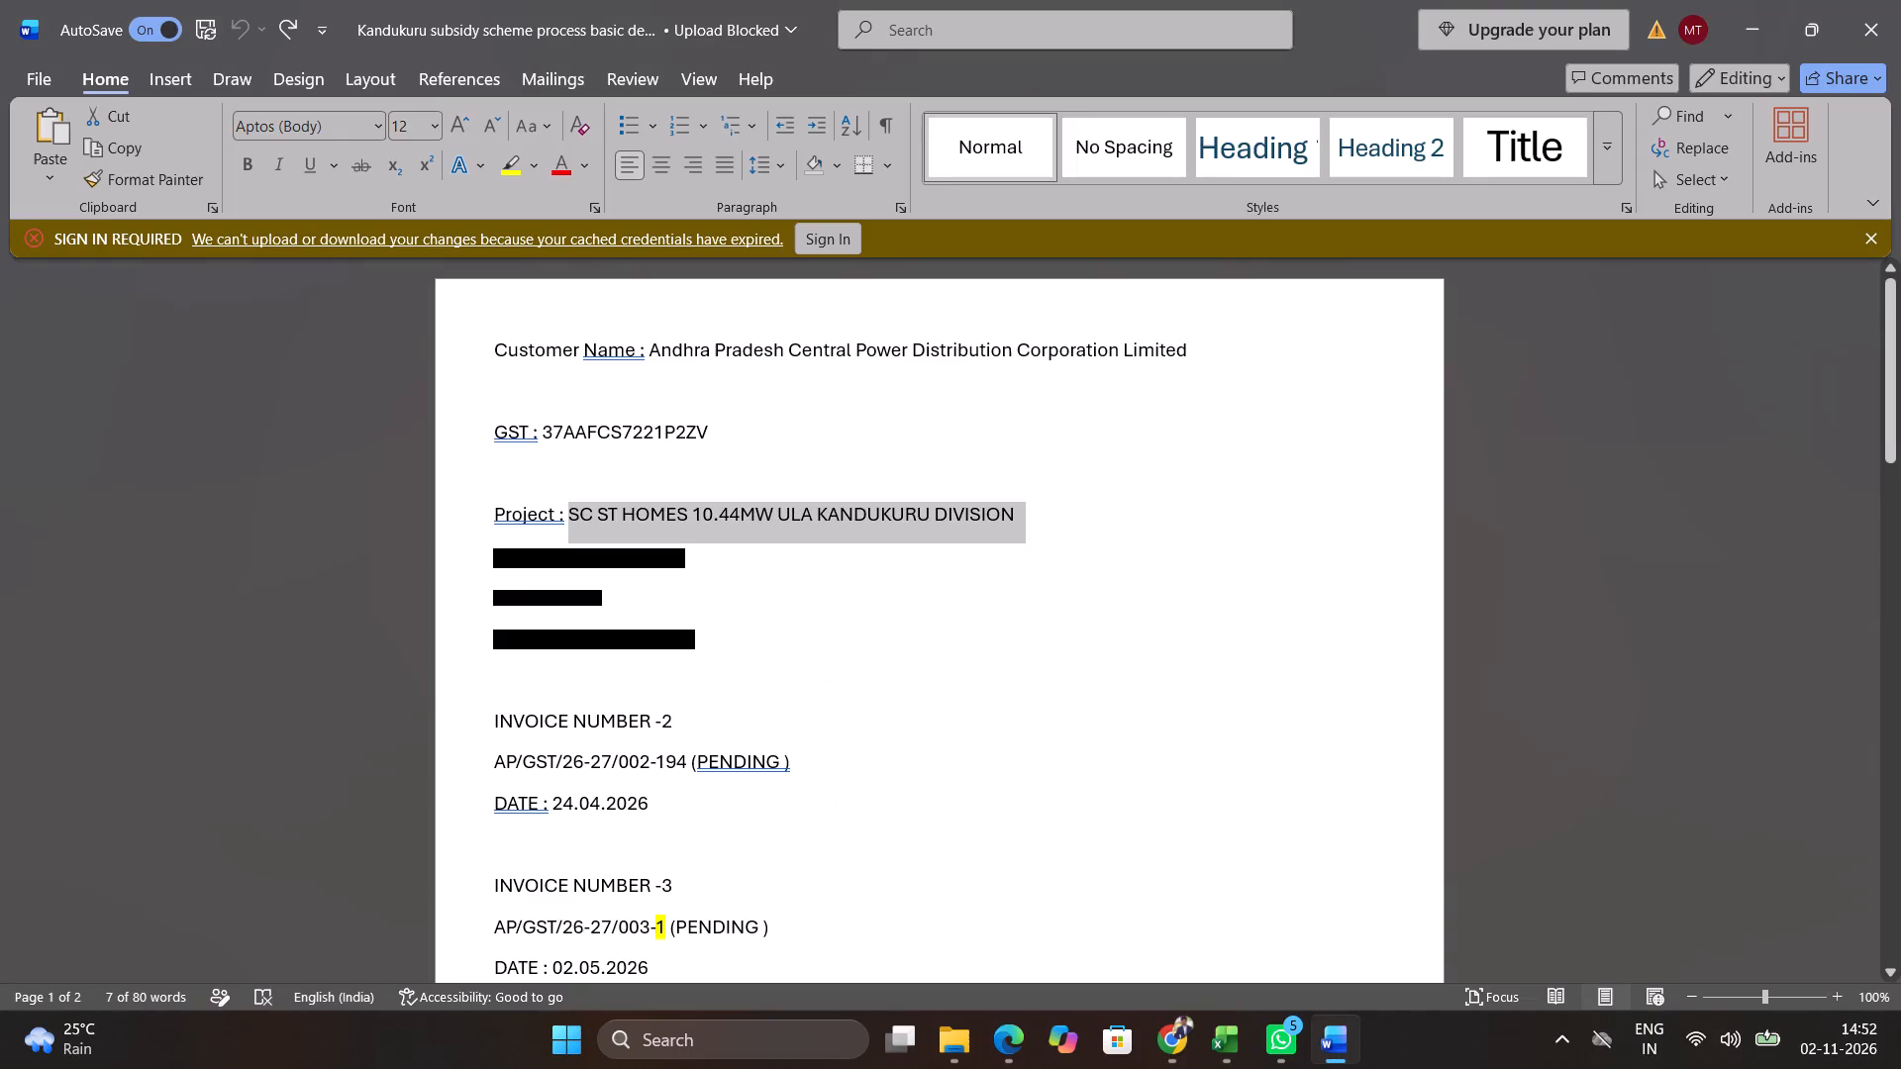
left_click_drag(481, 590, 646, 588)
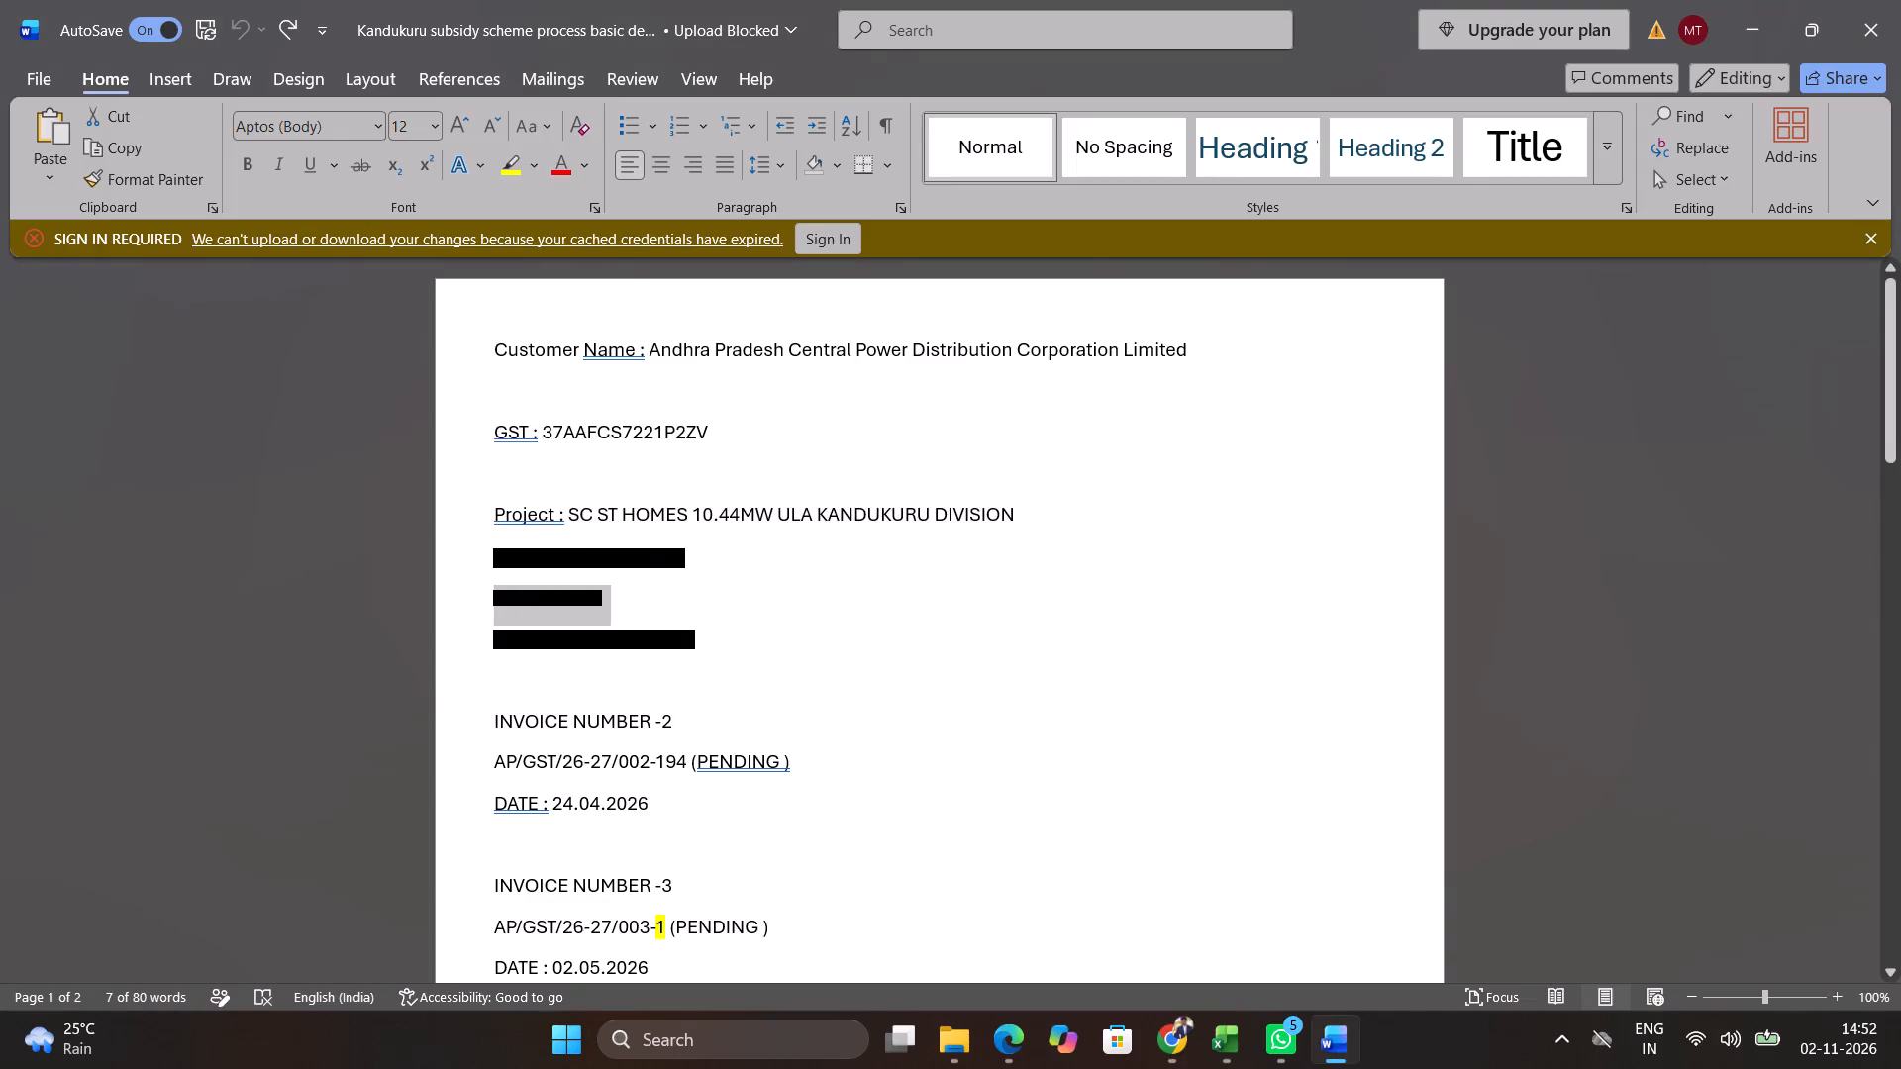
left_click_drag(646, 588, 650, 588)
key("ctrl+c")
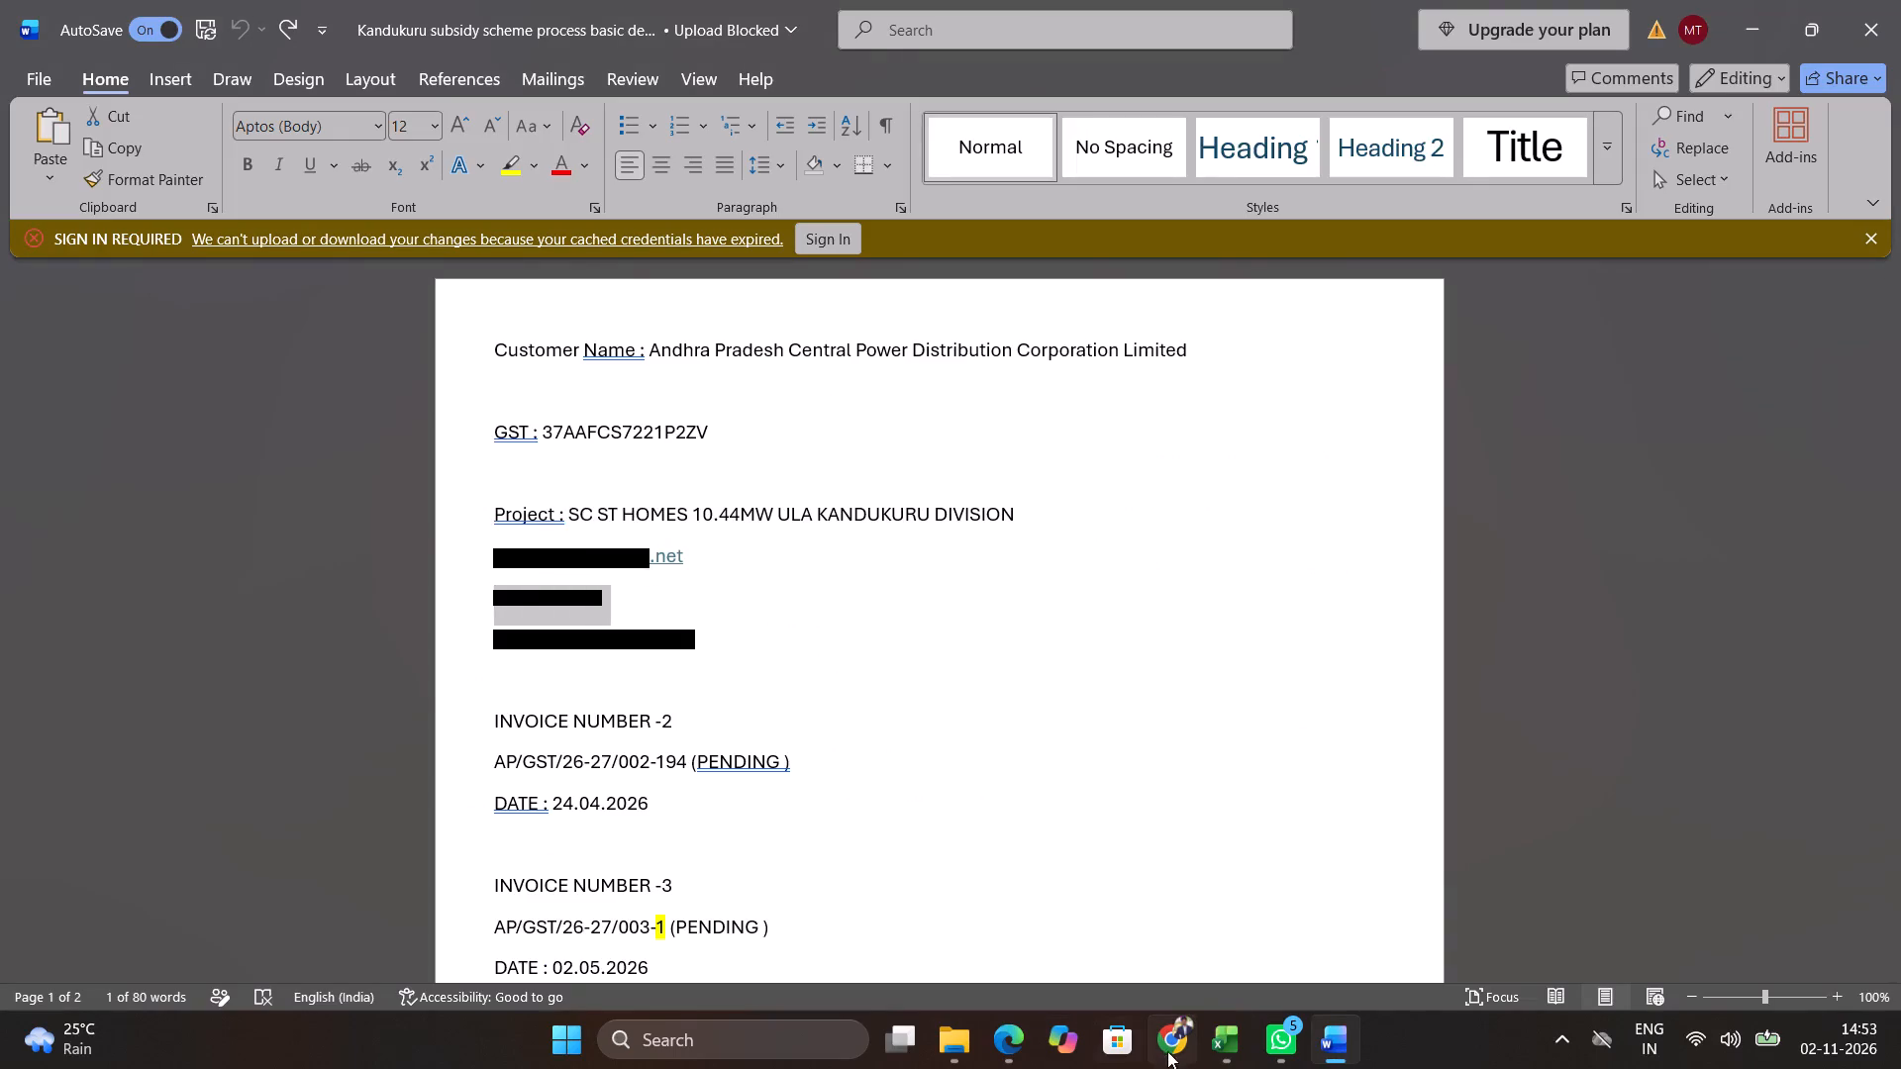
left_click(1170, 922)
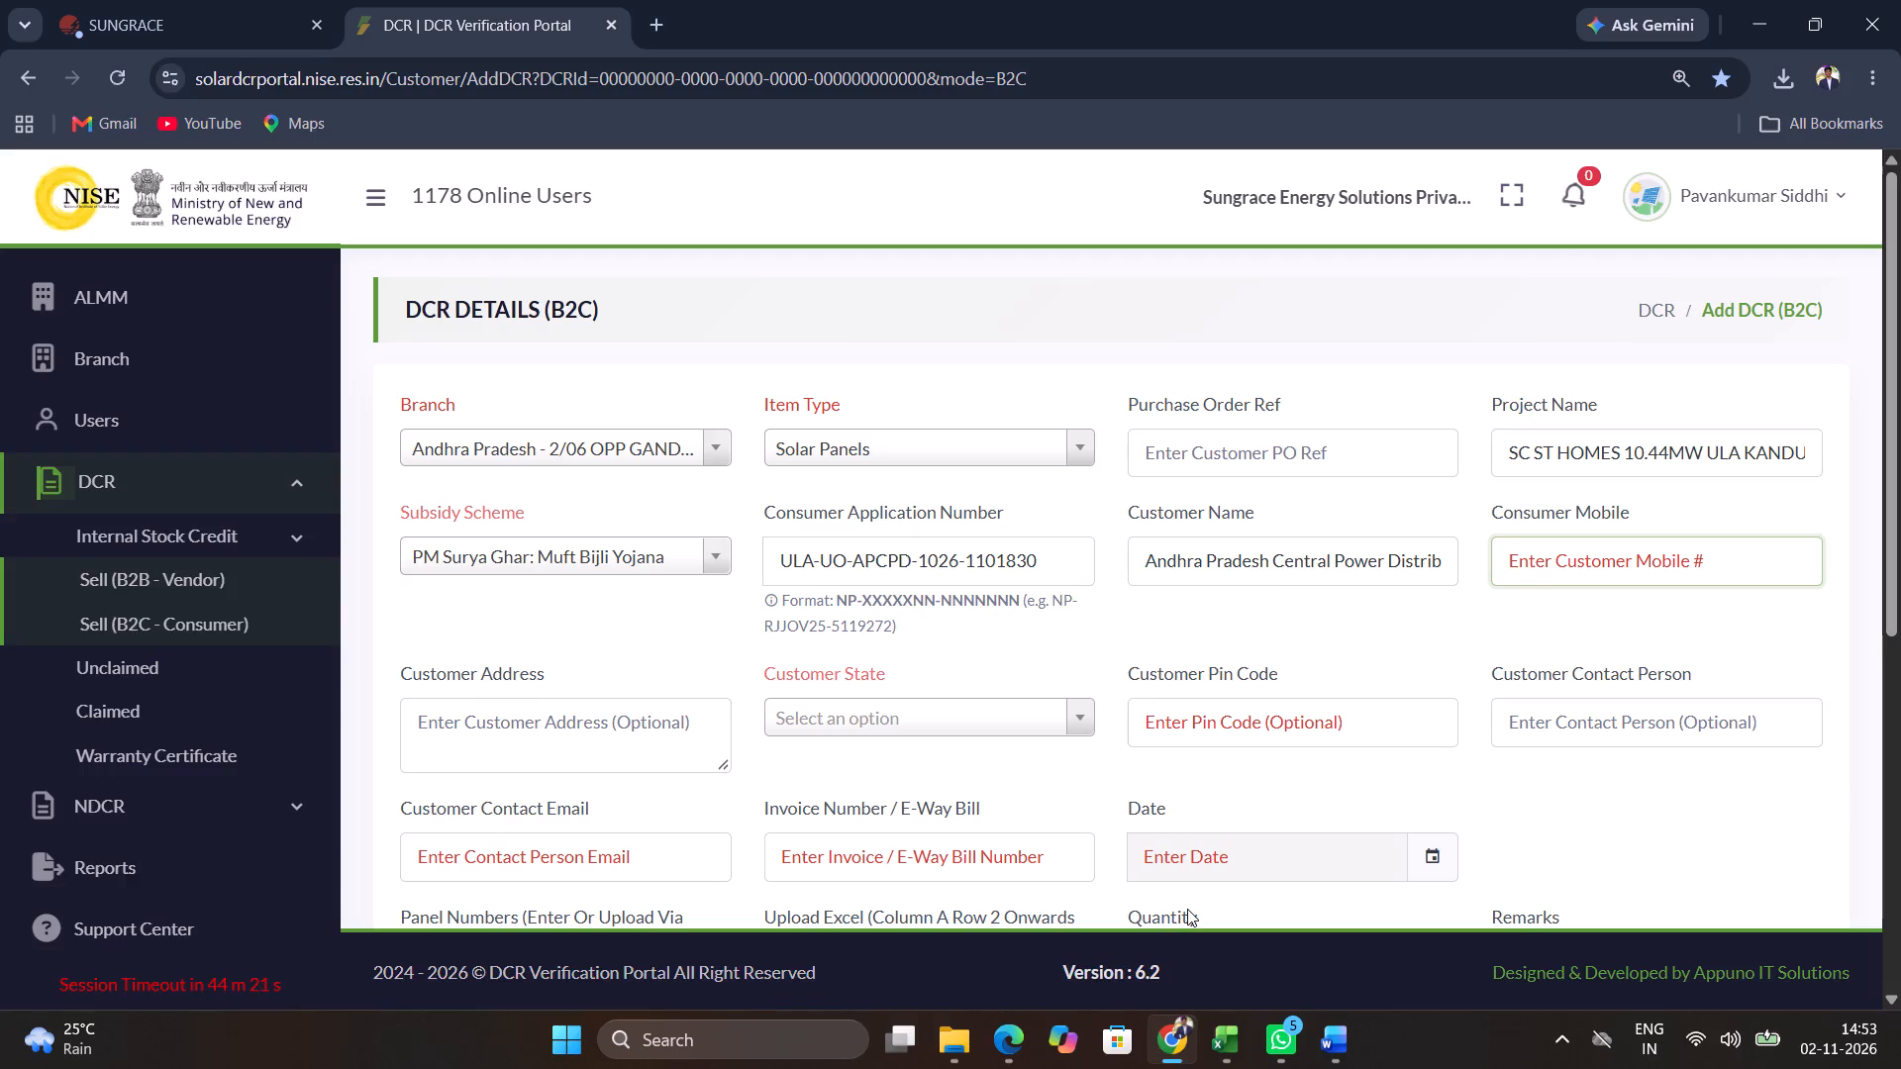
key("ctrl+v")
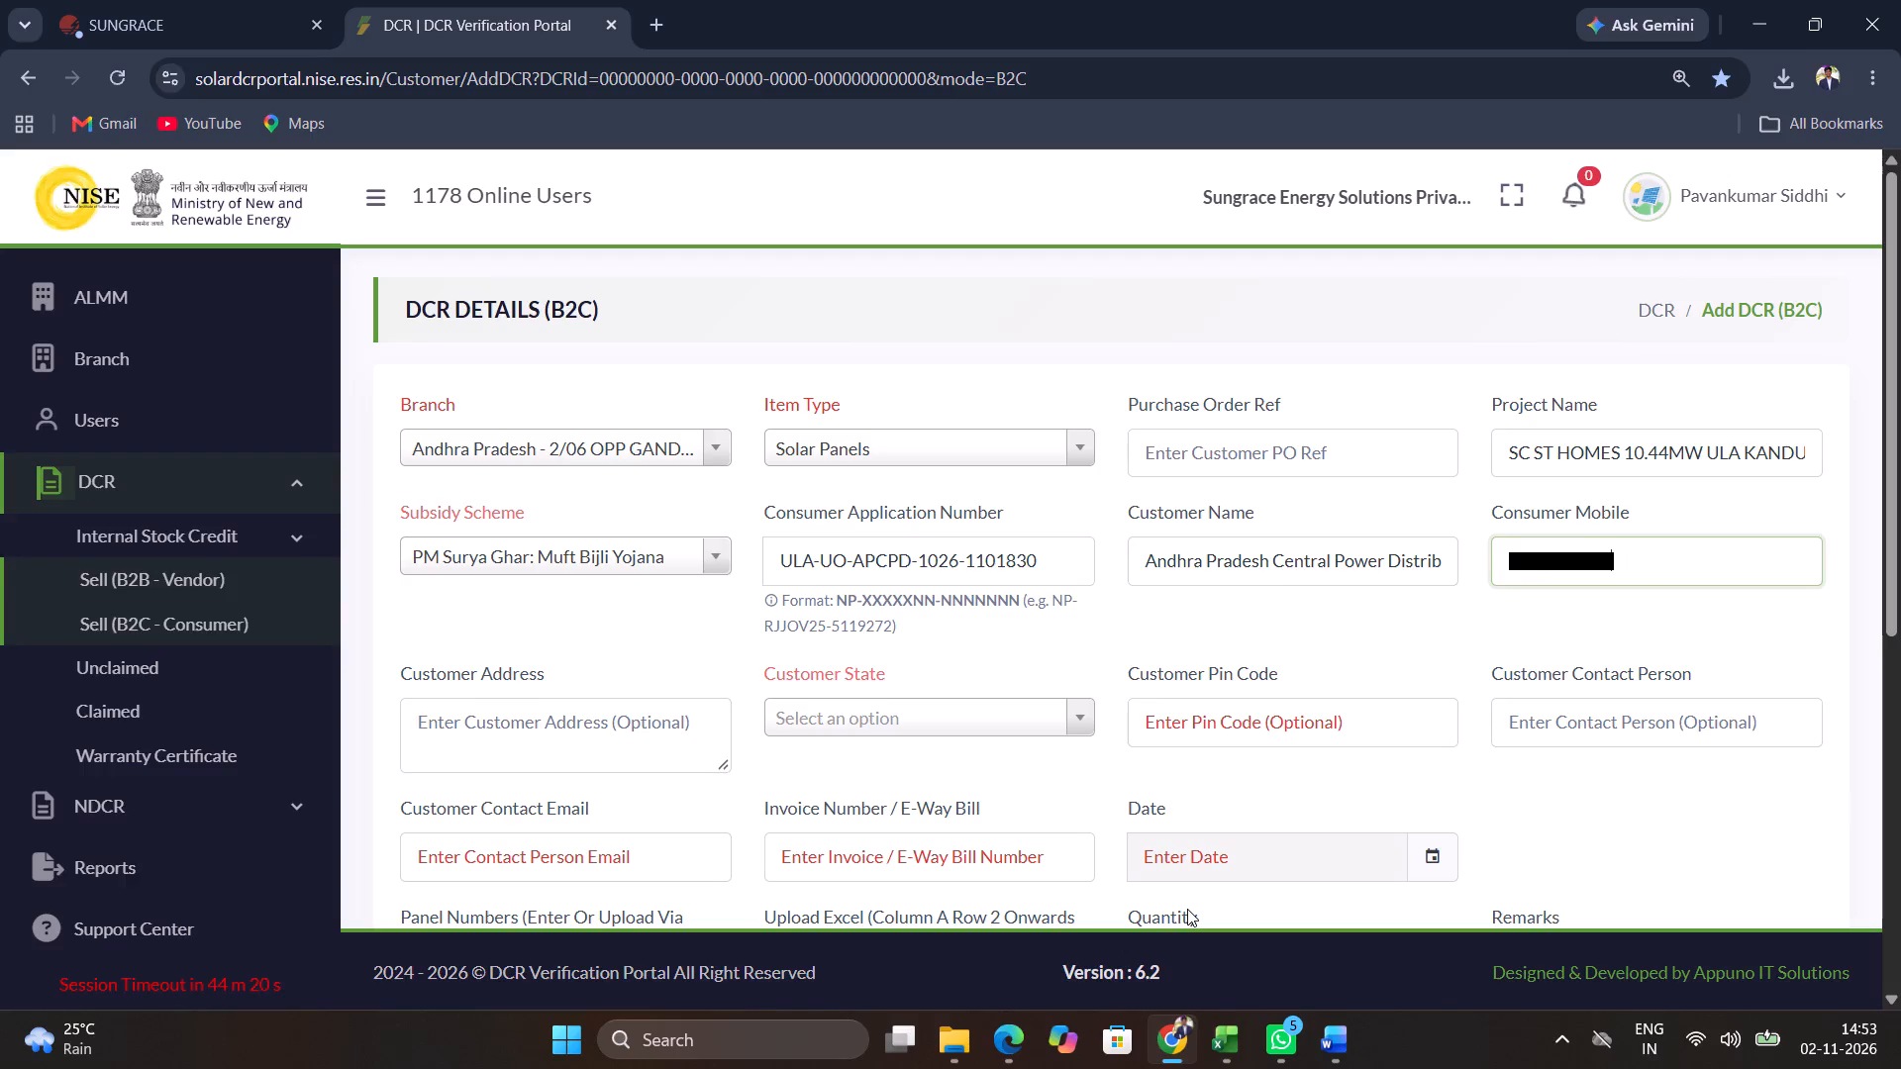
Set Customer State to Andhra Pradesh (37).
scroll(878, 923, "down", 1)
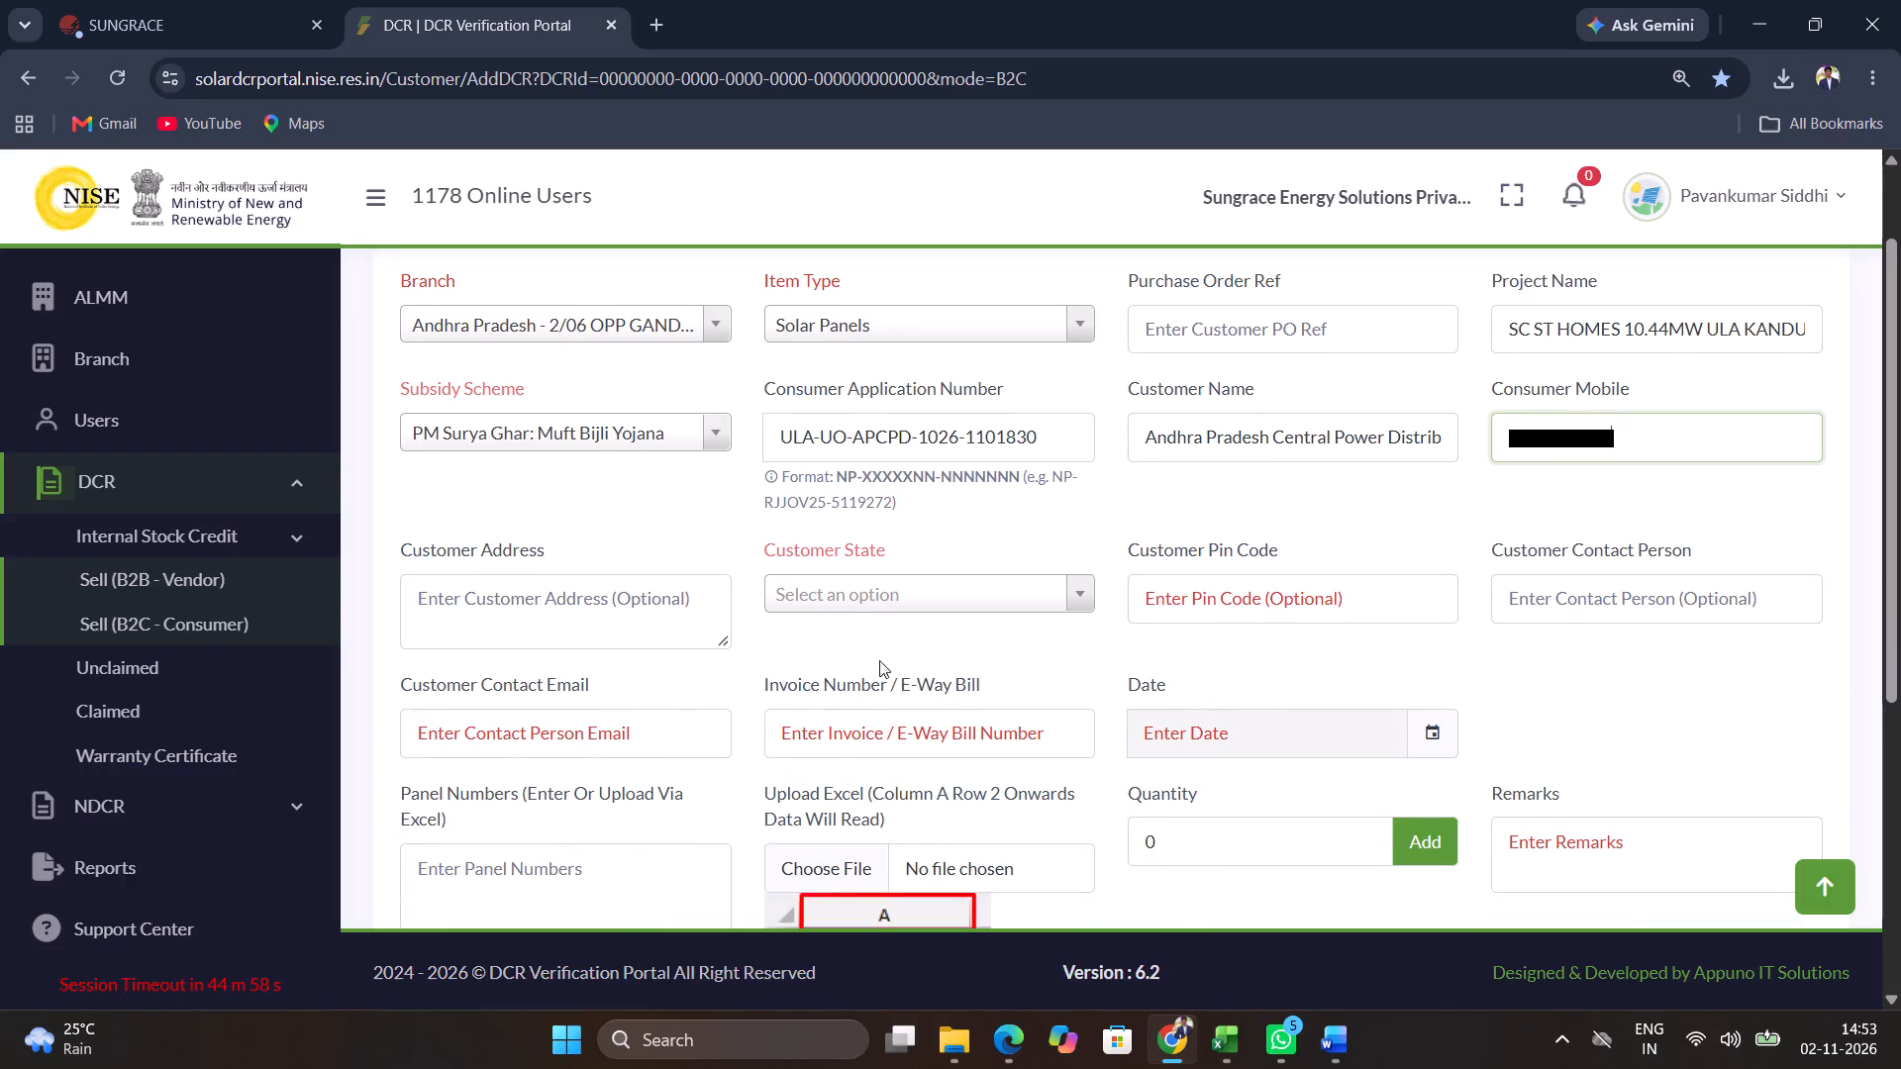
left_click(866, 603)
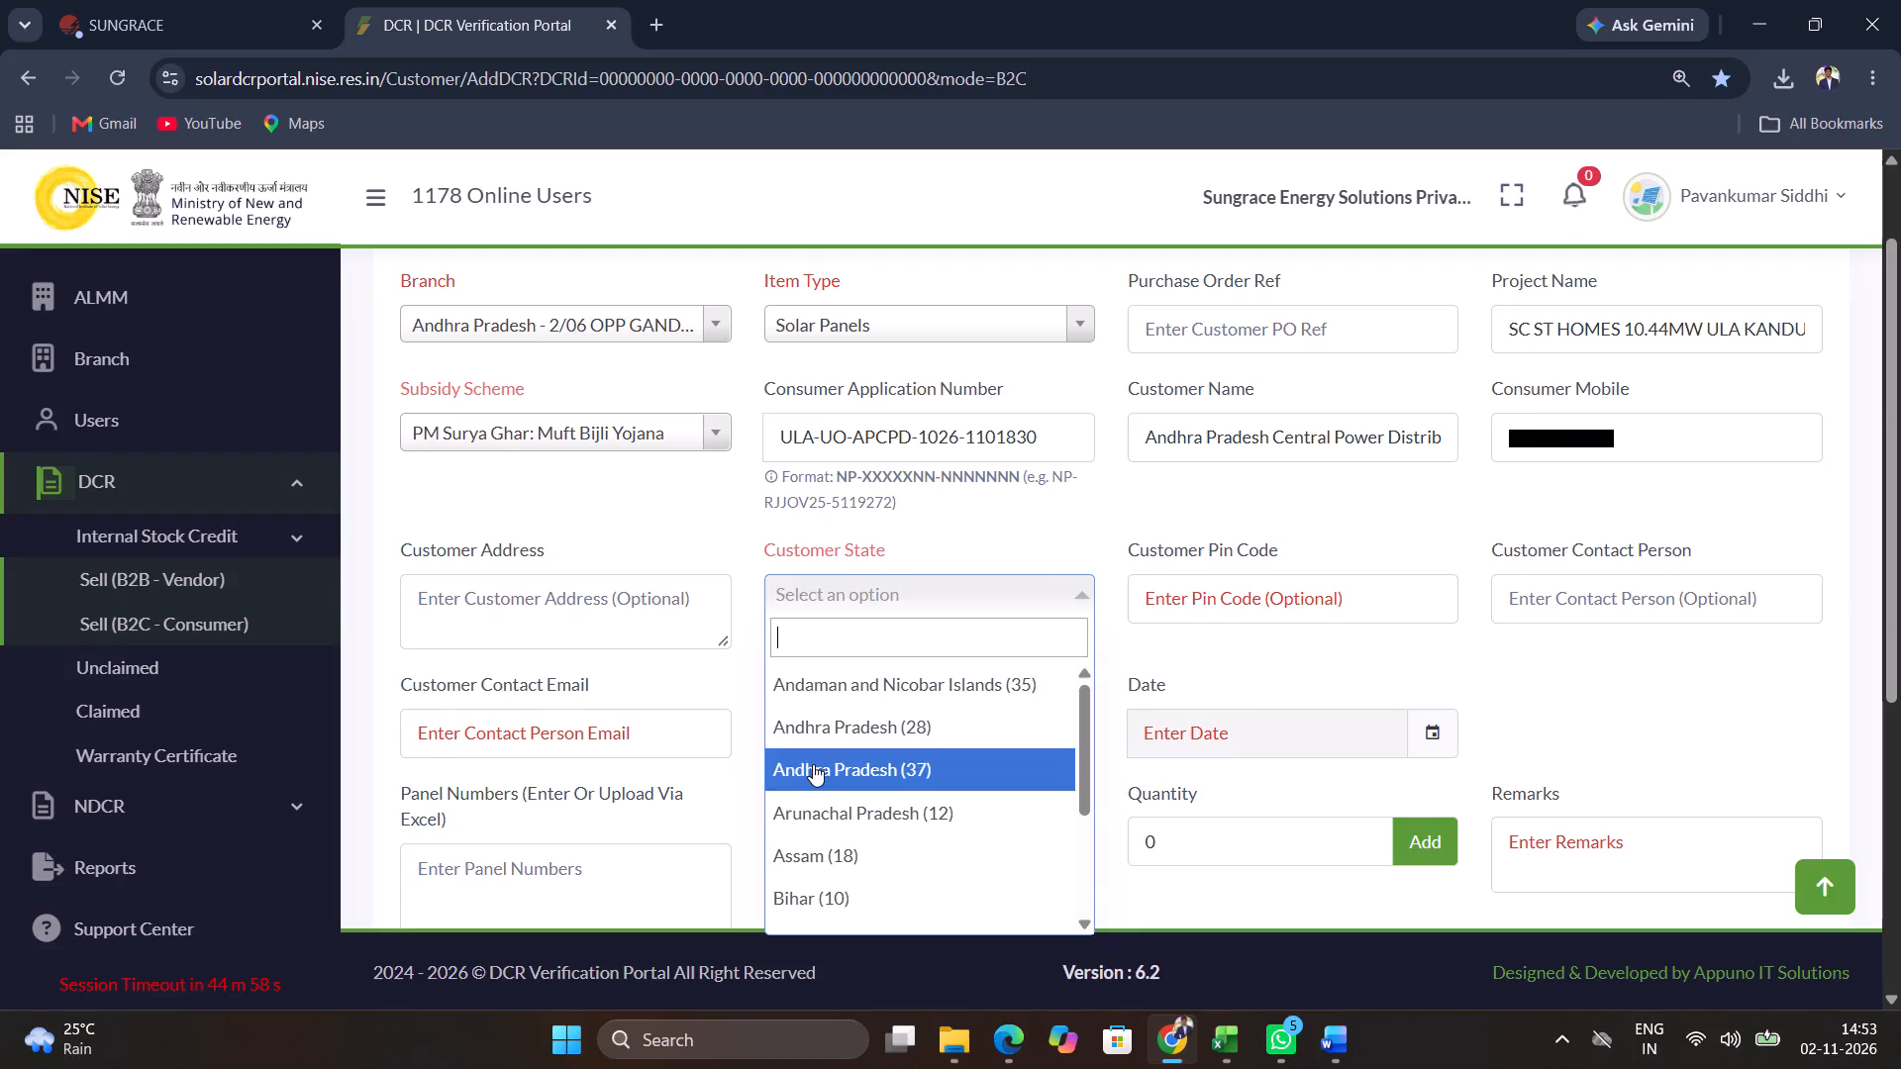
left_click(813, 764)
Fill in Customer Contact Email with the e-mail address copied from the Kandukuru details document in Word.
left_click(680, 728)
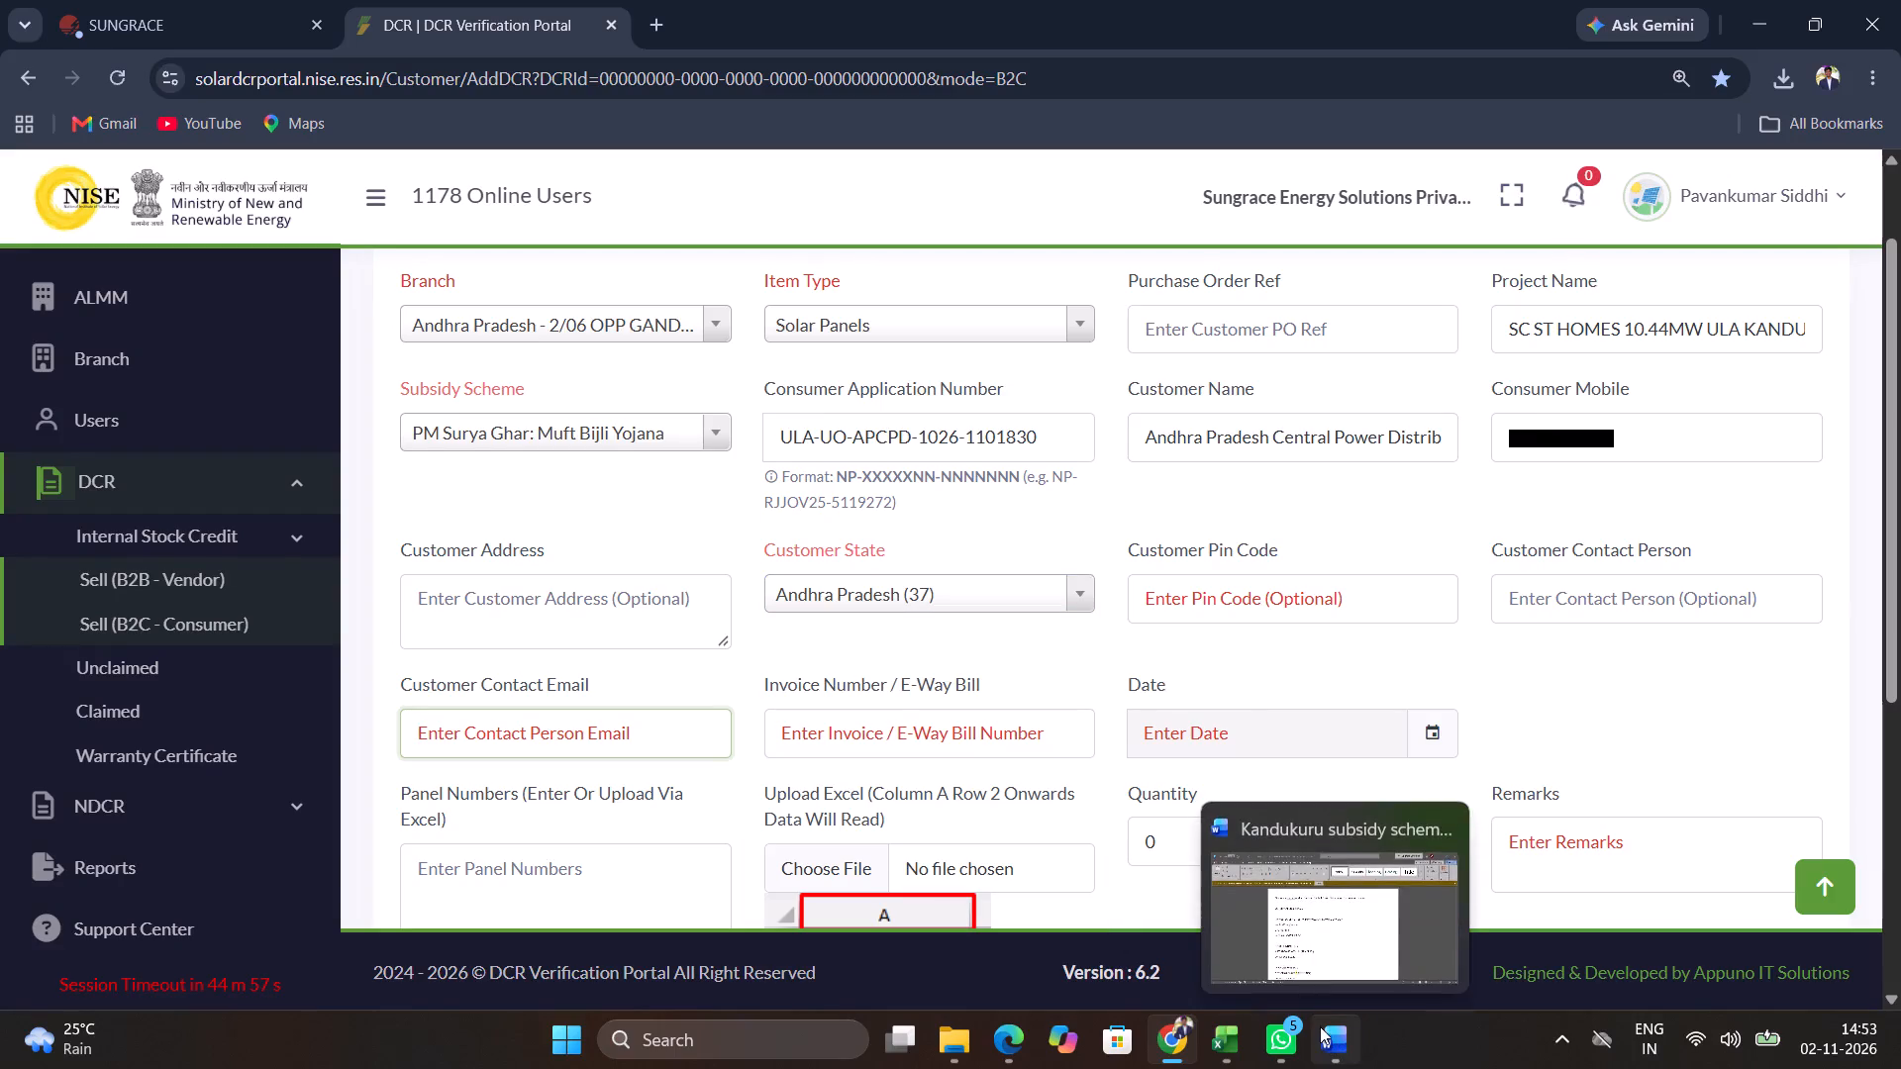
left_click(1320, 953)
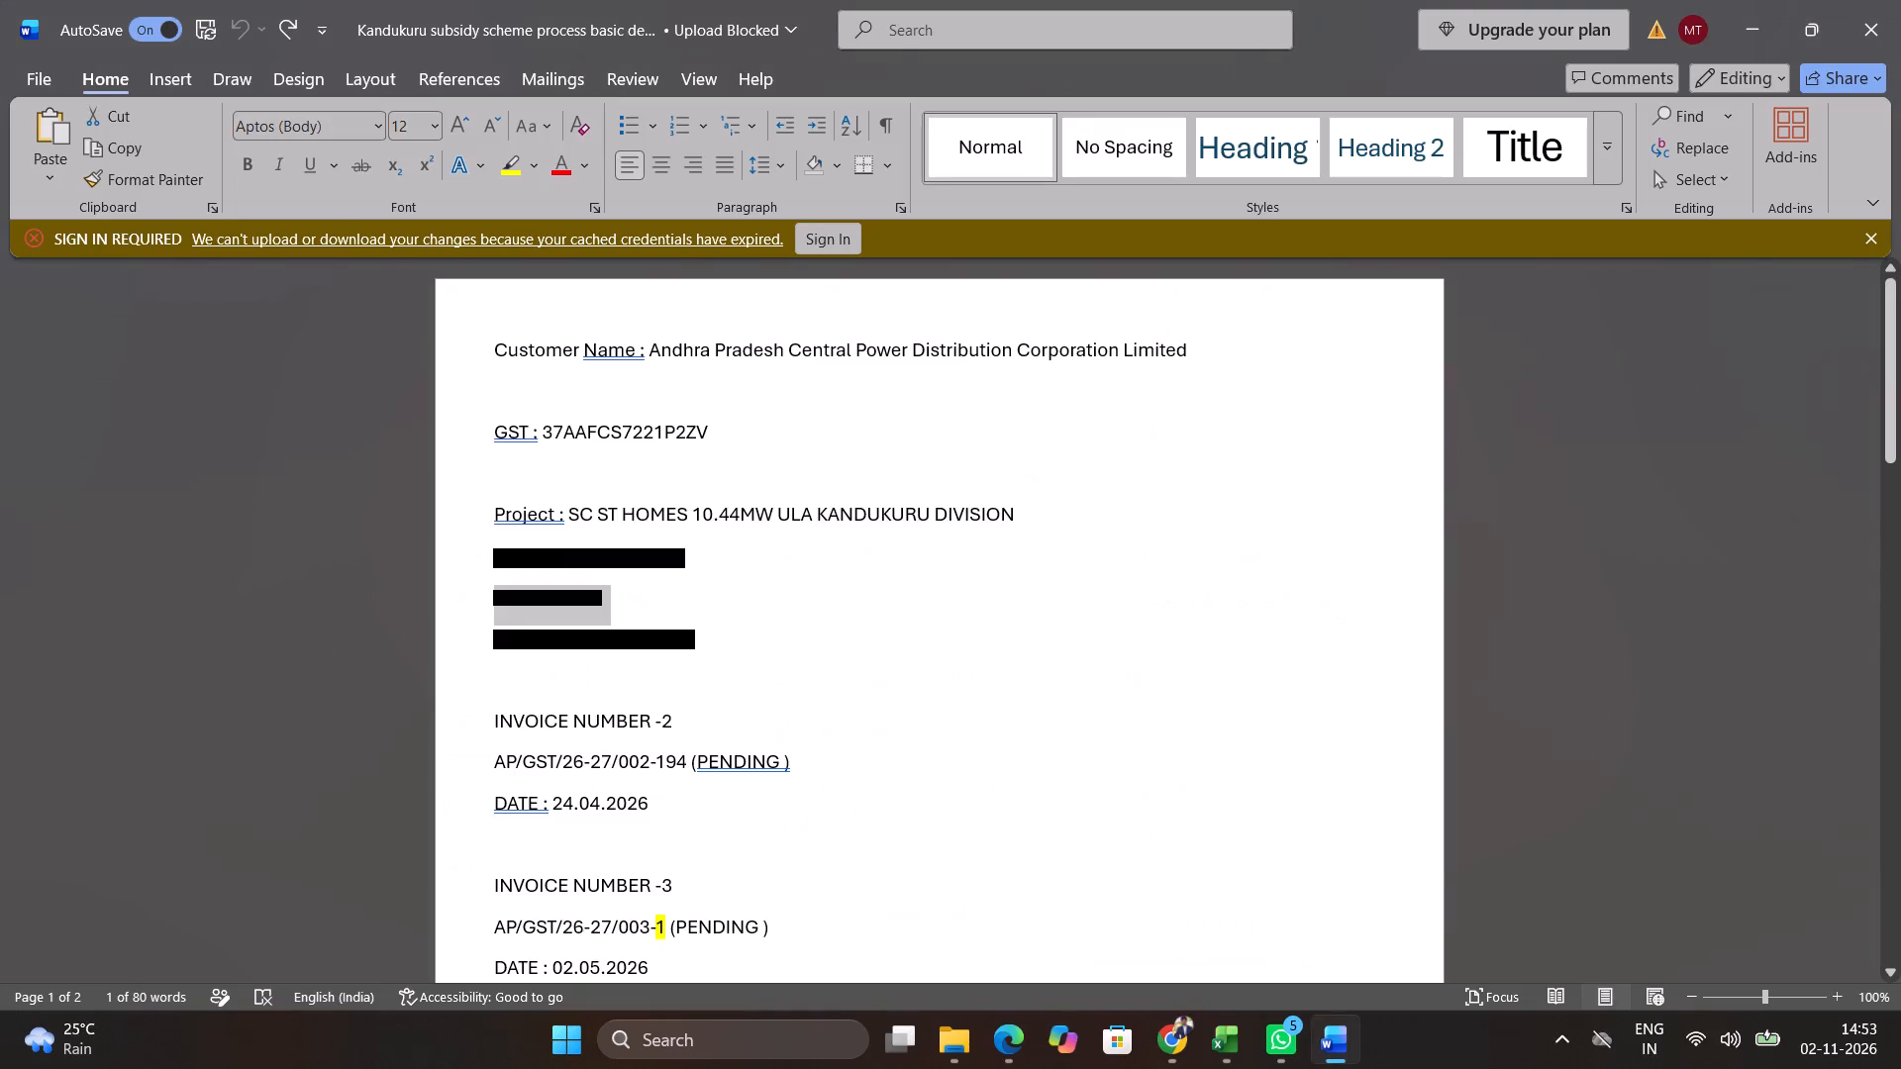
left_click_drag(717, 564, 328, 582)
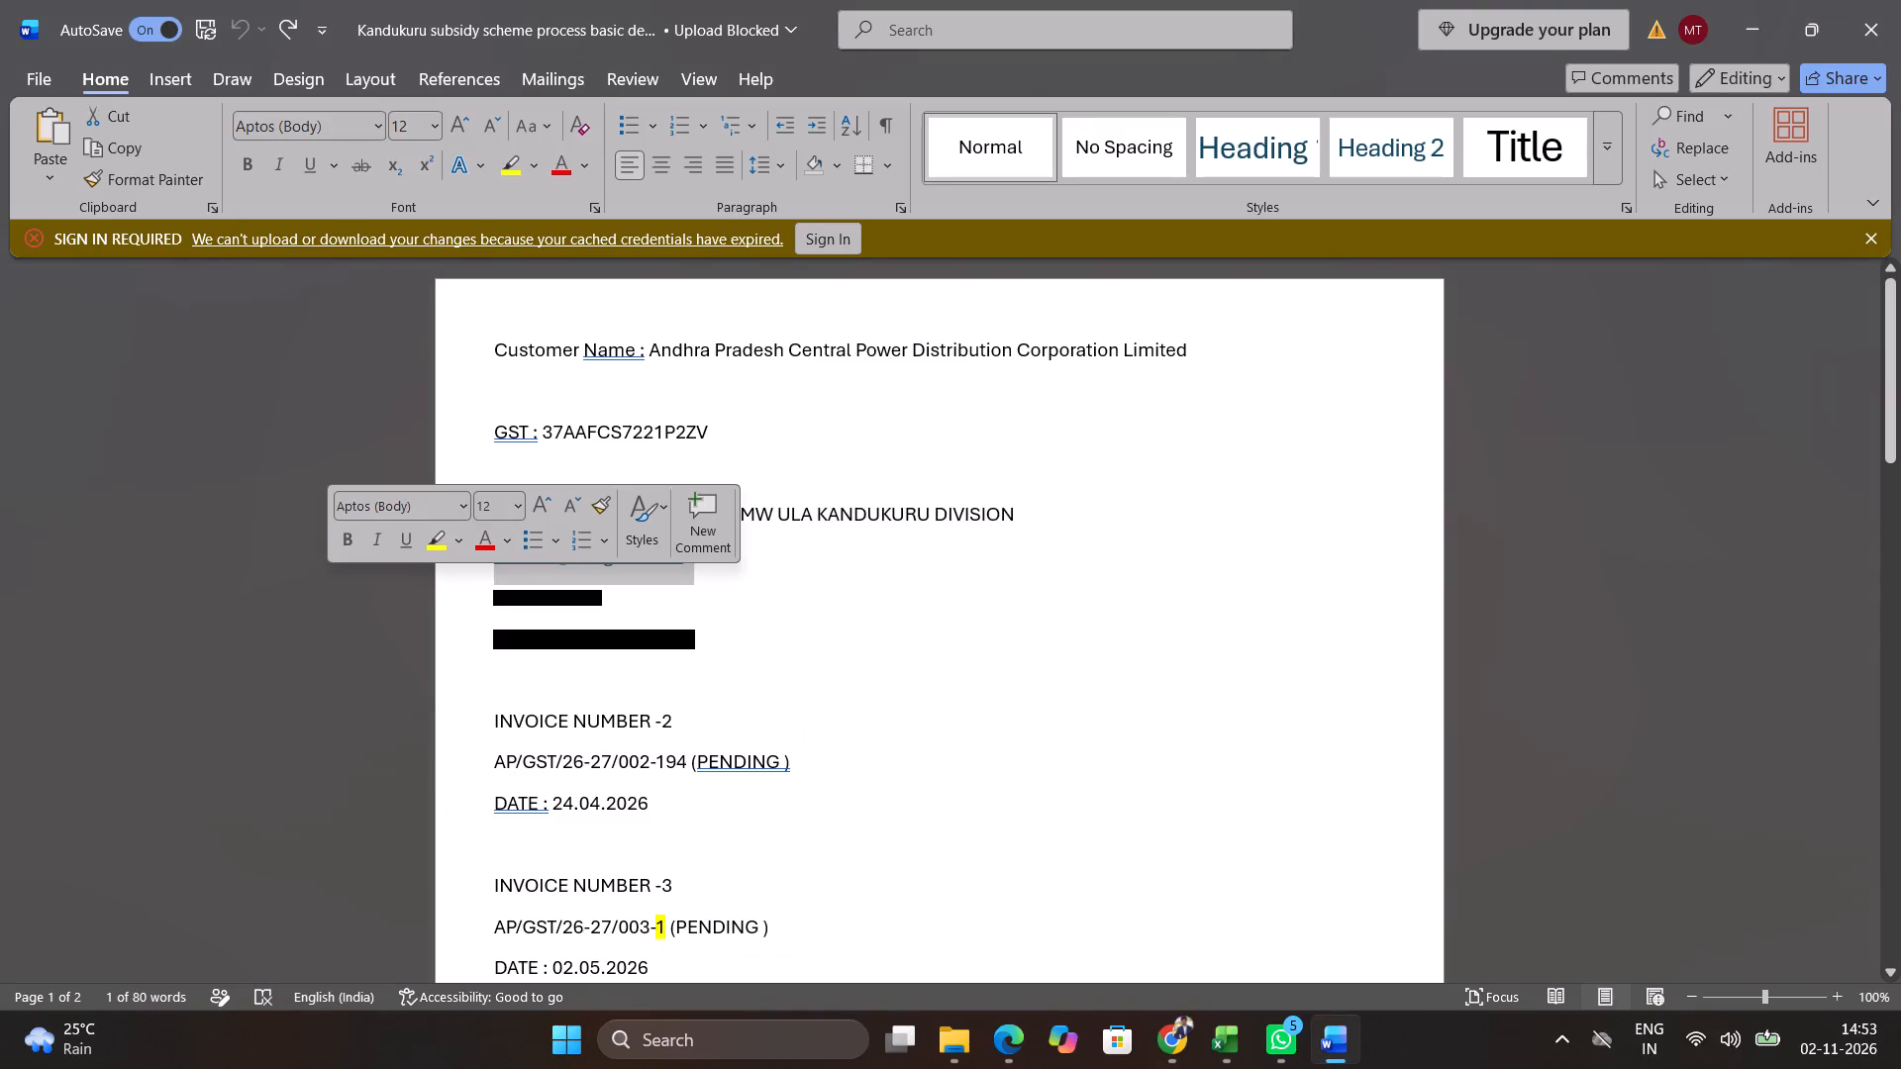
key("ctrl+c")
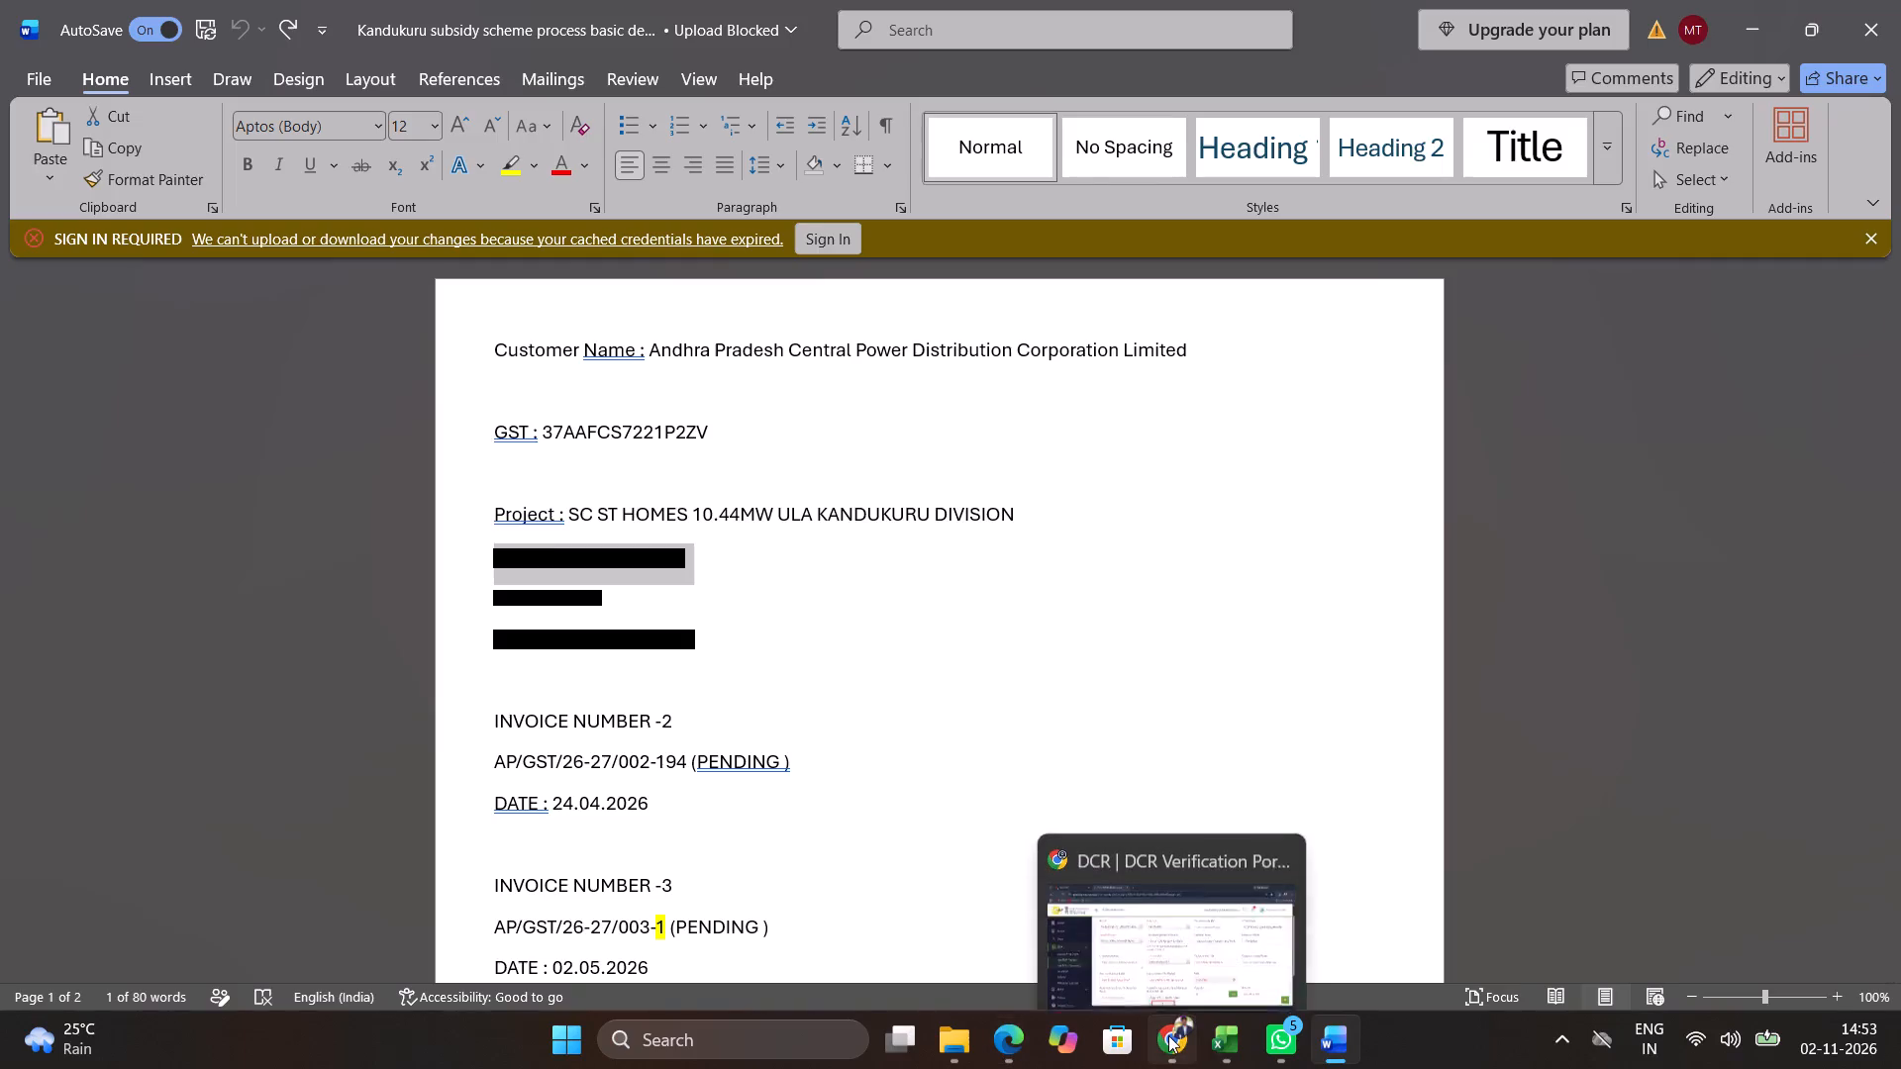
left_click(1172, 921)
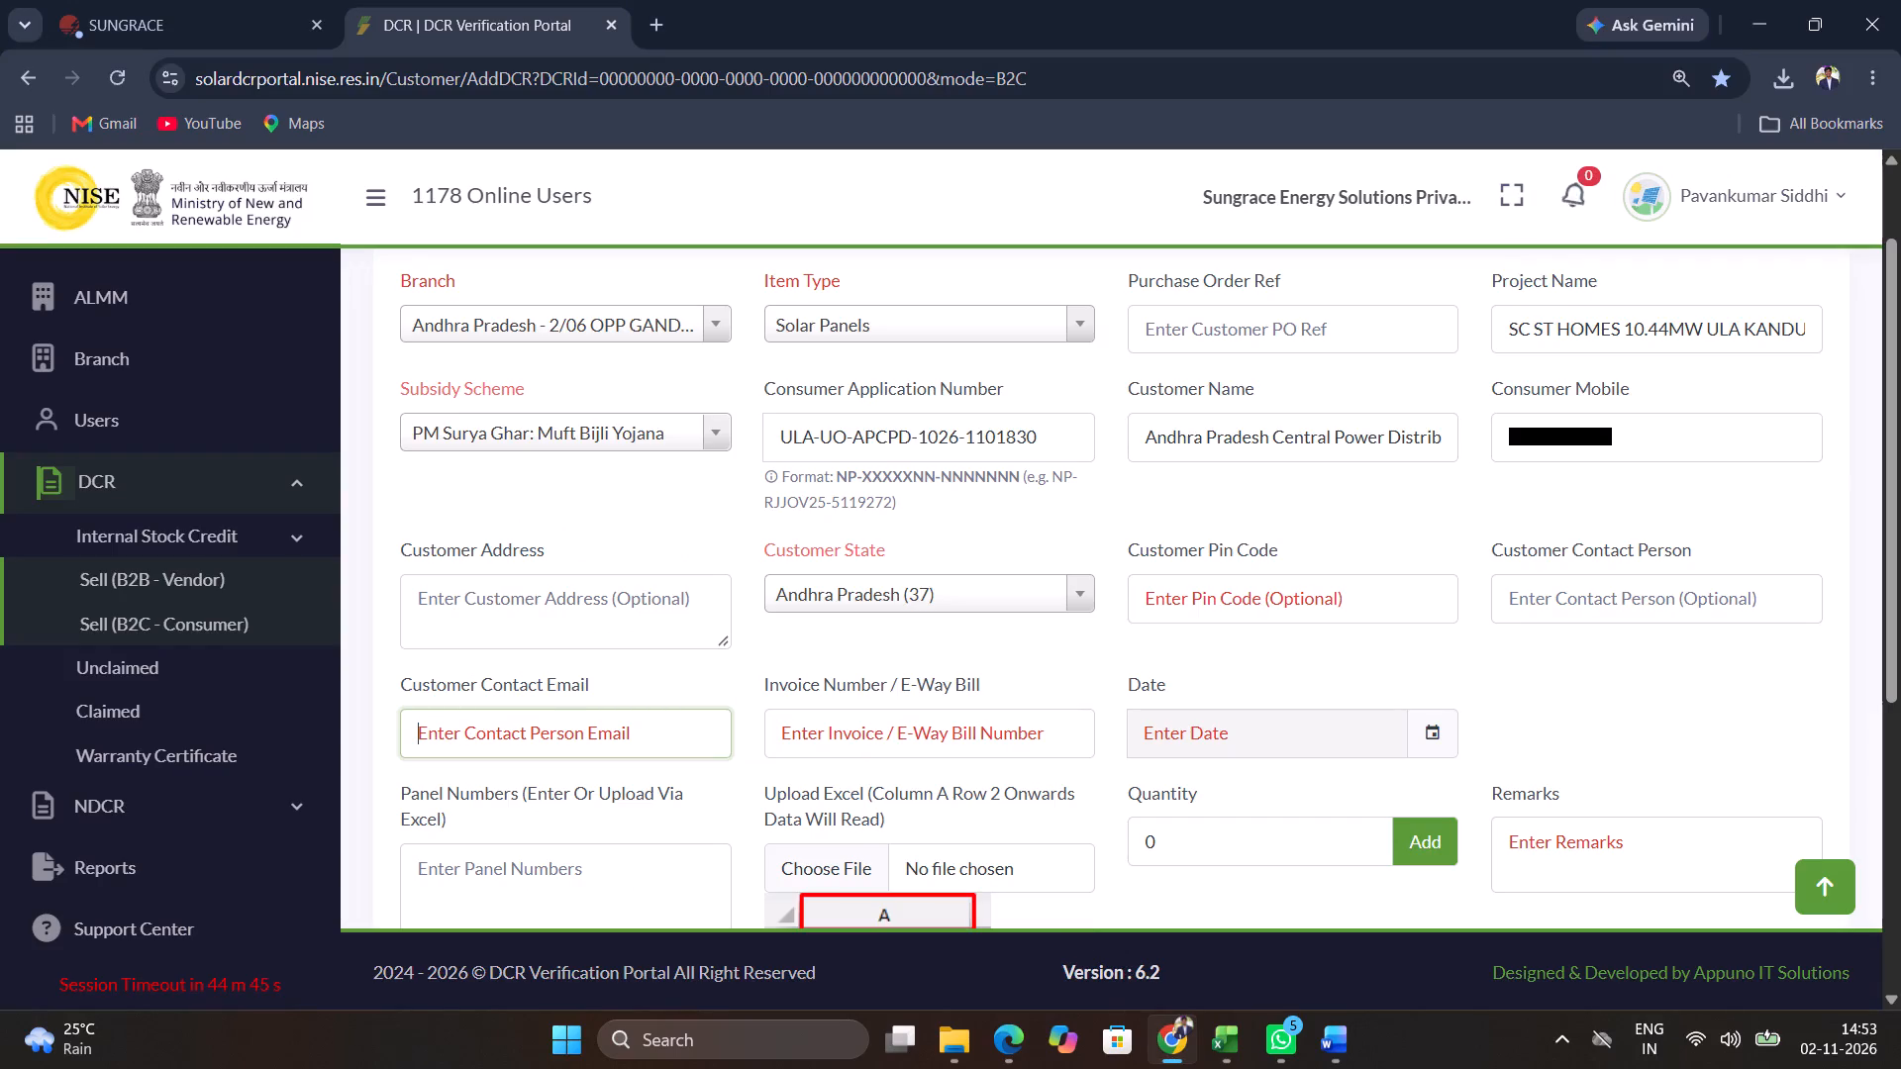
key("ctrl+v")
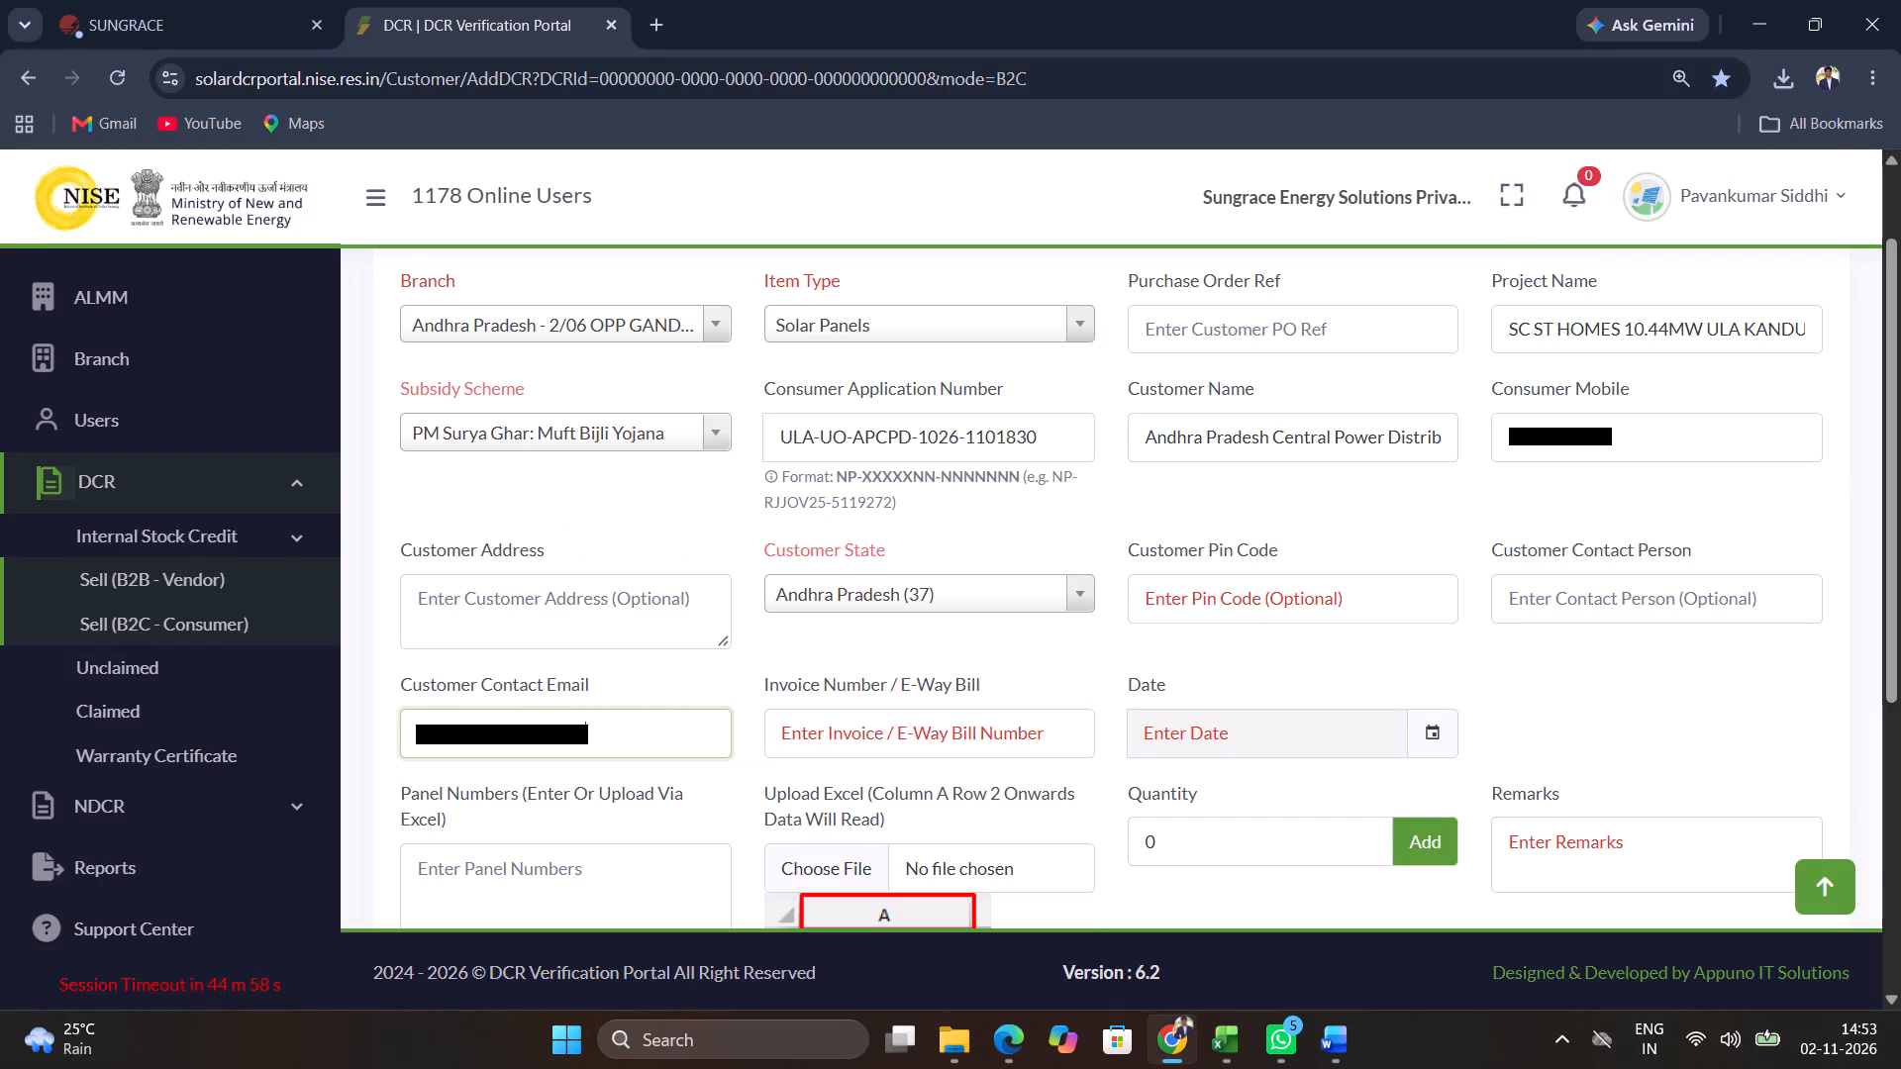
Enter invoice number AP/GST/26-27/009-335, copying the invoice number 9 prefix from the Word document and appending 335.
left_click(826, 752)
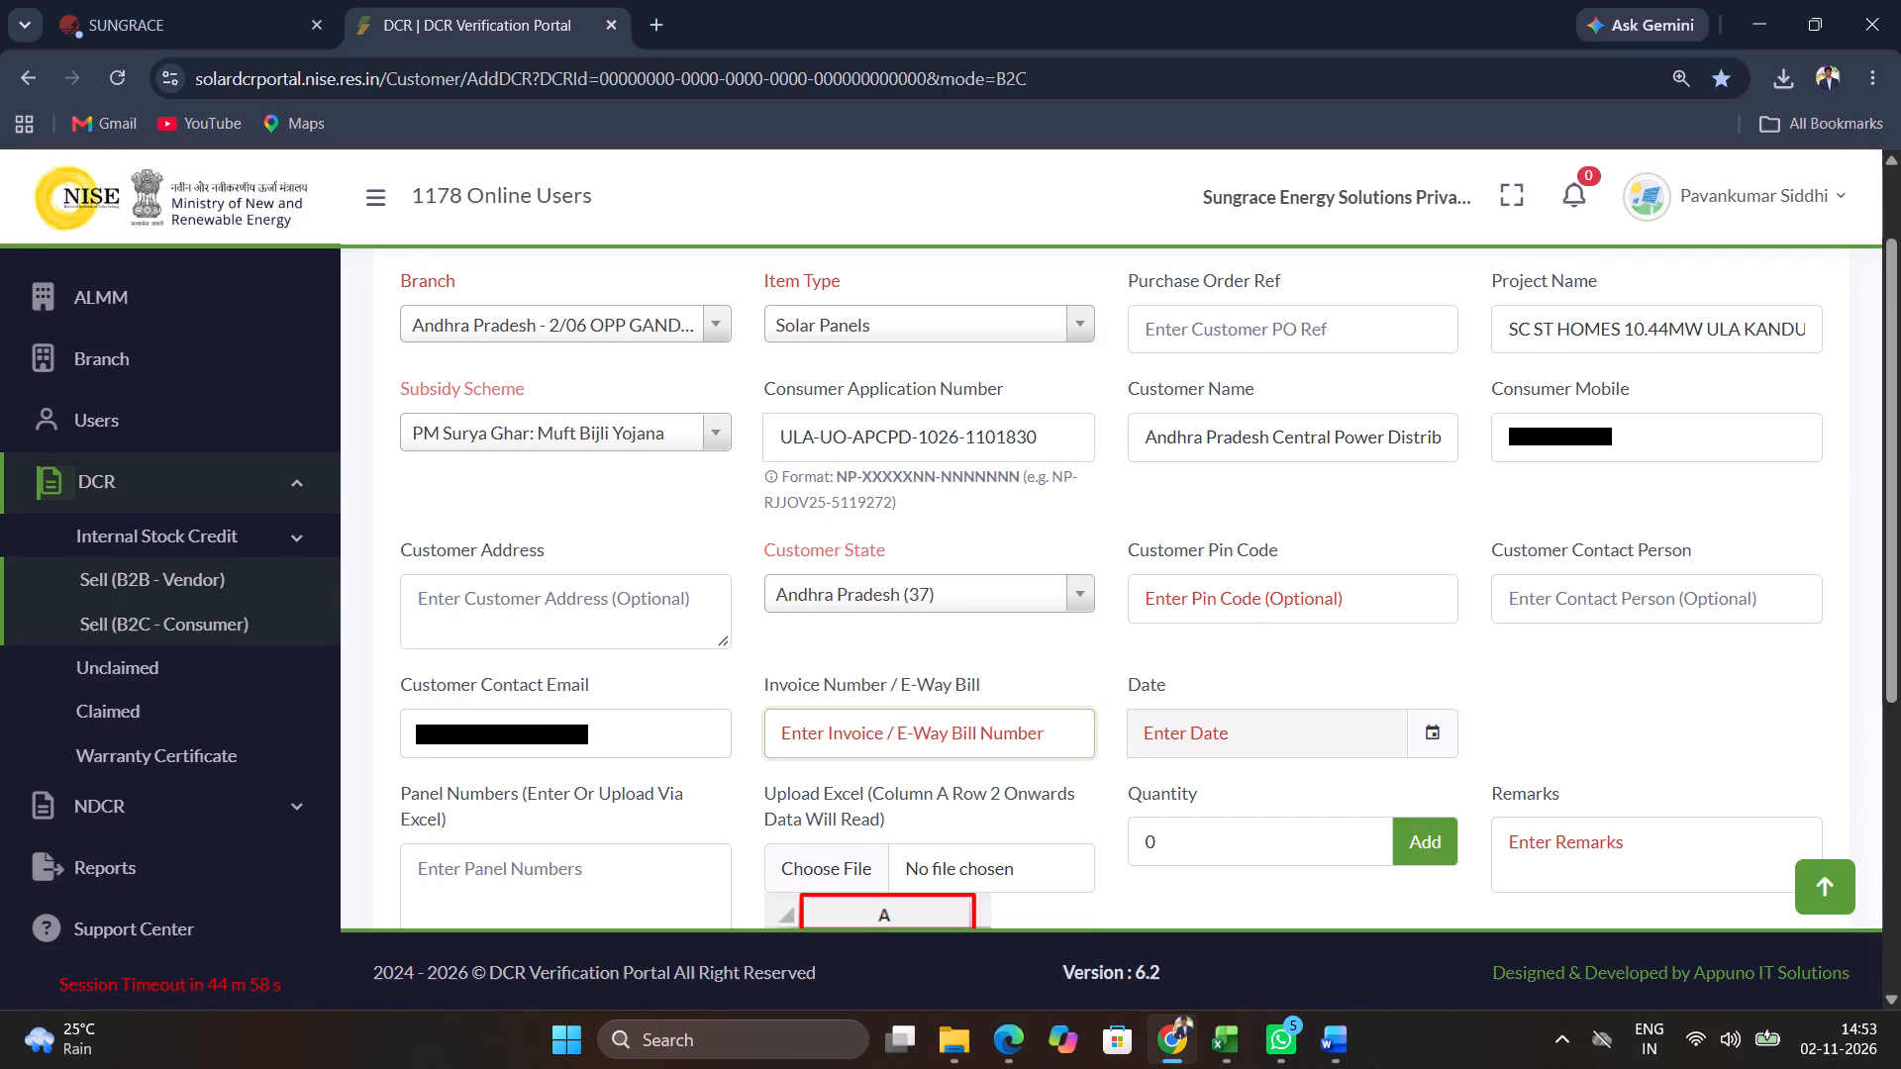
left_click(1335, 923)
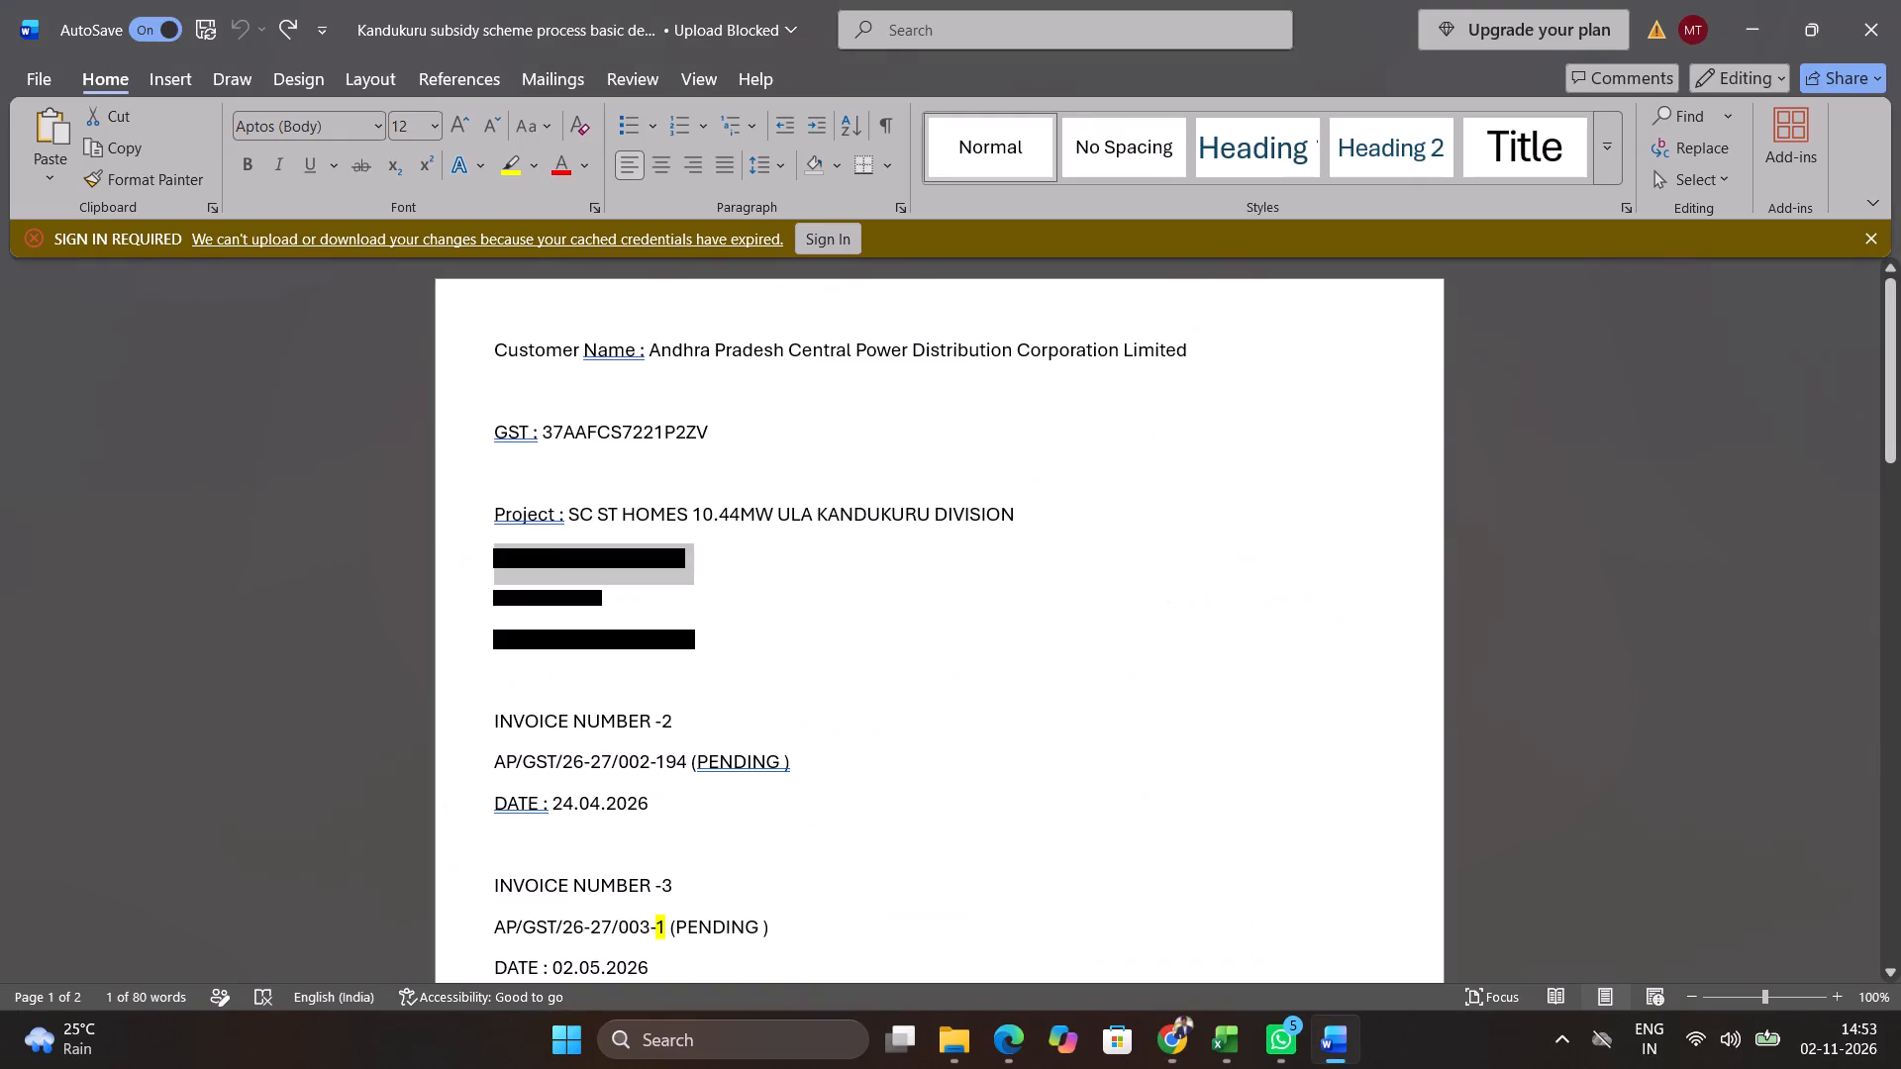
scroll(694, 558, "down", 8)
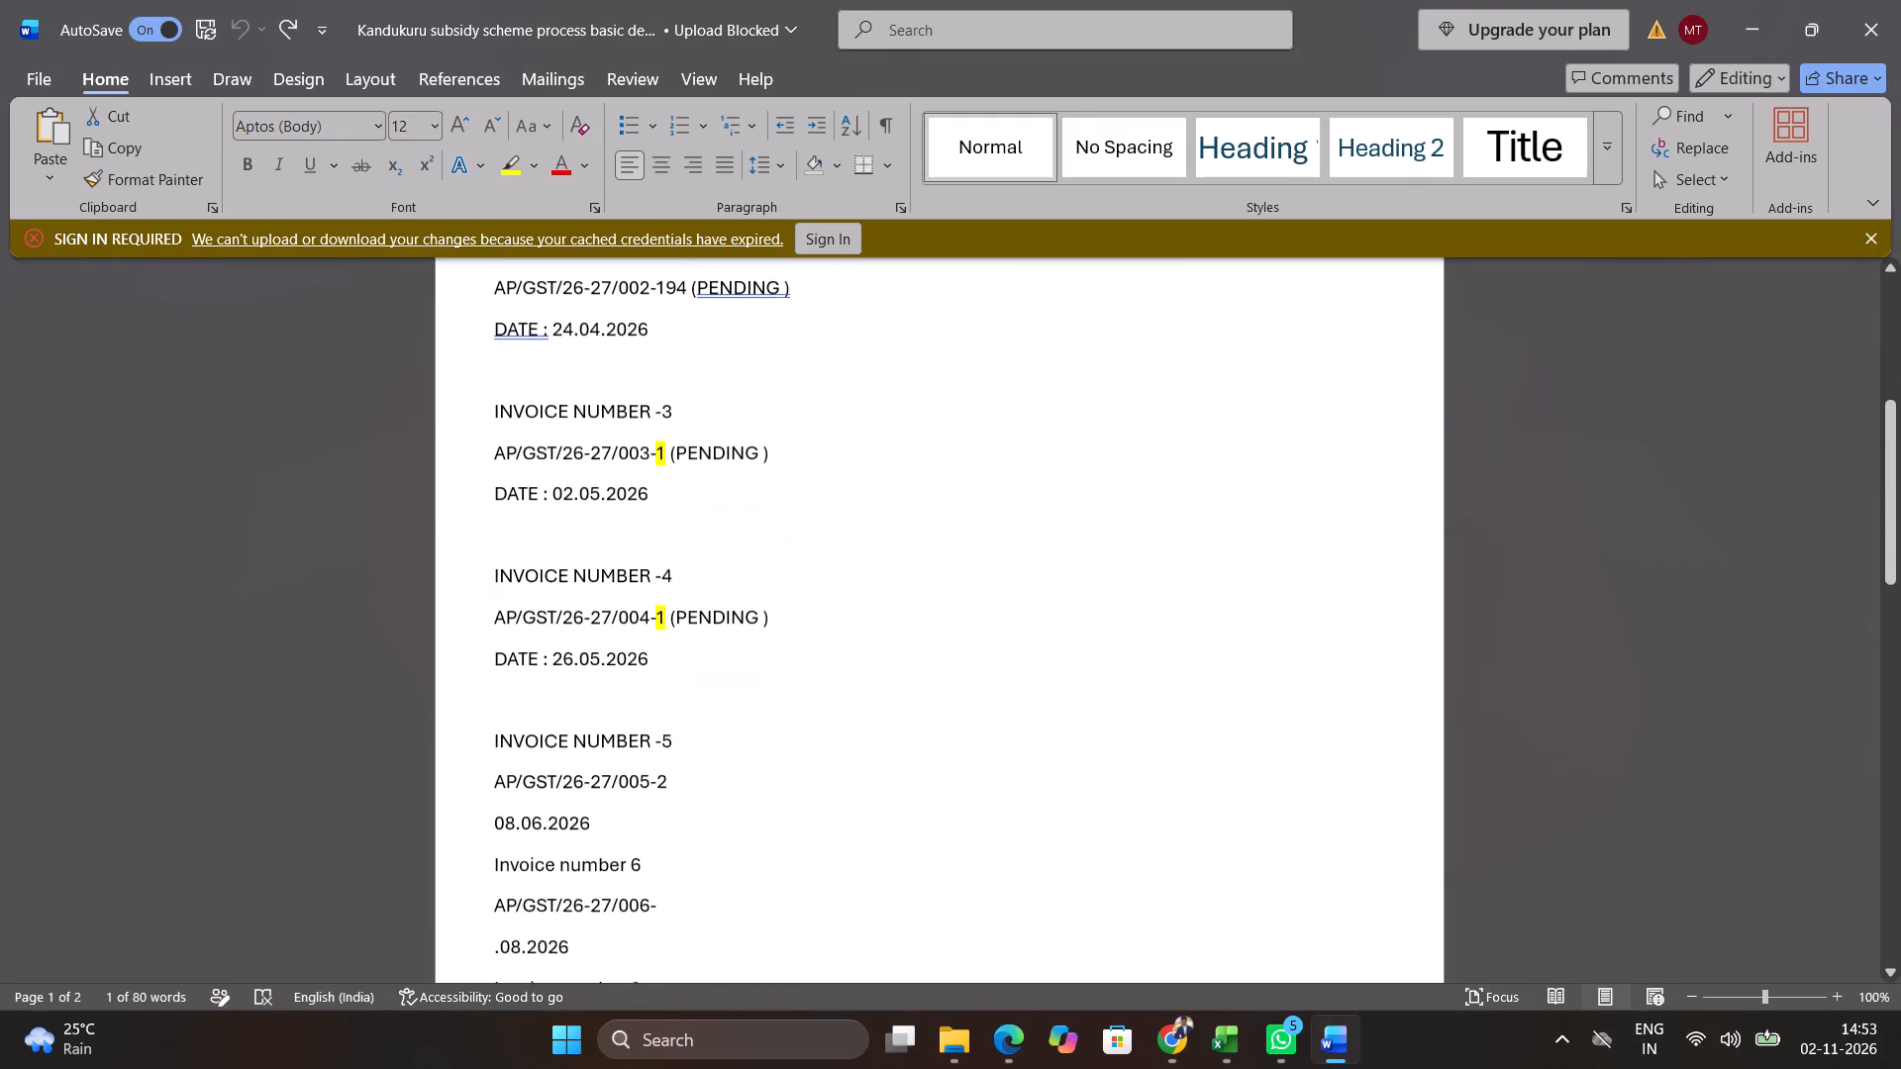
scroll(694, 558, "down", 8)
left_click_drag(694, 558, 352, 576)
key("ctrl+c")
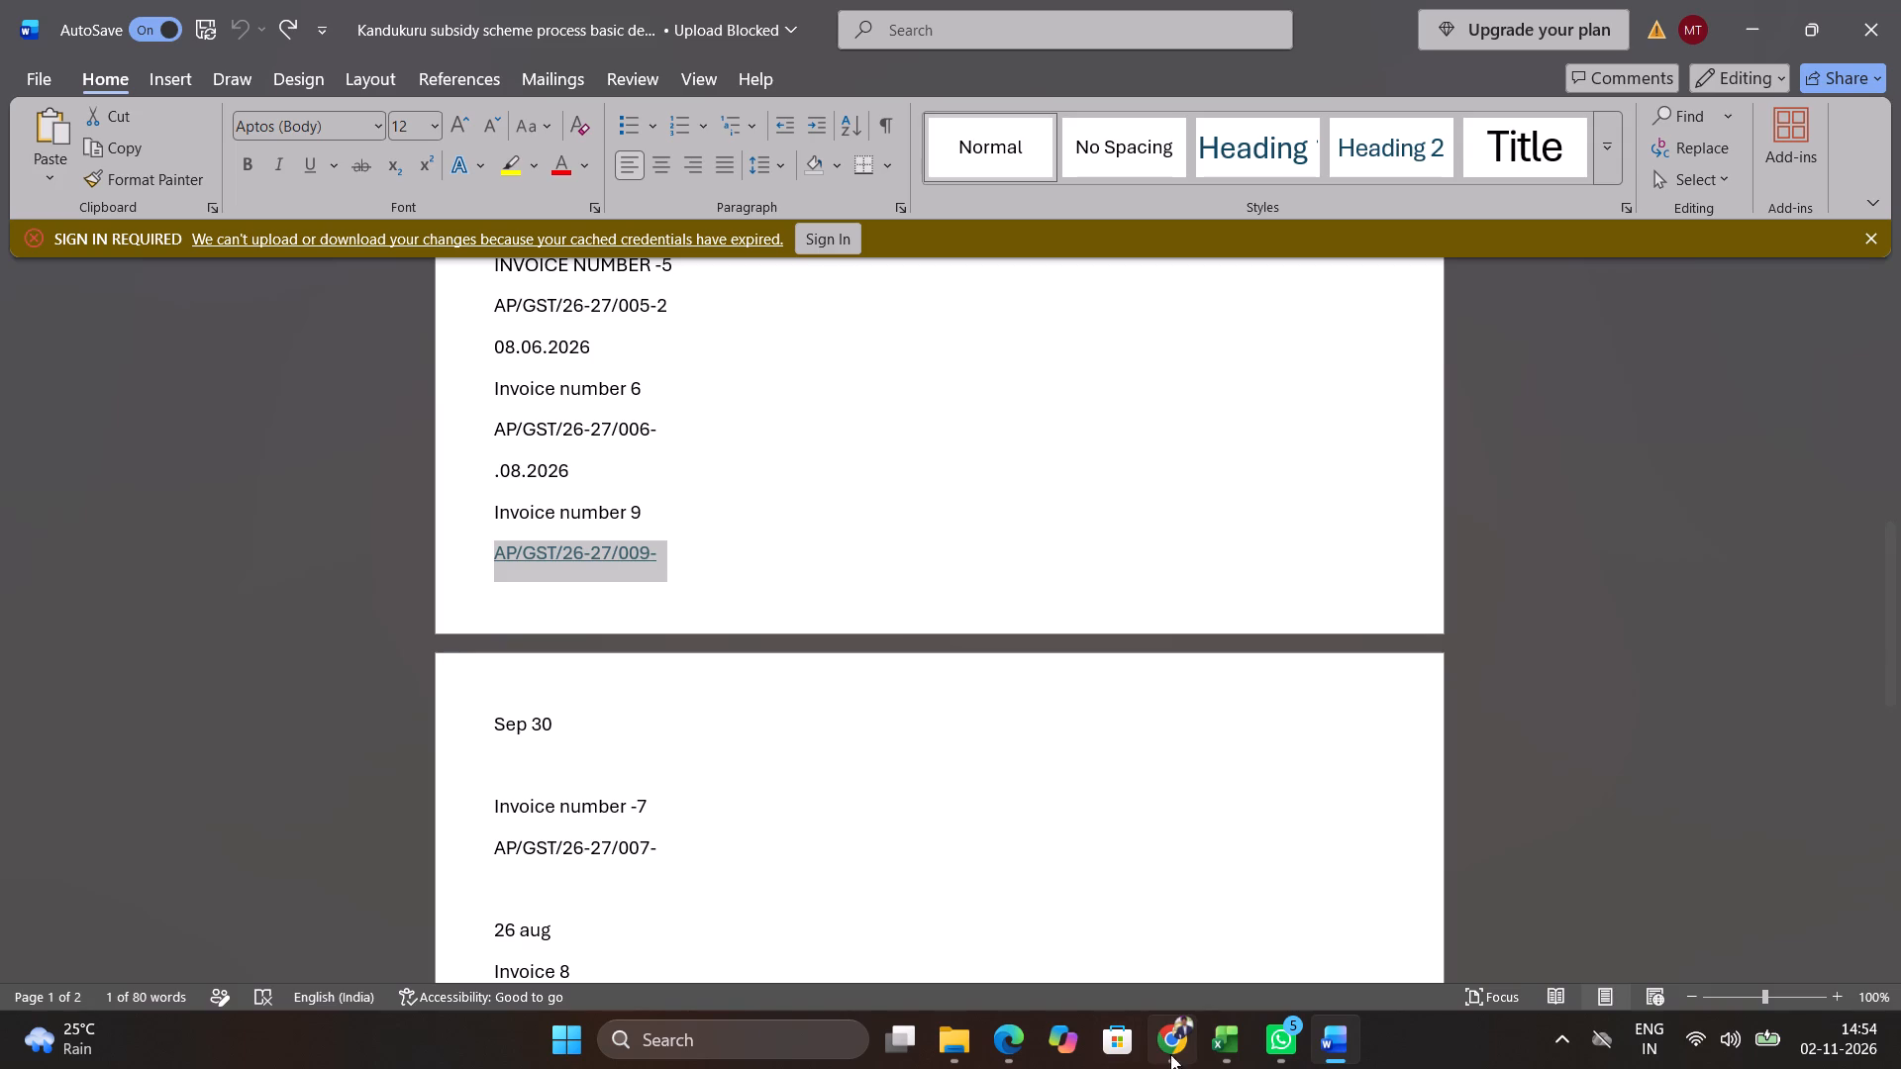
left_click_drag(1163, 925, 1144, 939)
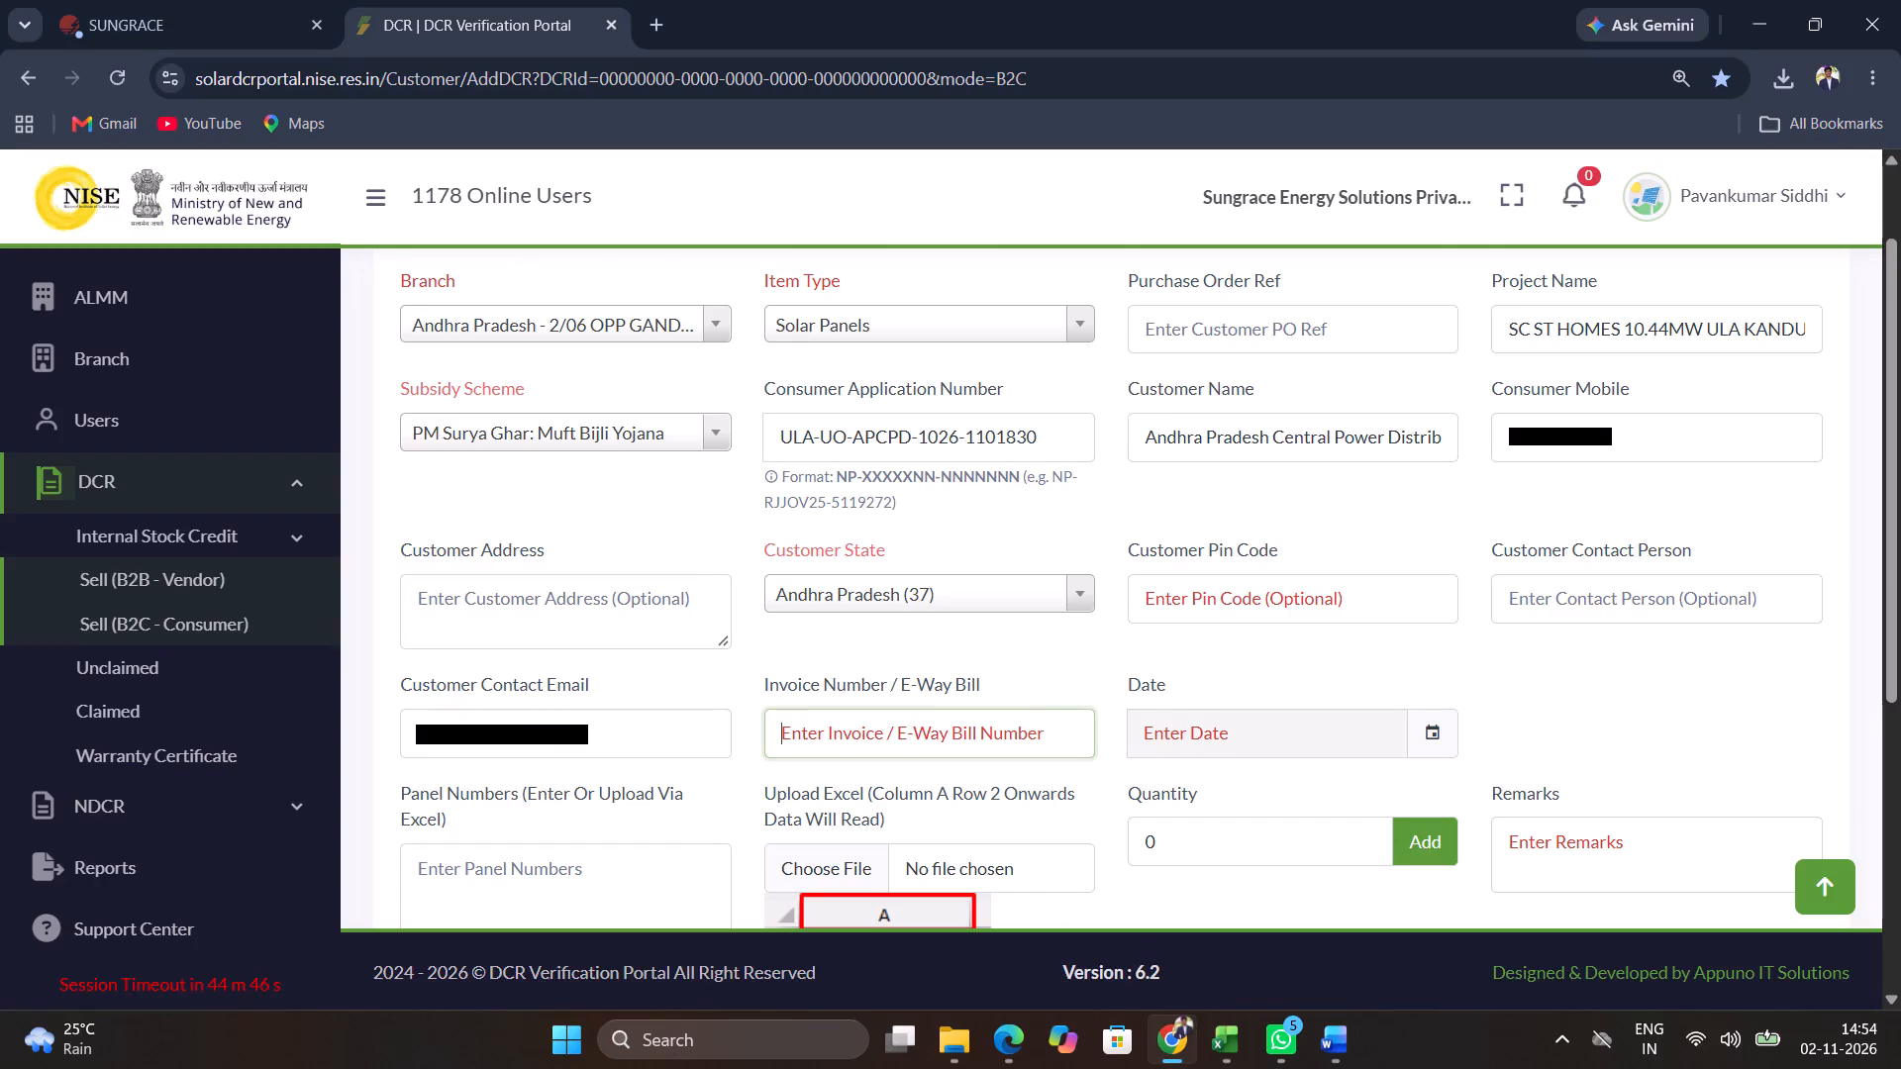
key("ctrl+v")
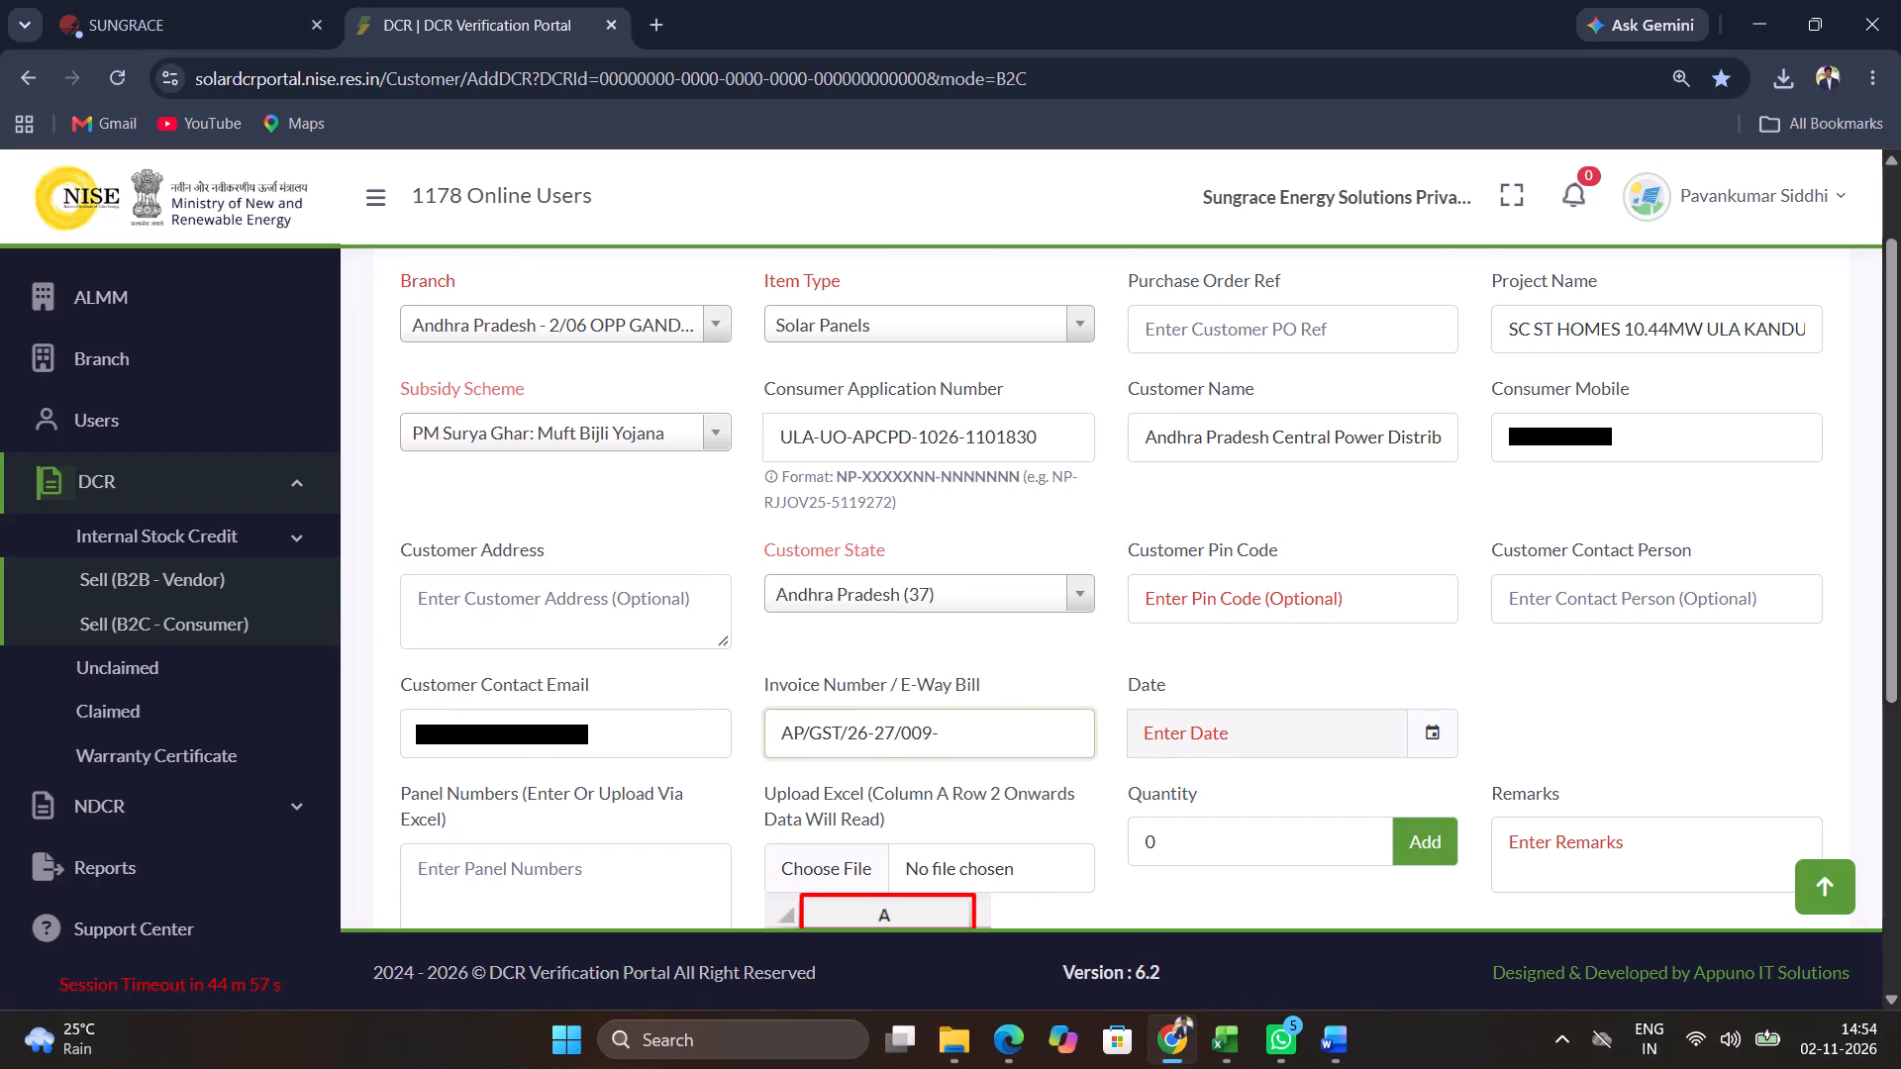
type("33")
key("5")
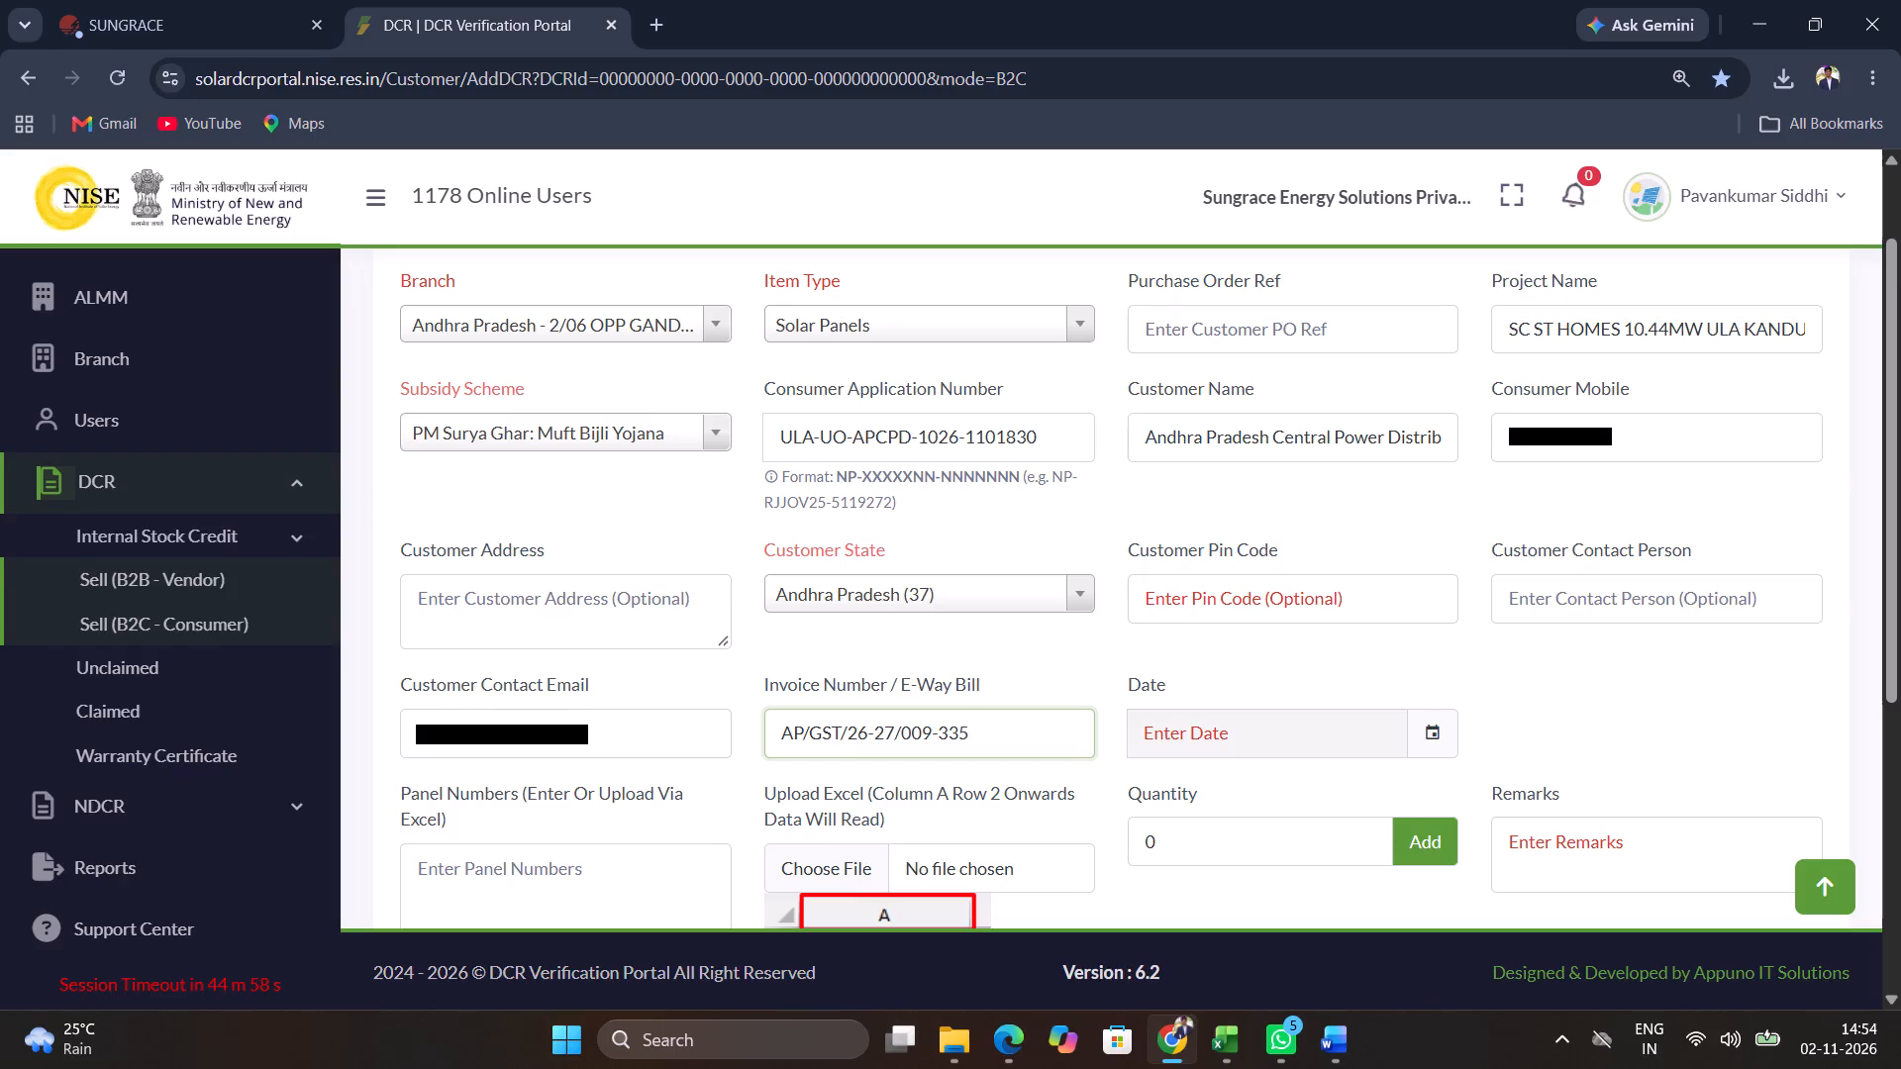
Set the invoice date to 30-Sep-2026.
left_click(1159, 746)
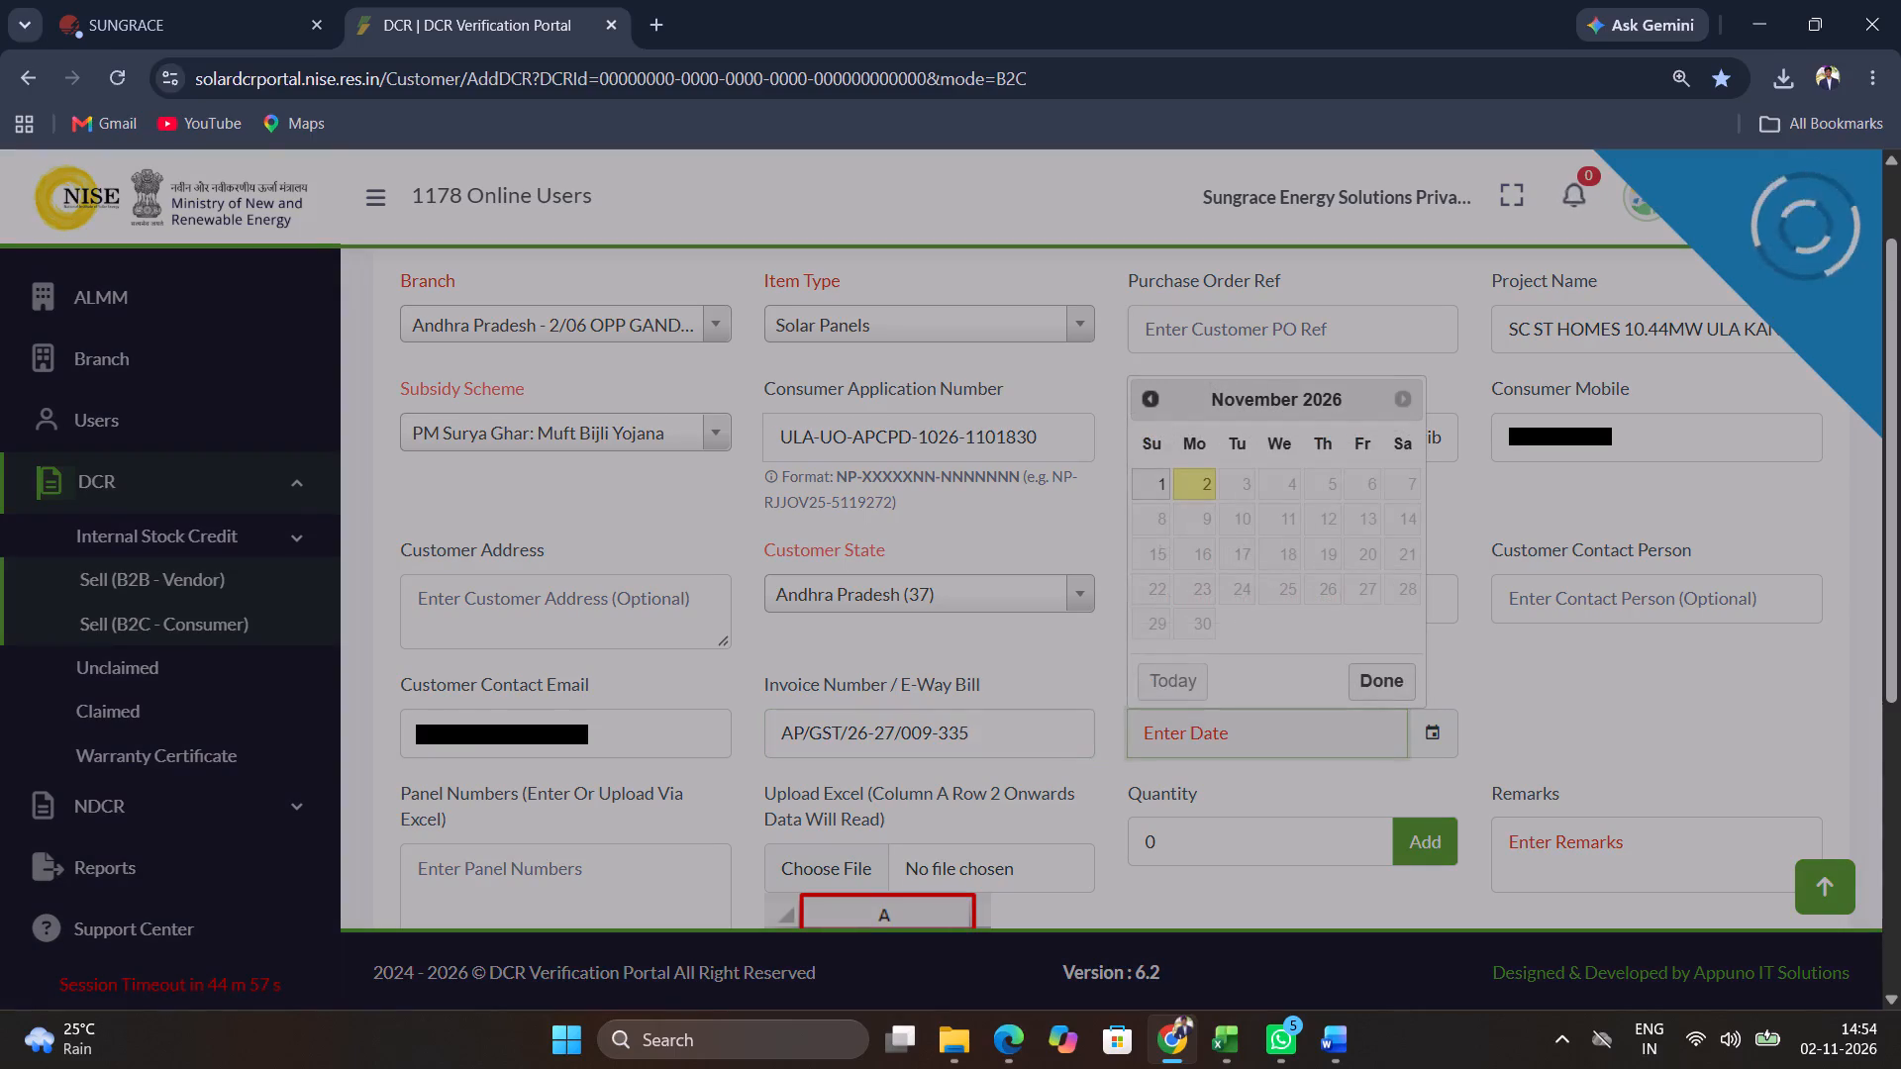
left_click(1146, 389)
left_click(1149, 395)
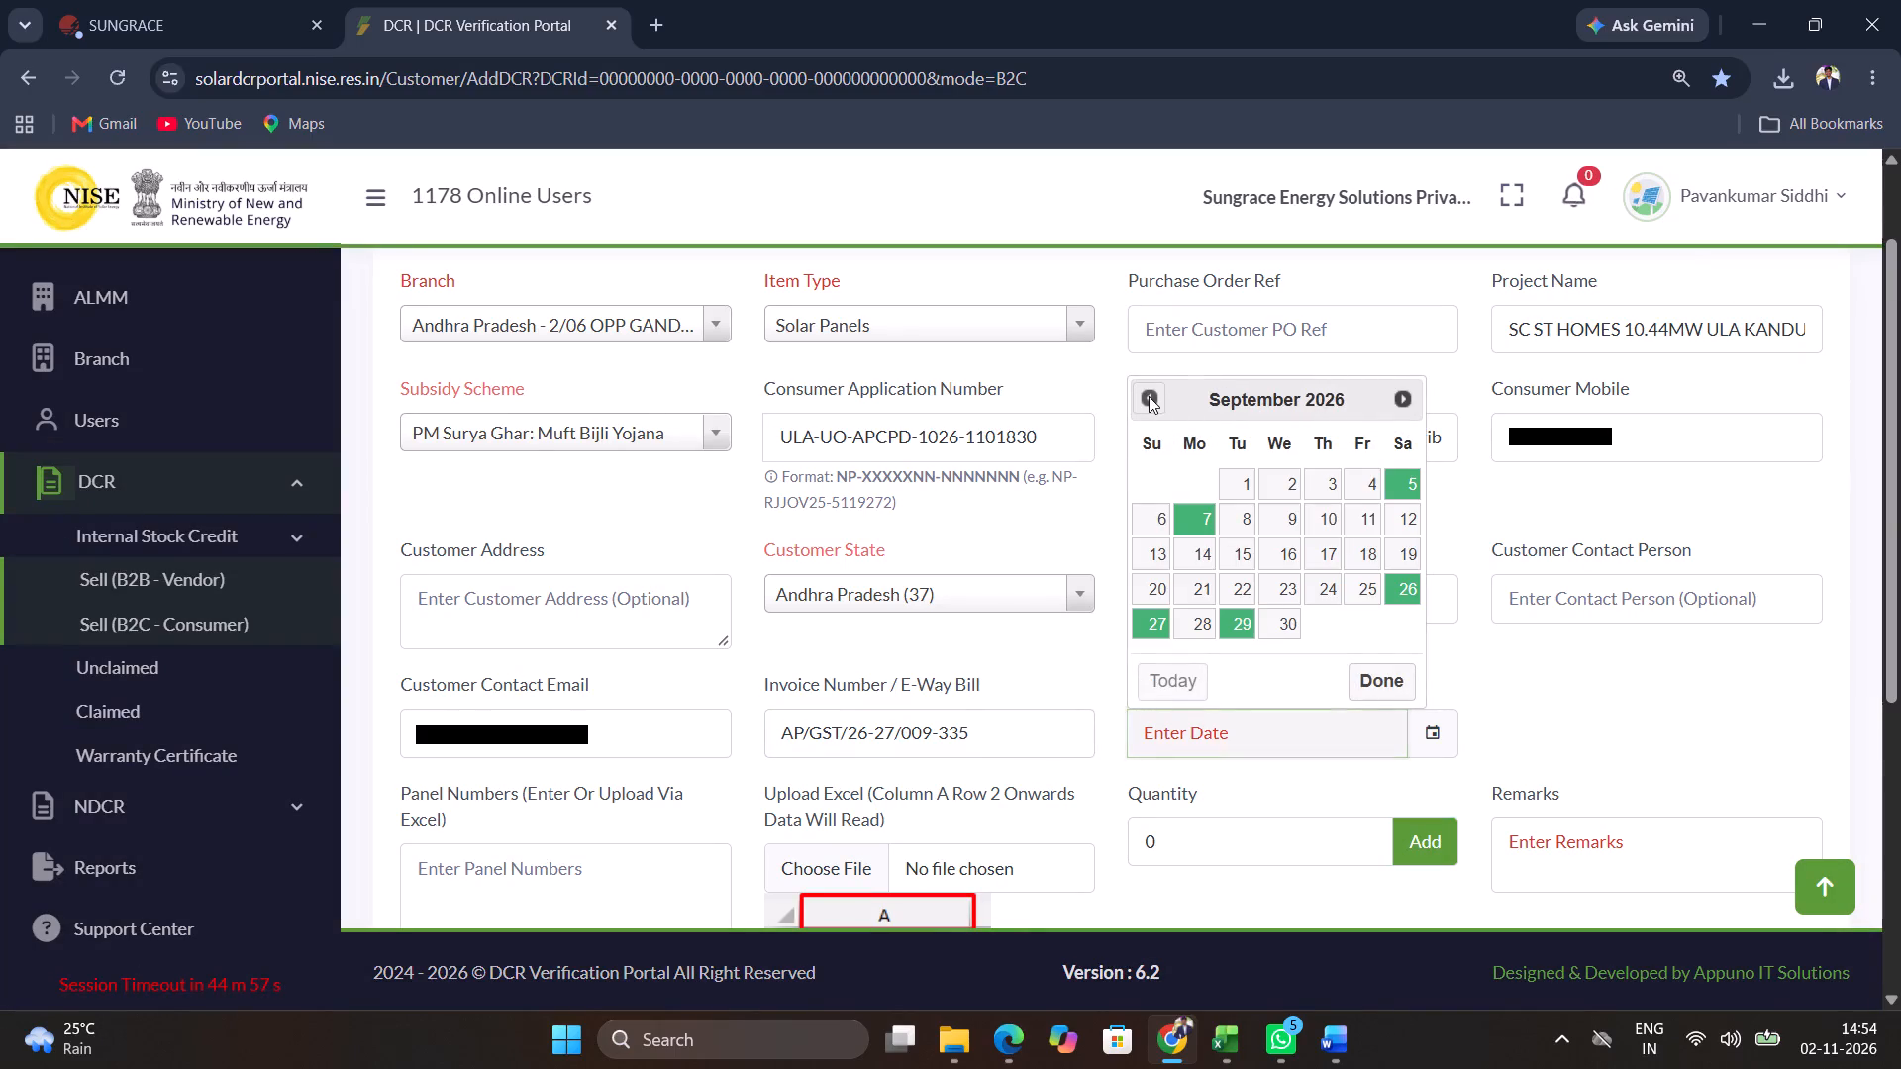
left_click(1297, 623)
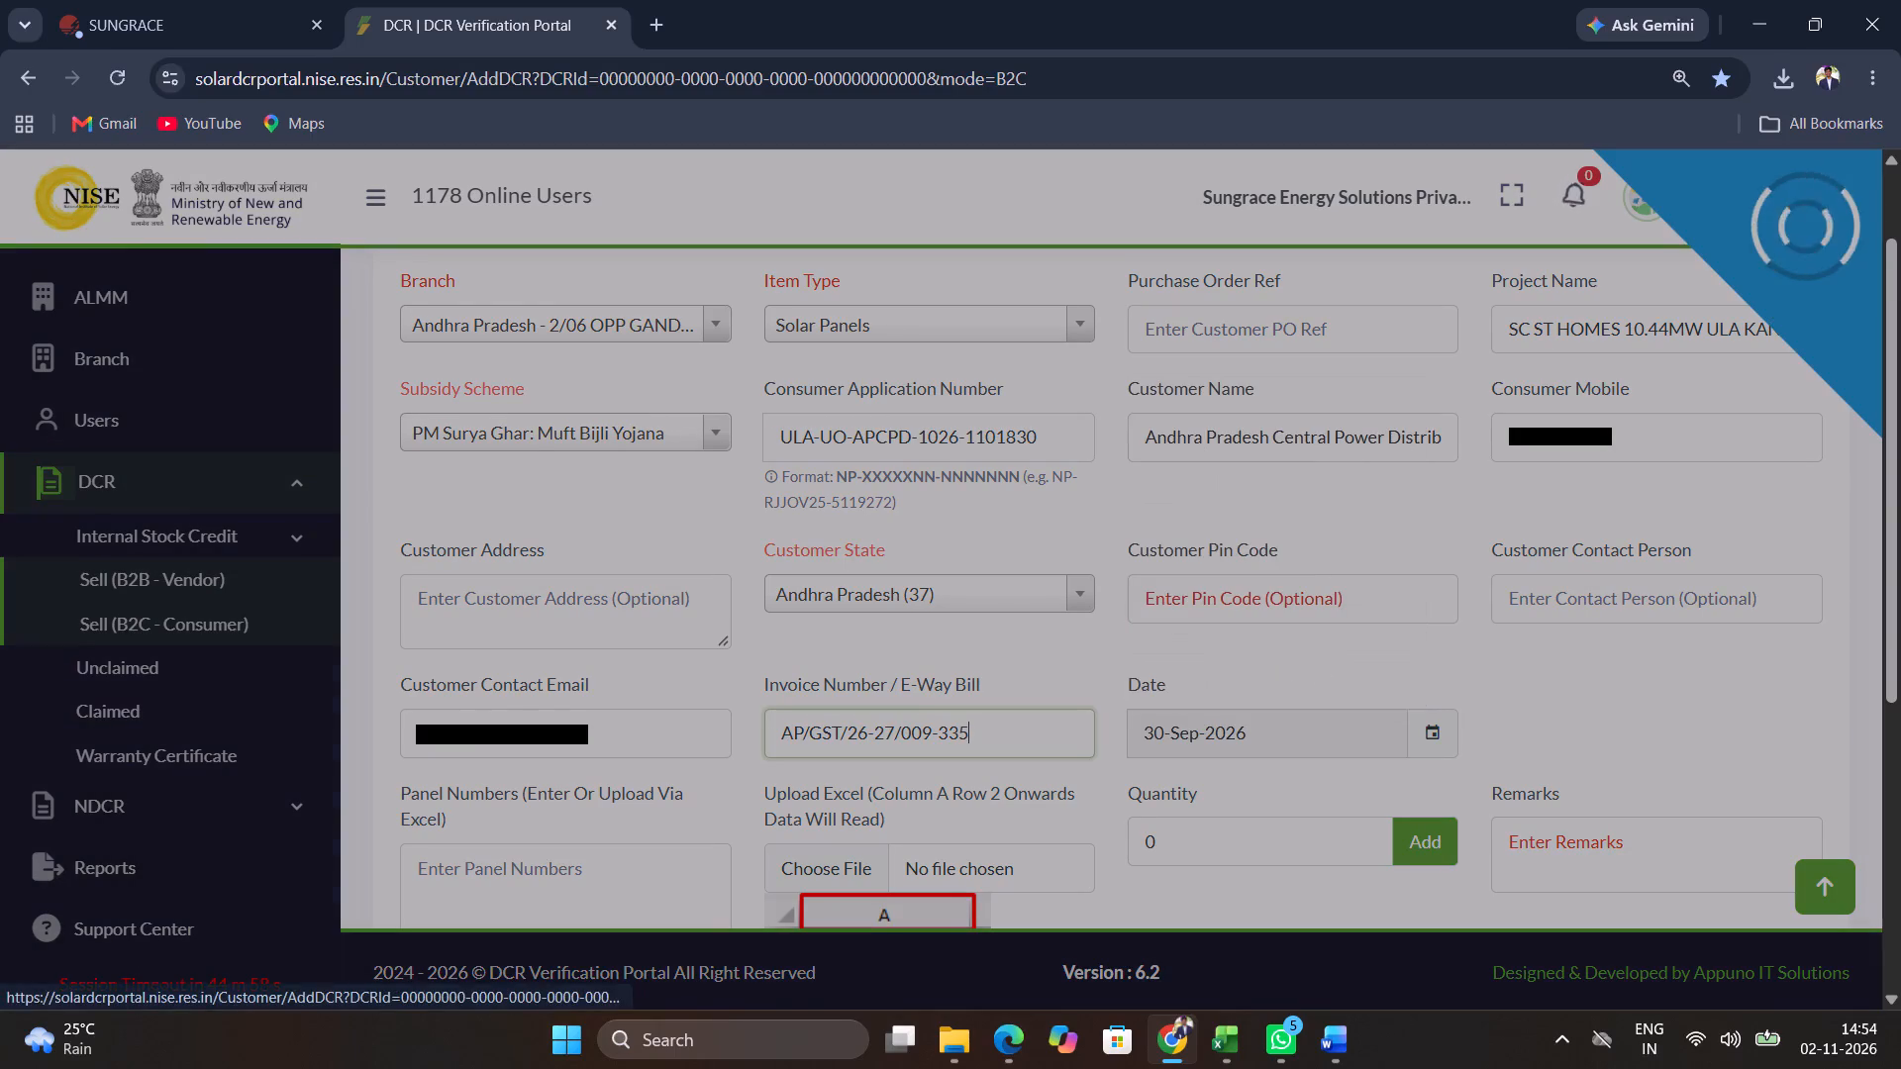
Copy the installation's panel serial numbers from SUNGRACE into Panel Numbers on the DCR form.
scroll(689, 526, "down", 1)
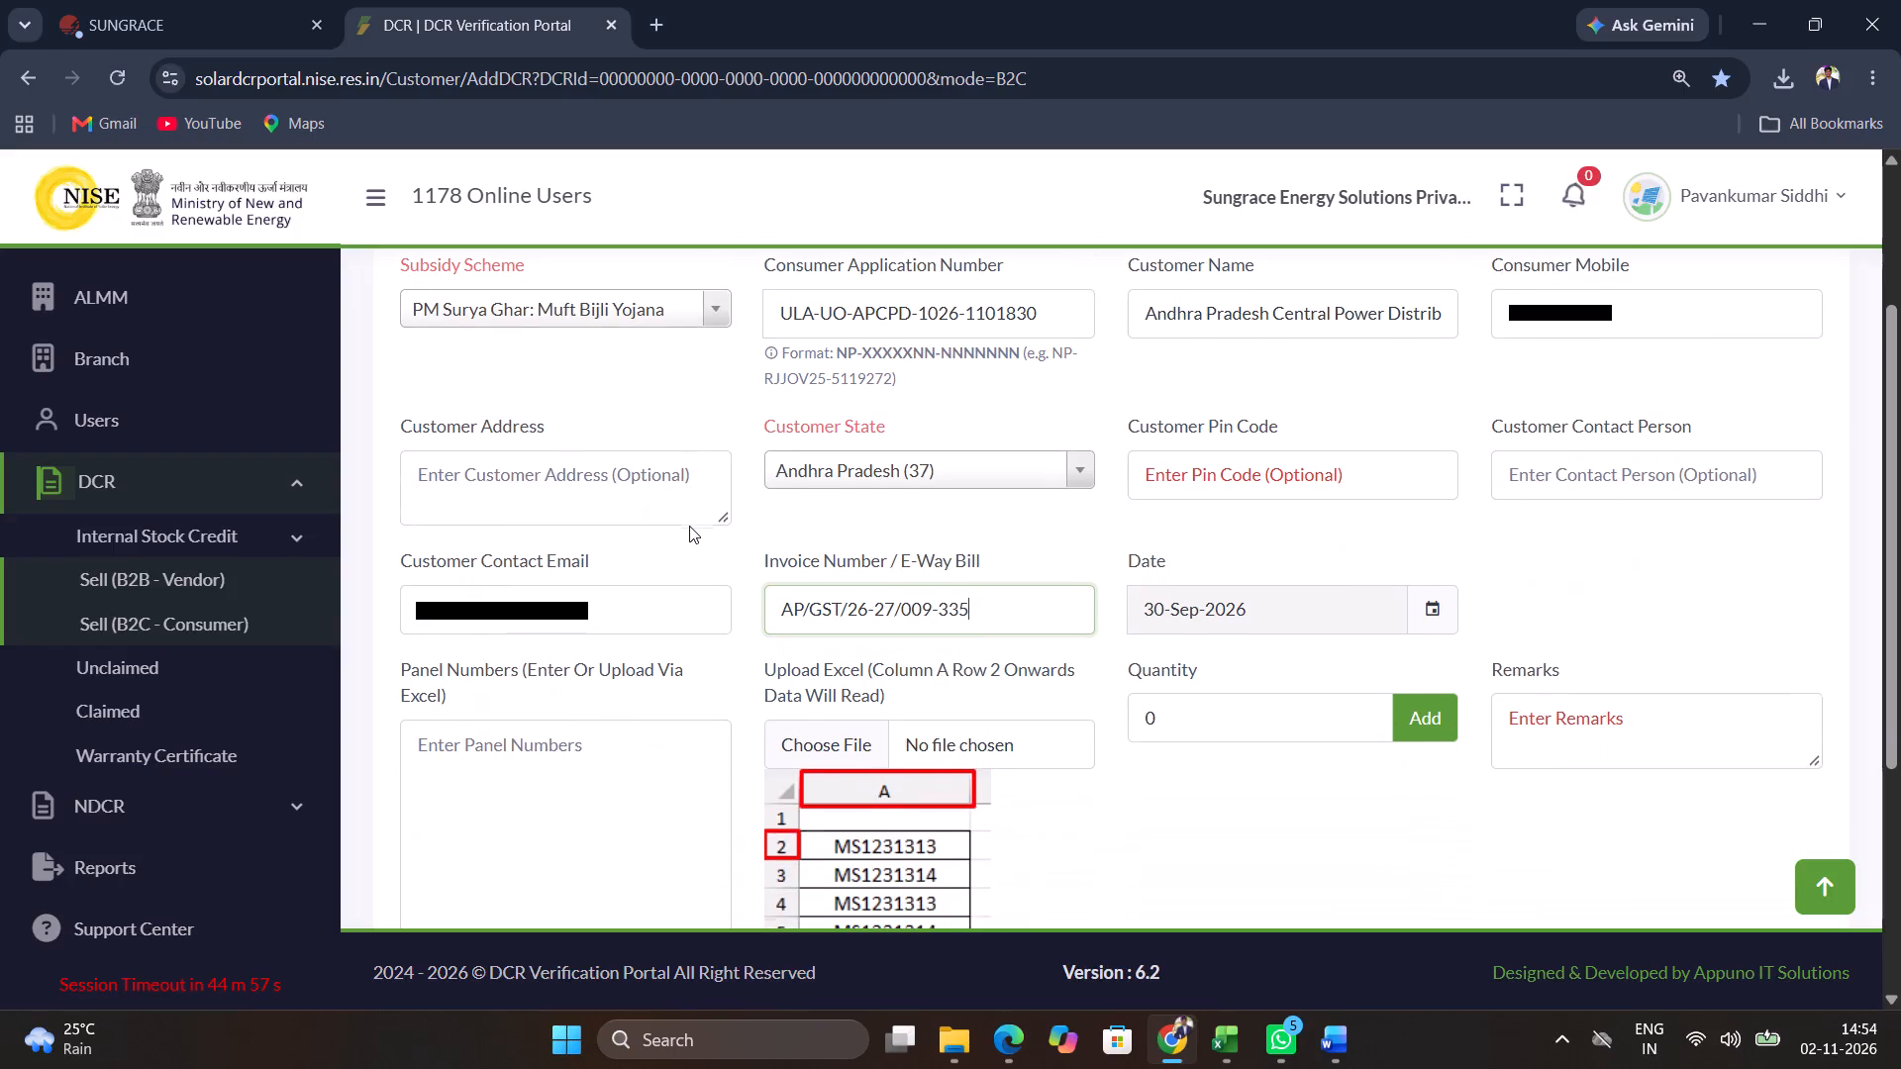
left_click(623, 870)
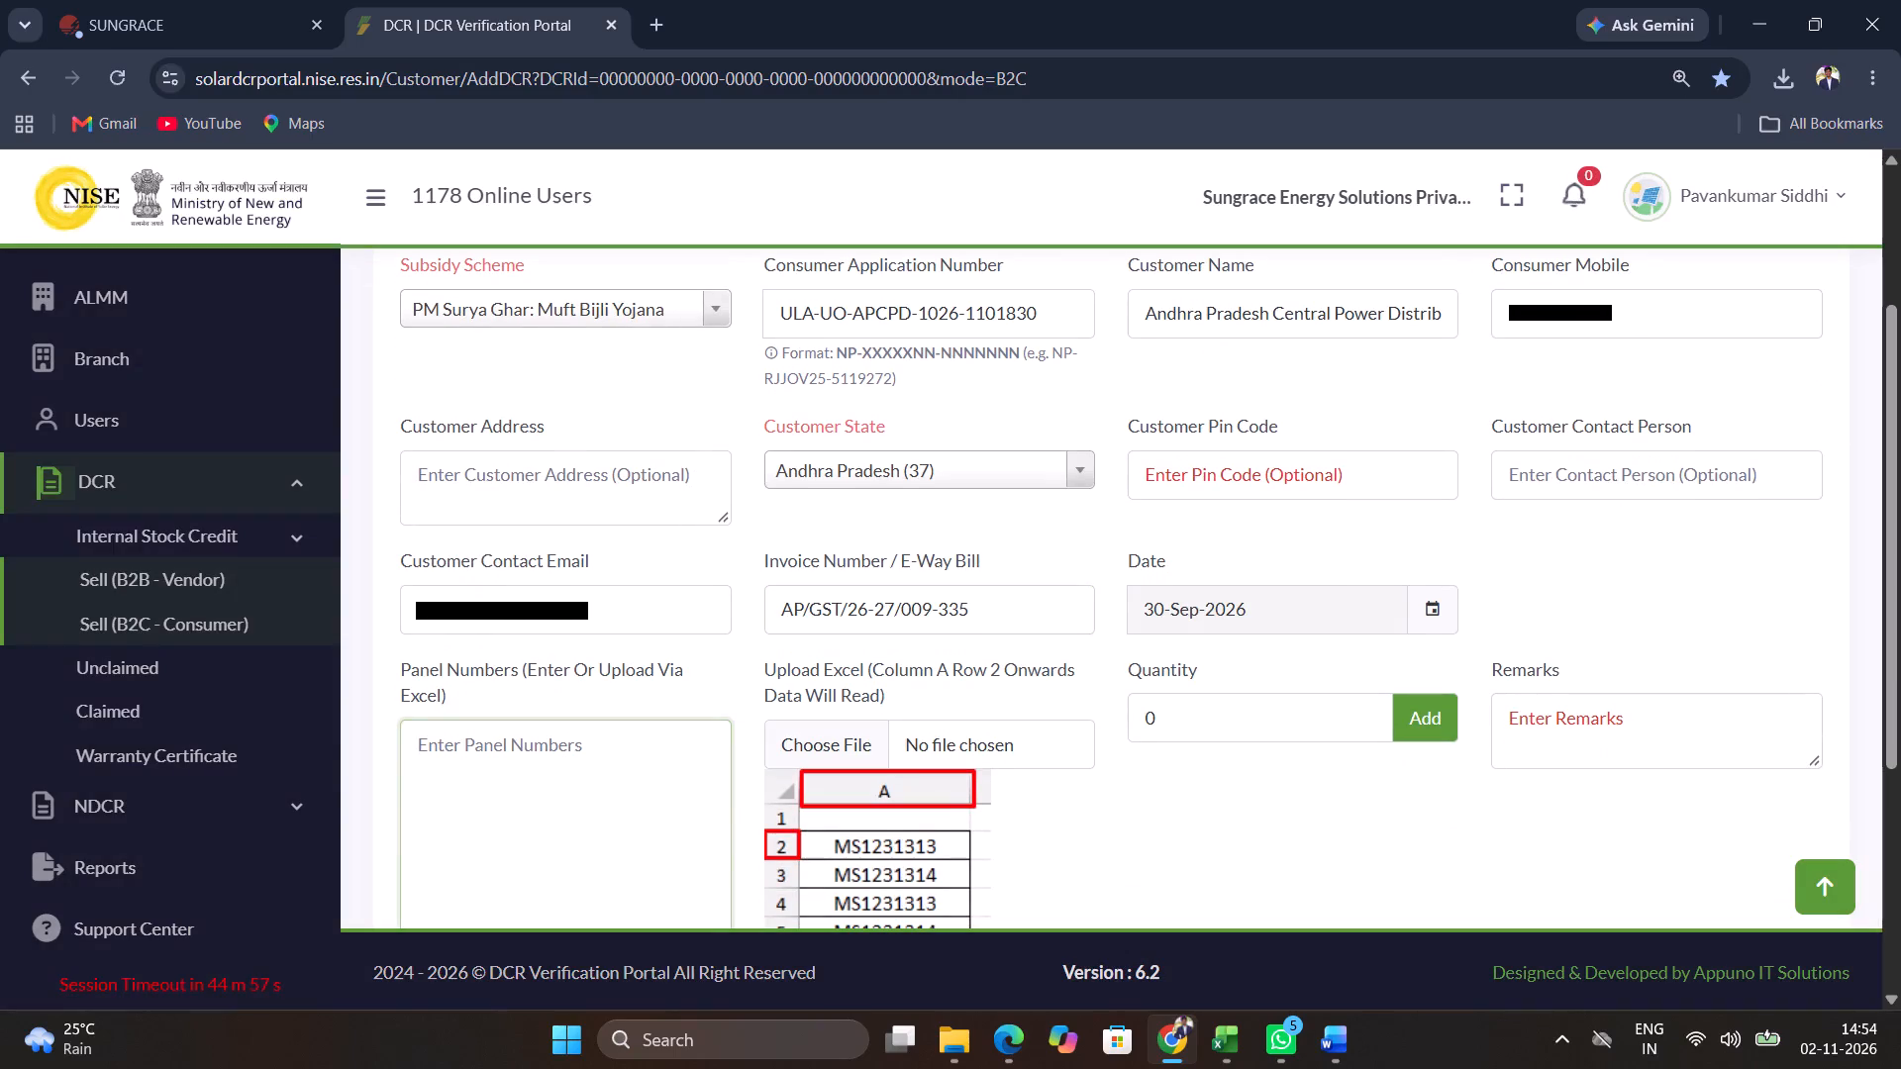
left_click_drag(145, 0, 158, 17)
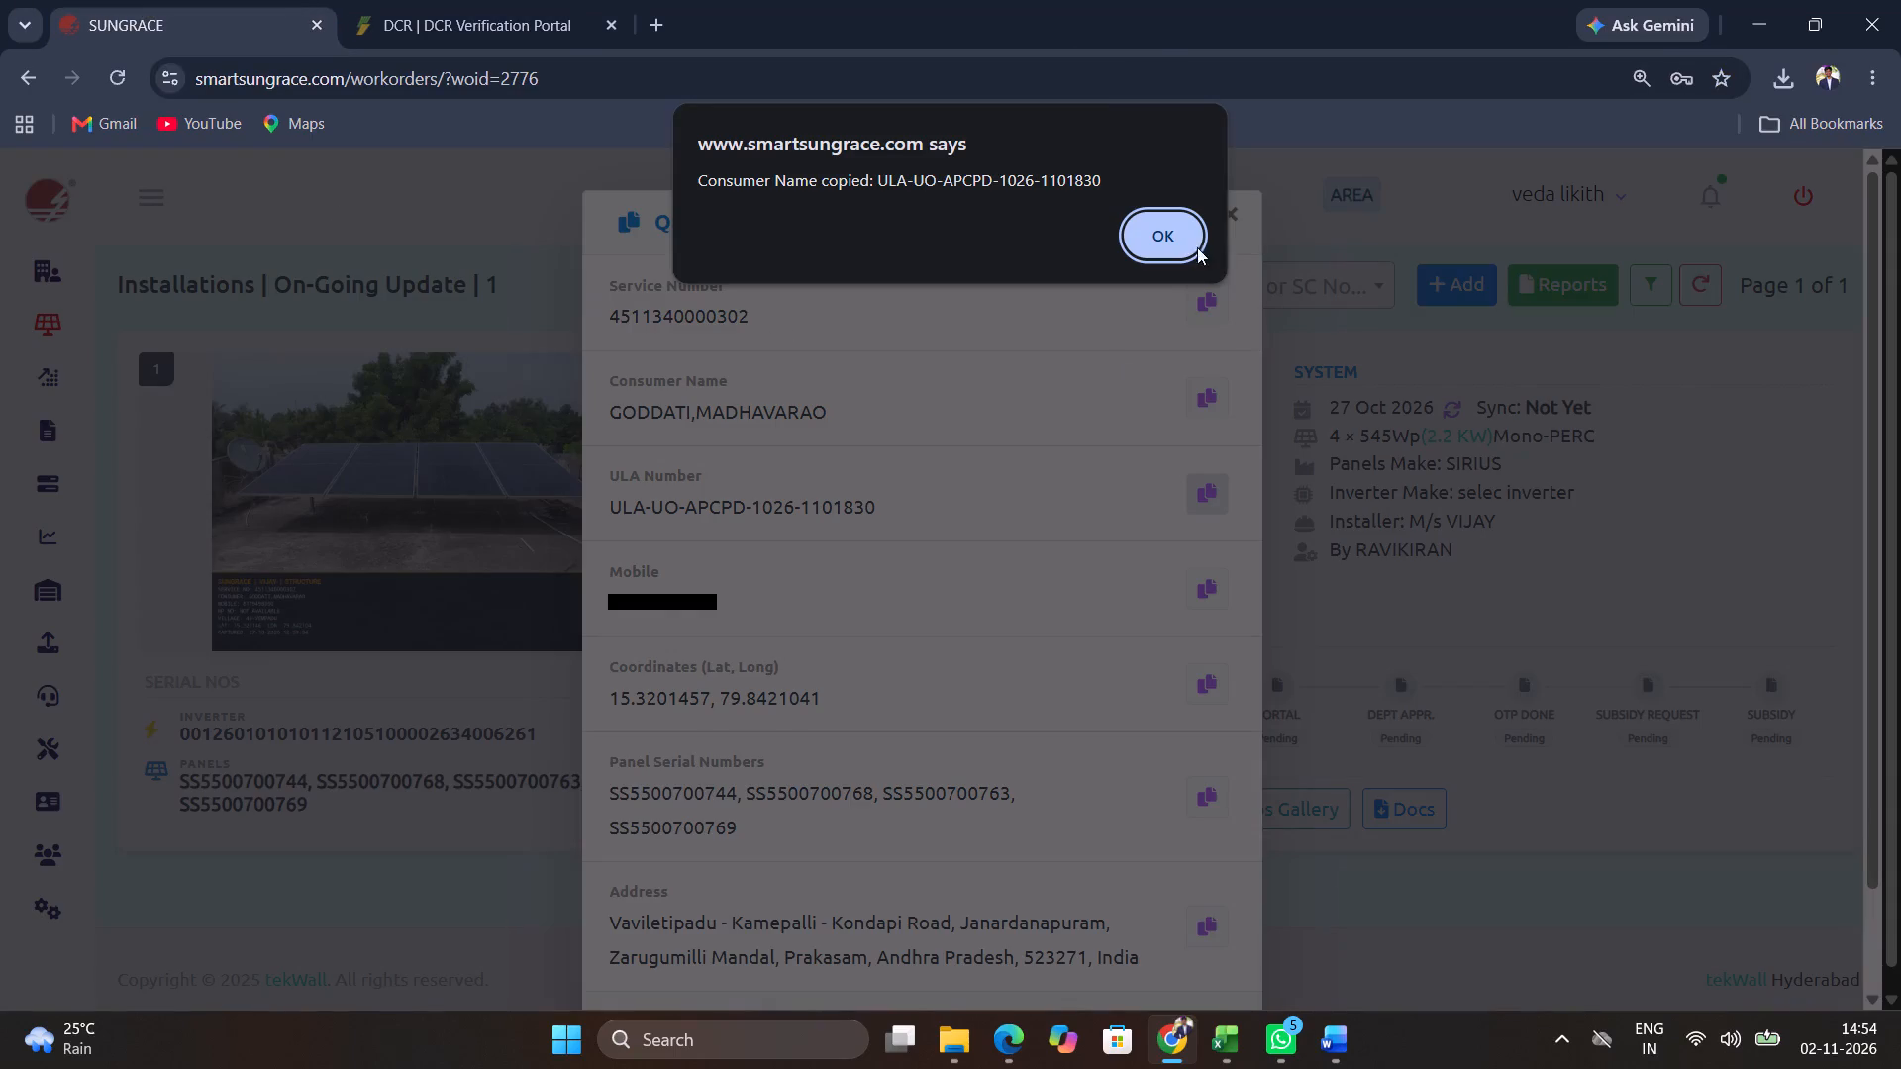
left_click(1175, 236)
left_click(1193, 796)
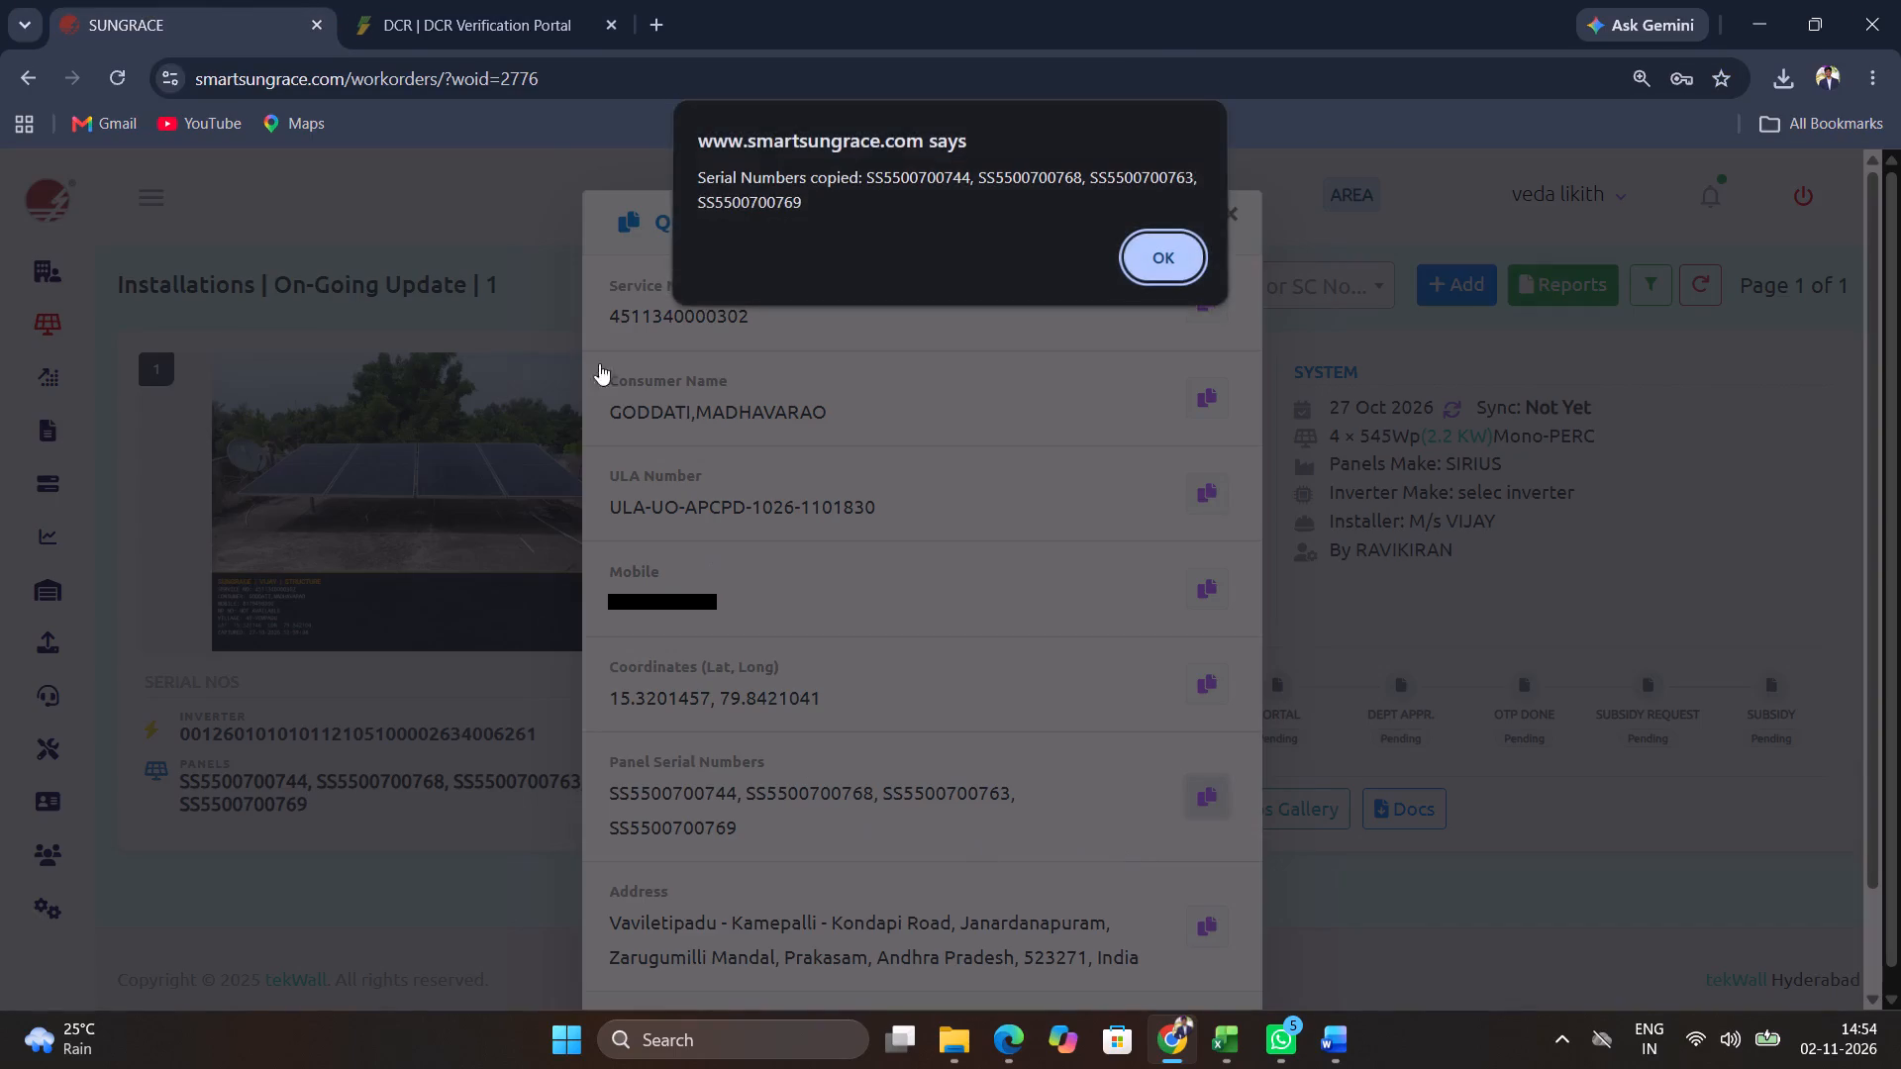
left_click(506, 20)
key("ctrl+v")
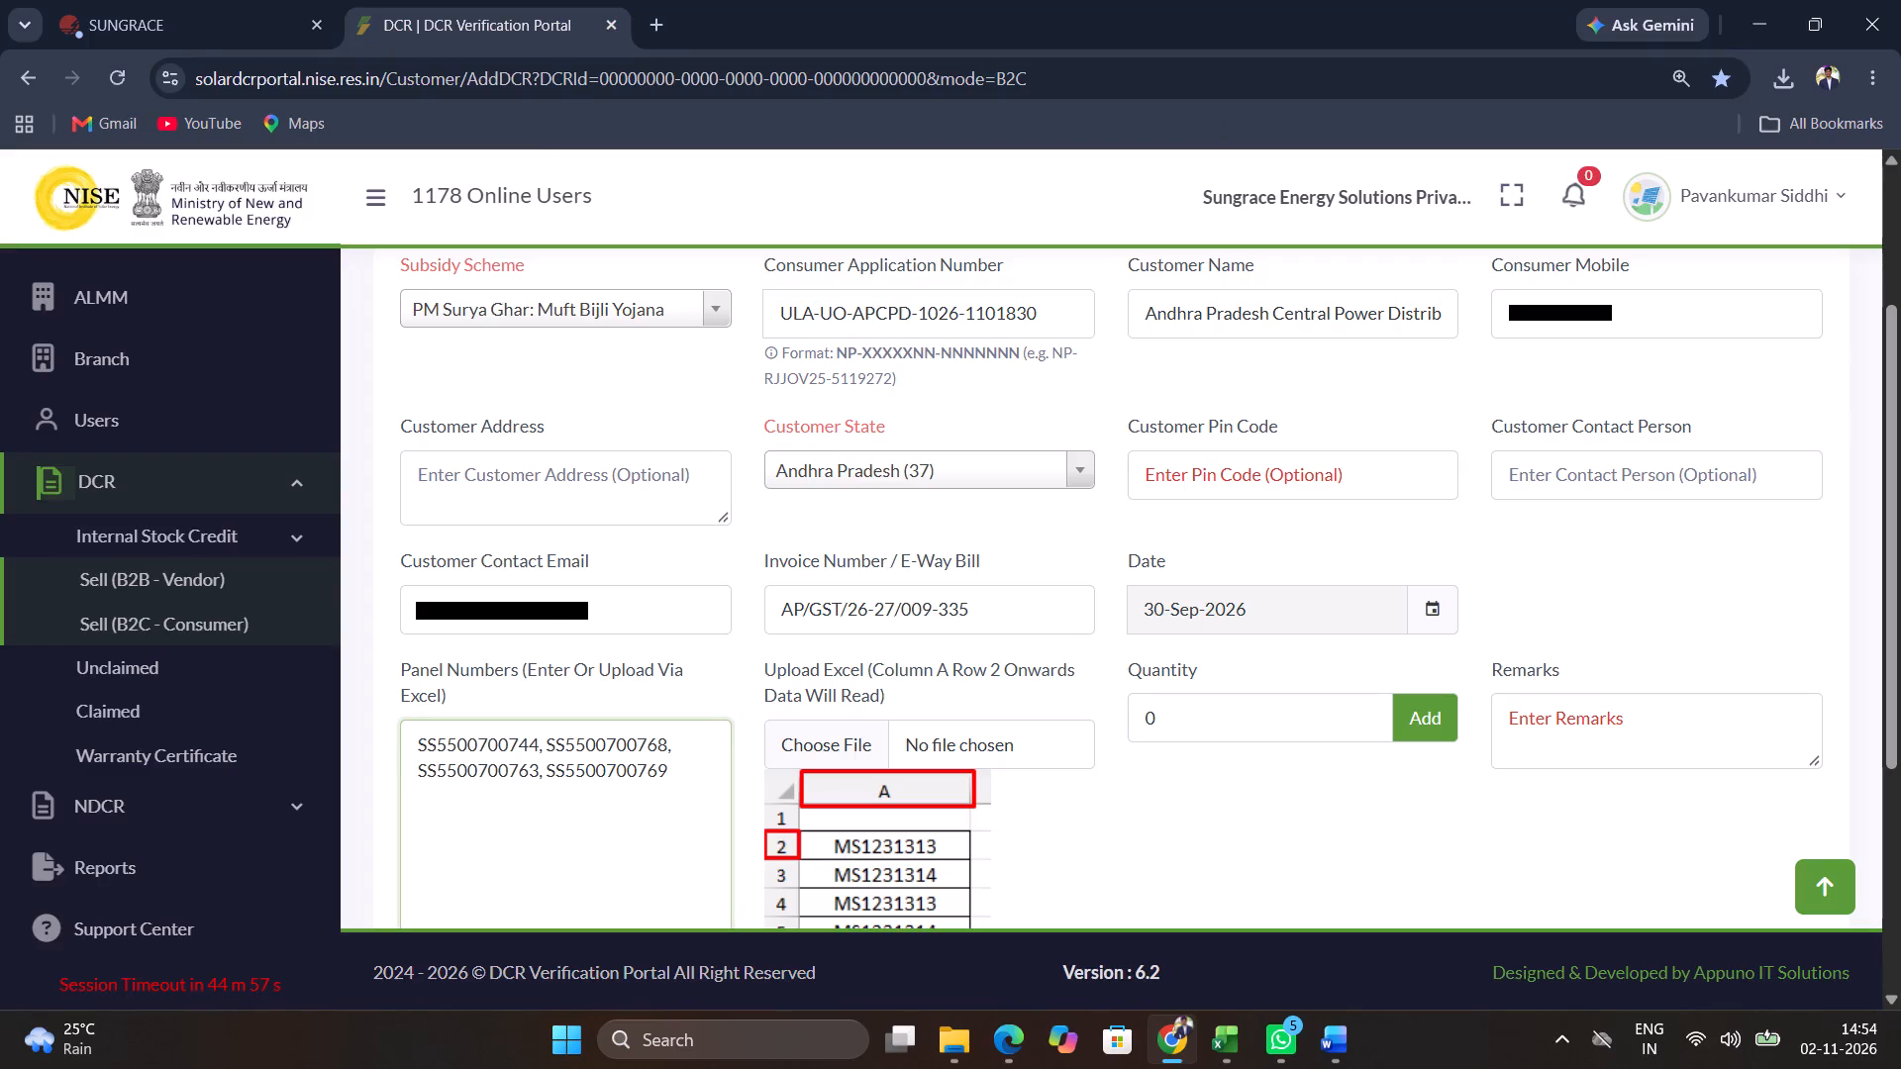
key("Left")
key("Left")
key("Left")
key("Left")
key("Left")
key("Left")
key("Left")
key("Left")
key("Left")
key("Left")
key("Left")
key("Left")
key("BackSpace")
key("BackSpace")
key("Return")
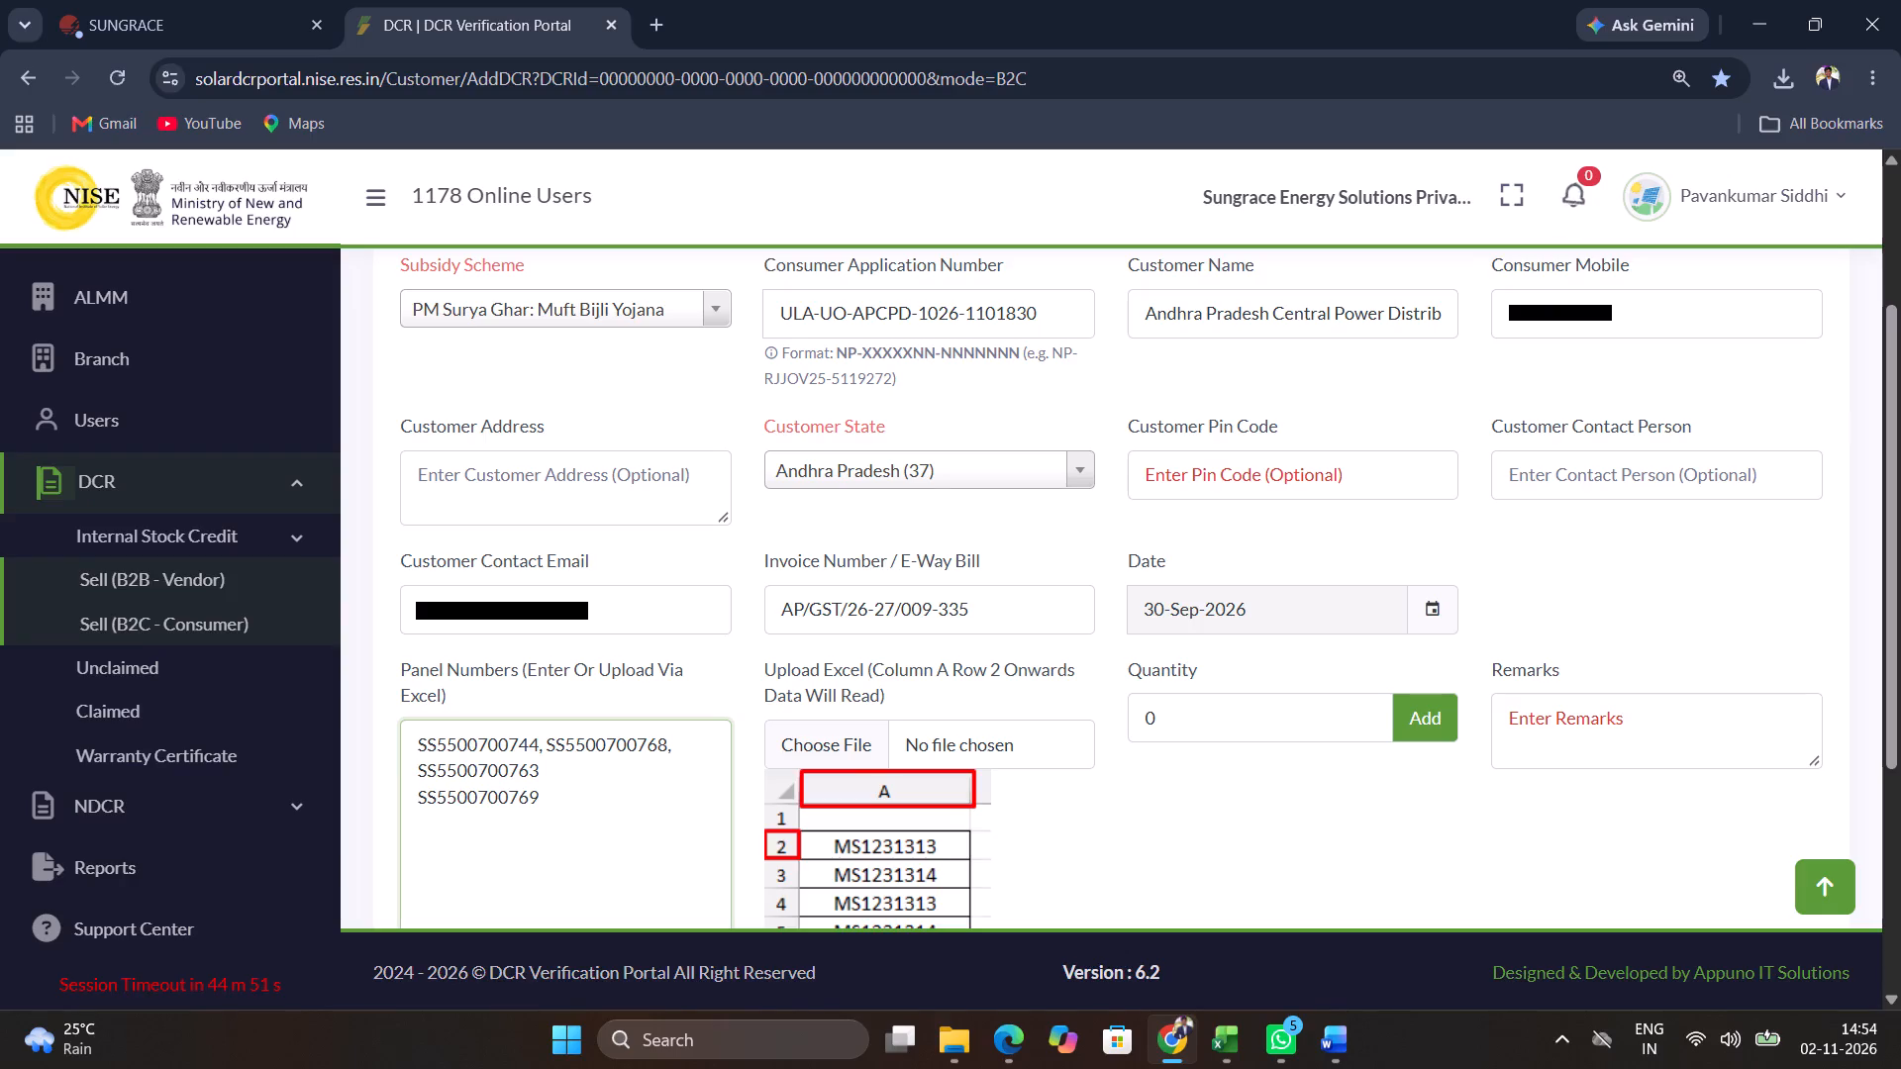
key("Up")
key("Up")
key("Up")
key("Up")
key("Right")
key("Right")
key("Right")
key("Right")
key("Right")
key("Right")
key("Right")
key("Right")
key("Right")
key("Right")
key("Right")
key("Right")
key("Right")
key("Right")
key("BackSpace")
key("BackSpace")
key("Return")
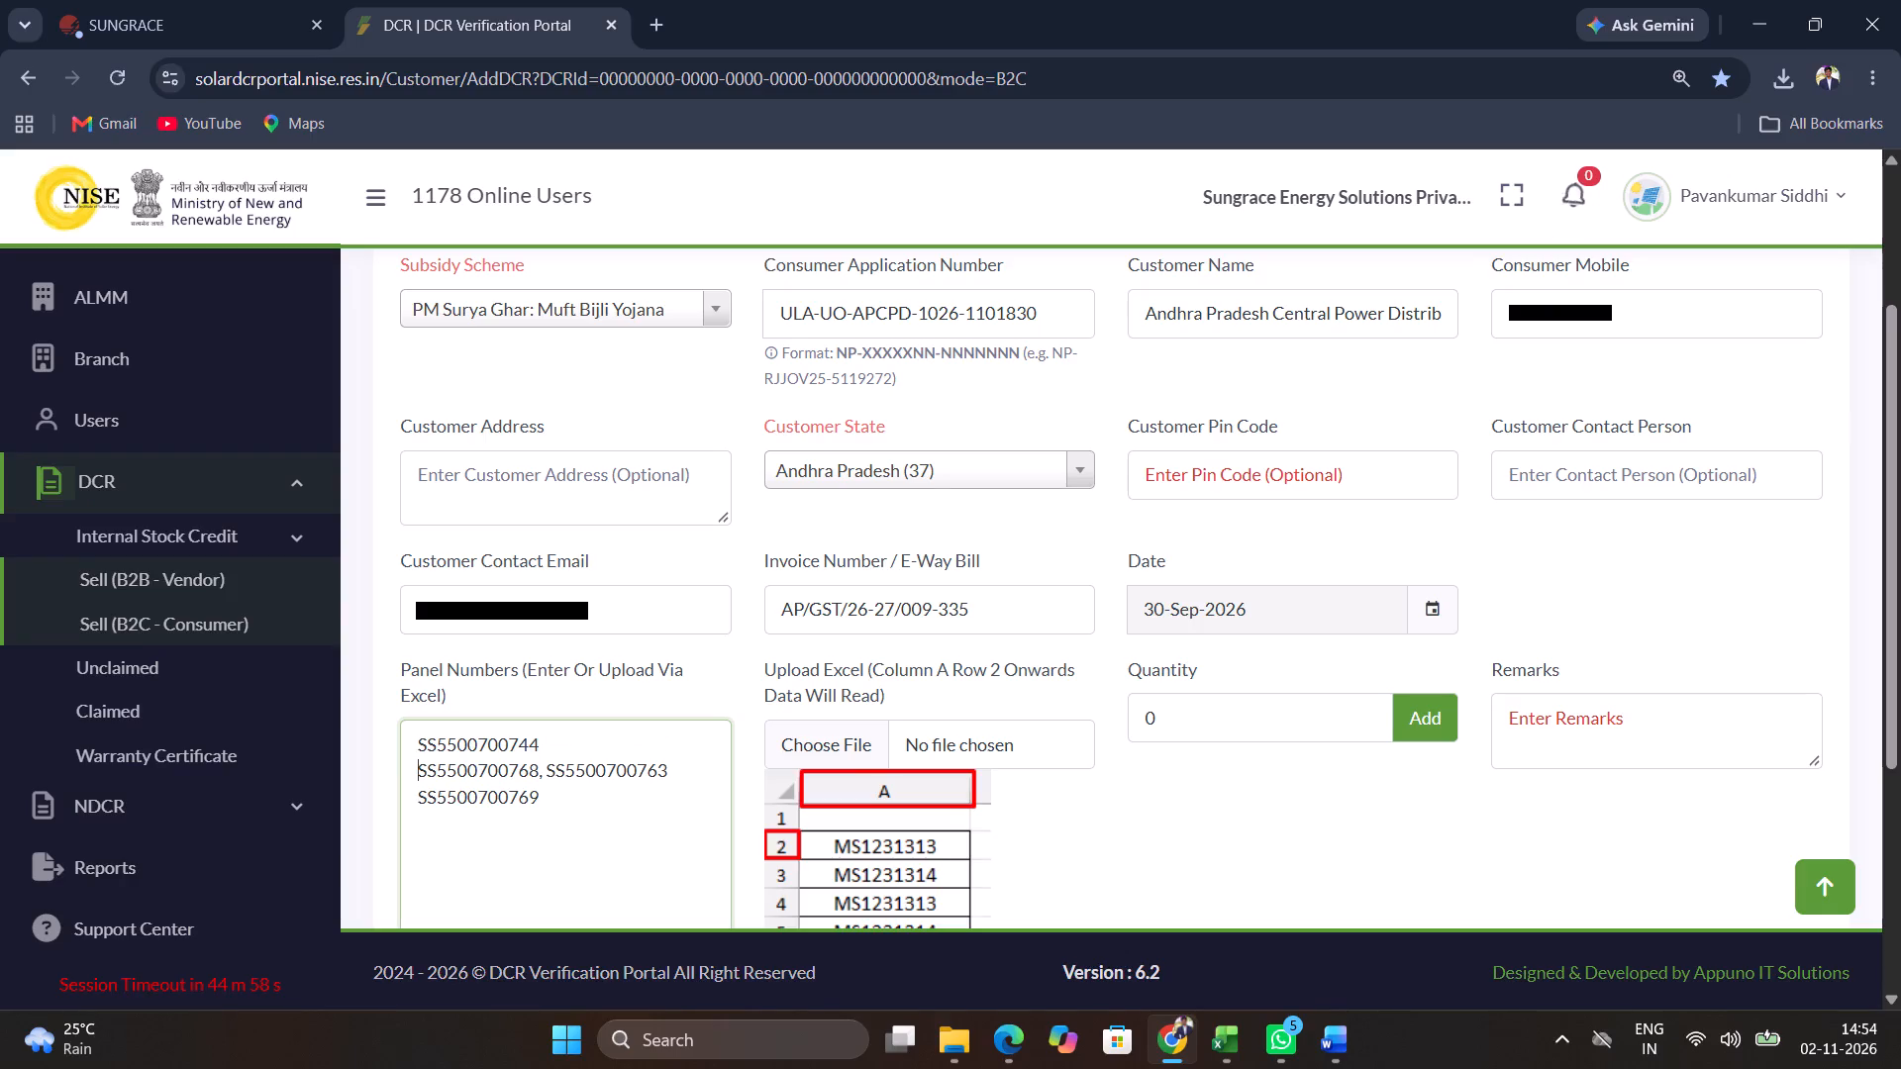
key("Right")
key("Right")
key("Right")
key("Right")
key("Right")
key("Right")
key("Right")
key("Right")
key("Right")
key("Right")
key("Right")
key("Right")
key("Right")
key("Right")
key("BackSpace")
key("BackSpace")
key("Return")
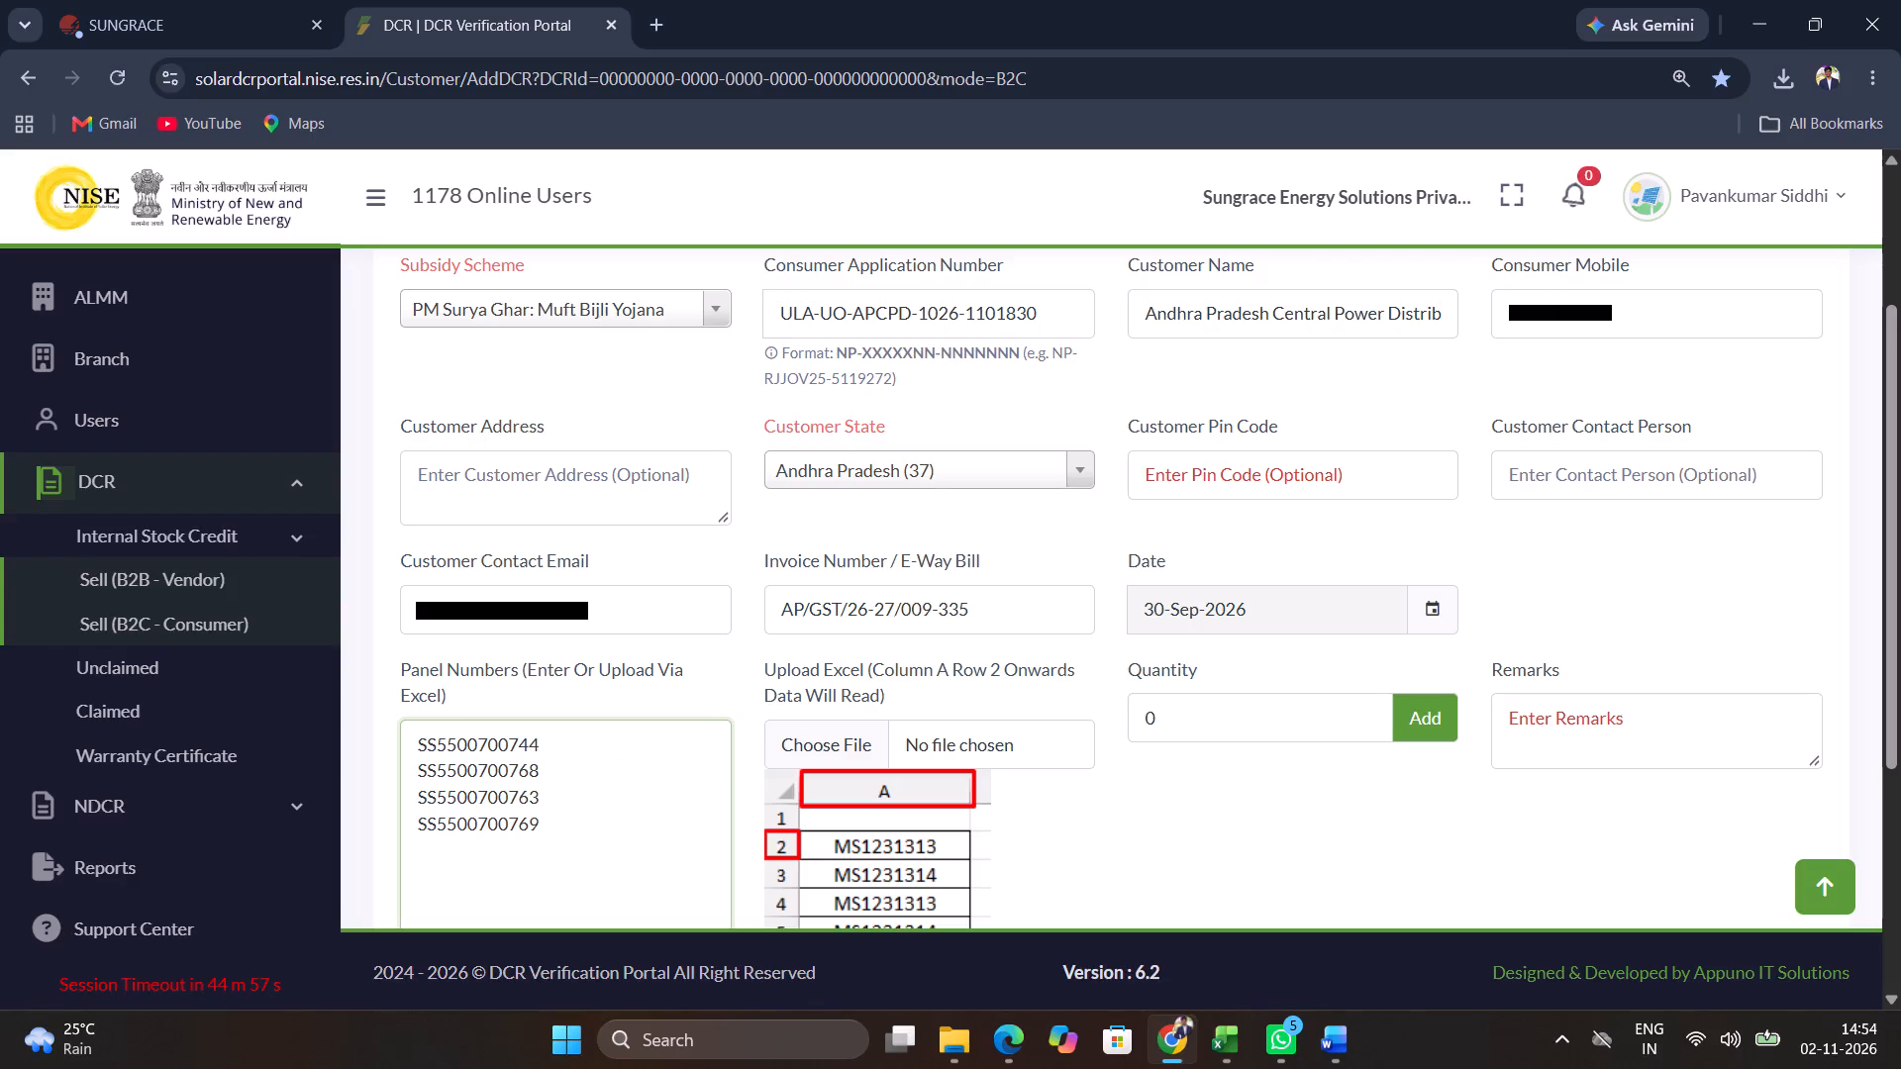
Set the quantity to 4 and try to add the listed panels to the DCR entry.
left_click(1230, 724)
scroll(1230, 724, "up", 3)
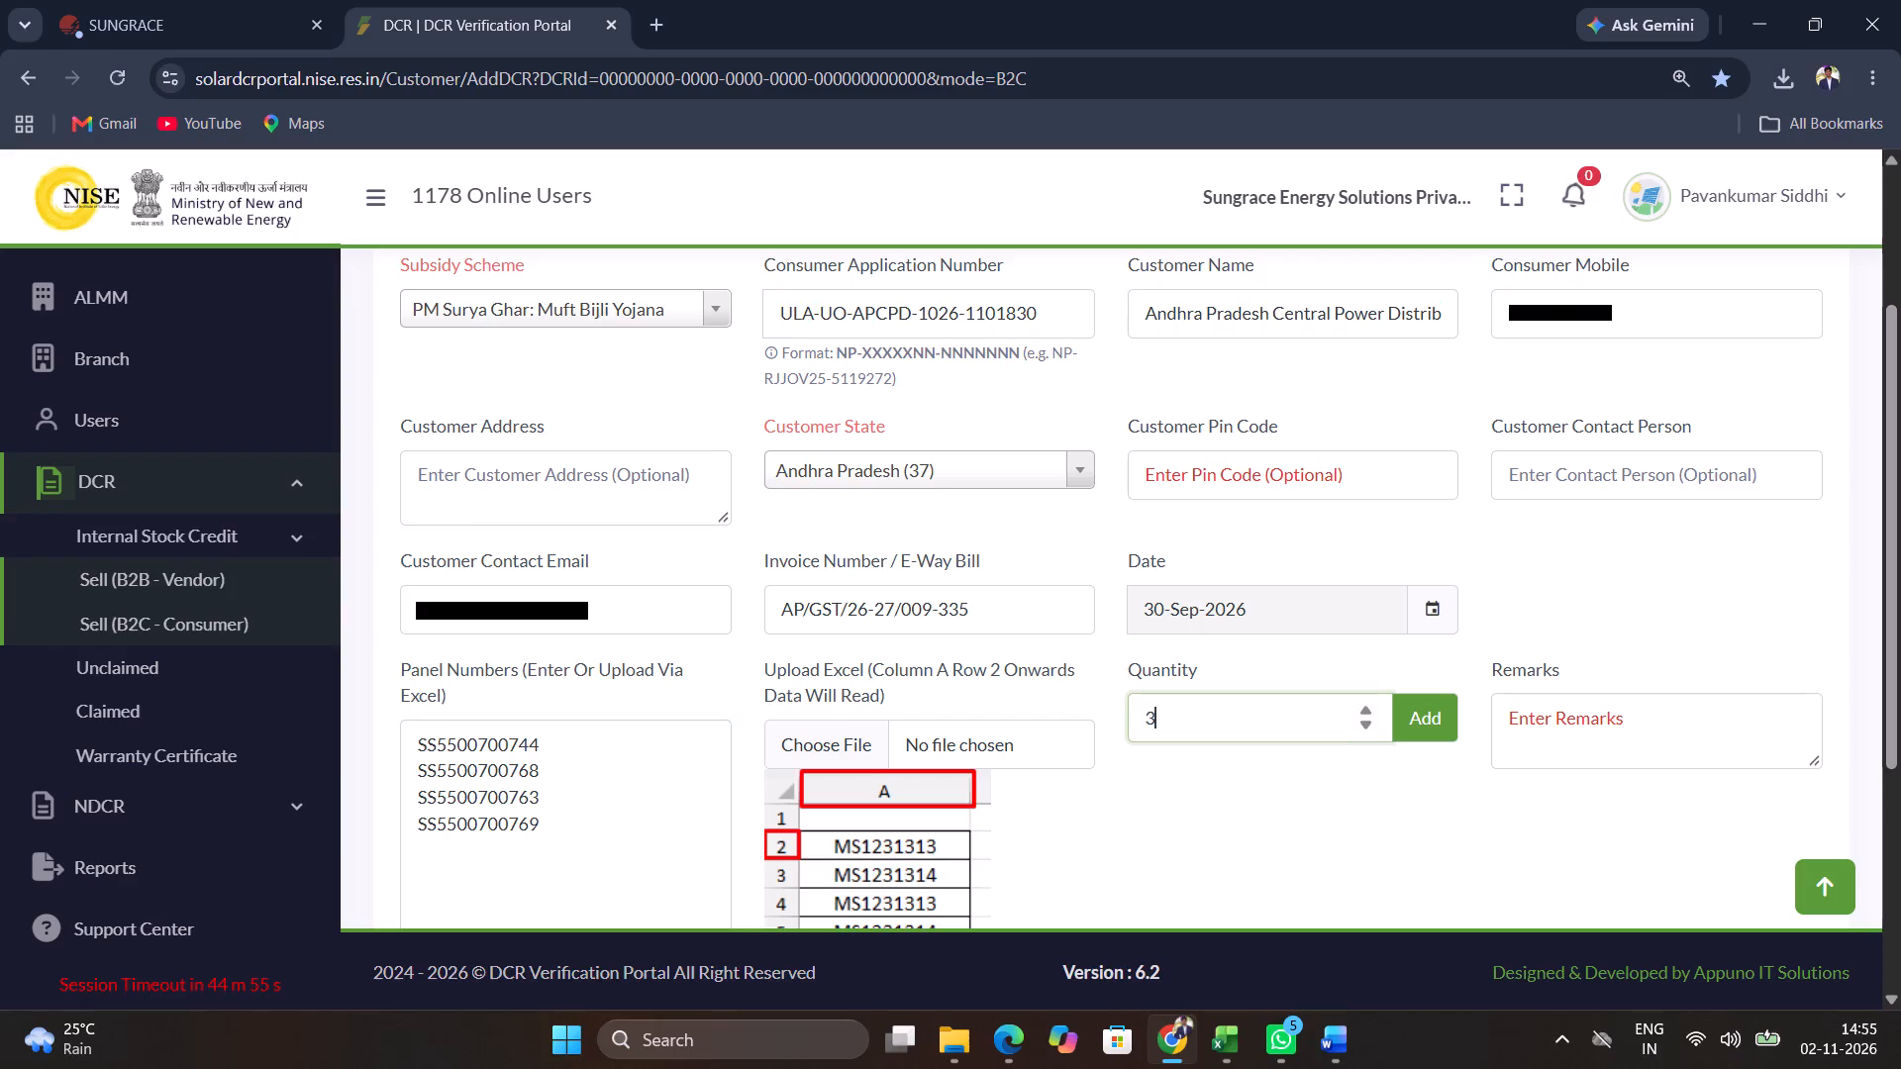
scroll(1230, 724, "up", 1)
left_click_drag(1437, 720, 1441, 736)
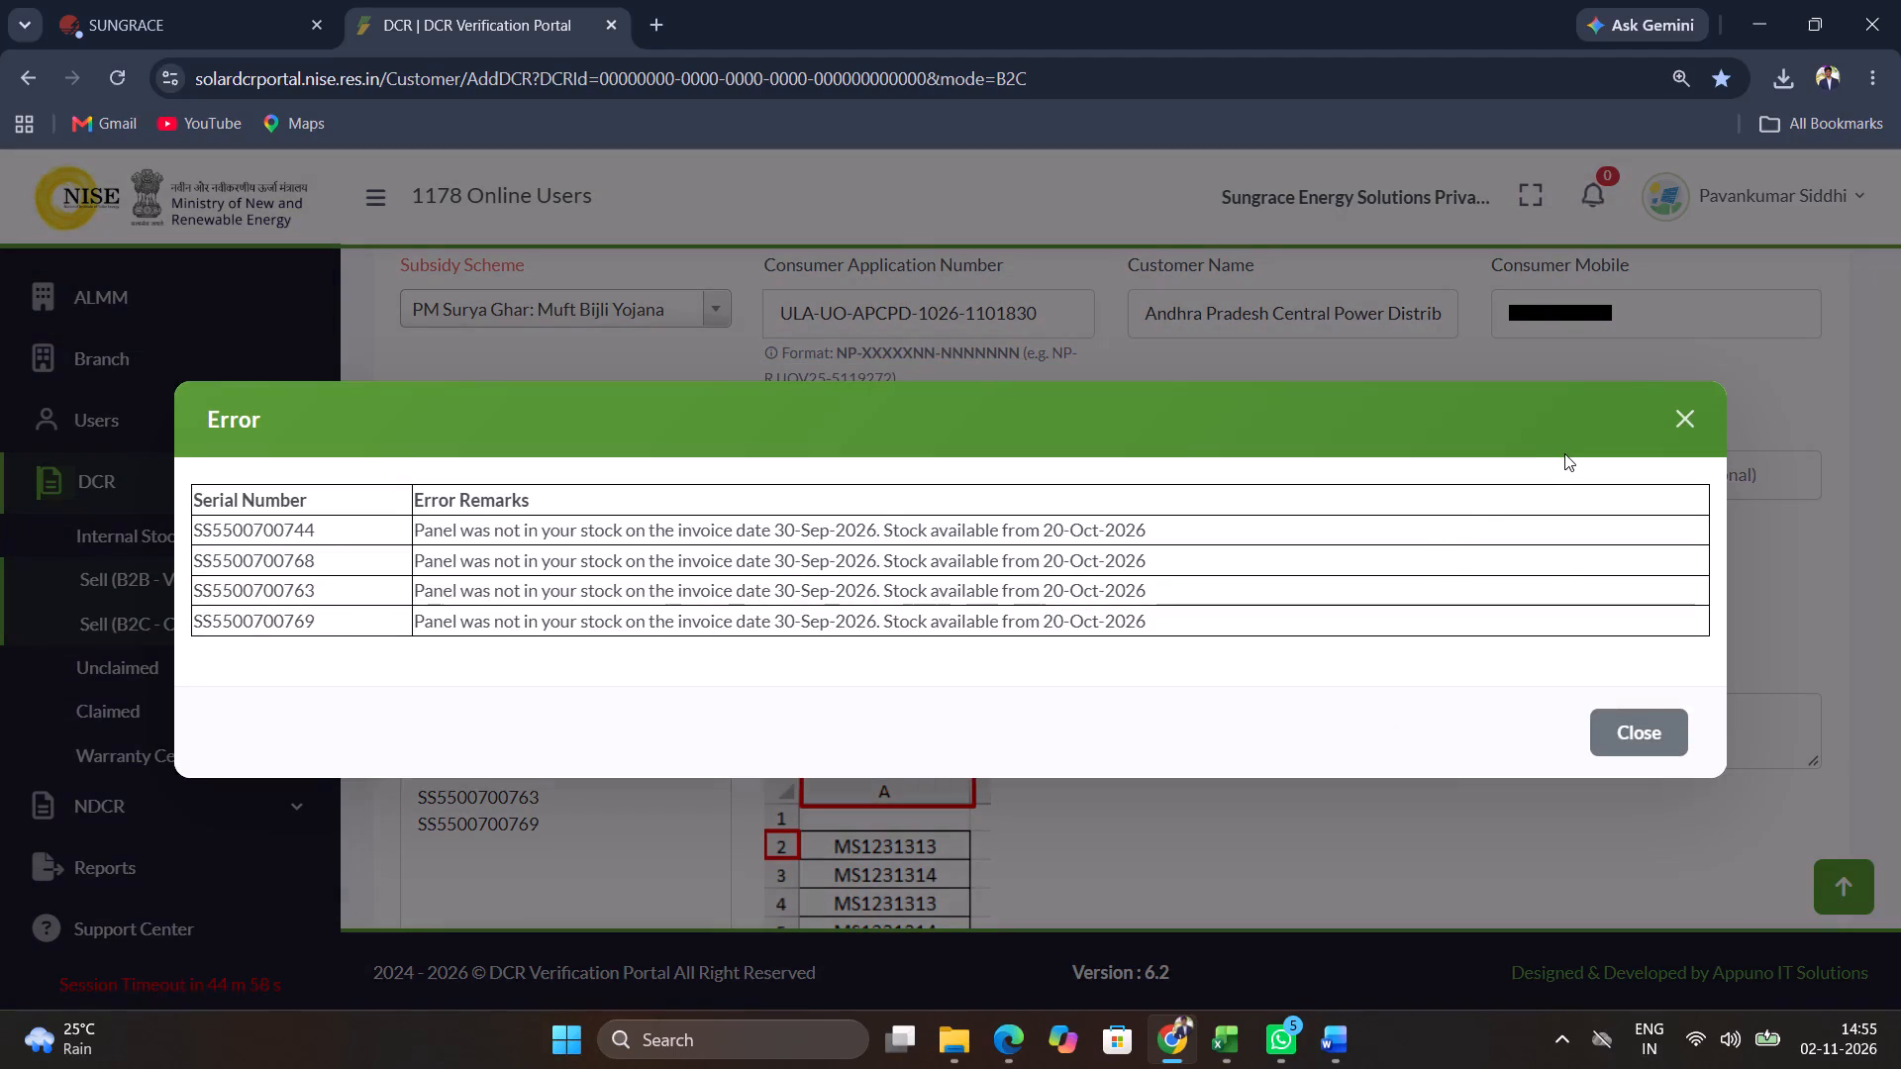
Close the panel error list and set the series part of the invoice number to 010.
left_click(1675, 417)
left_click(991, 604)
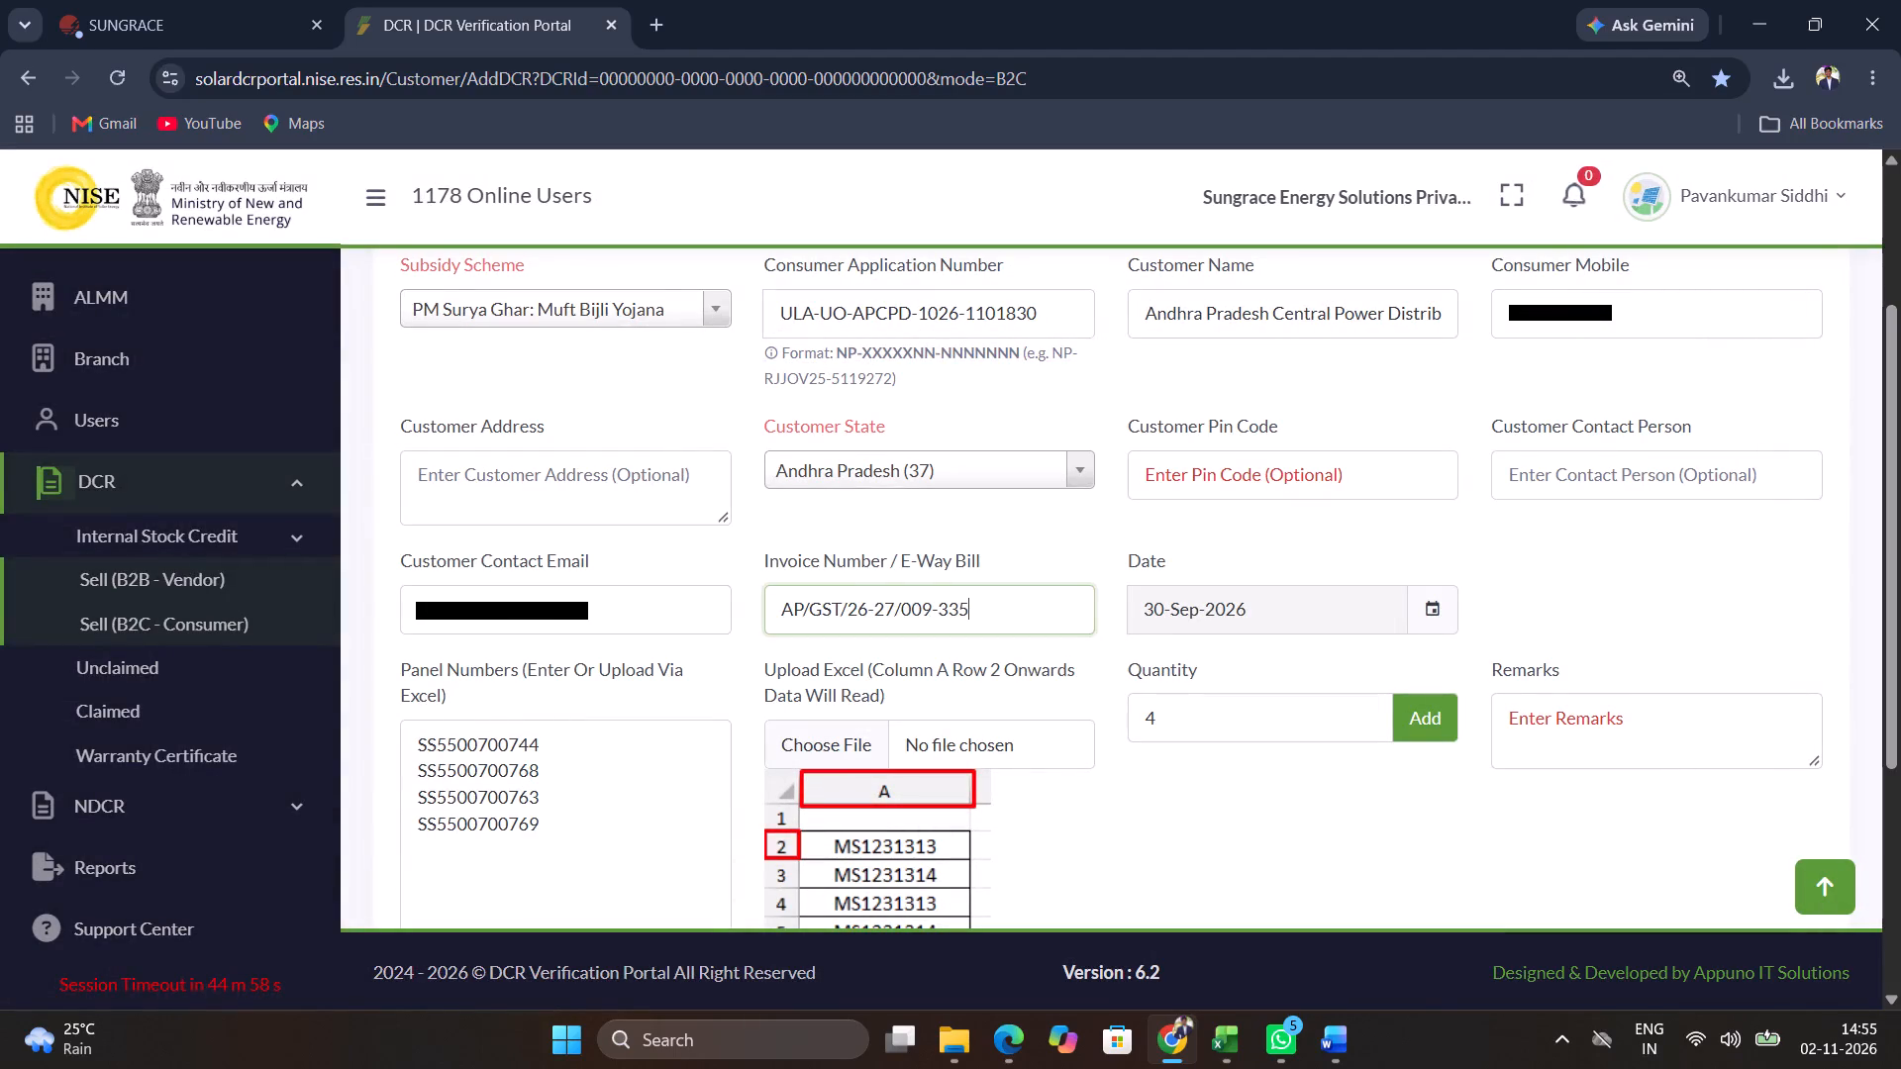
key("Left")
key("Left")
key("Left")
key("Left")
key("Left")
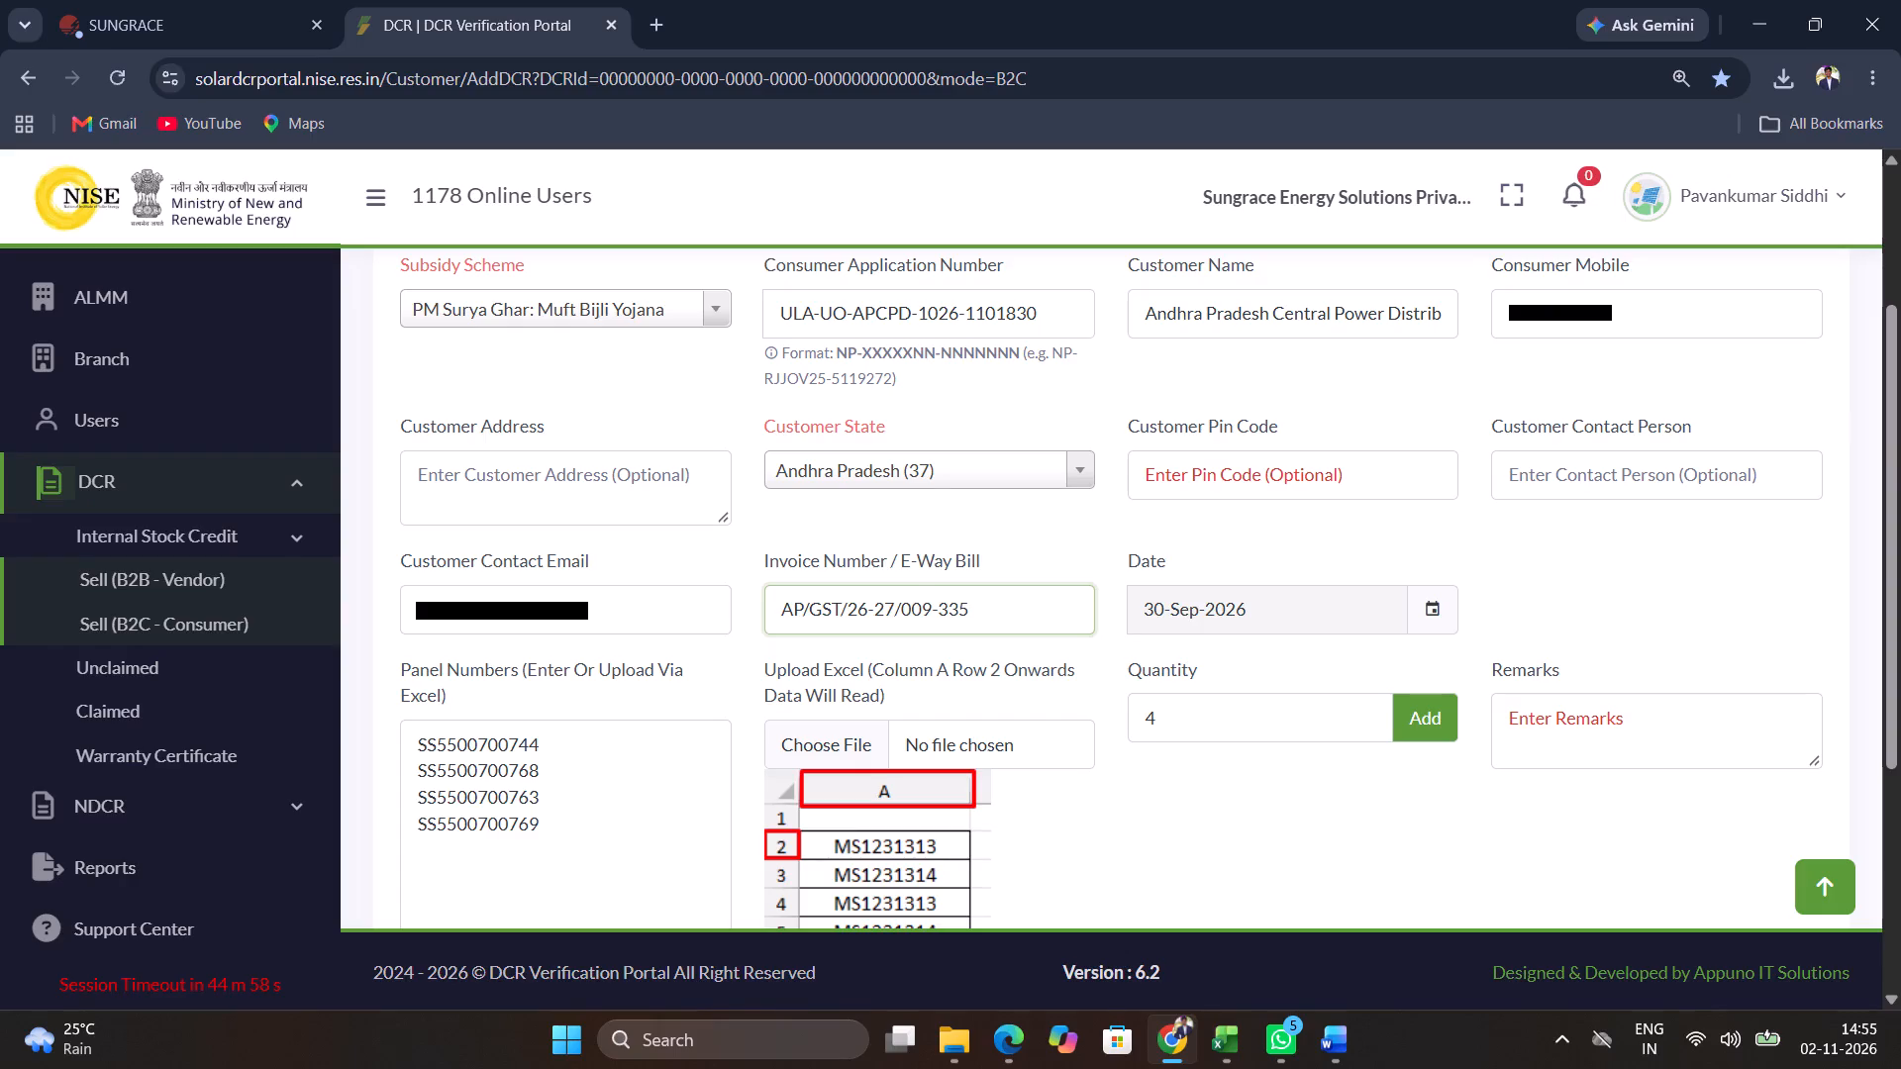
key("Right")
key("BackSpace")
key("BackSpace")
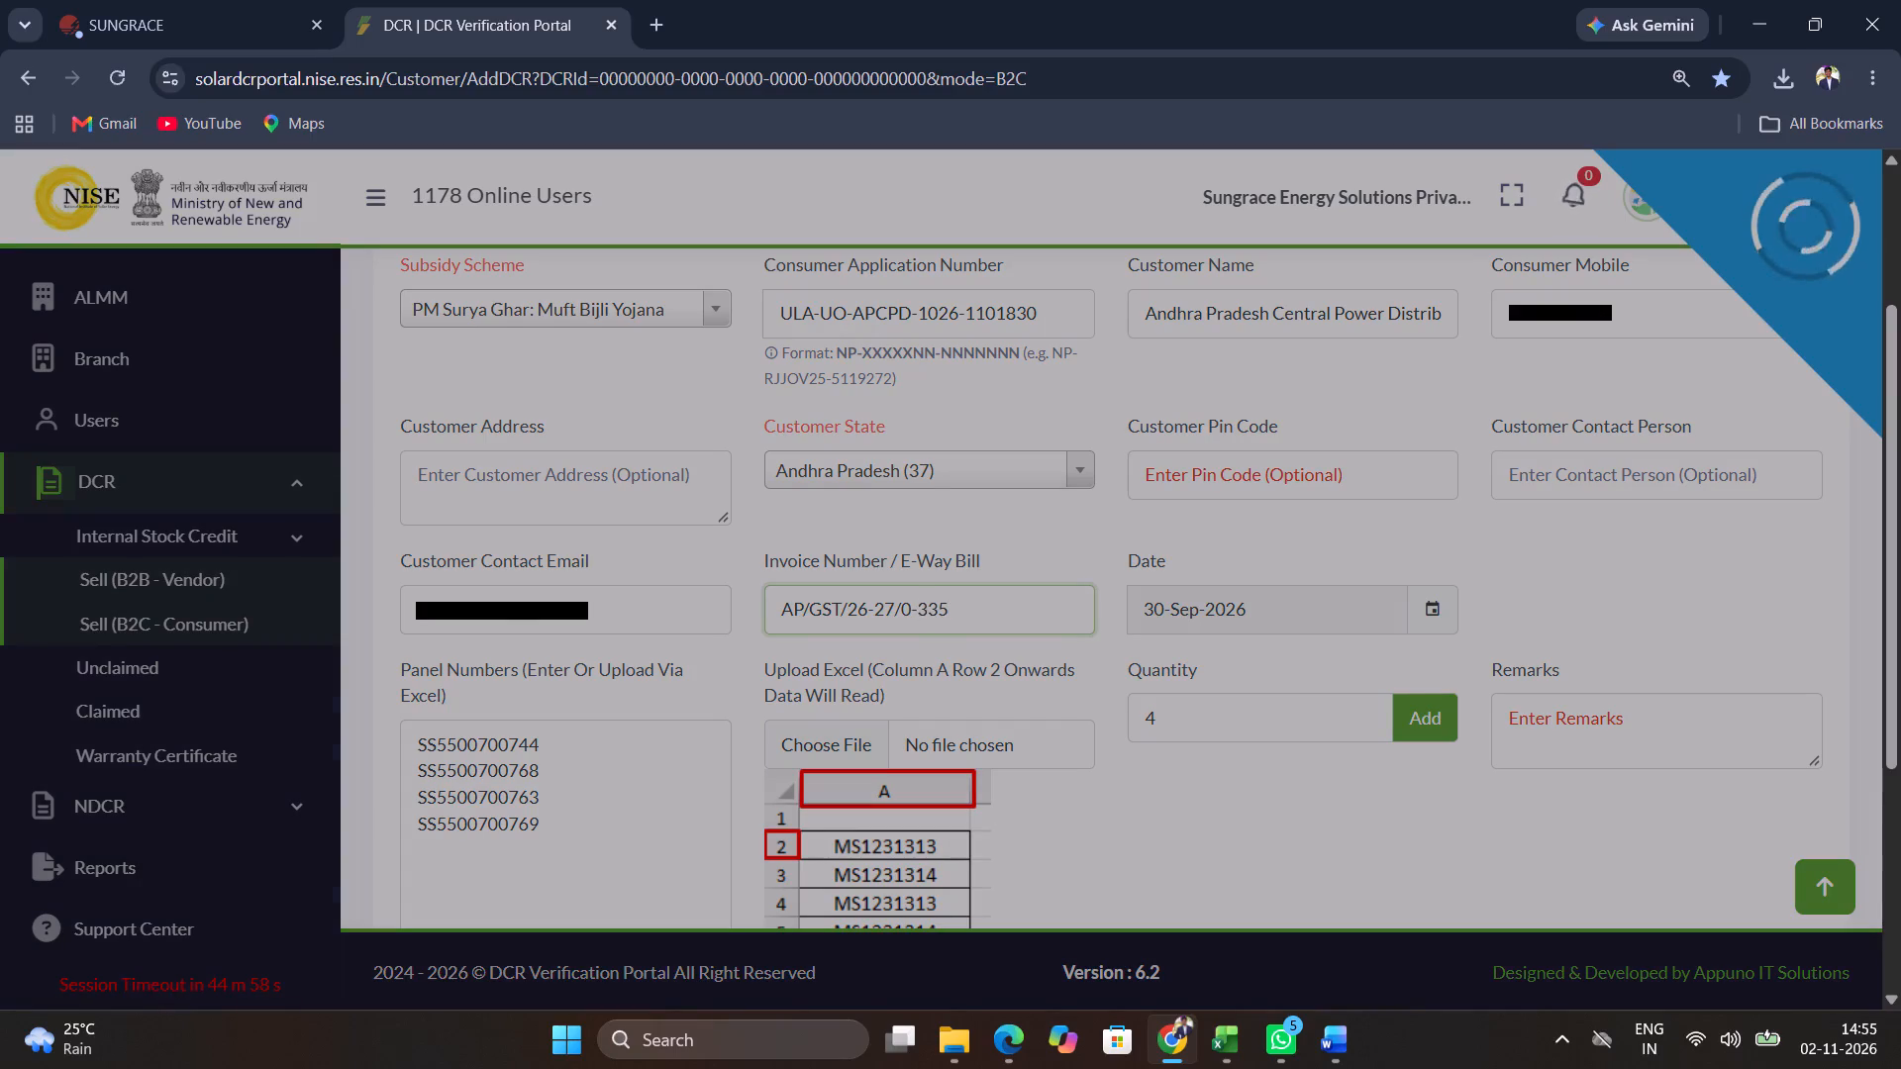
type("10")
Check the DCR010 folder in File Explorer for the next unused number and complete the invoice number as AP/GST/26-27/010-72.
key("Right")
key("Right")
key("Right")
key("Right")
key("Right")
key("Right")
key("Right")
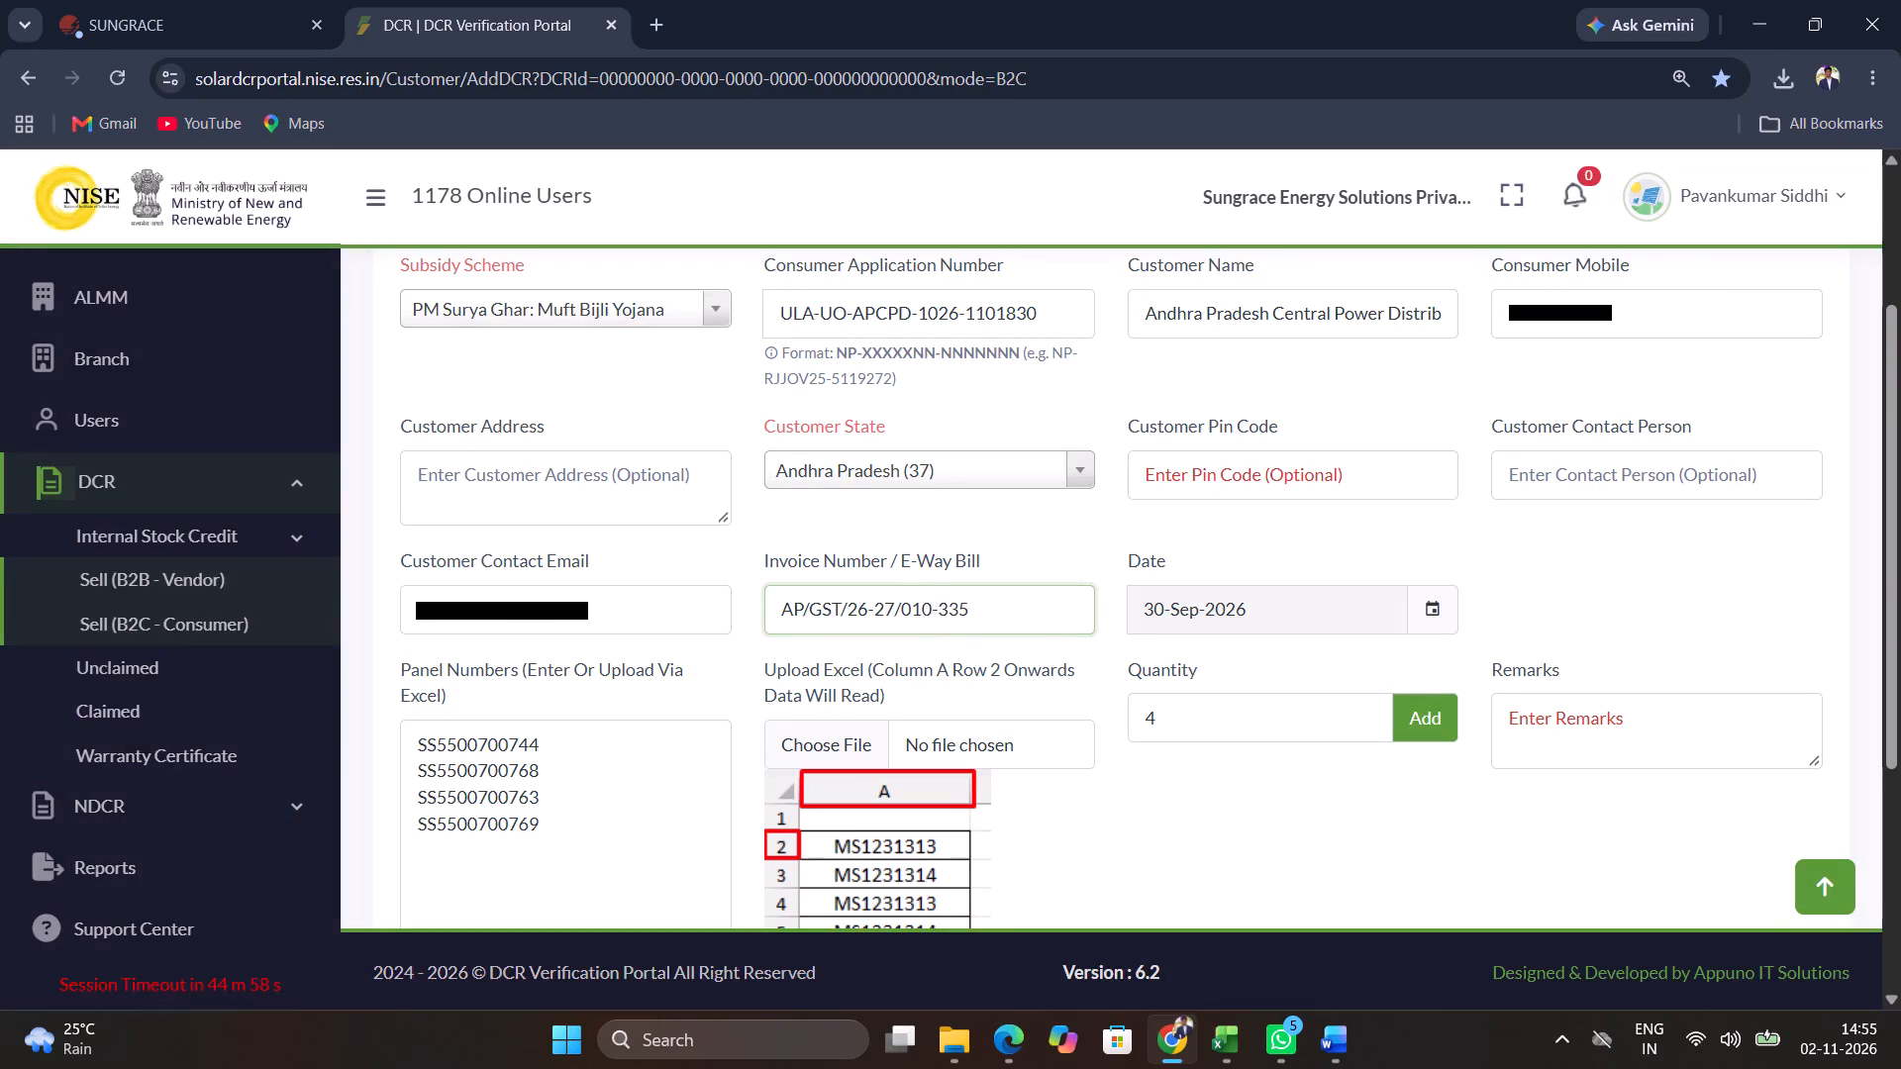
key("BackSpace")
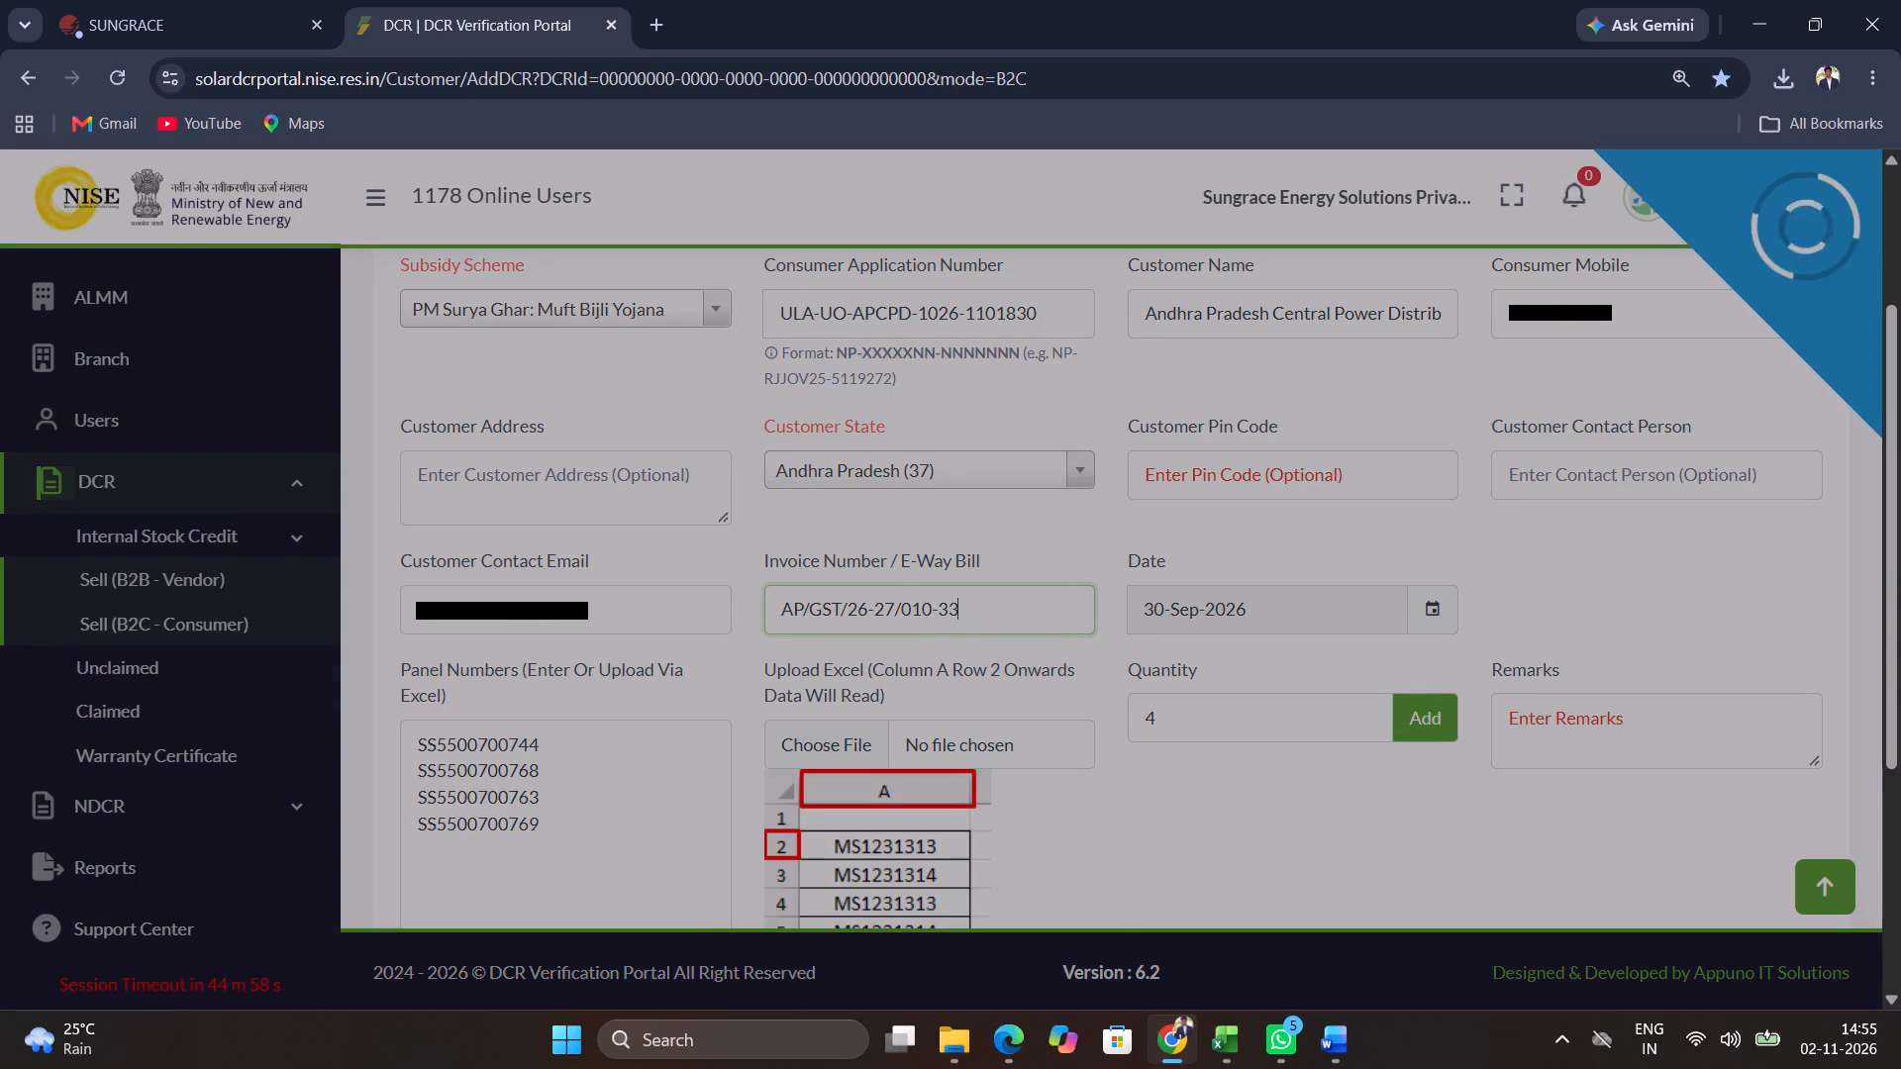
key("BackSpace")
key("BackSpace")
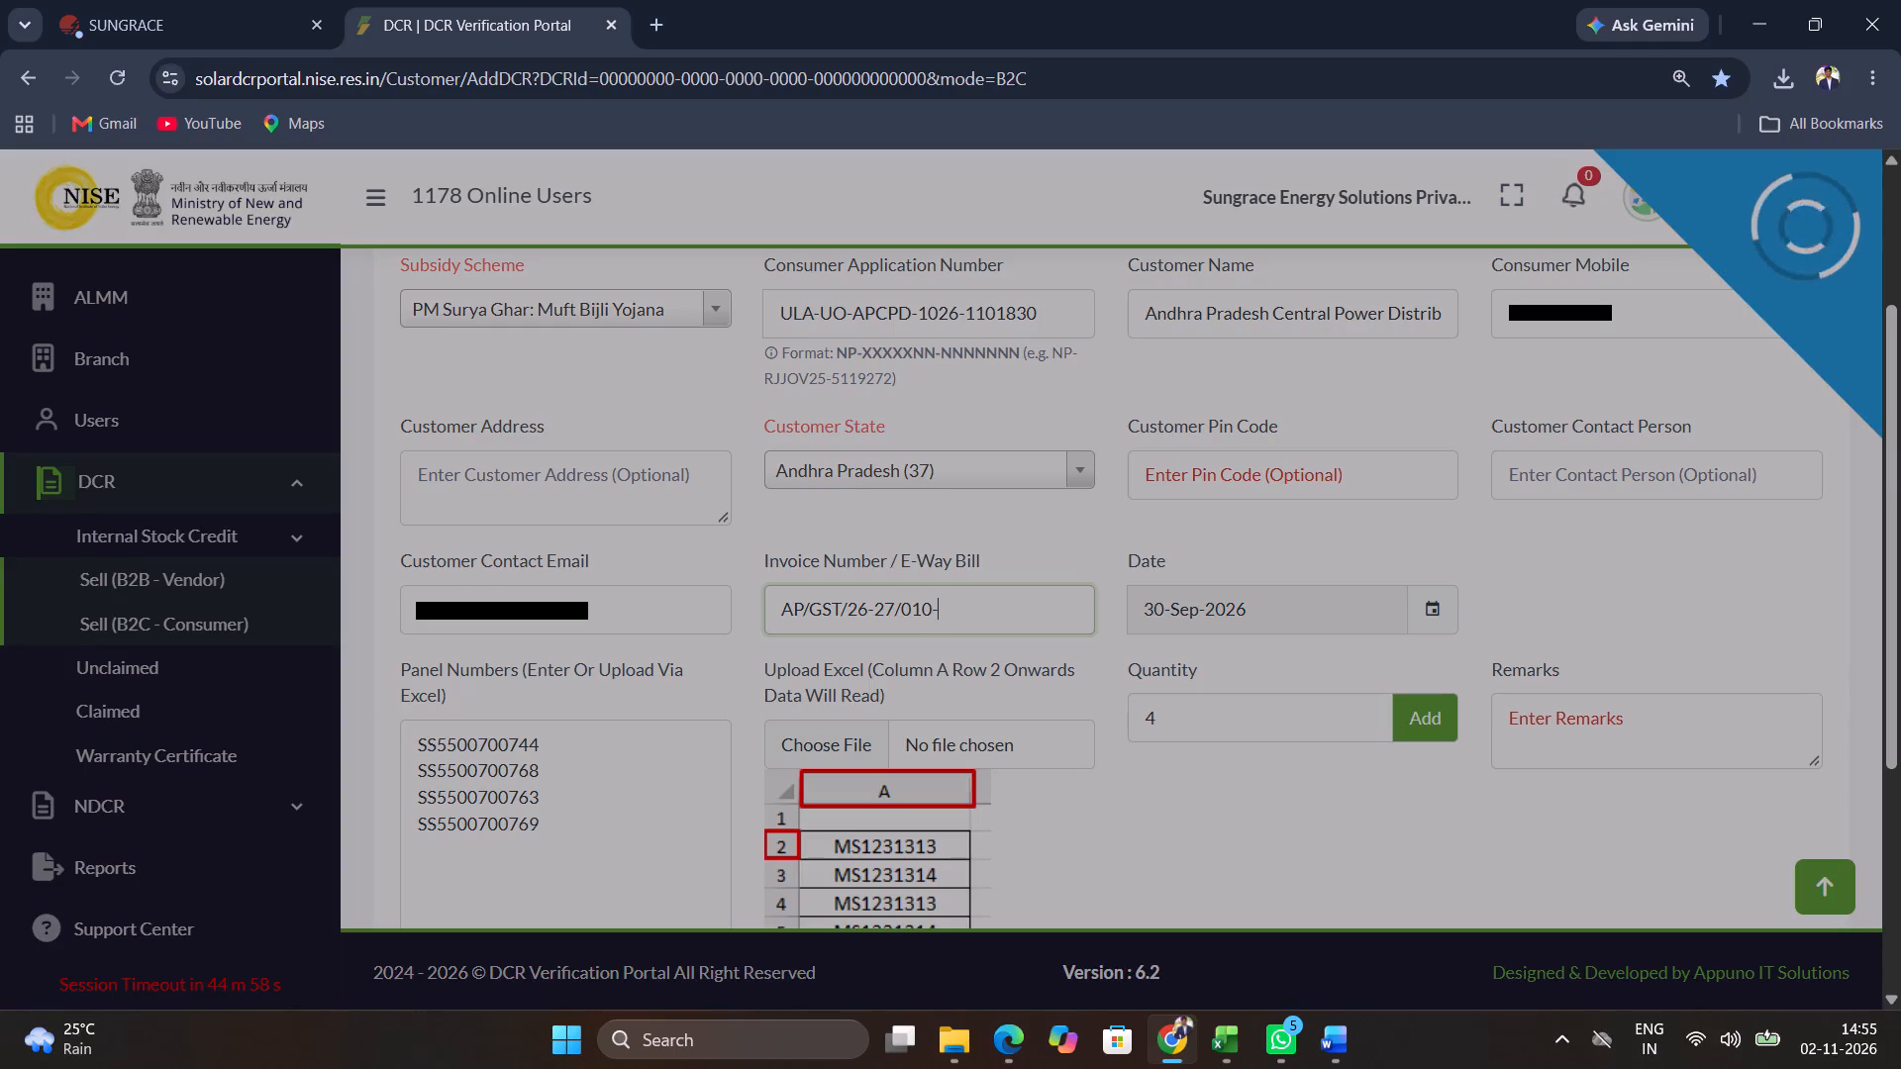
left_click(958, 966)
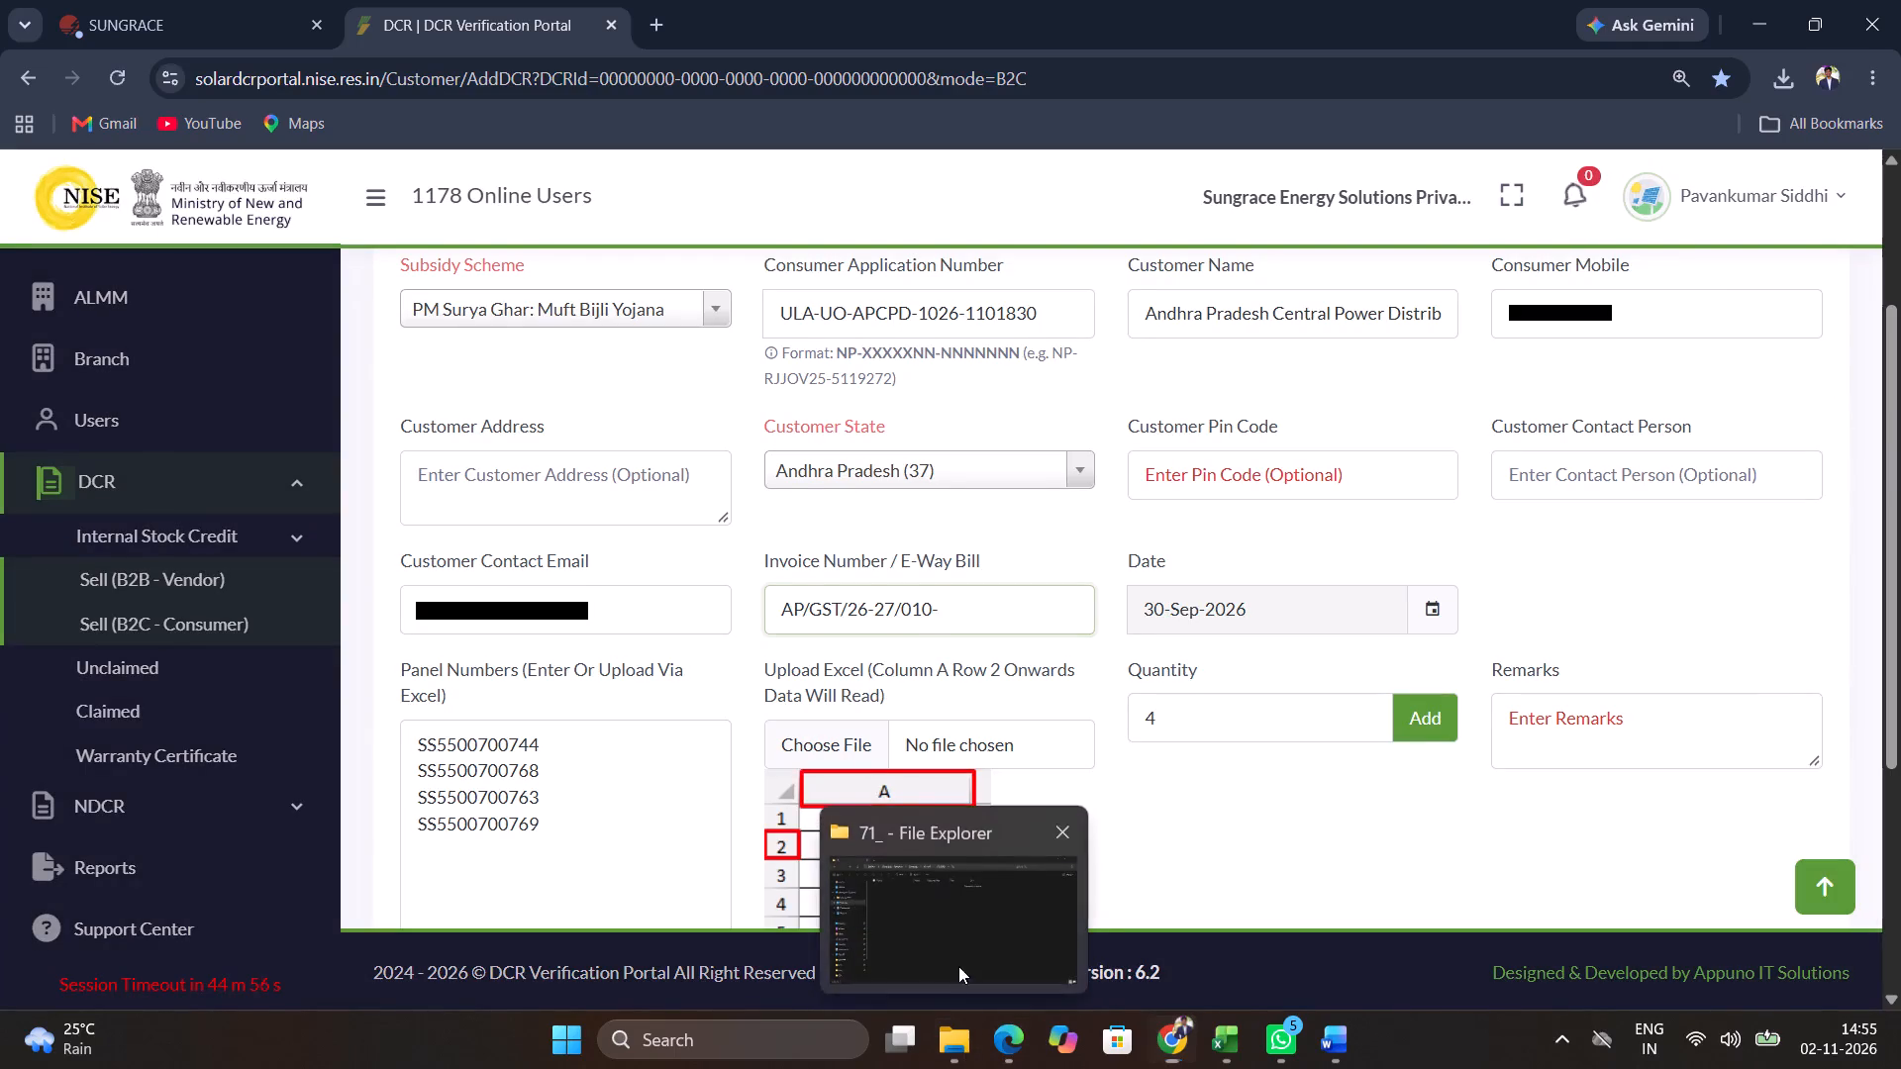
left_click(750, 81)
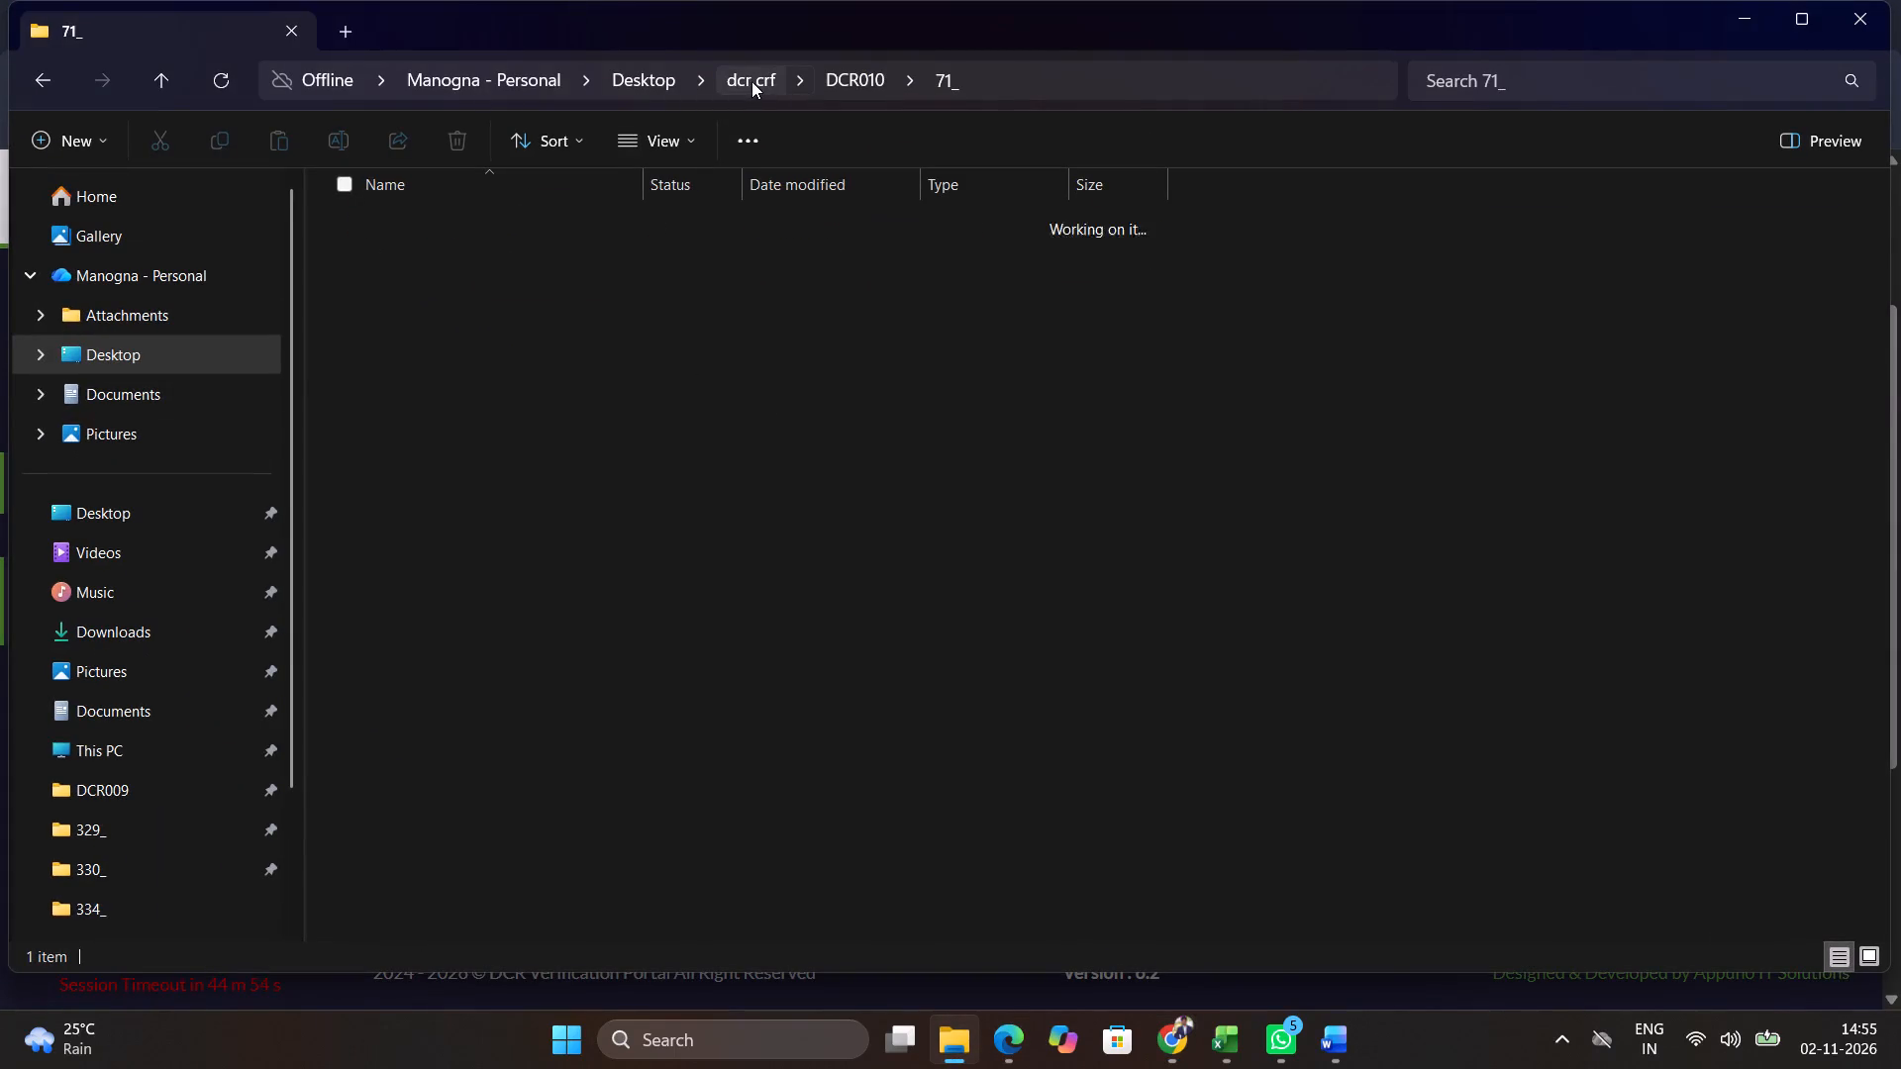
double_click(532, 549)
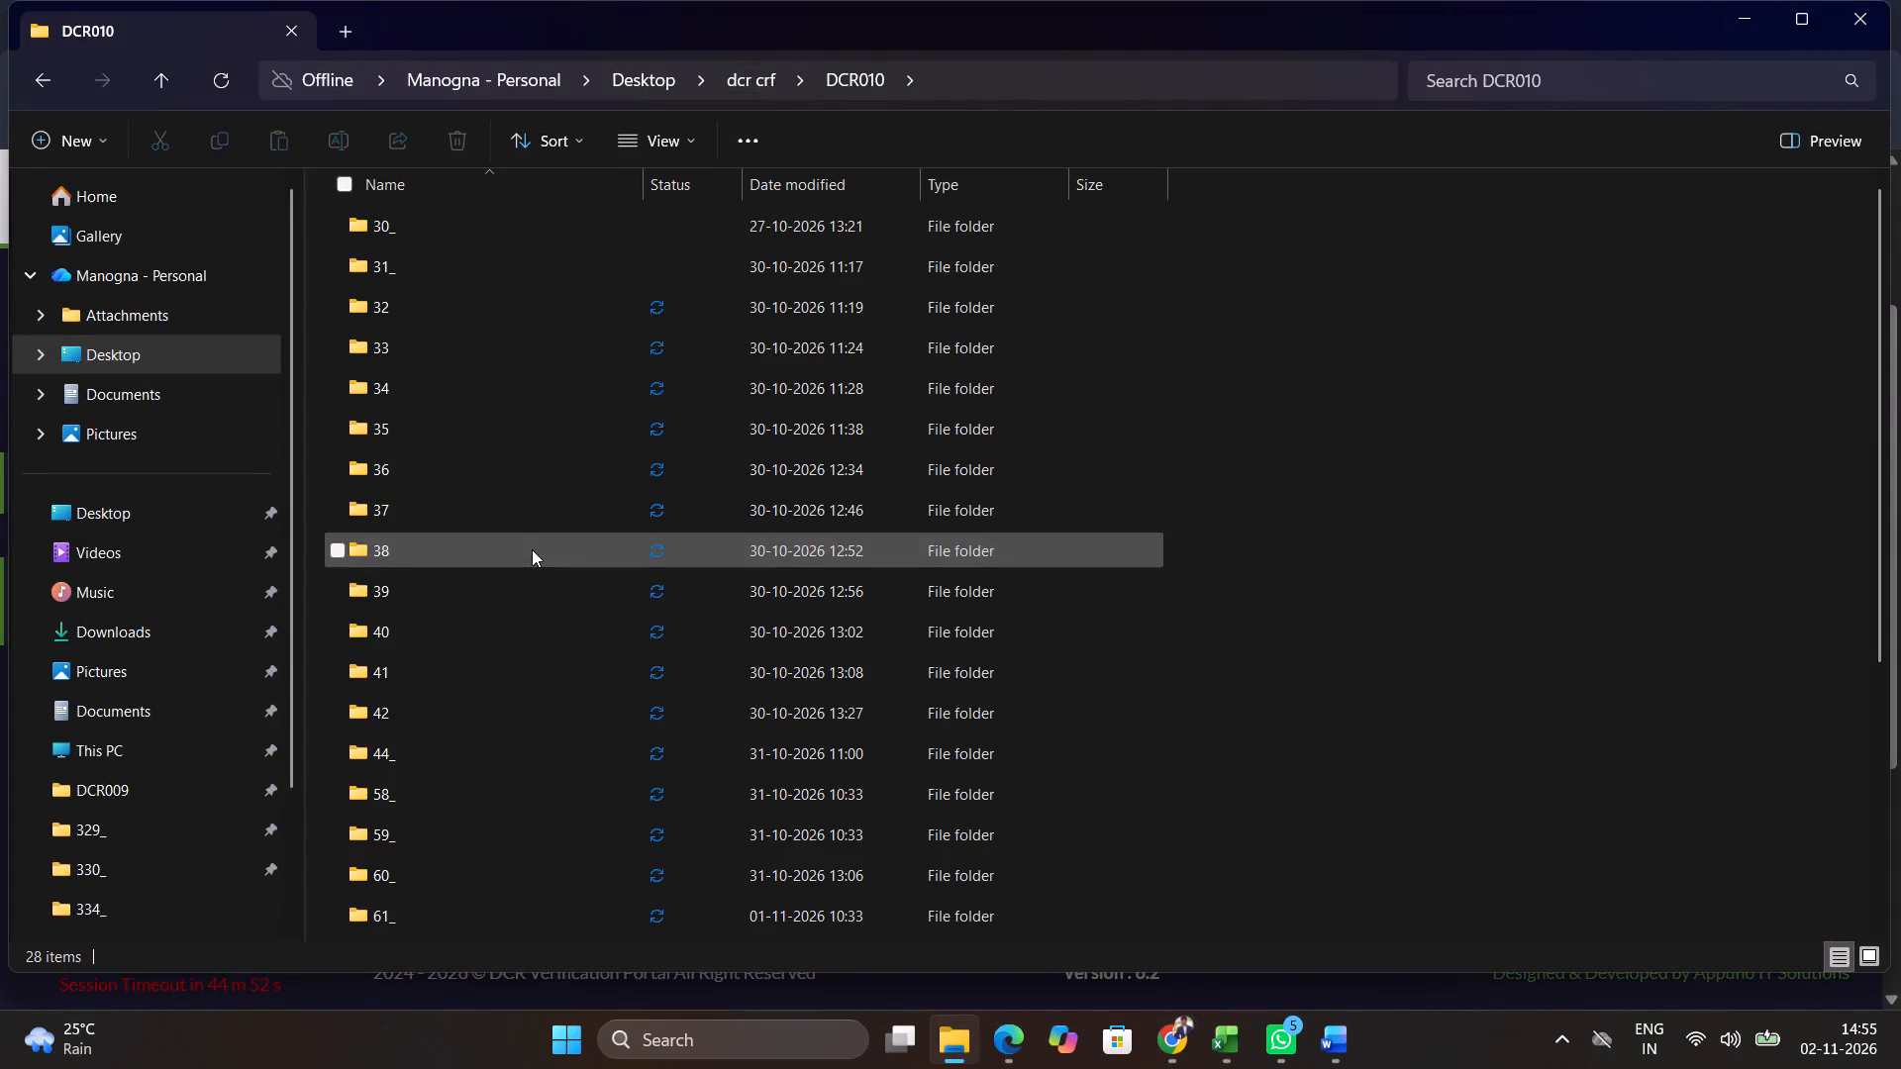
scroll(532, 549, "down", 15)
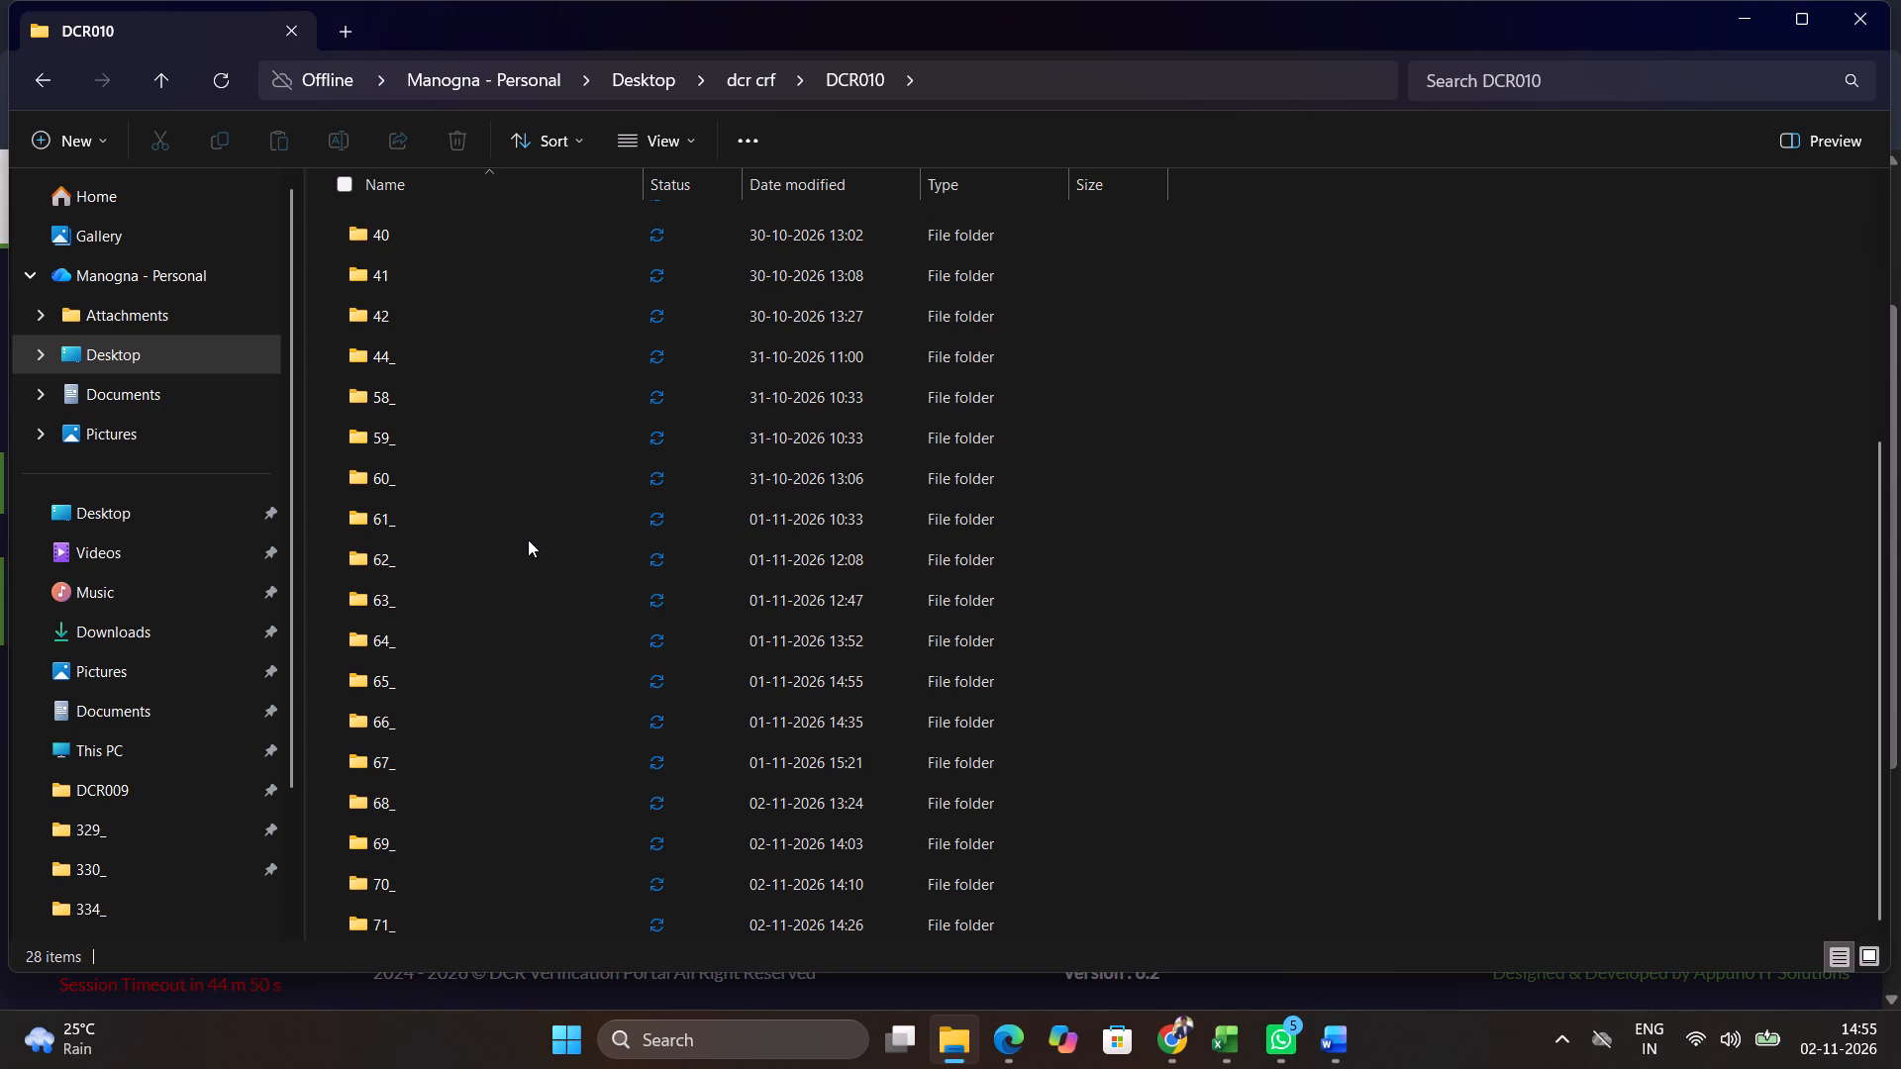
scroll(528, 539, "down", 5)
left_click(1189, 932)
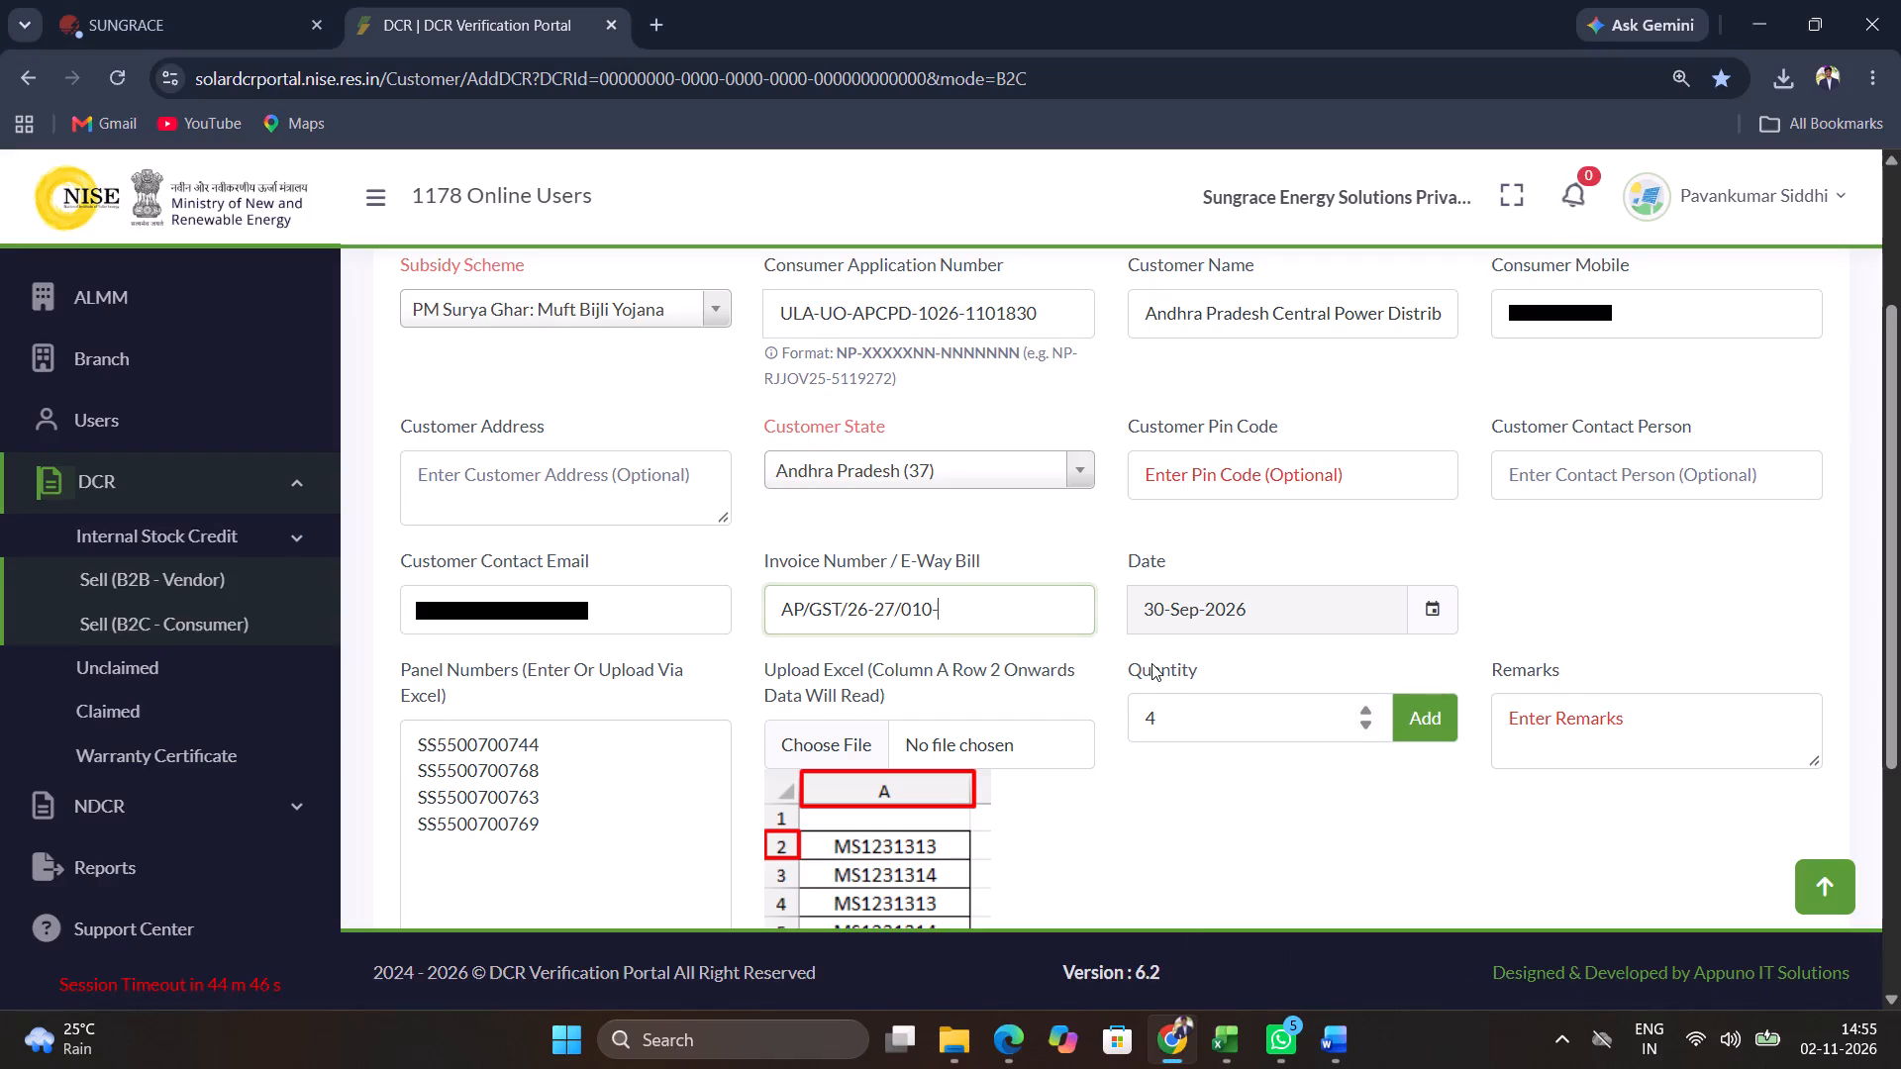
type("72")
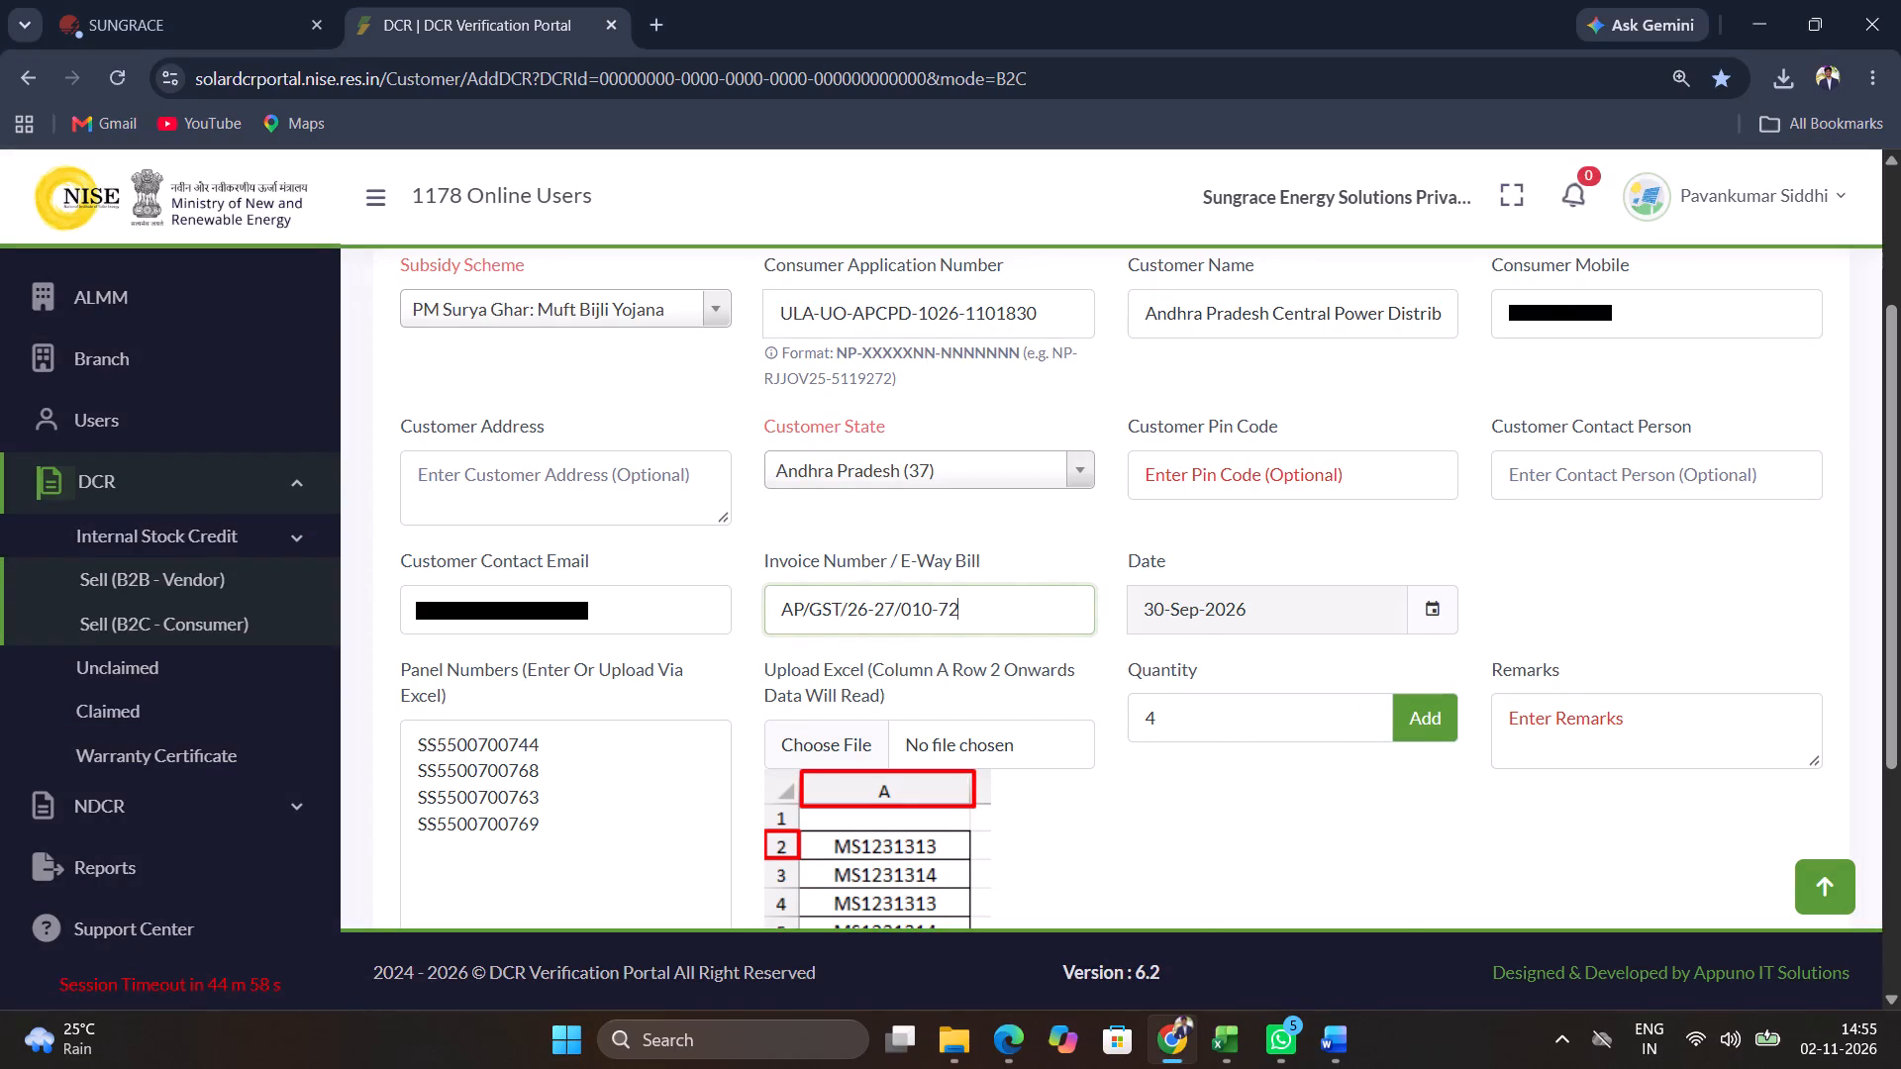
Set the invoice date to 22-Oct-2026.
left_click(1339, 600)
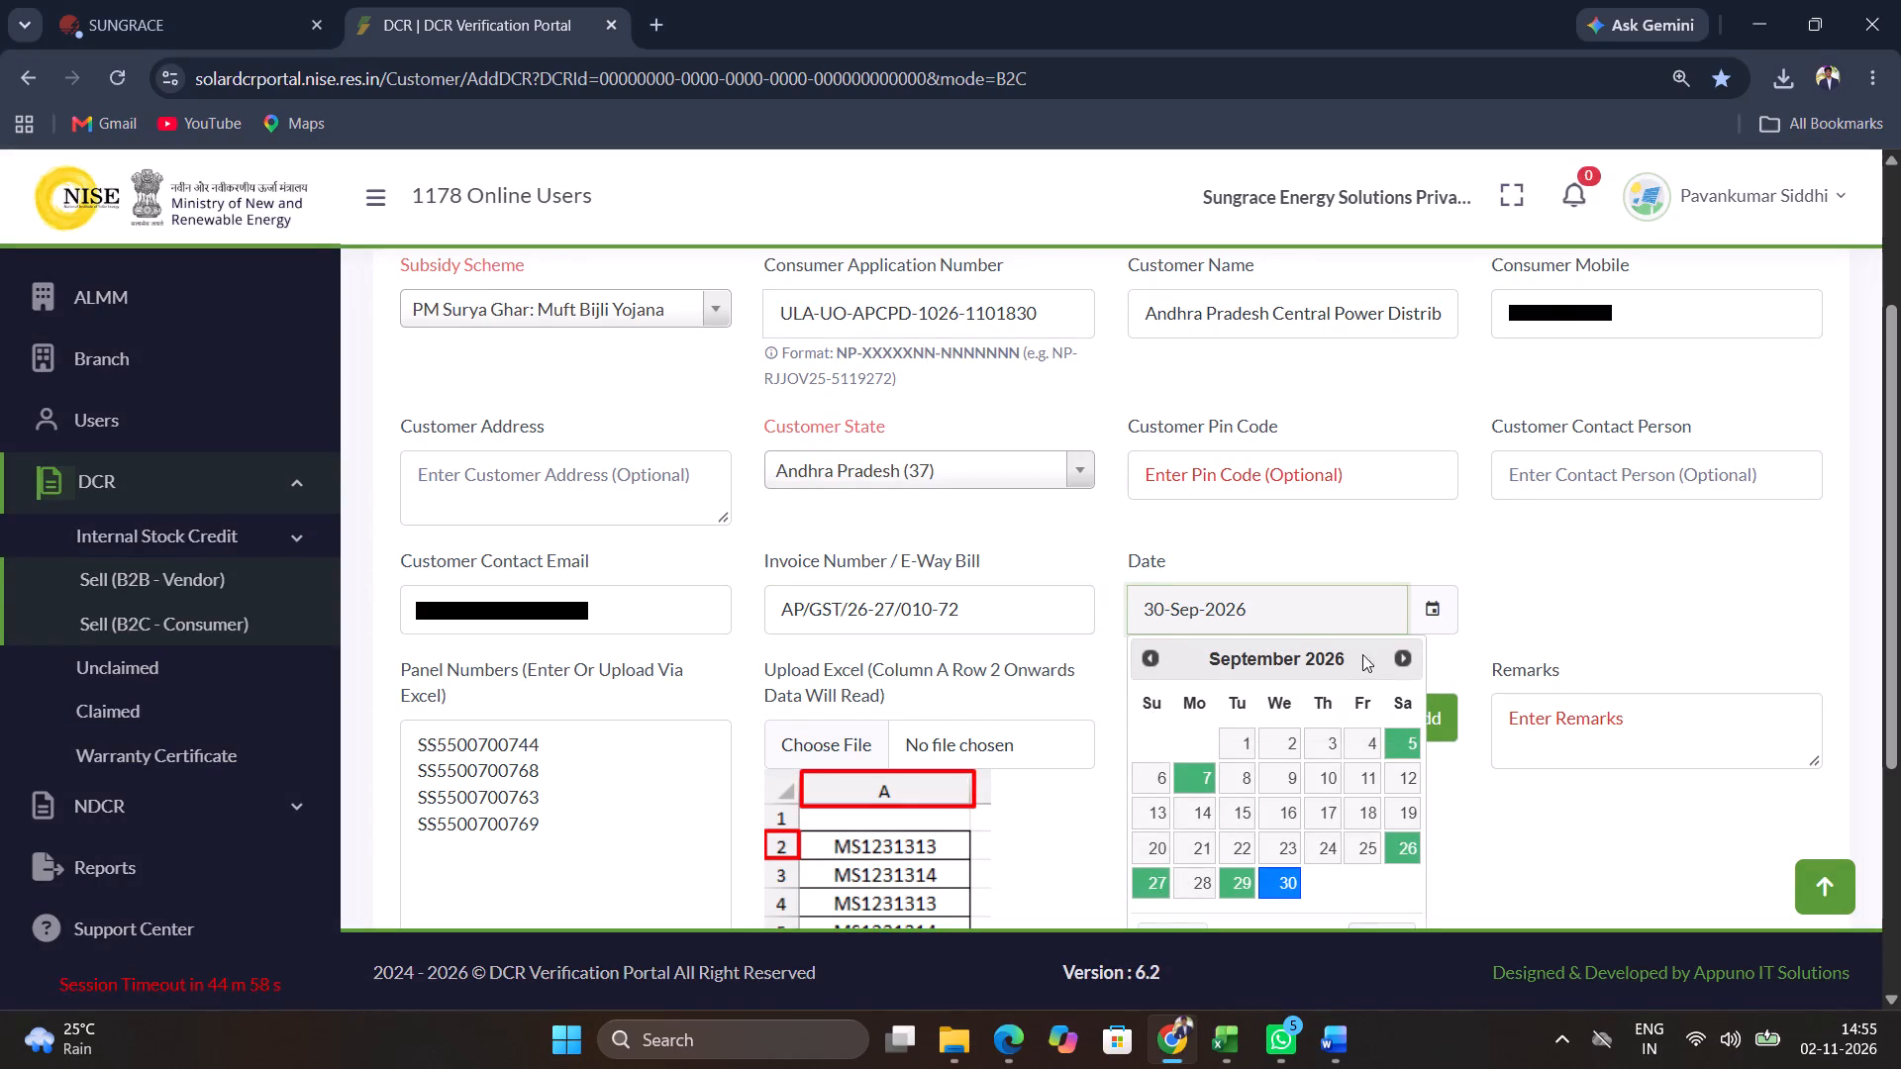
left_click(1397, 657)
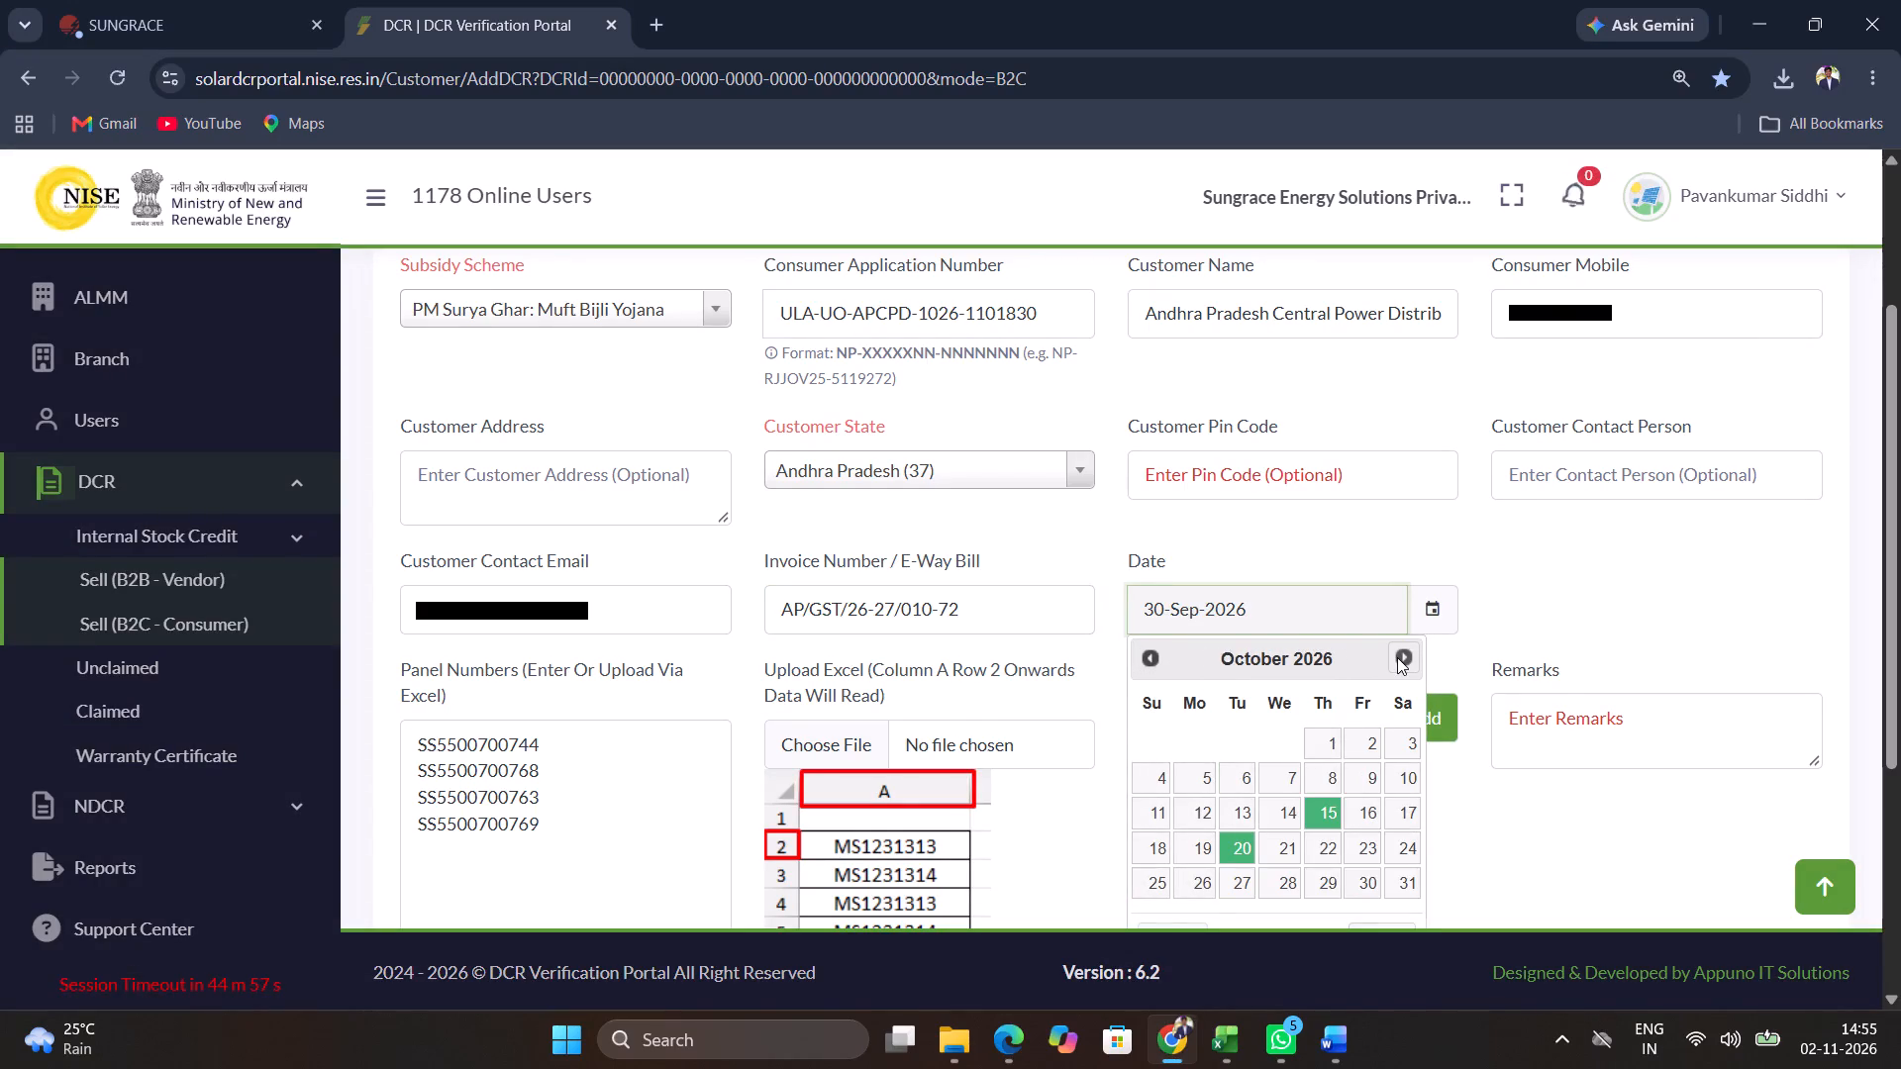
left_click(1316, 839)
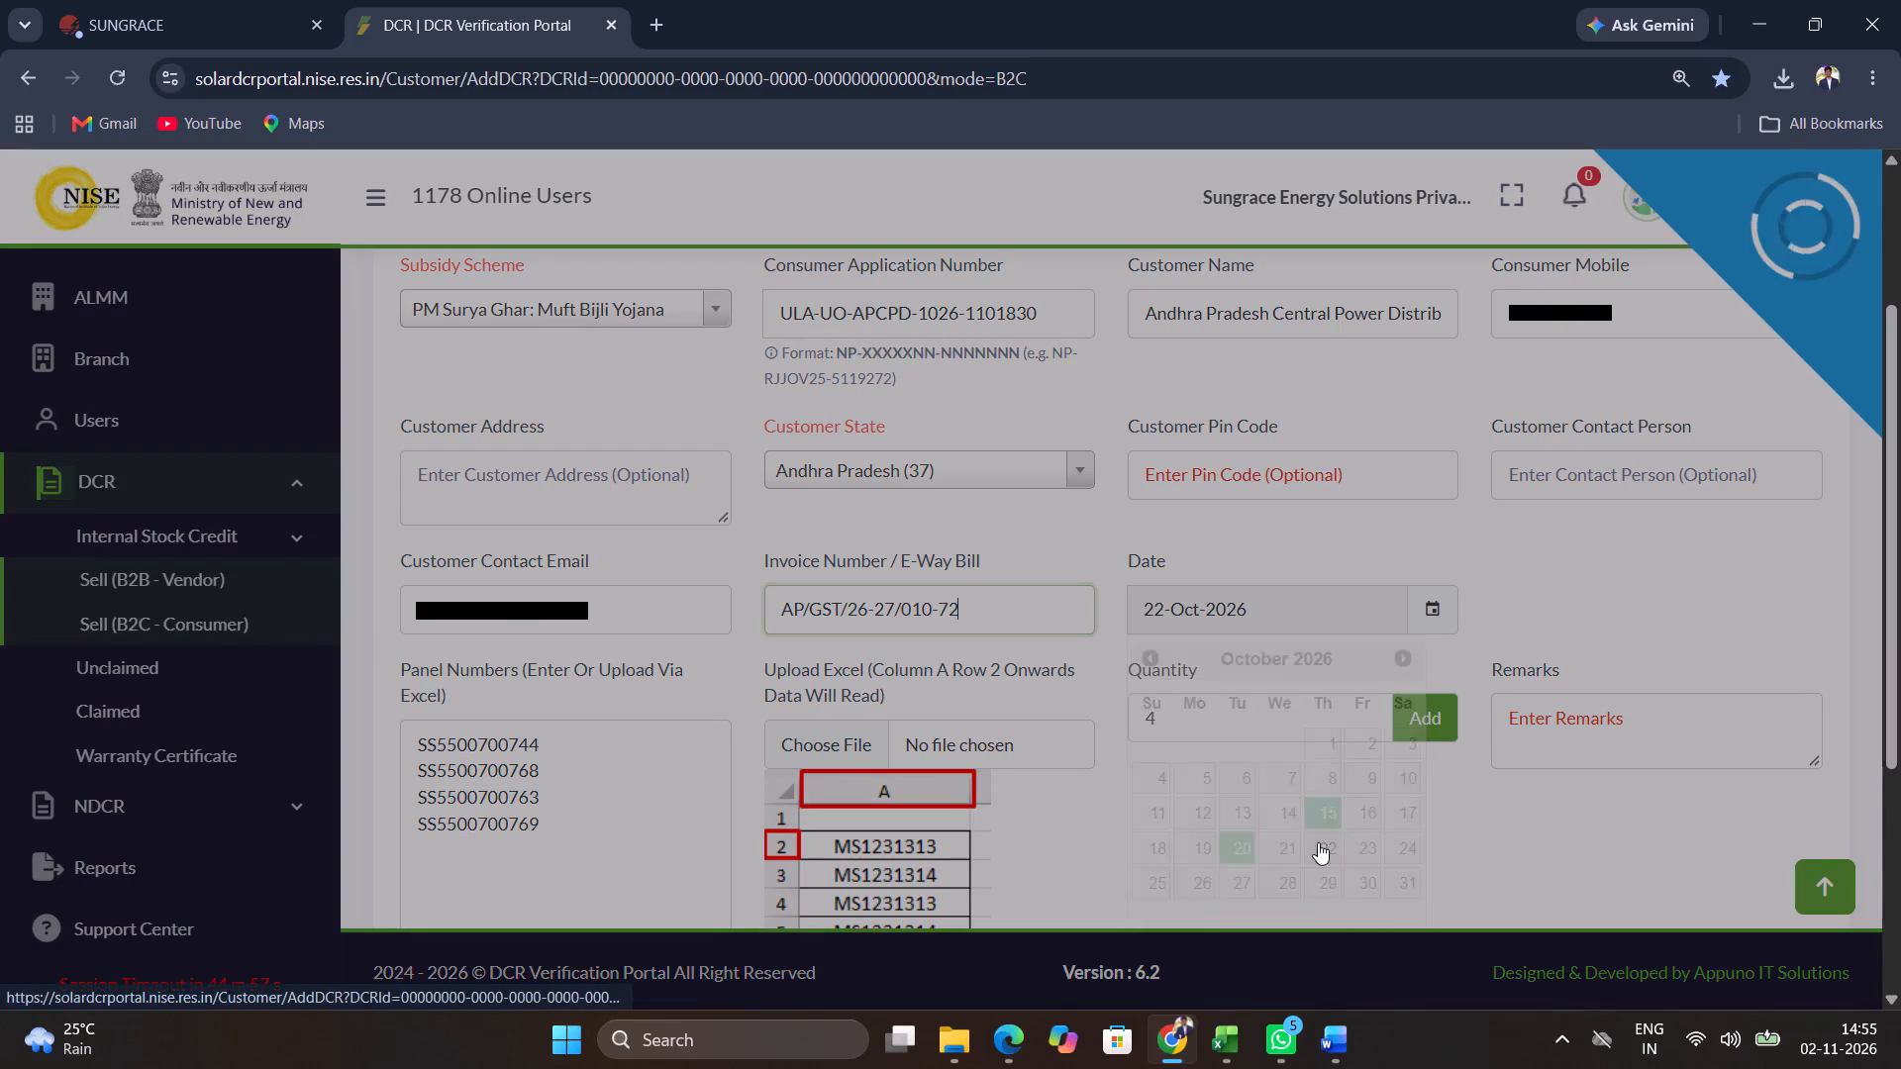
Copy the installation address from the SUNGRACE quick copy details into the DCR entry's Remarks.
left_click(1591, 763)
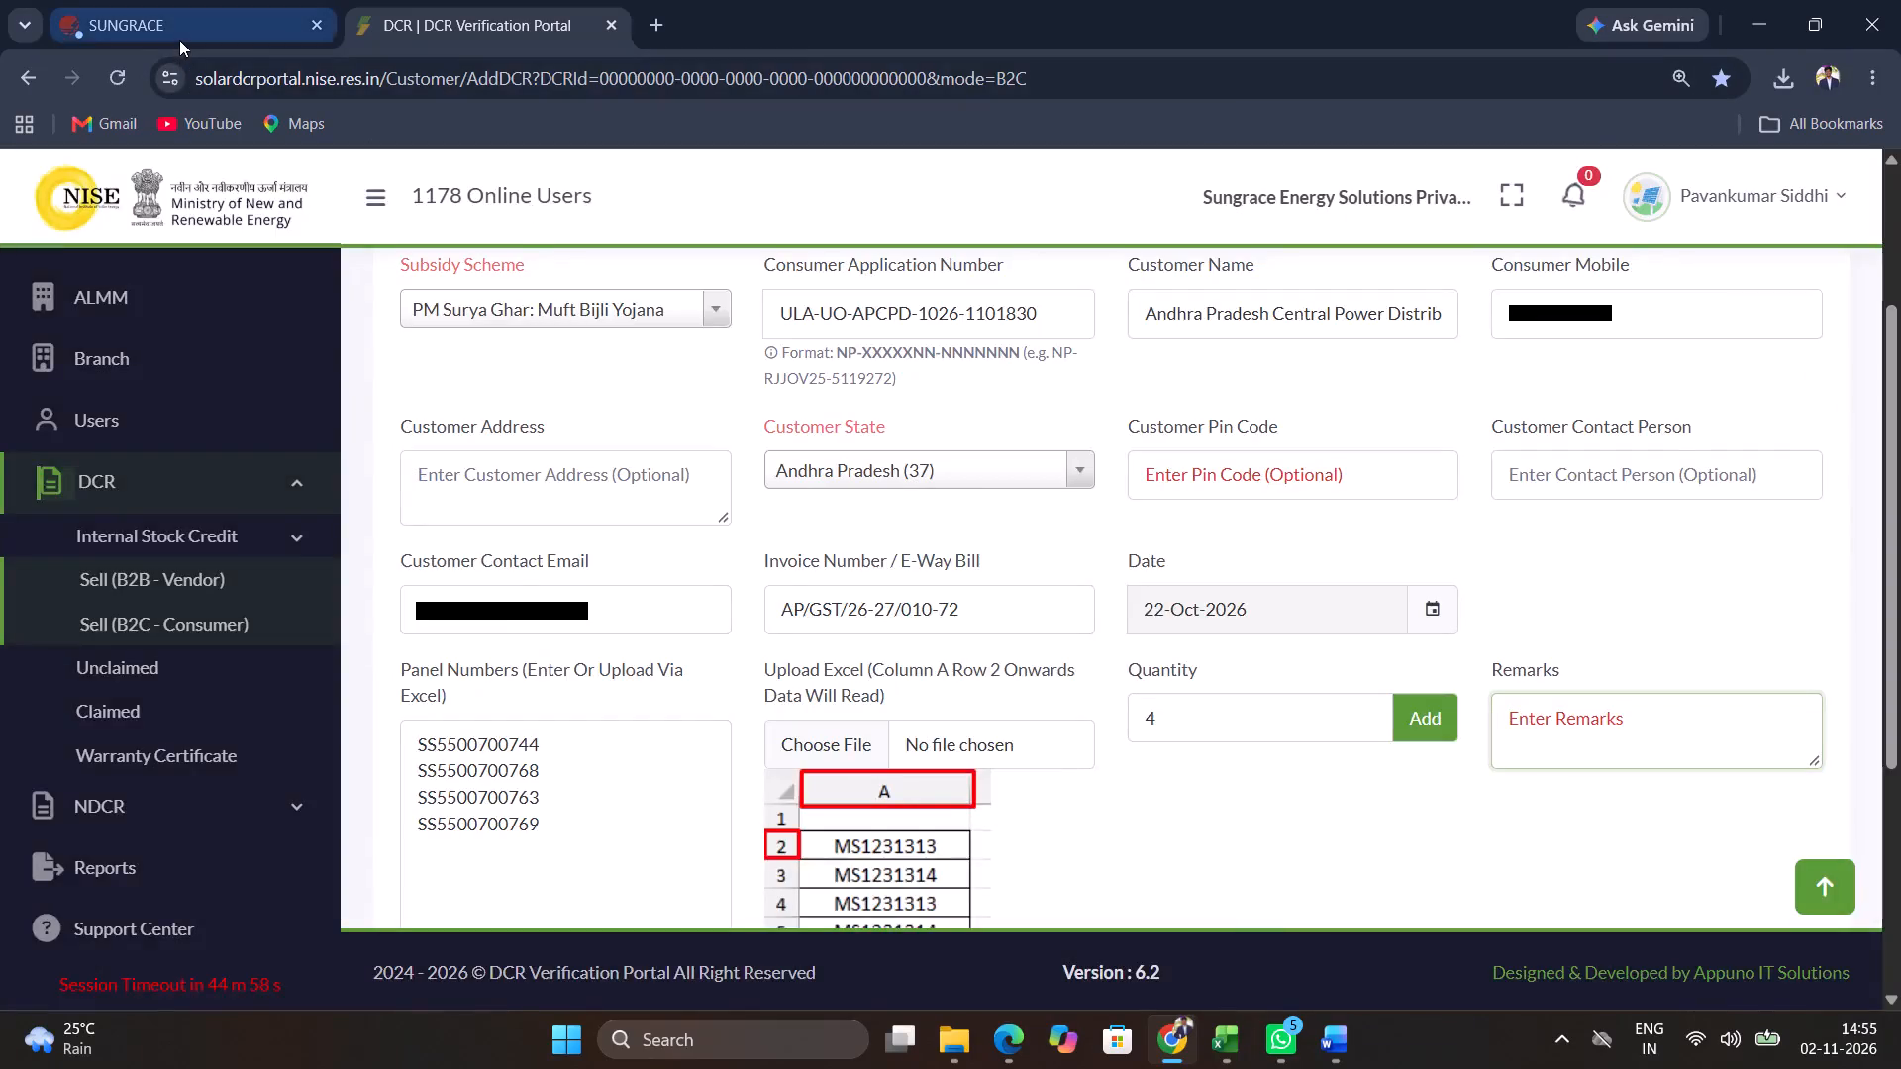
left_click(179, 40)
left_click(1154, 272)
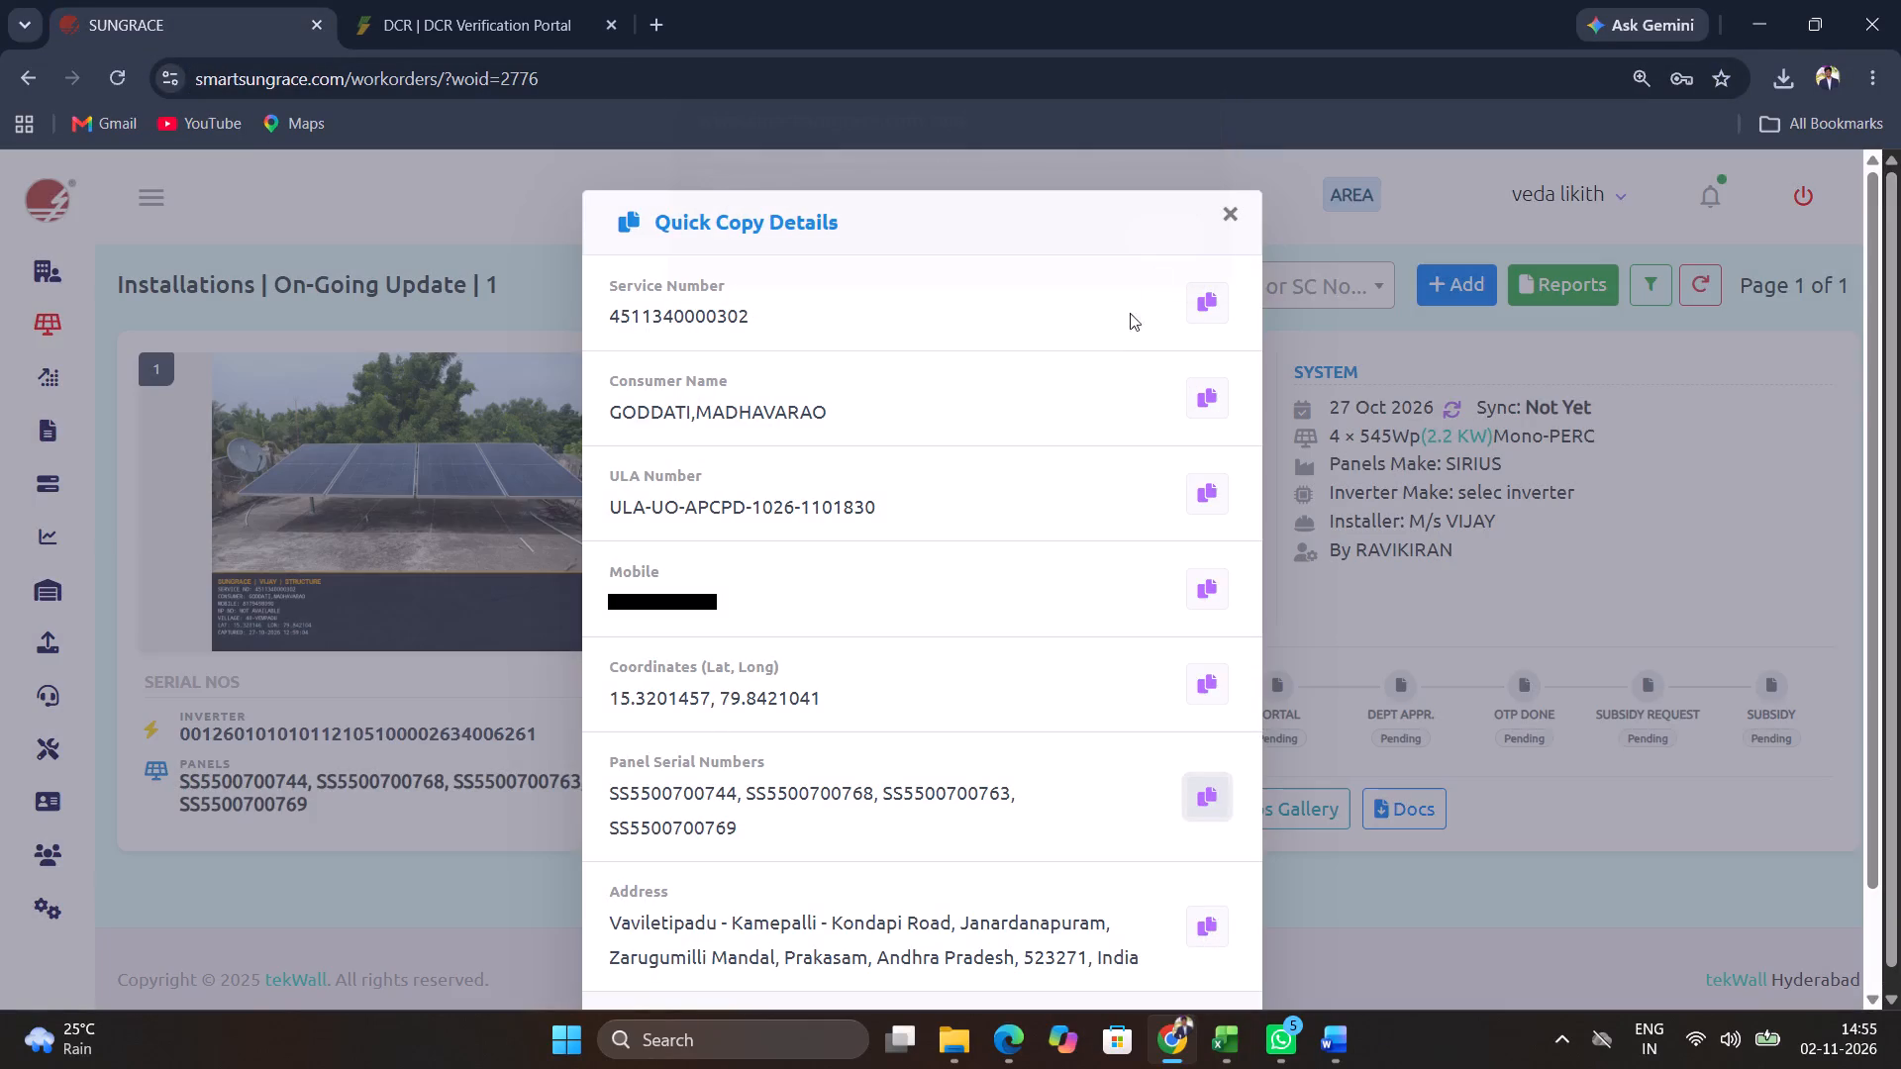
scroll(1099, 405, "down", 5)
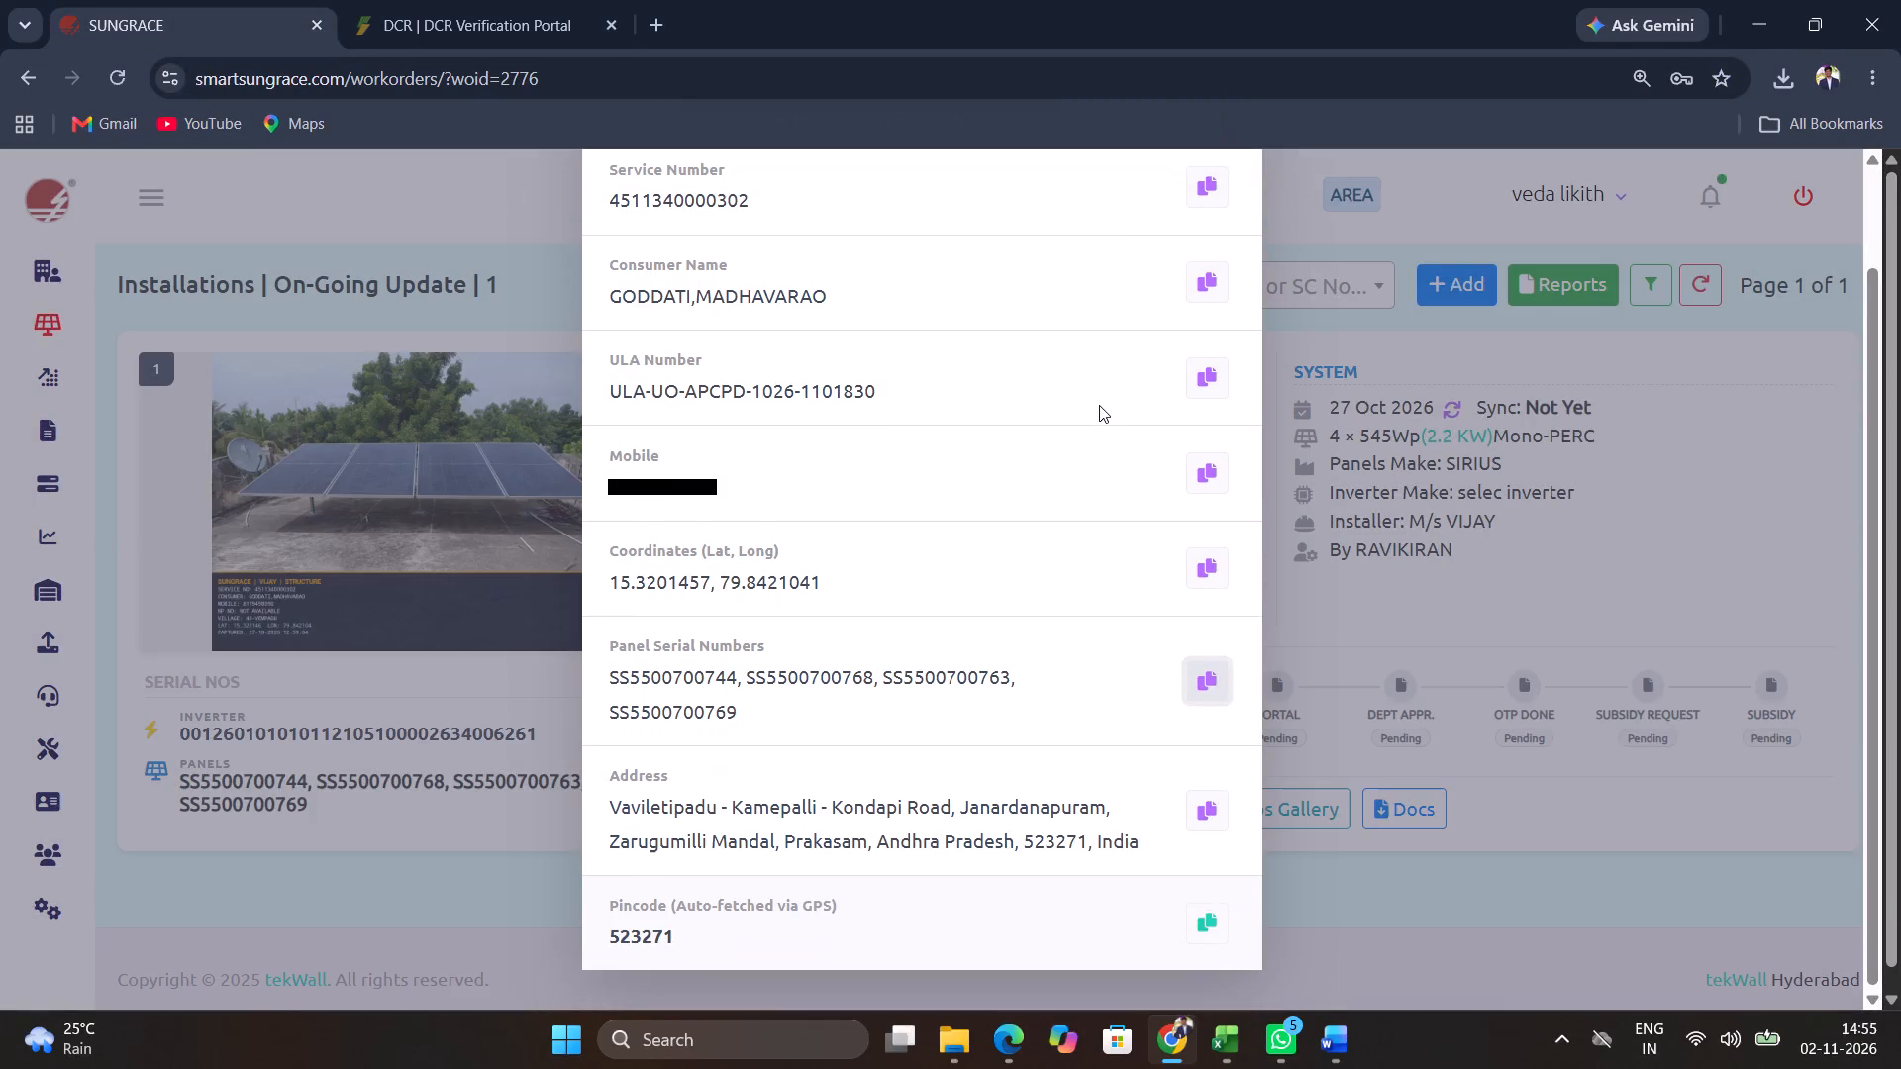
scroll(1104, 552, "down", 3)
left_click(1195, 812)
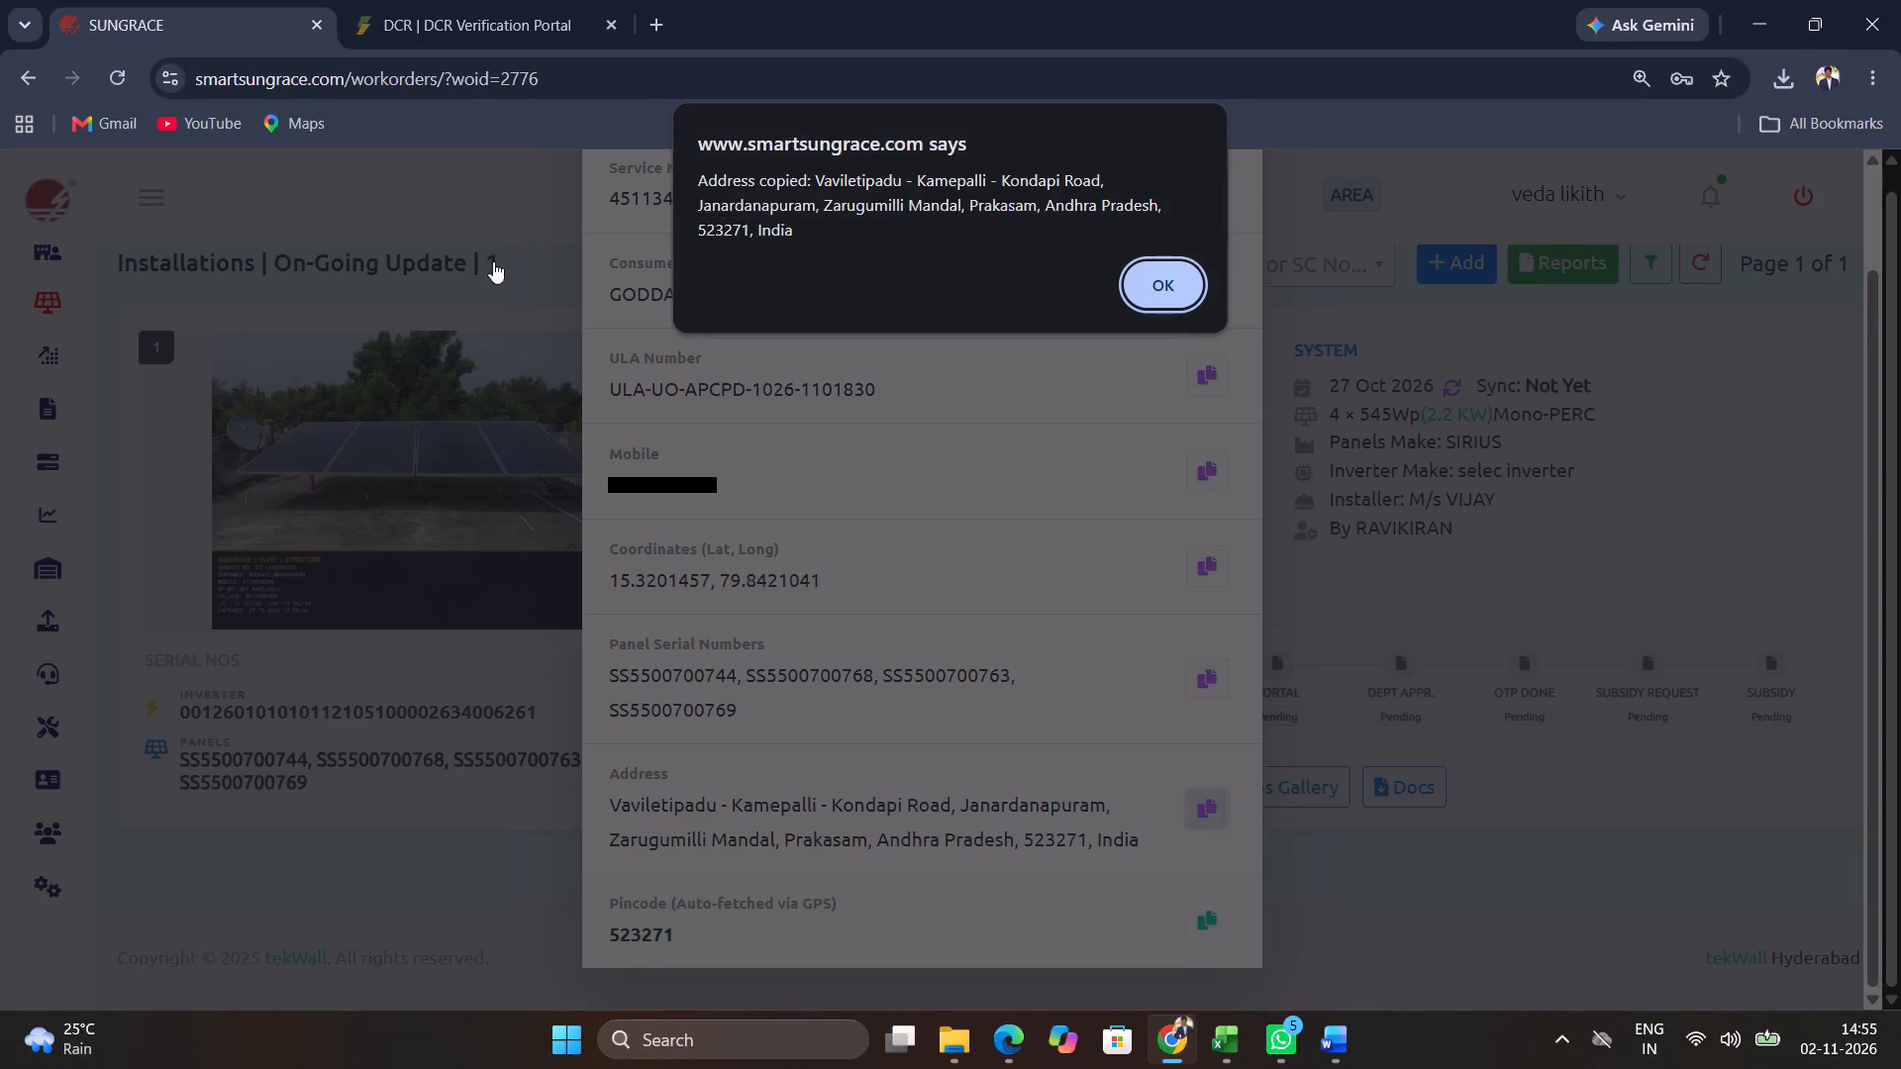
left_click(483, 0)
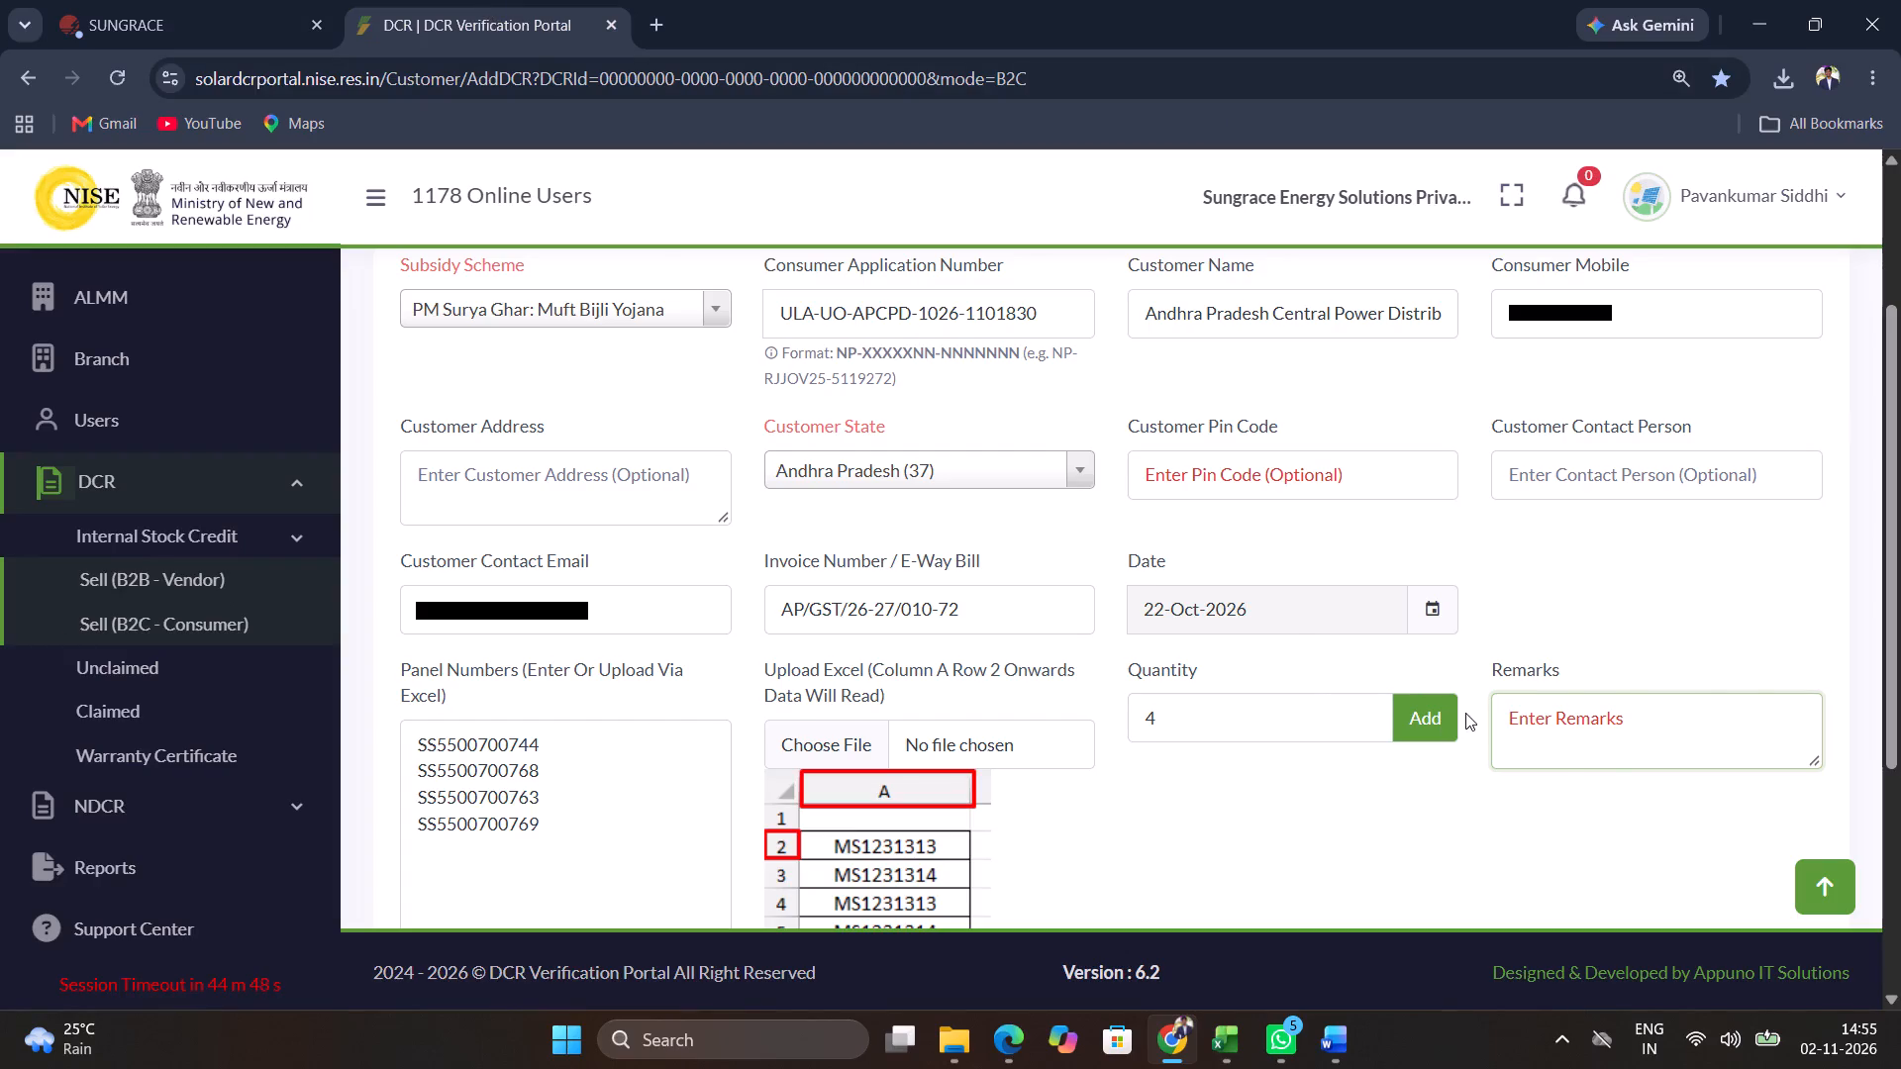
key("ctrl+v")
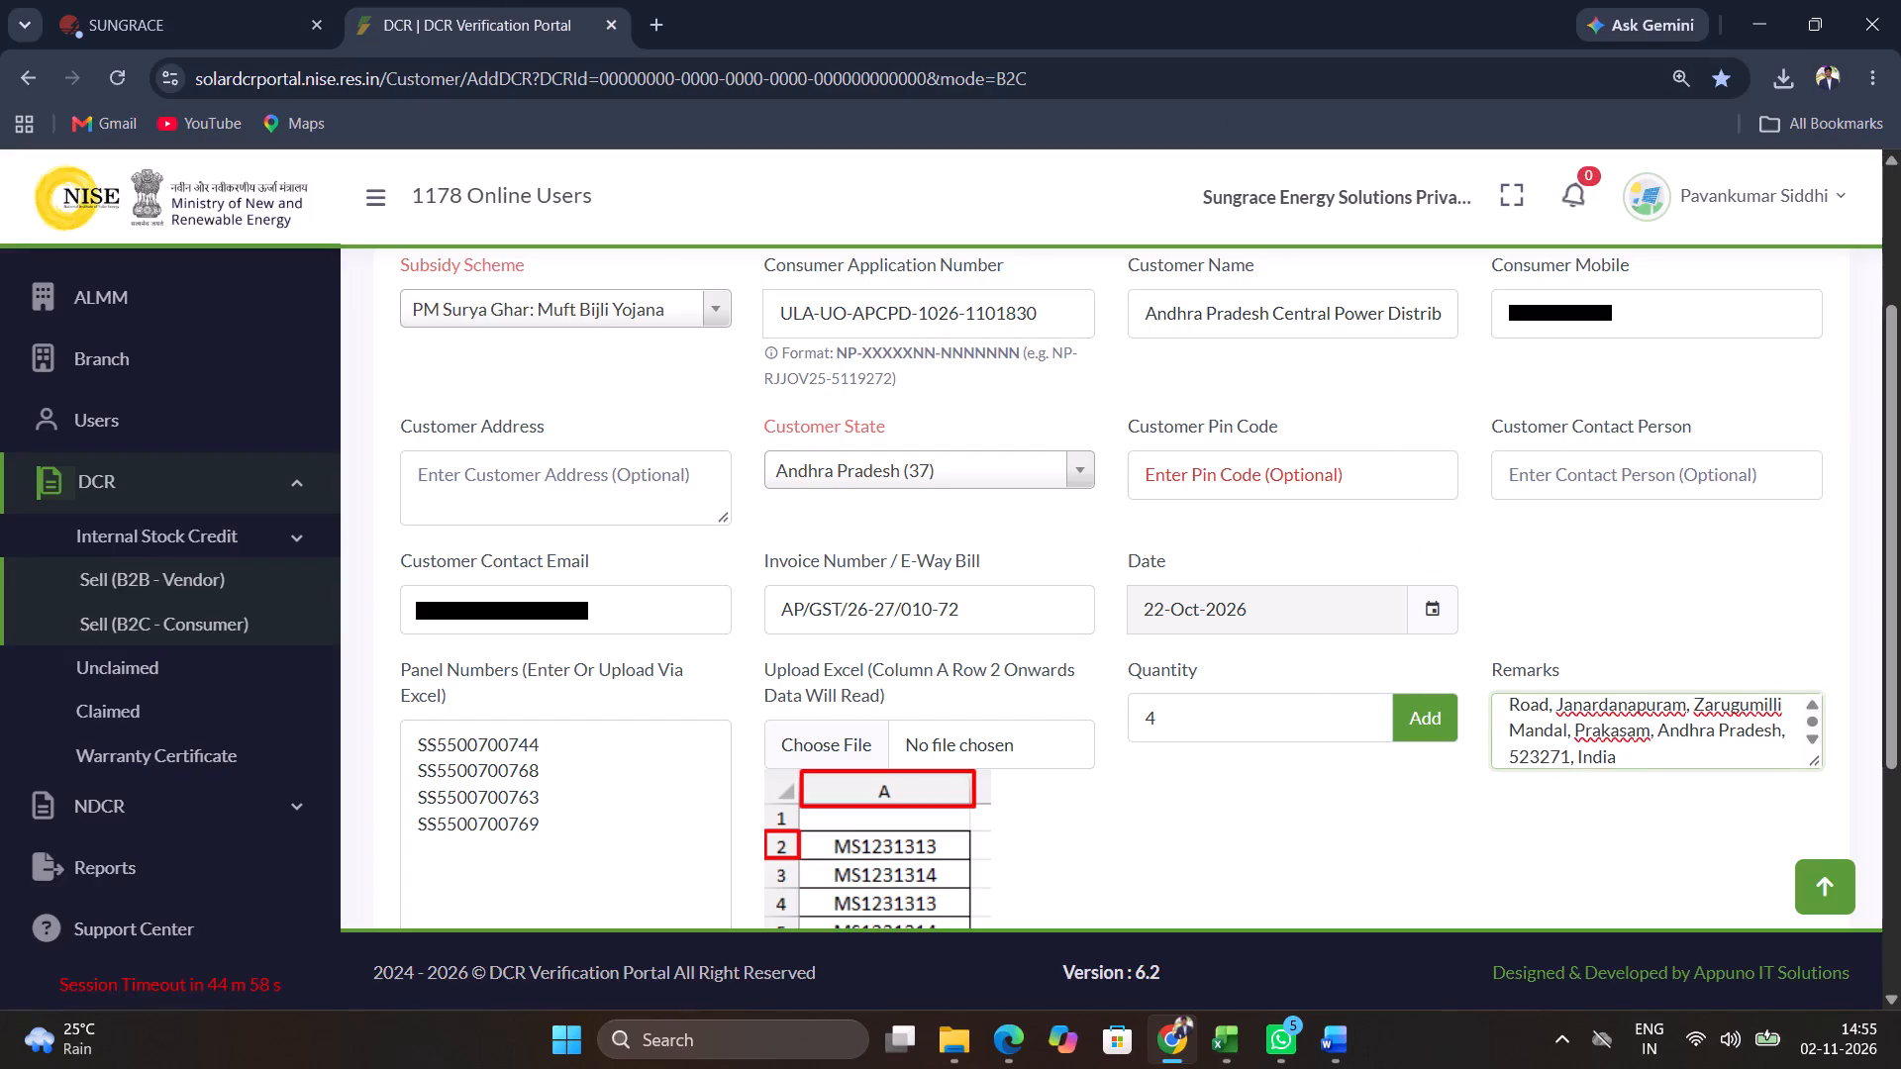
Copy the GPS-fetched pincode from the SUNGRACE quick copy details into the DCR entry's Customer Pin Code.
left_click(1366, 471)
left_click(224, 10)
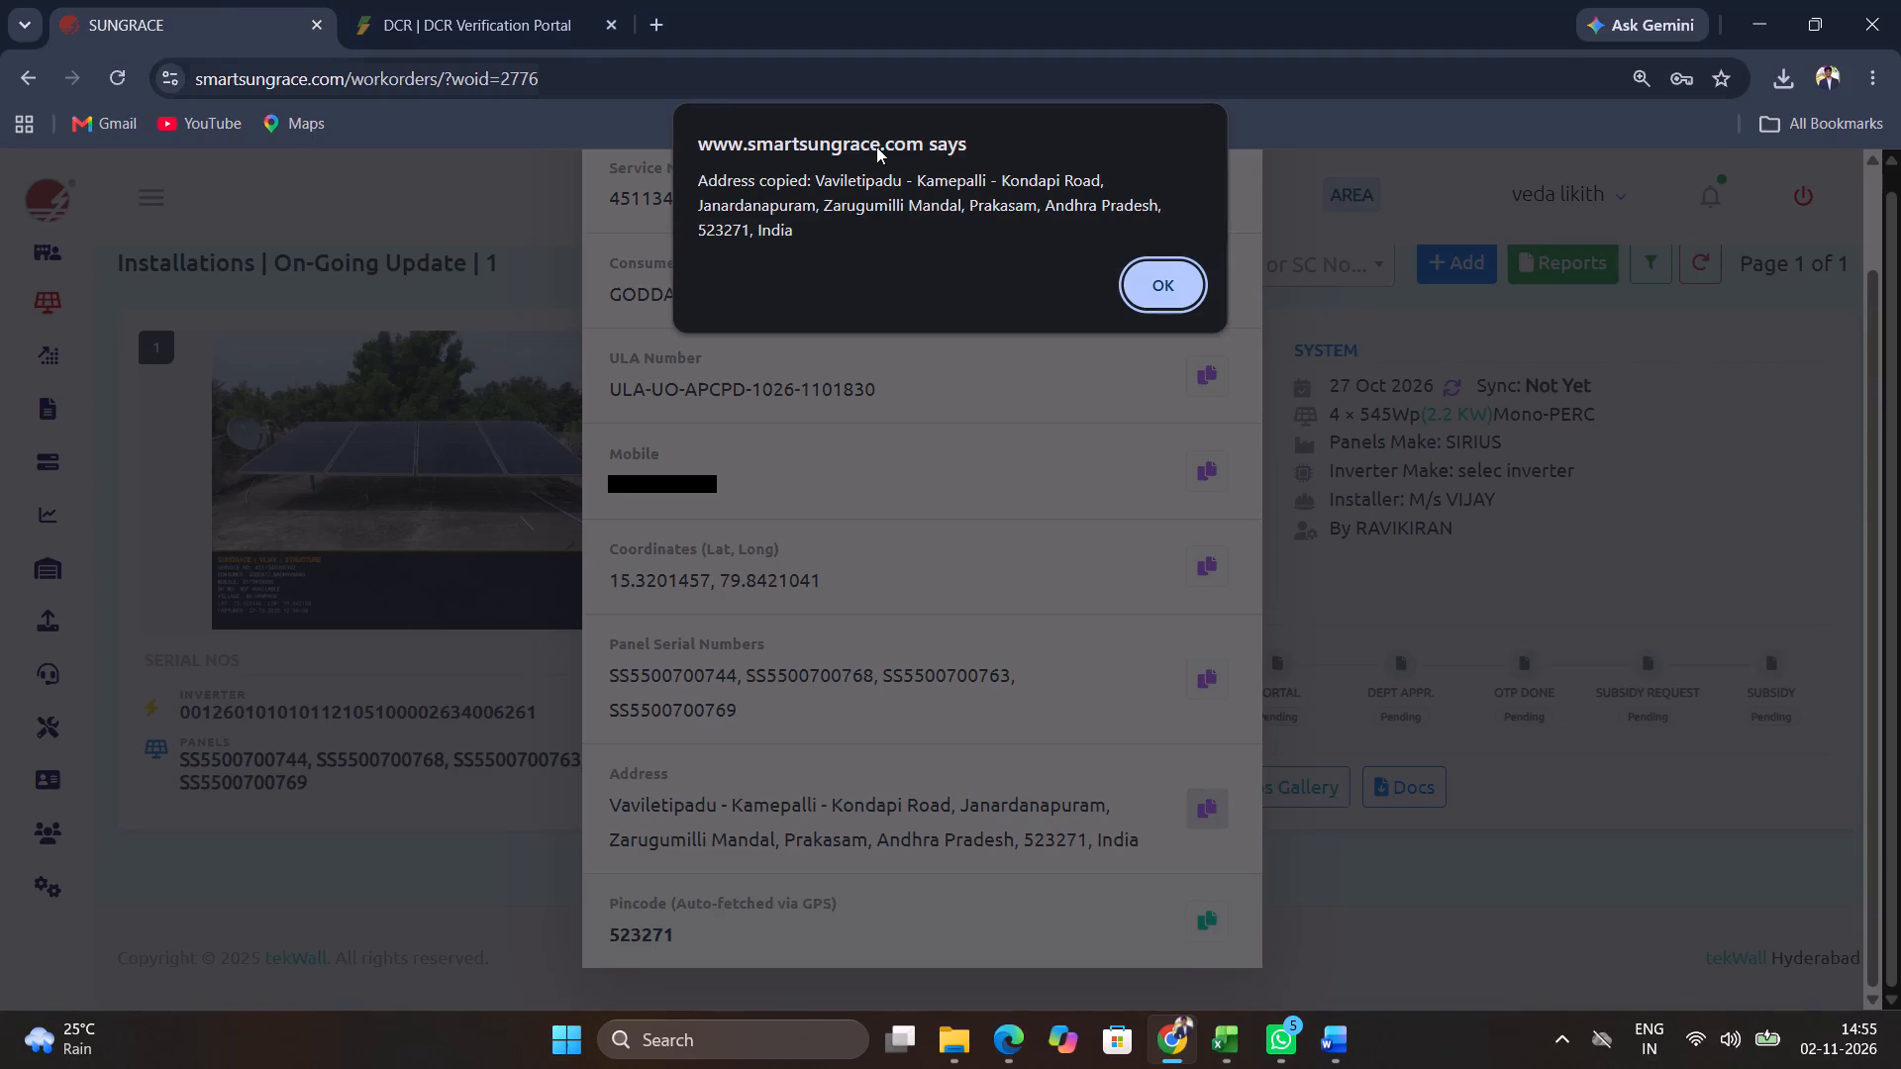
left_click(1153, 286)
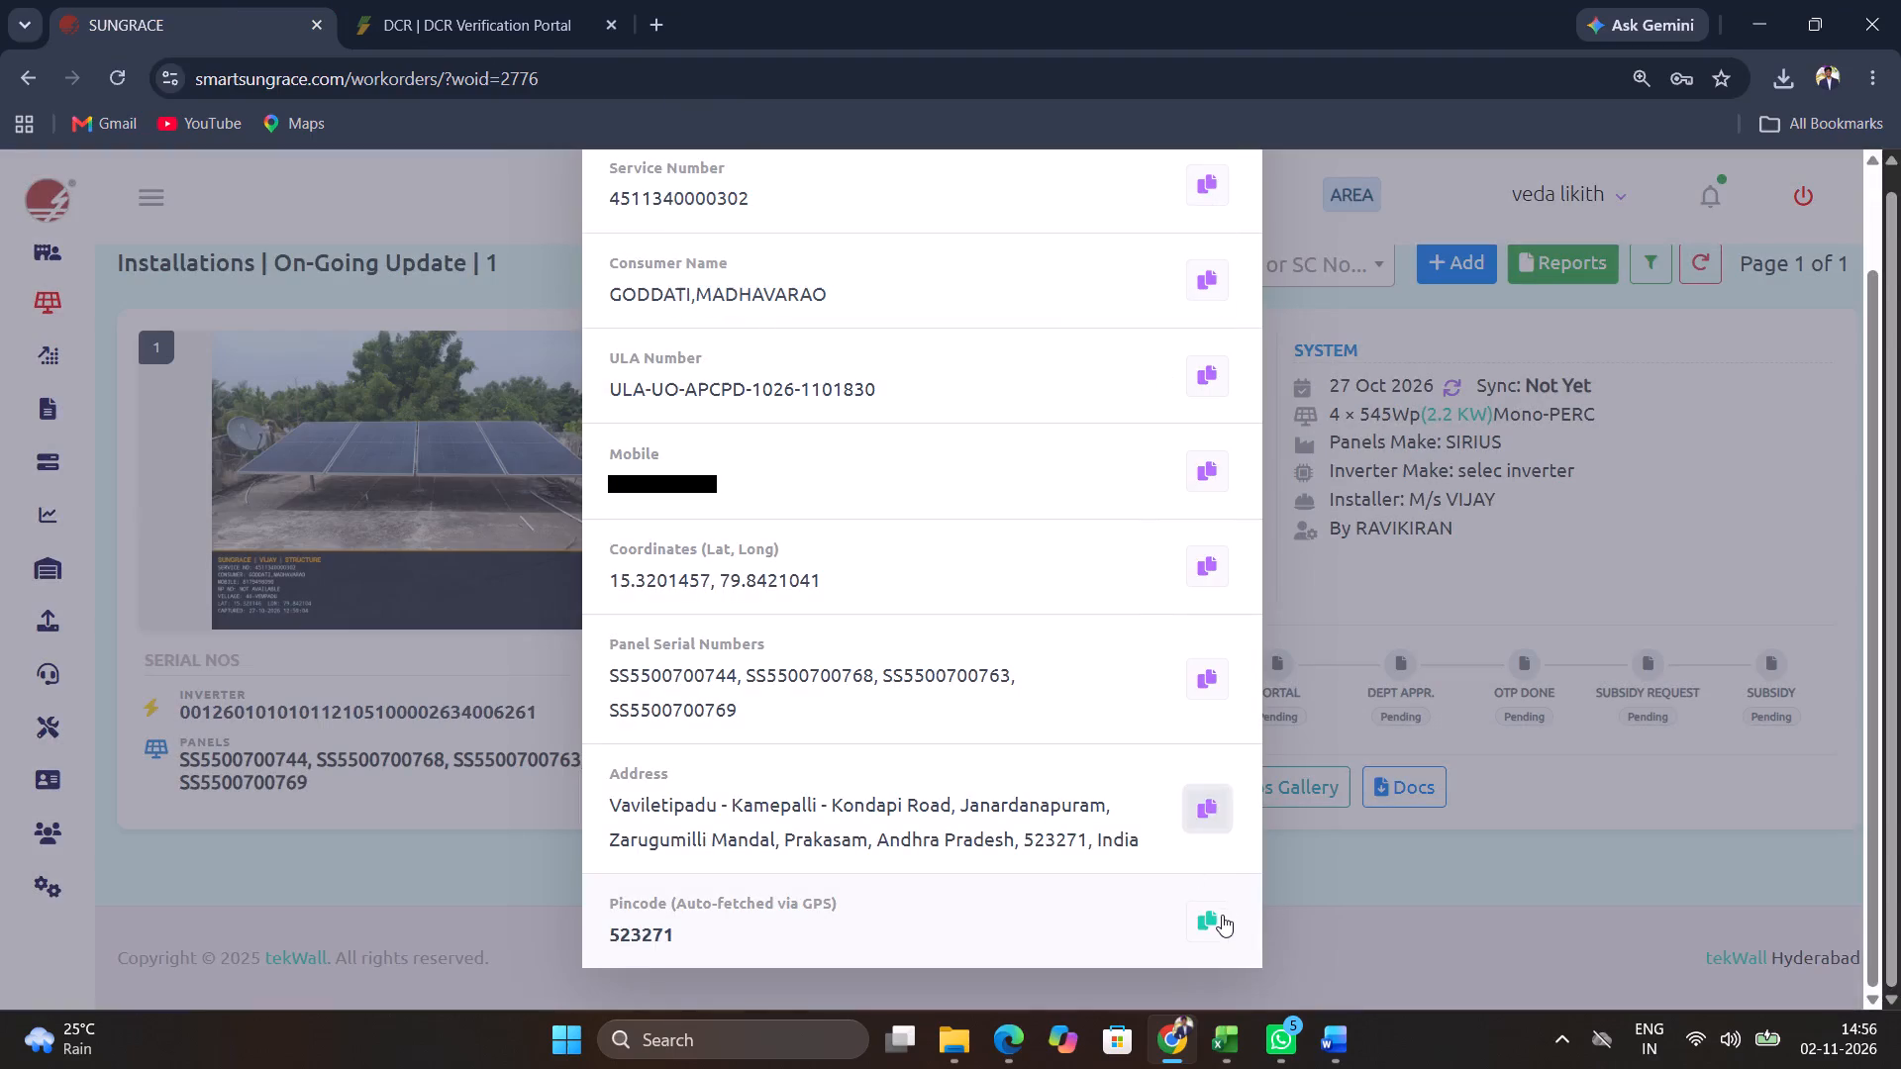
left_click(1207, 915)
left_click(515, 0)
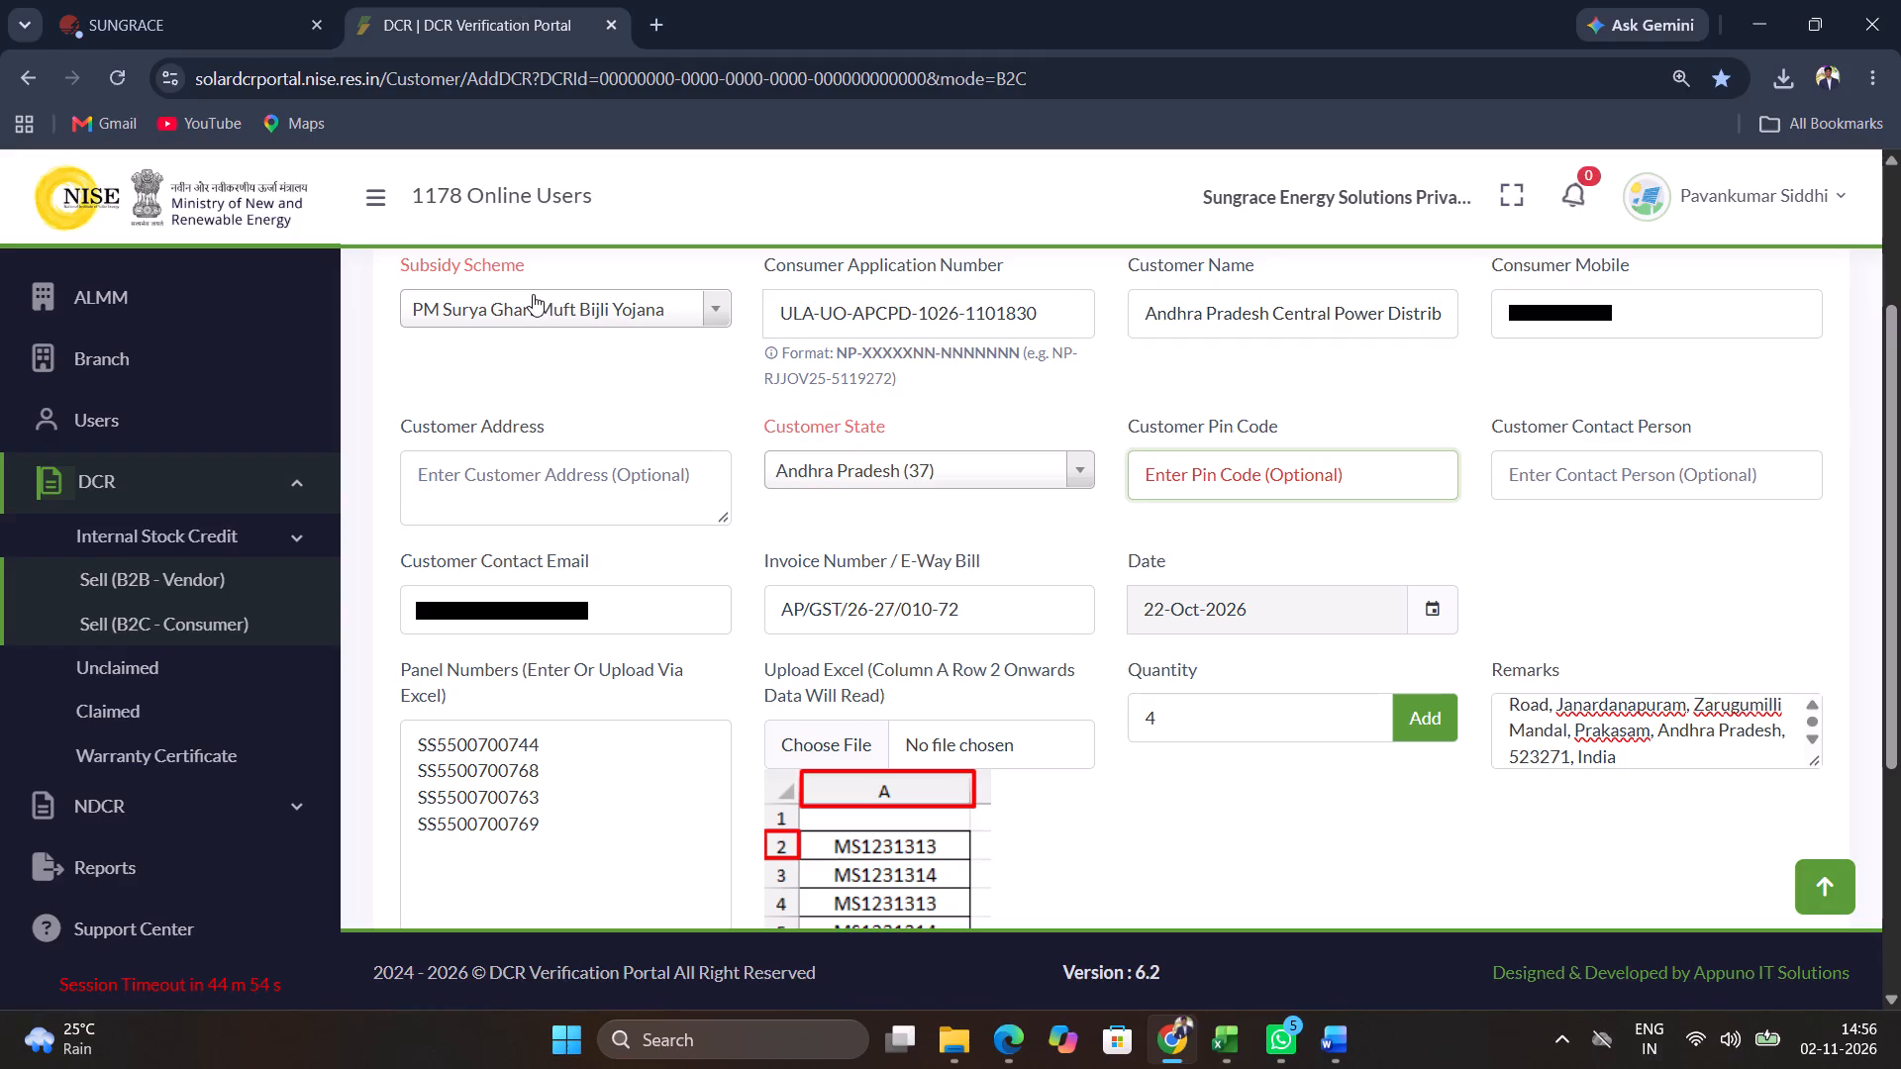
key("ctrl+v")
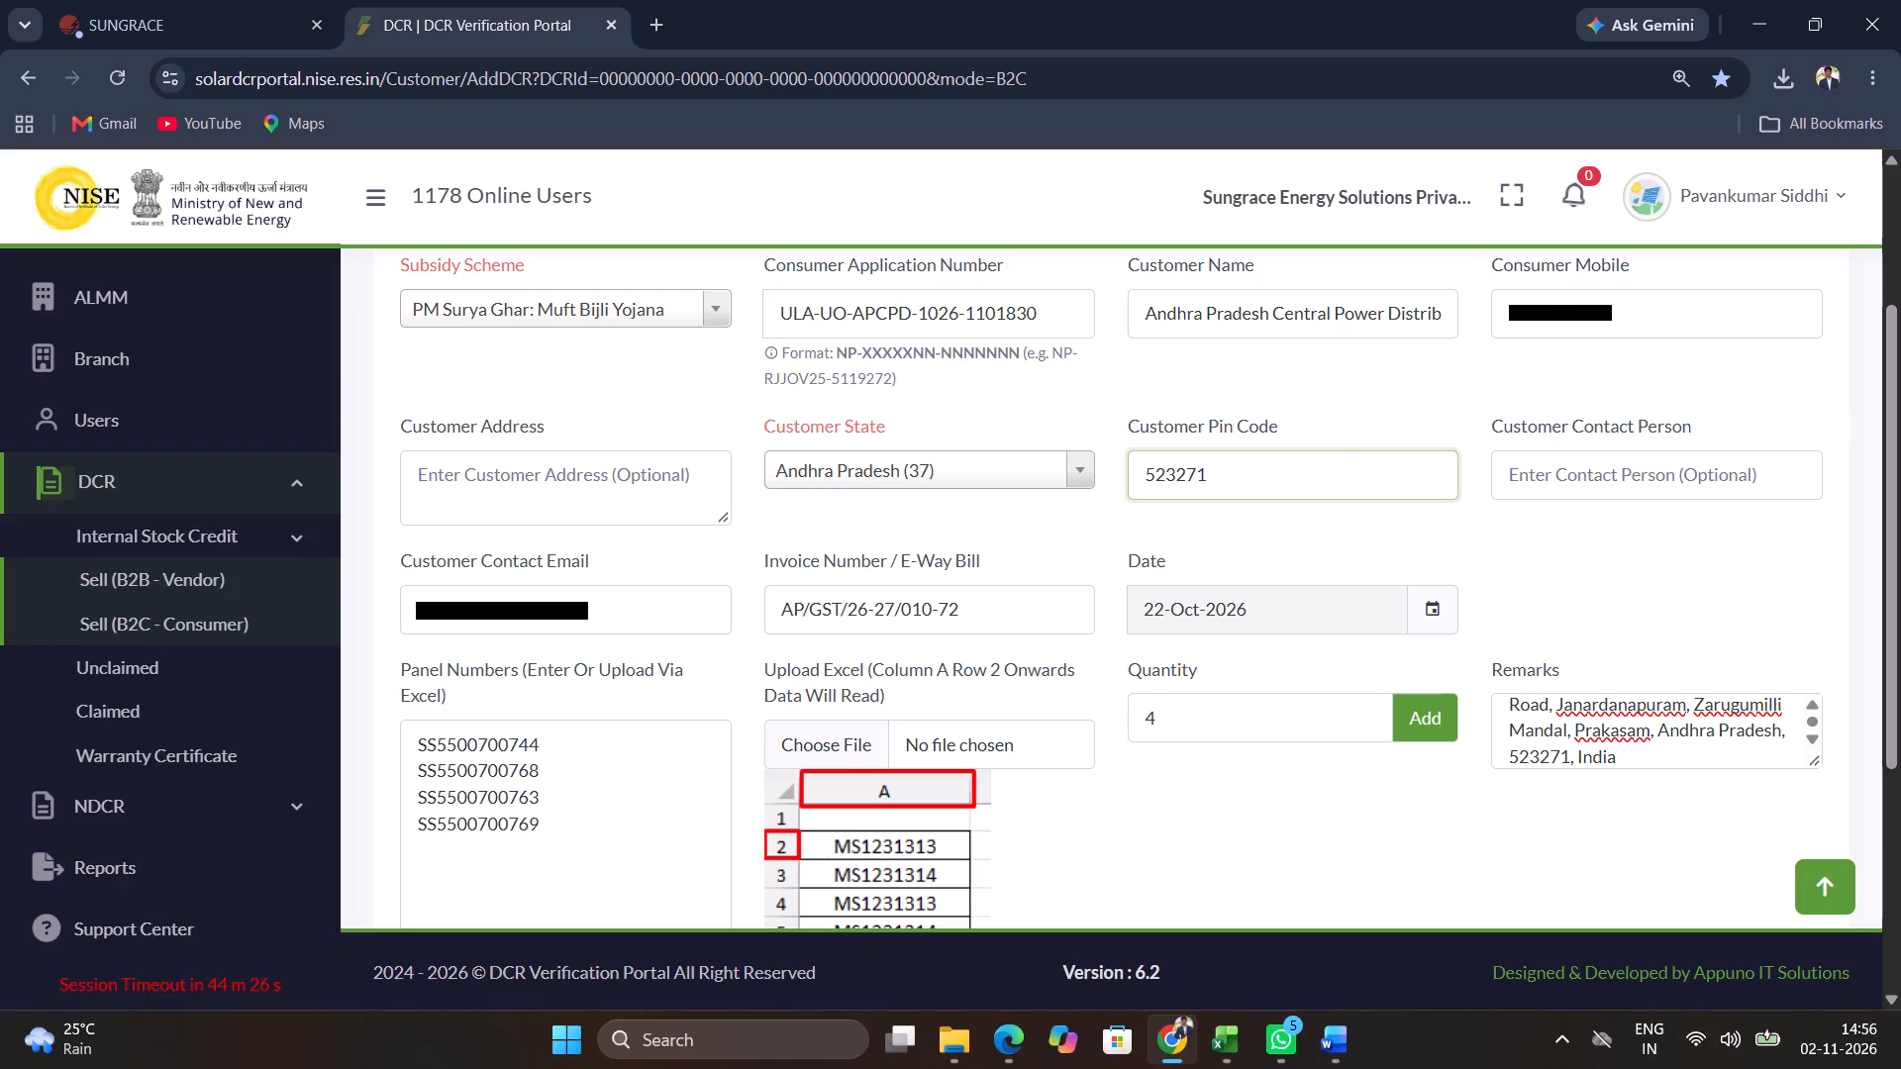
Add the four listed panel numbers to the DCR entry again using the corrected invoice details.
scroll(1353, 555, "down", 5)
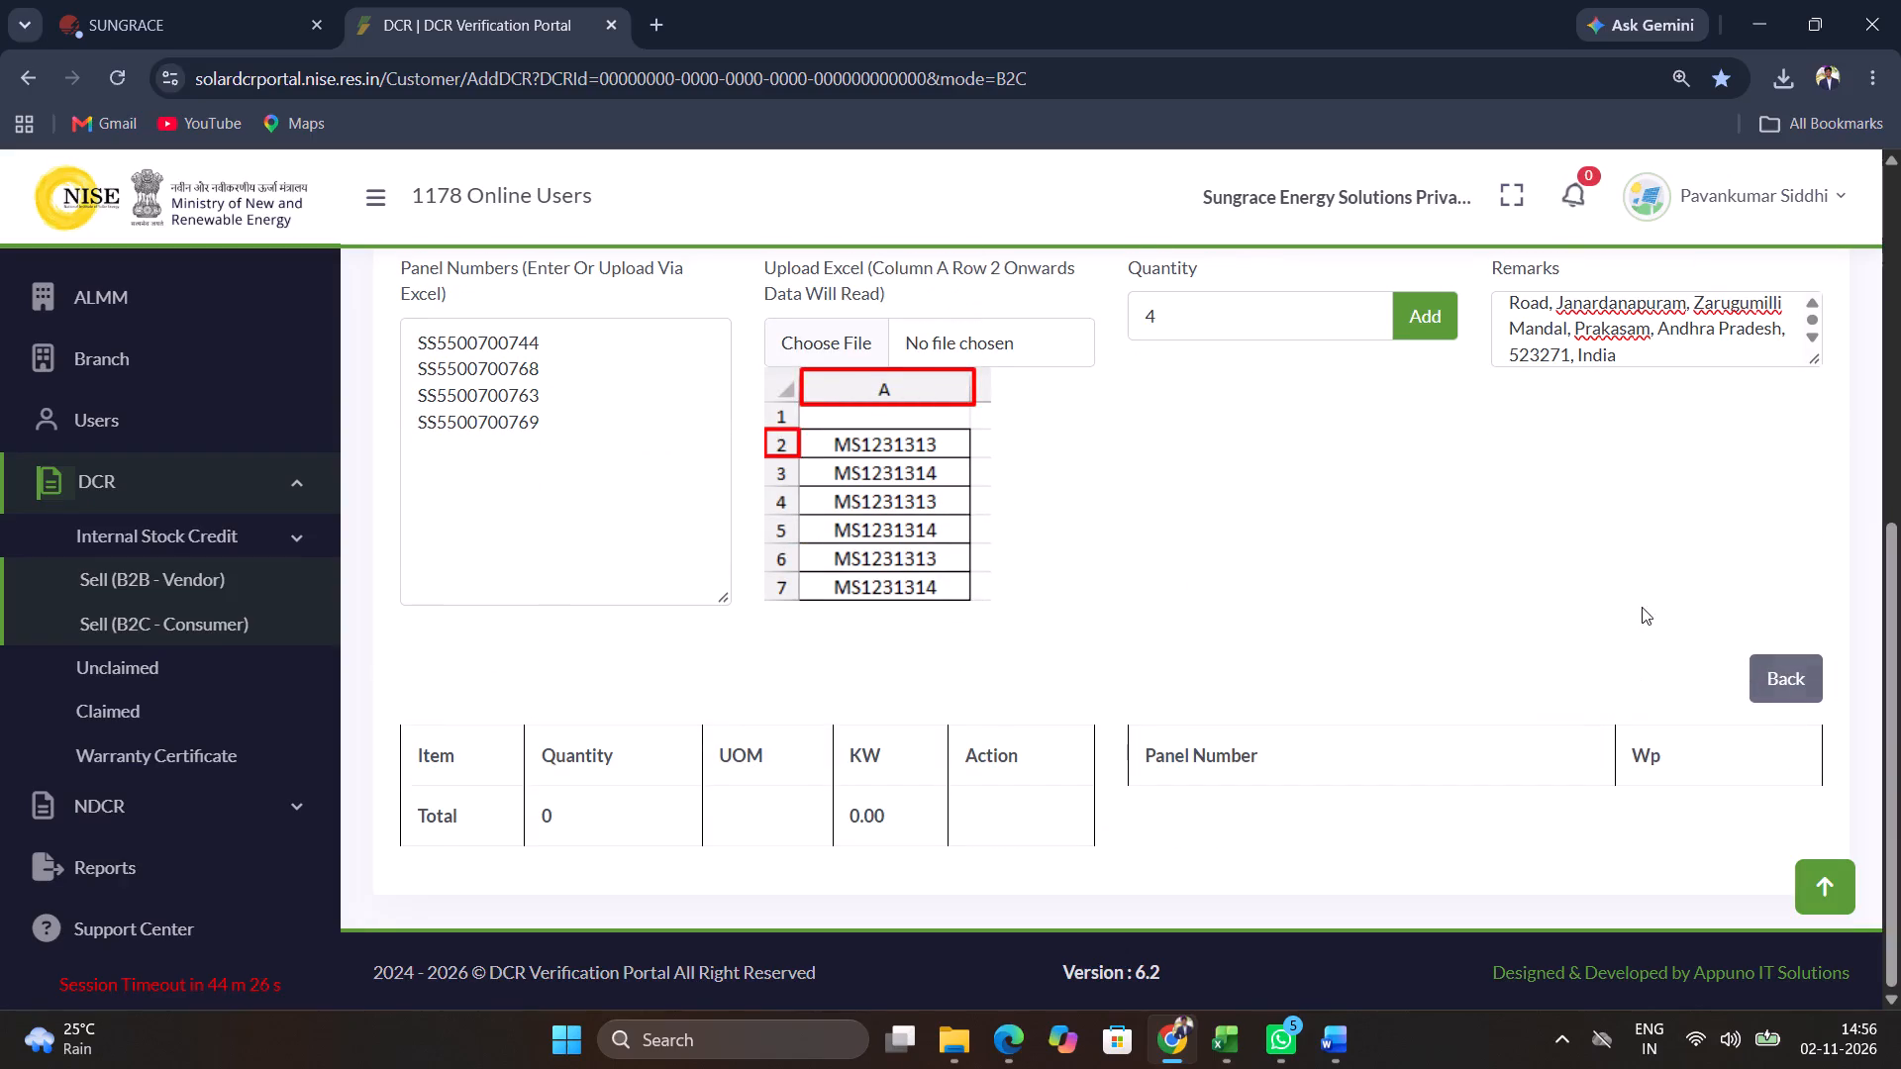
scroll(1514, 559, "down", 9)
scroll(1430, 577, "down", 4)
left_click(1416, 313)
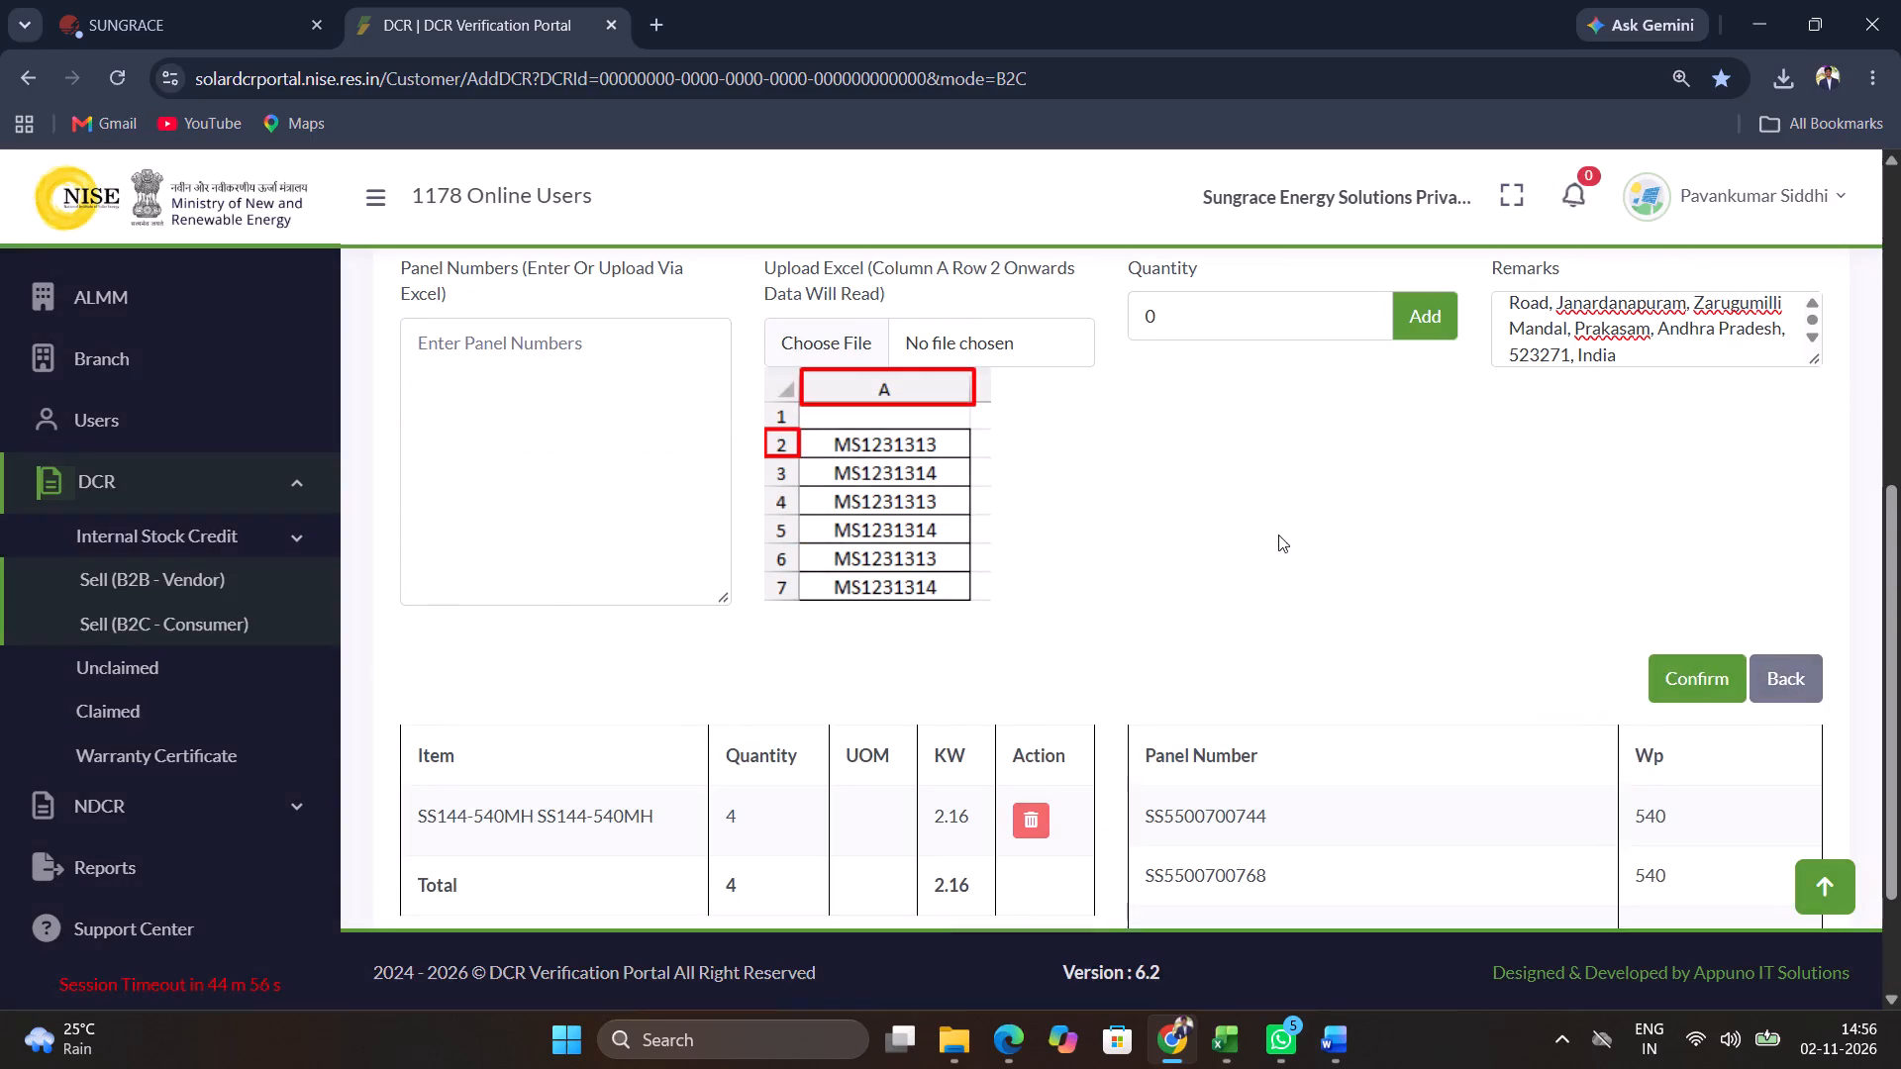
Review the added panels and entry details, and confirm the DCR.
scroll(1356, 534, "down", 1)
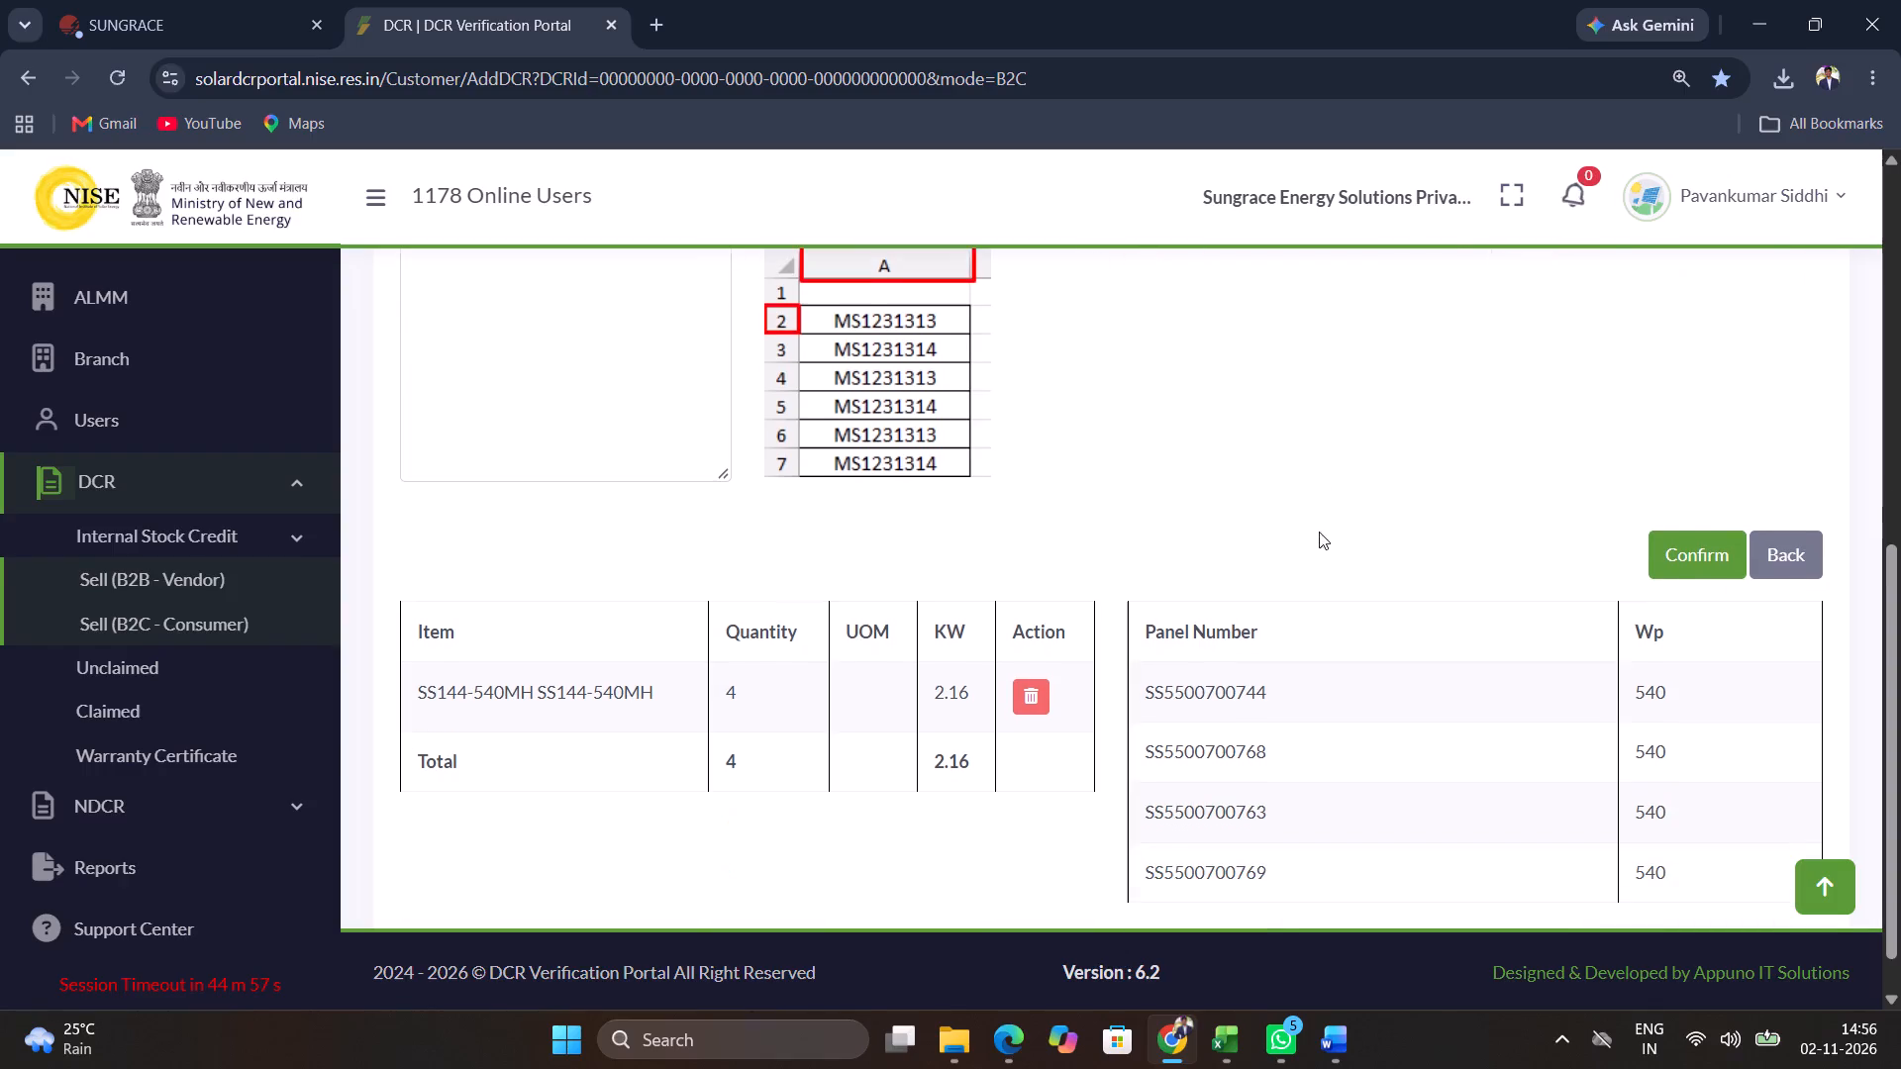
scroll(1328, 524, "down", 4)
scroll(1515, 569, "up", 4)
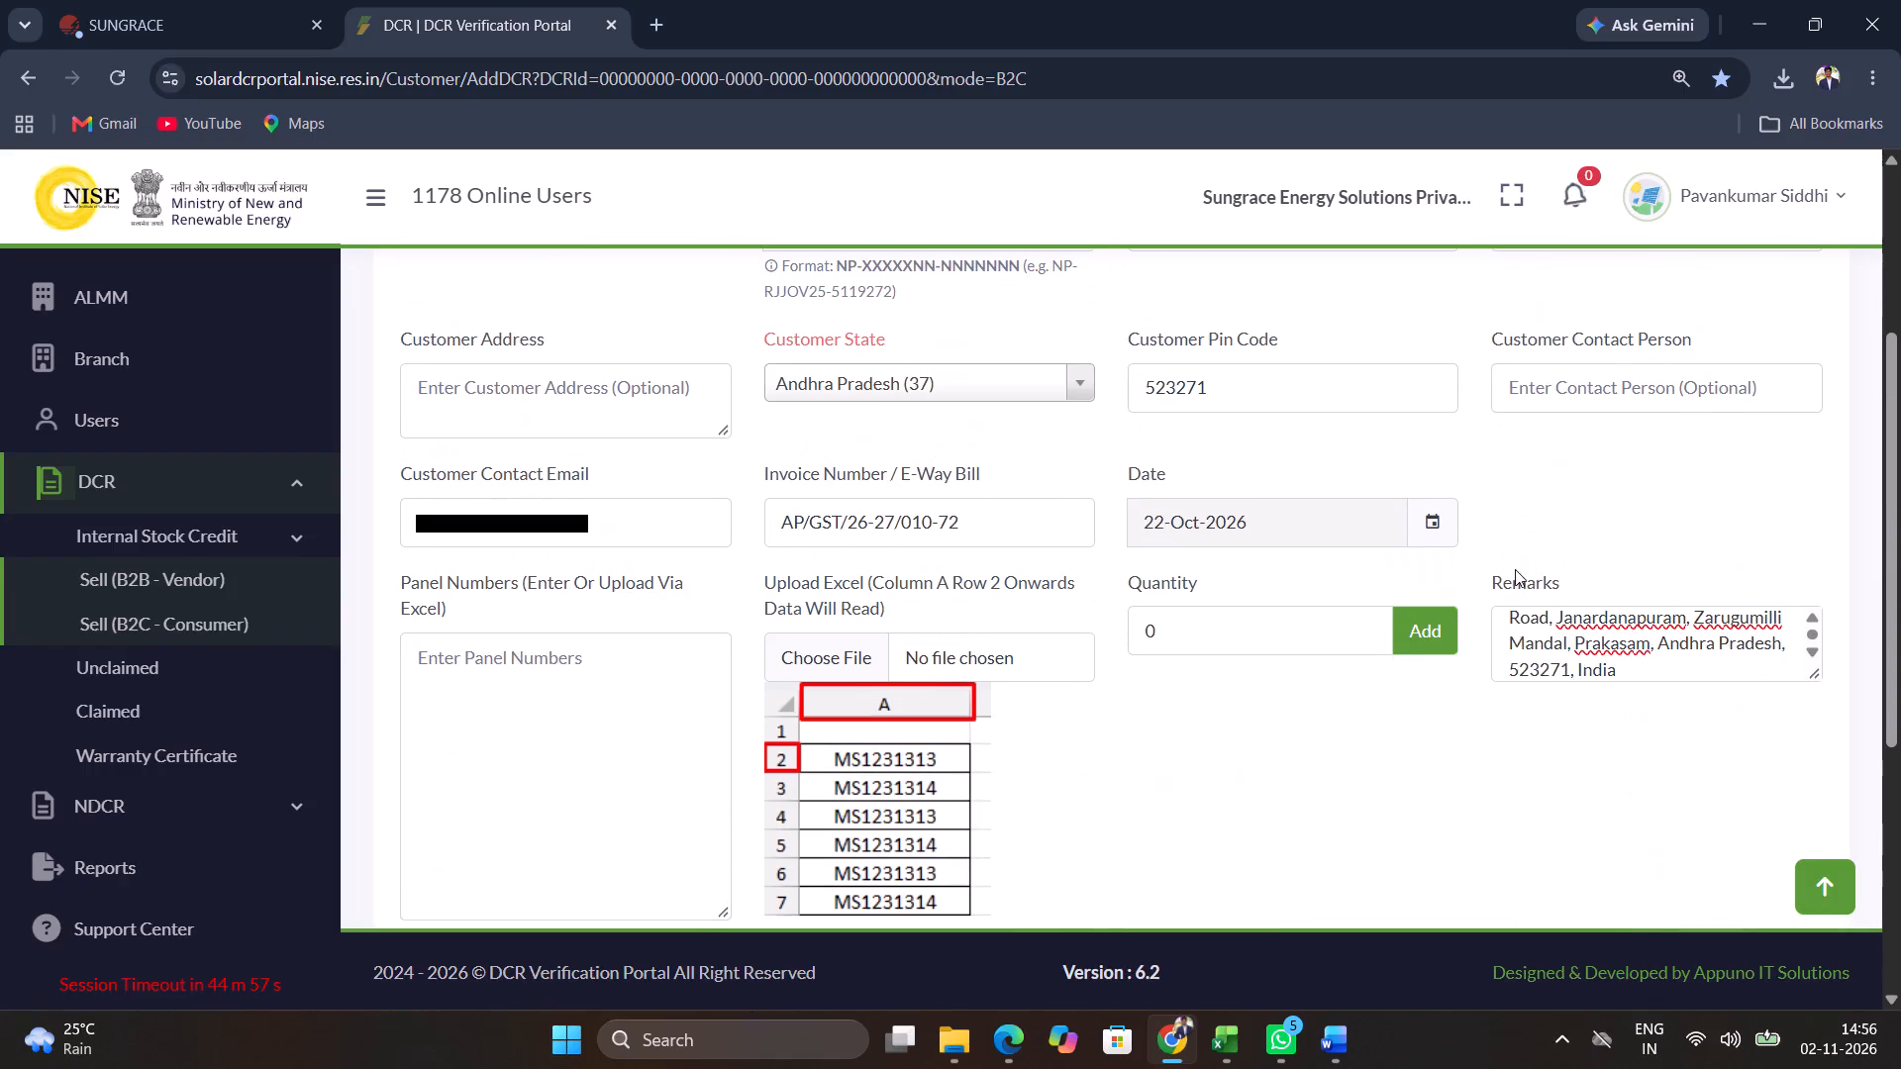
scroll(1351, 478, "down", 3)
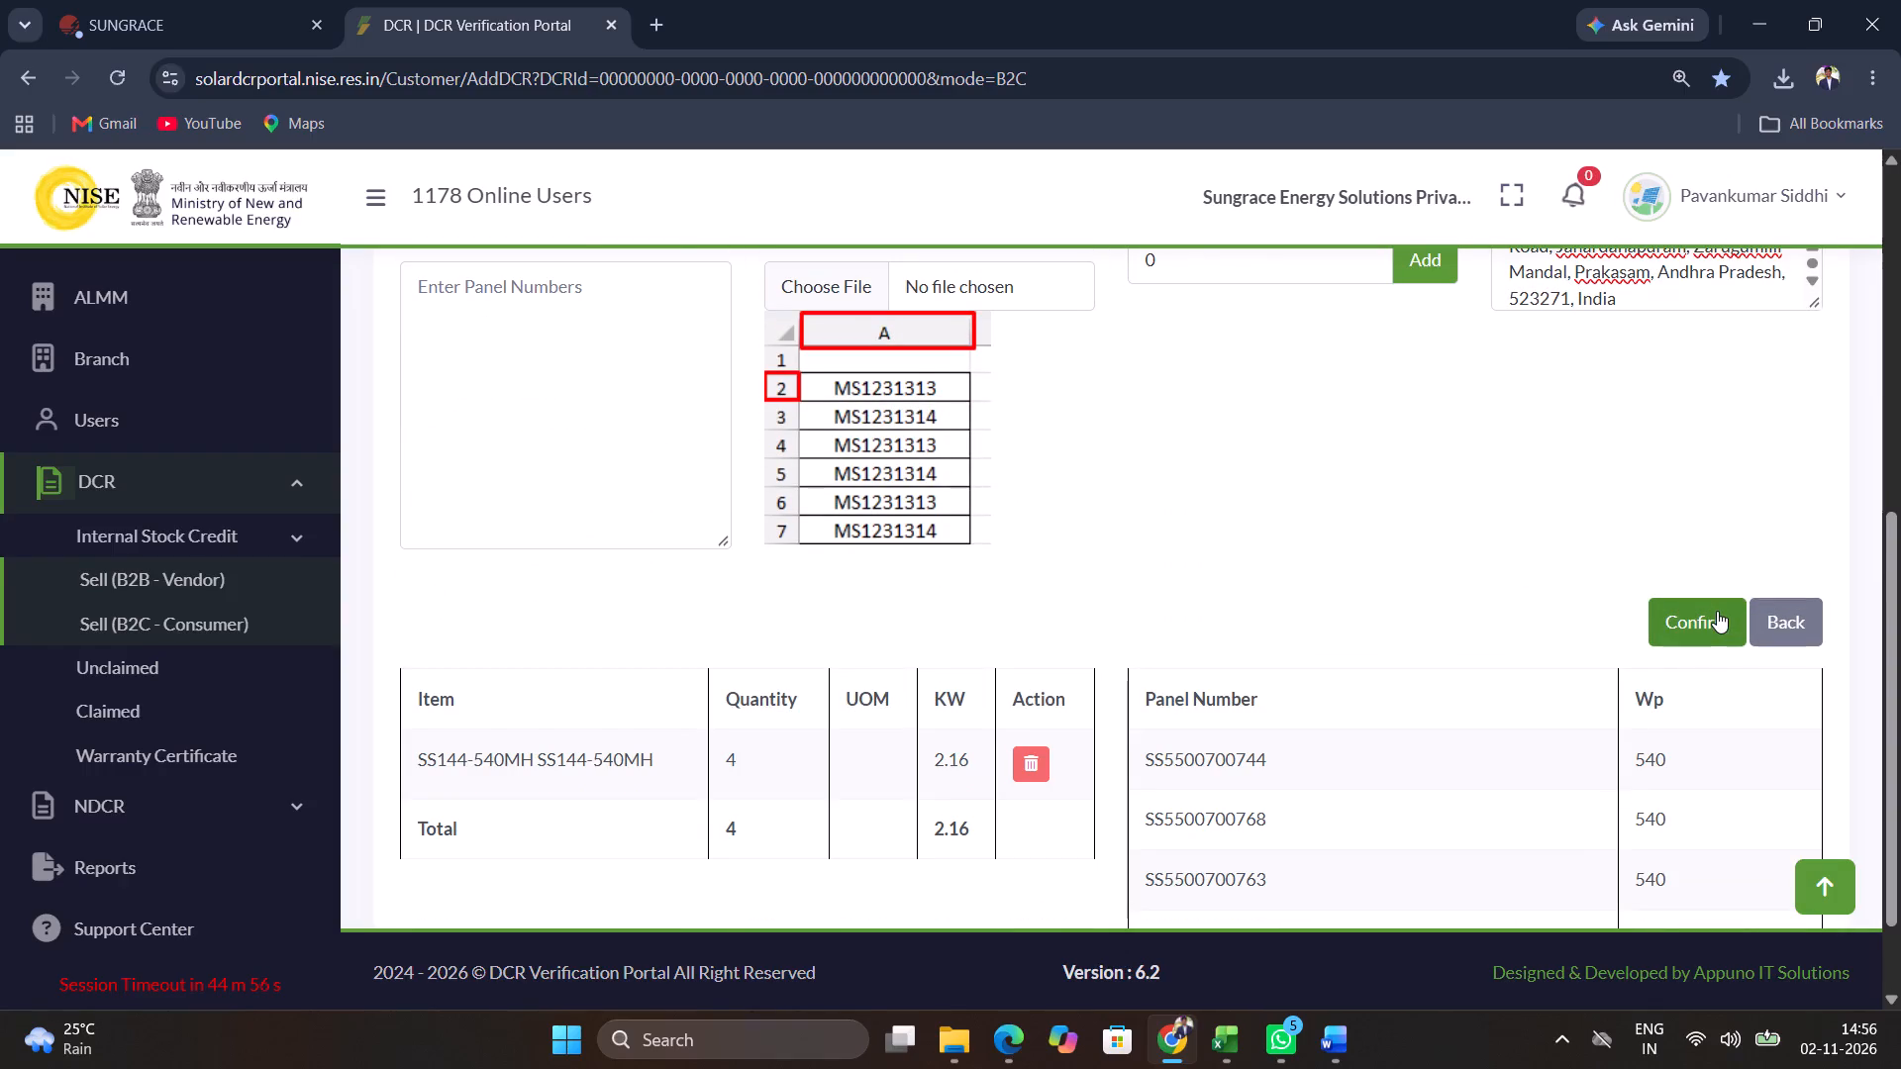
left_click(1717, 611)
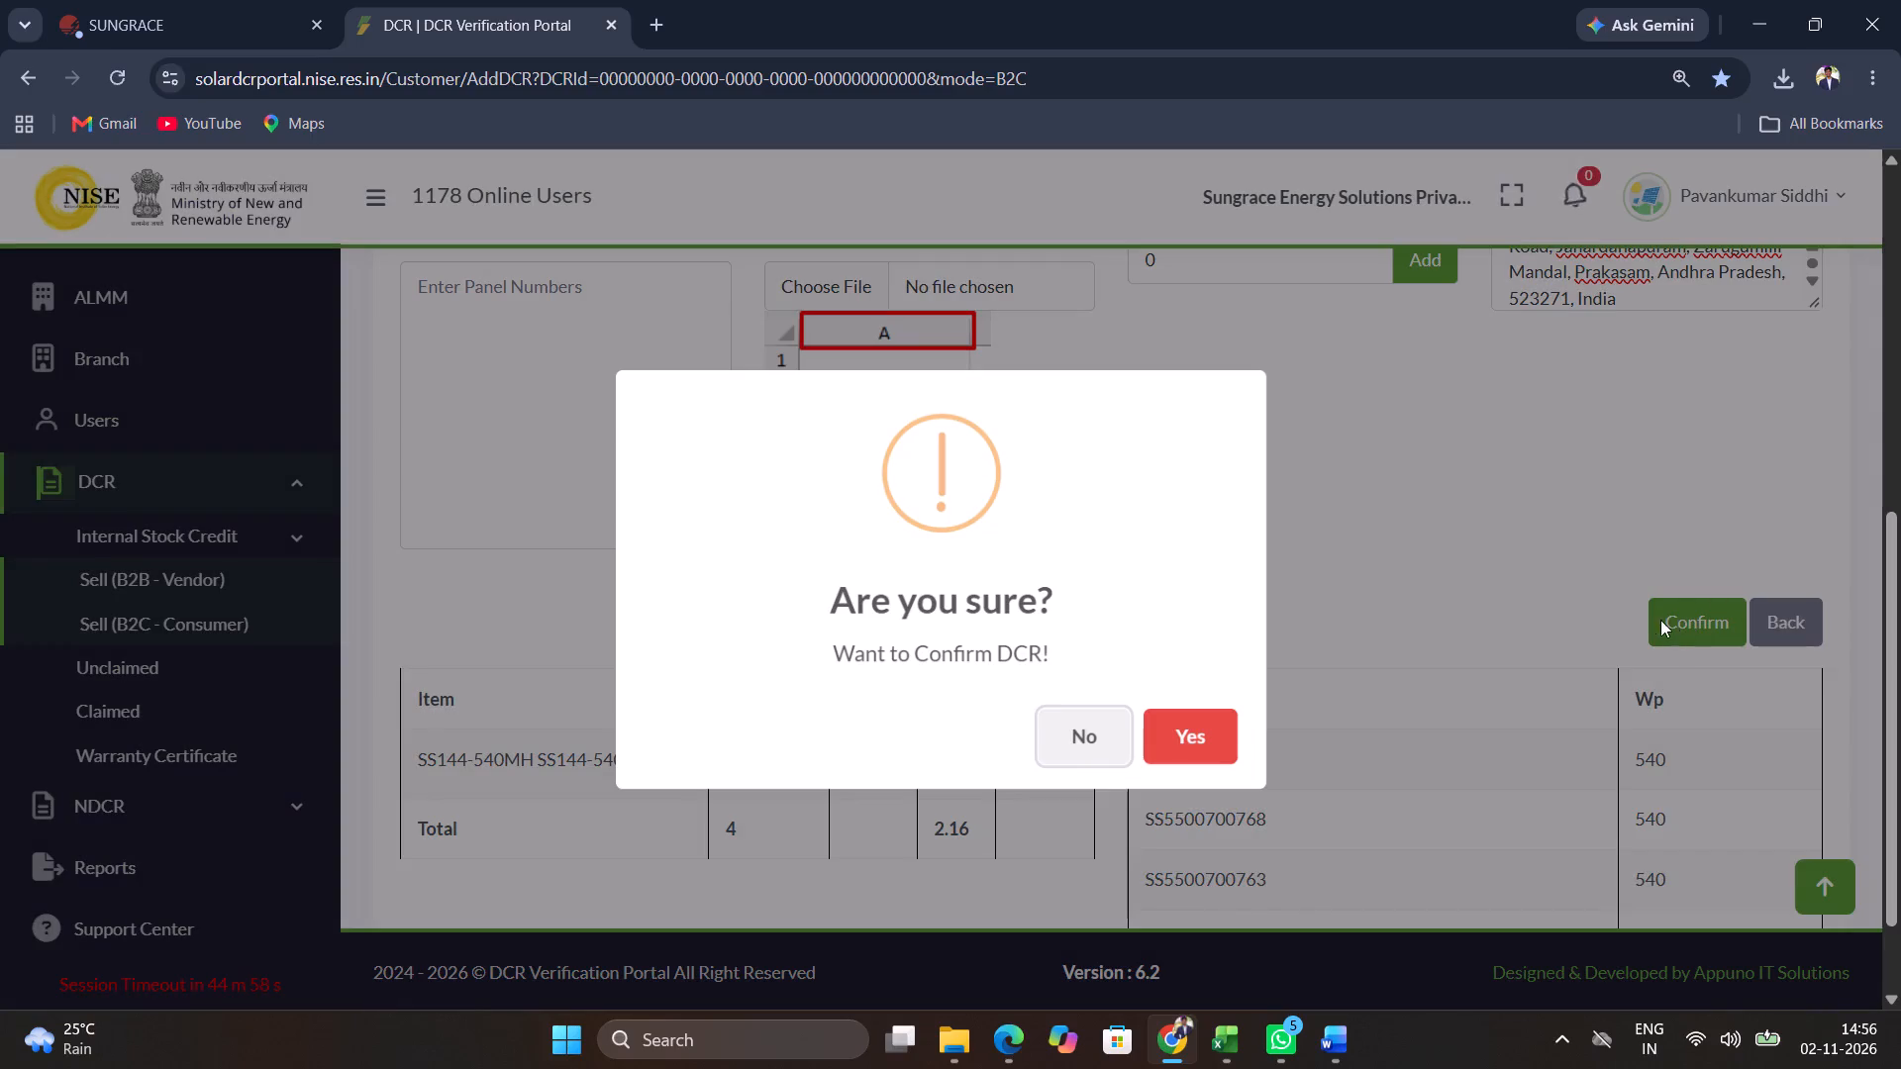
left_click(1205, 739)
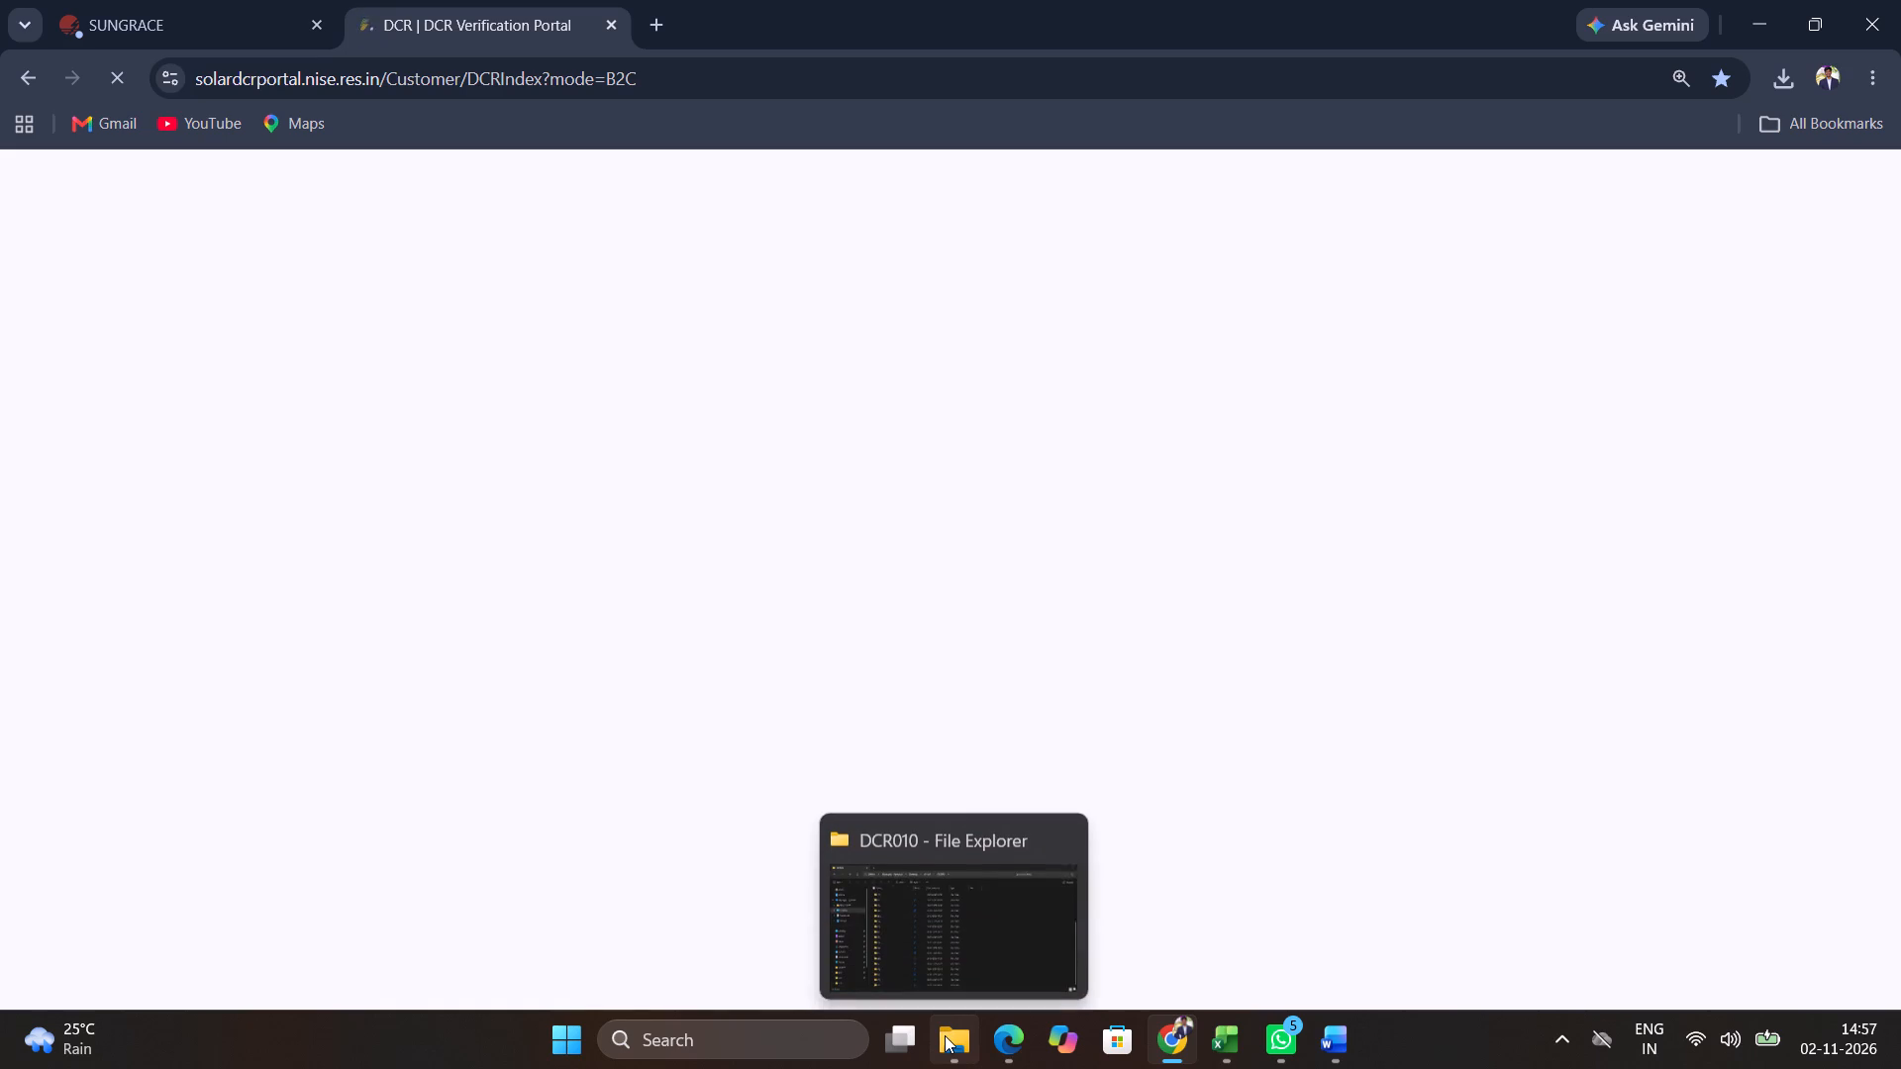
Create a new folder named 72_ inside the DCR010 folder in File Explorer.
left_click(910, 913)
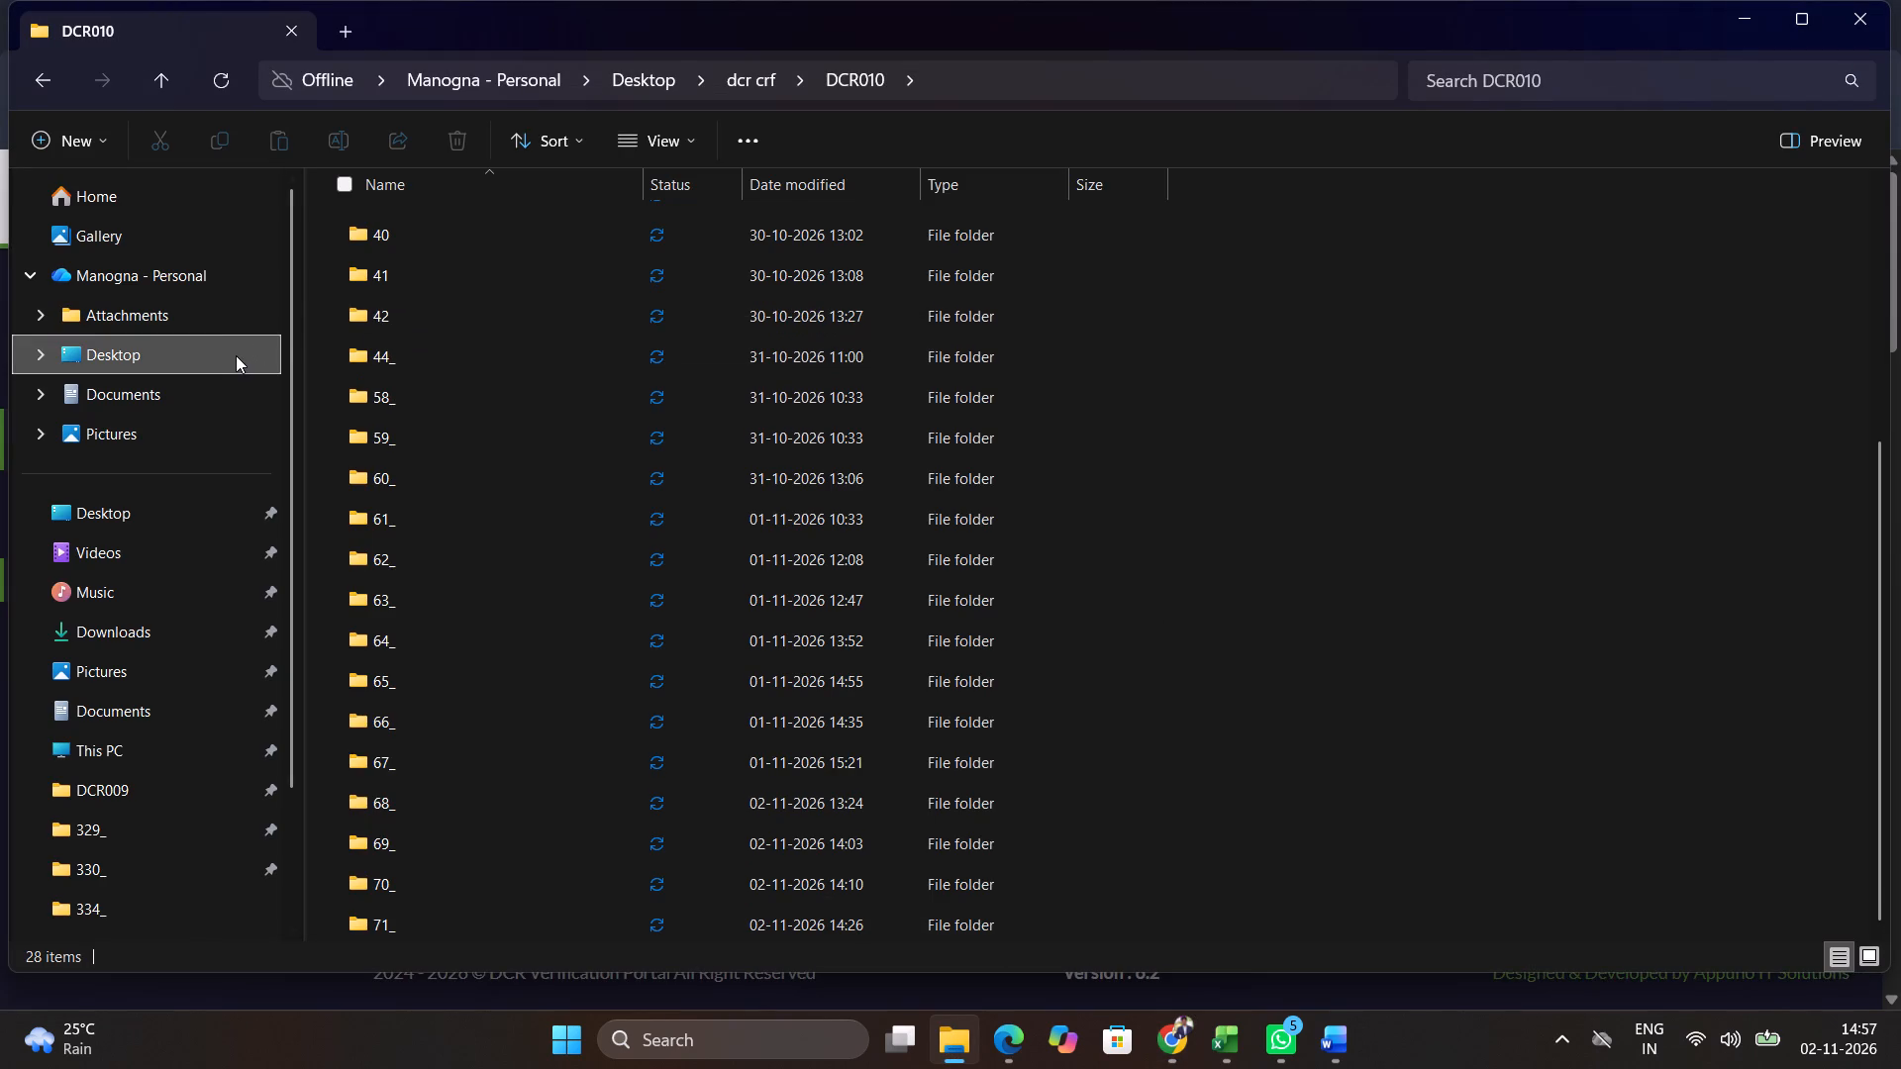
left_click(75, 134)
left_click(65, 200)
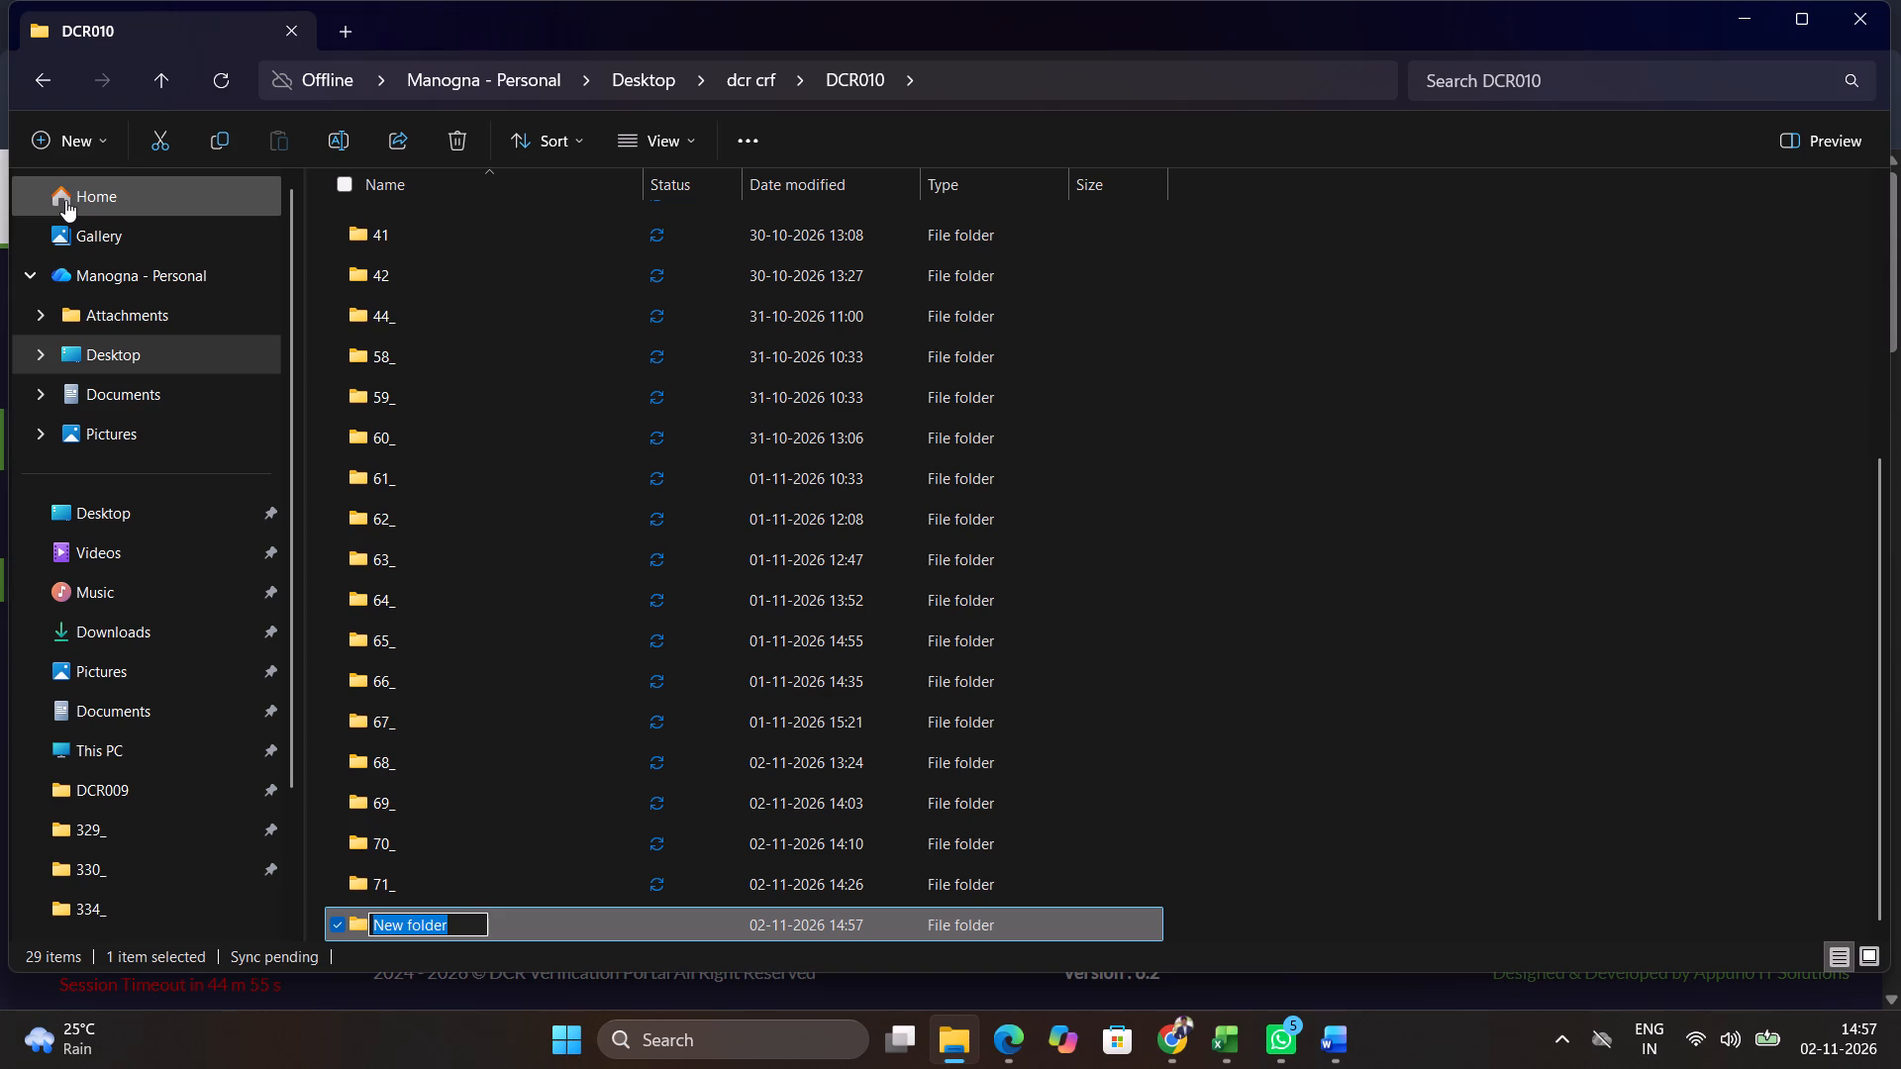
type("72")
key("shift+underscore")
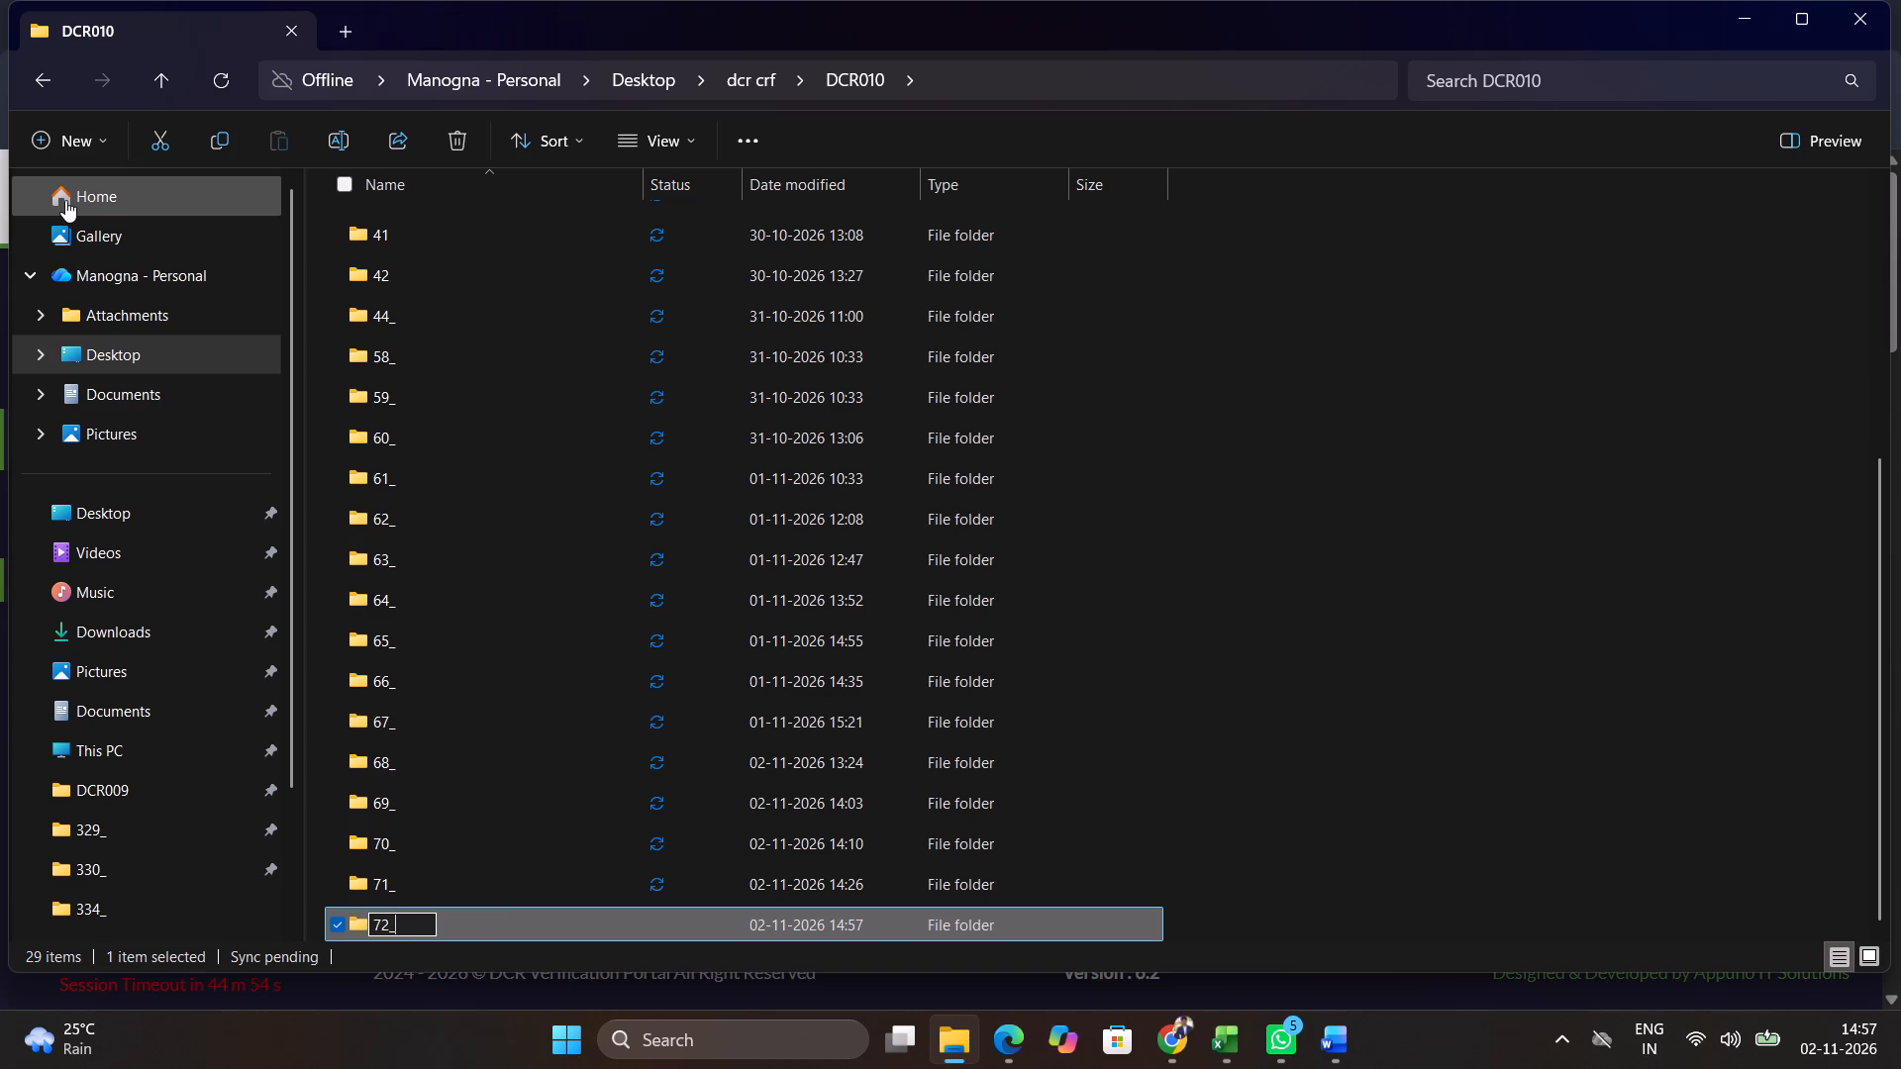
key("Return")
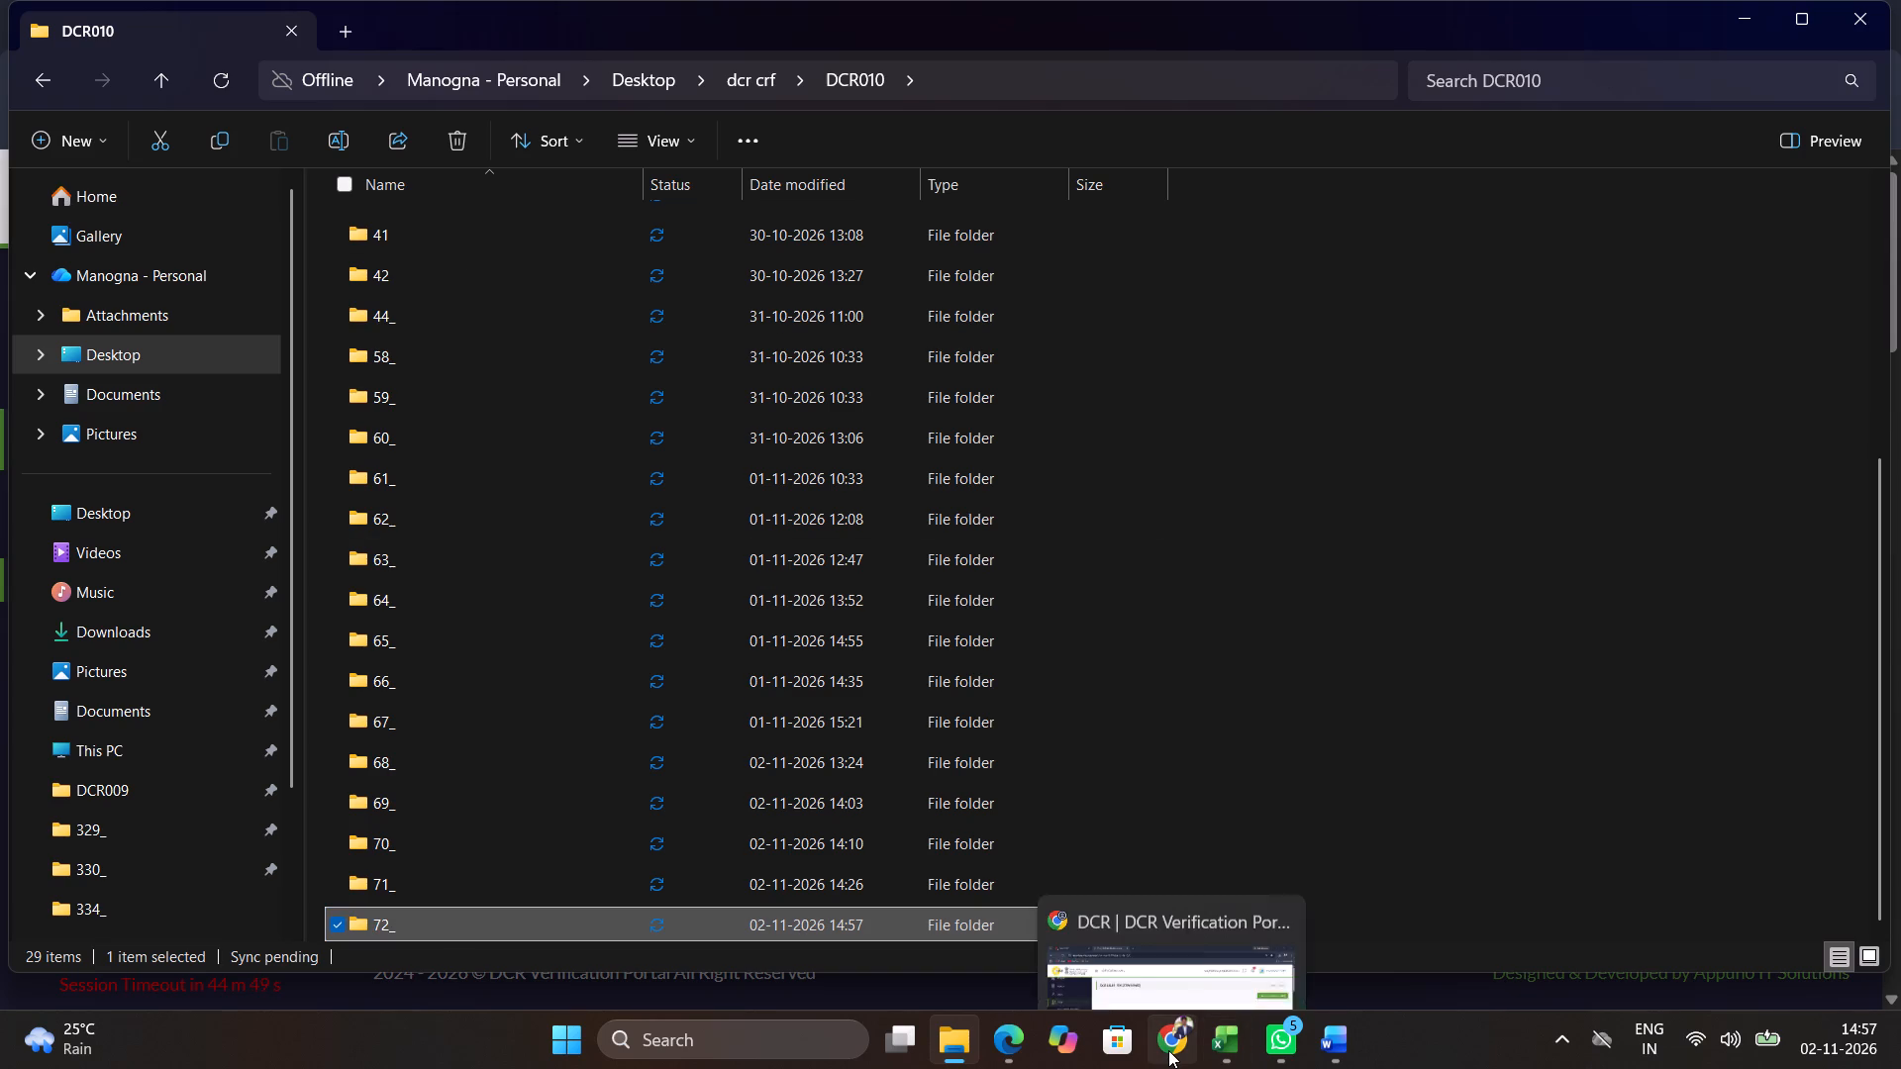
Copy the service number from SUNGRACE and save the invoice 010-72 DCR certificate PDF in folder 72_, named with that number plus -72.
left_click(1193, 899)
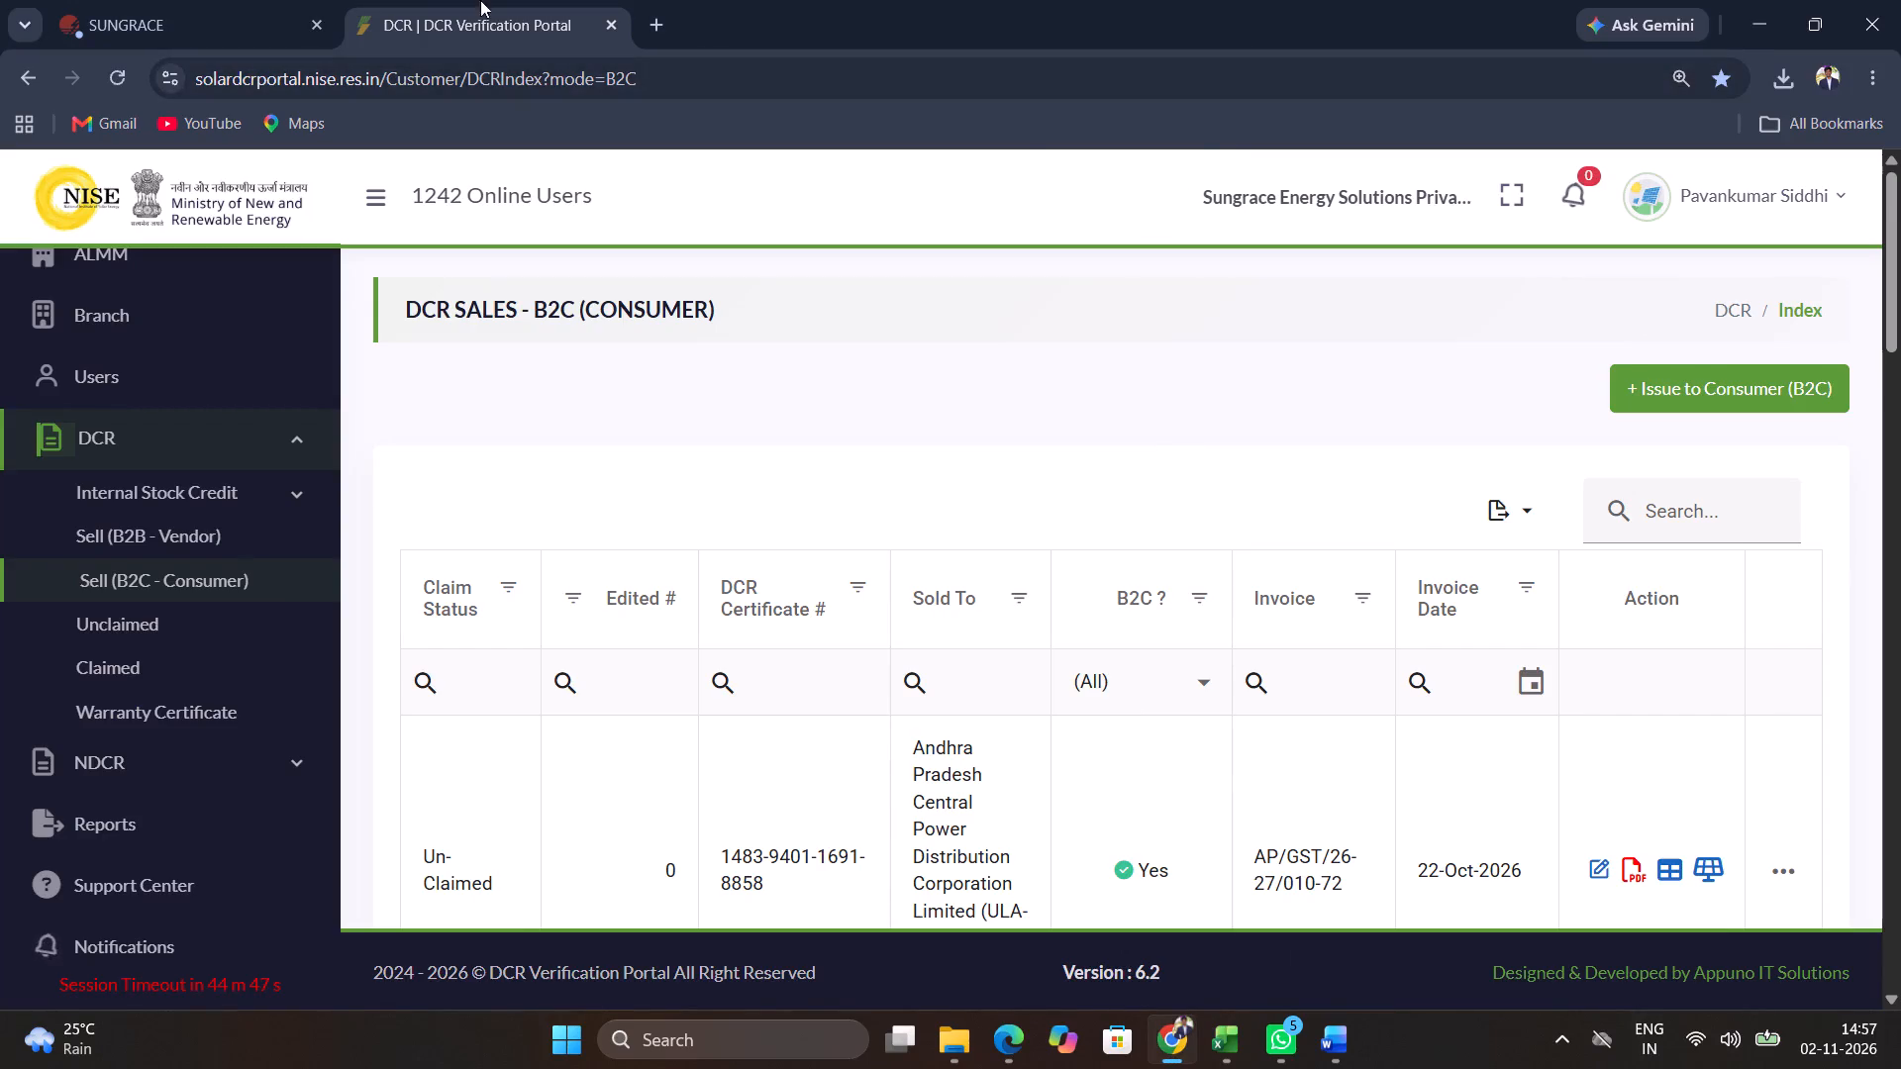
left_click(234, 0)
left_click(1175, 241)
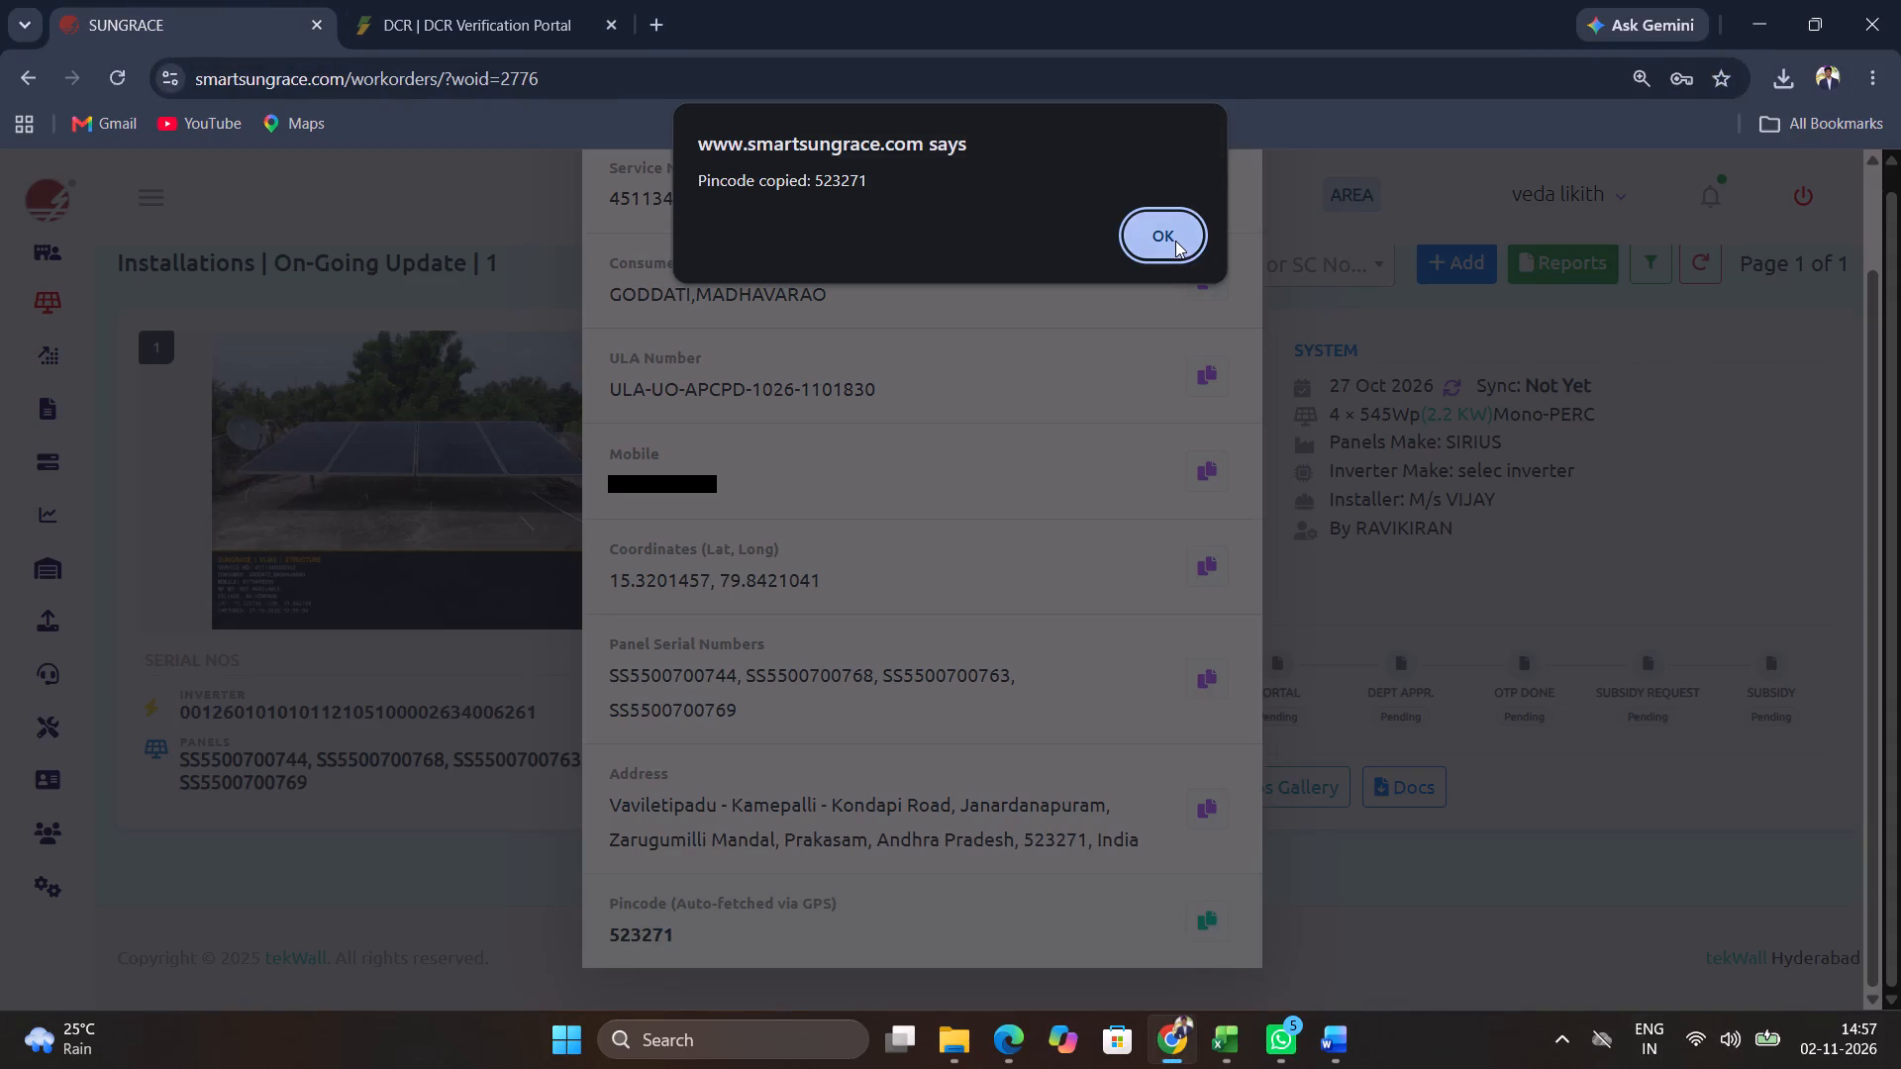
left_click(1218, 192)
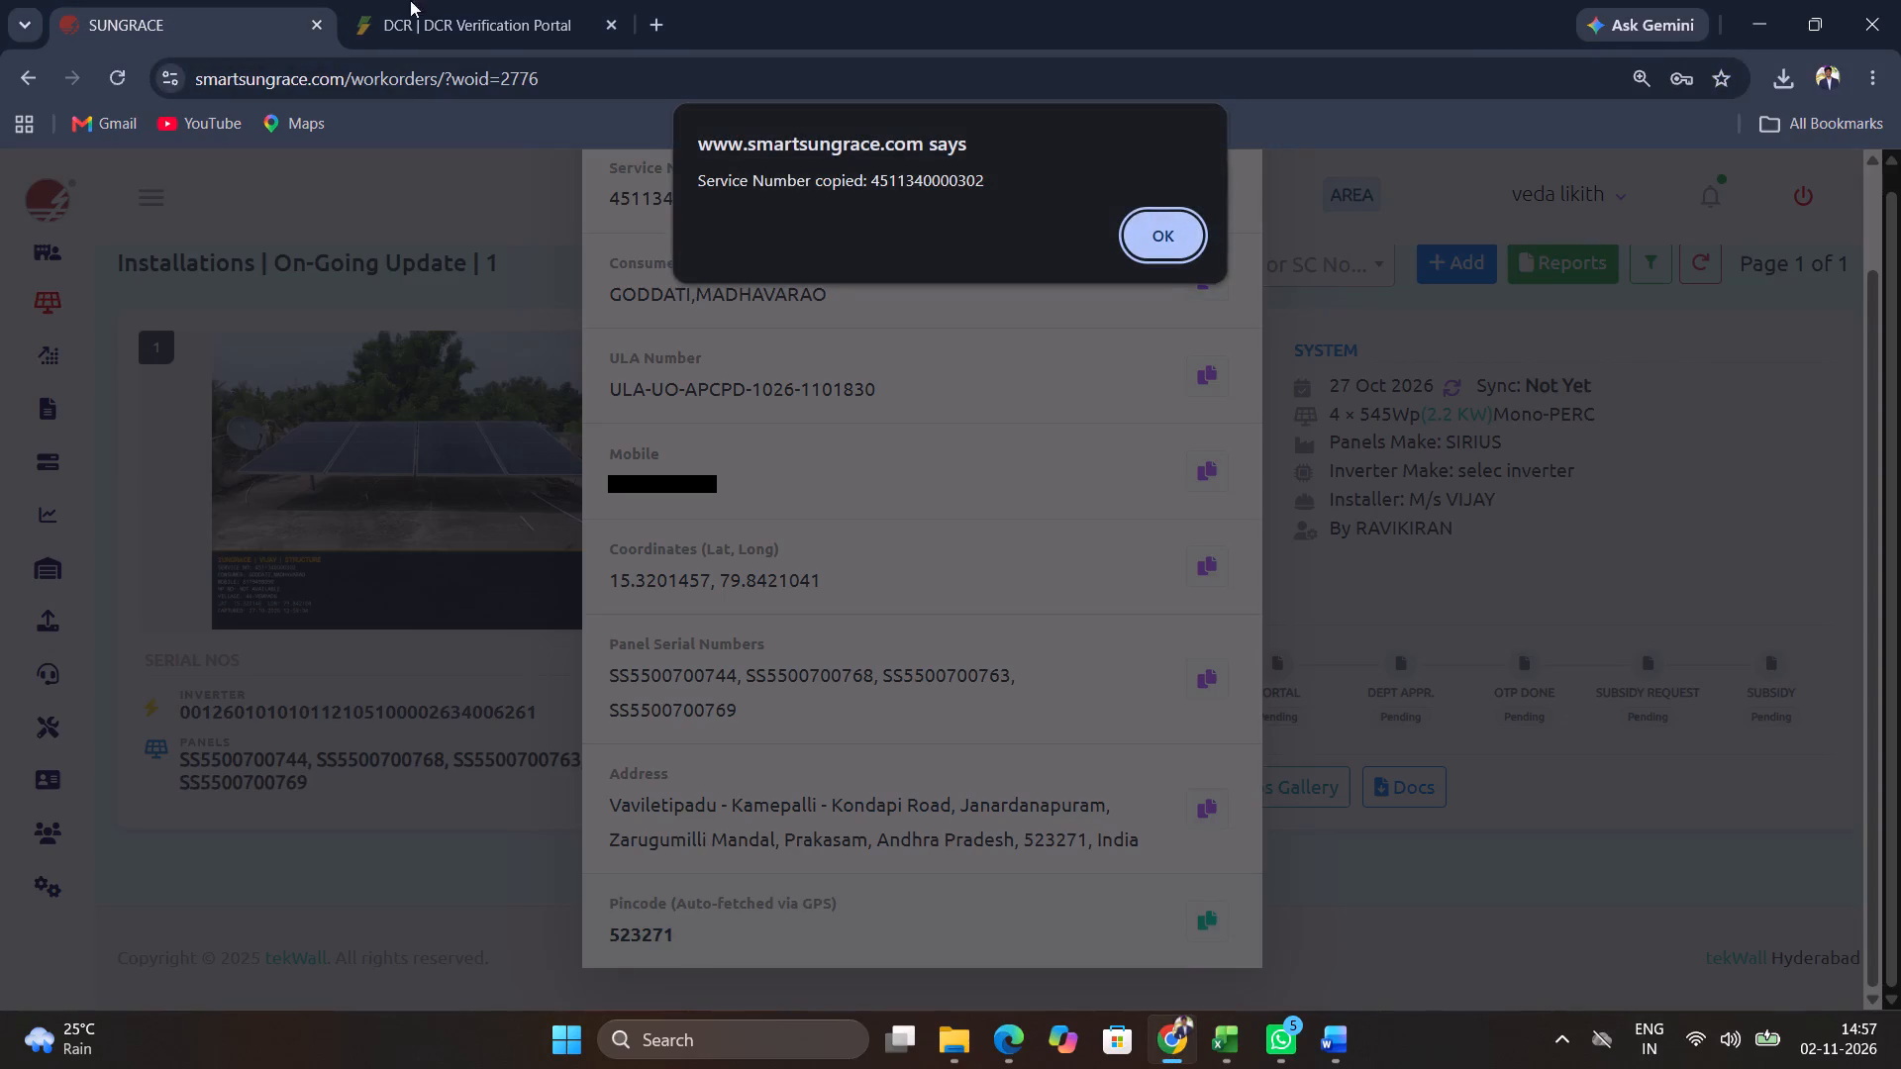
left_click(445, 6)
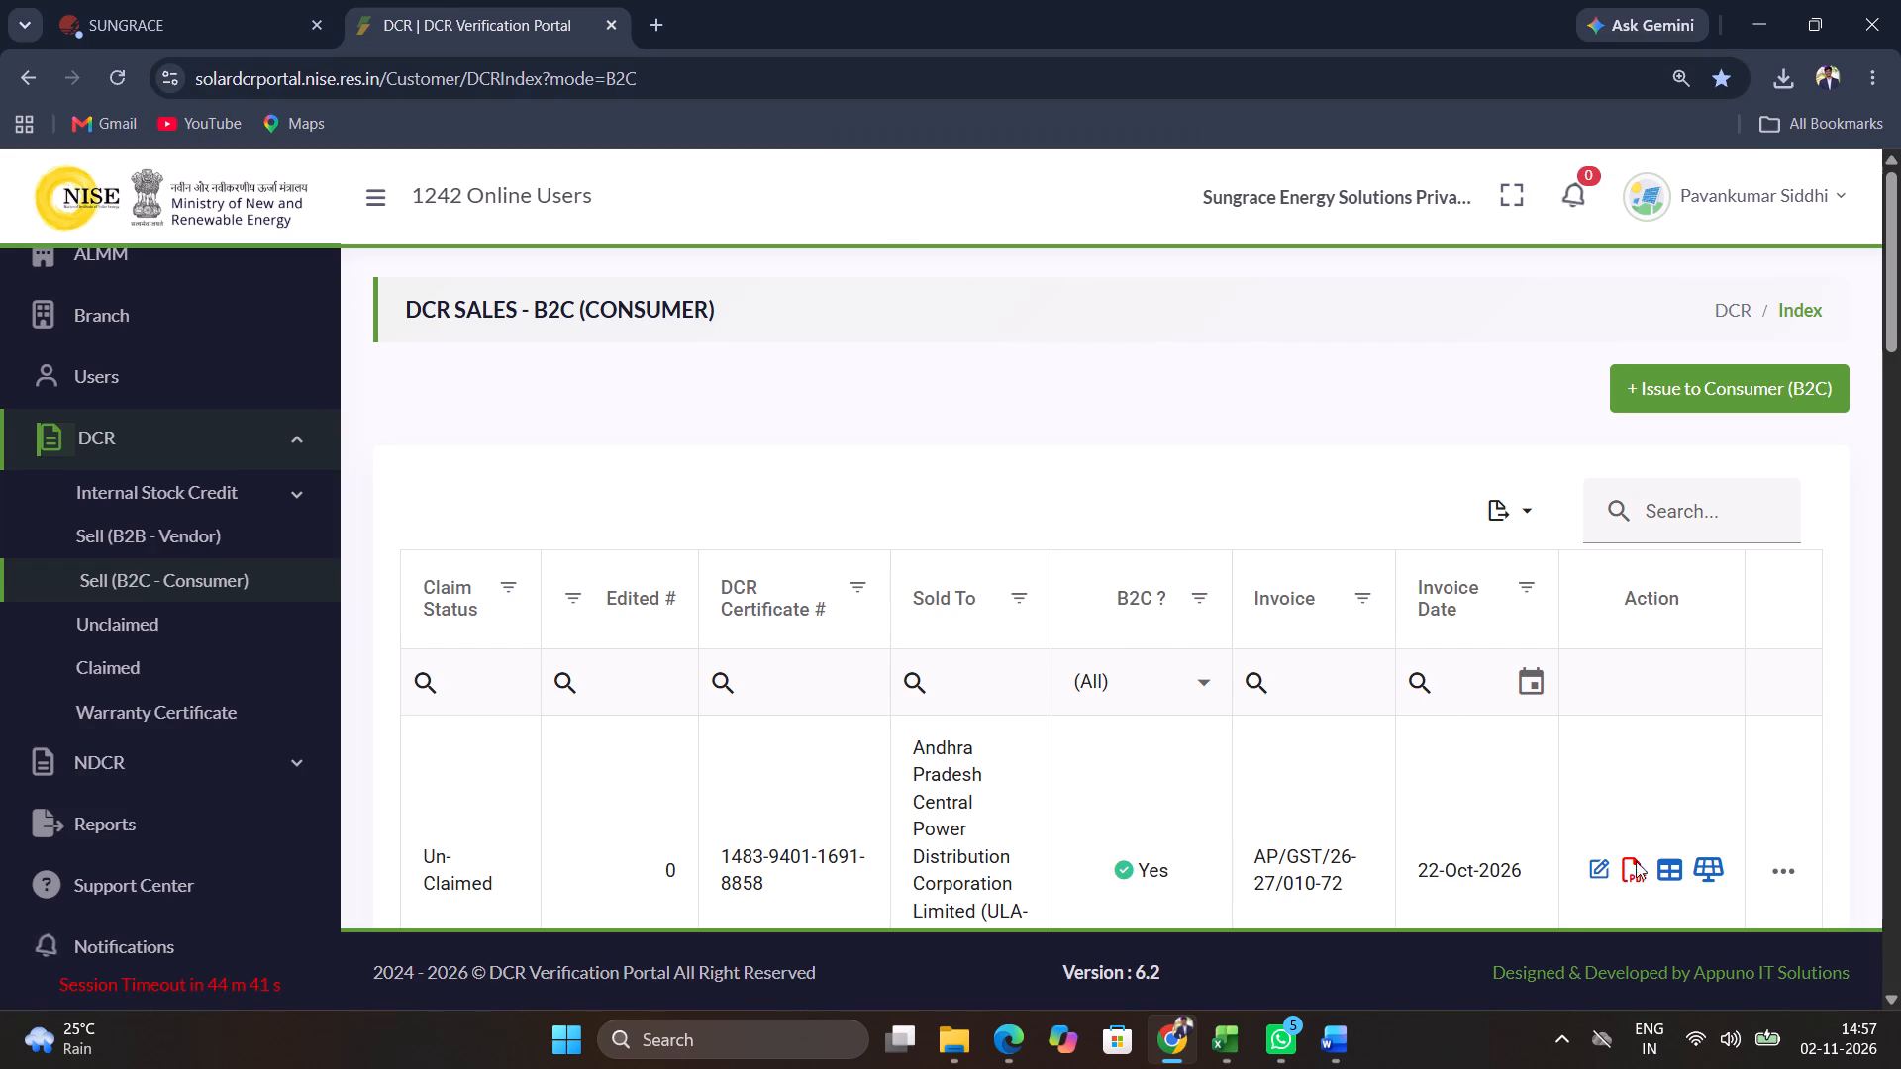
left_click(1633, 880)
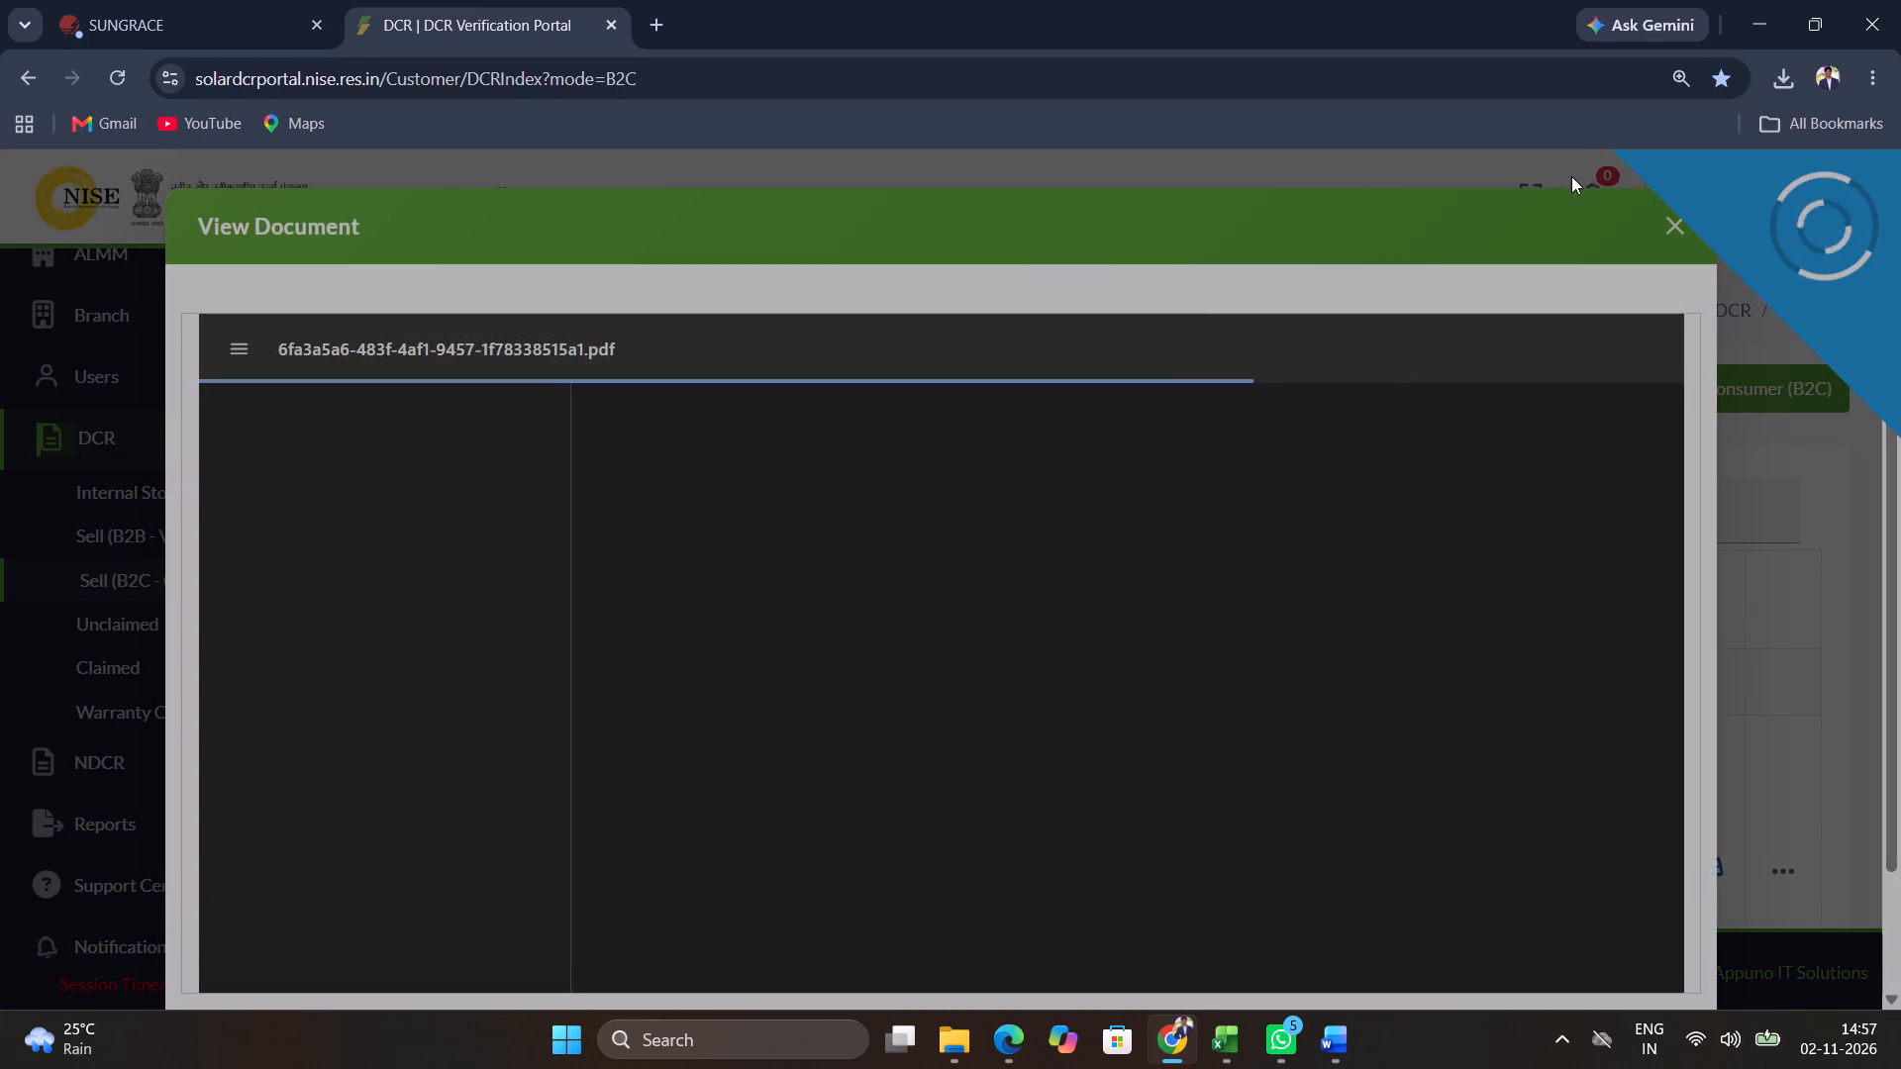
left_click(1557, 357)
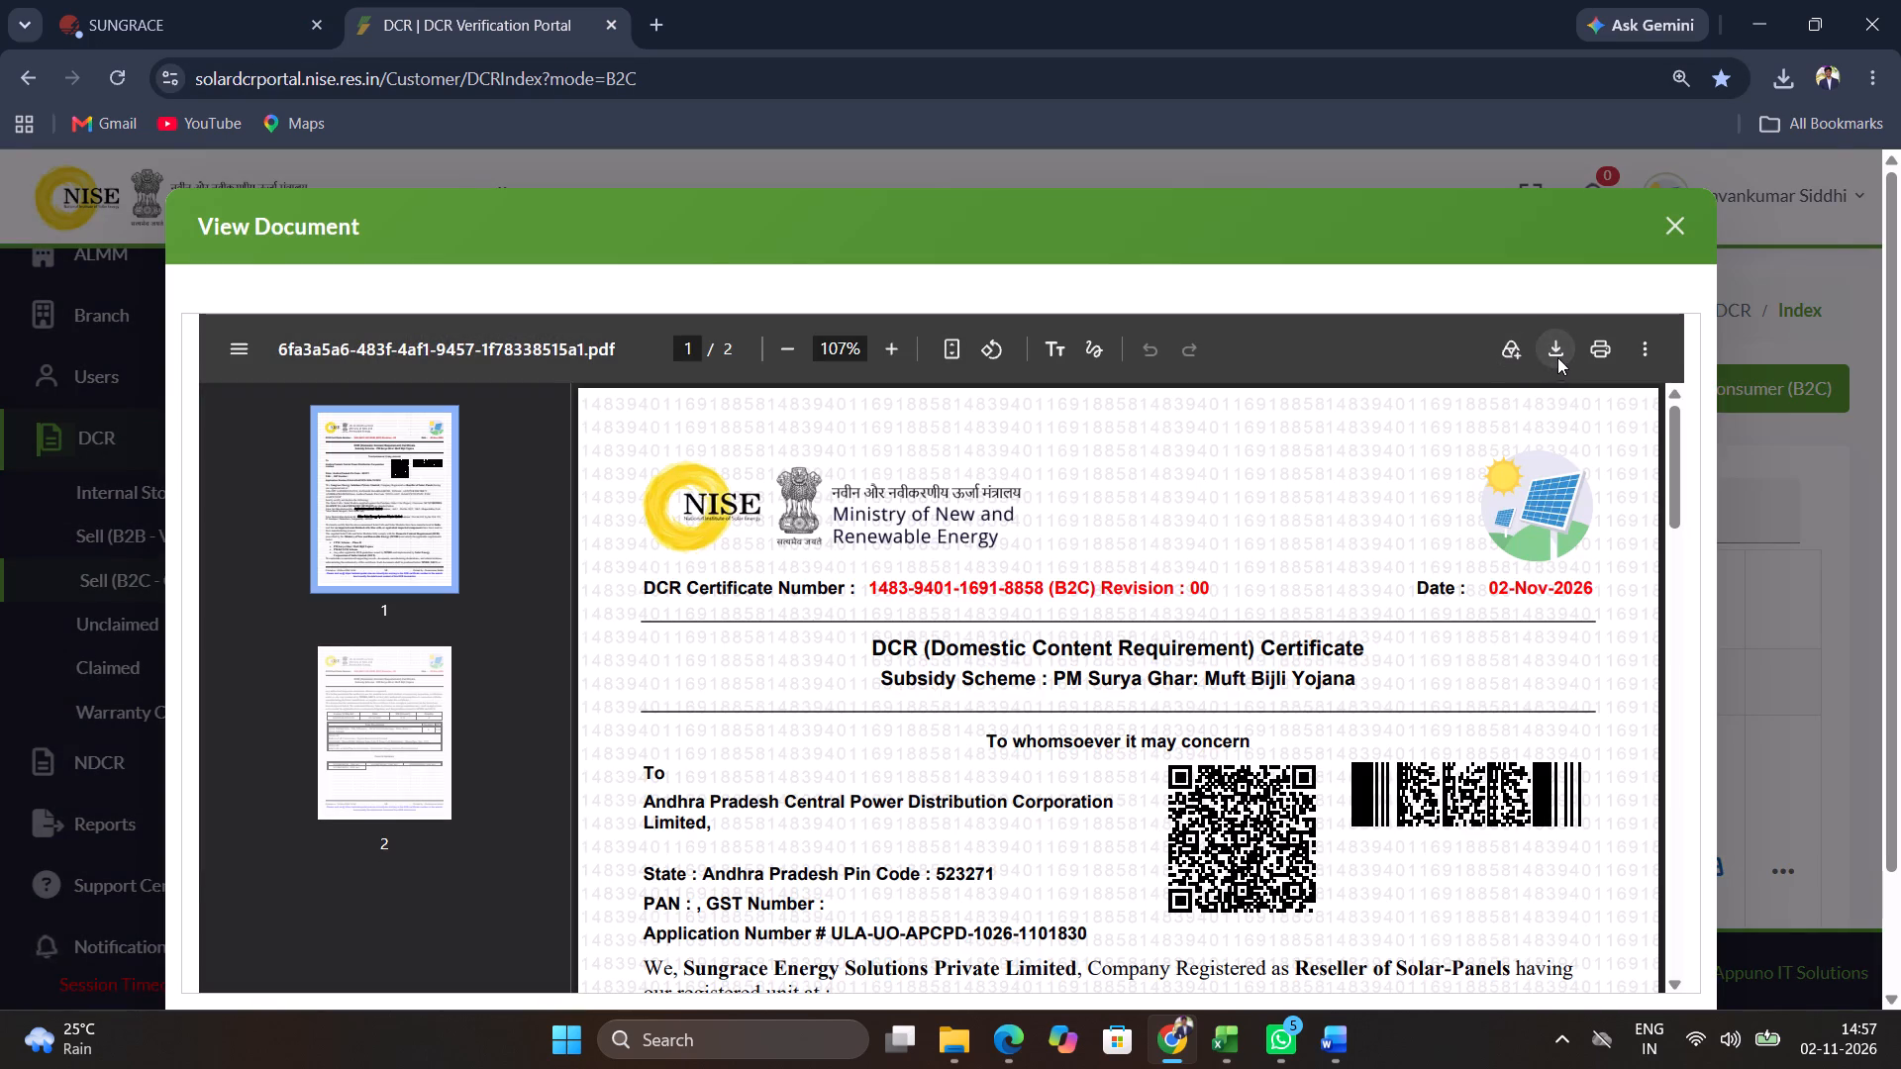
key("ctrl+v")
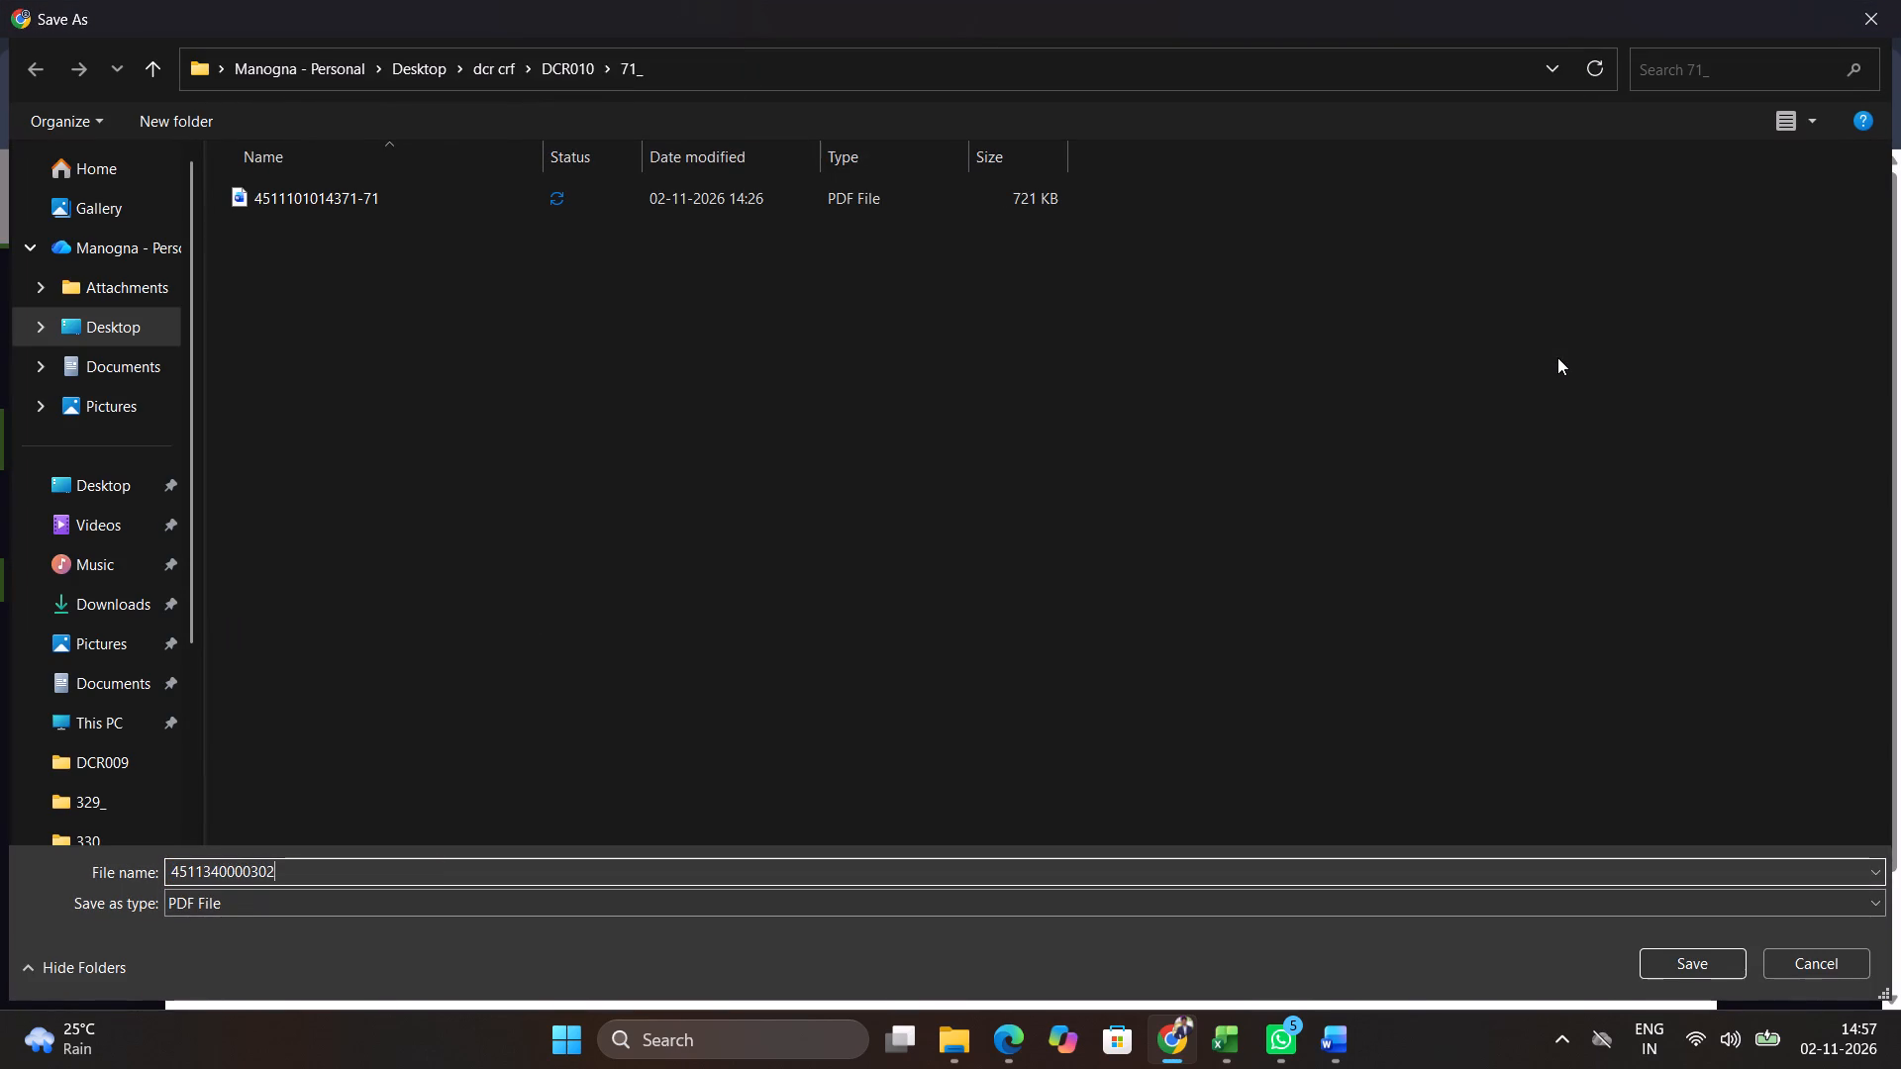
type("-72")
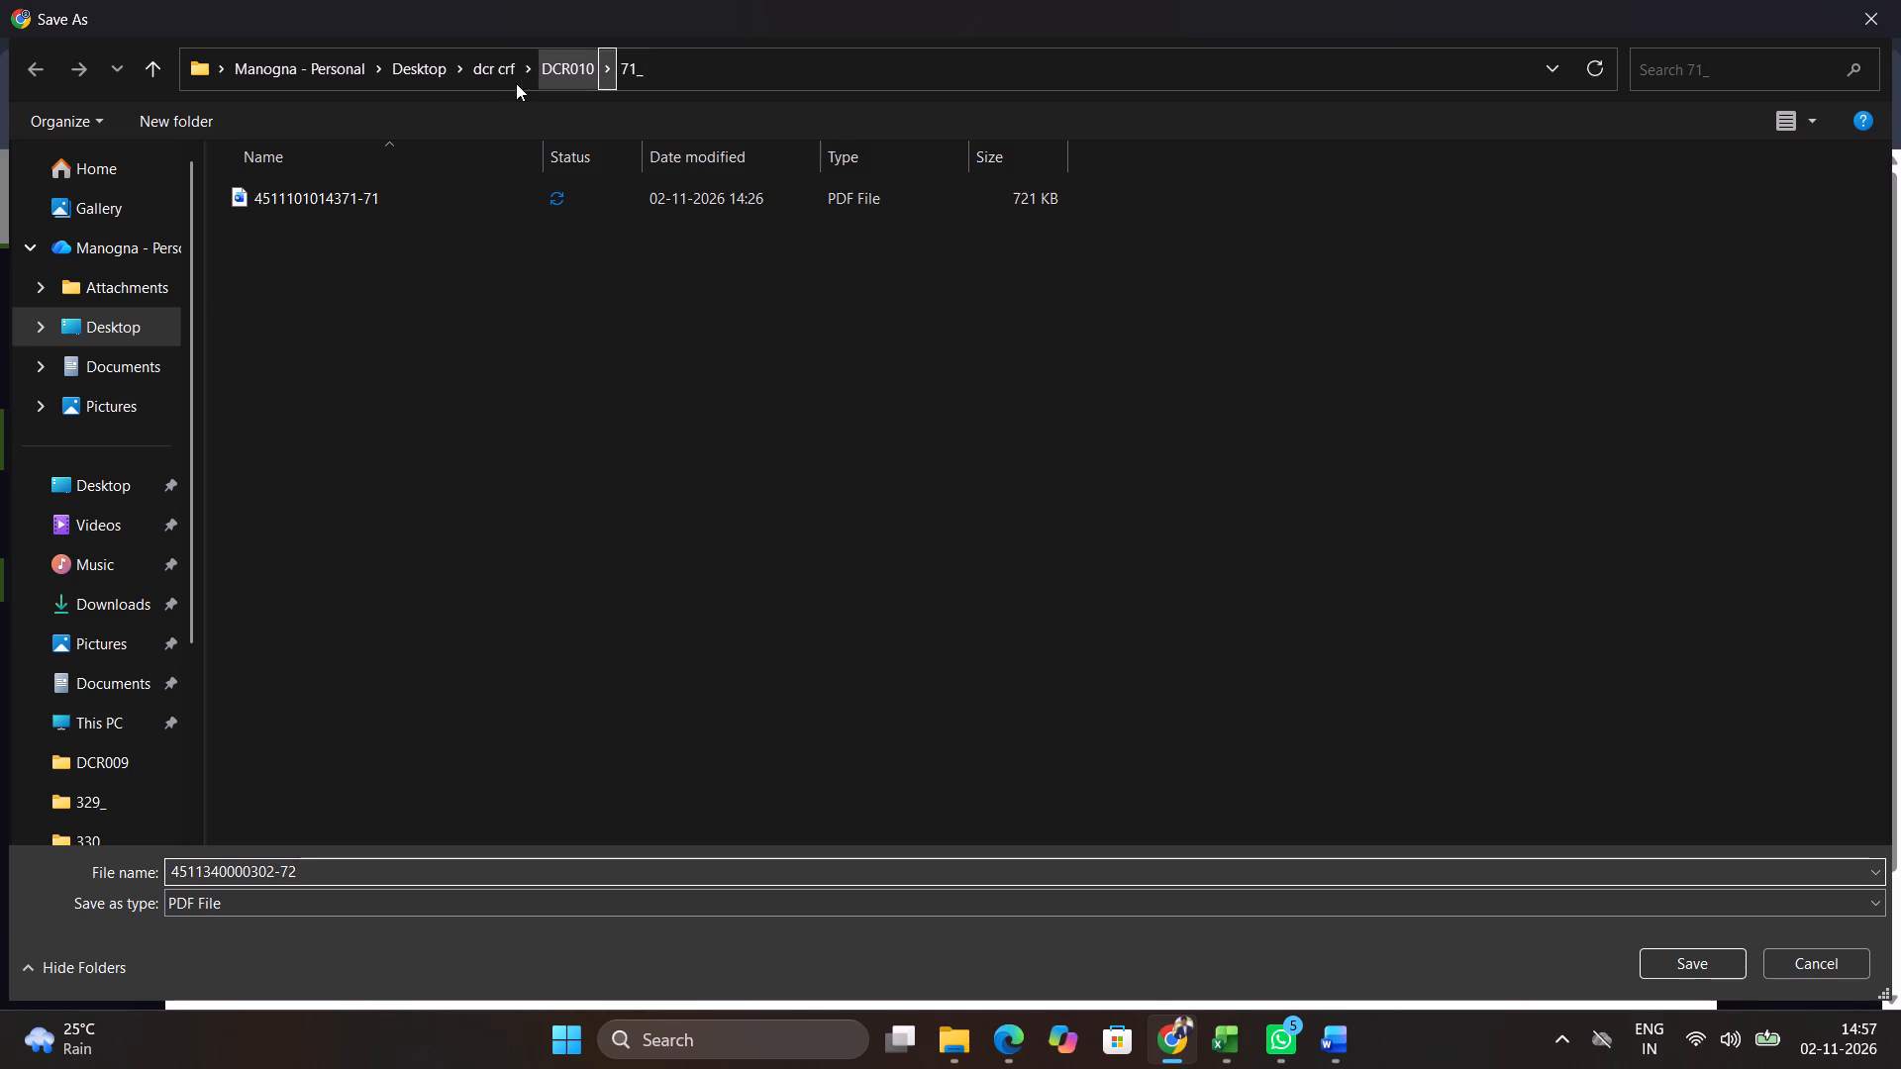
left_click(558, 70)
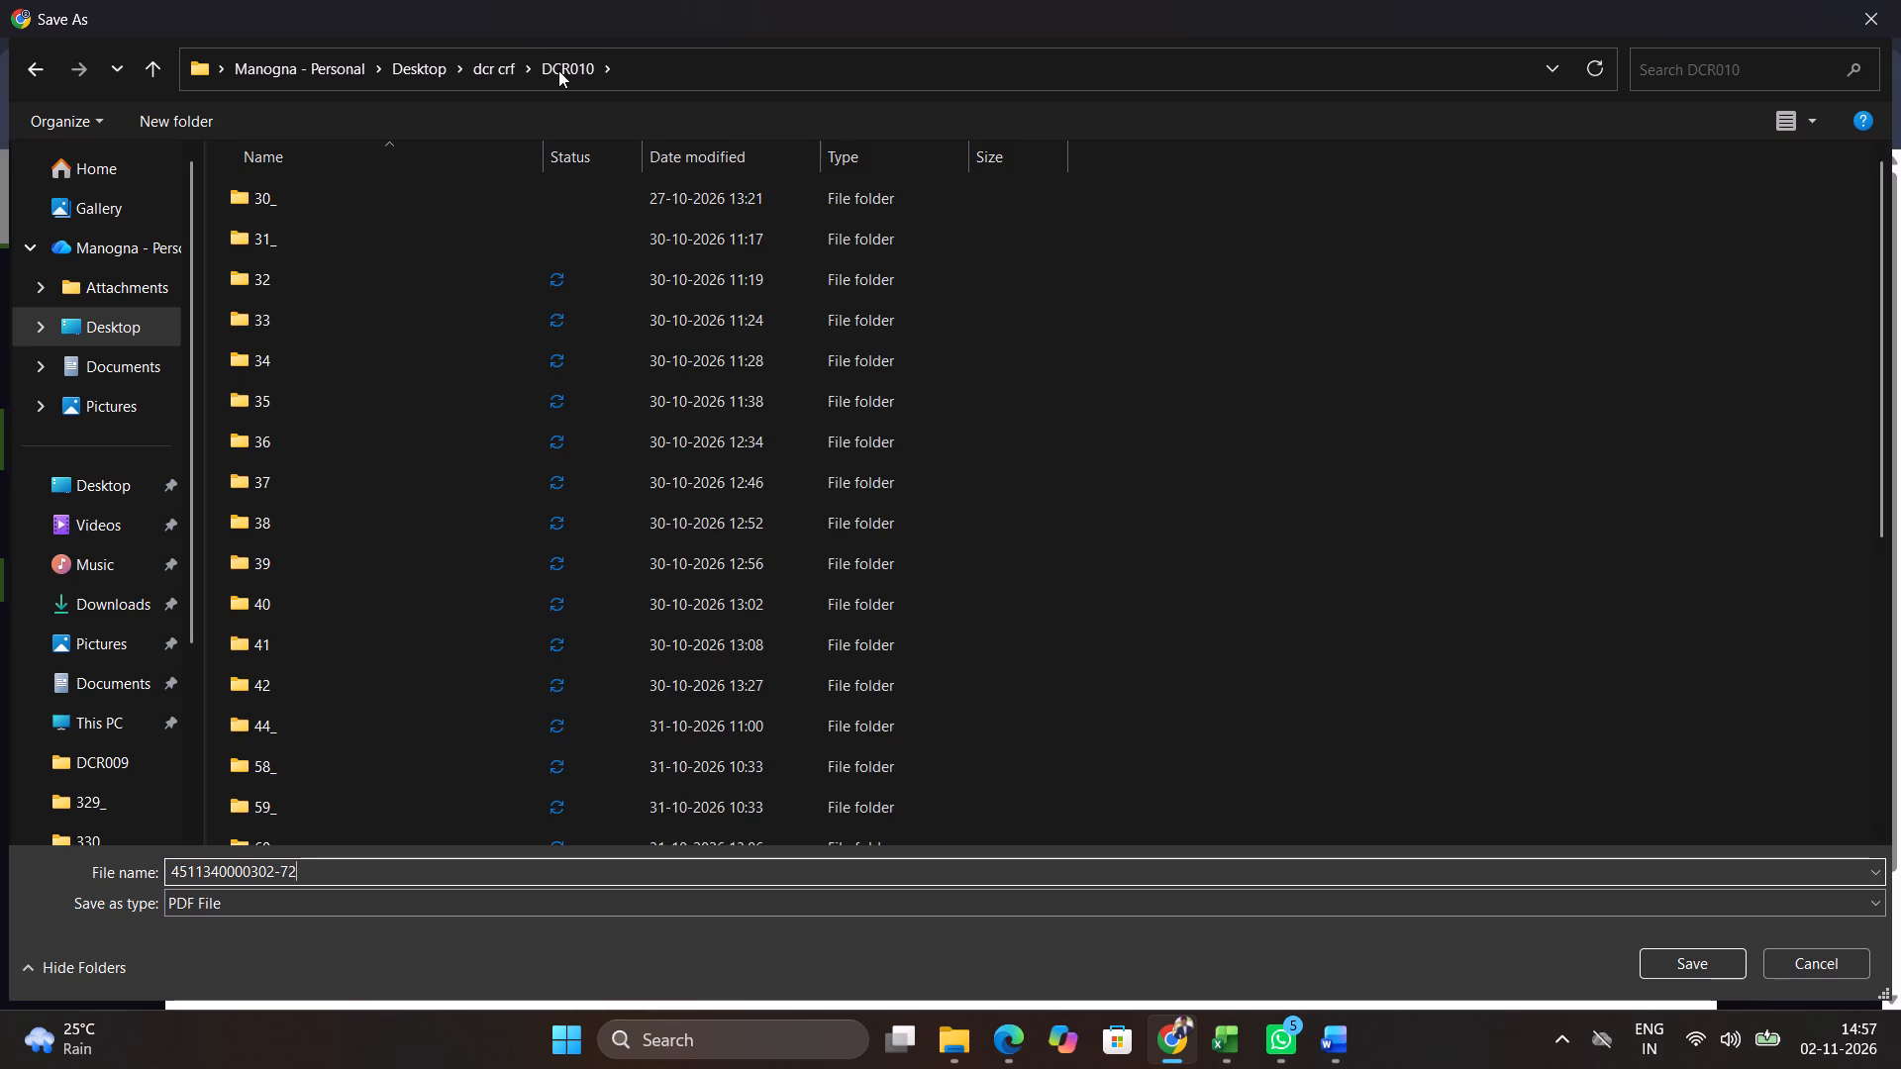
scroll(534, 331, "down", 13)
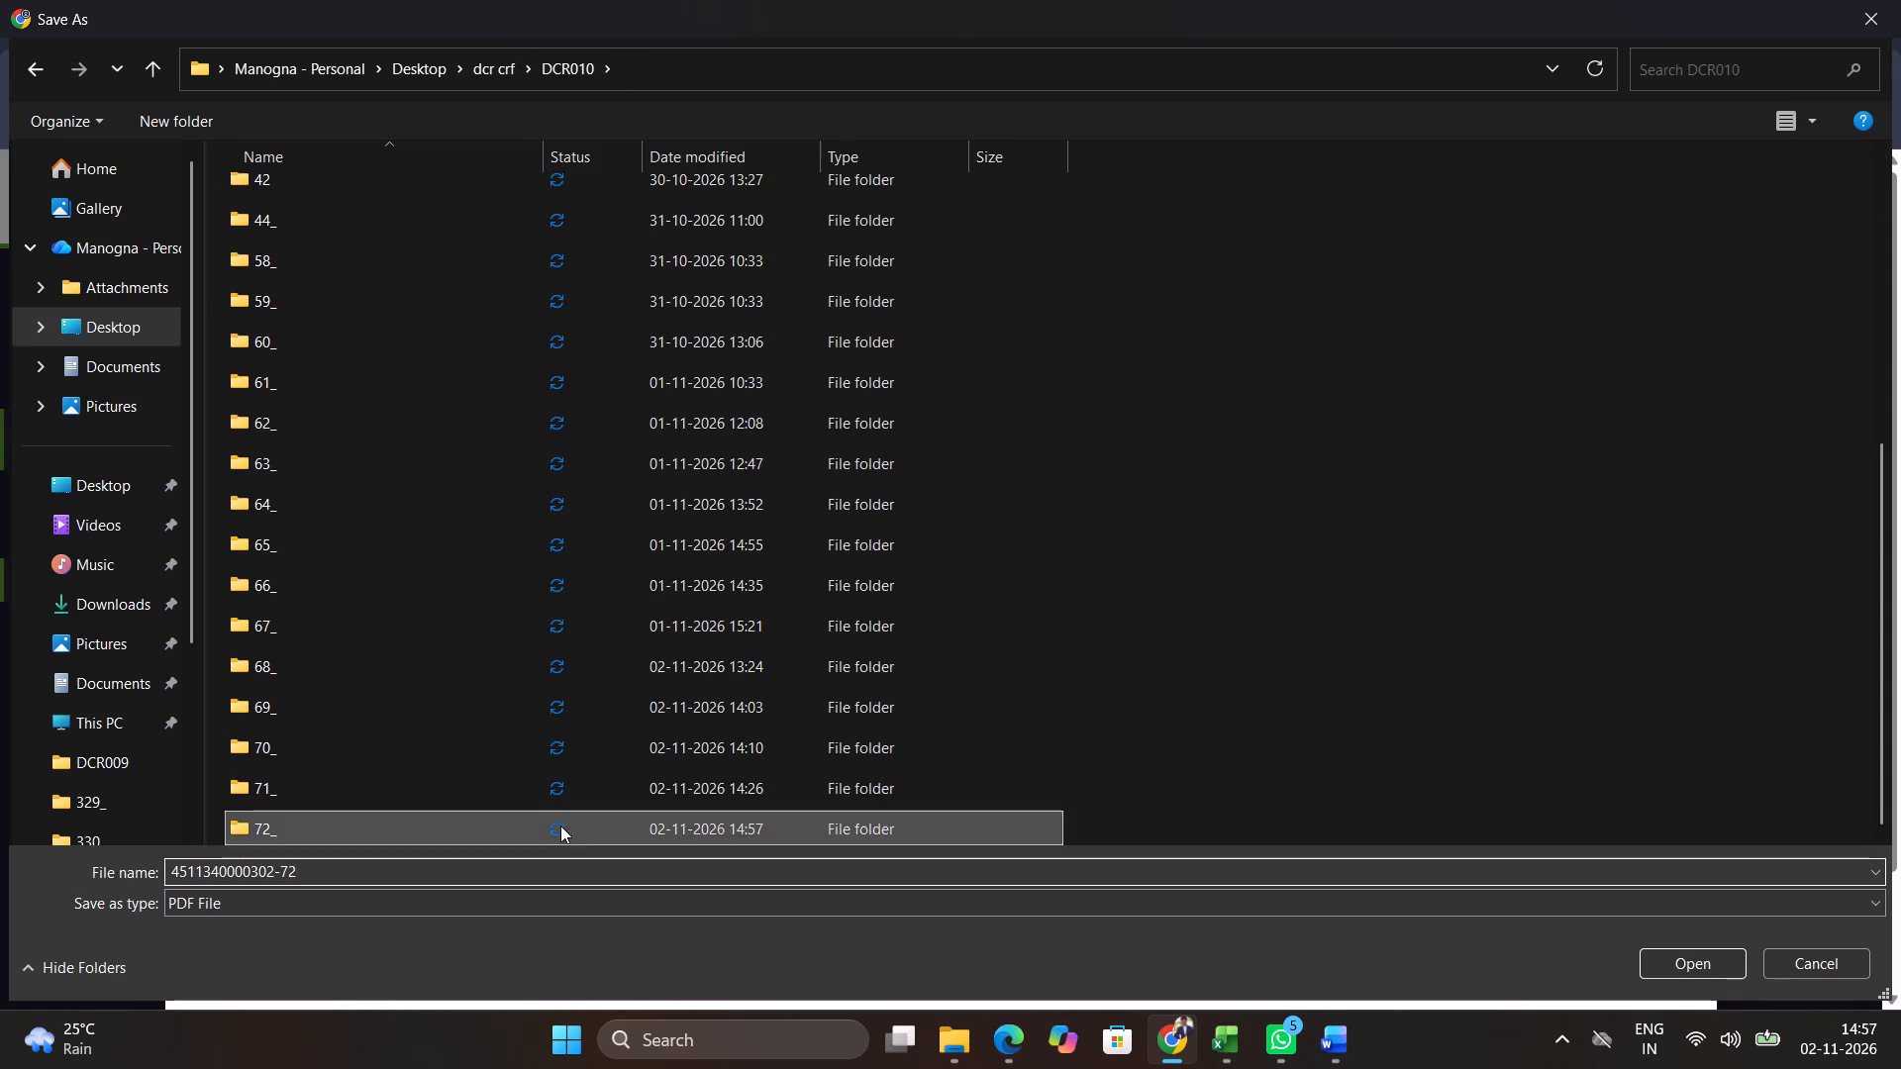
double_click(560, 826)
left_click(1690, 961)
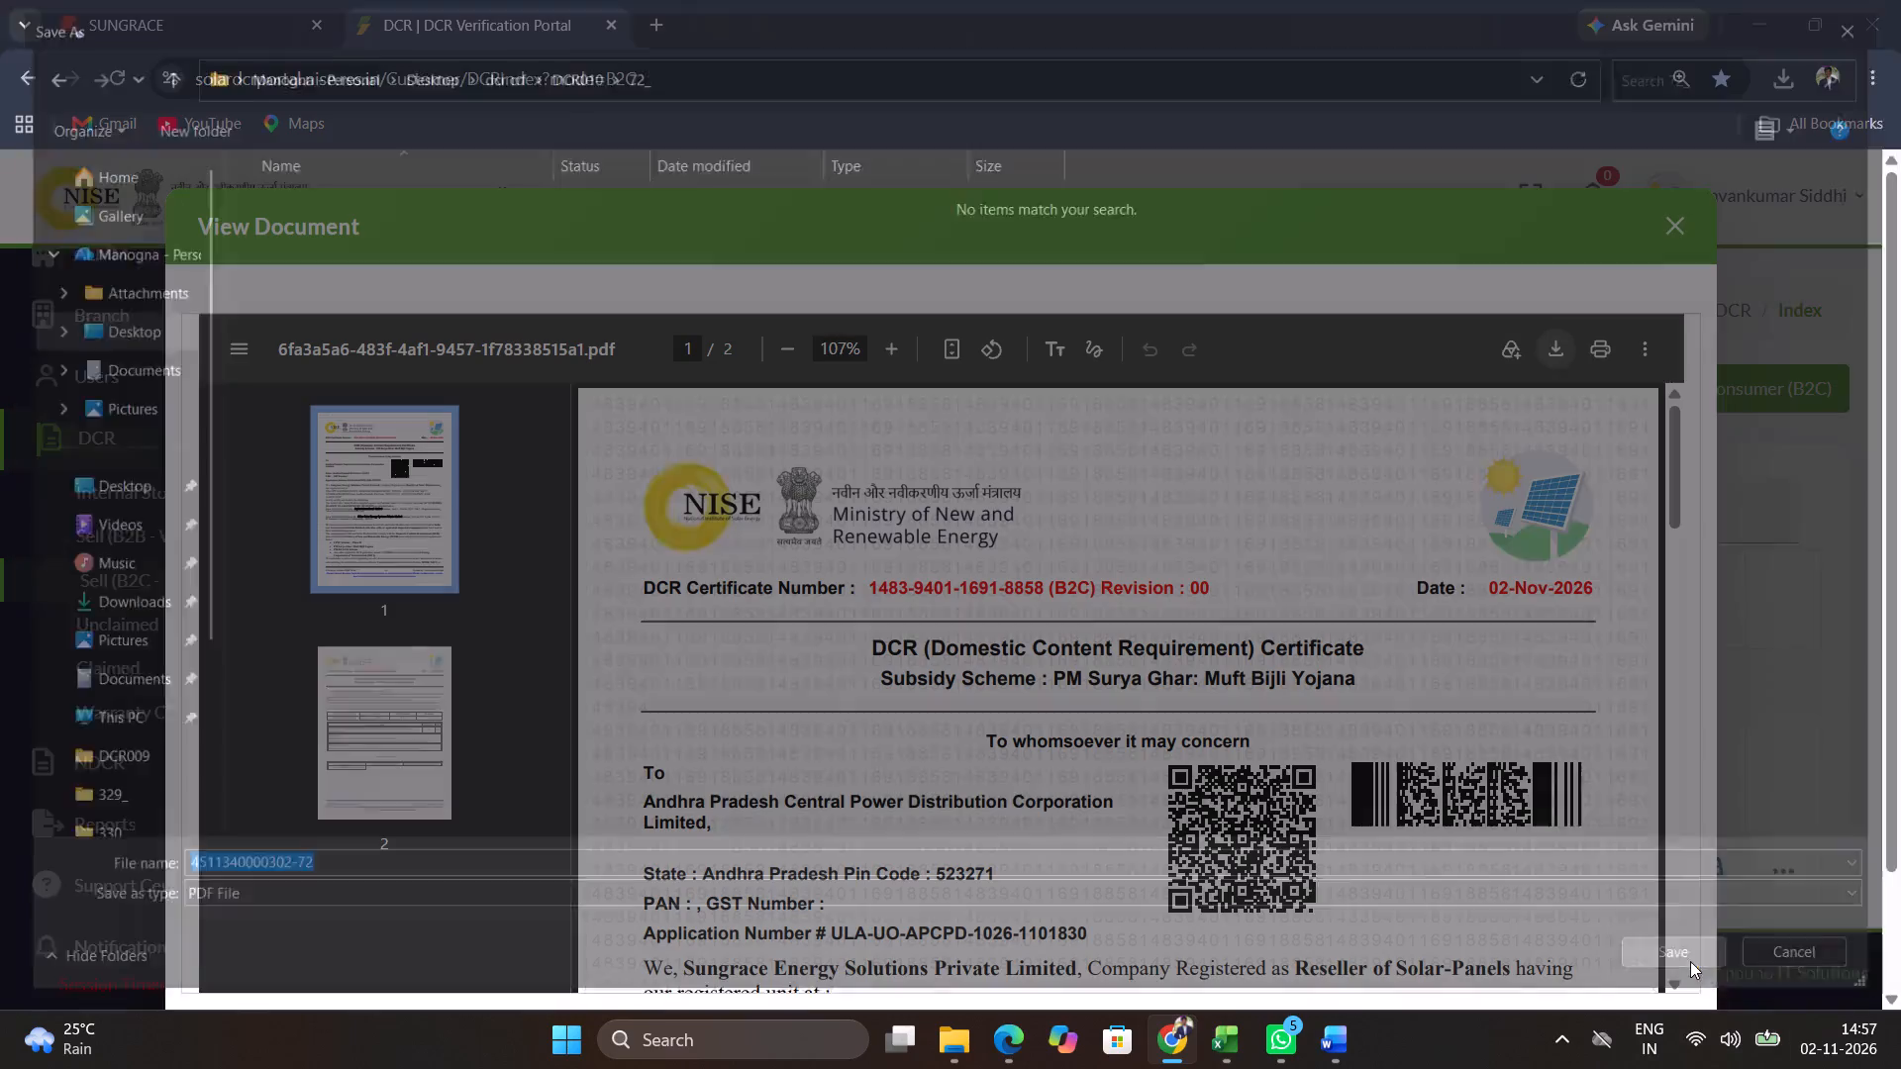
Upload the certificate PDF from folder 72_ as the DCR file in the SUNGRACE installation's Project Stage form, and submit it.
left_click(250, 0)
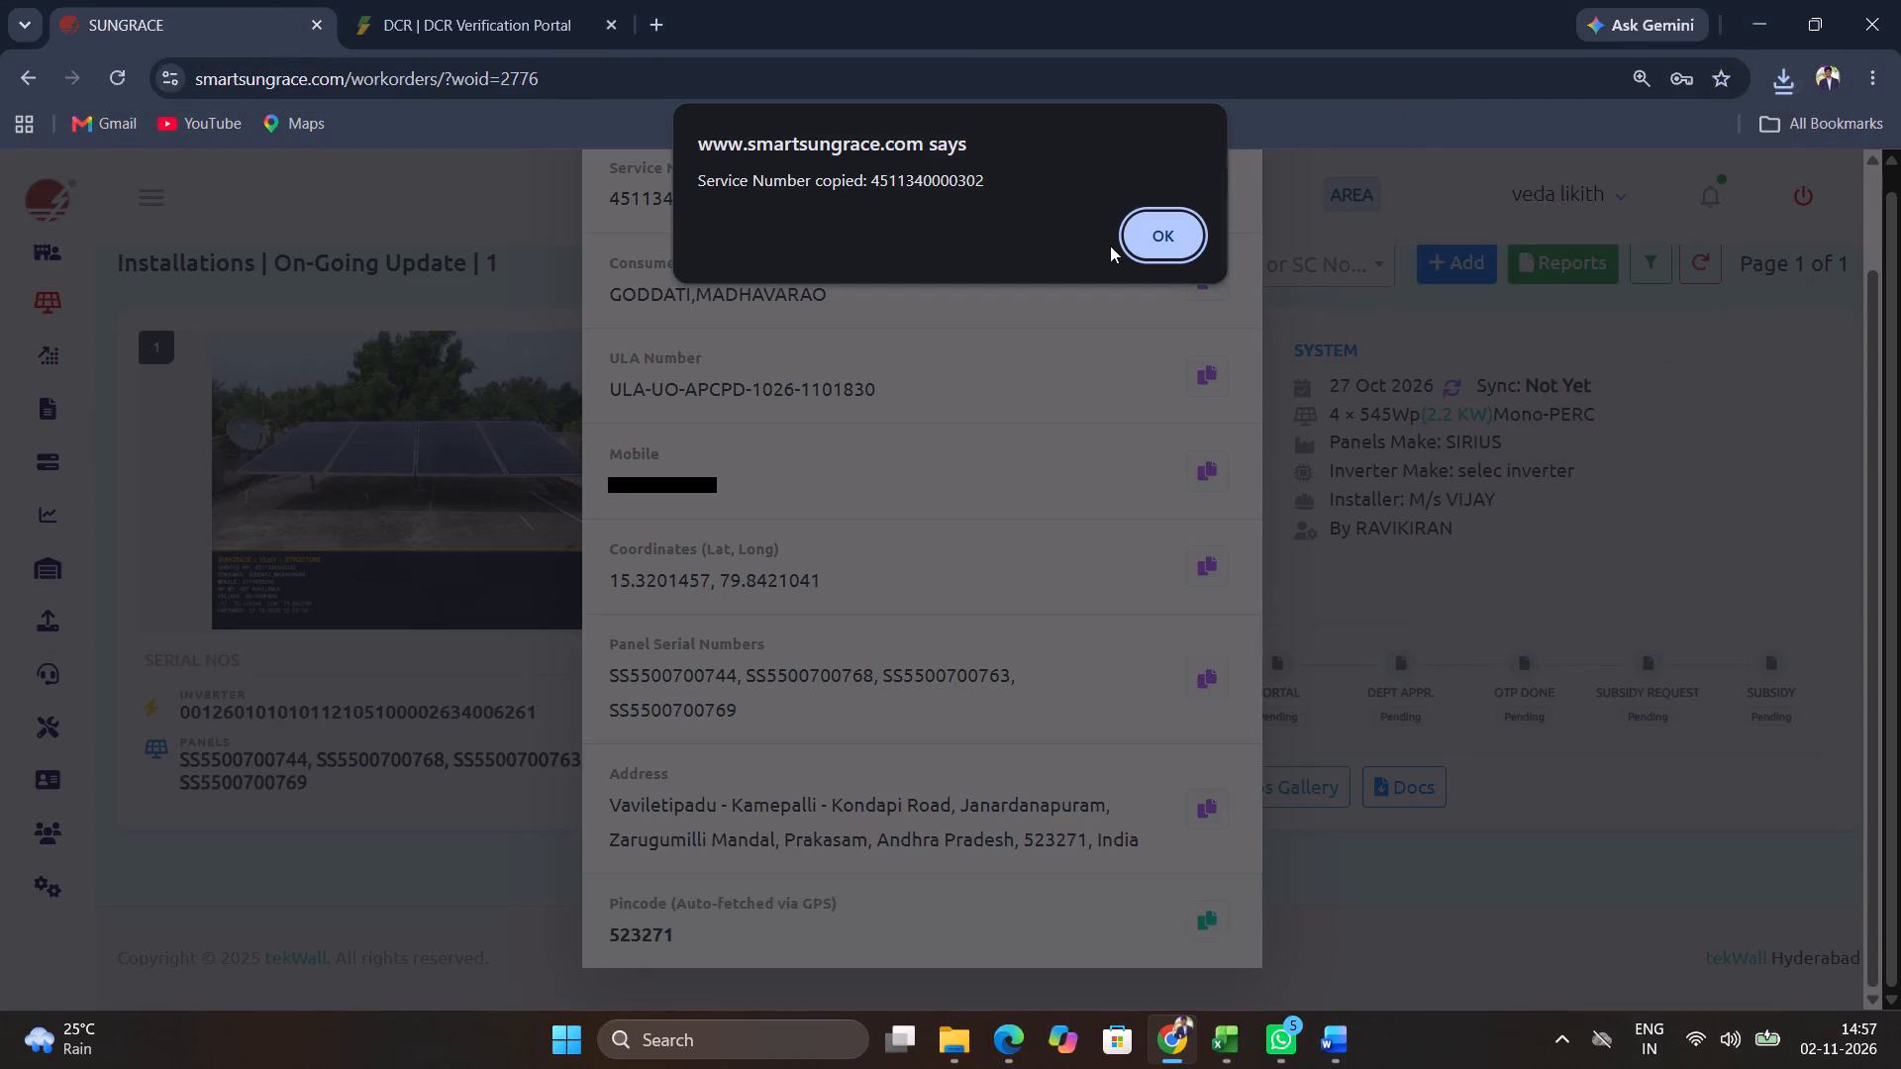
left_click(1164, 234)
left_click(1358, 243)
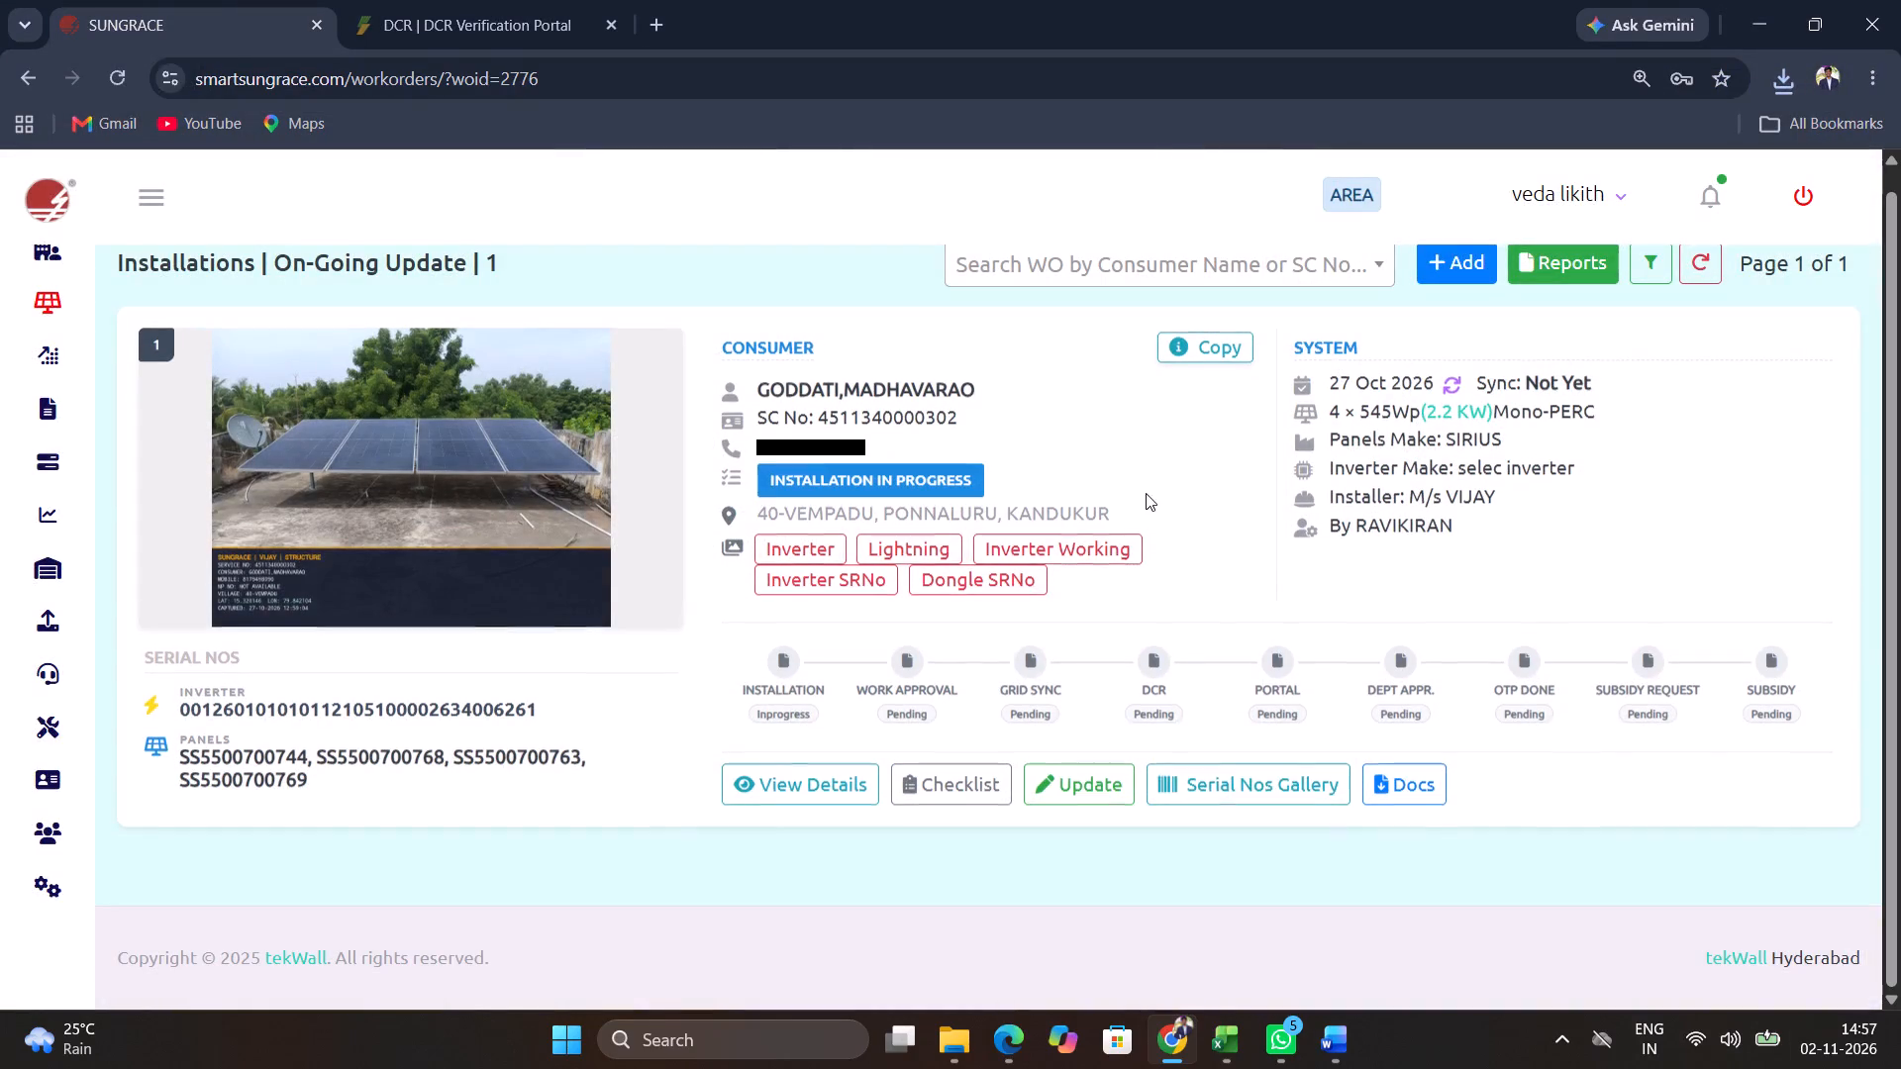
left_click(1062, 792)
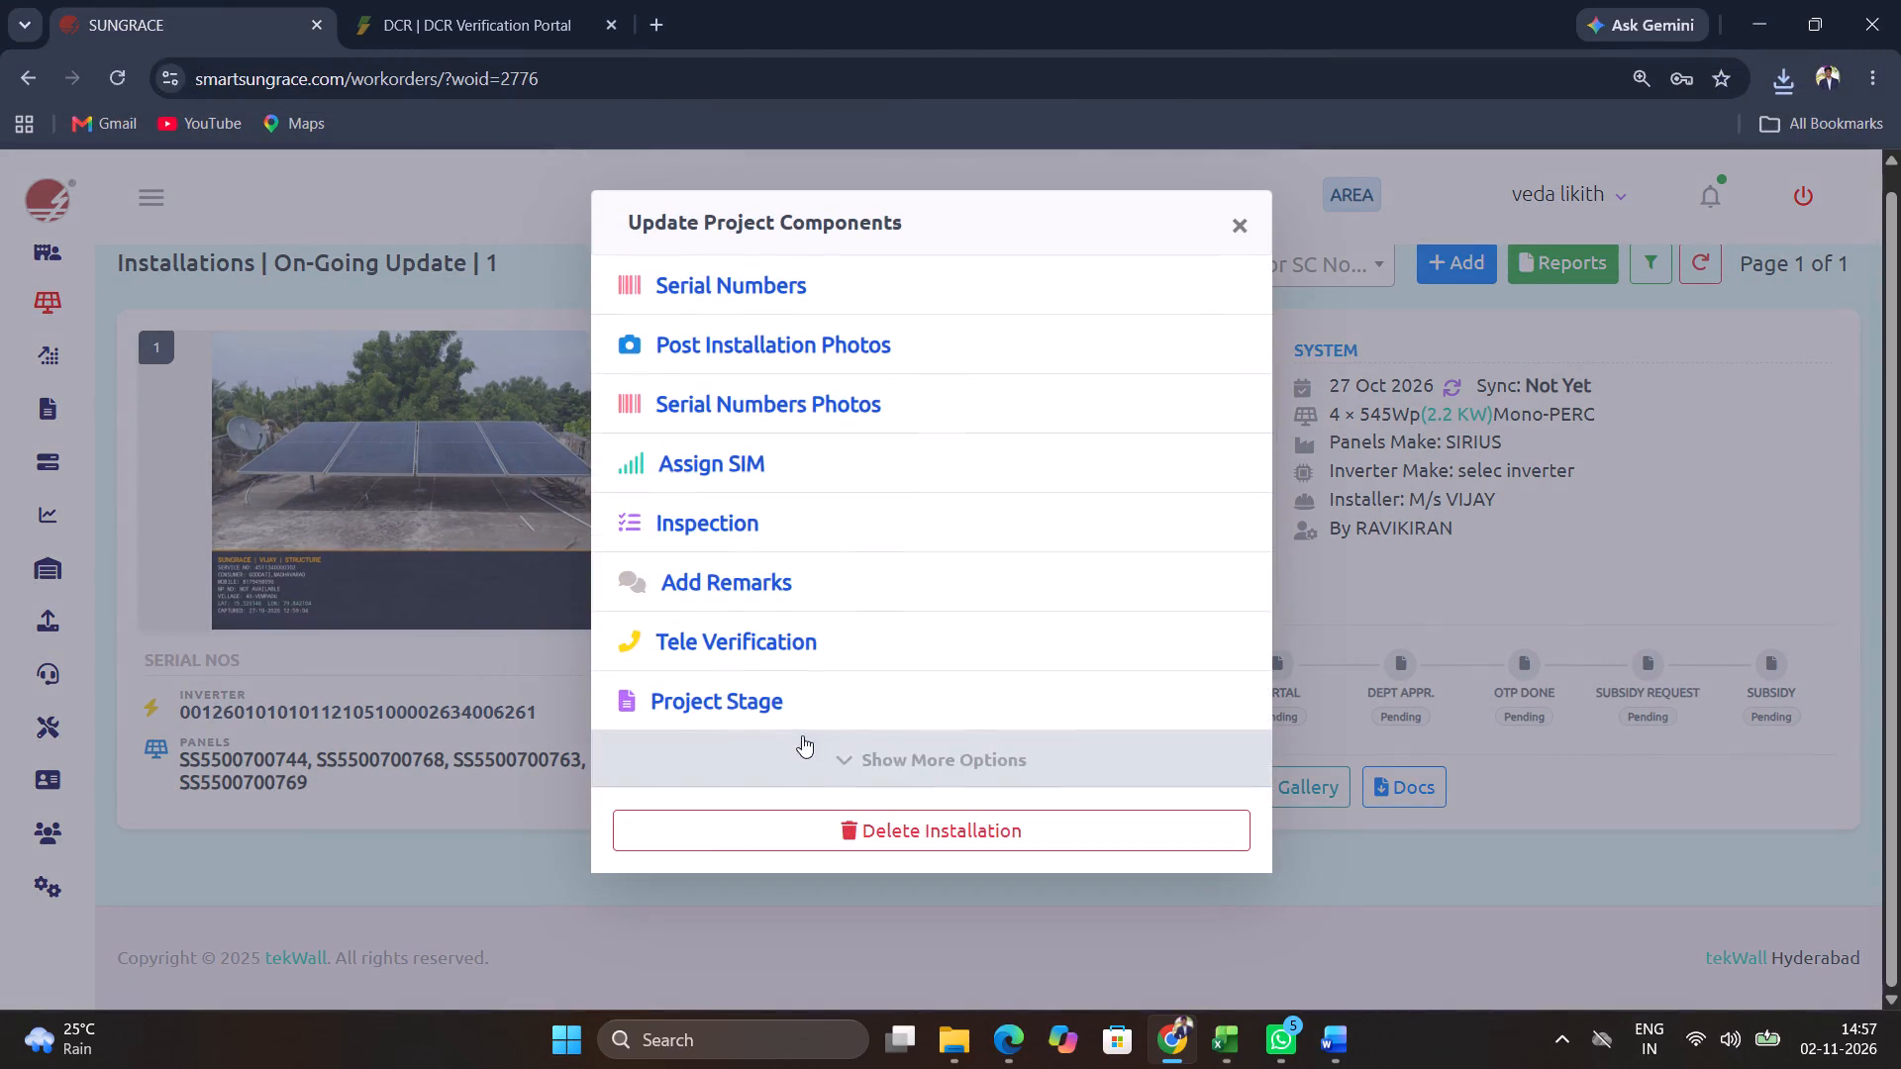
left_click(786, 709)
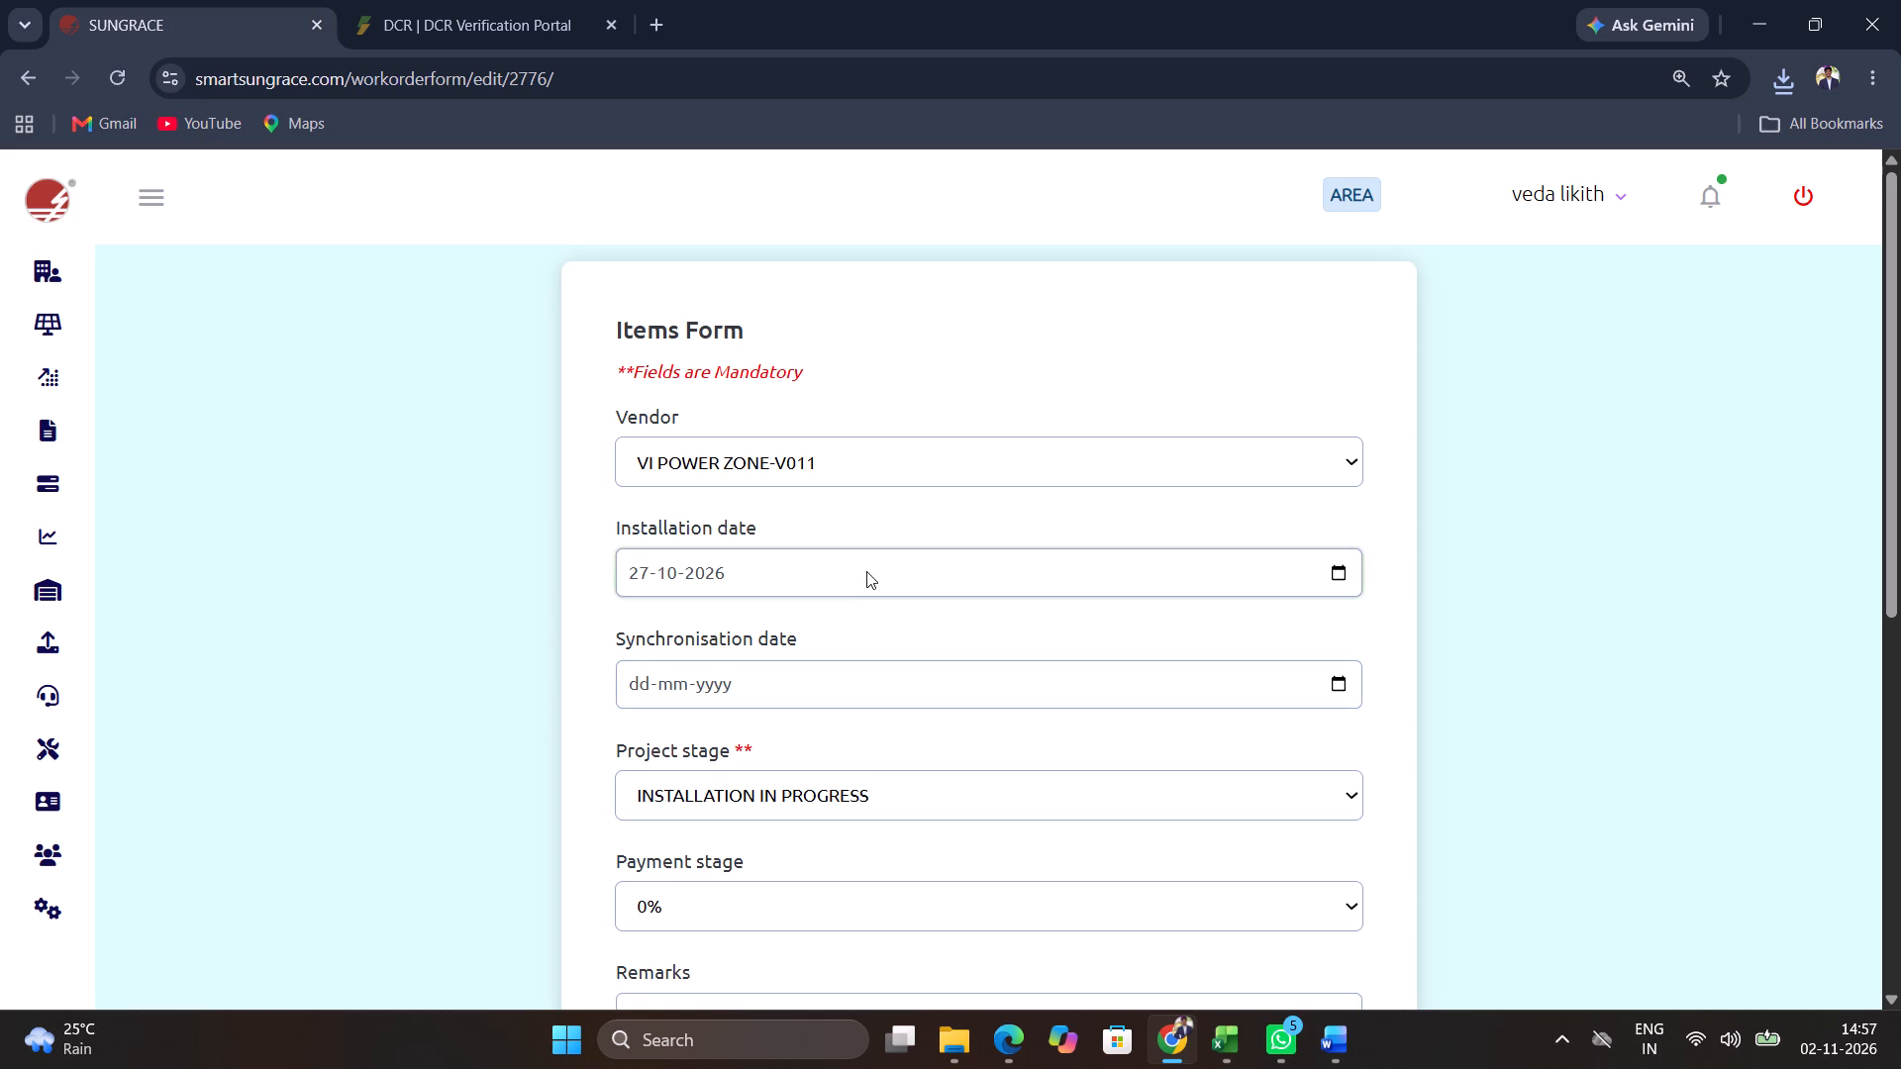
scroll(786, 609, "down", 2)
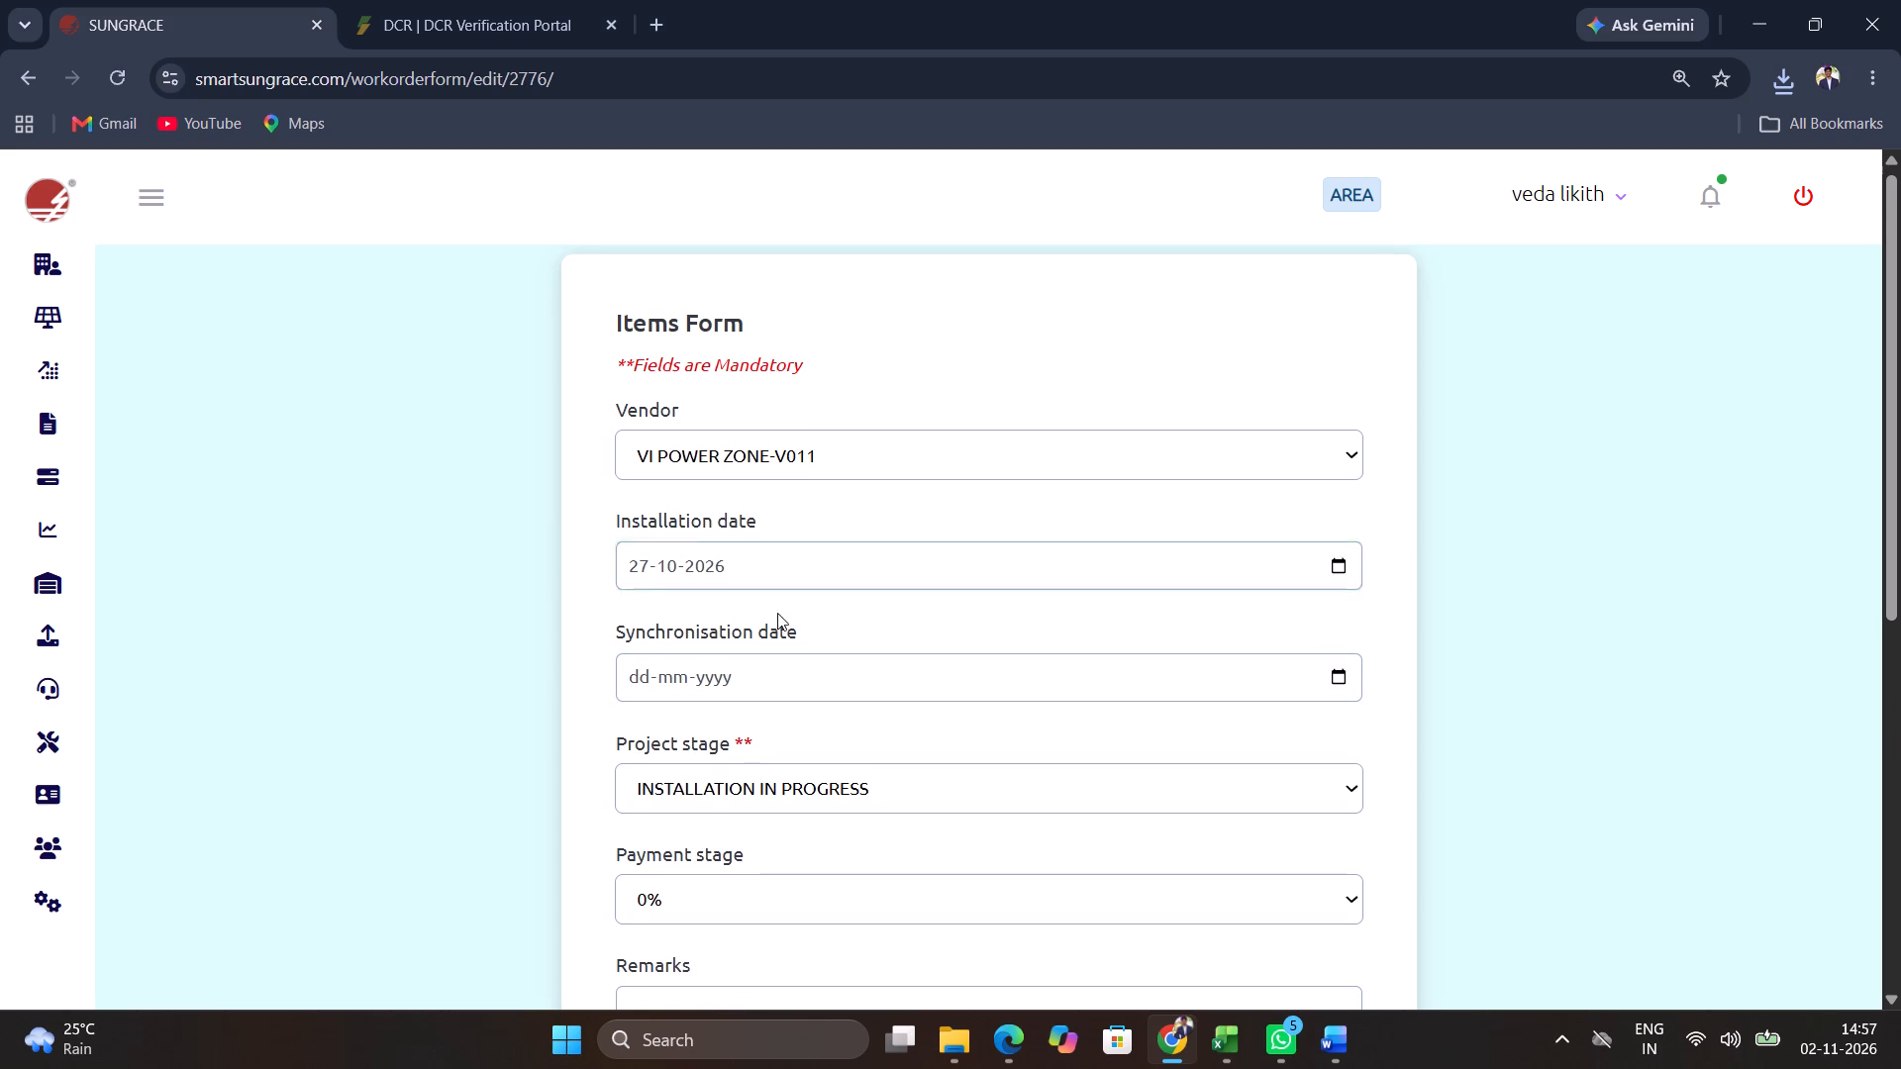
scroll(777, 613, "down", 3)
left_click(717, 696)
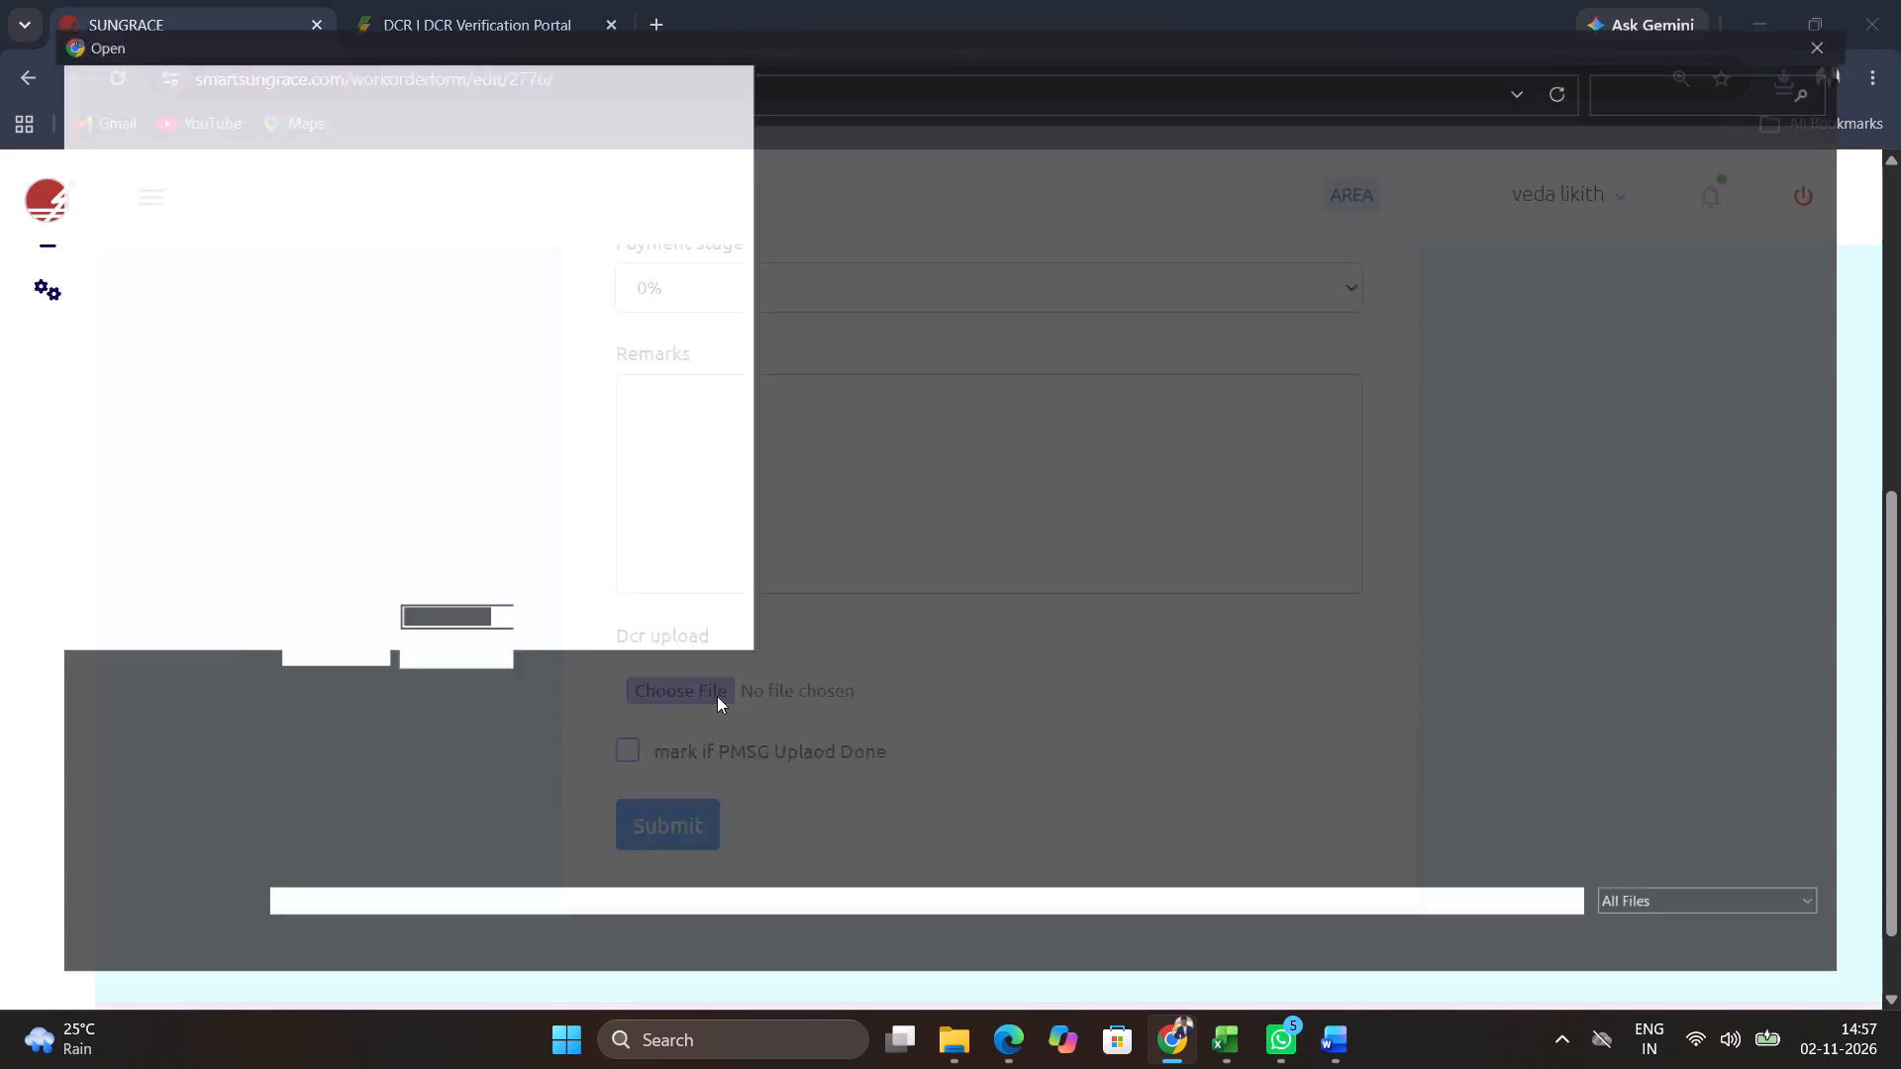
left_click(563, 70)
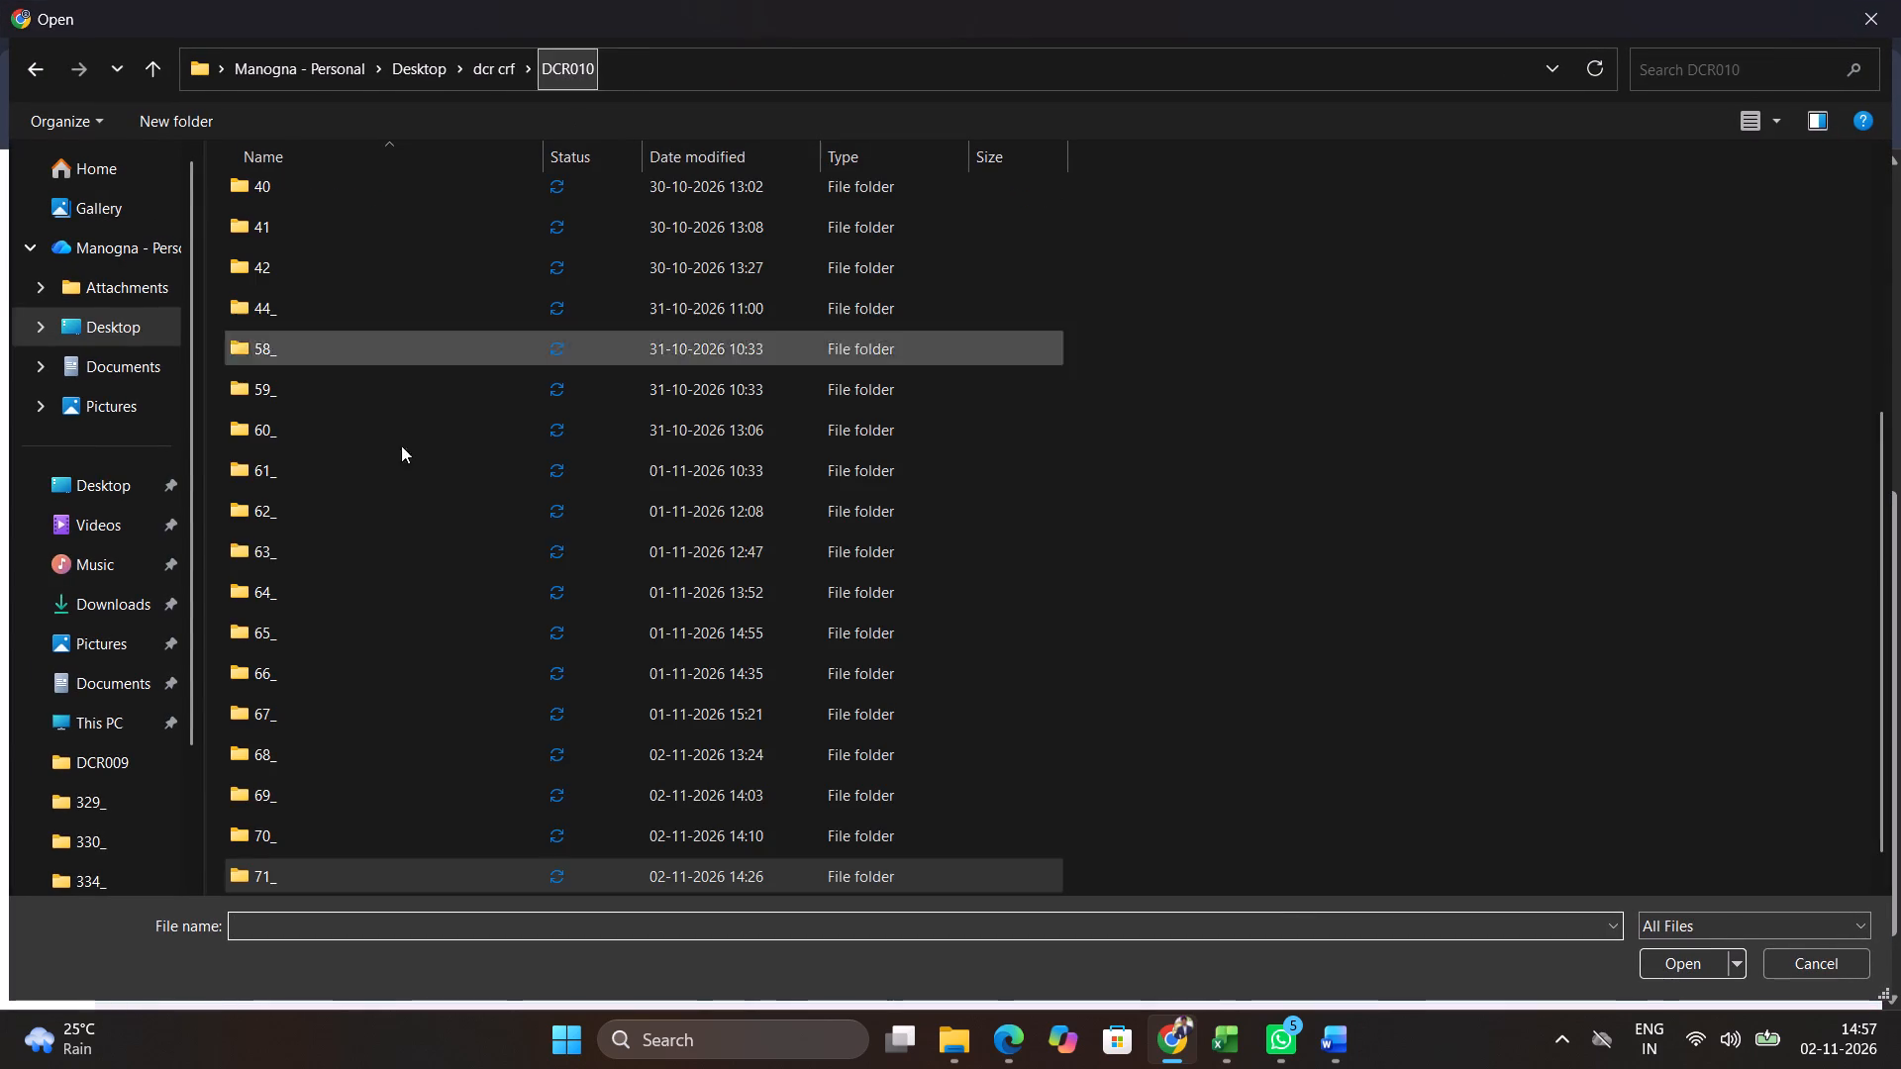
scroll(397, 749, "down", 4)
double_click(428, 870)
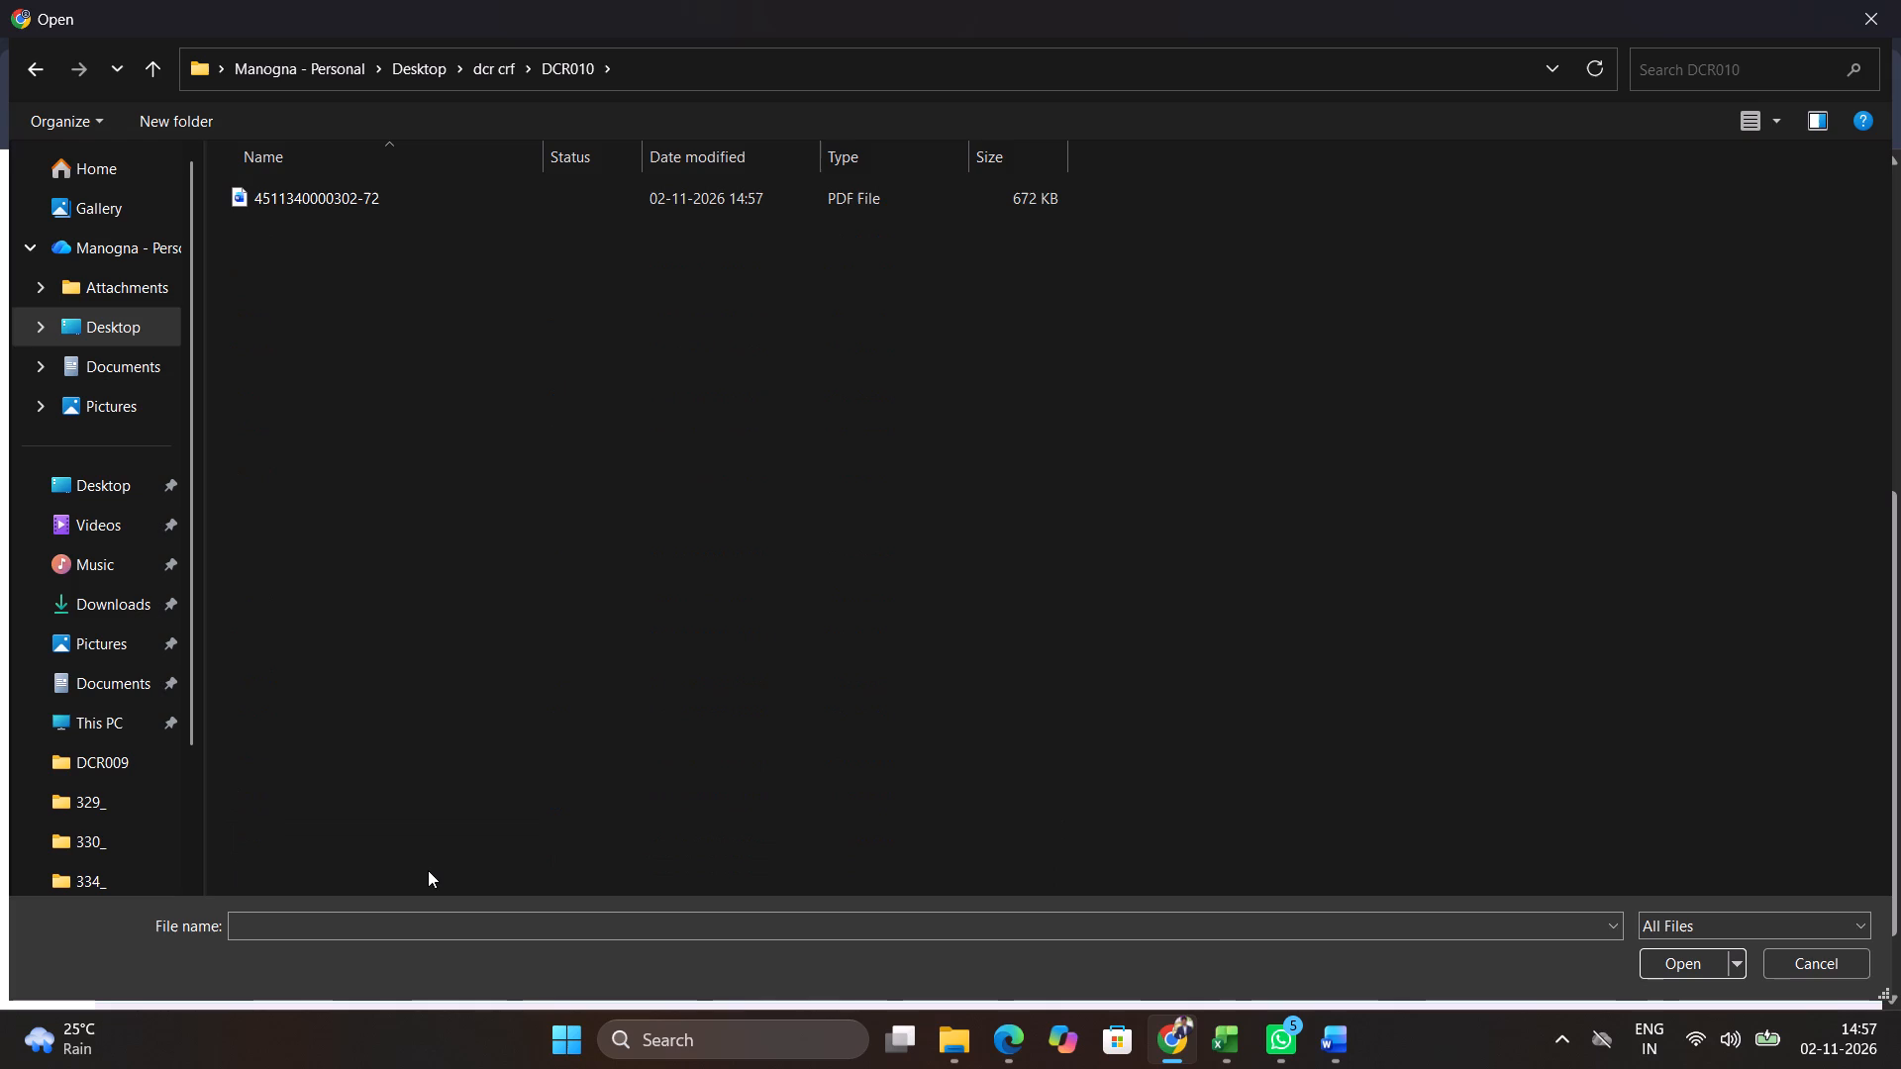
double_click(352, 210)
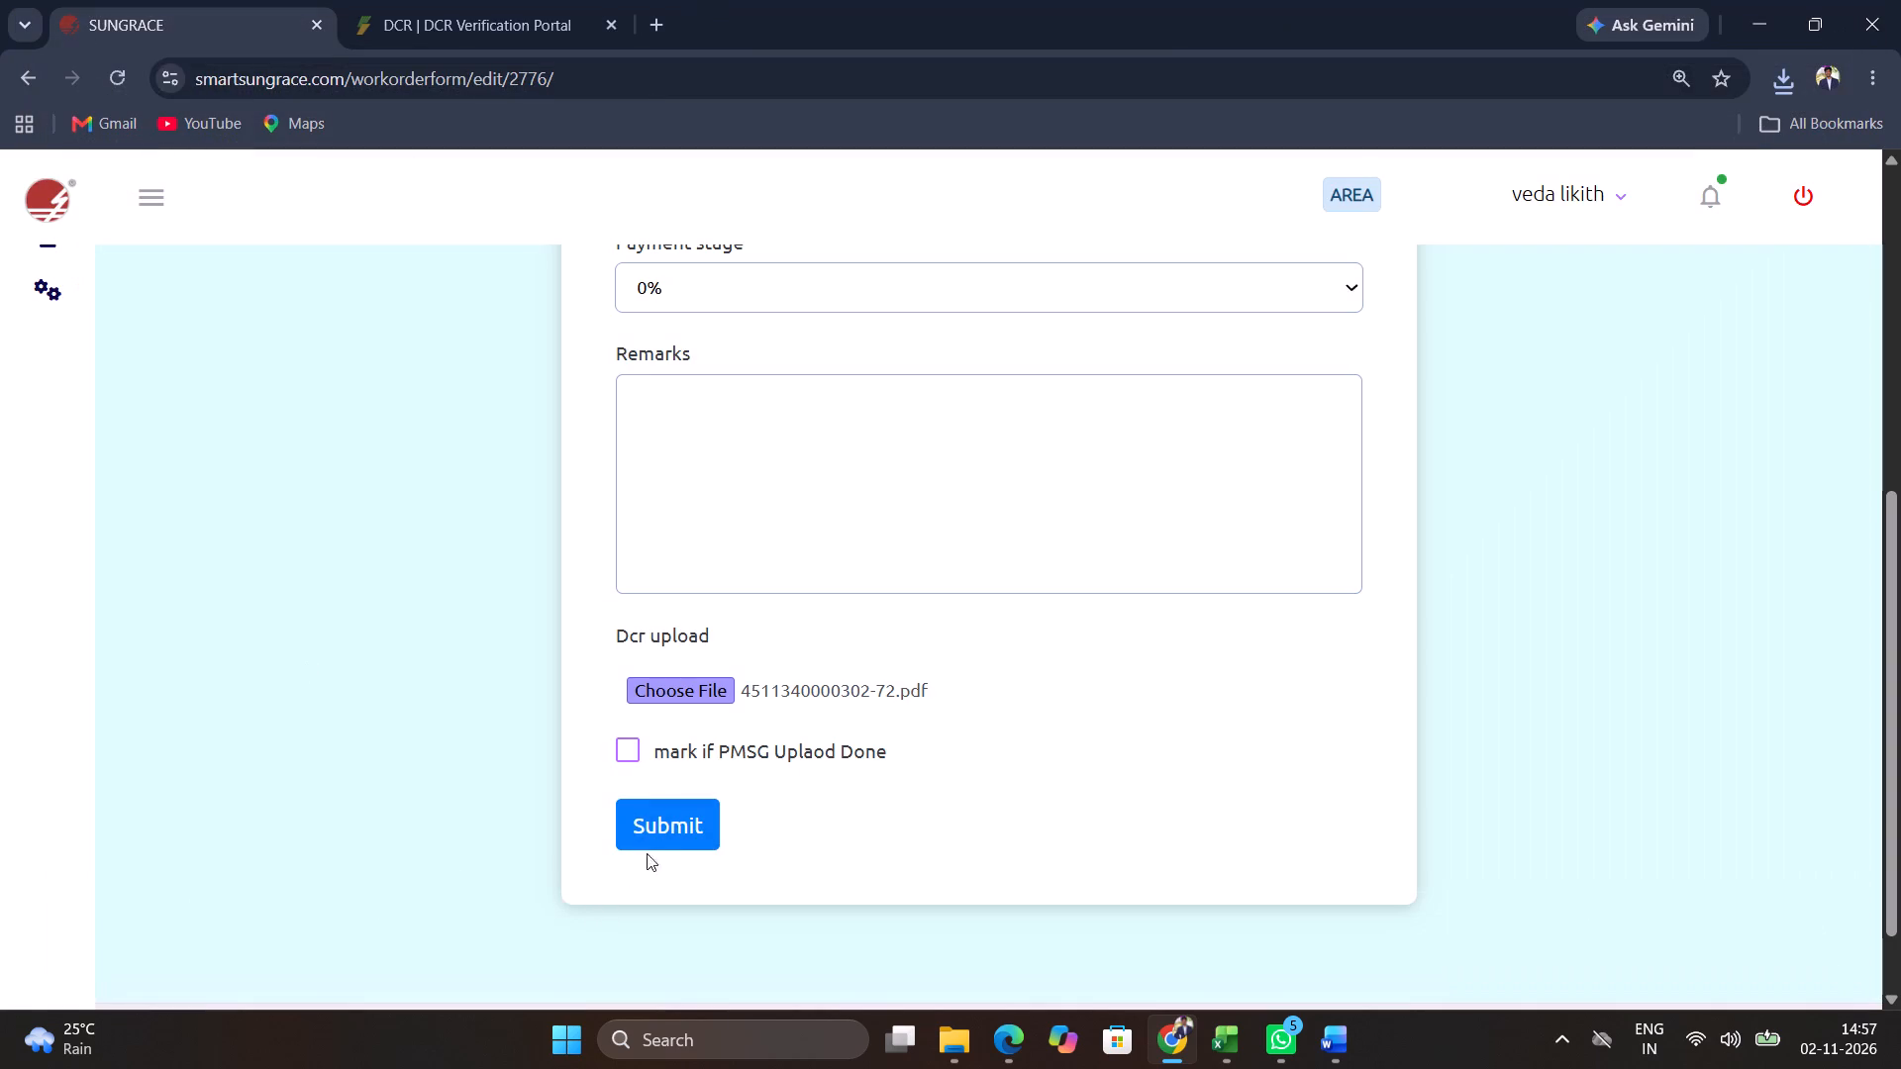
left_click(677, 814)
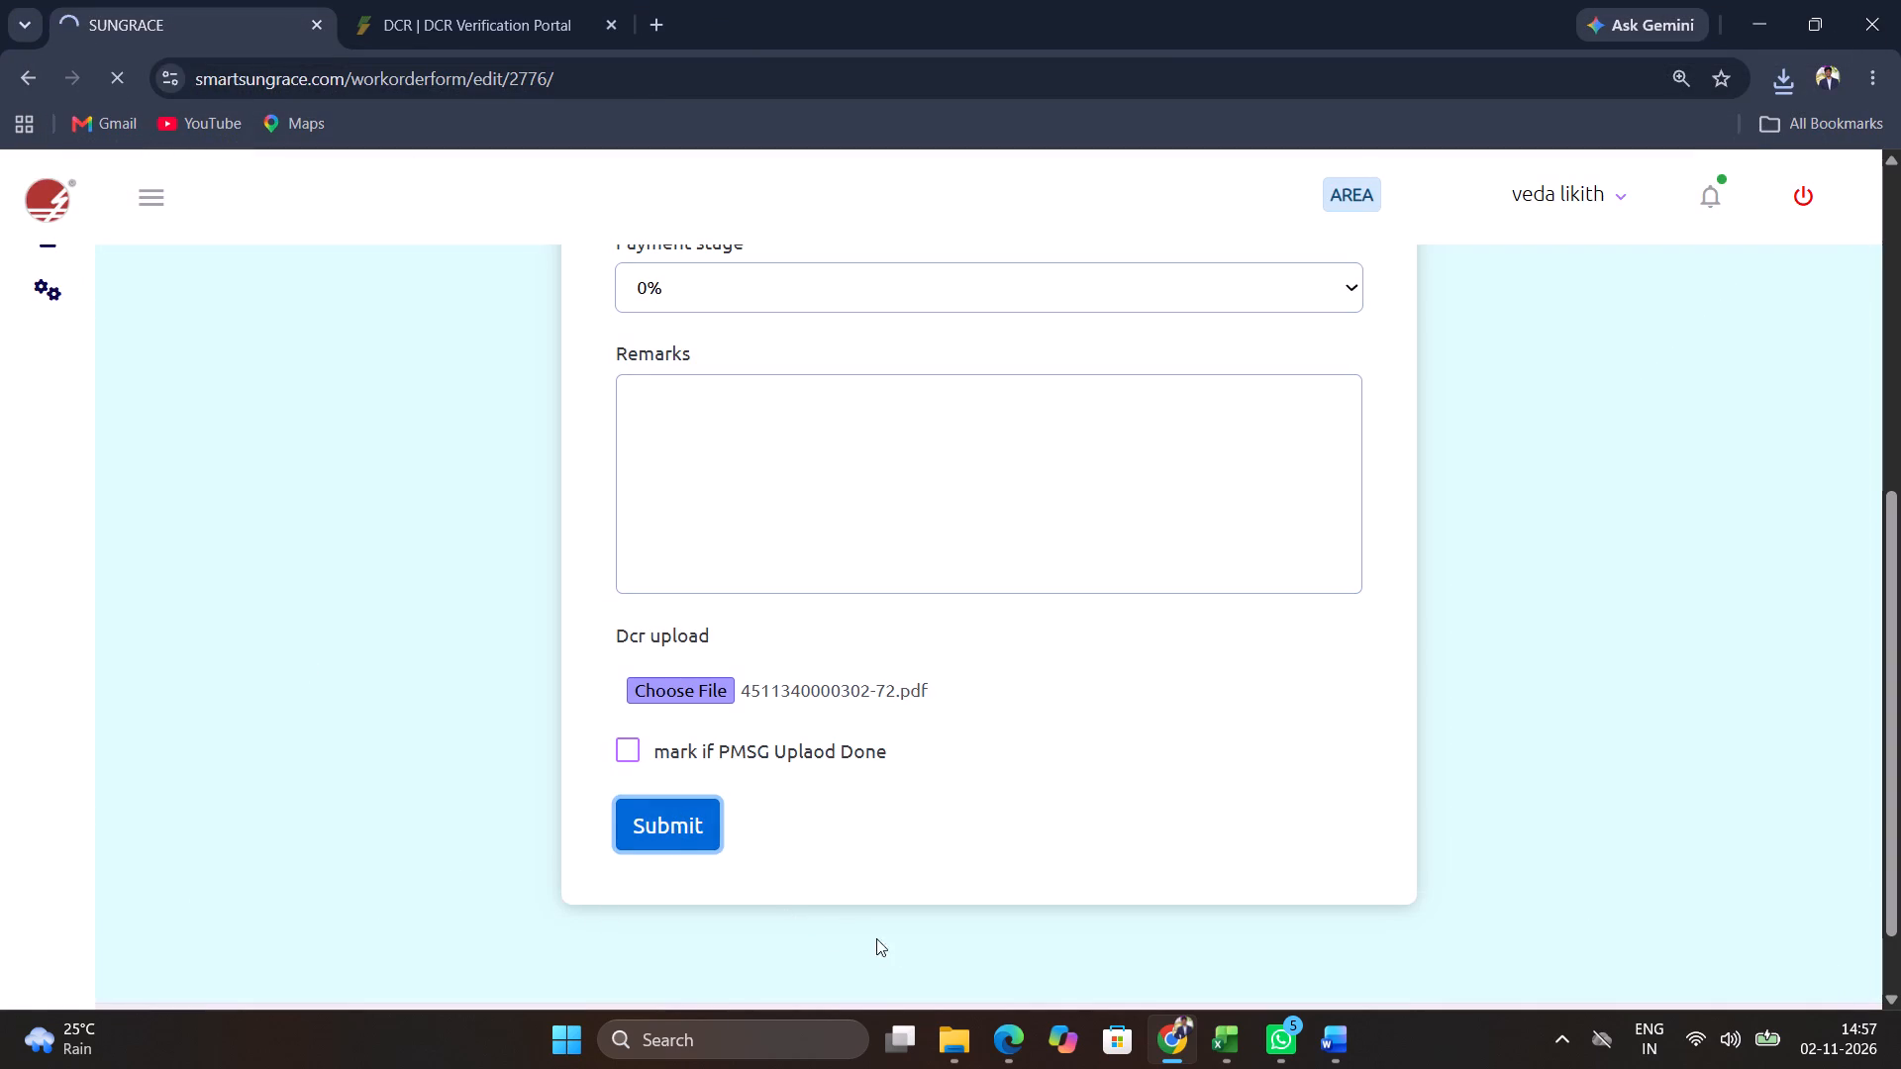
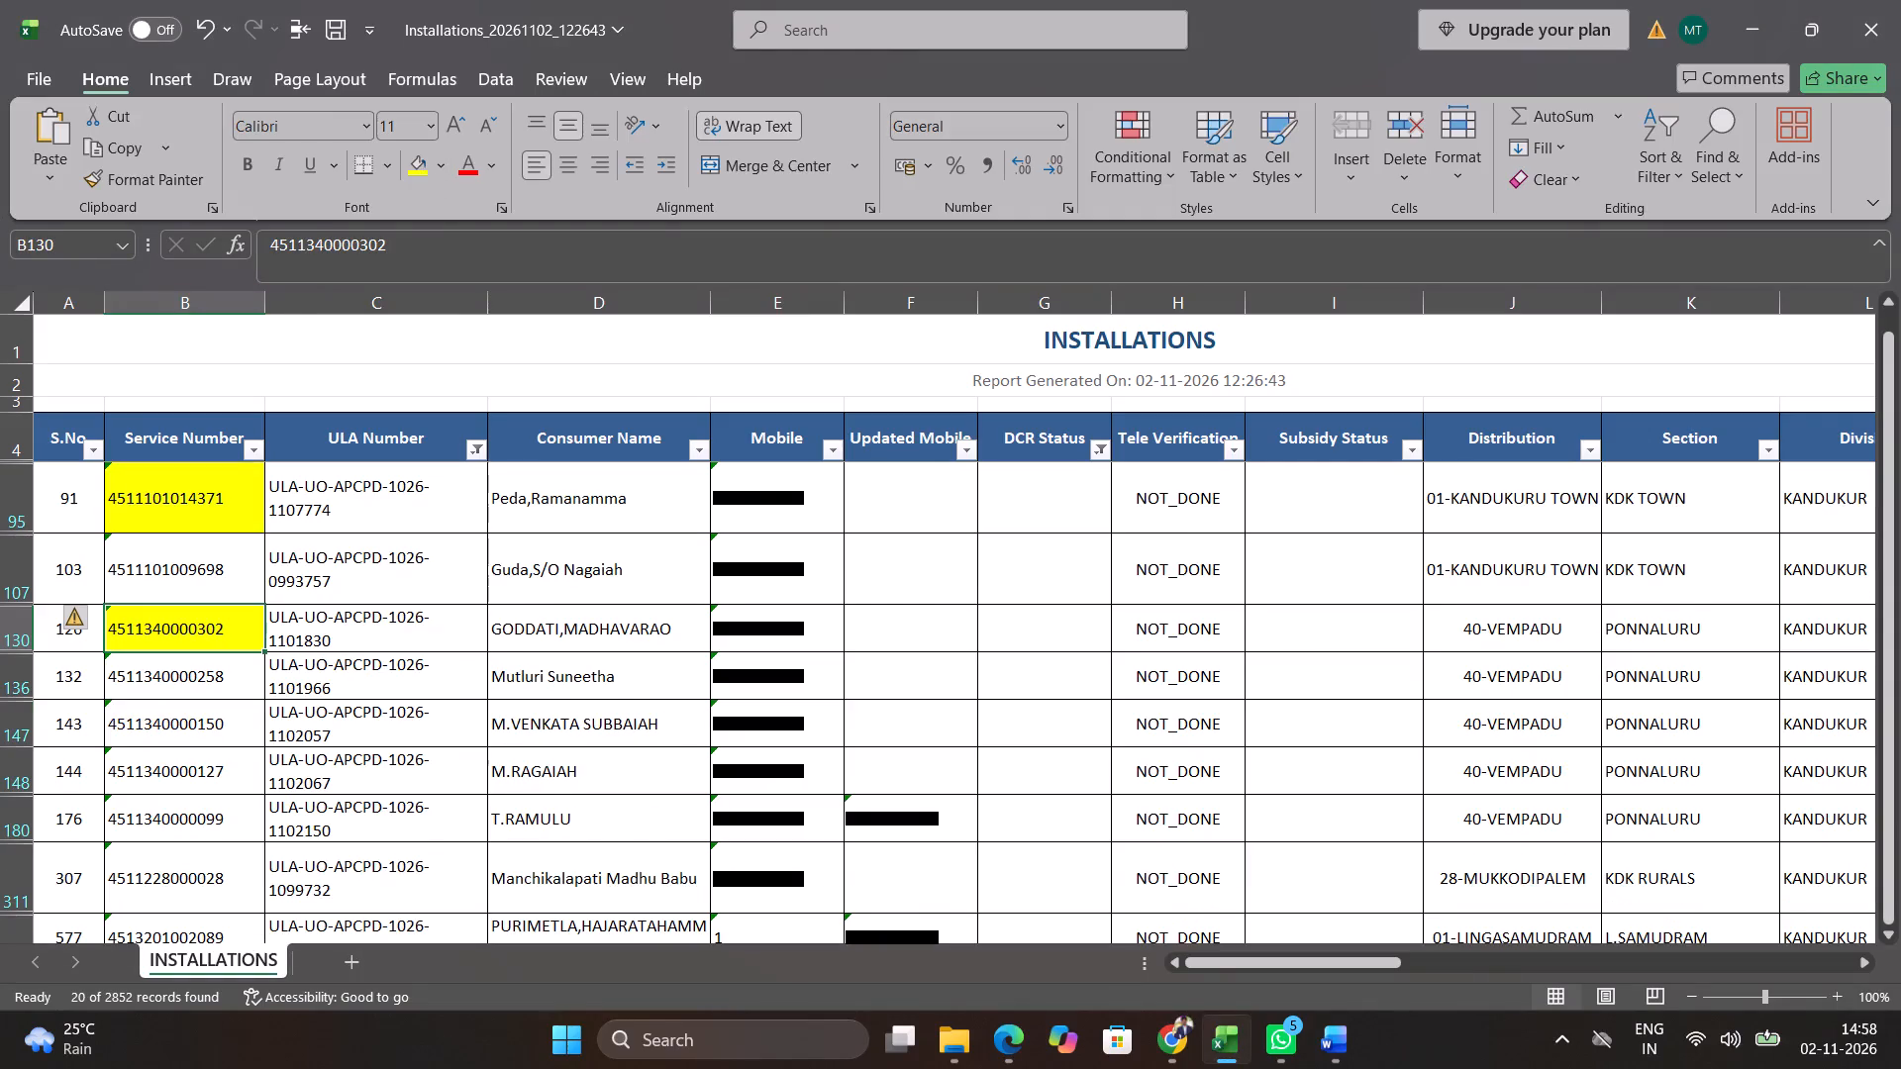
Copy the service number from row 136 of the Excel installations sheet and search for that installation in SUNGRACE.
key("Down")
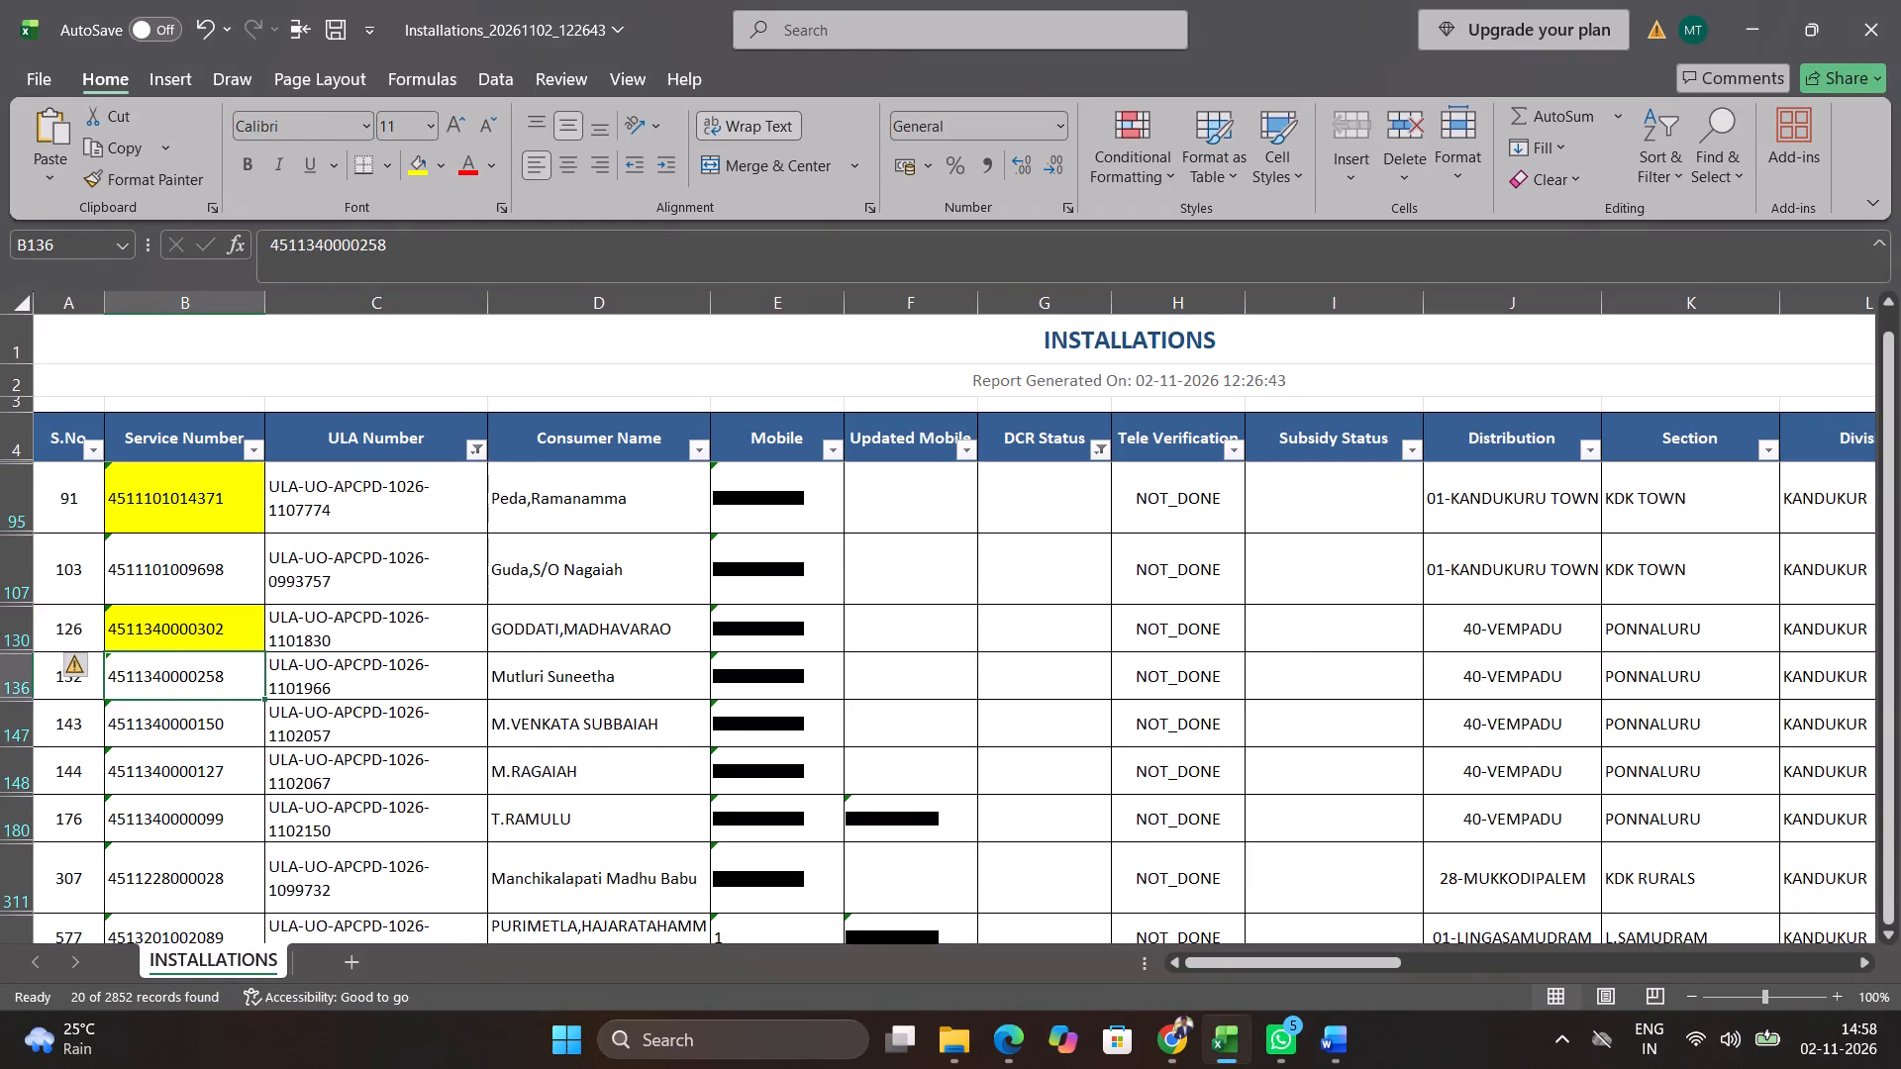
key("ctrl+c")
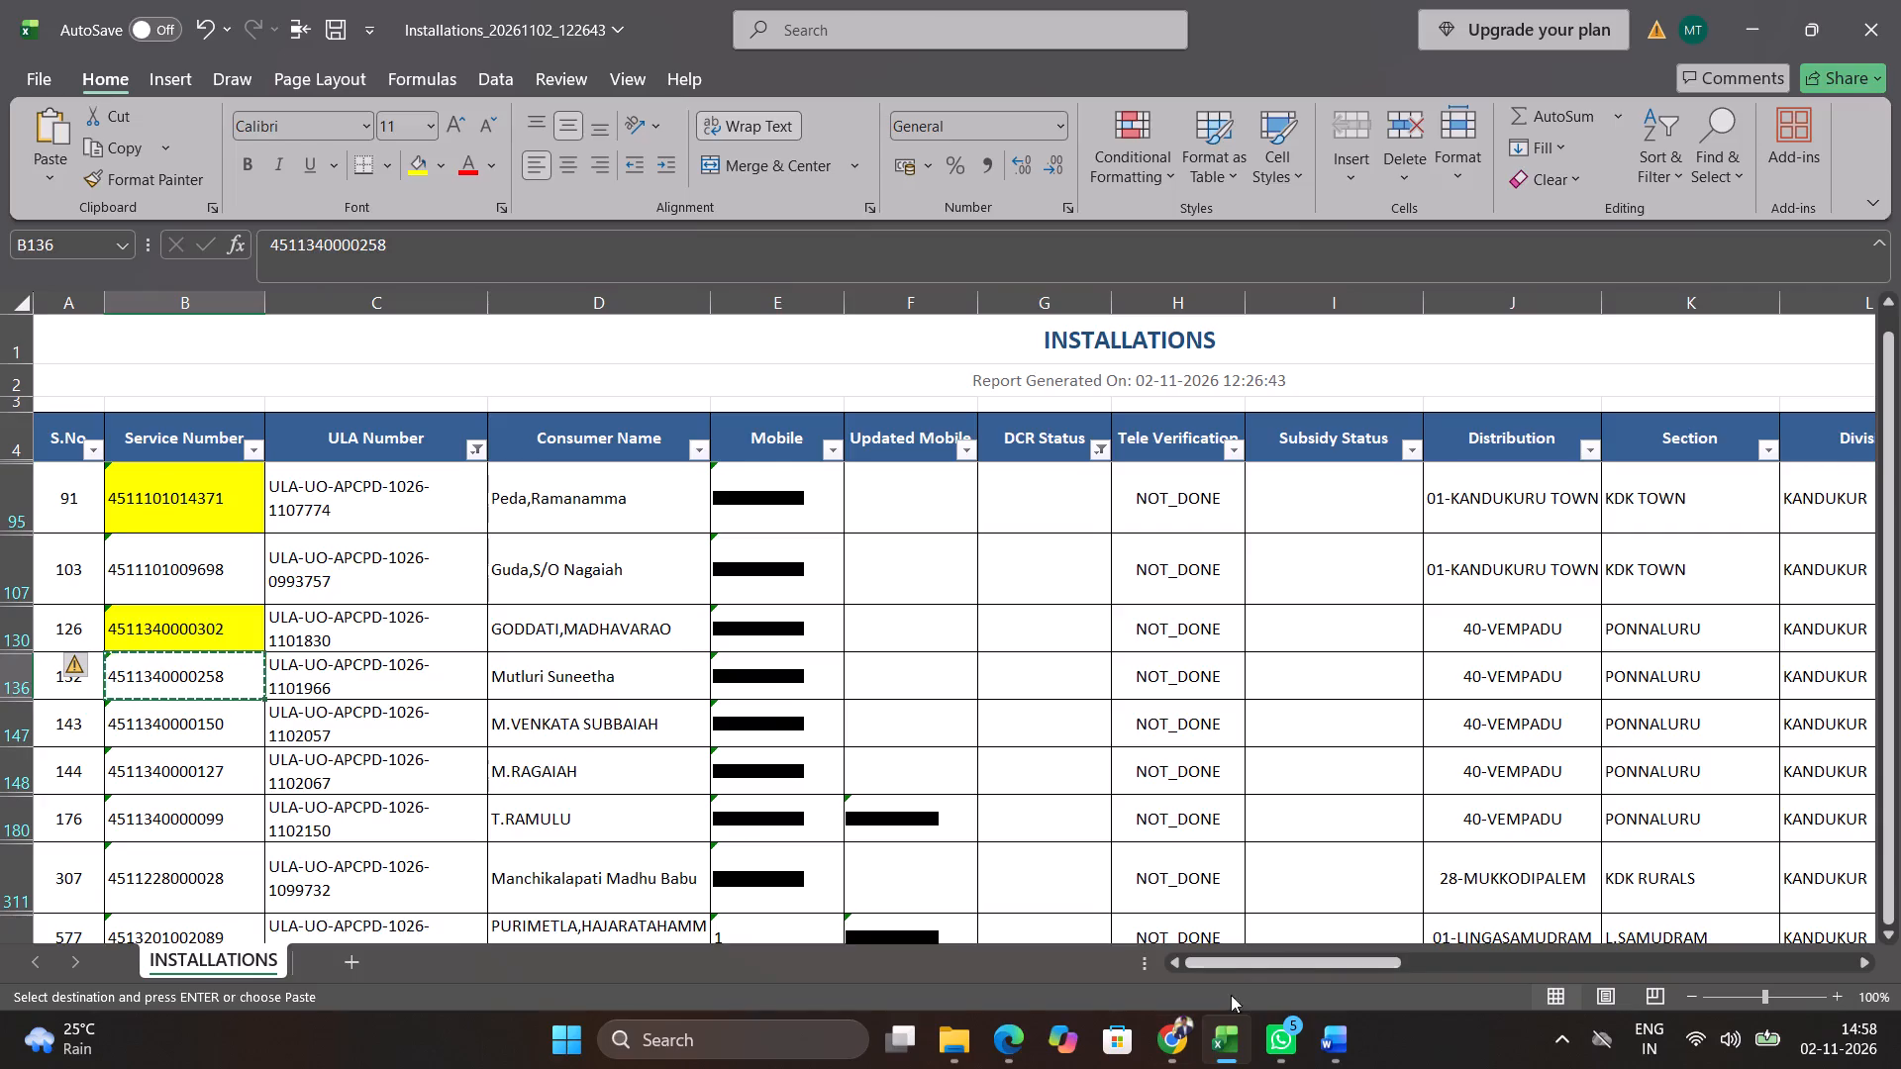
left_click(1182, 929)
left_click_drag(1094, 269, 1094, 277)
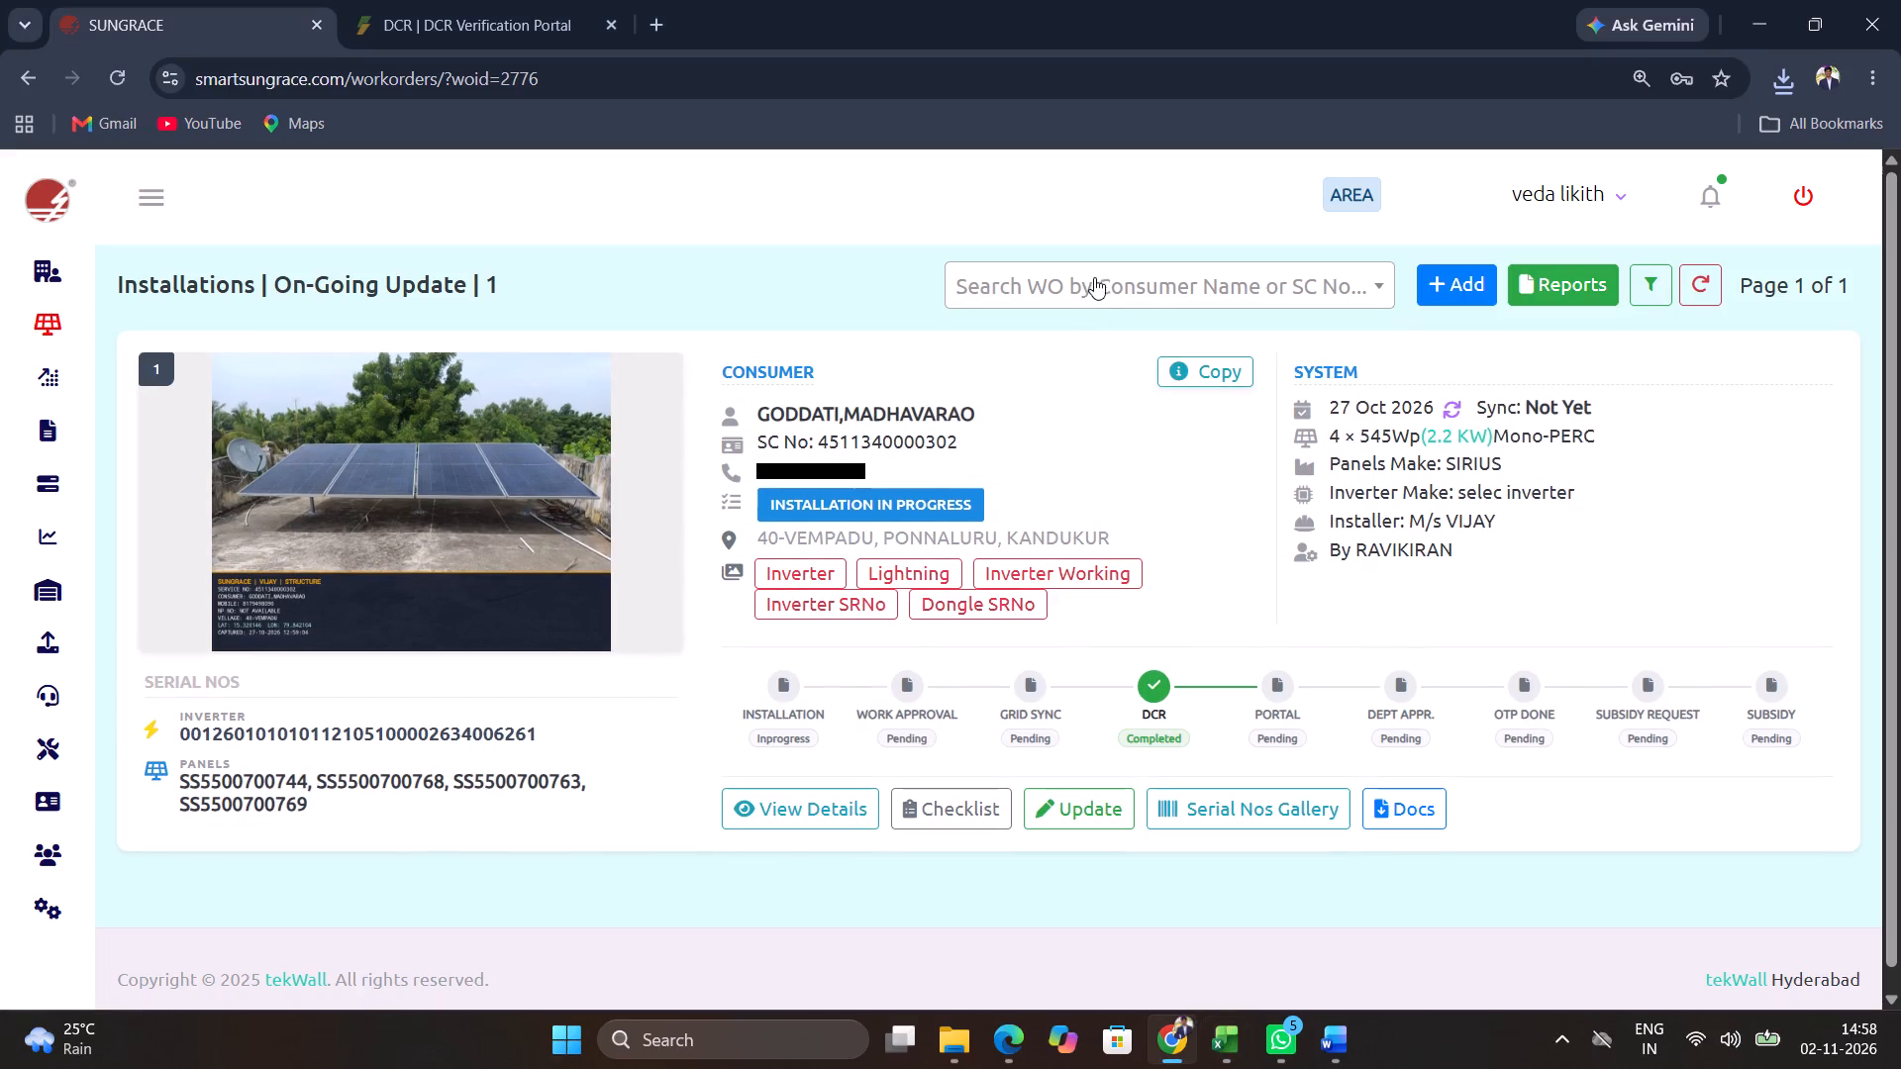
left_click_drag(1094, 277, 1094, 279)
key("ctrl+v")
key("Return")
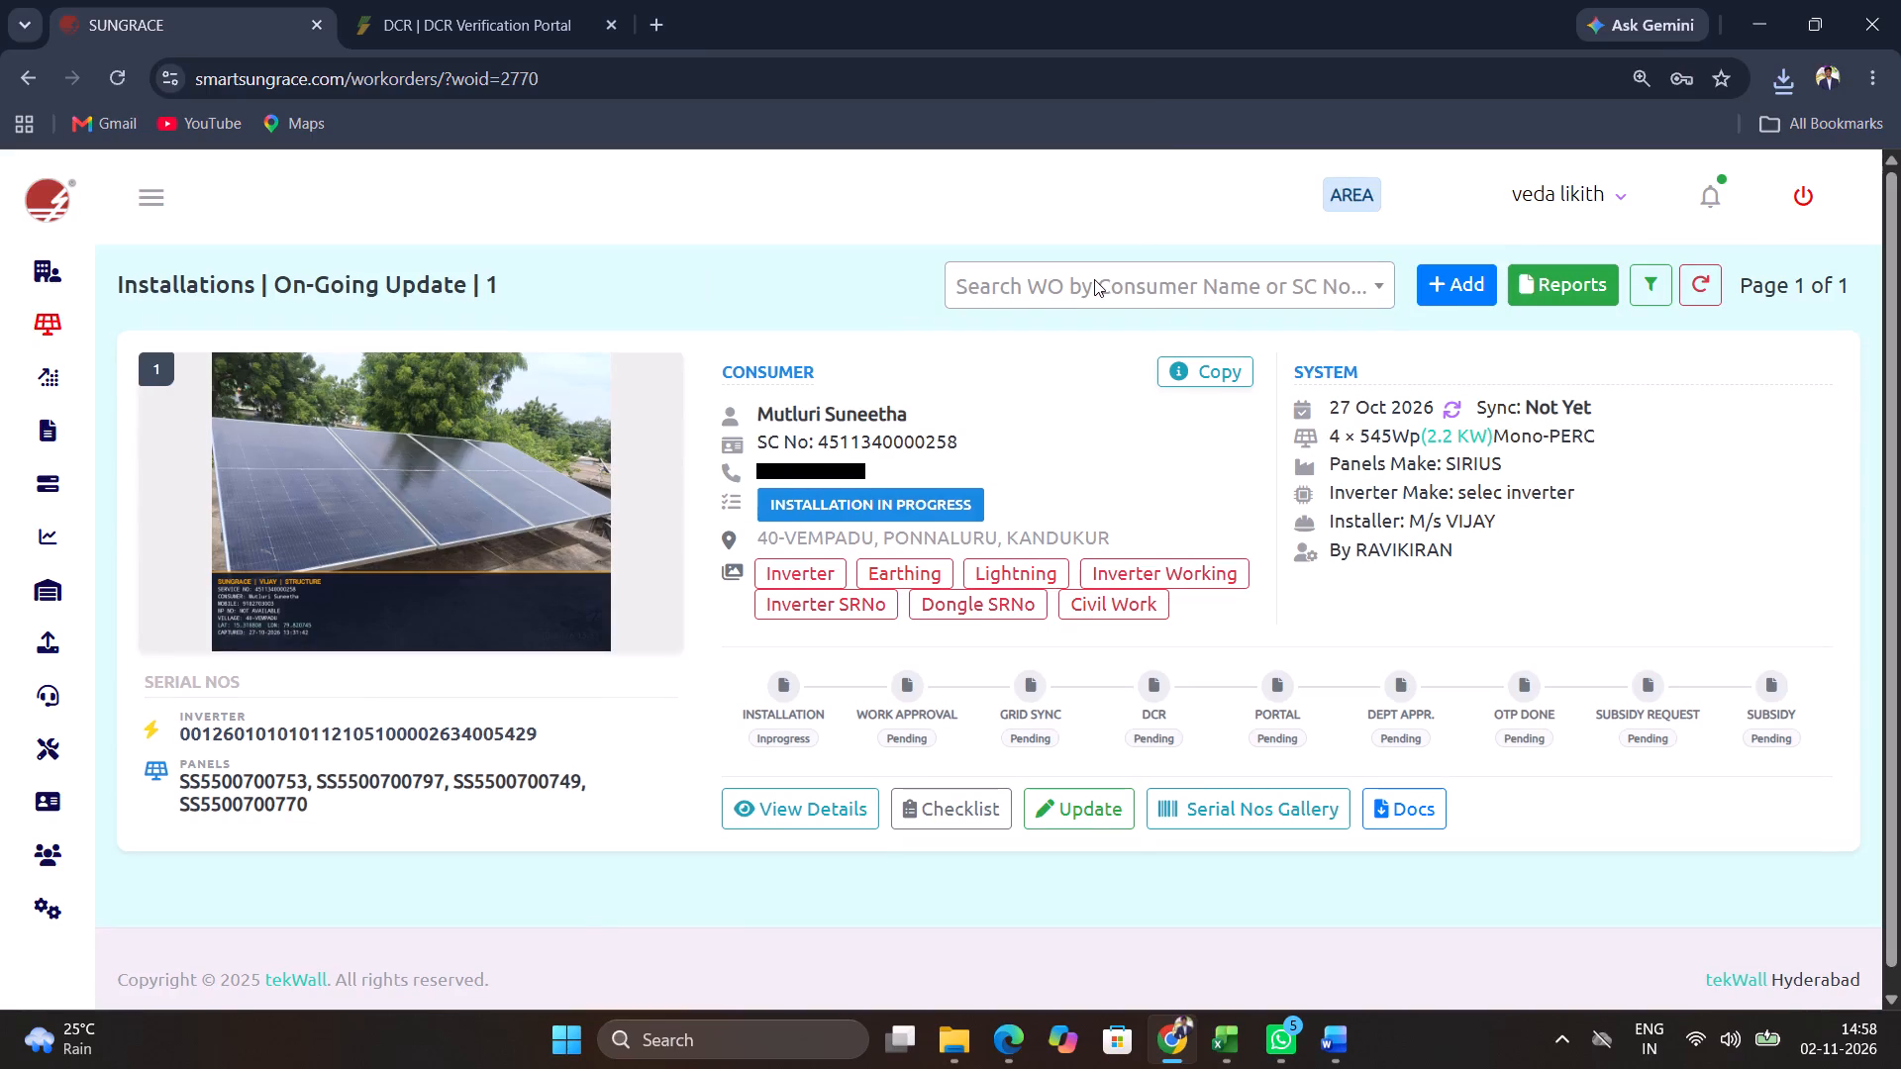
Copy the installation's ULA number from SUNGRACE into the Consumer Application Number of a new B2C DCR entry in the DCR portal.
left_click(1212, 366)
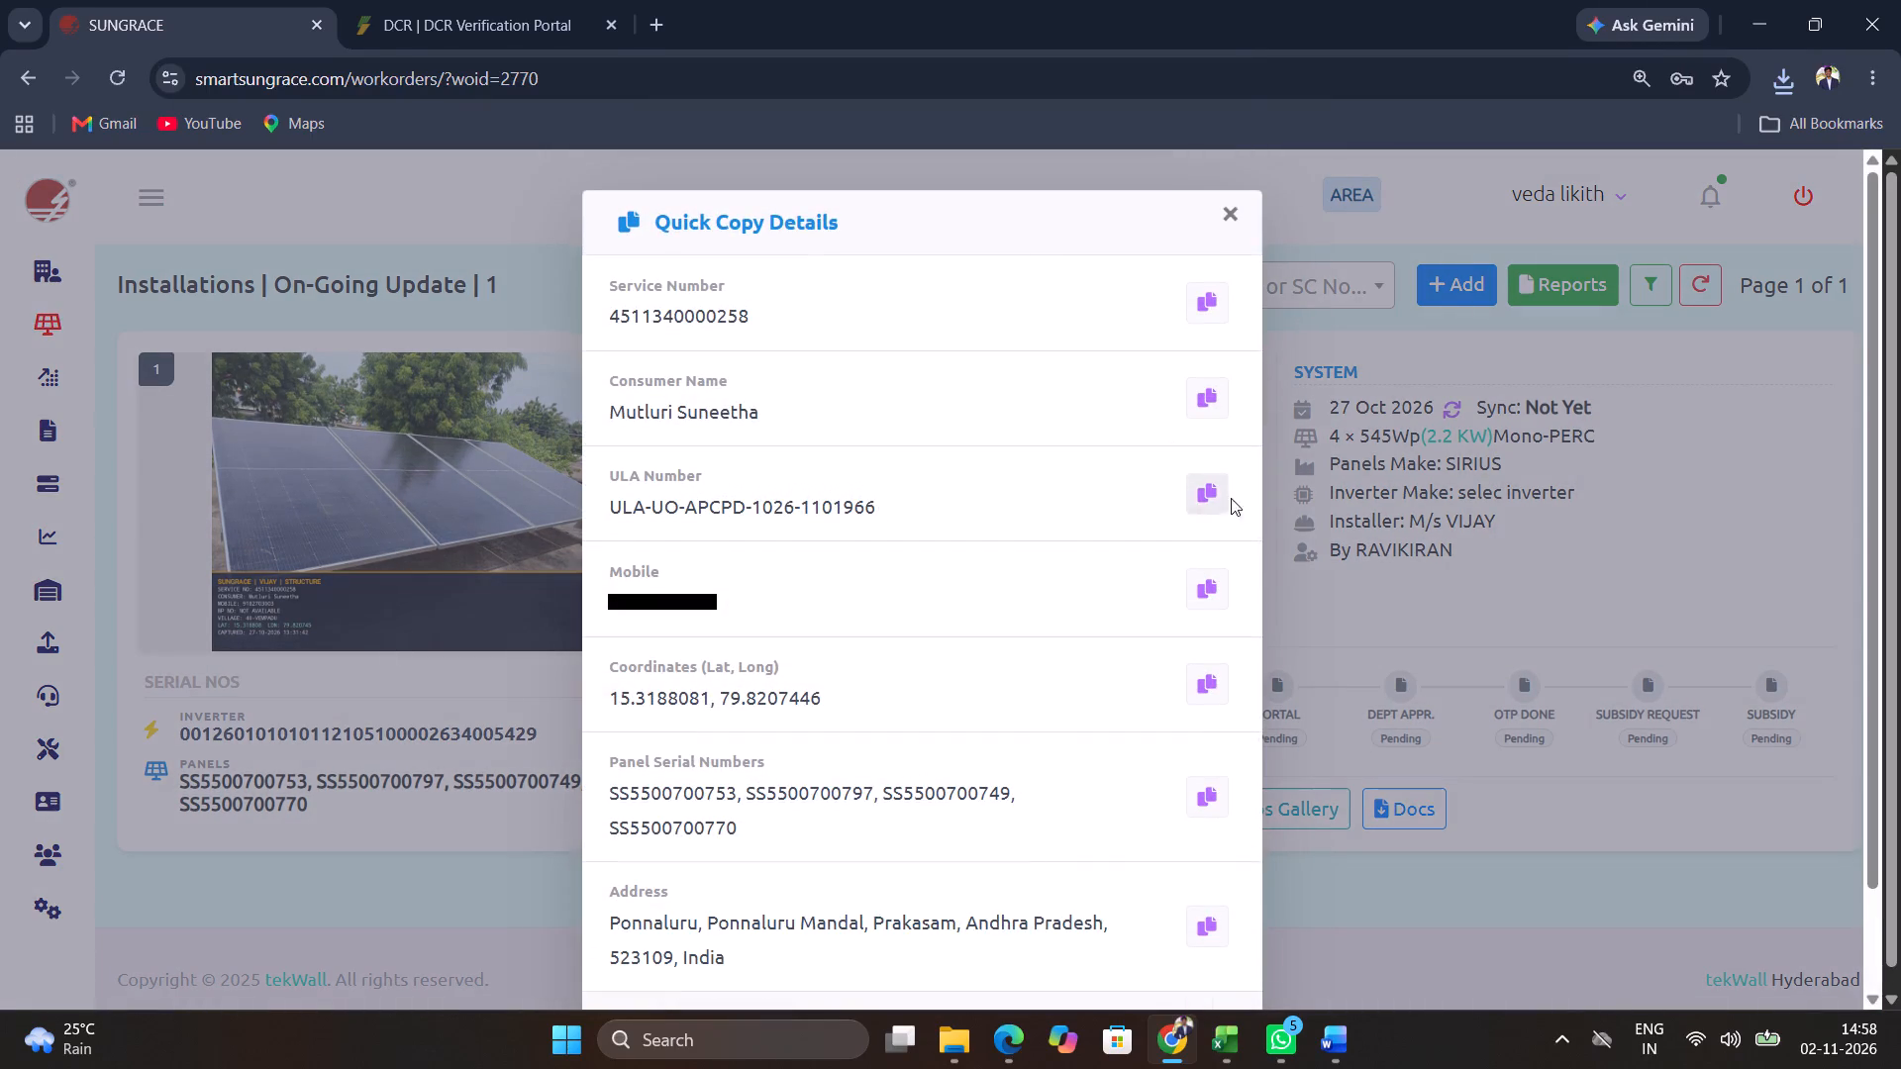
left_click(1211, 492)
left_click(444, 0)
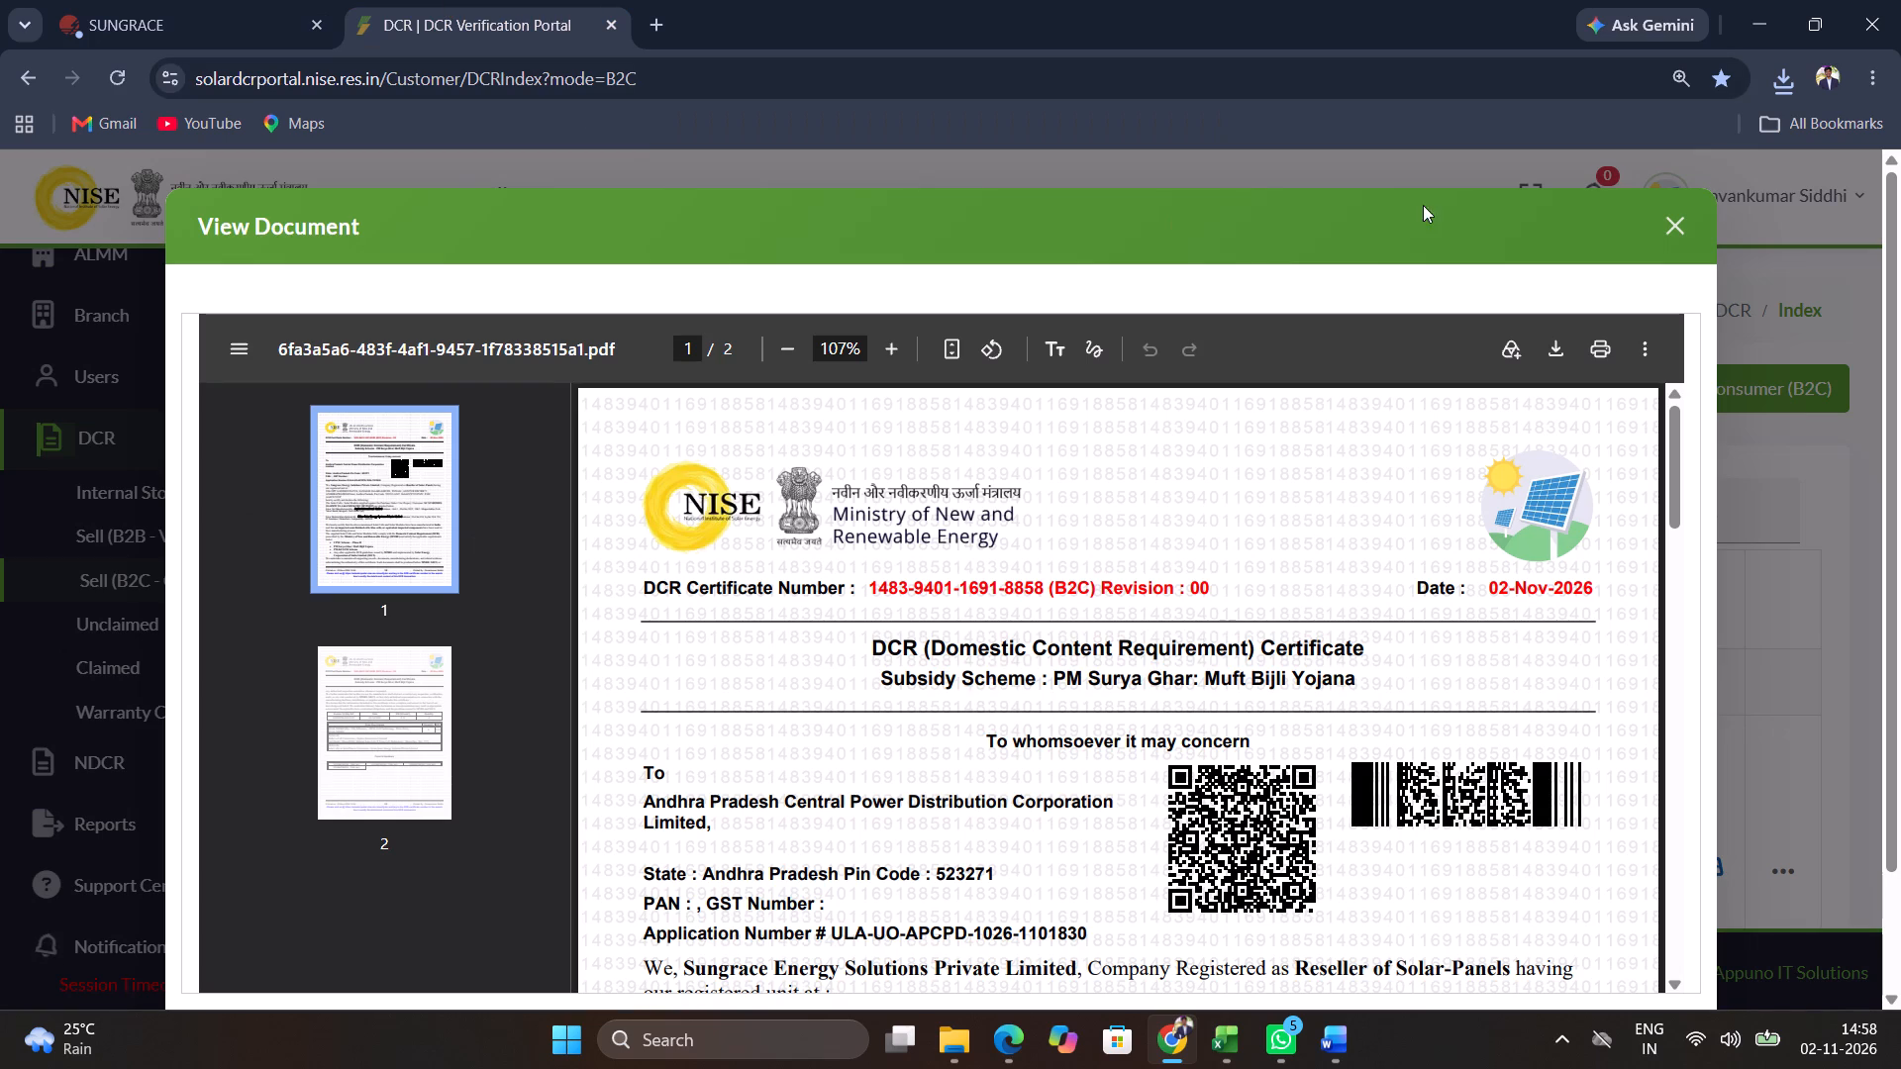
left_click(1691, 225)
left_click(1664, 384)
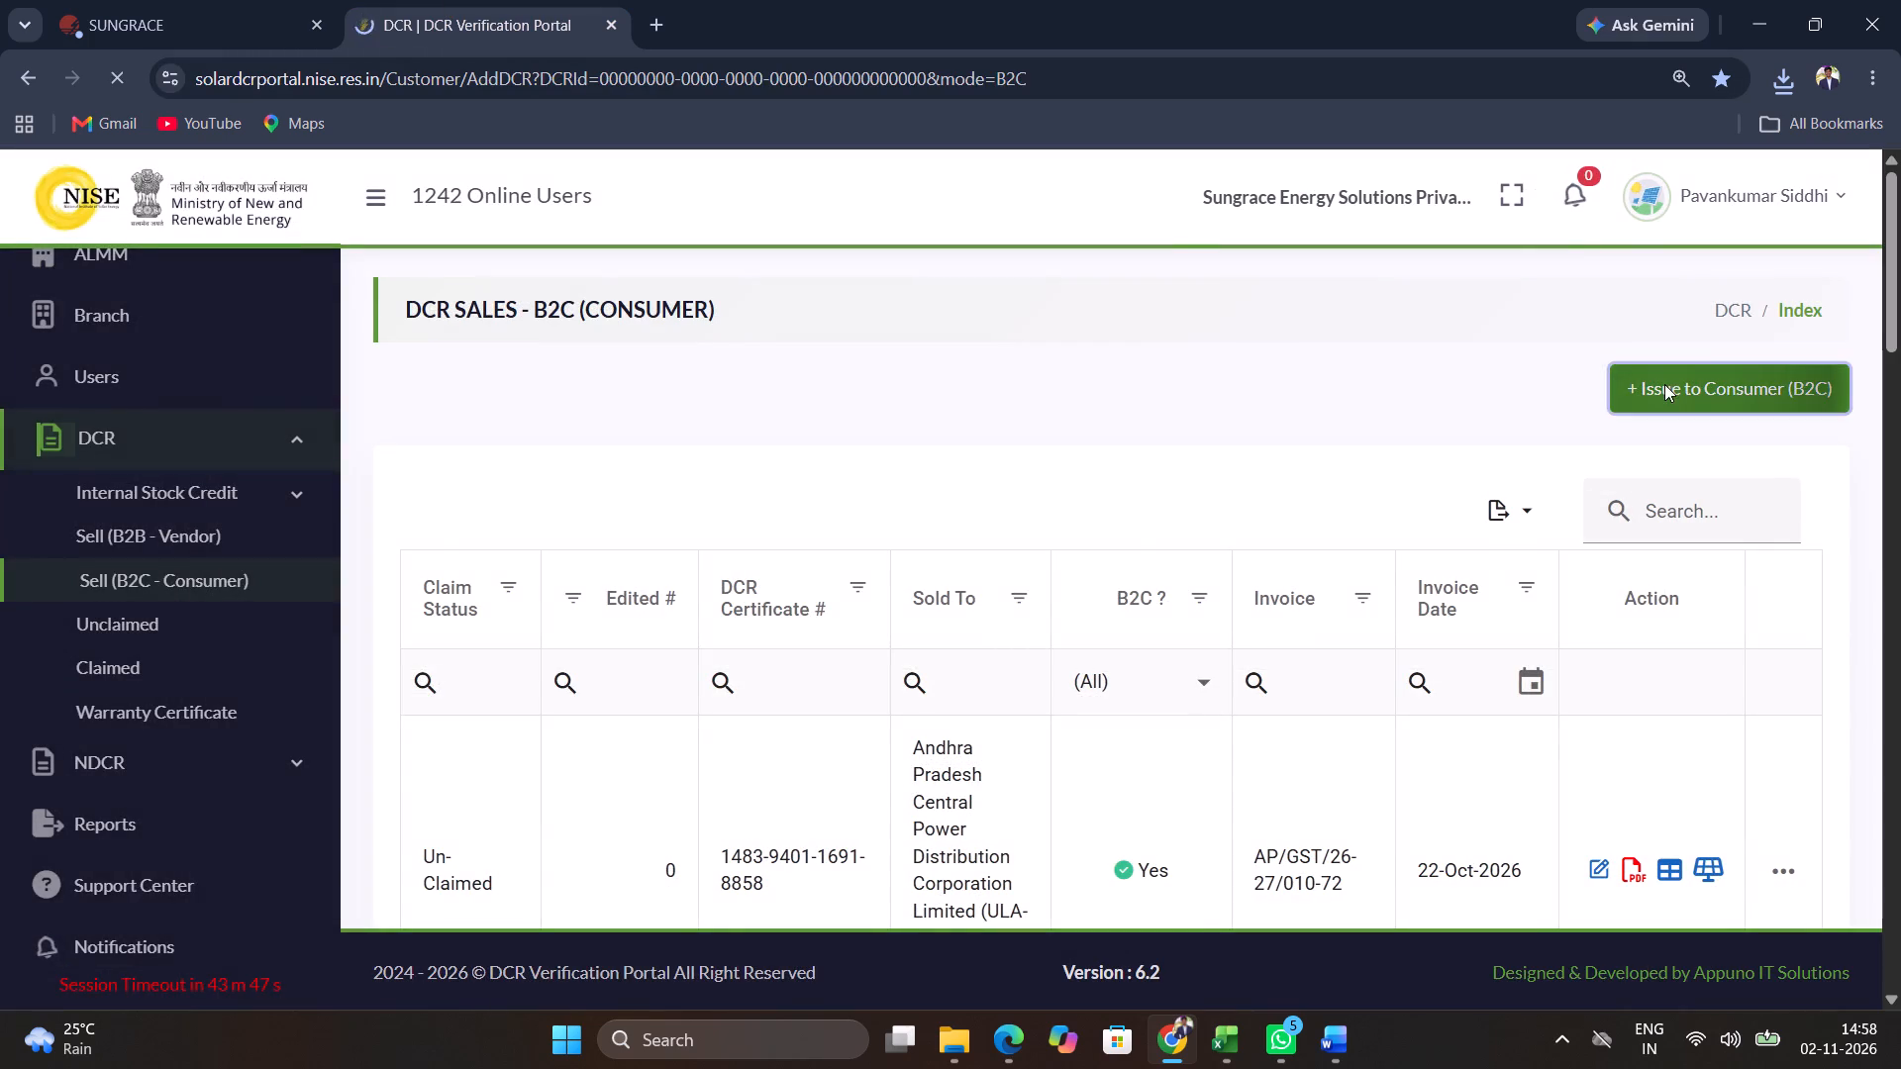
left_click(879, 576)
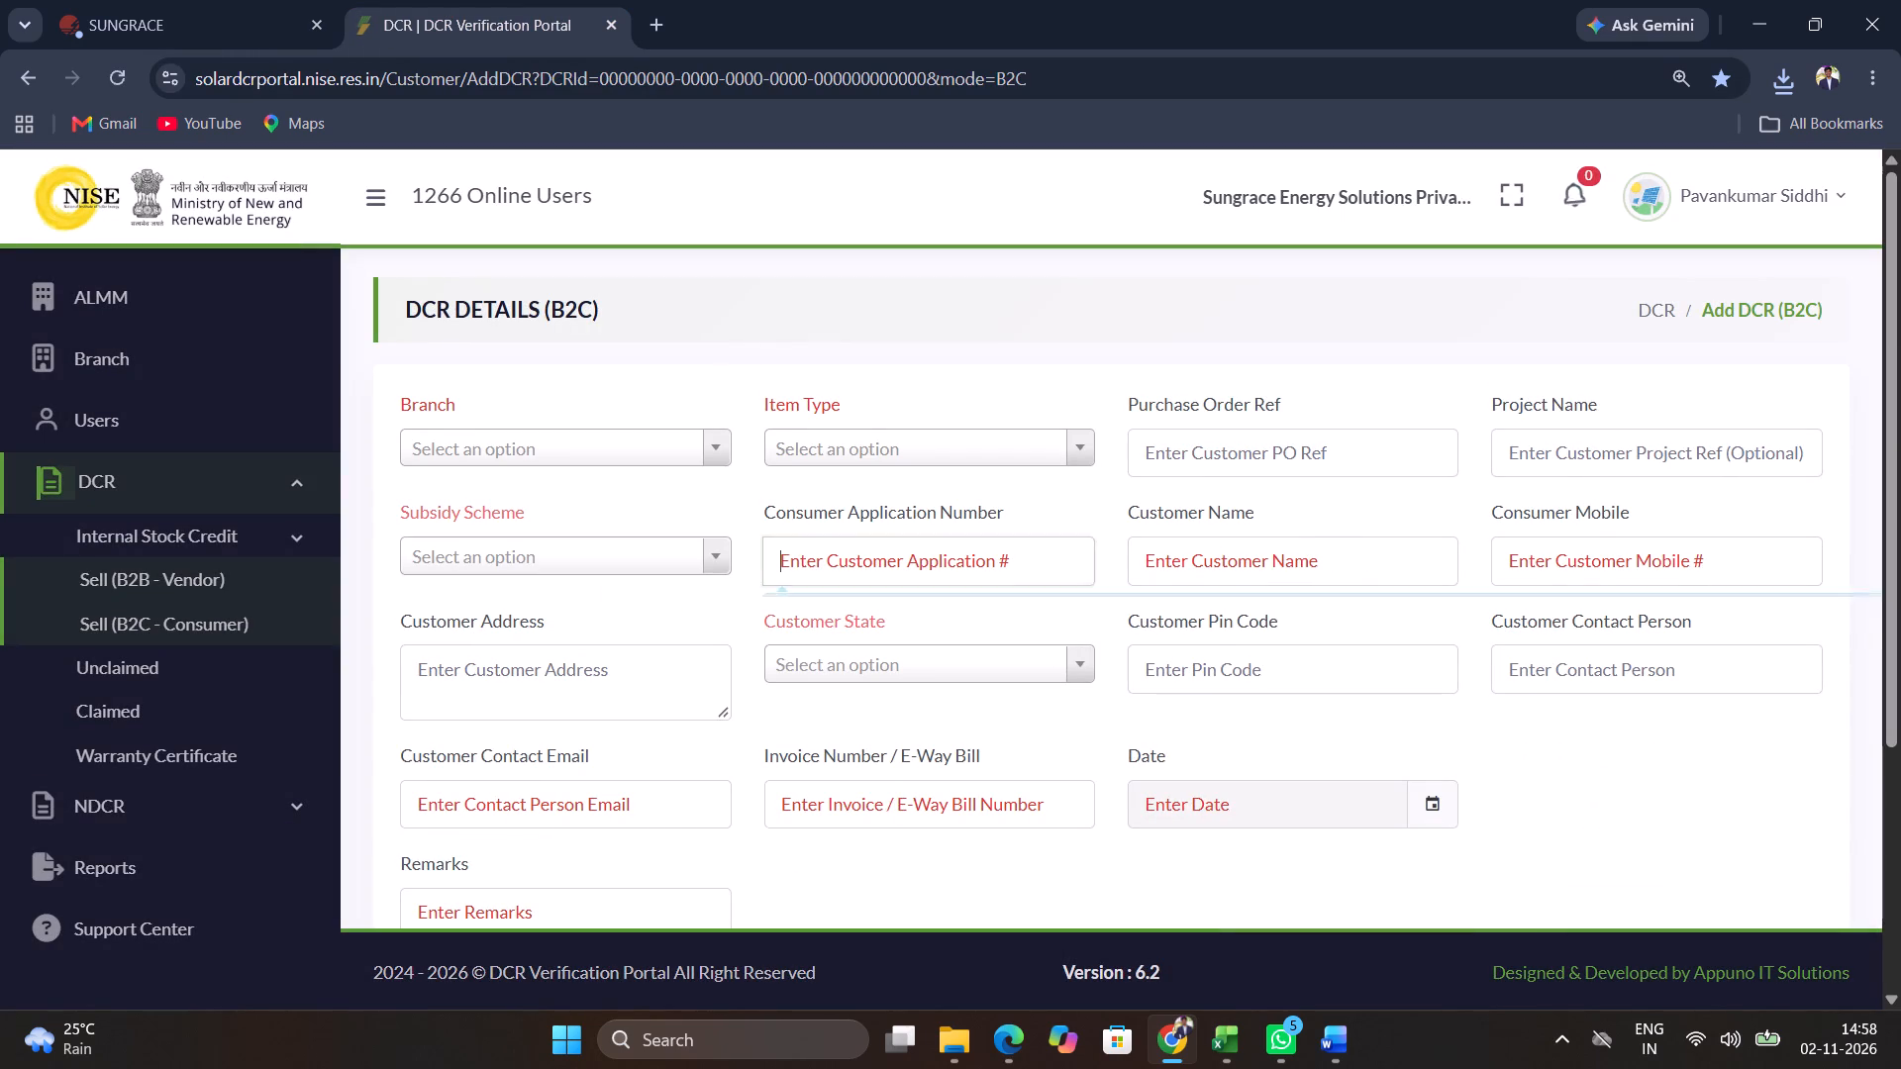
key("ctrl+v")
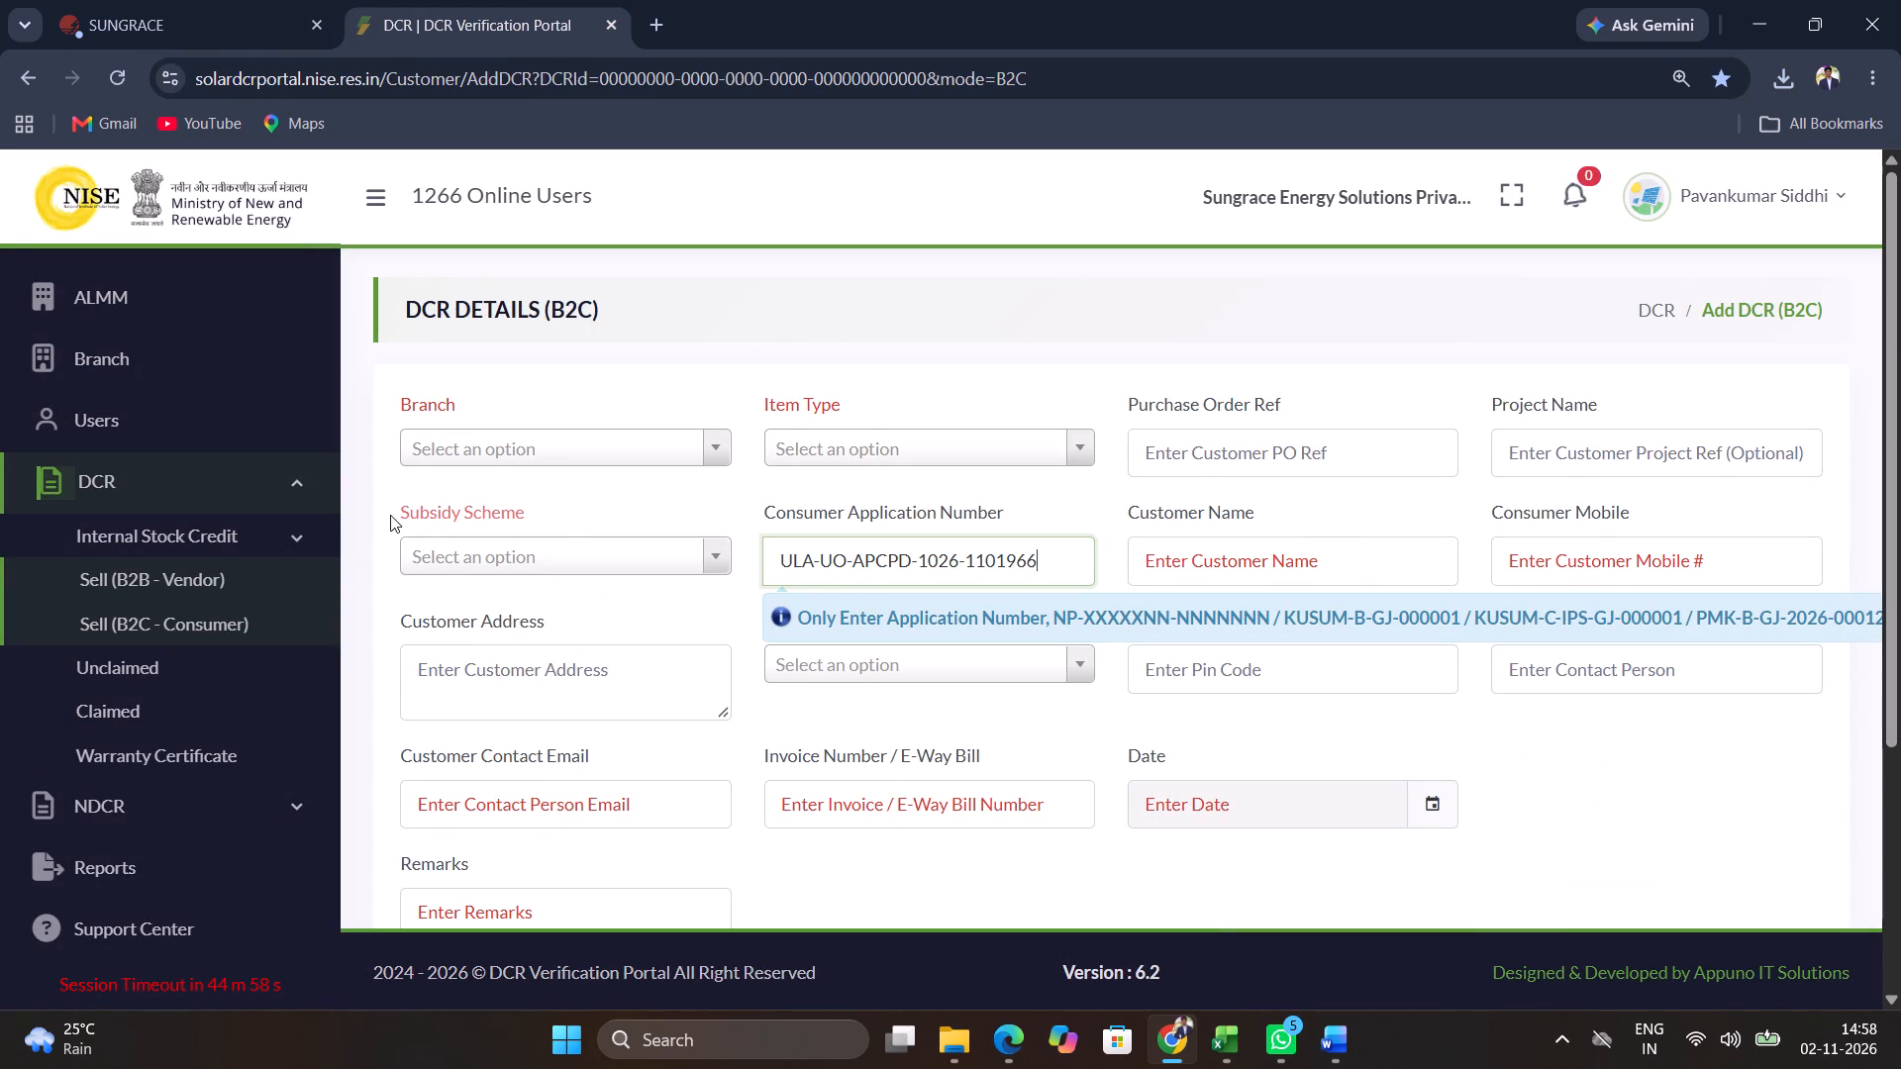
Set the Andhra Pradesh branch, the subsidy scheme PM Surya Ghar: Muft Bijli Yojana and the item type Solar Panels.
left_click(590, 419)
left_click(580, 465)
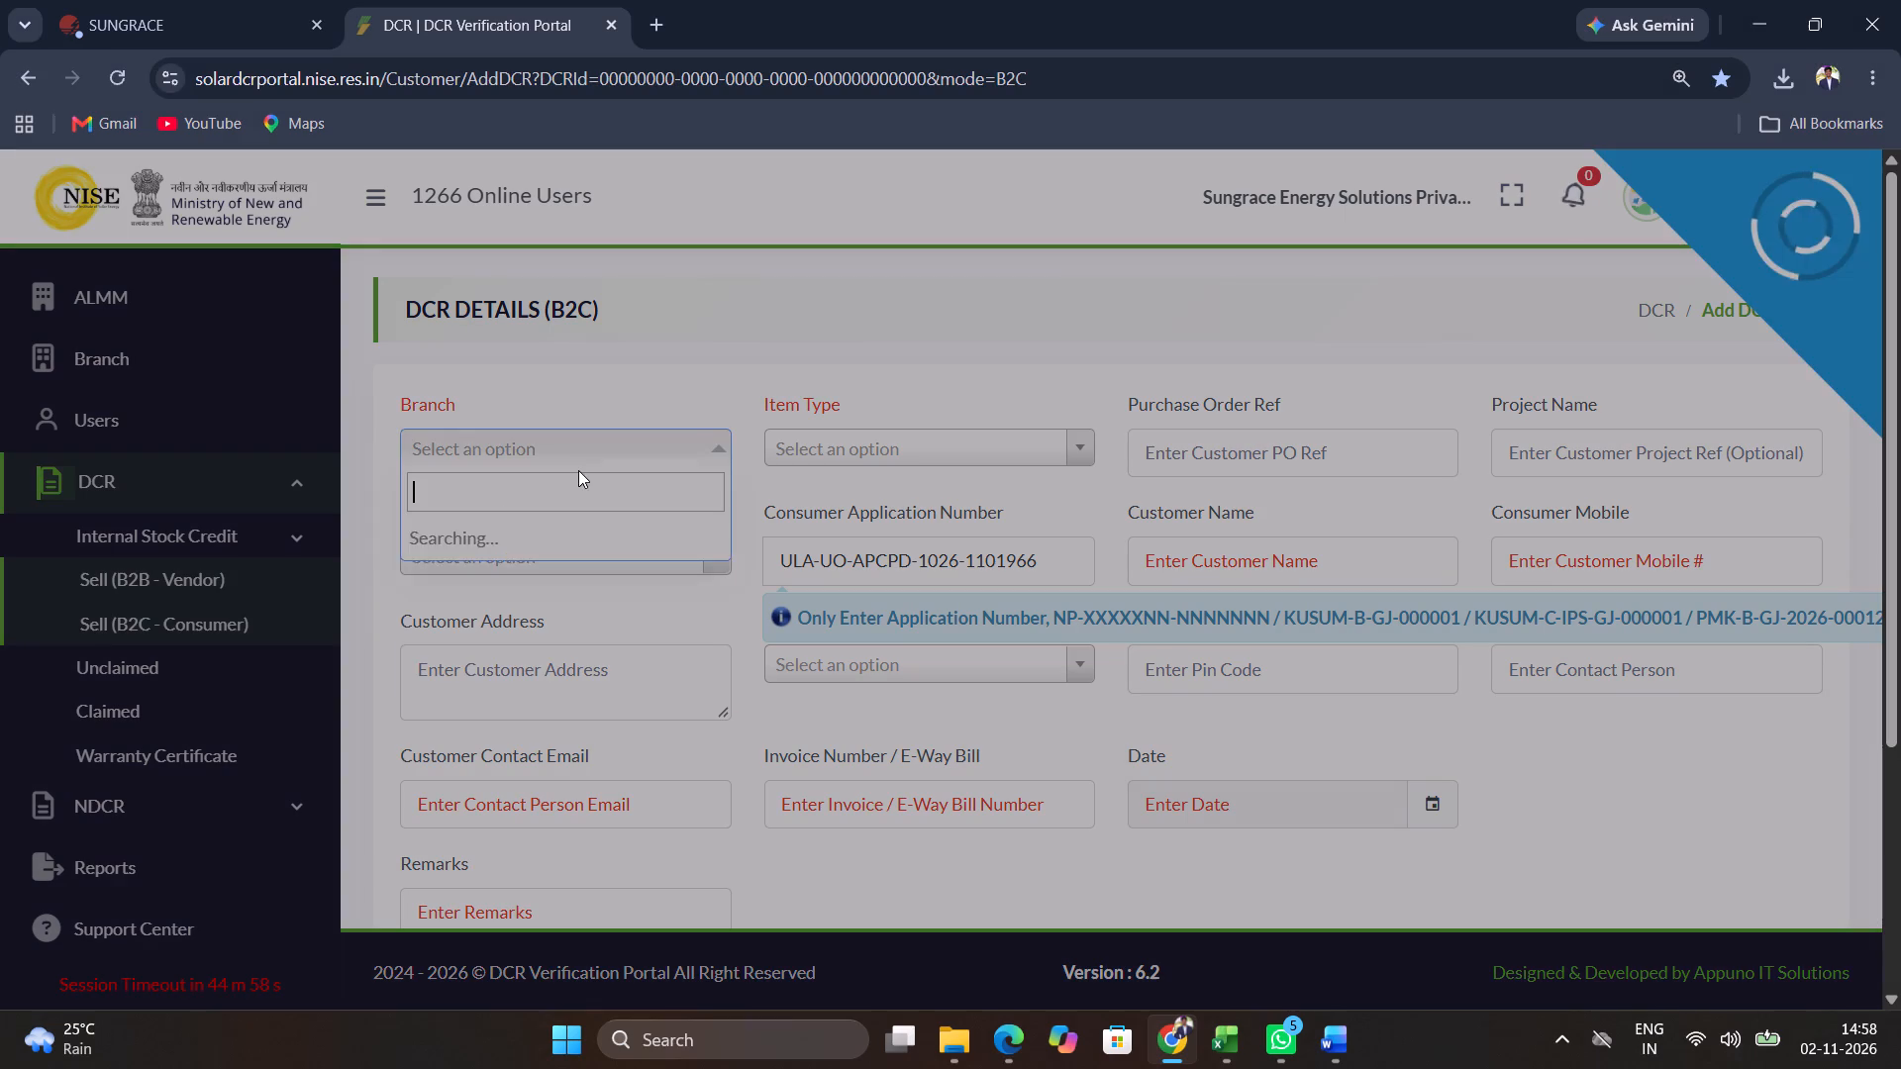
left_click(550, 590)
left_click(559, 551)
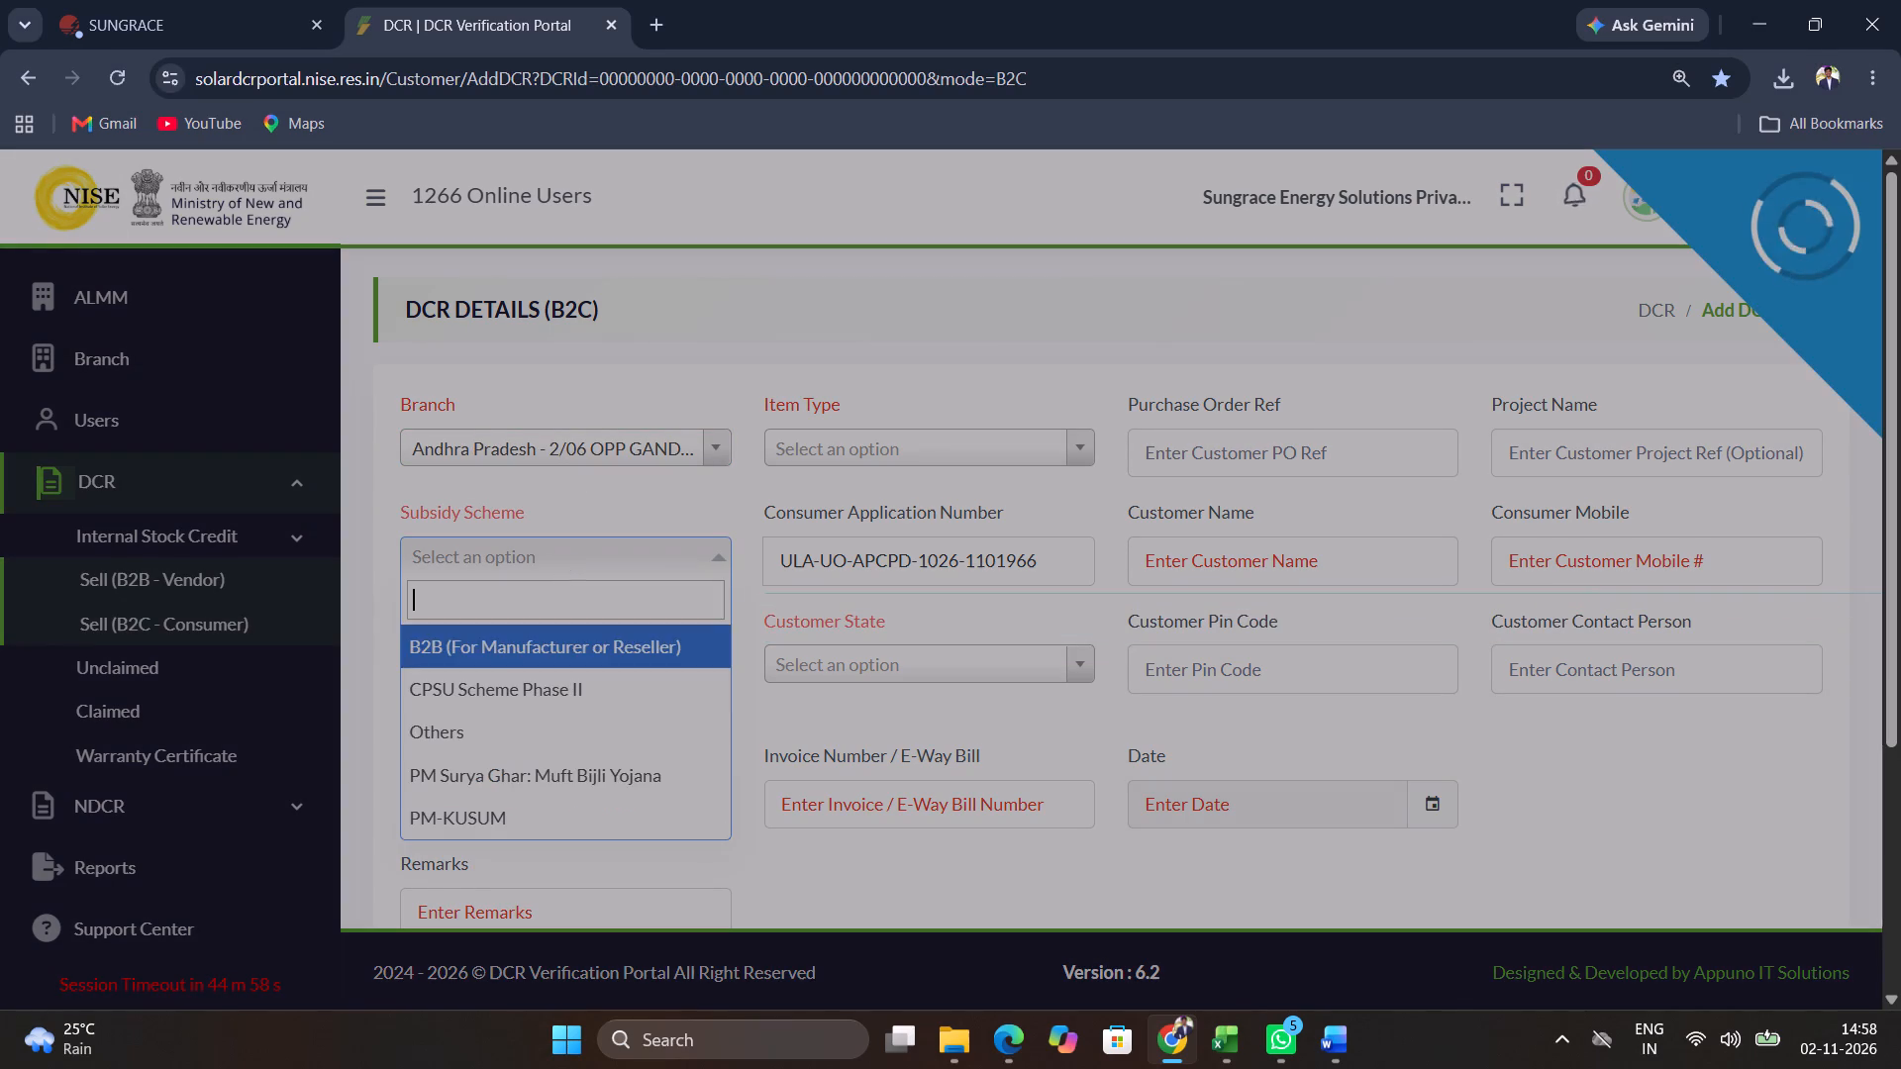
double_click(544, 783)
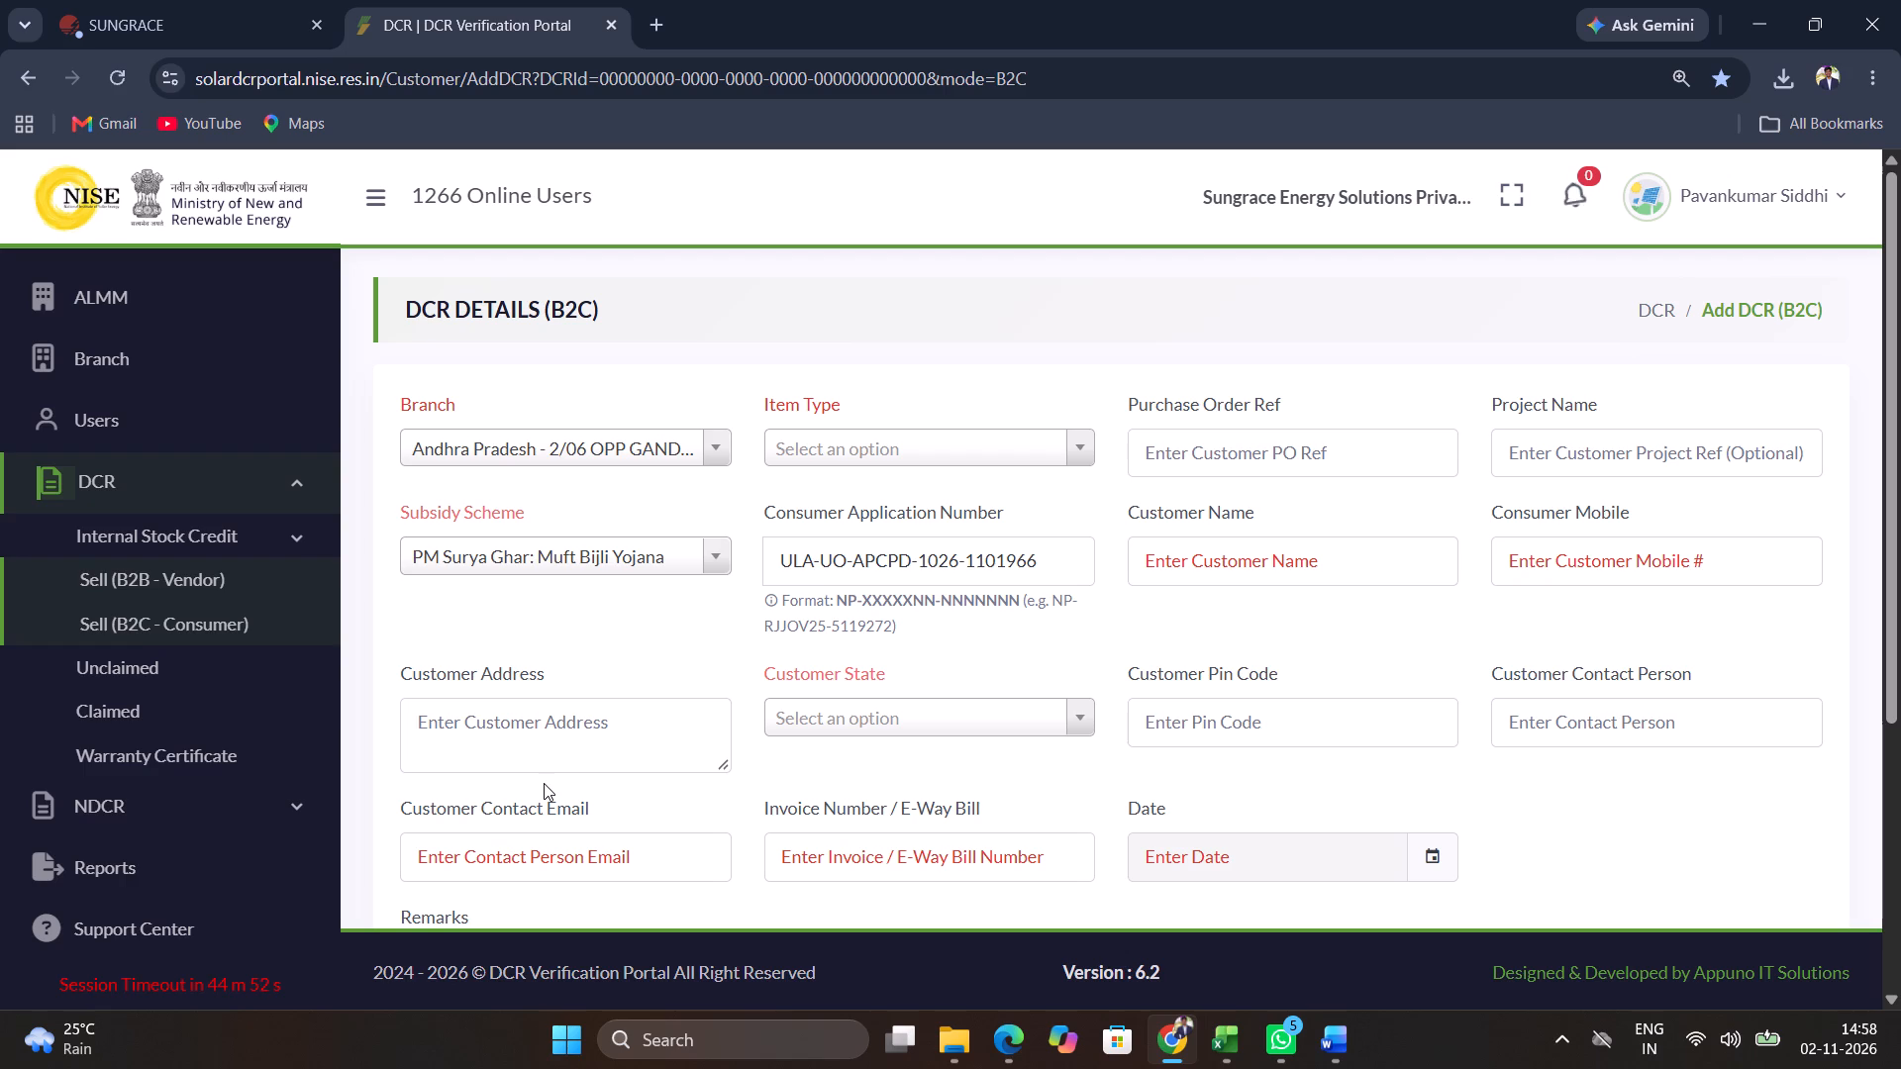
left_click(895, 460)
left_click(850, 538)
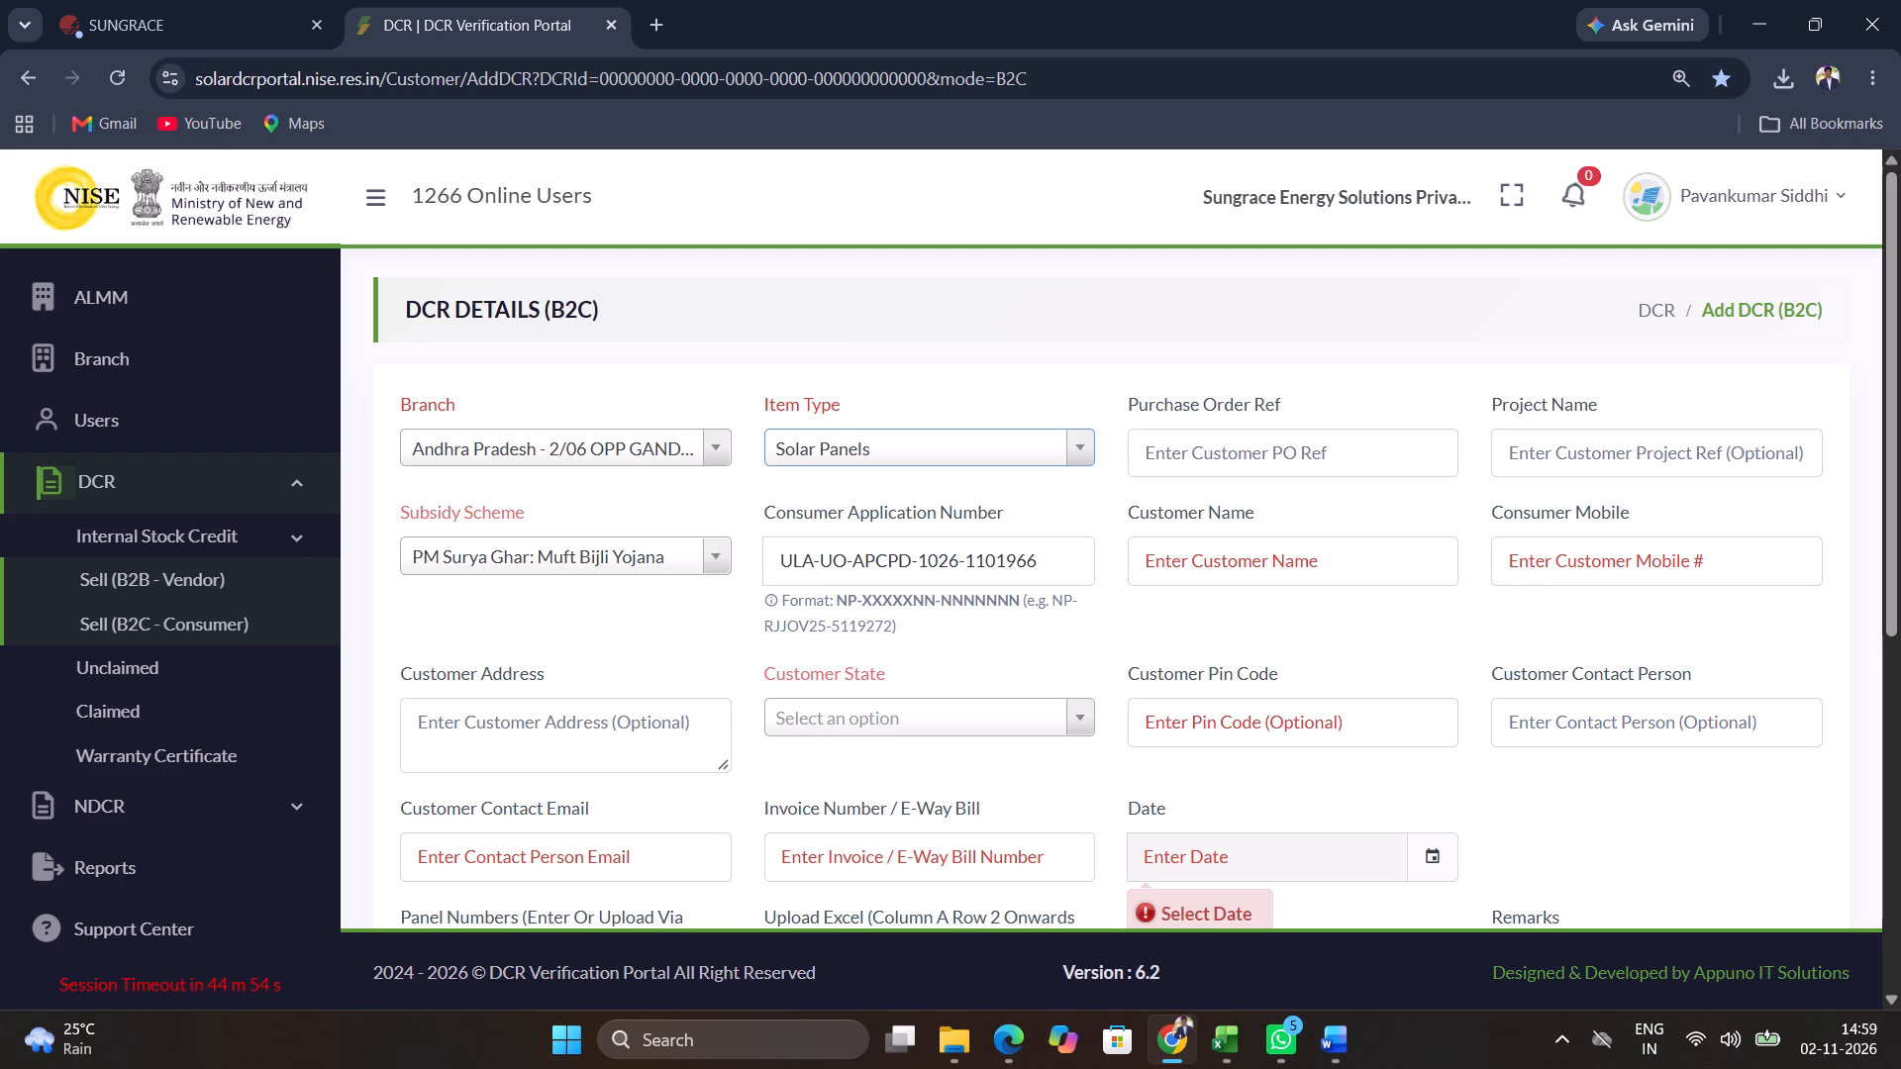
Copy the customer name Andhra Pradesh Central Power Distribution Corporation Limited from the Word document into the DCR entry's Customer Name.
left_click(1200, 547)
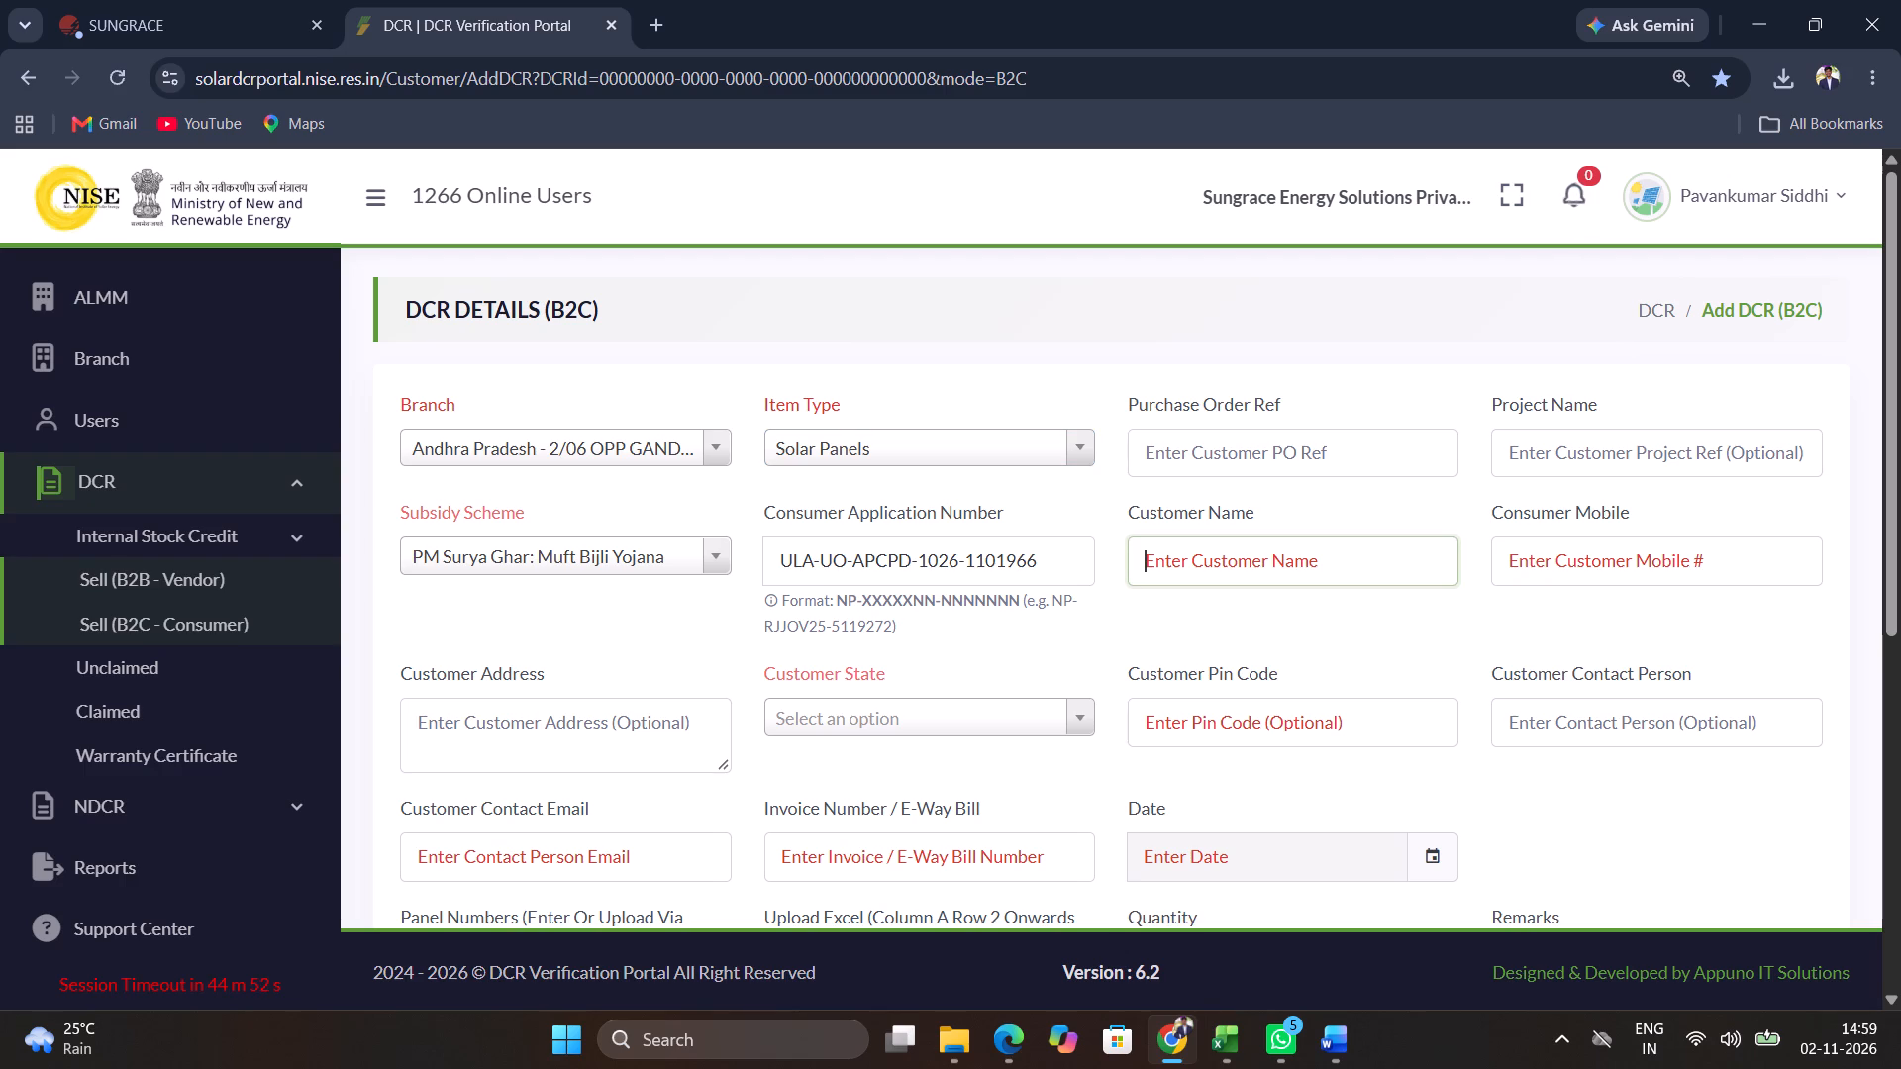
left_click(1304, 901)
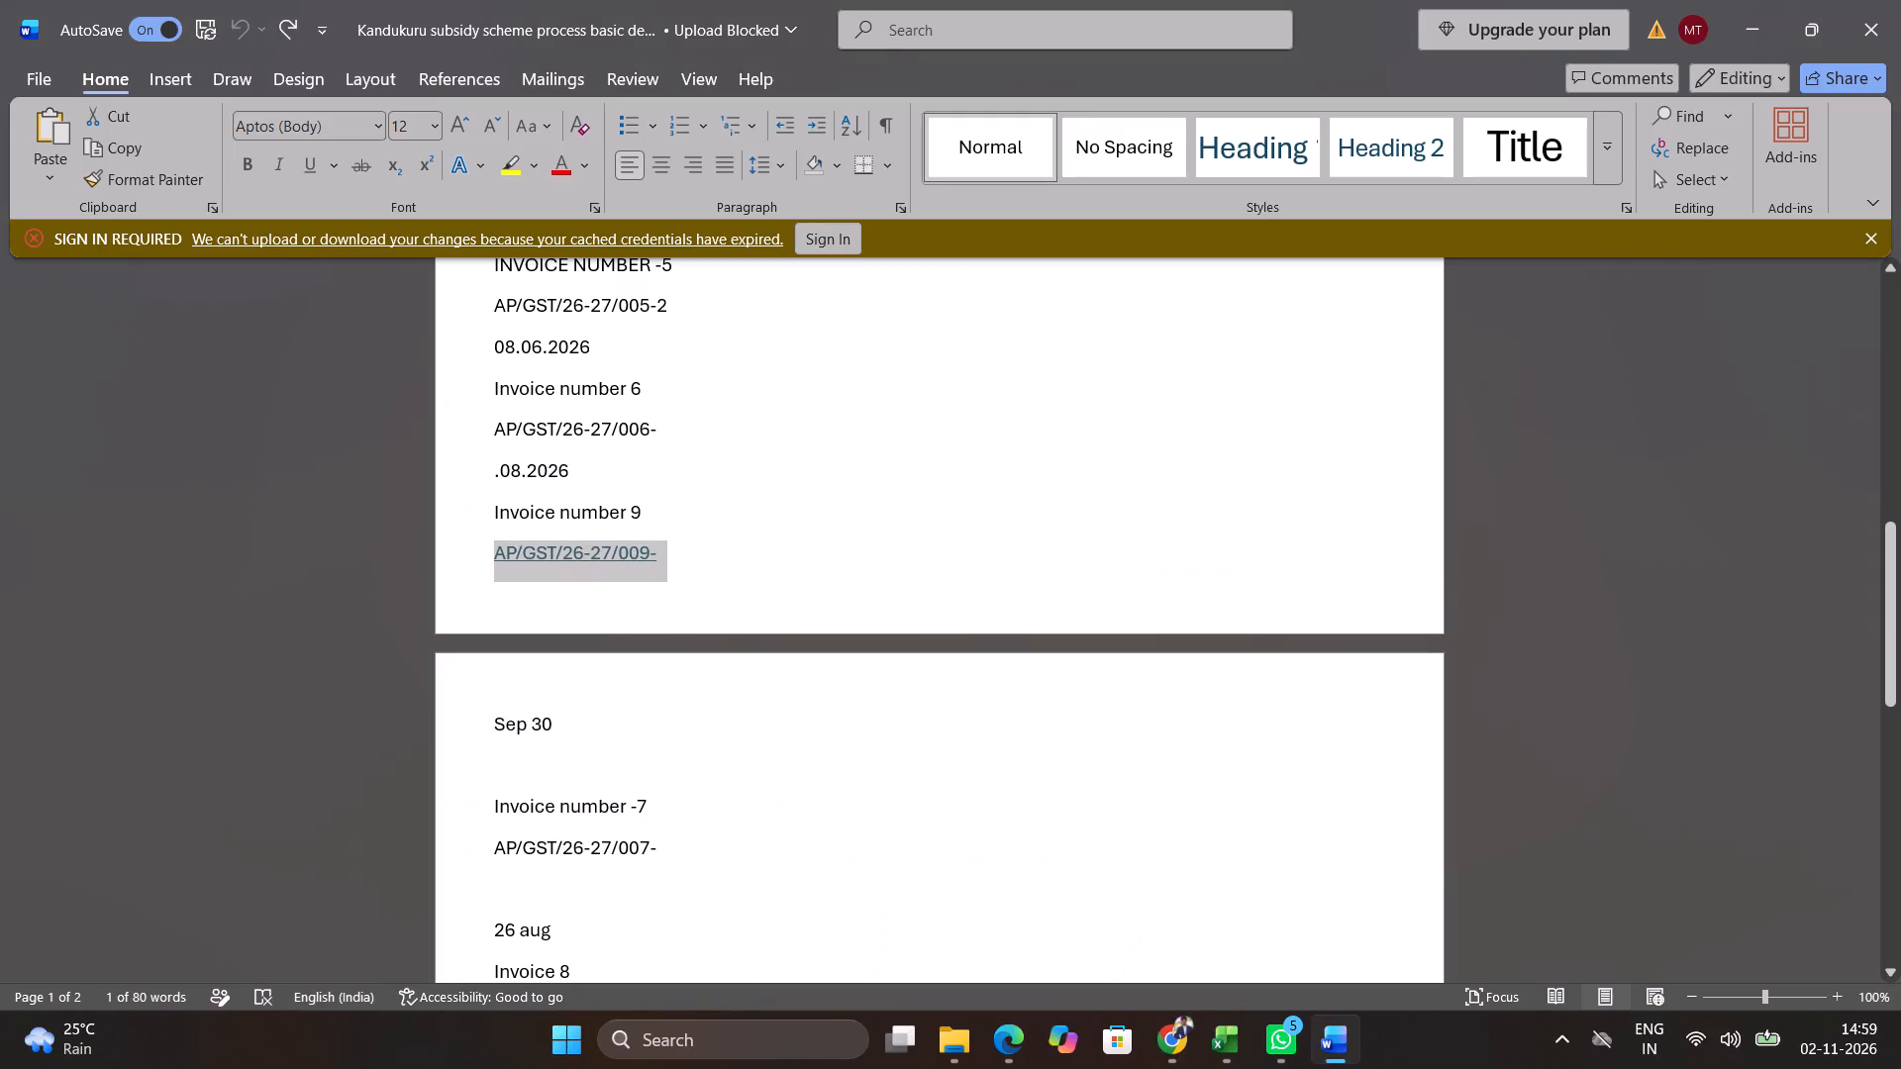
scroll(770, 561, "up", 20)
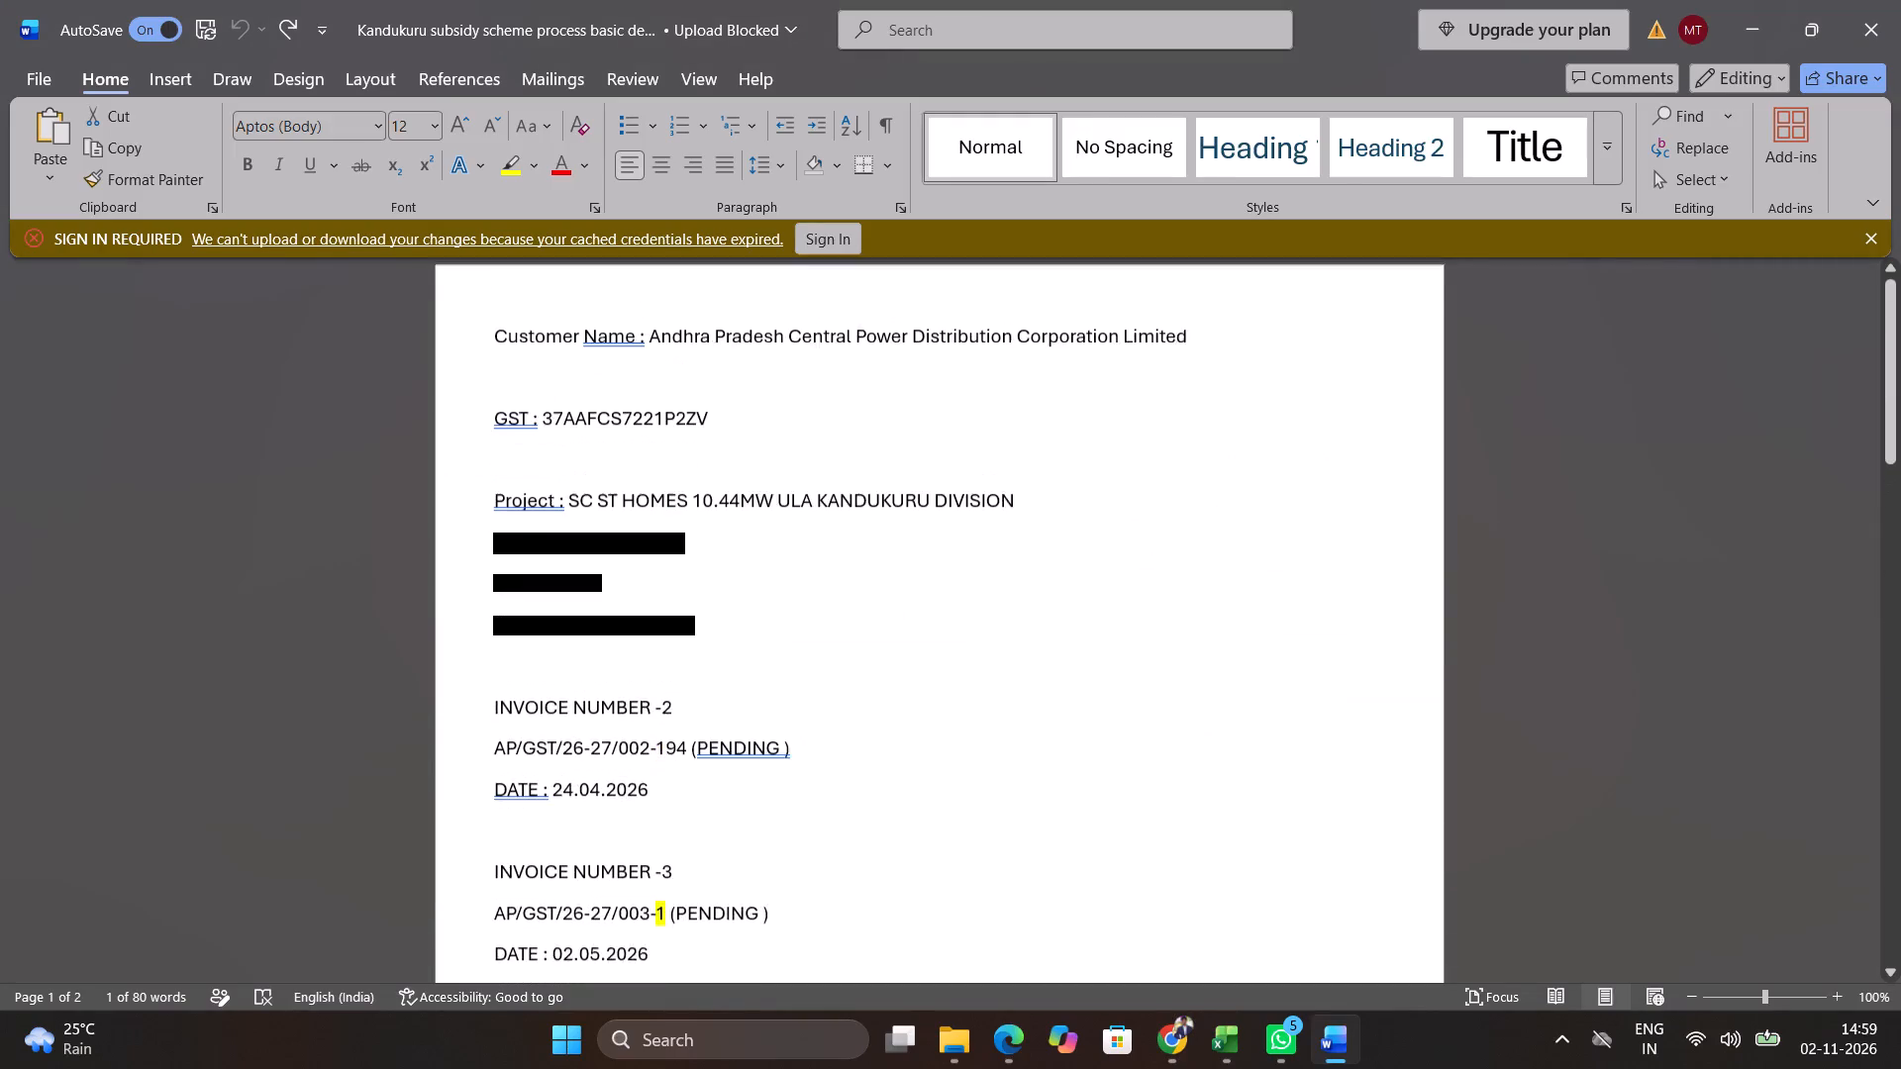
left_click_drag(655, 349, 1200, 369)
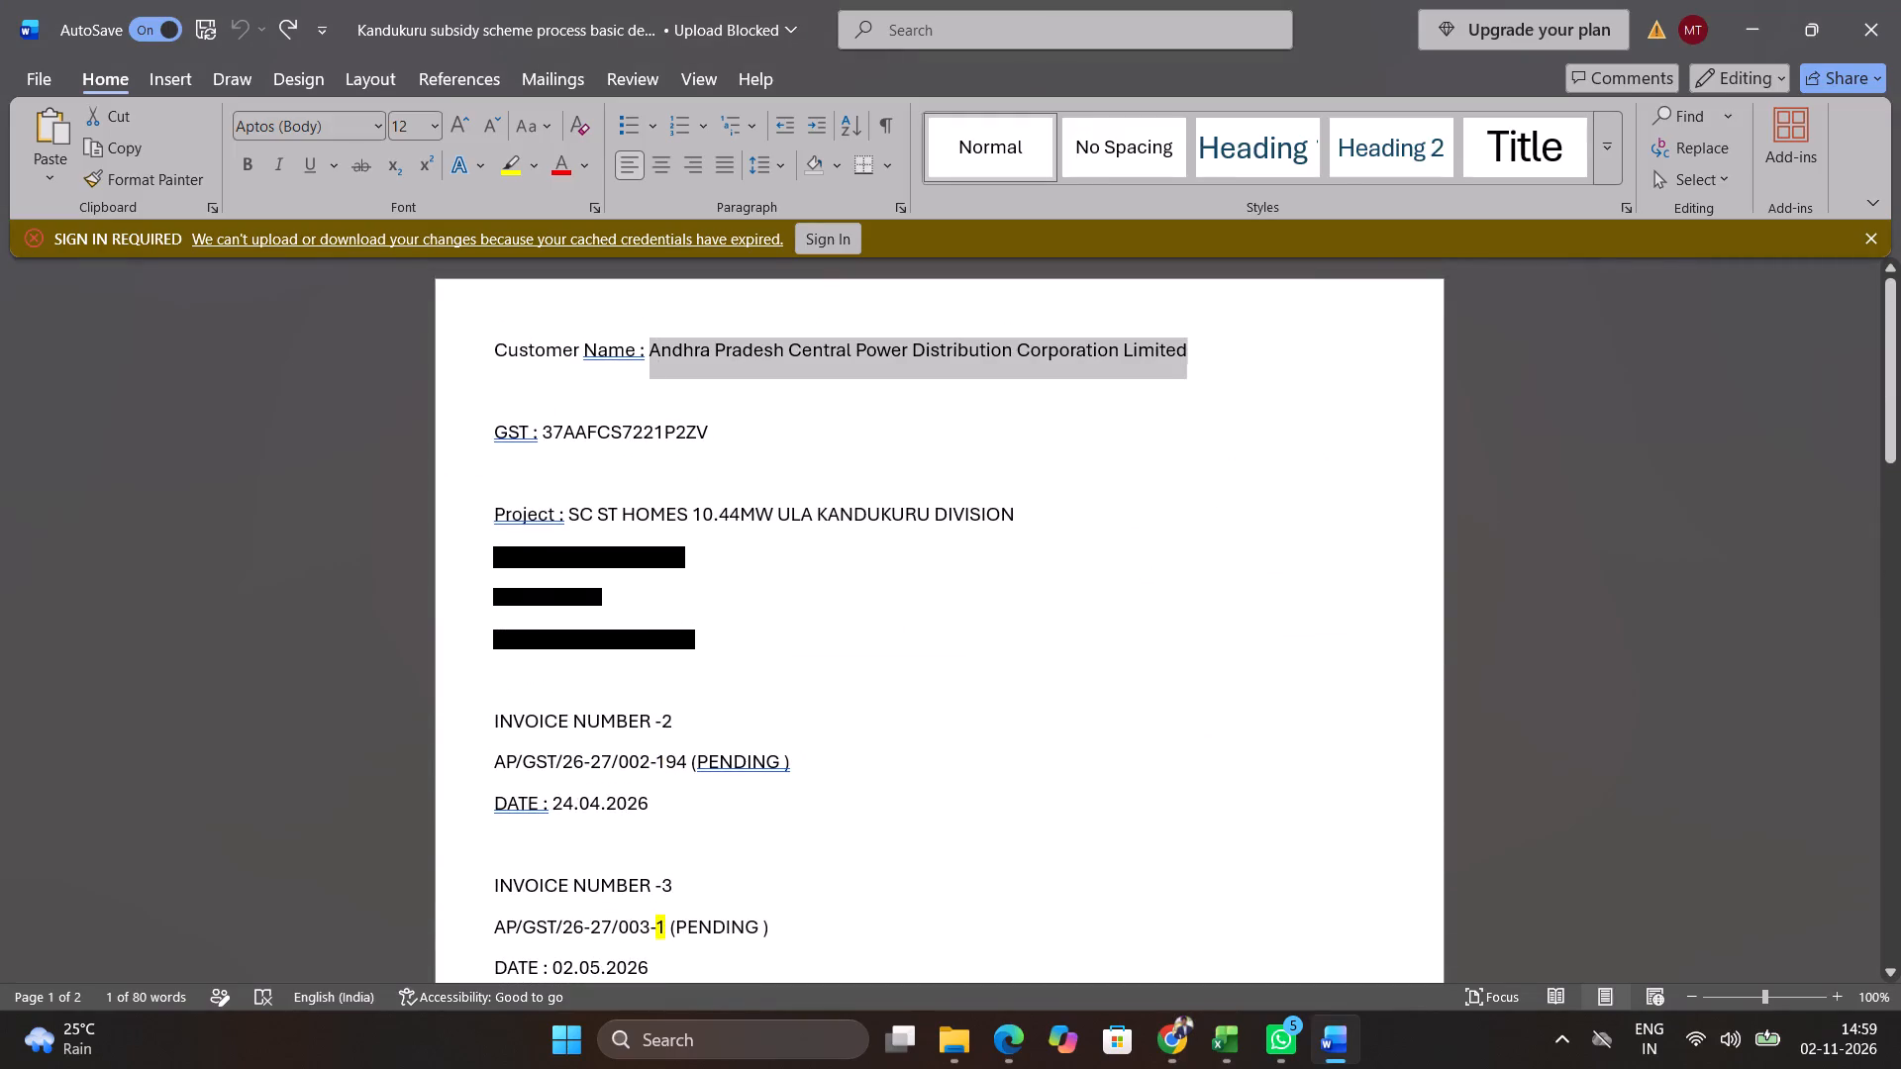
left_click_drag(1200, 369, 1209, 361)
key("ctrl+c")
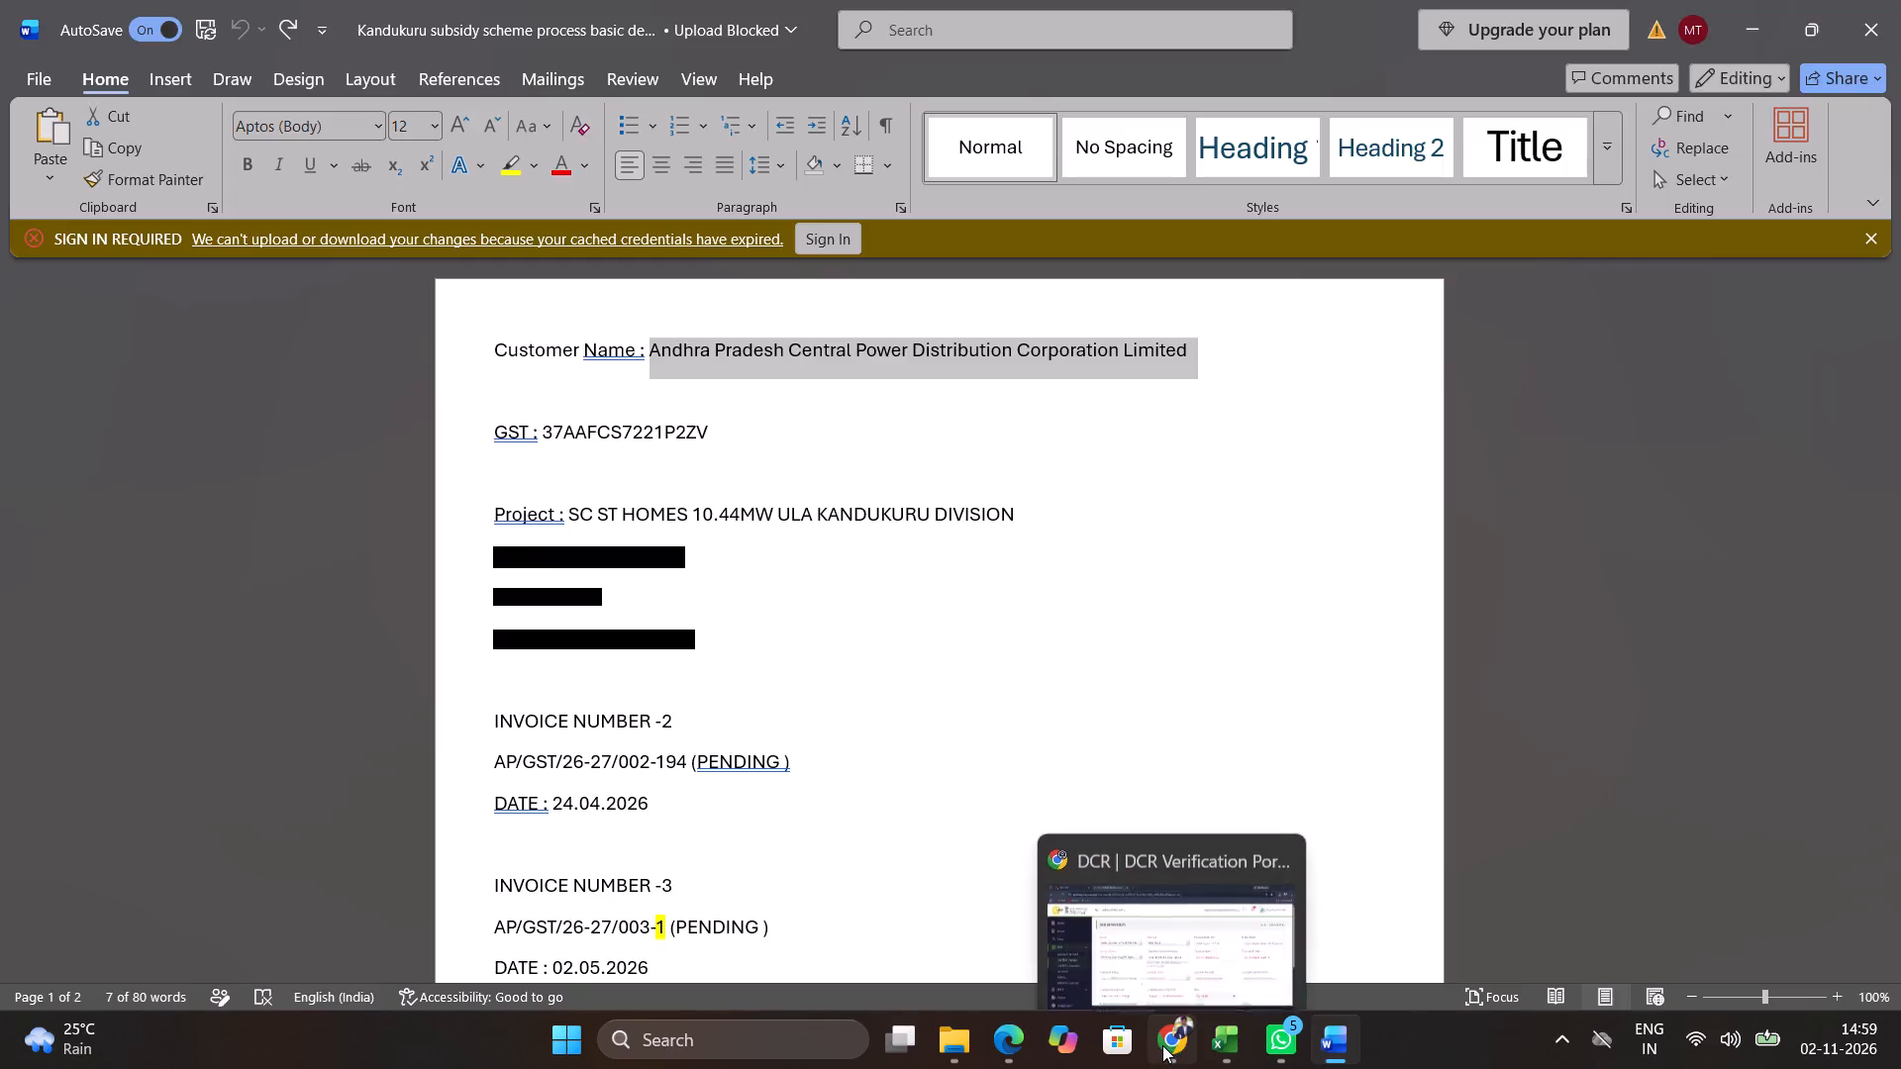
left_click(1150, 925)
key("ctrl+v")
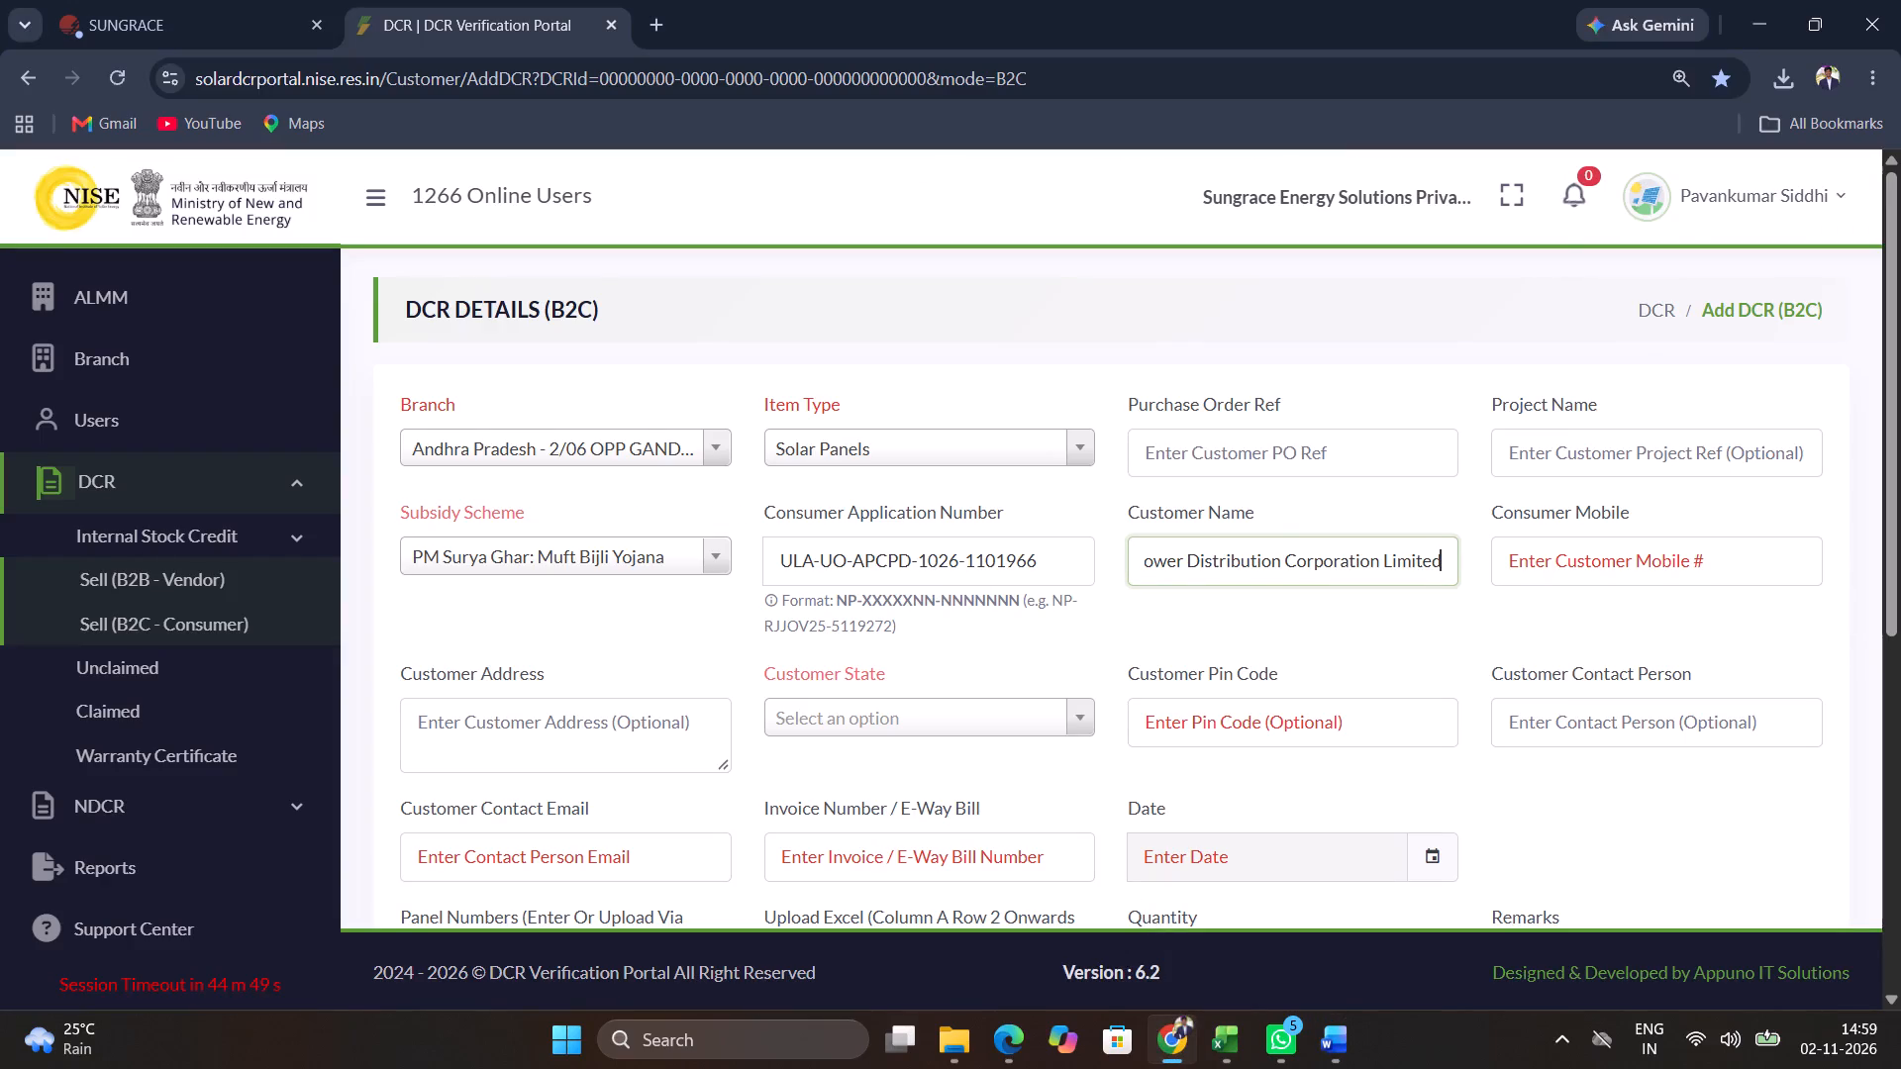
Copy the project SC ST HOMES 10.44MW ULA KANDUKURU DIVISION from the Word document into the DCR entry's Project Name.
left_click(1556, 431)
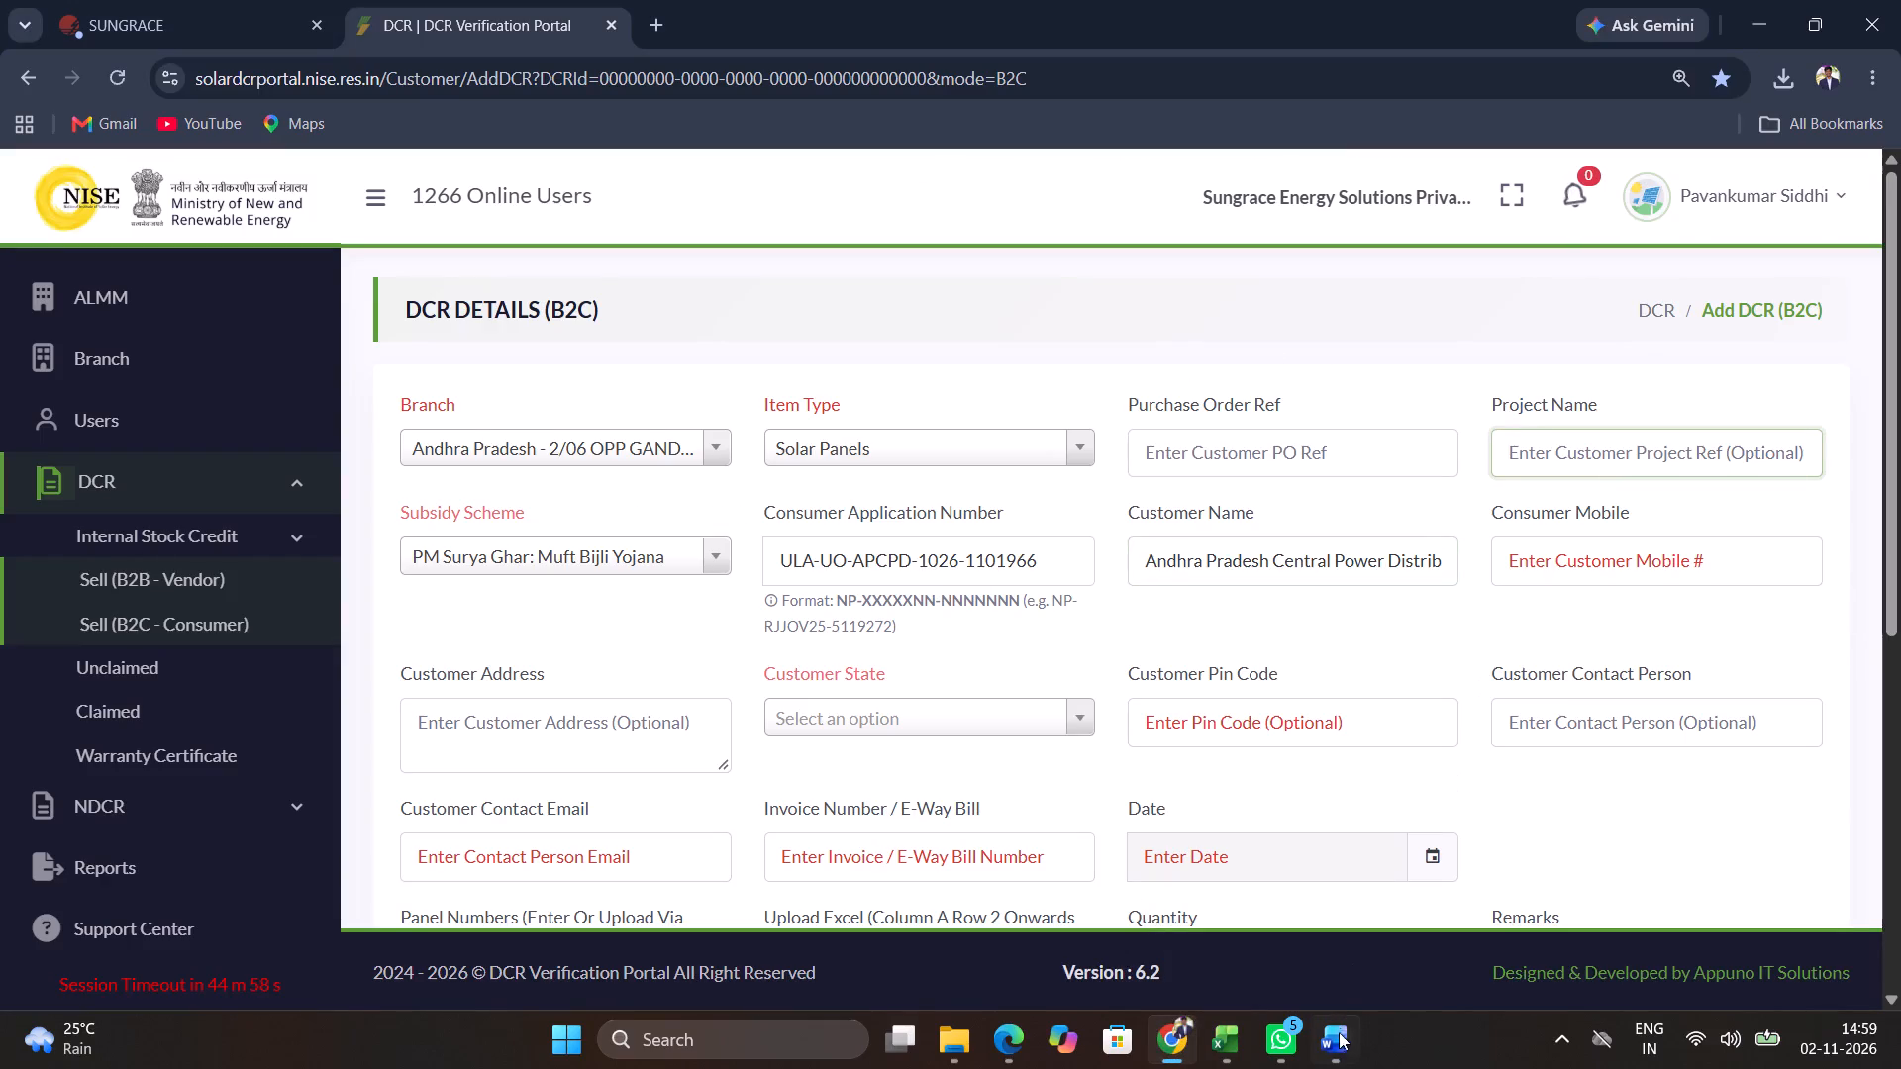
left_click(1336, 946)
left_click_drag(569, 508, 625, 511)
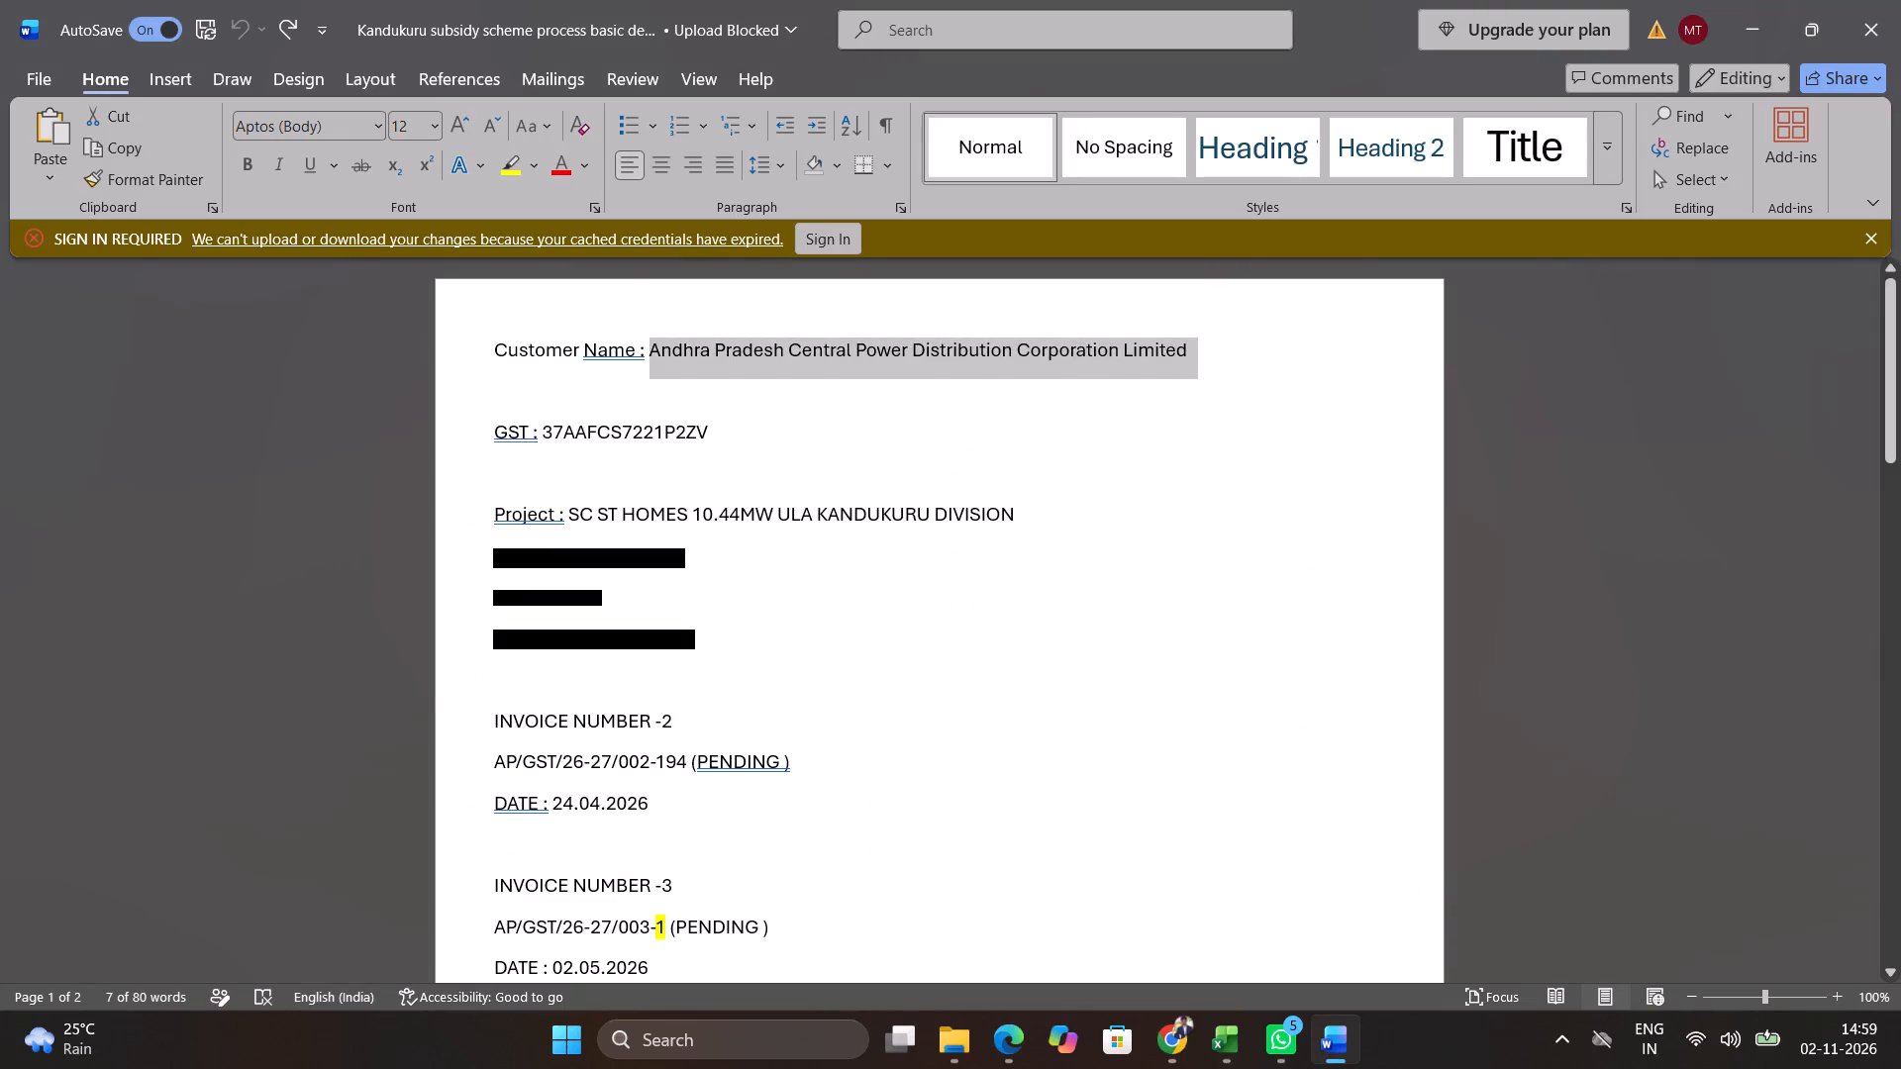
left_click_drag(625, 511, 1061, 533)
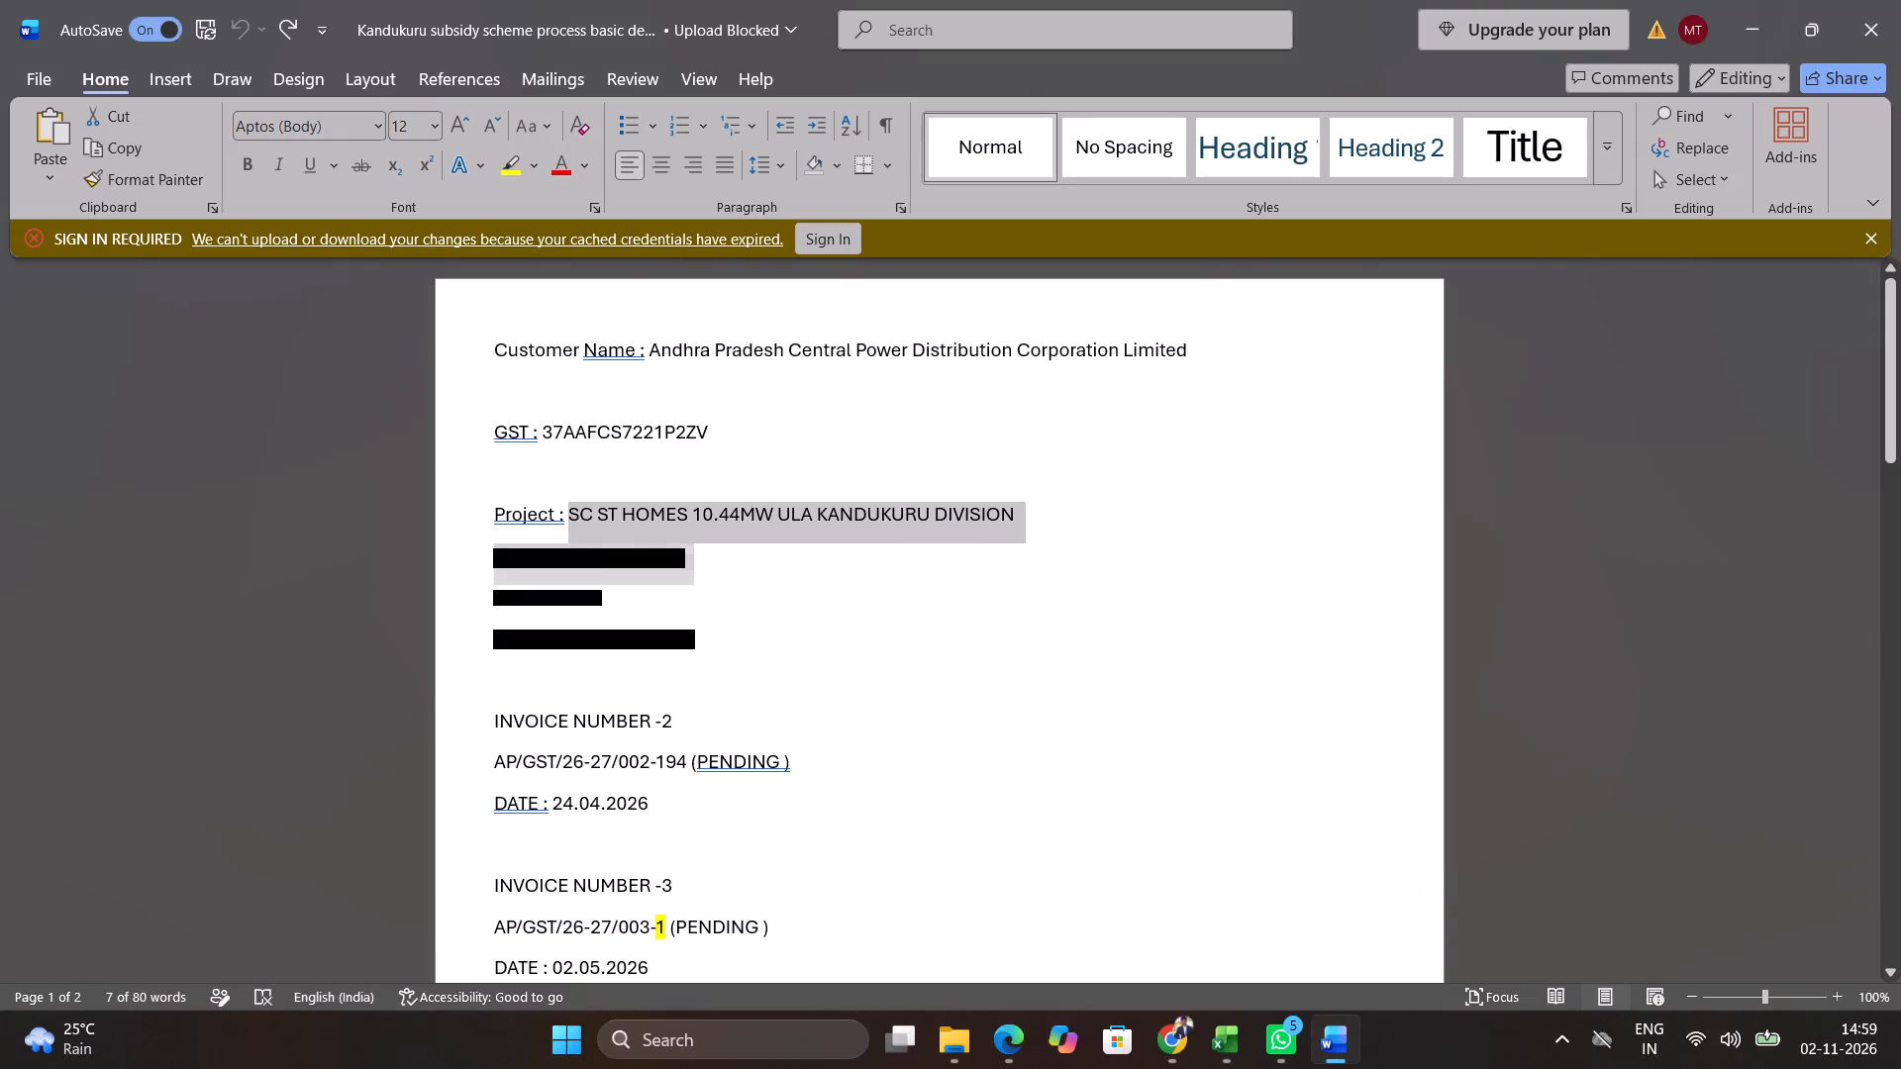
left_click_drag(1061, 533, 1061, 525)
key("ctrl+c")
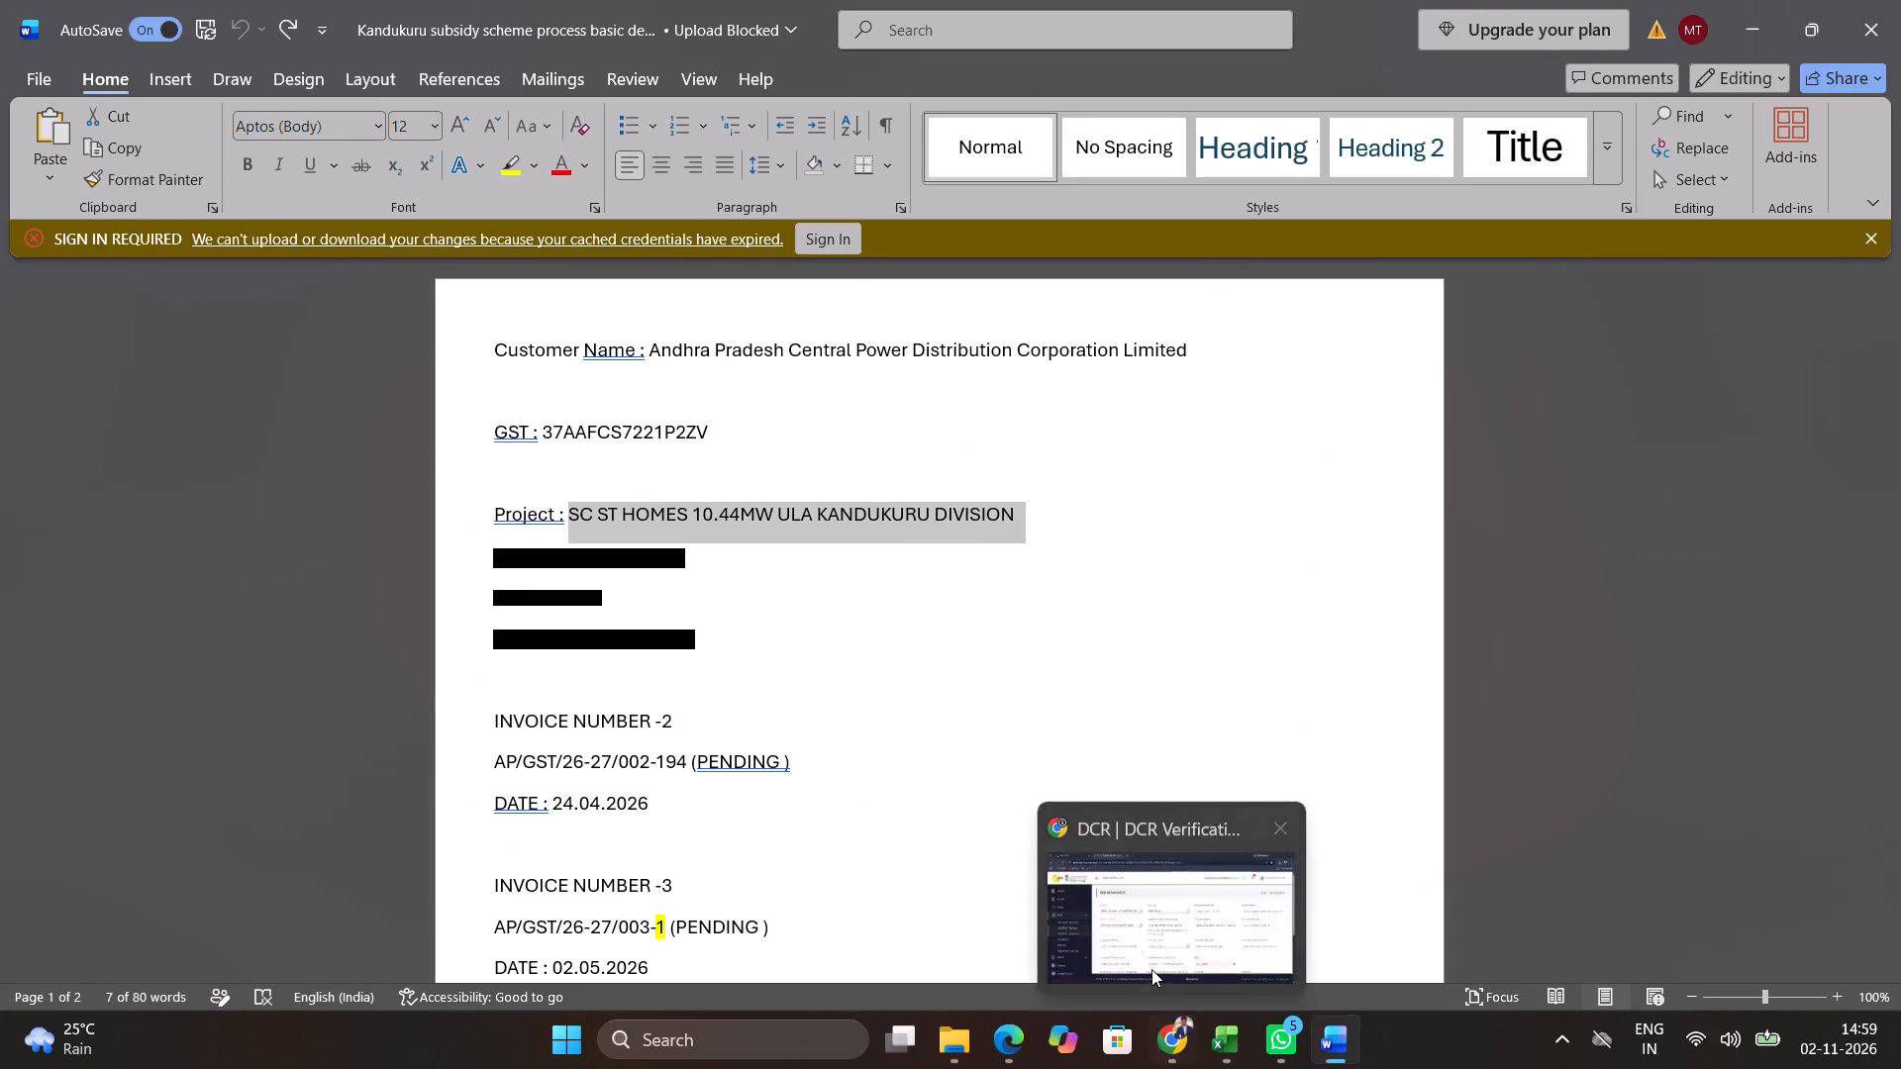
left_click(1151, 969)
key("ctrl+v")
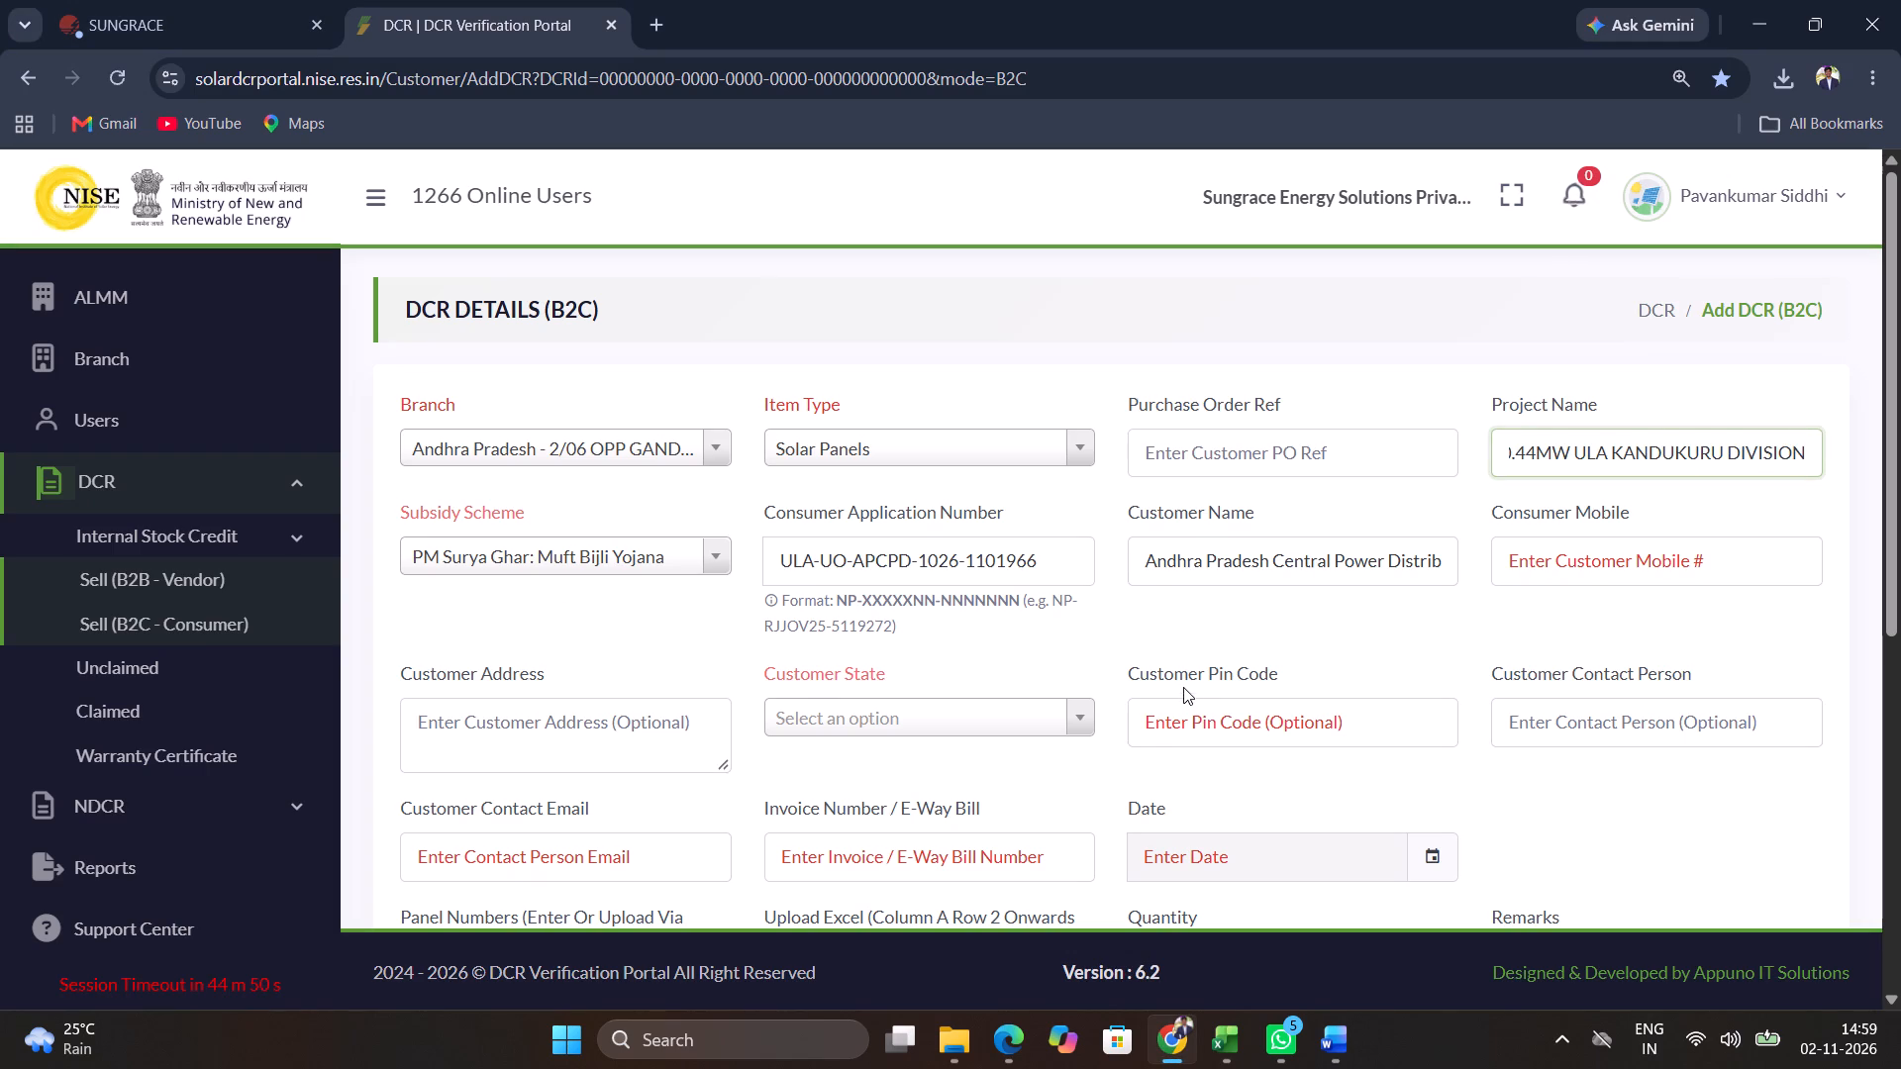
Copy the mobile number from the Word document into the DCR entry's Consumer Mobile.
left_click(1680, 572)
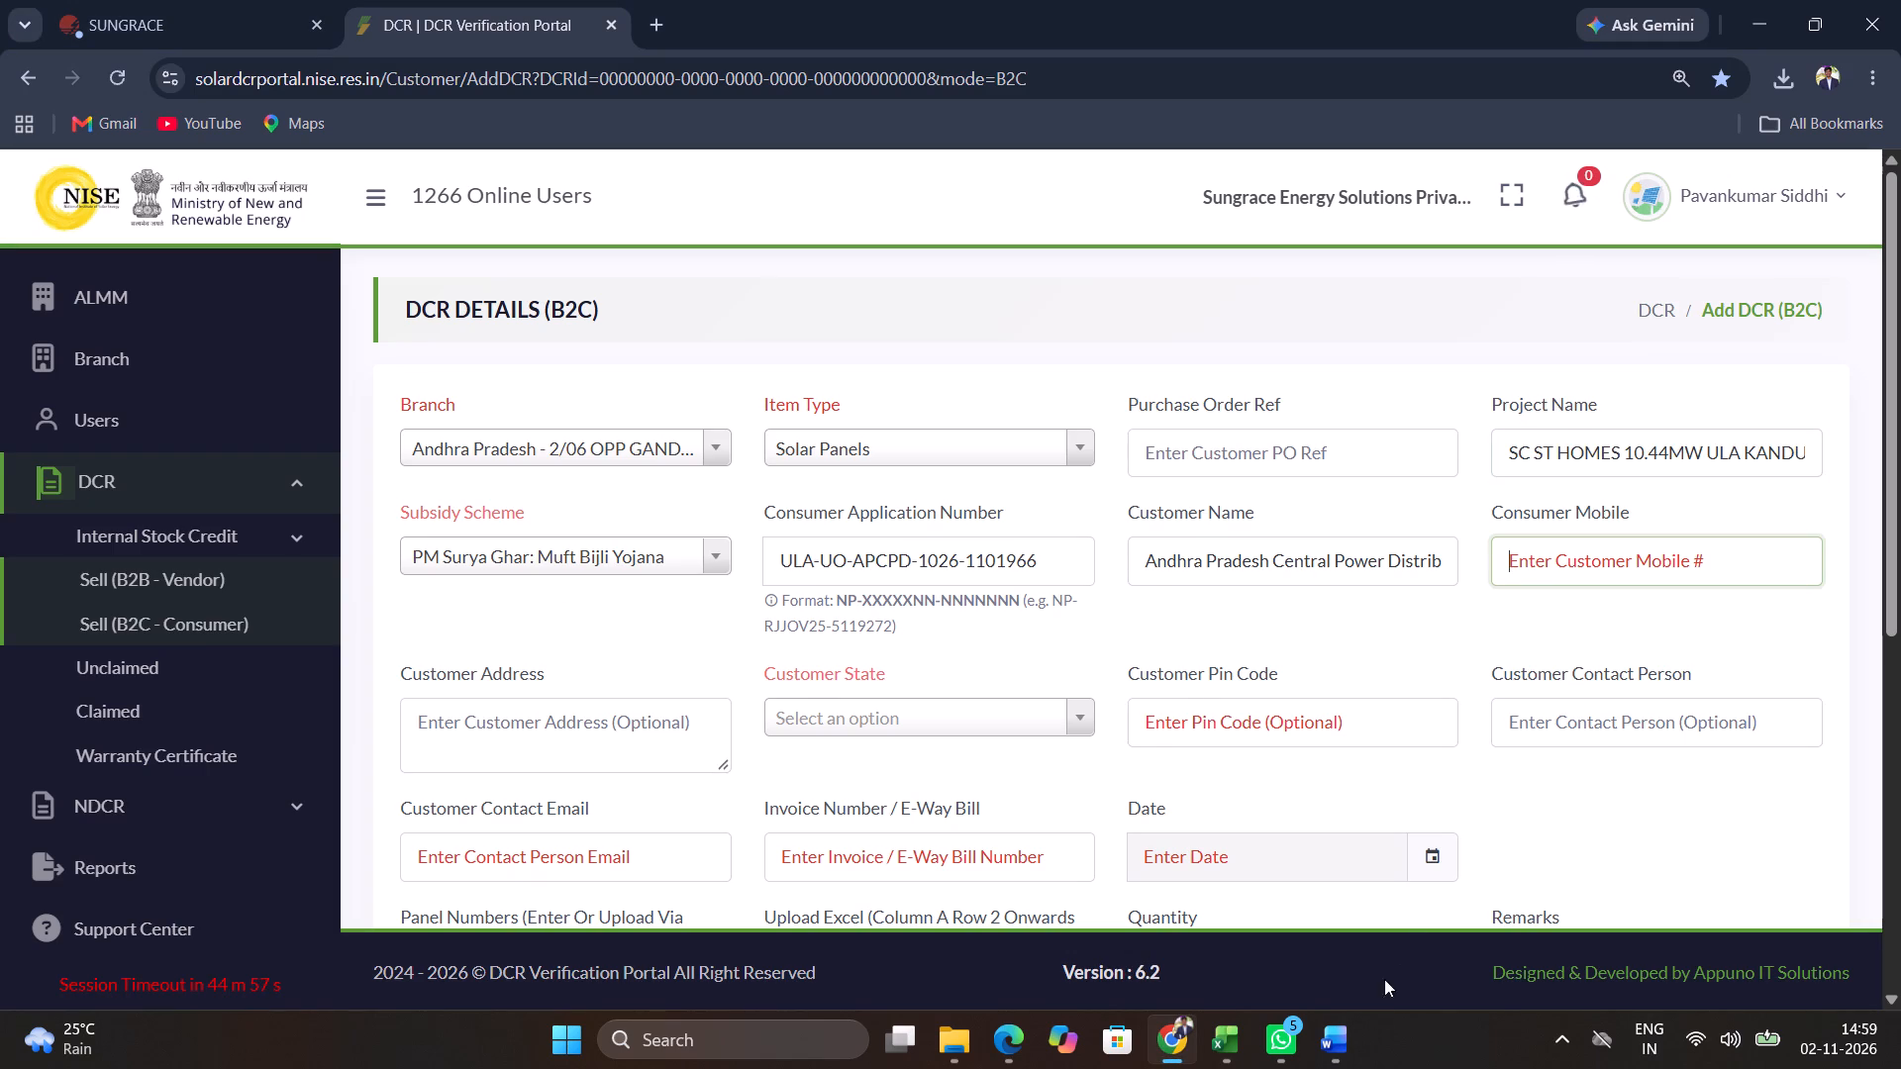
left_click(1316, 942)
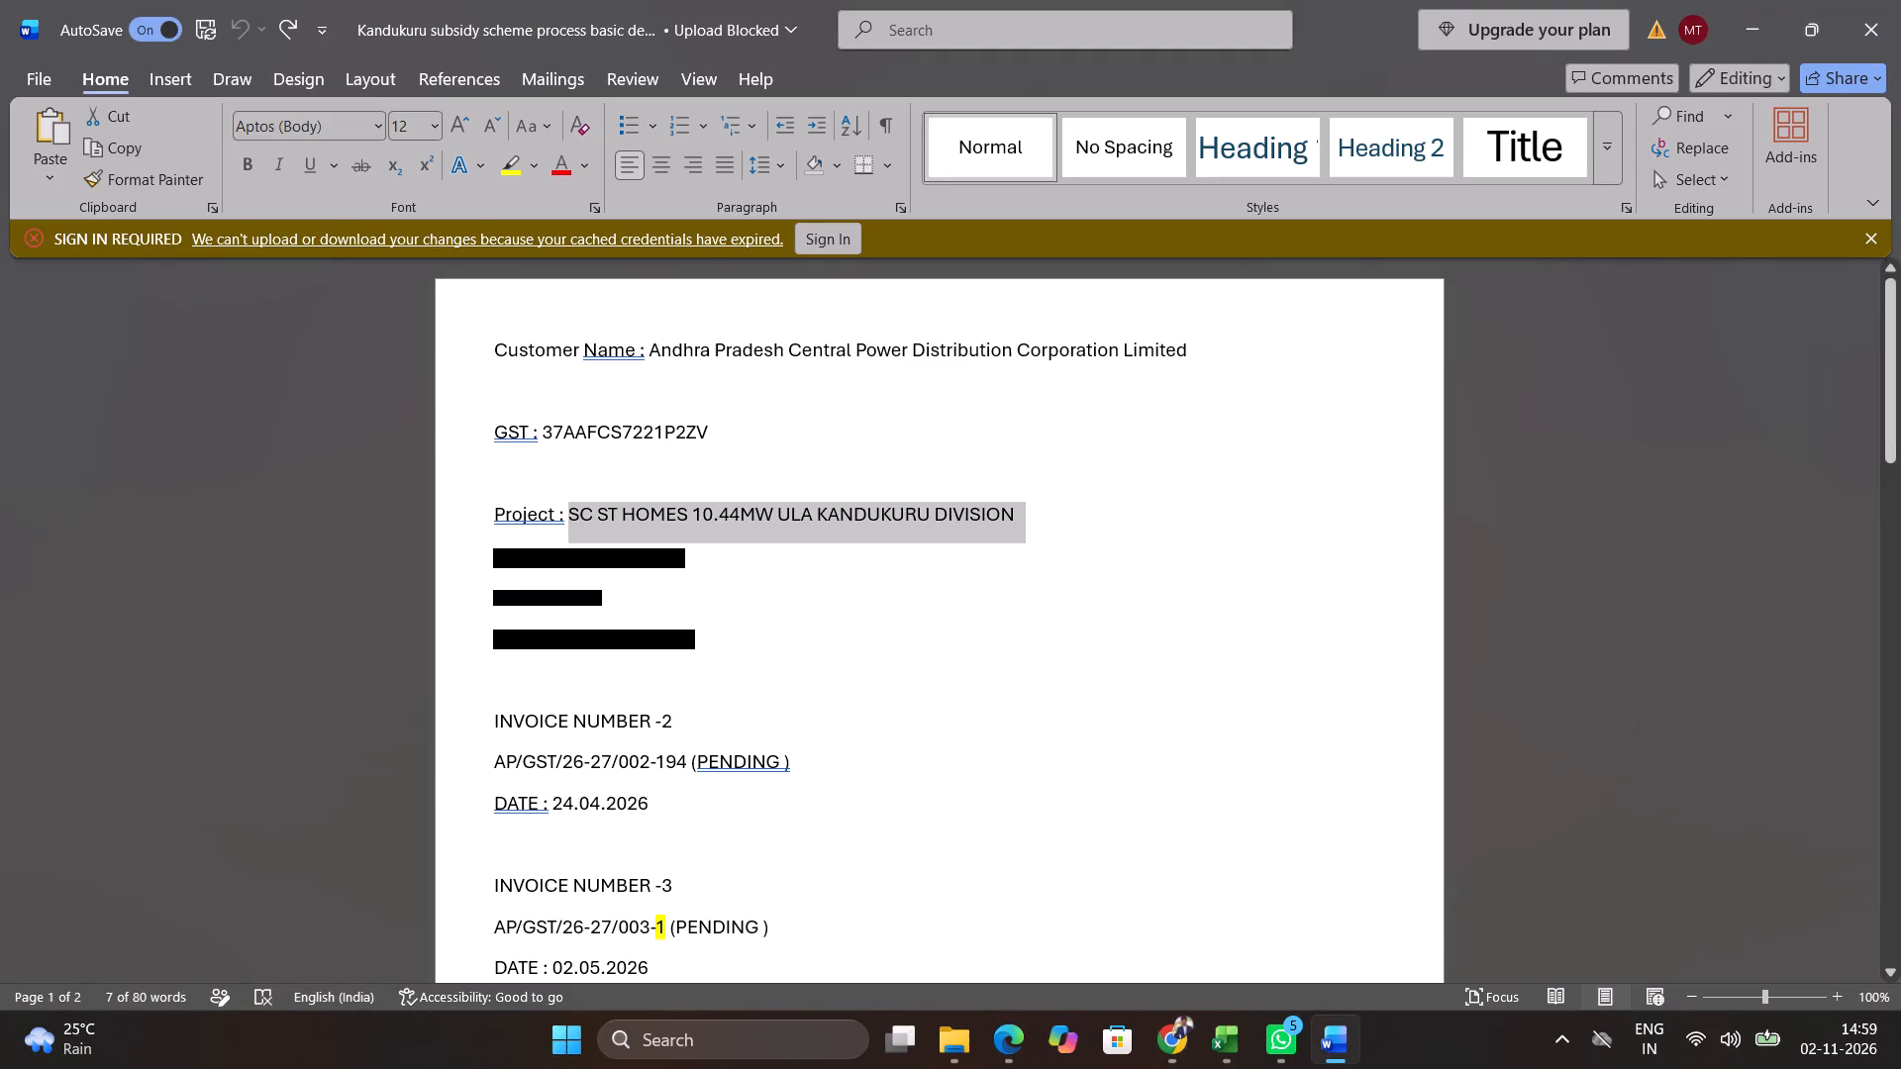
left_click_drag(703, 608, 435, 624)
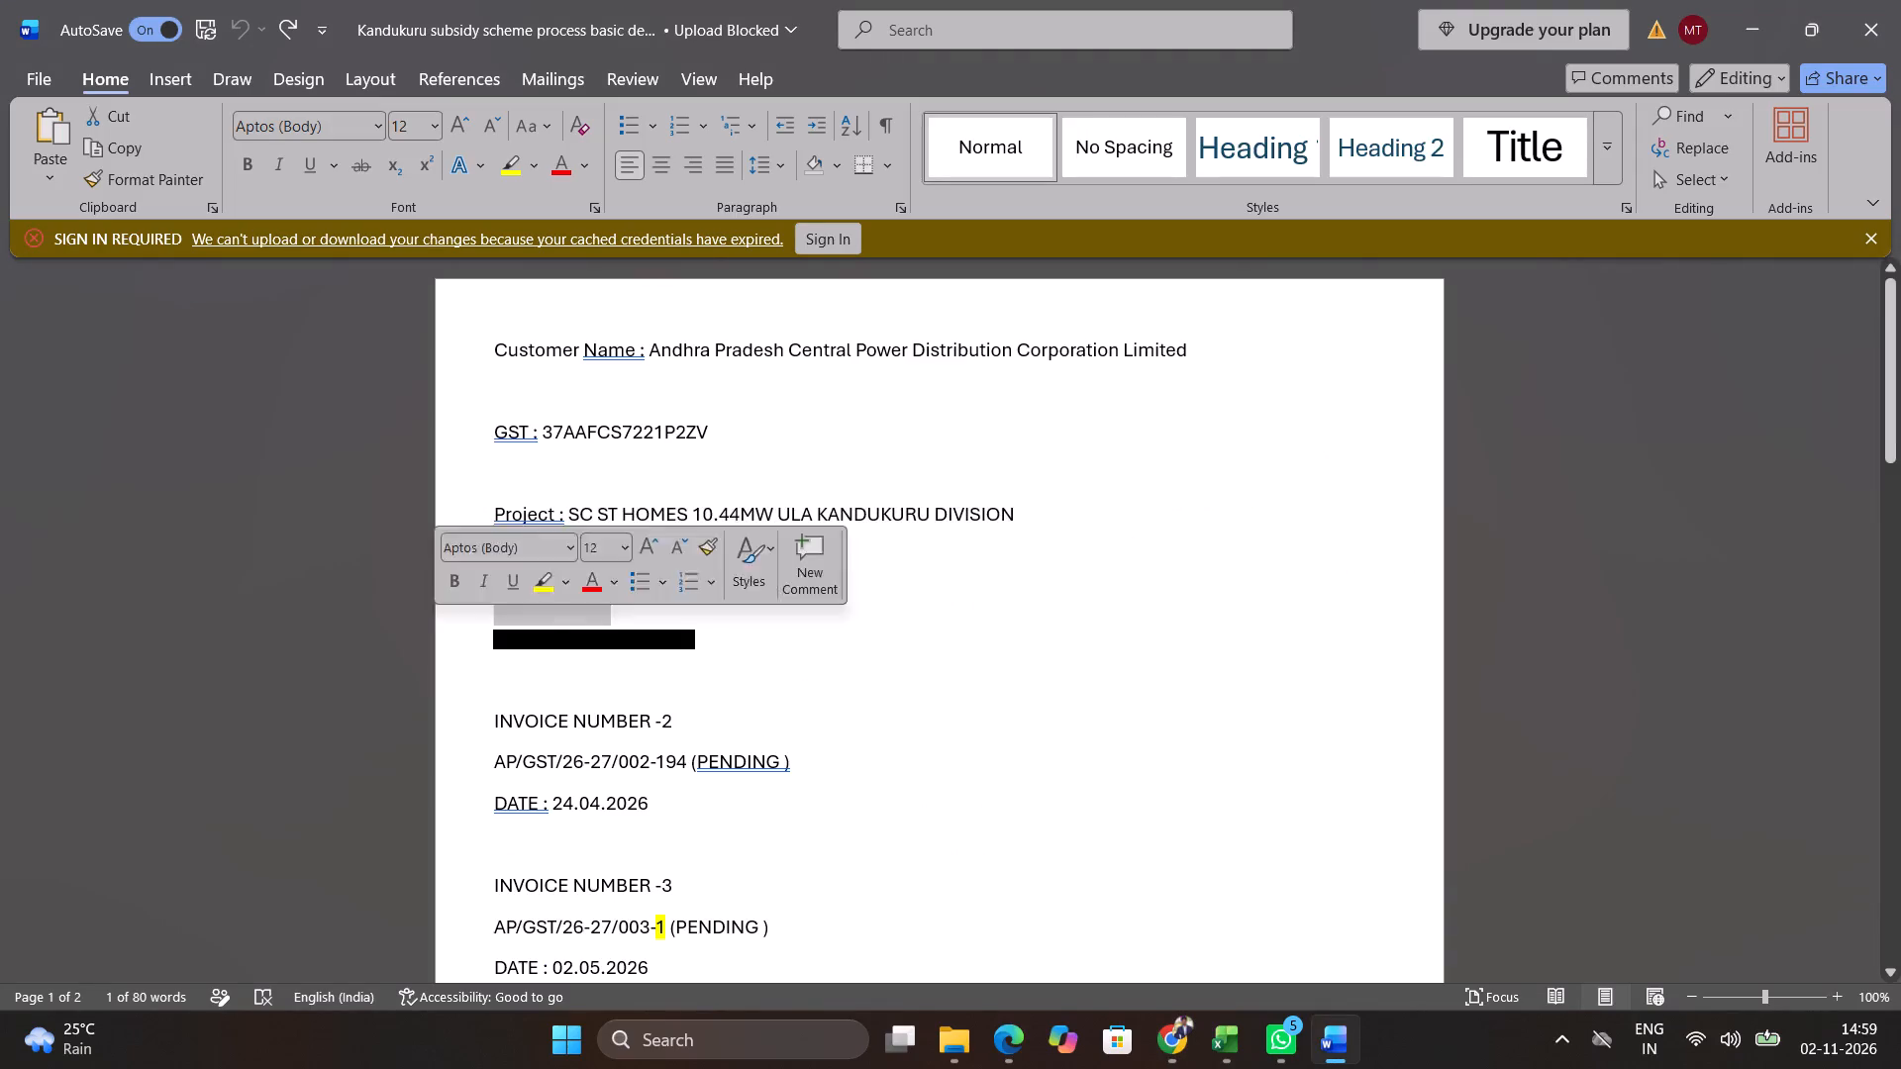
key("ctrl+c")
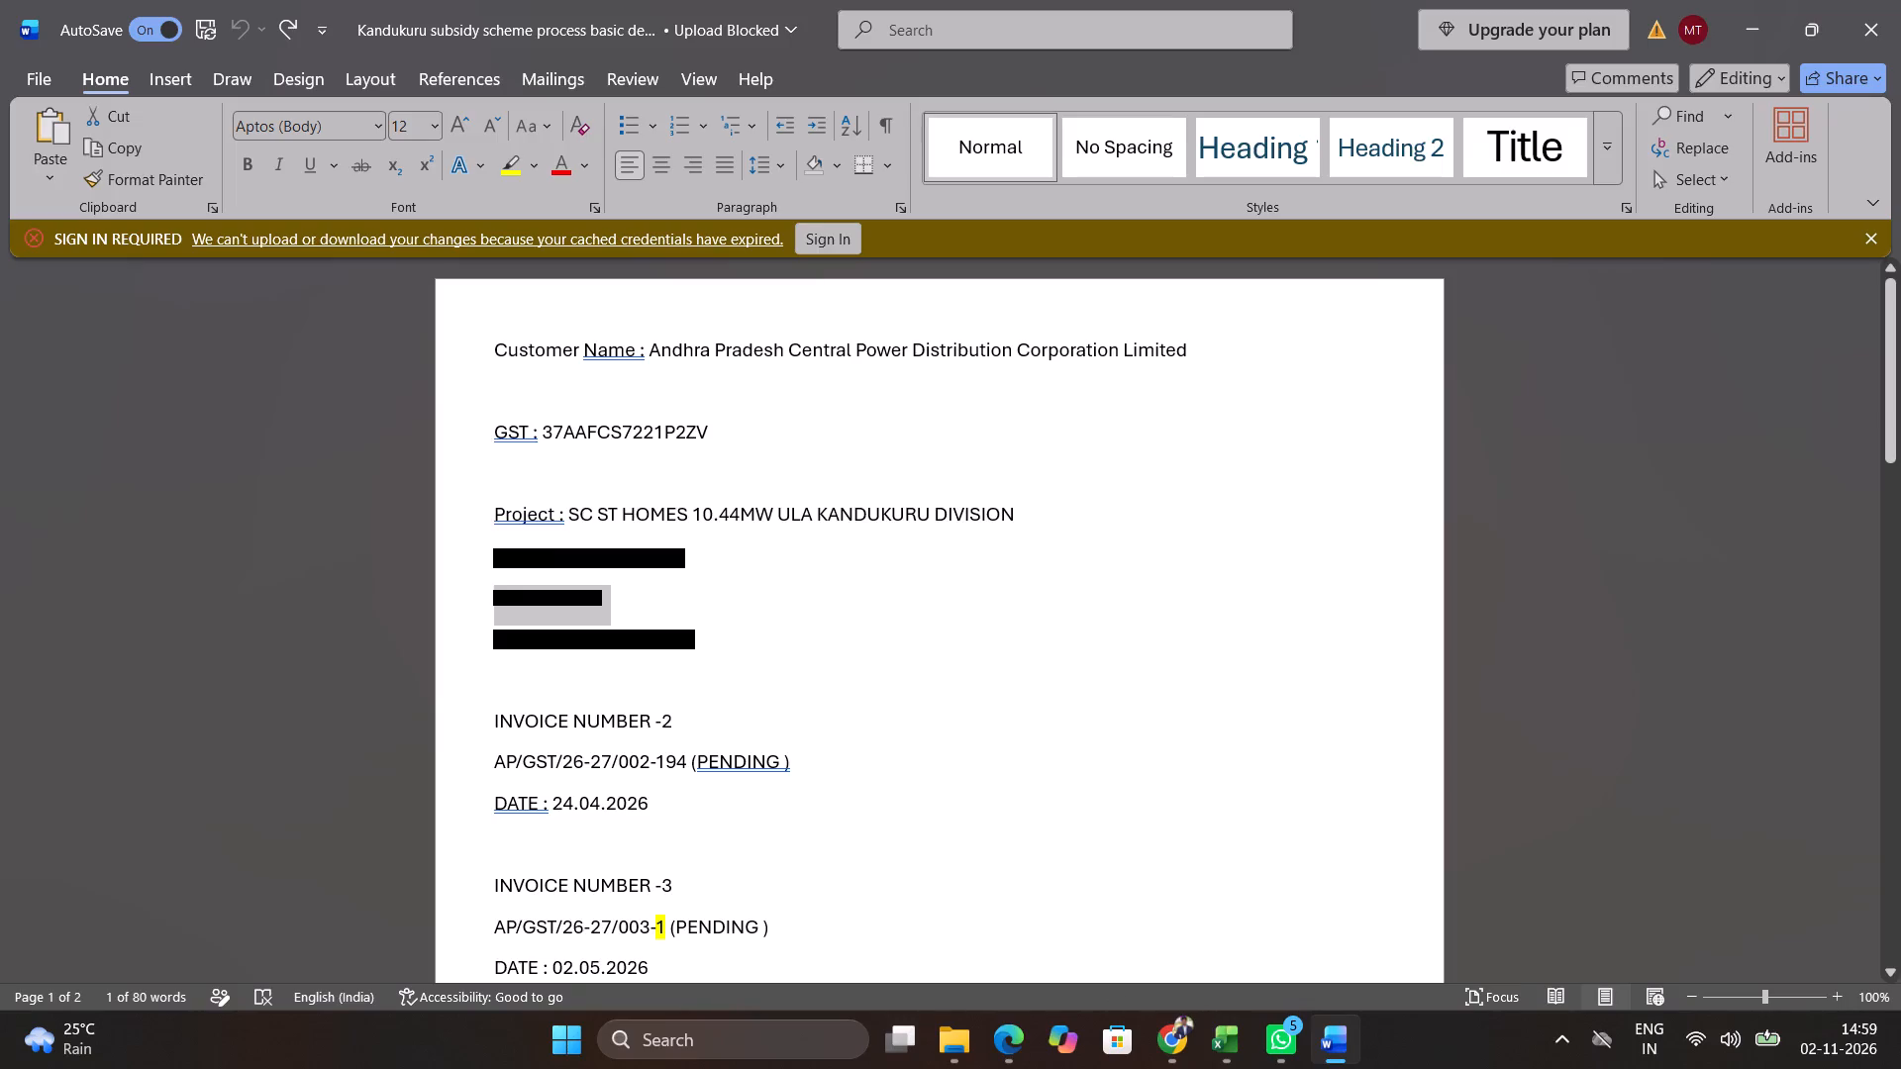
left_click(1150, 918)
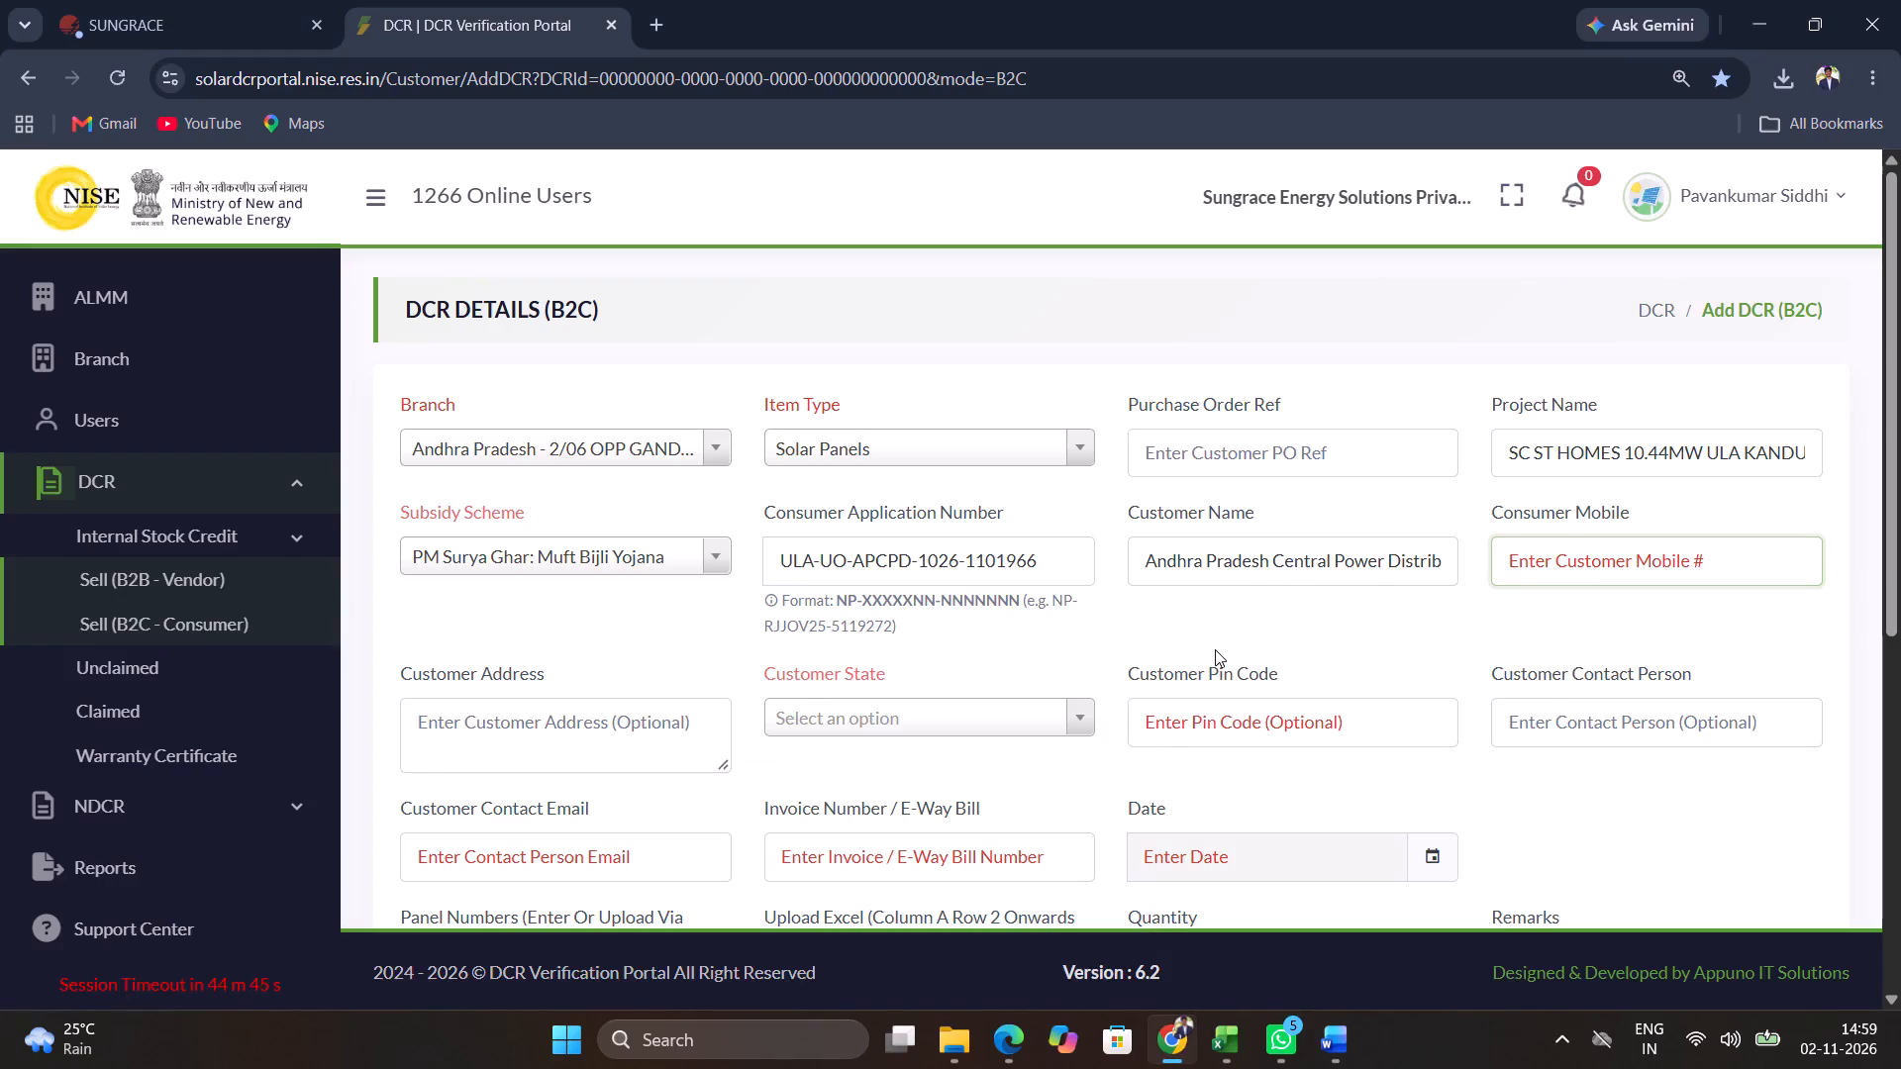
key("ctrl+v")
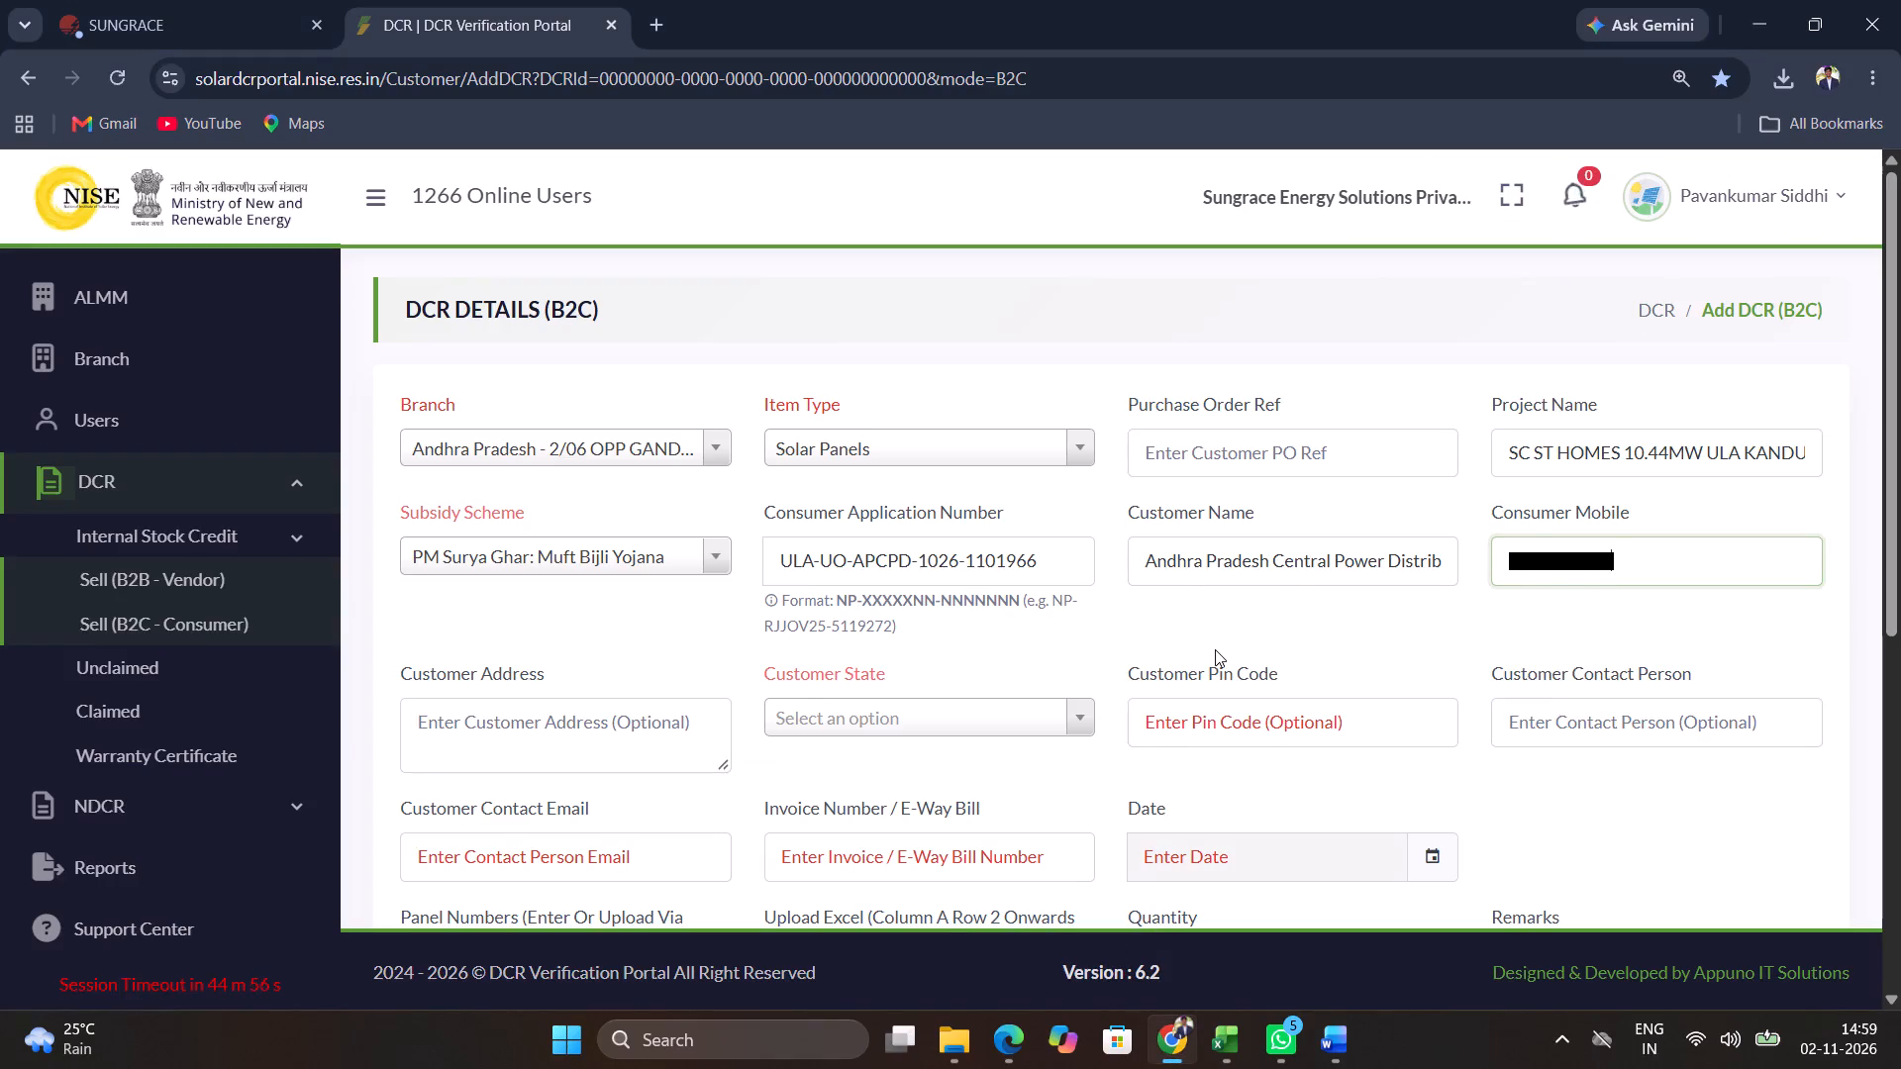
Set the DCR entry's Customer State to Andhra Pradesh (37).
scroll(1048, 548, "down", 2)
left_click(951, 473)
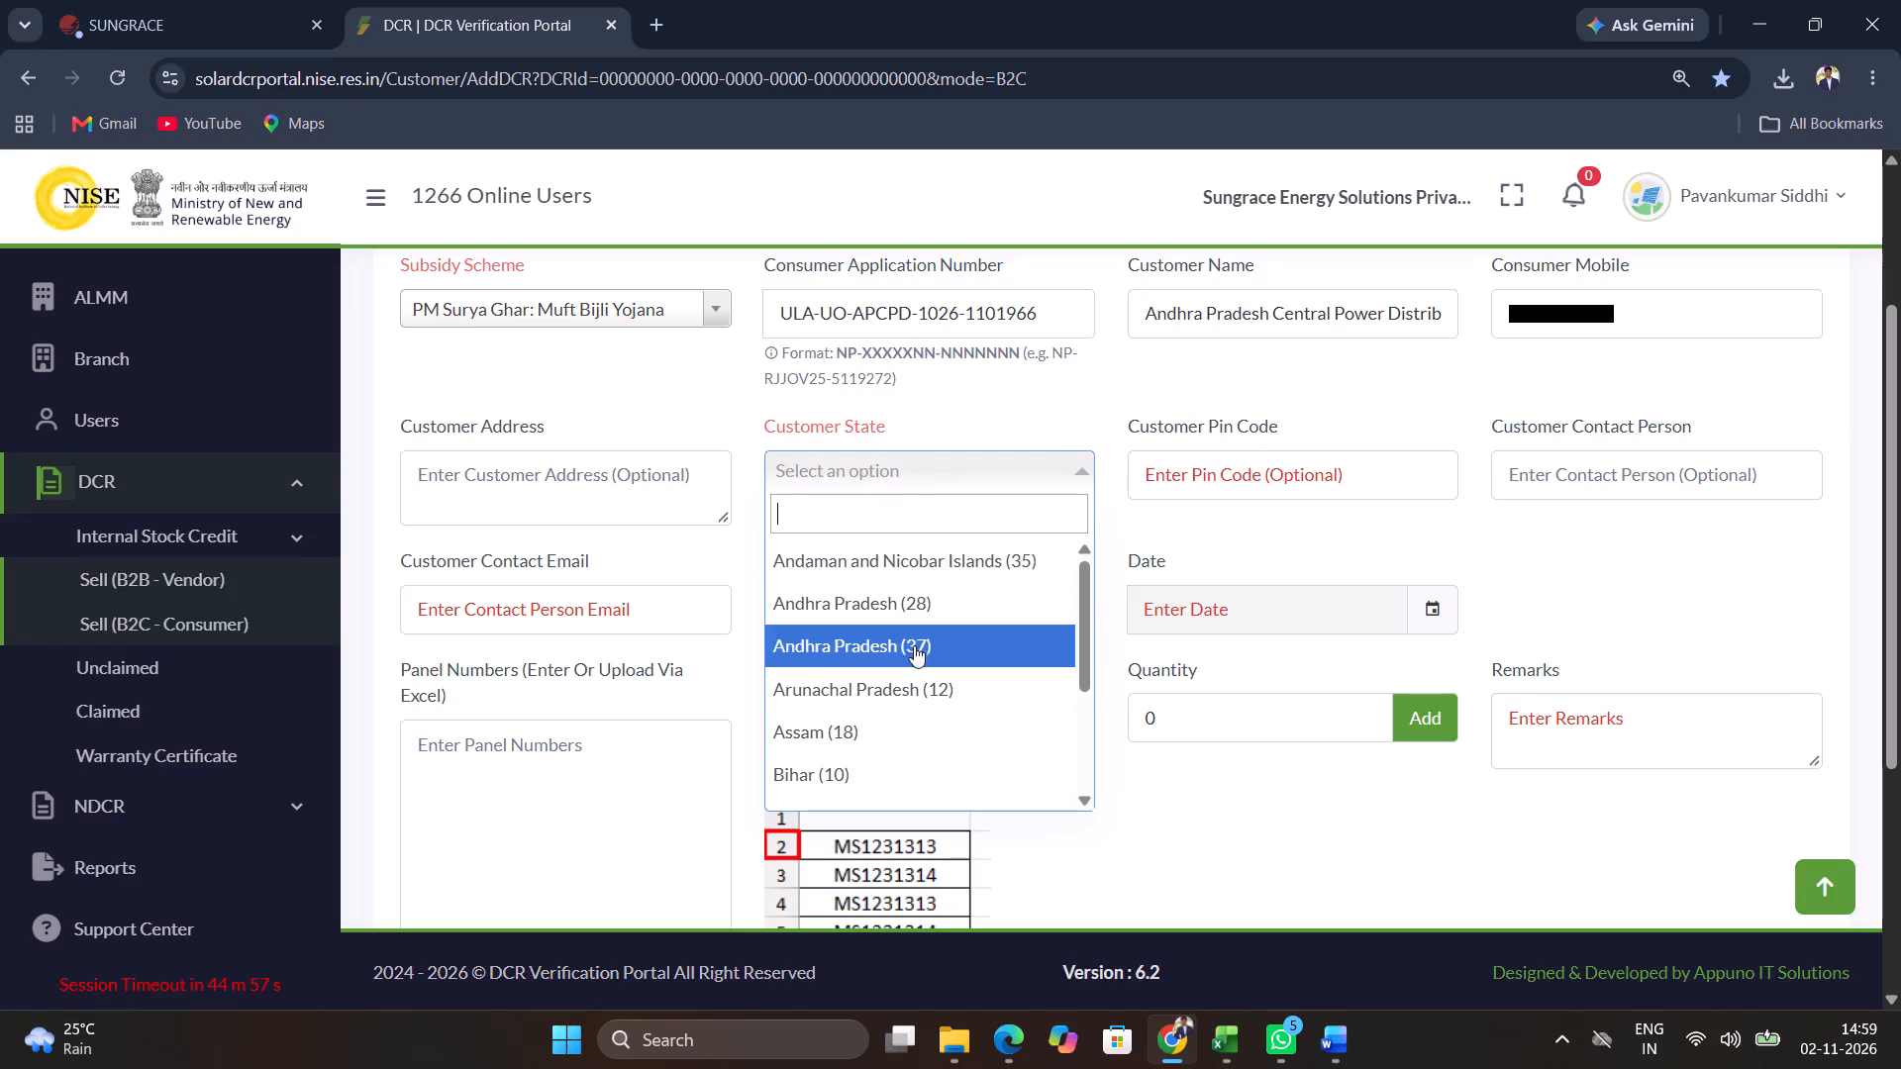
left_click(911, 652)
Copy the contact email from the Word document into the DCR entry's Customer Contact Email.
left_click(610, 611)
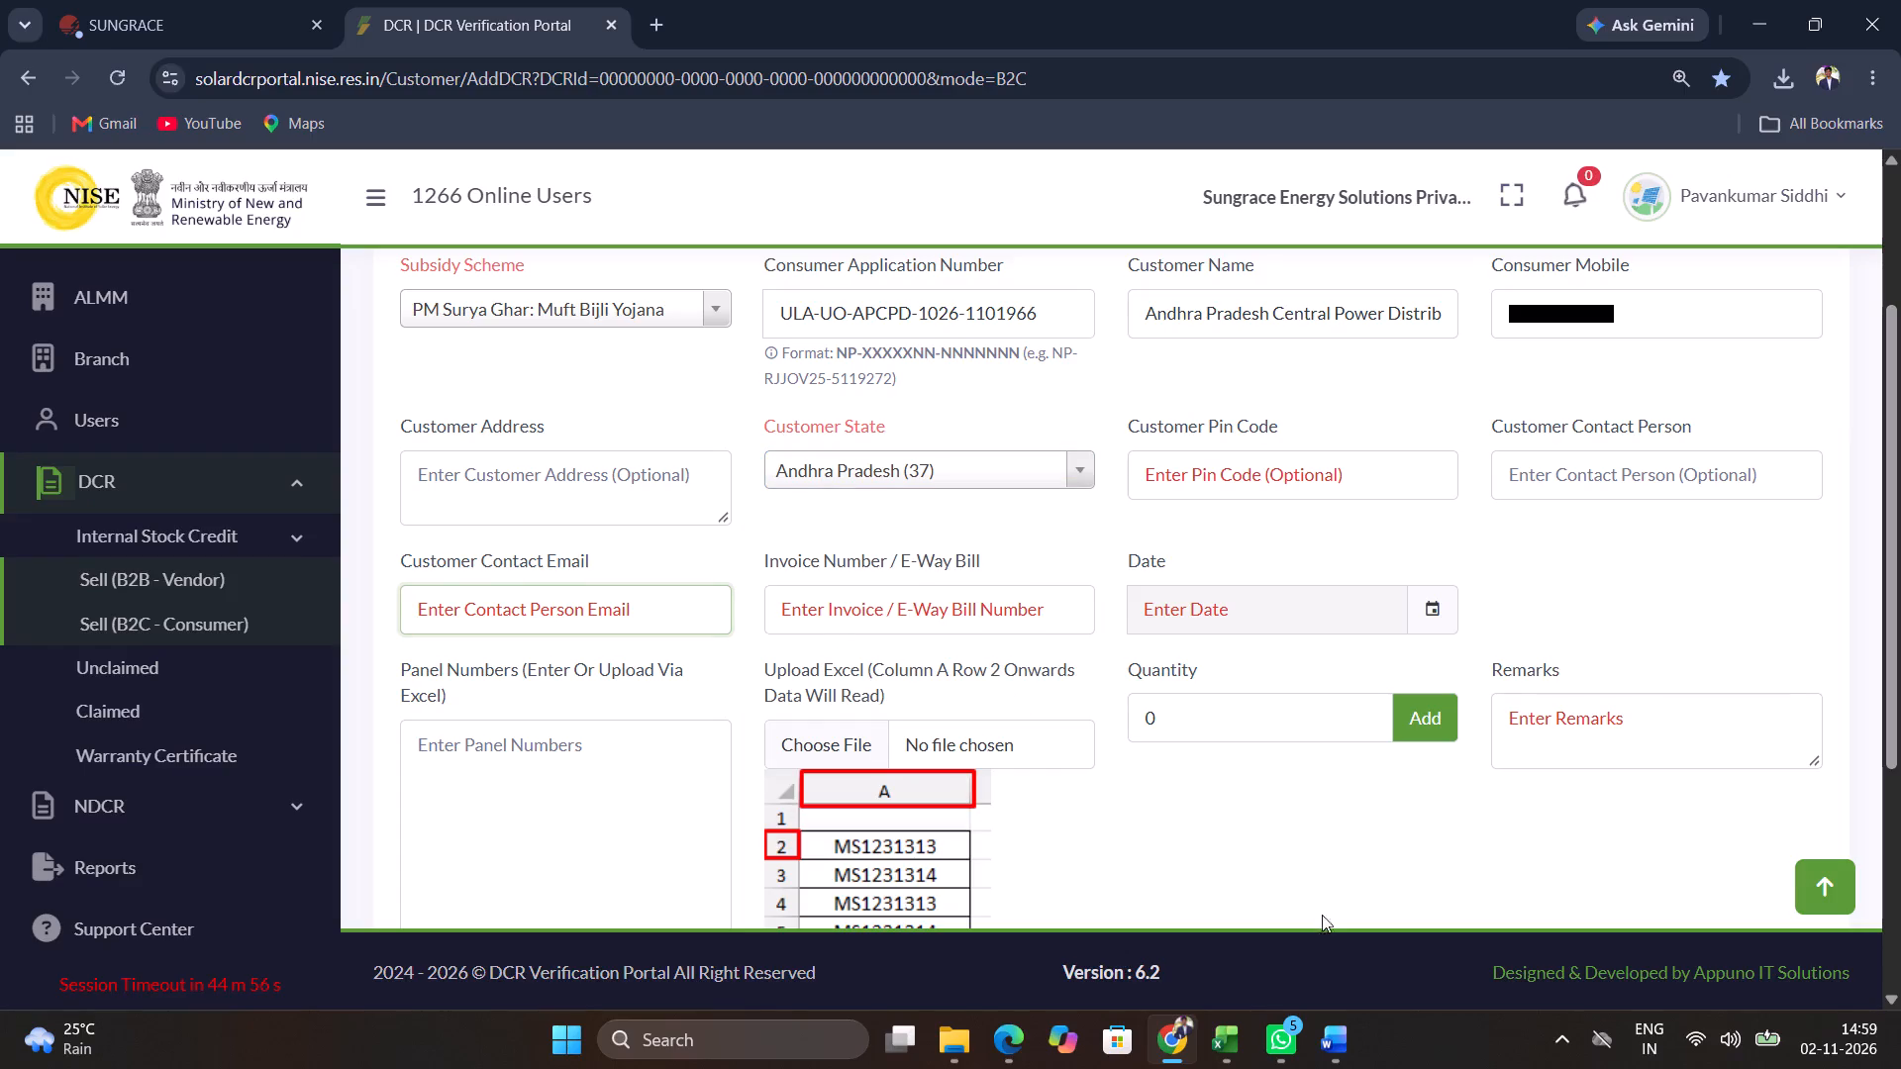
left_click(1329, 1037)
left_click_drag(760, 581, 751, 580)
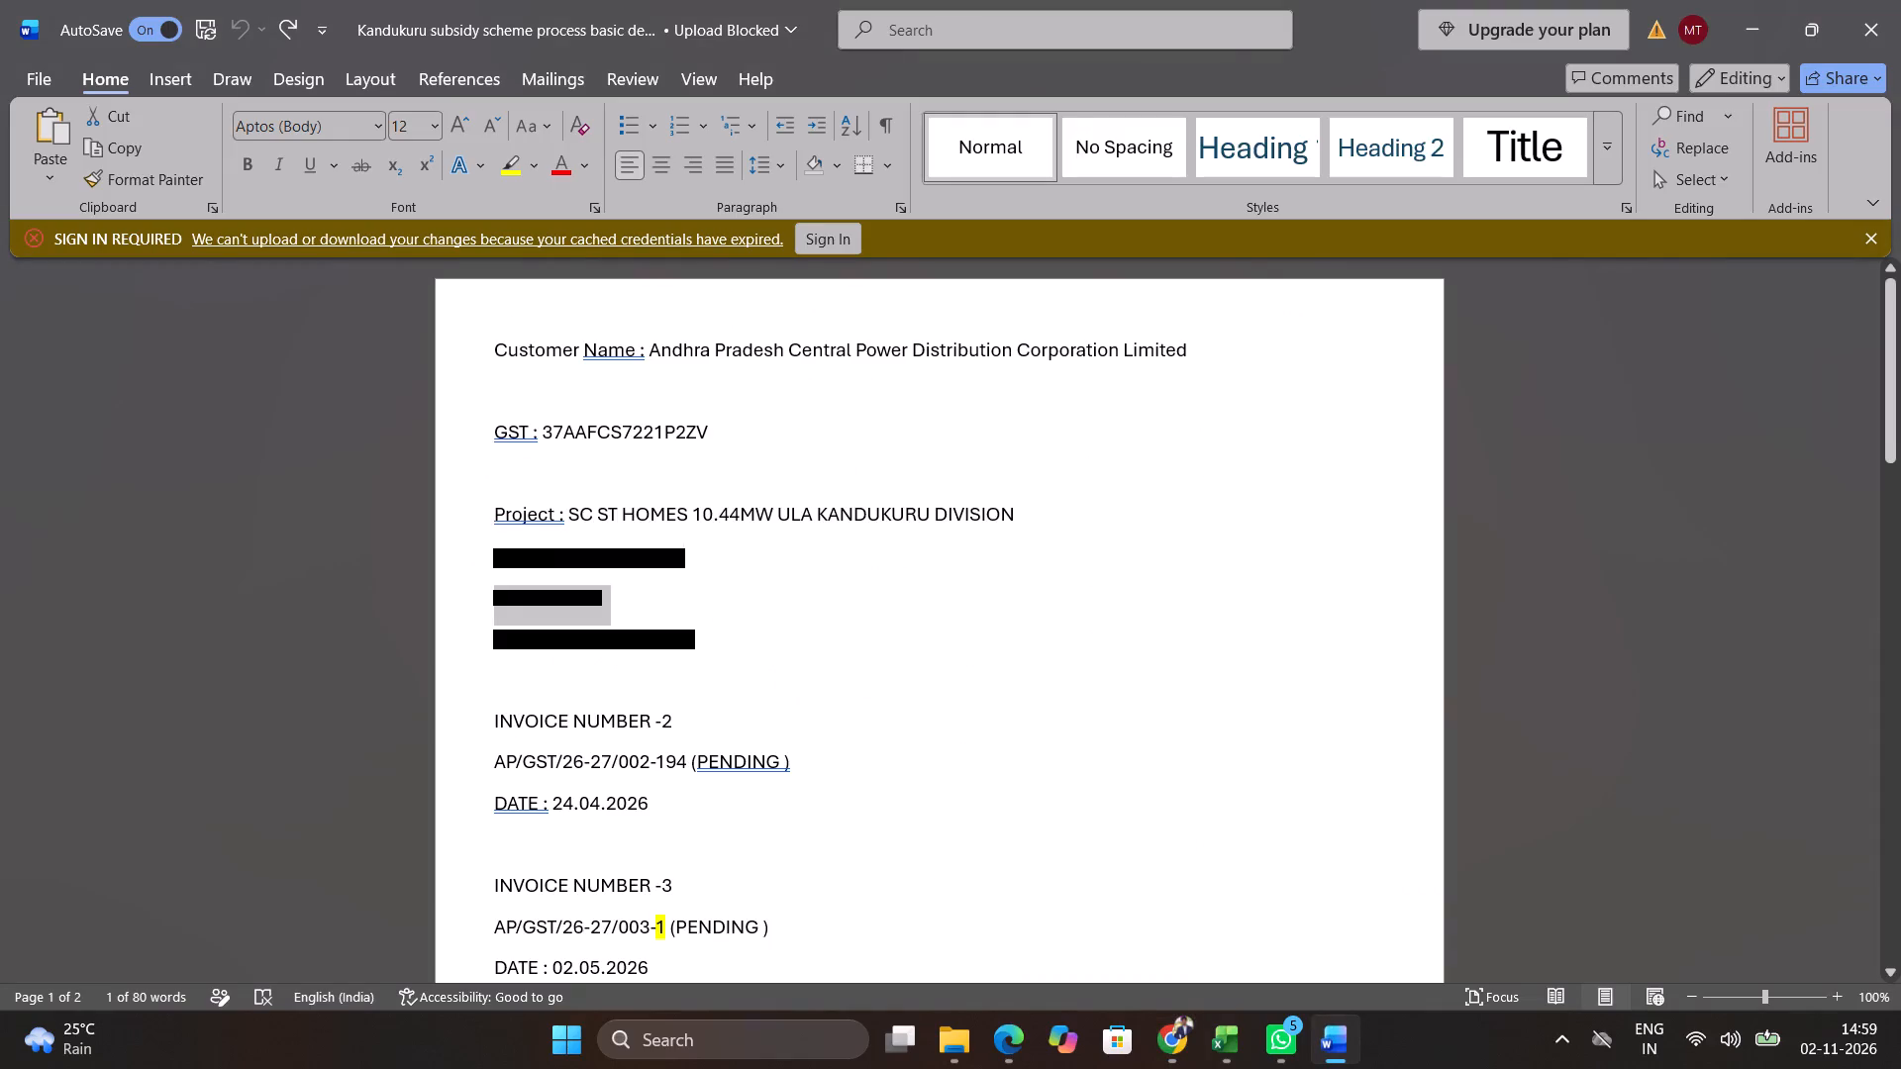
left_click_drag(751, 580, 520, 564)
left_click(520, 564)
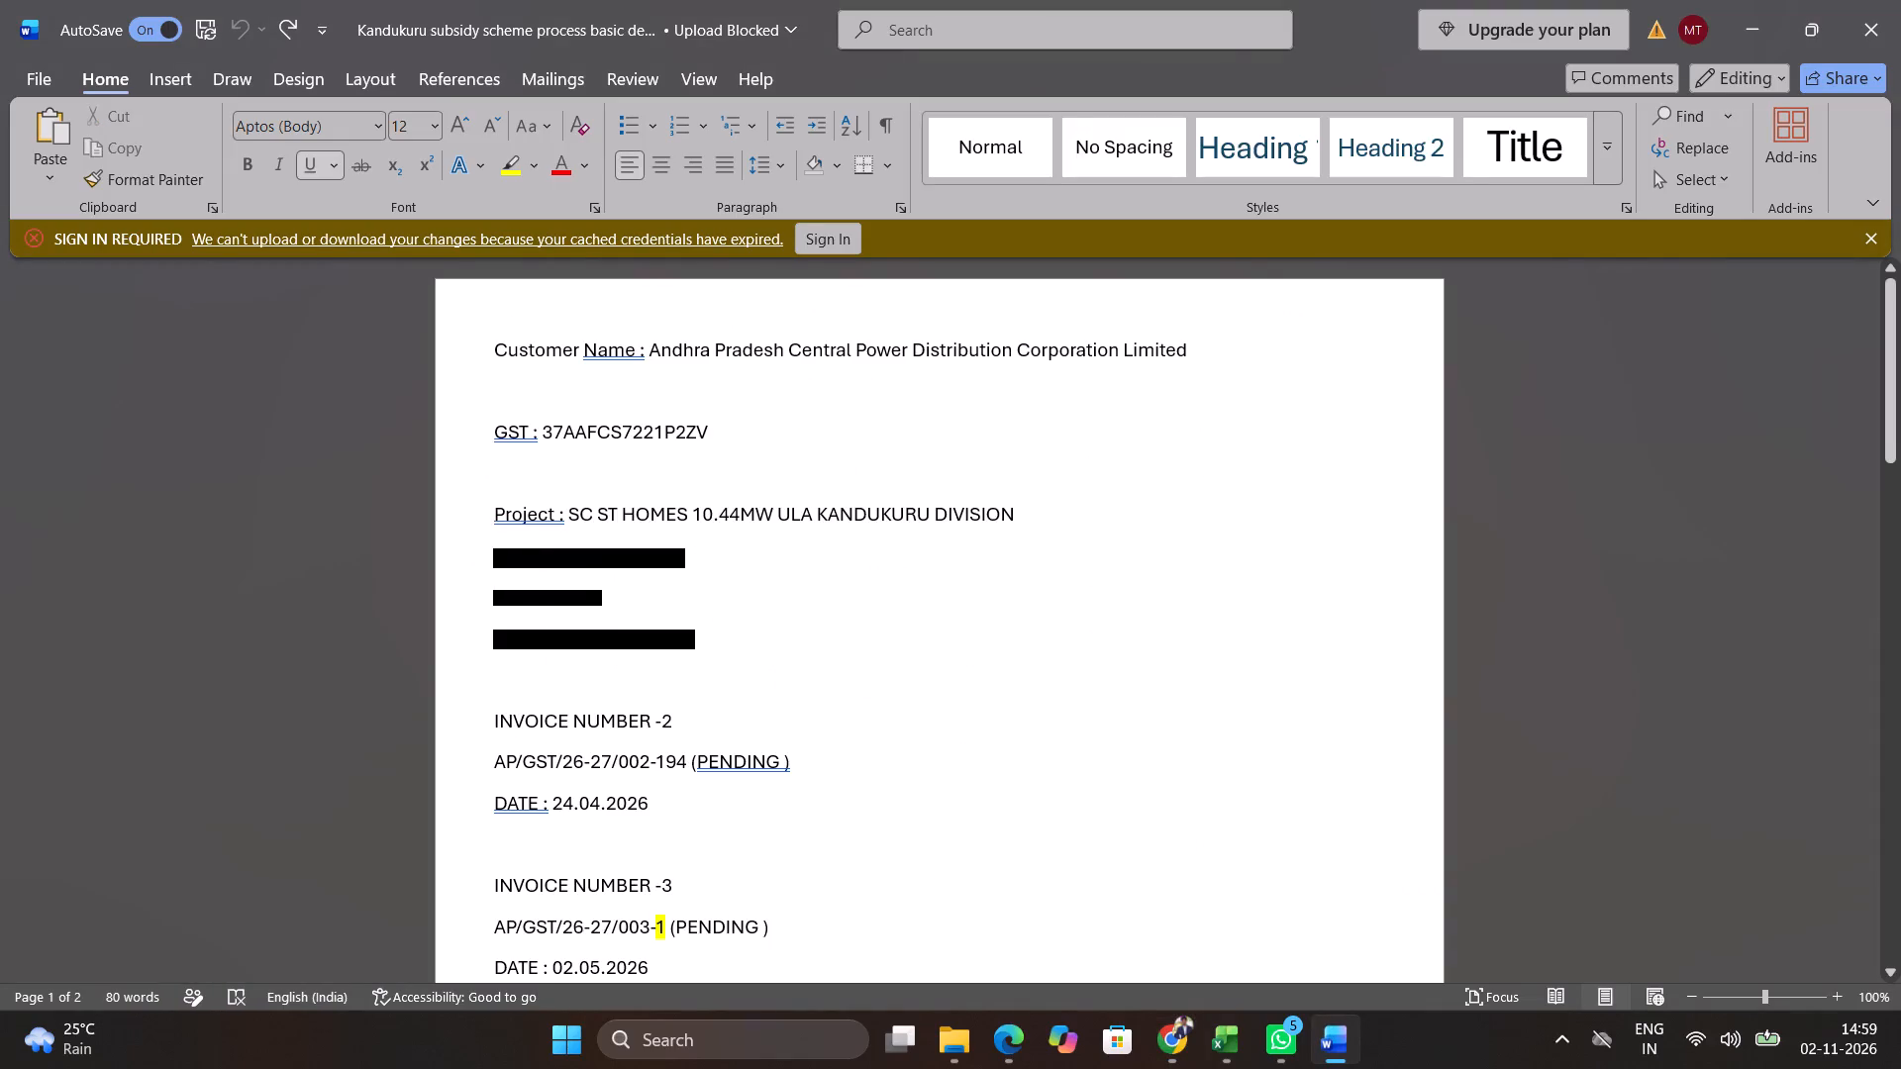
left_click_drag(492, 566, 771, 566)
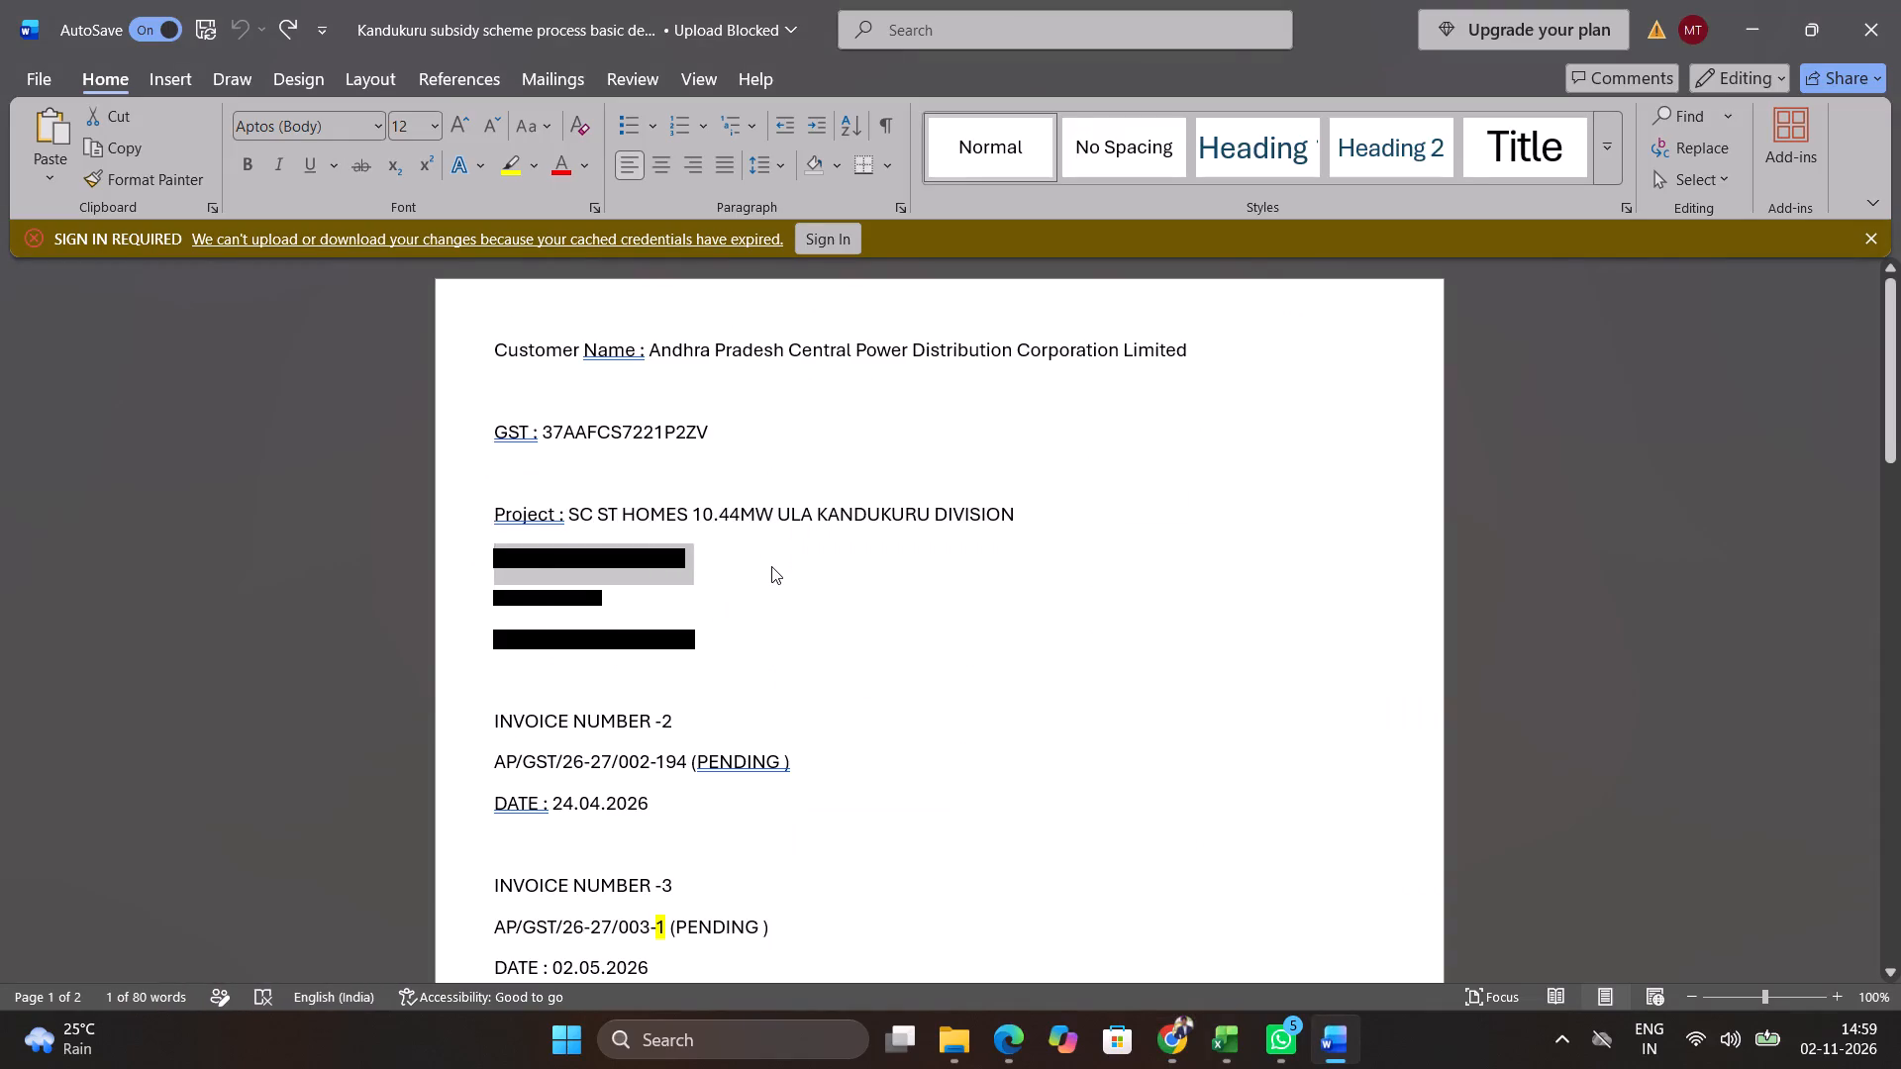
key("ctrl+c")
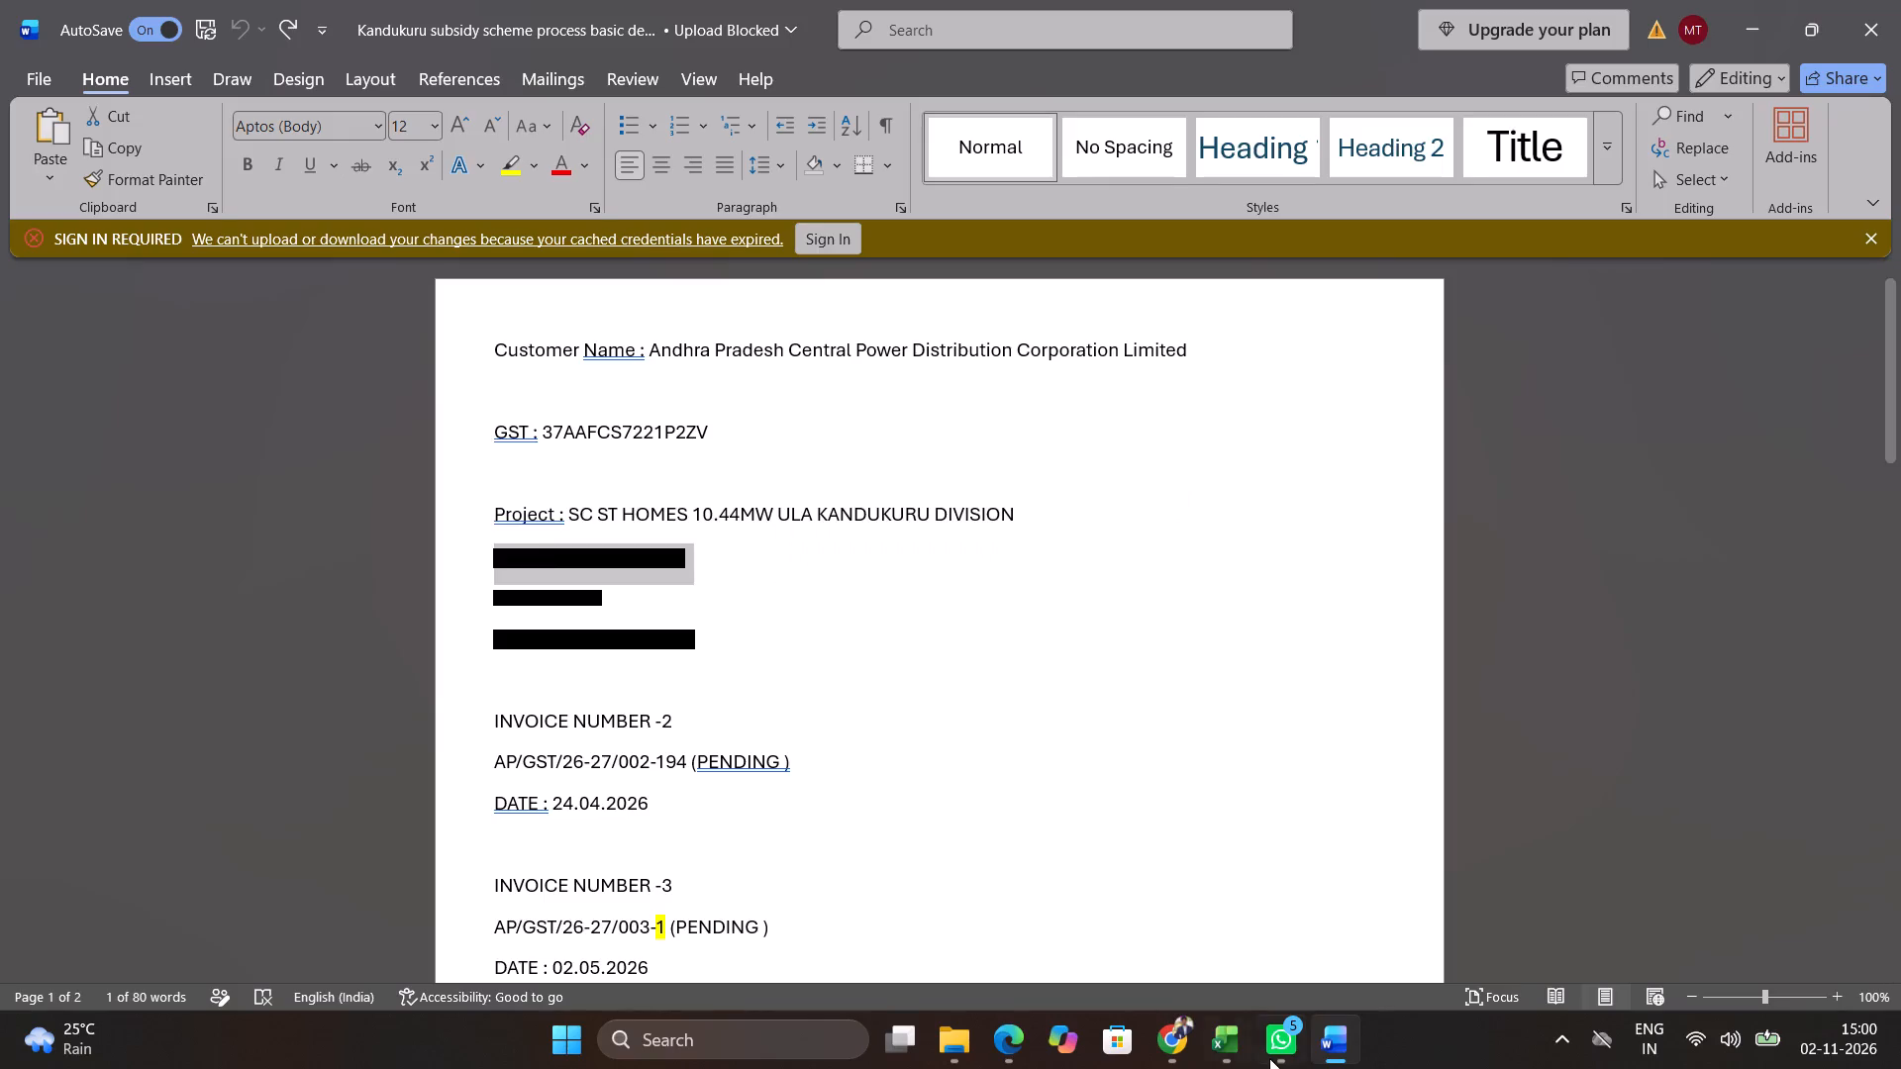
left_click(1143, 941)
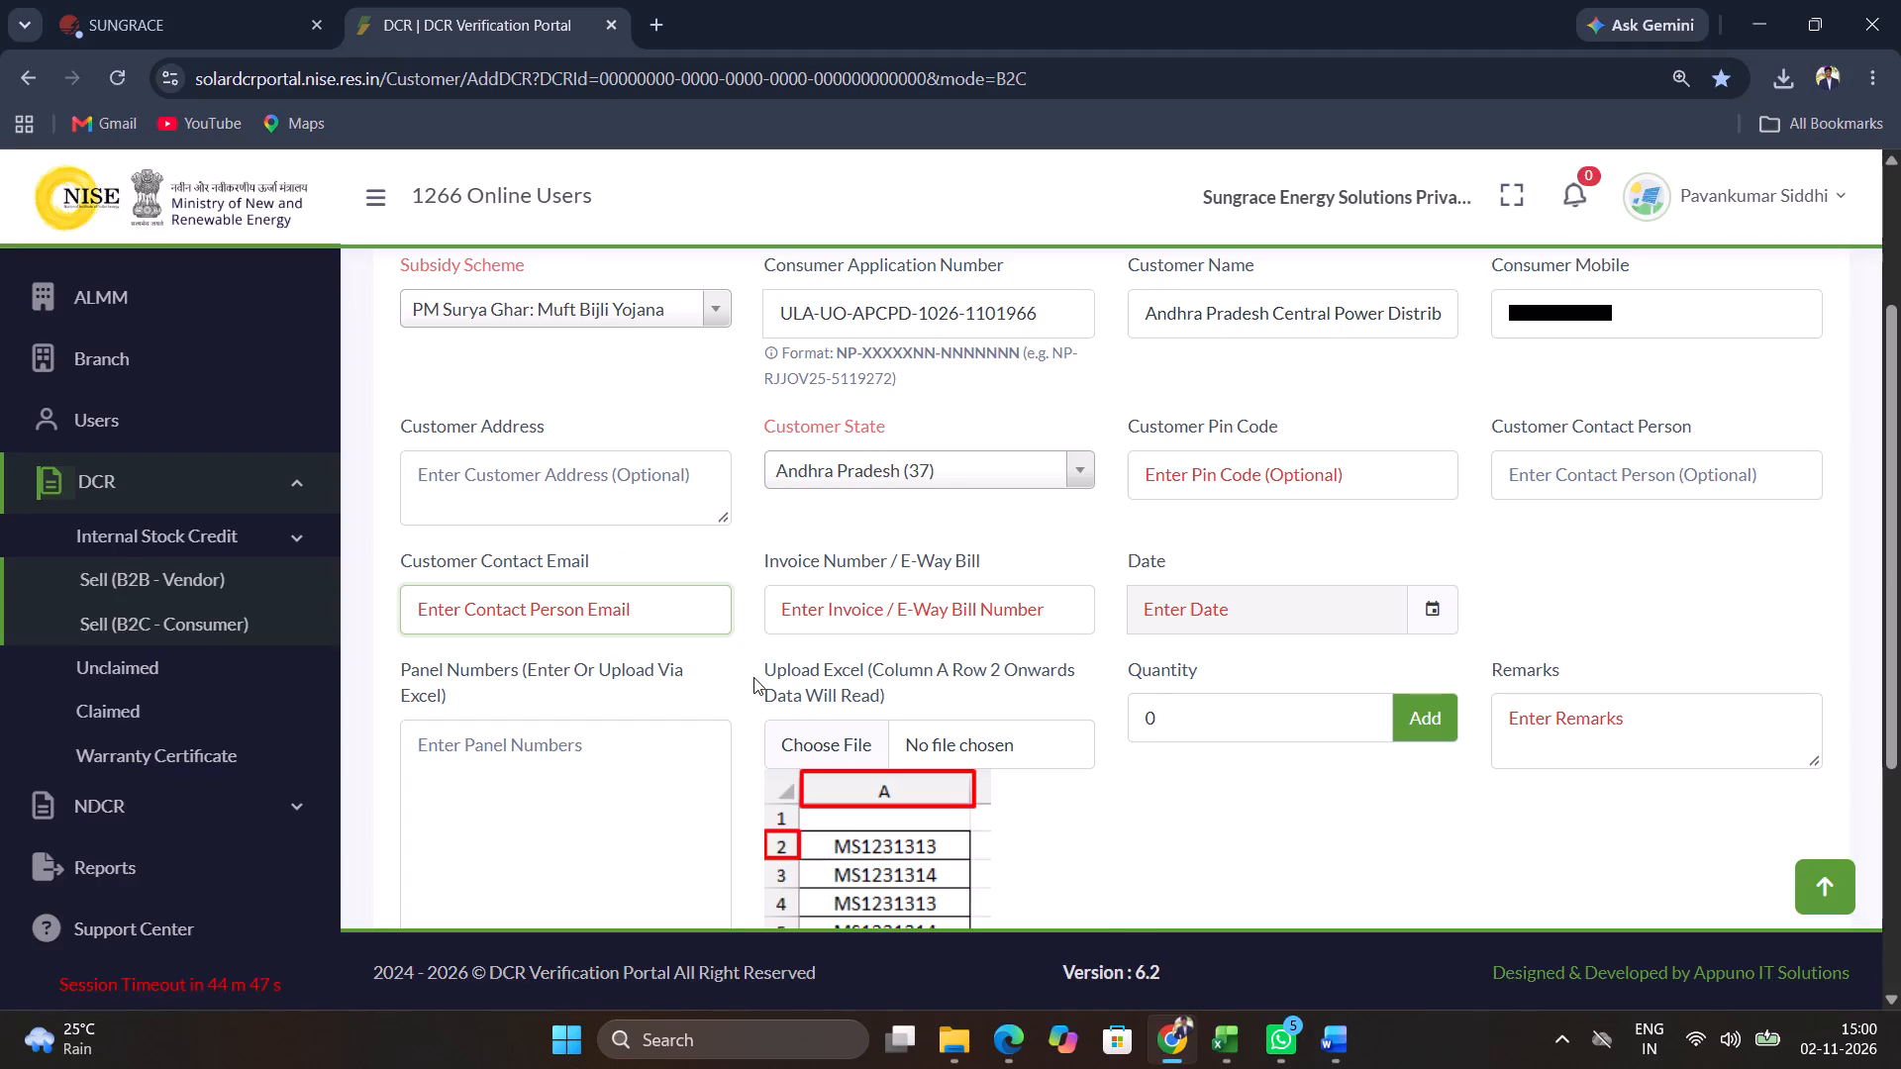
key("ctrl+v")
Copy the invoice prefix AP/GST/26-27/009- from the Word document and complete the DCR entry's invoice number as AP/GST/26-27/009-335.
left_click(824, 623)
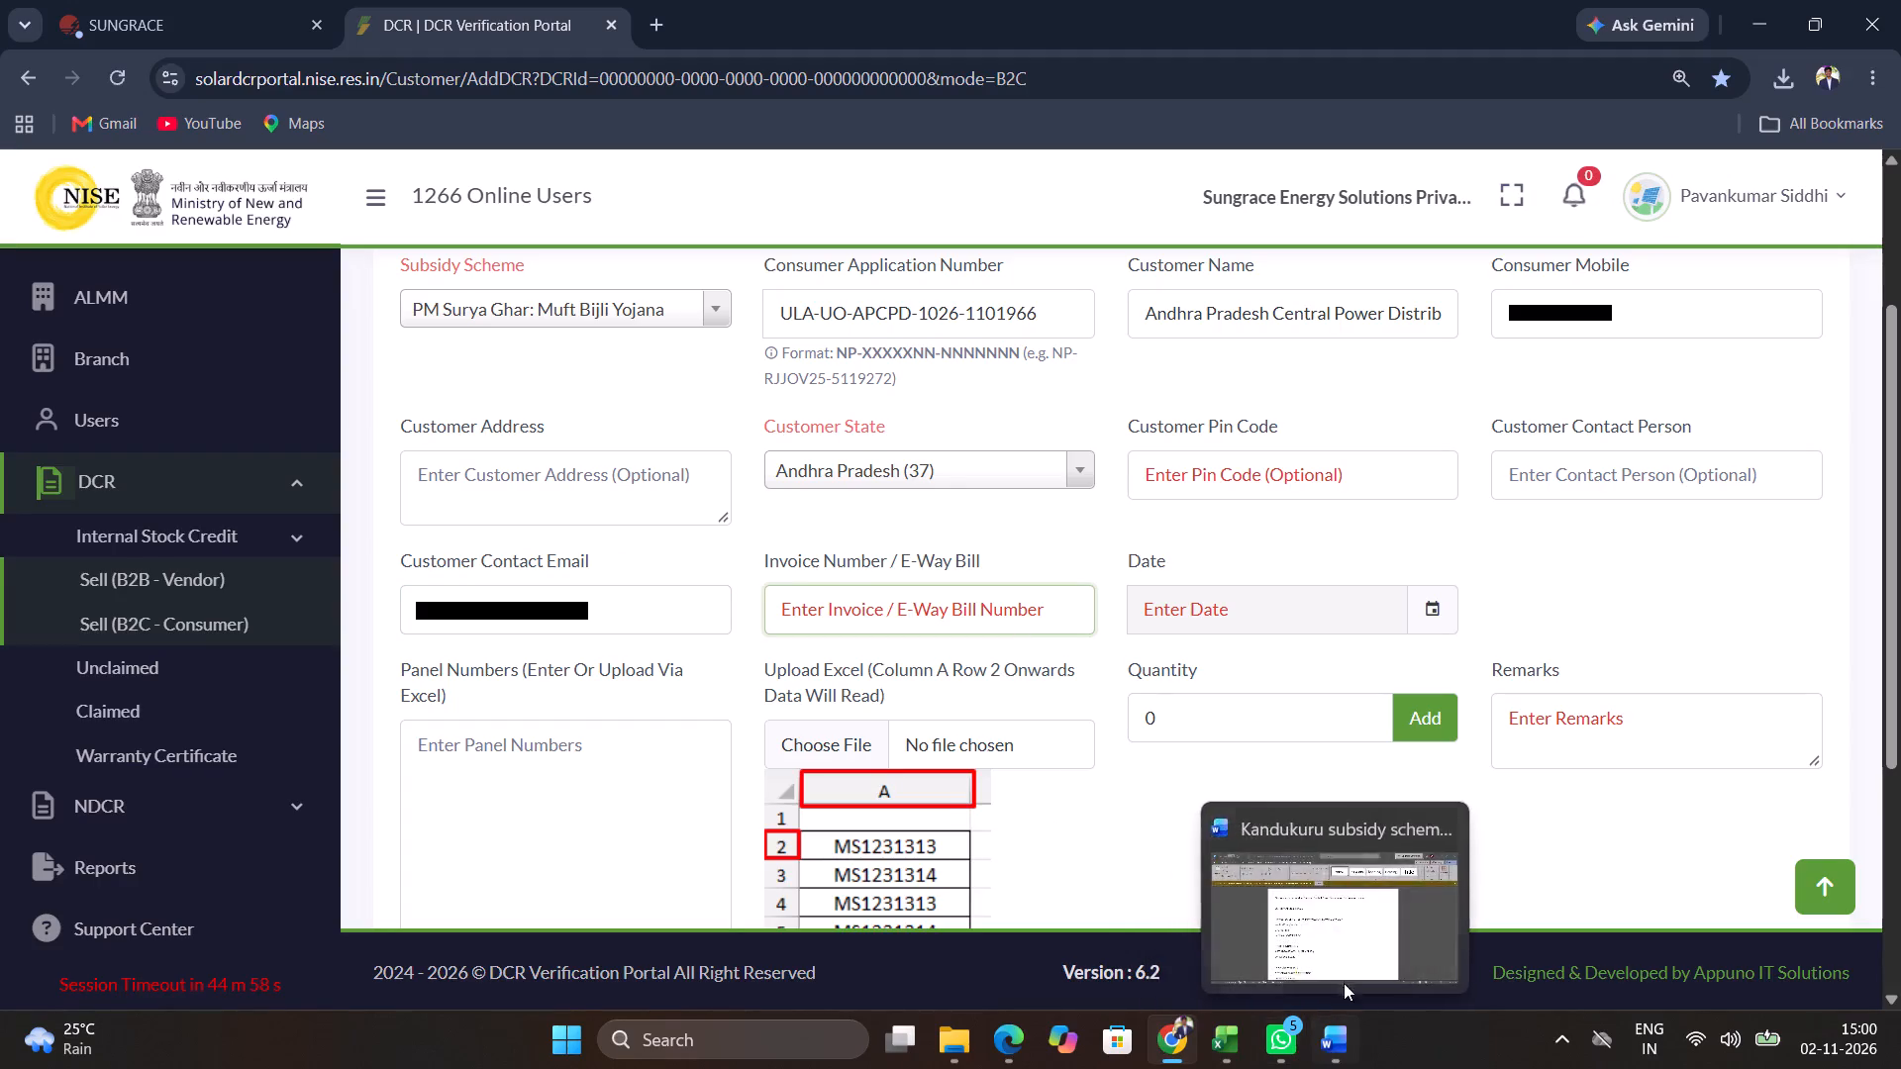
left_click(1344, 981)
scroll(841, 634, "down", 5)
scroll(733, 689, "down", 4)
scroll(697, 792, "down", 2)
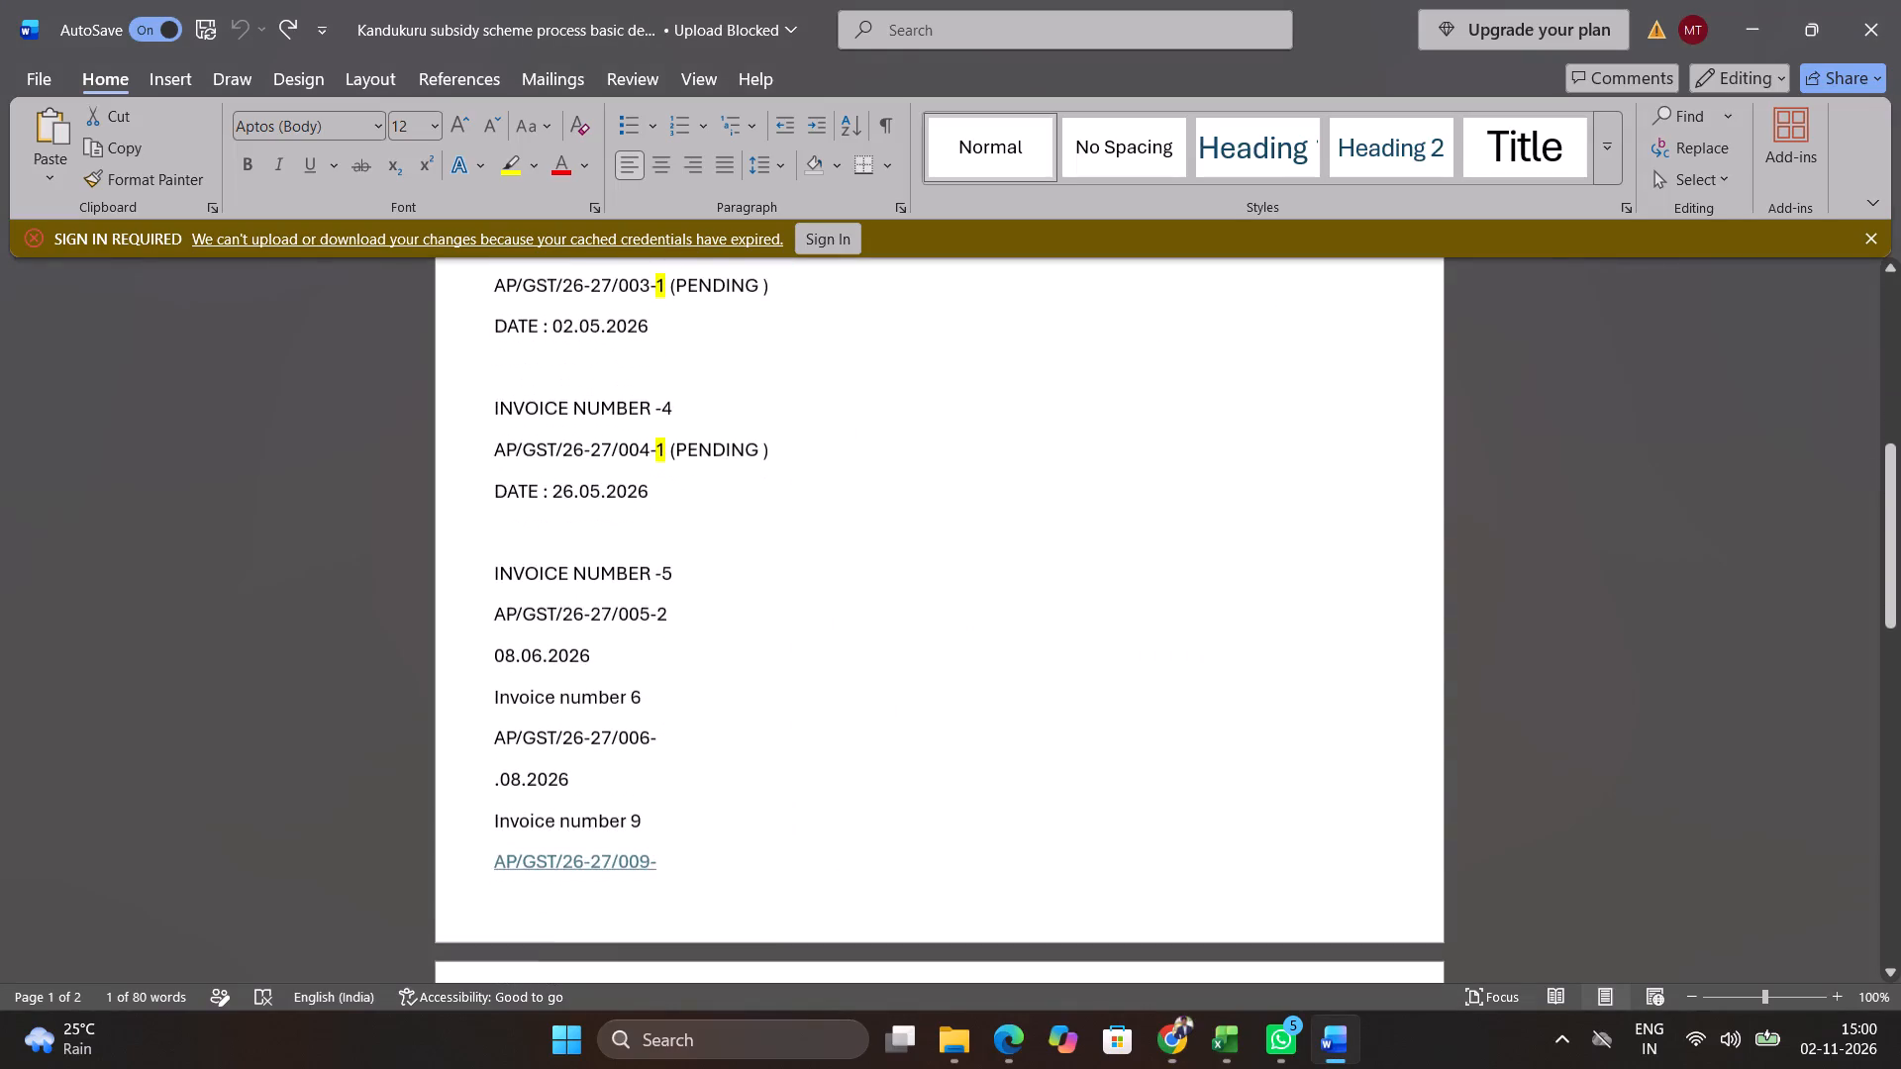
left_click_drag(675, 849, 338, 861)
left_click(338, 861)
key("ctrl+c")
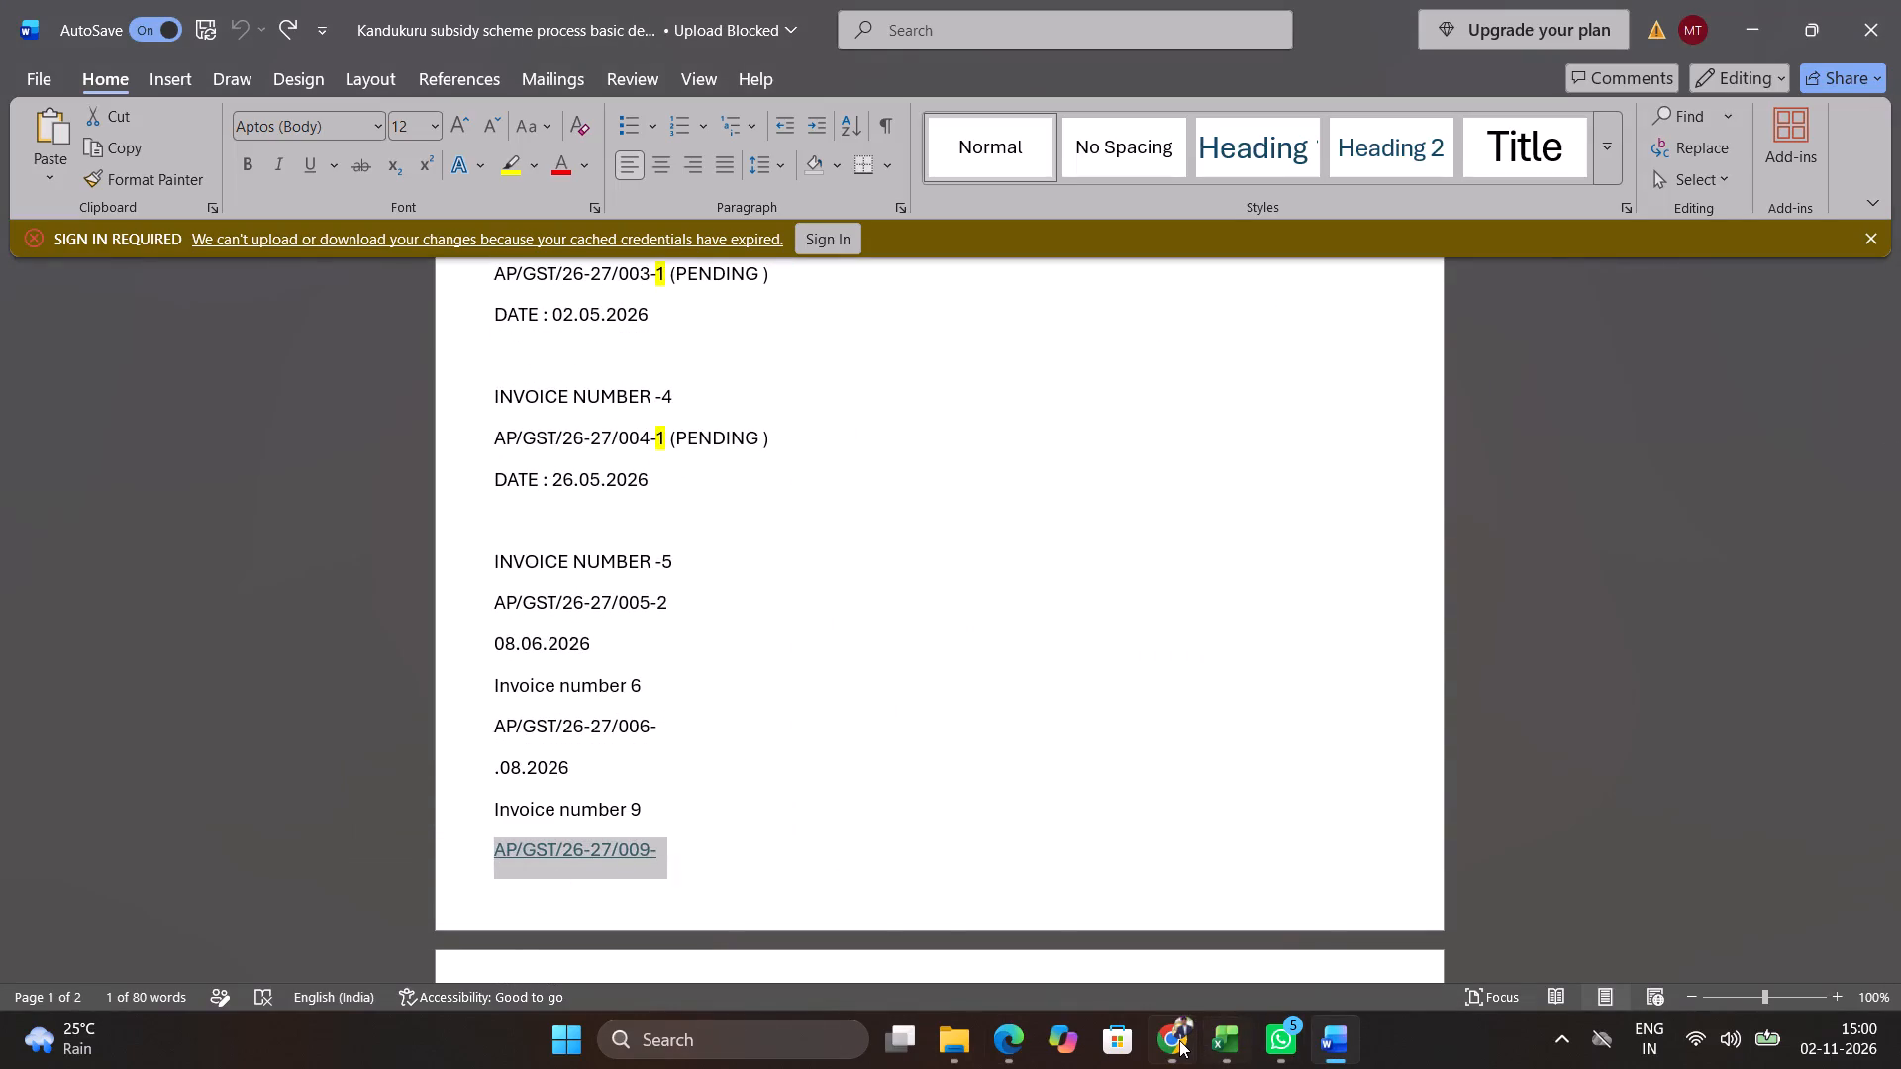
left_click(1168, 965)
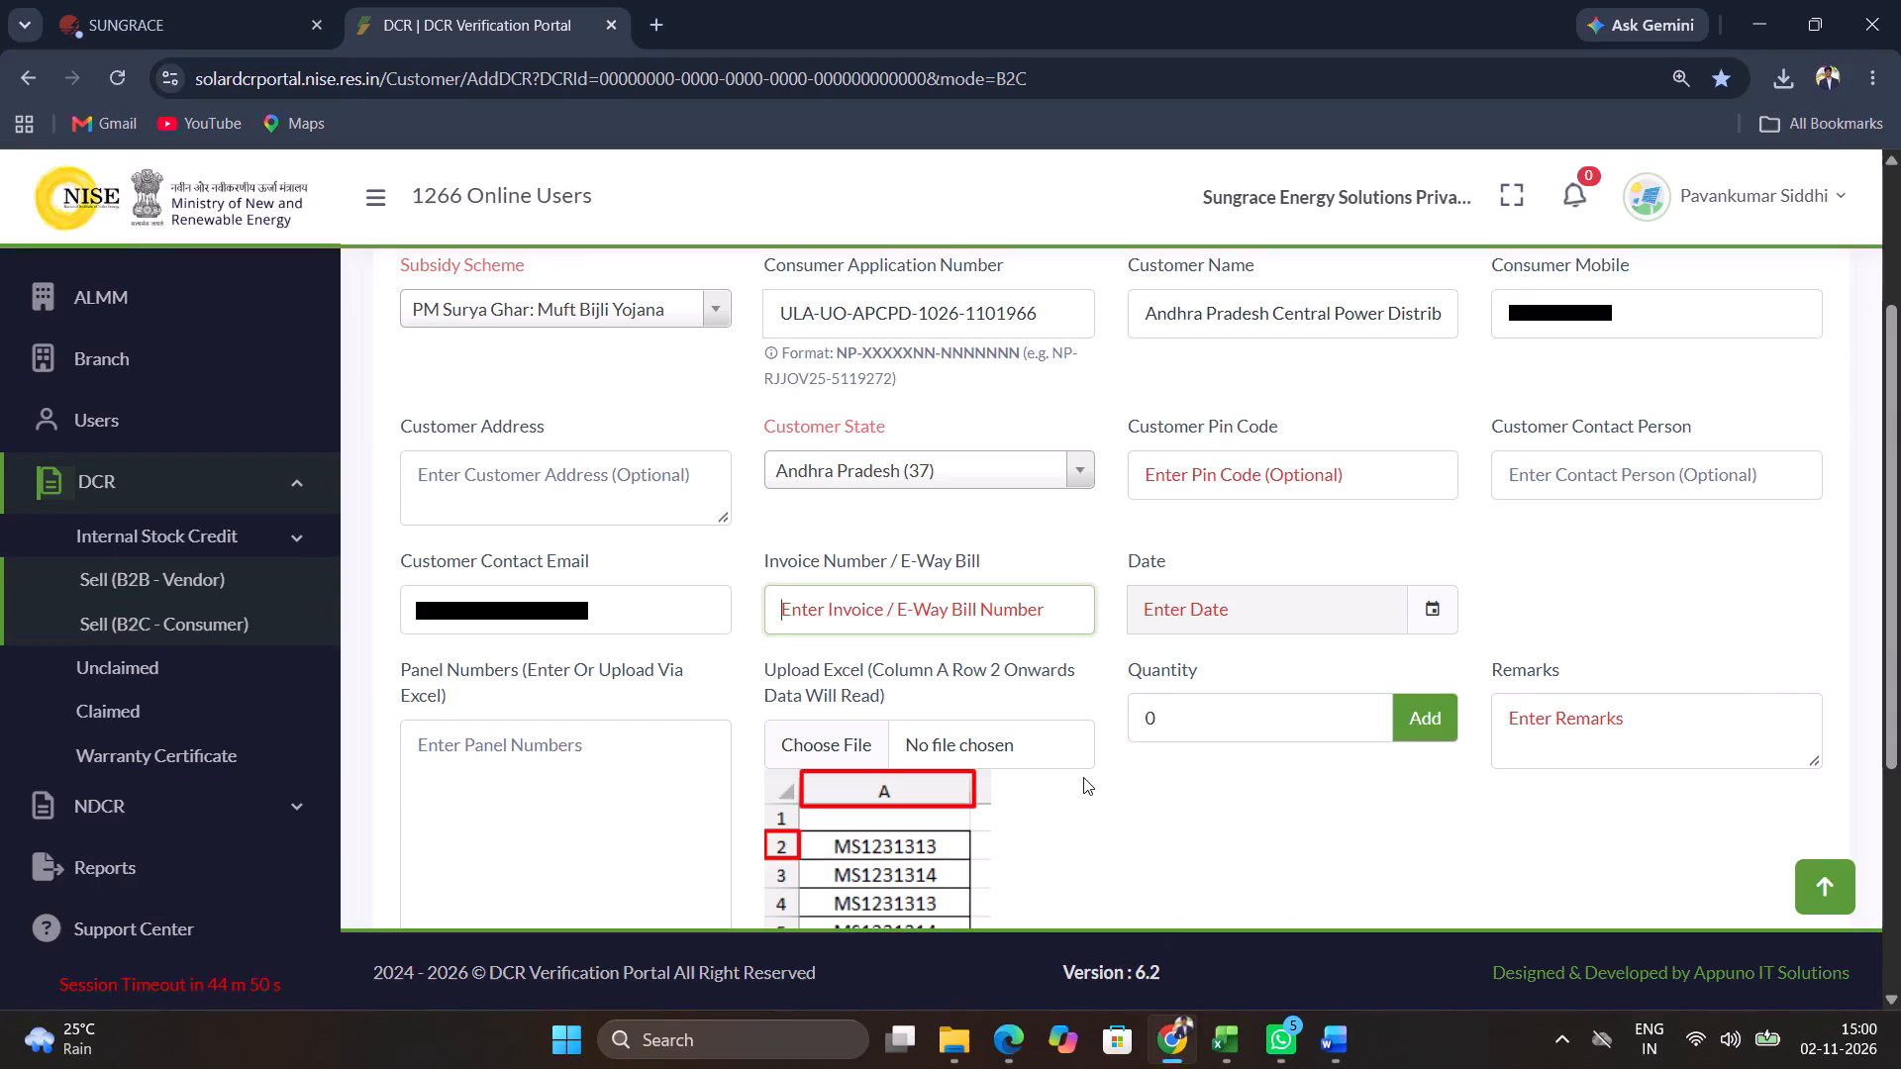
key("ctrl+v")
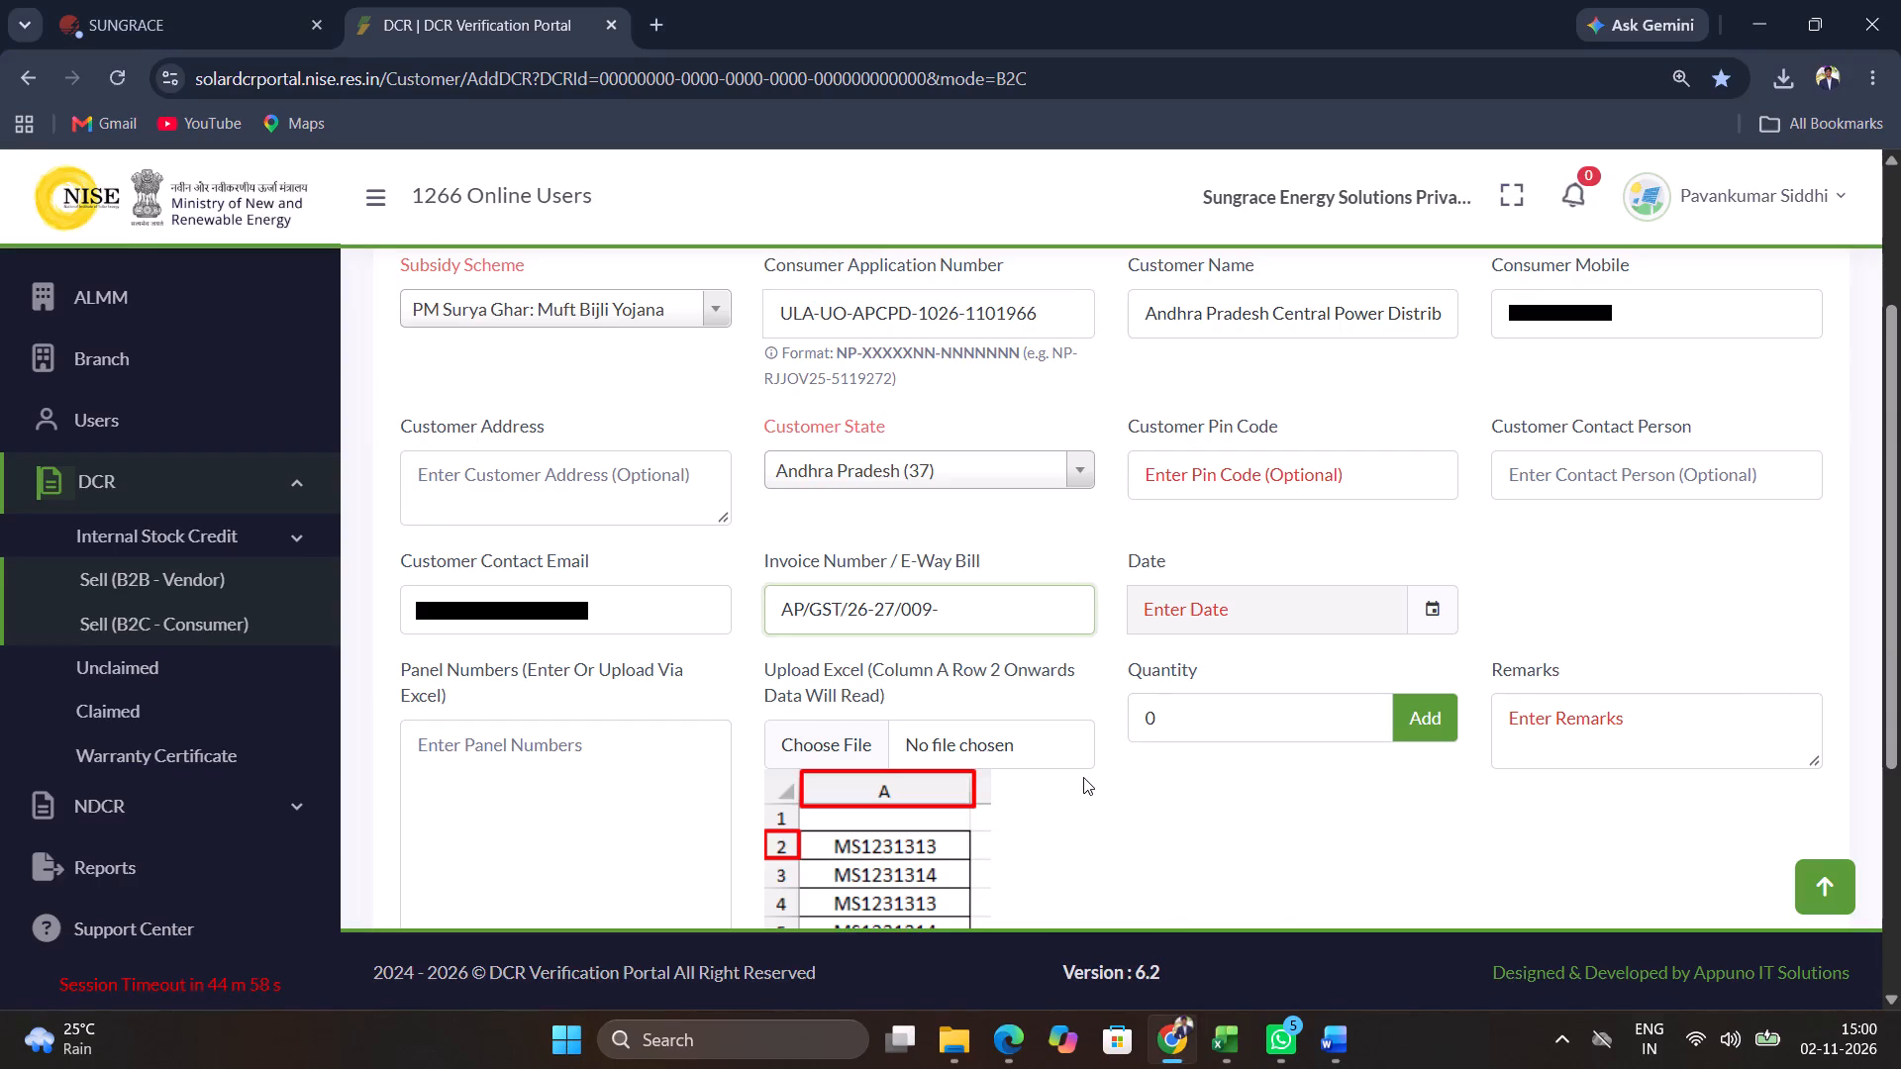
type("33")
key("5")
Set the DCR entry's invoice date to 30-Sep-2026.
left_click(1247, 613)
left_click(1148, 655)
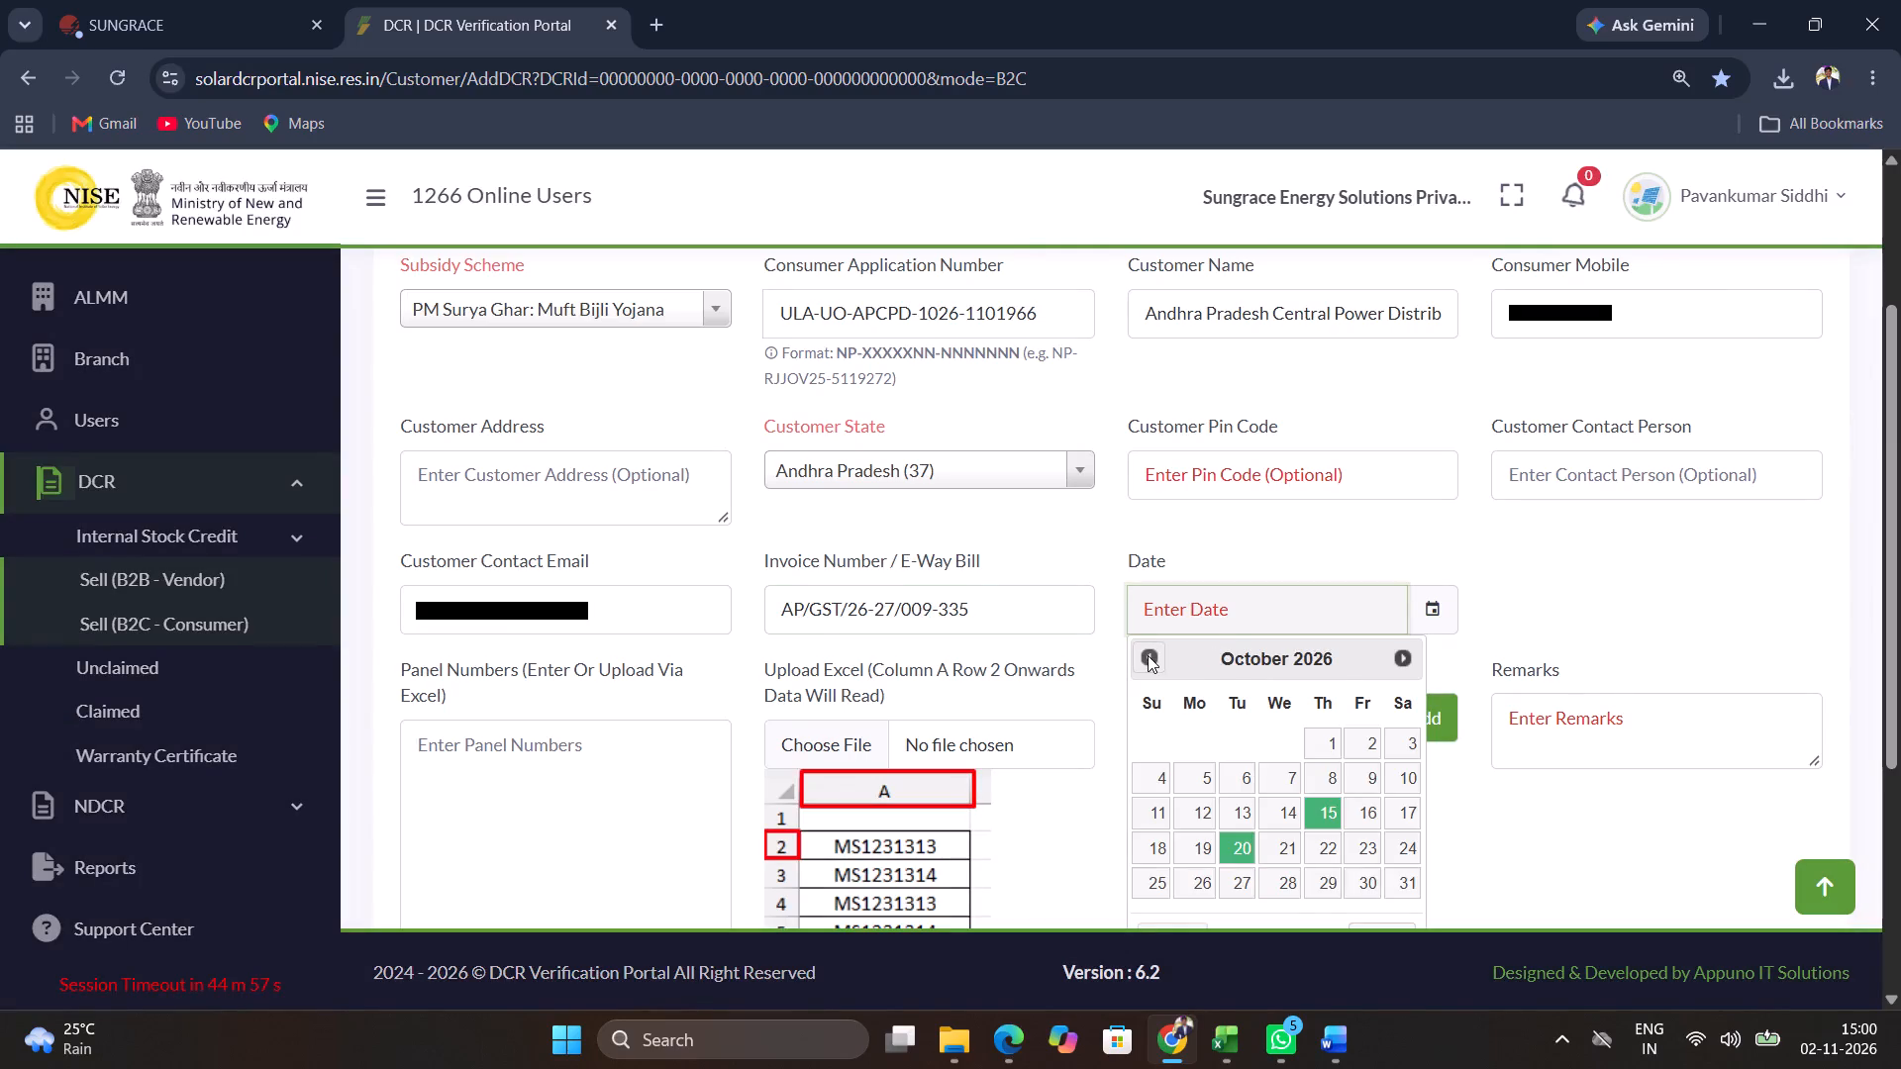
left_click(1148, 655)
left_click(1280, 881)
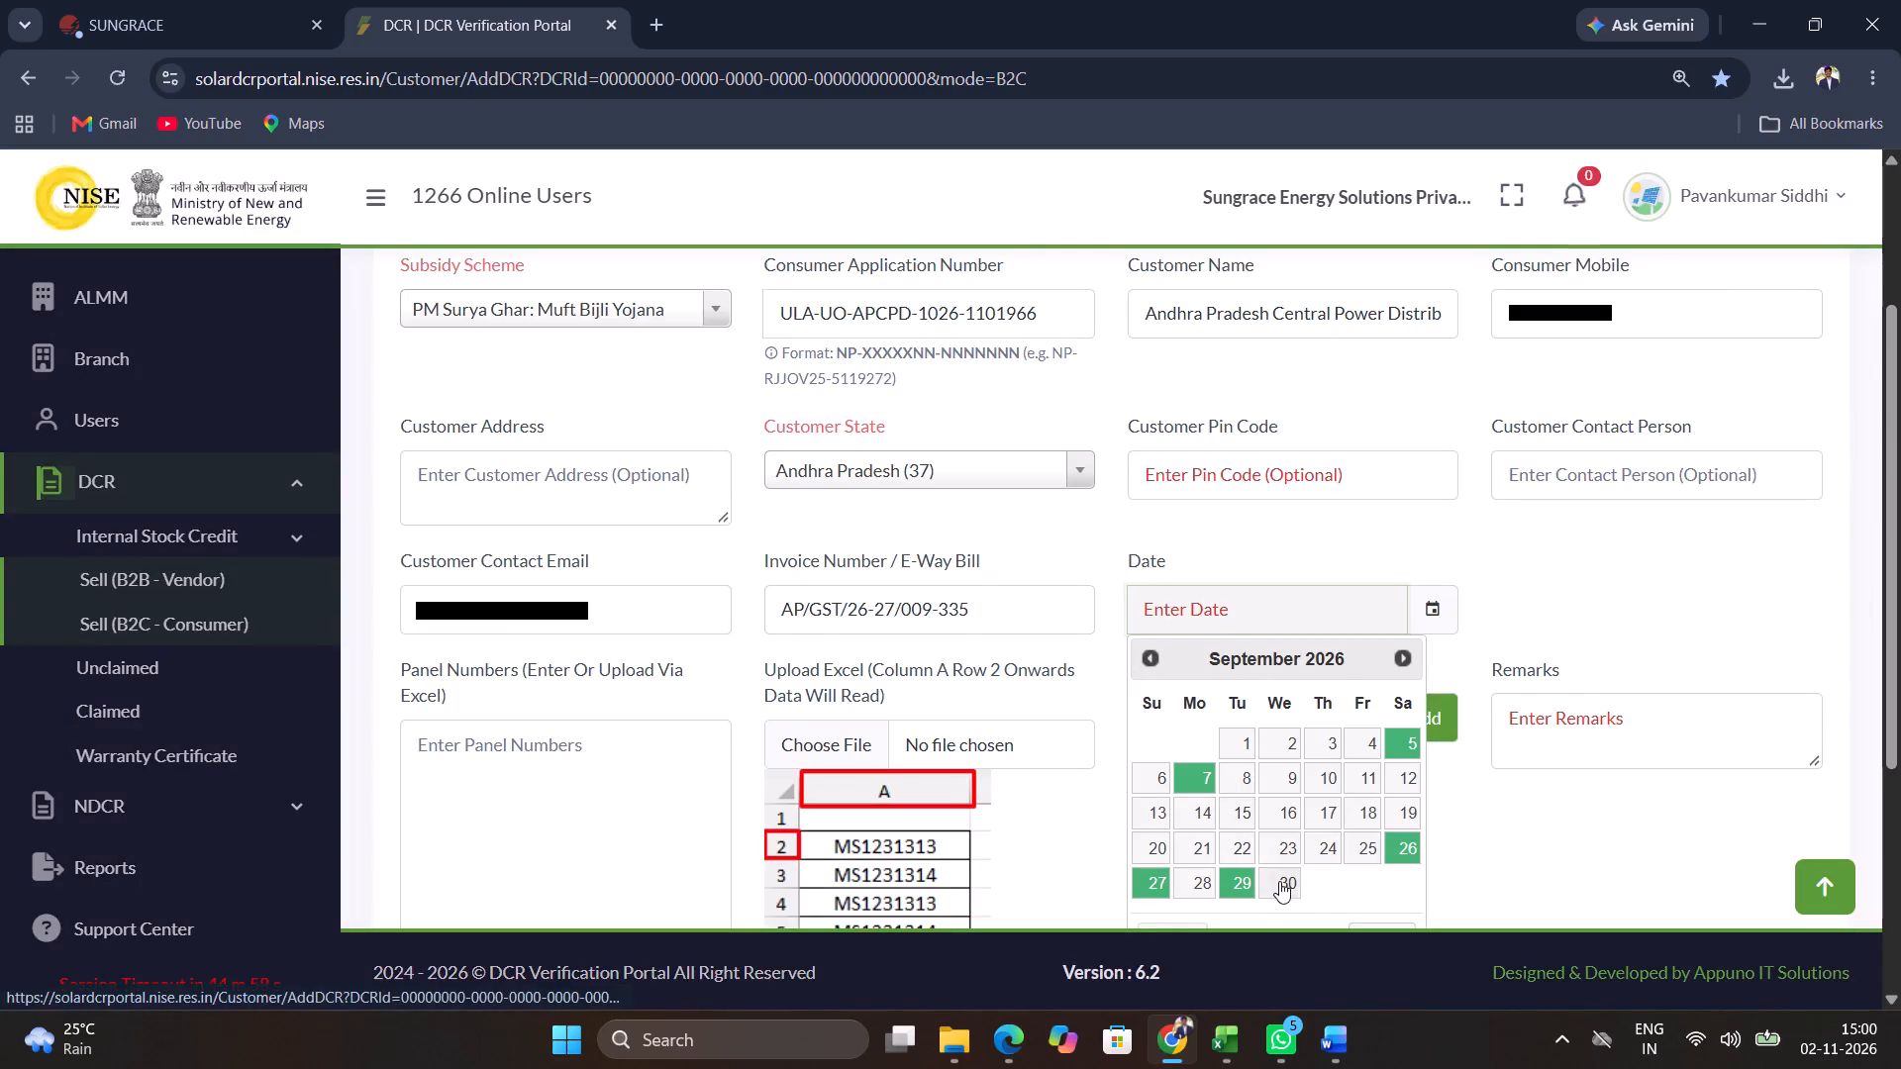
scroll(1132, 616, "down", 2)
left_click(601, 678)
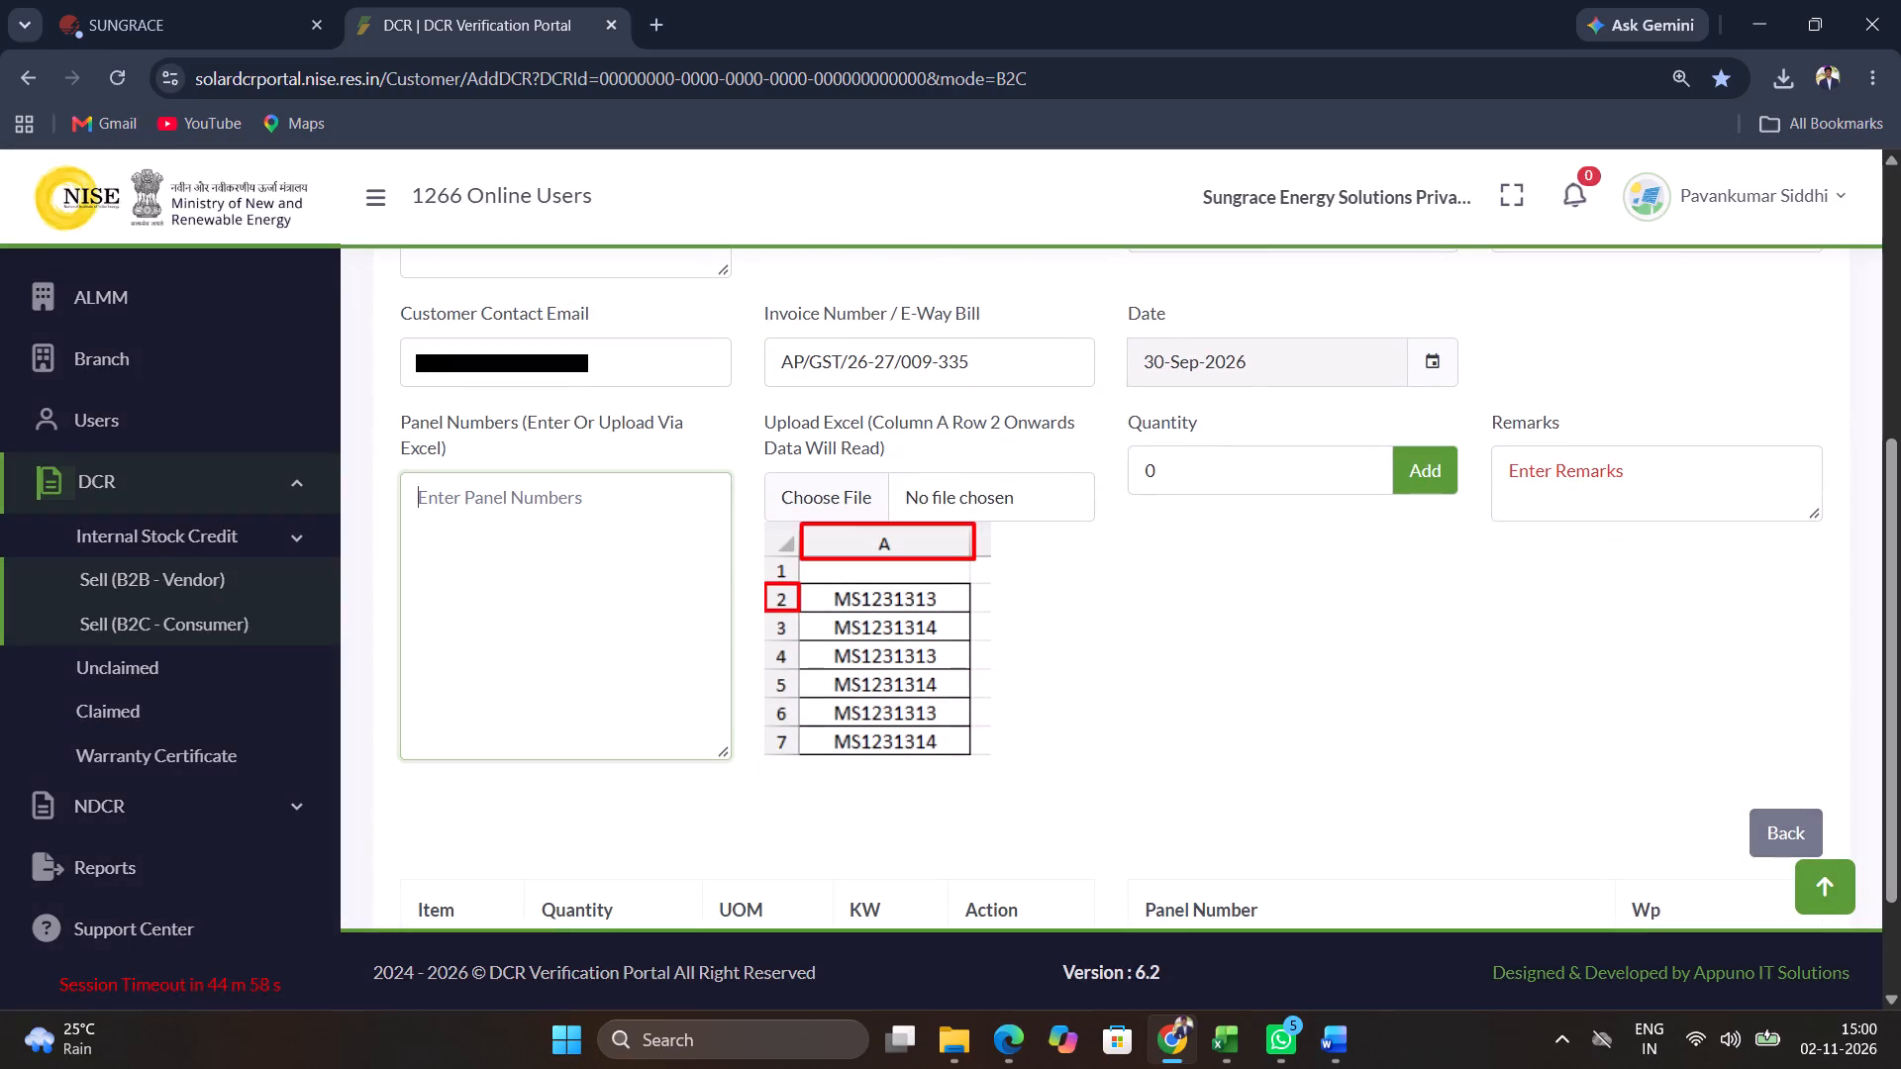
left_click(264, 0)
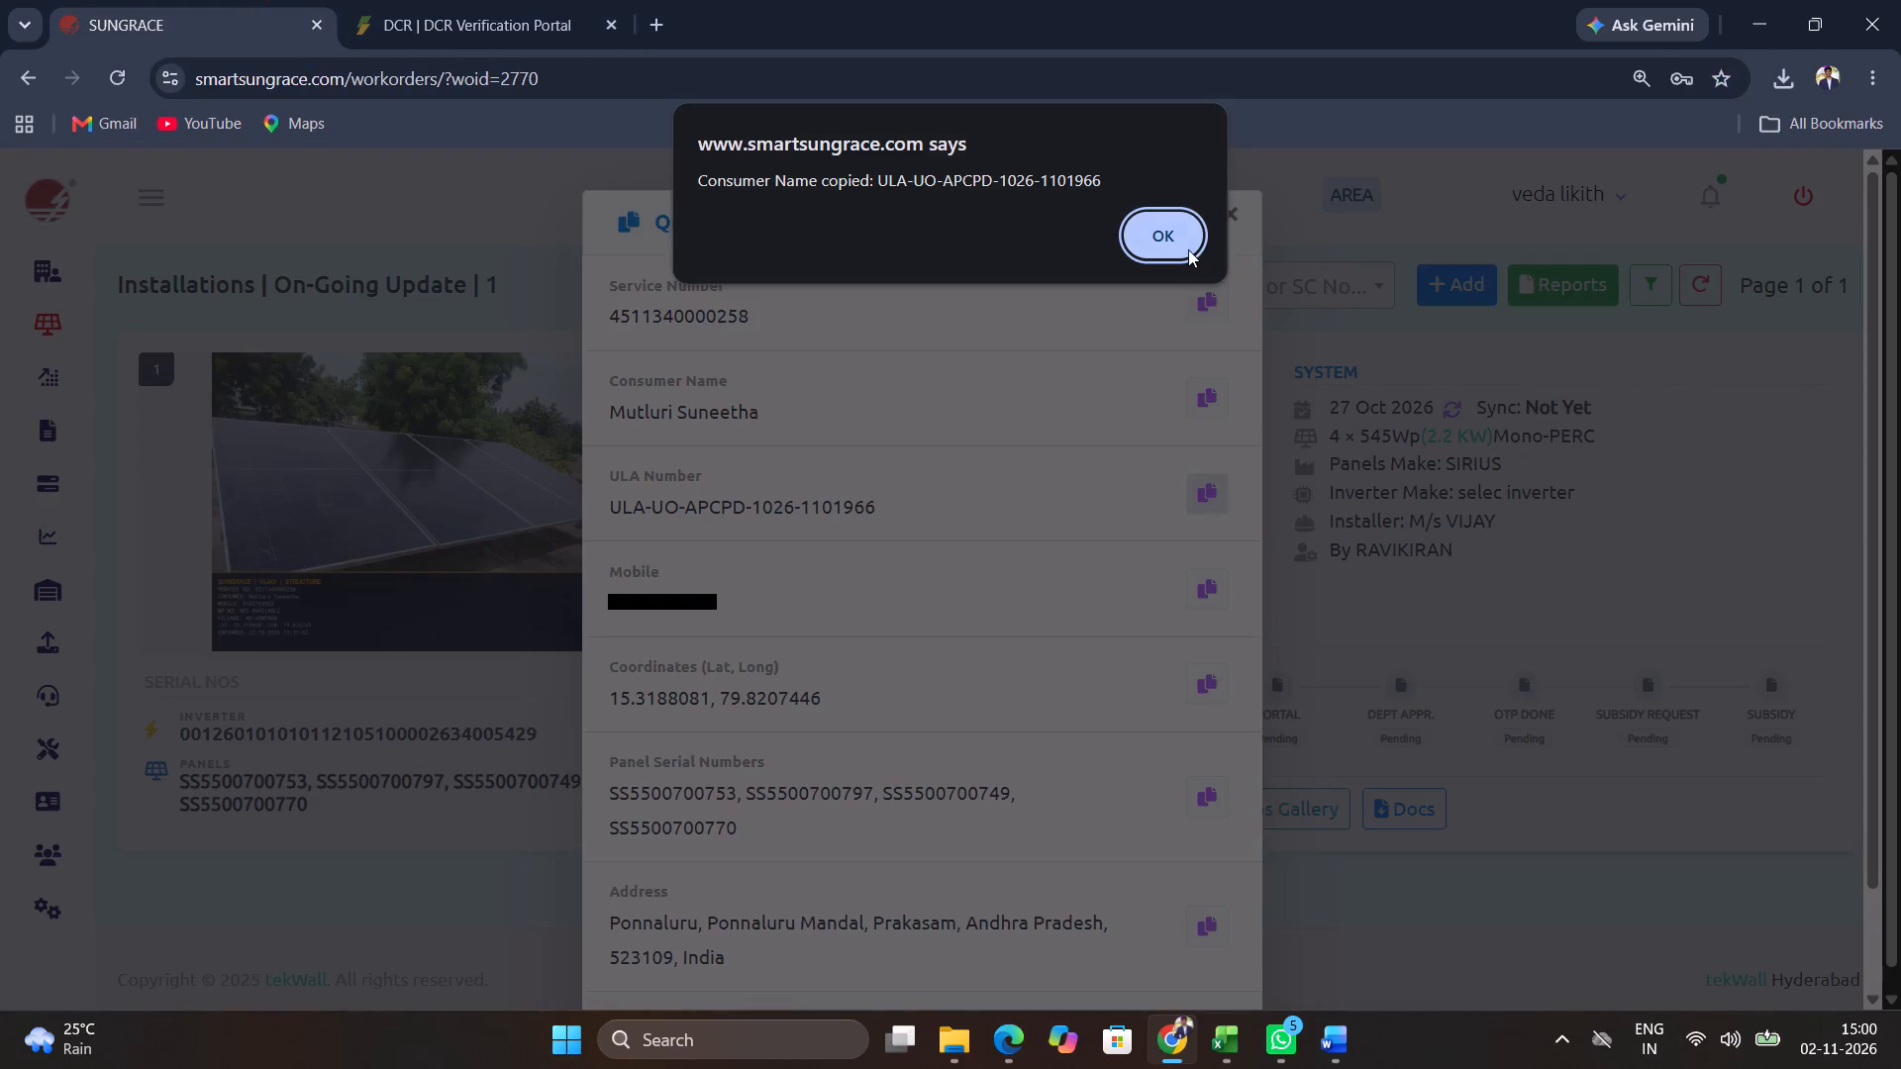
left_click(1185, 247)
left_click(1203, 789)
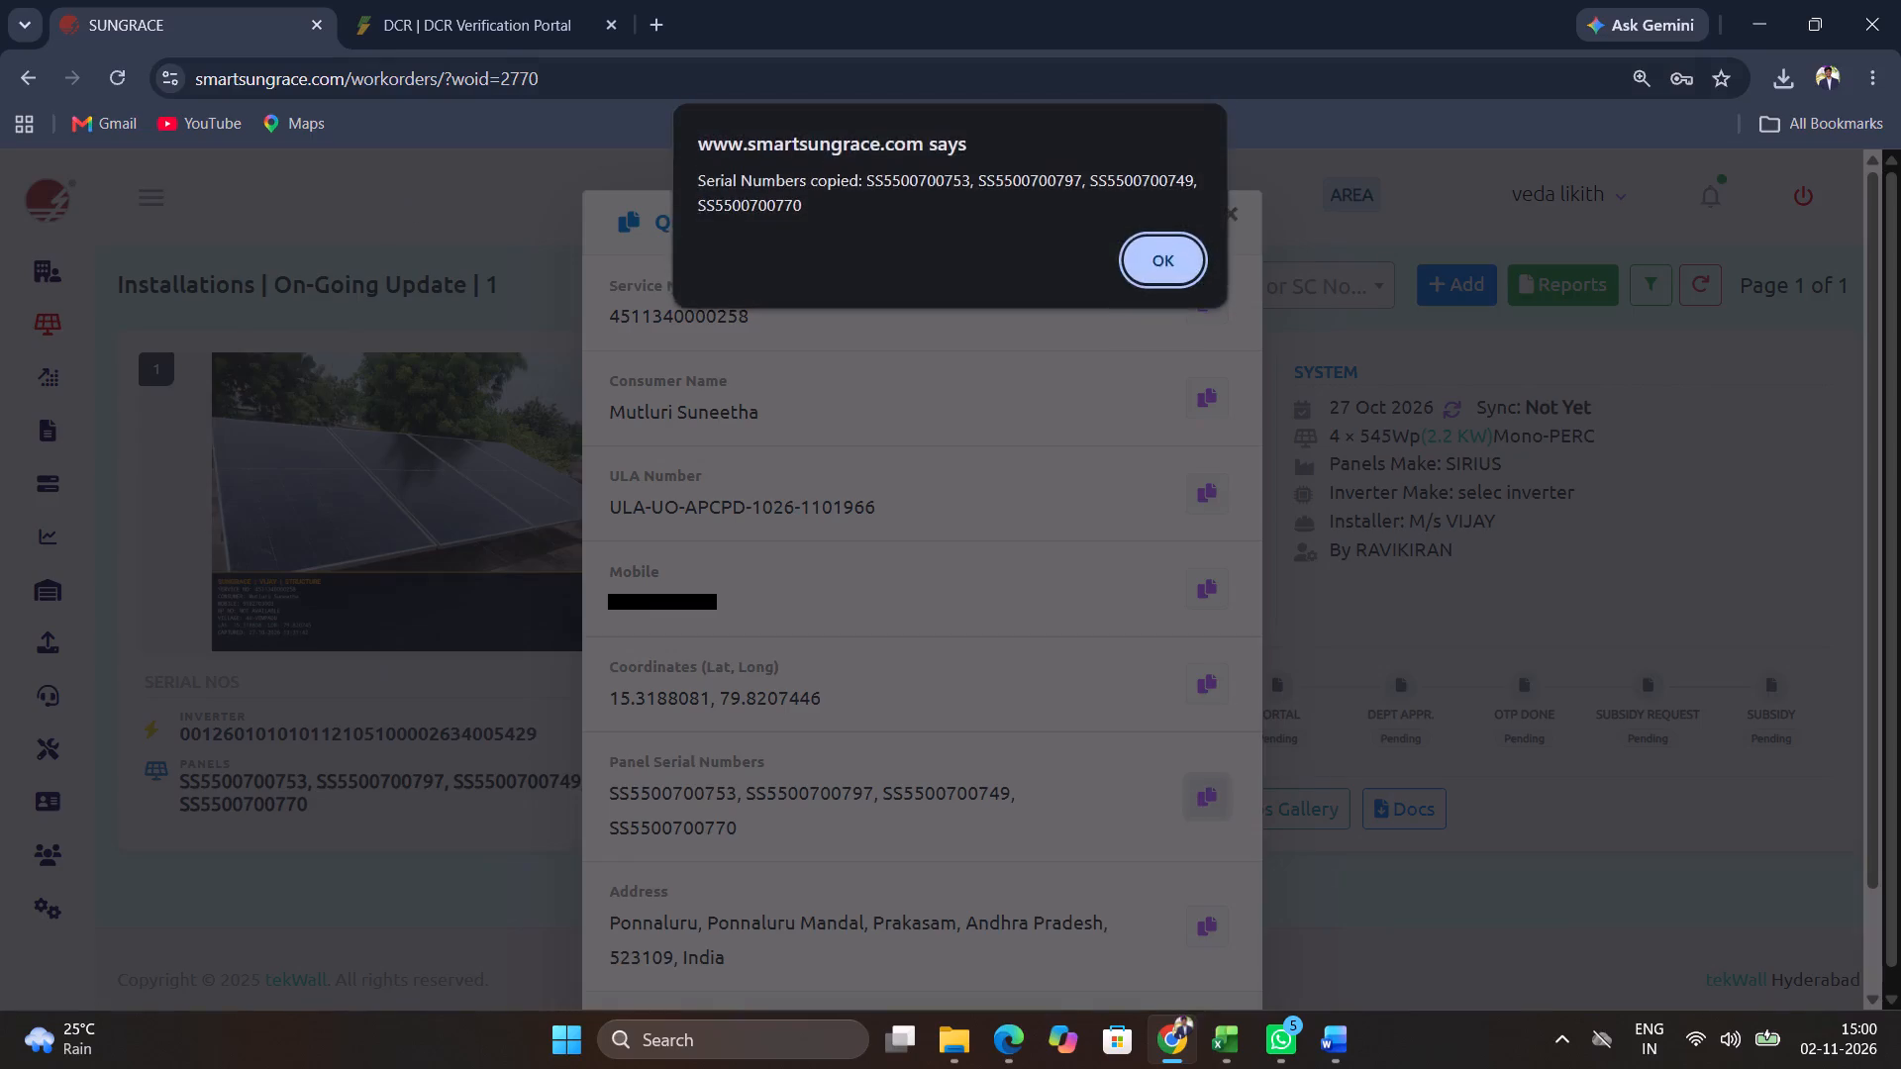
left_click_drag(500, 9, 486, 67)
key("ctrl+v")
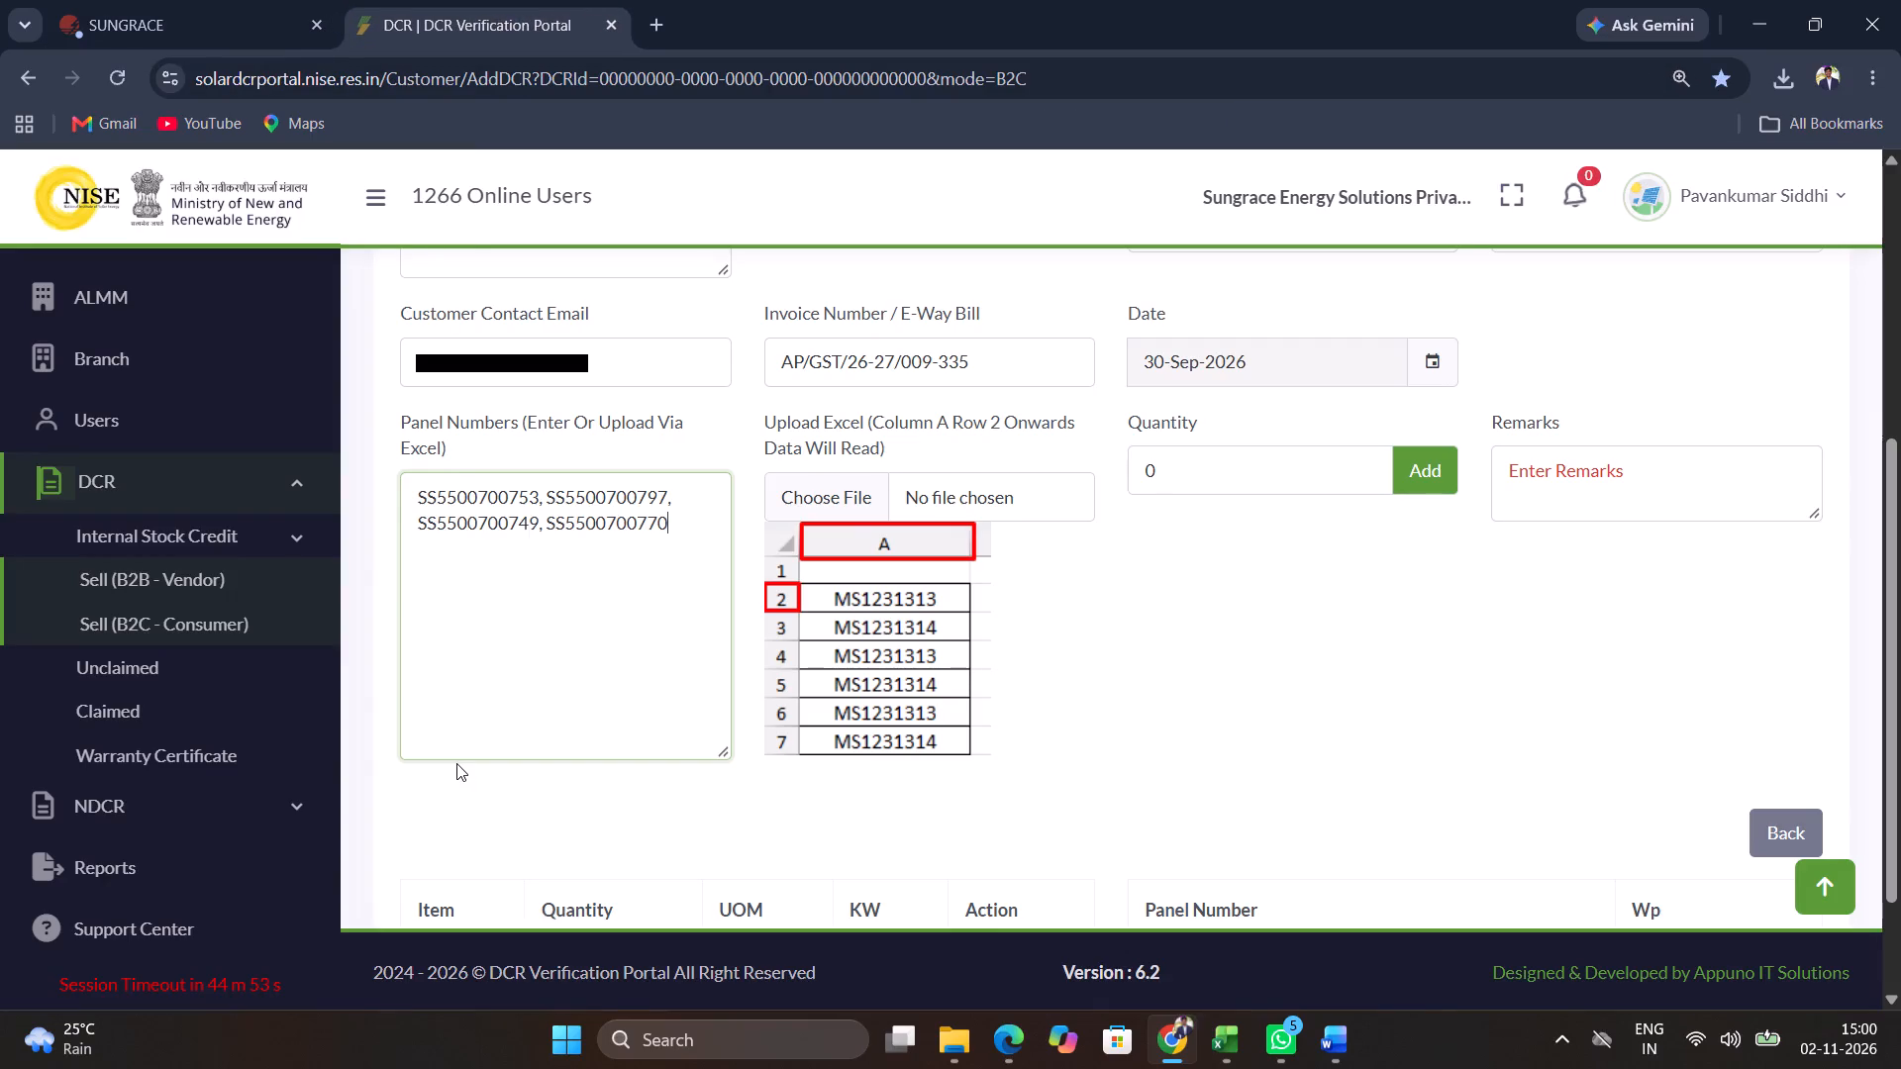
key("Left")
key("Left")
key("Left")
key("Left")
key("Left")
key("Left")
key("Left")
key("Left")
key("Left")
key("Left")
key("Left")
key("Left")
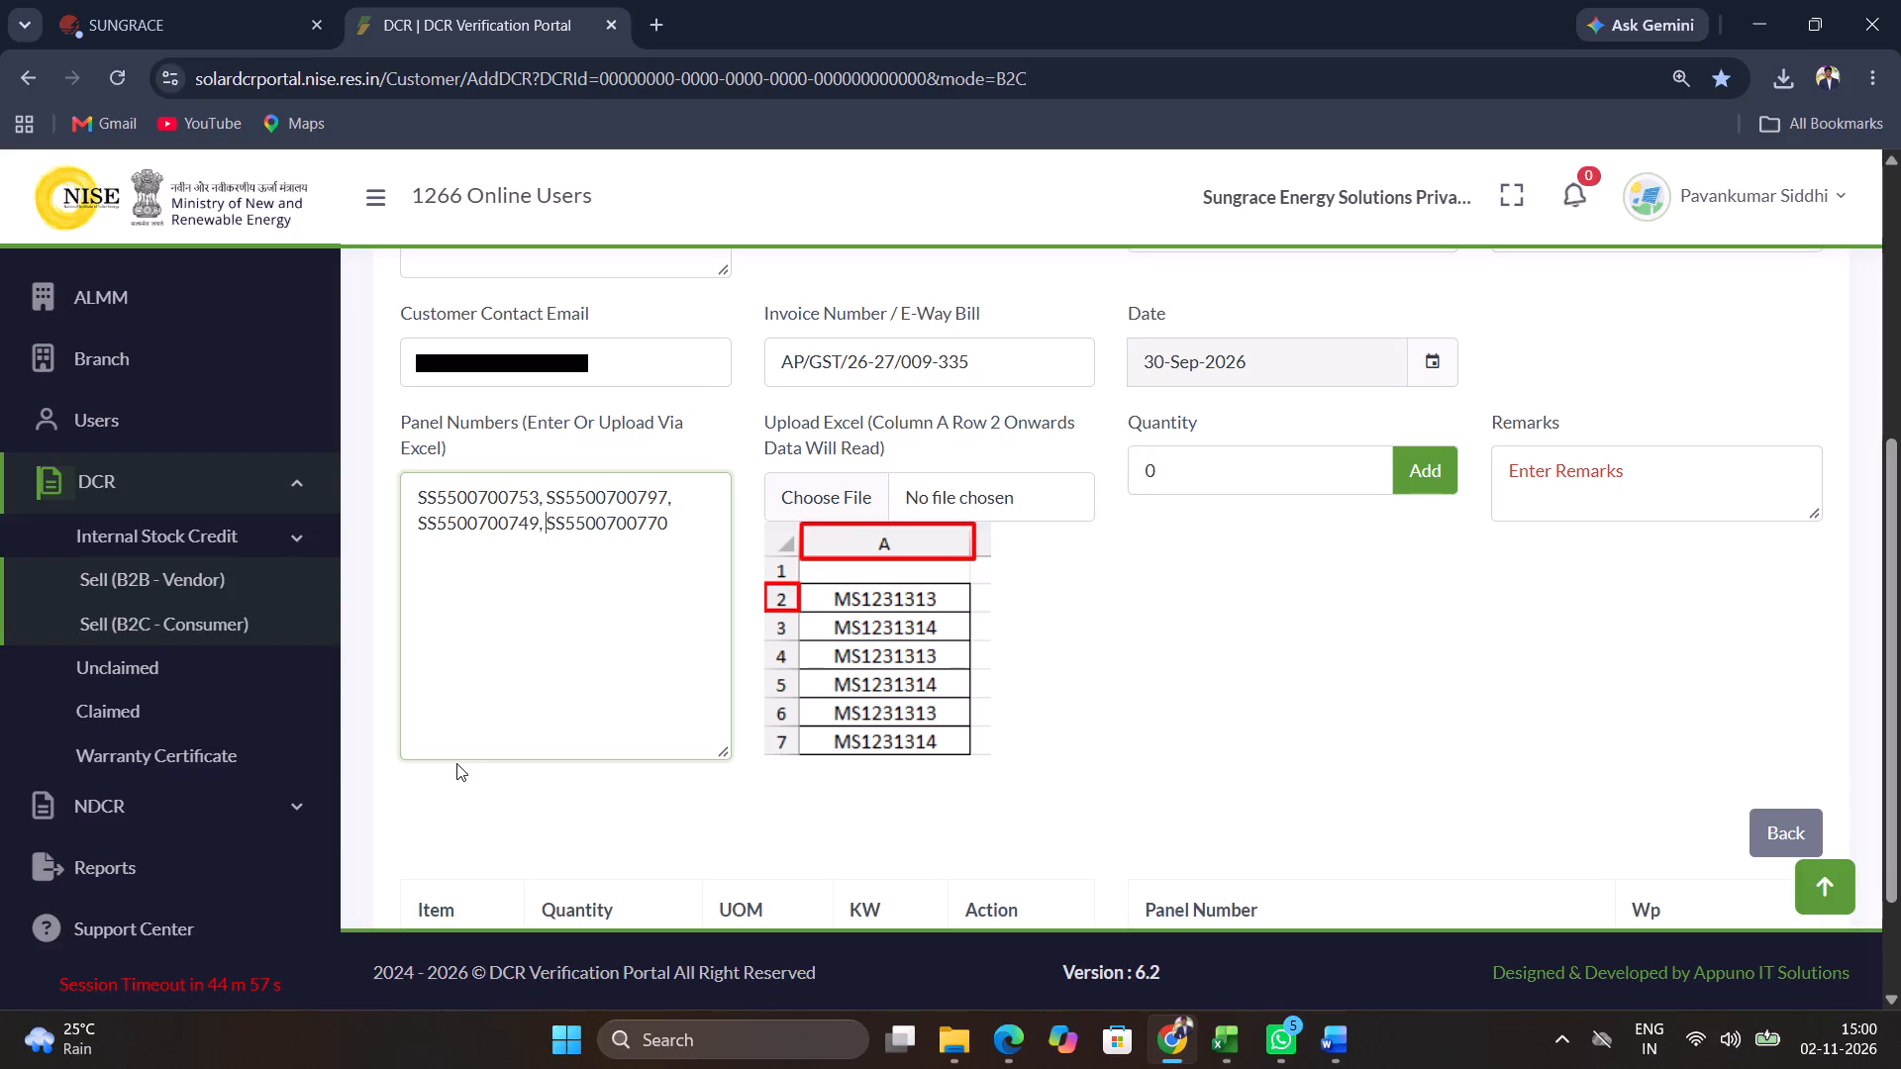
key("BackSpace")
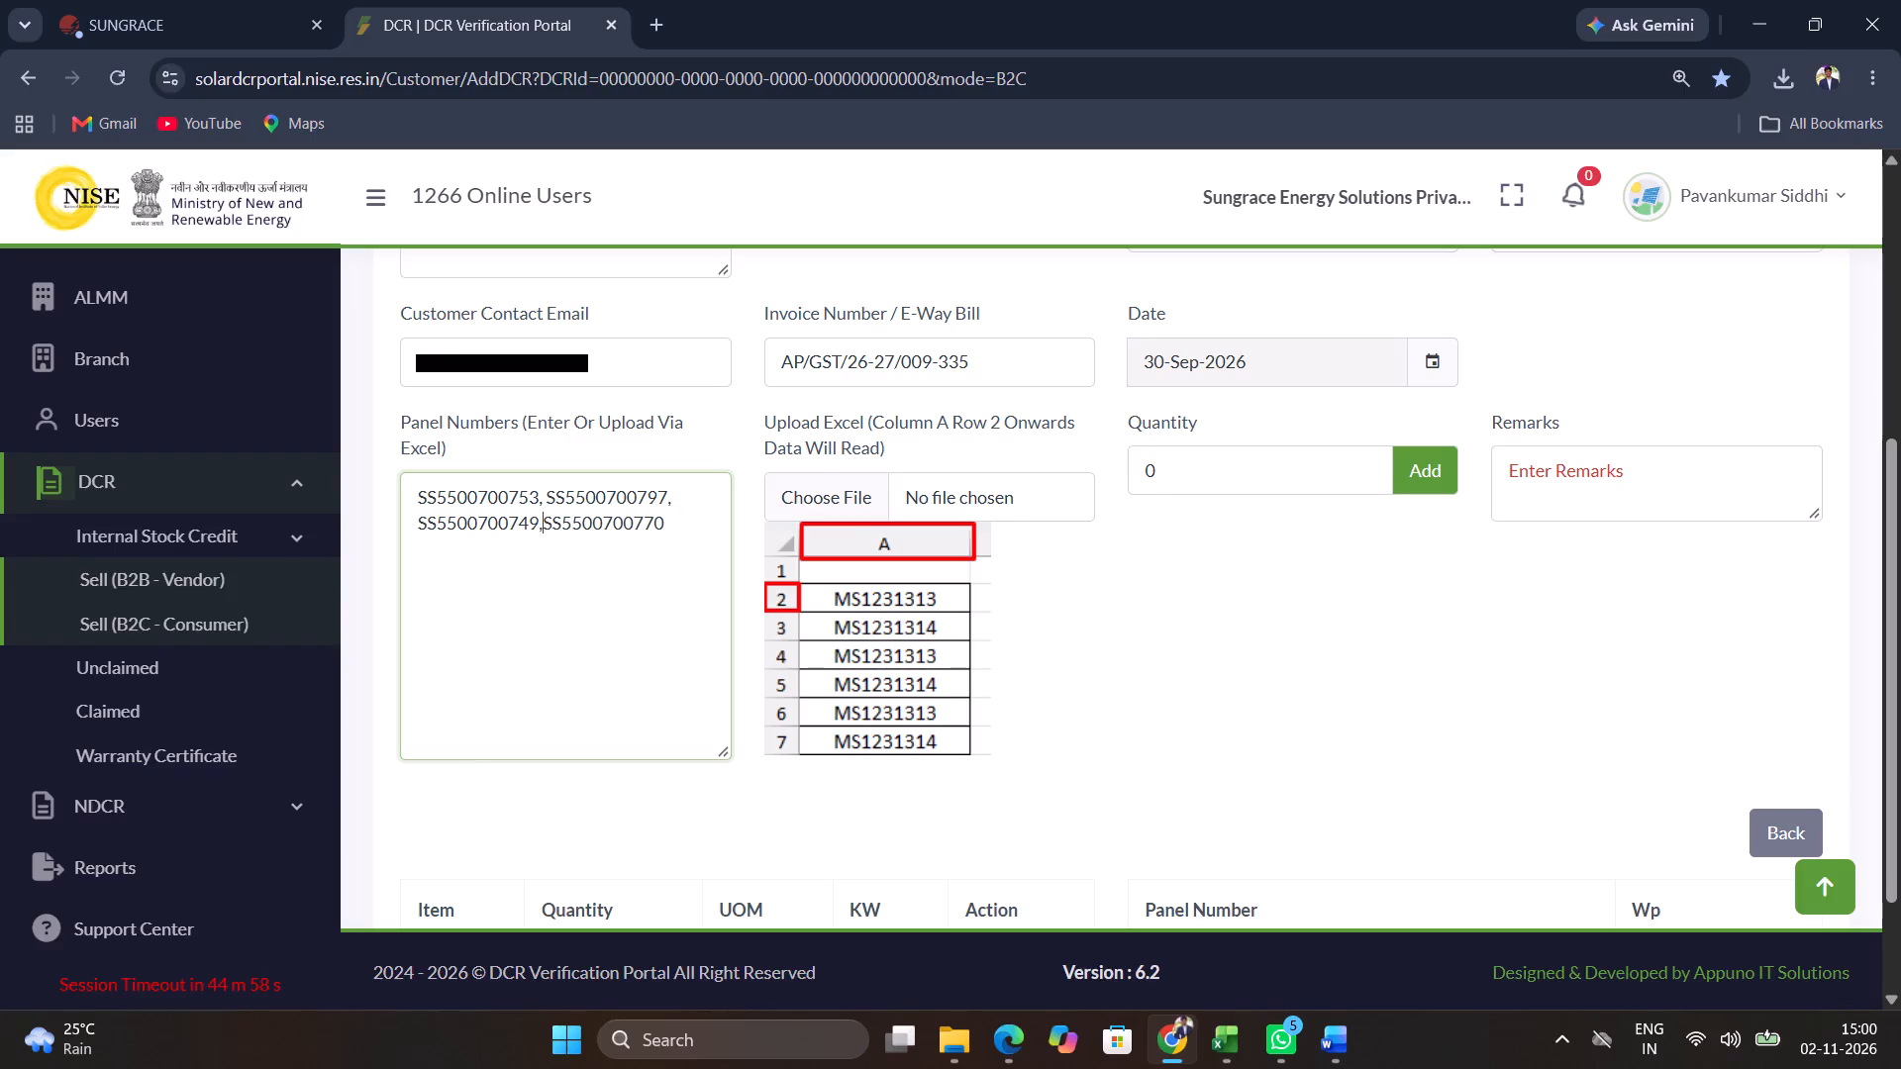
key("BackSpace")
key("Return")
key("Up")
key("Up")
key("Up")
key("Up")
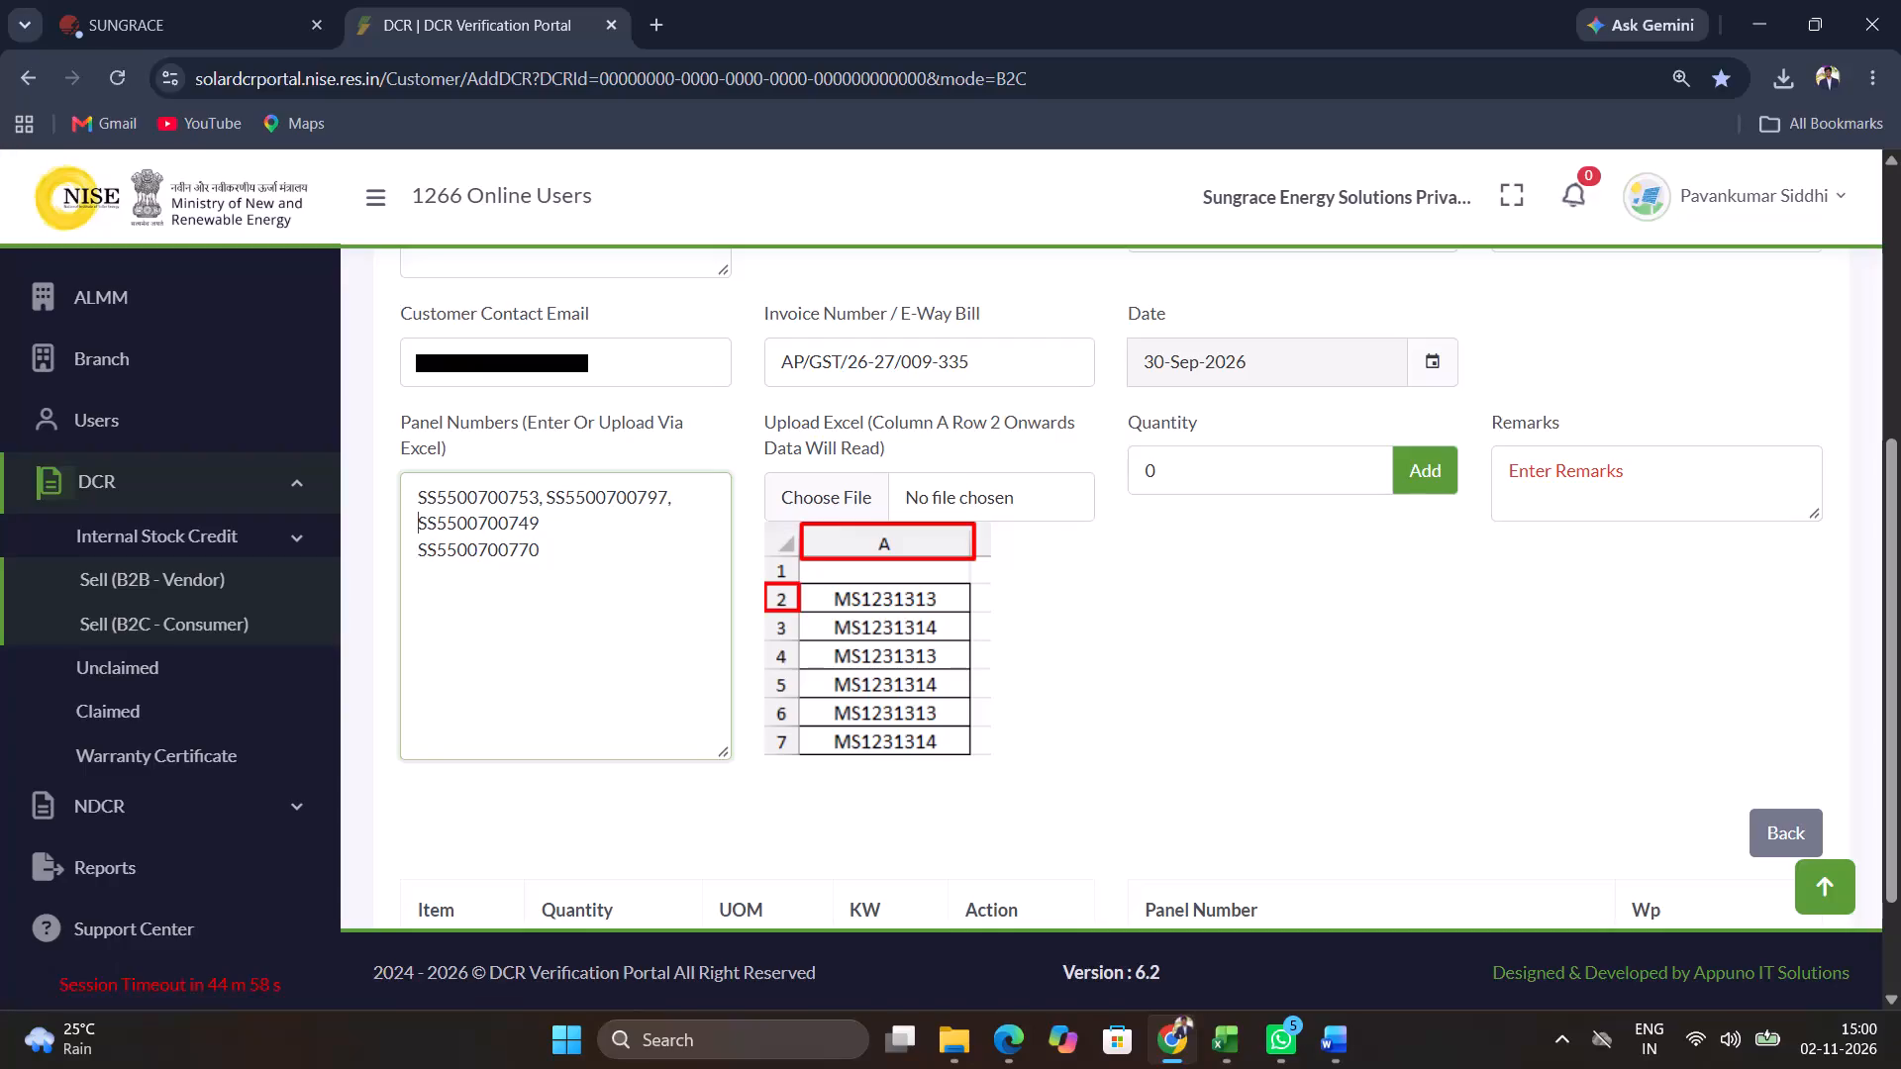
key("Up")
key("Right")
key("Right")
key("Right")
key("Right")
key("Right")
key("Right")
key("Right")
key("Right")
key("Right")
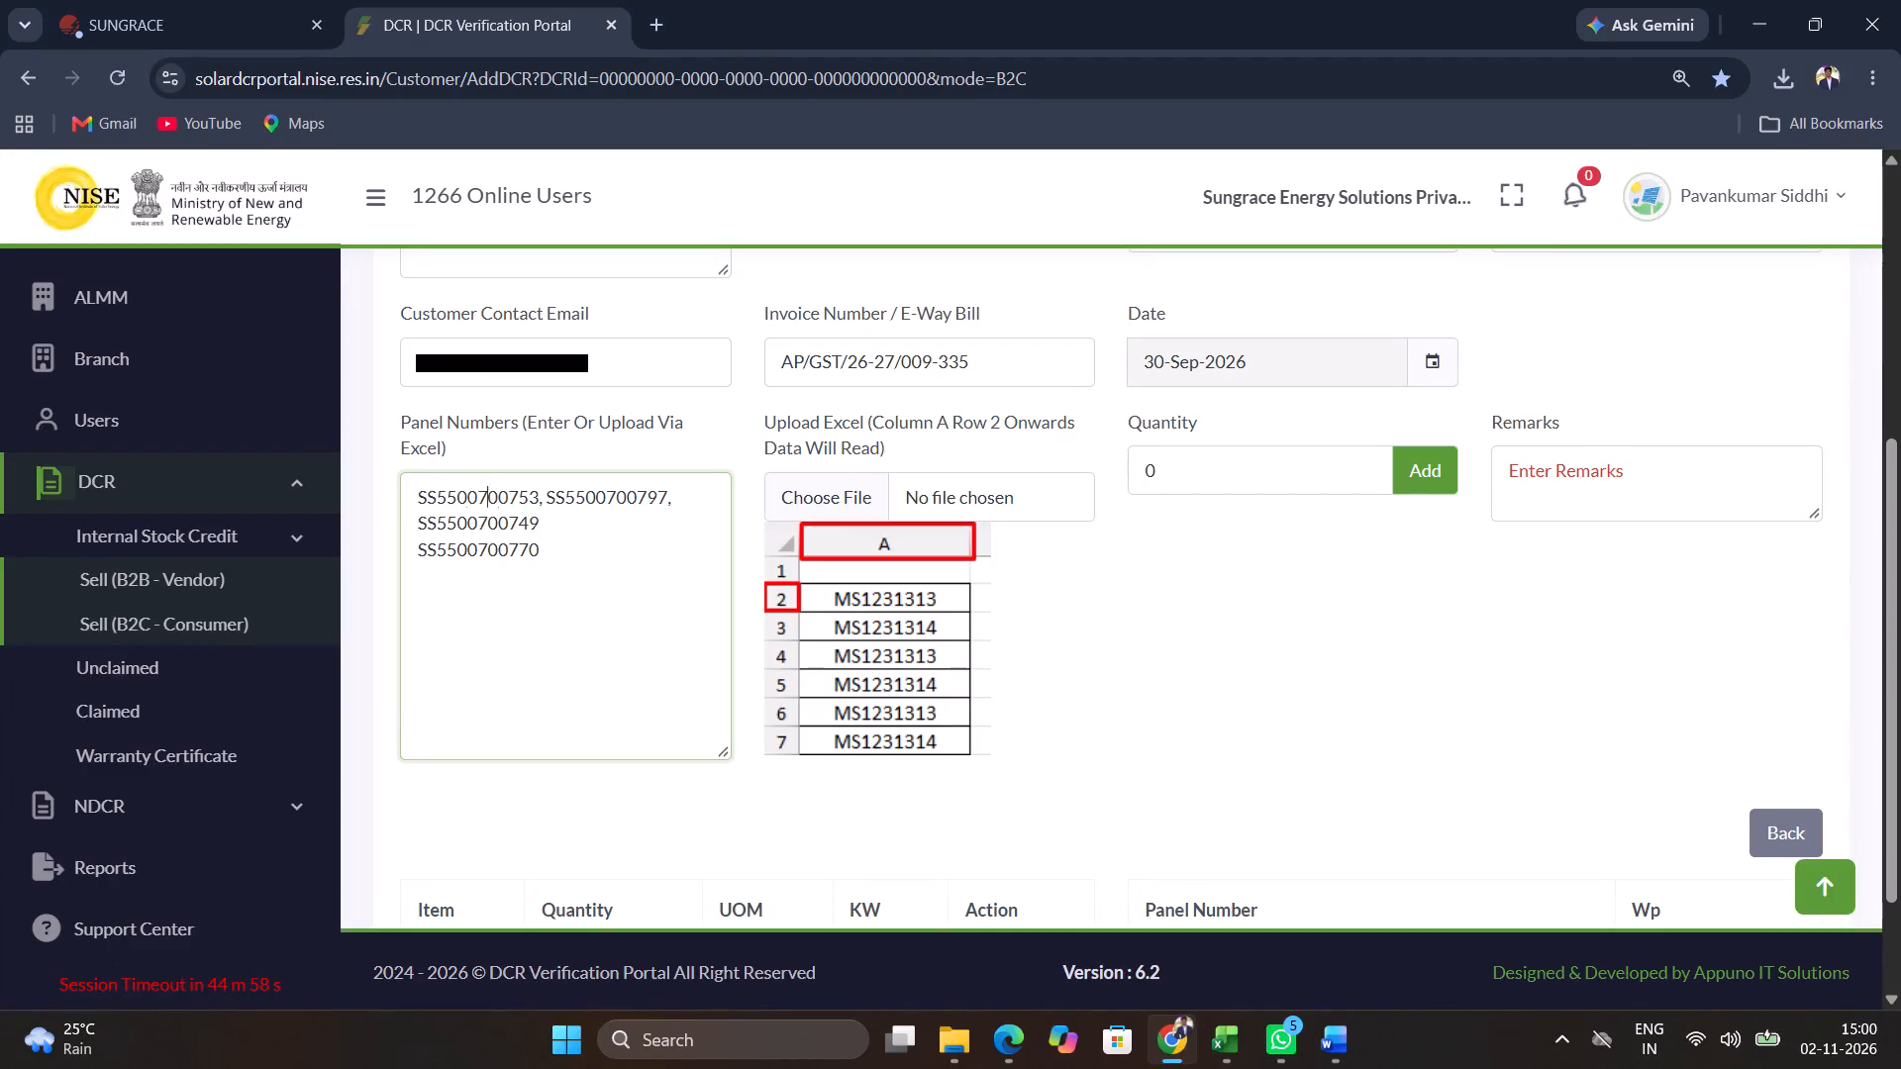
key("Right")
key("Right")
key("Right")
key("Right")
key("Right")
key("BackSpace")
key("BackSpace")
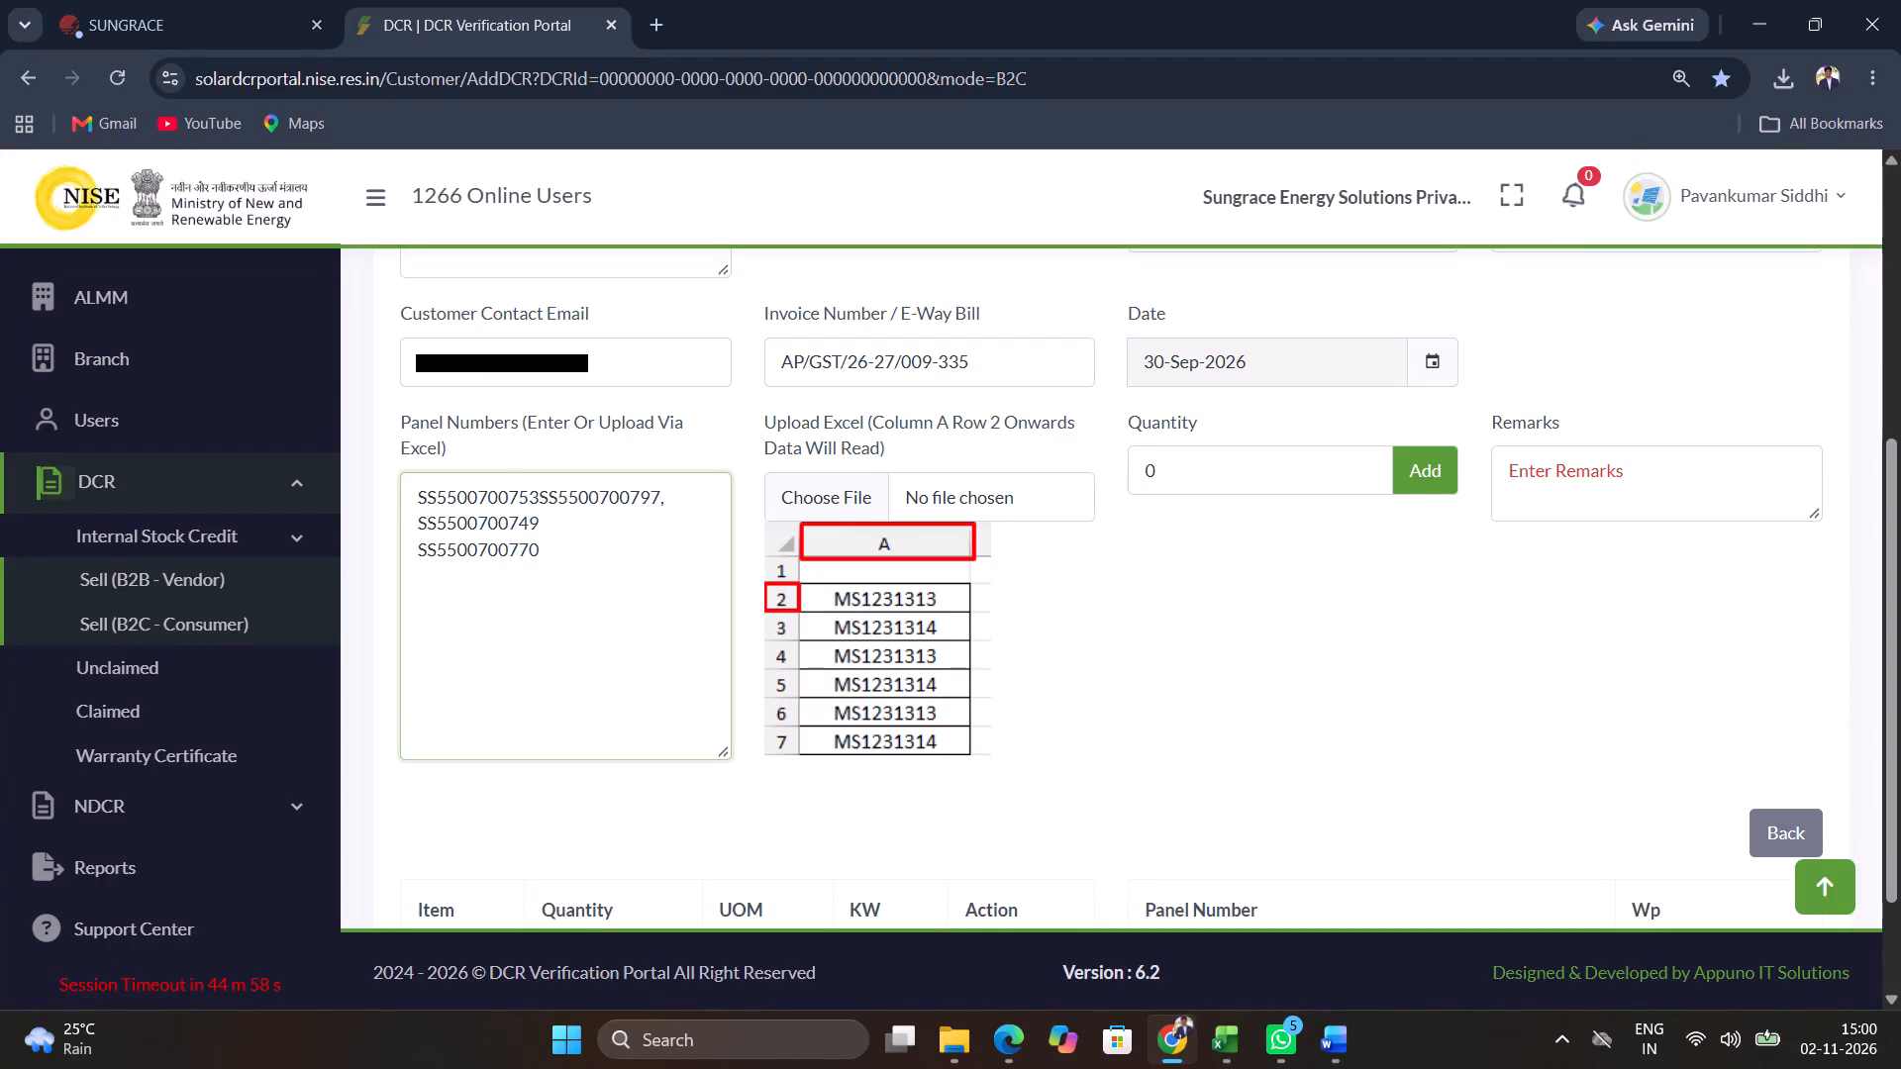
key("Return")
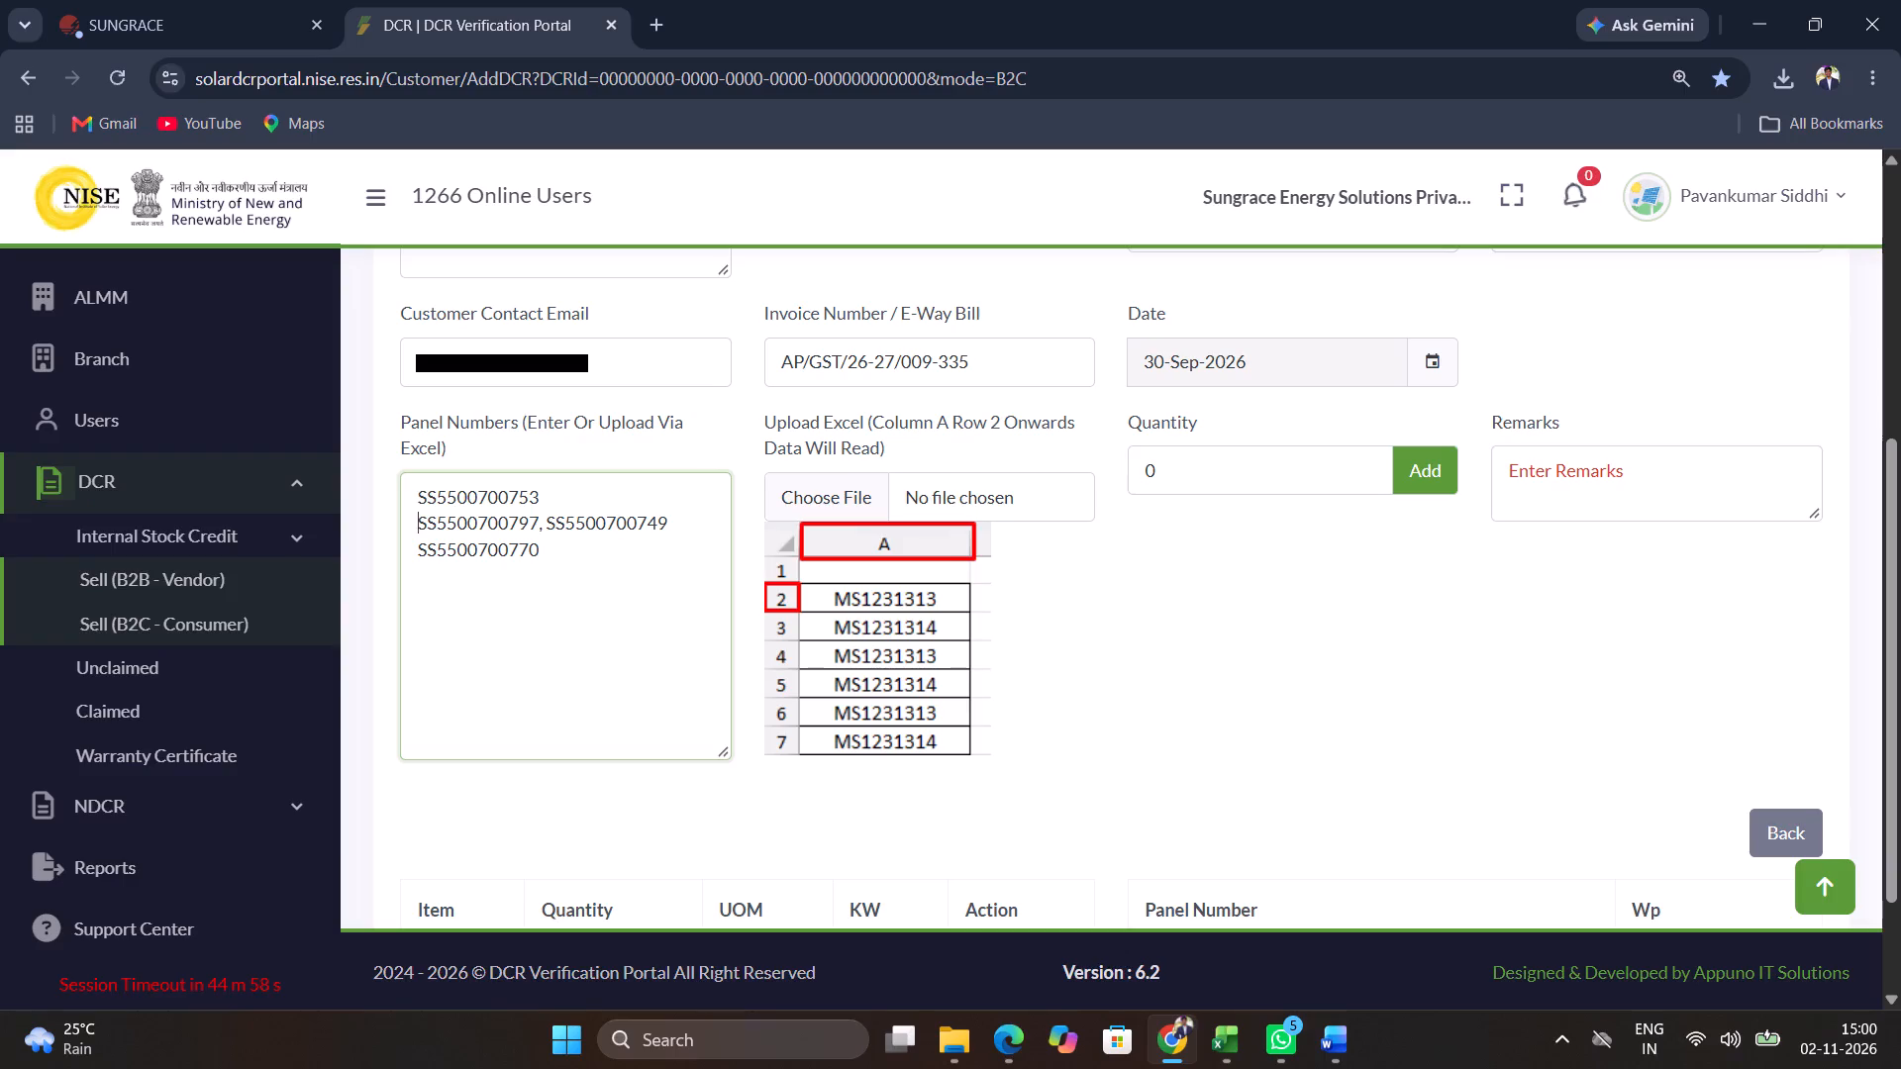
key("Right")
key("Right")
key("Right")
key("Right")
key("Right")
key("Right")
key("Right")
key("Right")
key("Right")
key("Right")
key("Right")
key("Right")
key("Right")
key("Right")
key("BackSpace")
key("BackSpace")
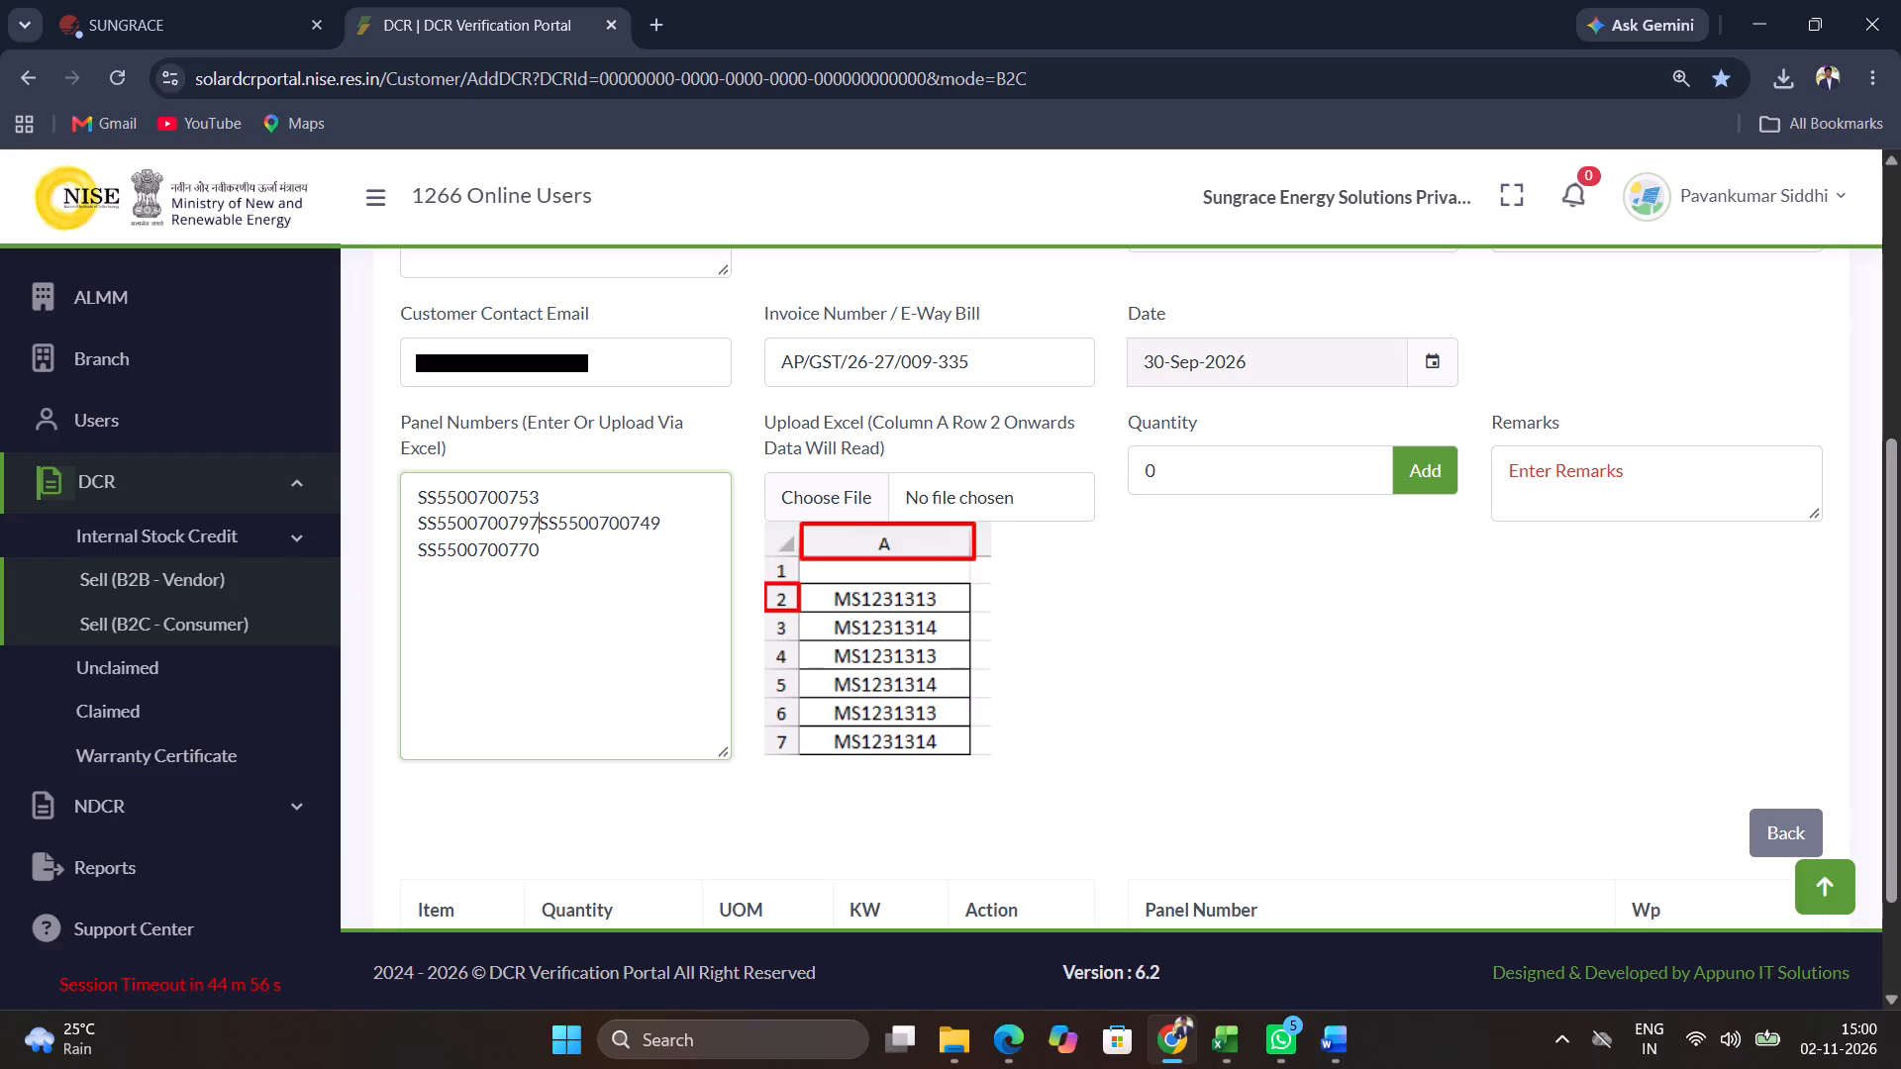
key("Return")
key("Right")
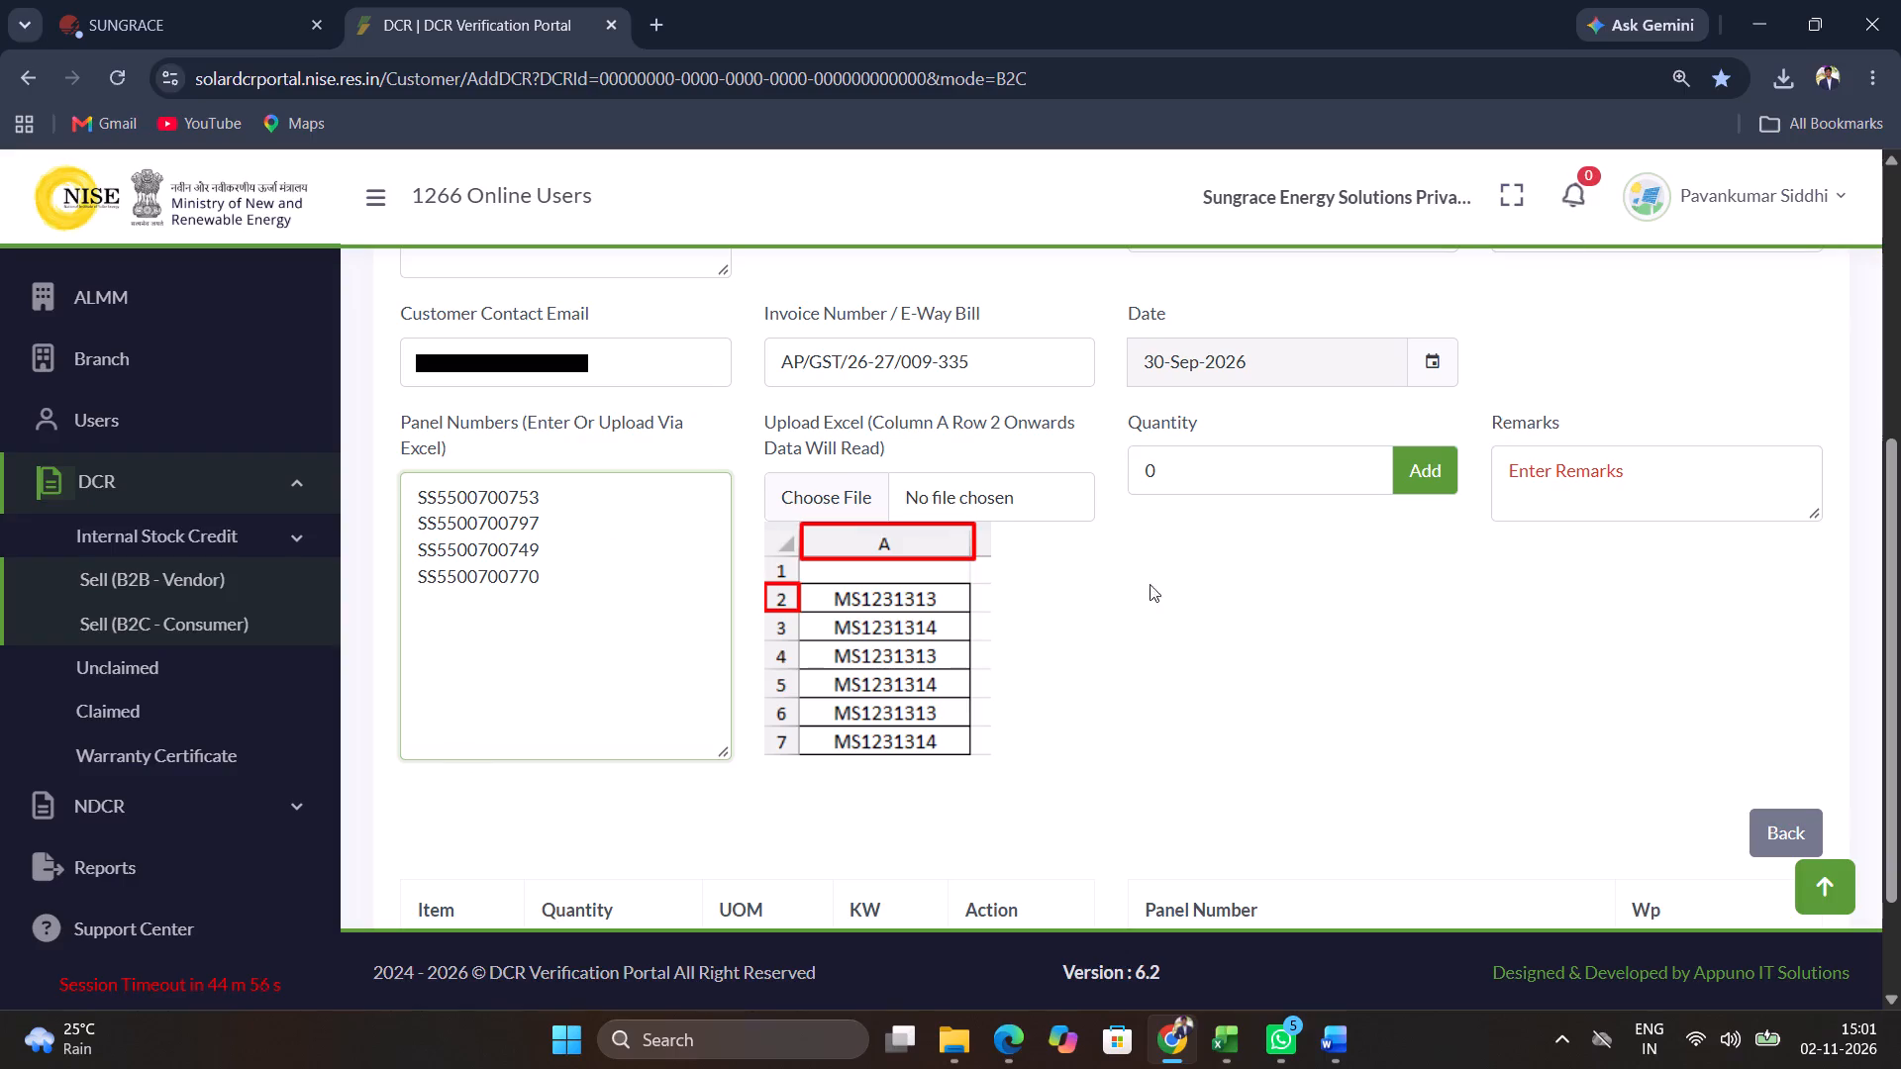
Set the DCR entry's quantity to 4 and try to add the four listed panels.
left_click(1269, 469)
scroll(1269, 469, "up", 4)
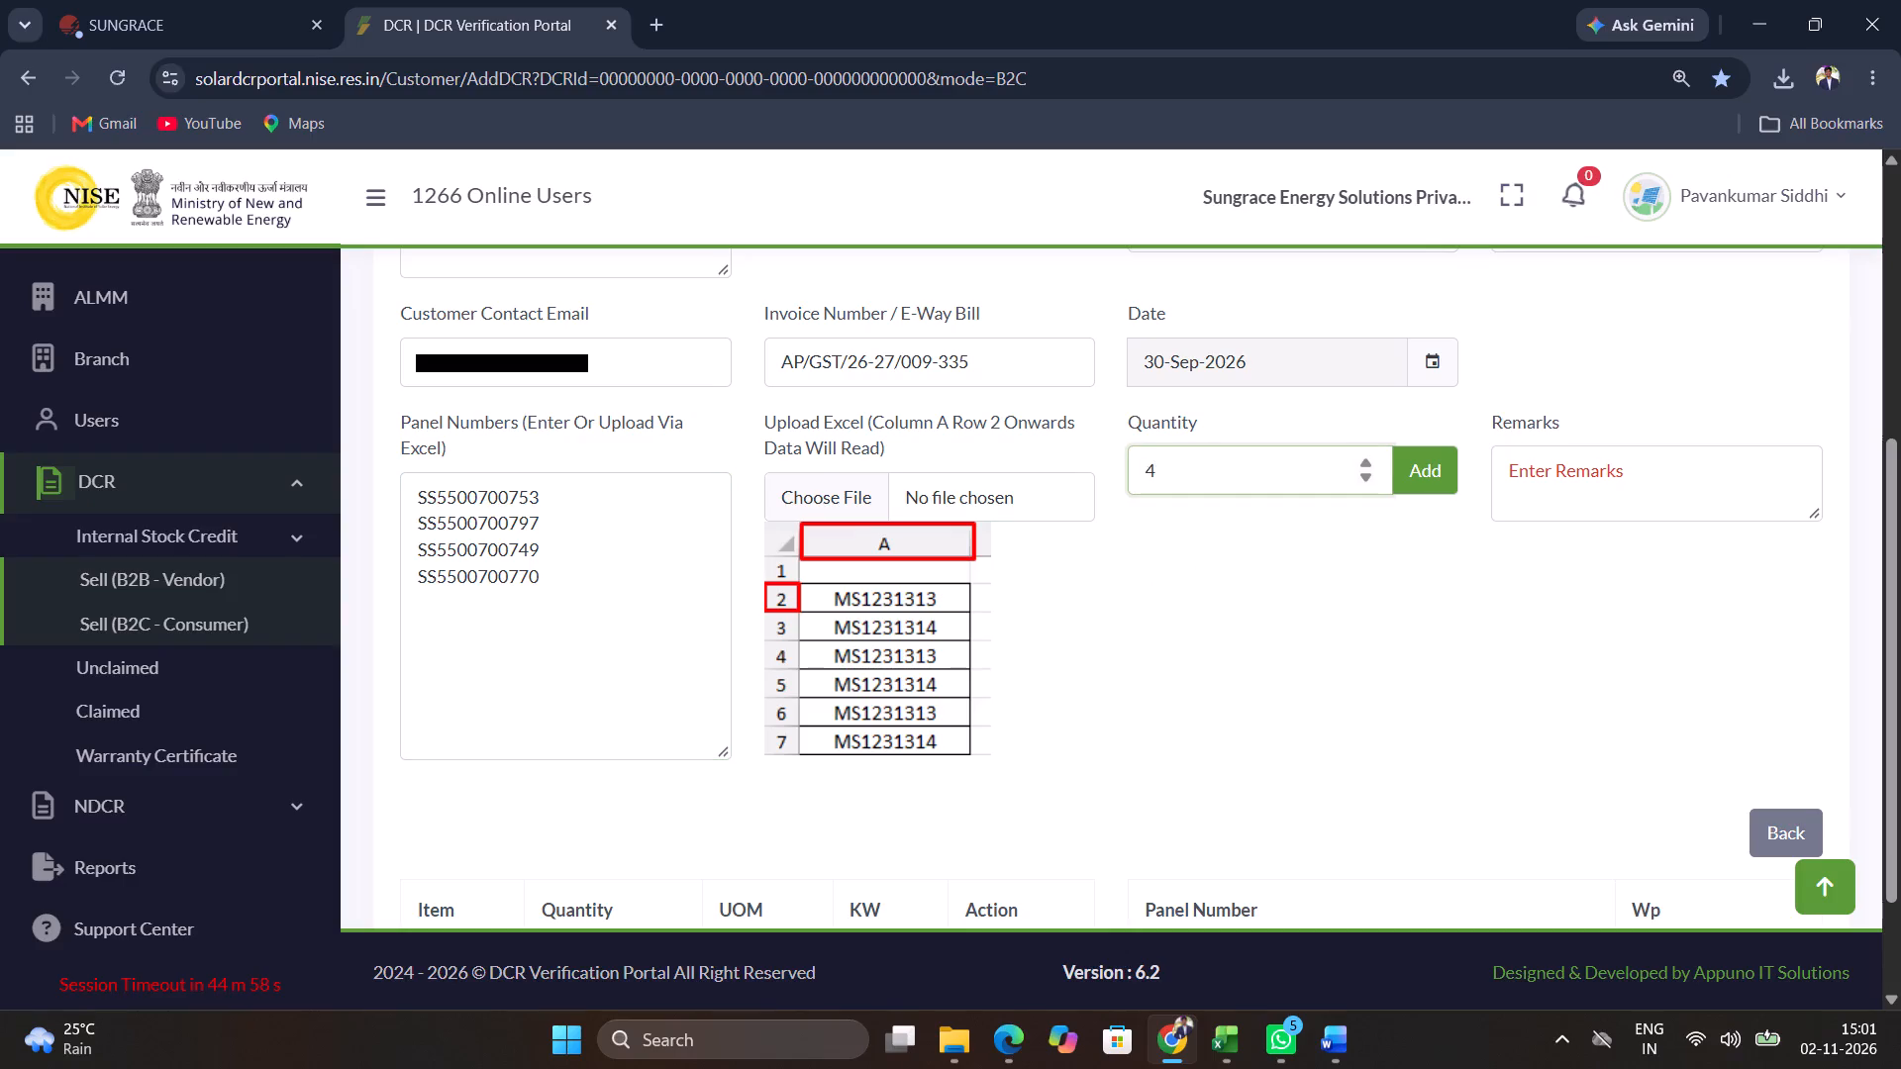
left_click(1437, 466)
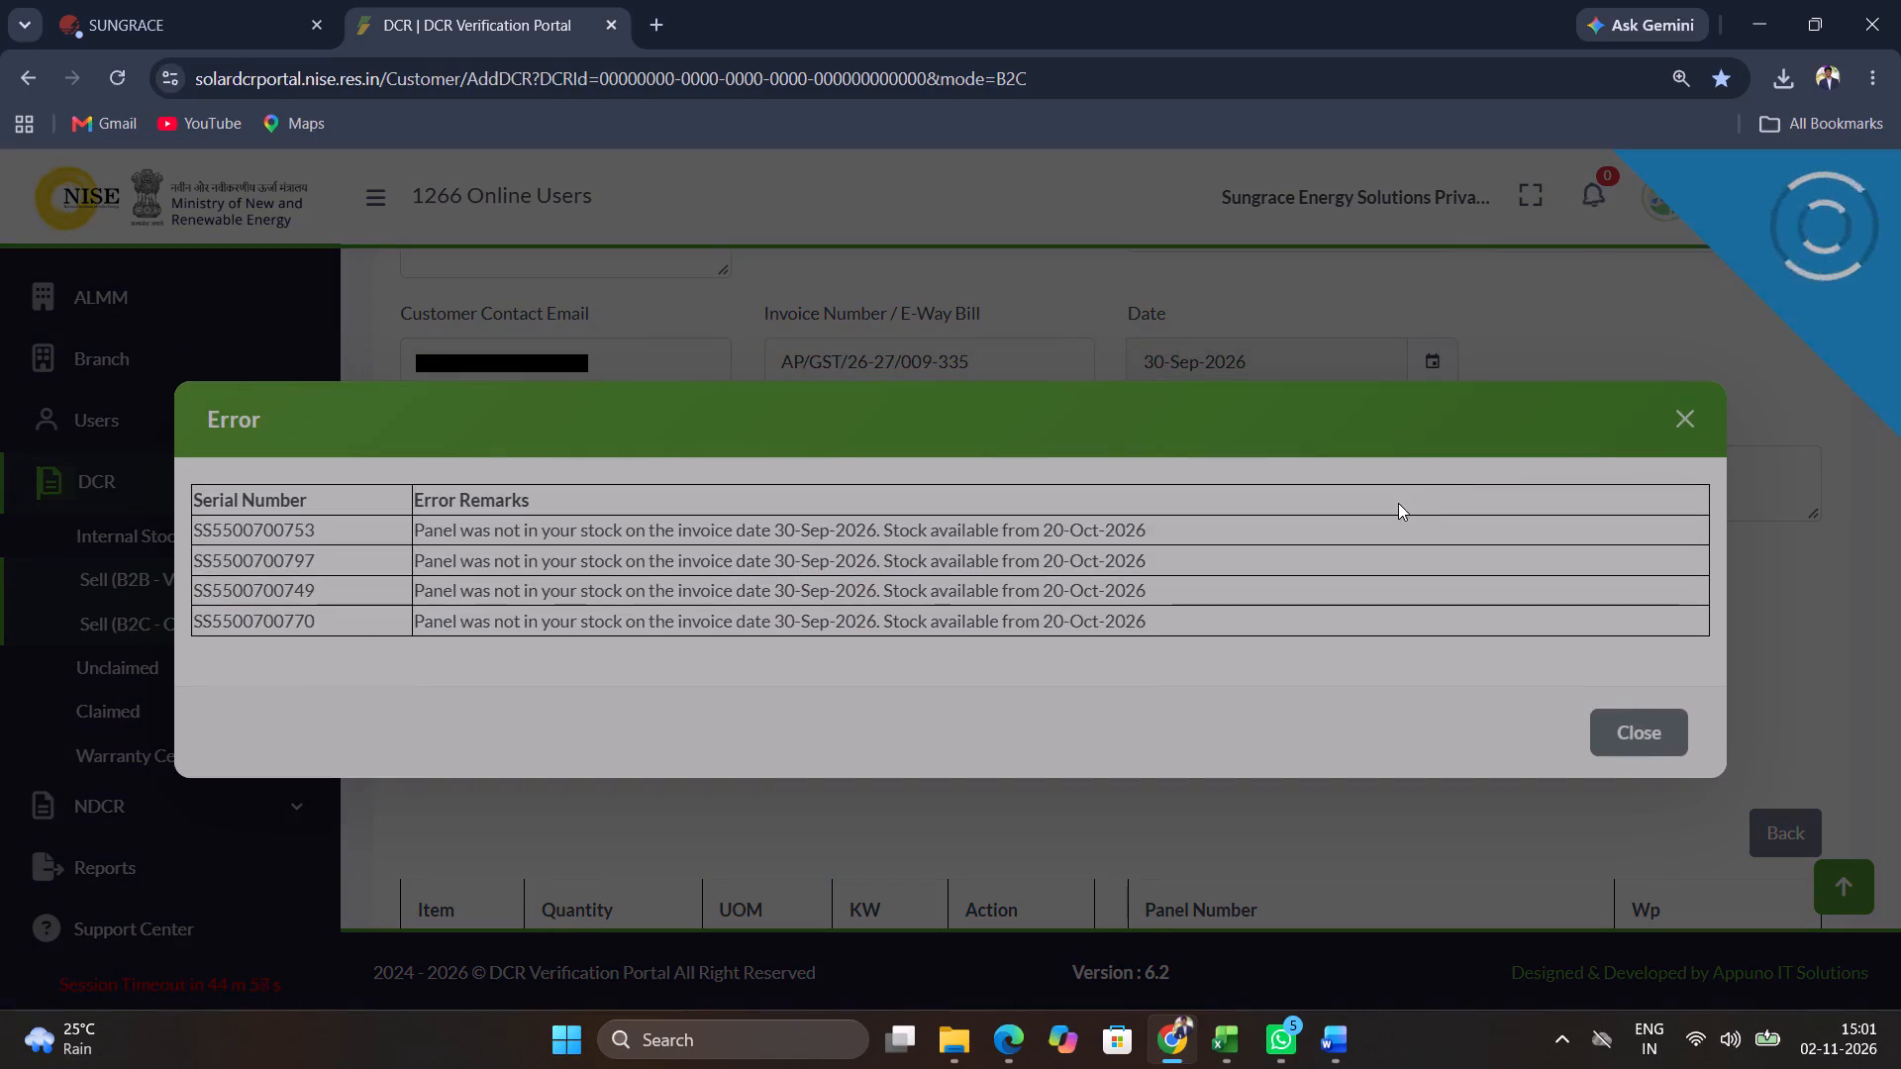
left_click(1693, 413)
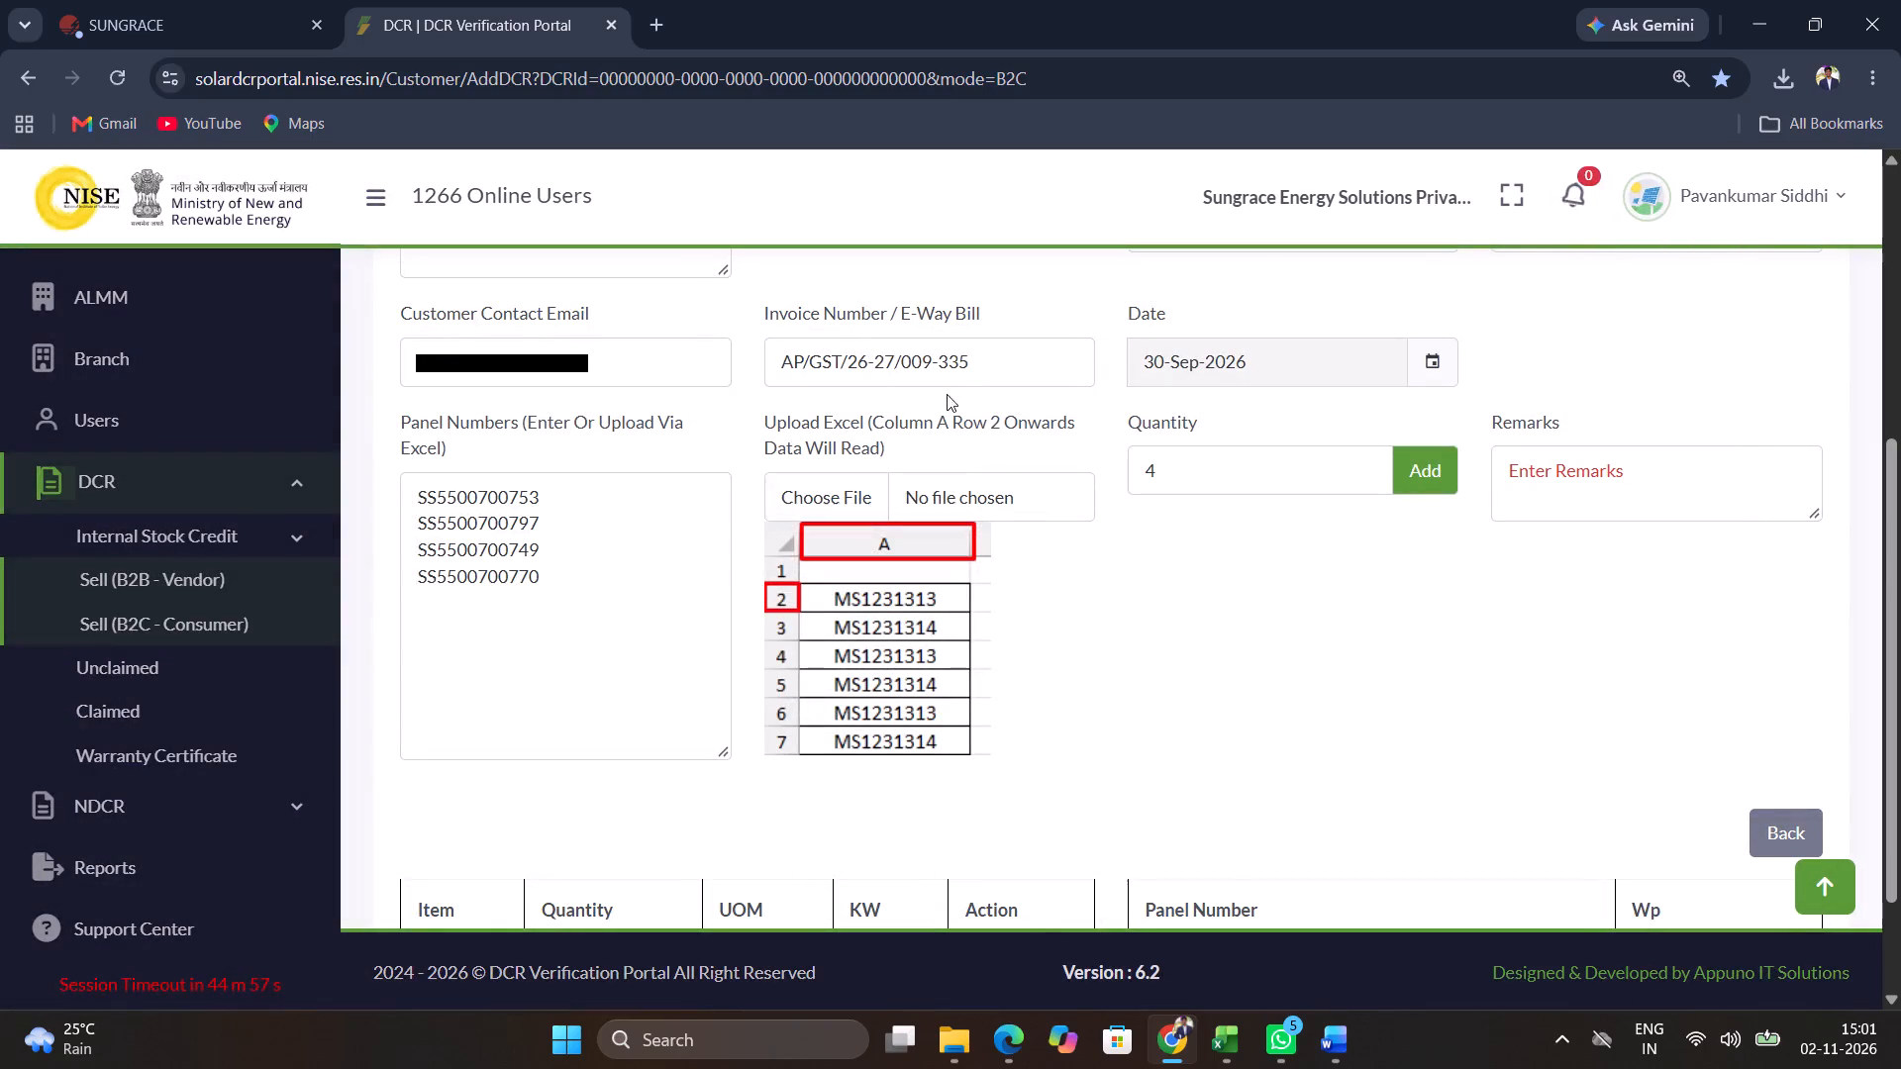
left_click(941, 362)
key("Left")
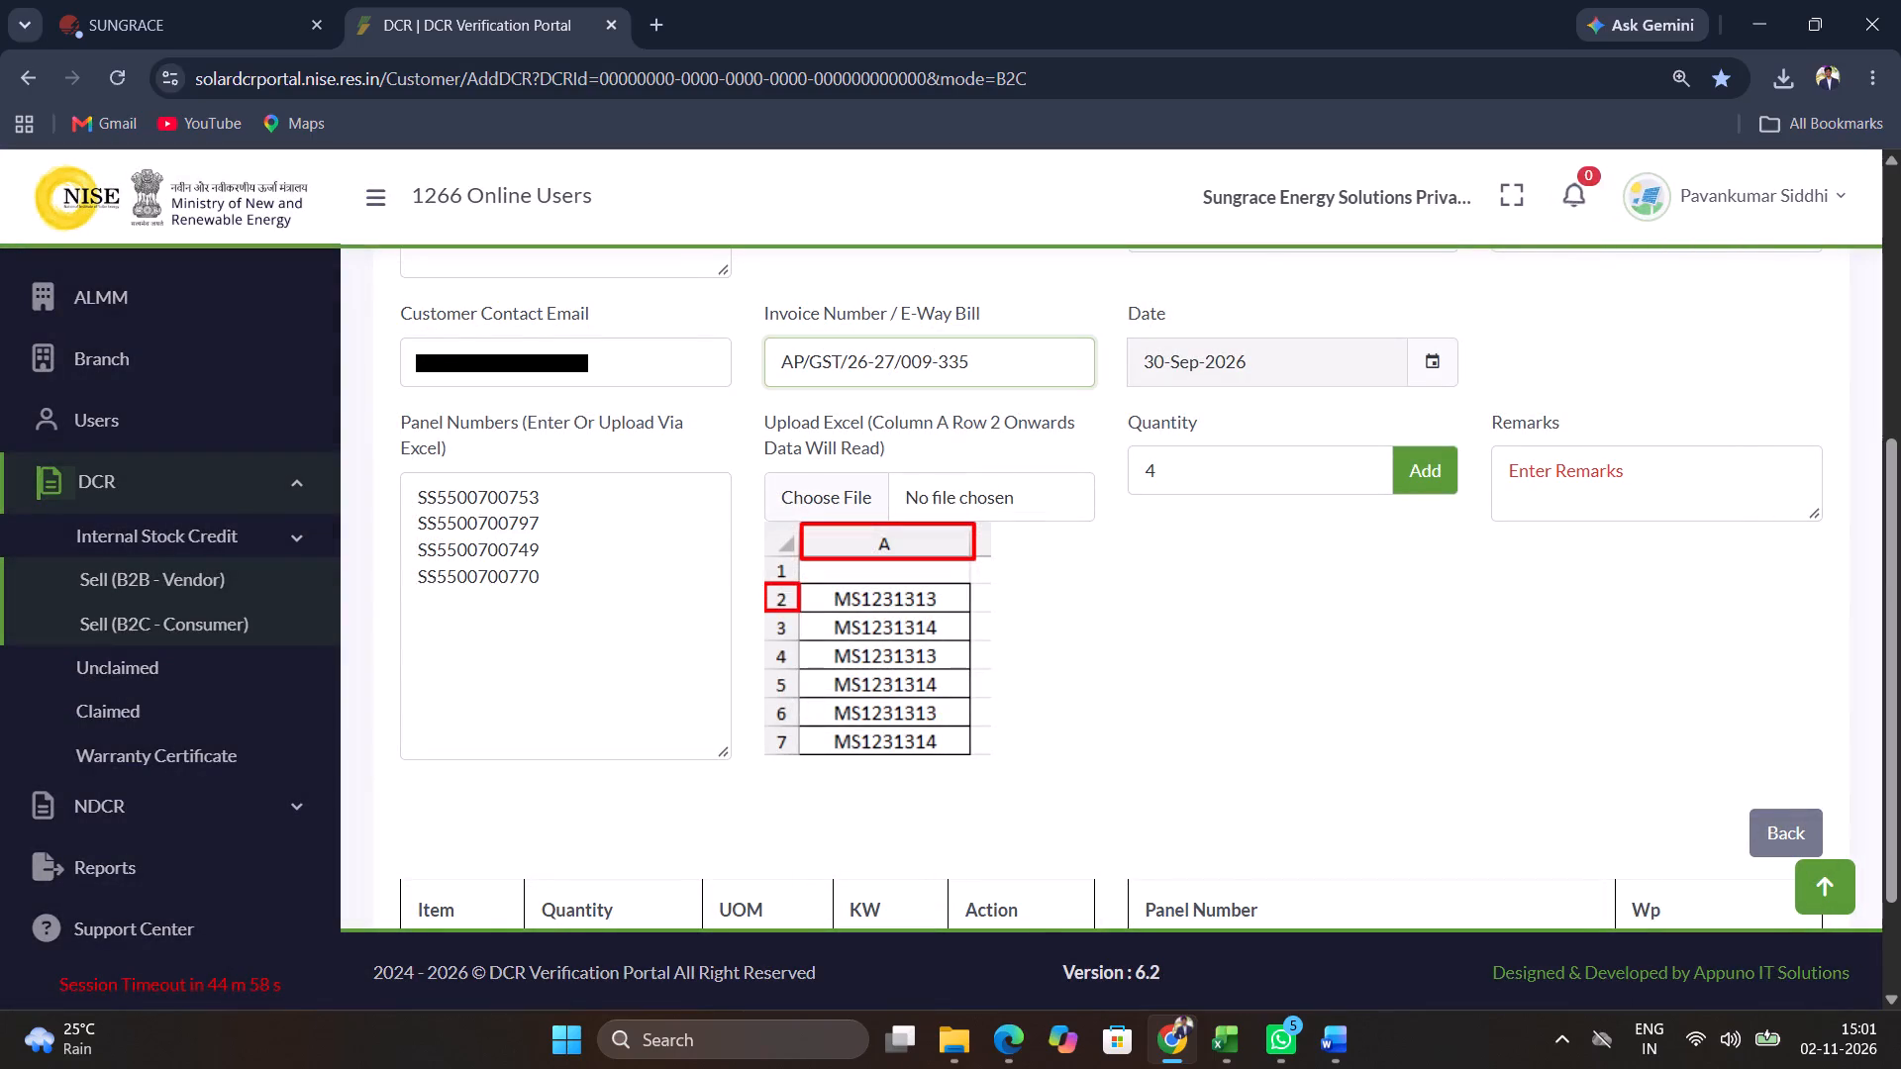
key("BackSpace")
key("BackSpace")
type("10")
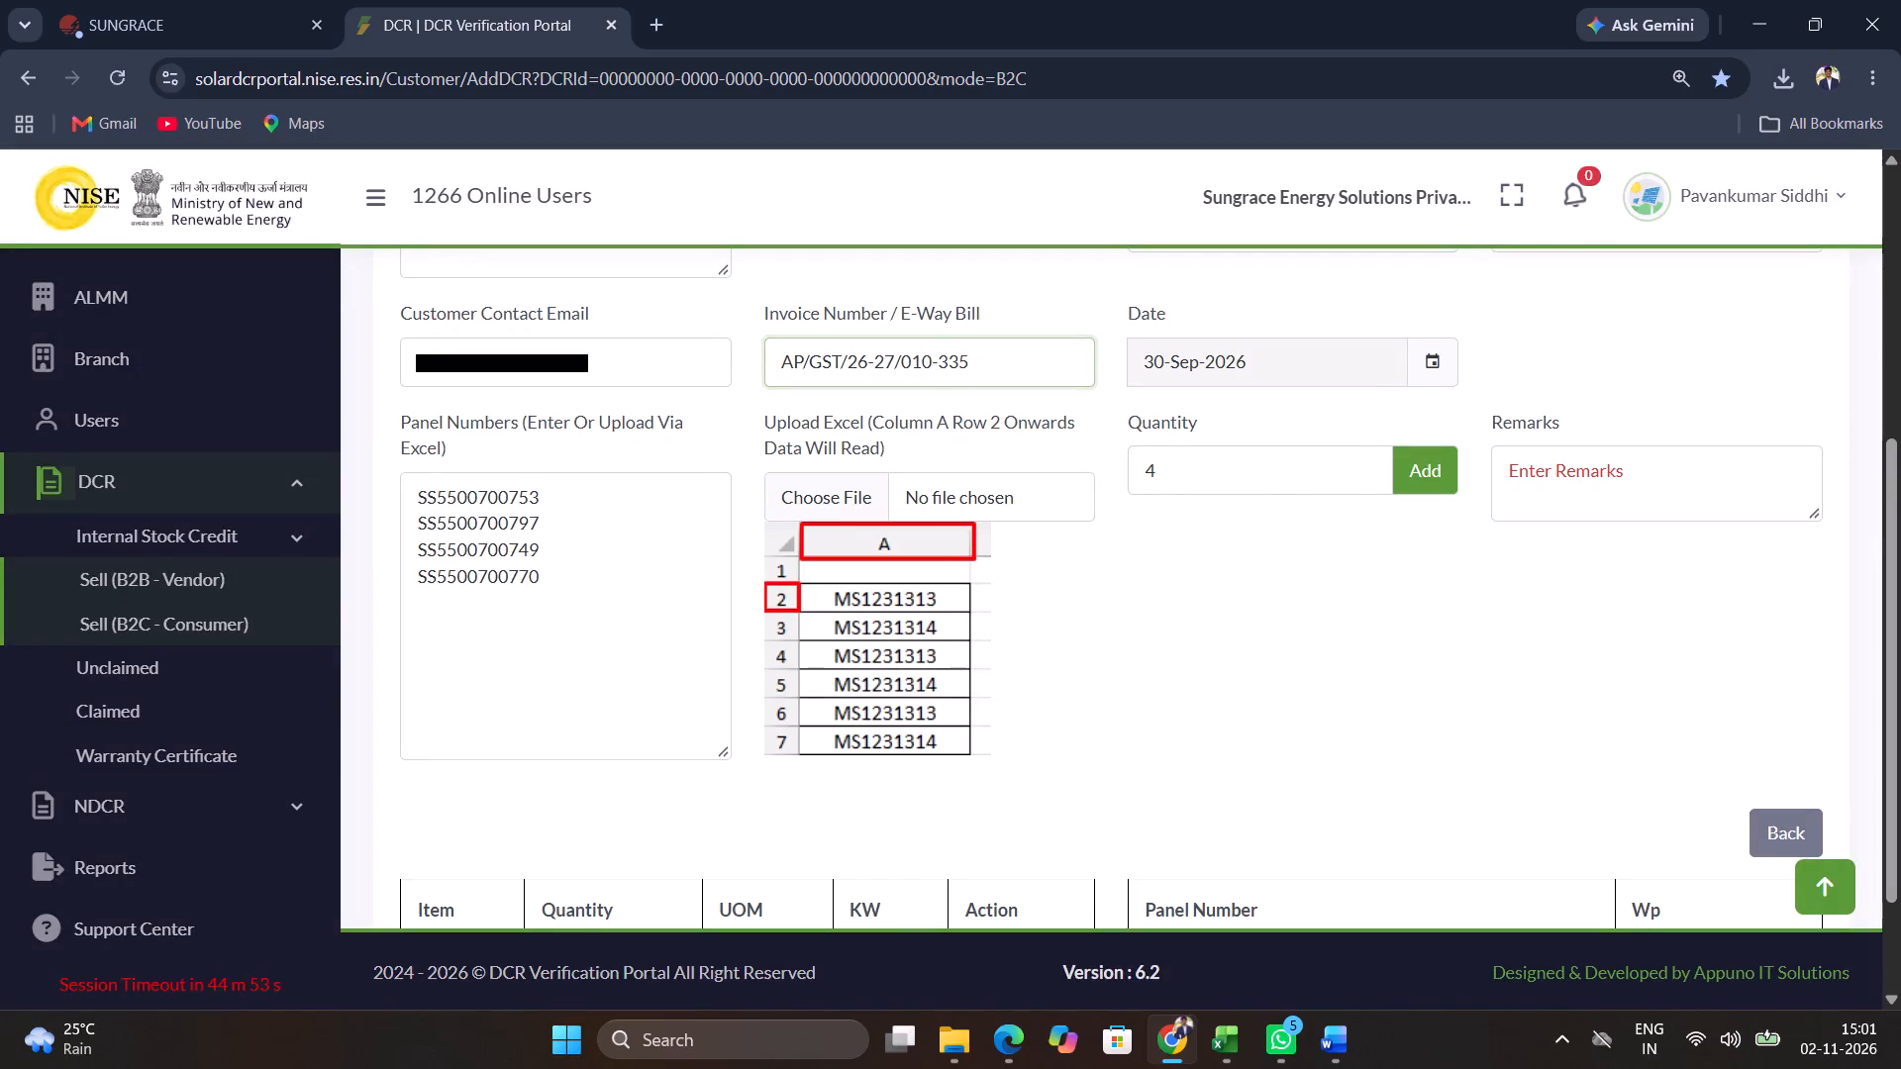
Change the DCR entry's invoice number to AP/GST/26-27/010-73.
key("Right")
key("Right")
key("Right")
key("Right")
key("Right")
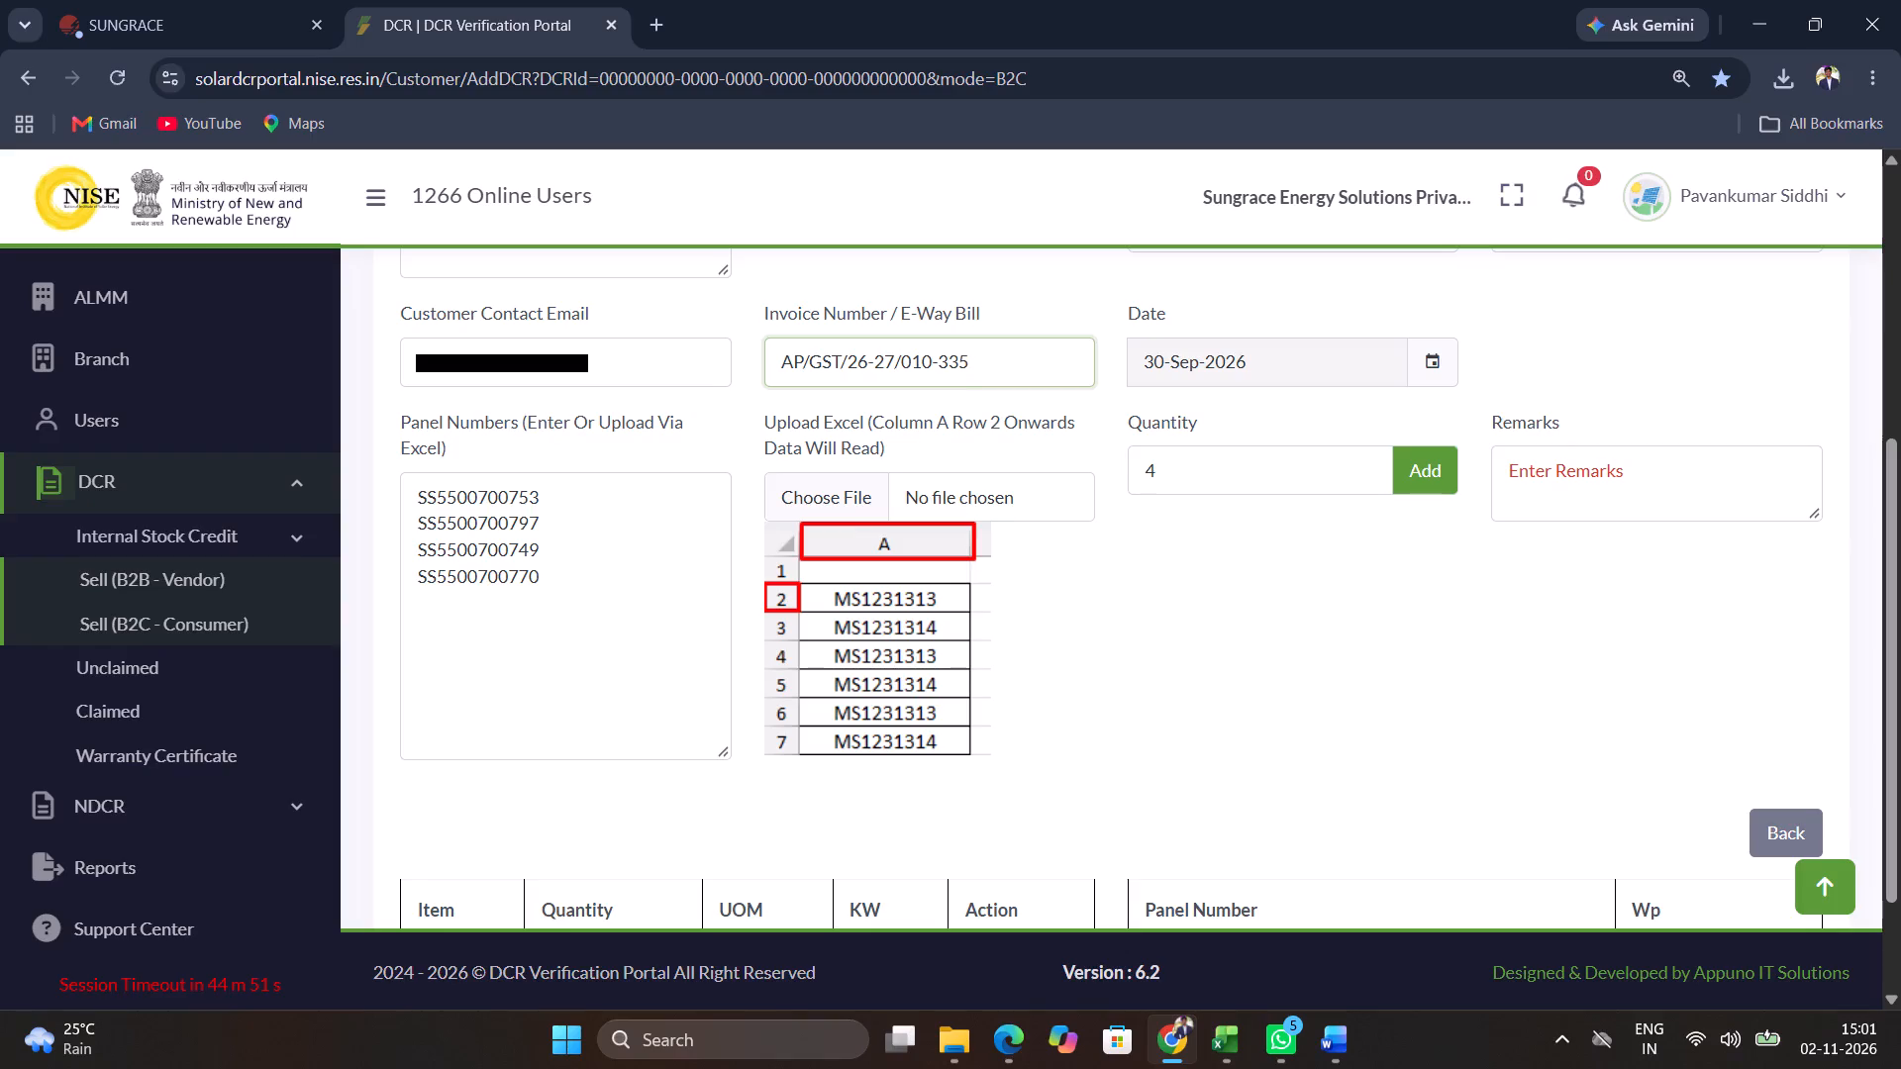
key("BackSpace")
key("BackSpace")
key("BackSpace")
type("73")
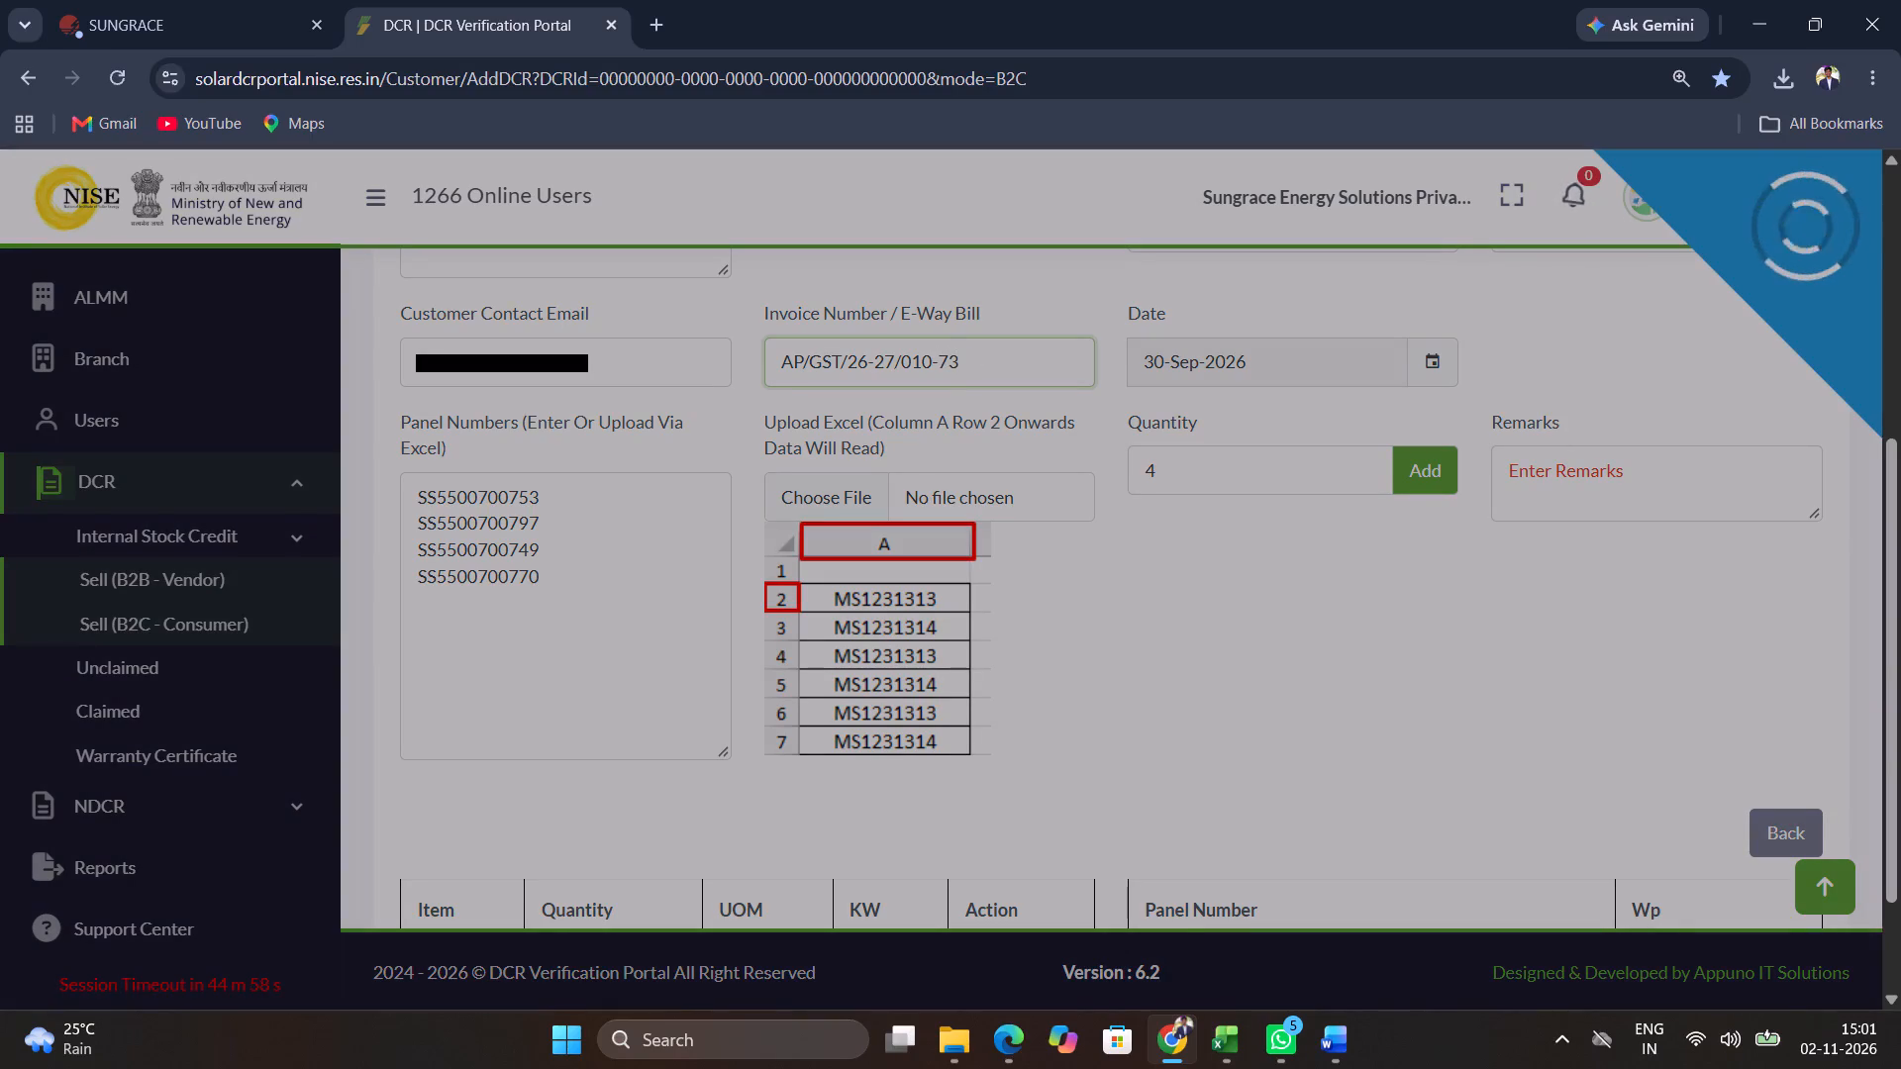
Set the DCR entry's invoice date to 22-Oct-2026.
left_click(1288, 367)
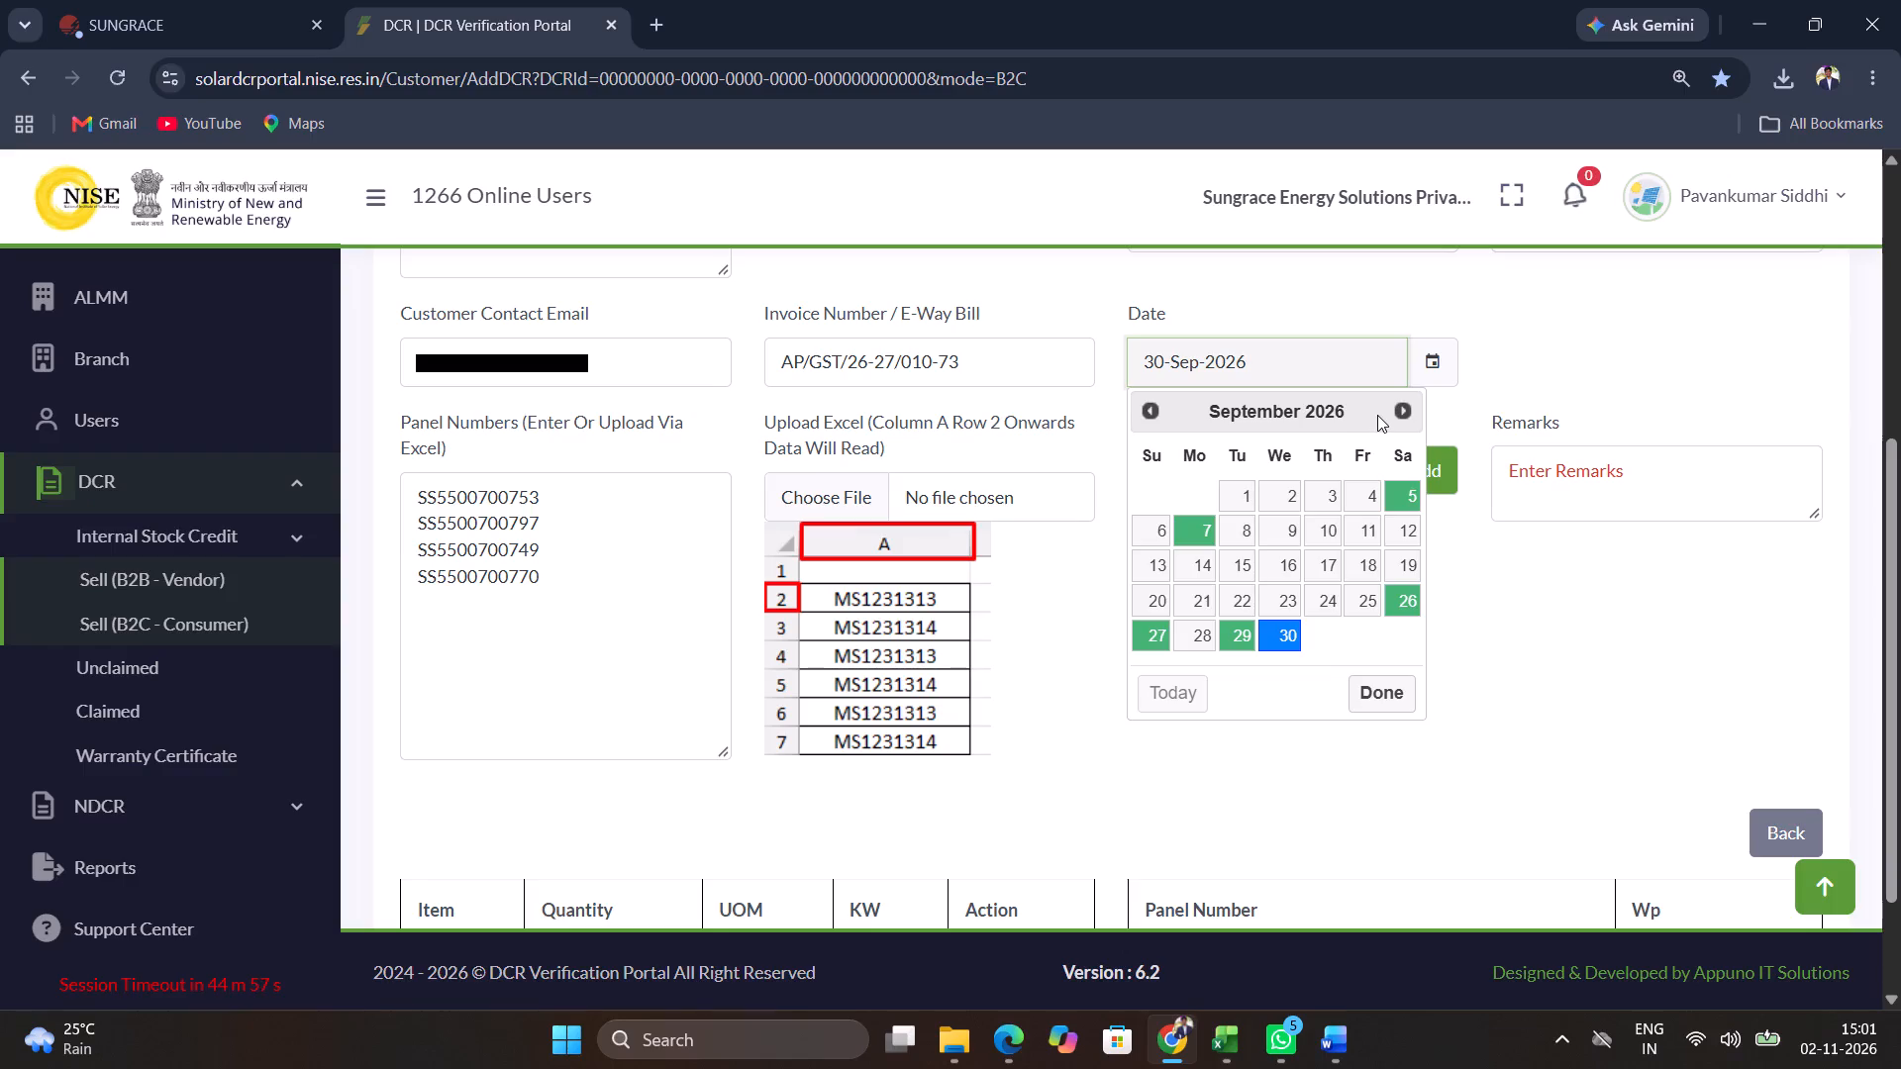
left_click(1409, 410)
left_click(1332, 586)
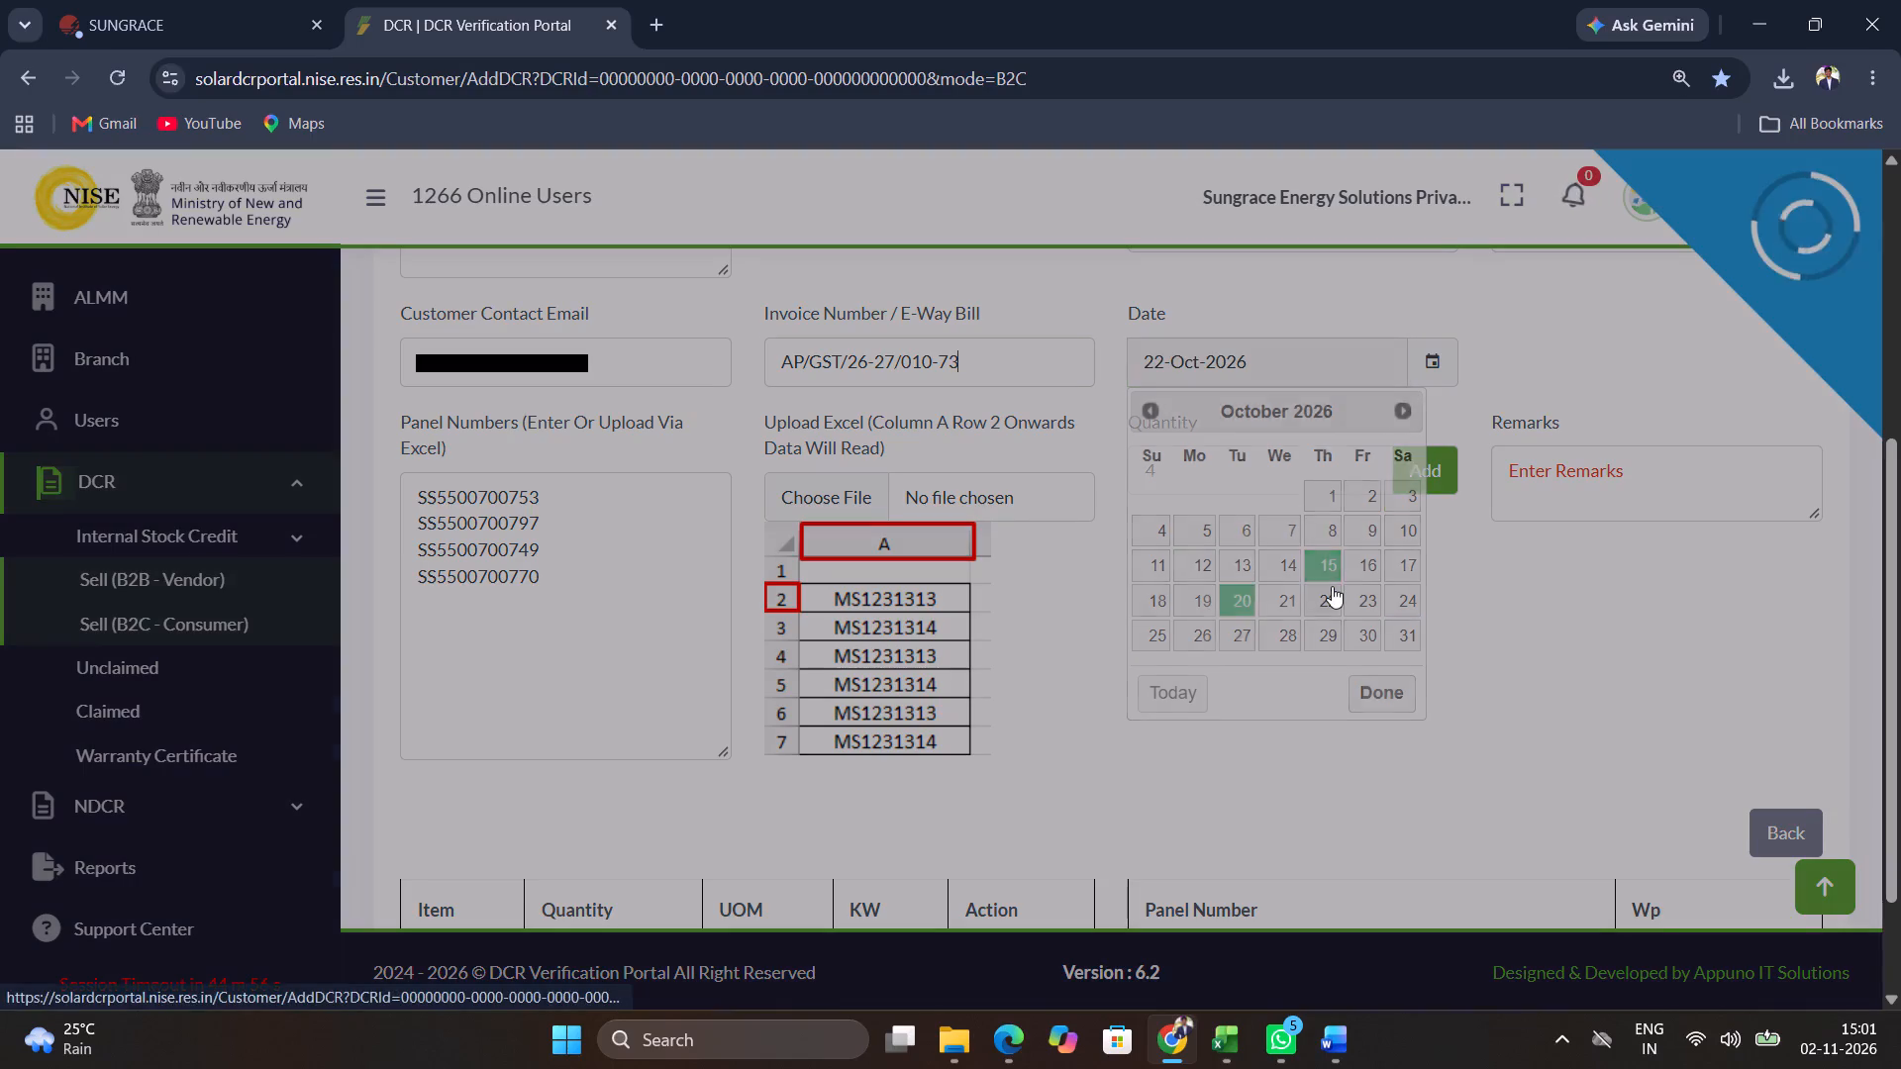
Add the four listed panel serials to the DCR entry.
left_click(1423, 480)
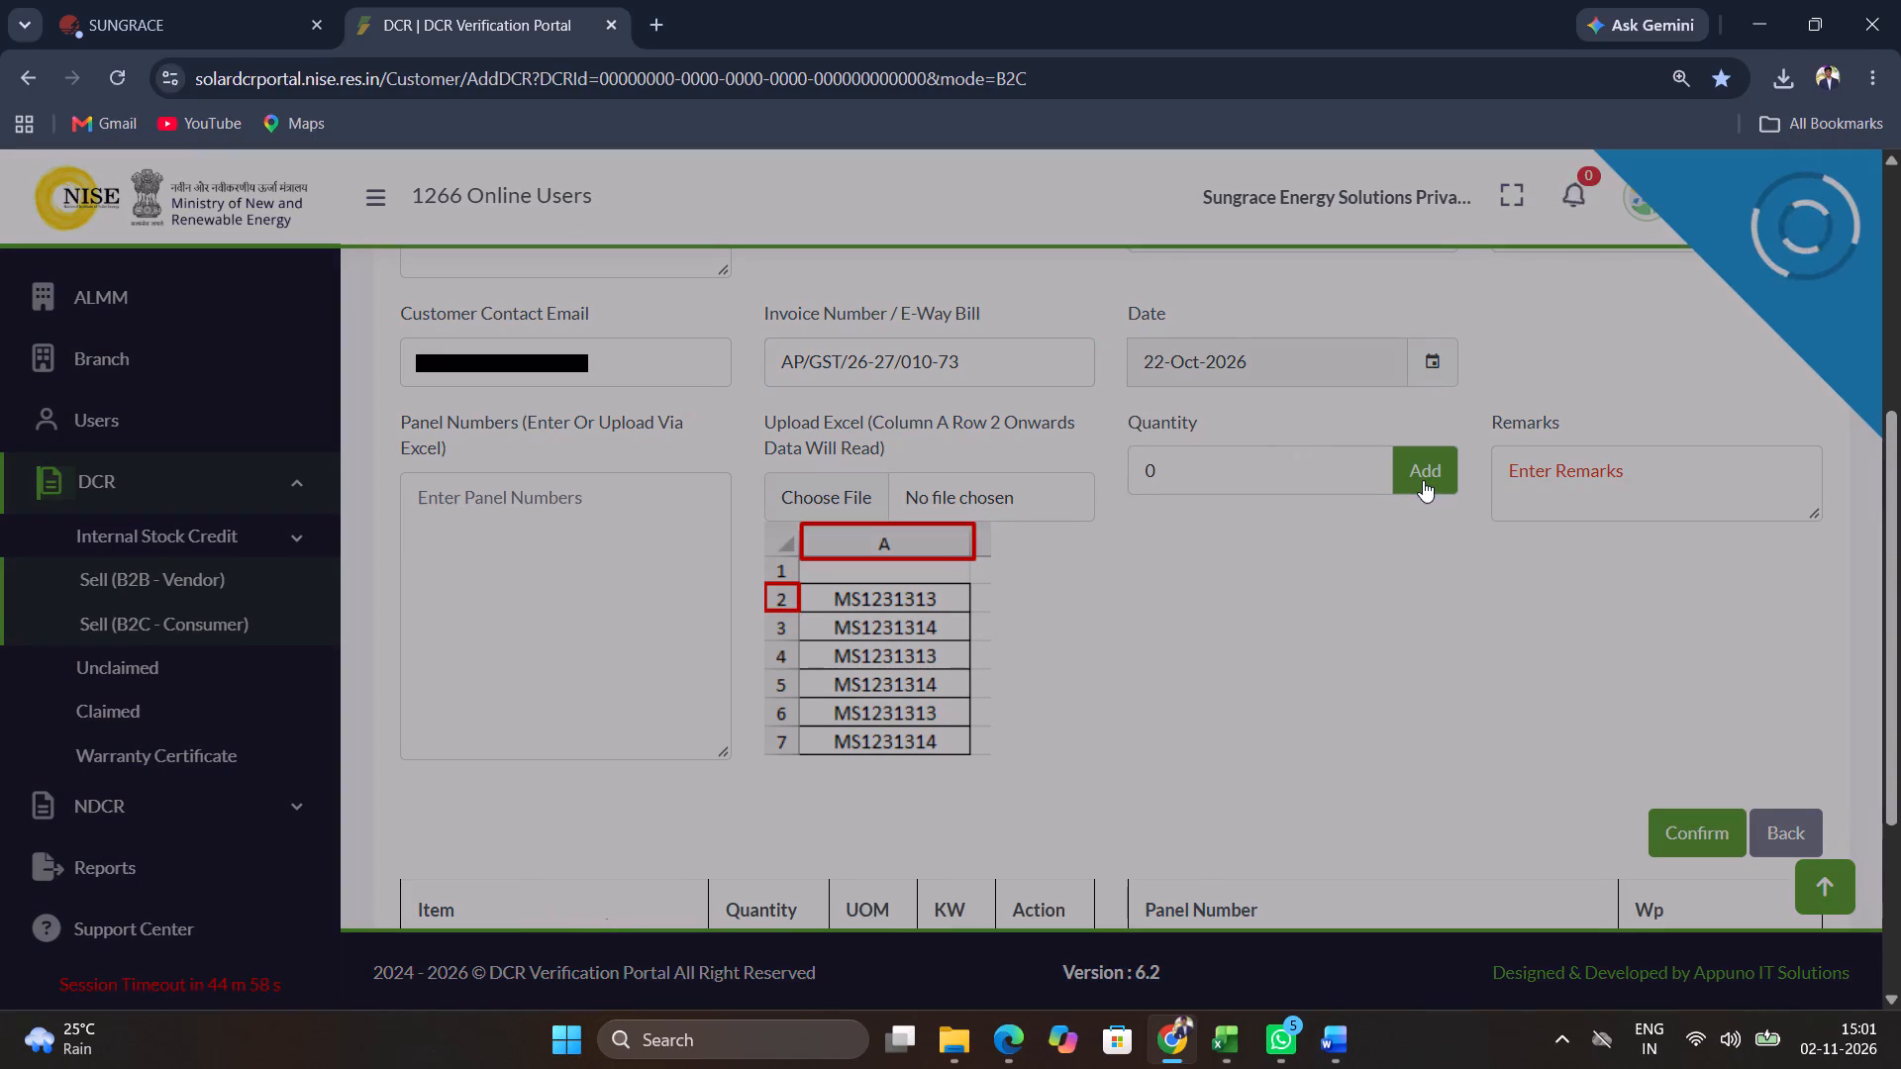
Copy the consumer's address from the SUNGRACE Quick Copy Details into the DCR entry's Remarks.
left_click(1501, 494)
left_click(149, 17)
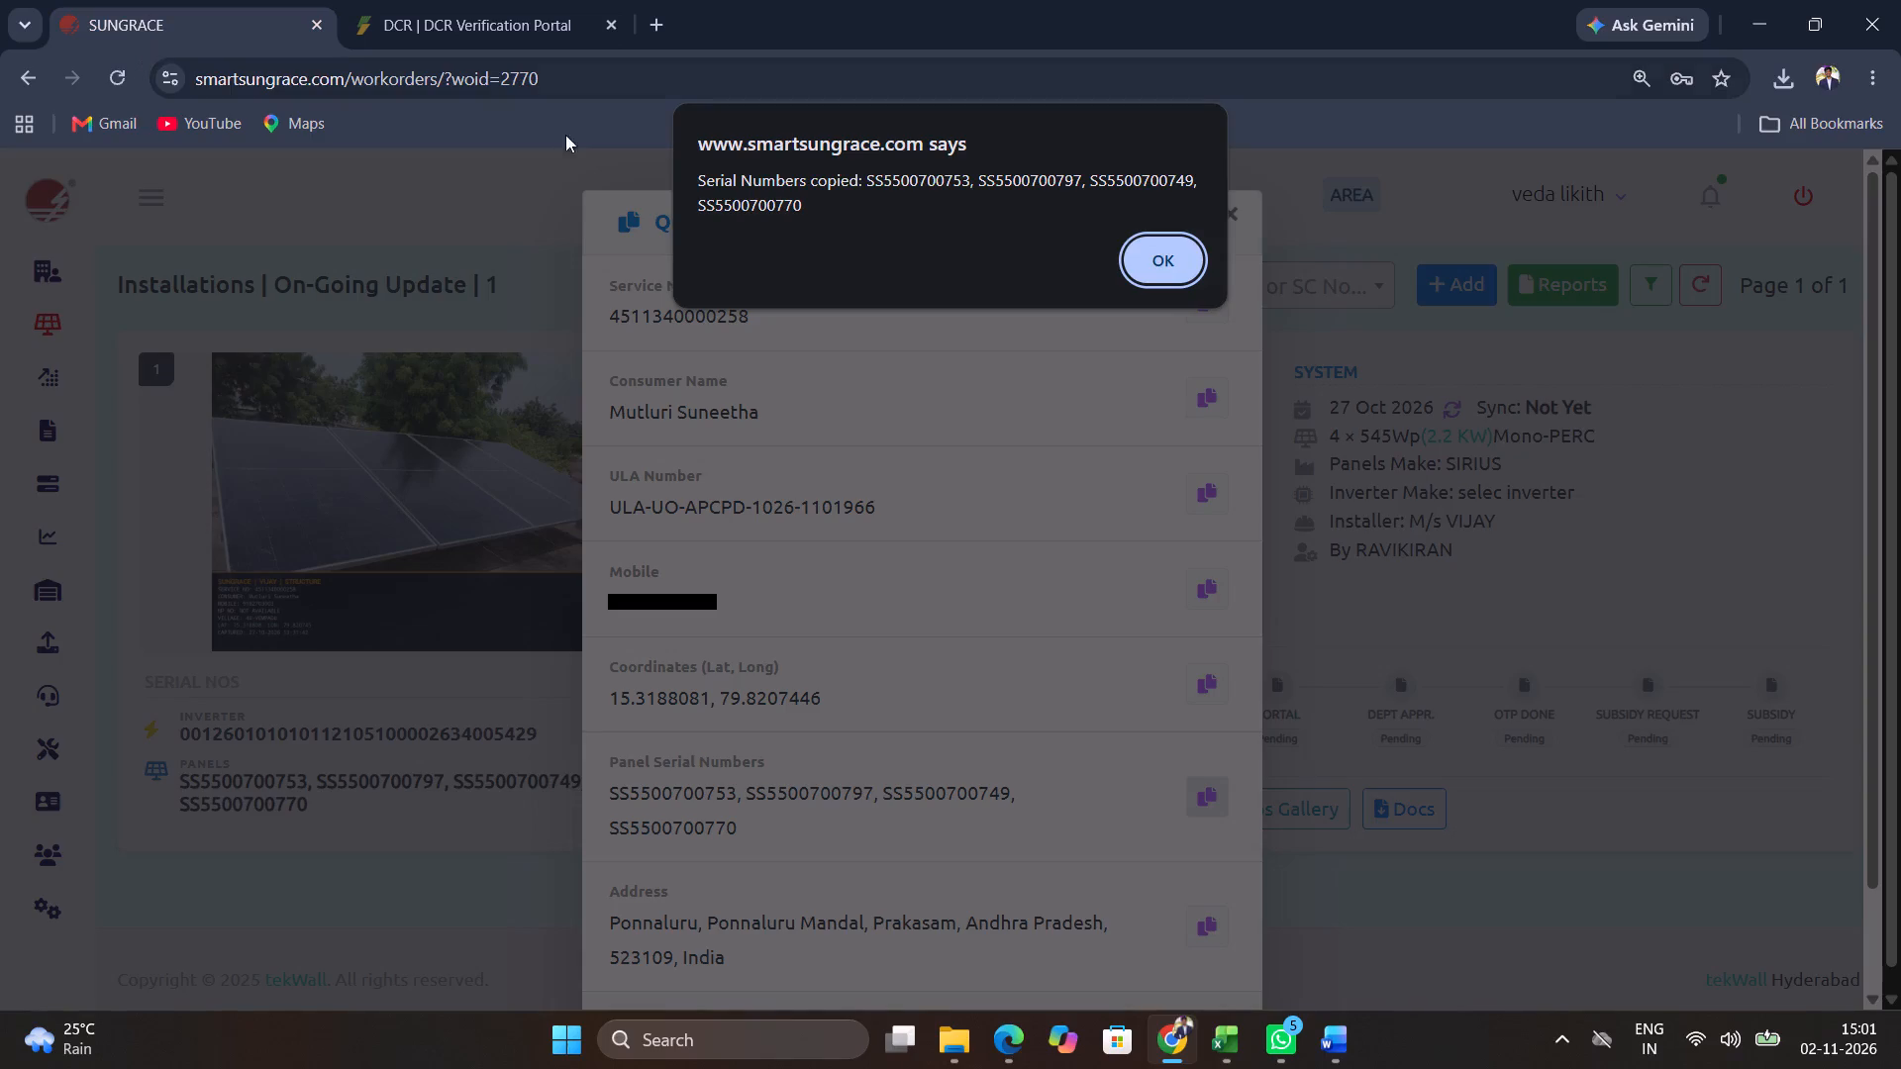
left_click(1160, 261)
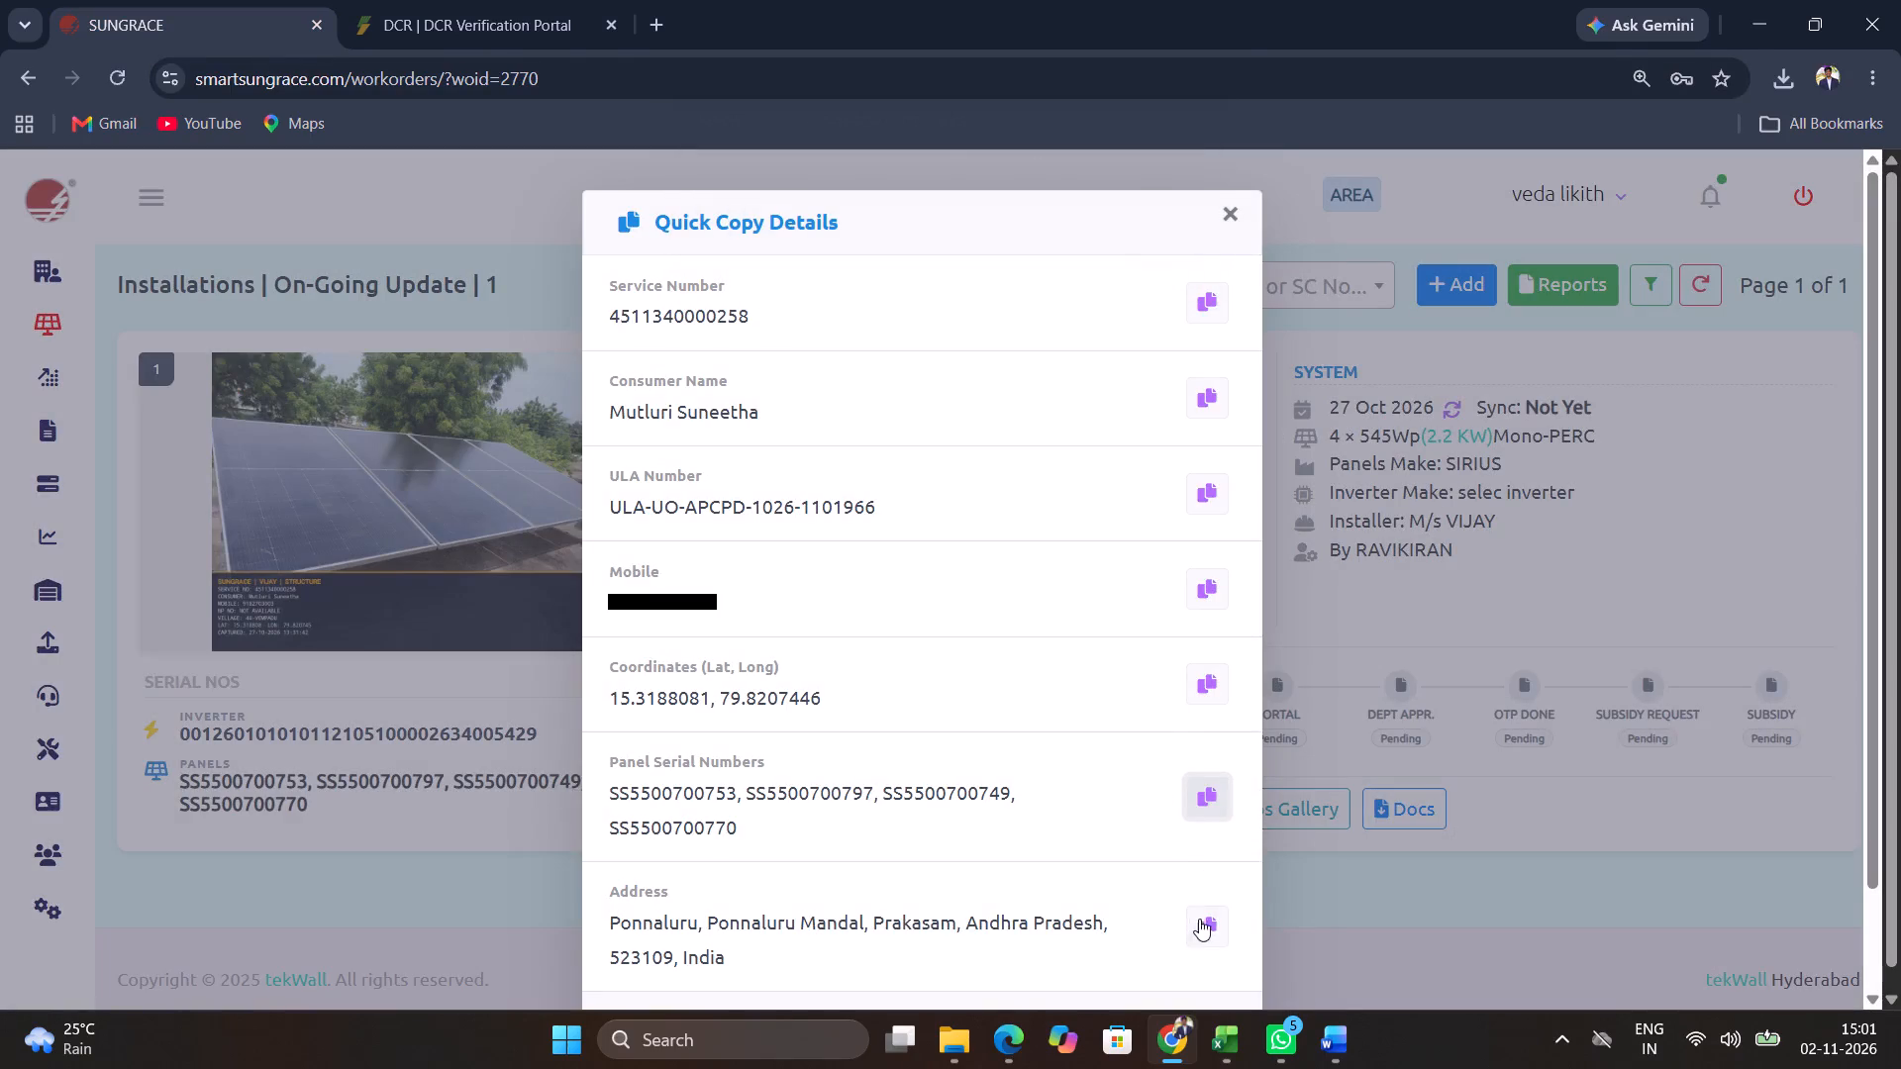
left_click(1205, 928)
left_click(440, 22)
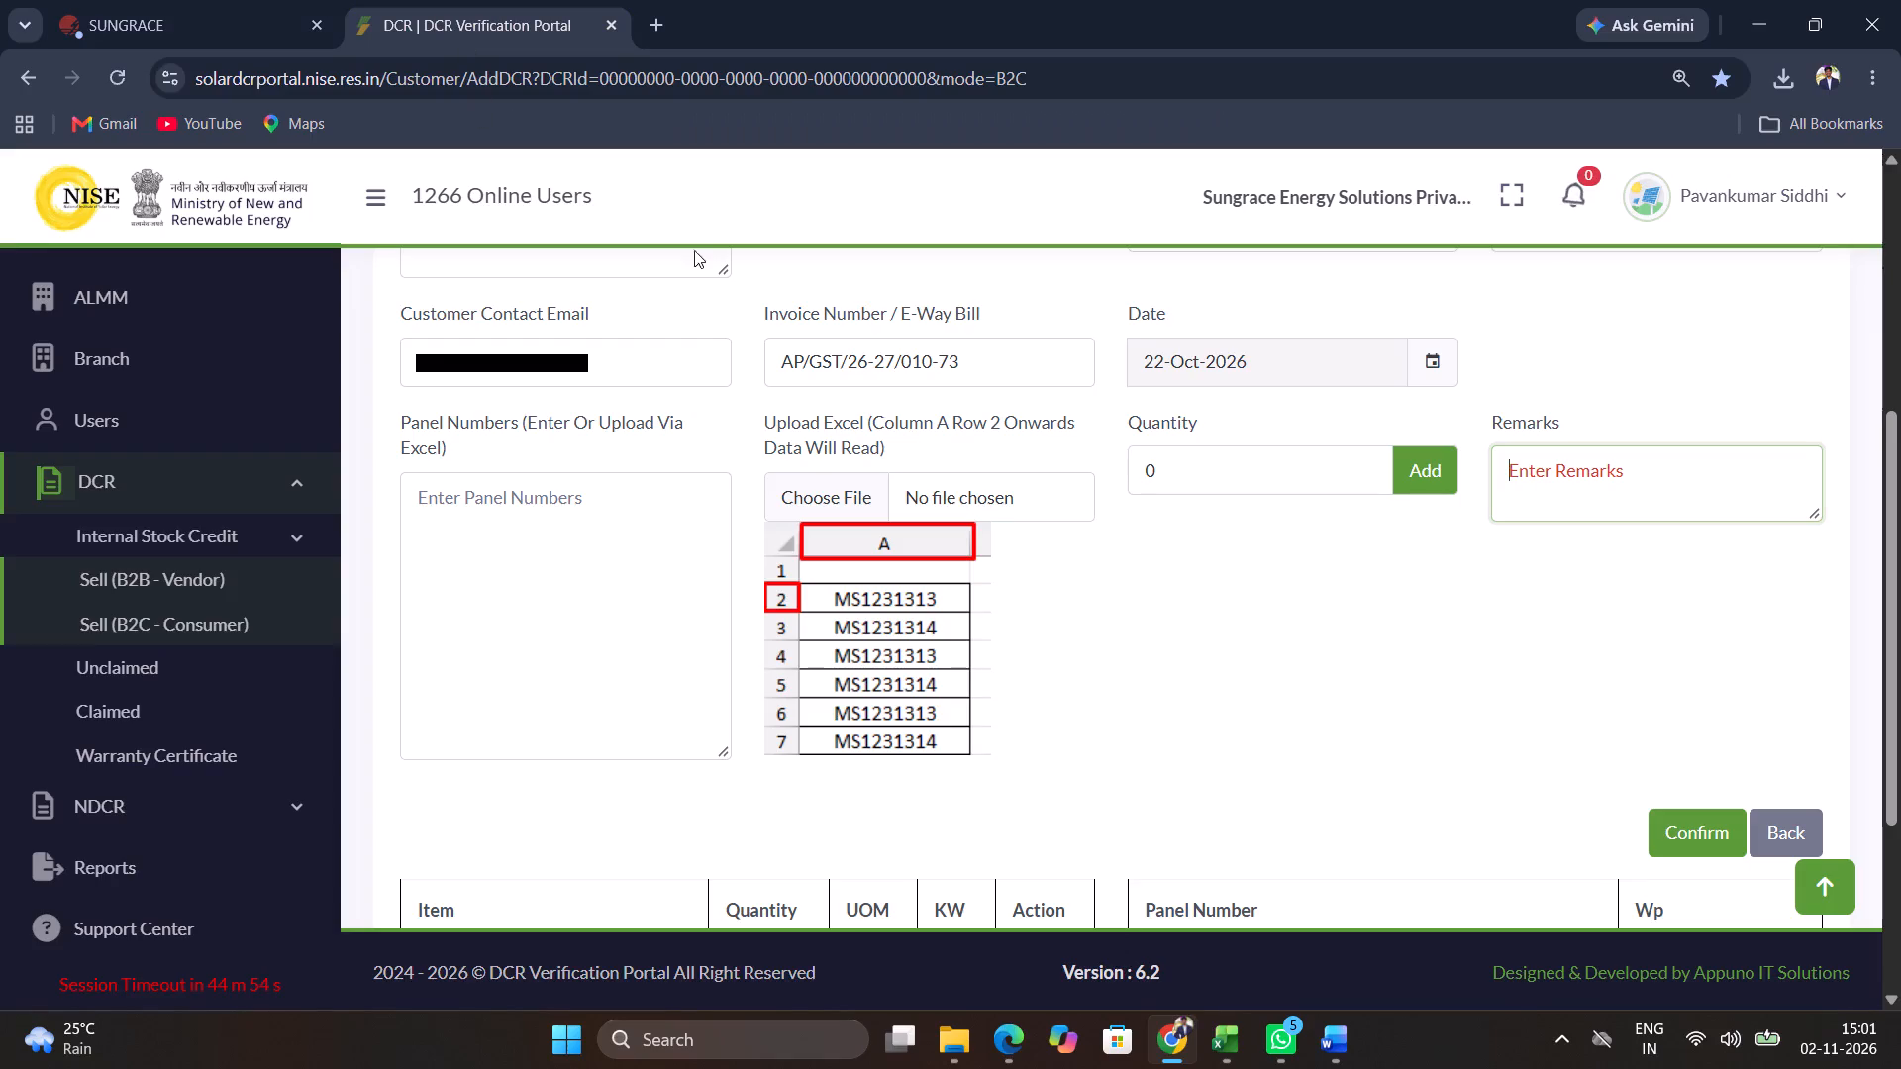
key("ctrl+v")
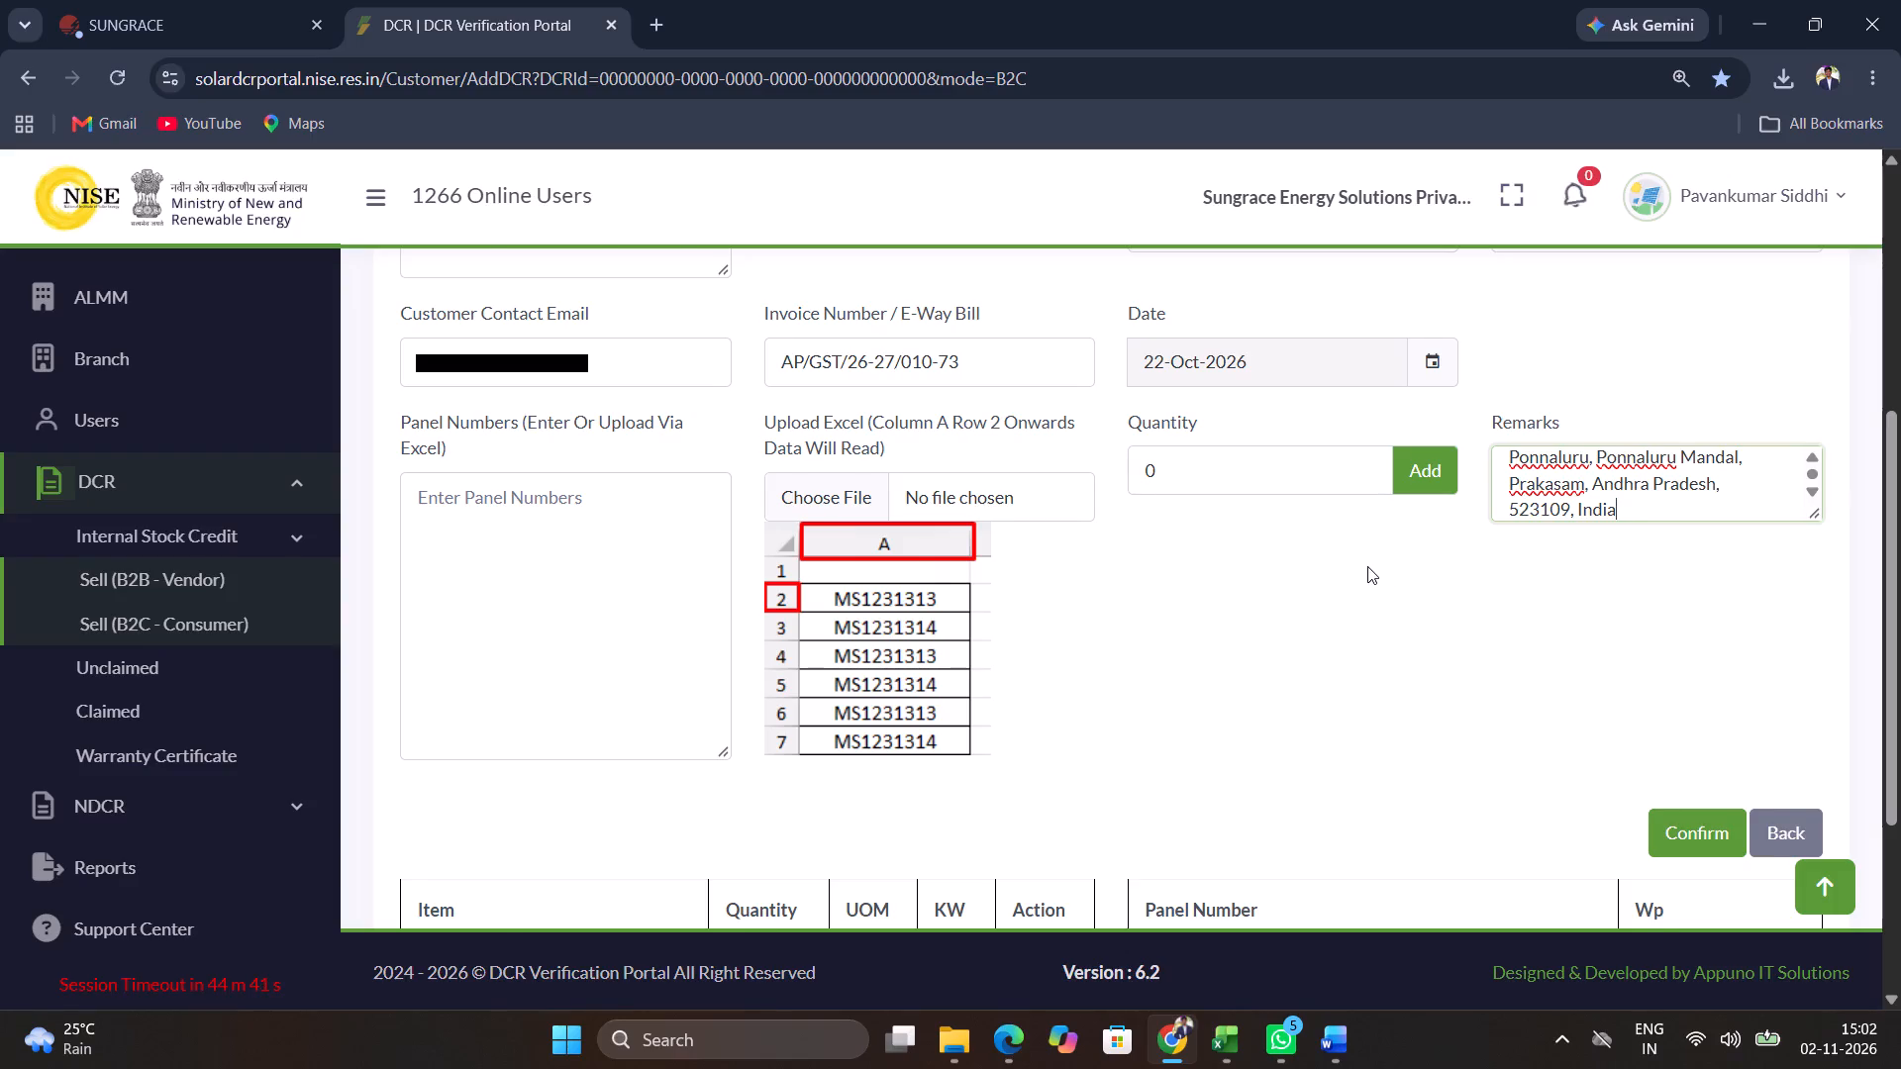
Fill the DCR entry's Customer Pin Code with the consumer's pincode copied from the SUNGRACE Quick Copy Details.
scroll(1367, 566, "down", 3)
scroll(1383, 547, "up", 7)
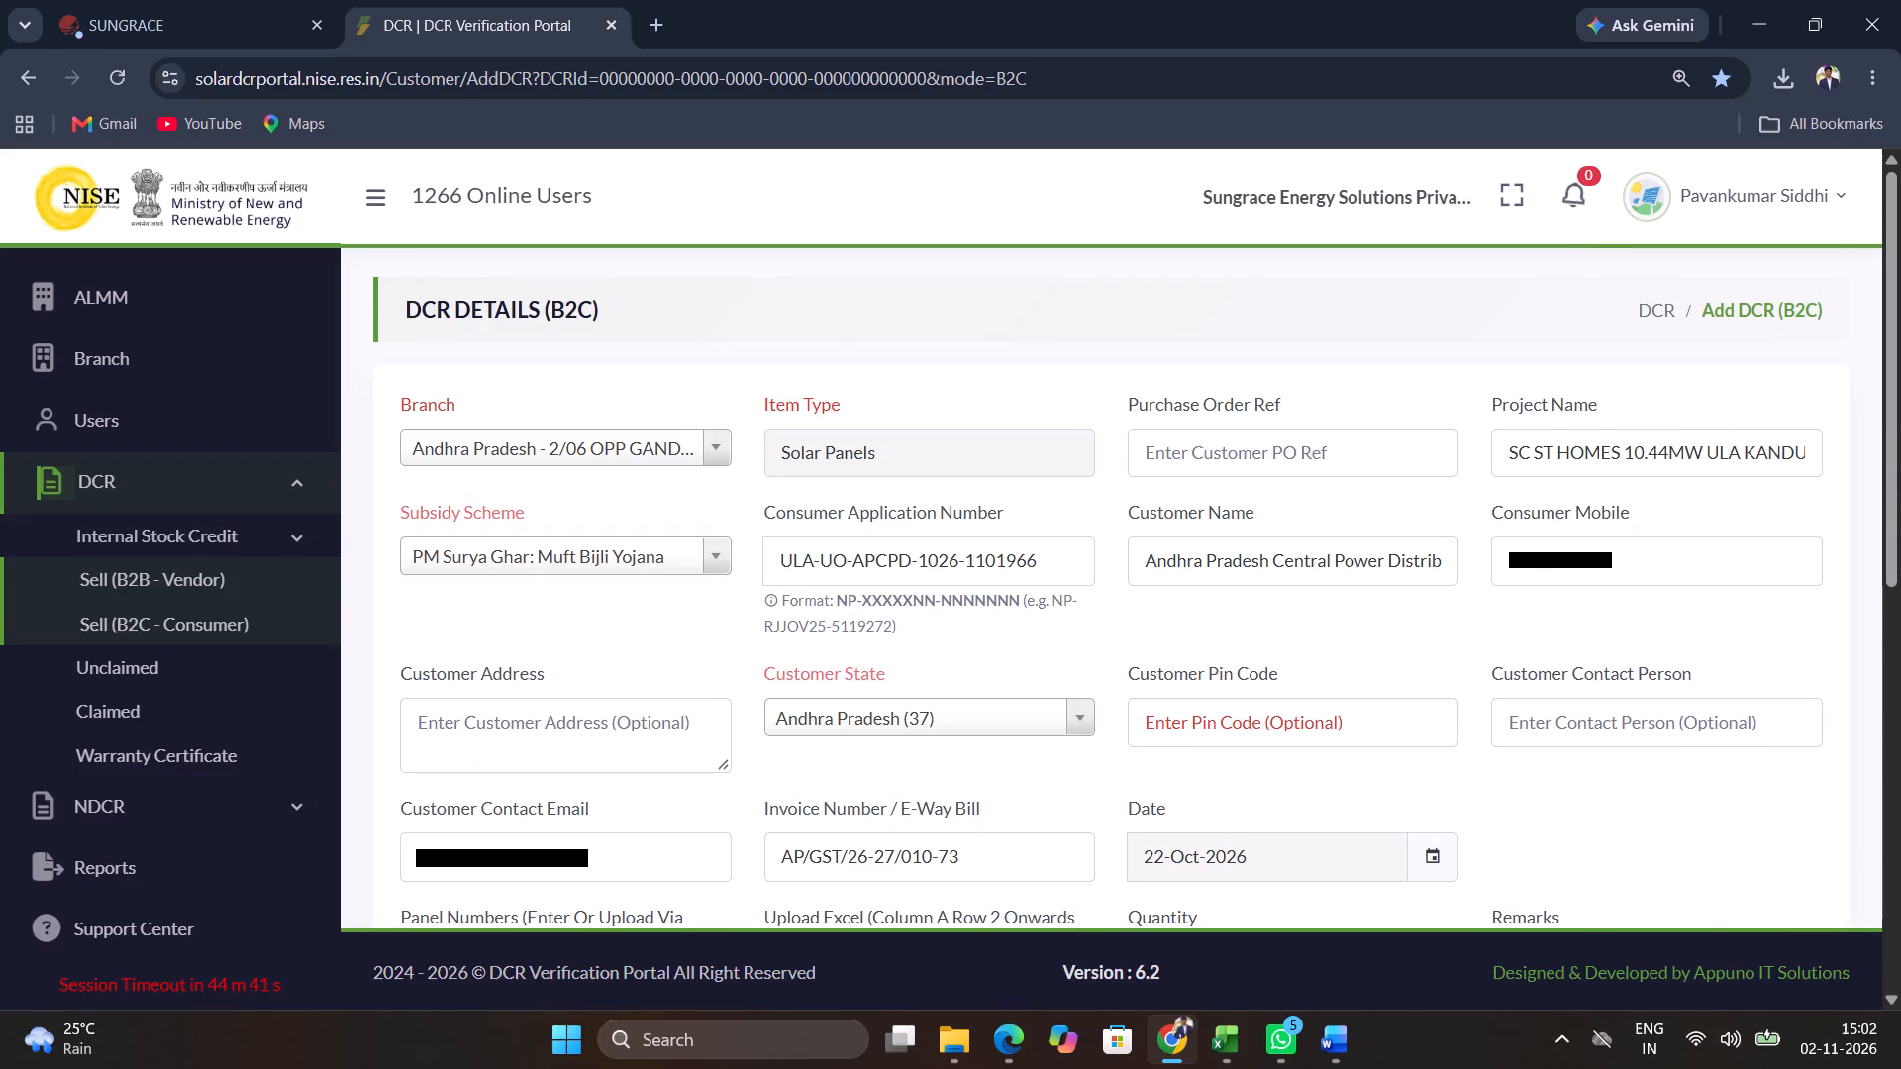
left_click(1327, 723)
scroll(1375, 669, "down", 1)
scroll(482, 306, "down", 2)
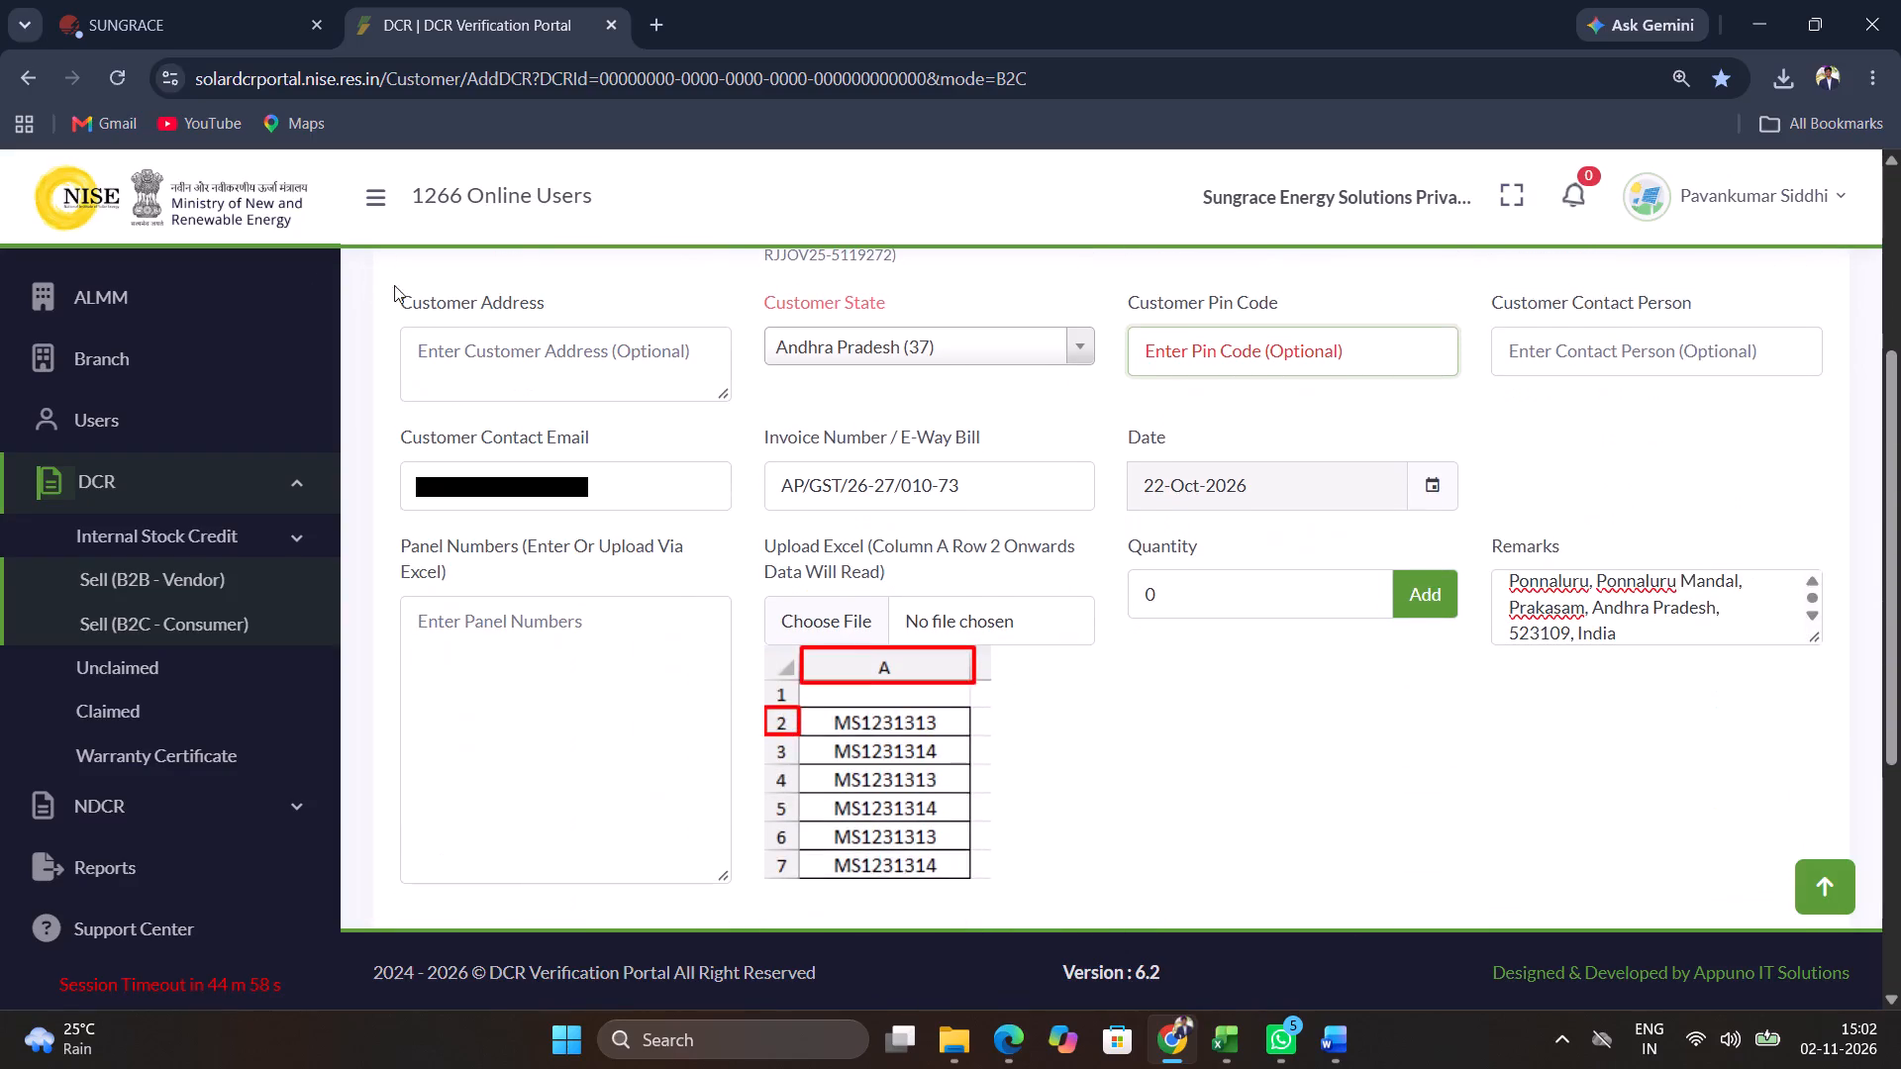
left_click(115, 5)
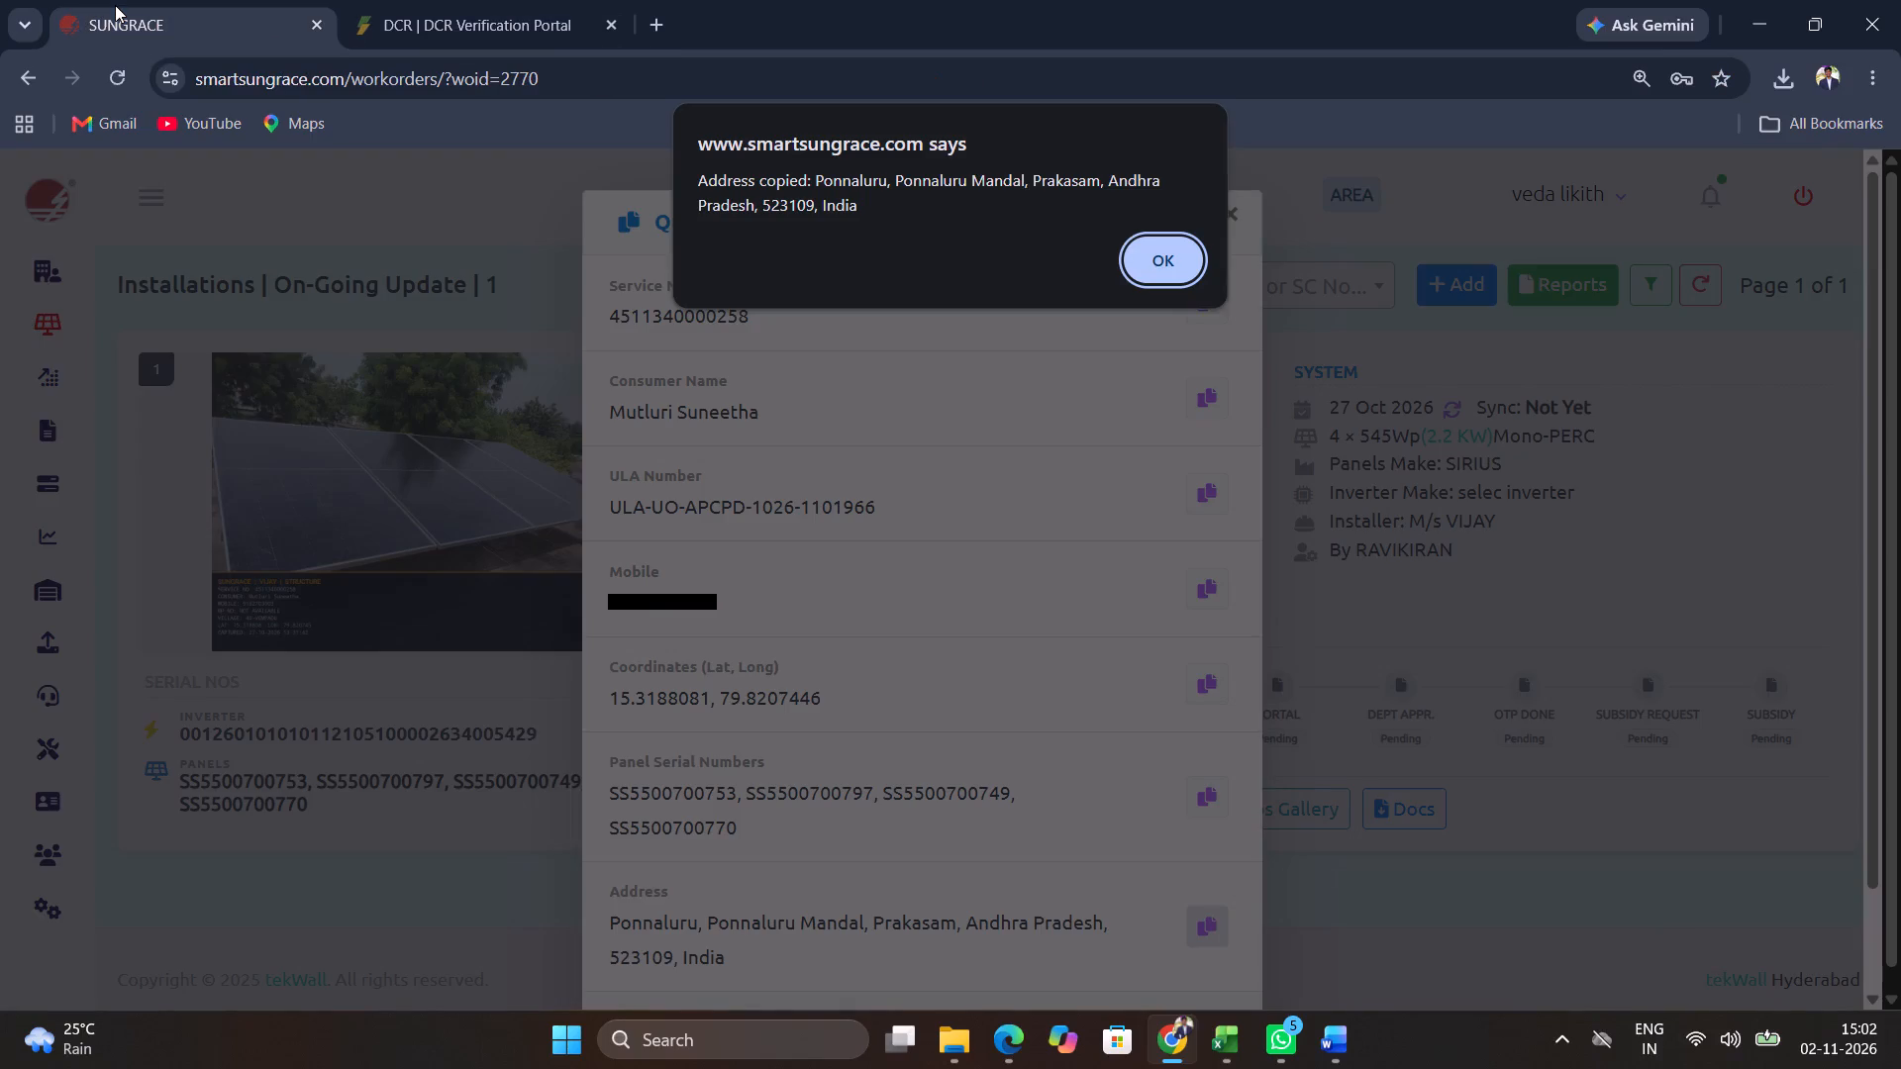
left_click(1182, 266)
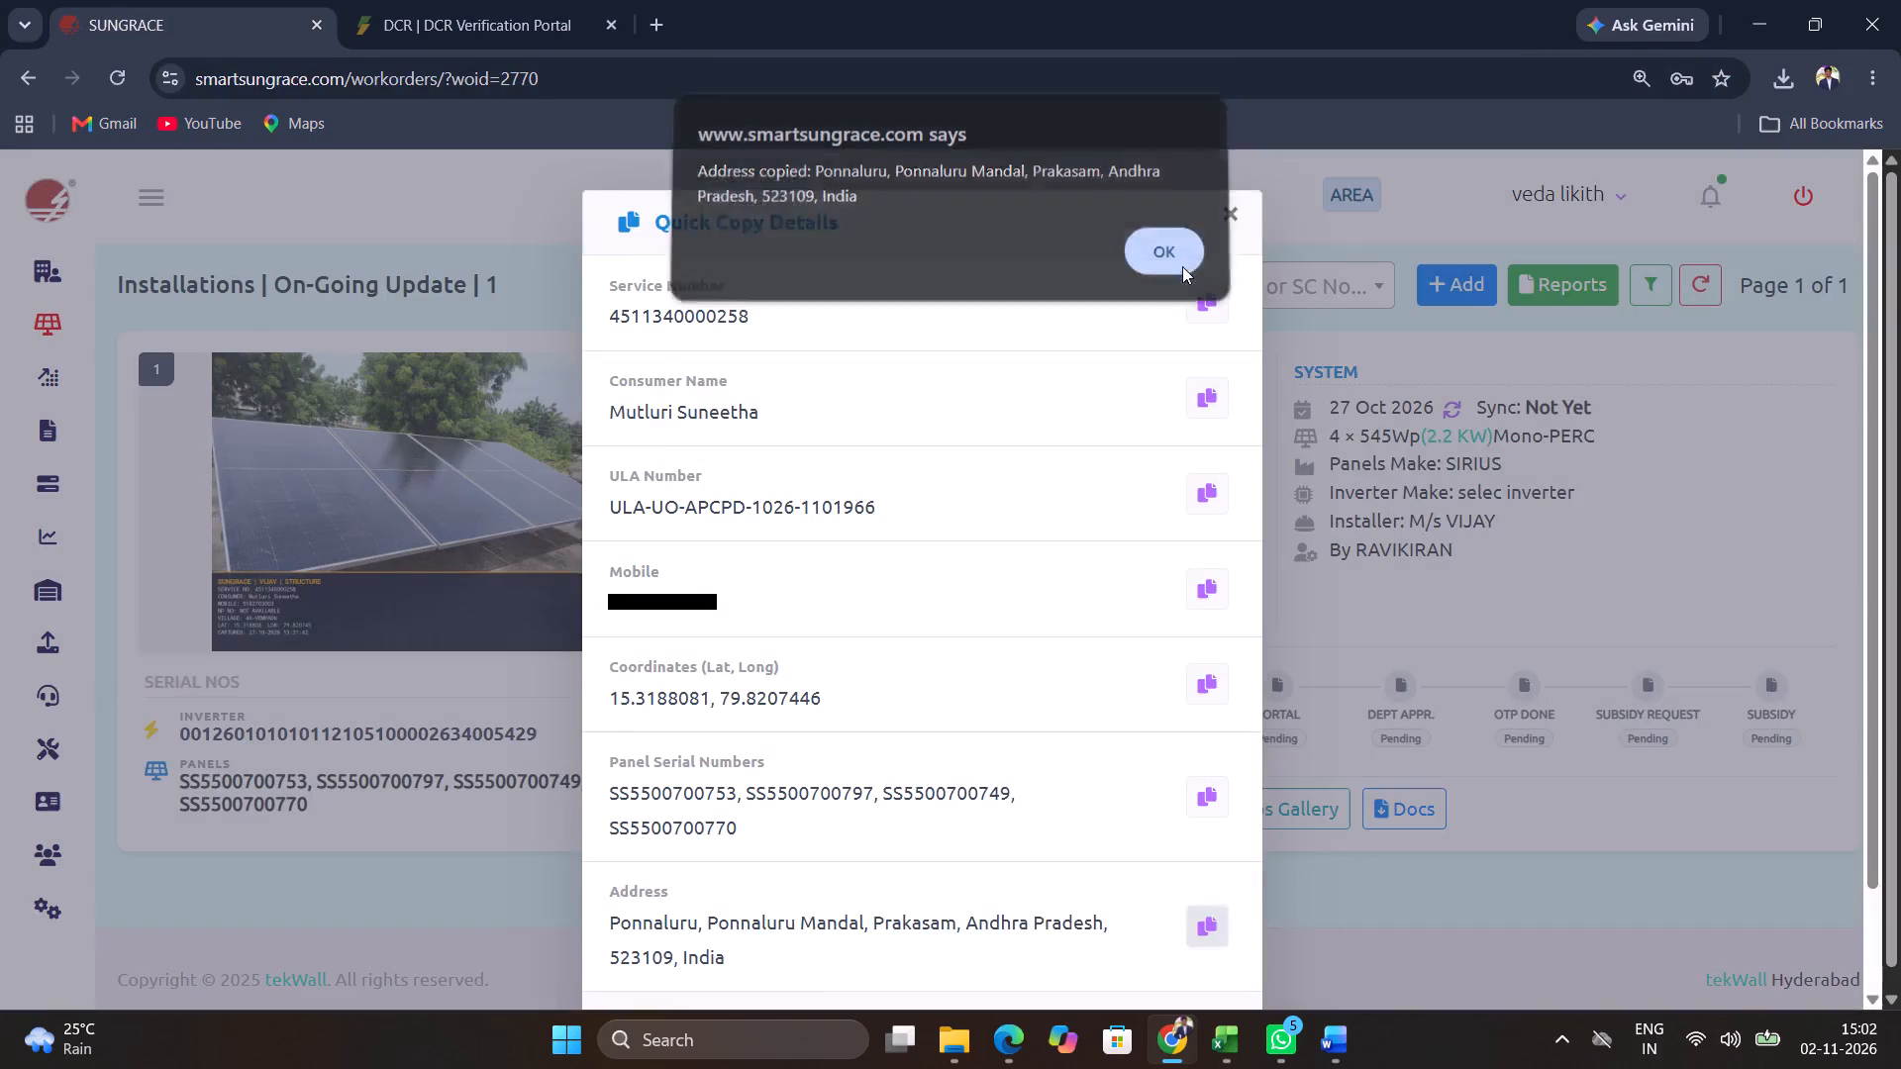
scroll(1176, 272, "down", 4)
left_click(1203, 913)
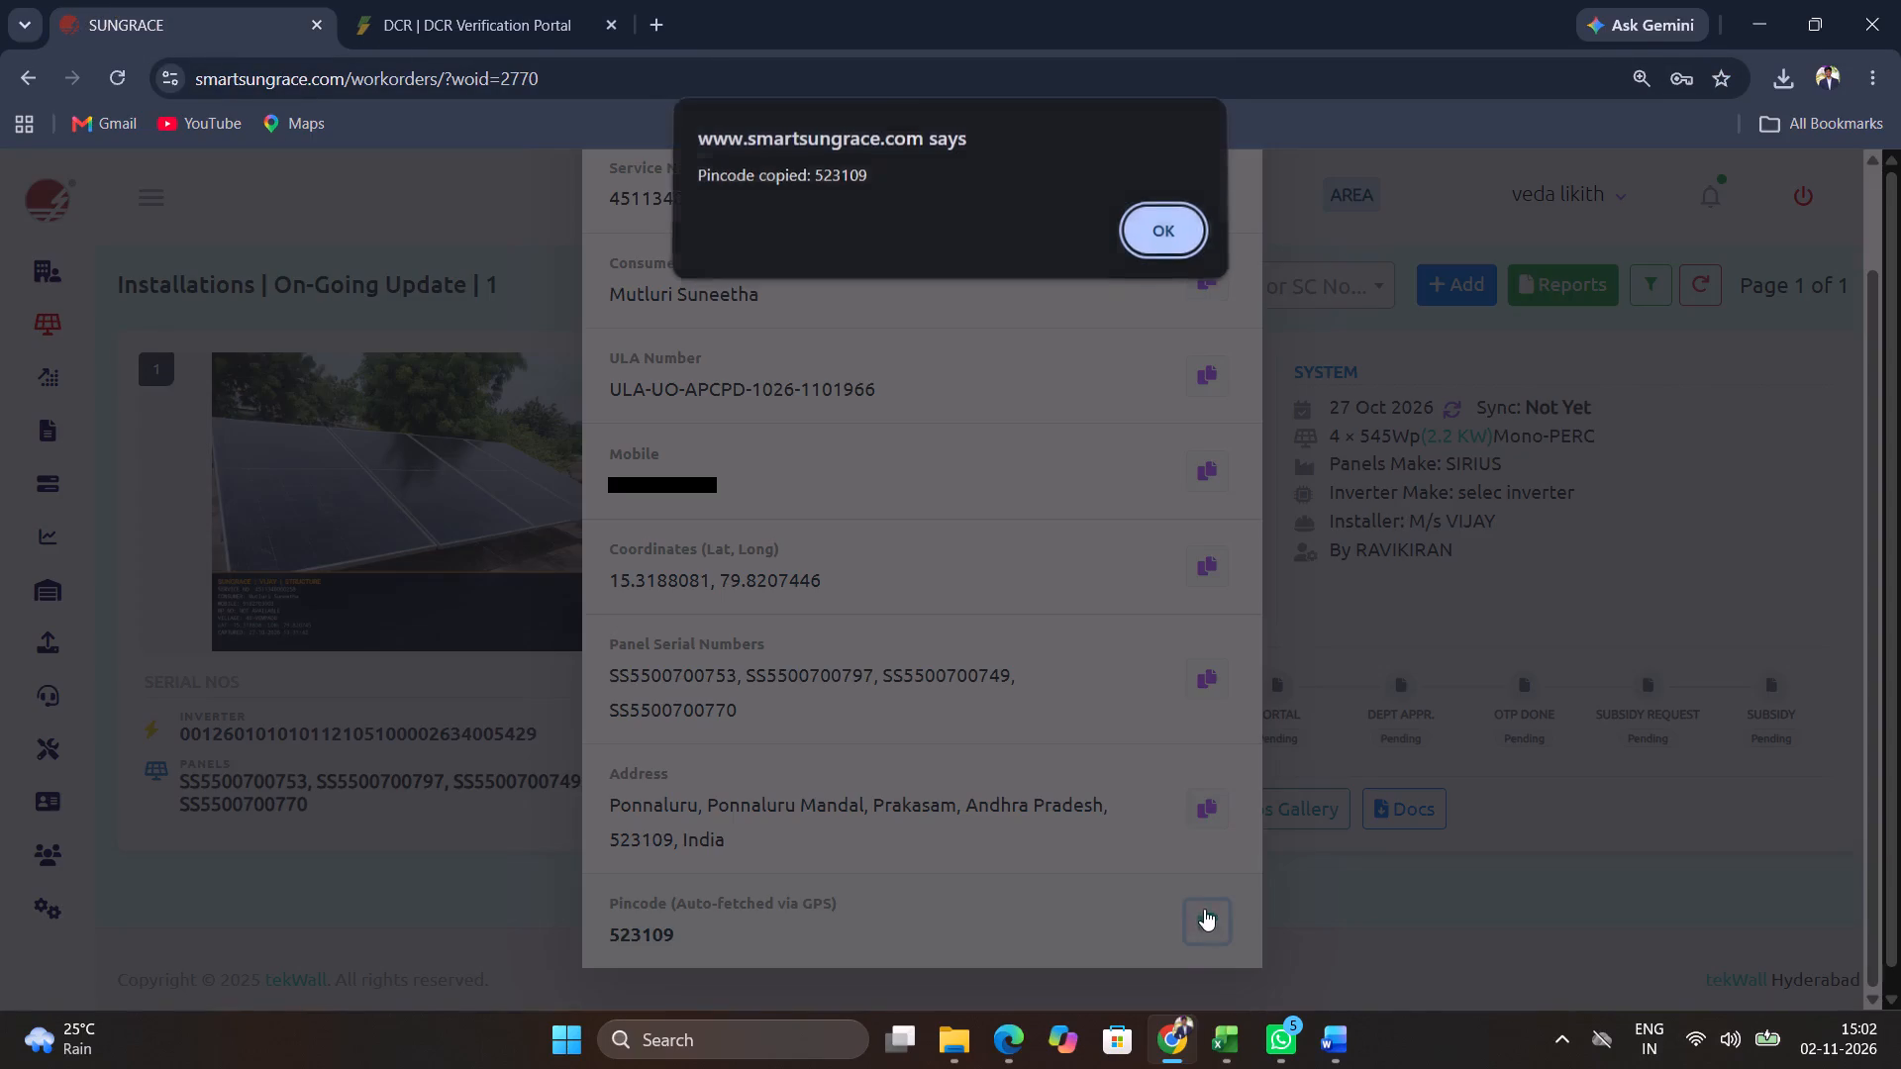
left_click(530, 0)
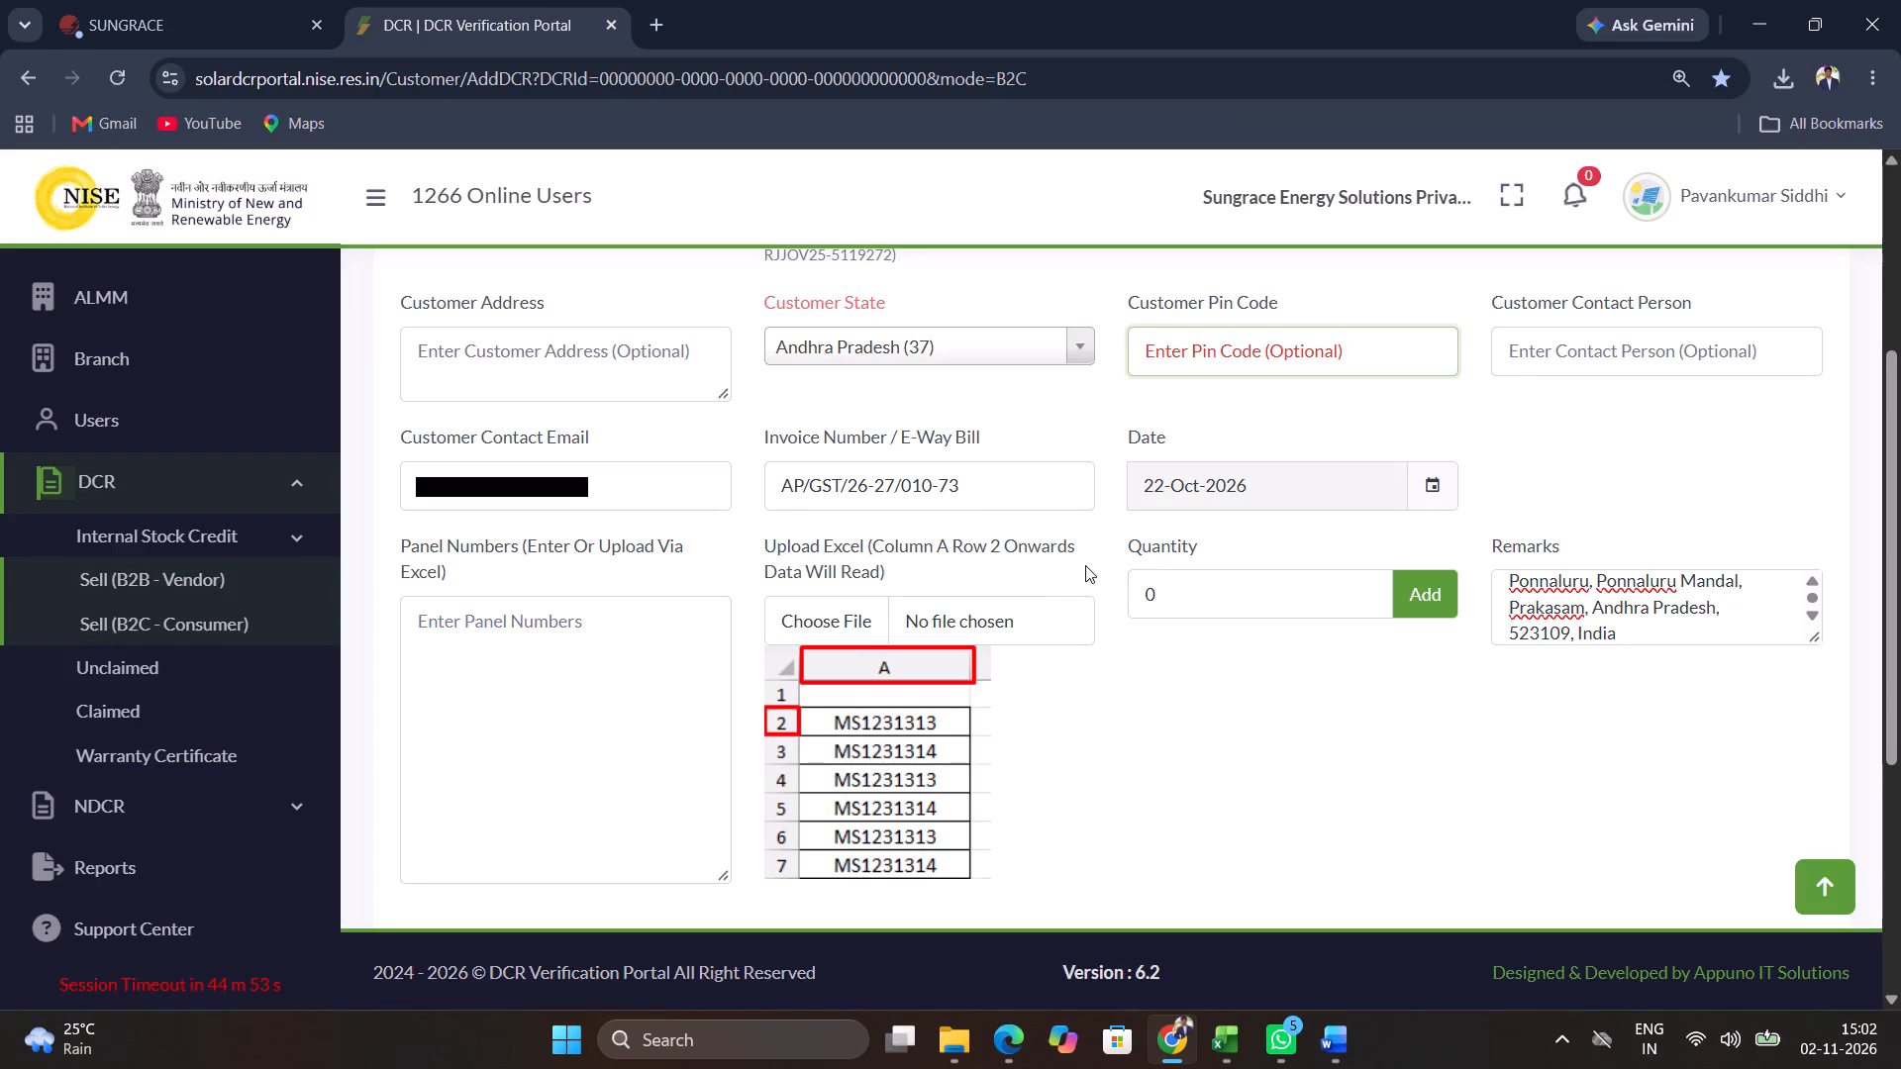
key("ctrl+v")
Confirm and submit the B2C DCR entry for invoice AP/GST/26-27/010-73.
scroll(1367, 441, "down", 5)
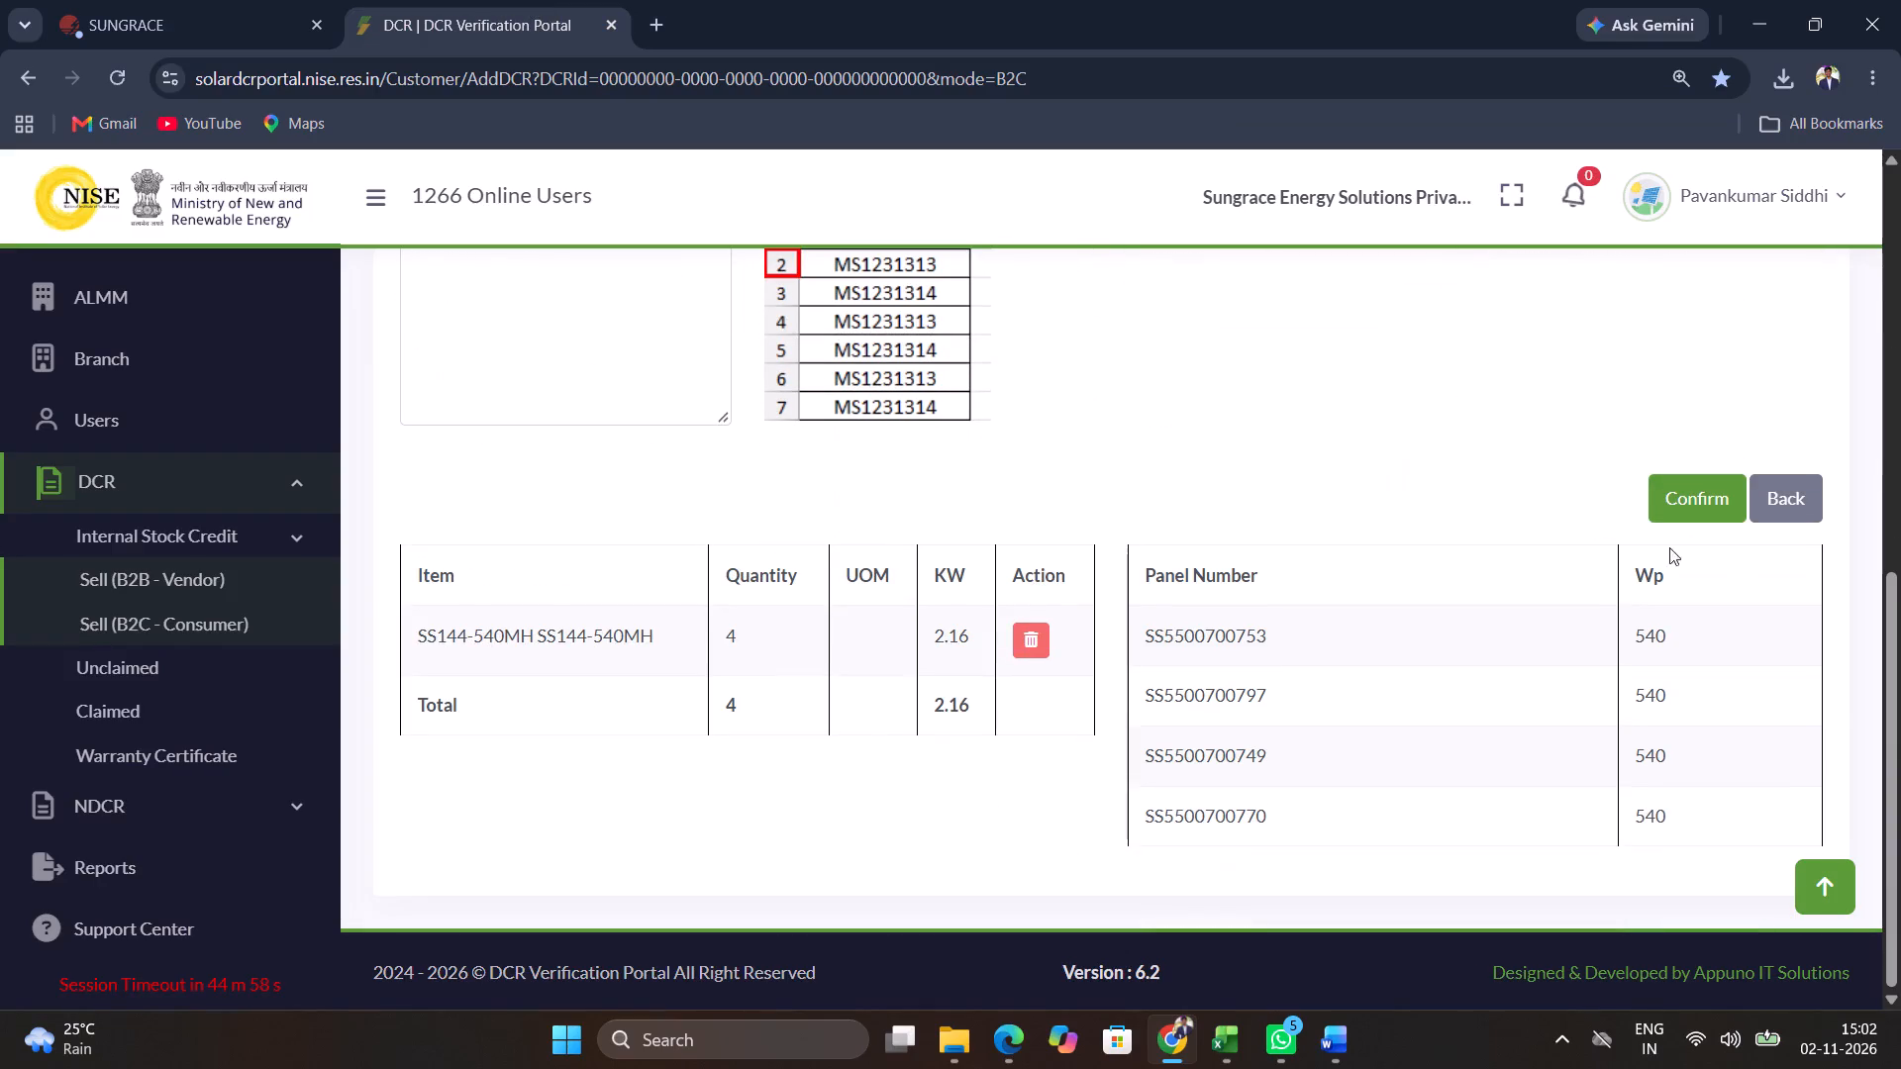
left_click(1676, 512)
left_click(1184, 752)
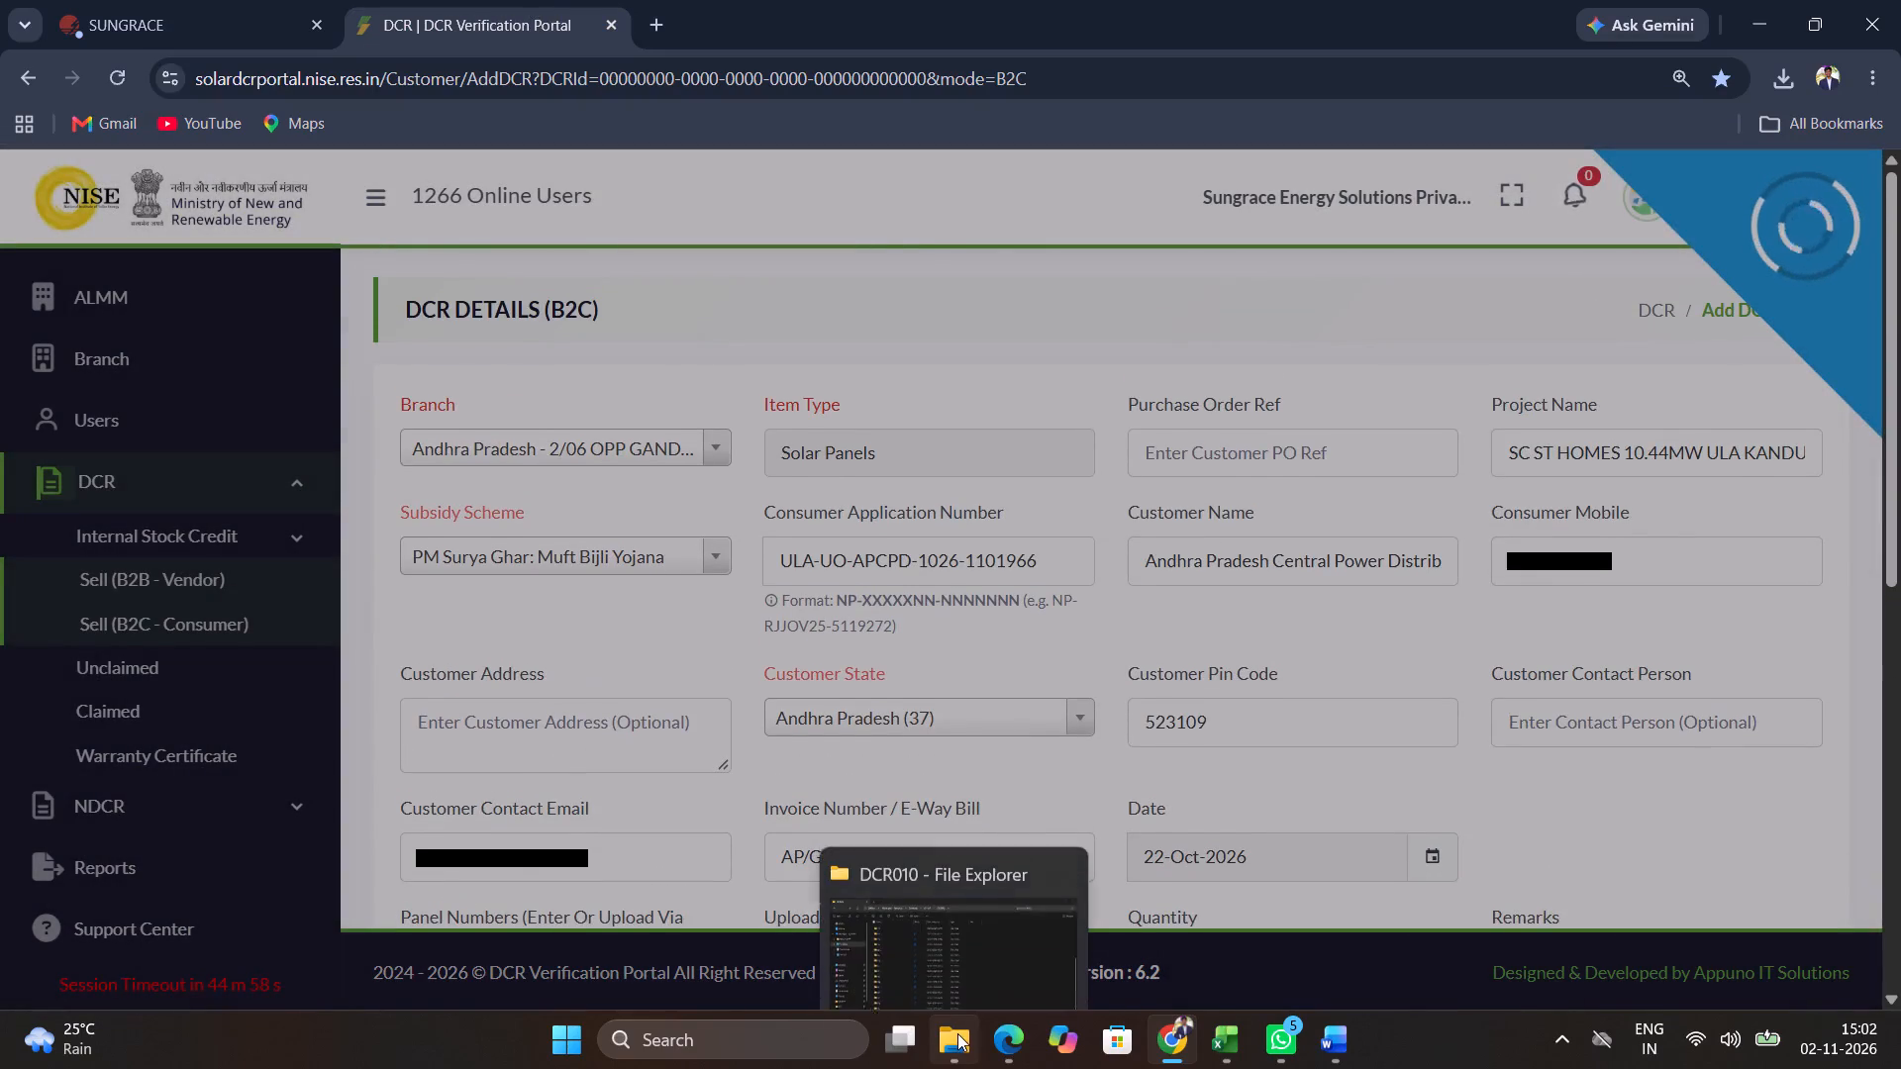
In File Explorer, create a folder named 73_ inside DCR010.
left_click(947, 930)
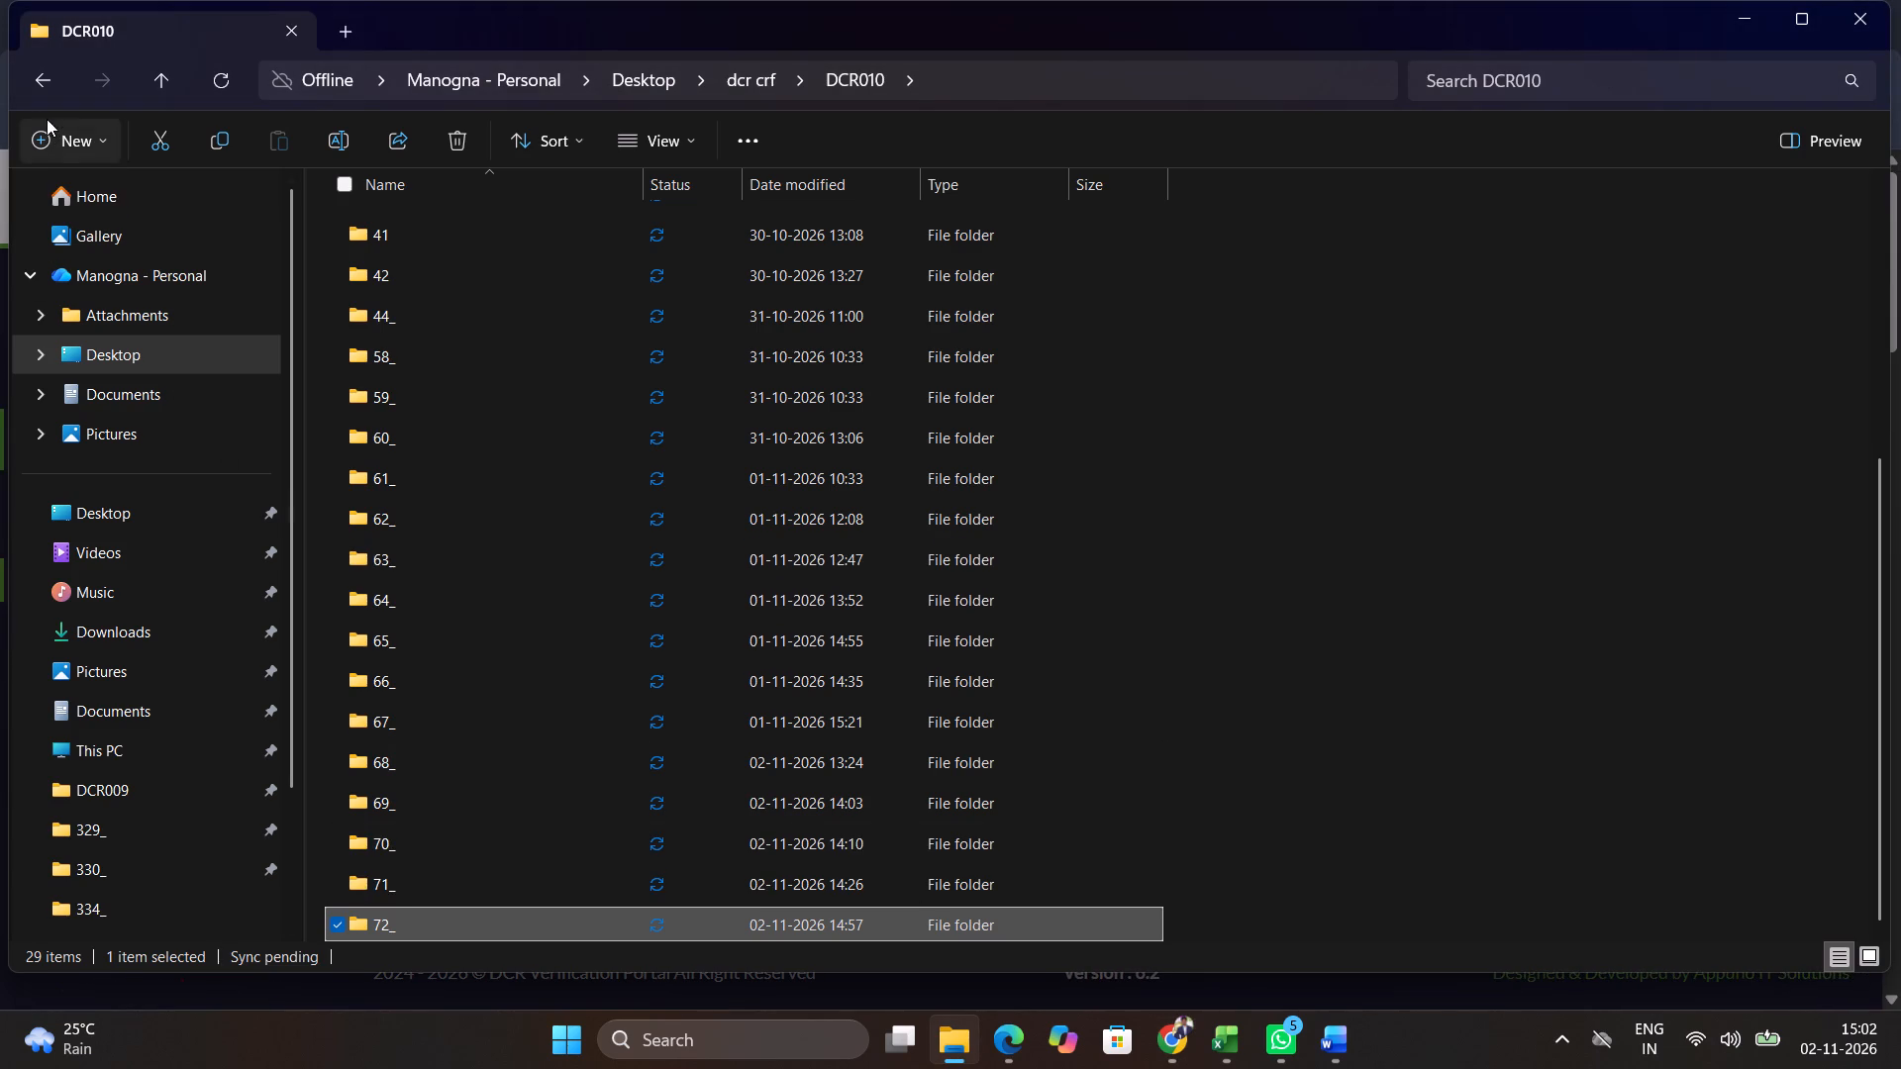
left_click(47, 119)
double_click(47, 191)
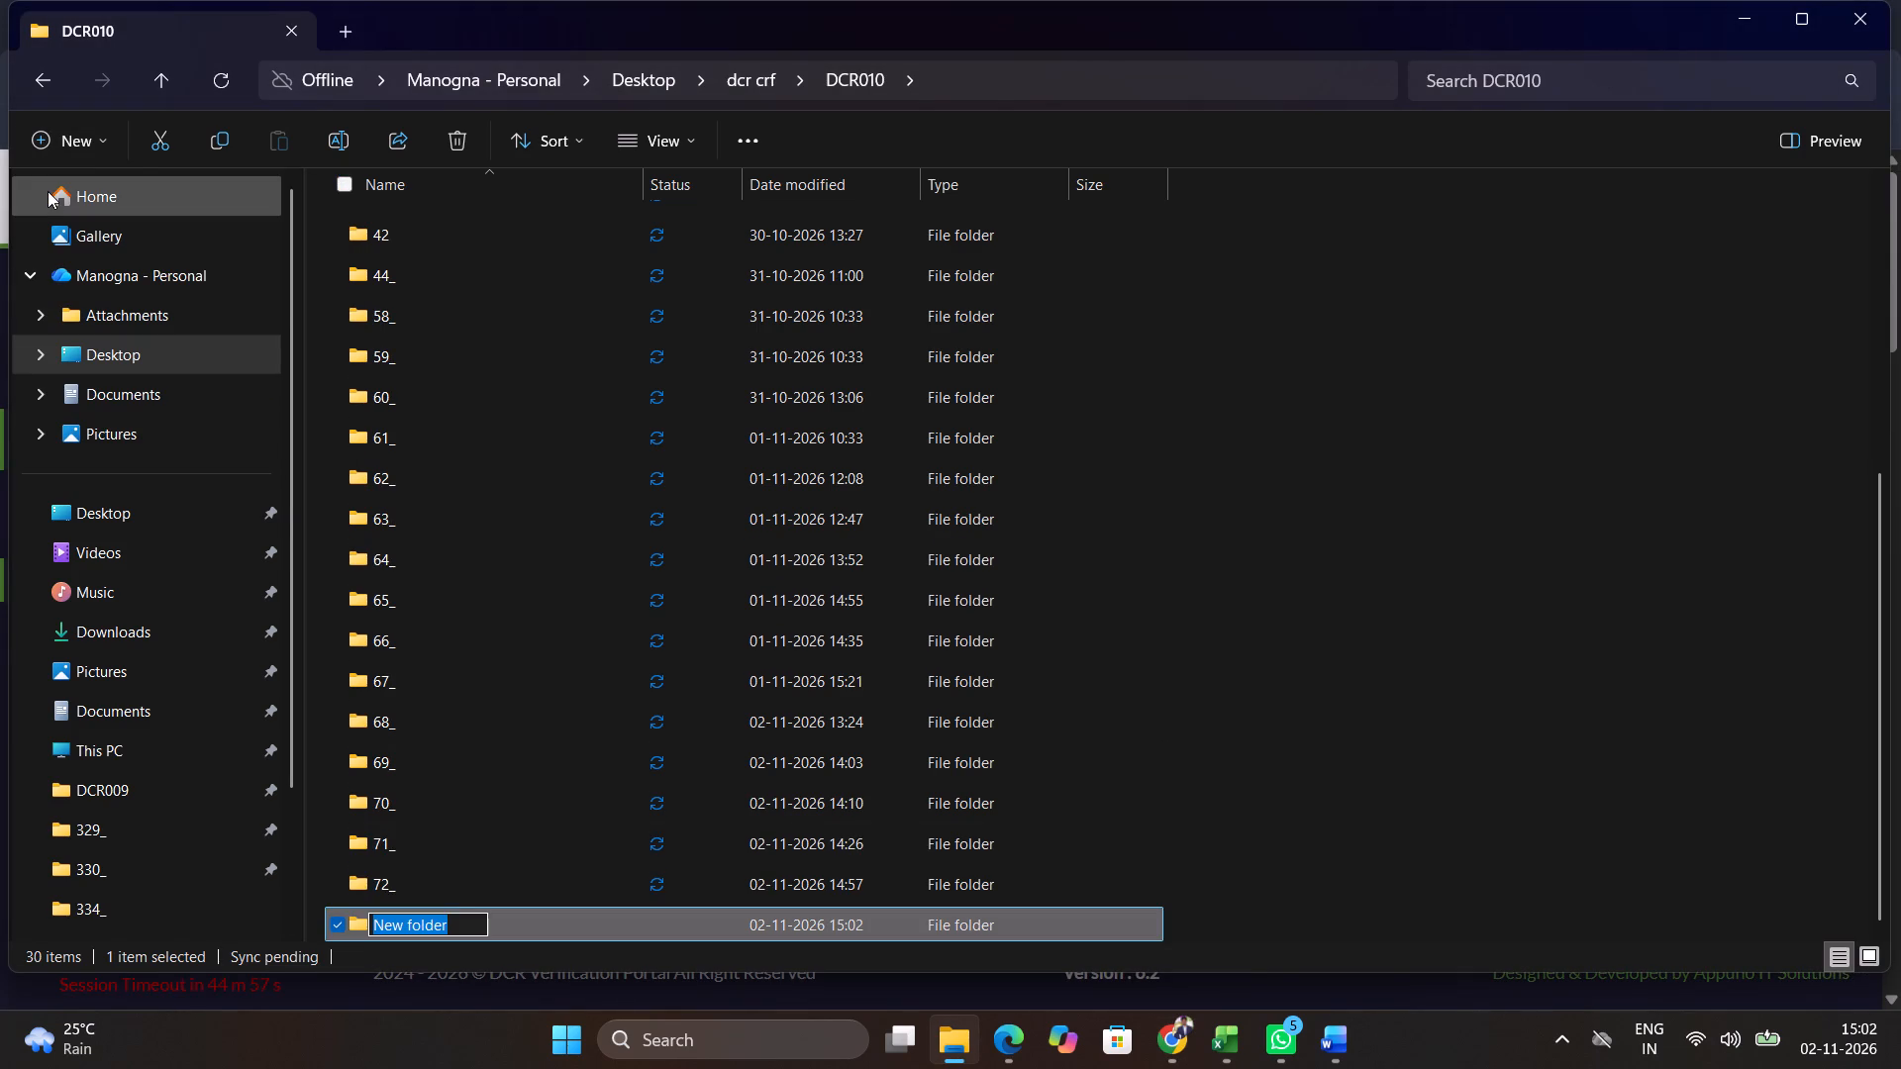
type("73")
key("shift+underscore")
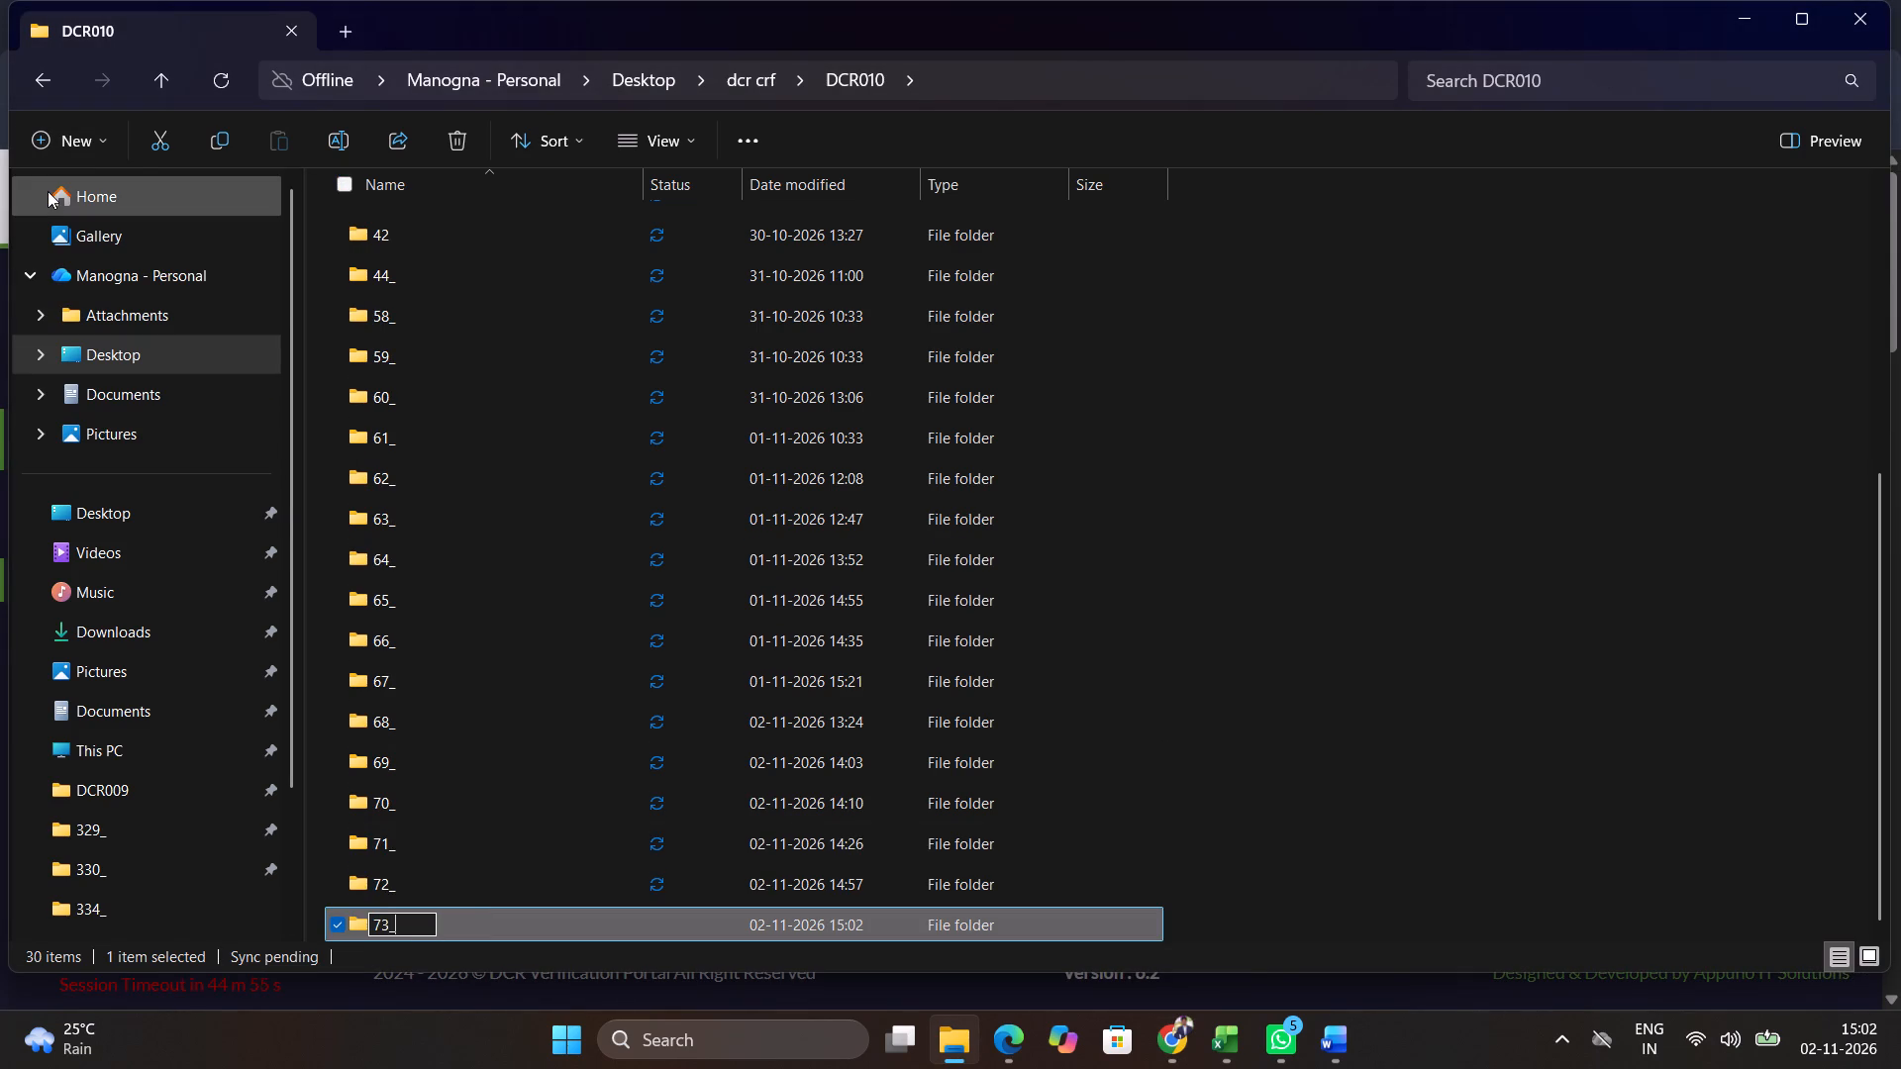
key("Return")
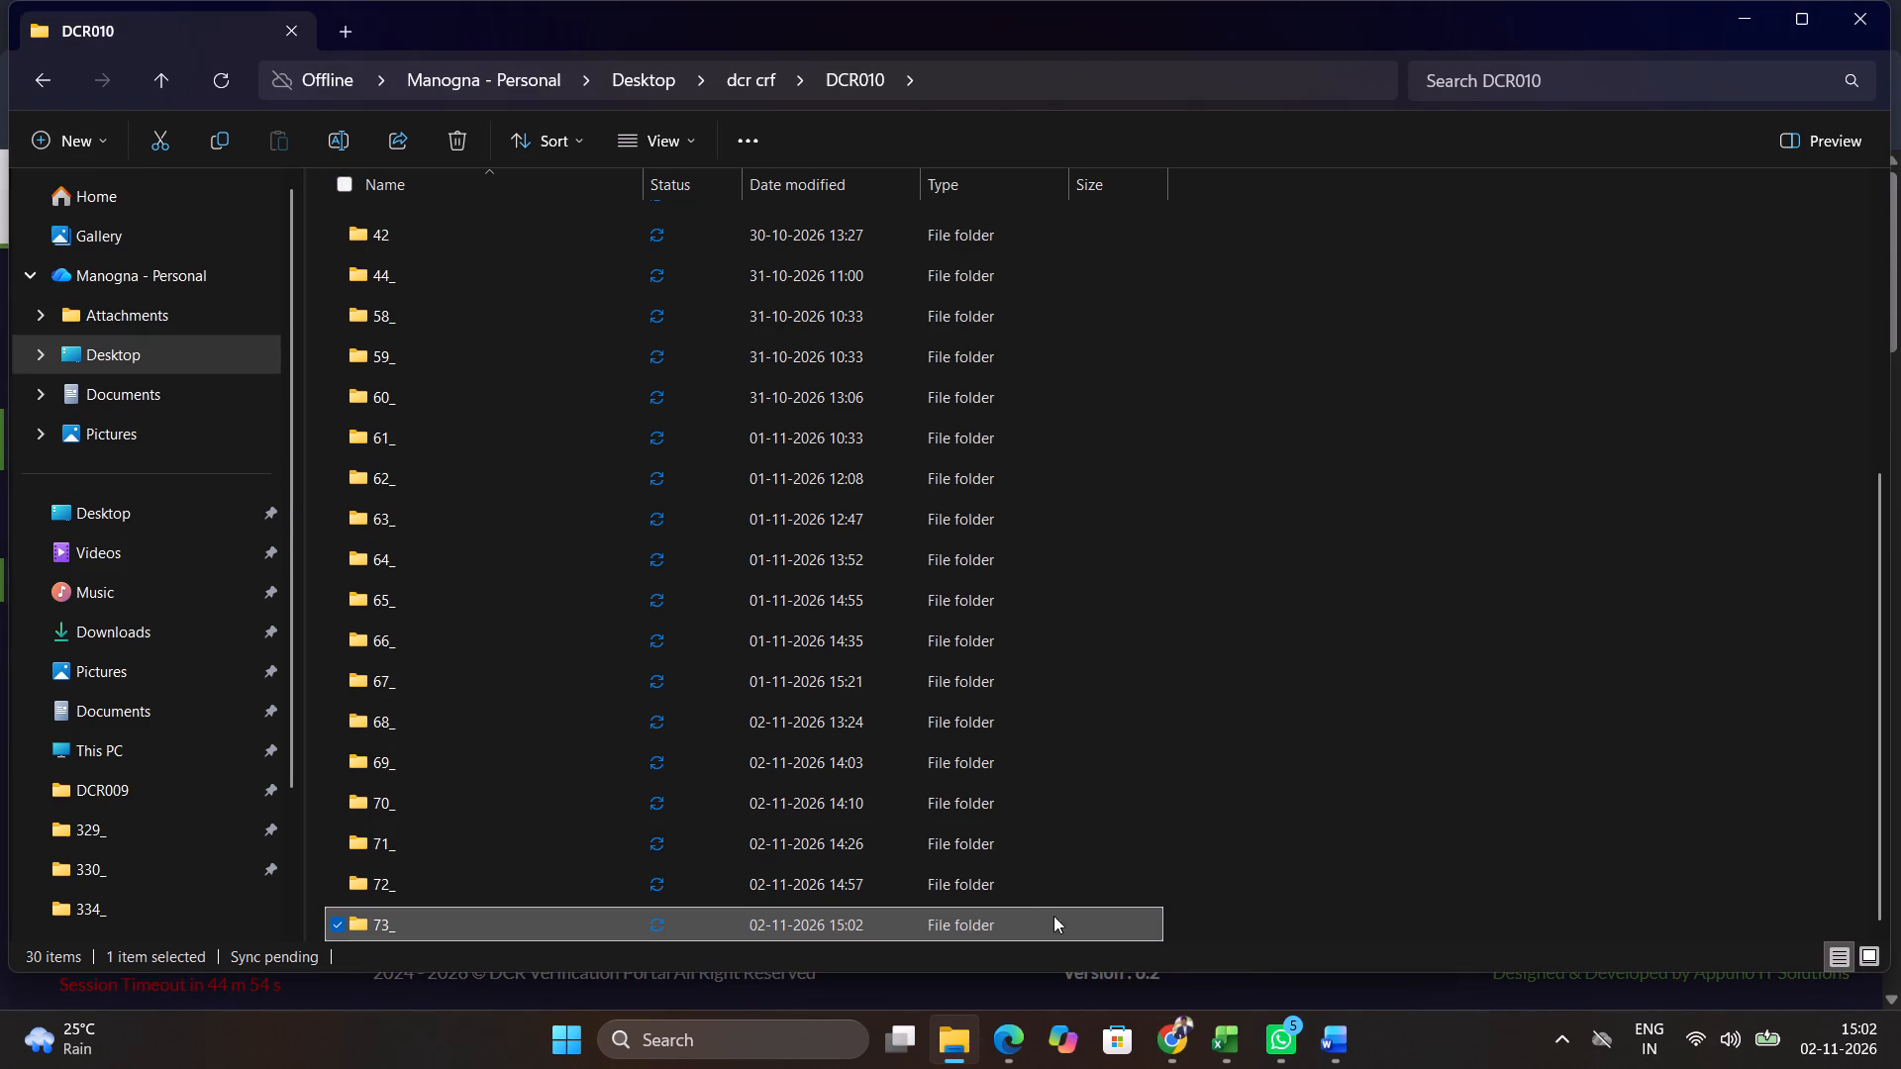
Copy the consumer's service number from the SUNGRACE Quick Copy Details in the browser.
left_click(1152, 941)
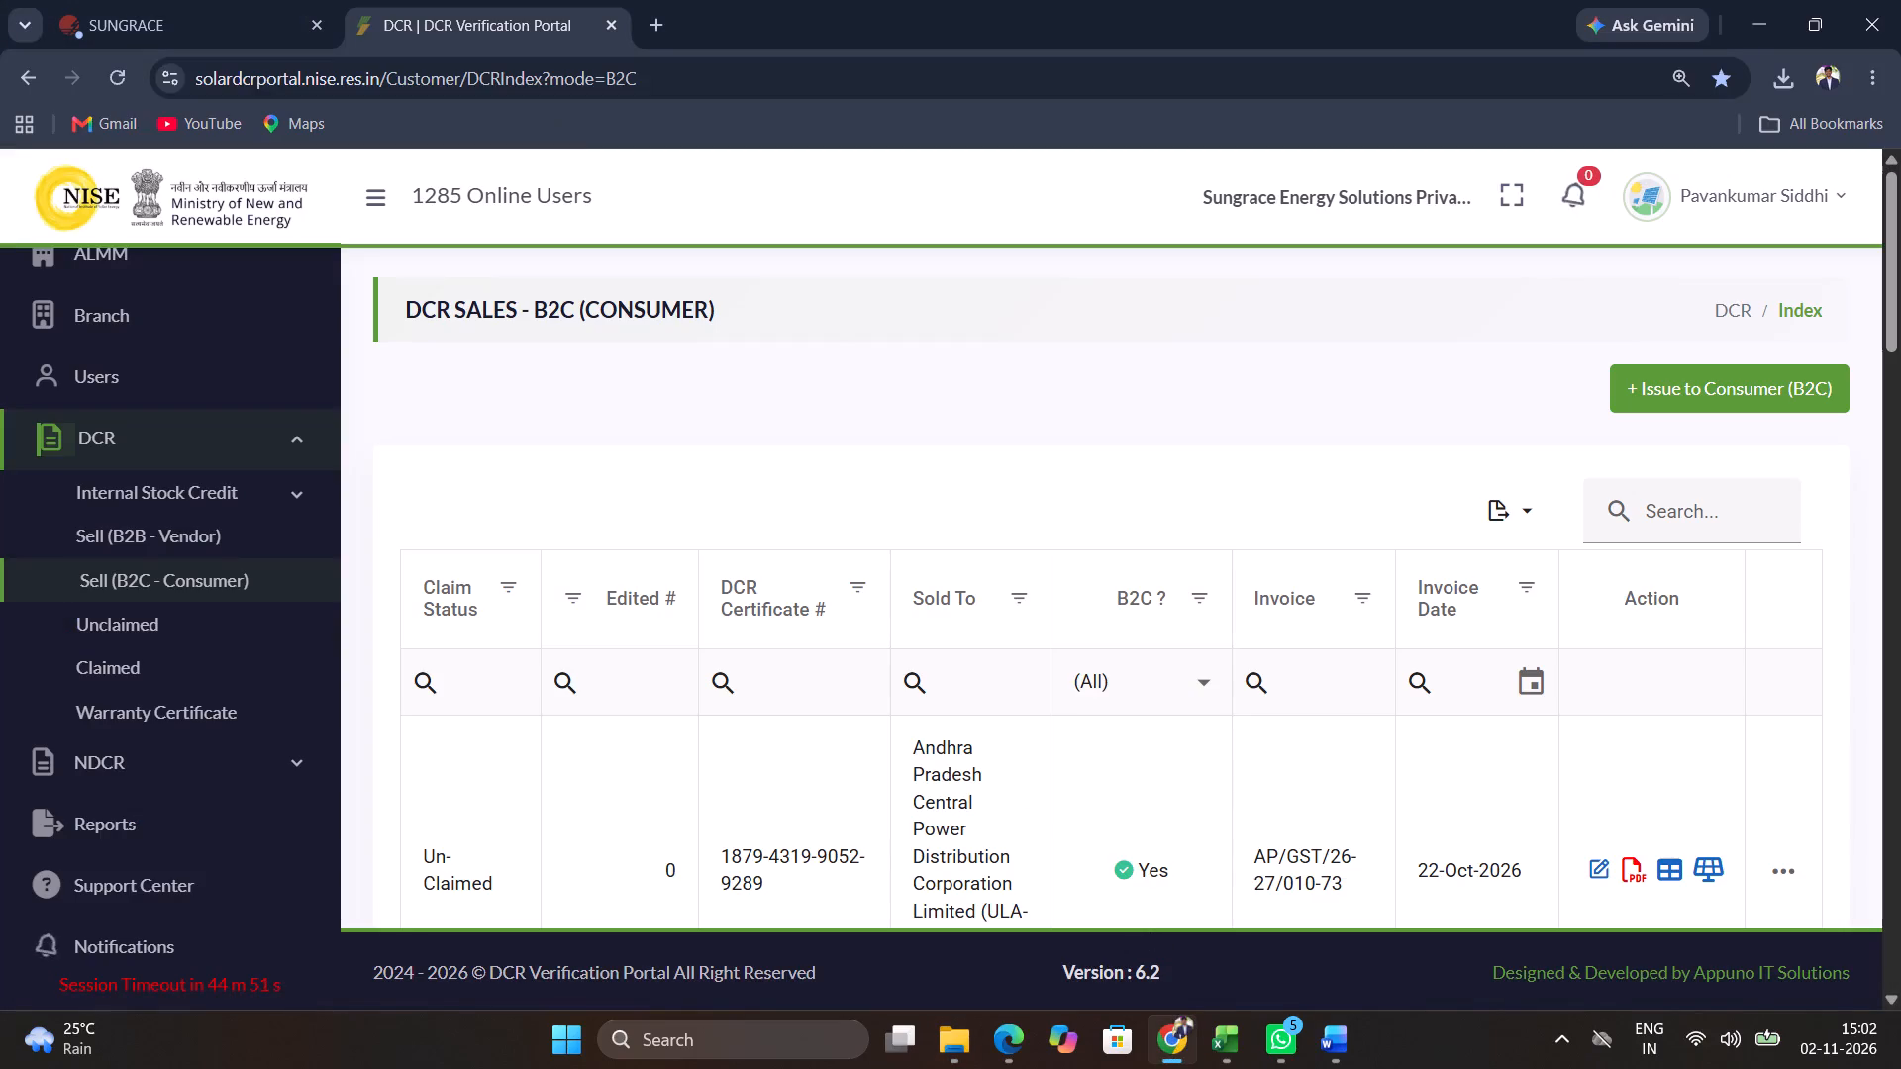
left_click(147, 0)
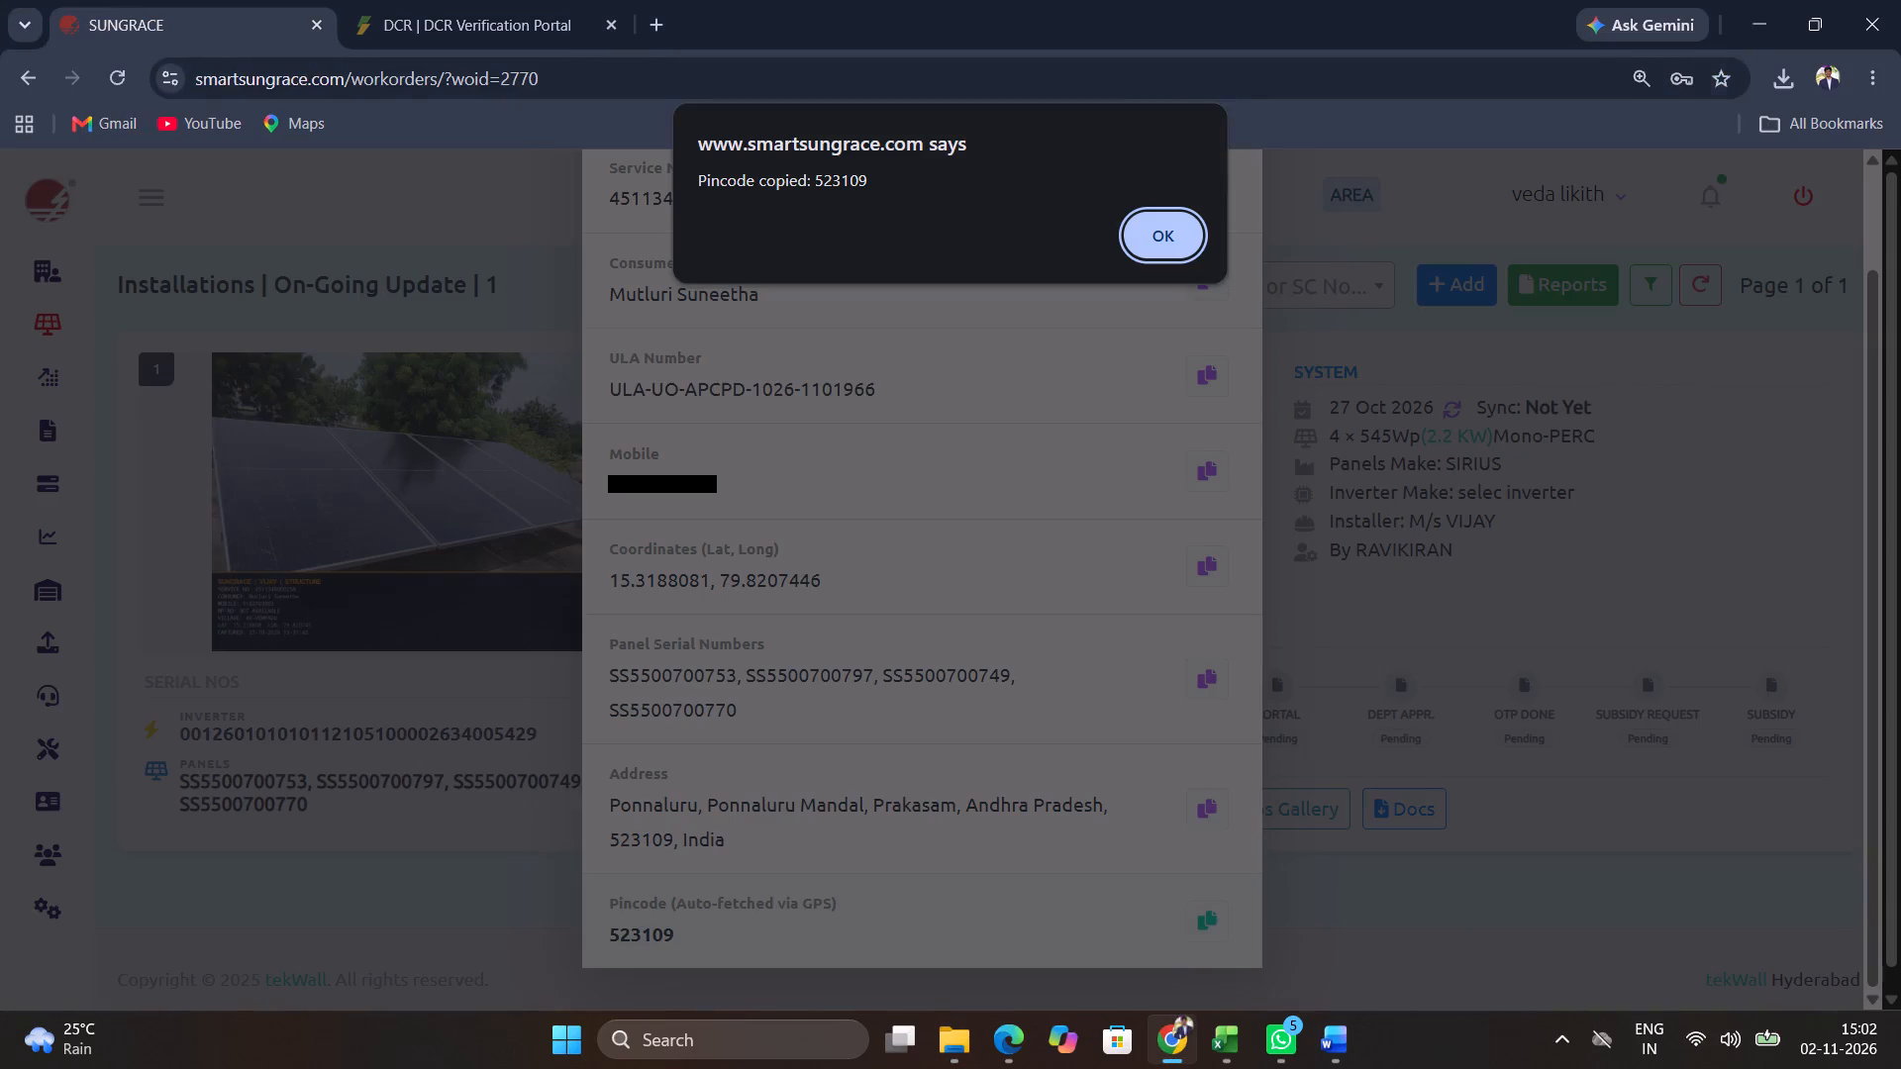
left_click(1141, 246)
left_click(1210, 181)
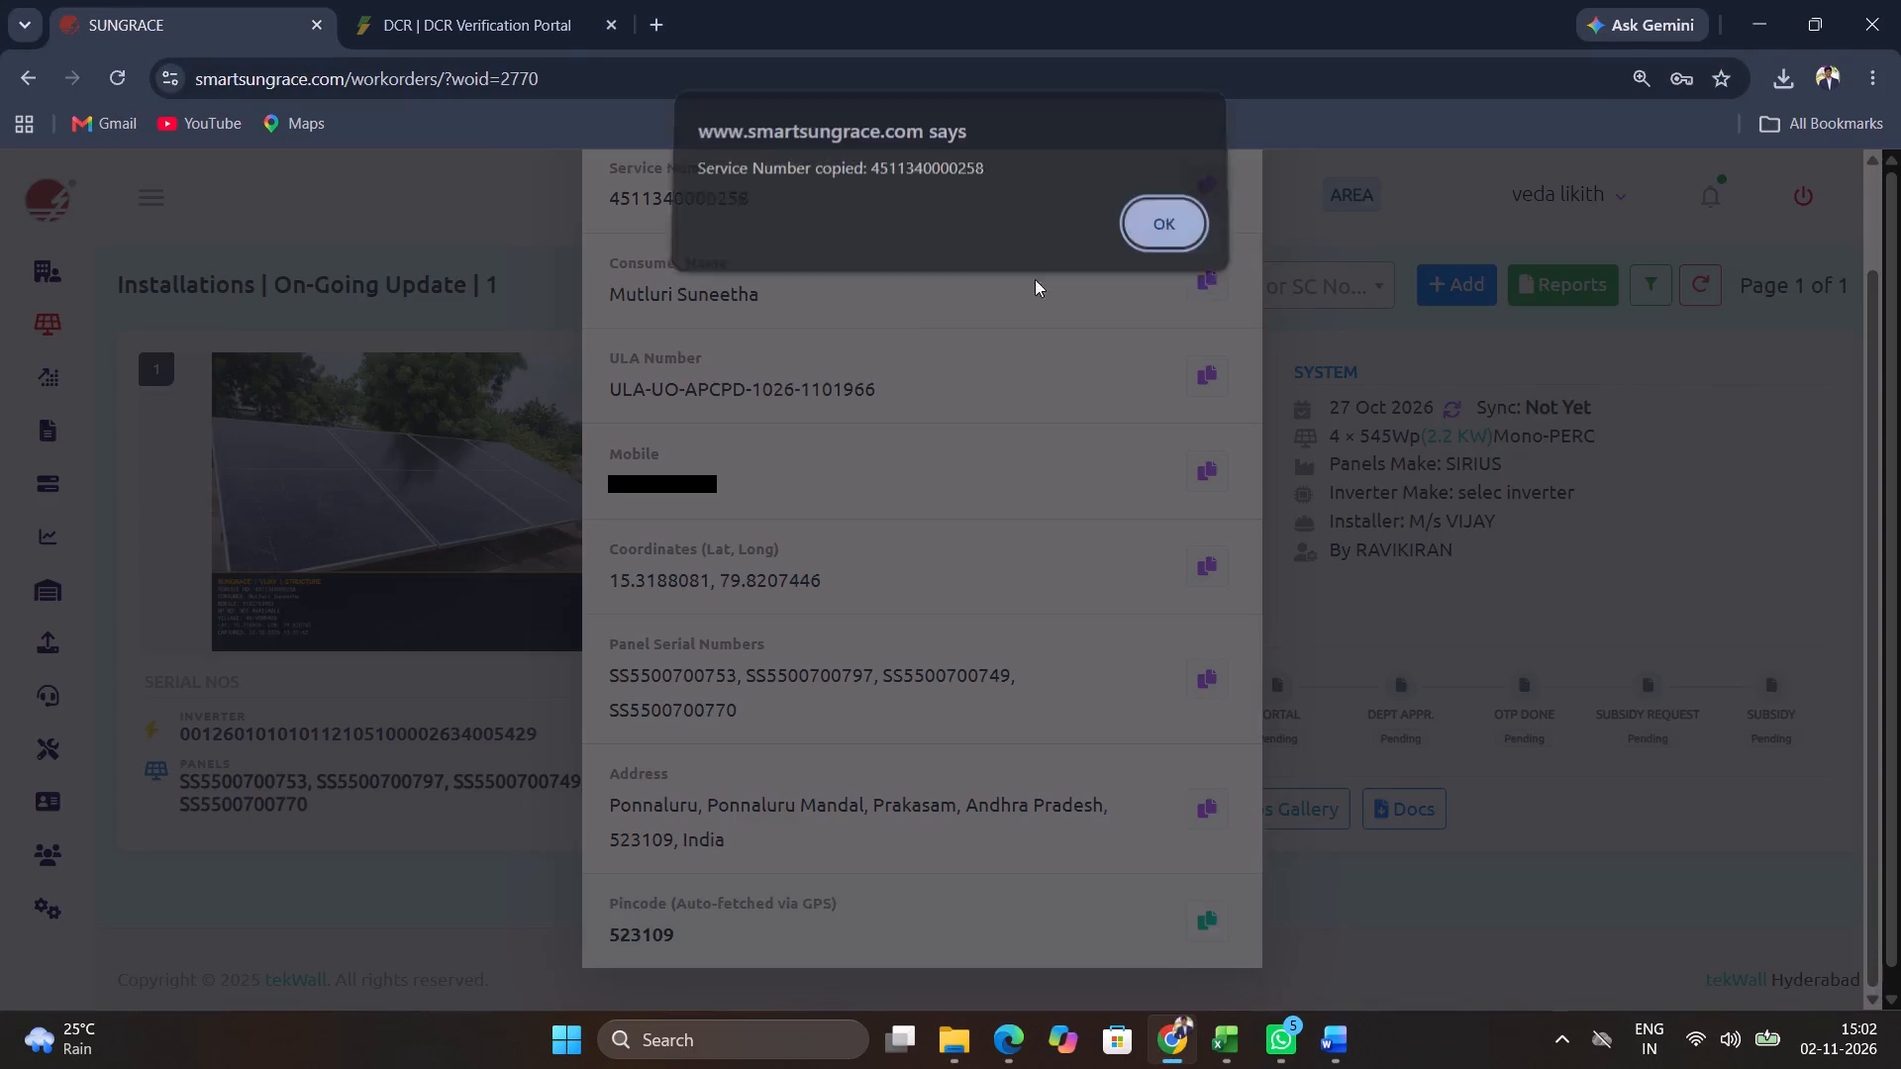
Save the certificate PDF for invoice AP/GST/26-27/010-73 into DCR010's 73_ folder, named with the copied service number plus -73.
left_click(493, 0)
scroll(1242, 467, "down", 3)
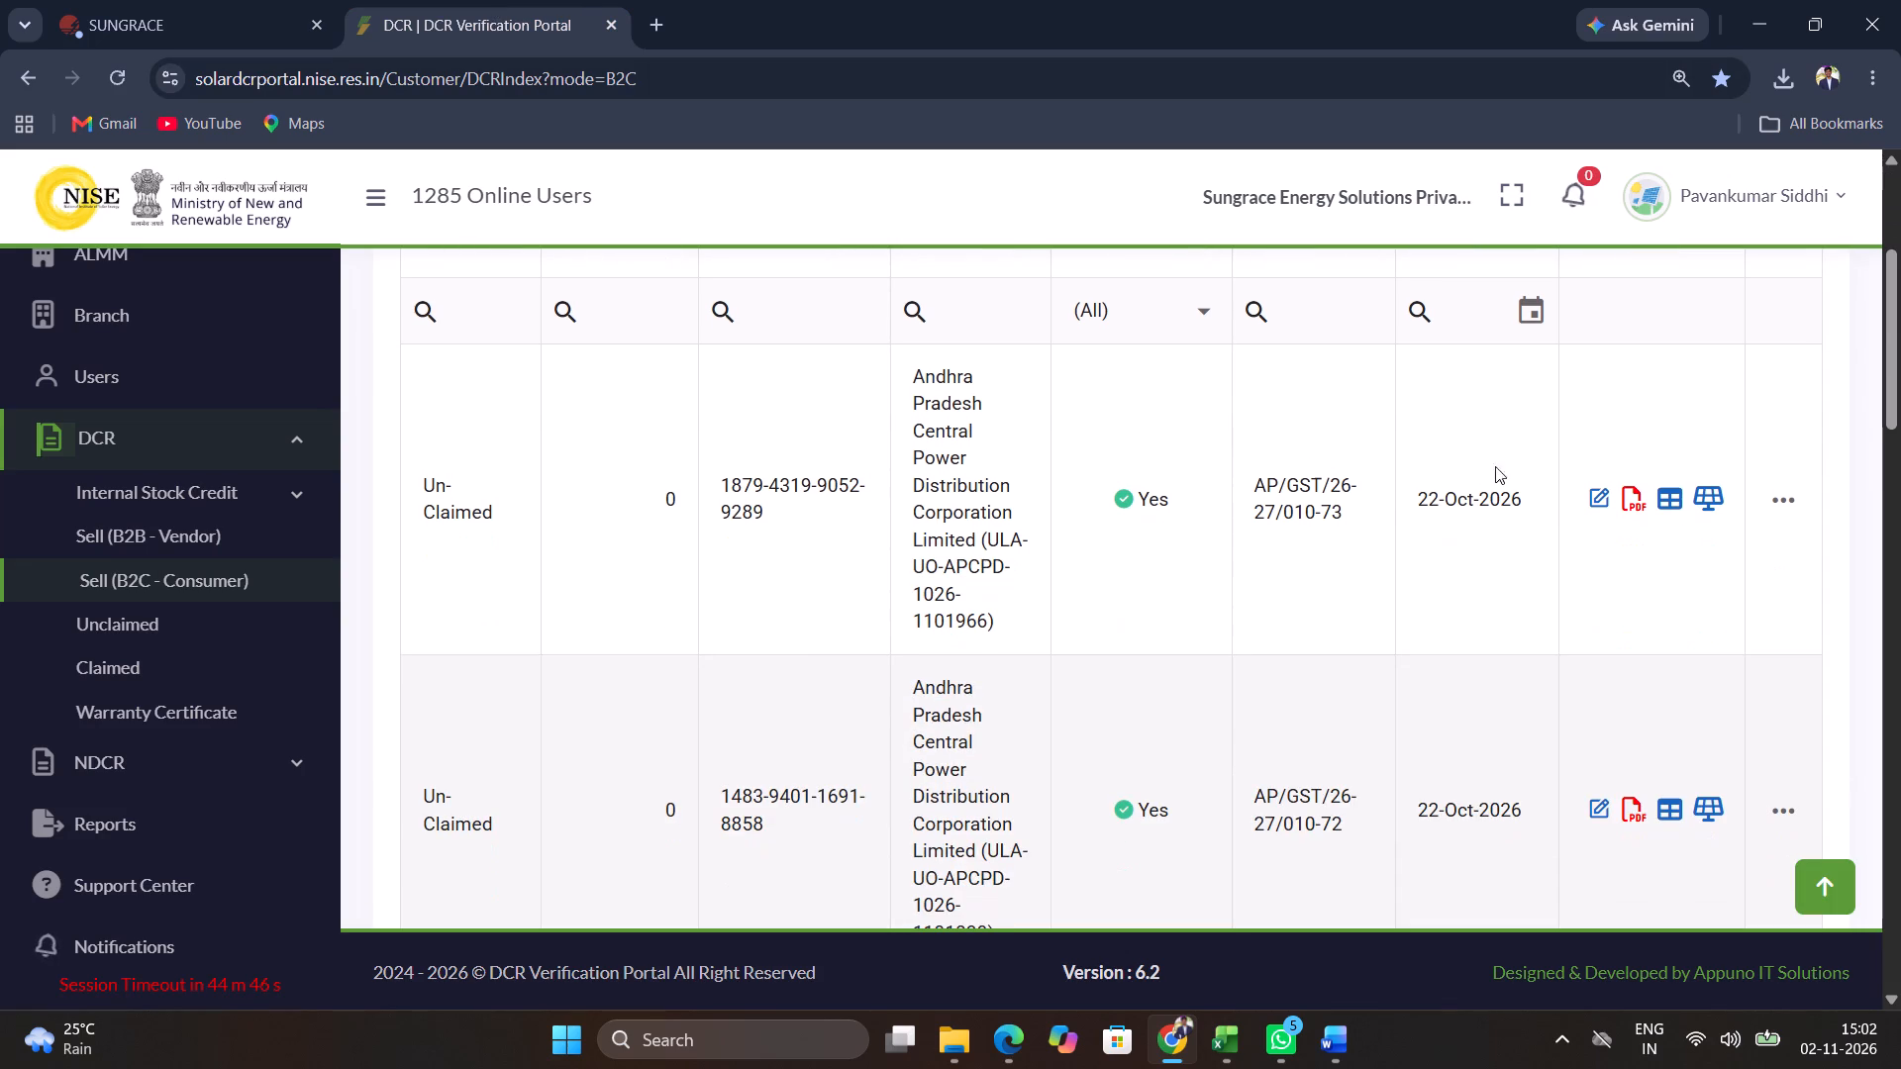
left_click(1636, 499)
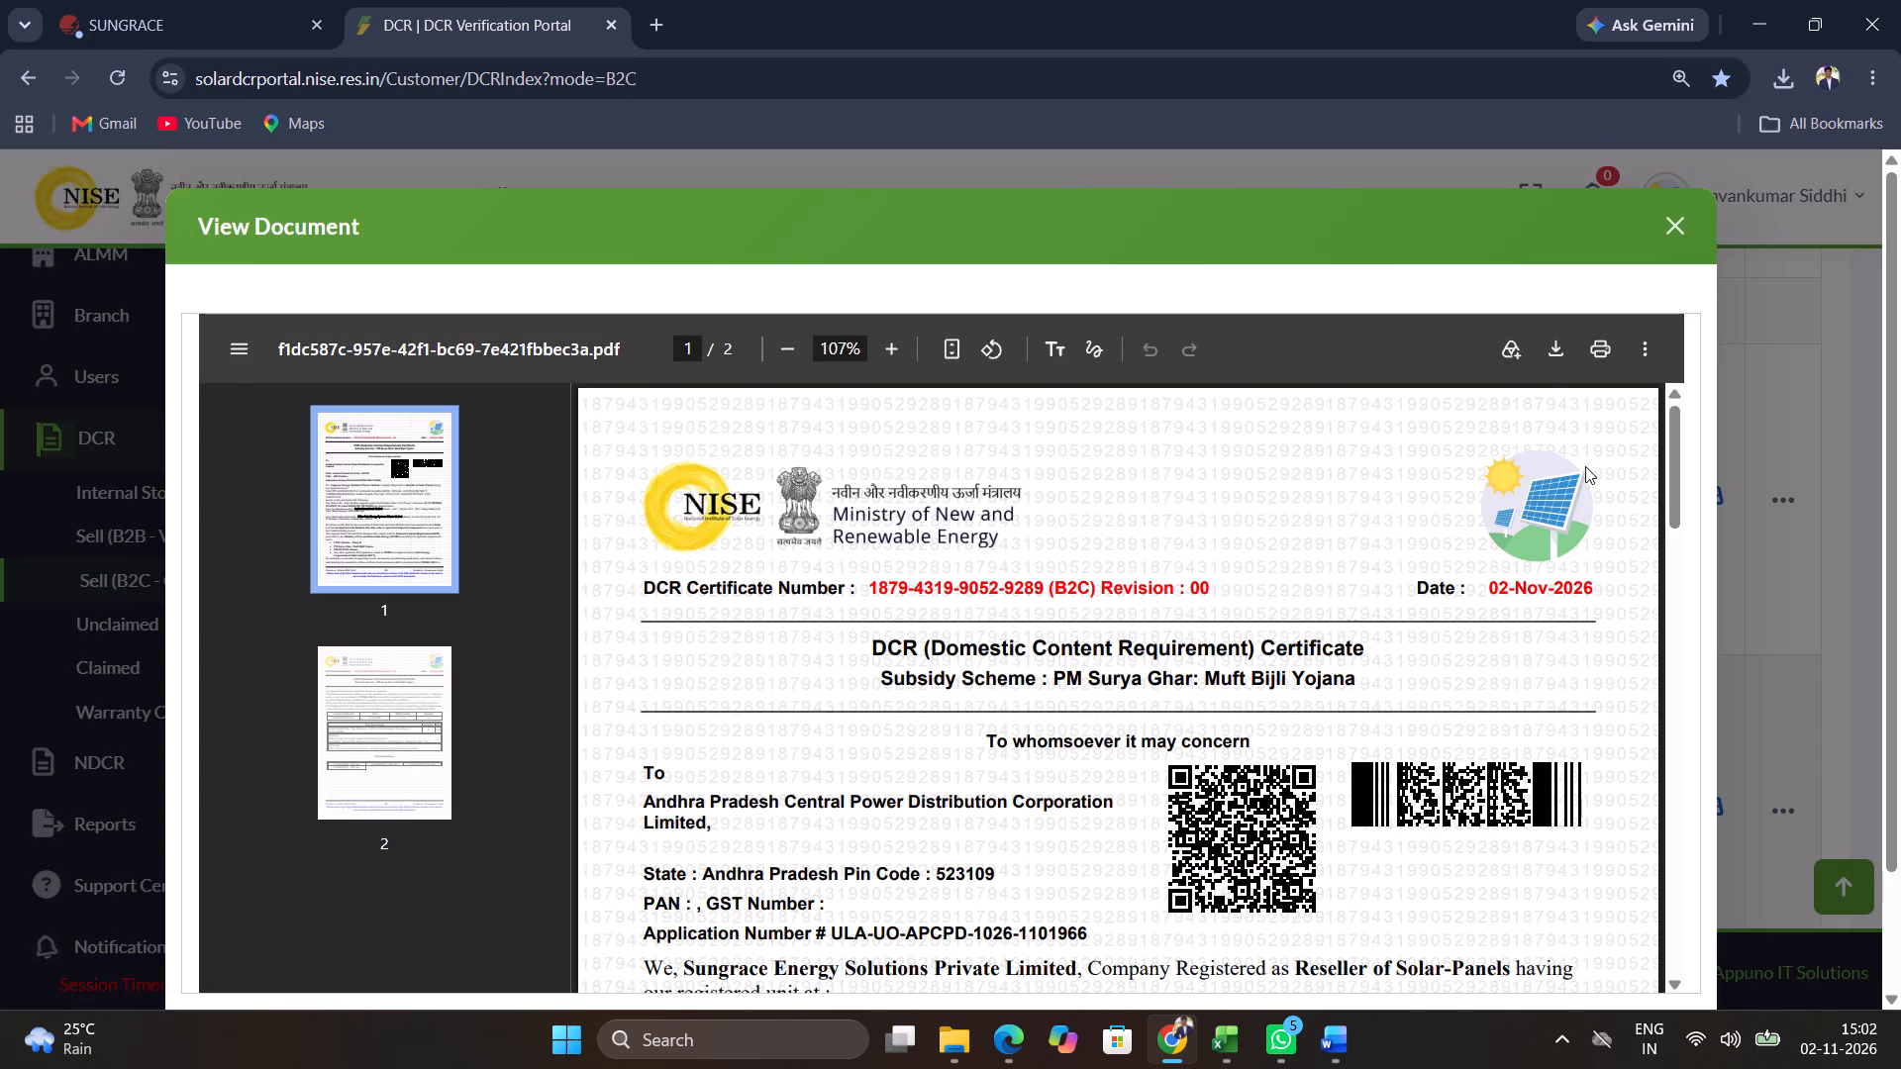
left_click(1553, 357)
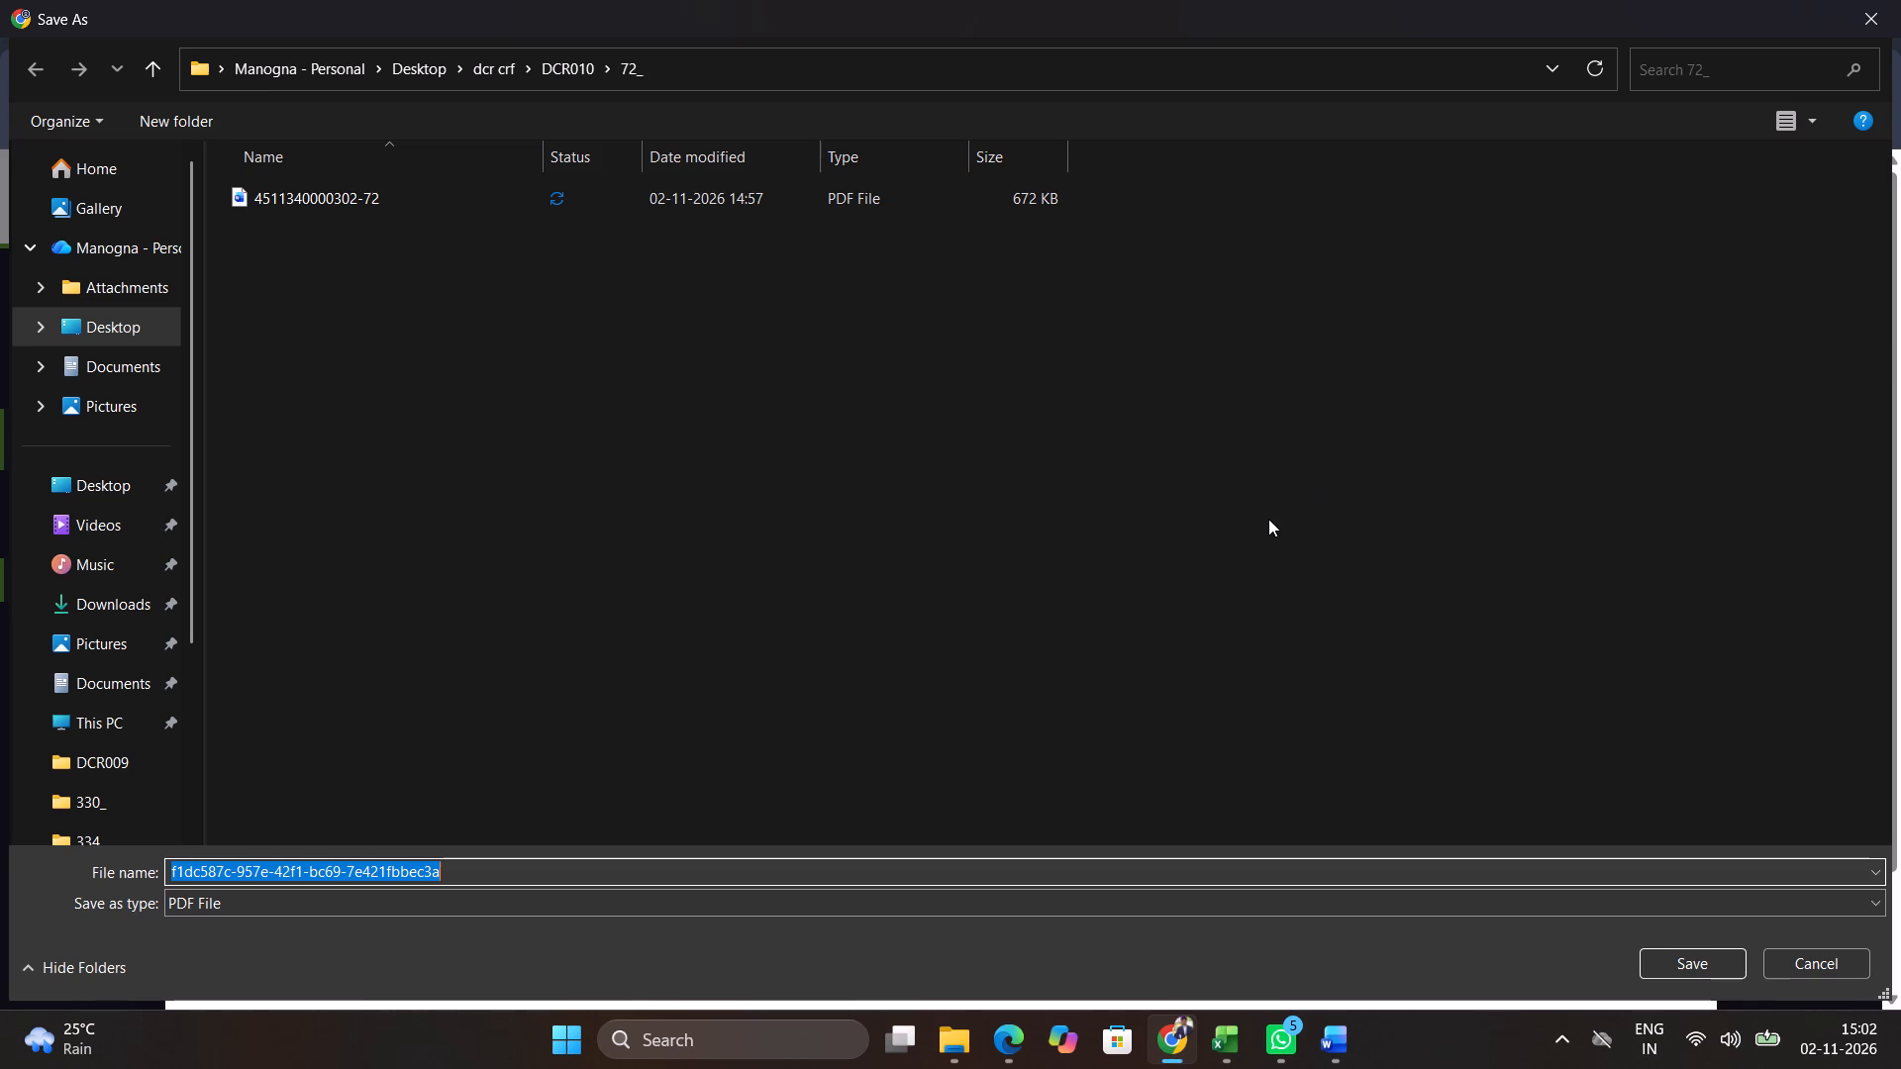
key("ctrl+v")
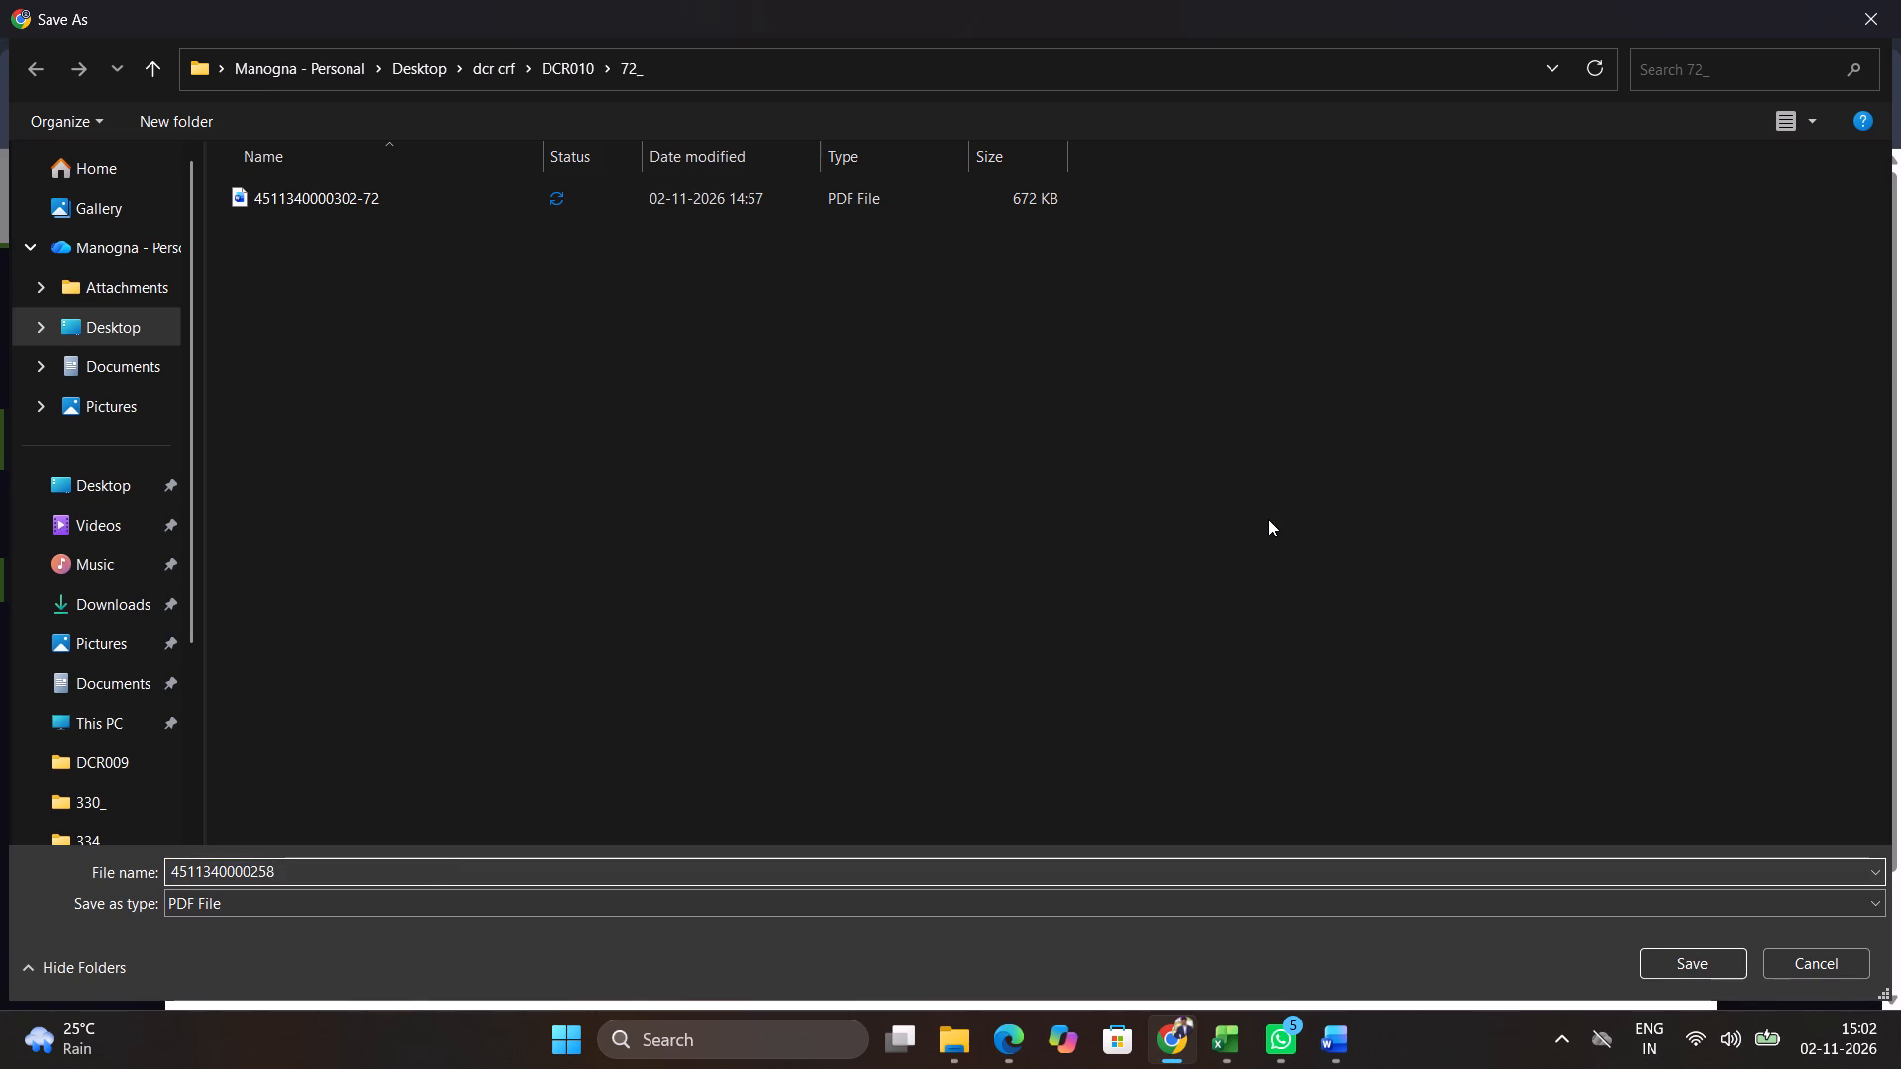
type("-73")
left_click(586, 61)
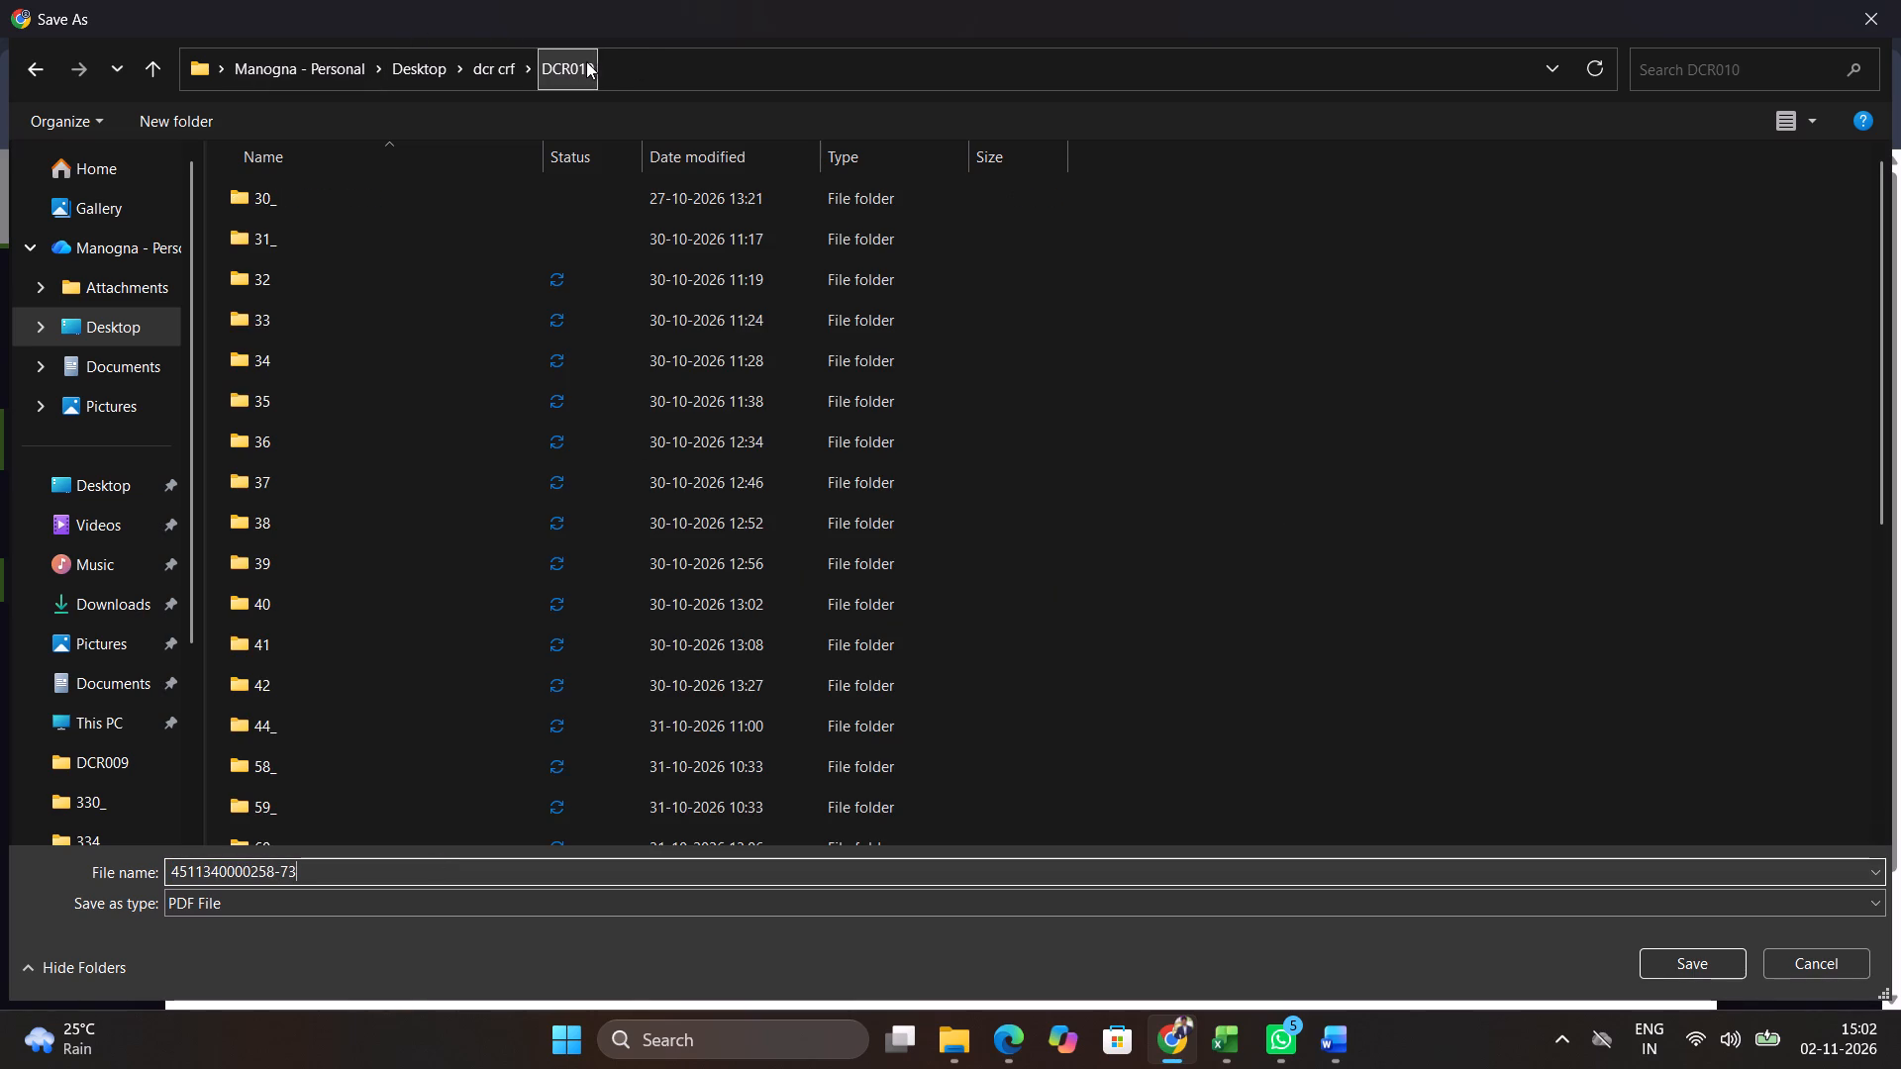
scroll(632, 439, "down", 6)
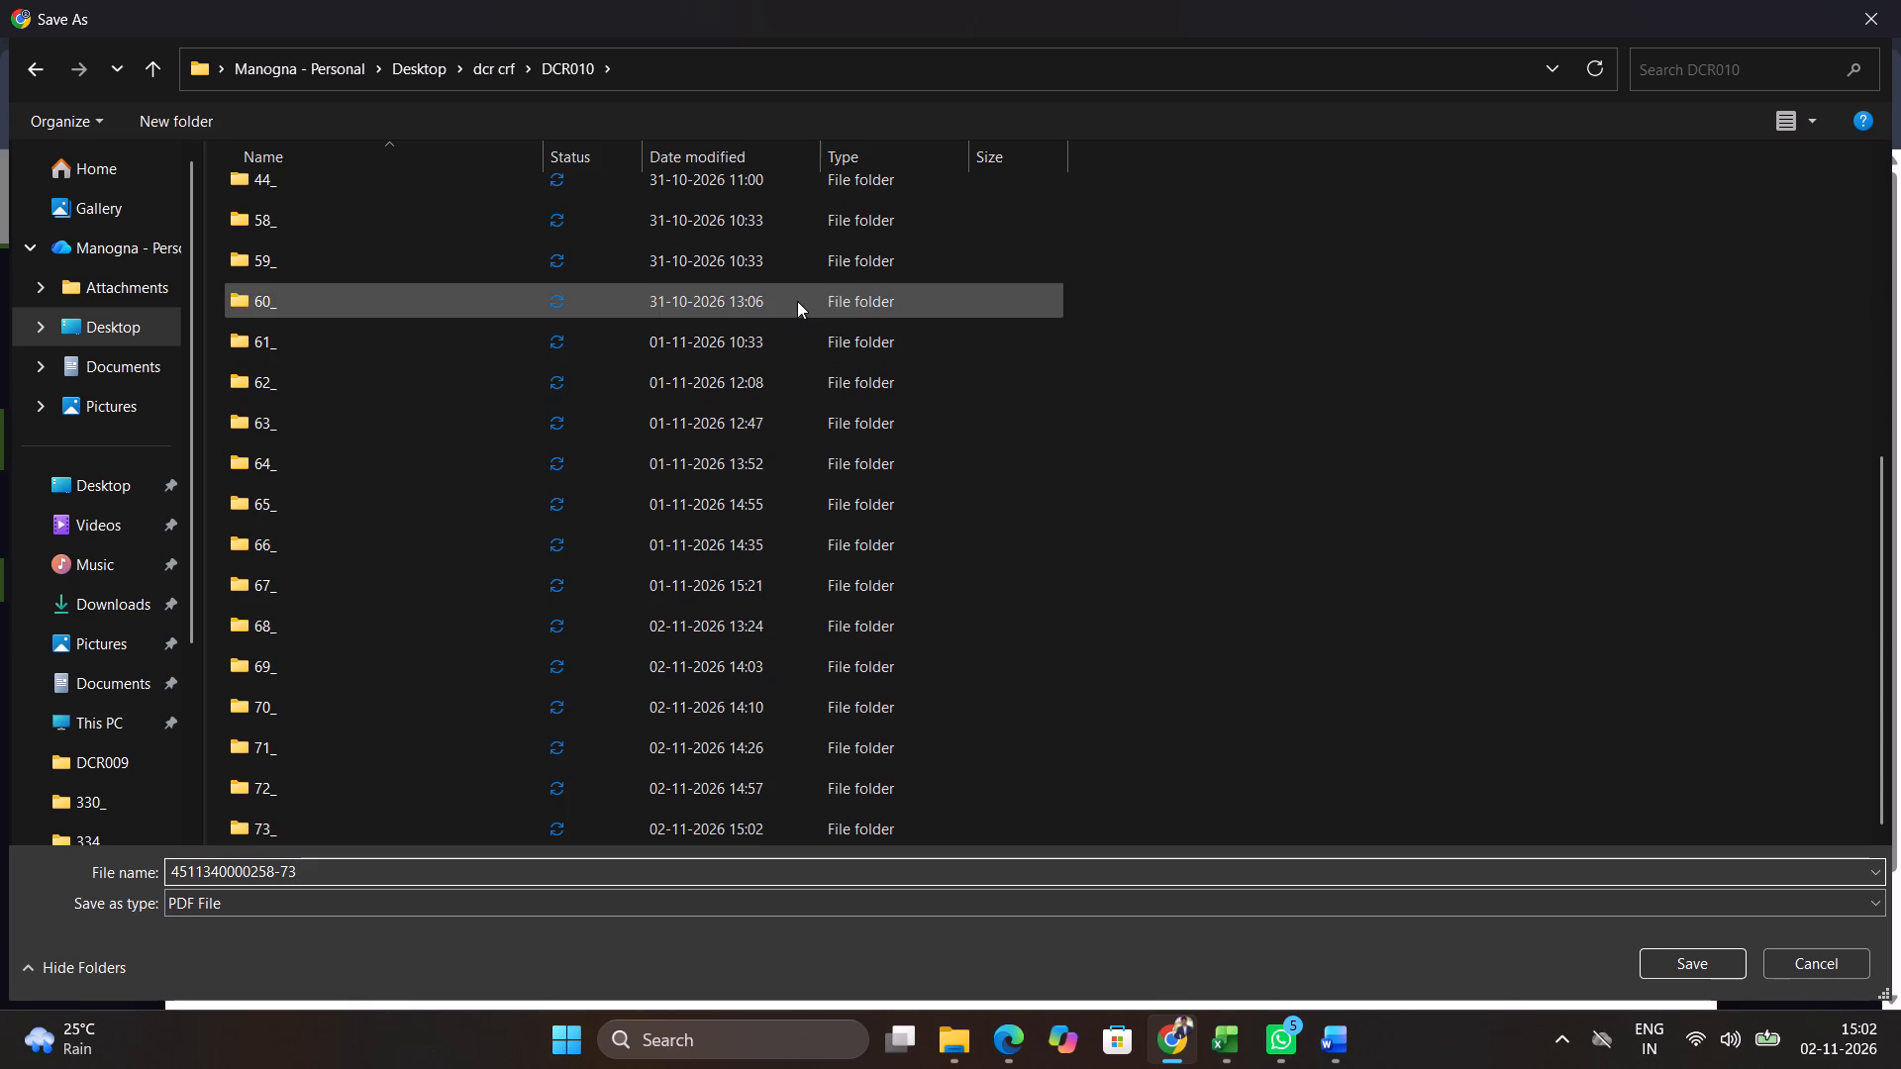
scroll(677, 399, "down", 12)
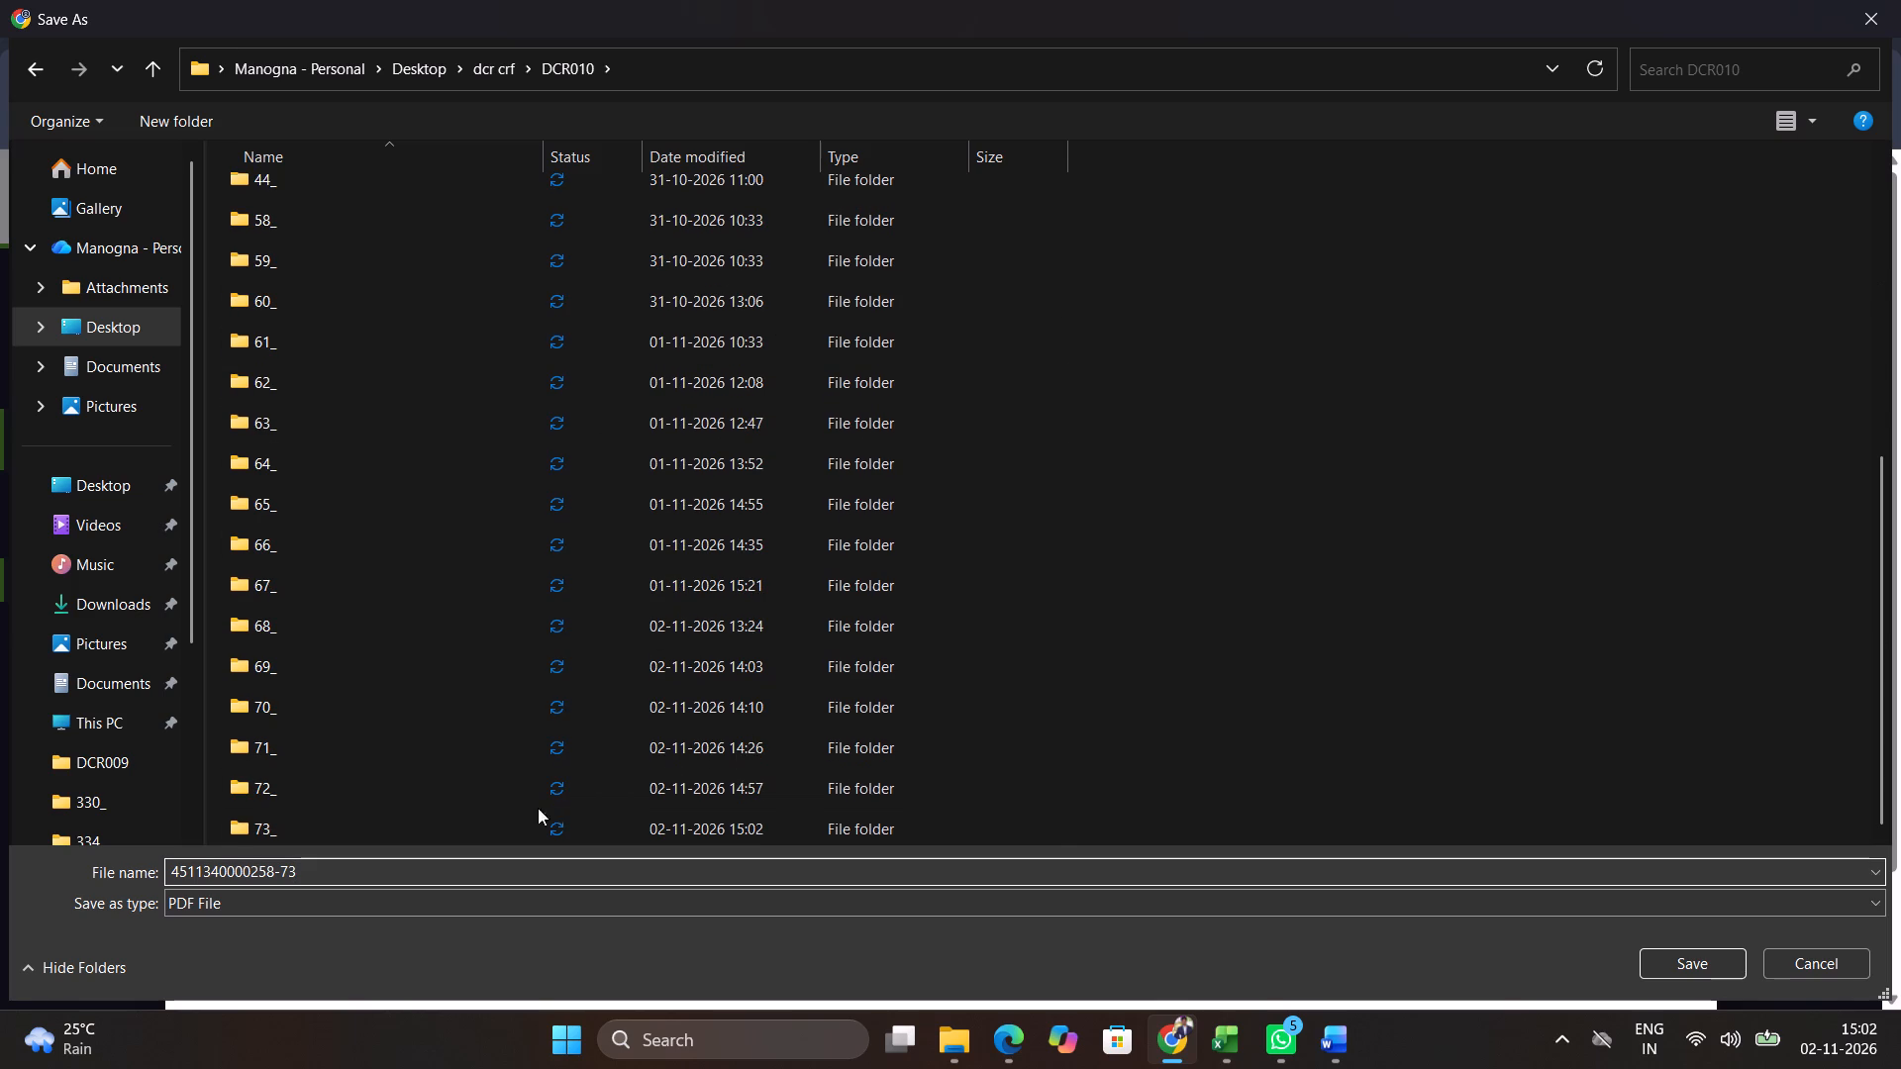
double_click(497, 821)
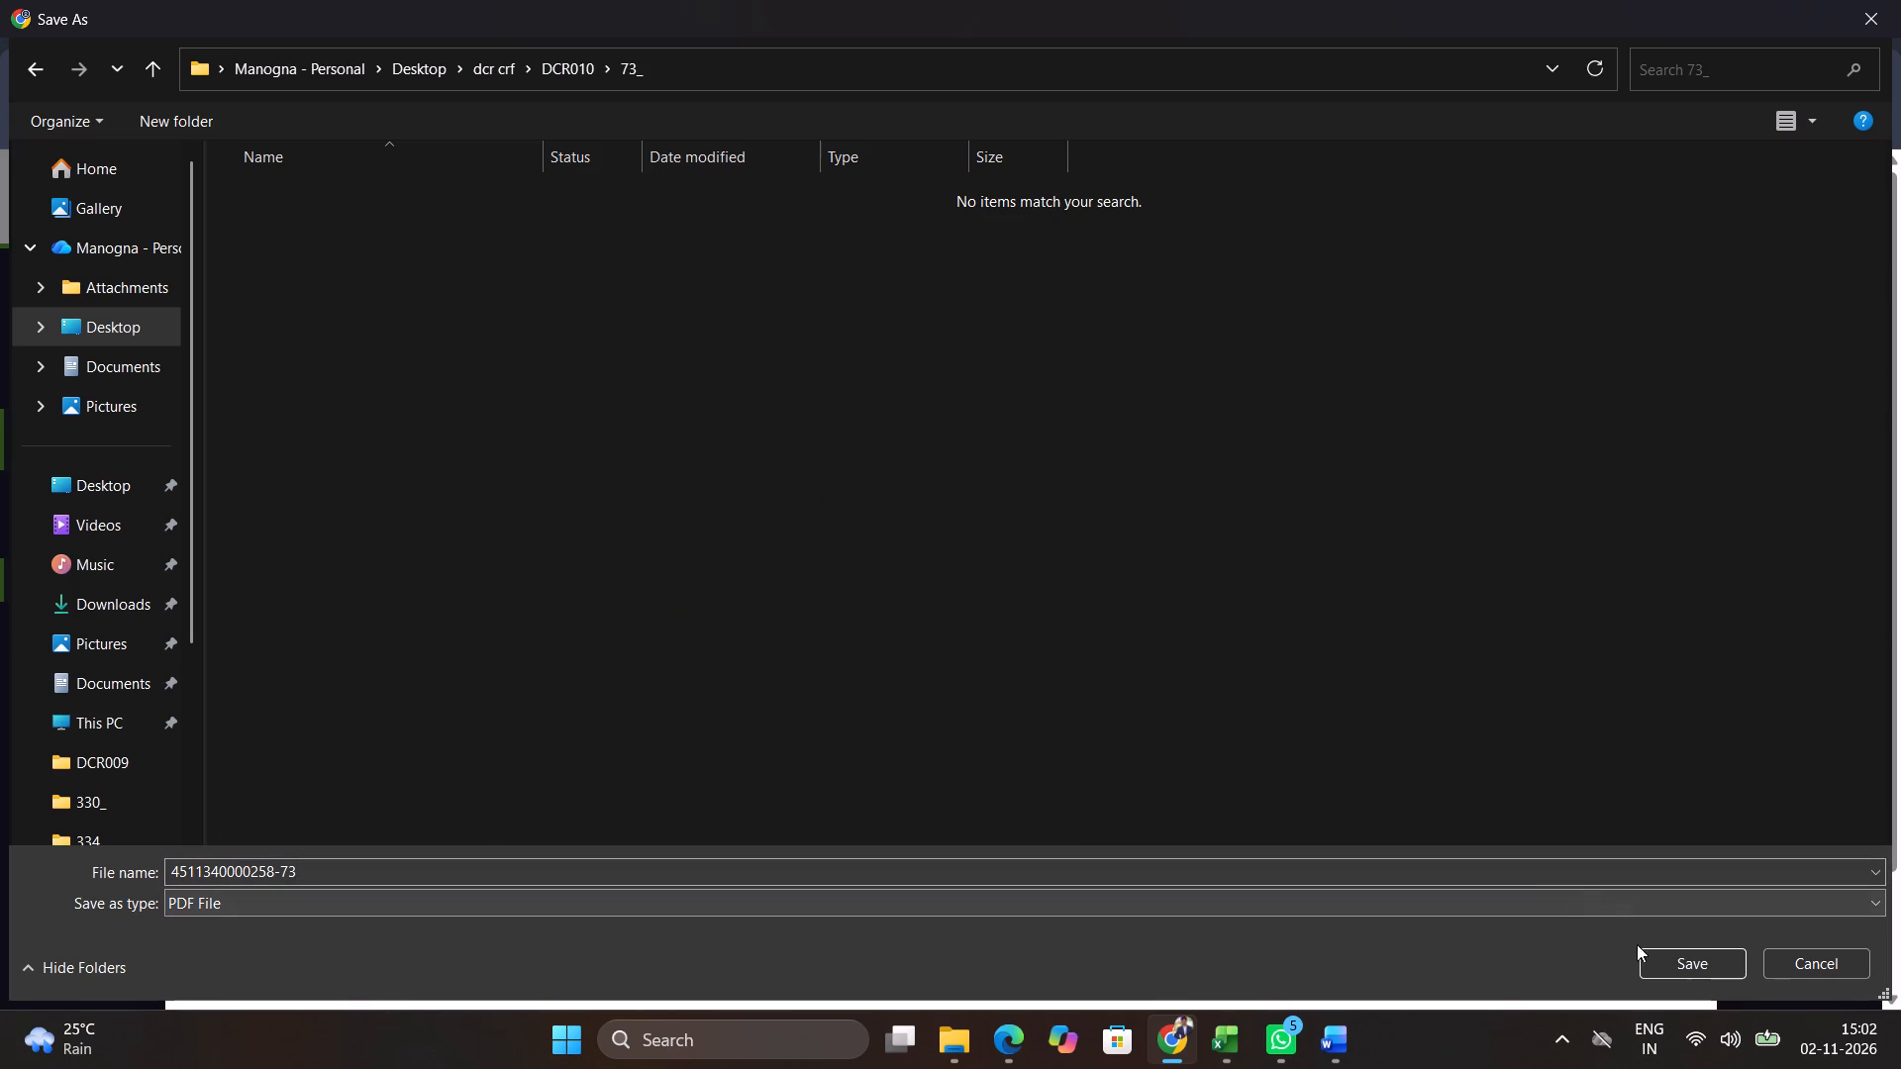
left_click(1665, 973)
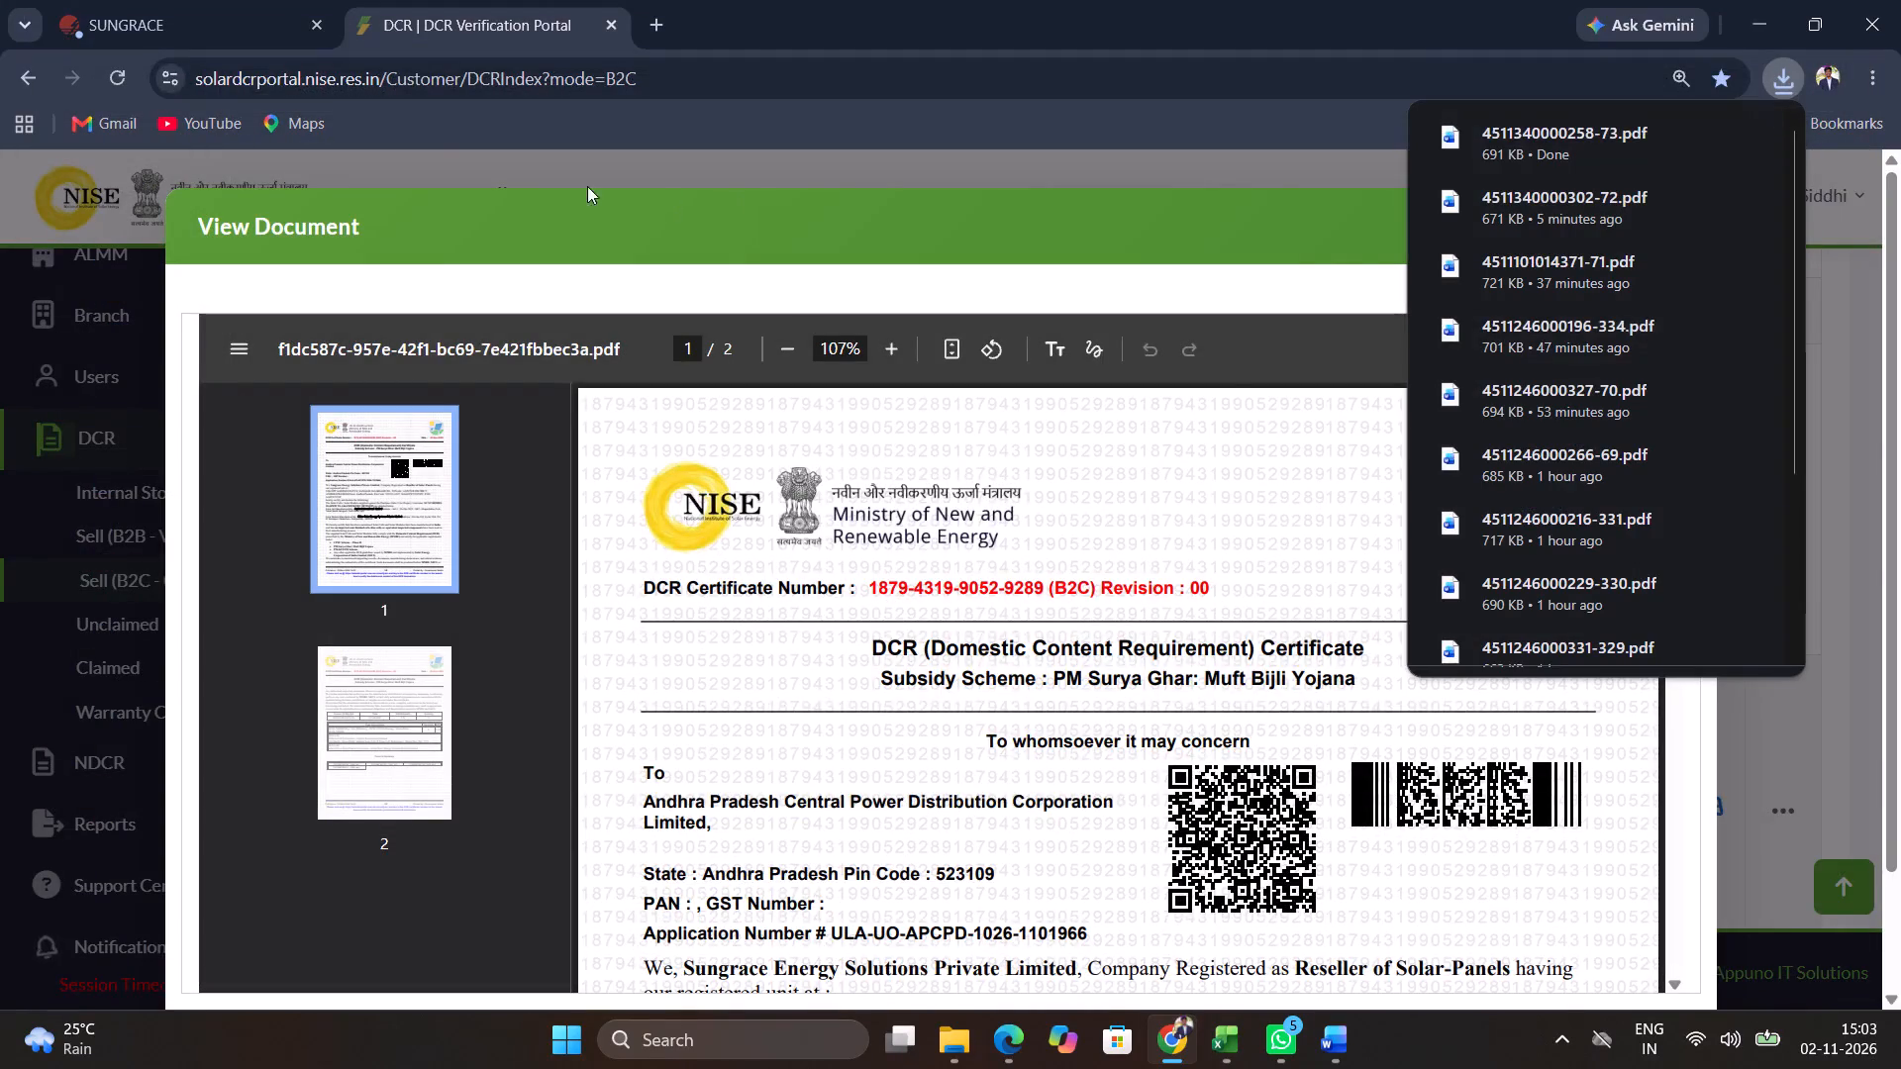
In SUNGRACE, update the installation's project stage by attaching the DCR certificate PDF from DCR010's 73_ folder.
left_click(209, 0)
left_click(1157, 247)
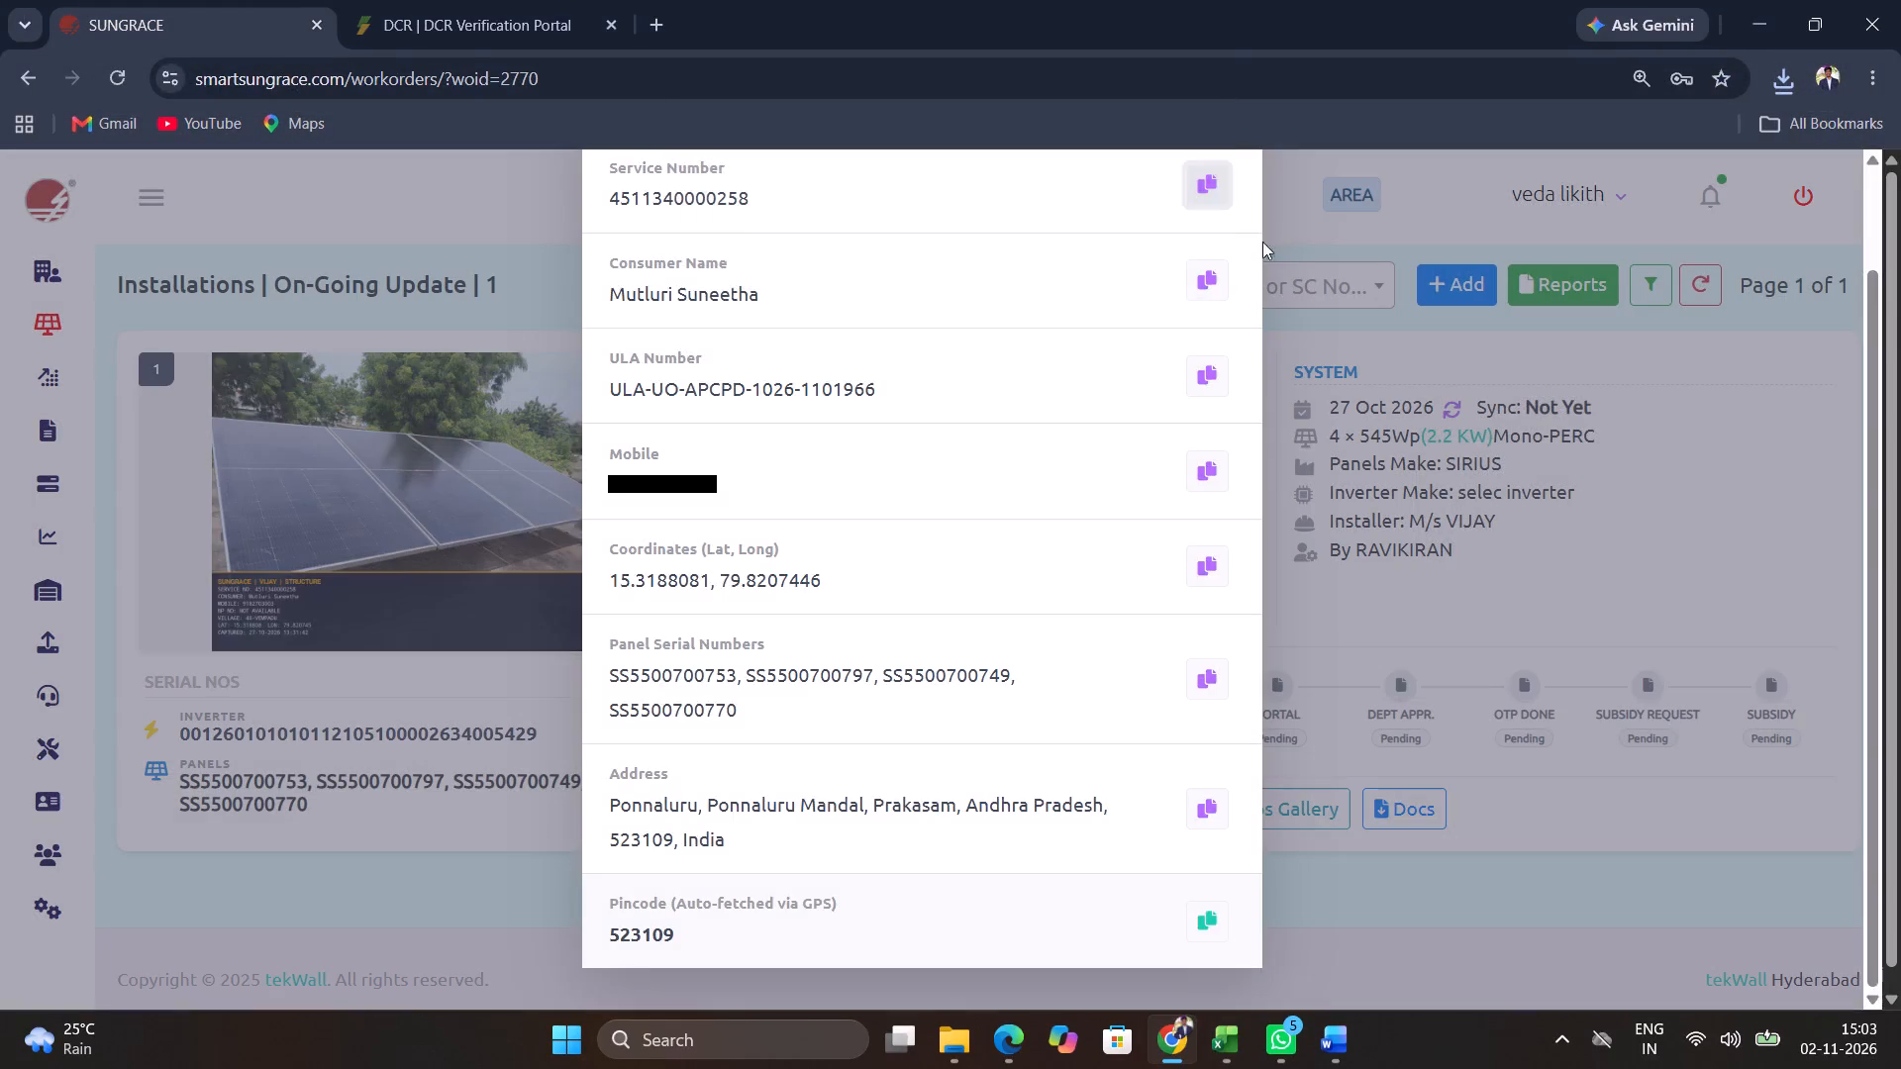
left_click(1292, 240)
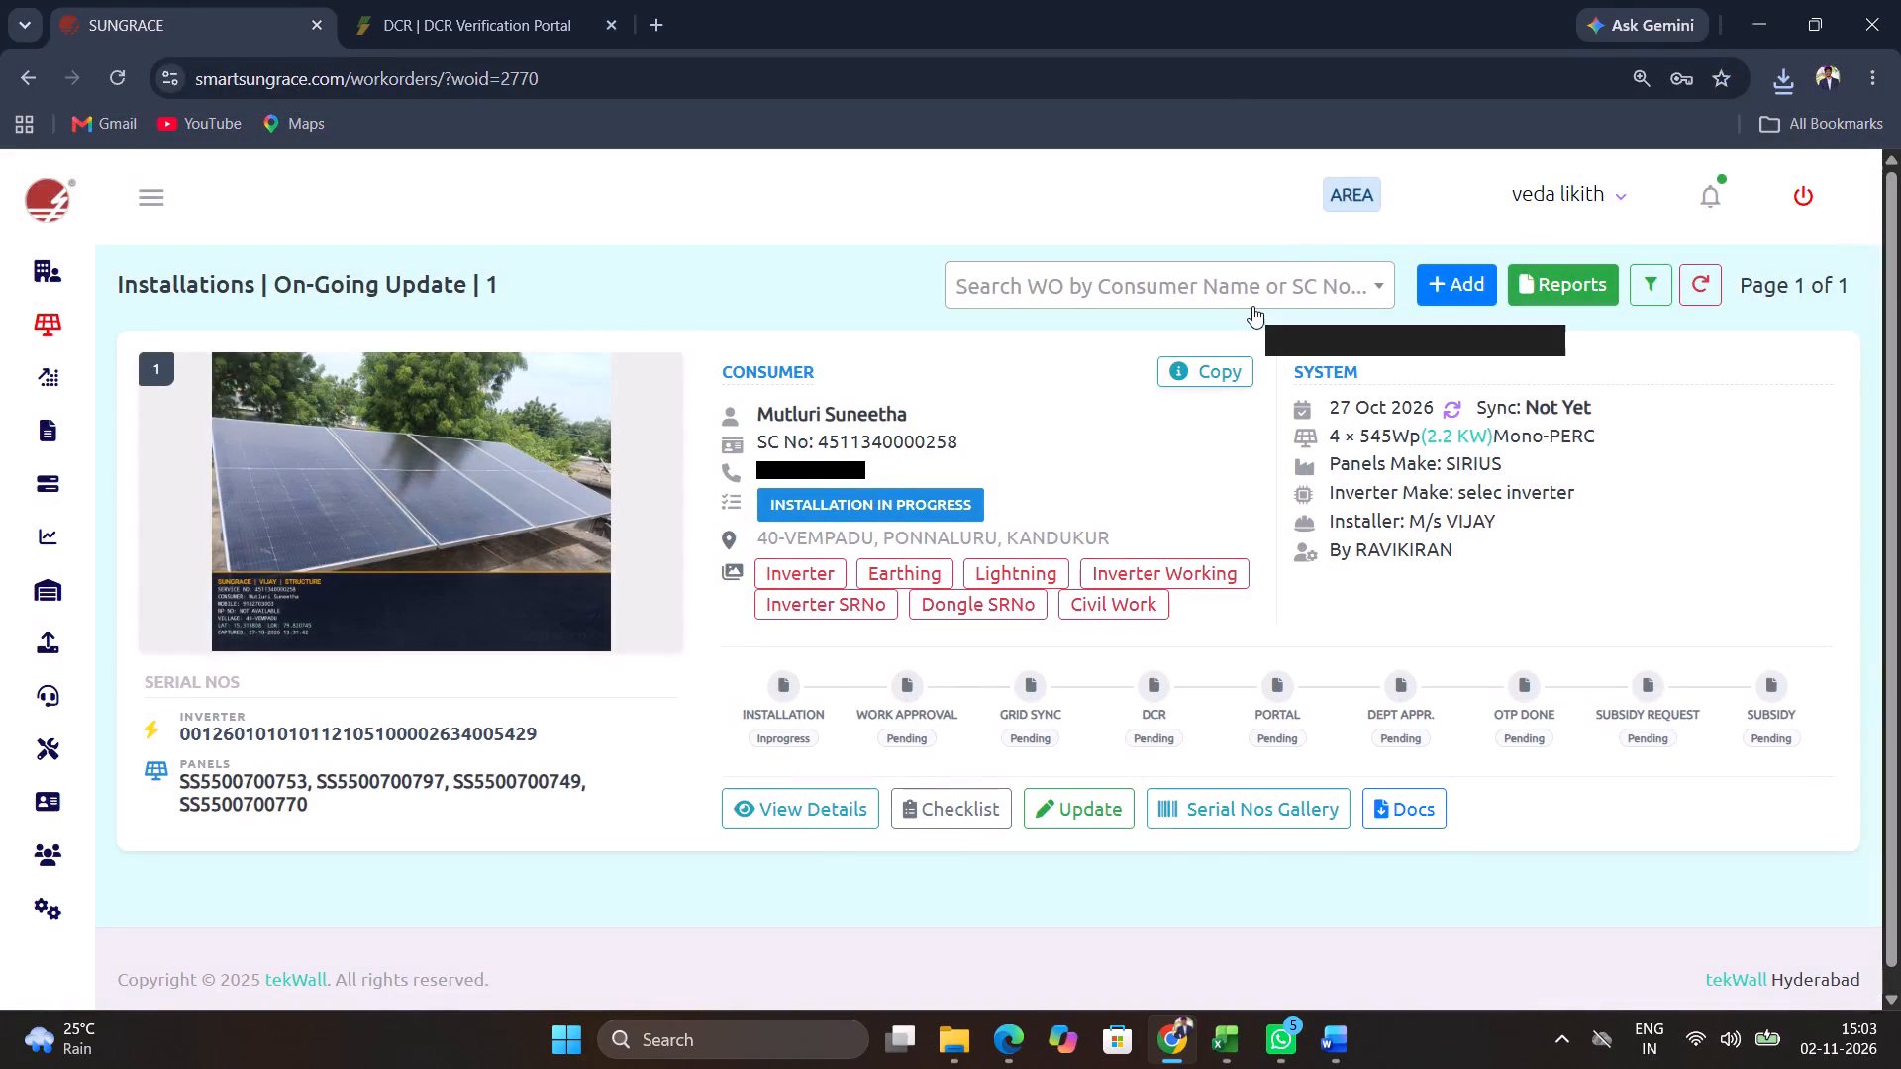
left_click(1068, 797)
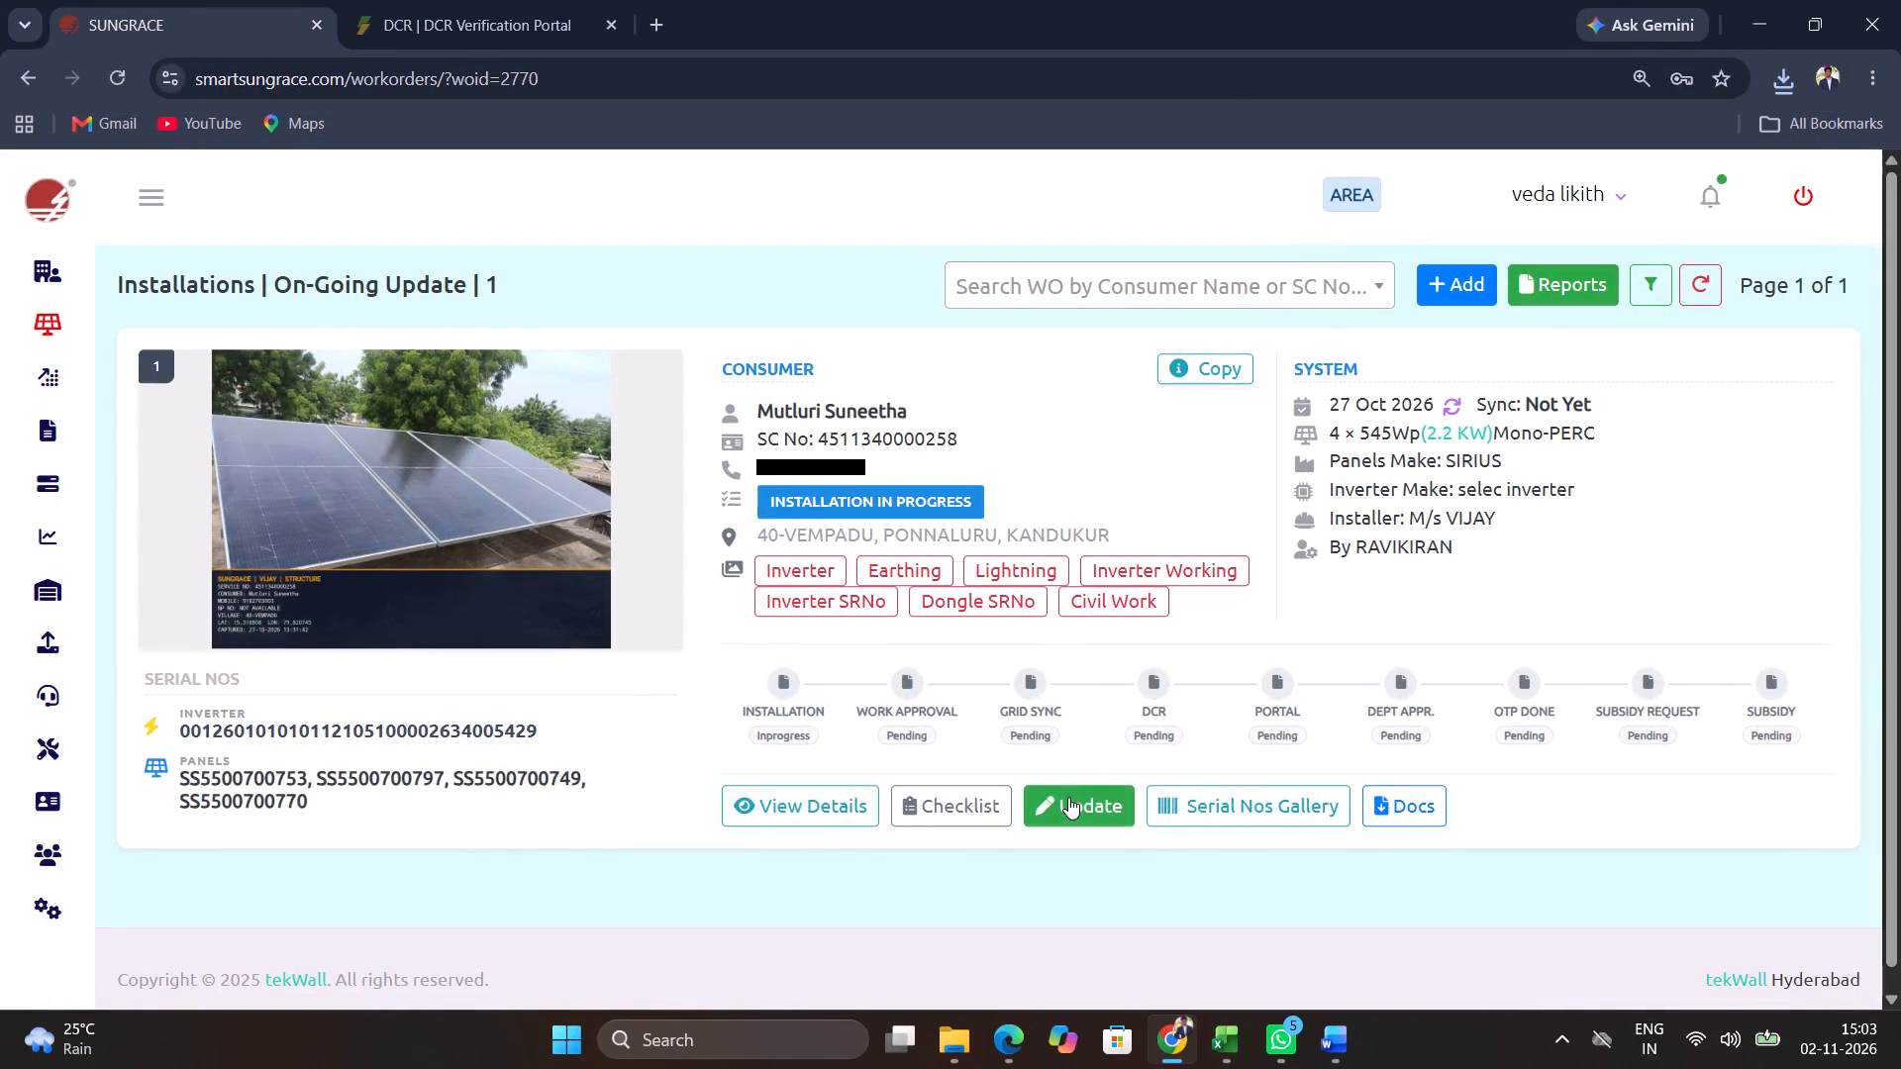
left_click(907, 699)
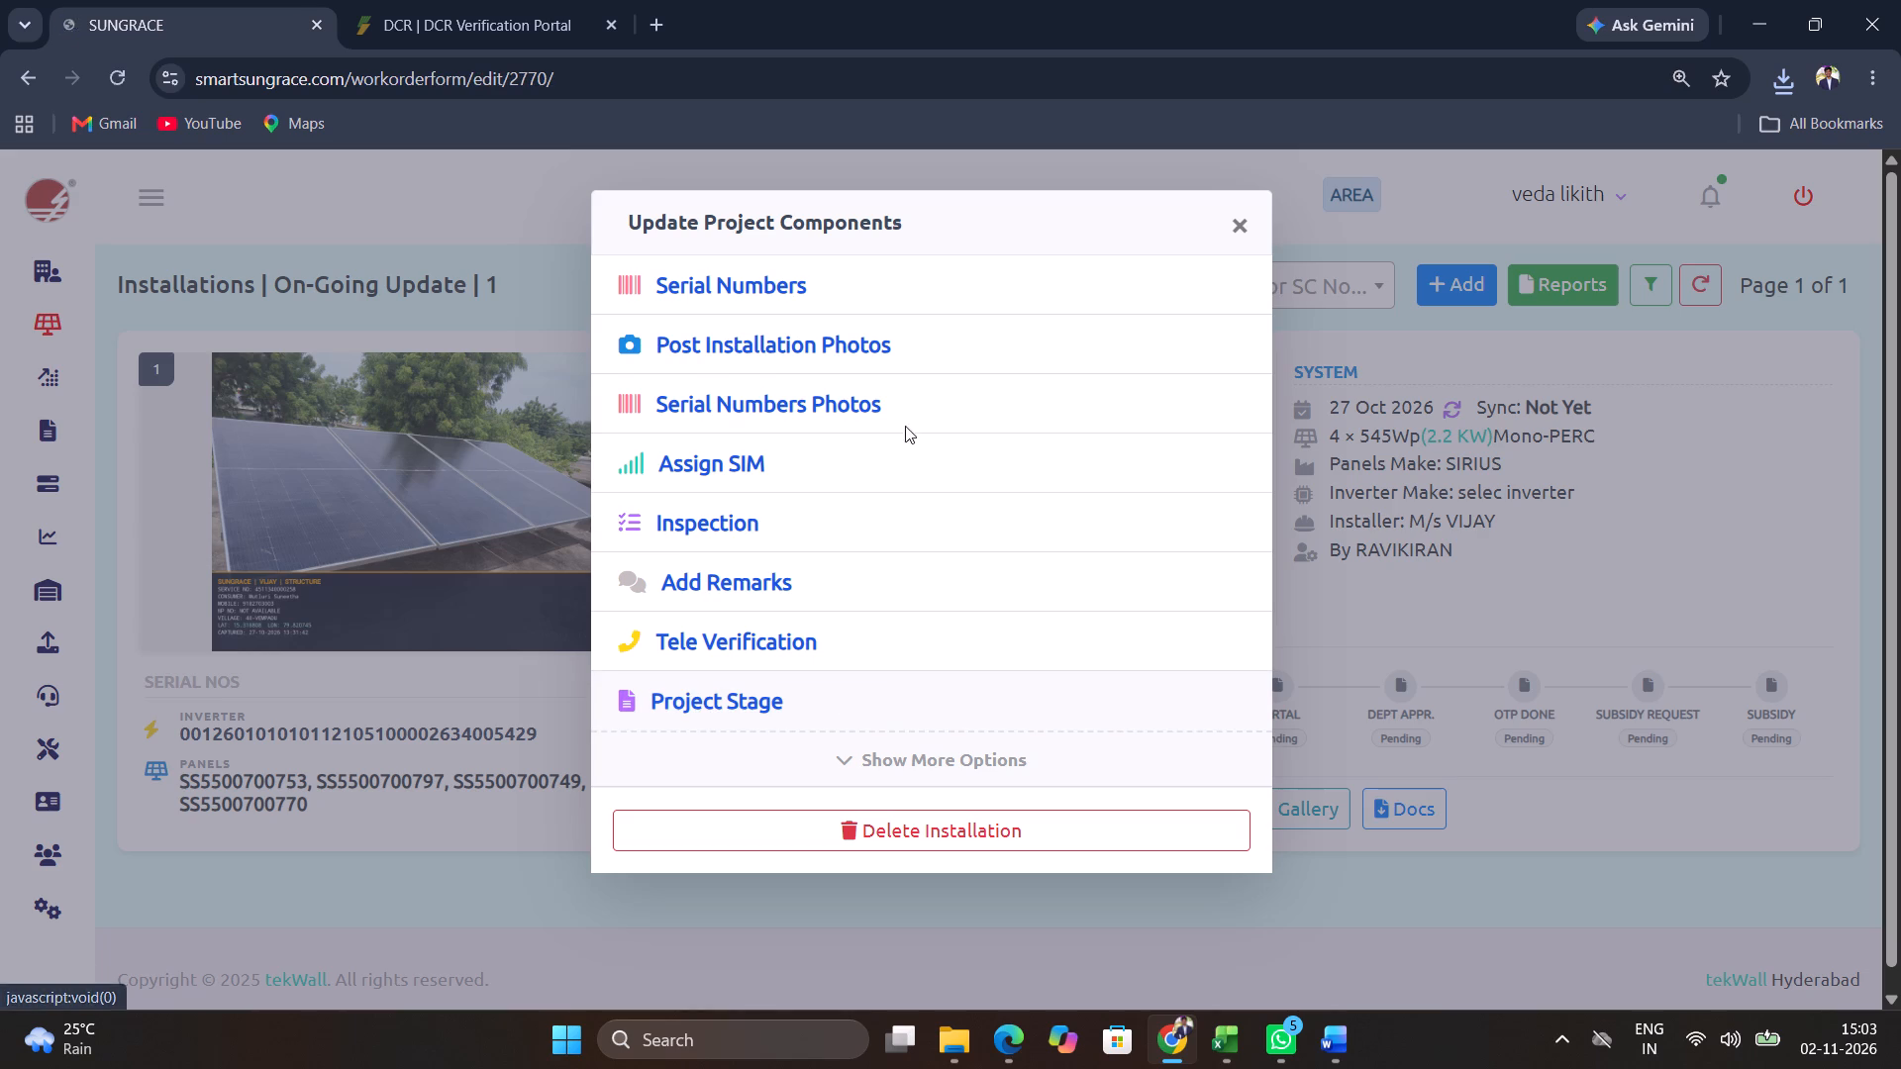
scroll(885, 345, "down", 5)
left_click(697, 683)
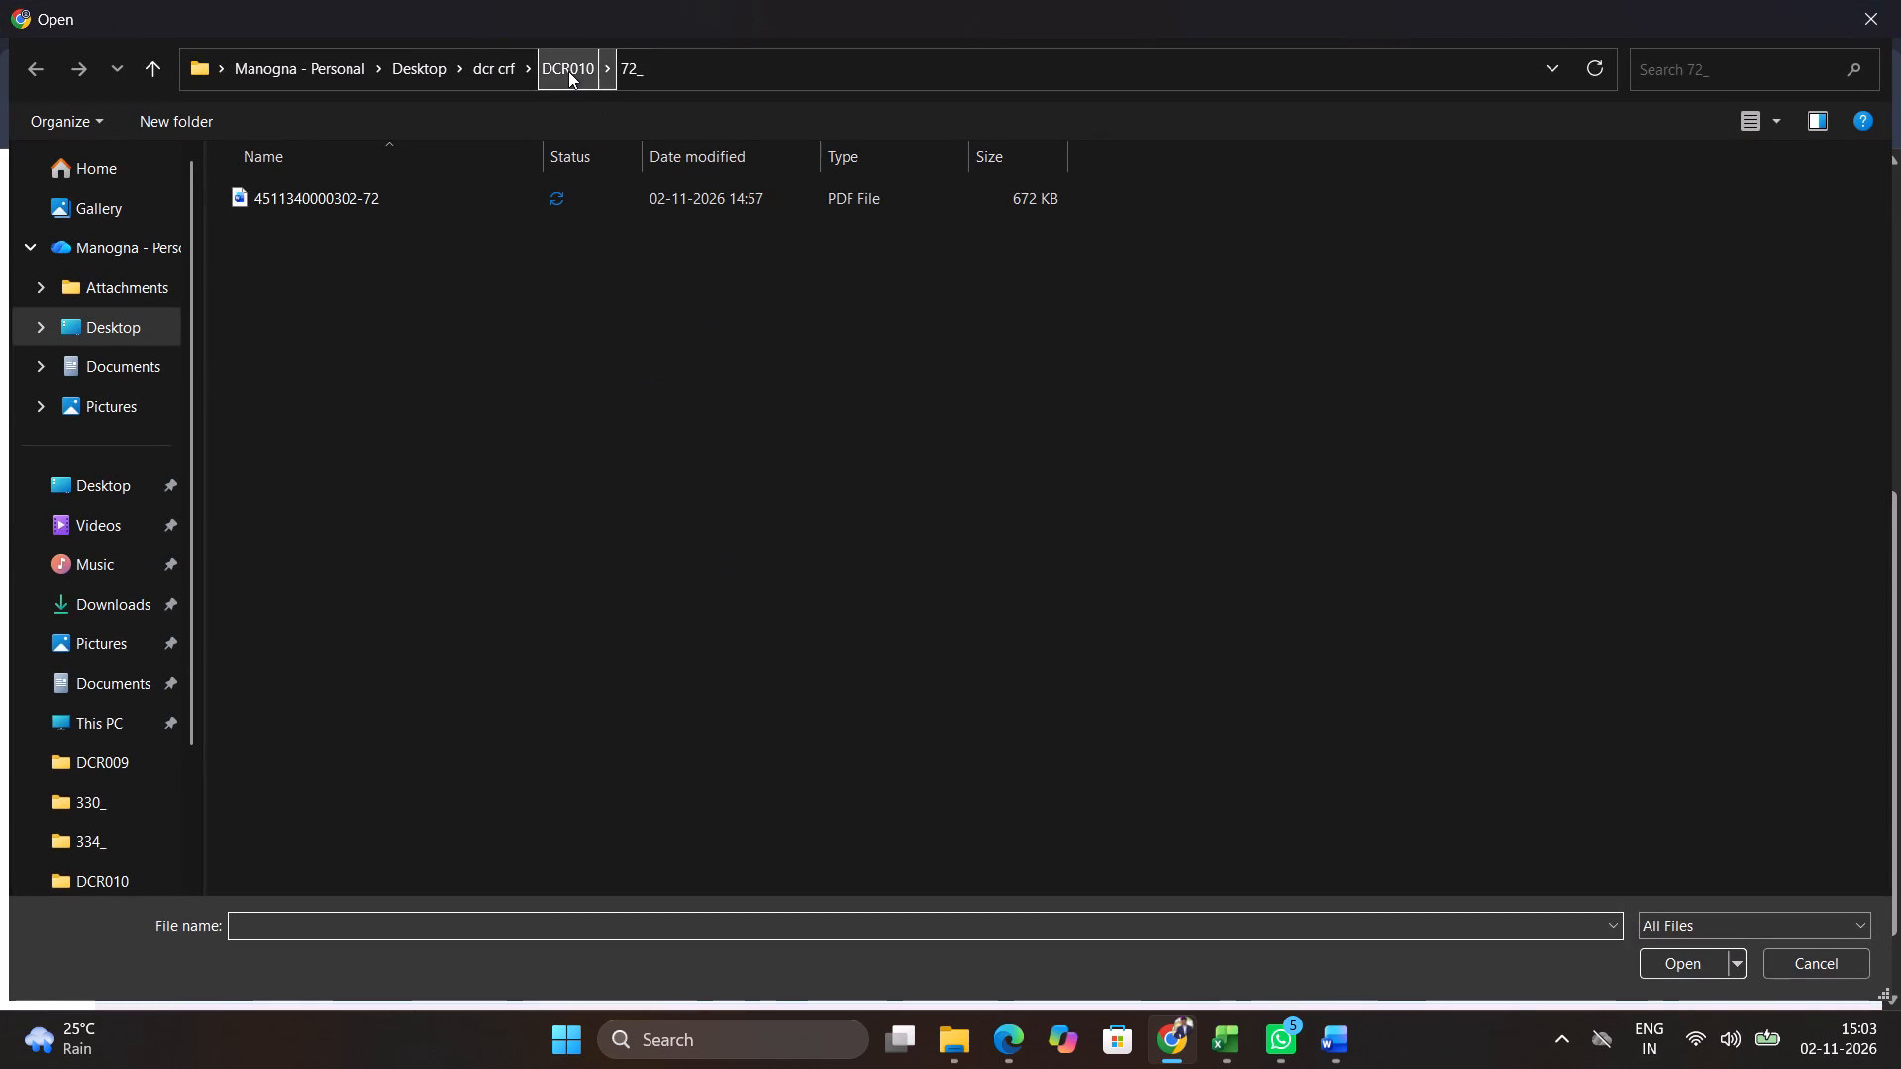
left_click(568, 71)
scroll(512, 300, "down", 2)
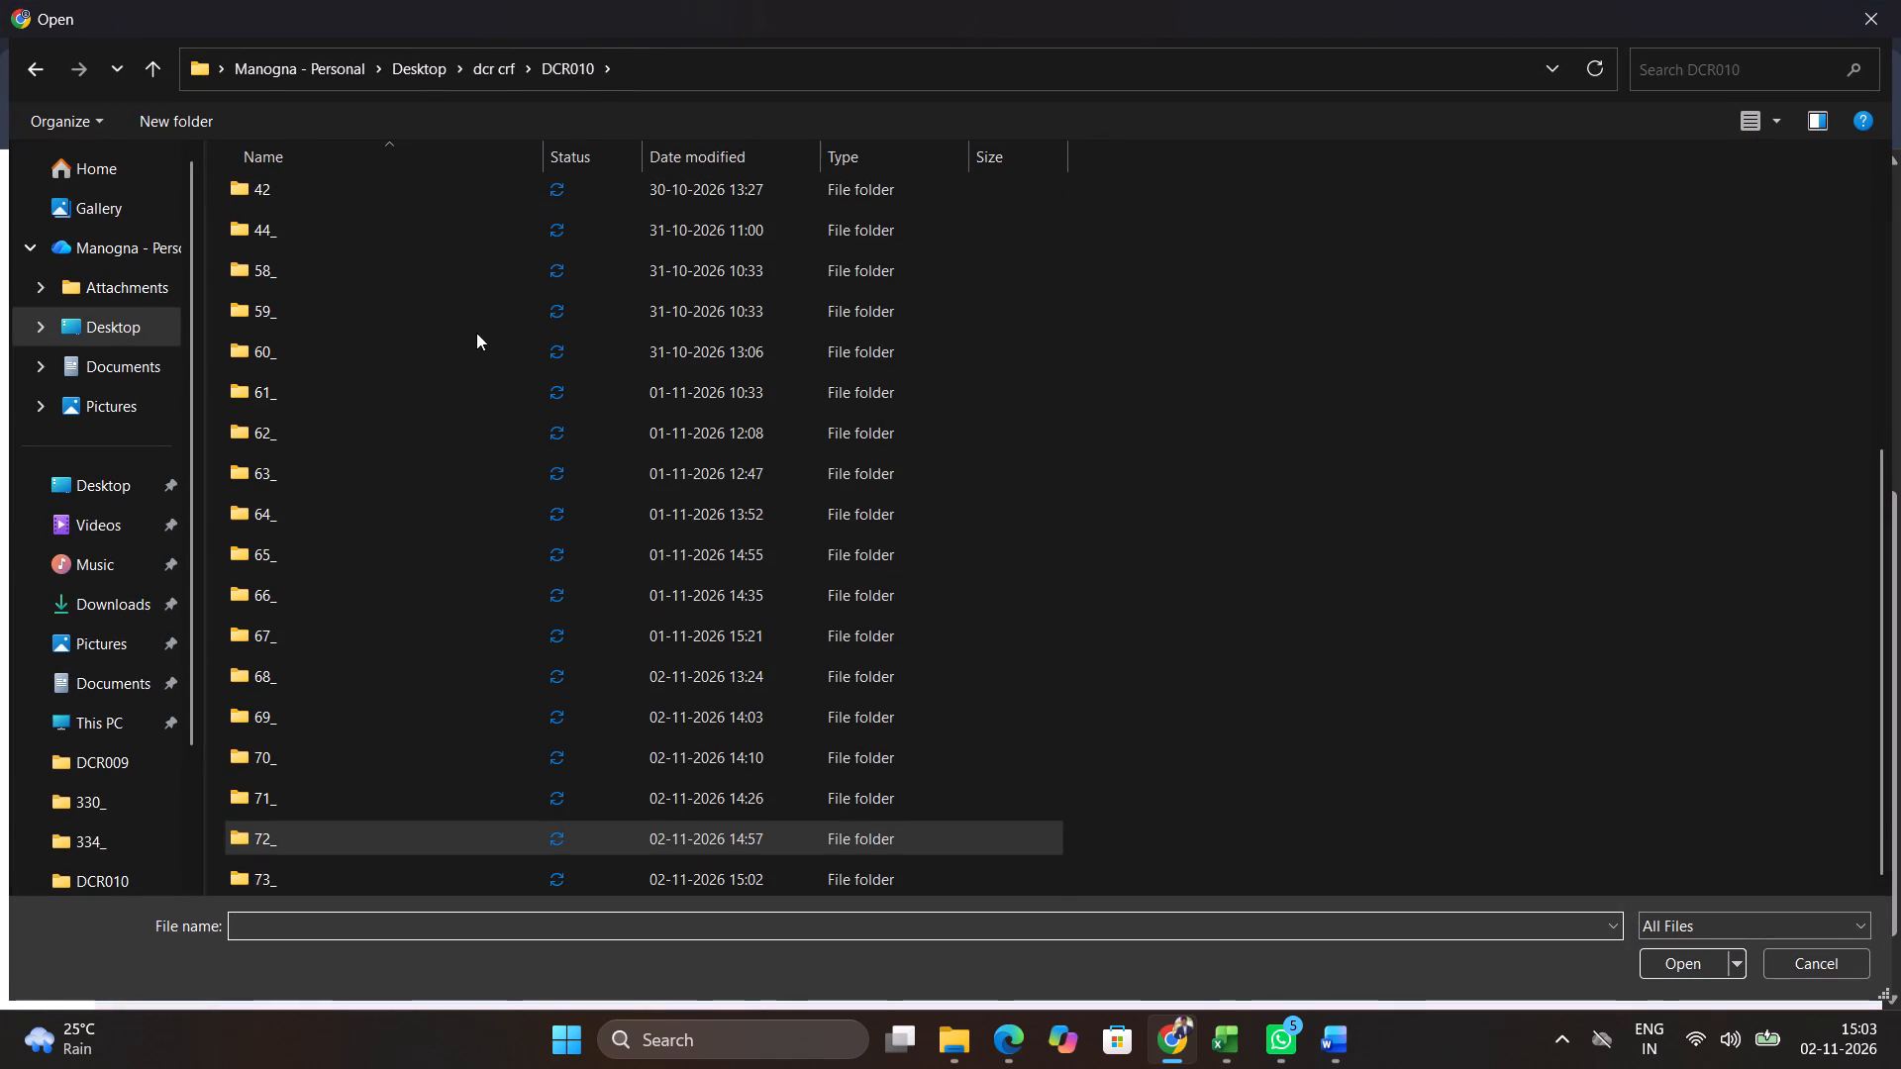
scroll(476, 333, "down", 2)
double_click(473, 883)
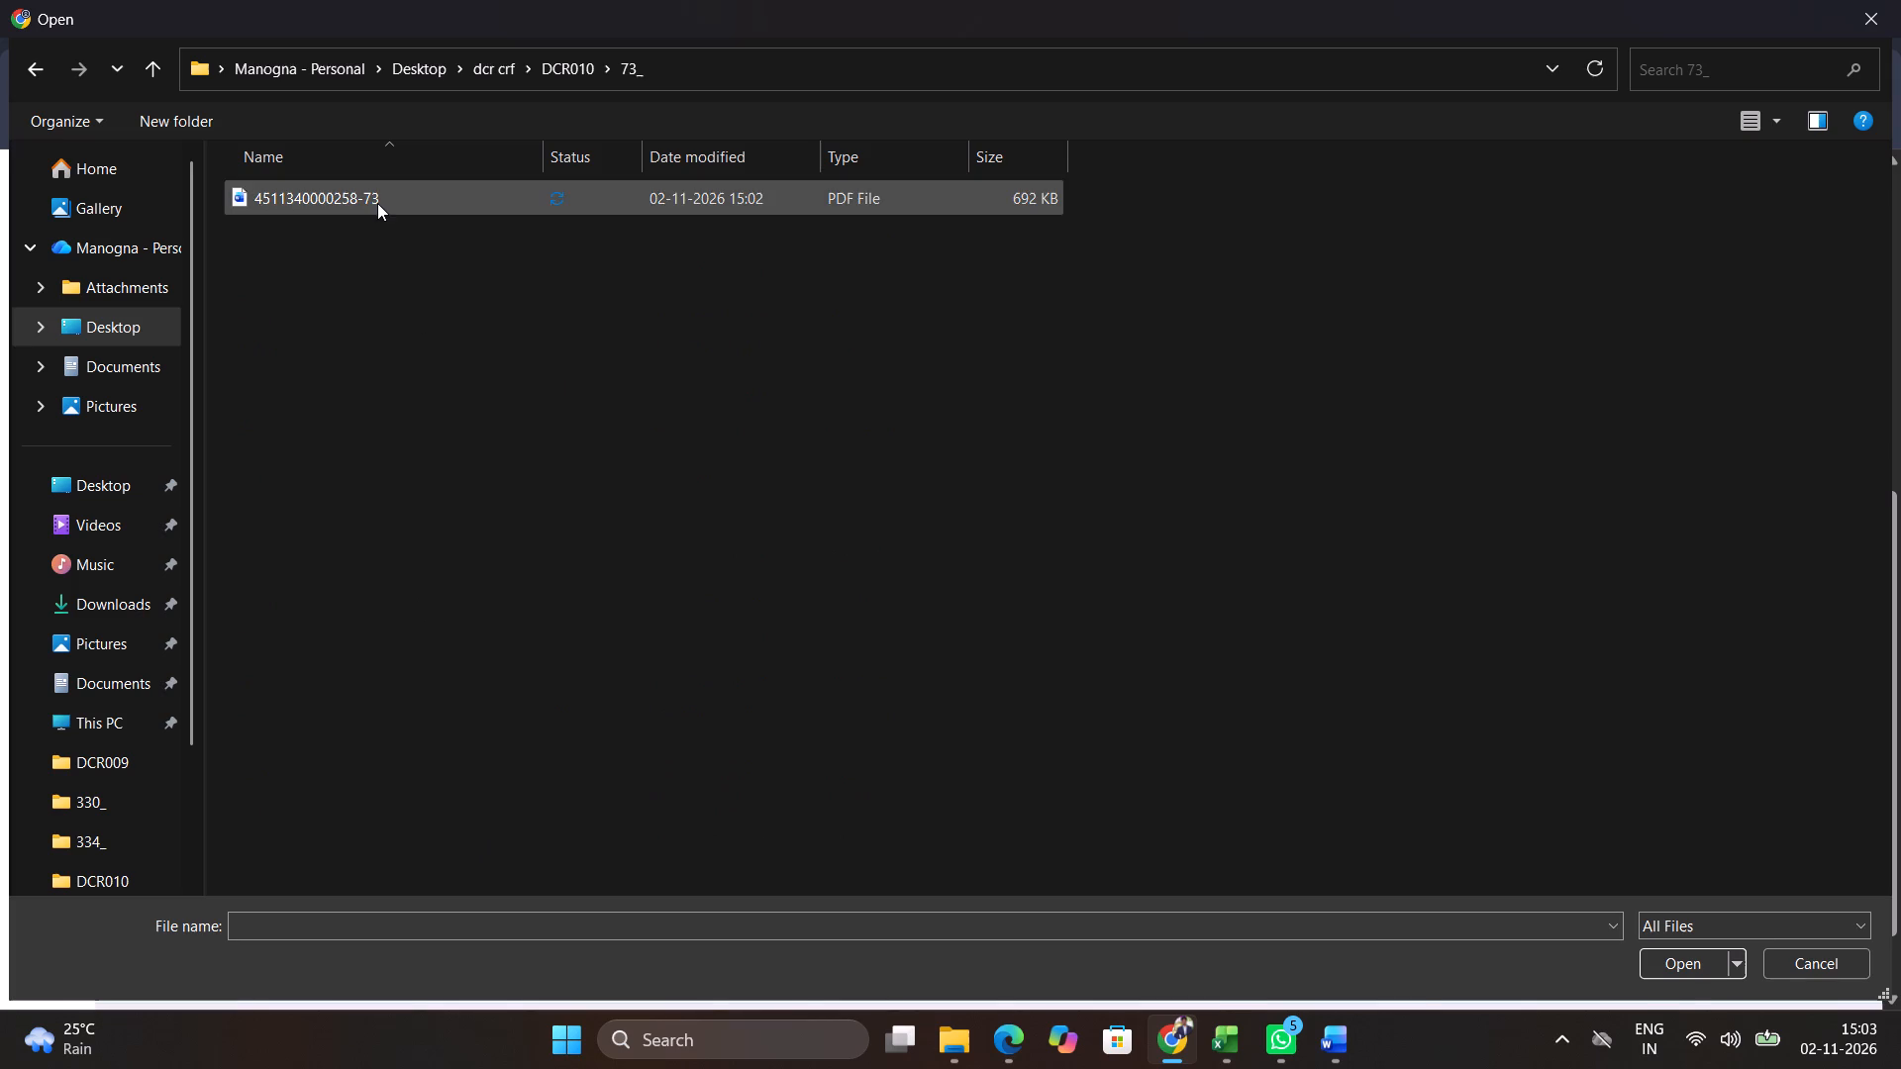
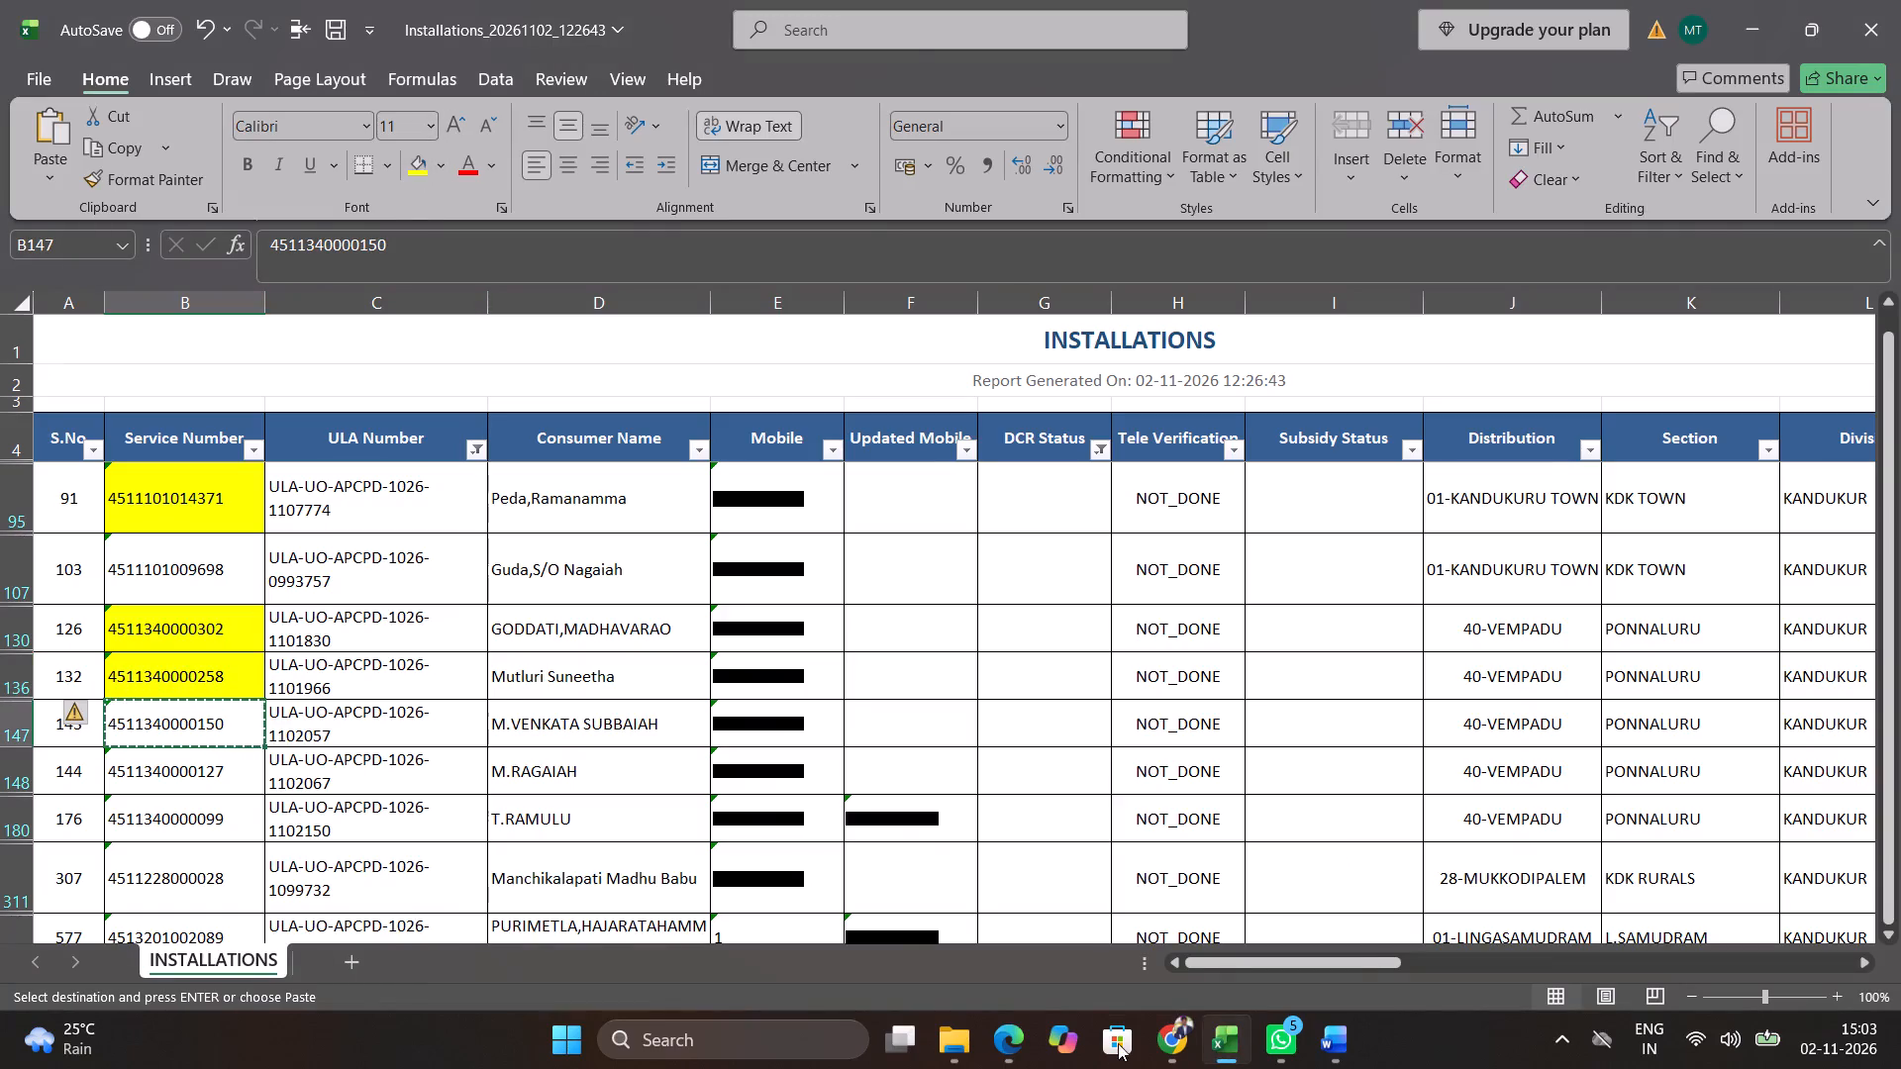
In SUNGRACE, find the installation by the service number copied from the Excel list and copy its ULA number.
left_click(1148, 938)
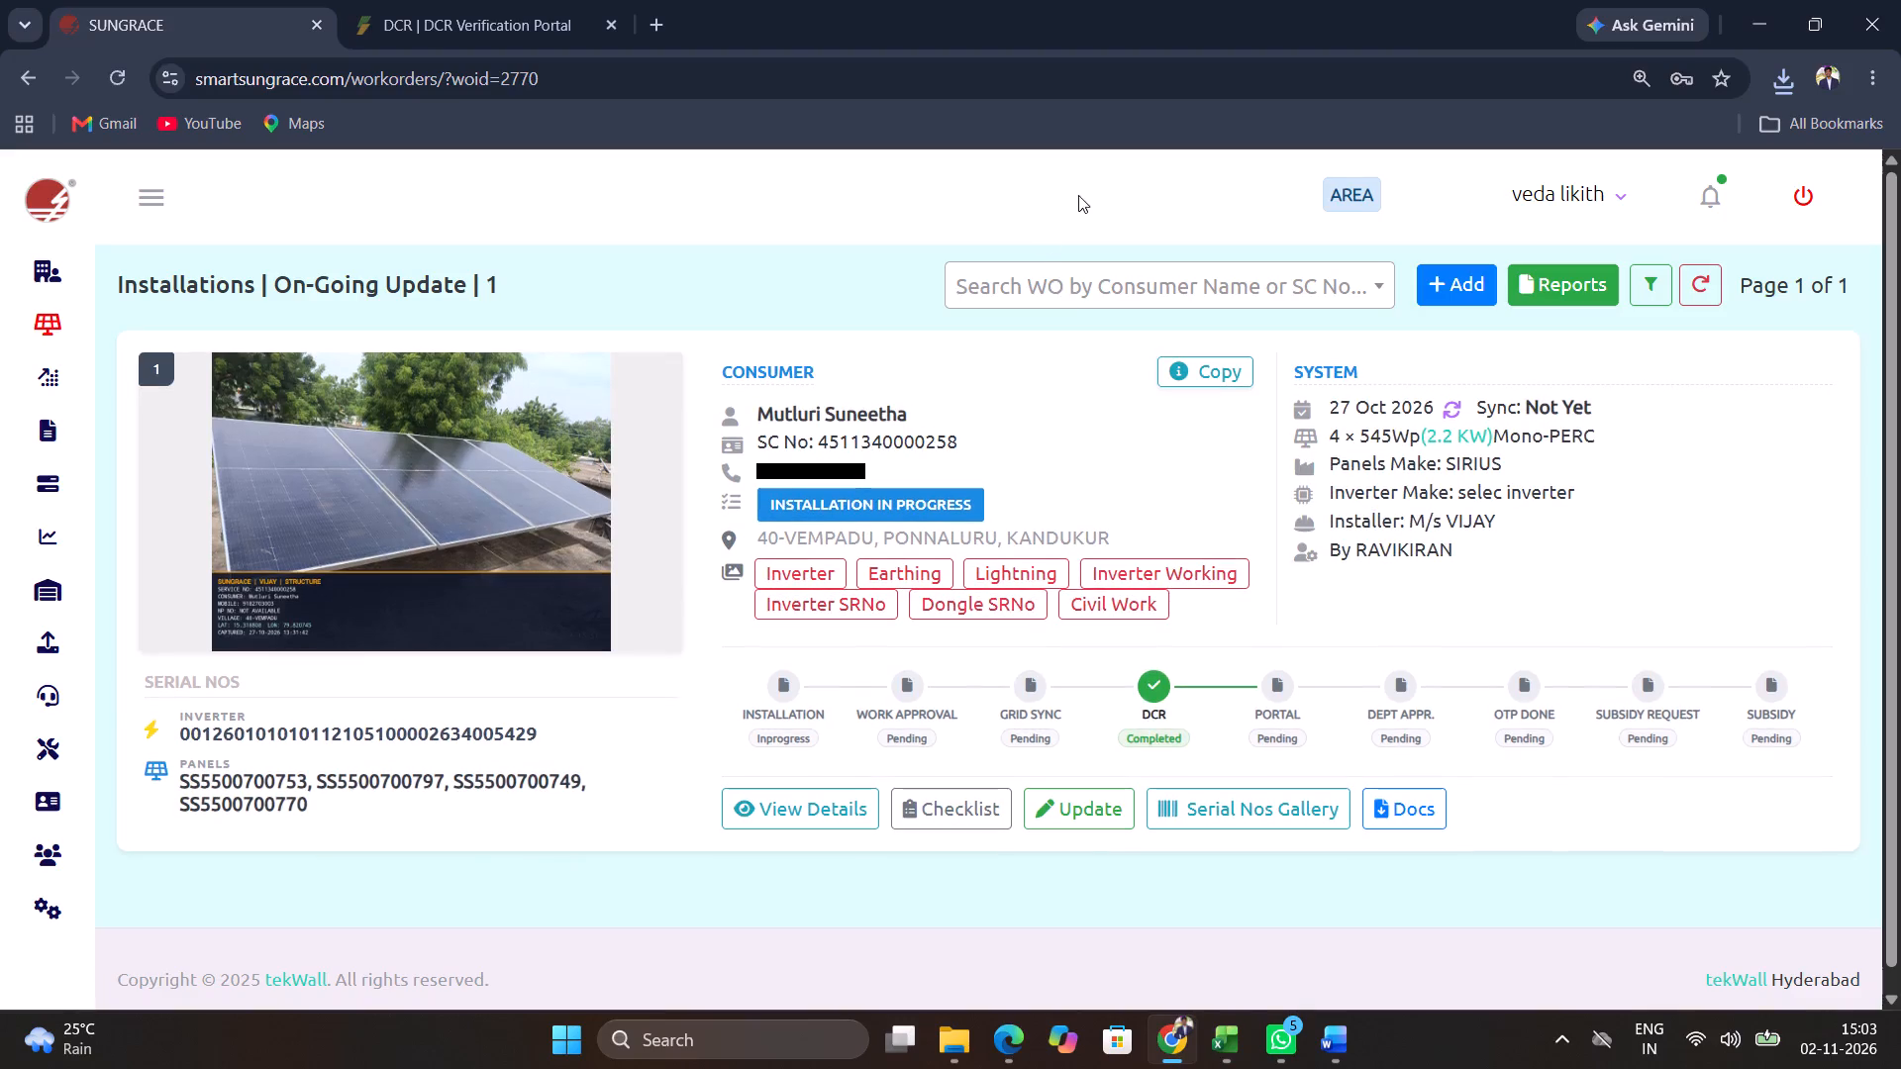
left_click(1034, 279)
key("ctrl+v")
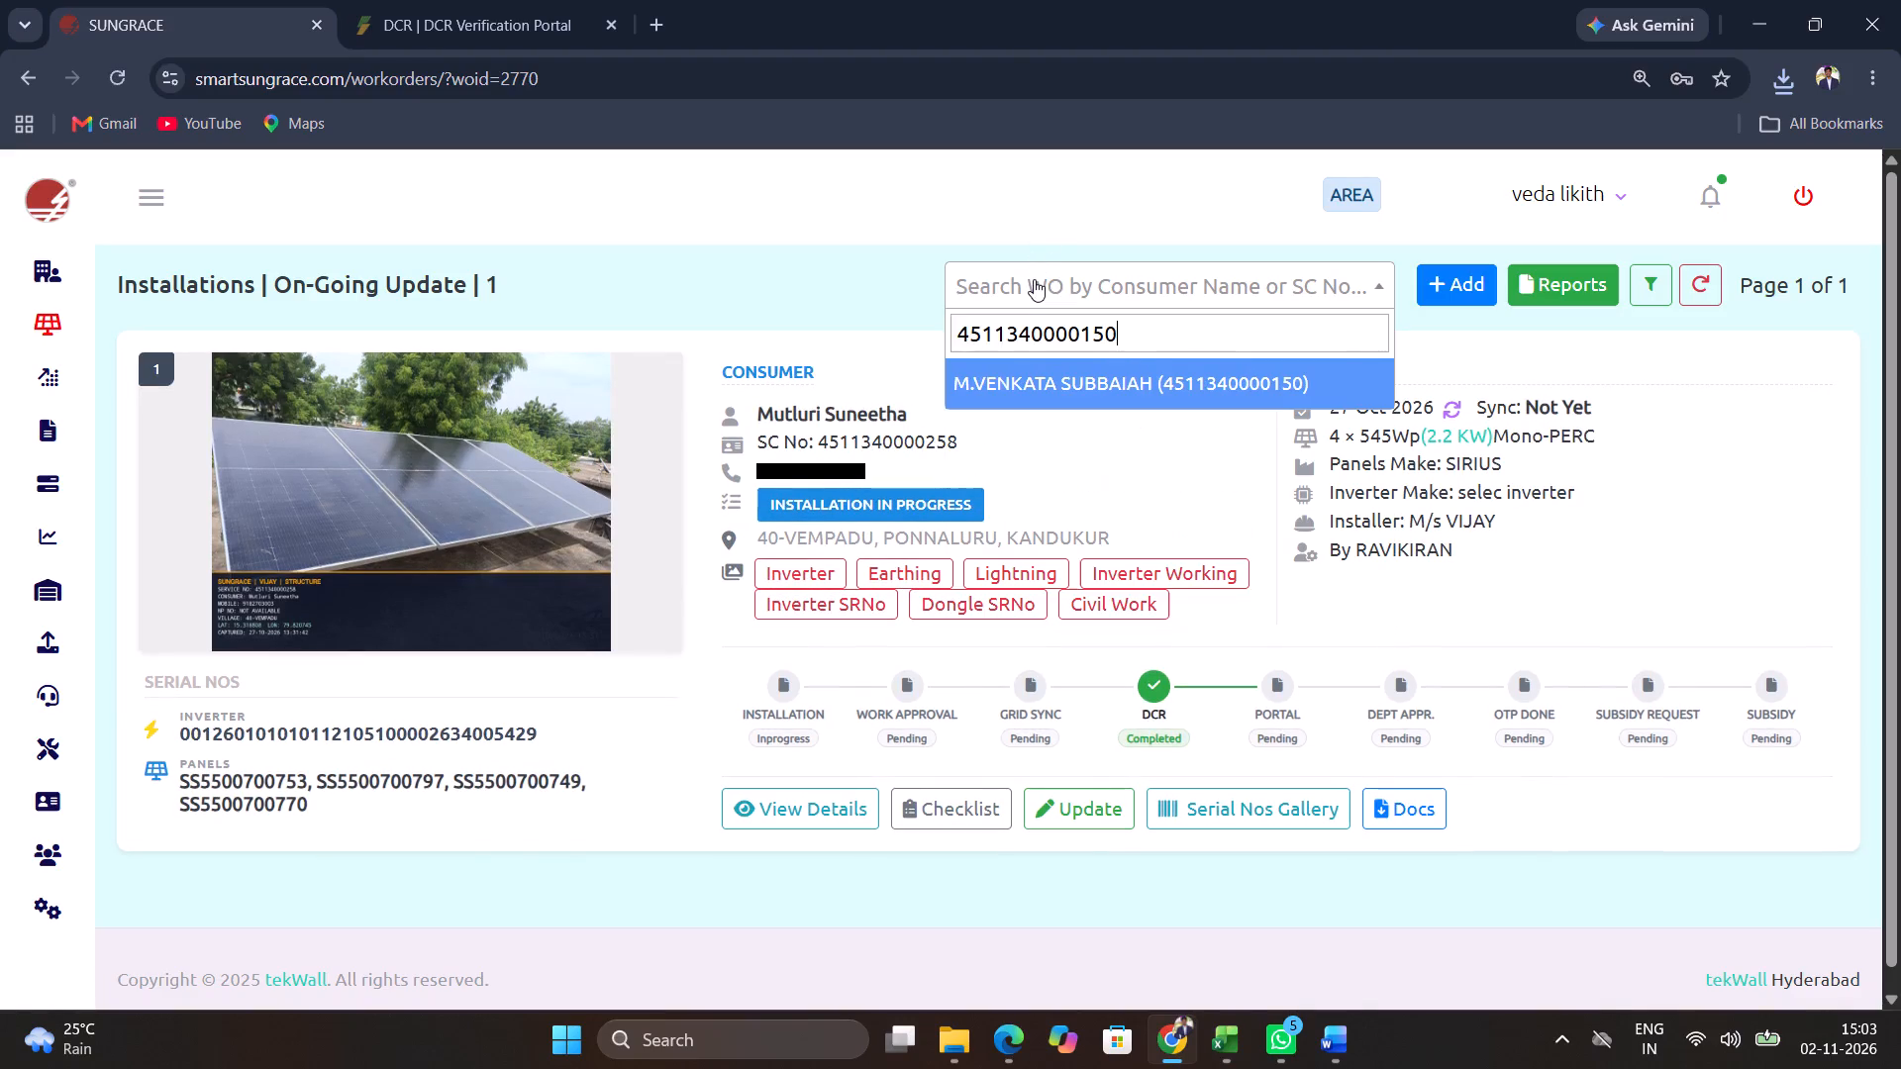
key("Return")
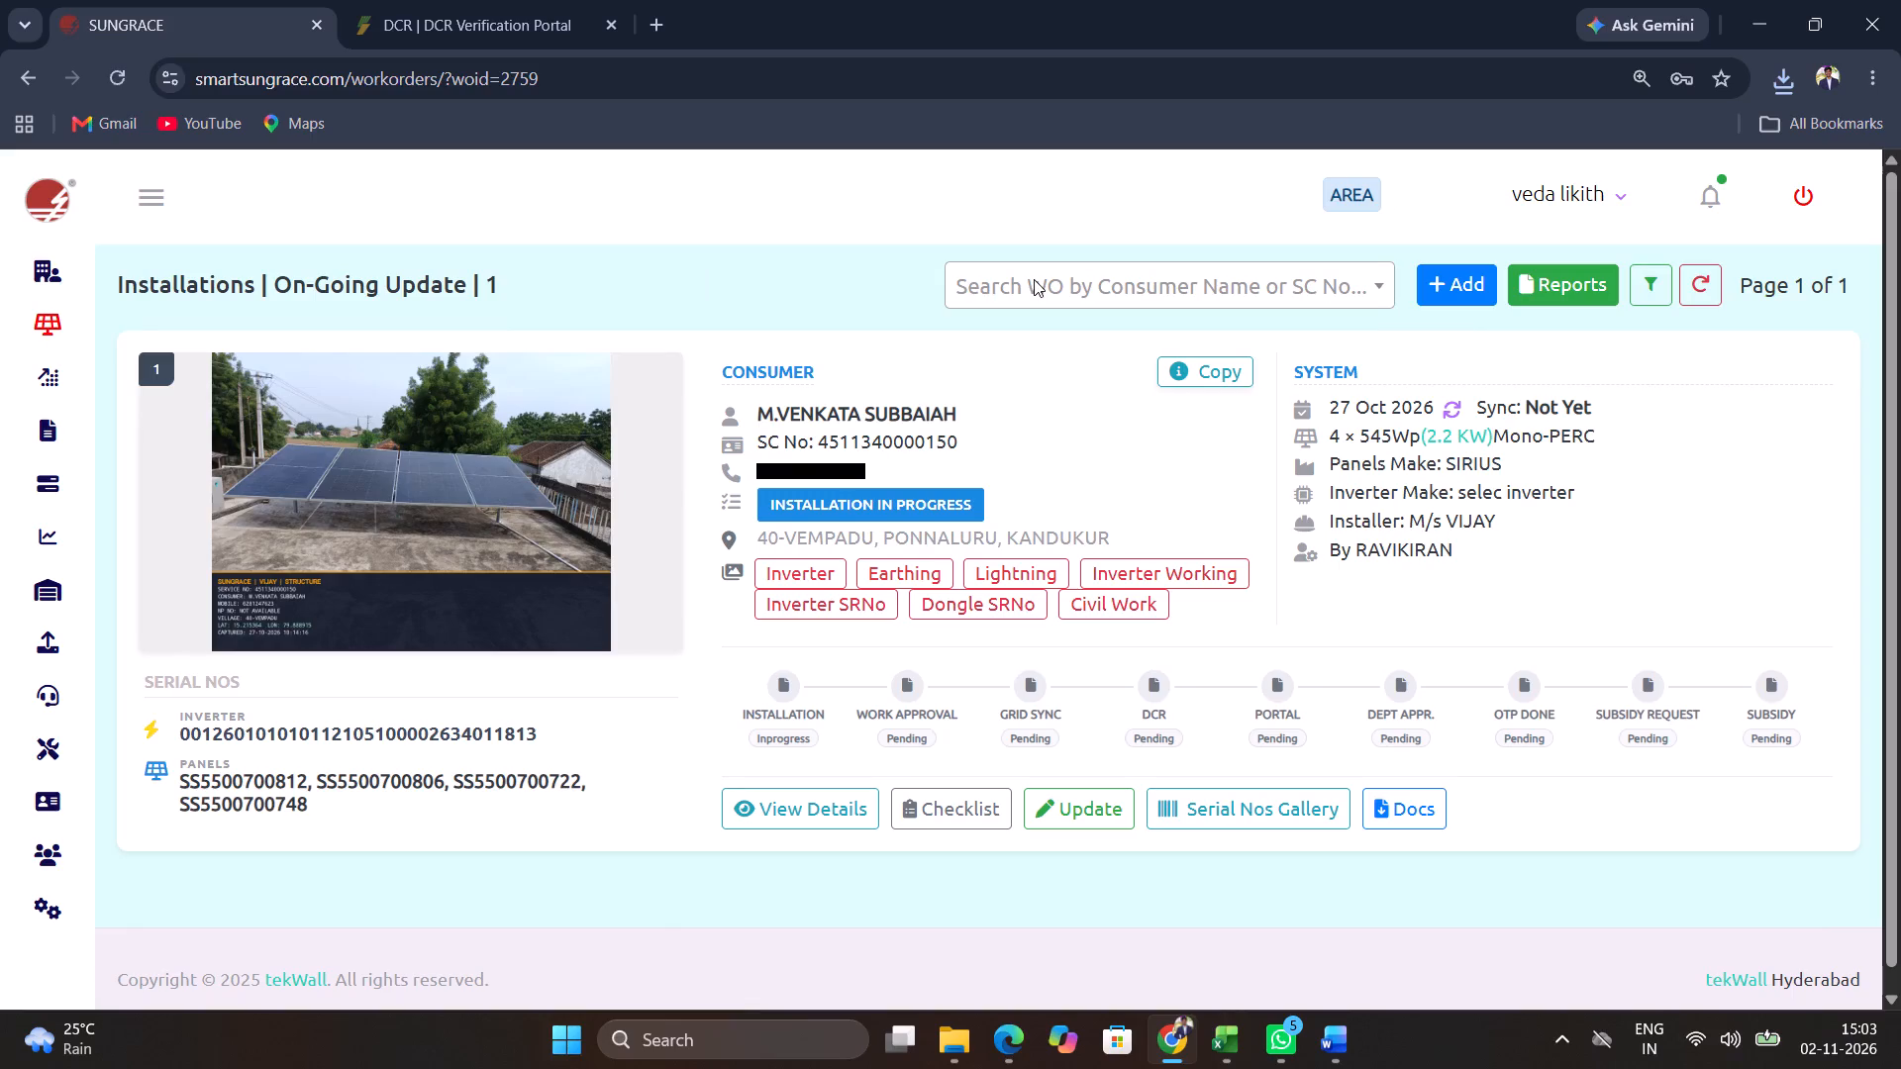
left_click(1227, 372)
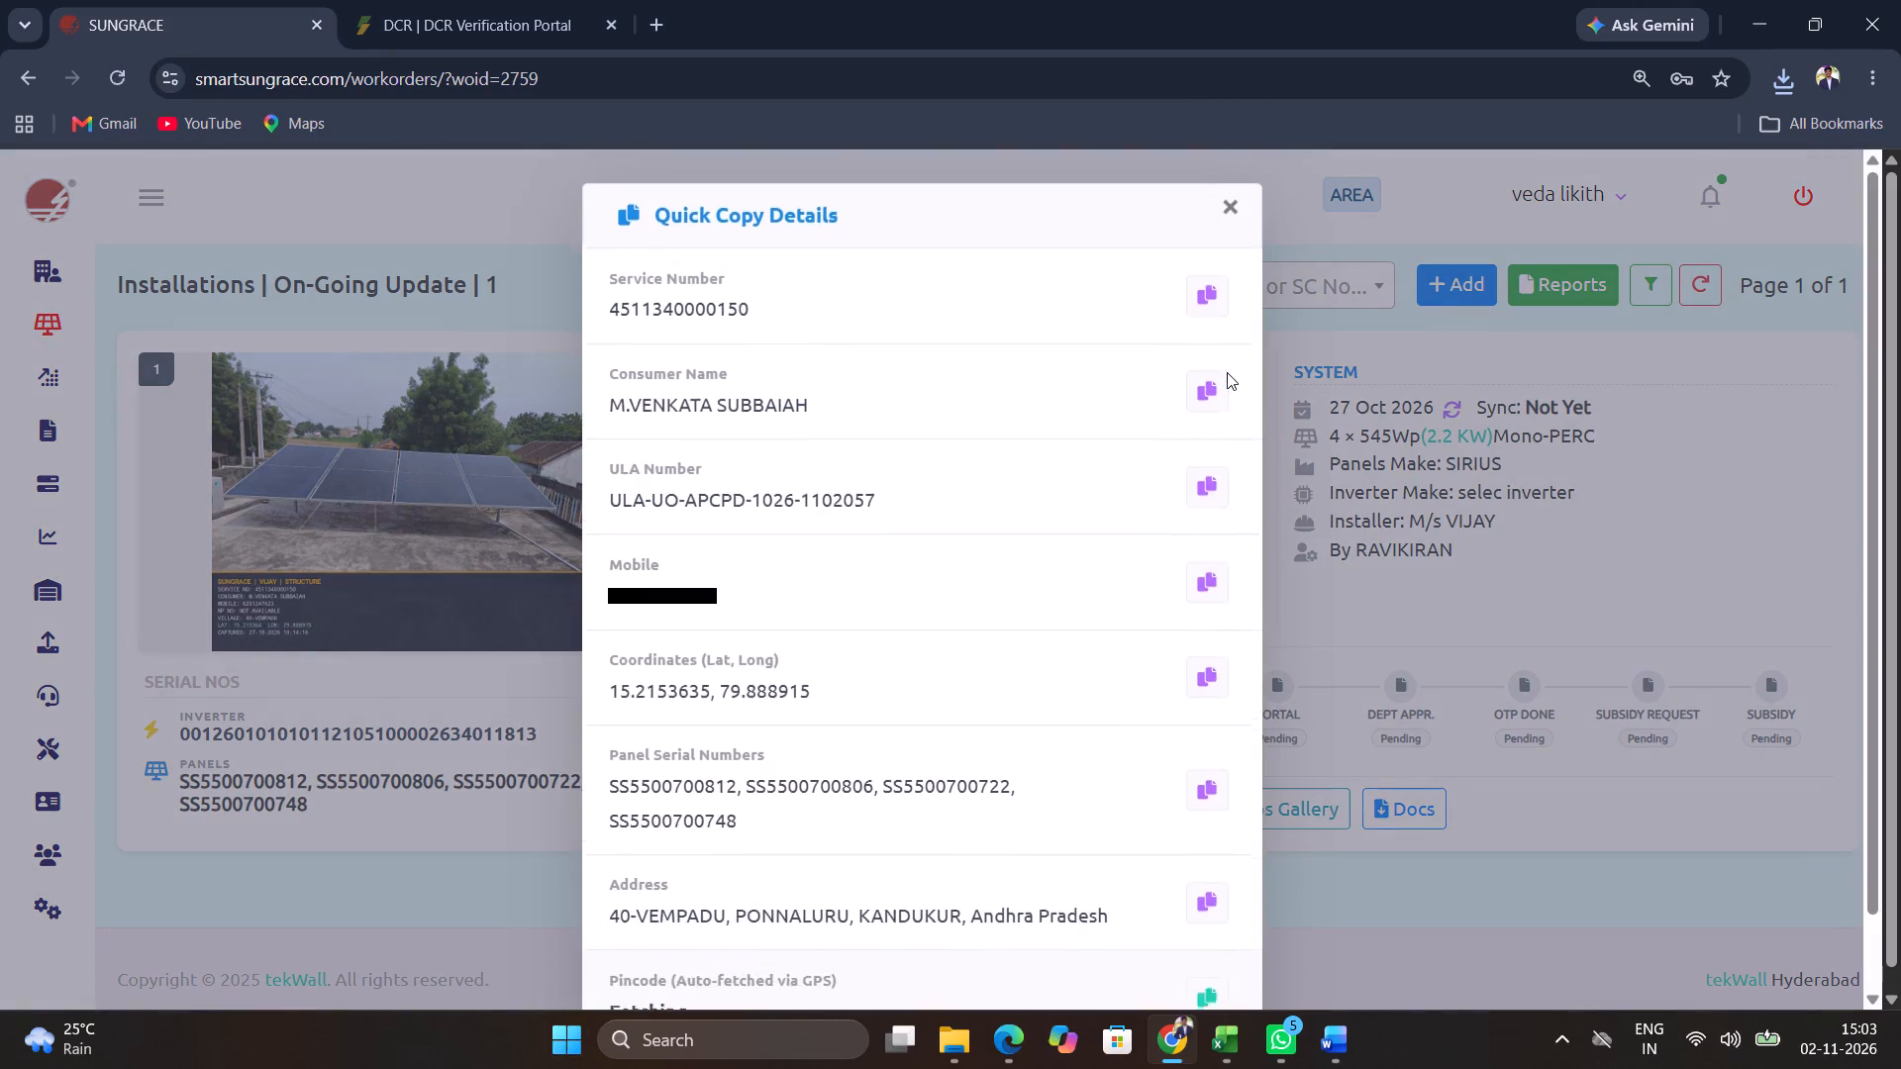
left_click(1194, 502)
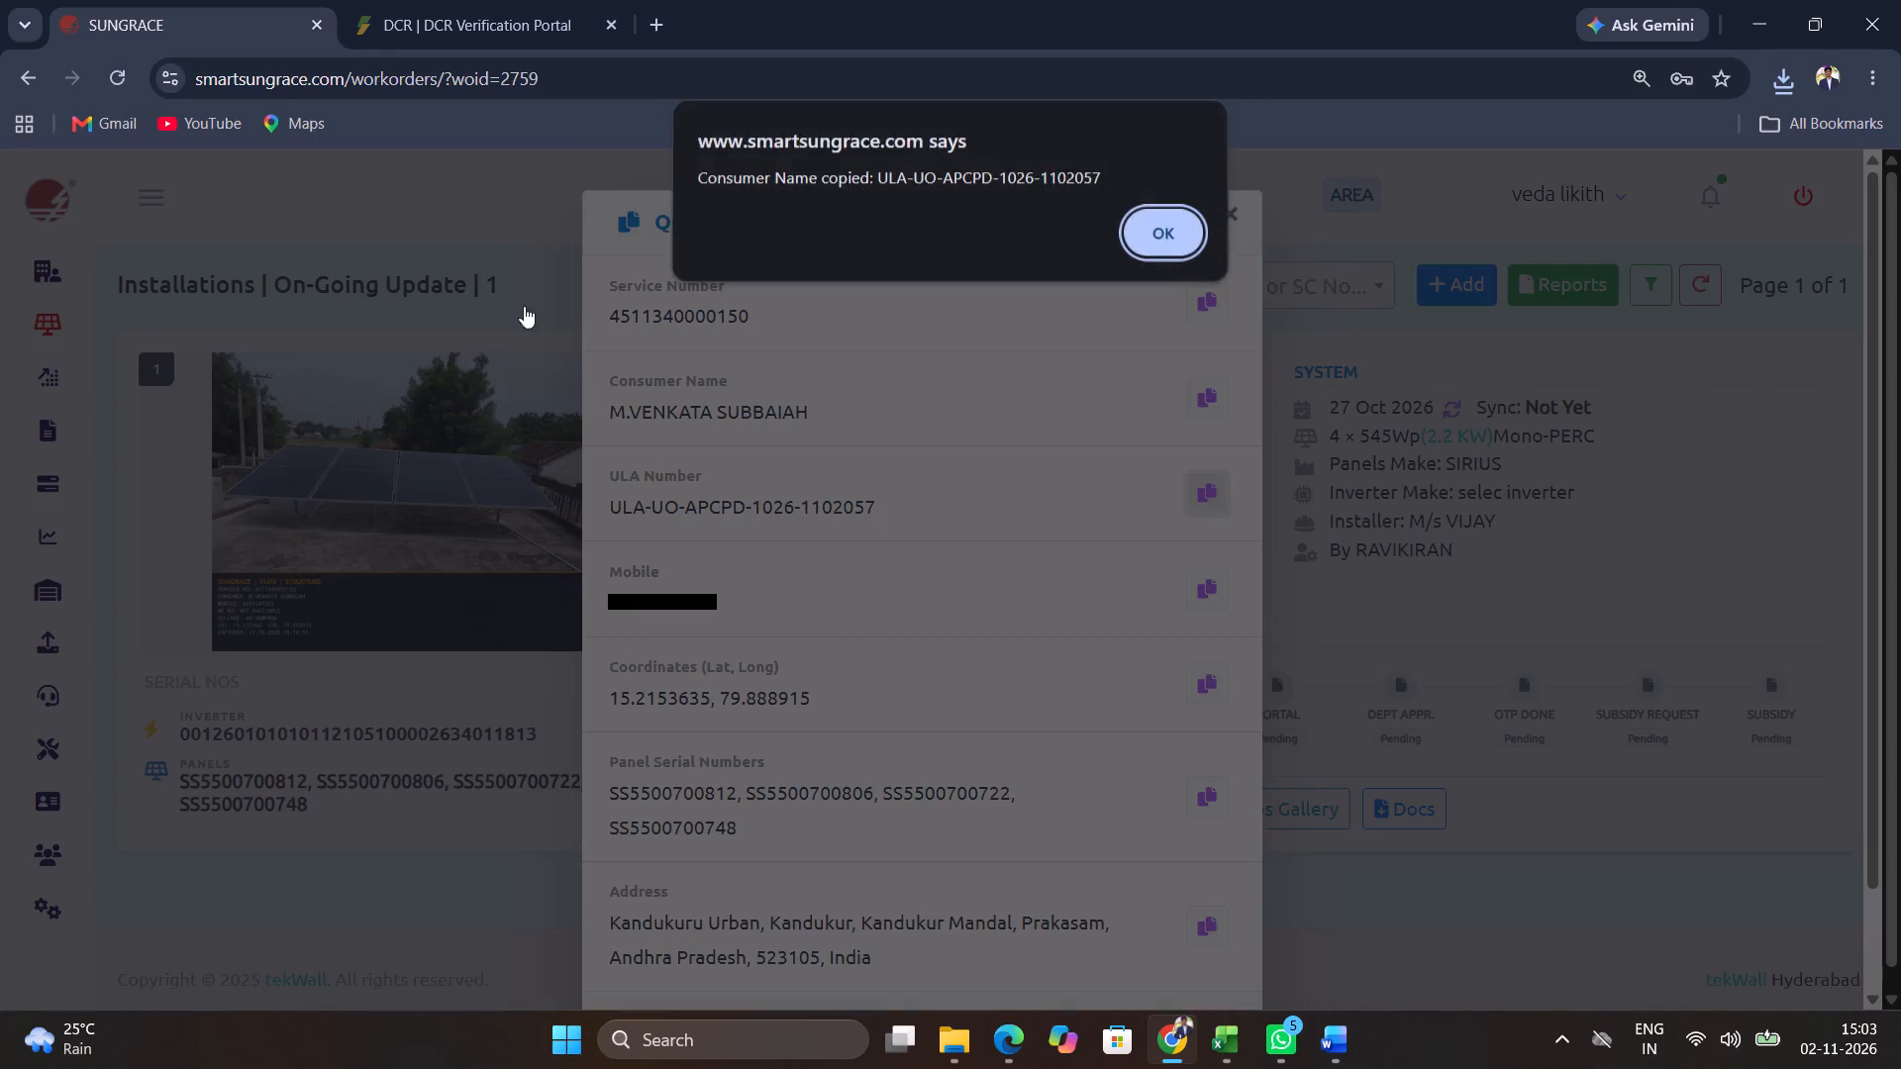
In the DCR Verification Portal, close the open certificate and start a new B2C consumer entry with the copied ULA number as consumer application number.
left_click(415, 0)
left_click(1665, 216)
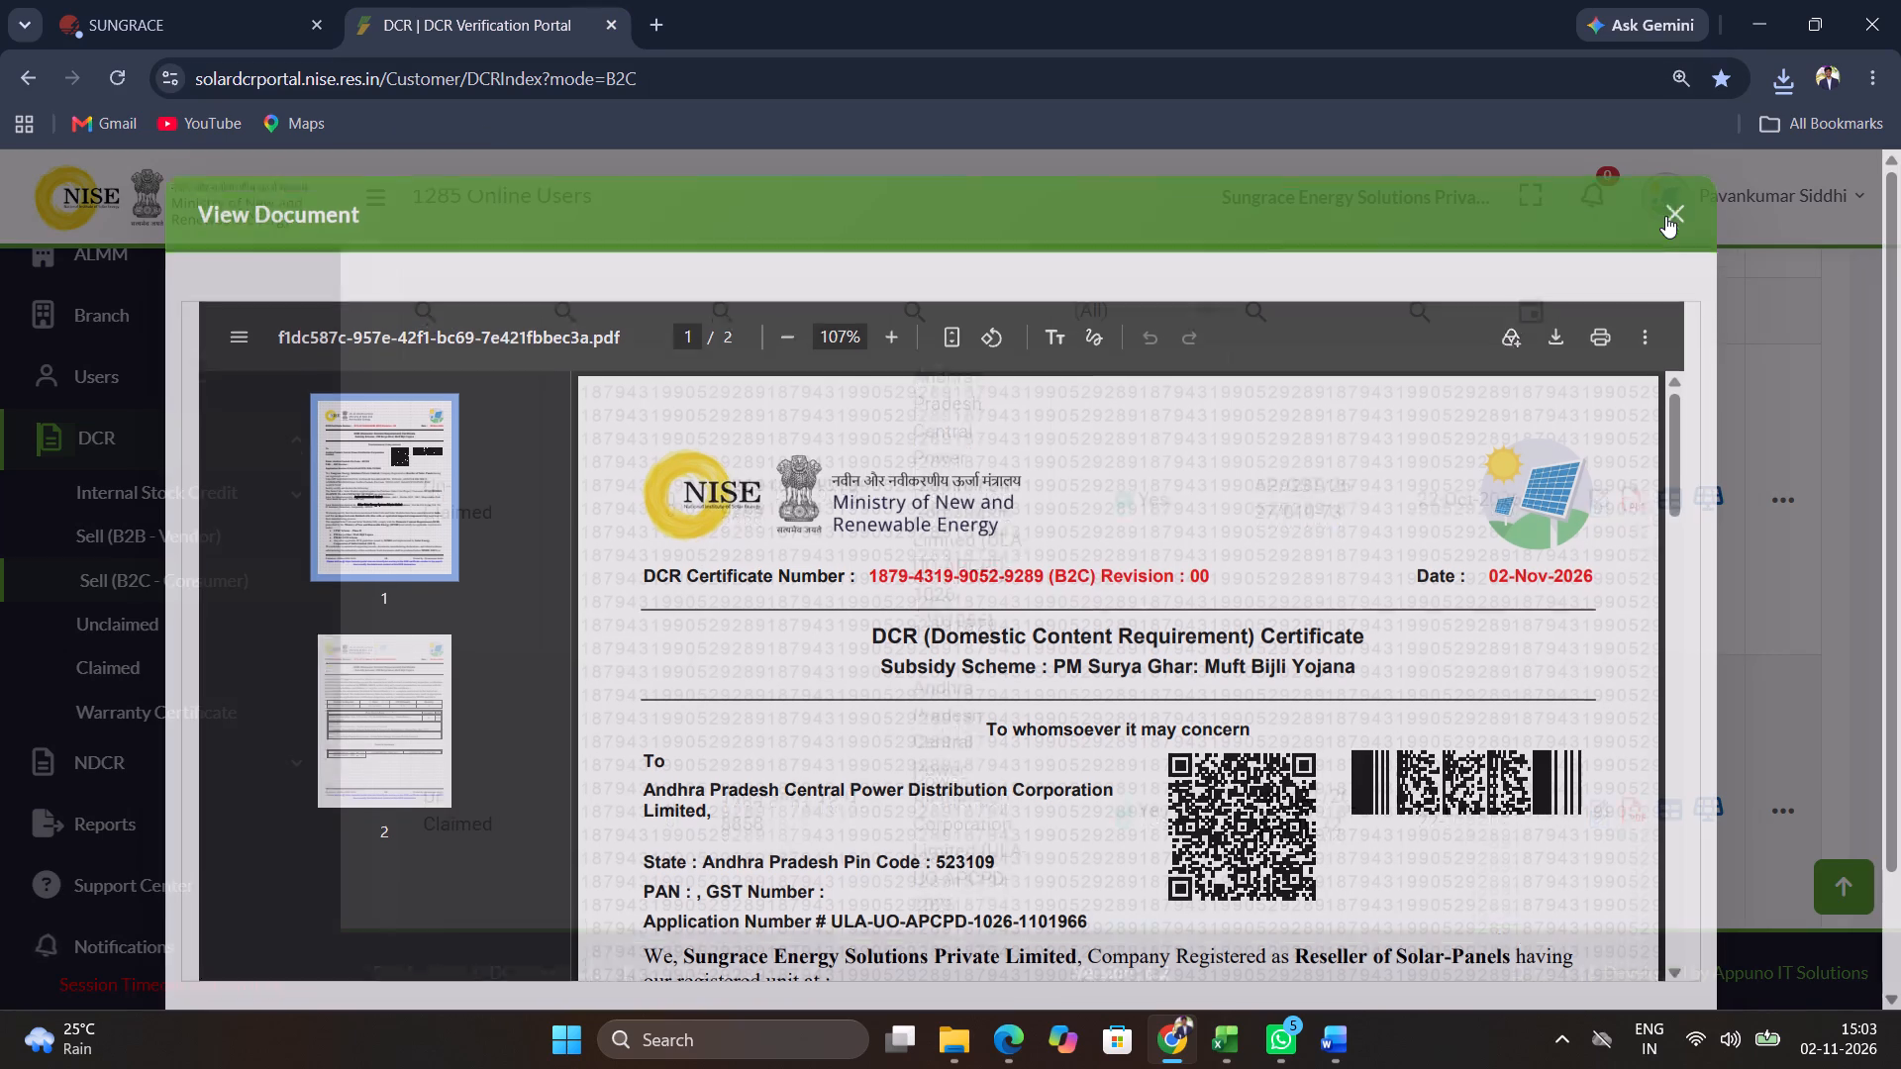
scroll(1511, 419, "up", 1)
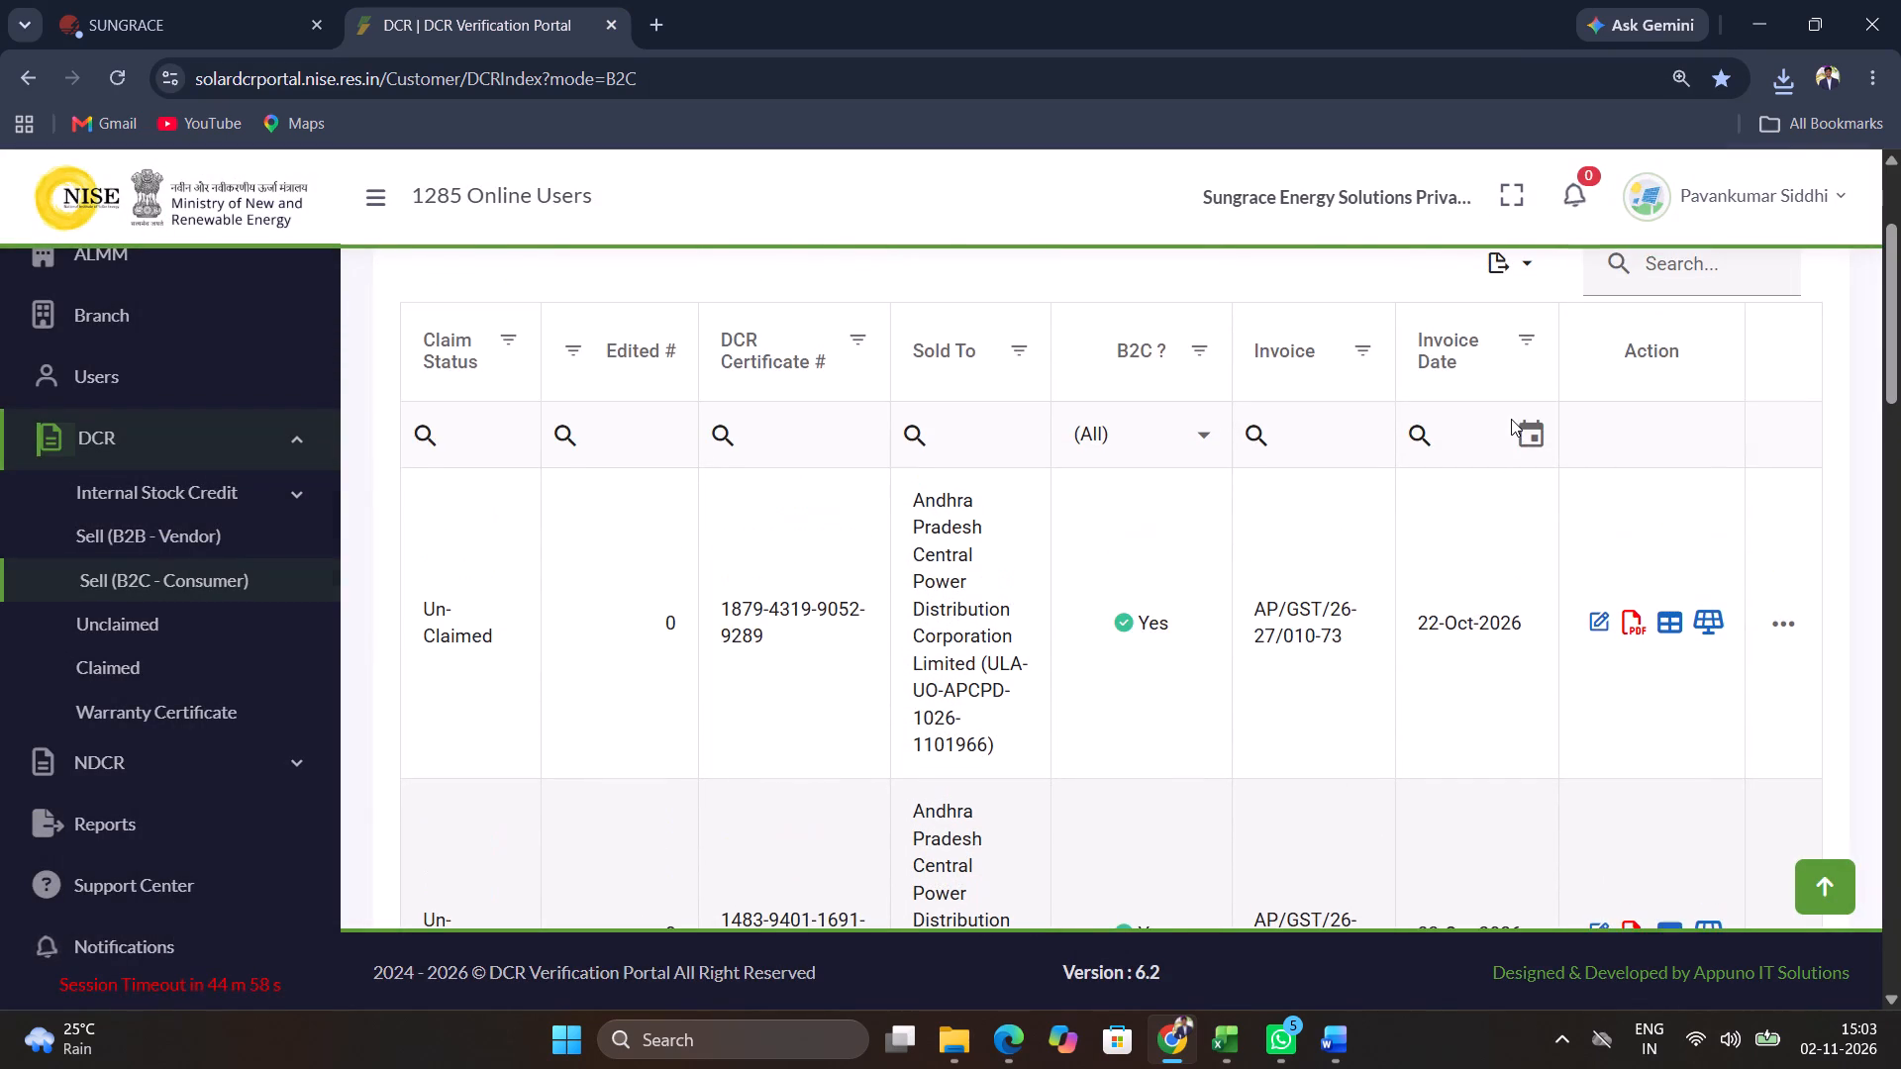
scroll(1511, 419, "up", 6)
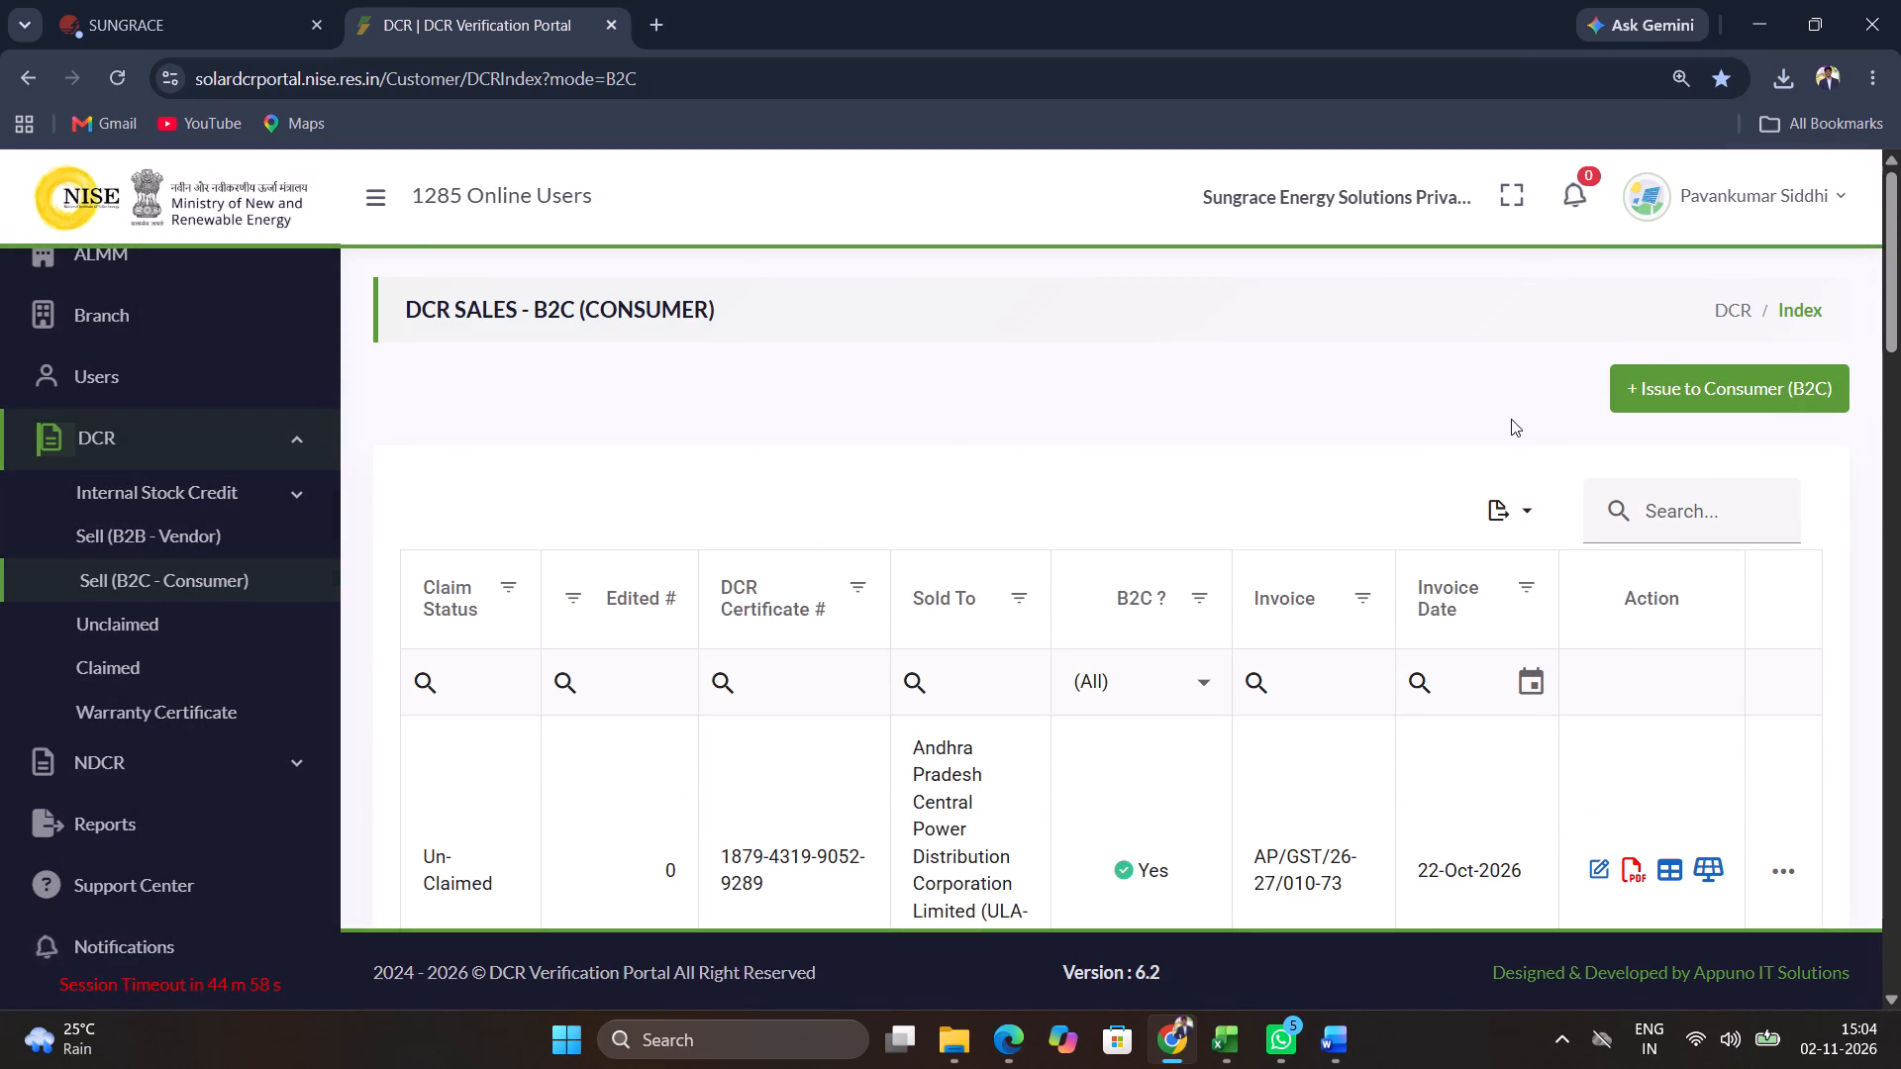
left_click(1694, 391)
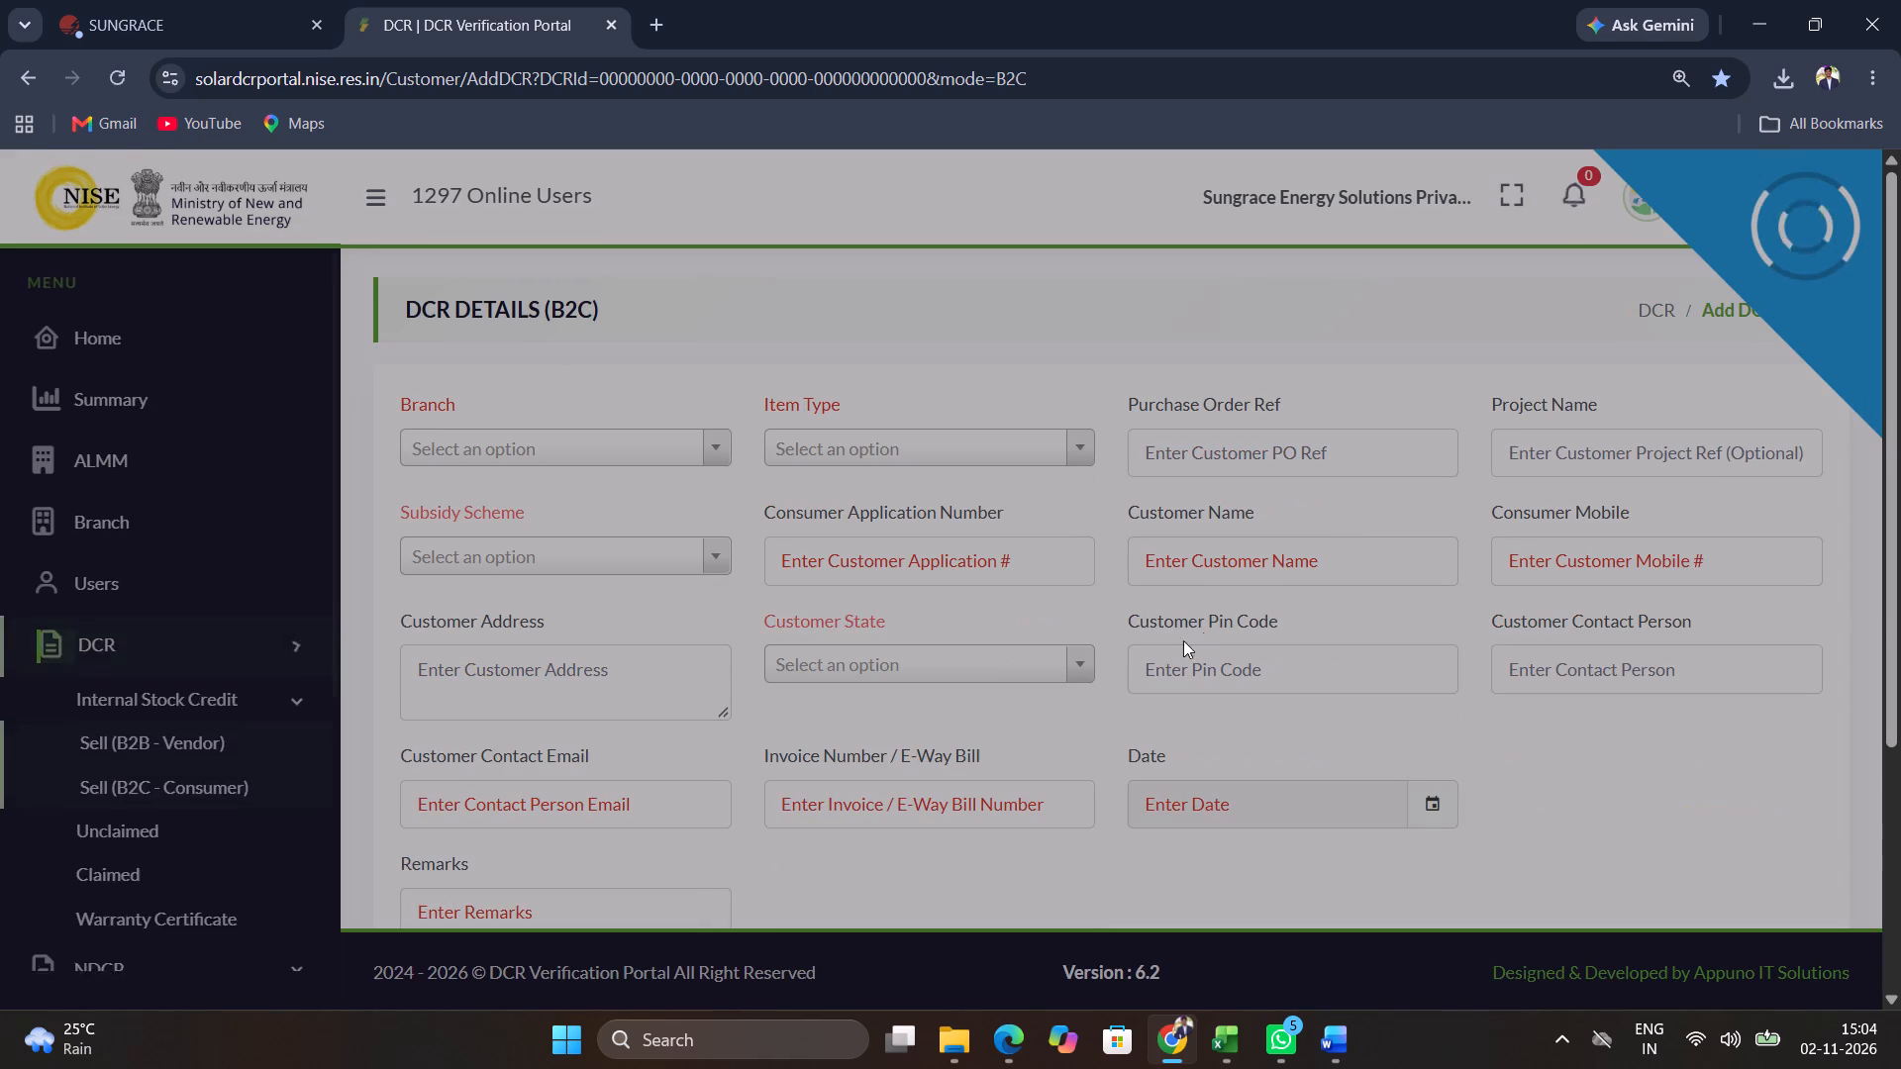
left_click(988, 562)
key("ctrl+v")
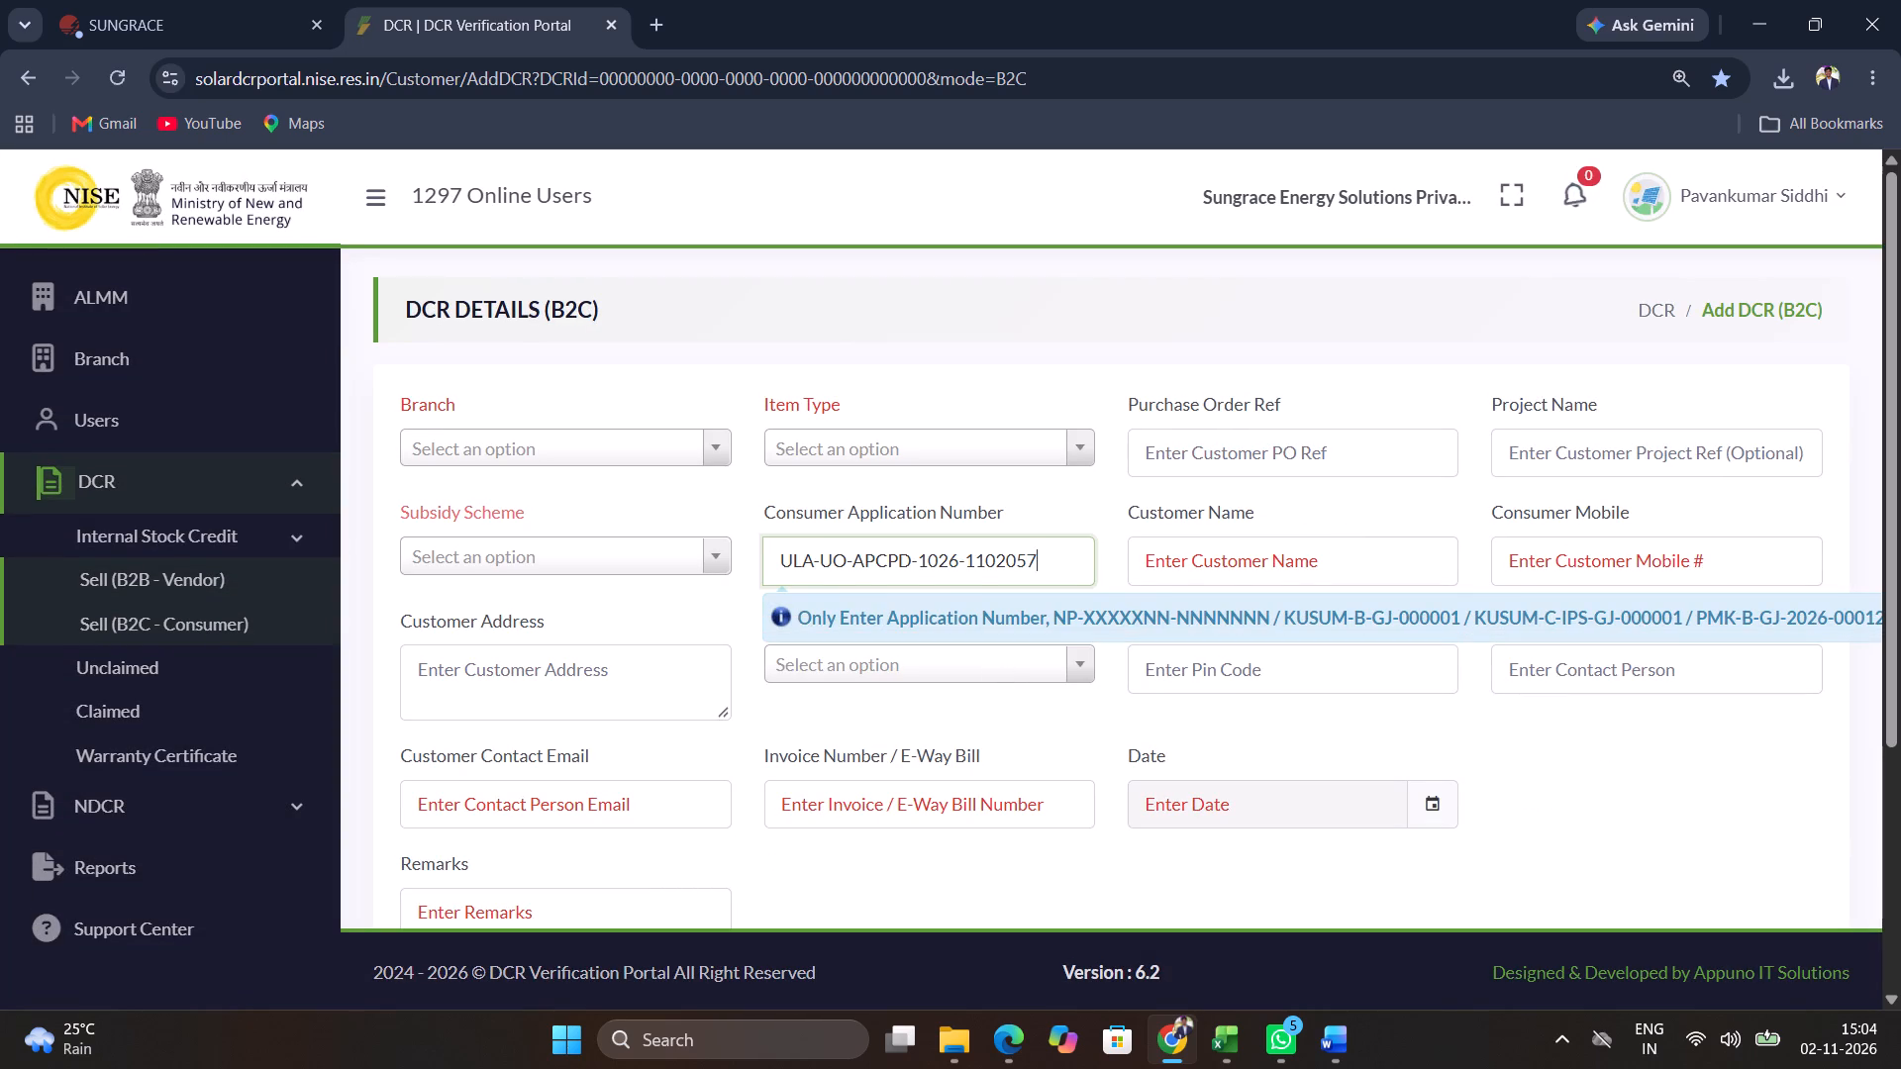
Set the branch to Andhra Pradesh, the subsidy scheme to PM Surya Ghar: Muft Bijli Yojana and the item type to Solar Panels.
left_click(650, 459)
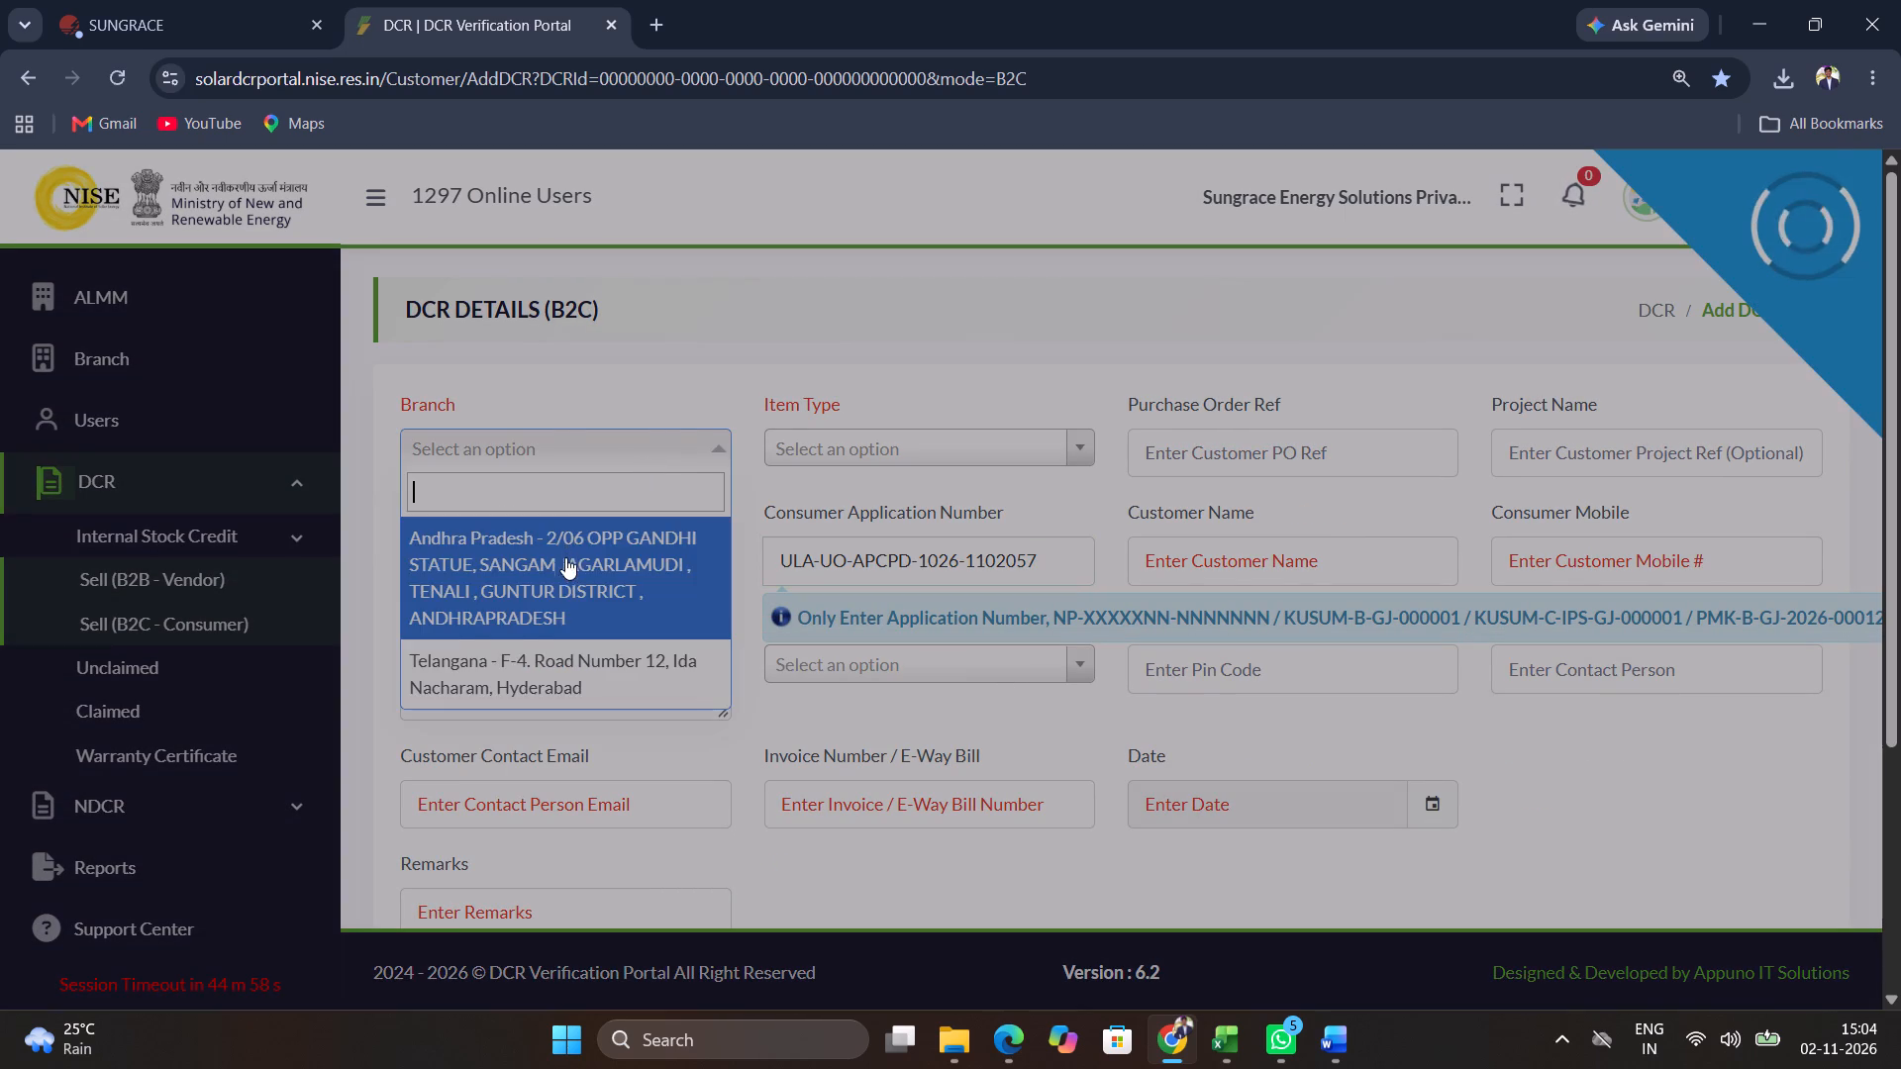
left_click(565, 557)
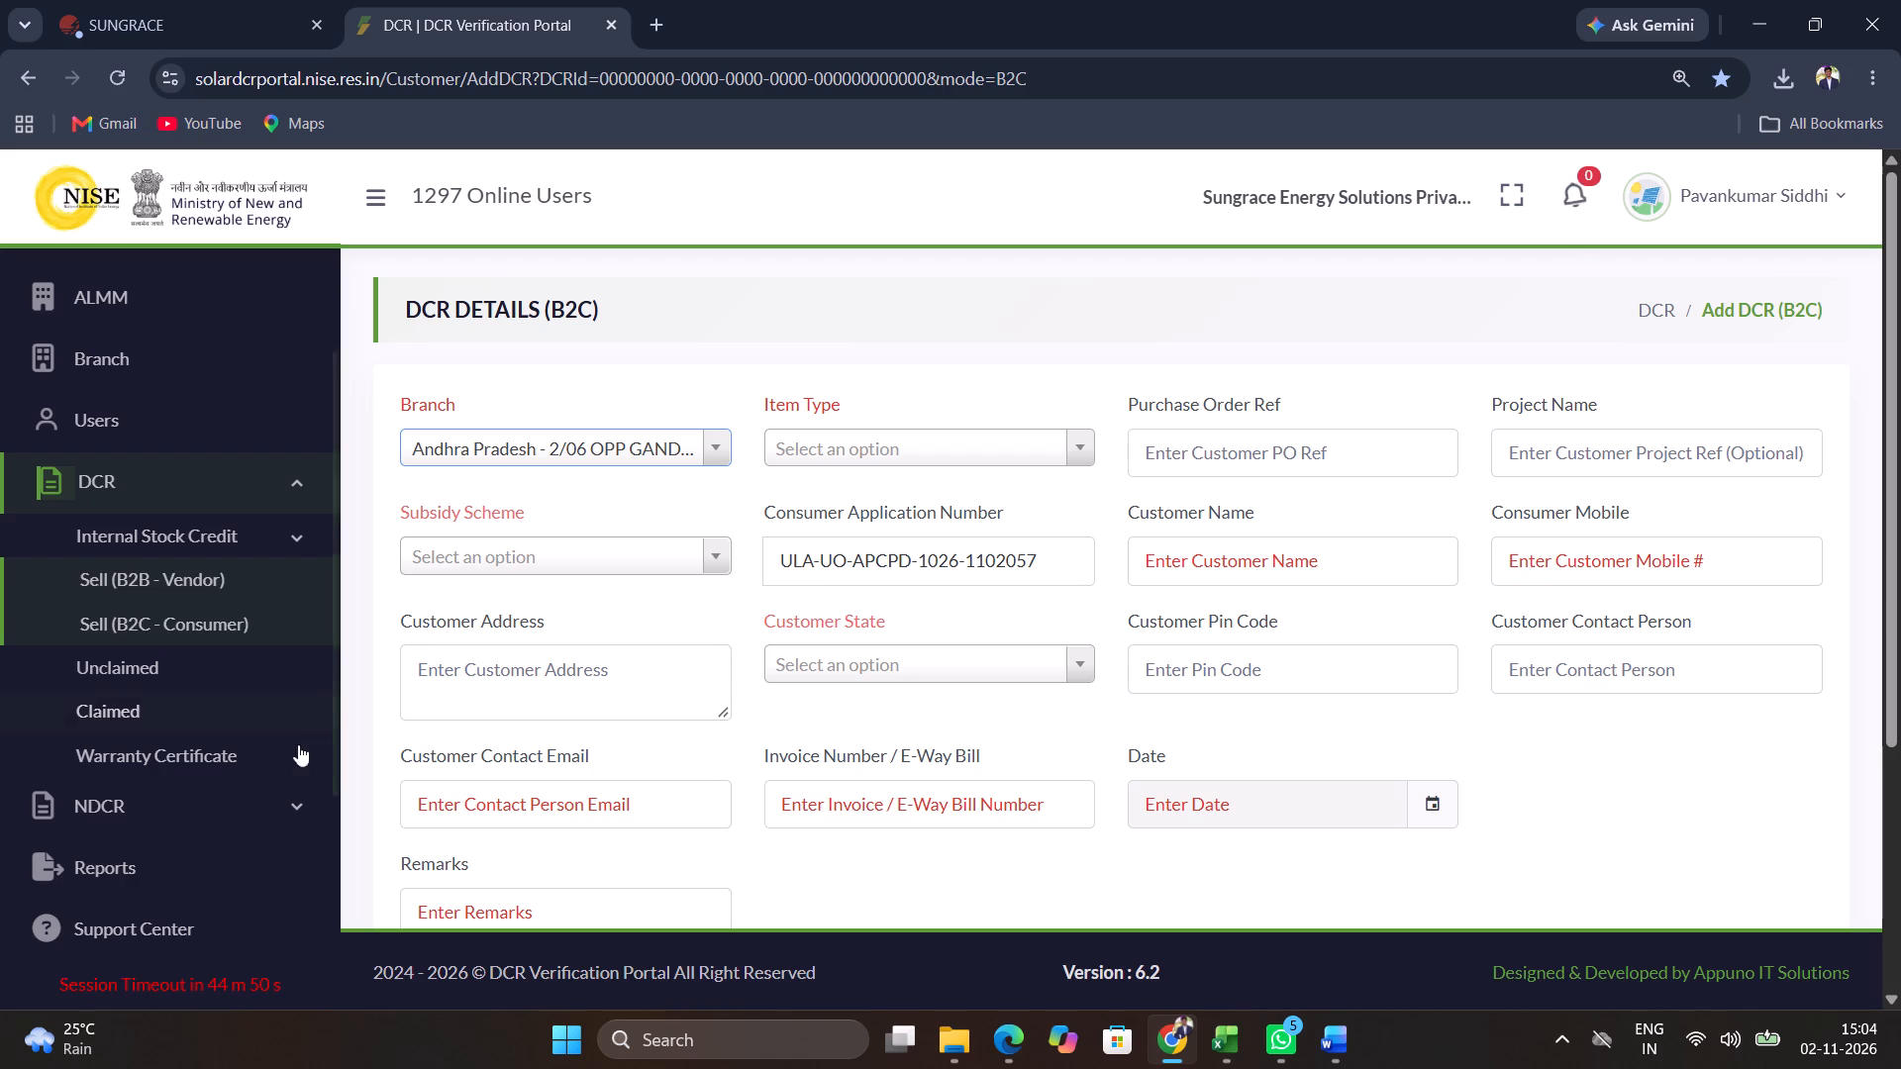
left_click(476, 562)
left_click(477, 762)
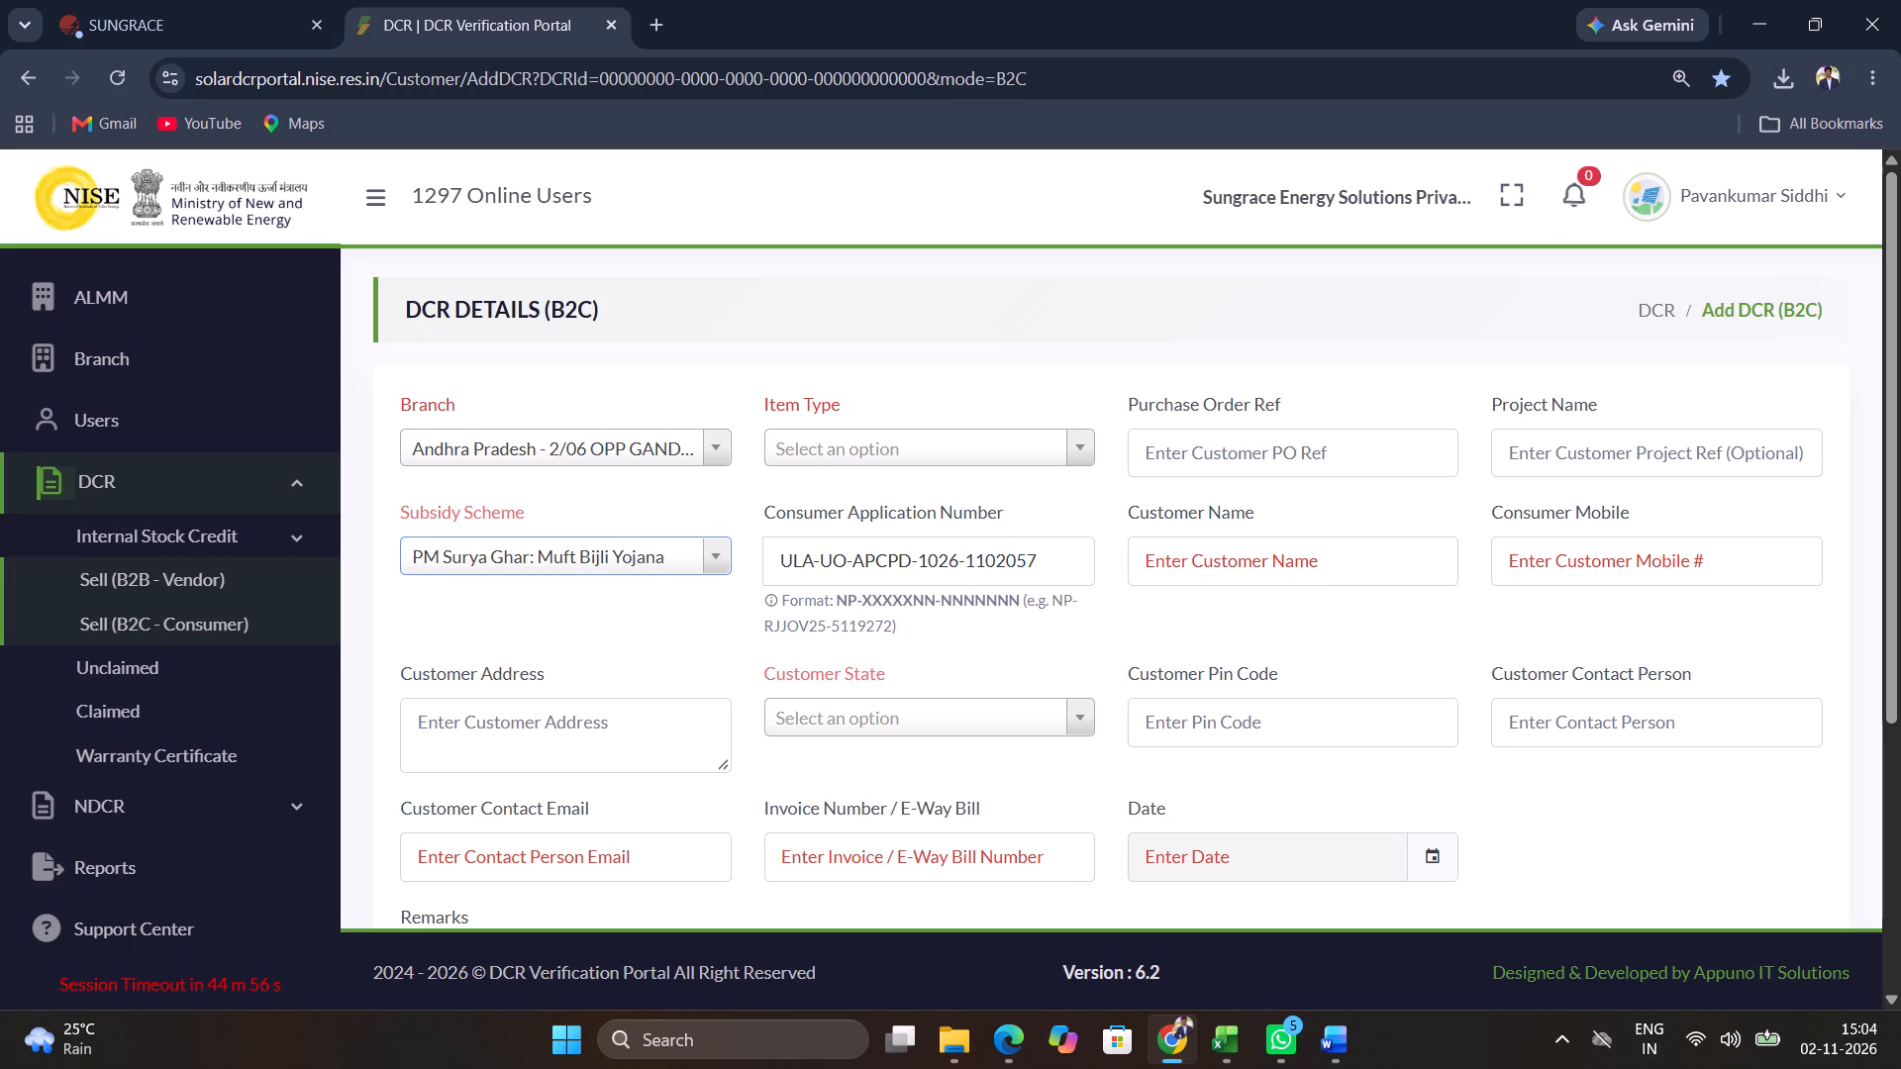
left_click(812, 457)
left_click(816, 548)
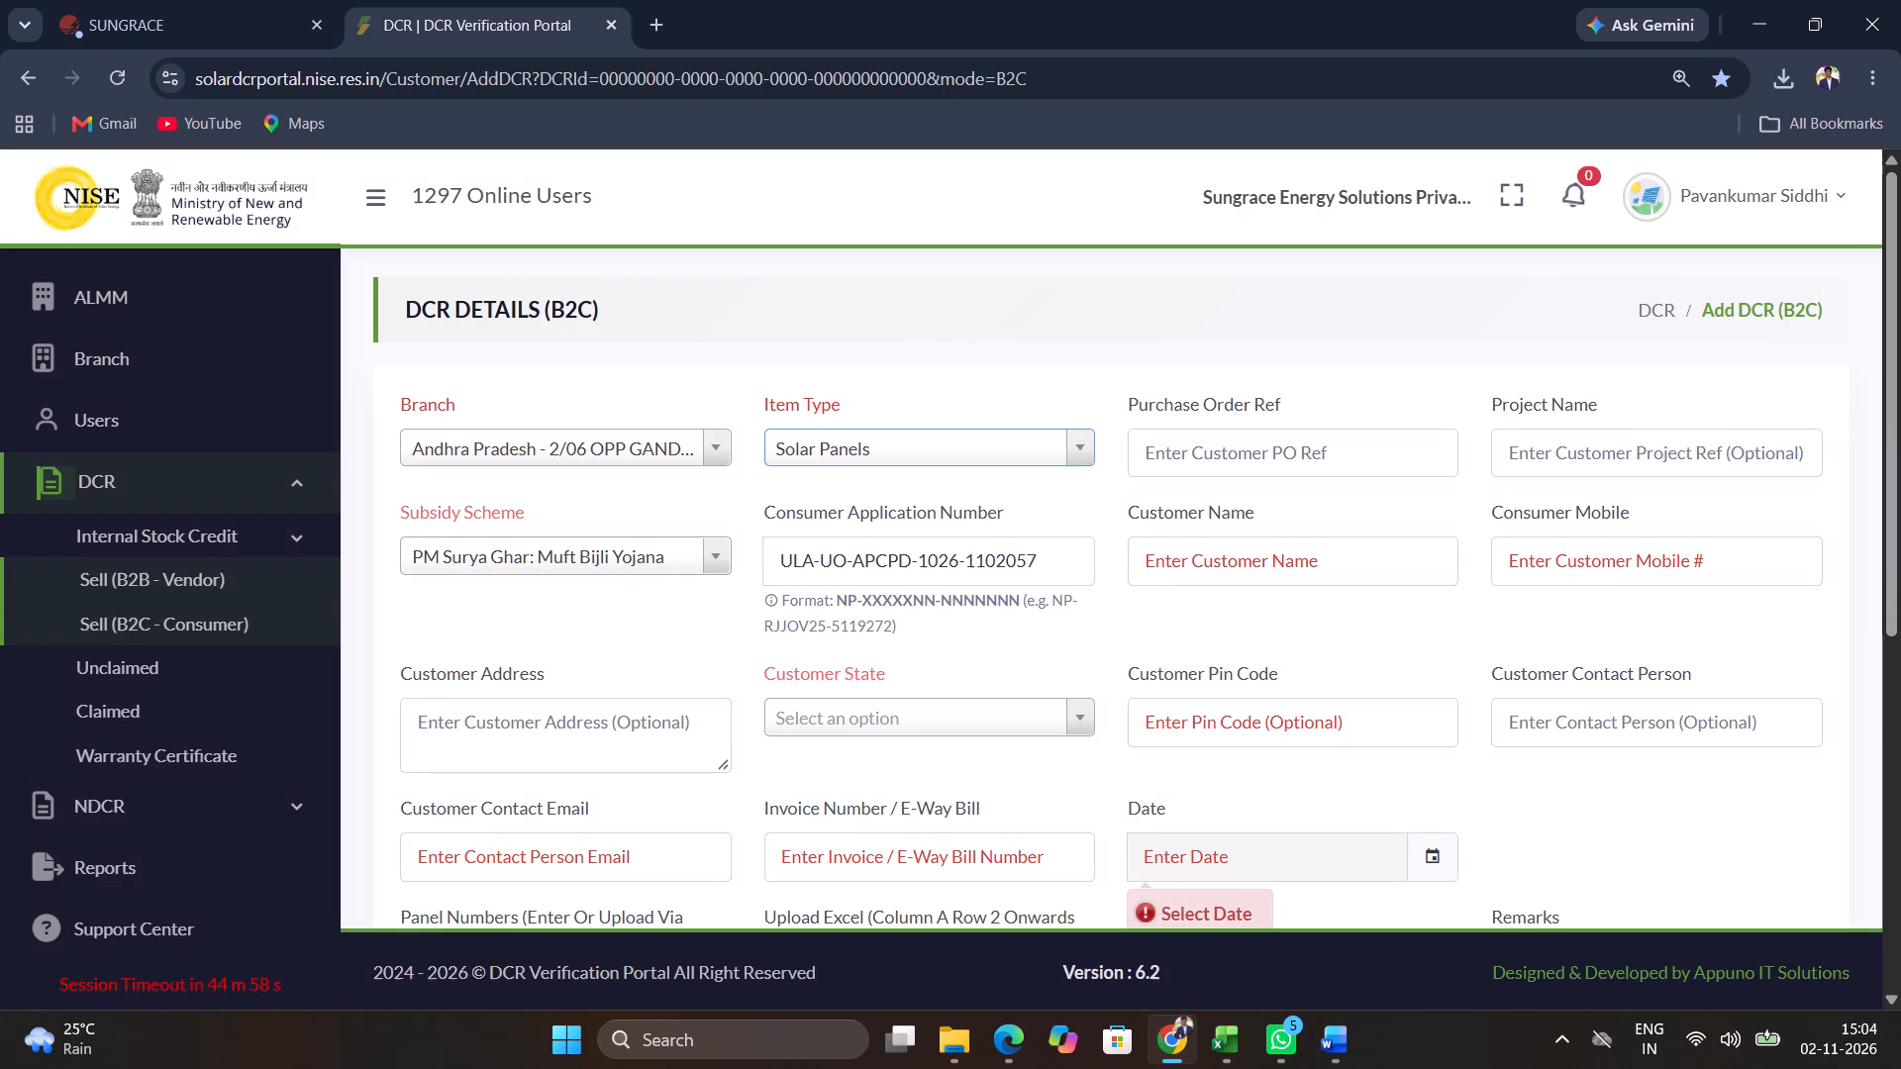
Fill the customer name with Andhra Pradesh Central Power Distribution Corporation Limited, copied from the Kandukuru subsidy details document in Word.
left_click(1194, 550)
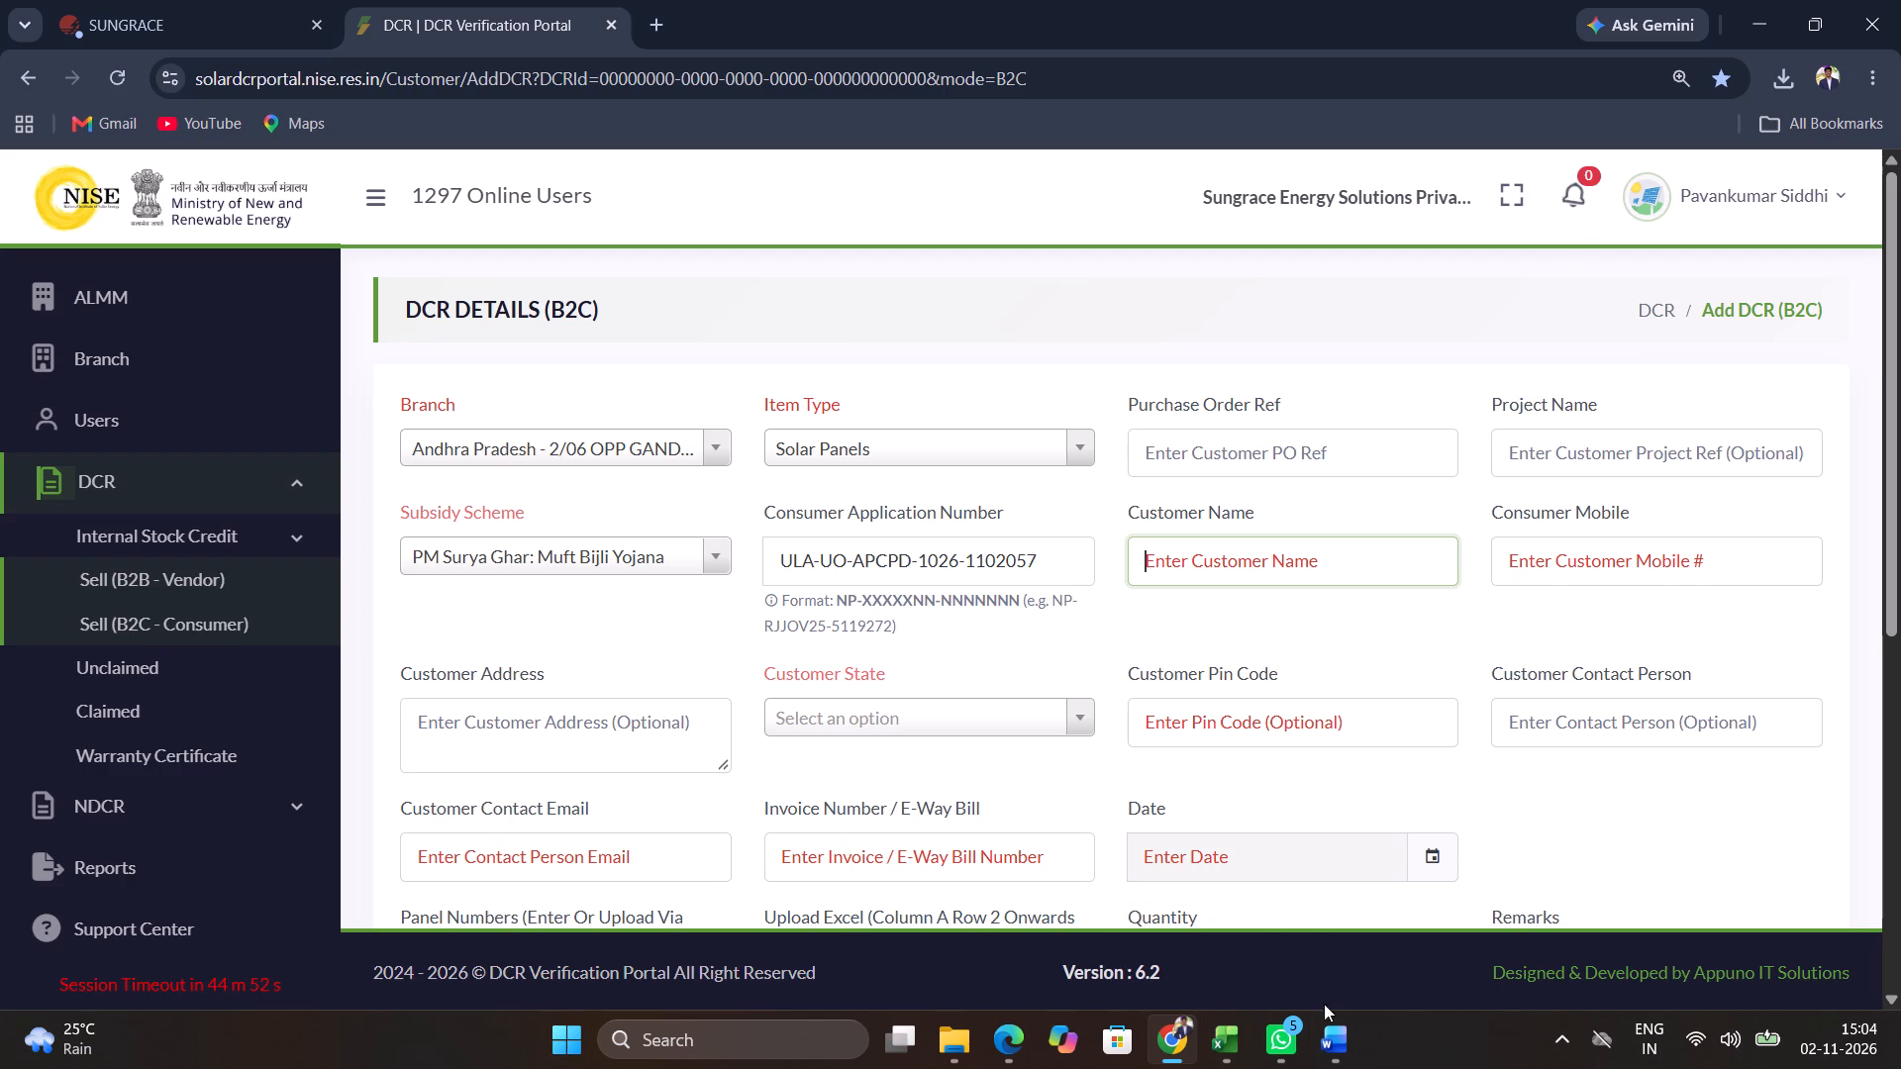
left_click(1315, 911)
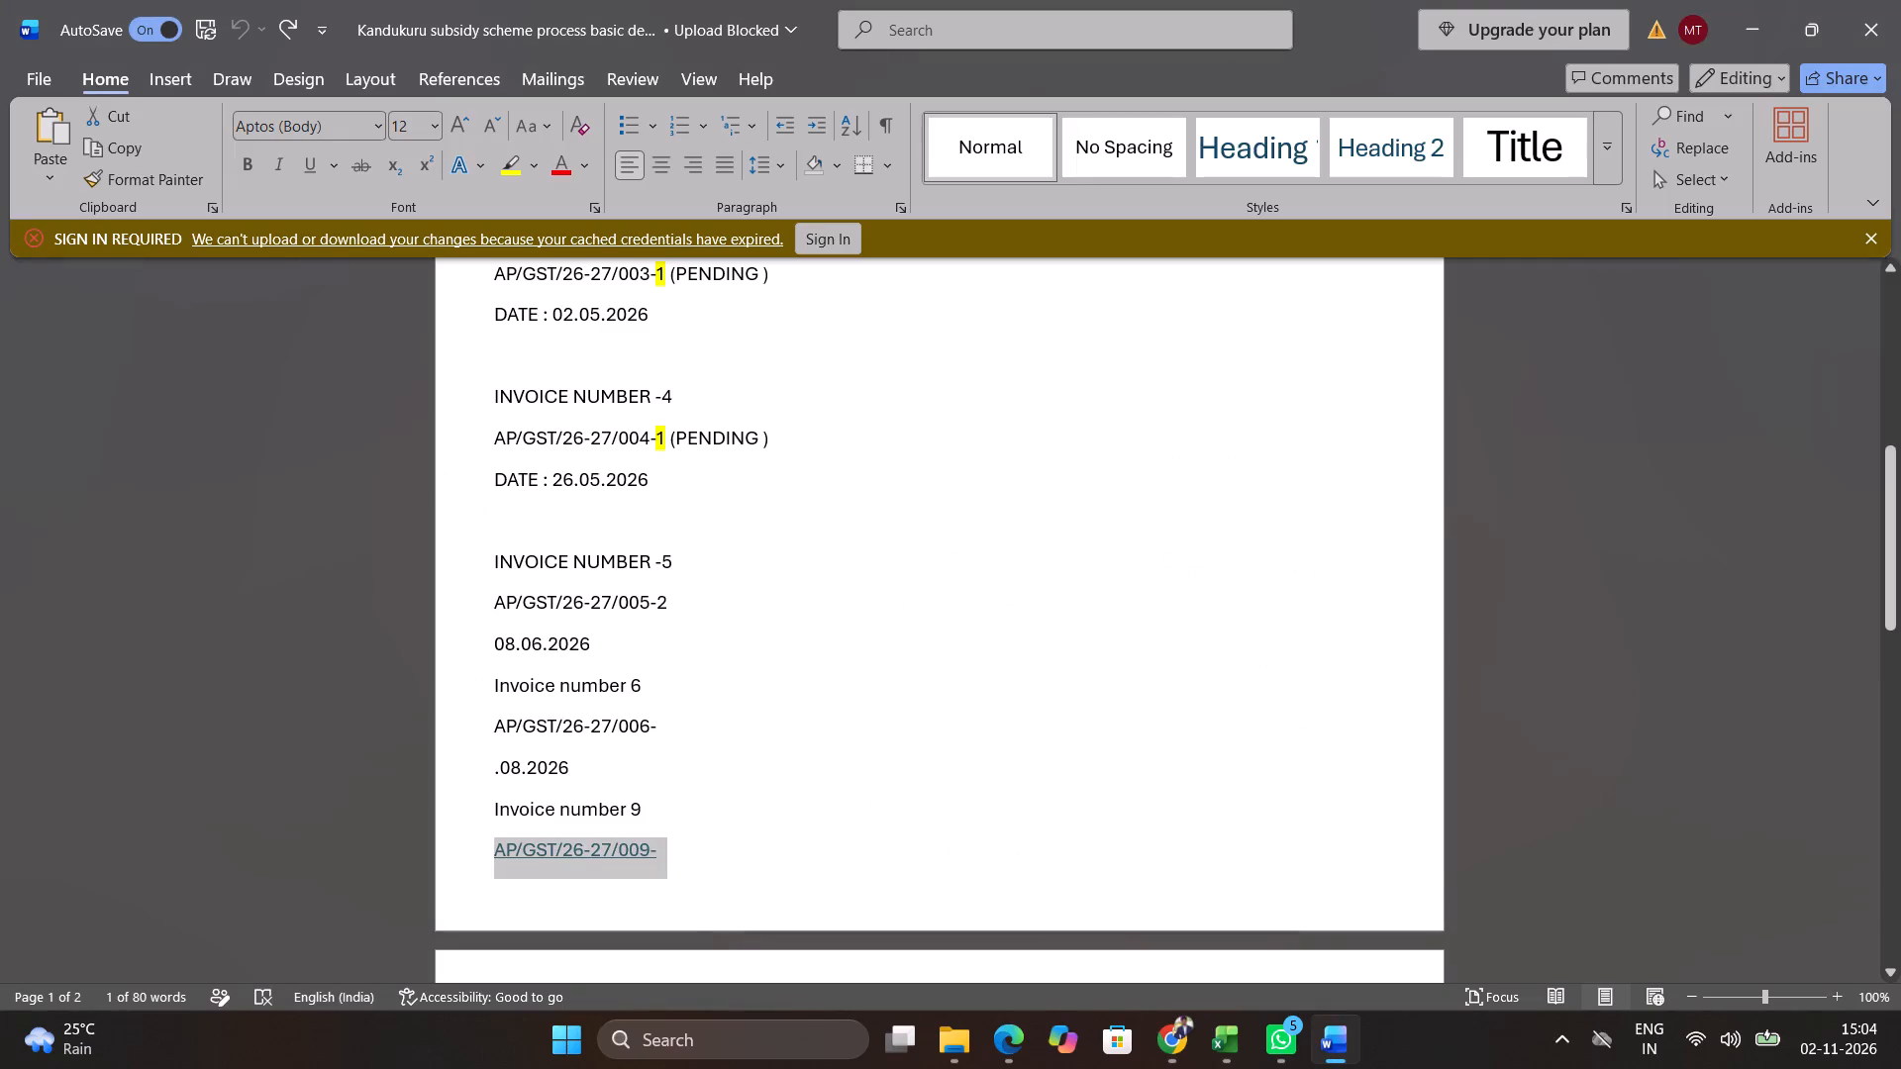
scroll(580, 587, "up", 16)
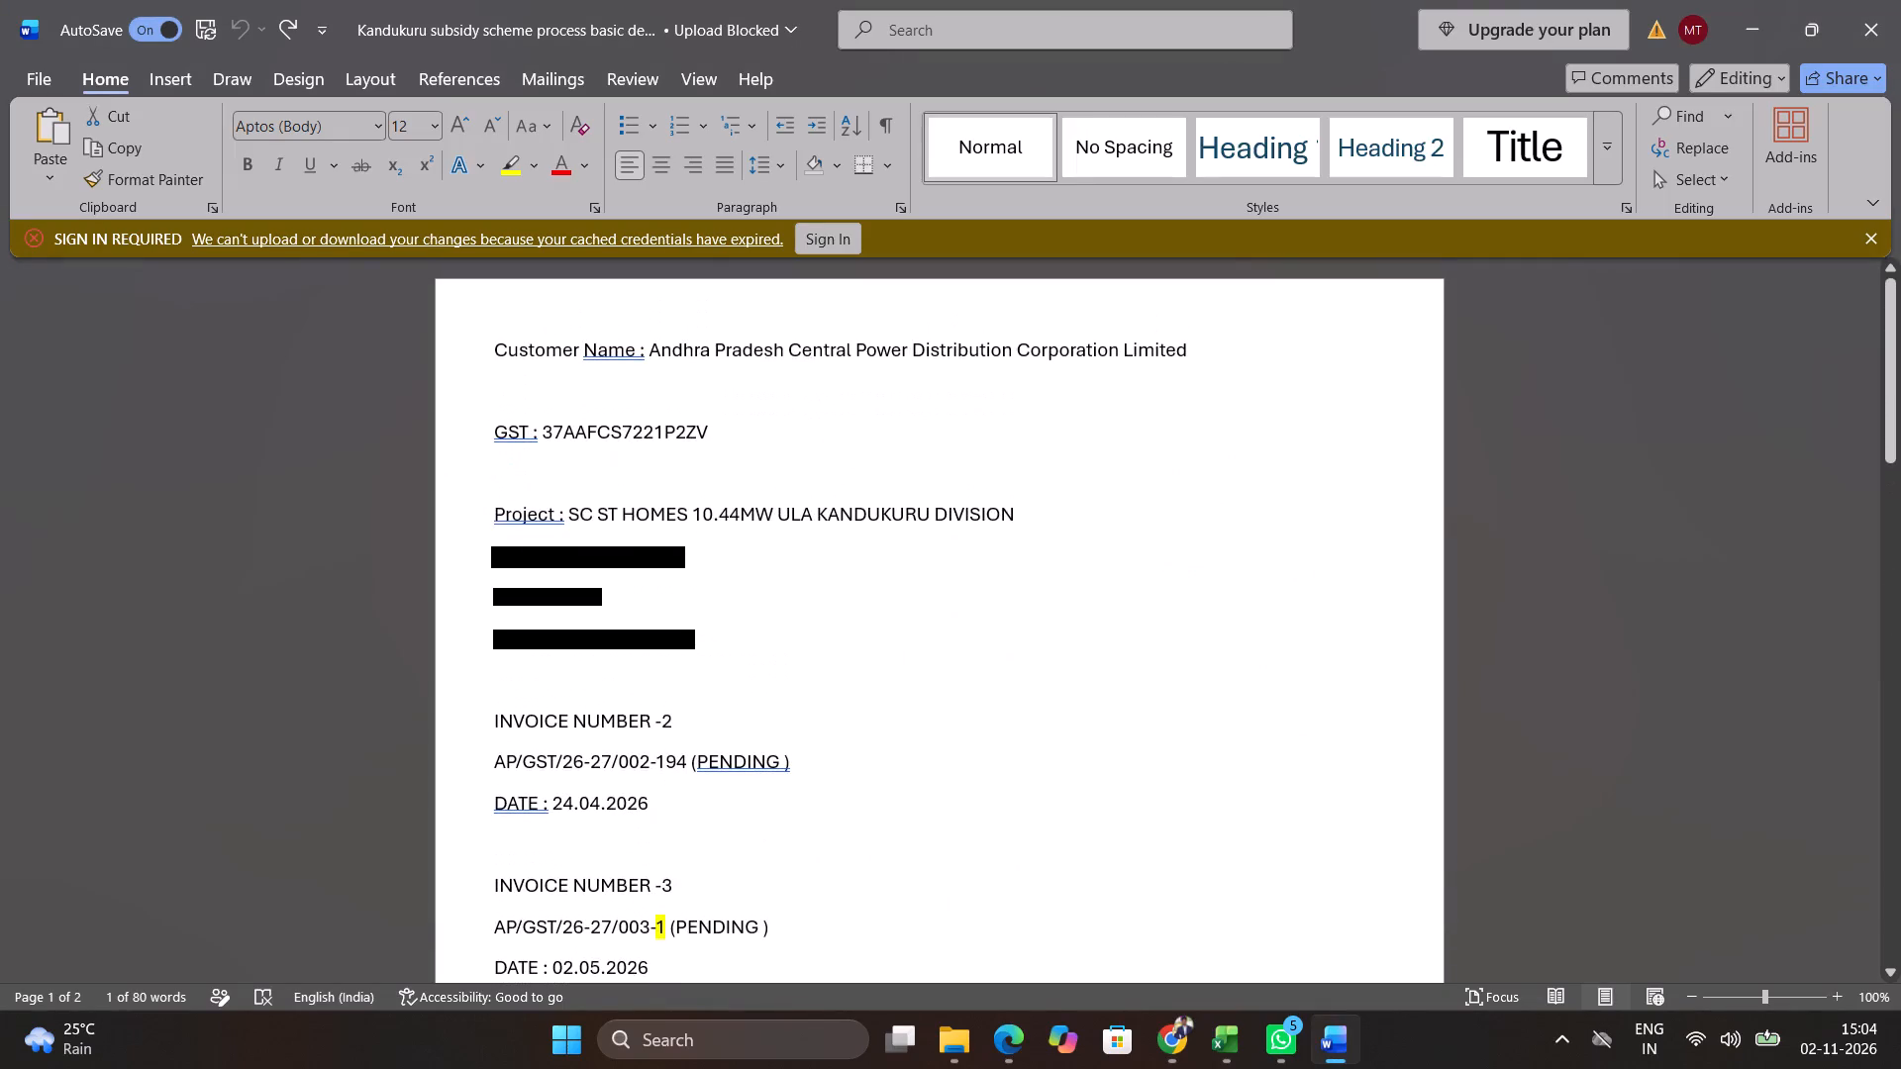
scroll(580, 587, "up", 13)
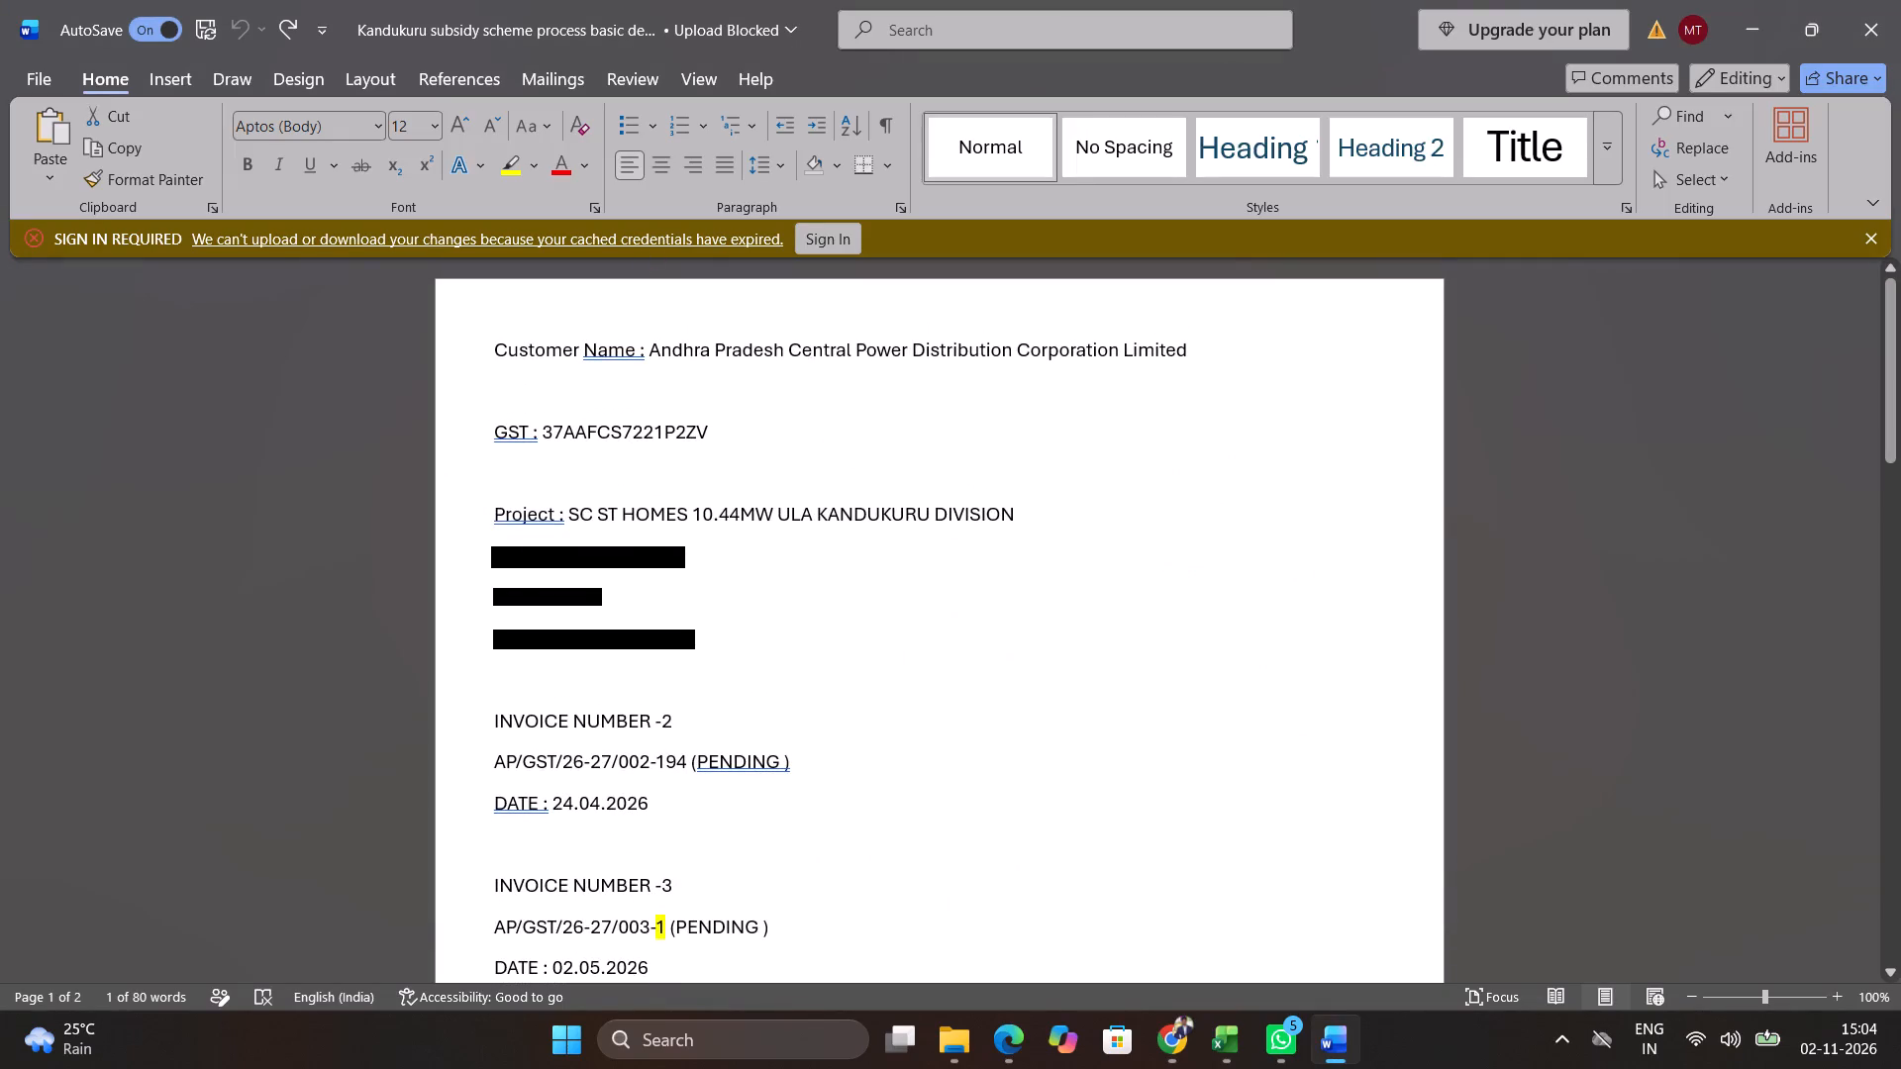
left_click_drag(662, 349, 1295, 349)
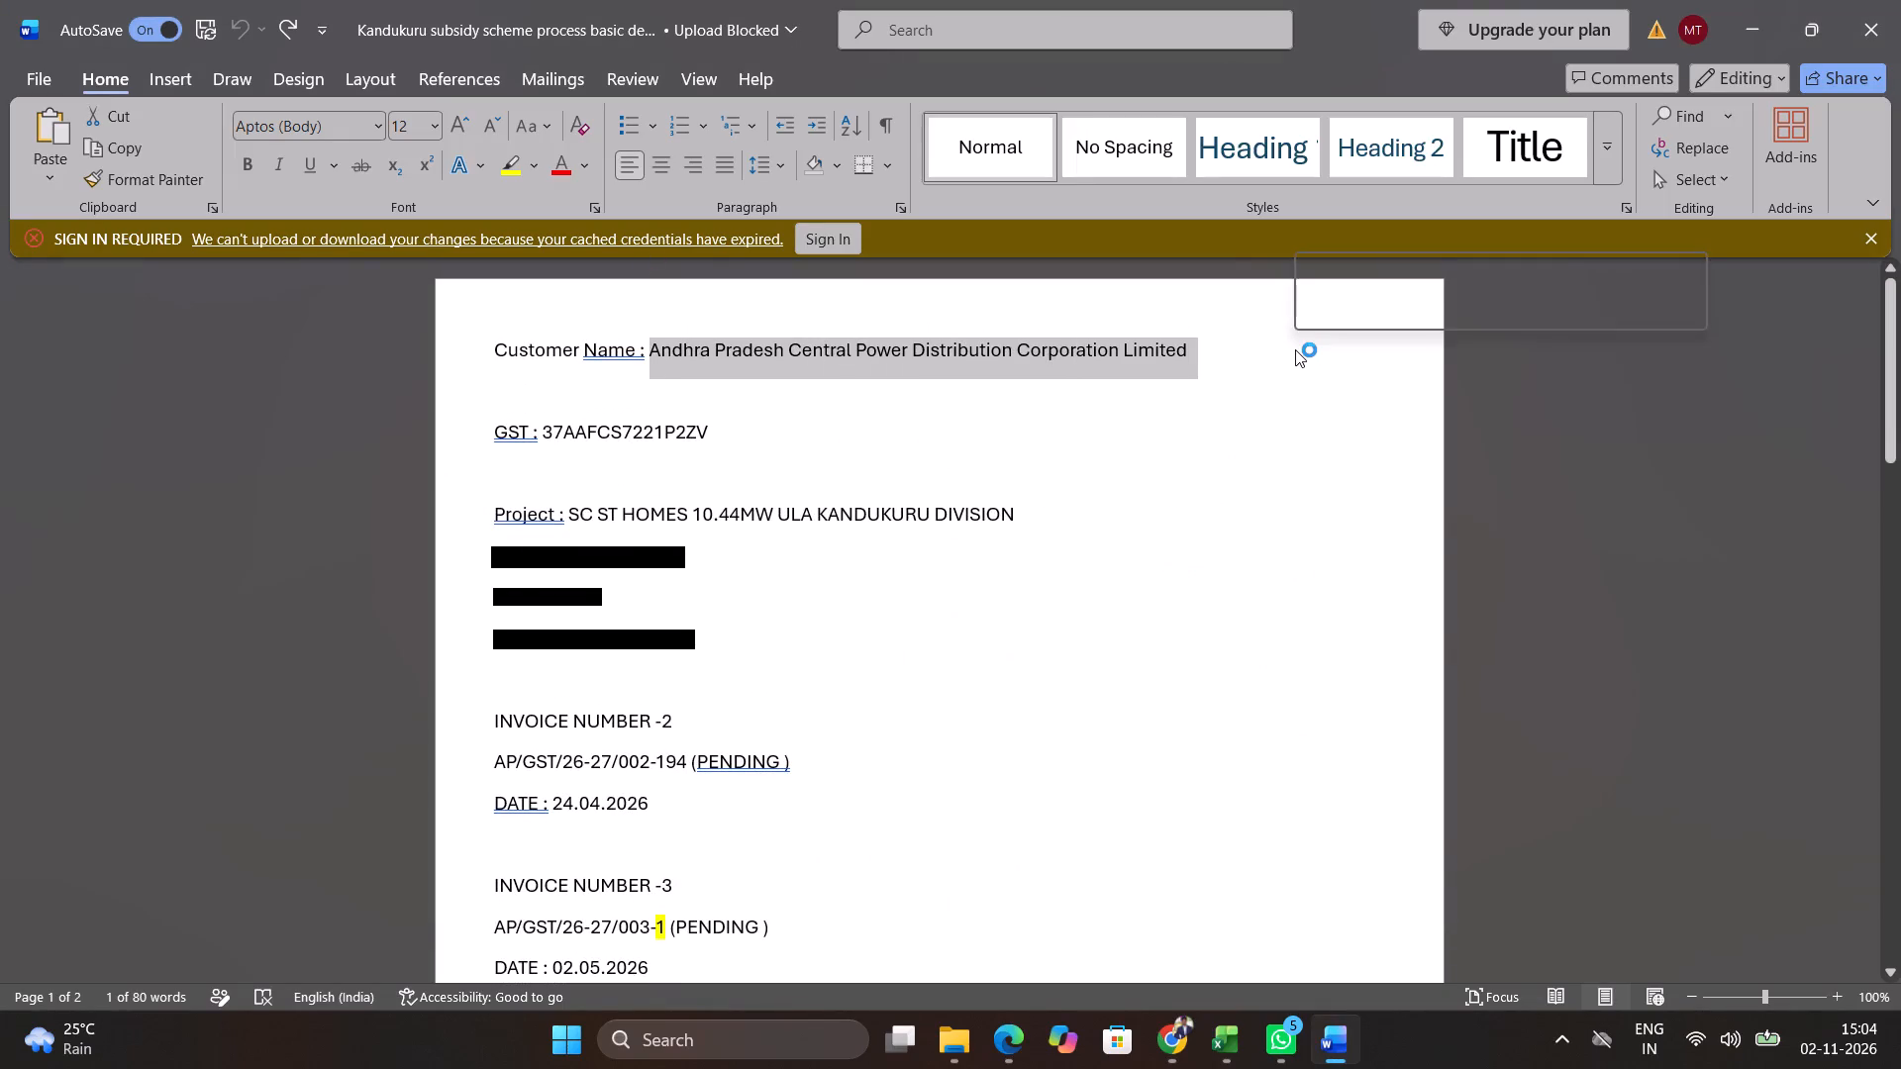
key("ctrl+c")
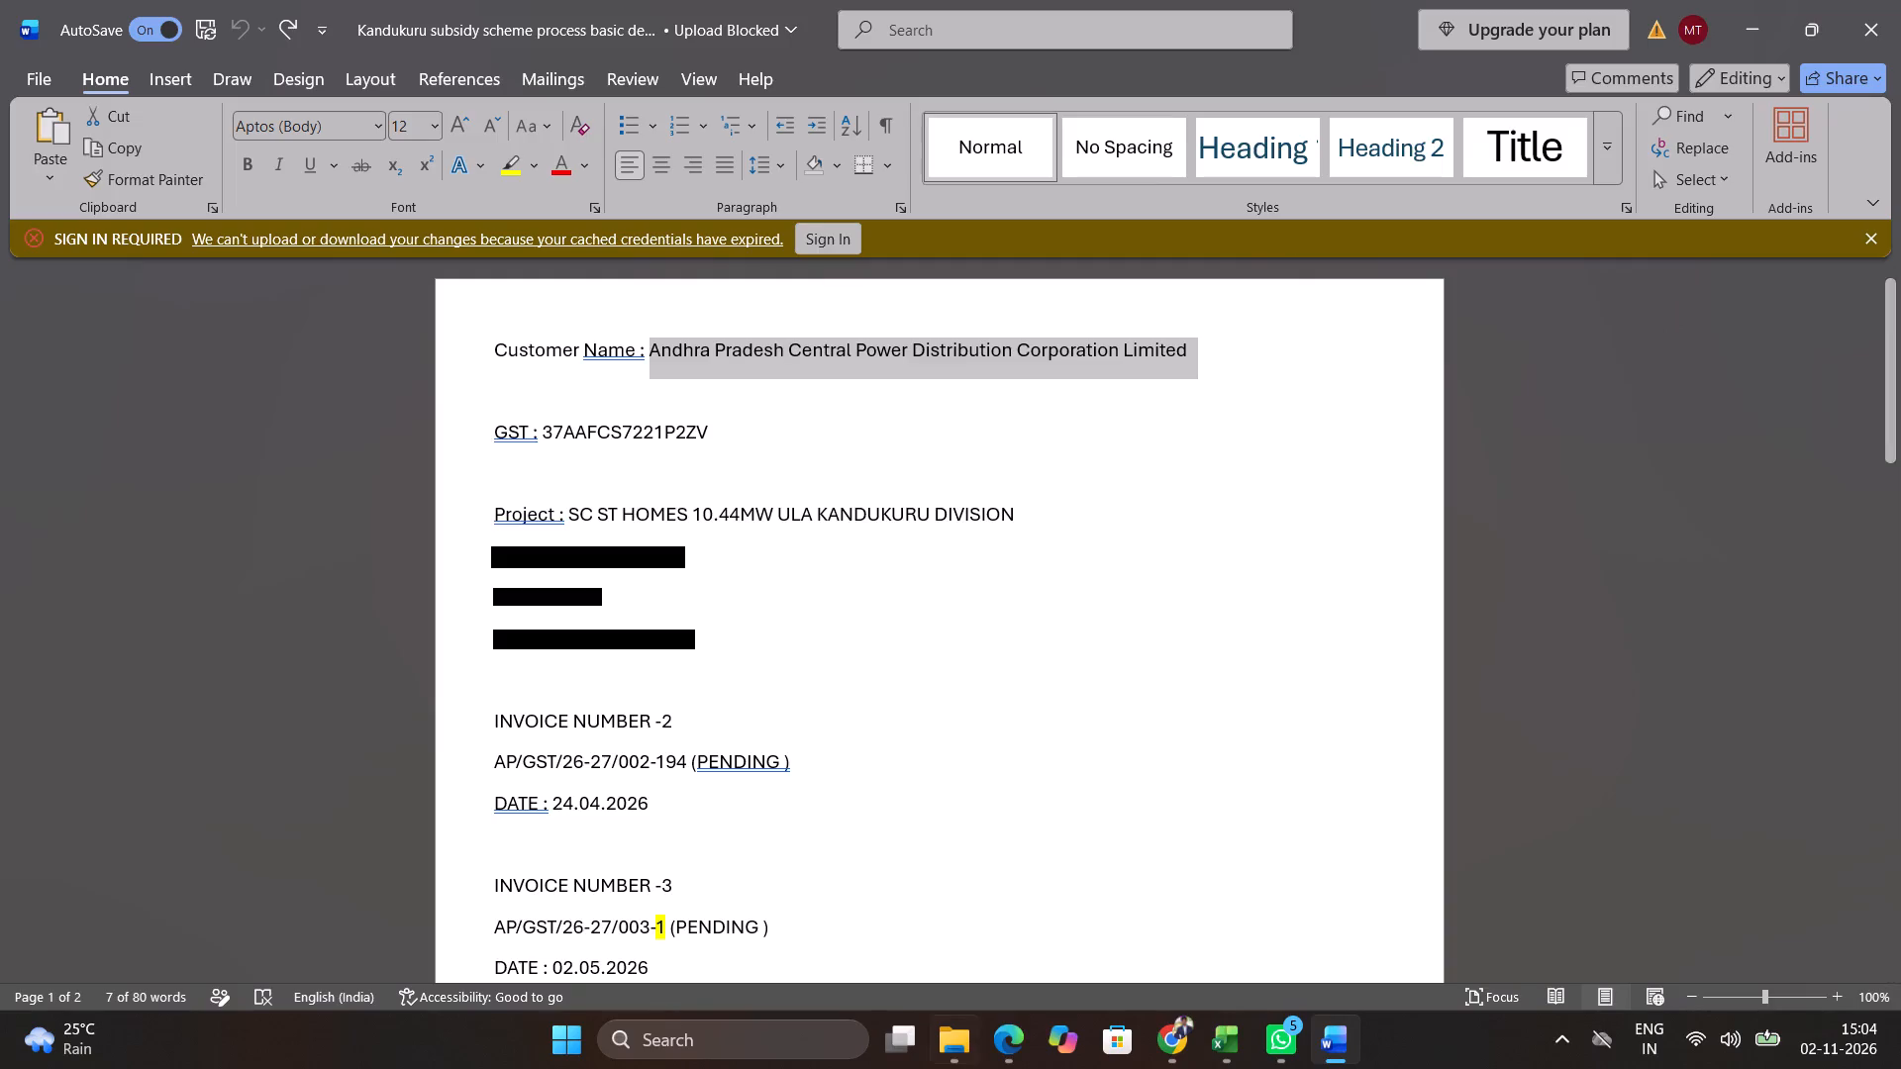
left_click(1157, 930)
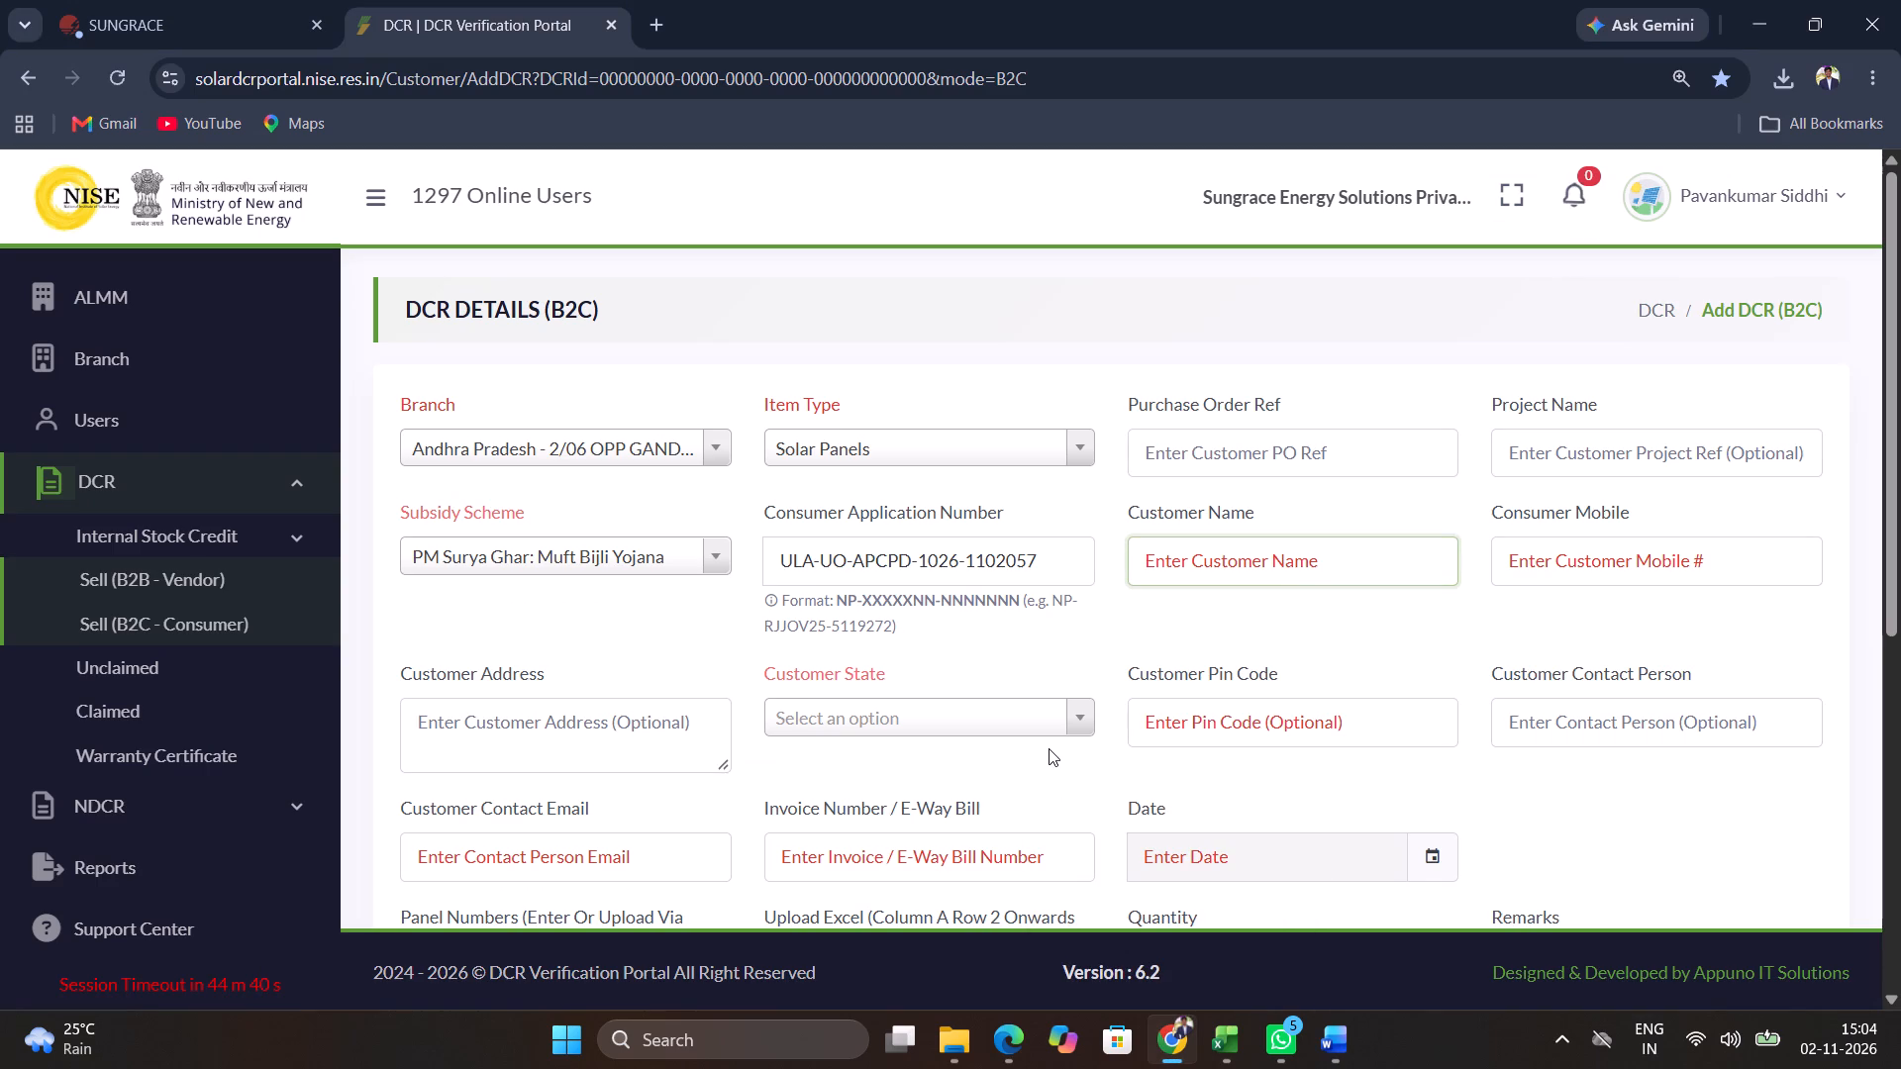
key("ctrl+v")
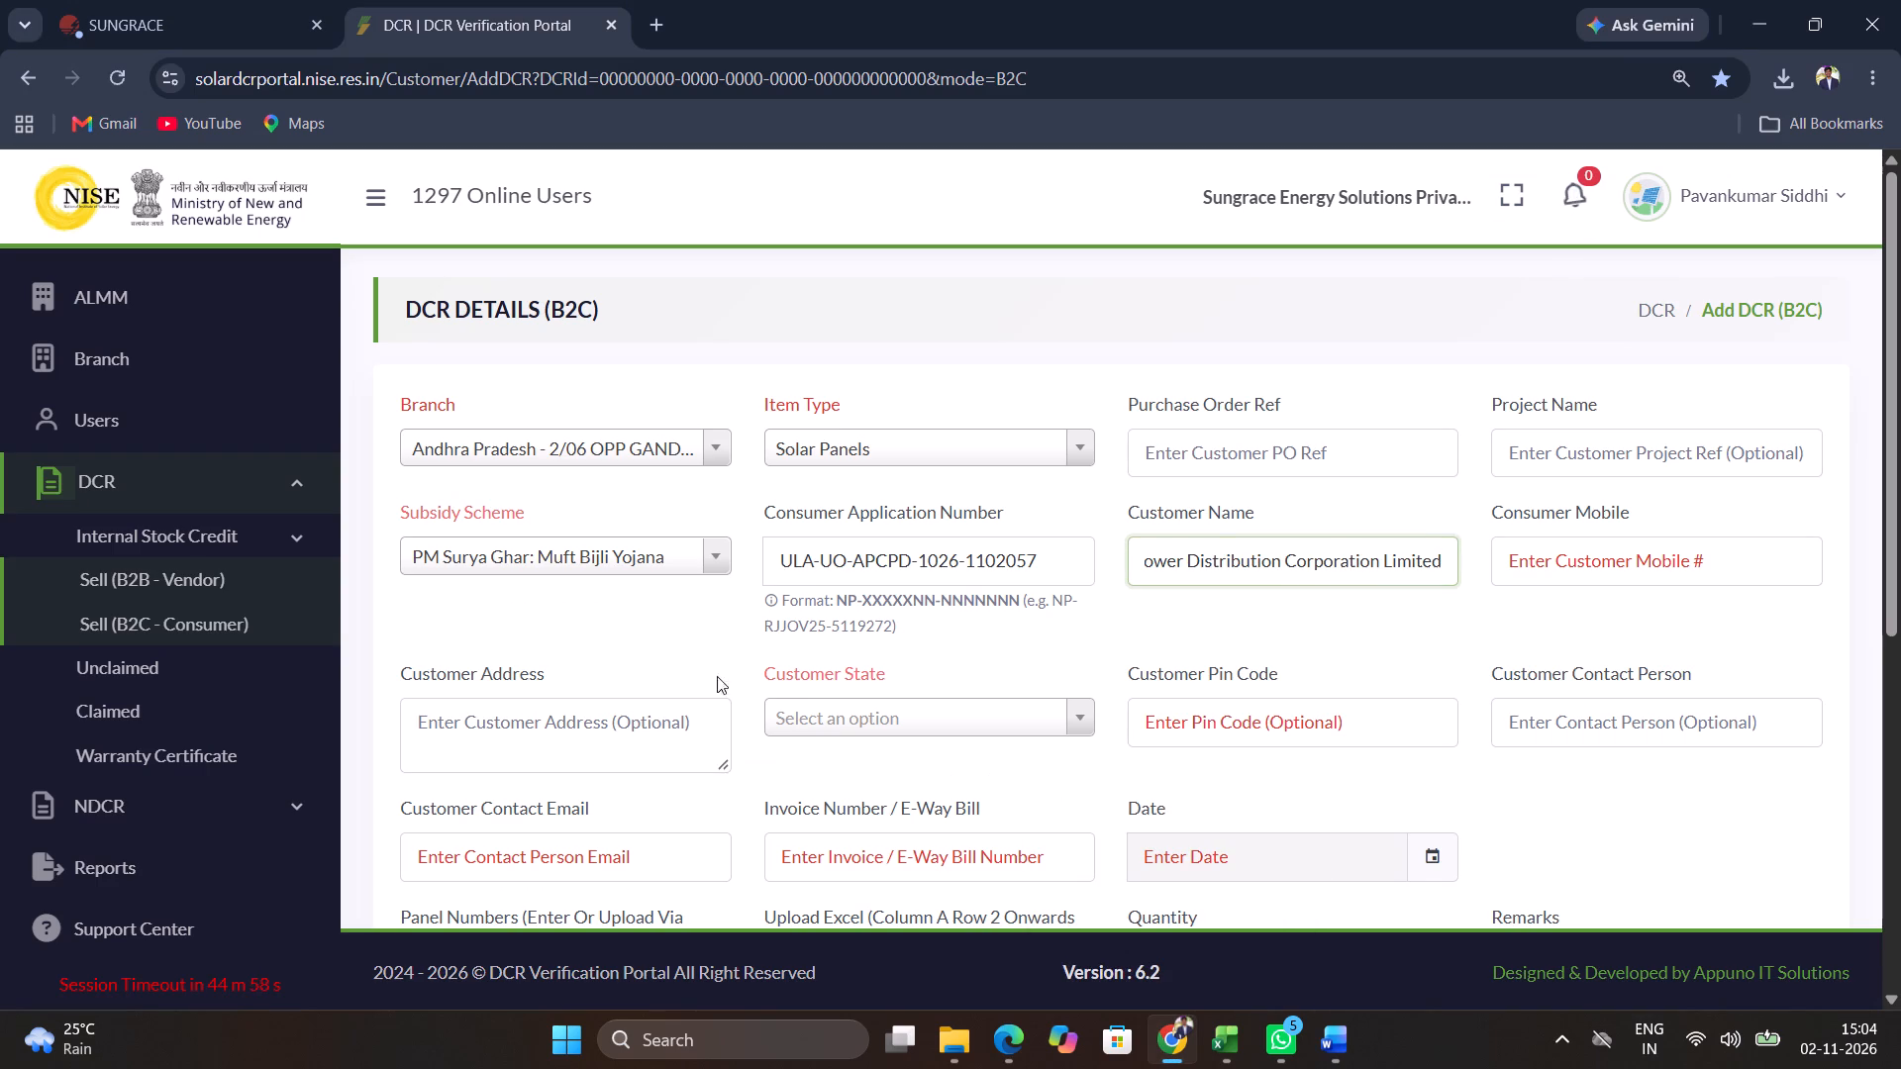
Fill the project name with SC ST HOMES 10.44MW ULA KANDUKURU DIVISION, copied from the Word document.
left_click(1569, 455)
left_click(1337, 973)
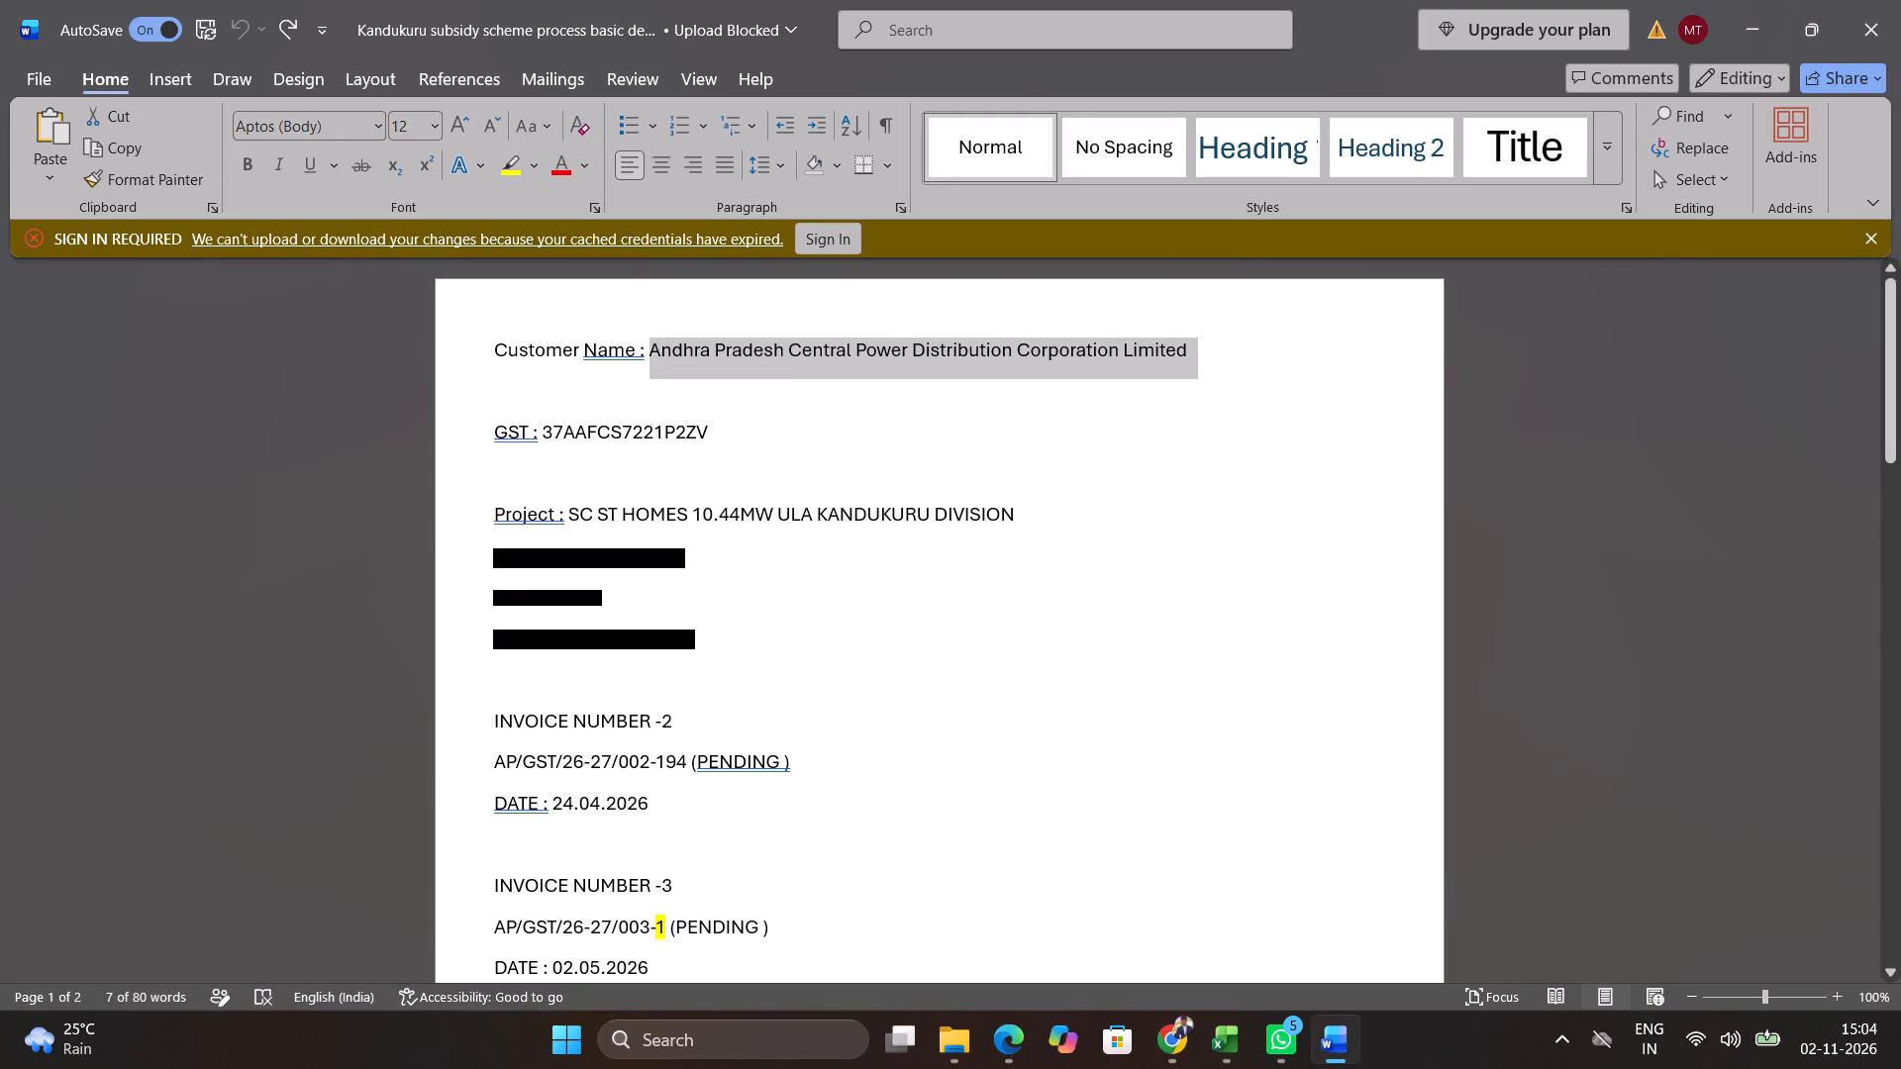
left_click_drag(567, 511, 1024, 512)
key("ctrl+c")
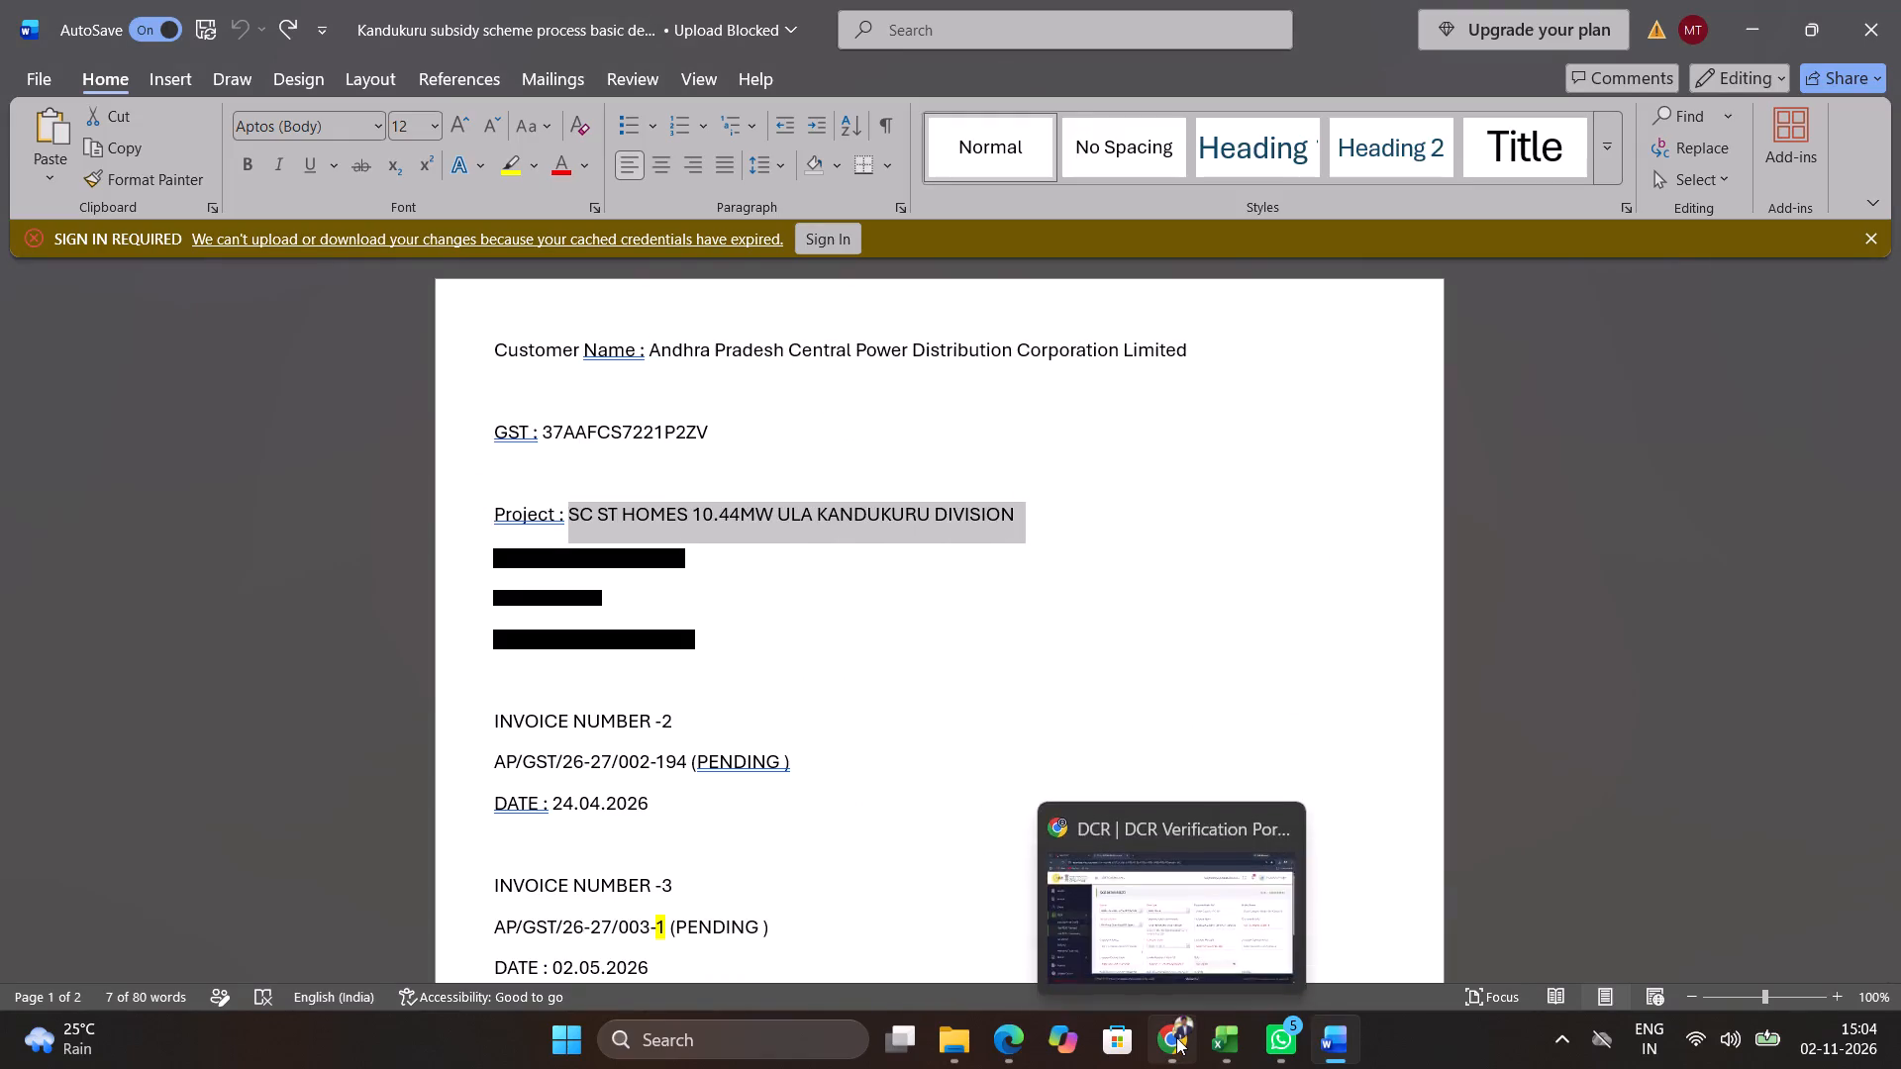
left_click(1172, 927)
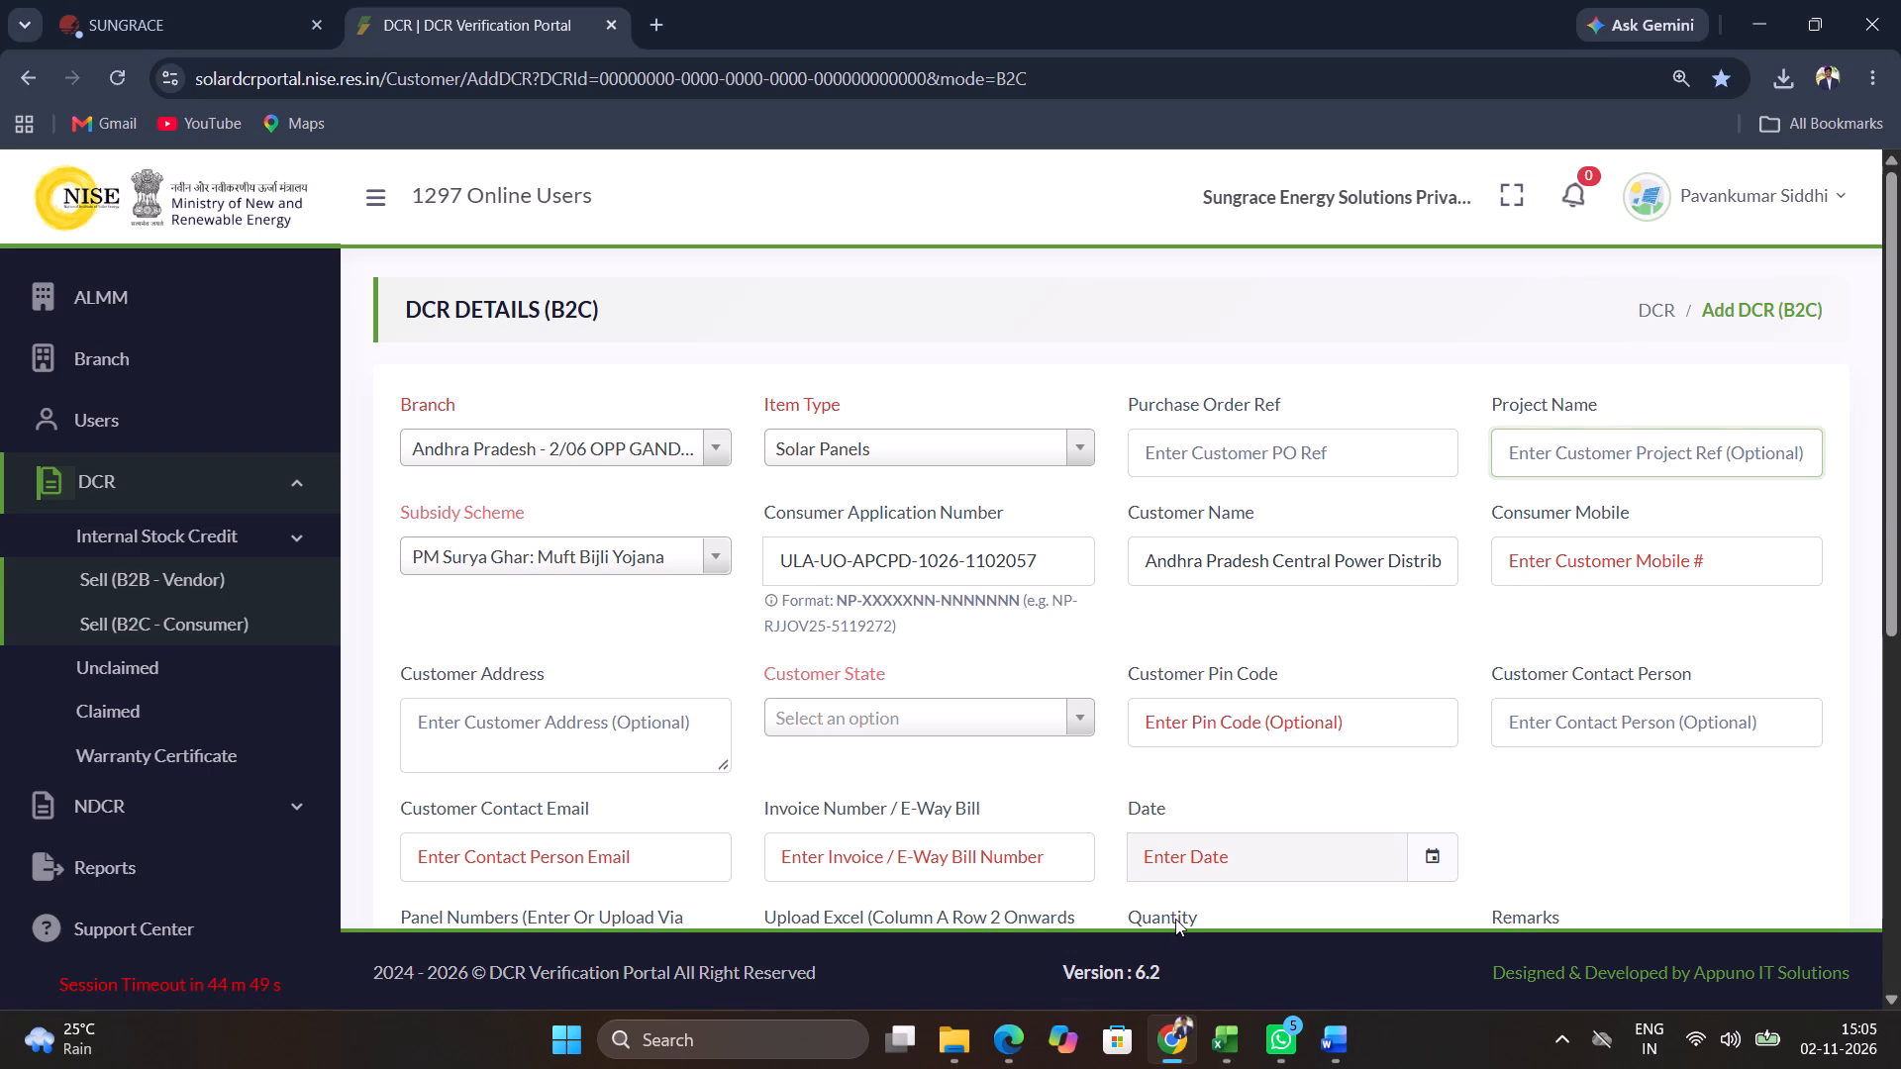
key("ctrl+v")
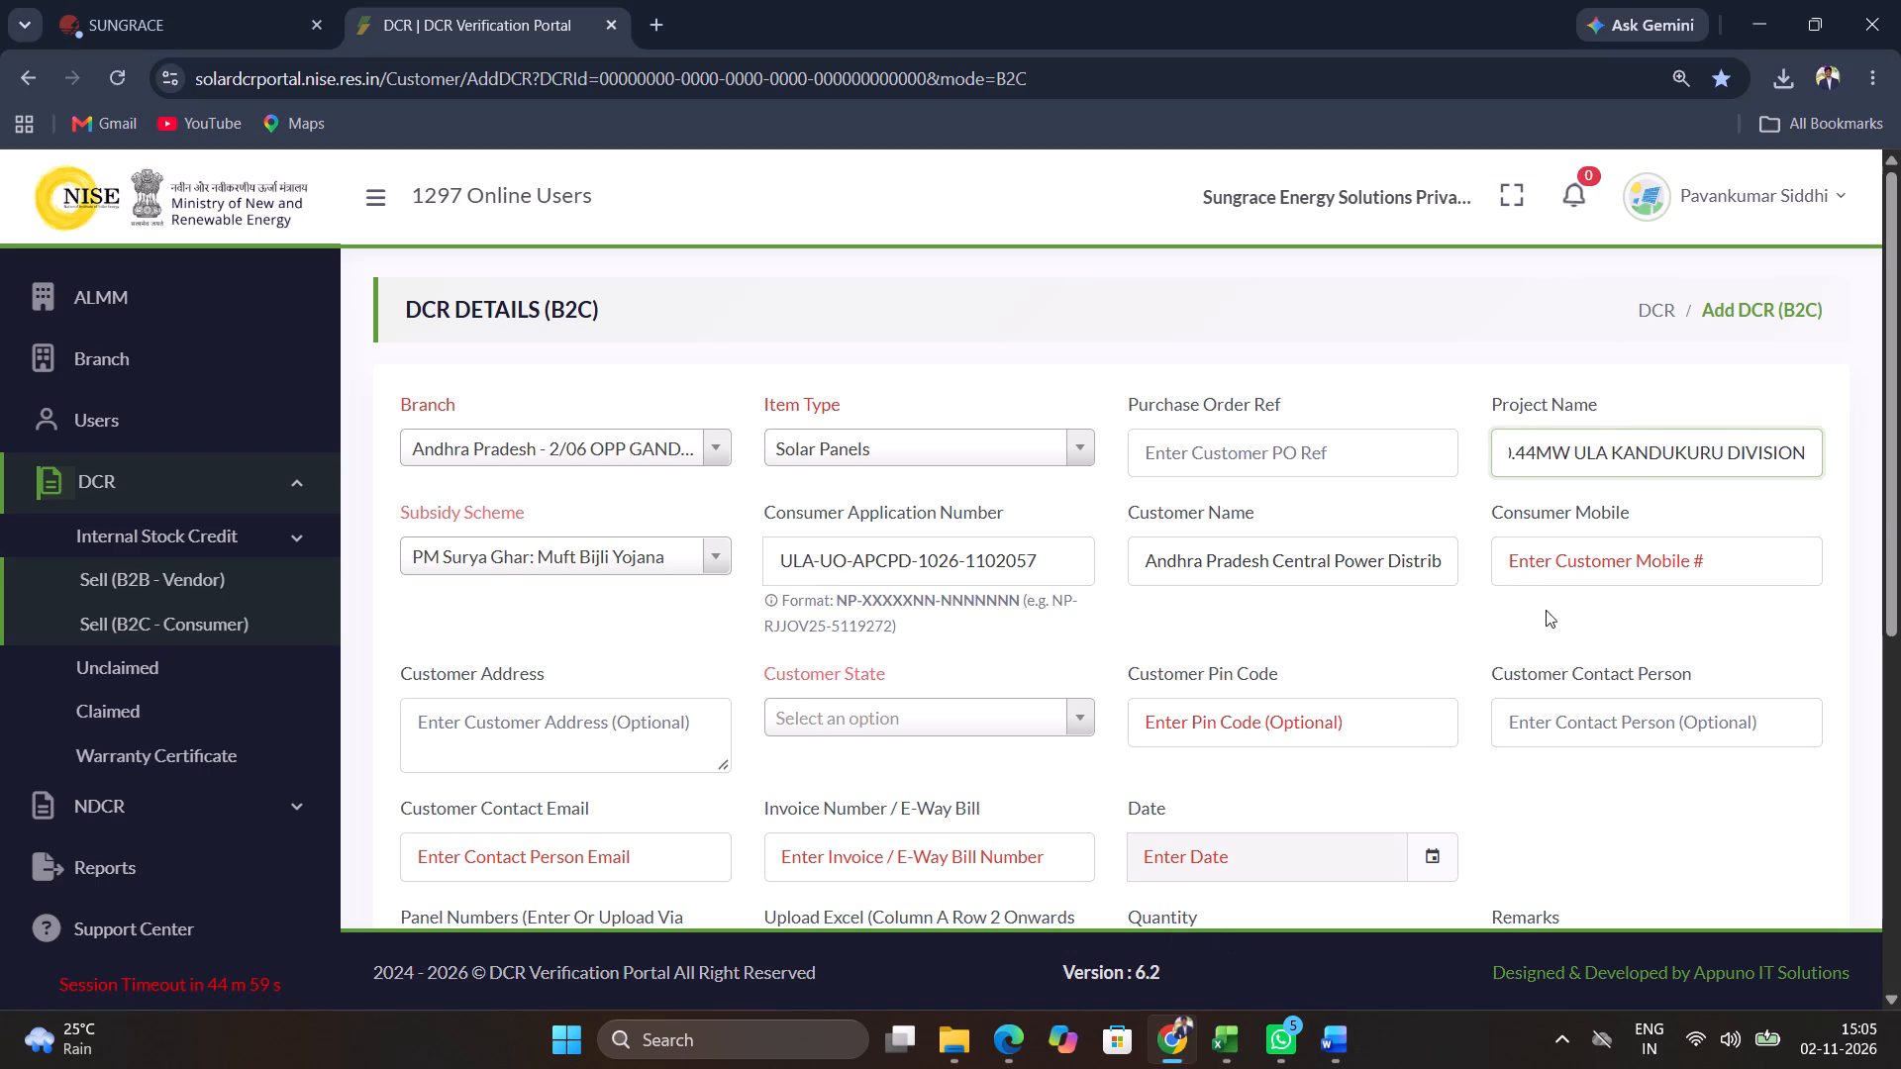
Fill the consumer mobile field with the mobile number copied from the Word document.
left_click(1538, 560)
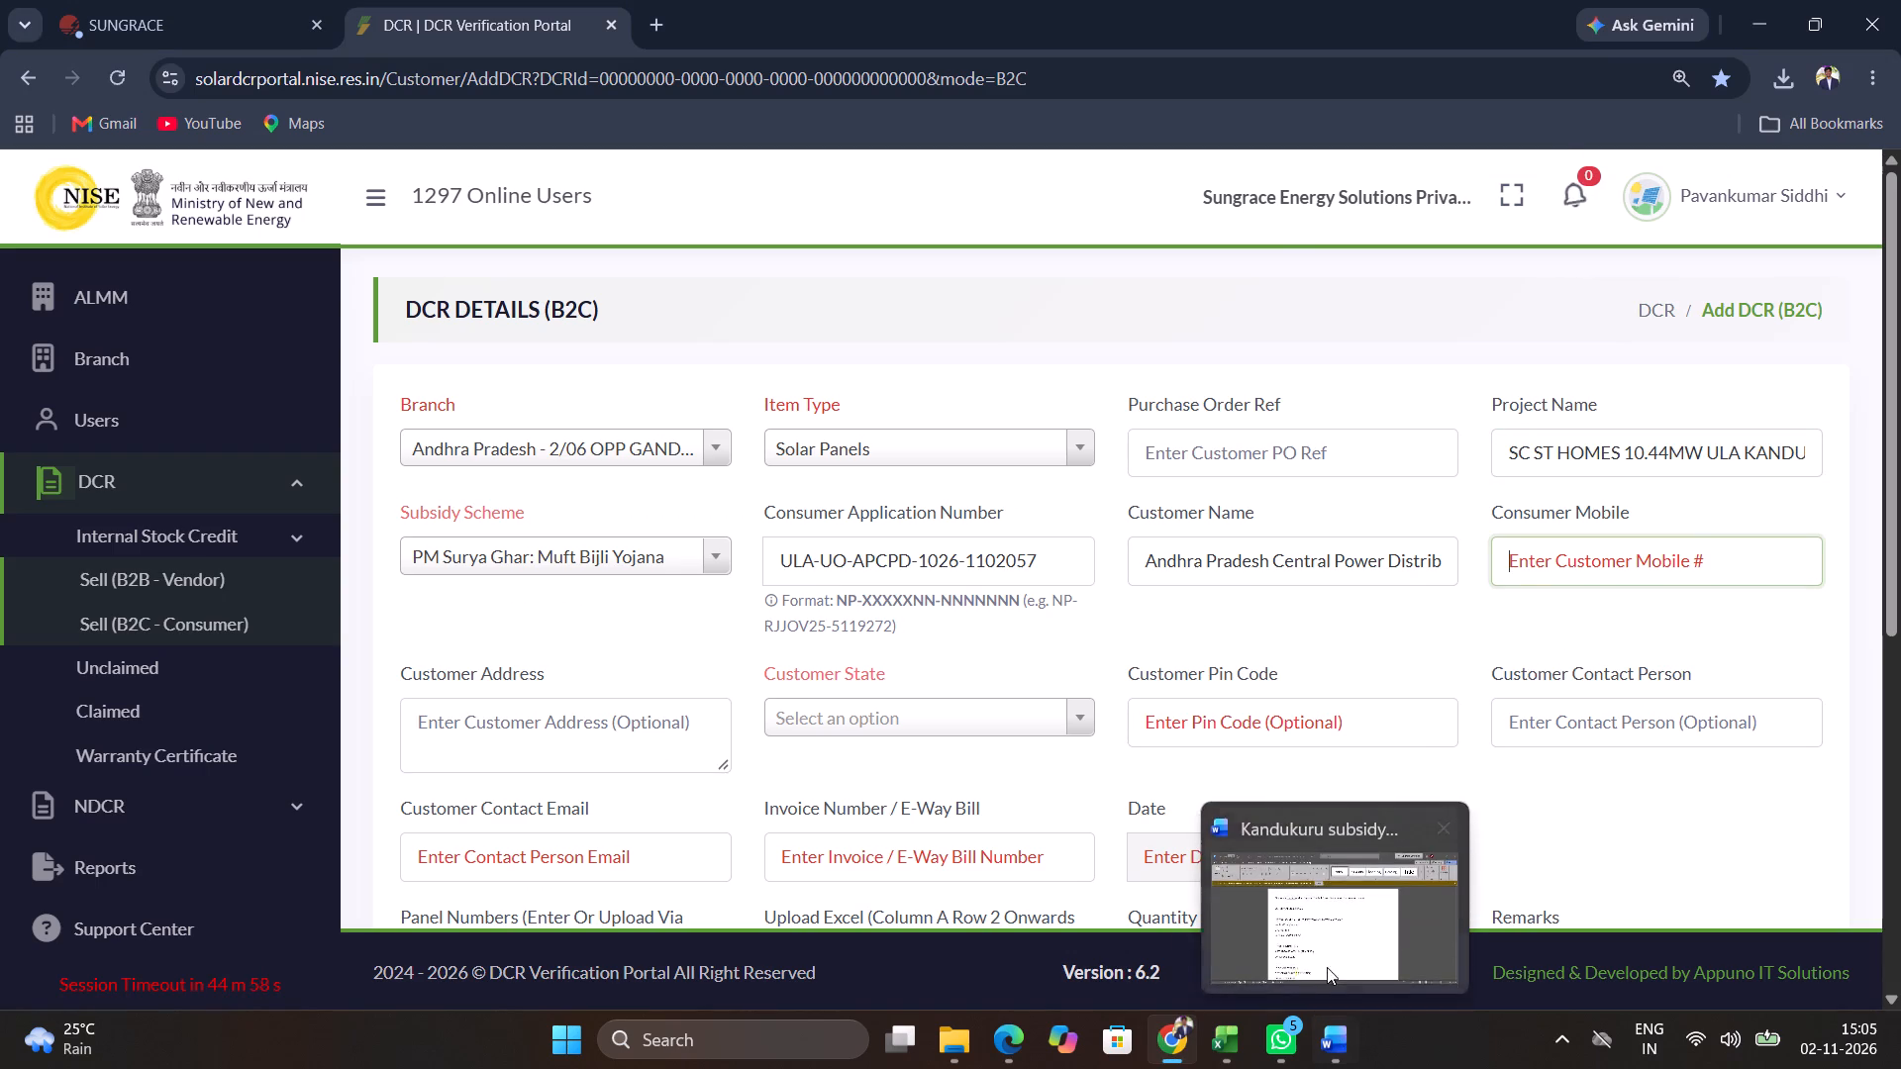
left_click(1327, 967)
left_click_drag(615, 601, 491, 599)
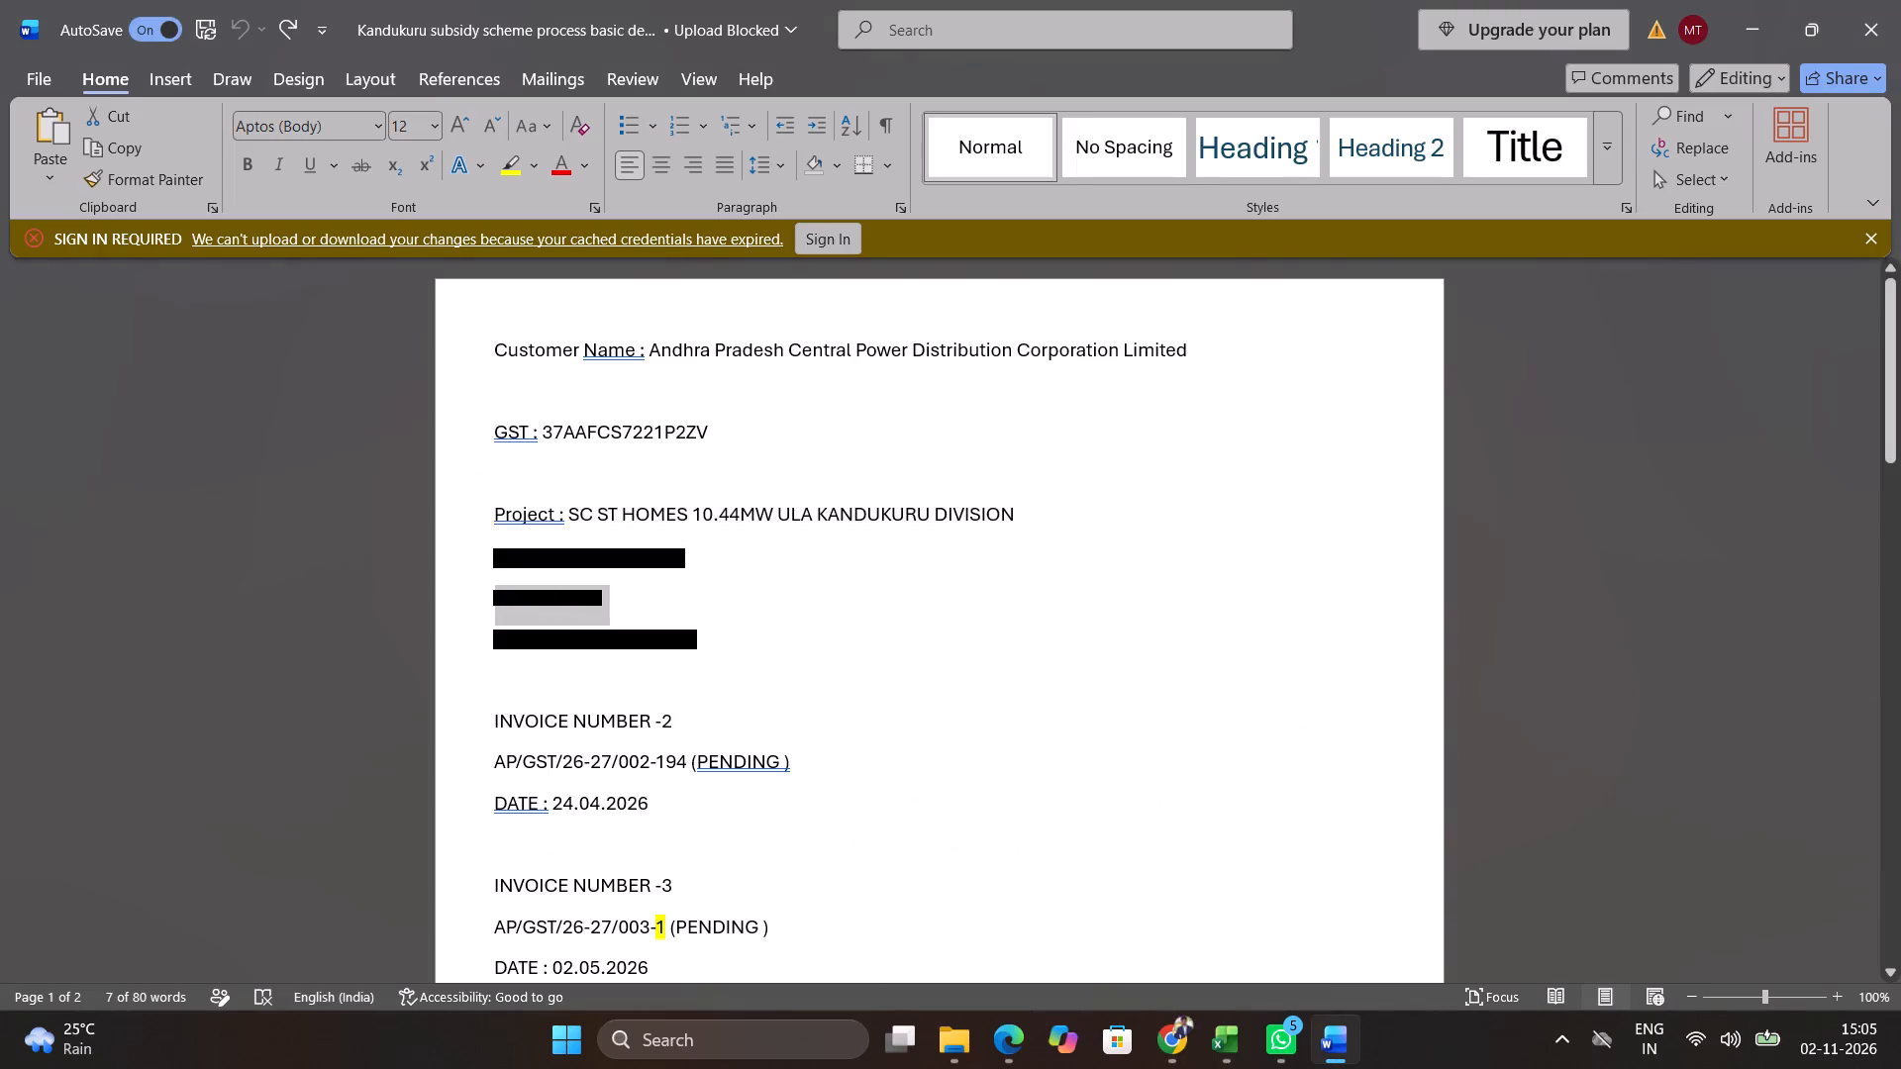
left_click_drag(491, 599, 488, 599)
left_click(488, 599)
left_click_drag(488, 599, 673, 599)
left_click(673, 599)
left_click_drag(487, 596, 677, 596)
key("ctrl+c")
left_click(1200, 925)
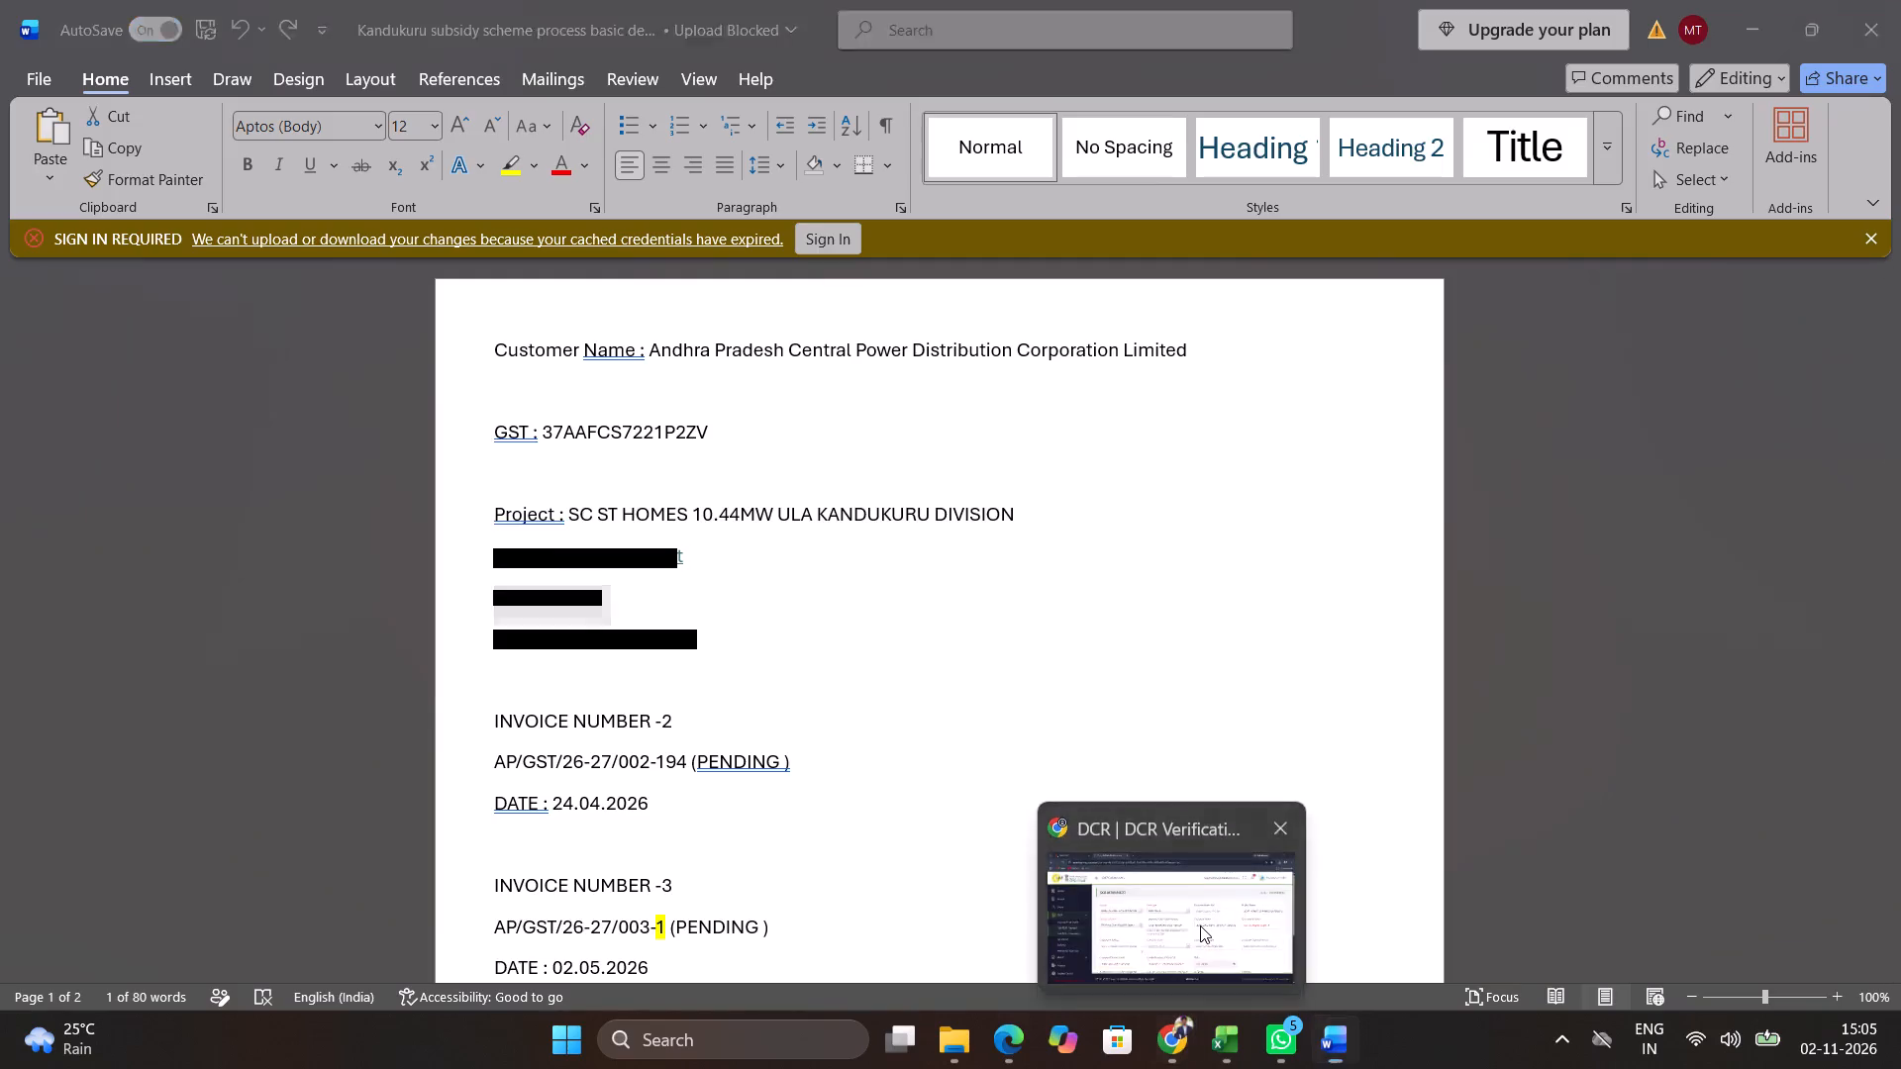
key("ctrl+v")
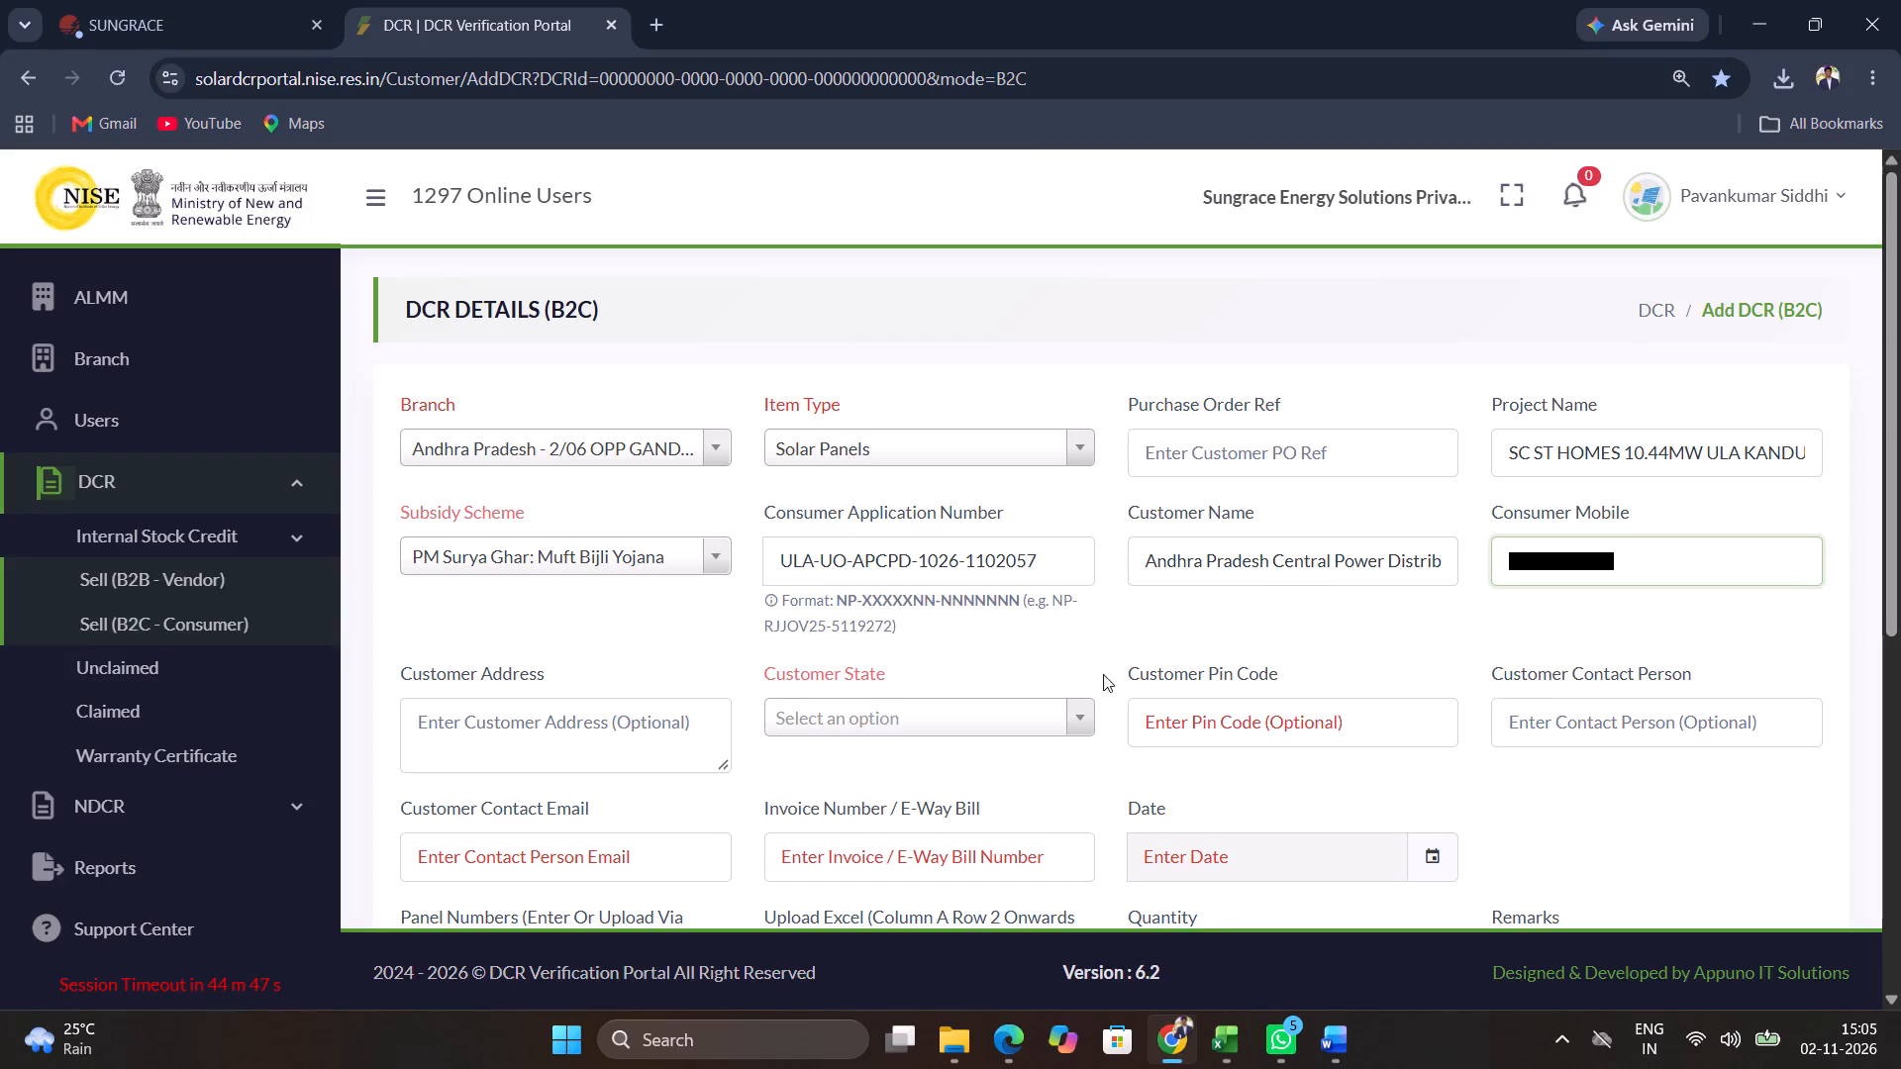
Set the customer state to Andhra Pradesh (37).
scroll(1058, 610, "down", 2)
left_click(946, 465)
left_click(877, 653)
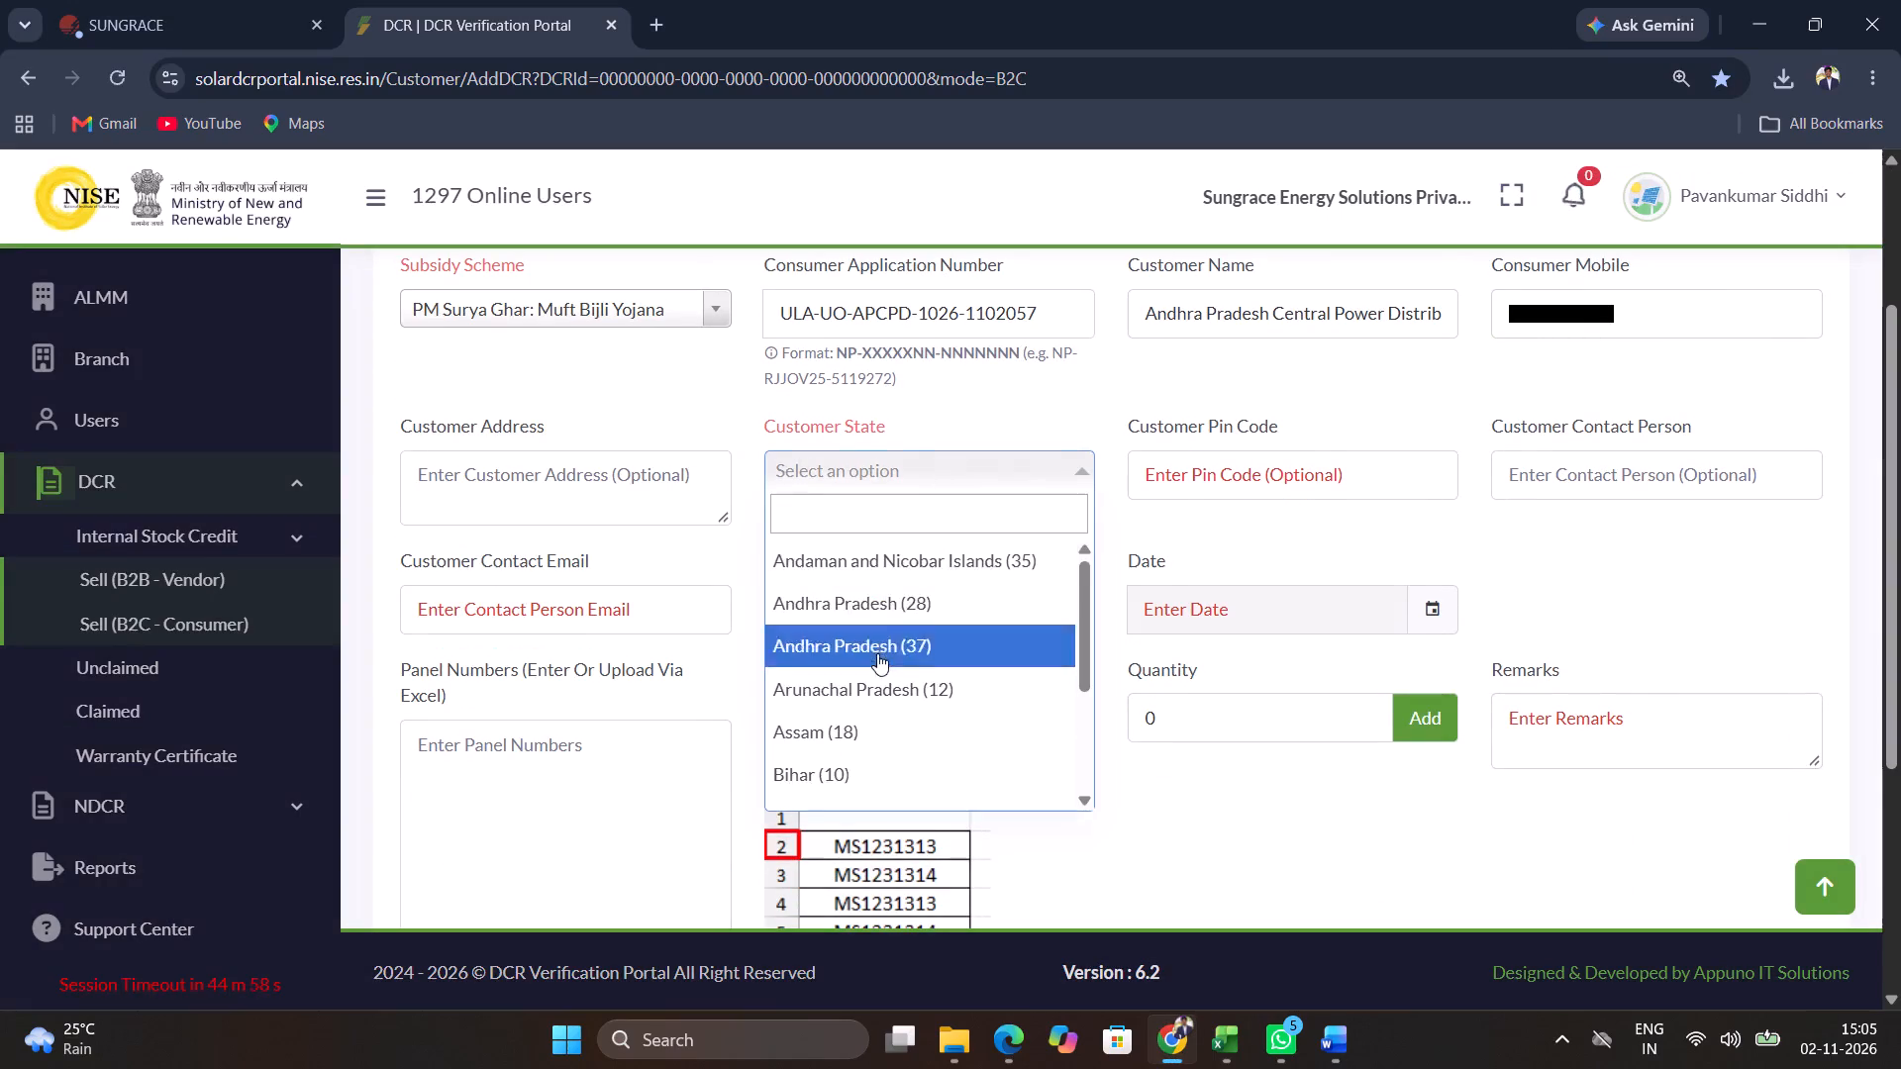
Fill the customer contact email with the email address copied from the Word details document.
left_click(672, 612)
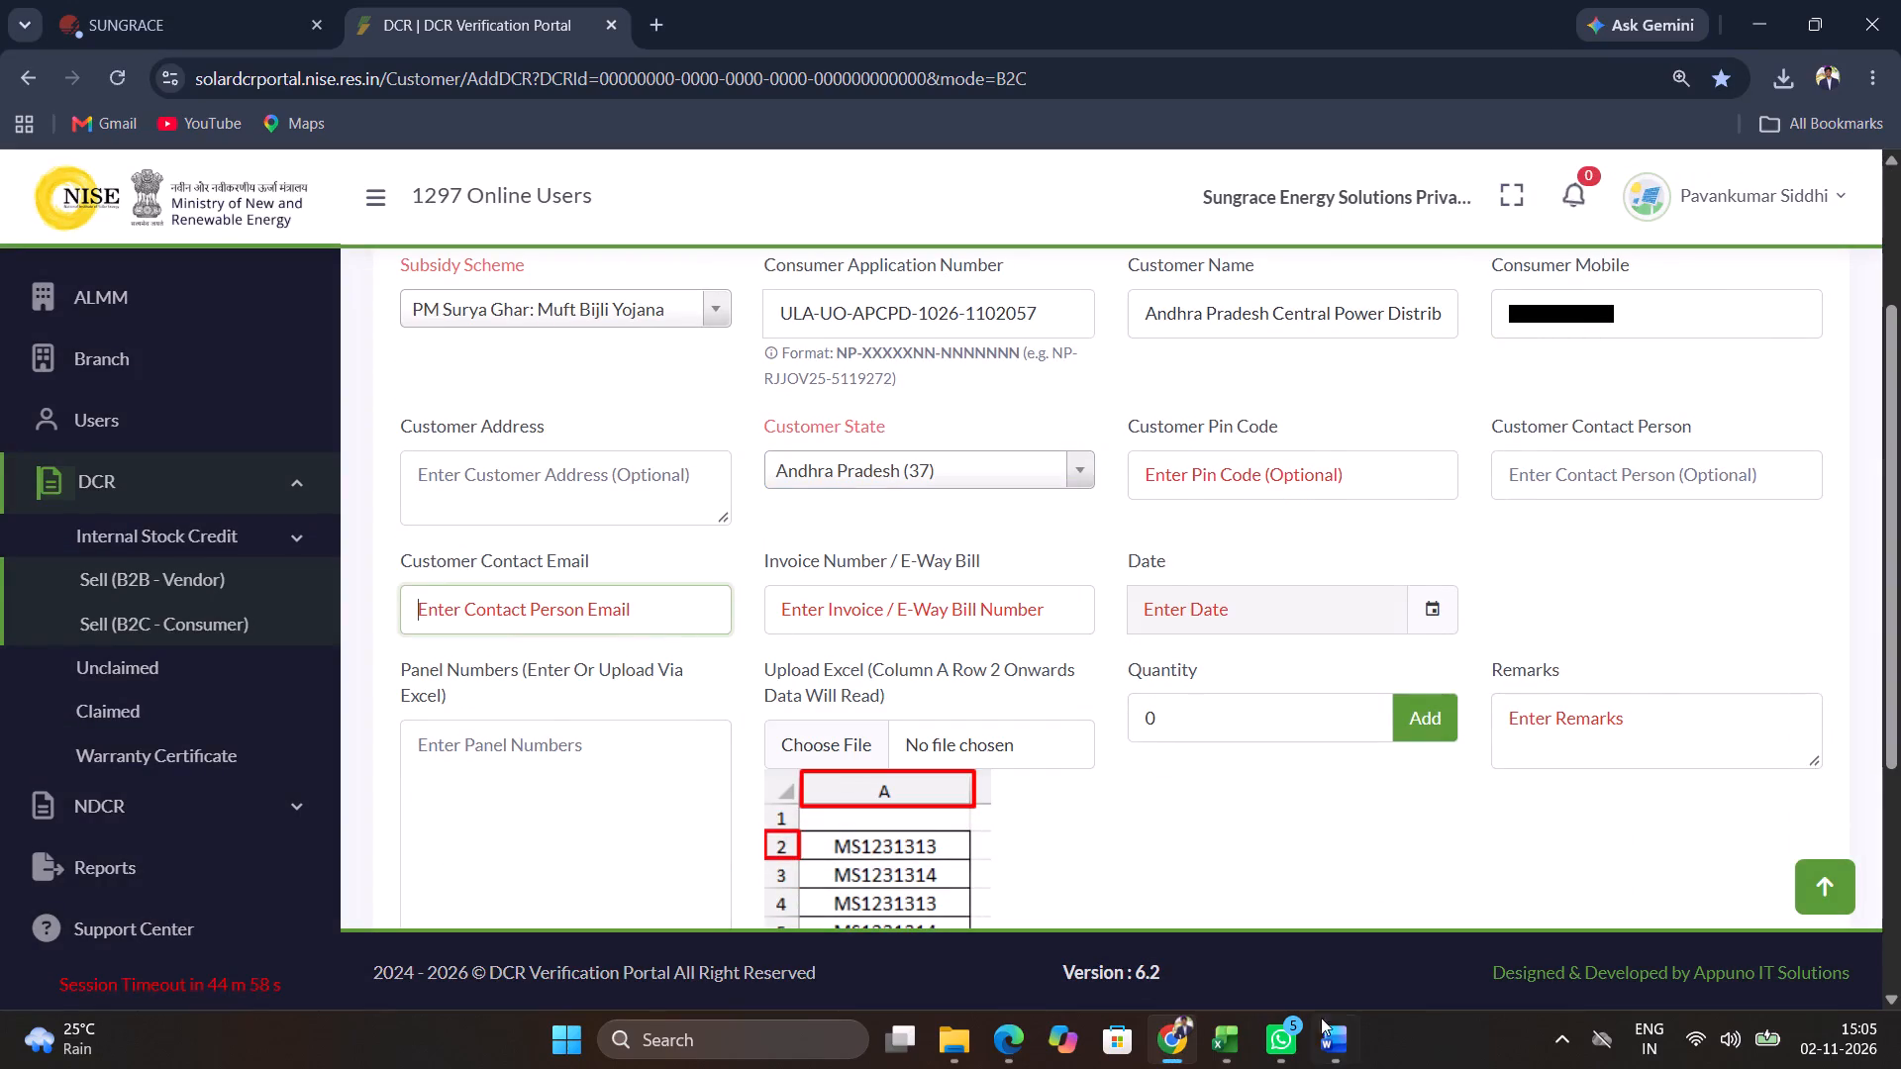
left_click(1312, 948)
left_click_drag(716, 563, 686, 556)
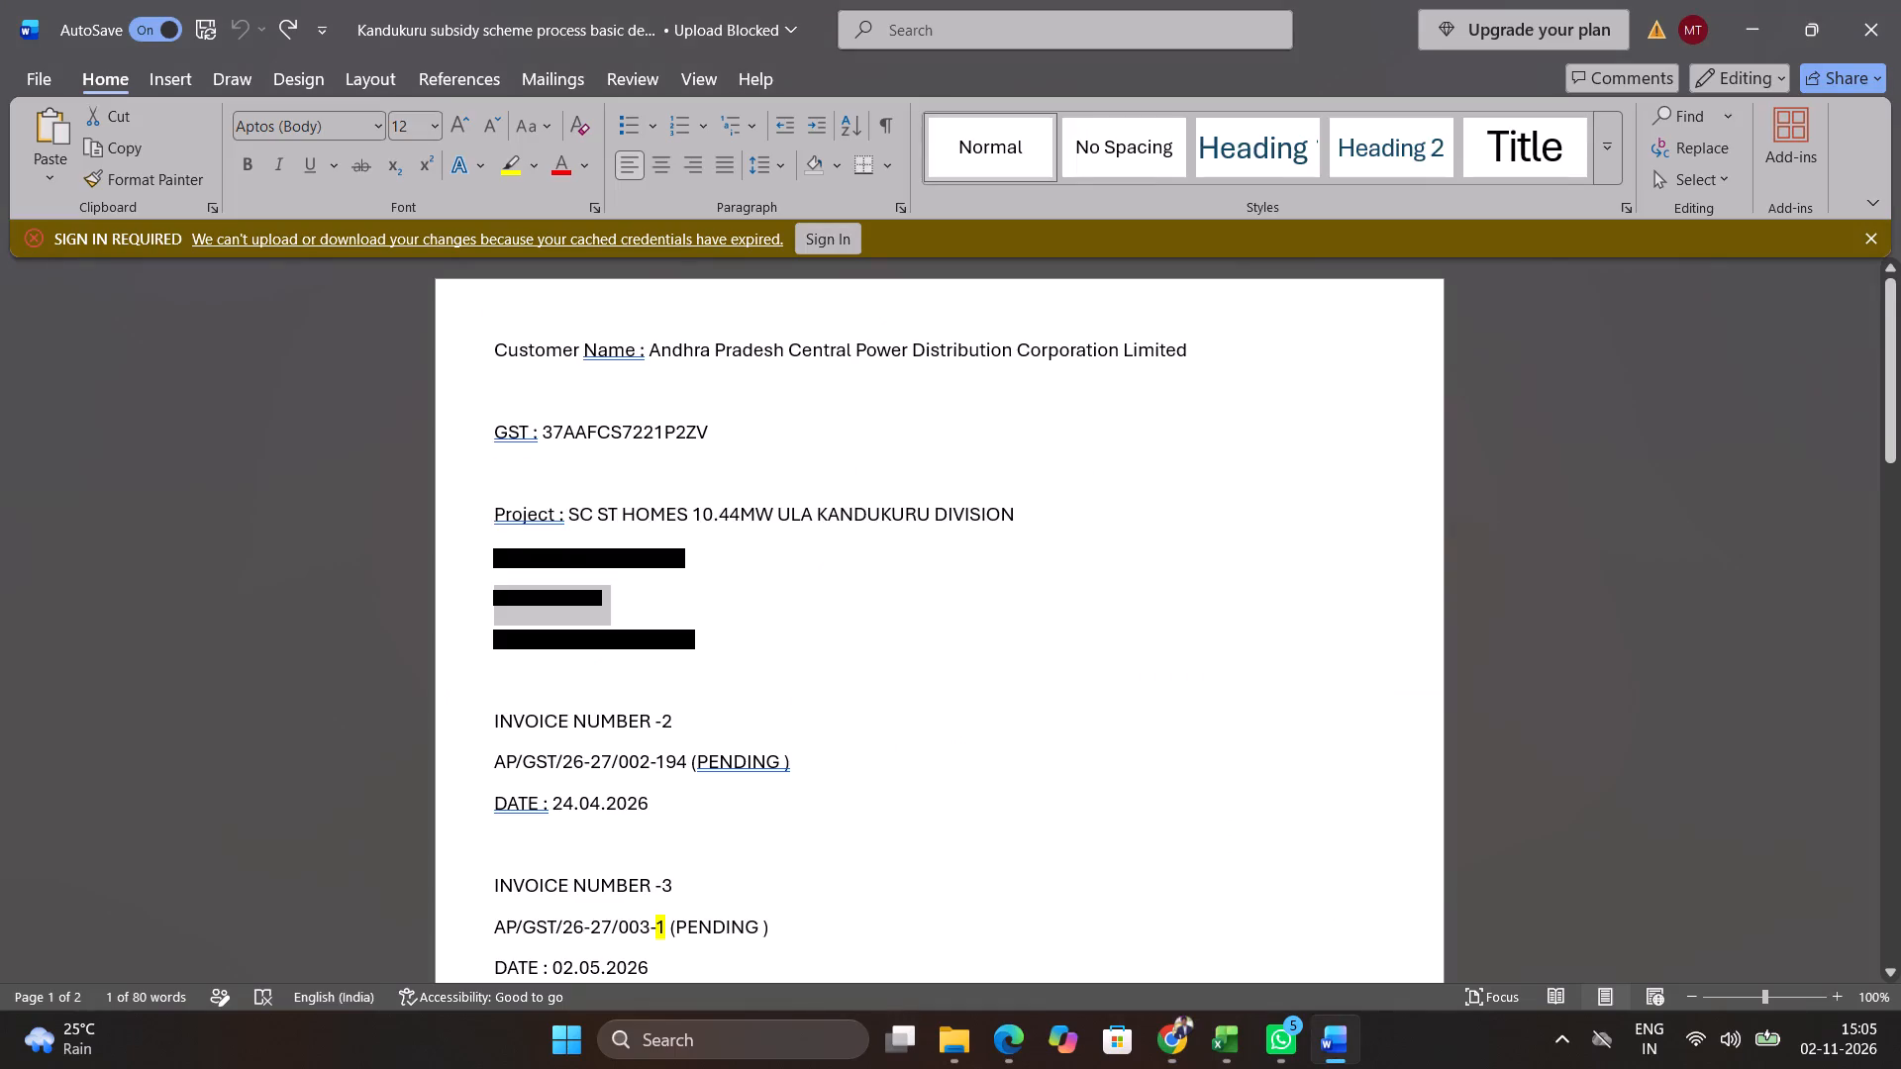
left_click_drag(686, 556, 448, 546)
key("ctrl+c")
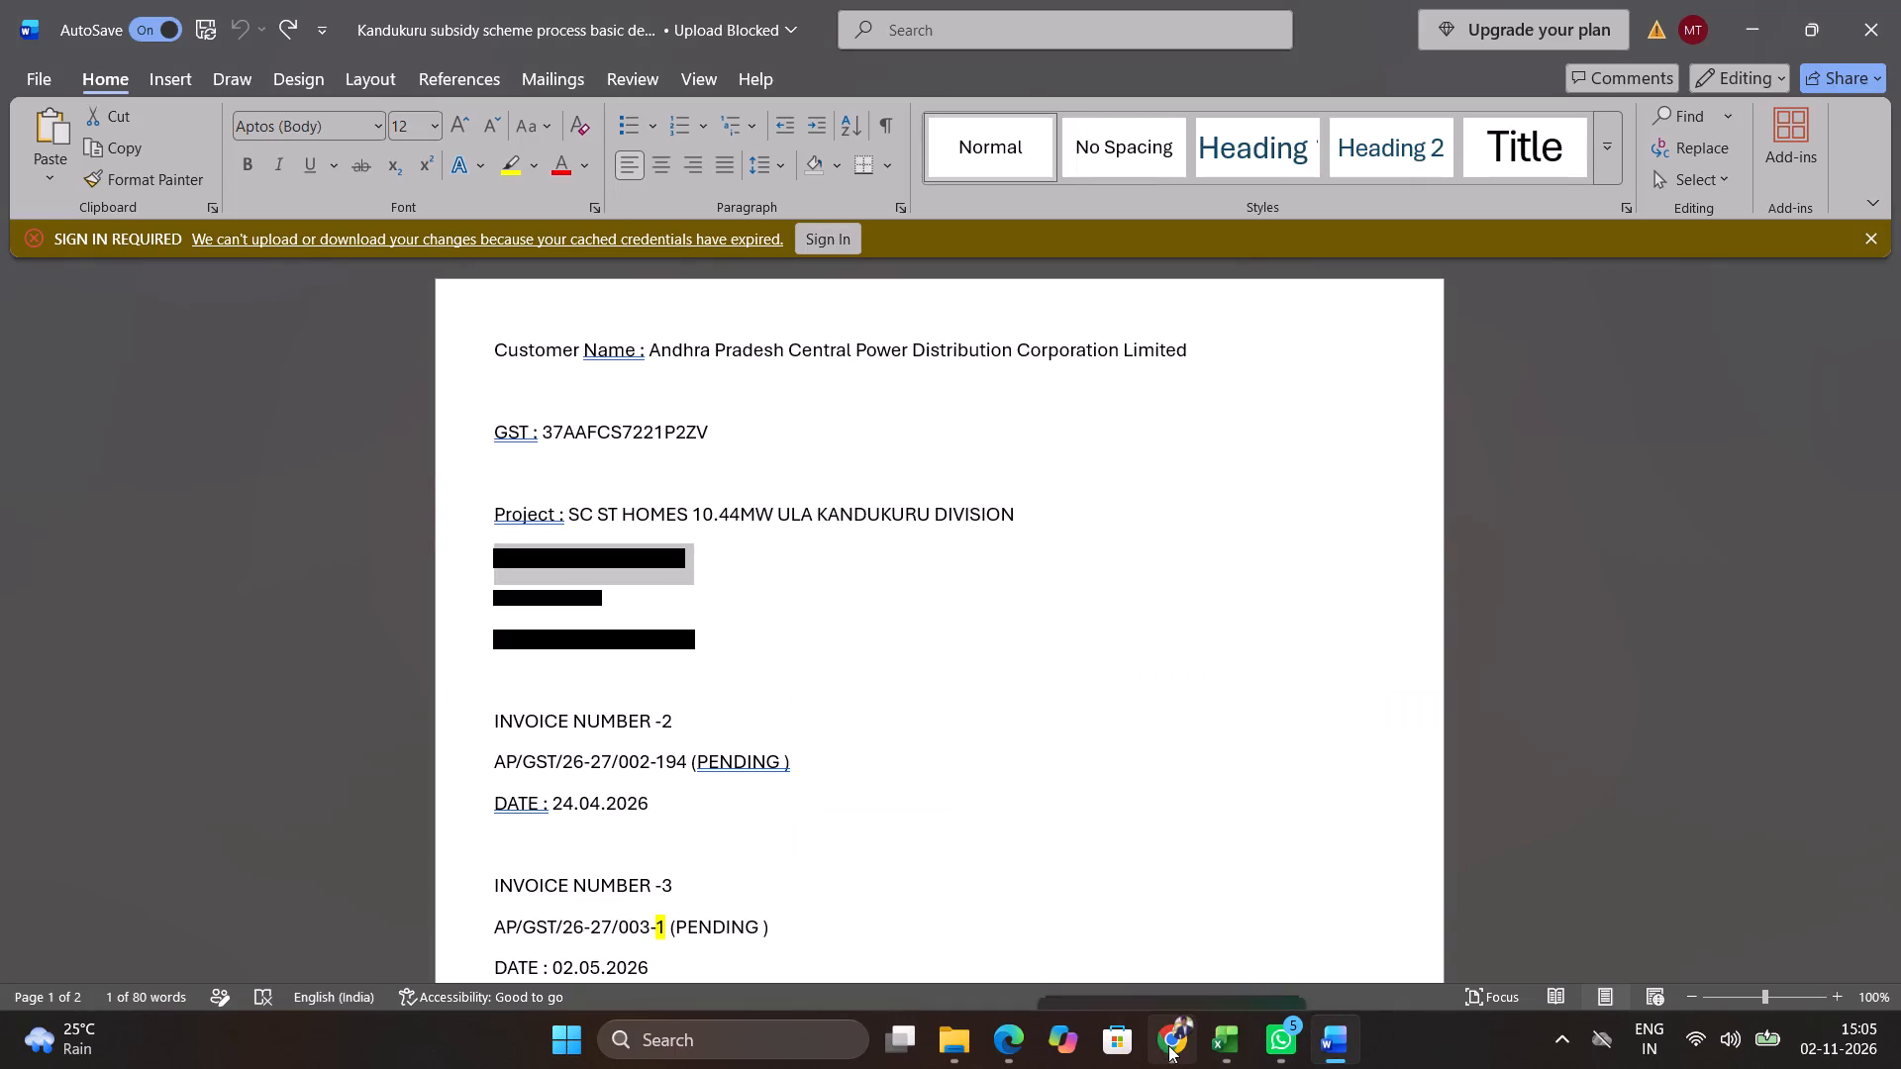
left_click(1166, 937)
key("ctrl+v")
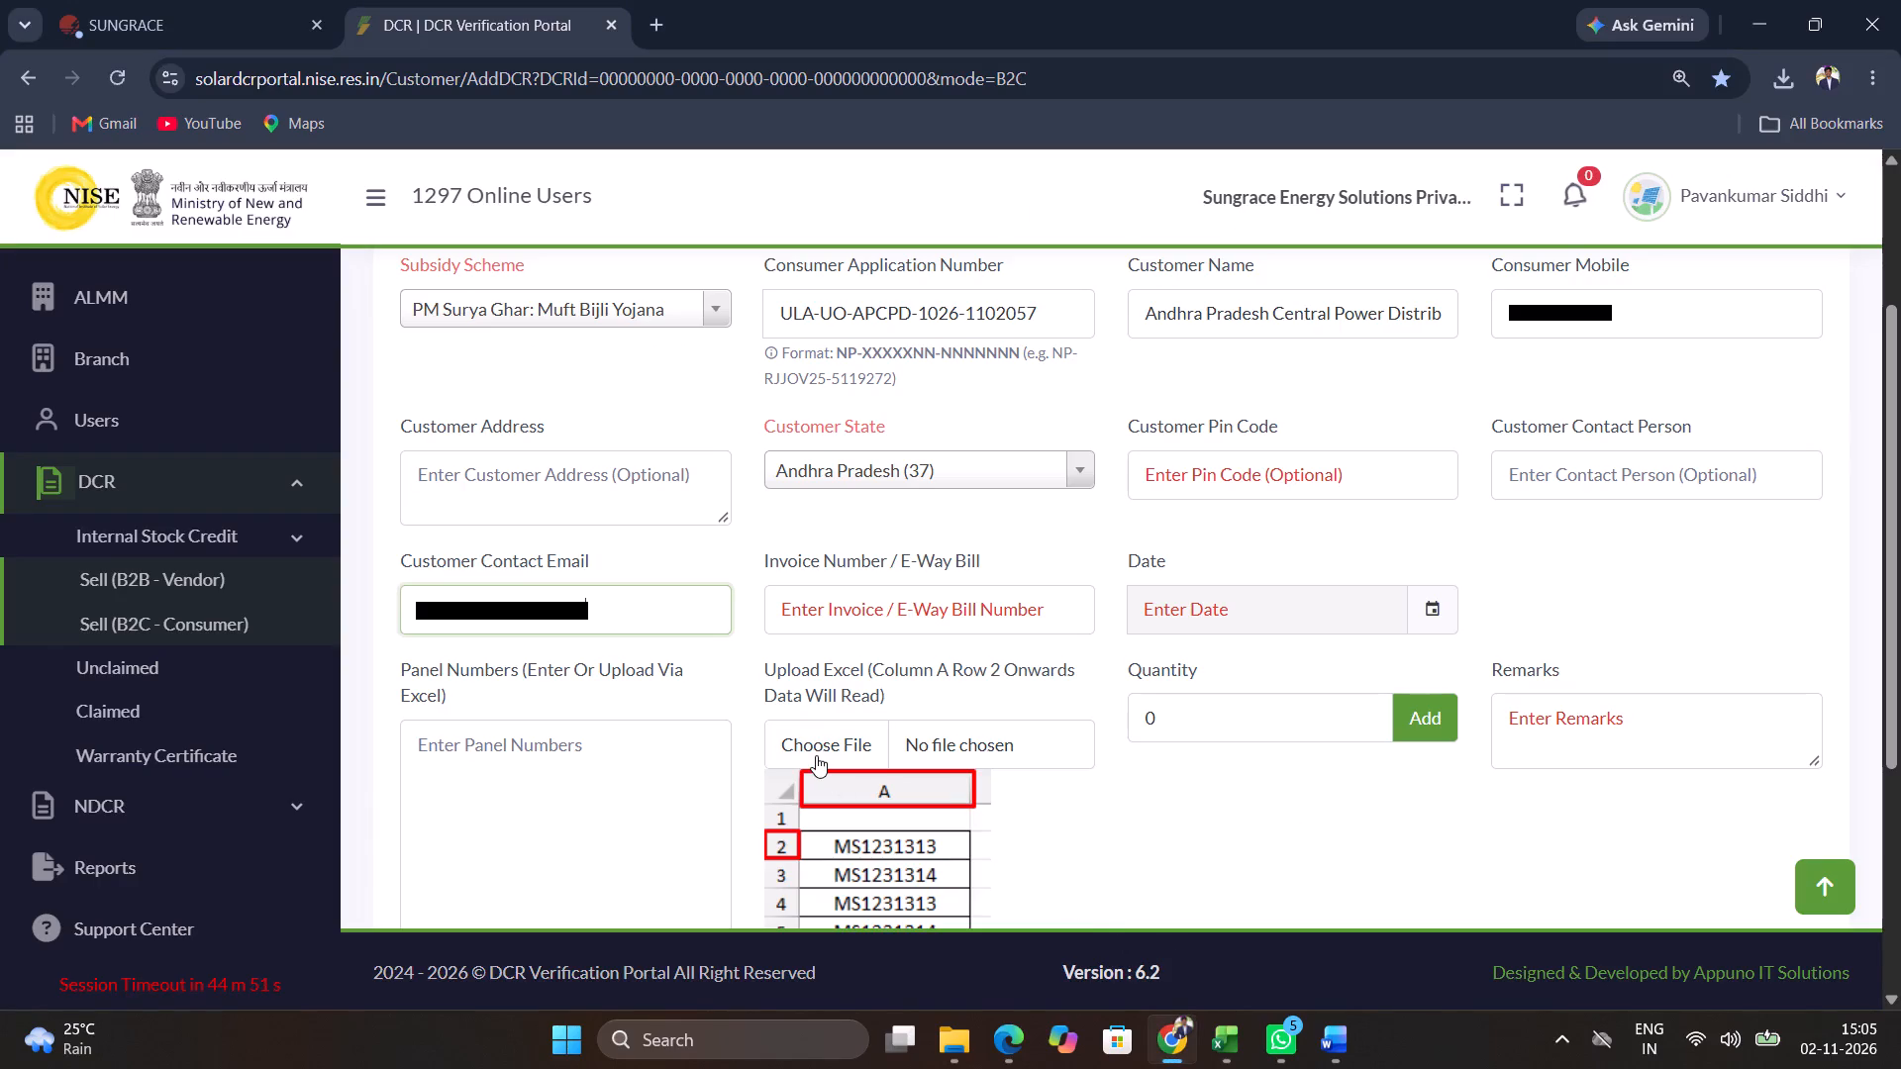
Enter the invoice number as AP/GST/26-27/009-335, copying the invoice 9 prefix from the Word document and adding 335.
left_click(943, 628)
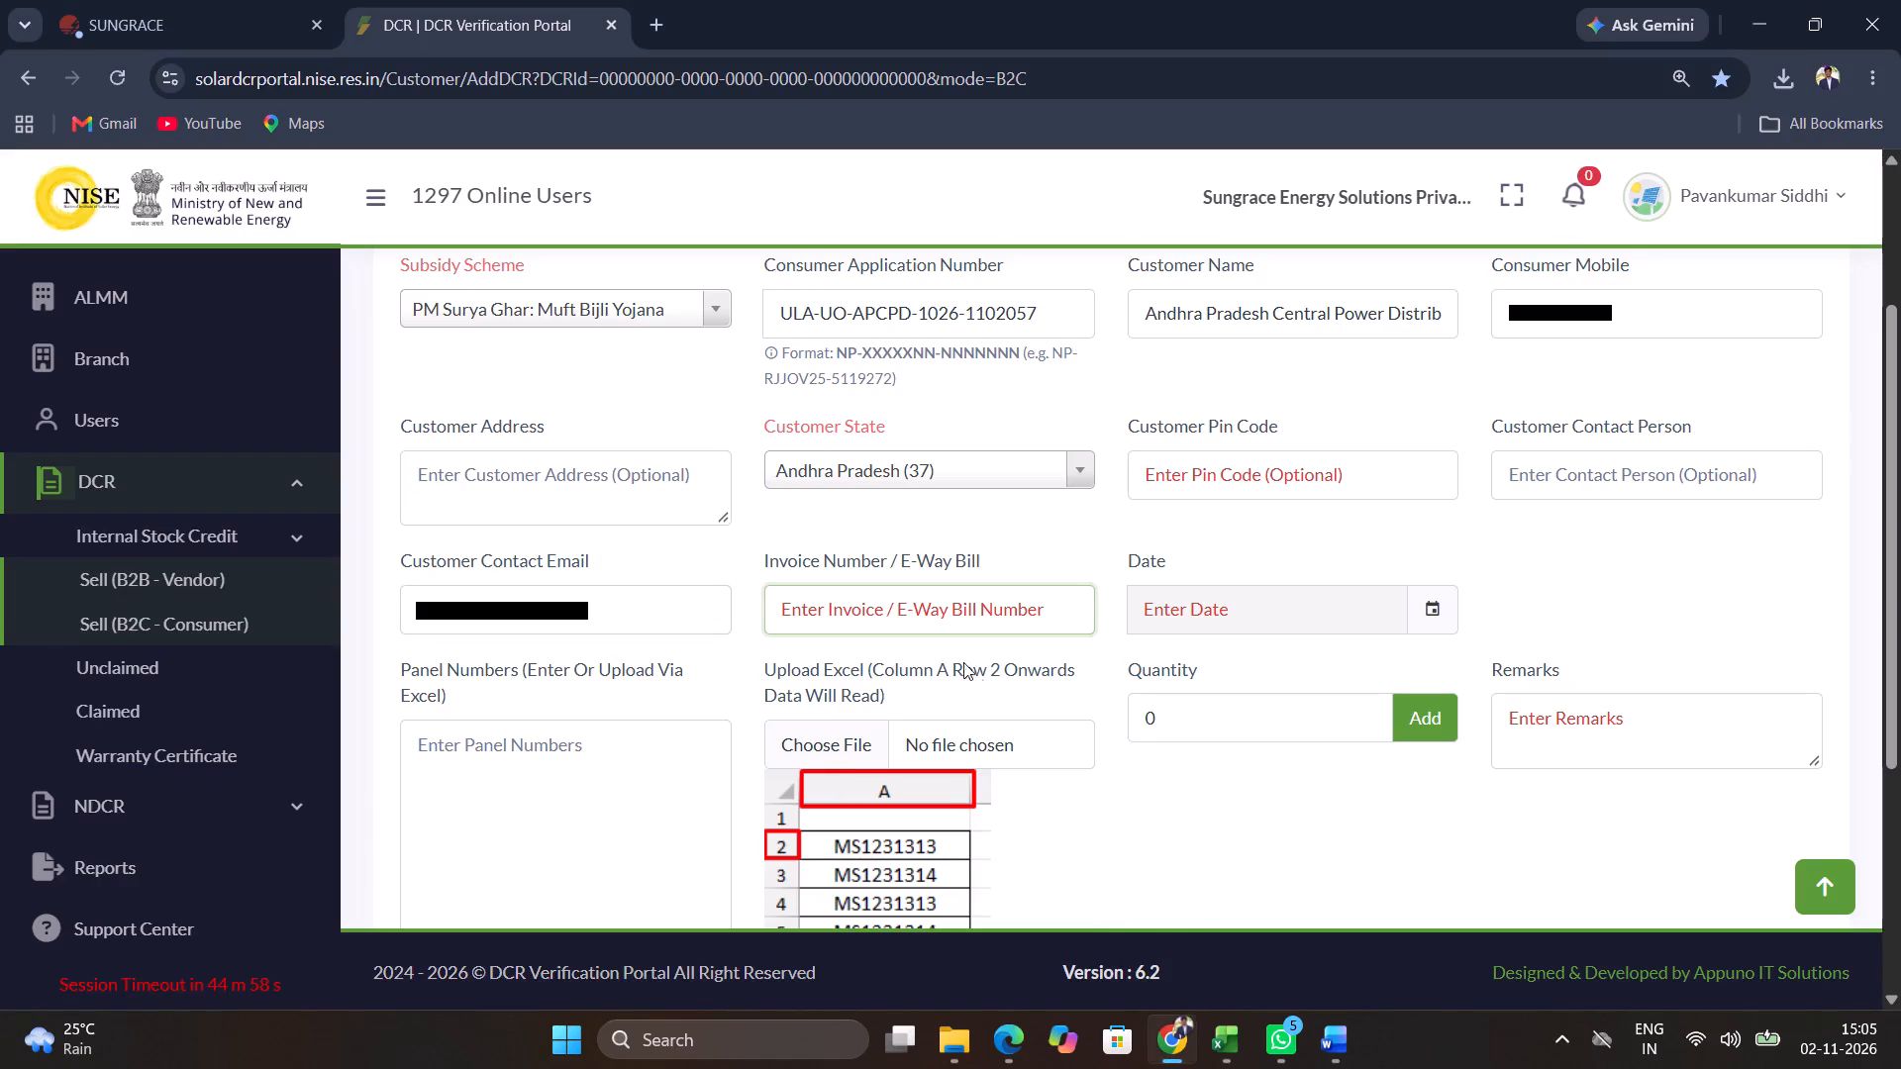
left_click(1332, 964)
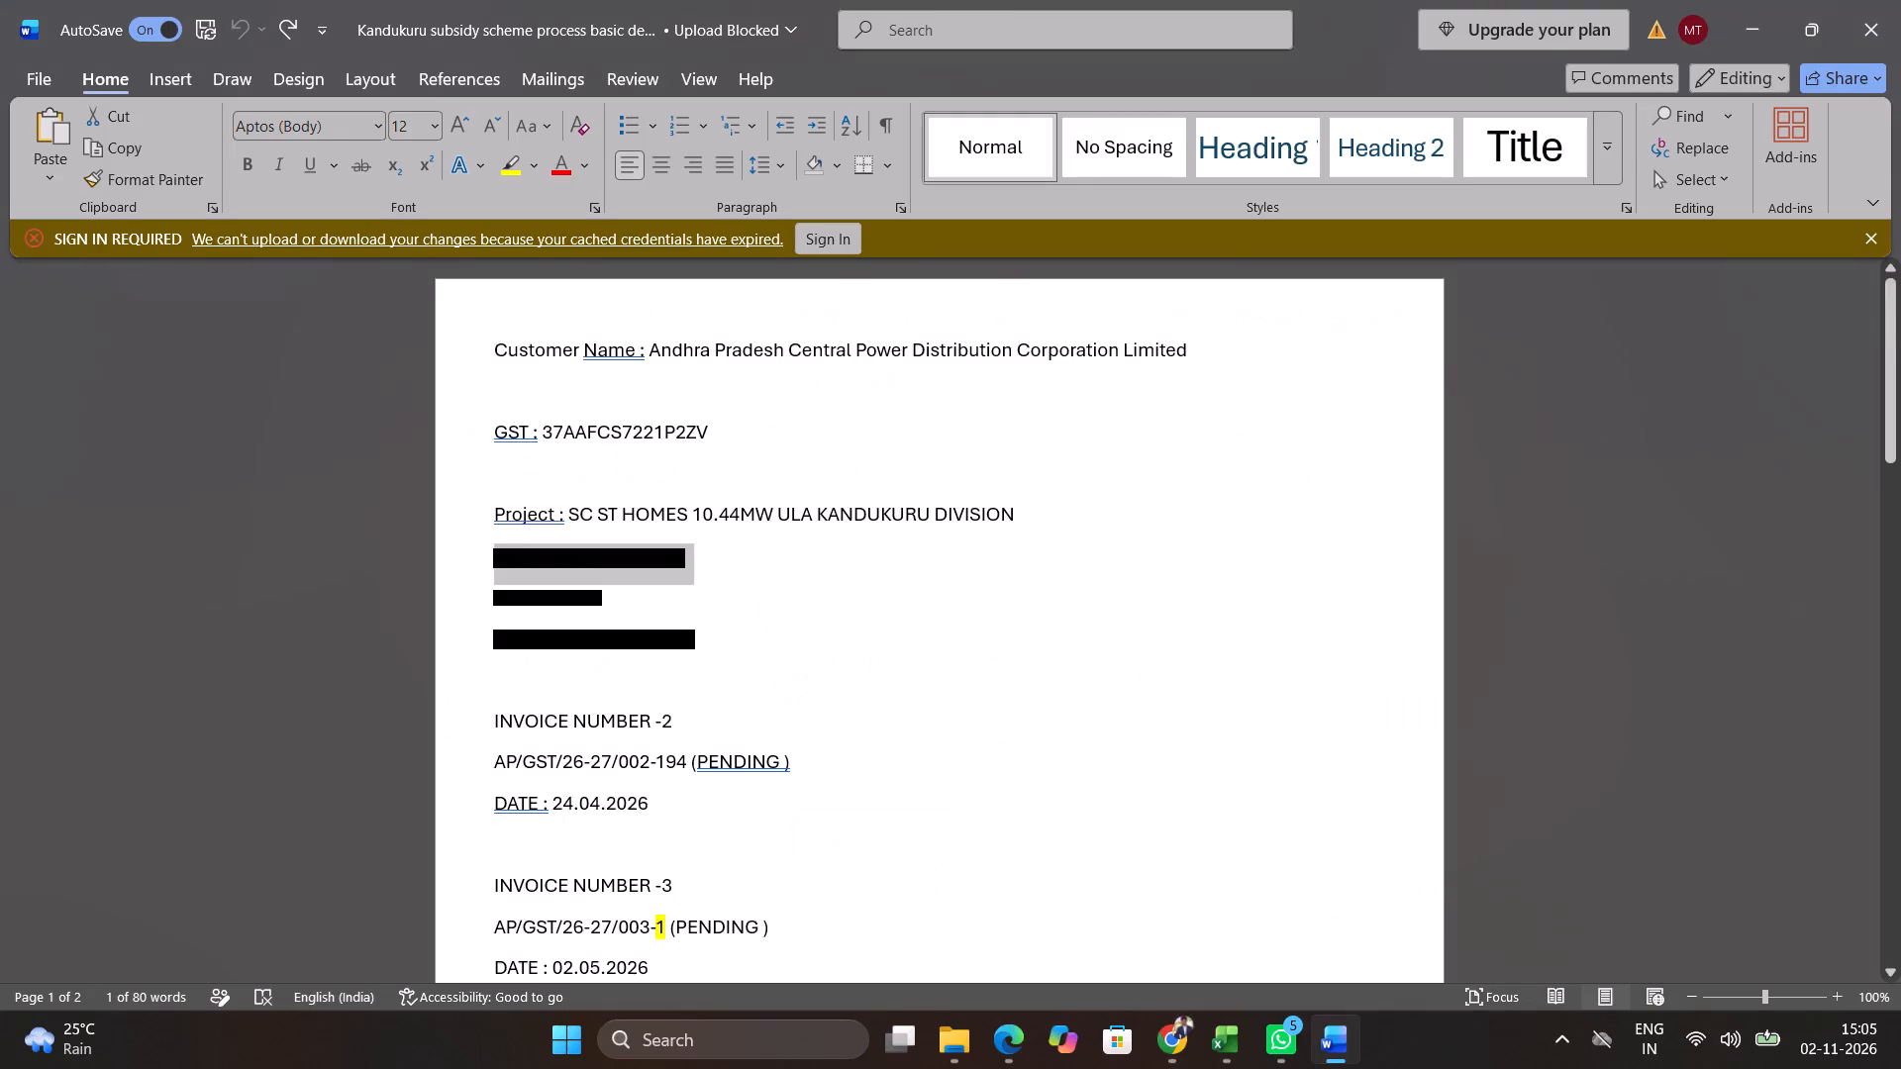
scroll(985, 752, "down", 5)
scroll(783, 770, "down", 6)
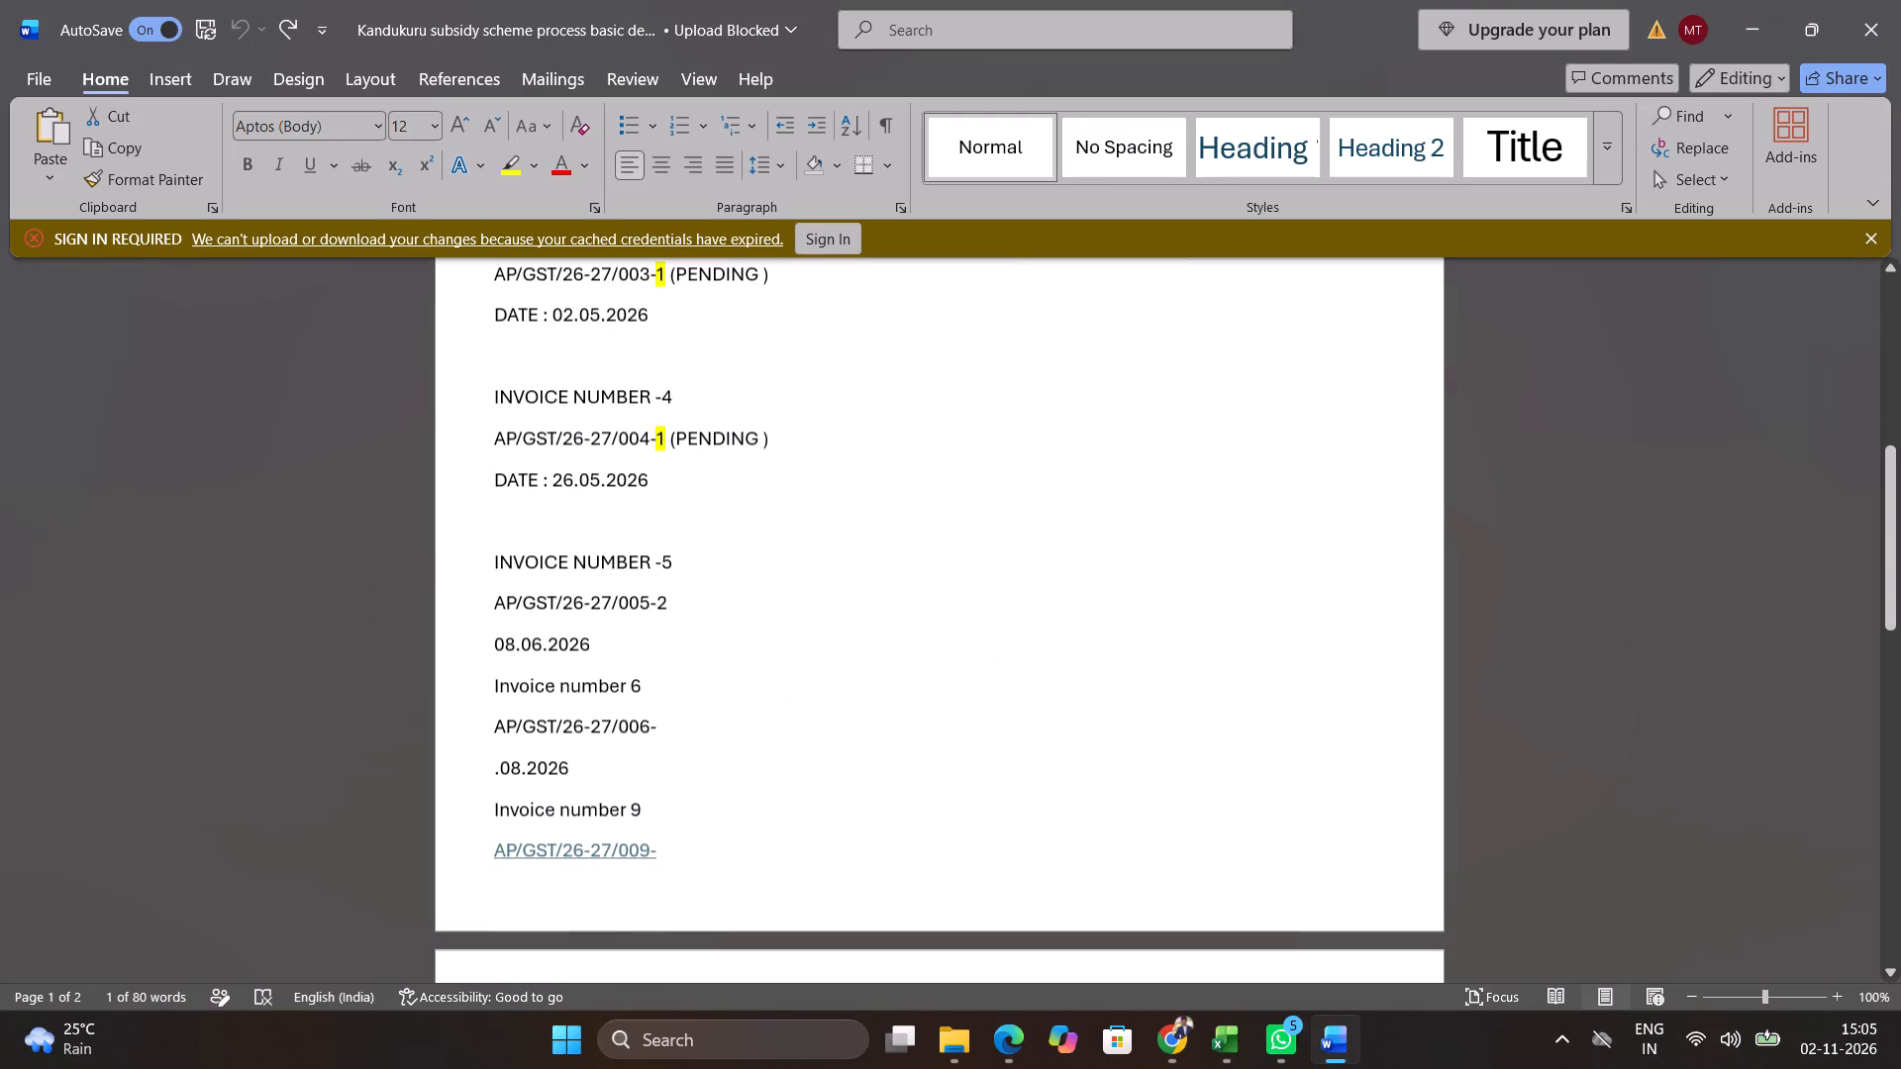
left_click_drag(677, 852, 492, 844)
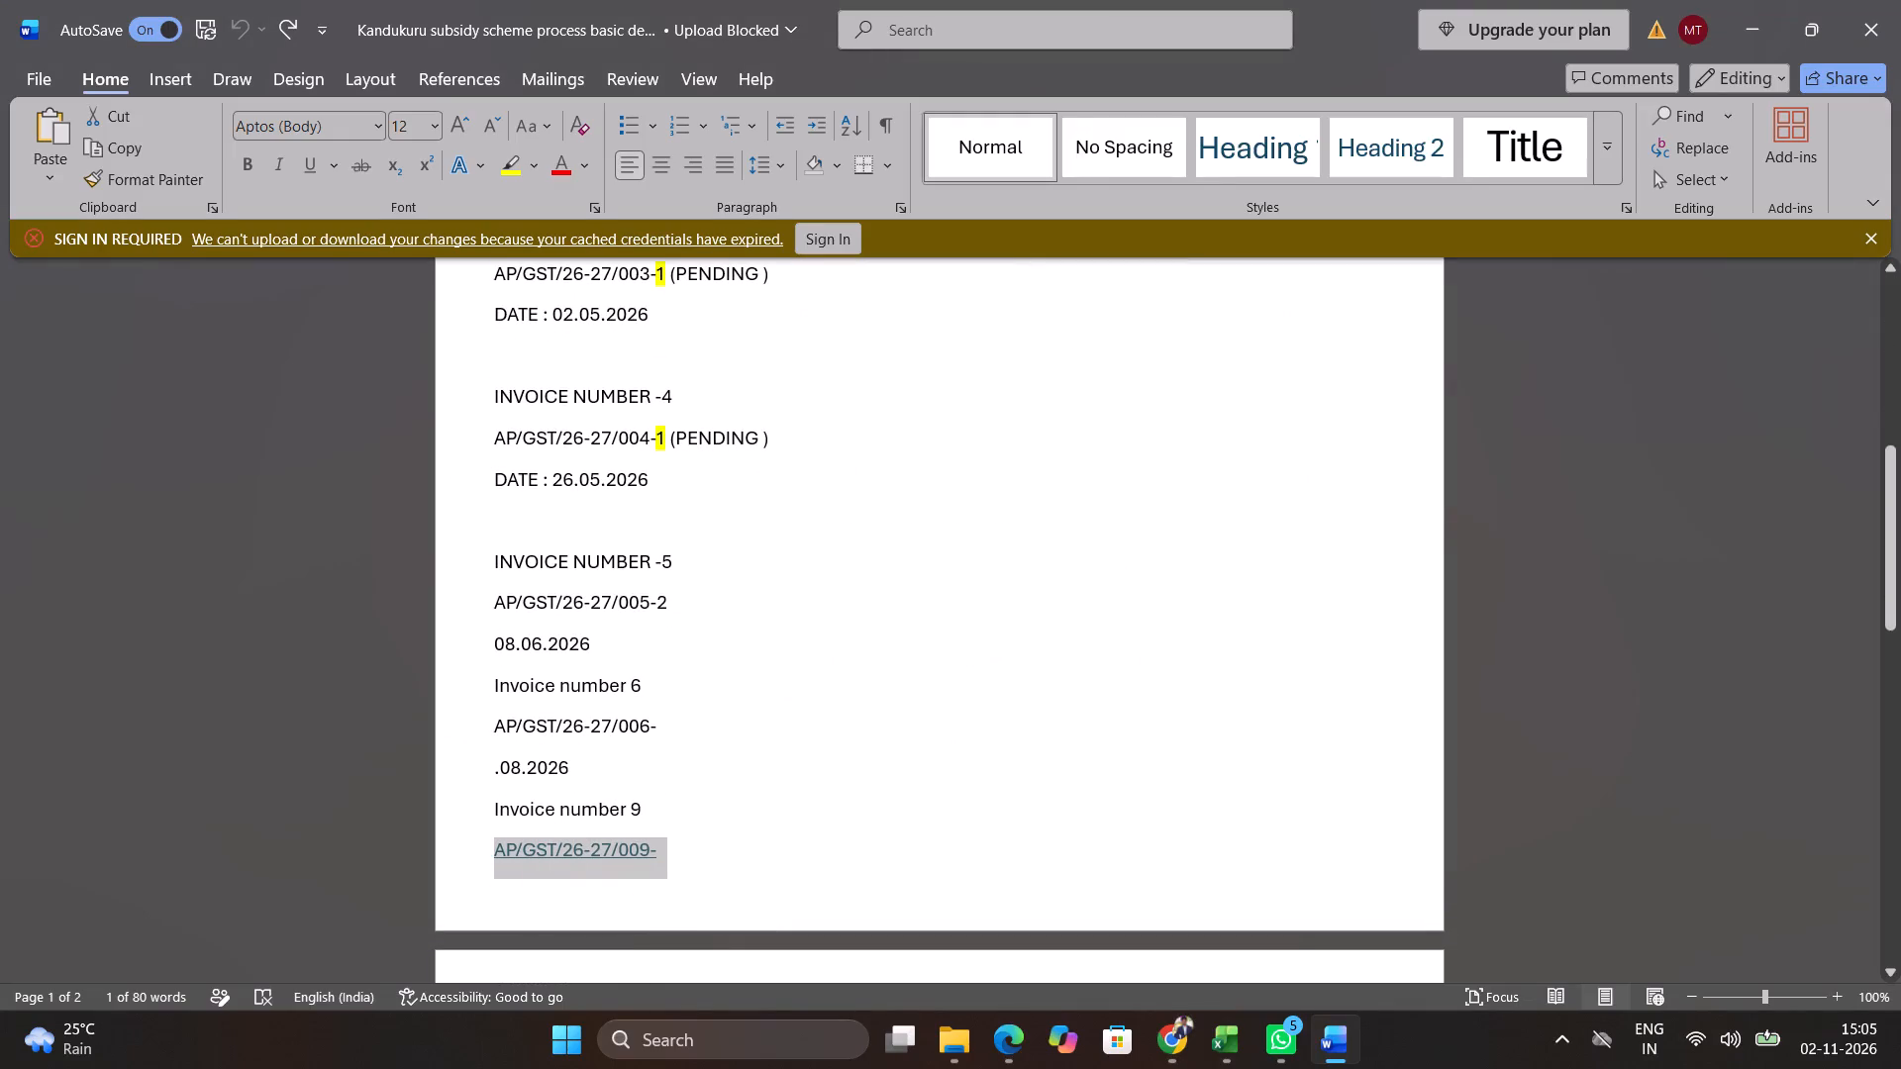
left_click_drag(492, 844, 487, 847)
left_click_drag(487, 847, 486, 847)
key("ctrl+c")
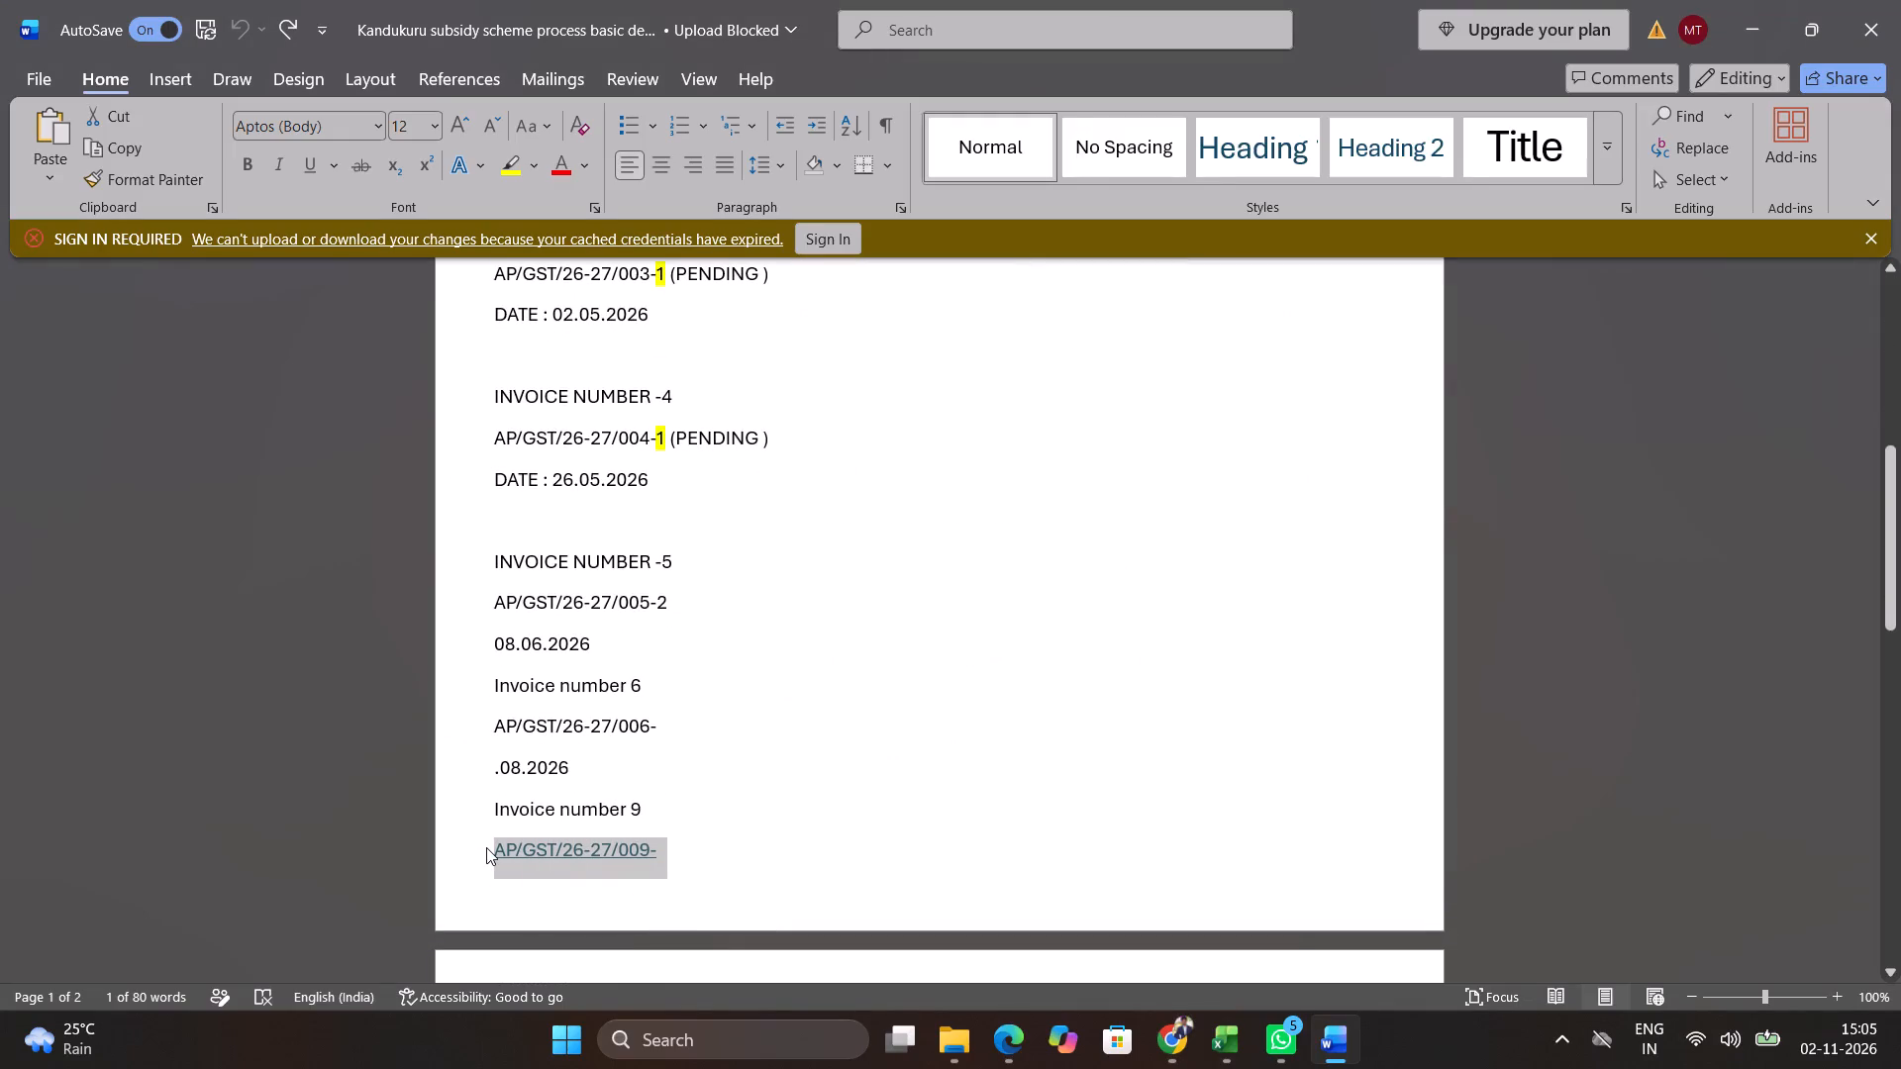
left_click(486, 847)
left_click(1171, 924)
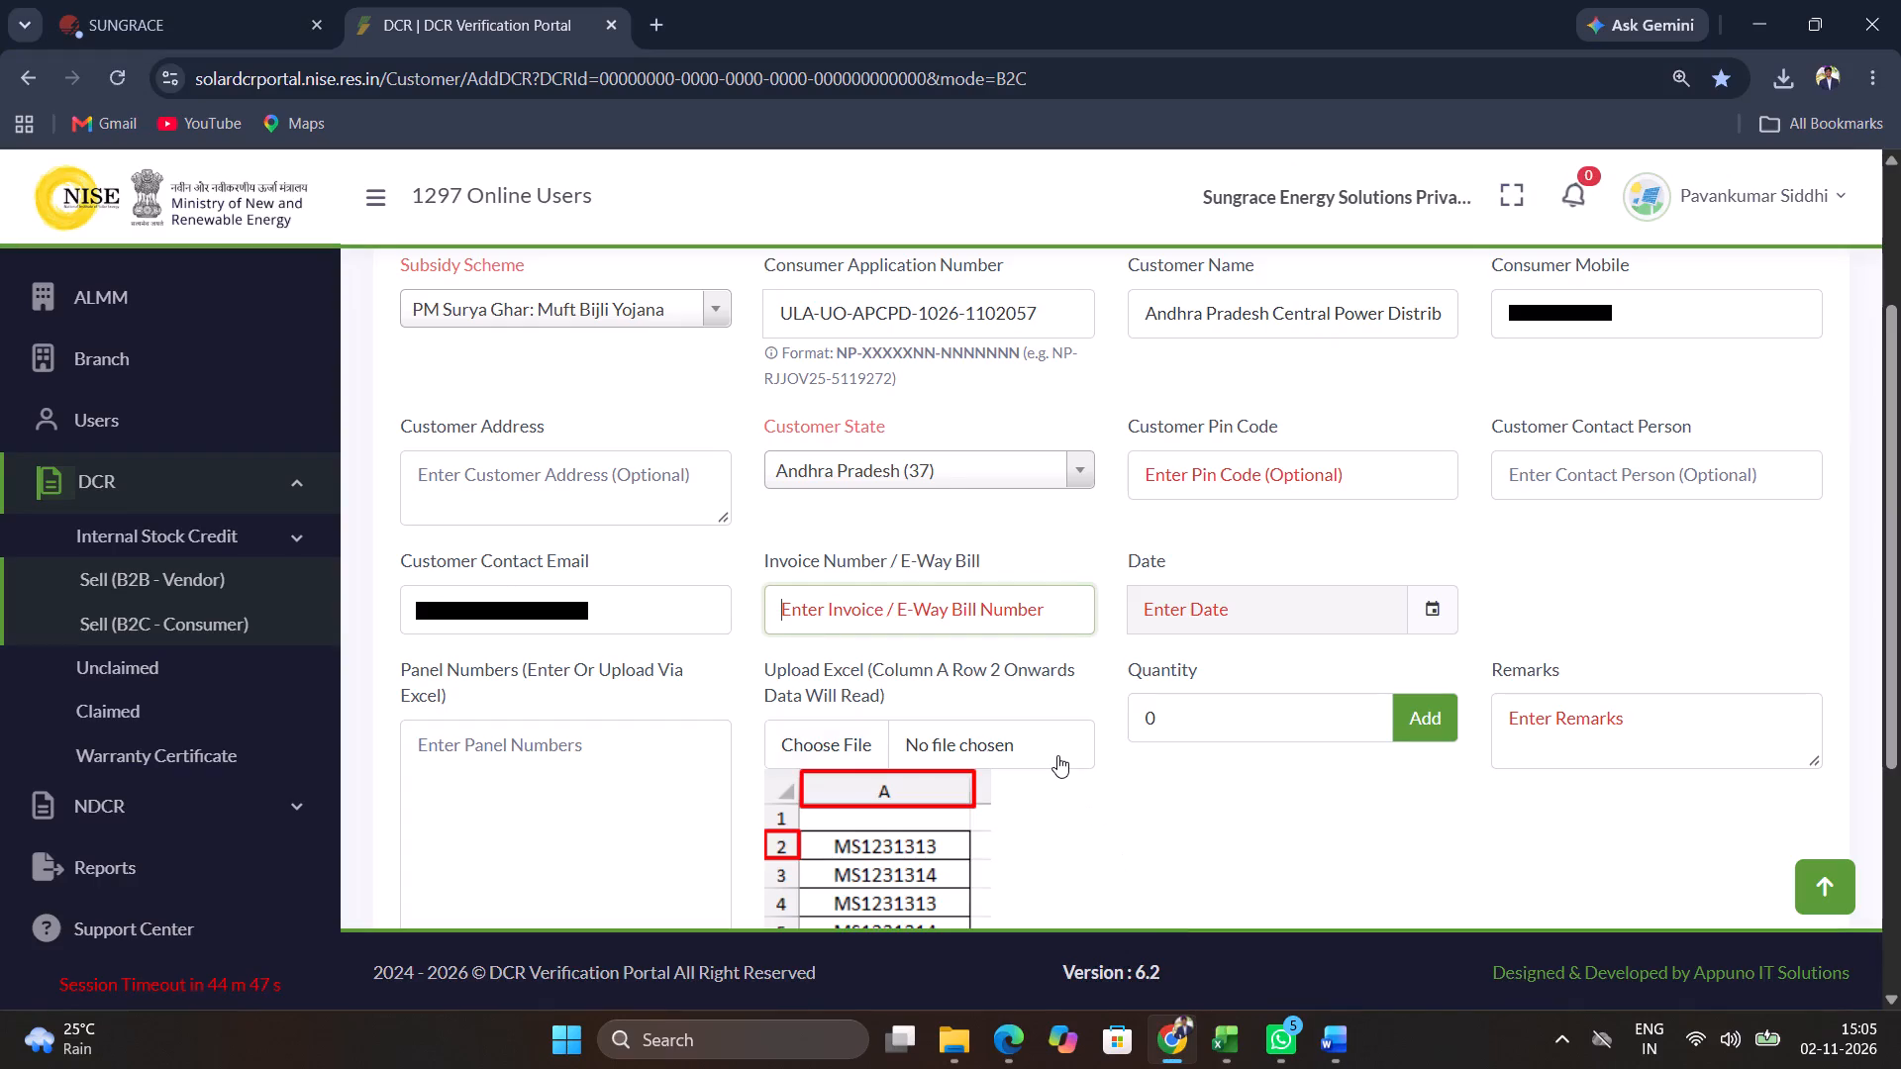
key("ctrl+v")
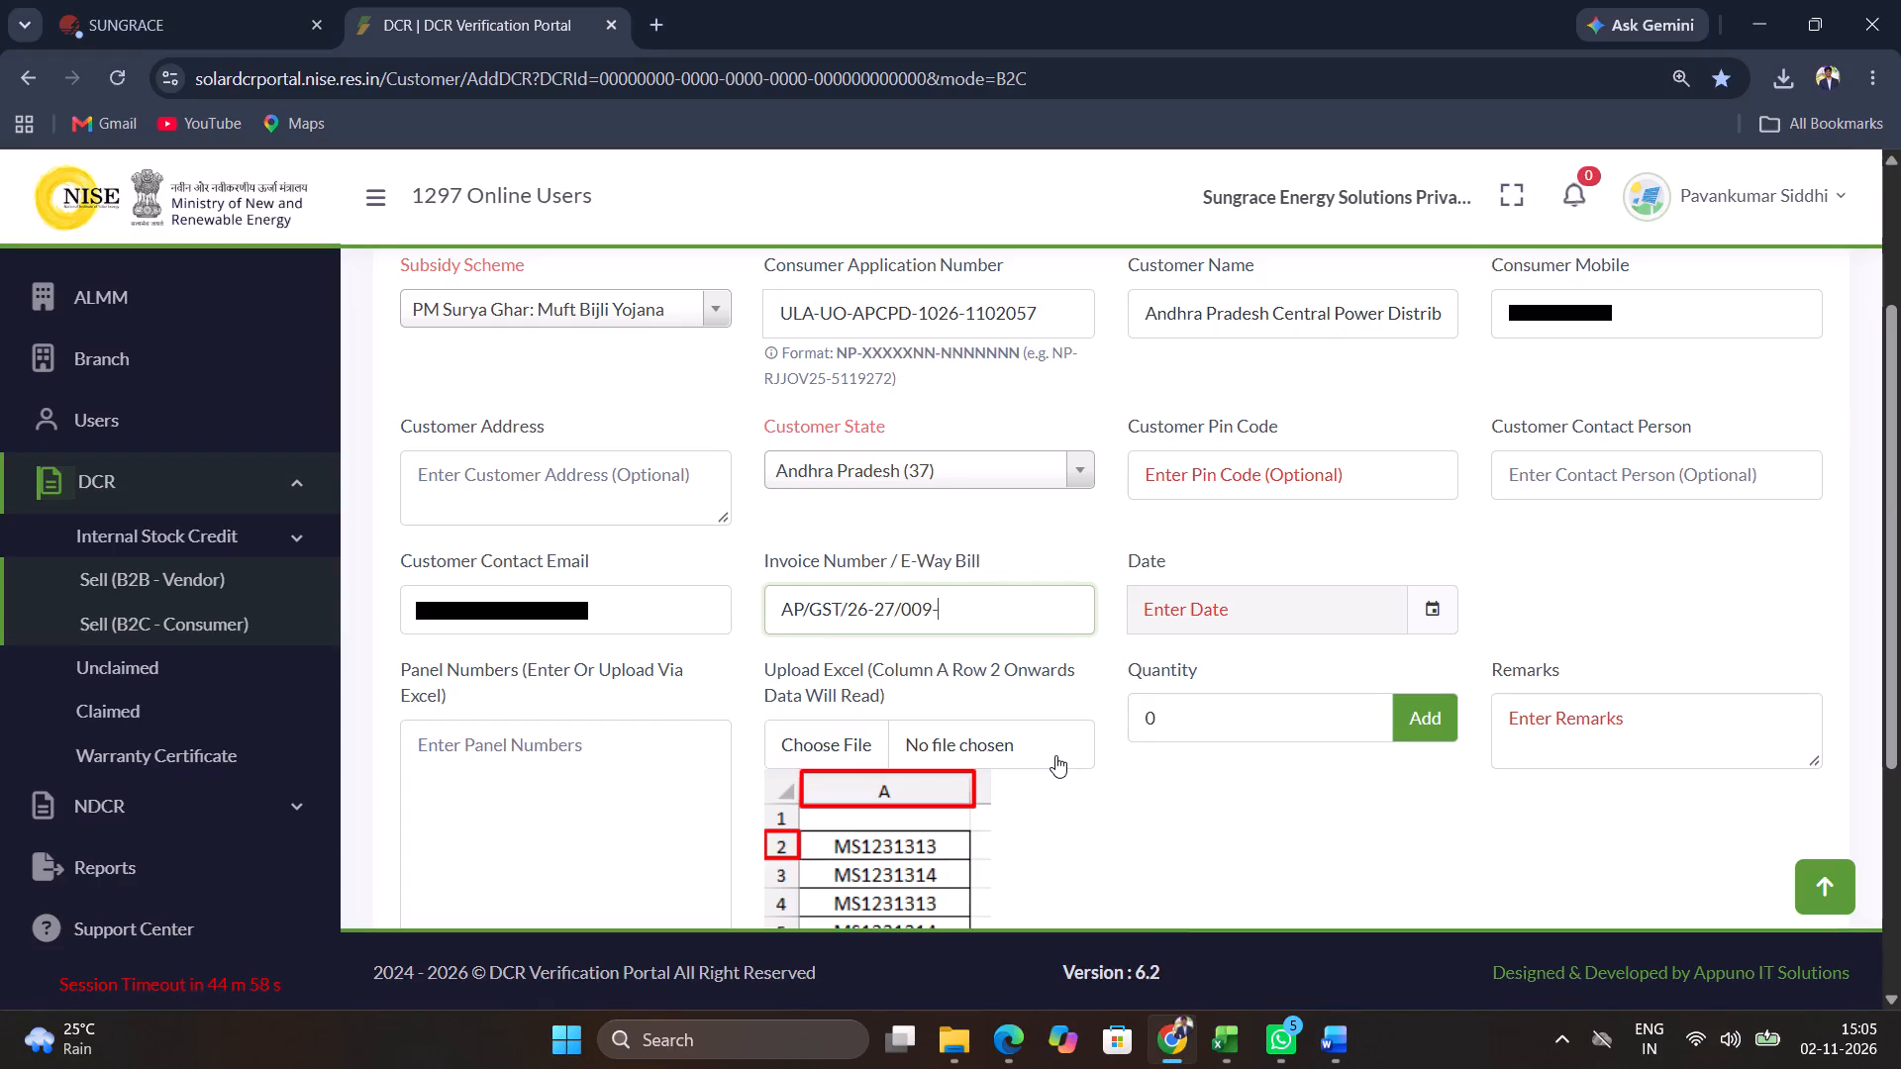
type("335")
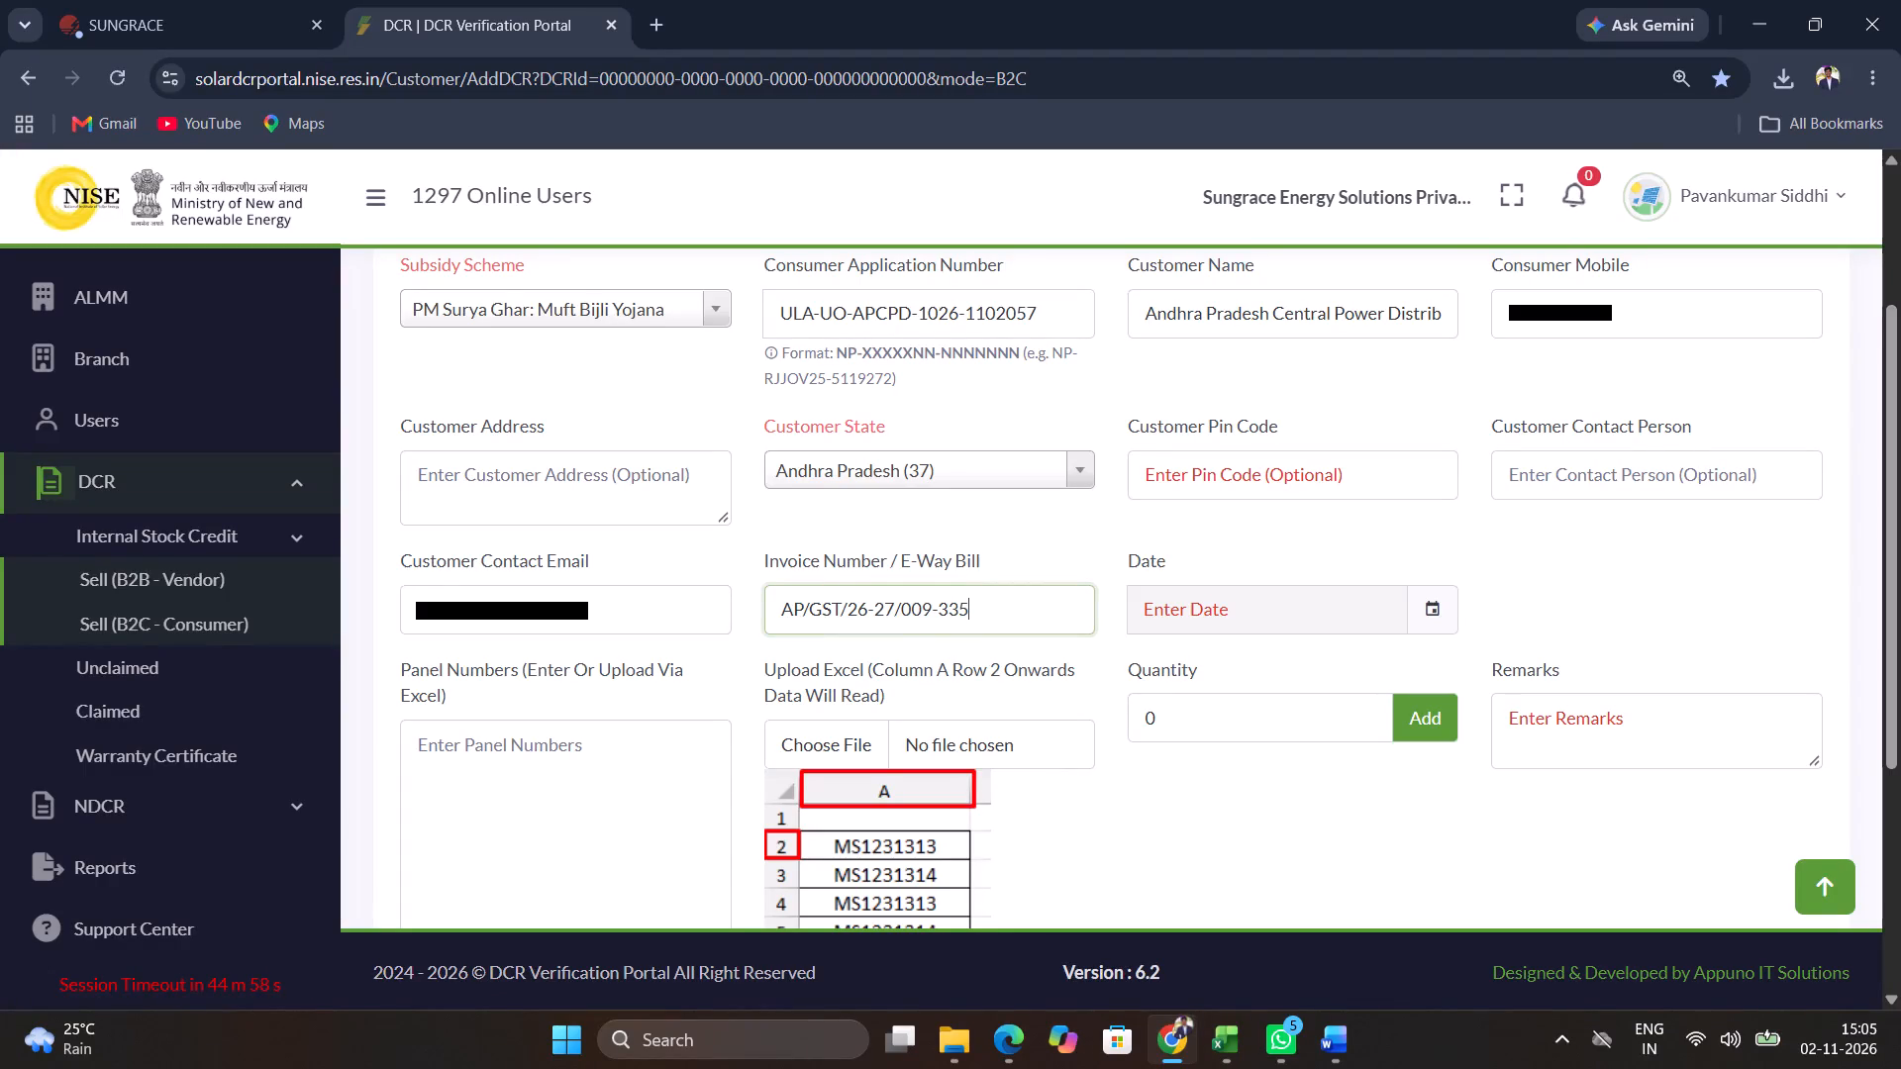
Set the invoice date to 30-Sep-2026.
left_click(1232, 612)
left_click(1148, 667)
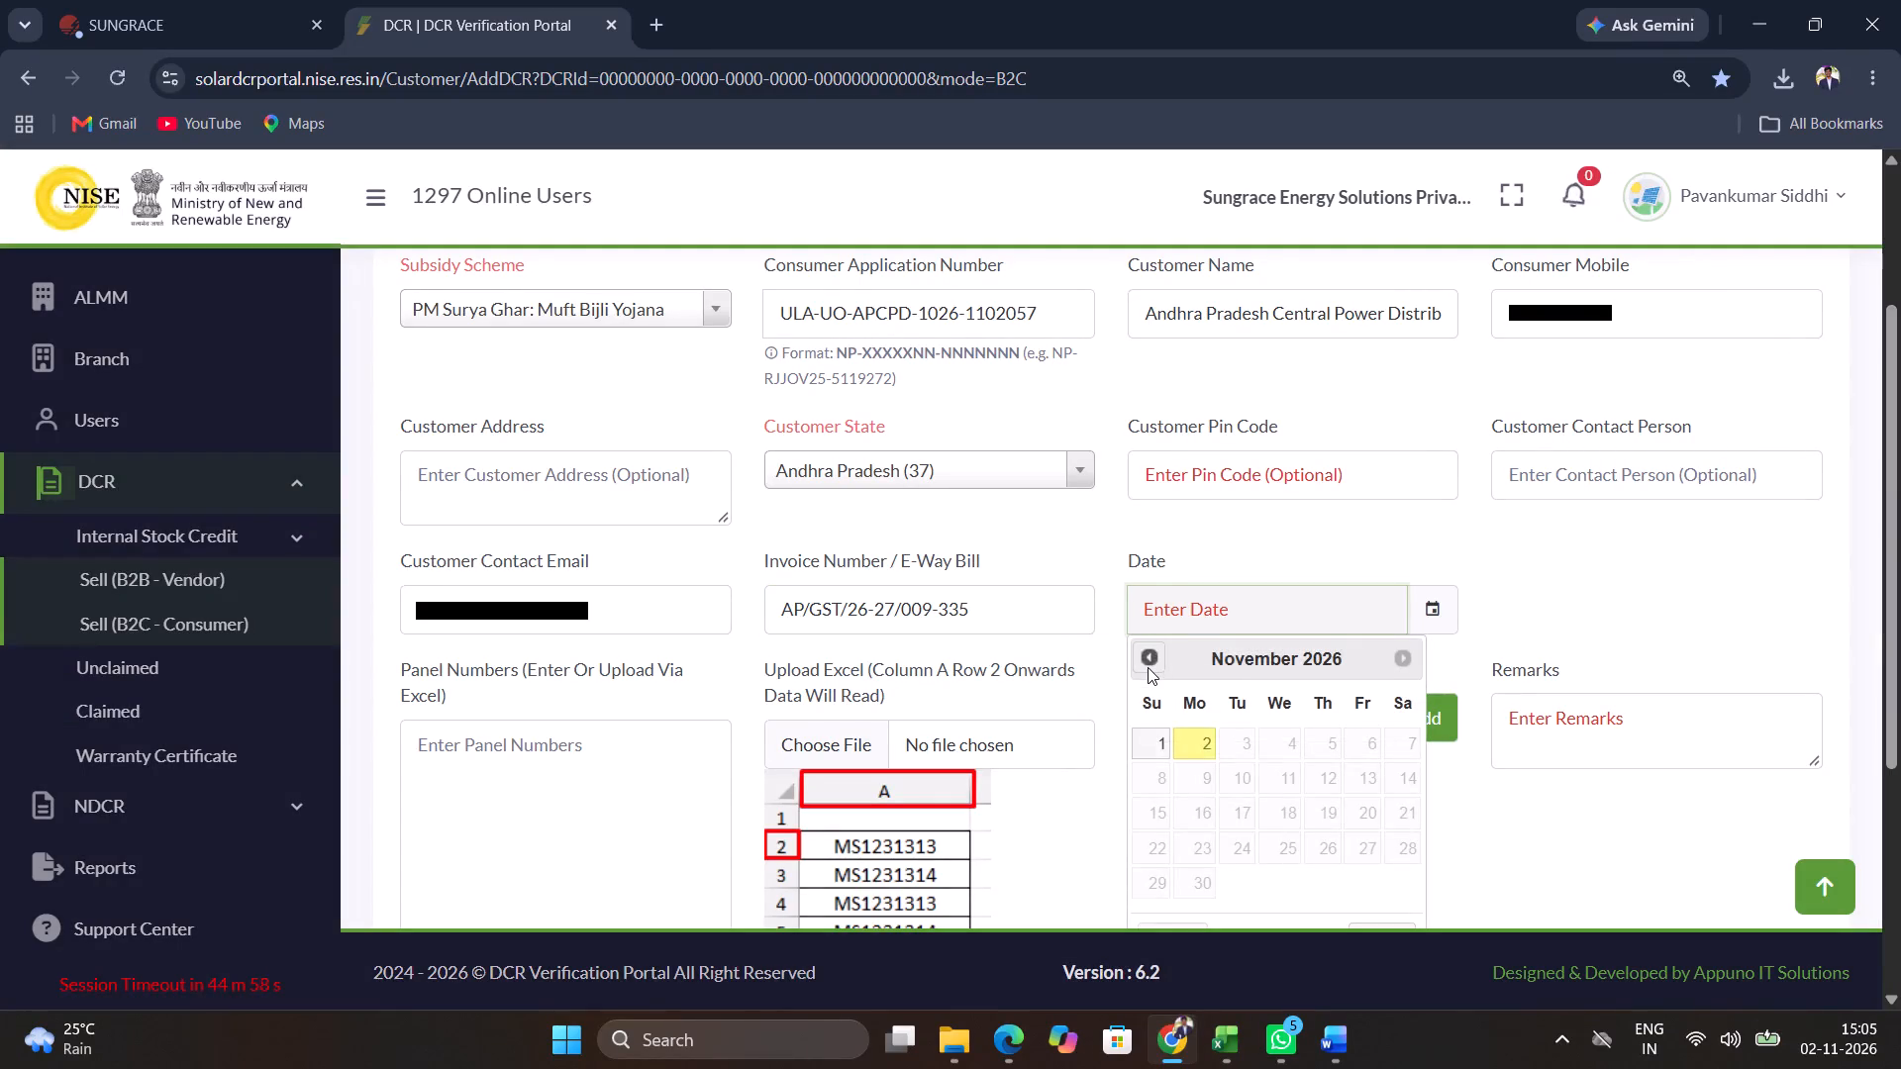
left_click(1148, 658)
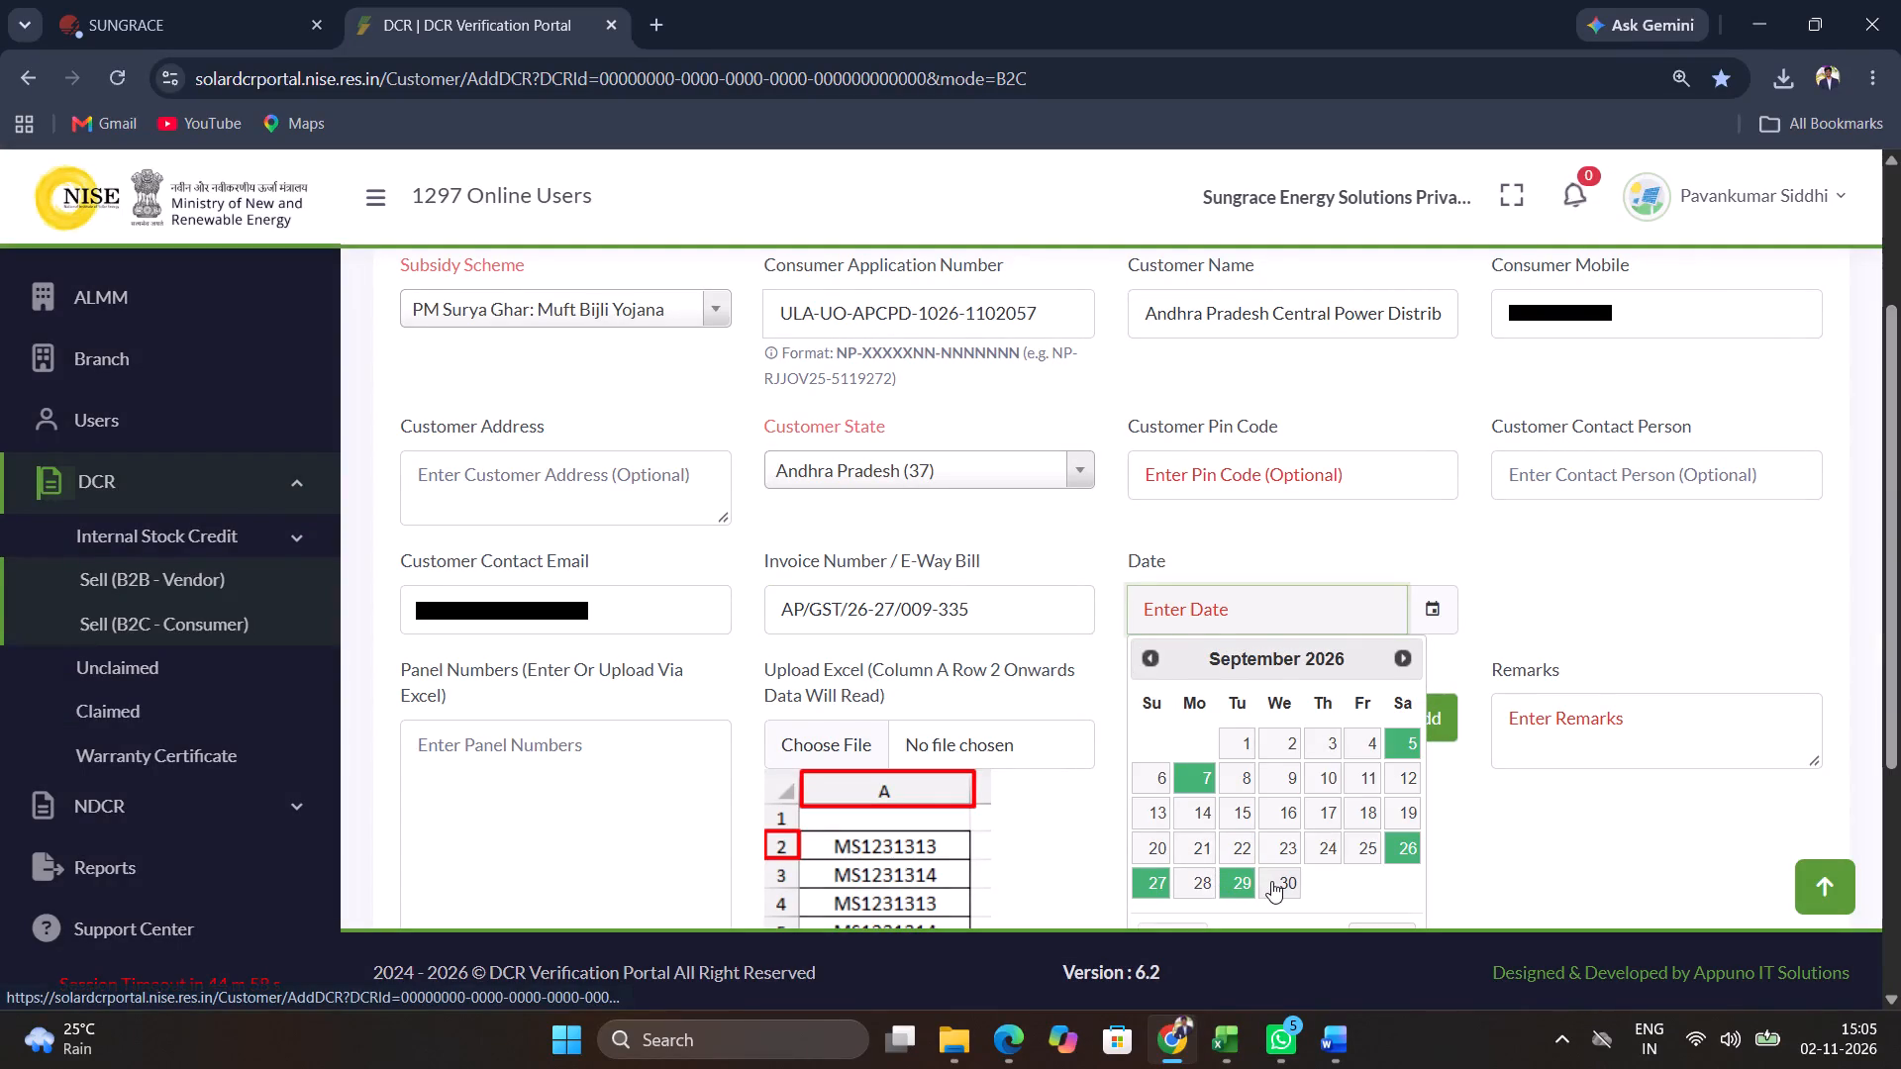
left_click(1271, 881)
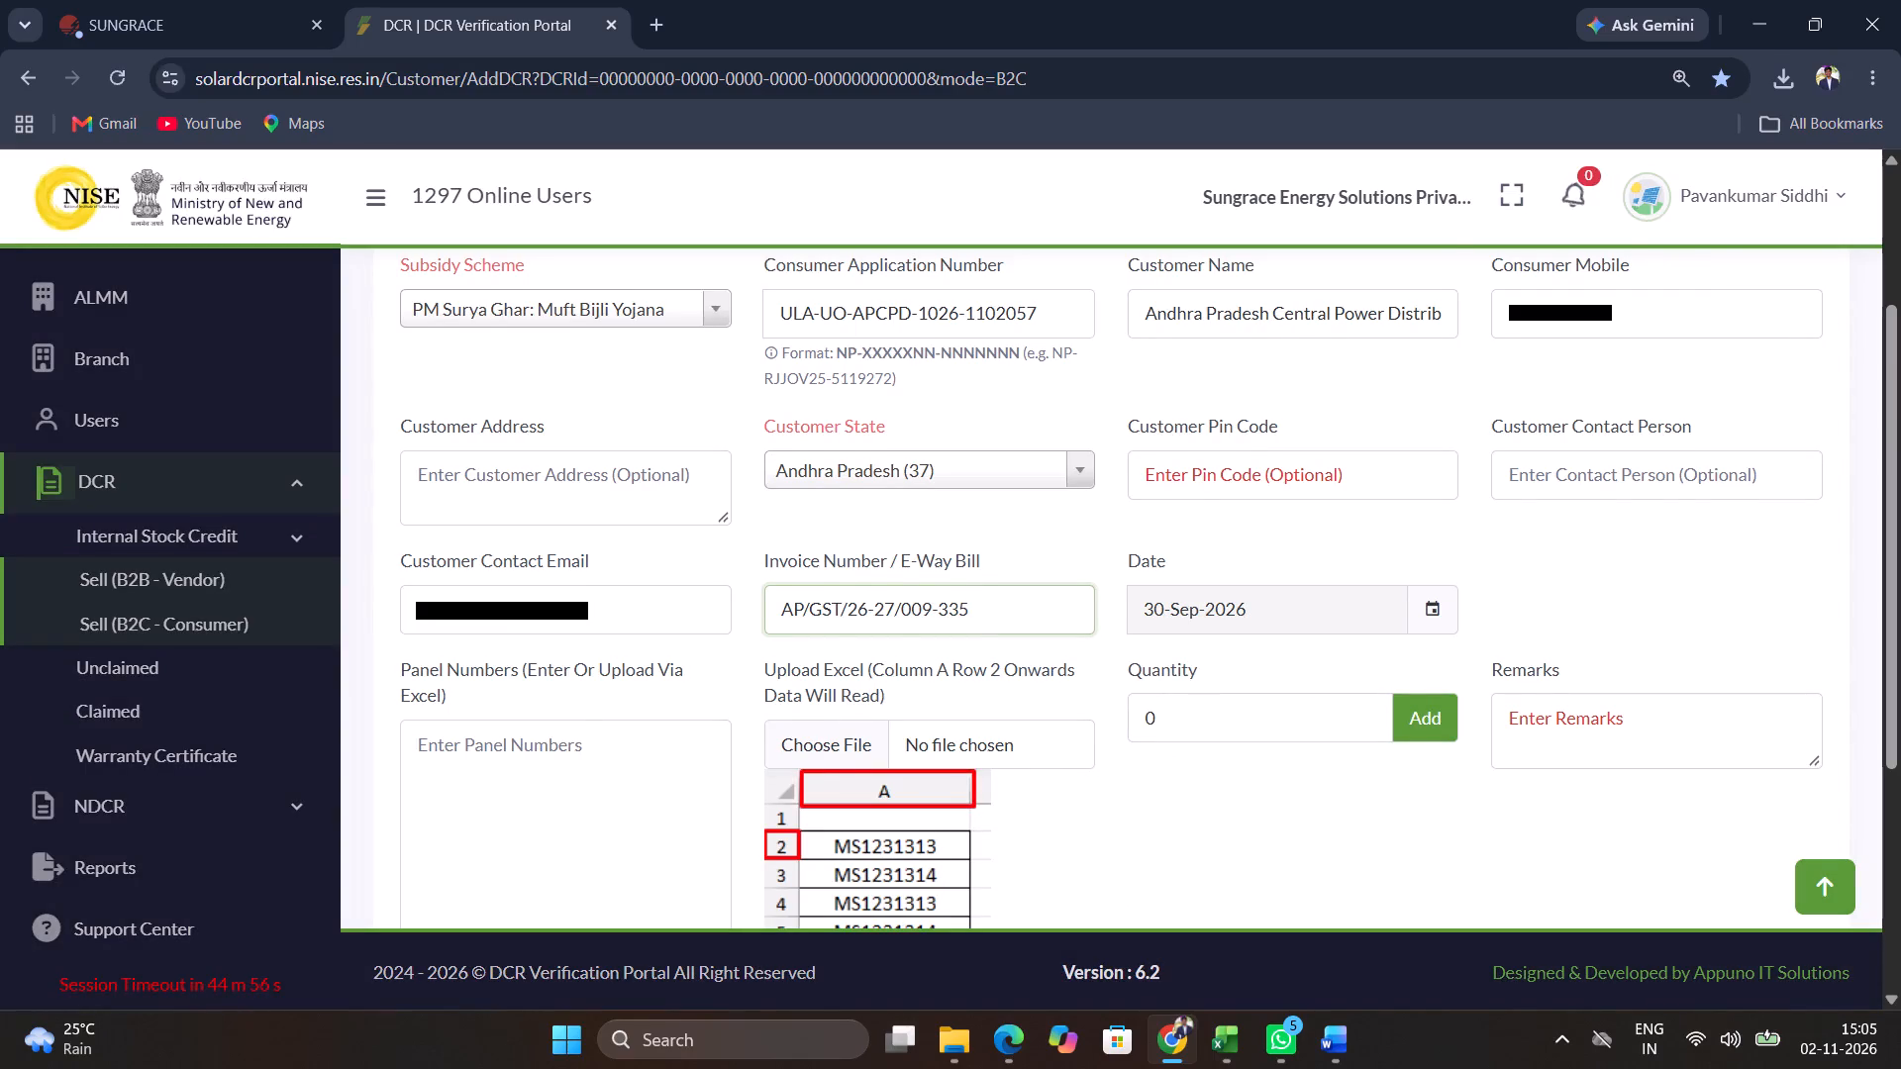
scroll(844, 588, "down", 1)
left_click(659, 760)
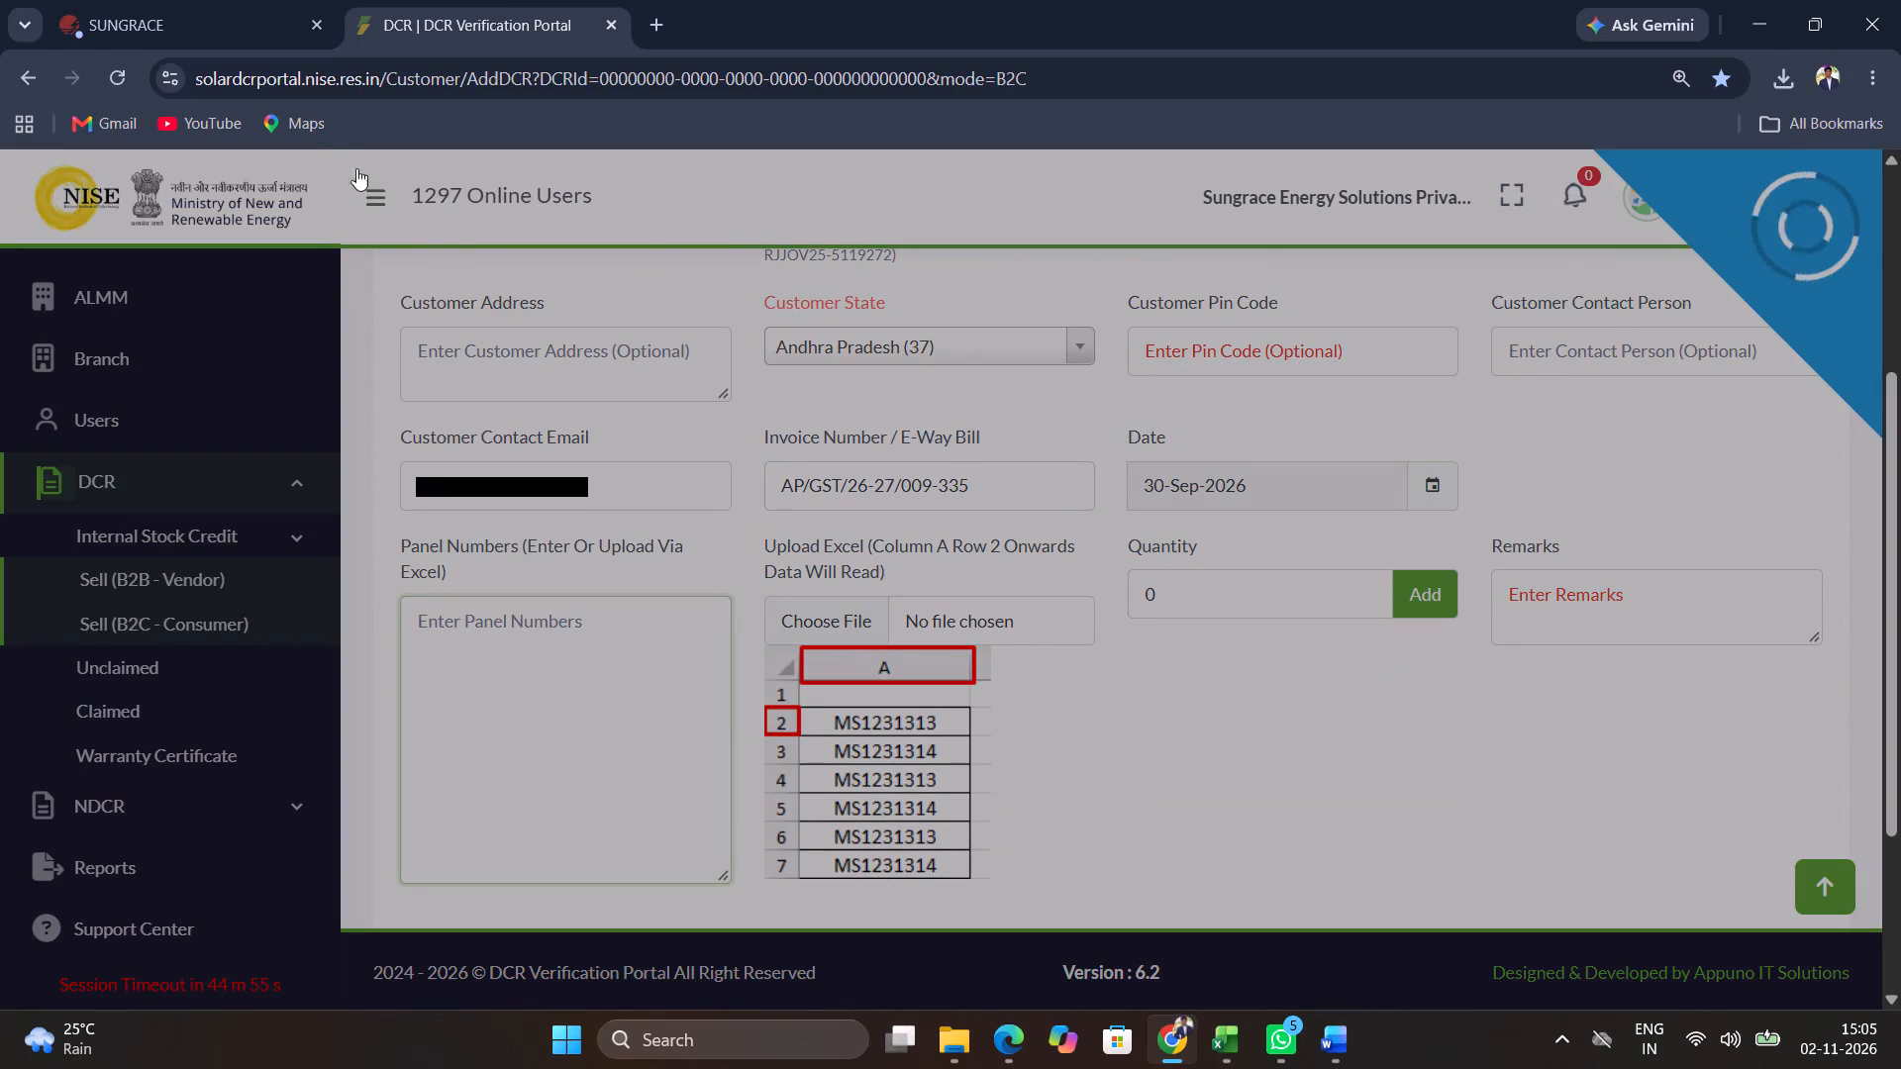
left_click(180, 0)
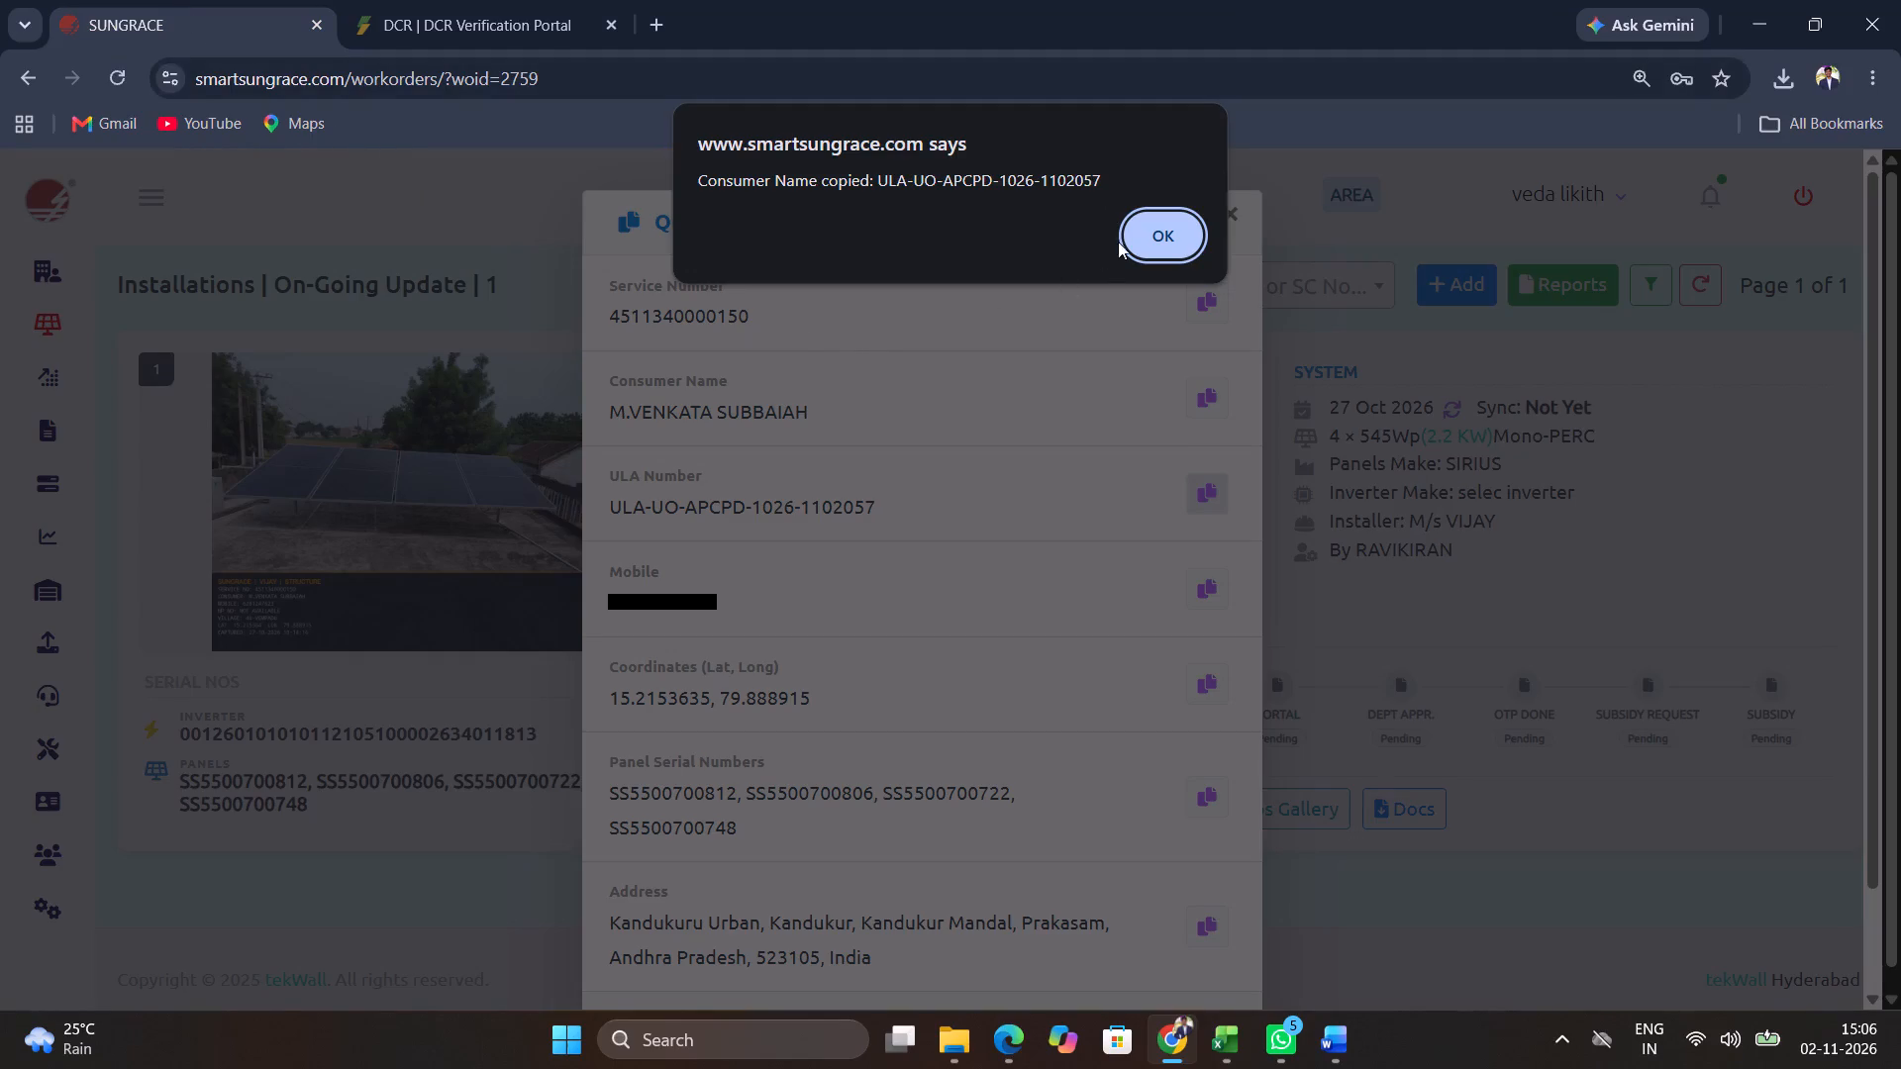
left_click(1151, 227)
left_click(1210, 784)
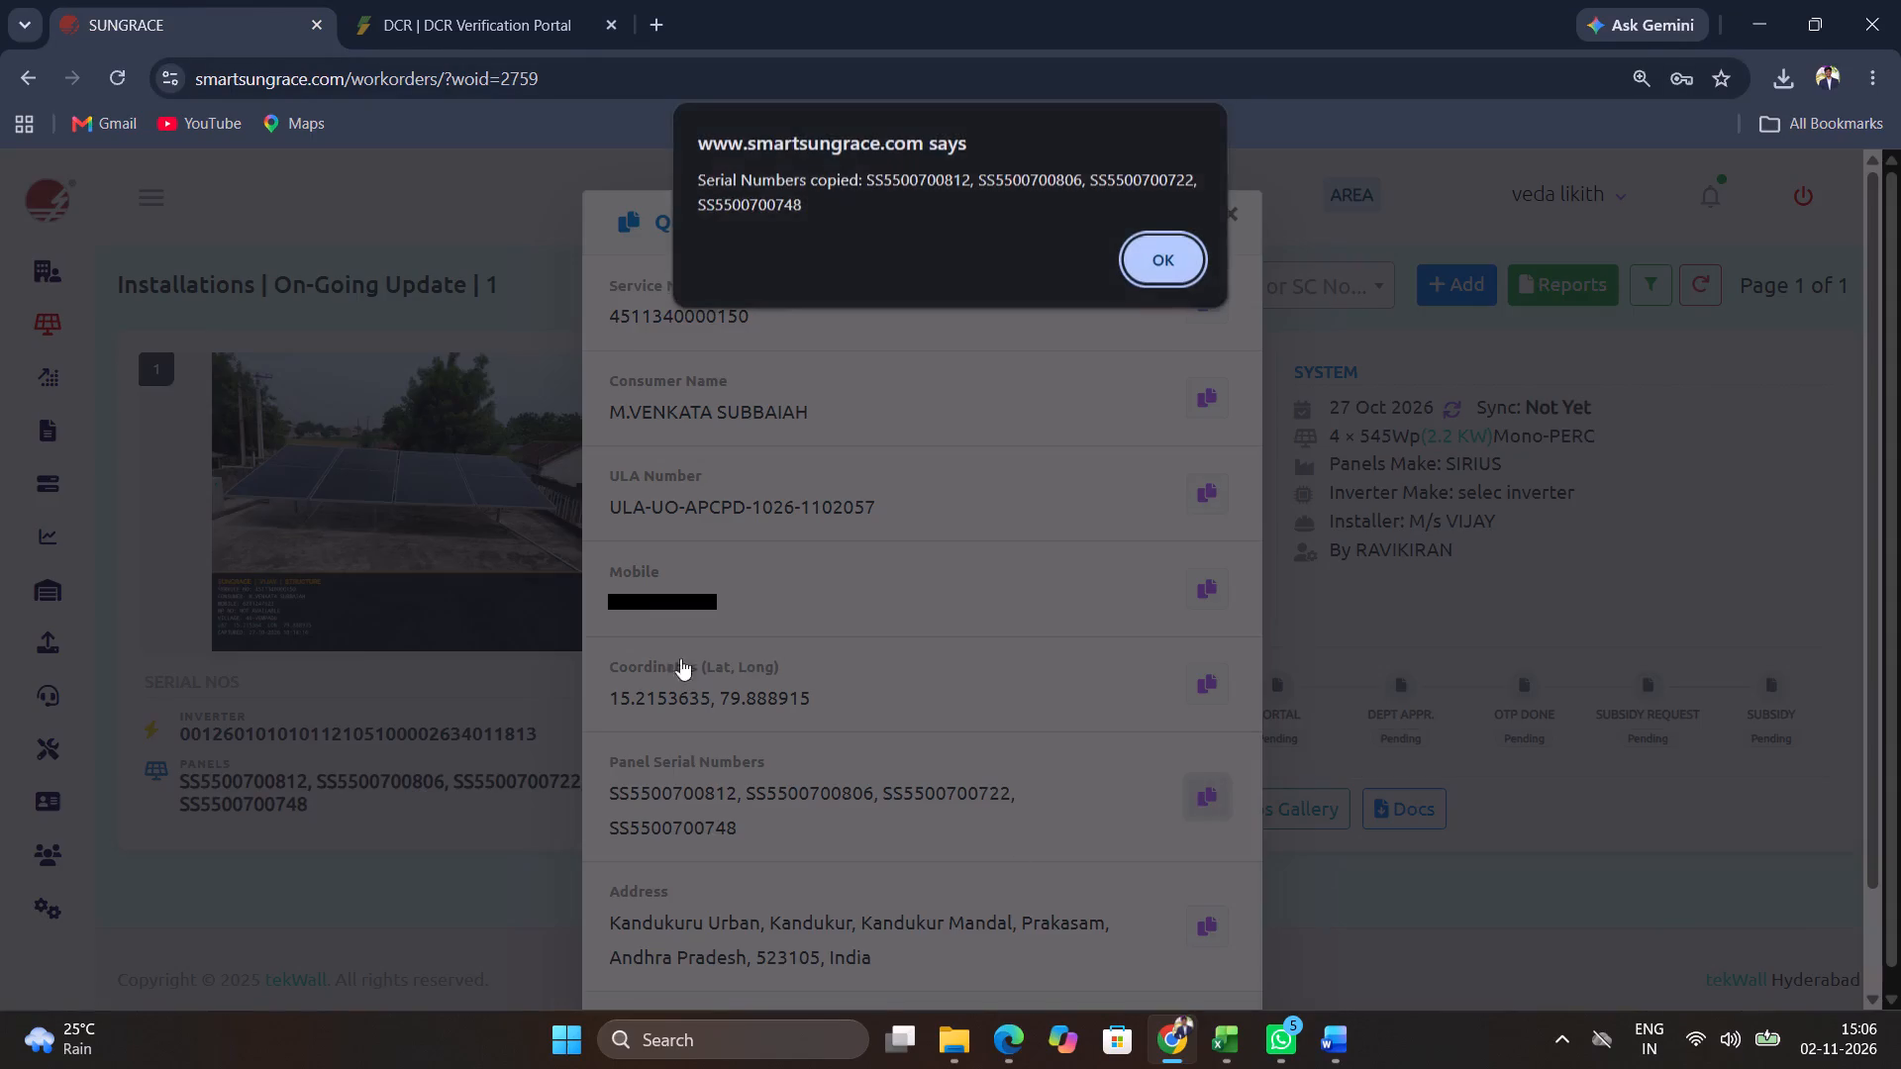
left_click_drag(485, 1, 485, 12)
key("ctrl+v")
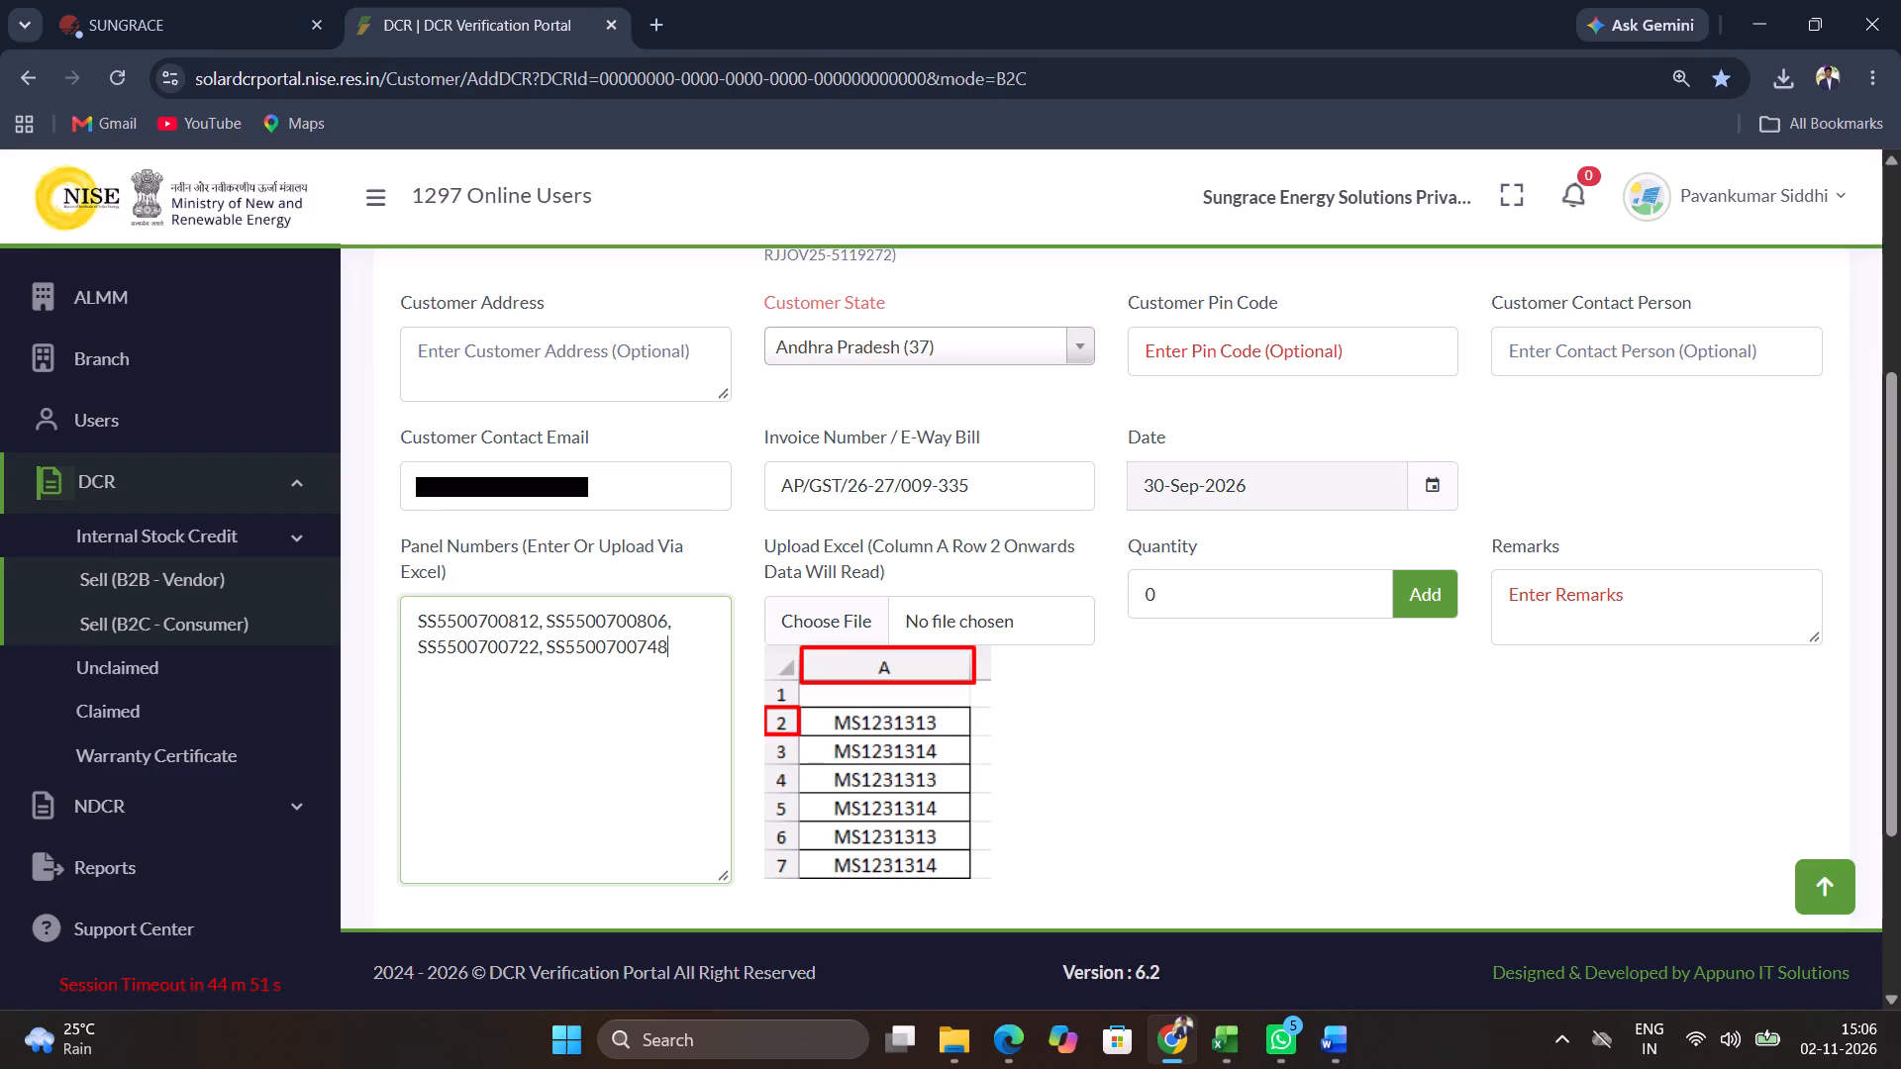
key("Left")
key("Left")
key("Left")
key("Left")
key("Left")
key("Left")
key("Left")
key("Left")
key("Left")
key("Left")
key("Left")
key("Left")
key("BackSpace")
key("BackSpace")
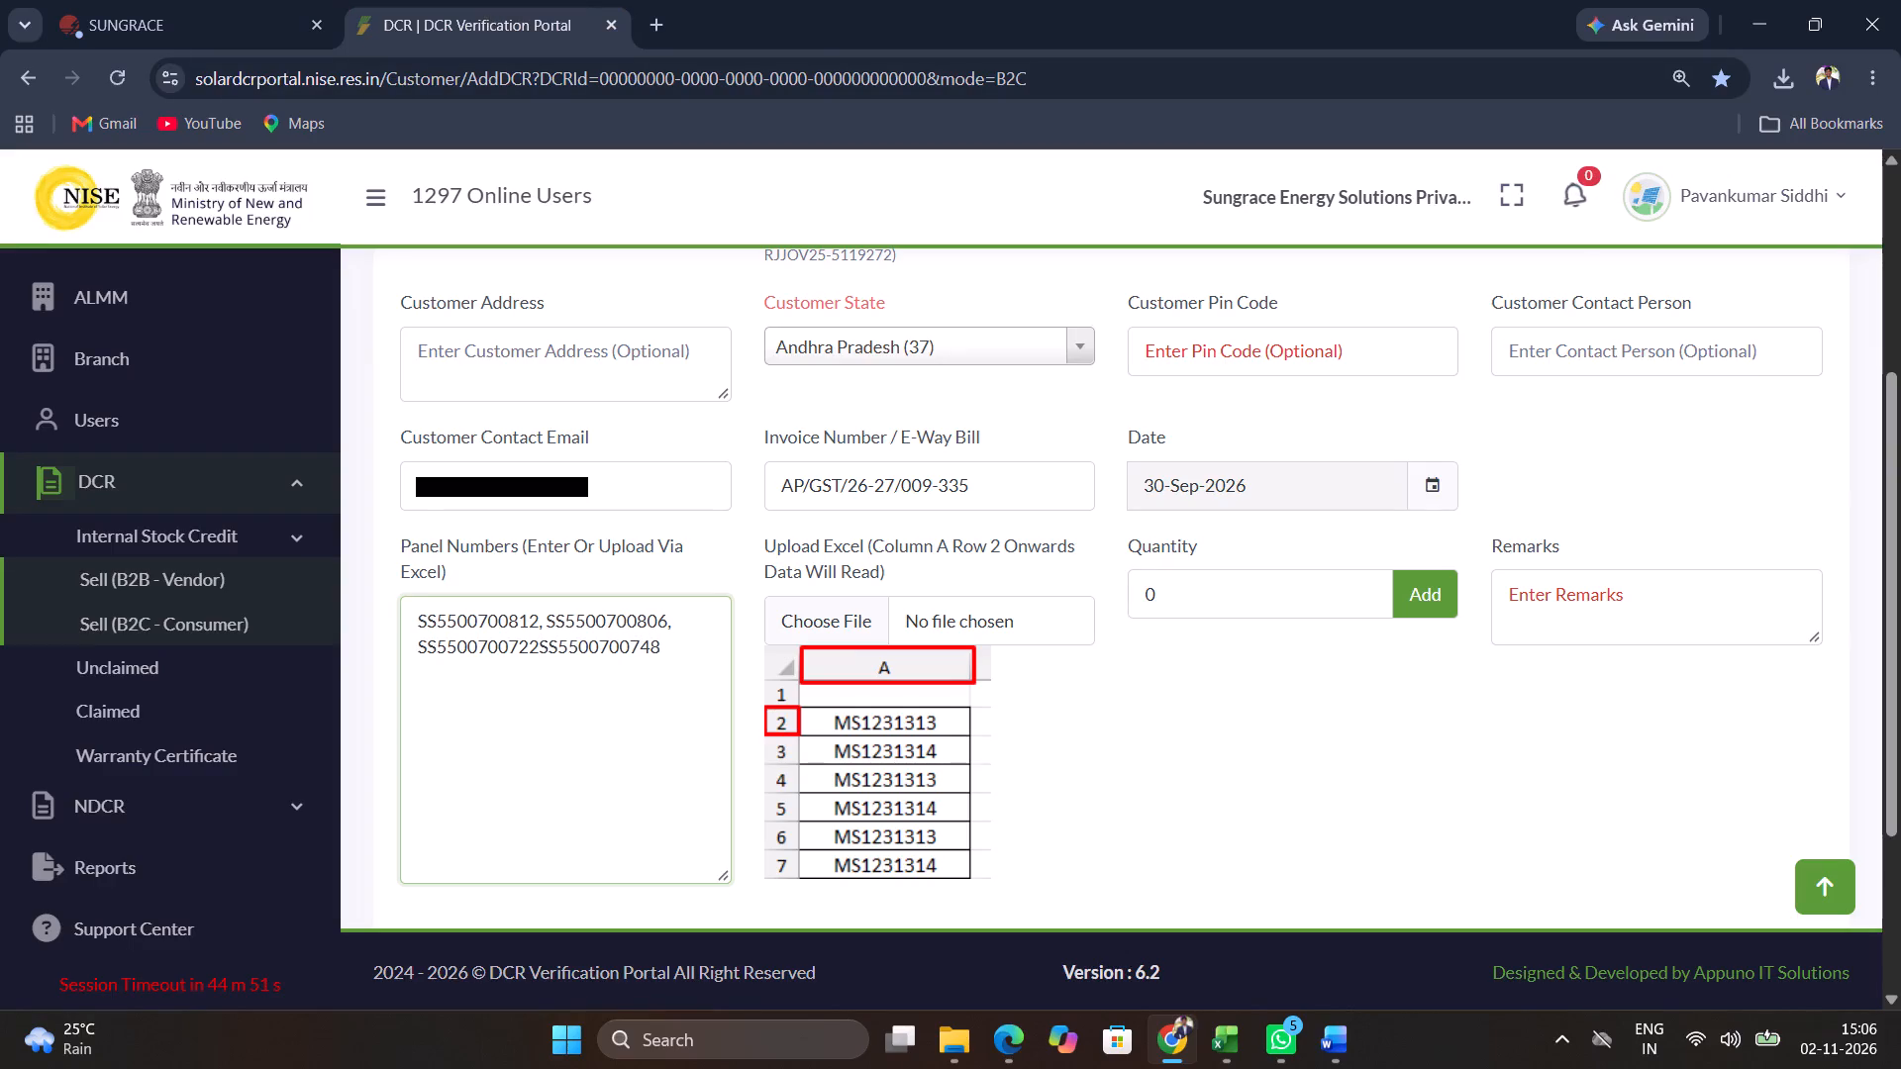
key("Return")
key("Up")
key("Up")
key("Up")
key("Up")
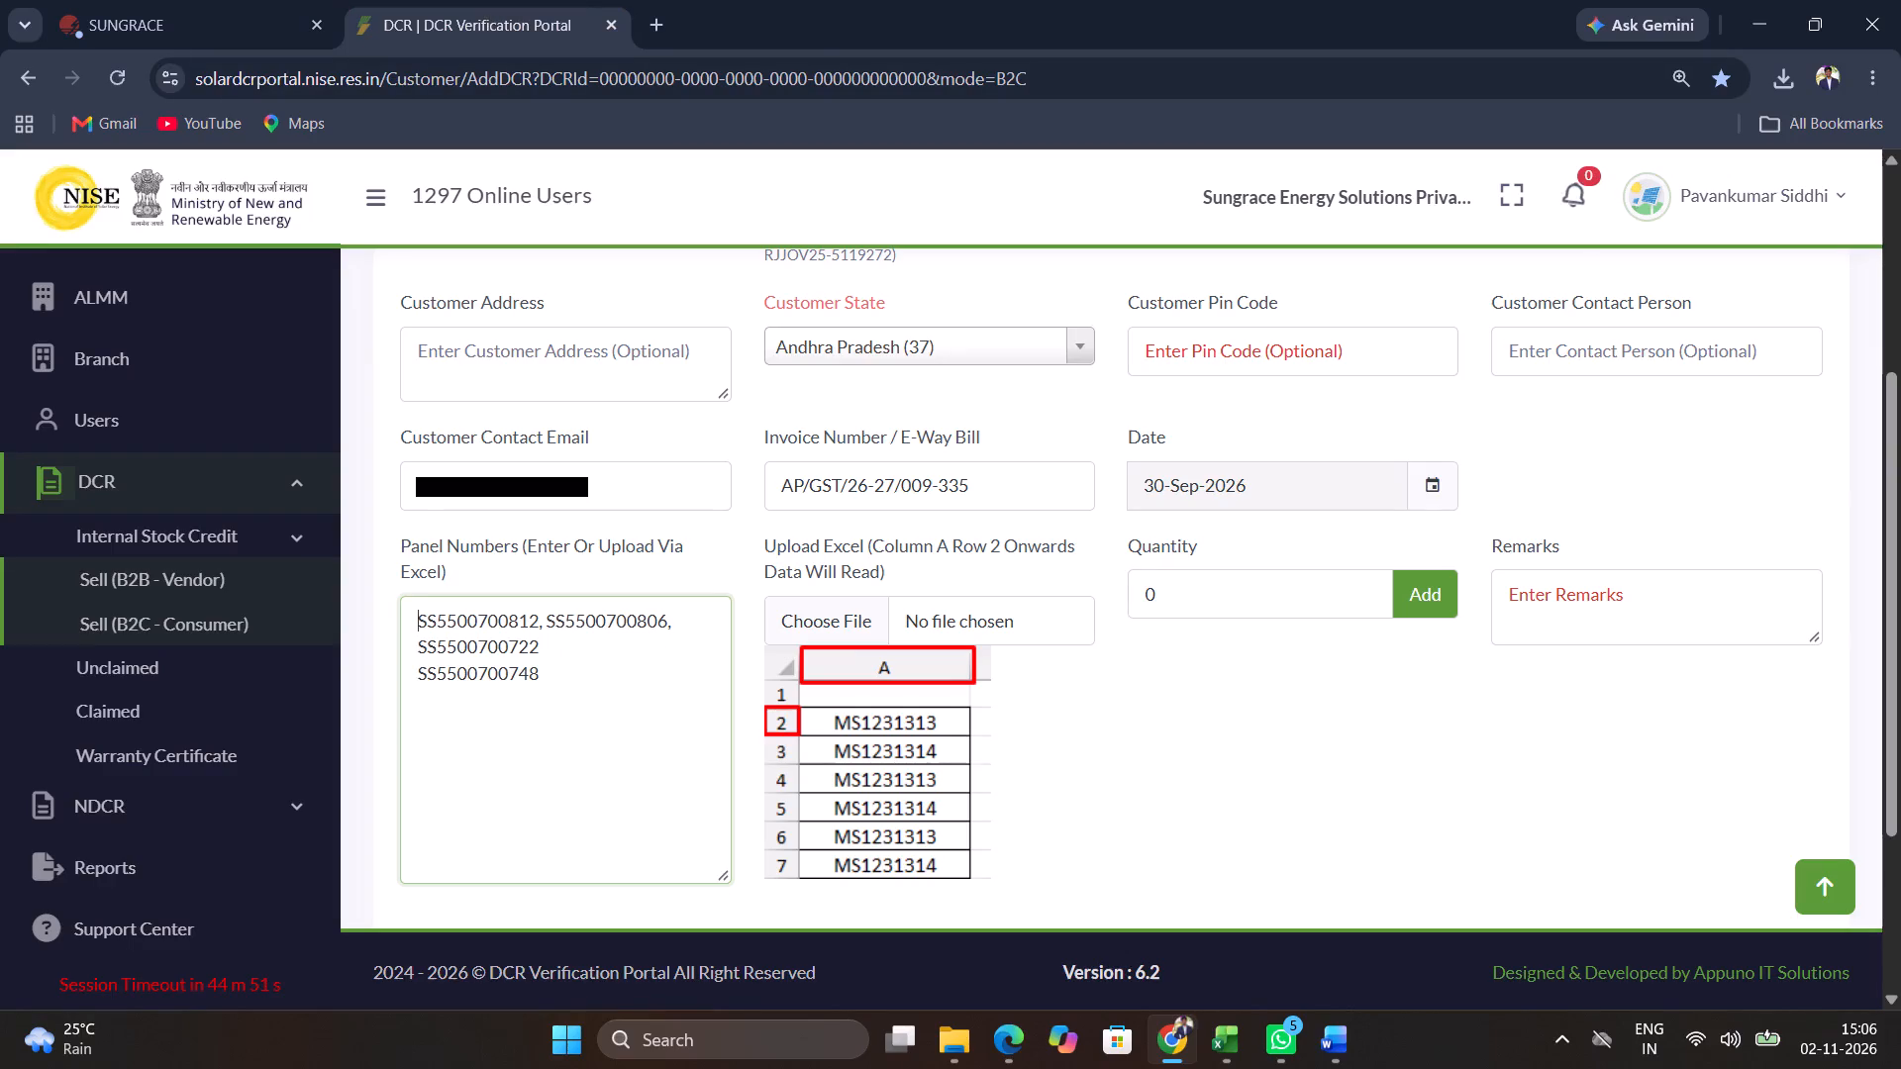
key("Right")
key("Right")
key("Right")
key("Right")
key("Right")
key("Right")
key("Right")
key("Right")
key("Right")
key("Right")
key("Right")
key("Right")
key("Right")
key("Right")
key("BackSpace")
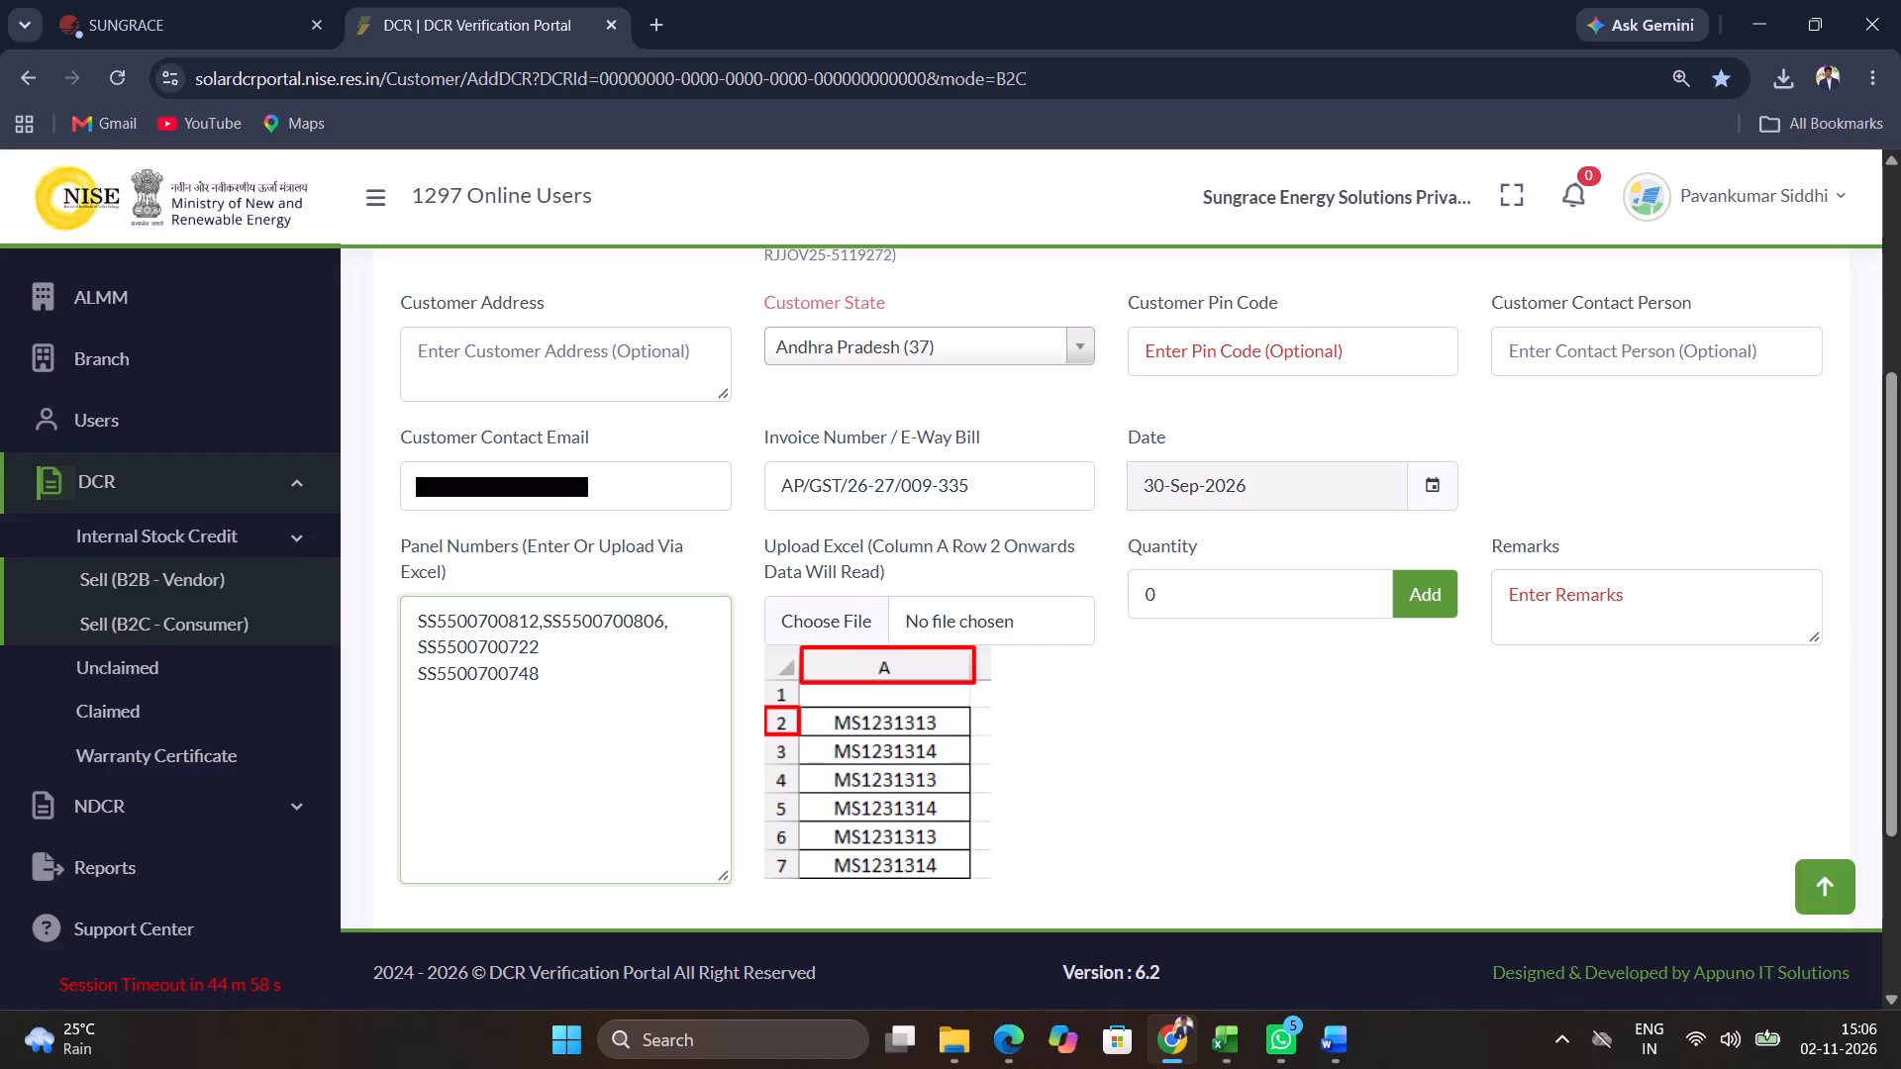
key("BackSpace")
key("Return")
key("Right")
key("Right")
key("Right")
key("Right")
key("Right")
key("Right")
key("Right")
key("Right")
key("Right")
key("Right")
key("Right")
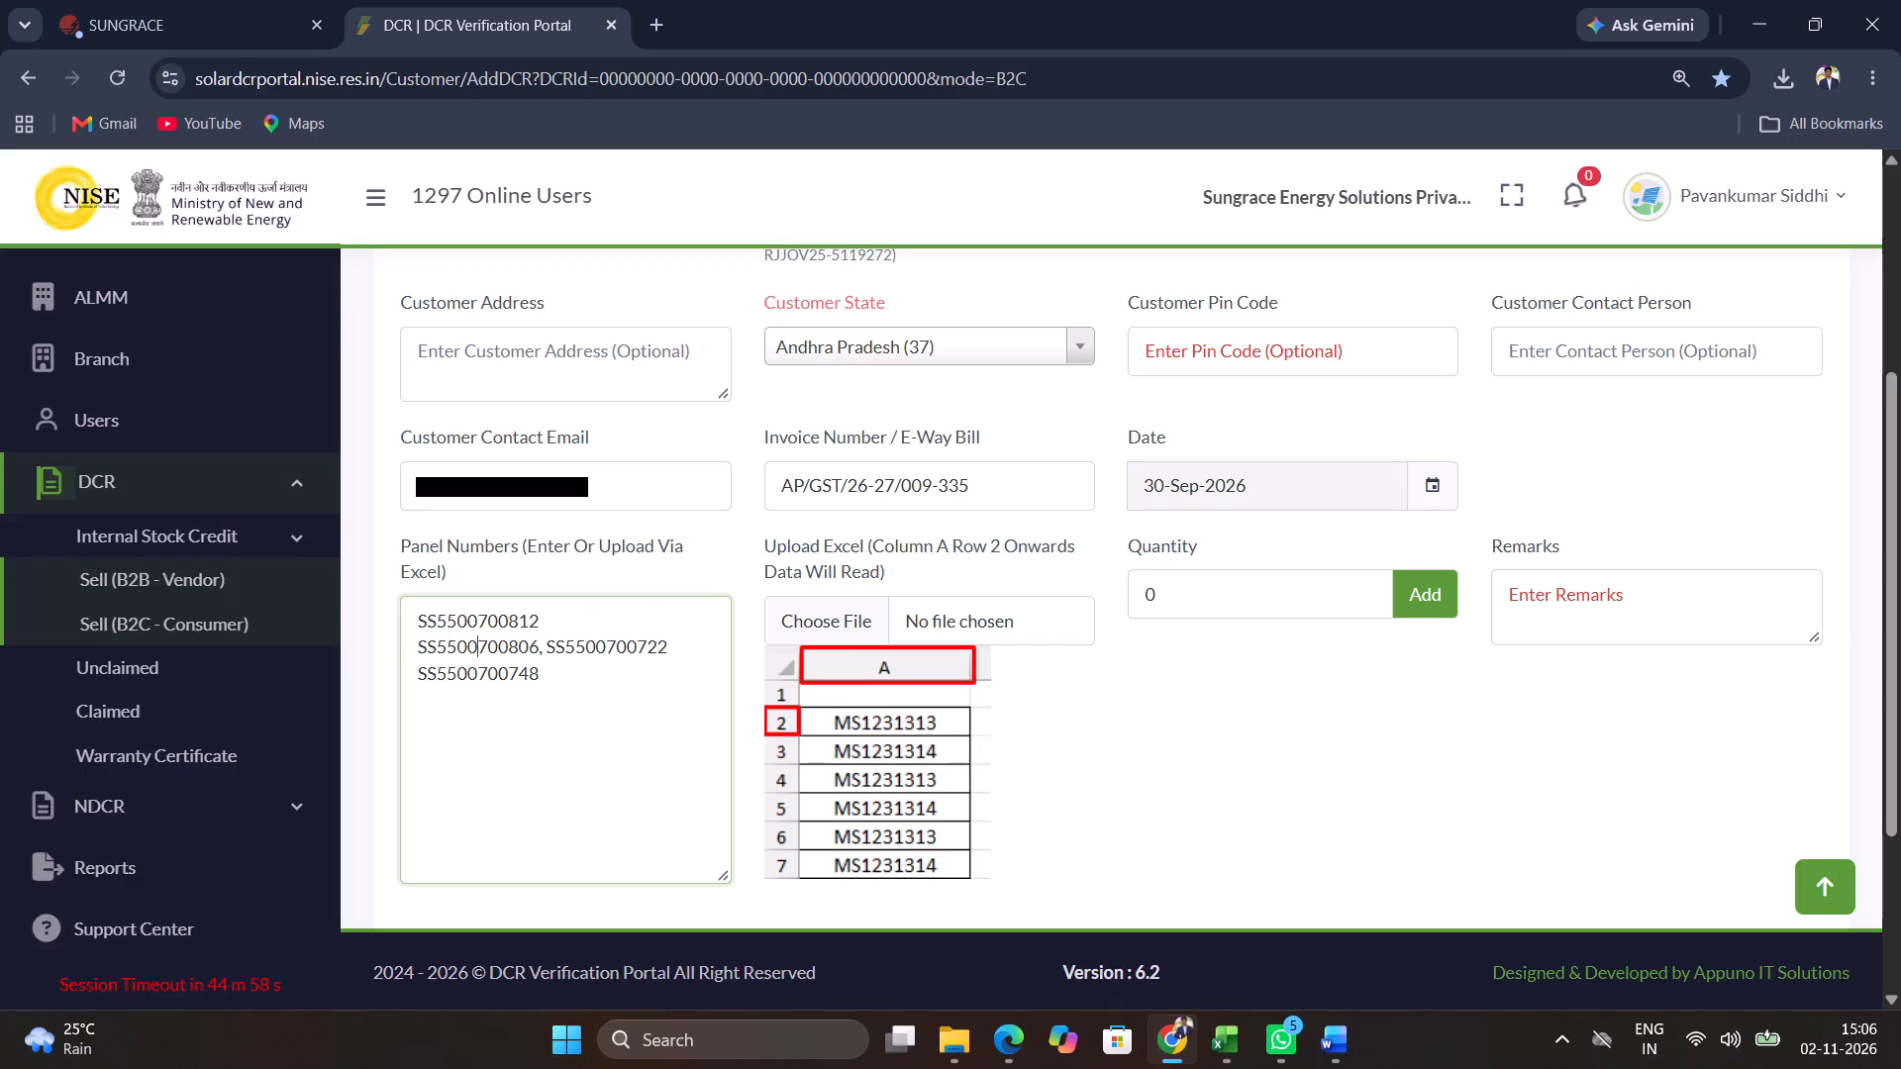
key("Right")
key("Right")
key("Right")
key("BackSpace")
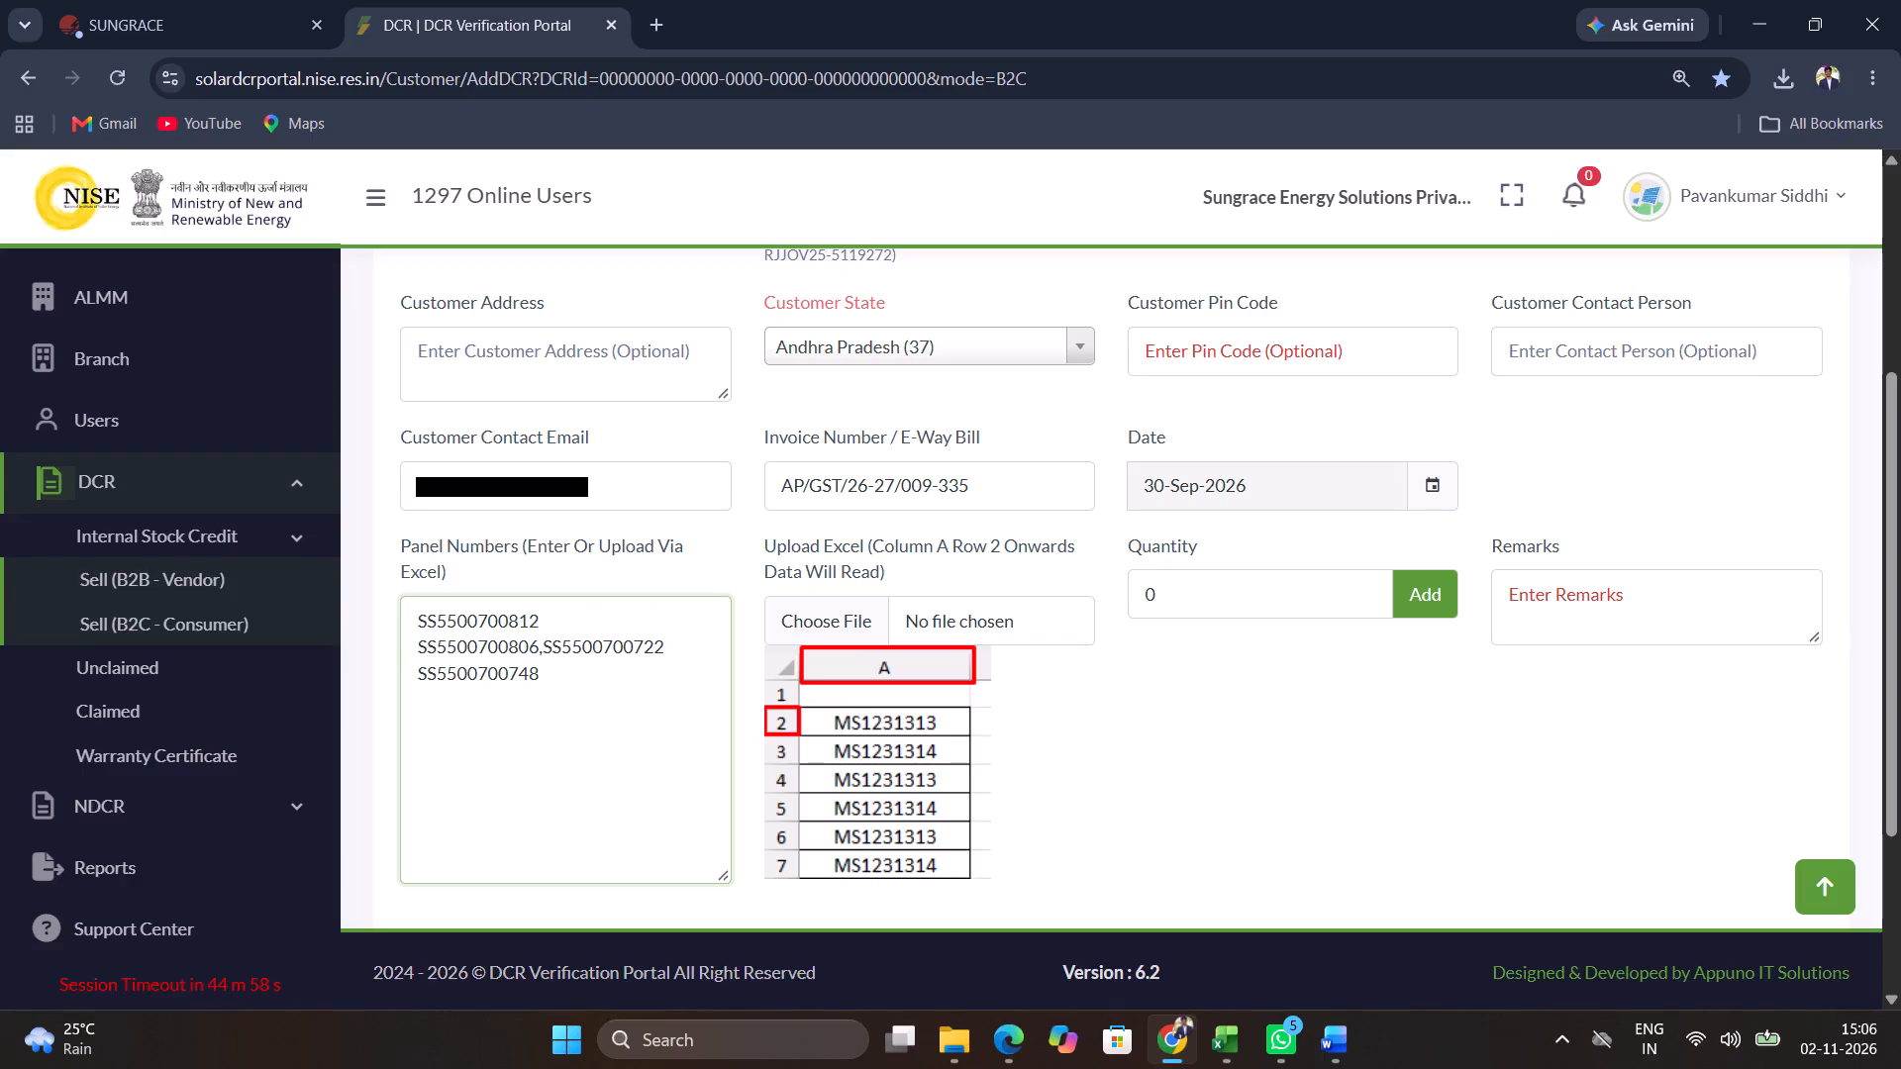
key("BackSpace")
key("Return")
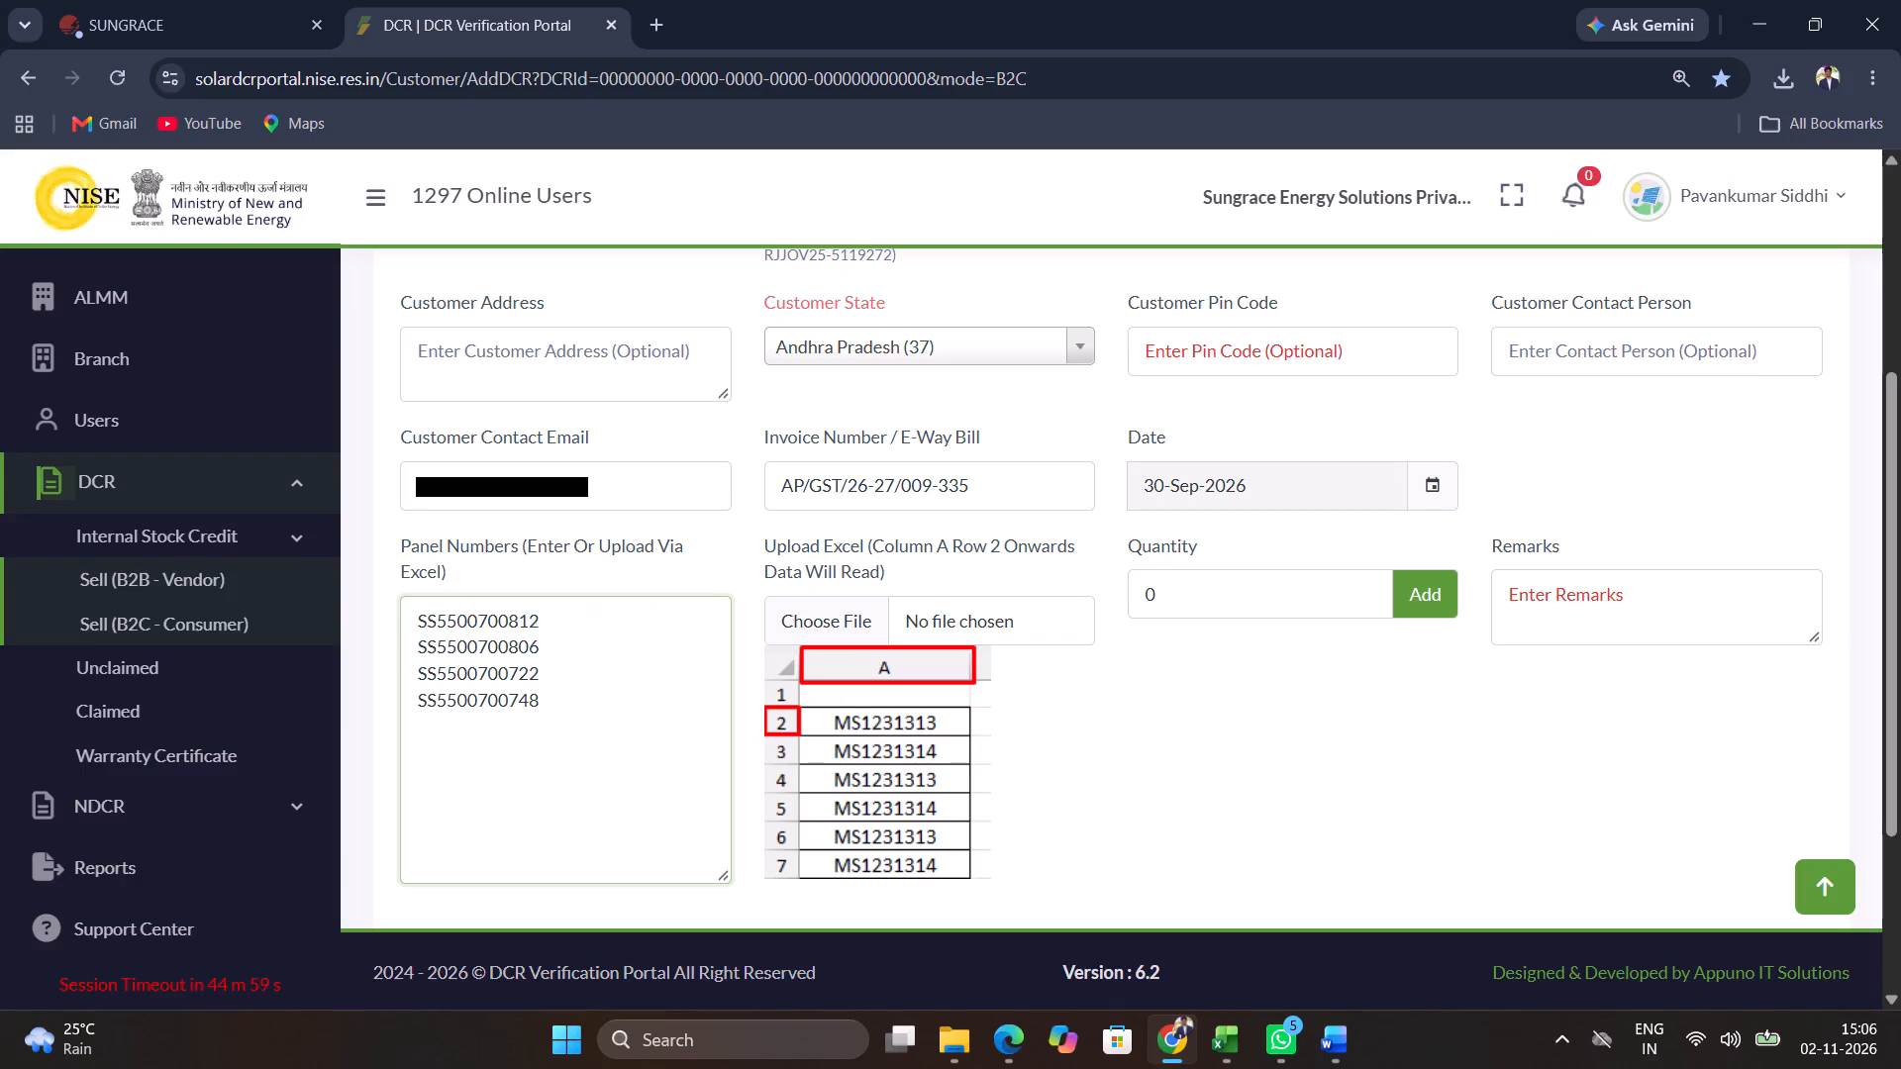
Set the panel quantity to 4.
left_click(1208, 608)
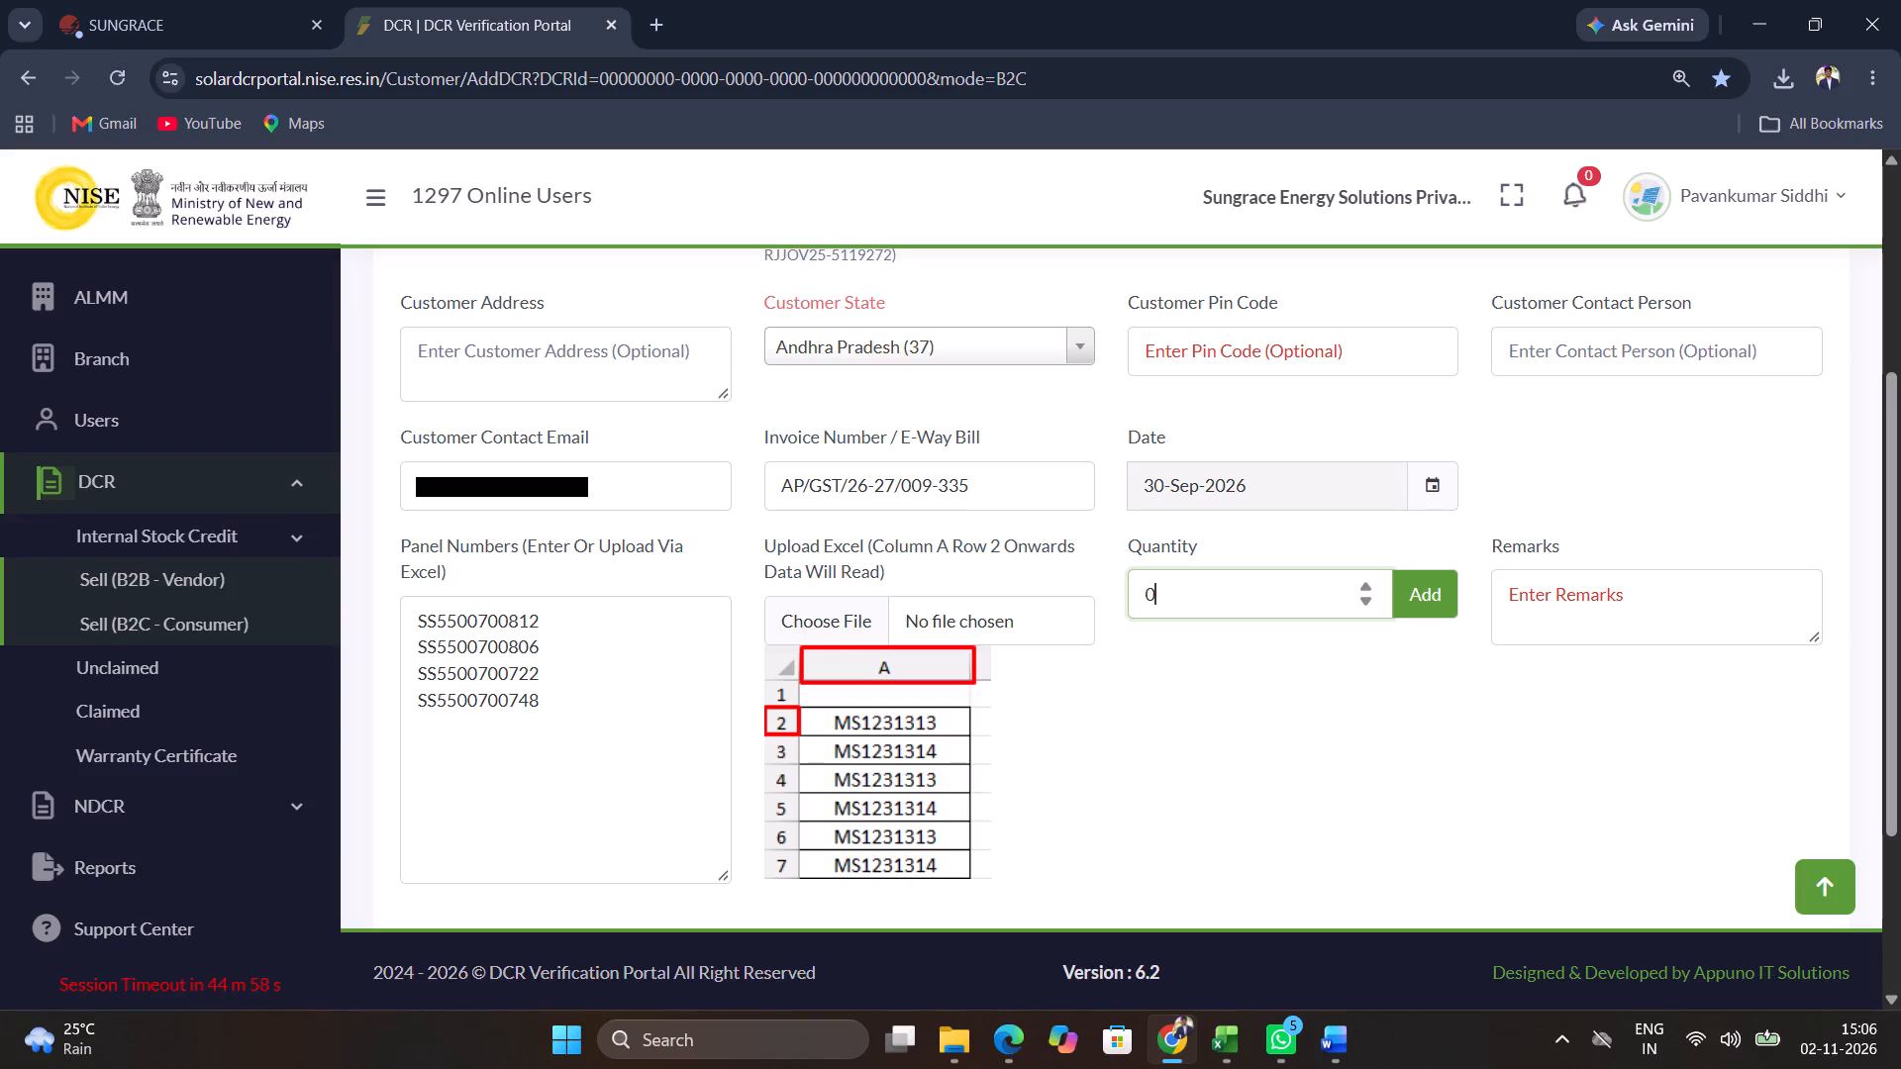
scroll(1208, 608, "up", 4)
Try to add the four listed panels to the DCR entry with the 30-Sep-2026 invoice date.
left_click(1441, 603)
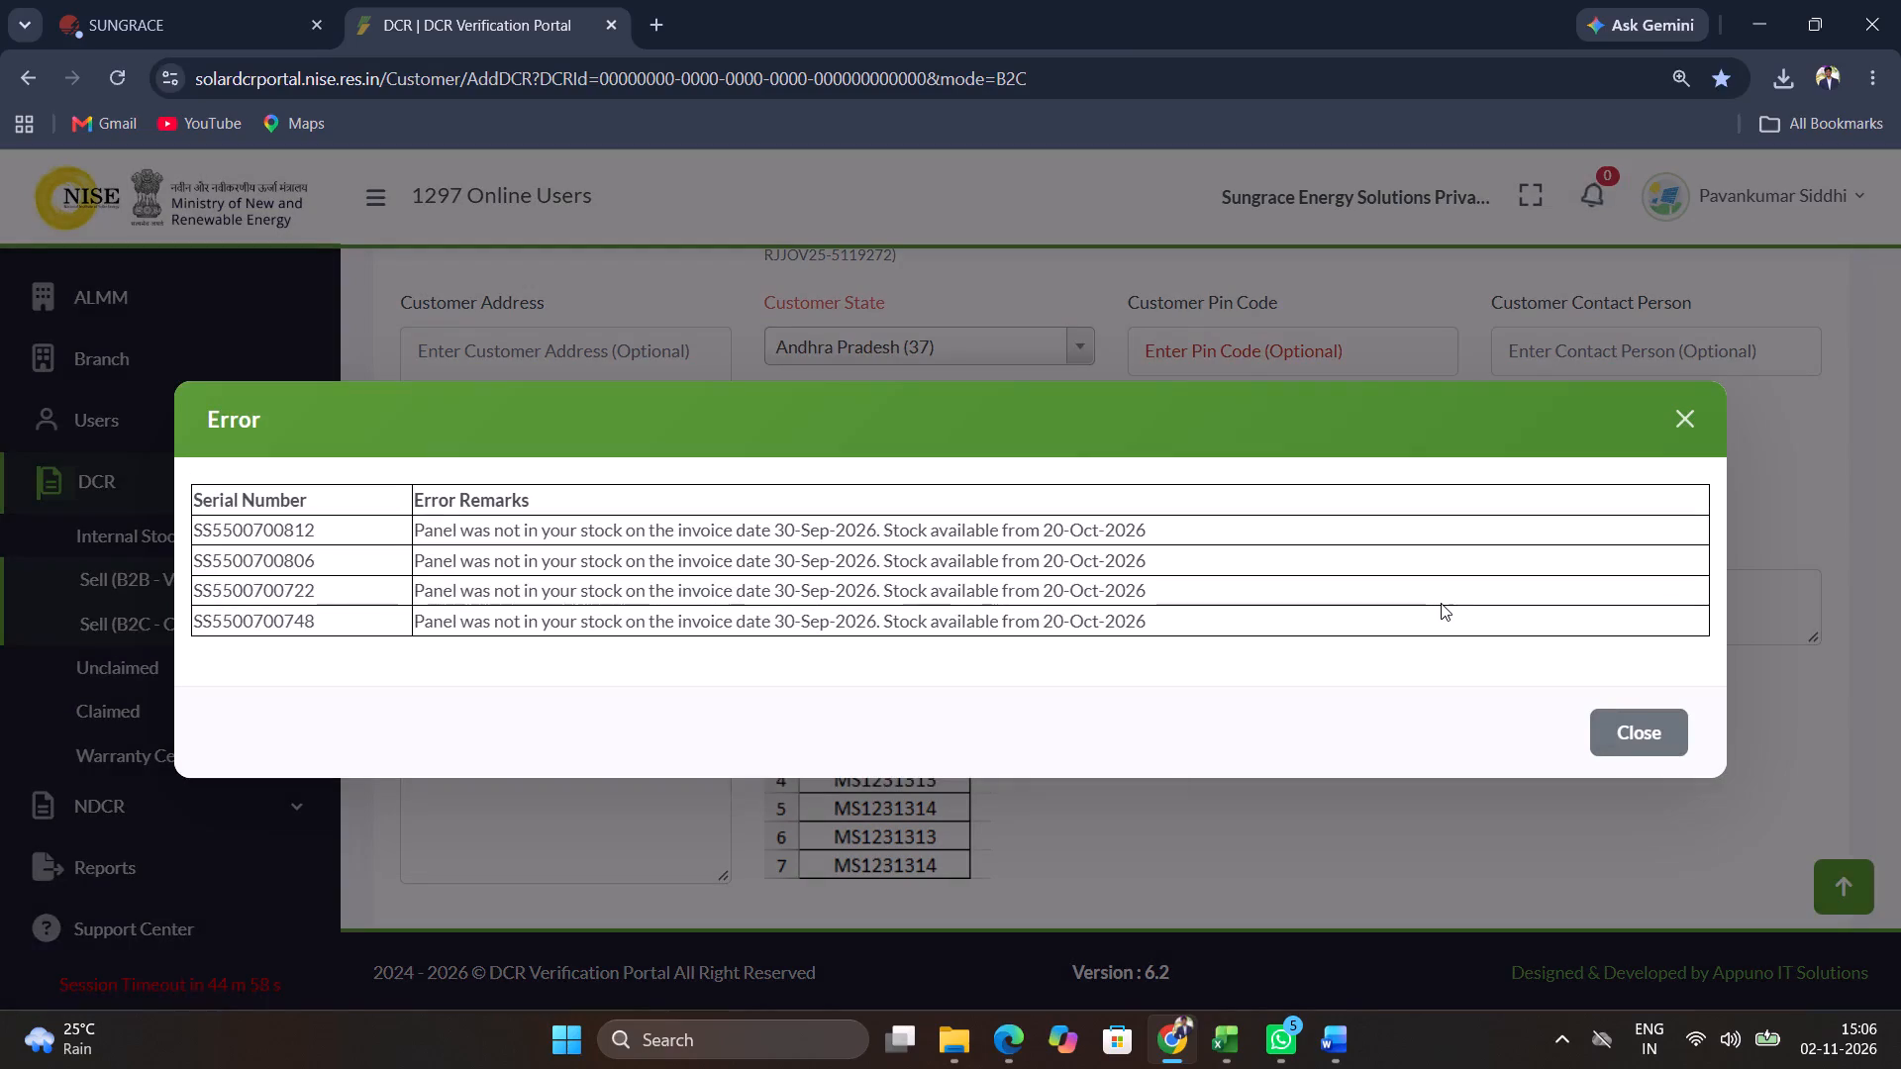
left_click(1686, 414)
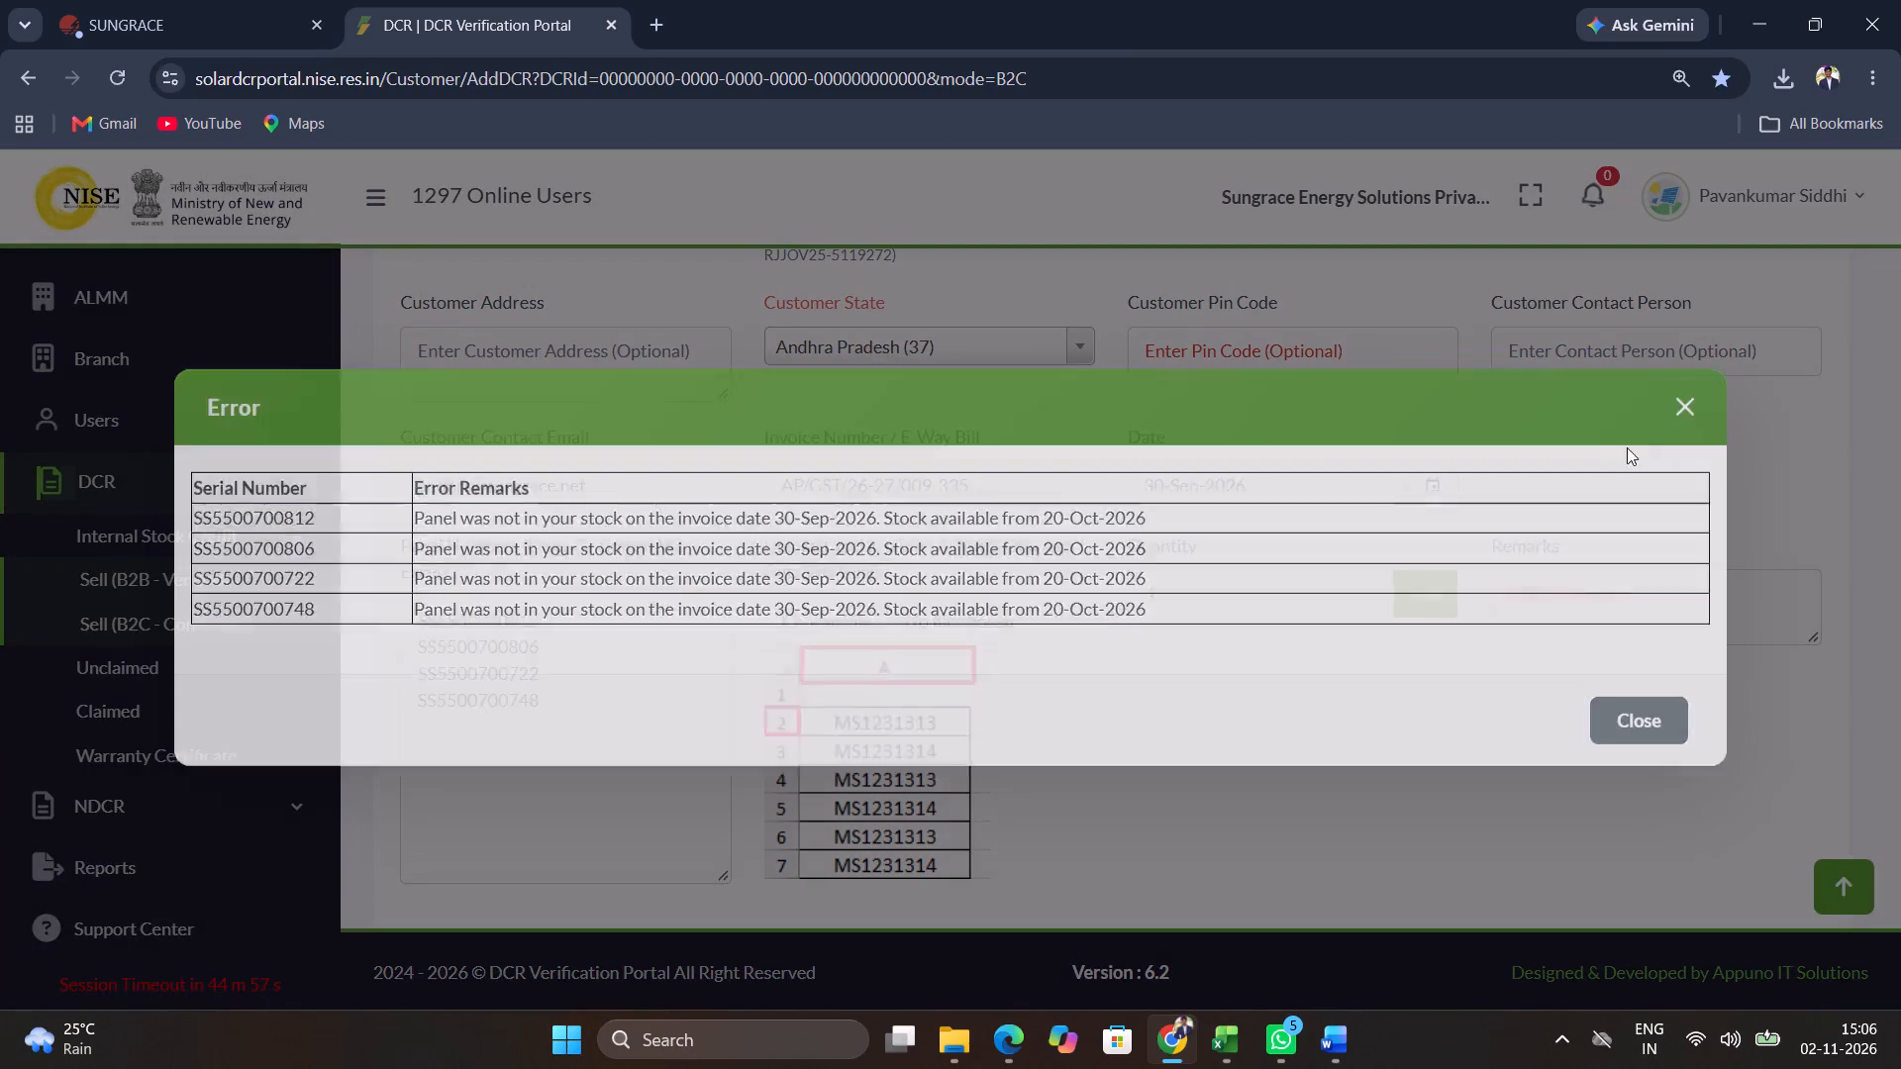
Change the DCR form's invoice number to AP/GST/26-27/010-74.
left_click(932, 483)
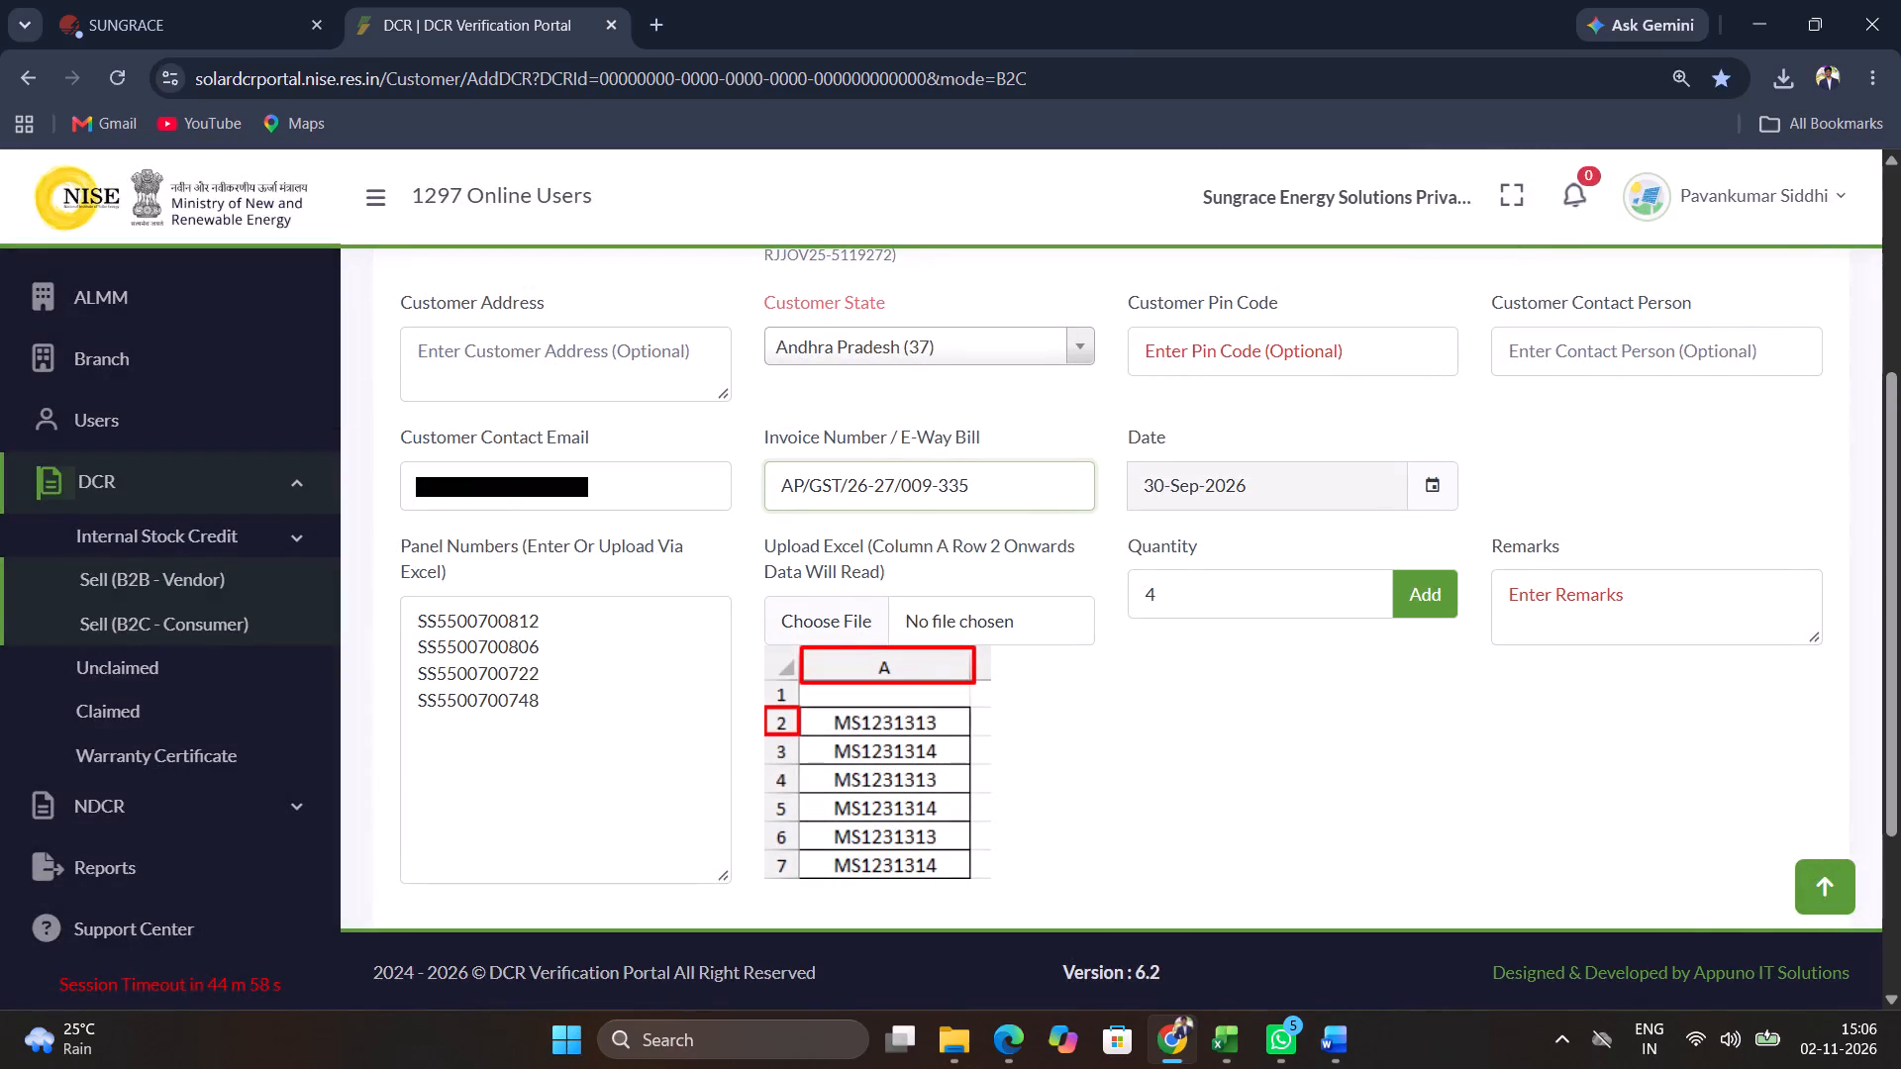
key("BackSpace")
key("BackSpace")
type("10")
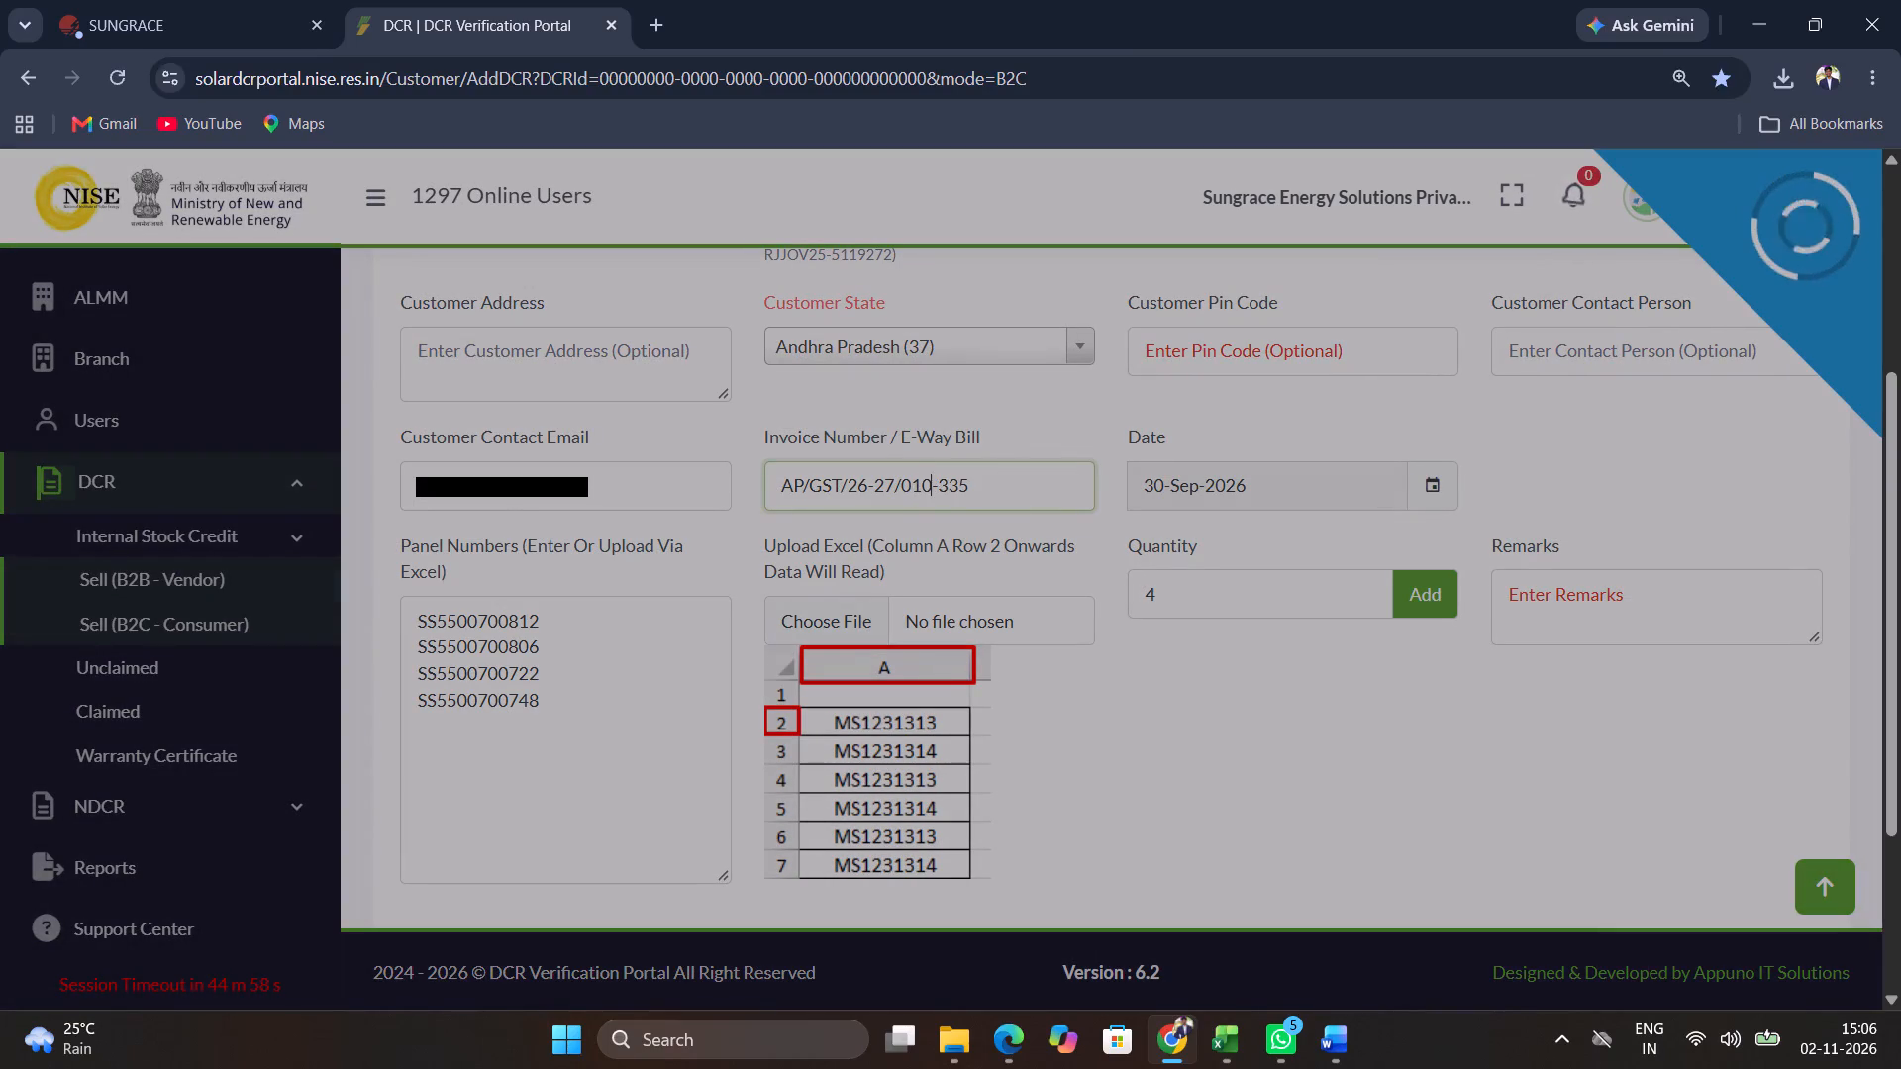
key("Right")
key("Right")
key("Right")
key("Right")
key("Right")
key("Right")
key("Right")
key("Right")
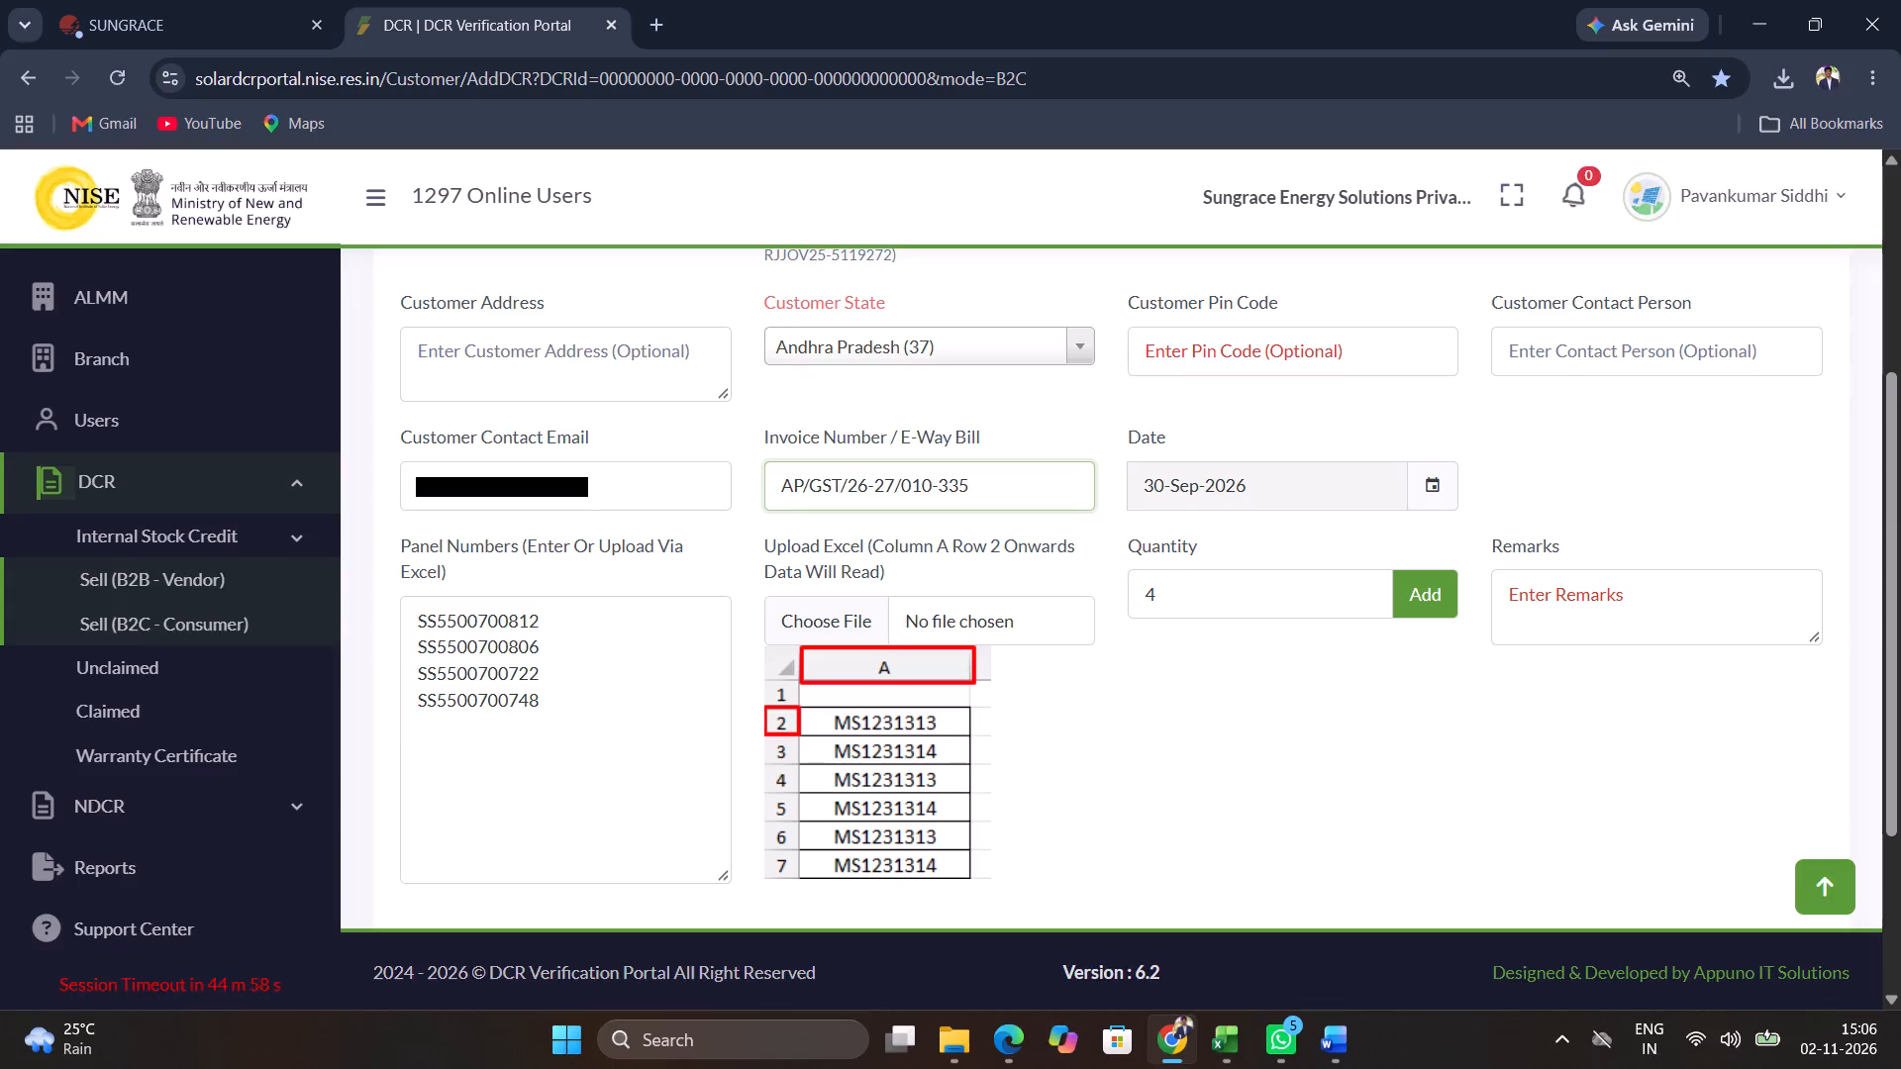
key("BackSpace")
key("BackSpace")
key("BackSpace")
key("7")
key("4")
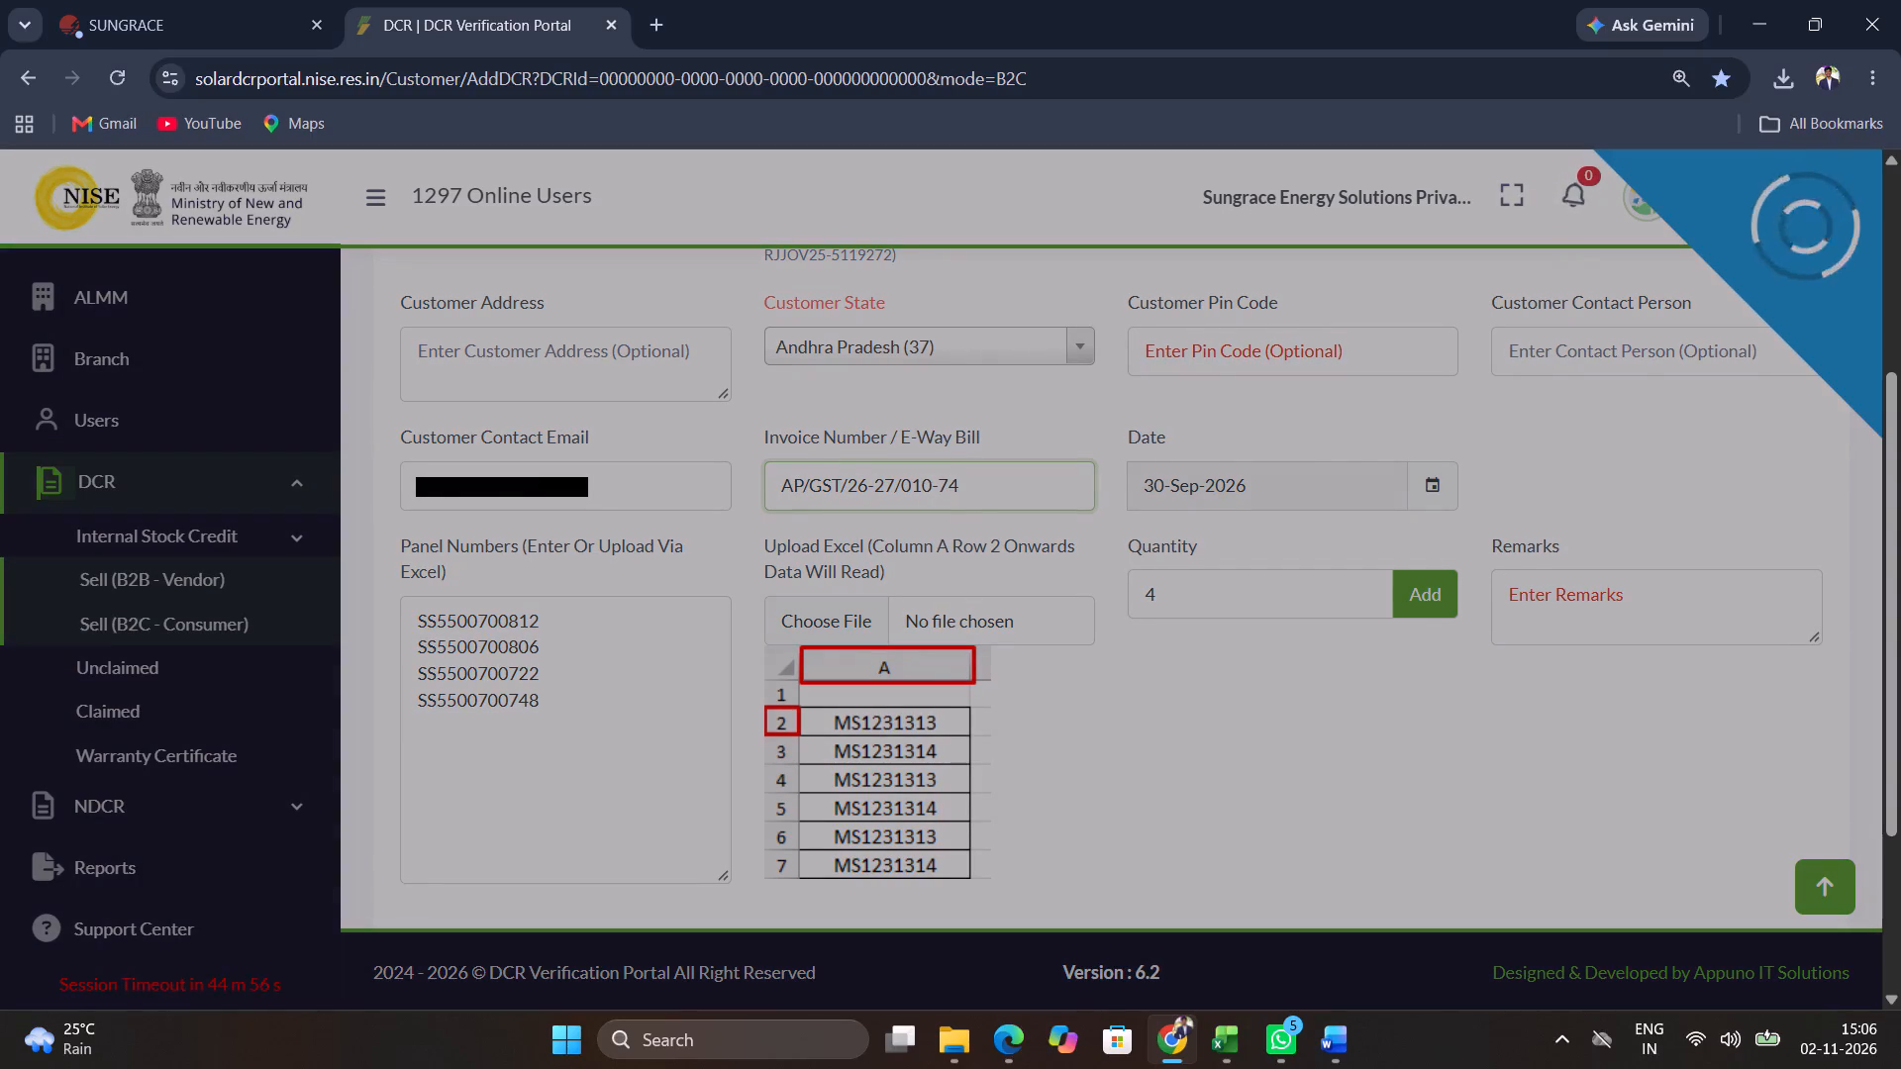
Set the invoice date to 22-Oct-2026 and add the four listed panels to the DCR entry.
left_click(1263, 486)
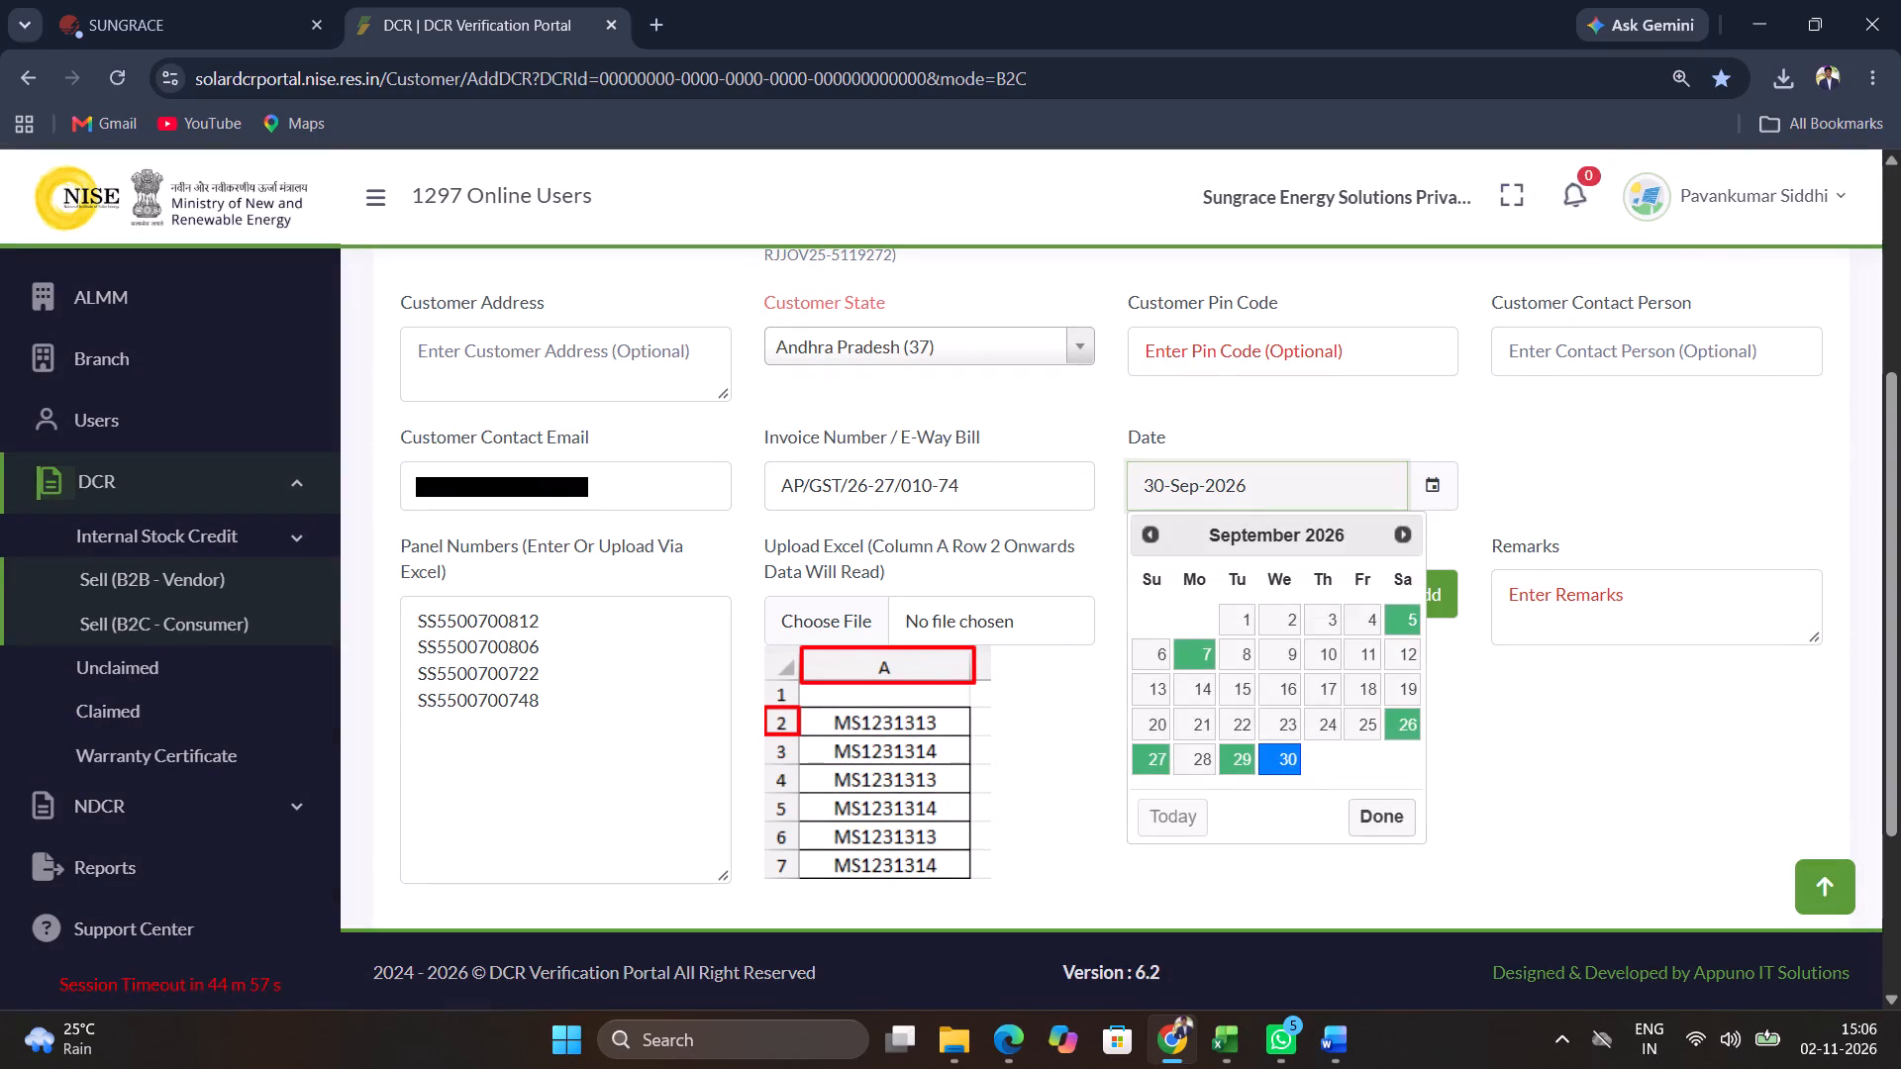
left_click(1406, 534)
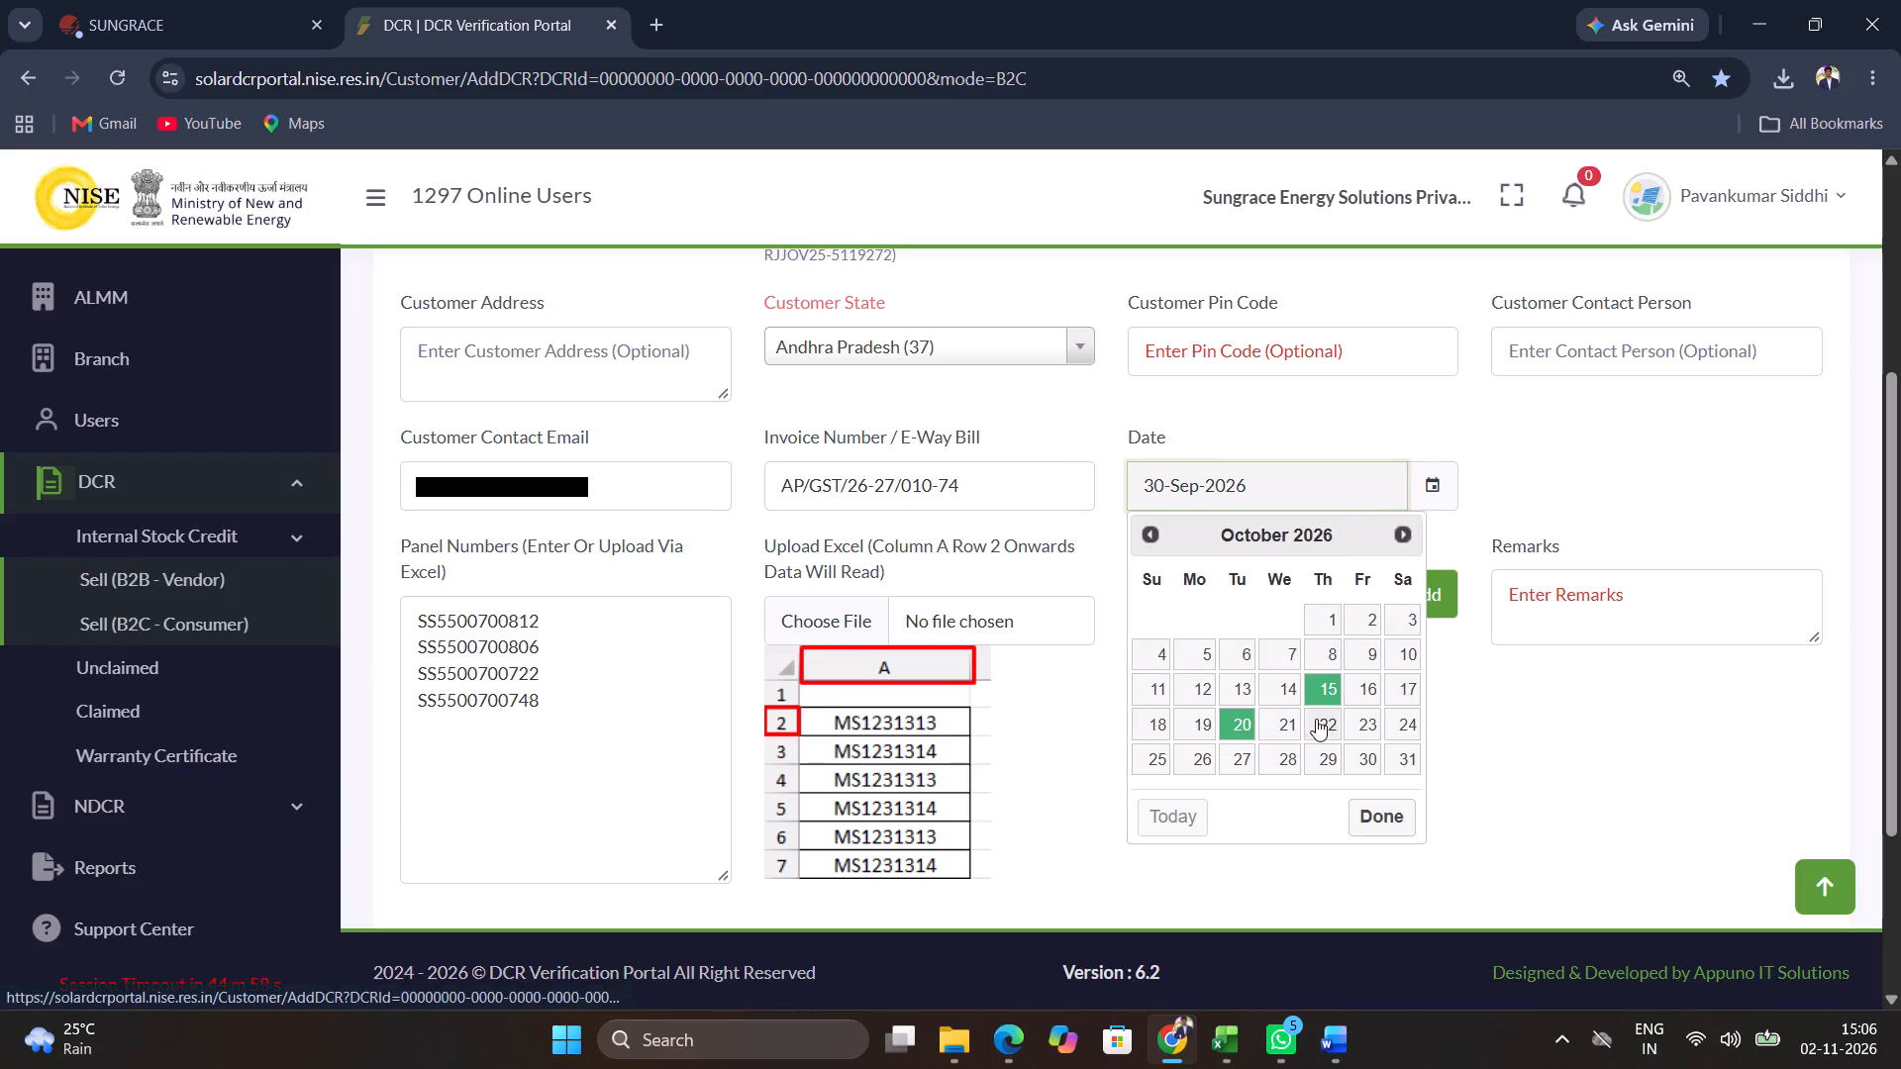
left_click(1316, 719)
left_click(1422, 585)
Copy the installation's address from SUNGRACE's quick copy details into the DCR form's remarks.
left_click(1557, 627)
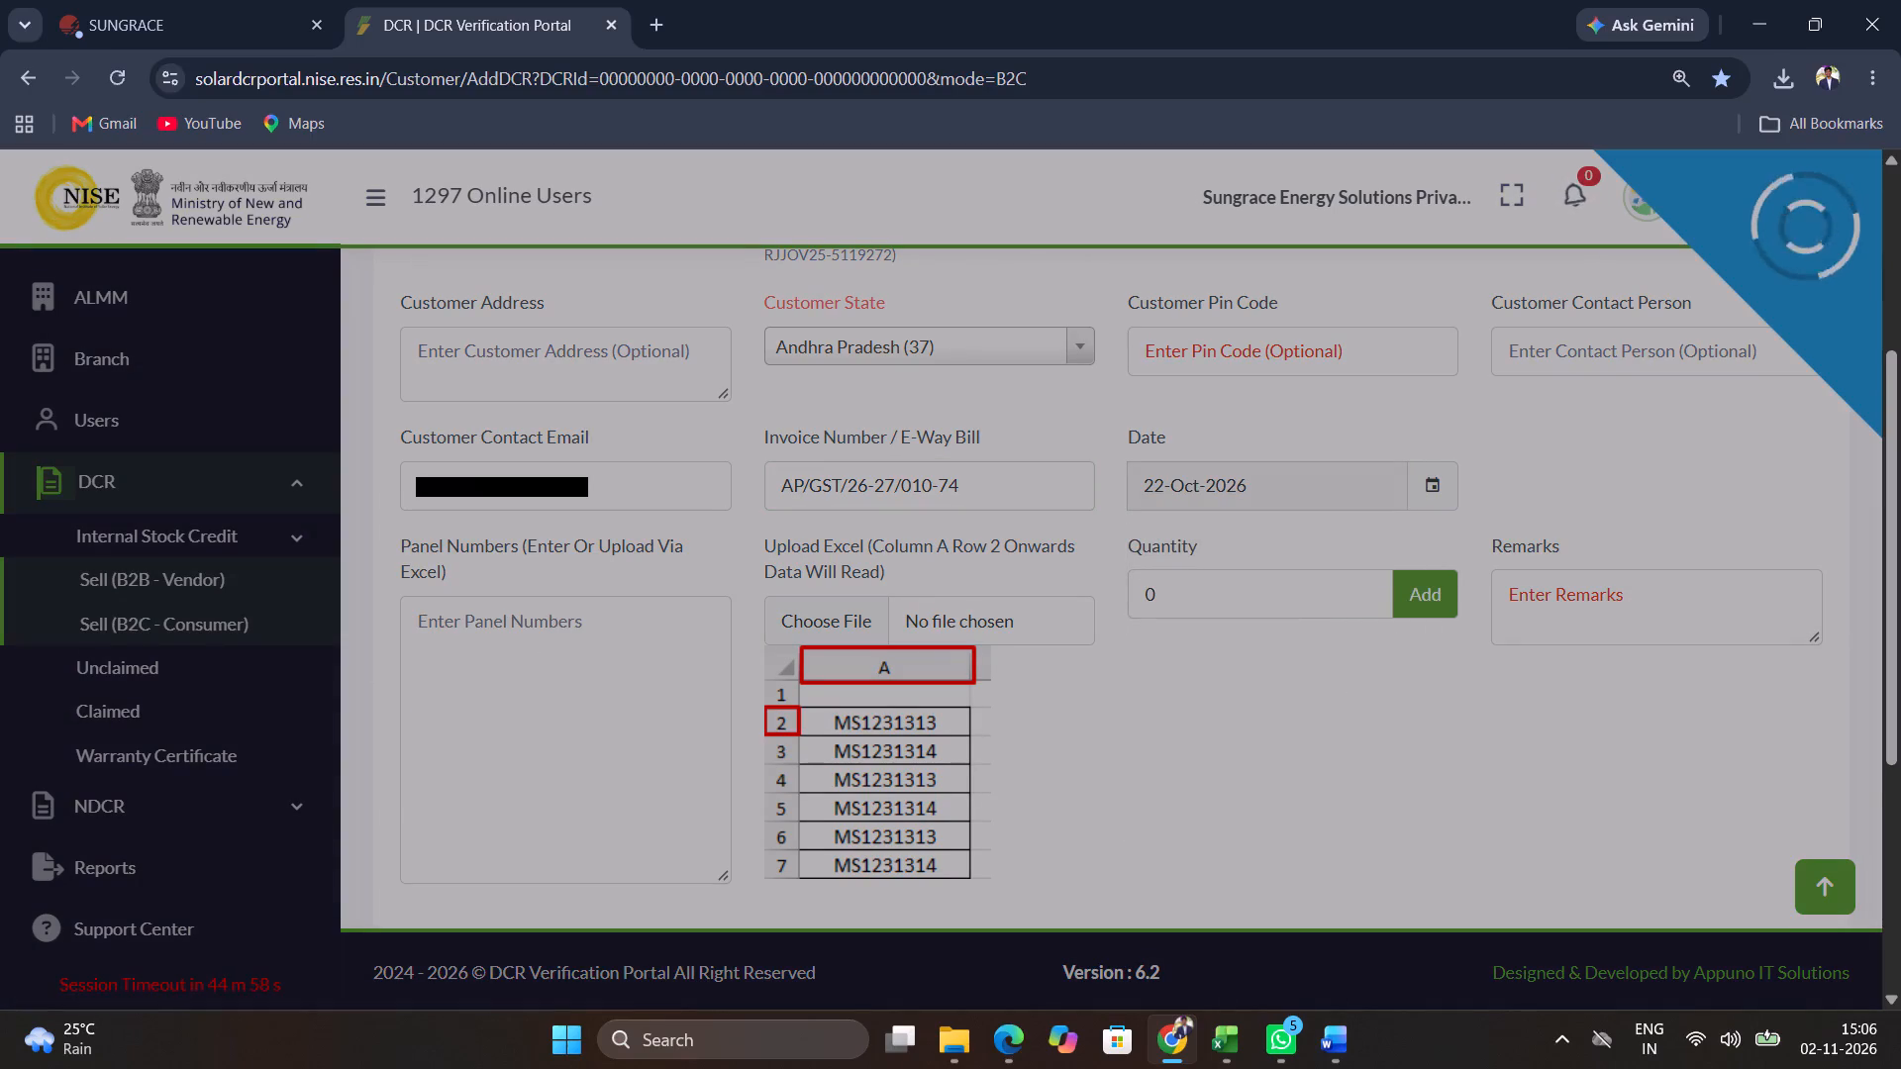
left_click(242, 0)
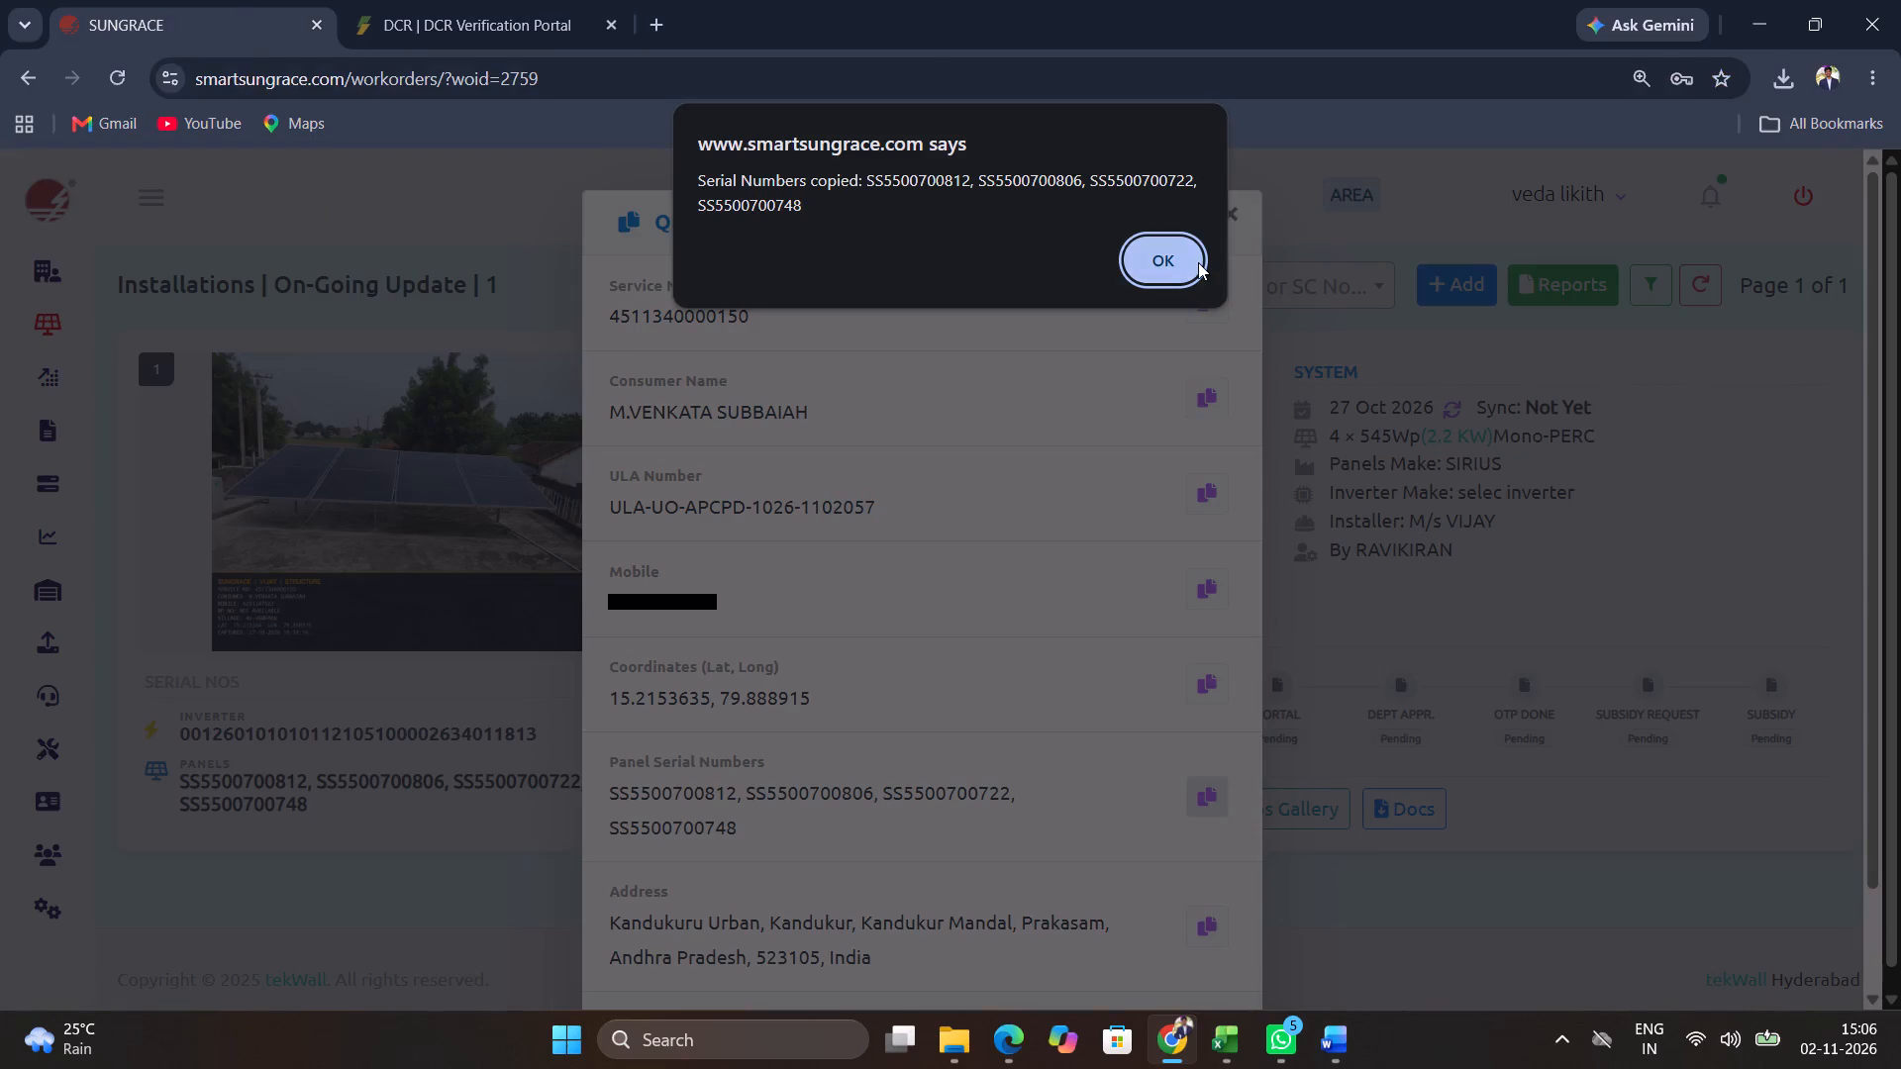
left_click(1198, 262)
left_click(1214, 926)
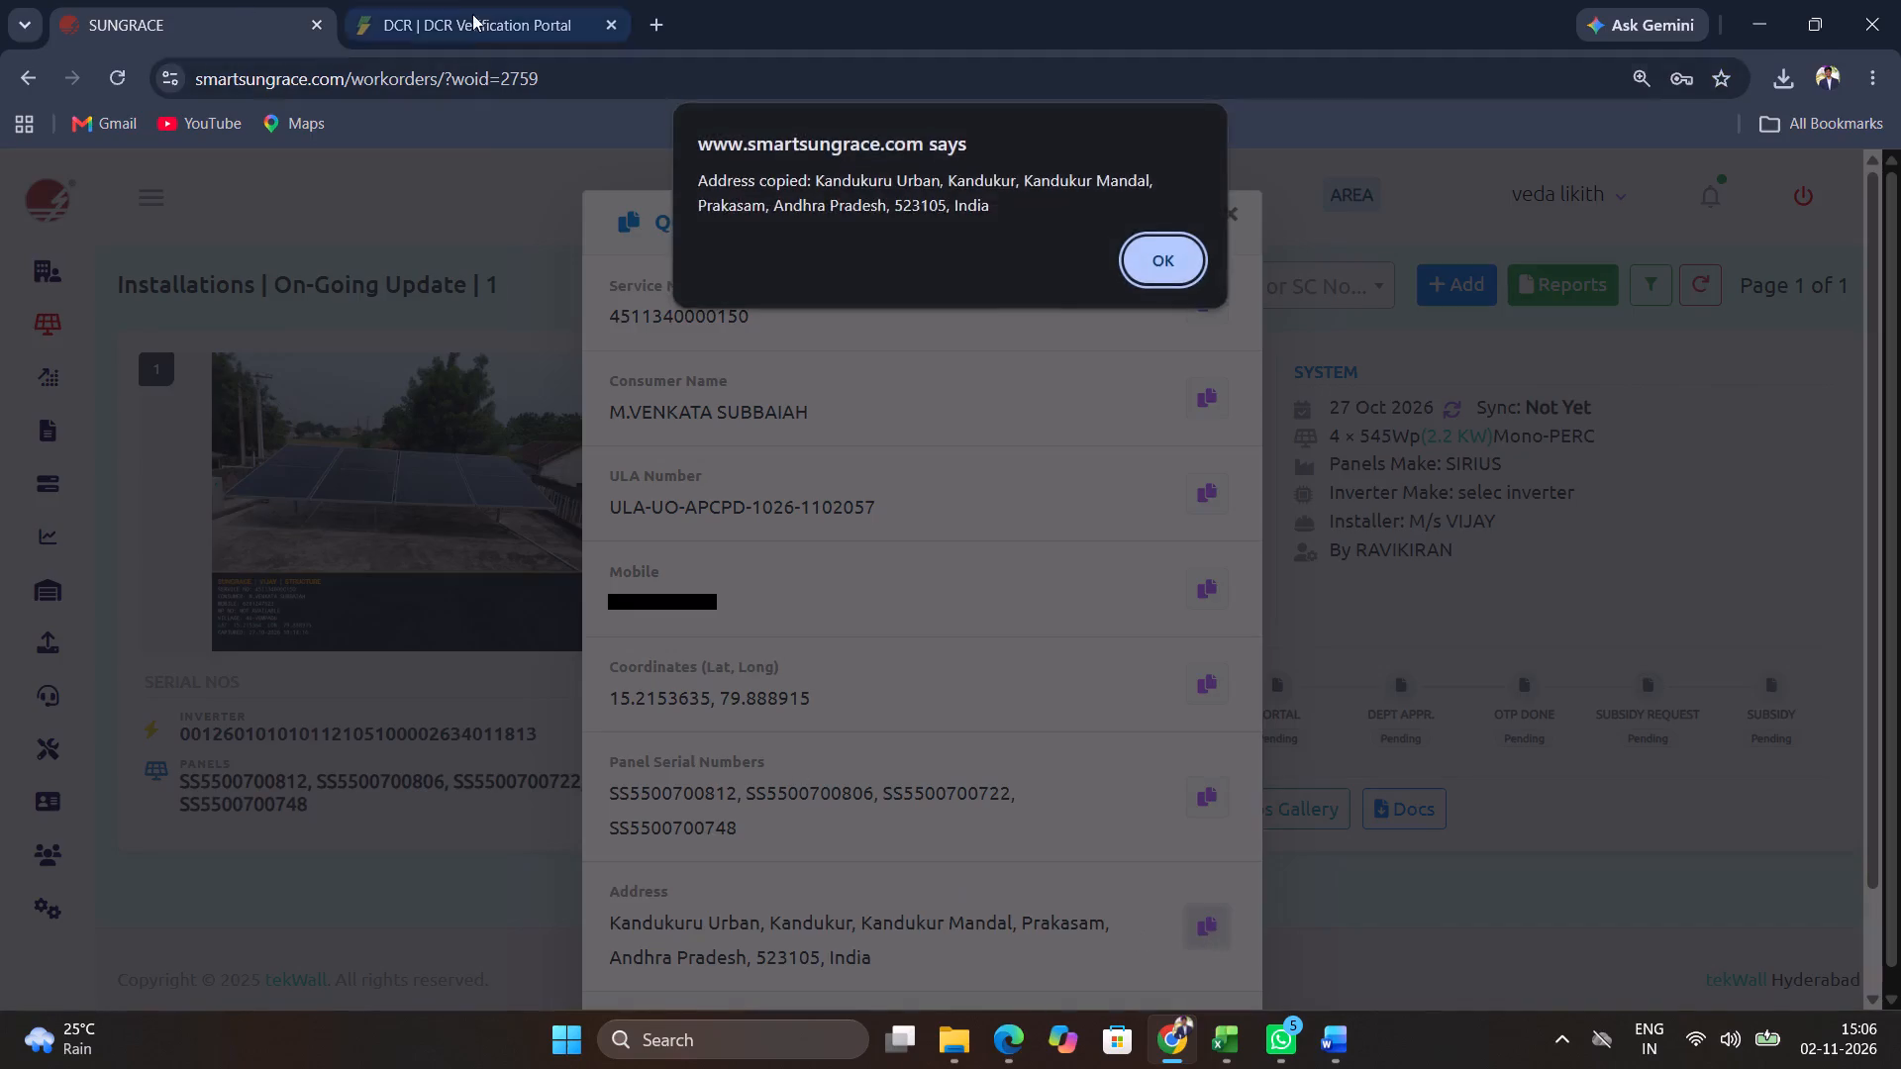
left_click(472, 12)
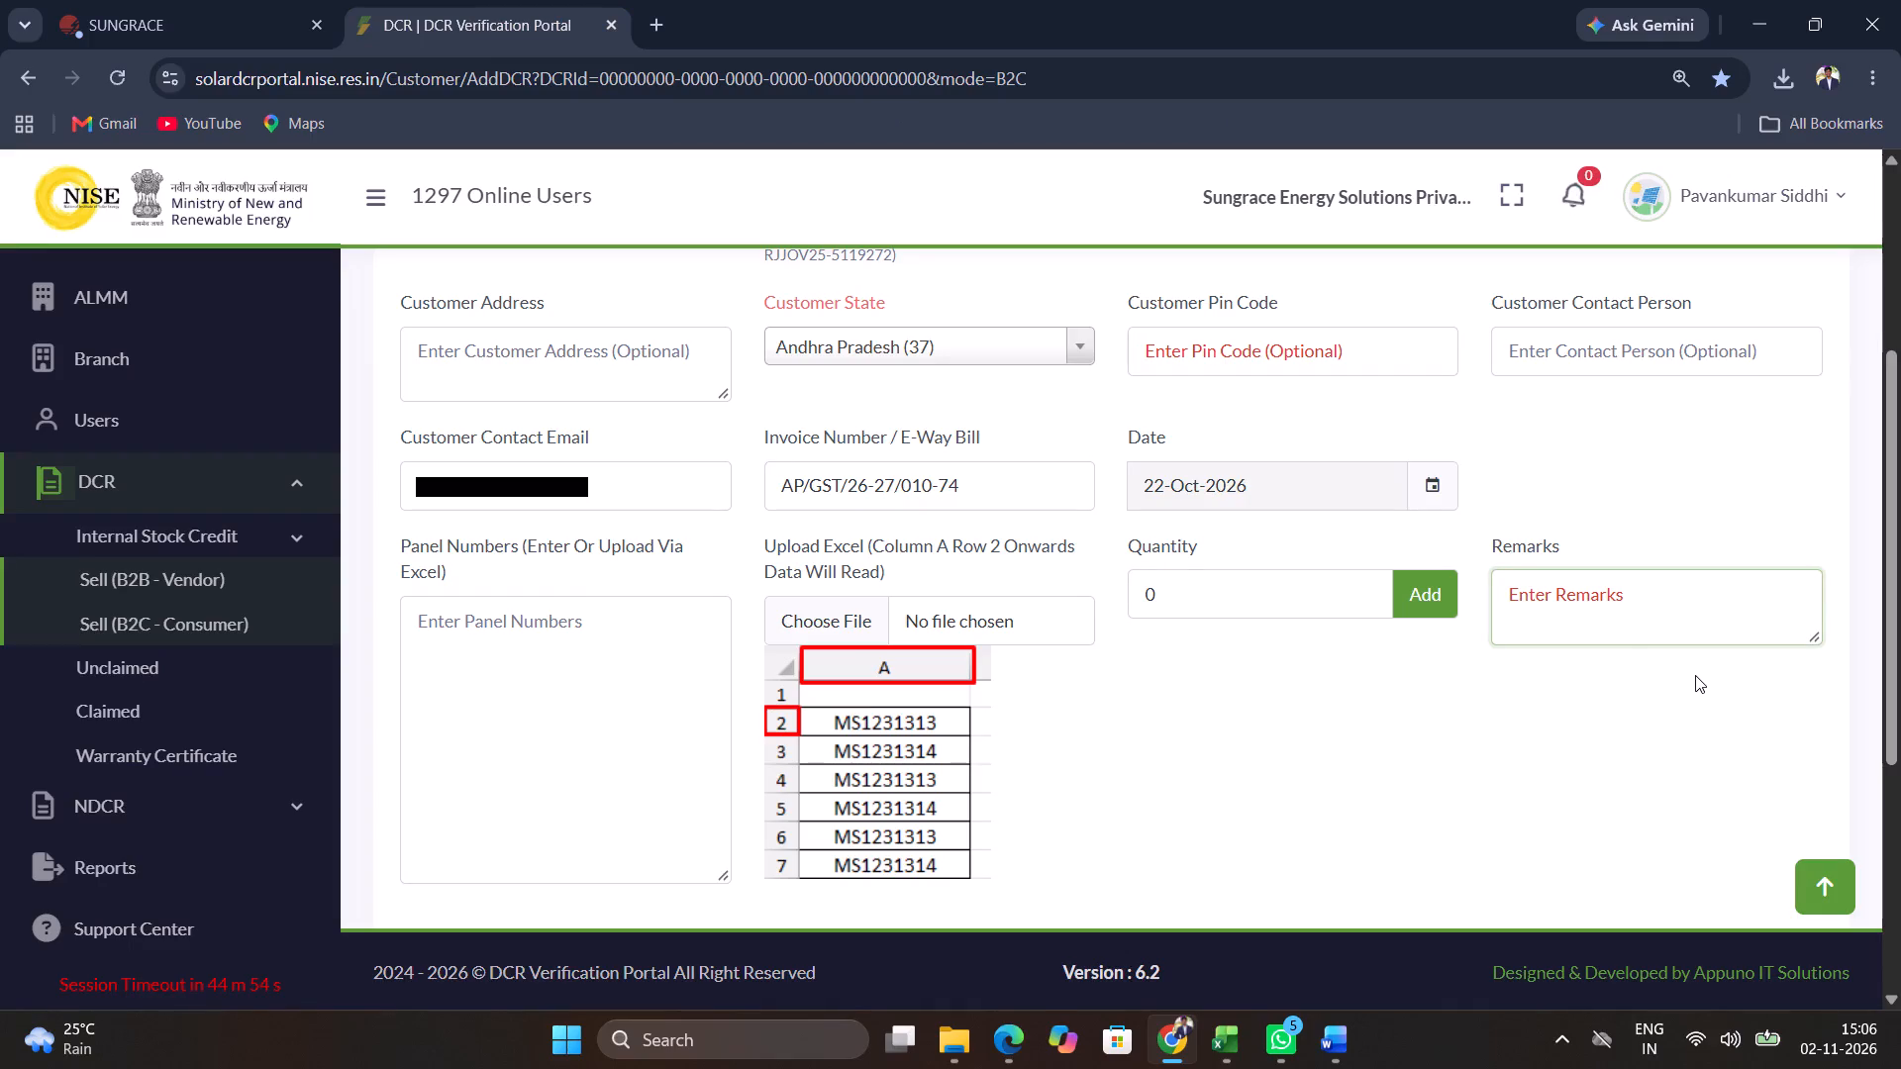
key("ctrl+v")
Copy the installation's pincode from SUNGRACE into the DCR form's customer pin code field.
left_click(1282, 354)
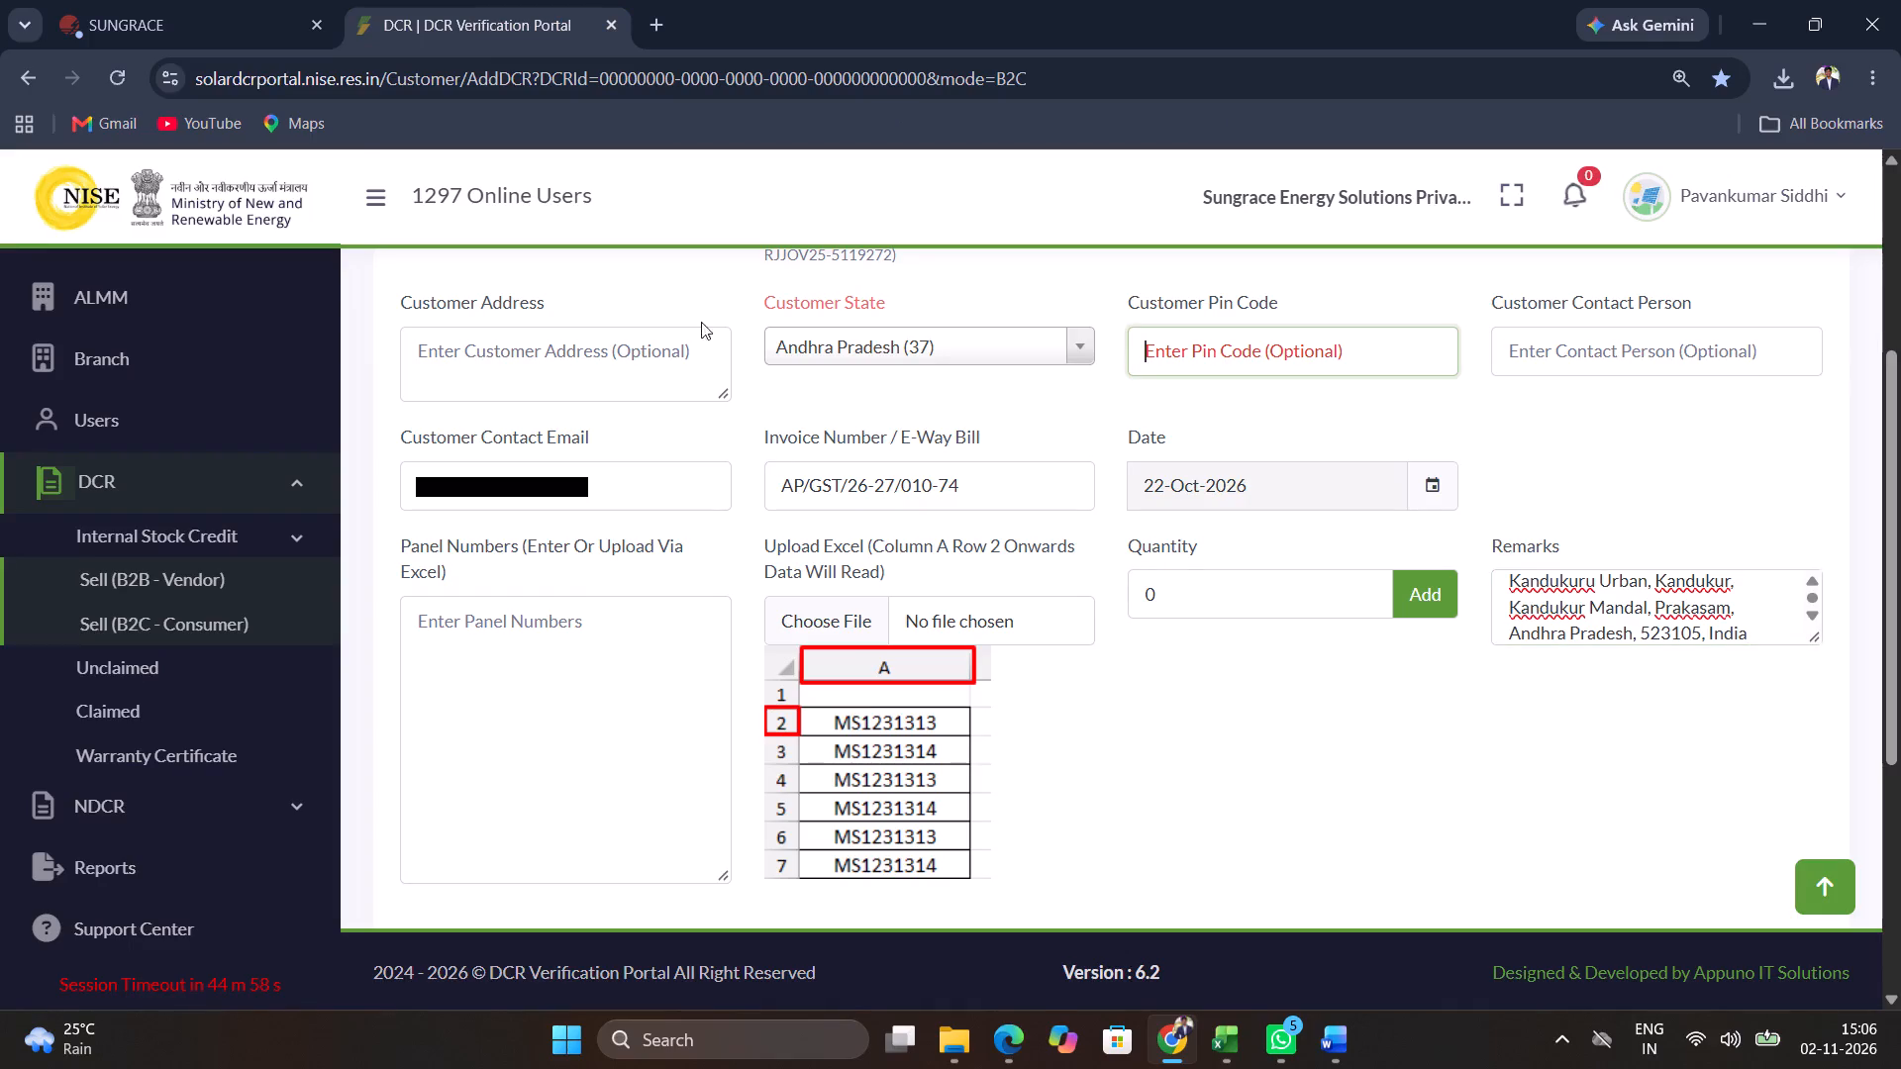
left_click(214, 0)
left_click(1144, 261)
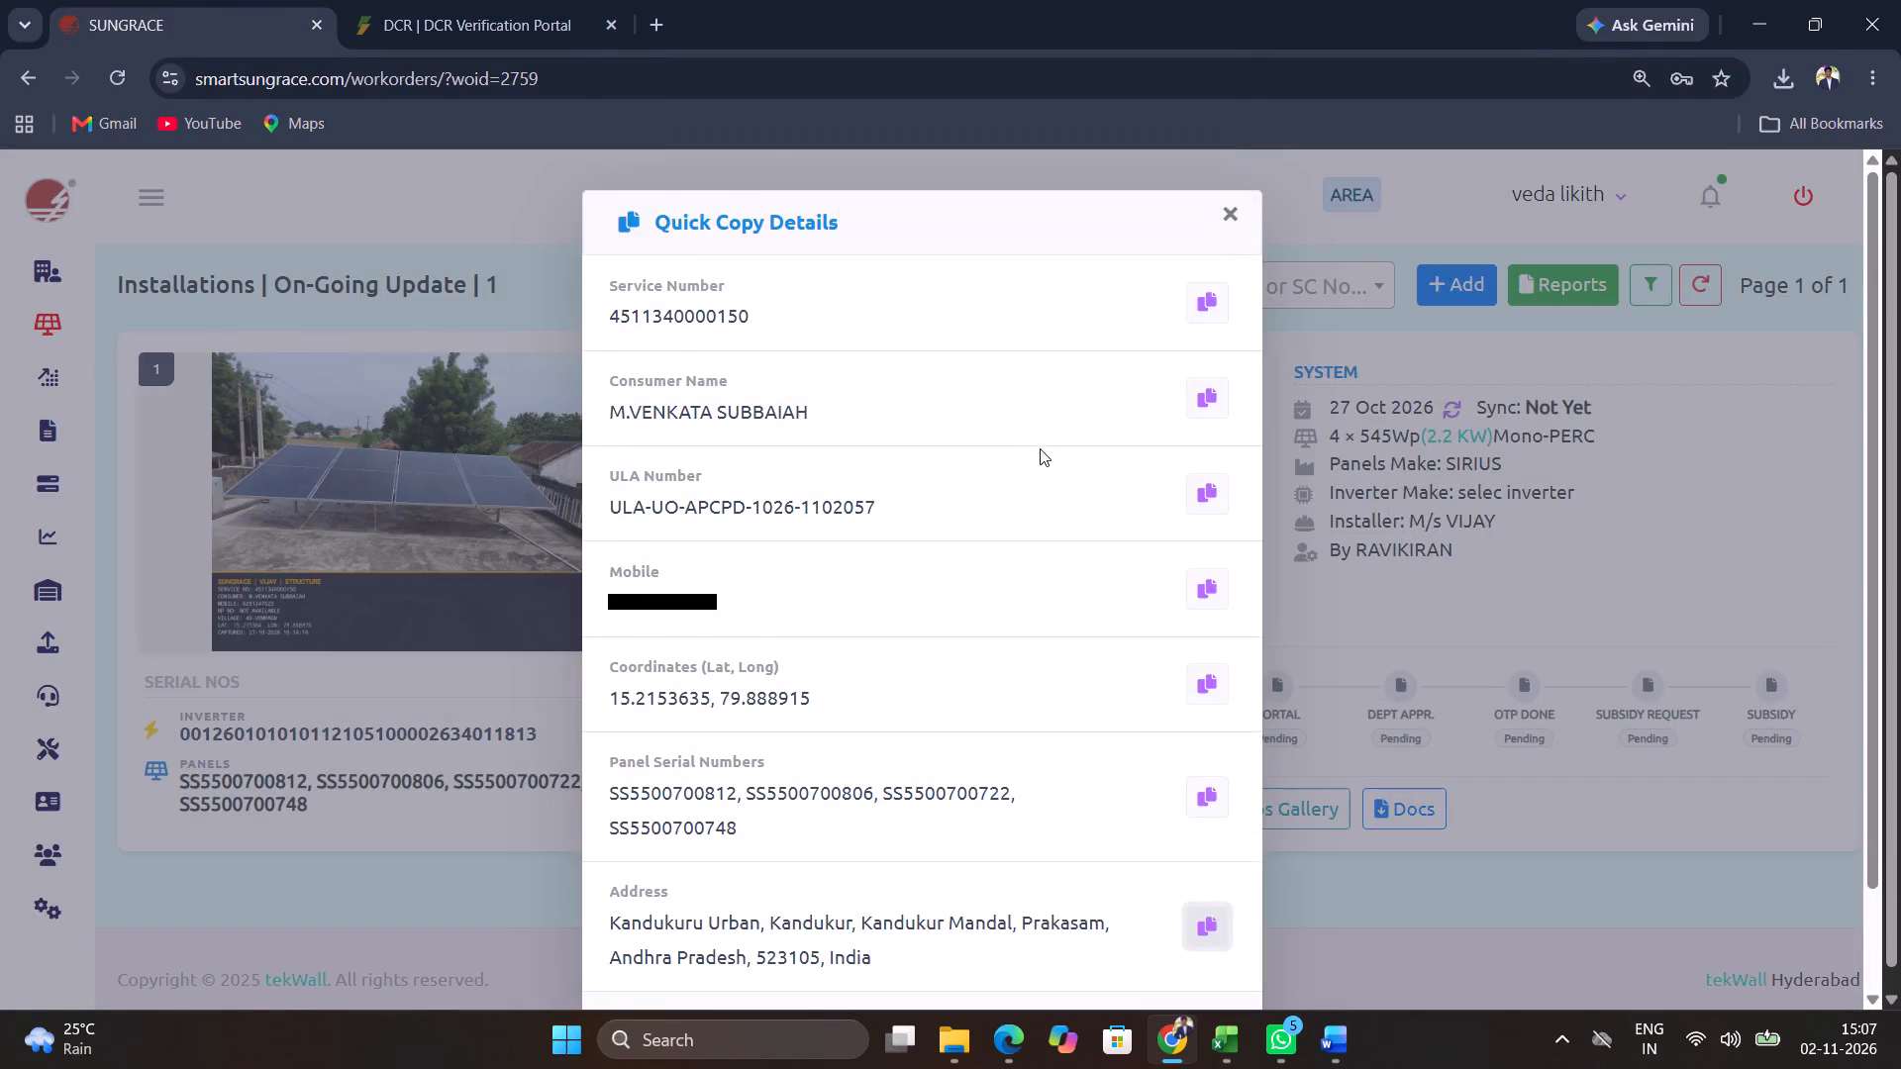
scroll(1040, 484, "down", 3)
left_click(1209, 912)
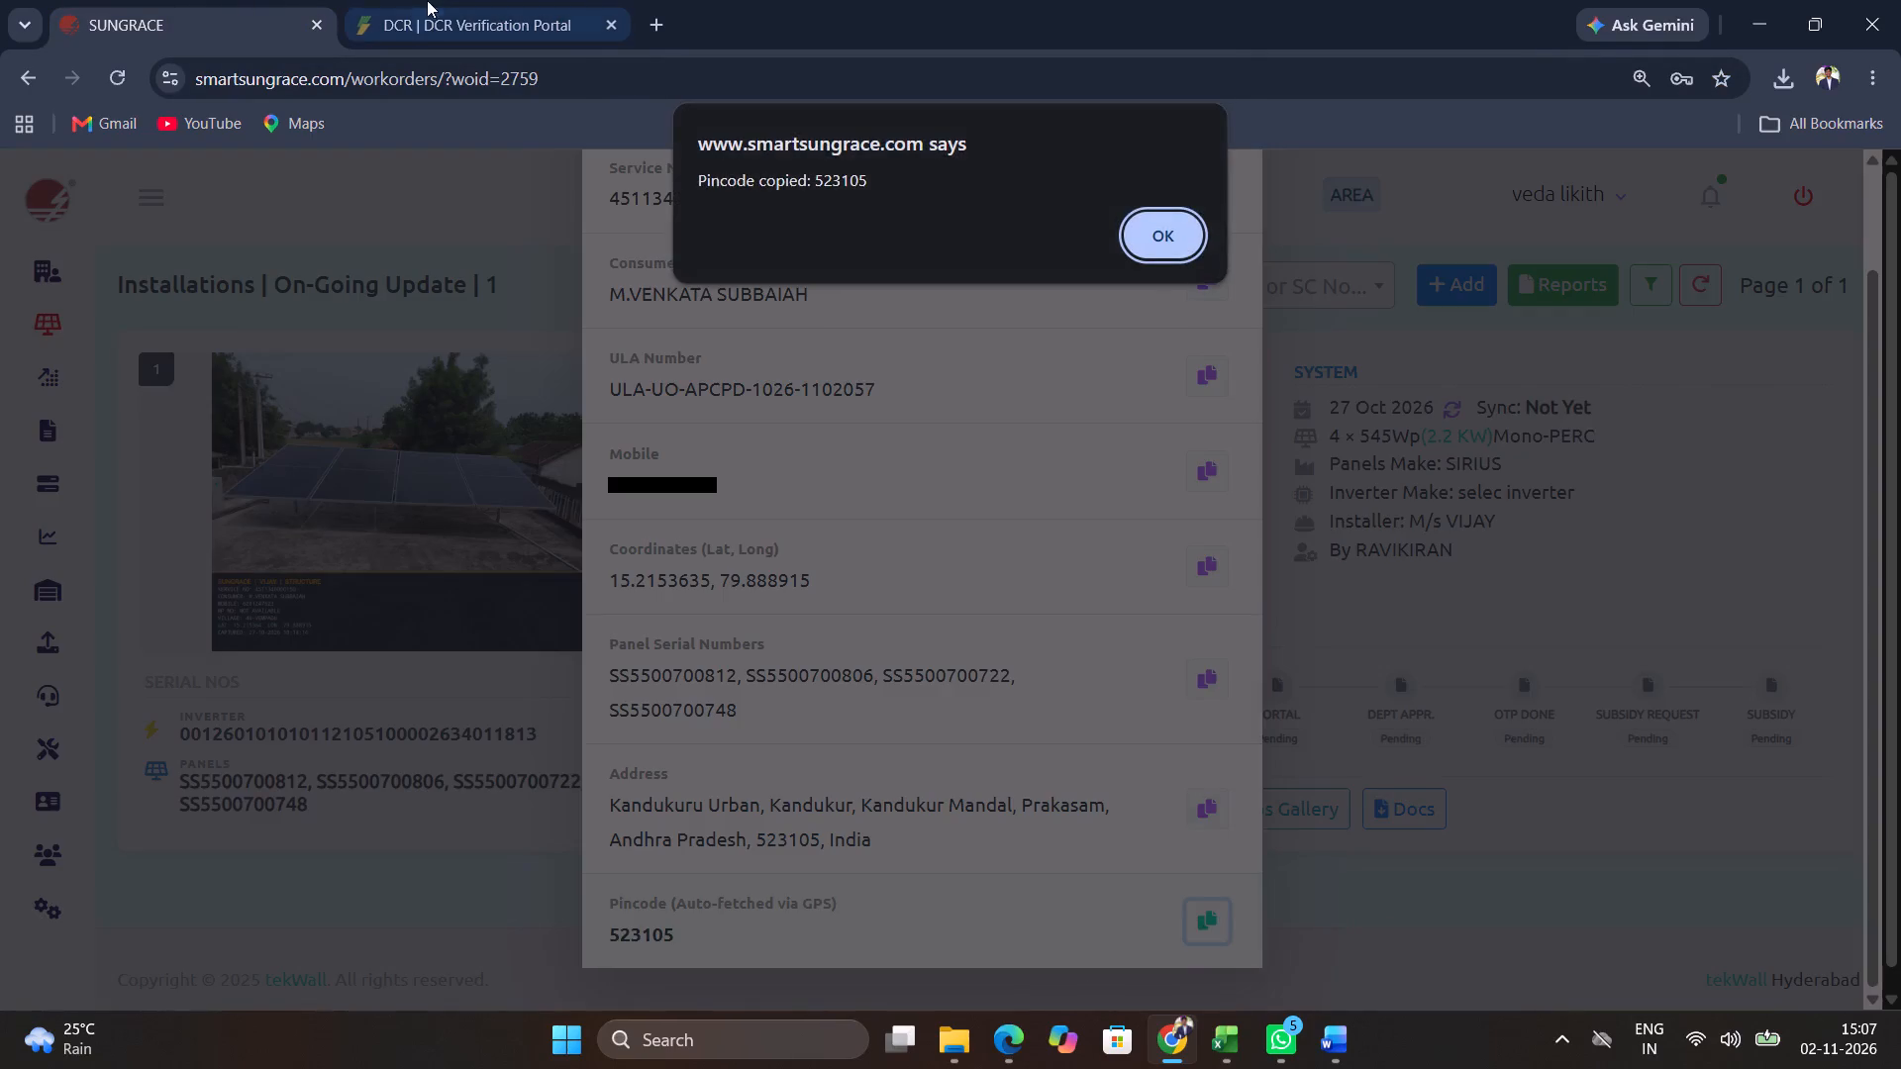
left_click(428, 0)
key("ctrl+v")
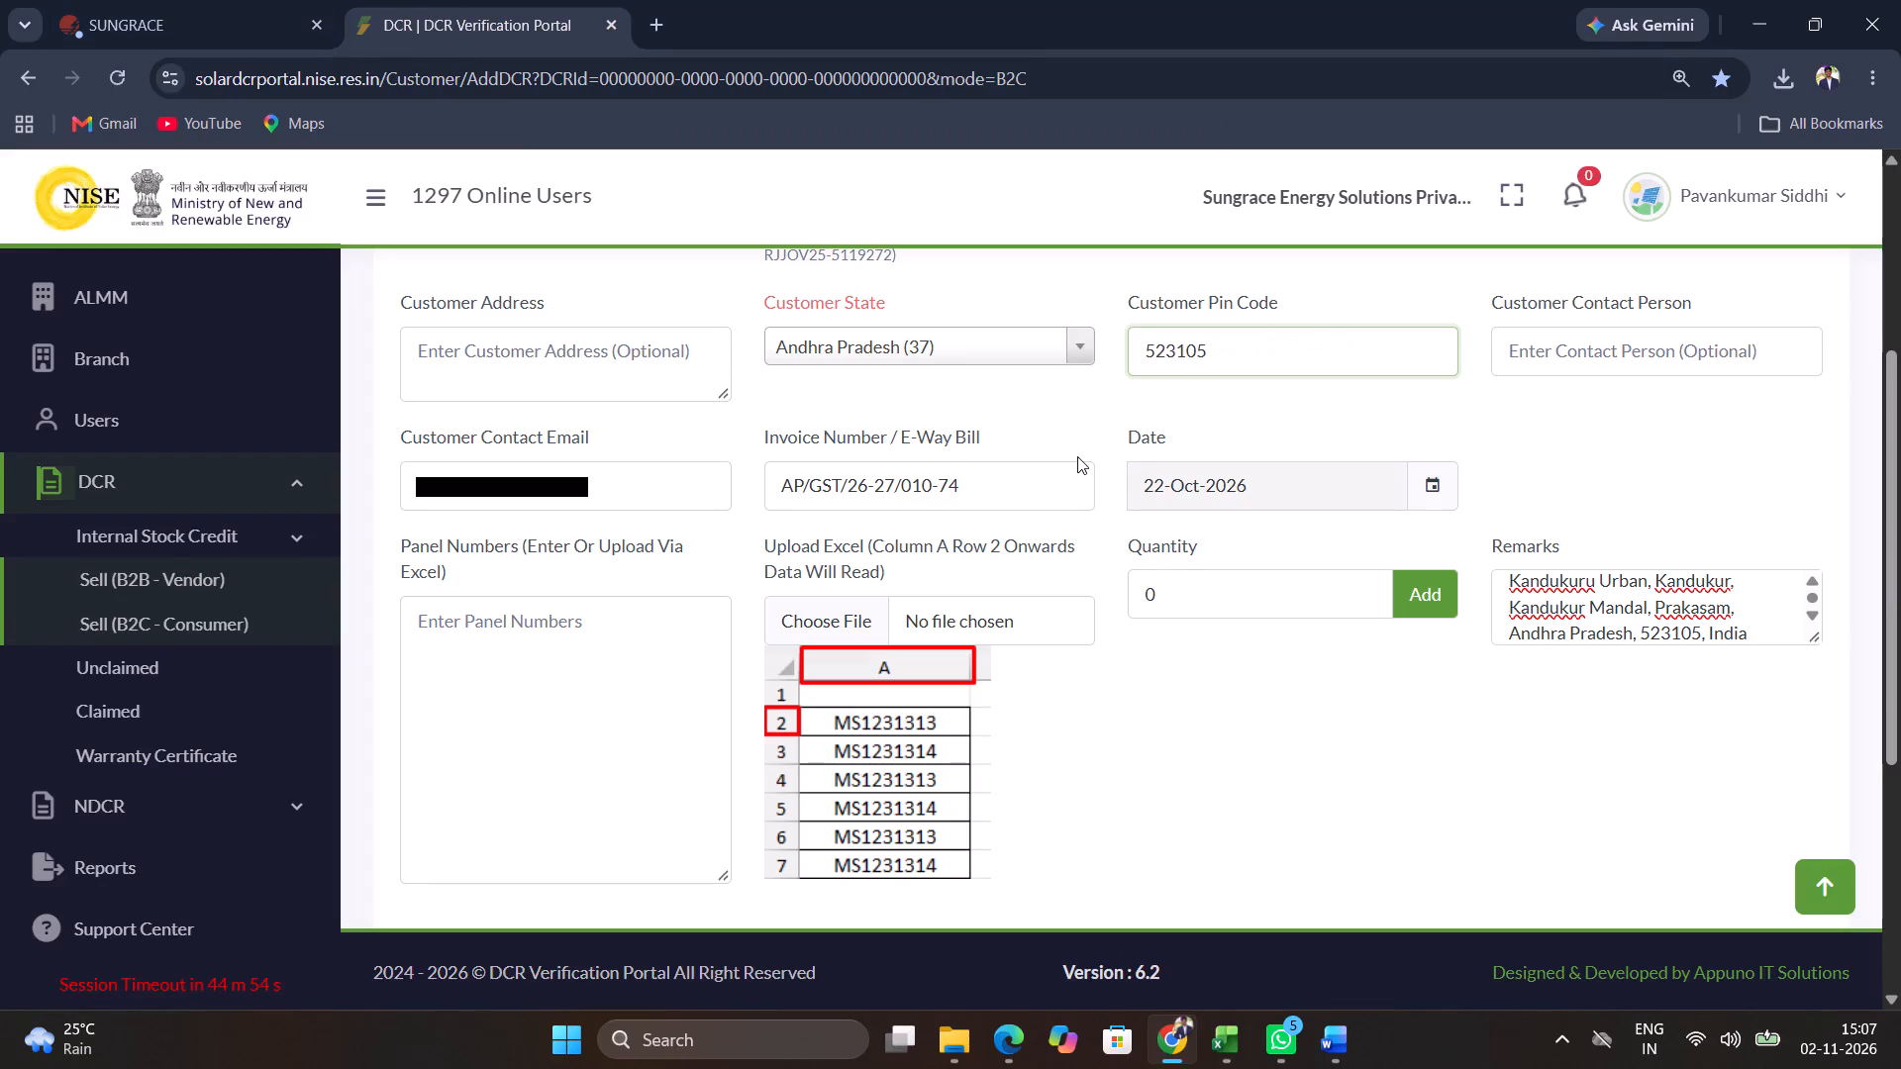
Confirm and submit the completed B2C DCR entry for the four panels.
scroll(1077, 456, "down", 4)
left_click(1676, 517)
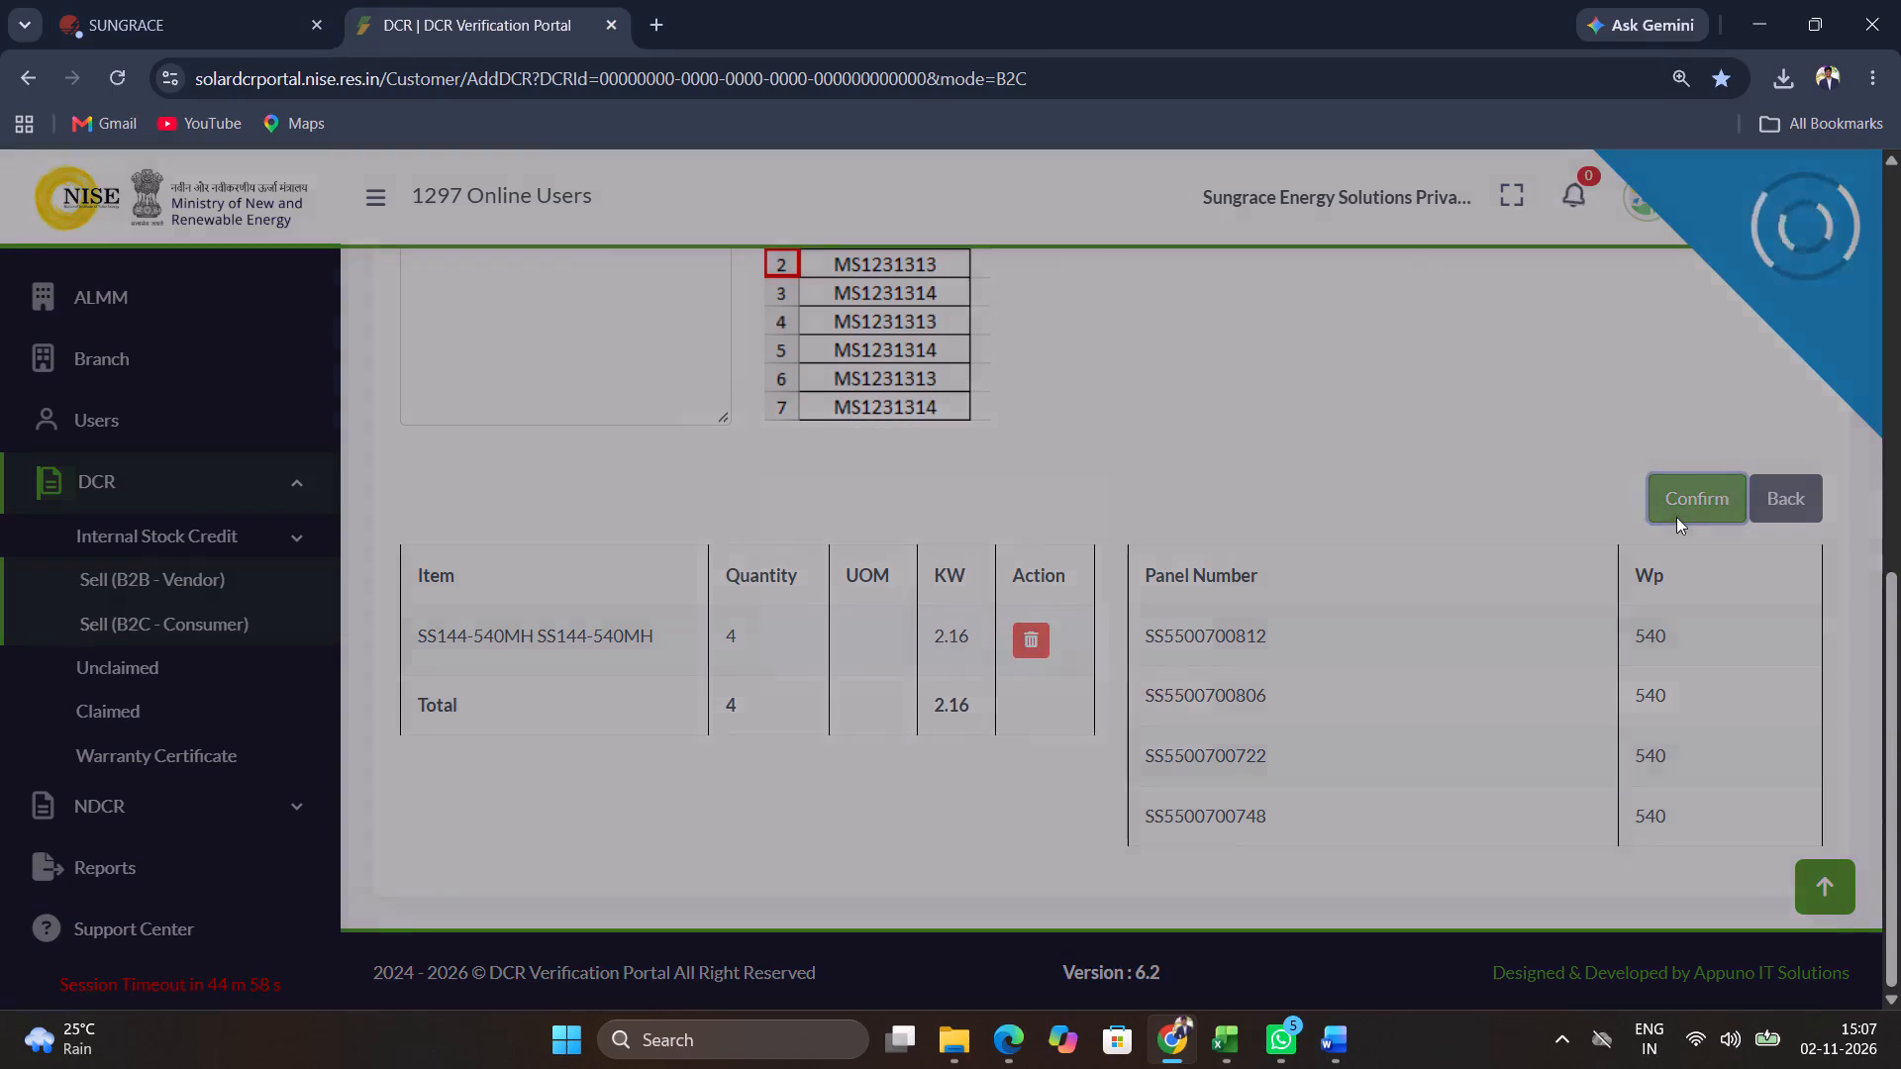
left_click(1213, 737)
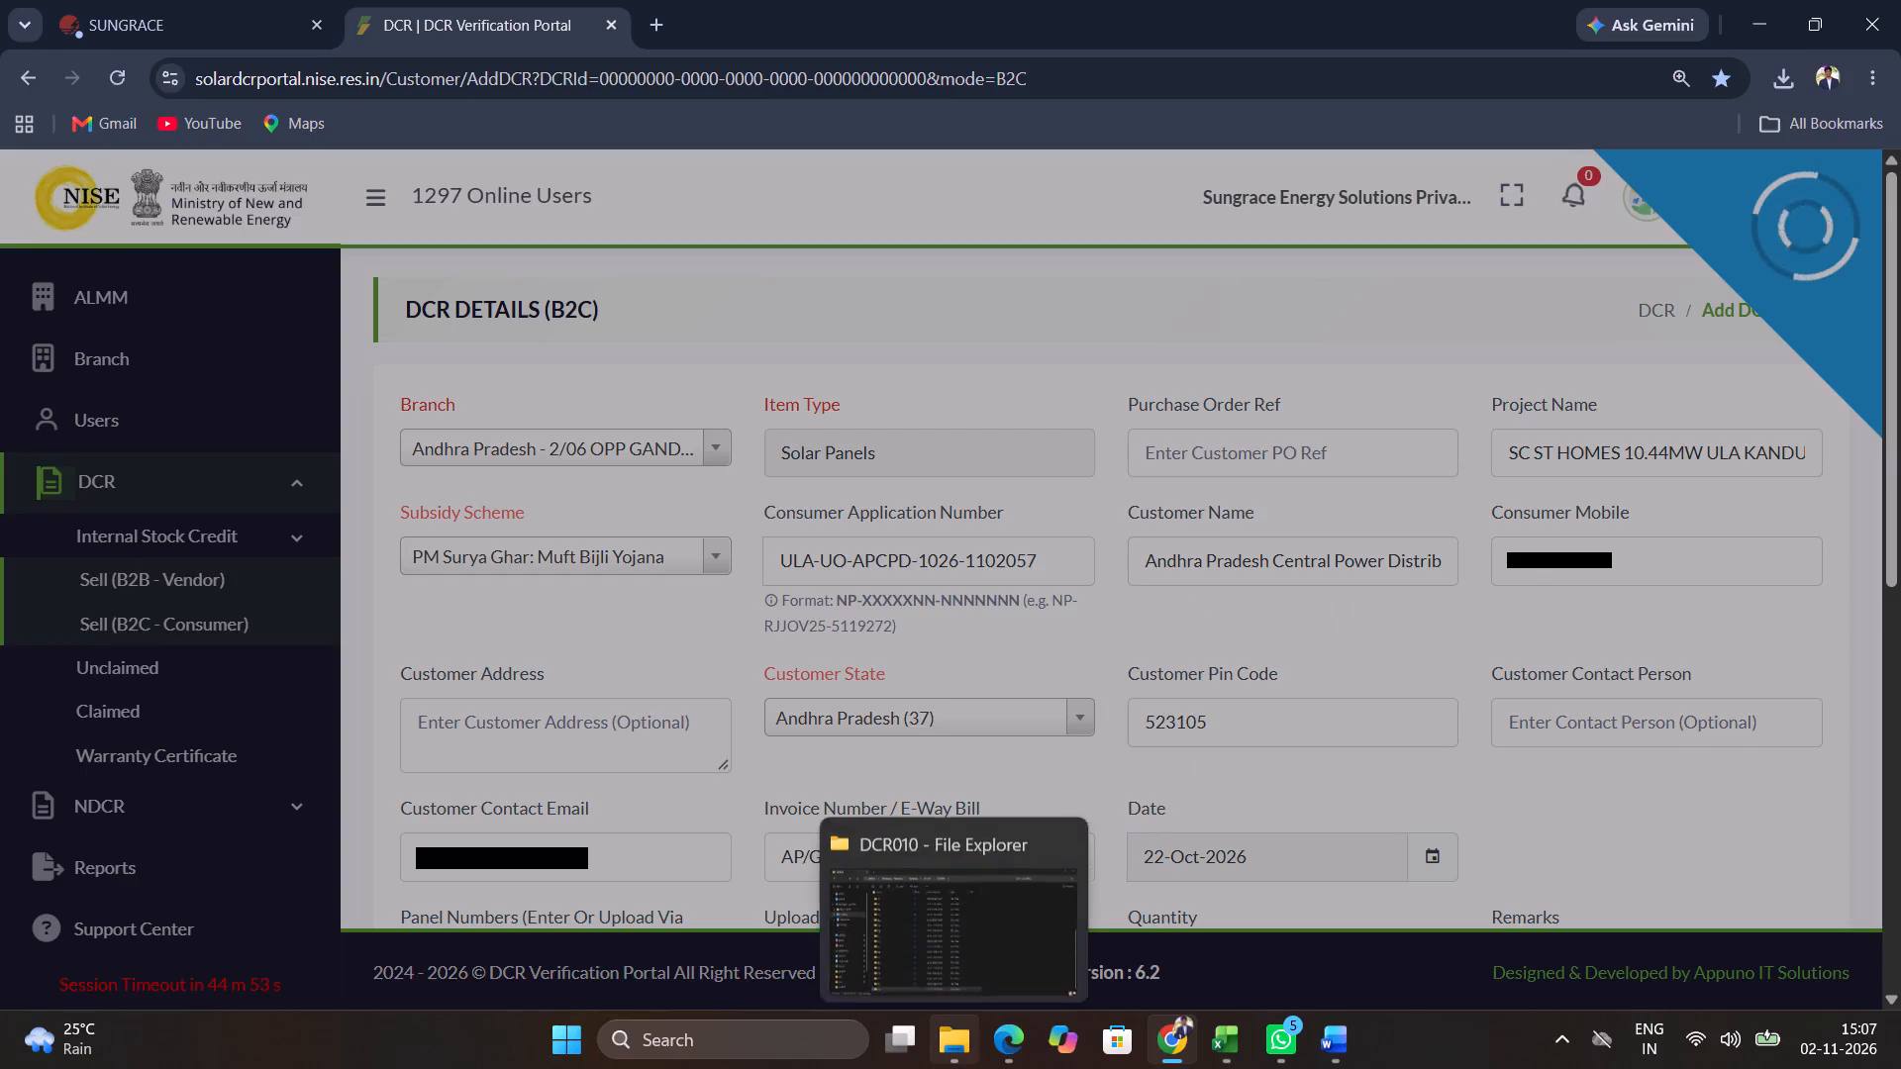
Create a folder named 74_ inside the DCR010 folder in File Explorer.
left_click(941, 947)
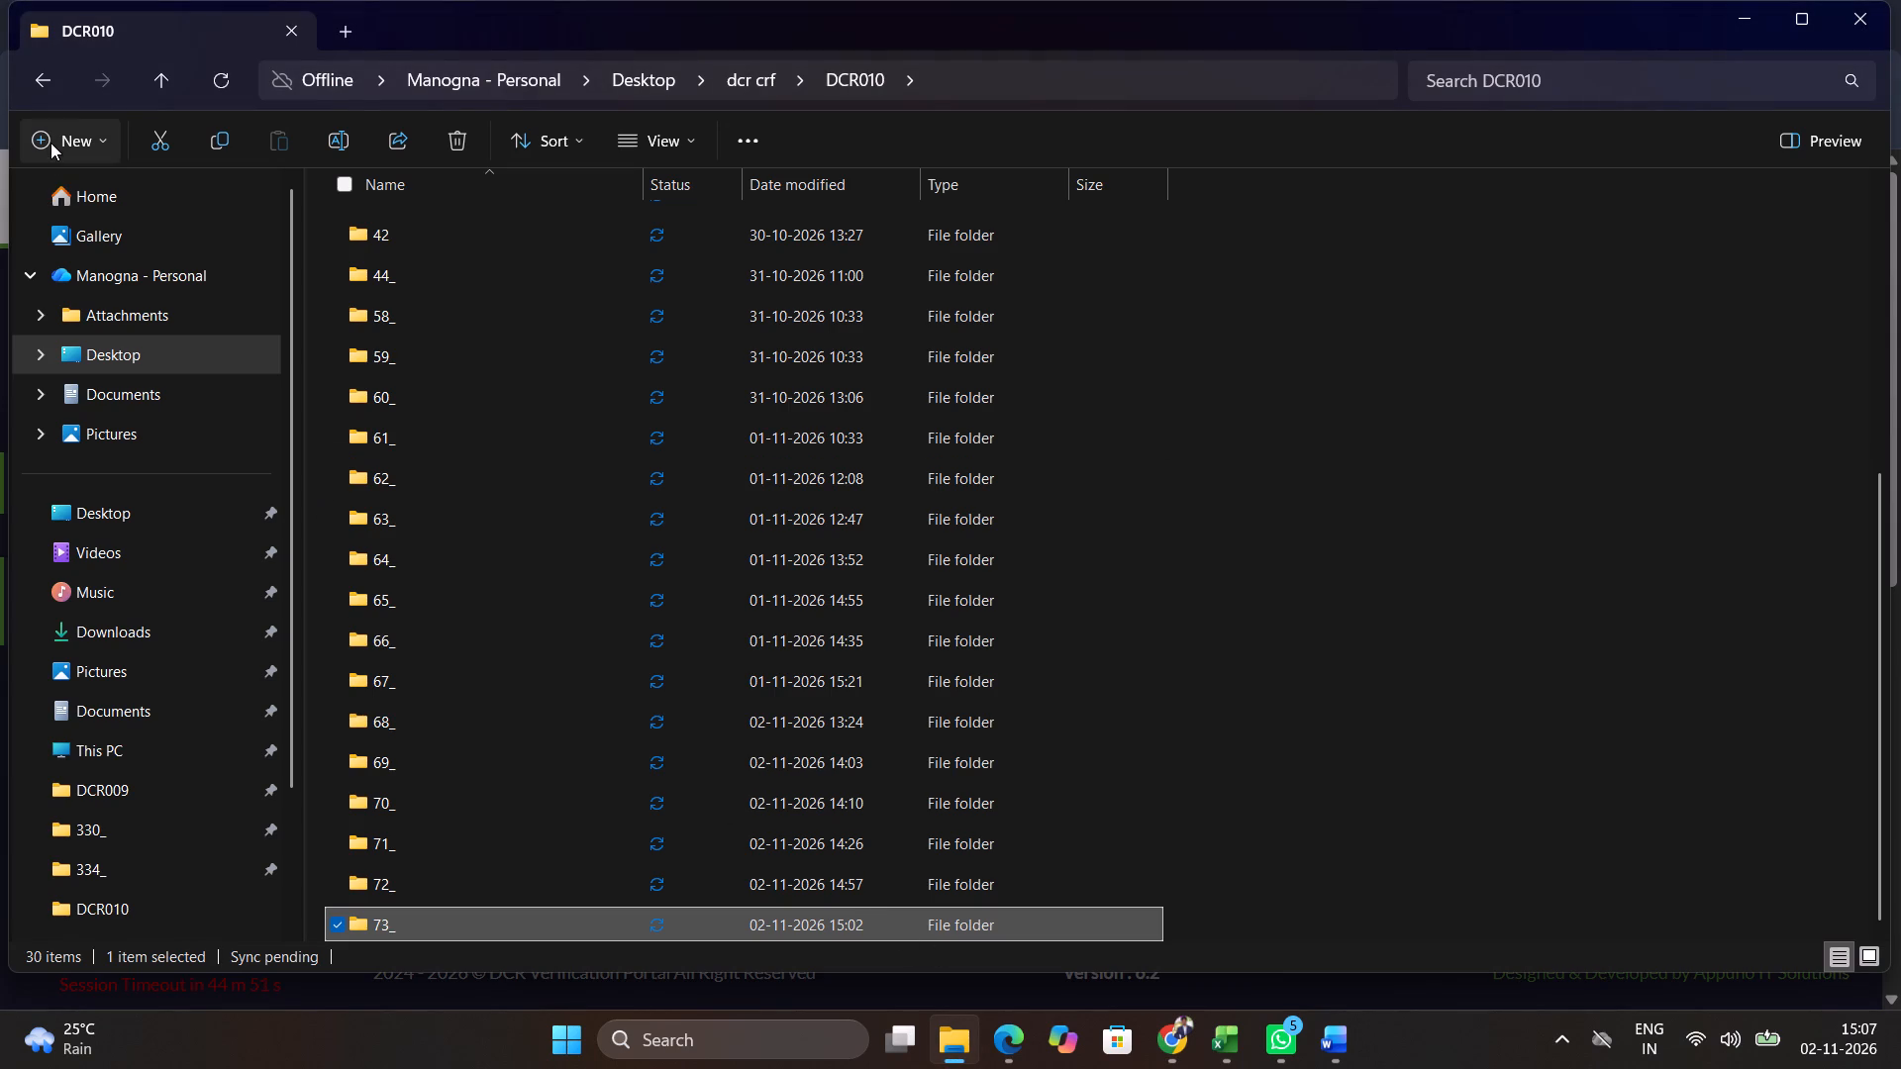
left_click(50, 141)
left_click(73, 198)
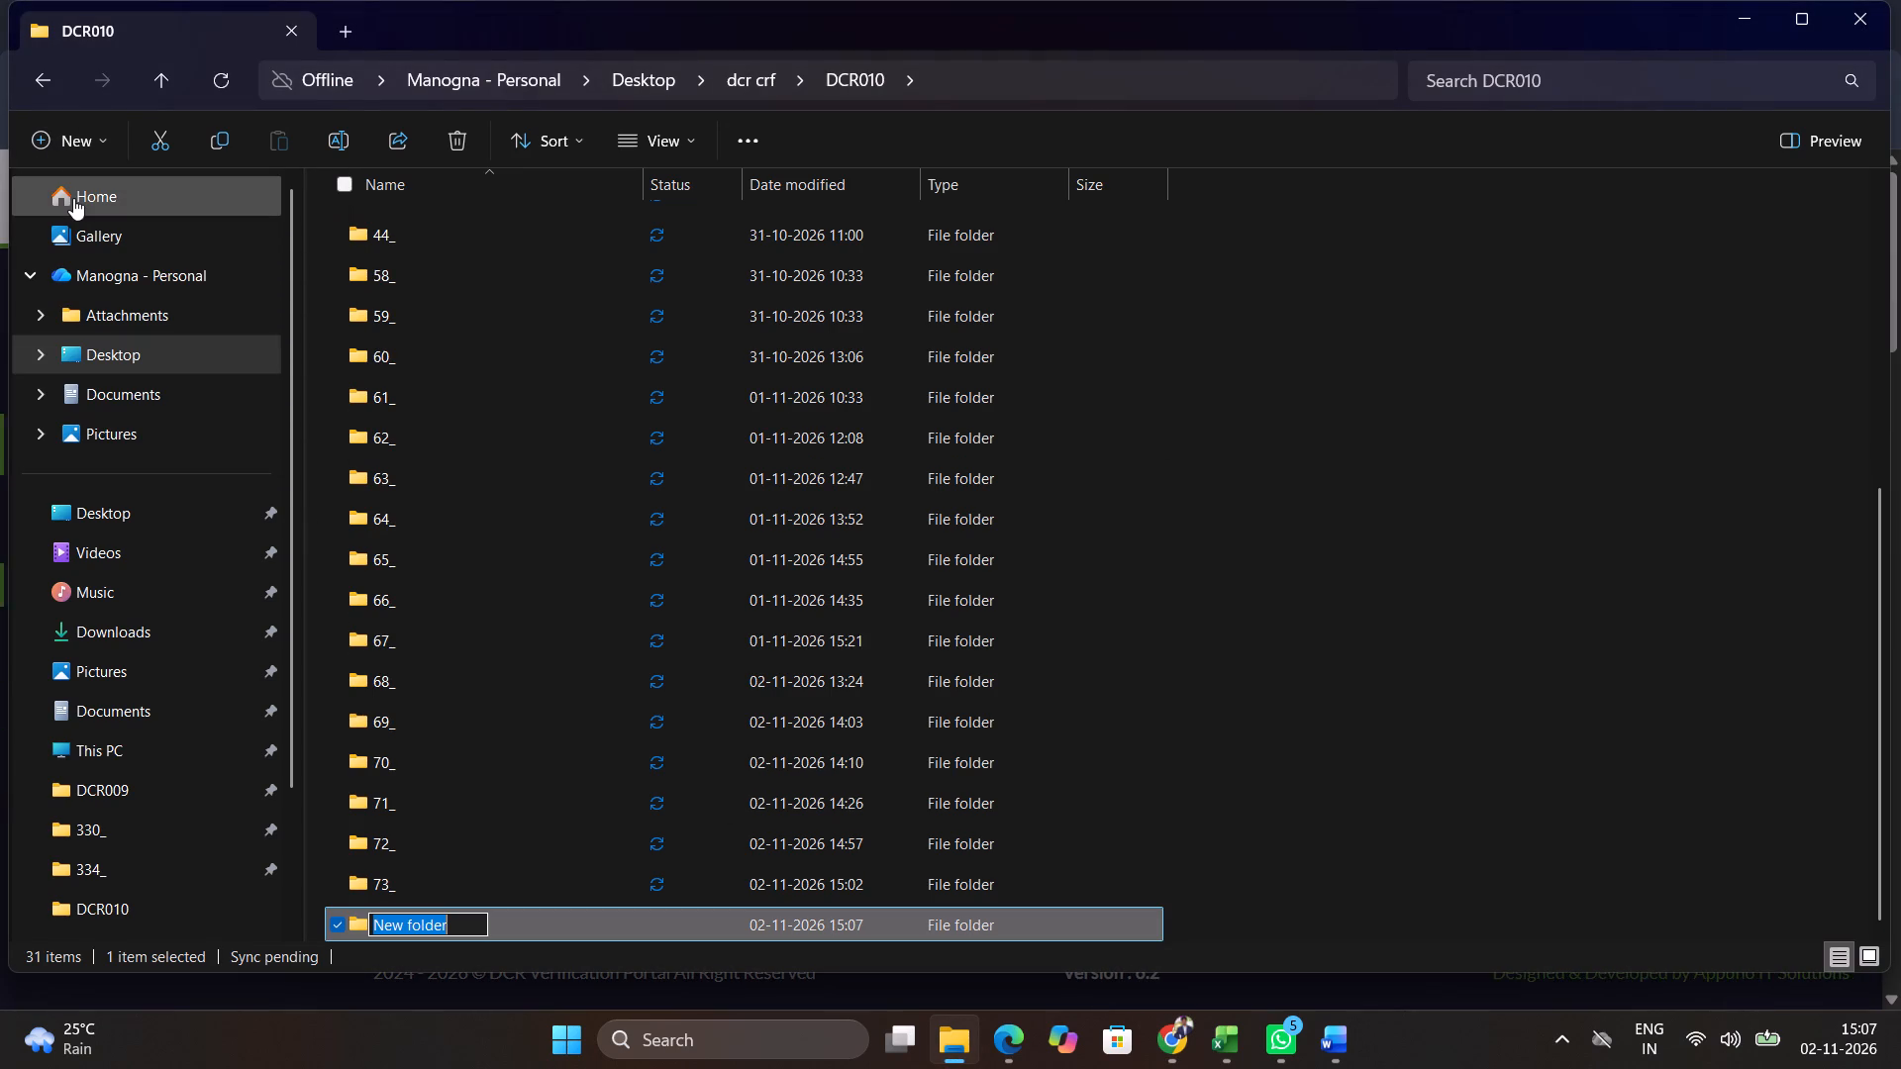
type("74")
key("shift+underscore")
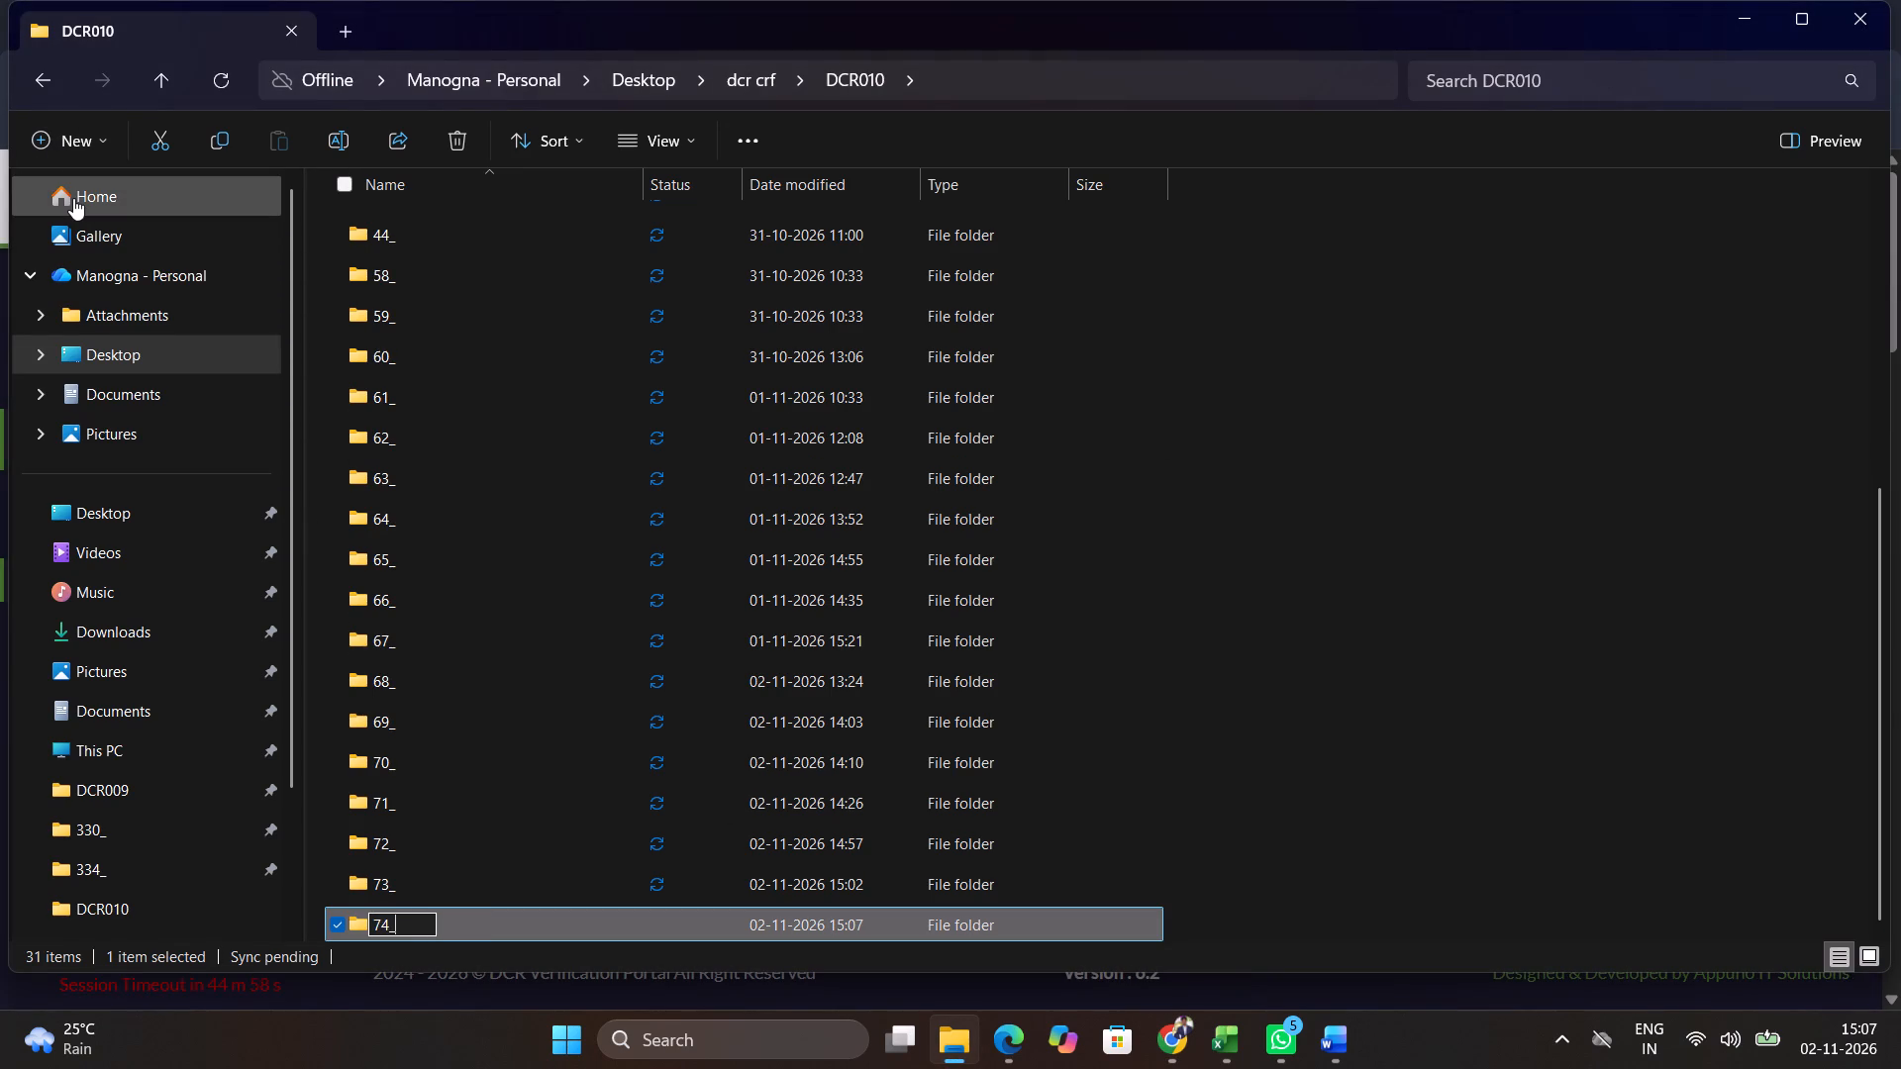
key("Return")
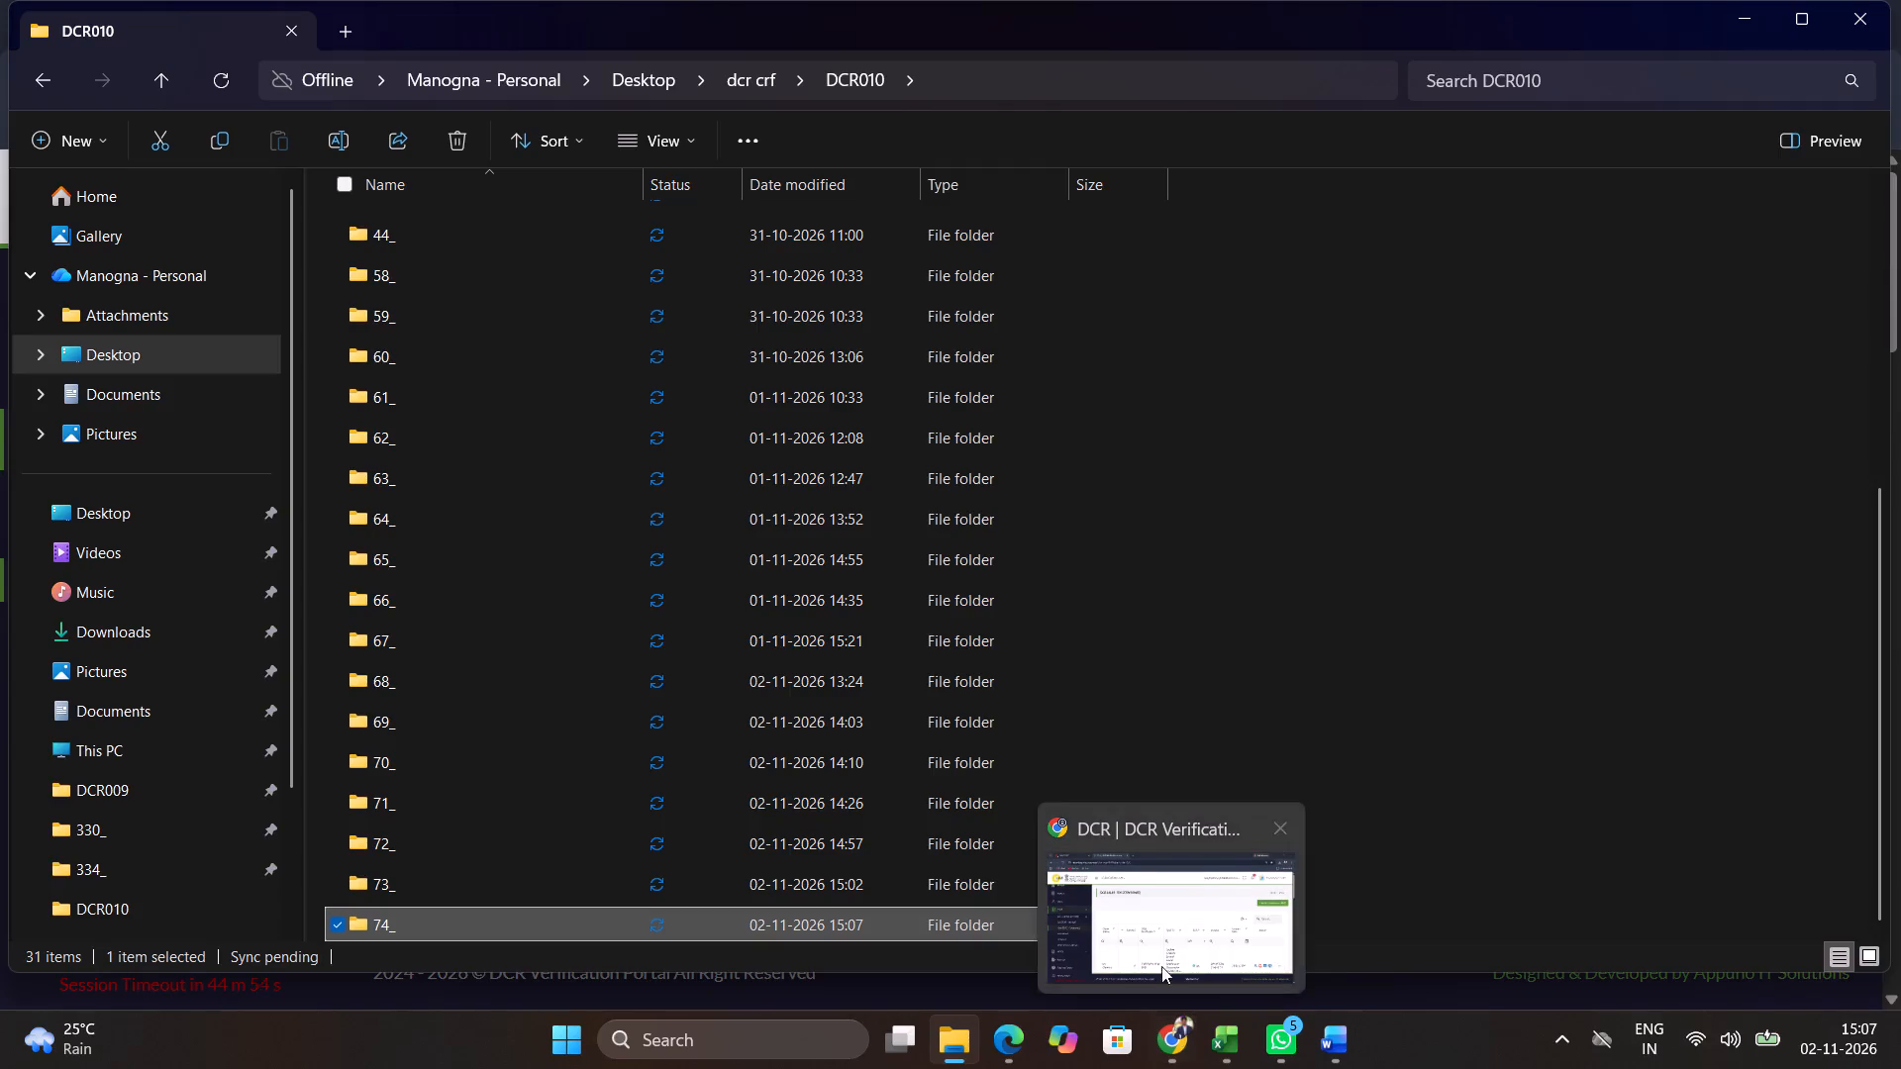
Download the new DCR certificate PDF into DCR010's 74_ folder, named with the service number copied from SUNGRACE followed by -74.
left_click(1161, 960)
left_click(251, 0)
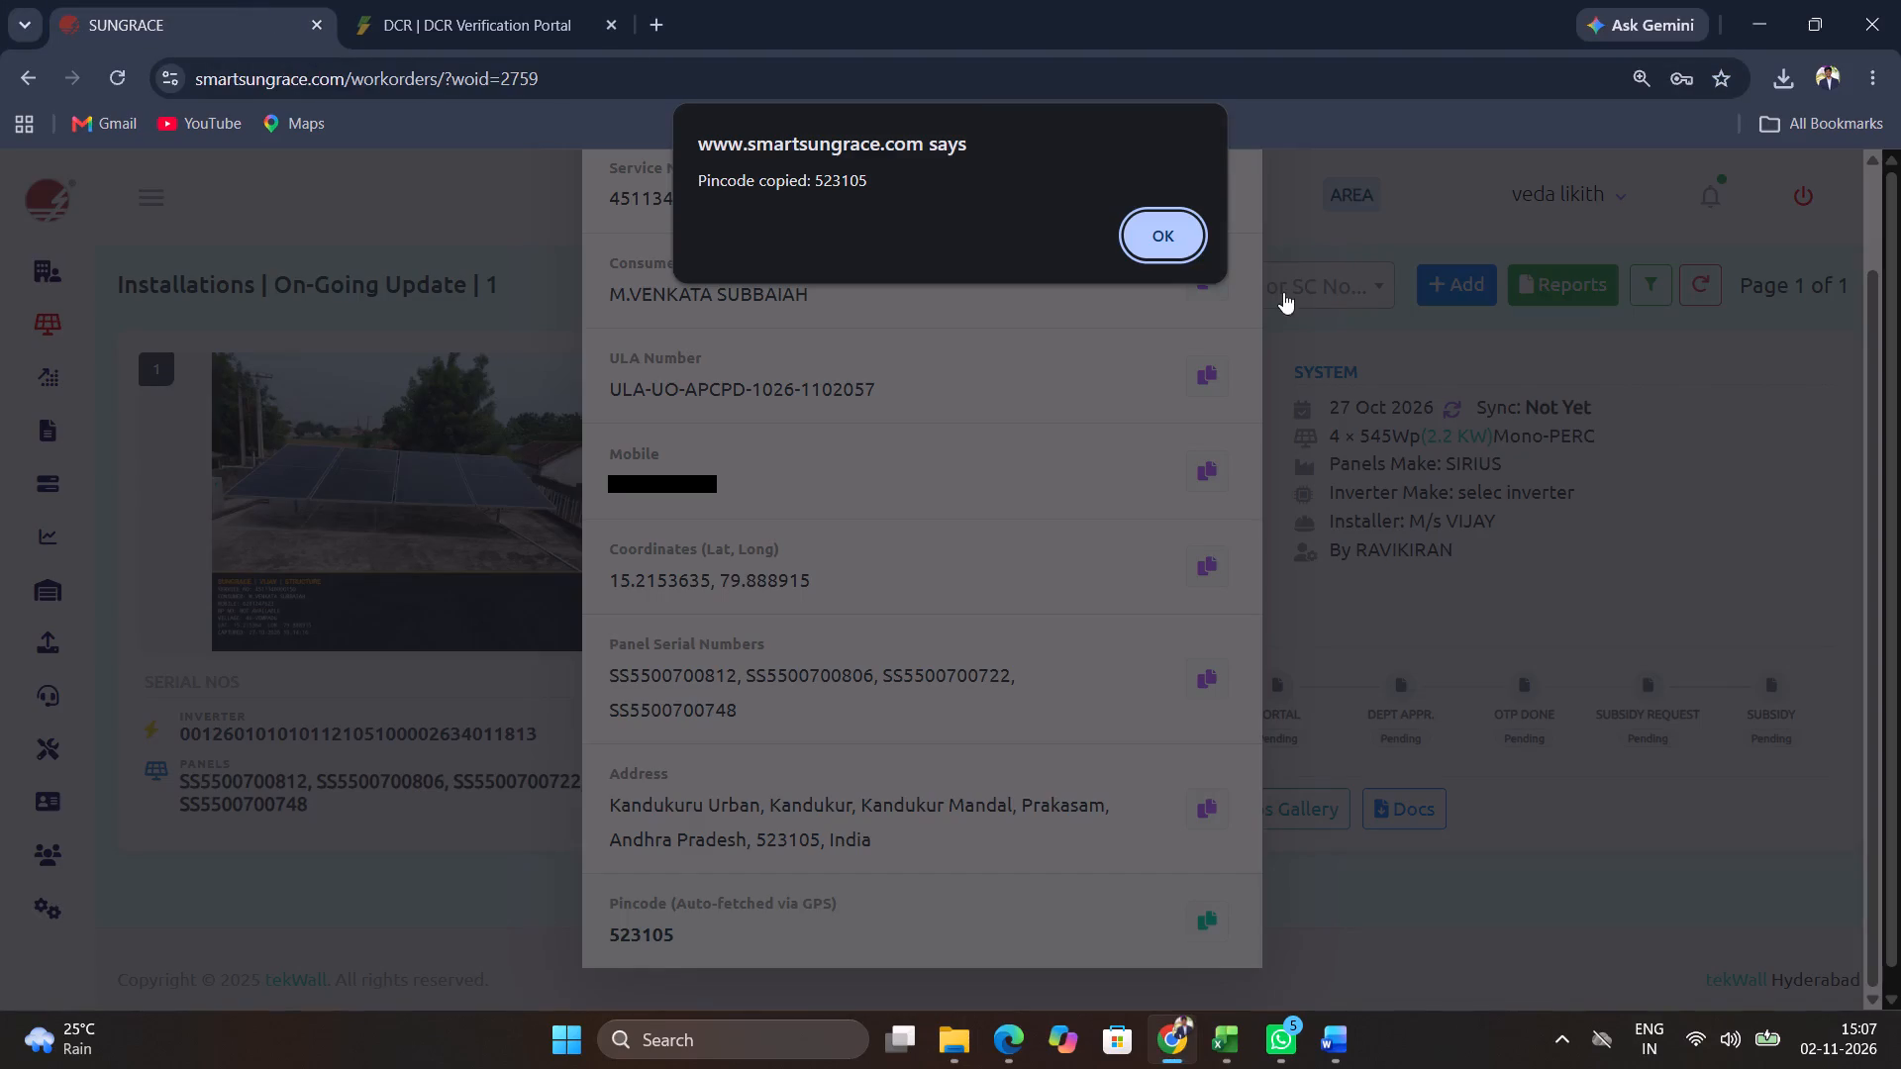
left_click(1181, 236)
left_click(1212, 188)
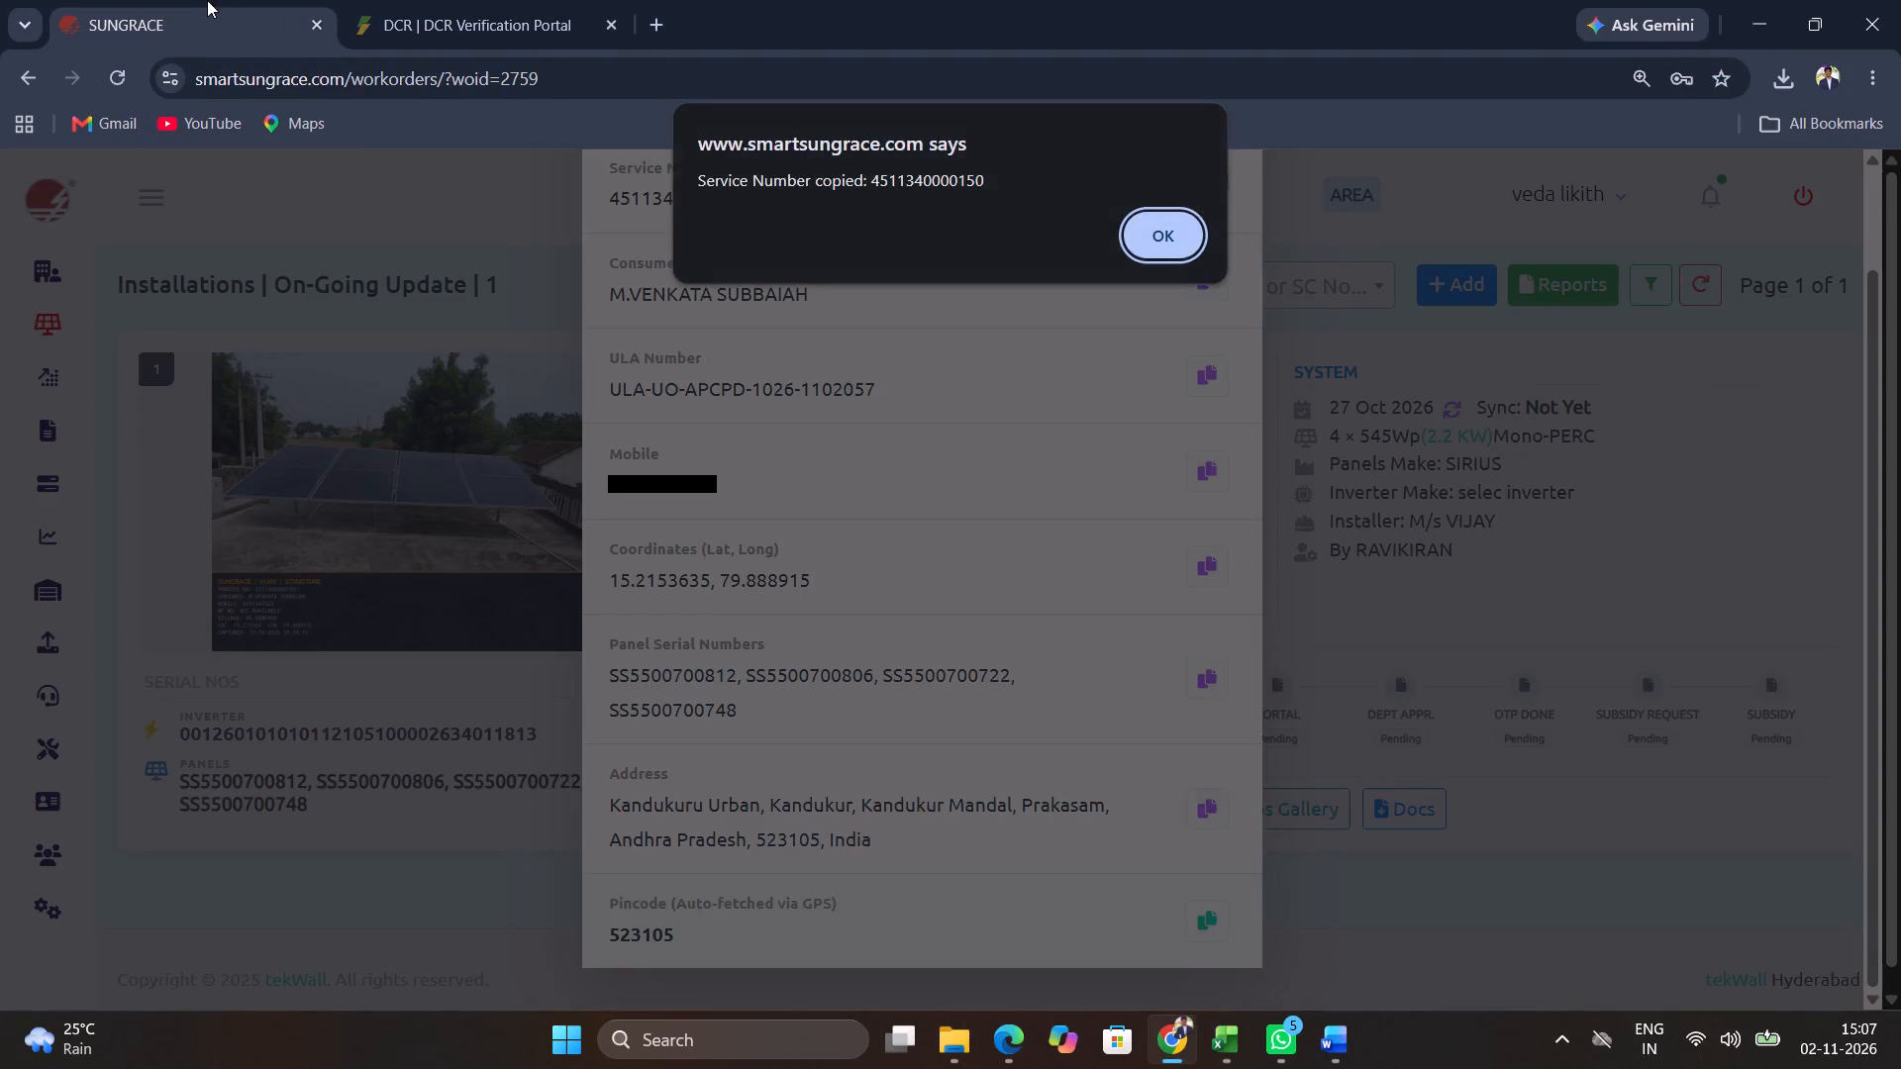
left_click(452, 0)
left_click(1634, 859)
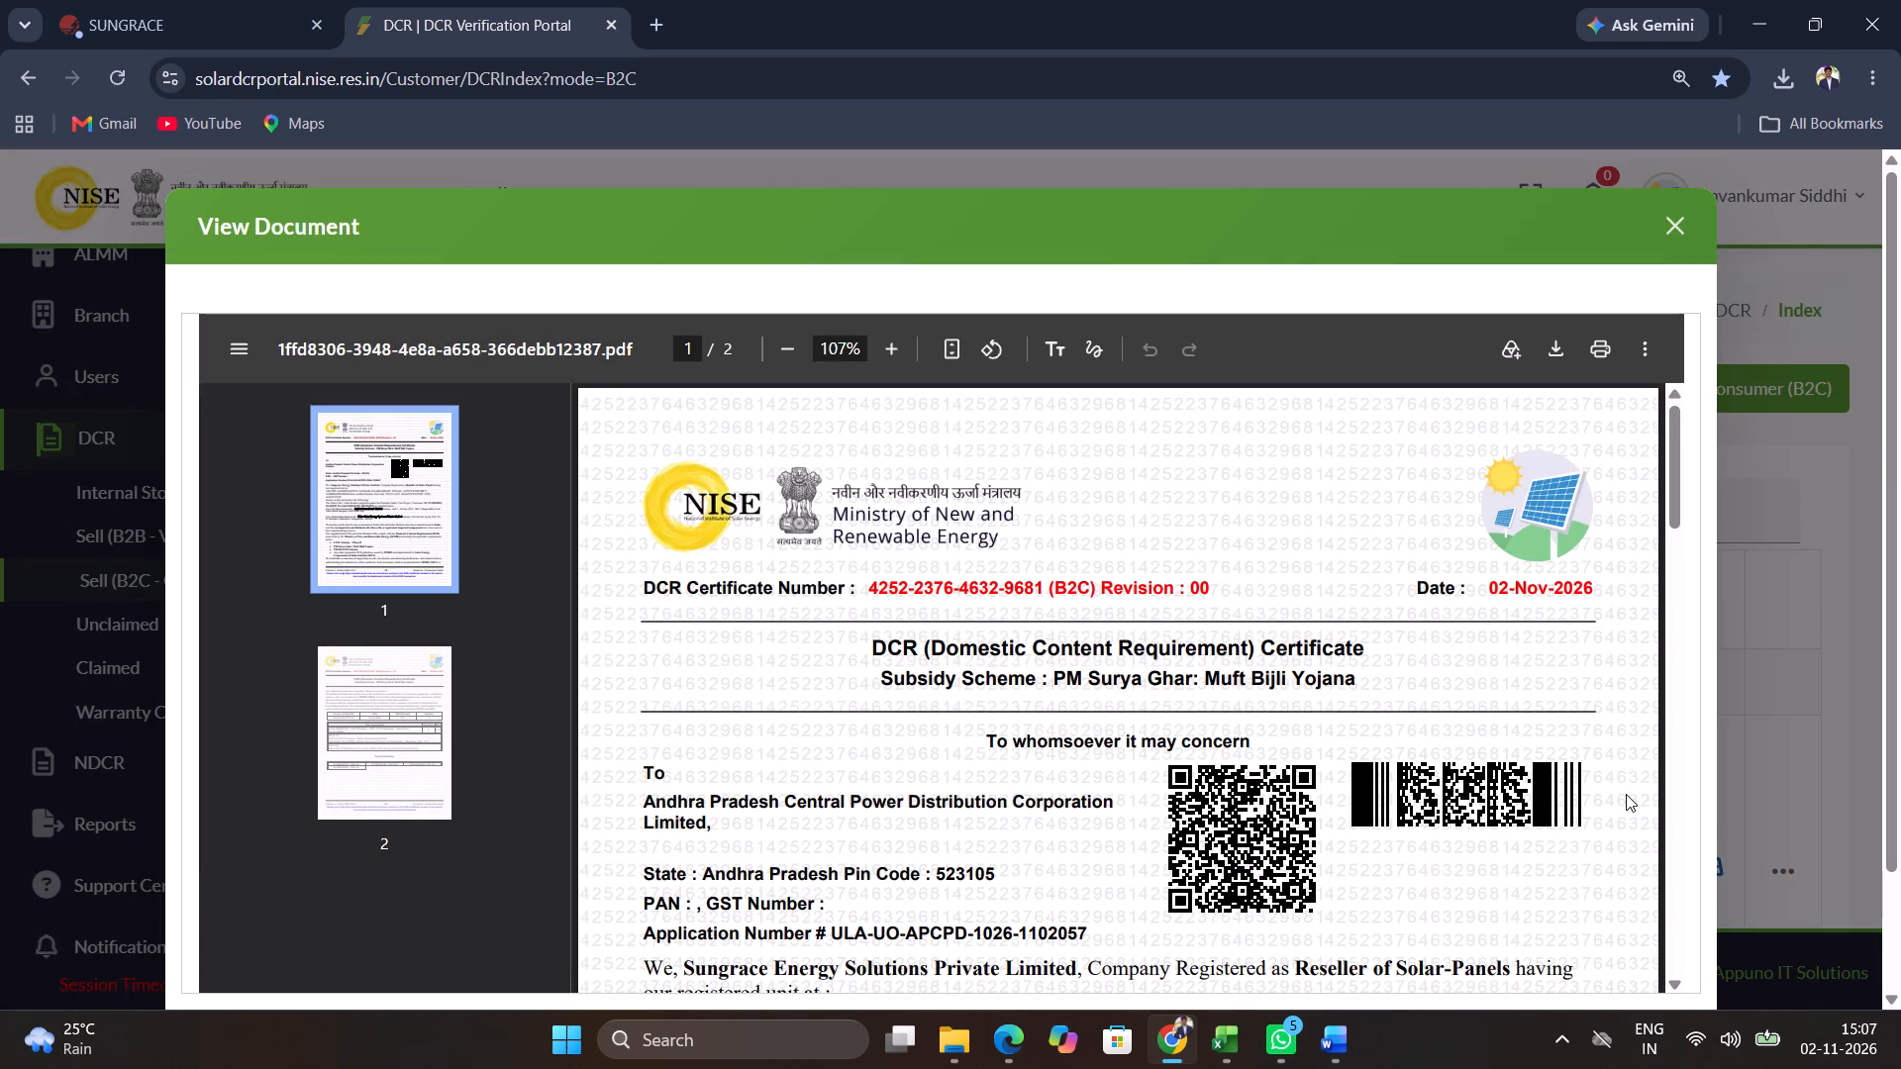
left_click(1554, 350)
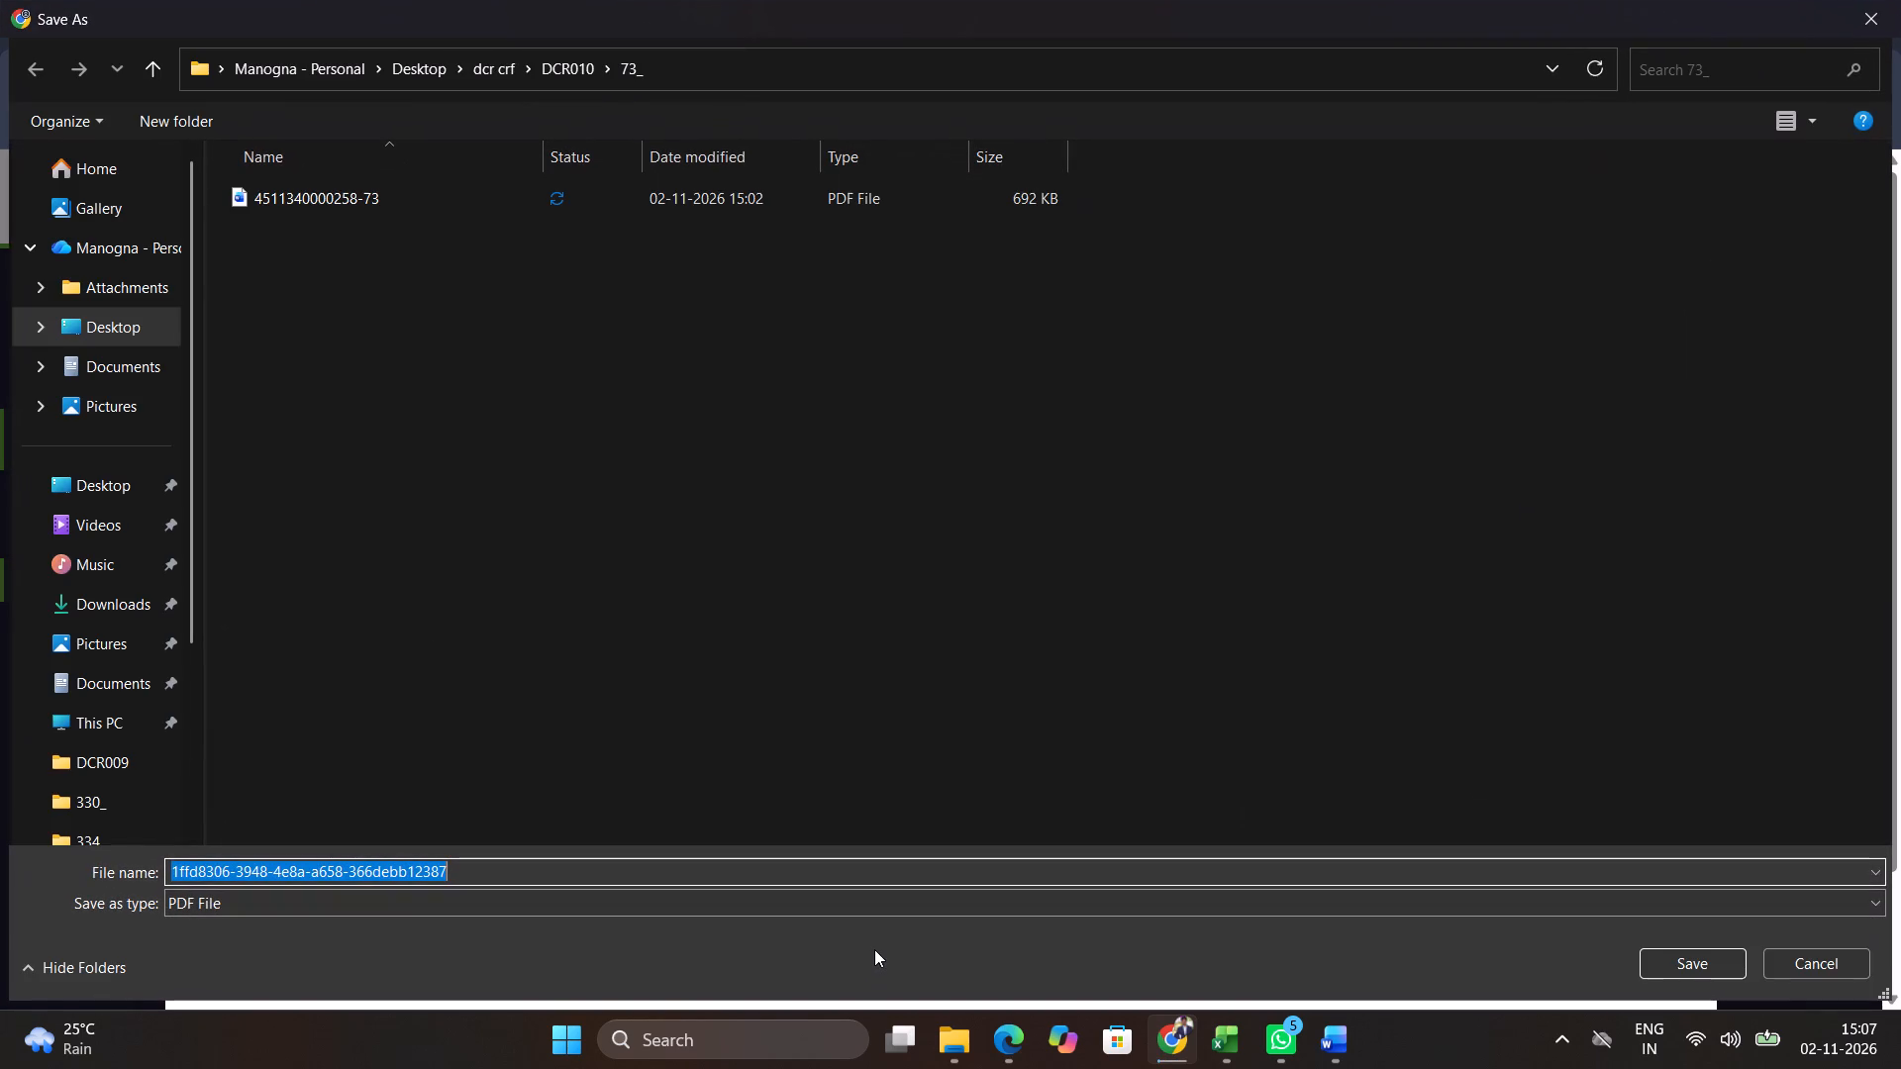
key("ctrl+v")
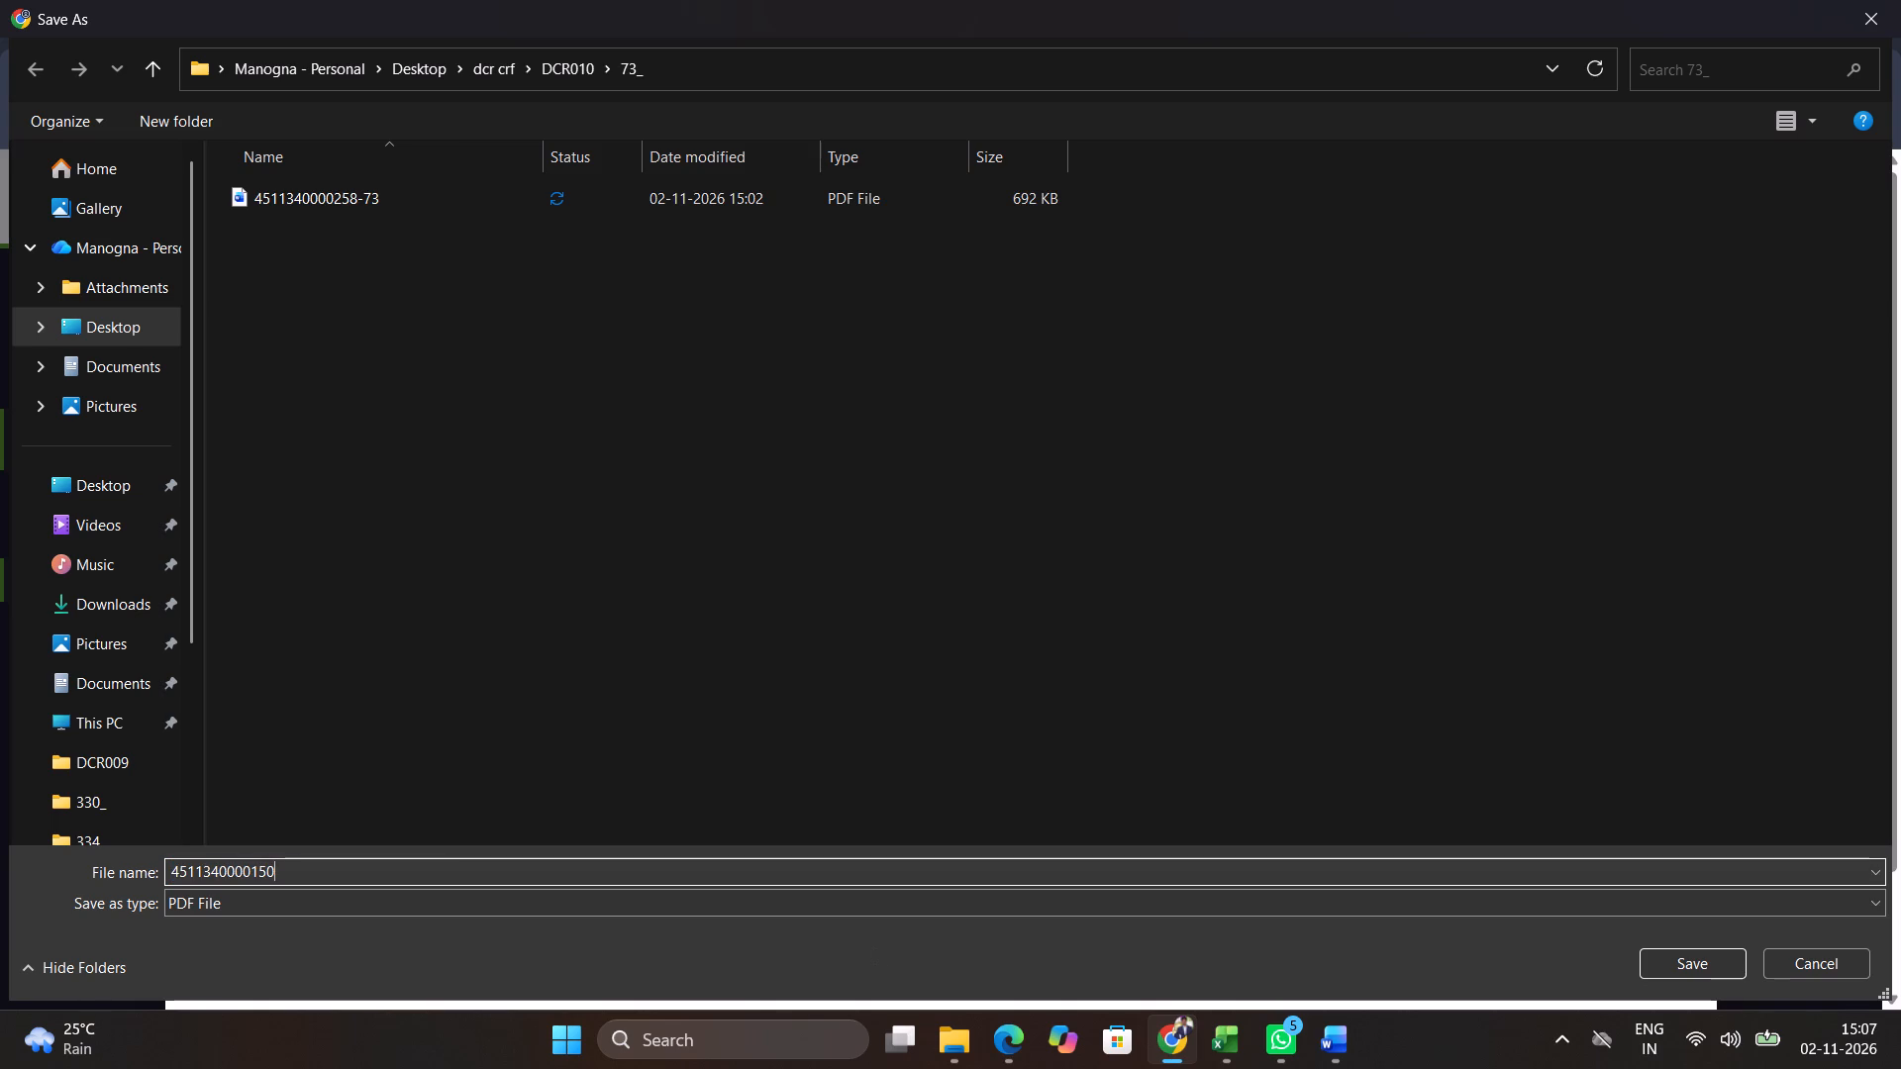
key("minus")
type("74")
left_click(574, 68)
scroll(473, 580, "down", 4)
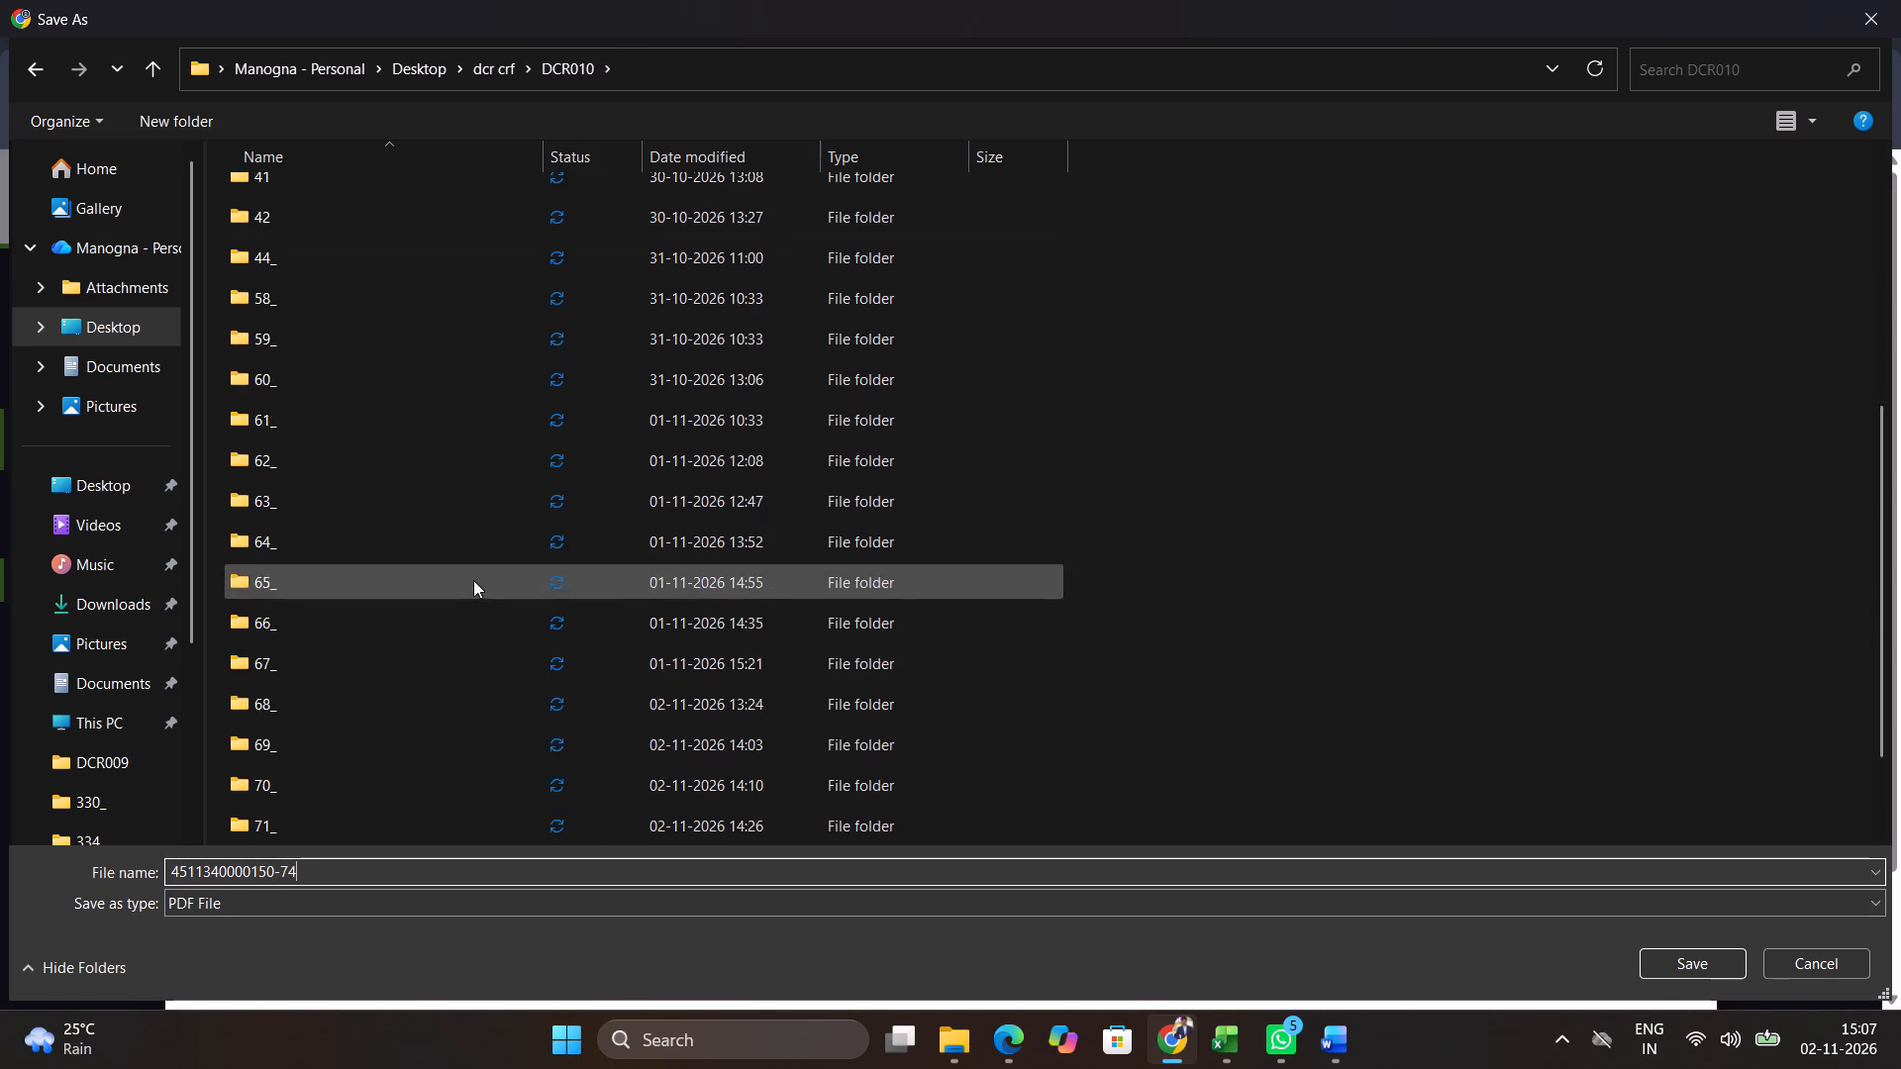
scroll(473, 580, "down", 1)
scroll(378, 810, "down", 1)
double_click(385, 822)
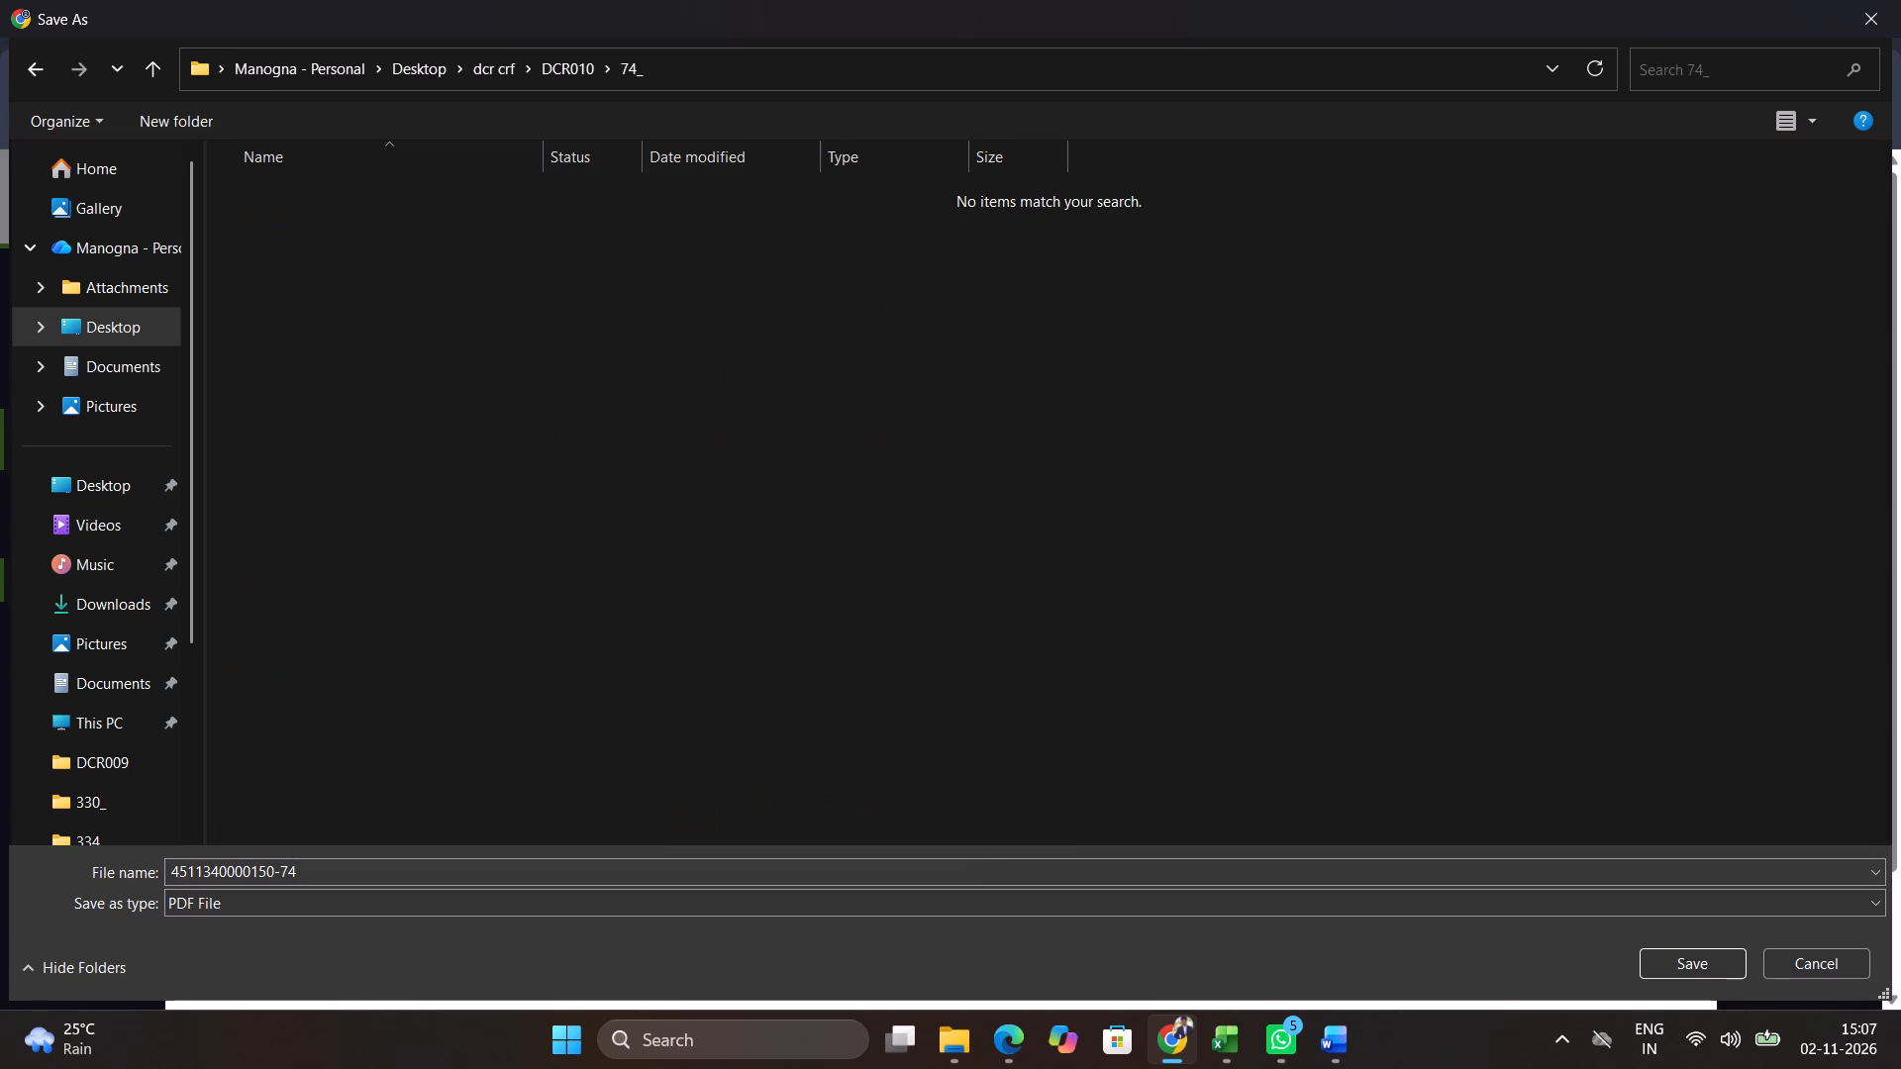
left_click(1712, 958)
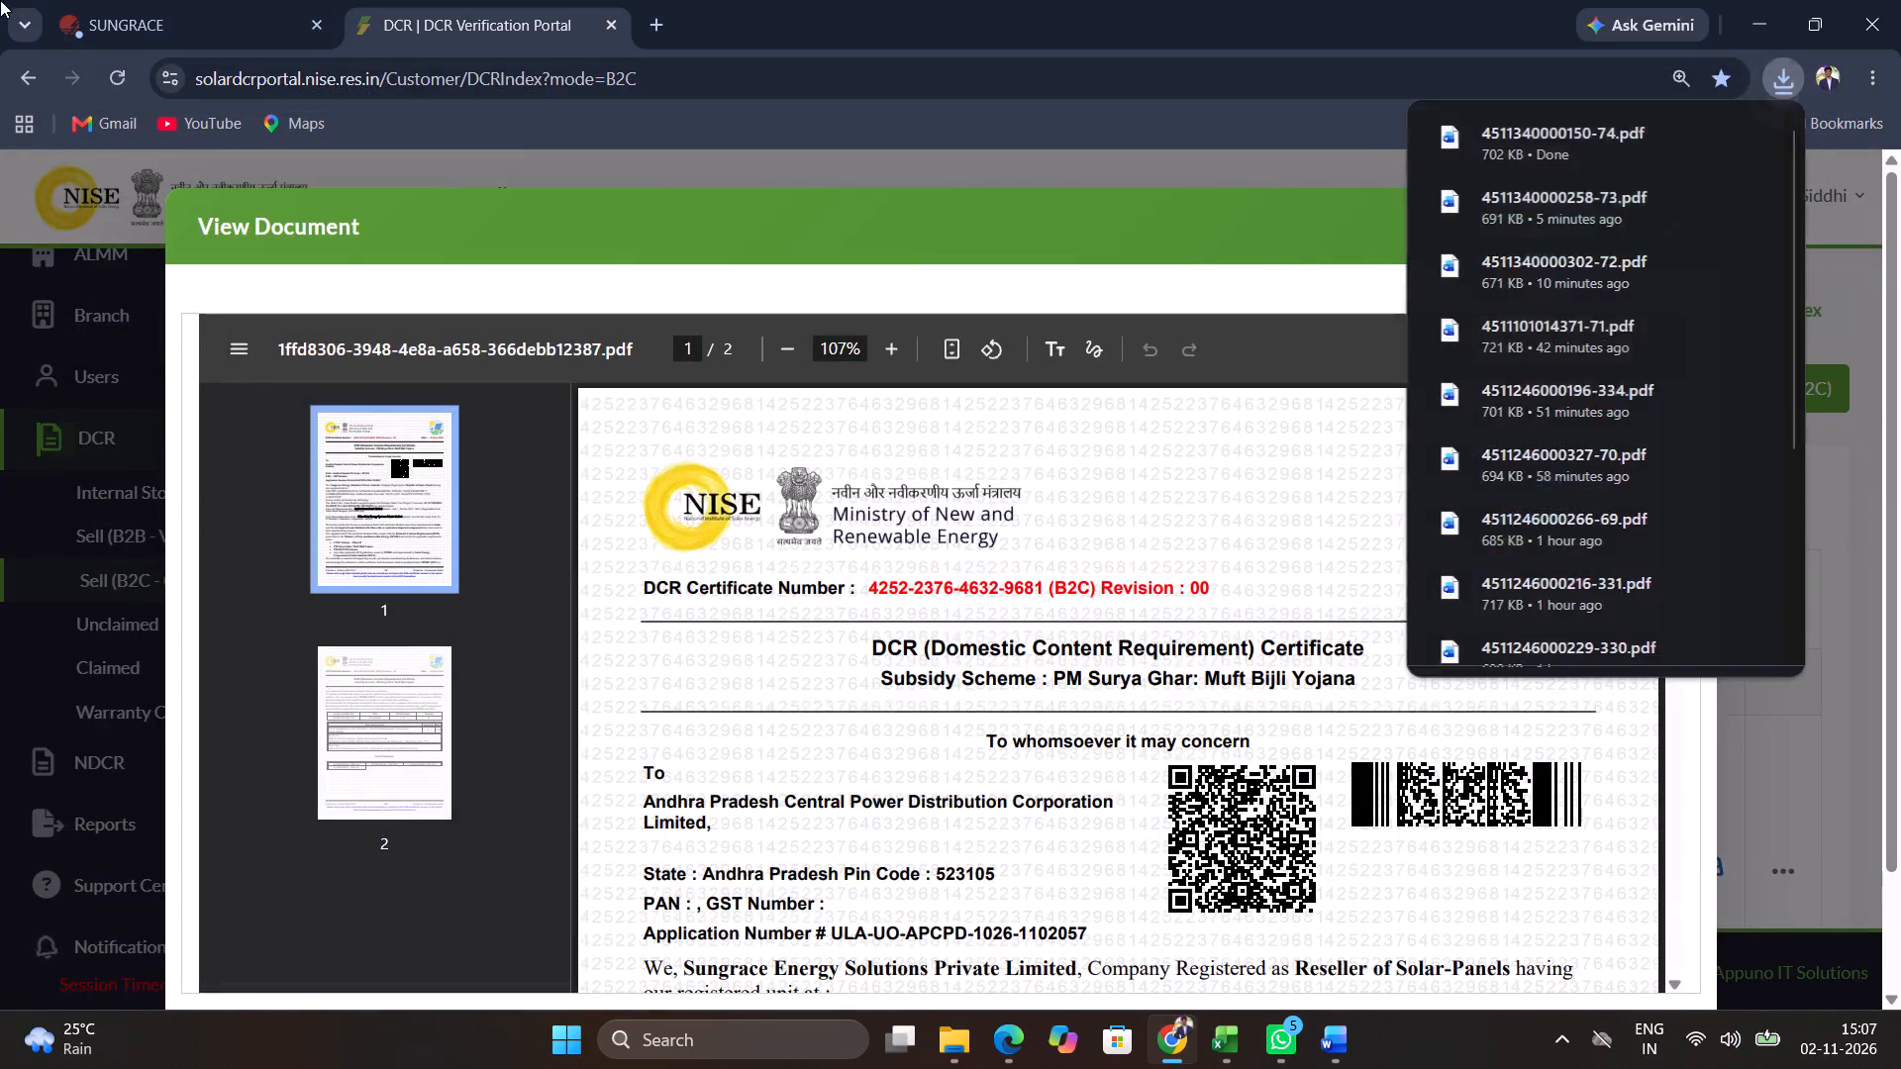
Attach the certificate PDF from the 74_ folder as the DCR upload in the installation's SUNGRACE project stage form and submit it.
left_click(150, 0)
left_click(1201, 228)
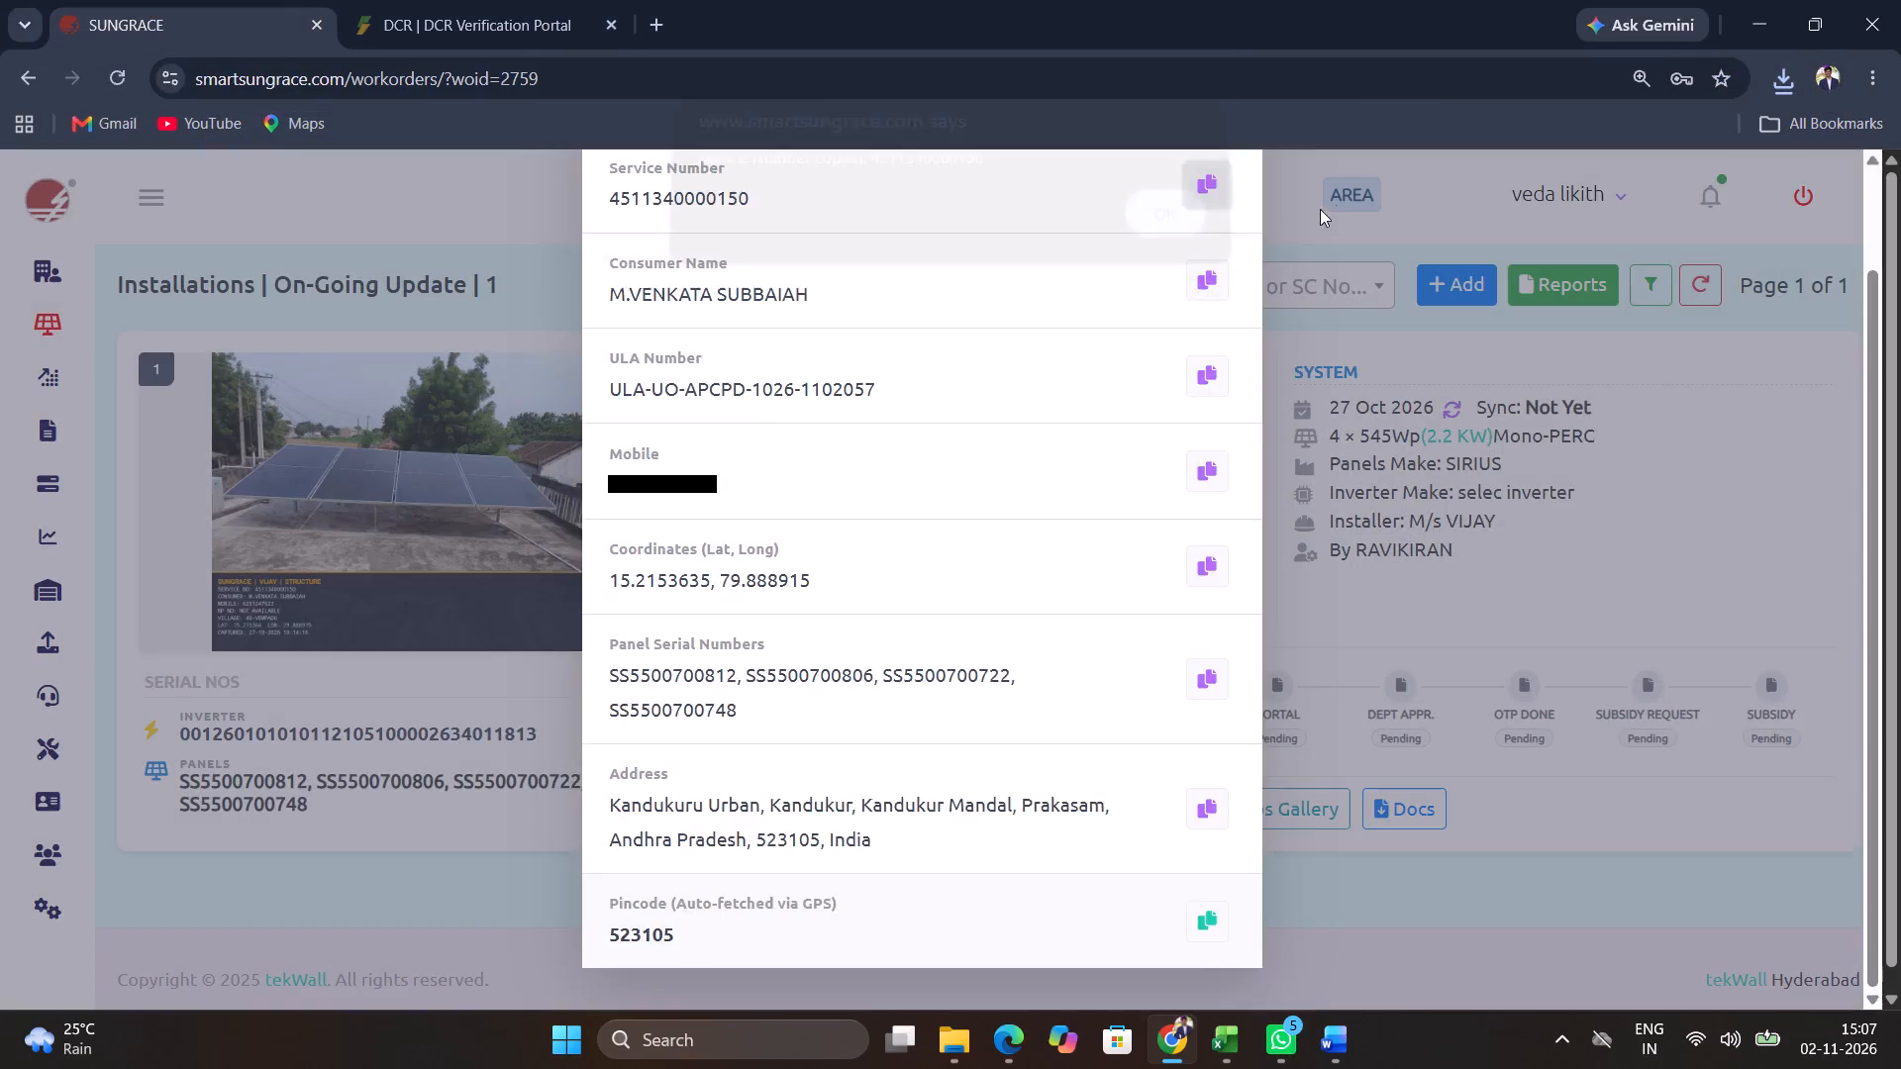
left_click(1343, 205)
left_click(1085, 824)
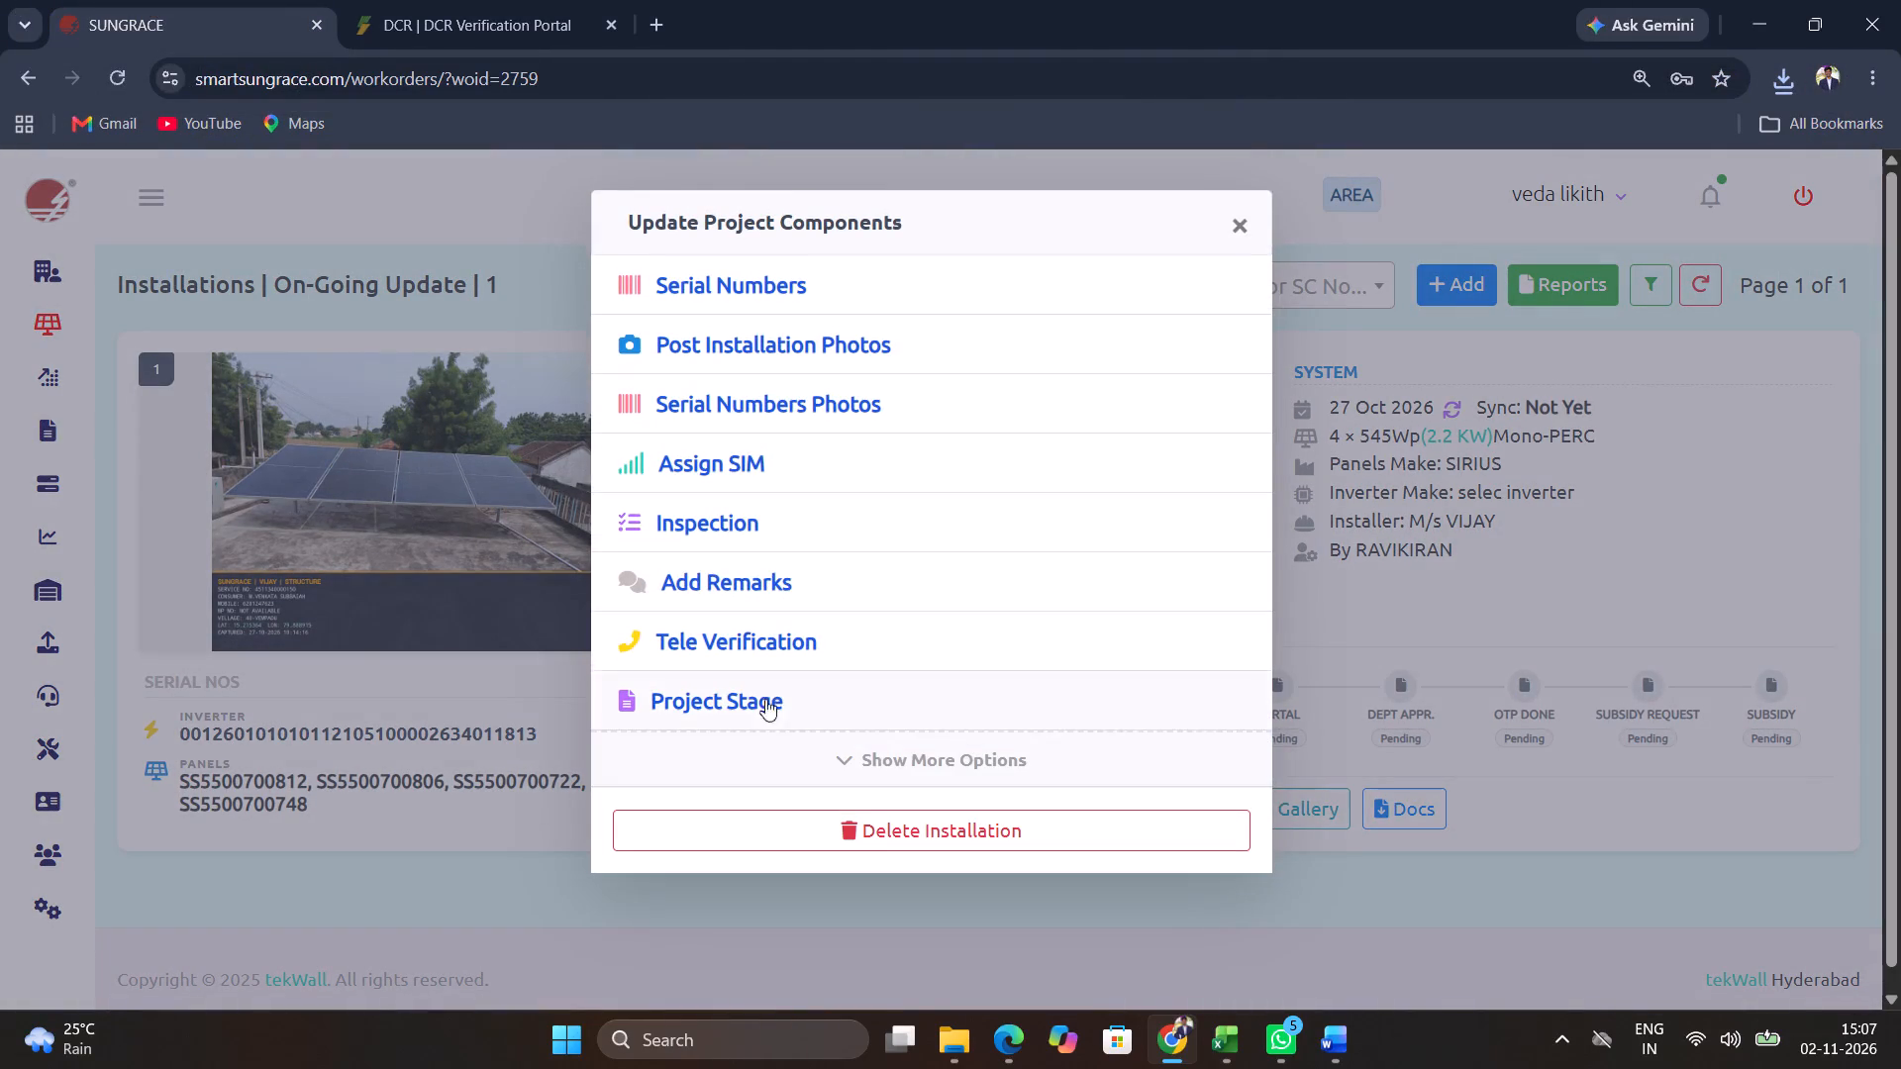
left_click(764, 691)
scroll(764, 691, "down", 4)
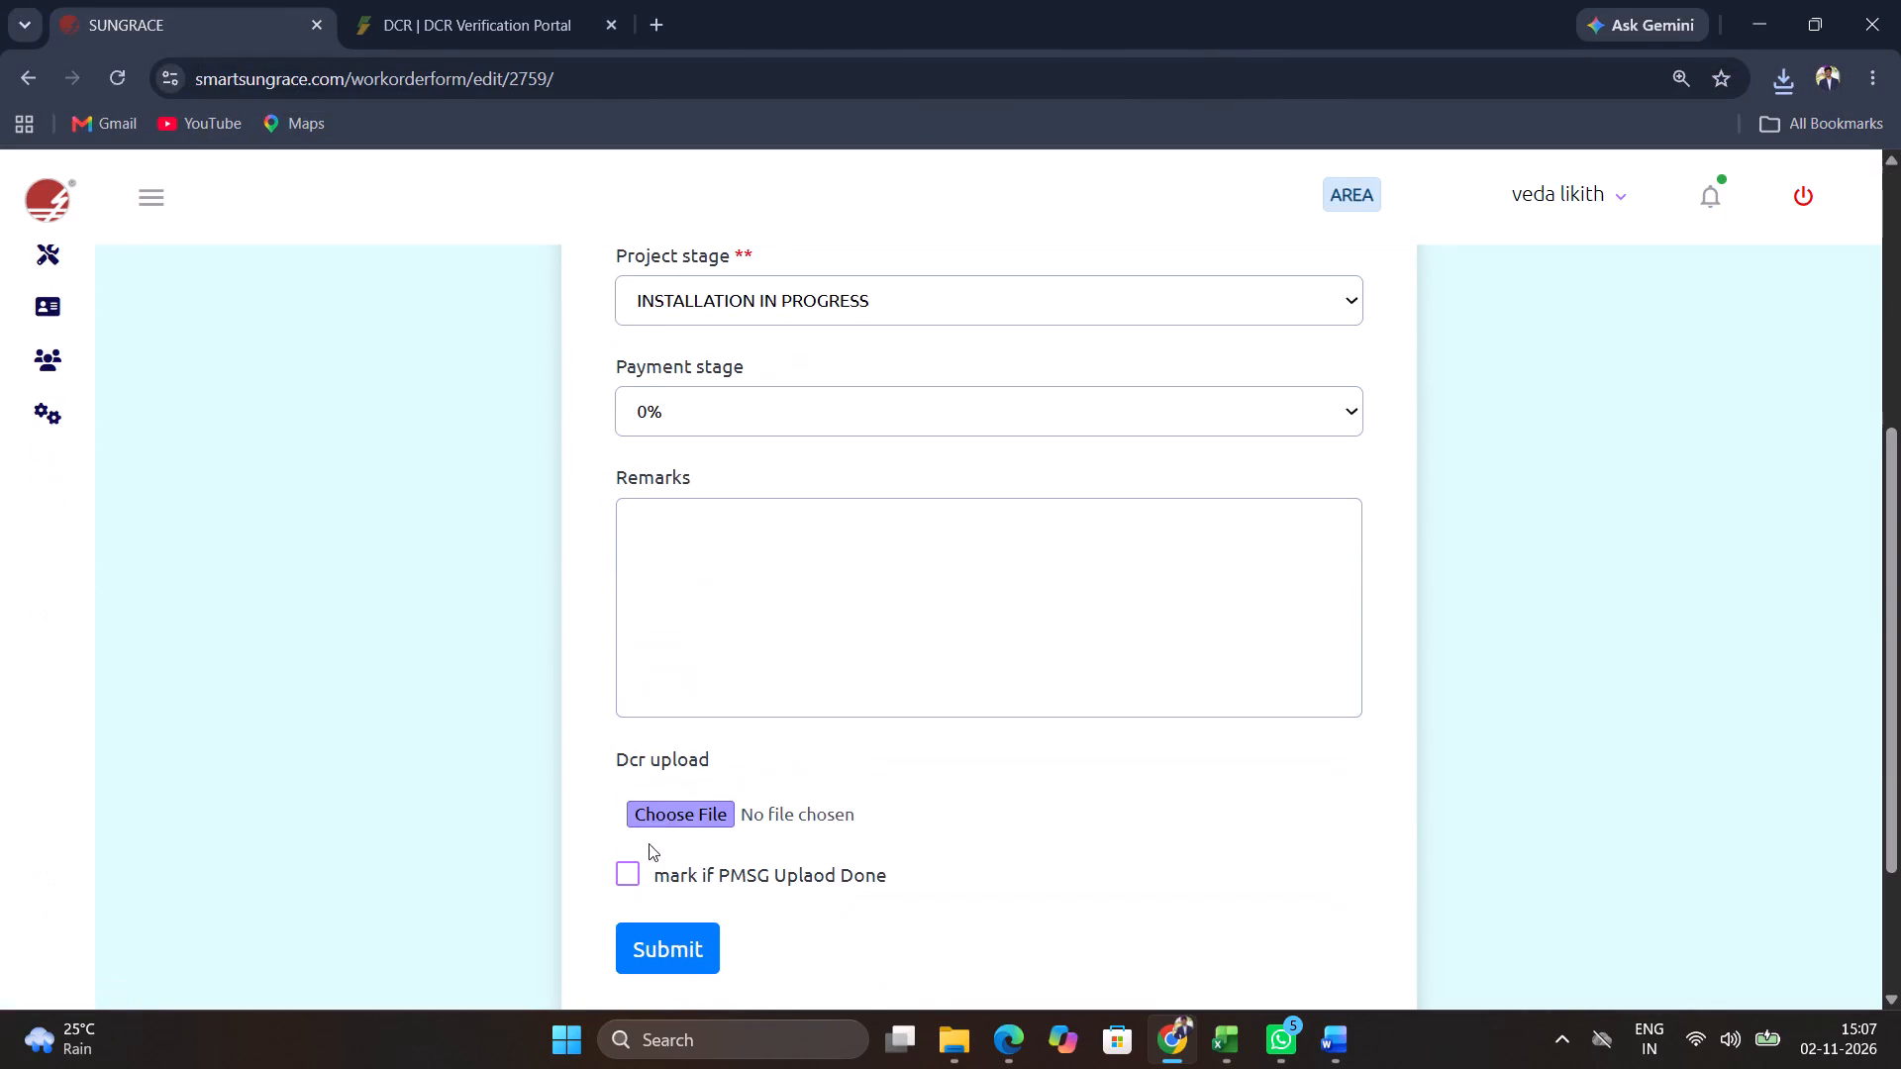
left_click(678, 814)
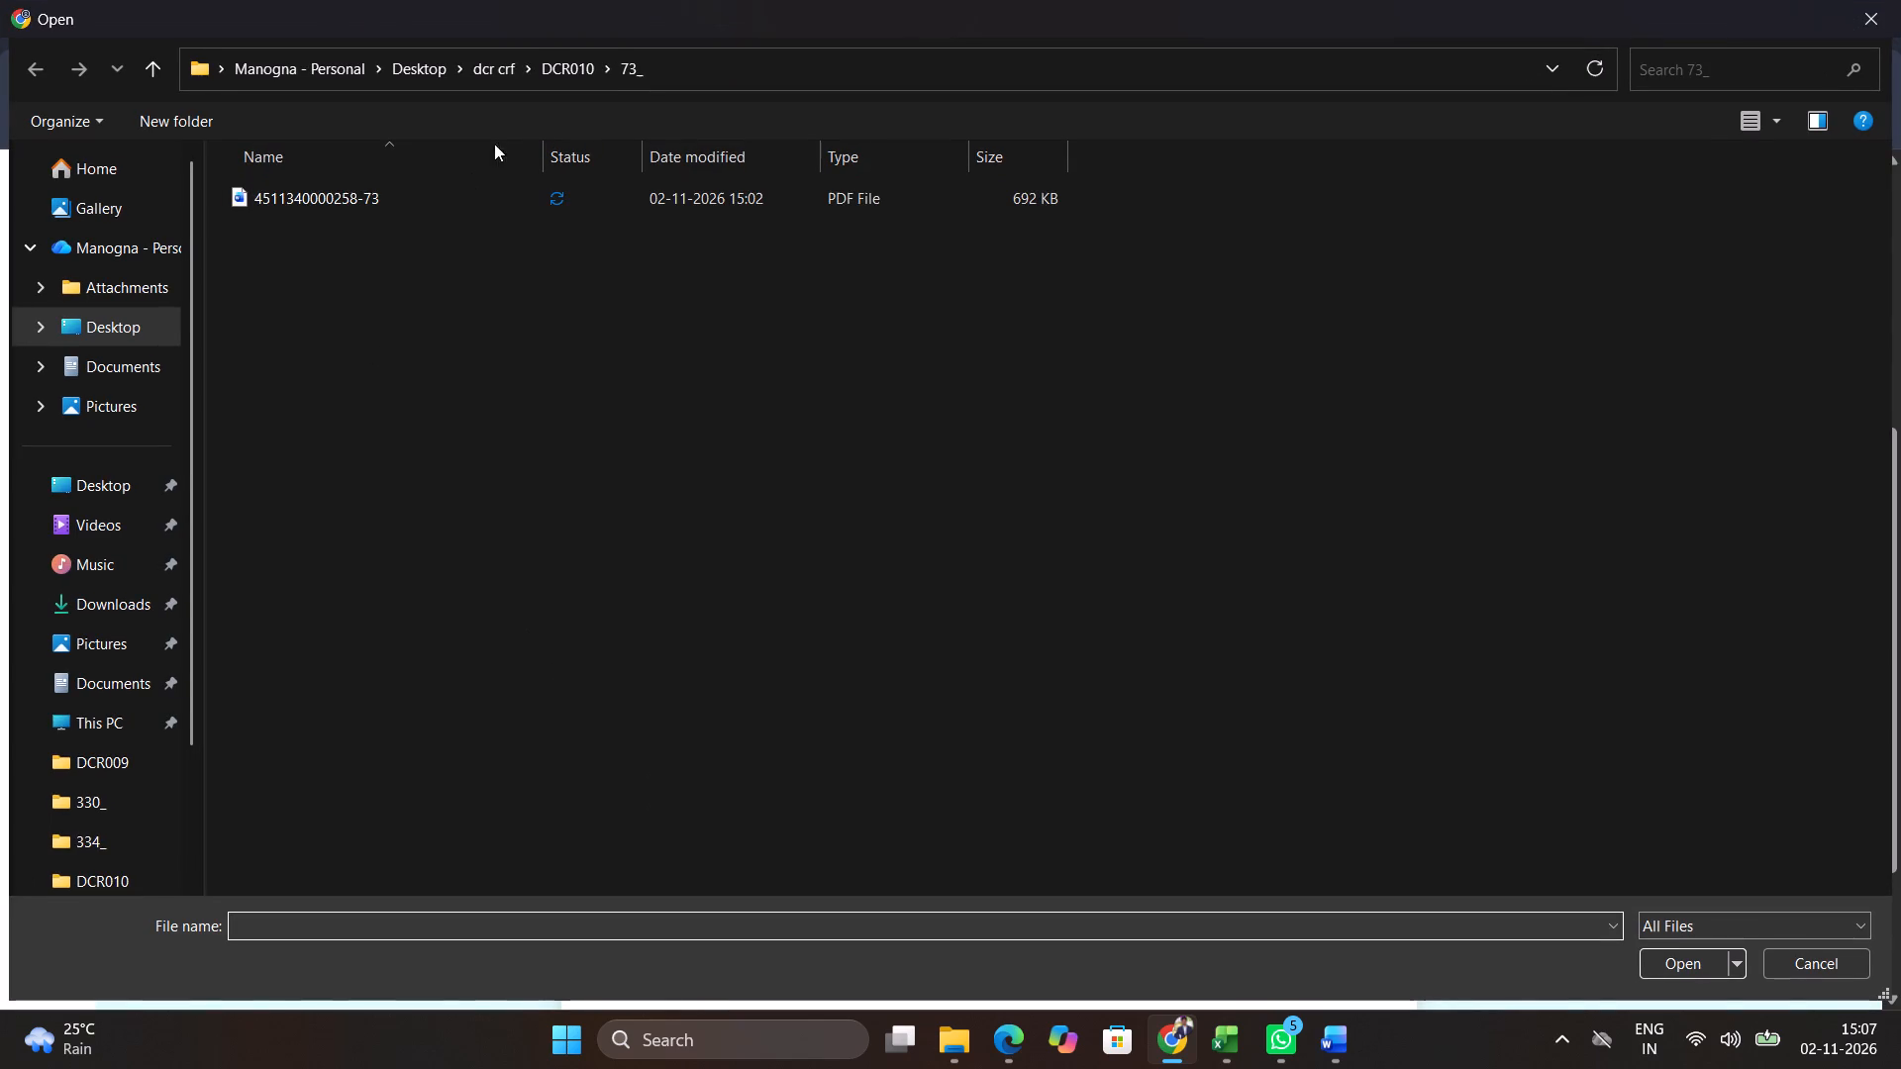
left_click(559, 71)
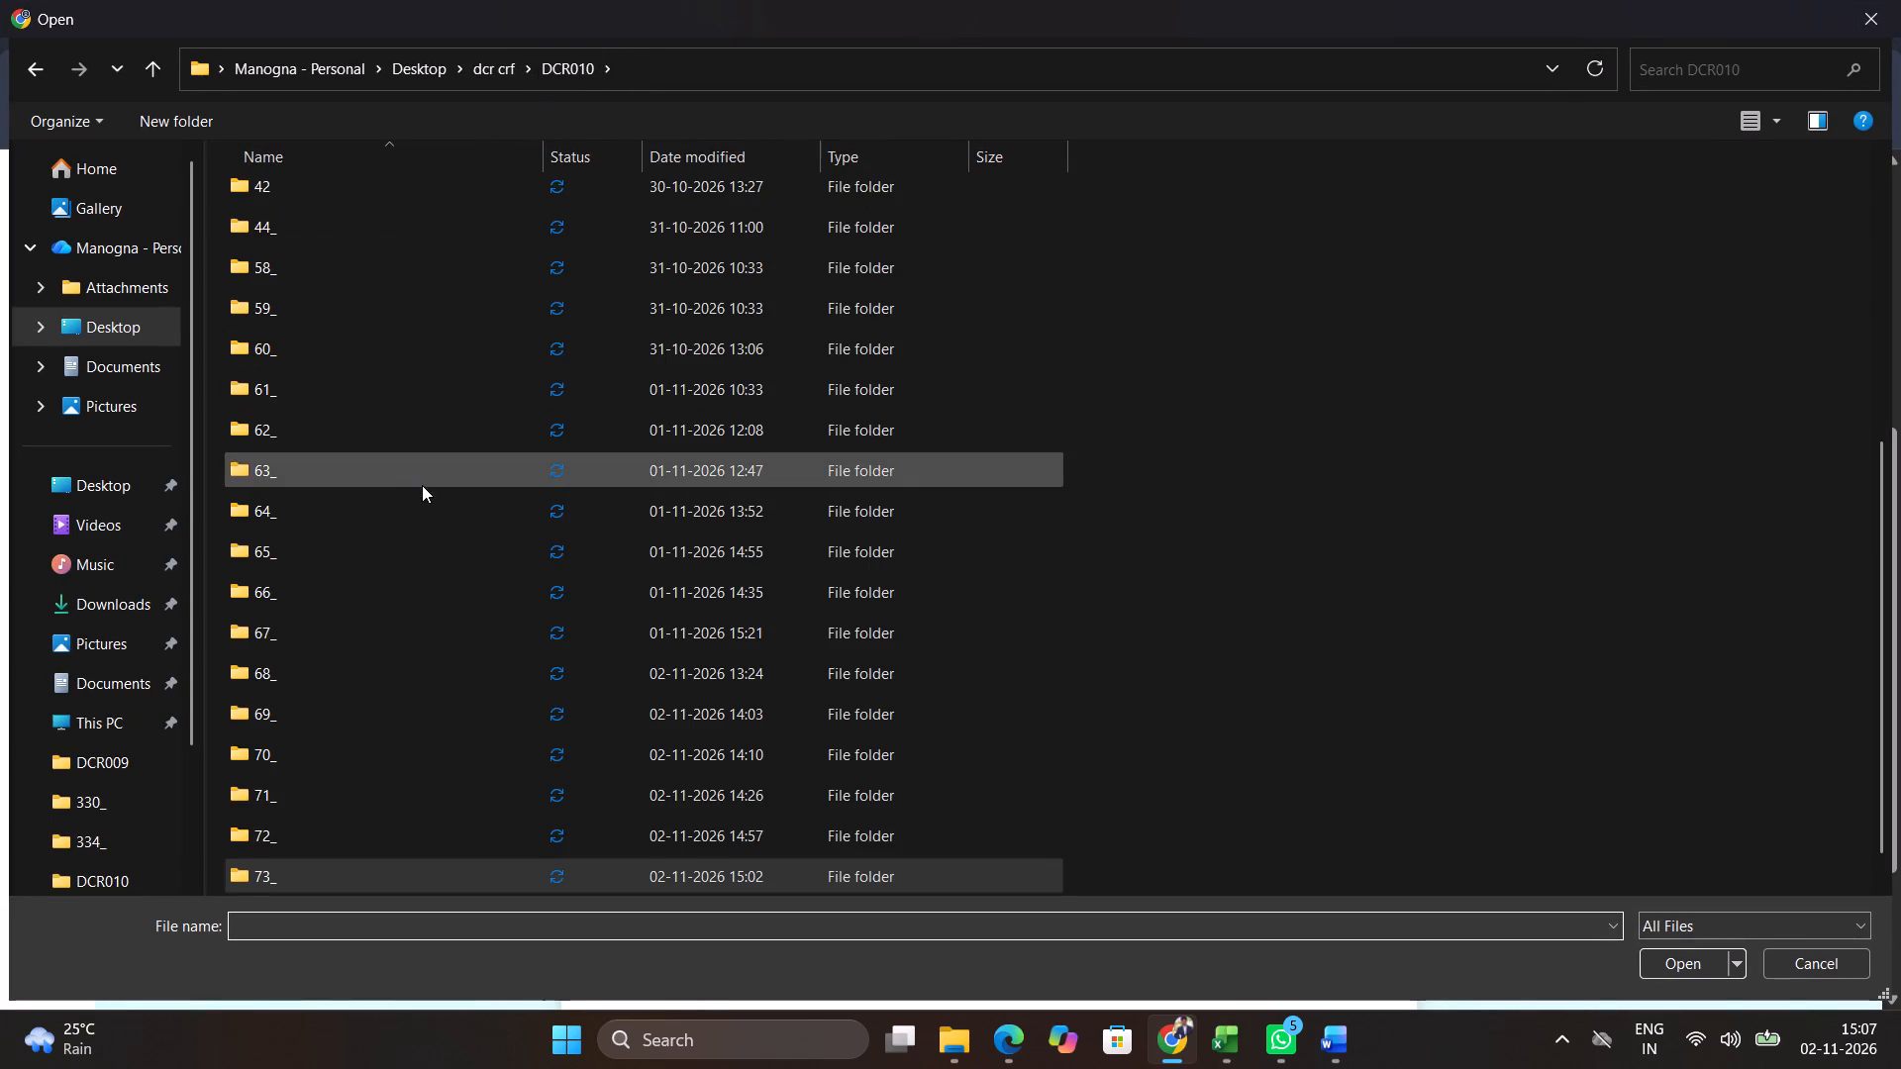
scroll(422, 491, "down", 3)
double_click(396, 873)
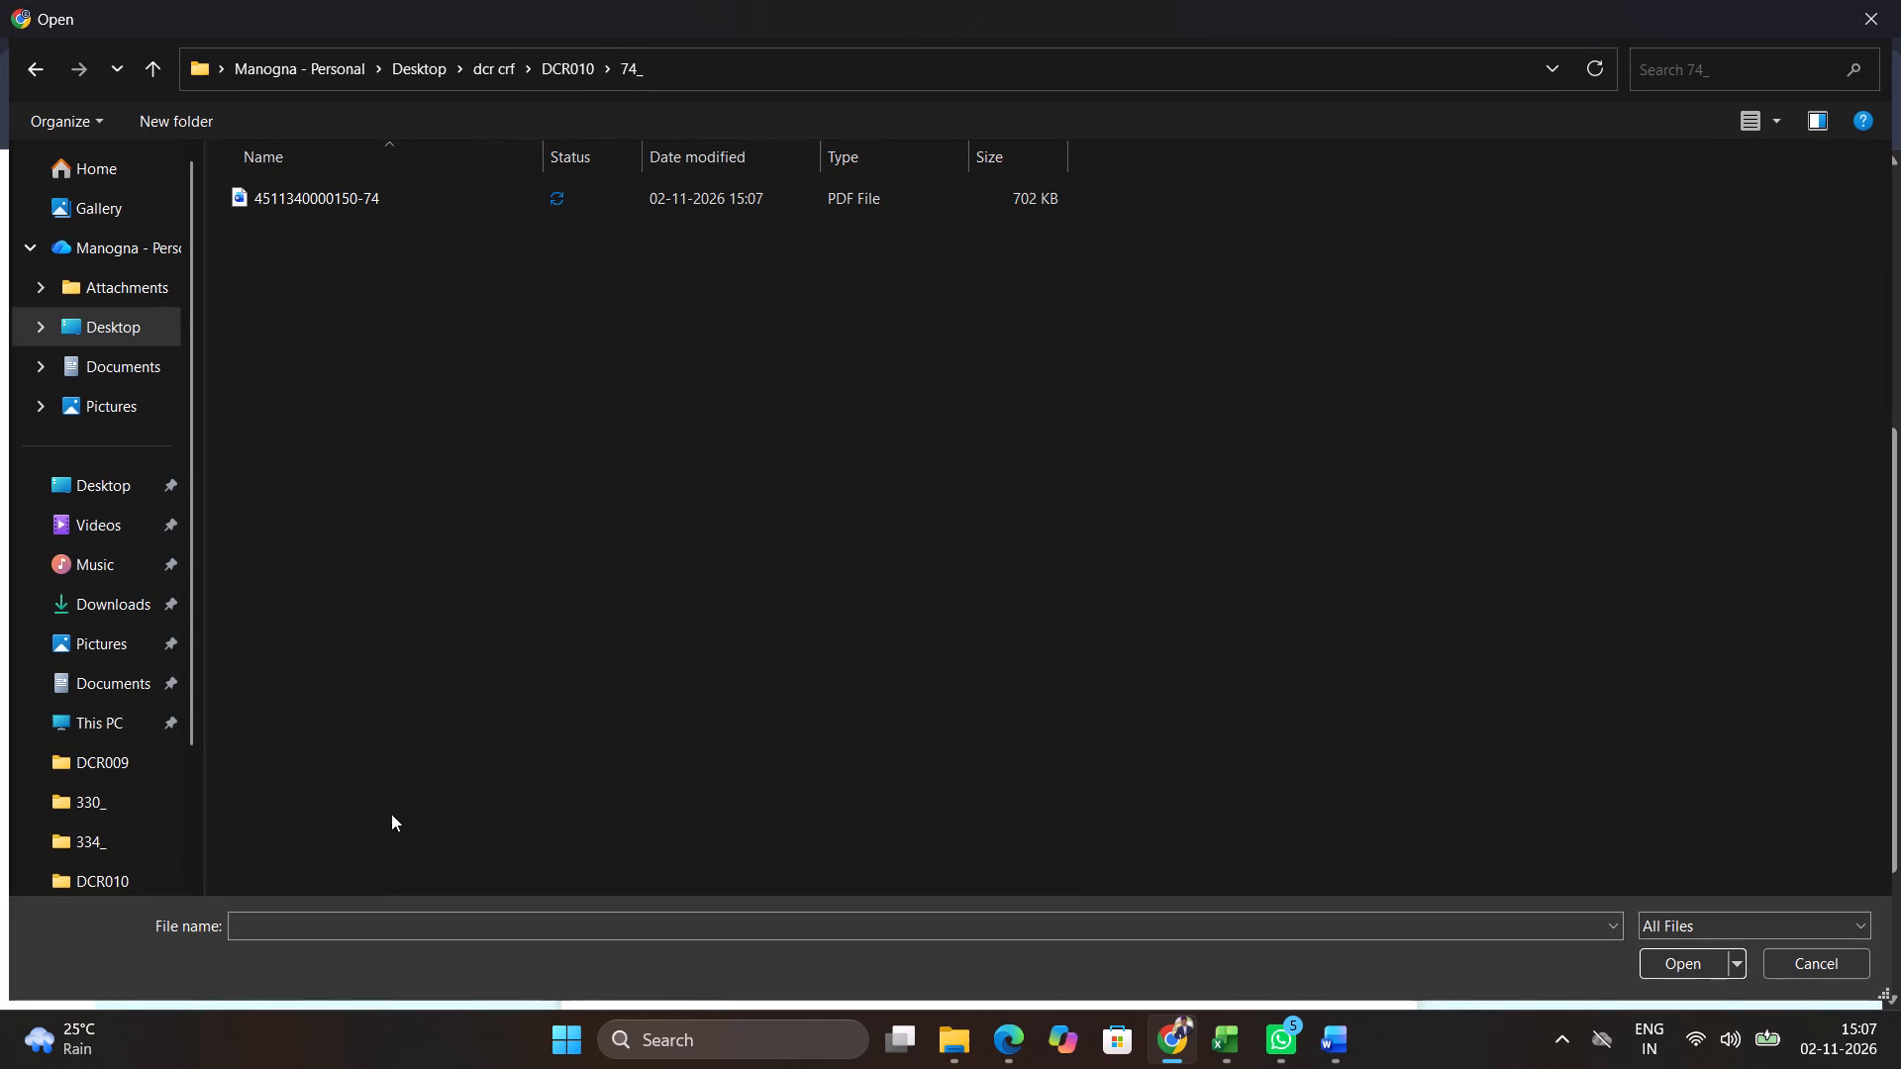
double_click(407, 200)
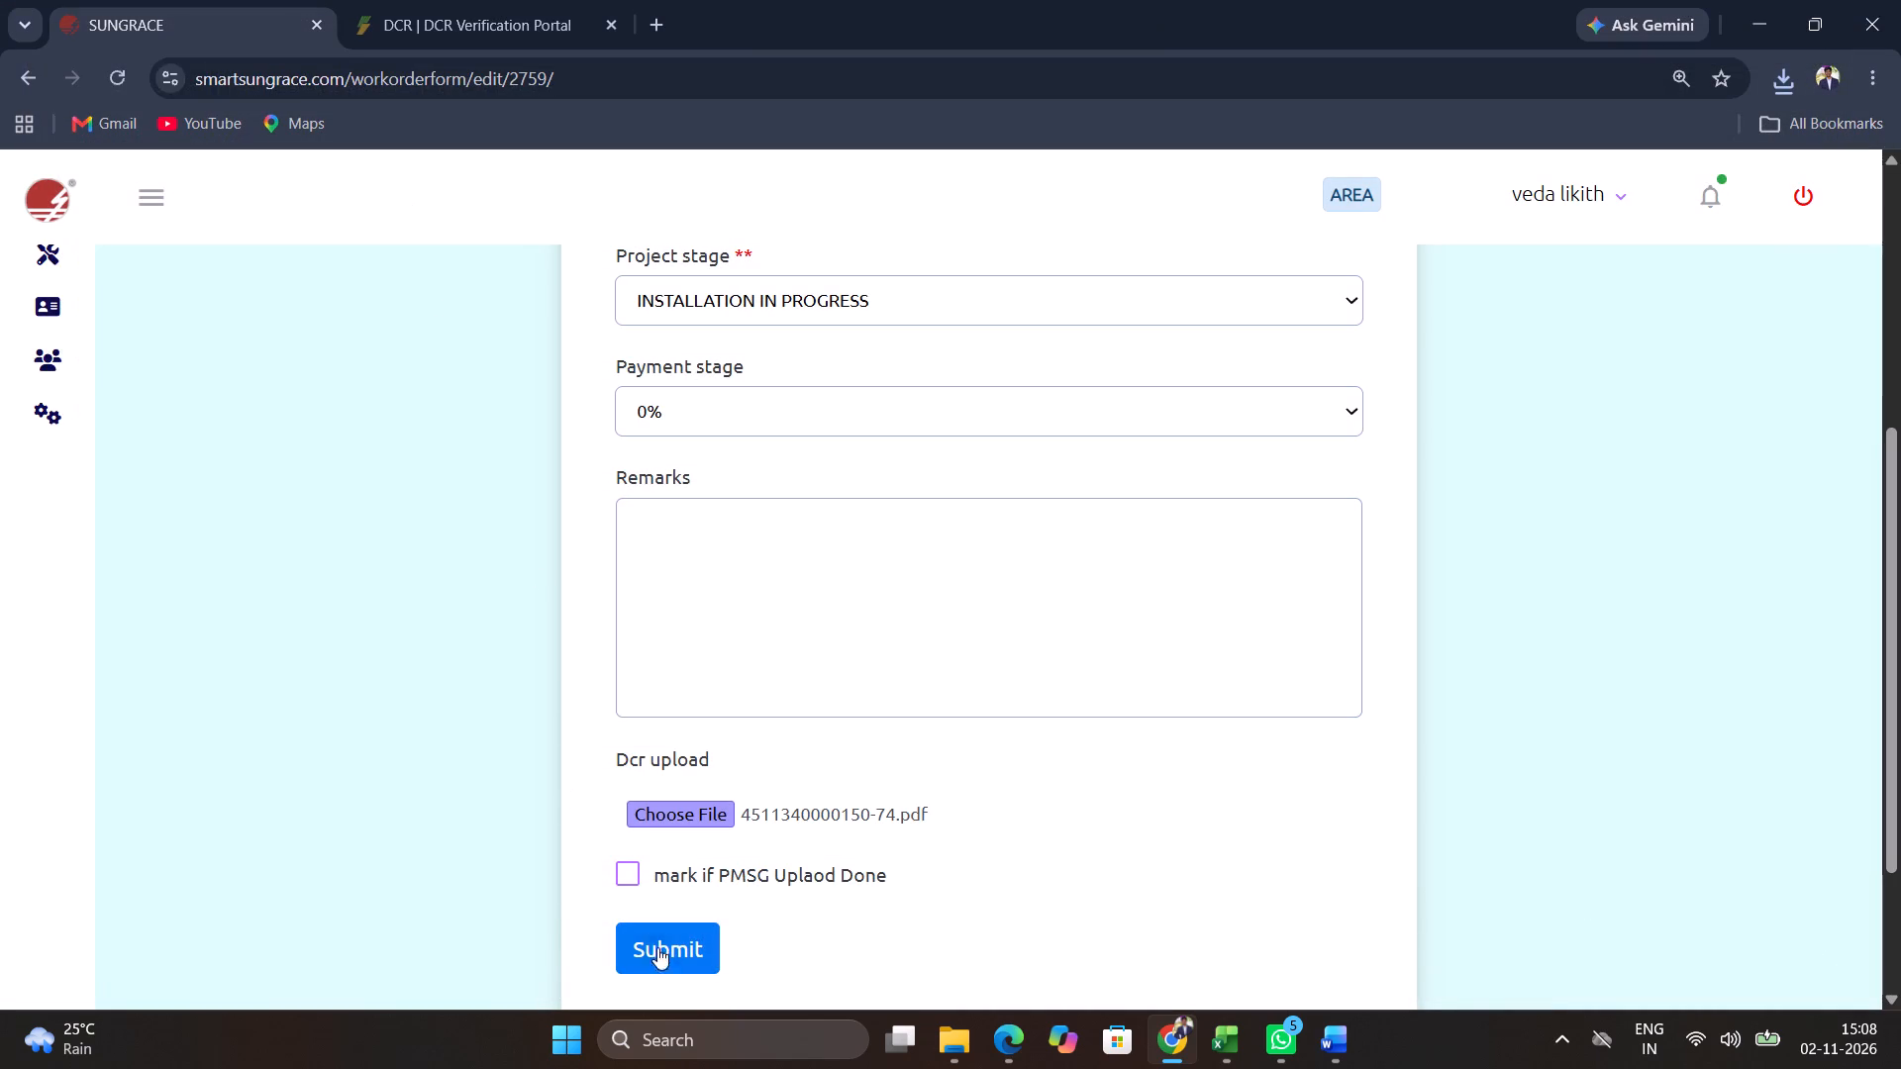
left_click(666, 962)
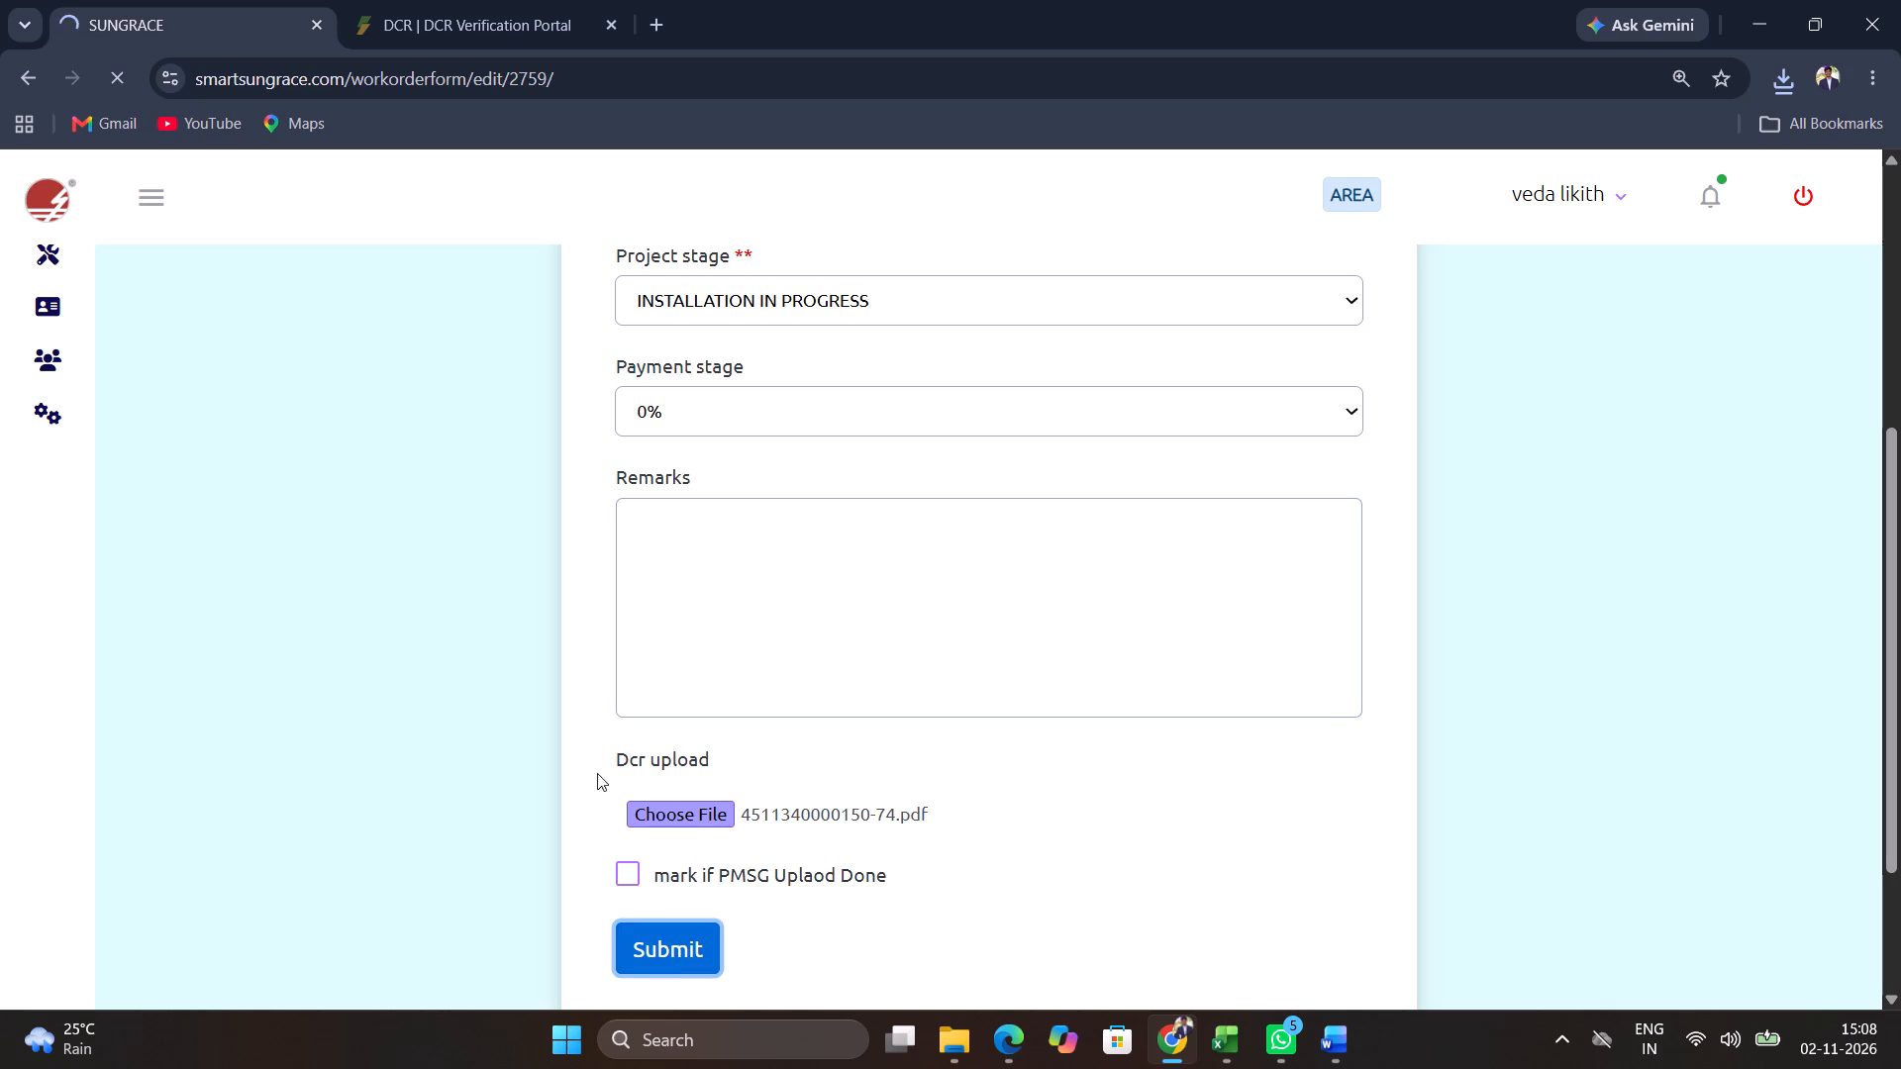
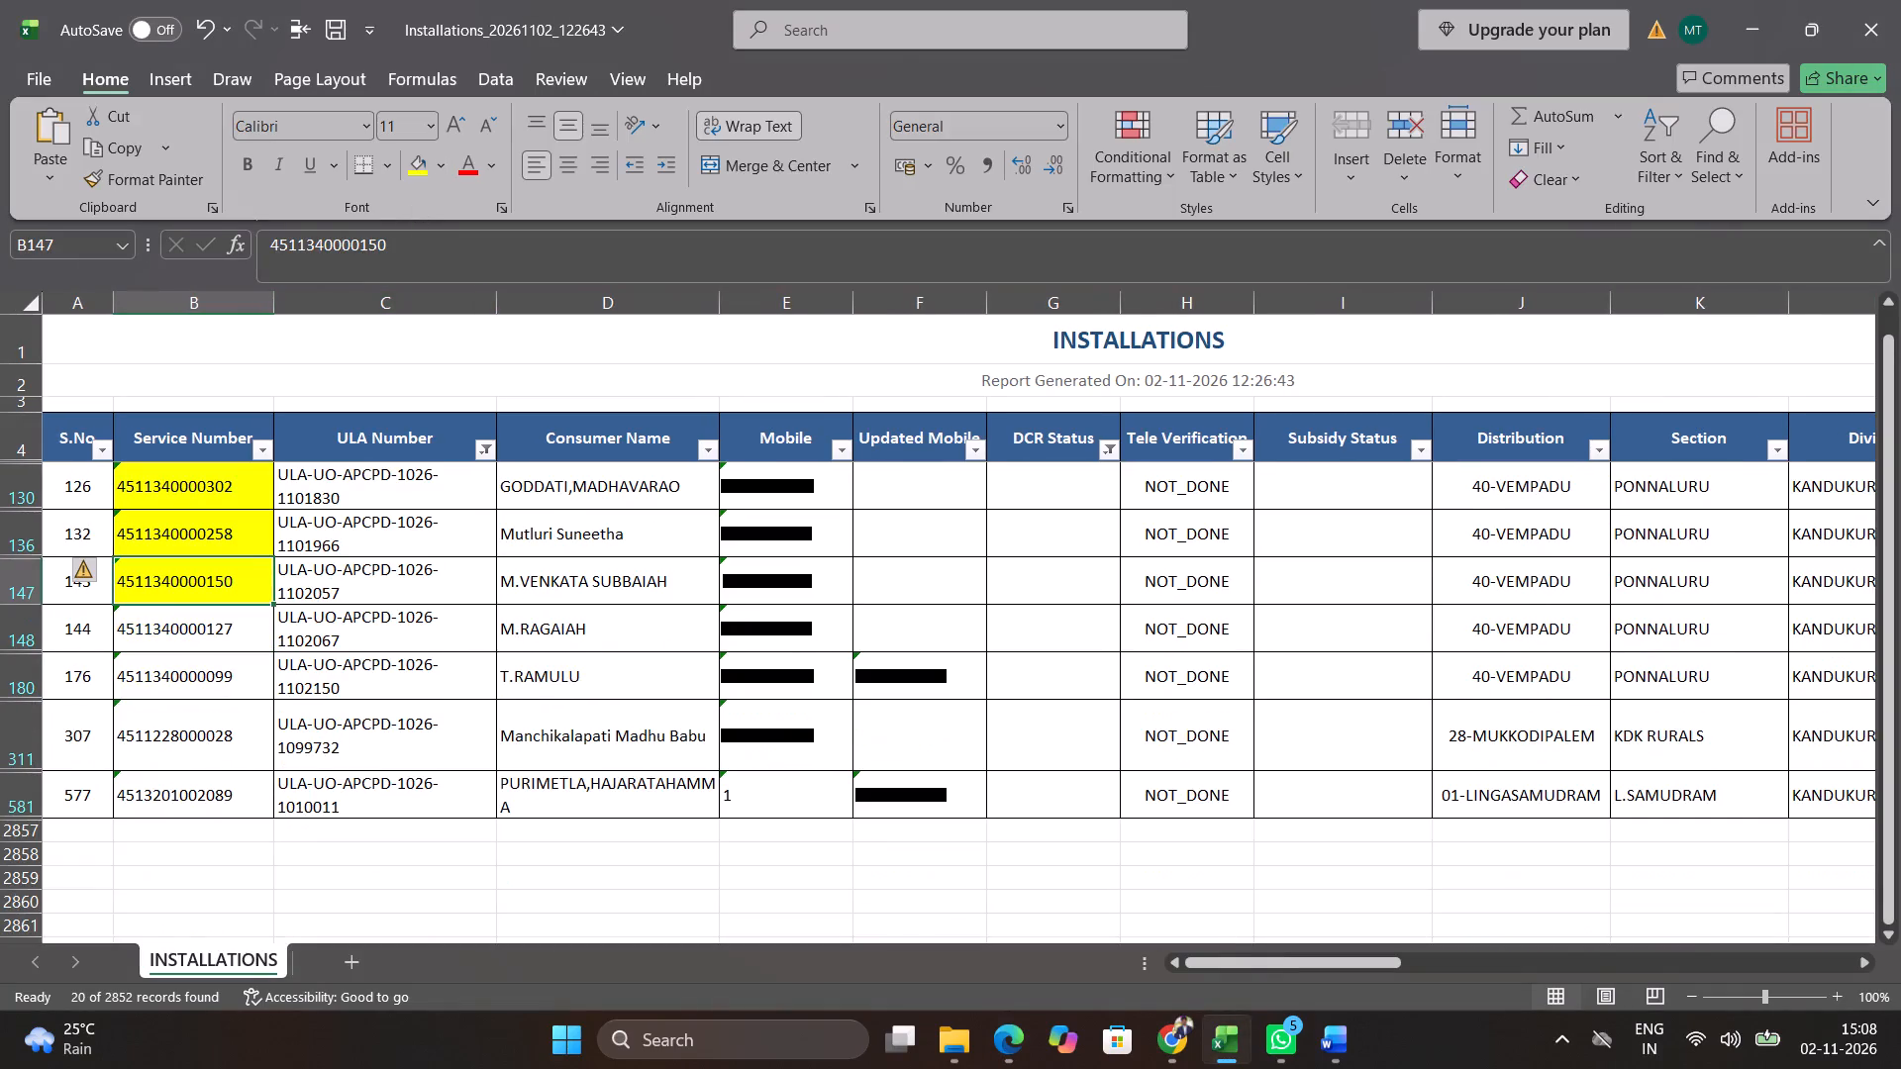
Copy the first unhighlighted service number in the installations sheet and open its installation in SUNGRACE.
key("Down")
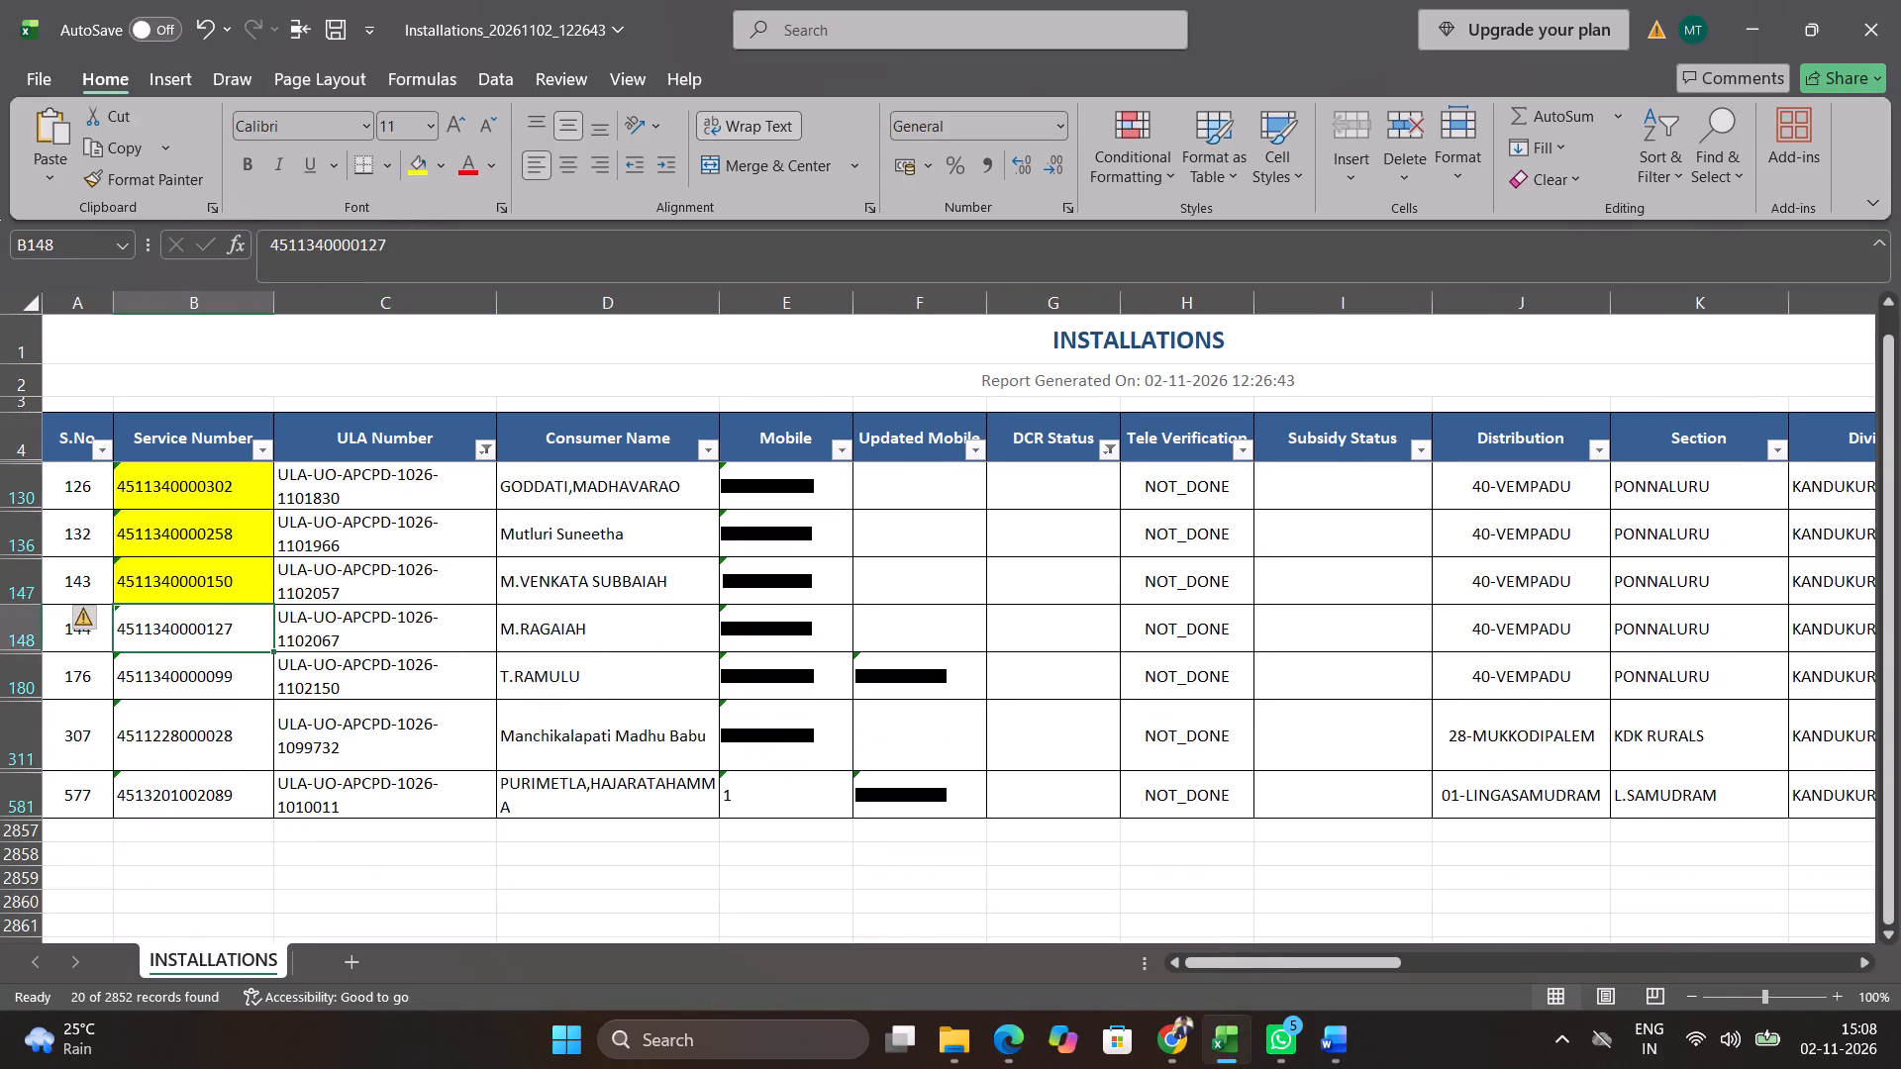
key("ctrl+c")
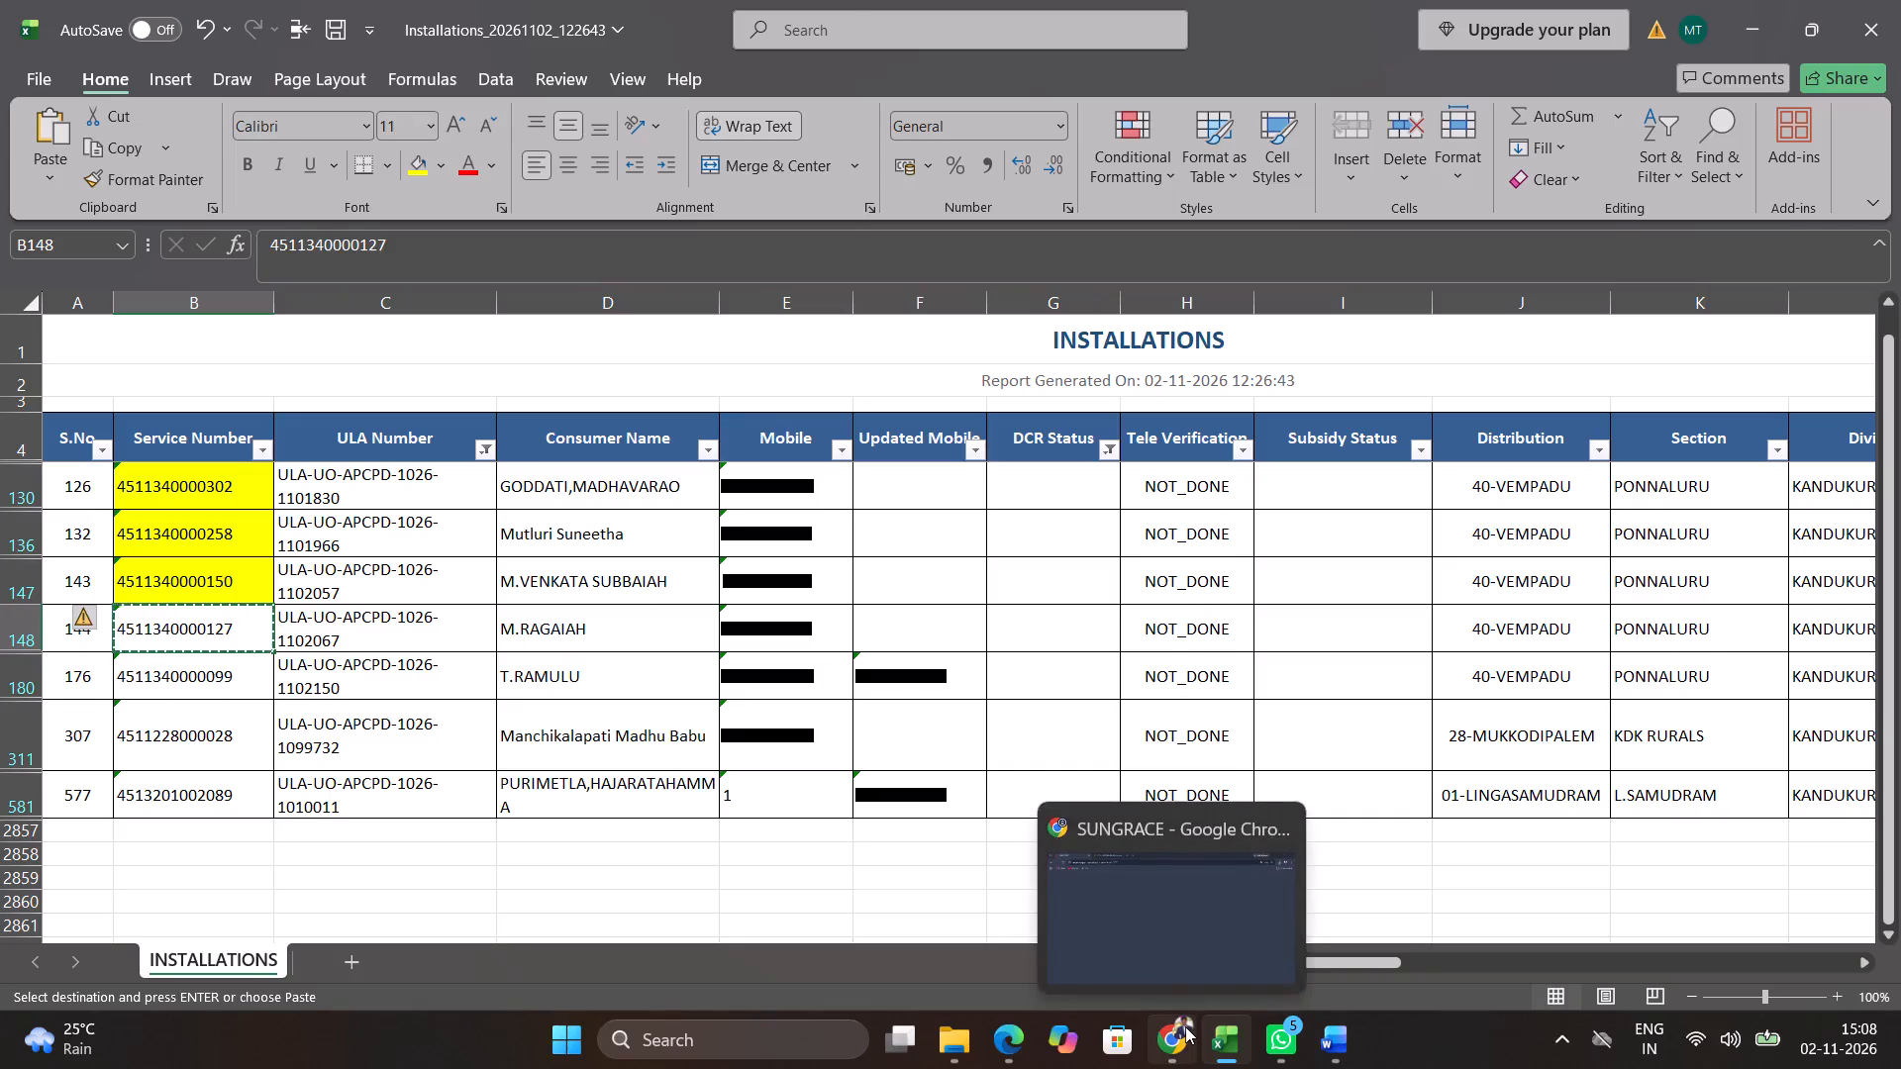
left_click(1186, 971)
left_click(1036, 286)
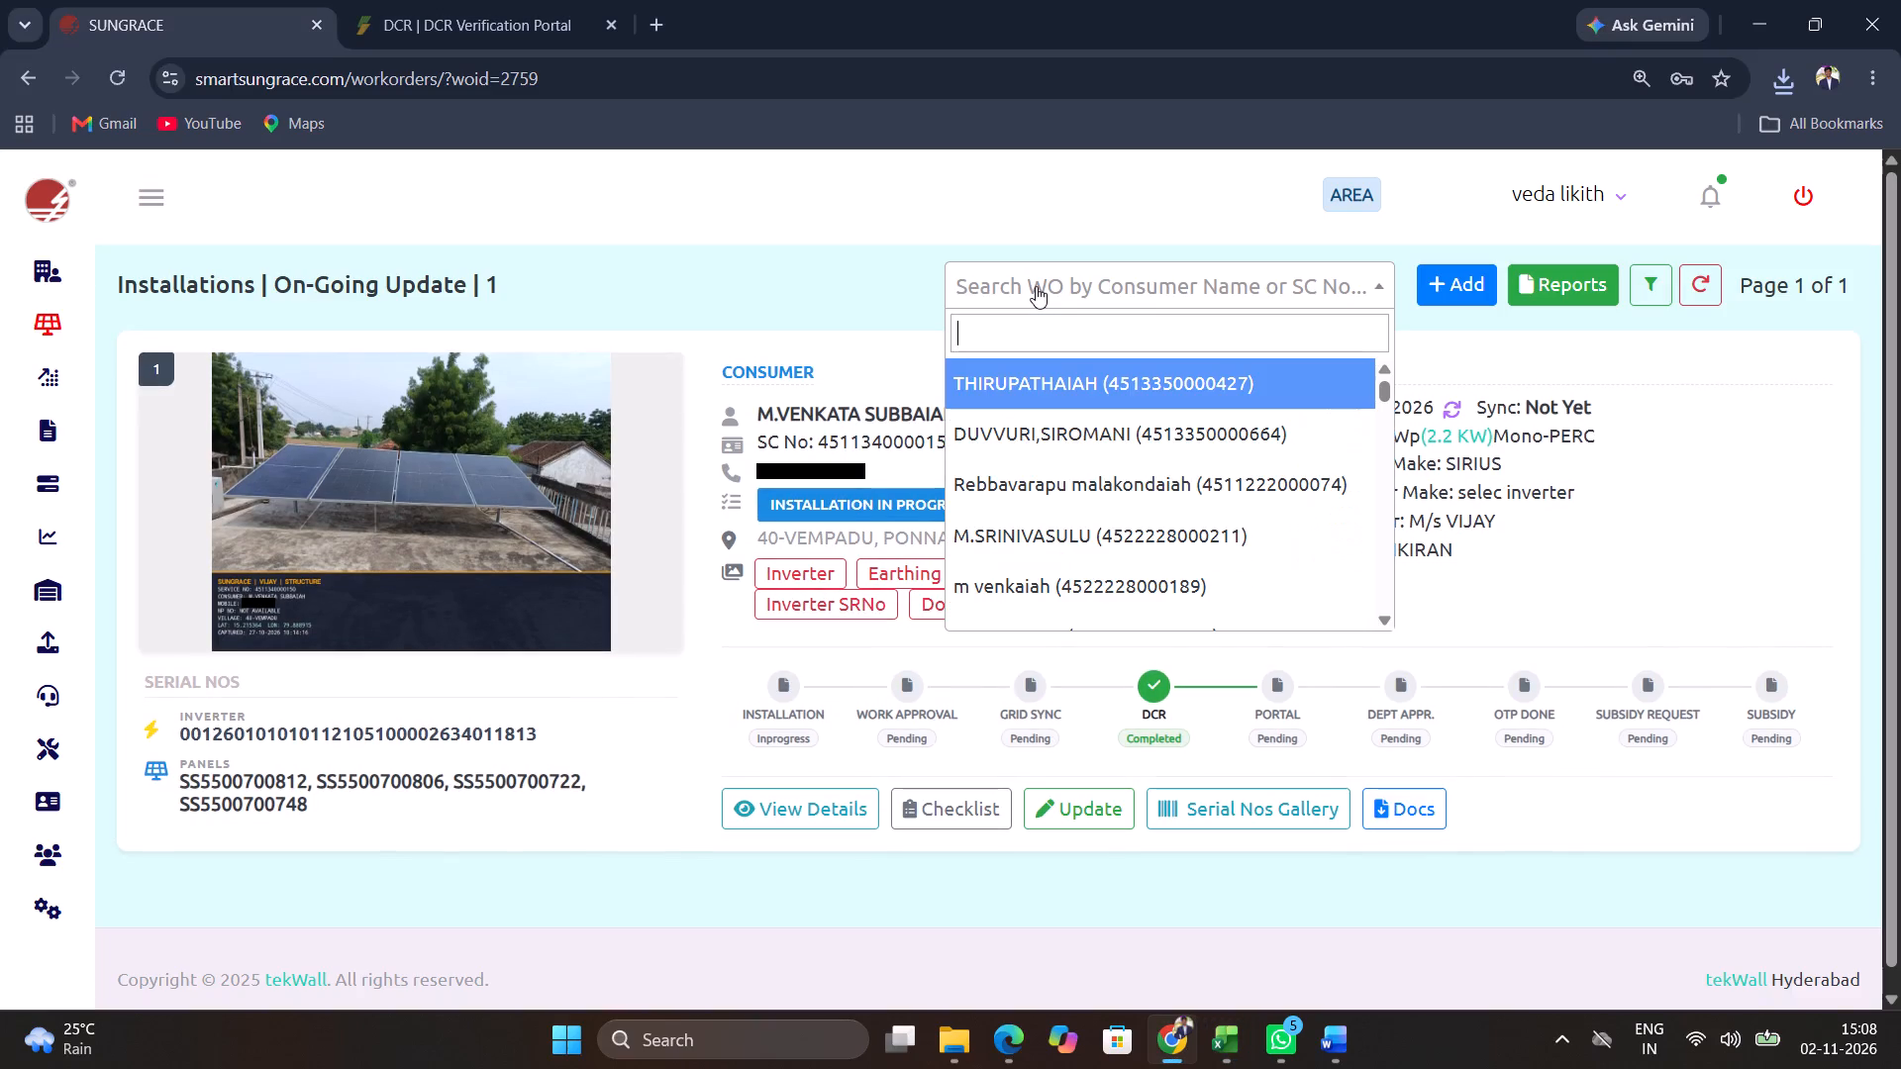
key("ctrl+v")
key("Return")
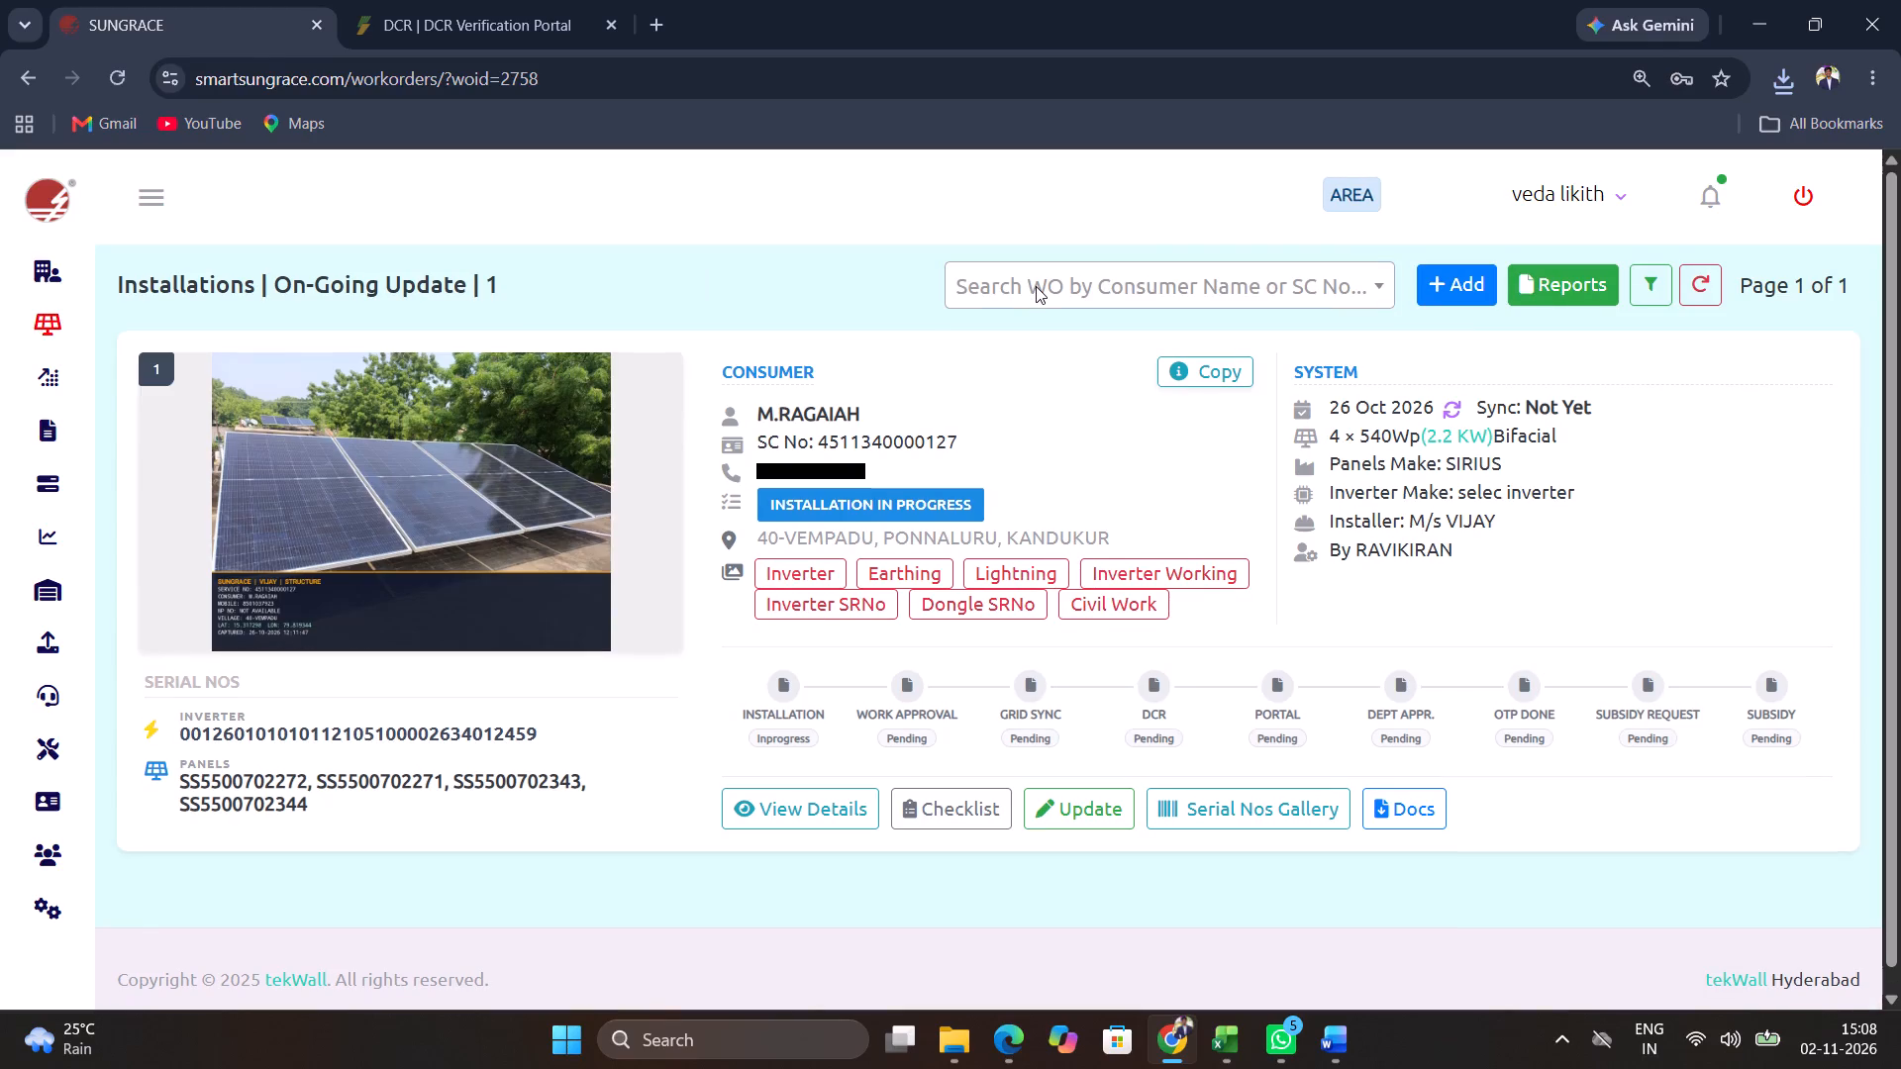
Copy the installation's ULA number from SUNGRACE and enter it as the consumer application number in a new B2C DCR entry.
left_click(1213, 379)
left_click(1202, 494)
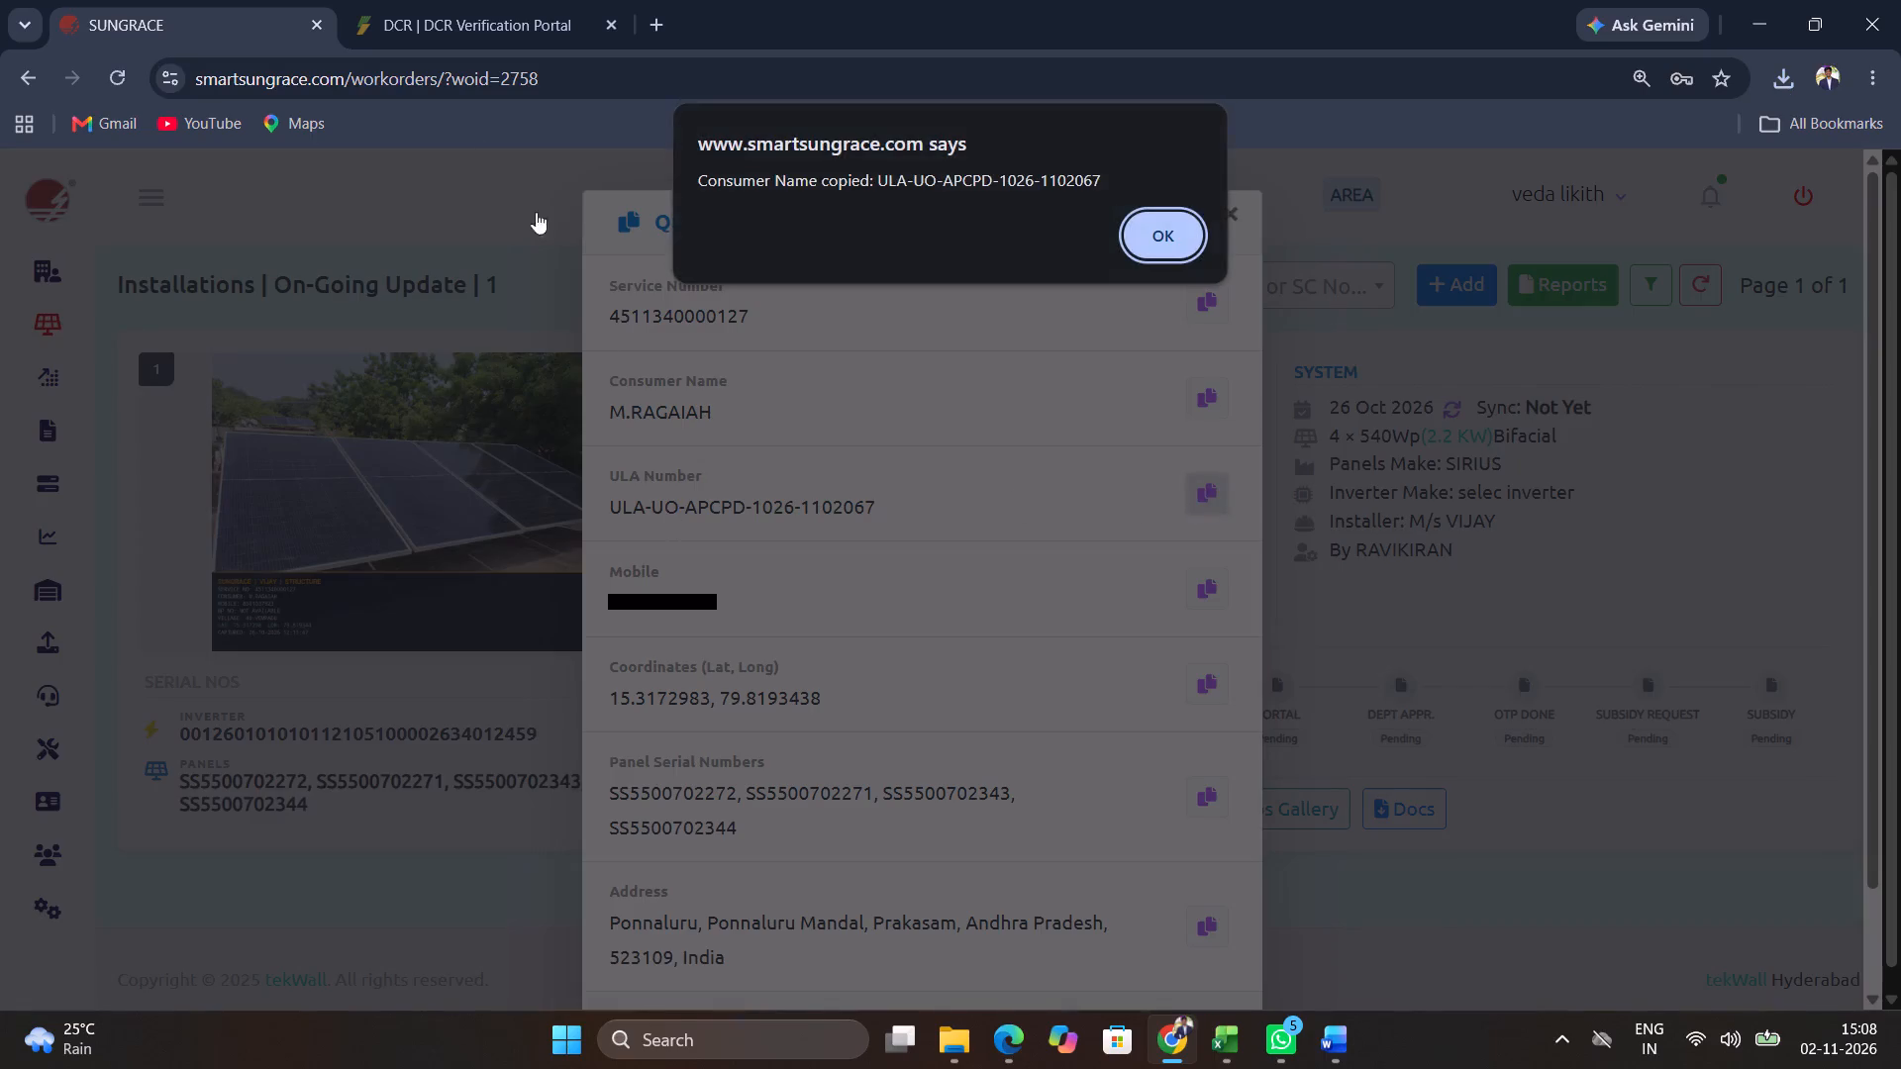
left_click(489, 10)
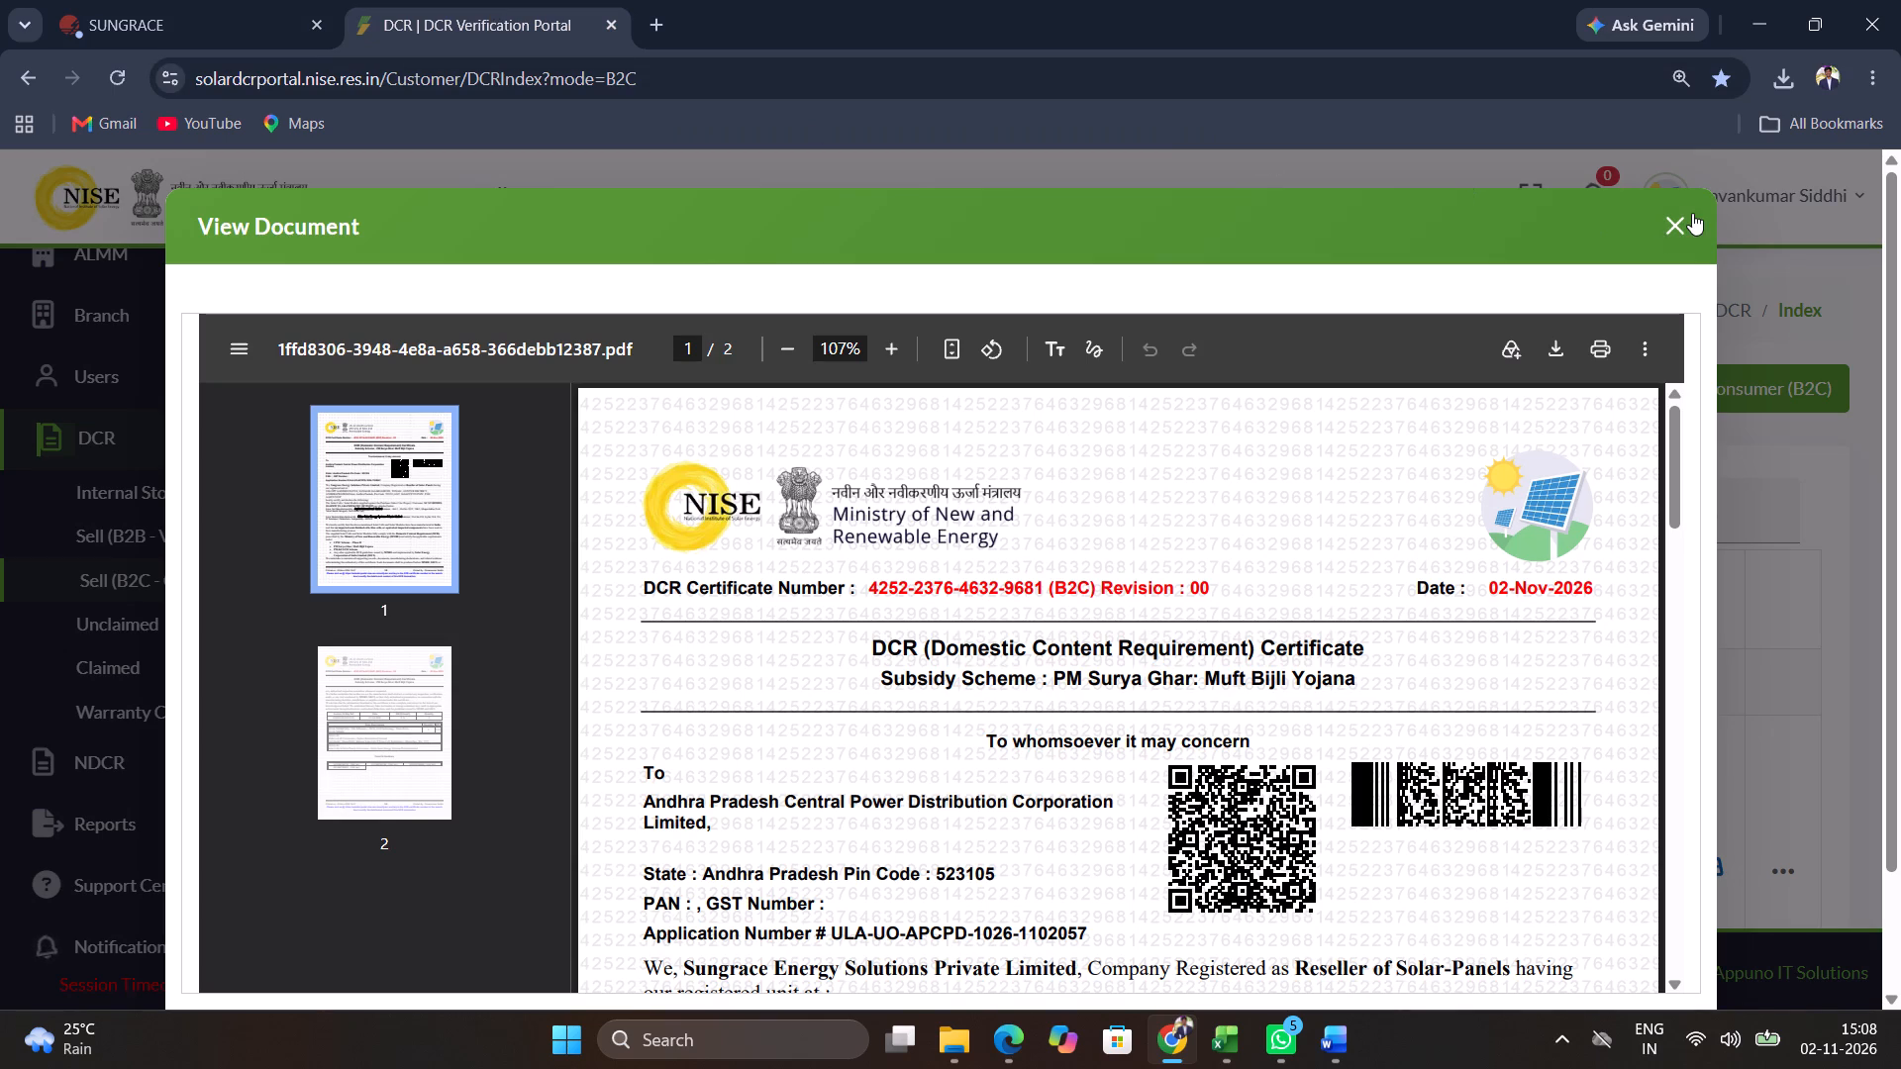
left_click(1674, 220)
left_click(1672, 377)
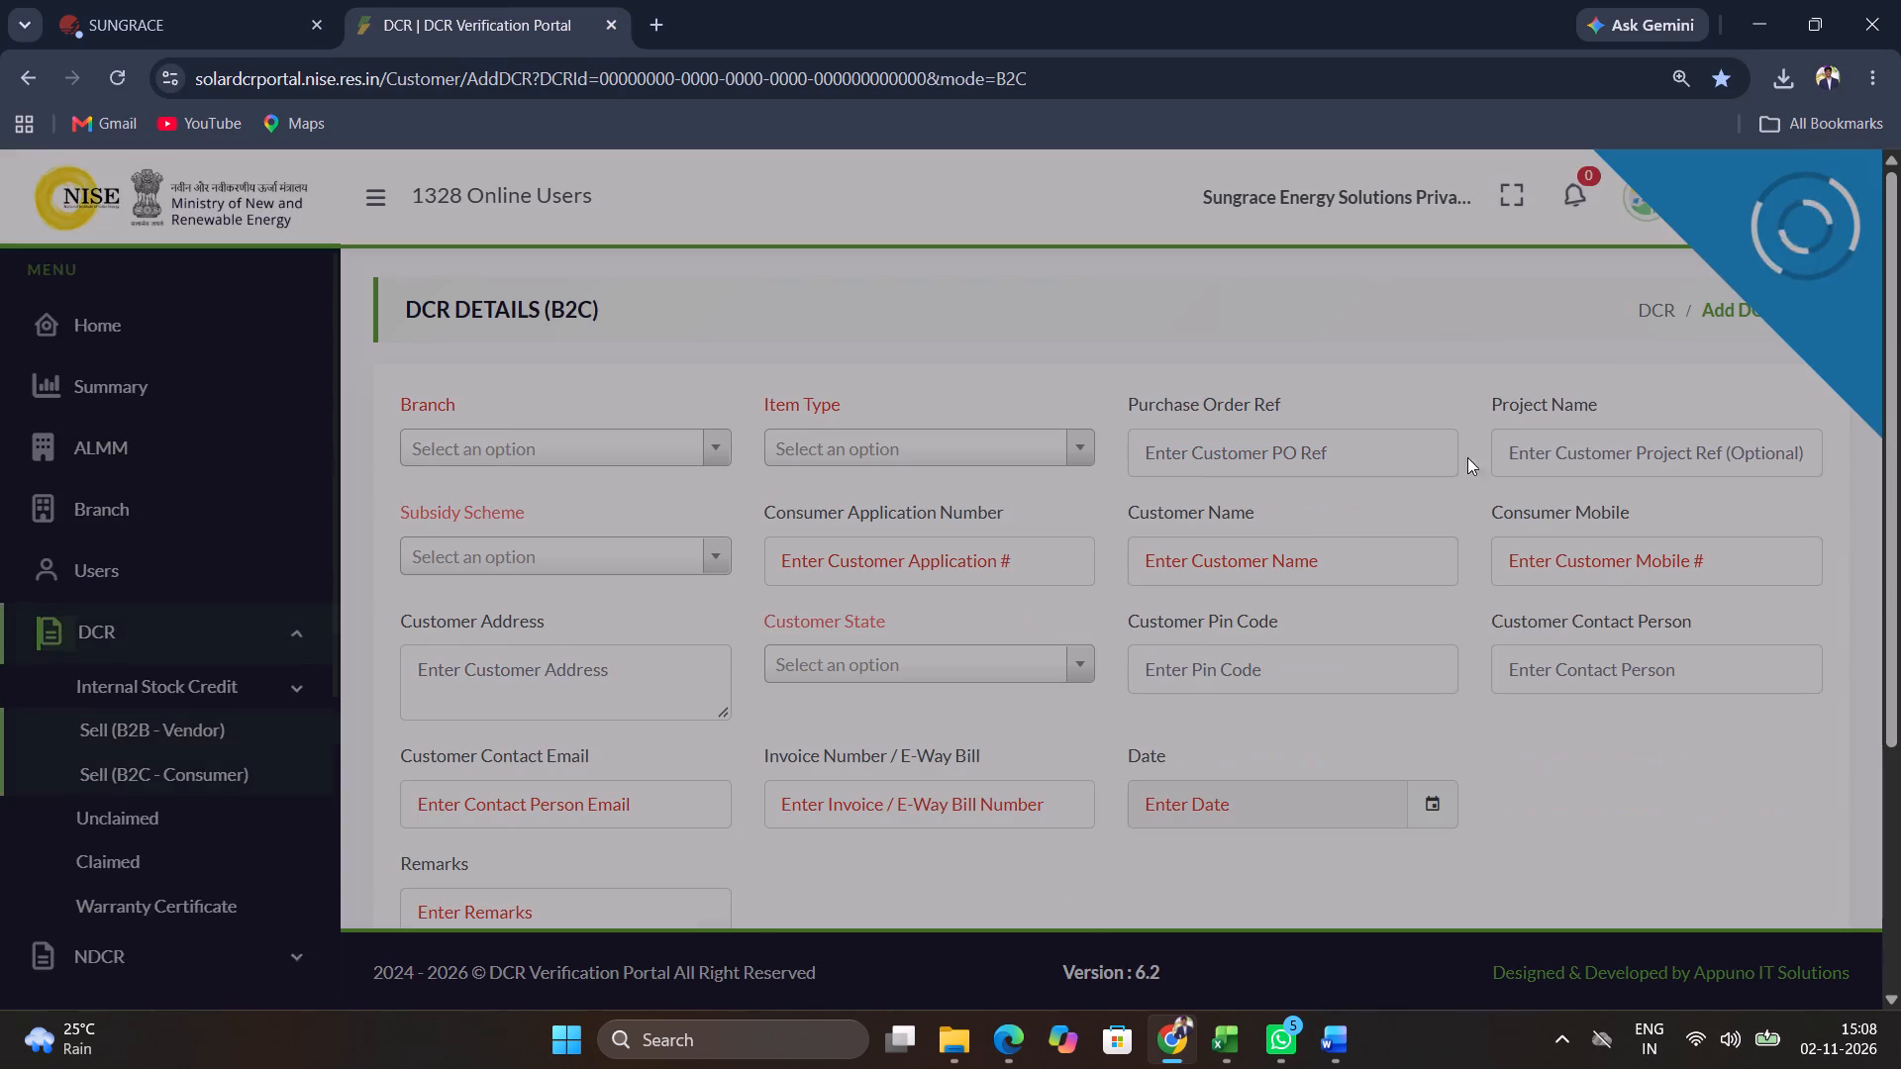
left_click(1038, 567)
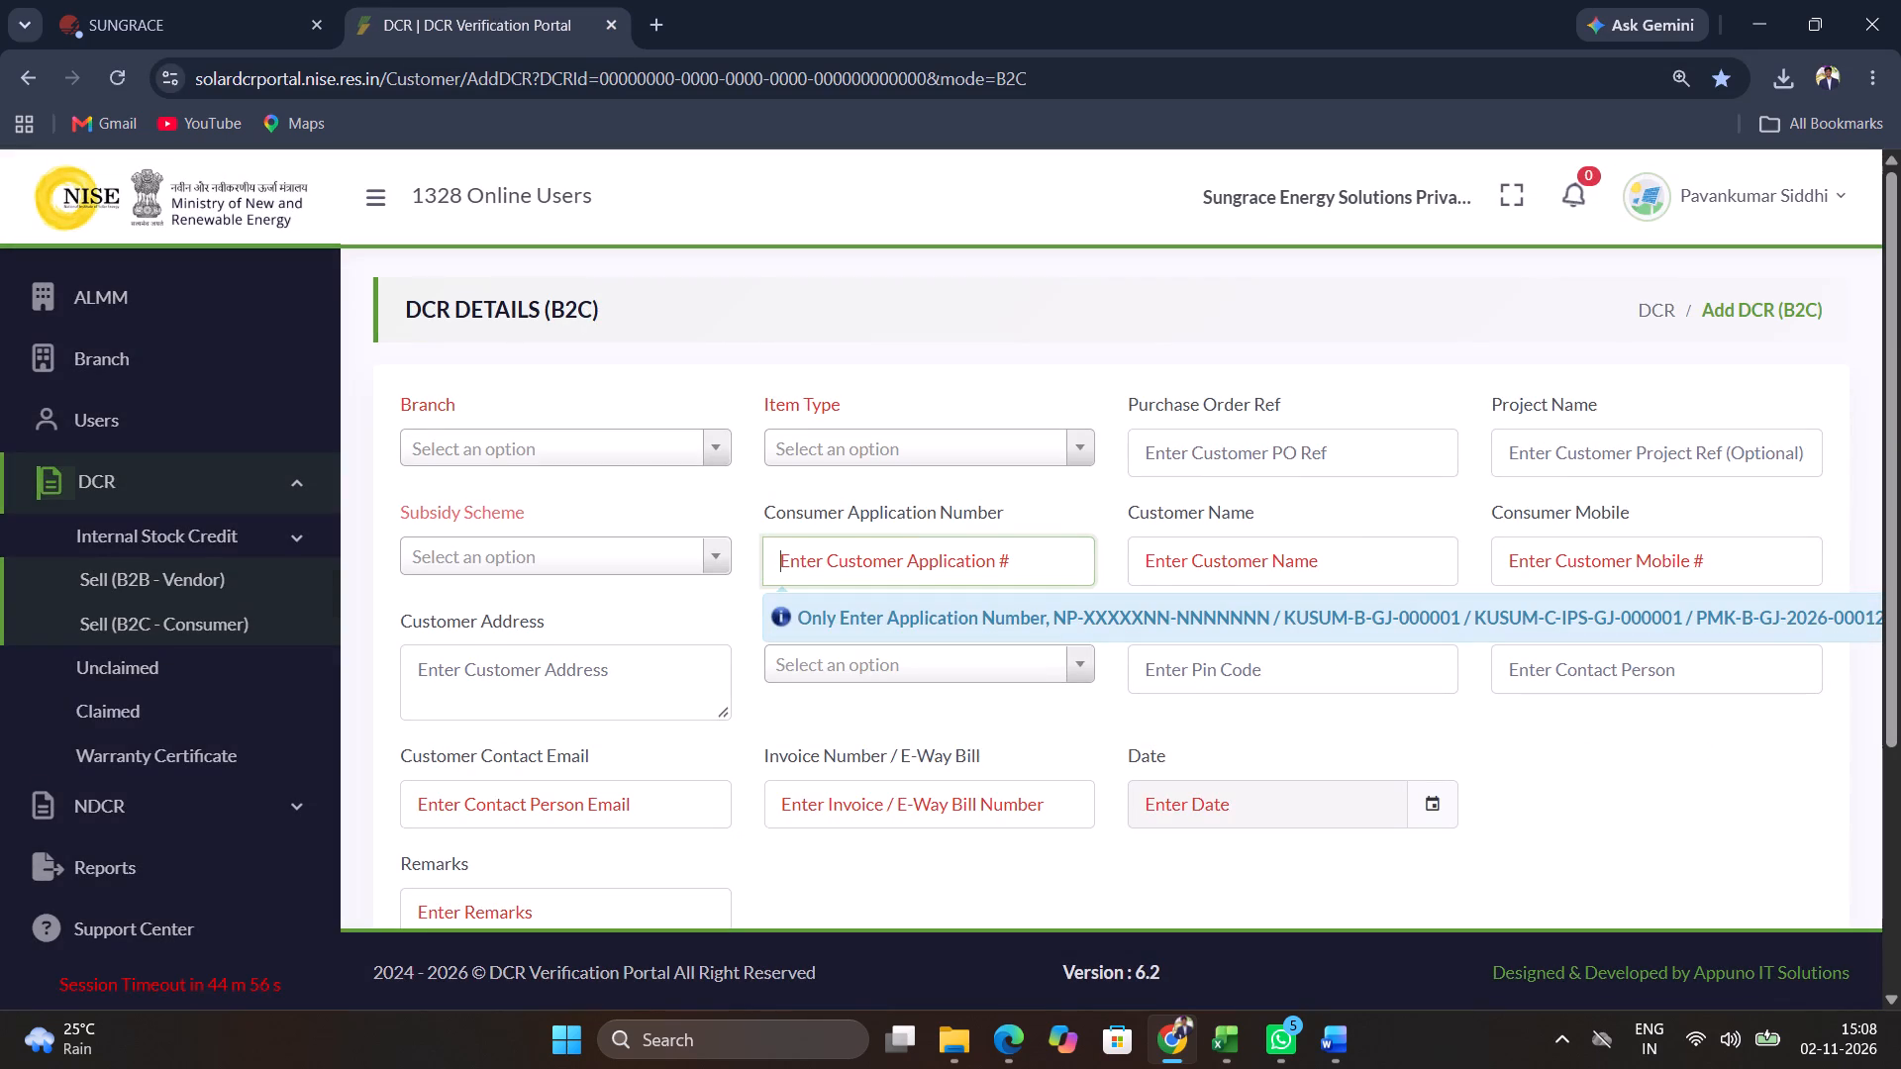
key("ctrl+b")
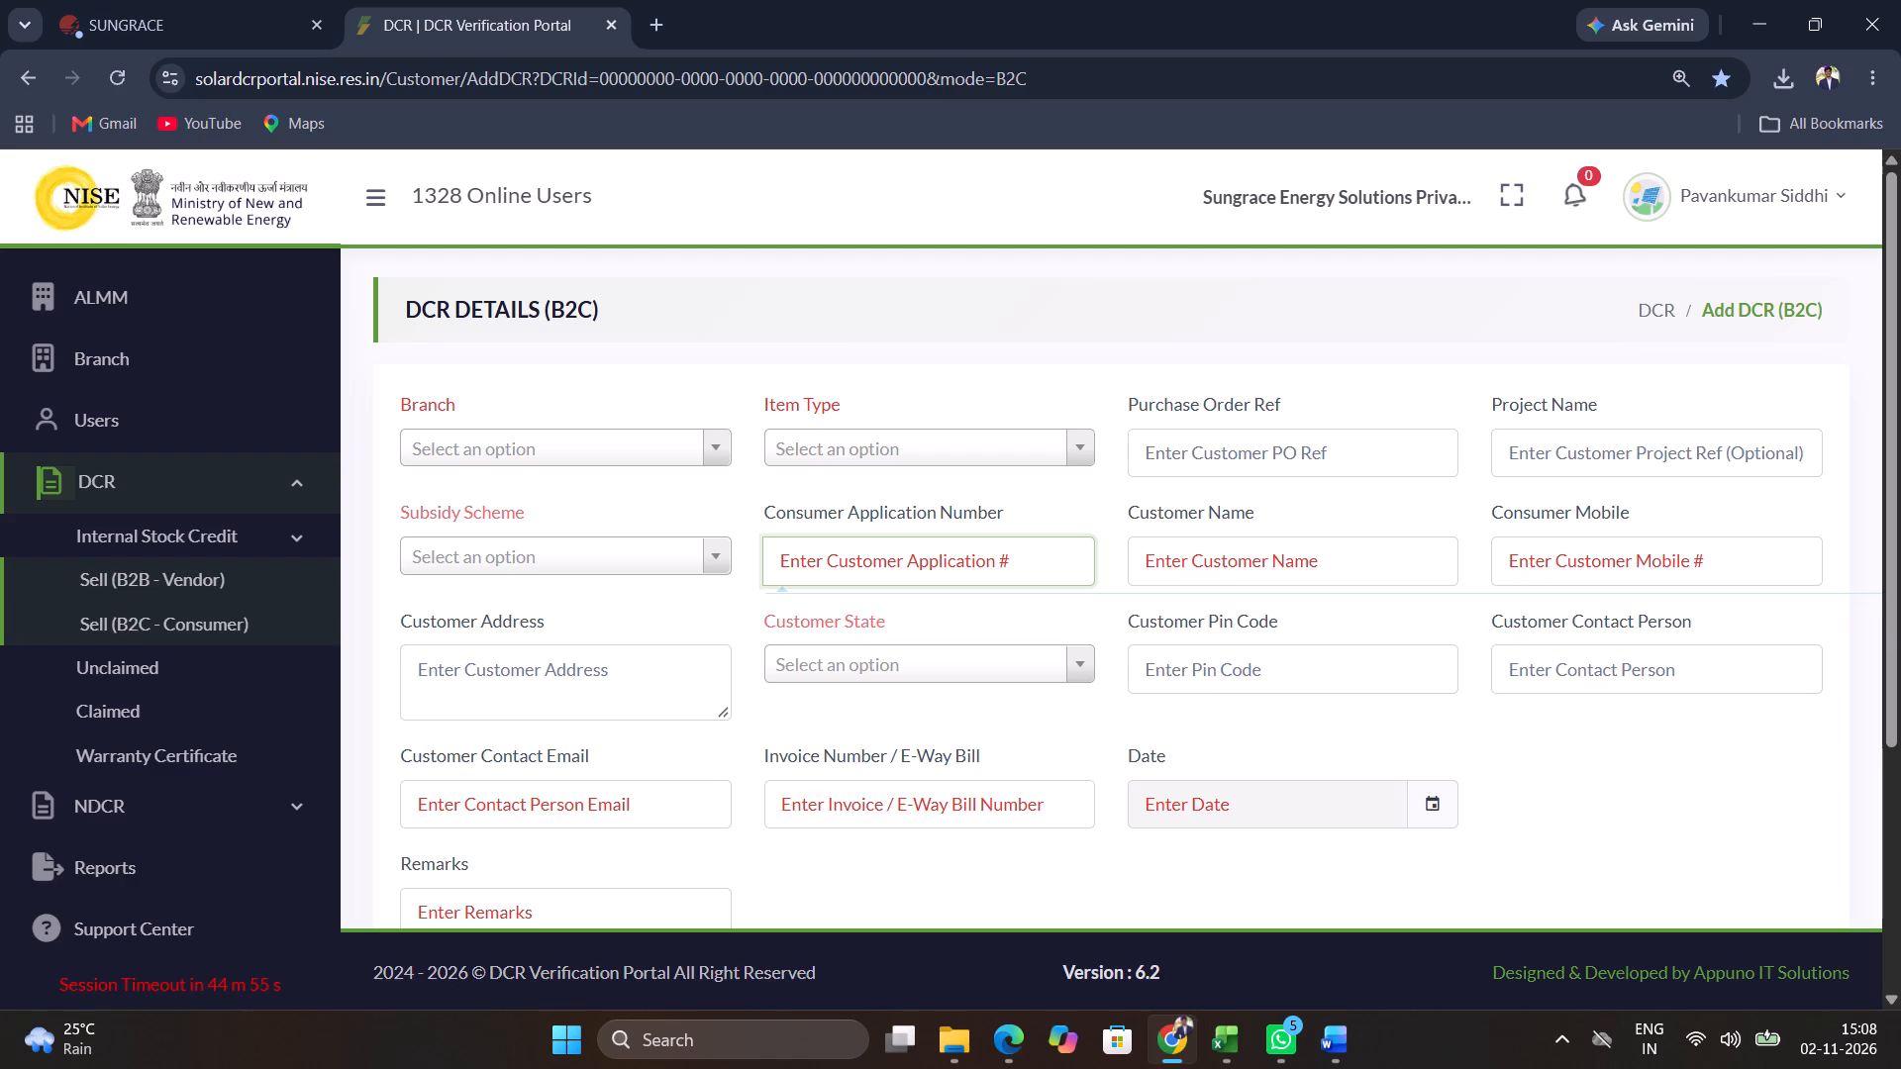
key("ctrl+v")
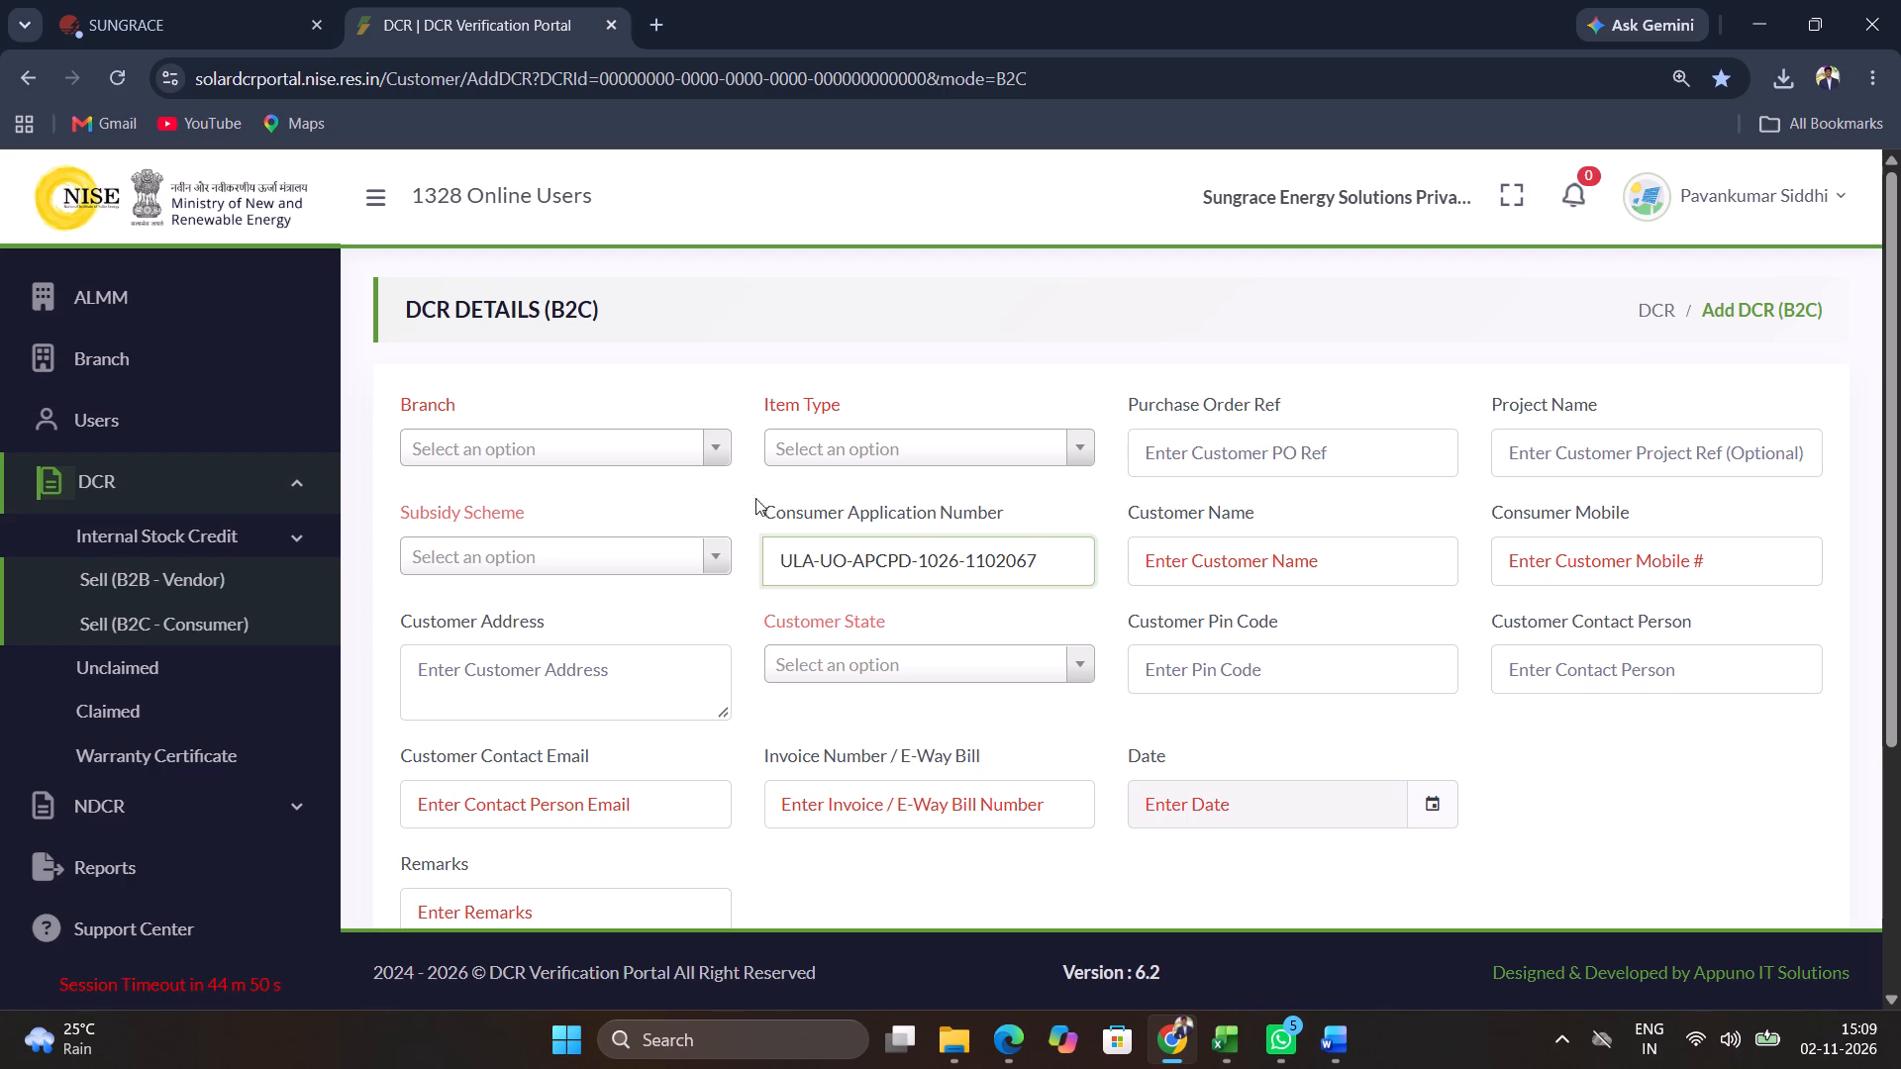
Set the Andhra Pradesh branch, the PM Surya Ghar: Muft Bijli Yojana subsidy scheme and the Solar Panels item type.
left_click(613, 462)
left_click(561, 560)
left_click(557, 552)
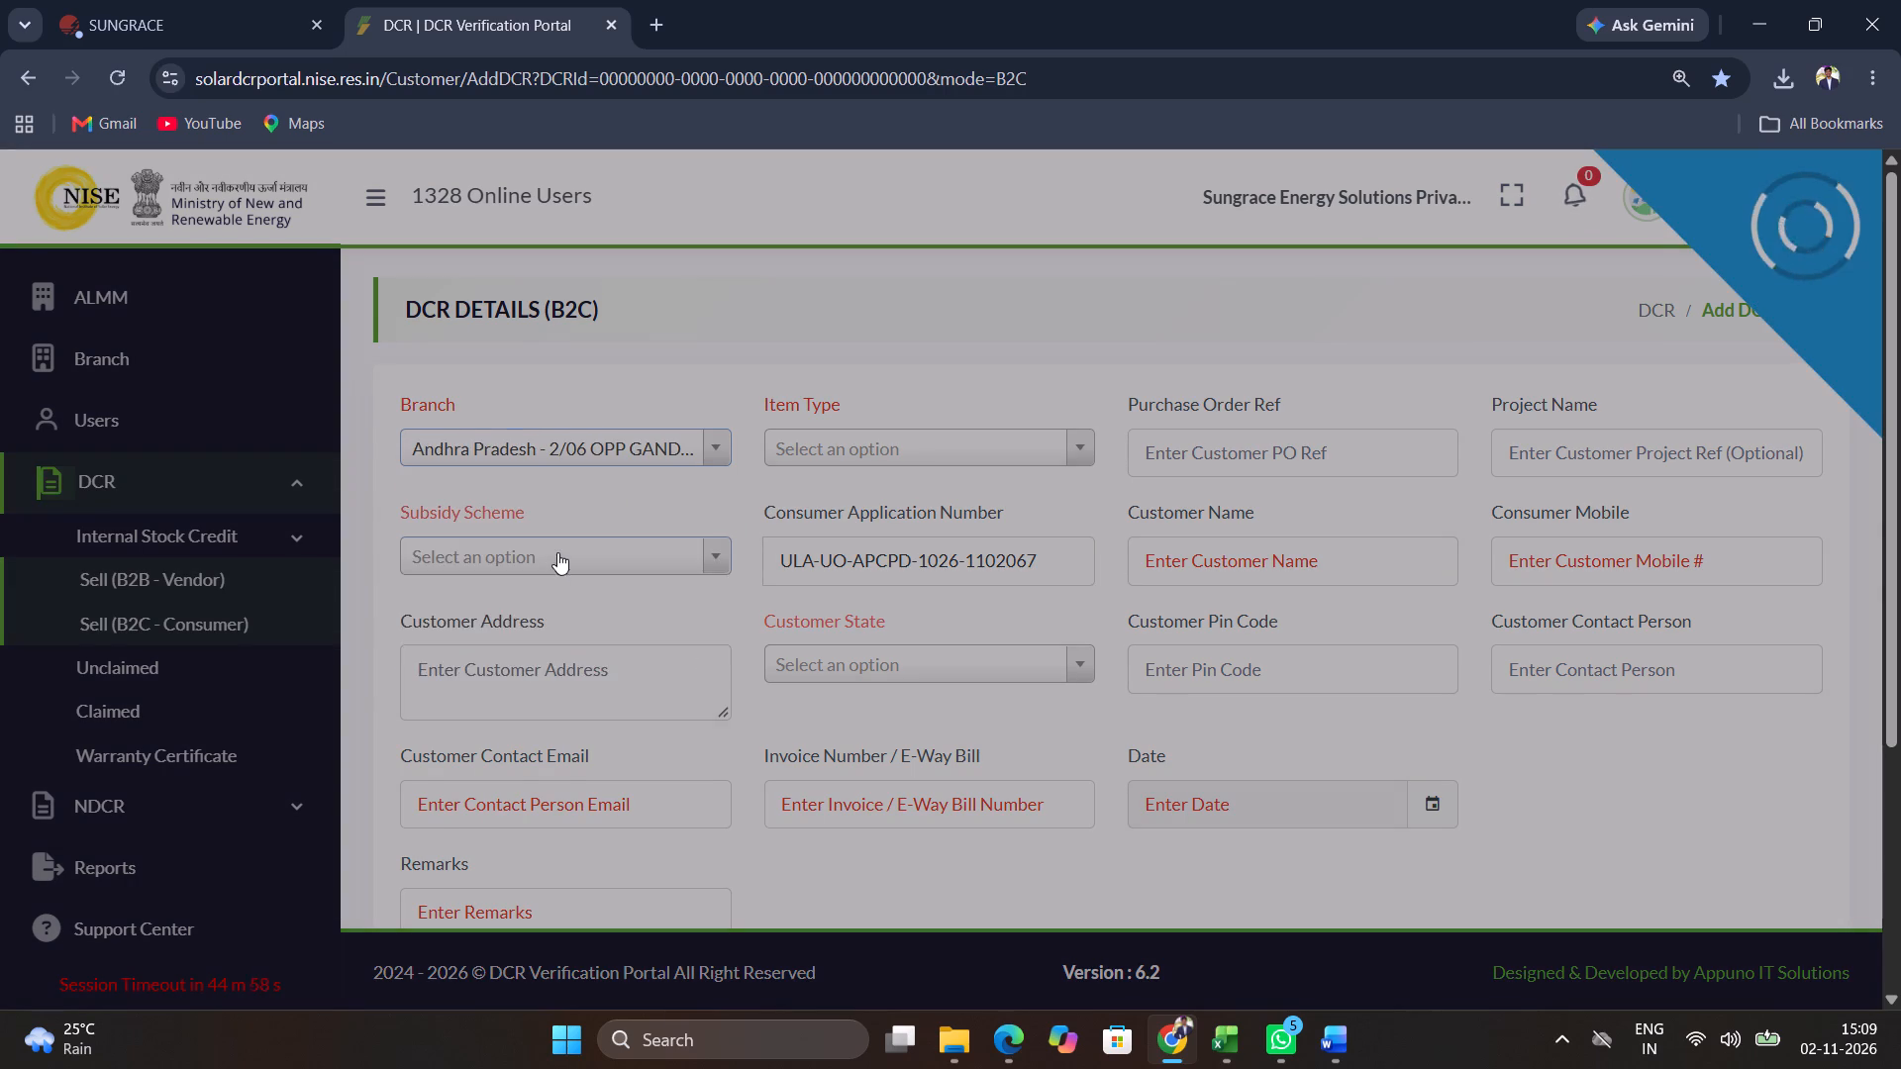
left_click(544, 768)
left_click(858, 444)
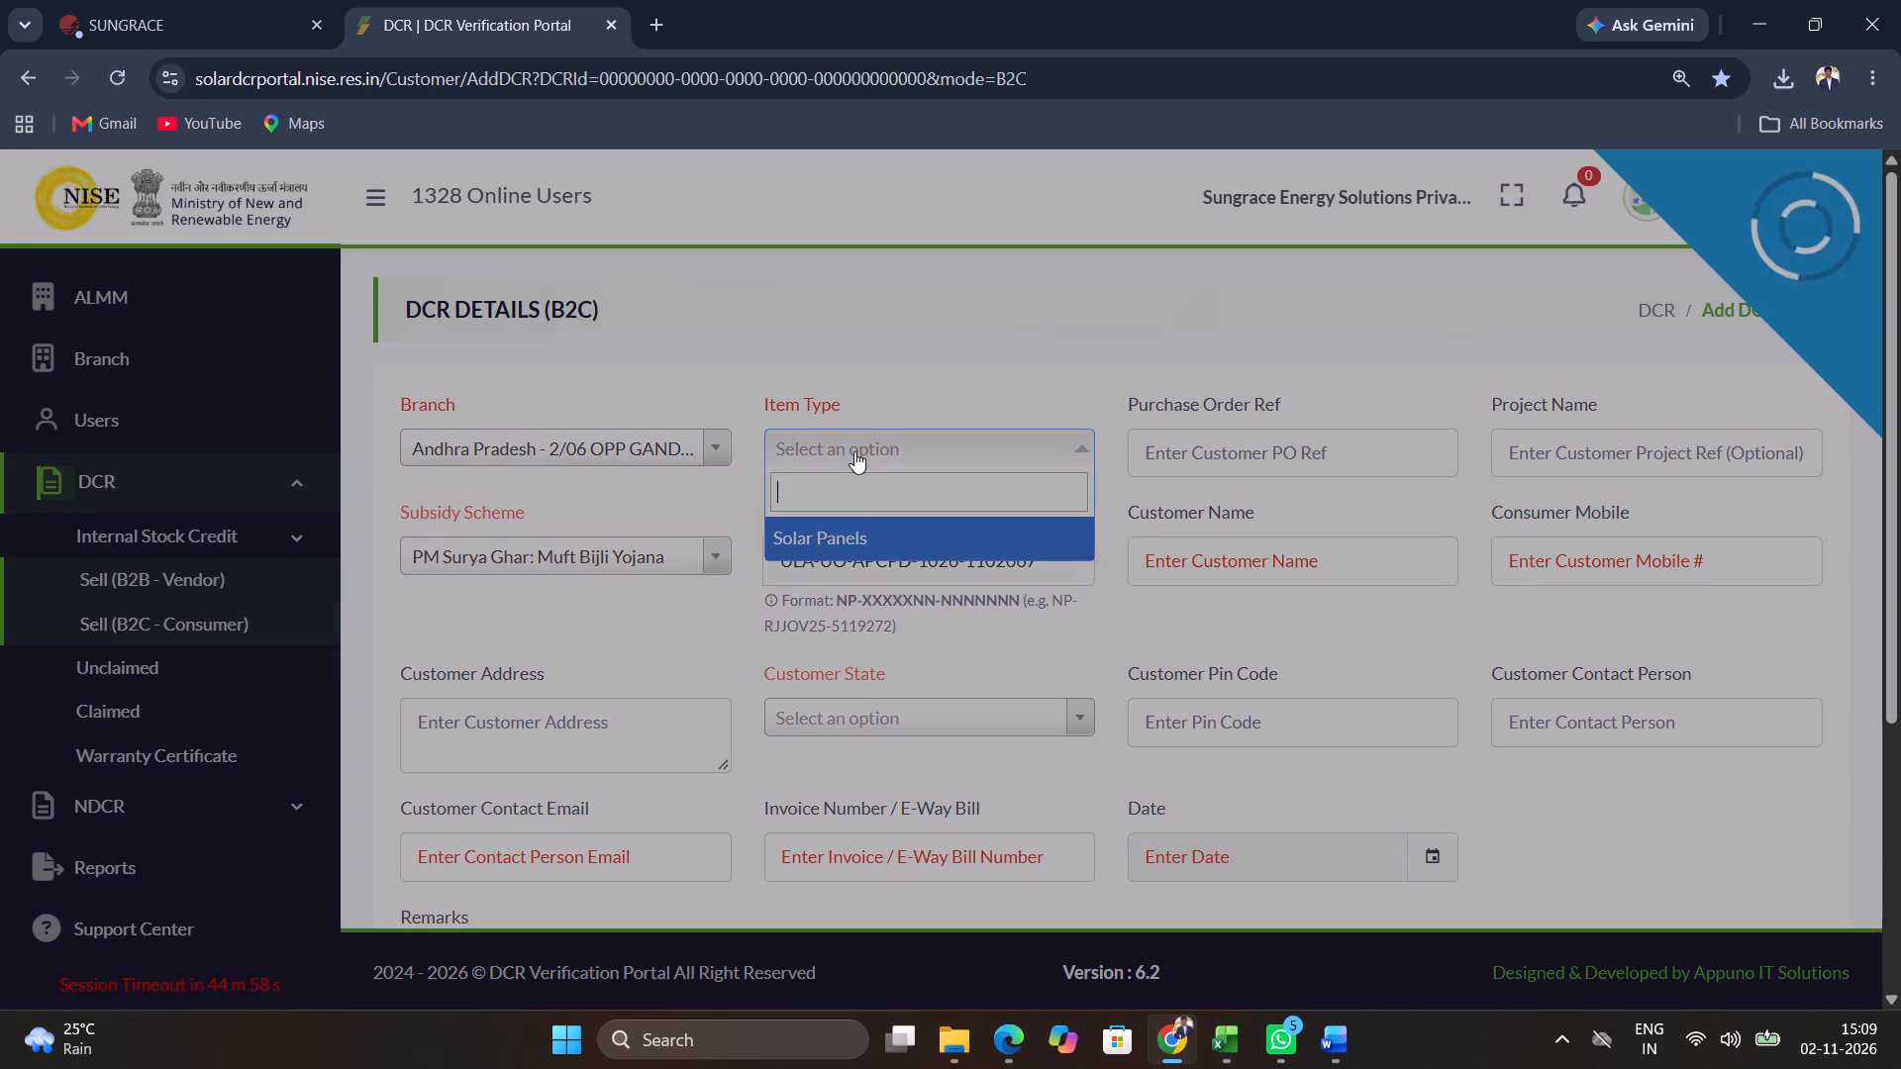
left_click(809, 540)
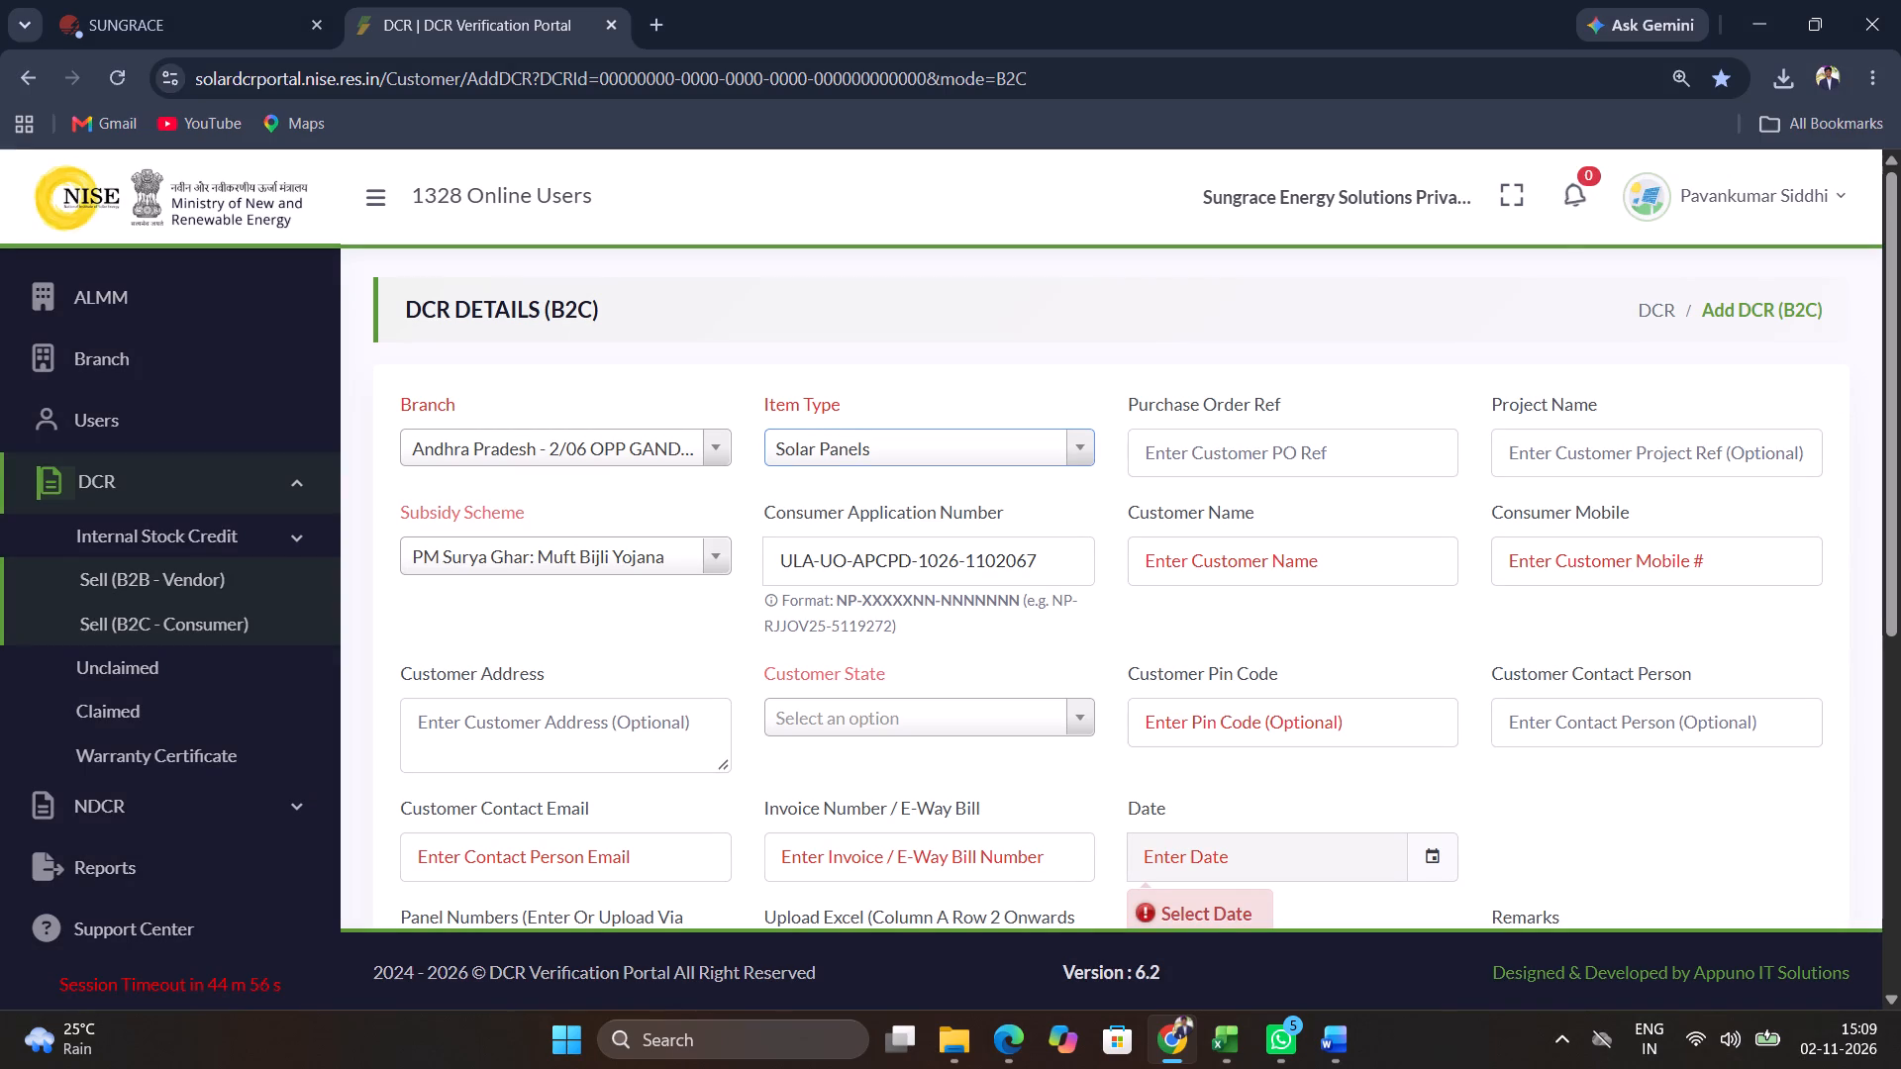
Fill the customer name with Andhra Pradesh Central Power Distribution Corporation Limited, copied from the Kandukuru details document in Word.
left_click(1129, 559)
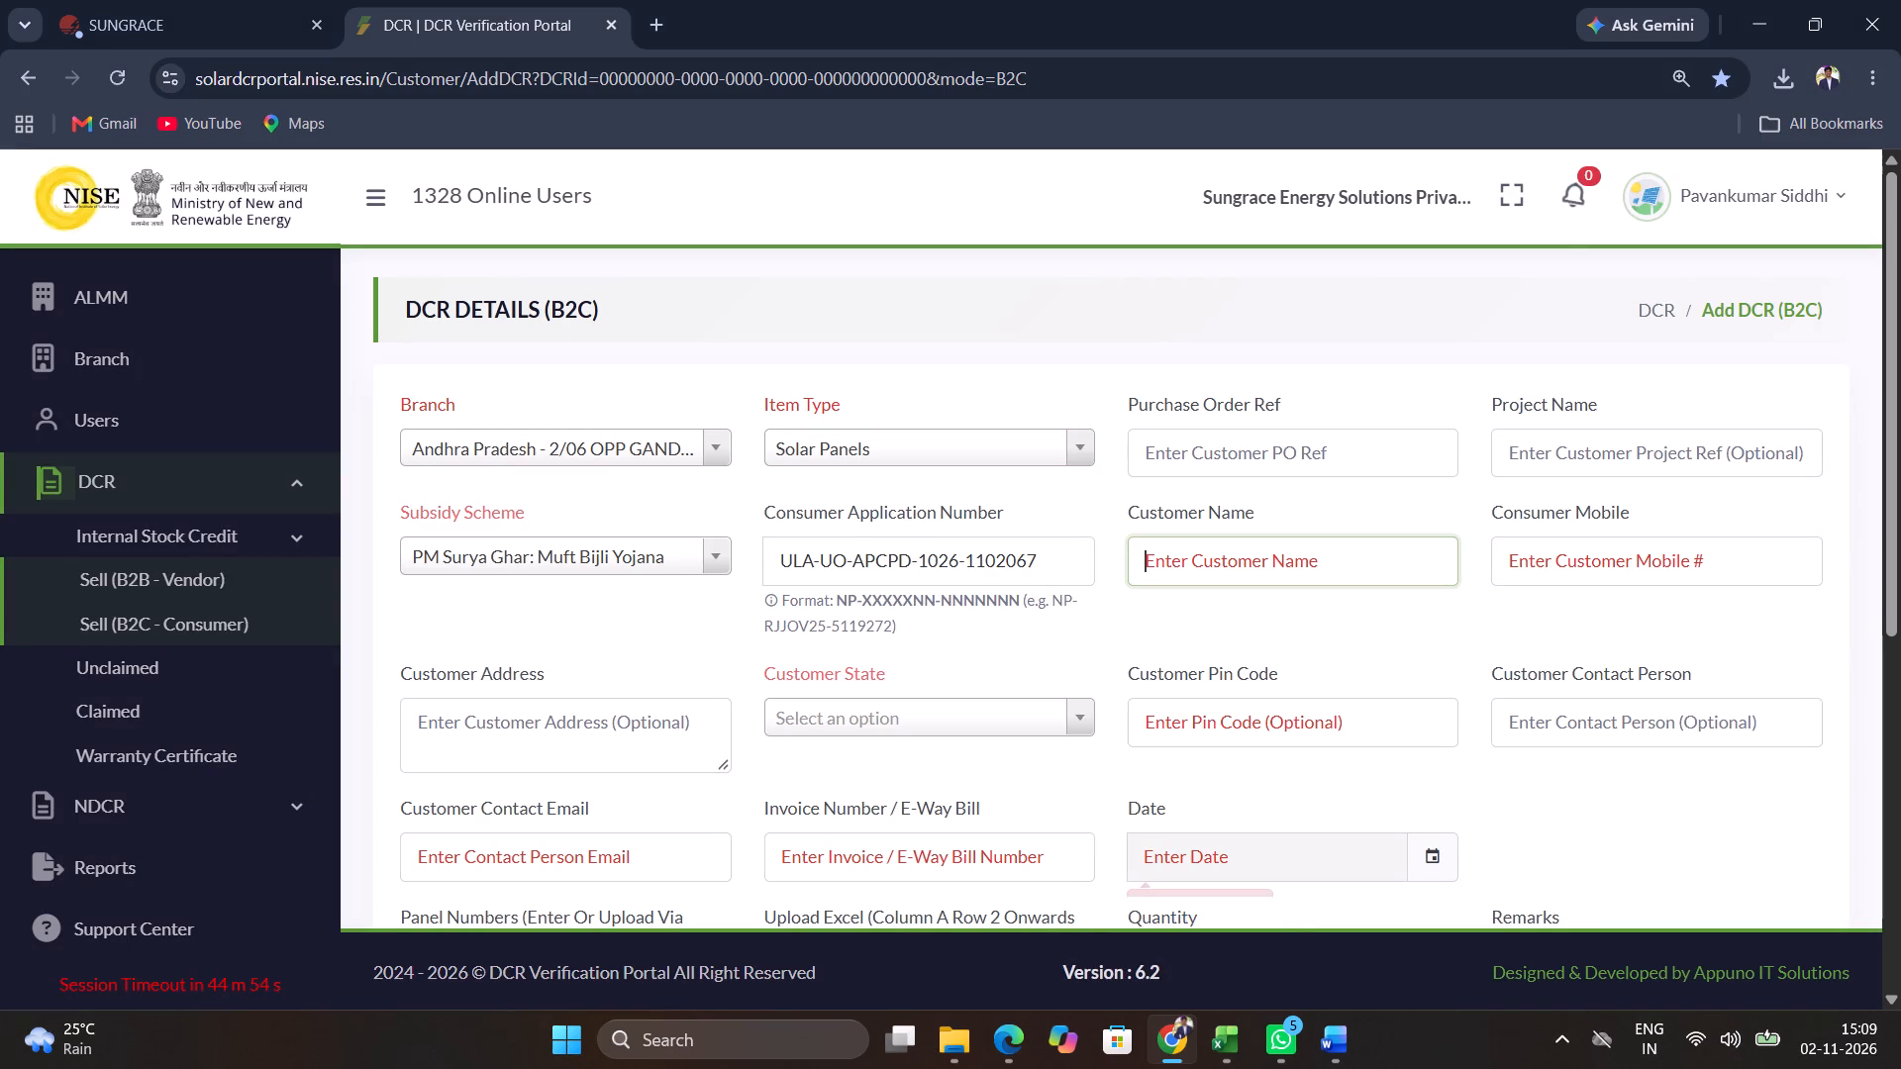
left_click(1330, 928)
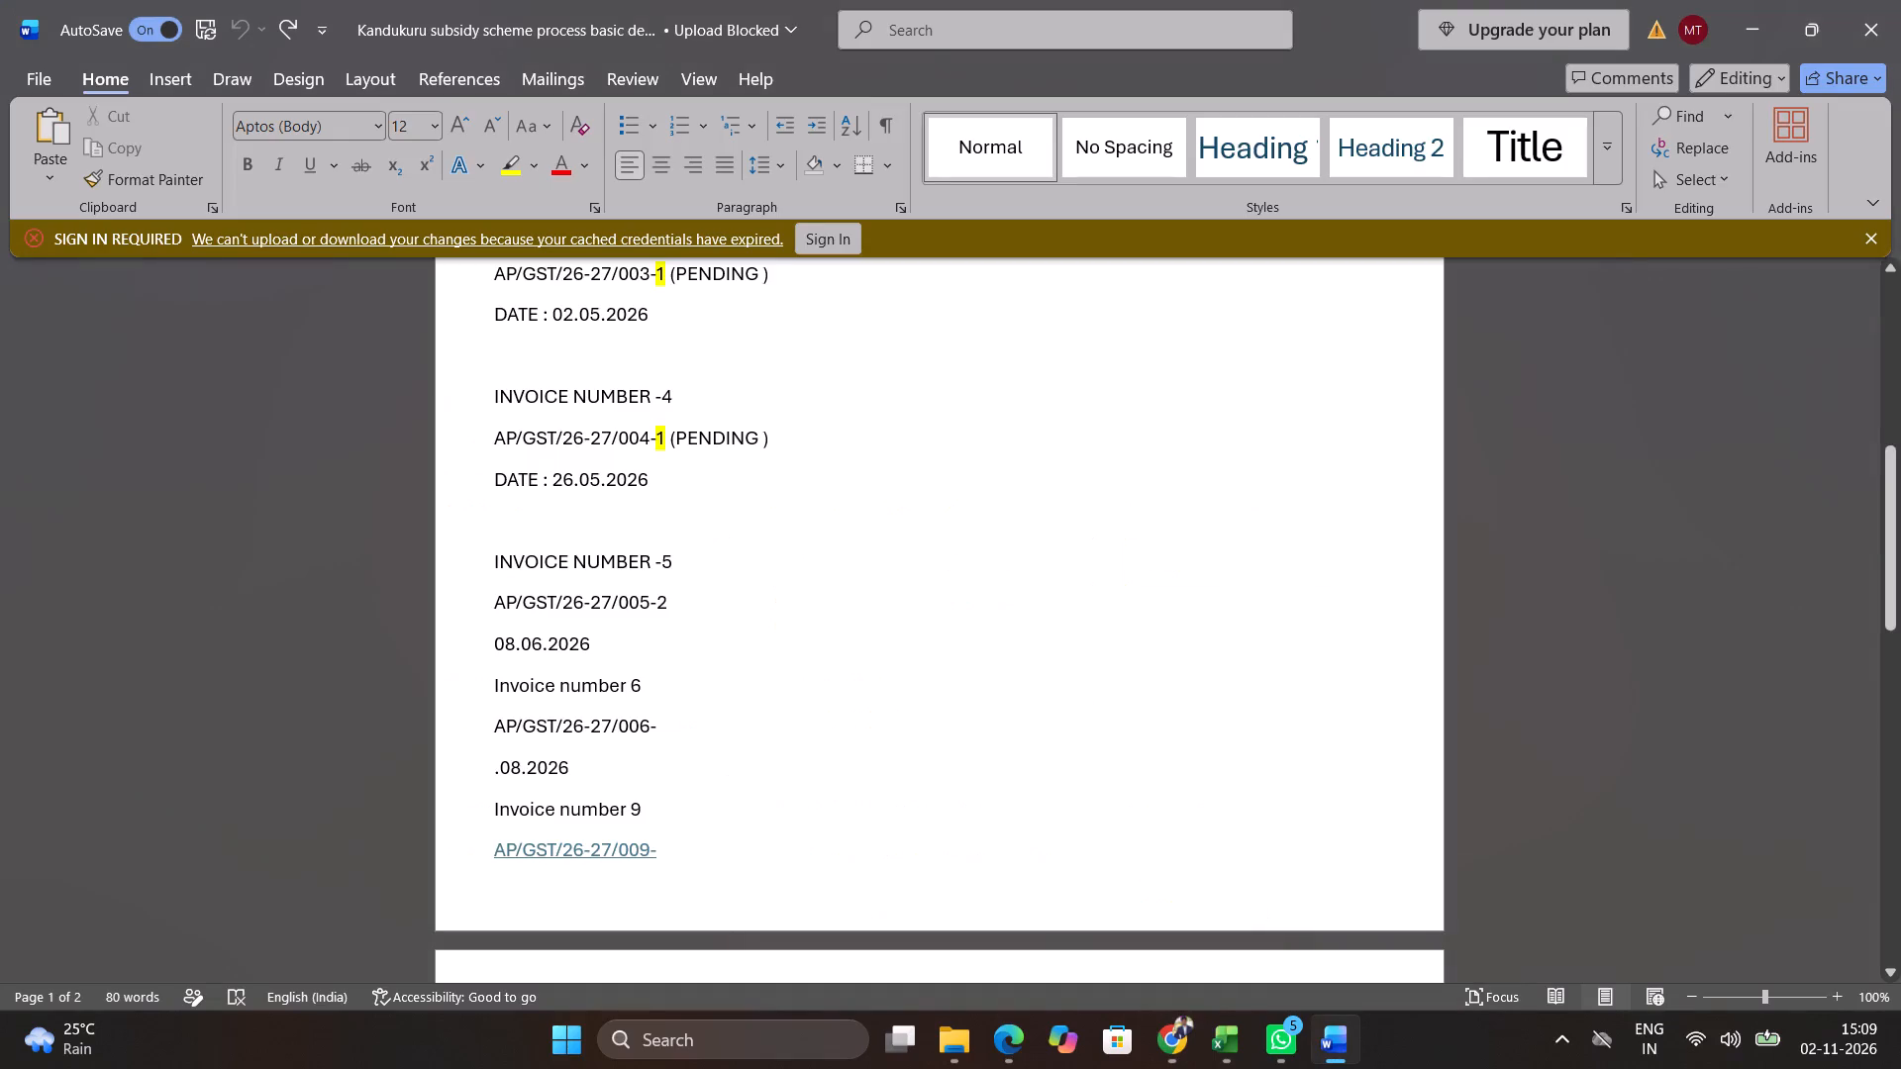
scroll(786, 642, "up", 7)
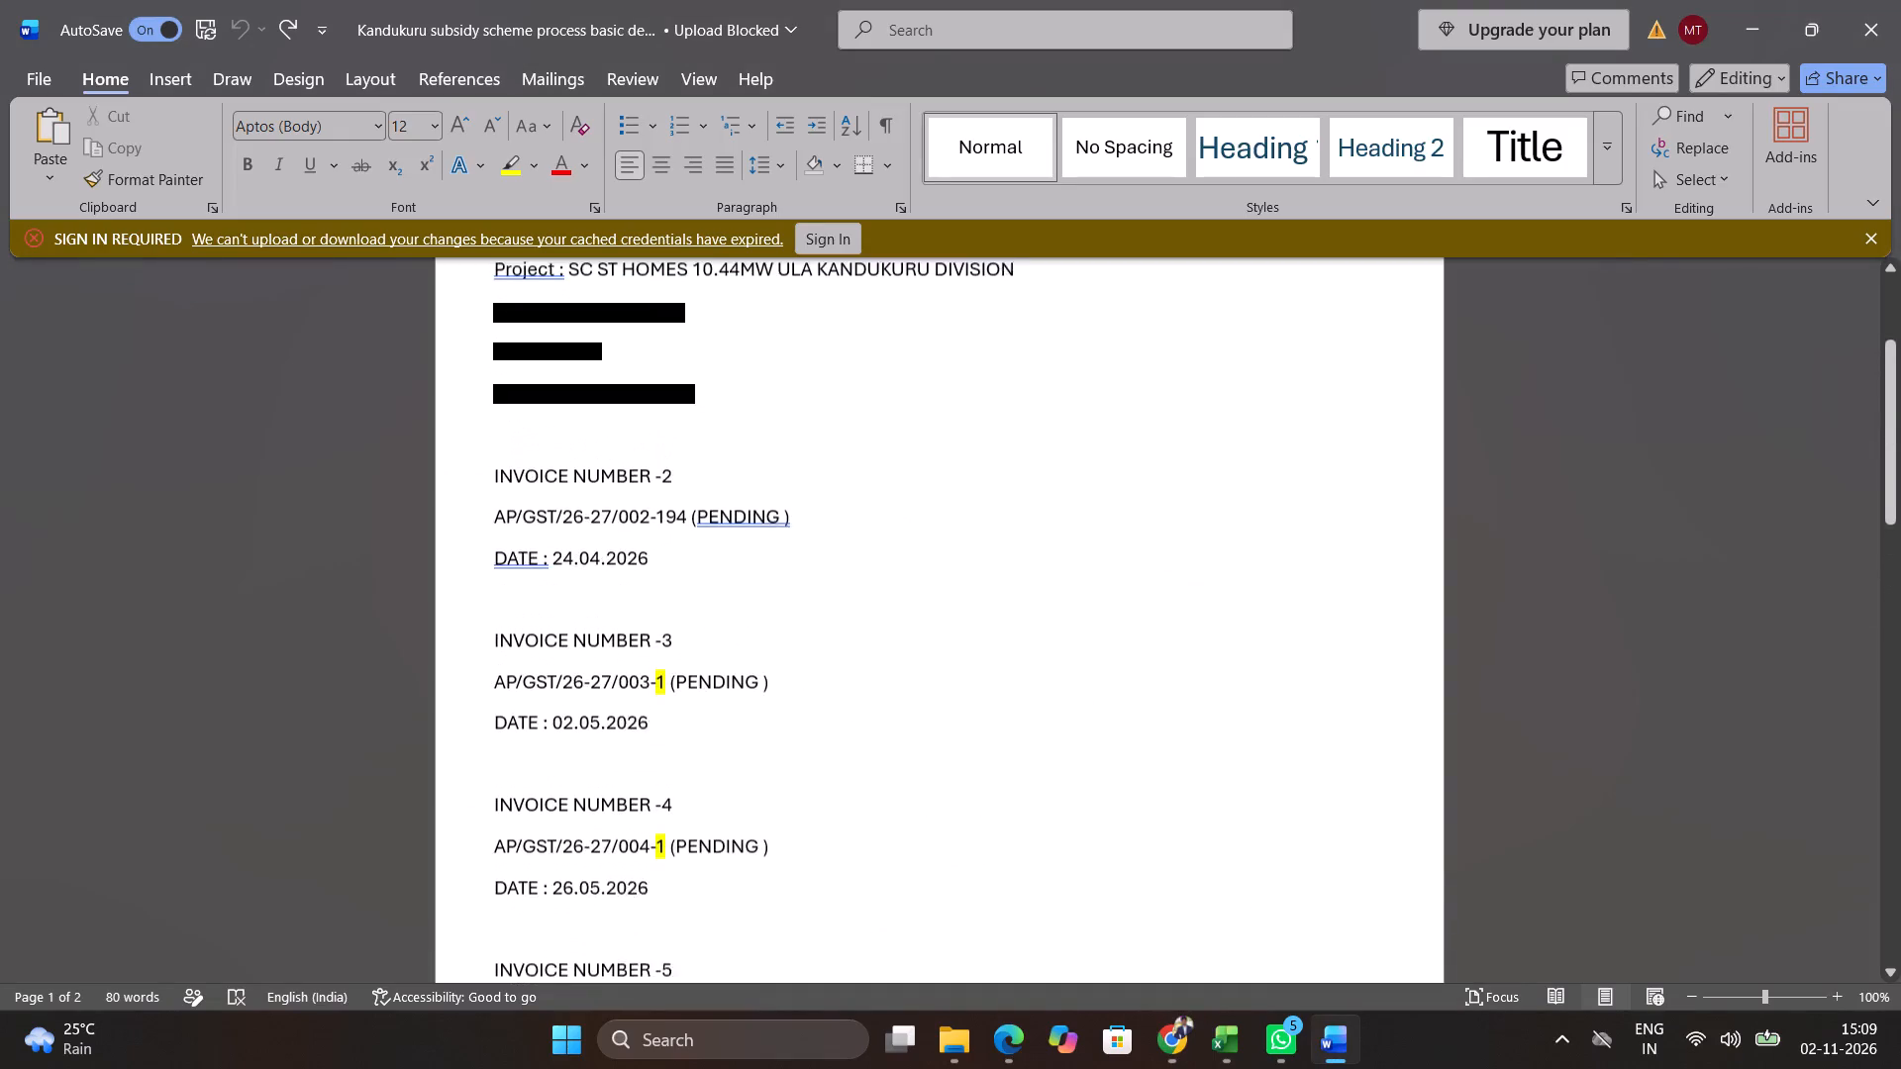
scroll(656, 489, "up", 3)
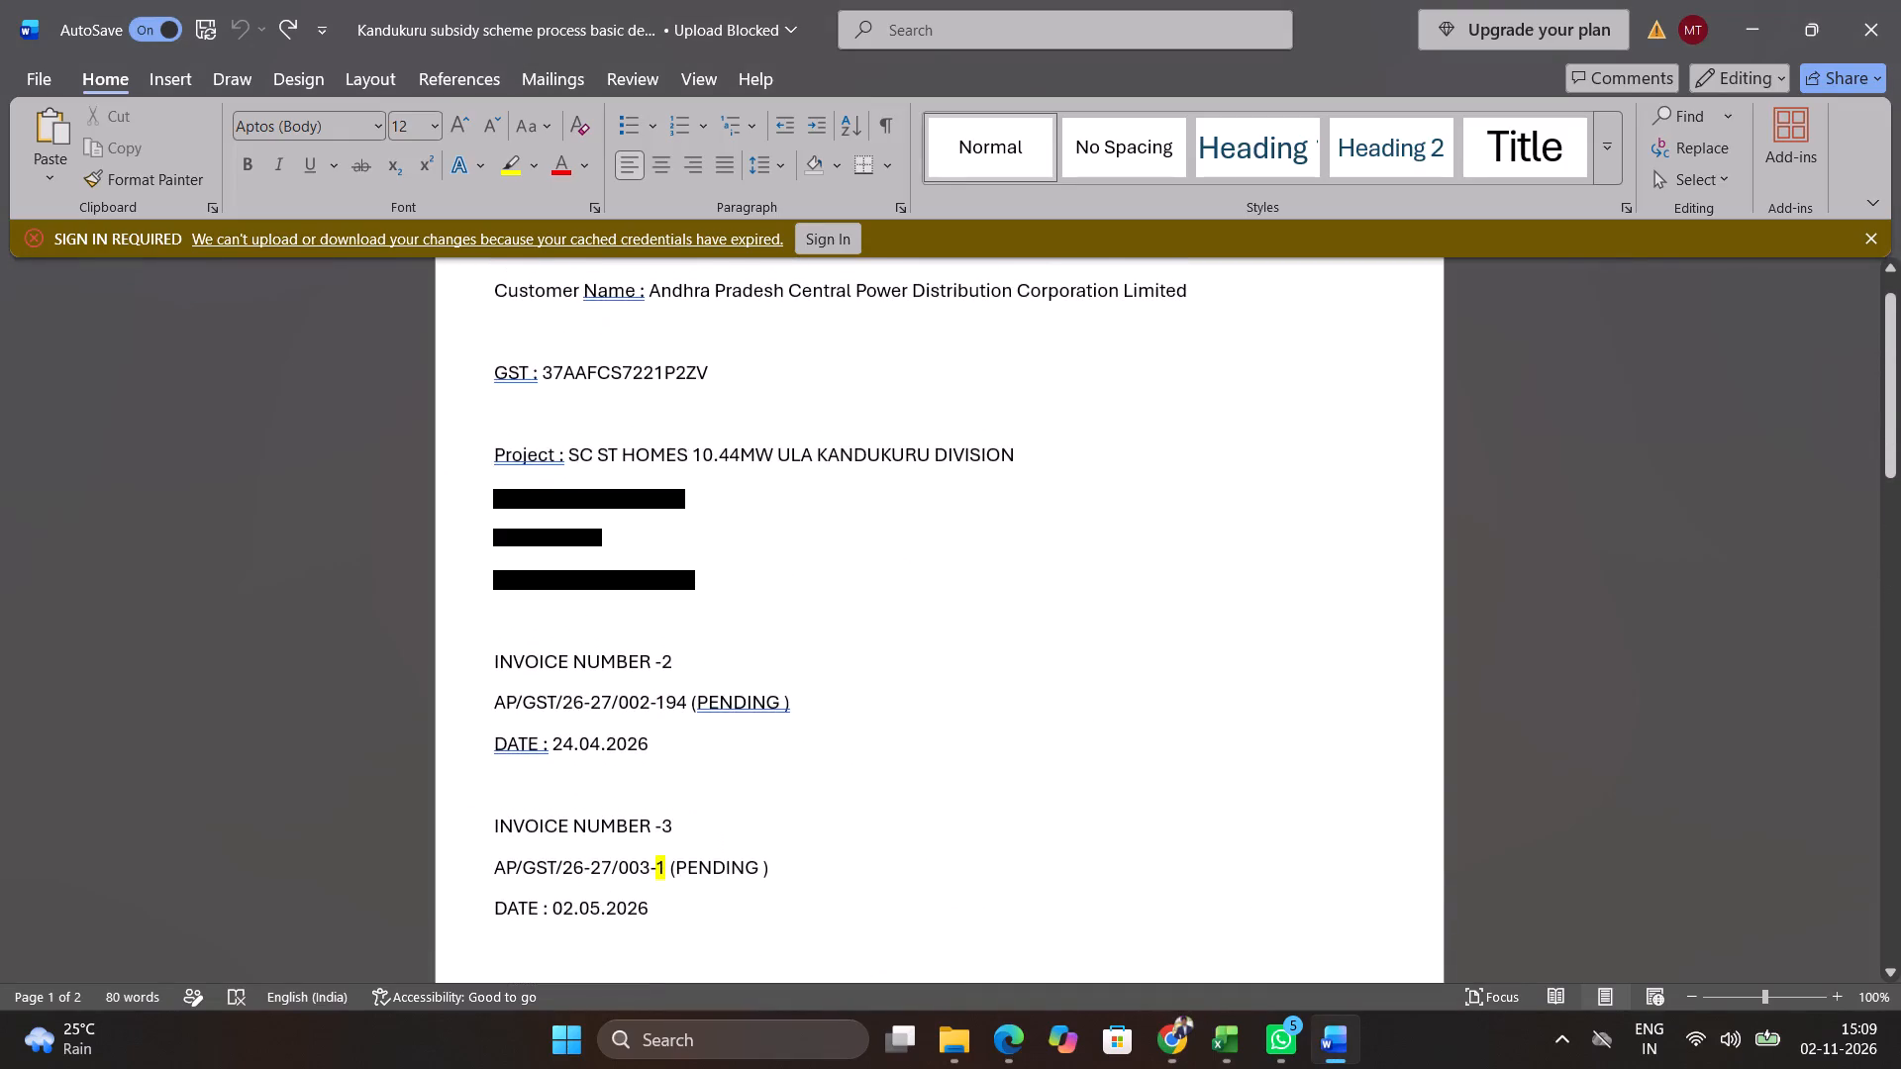
left_click_drag(653, 290, 1212, 299)
key("ctrl+c")
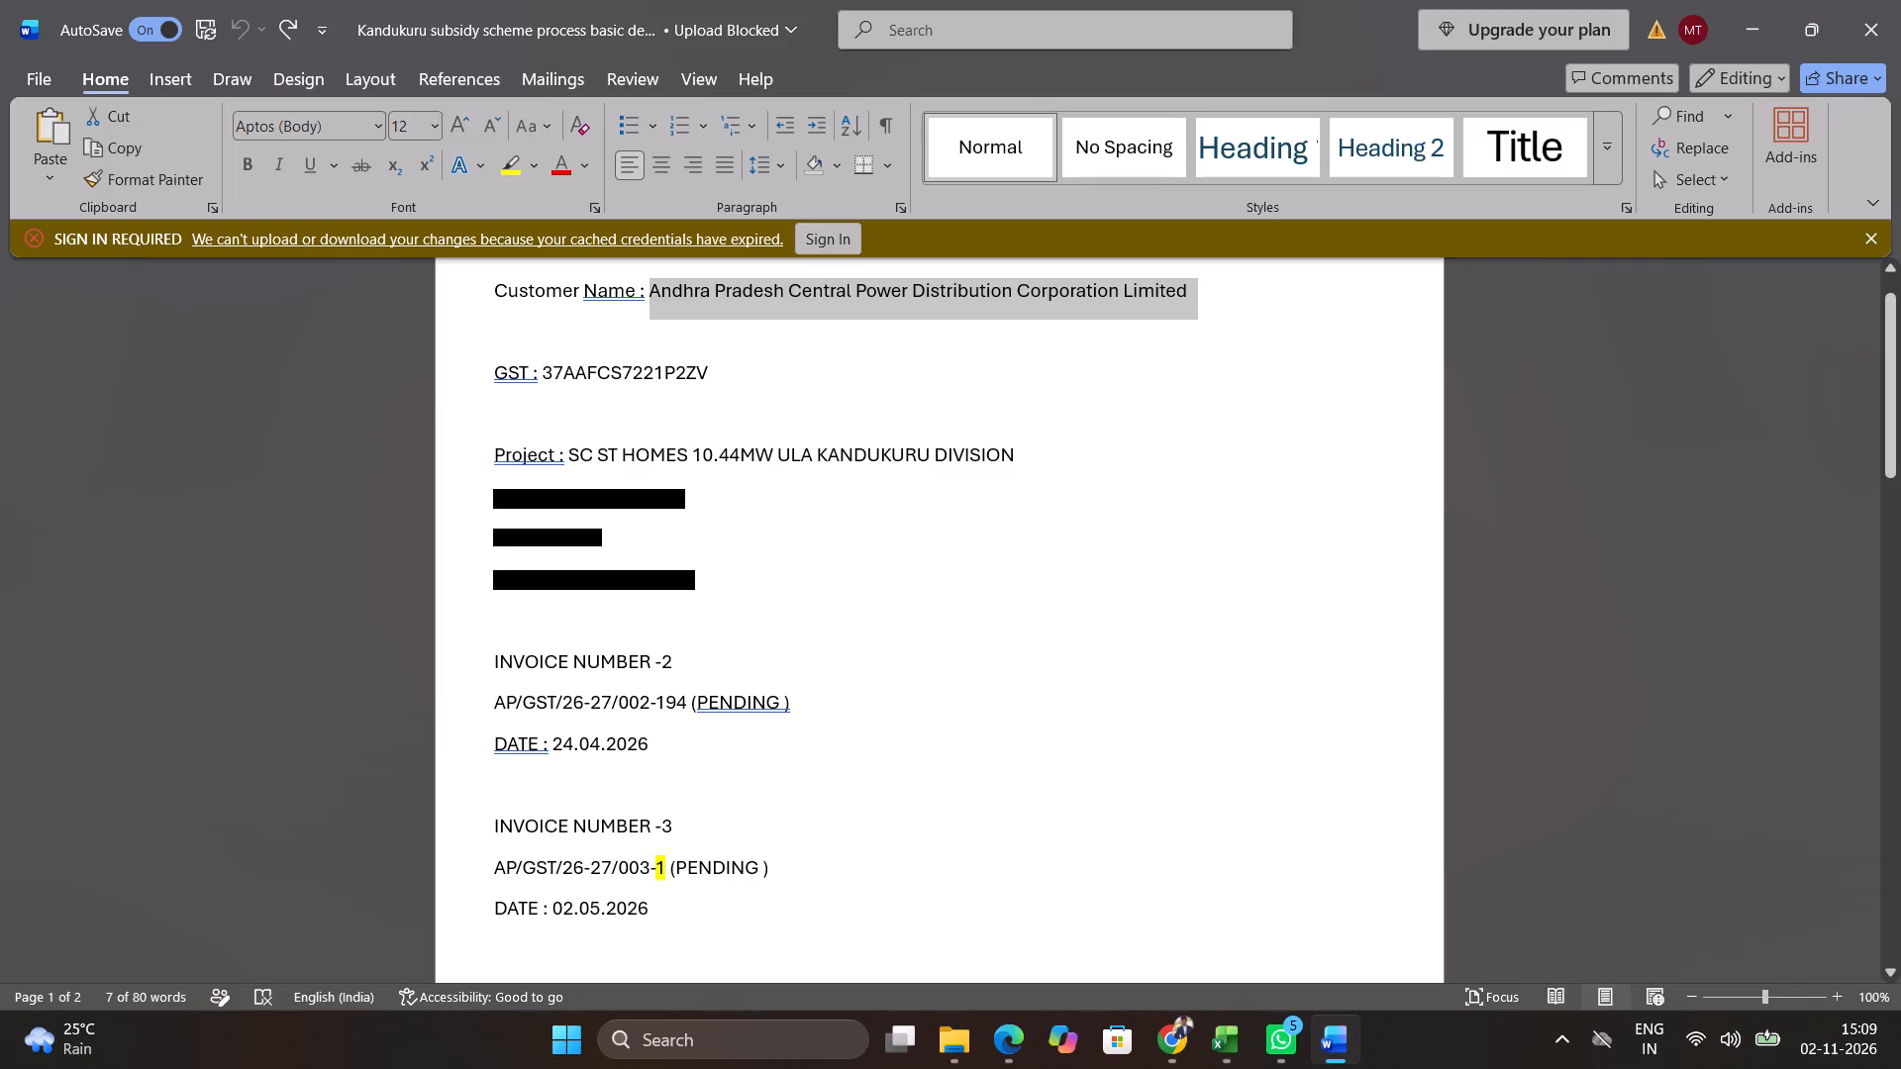
left_click(1133, 886)
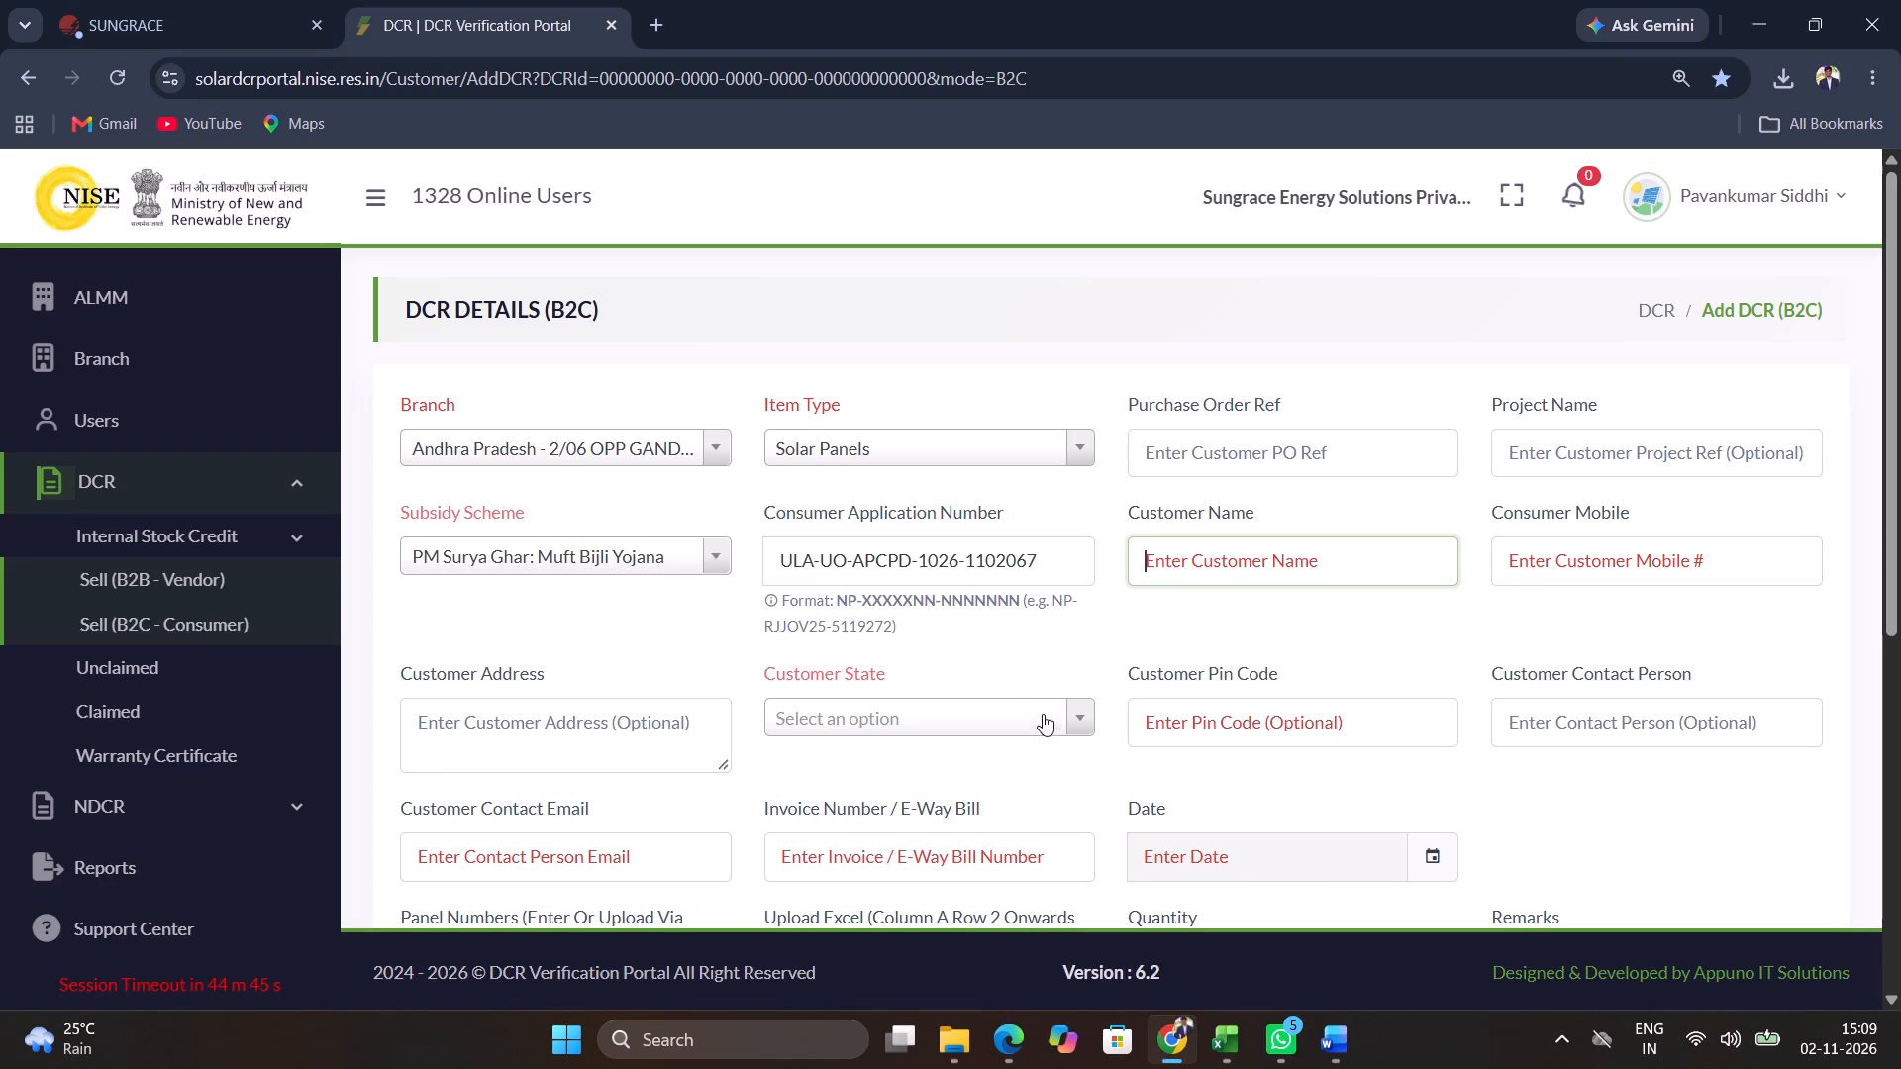
key("ctrl+v")
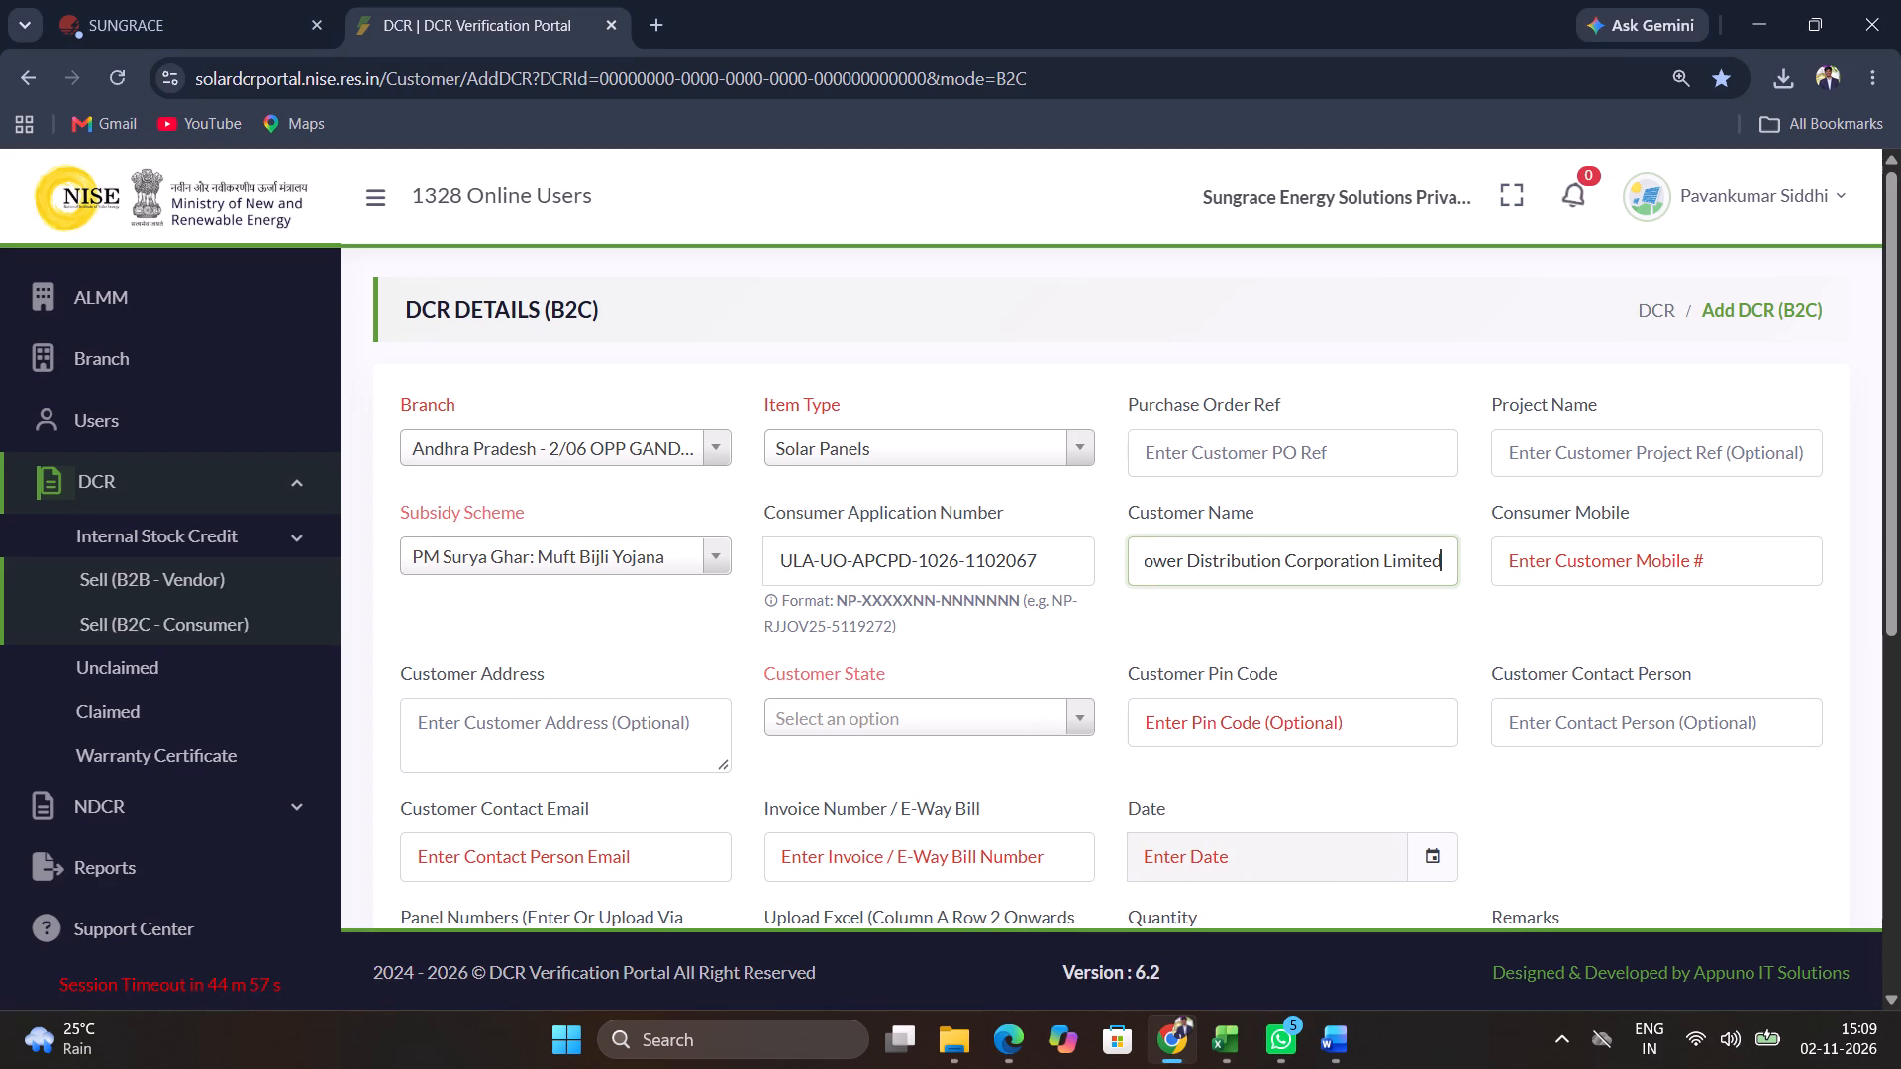
Fill the project name with SC ST HOMES 10.44MW ULA KANDUKURU DIVISION, copied from the Word document.
left_click_drag(1573, 440, 1574, 457)
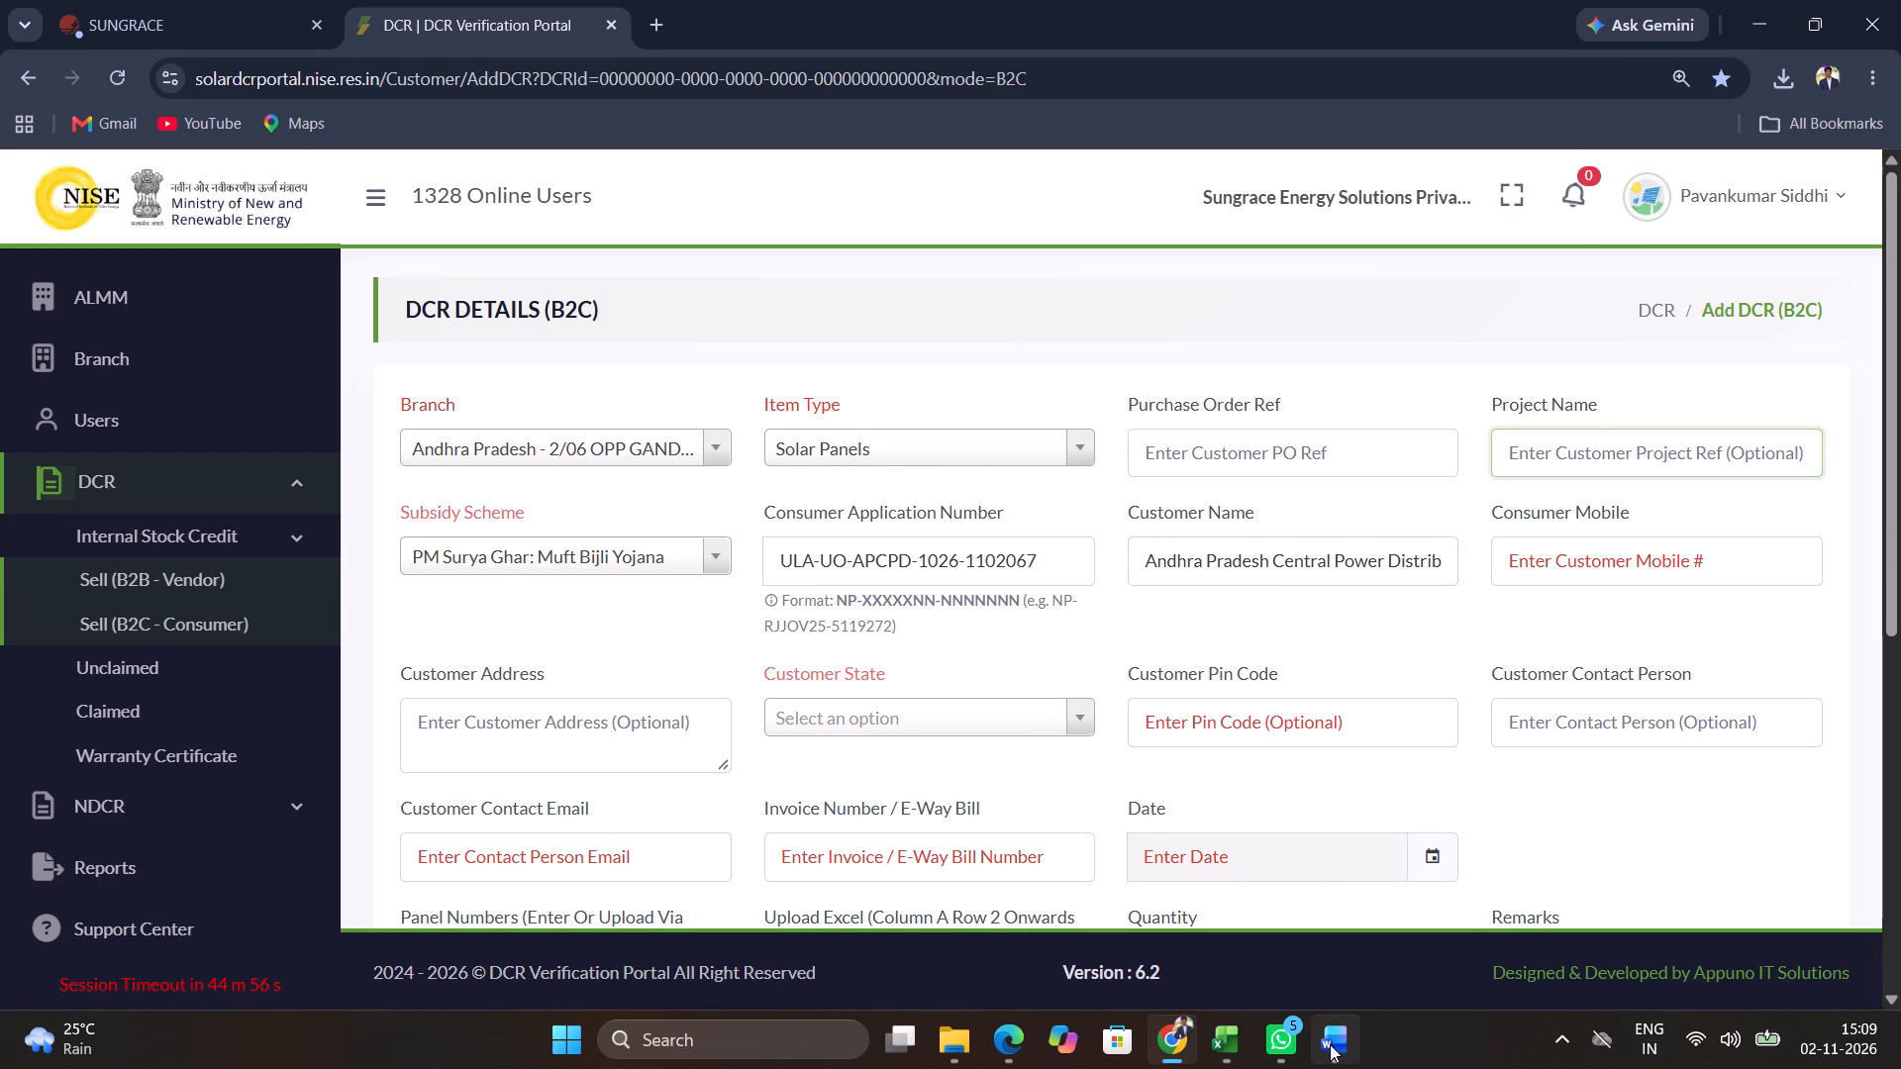
left_click(1325, 918)
left_click_drag(580, 453, 582, 453)
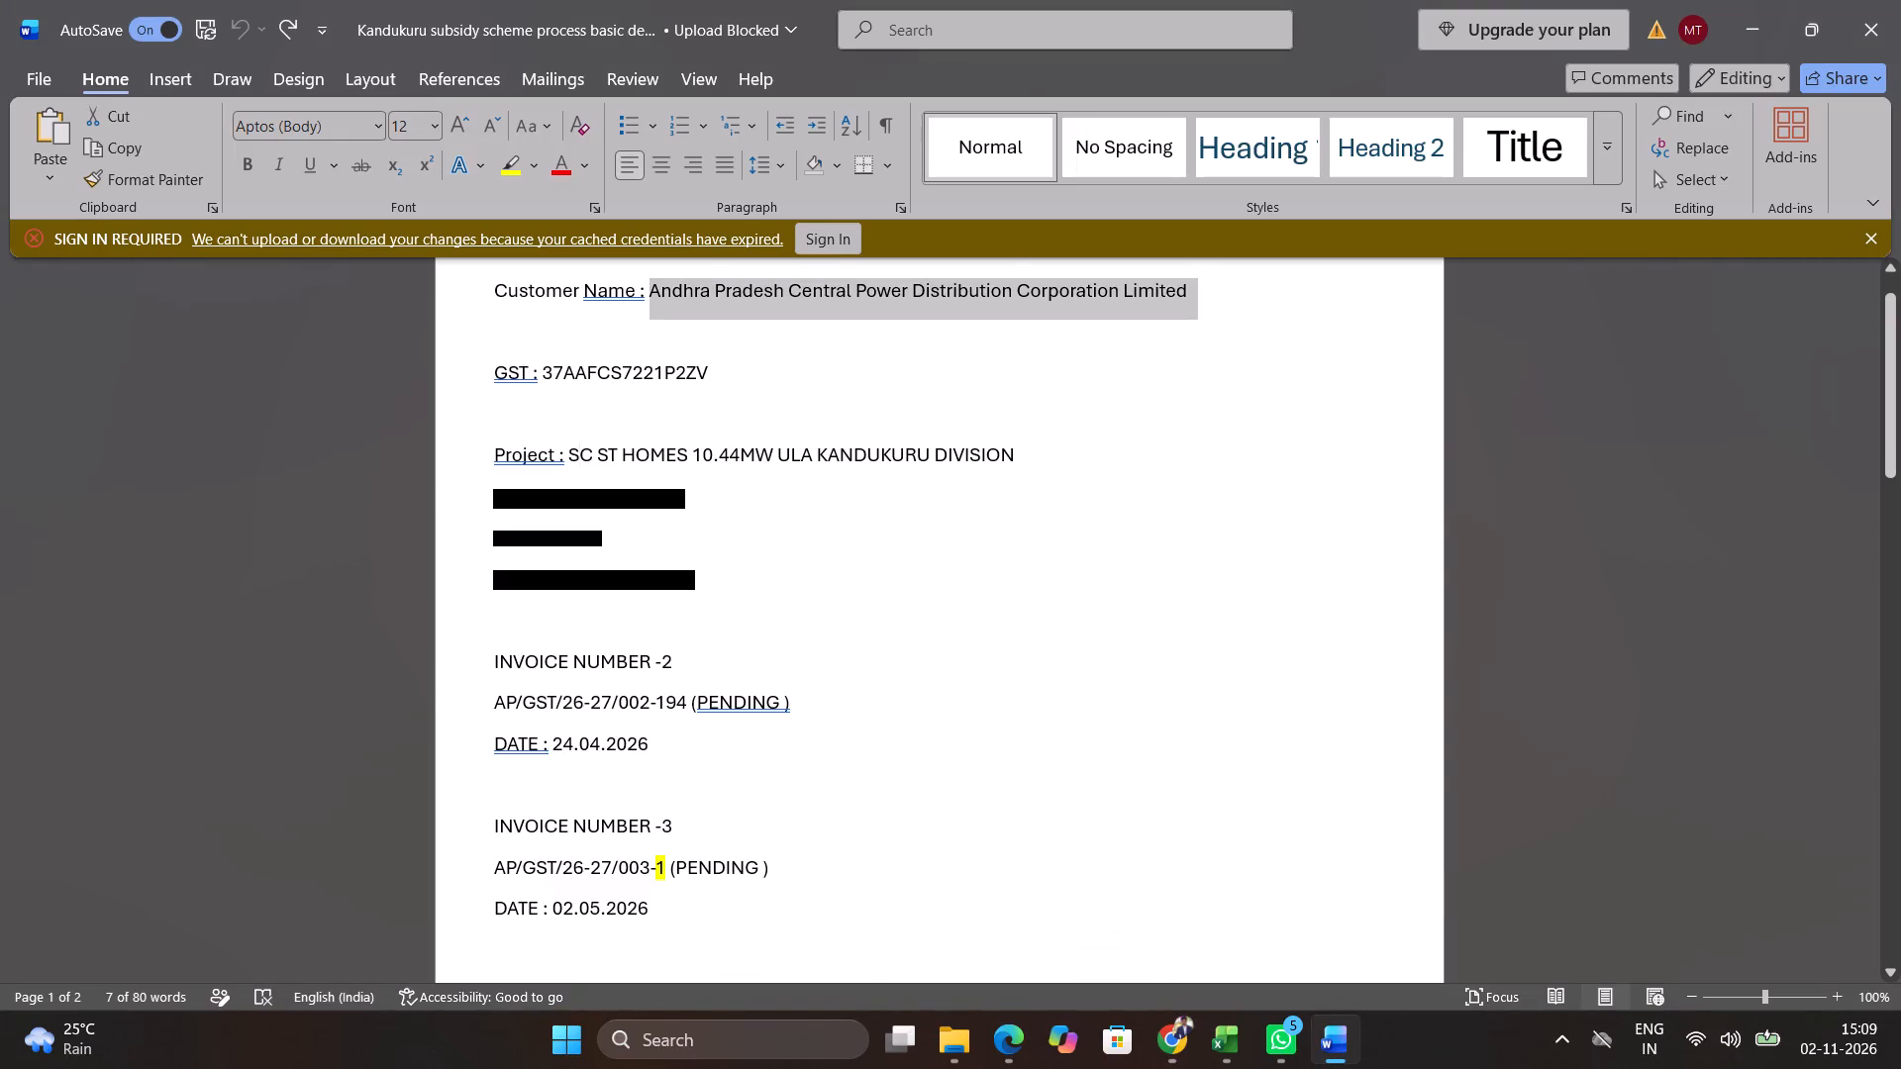
left_click_drag(582, 453, 1069, 463)
key("ctrl+c")
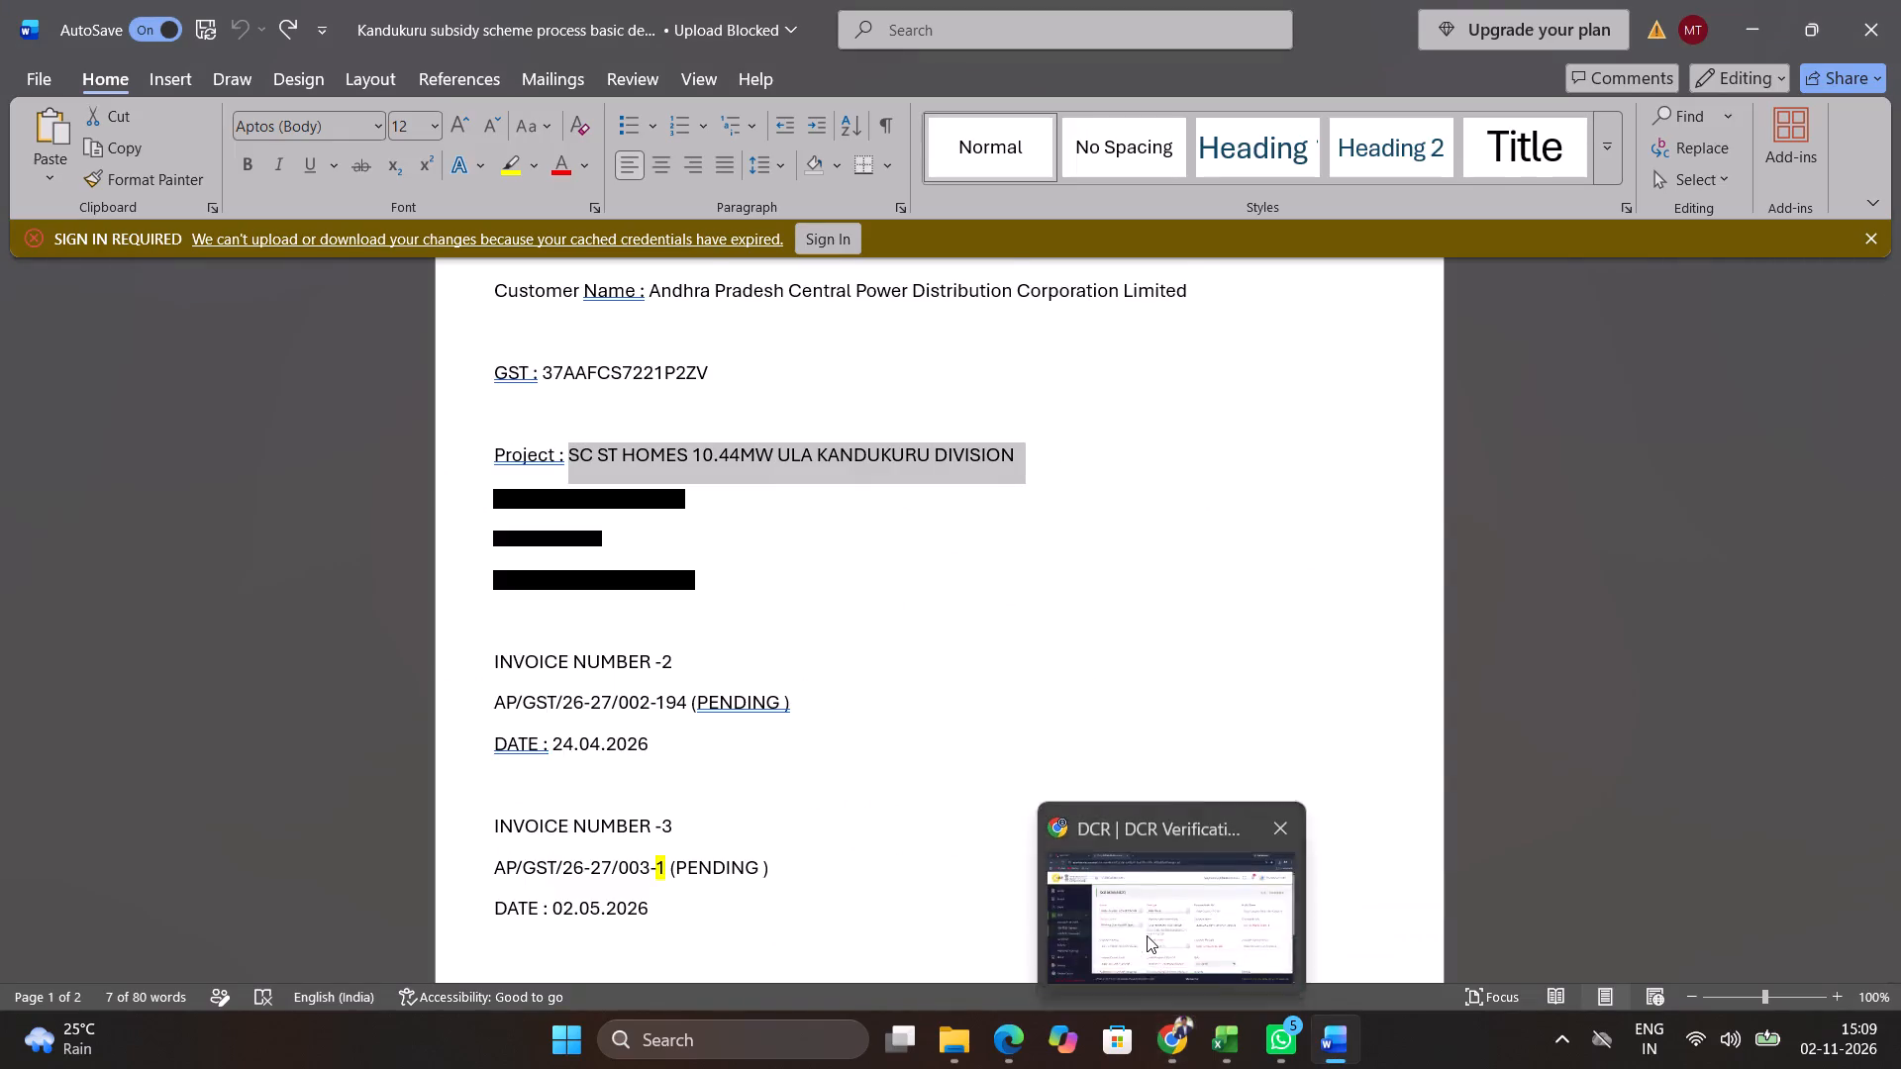
left_click(1147, 935)
key("ctrl+v")
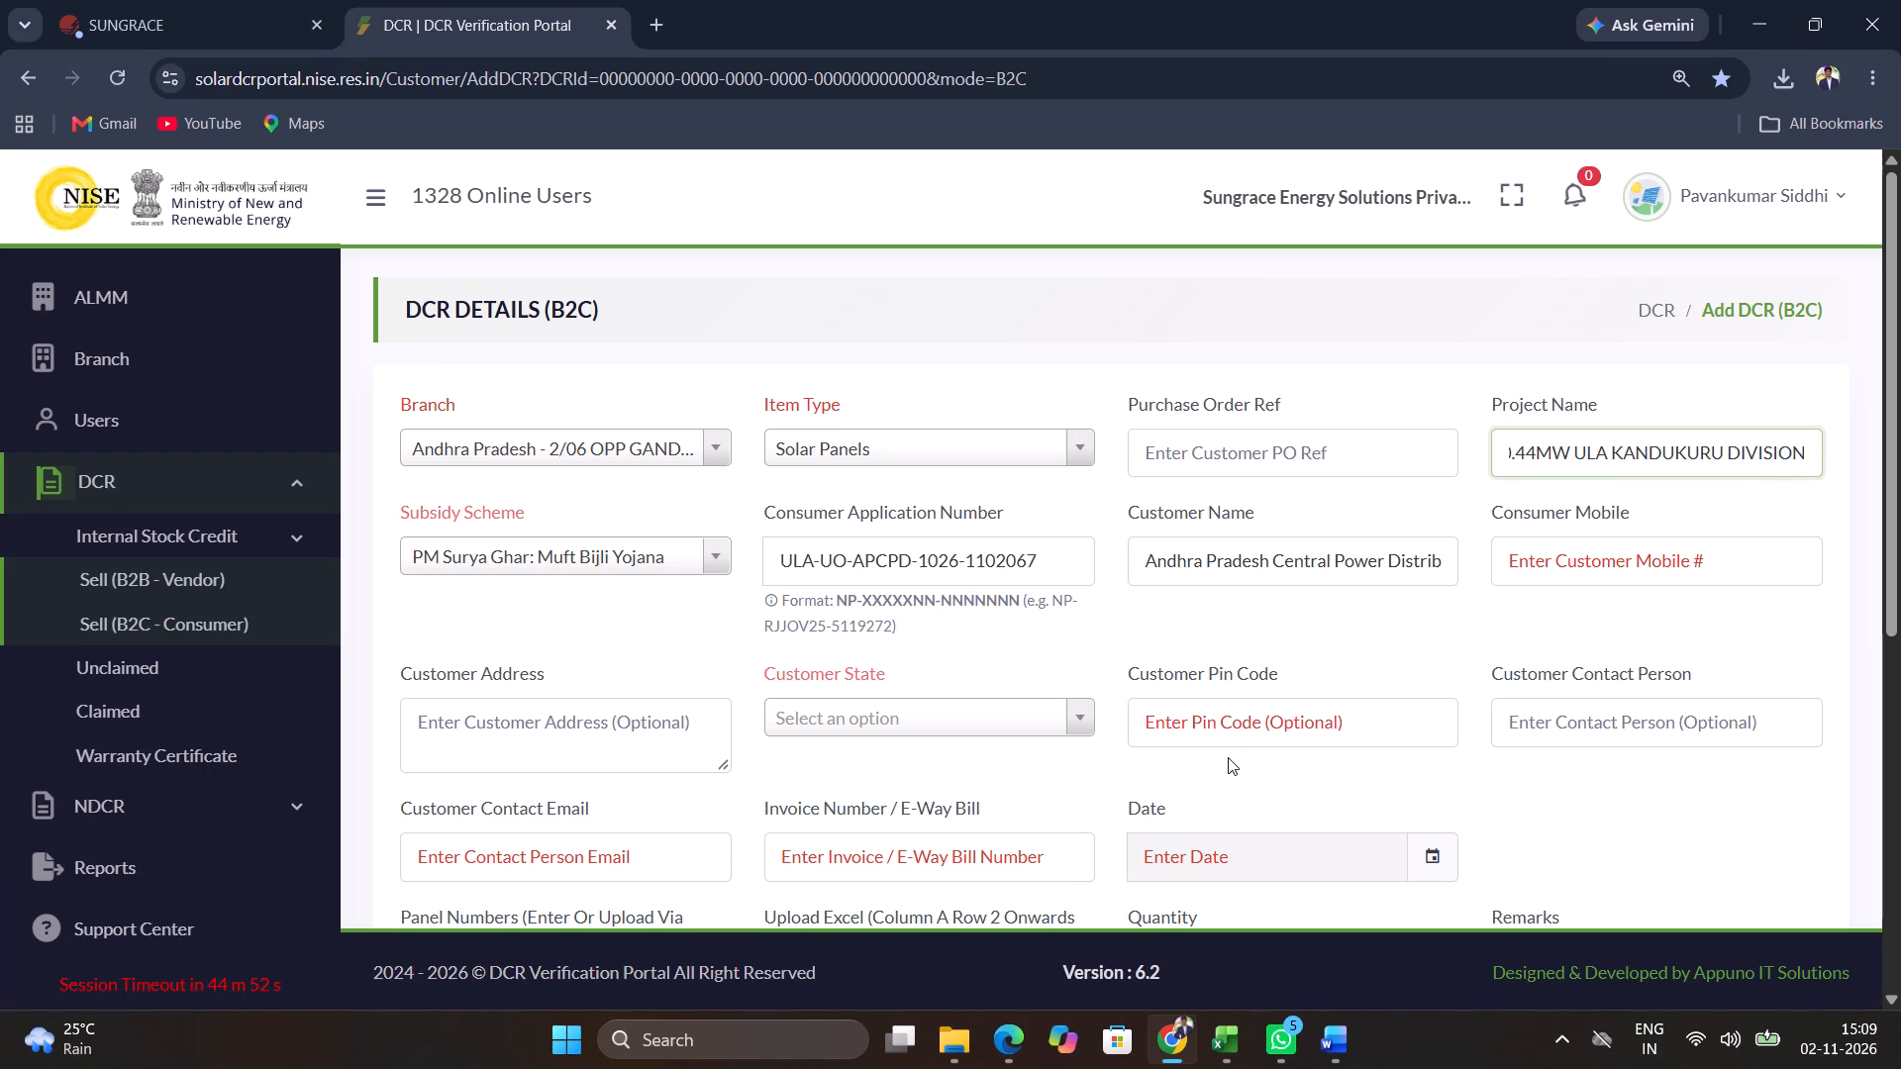
Fill the consumer mobile field with the contact's mobile number copied from the Word document.
left_click(1555, 560)
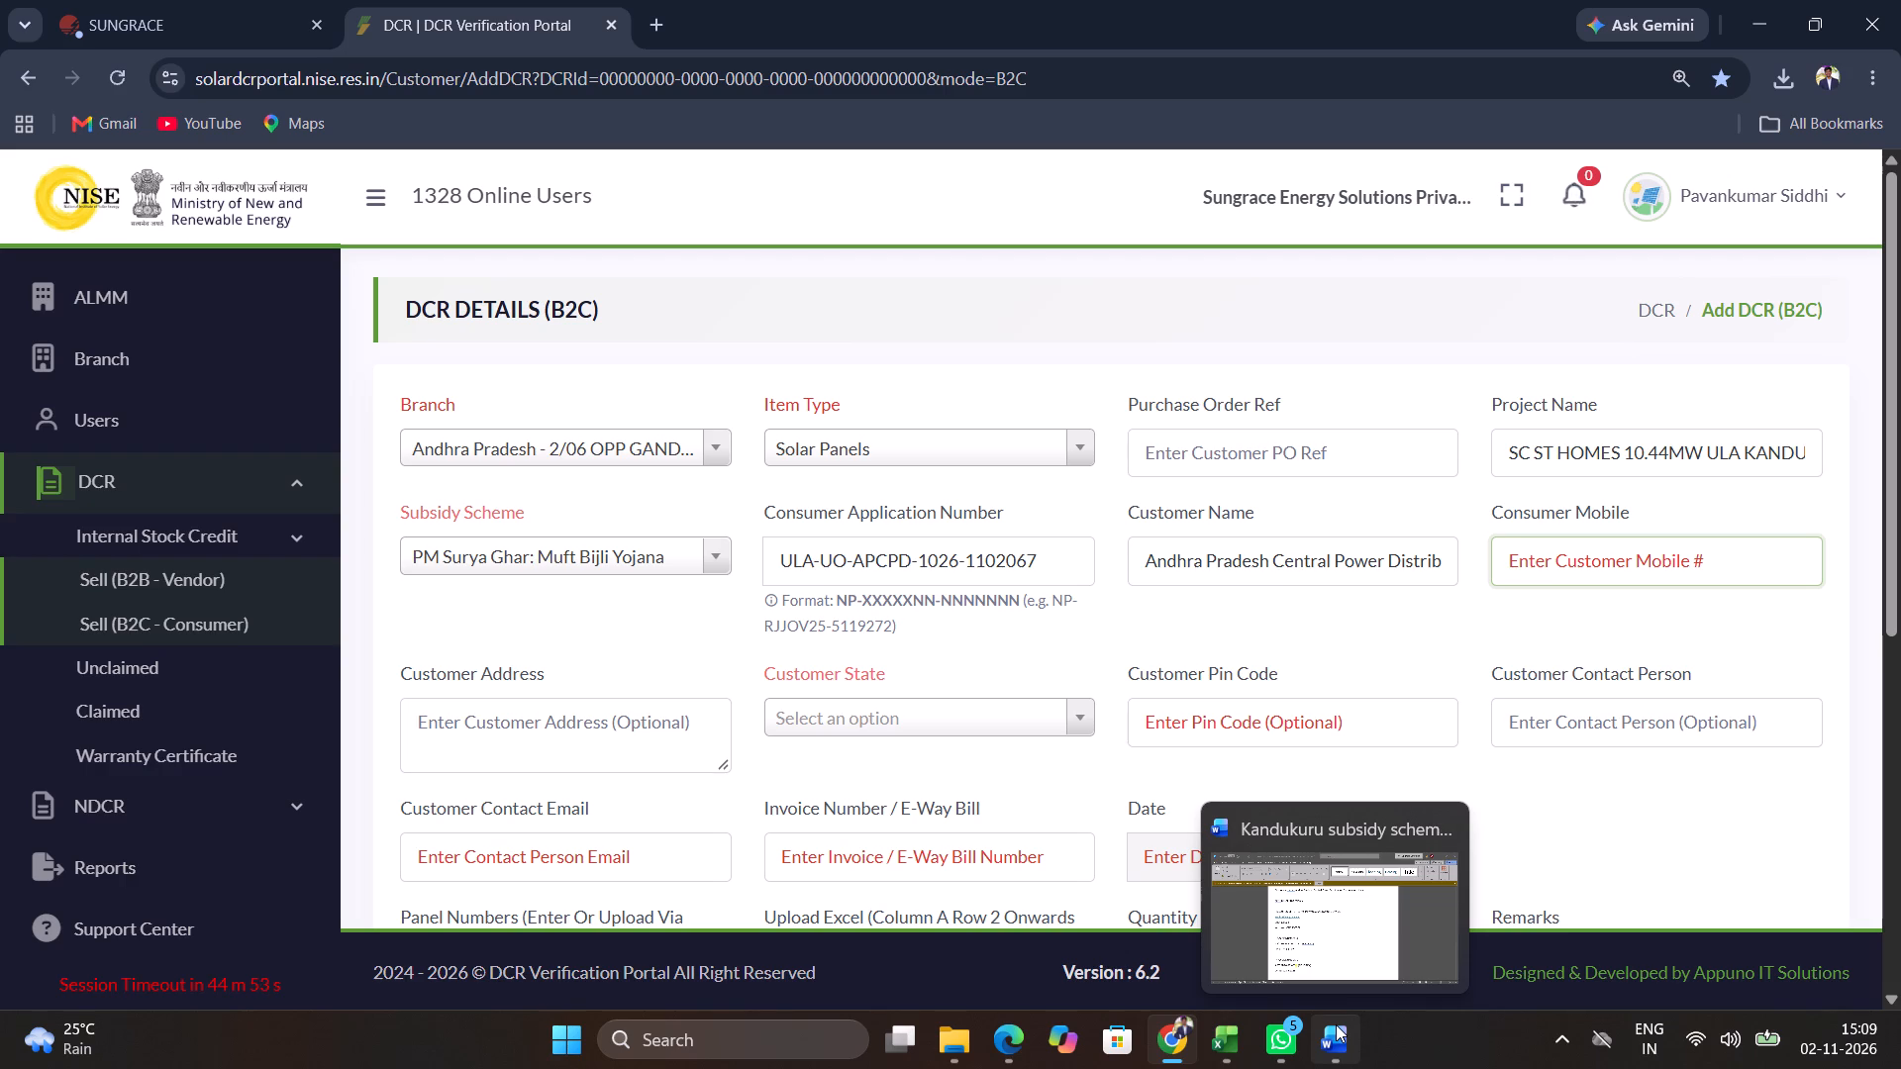
left_click(1374, 946)
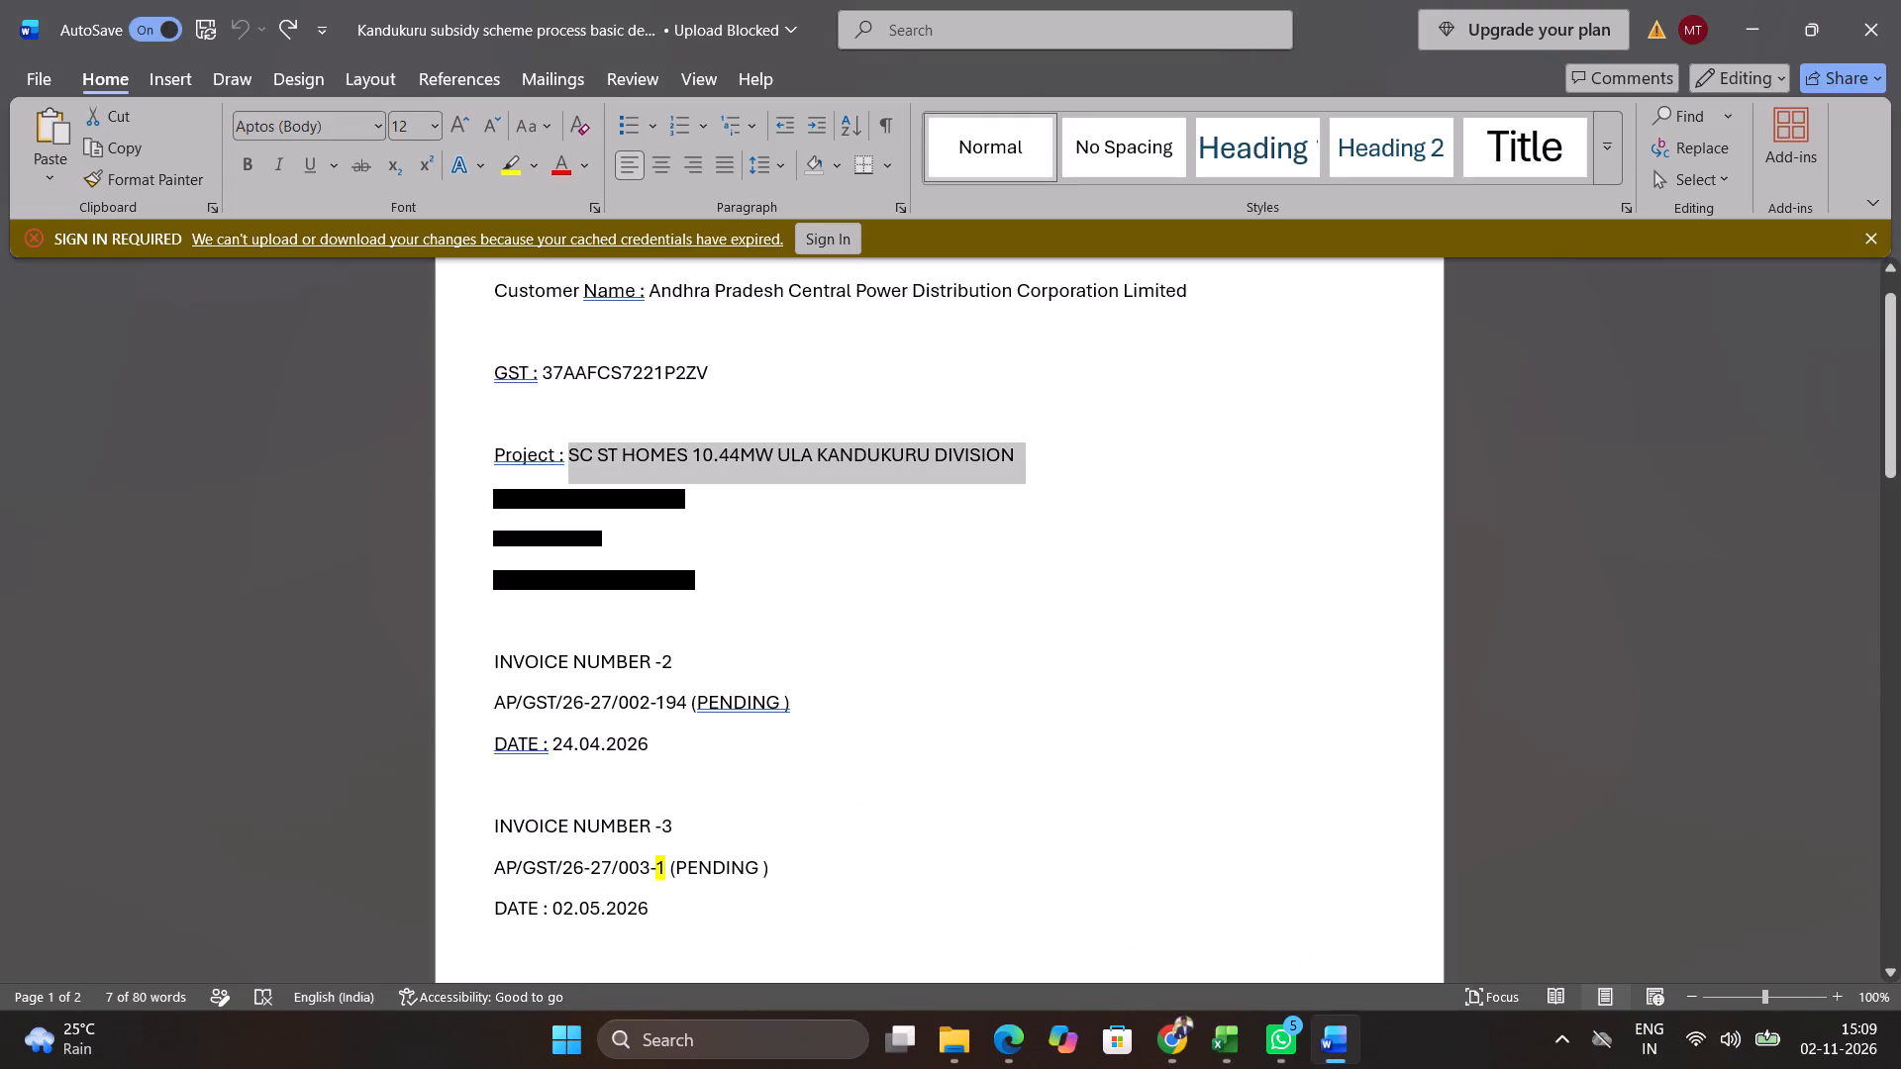
left_click_drag(654, 537, 609, 547)
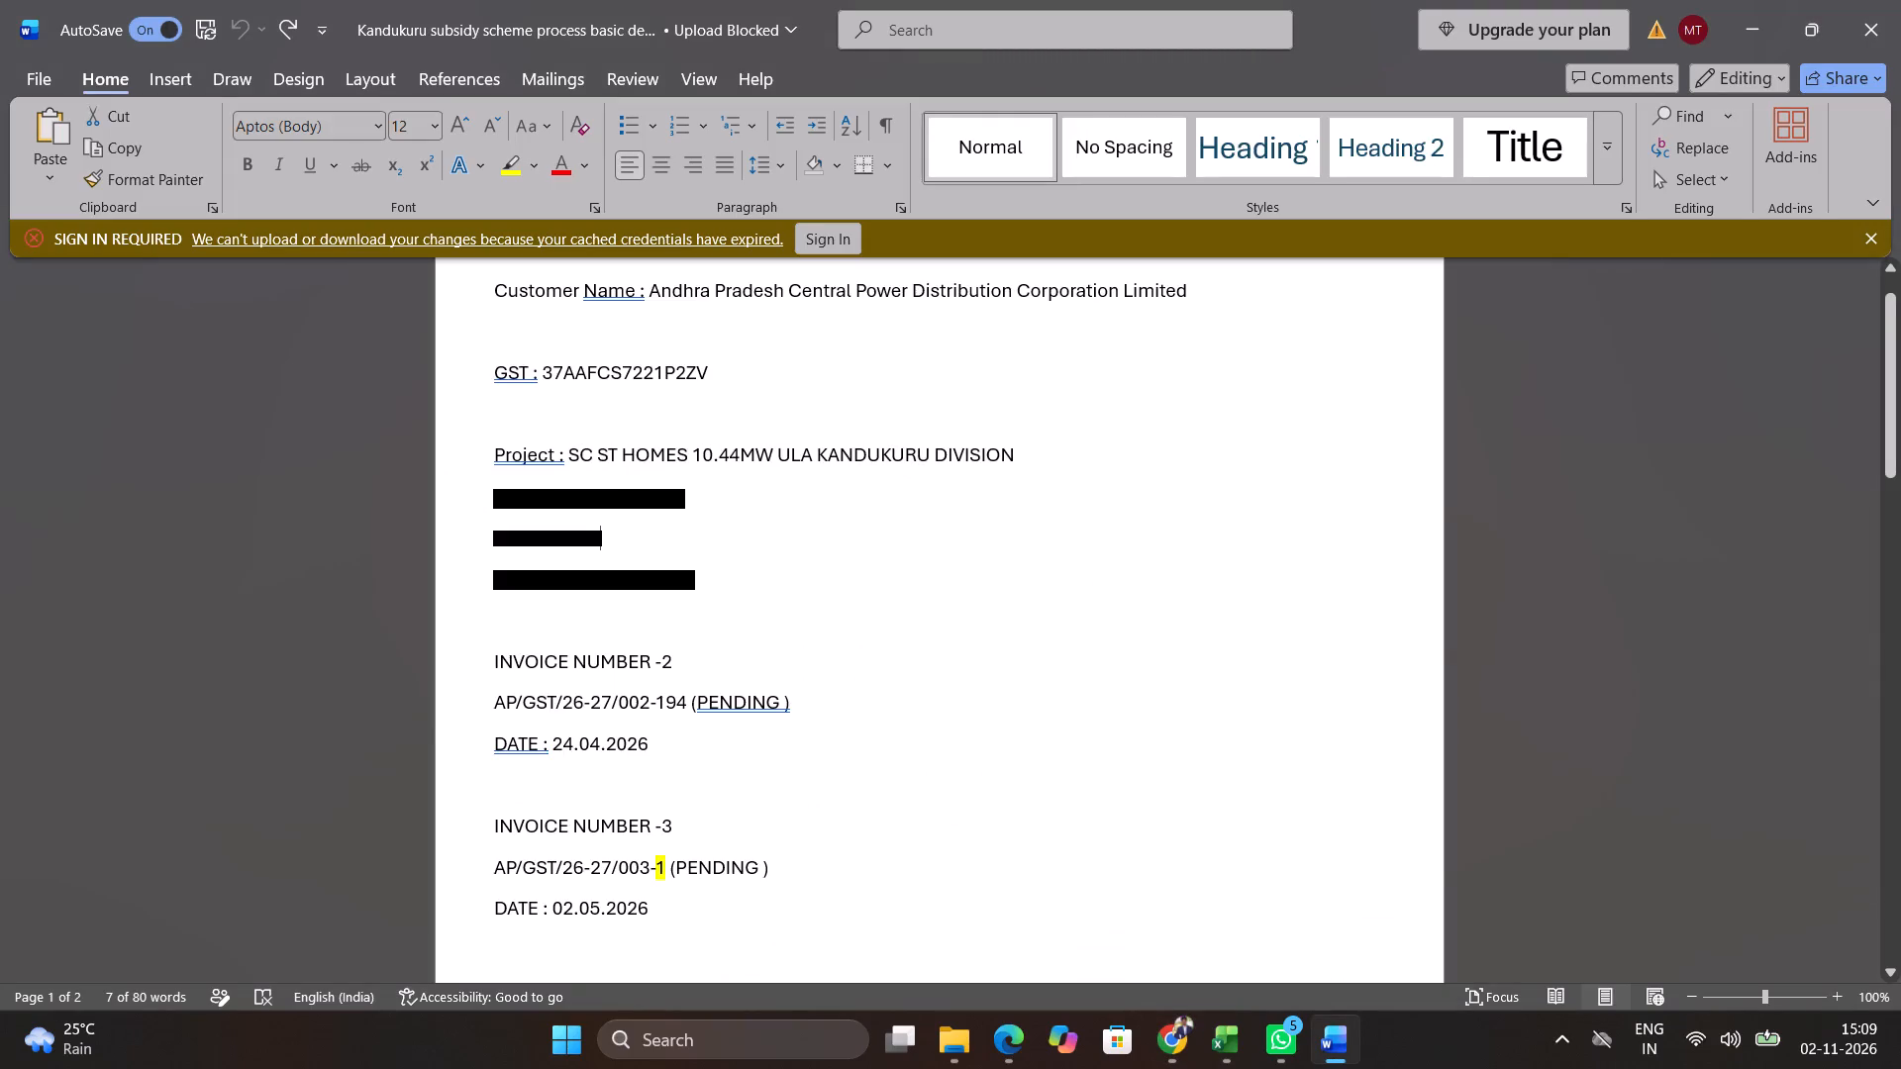
left_click_drag(609, 547, 532, 548)
left_click_drag(532, 548, 447, 551)
left_click(447, 551)
key("ctrl+c")
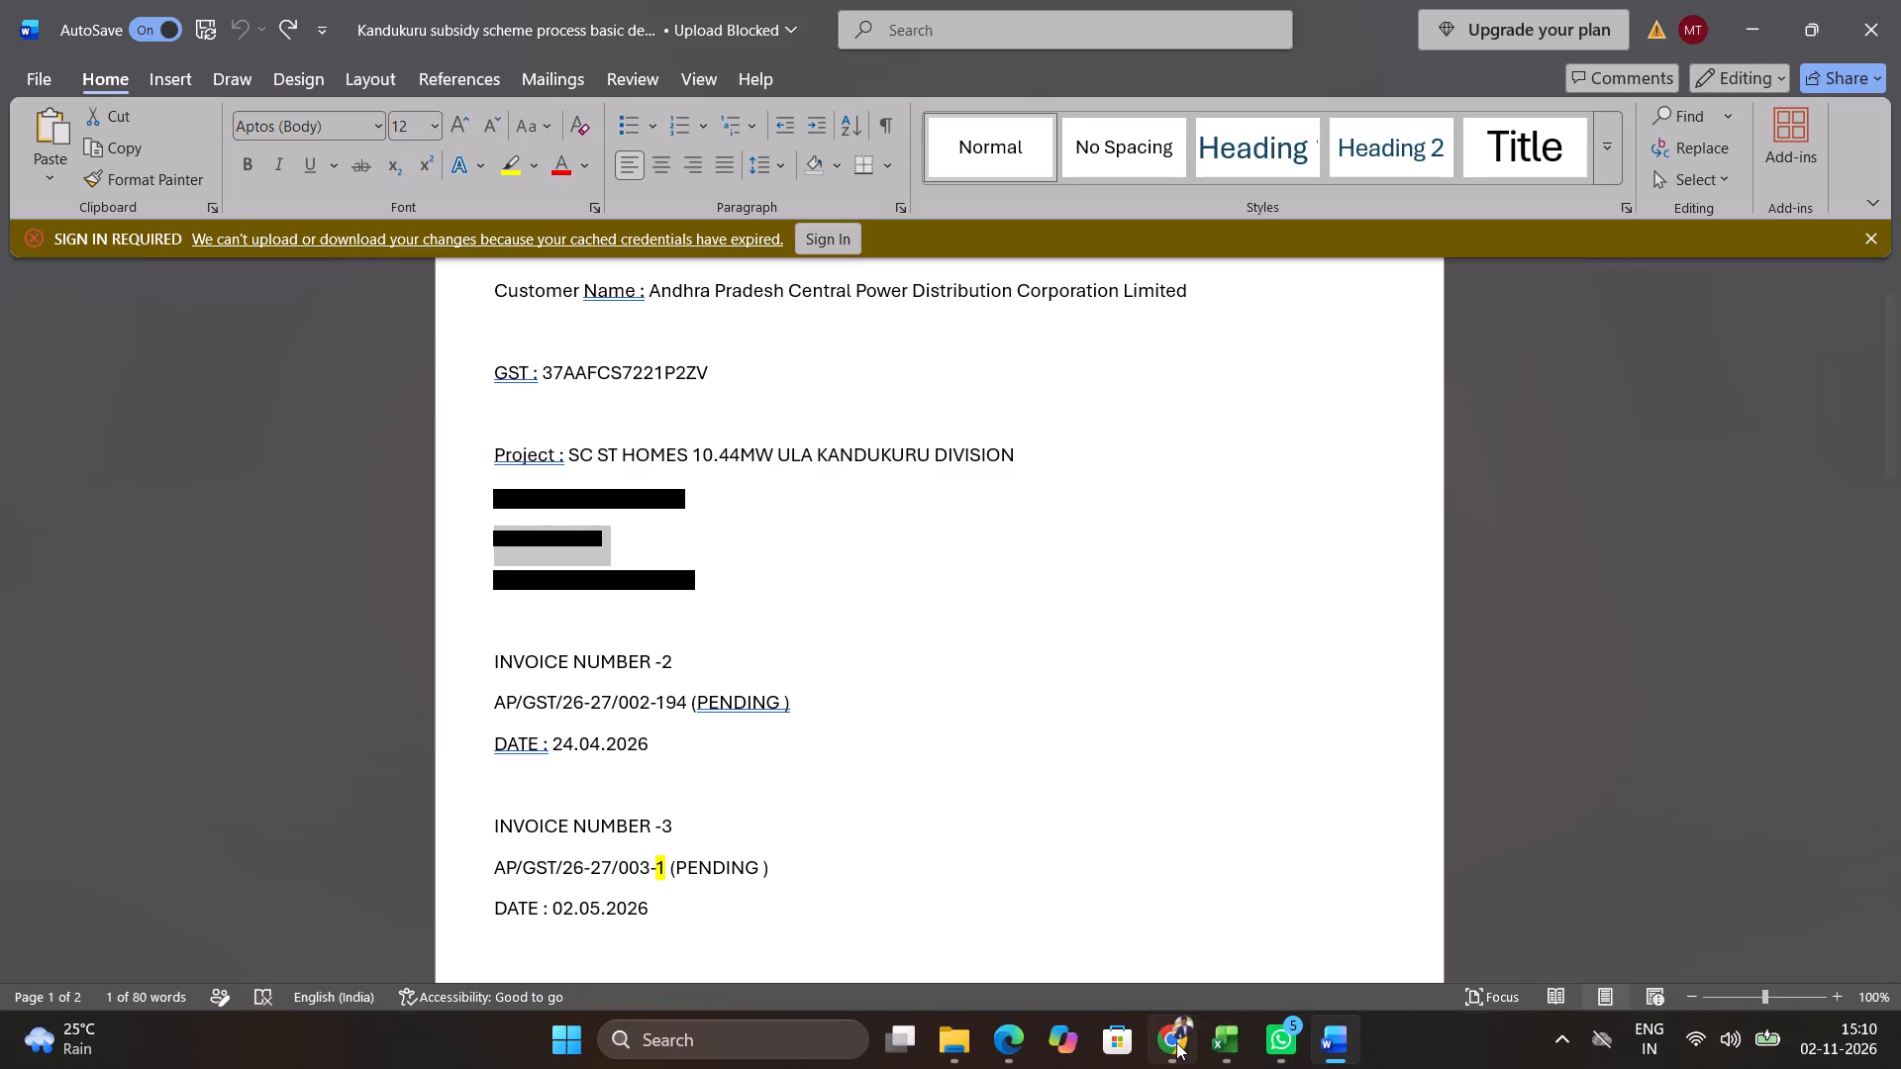
left_click(1141, 919)
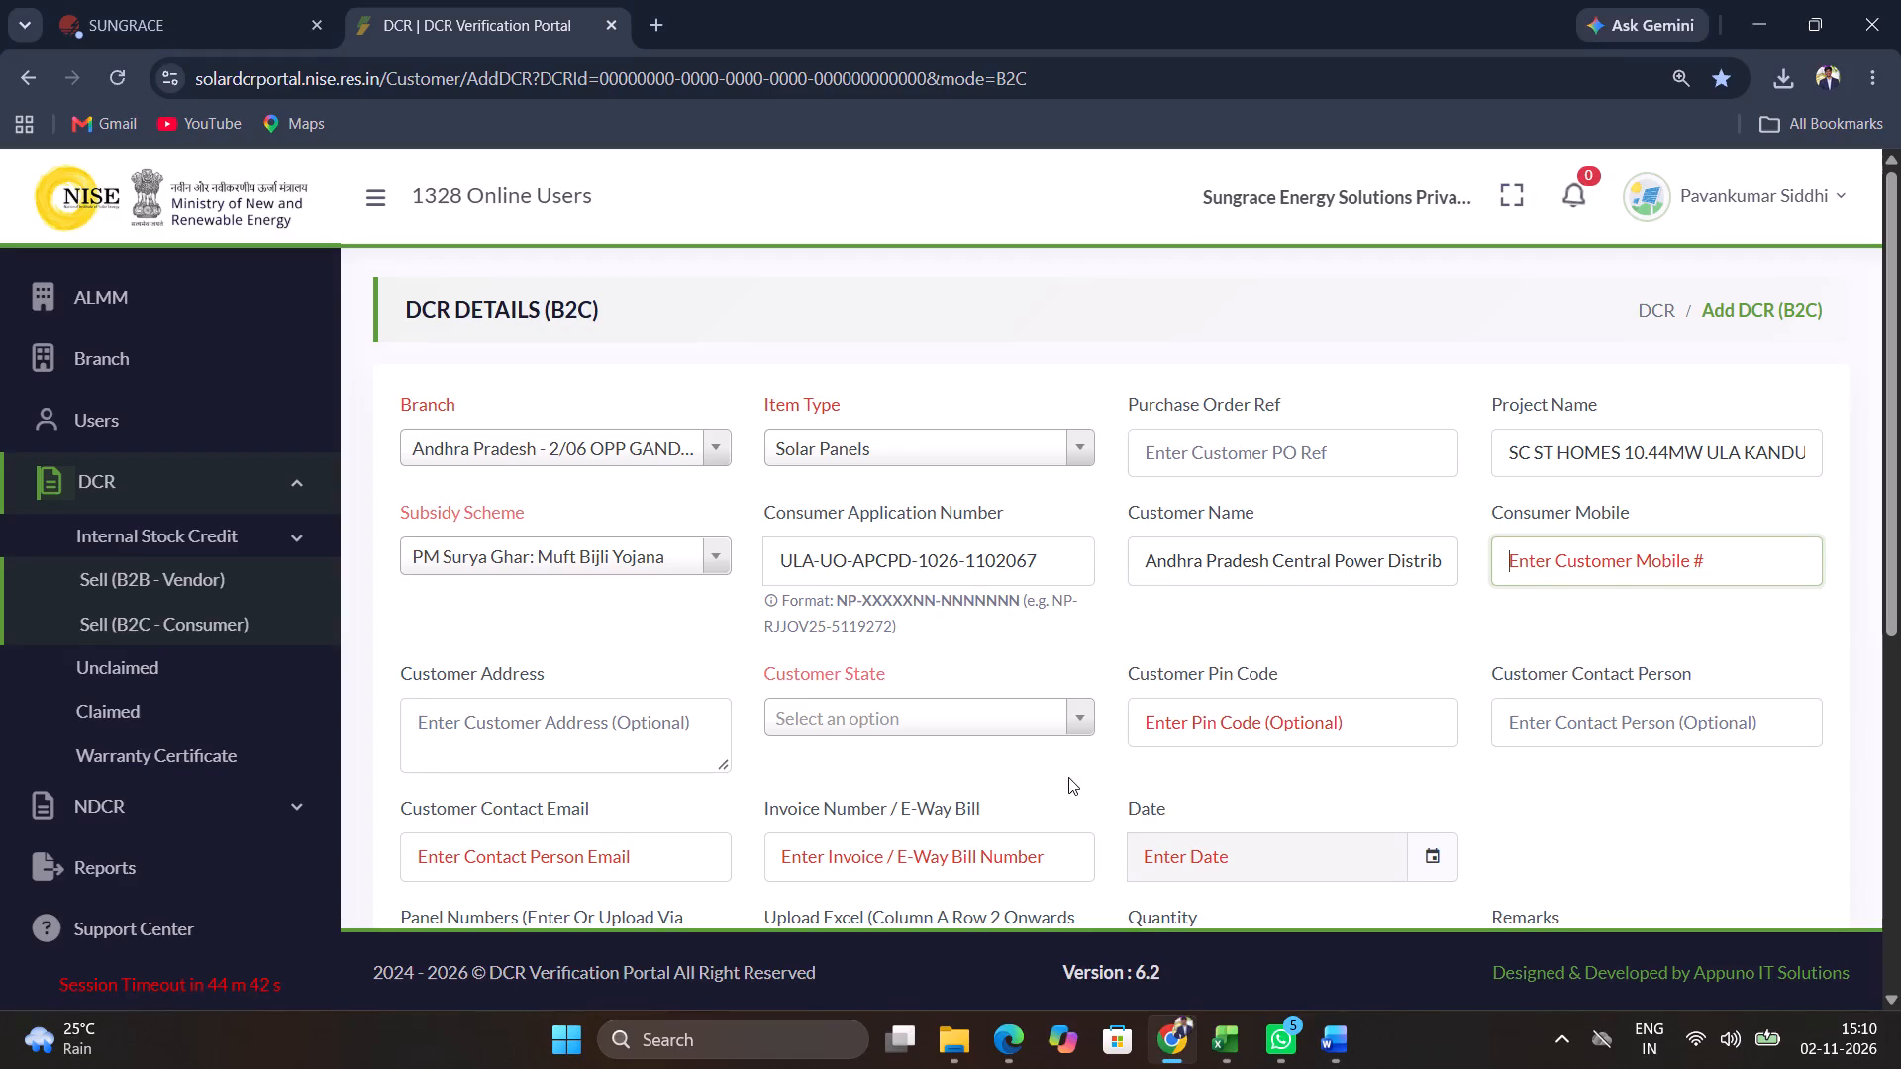
key("ctrl+v")
Set the customer state to Andhra Pradesh (37).
scroll(823, 533, "down", 1)
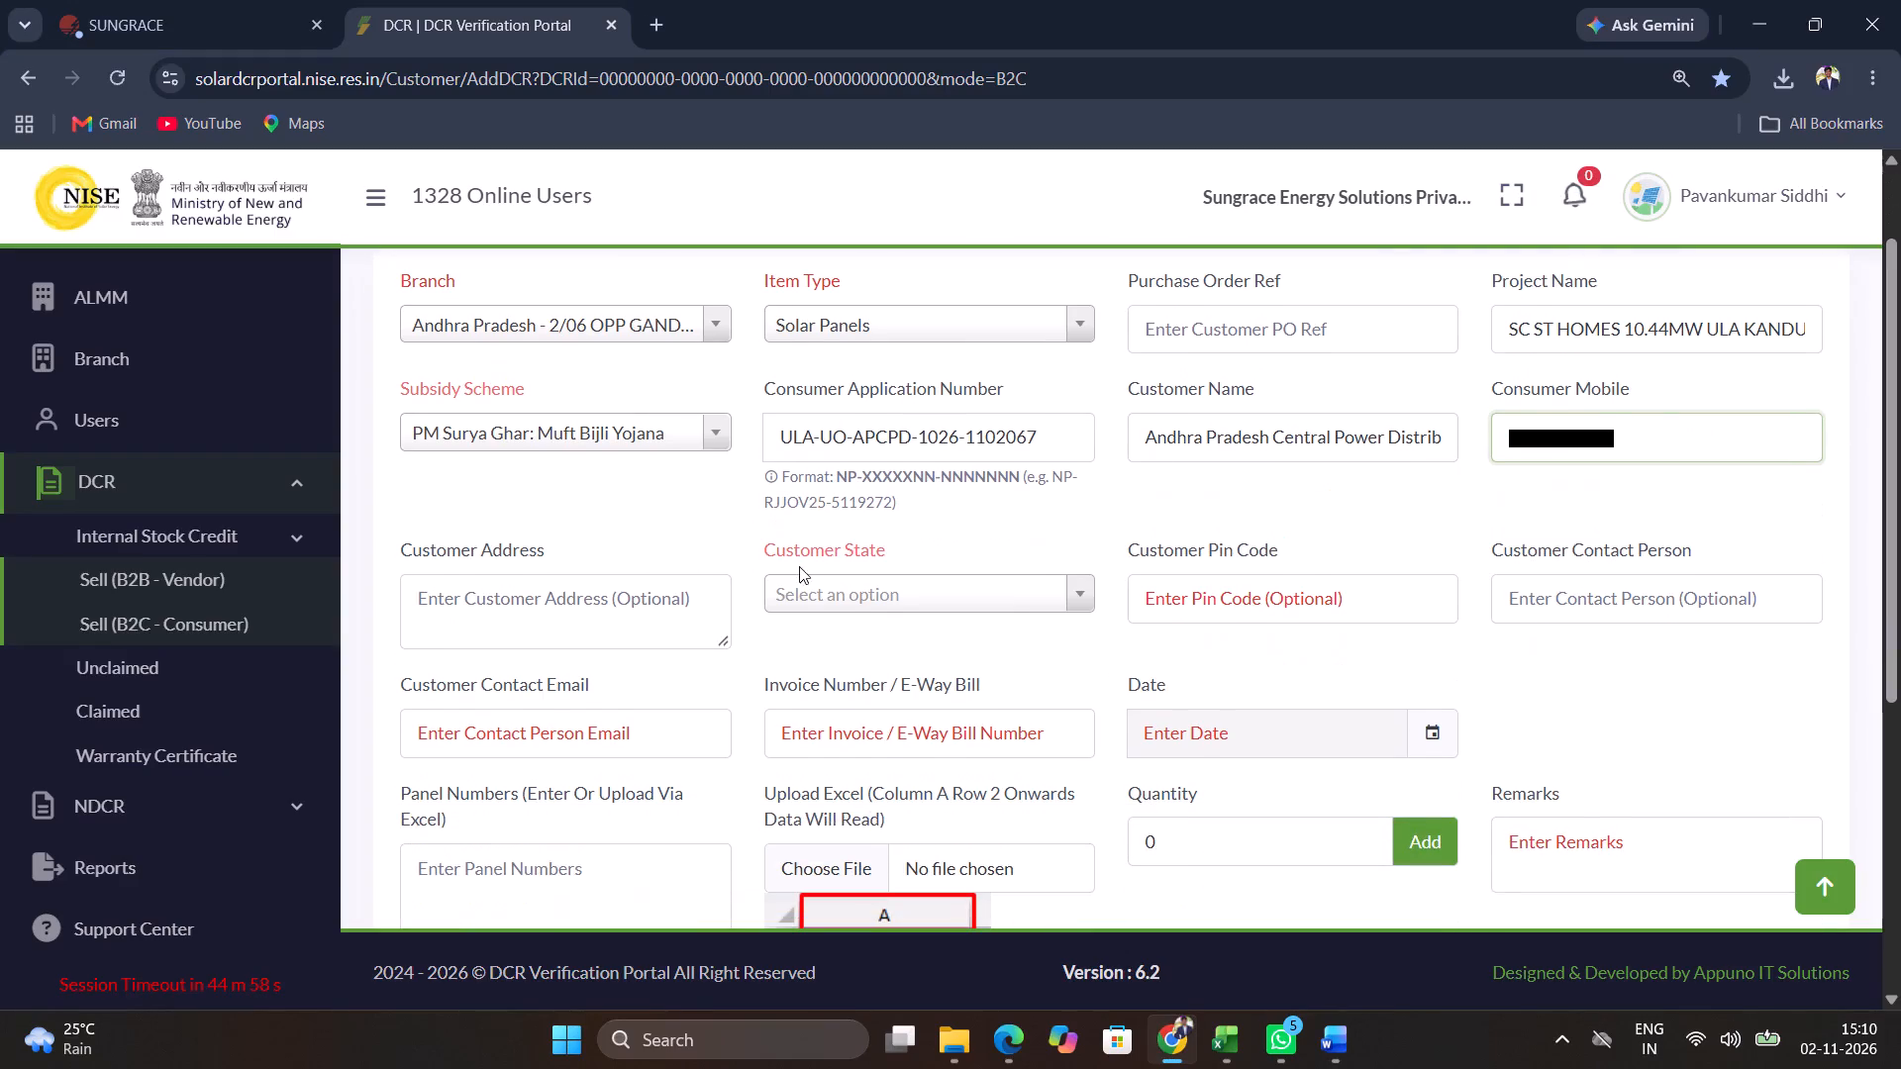
left_click(799, 586)
left_click(847, 763)
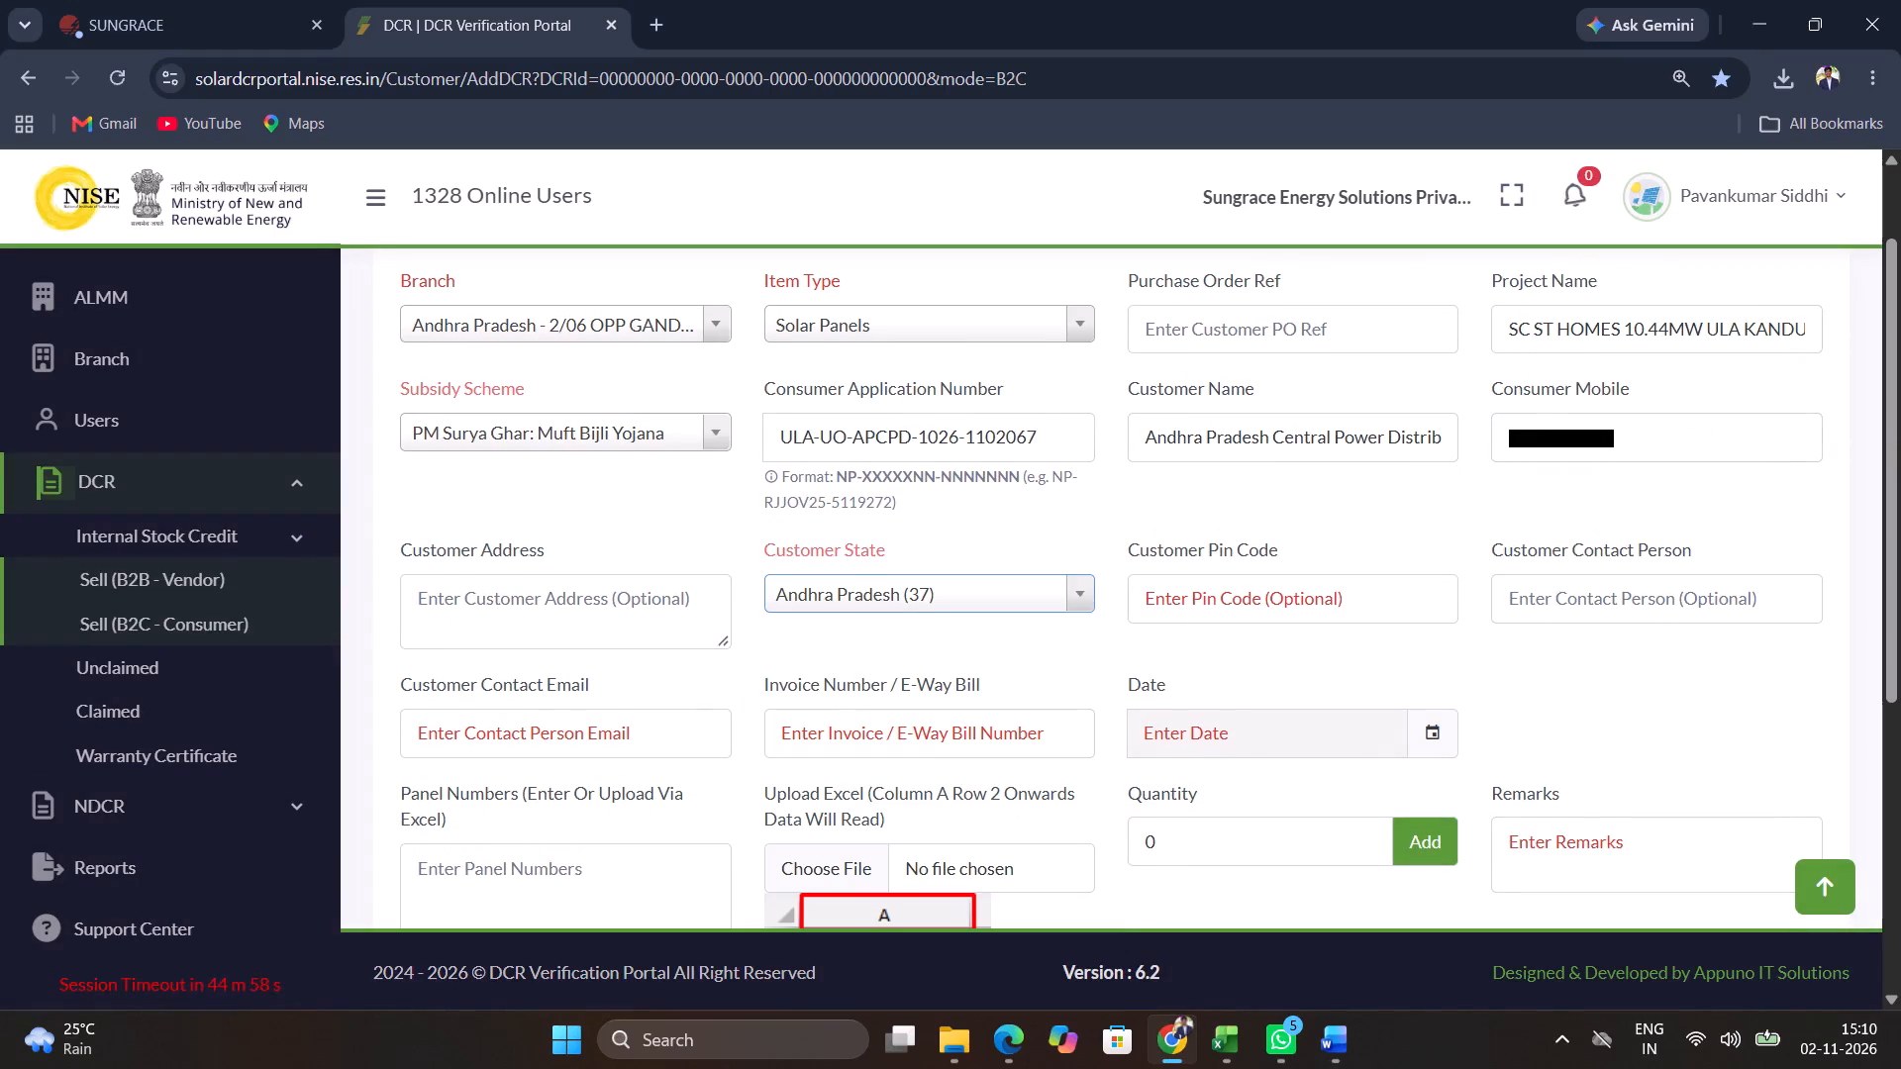
Fill the customer contact email with the contact's email address copied from the Kandukuru details document in Word.
left_click(661, 739)
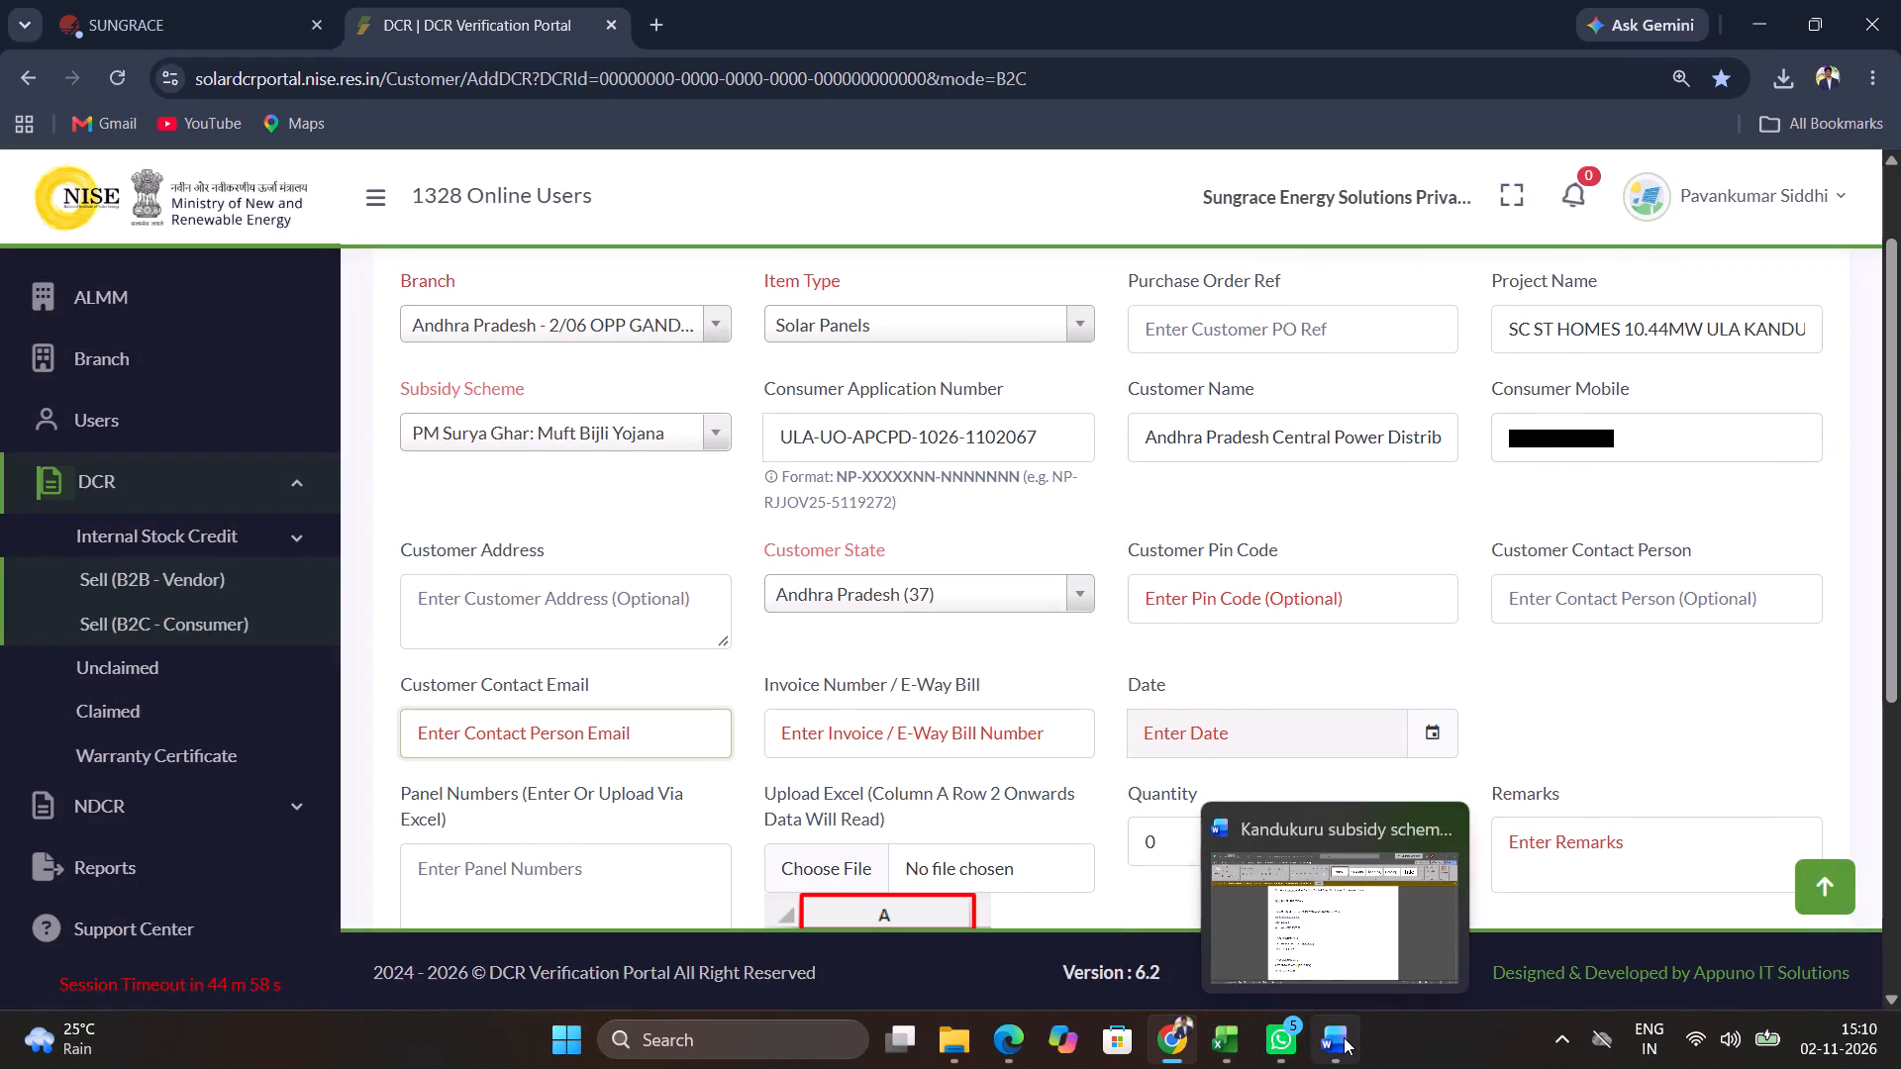
left_click(1321, 947)
left_click_drag(720, 490, 395, 479)
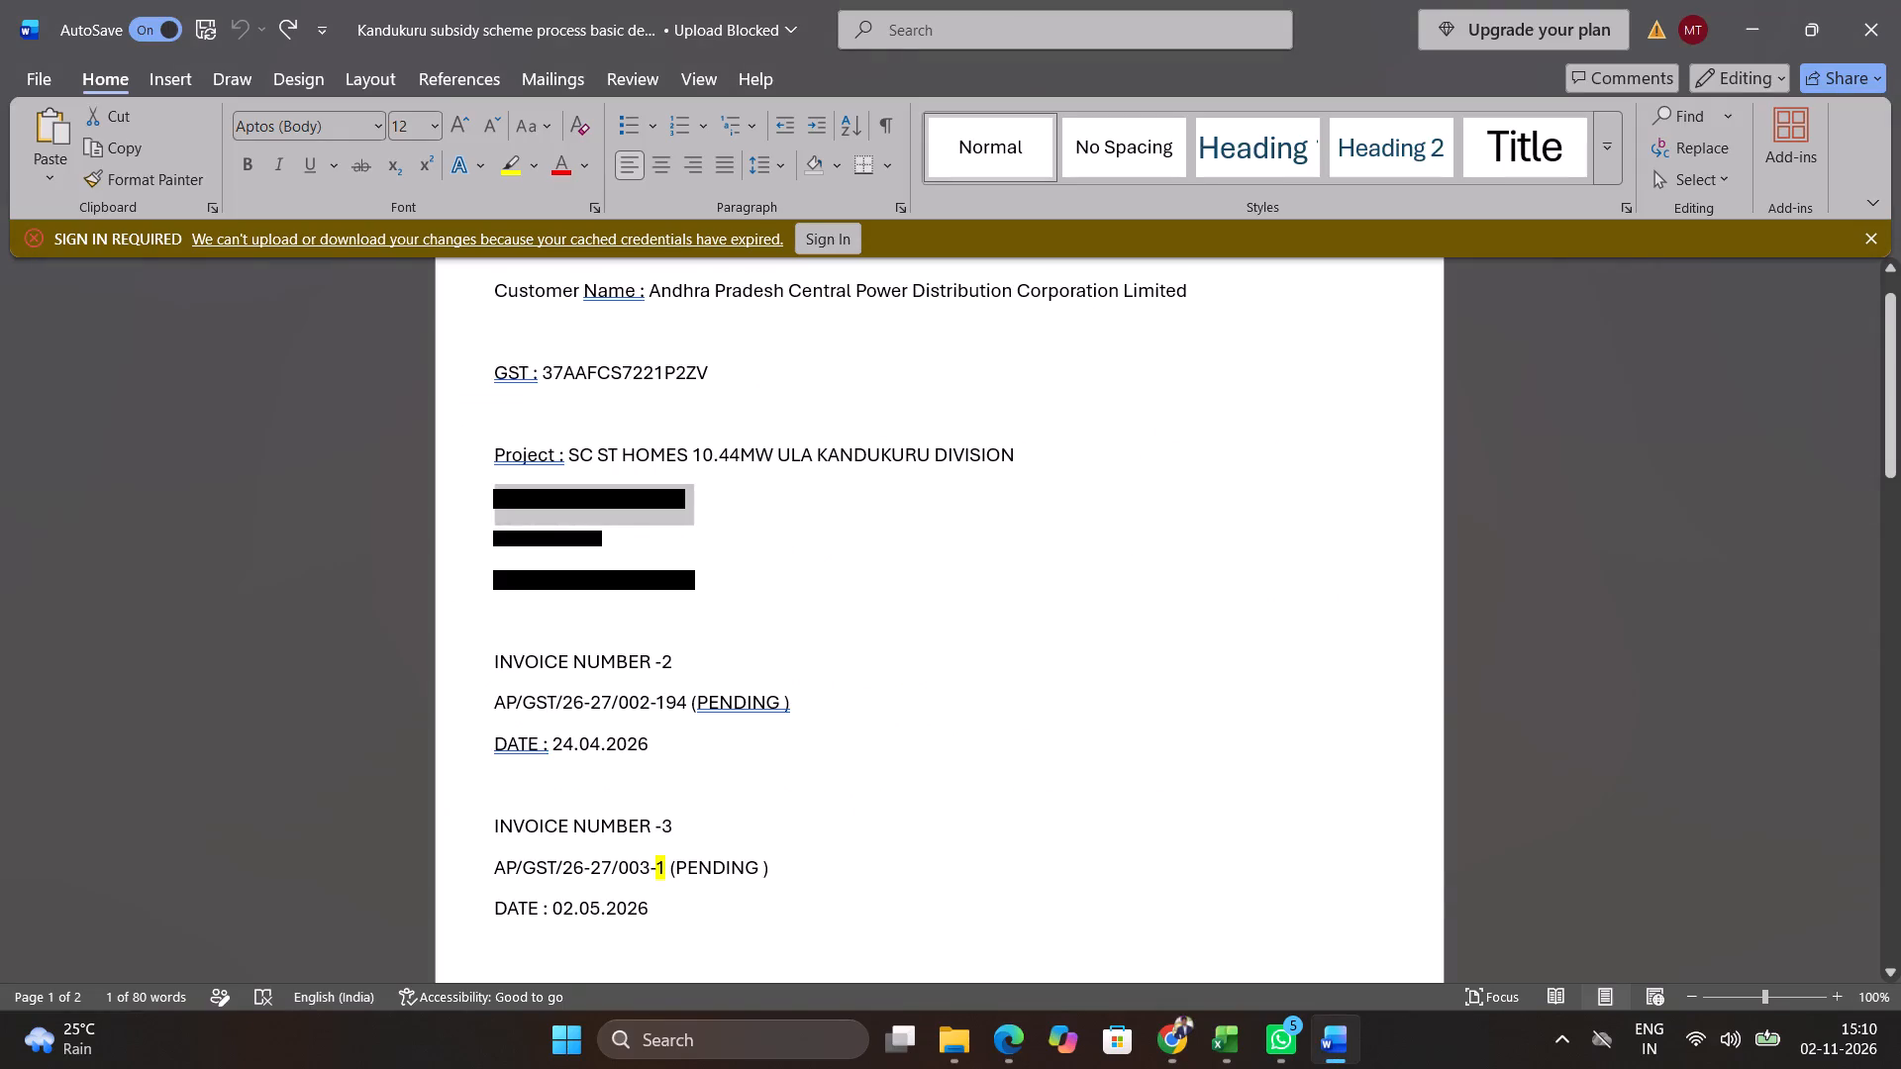
left_click_drag(395, 479, 374, 517)
key("ctrl+c")
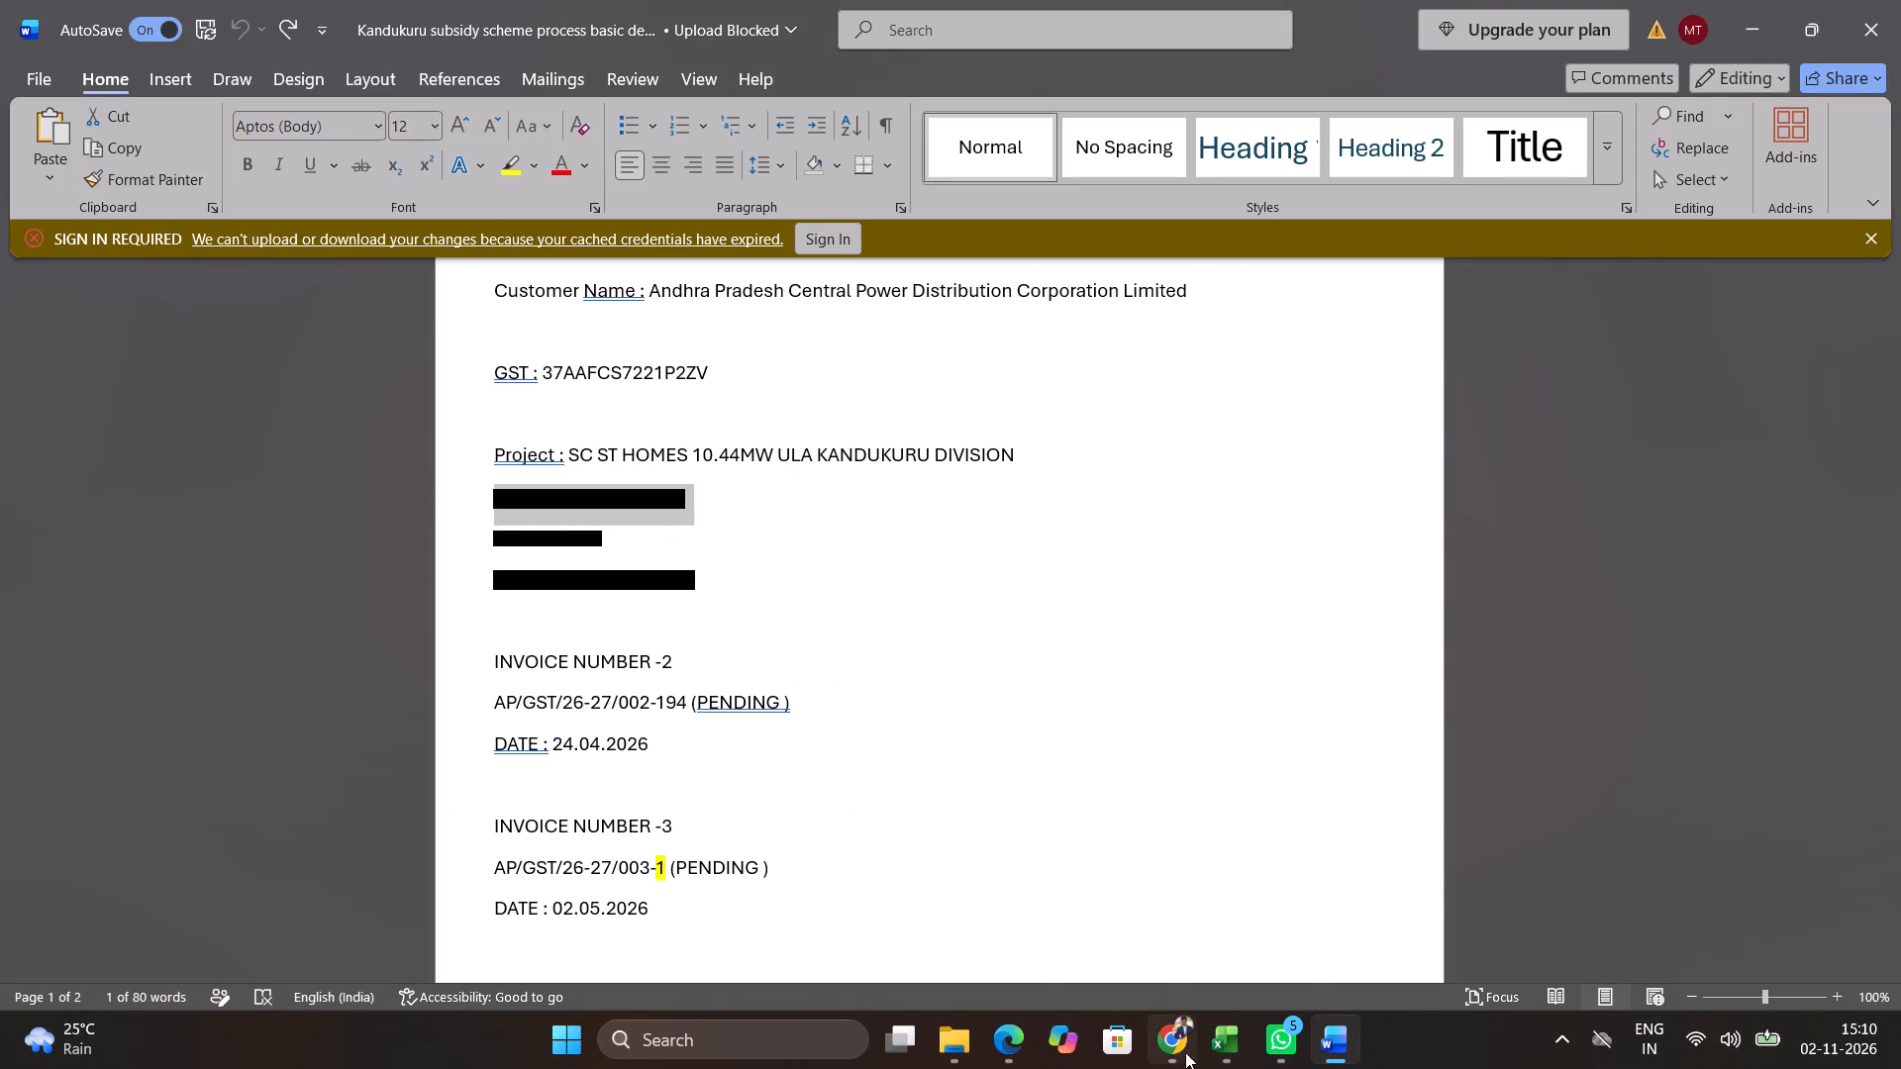
left_click(1143, 910)
key("ctrl+v")
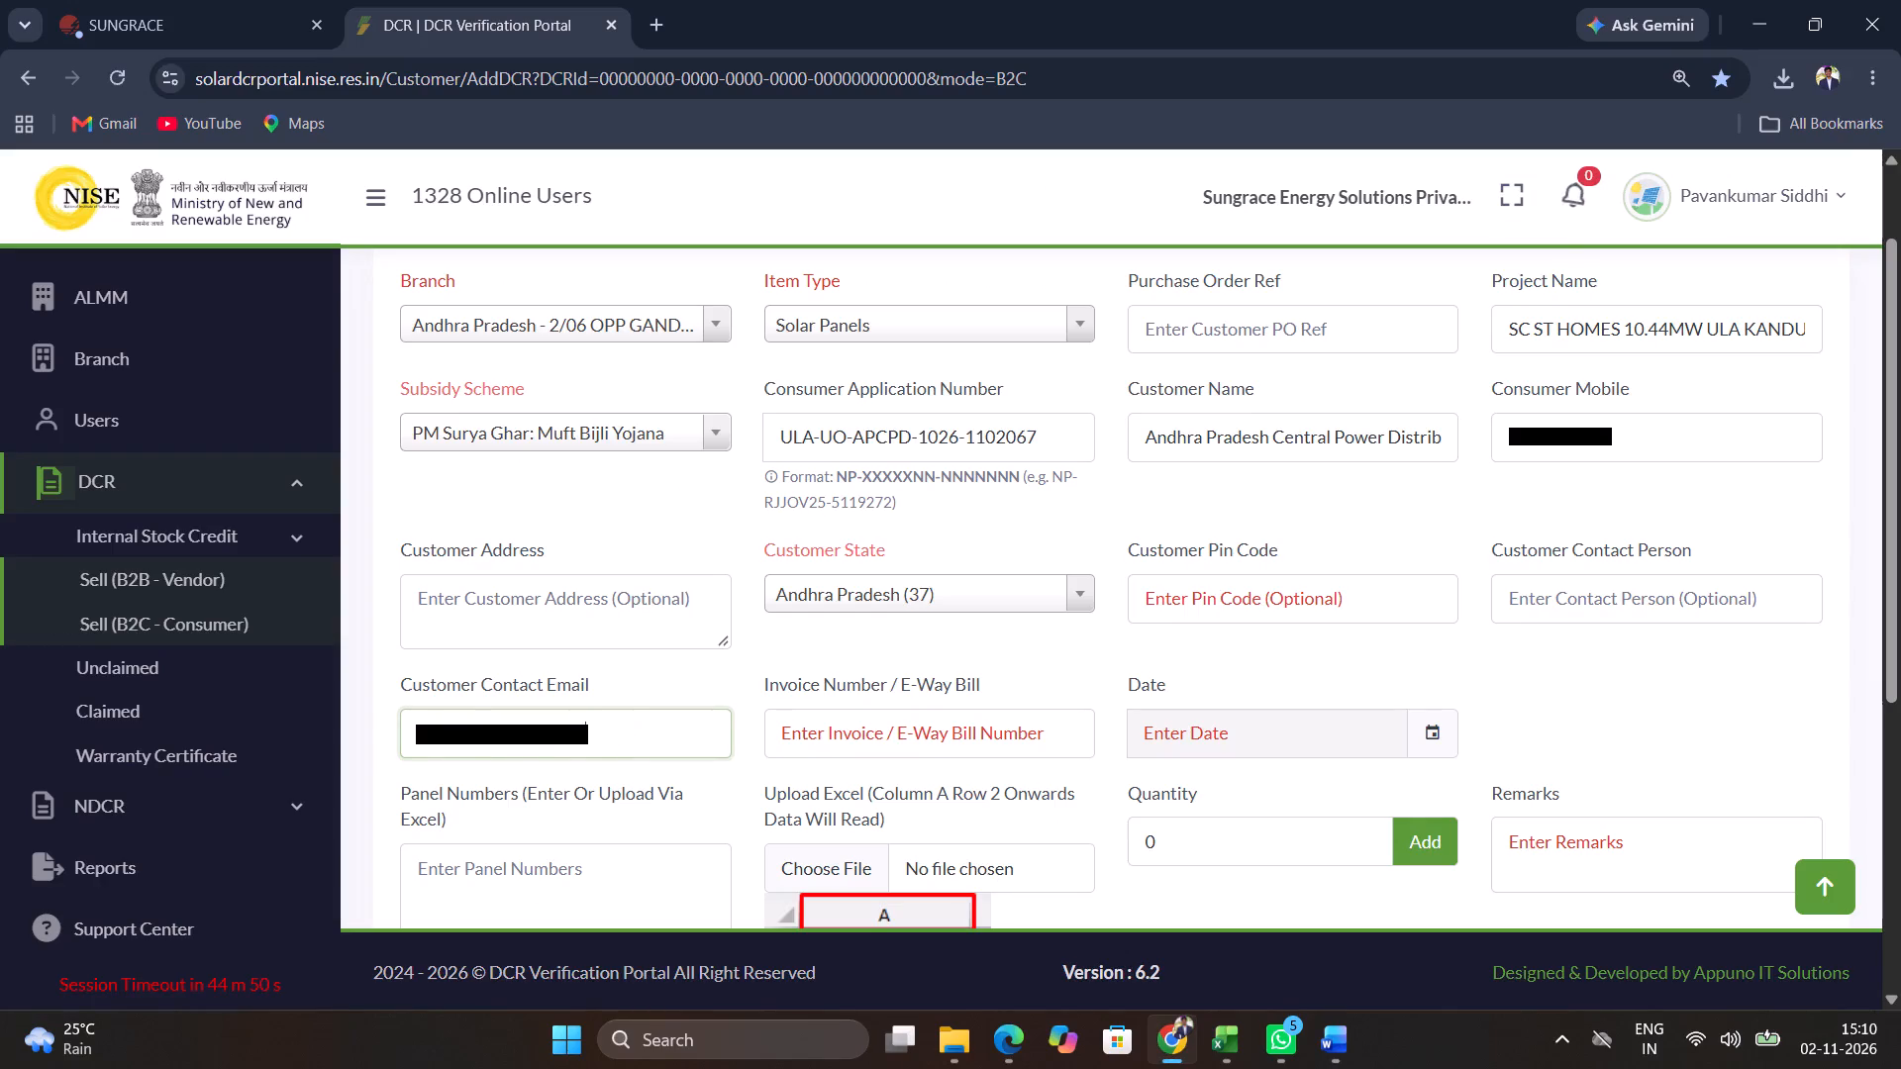
Enter invoice number AP/GST/26-27/010-75, adapting the AP/GST/26-27/009- entry copied from the Word document.
left_click(765, 726)
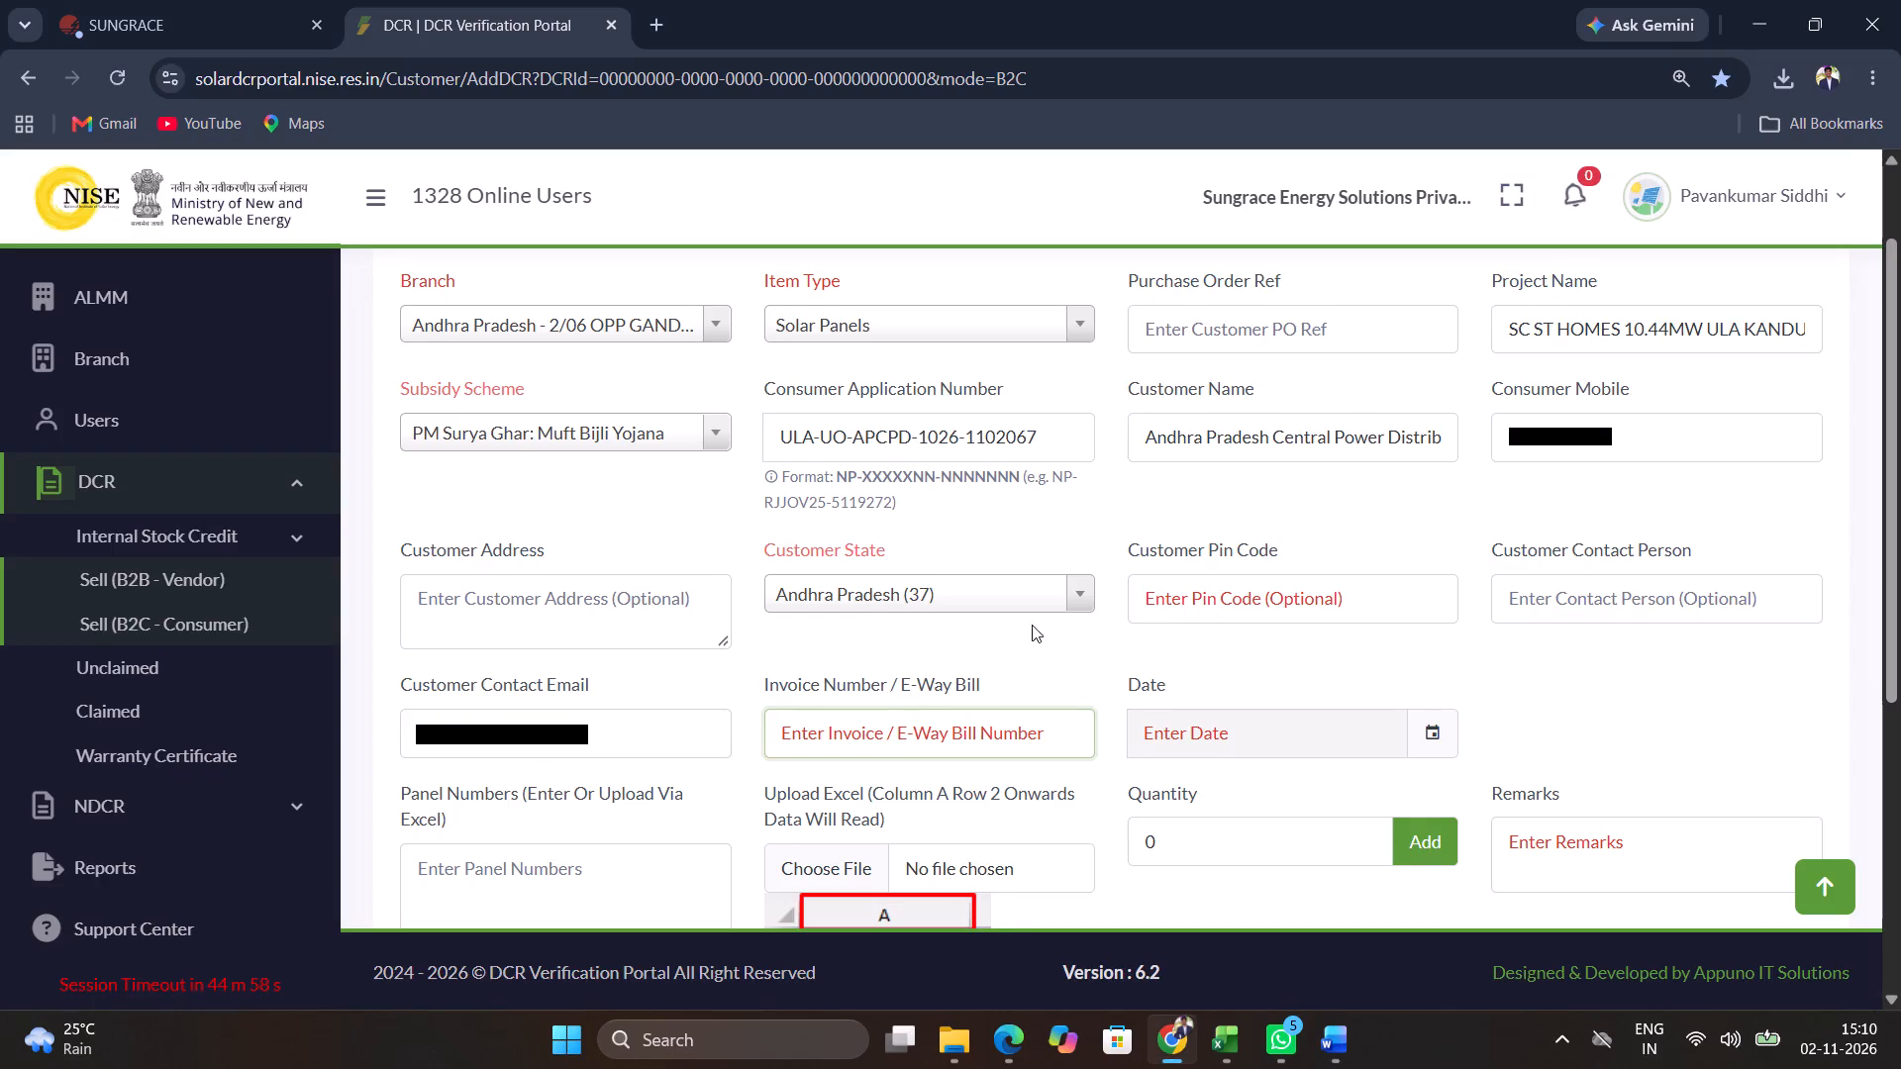
scroll(1034, 624, "down", 2)
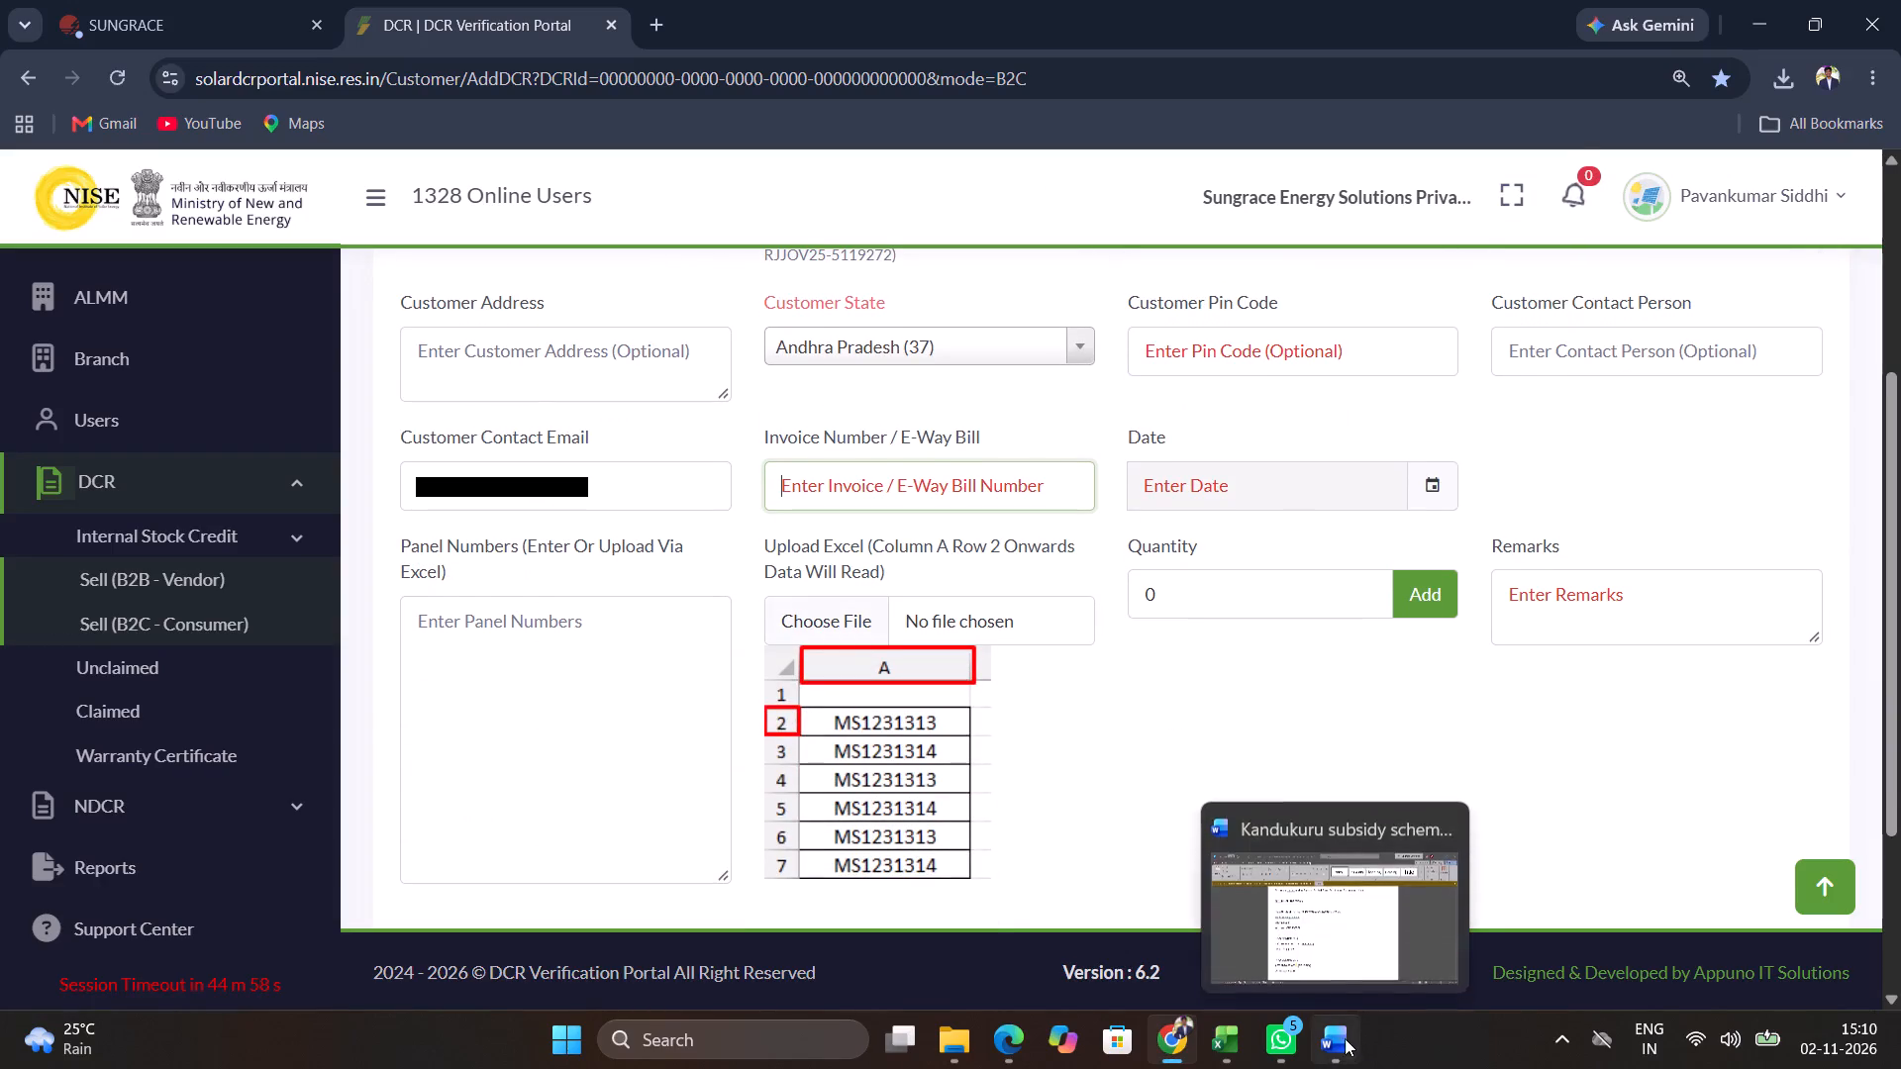
left_click(1321, 941)
scroll(876, 611, "down", 10)
left_click_drag(685, 857, 360, 878)
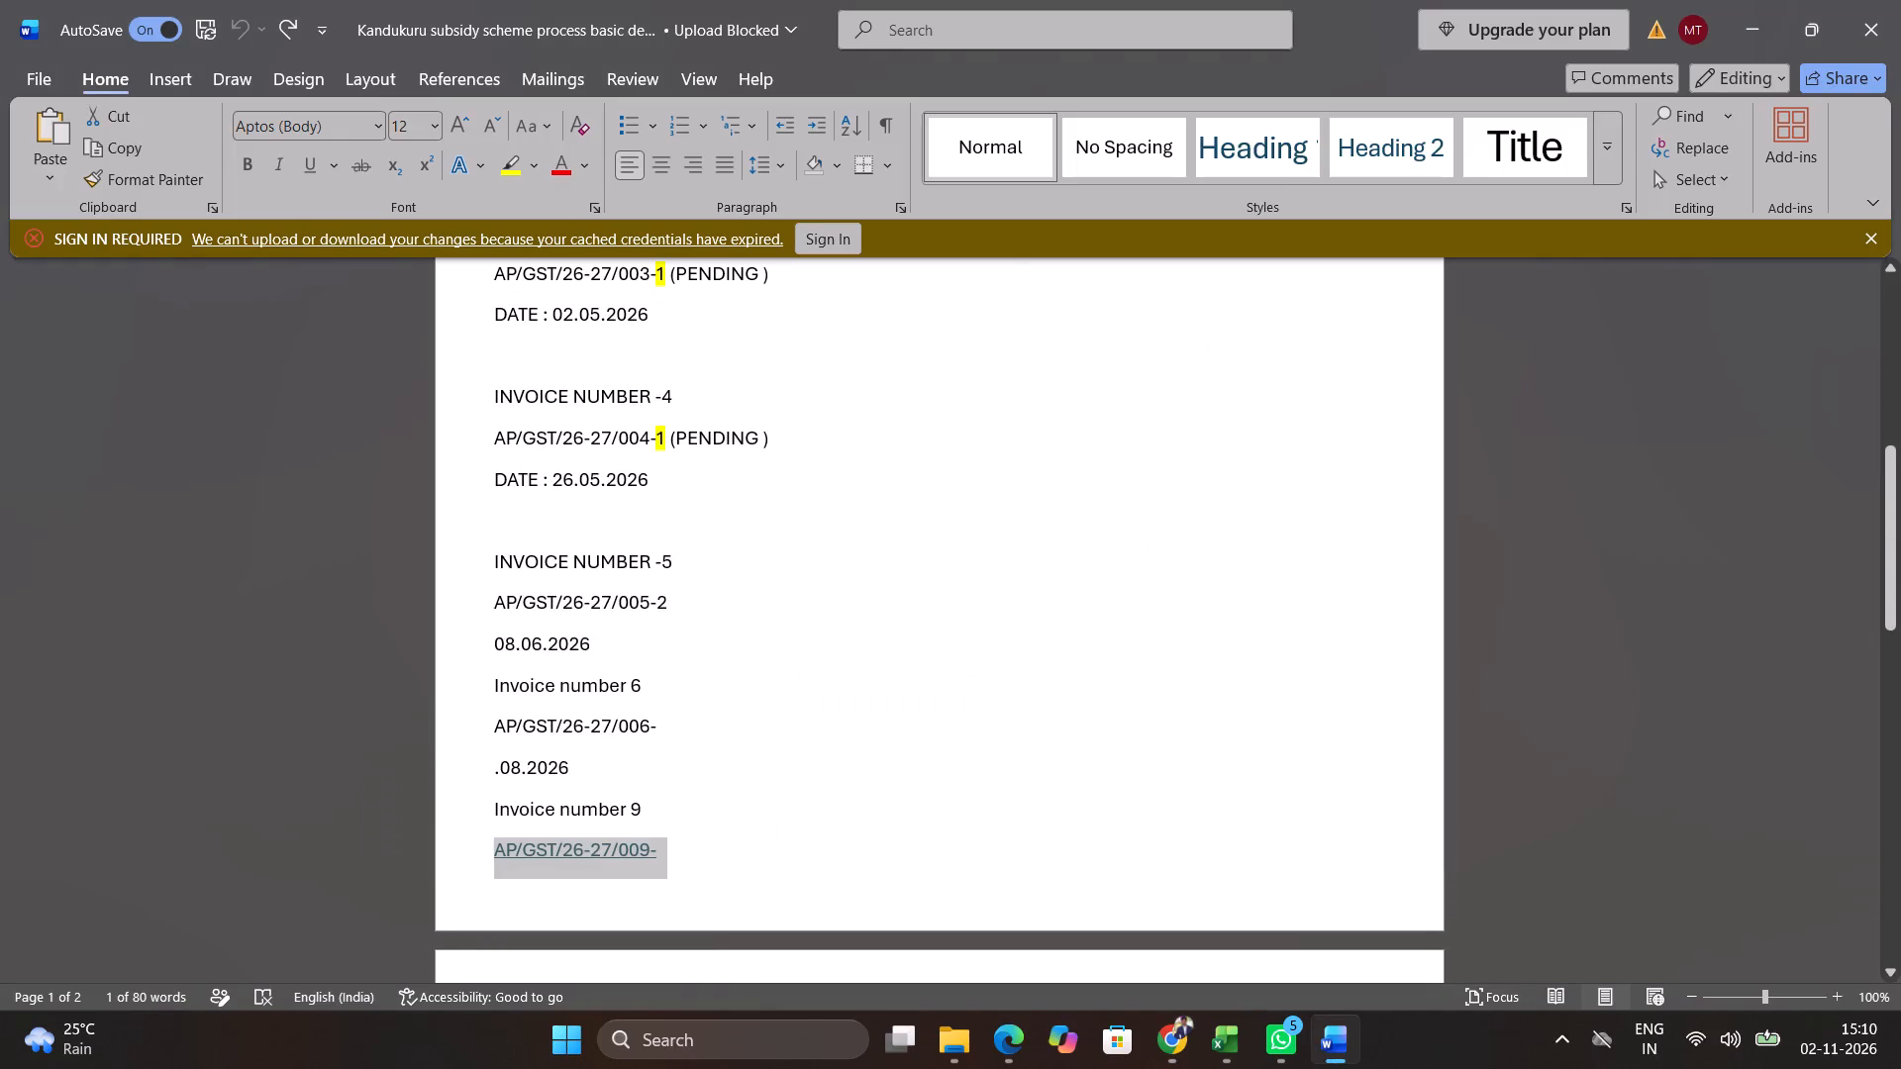
key("ctrl+c")
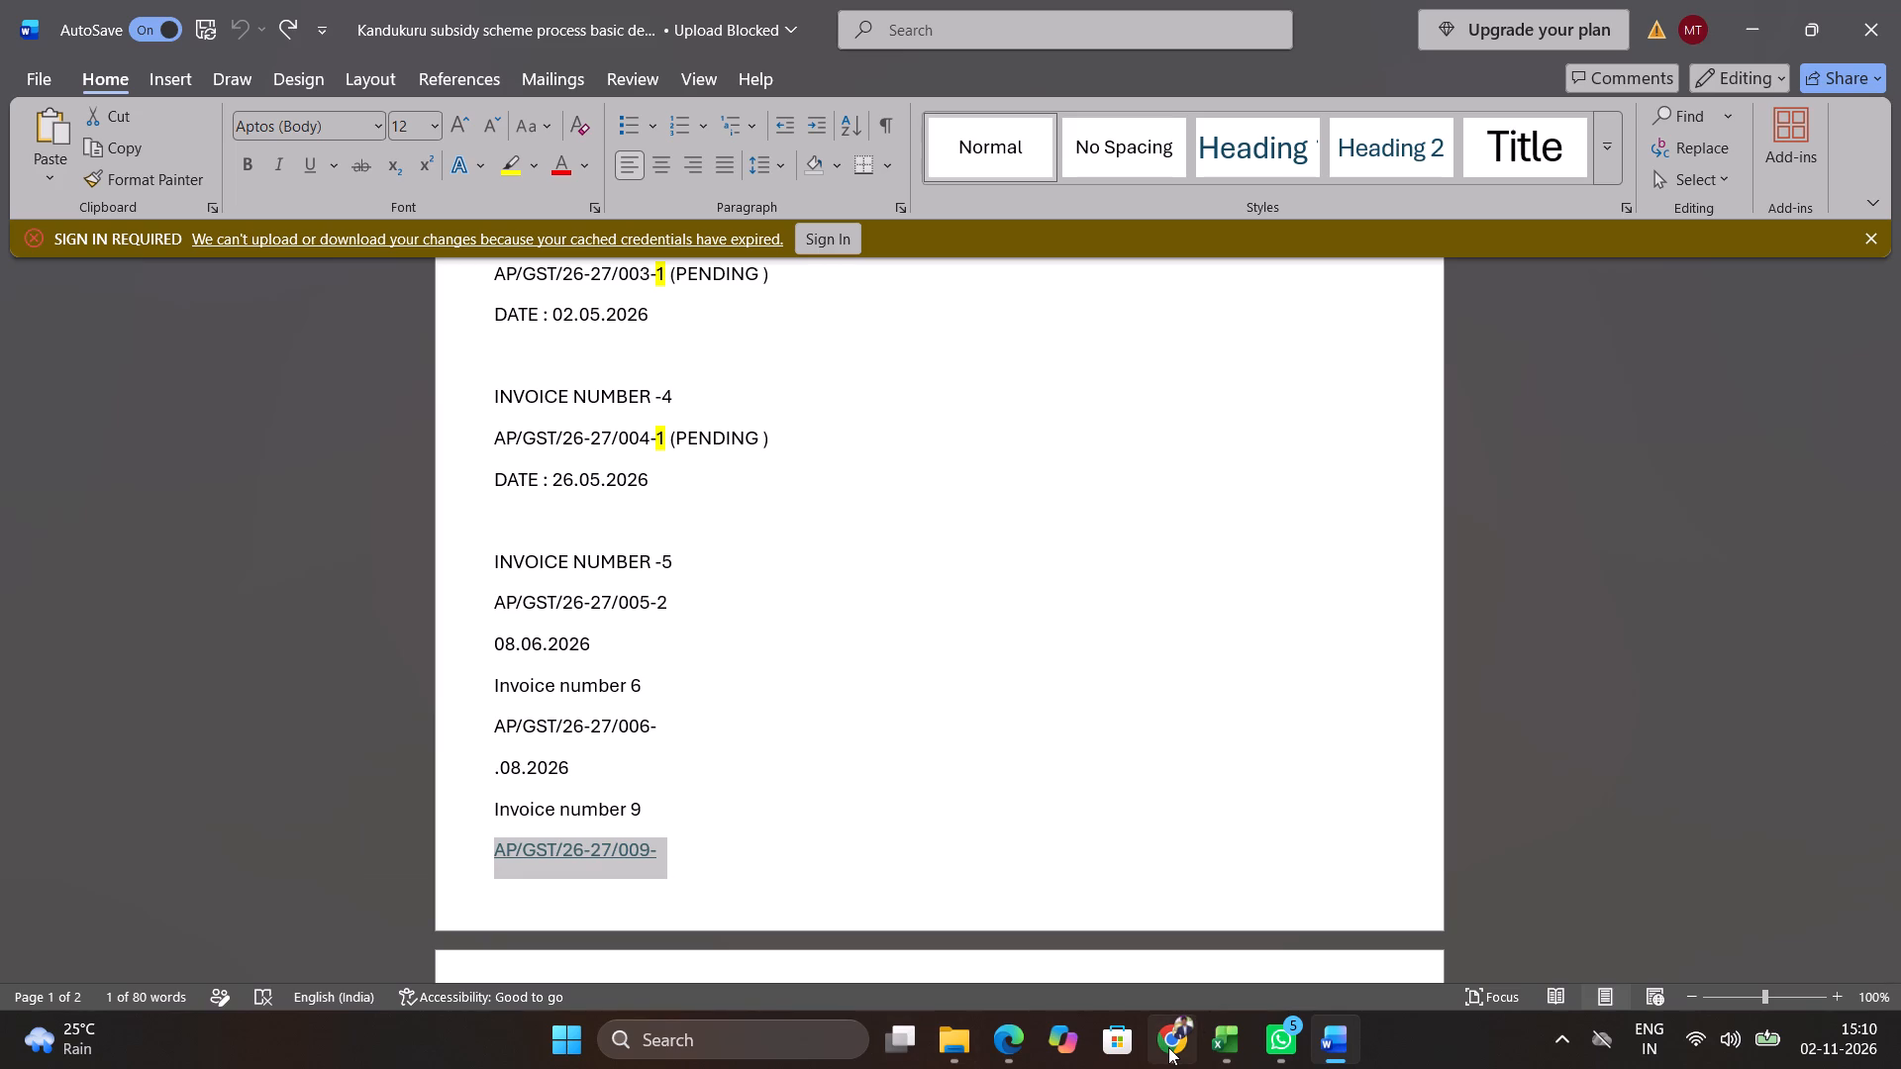
left_click_drag(1142, 933, 1135, 943)
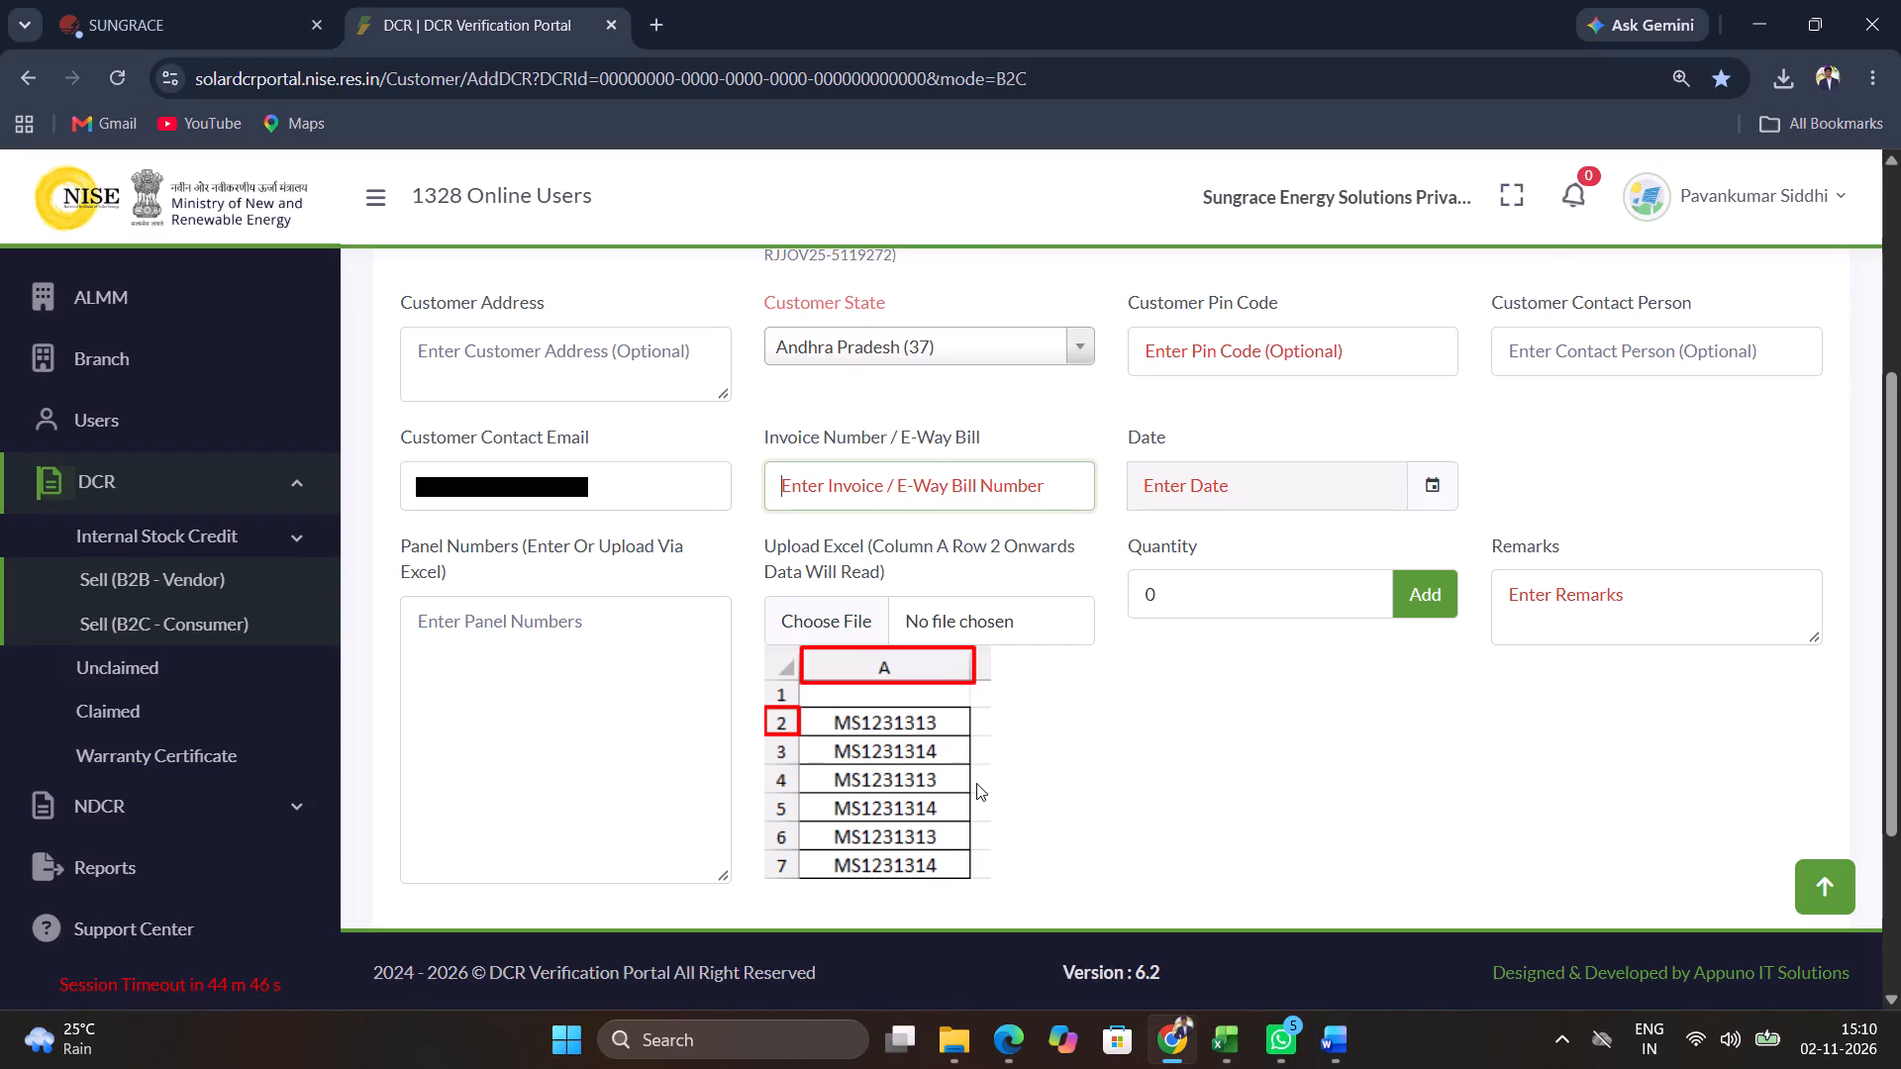
key("ctrl+v")
key("Left")
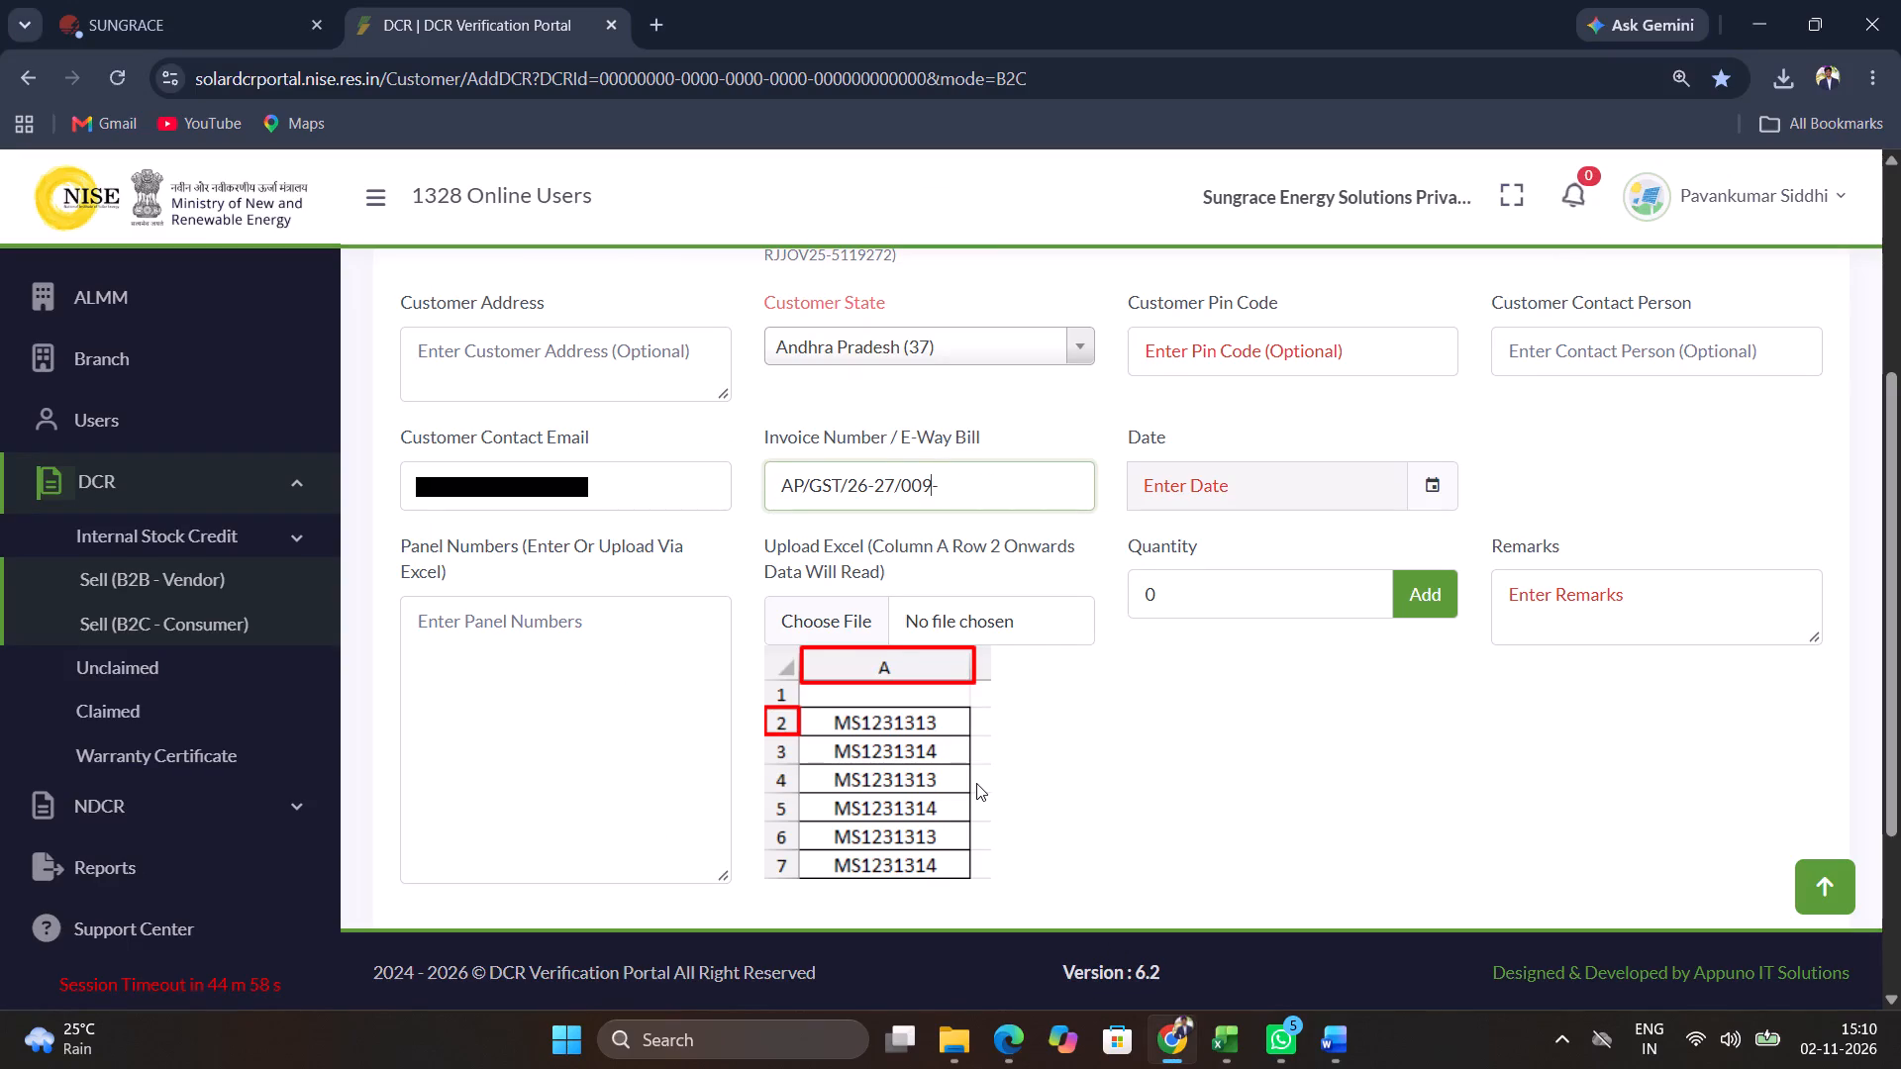
key("Left")
key("Right")
key("BackSpace")
key("BackSpace")
type("10")
key("Right")
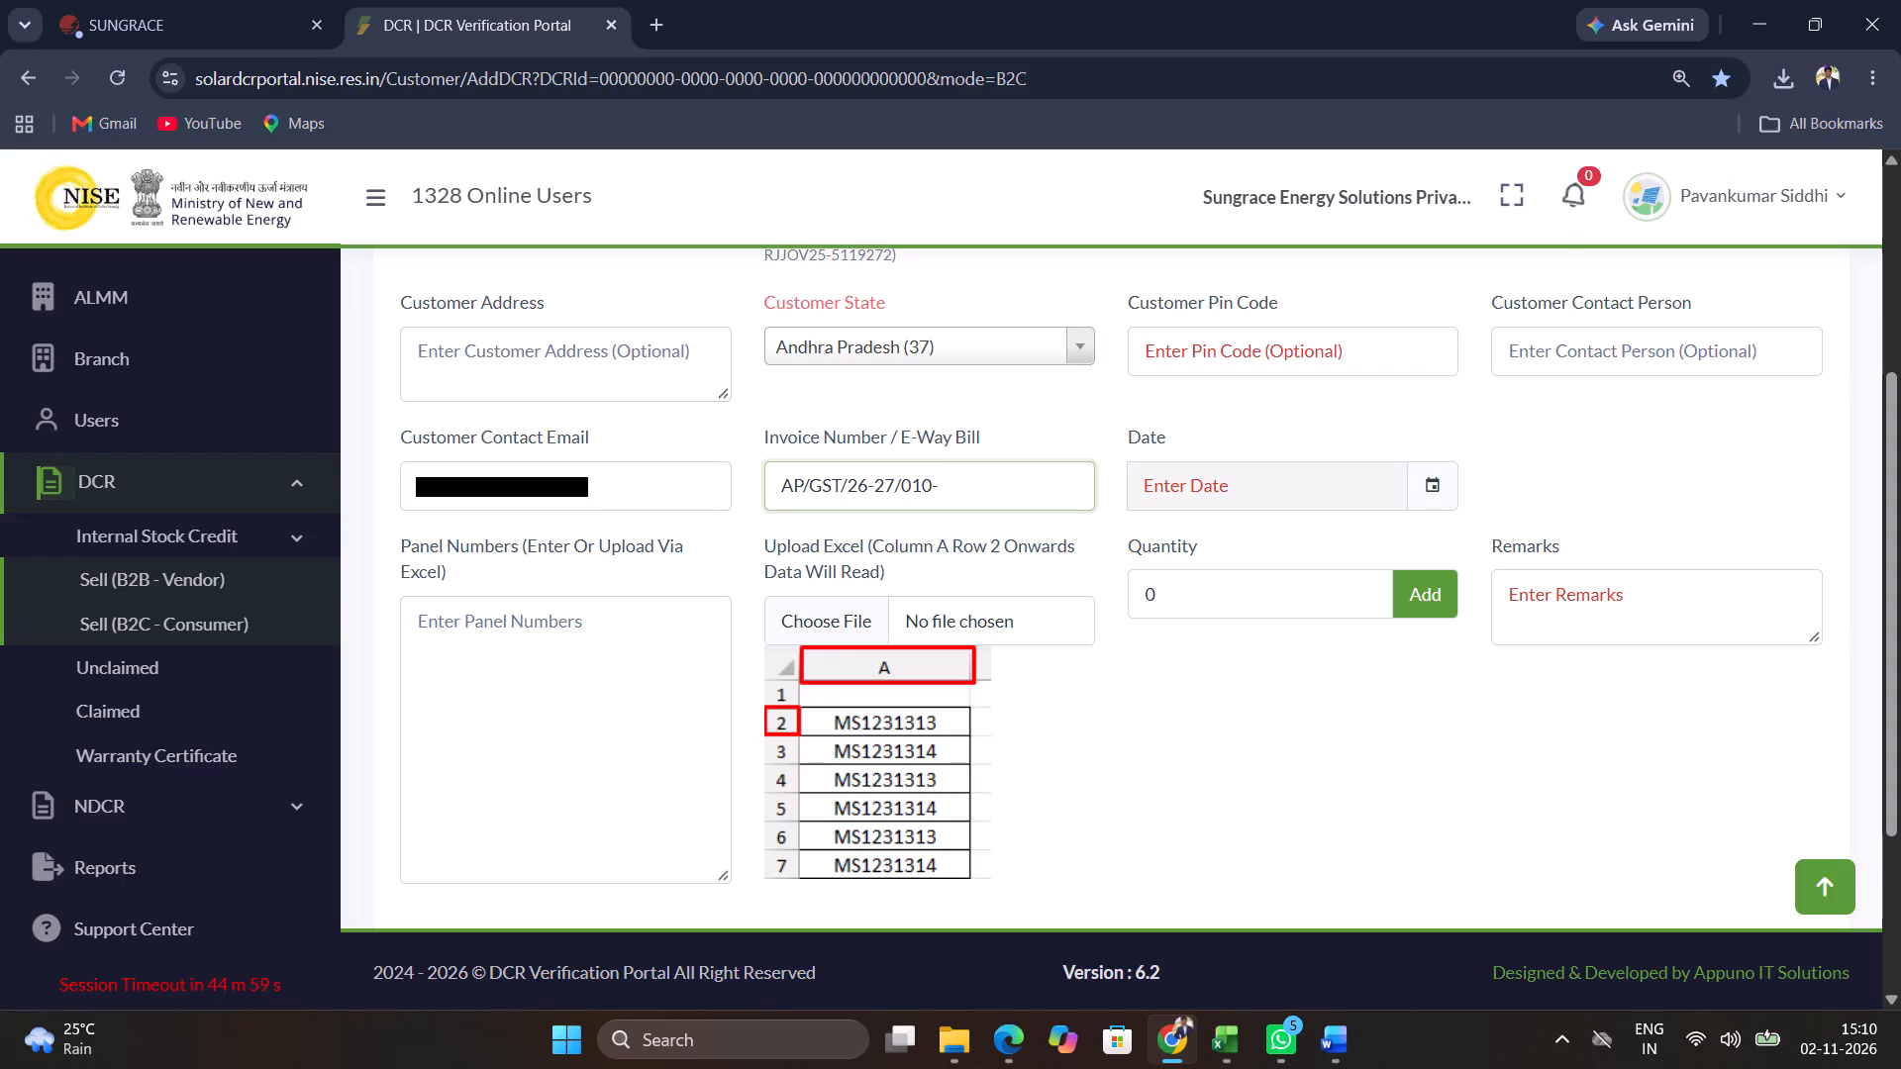
key("7")
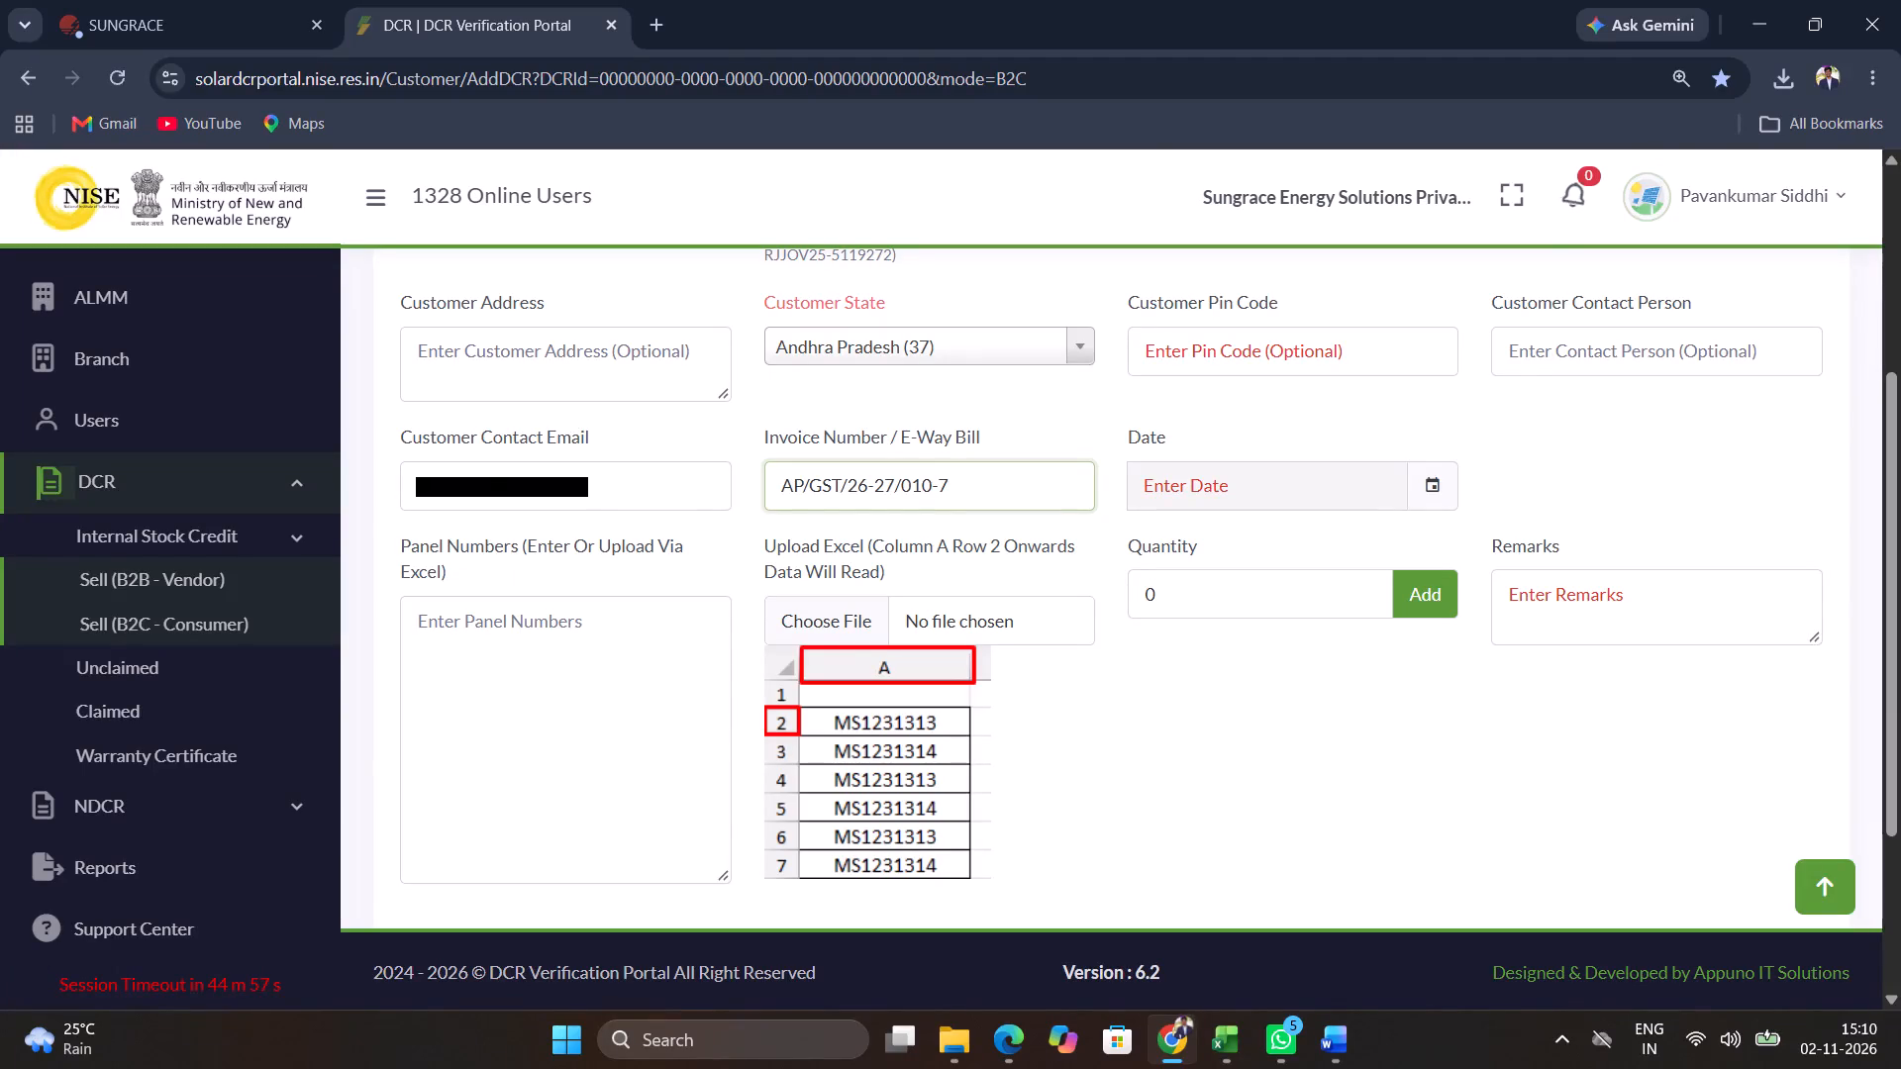
key("5")
Set the invoice date to 22-Oct-2026.
left_click(1239, 500)
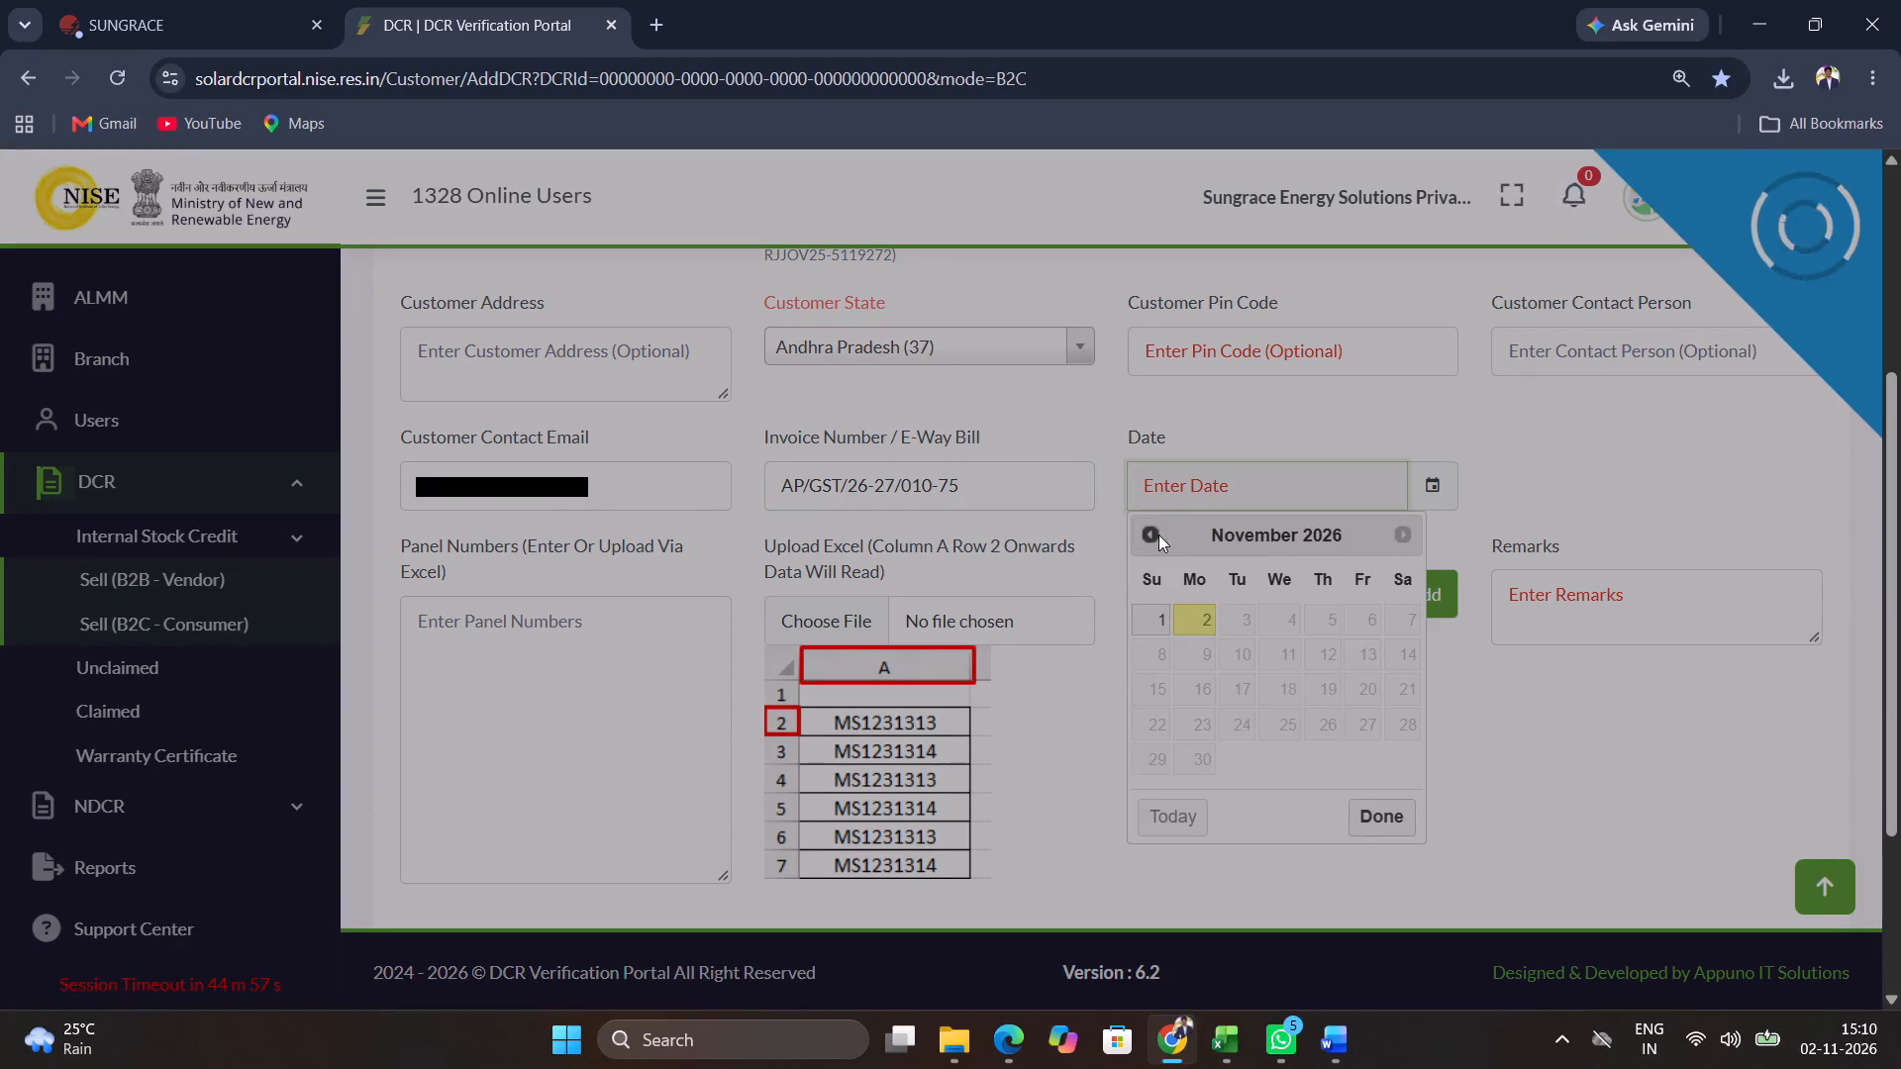
left_click(1156, 535)
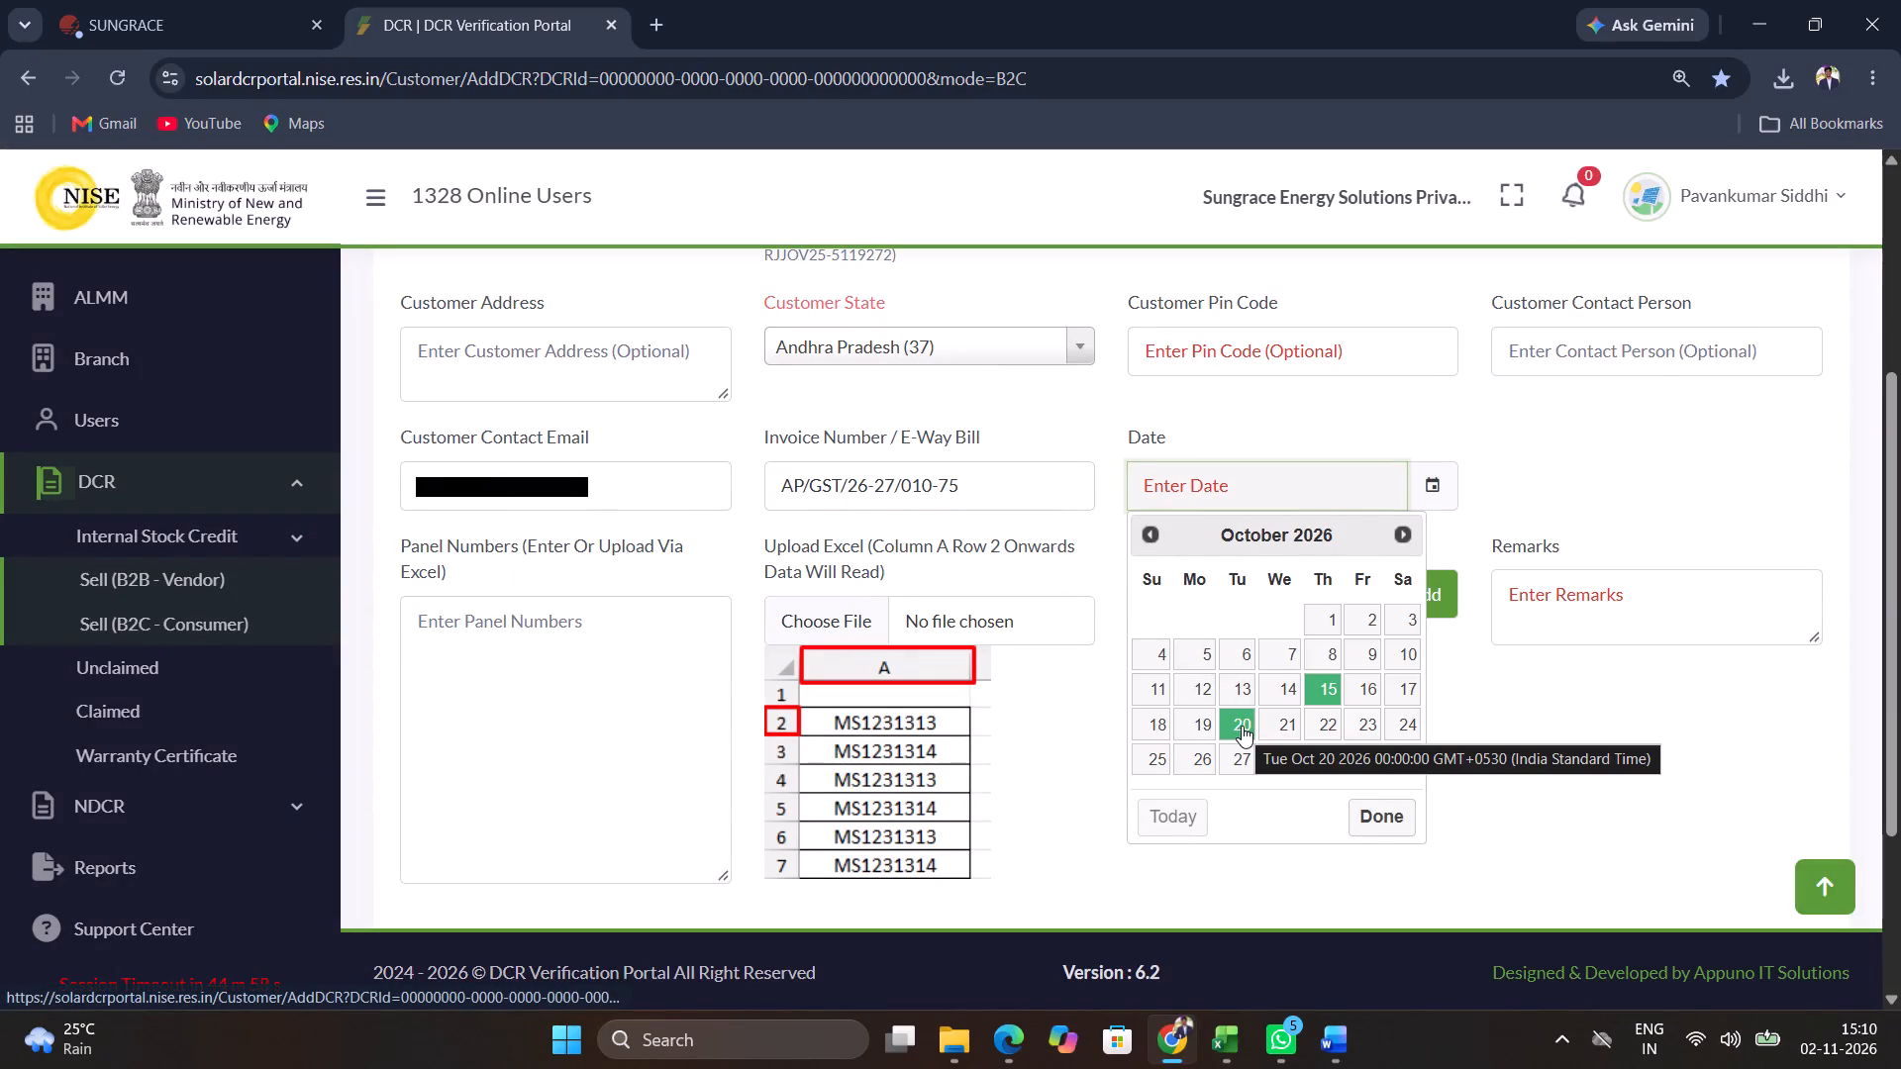
left_click(1150, 529)
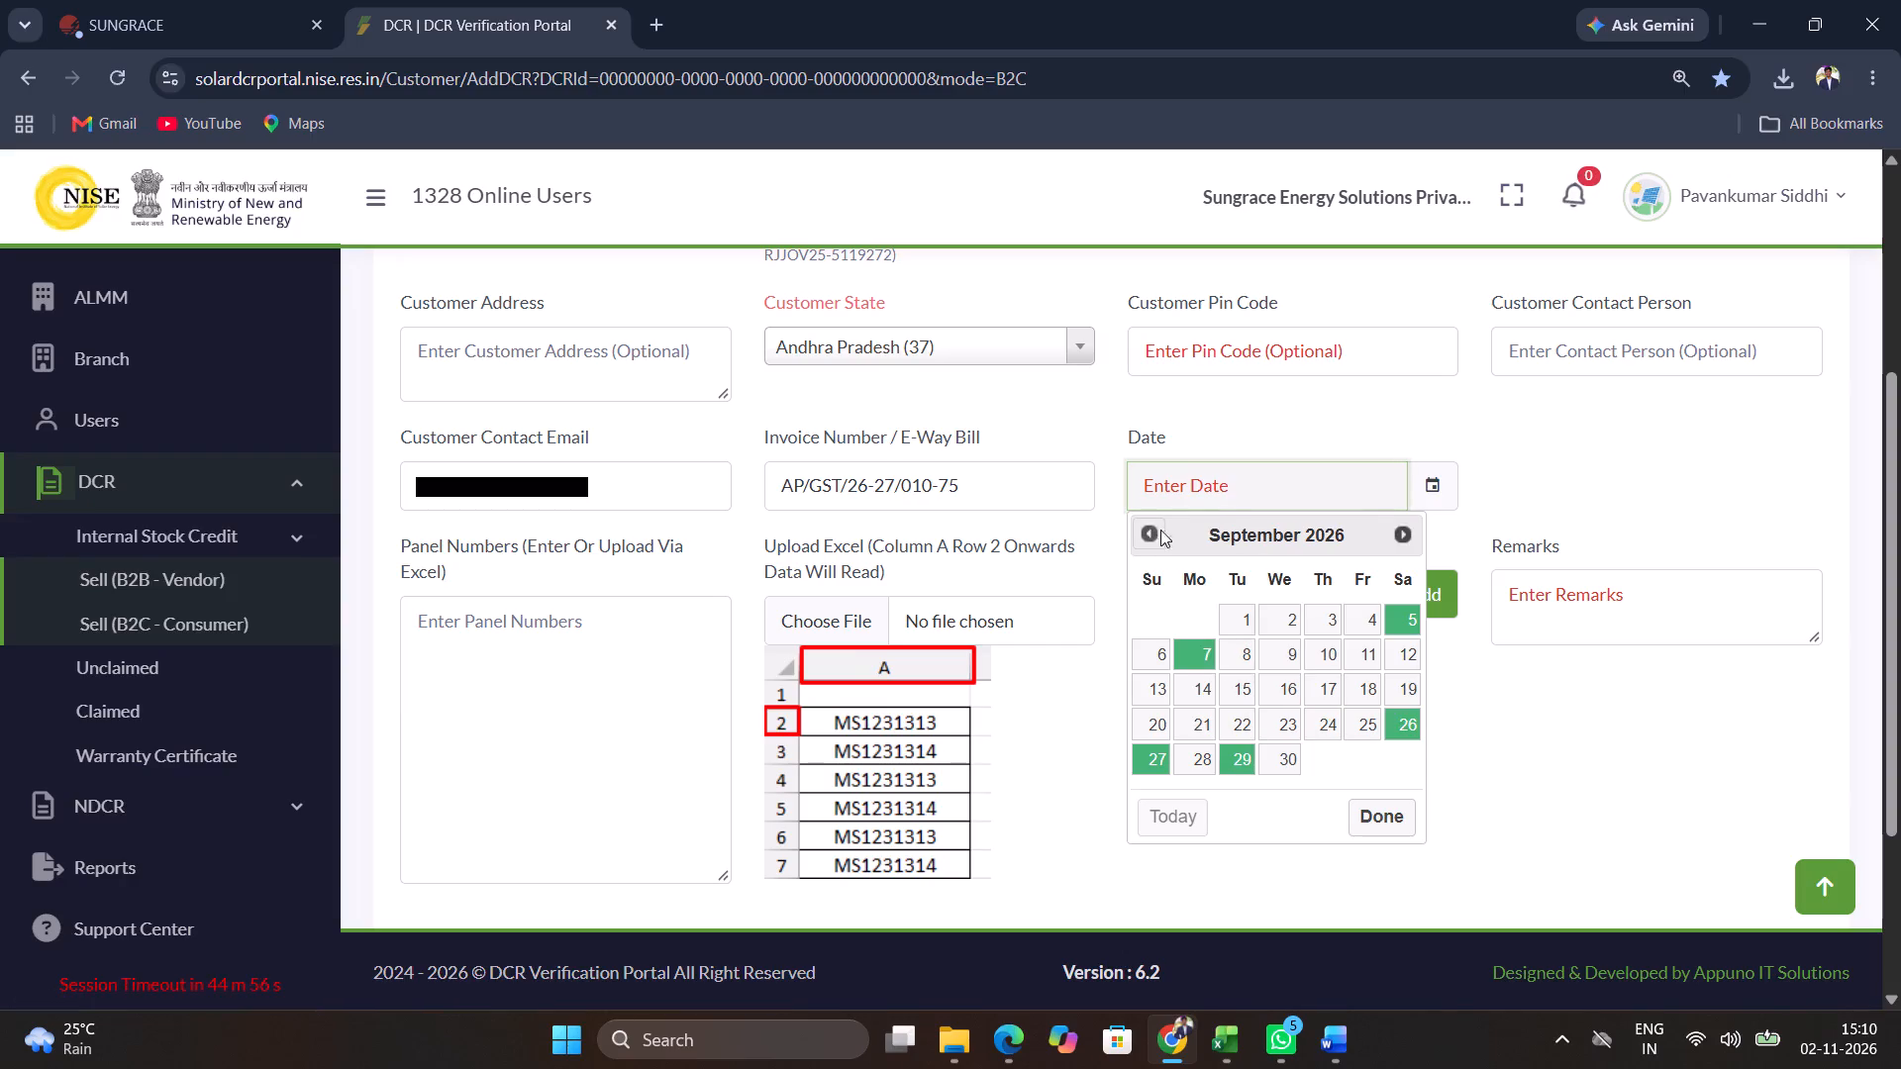
left_click(1399, 532)
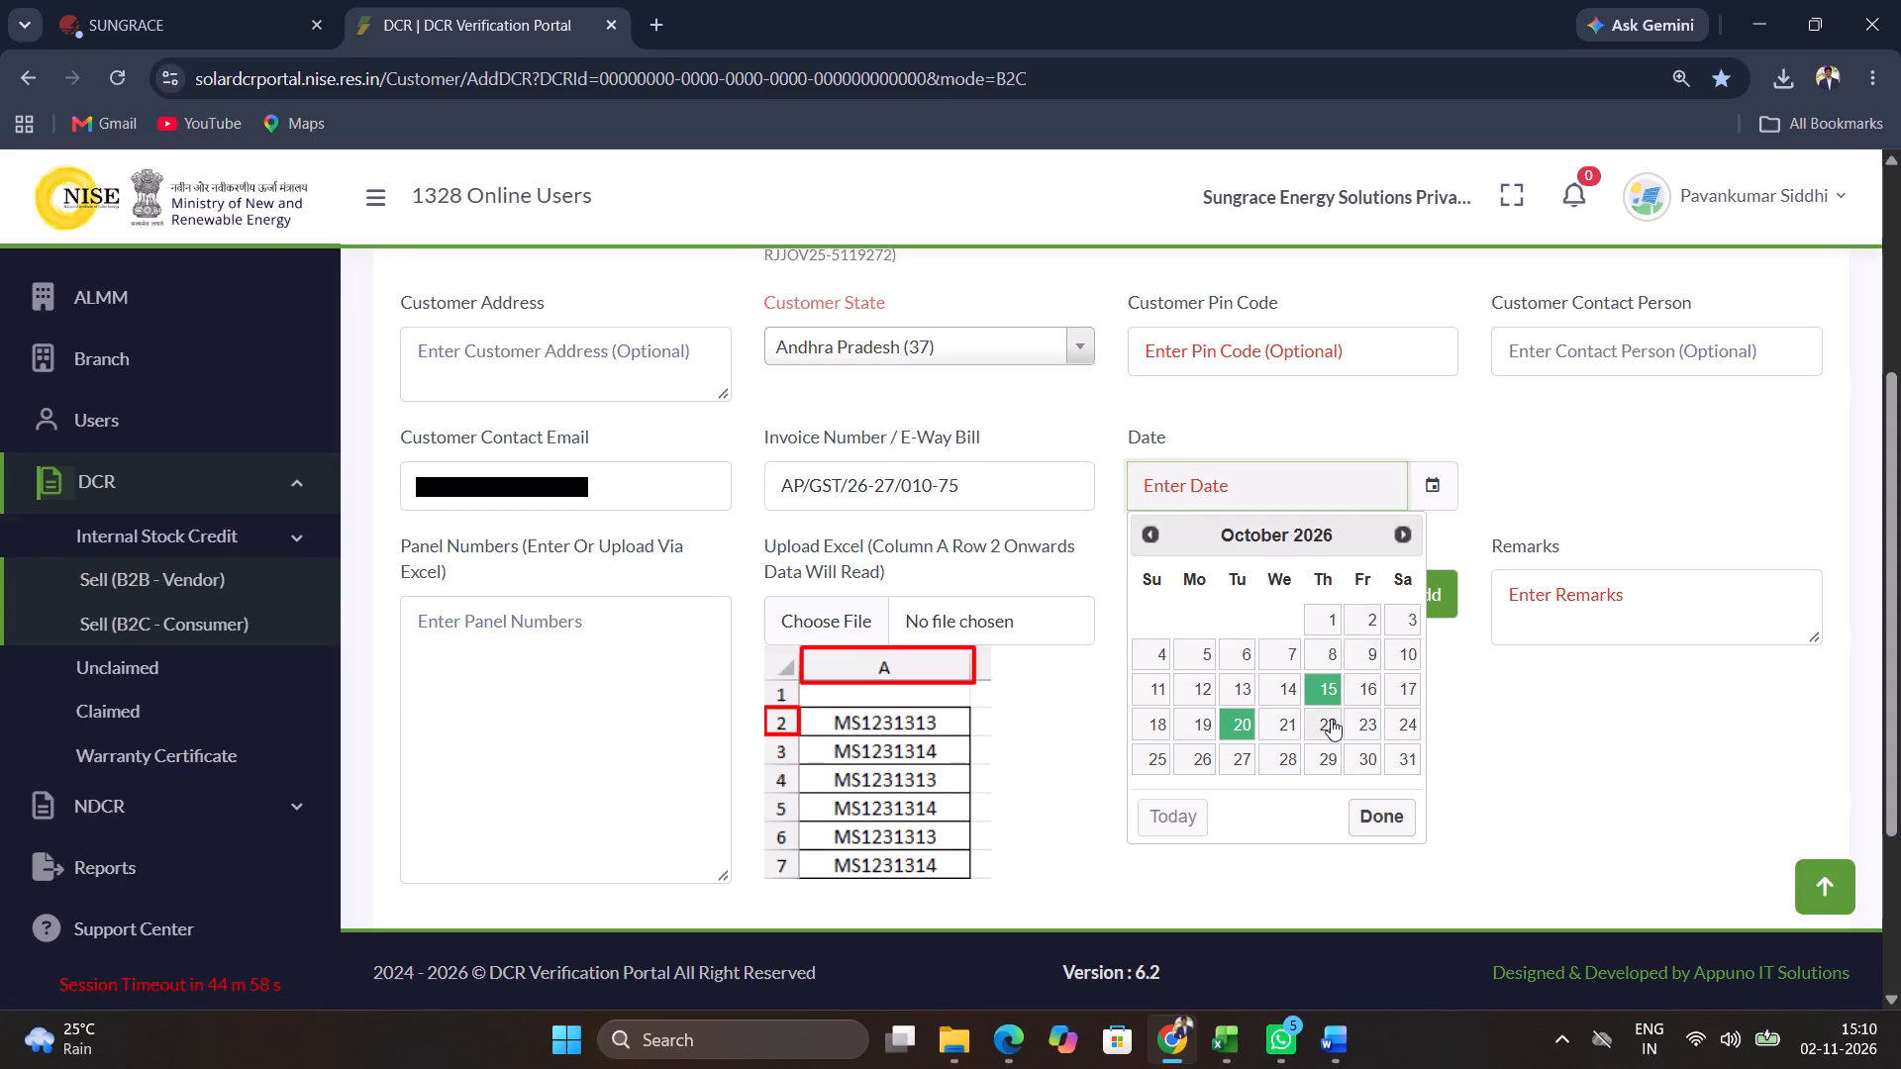
left_click(1331, 720)
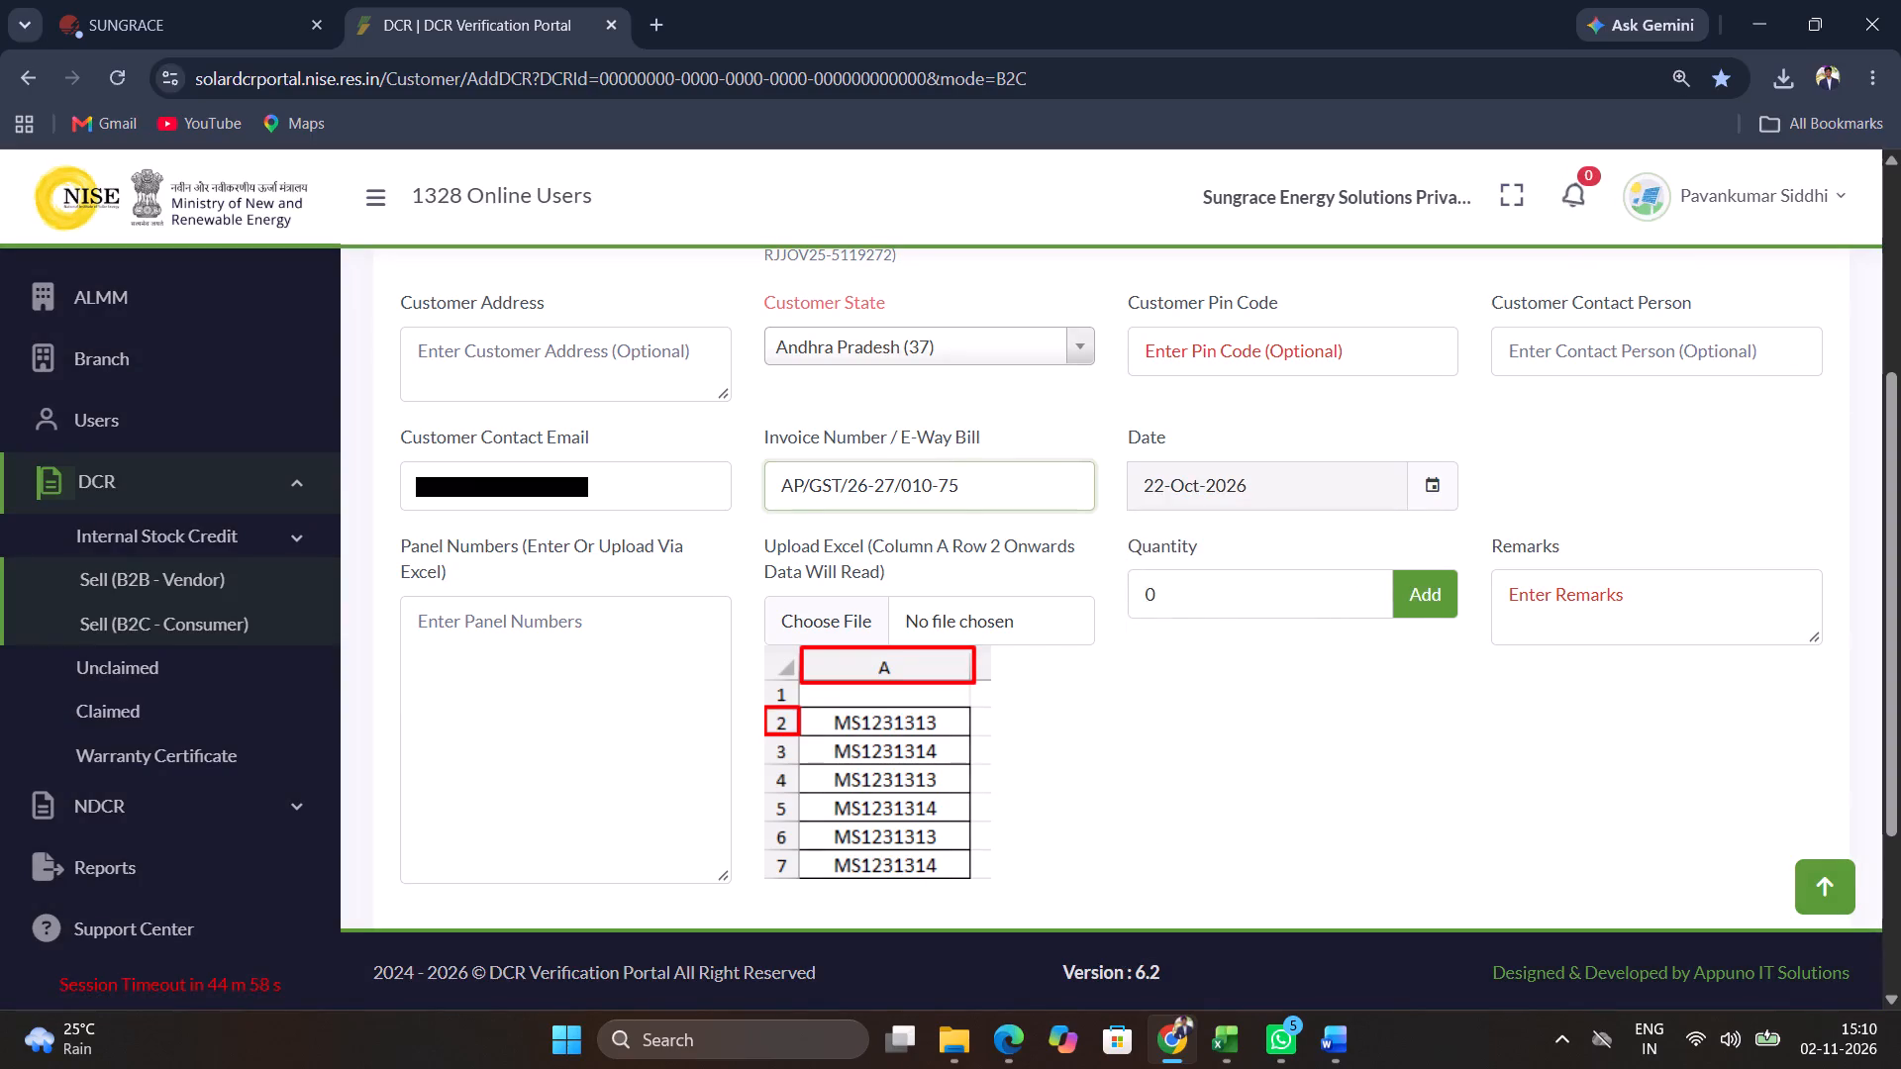
left_click(534, 754)
left_click(152, 0)
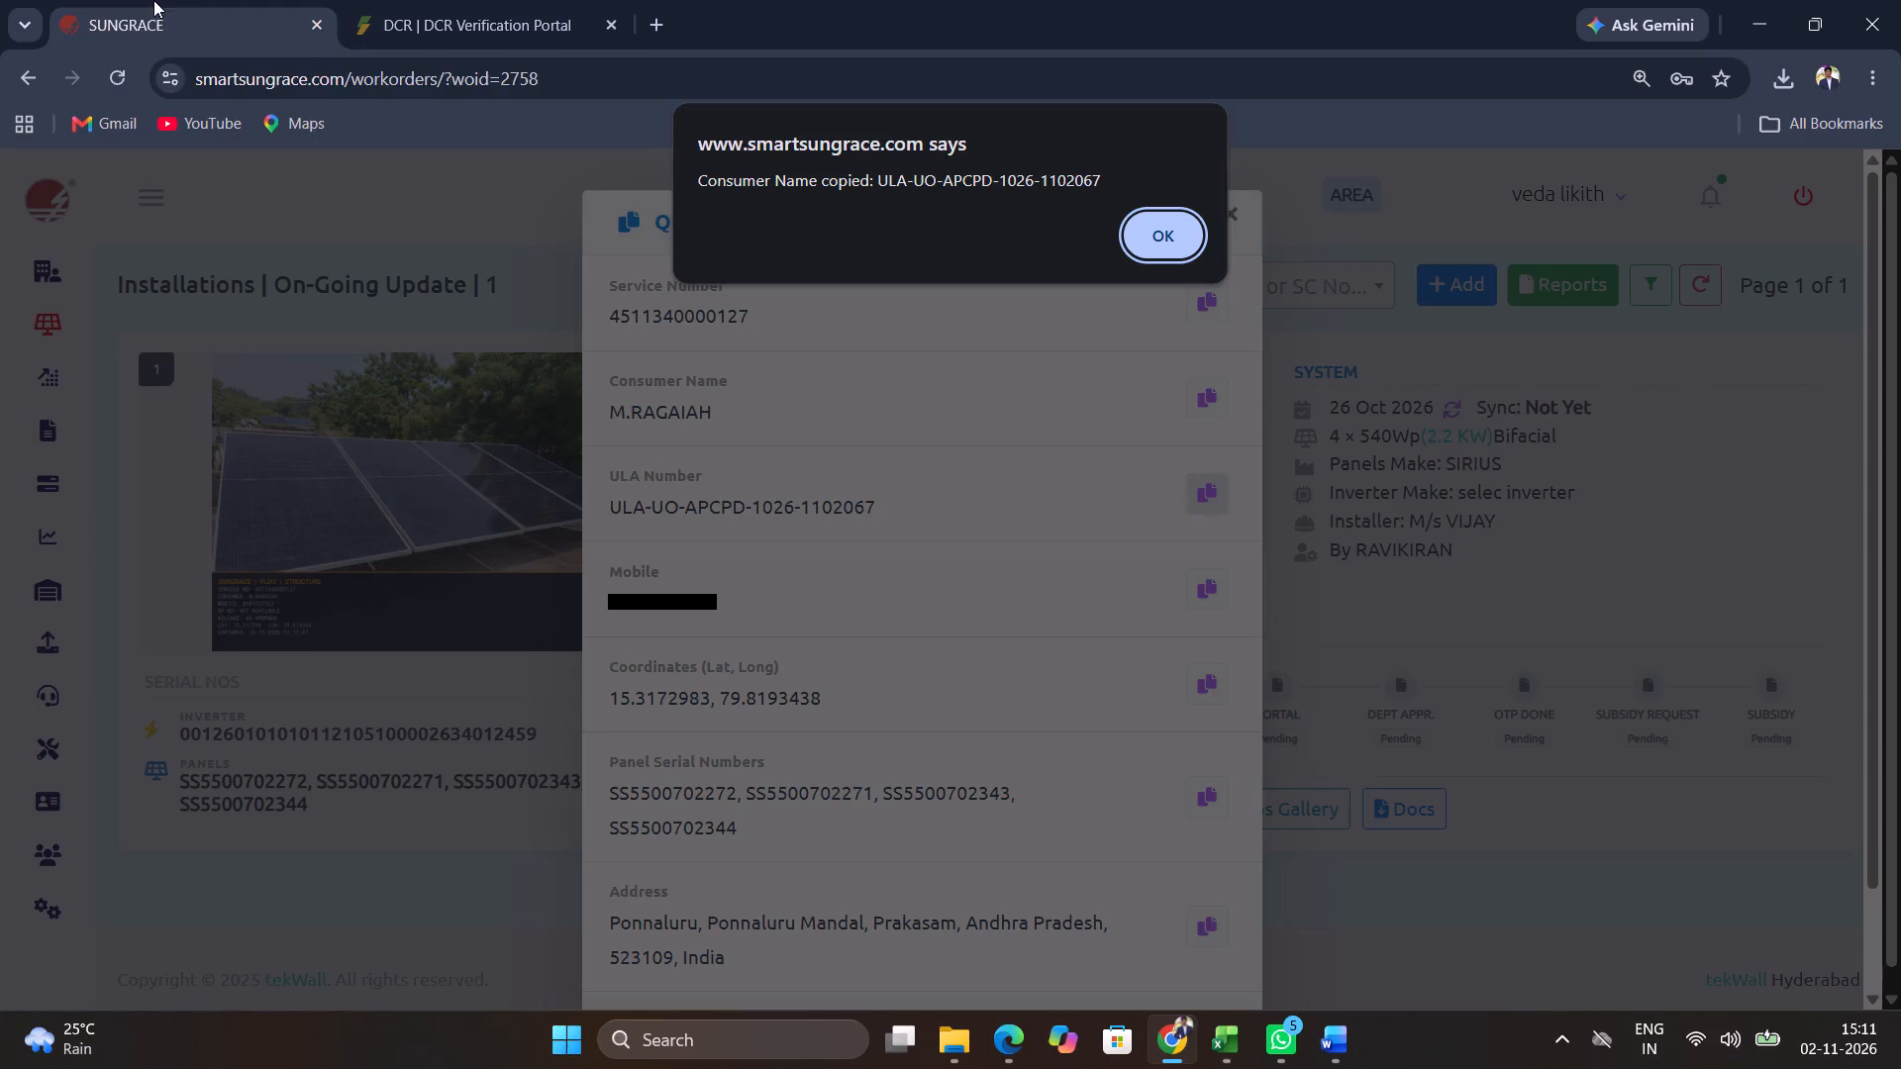
left_click(1154, 242)
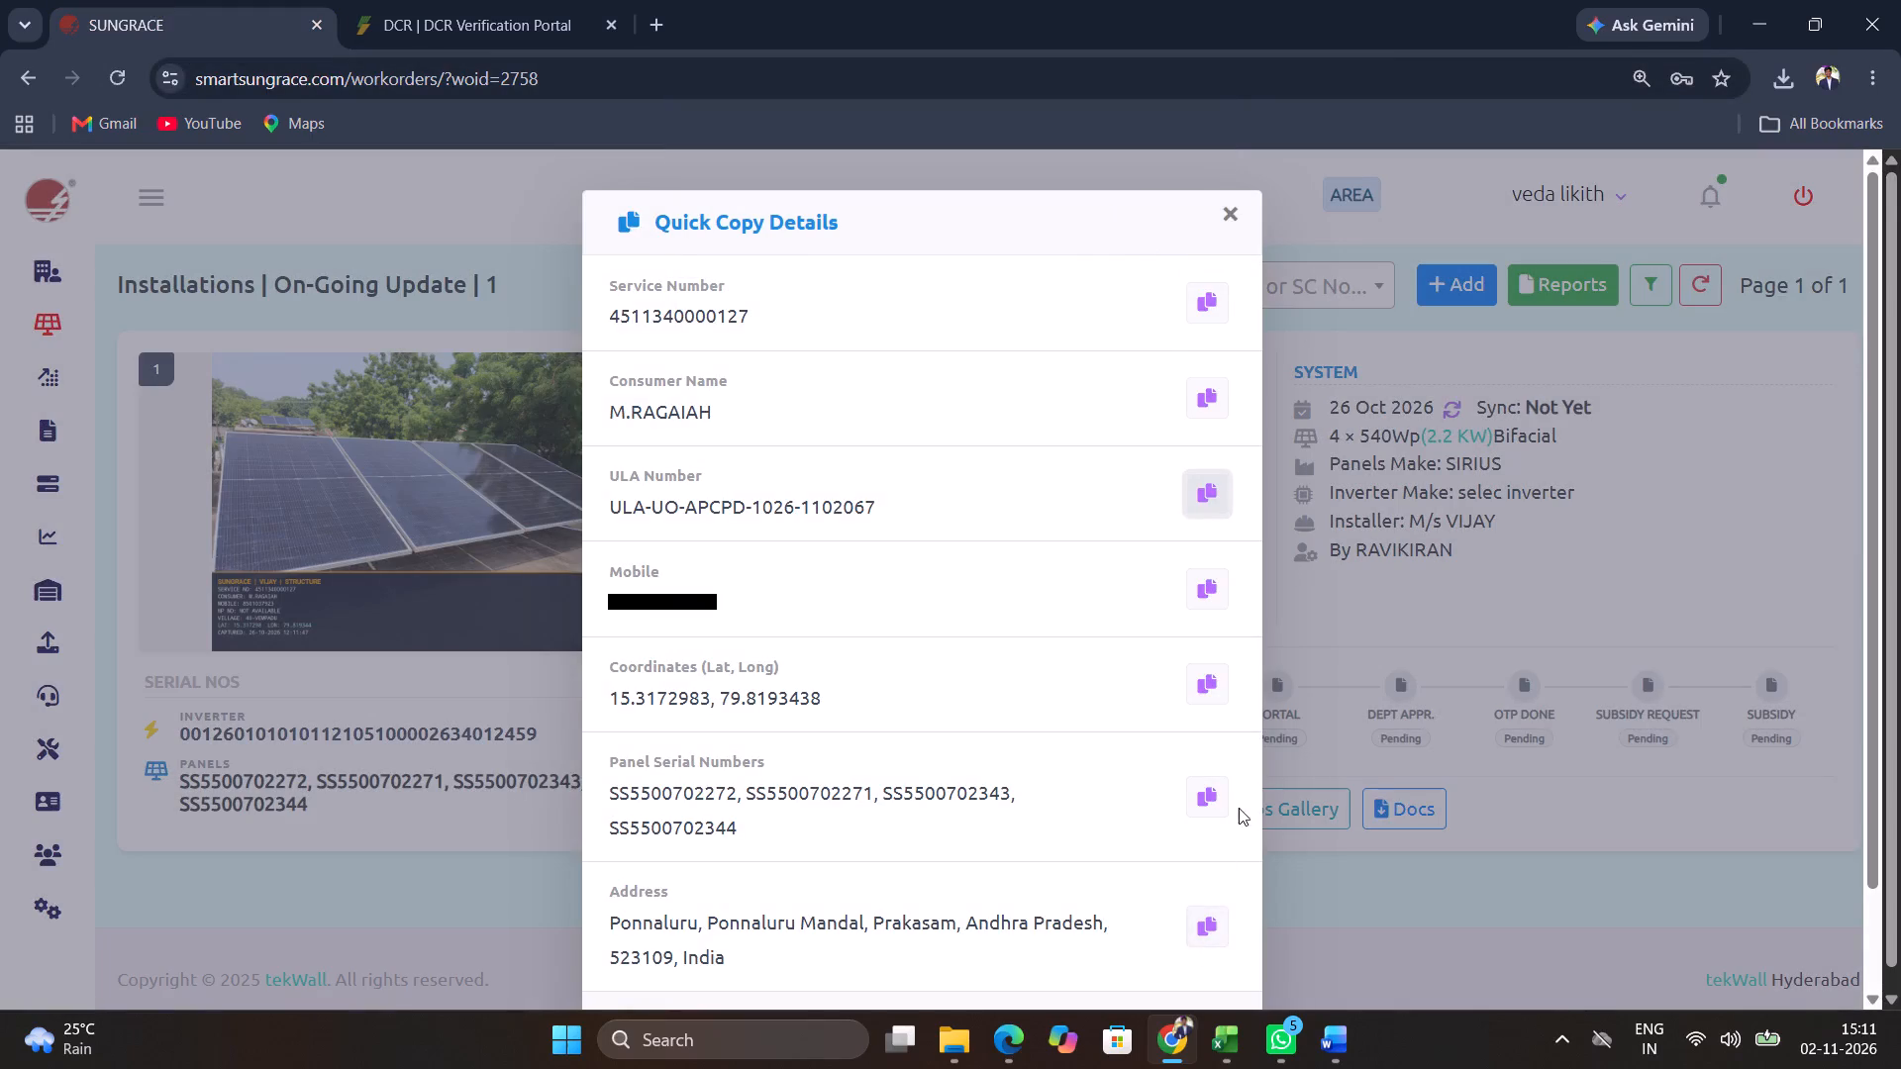
left_click_drag(1197, 796, 1189, 805)
left_click(415, 0)
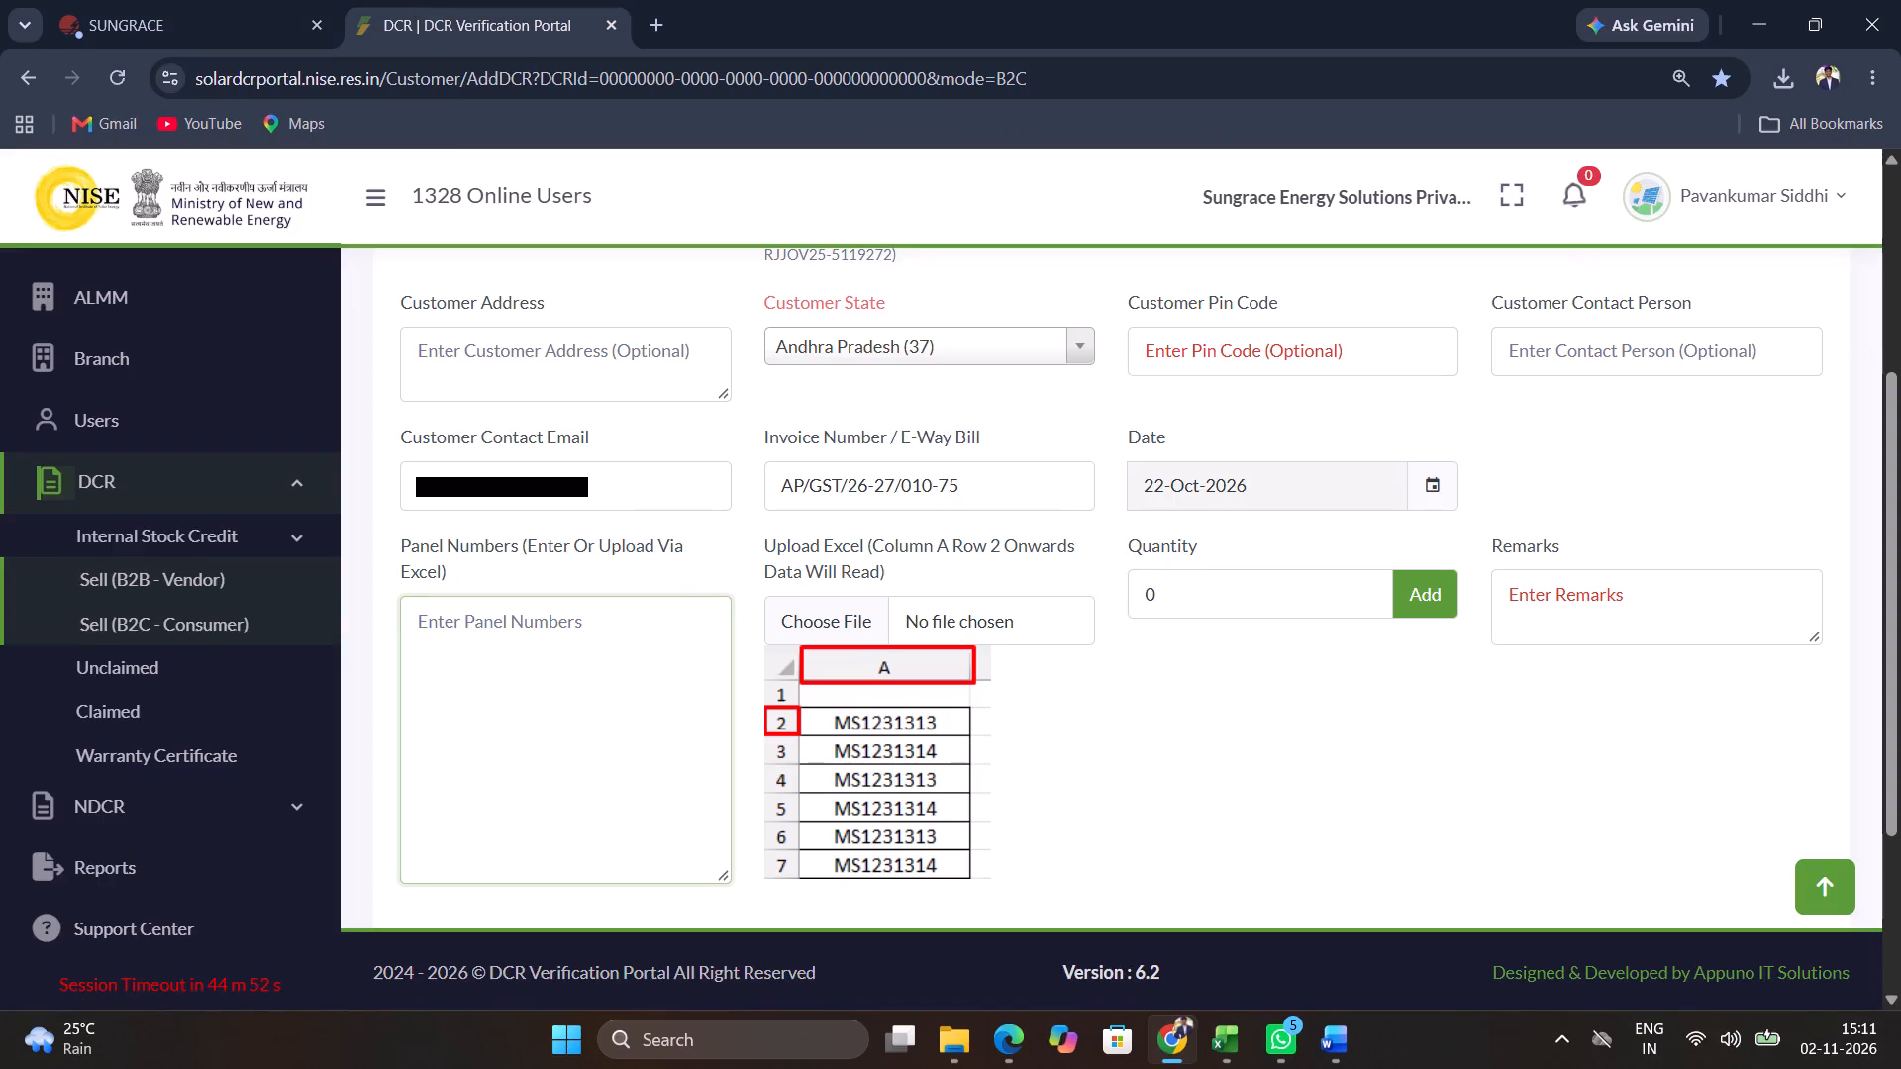
key("ctrl+v")
Remove the commas and spaces between the four panel serials so each serial sits on its own line.
key("Left")
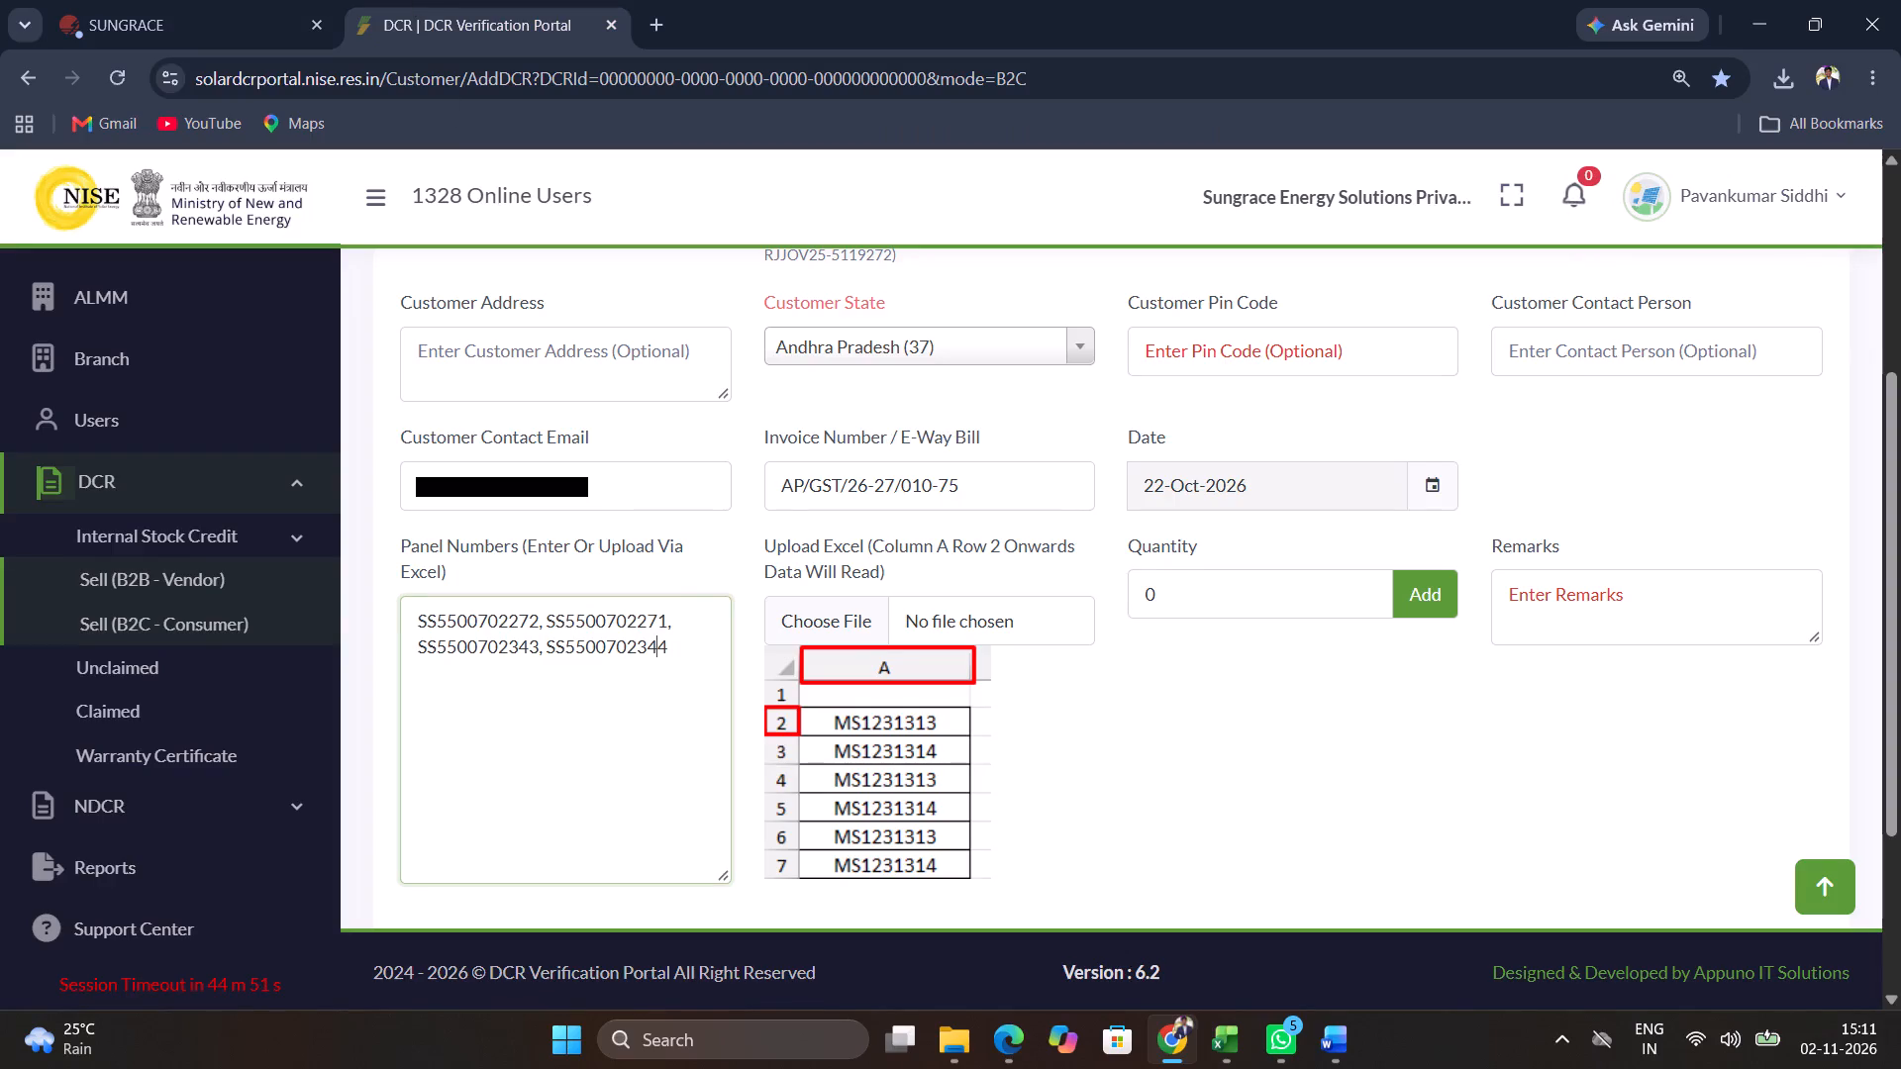
key("Left")
key("Left")
key("Left")
key("Left")
key("Left")
key("Left")
key("Left")
key("Left")
key("Left")
key("Left")
key("Left")
key("BackSpace")
key("BackSpace")
key("Return")
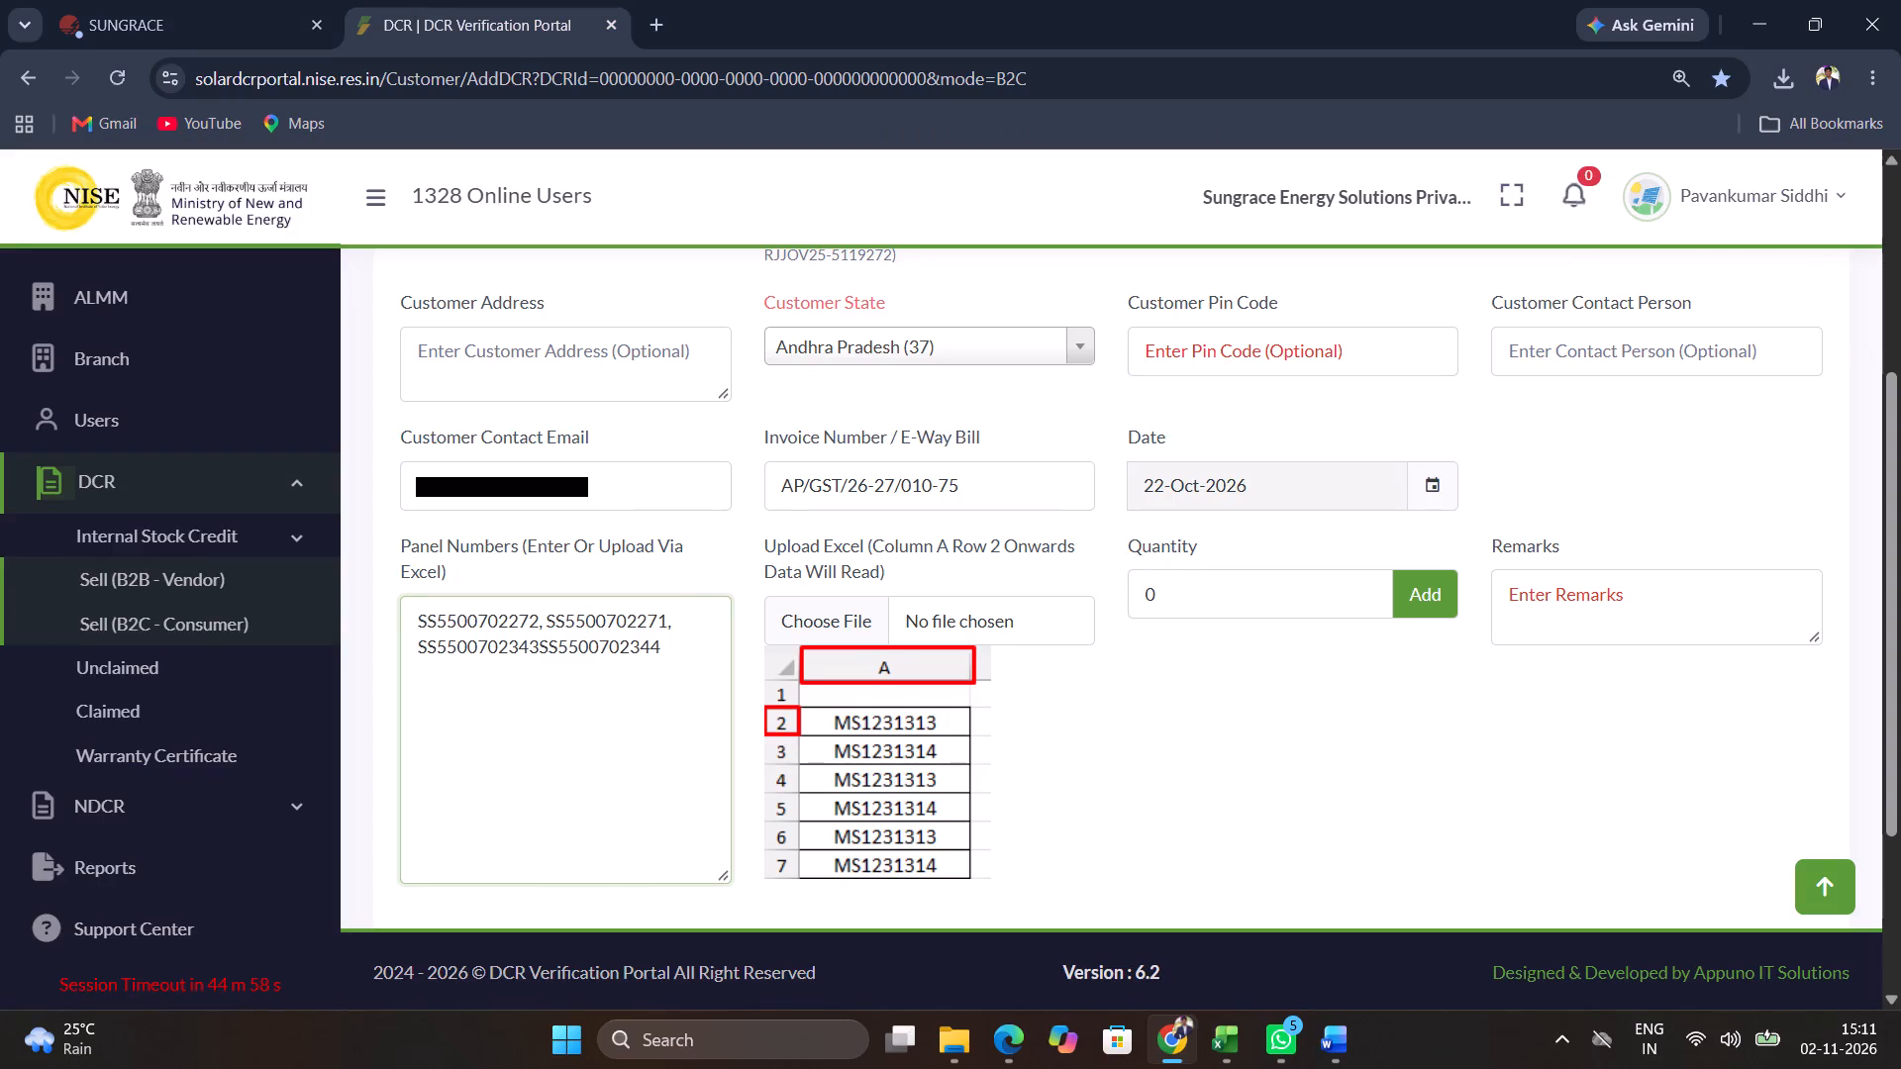
key("Up")
key("Up")
key("Up")
key("Up")
key("Up")
key("Up")
key("Up")
key("Up")
key("Up")
key("Up")
key("Up")
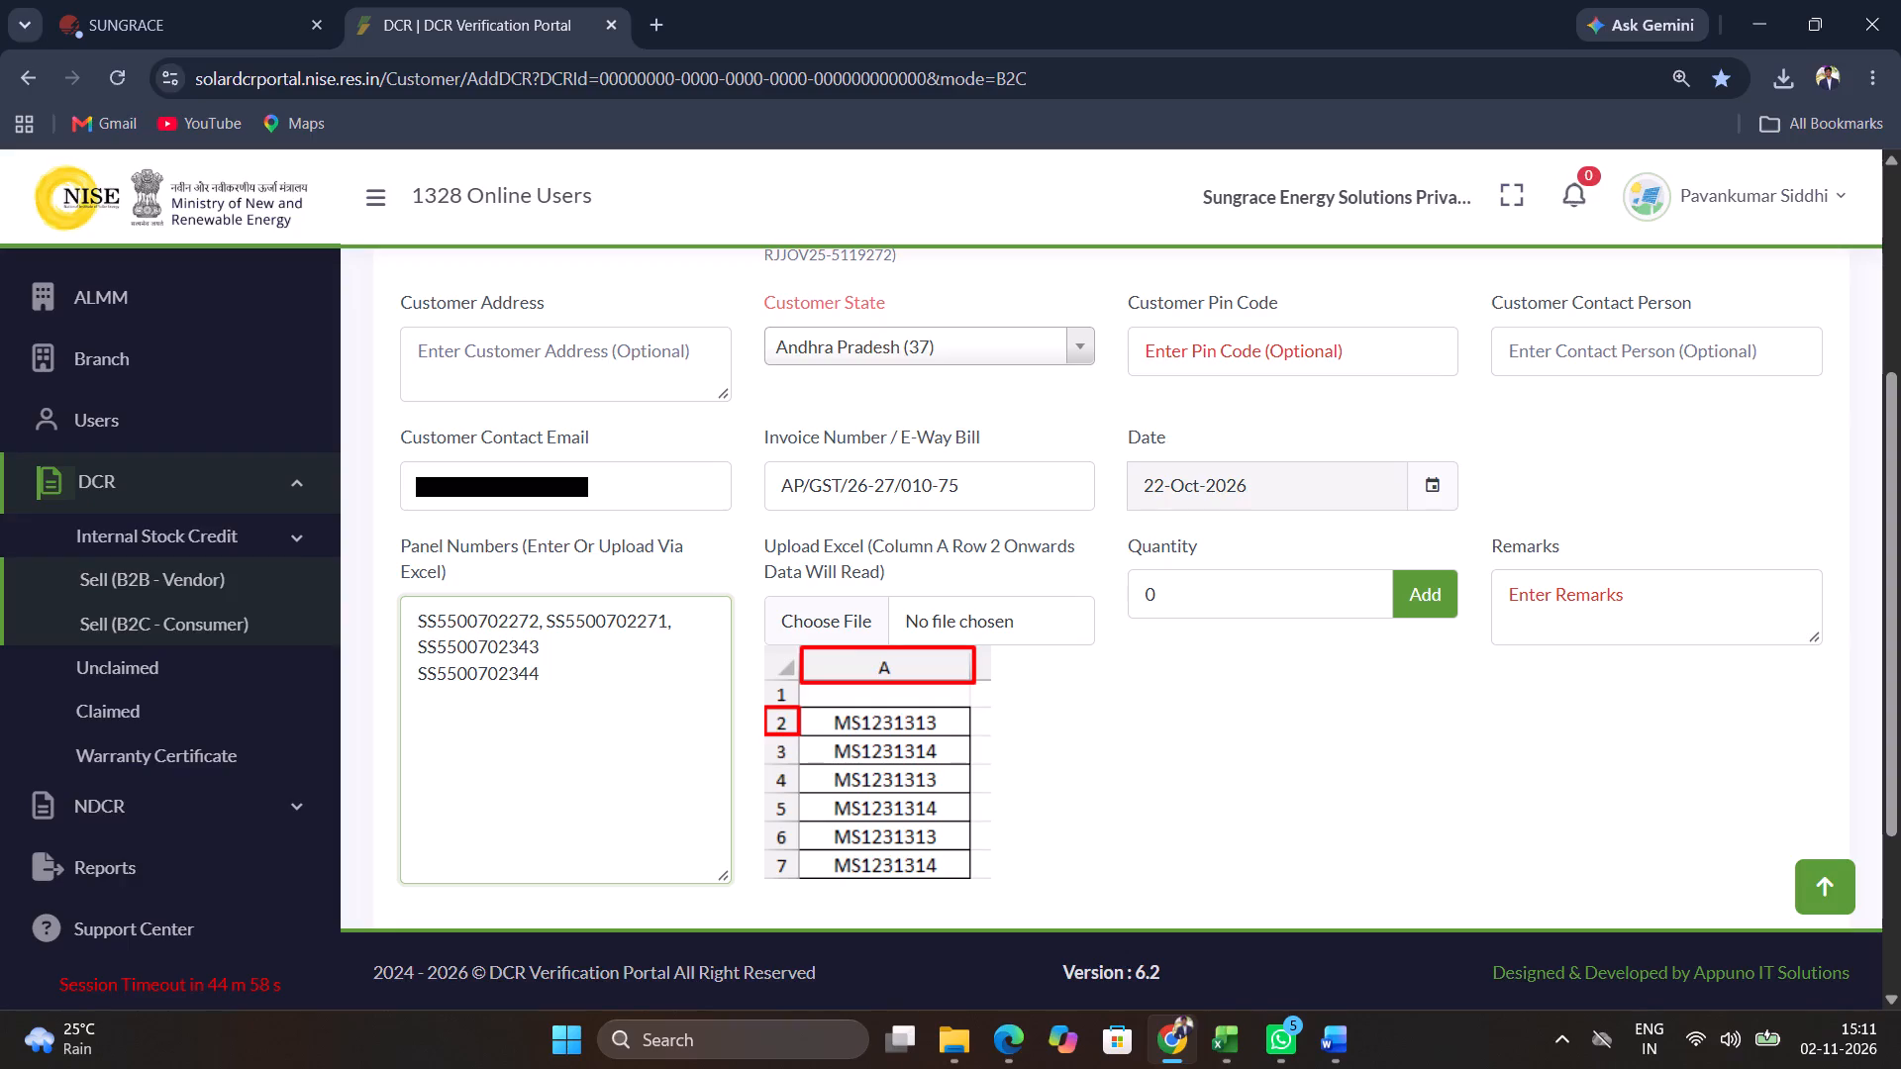
key("Right")
key("Right")
key("Right")
key("Right")
key("Right")
key("Right")
key("Right")
key("Right")
key("Right")
key("Right")
key("Right")
key("Right")
key("Right")
key("Right")
key("BackSpace")
key("BackSpace")
key("Return")
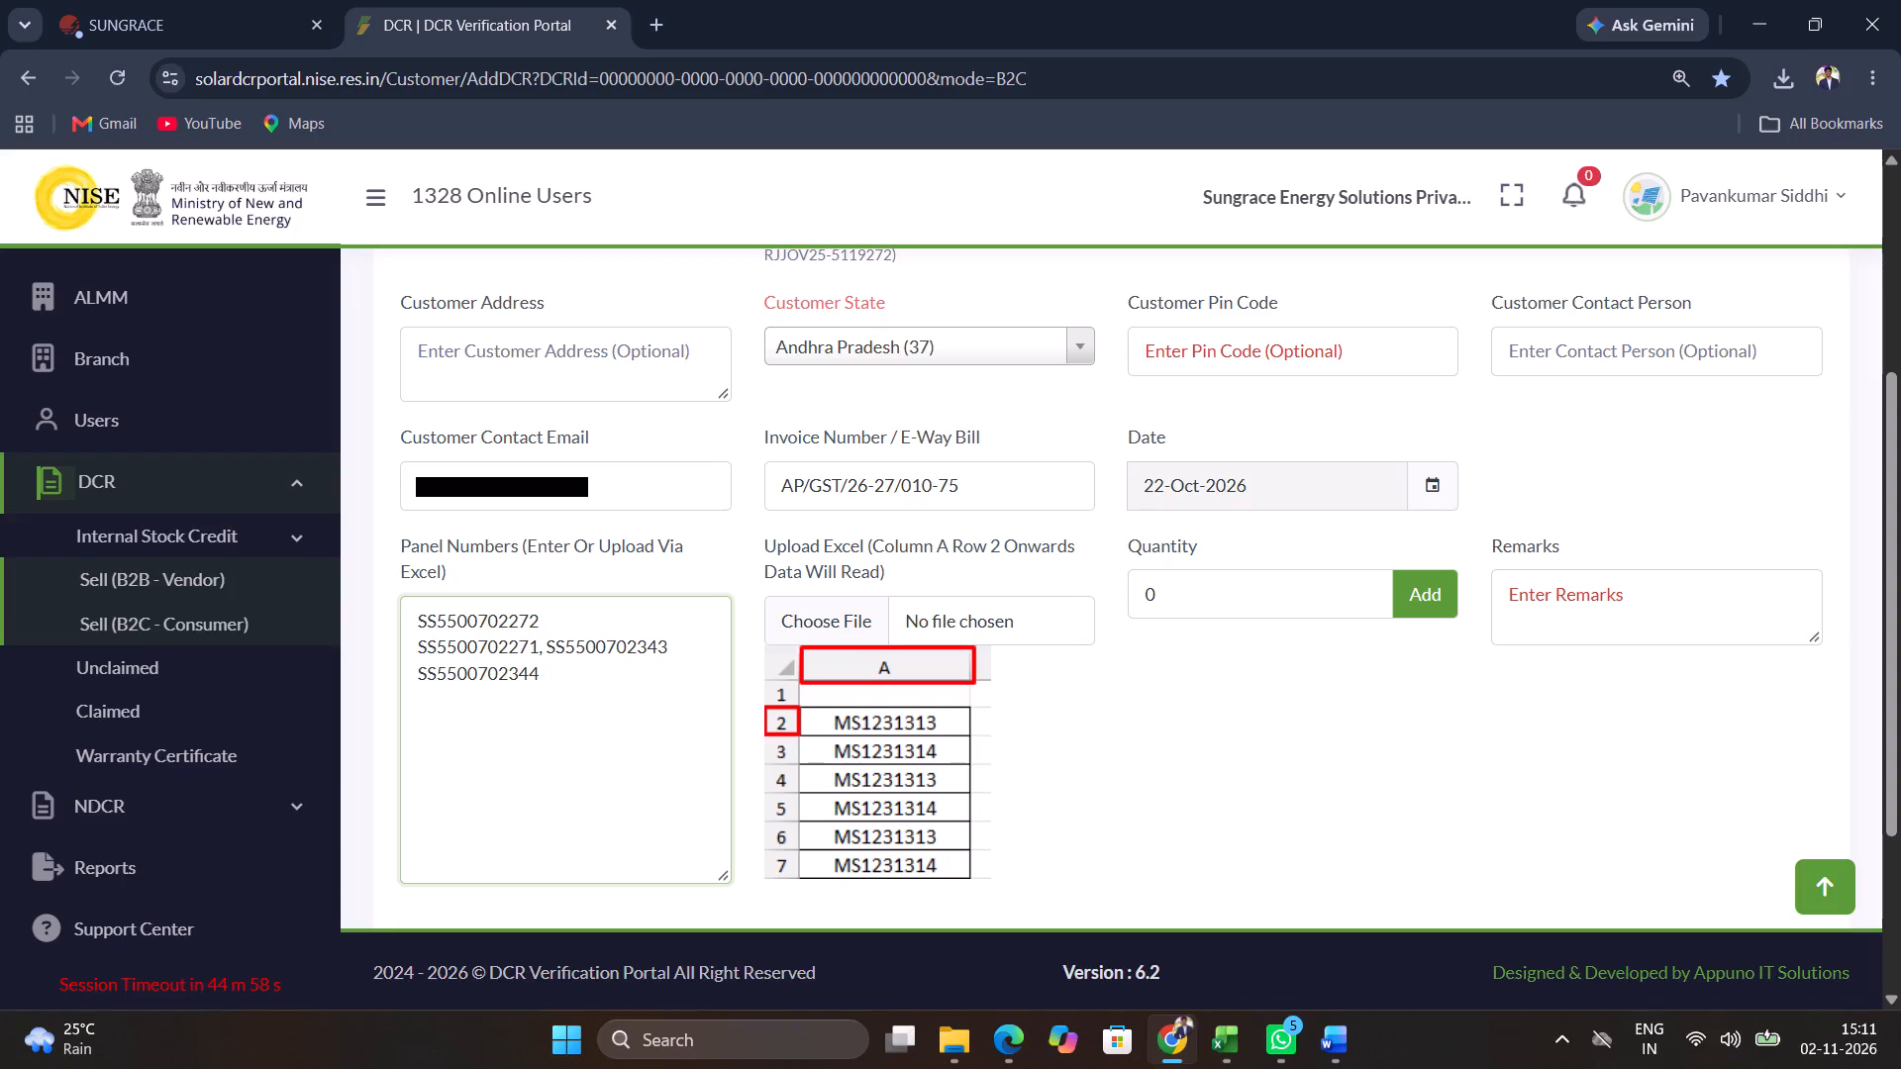
key("Right")
key("Right")
key("Right")
key("Right")
key("Right")
key("Right")
key("Right")
key("Right")
key("Right")
key("Right")
key("Right")
key("Right")
key("Right")
key("Right")
key("BackSpace")
key("BackSpace")
key("Return")
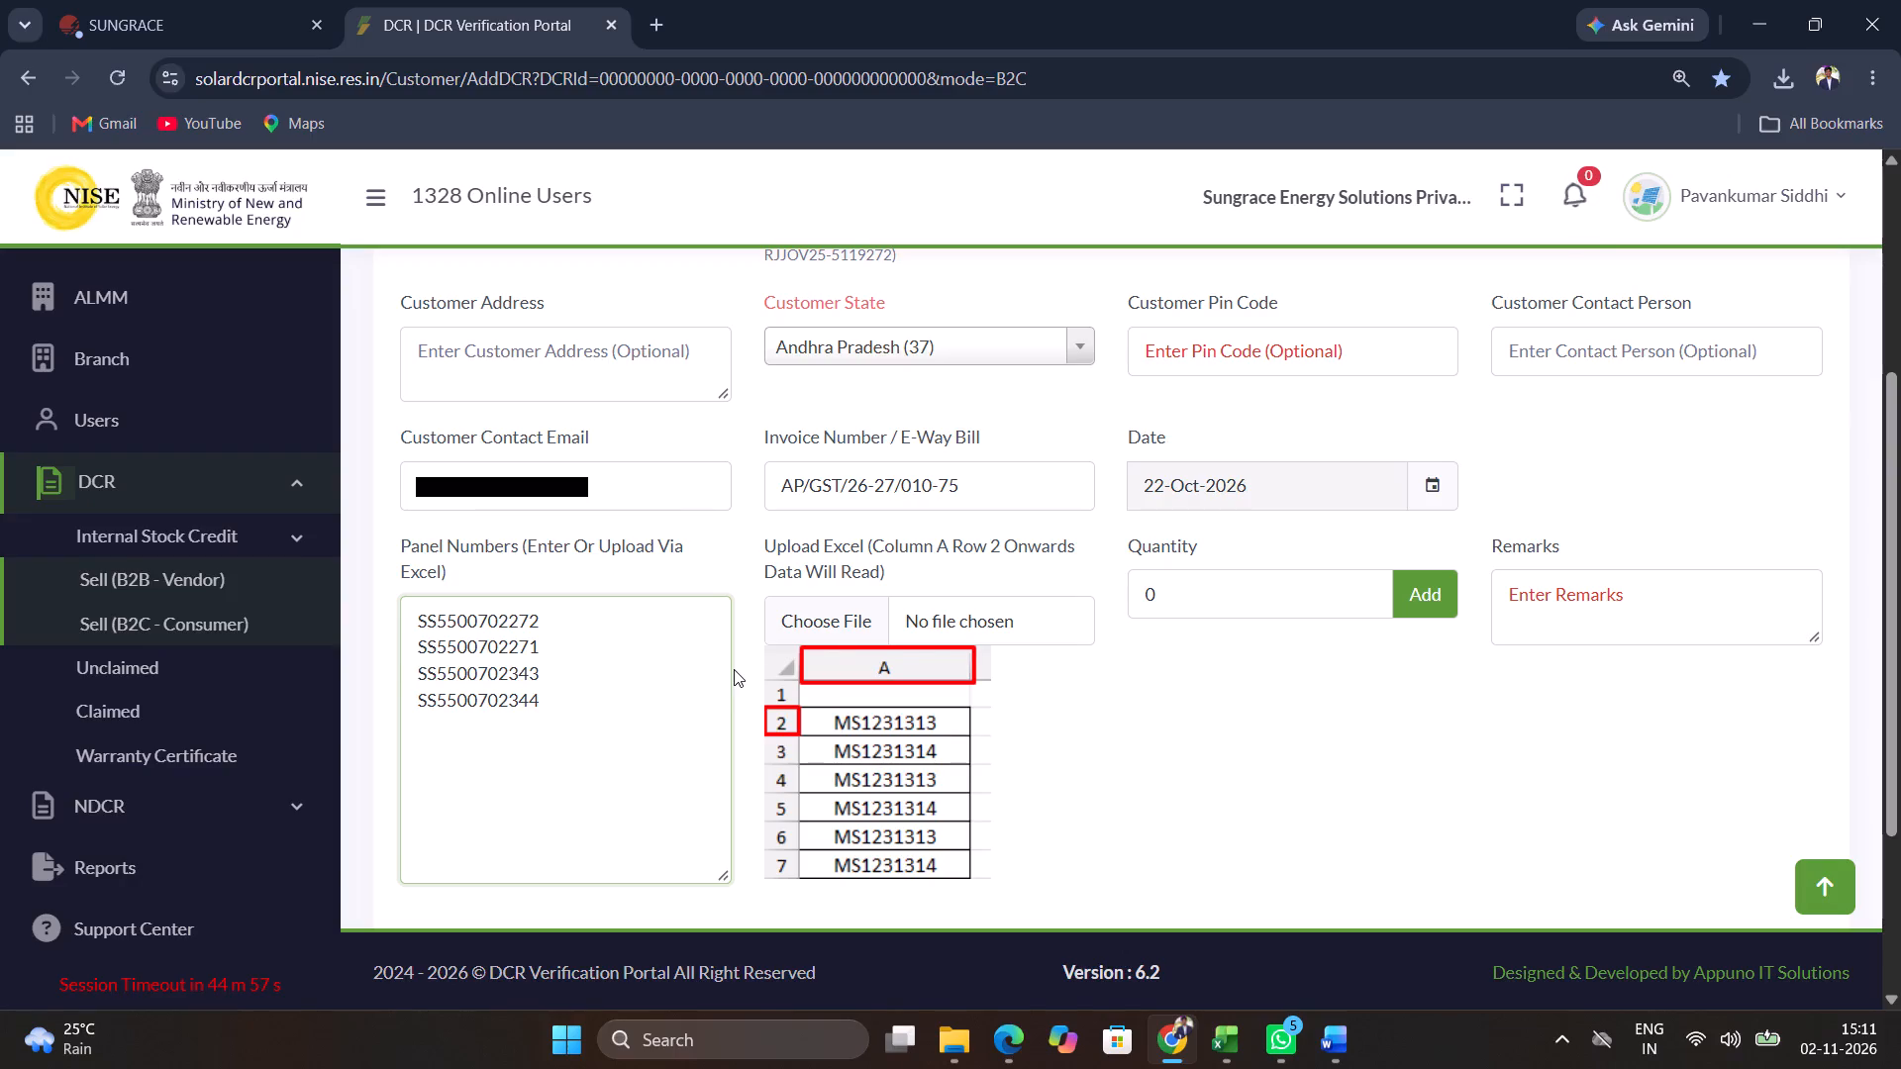
Set the panel quantity to 4 and add the entered panels to the DCR entry.
left_click(1200, 594)
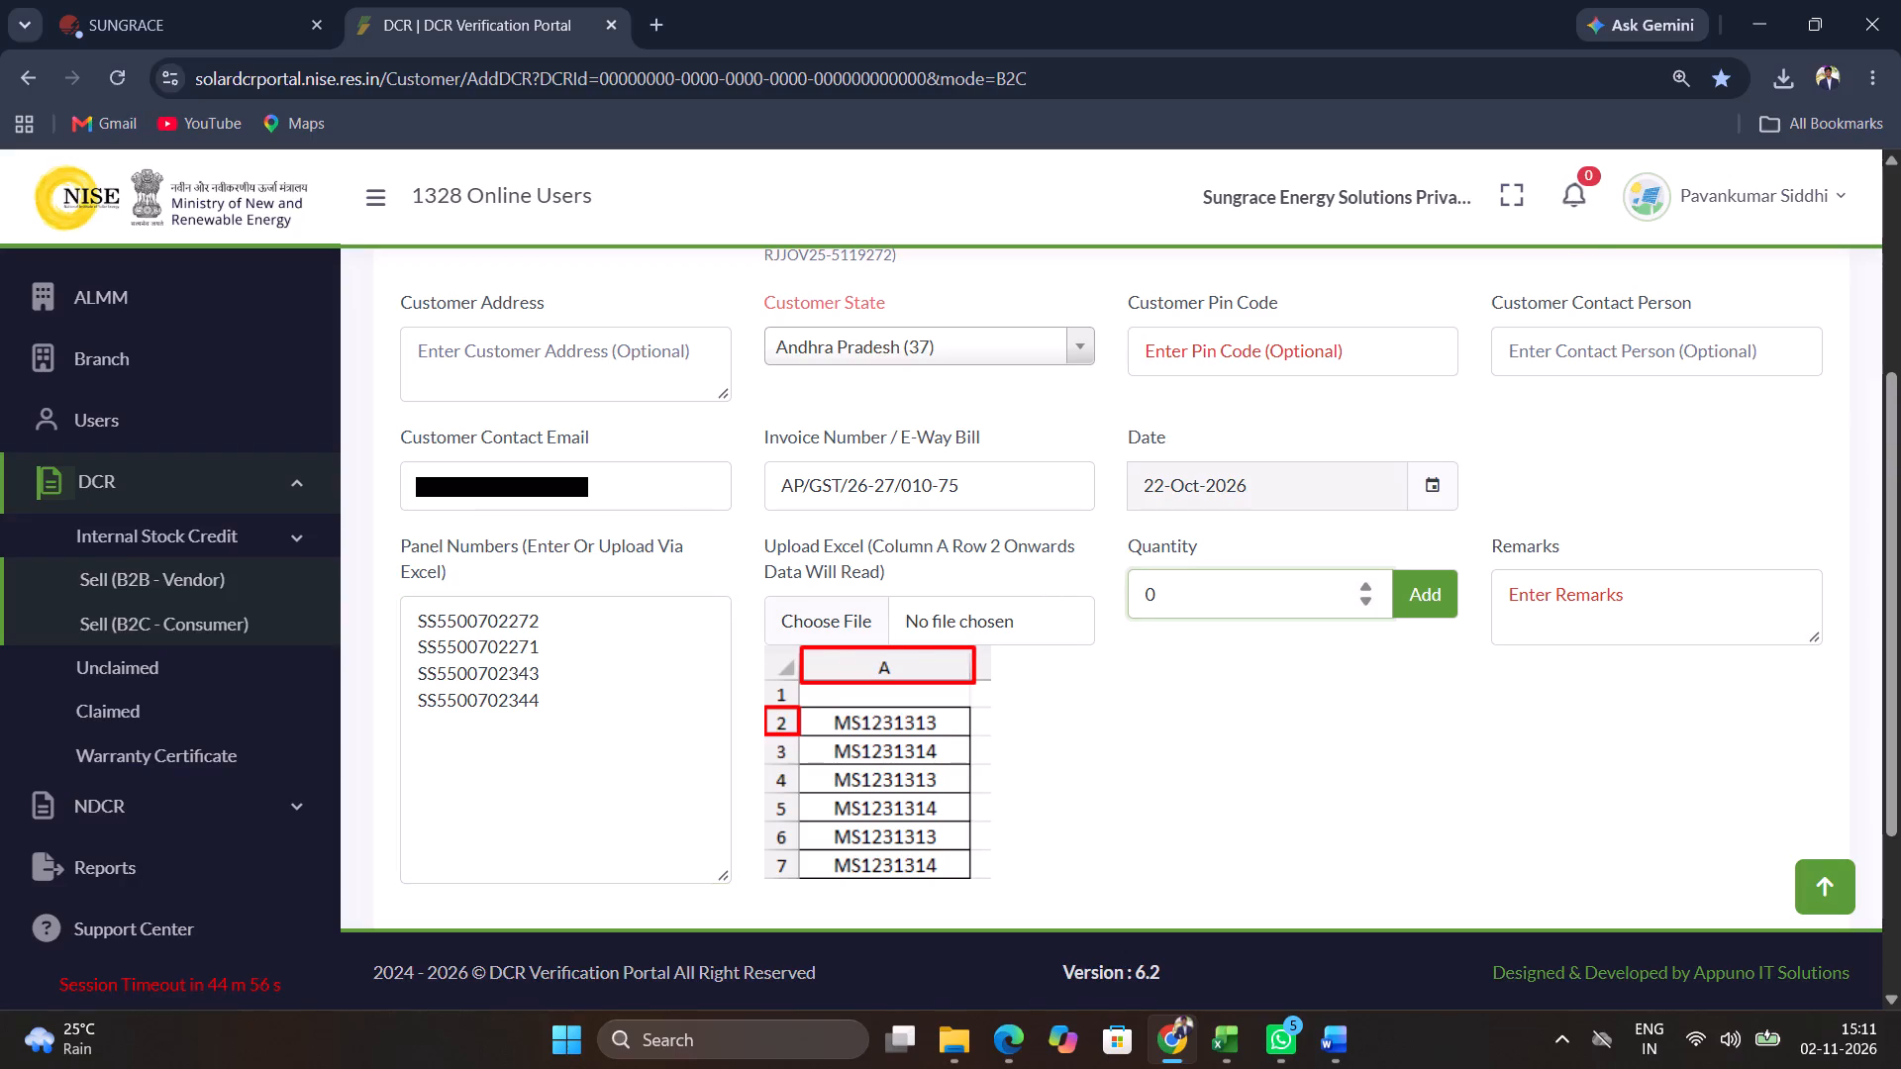
scroll(1200, 594, "up", 4)
left_click_drag(1444, 597, 1444, 606)
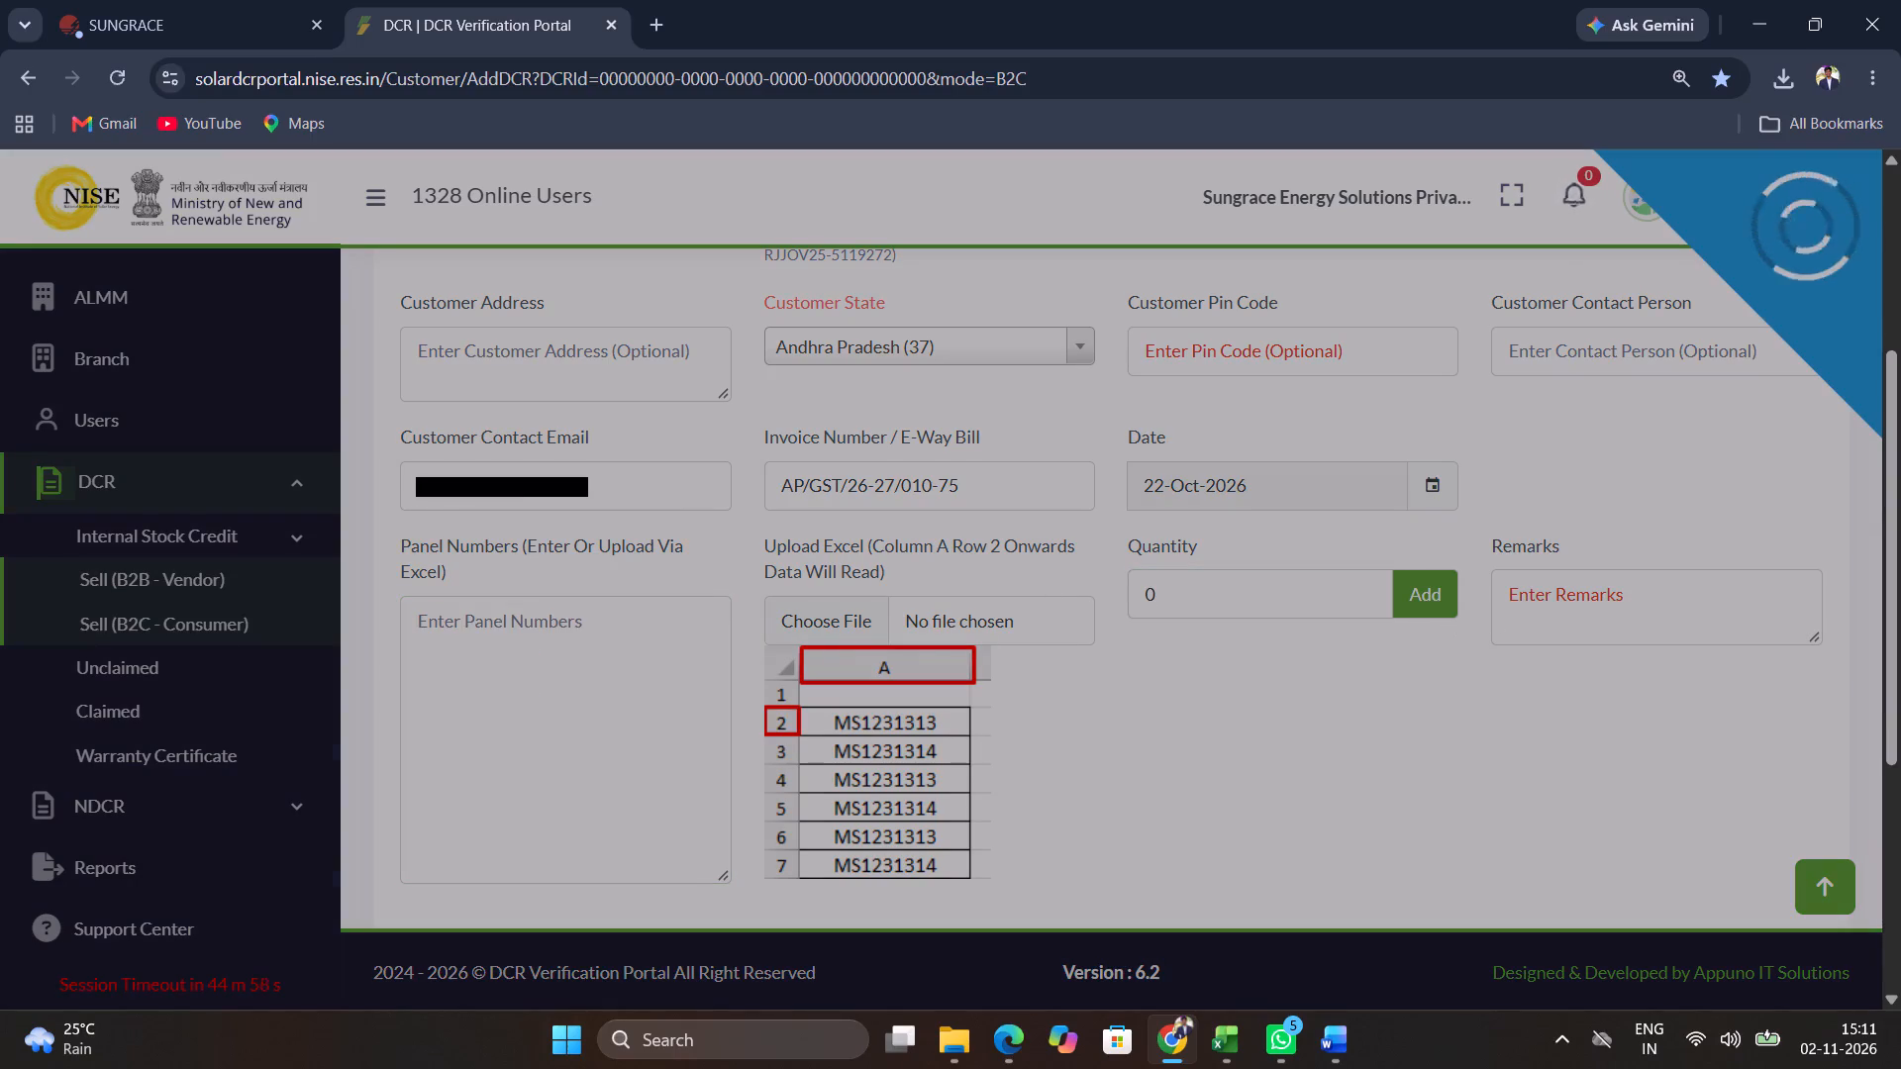
Fill the DCR entry's remarks with the installation address copied from its Quick Copy Details in SUNGRACE.
left_click(1627, 625)
left_click(228, 0)
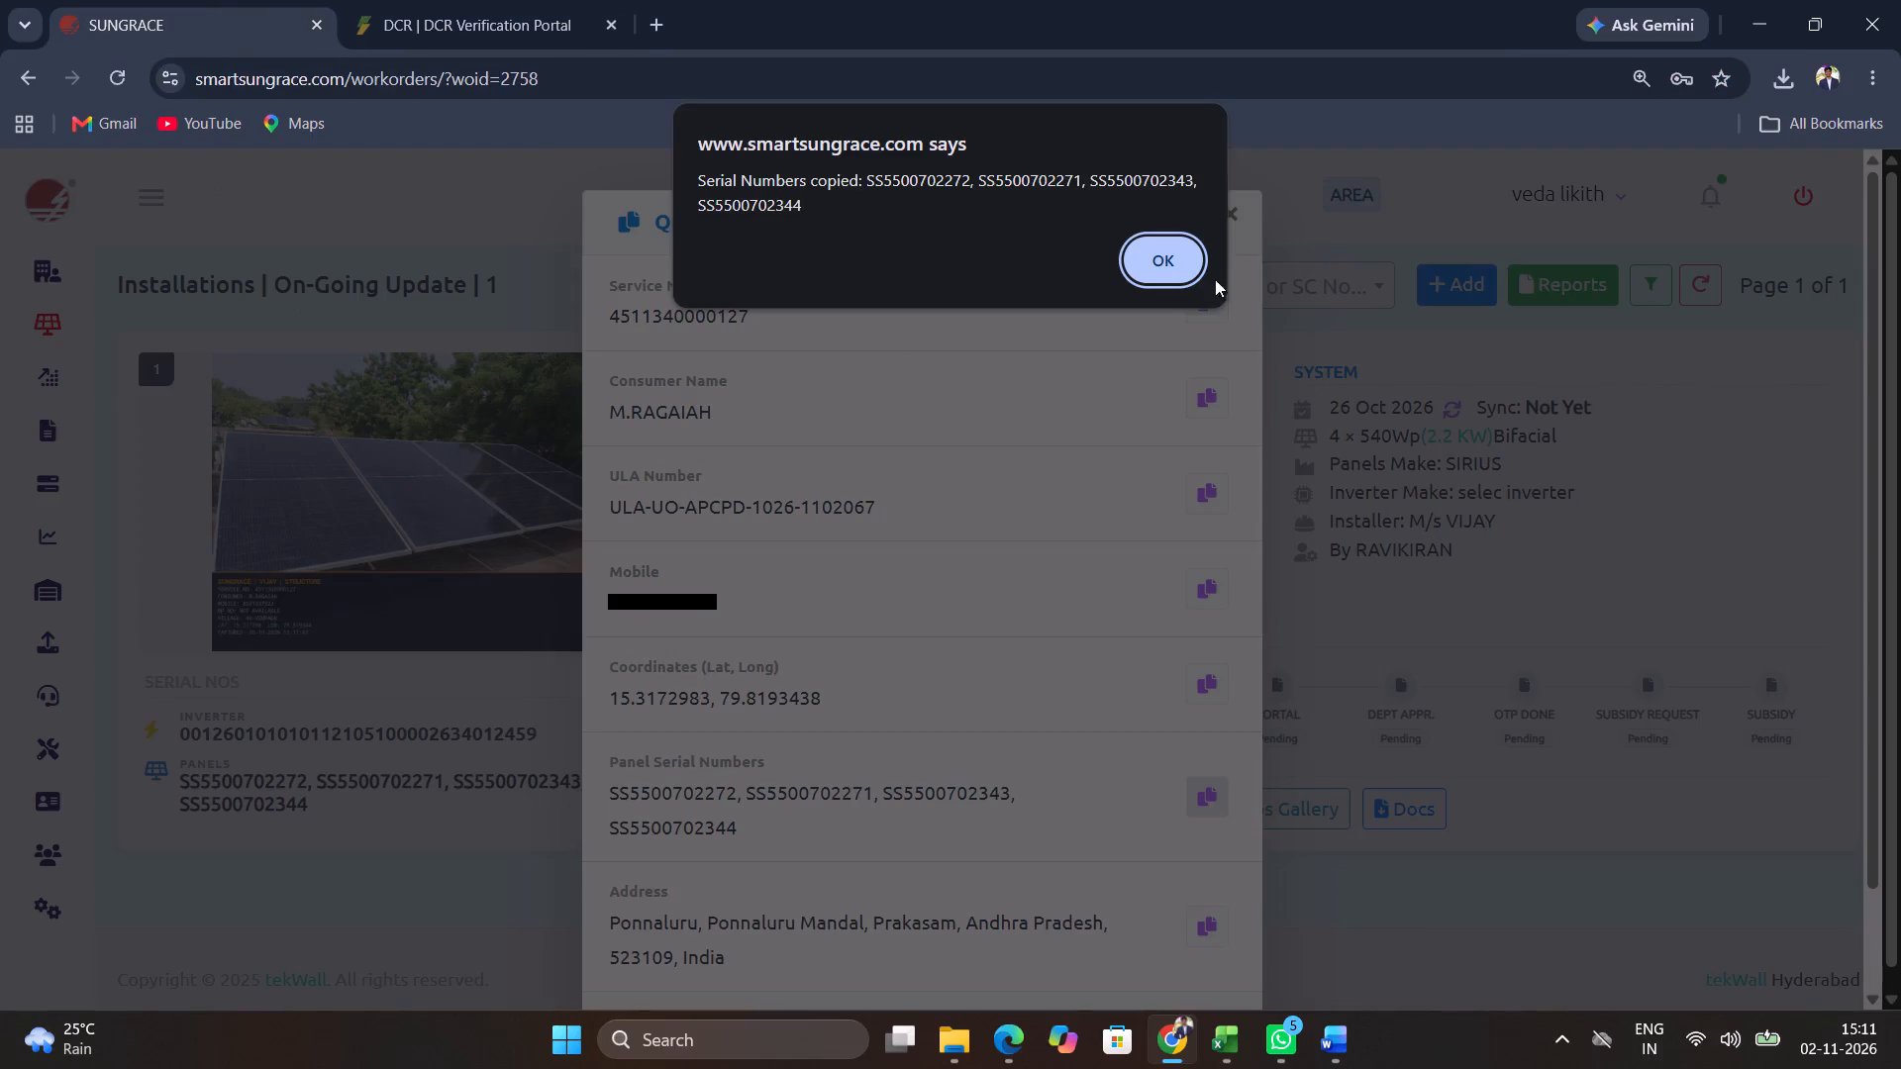
left_click(1162, 265)
left_click(1217, 927)
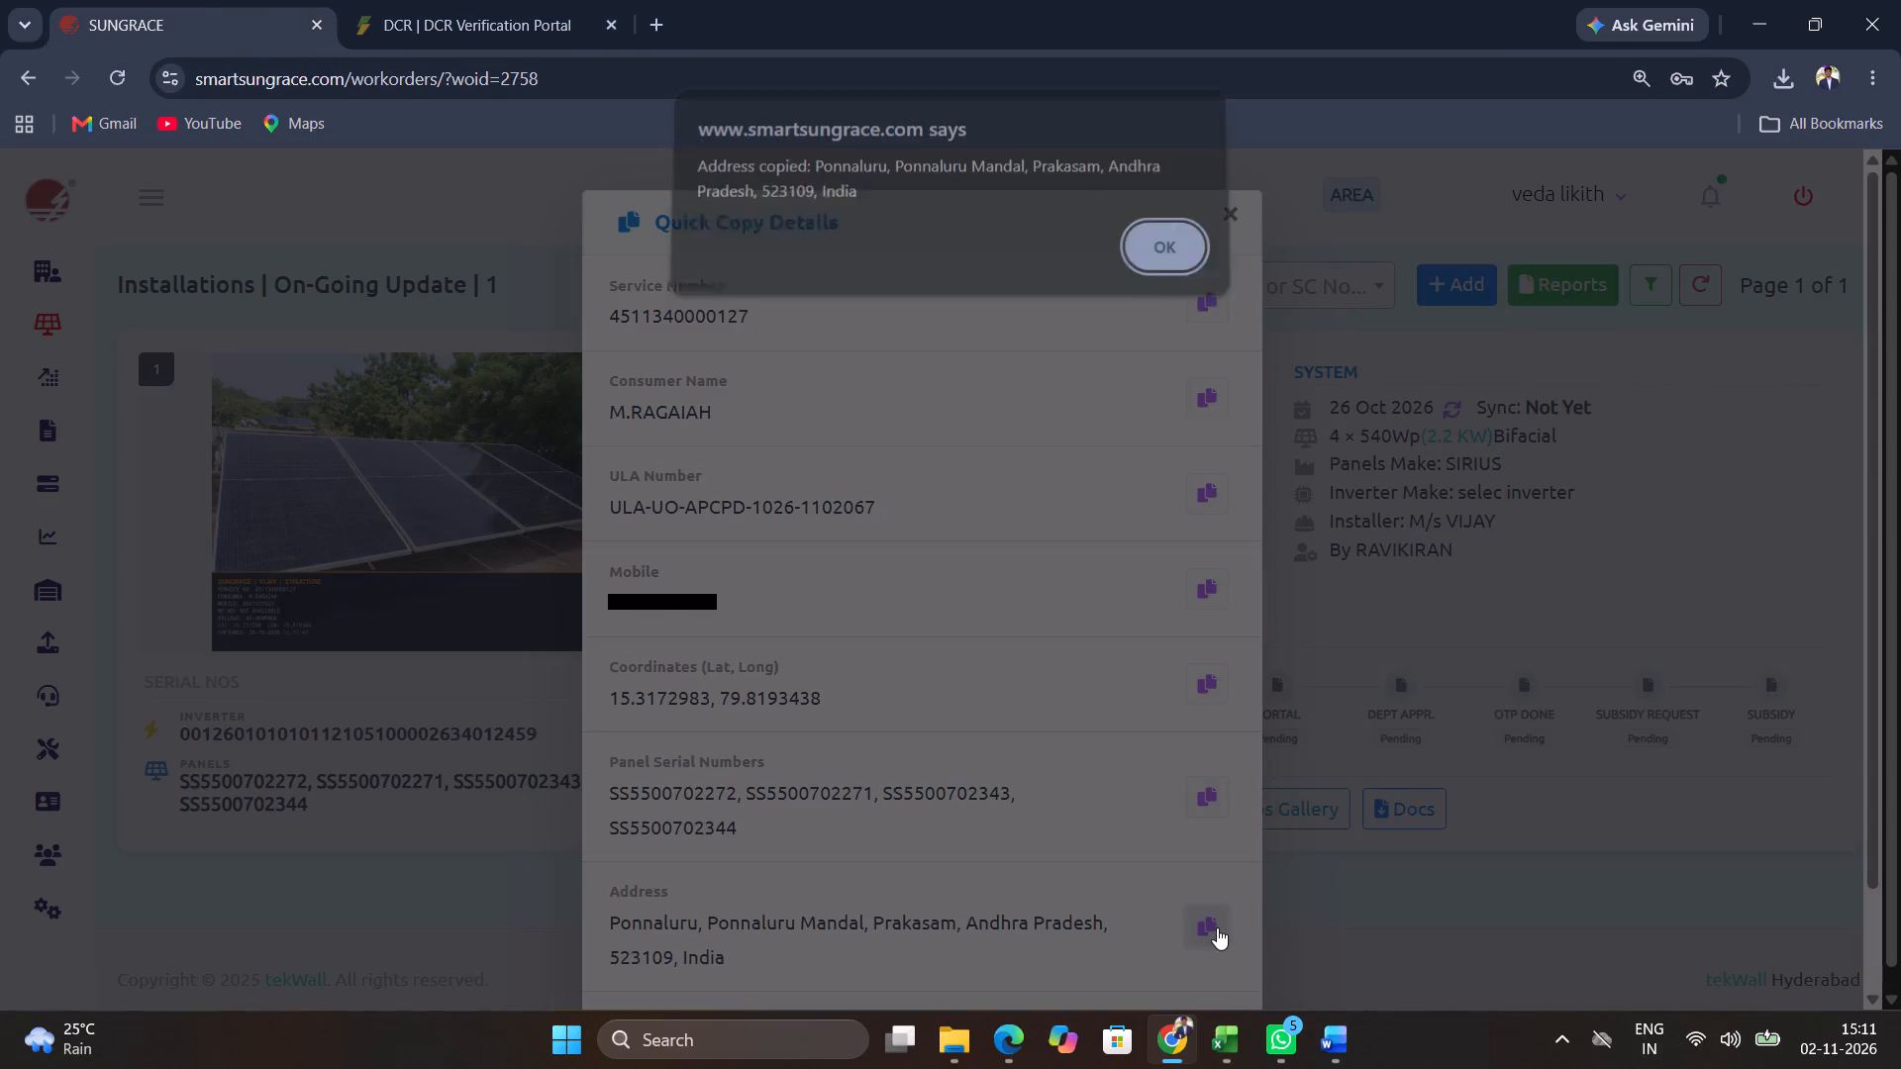
left_click(439, 0)
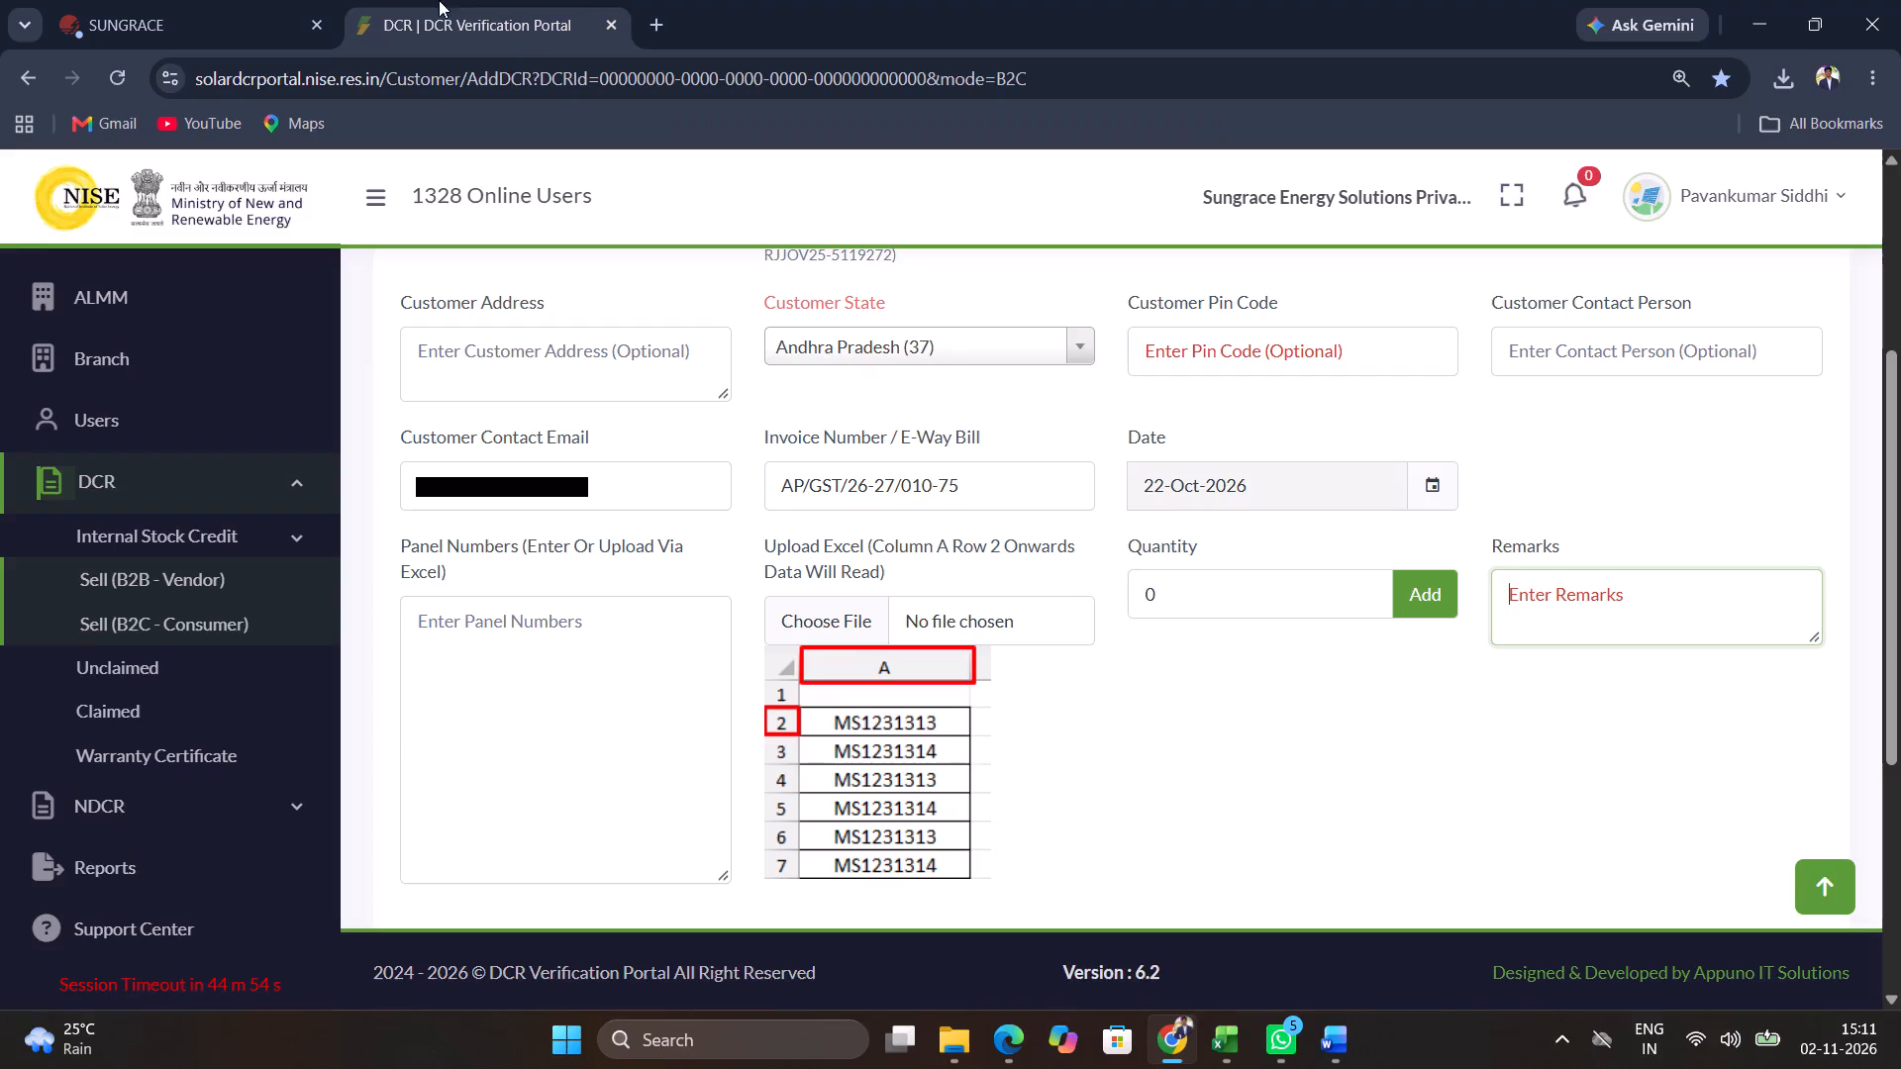
key("ctrl+v")
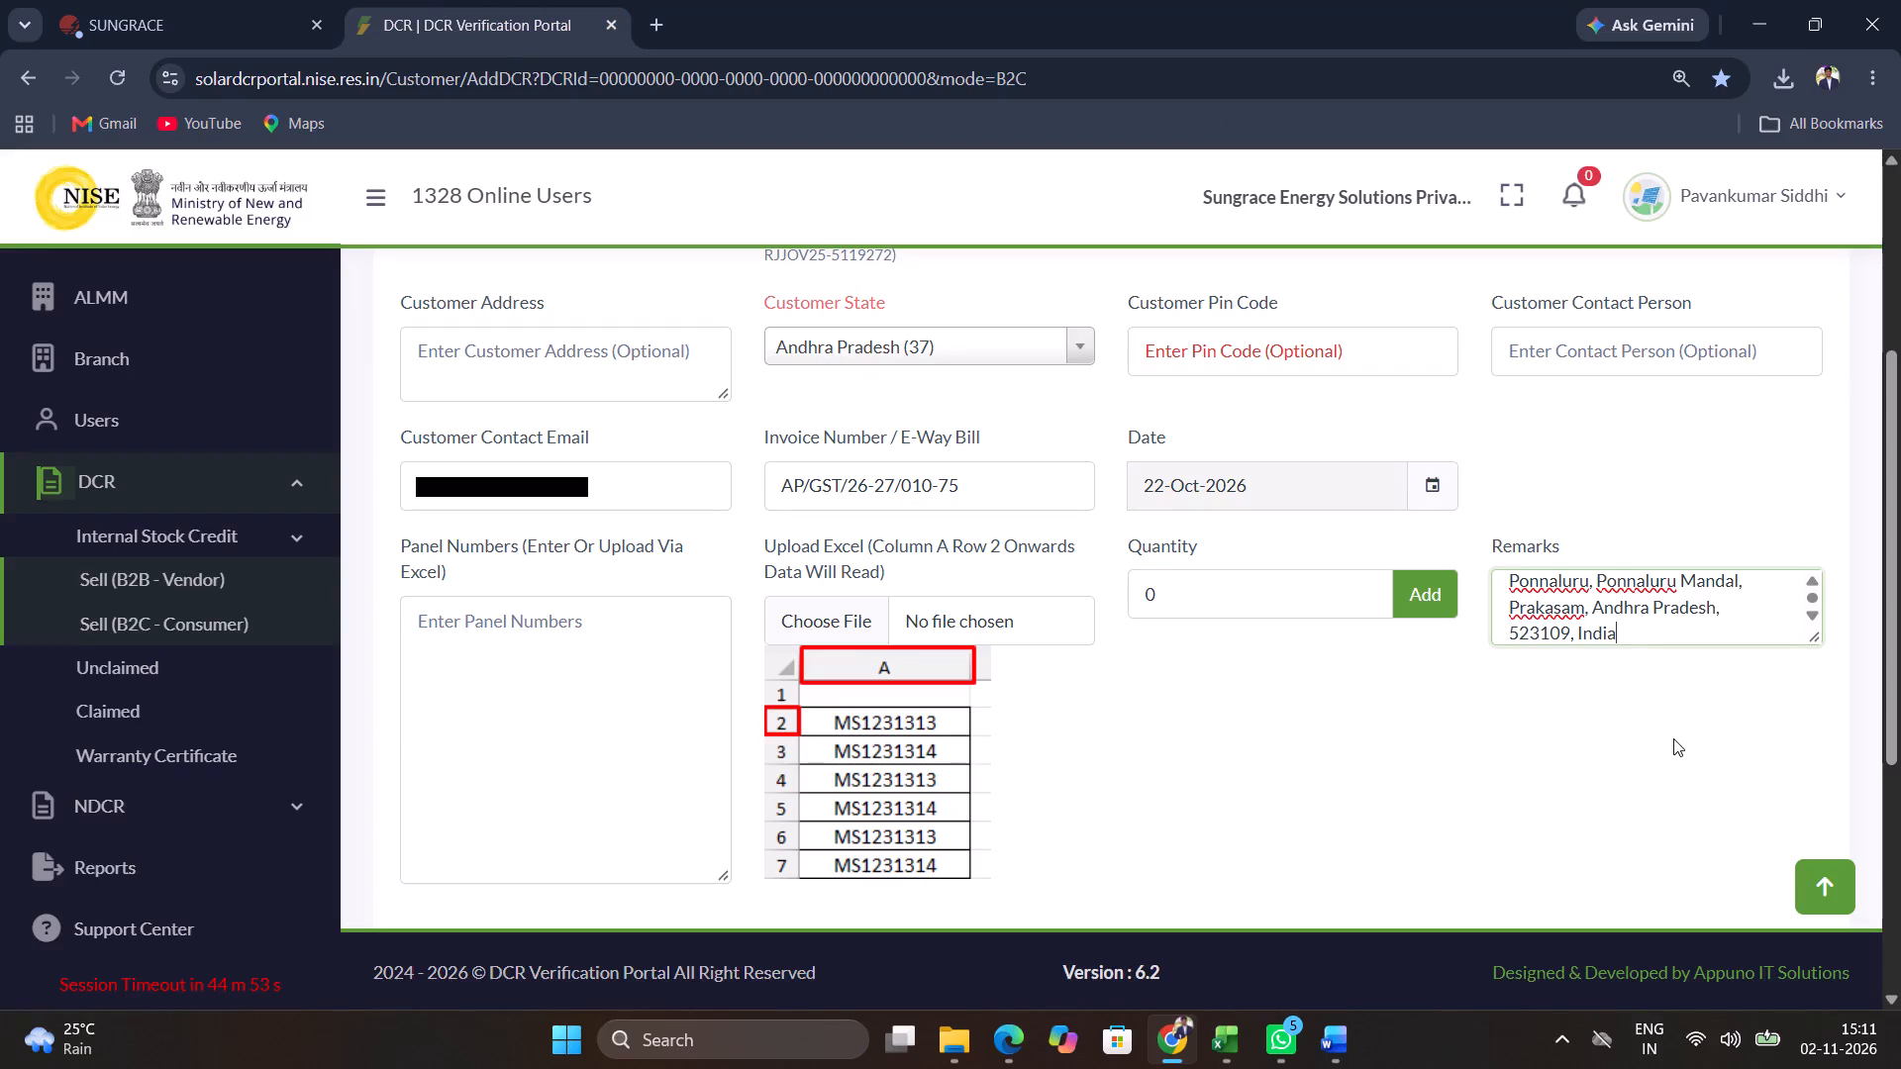
Fill the customer pin code with the GPS-fetched pincode copied from the installation's Quick Copy Details in SUNGRACE.
left_click(1276, 337)
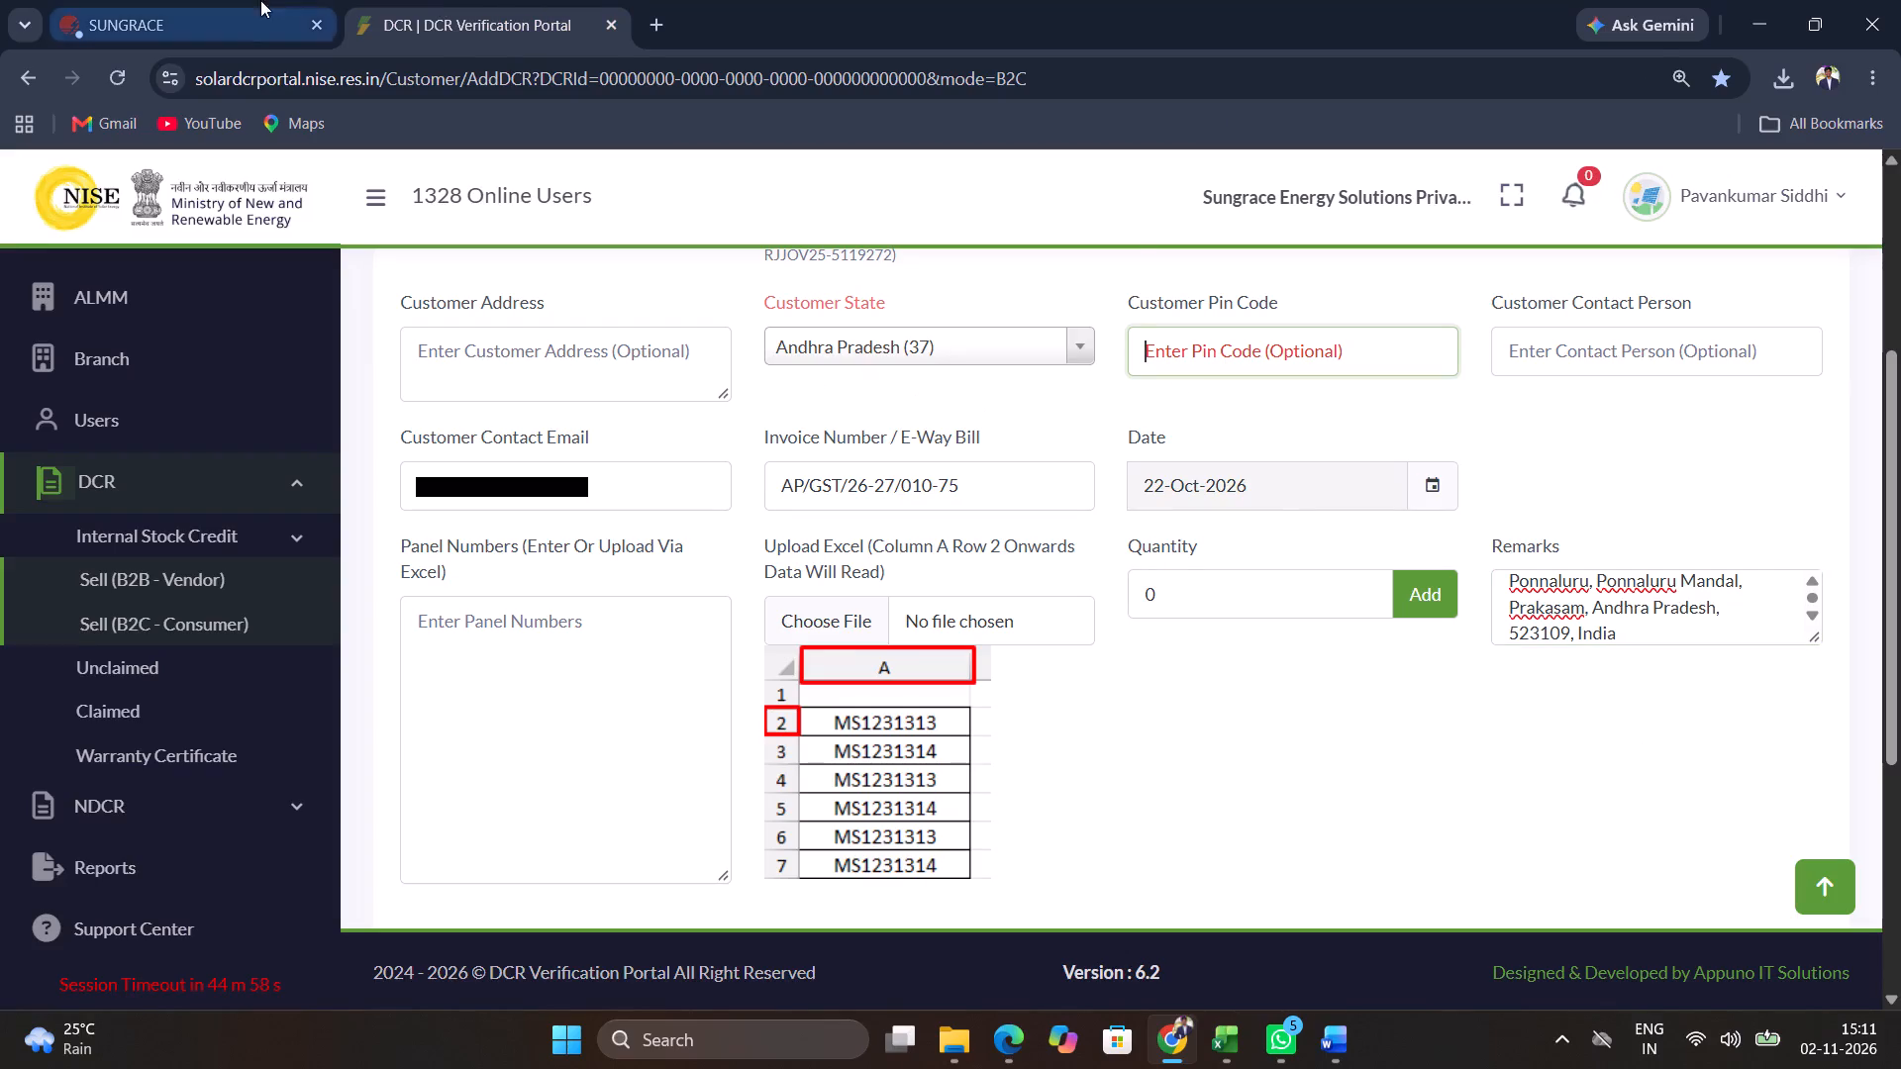
left_click(222, 0)
left_click(1156, 271)
scroll(1157, 601, "down", 3)
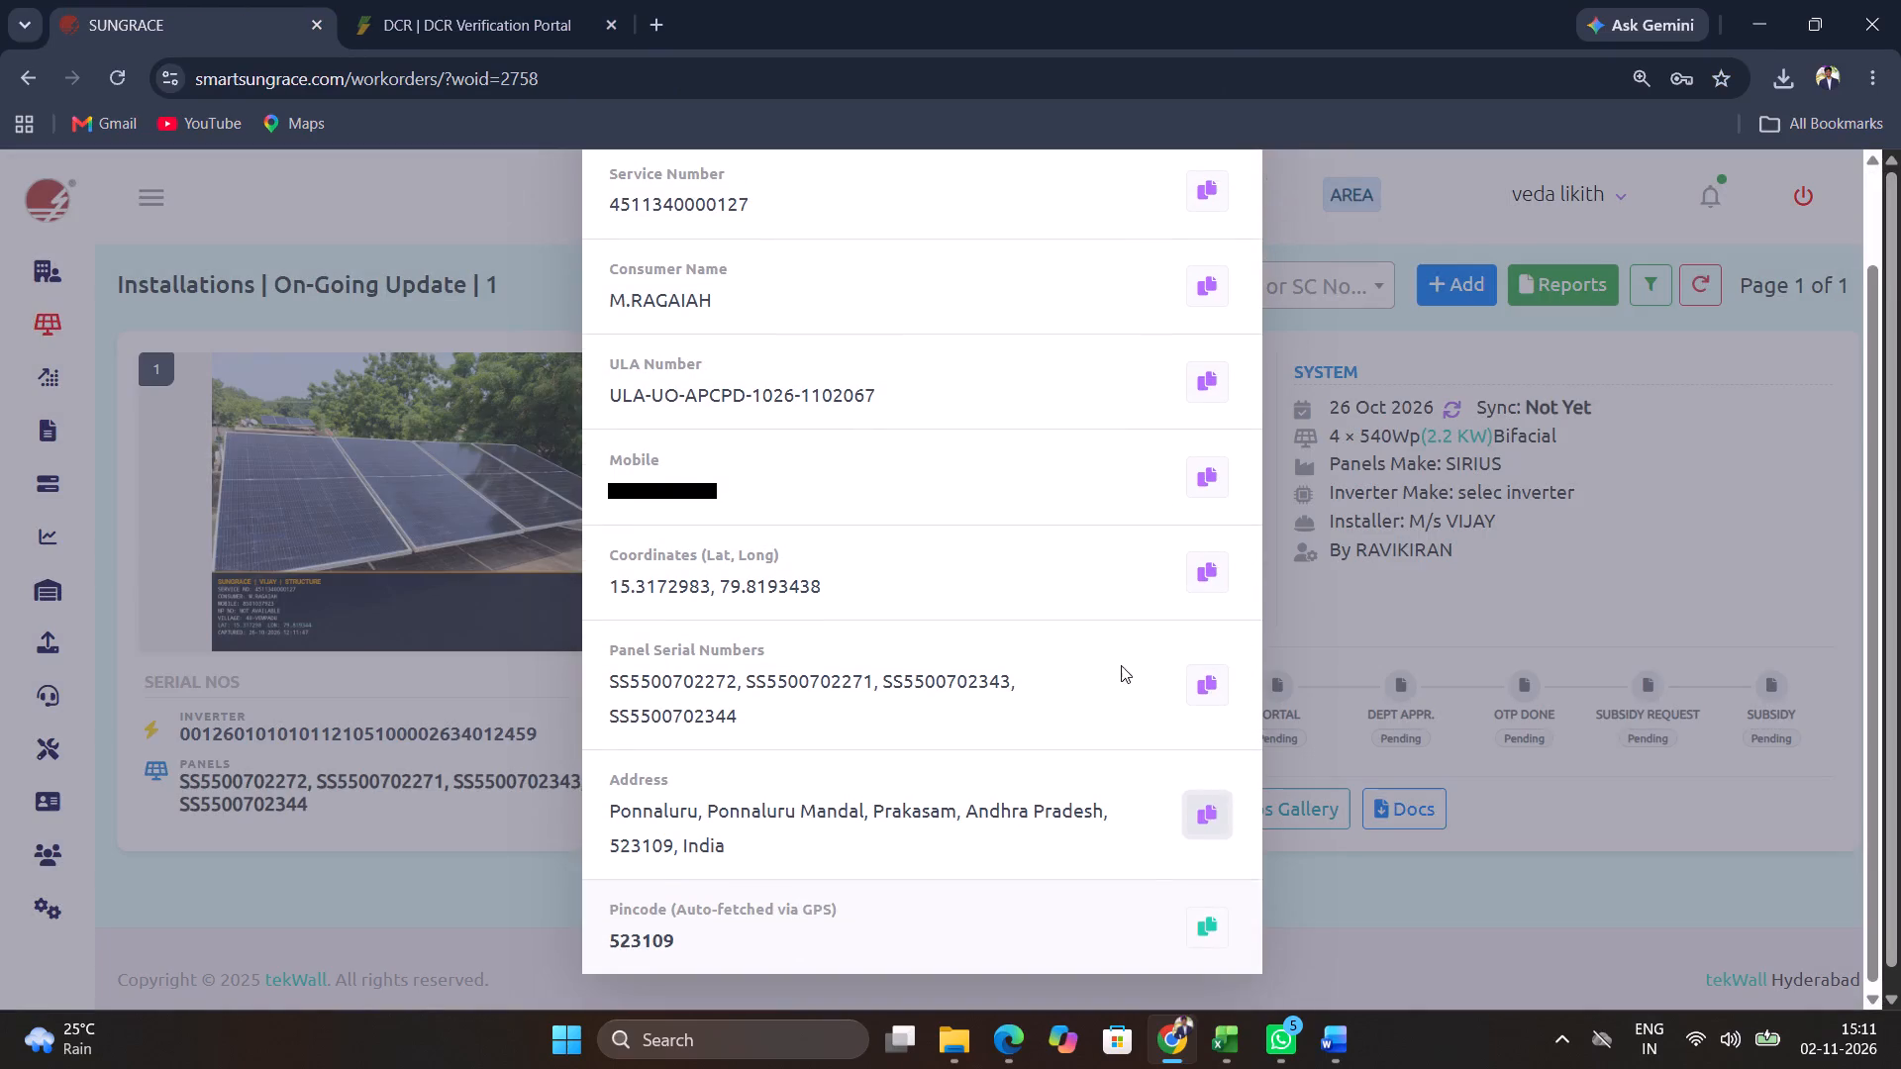
left_click(1208, 920)
left_click_drag(440, 0, 442, 16)
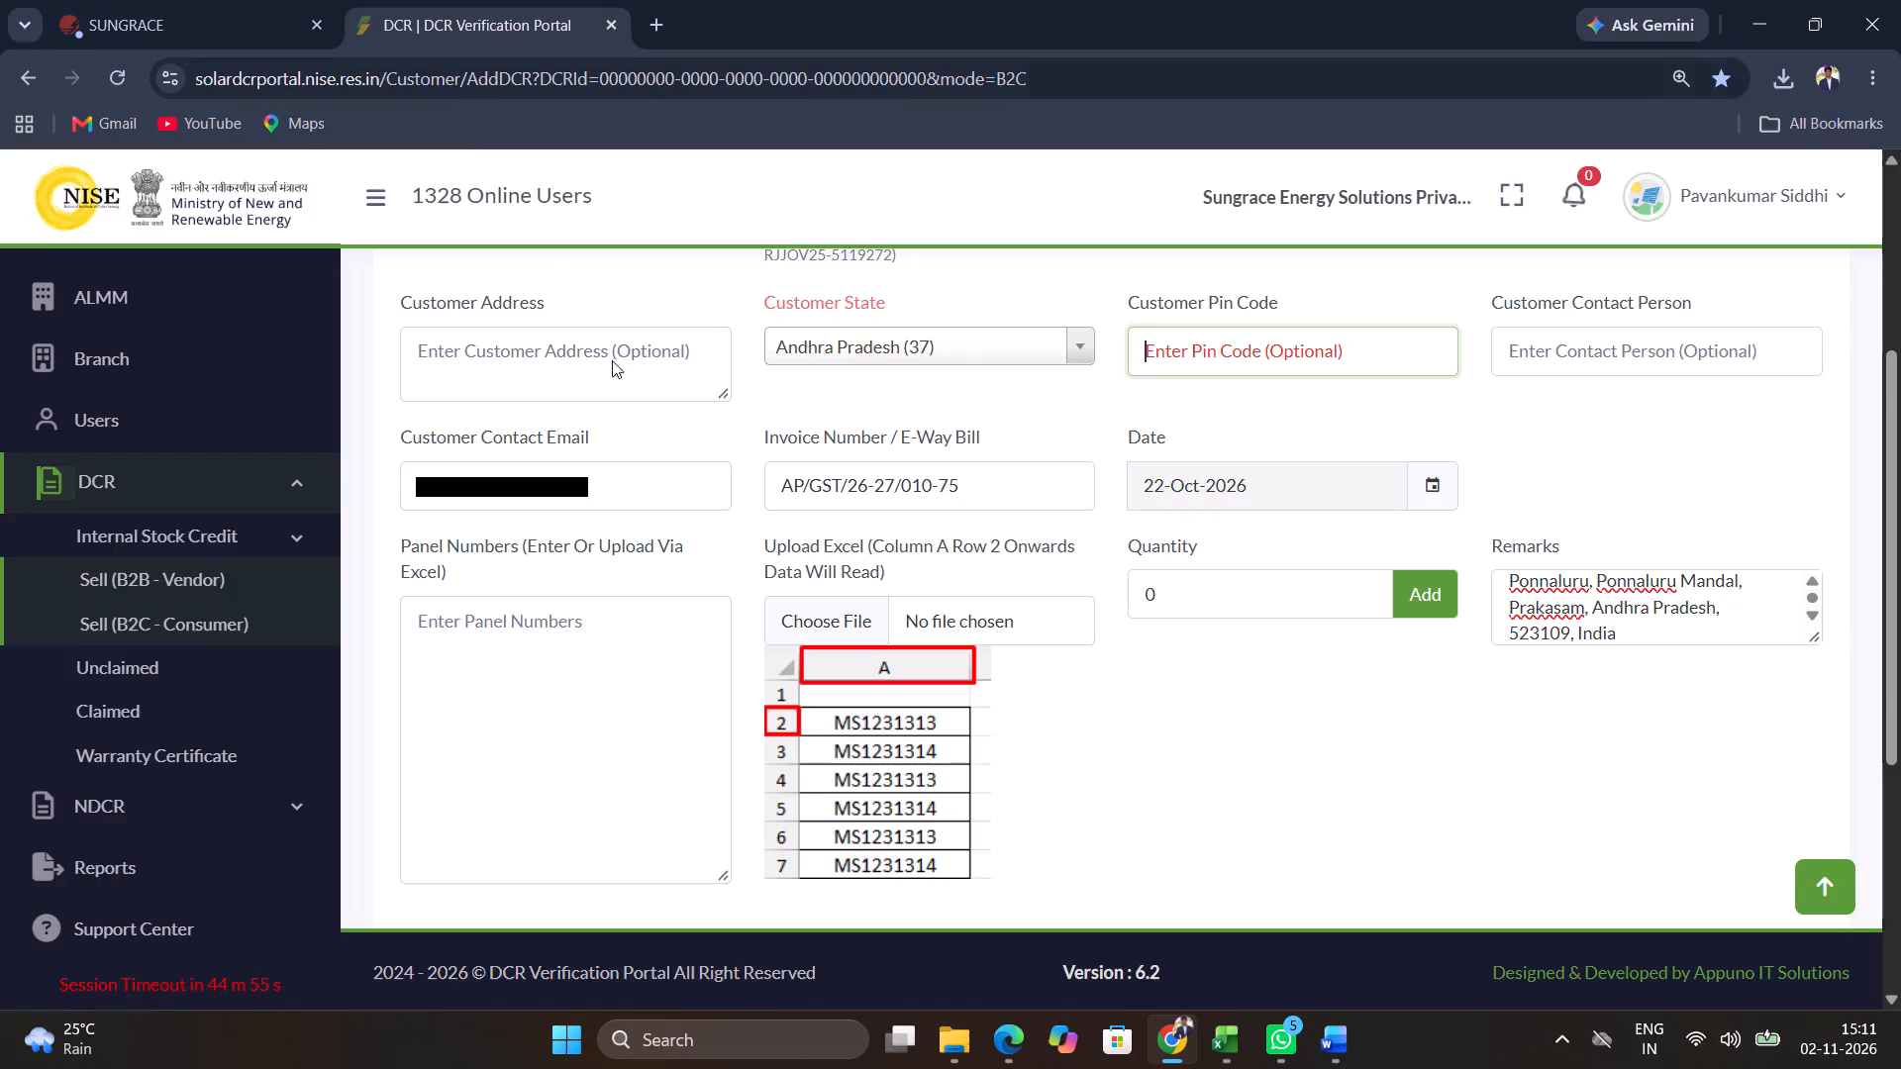
key("ctrl+v")
Confirm the completed B2C DCR entry for invoice AP/GST/26-27/010-75.
scroll(1151, 472, "down", 1)
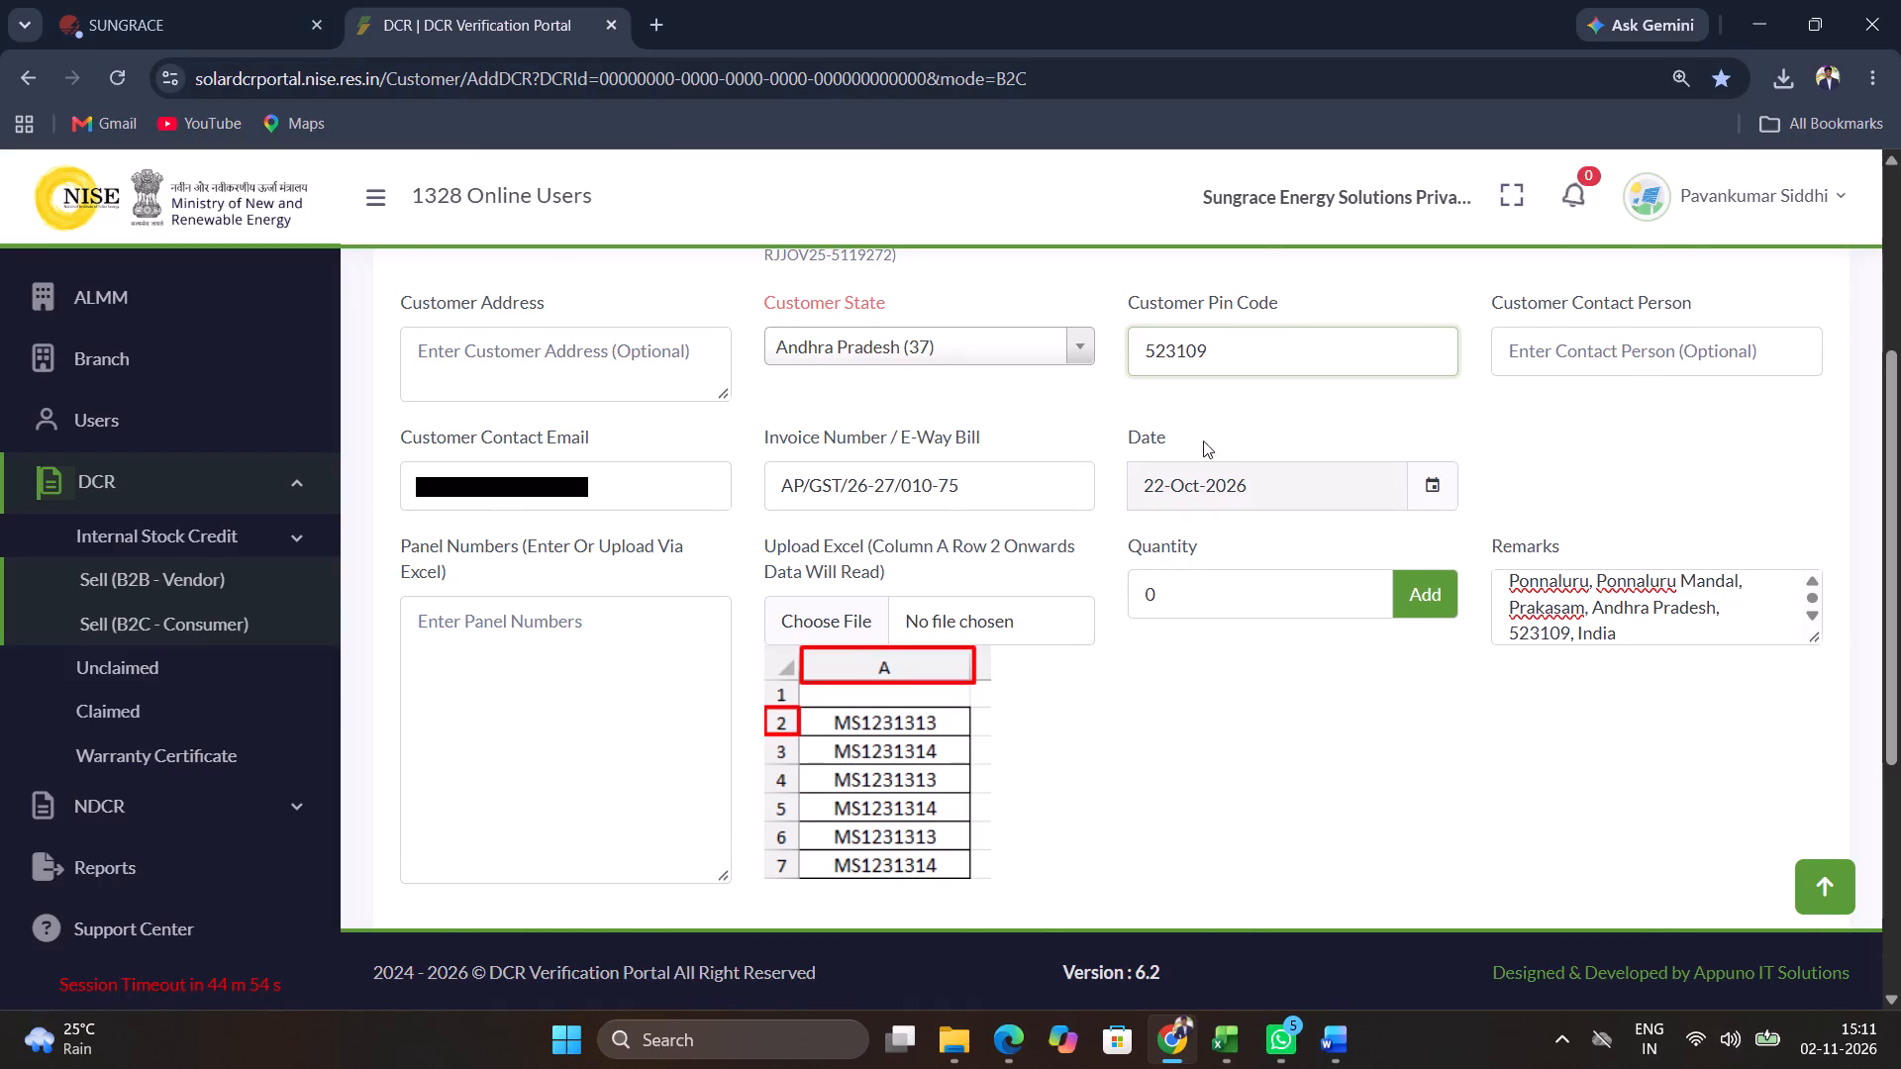
scroll(1203, 440, "down", 3)
left_click(1671, 487)
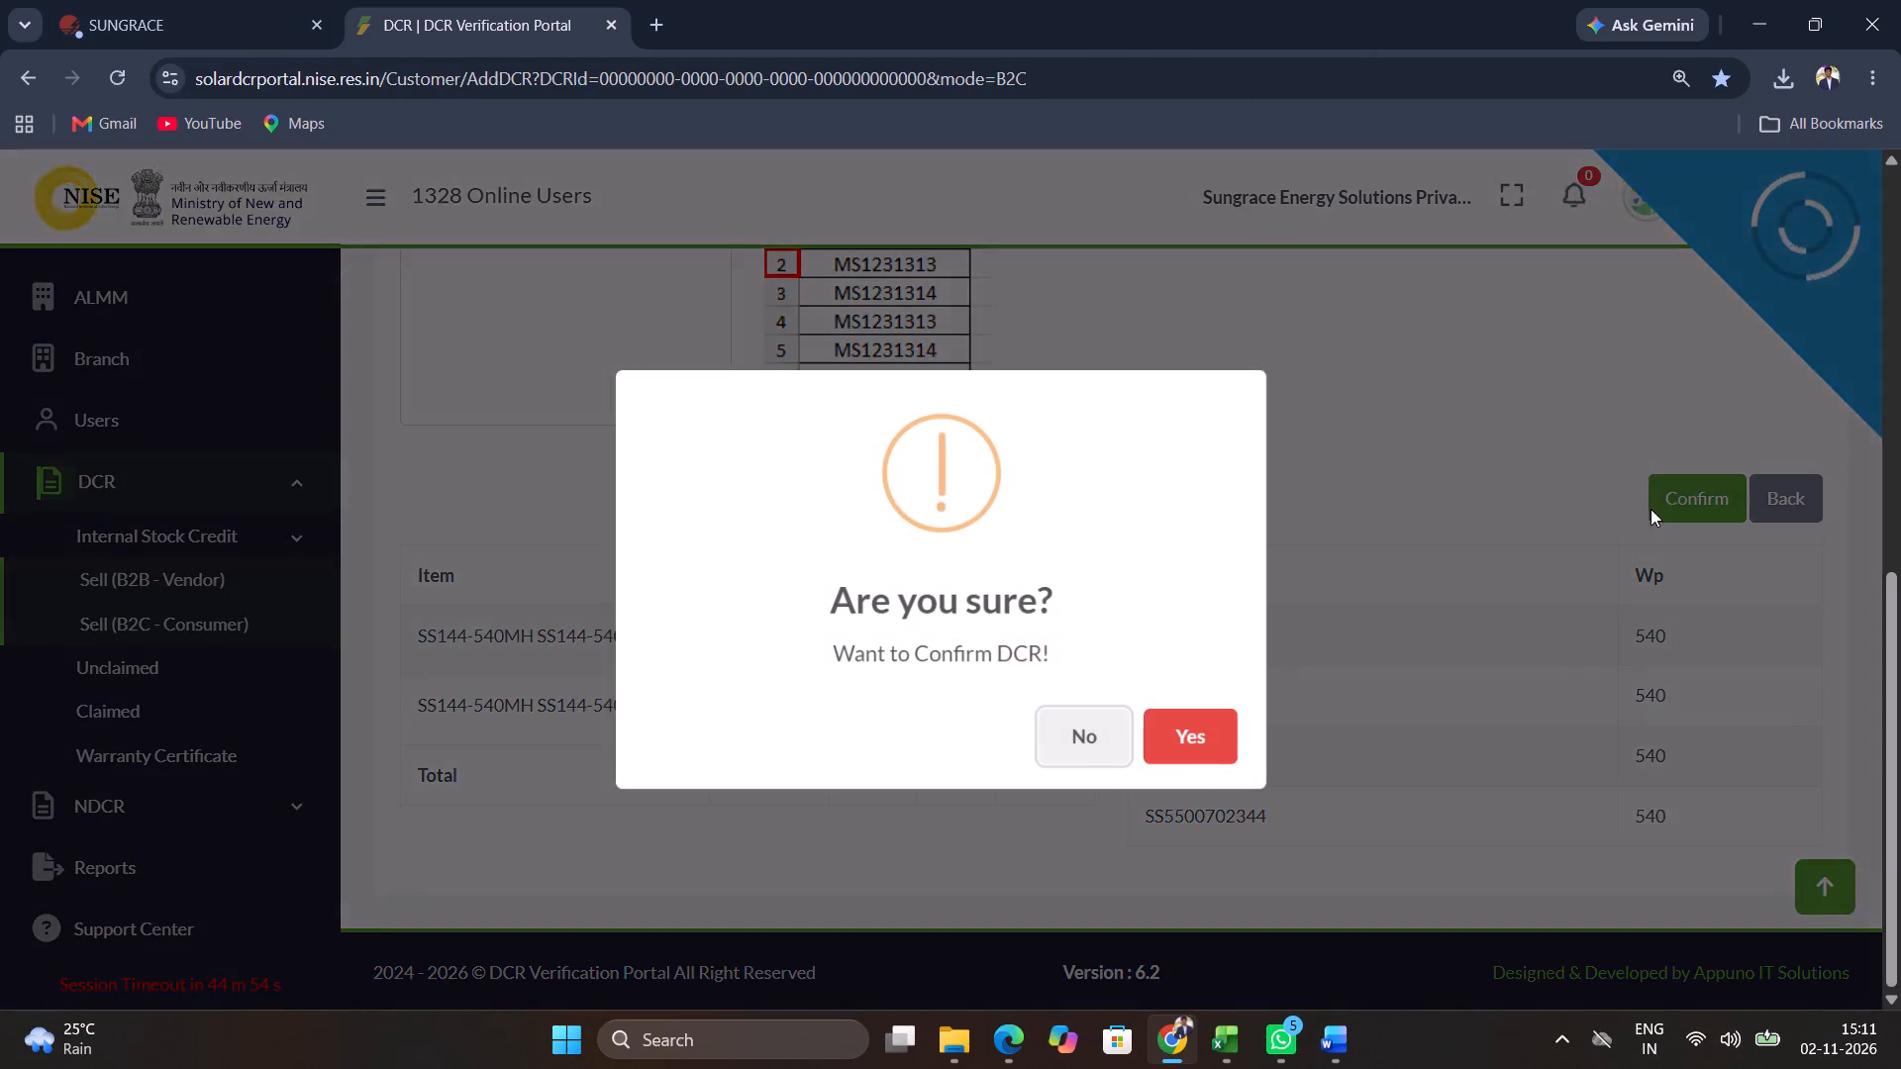
left_click(1227, 738)
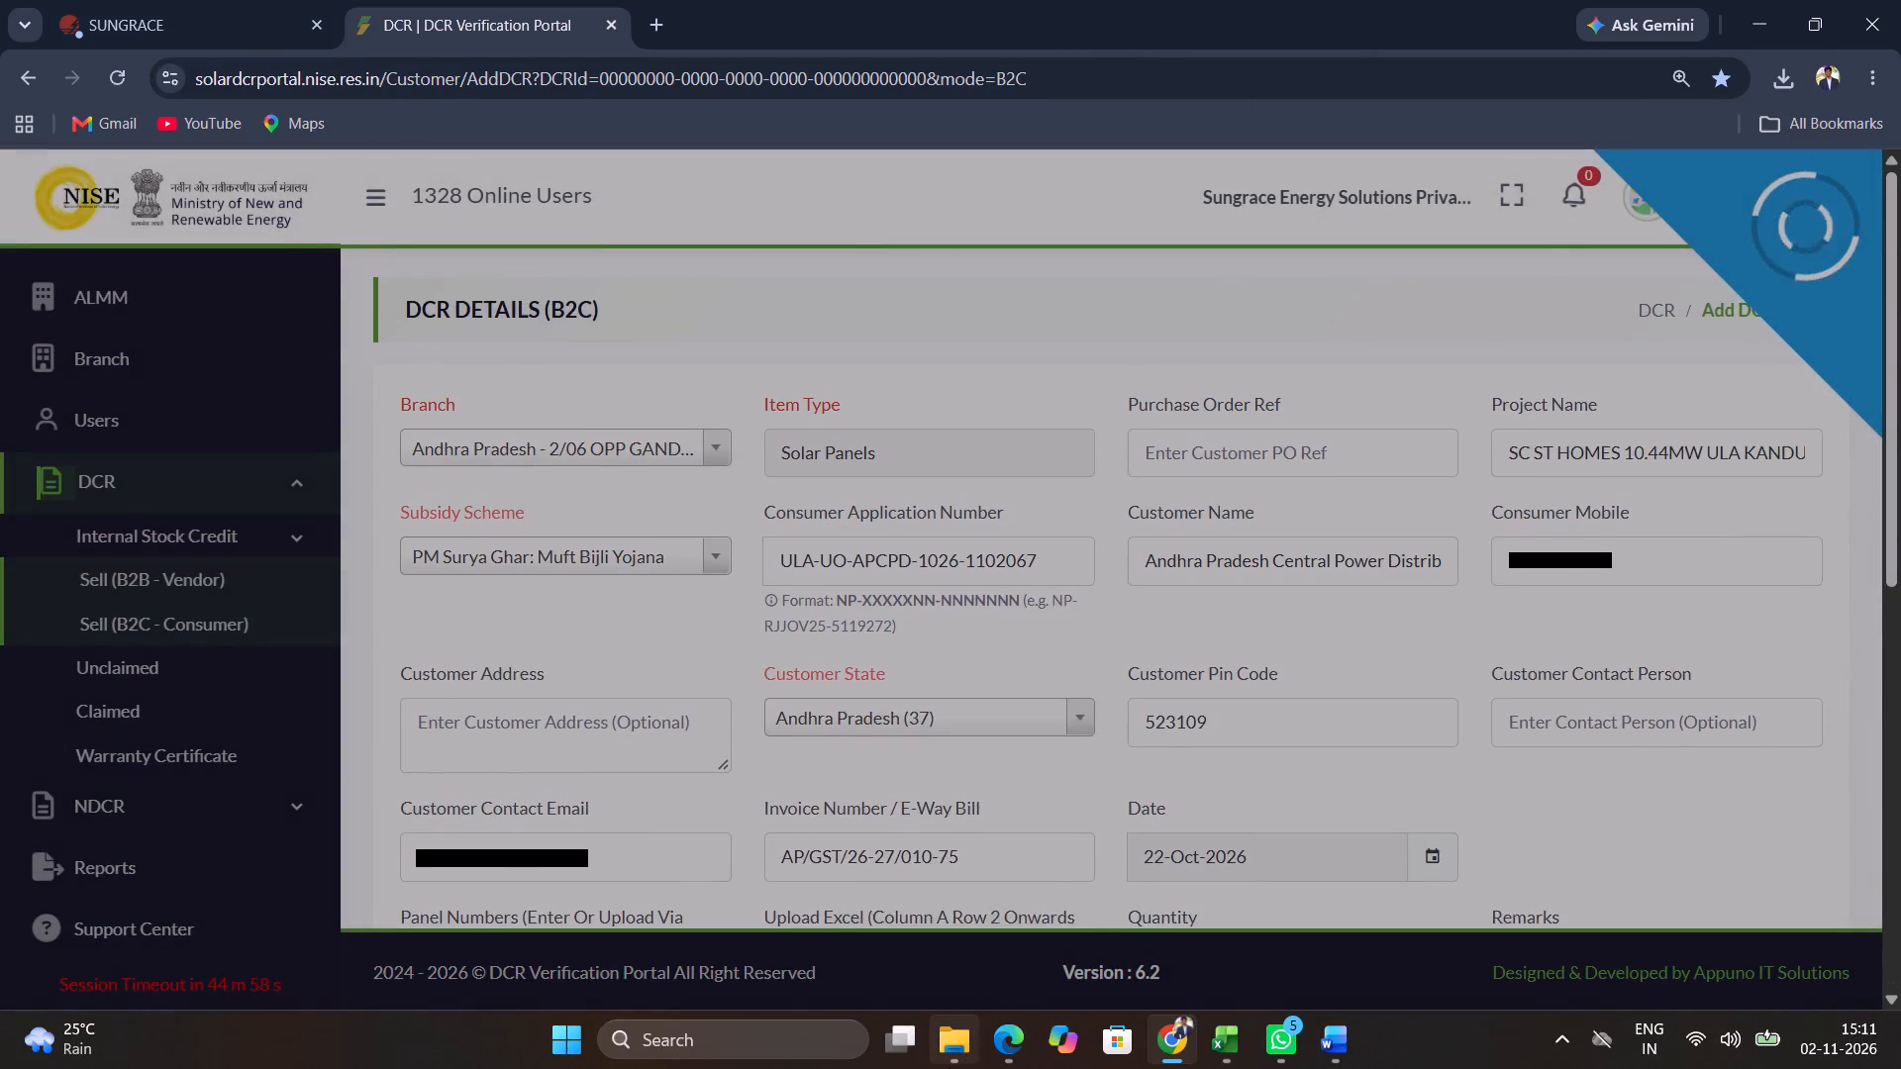
Create a new folder named 75_ inside the DCR010 folder in File Explorer.
left_click_drag(958, 957, 935, 968)
left_click(63, 125)
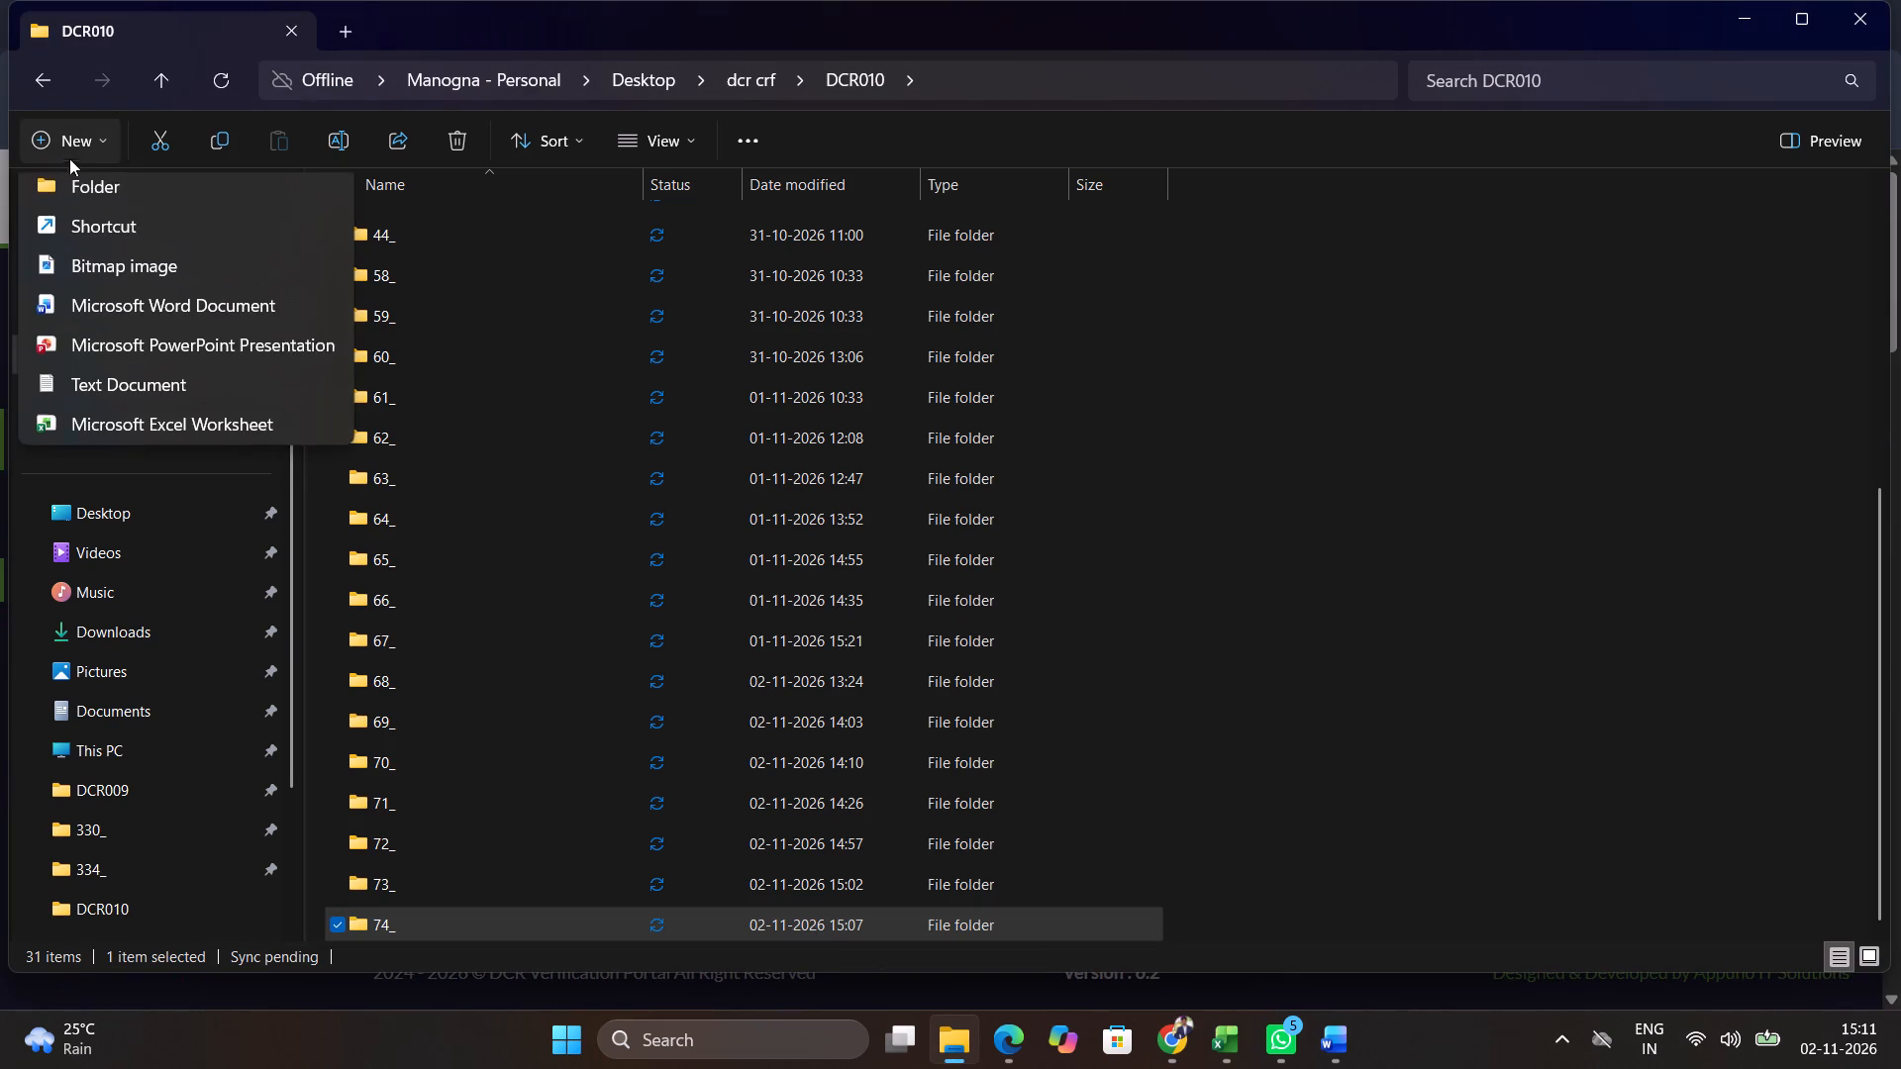
left_click(78, 197)
type("75")
key("shift+underscore")
key("Return")
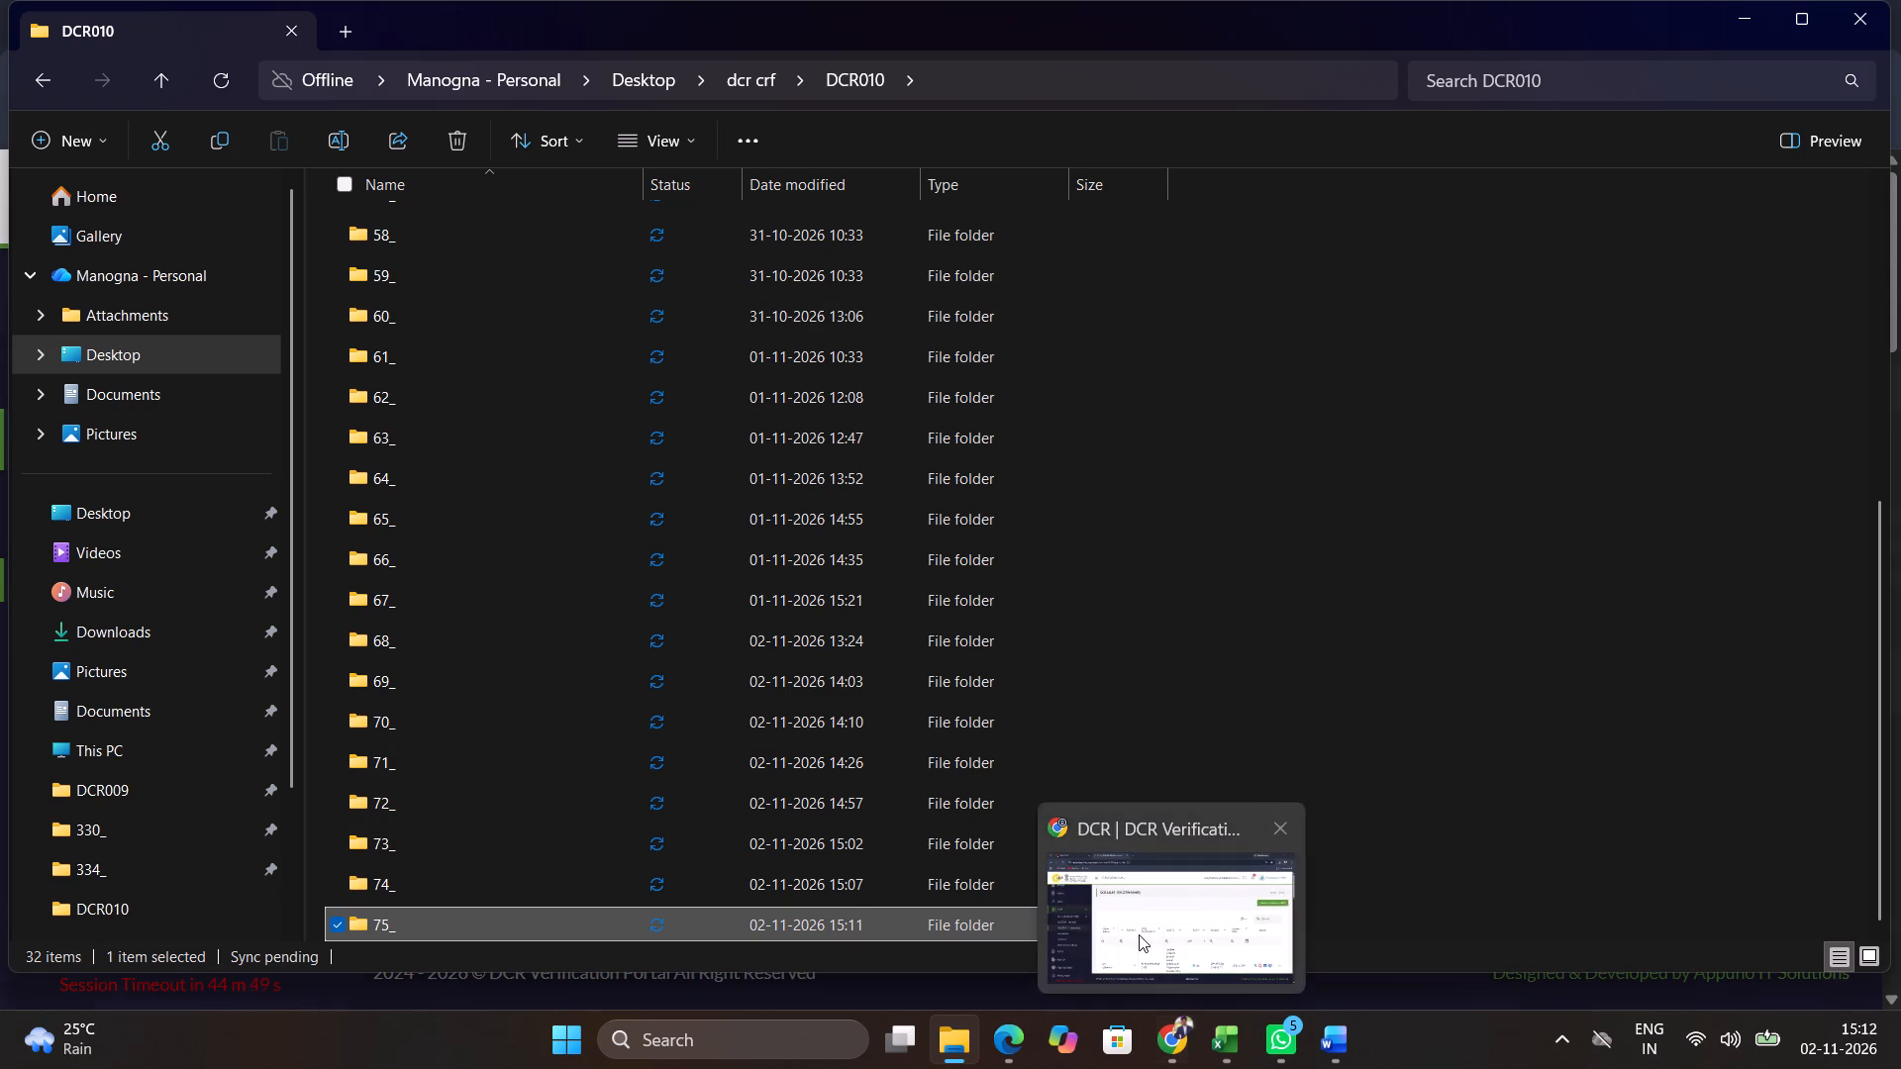
Copy the installation's service number from its Quick Copy Details in SUNGRACE.
left_click(1137, 927)
left_click(201, 0)
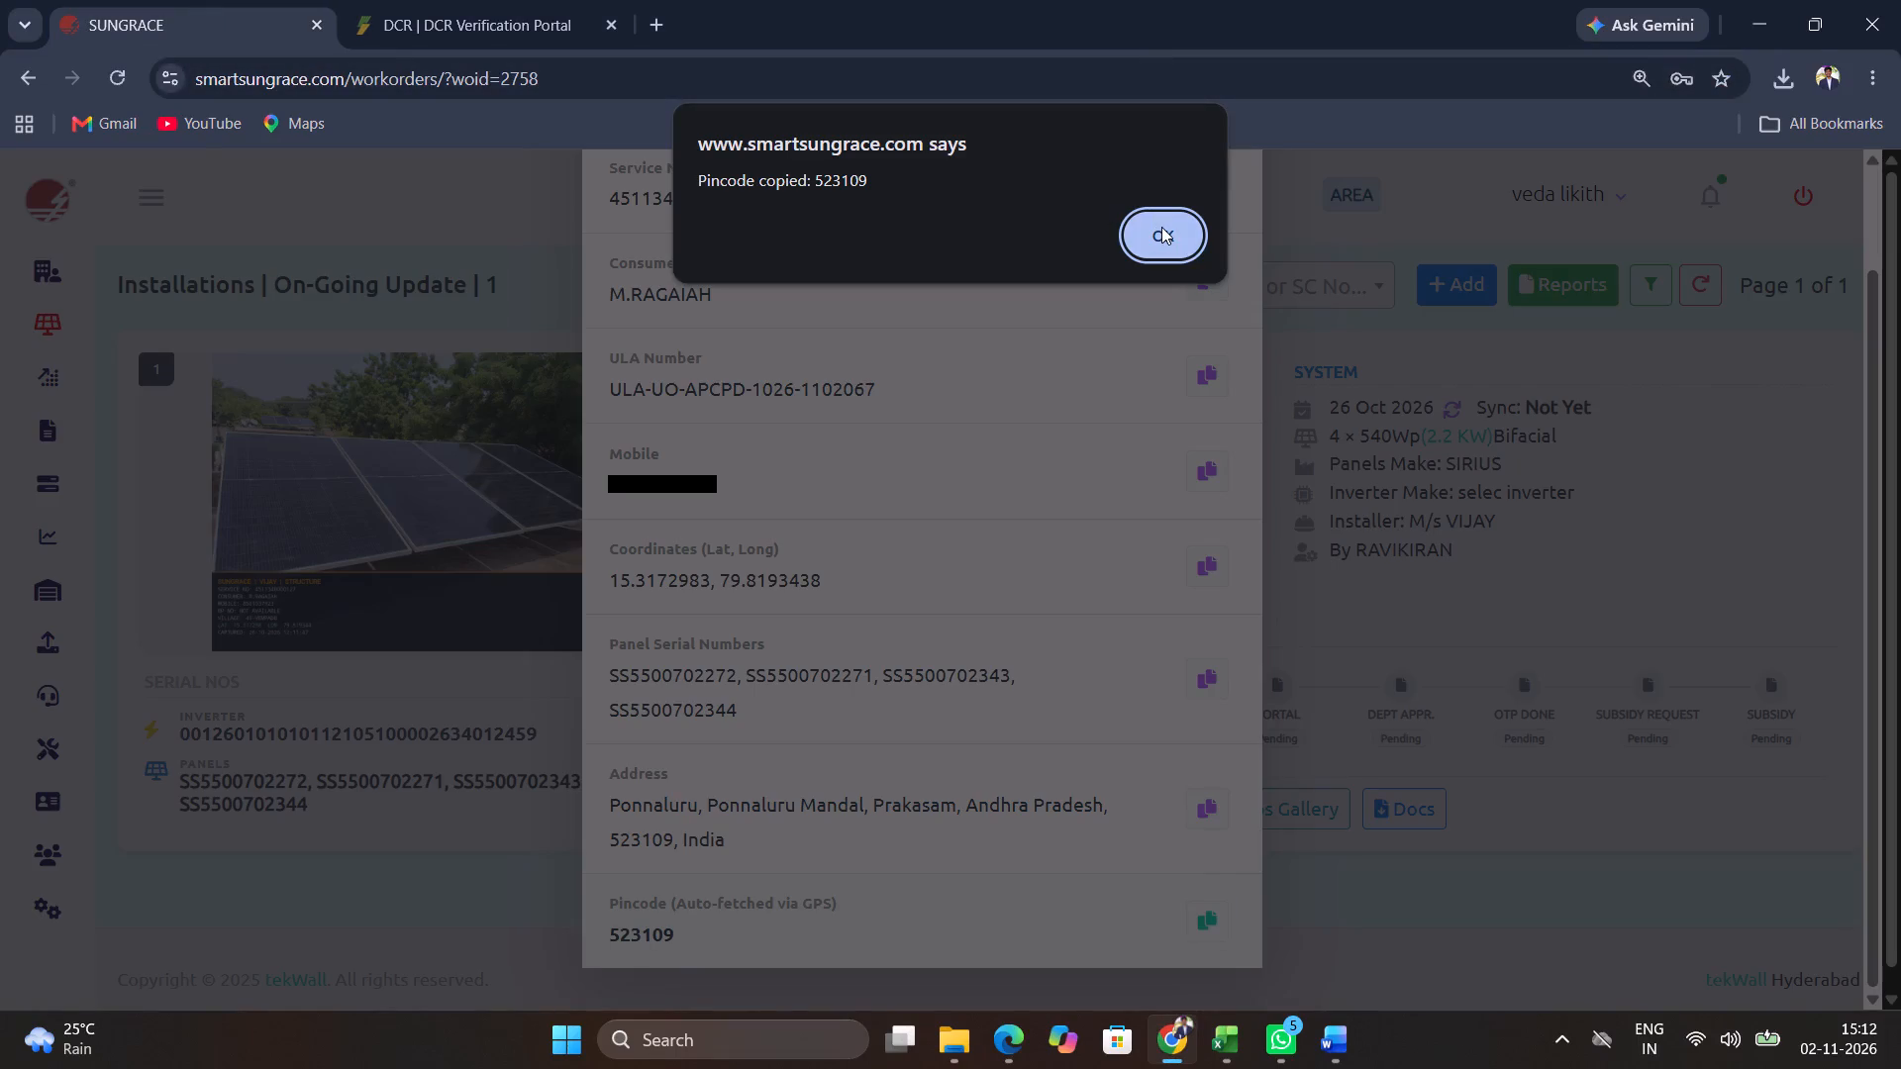
left_click(1161, 227)
left_click(1216, 183)
Download the DCR certificate PDF for invoice AP/GST/26-27/010-75 into DCR010 > 75_, named with the copied service number followed by -75.
left_click(482, 0)
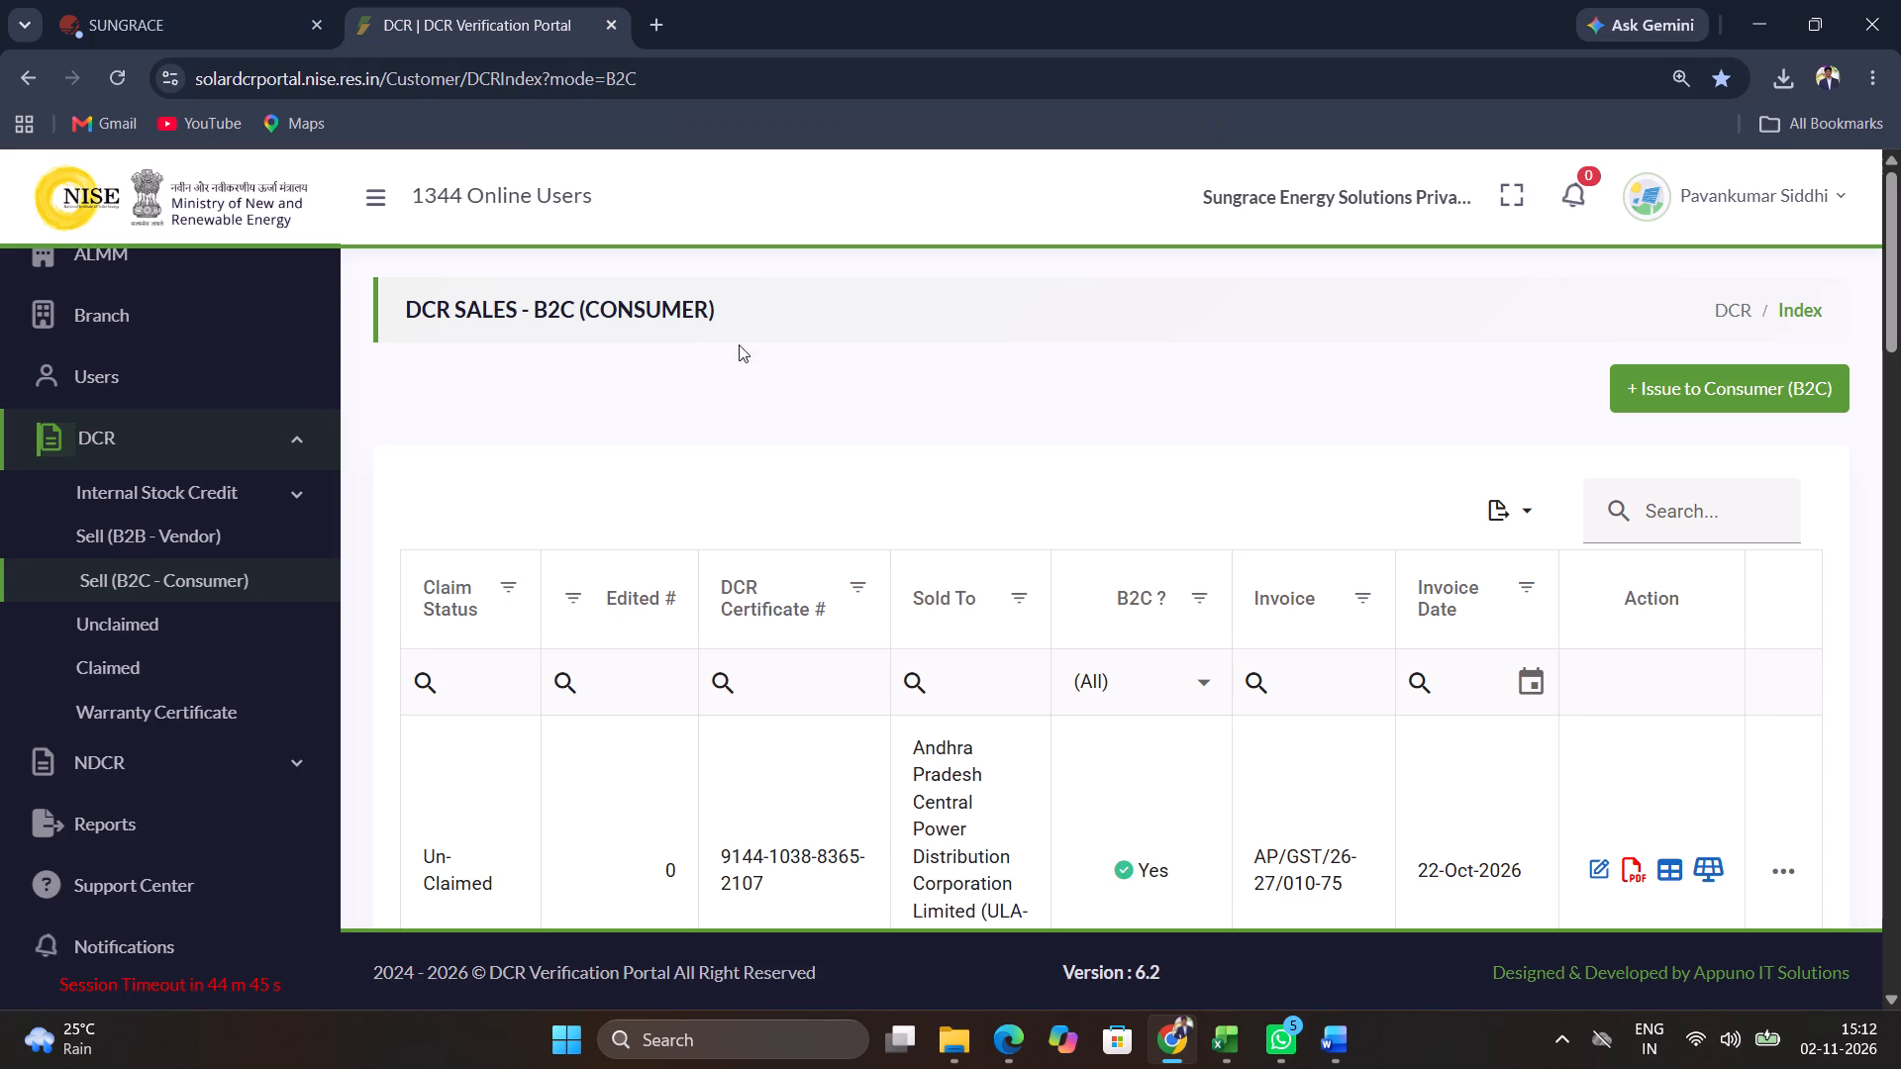
left_click(1632, 870)
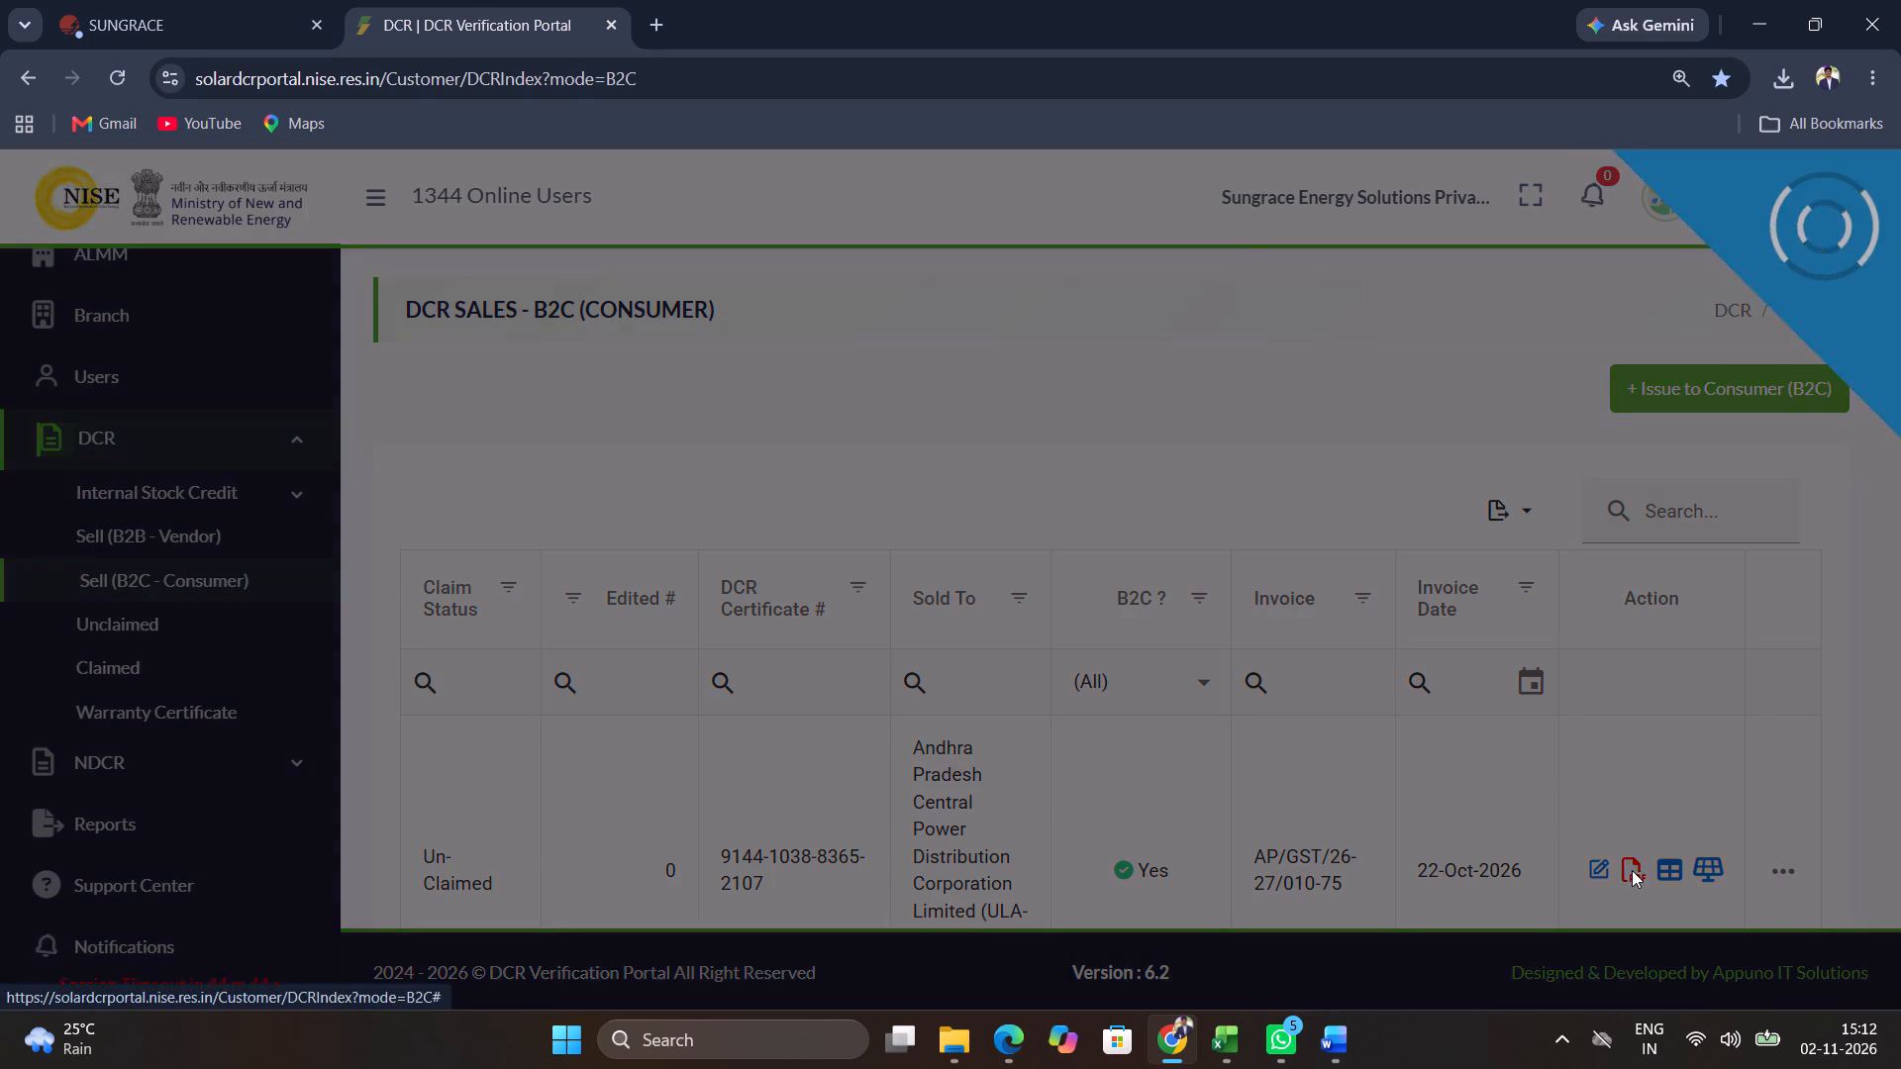
left_click(1553, 355)
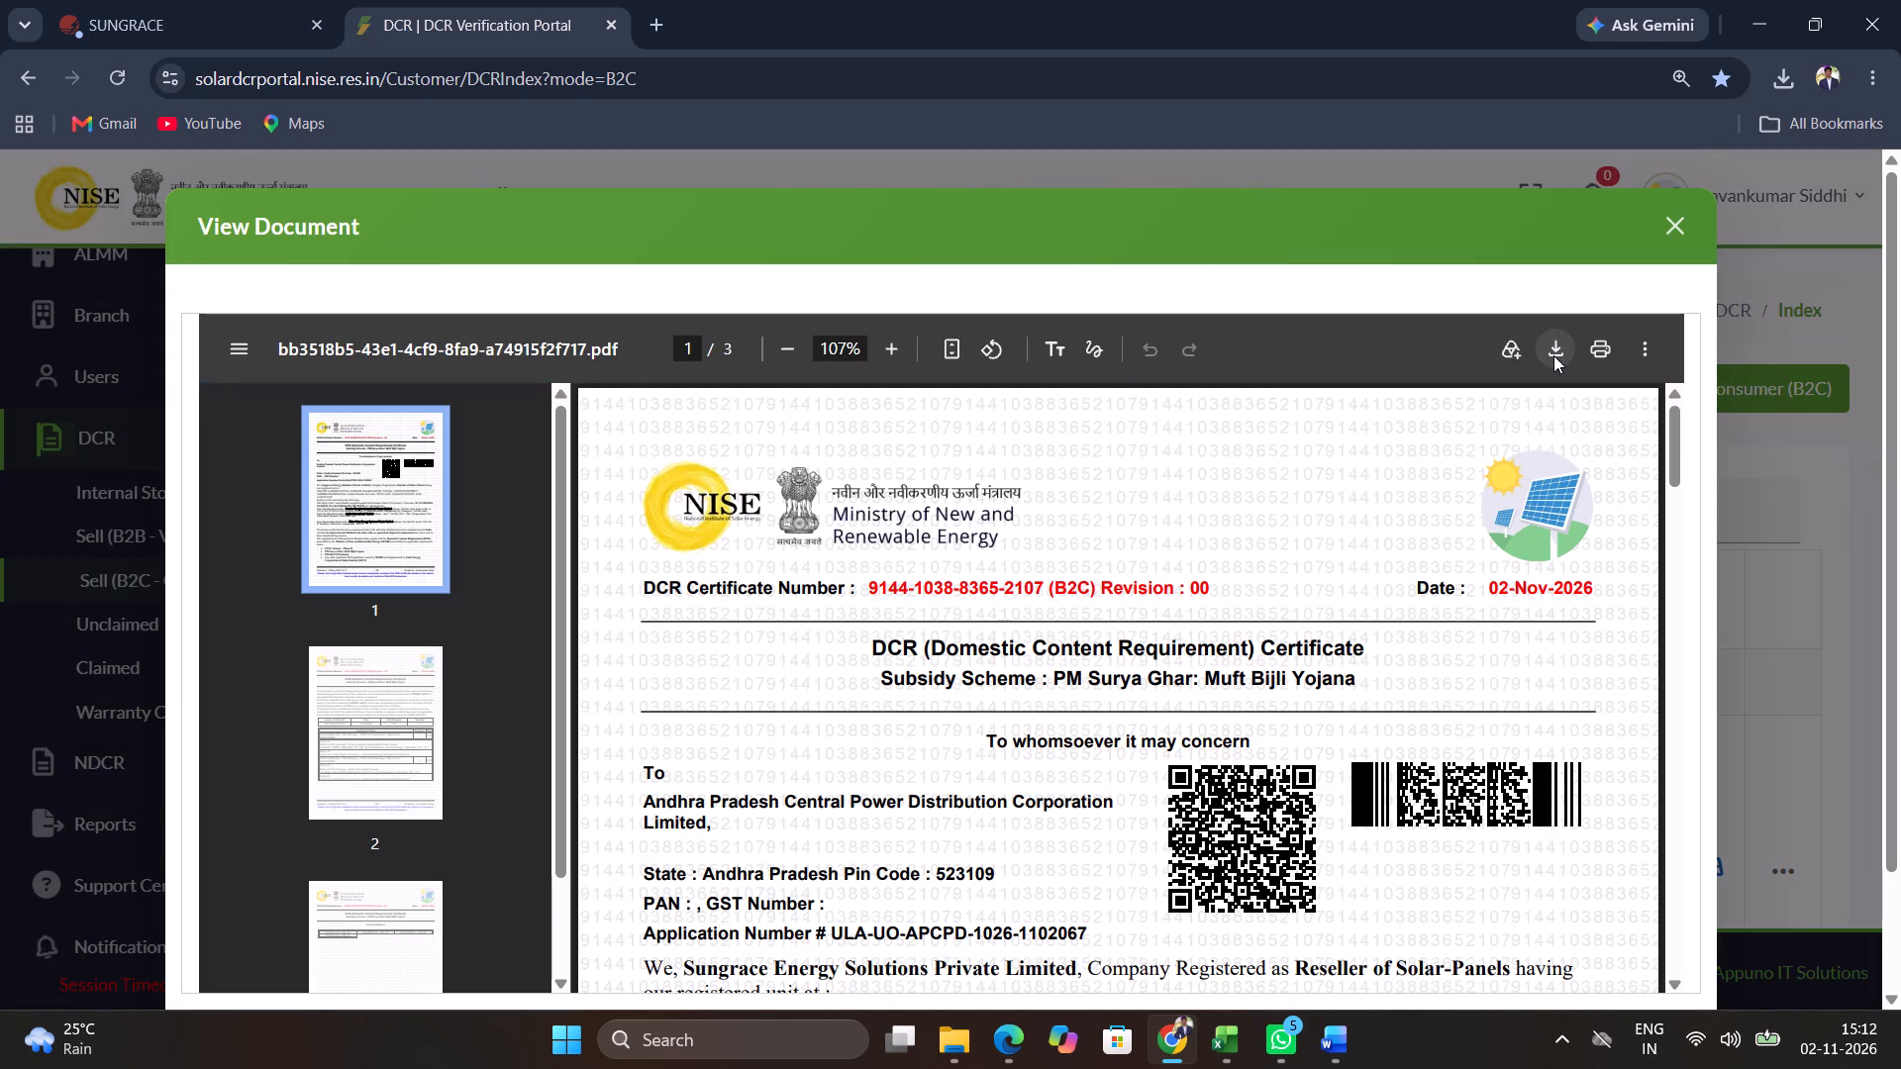
key("ctrl+v")
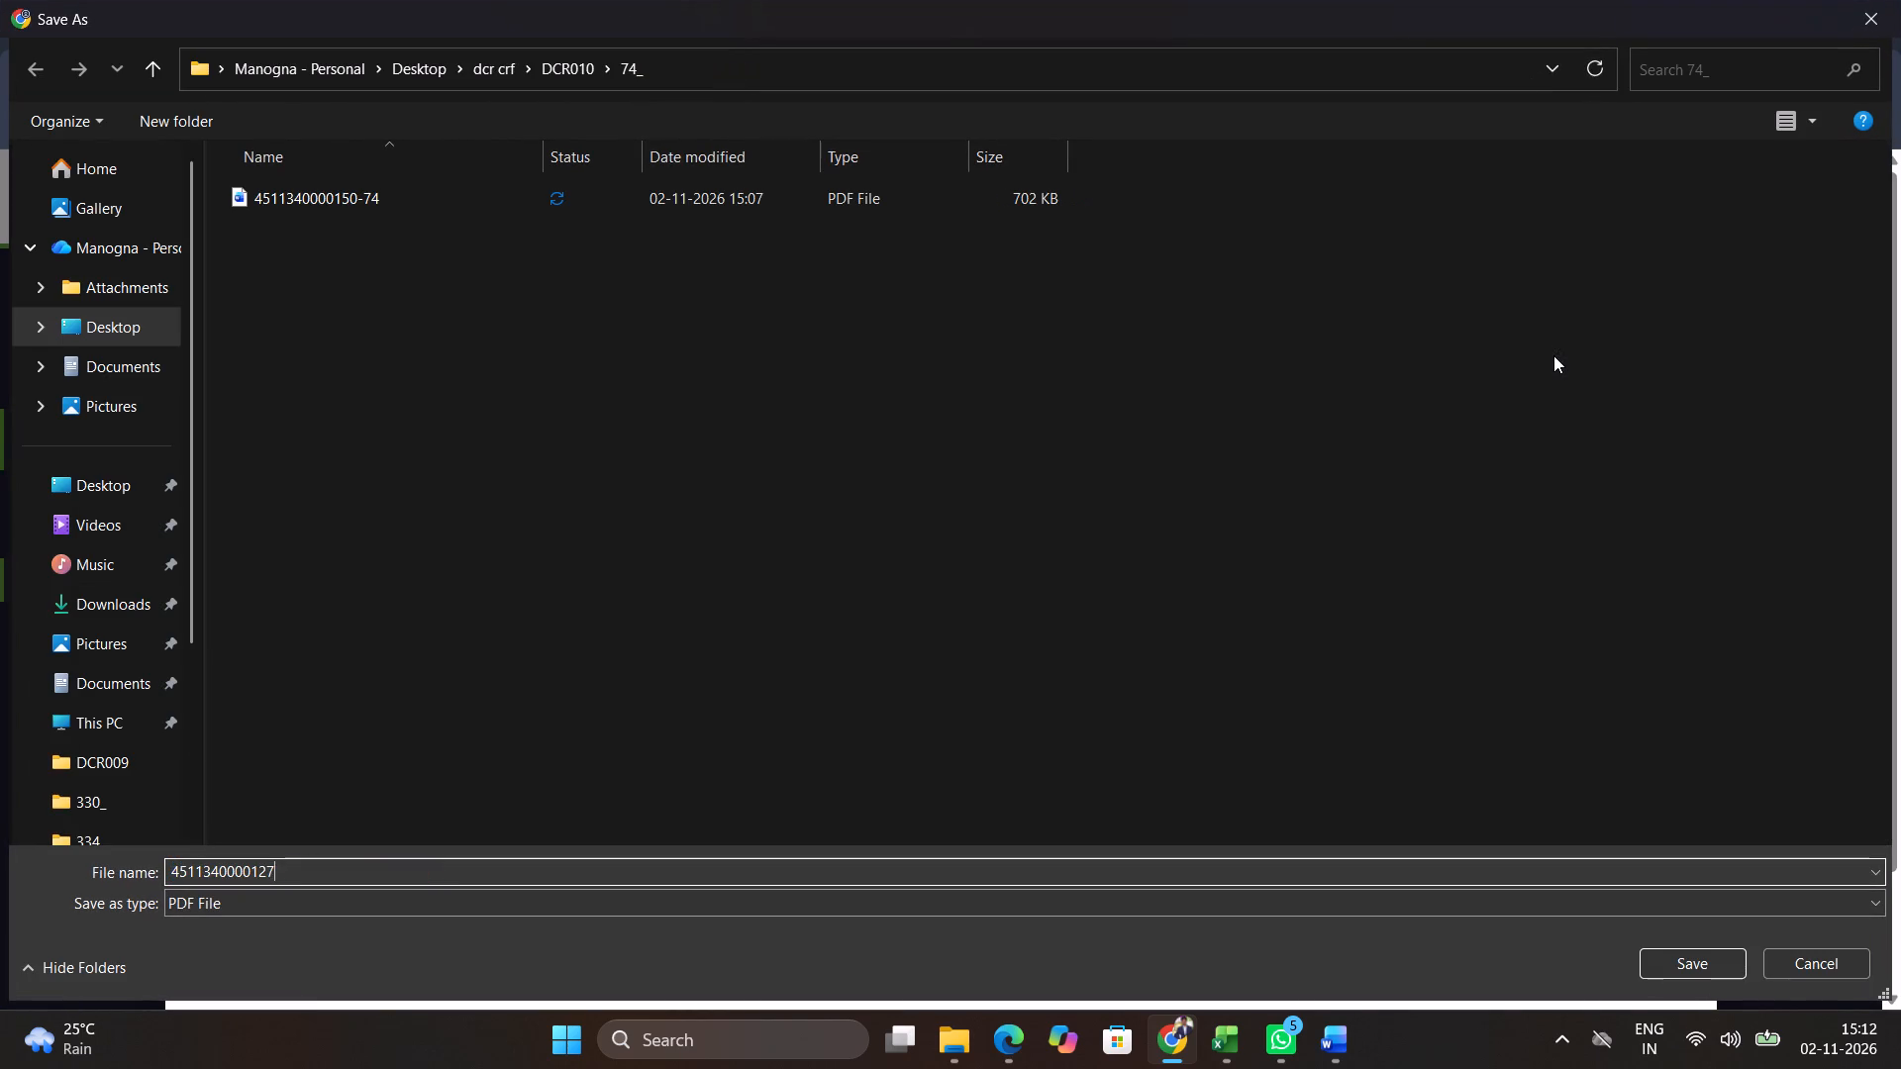
key("minus")
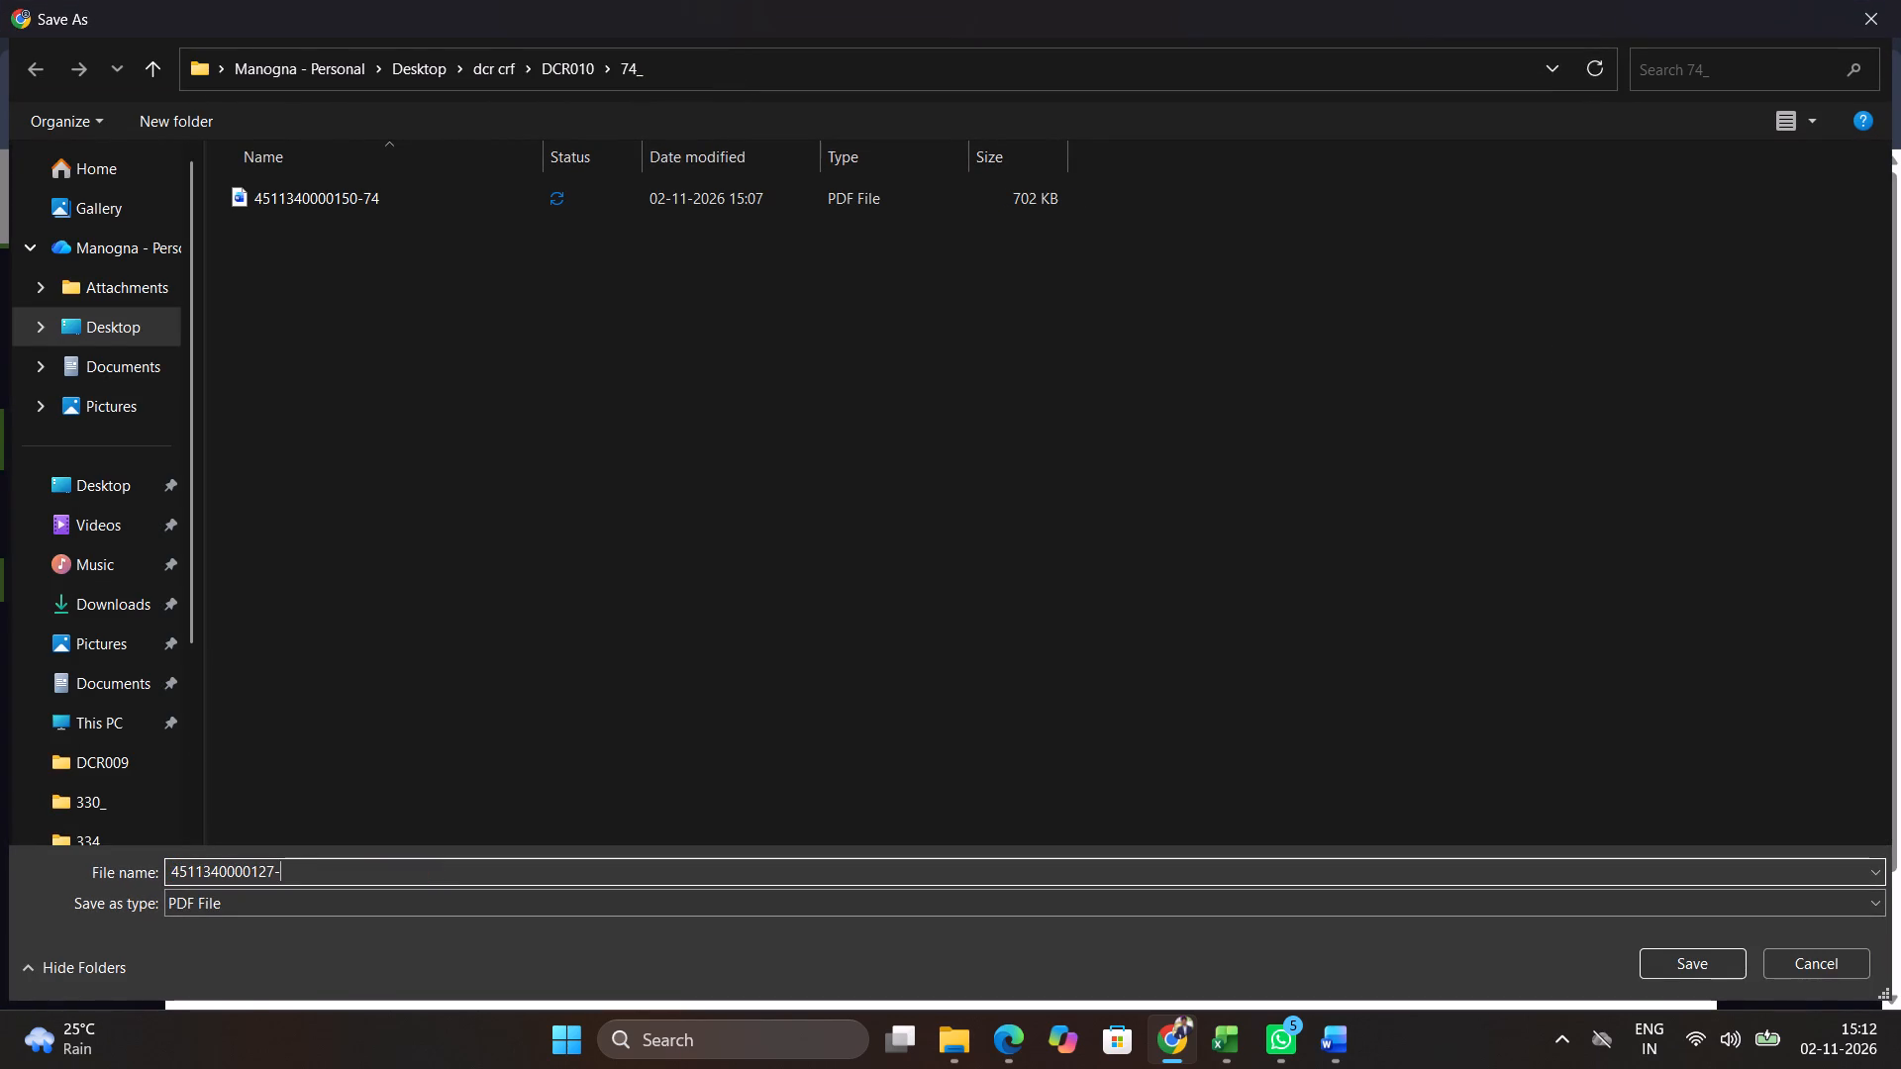
type("75")
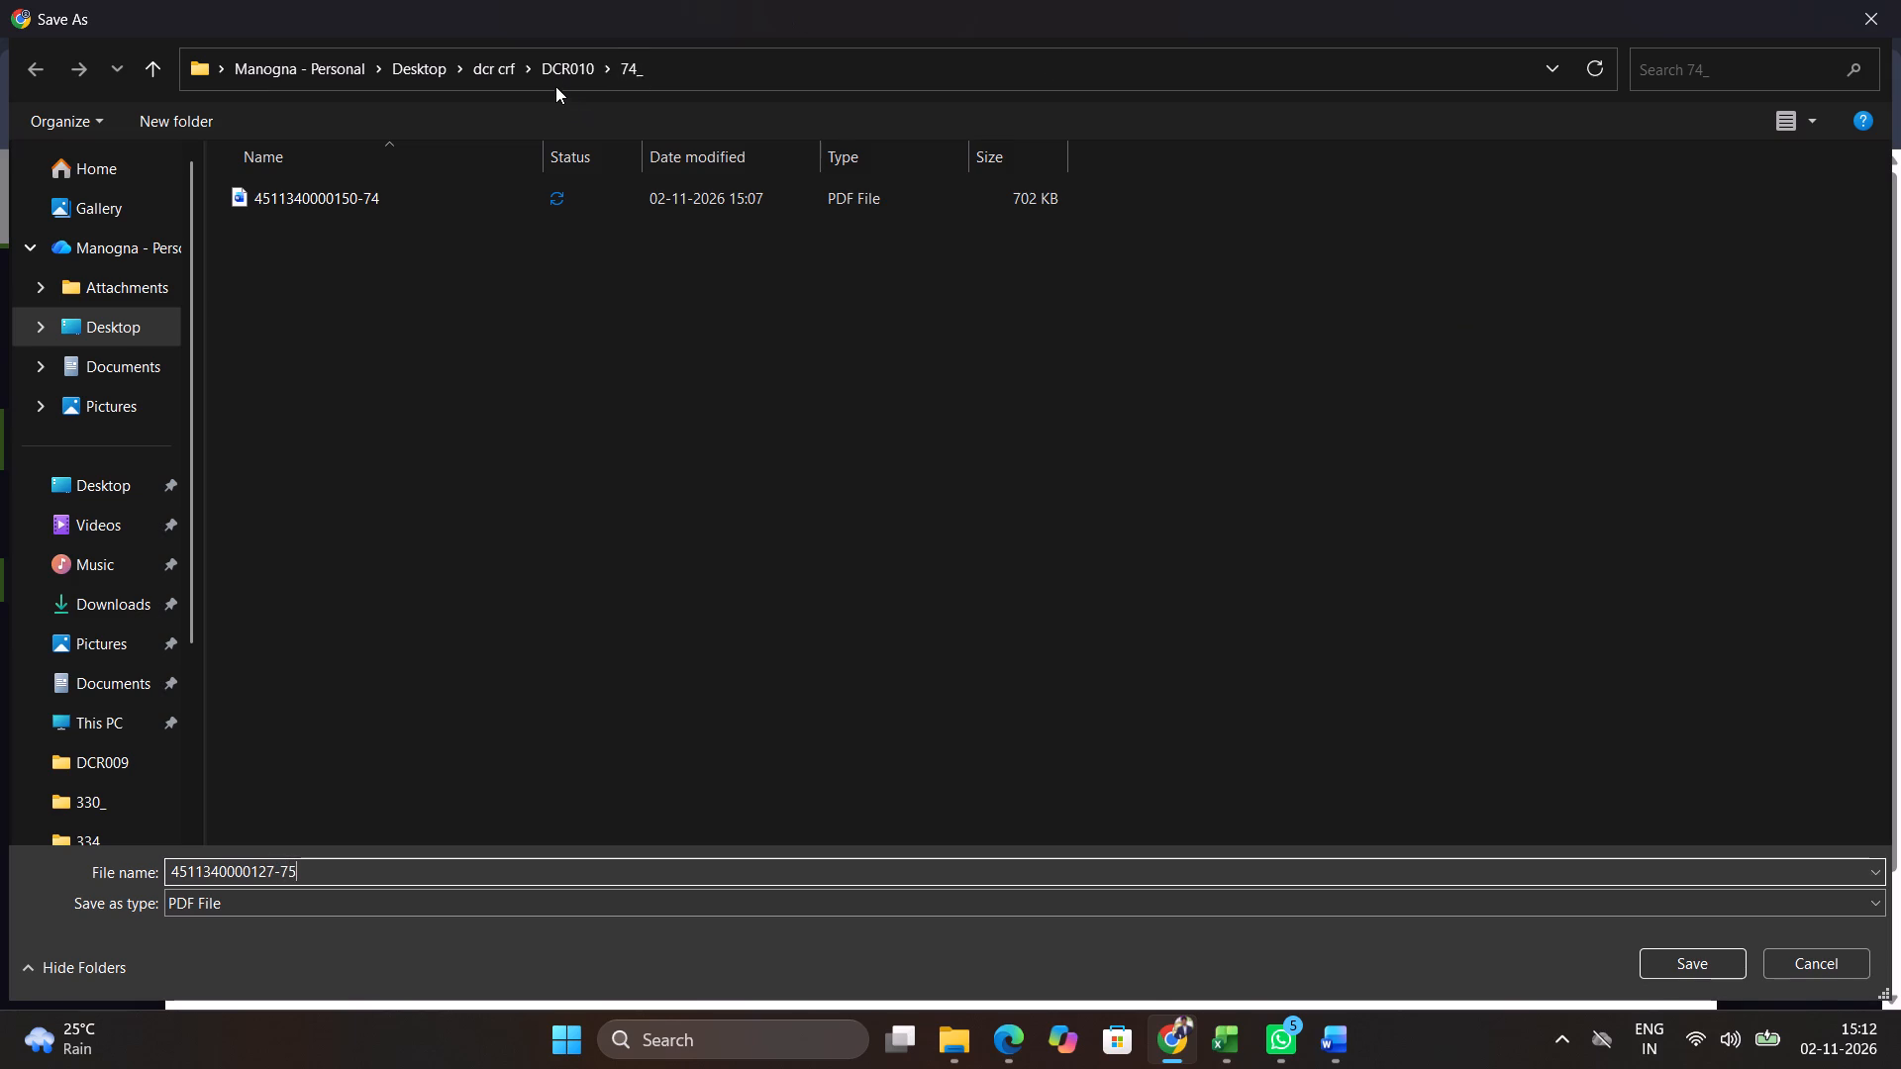
left_click(553, 78)
scroll(459, 454, "down", 15)
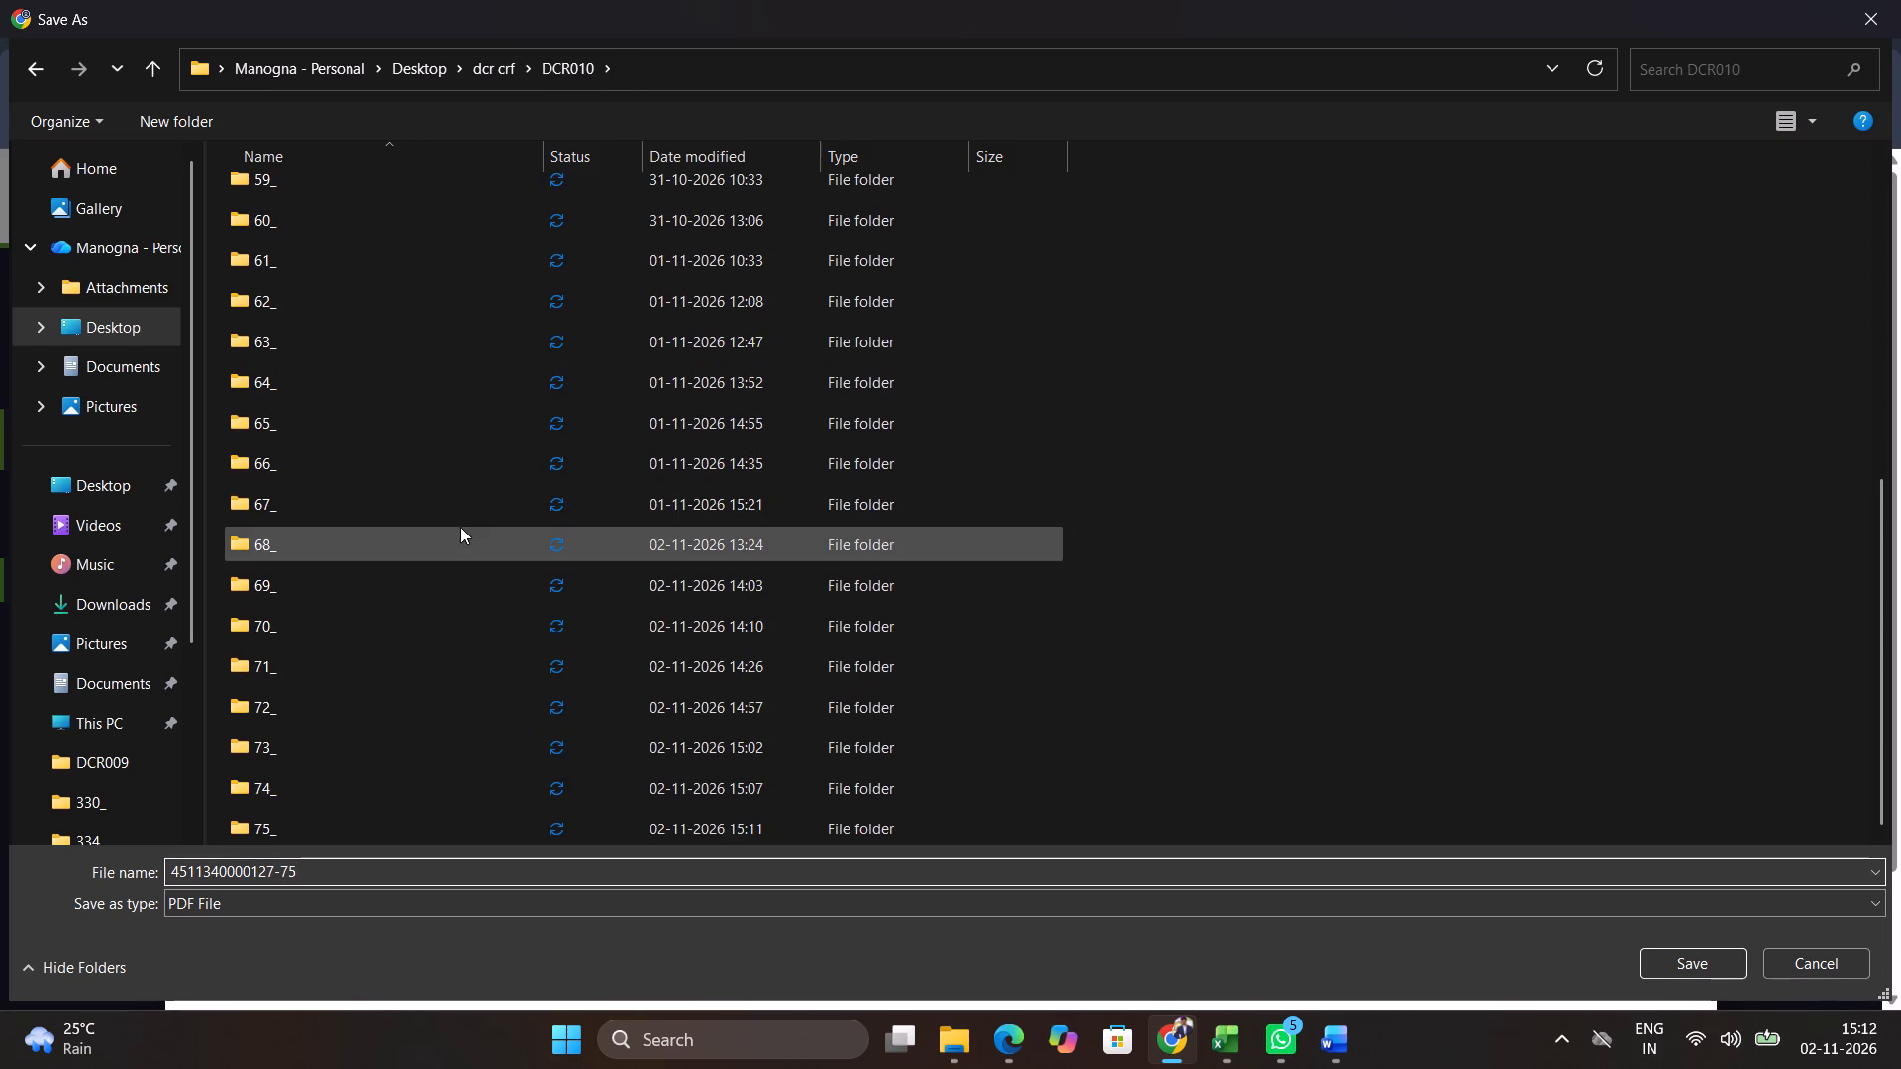
double_click(441, 832)
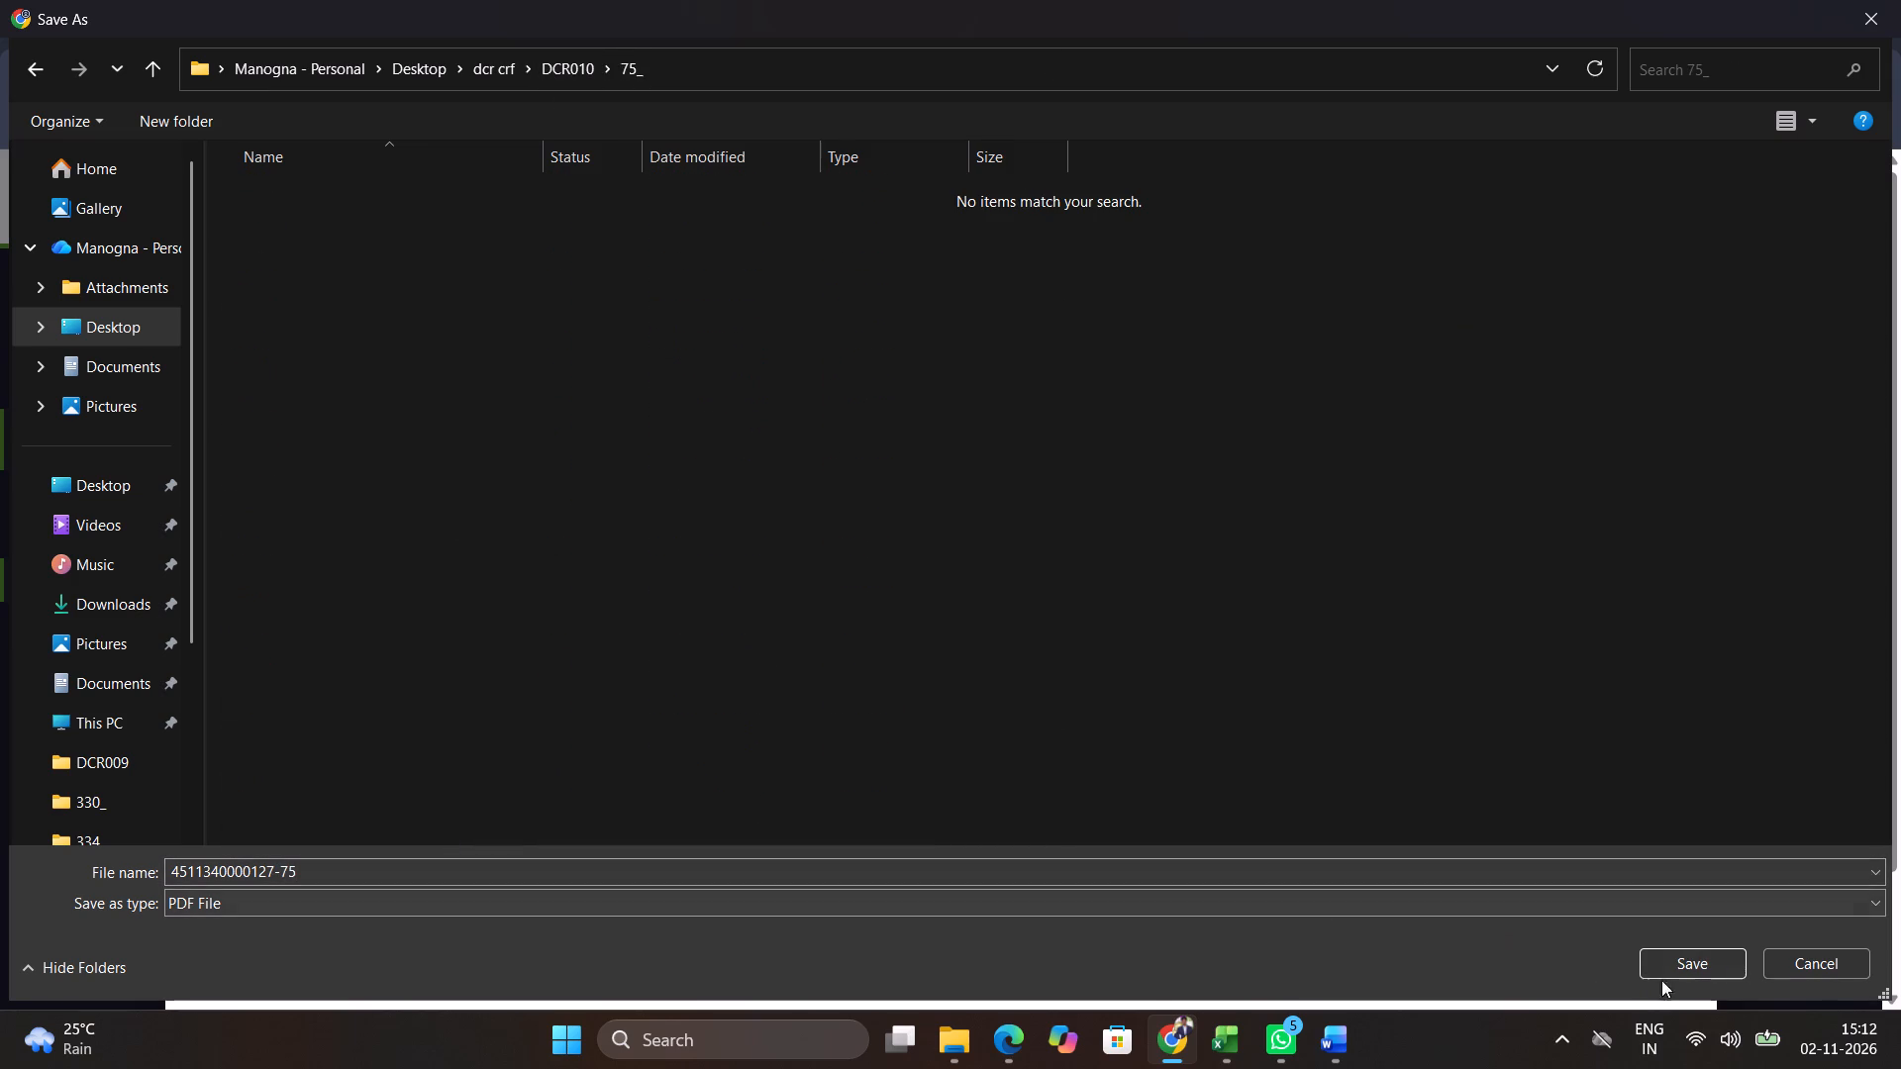
left_click(1685, 961)
Update the installation in SUNGRACE by attaching the certificate PDF from DCR010 > 75_ as its DCR upload, and submit the form.
left_click(232, 0)
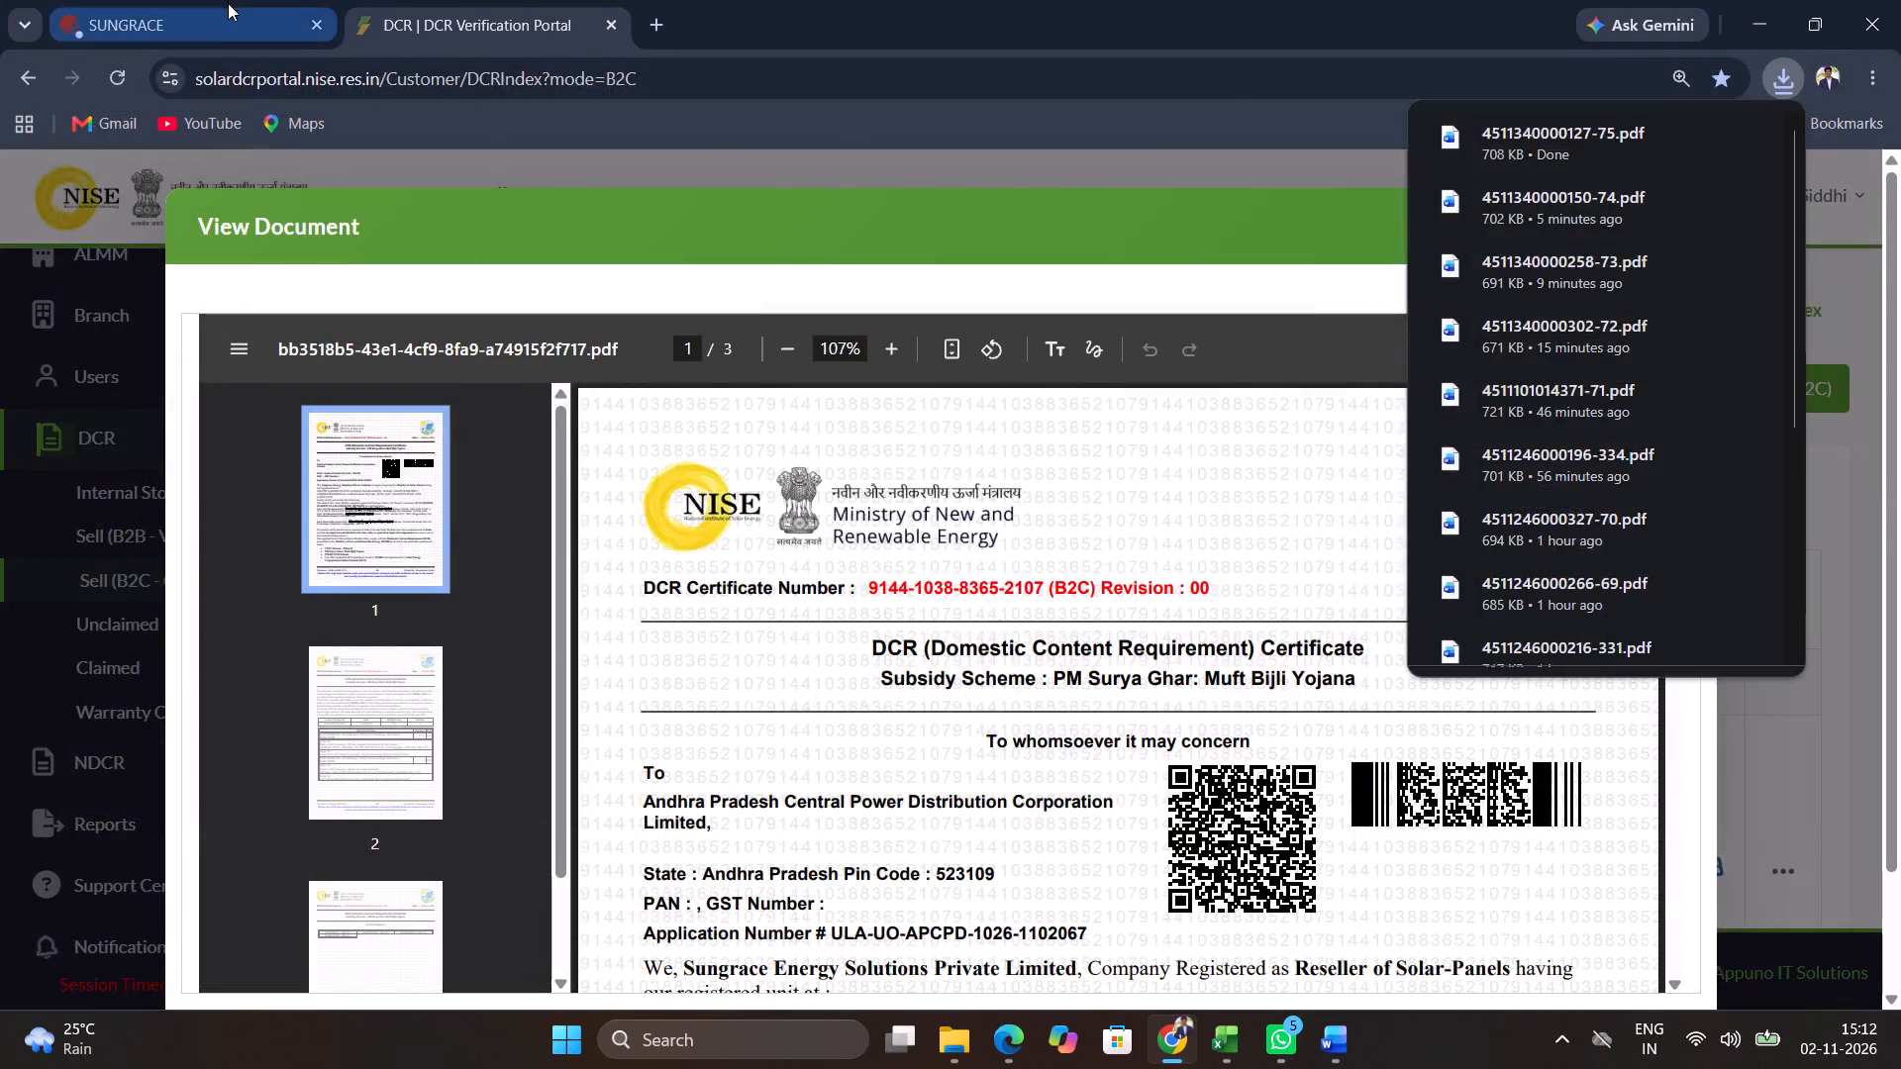
left_click(1176, 243)
left_click(1360, 260)
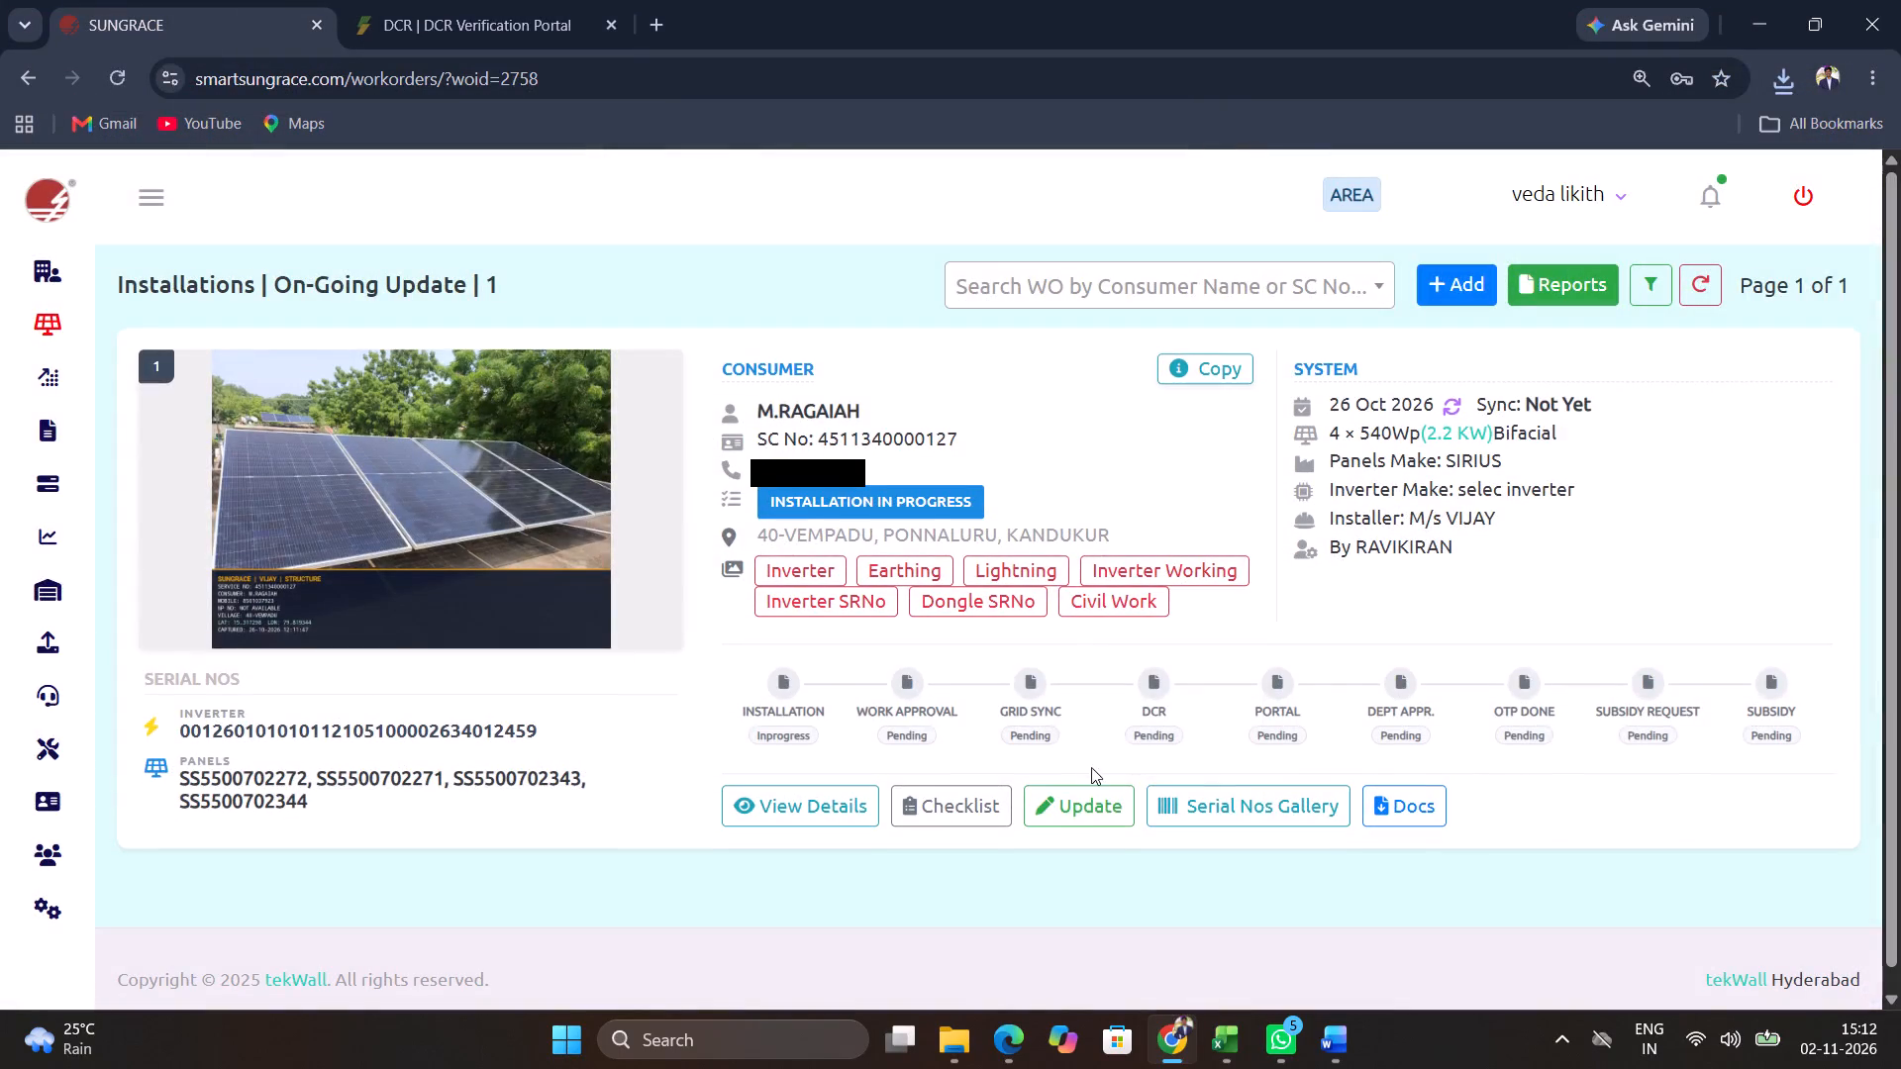
left_click(1079, 810)
left_click(784, 685)
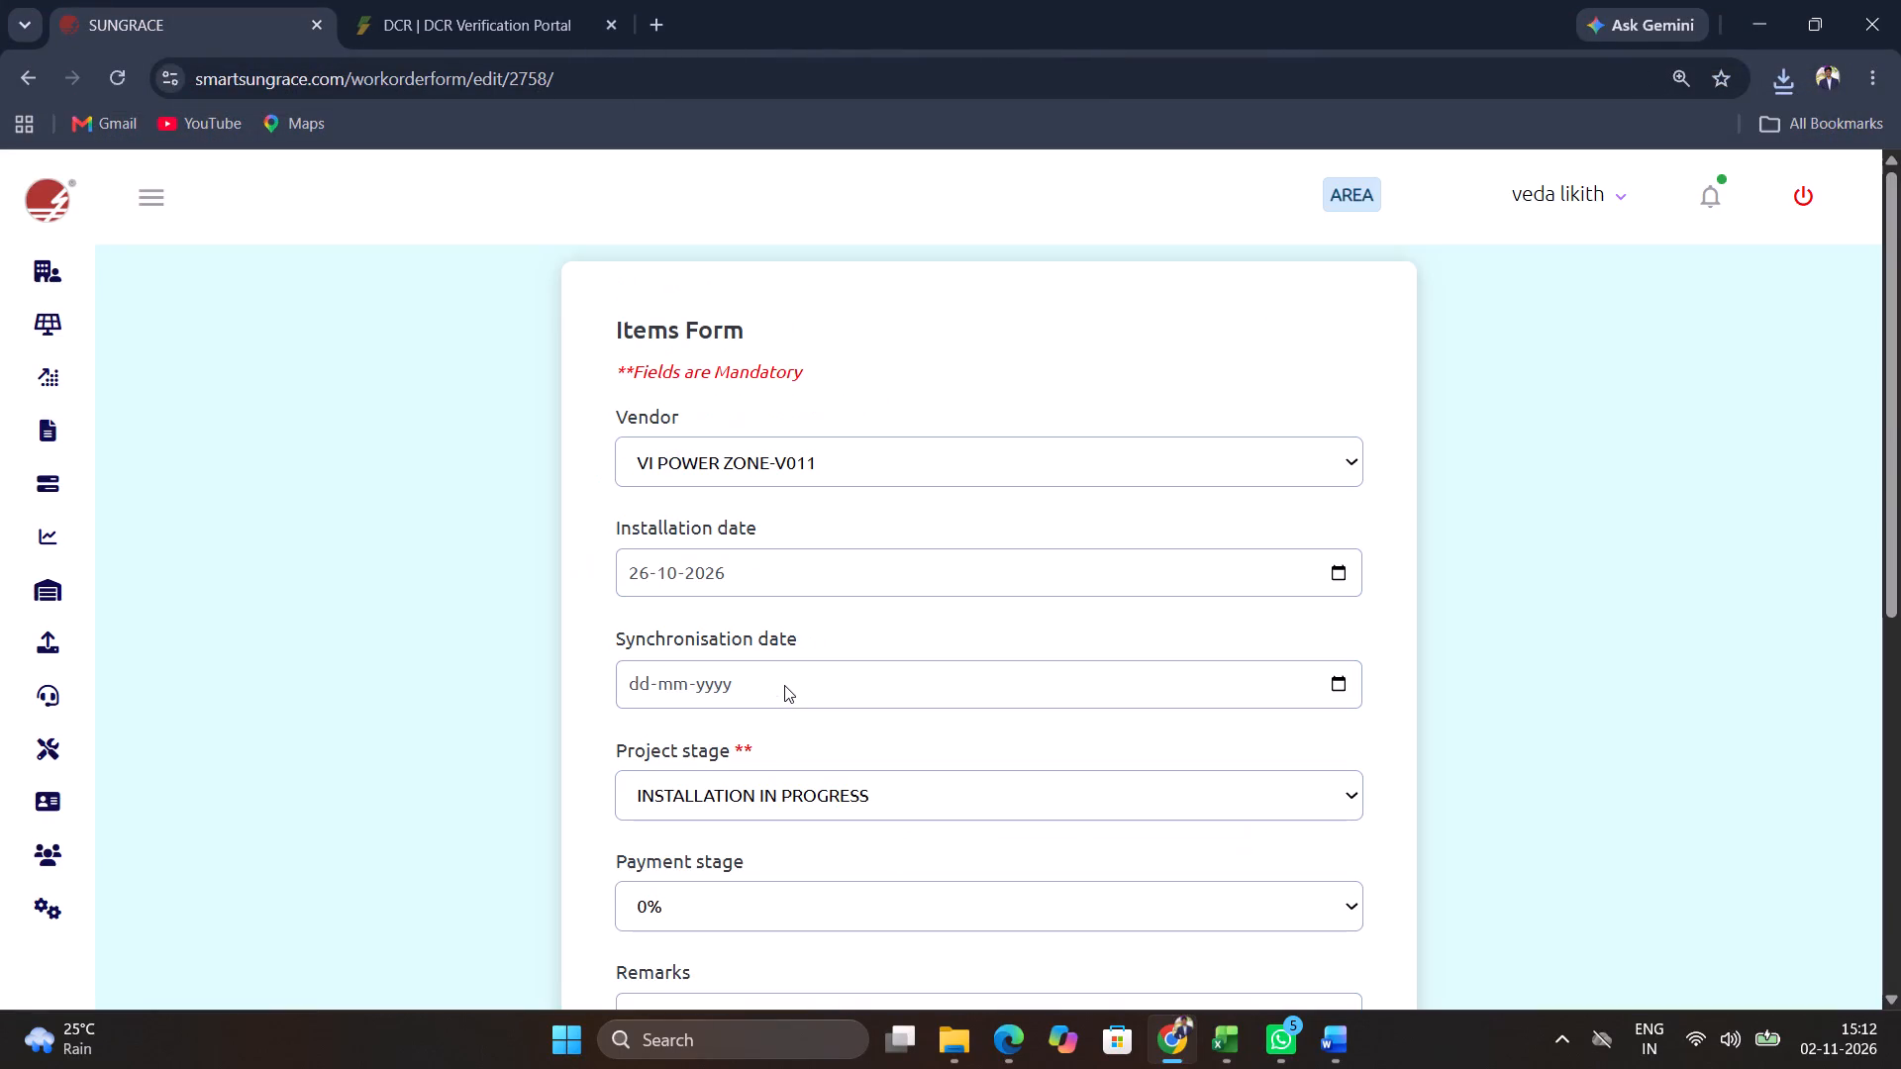
scroll(784, 685, "down", 7)
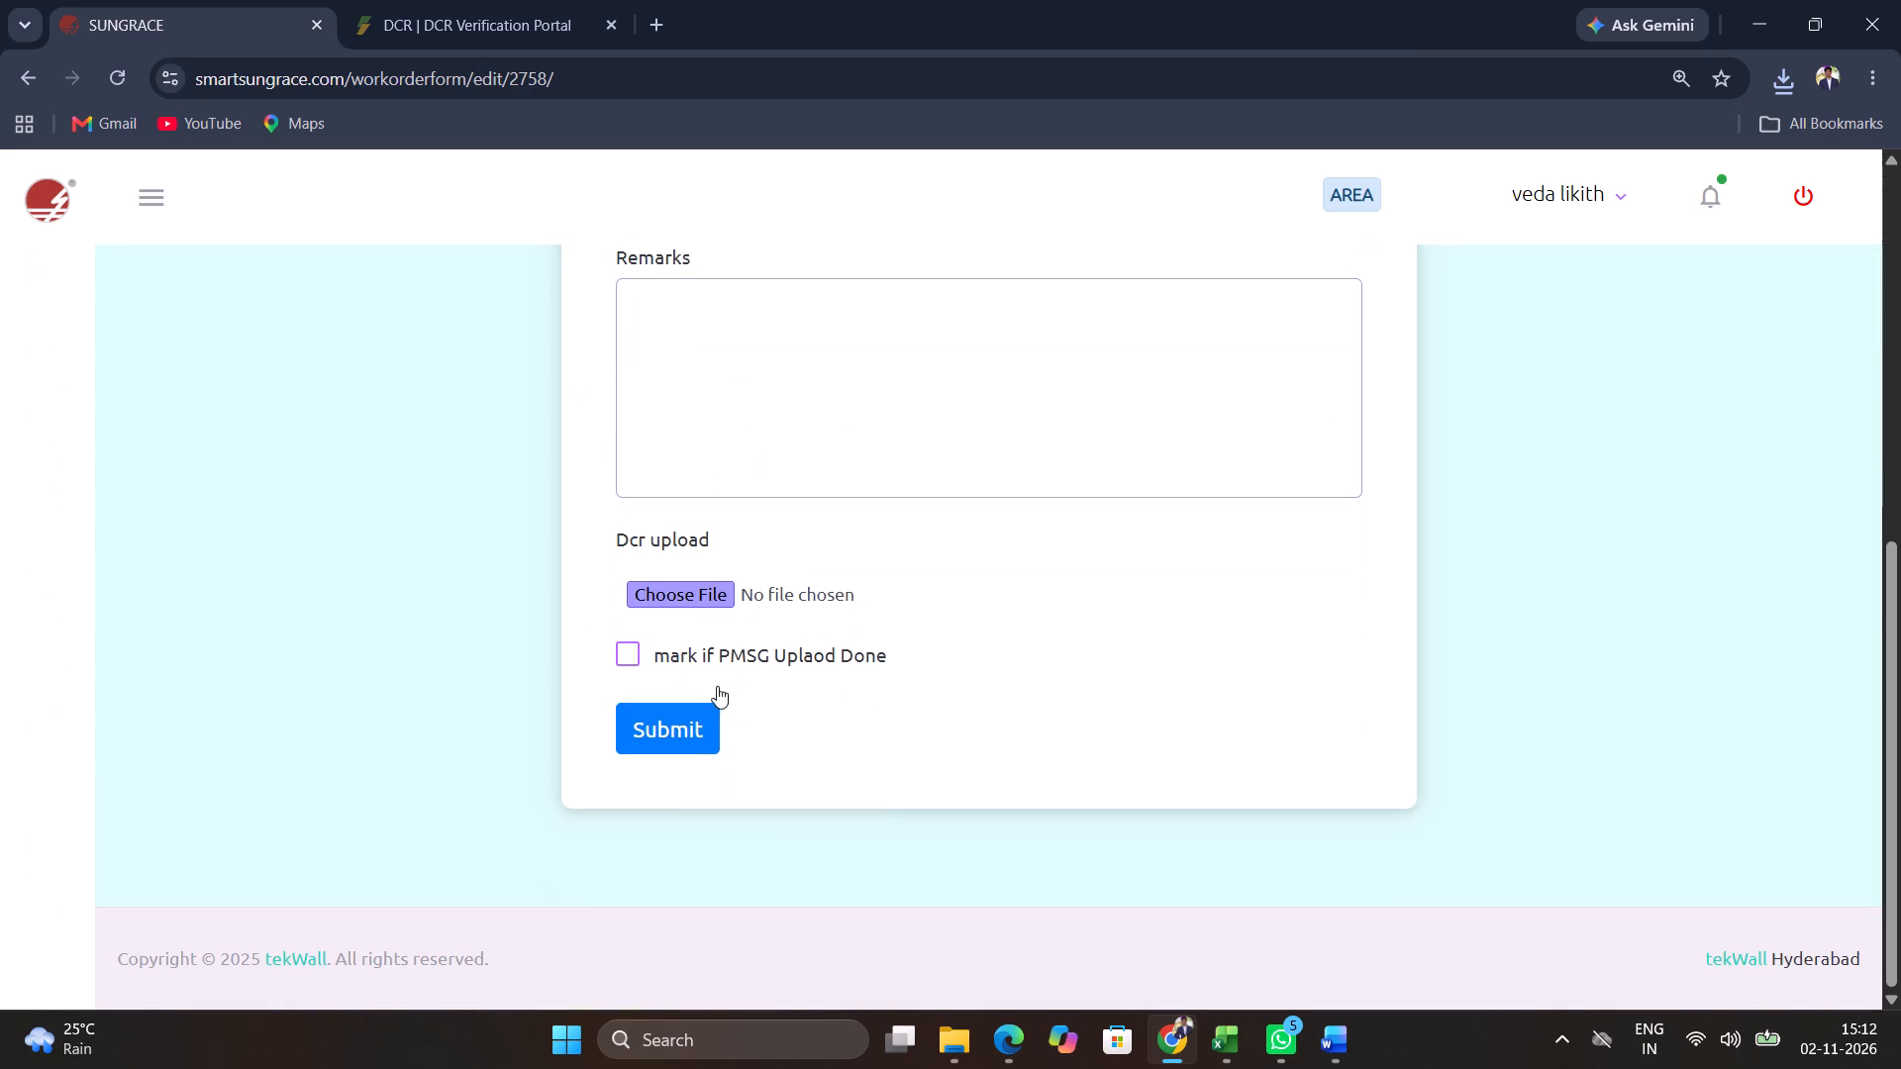
left_click(694, 601)
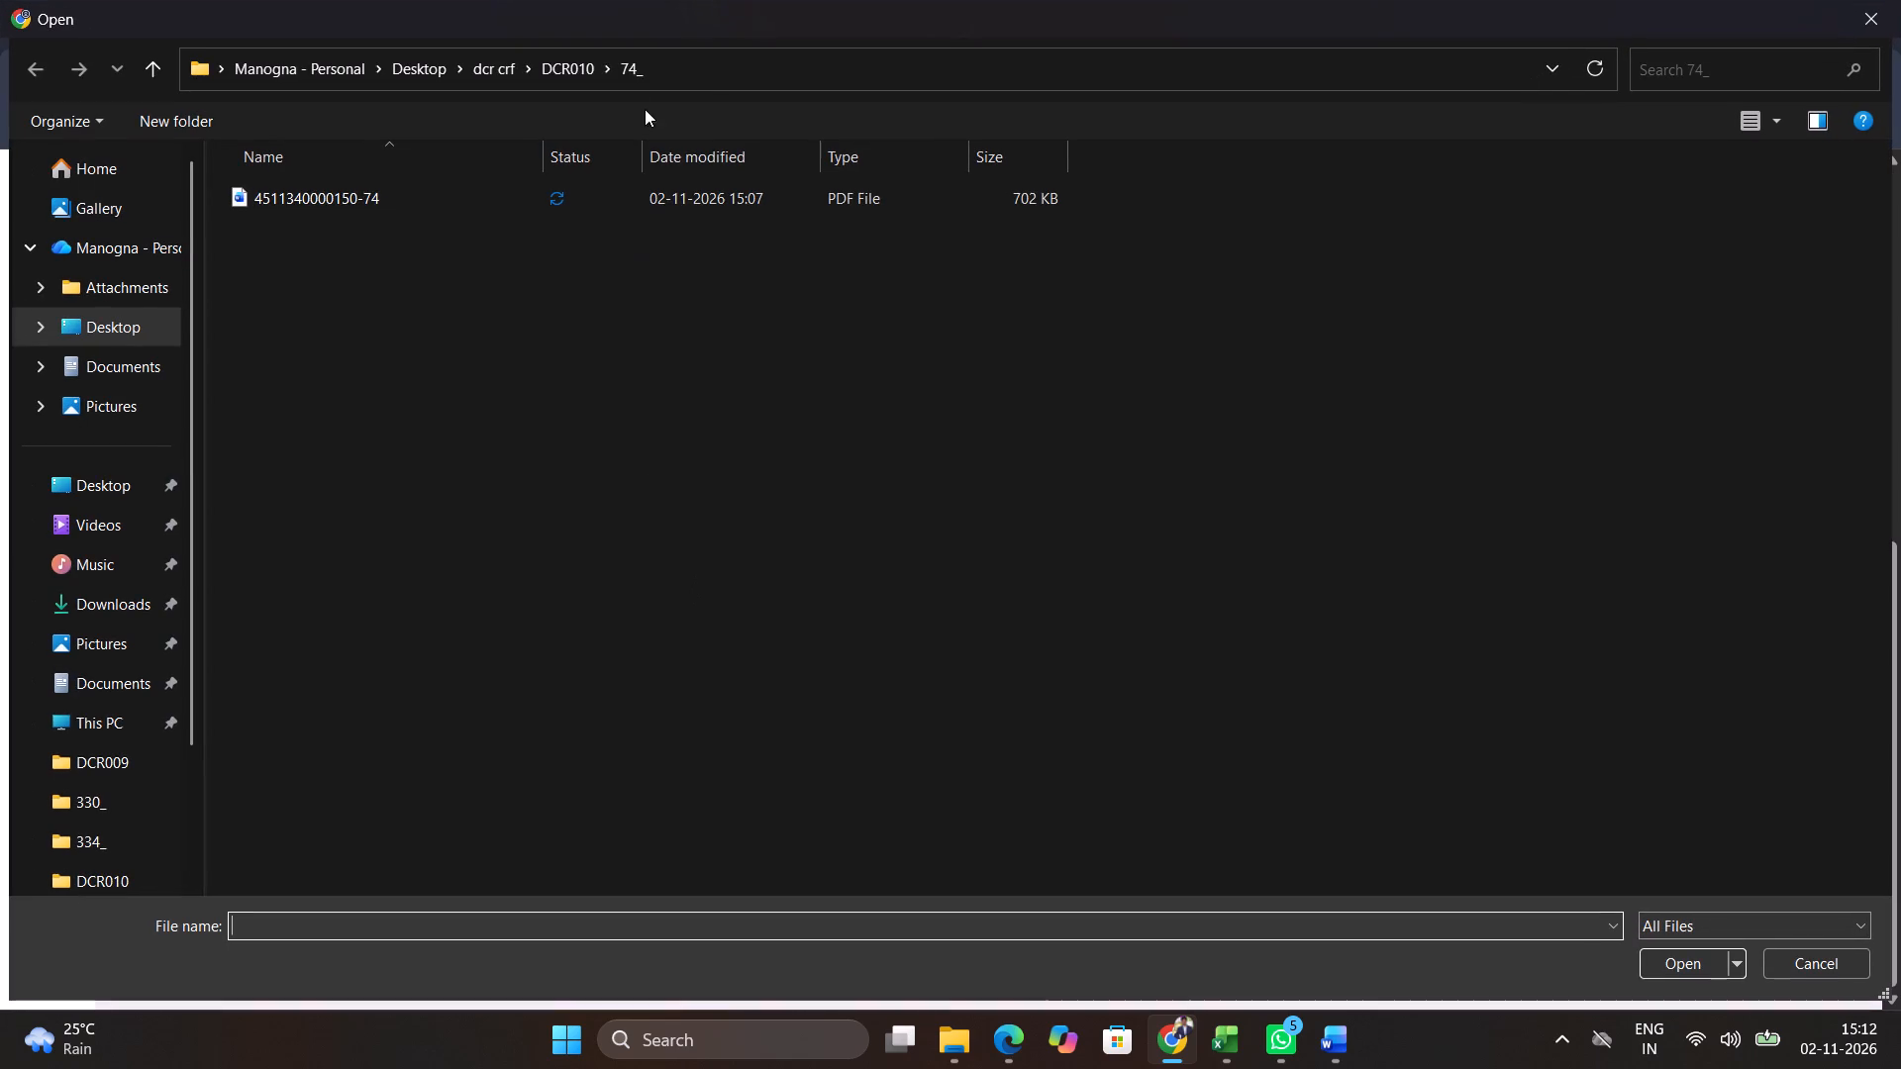
left_click(565, 63)
scroll(545, 319, "down", 5)
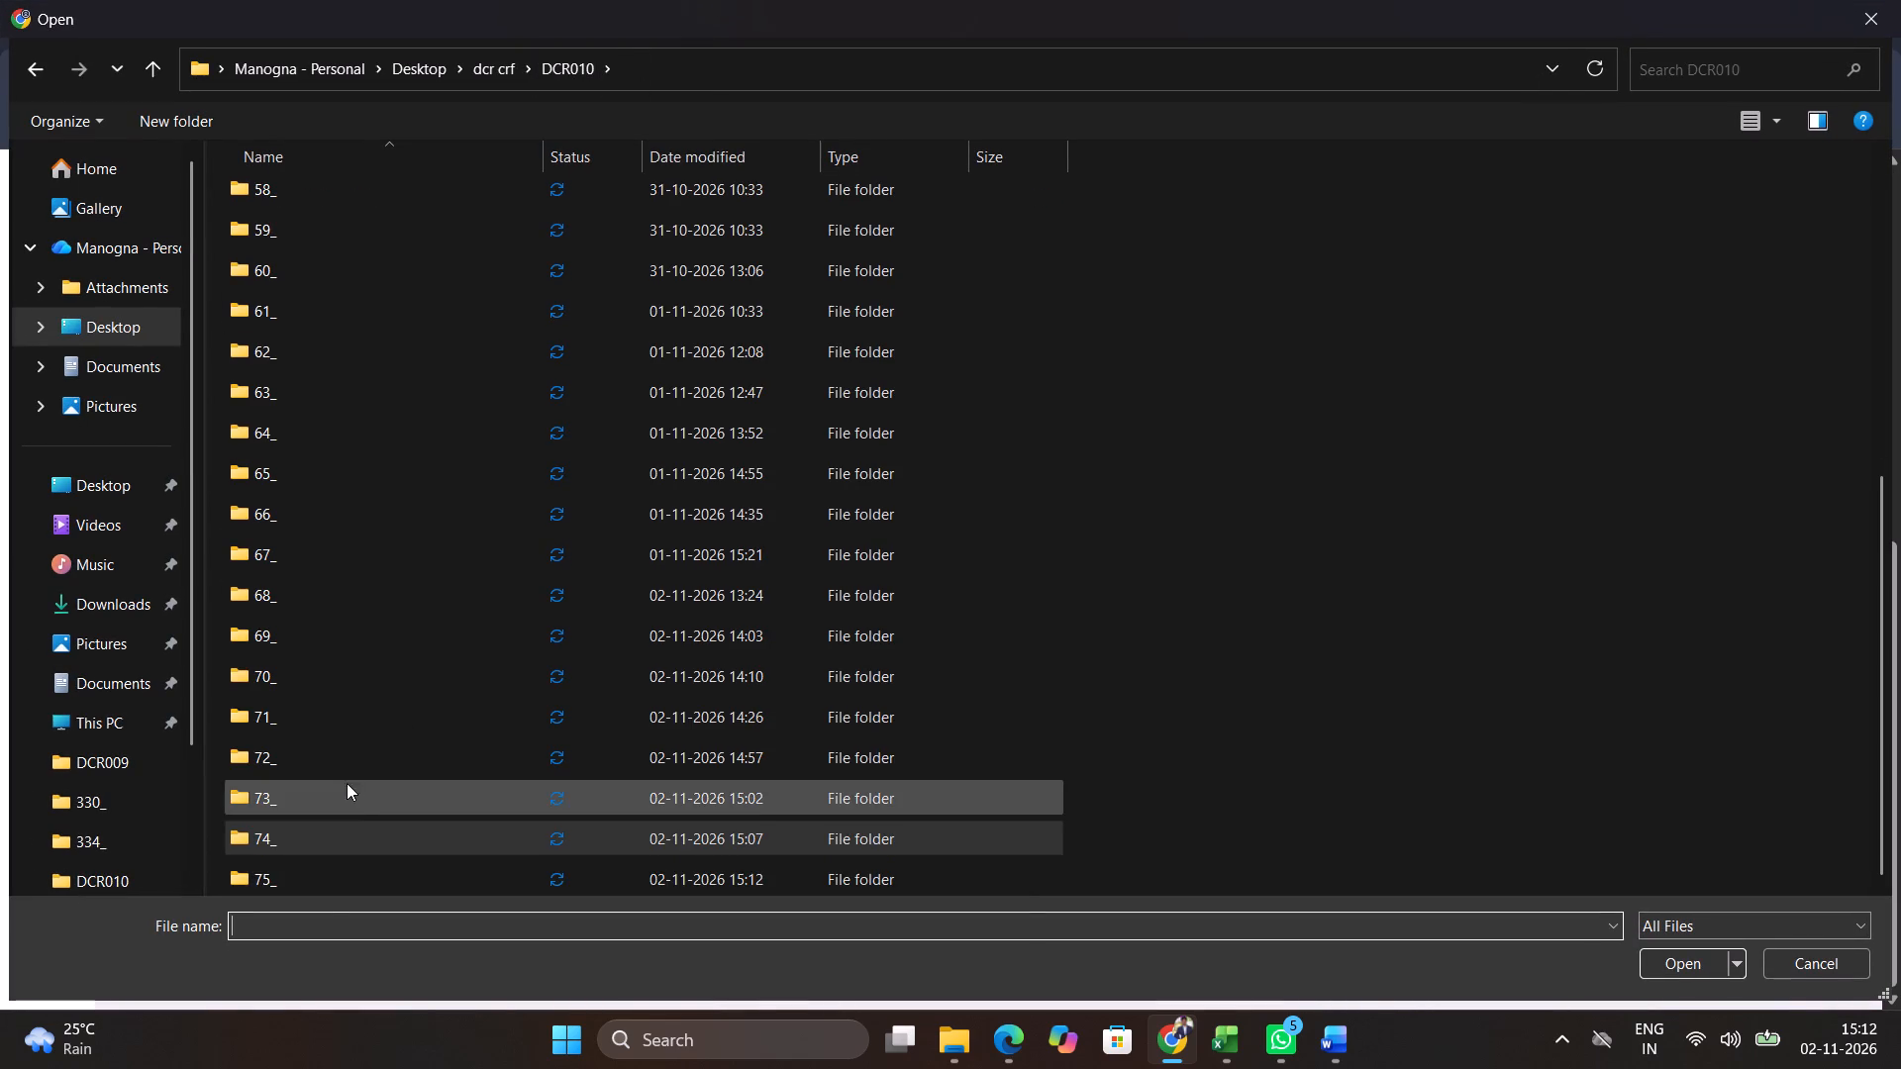
double_click(368, 869)
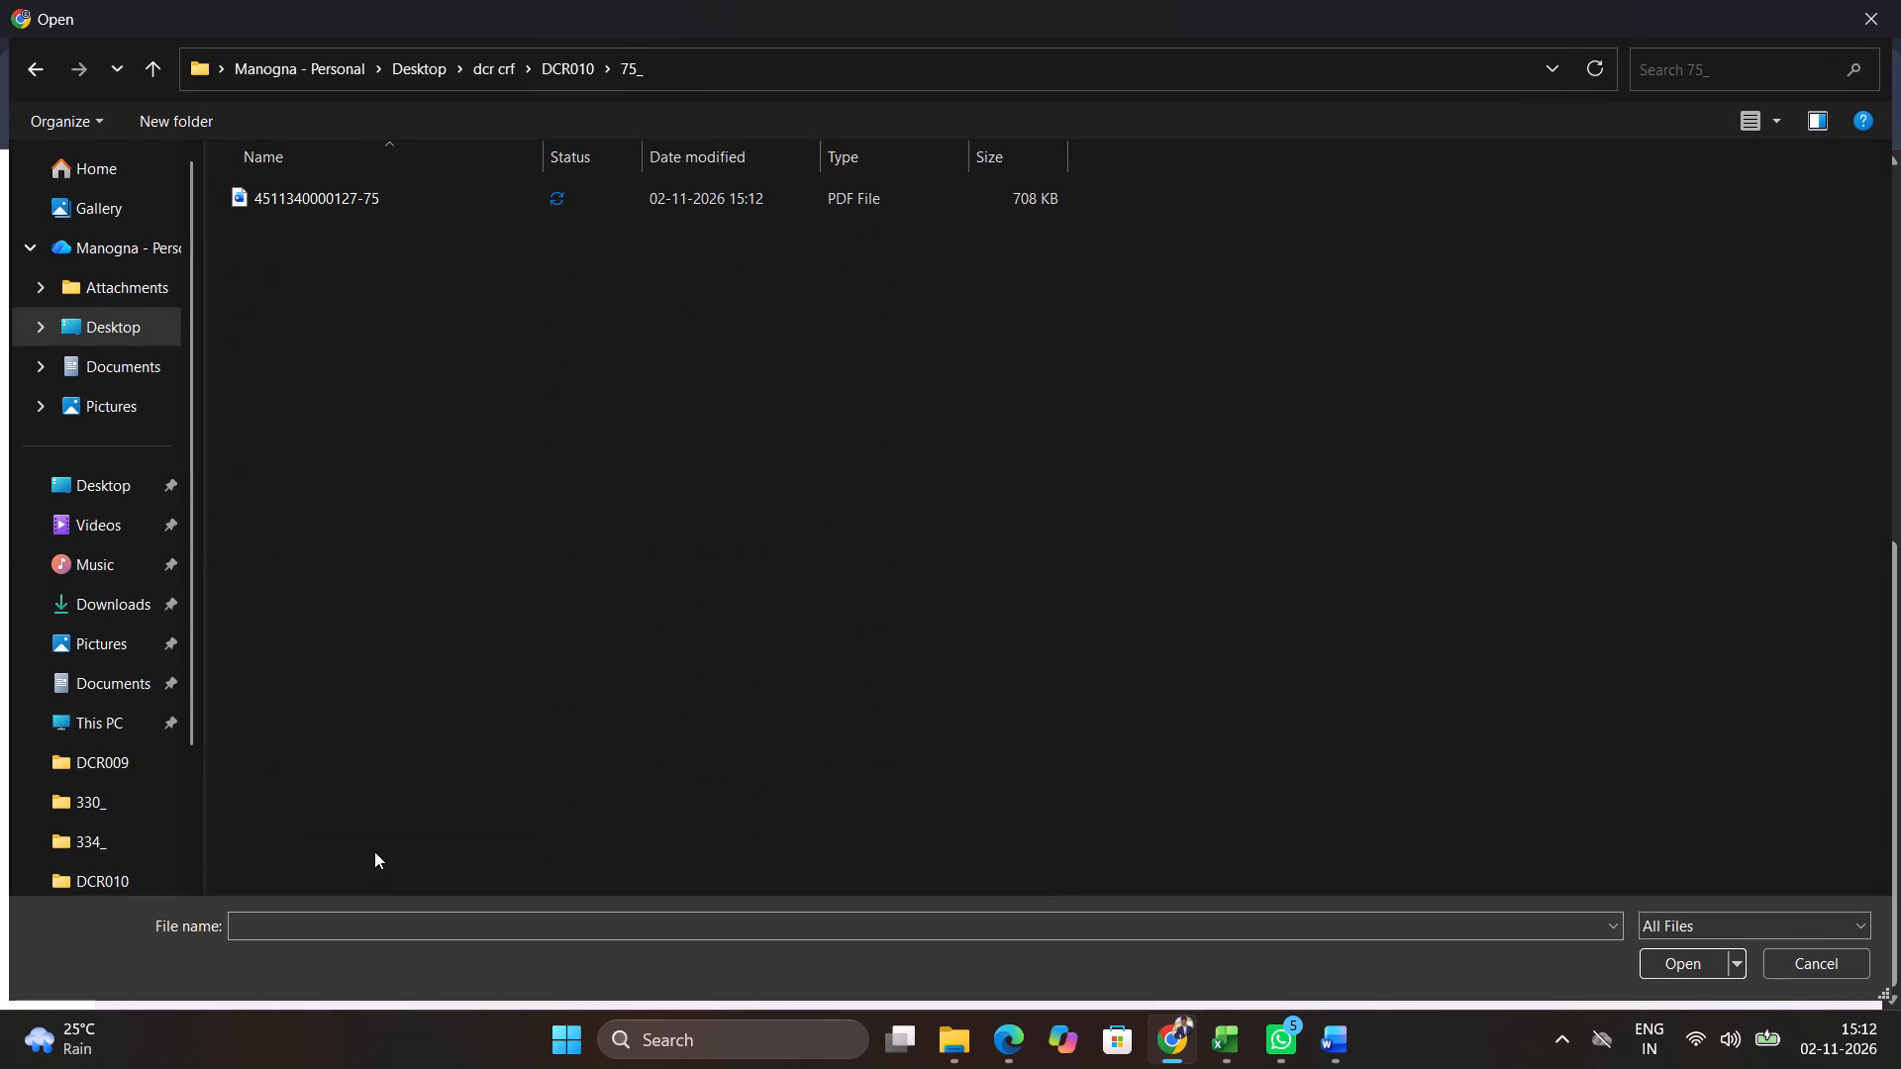
double_click(391, 203)
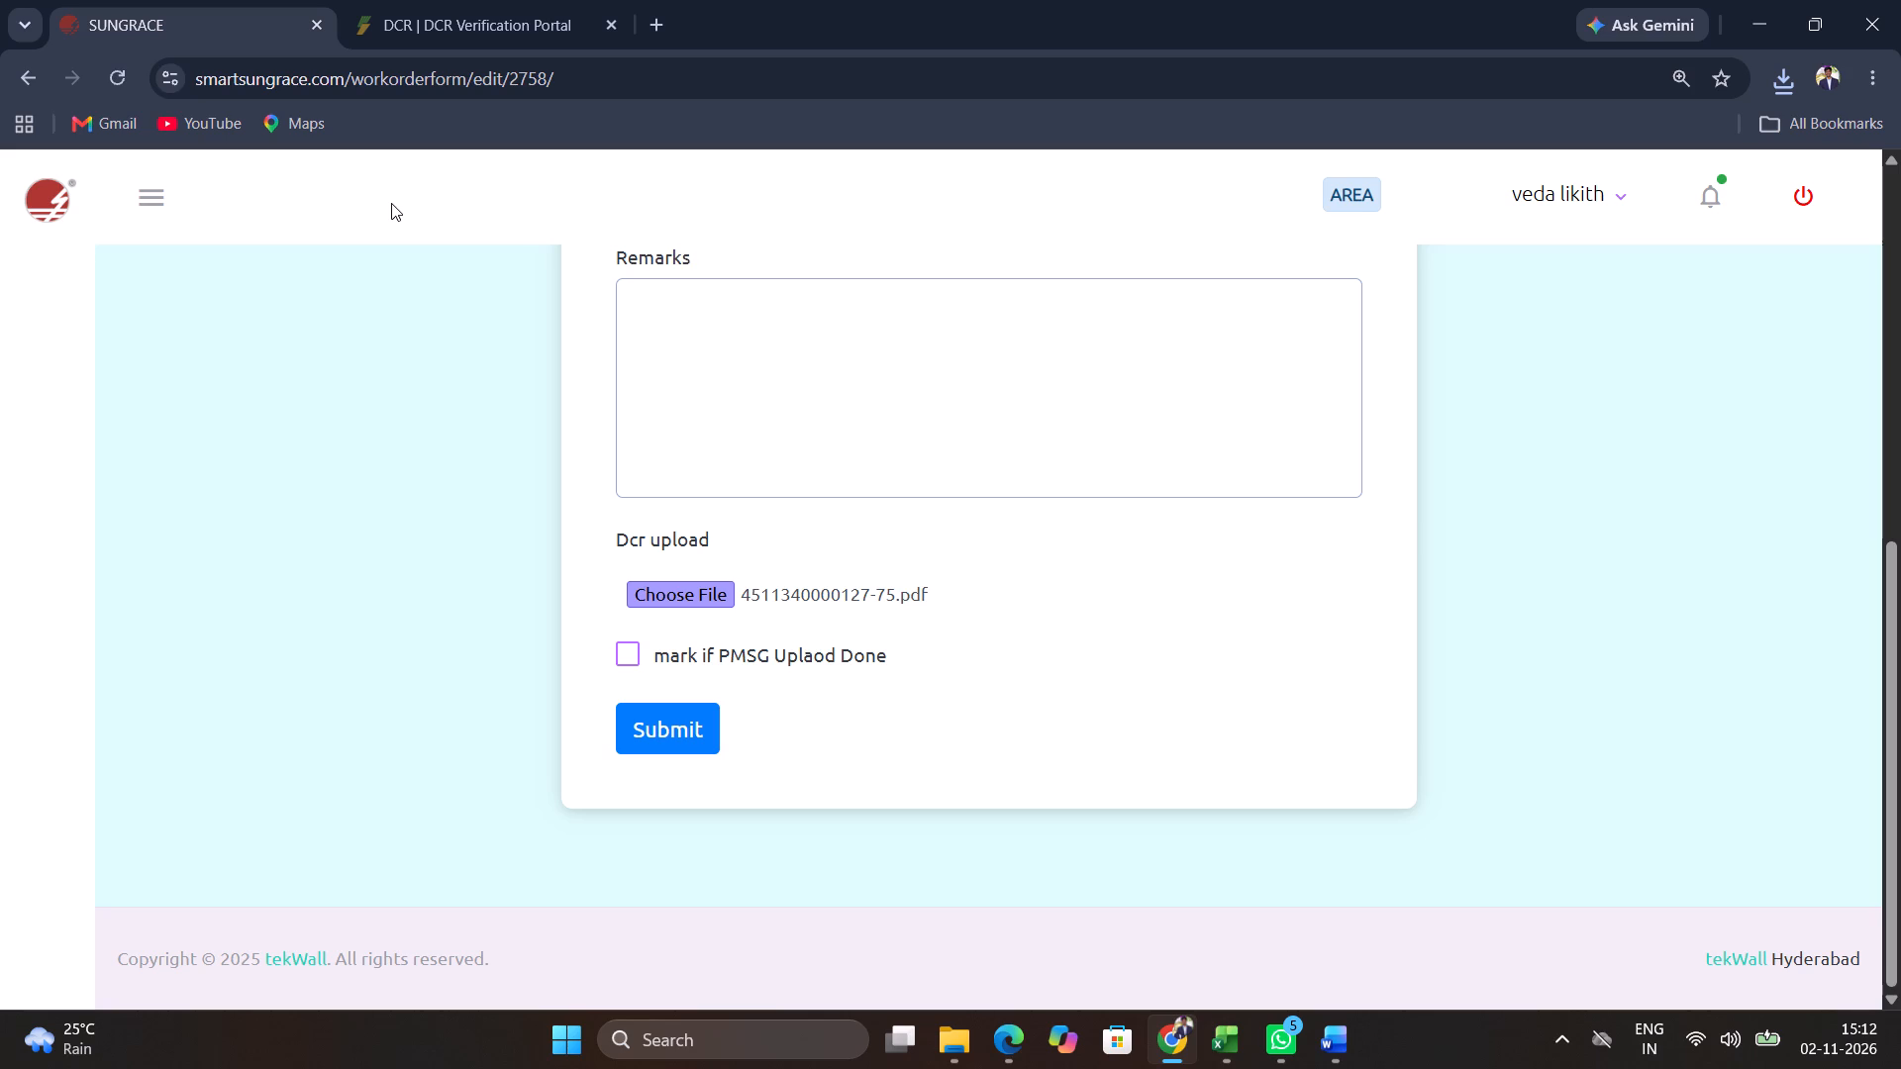
left_click(675, 729)
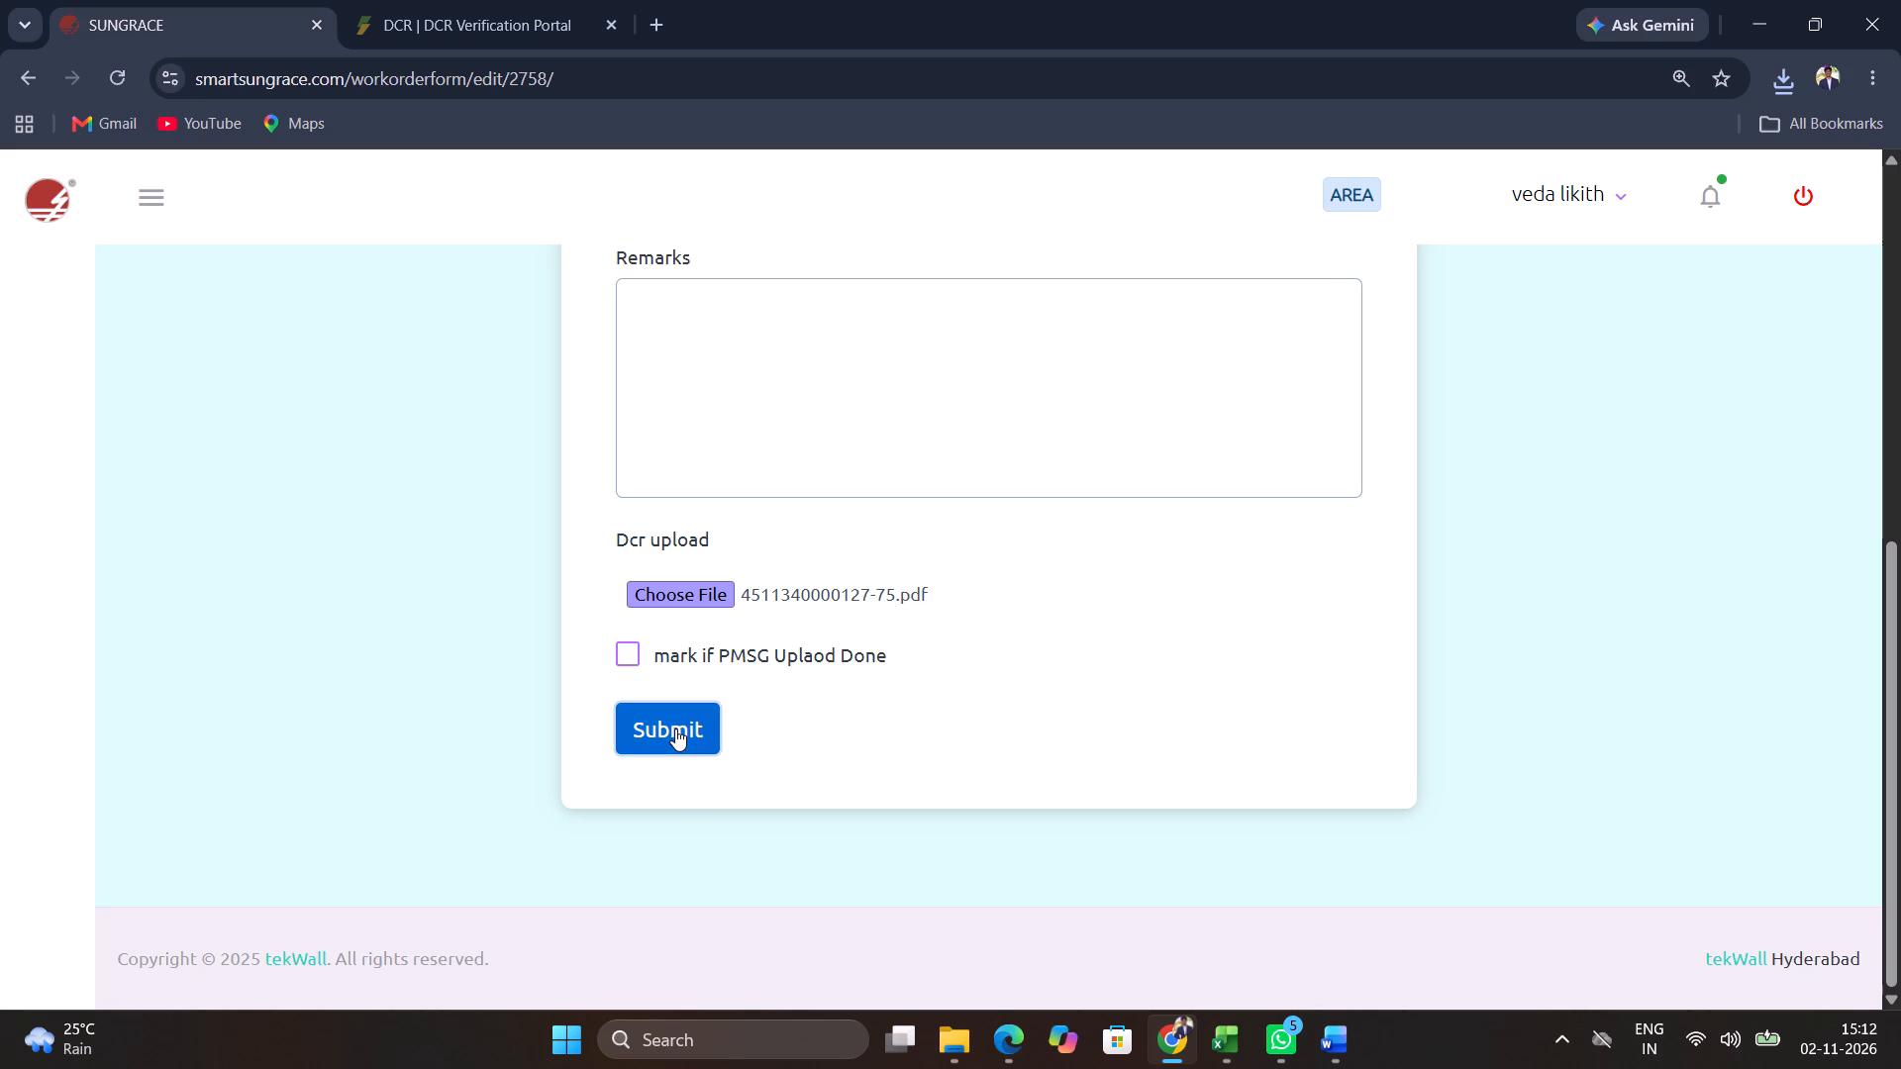
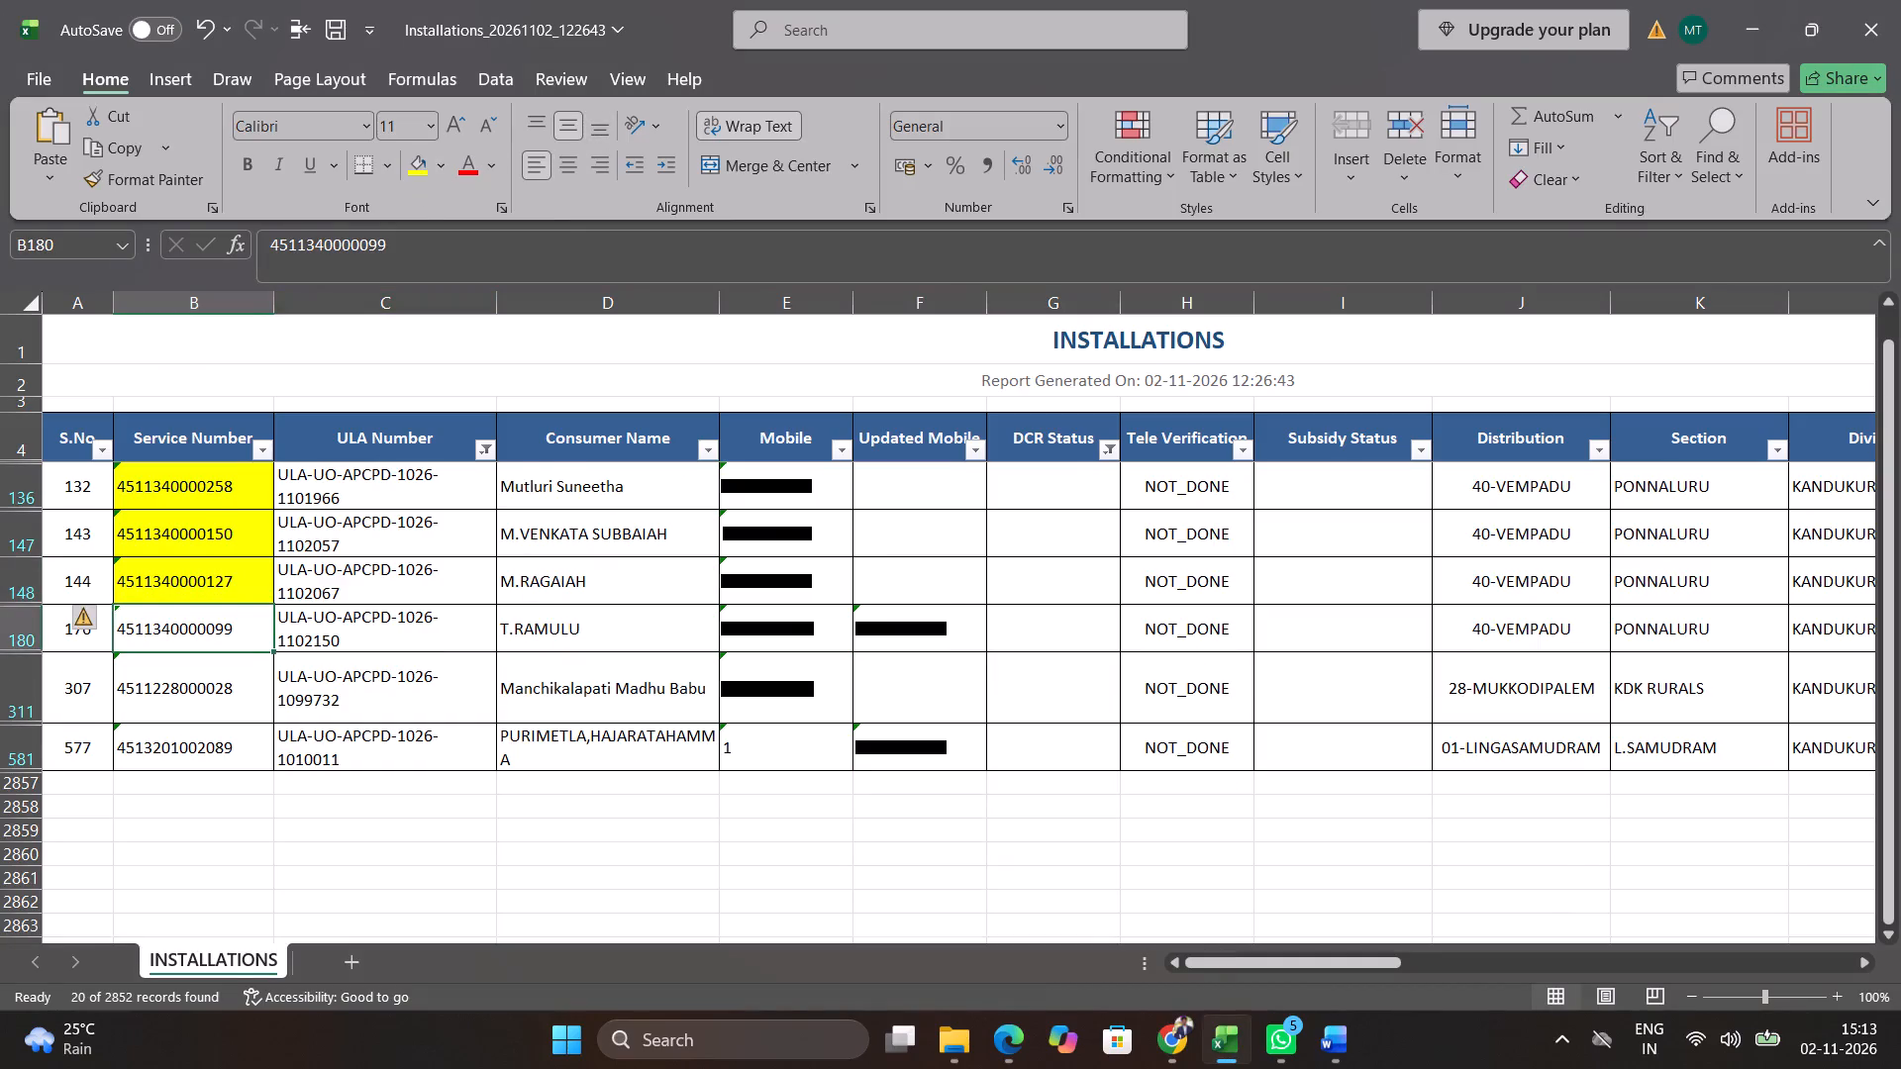
Copy the first unhighlighted service number from the Excel installations sheet and open its matching installation in SUNGRACE.
key("ctrl+c")
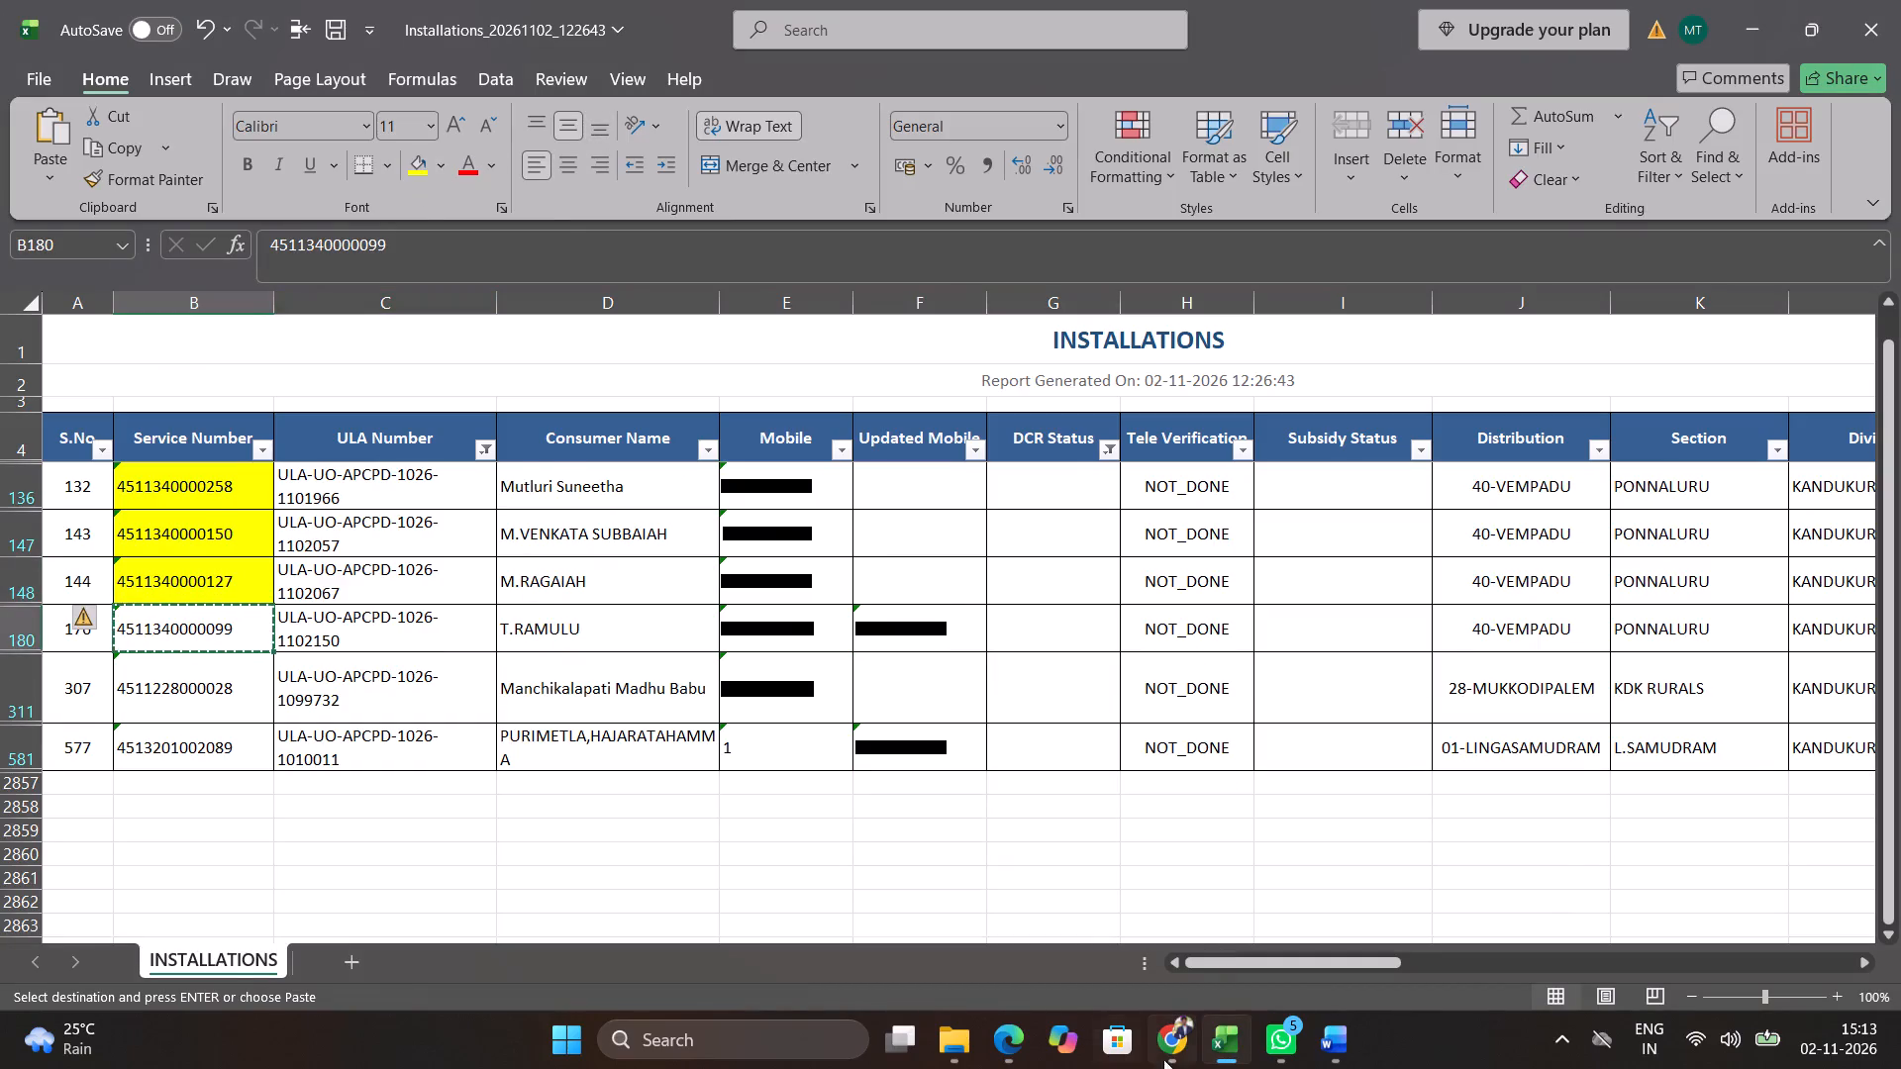
left_click(1158, 965)
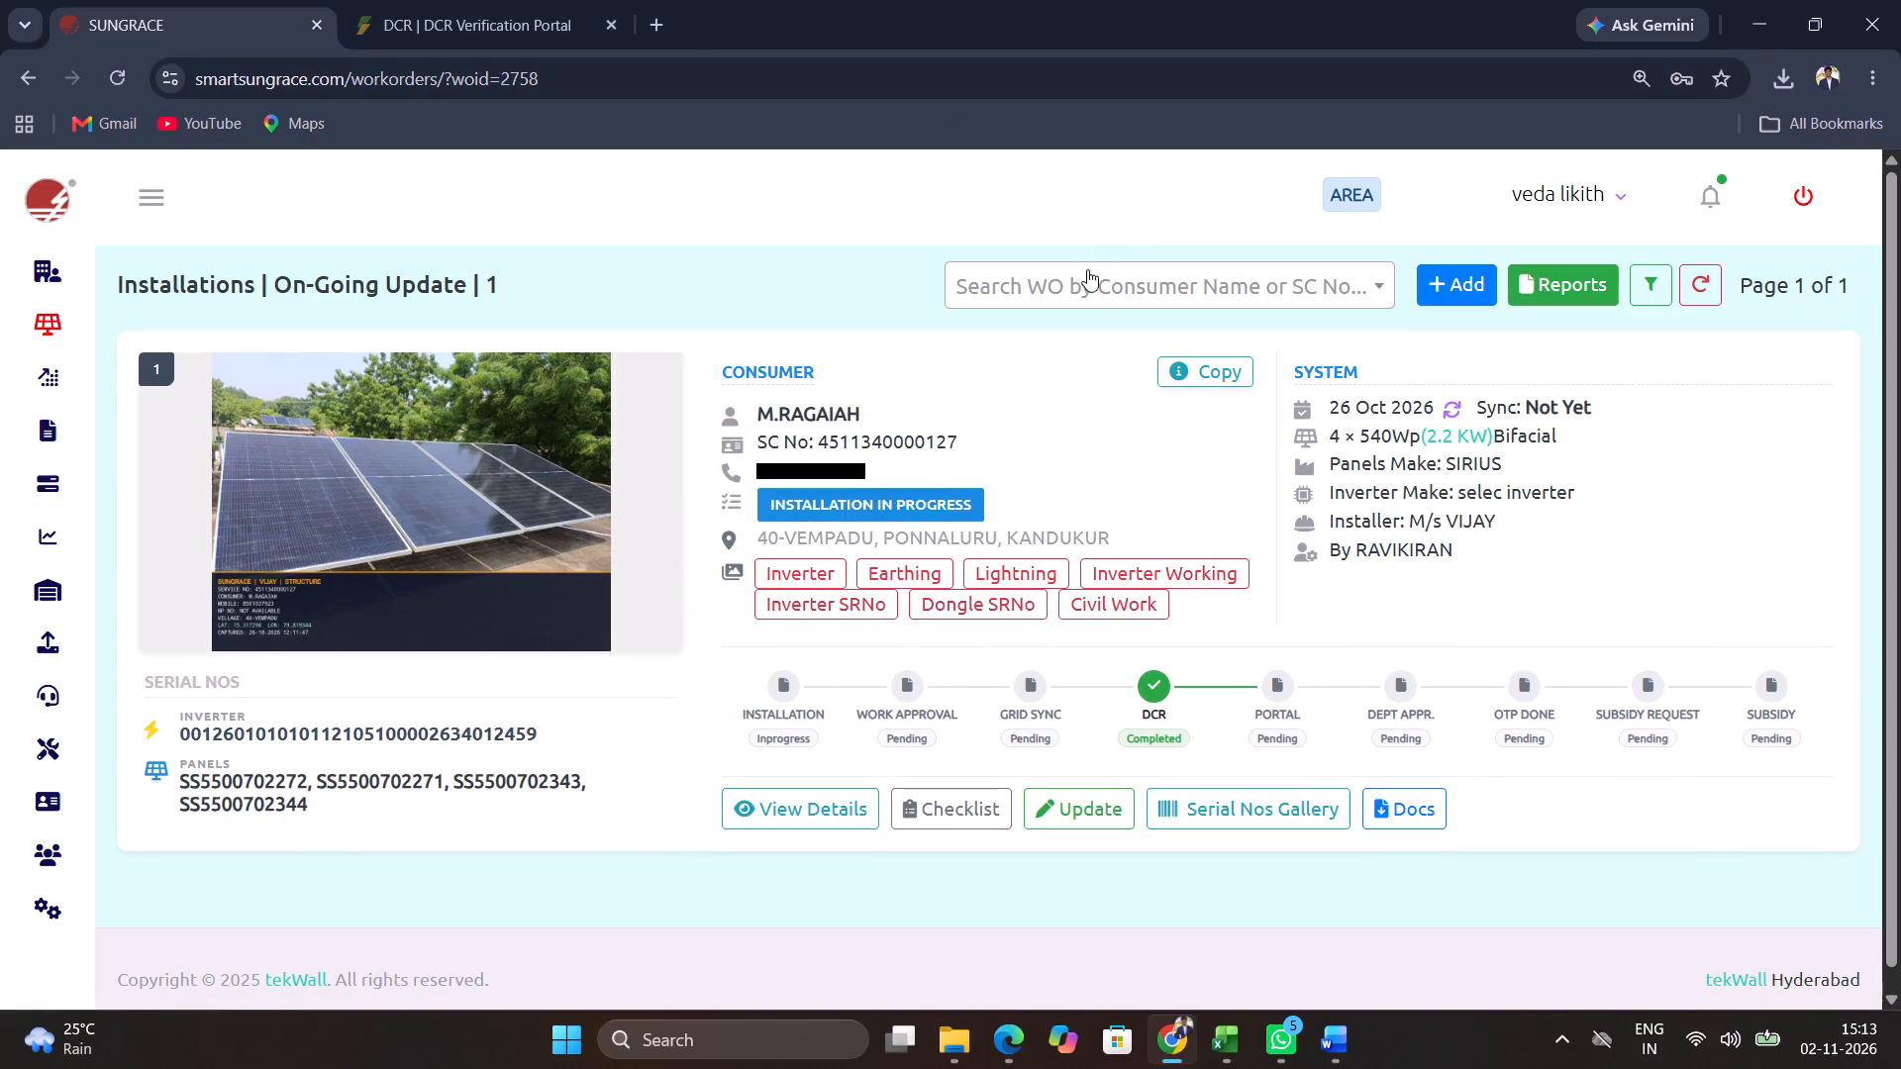
left_click(1091, 291)
key("ctrl+v")
left_click(1073, 340, "ctrl")
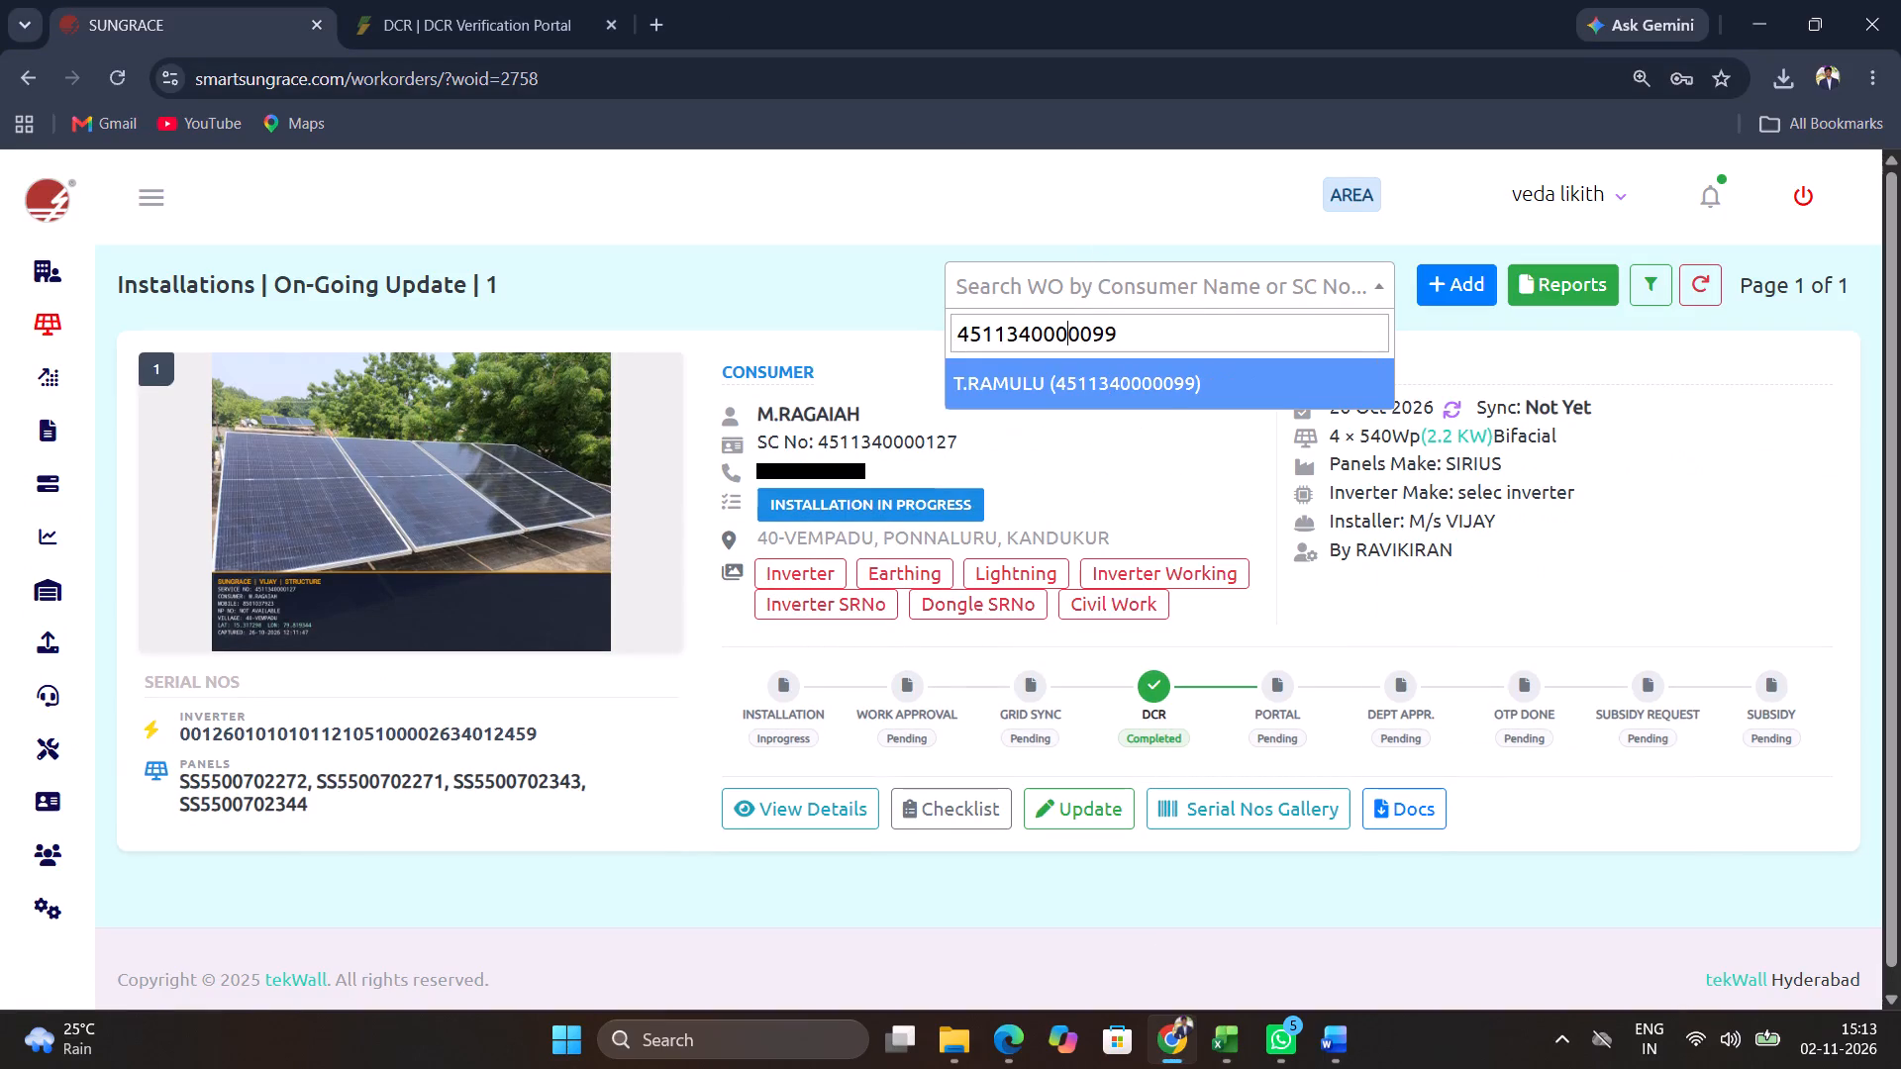
key("Return")
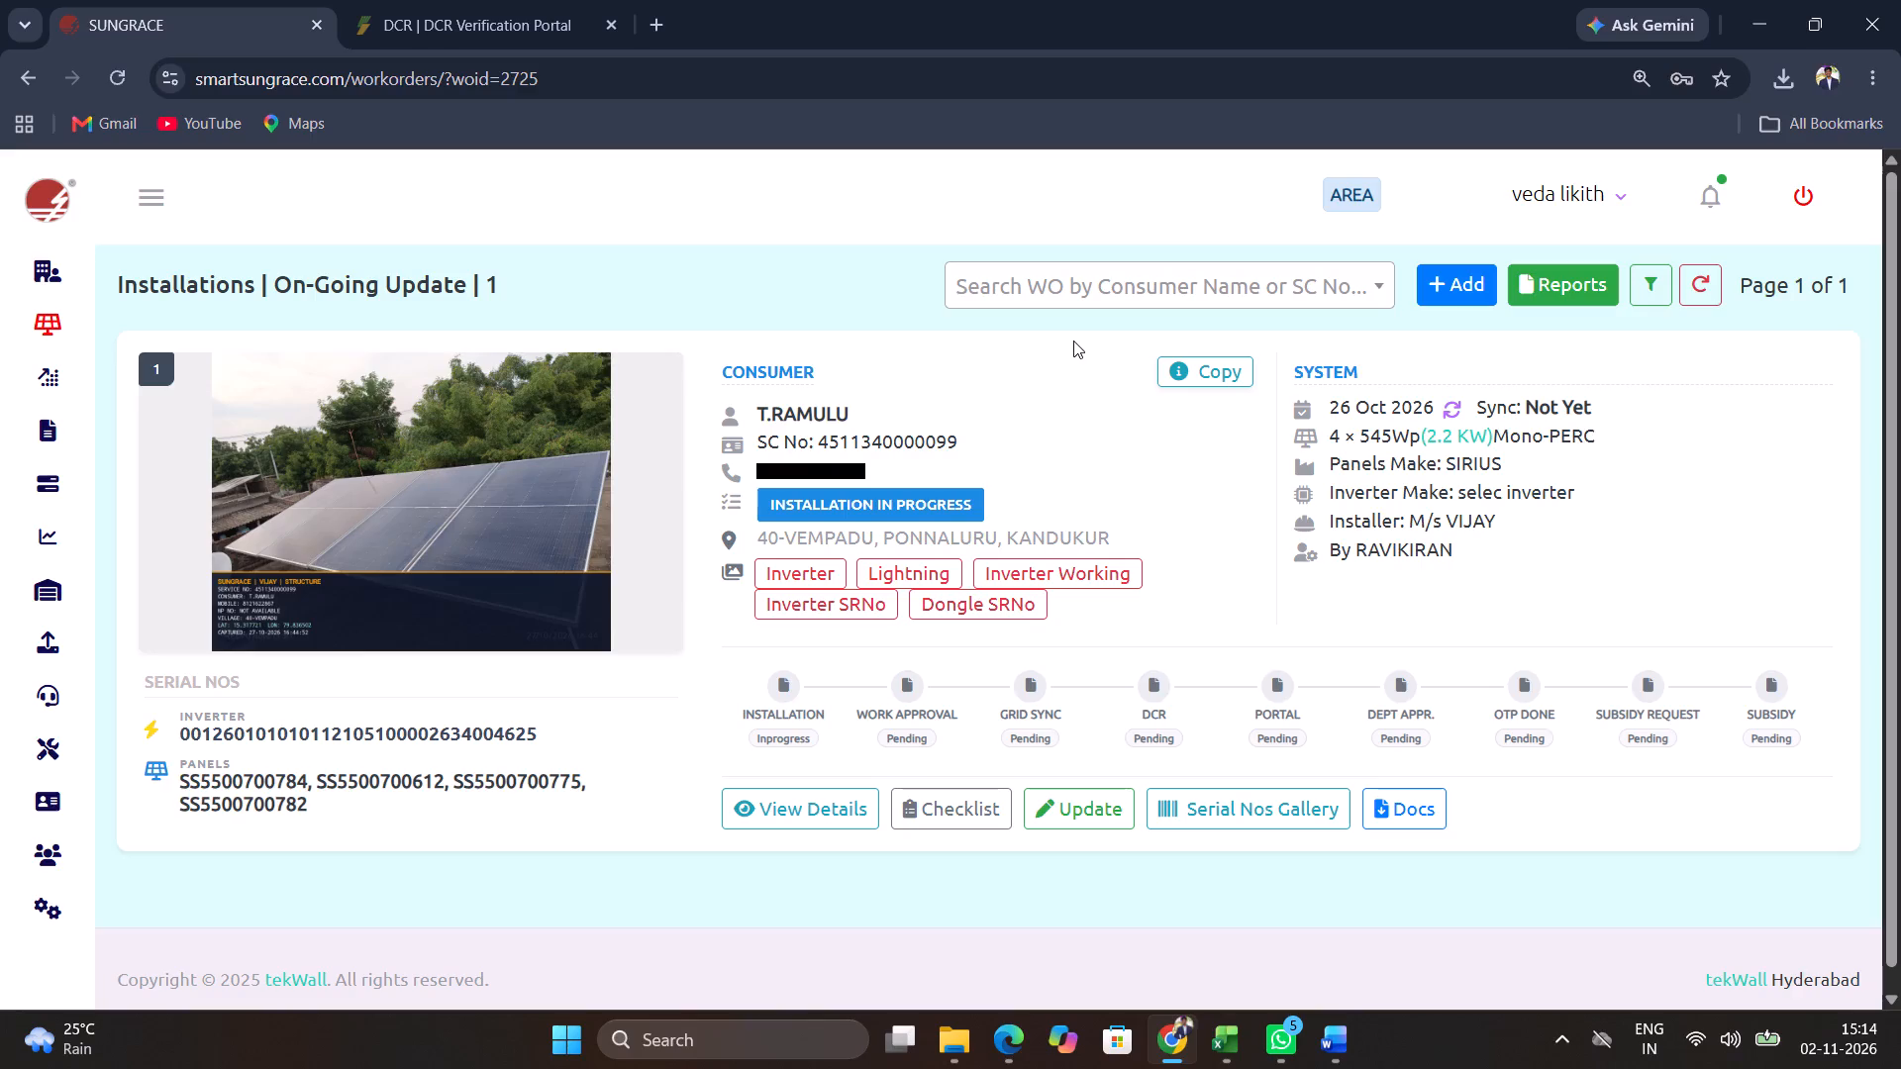
Copy the installation's ULA application number from its Quick Copy Details in SUNGRACE.
left_click(1218, 354)
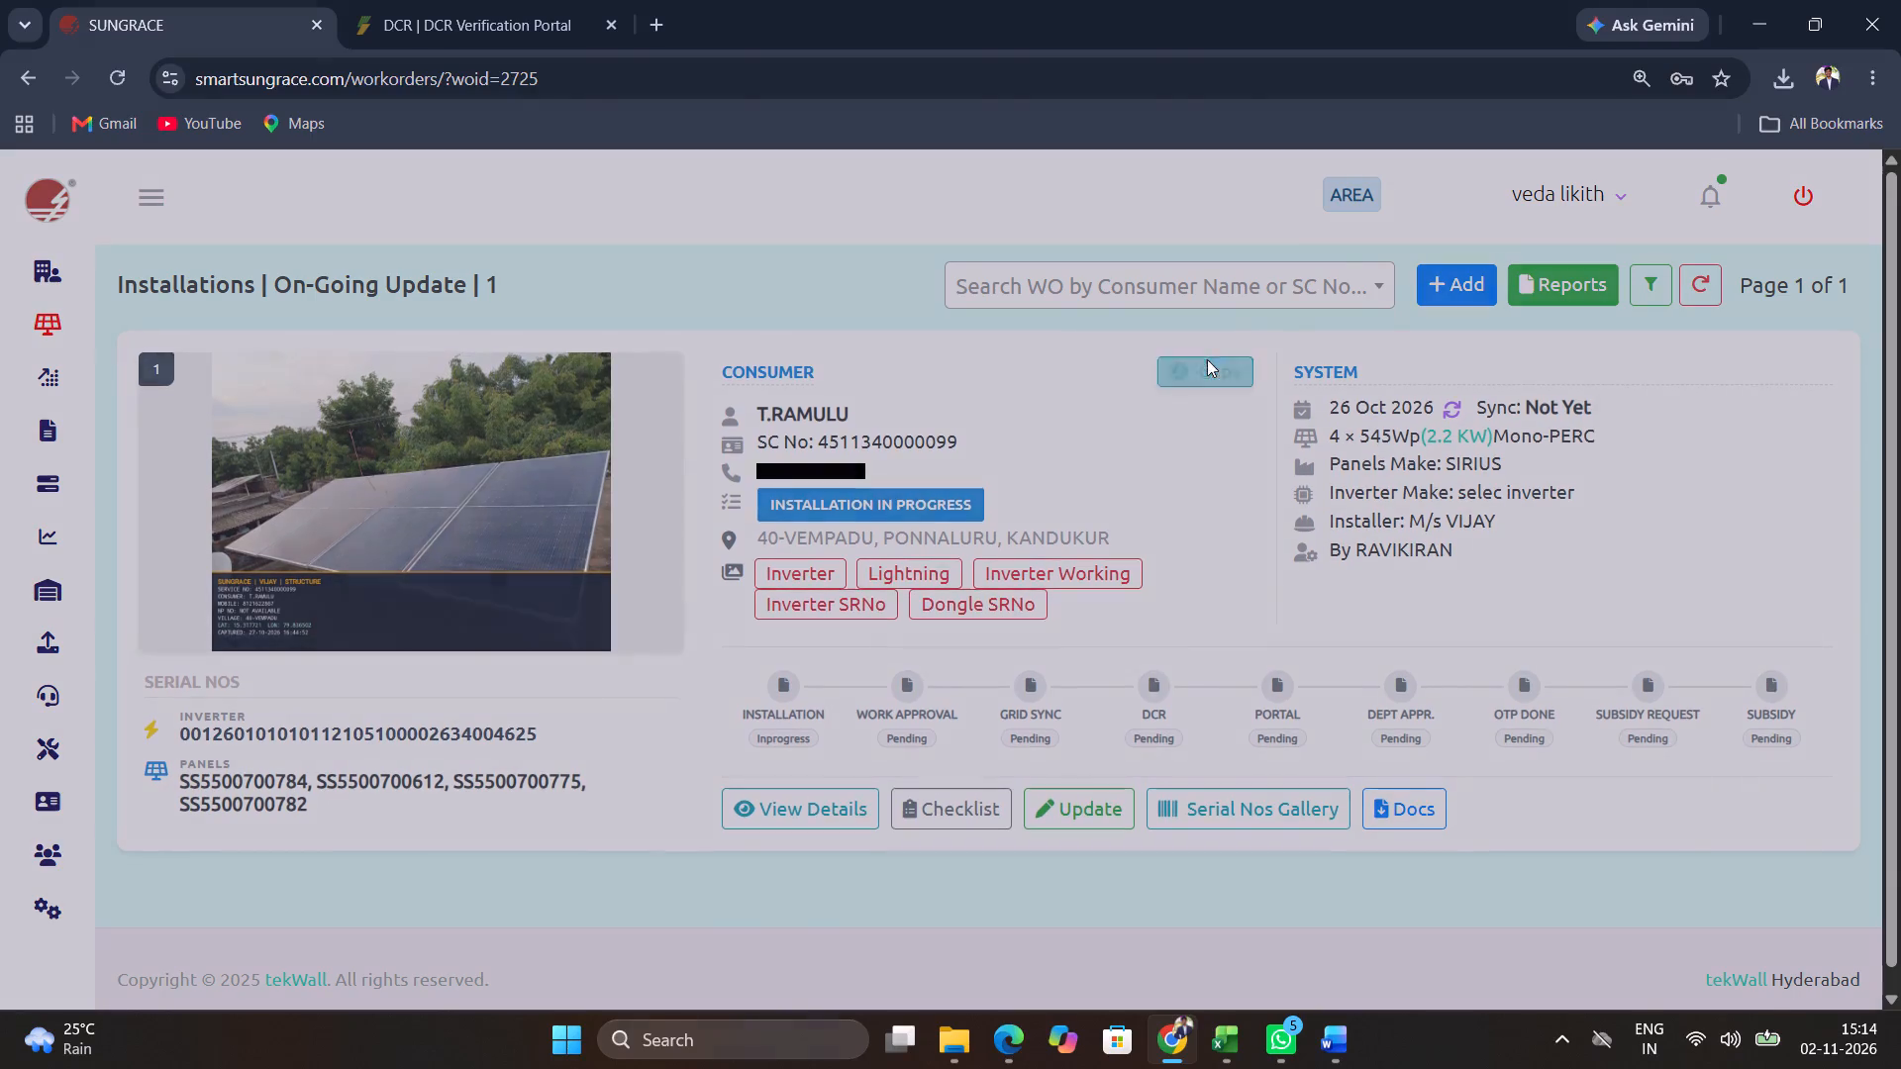
left_click(1204, 488)
Close the certificate preview in the DCR Verification Portal and start a new Issue to Consumer (B2C) entry.
left_click(516, 1)
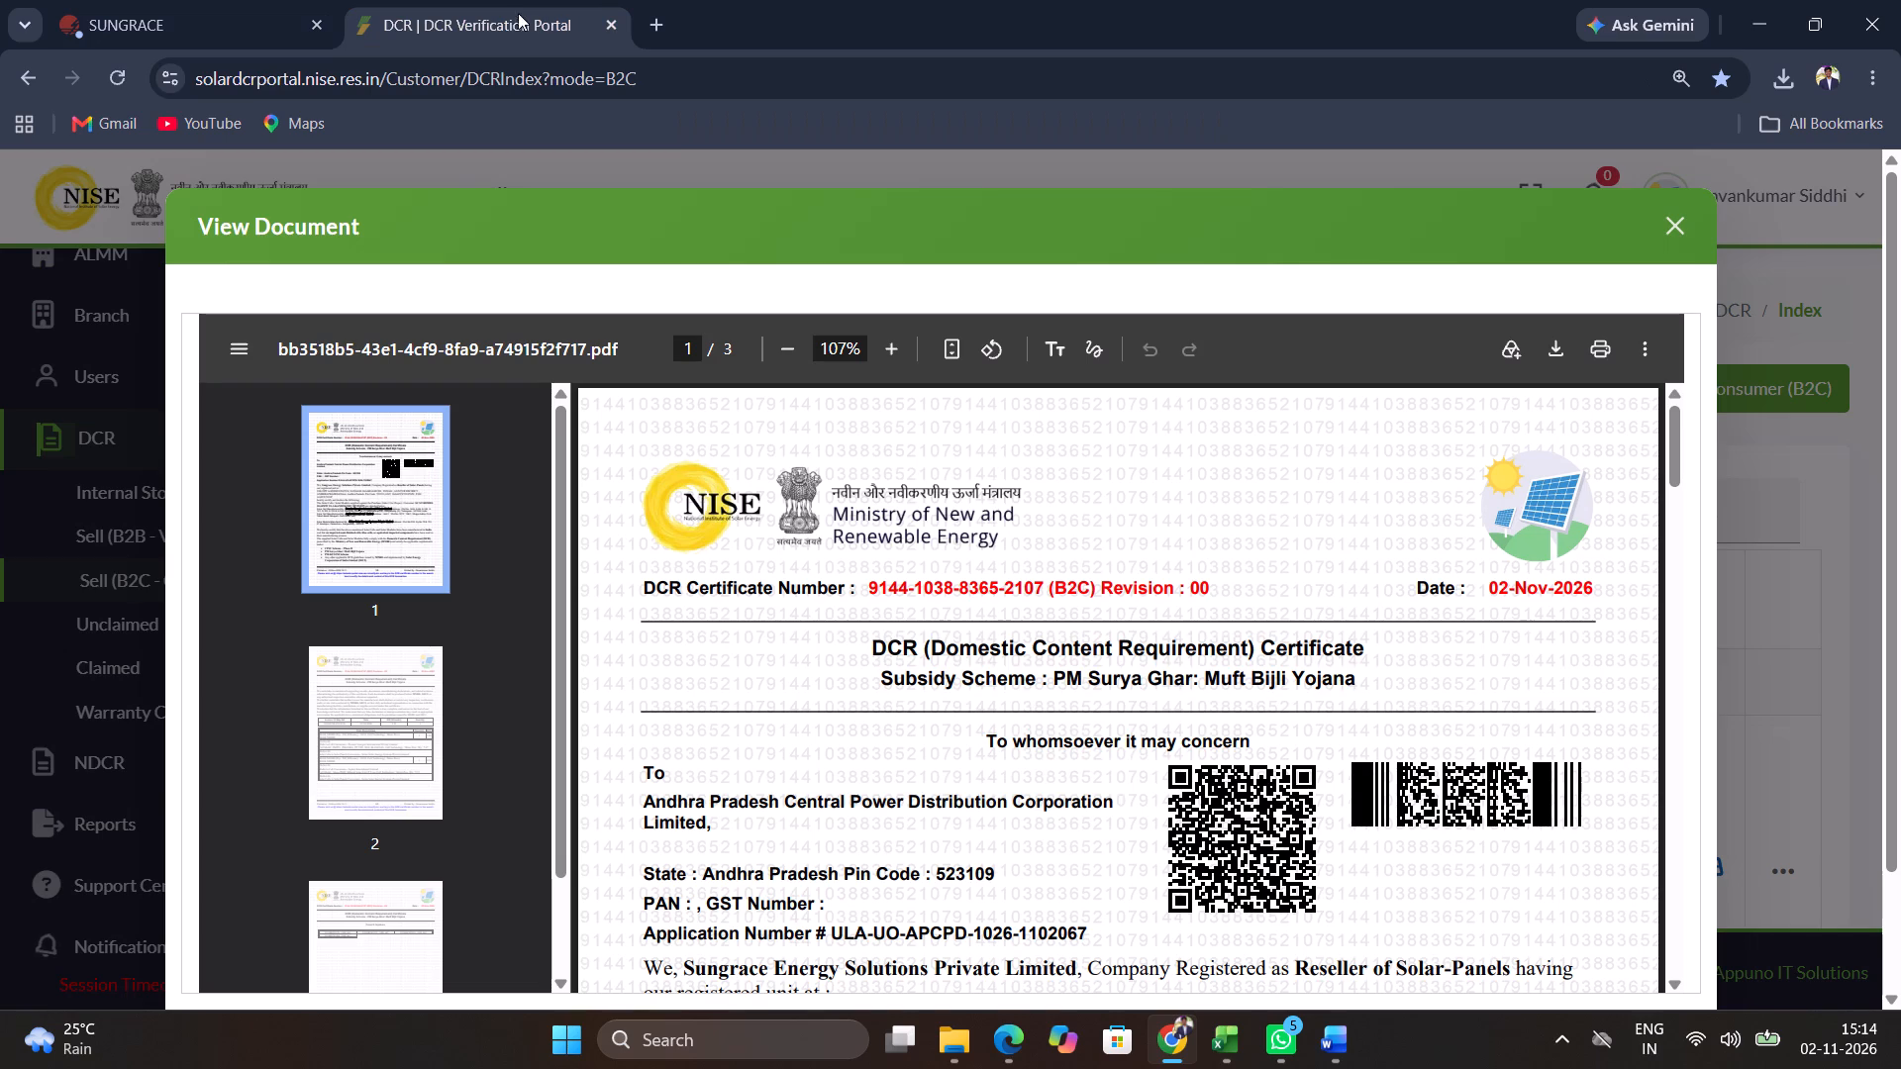
double_click(1680, 211)
left_click(1644, 414)
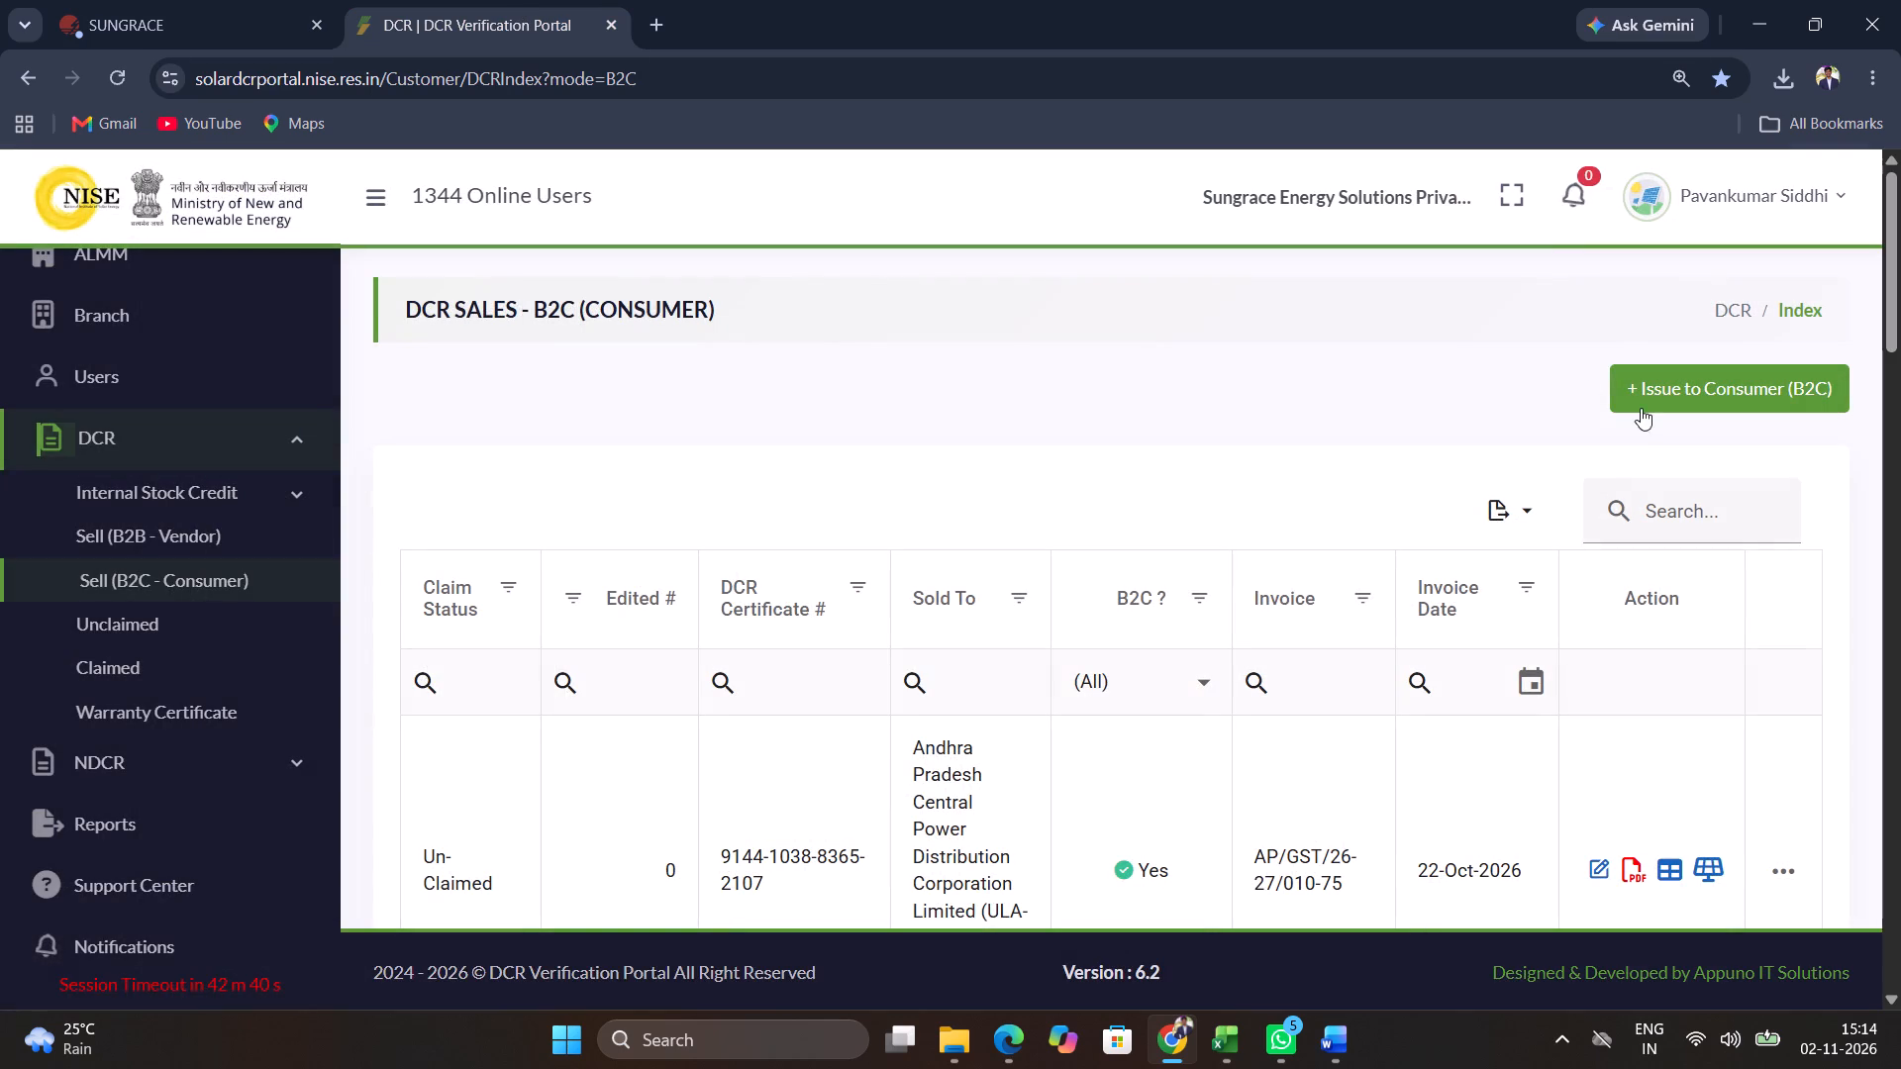
left_click(1638, 391)
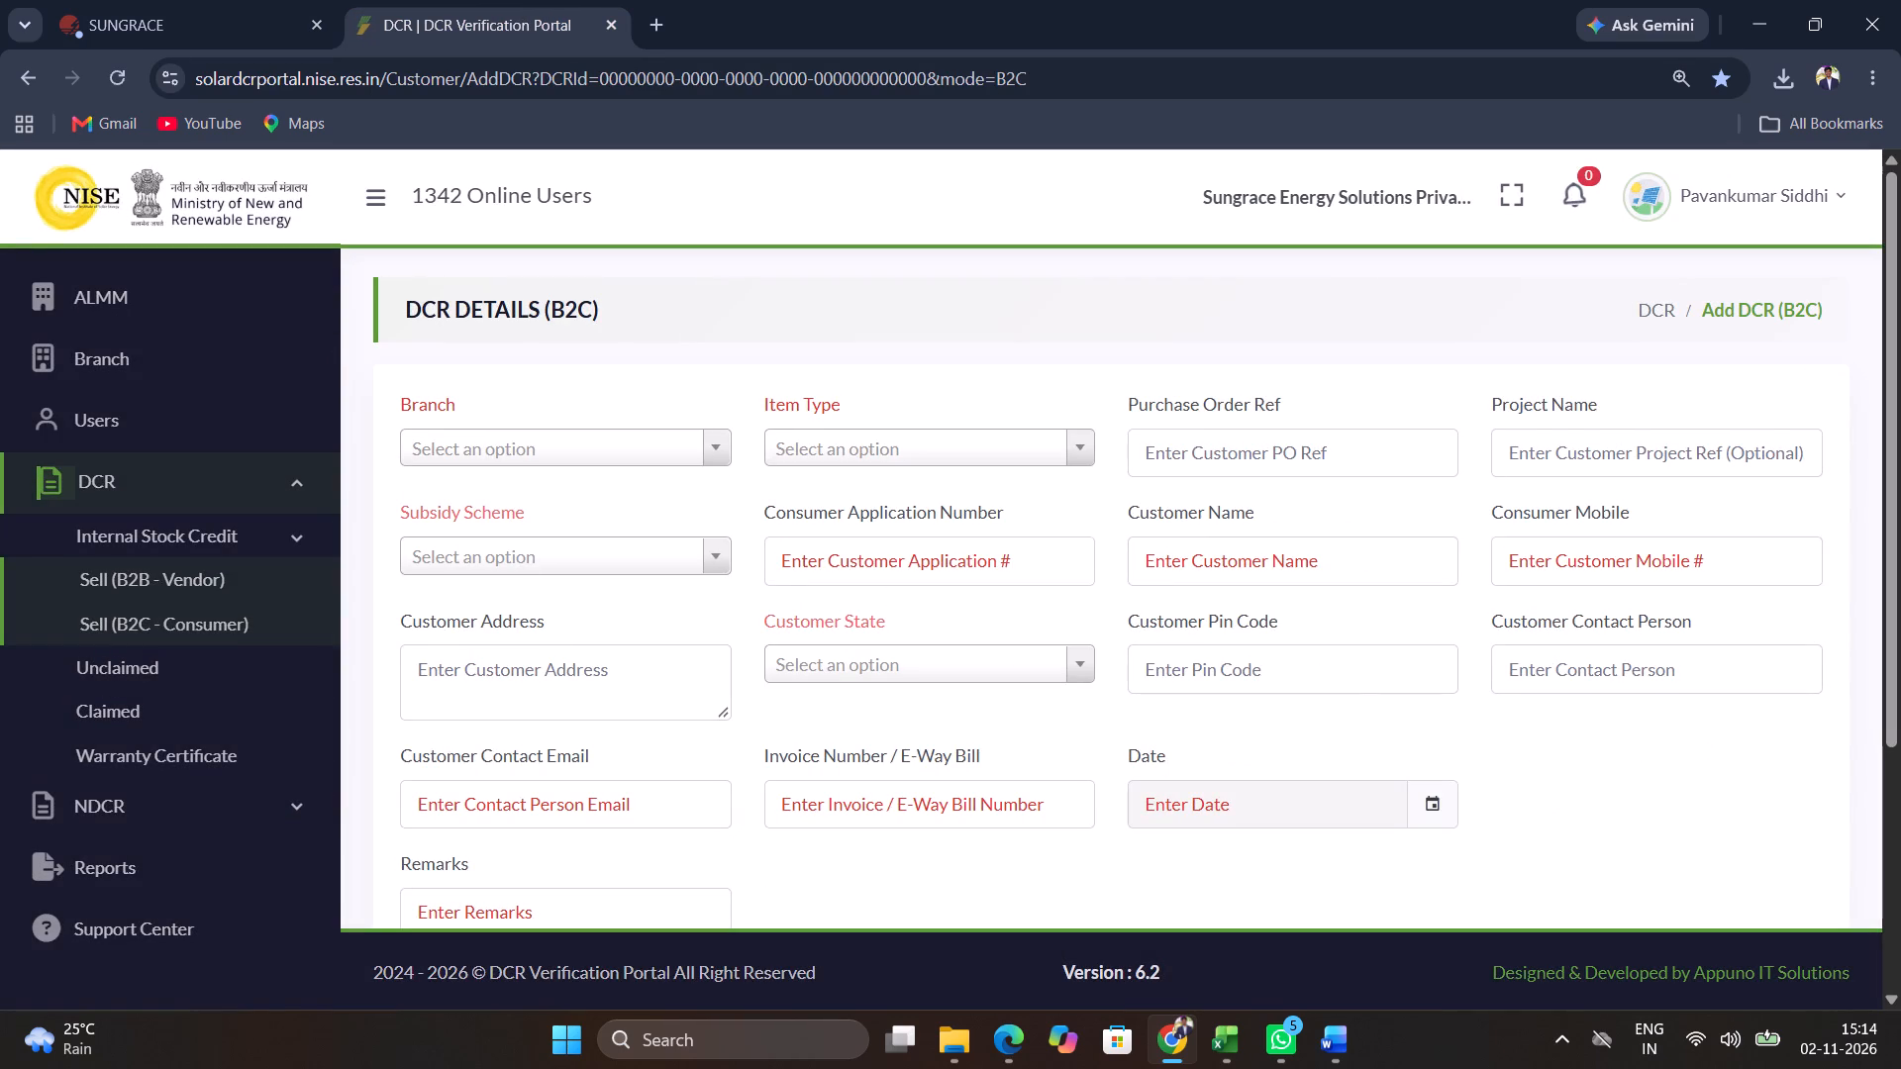
Enter the copied consumer application number, and set the Andhra Pradesh branch, PM Surya Ghar: Muft Bijli Yojana scheme and Solar Panels item type.
left_click(899, 573)
key("ctrl+v")
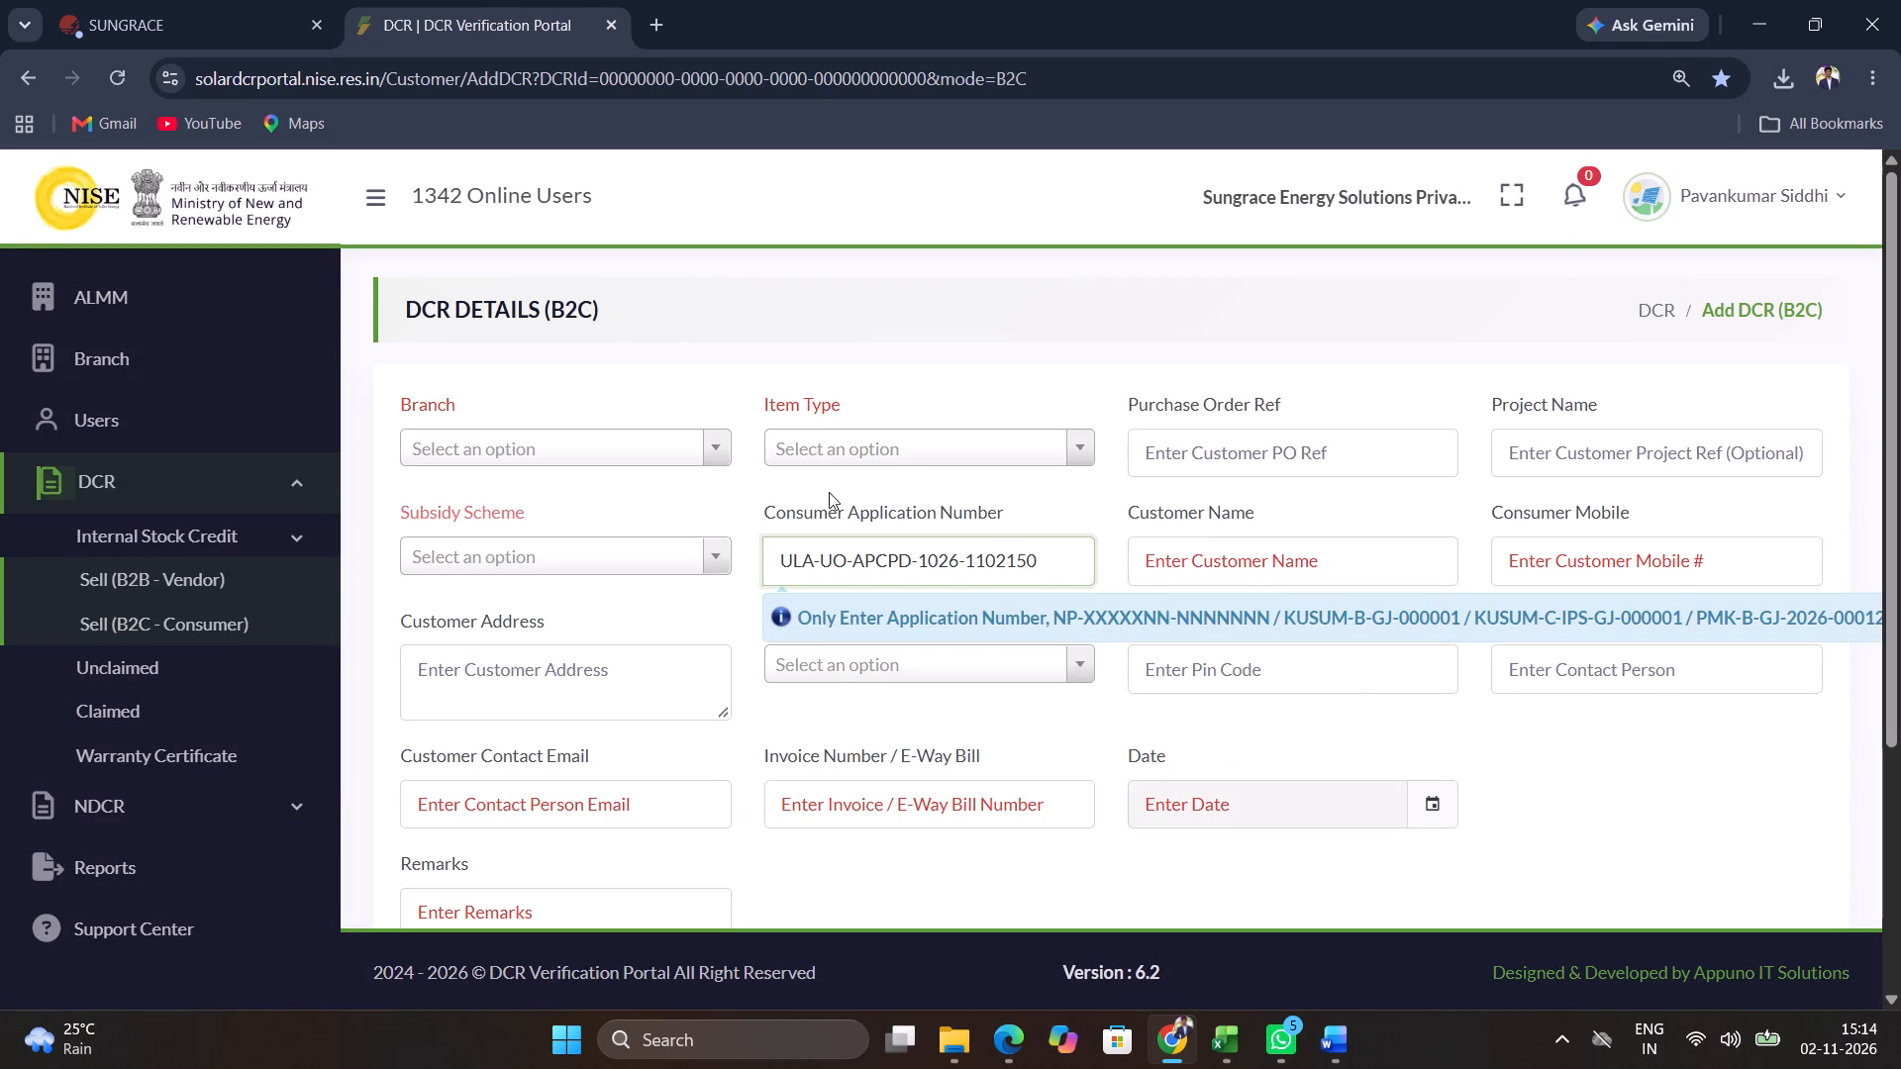
left_click(642, 441)
left_click(588, 556)
left_click(589, 549)
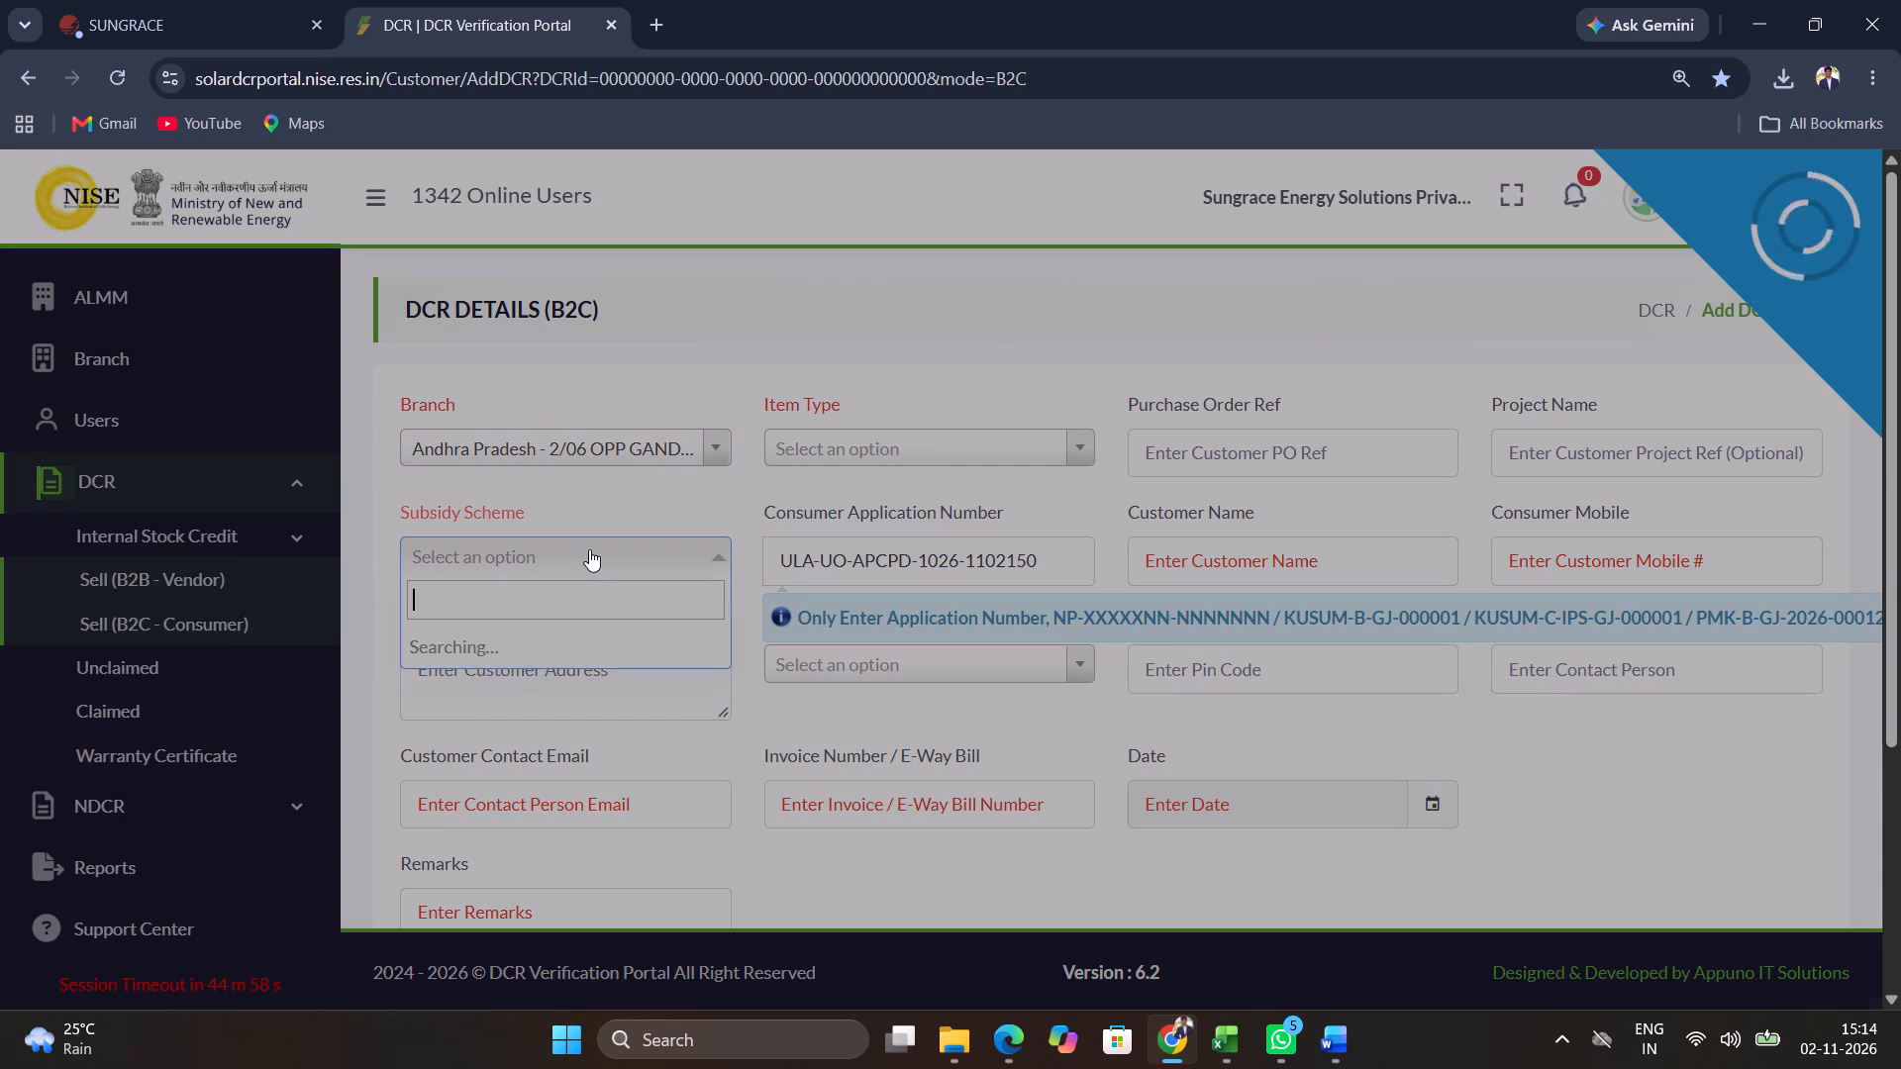
left_click(560, 755)
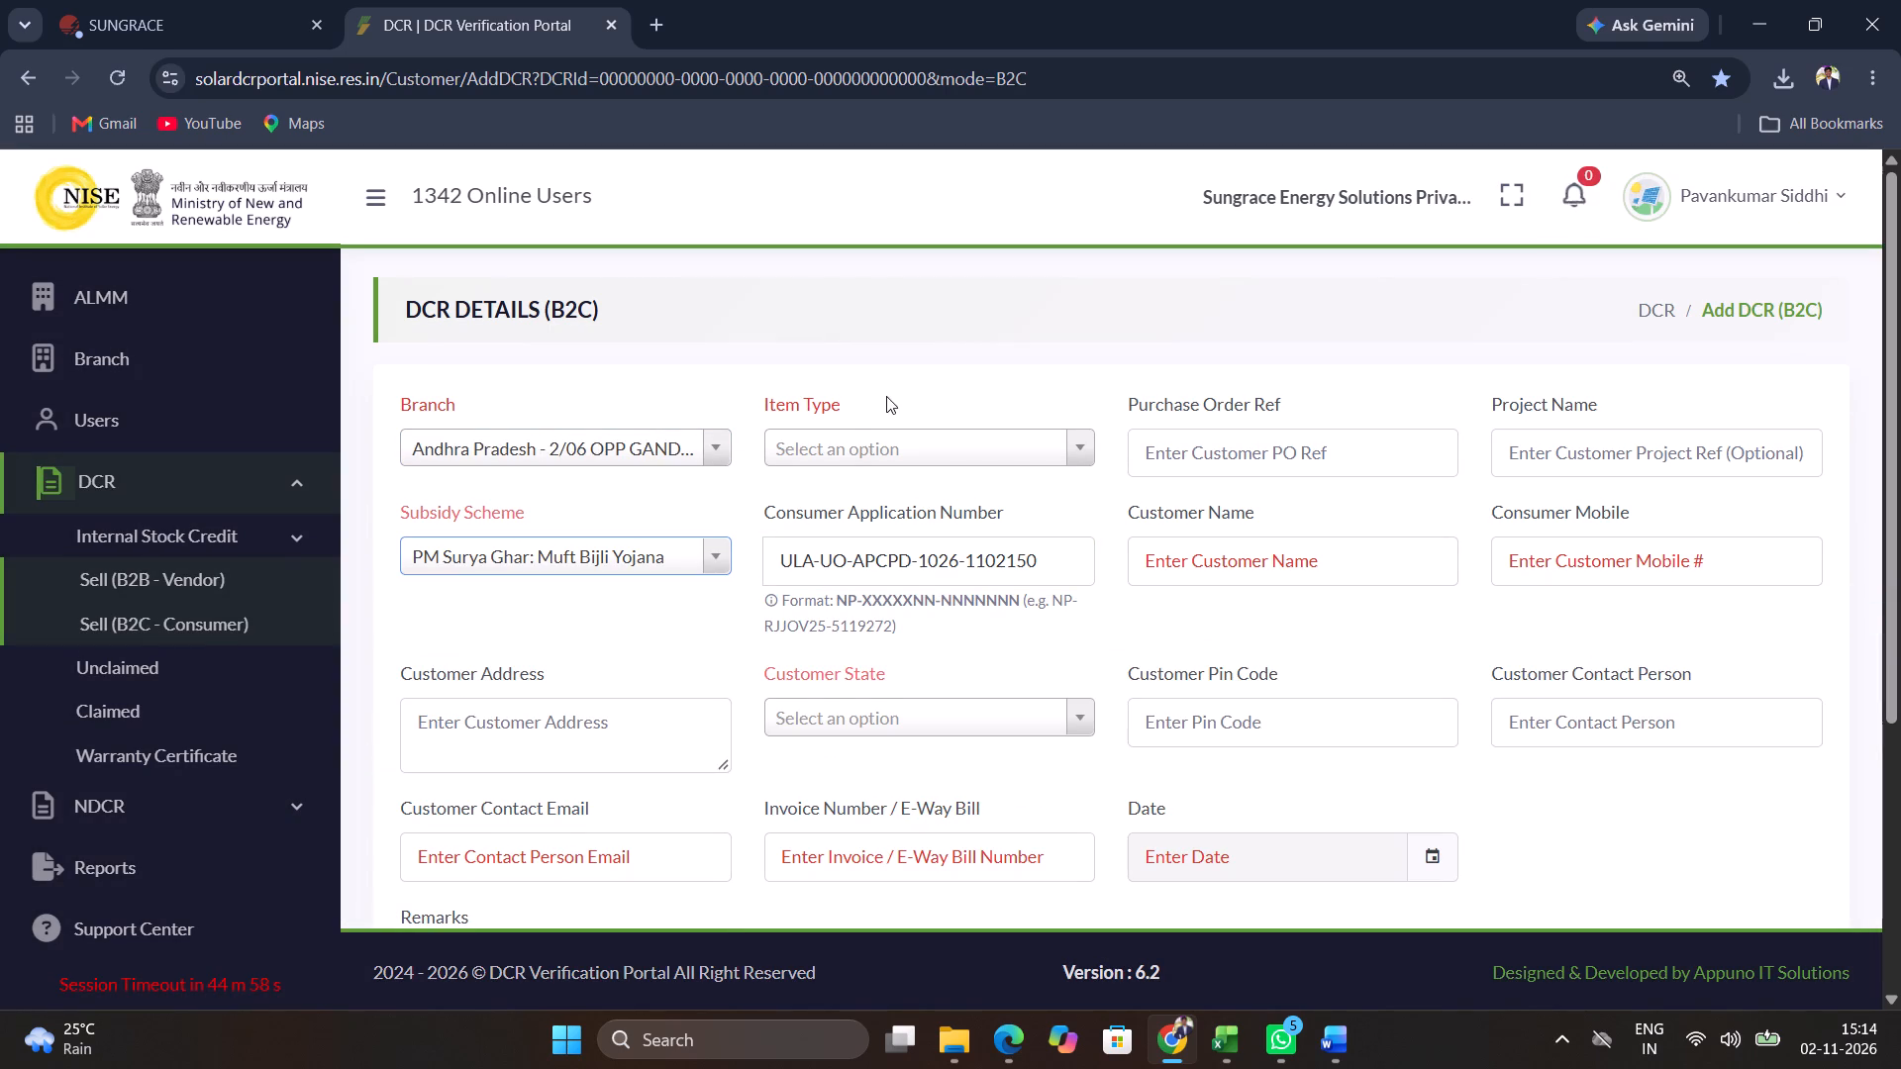
left_click(849, 438)
left_click(836, 527)
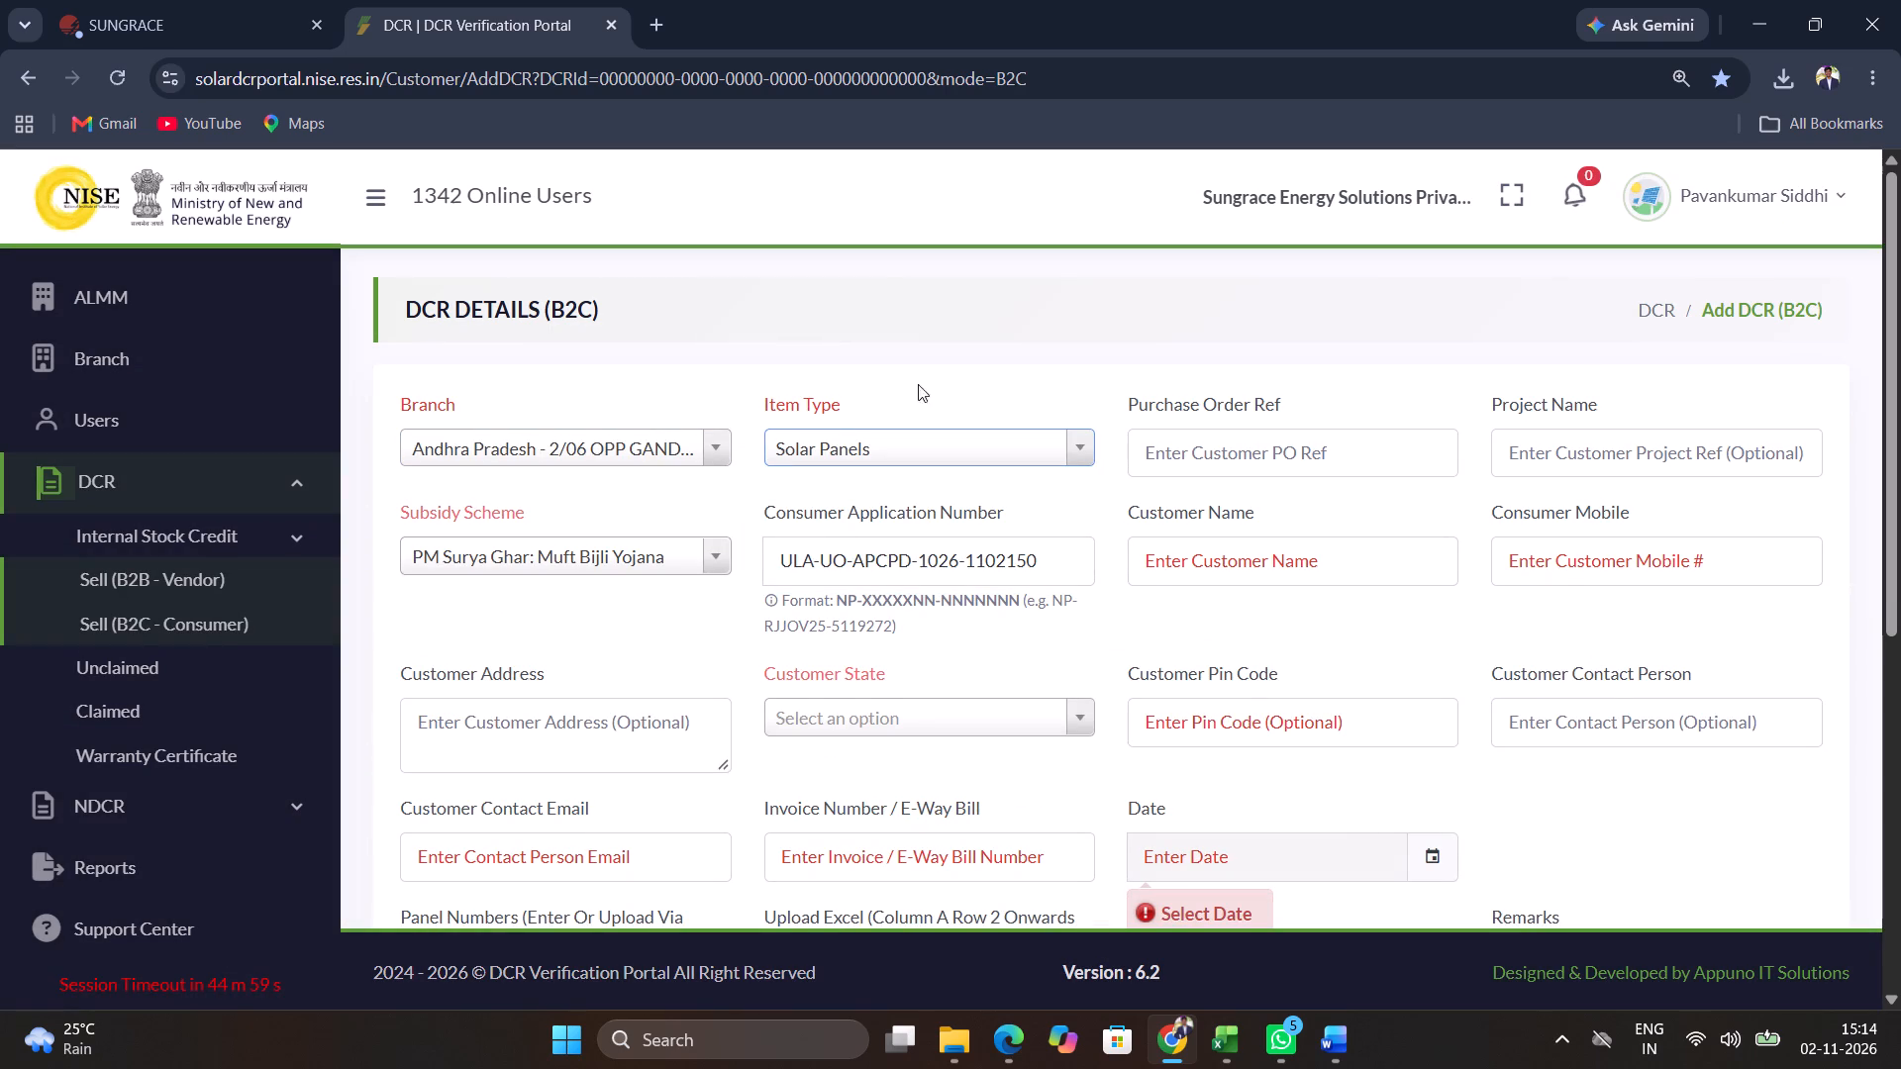
Fill Customer Name with Andhra Pradesh Central Power Distribution Corporation Limited, copied from the Kandukuru subsidy scheme Word document.
left_click(1220, 568)
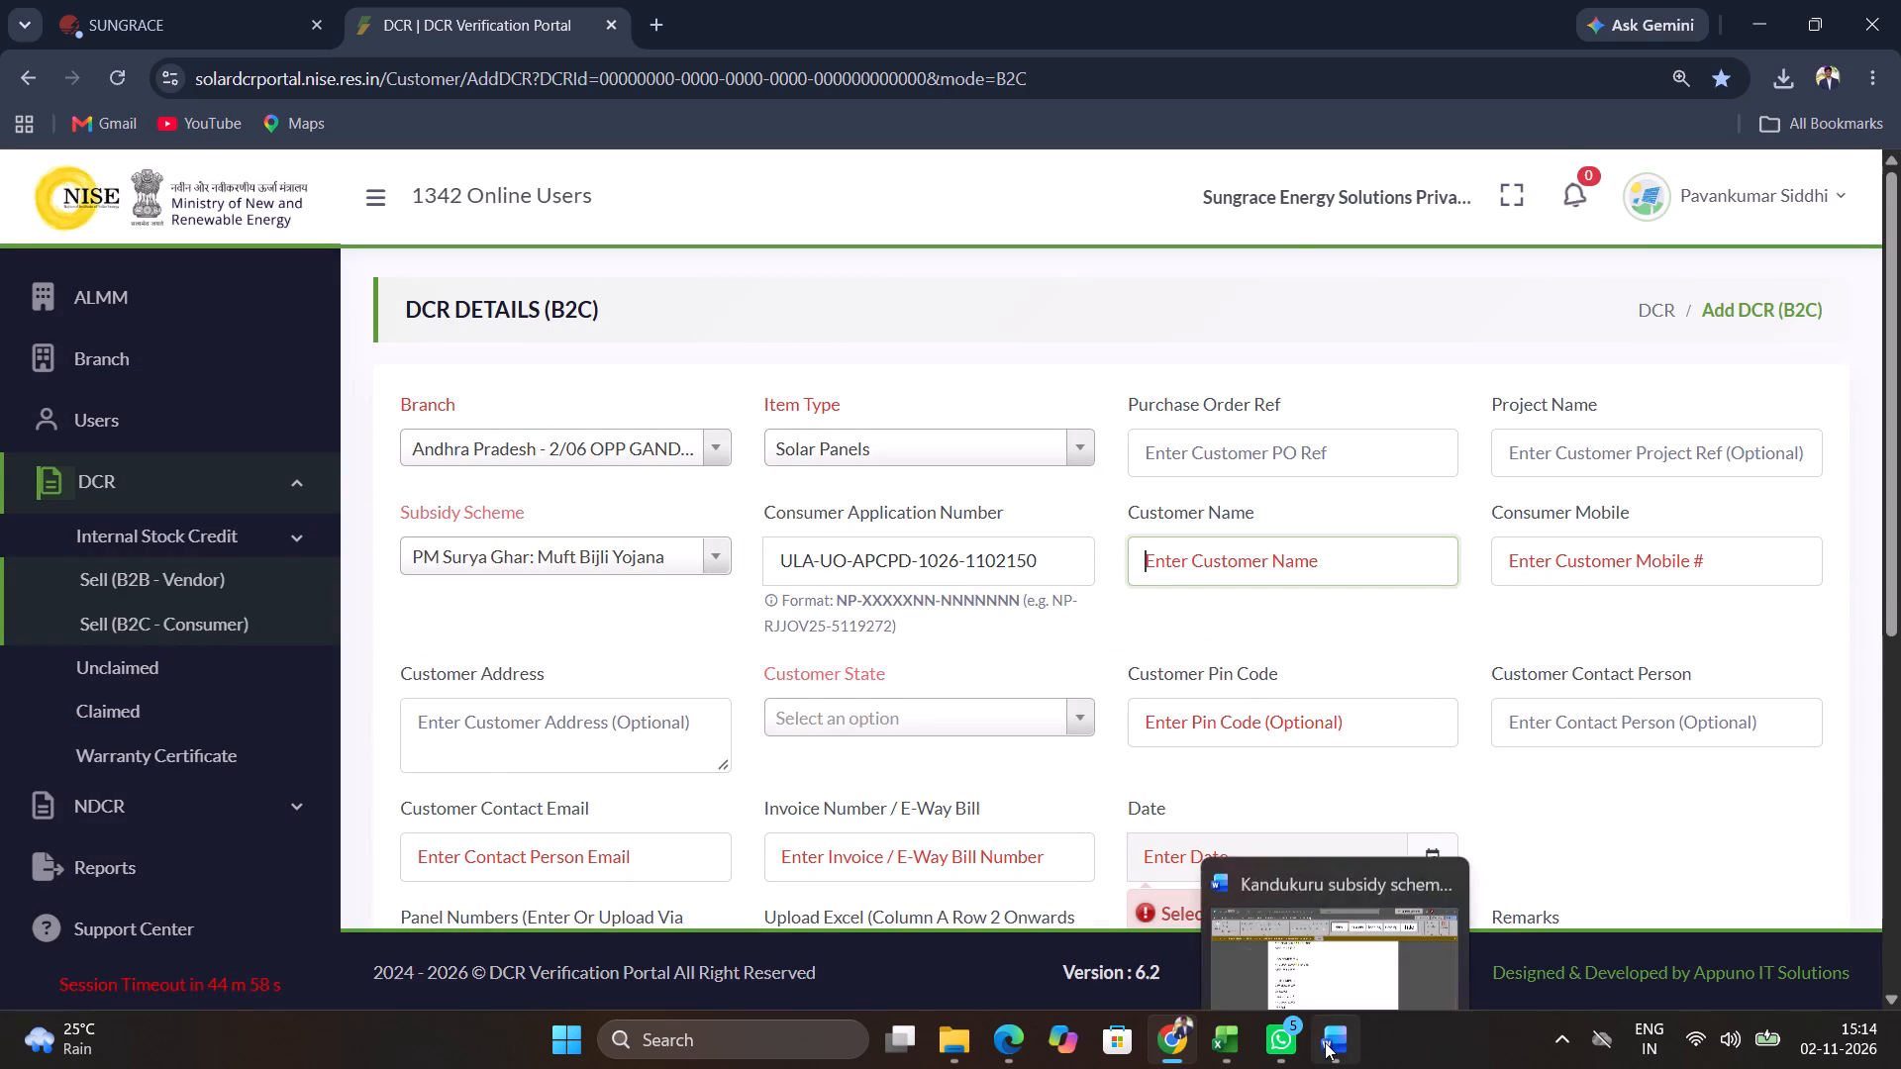
double_click(1317, 966)
scroll(588, 496, "up", 10)
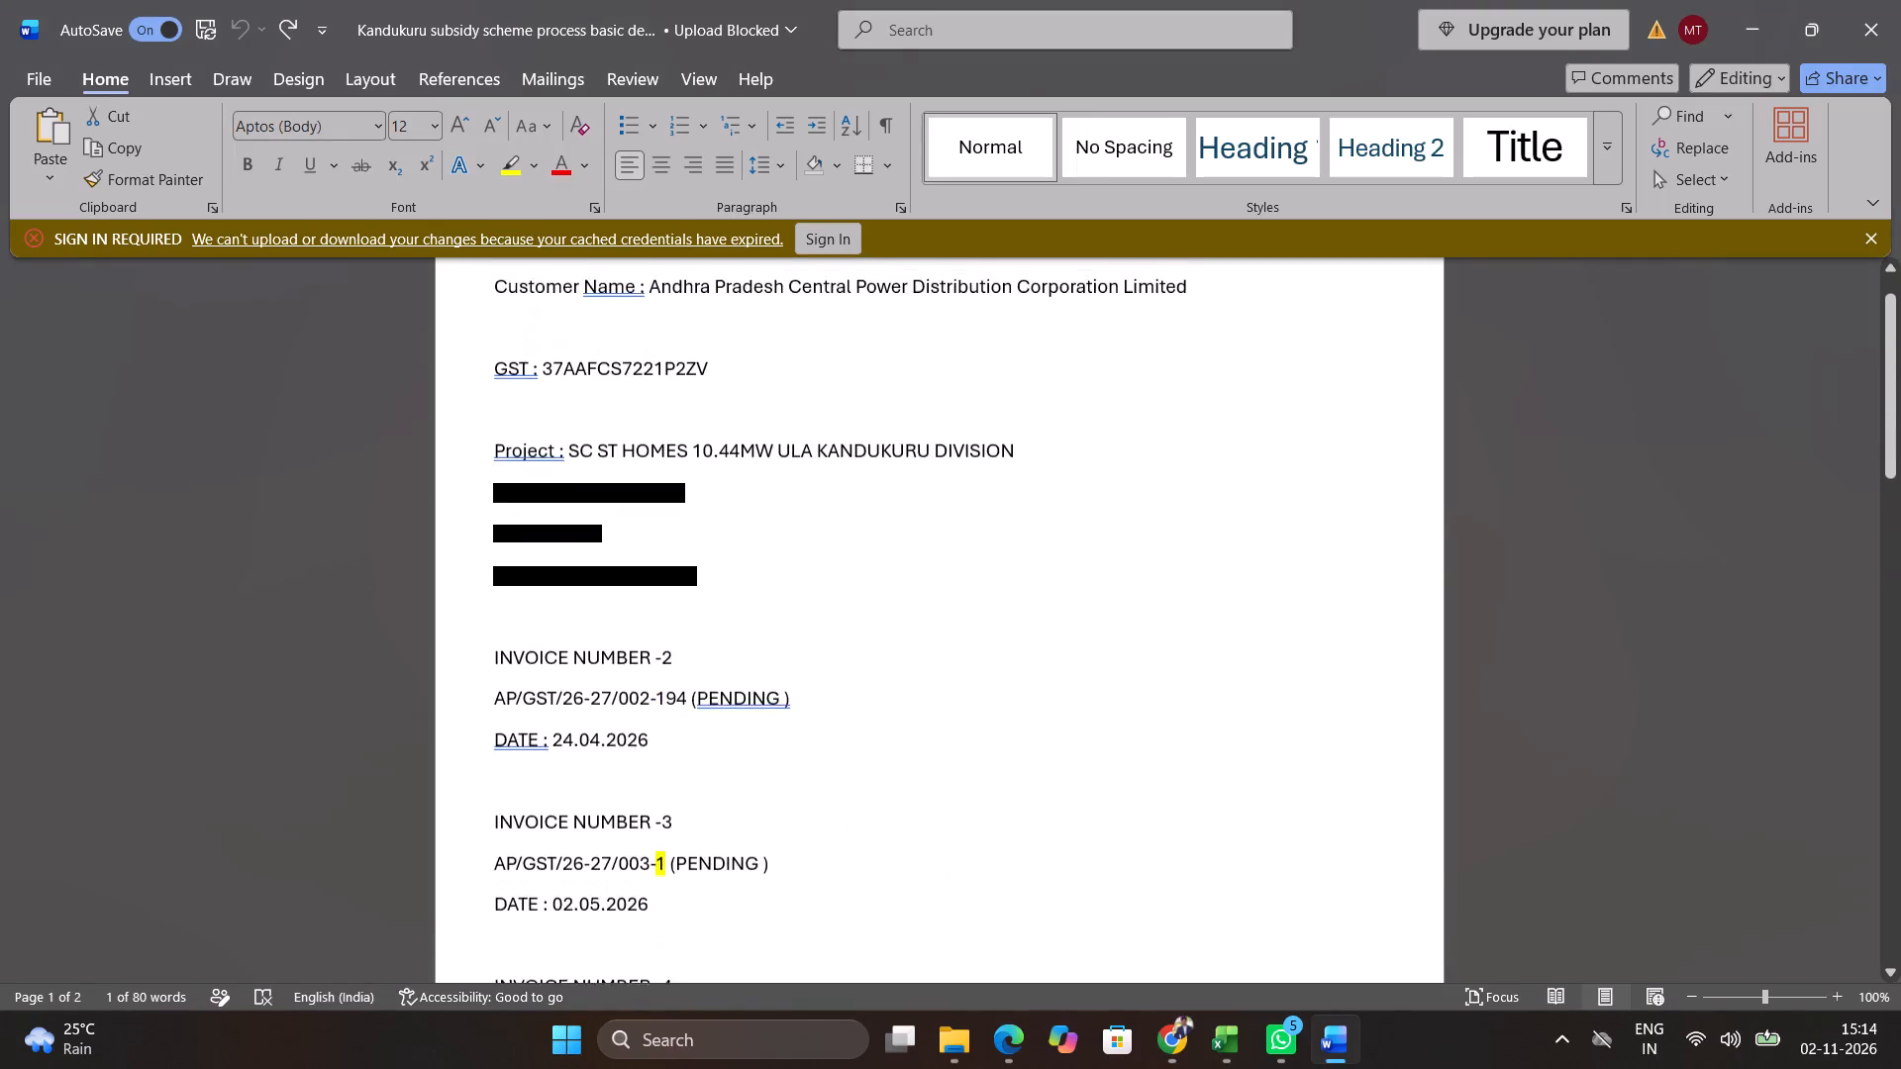
scroll(588, 496, "up", 3)
left_click_drag(652, 350, 1235, 332)
key("ctrl+c")
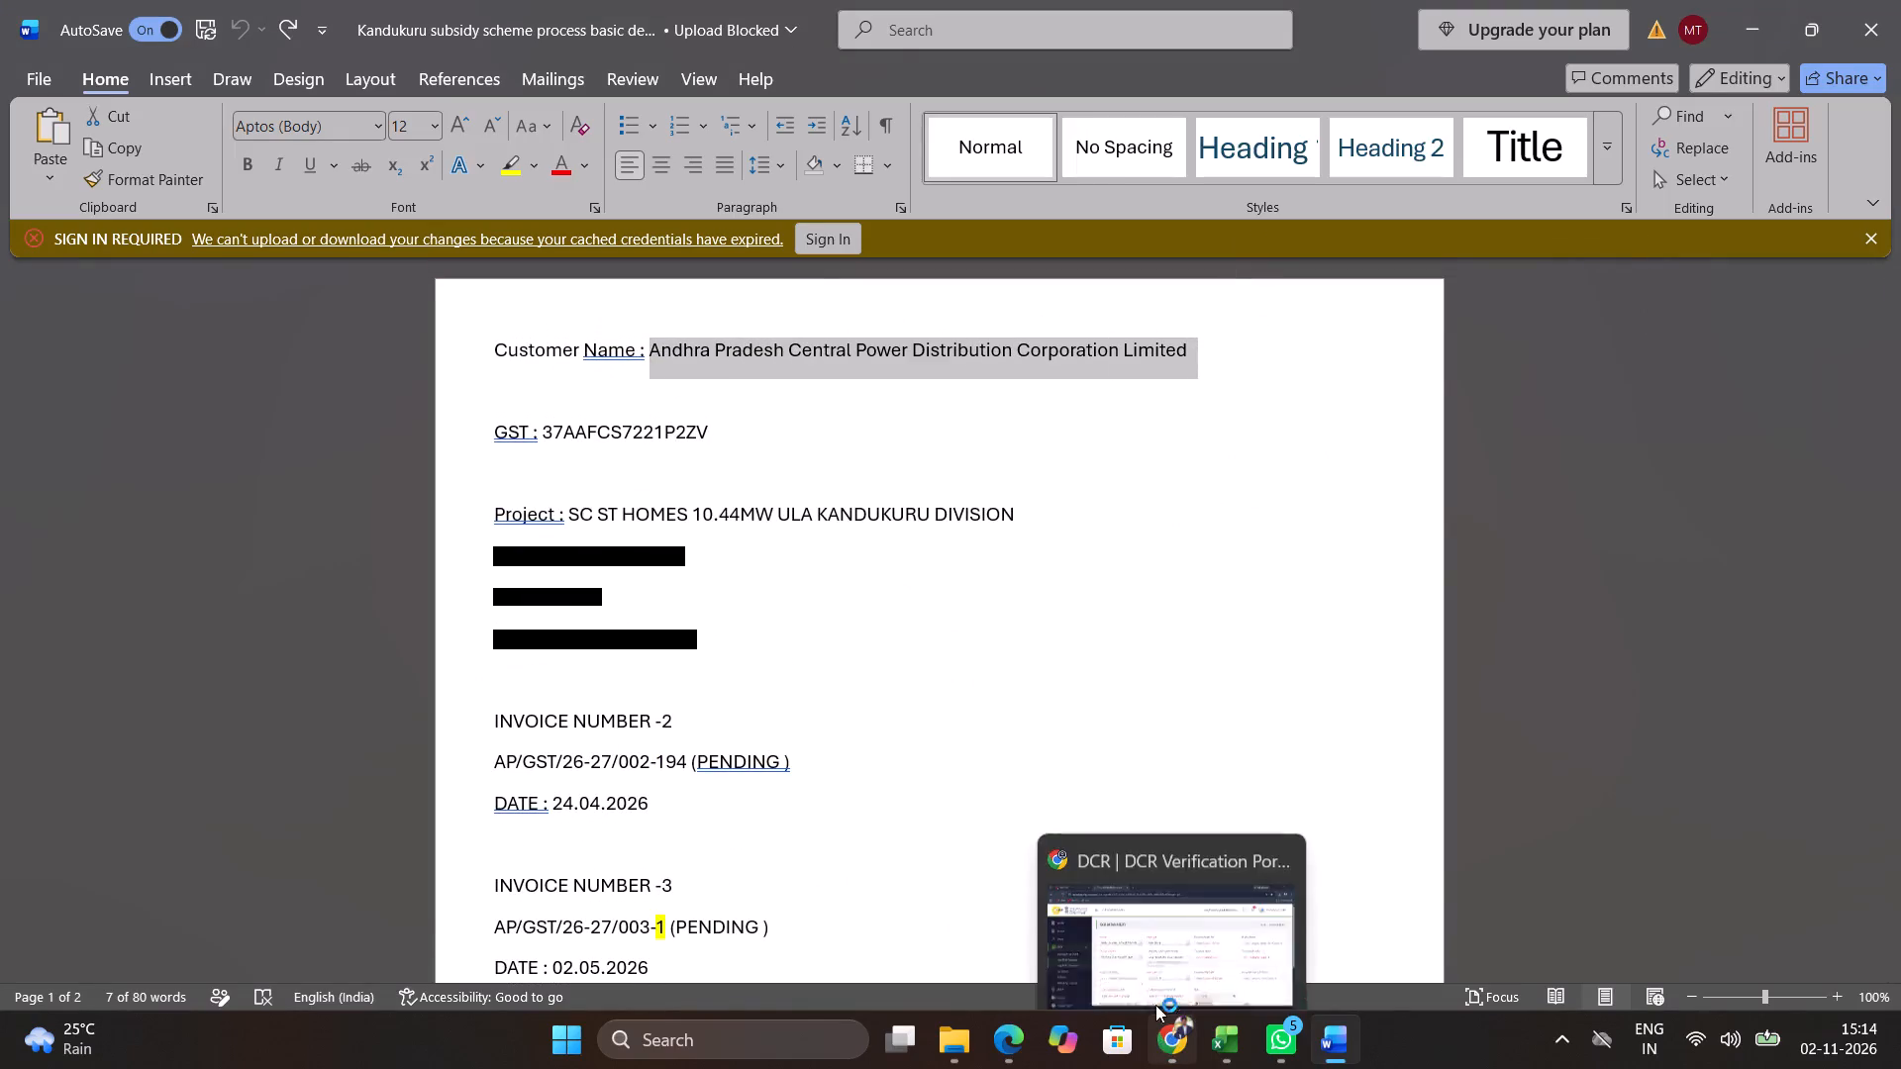
left_click(1156, 944)
key("ctrl+v")
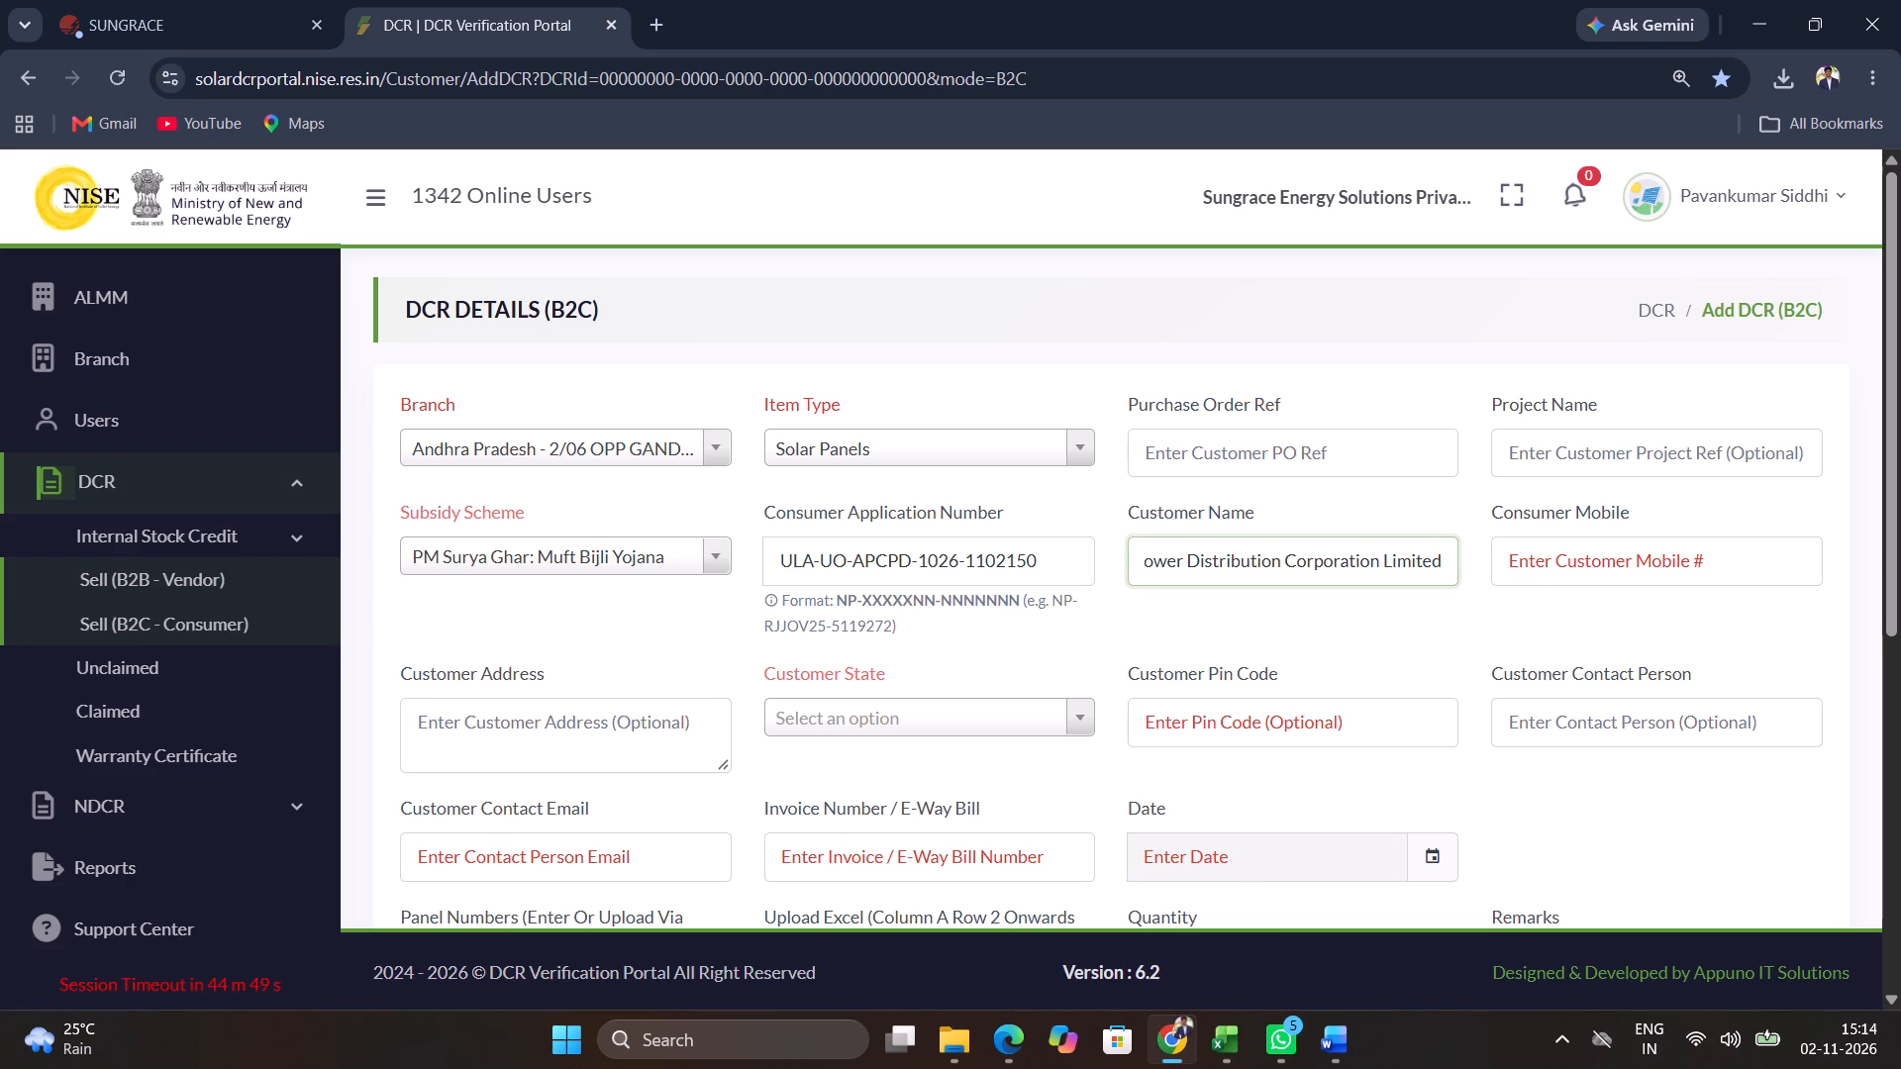
Fill Project Name with SC ST HOMES 10.44MW ULA KANDUKURU DIVISION, copied from the Word document.
left_click(1519, 470)
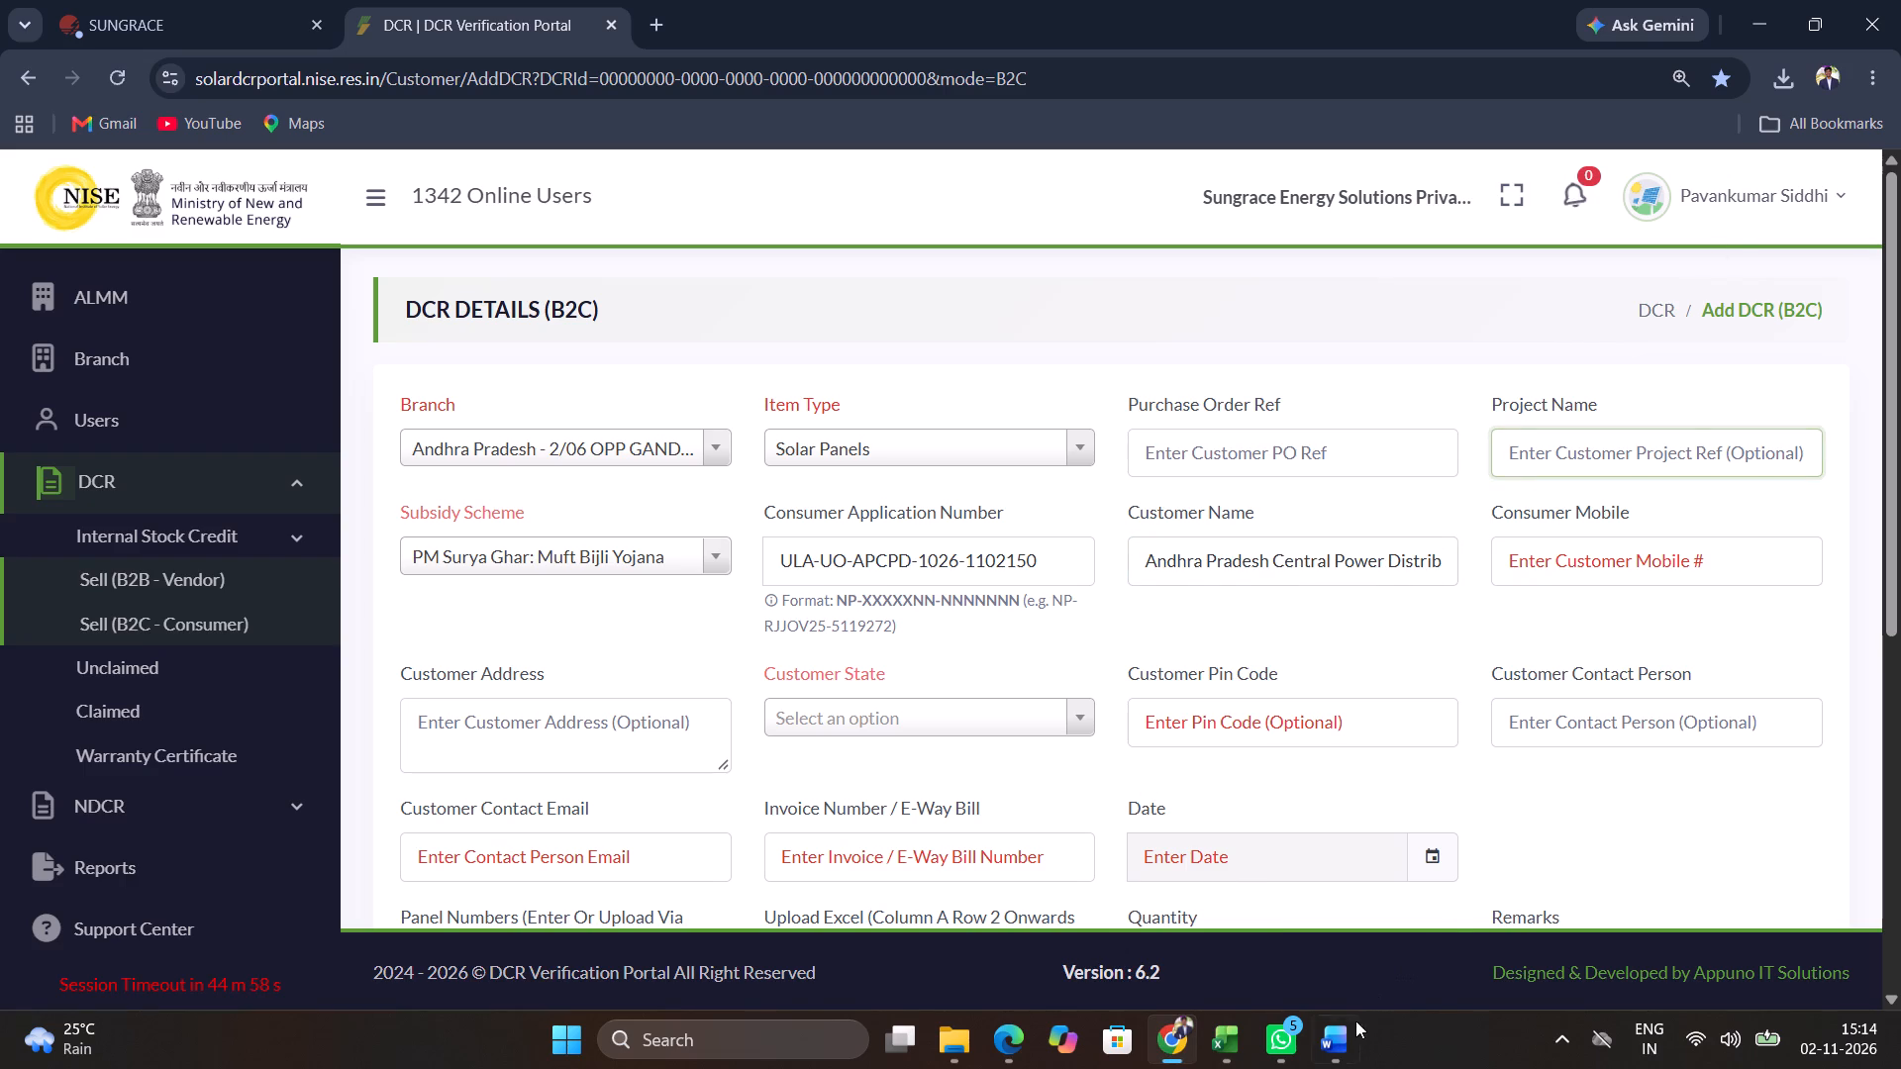
left_click(1297, 912)
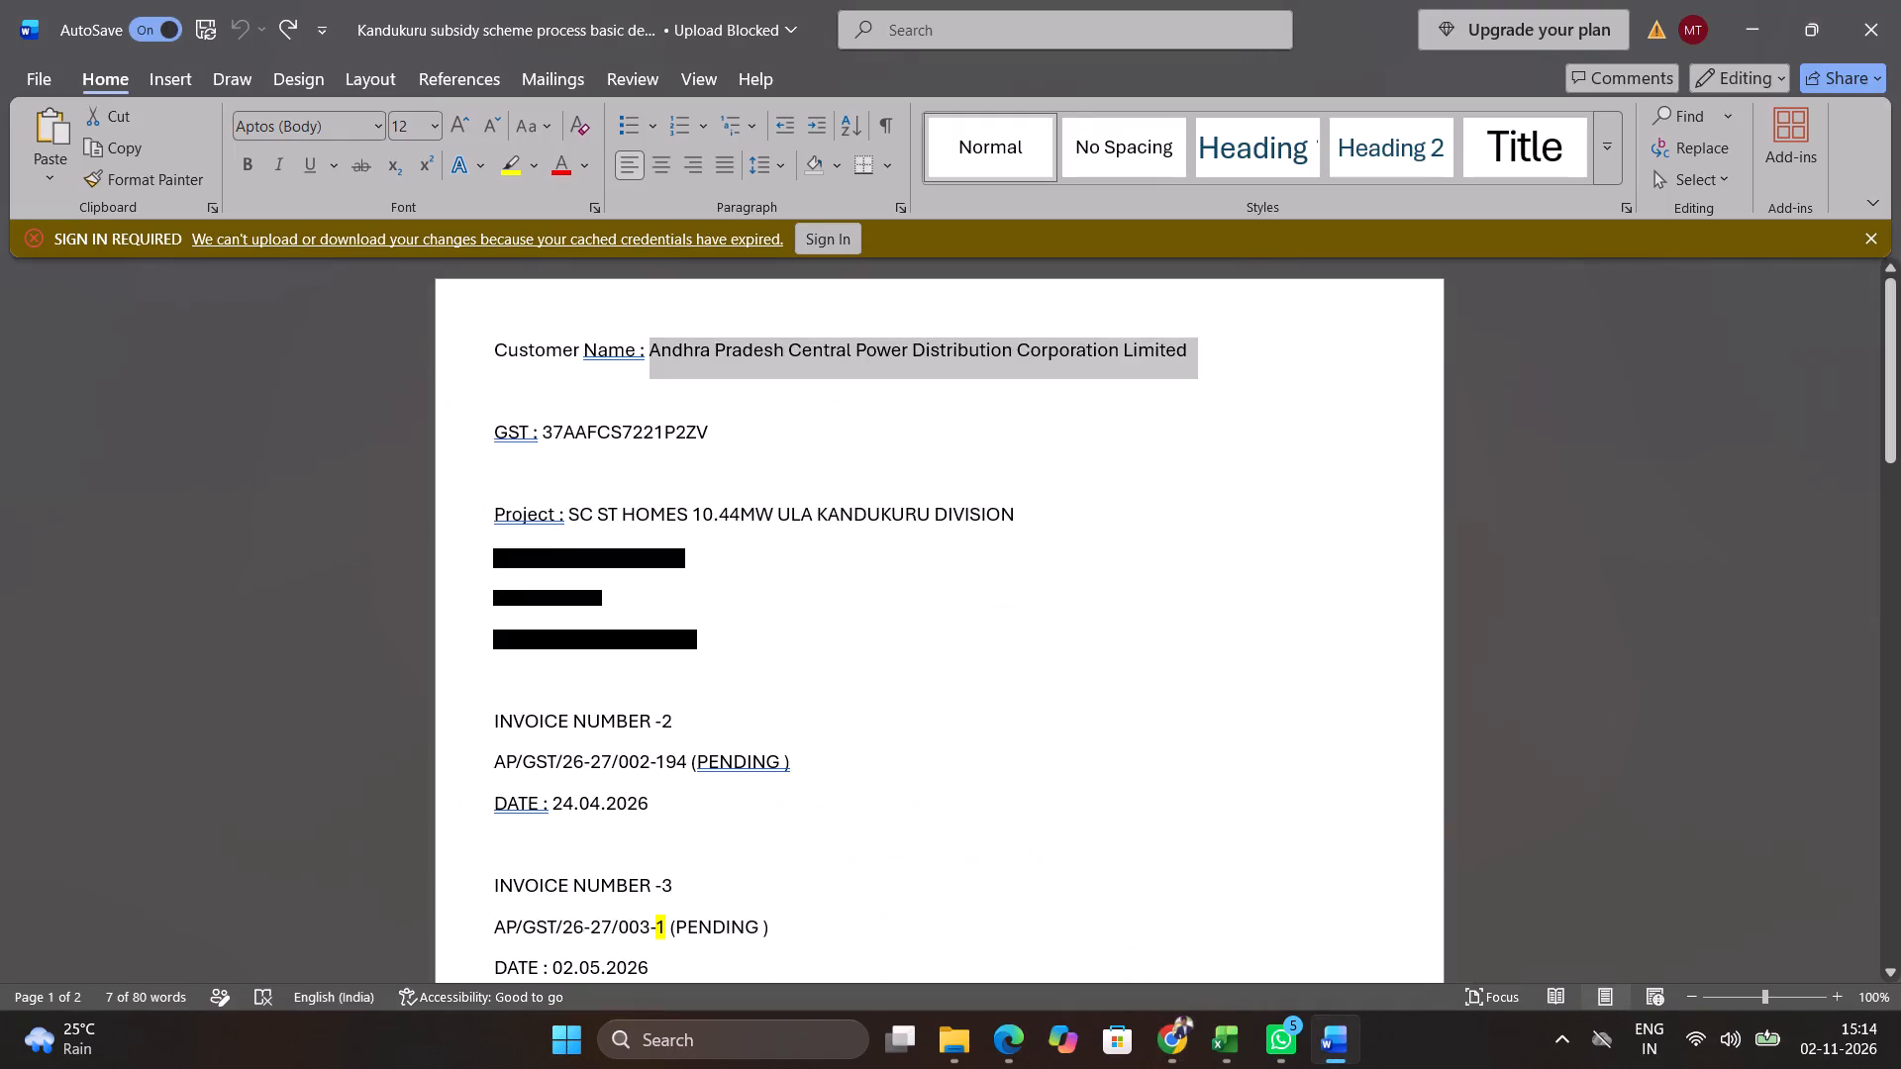
left_click_drag(577, 508, 969, 572)
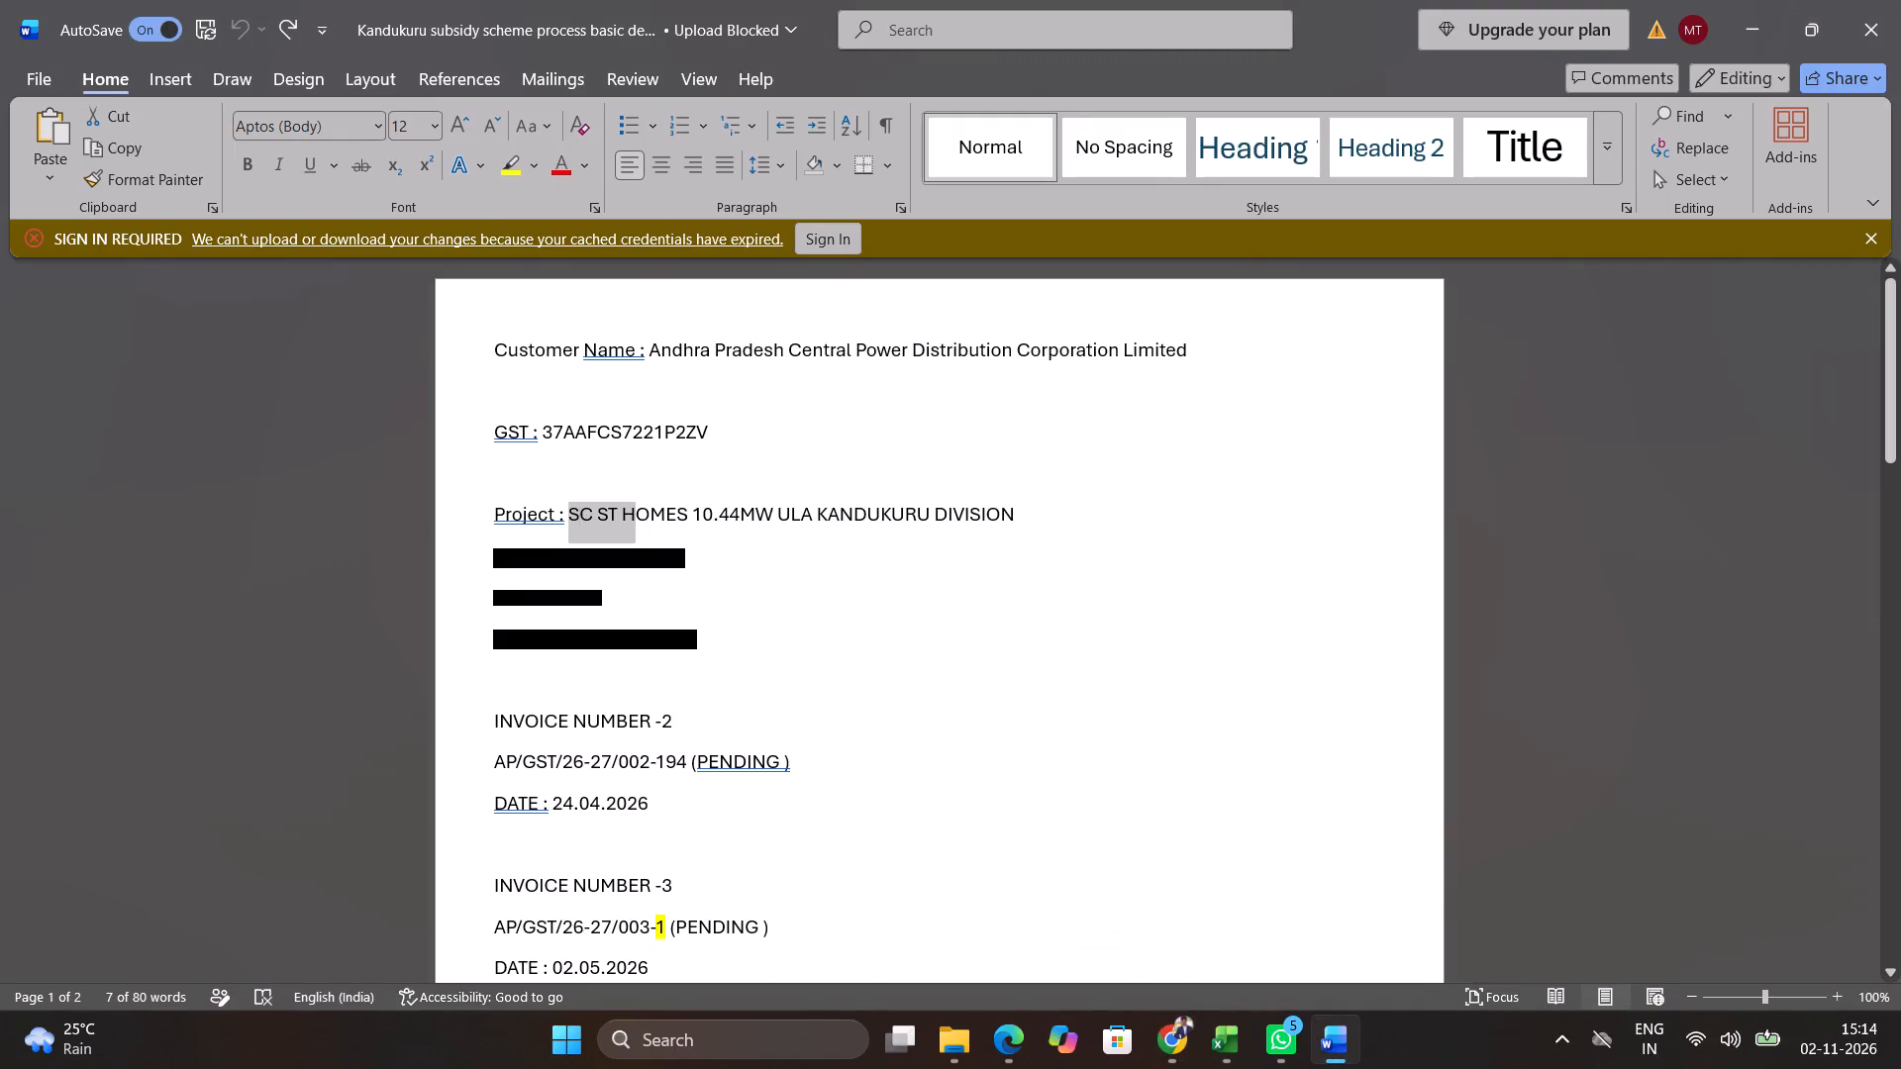
left_click_drag(969, 572, 1045, 521)
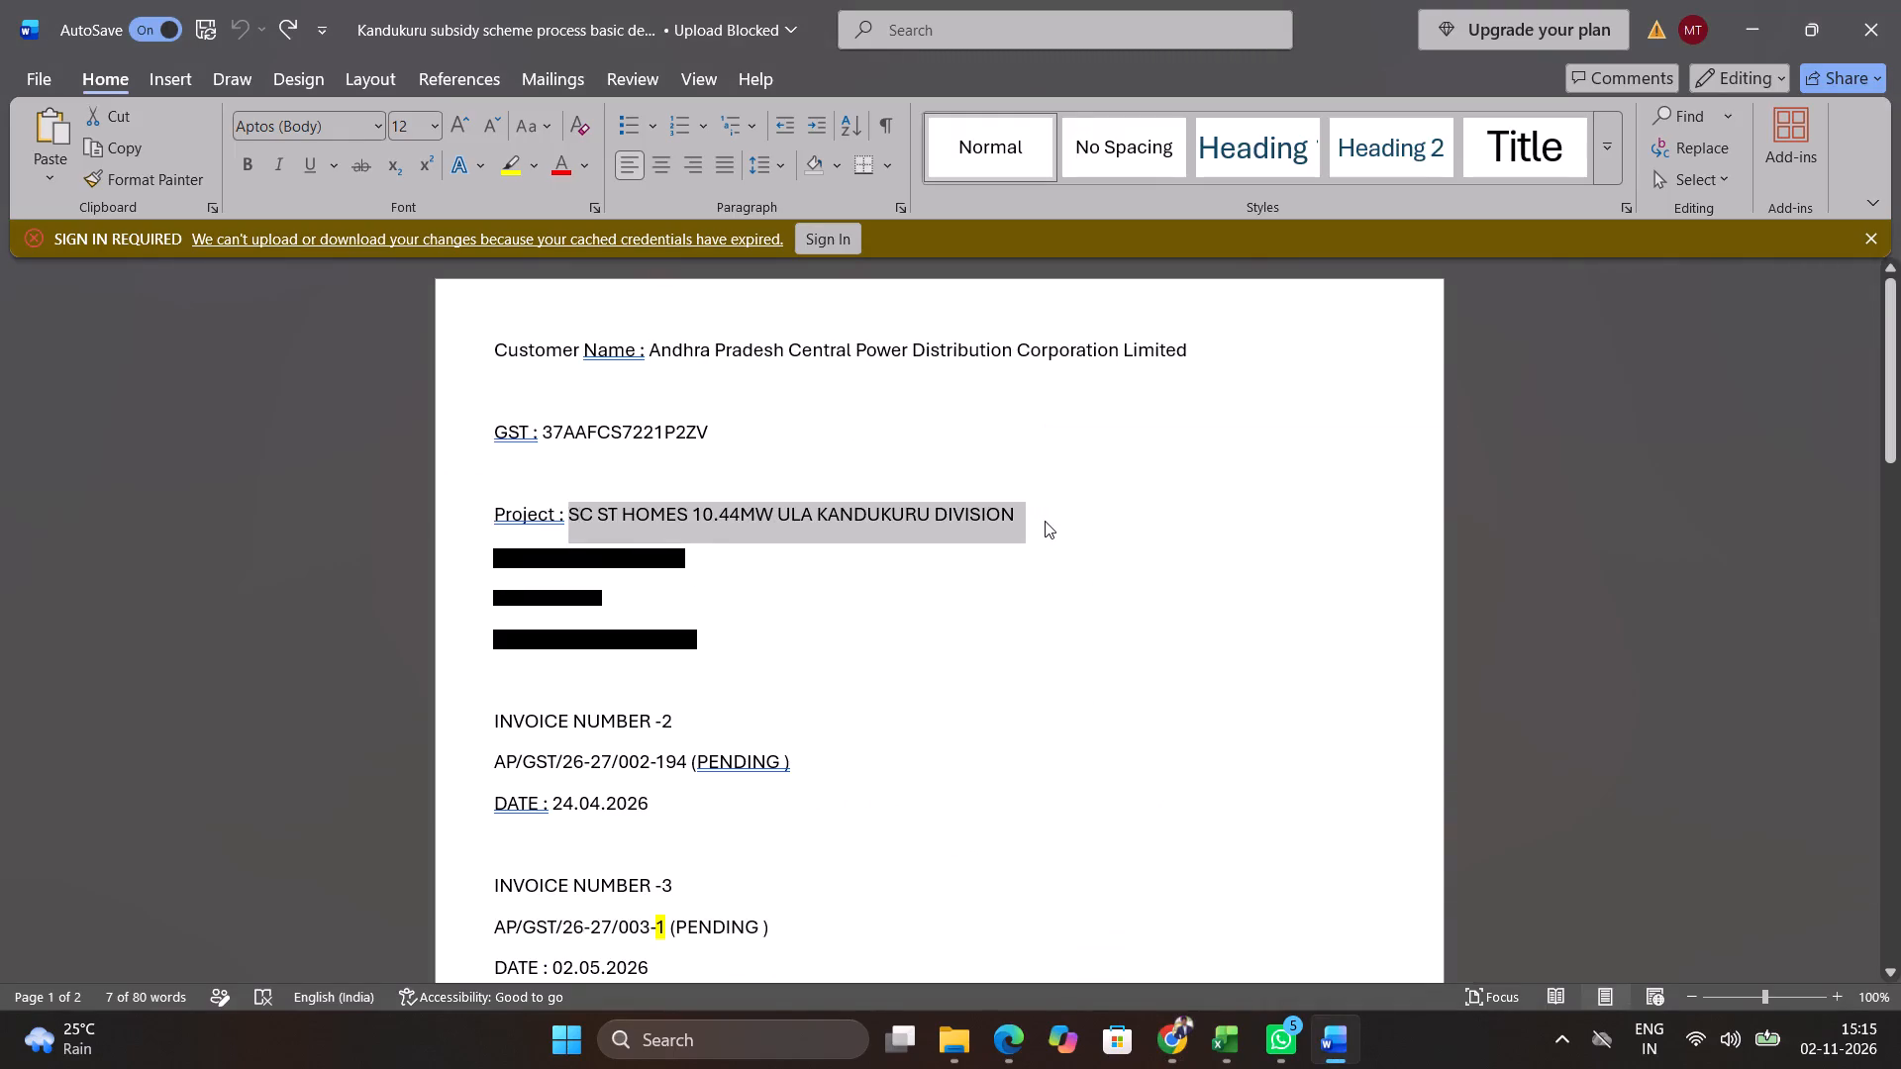
key("ctrl+c")
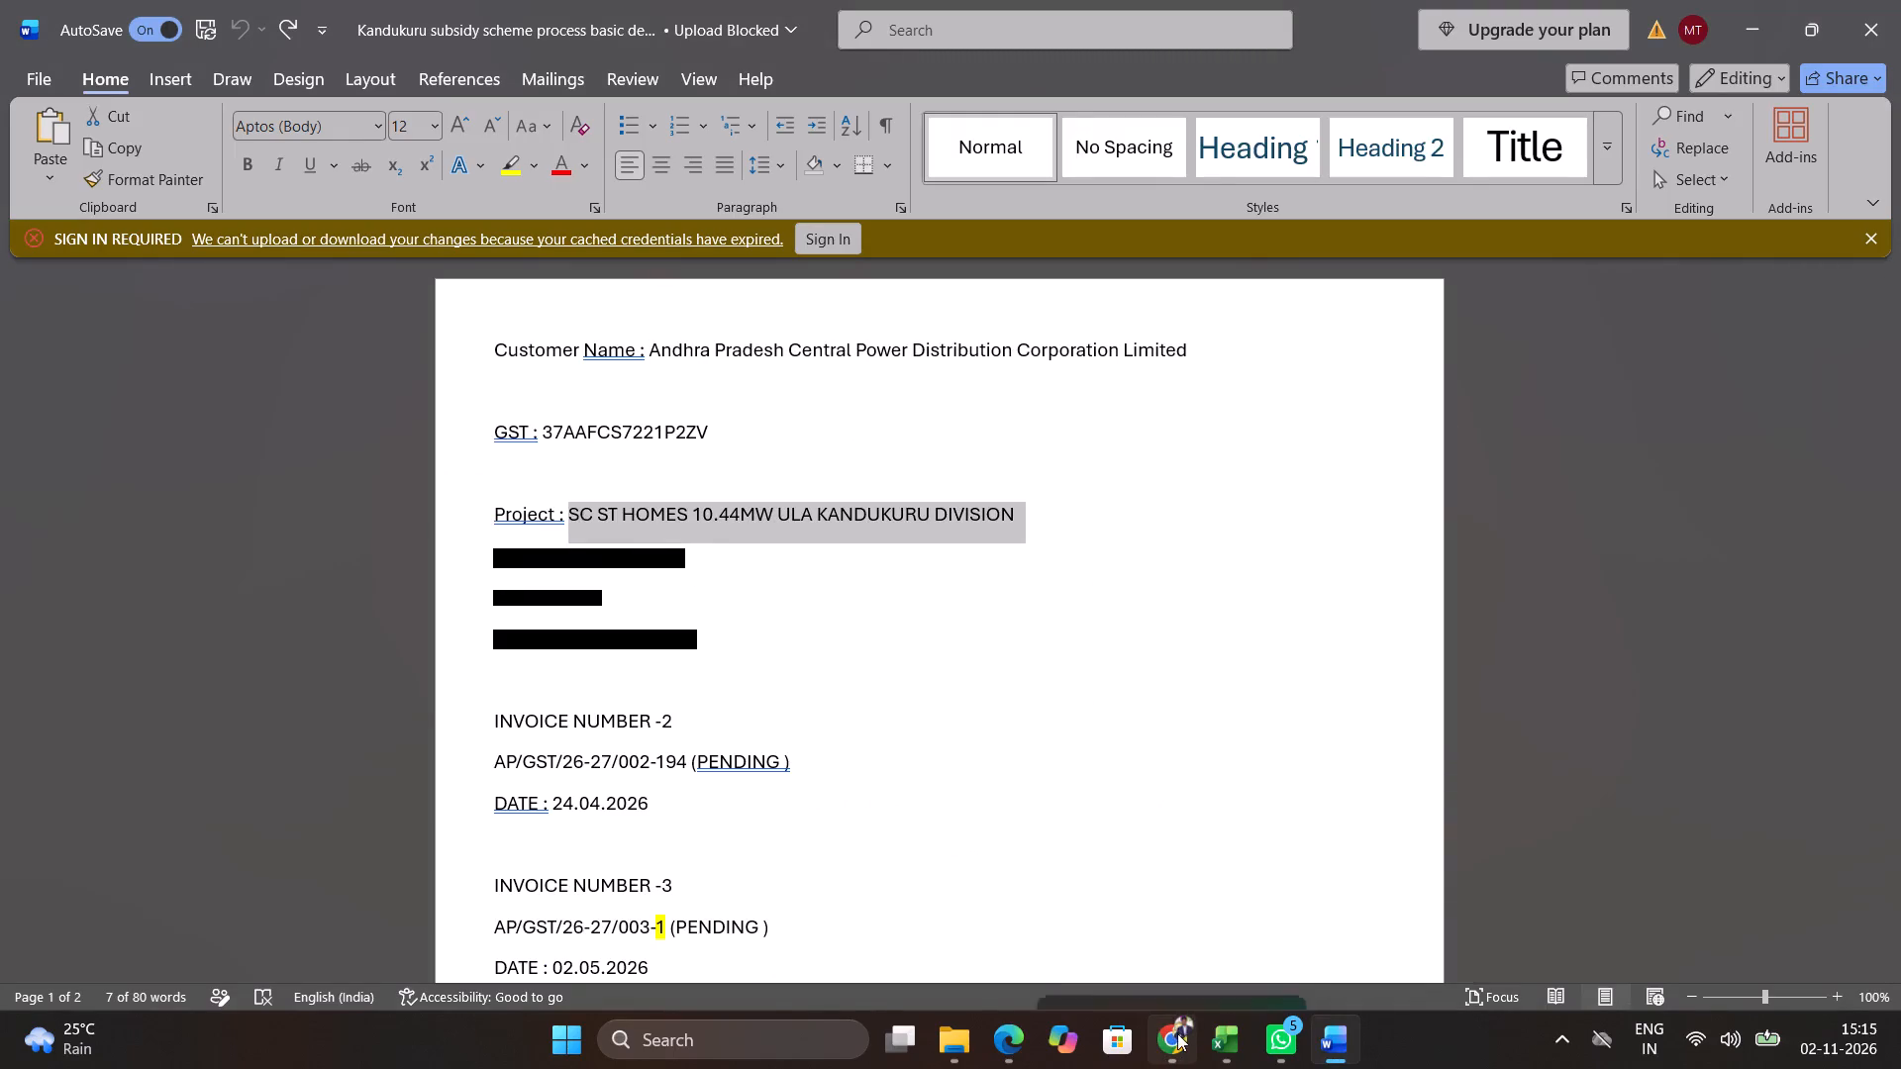
left_click(1150, 913)
key("ctrl+v")
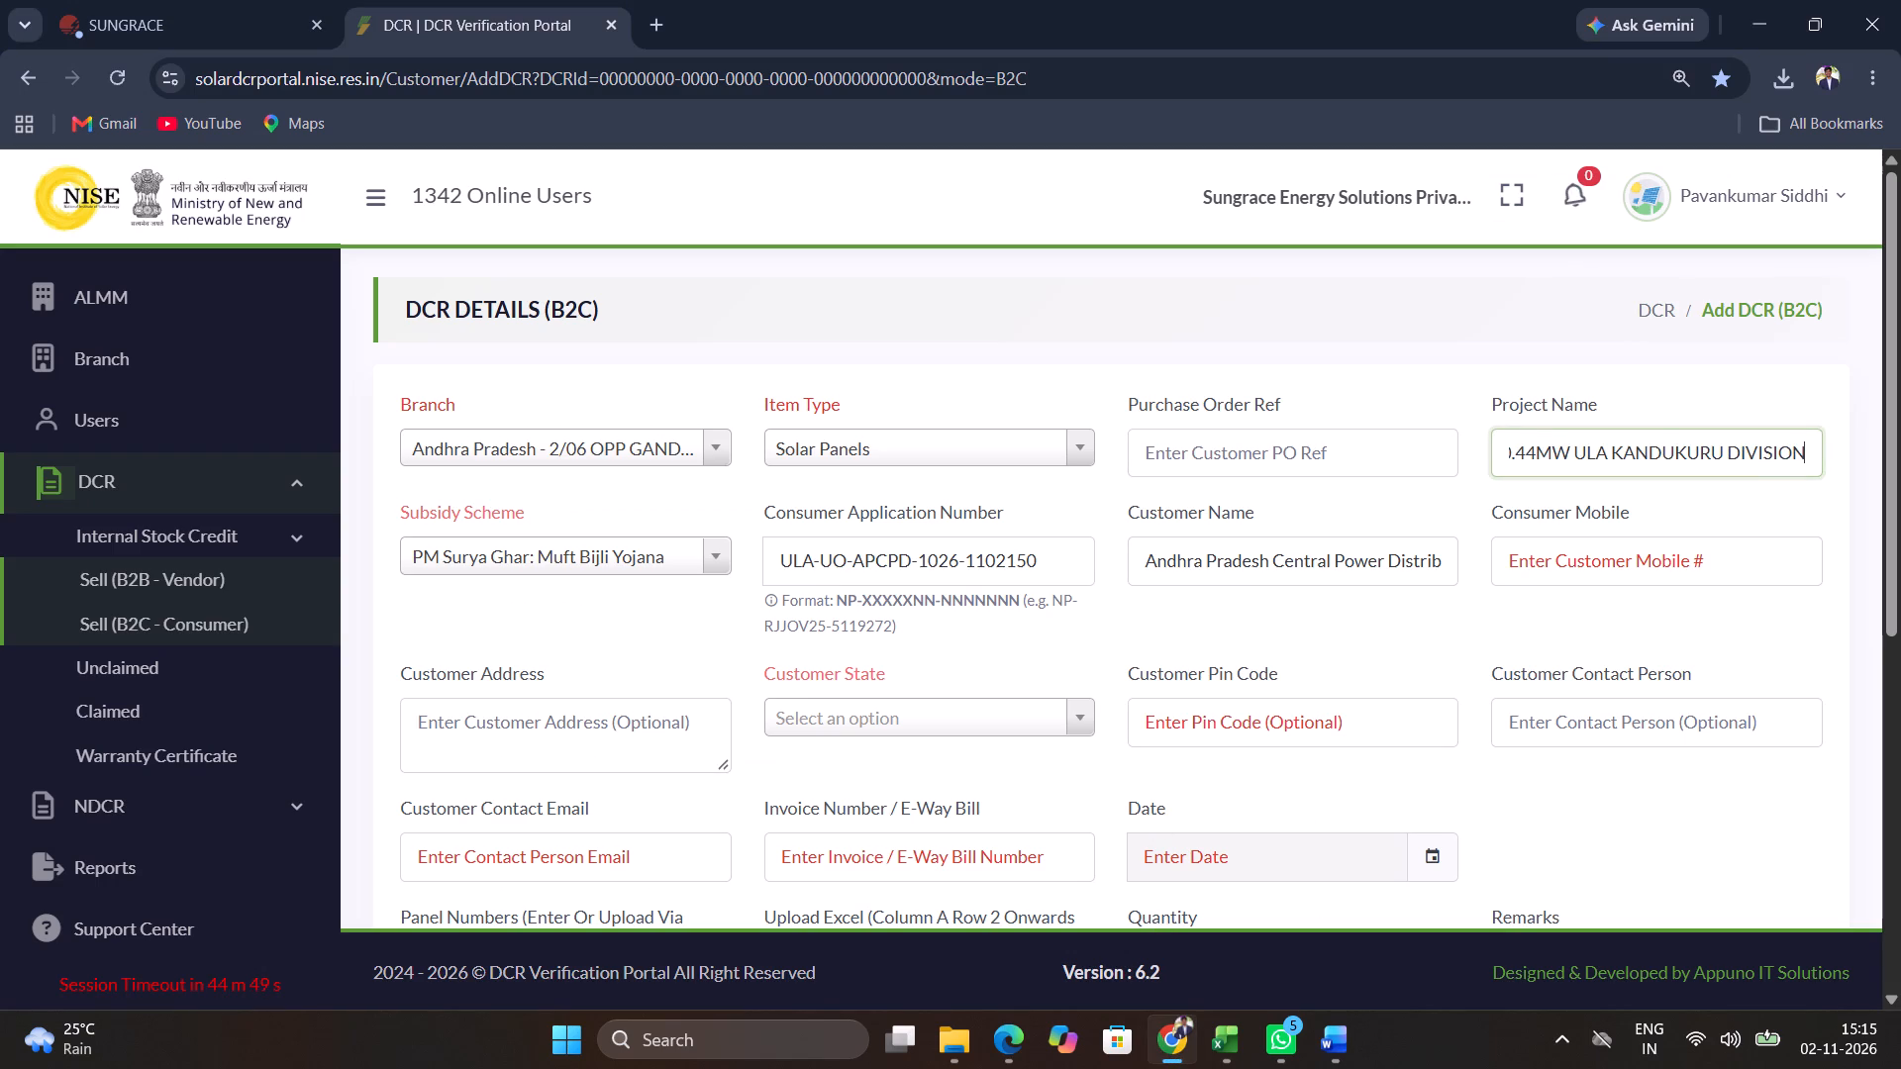
Enter the mobile number in the Consumer Mobile field of the B2C form.
left_click(1541, 545)
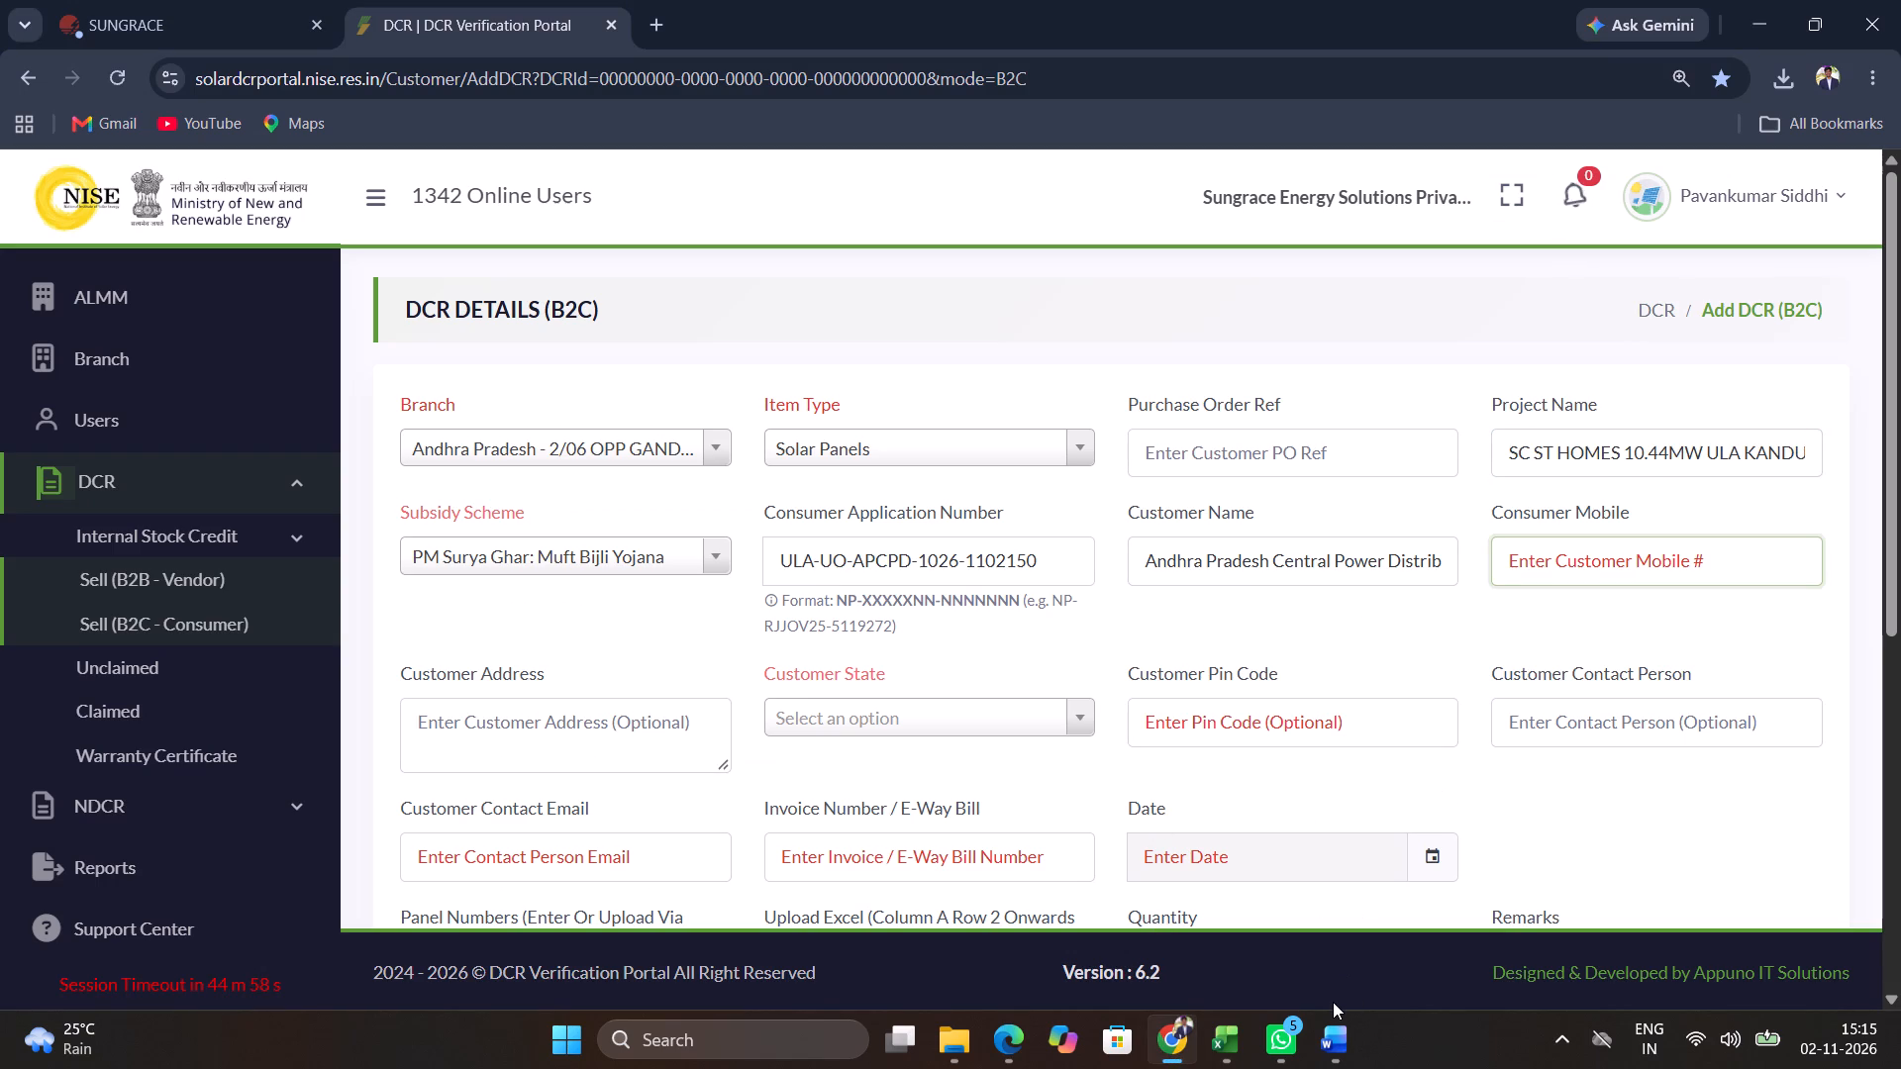
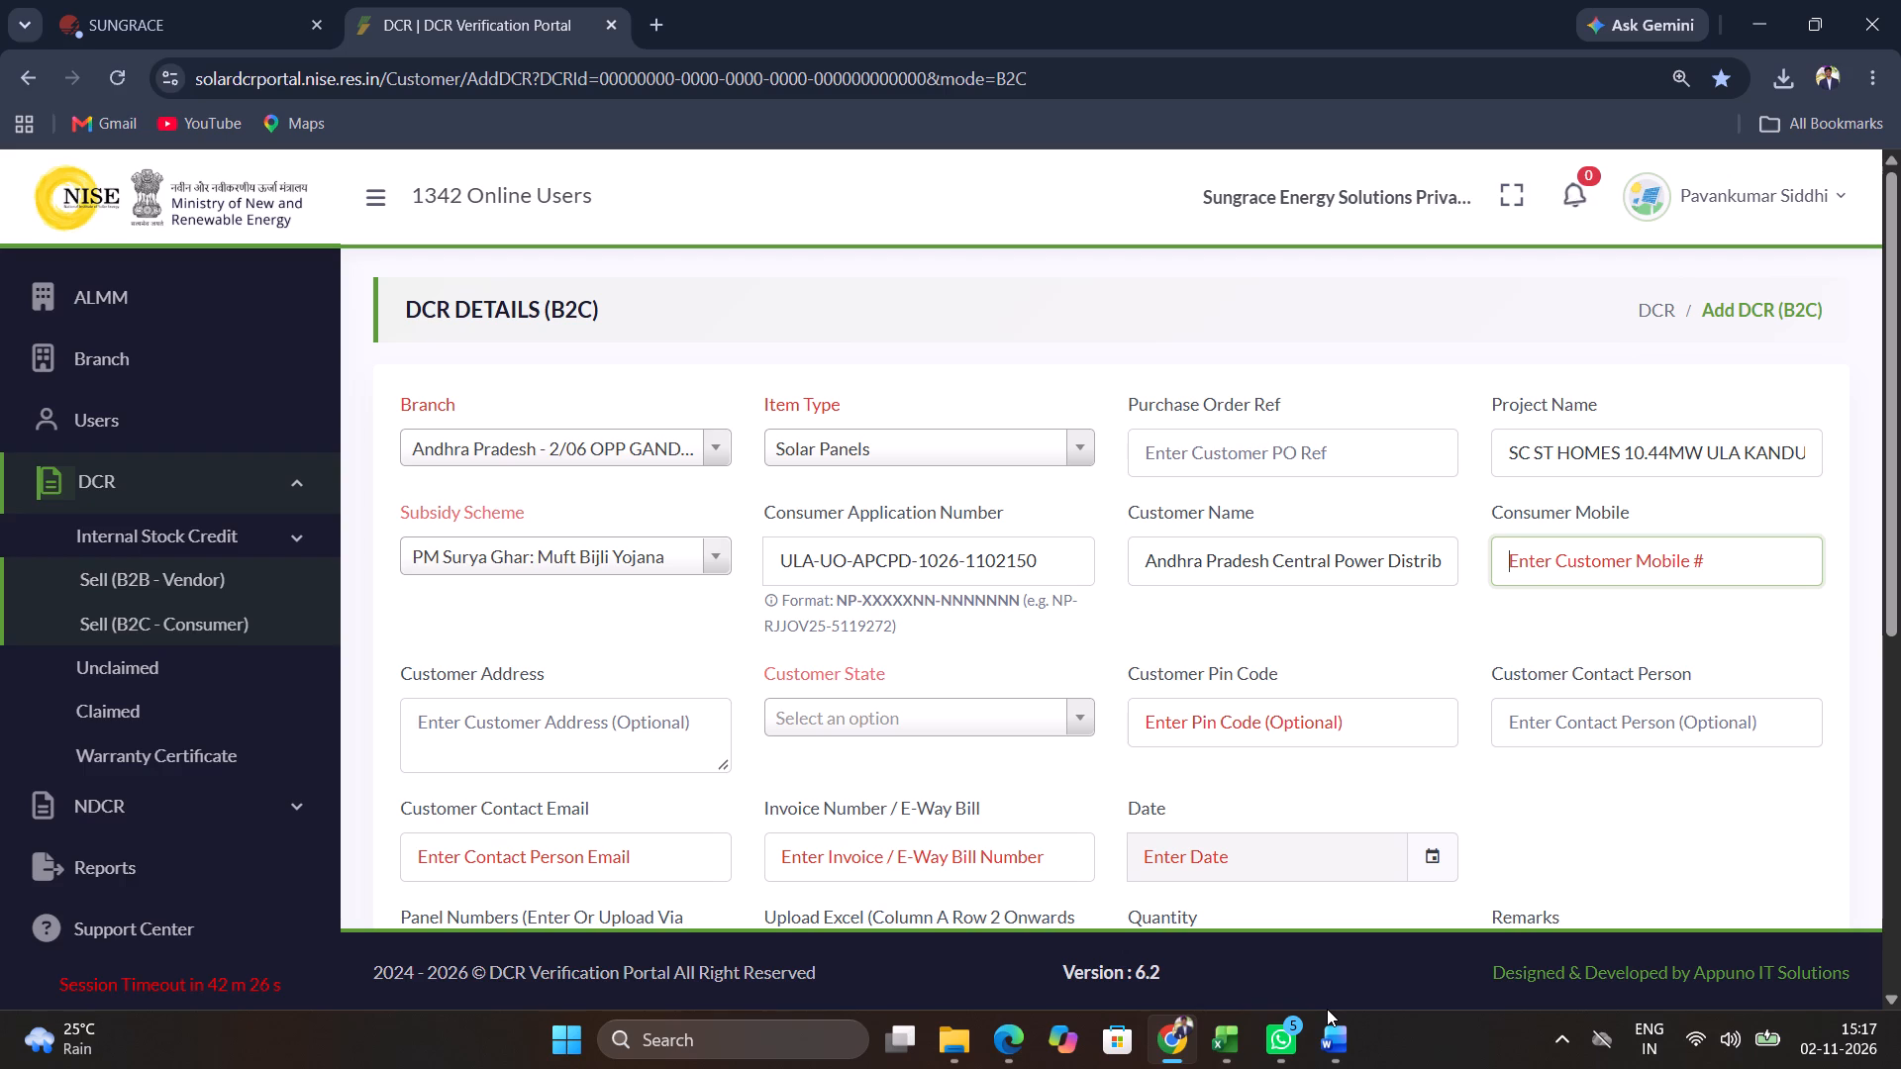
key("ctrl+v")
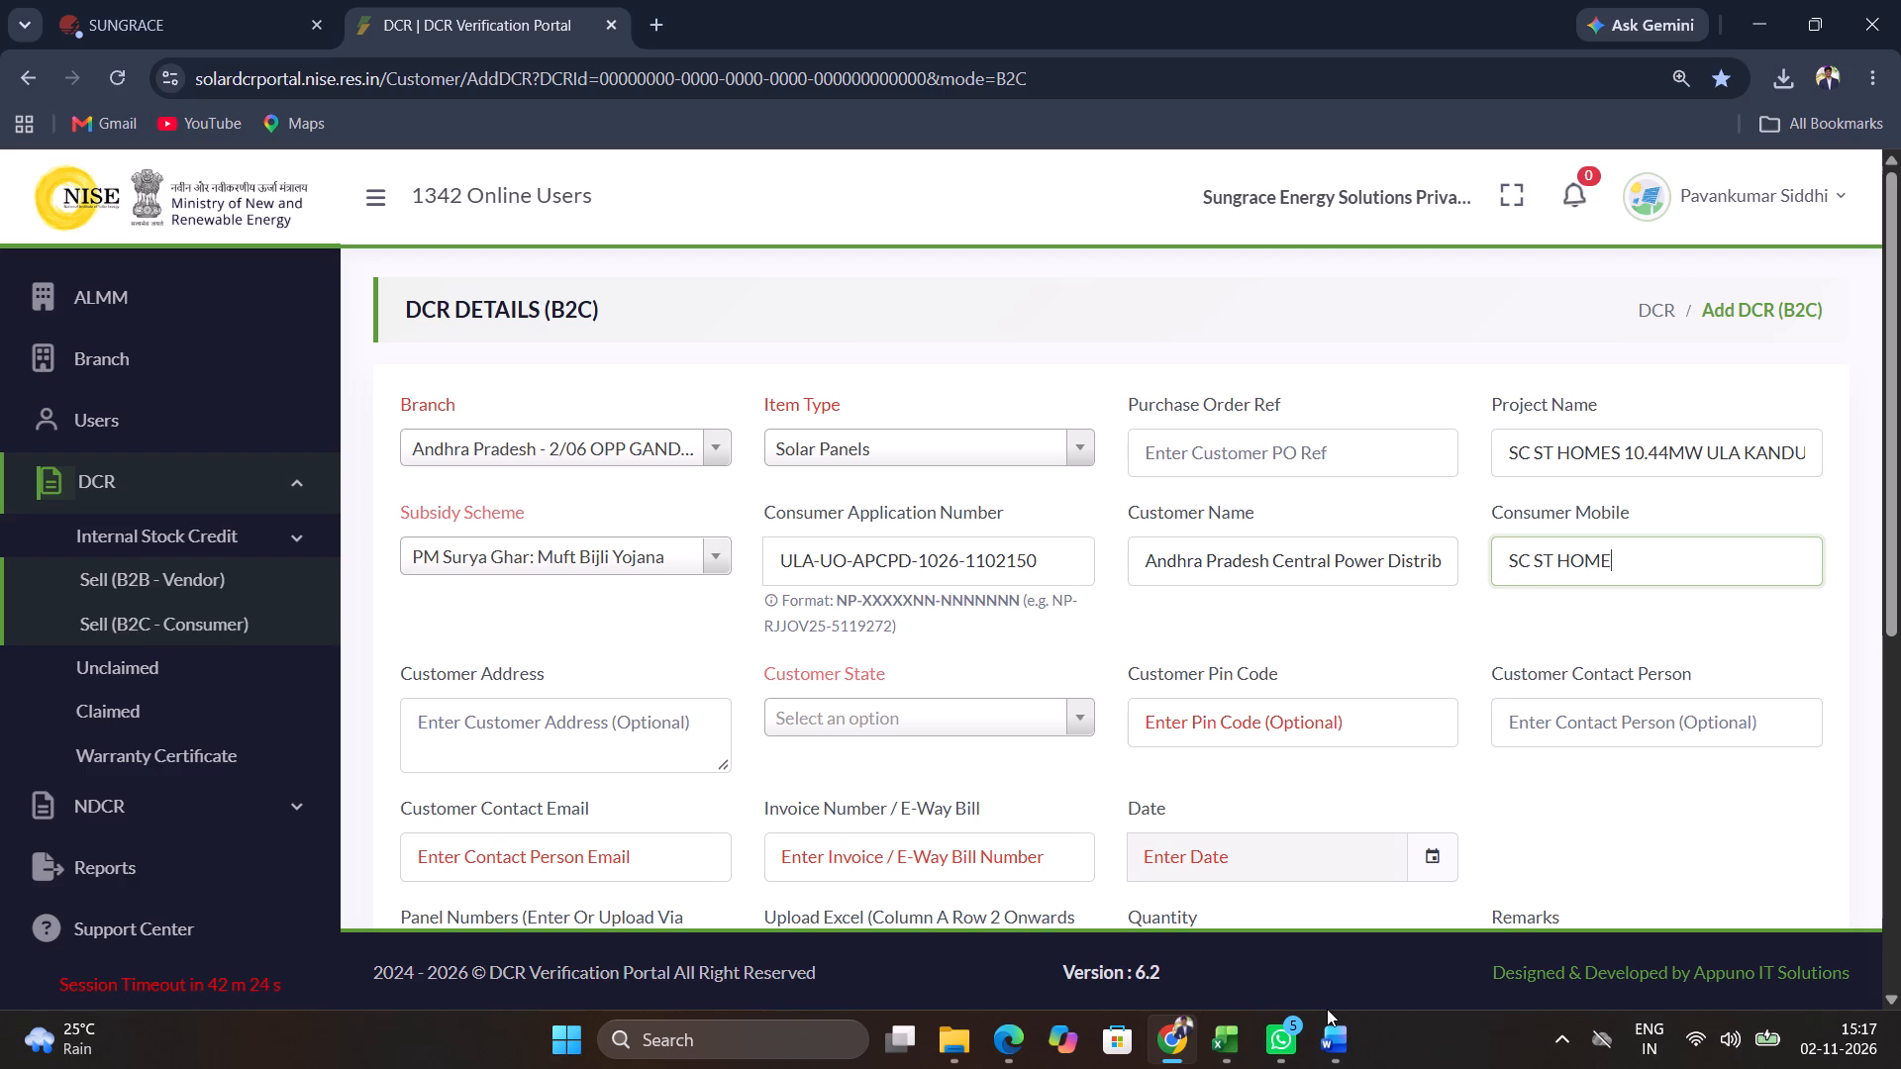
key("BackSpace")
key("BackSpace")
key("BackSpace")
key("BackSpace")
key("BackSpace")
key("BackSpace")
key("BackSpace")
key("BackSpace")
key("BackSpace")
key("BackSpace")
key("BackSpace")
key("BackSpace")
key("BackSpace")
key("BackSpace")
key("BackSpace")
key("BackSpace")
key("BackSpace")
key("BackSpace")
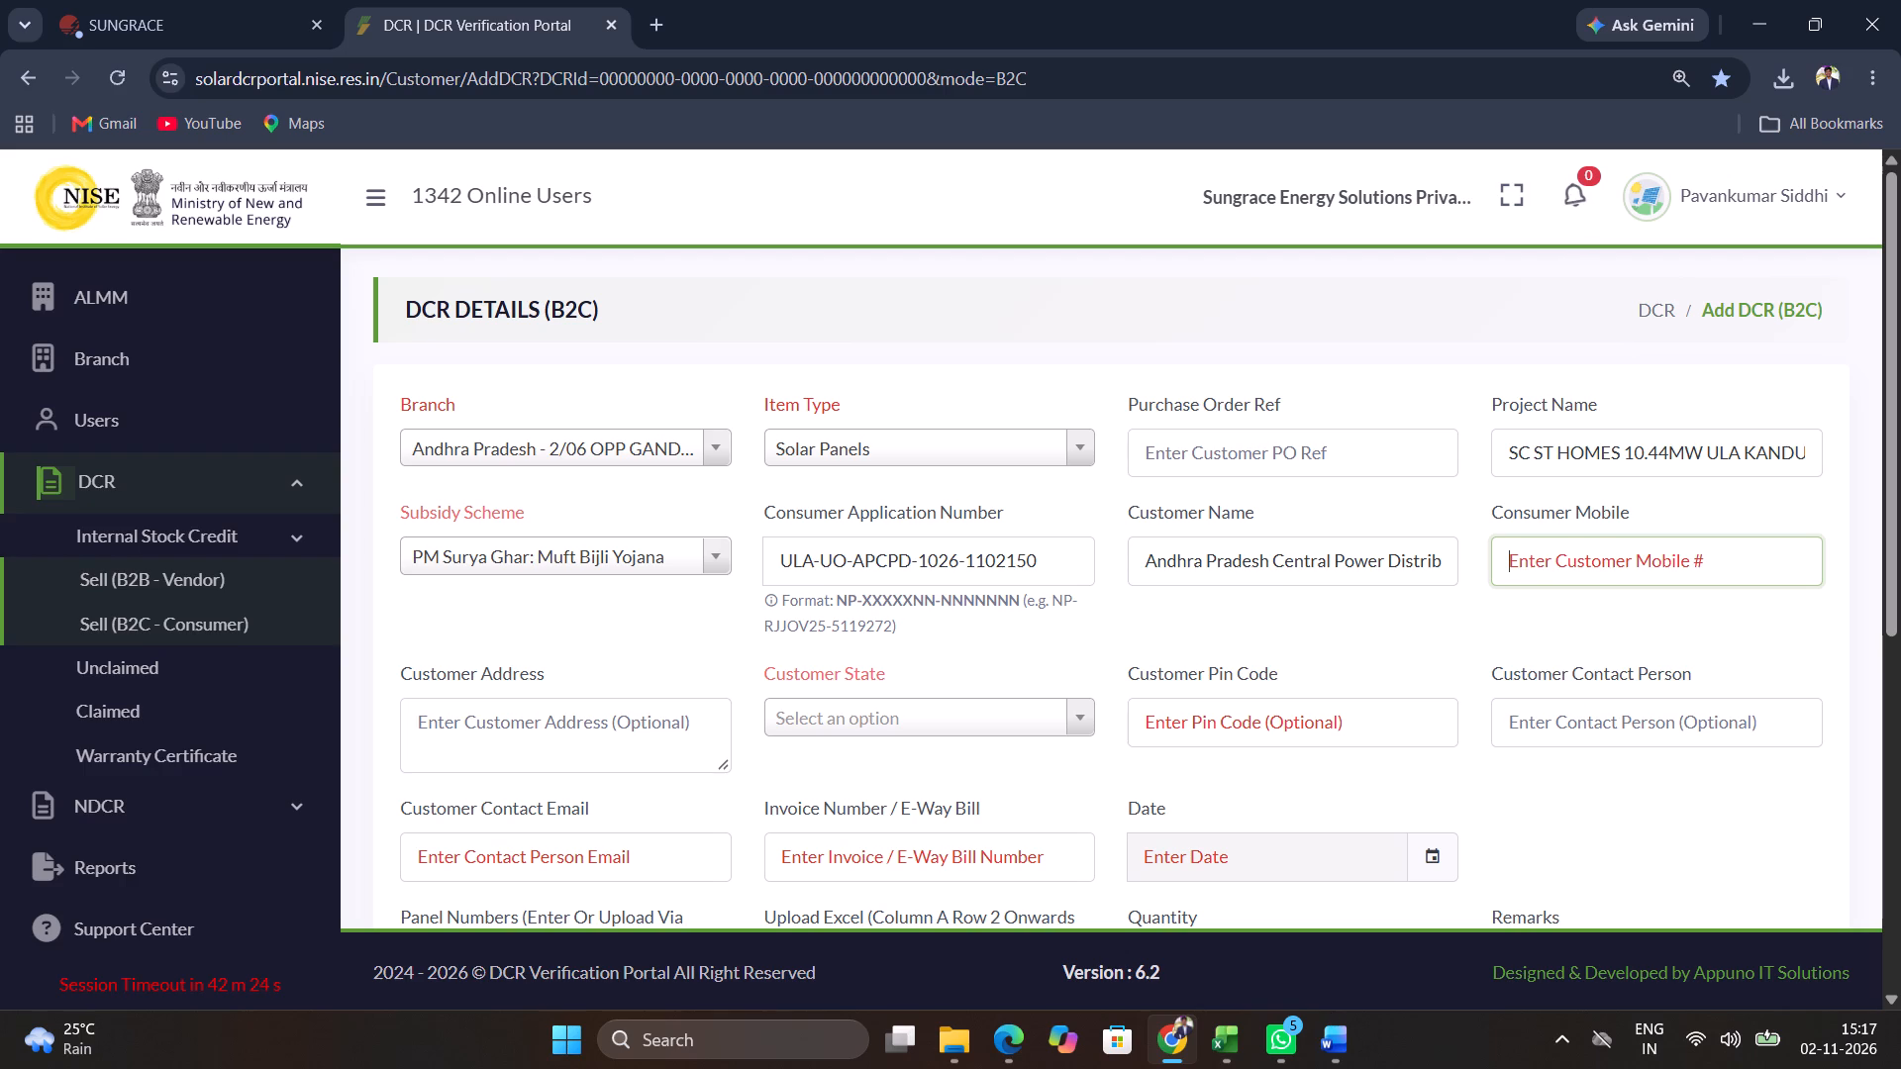
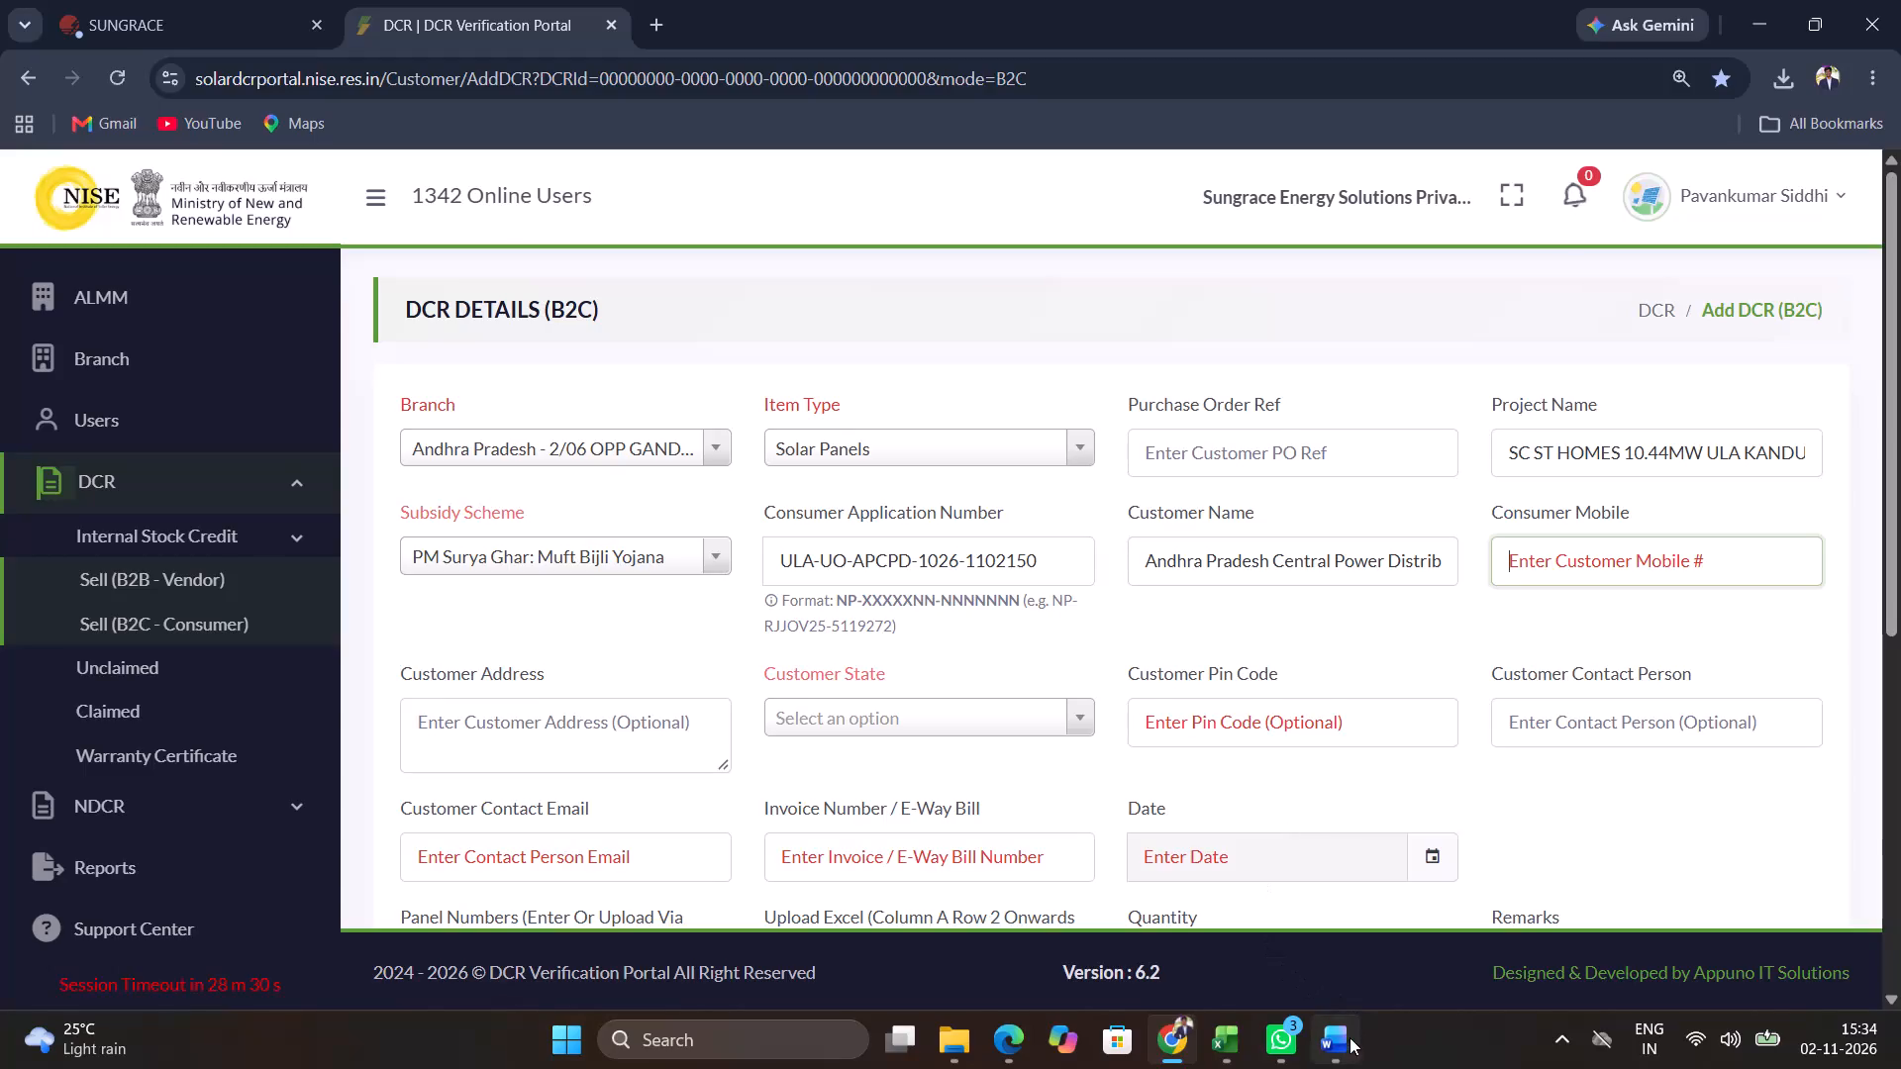
Copy the contact e-mail address from the Kandukuru Word document and enter it as the customer contact email in the DCR form.
left_click(1350, 944)
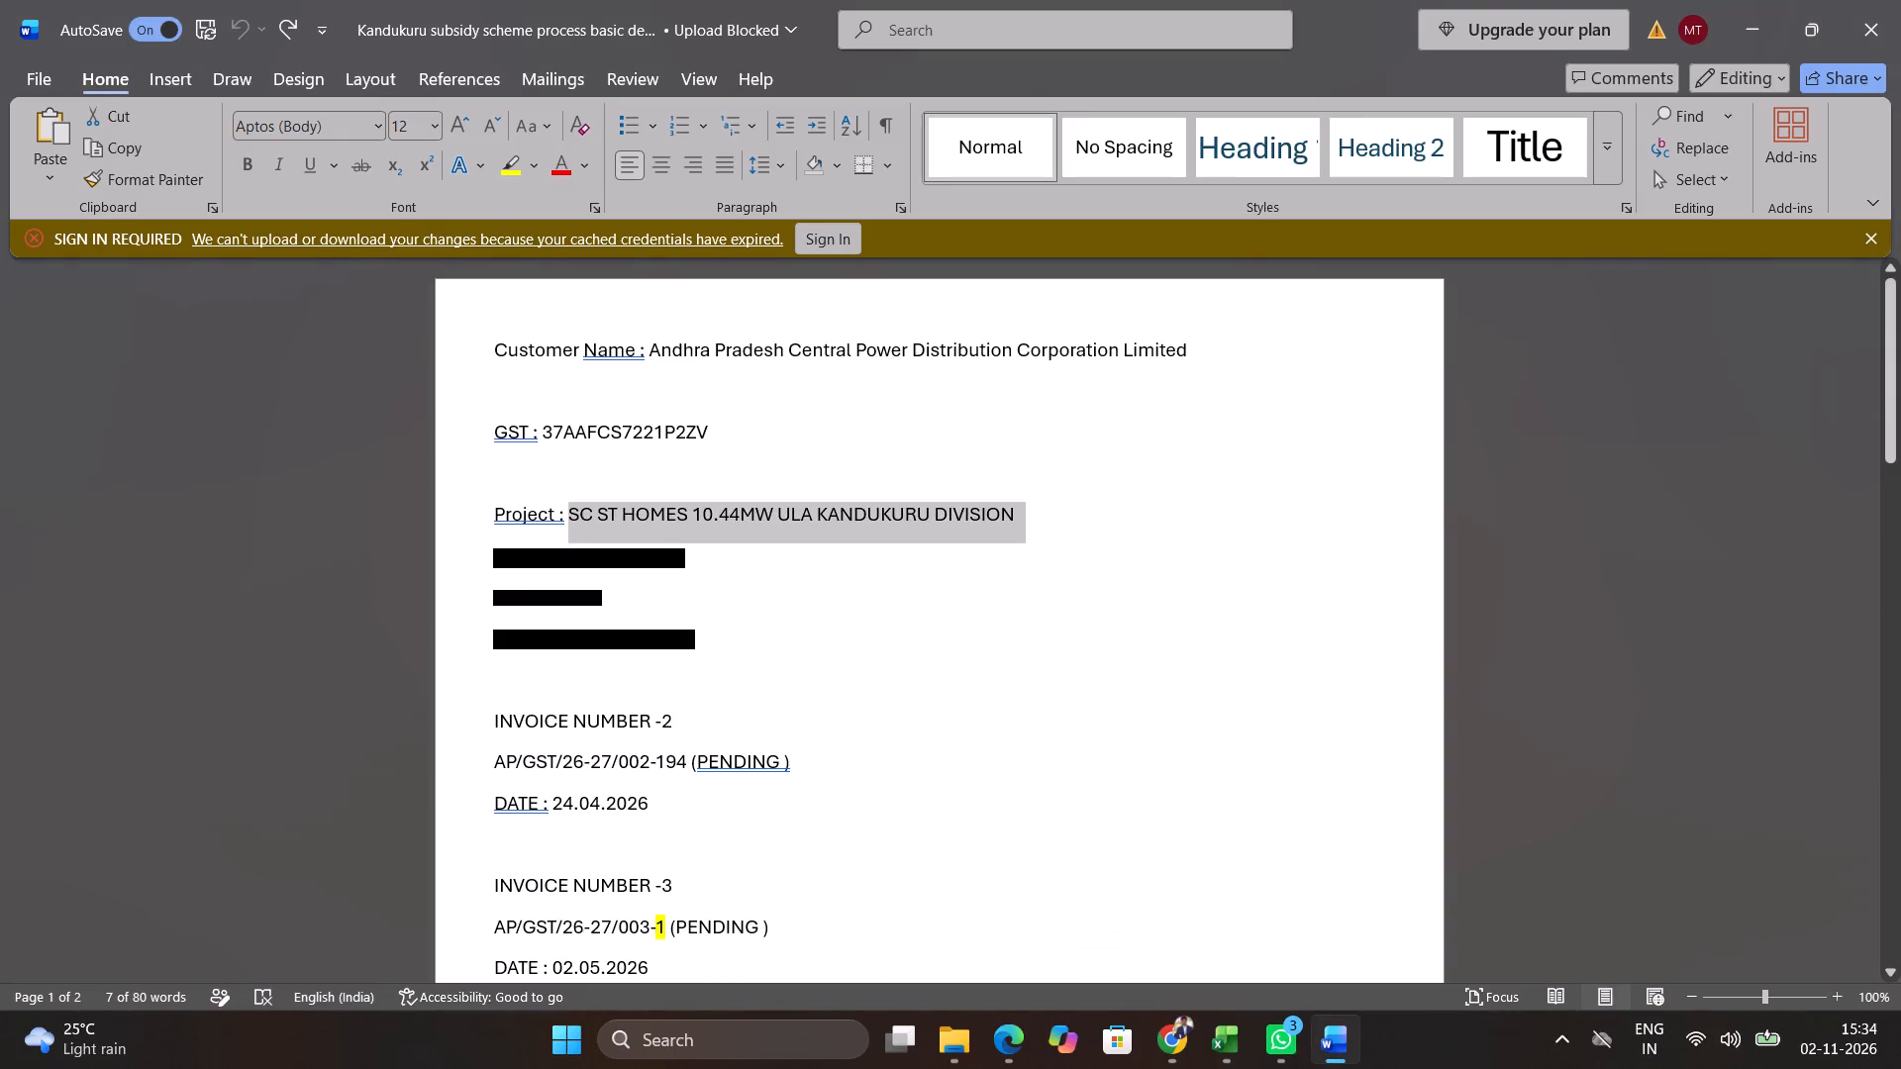
left_click_drag(705, 564, 485, 569)
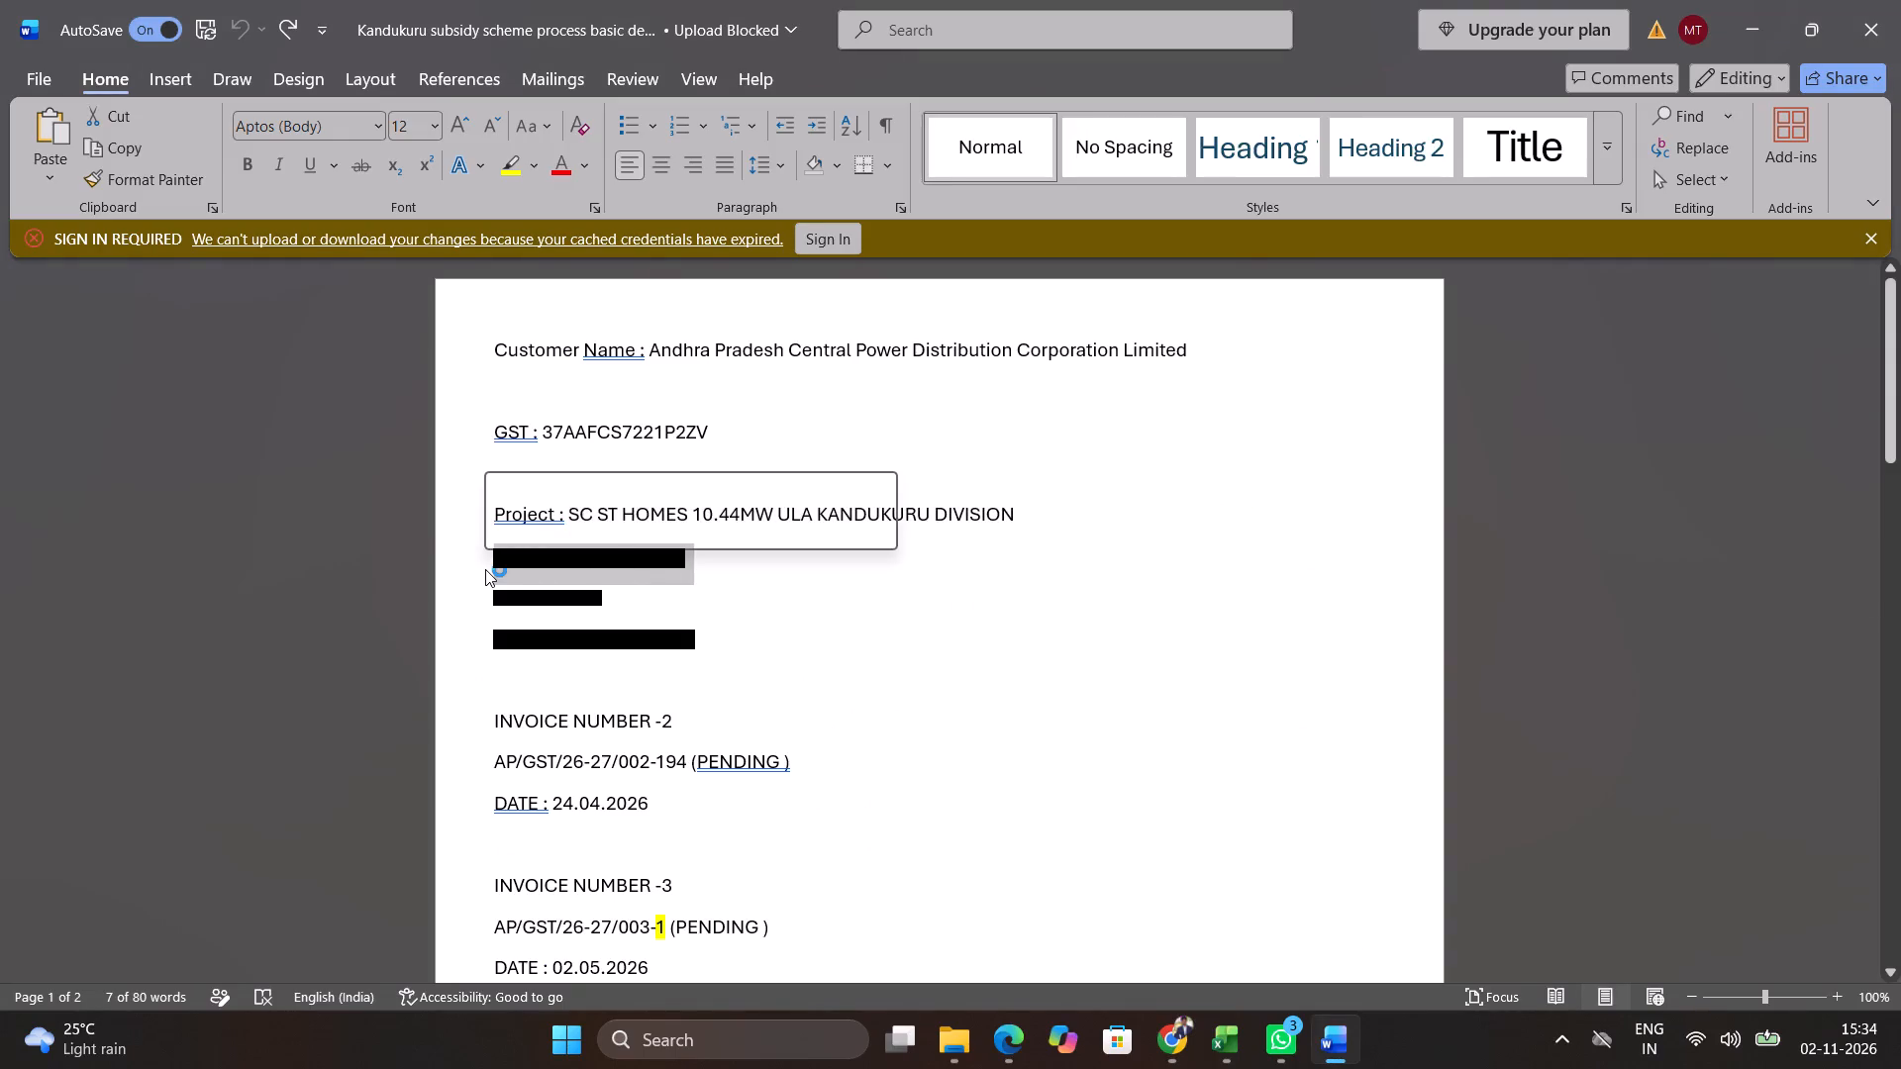
key("ctrl+c")
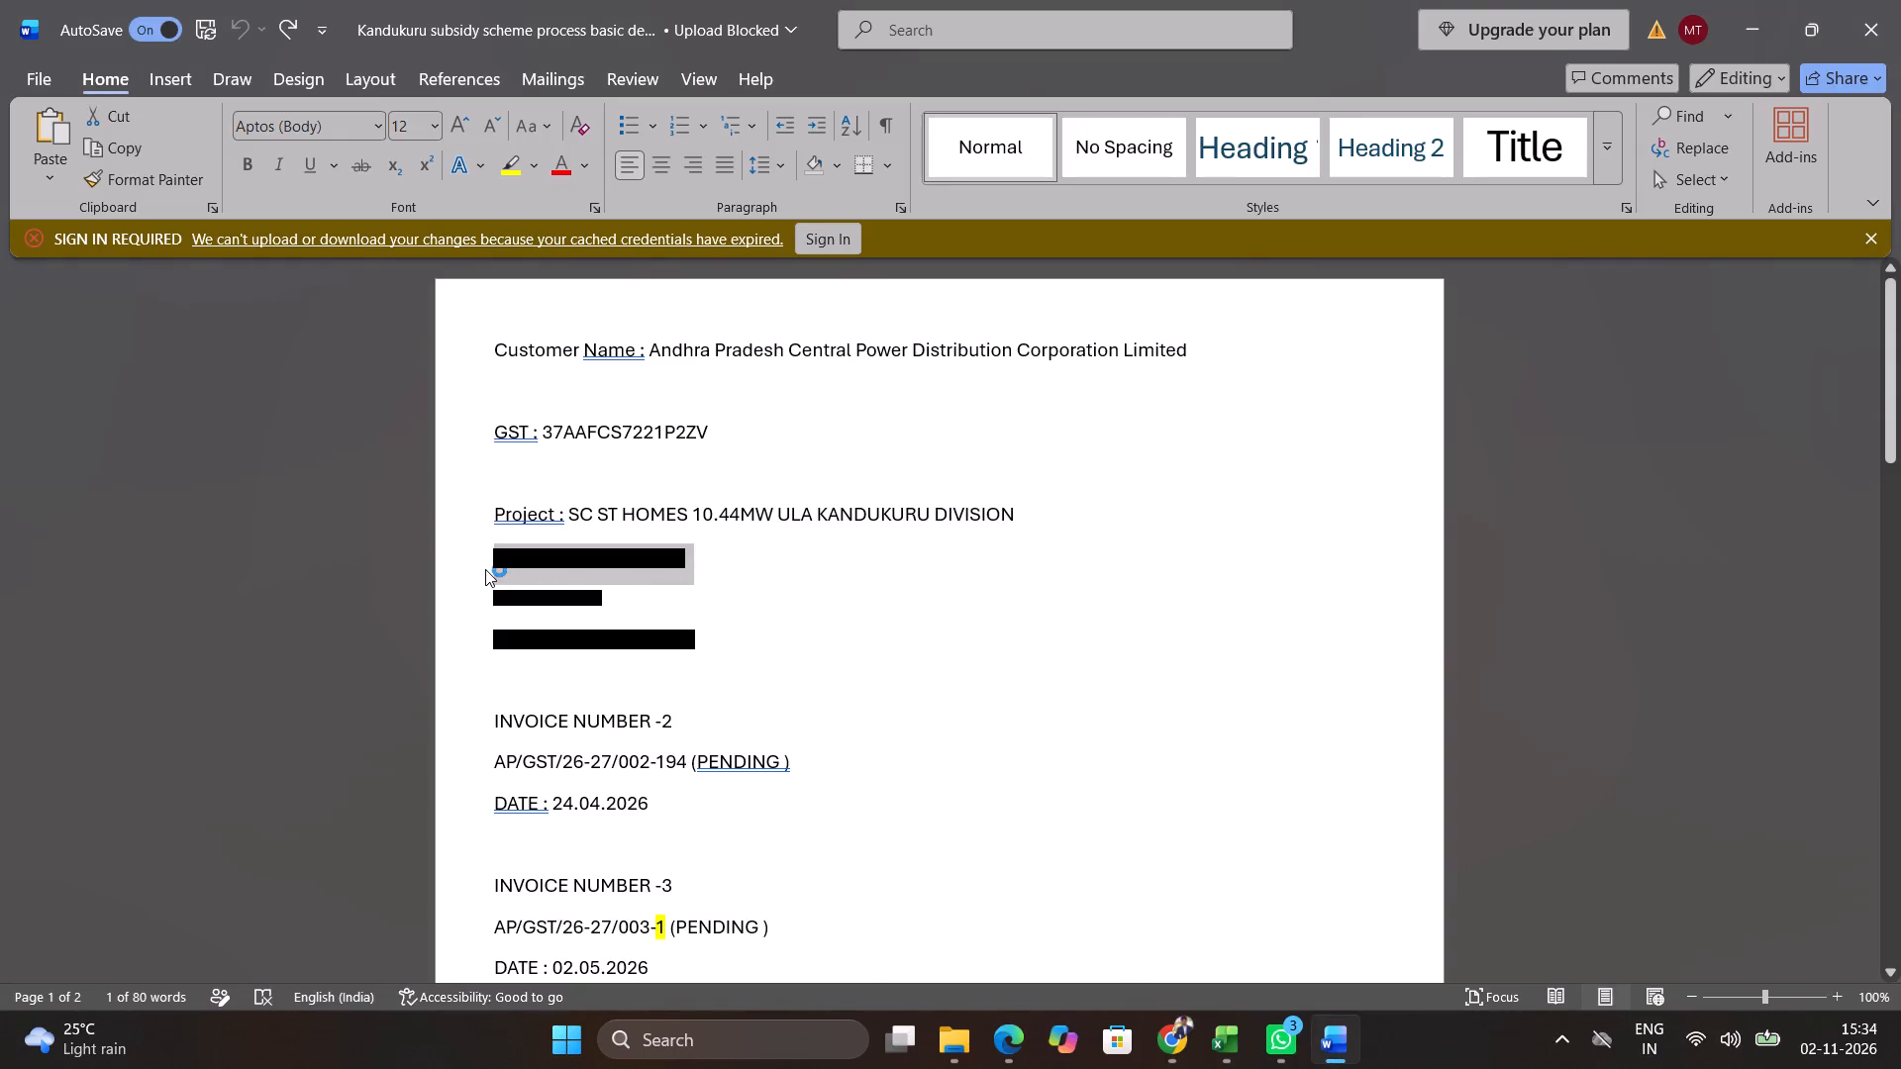
left_click_drag(1186, 930, 1190, 946)
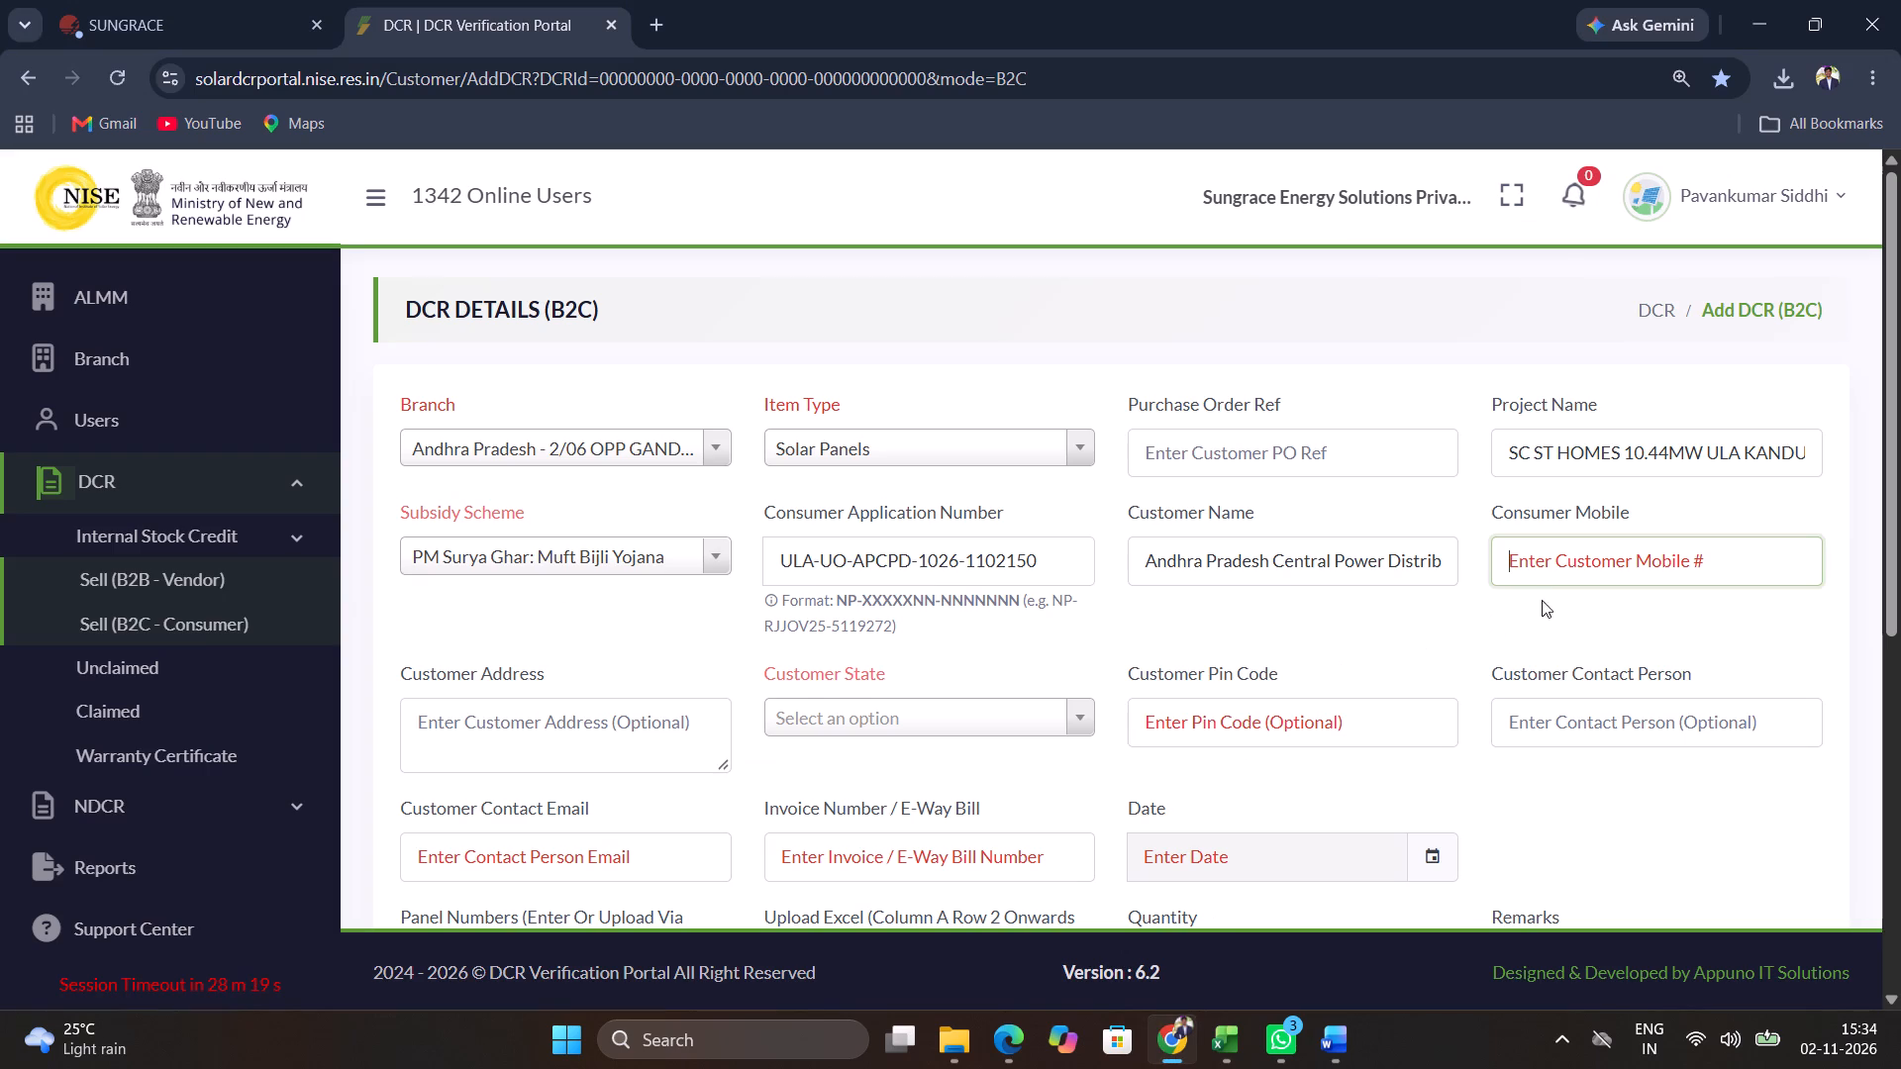
key("ctrl+v")
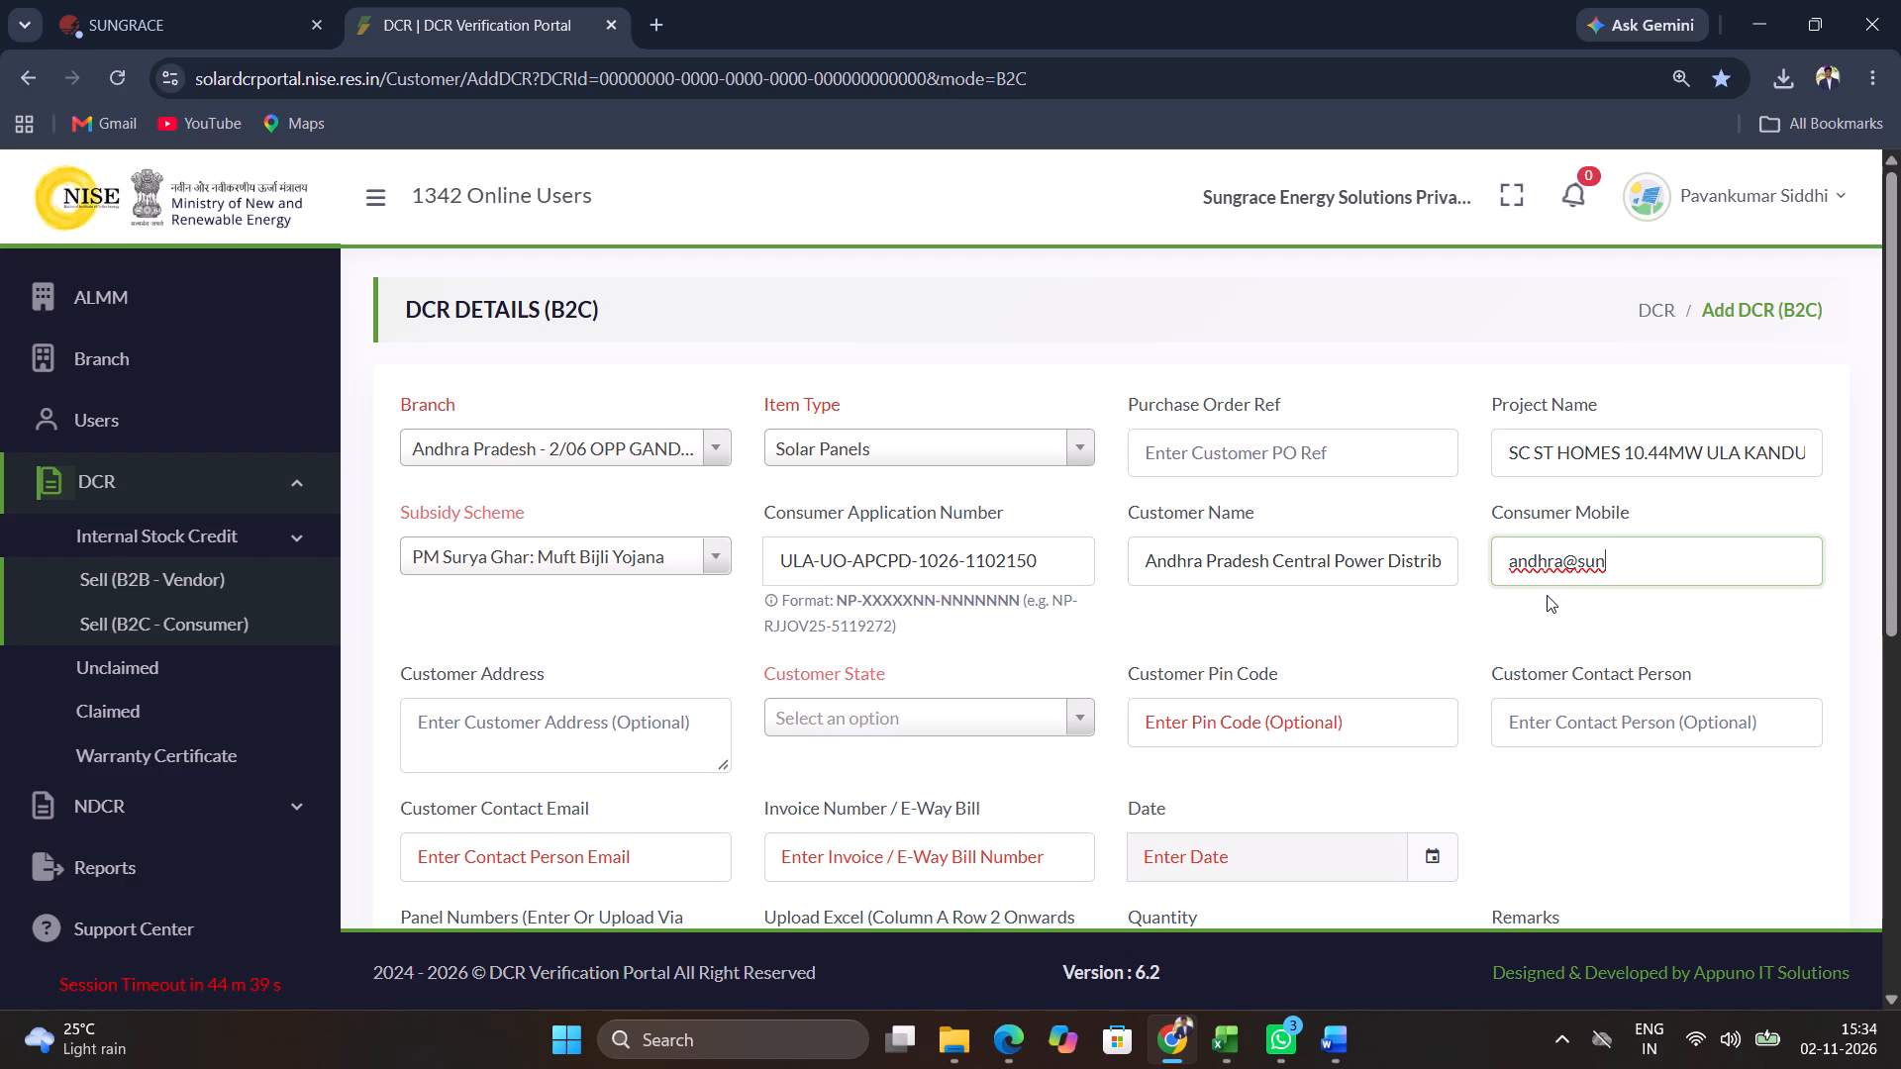
scroll(577, 524, "down", 2)
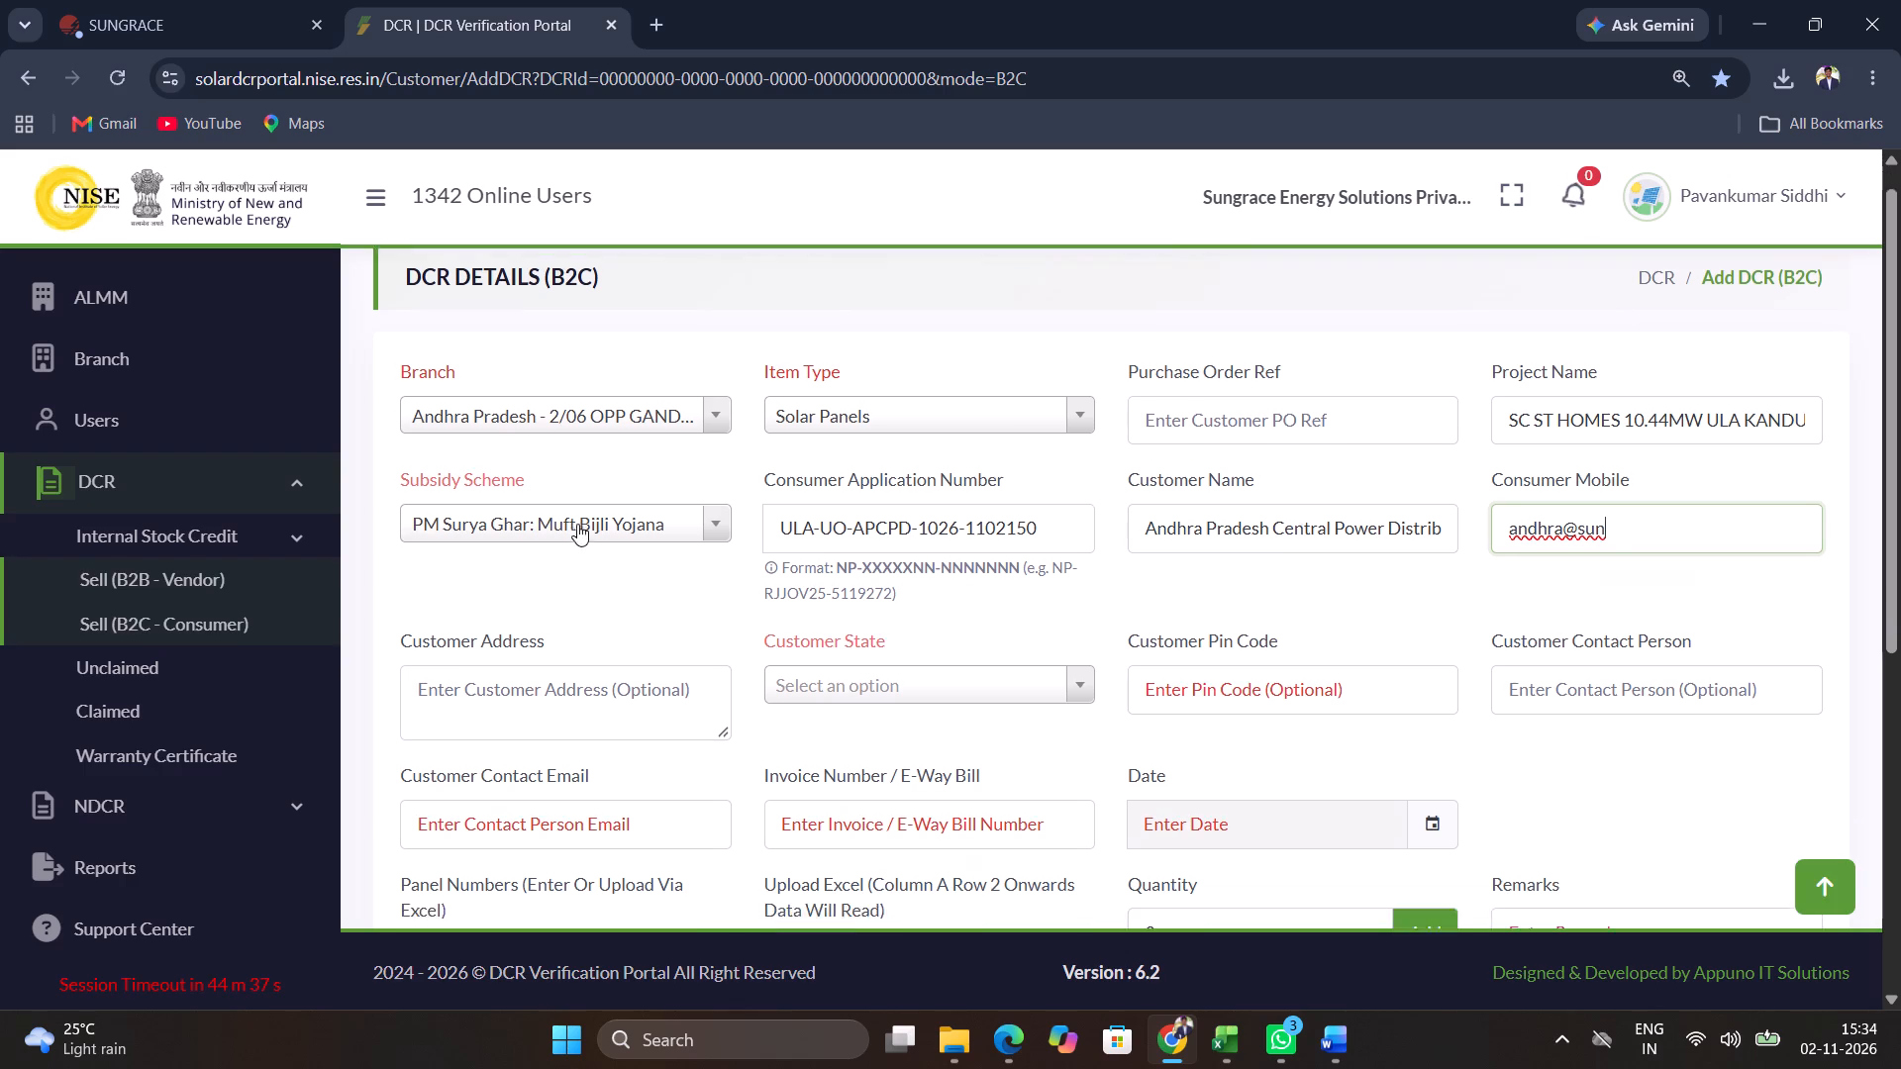
scroll(577, 524, "down", 1)
left_click(548, 493)
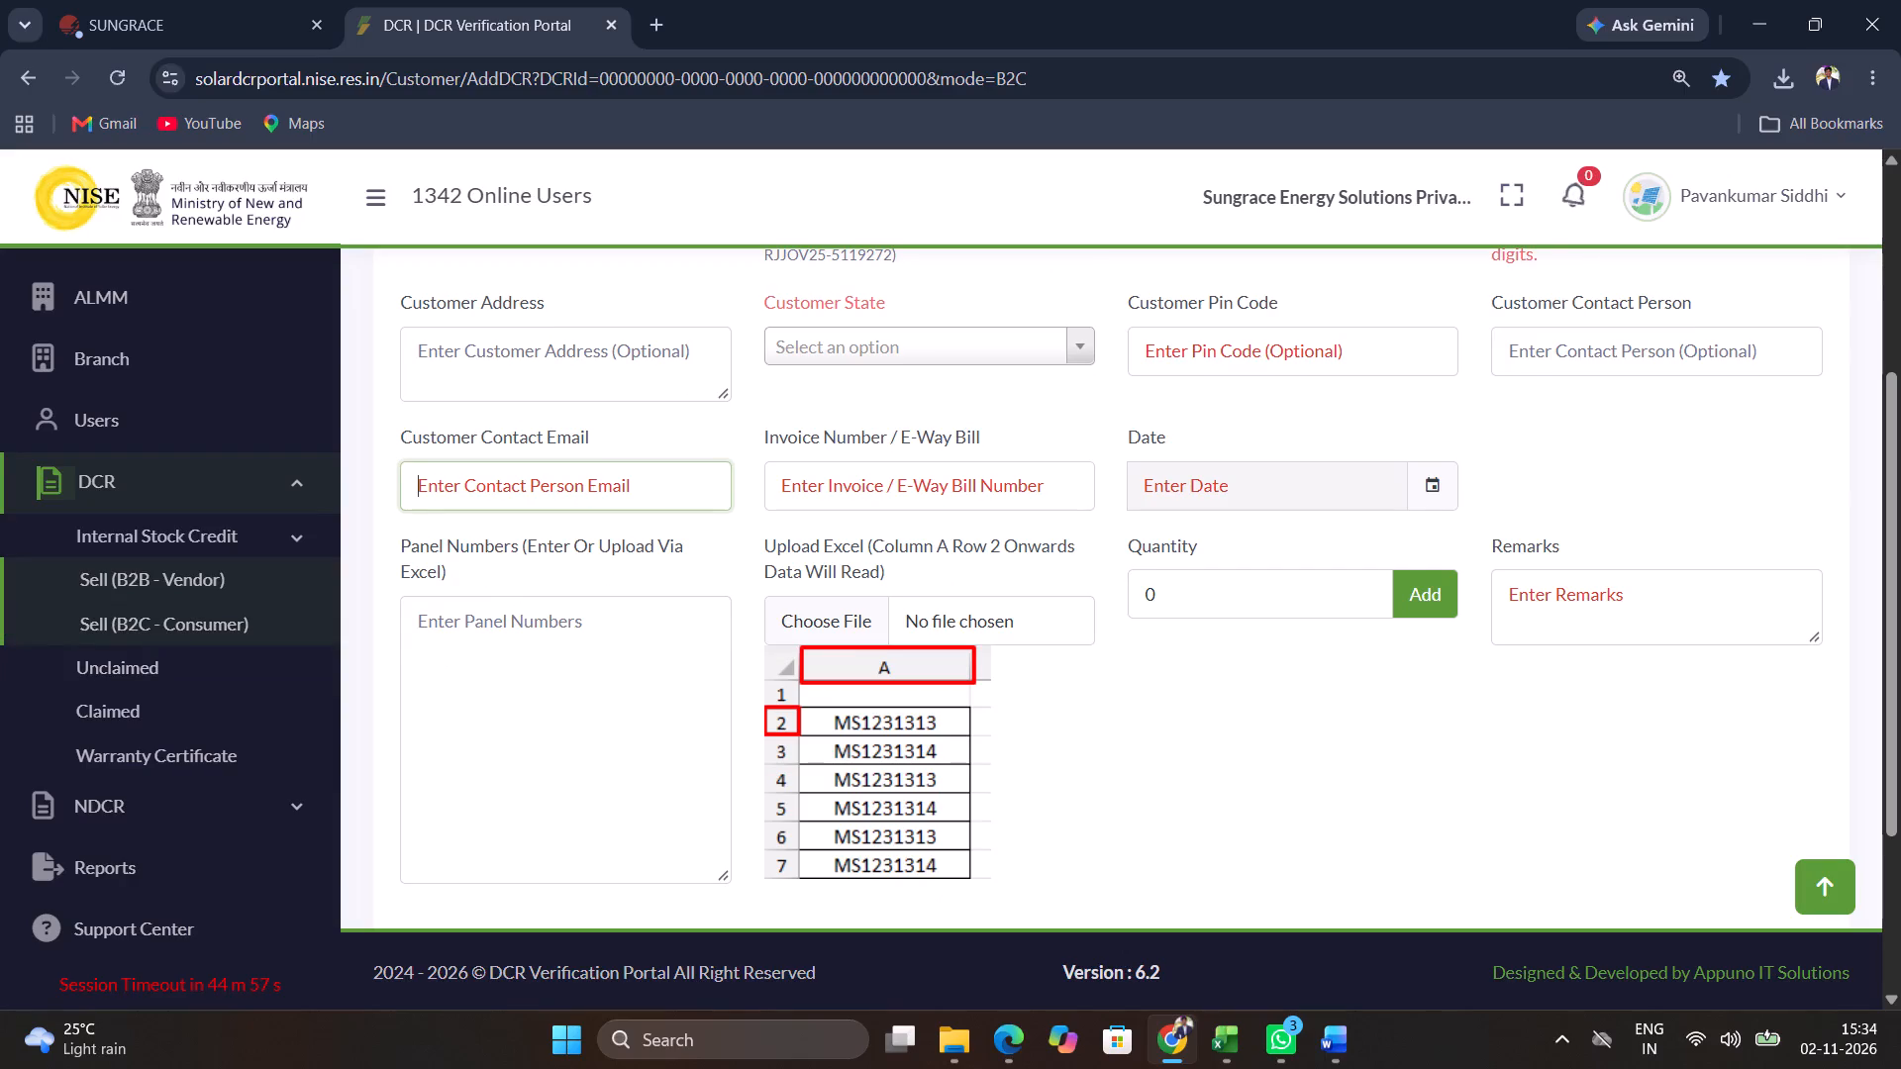
key("ctrl+v")
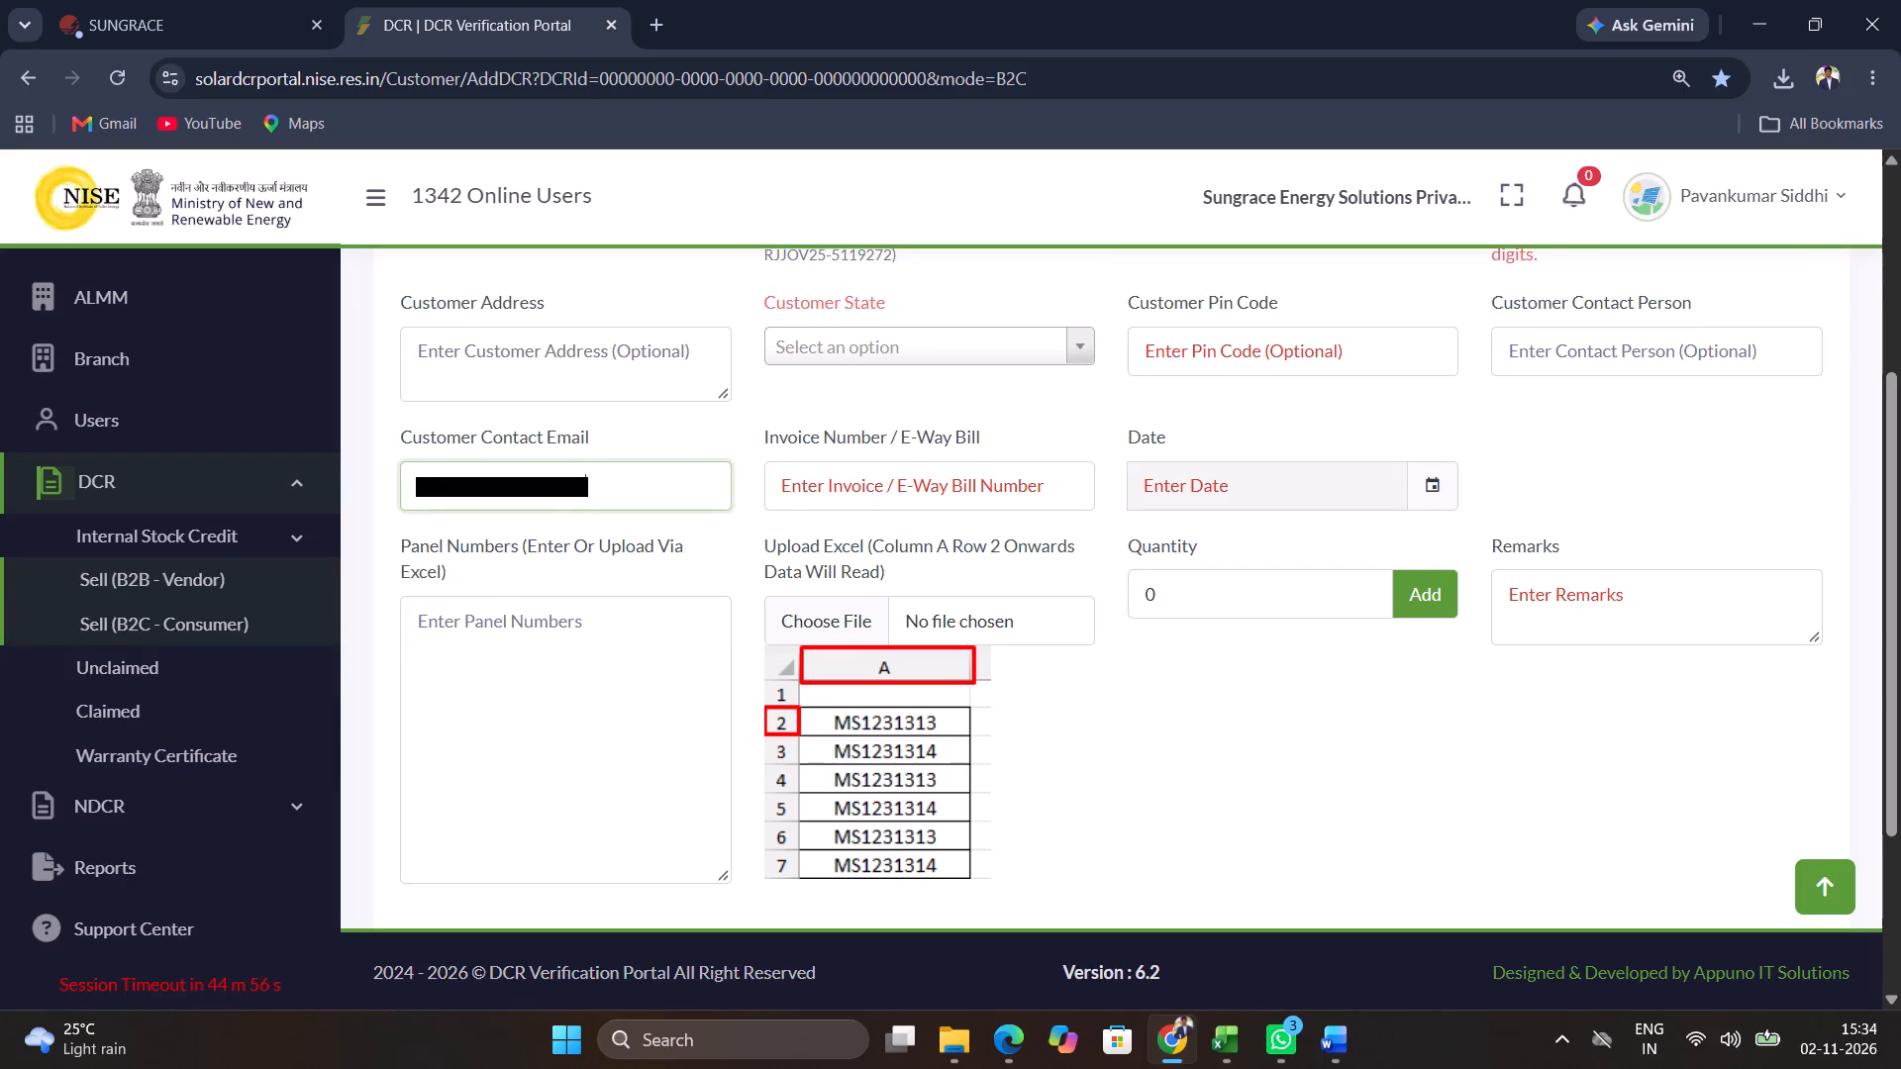
Copy the invoice 9 reference from the Word document and adapt it in the DCR form as invoice number AP/GST/26-27/010-76.
left_click(894, 502)
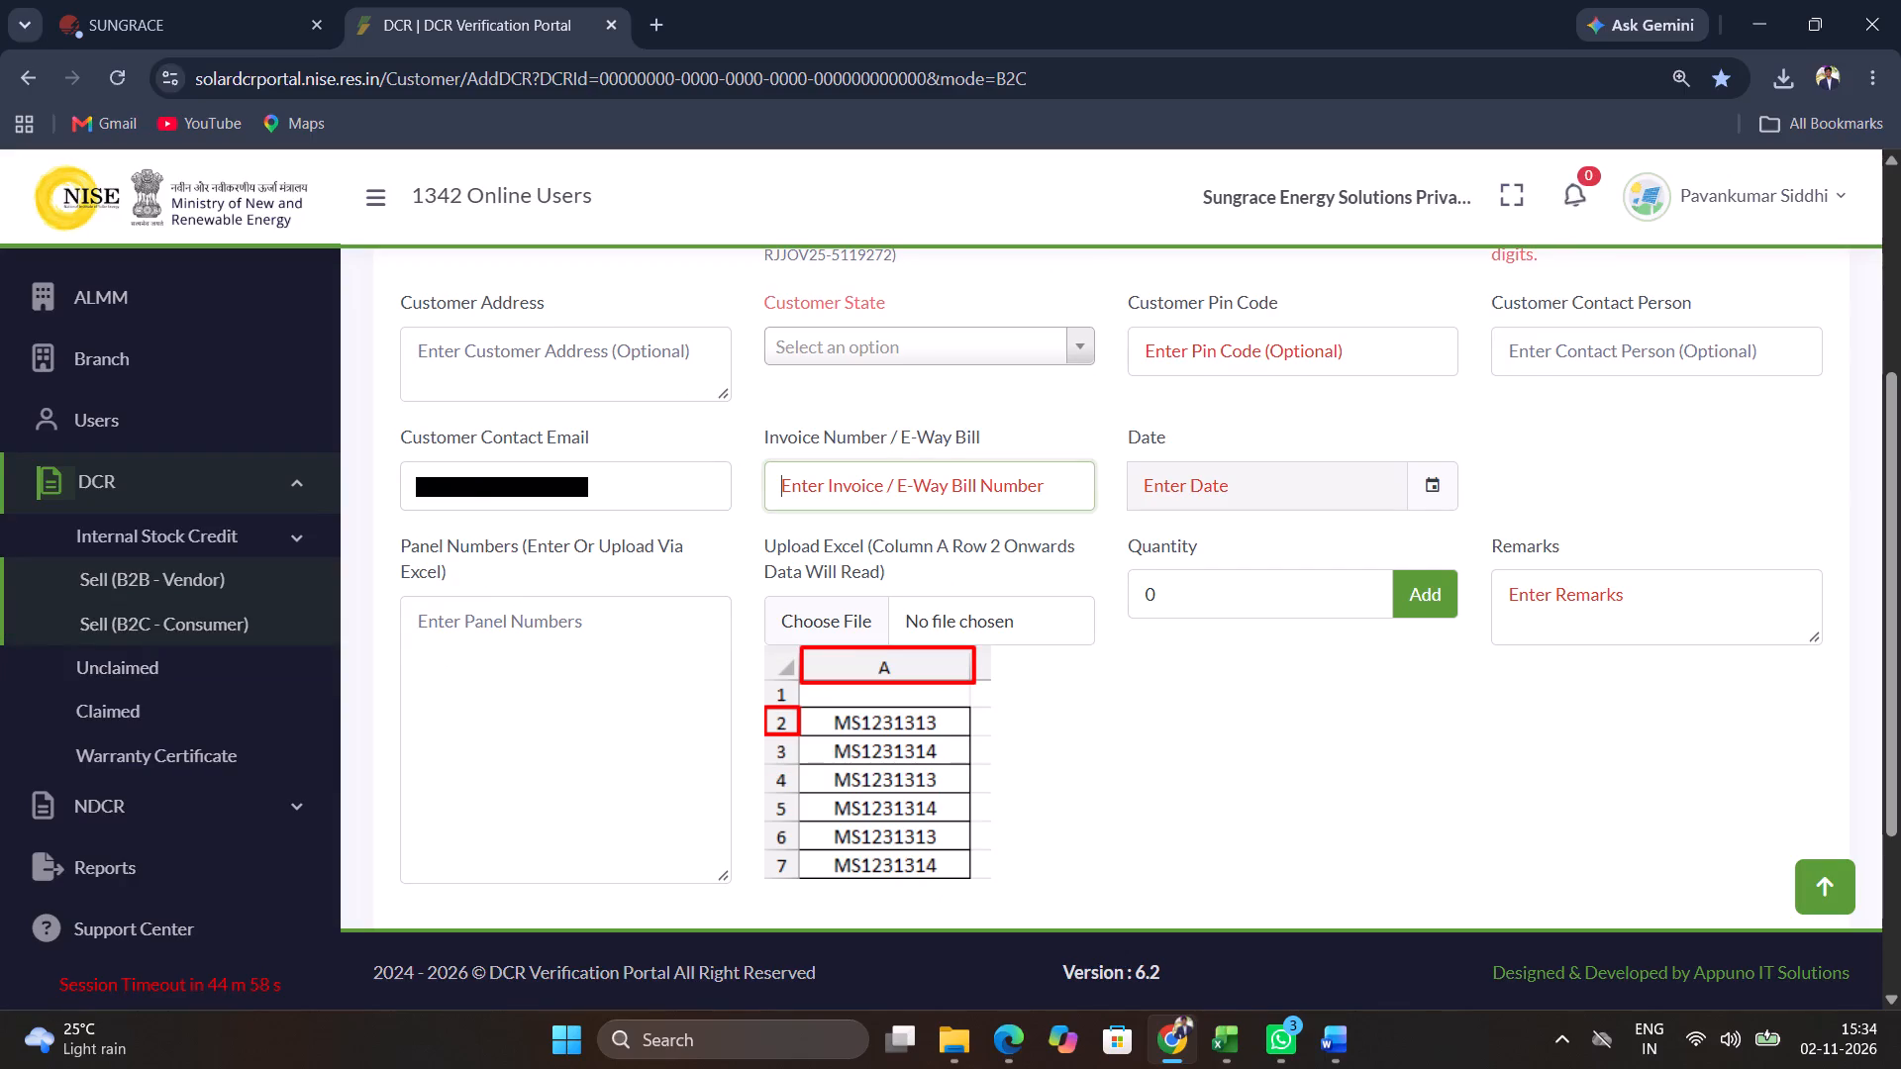
double_click(1318, 951)
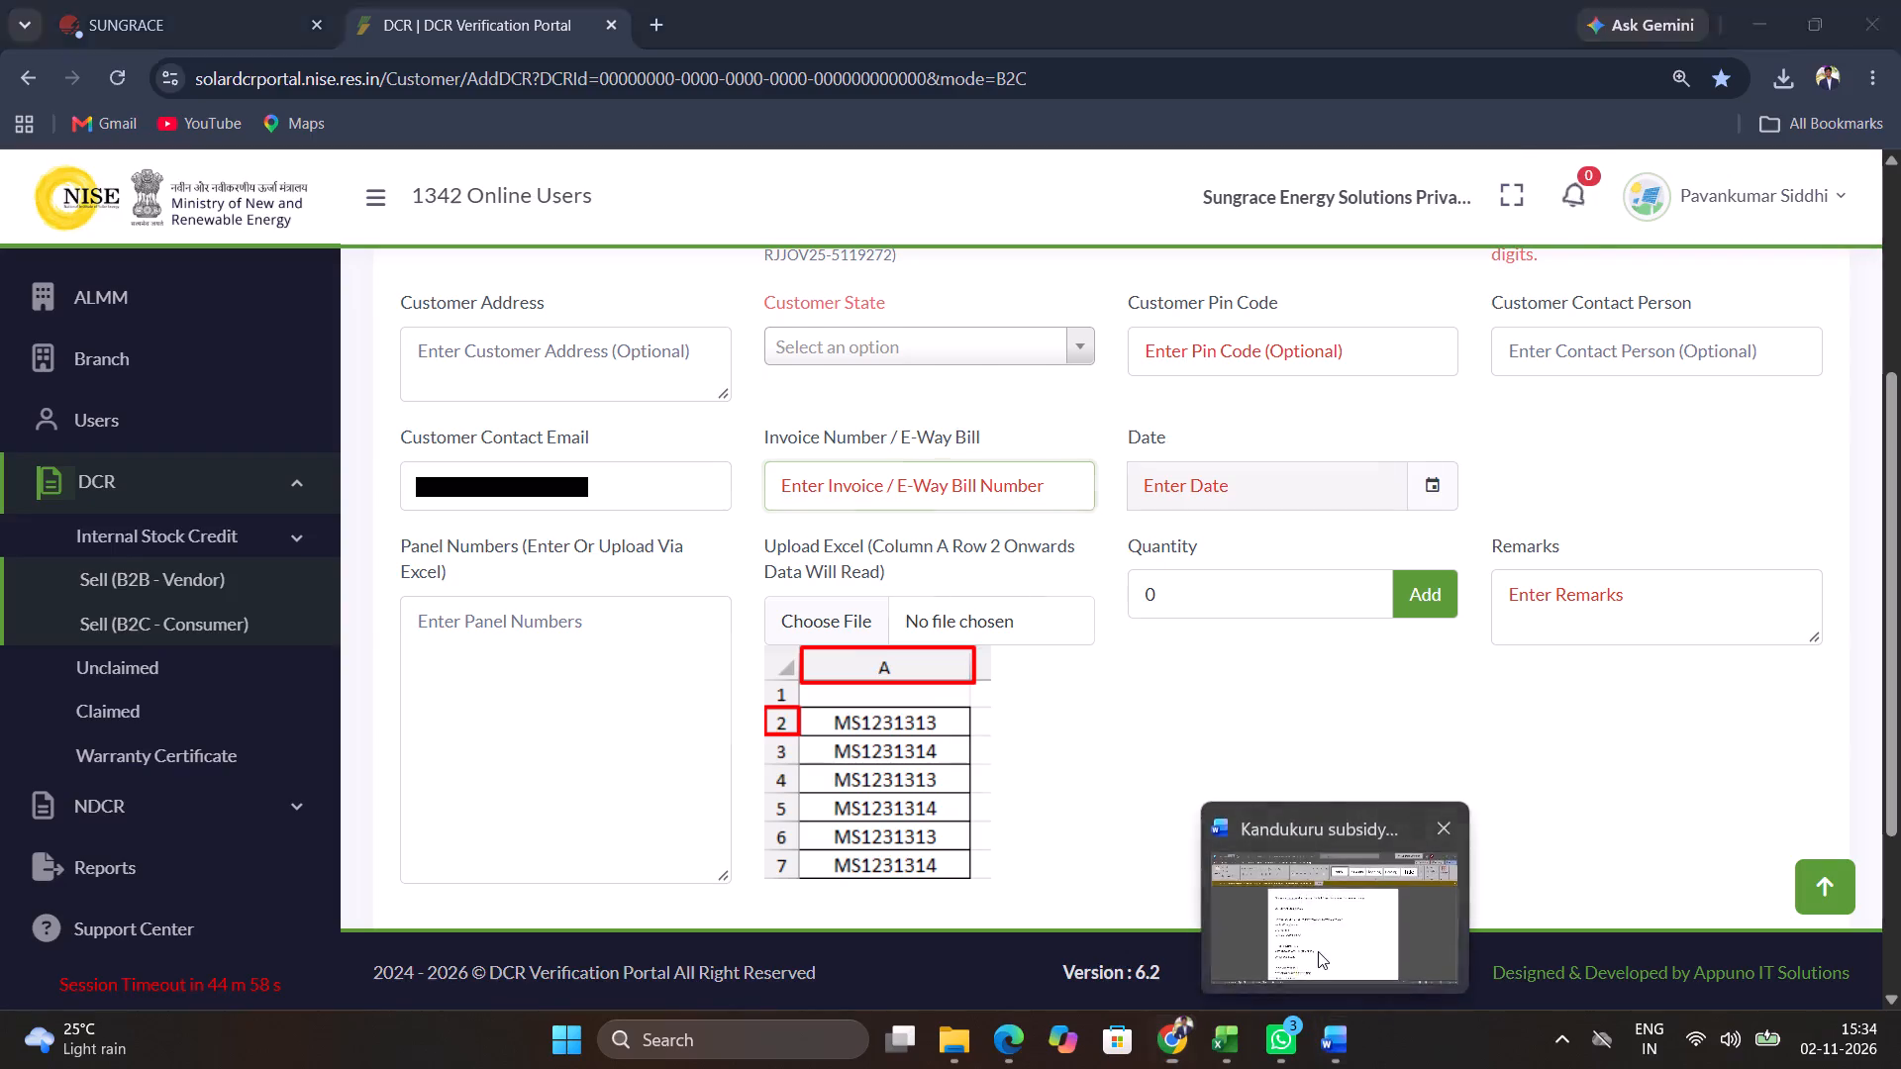
scroll(572, 550, "down", 16)
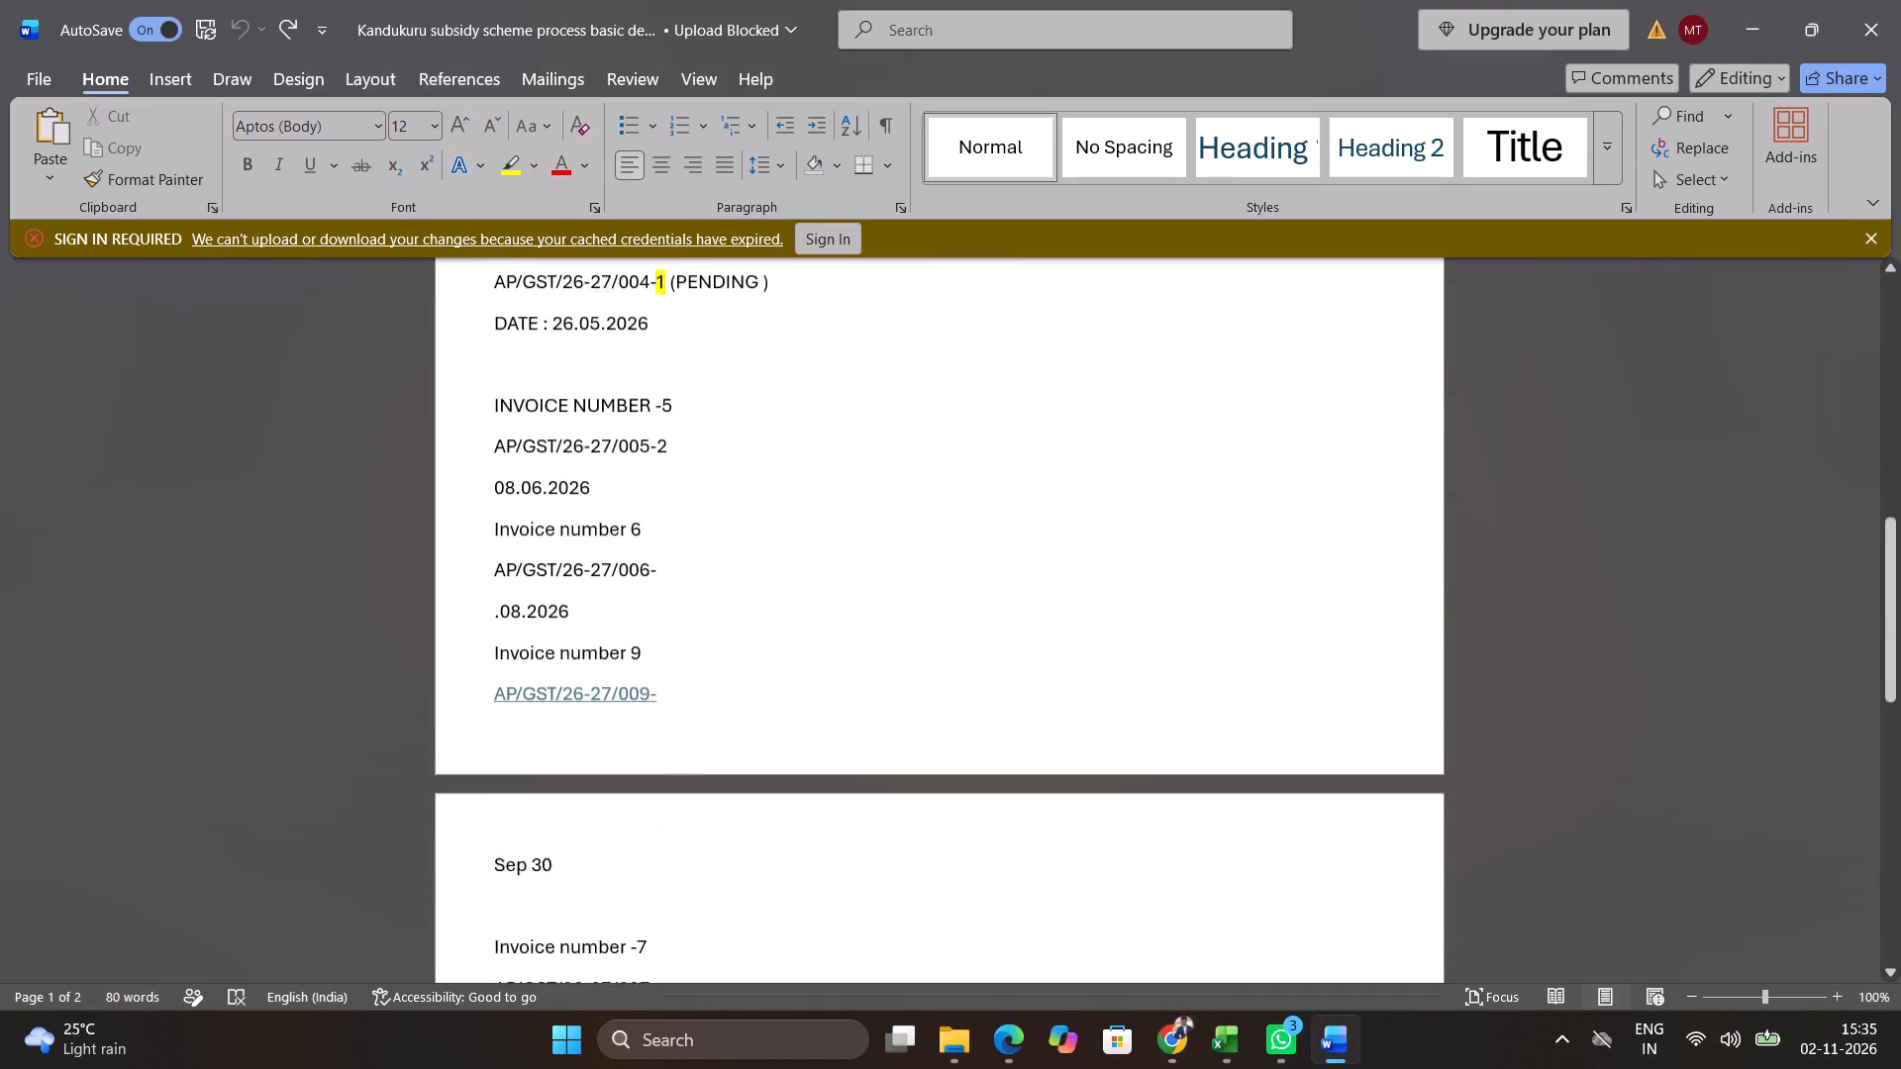
left_click_drag(678, 555, 452, 585)
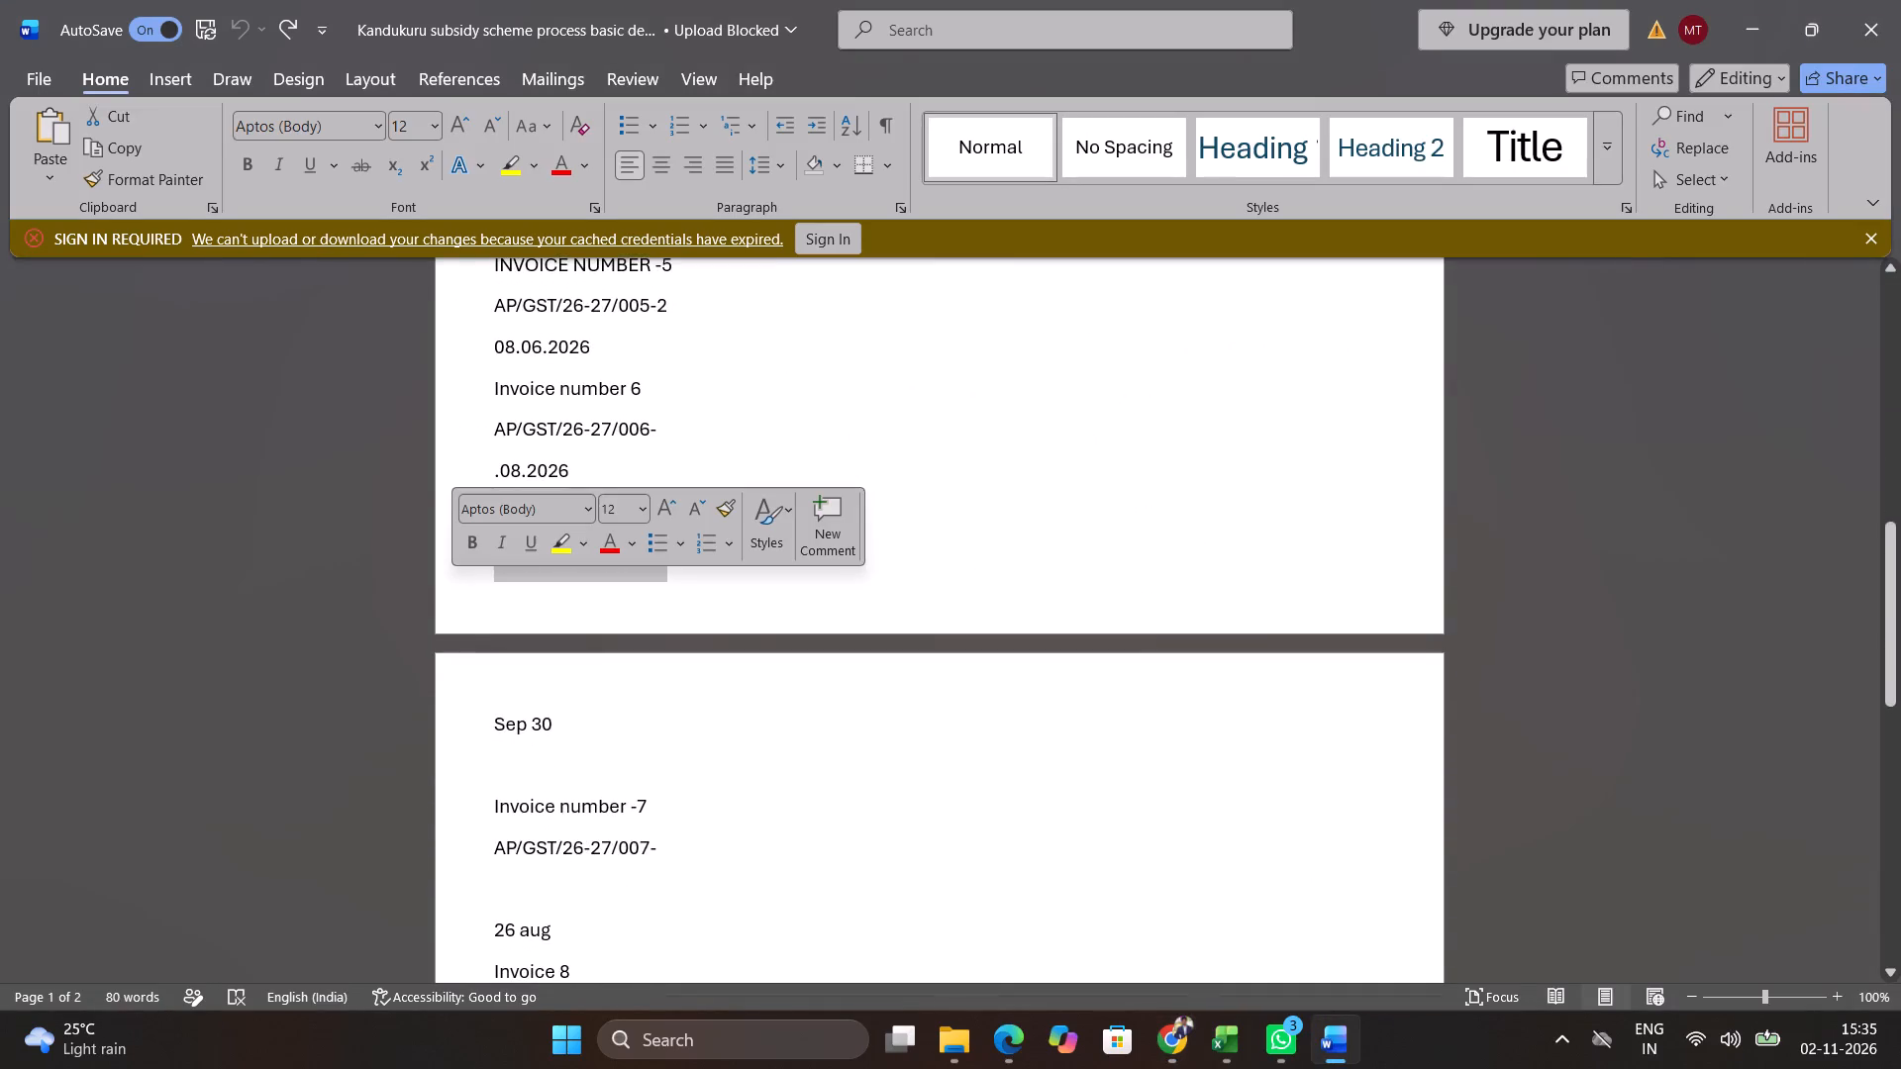
key("ctrl+c")
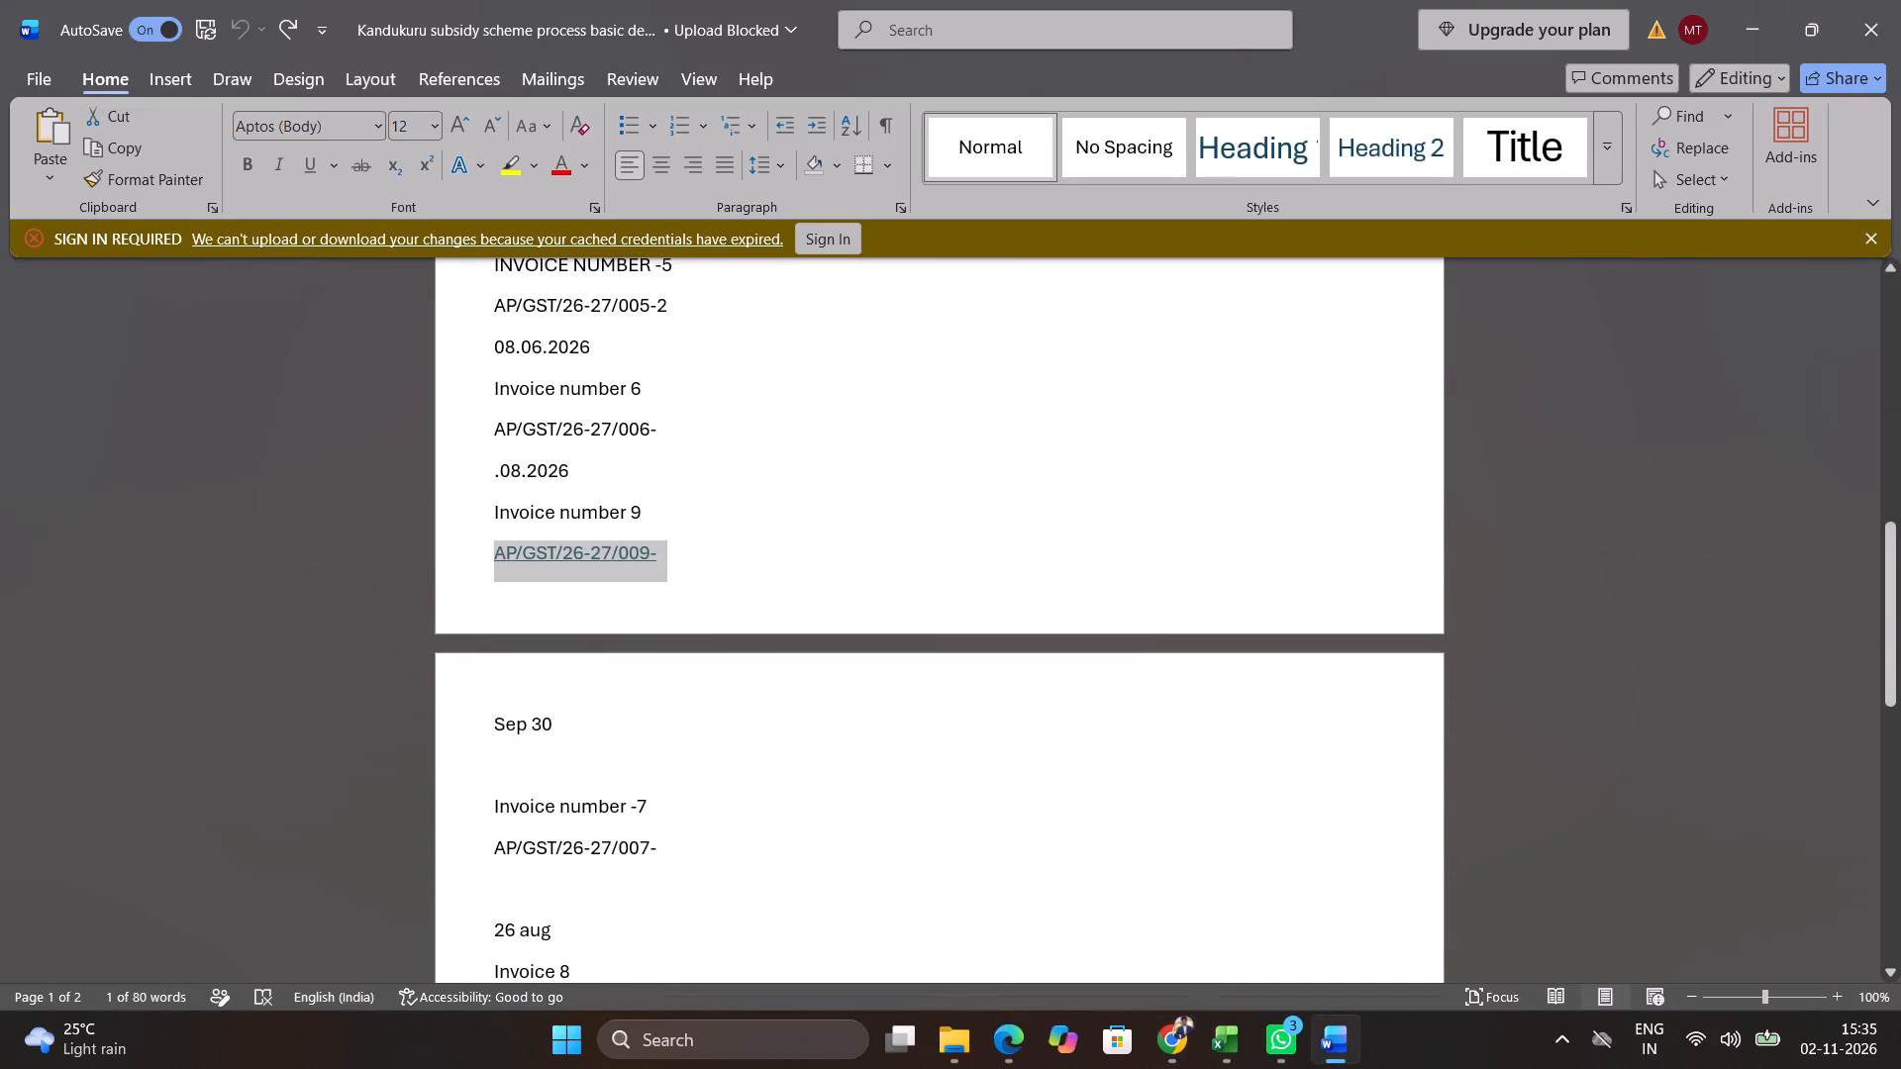
left_click(1155, 929)
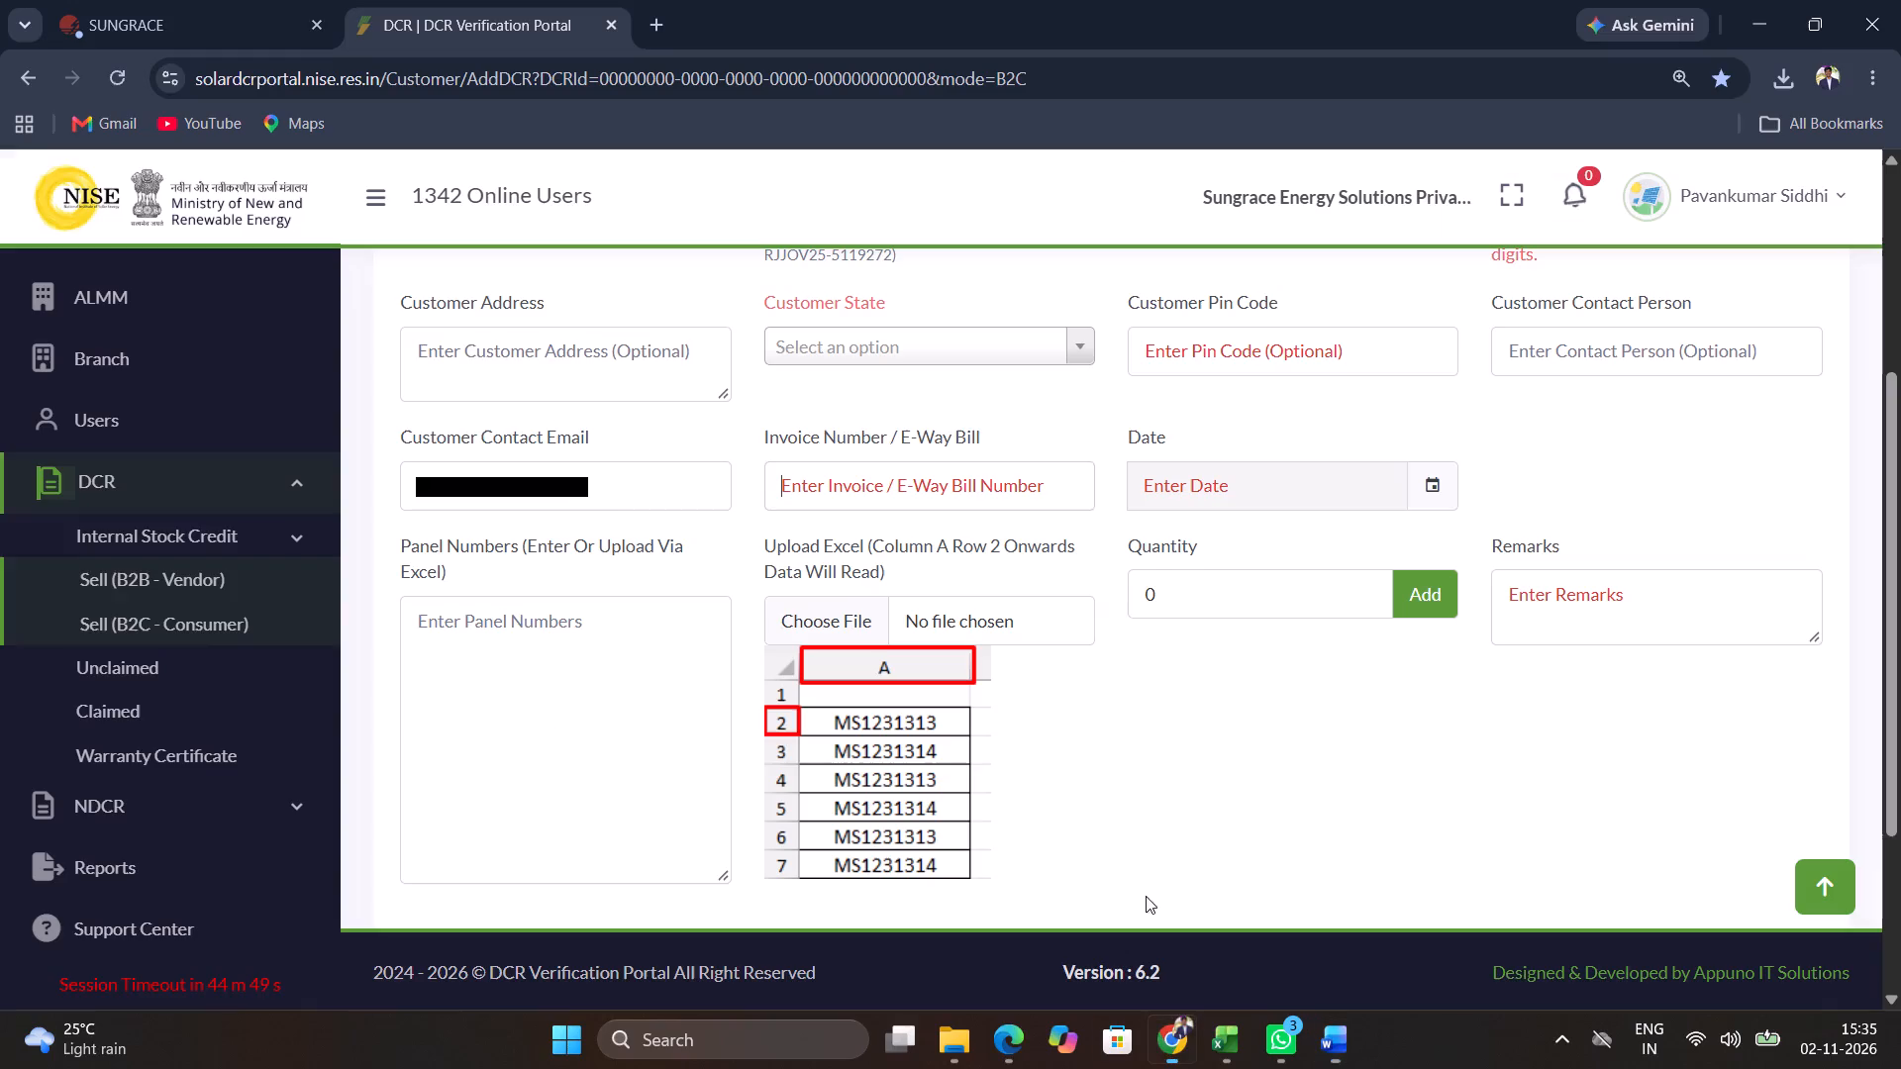
key("ctrl+v")
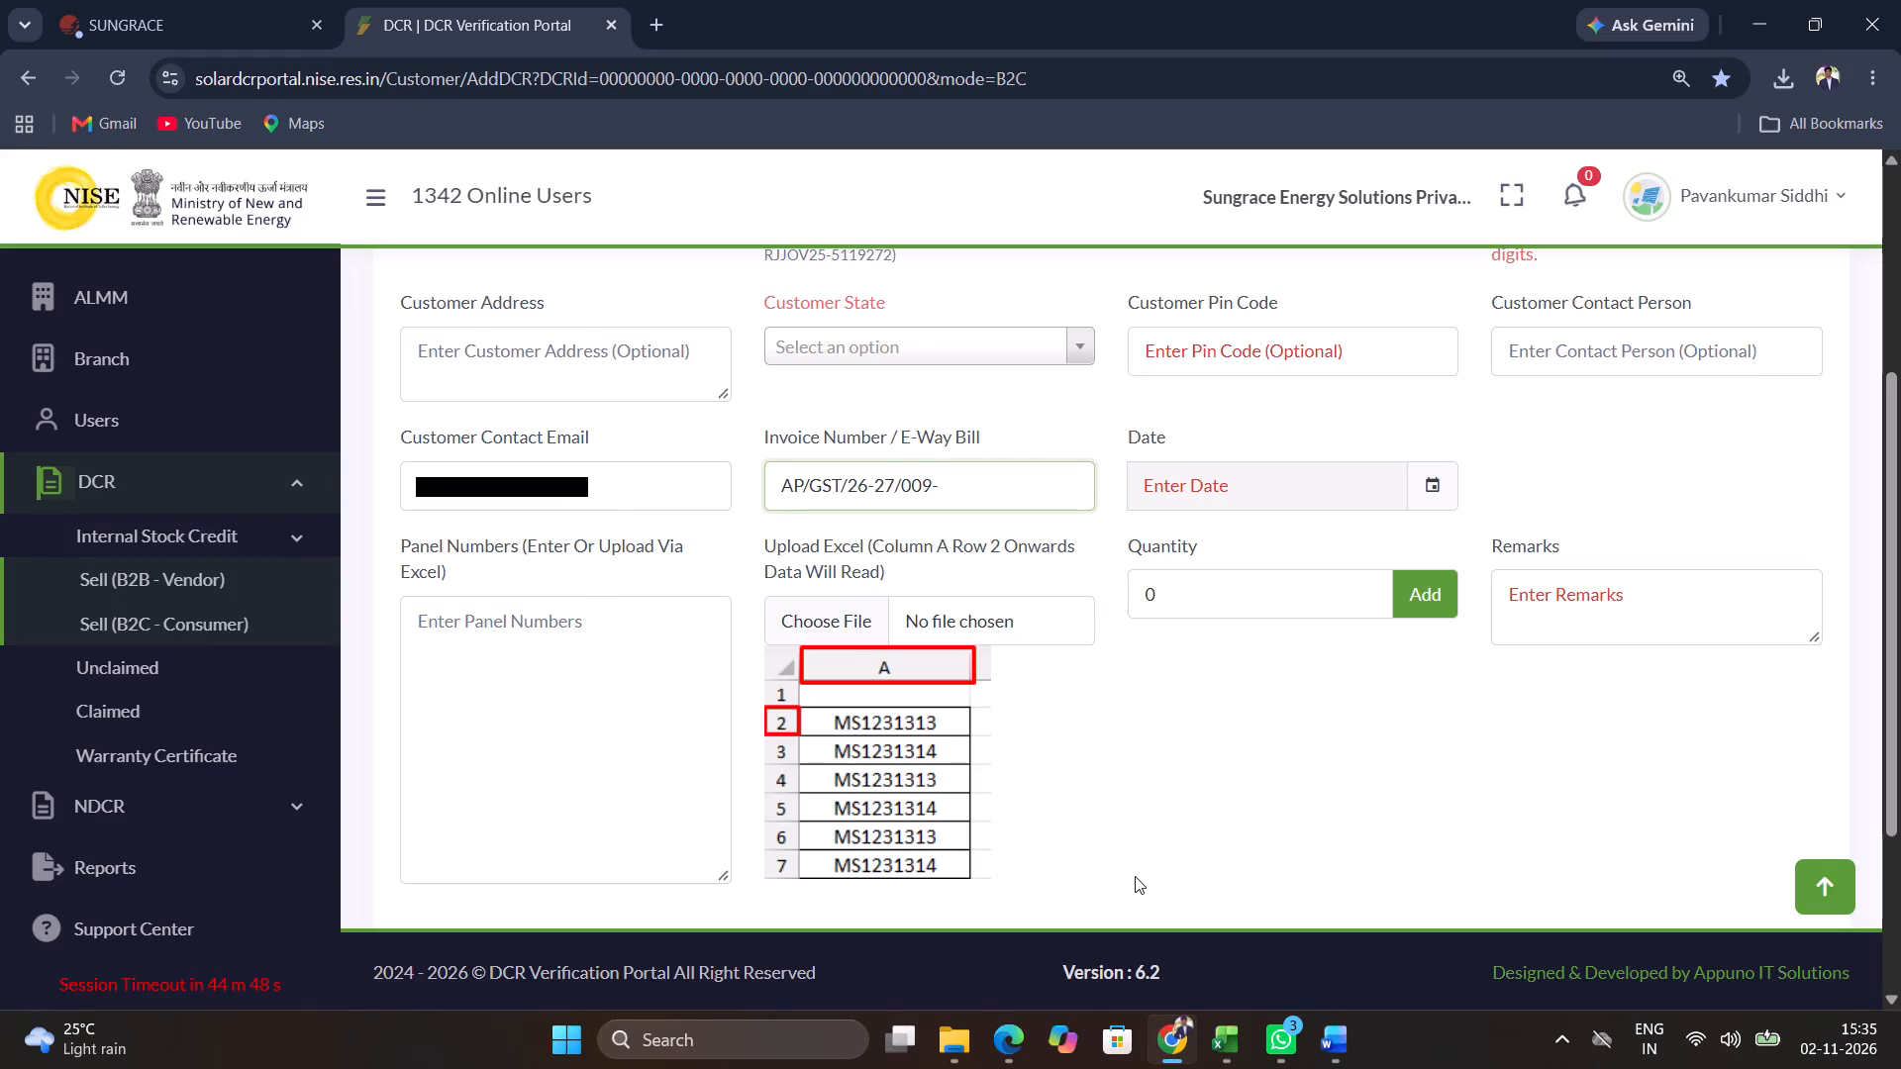
key("BackSpace")
key("BackSpace")
key("BackSpace")
type("10")
key("minus")
type("76")
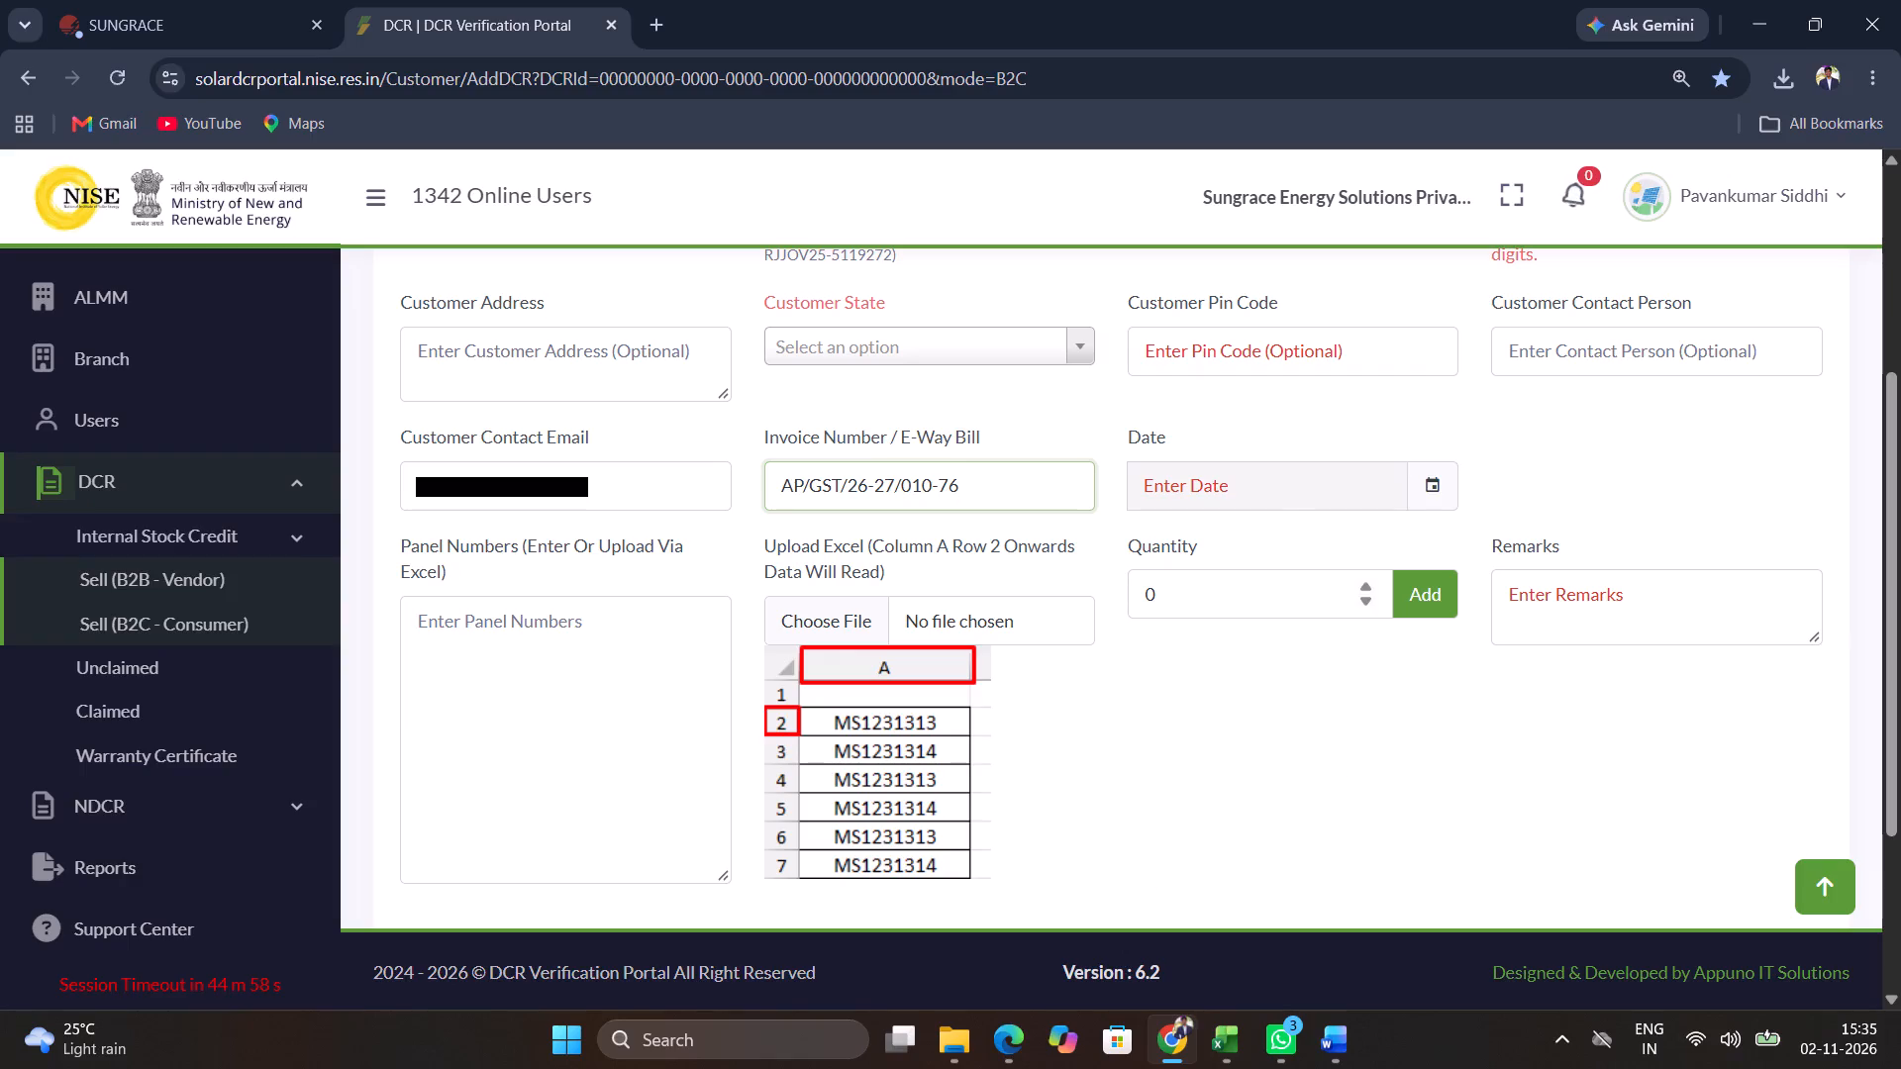
Set the invoice date to 22-Oct-2026.
left_click(1278, 494)
left_click(1157, 536)
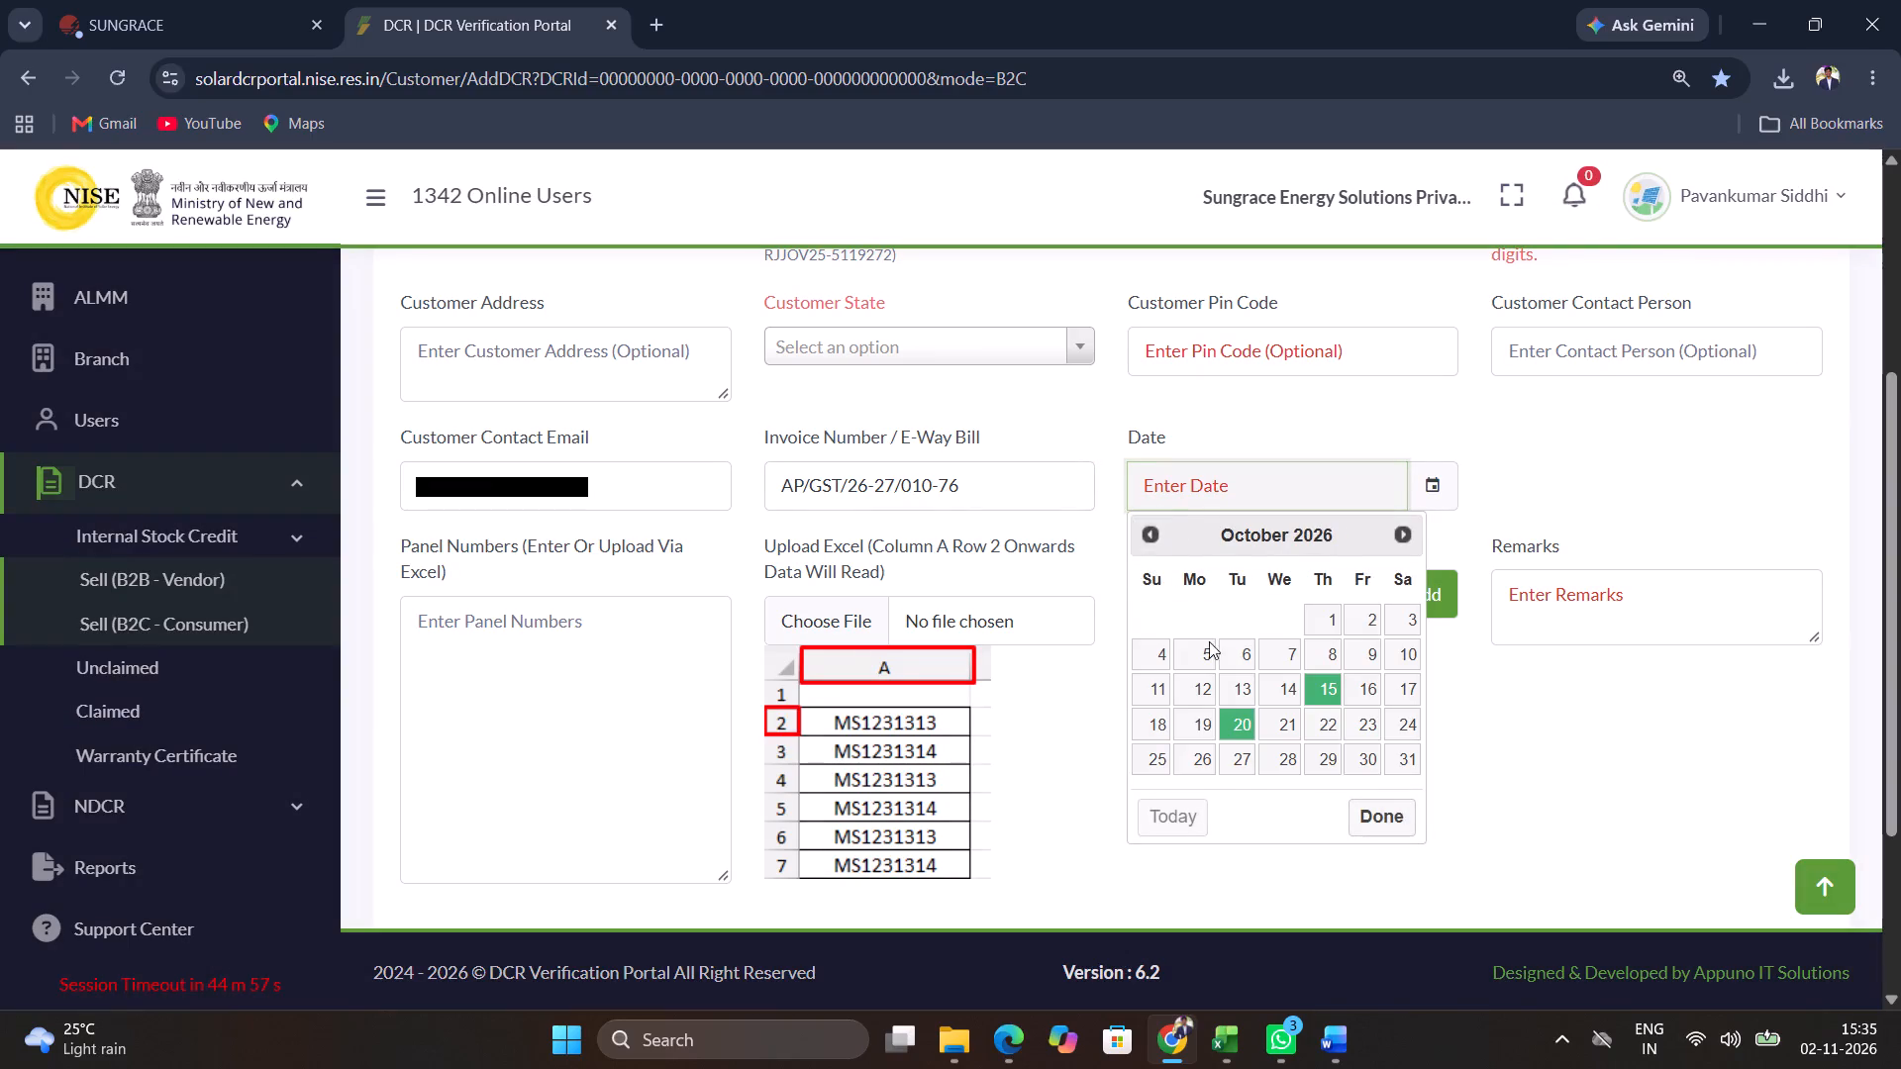
left_click(1323, 716)
left_click(667, 751)
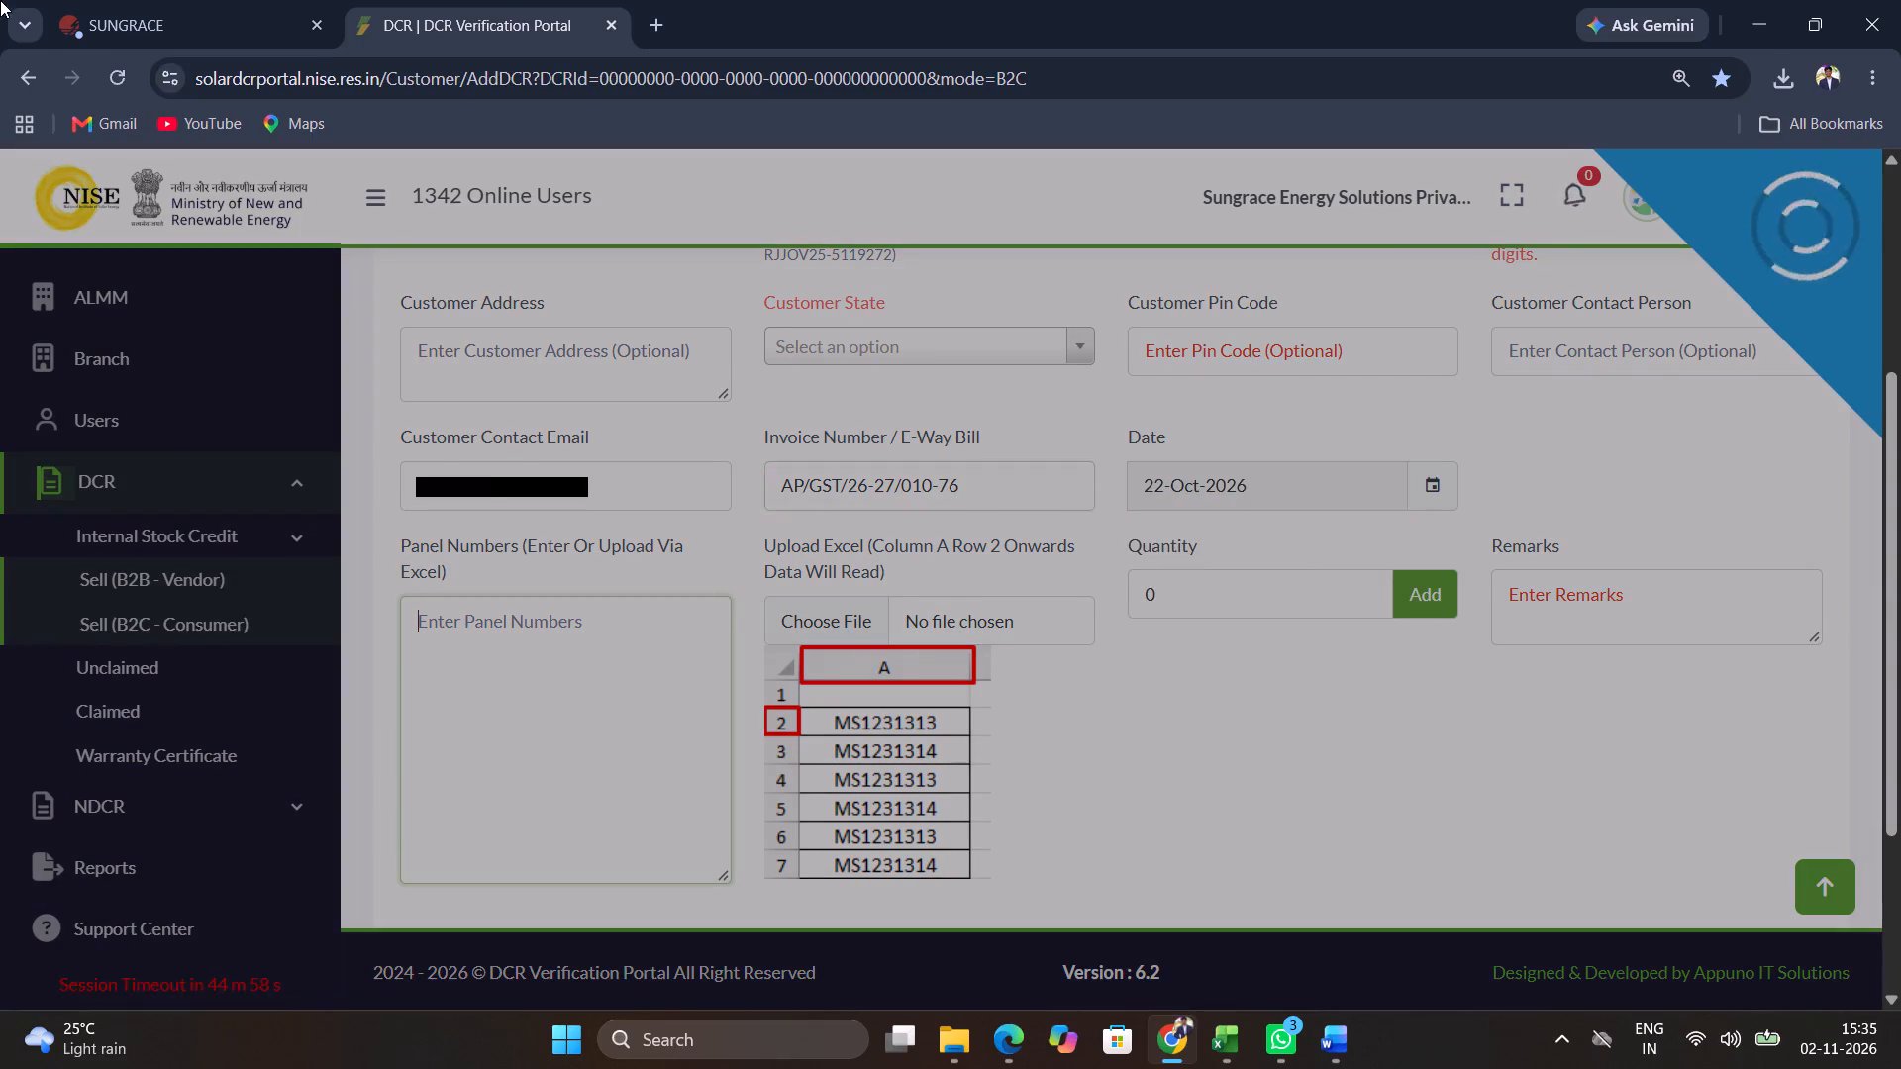
left_click(100, 3)
left_click_drag(1149, 238, 1152, 248)
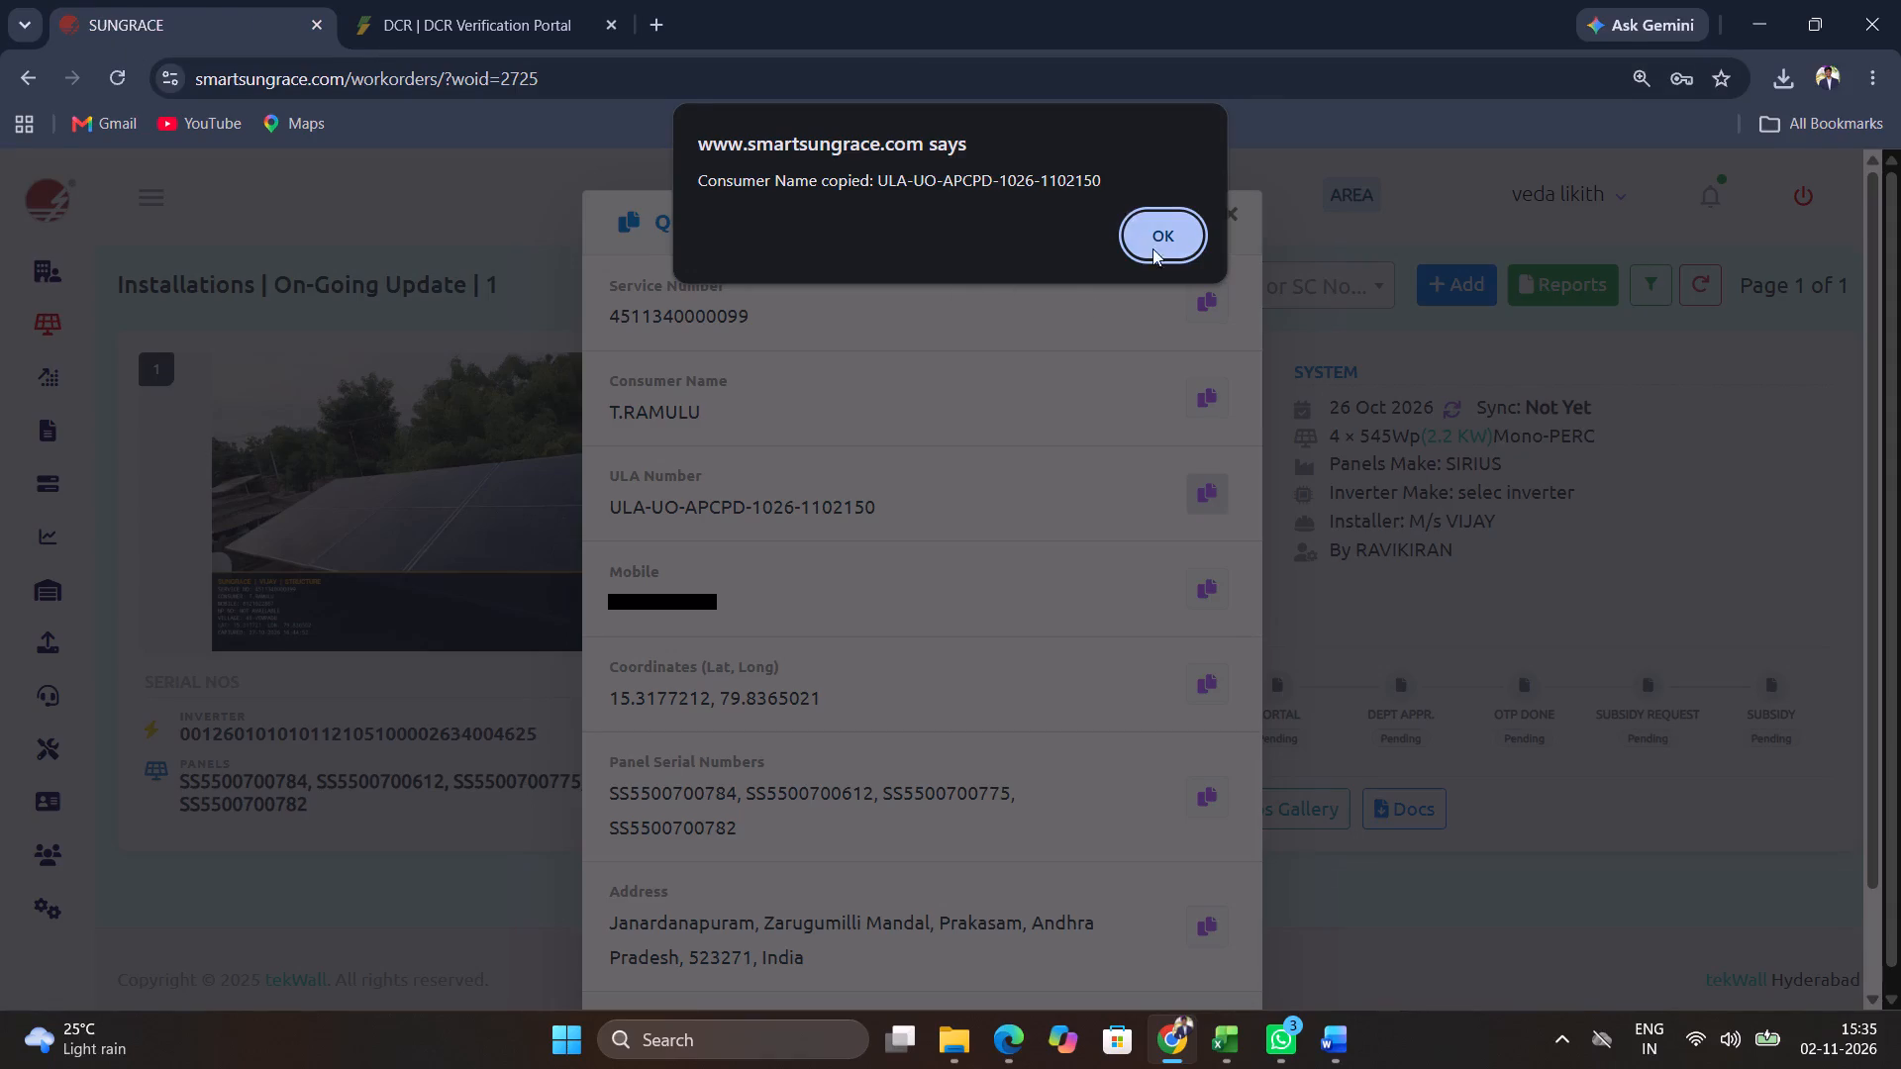
left_click_drag(1152, 248, 1151, 257)
left_click_drag(1222, 776, 1210, 789)
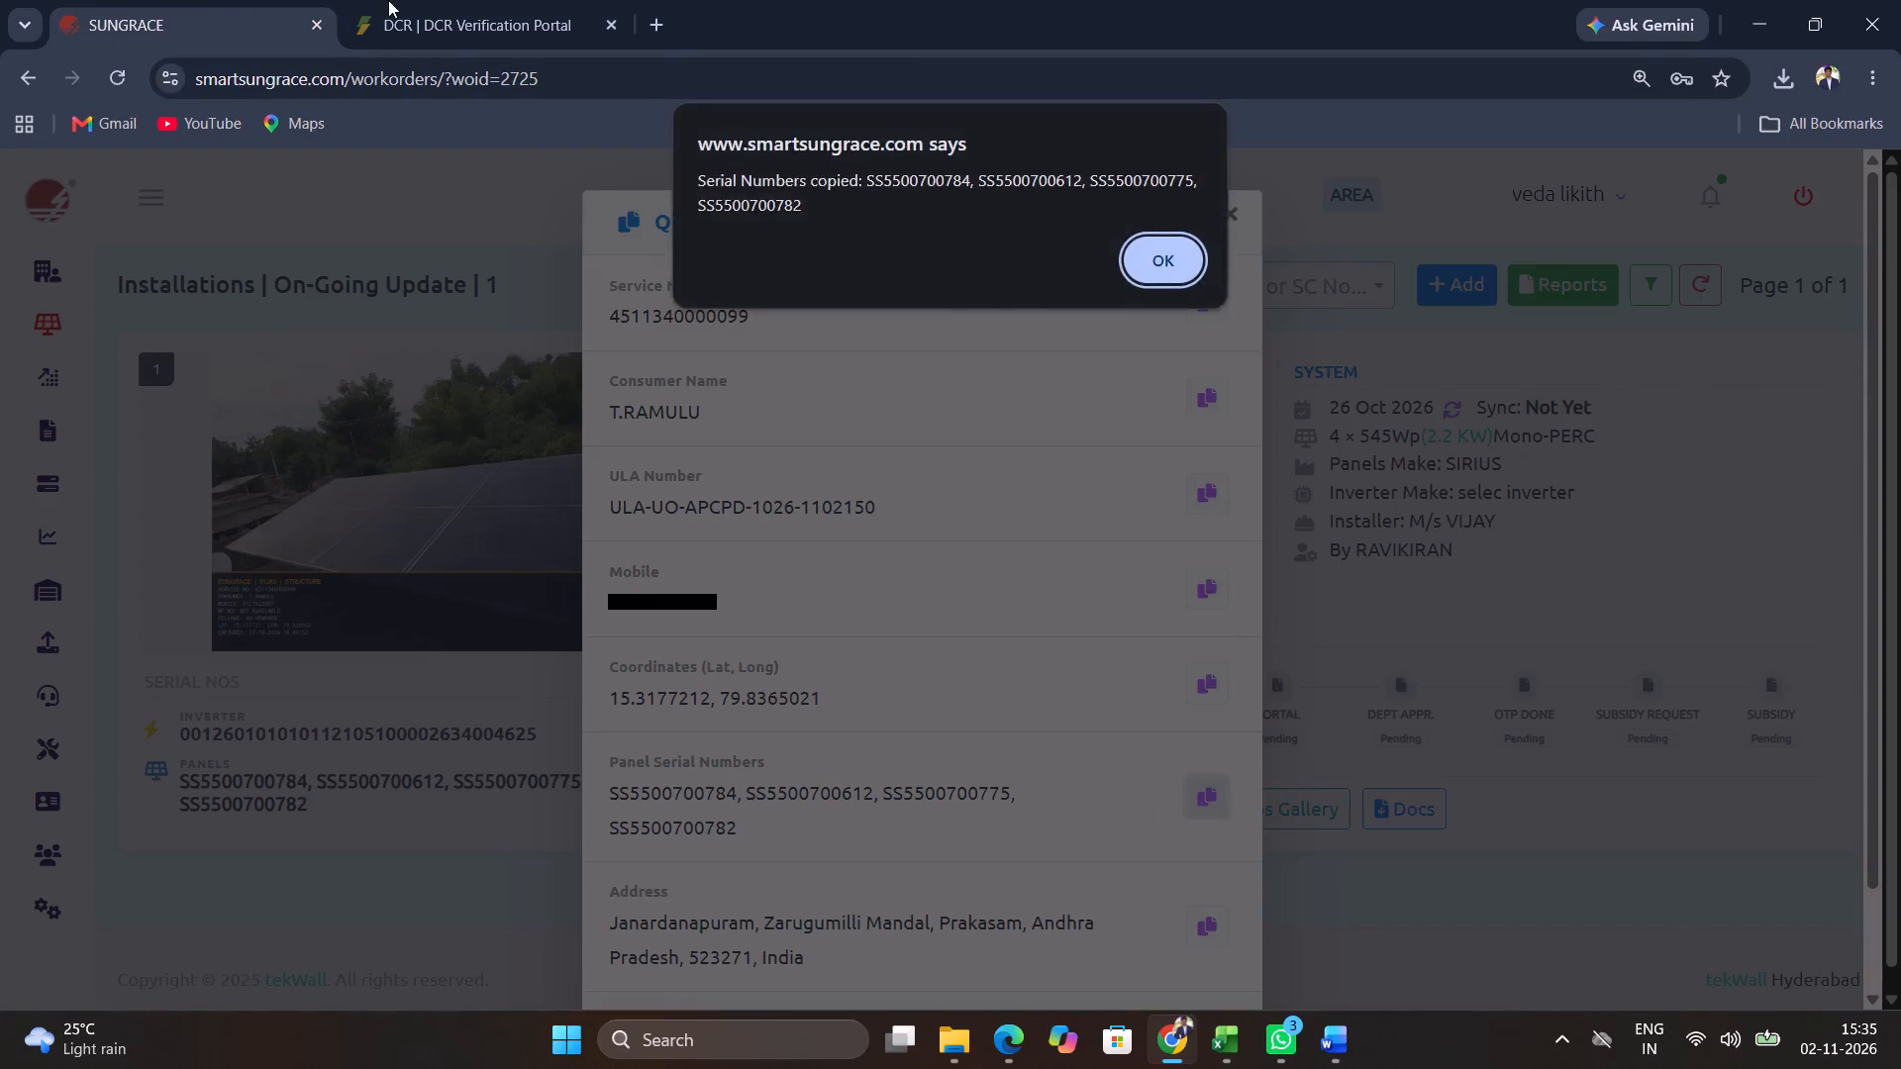
left_click_drag(430, 0, 429, 14)
key("ctrl+v")
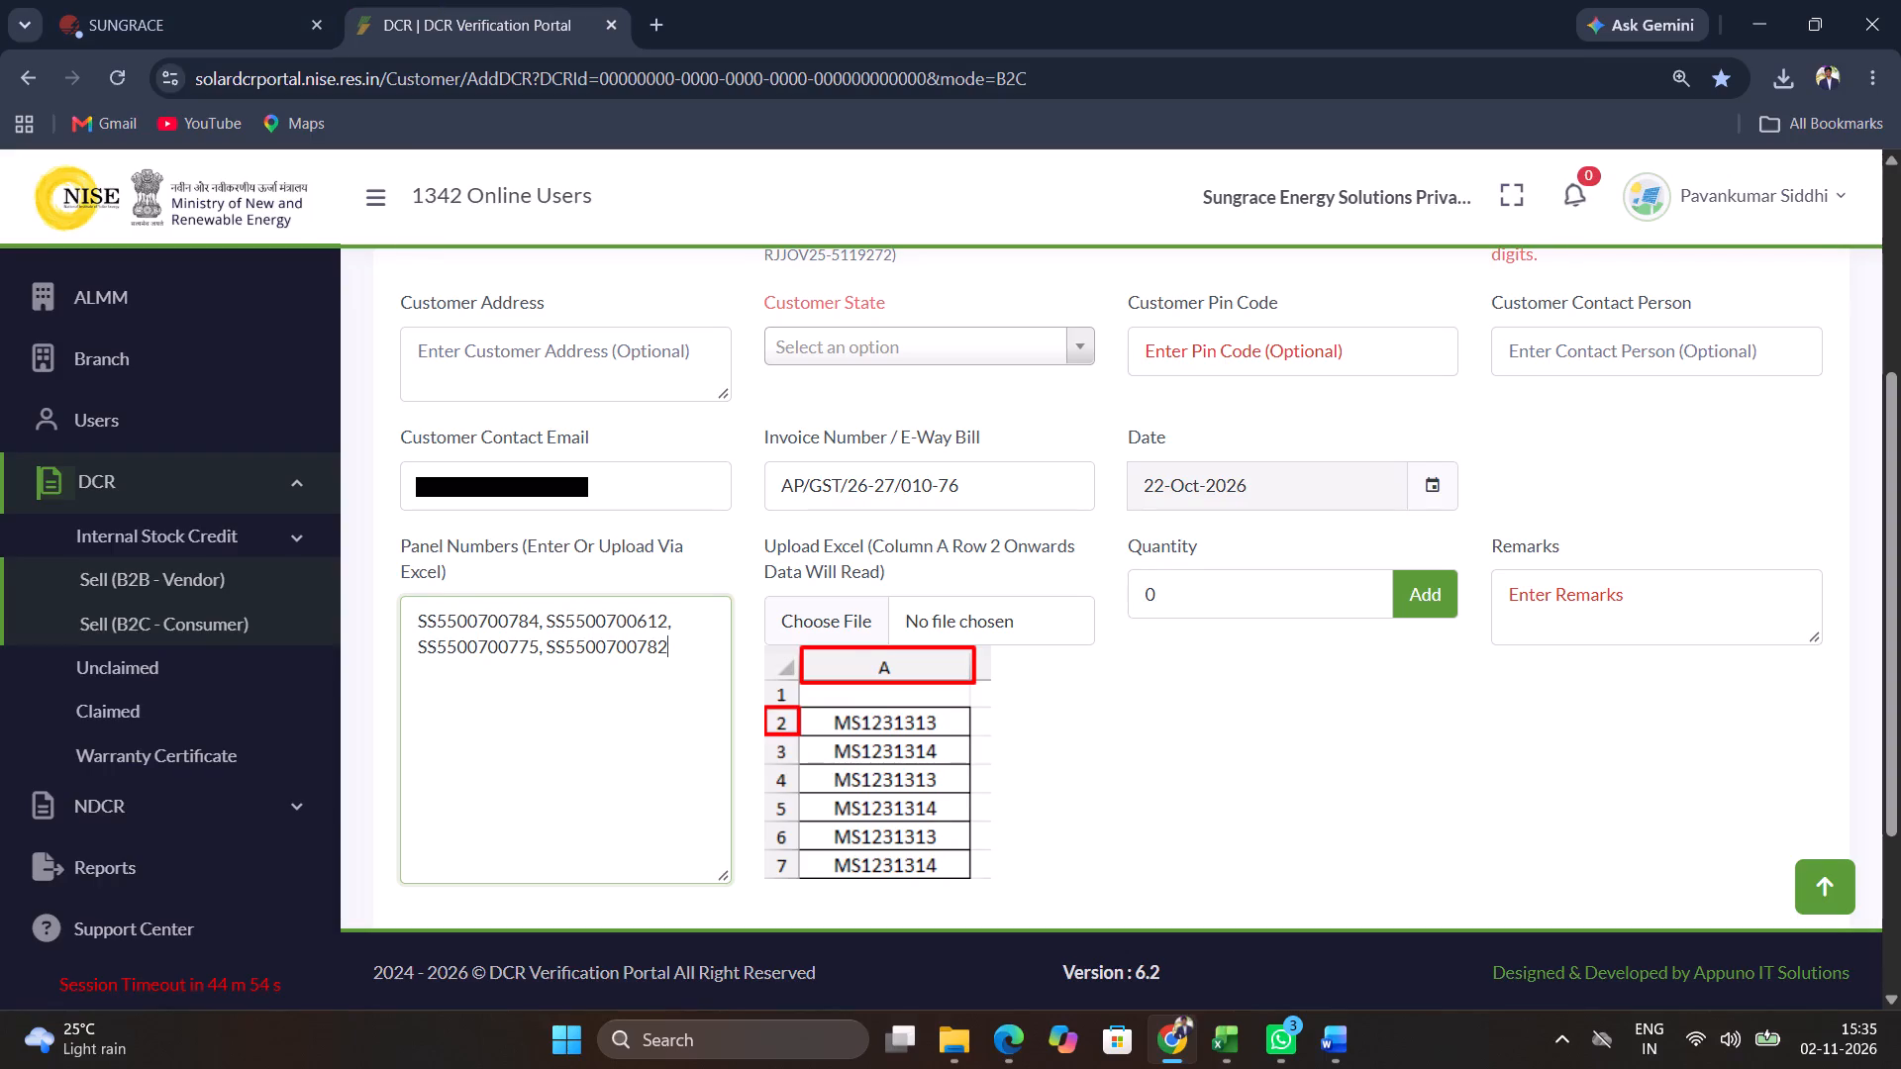
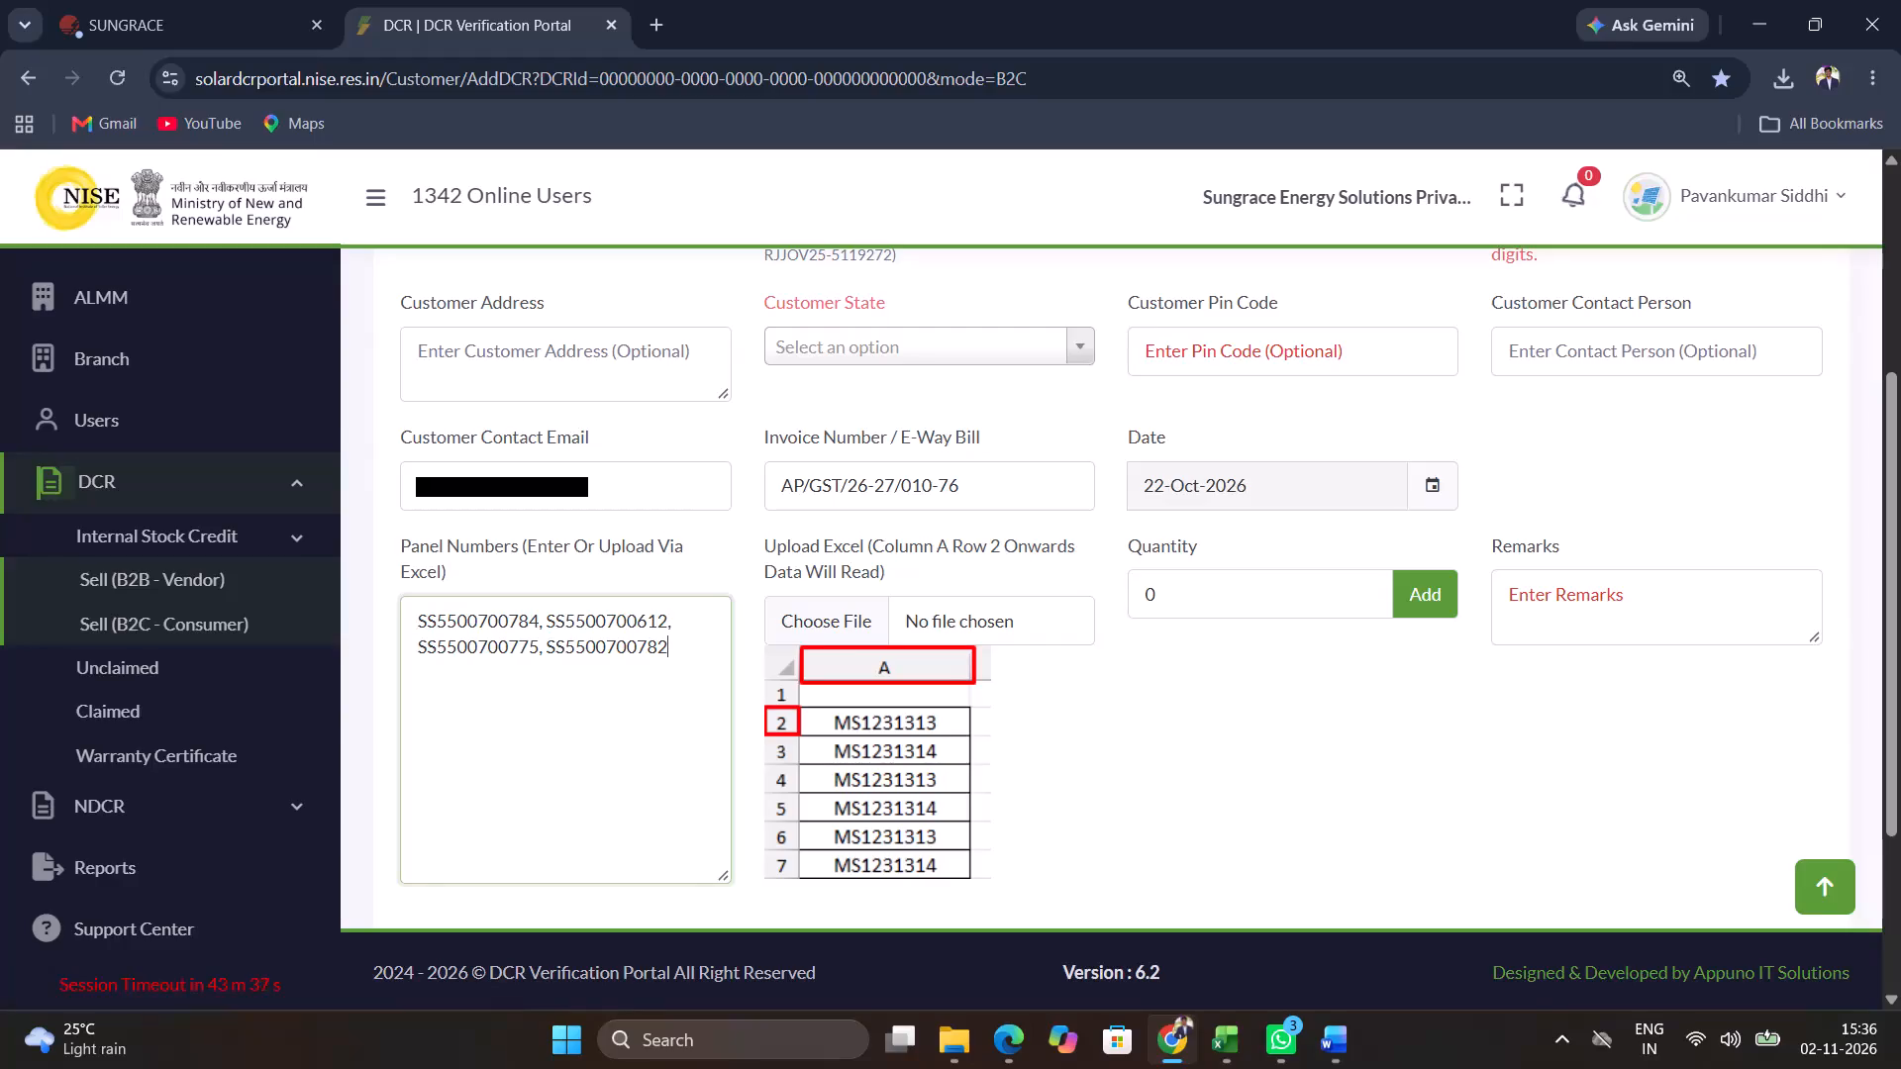
Replace the comma separators in the DCR form's panel numbers with line breaks so each of the four serials stands on its own line.
left_click(557, 650)
key("Left")
key("BackSpace")
key("BackSpace")
key("Return")
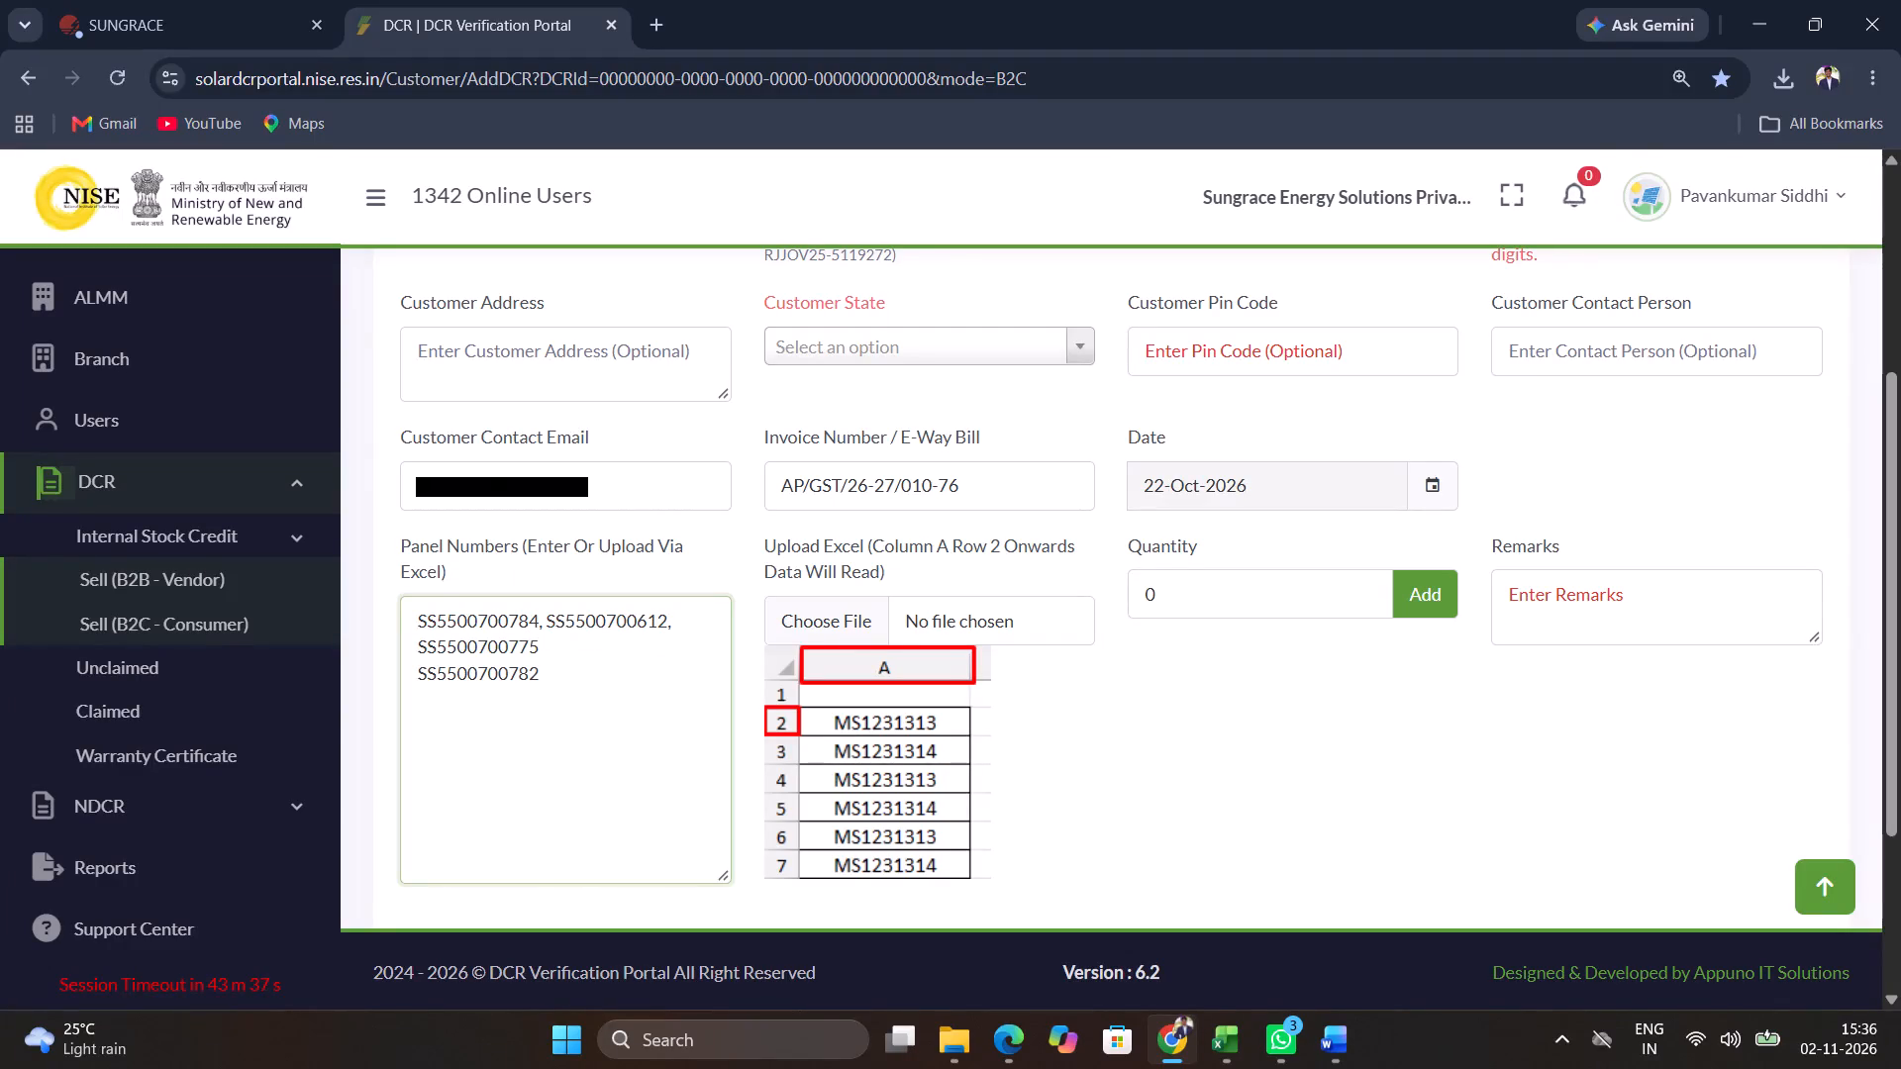
key("Up")
key("Up")
key("Up")
key("Up")
key("Up")
key("Right")
key("Right")
key("Right")
key("Right")
key("Right")
key("Right")
key("Right")
key("Right")
key("Right")
key("Right")
key("Right")
key("Right")
key("Right")
key("Right")
key("BackSpace")
key("BackSpace")
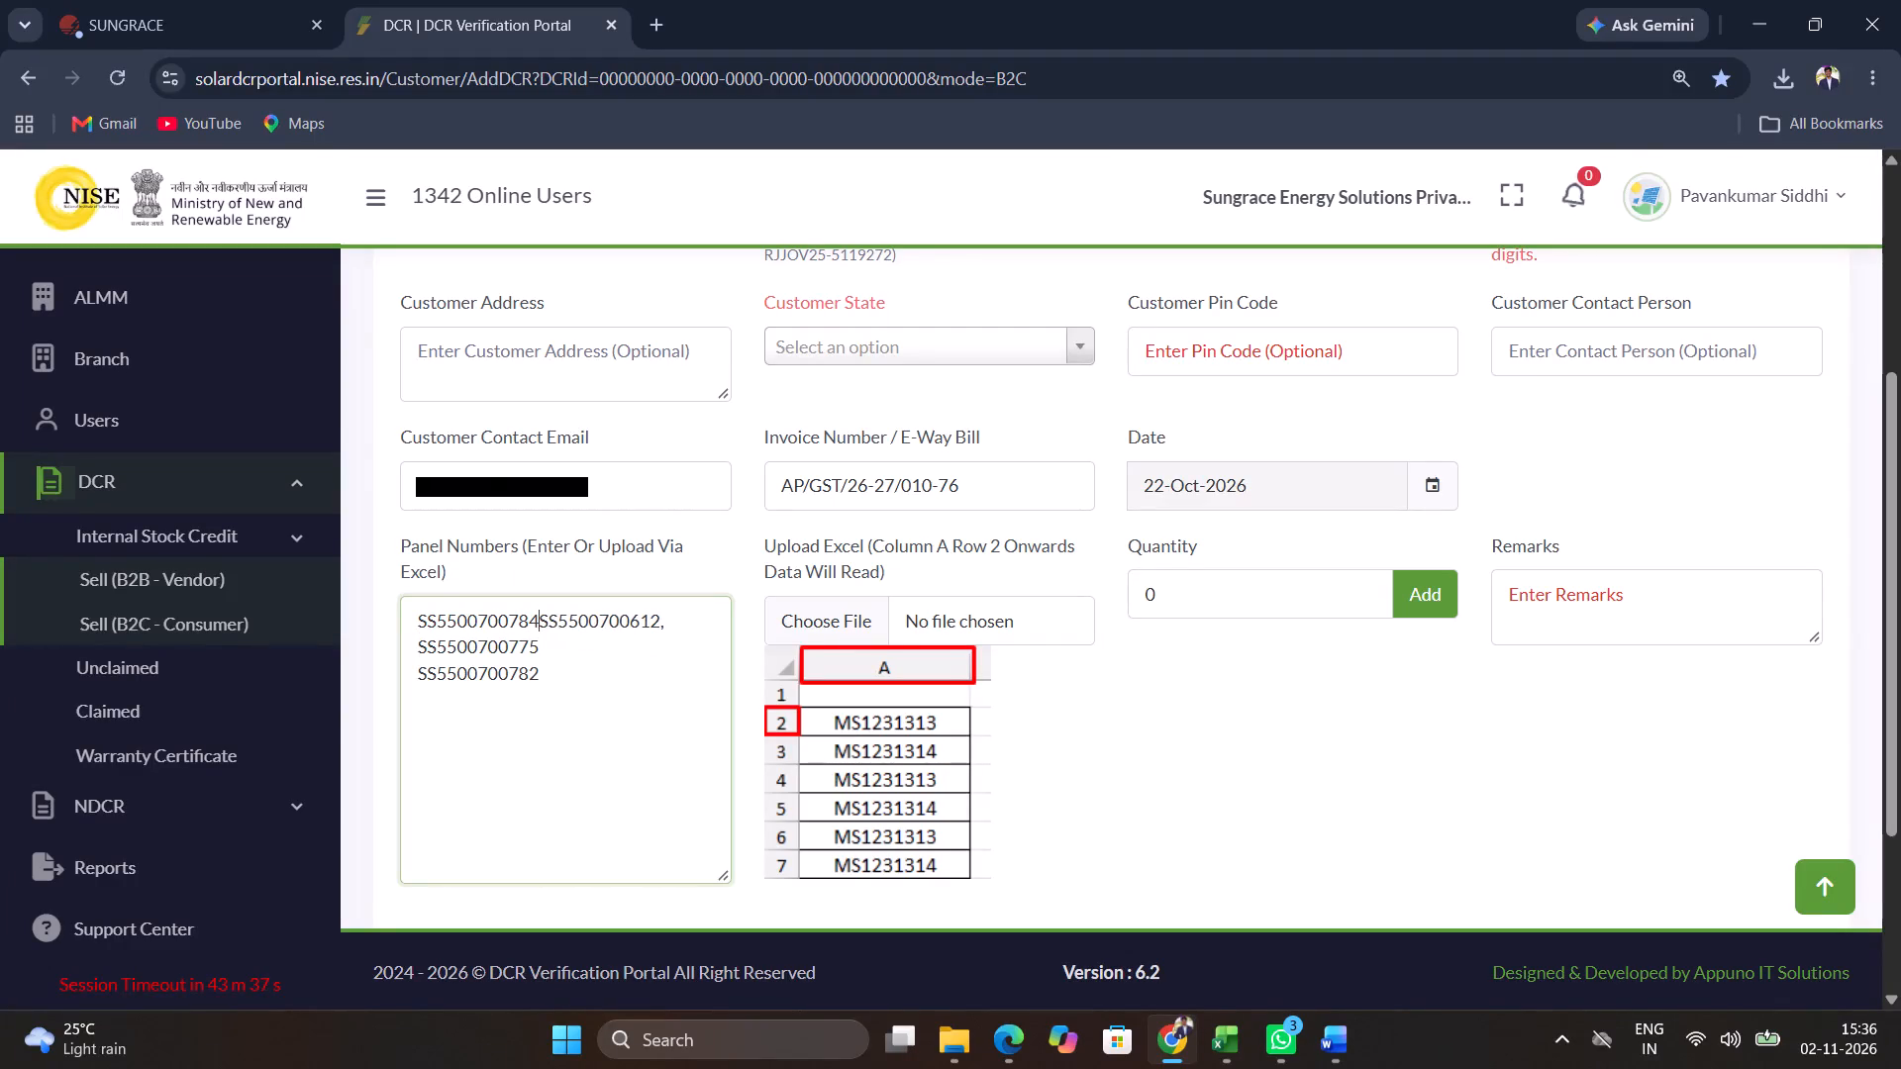
key("Return")
key("Right")
key("Right")
key("Right")
key("Right")
key("Right")
key("Right")
key("Right")
key("Right")
key("Right")
key("Right")
key("Right")
key("Right")
key("Right")
key("Right")
key("Right")
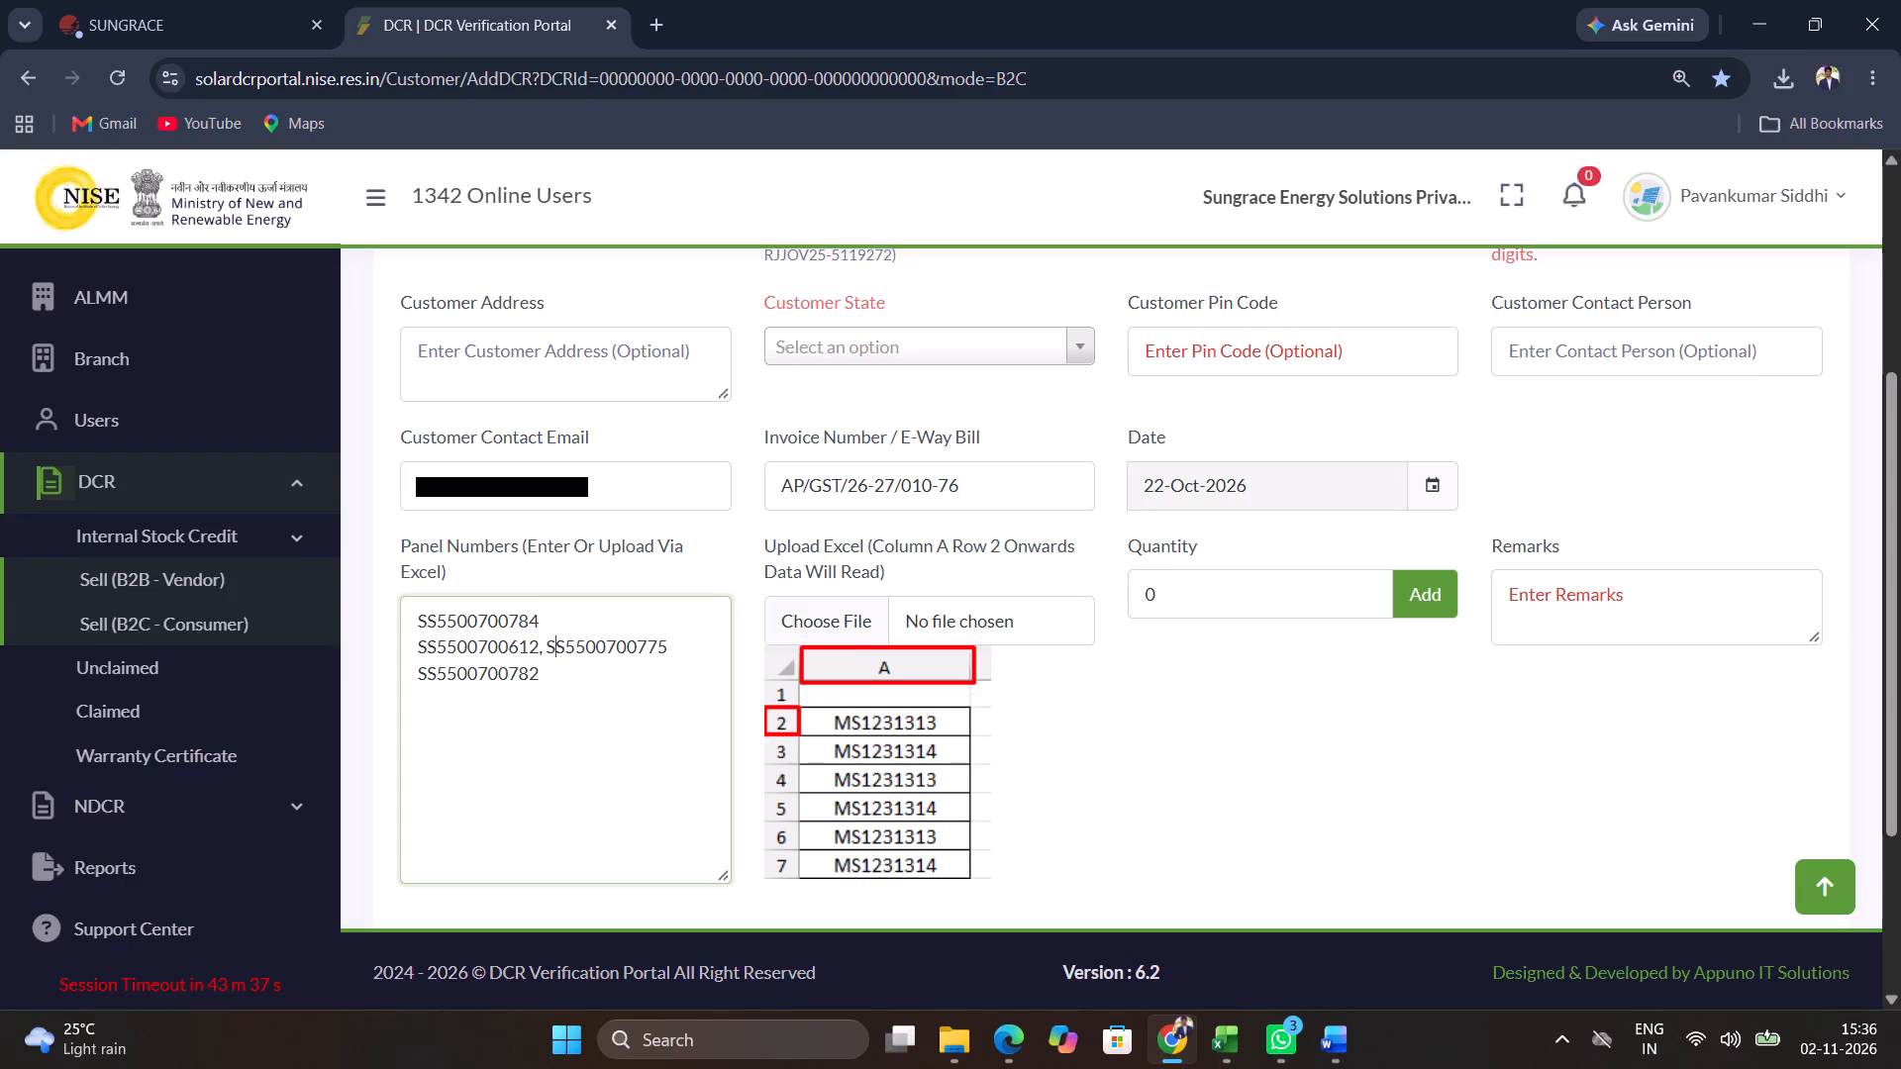
key("Left")
key("BackSpace")
key("BackSpace")
key("Return")
Set the quantity to 4 and add the panels to the DCR entry.
left_click(1206, 605)
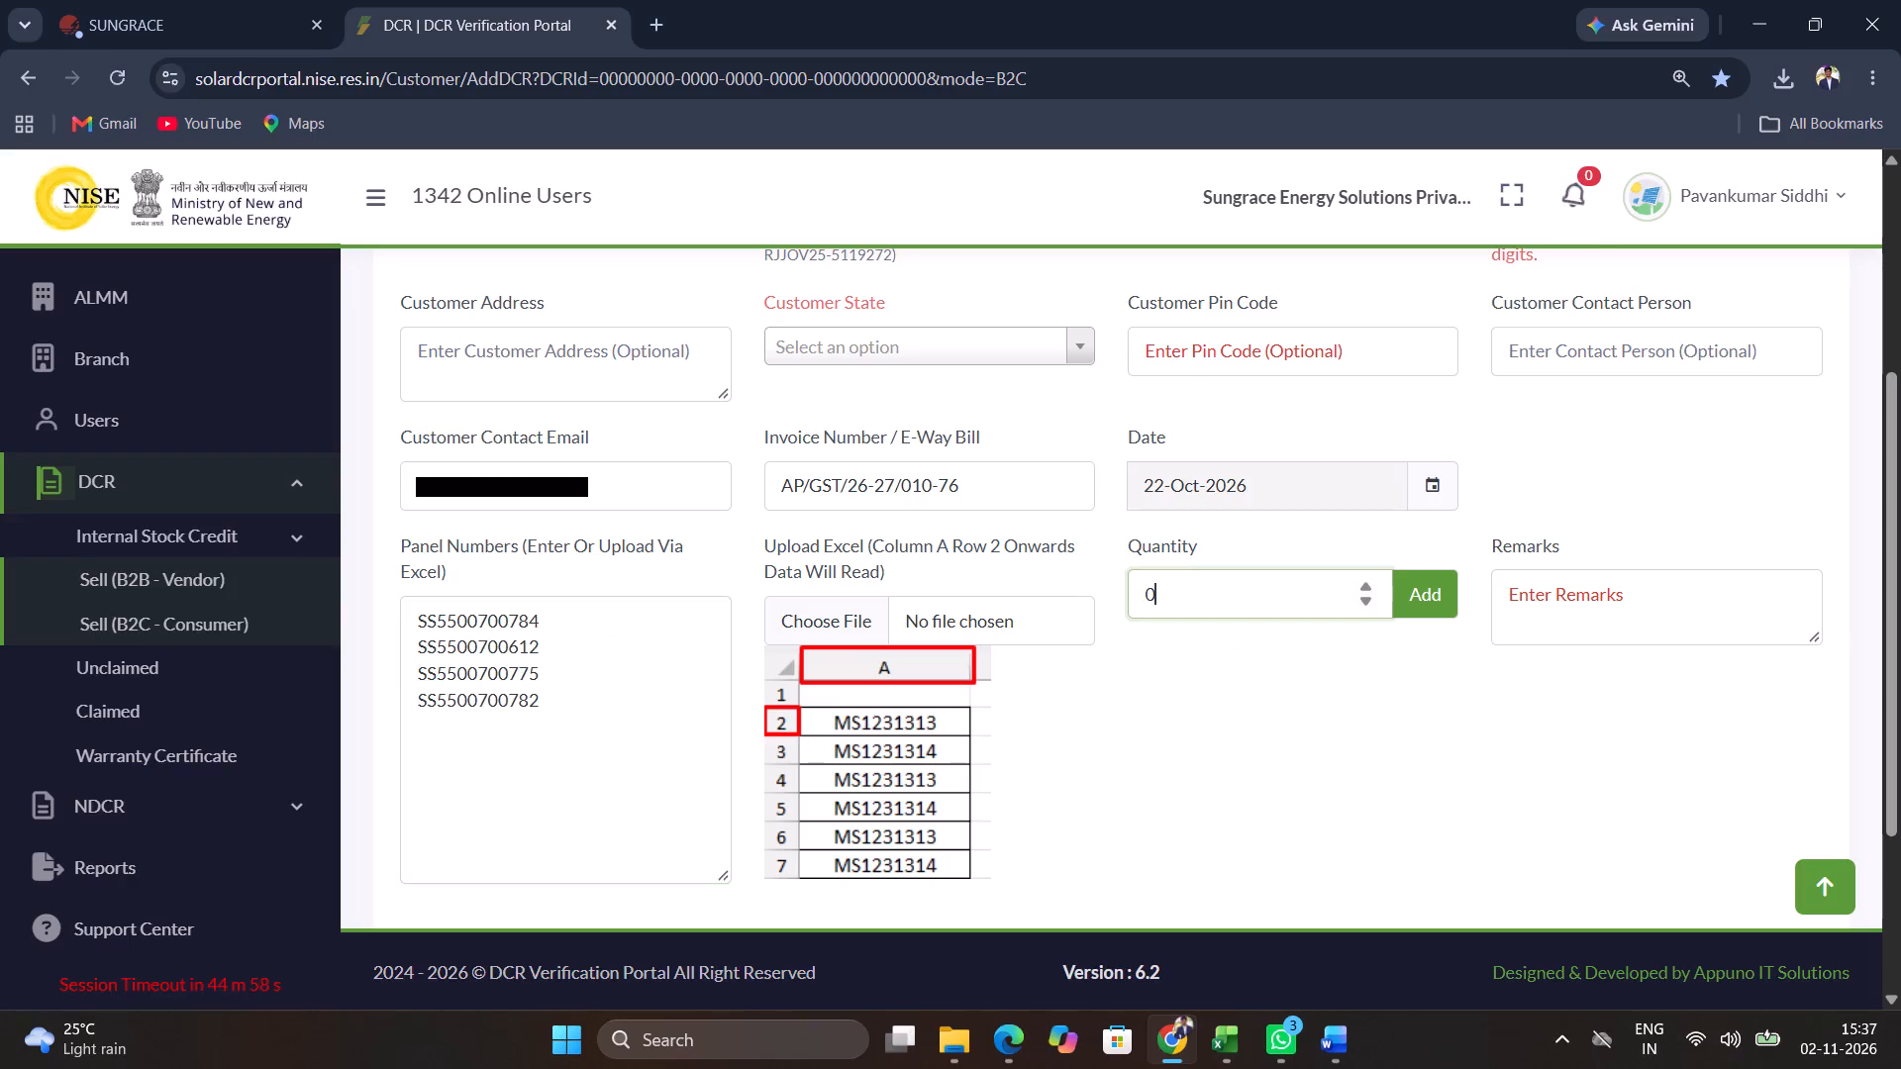
scroll(1206, 605, "up", 4)
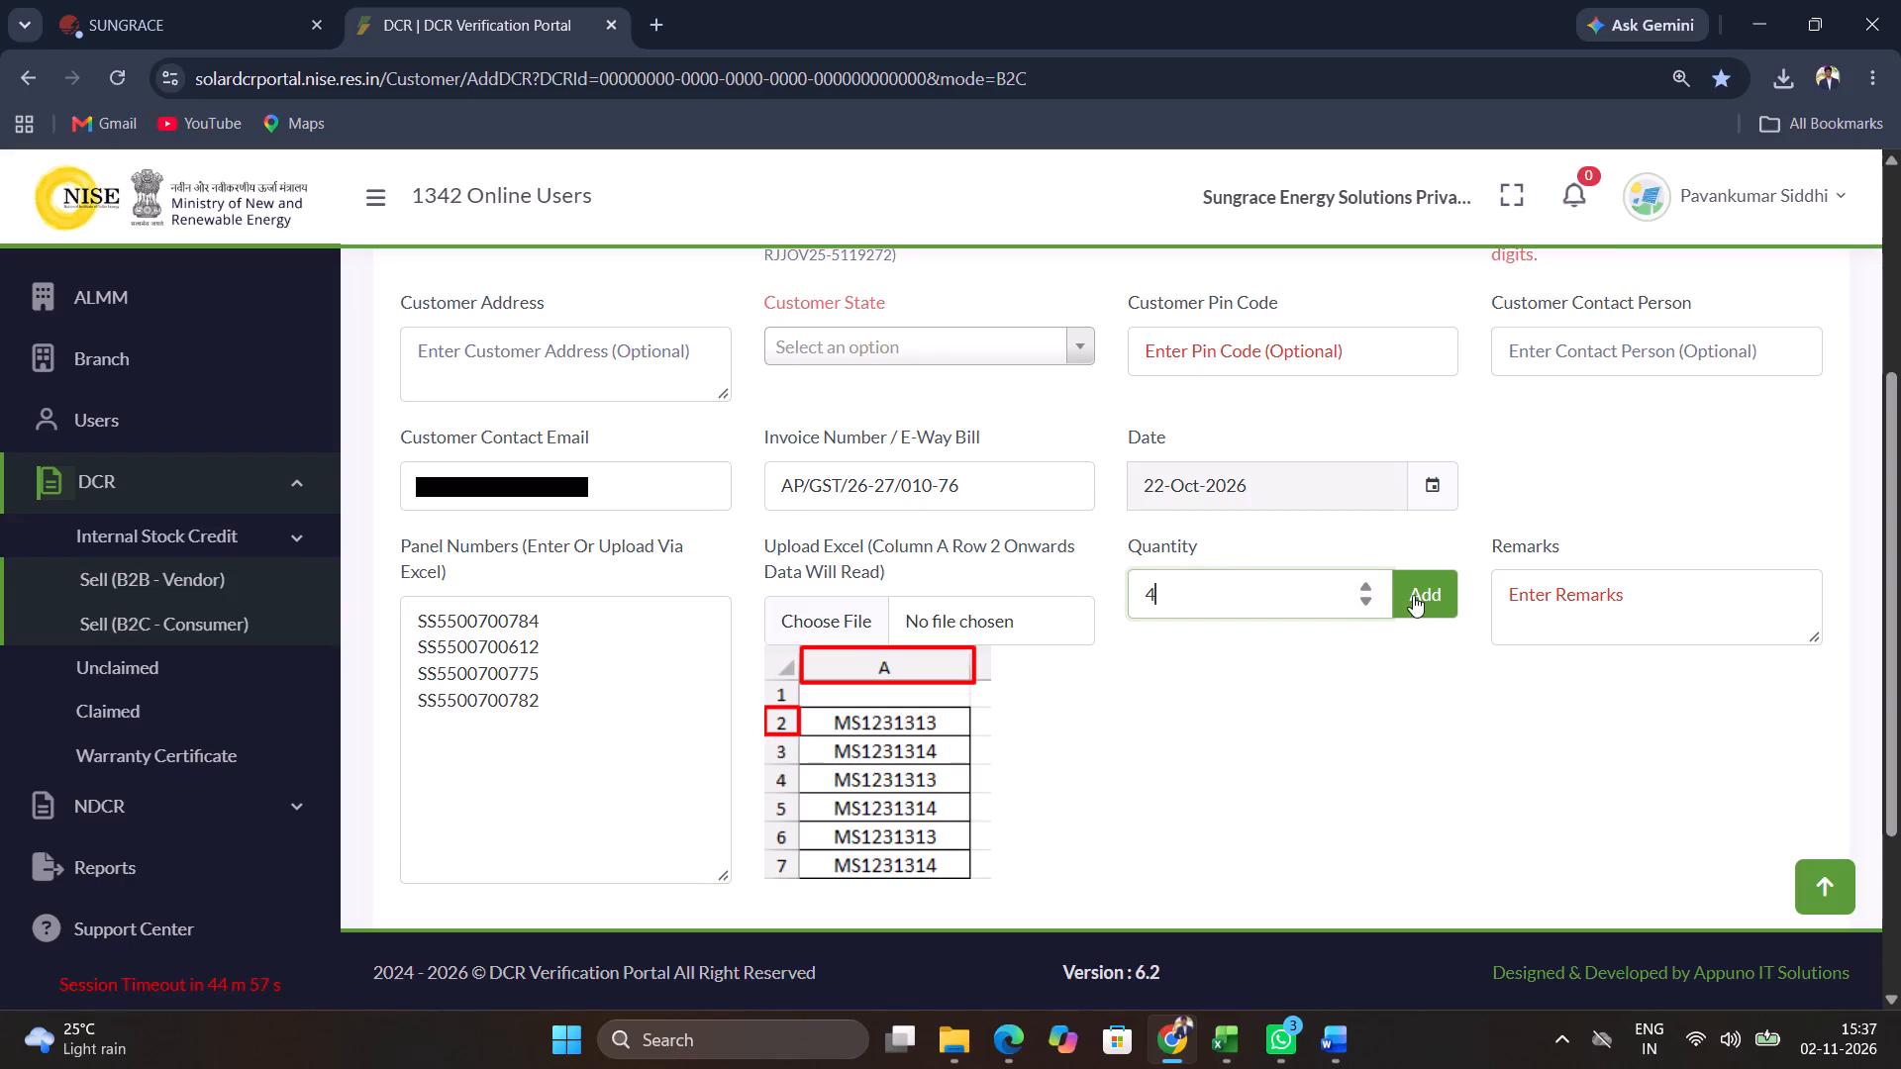
left_click(1427, 593)
Copy the installation address from the SUNGRACE work order's quick copy details and enter it as the DCR form's remarks.
left_click_drag(1663, 639, 1662, 672)
left_click(273, 0)
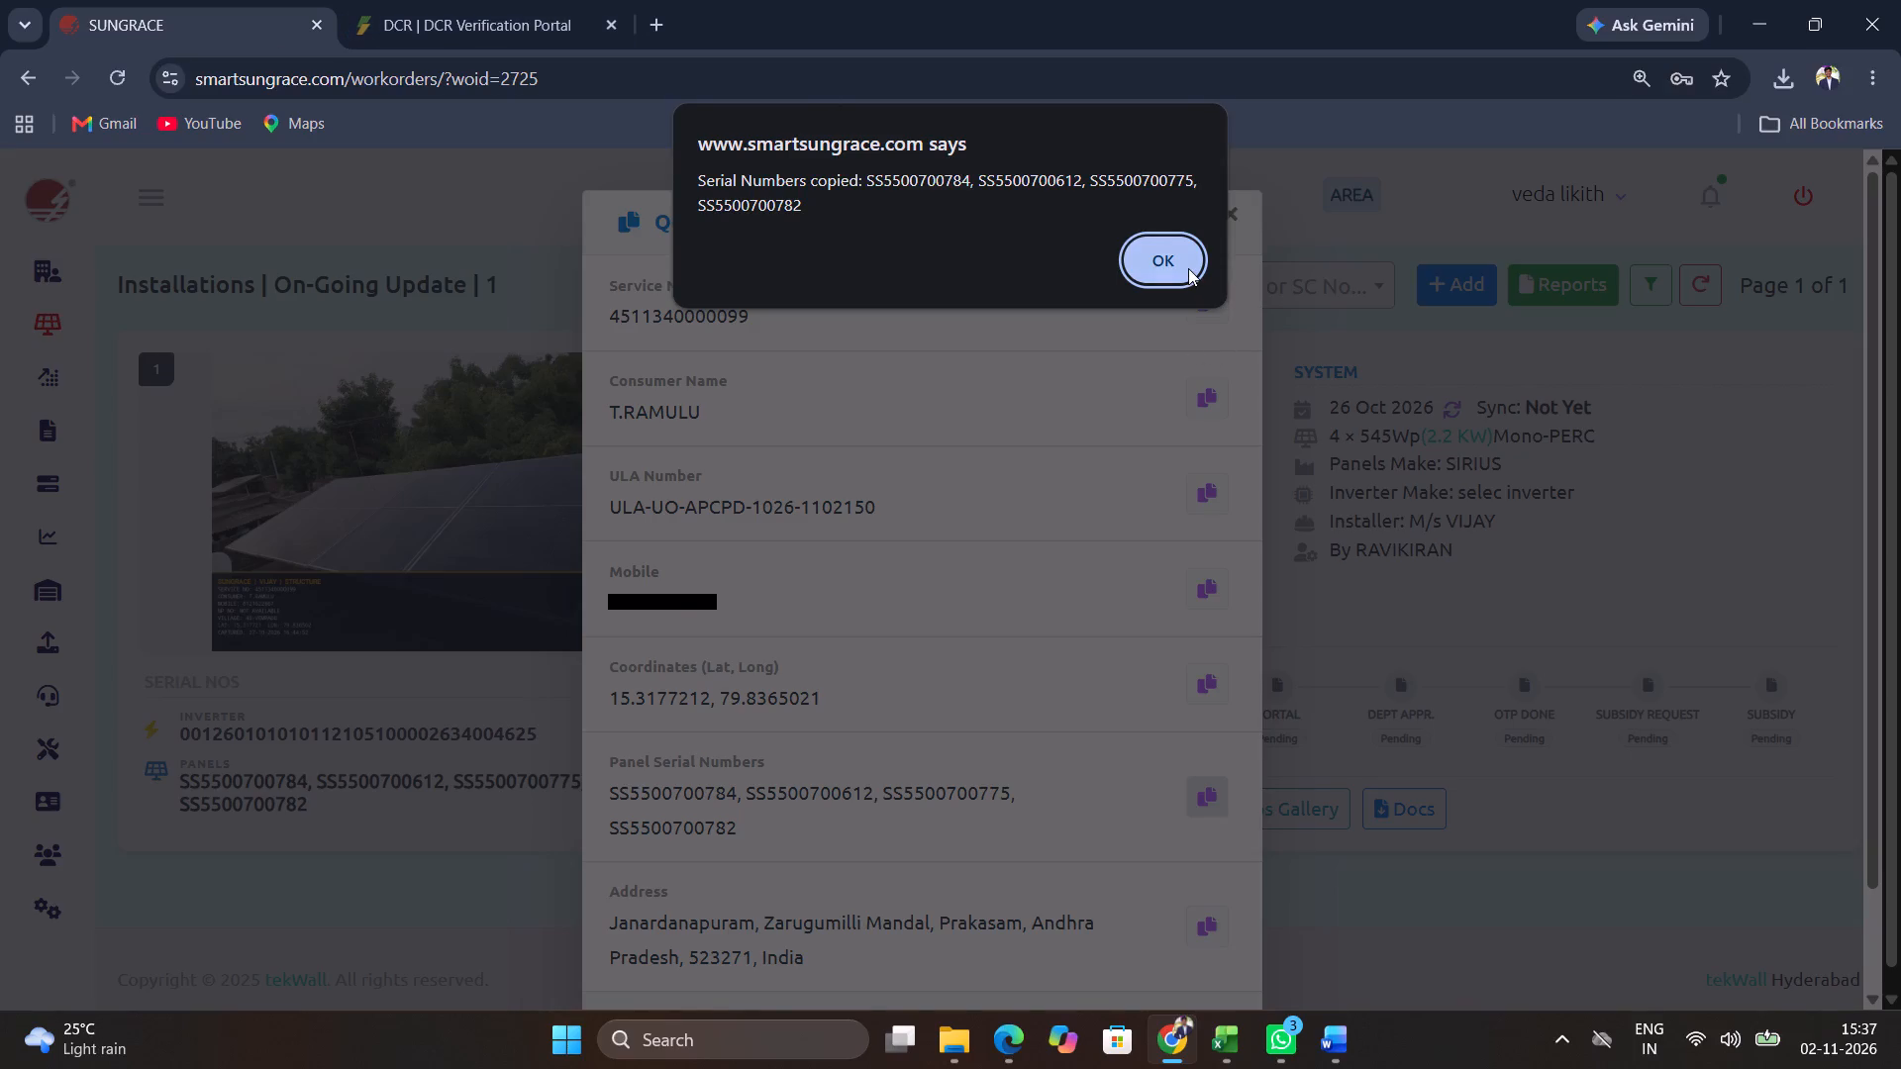
left_click(504, 0)
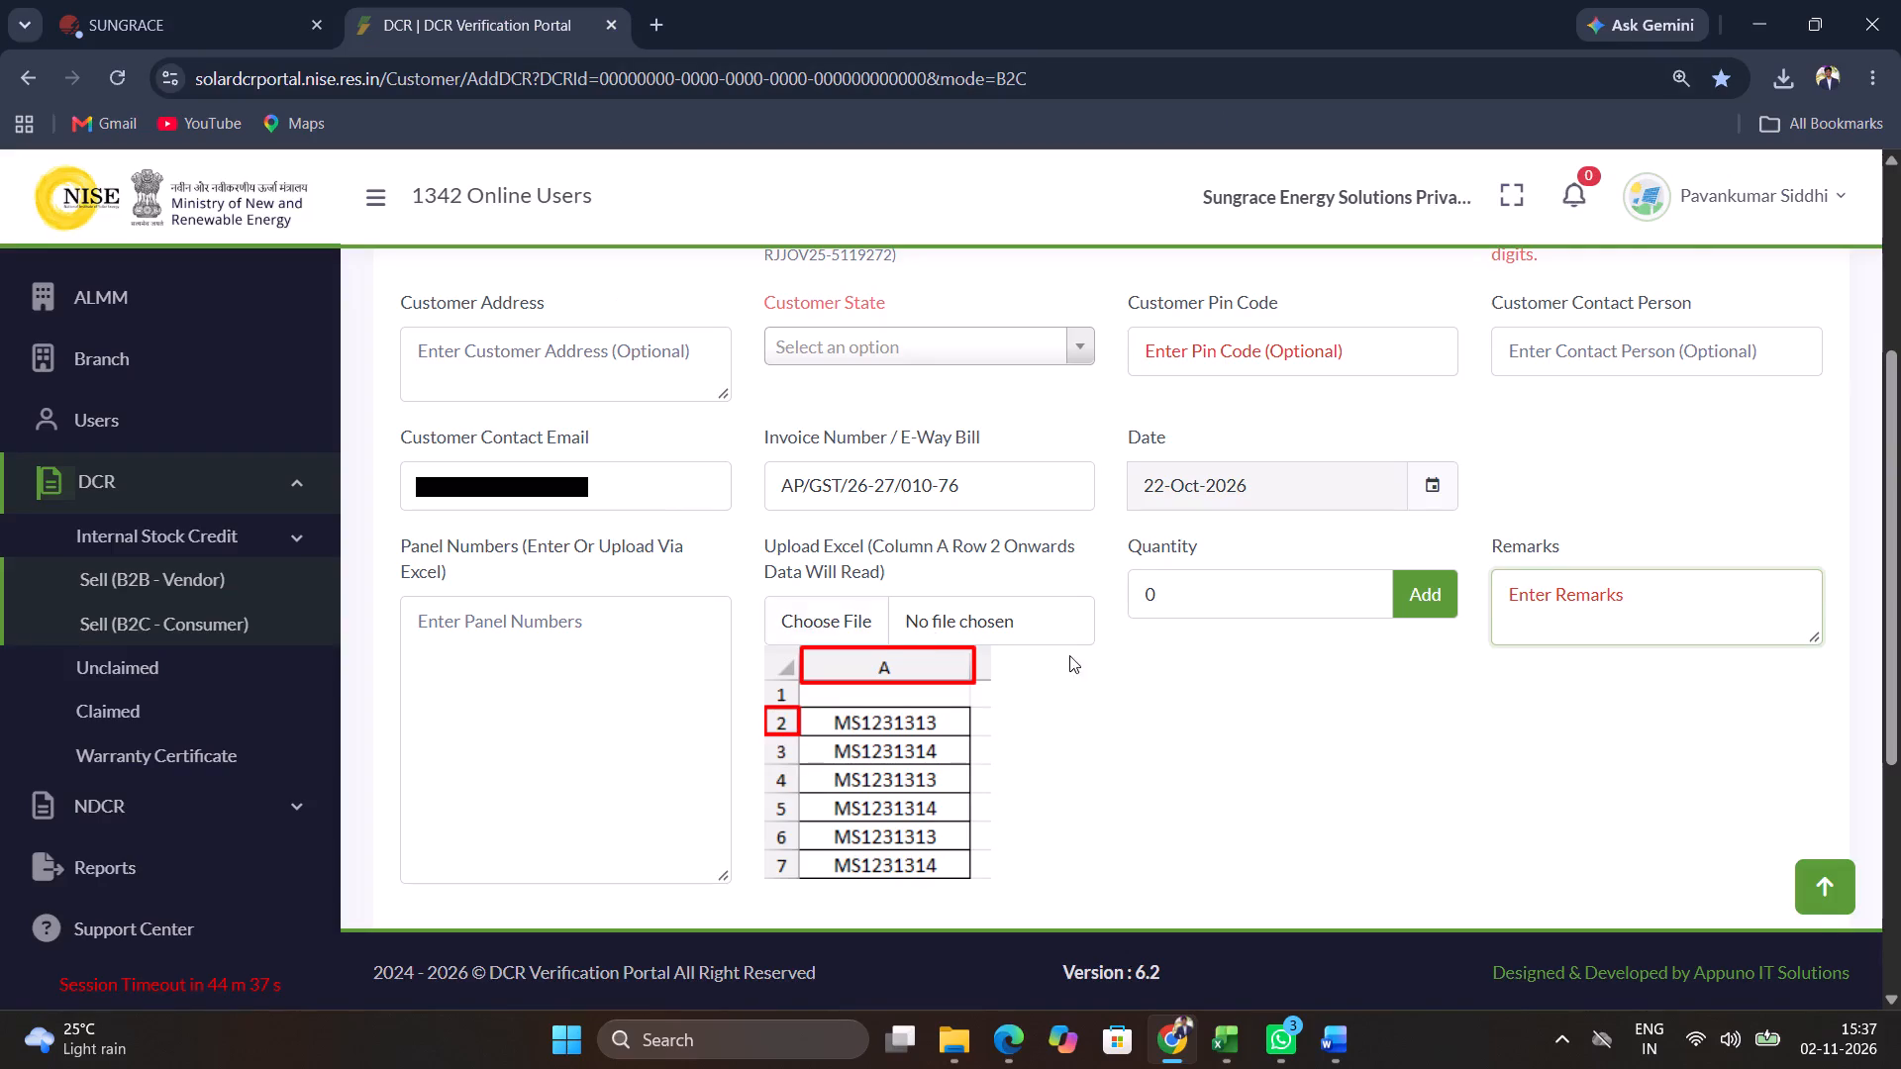
scroll(1323, 486, "down", 3)
scroll(1119, 574, "up", 2)
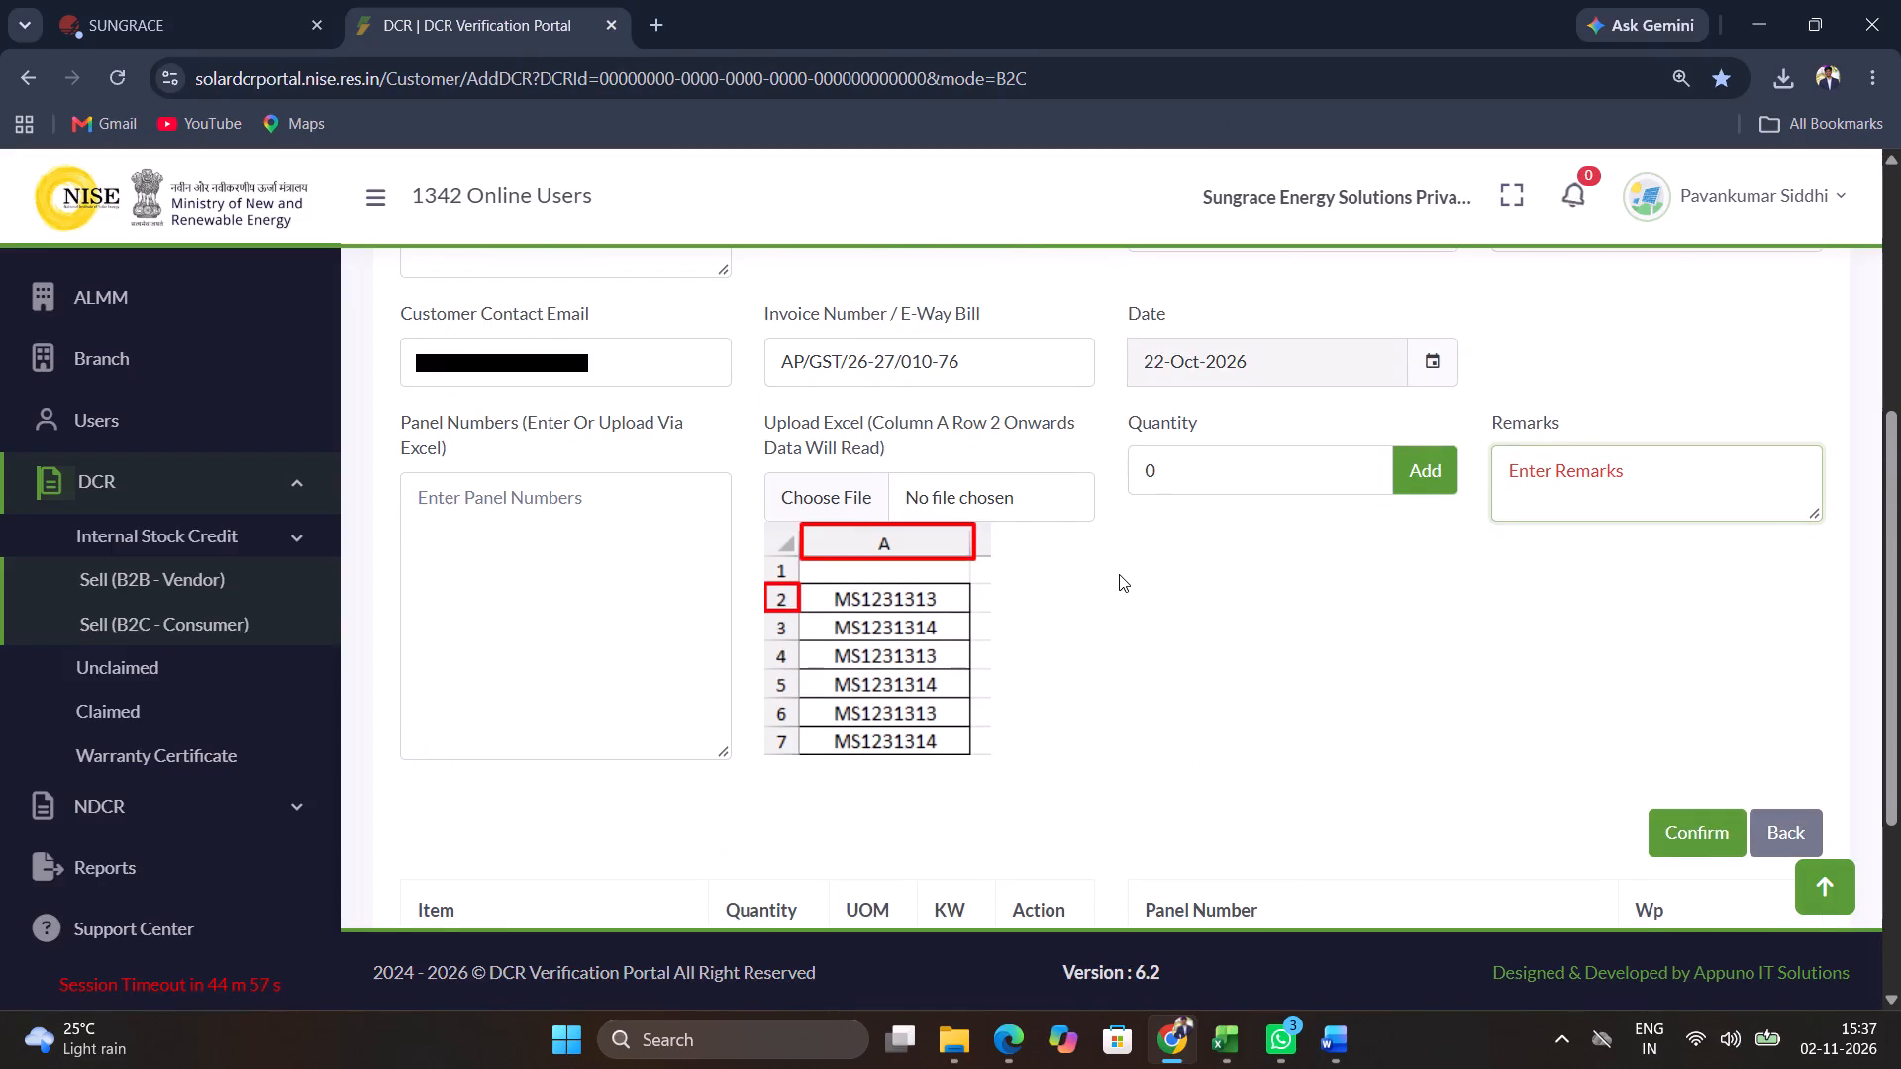
left_click(125, 0)
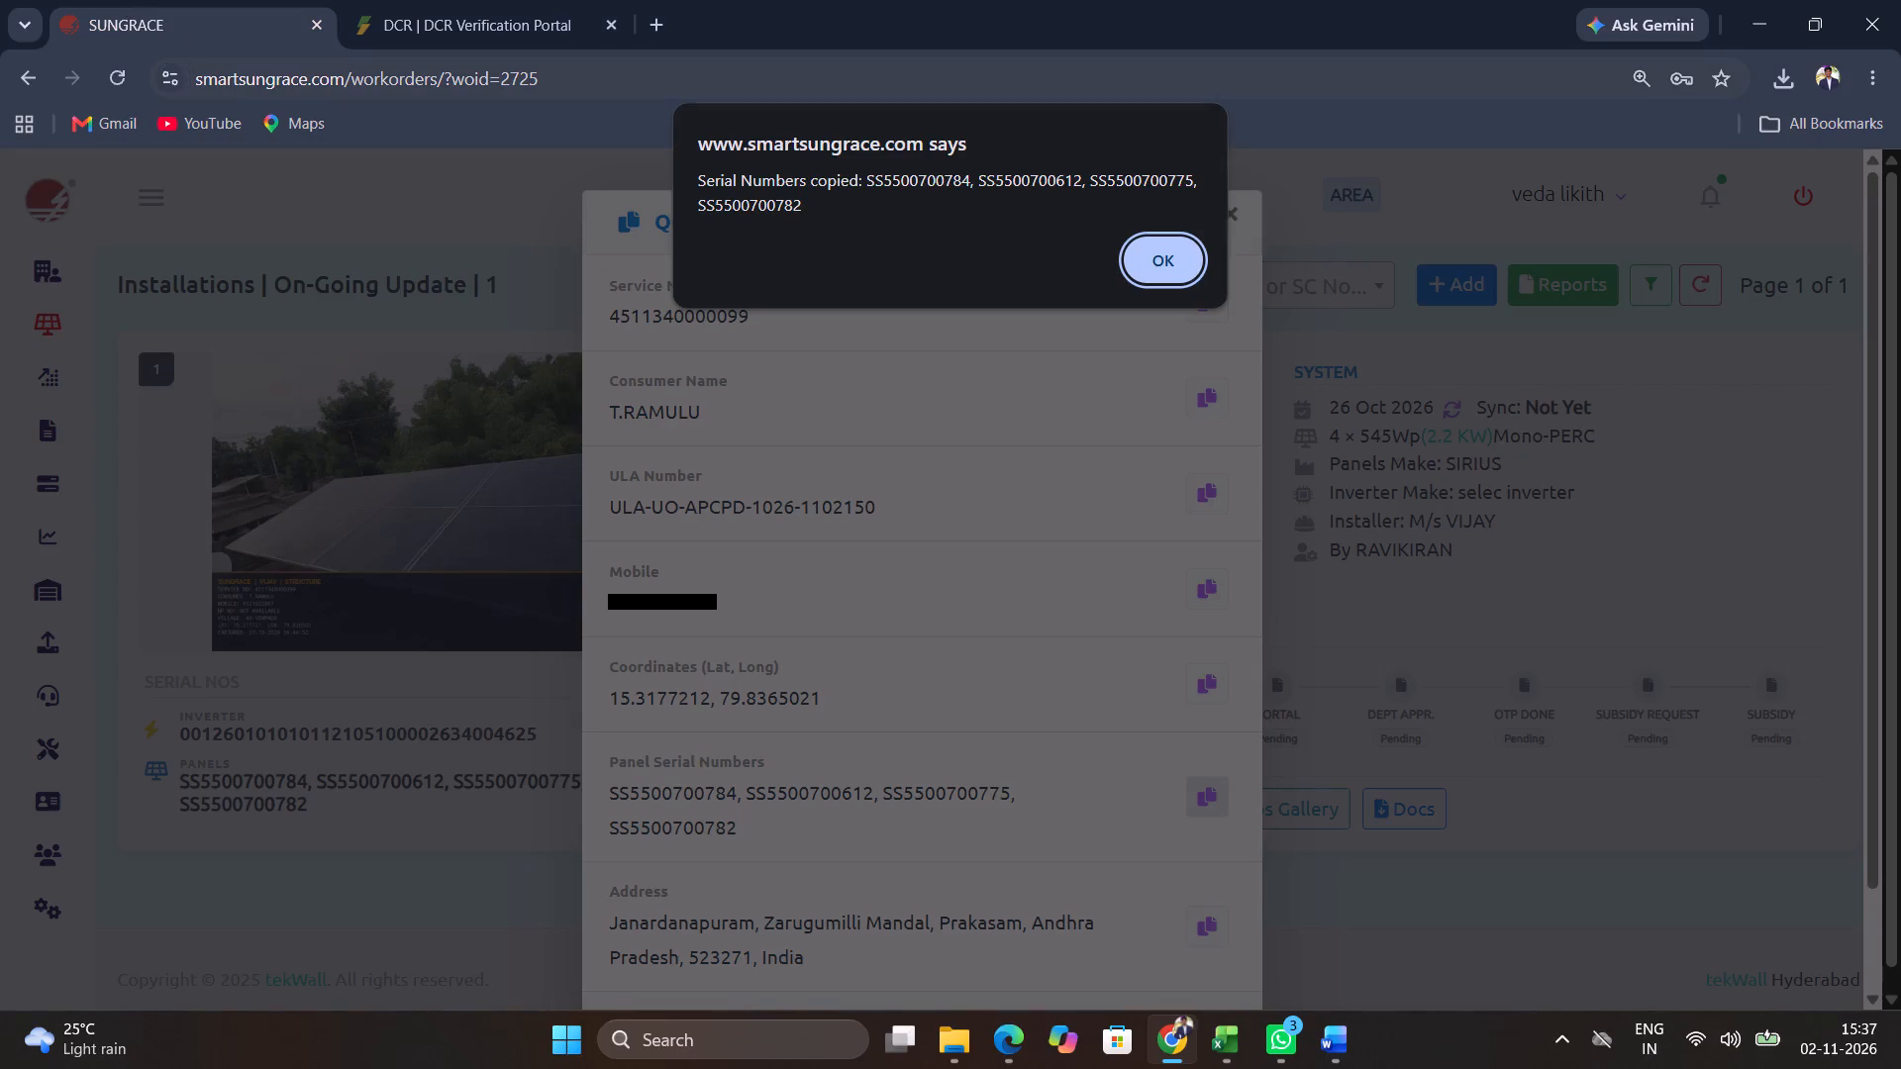
left_click(1185, 254)
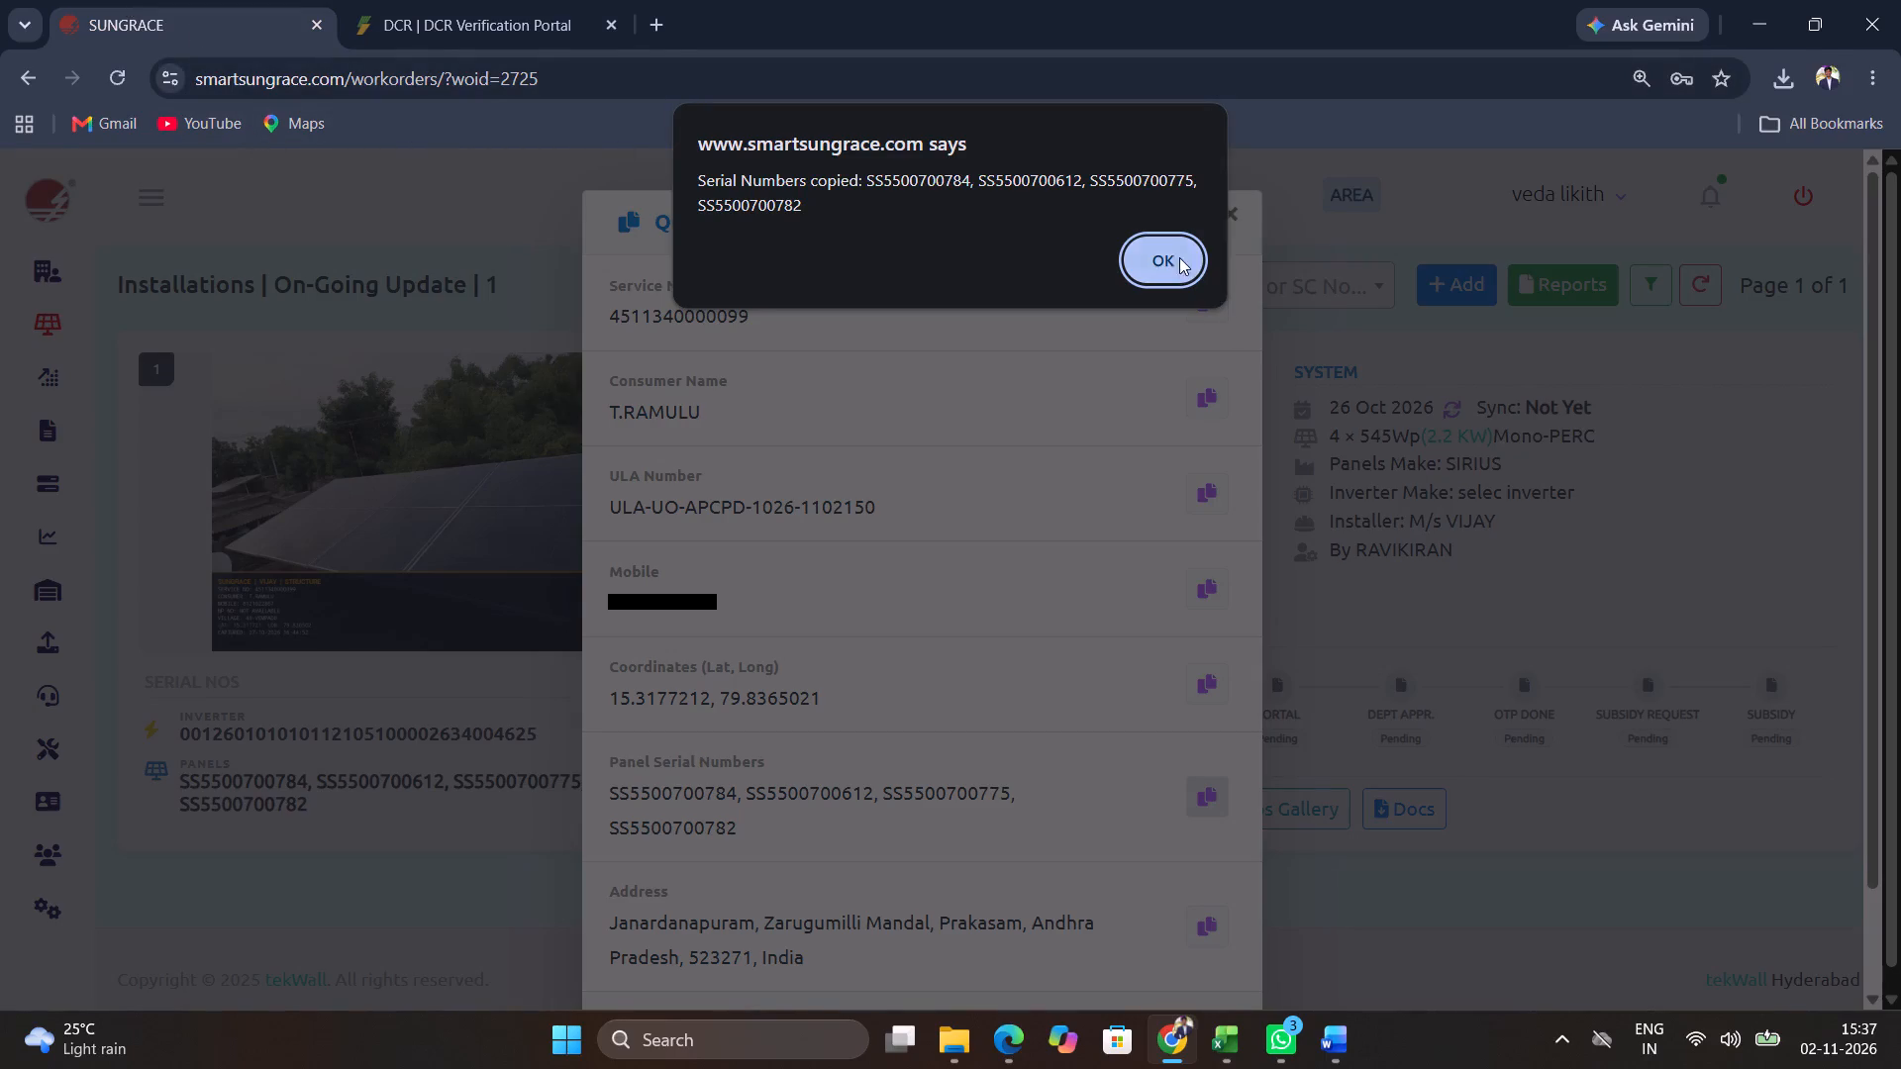
left_click(1206, 917)
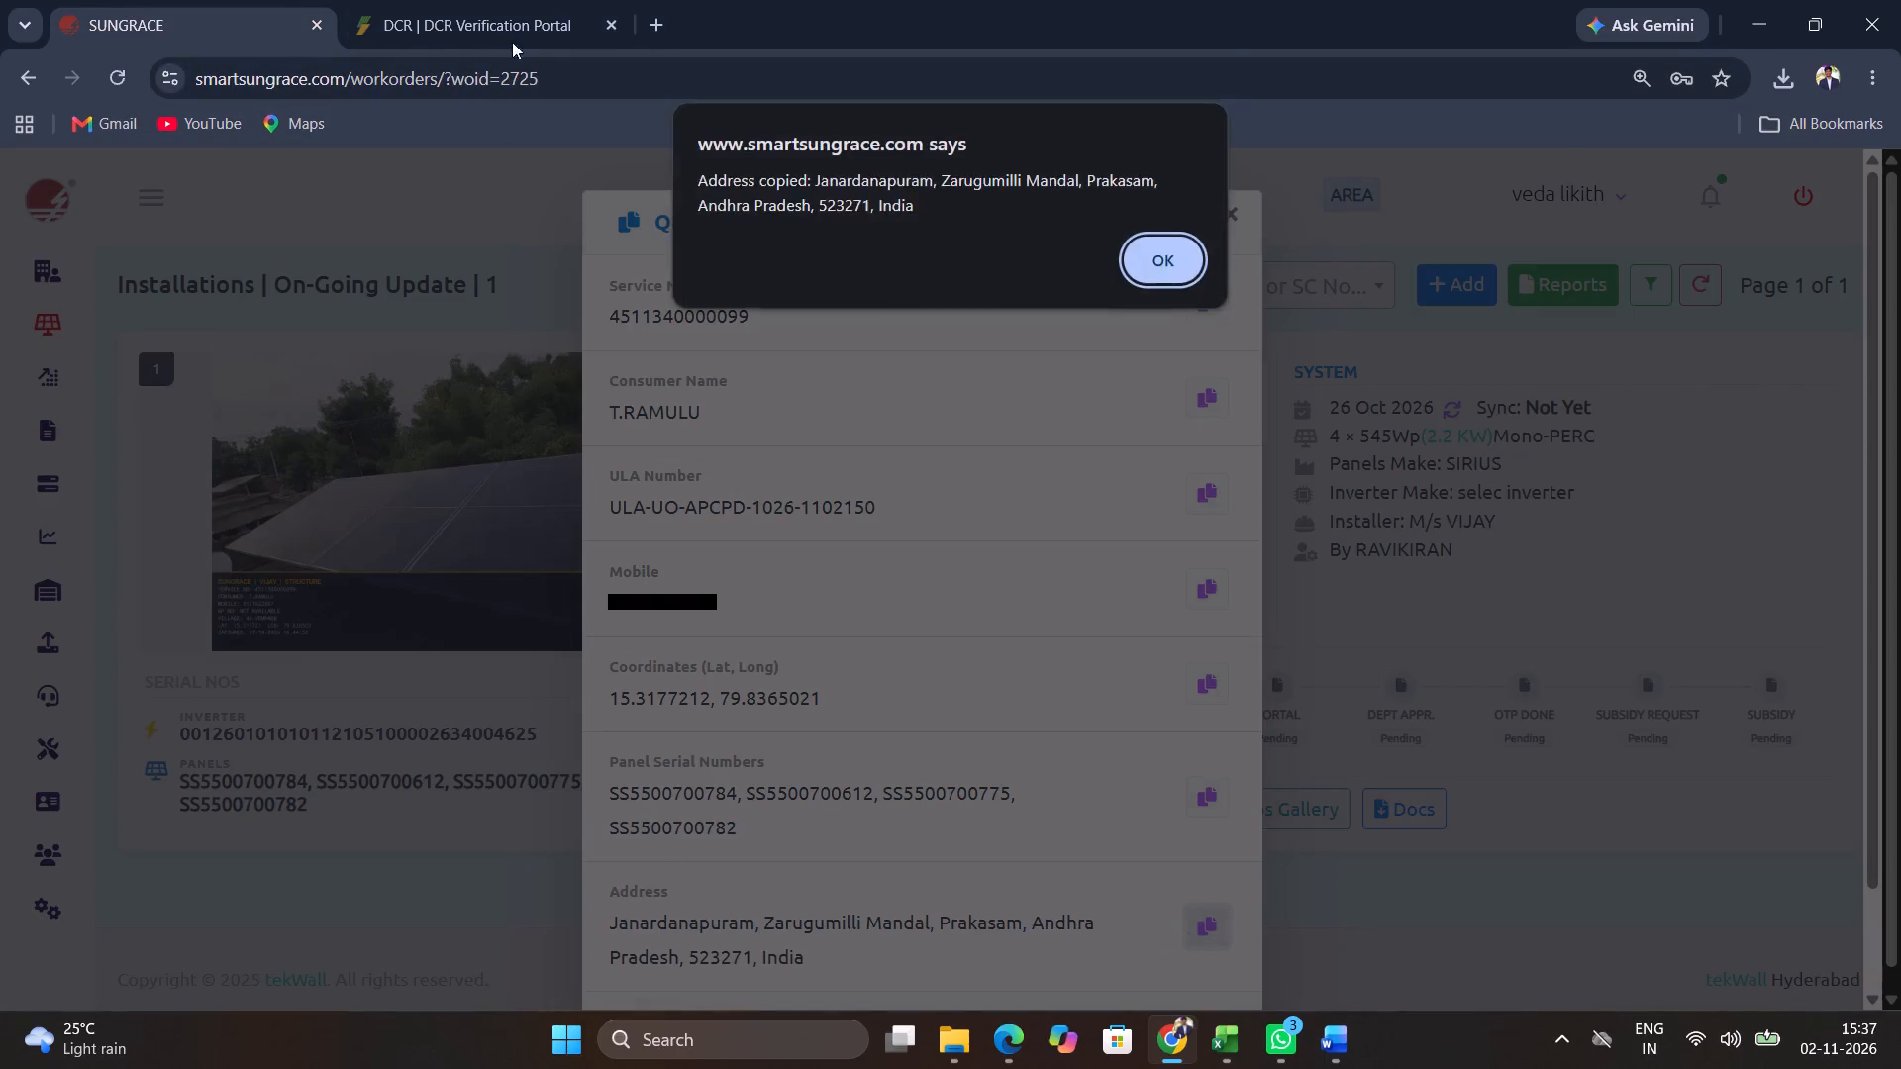
left_click(523, 0)
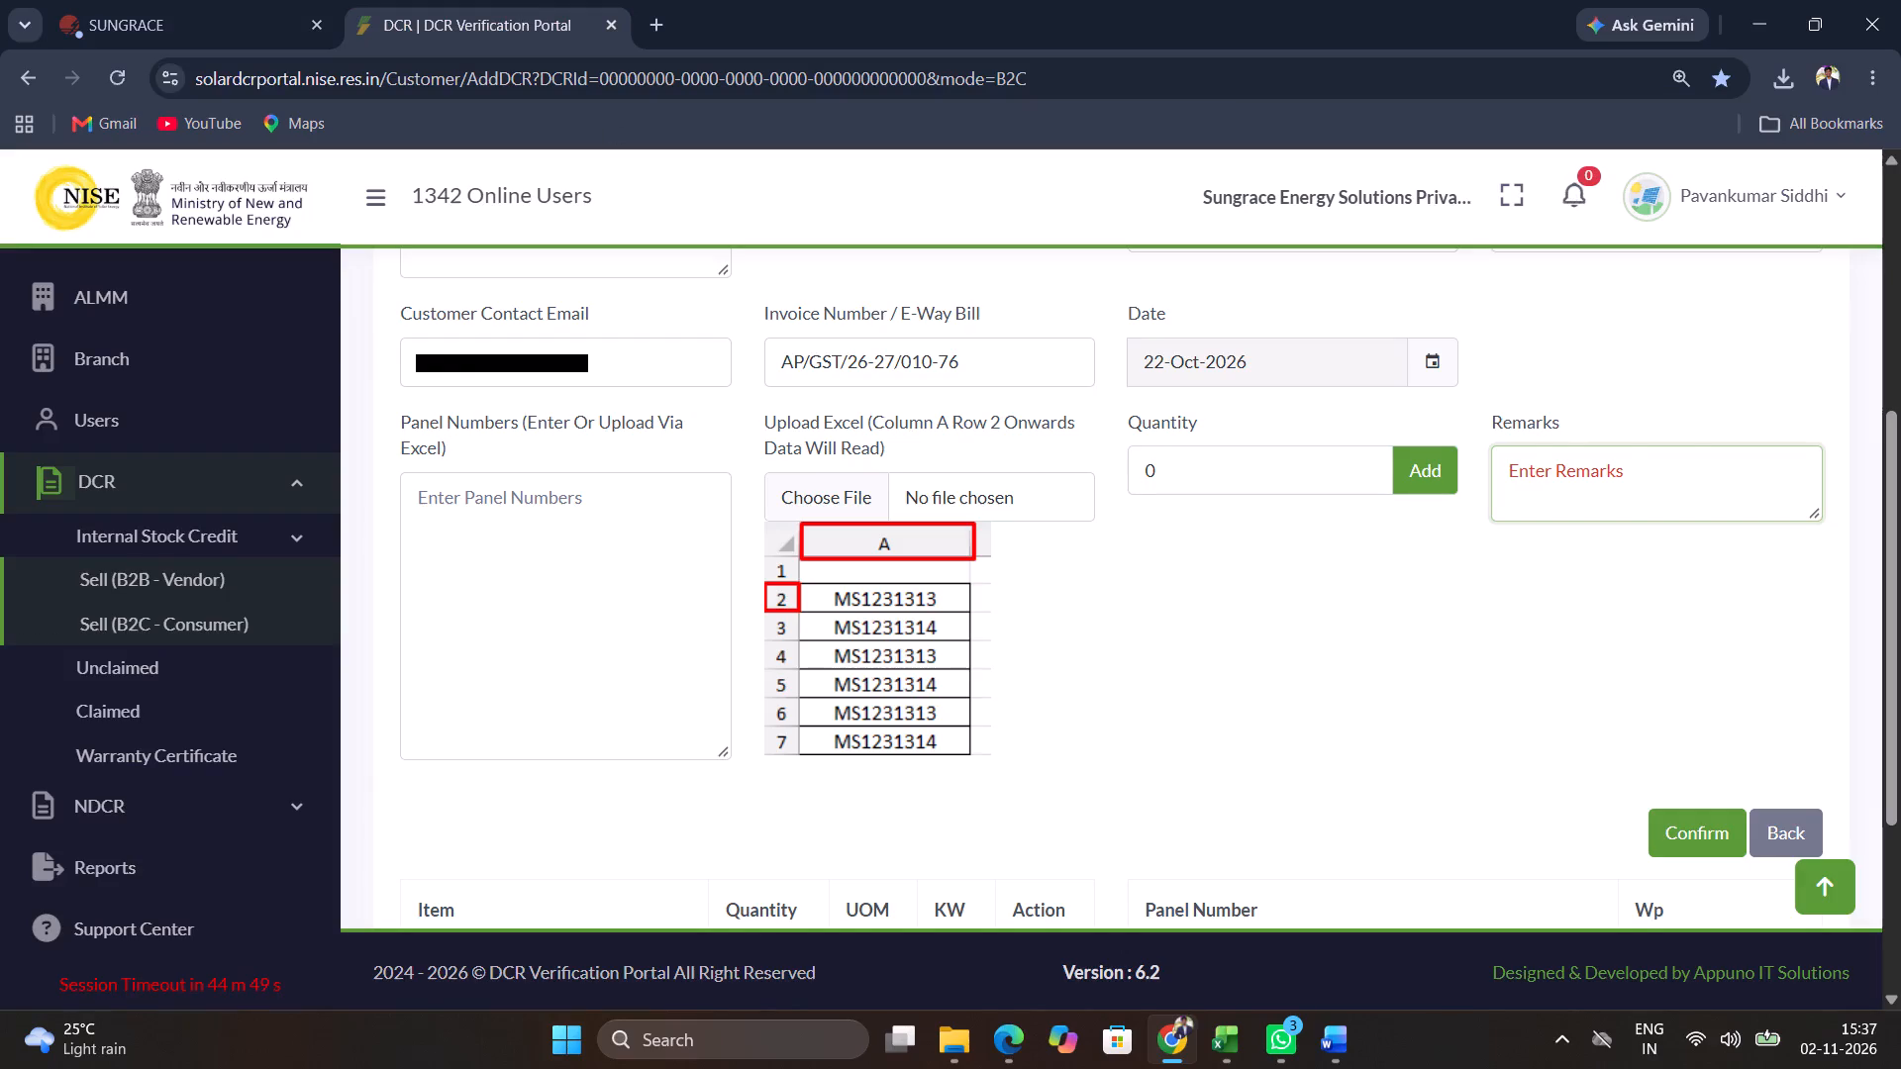
key("ctrl+v")
Copy the GPS-fetched pincode from the SUNGRACE work order's quick copy details and enter it as the customer pin code in the DCR form.
scroll(1259, 591, "up", 3)
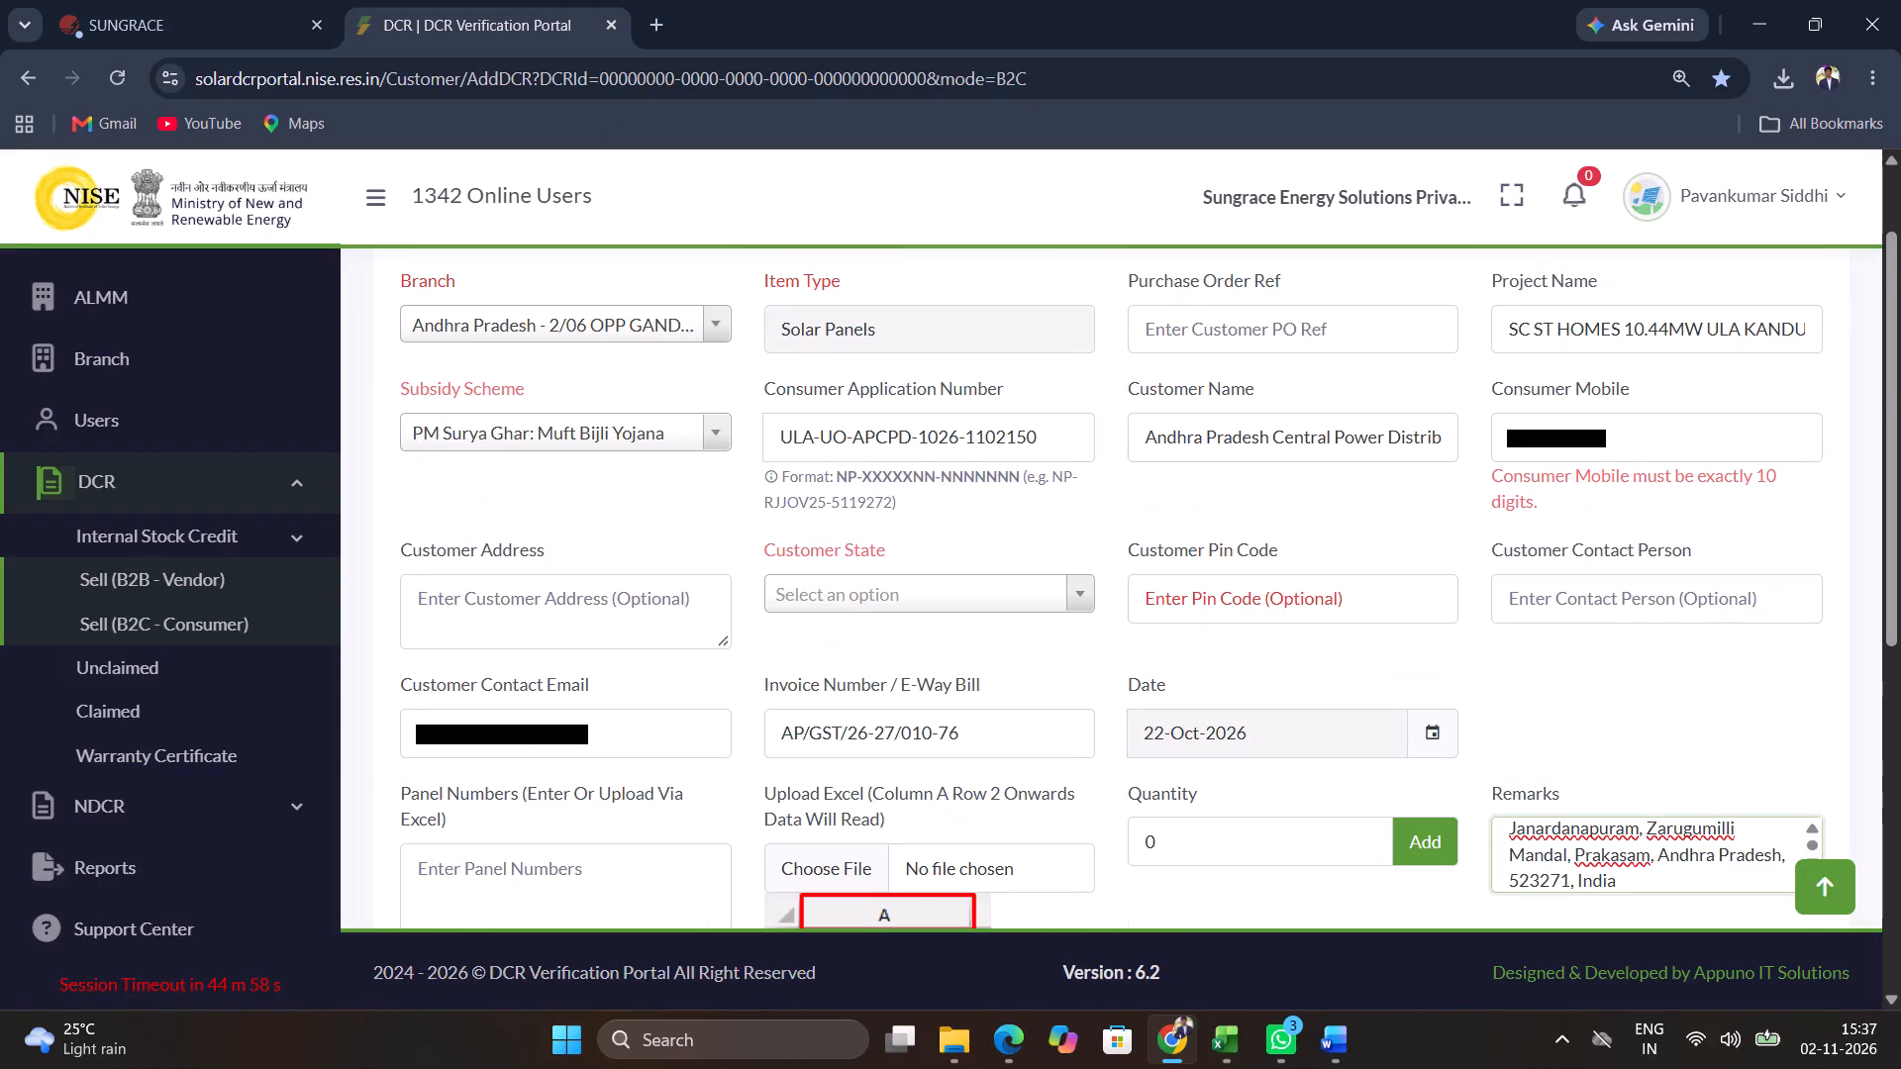
left_click(1233, 608)
left_click(166, 5)
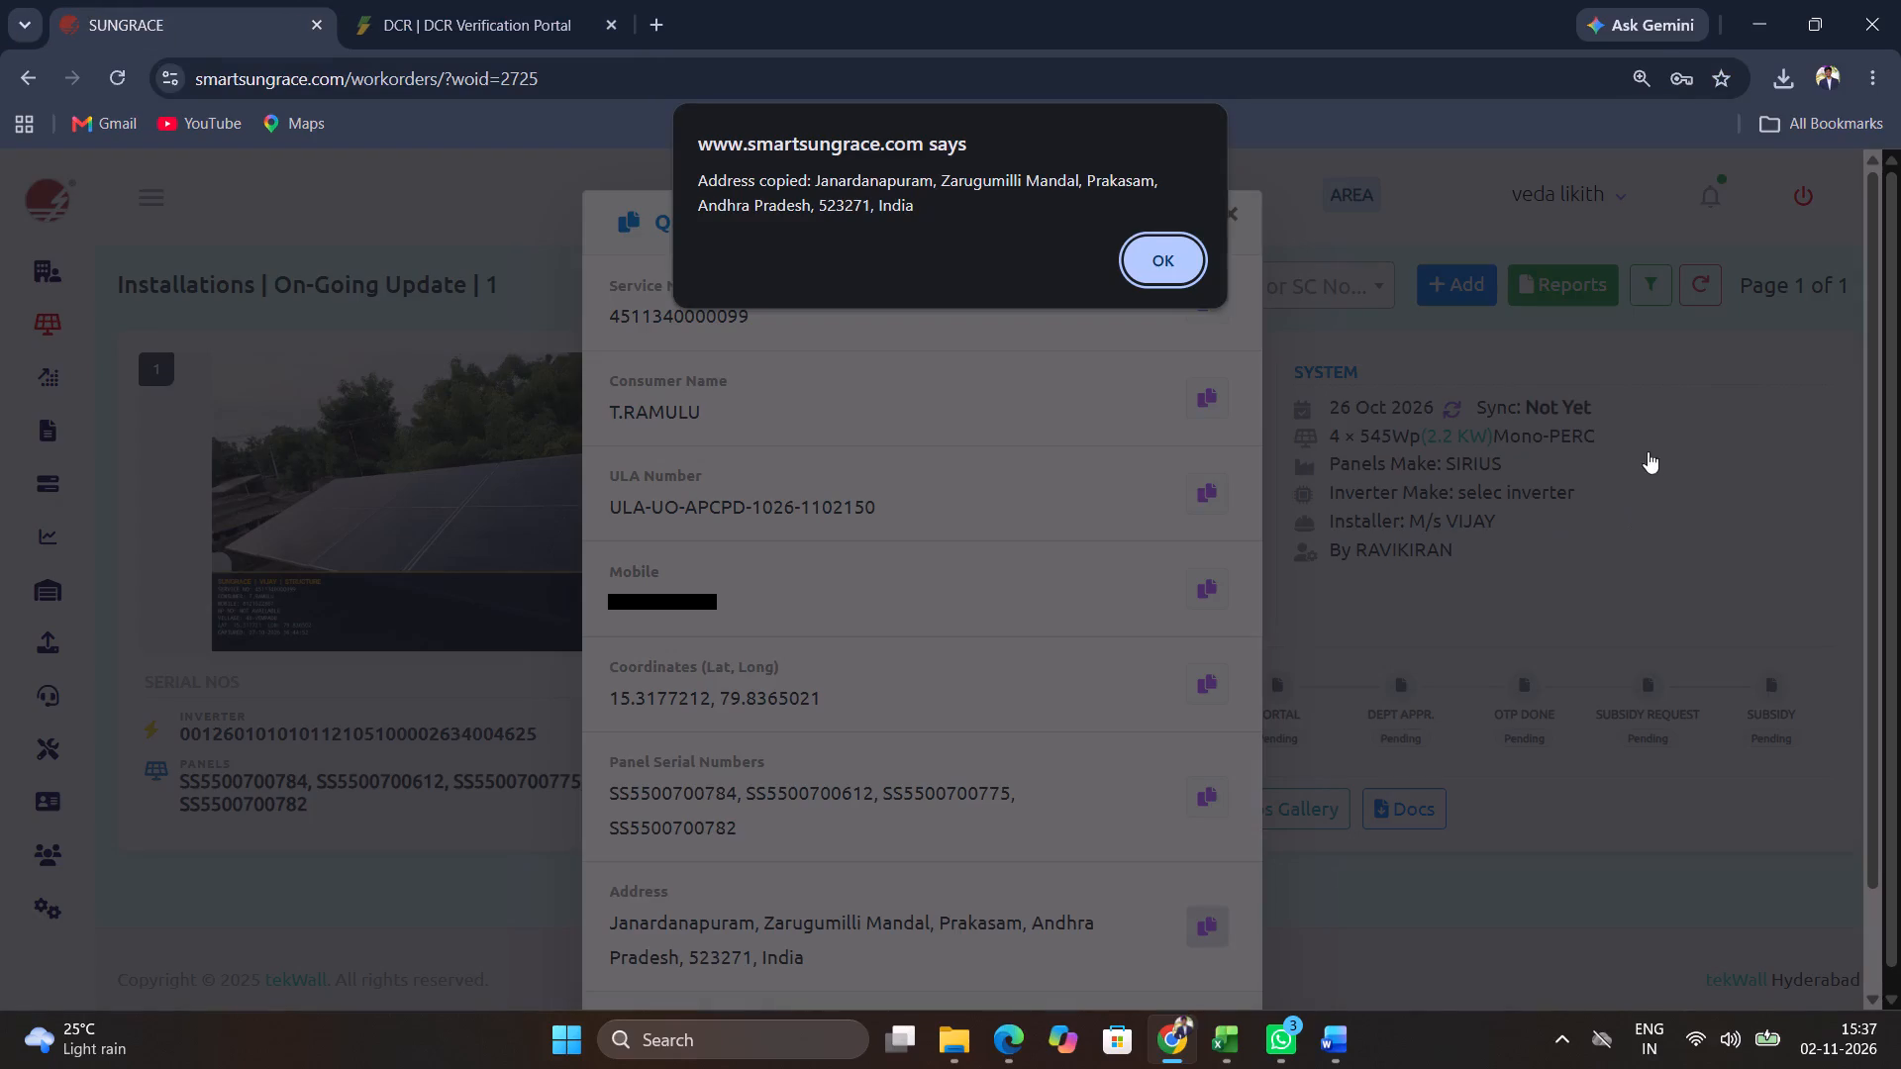
left_click(1169, 272)
left_click(1346, 334)
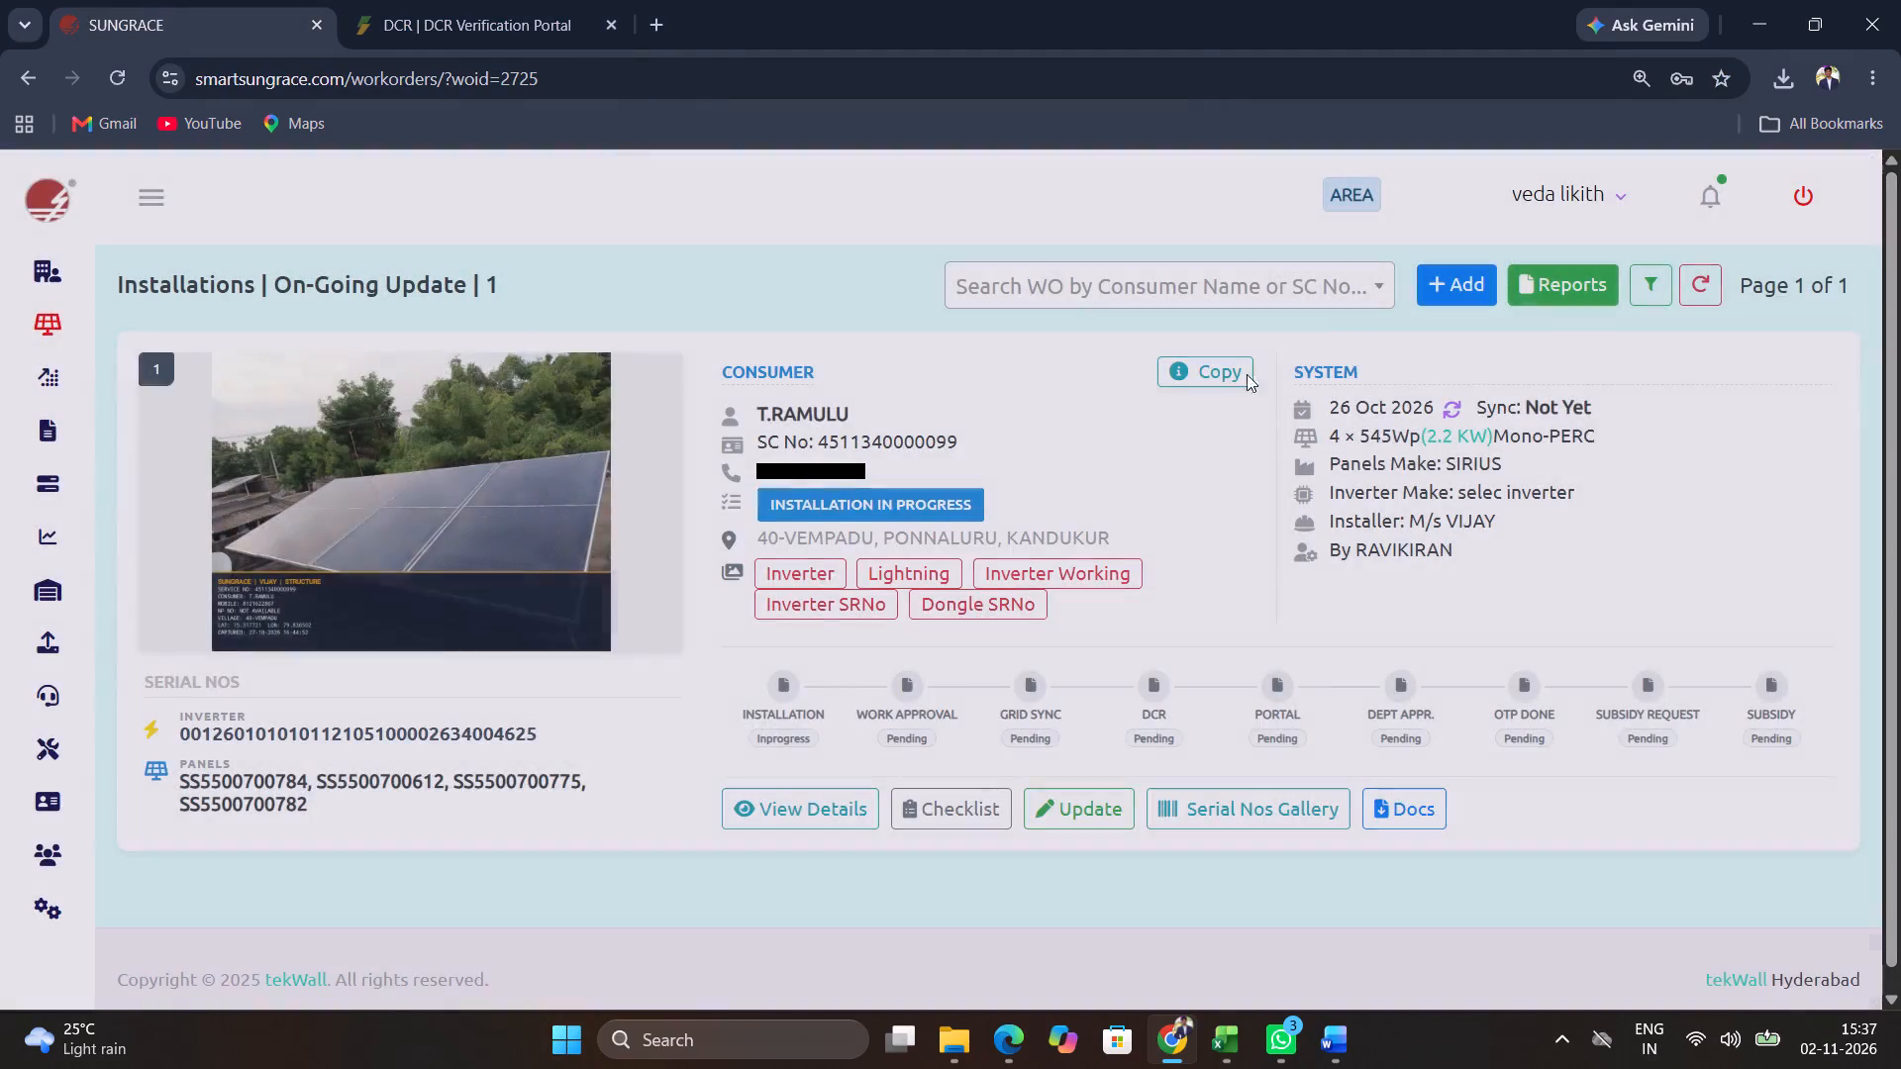
scroll(970, 445, "down", 4)
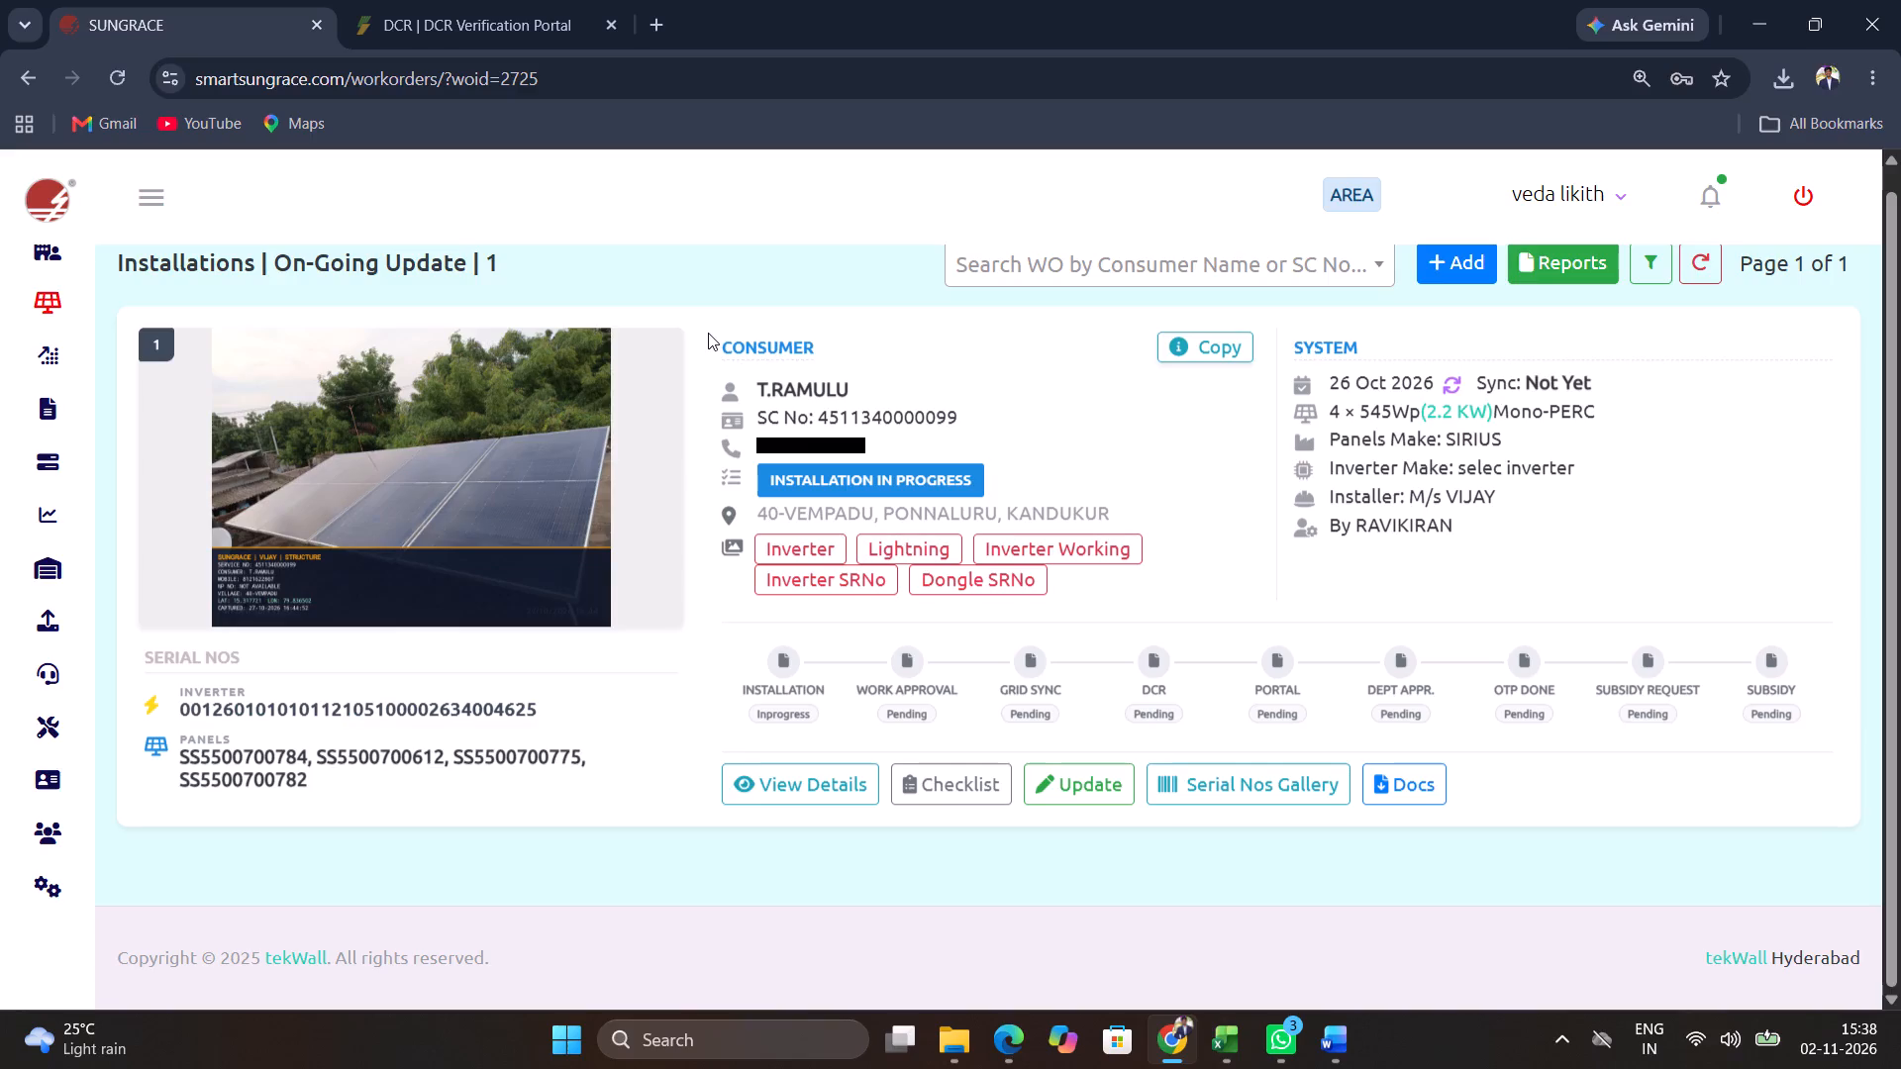
left_click(1180, 360)
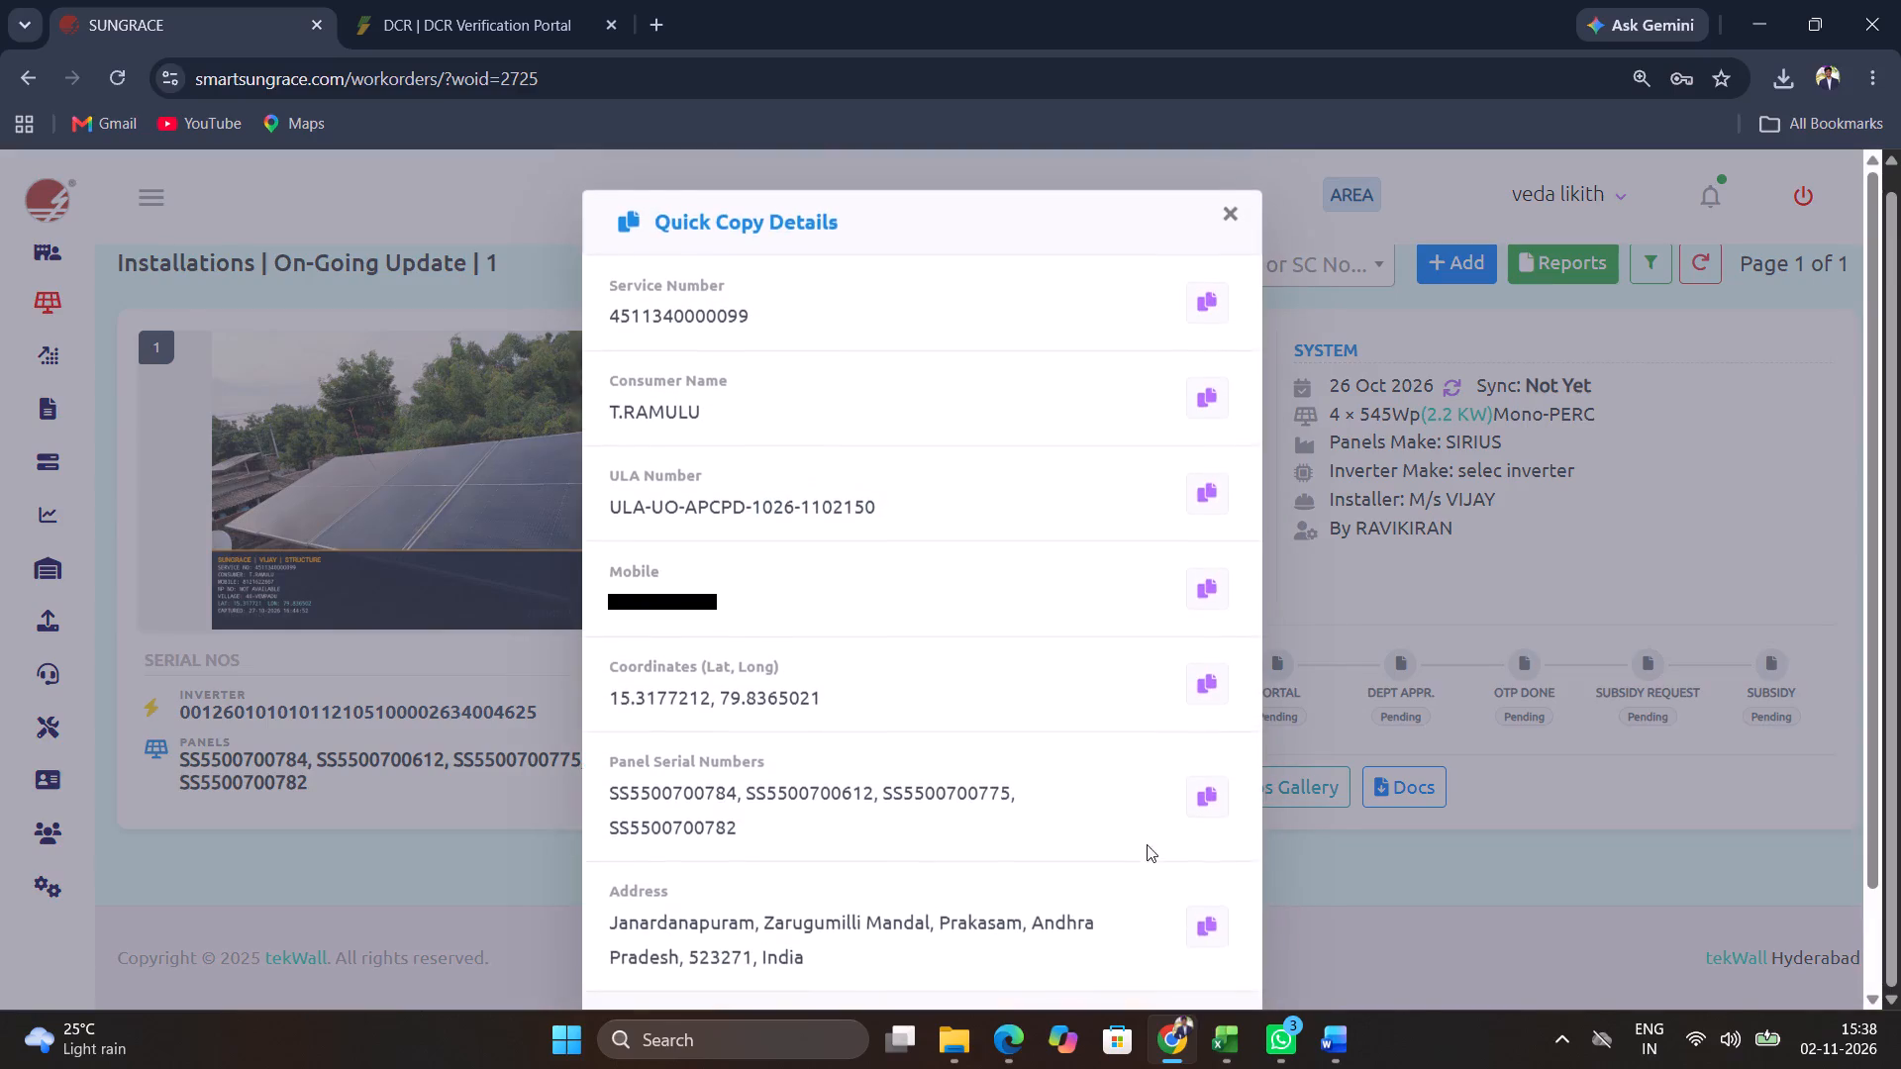
left_click(1218, 911)
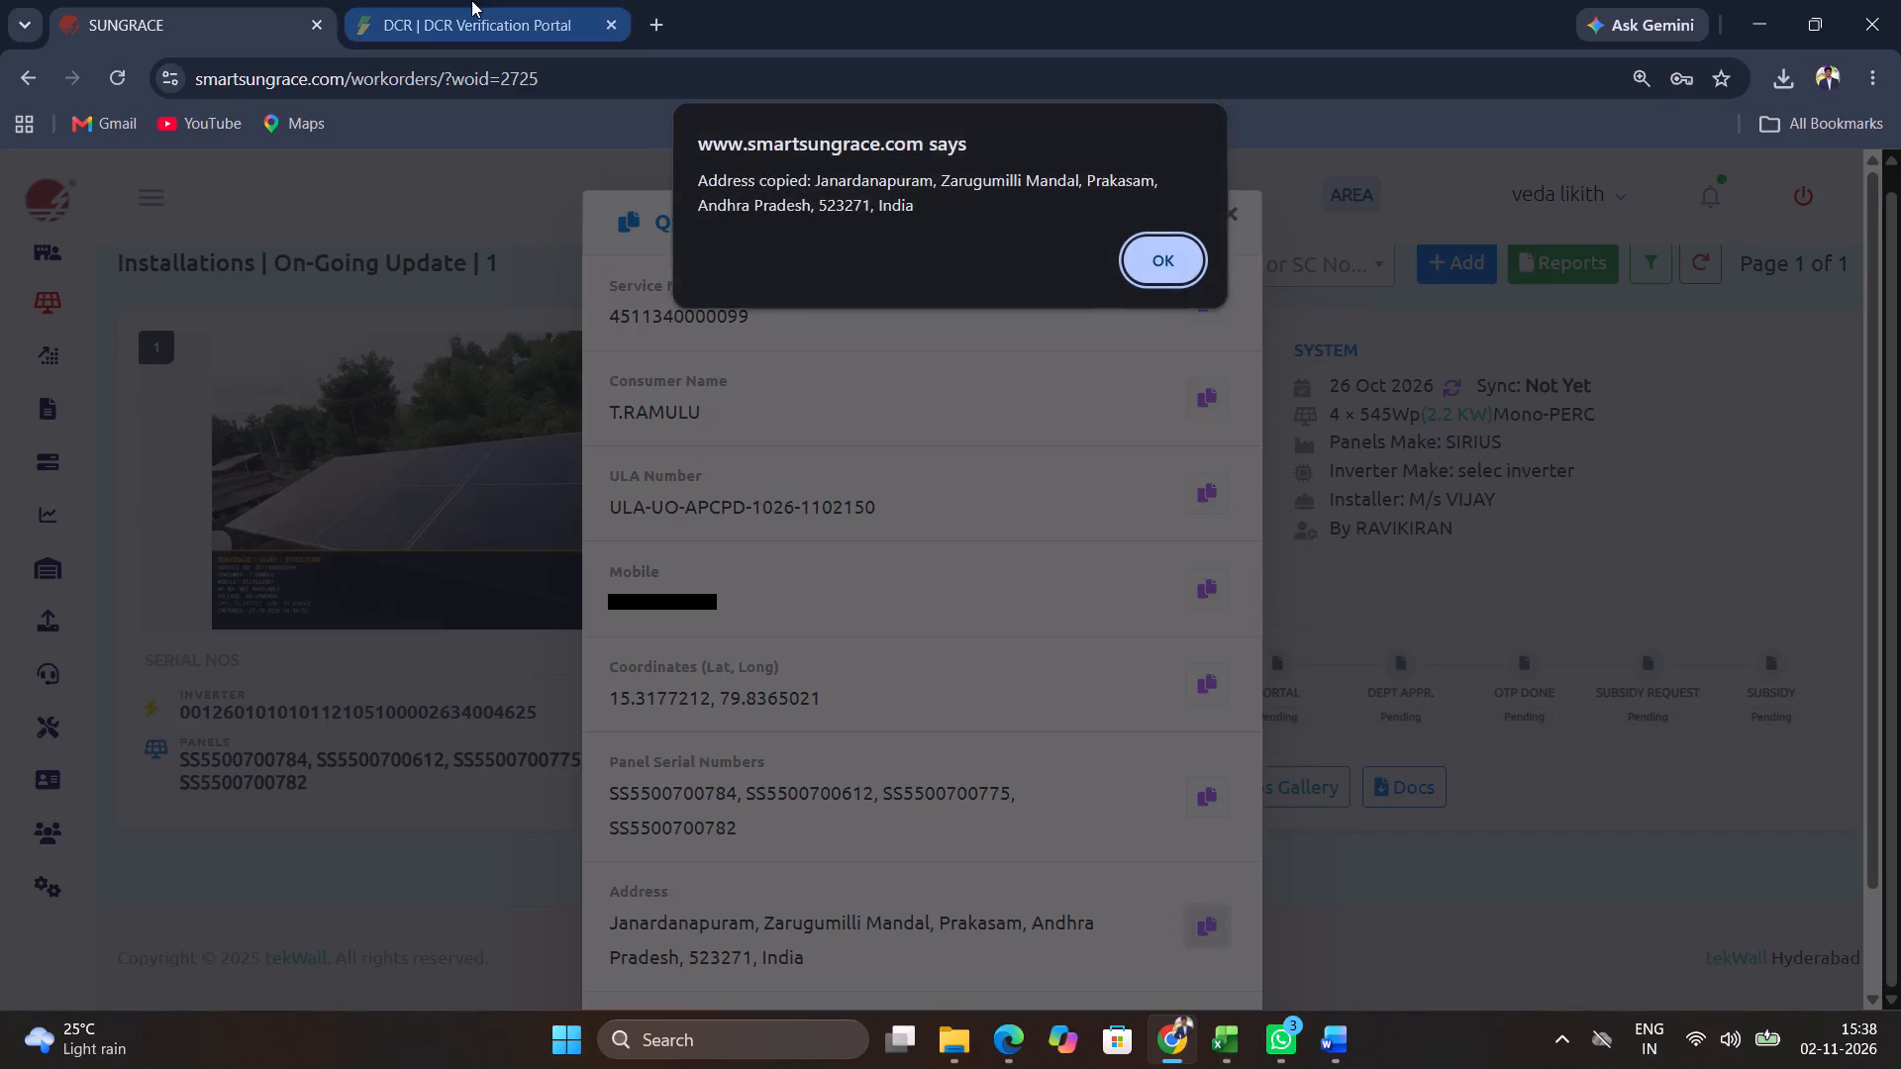
left_click(471, 0)
double_click(1261, 618)
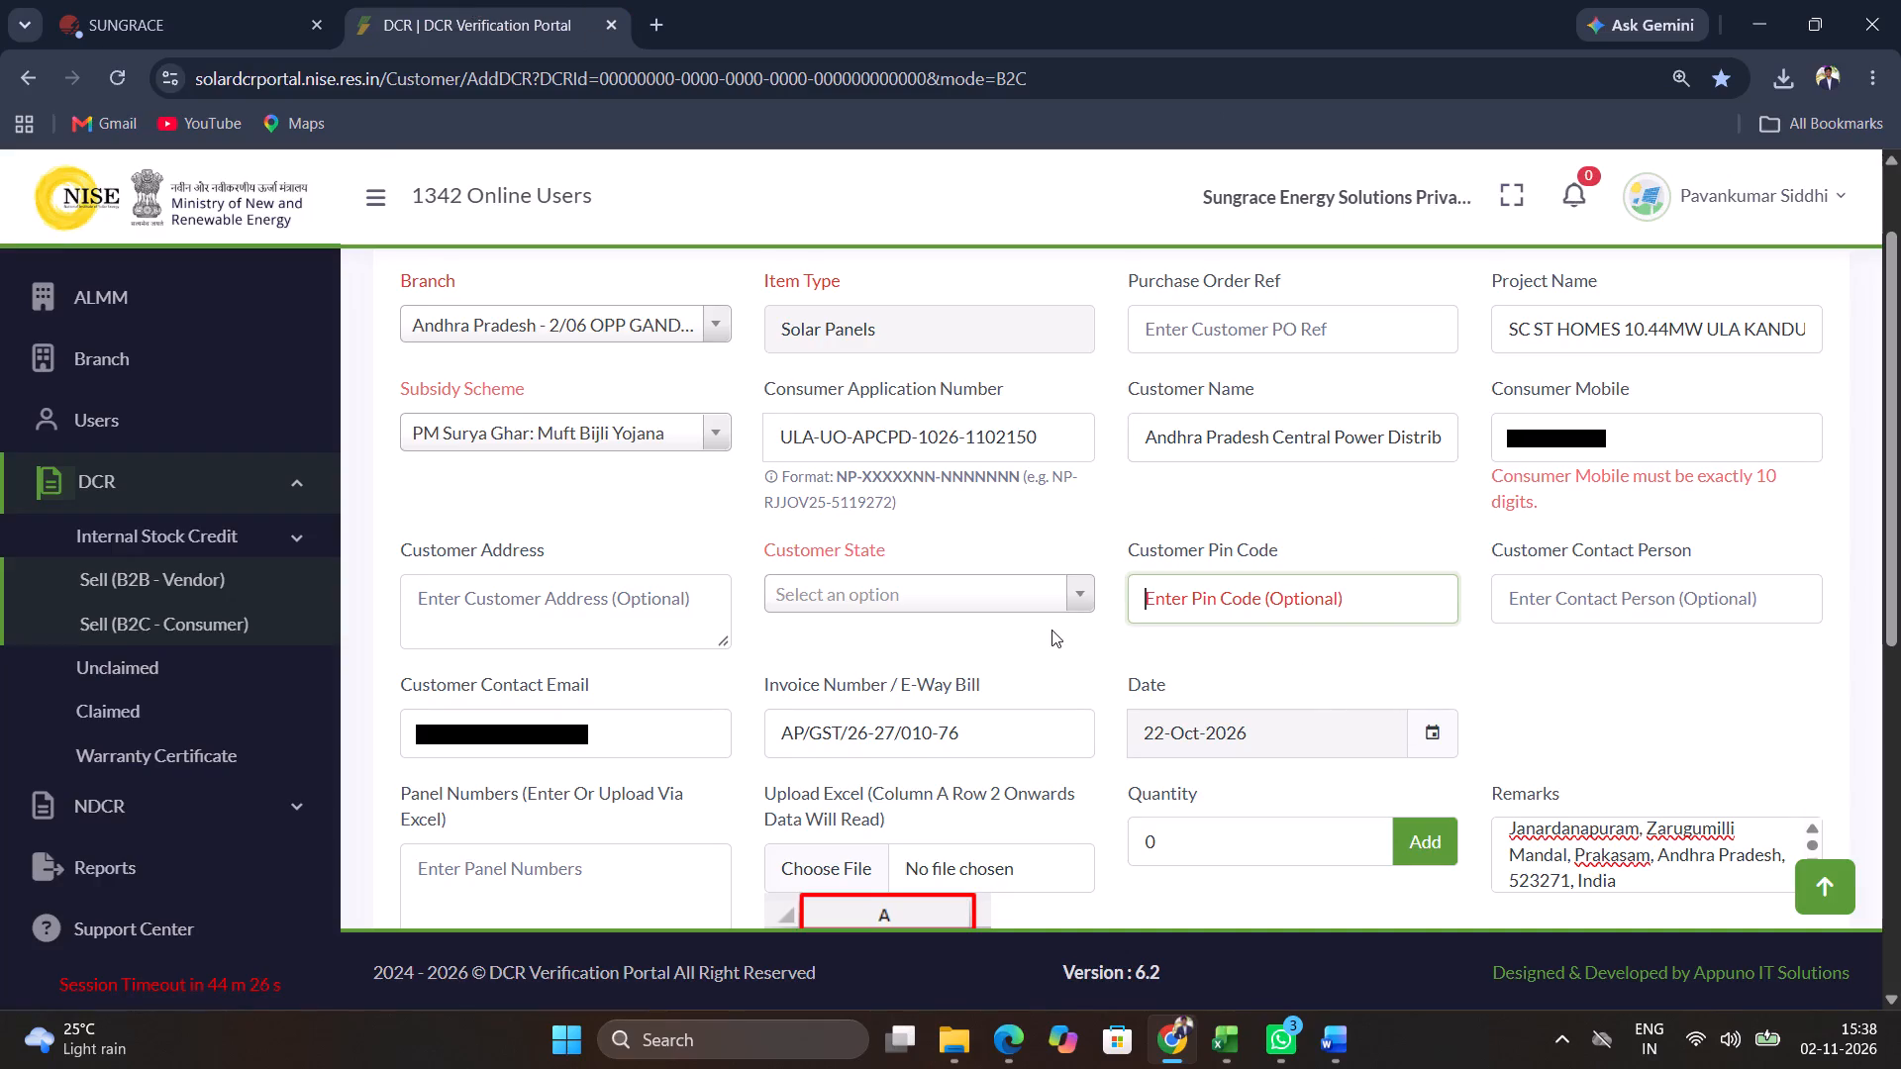
left_click(247, 0)
left_click(1124, 265)
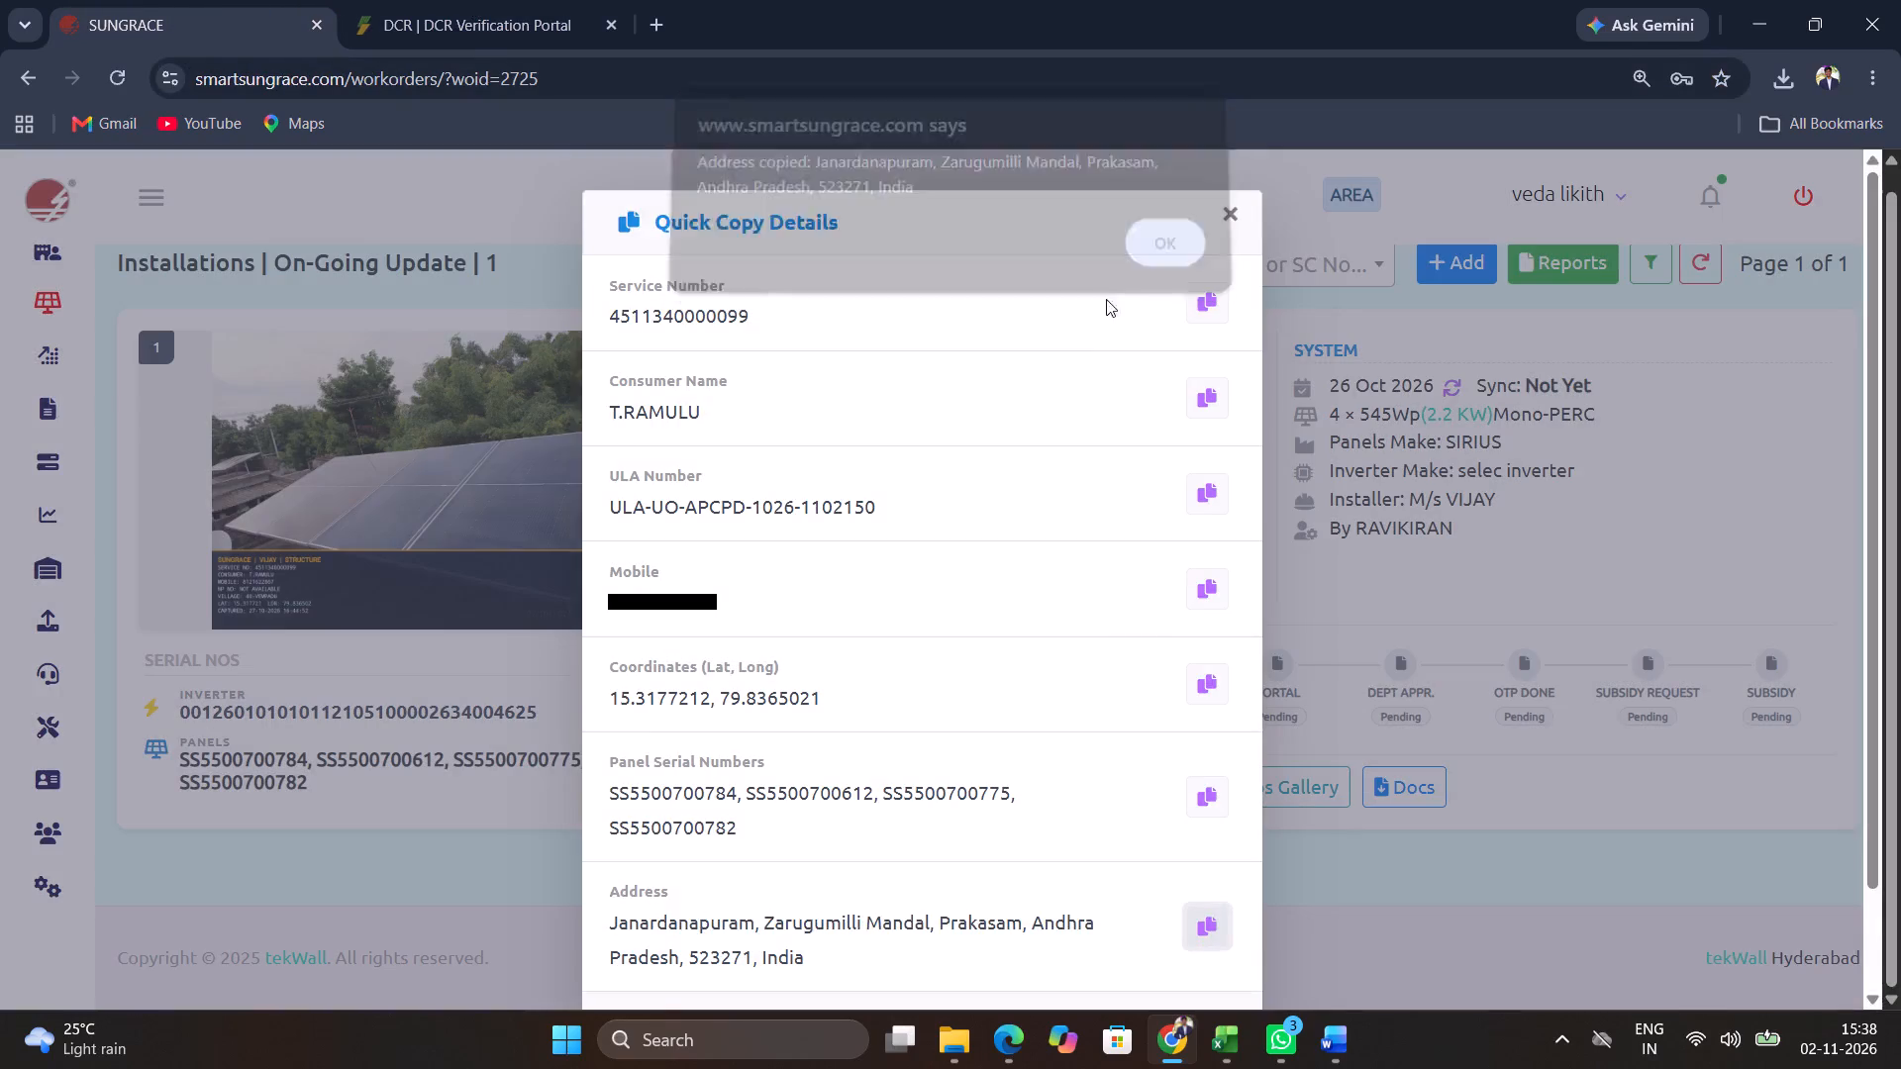
scroll(1124, 542, "down", 3)
left_click(1208, 917)
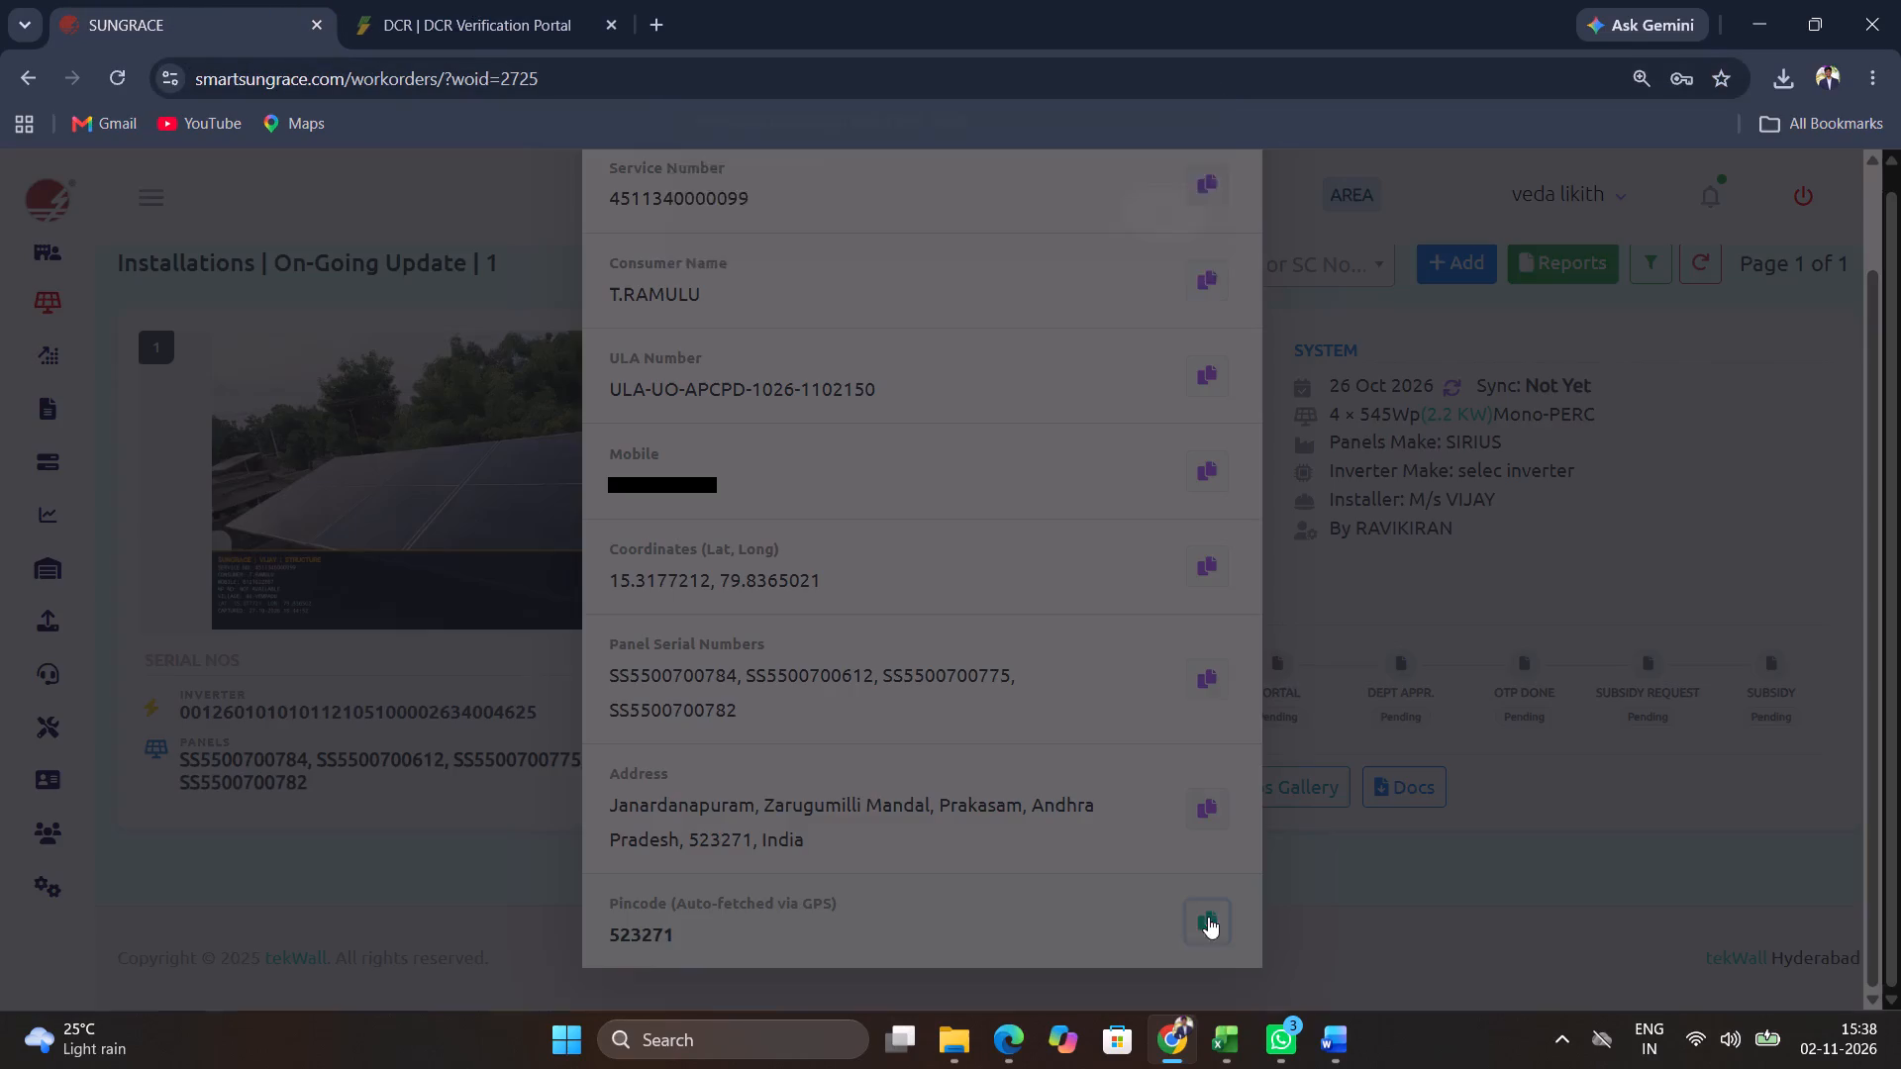
left_click(542, 0)
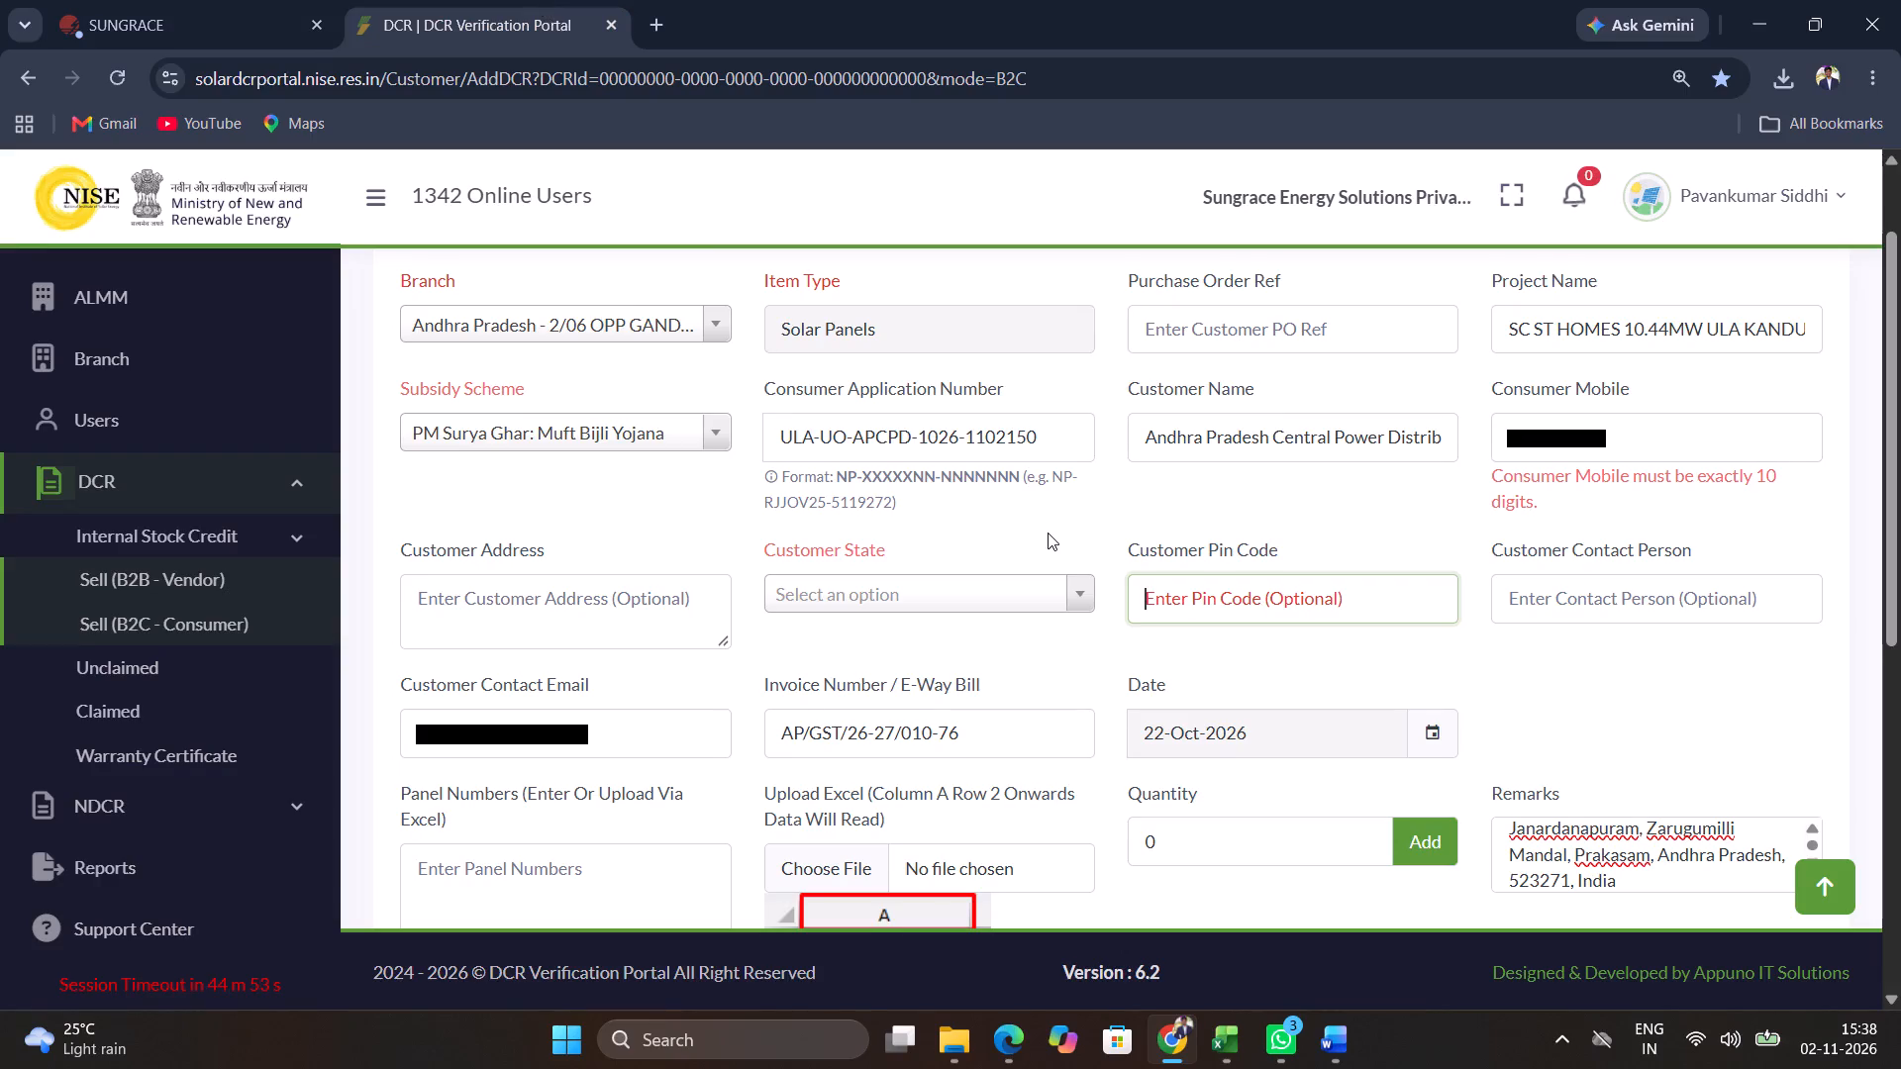
key("ctrl+v")
Set the customer state to Andhra Pradesh (37).
scroll(1042, 533, "down", 1)
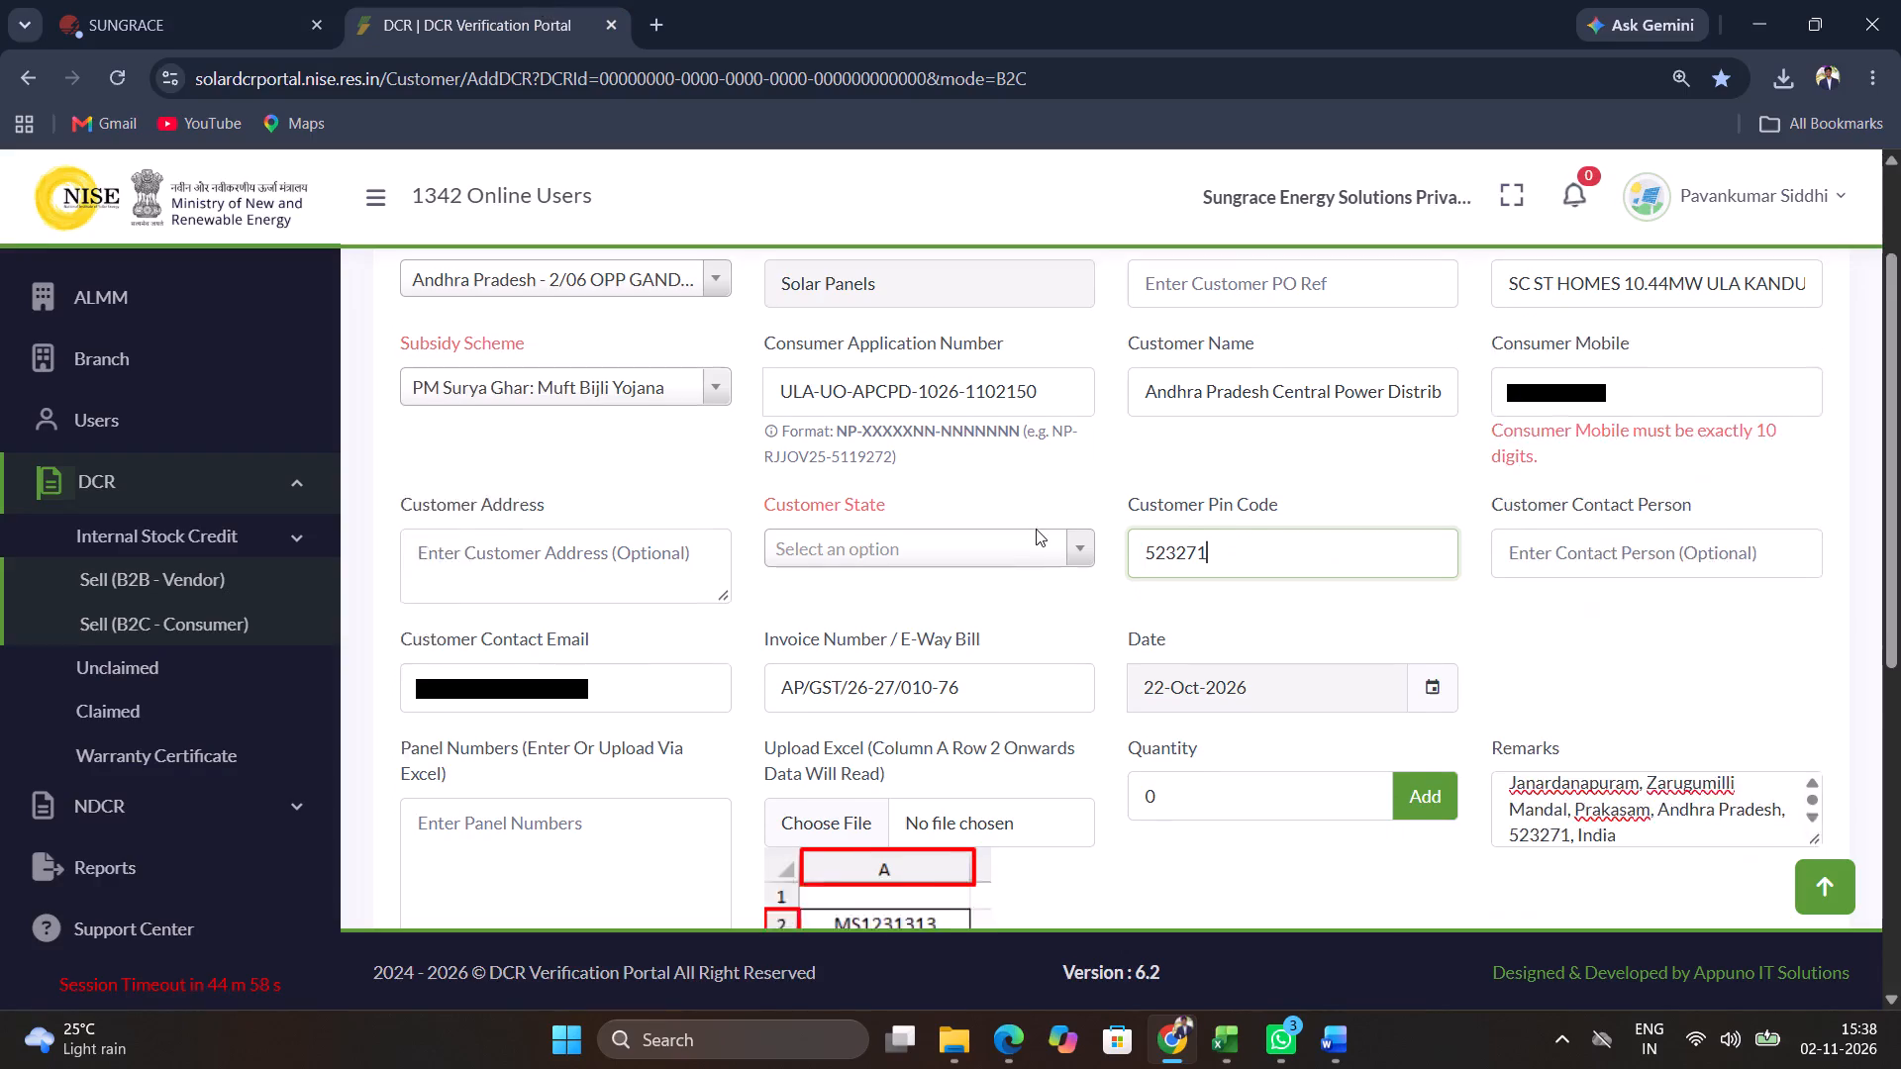
left_click(998, 475)
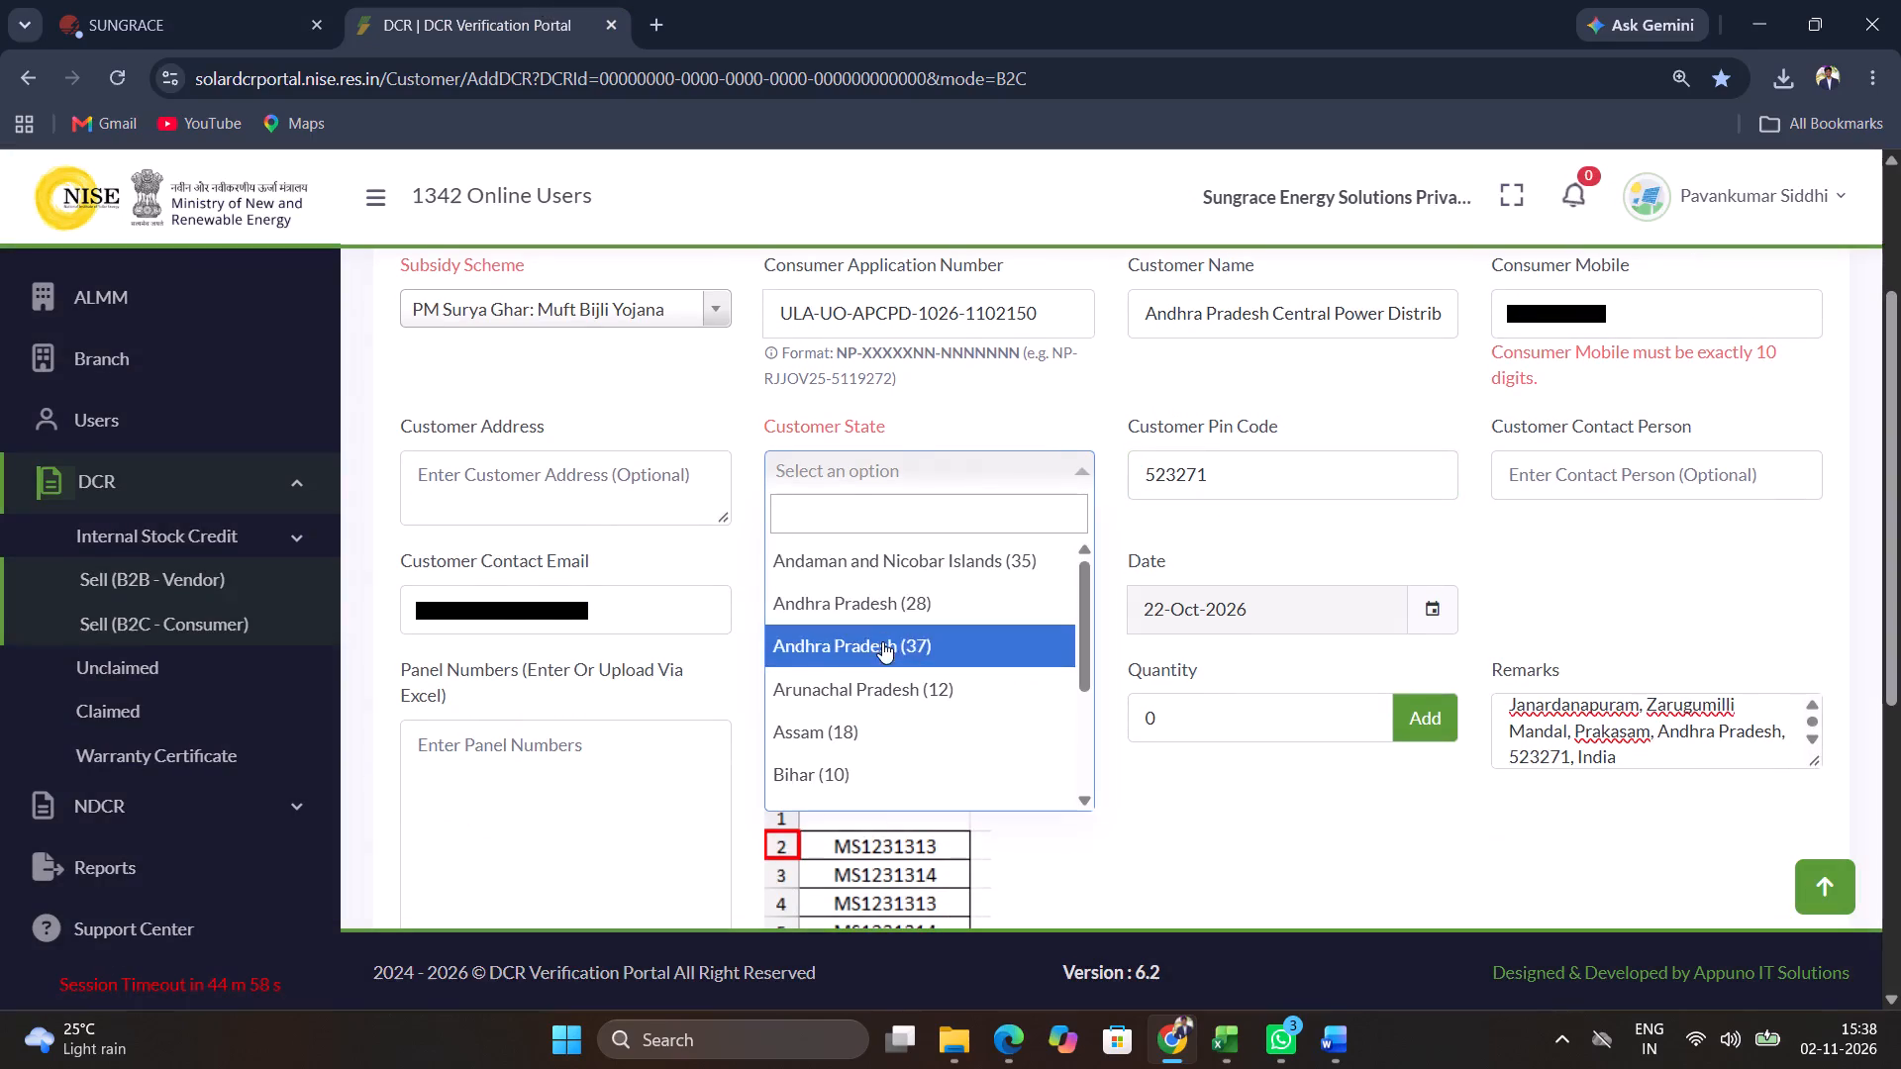
left_click(882, 641)
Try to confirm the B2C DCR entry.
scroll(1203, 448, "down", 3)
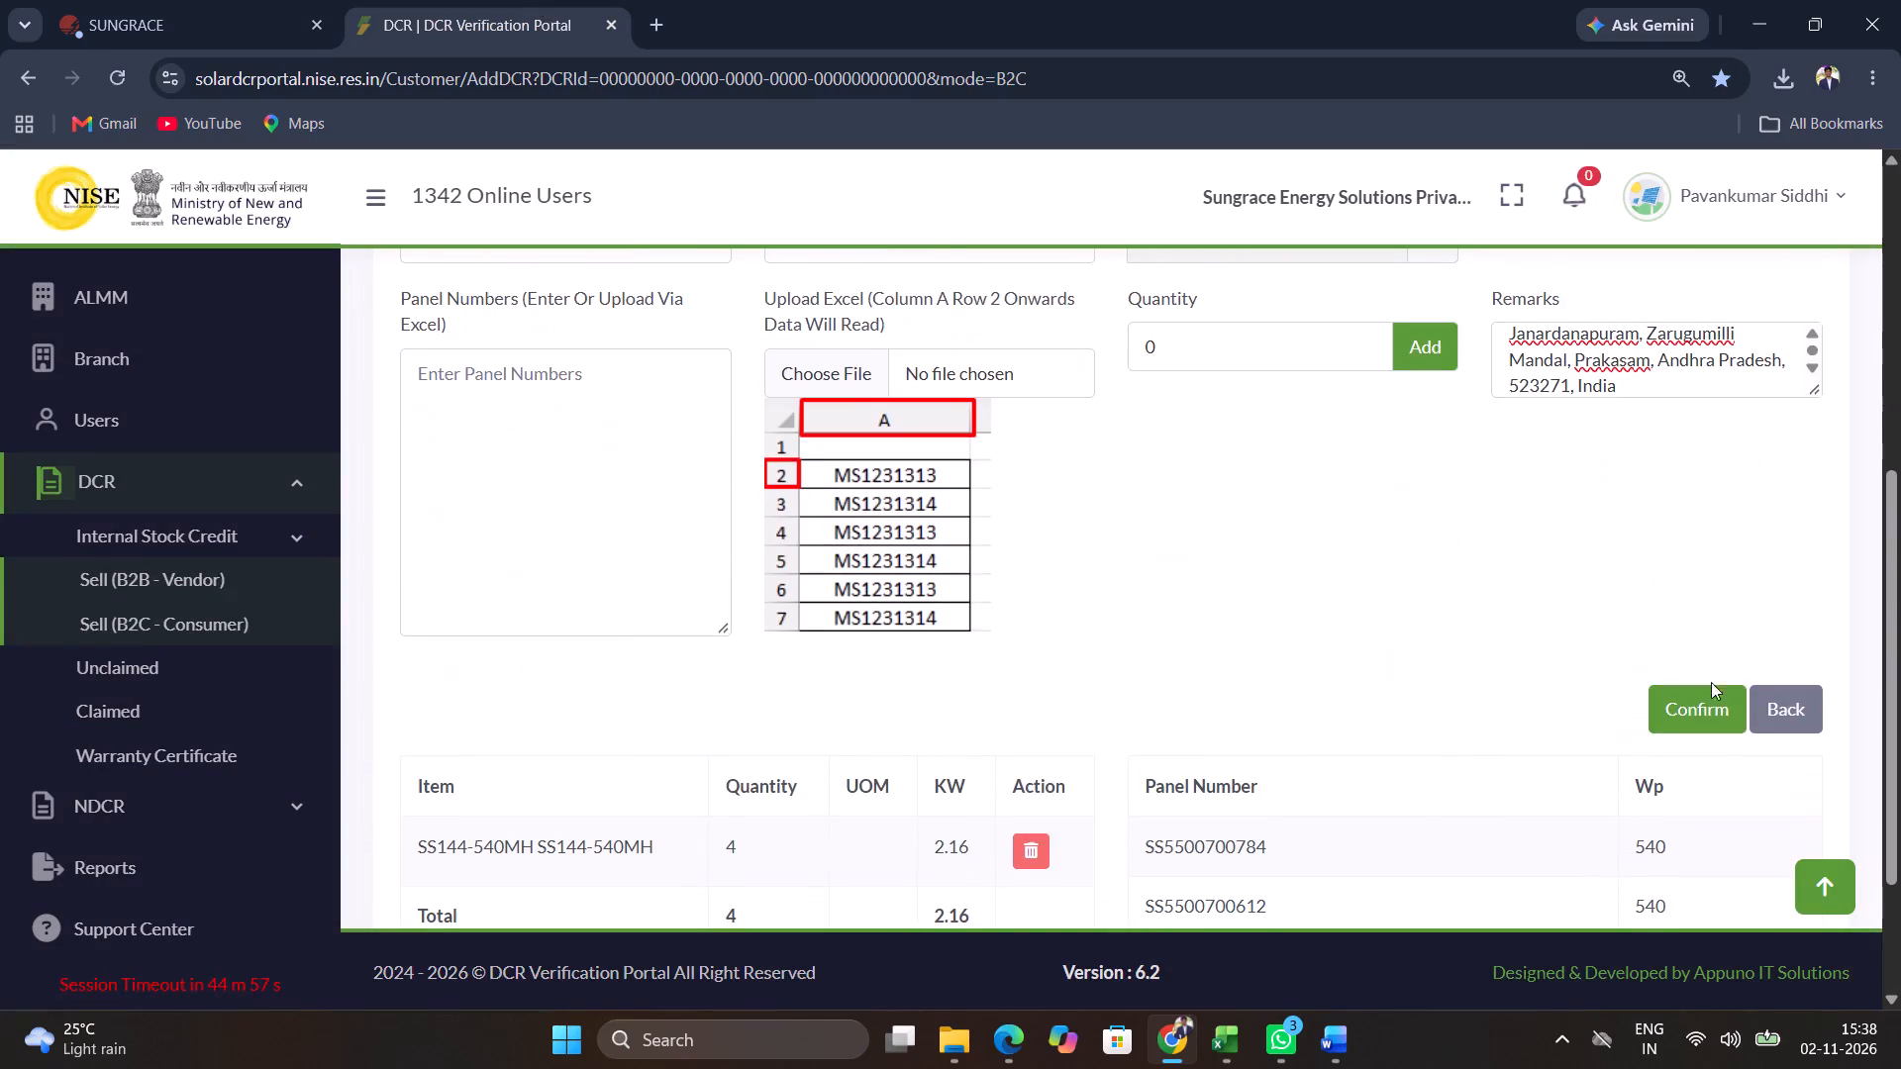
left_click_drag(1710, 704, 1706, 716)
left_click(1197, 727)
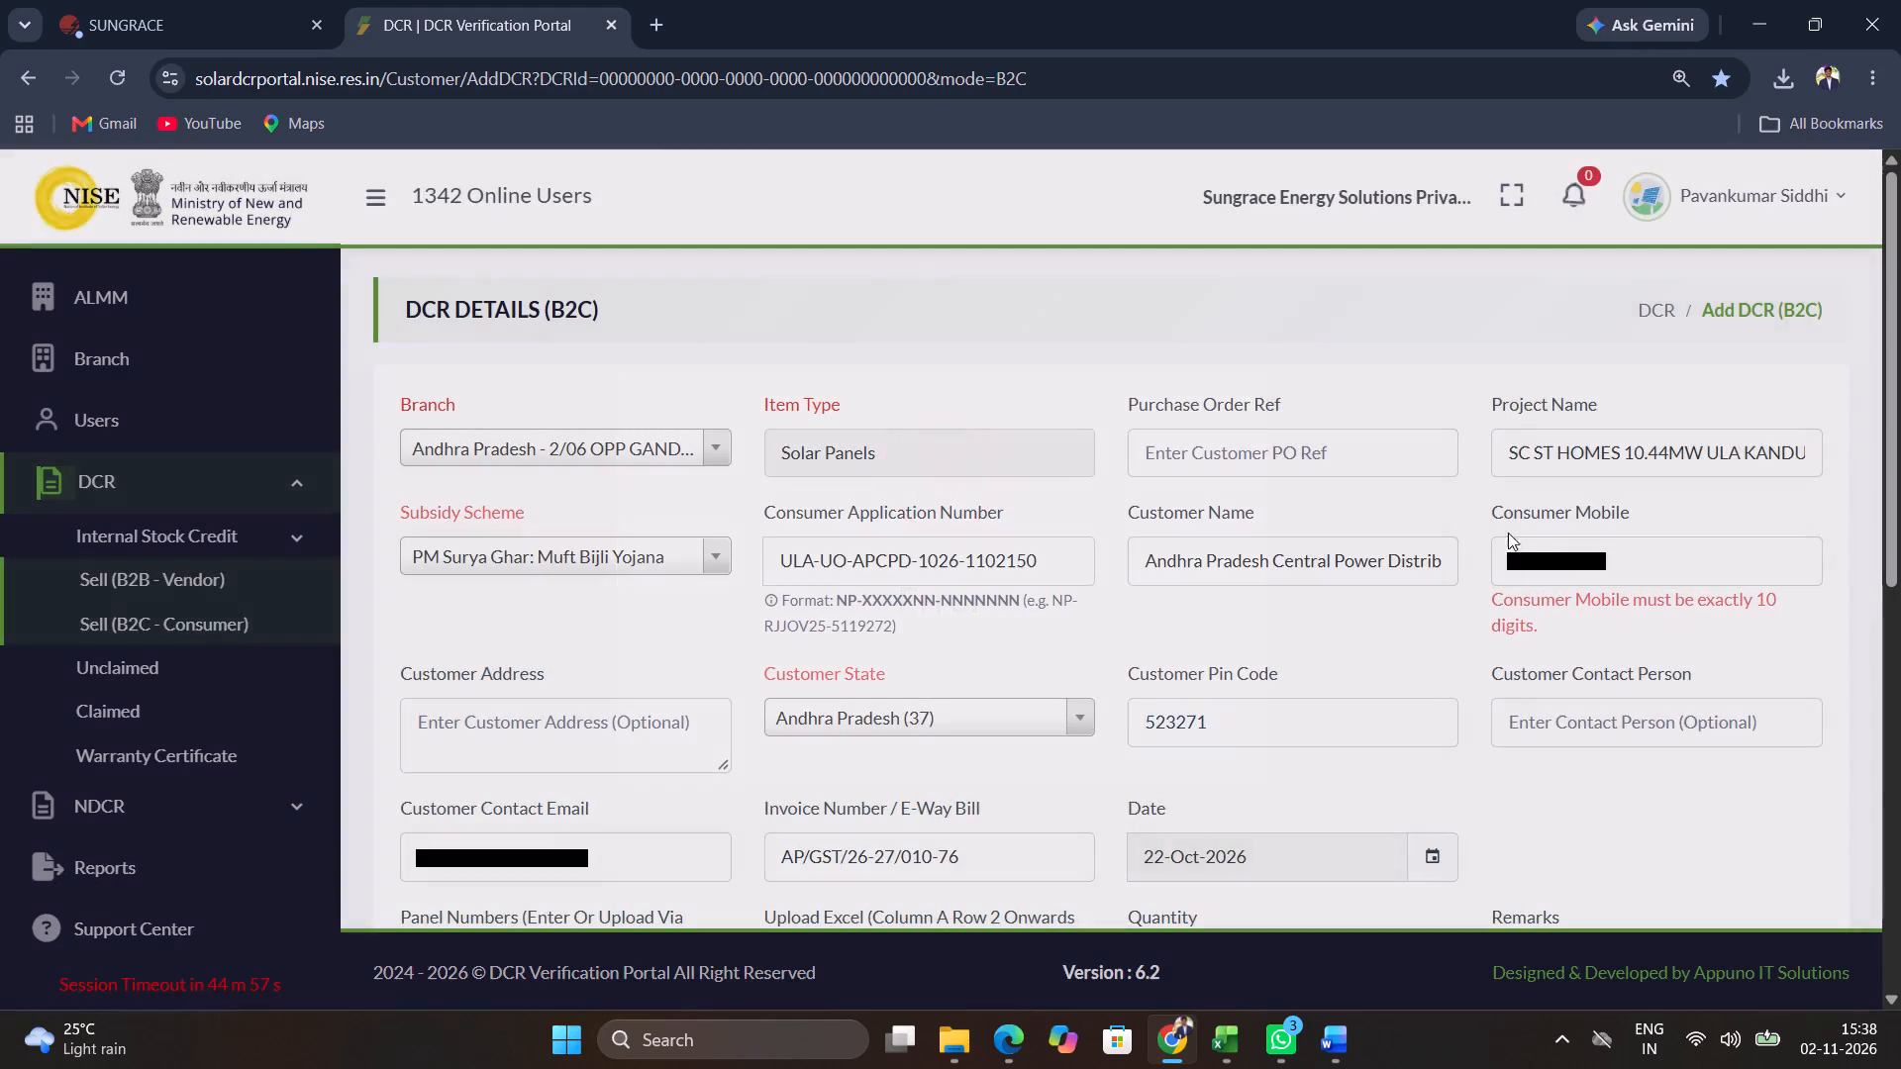
Clear the consumer mobile number in the DCR form.
left_click(1550, 554)
left_click(1739, 564)
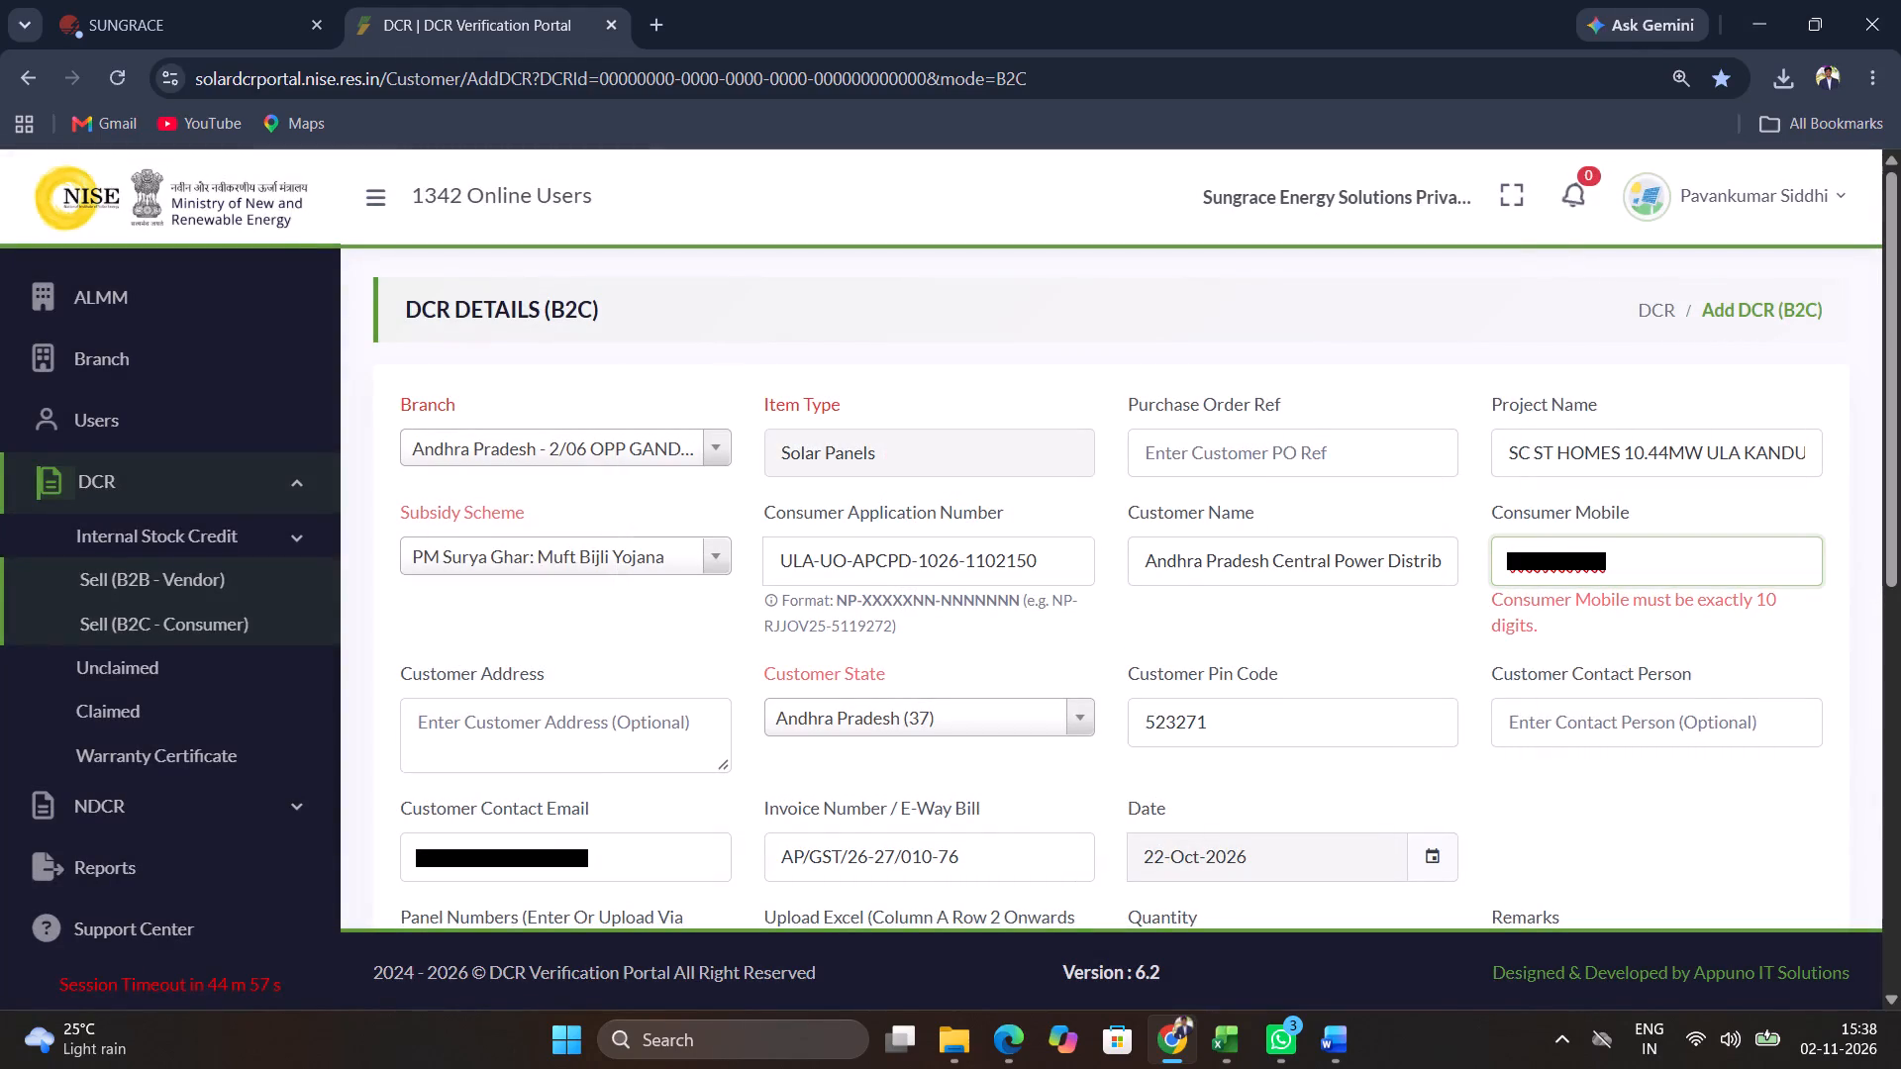
key("BackSpace")
key("BackSpace")
key("BackSpace")
key("BackSpace")
key("BackSpace")
key("BackSpace")
key("BackSpace")
key("BackSpace")
key("BackSpace")
key("BackSpace")
key("BackSpace")
key("BackSpace")
key("BackSpace")
key("BackSpace")
key("BackSpace")
key("BackSpace")
key("BackSpace")
key("BackSpace")
key("BackSpace")
key("BackSpace")
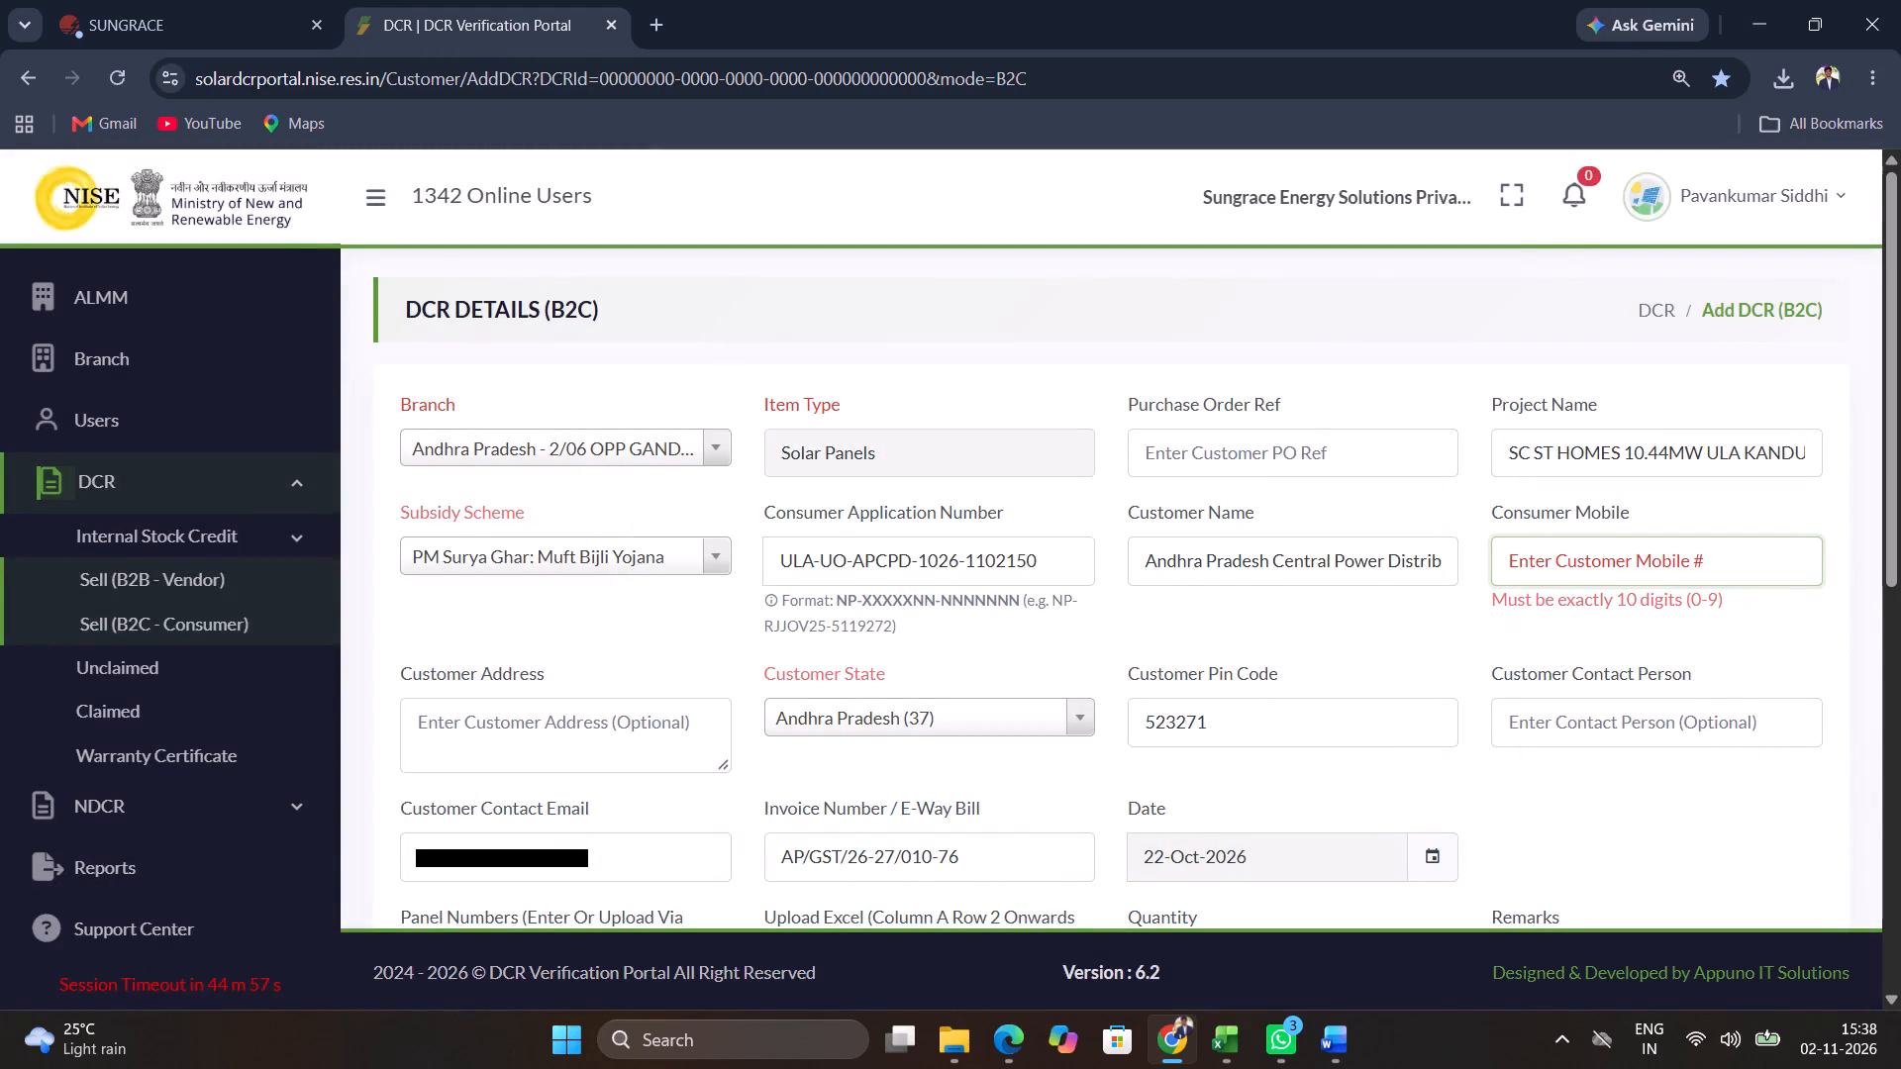
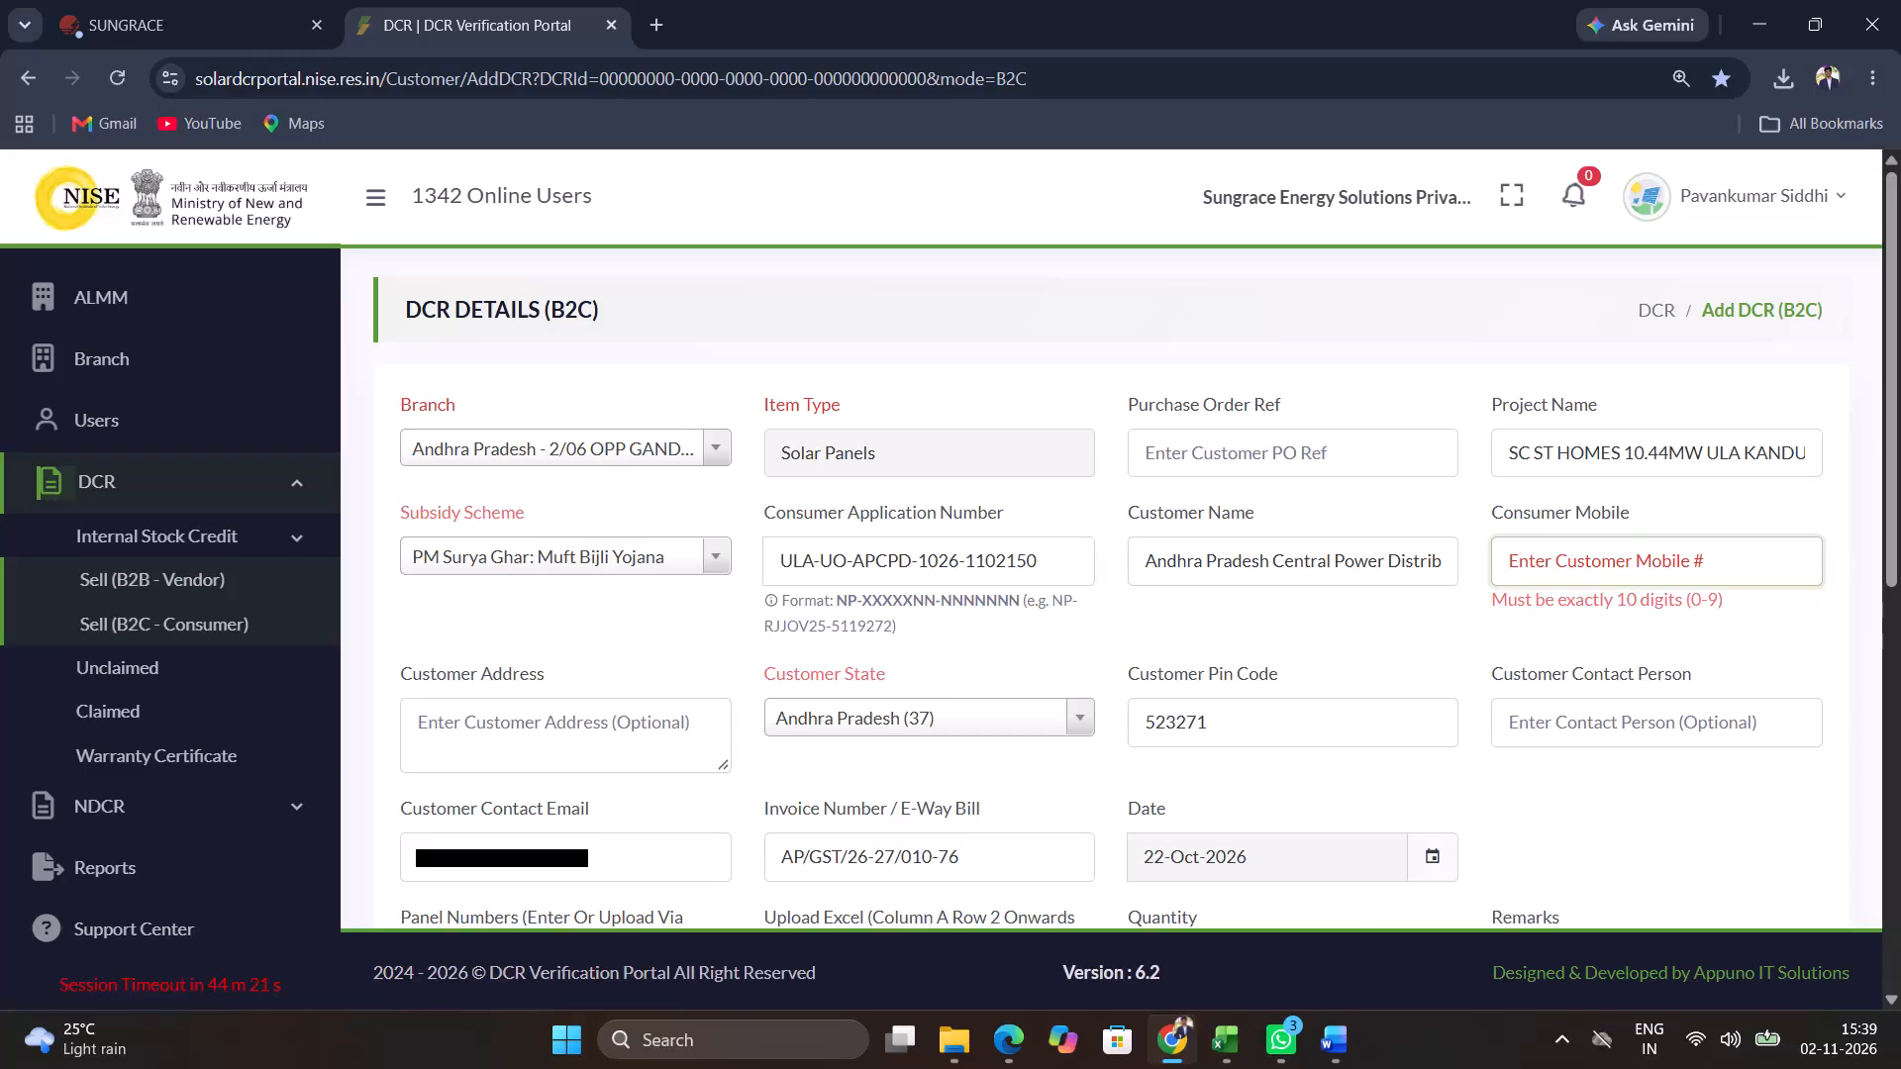
Switch to the Kandukuru subsidy scheme Word document and copy the consumer mobile number listed below the project name.
scroll(1203, 532, "down", 4)
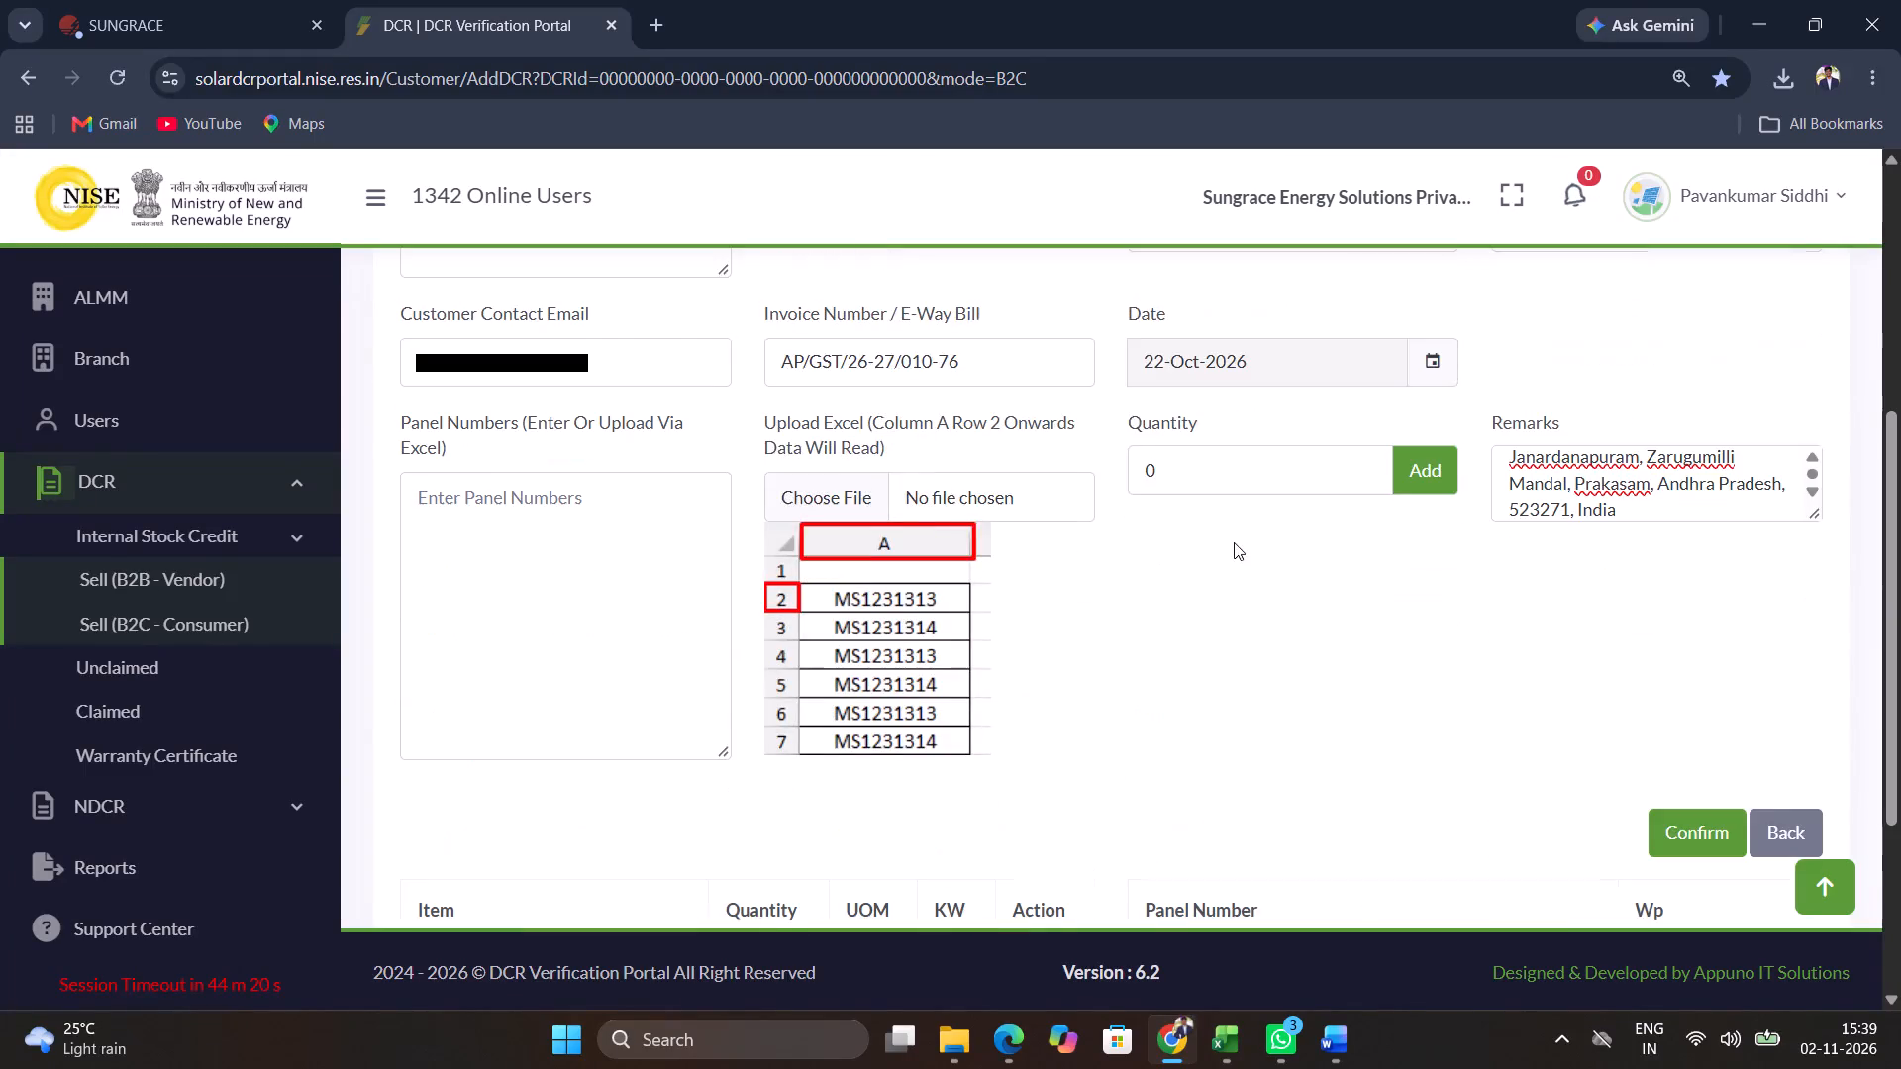
scroll(1261, 666, "up", 4)
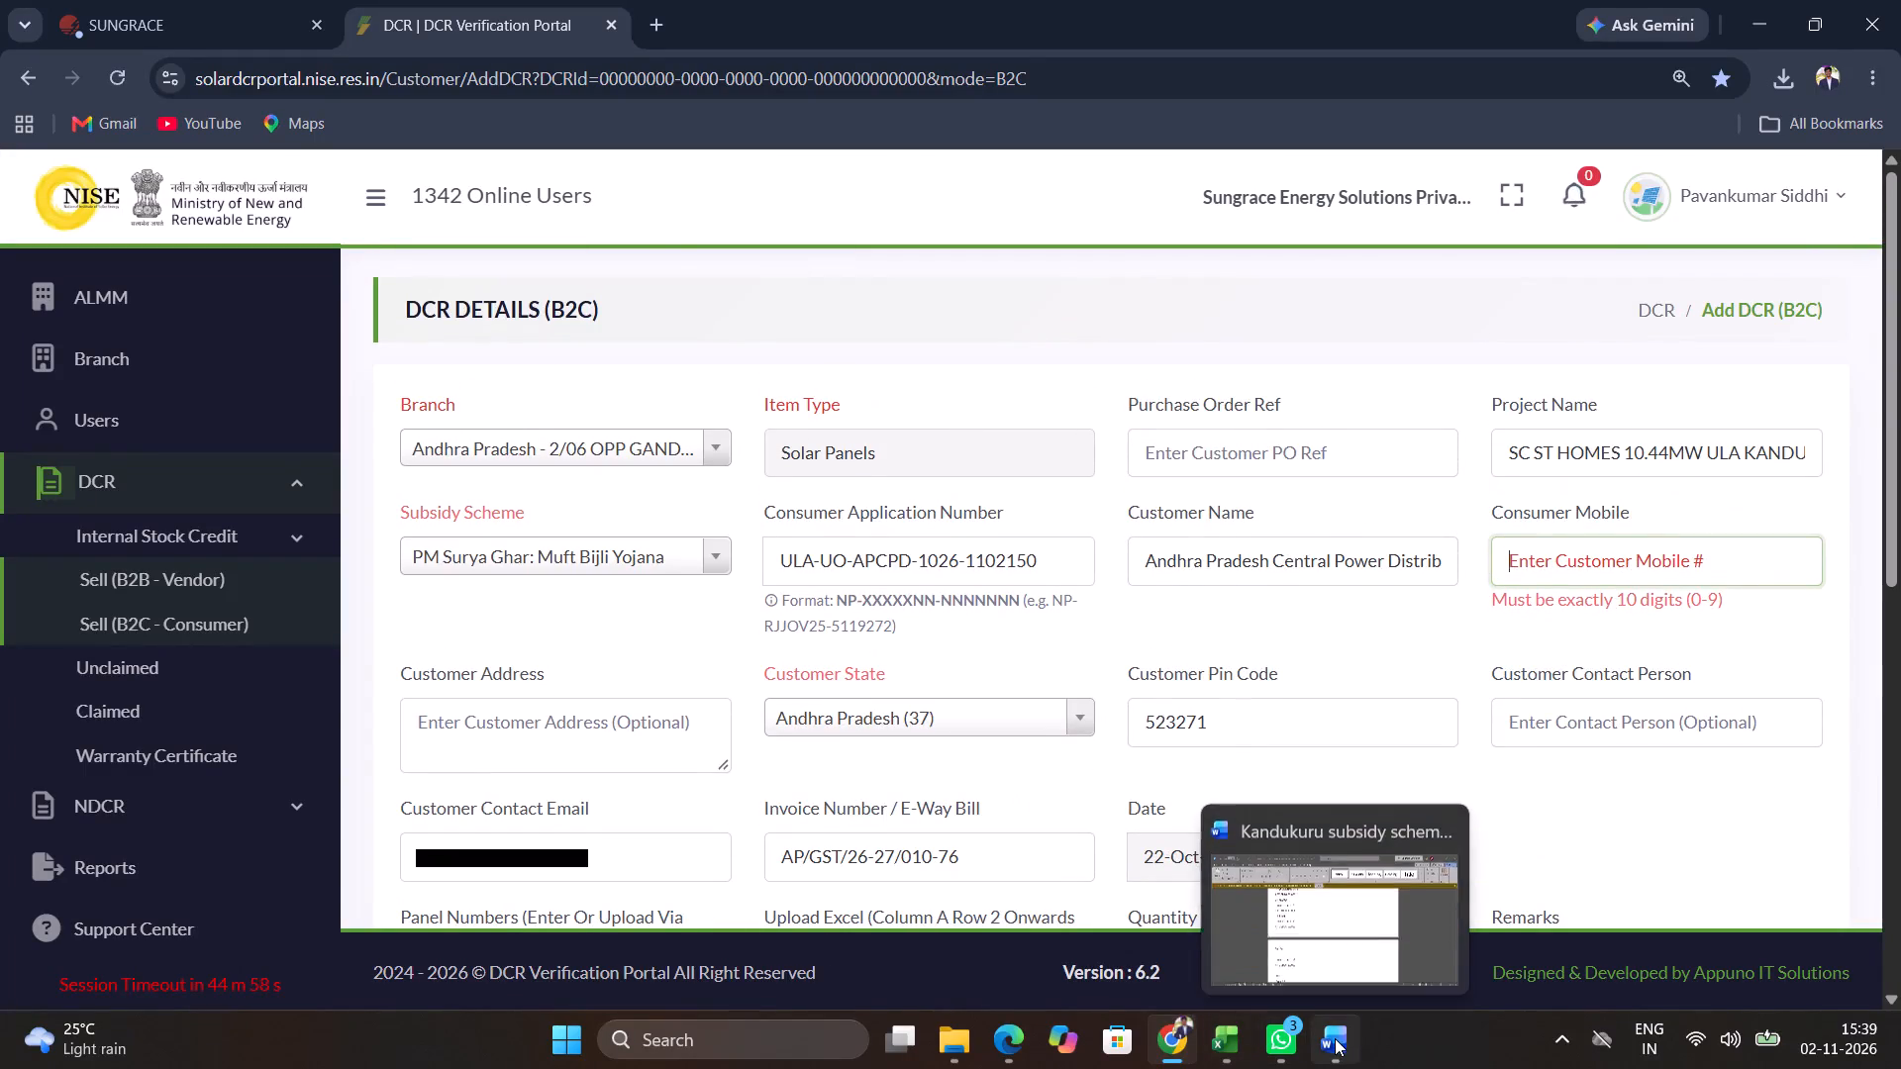
left_click_drag(1316, 930, 1322, 939)
scroll(648, 585, "up", 12)
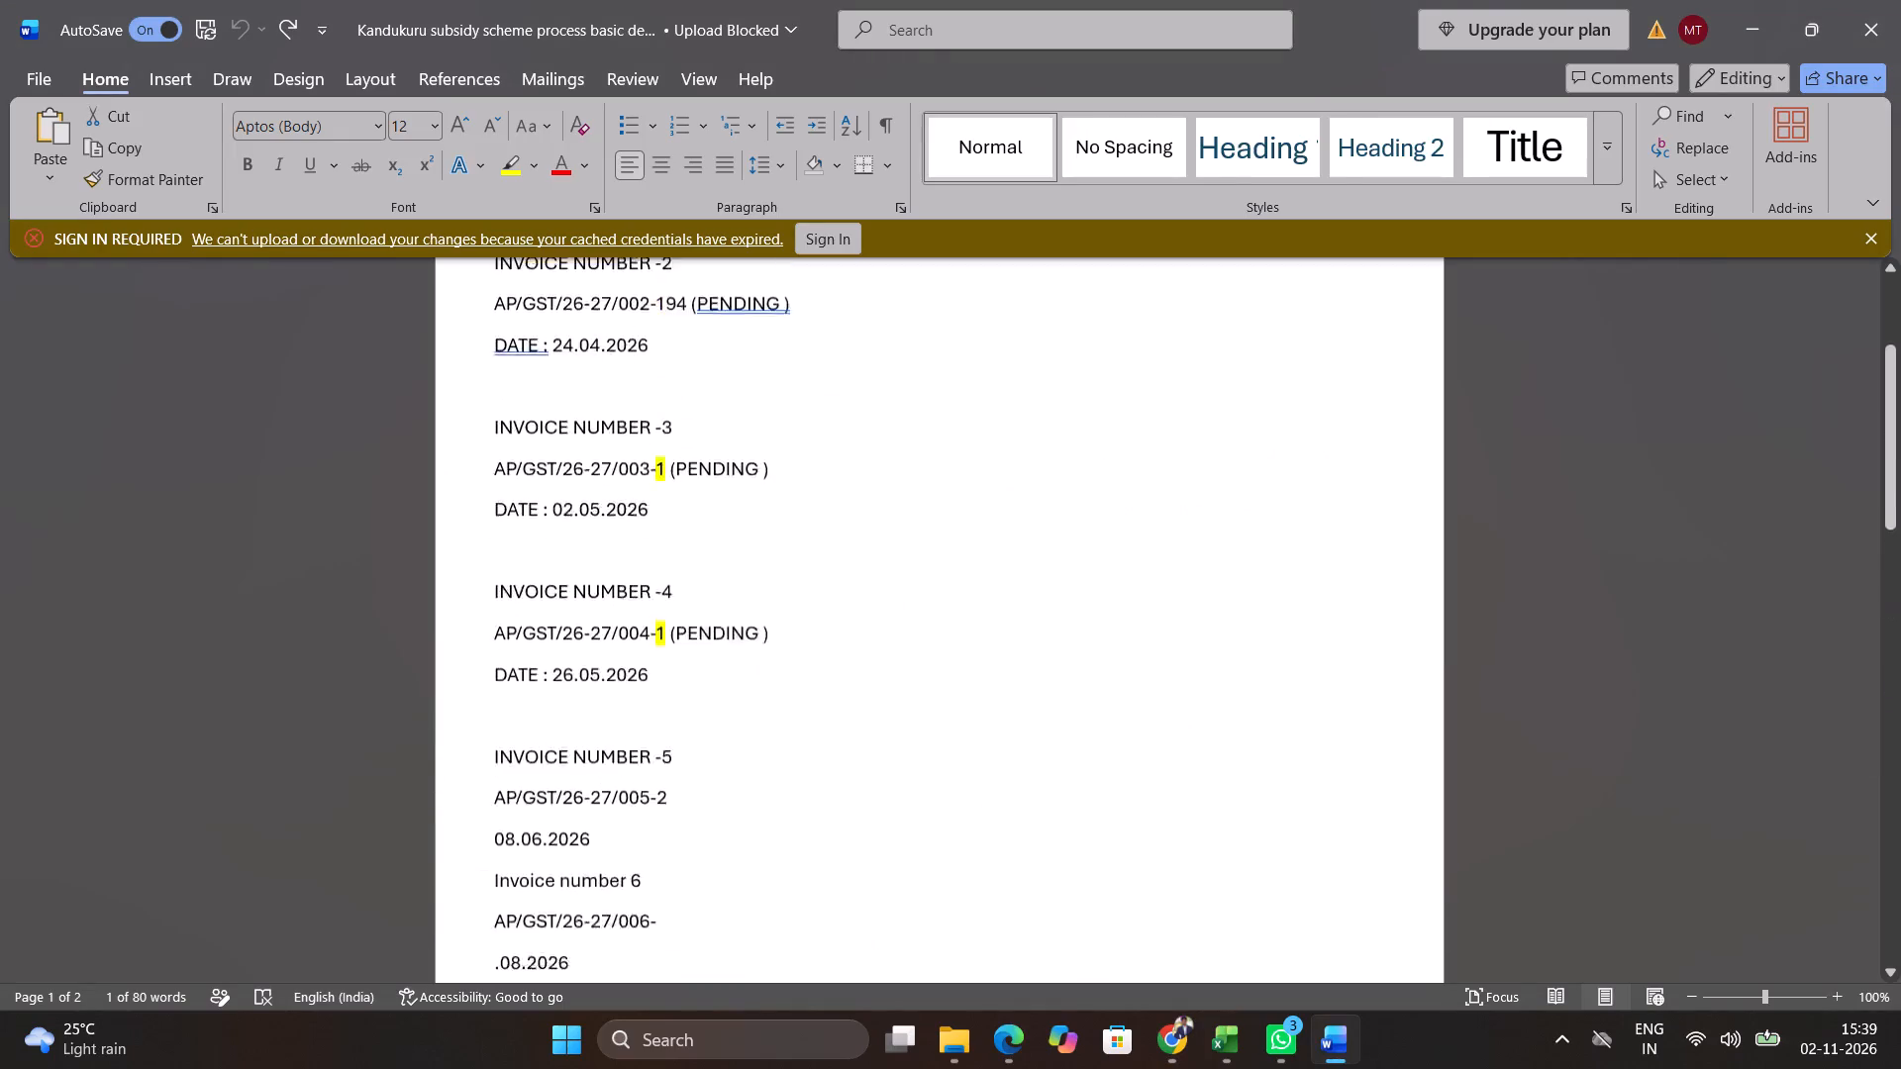
scroll(648, 585, "up", 6)
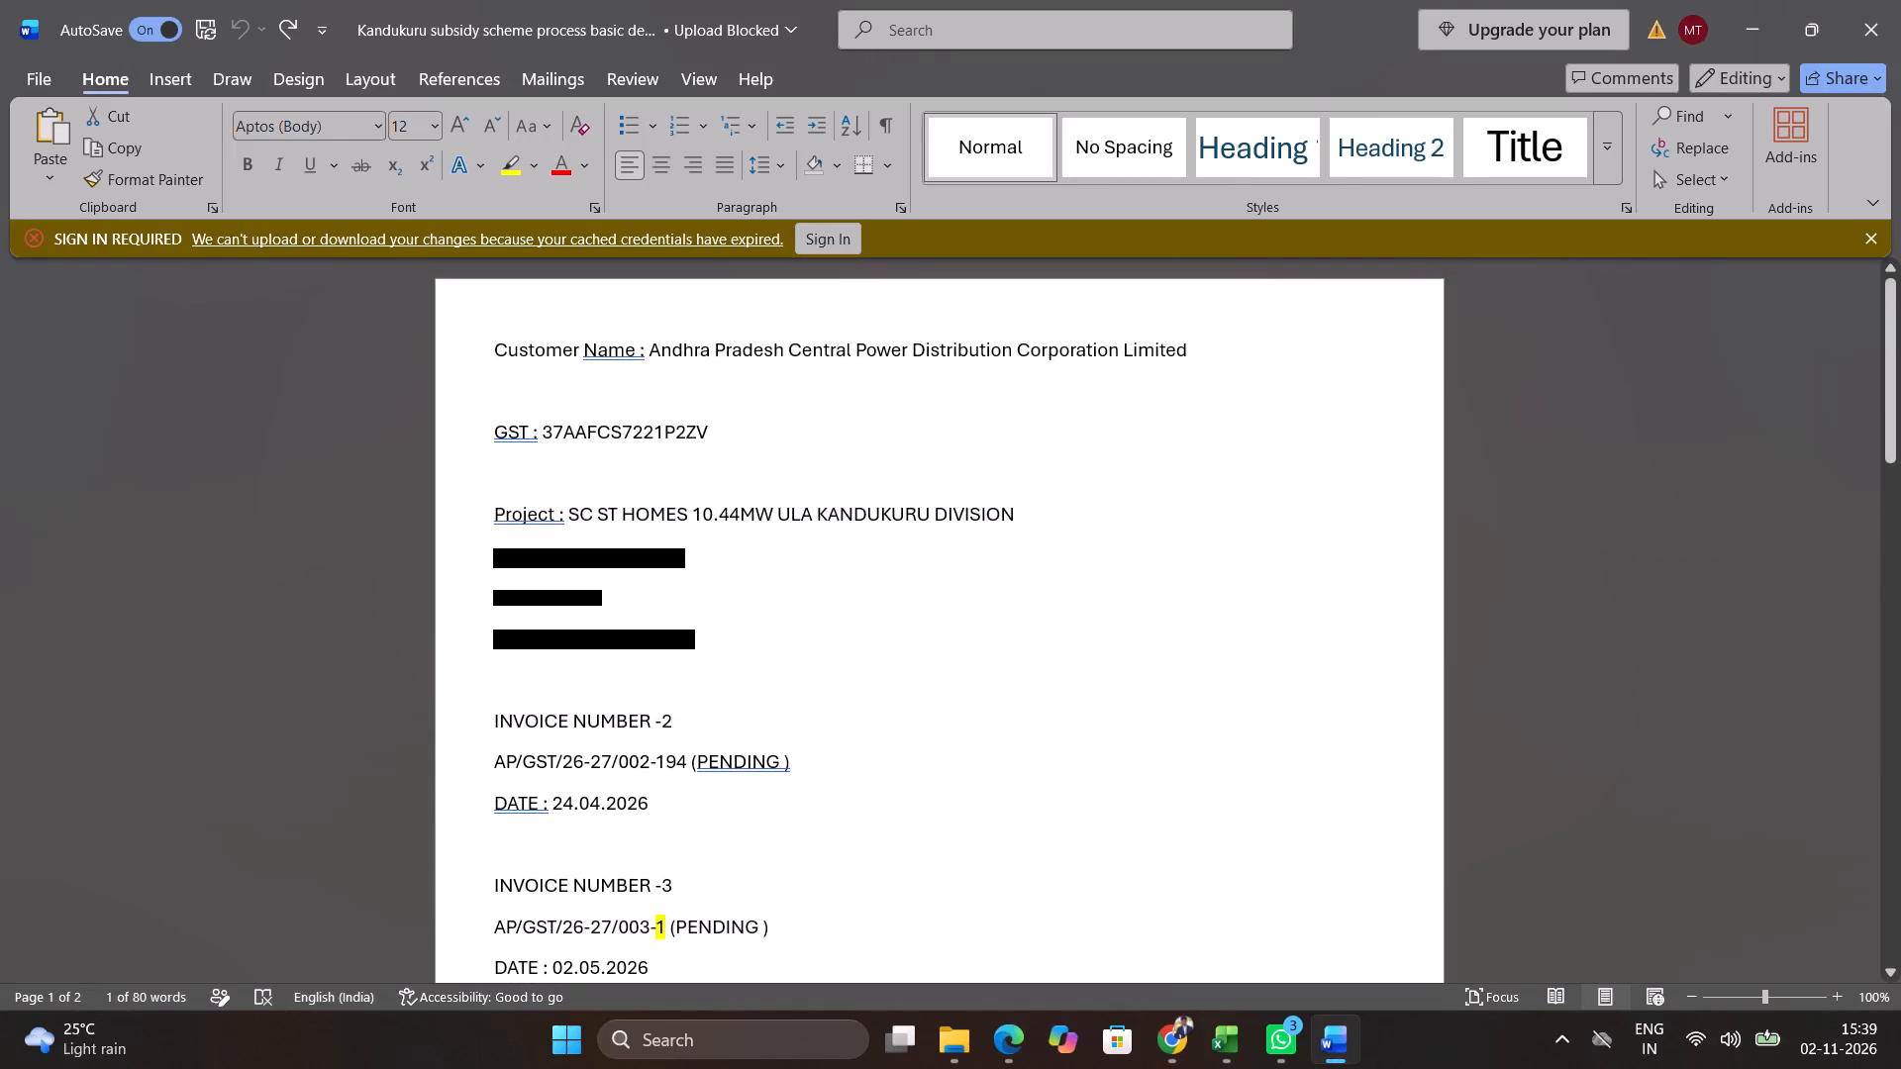
left_click_drag(619, 603, 395, 593)
key("ctrl+c")
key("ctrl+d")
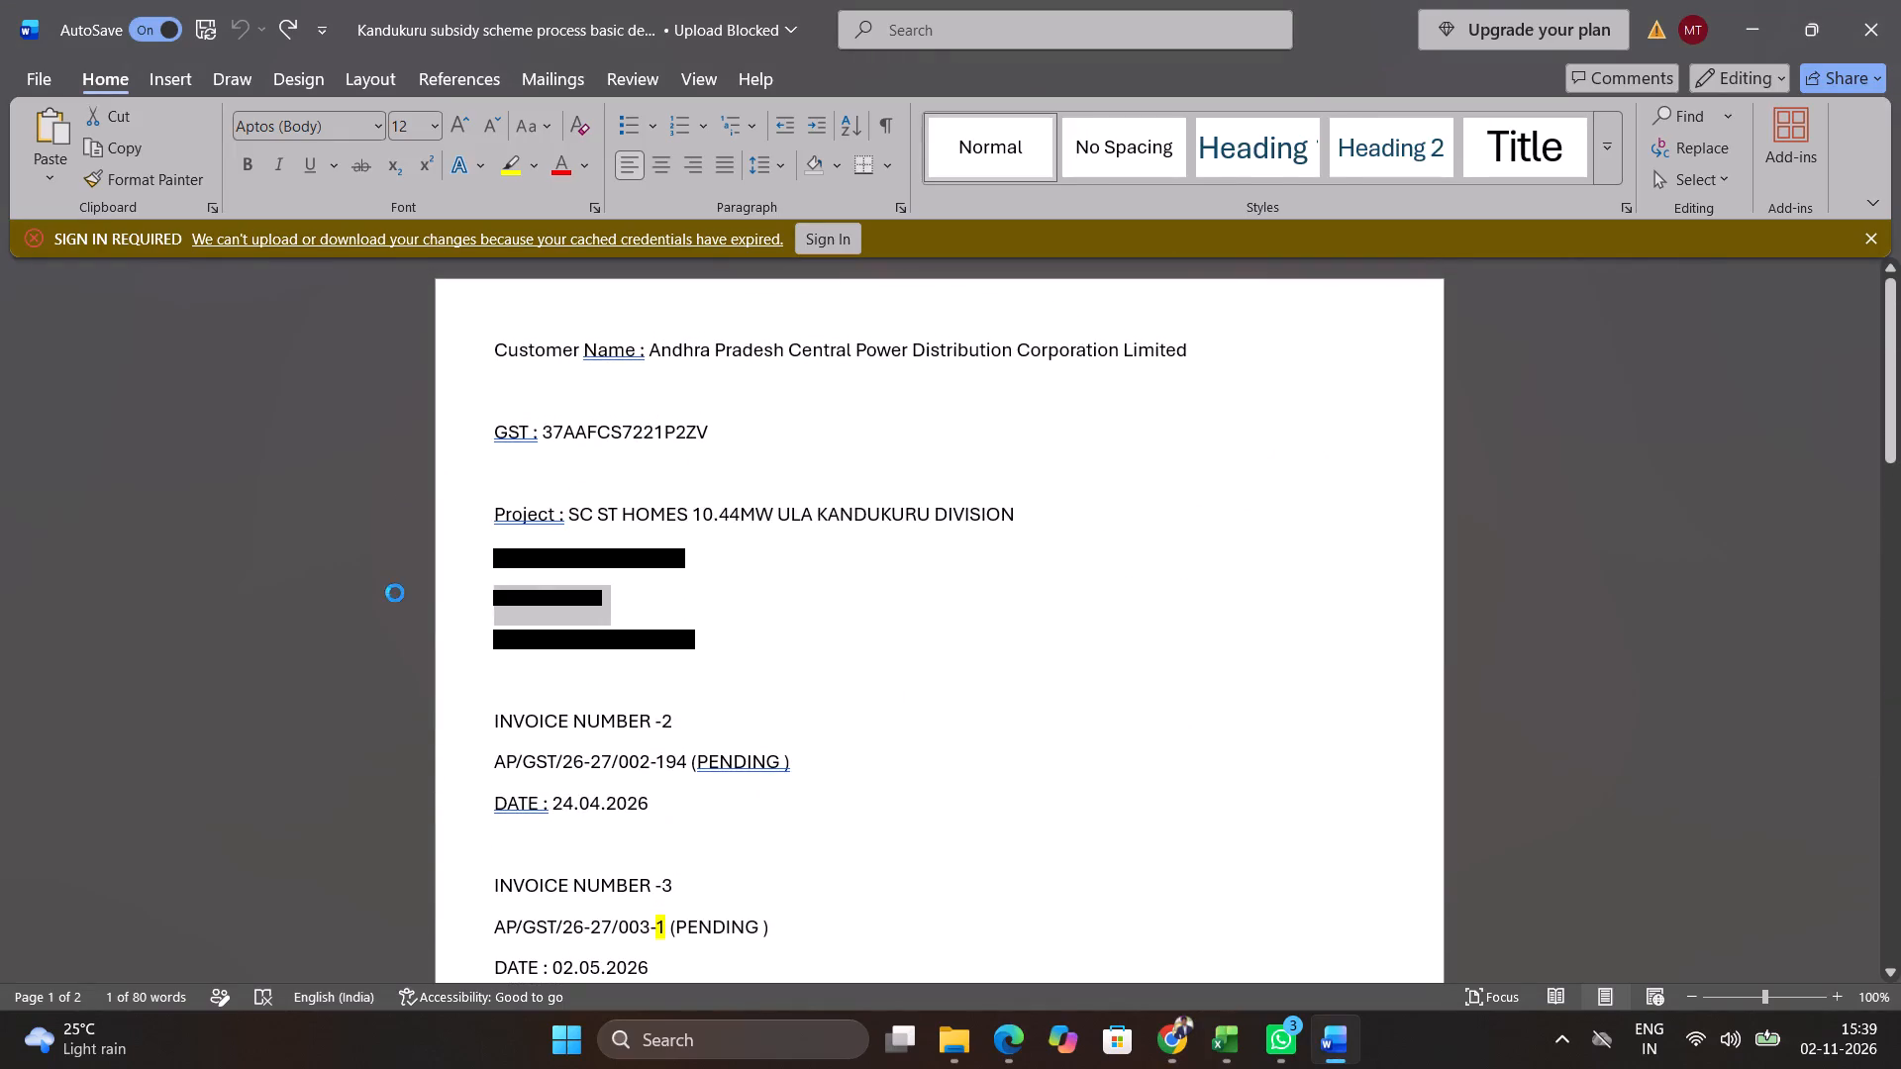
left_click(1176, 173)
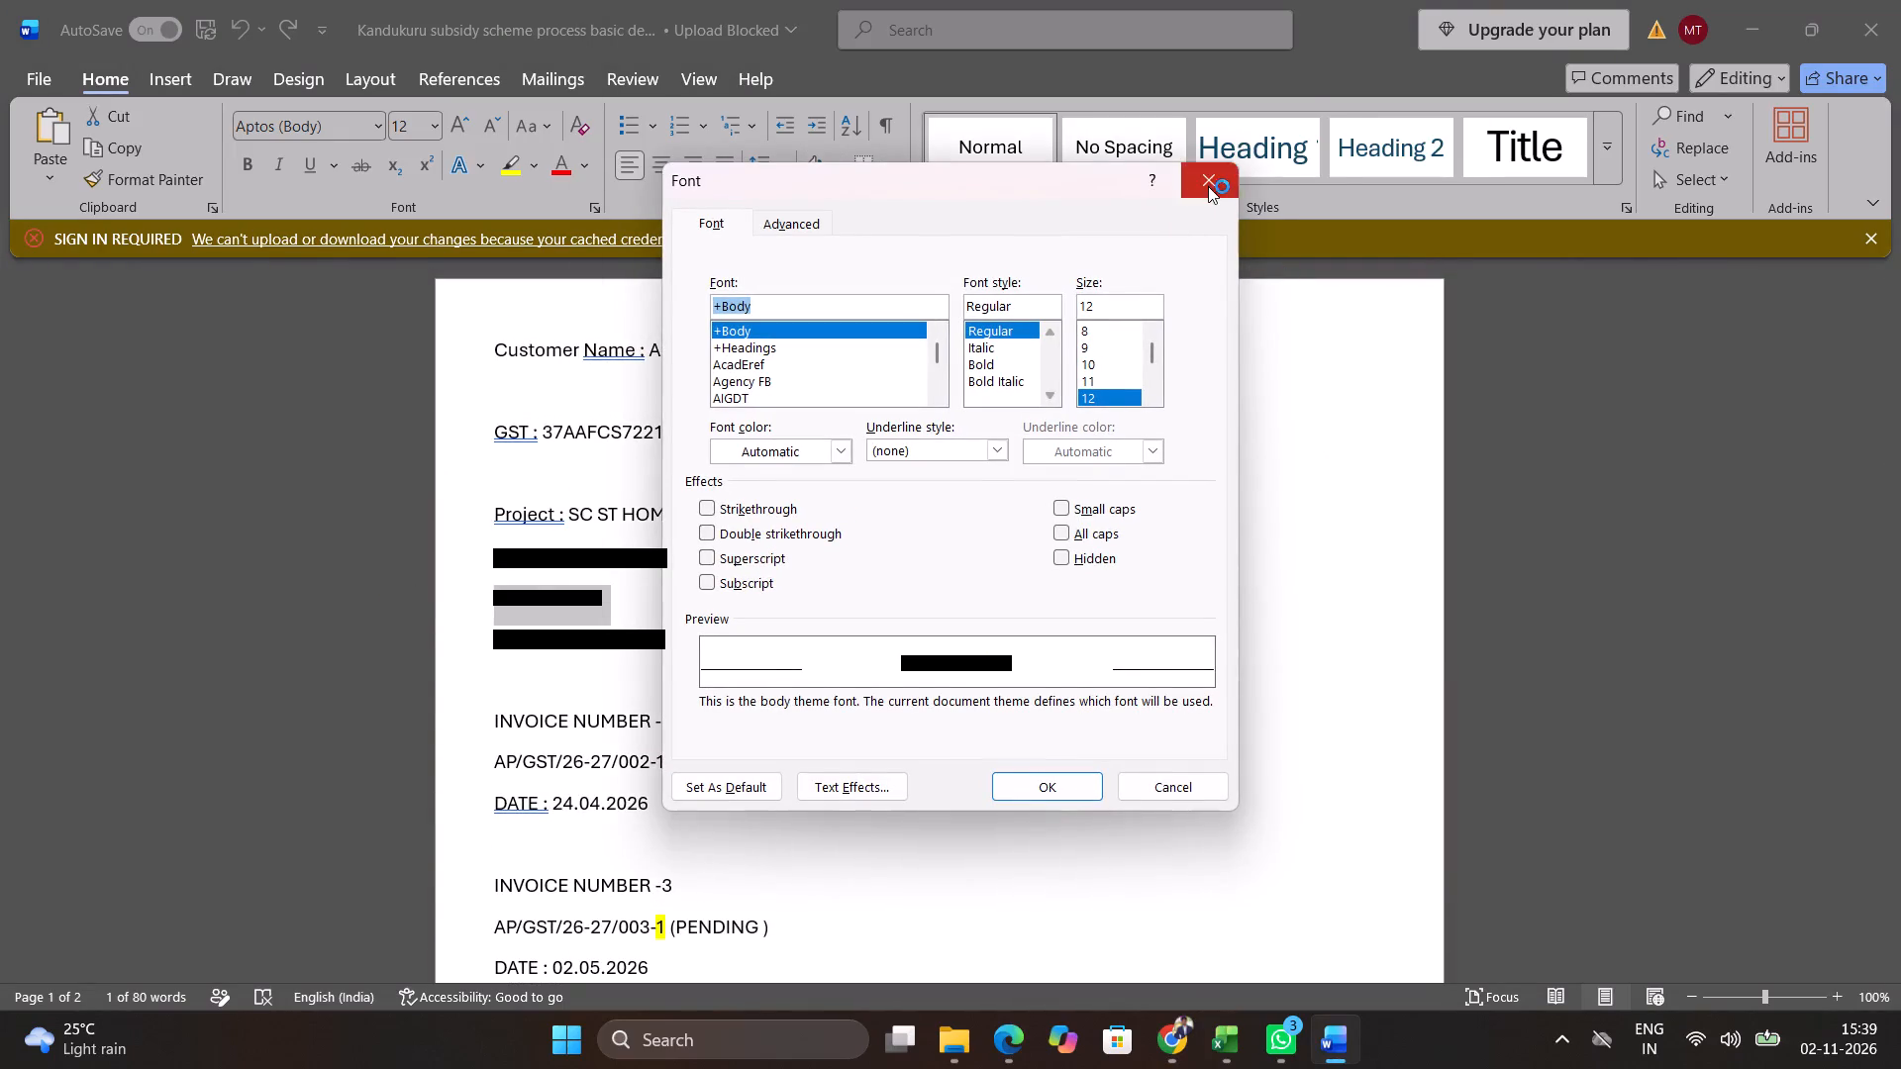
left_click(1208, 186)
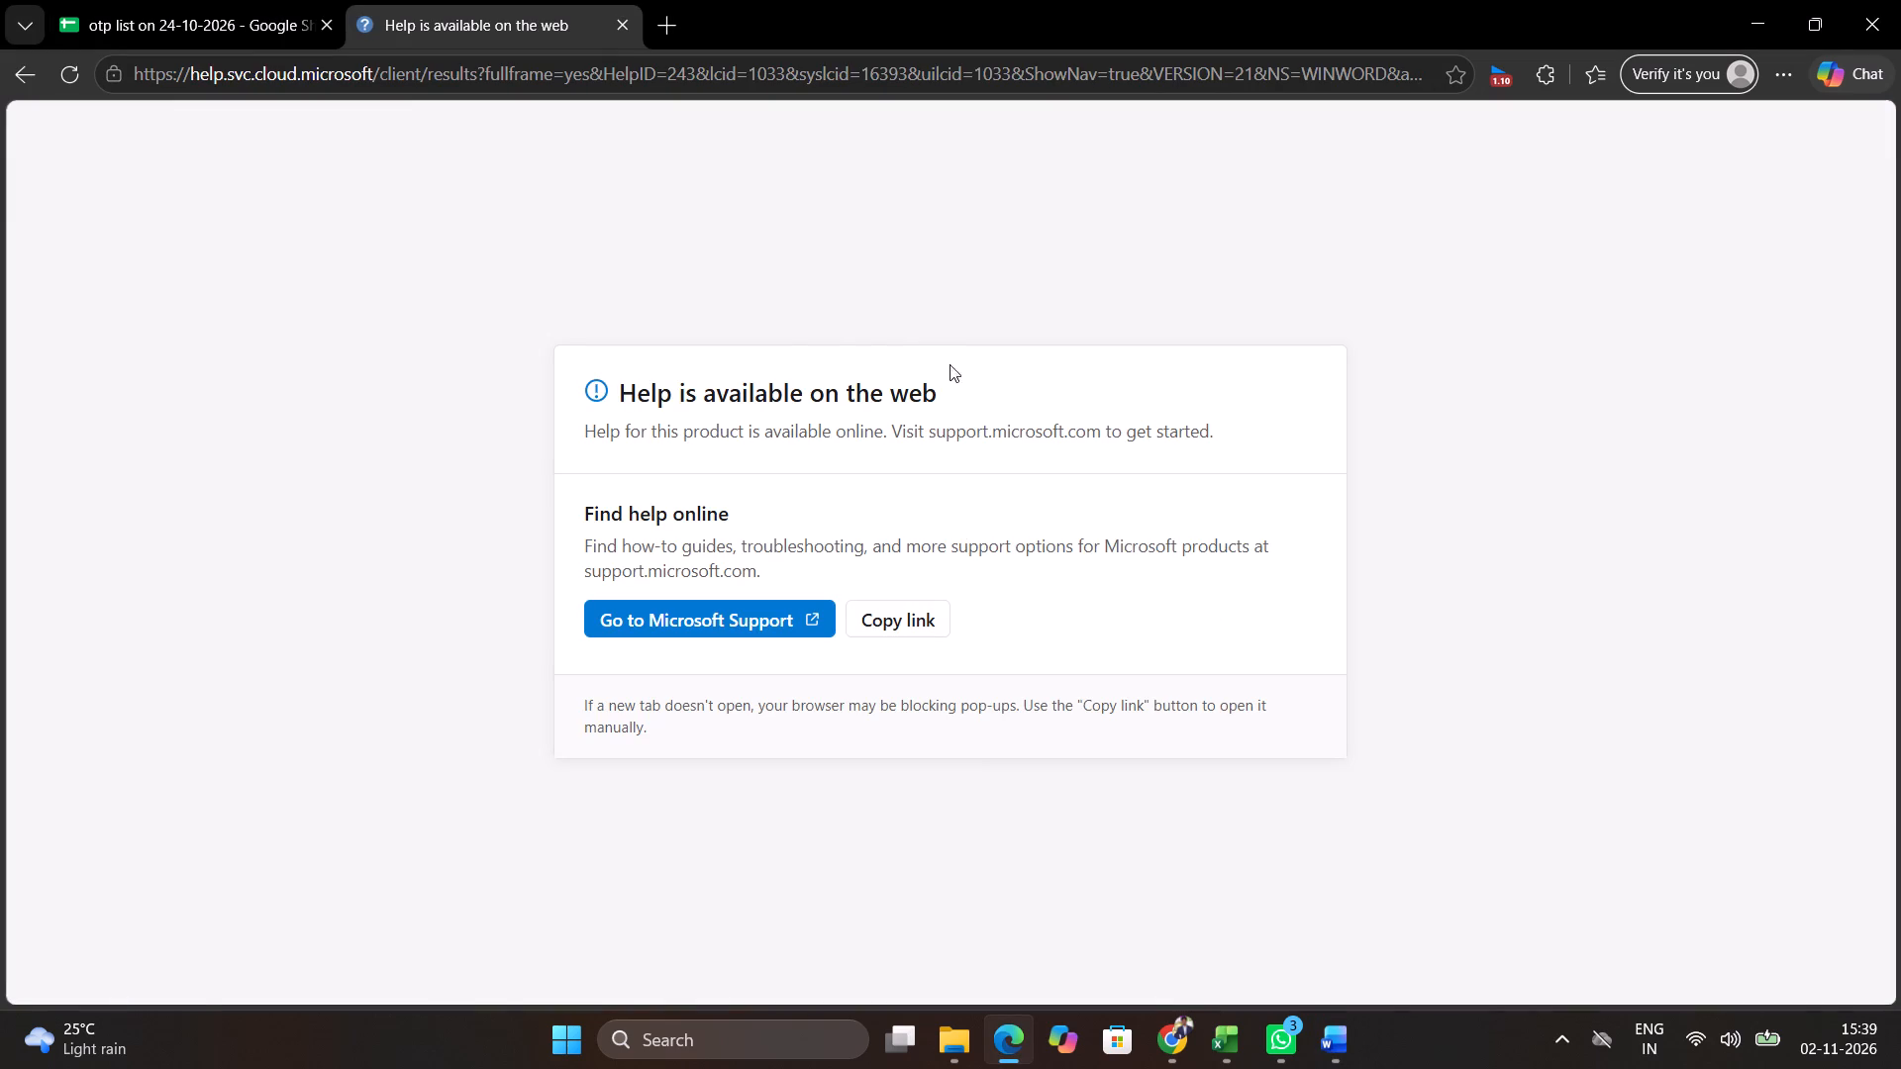
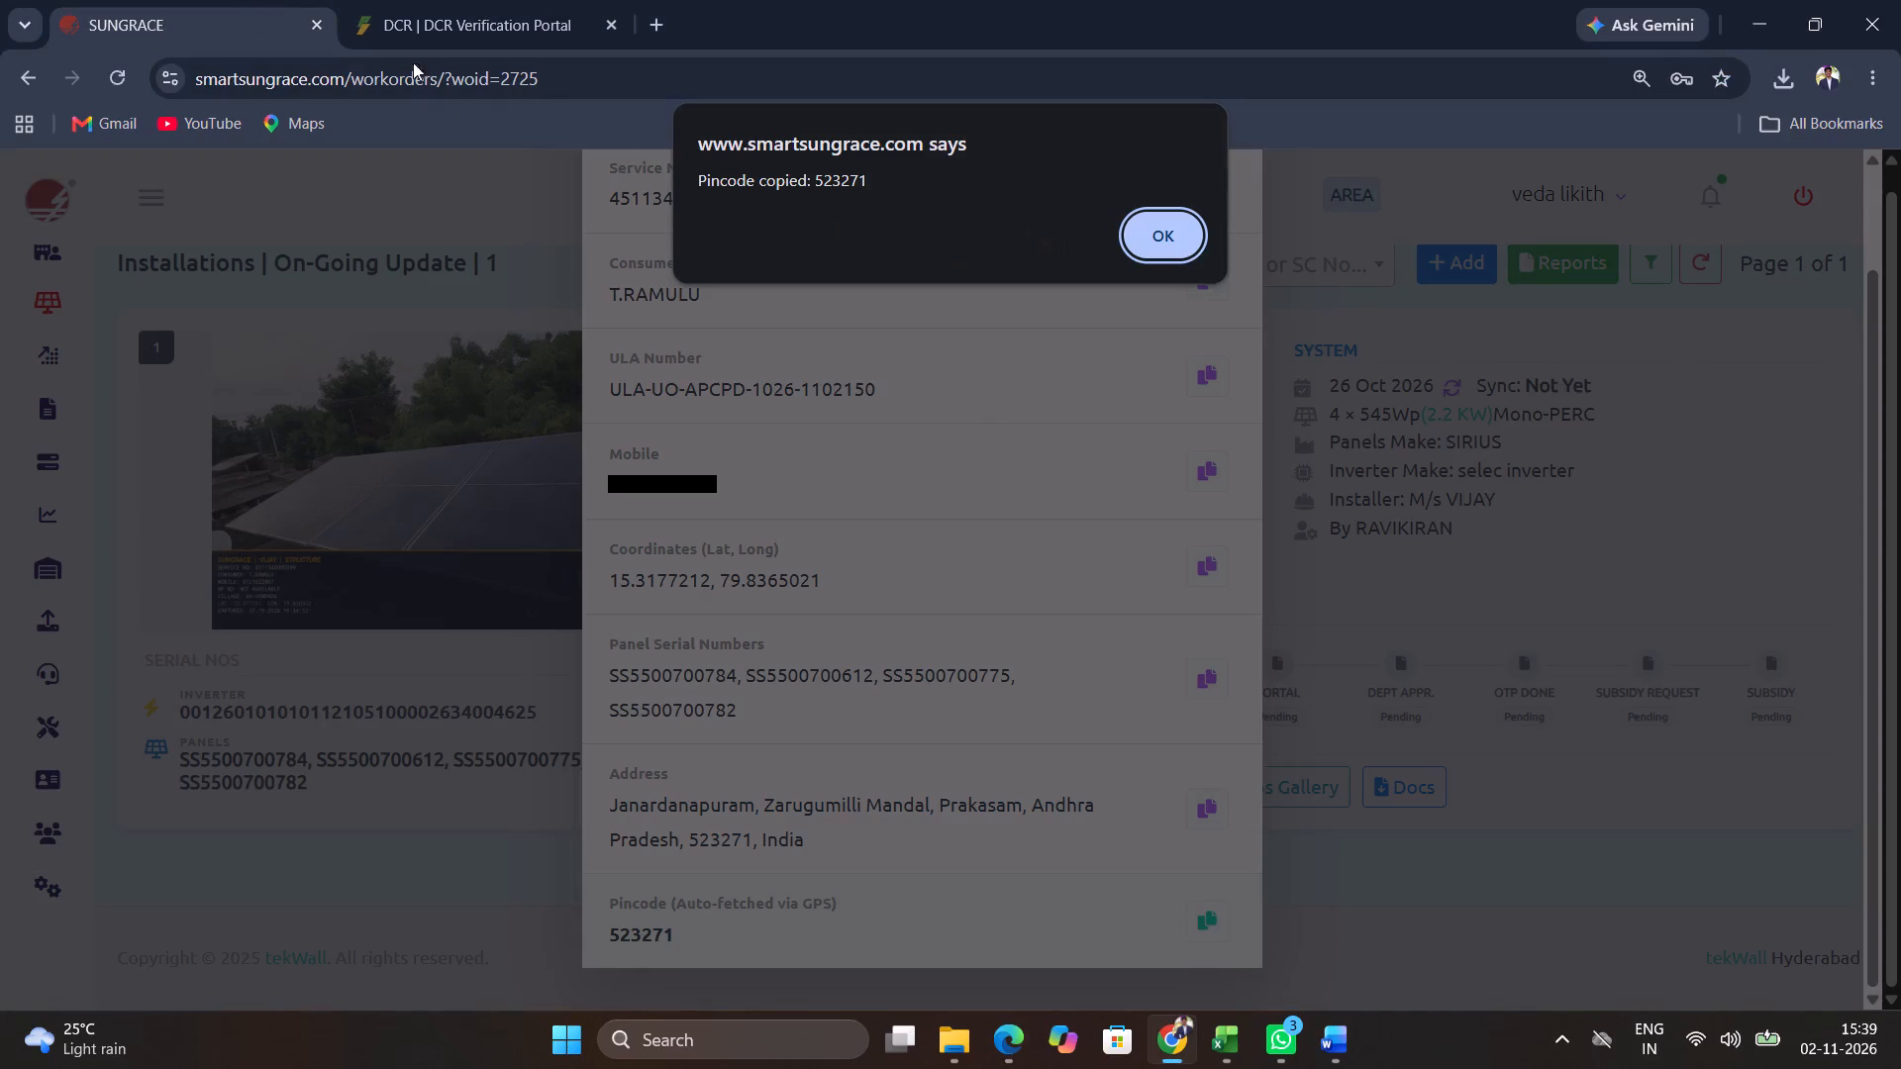
Paste the copied number as the consumer mobile in the DCR portal's B2C entry and confirm the entry for submission.
left_click(402, 2)
key("ctrl+v")
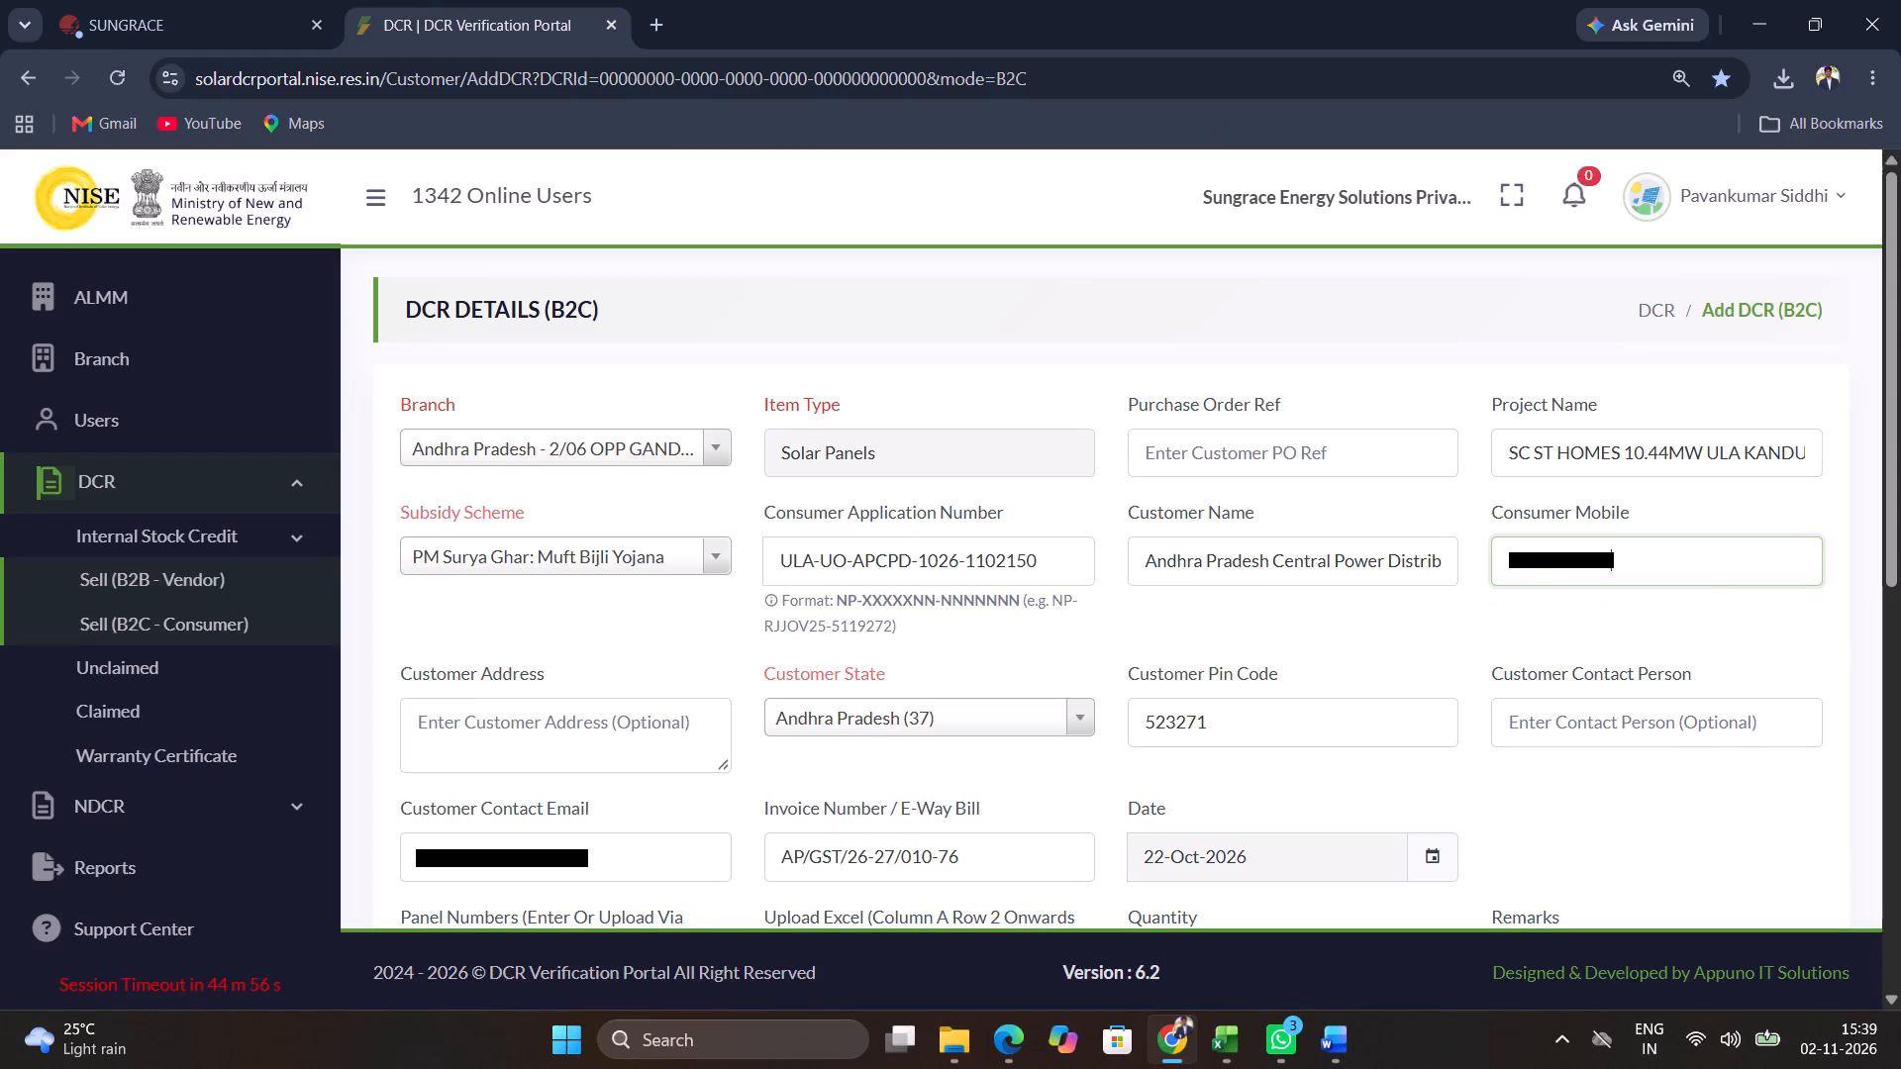
scroll(1386, 491, "down", 4)
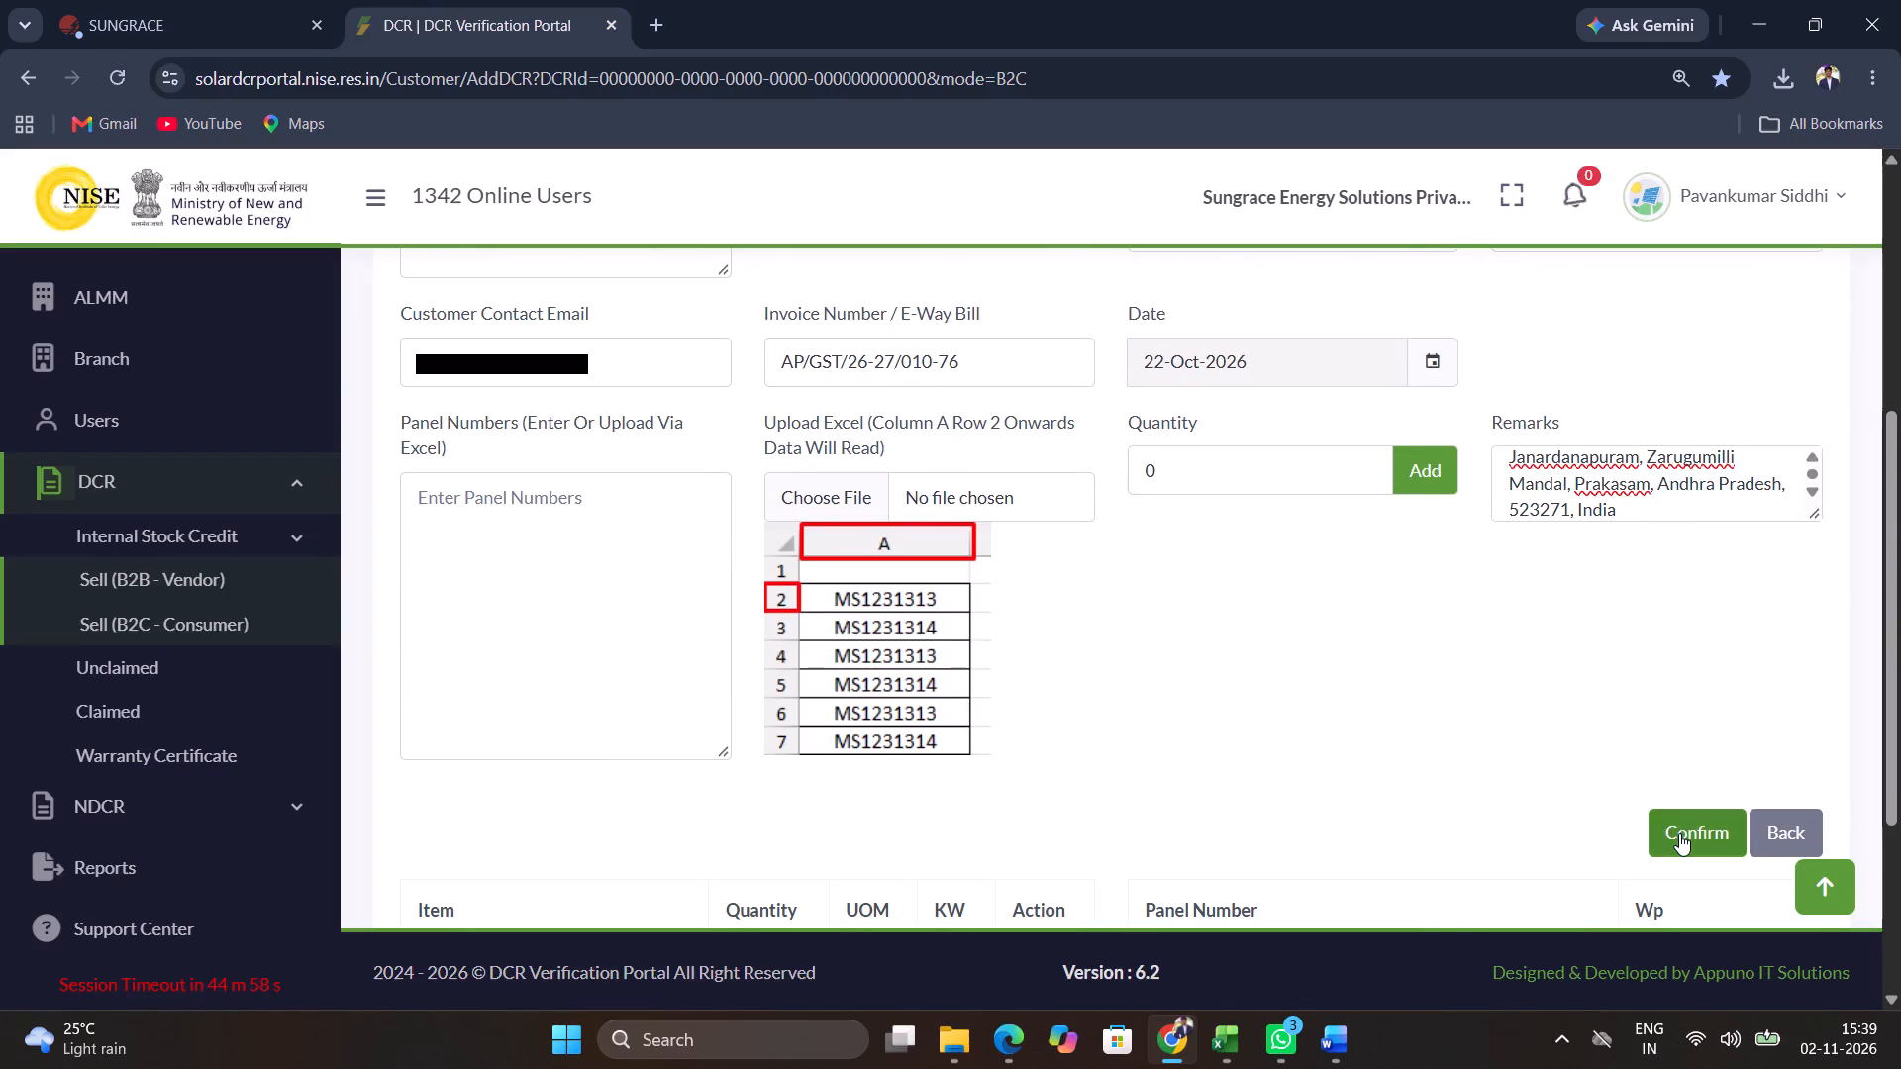
left_click(1679, 833)
left_click(1210, 742)
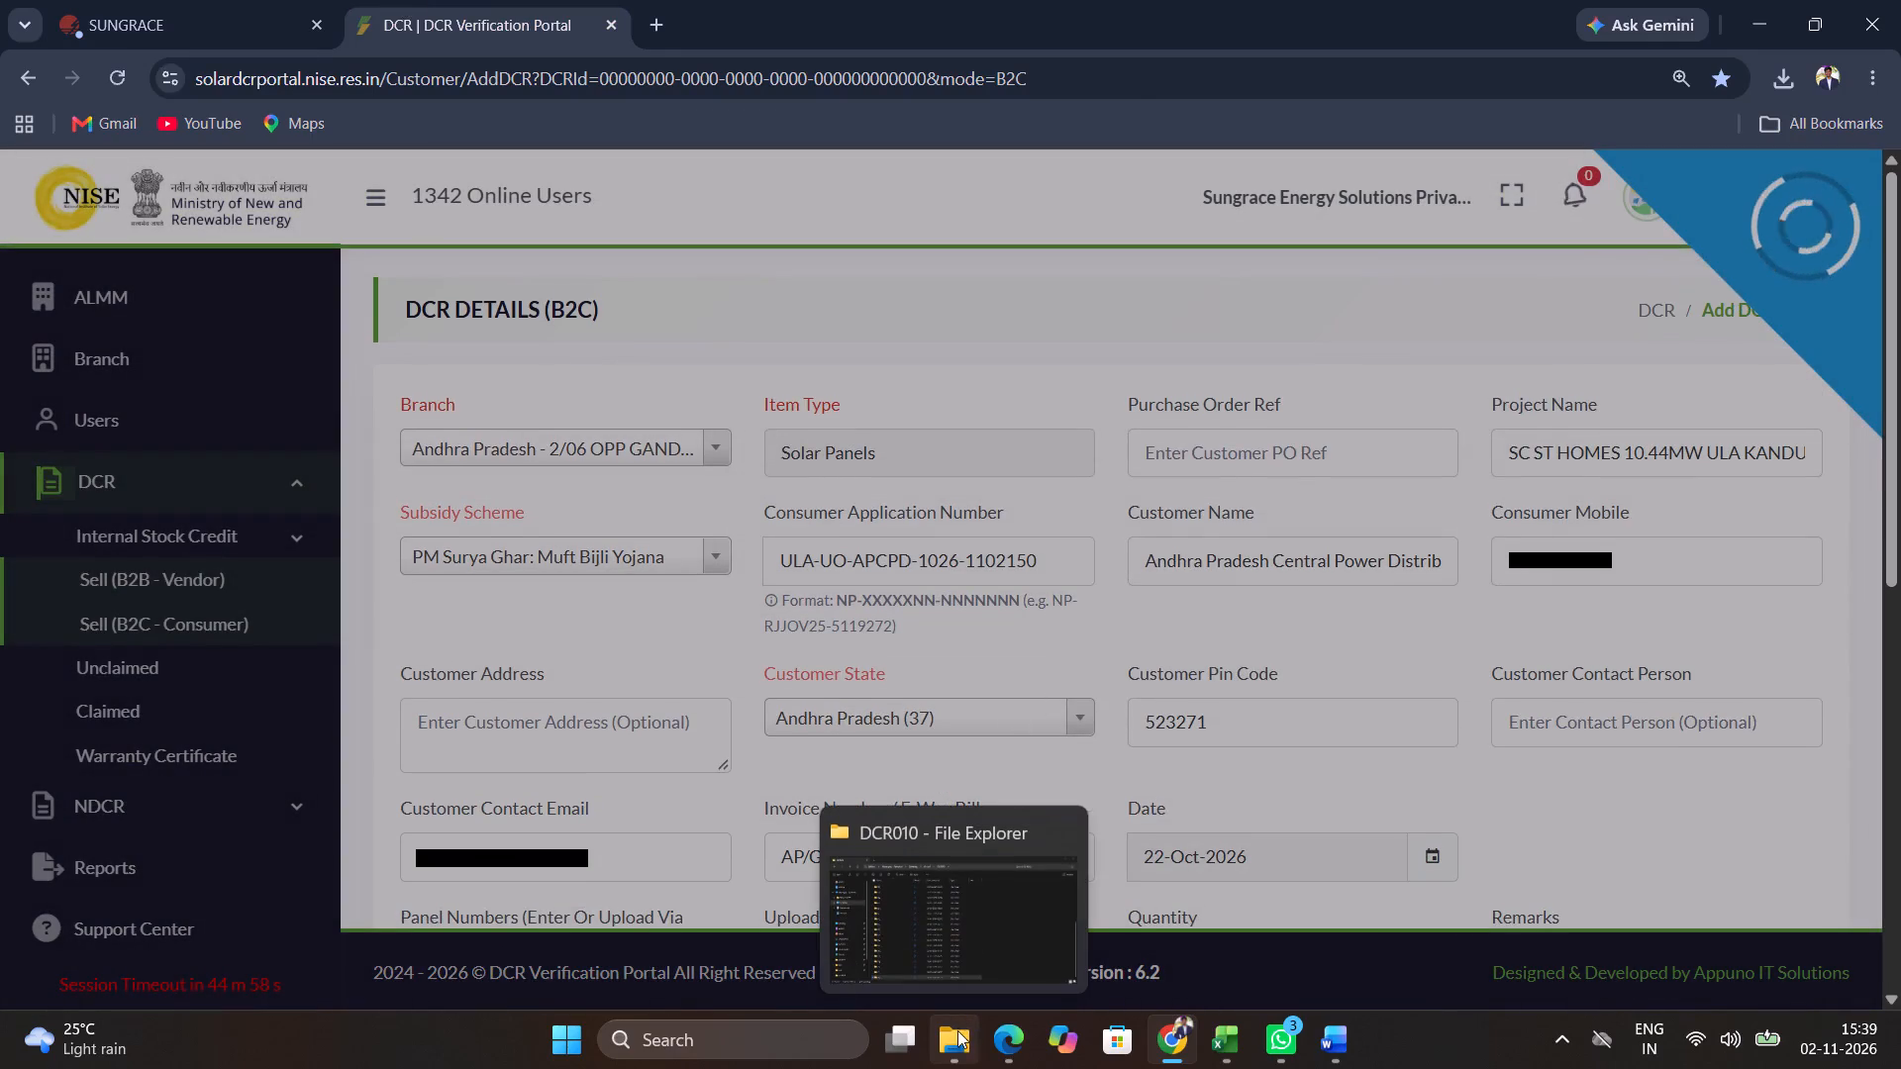
Switch to File Explorer and create a folder named 76_ inside the DCR010 folder.
left_click(942, 944)
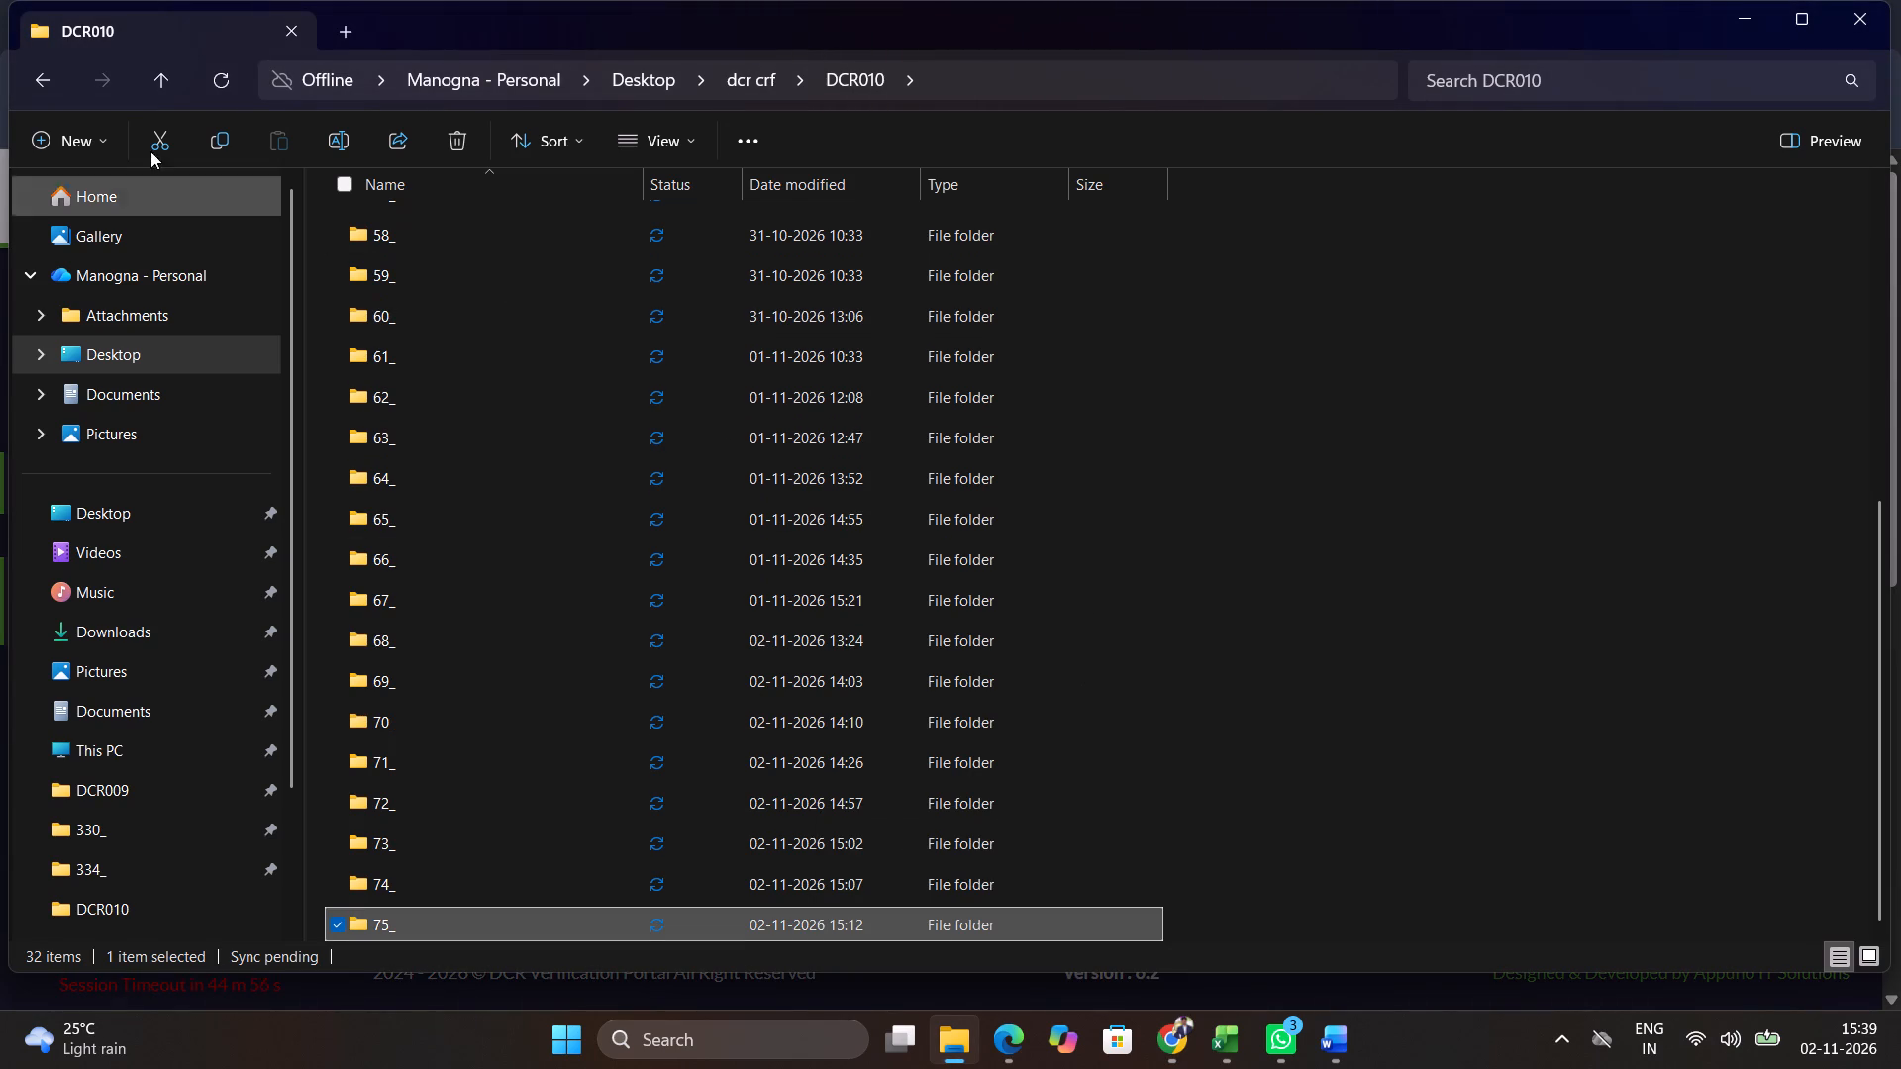
left_click(97, 145)
left_click(86, 203)
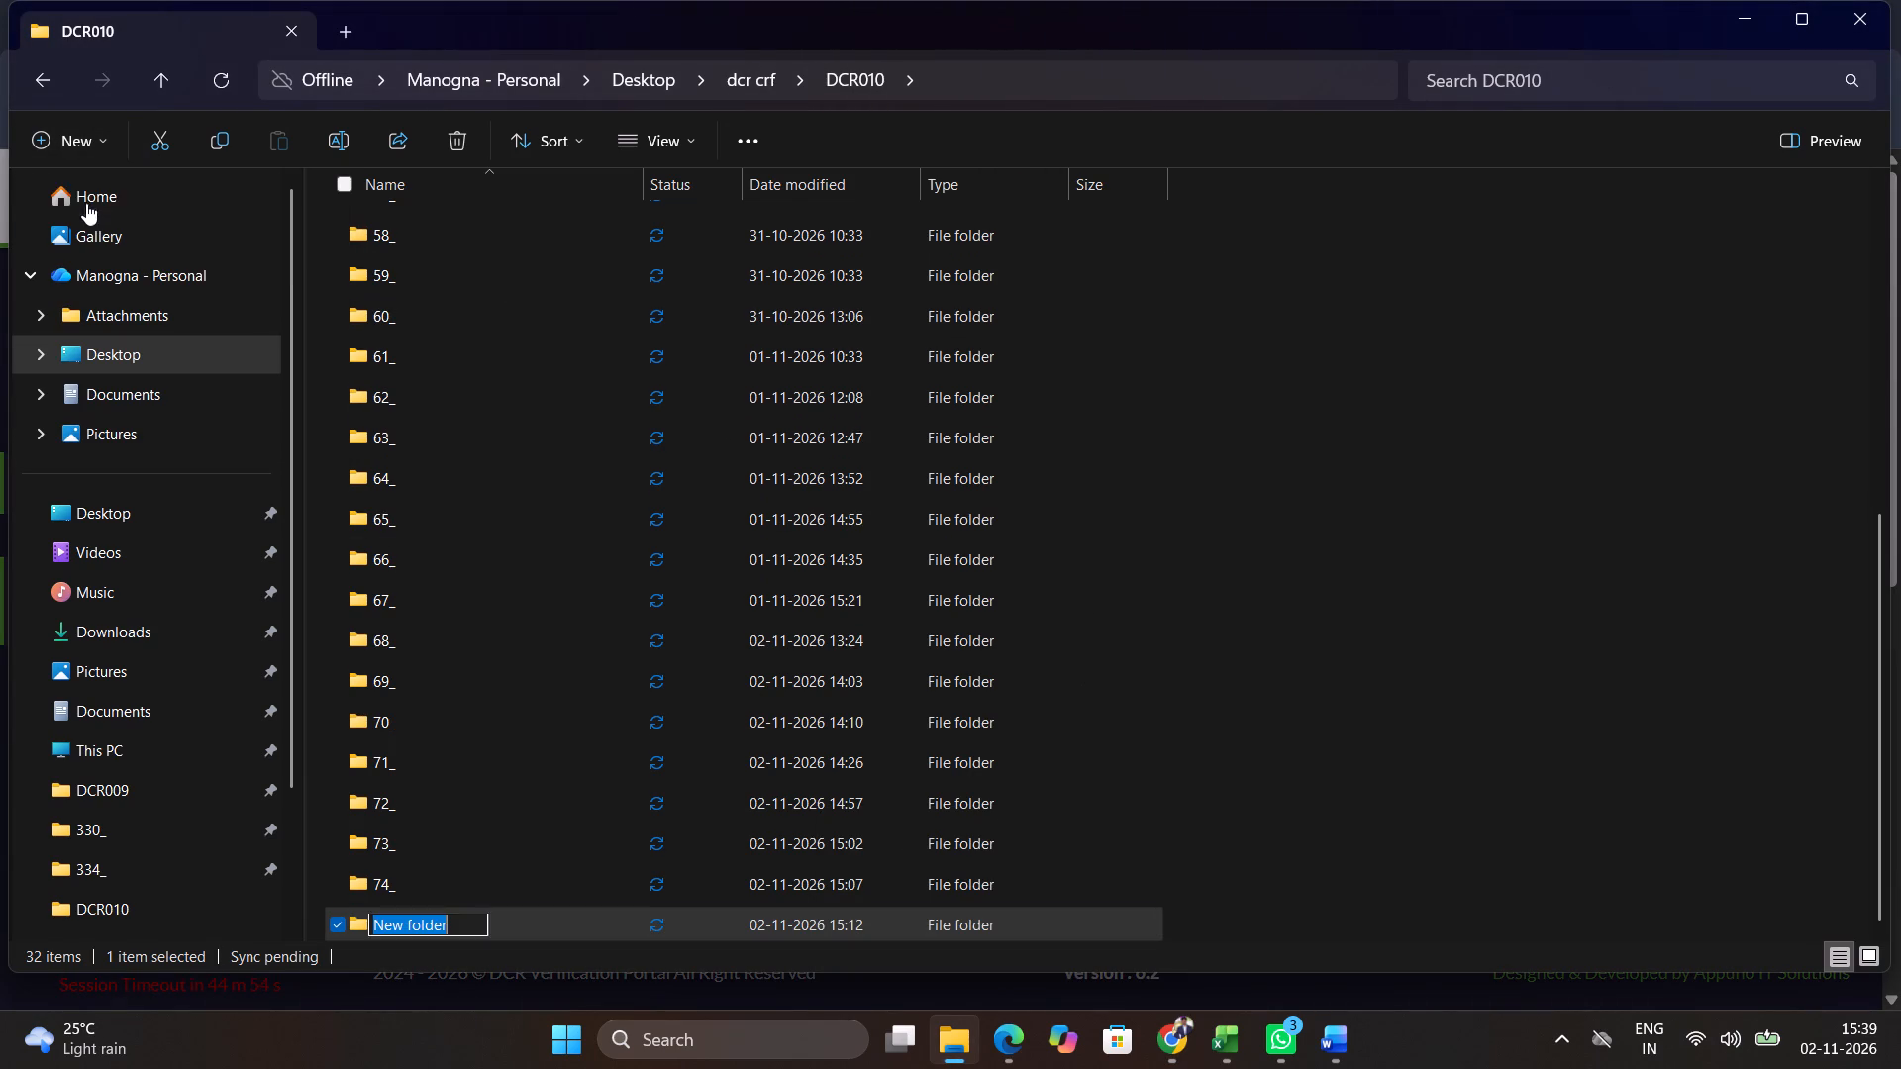
type("76")
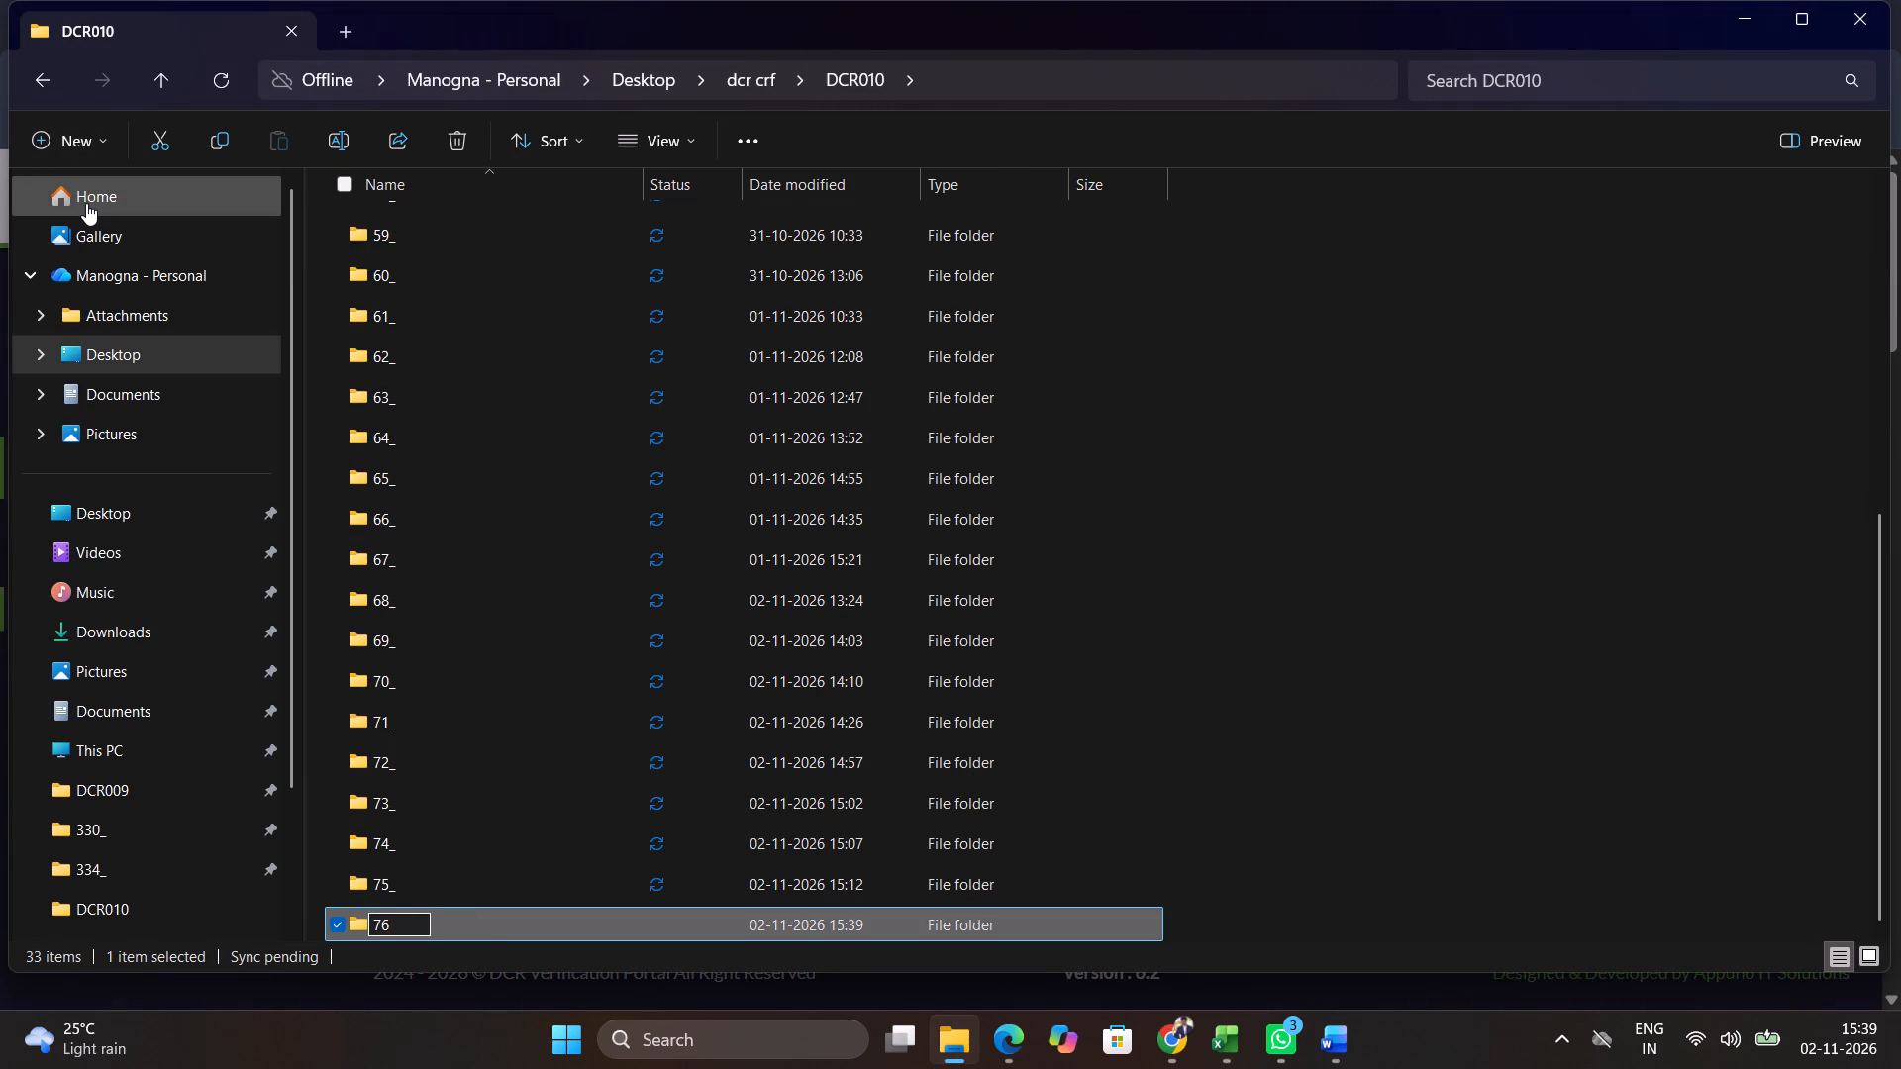
key("shift+underscore")
key("Return")
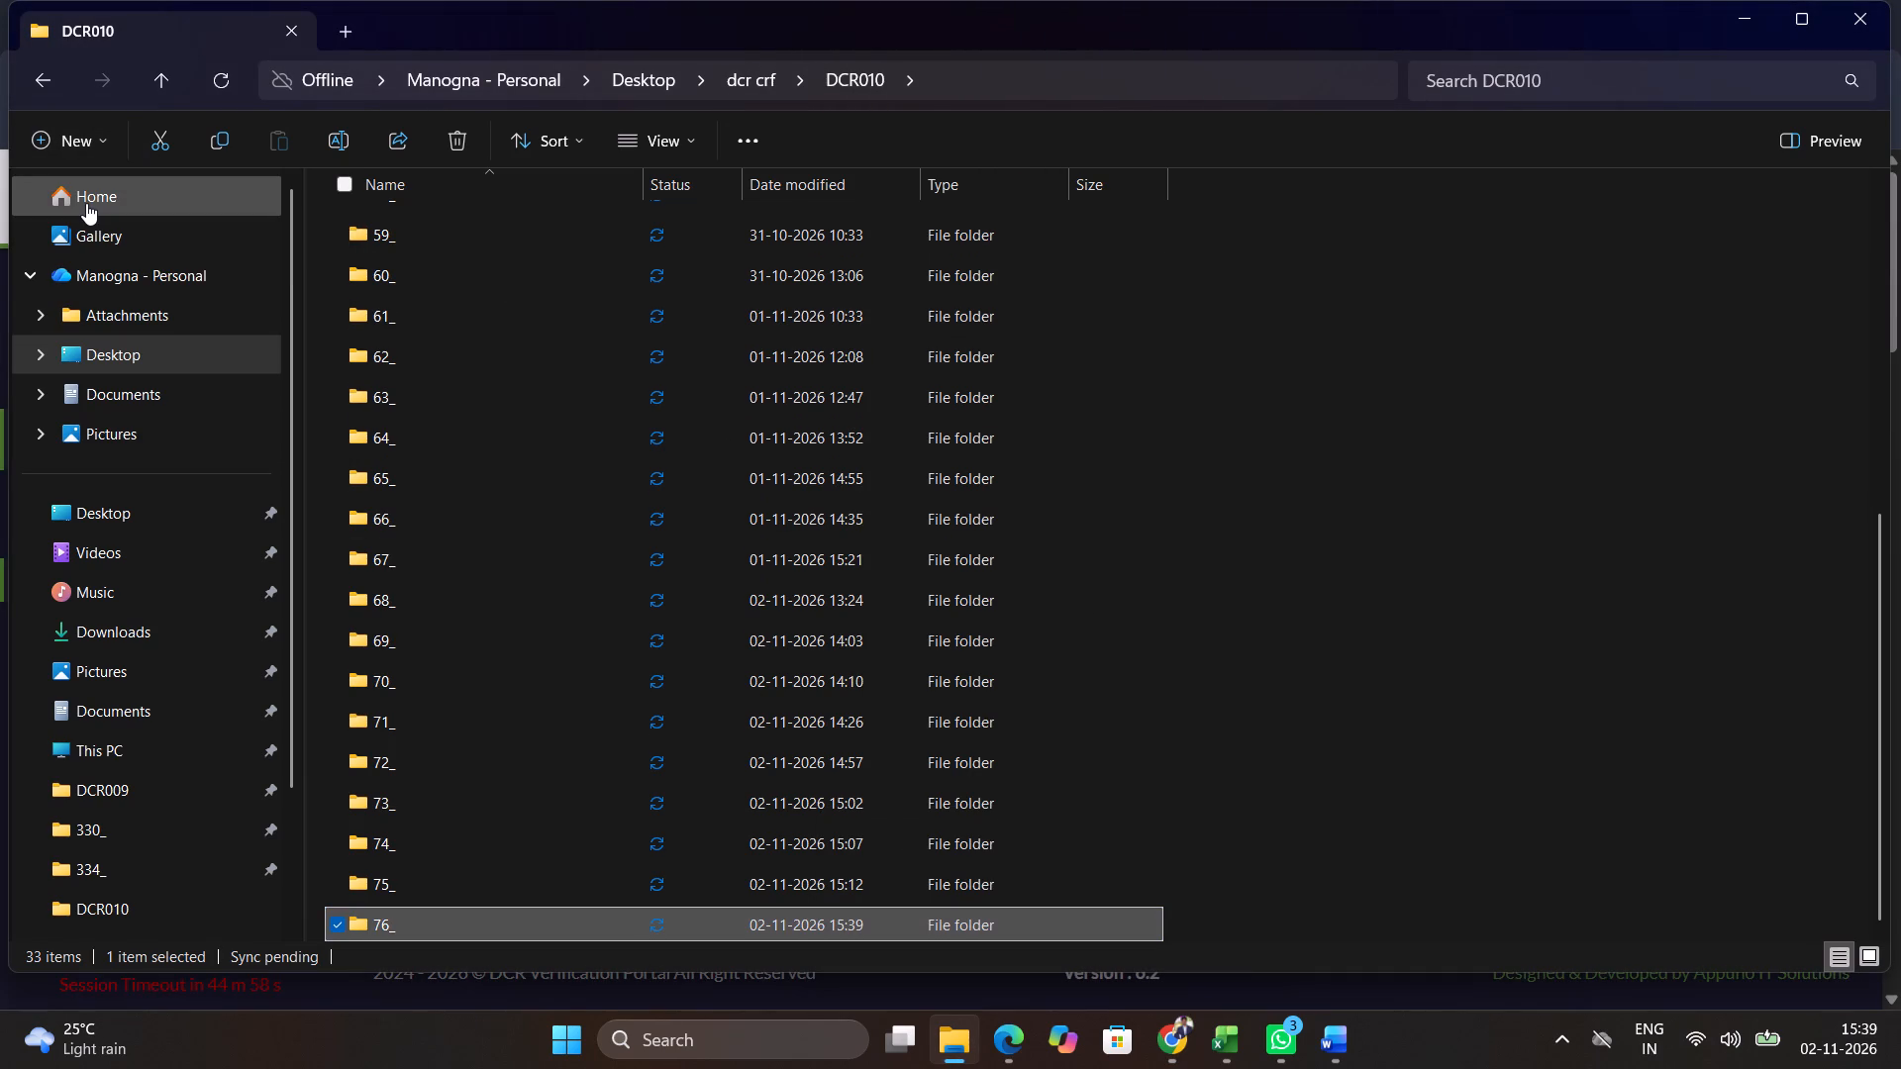
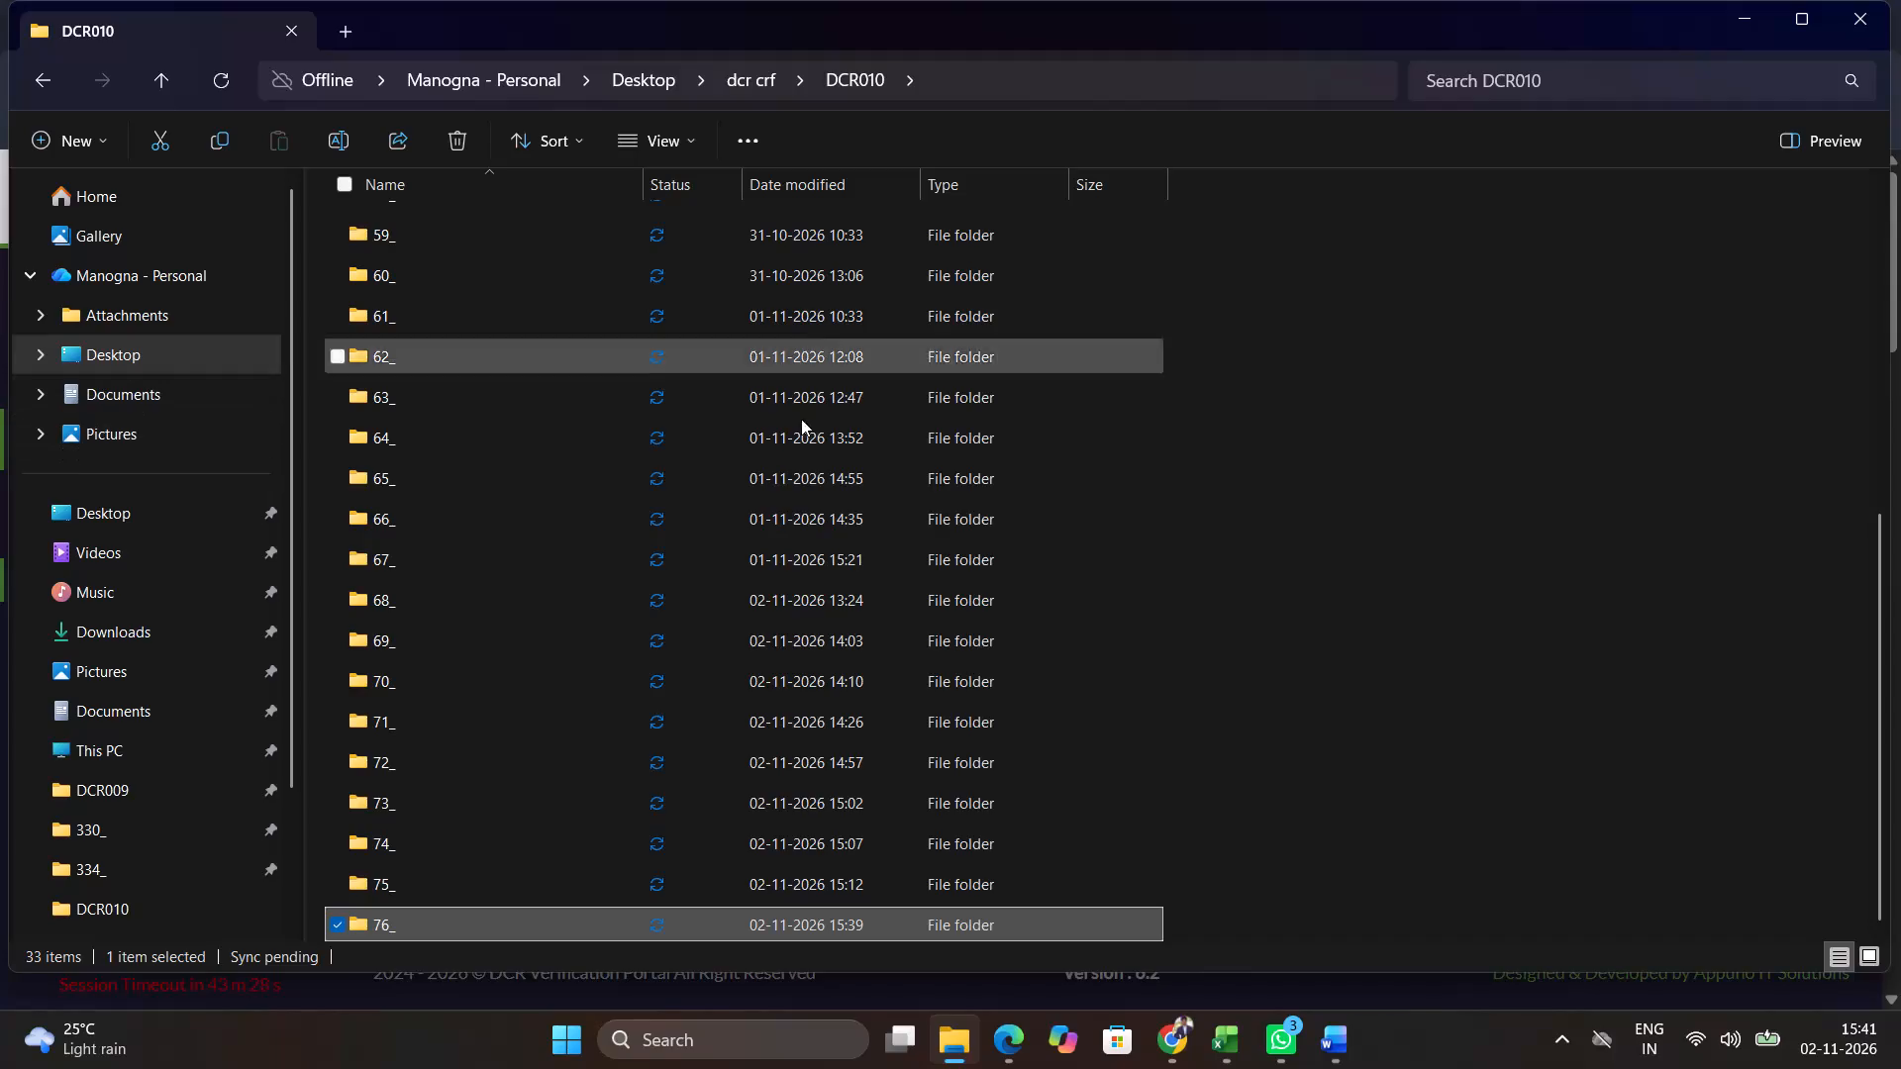
Return to the browser and copy the service number from the SUNGRACE copy details of the 2.2 KW Kandukur installation.
left_click(1175, 954)
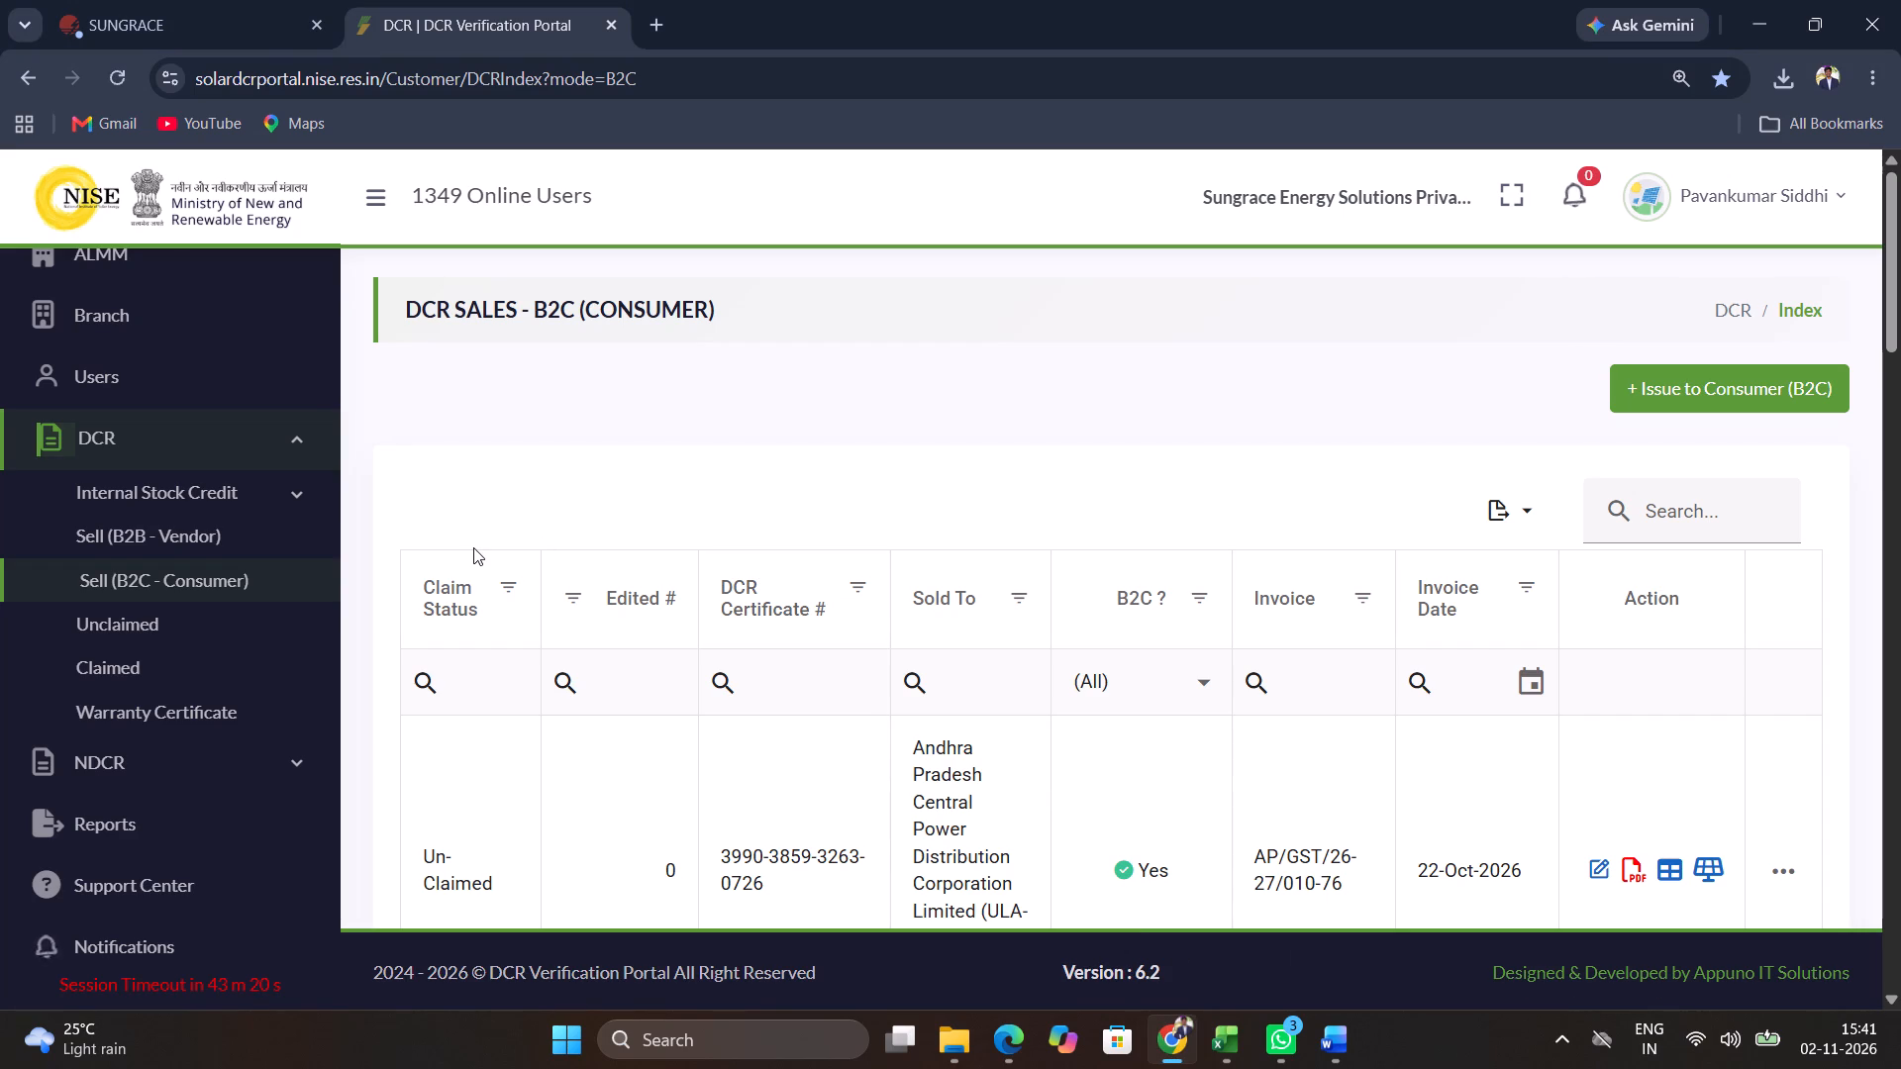
left_click(260, 0)
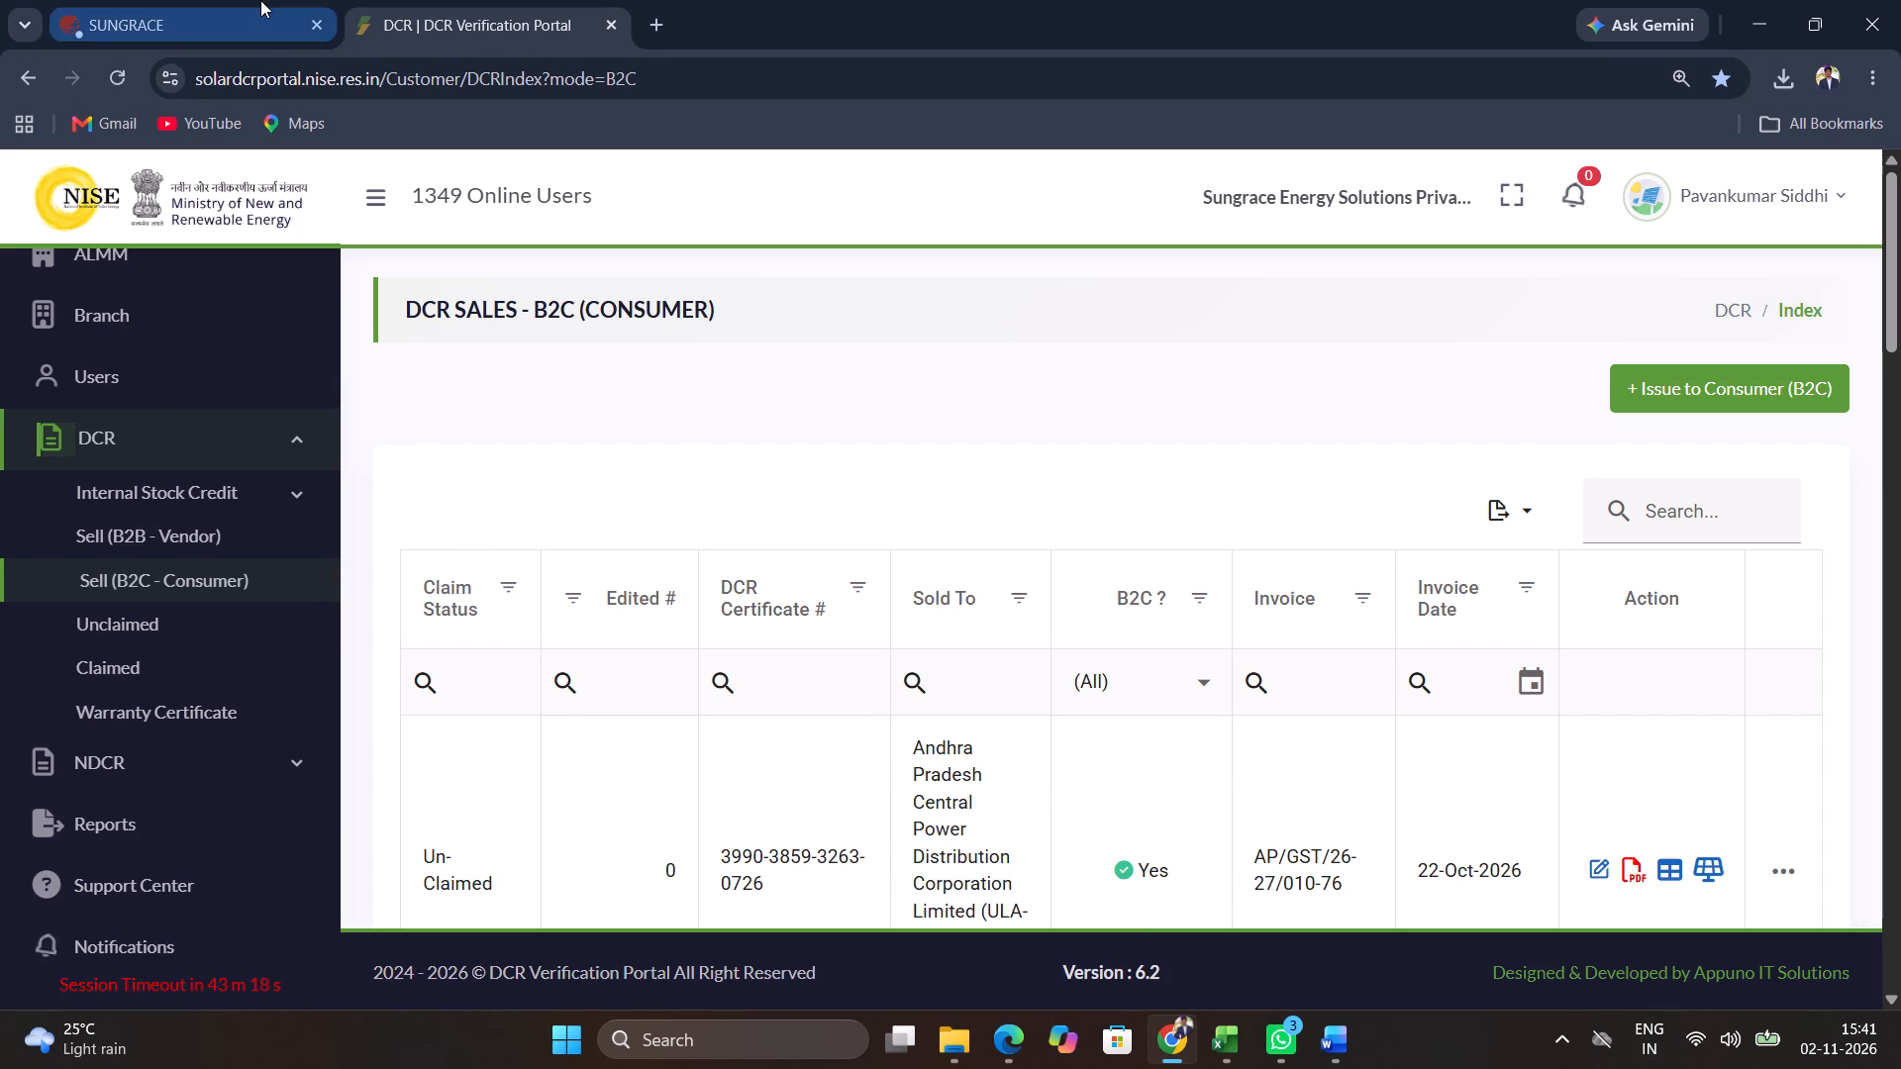
left_click(1151, 230)
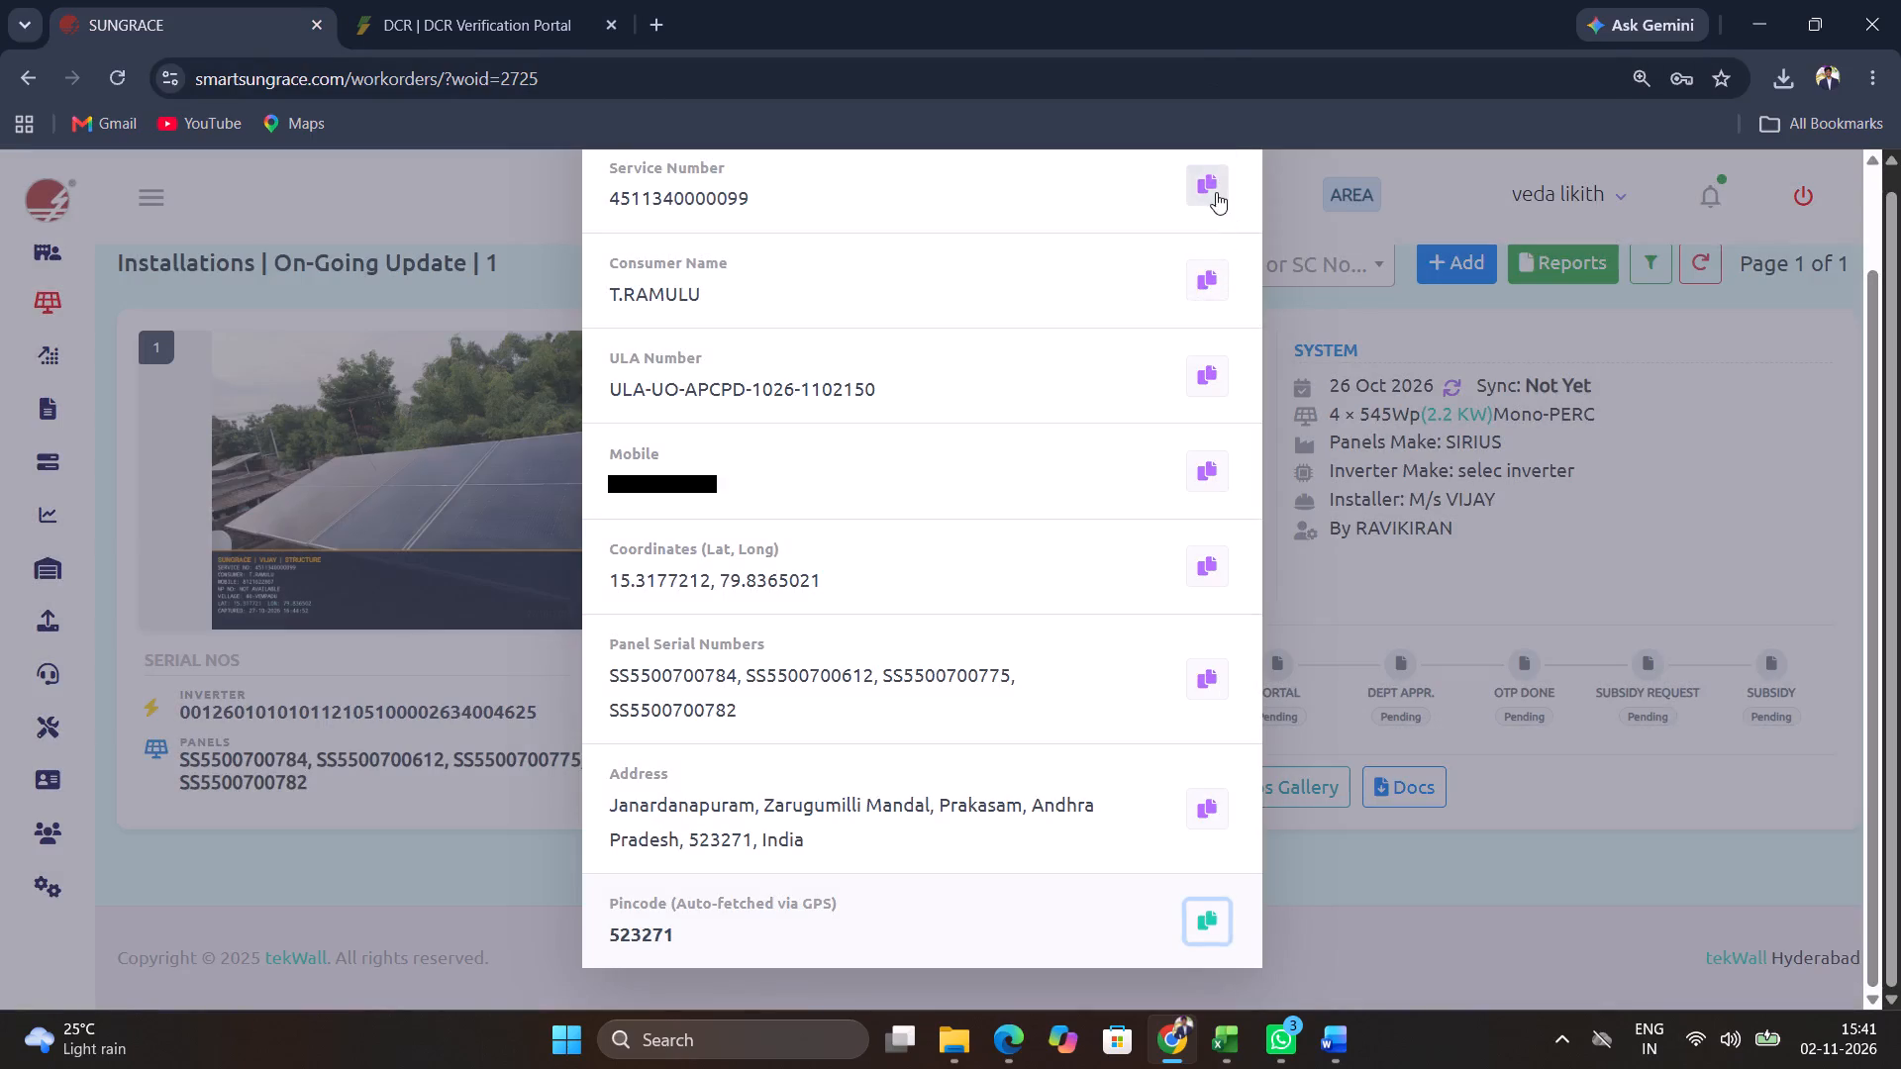
left_click(1216, 192)
Open the DCR portal's certificate PDF for invoice AP/GST/26-27/010-76 and save it in DCR010's 76_ folder, named as the copied service number plus -76.
left_click(510, 9)
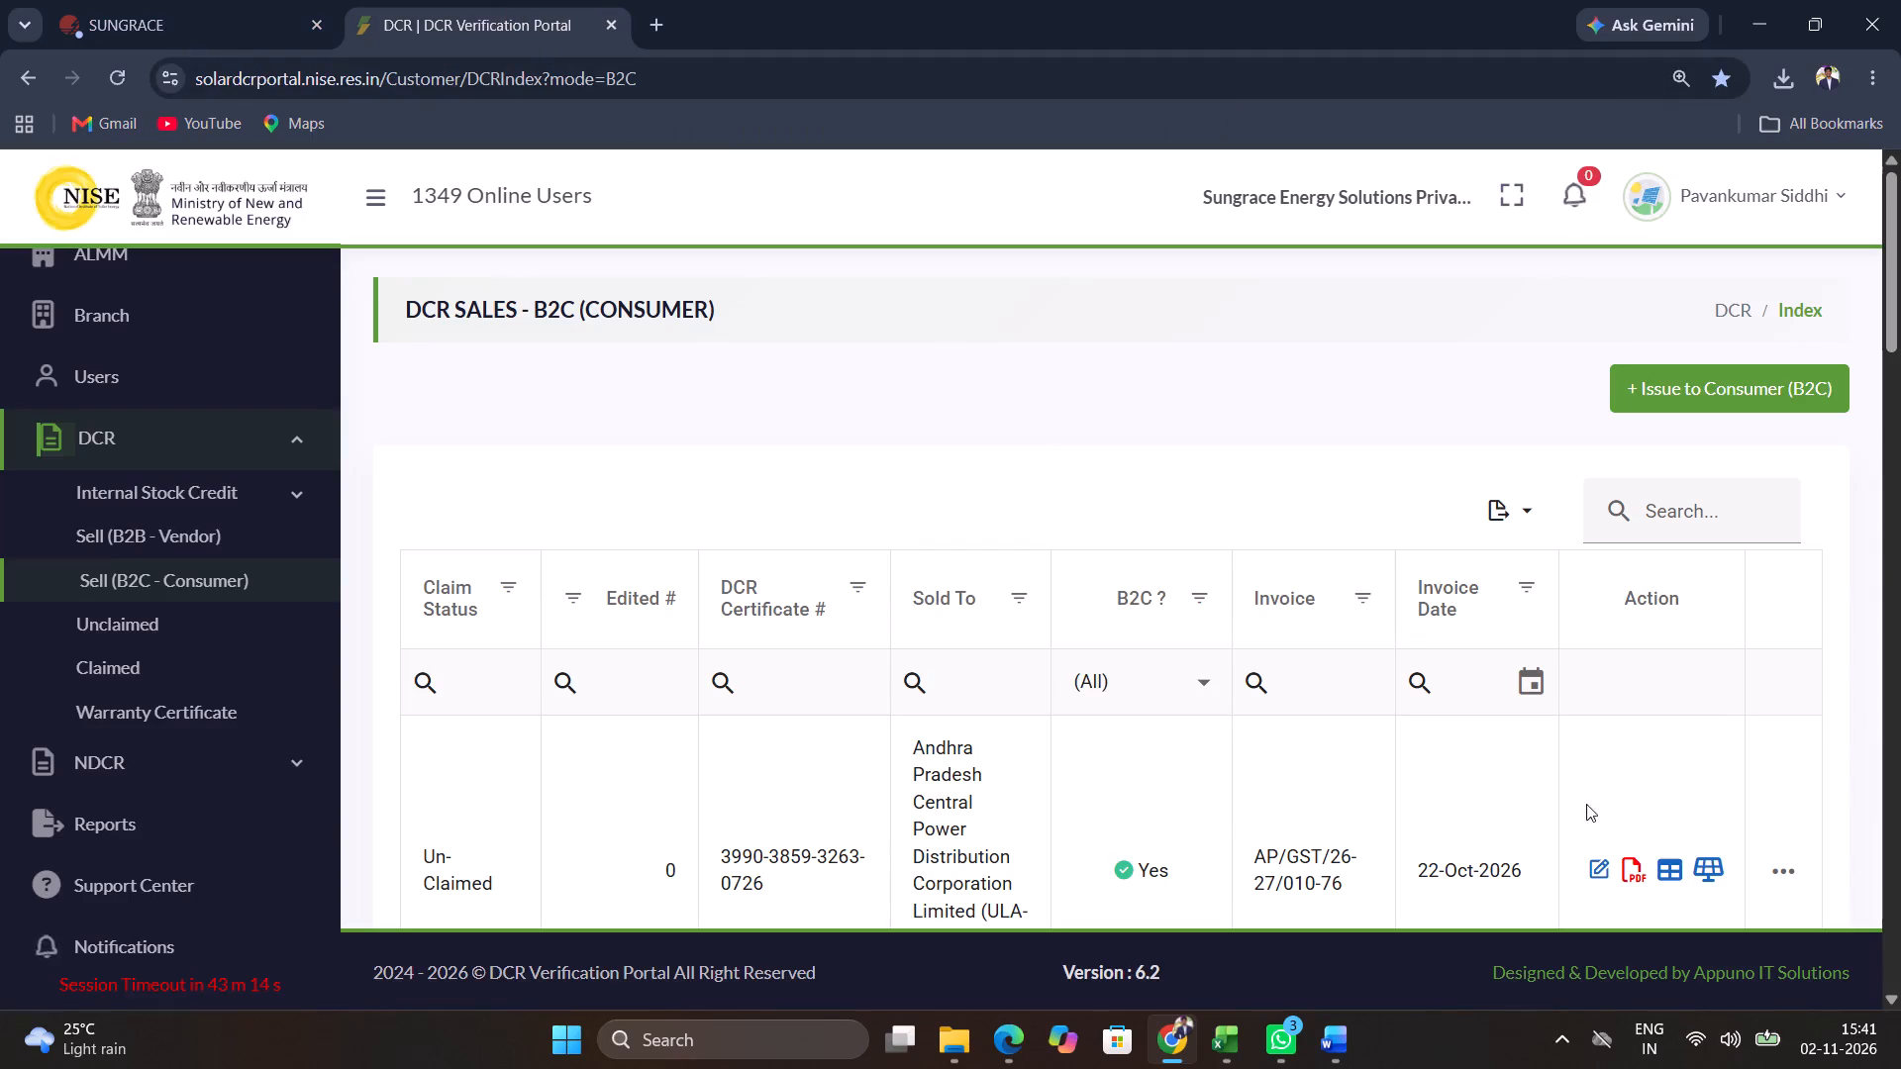
left_click(1637, 872)
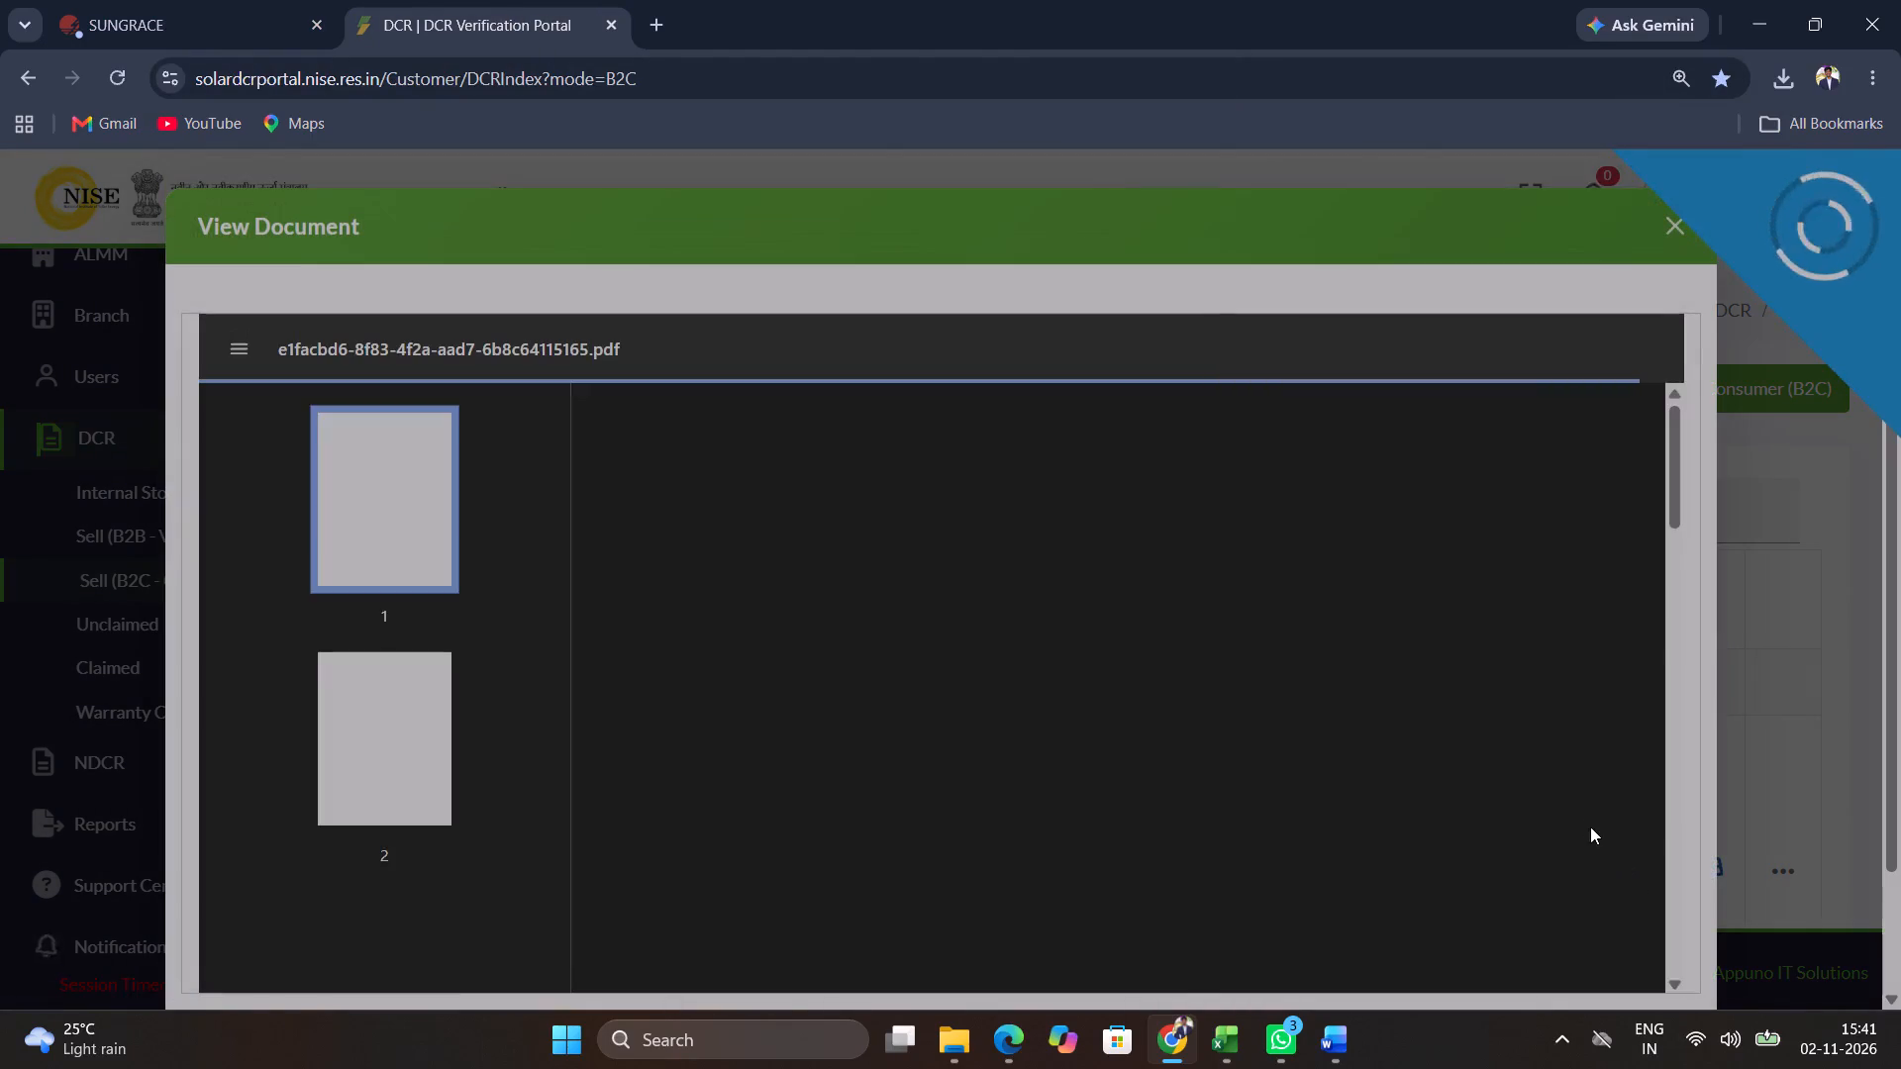
left_click(1542, 340)
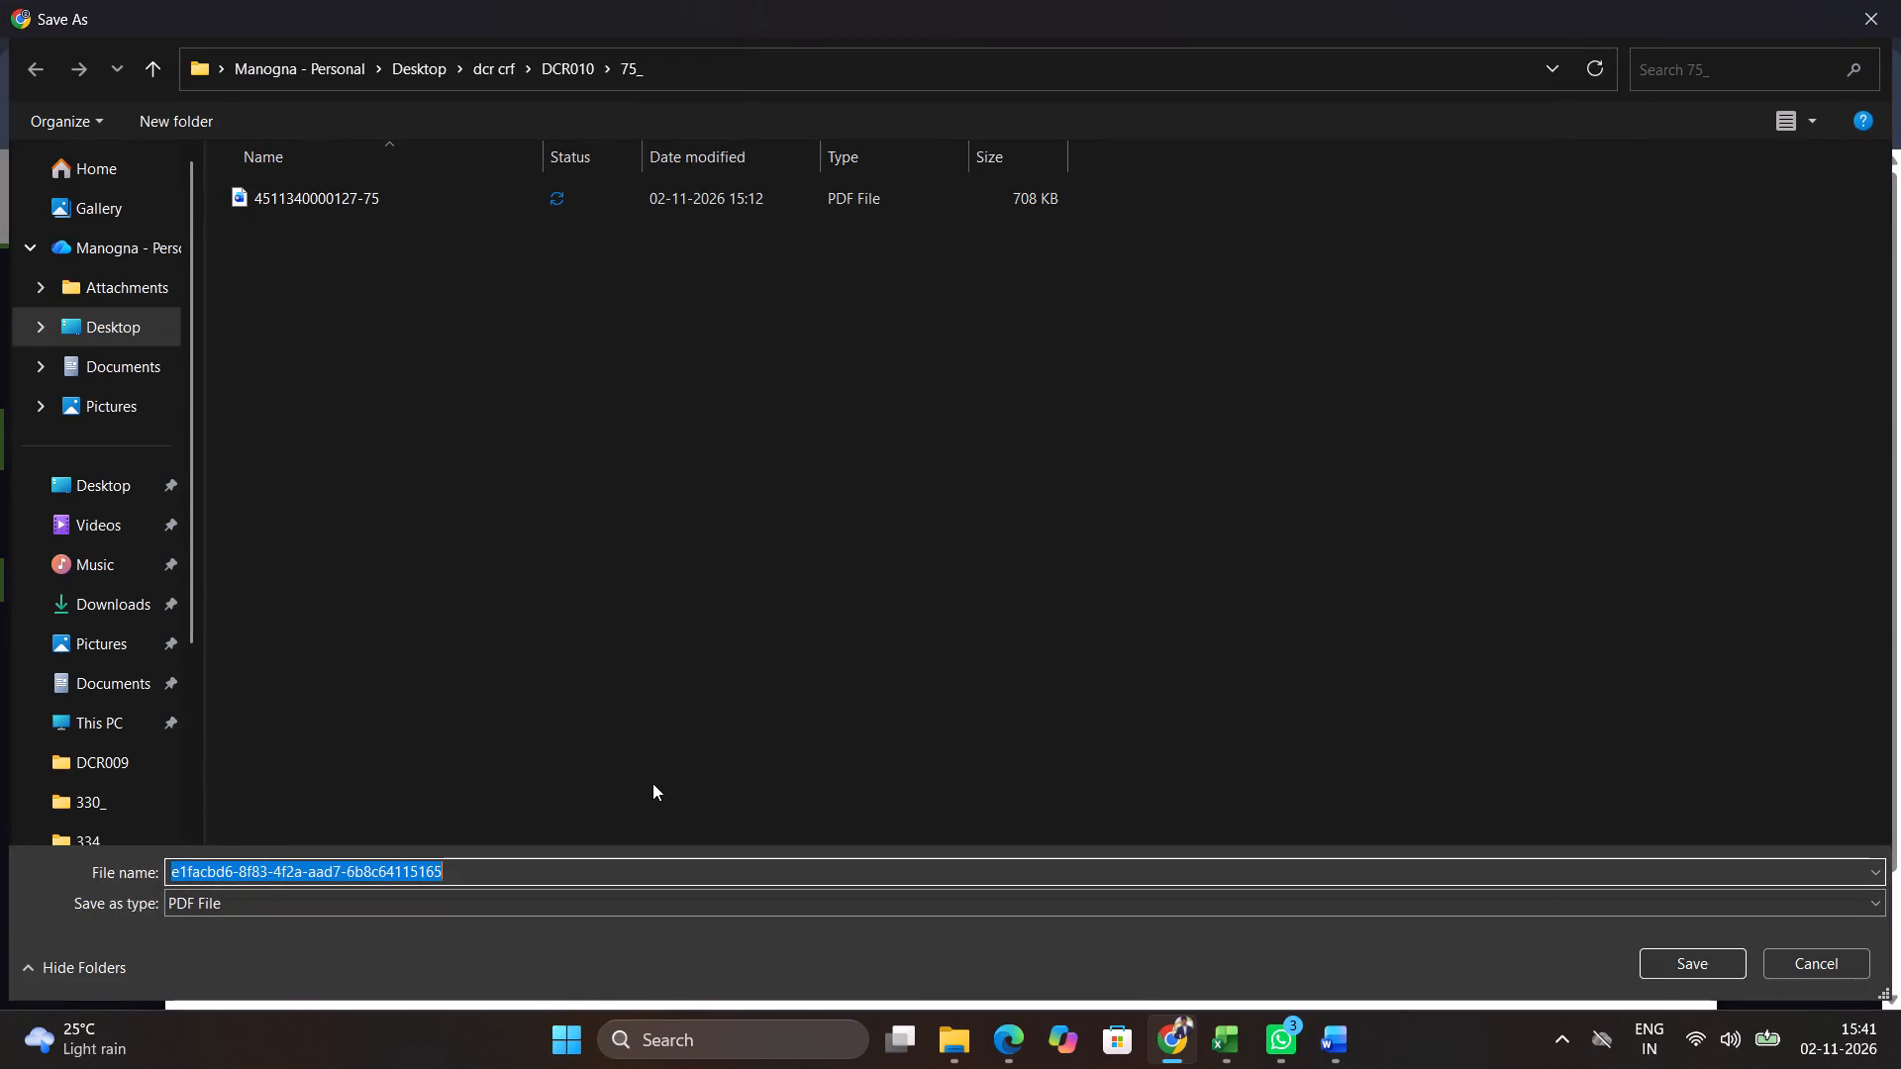
key("ctrl+v")
key("minus")
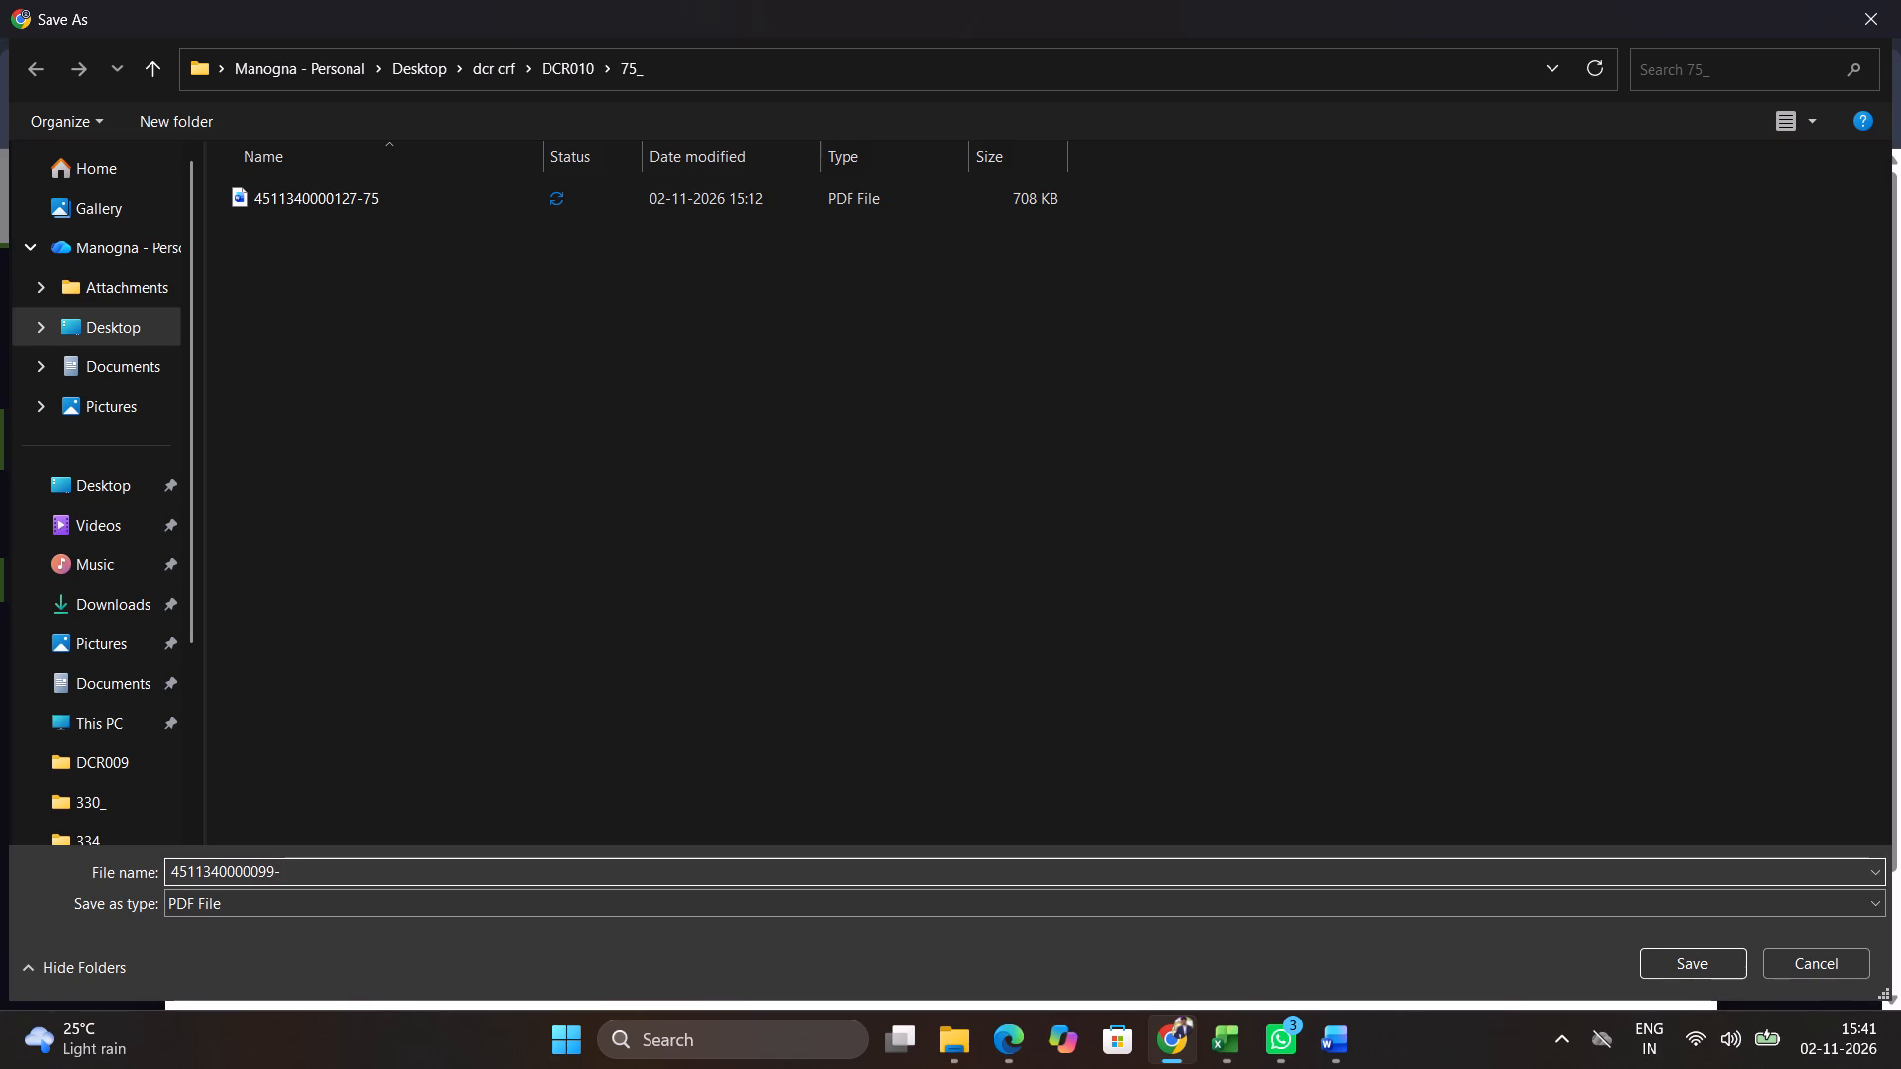
type("76")
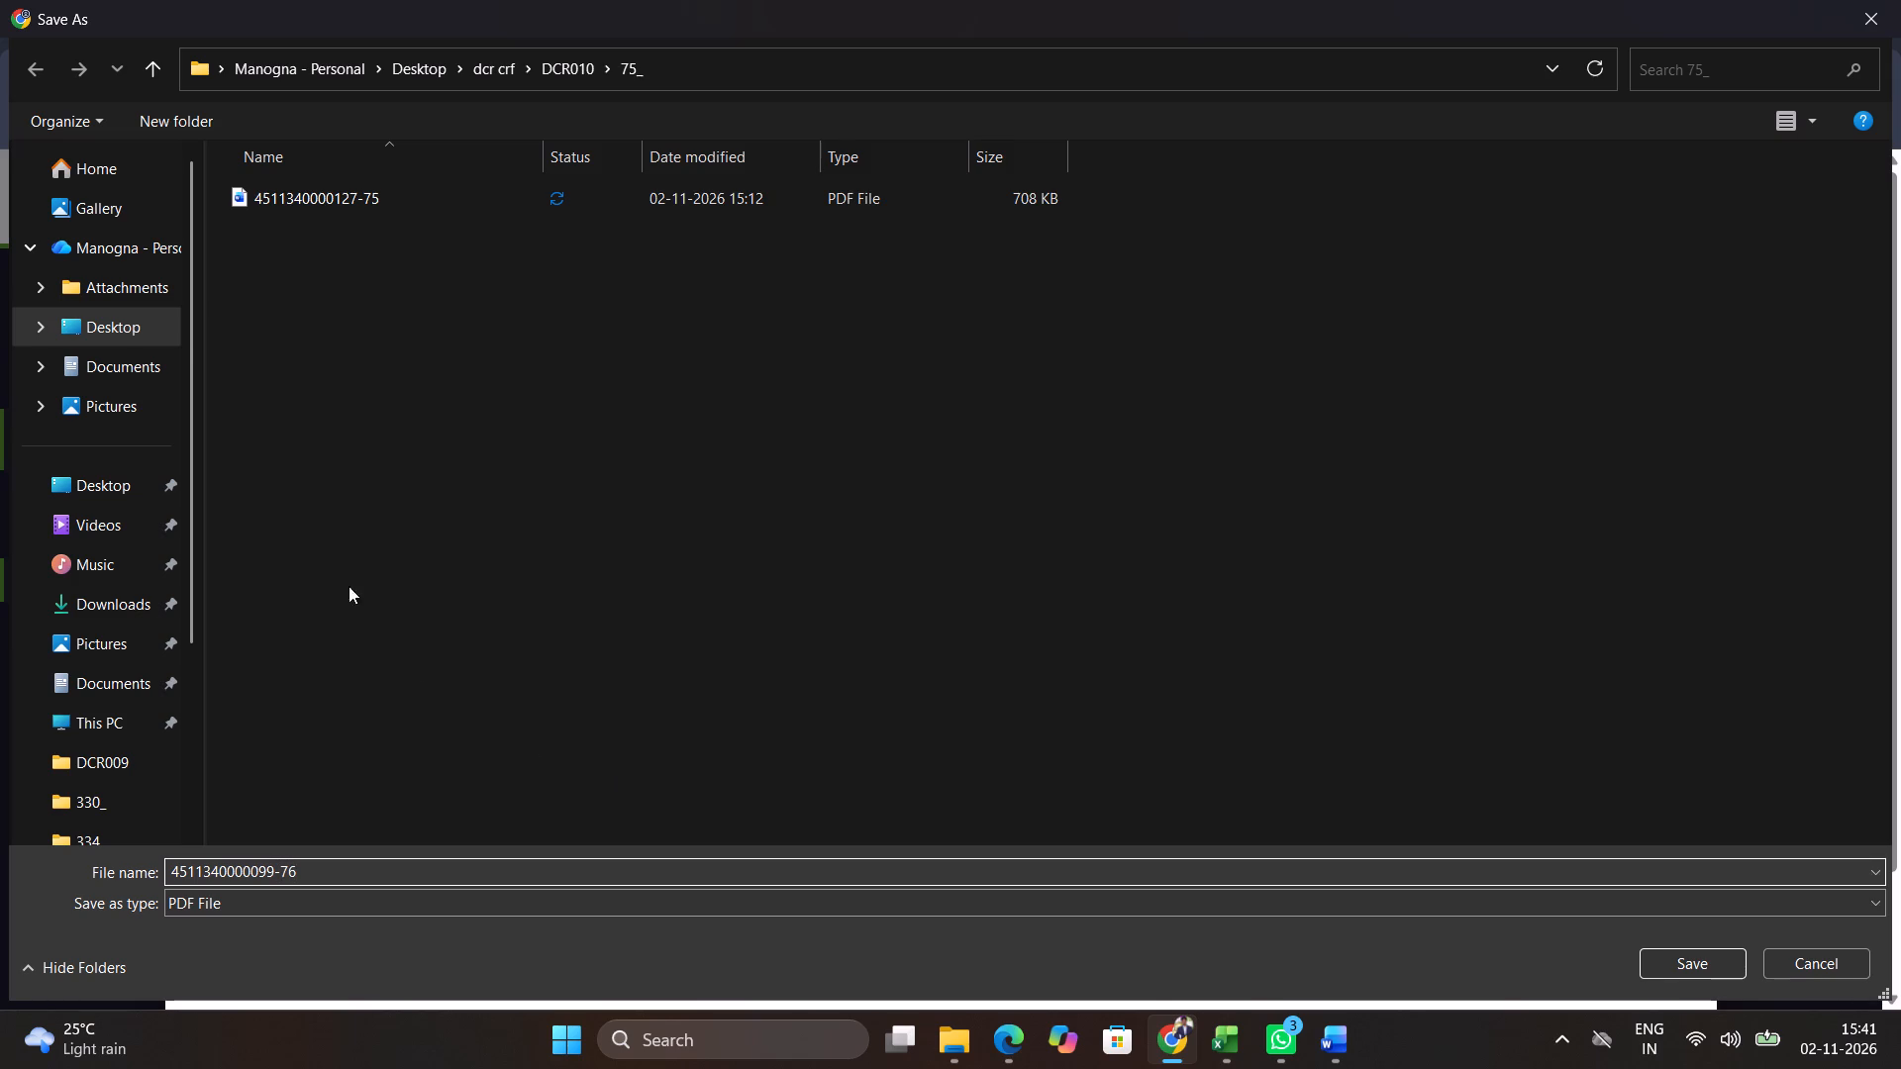
left_click(573, 72)
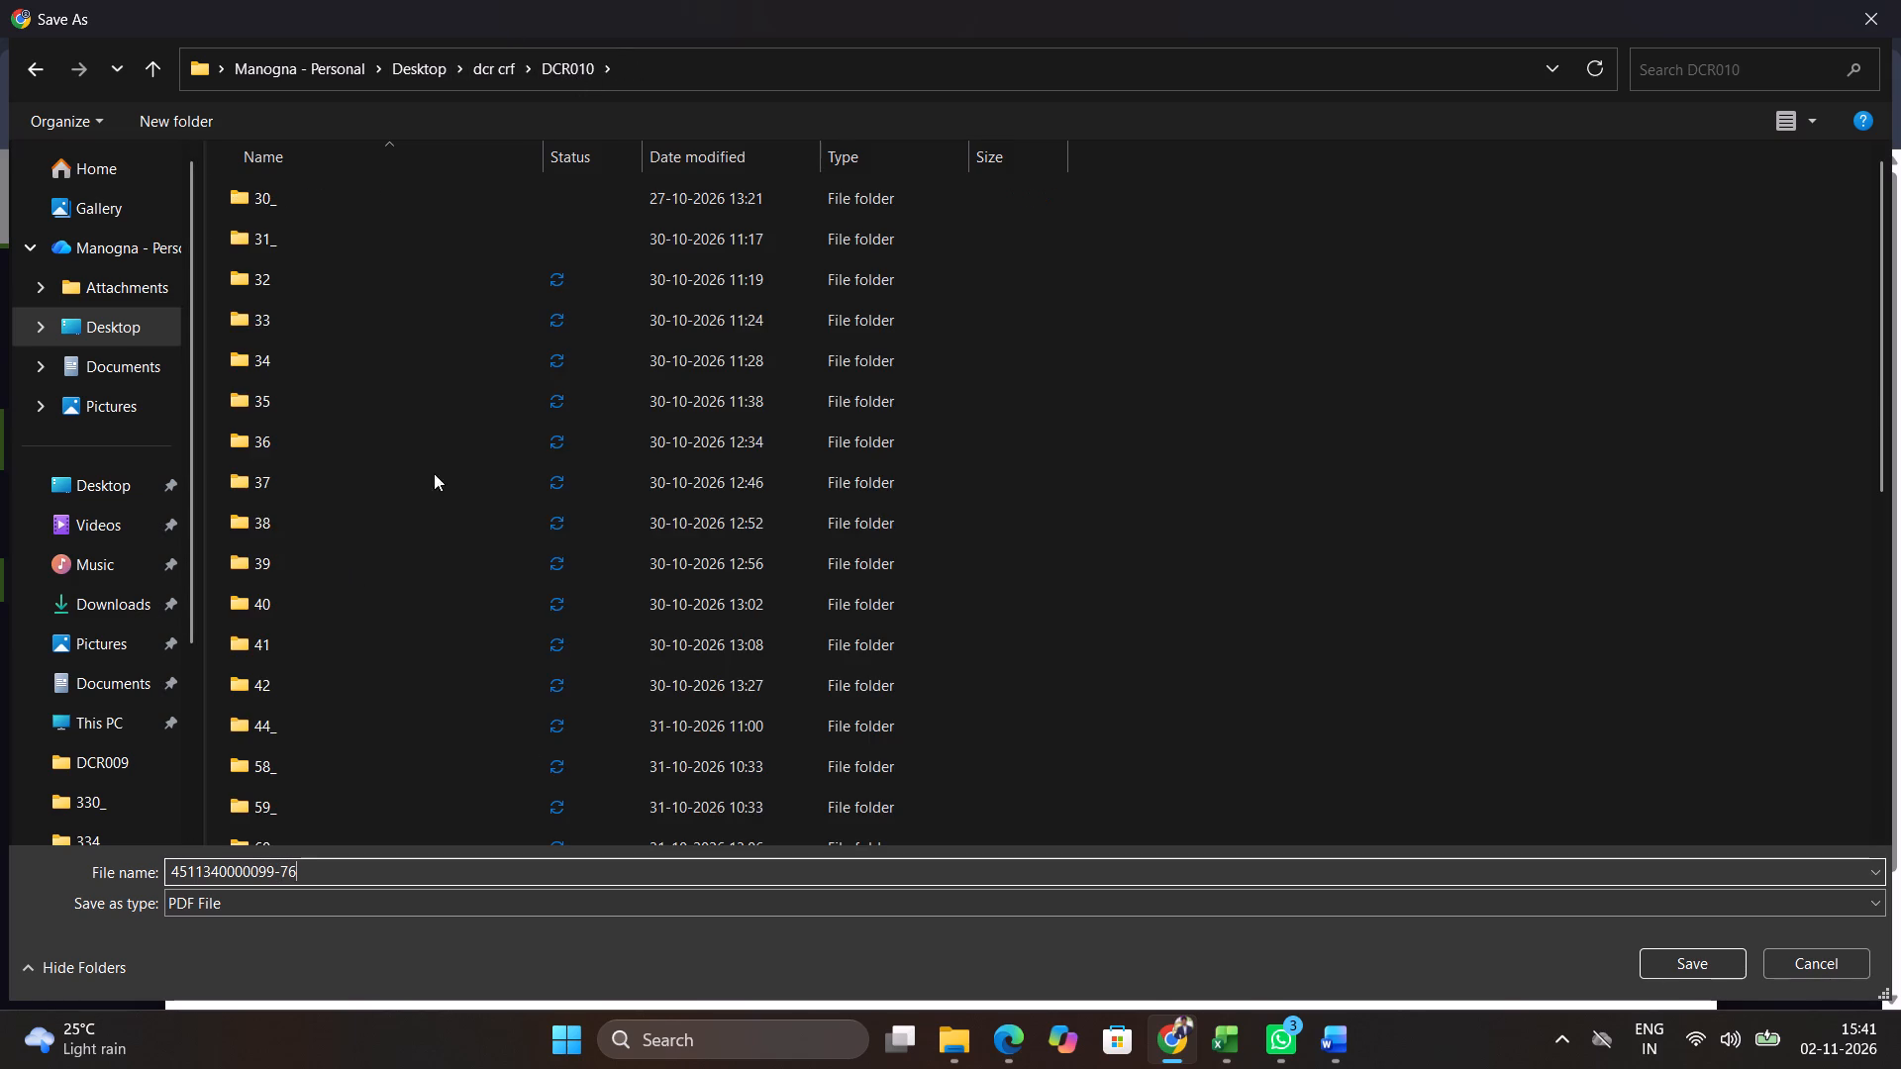
scroll(509, 607, "down", 18)
double_click(464, 838)
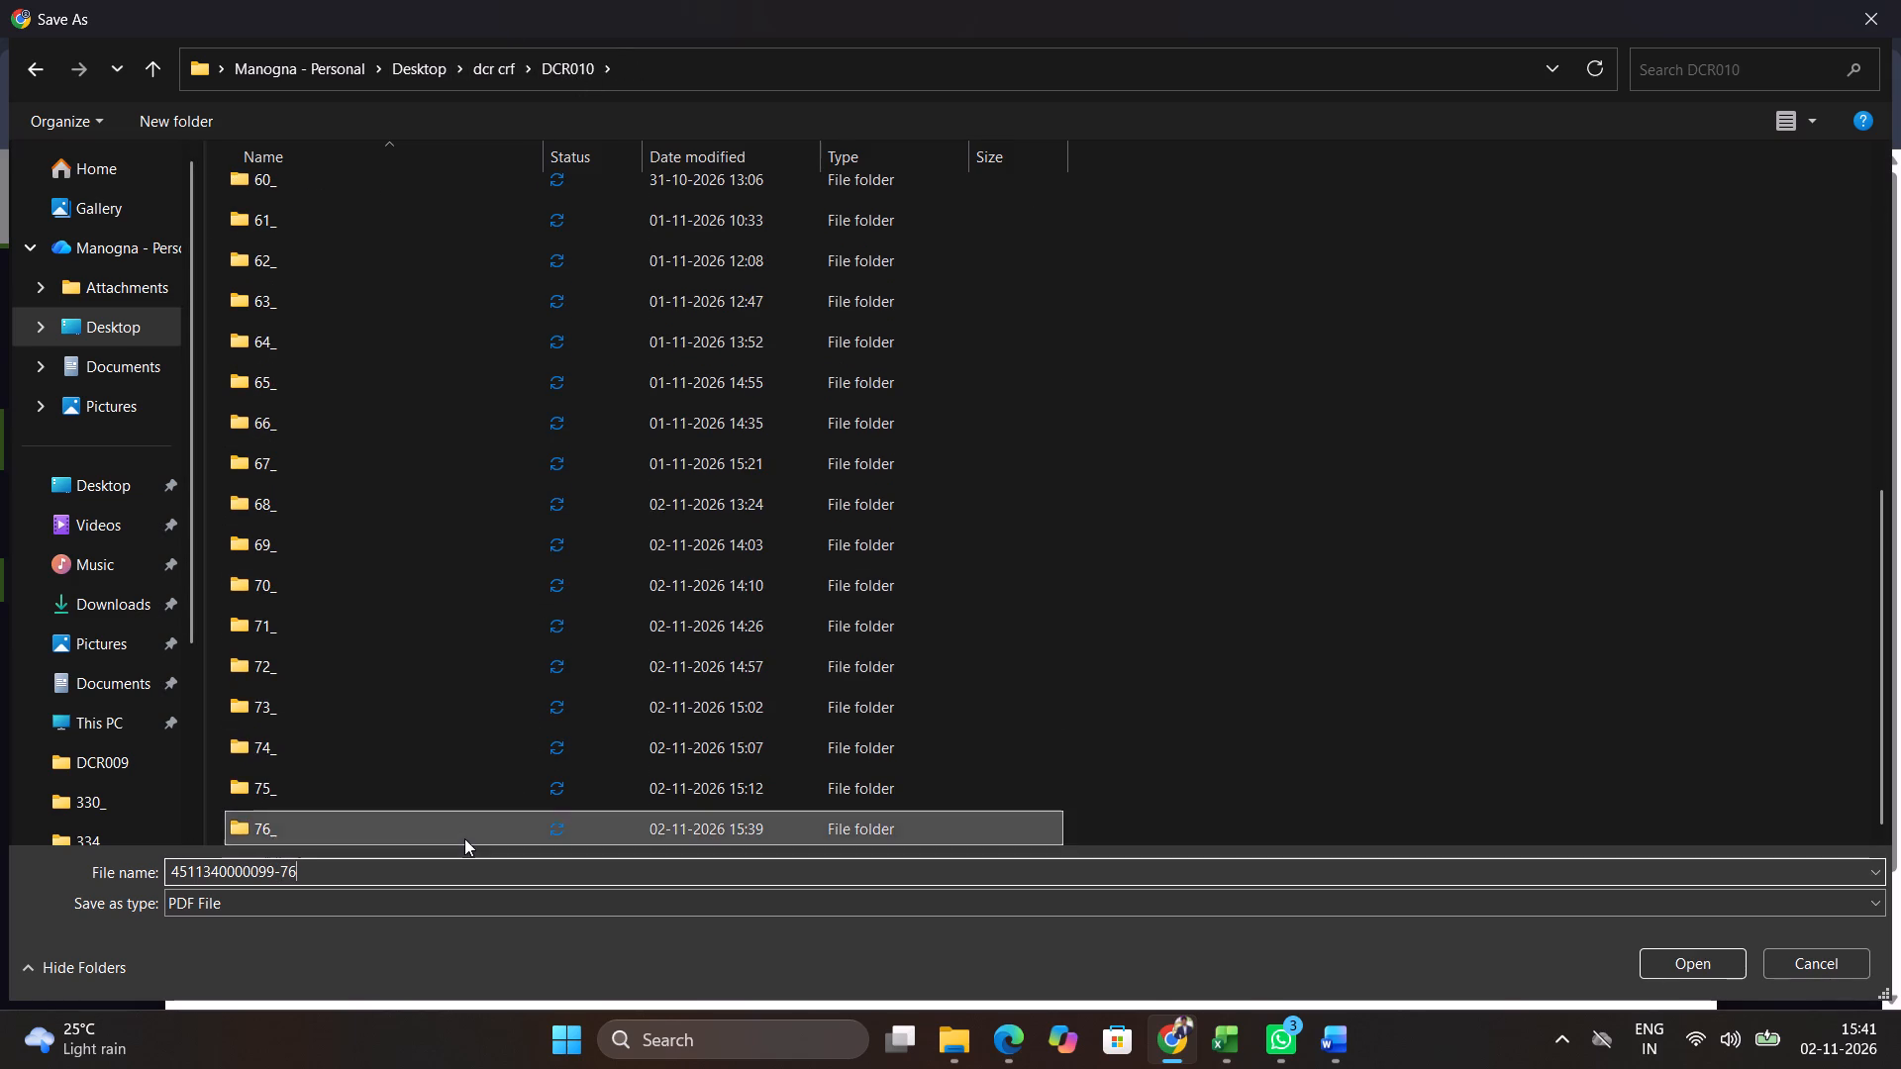
left_click(1699, 961)
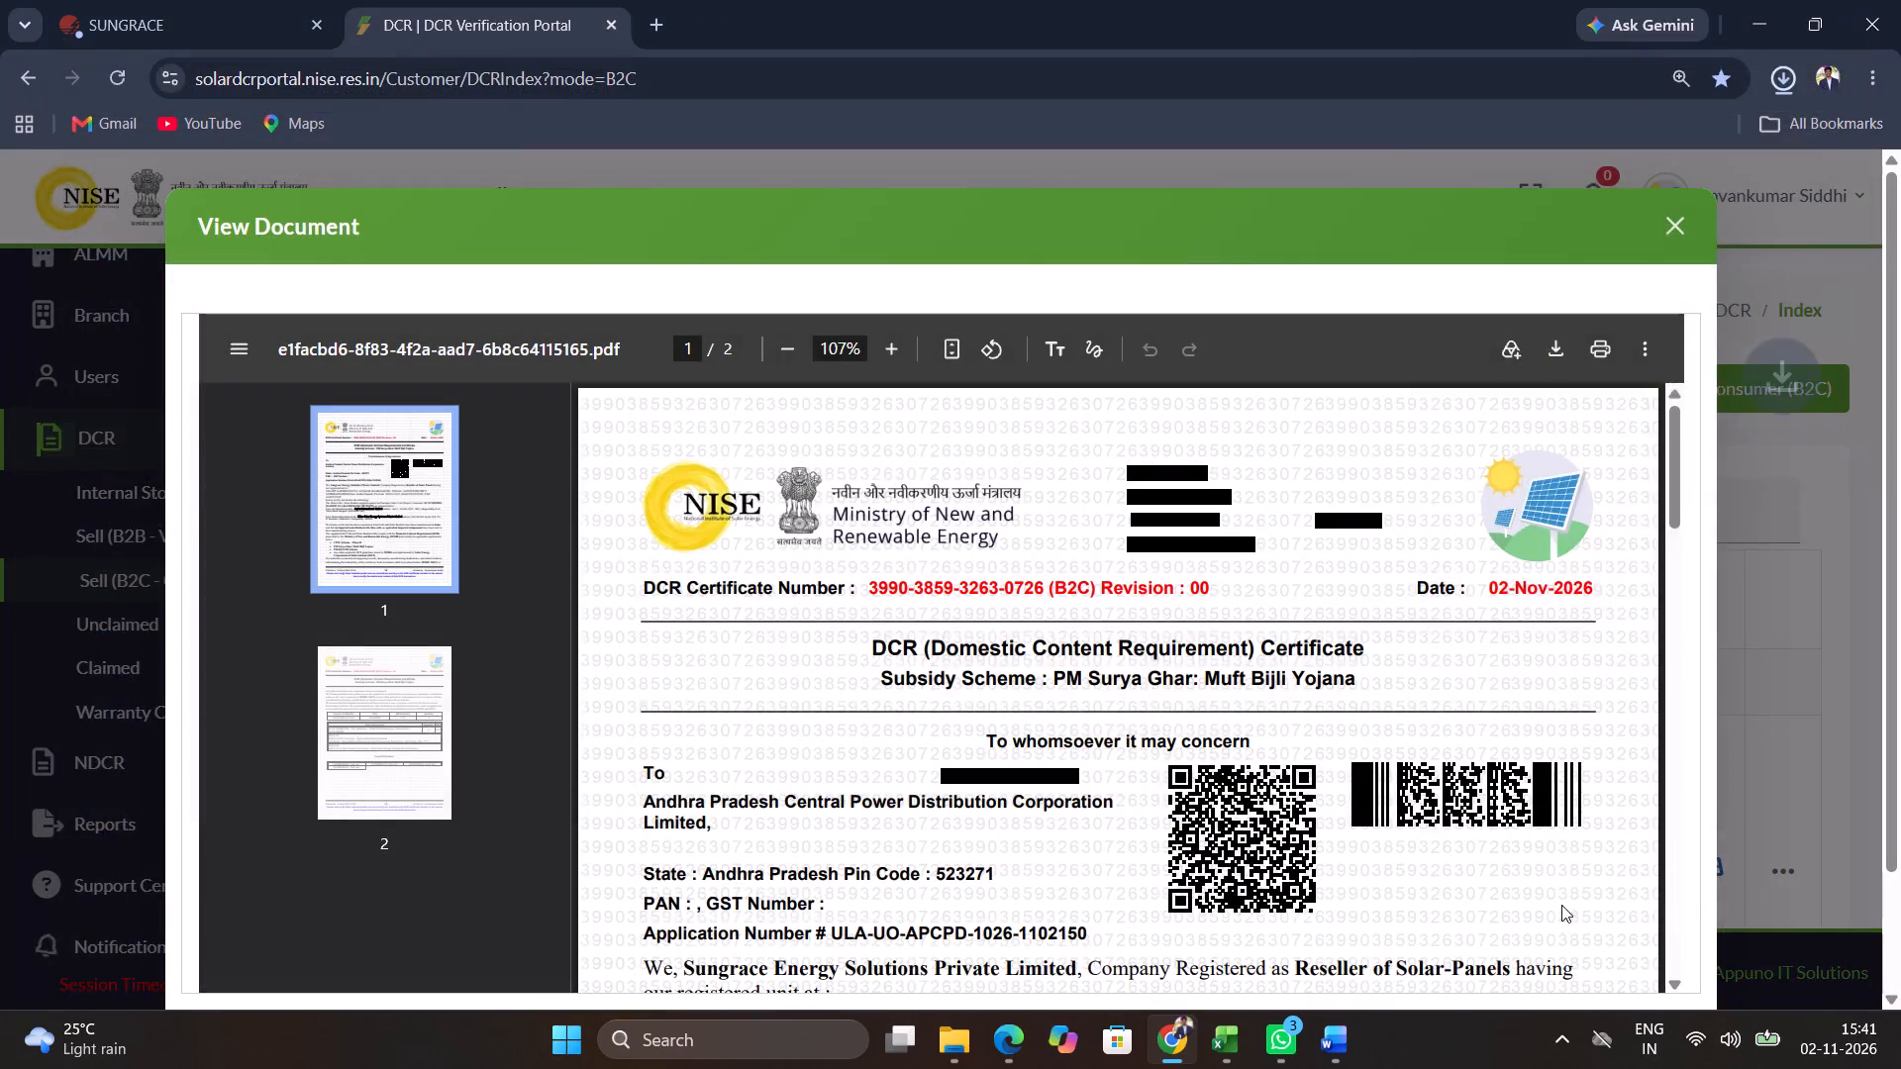
left_click(770, 149)
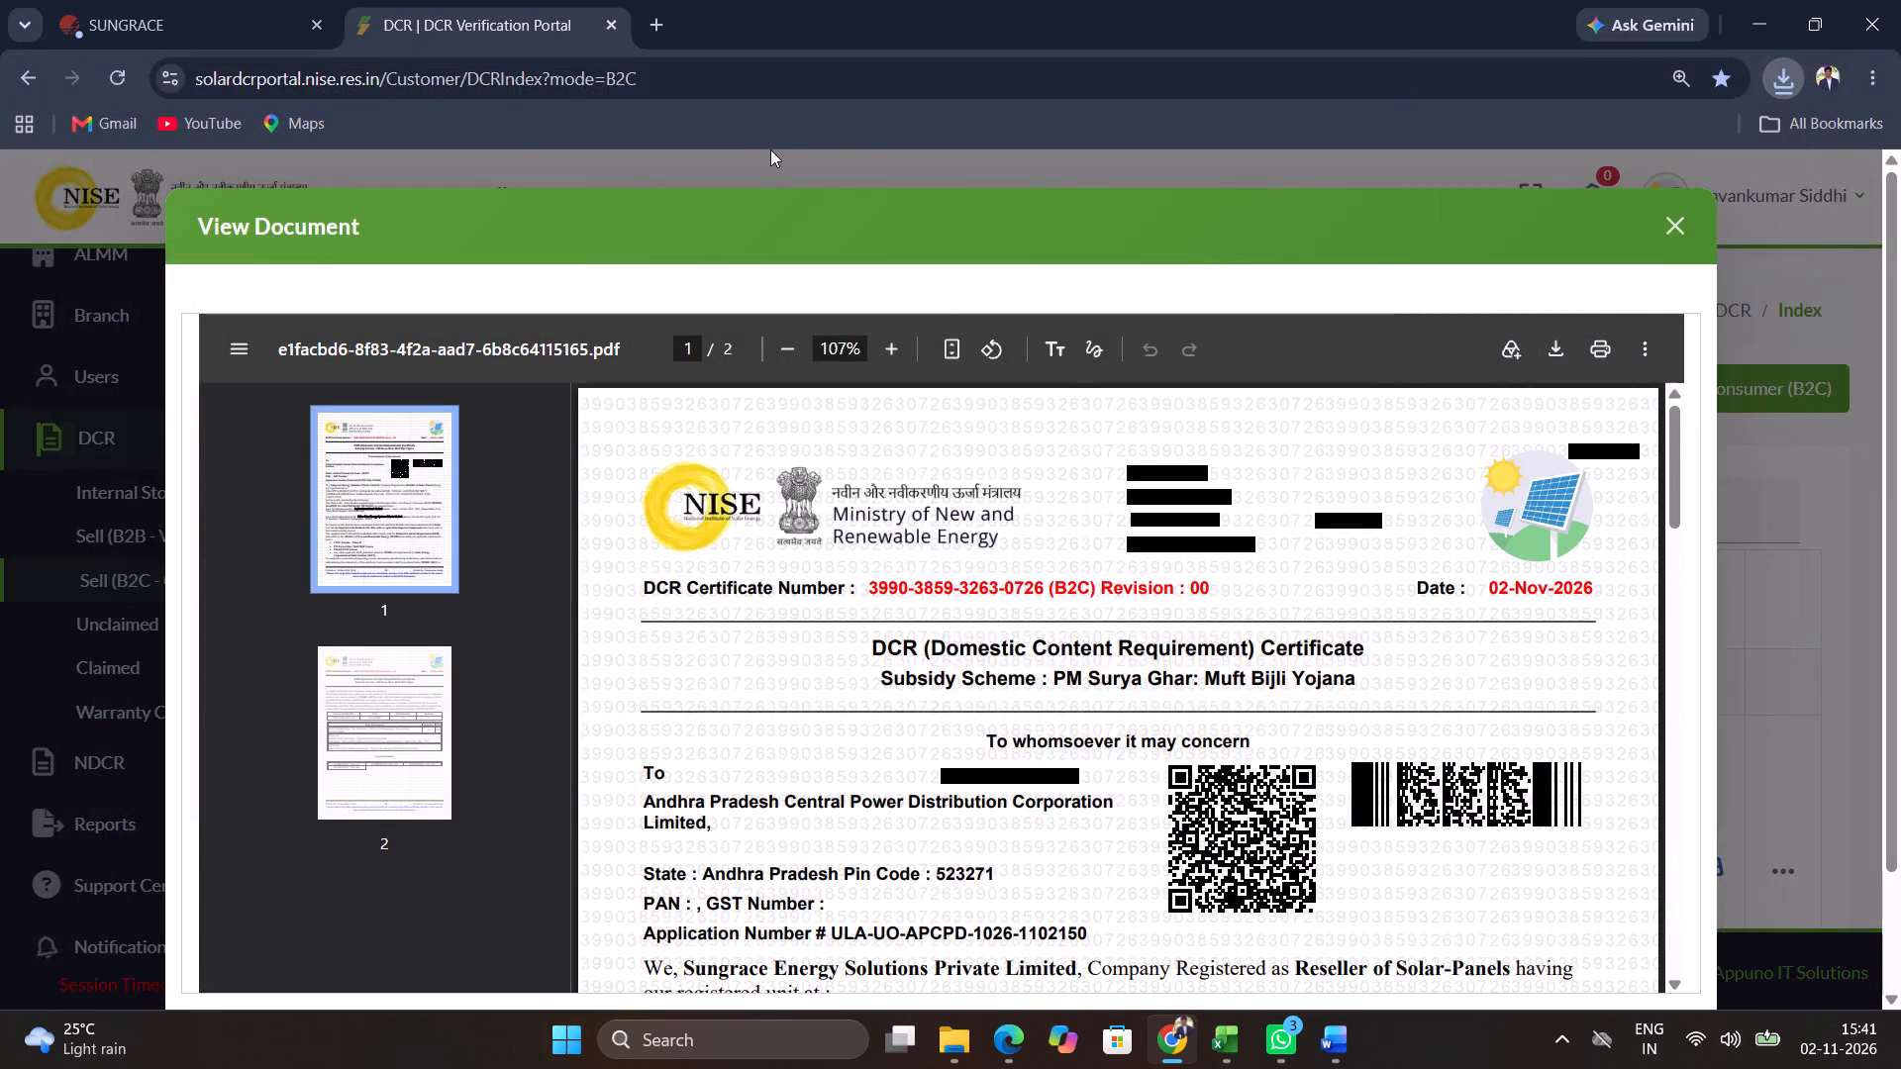
In SUNGRACE, open the installation's Project Stage update form, attach the certificate PDF from the 76_ folder as the Dcr upload, and submit it.
left_click(216, 37)
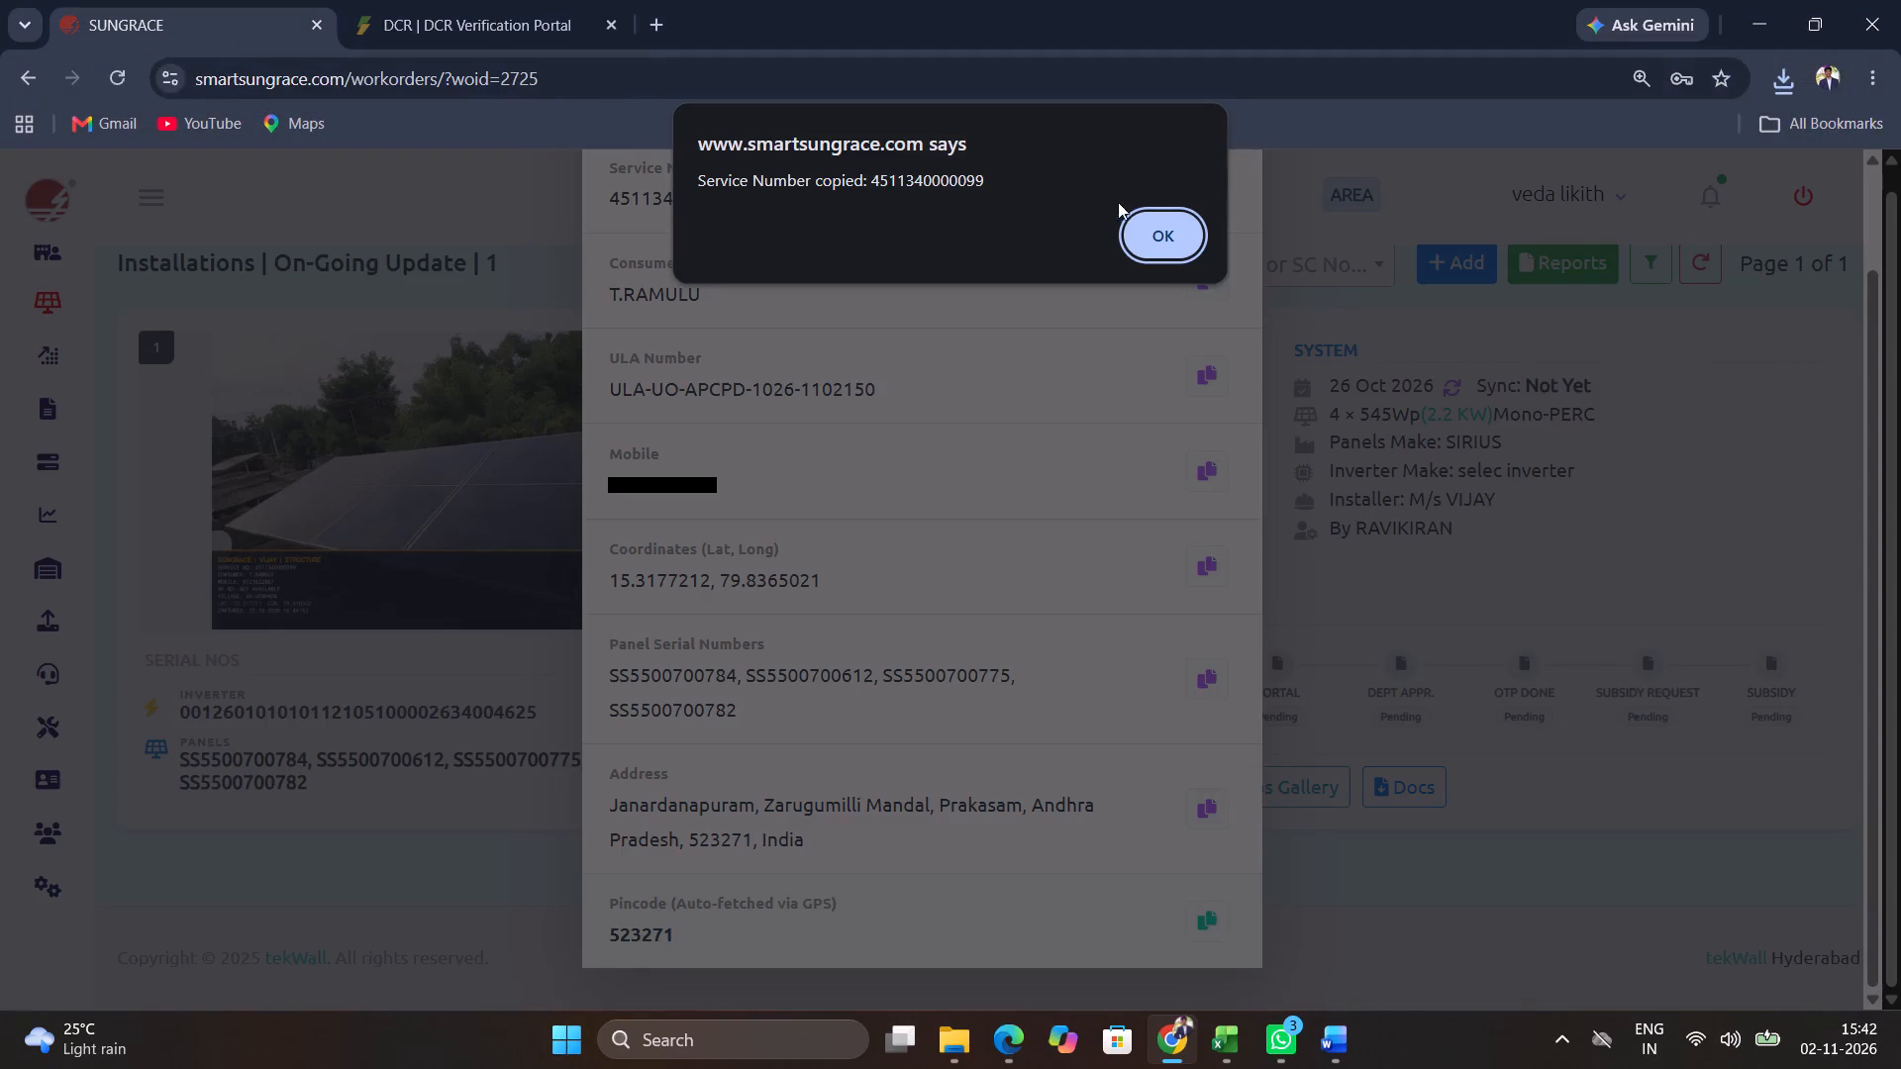
left_click(1168, 239)
left_click_drag(1426, 254, 1419, 265)
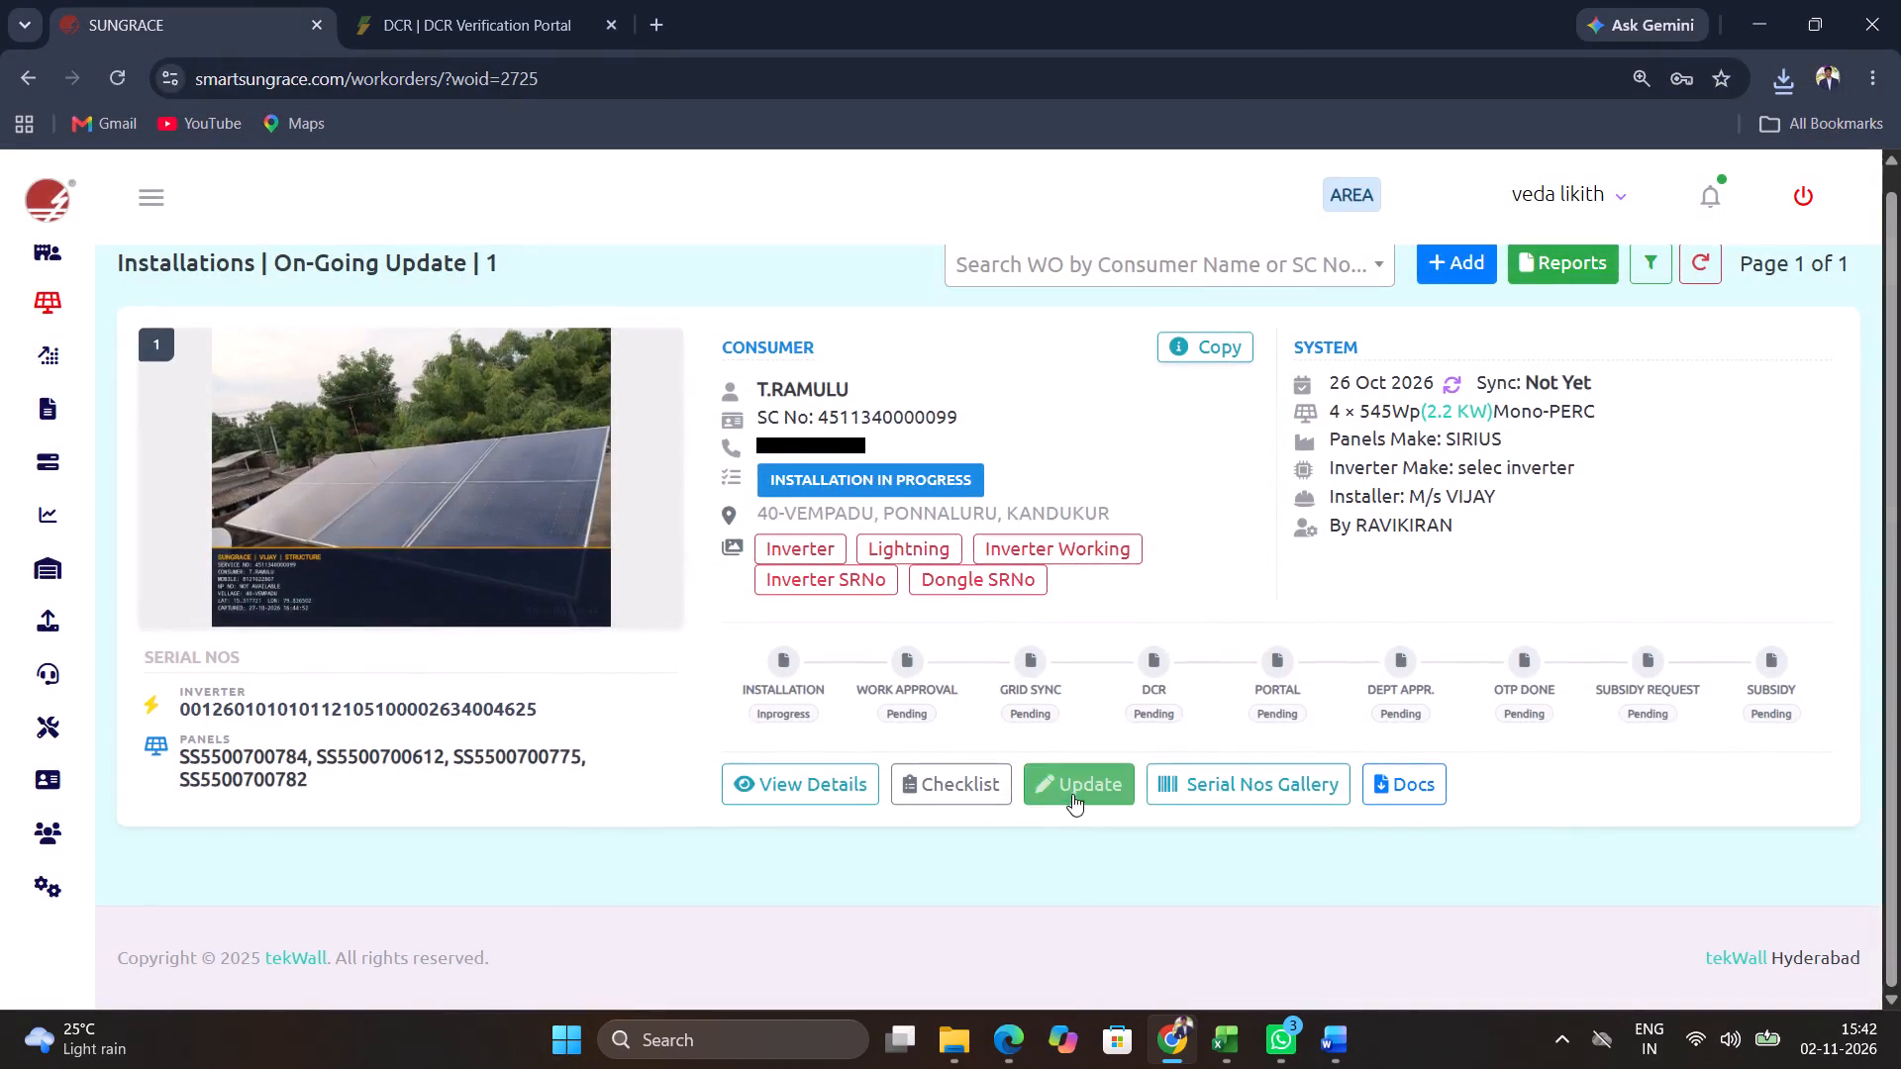
left_click(1072, 794)
left_click(832, 710)
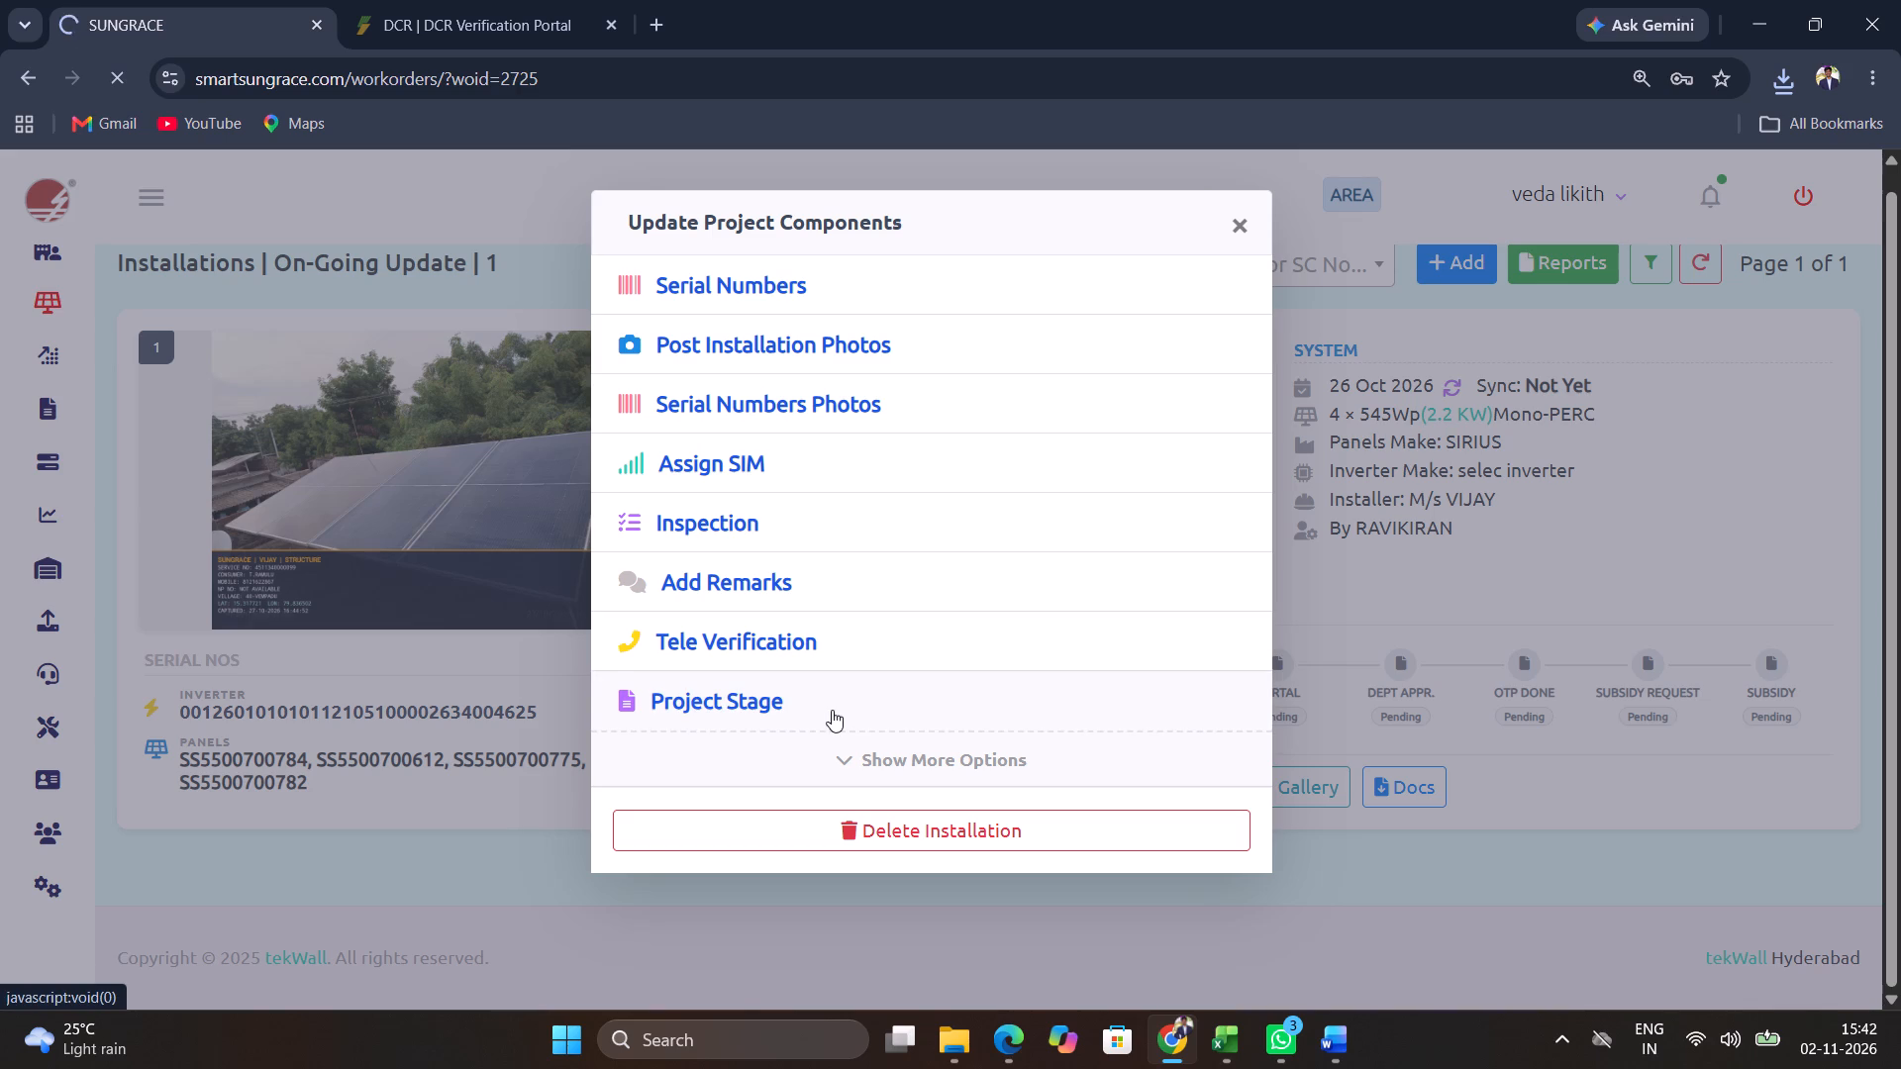
scroll(918, 464, "down", 4)
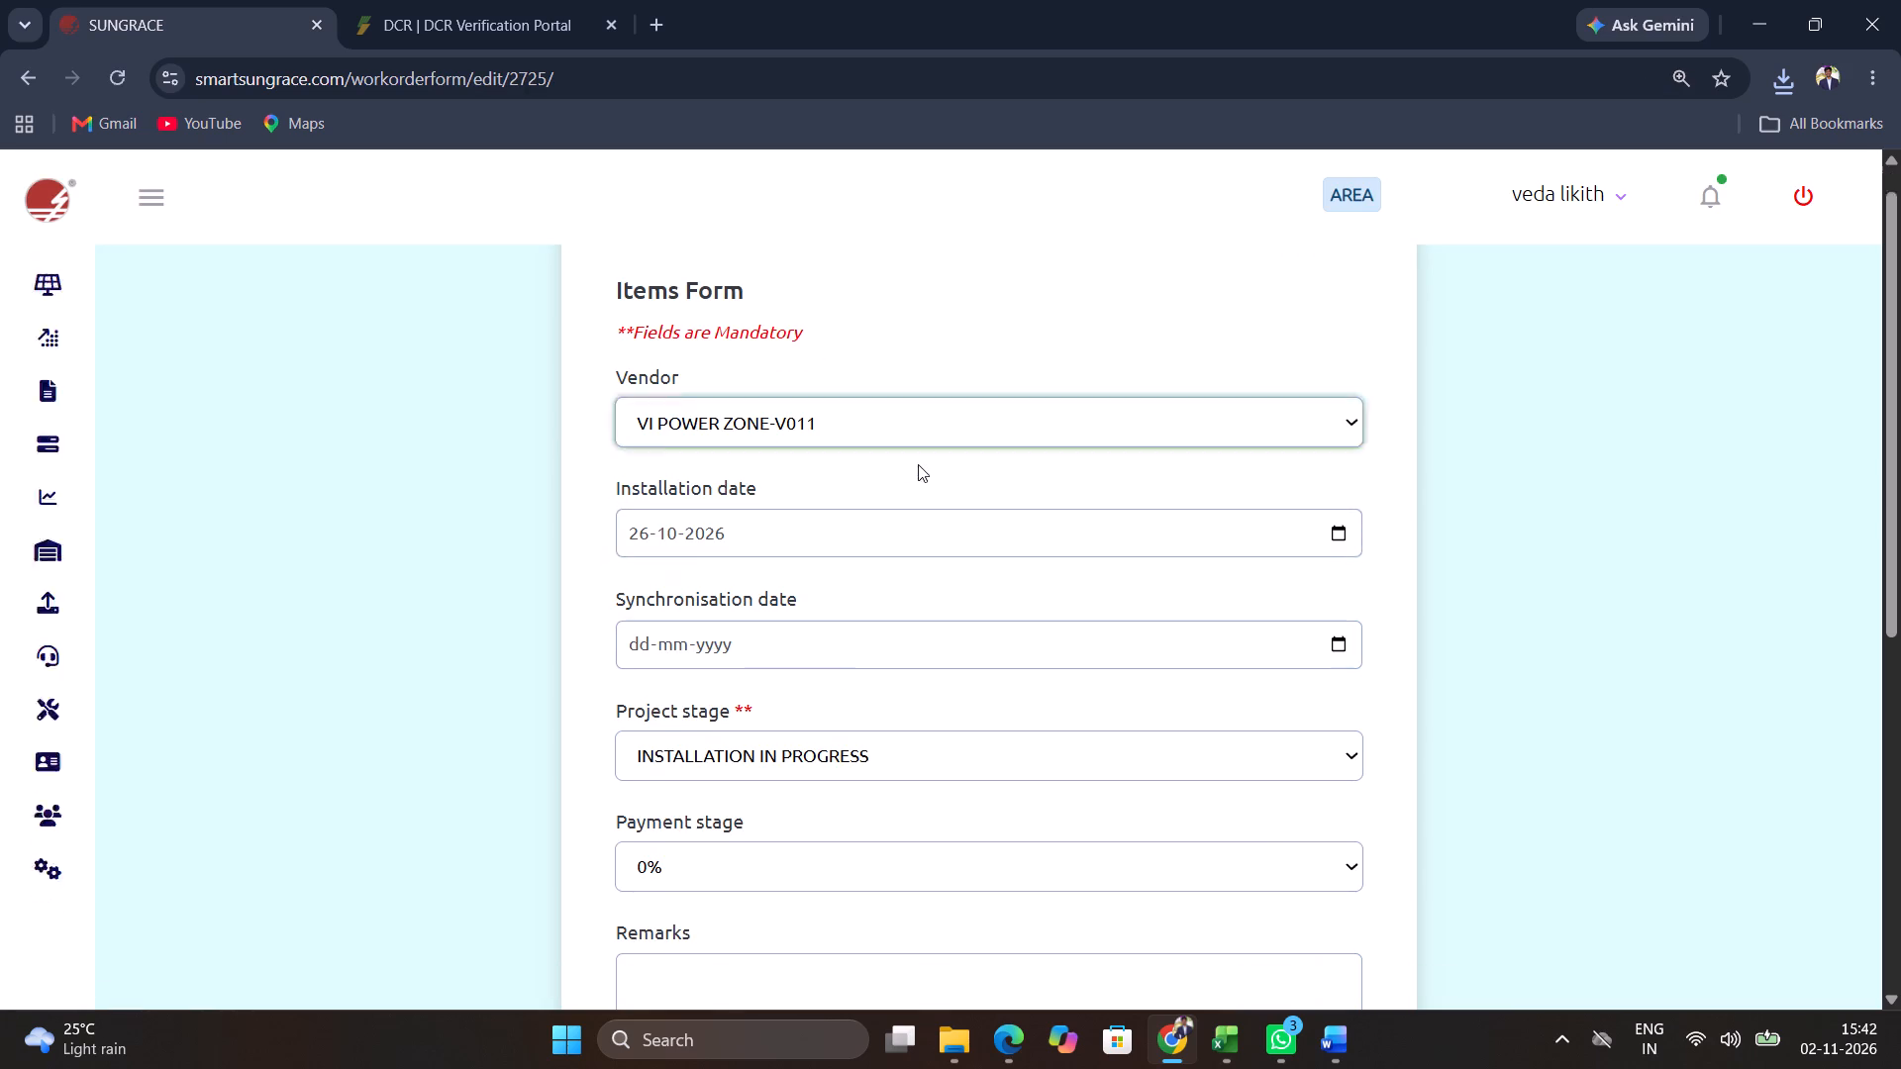
scroll(918, 464, "down", 1)
left_click(683, 691)
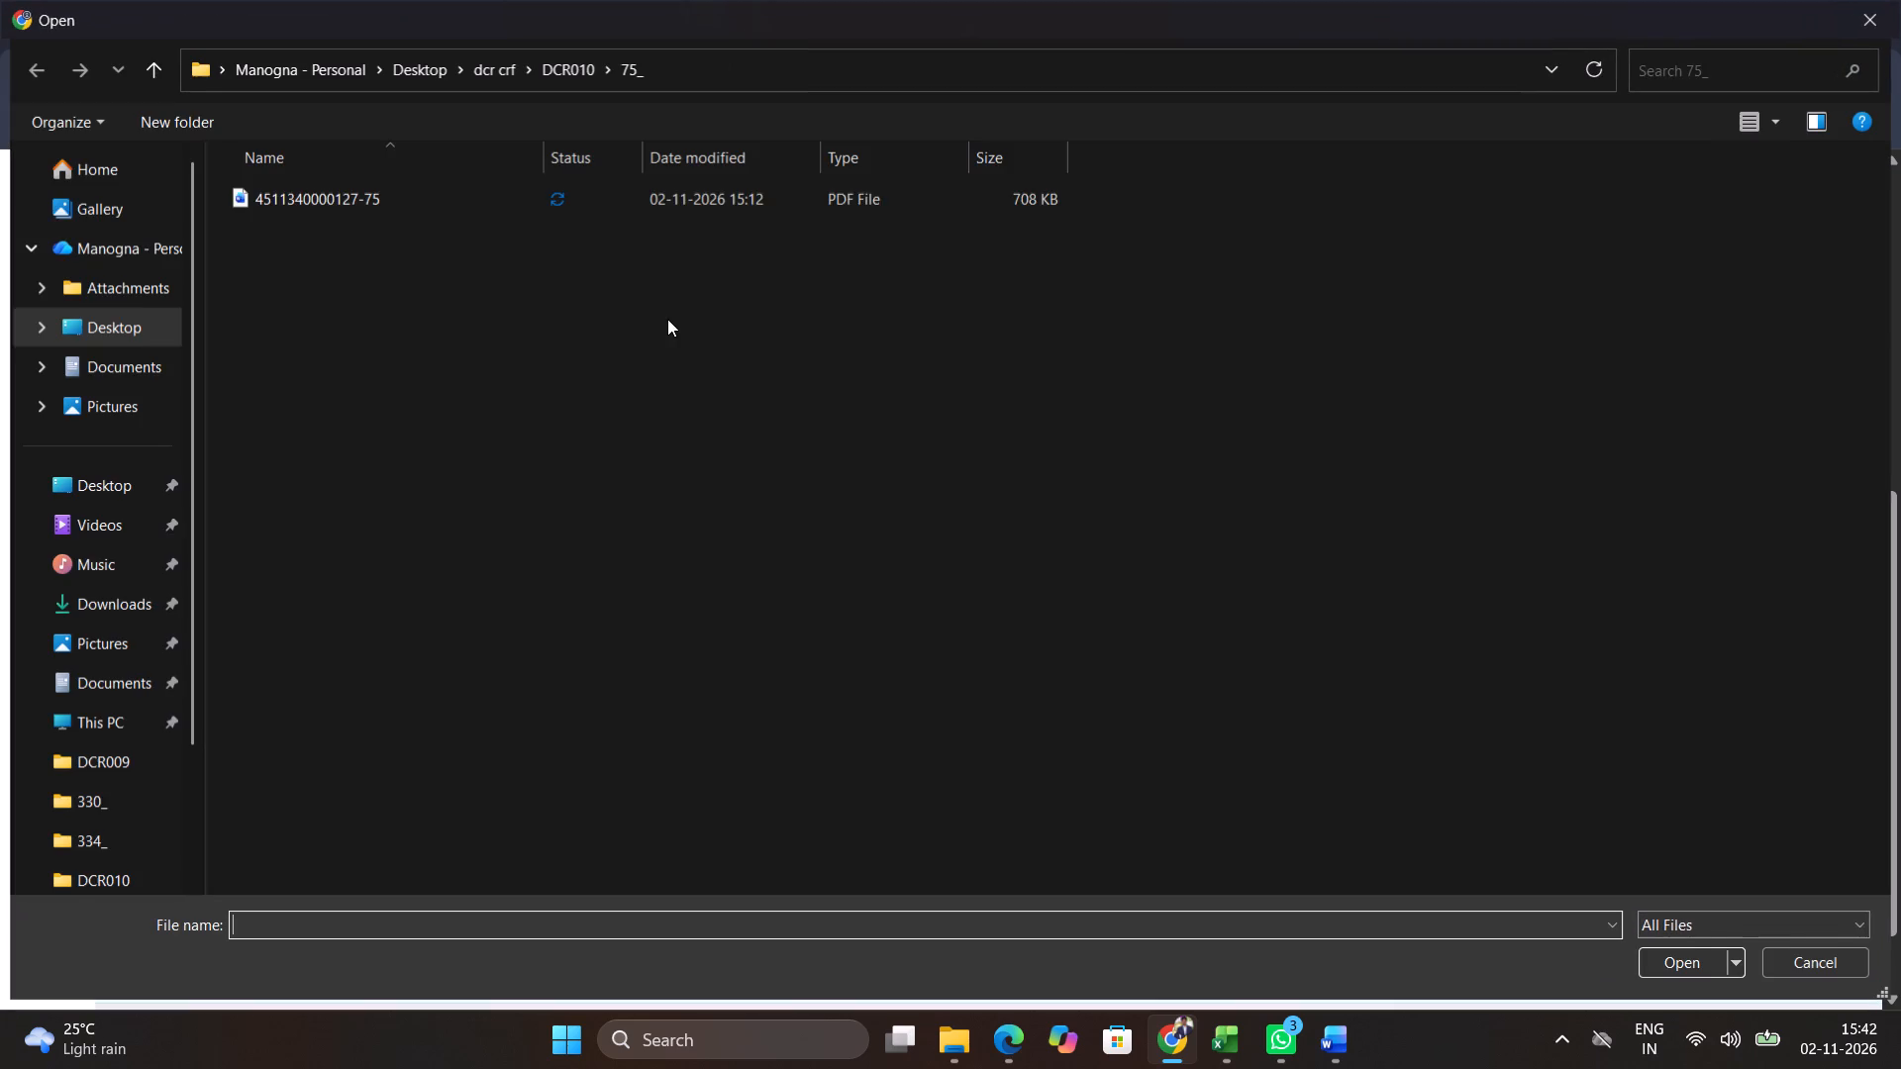
left_click(567, 68)
scroll(417, 517, "down", 5)
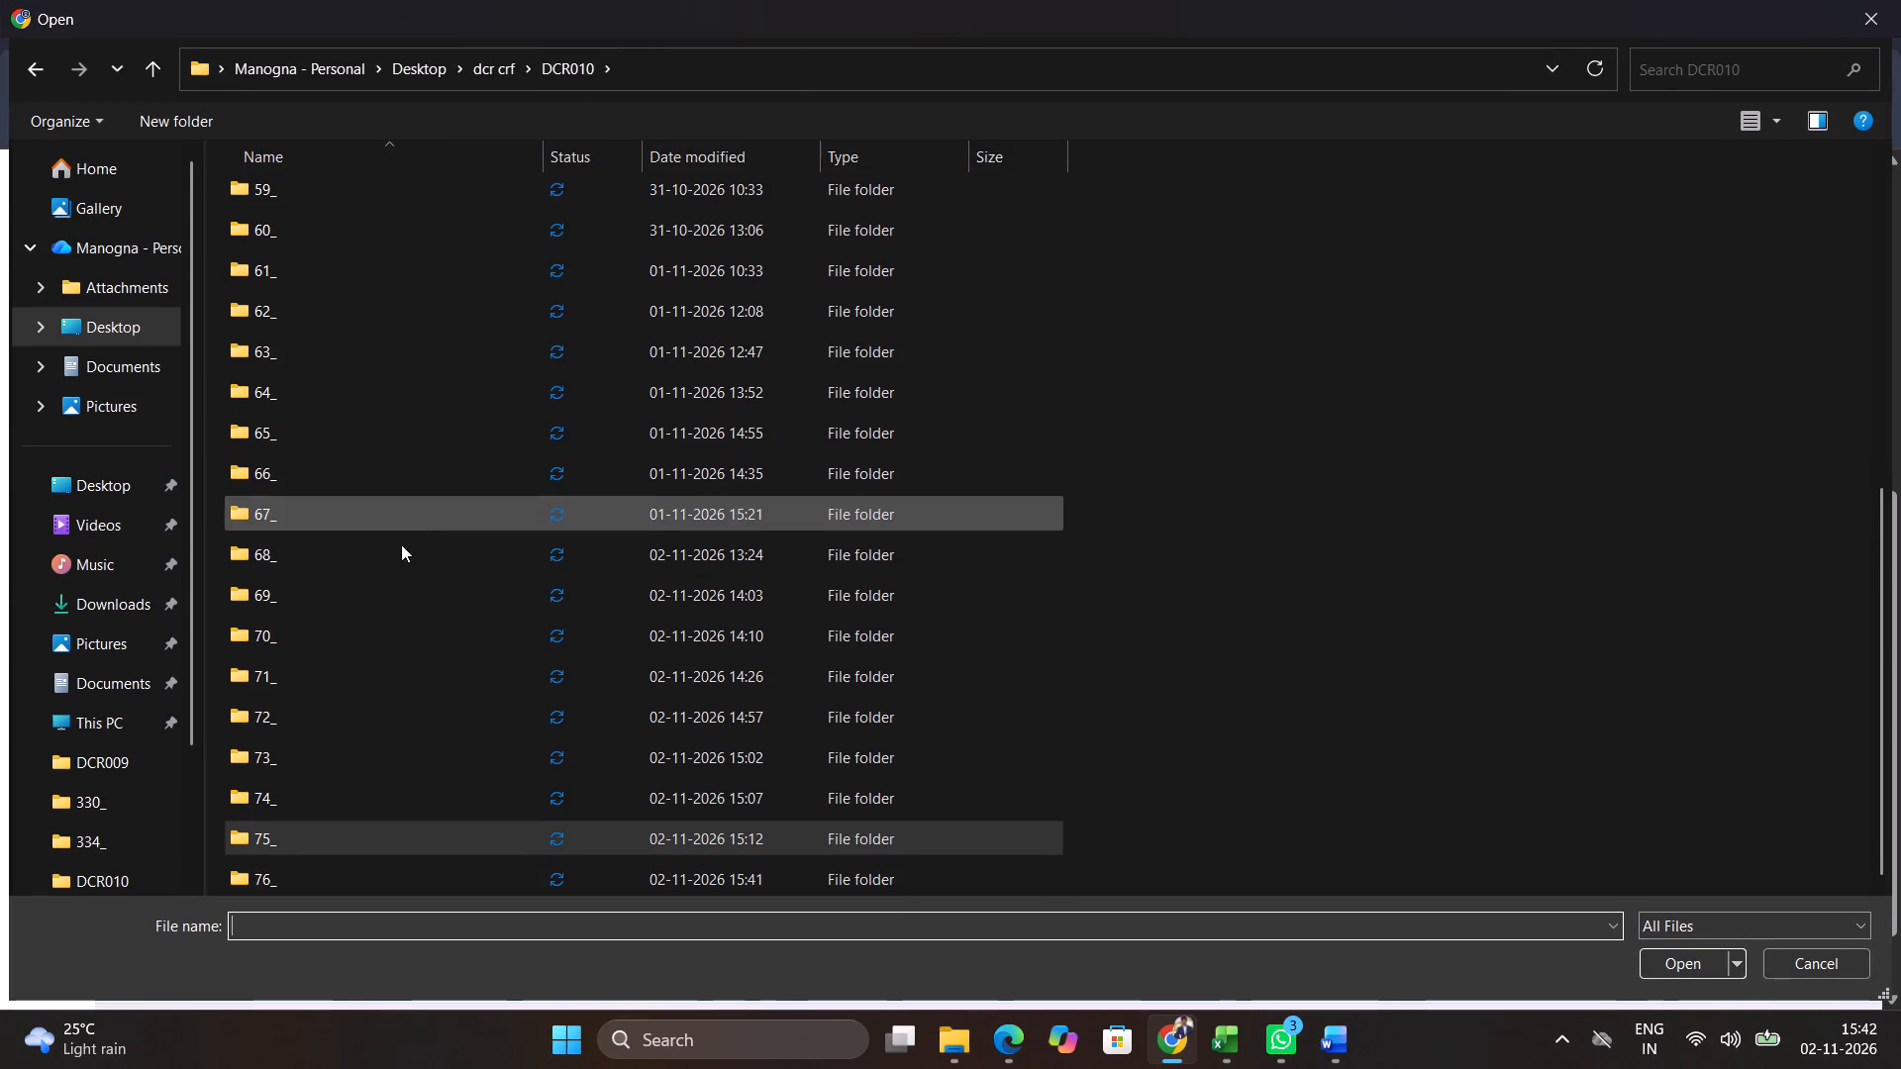
double_click(339, 865)
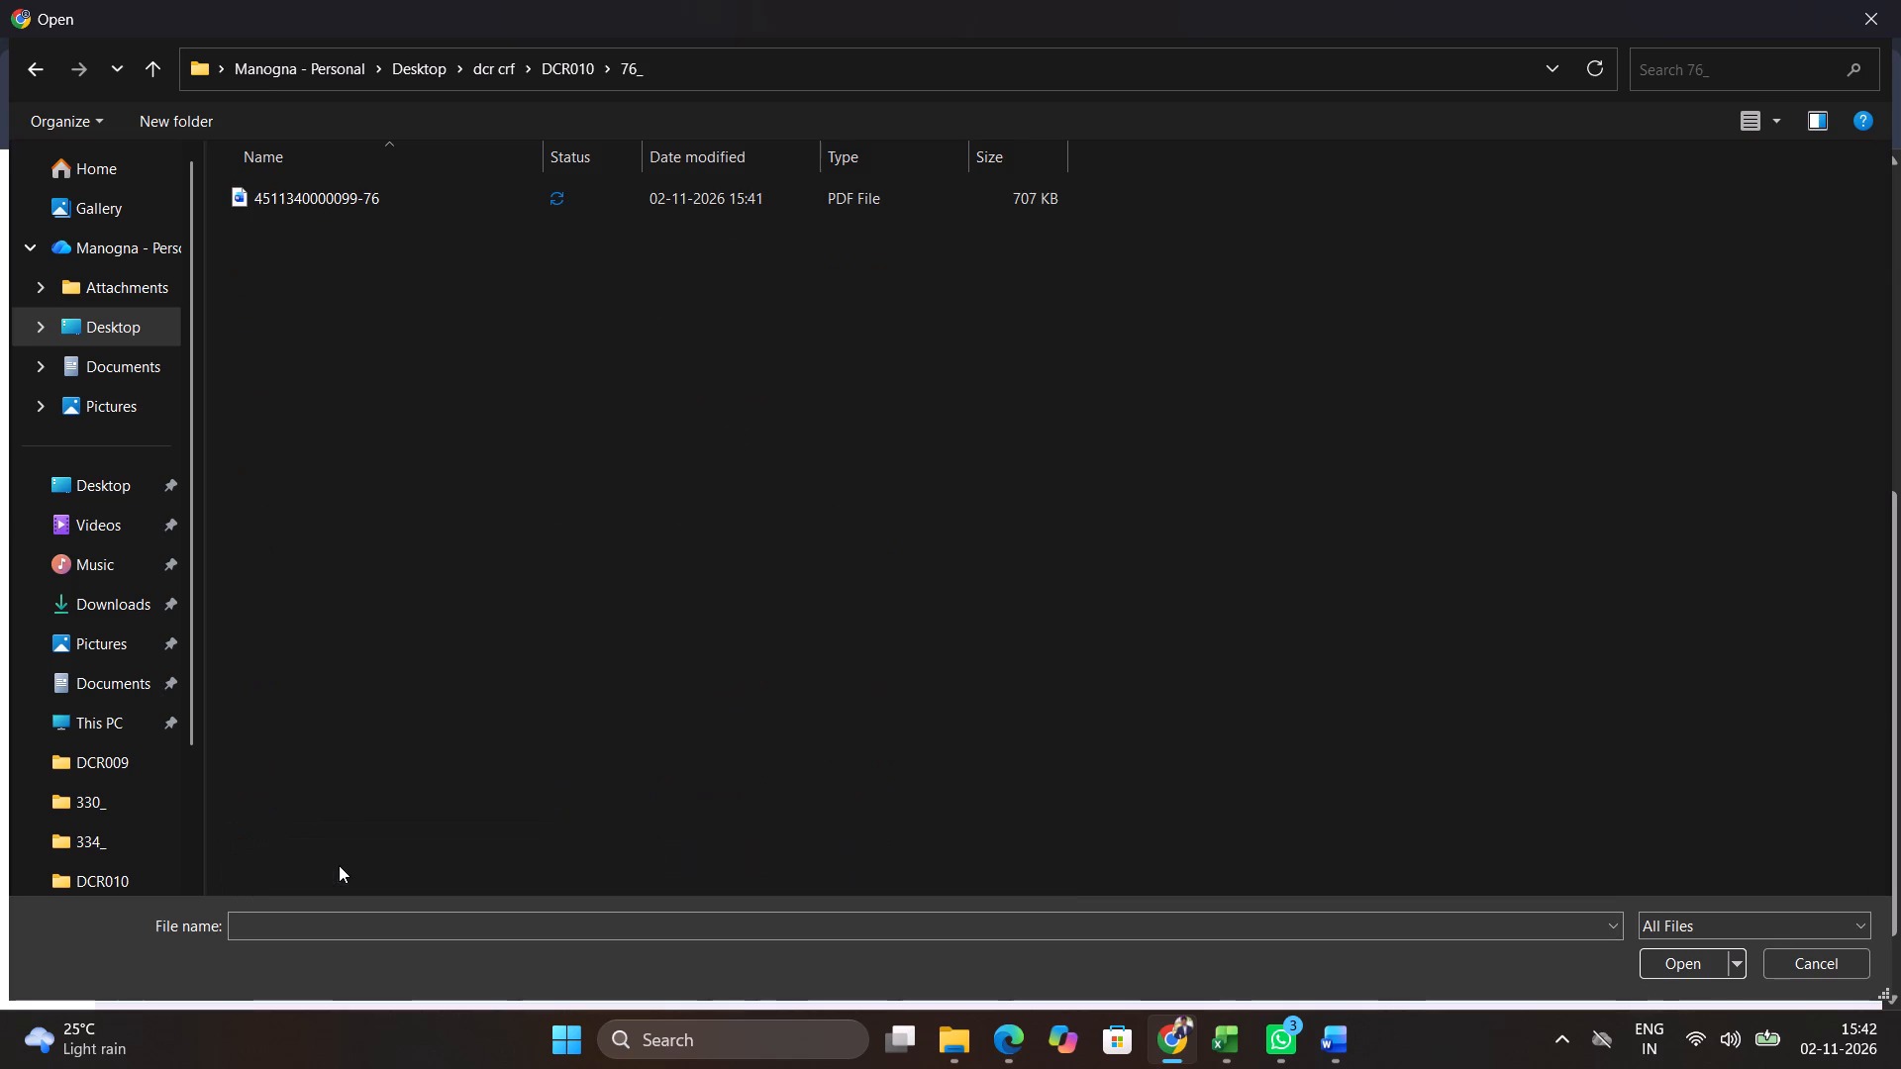
double_click(388, 204)
left_click(660, 820)
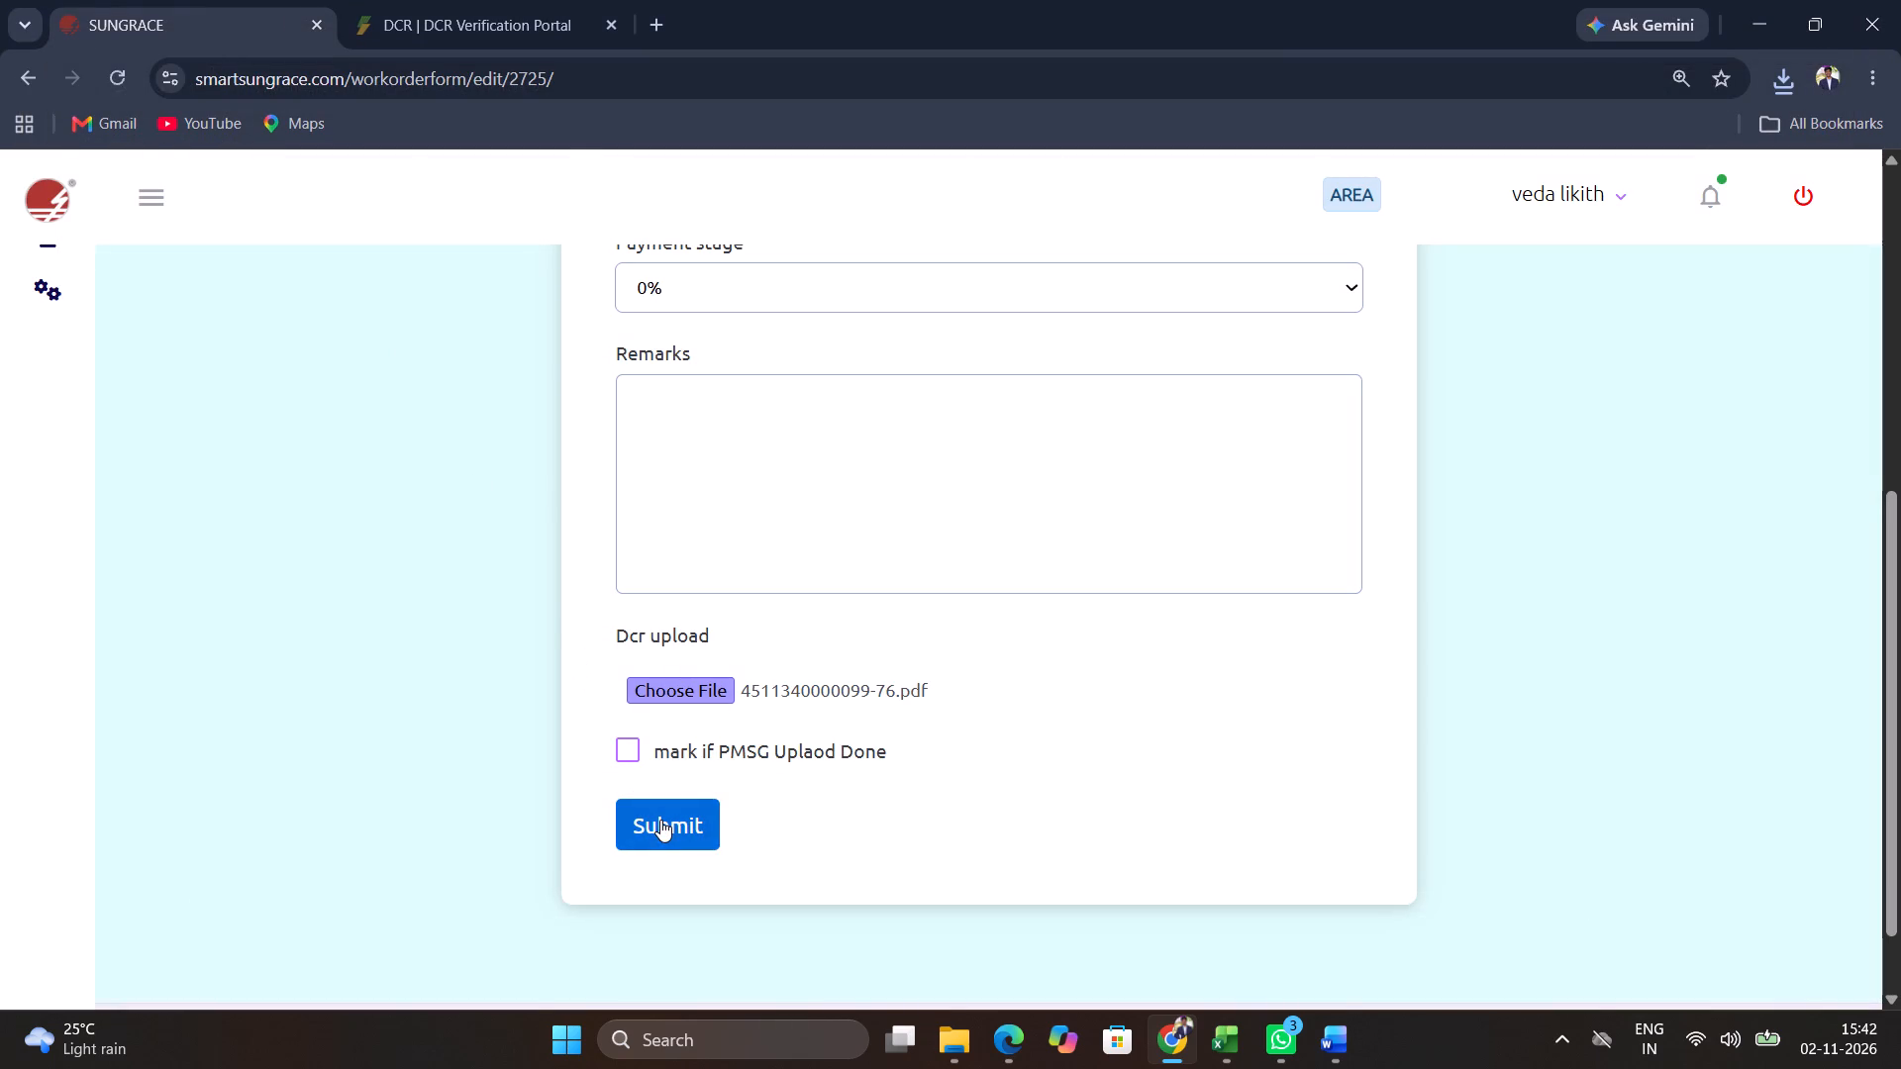
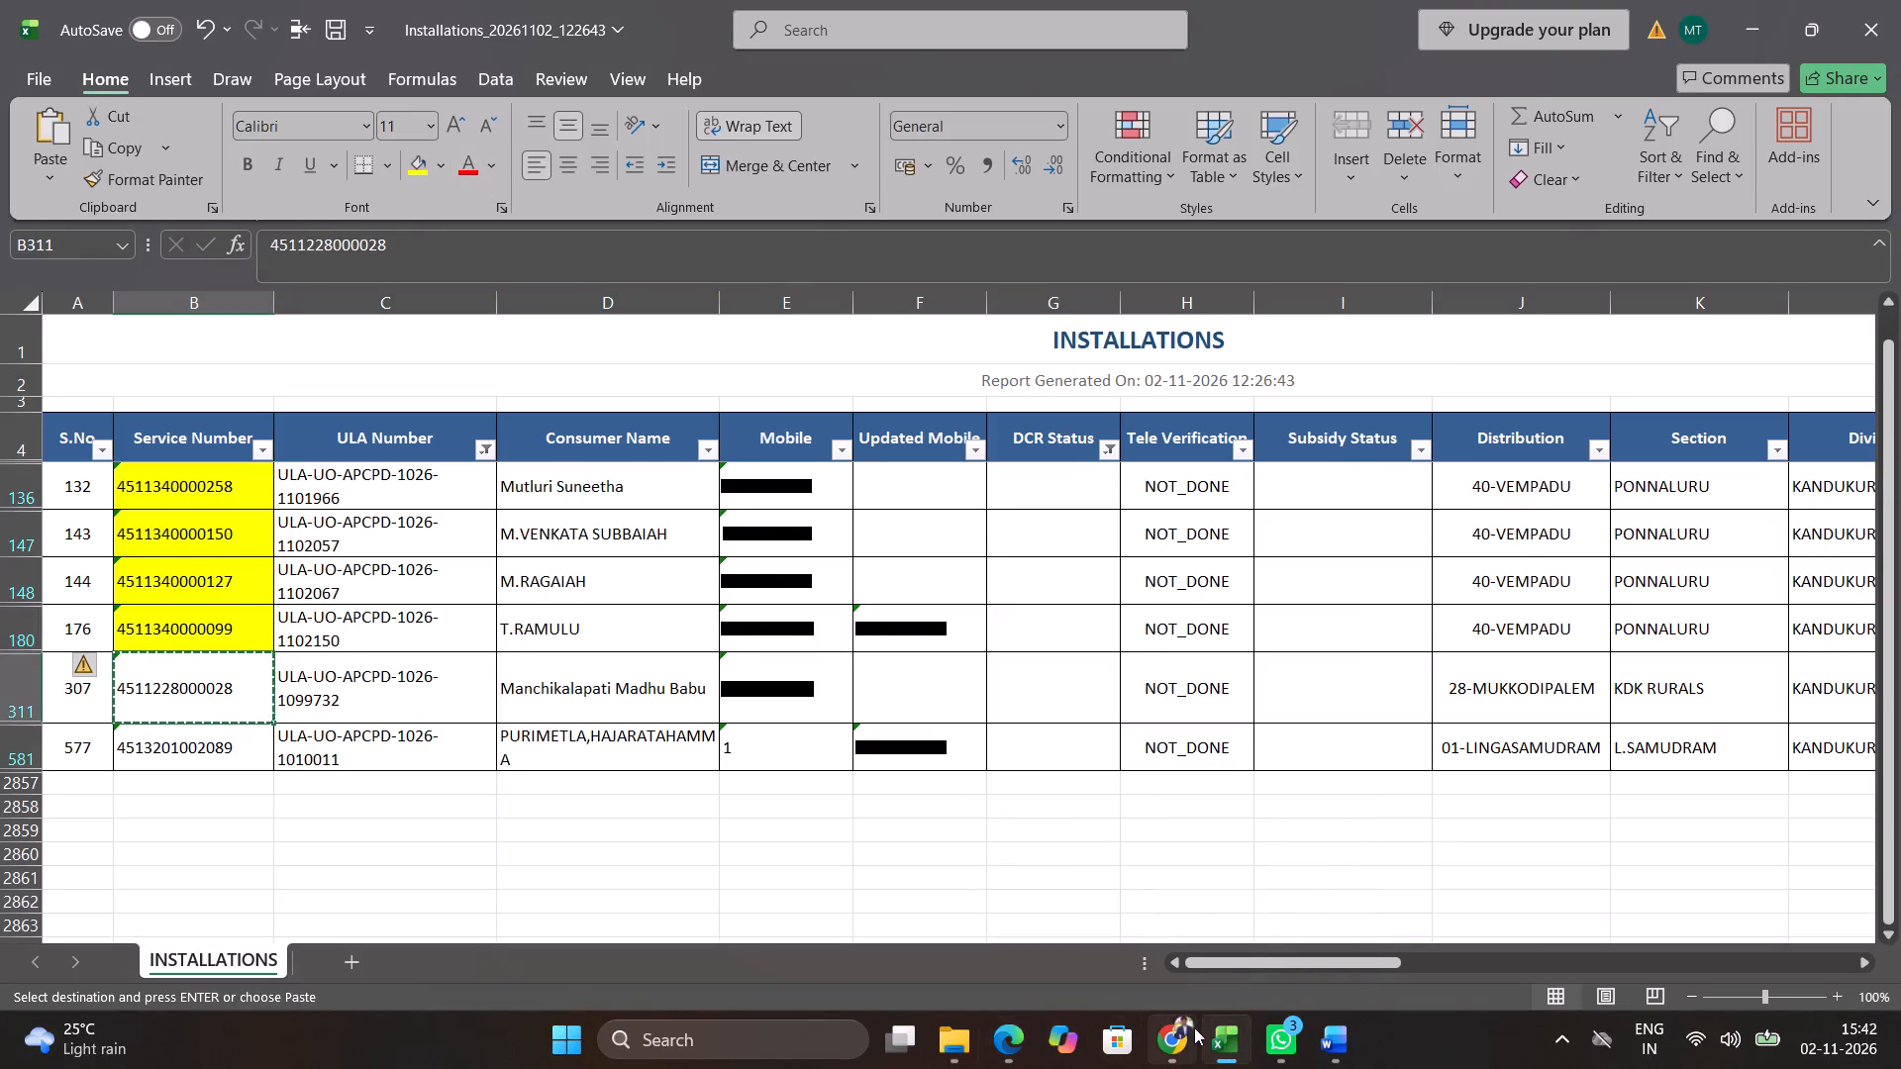
Switch to SUNGRACE in Chrome, find the installation with the copied service number, and copy its ULA number from the copy details.
left_click(1164, 943)
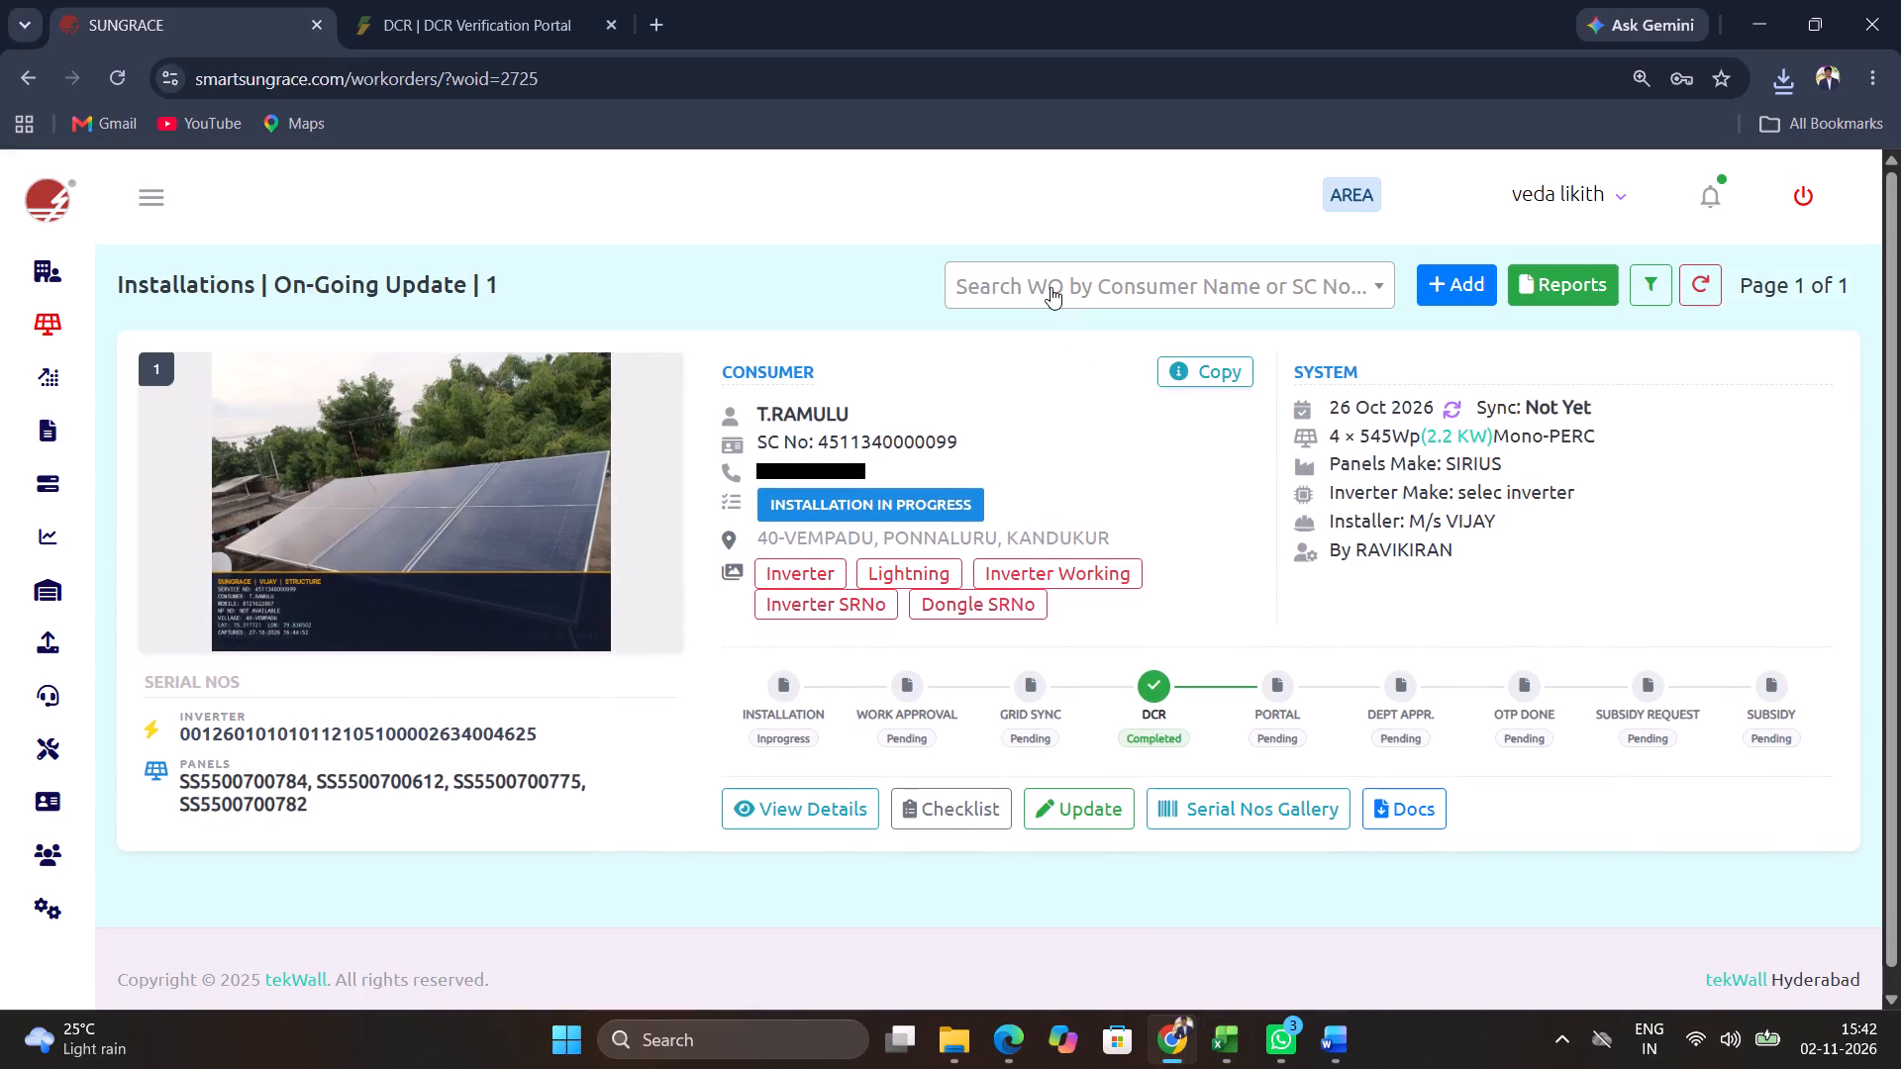
left_click(1051, 287)
key("ctrl+v")
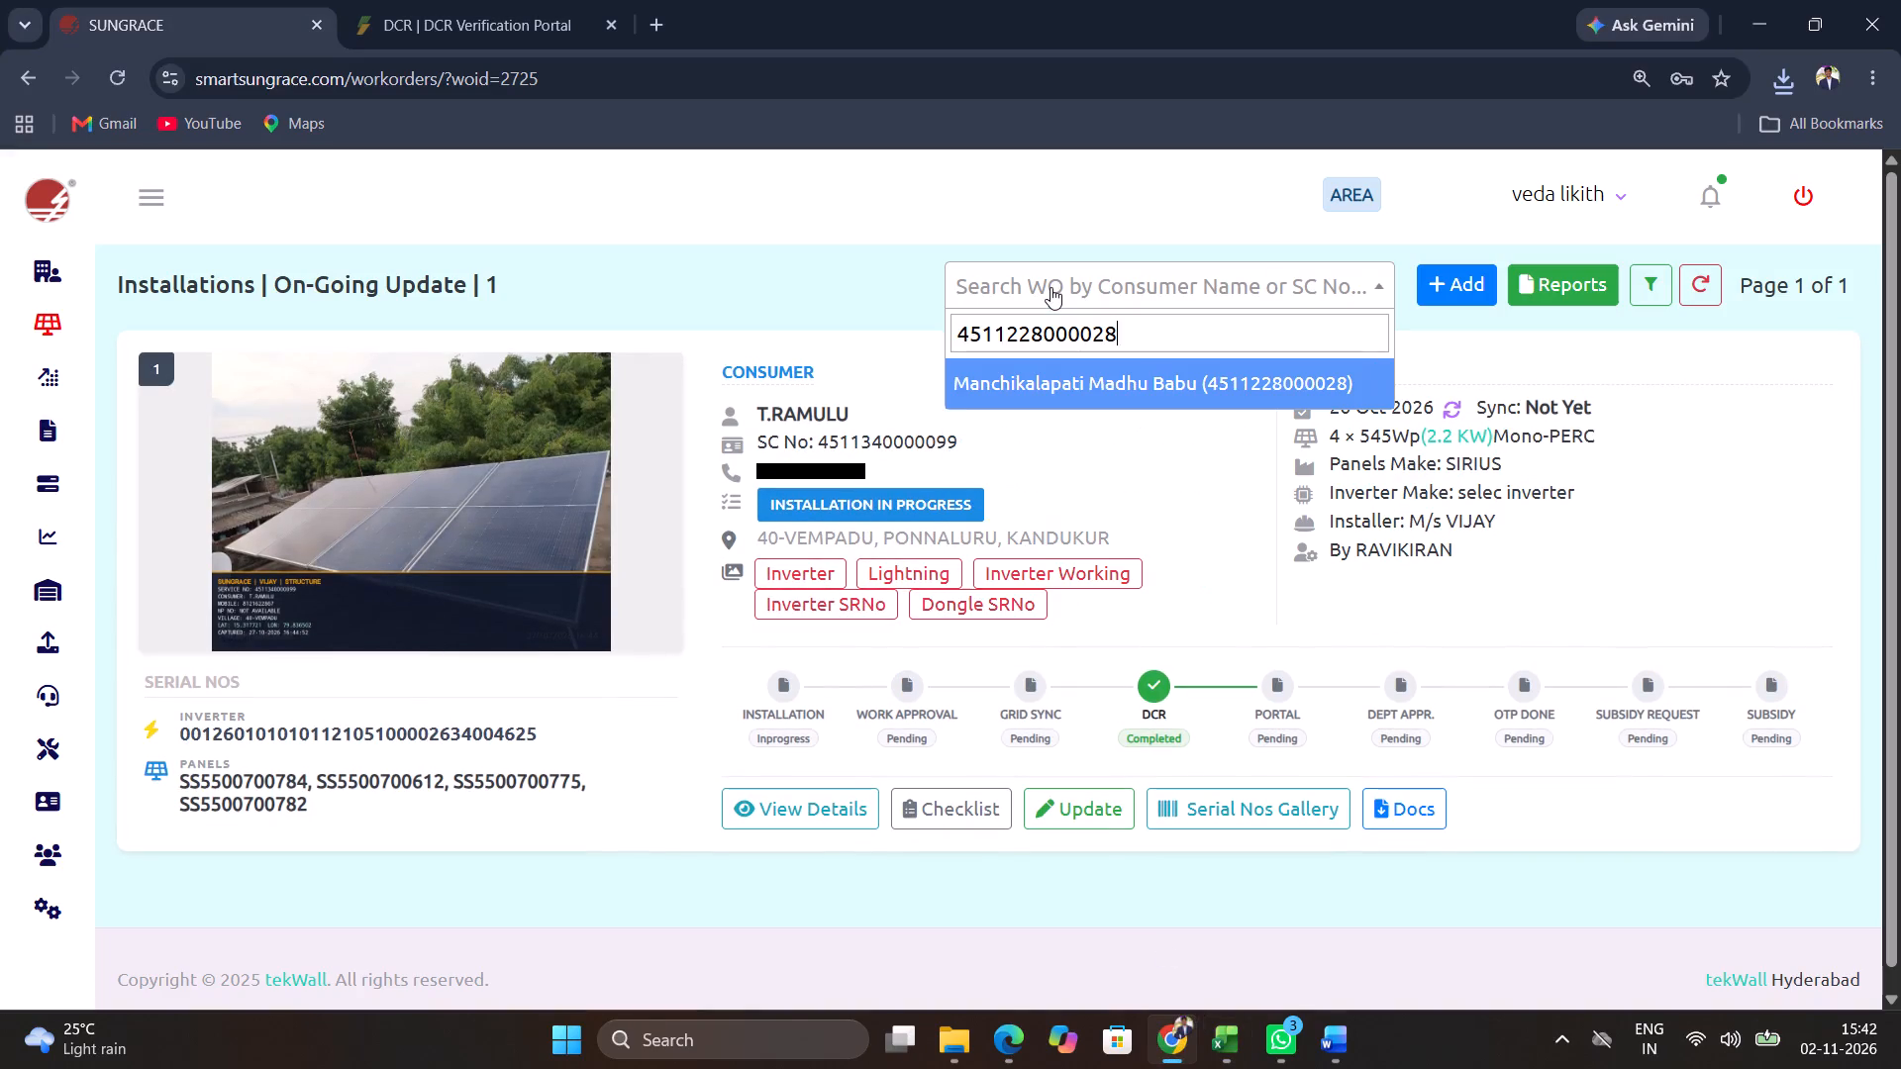
key("Return")
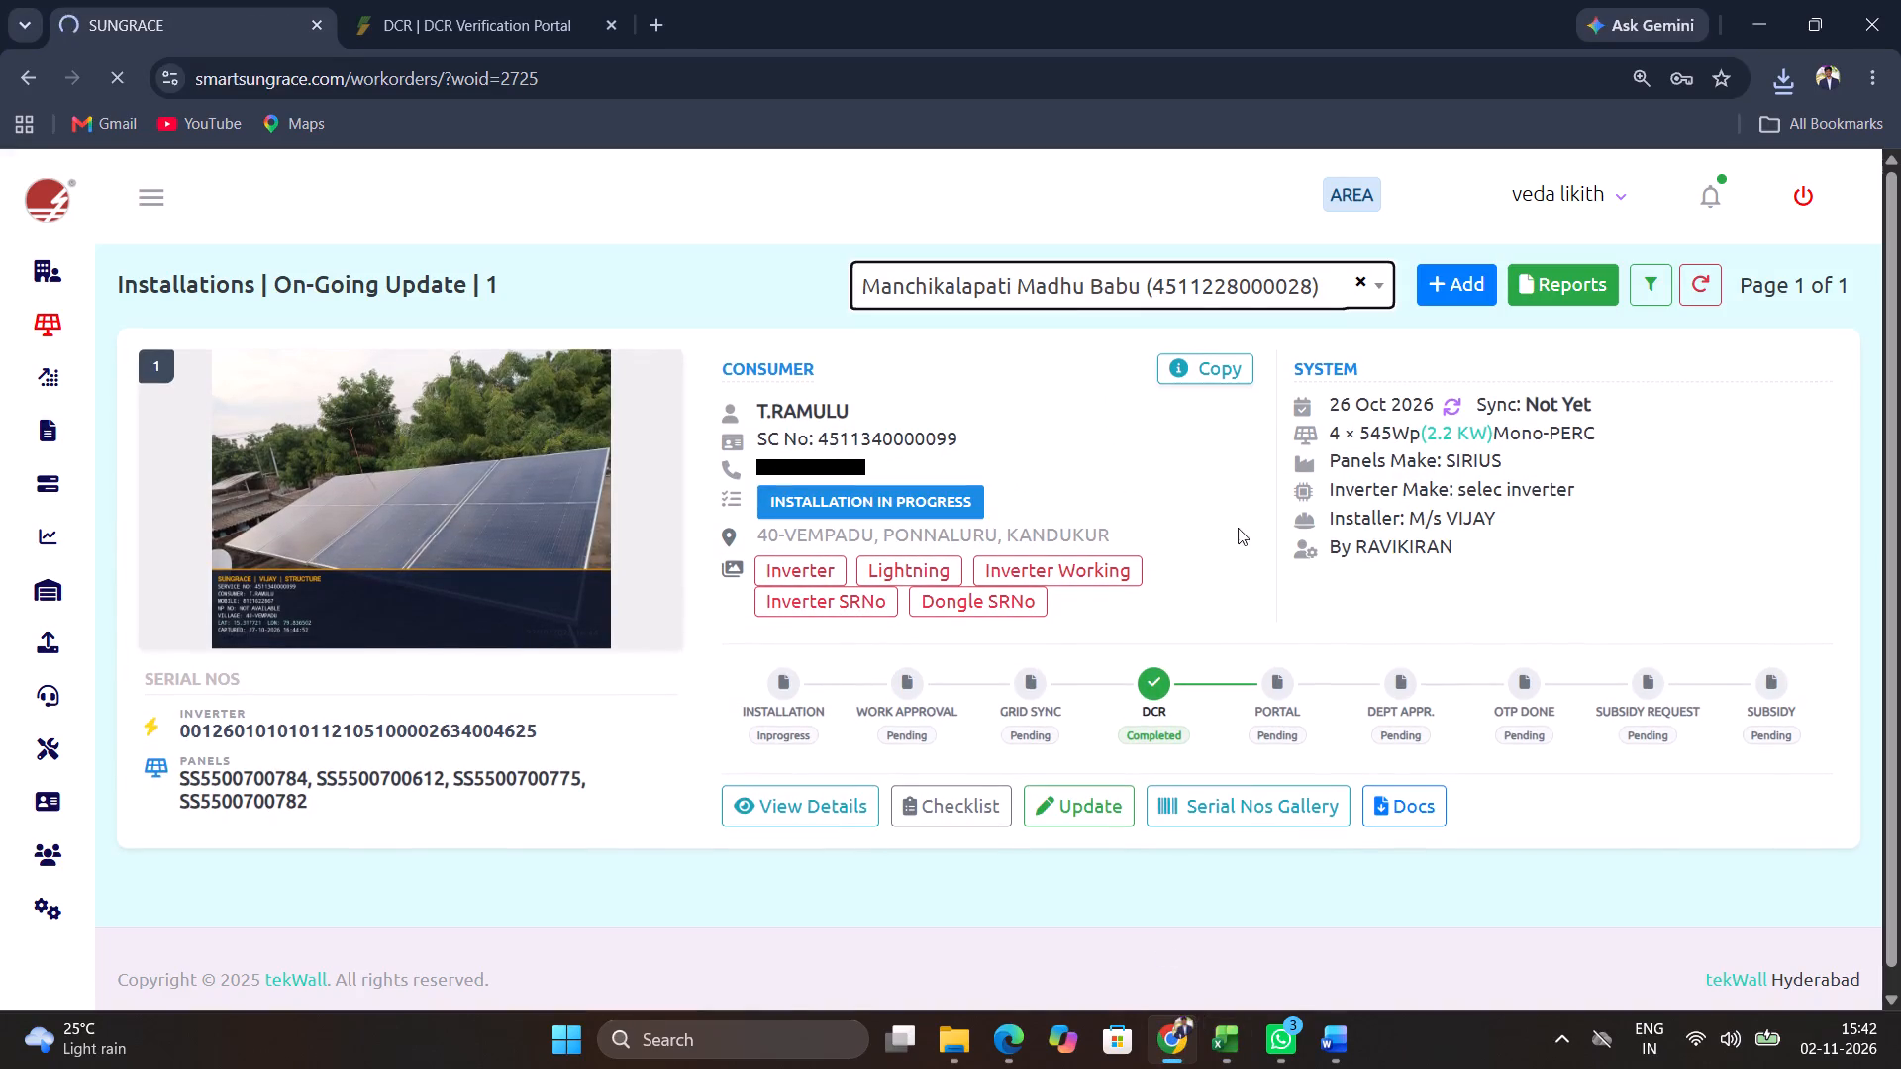
left_click(1198, 372)
left_click(1195, 490)
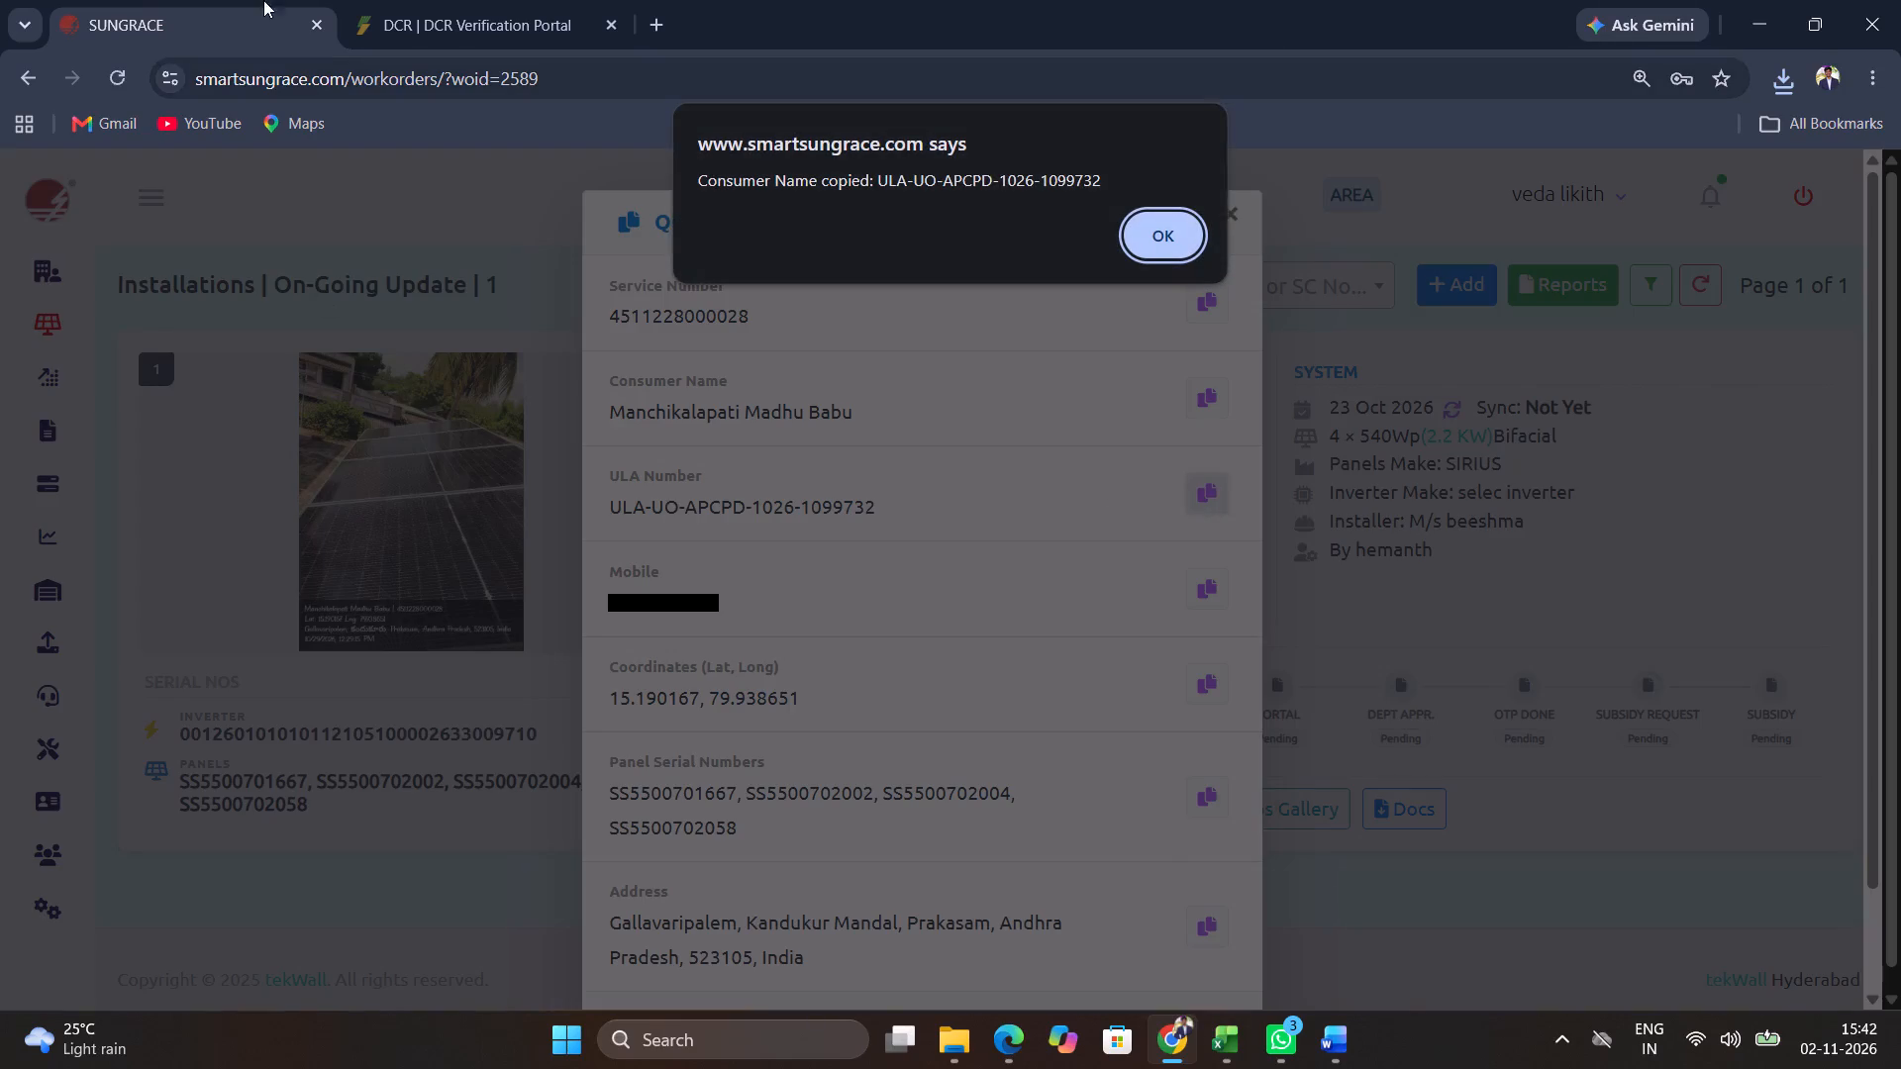
In the DCR portal, close the certificate view, start a new B2C entry, and enter the copied ULA number as consumer application number.
left_click_drag(432, 0, 442, 8)
left_click(1655, 218)
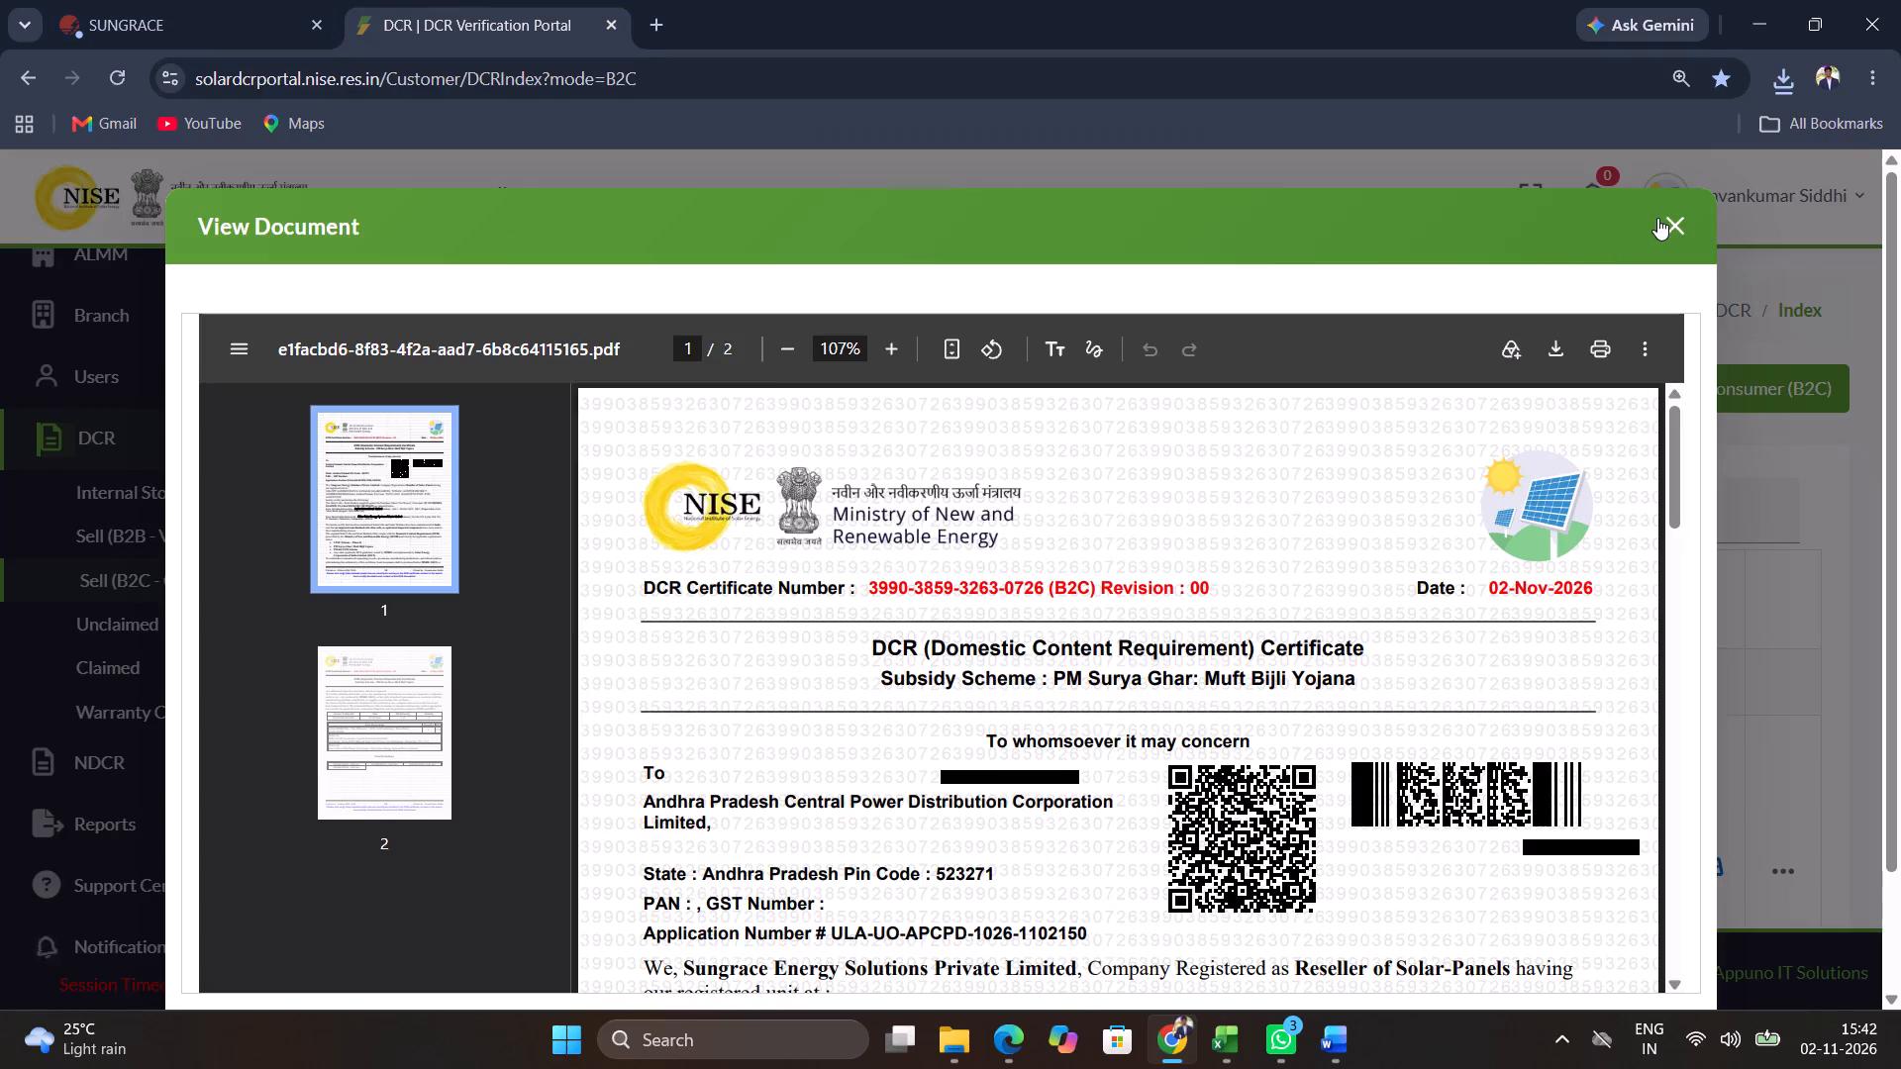
left_click(1644, 399)
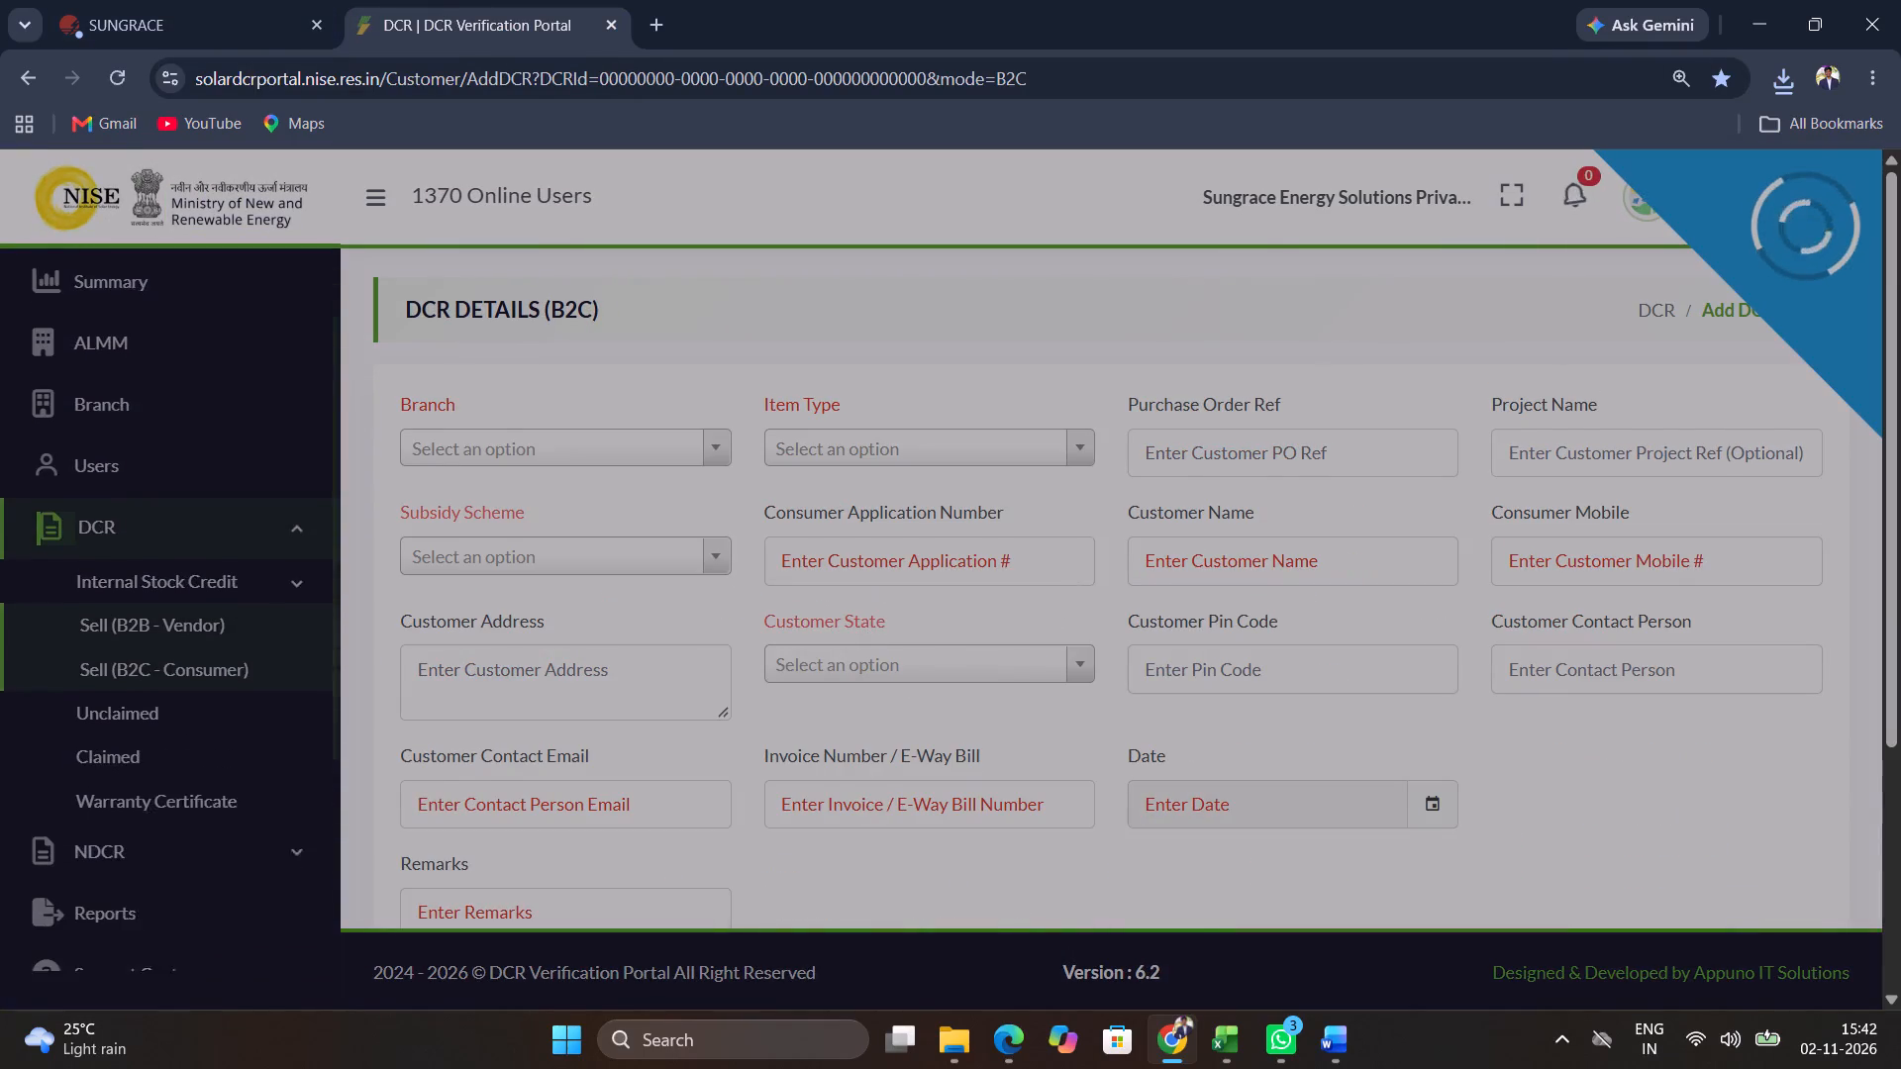
left_click(874, 558)
key("ctrl+v")
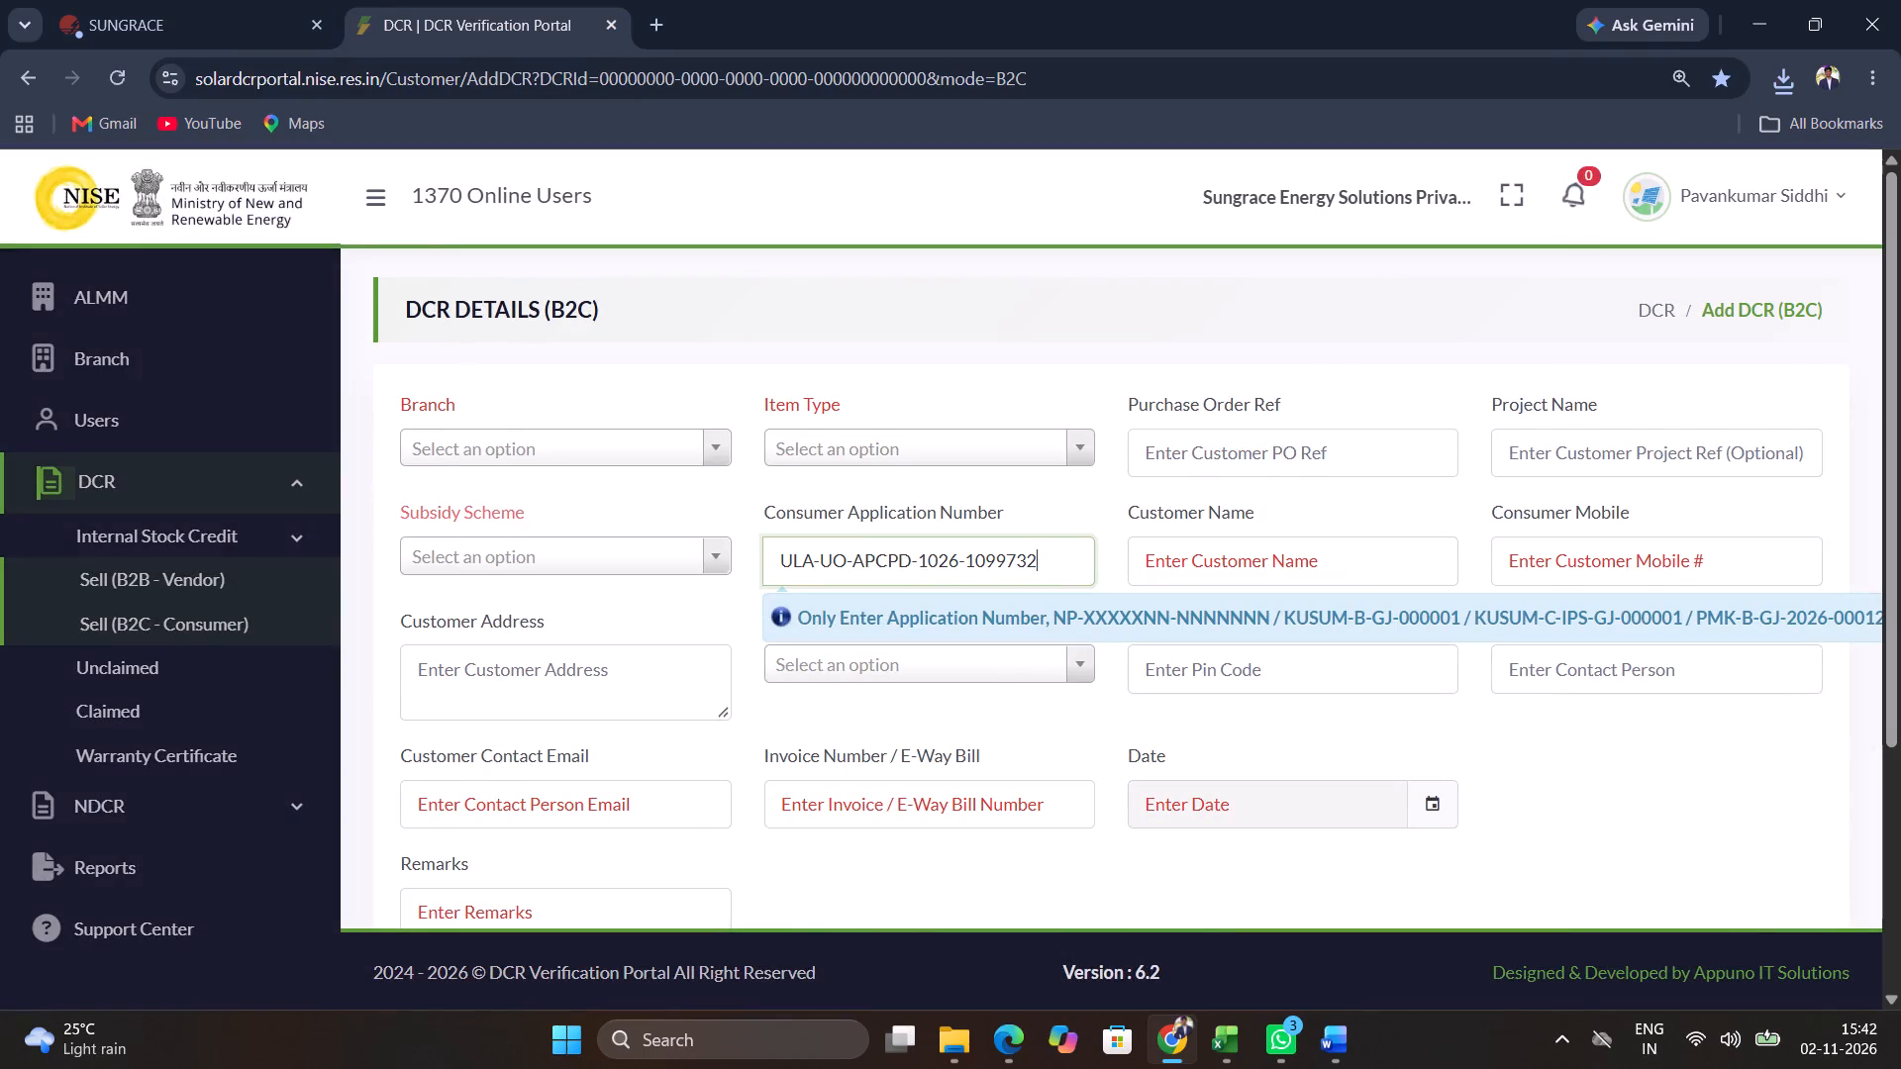
Set the branch to Andhra Pradesh, the subsidy scheme to PM Surya Ghar: Muft Bijli Yojana, and the item type to Solar Panels.
left_click(557, 454)
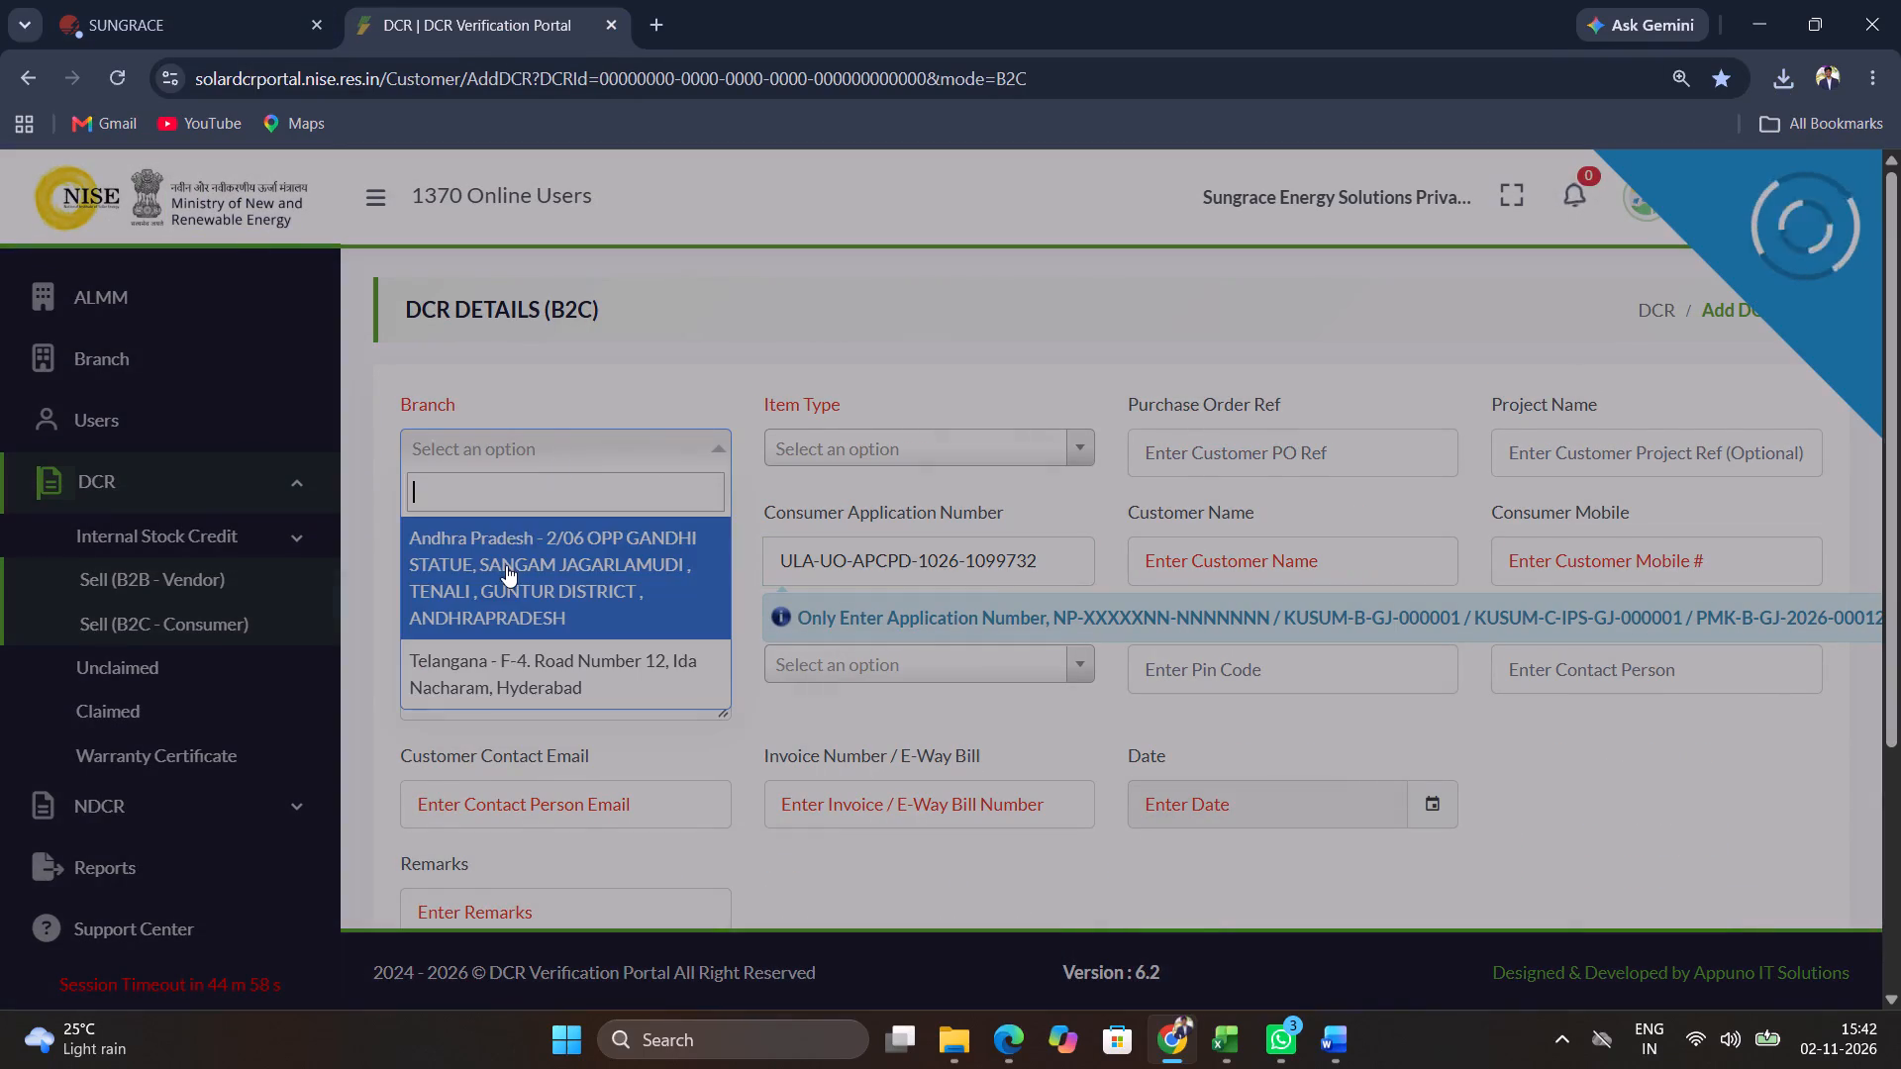
left_click(506, 565)
left_click(513, 555)
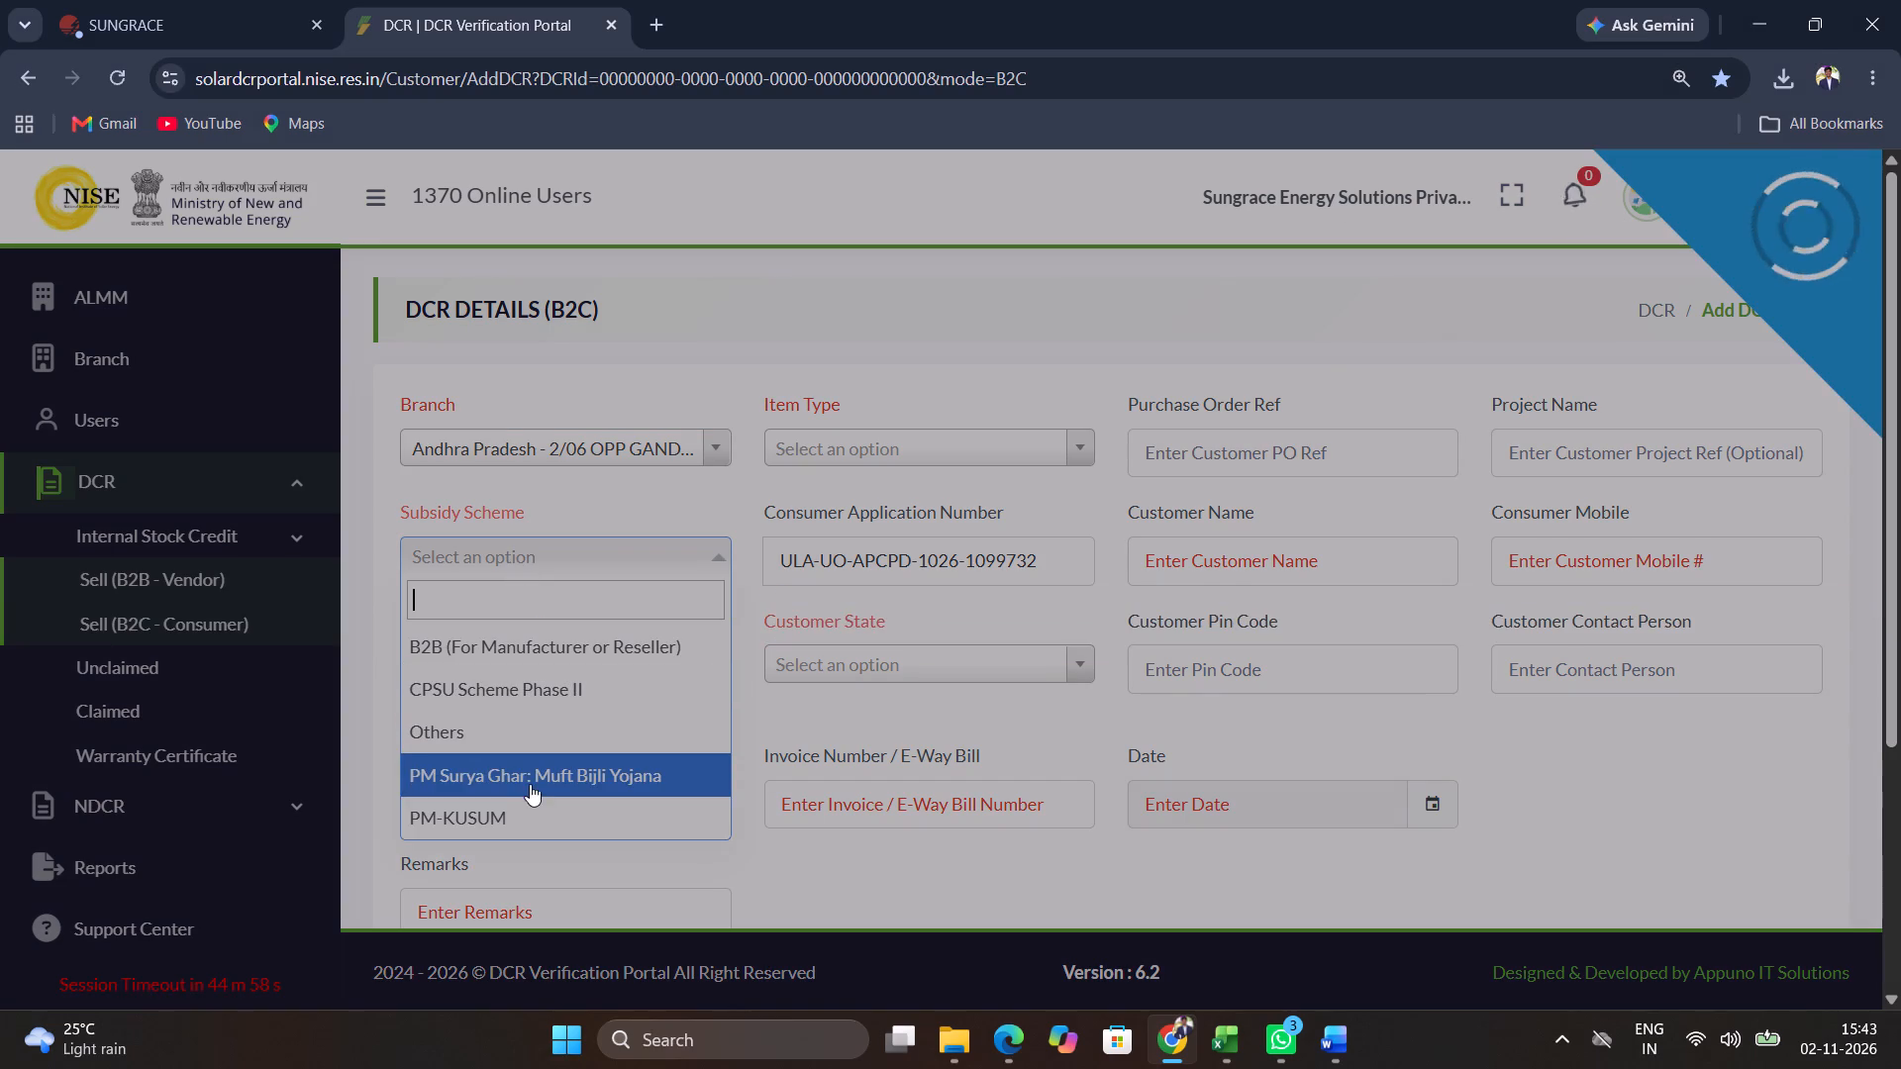
left_click(531, 780)
left_click(827, 444)
left_click(793, 537)
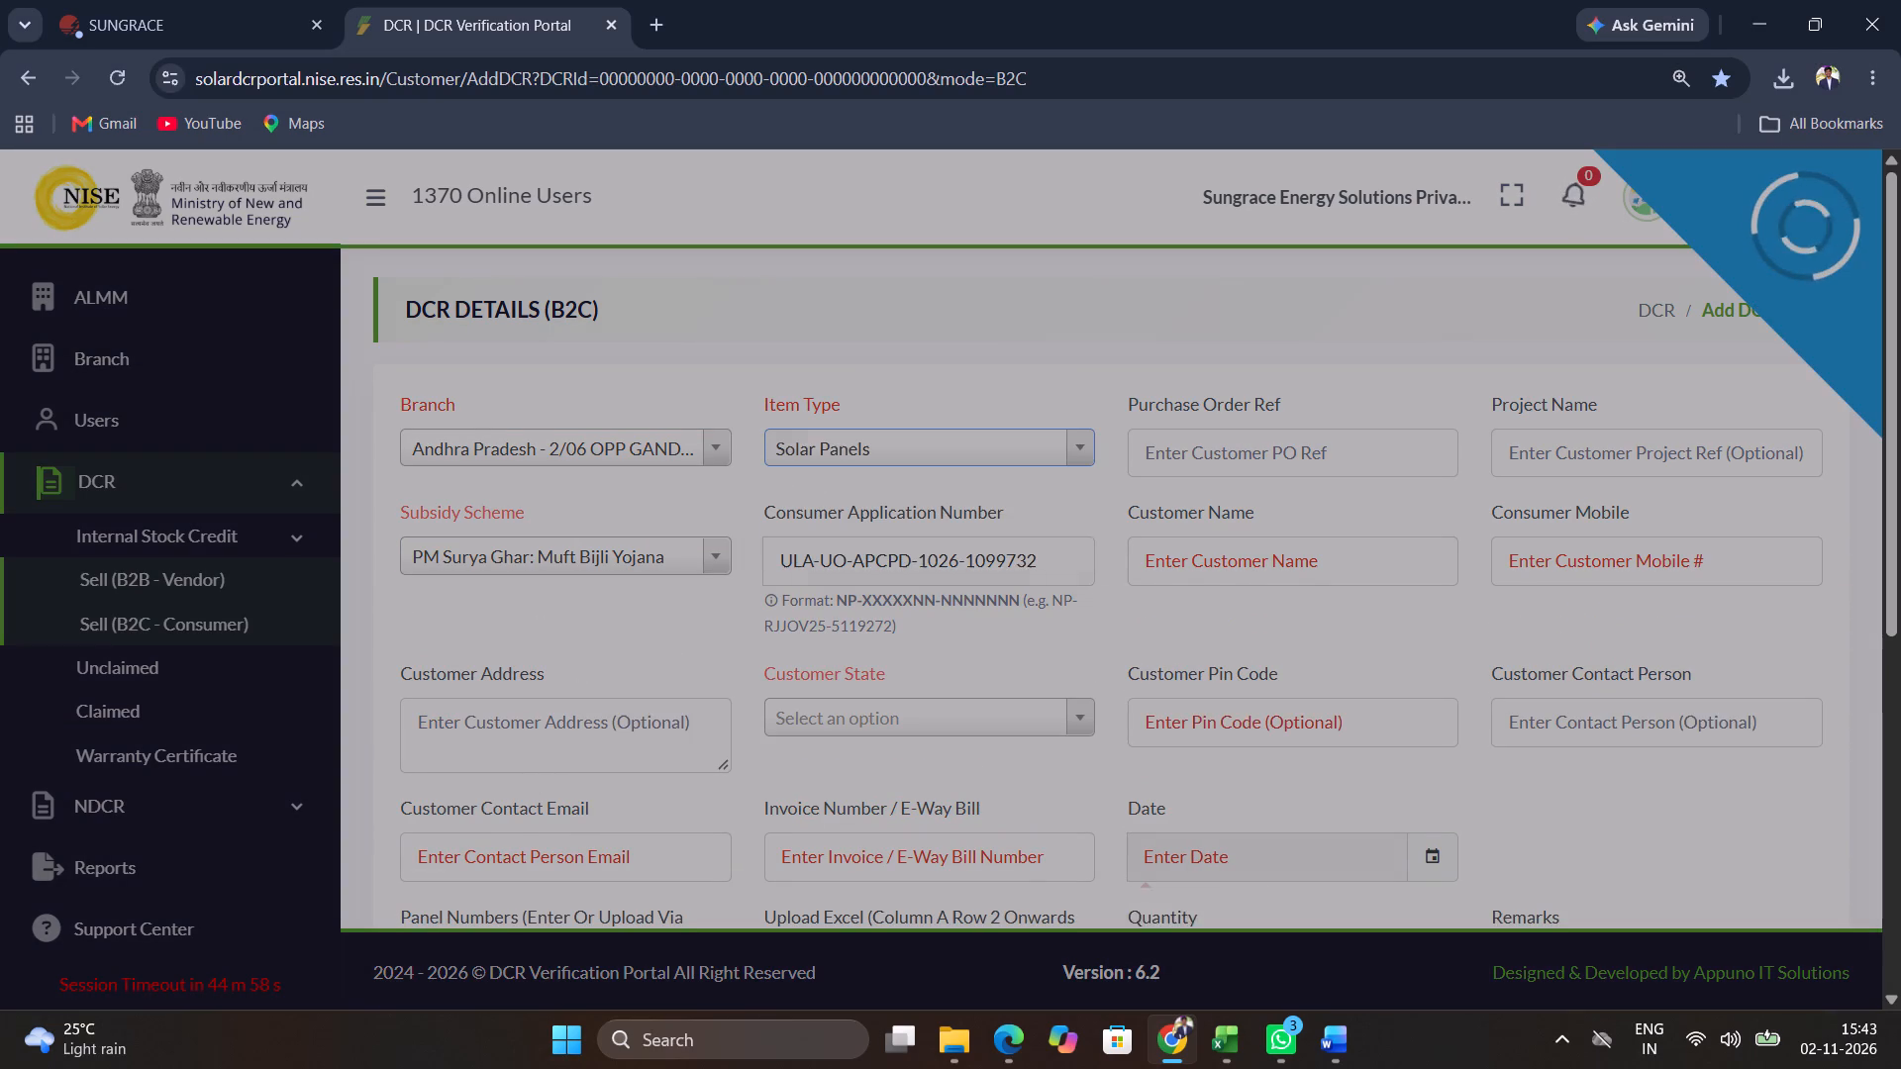
Fill Customer Name with Andhra Pradesh Central Power Distribution Corporation Limited, copied from the Kandukuru details document in Word.
left_click(1220, 554)
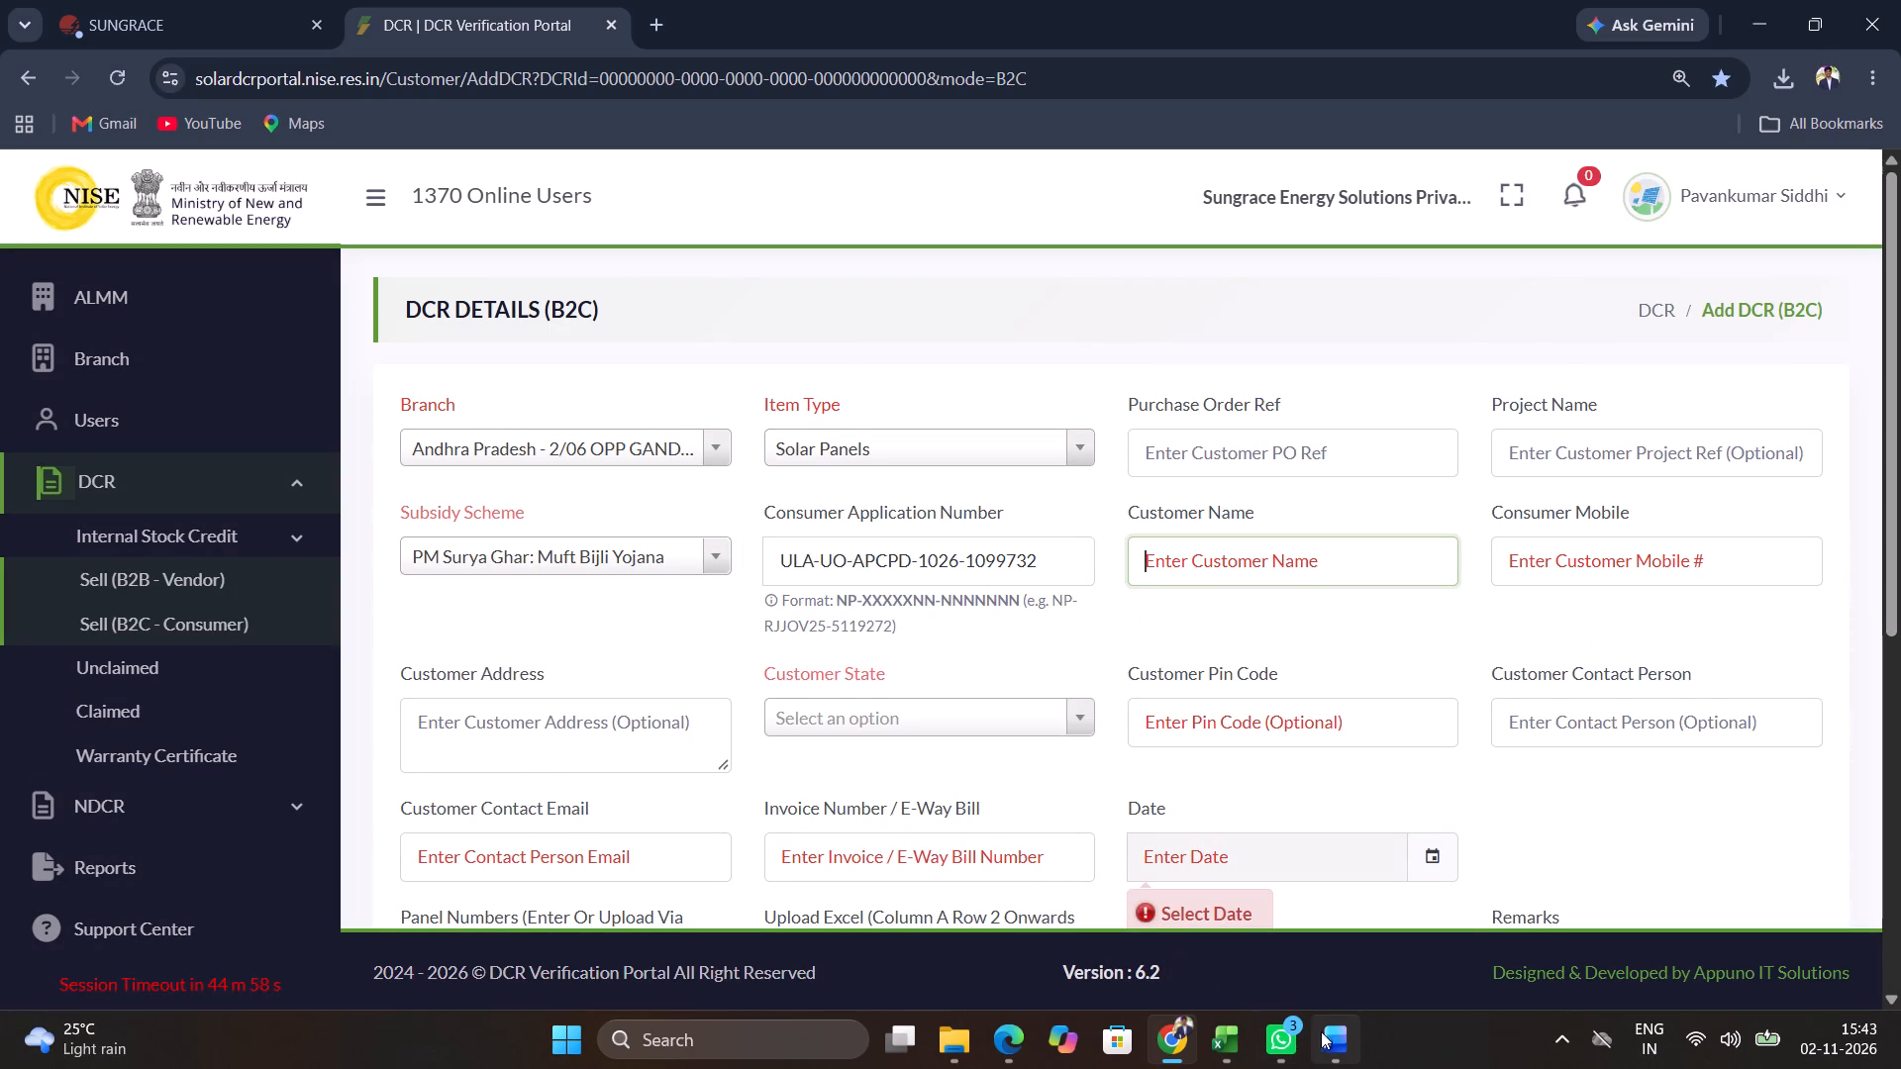
left_click(1320, 955)
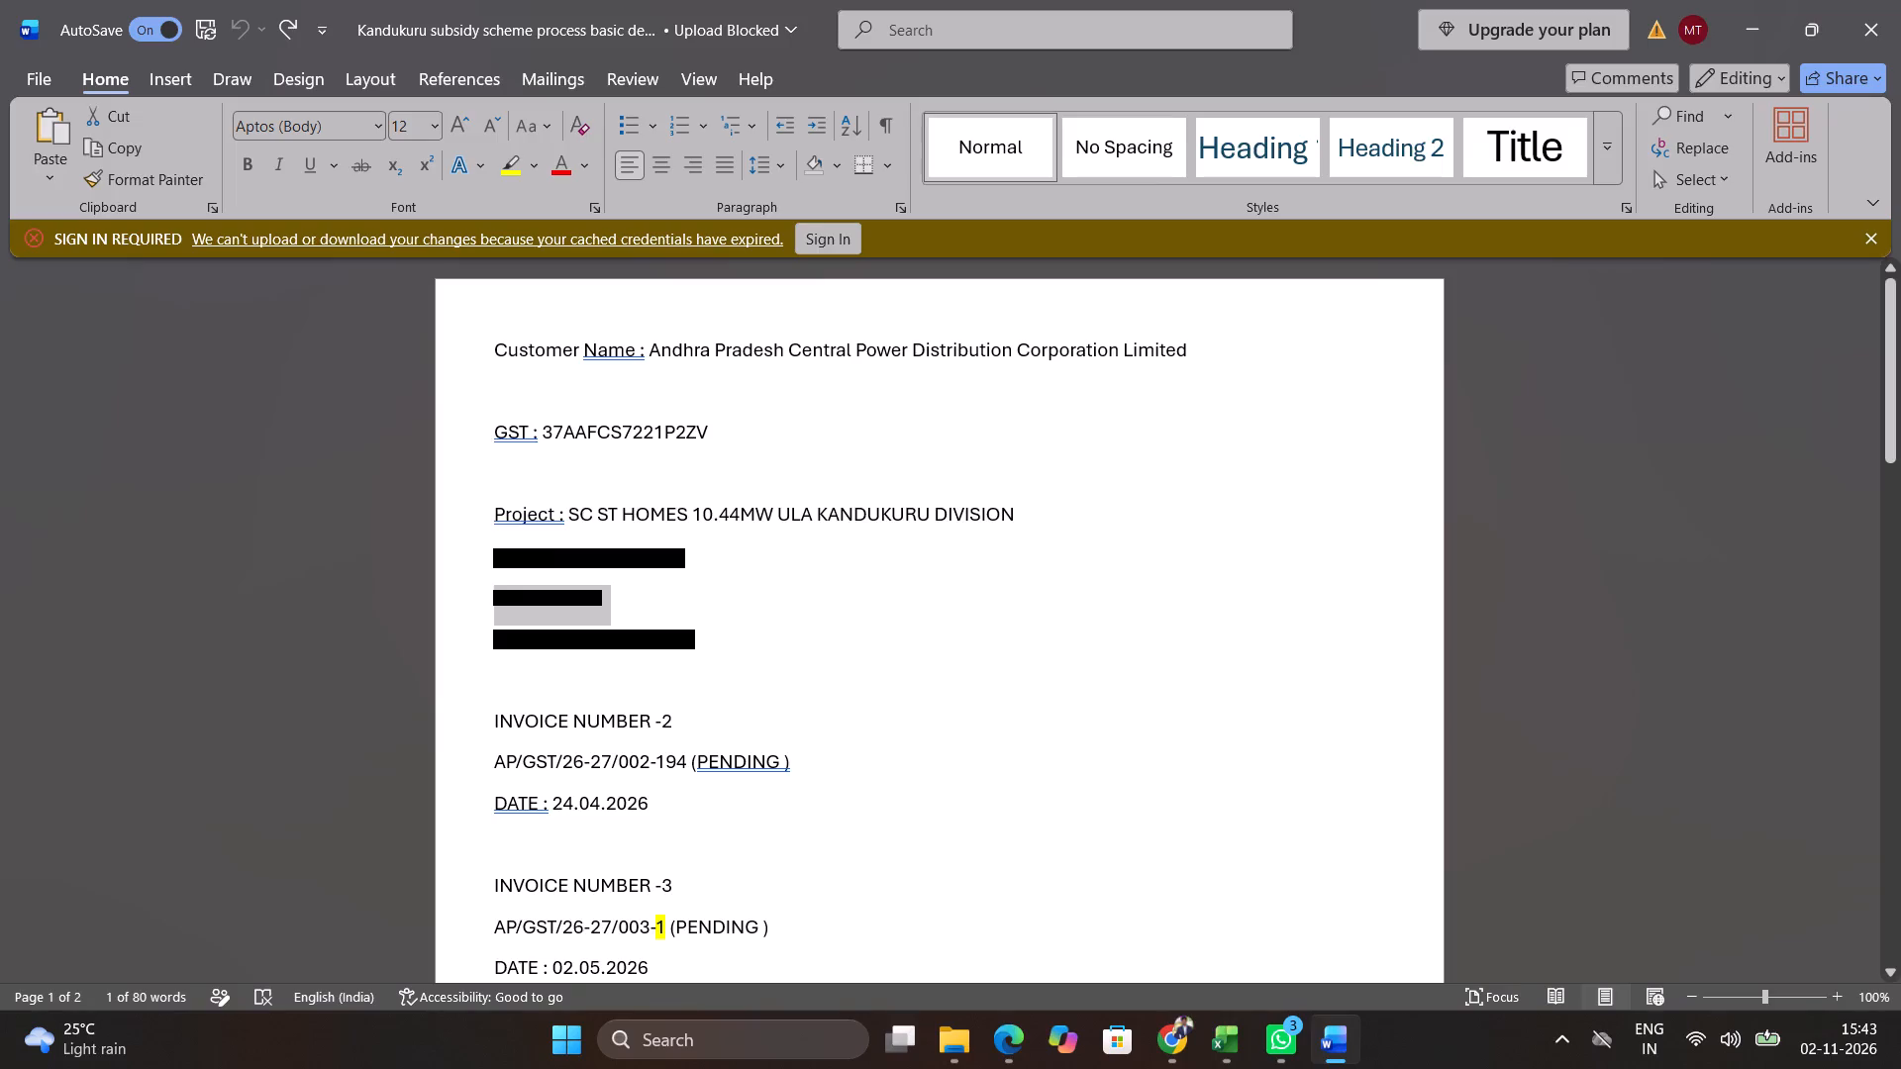
left_click_drag(648, 352, 1198, 352)
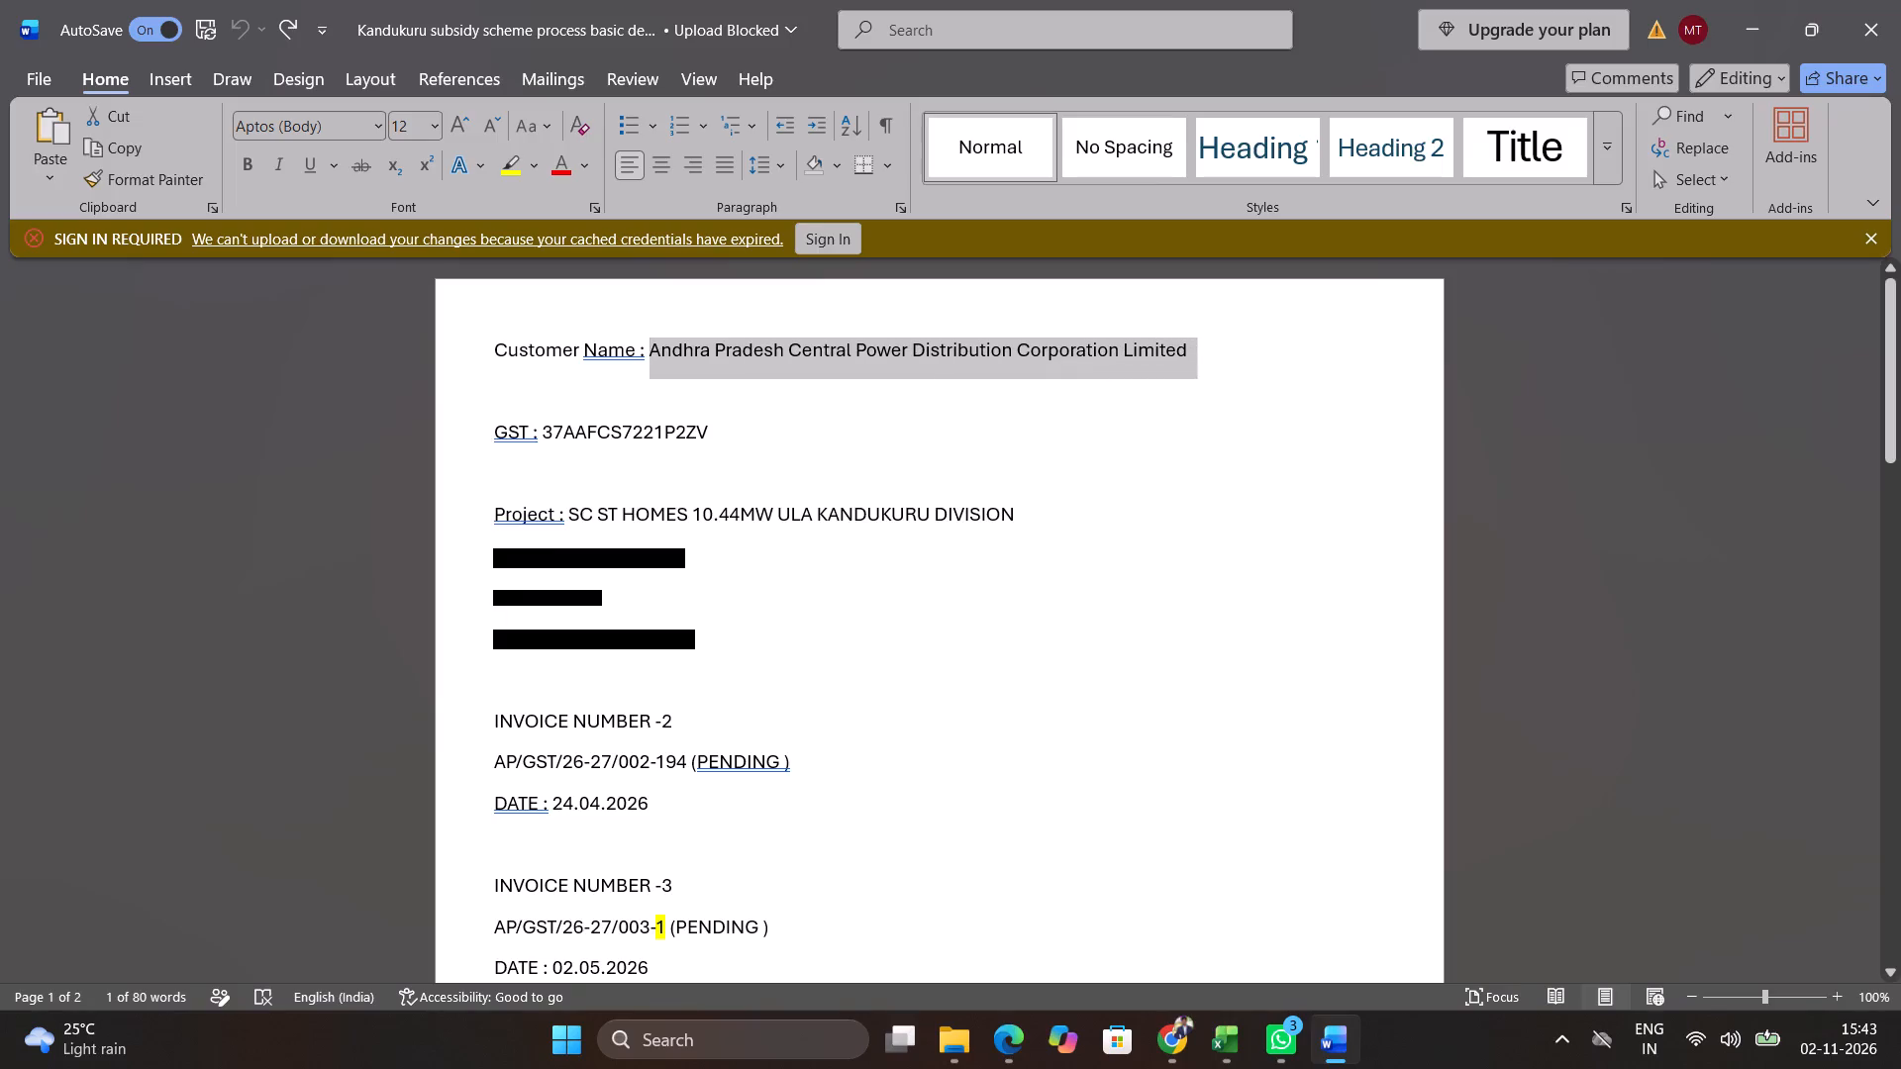
left_click_drag(1198, 352, 1200, 354)
key("ctrl+c")
left_click(1190, 955)
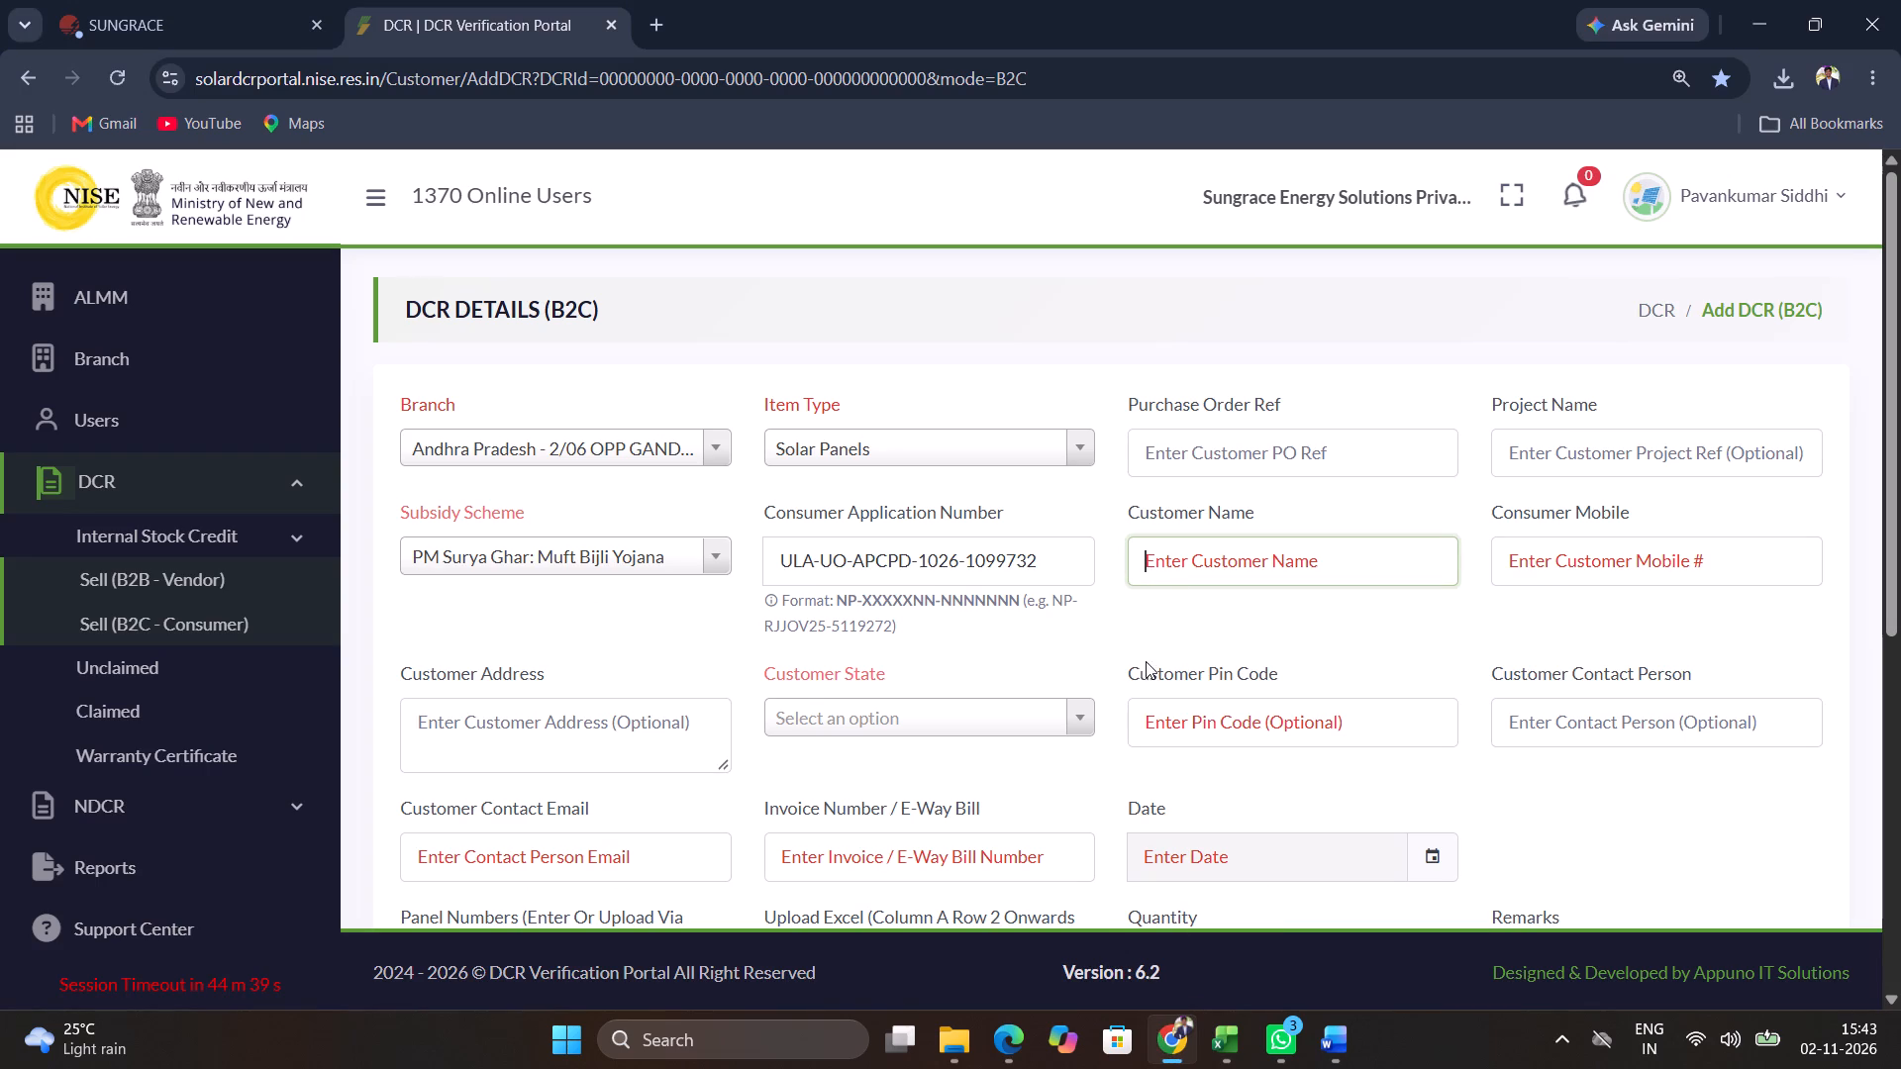
key("ctrl+v")
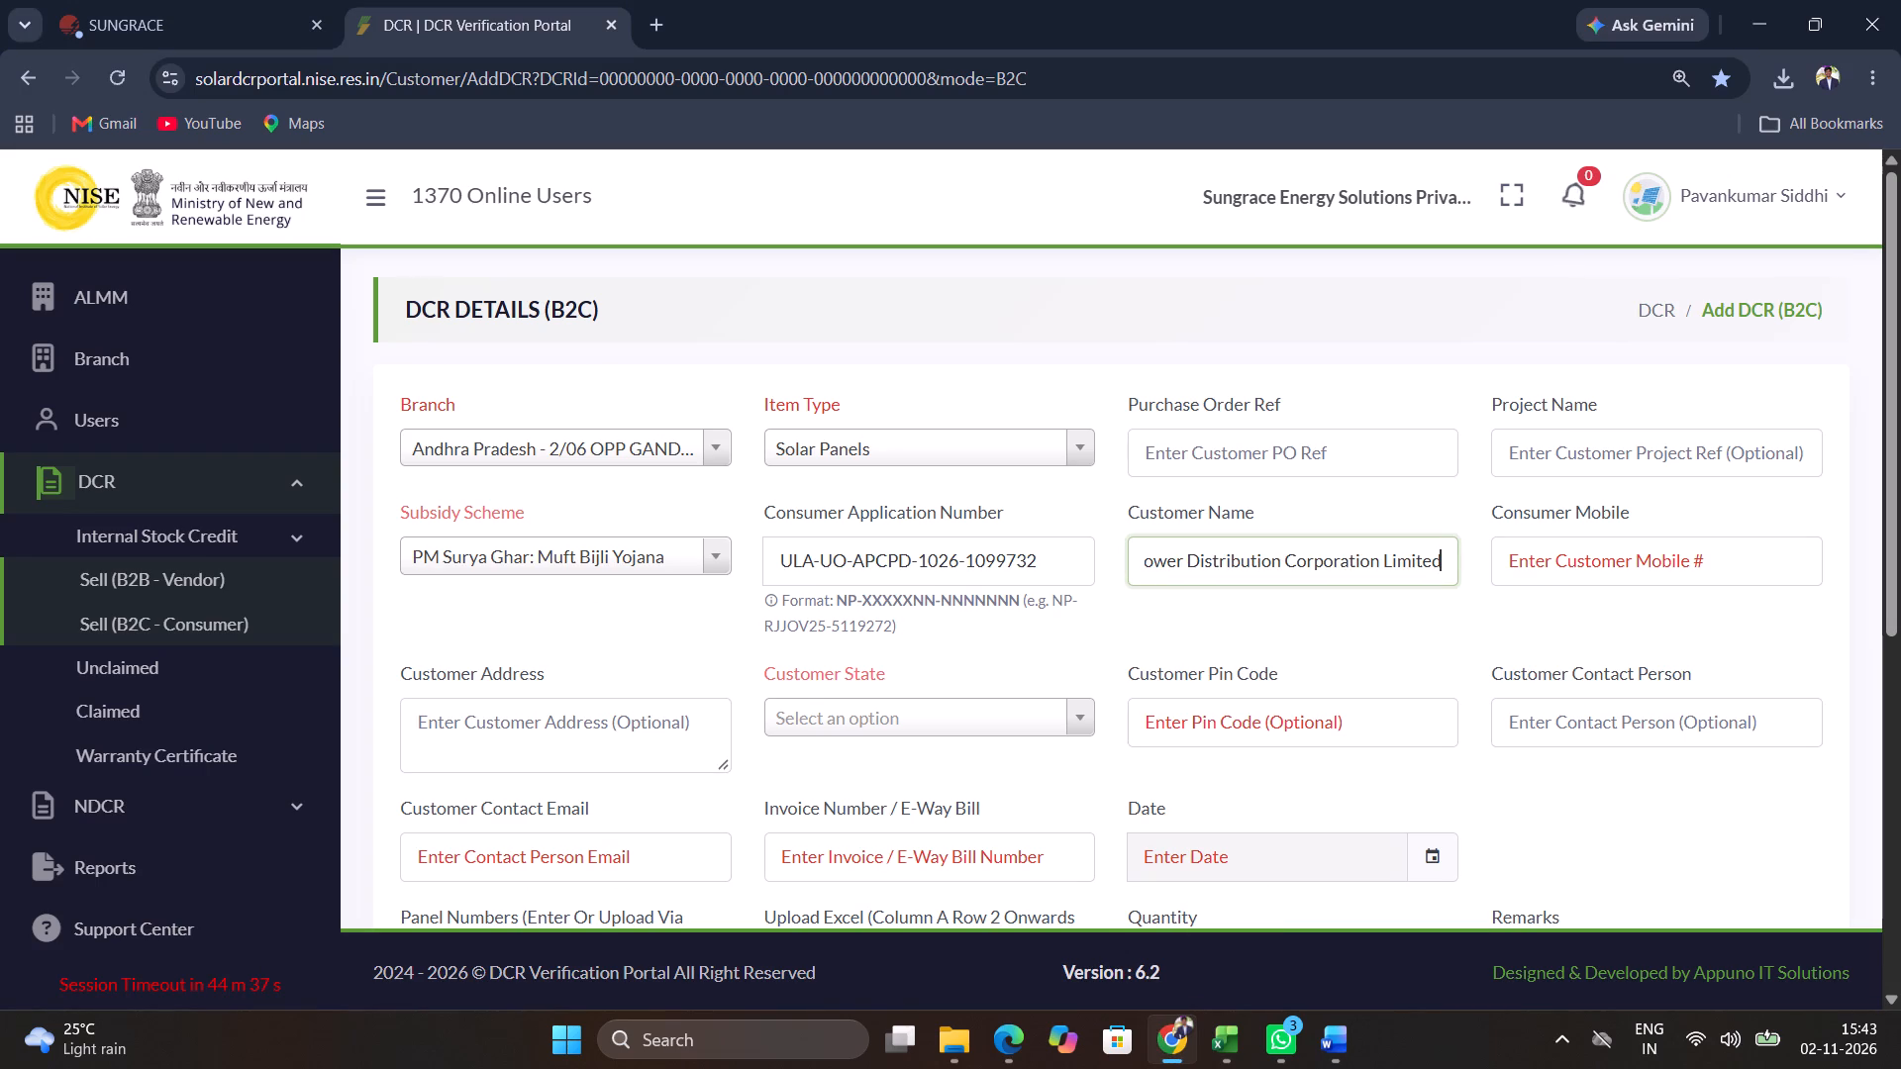
Fill Project Name with SC ST HOMES 10.44MW ULA KANDUKURU DIVISION, copied from the Word details document.
left_click(1541, 449)
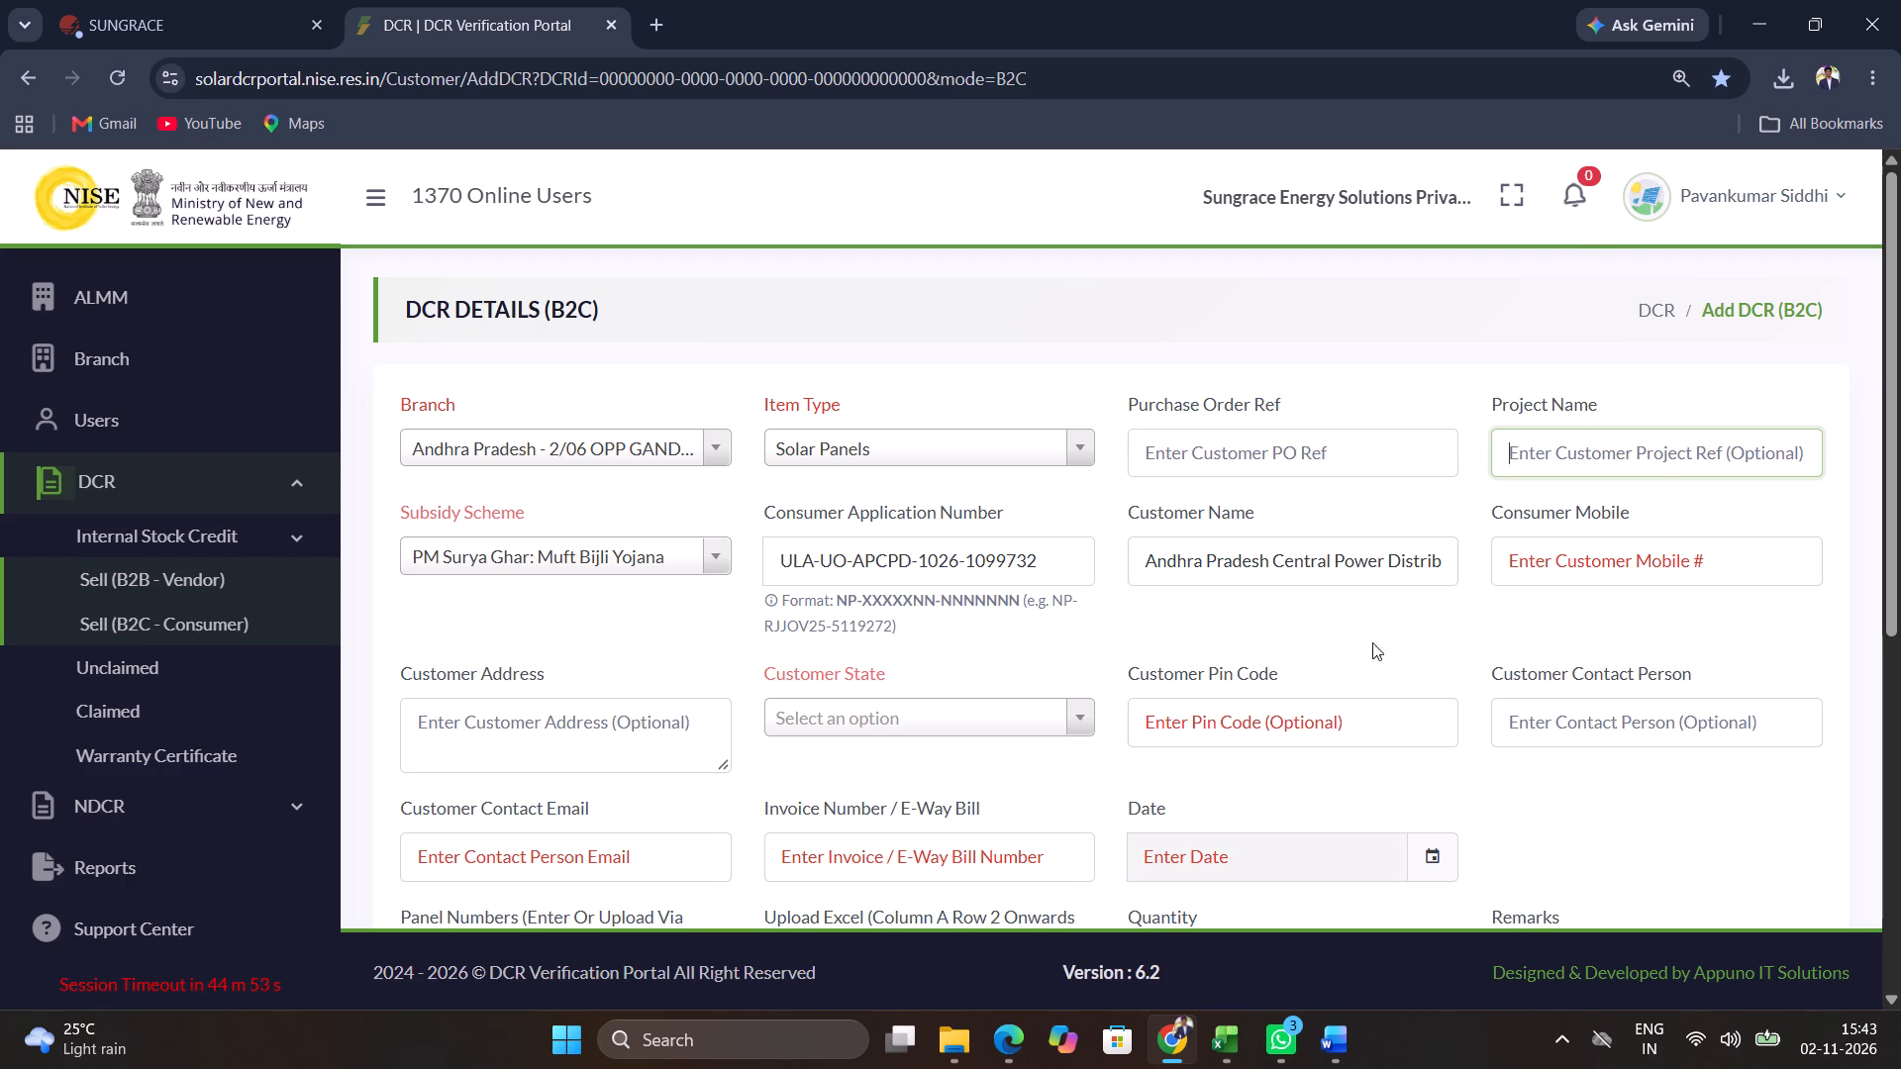
left_click(1346, 909)
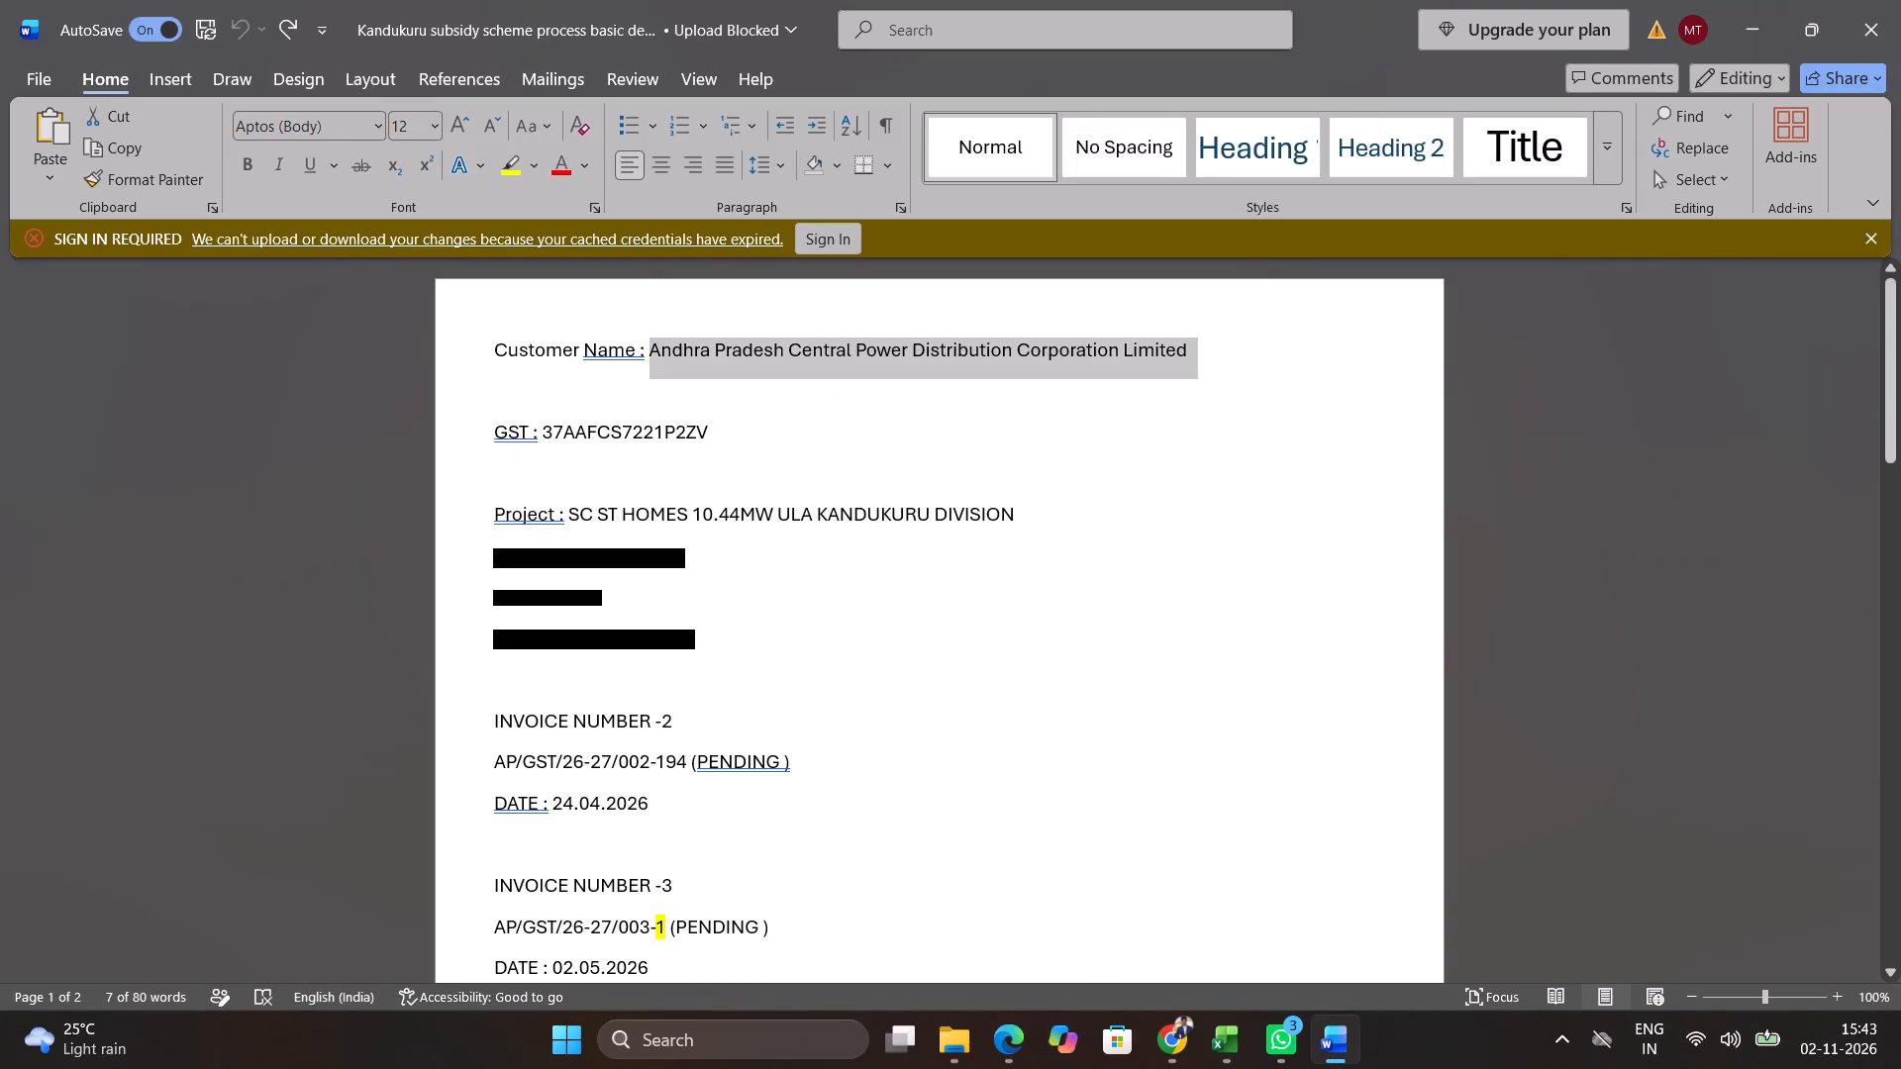
left_click_drag(570, 516, 1083, 542)
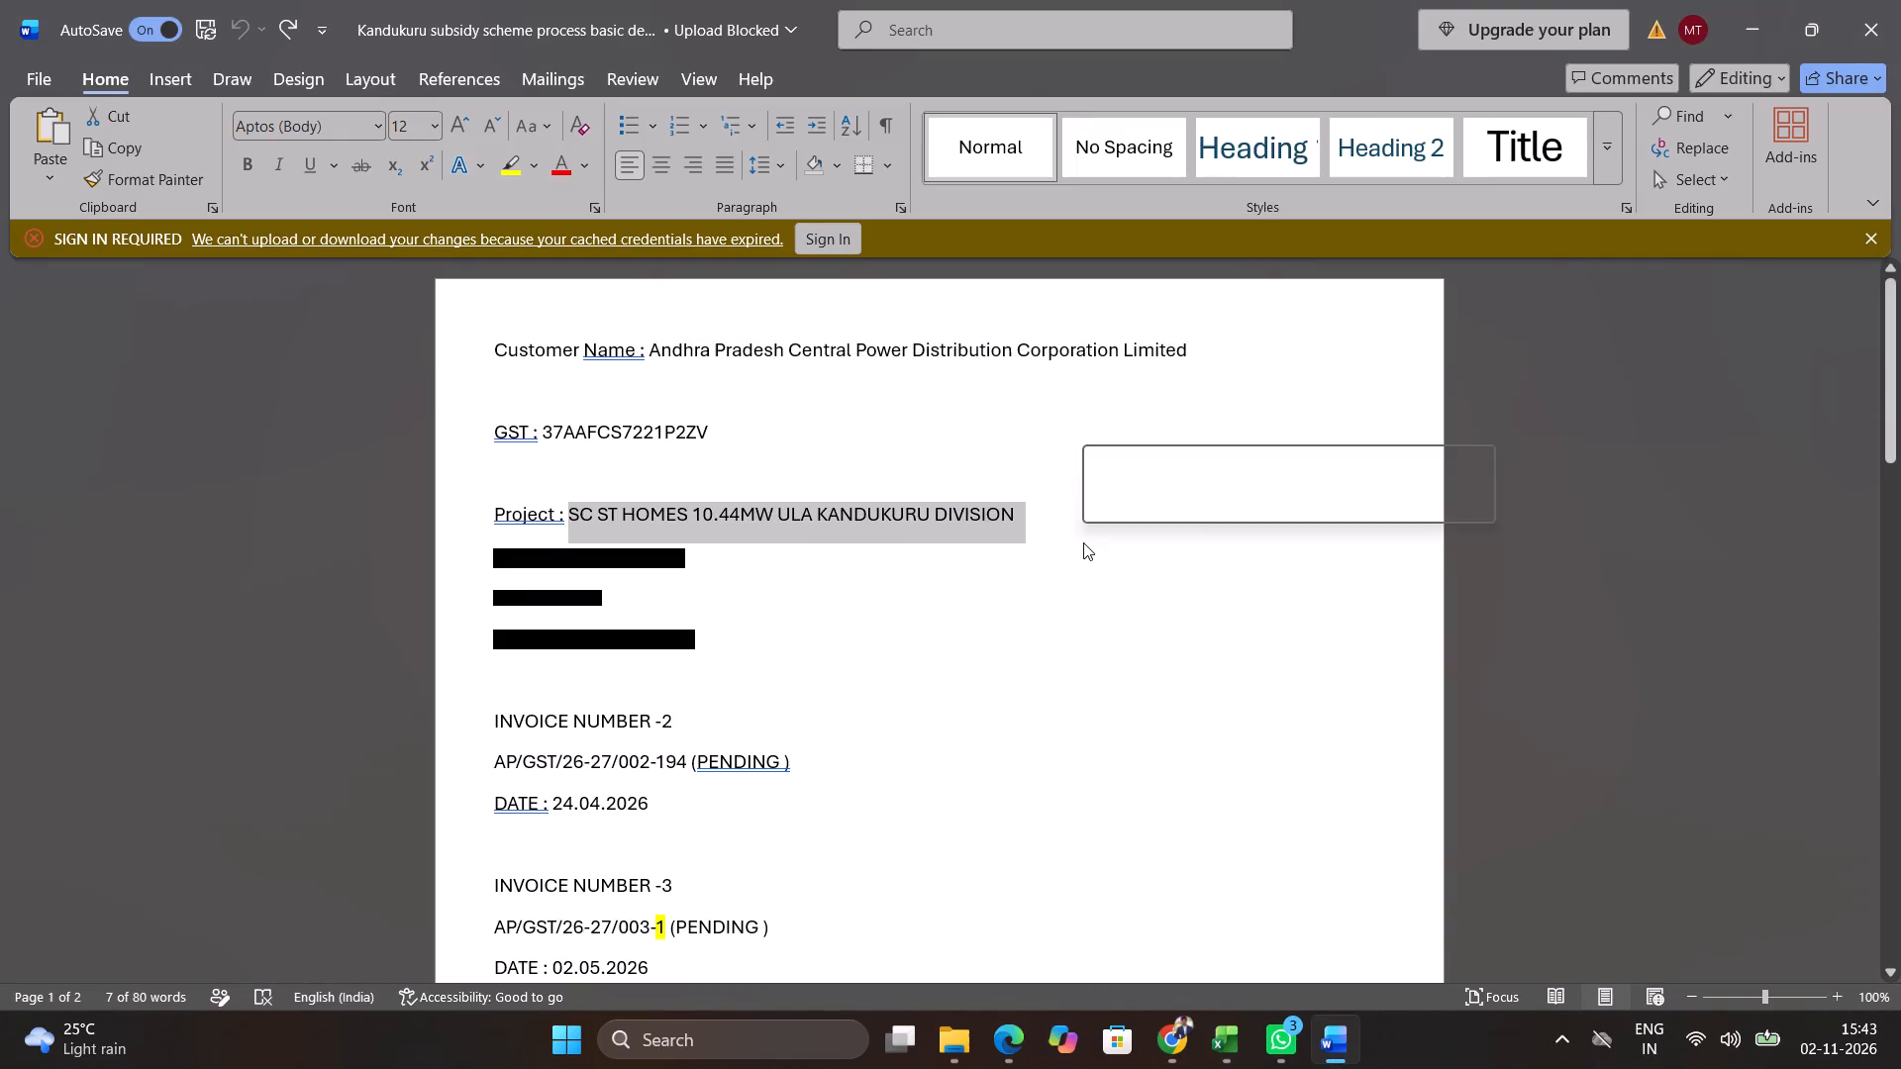
key("ctrl+c")
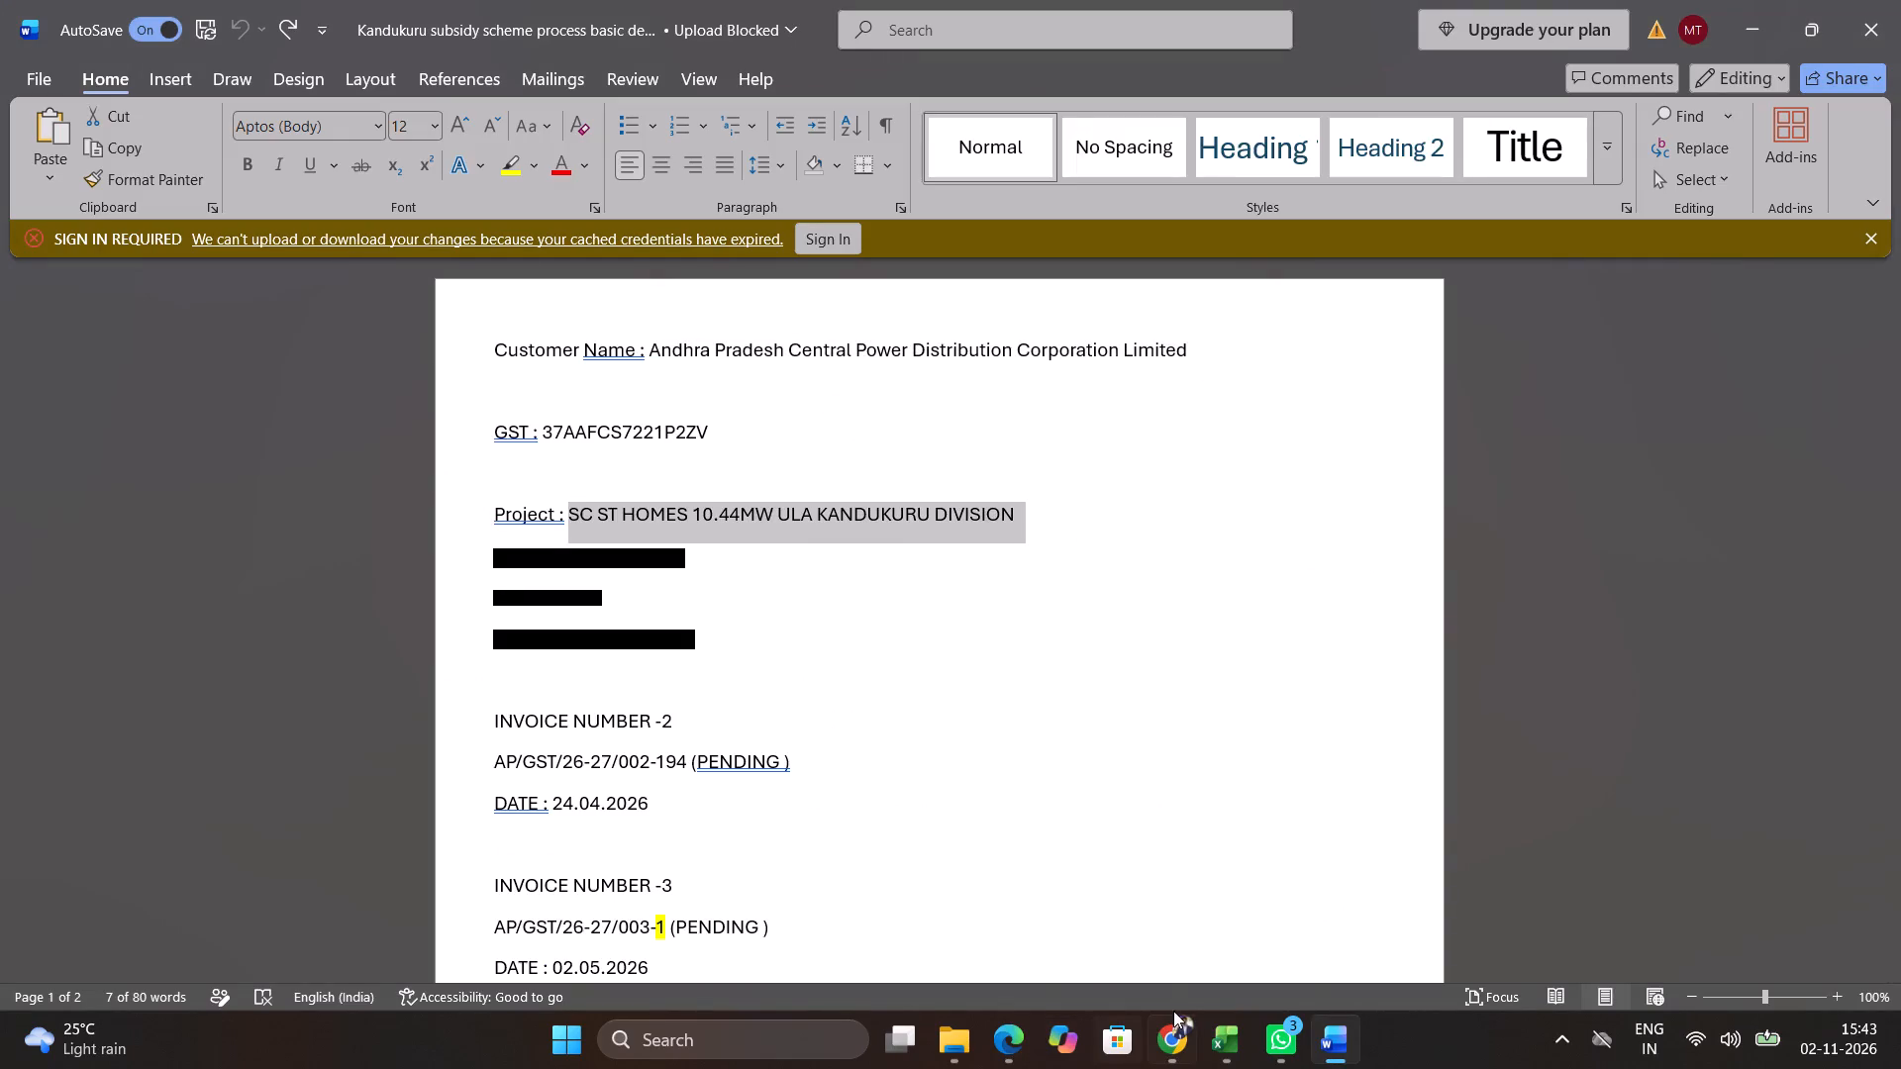
left_click(1197, 941)
key("ctrl+v")
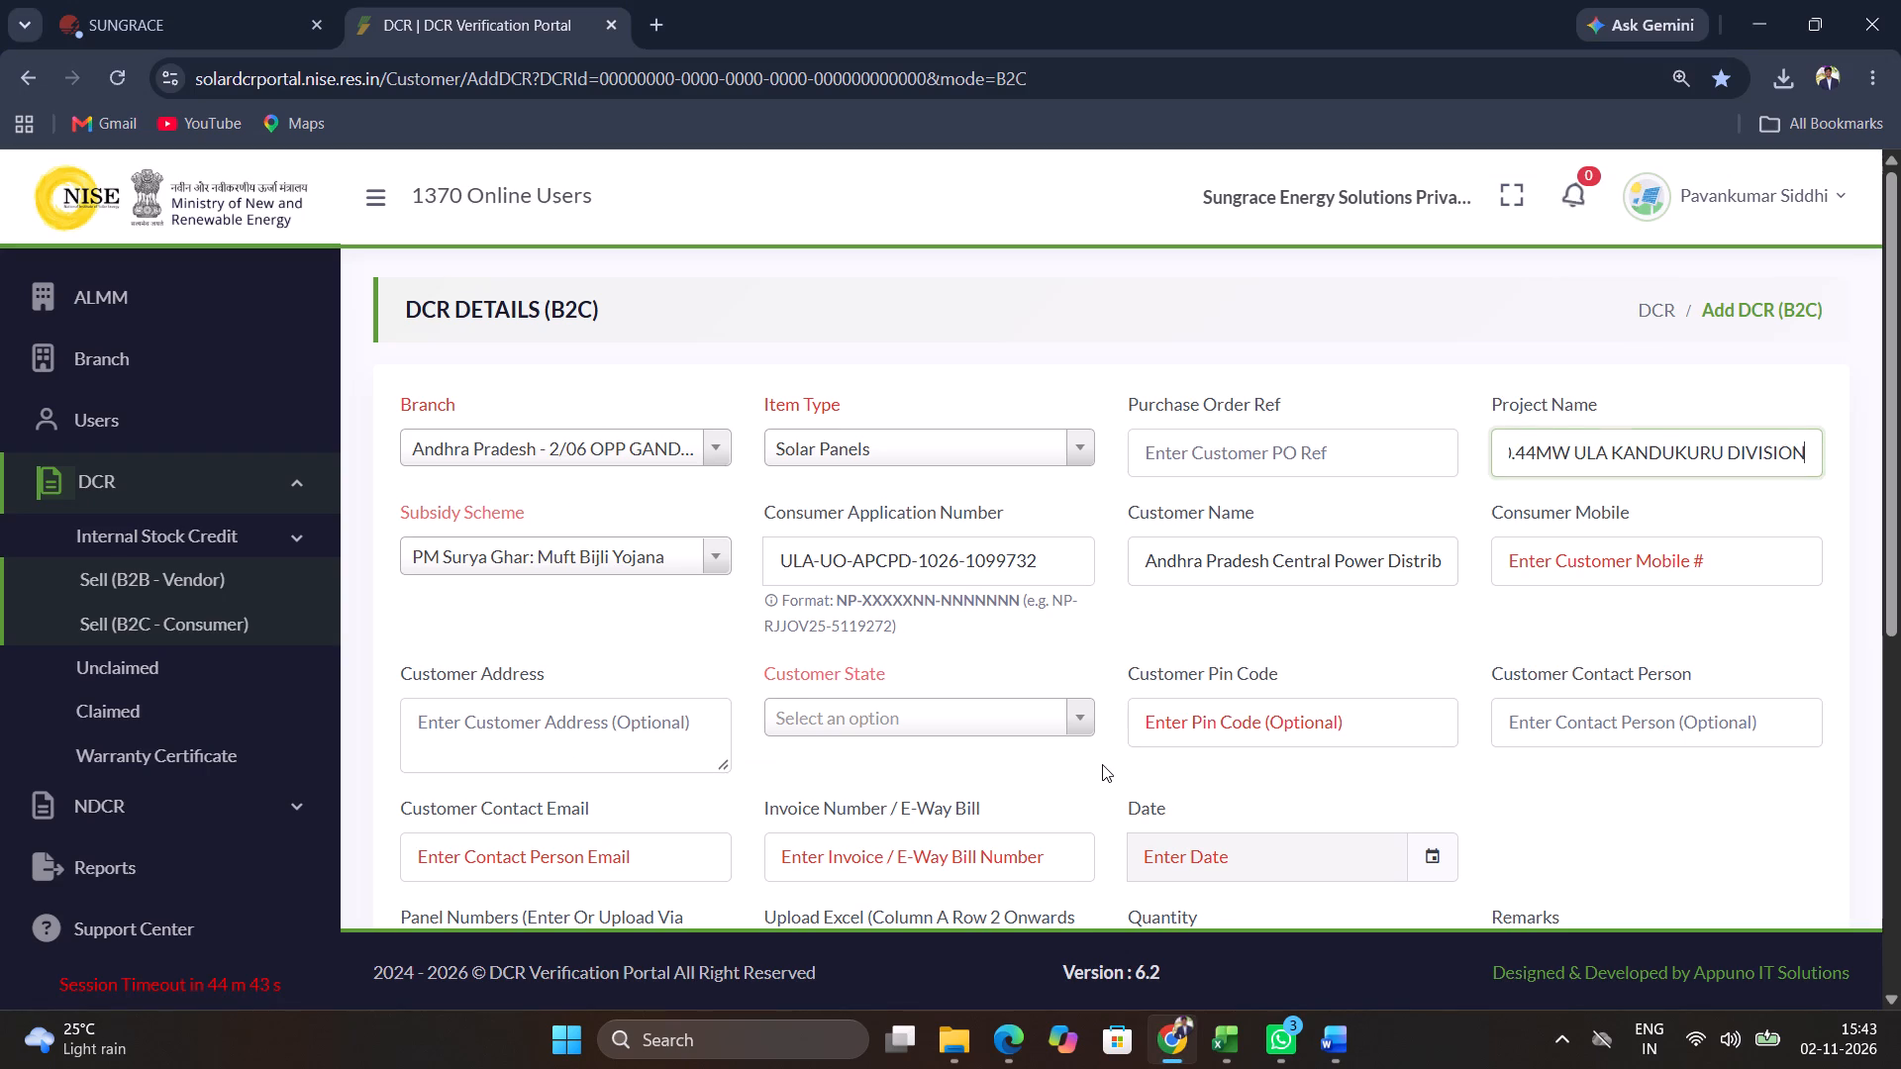
Fill Consumer Mobile in the DCR form with the mobile number copied from the Word details document.
left_click_drag(1622, 560, 1616, 570)
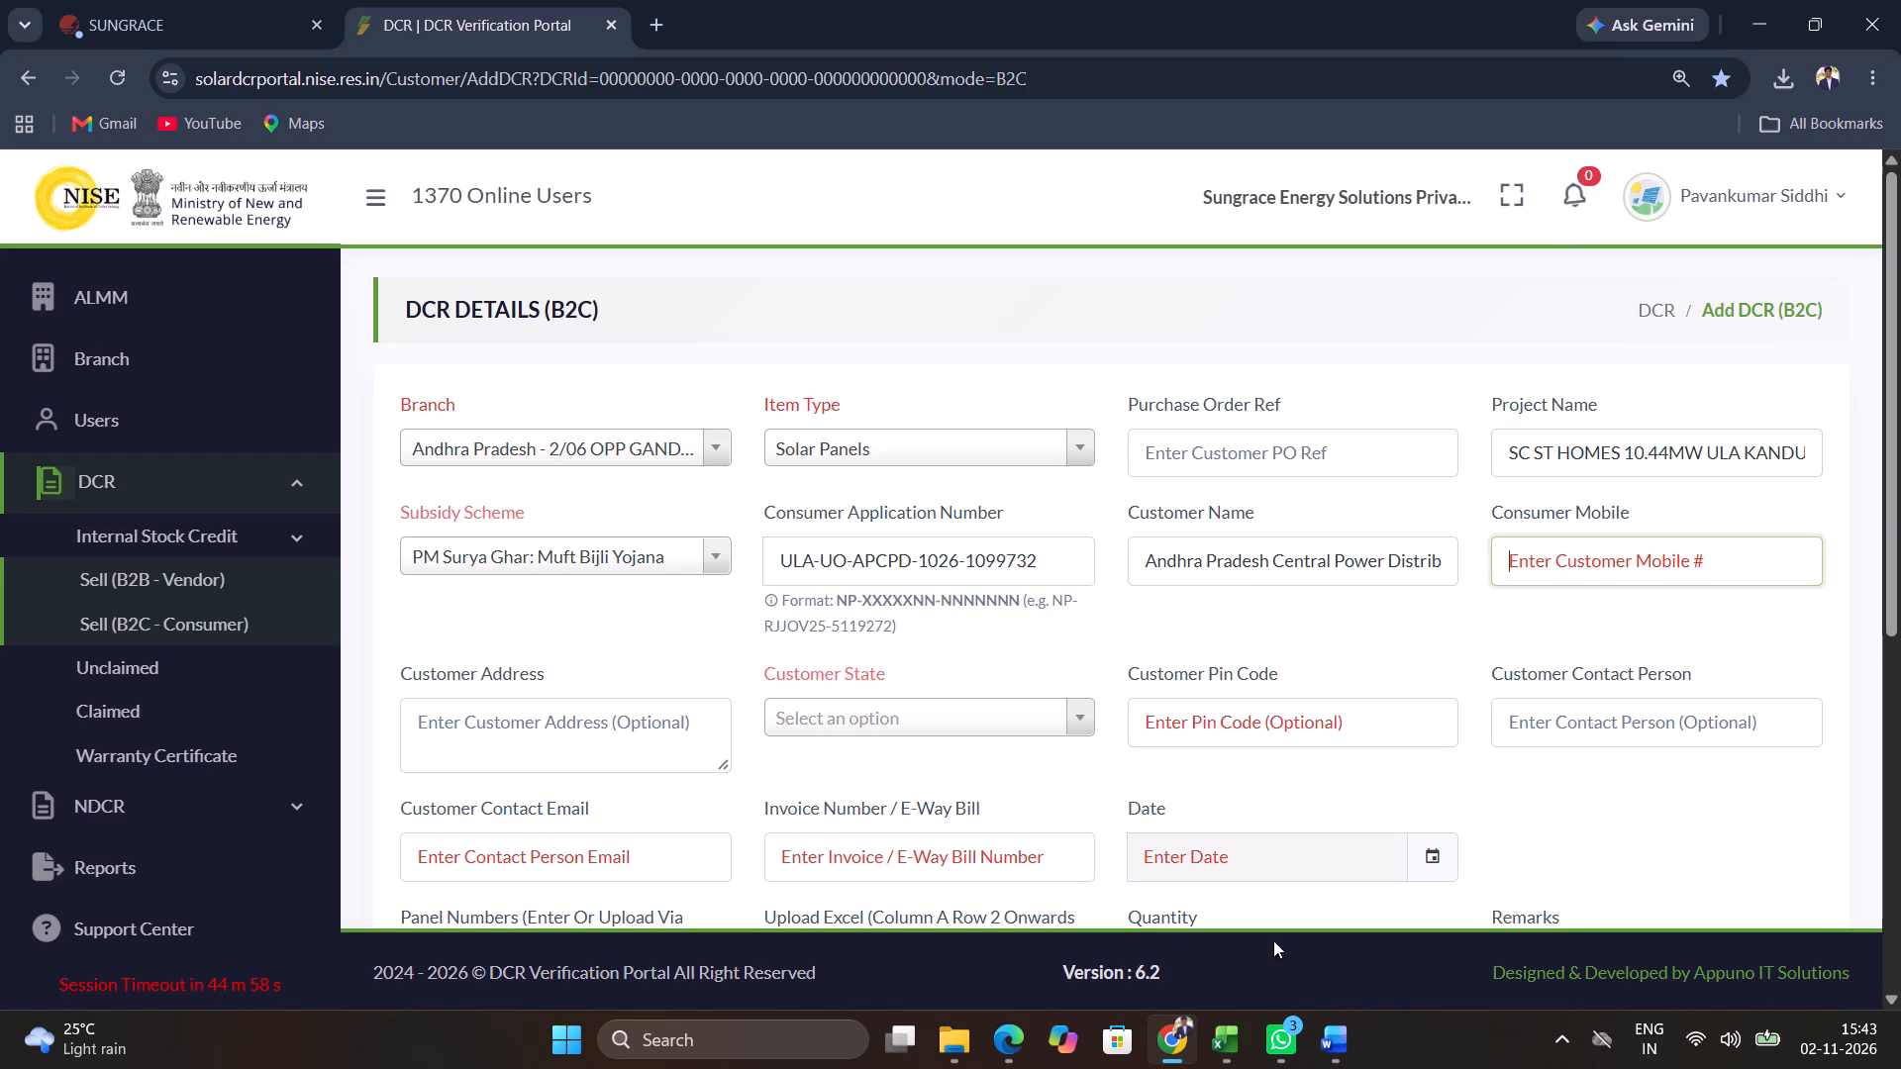
left_click(1334, 934)
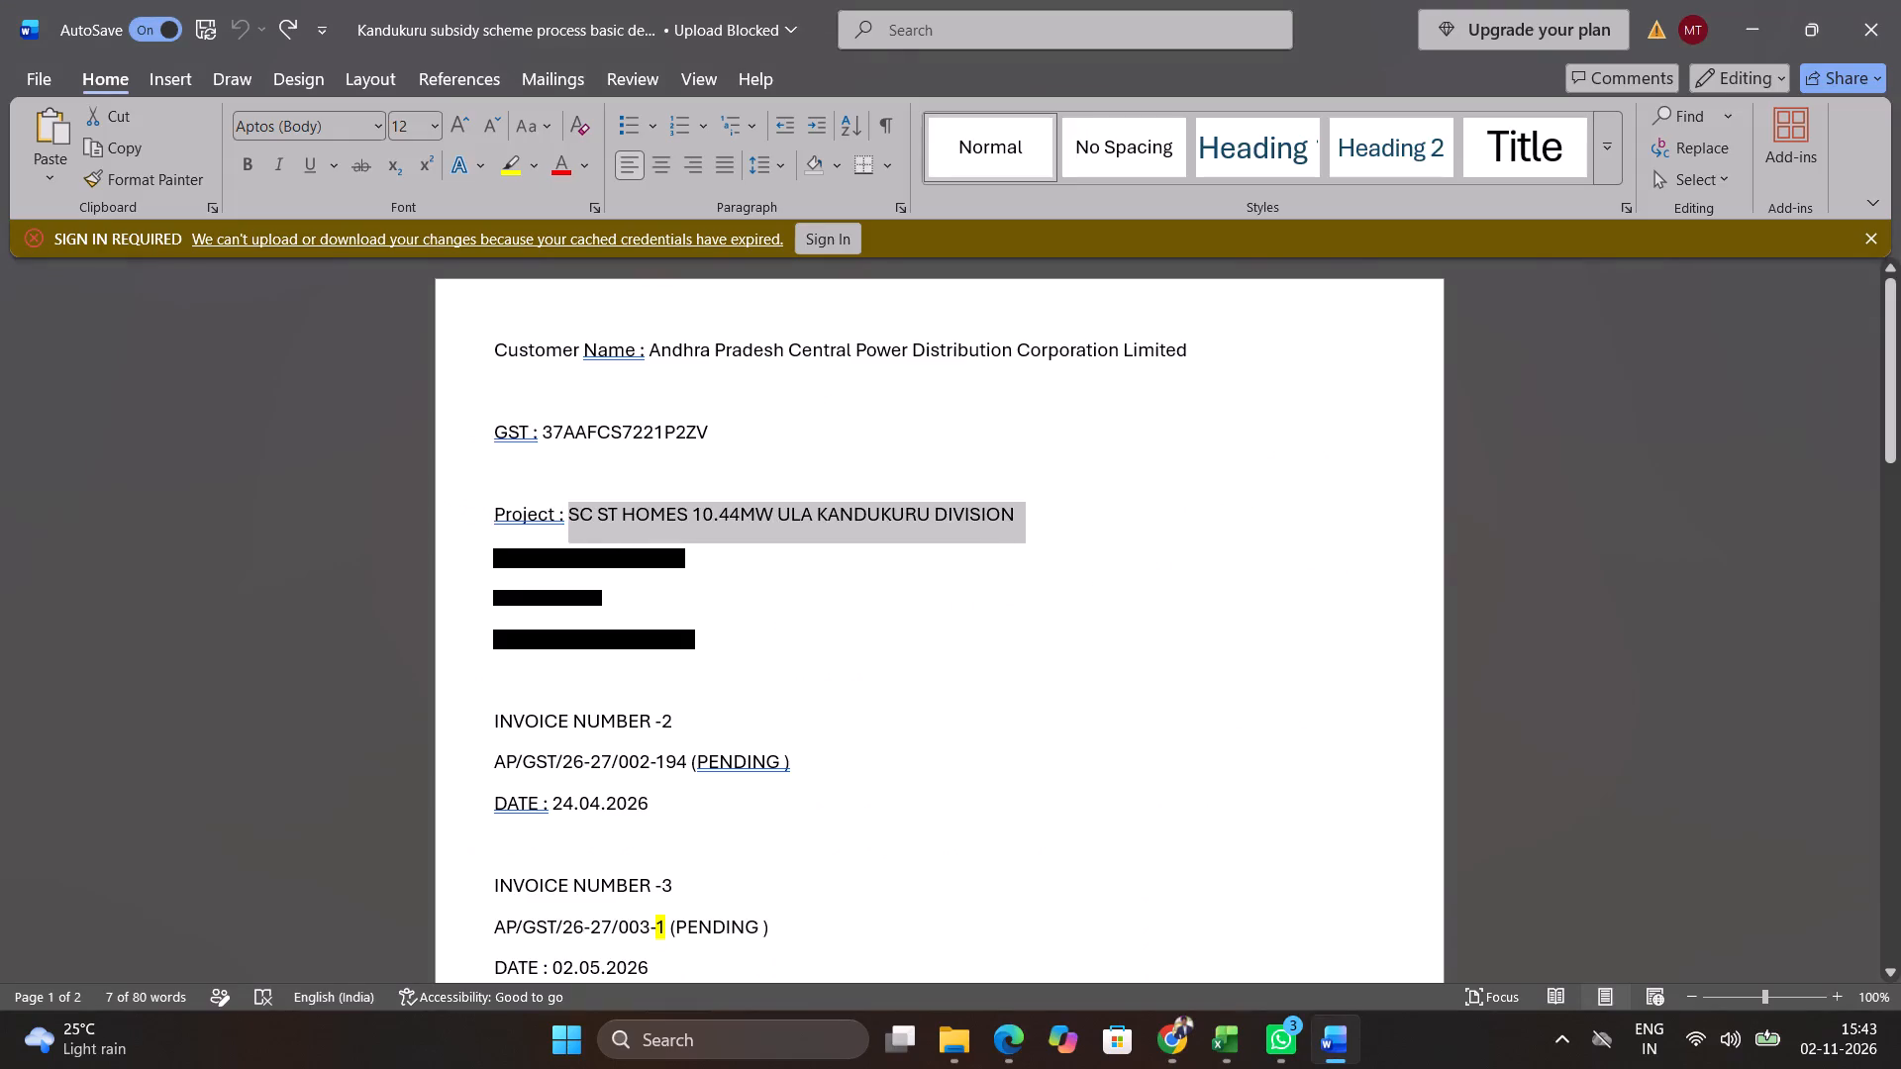
left_click_drag(627, 593, 463, 599)
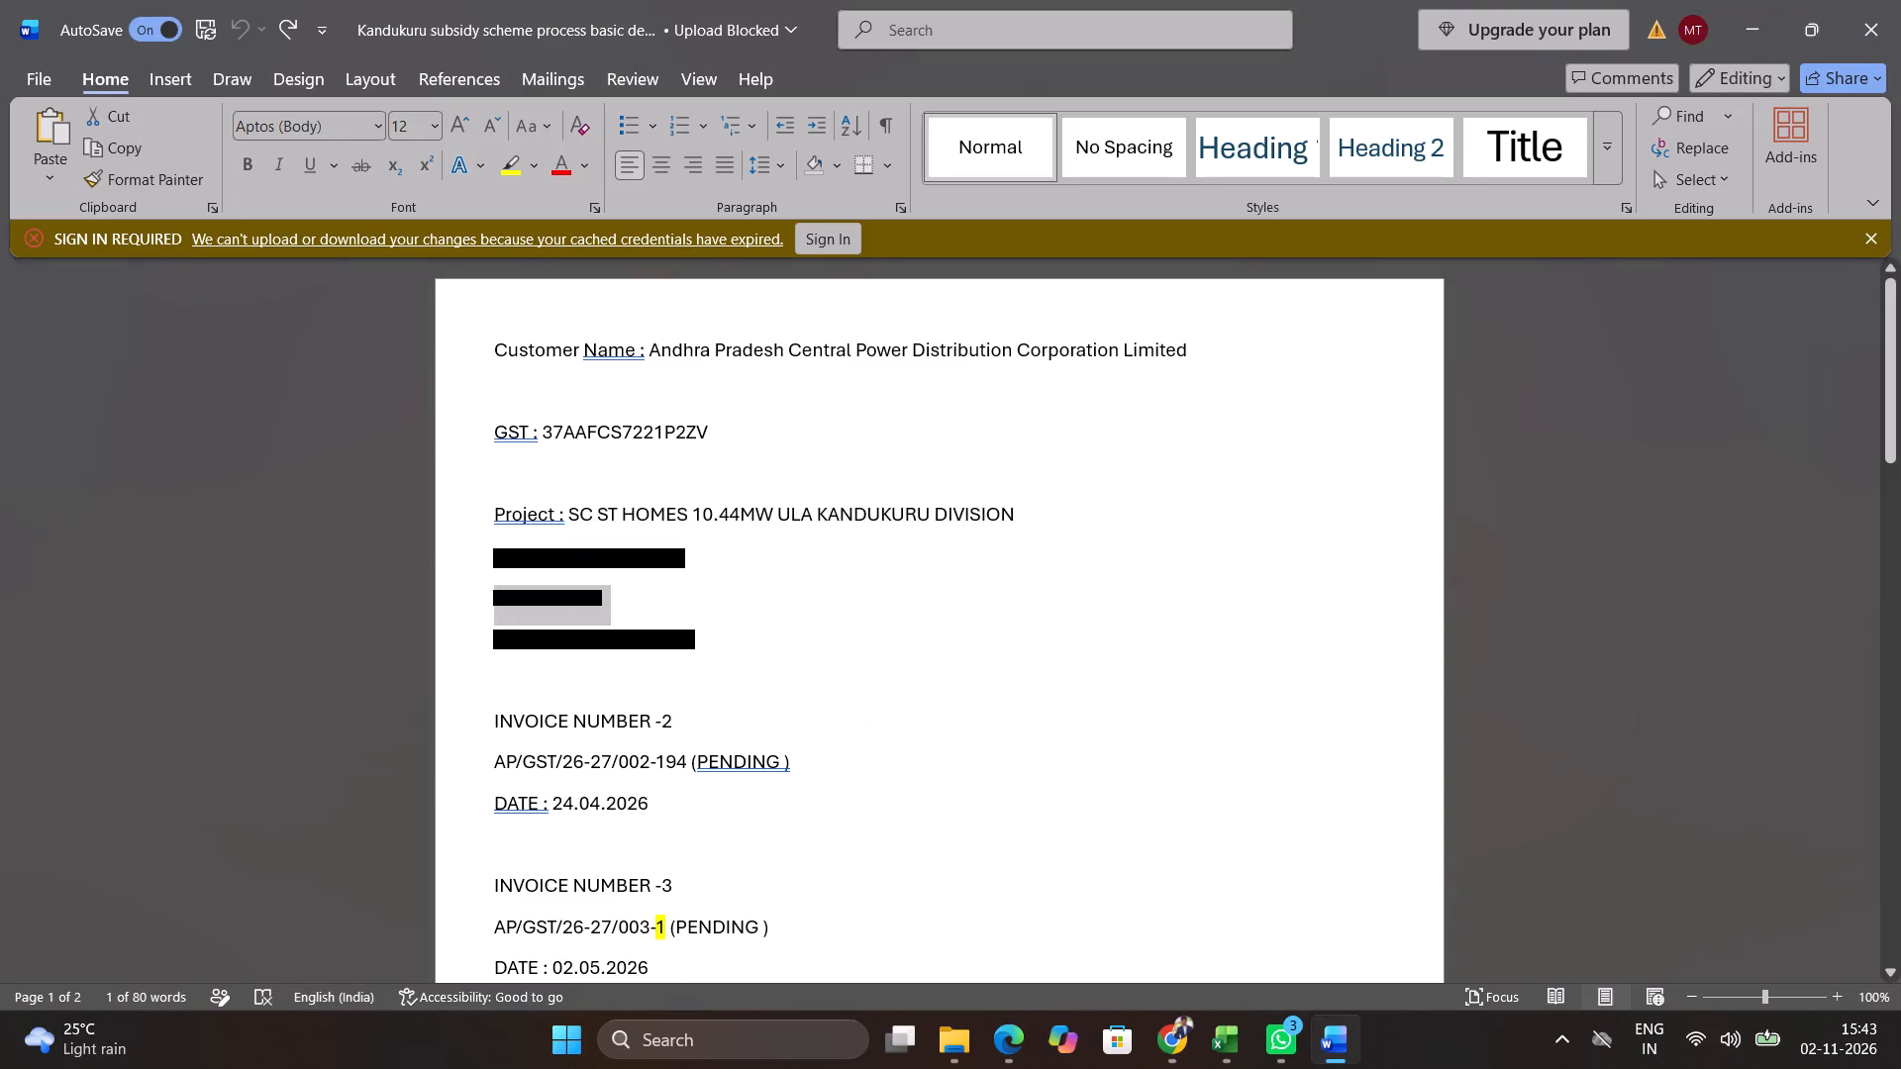
key("ctrl+c")
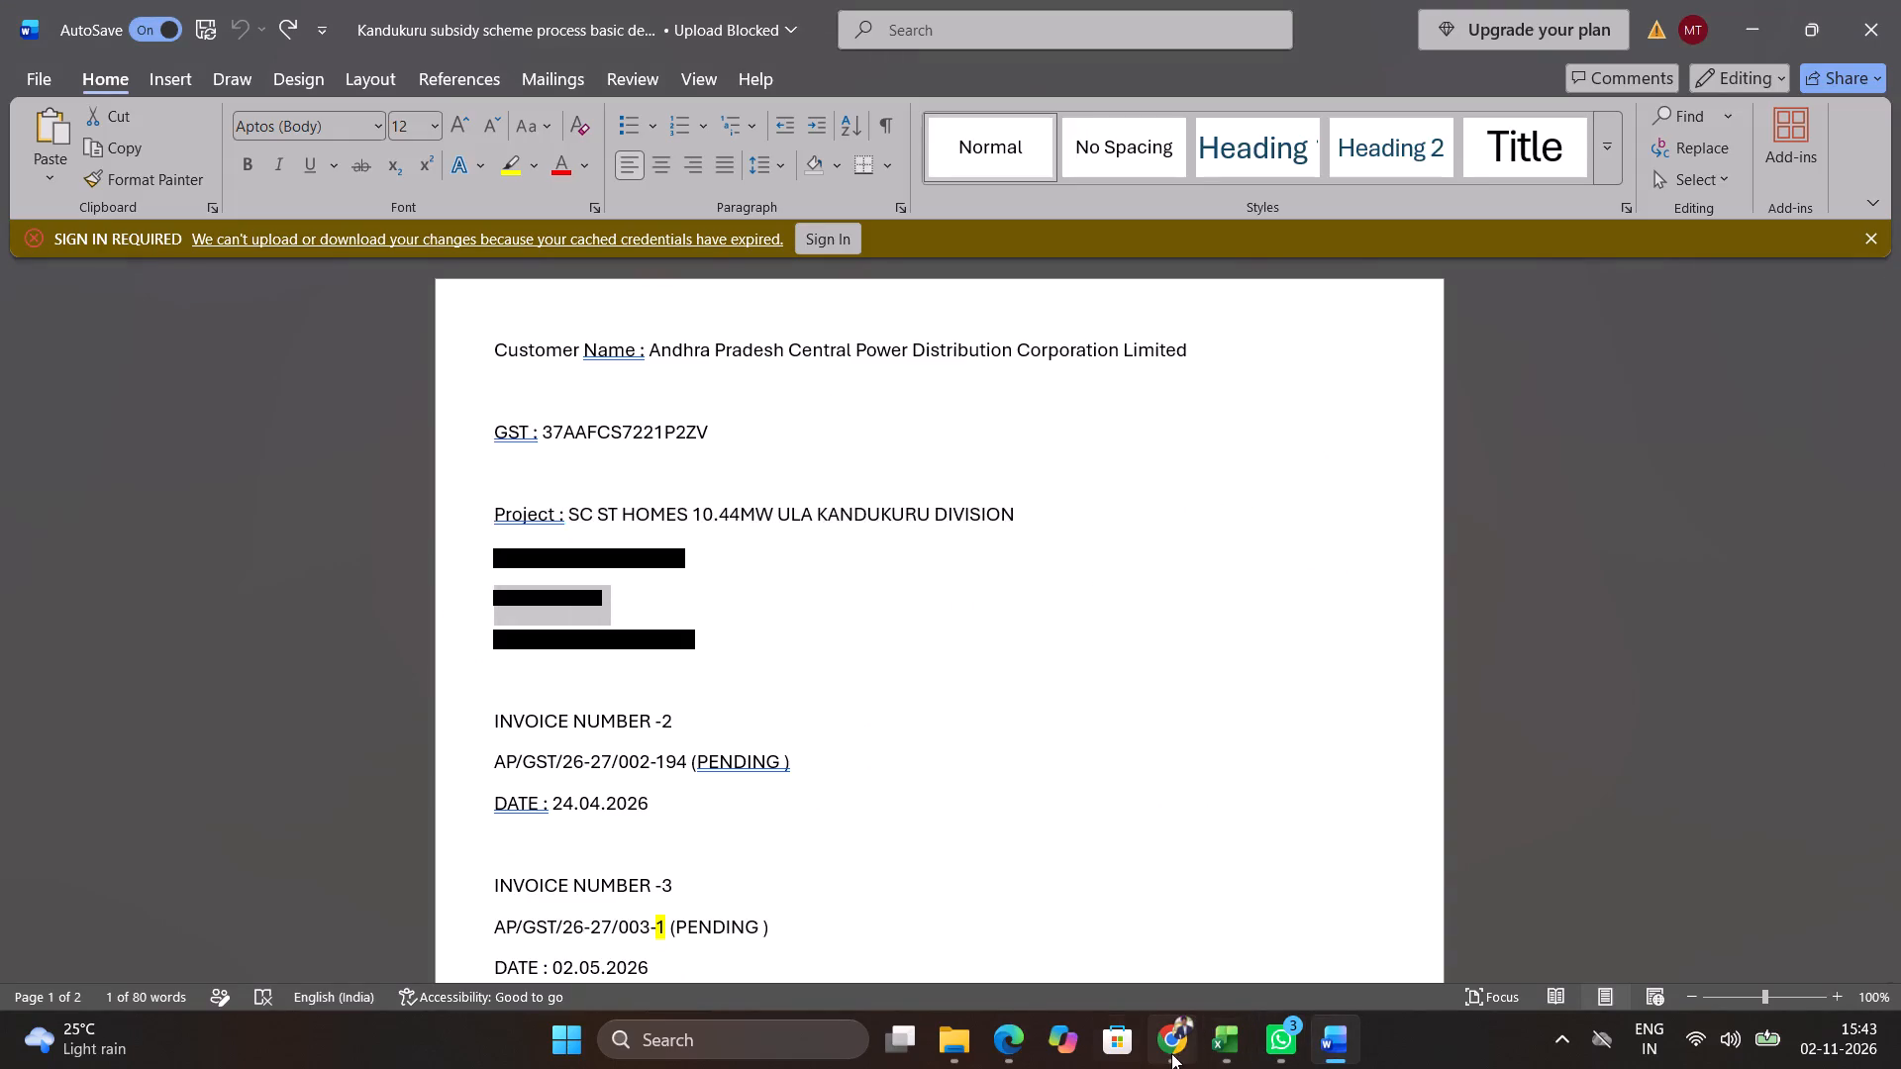
left_click(1166, 930)
key("ctrl+v")
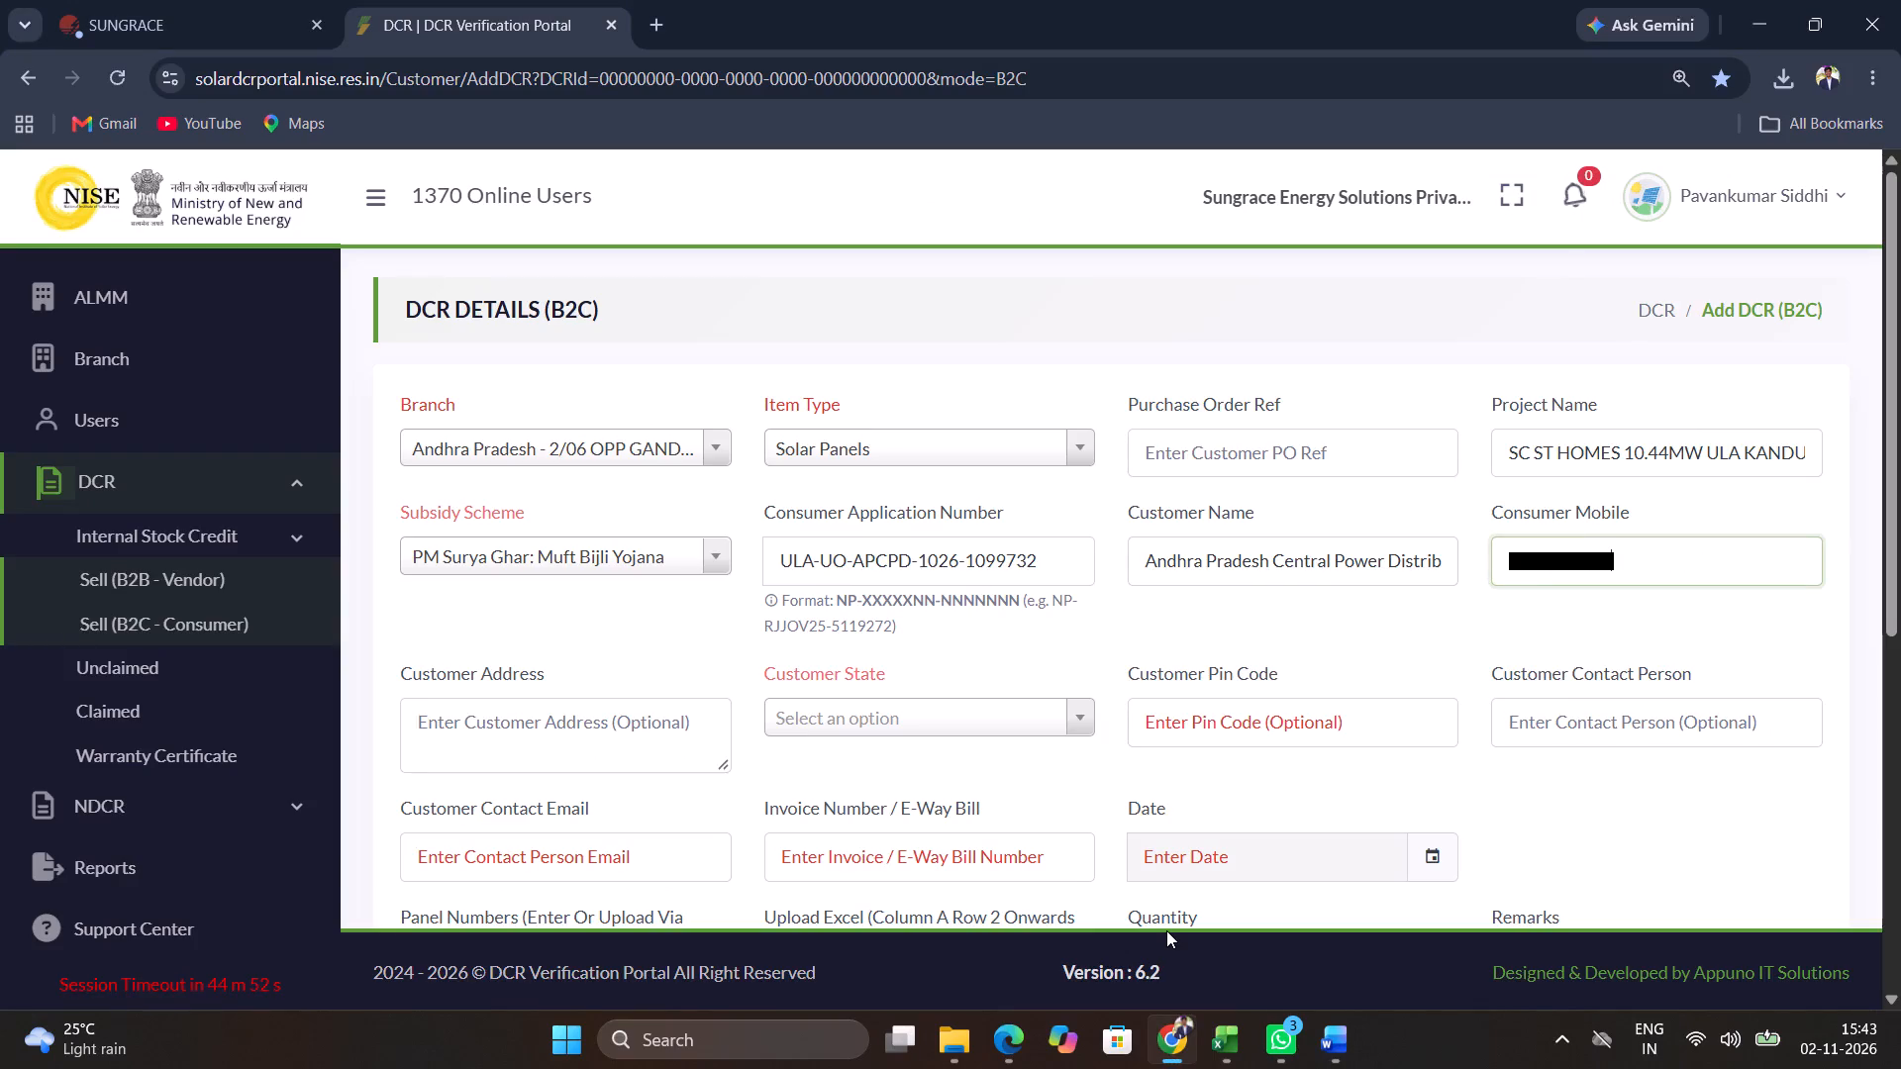
Set the customer state to Andhra Pradesh (37) and fill Customer Contact Email with the address copied from the Word details document.
scroll(1359, 516, "down", 3)
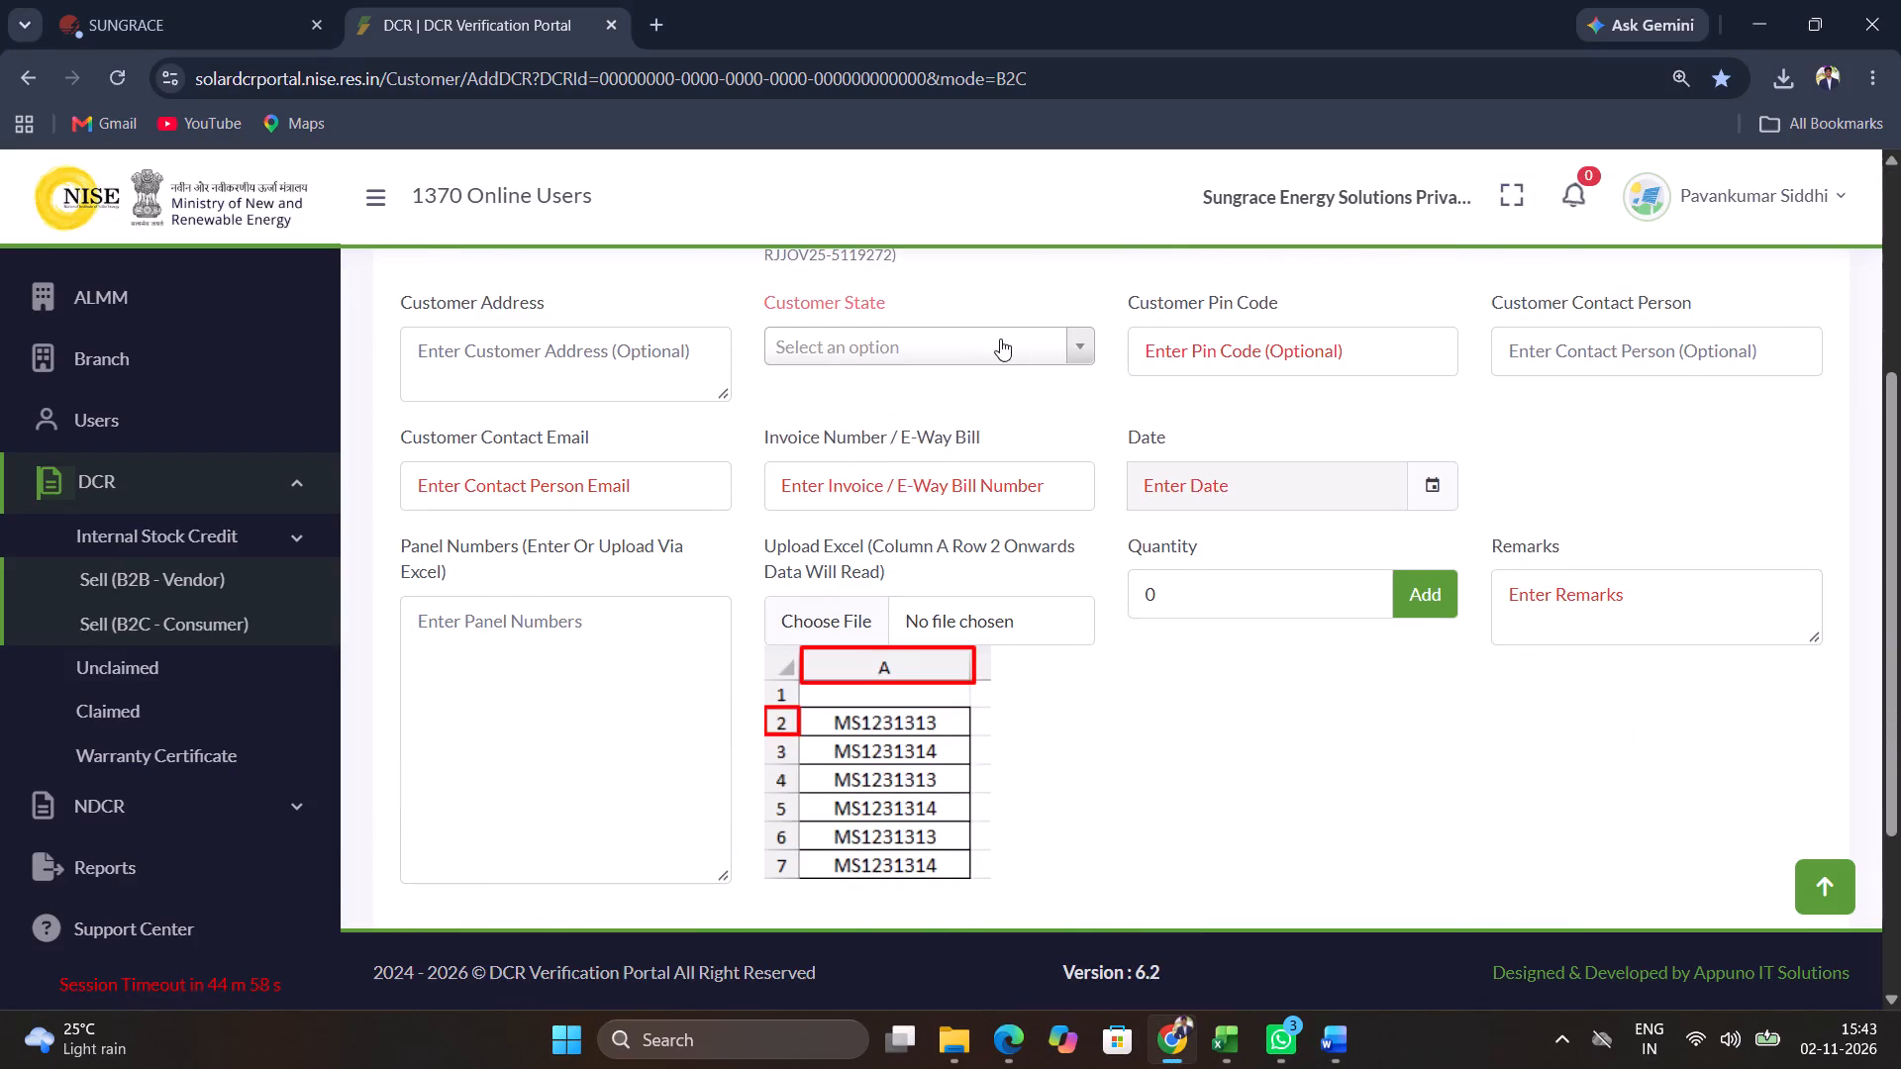
left_click(998, 338)
left_click(866, 514)
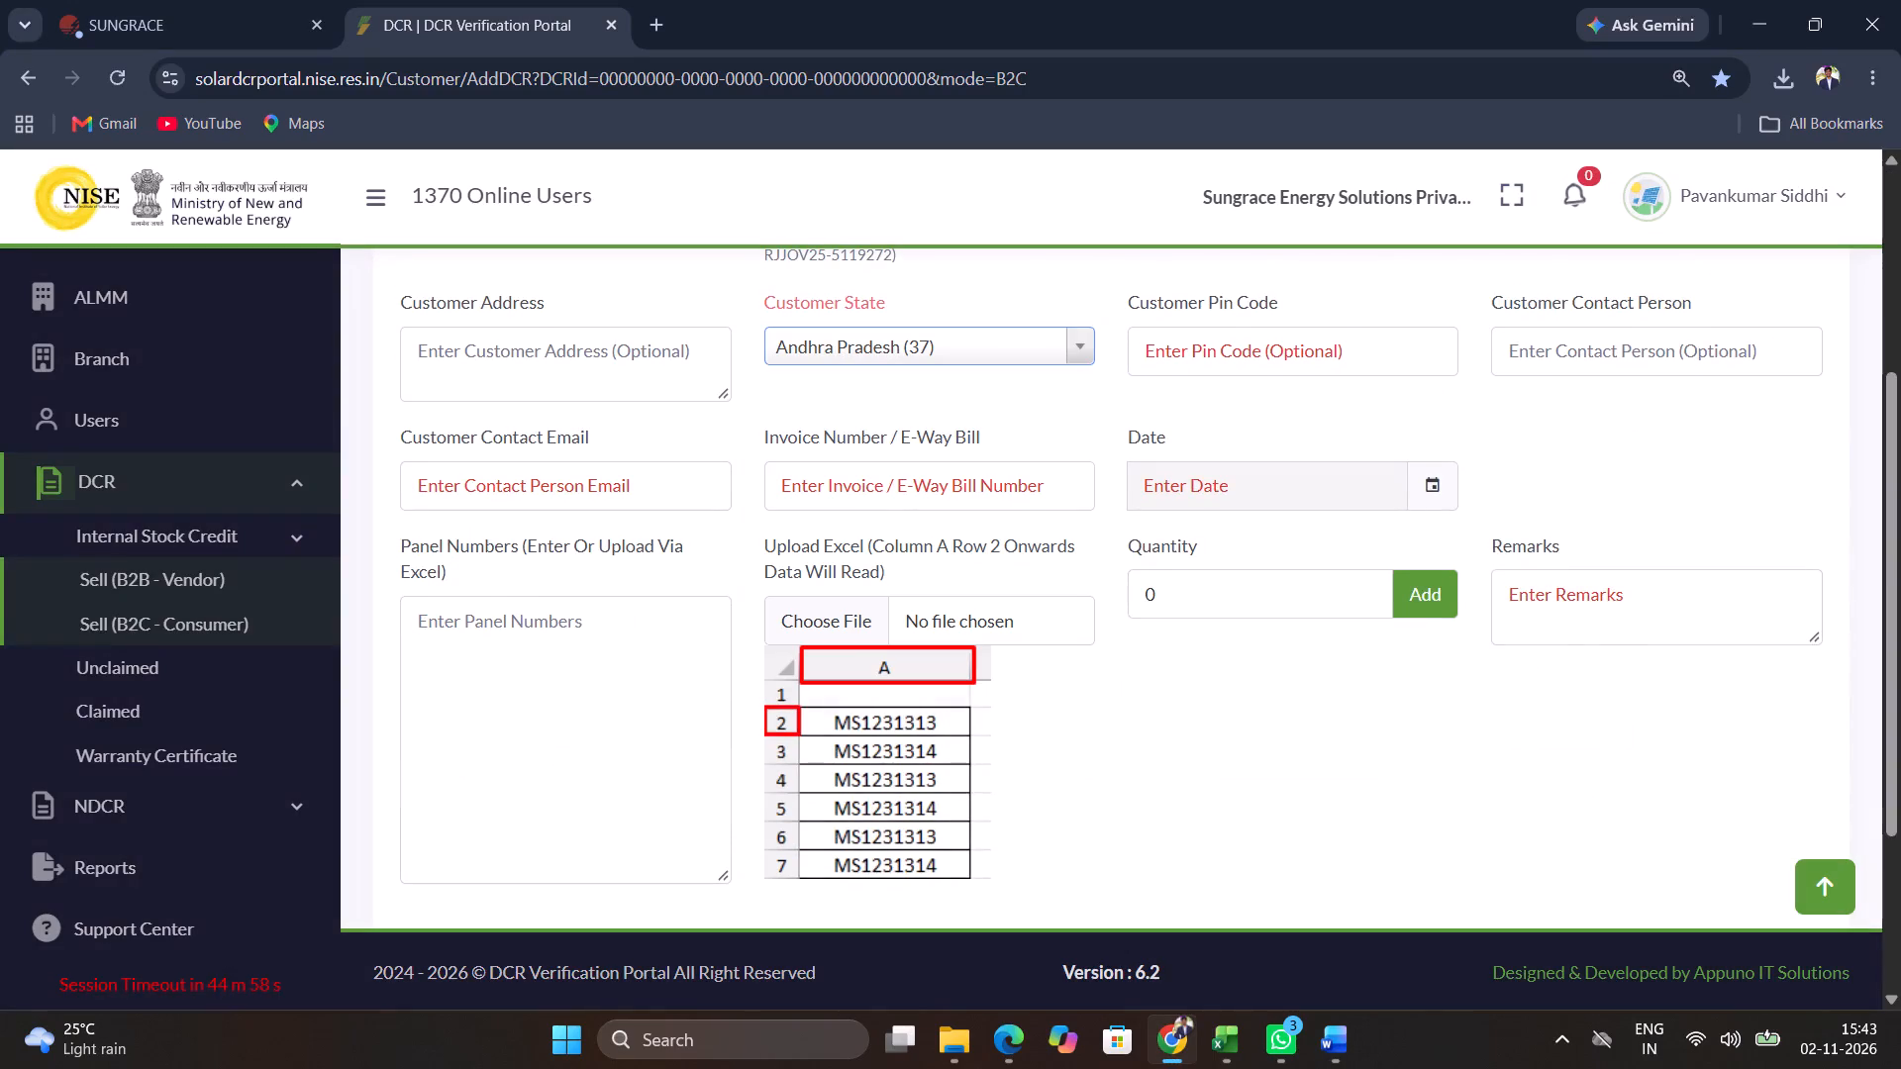
left_click(623, 495)
left_click(1340, 942)
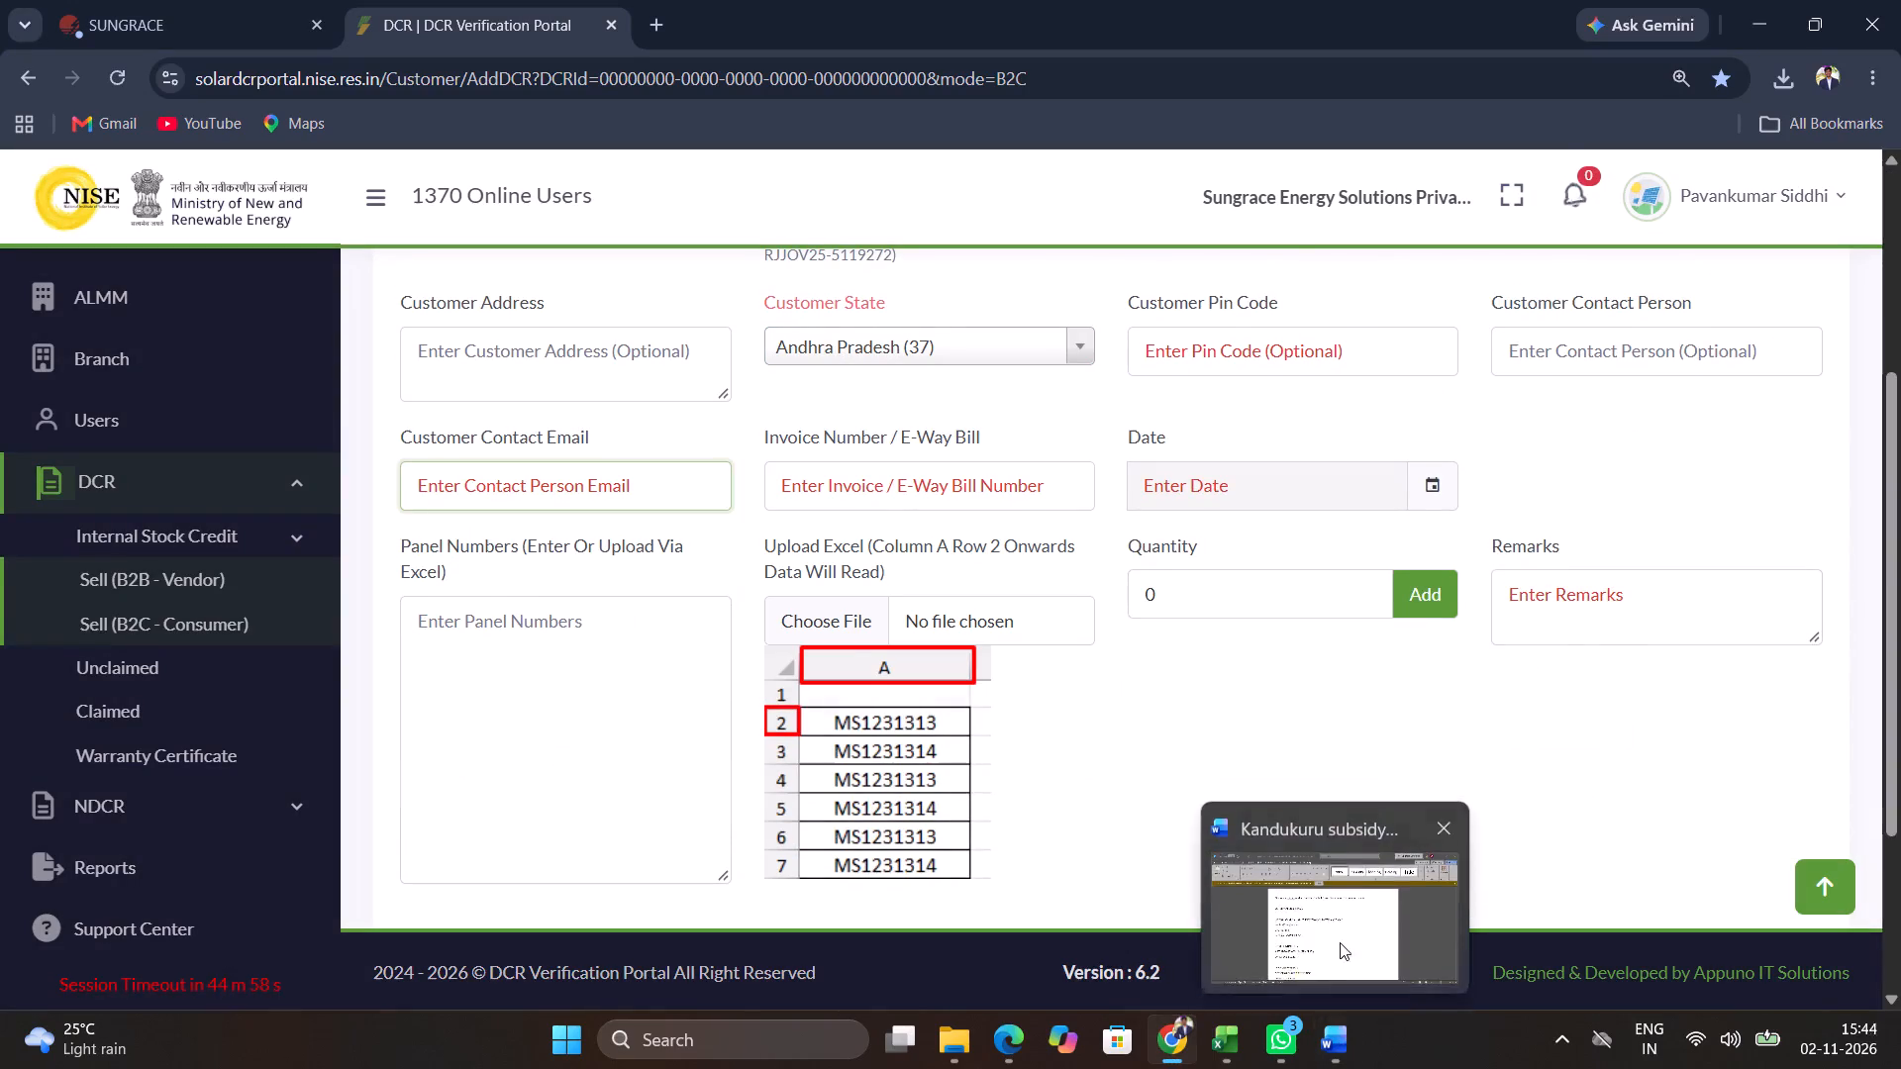
left_click_drag(710, 555, 427, 567)
key("ctrl+c")
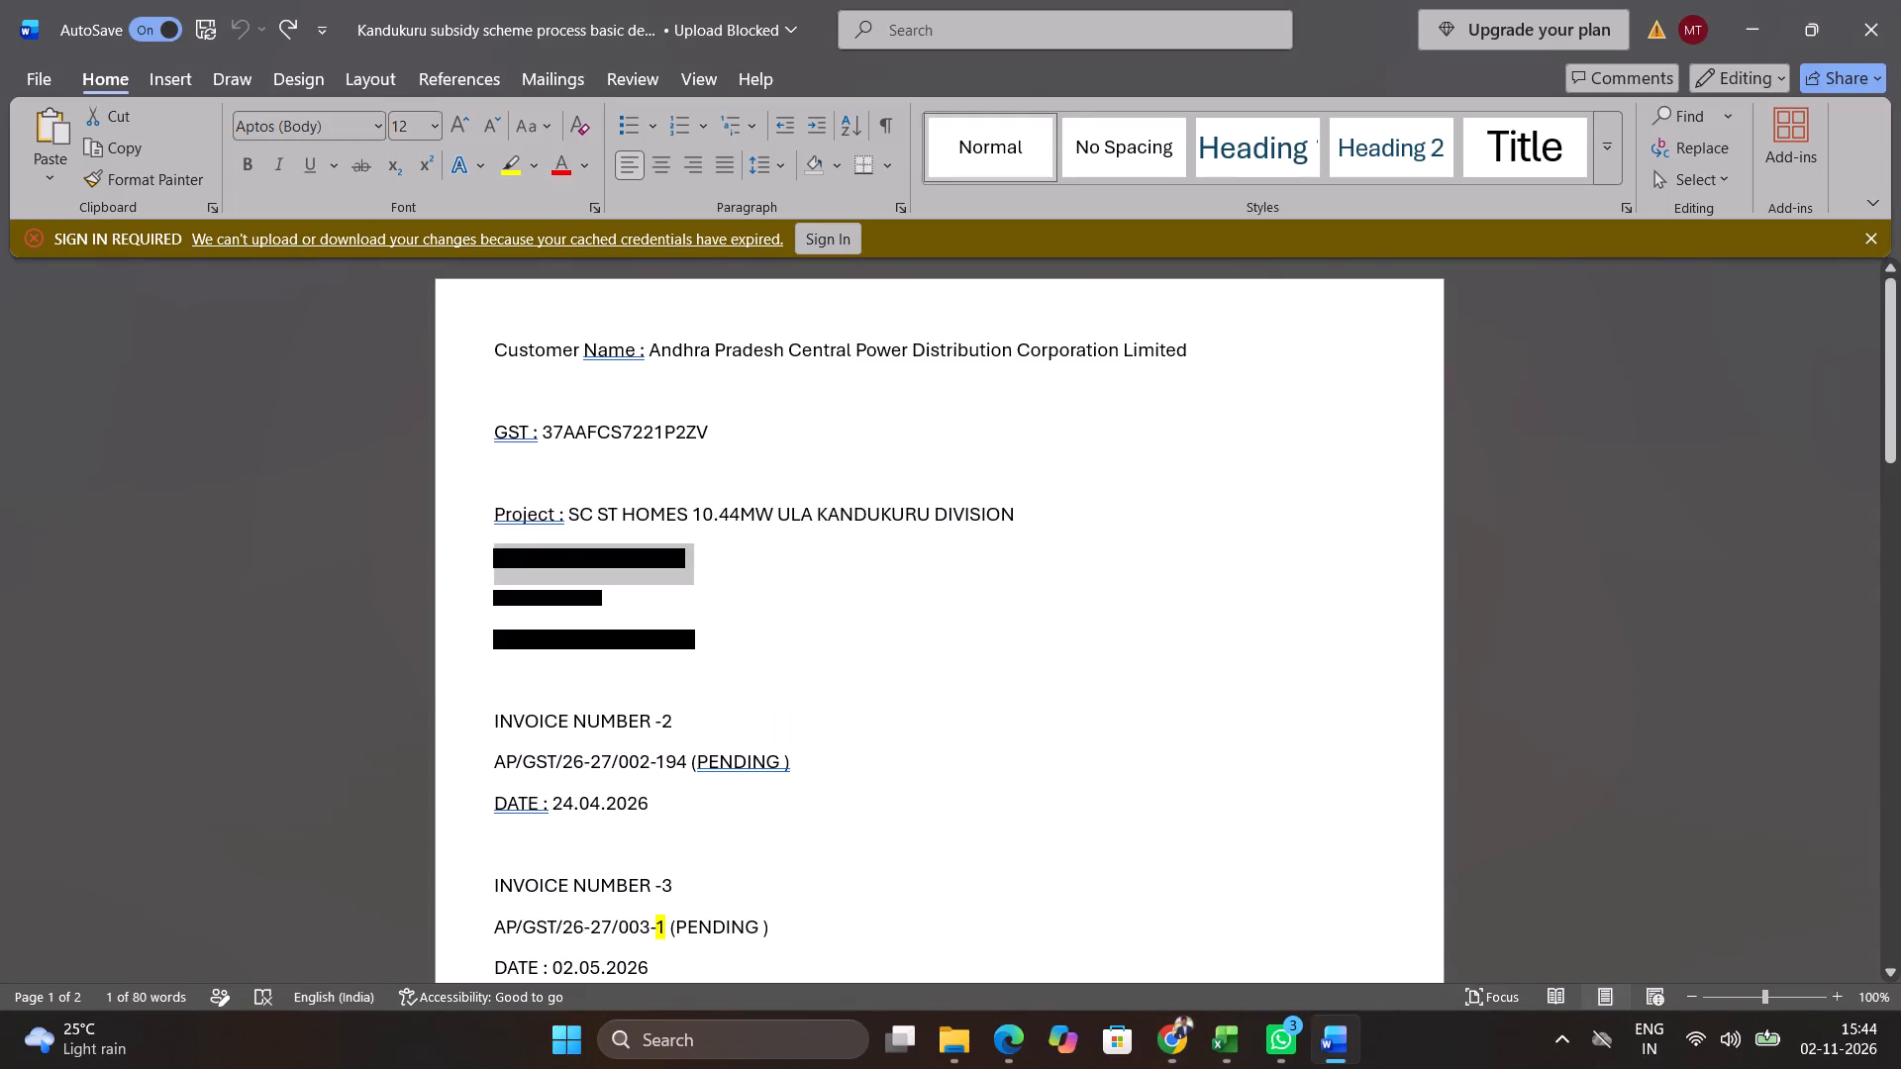
left_click(1151, 917)
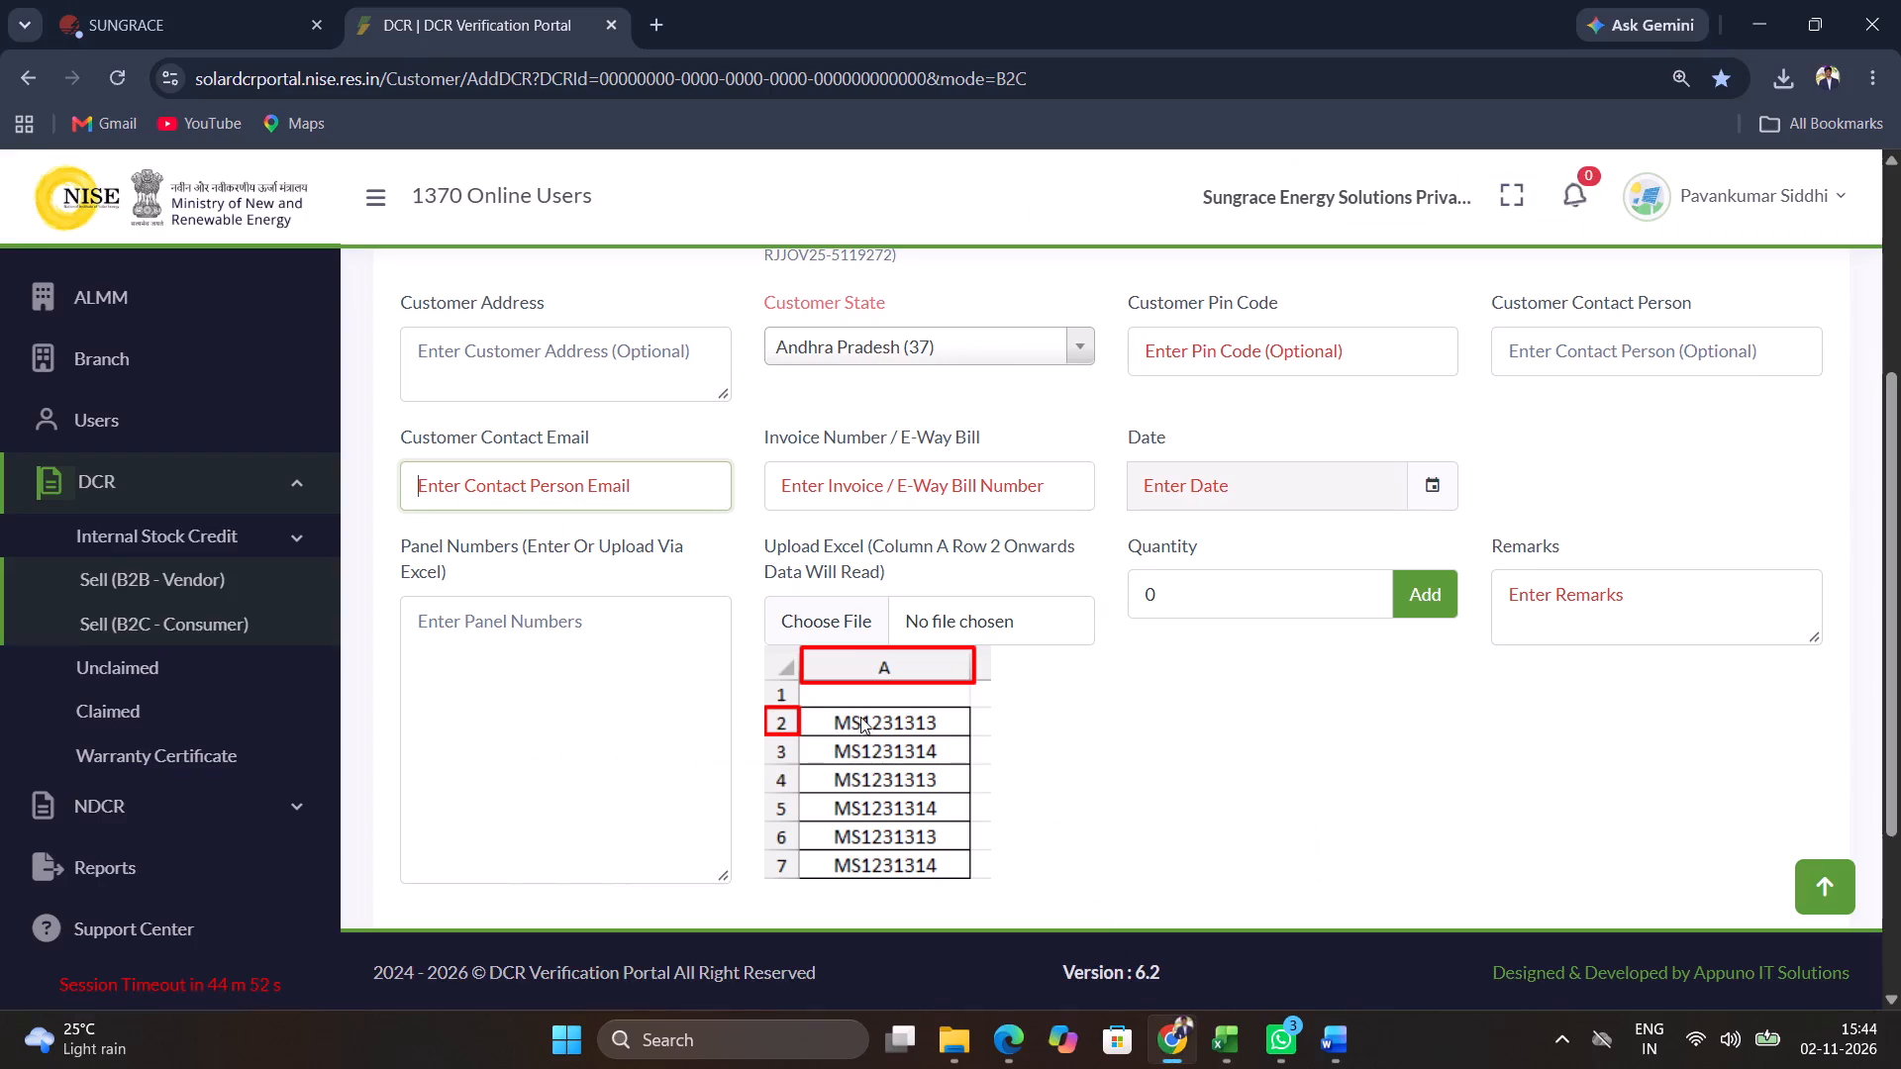
key("ctrl+v")
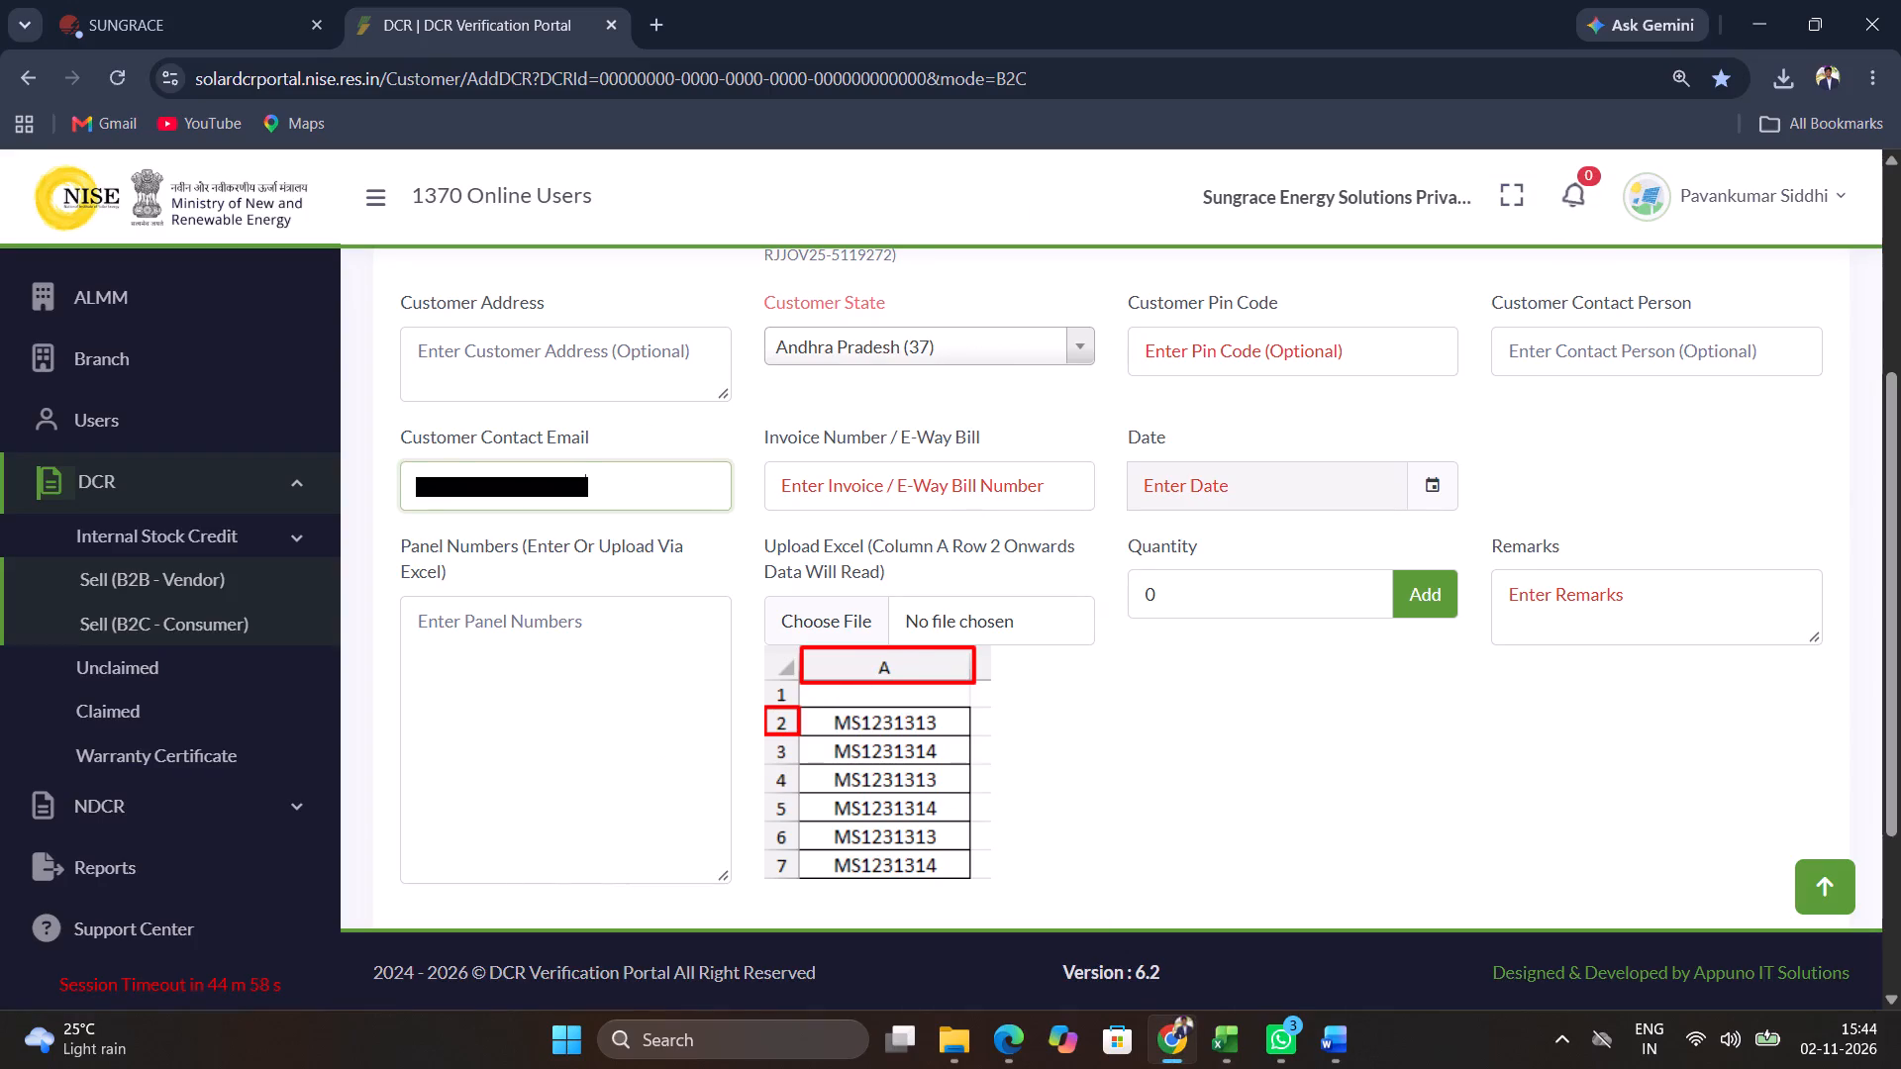
For the Invoice Number / E-Way Bill field, copy the invoice number 9 prefix AP/GST/26-27/009- from the Word details document.
left_click(962, 503)
left_click(1318, 926)
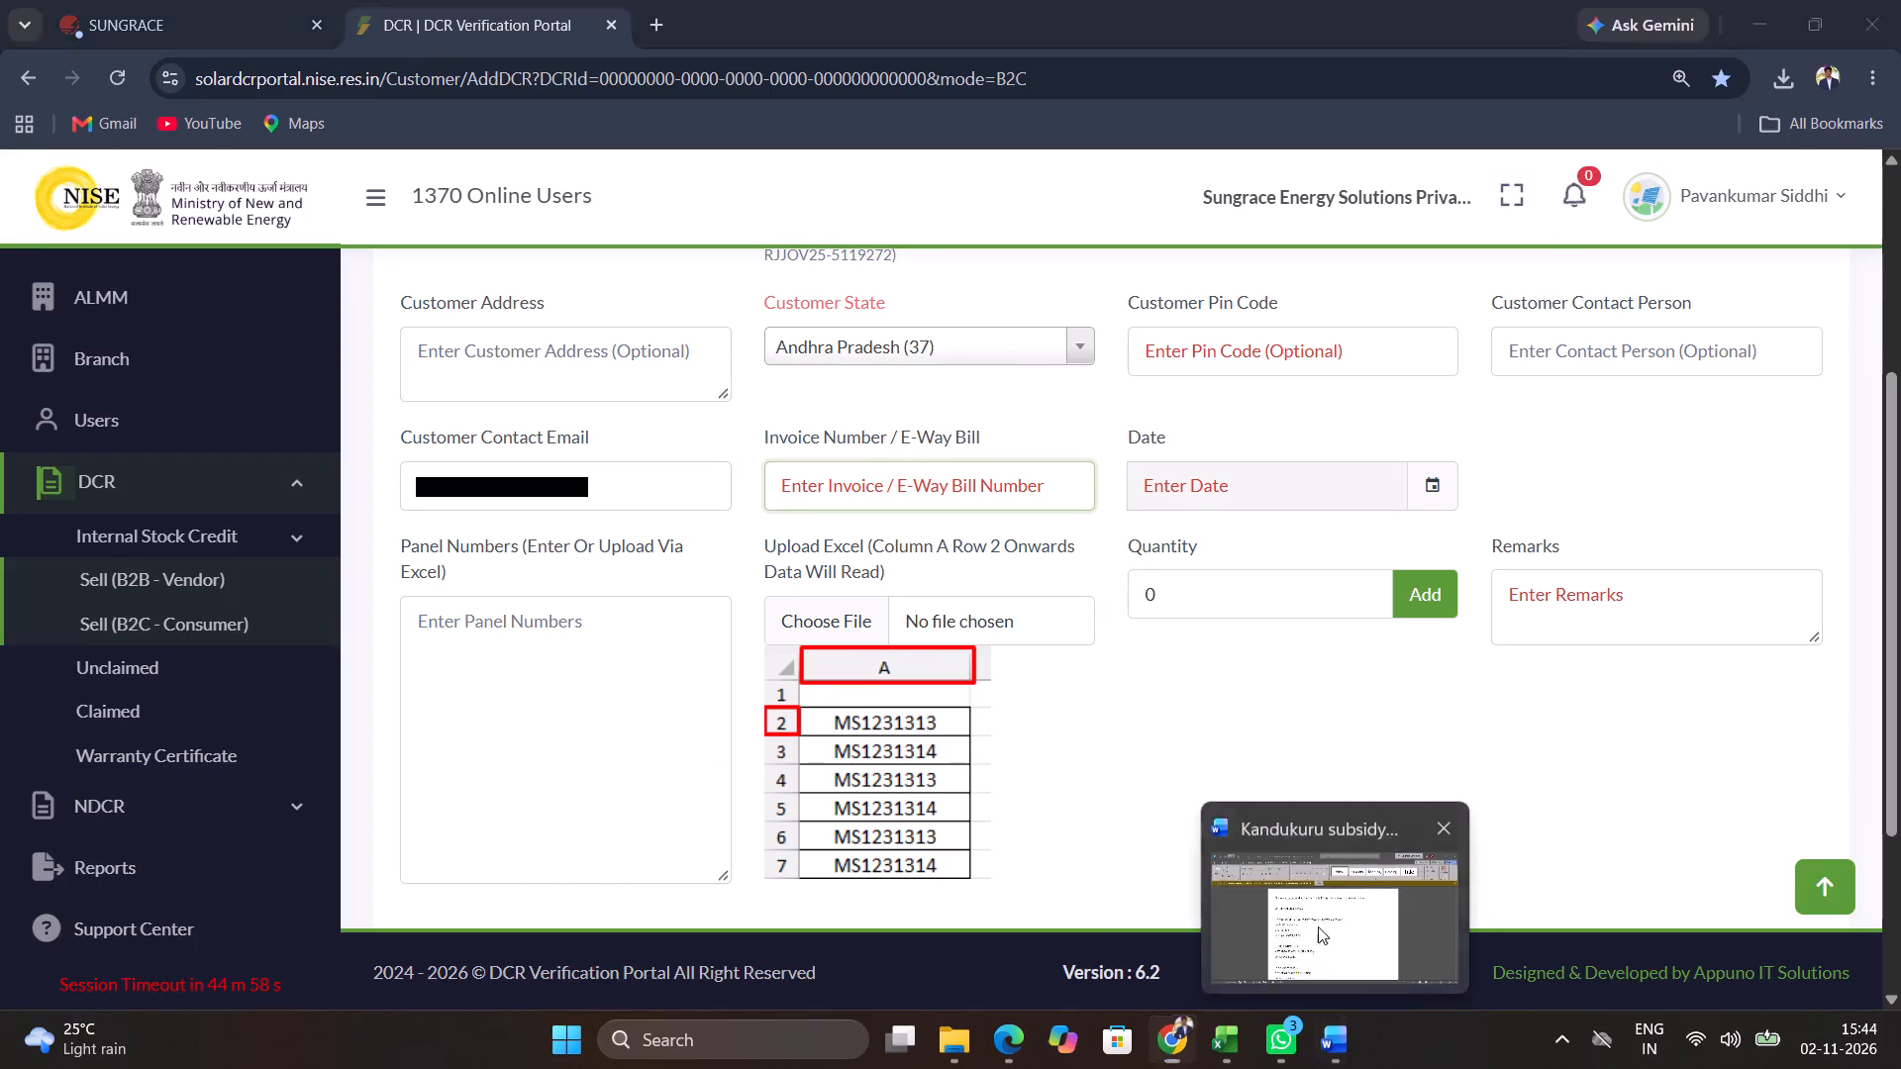
scroll(790, 571, "down", 5)
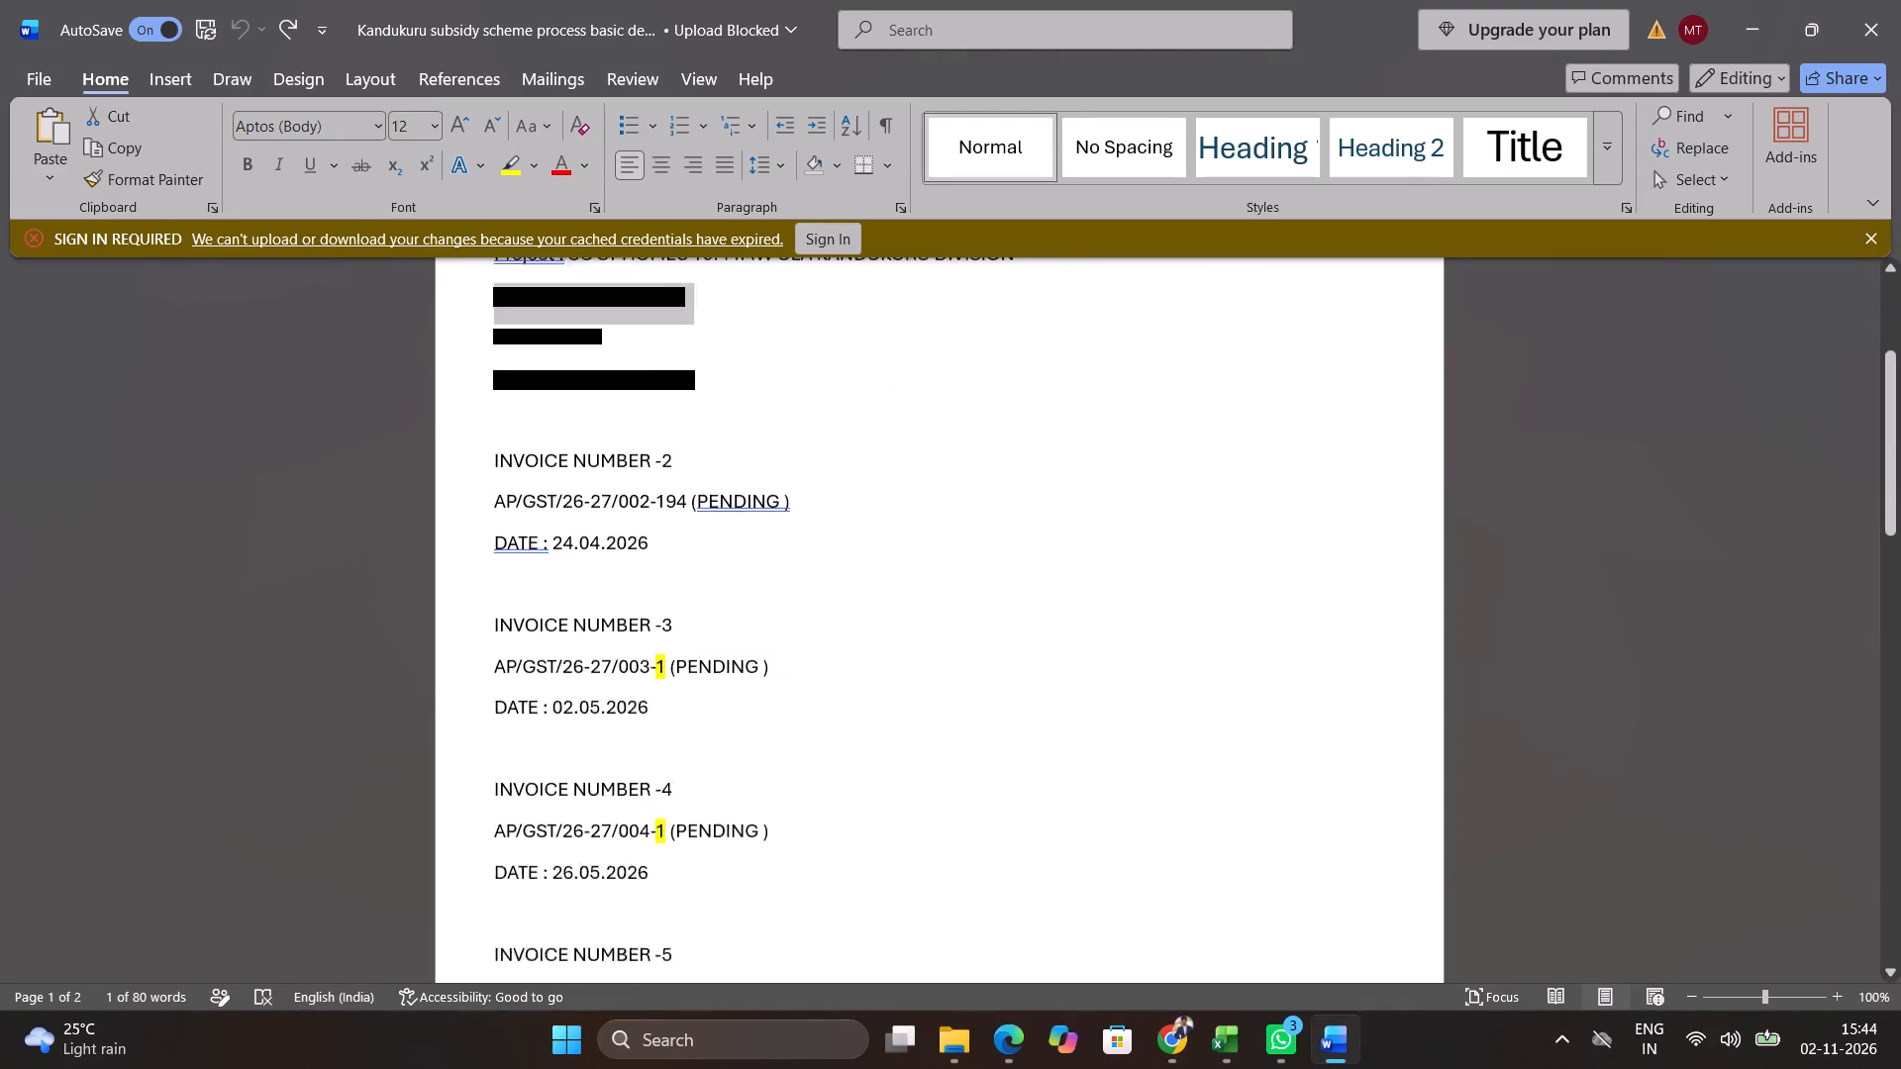
scroll(748, 568, "down", 9)
left_click_drag(723, 671, 448, 698)
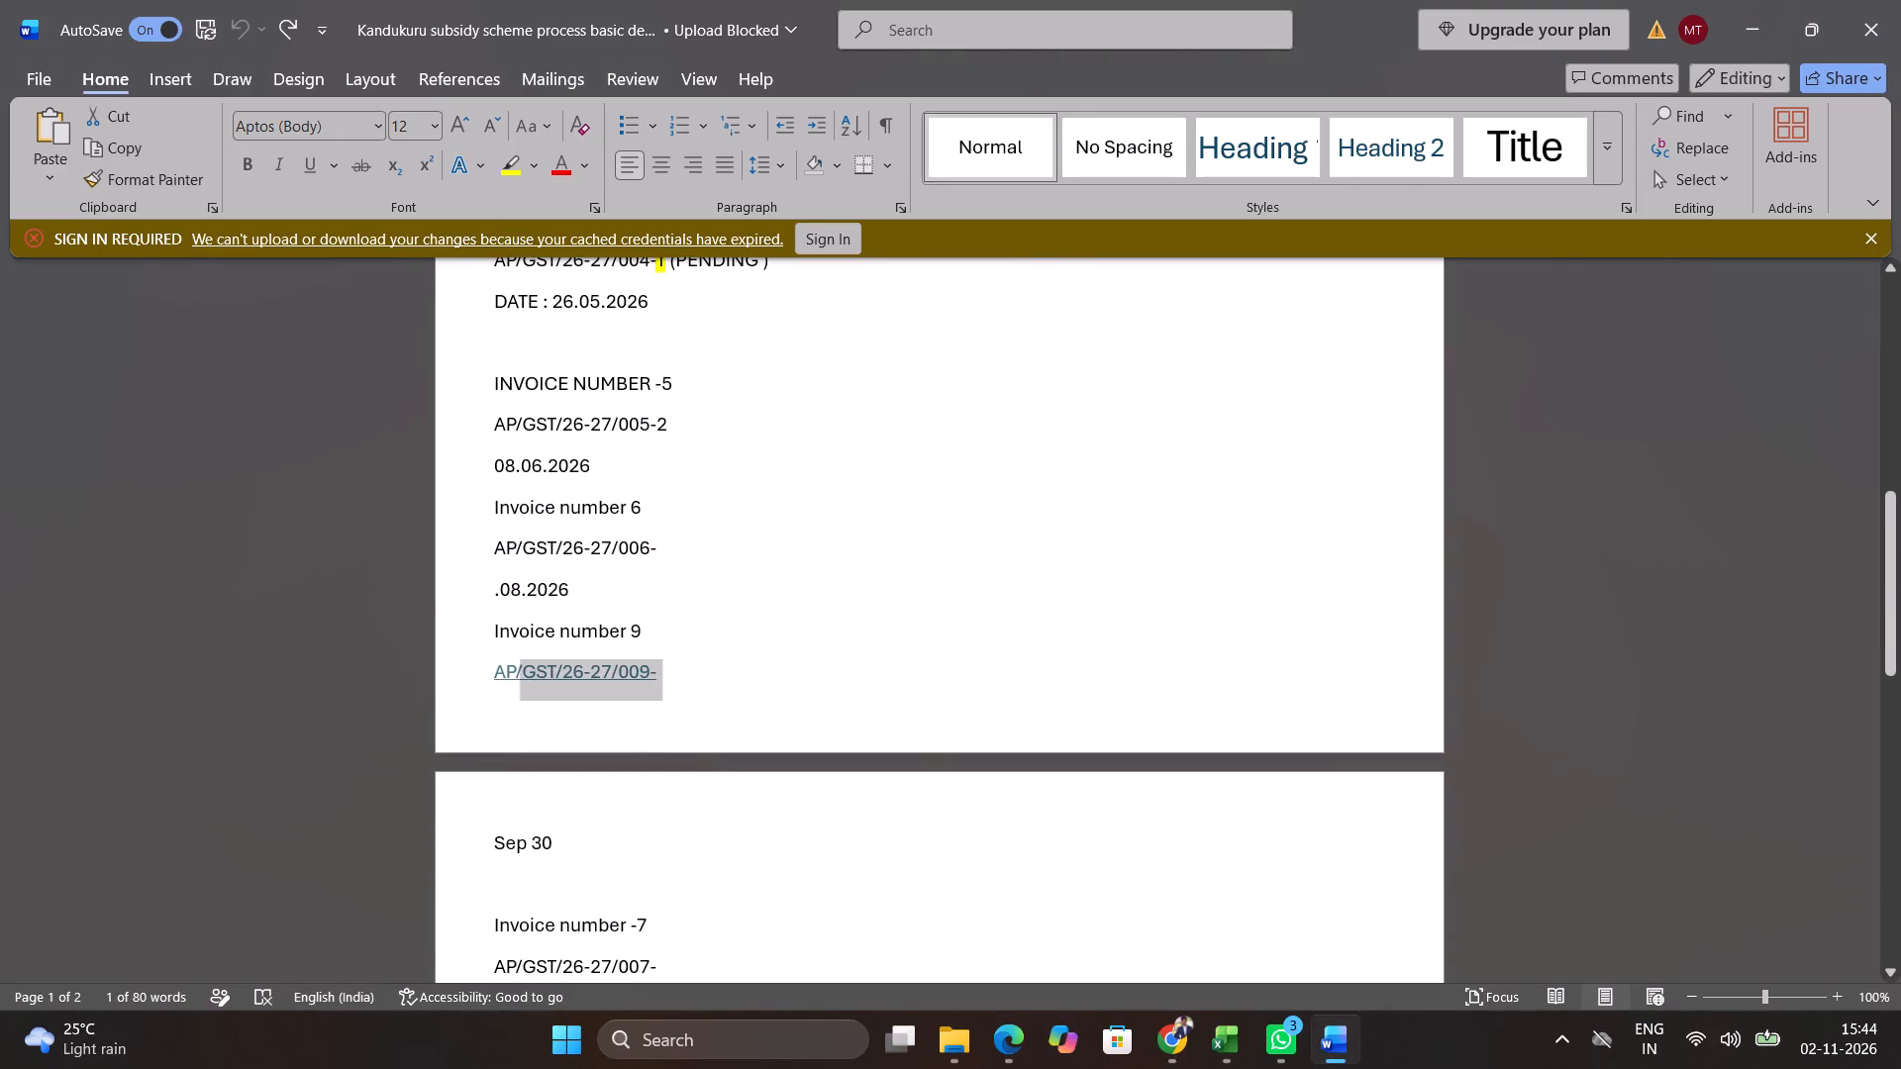
left_click_drag(448, 698, 373, 698)
key("ctrl+c")
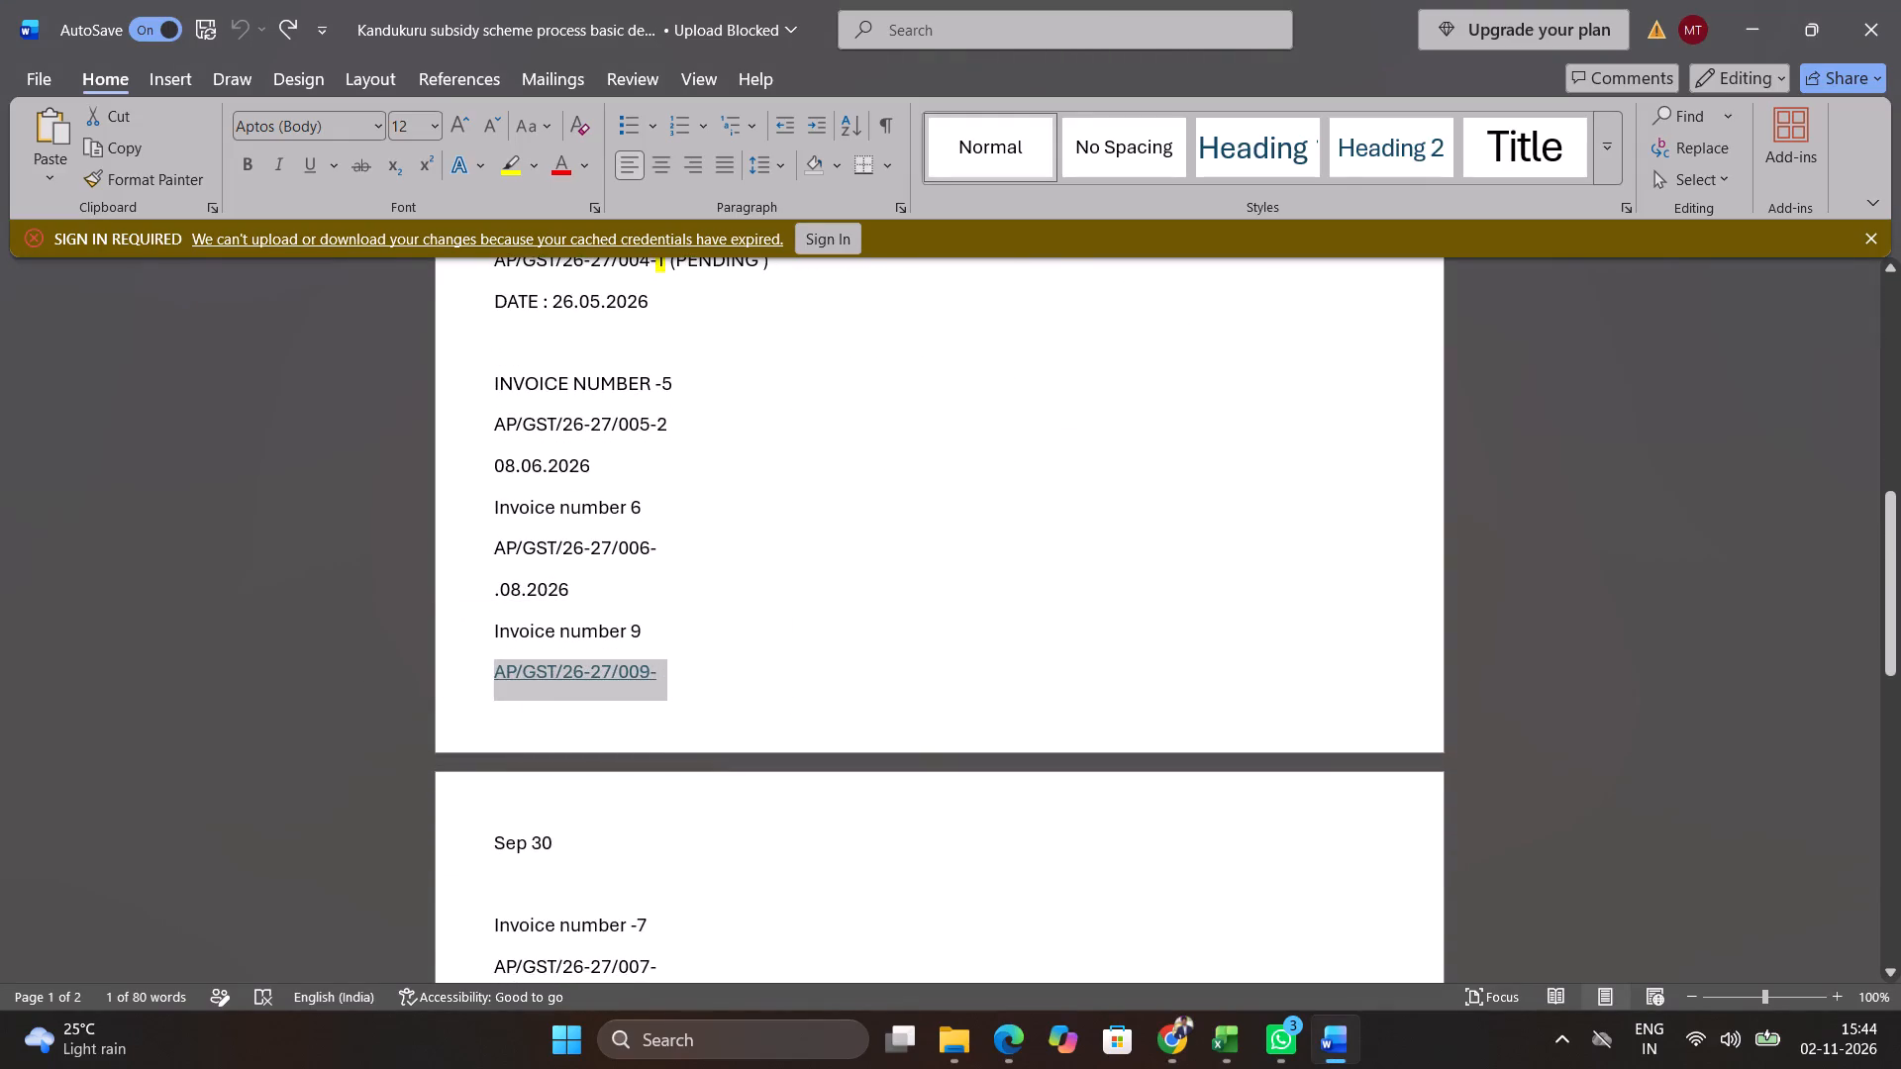
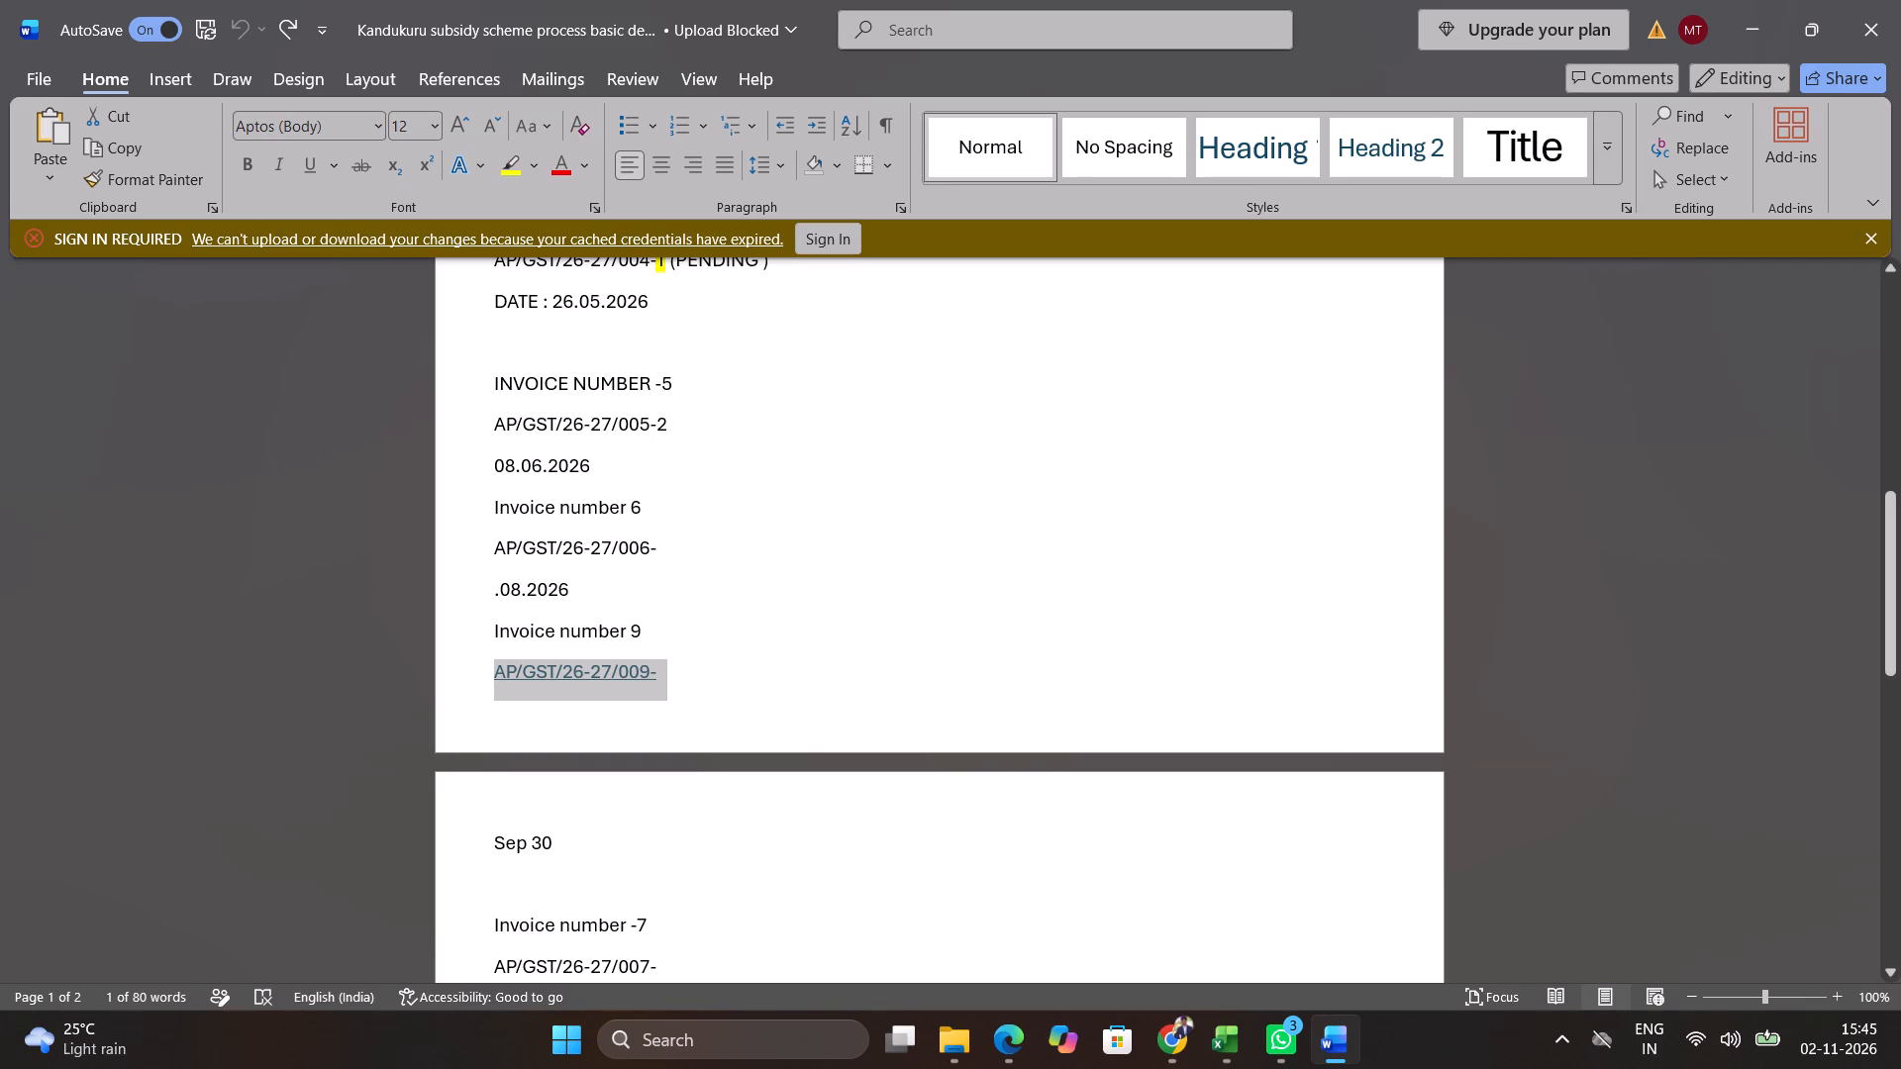
Back in the DCR form, fill Invoice Number / E-Way Bill with AP/GST/26-27/010-77, adapting the copied invoice prefix.
left_click(1198, 944)
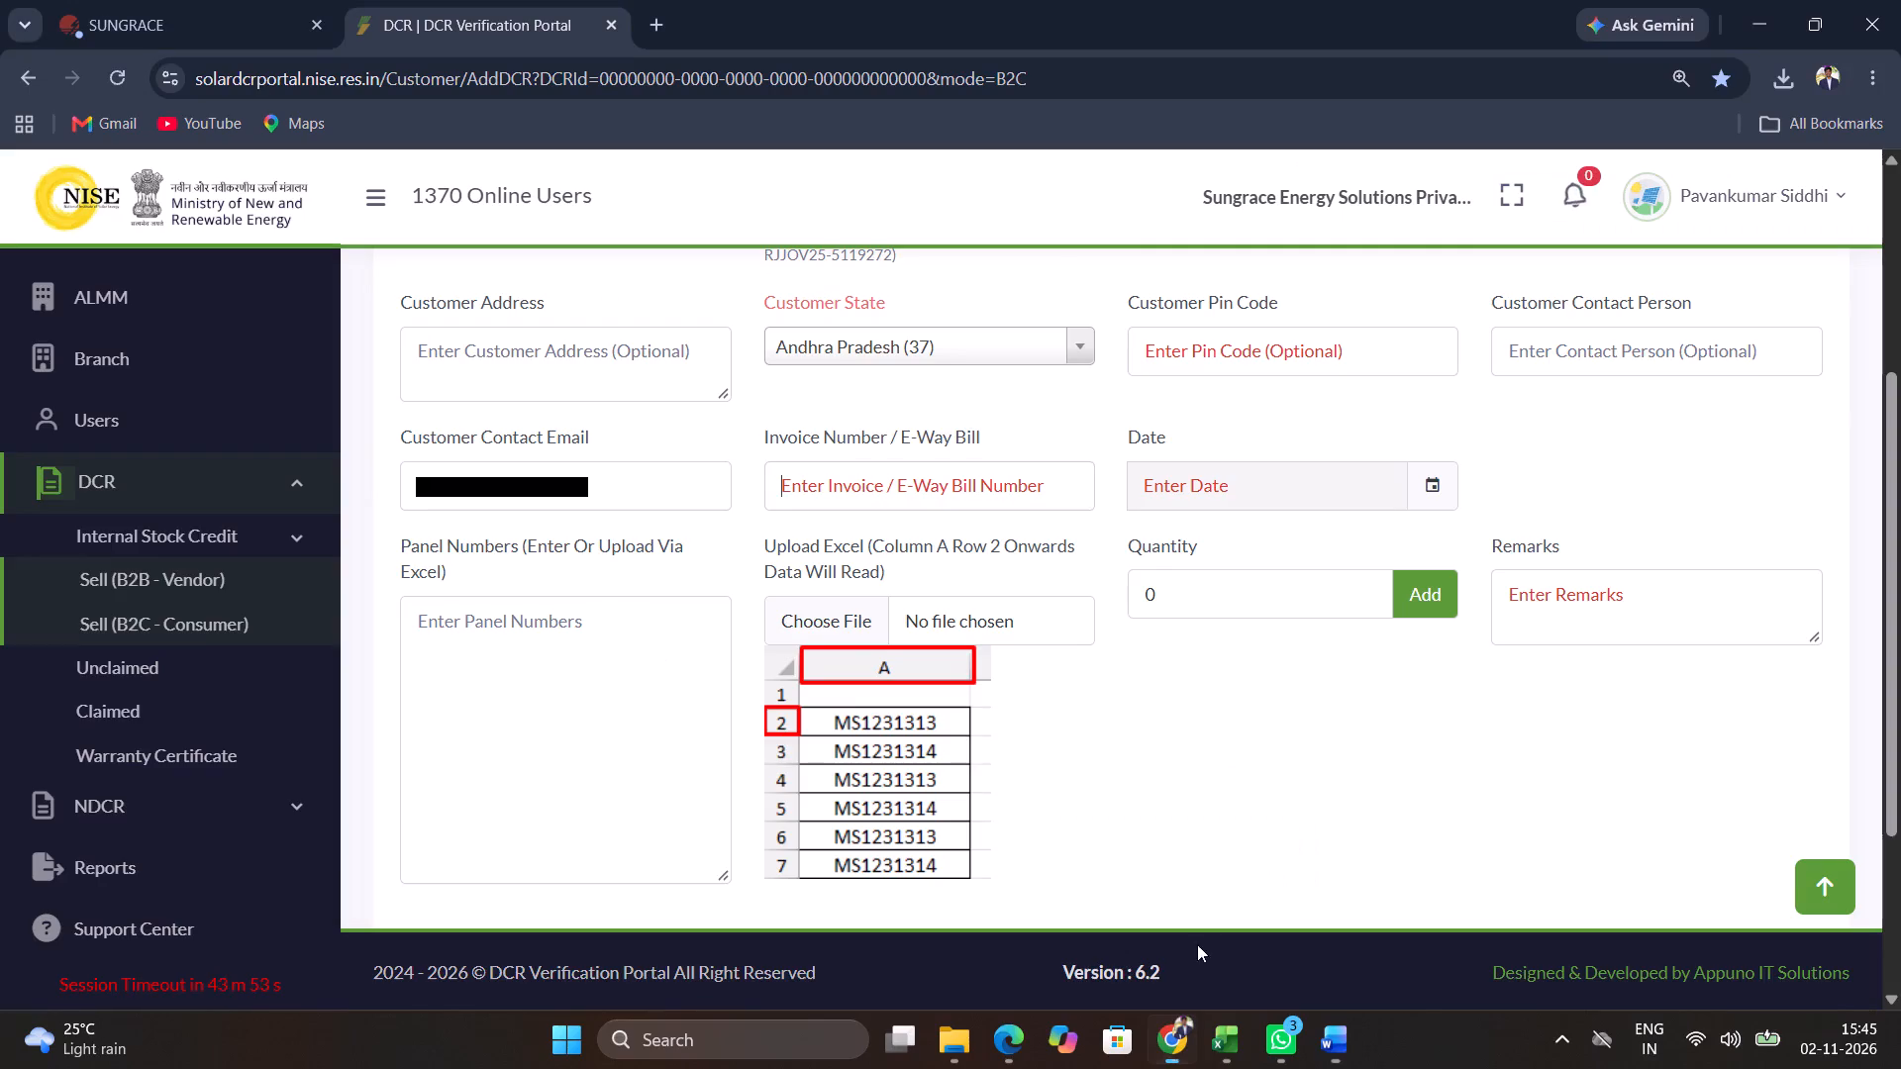
key("ctrl+v")
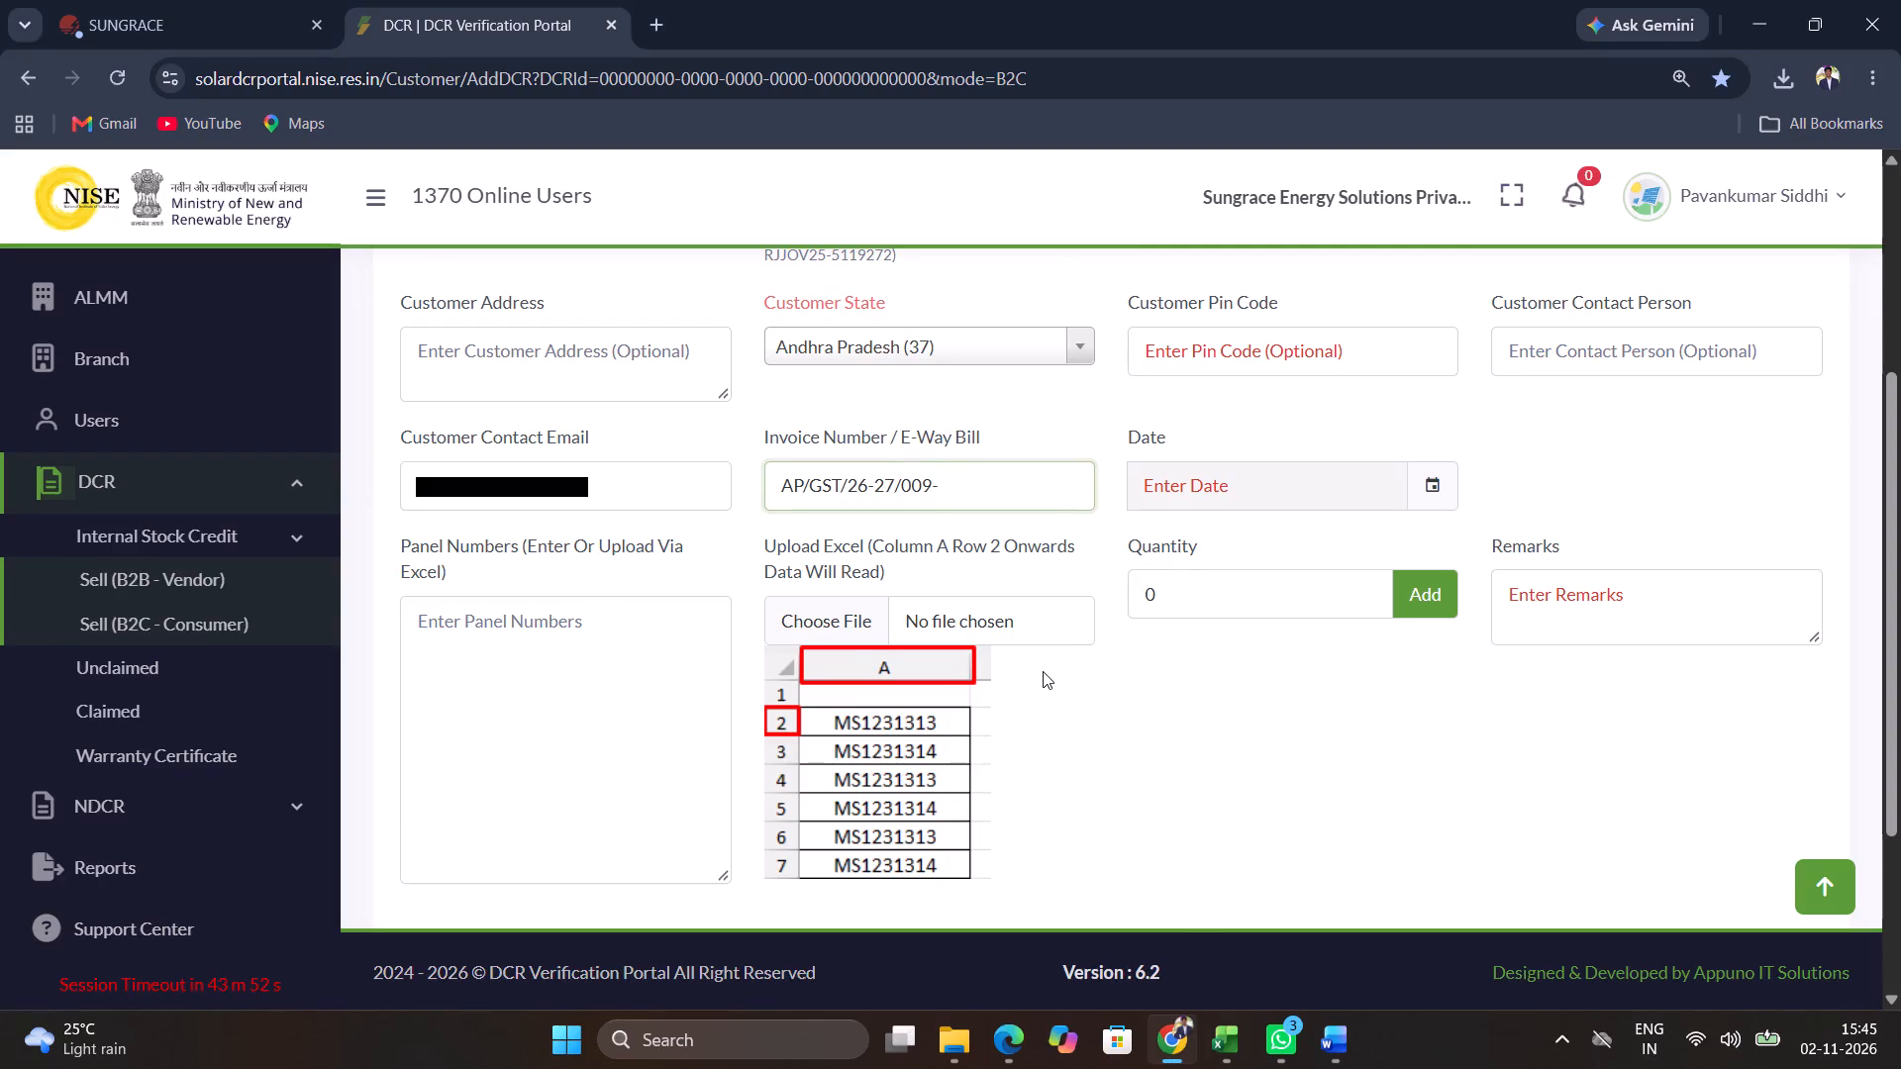
scroll(962, 506, "down", 4)
scroll(1049, 696, "up", 4)
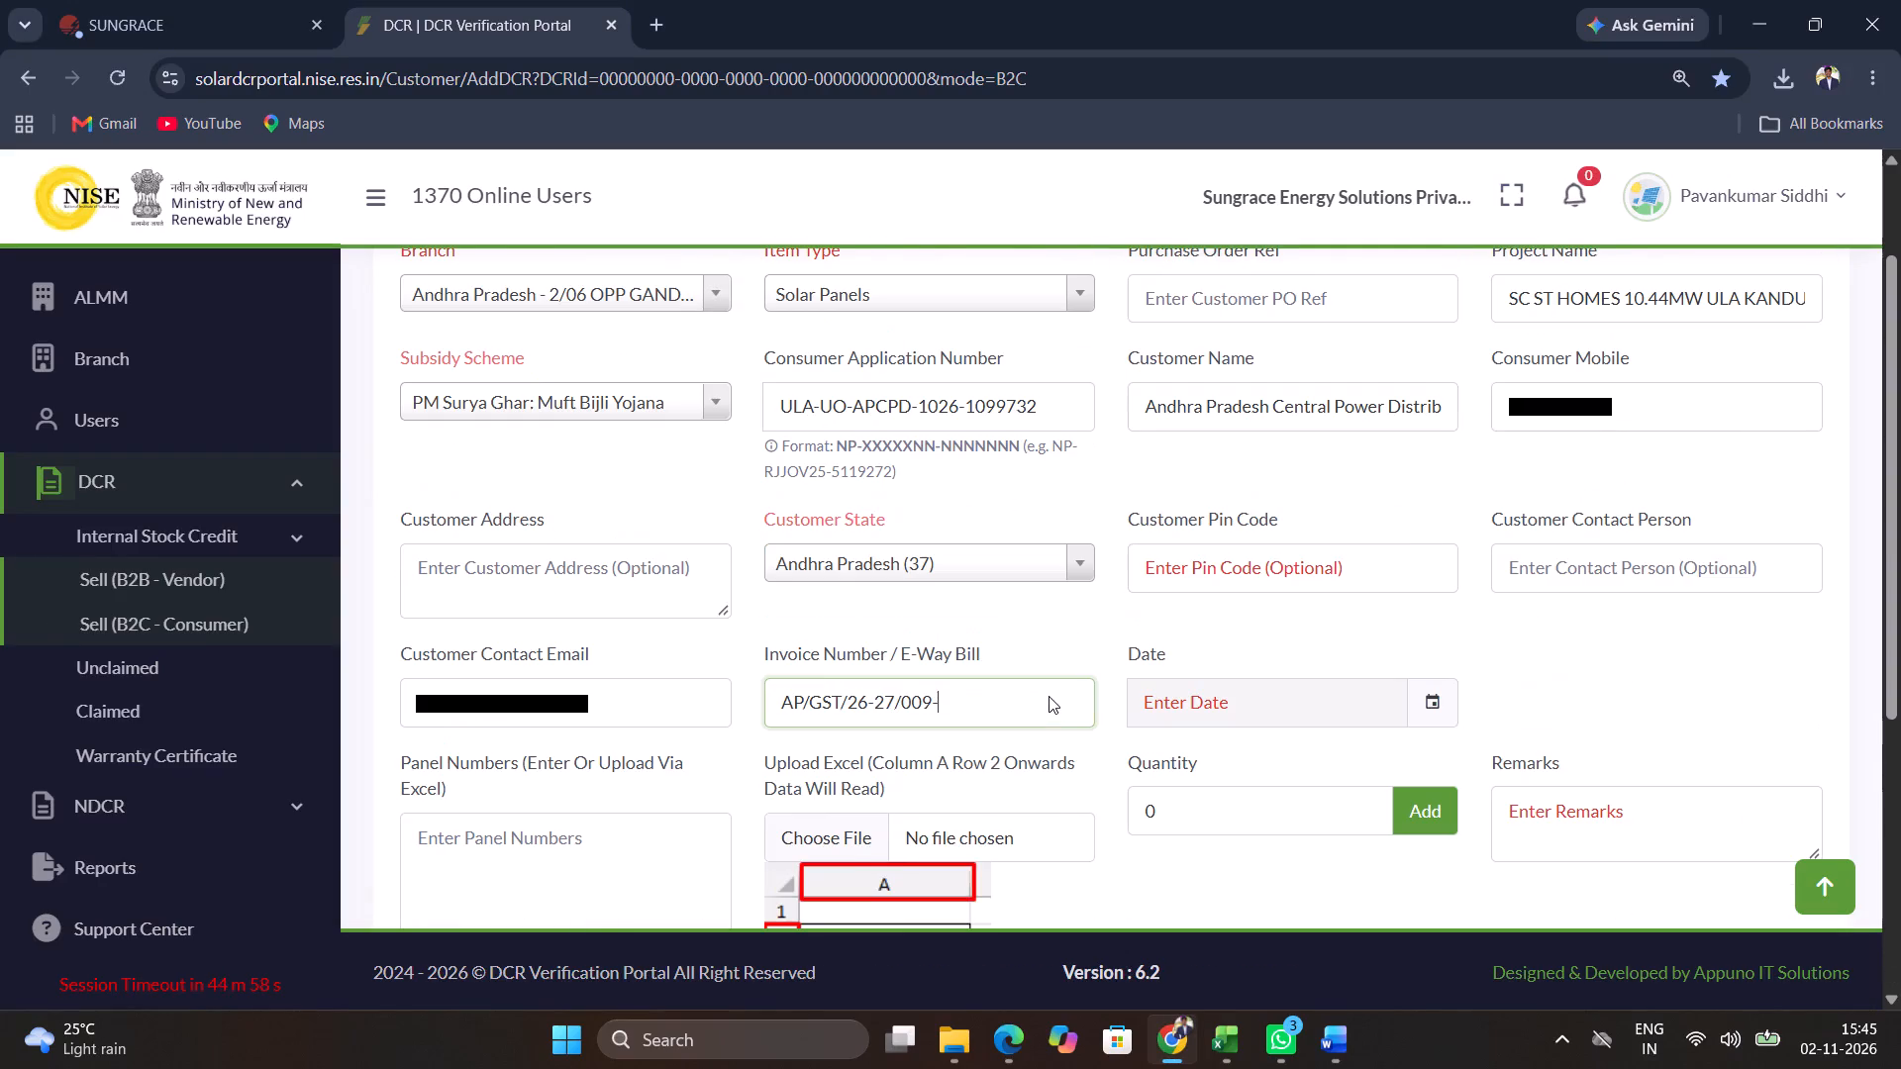
key("BackSpace")
key("BackSpace")
key("BackSpace")
type("10")
key("minus")
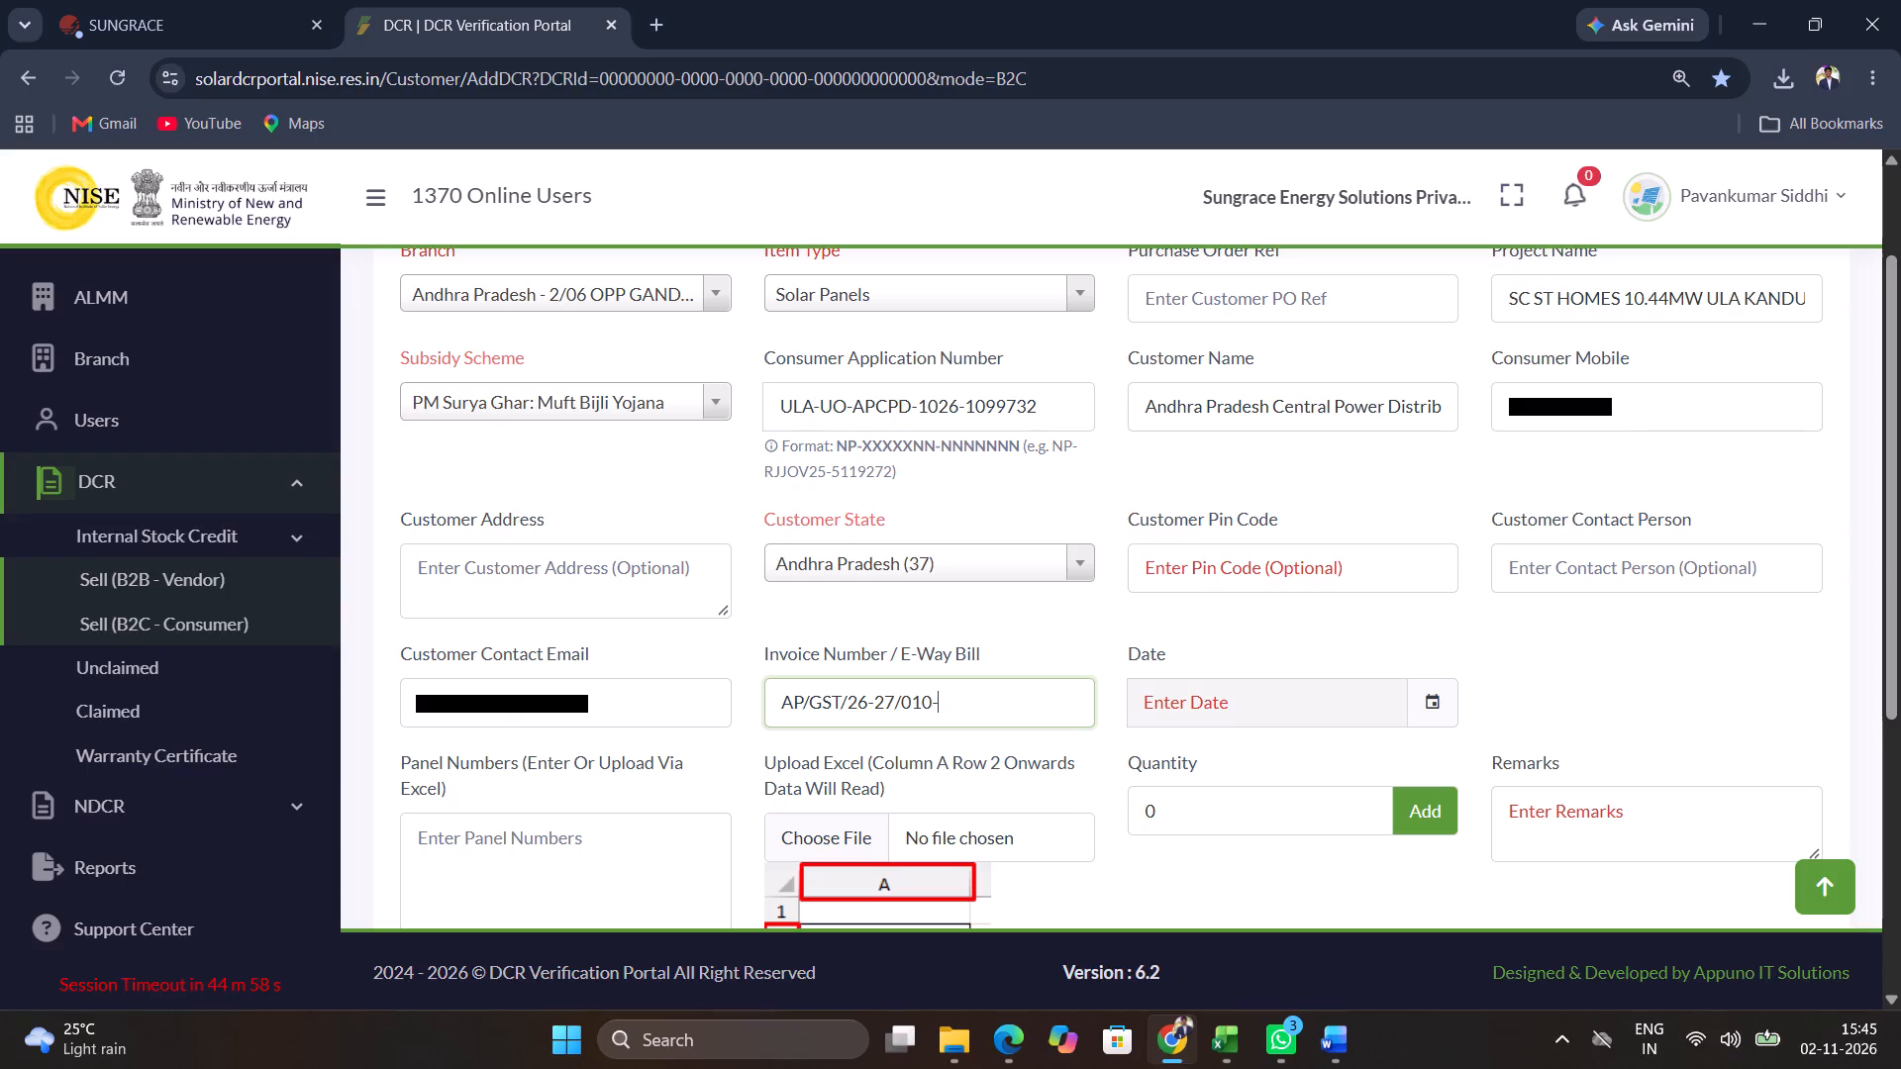
key("7")
key("7")
Set the invoice date in the DCR form to 22-Oct-2026.
left_click(1214, 706)
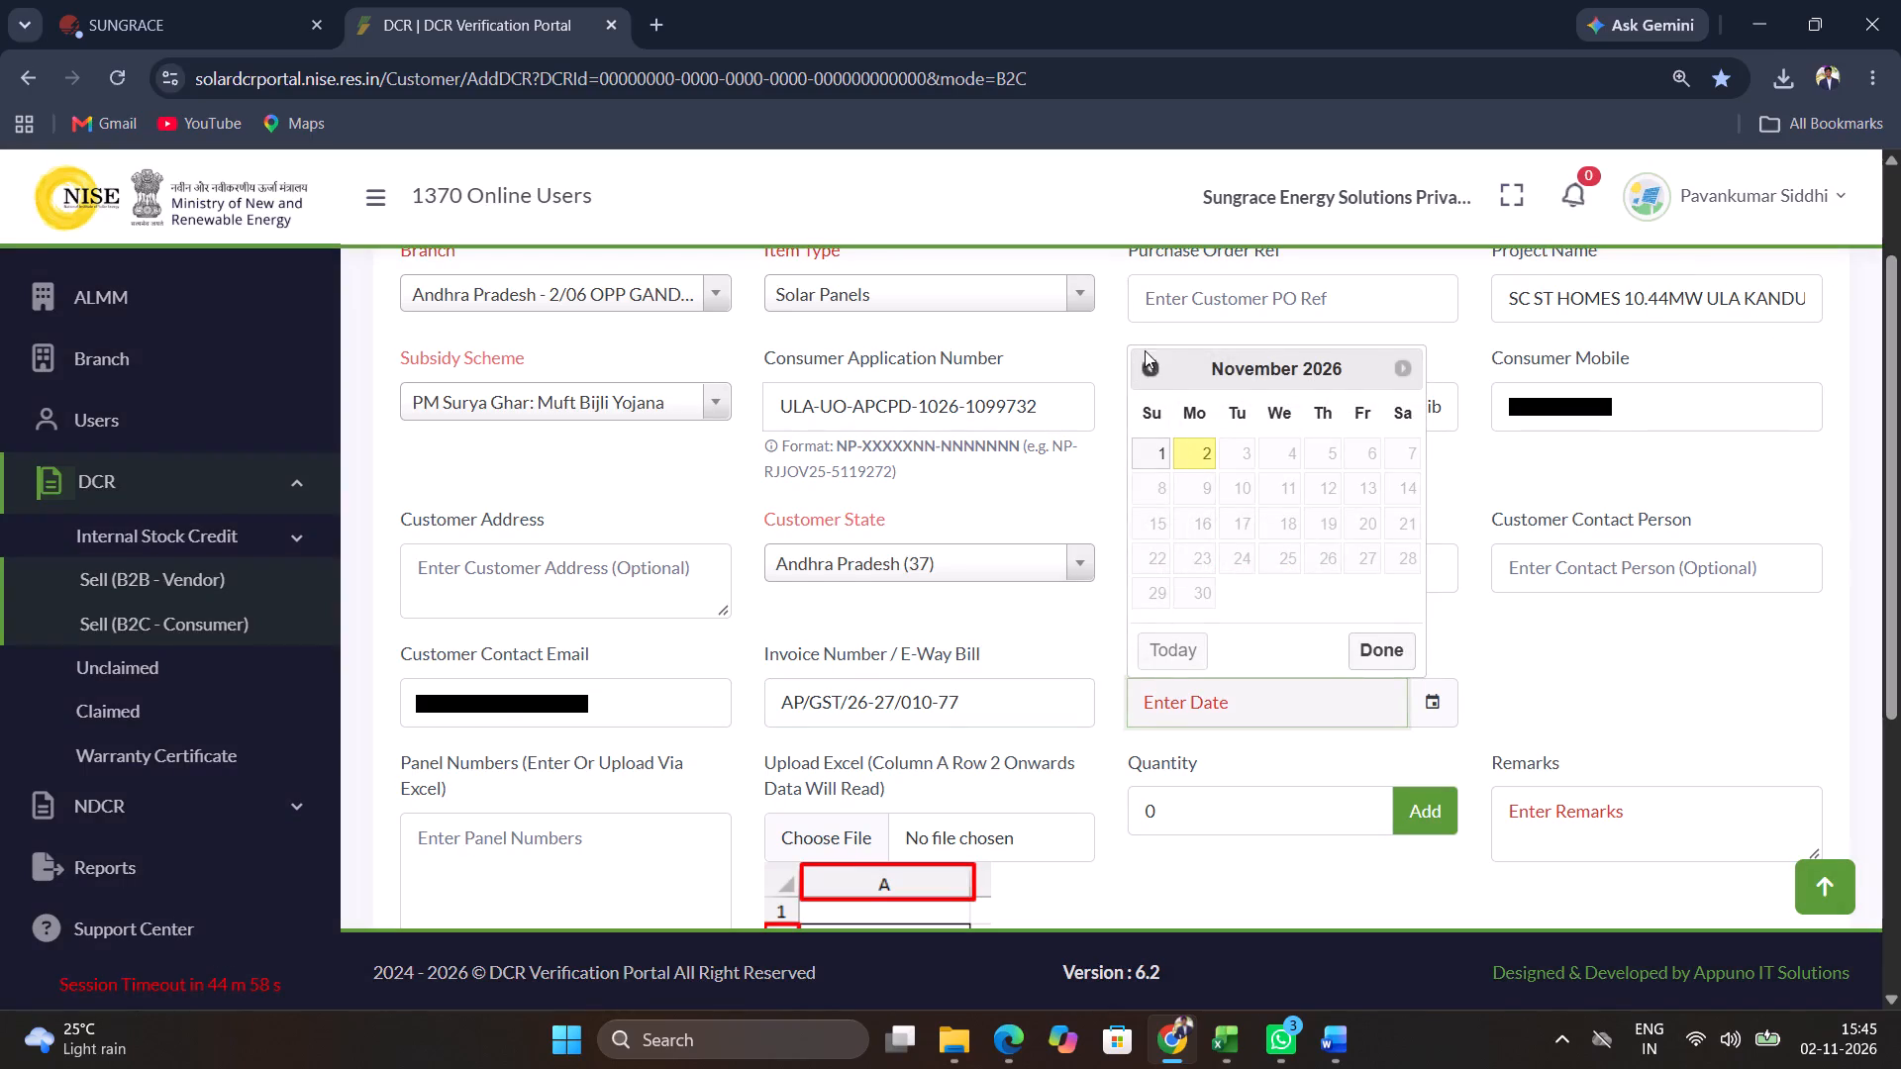
left_click(1147, 355)
left_click(1147, 356)
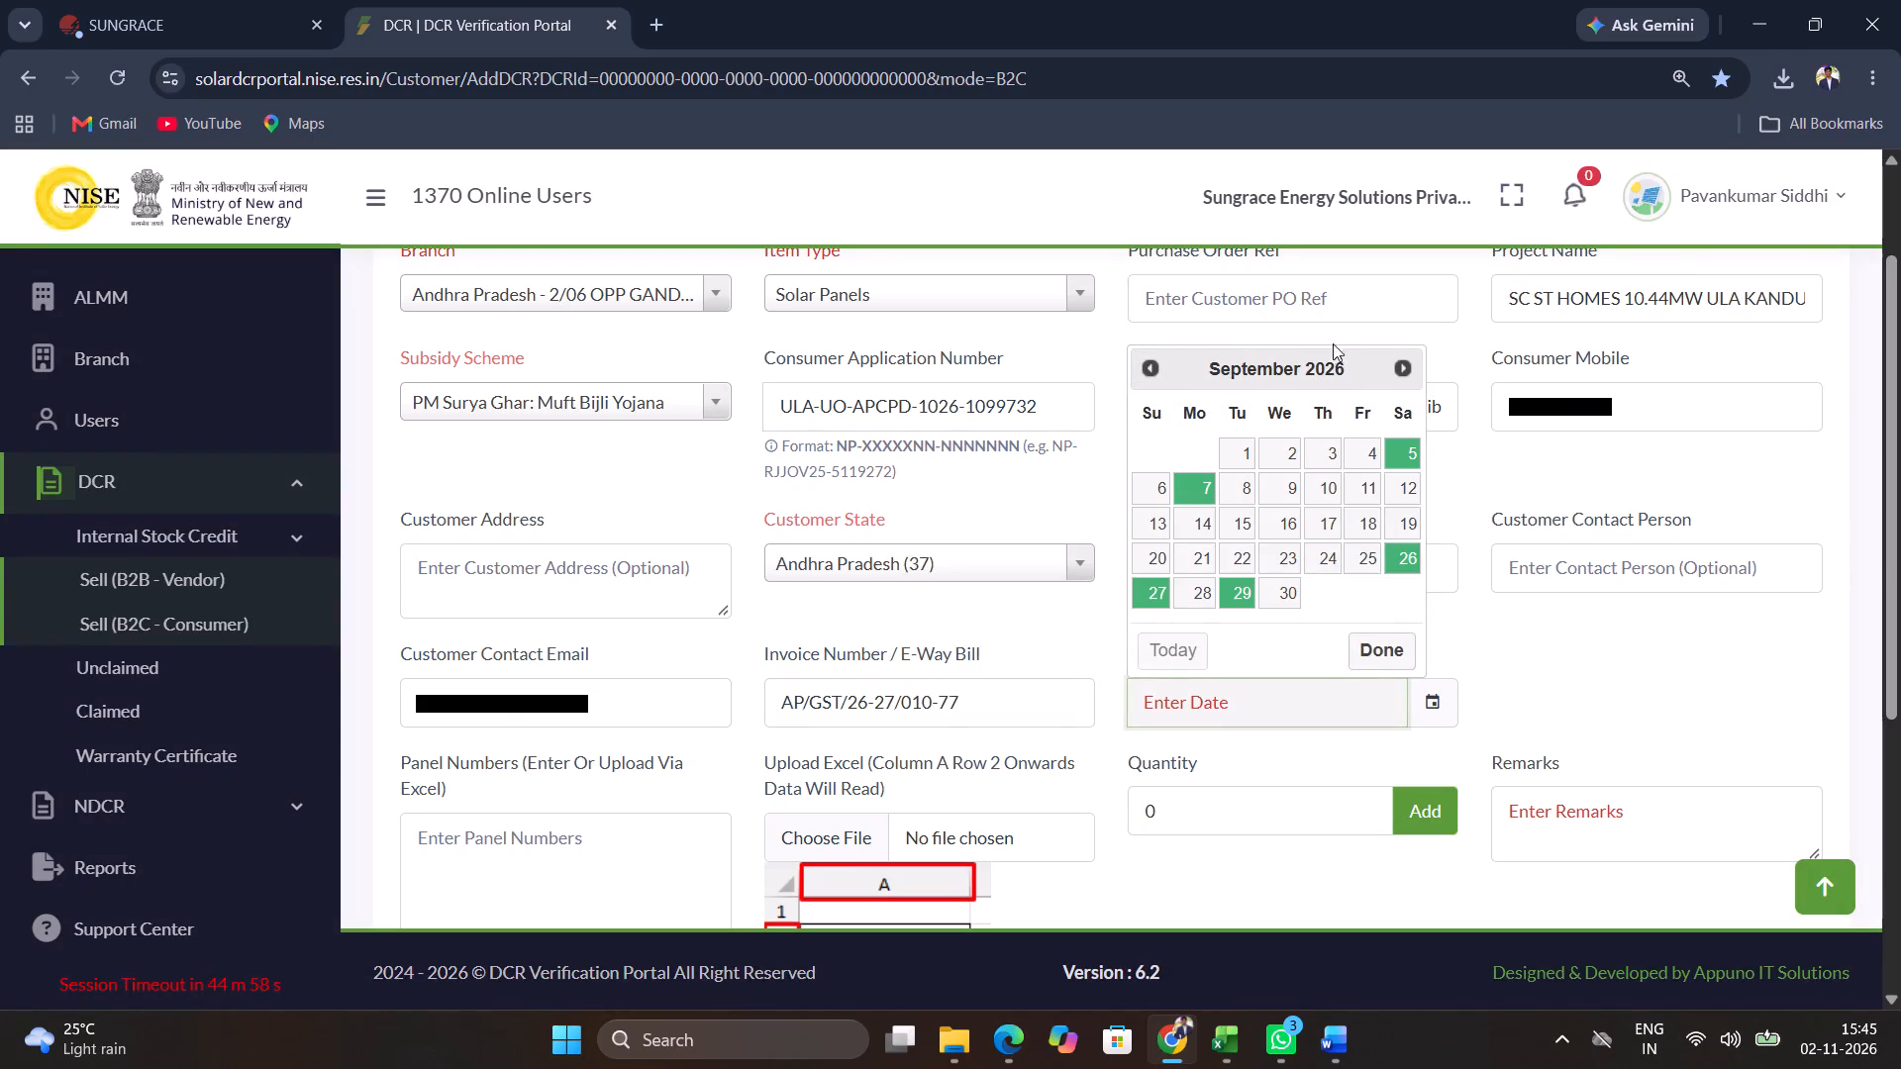
left_click(1404, 367)
left_click(1324, 547)
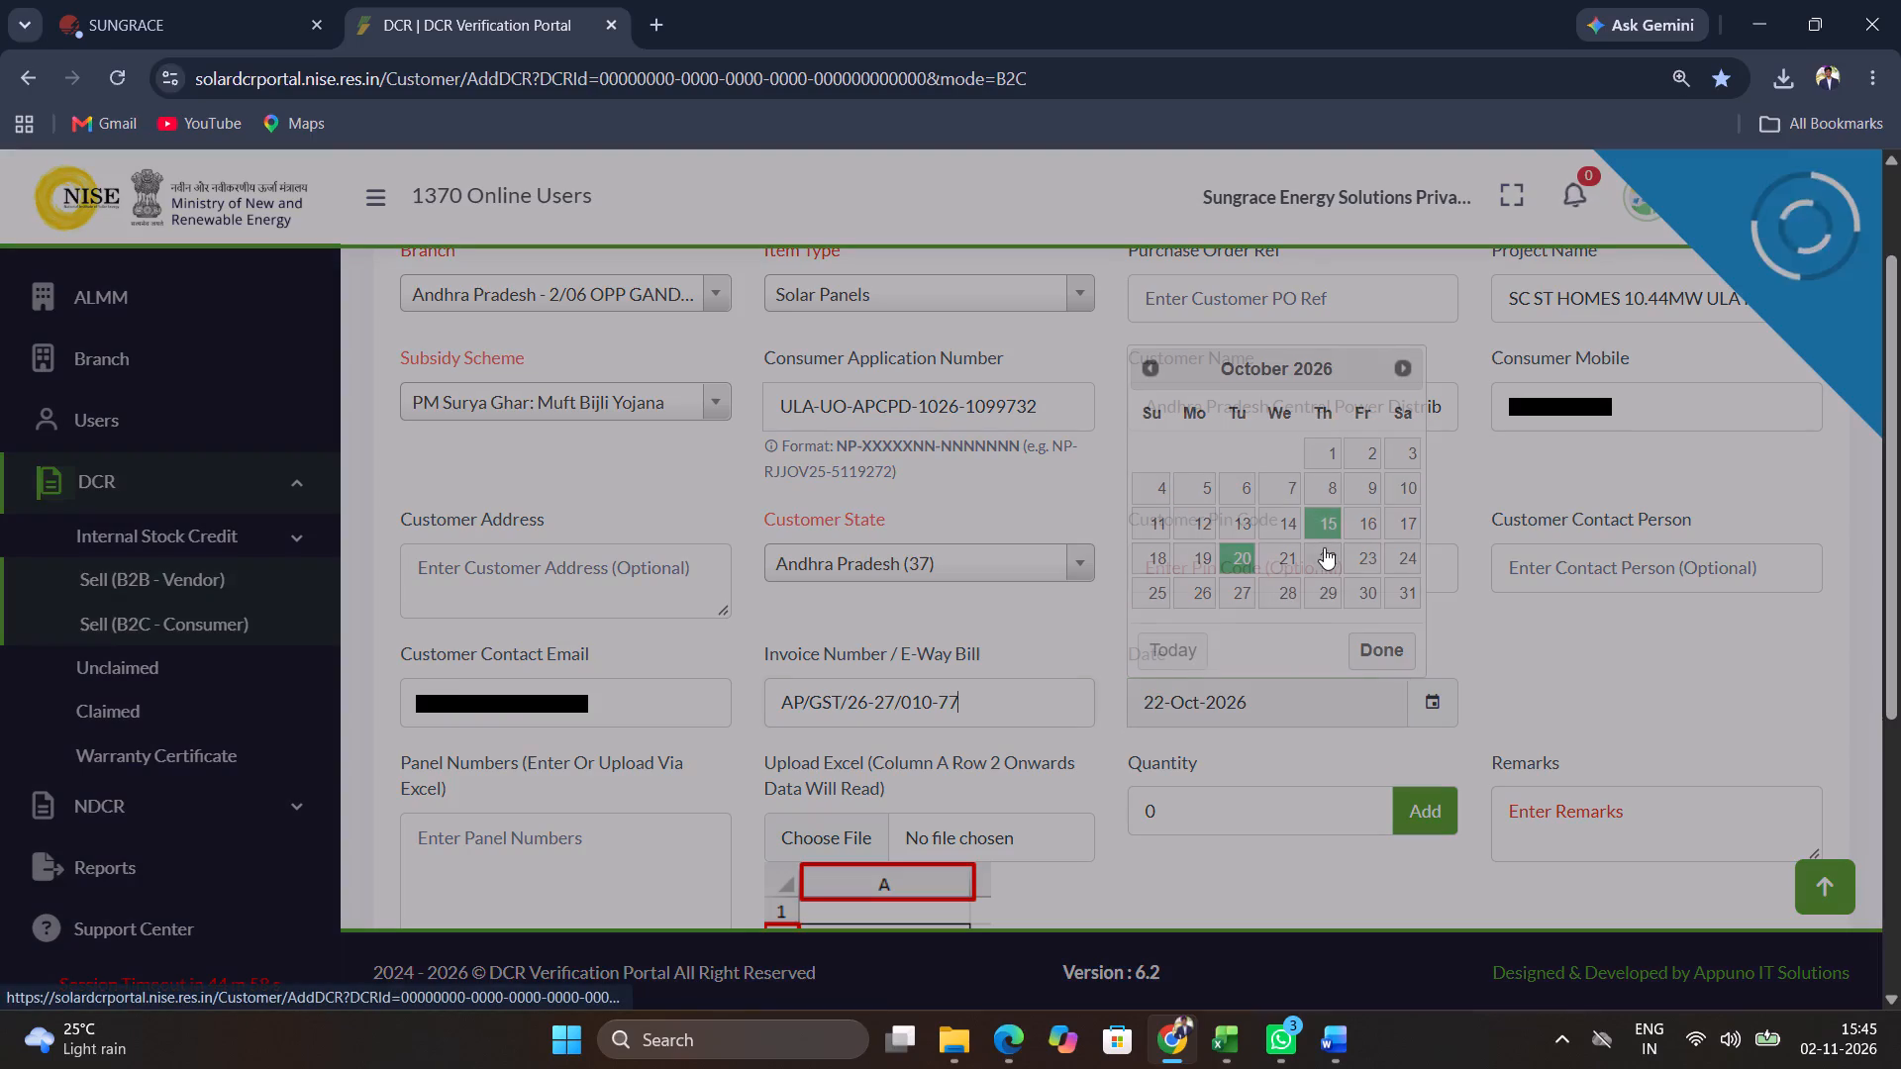
For the Panel Numbers field, return to the Quick Copy Details in SUNGRACE to copy the panel serial numbers.
scroll(1171, 396, "down", 3)
left_click(584, 610)
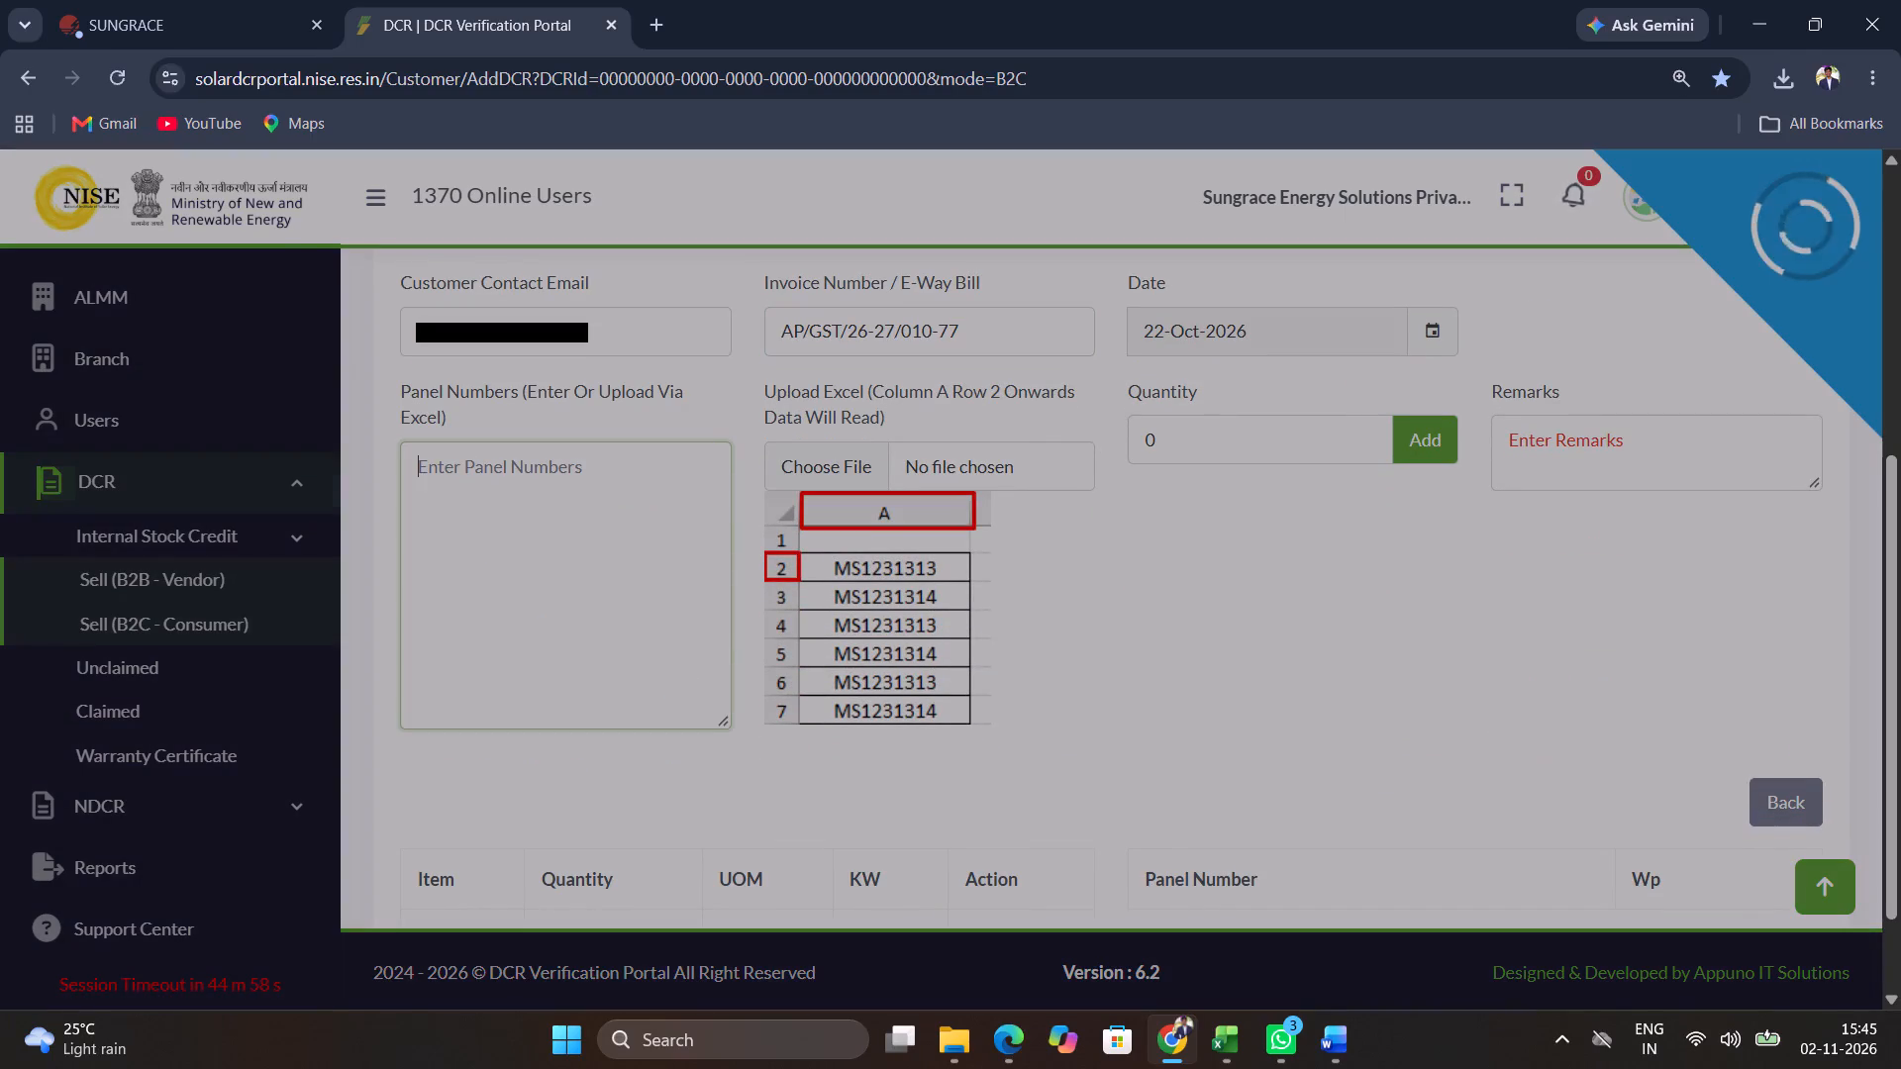
left_click(256, 9)
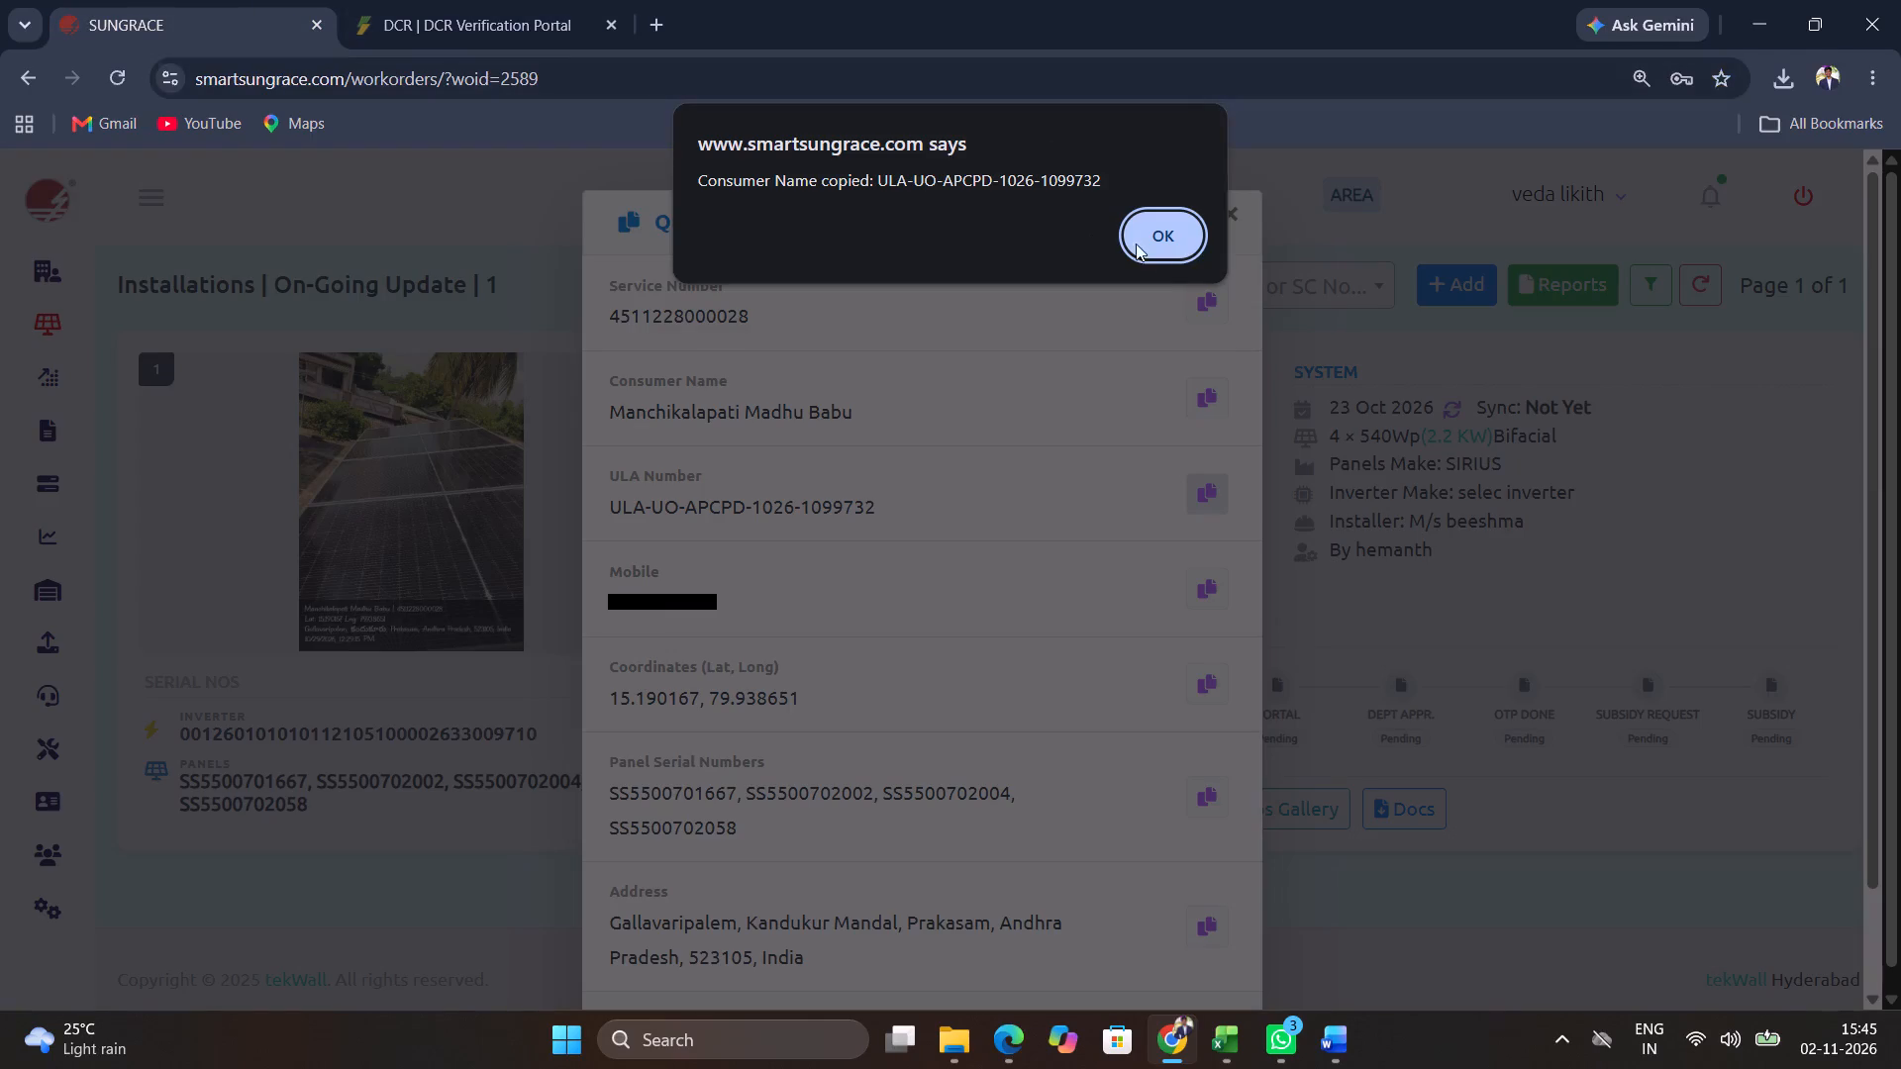
left_click(1158, 258)
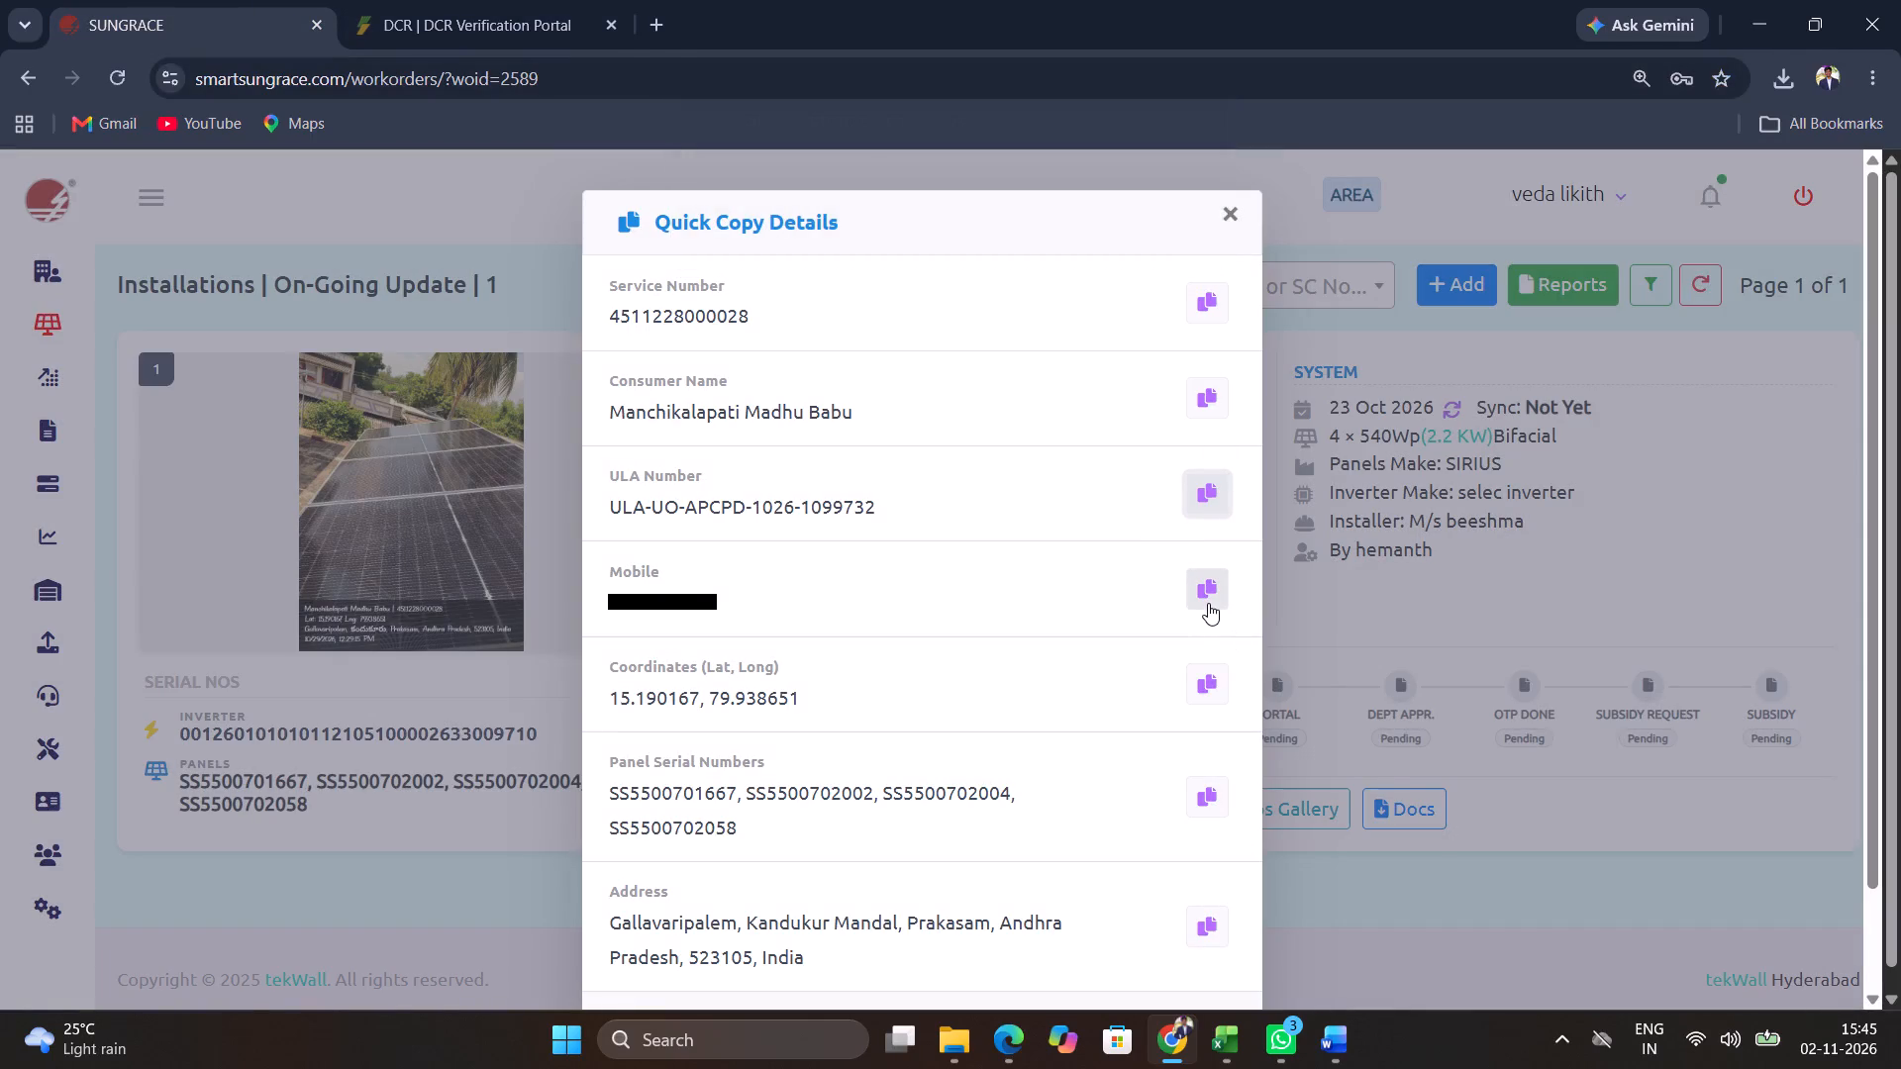
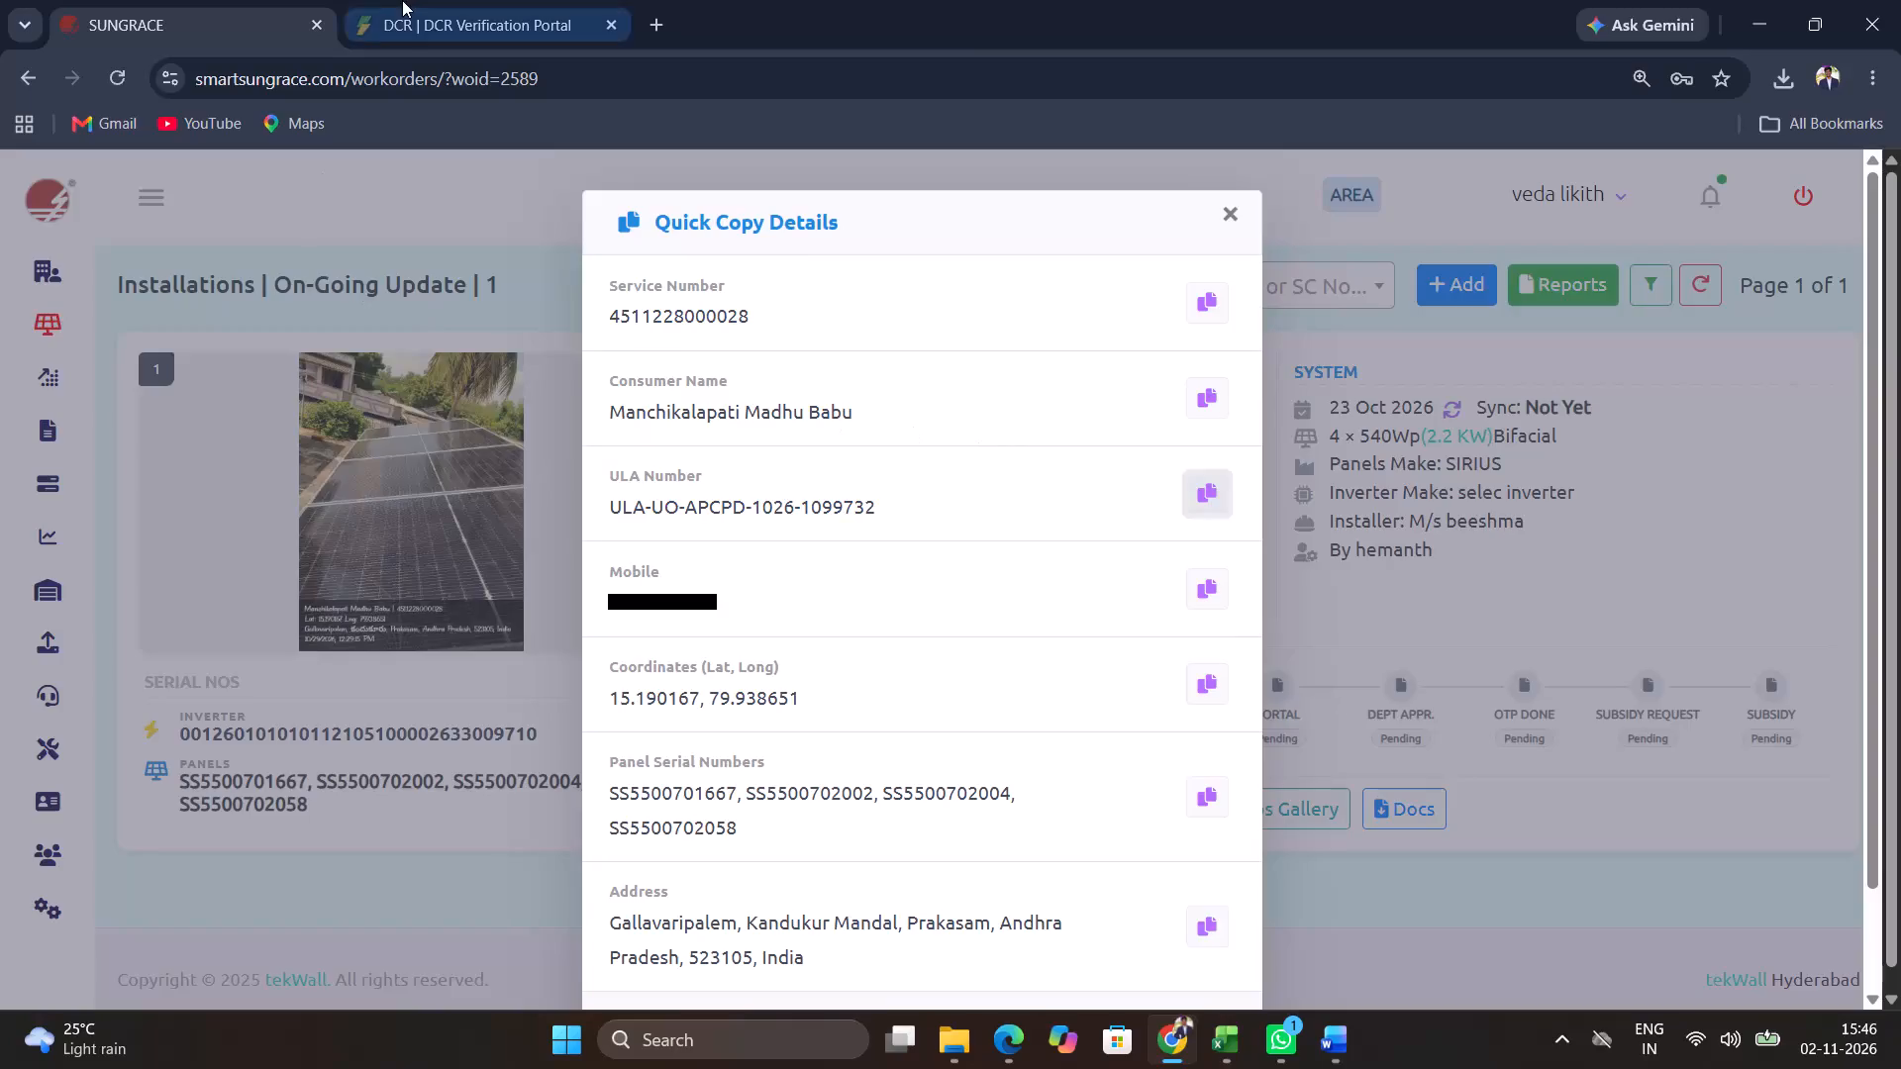
Copy the panel serial numbers from the SUNGRACE Quick Copy Details and paste them into Panel Numbers in the DCR form.
left_click(404, 0)
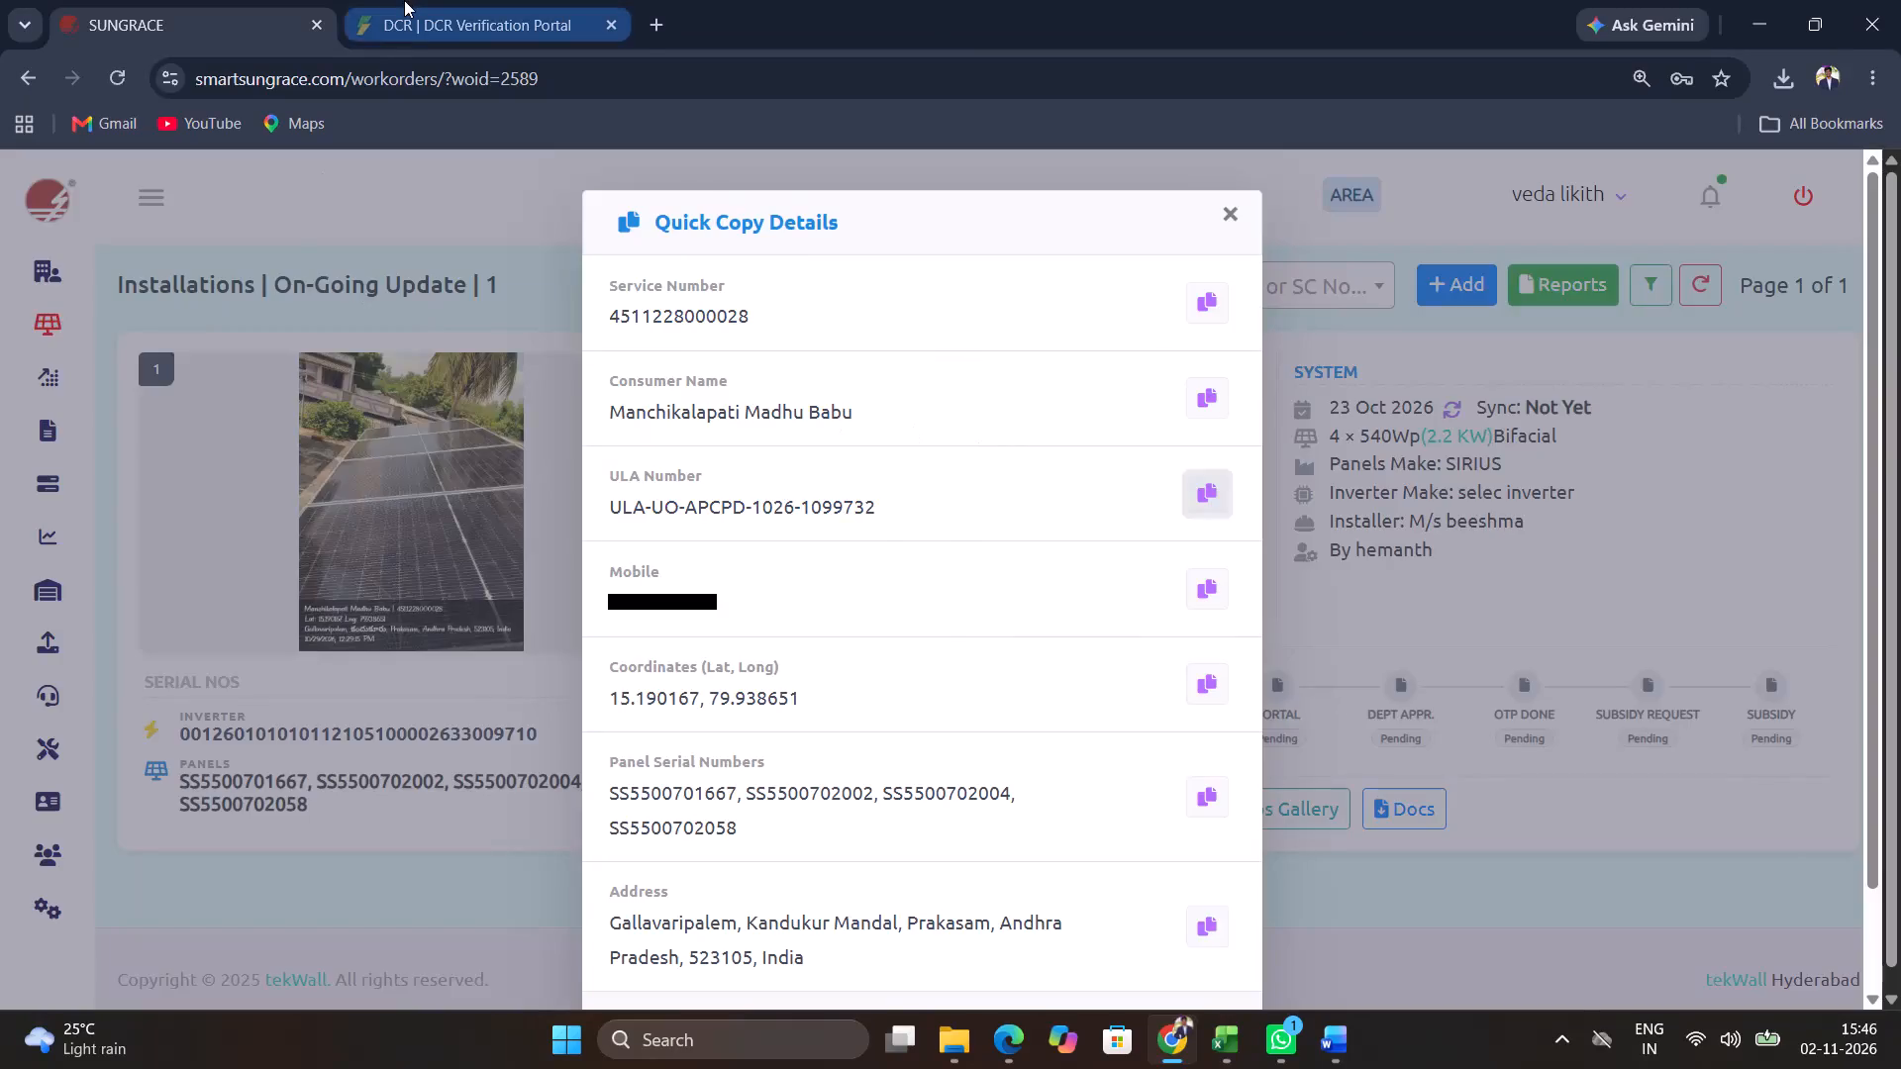
left_click(599, 565)
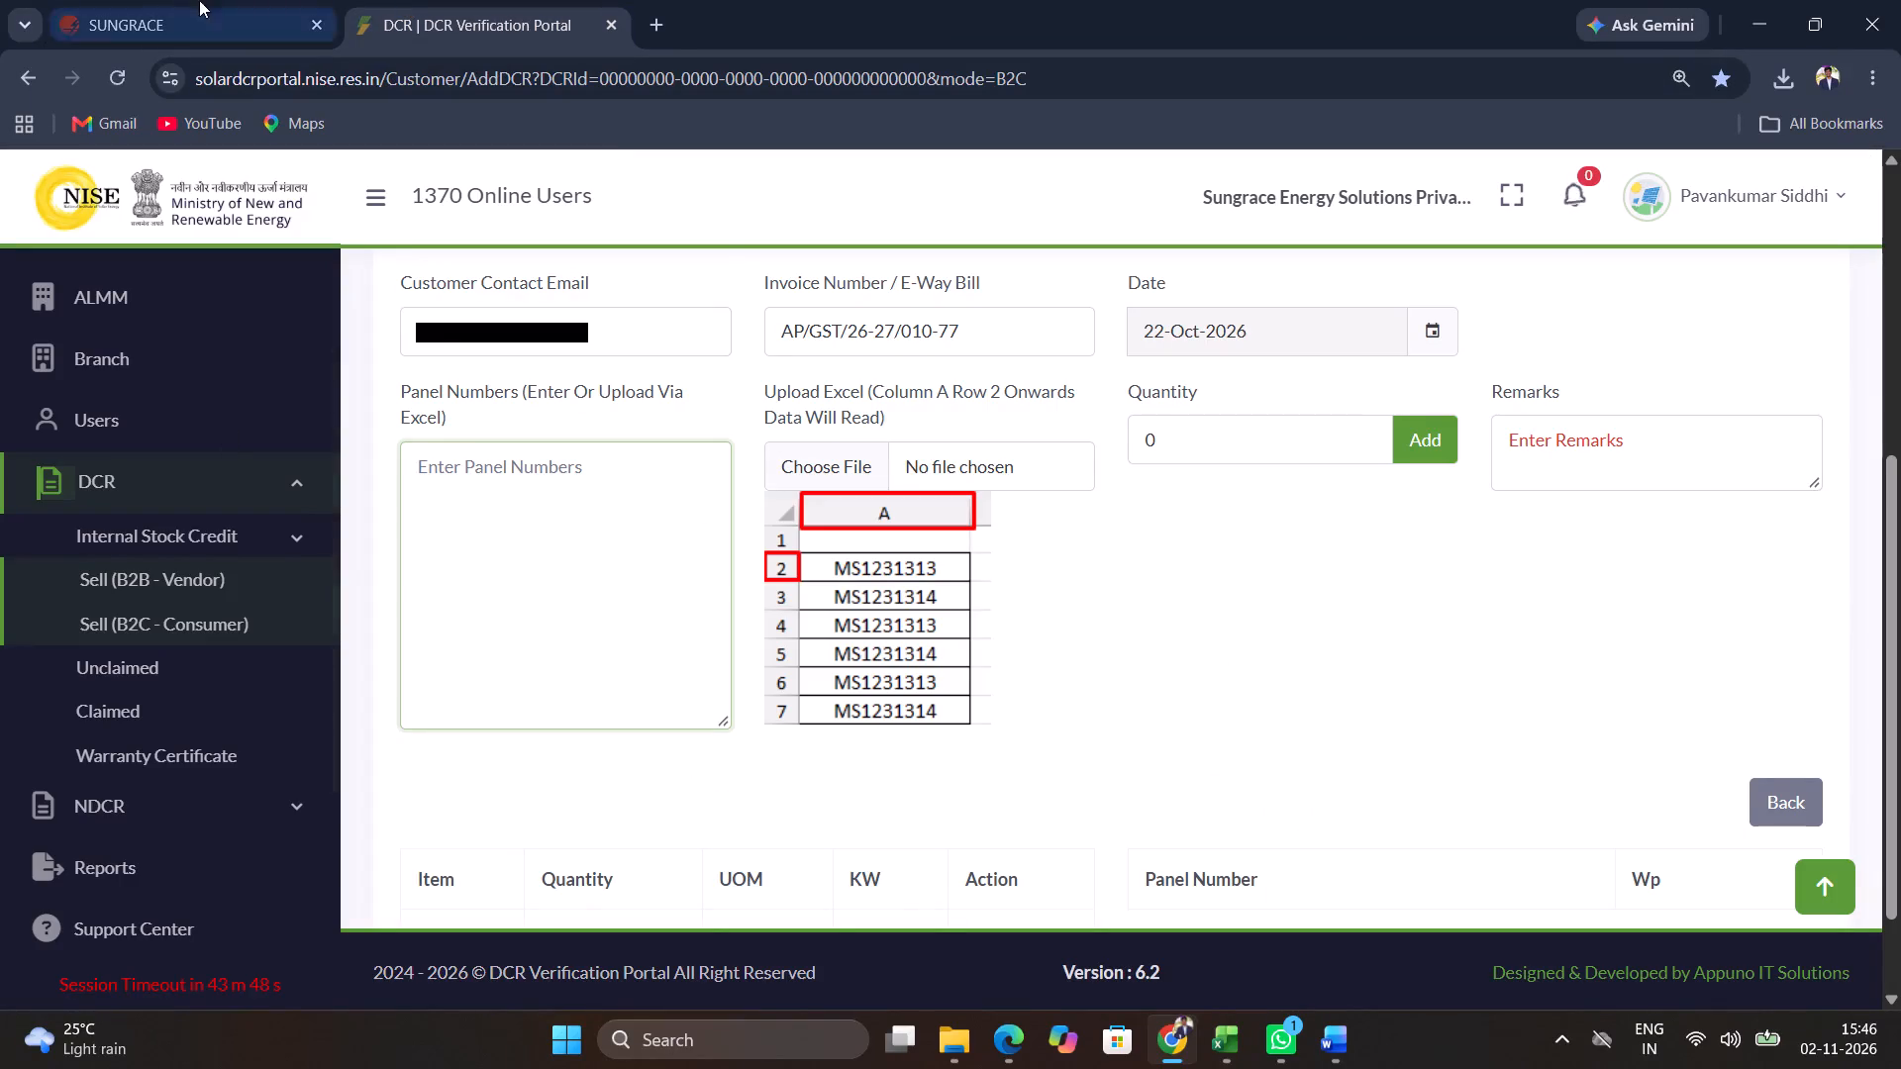
left_click(199, 0)
left_click(1210, 797)
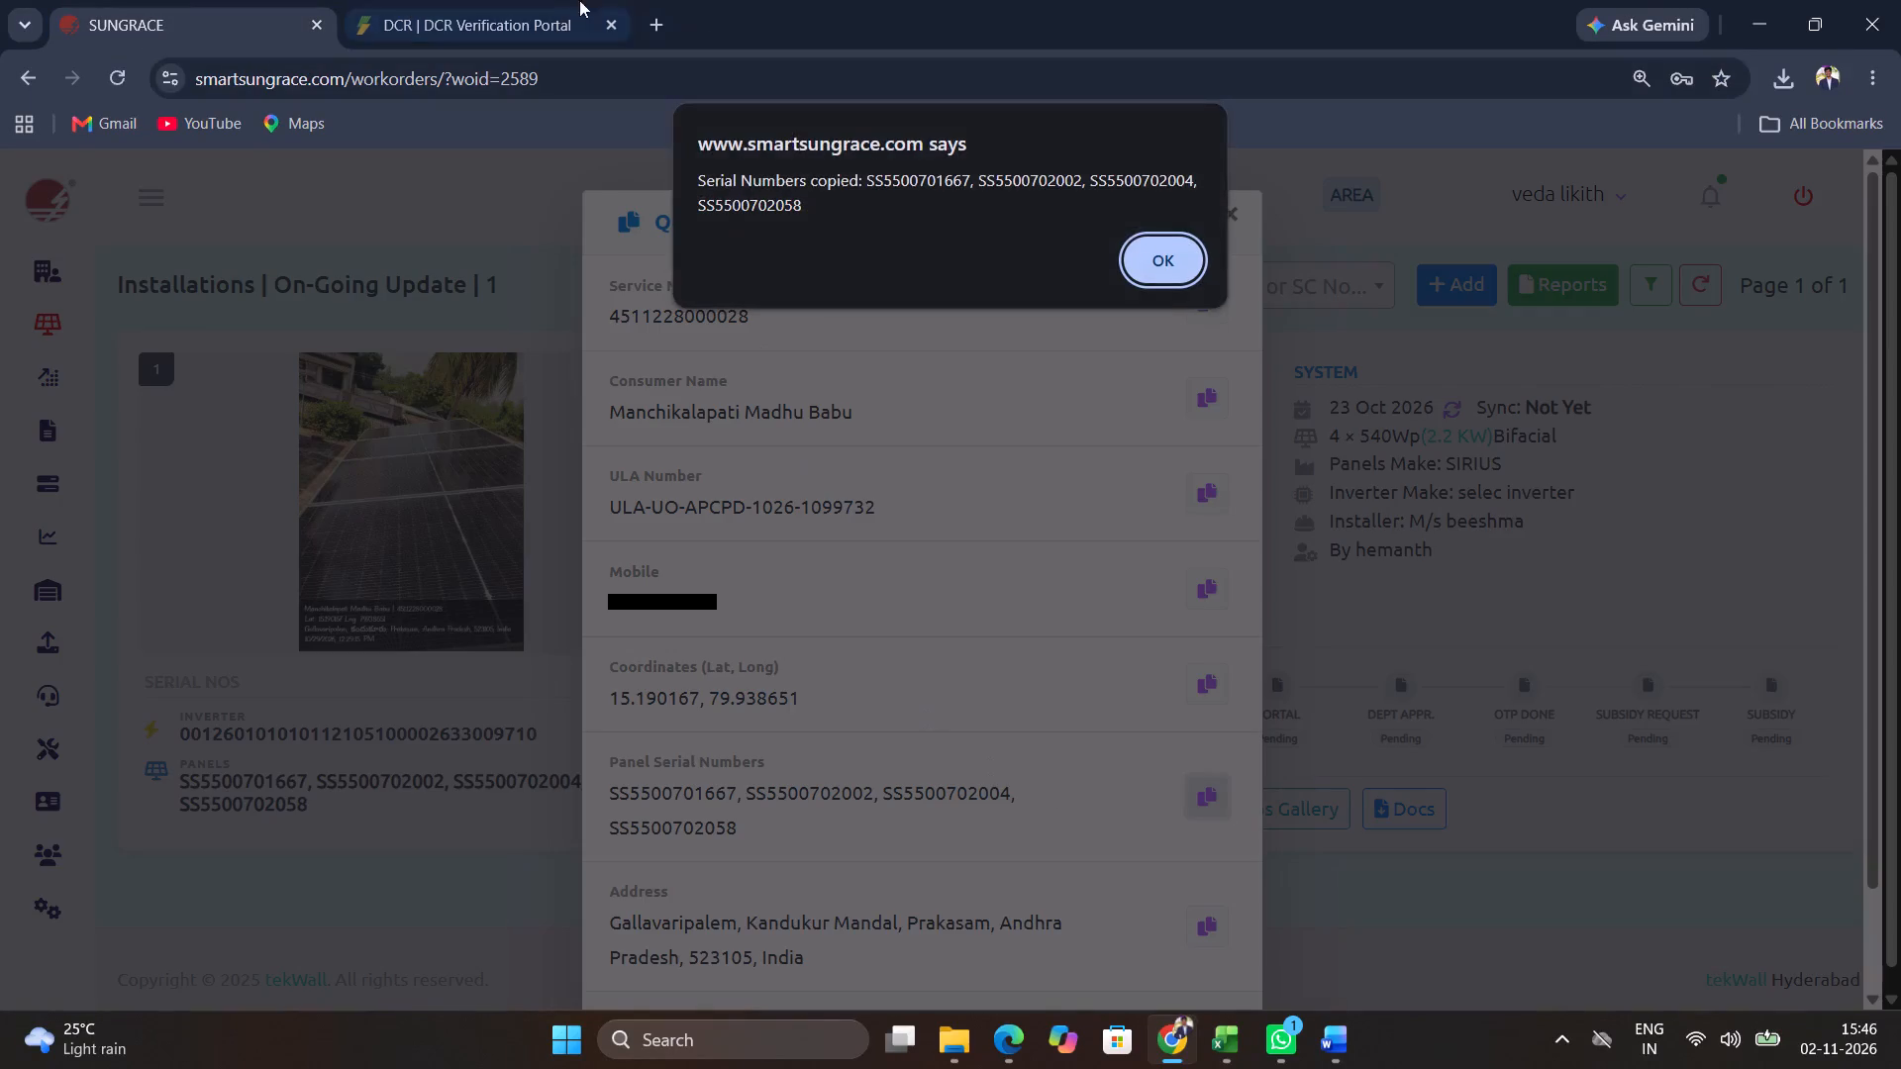
left_click(553, 0)
key("ctrl+v")
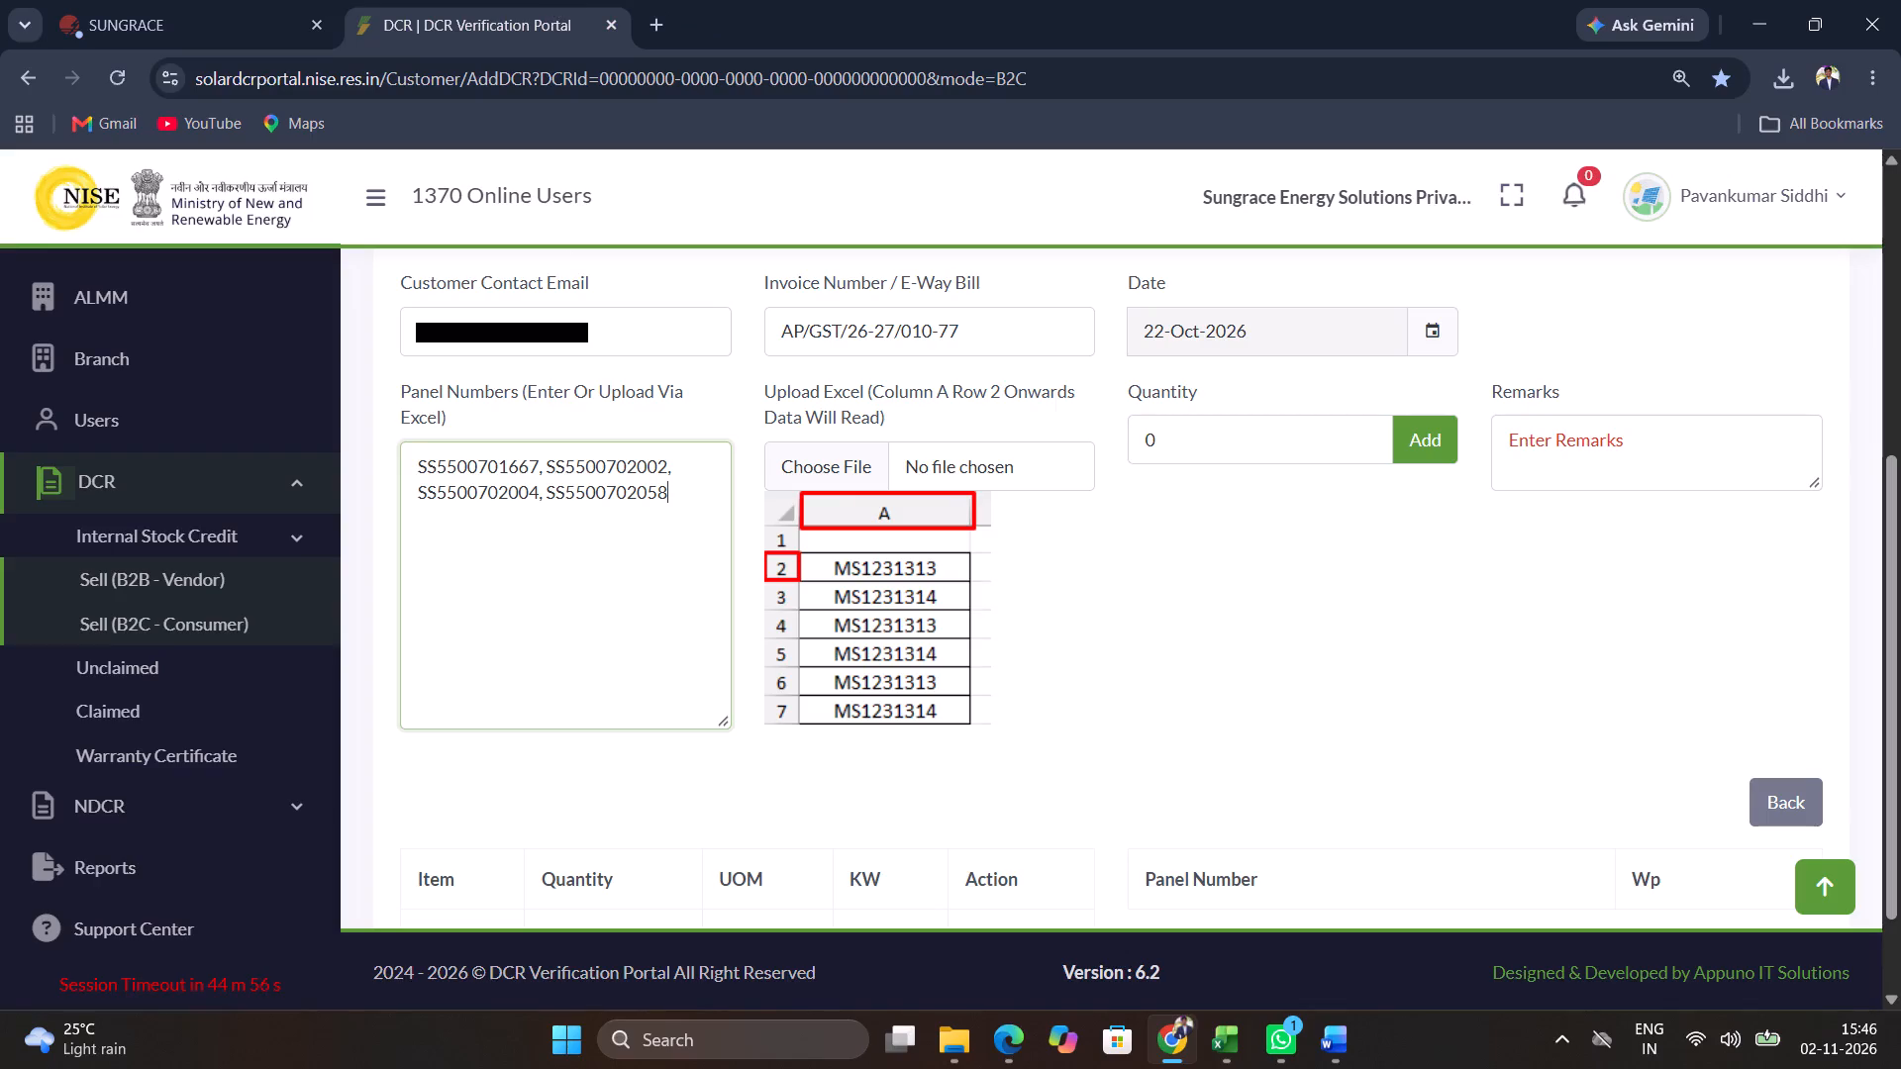
key("Left")
key("Left")
key("Left")
key("Left")
key("Left")
key("Left")
key("Left")
key("Left")
key("Left")
key("Left")
key("Left")
key("Left")
key("BackSpace")
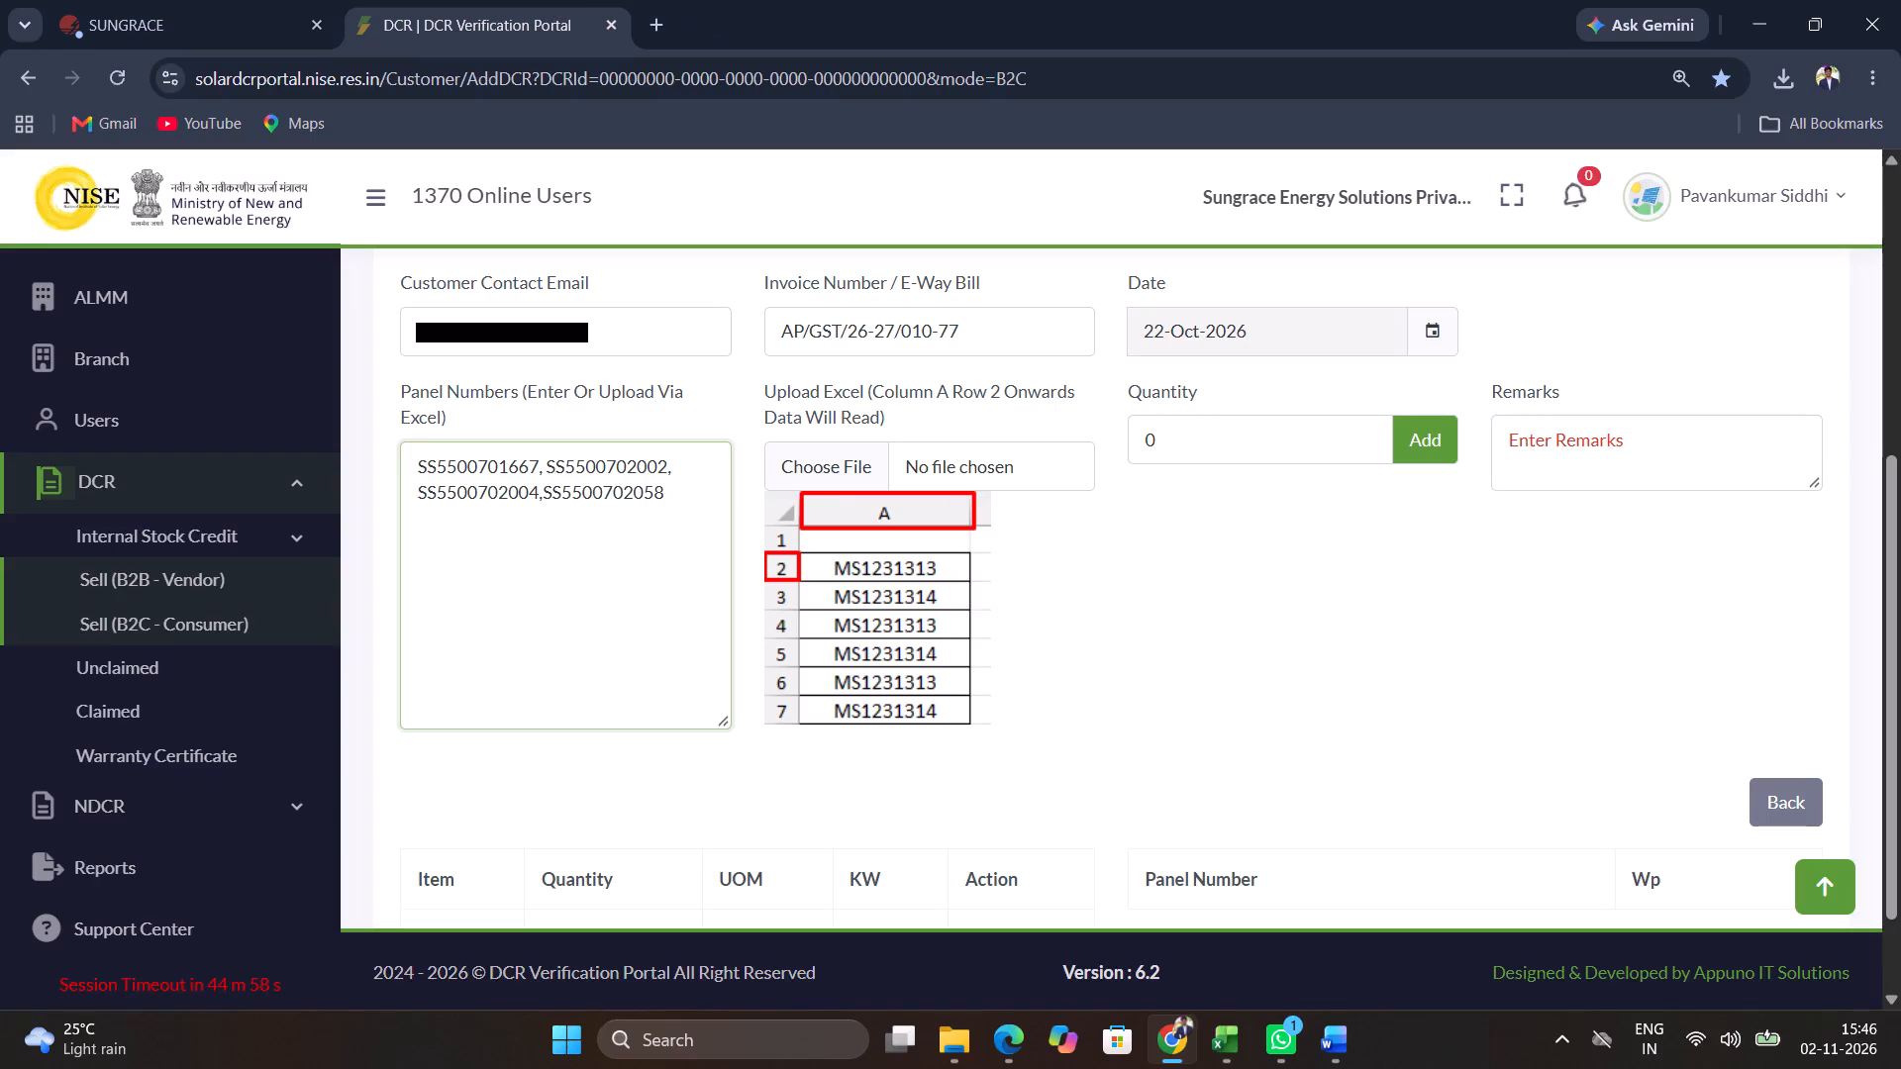
key("BackSpace")
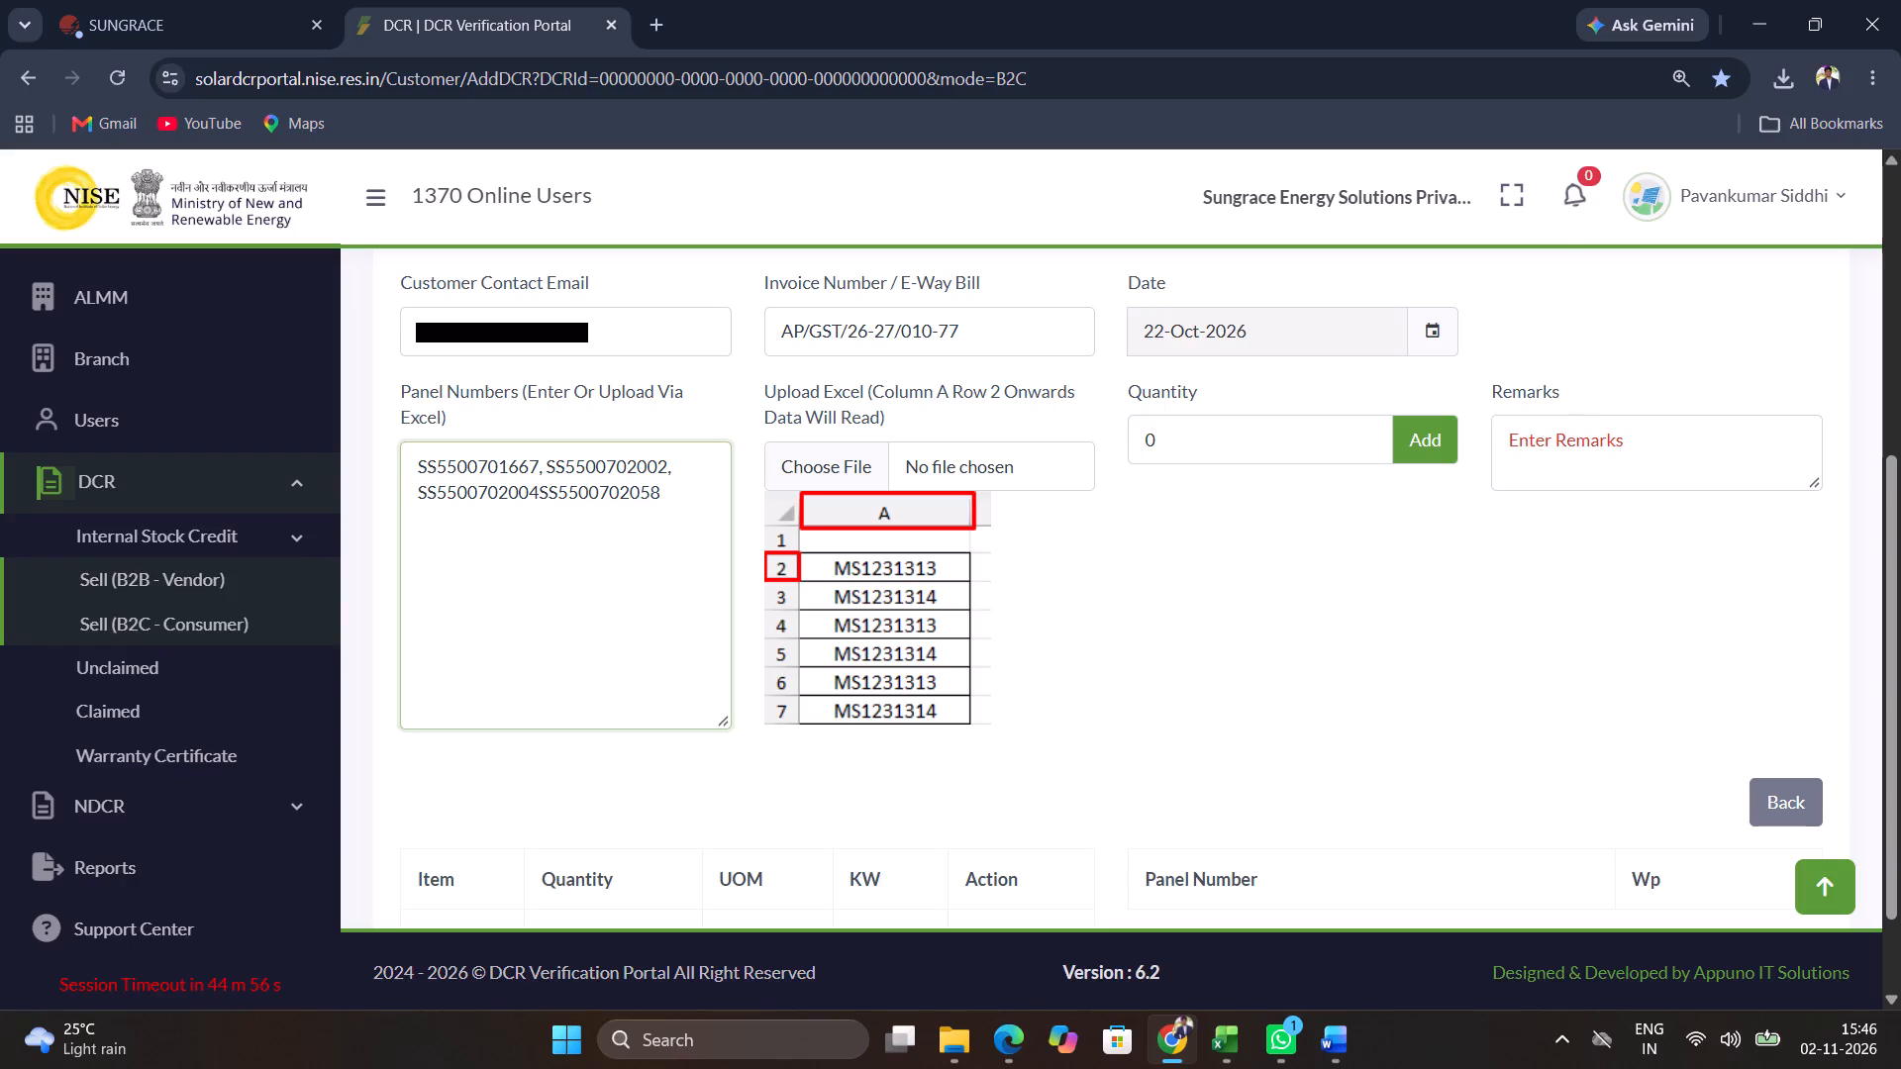
key("Return")
key("Up")
key("Up")
key("Up")
key("Up")
key("Up")
key("Up")
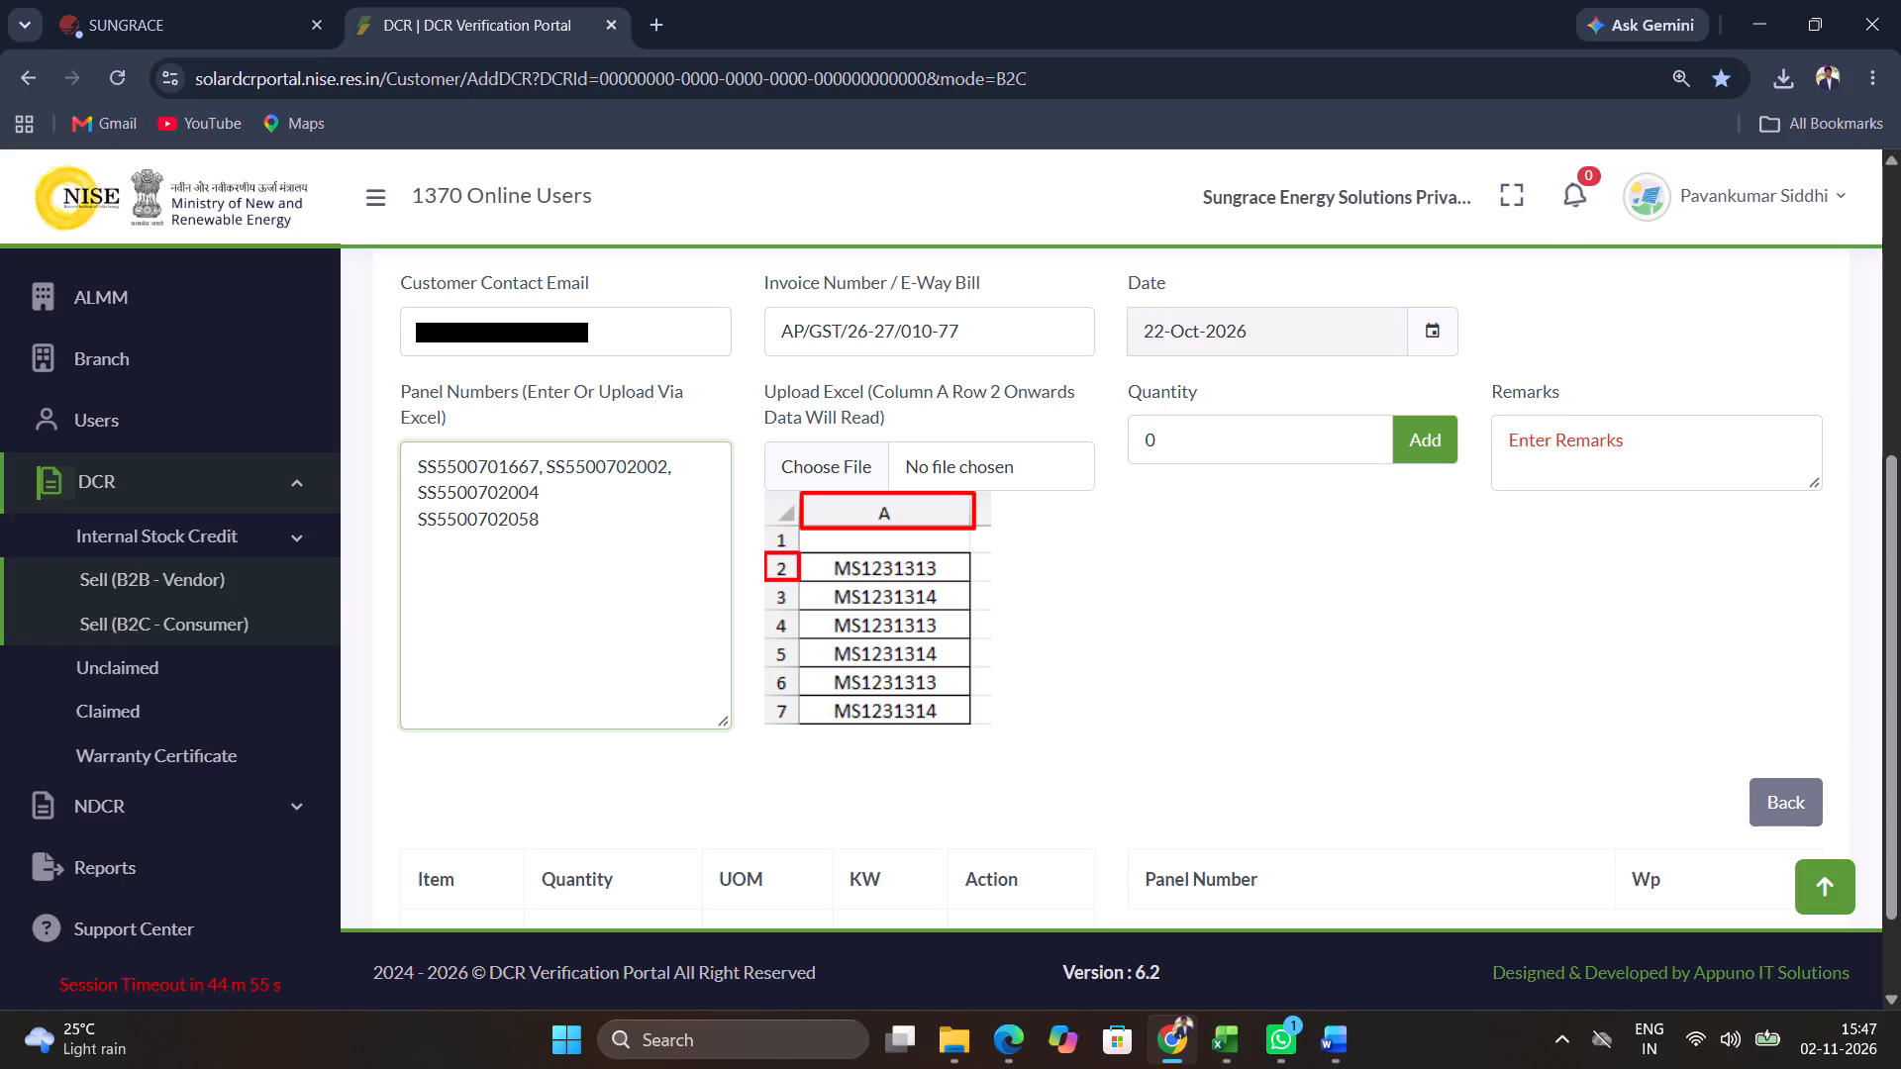
key("Right")
key("Right")
key("Right")
key("Right")
key("Right")
key("Right")
key("Right")
key("Right")
key("Right")
key("Right")
key("Right")
key("Right")
key("Right")
key("Right")
key("Right")
key("Left")
key("BackSpace")
key("BackSpace")
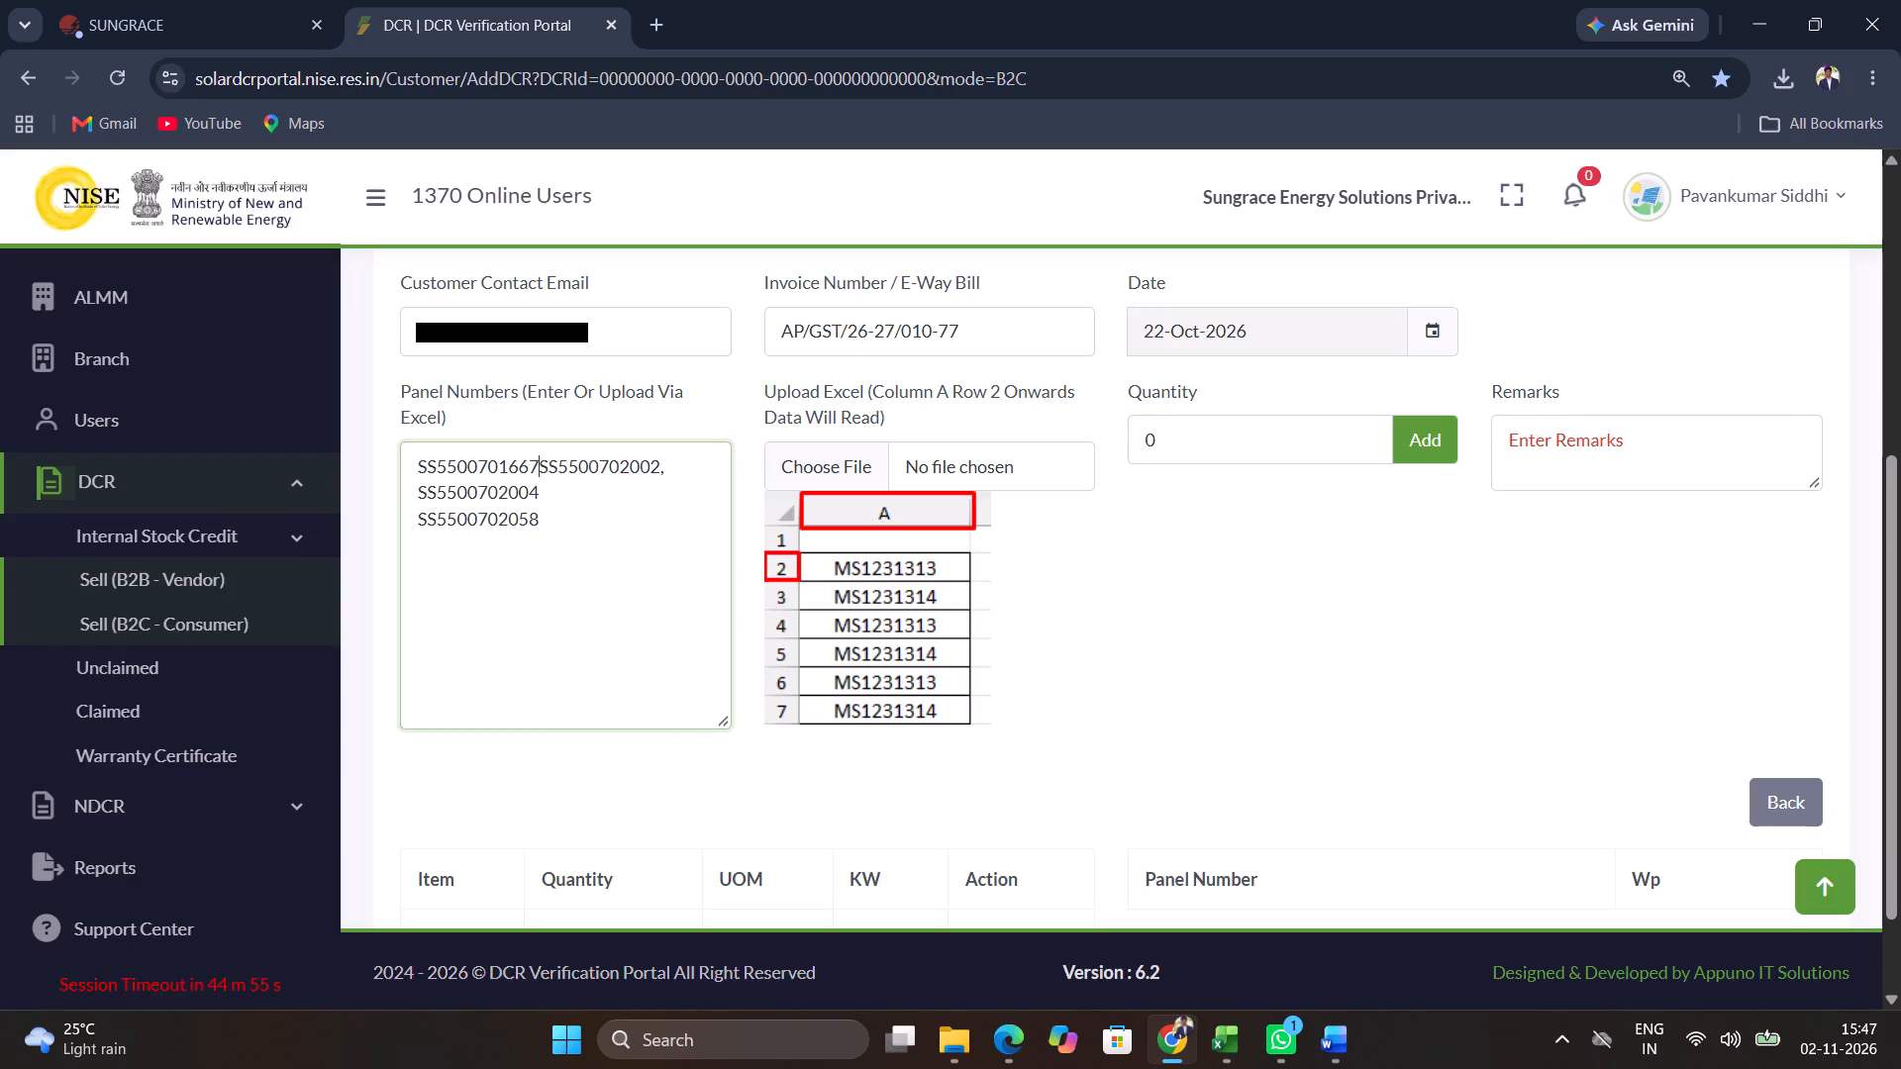
key("Return")
key("Right")
key("Right")
key("Right")
key("Right")
key("Right")
key("Right")
key("Right")
key("Right")
key("Right")
key("Right")
key("Right")
key("Right")
key("Right")
key("Right")
key("Right")
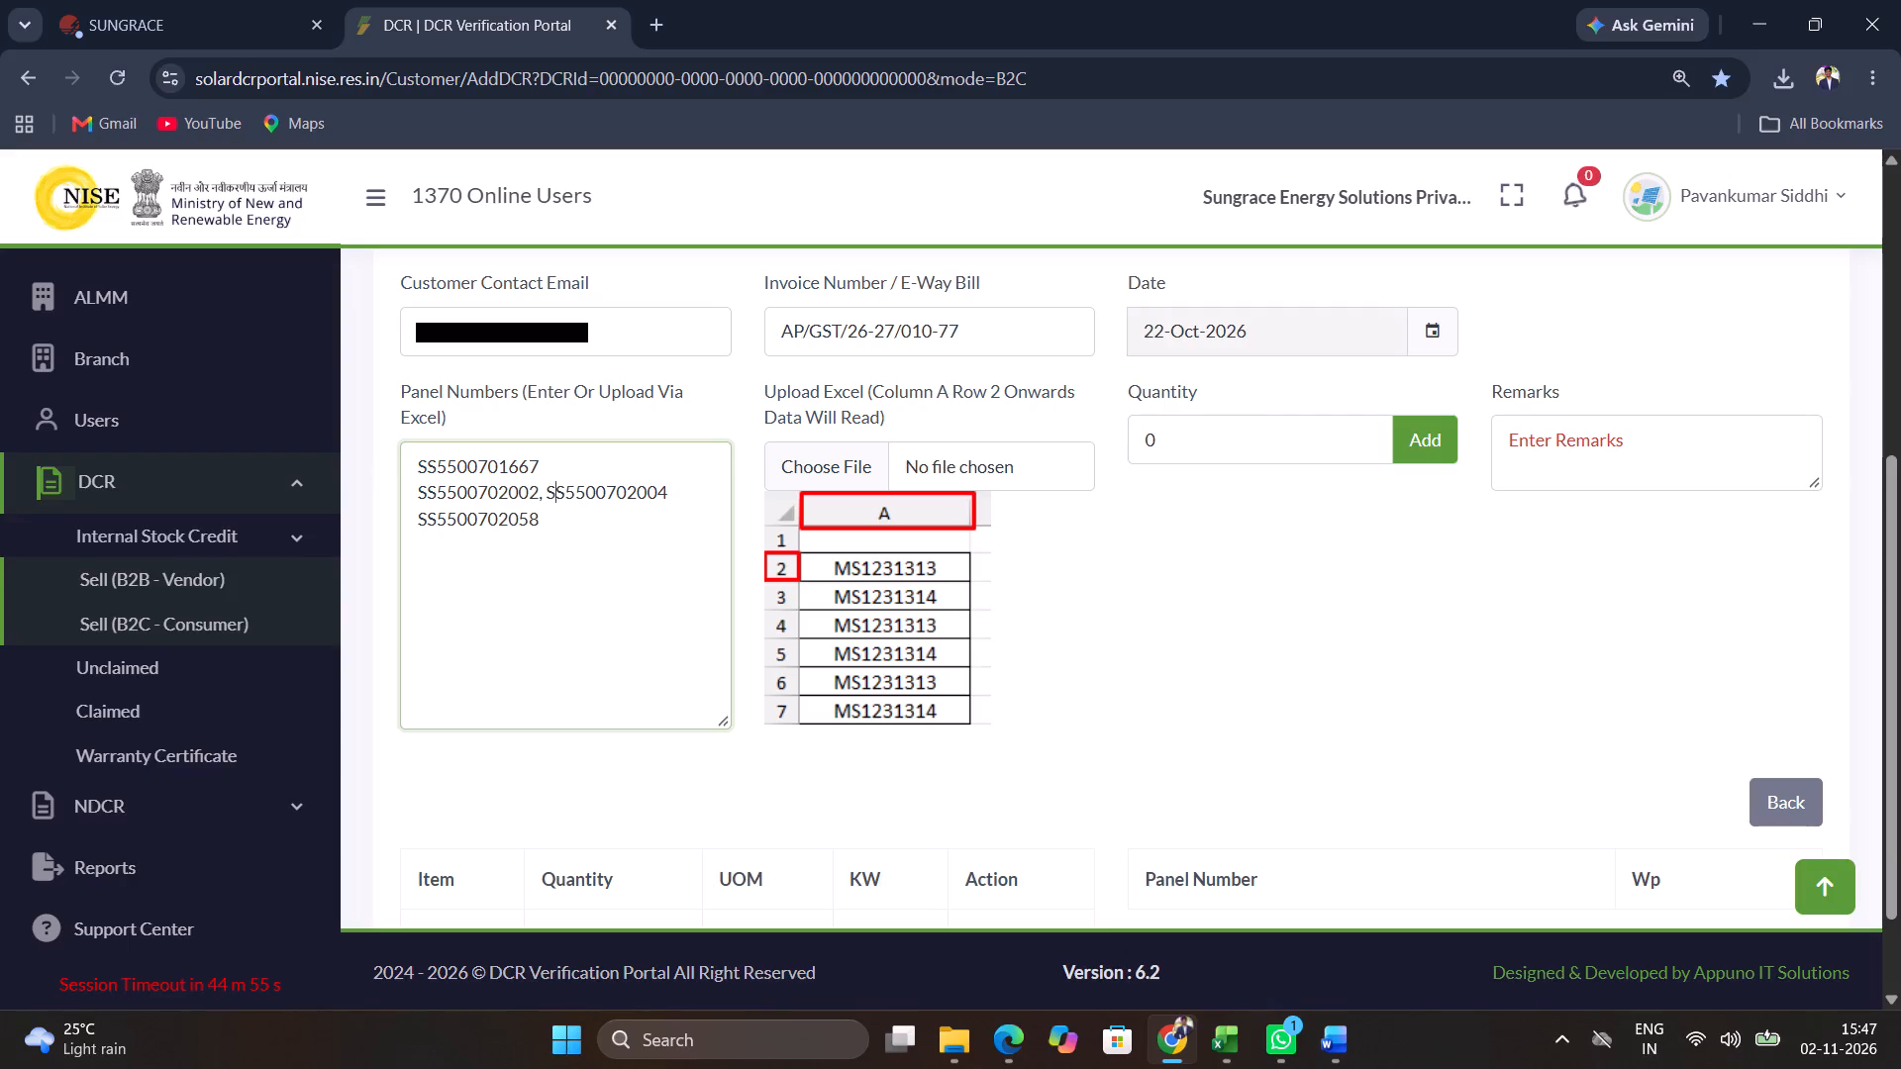
key("Left")
key("BackSpace")
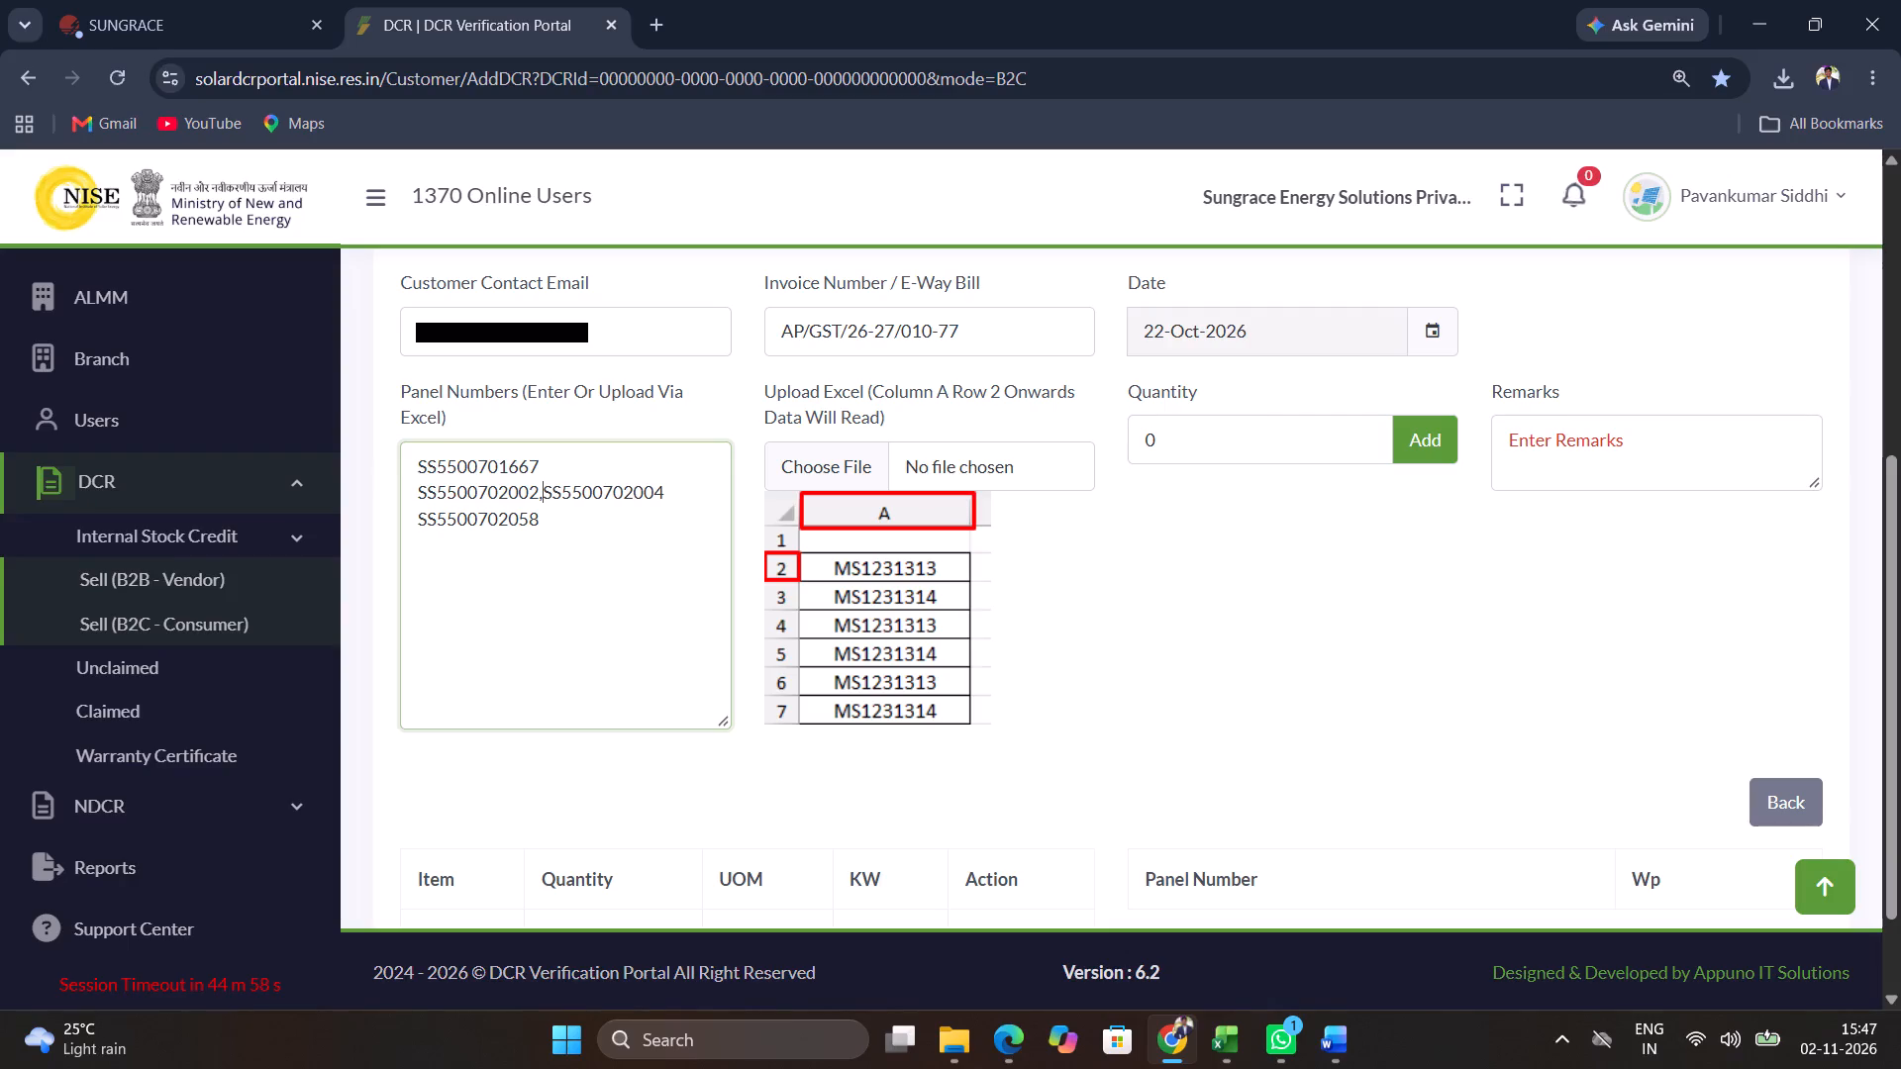
key("BackSpace")
key("Return")
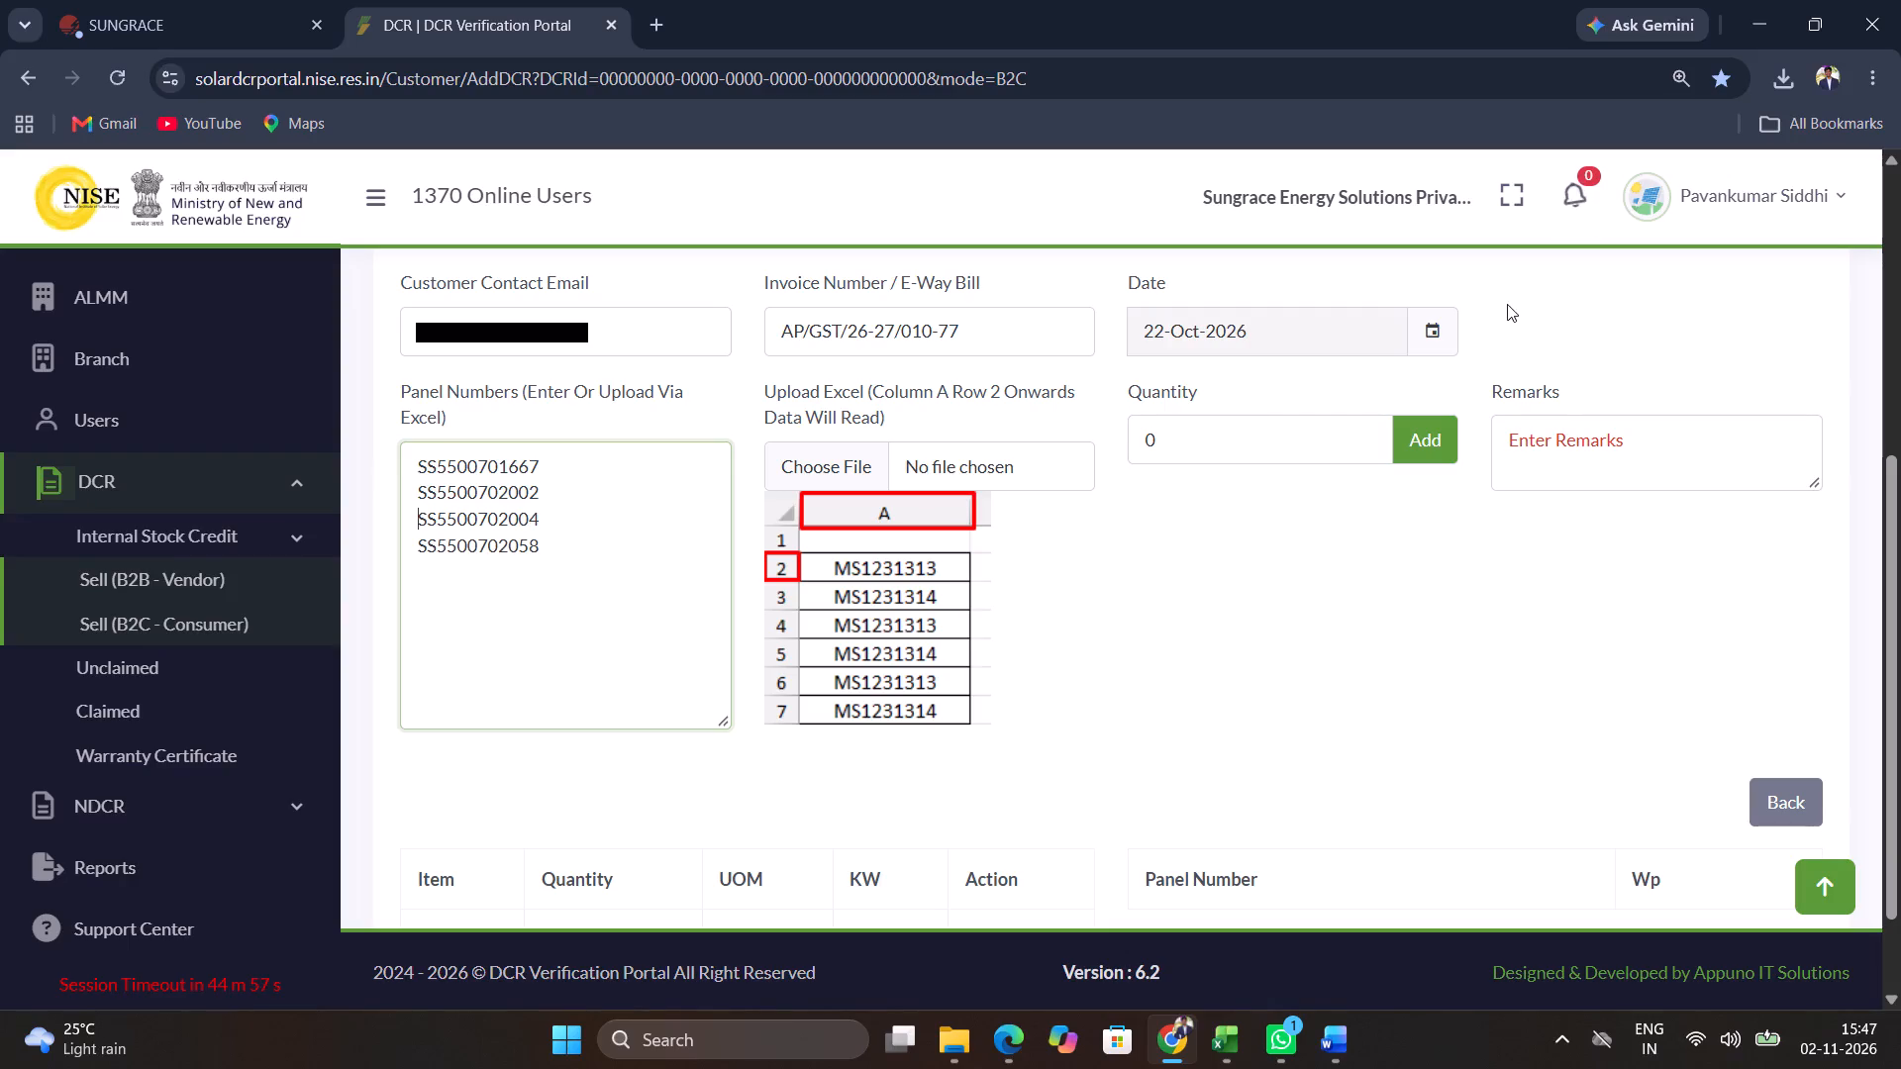
Add the four listed panel numbers to the DCR entry.
left_click(1268, 437)
scroll(1267, 437, "up", 4)
left_click(1433, 431)
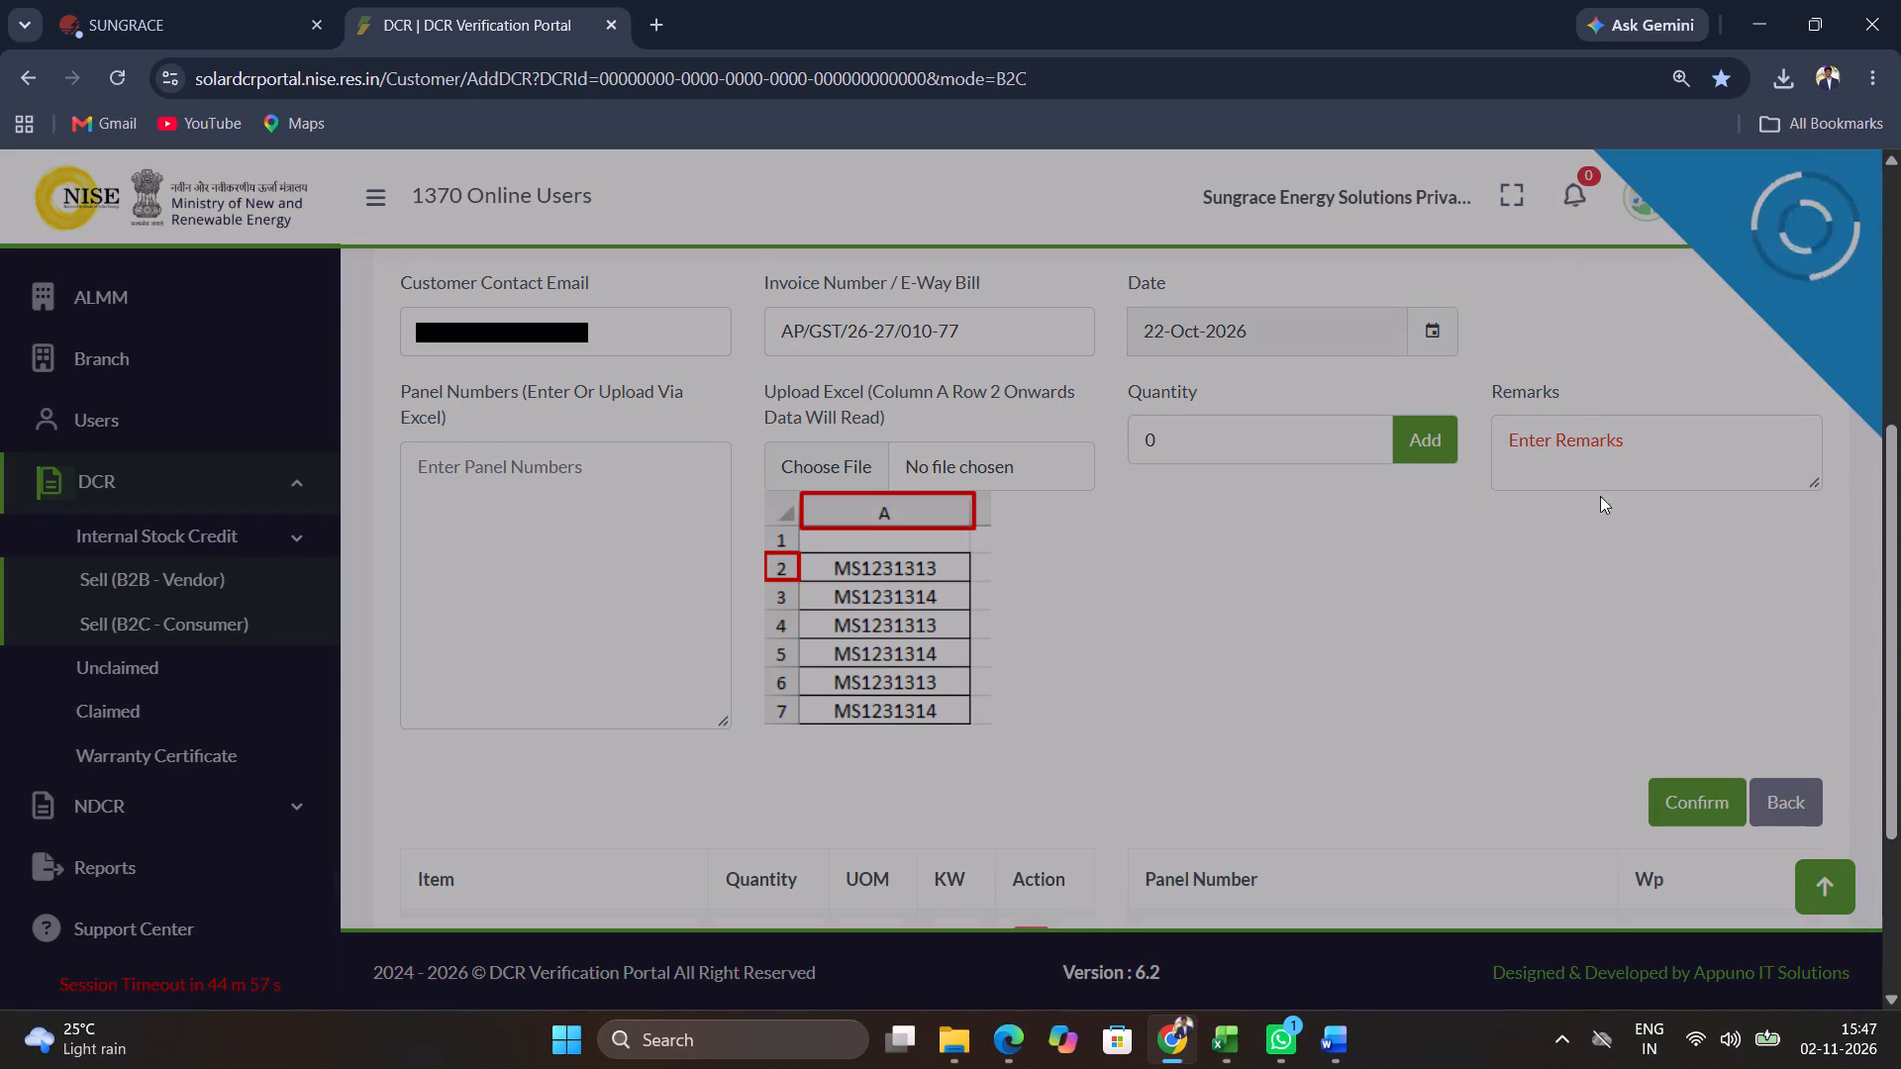
Fill the DCR form's Remarks with the consumer address copied from the SUNGRACE Quick Copy Details.
left_click(1607, 480)
left_click(228, 0)
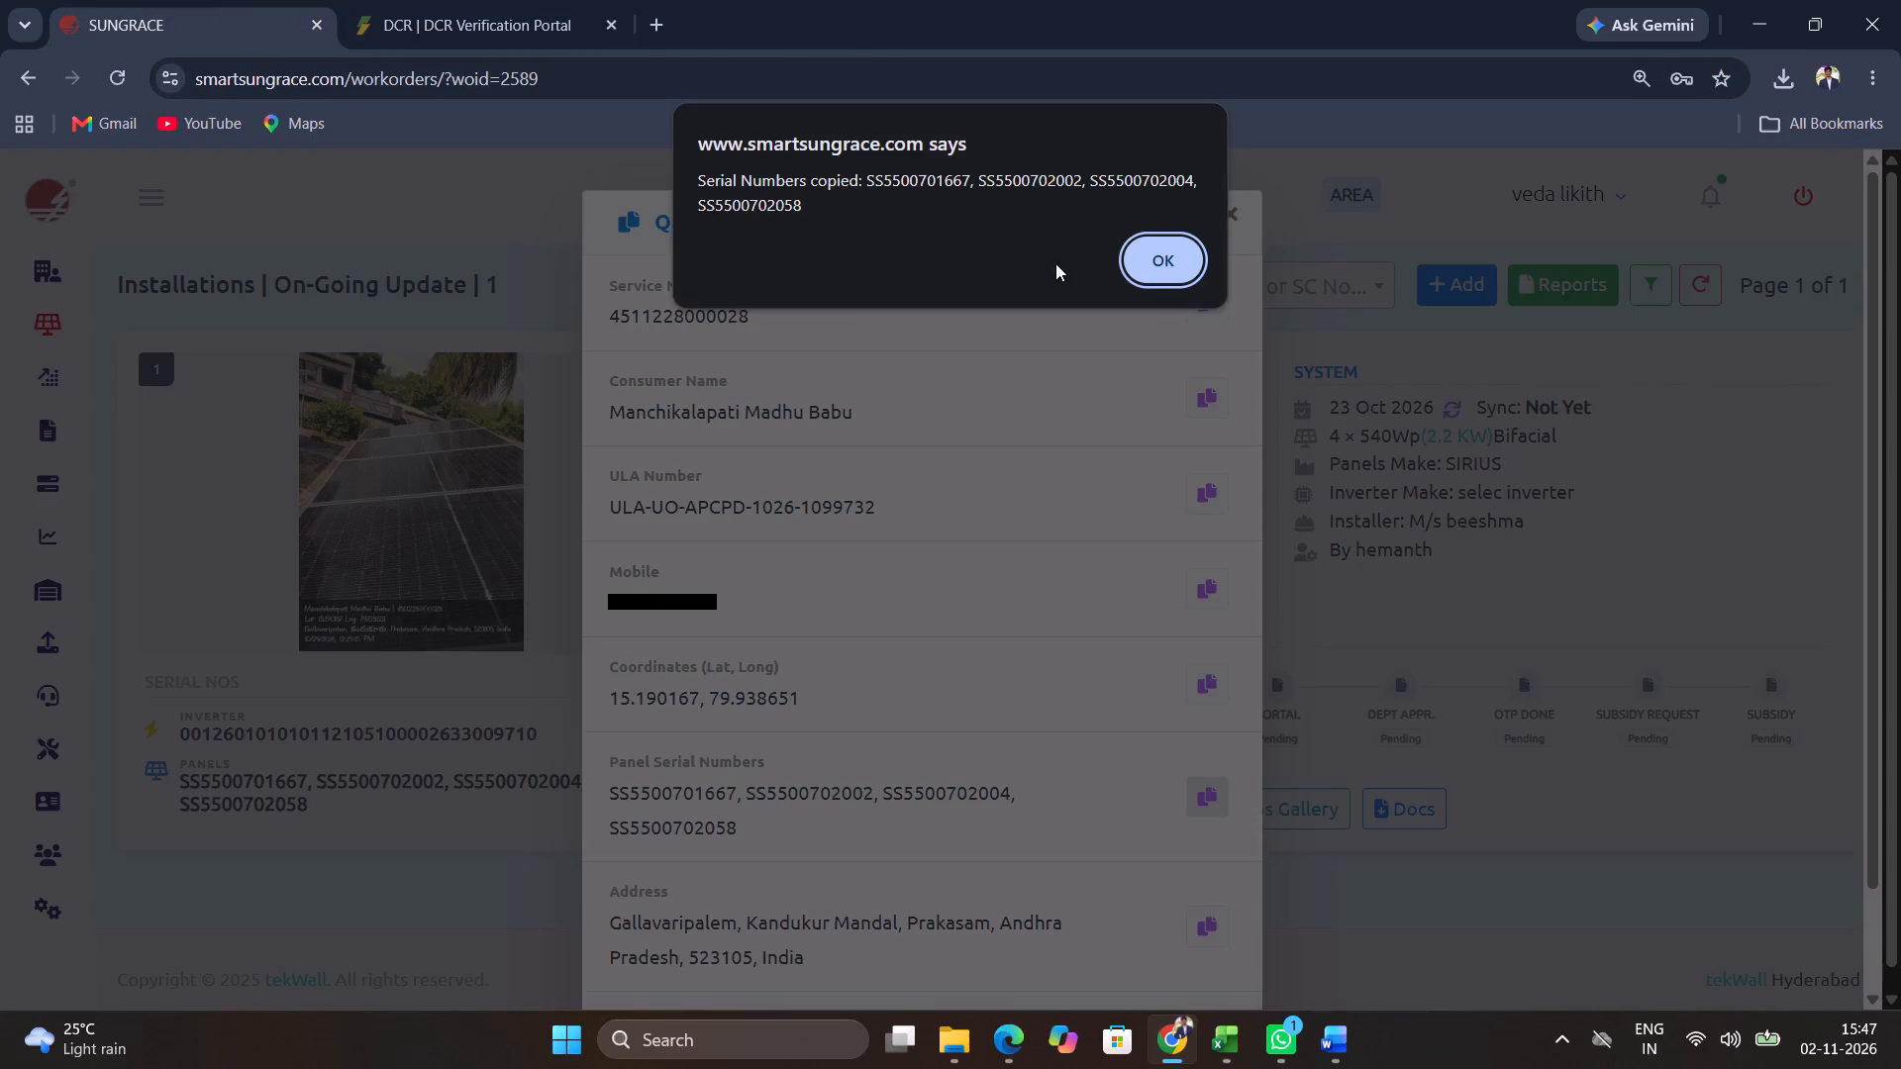
left_click(1152, 259)
left_click(1220, 922)
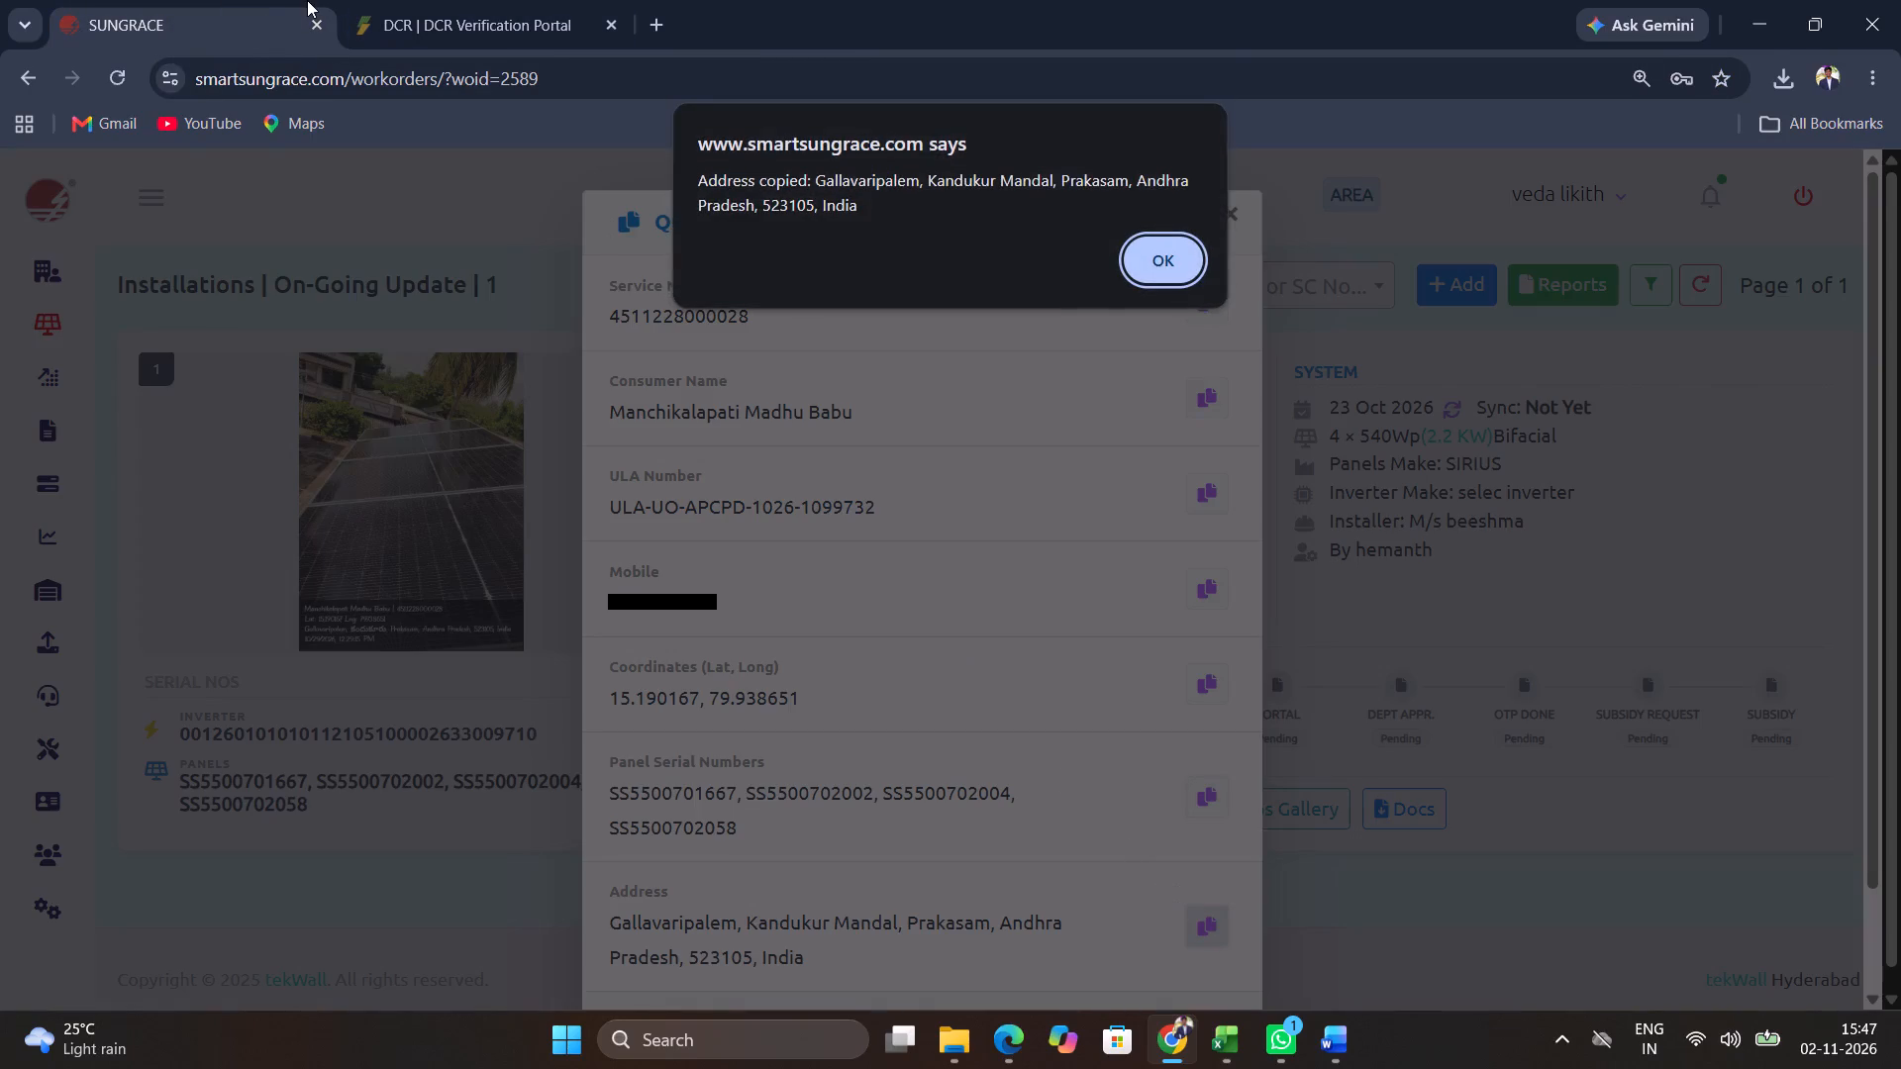
left_click(563, 20)
key("ctrl+v")
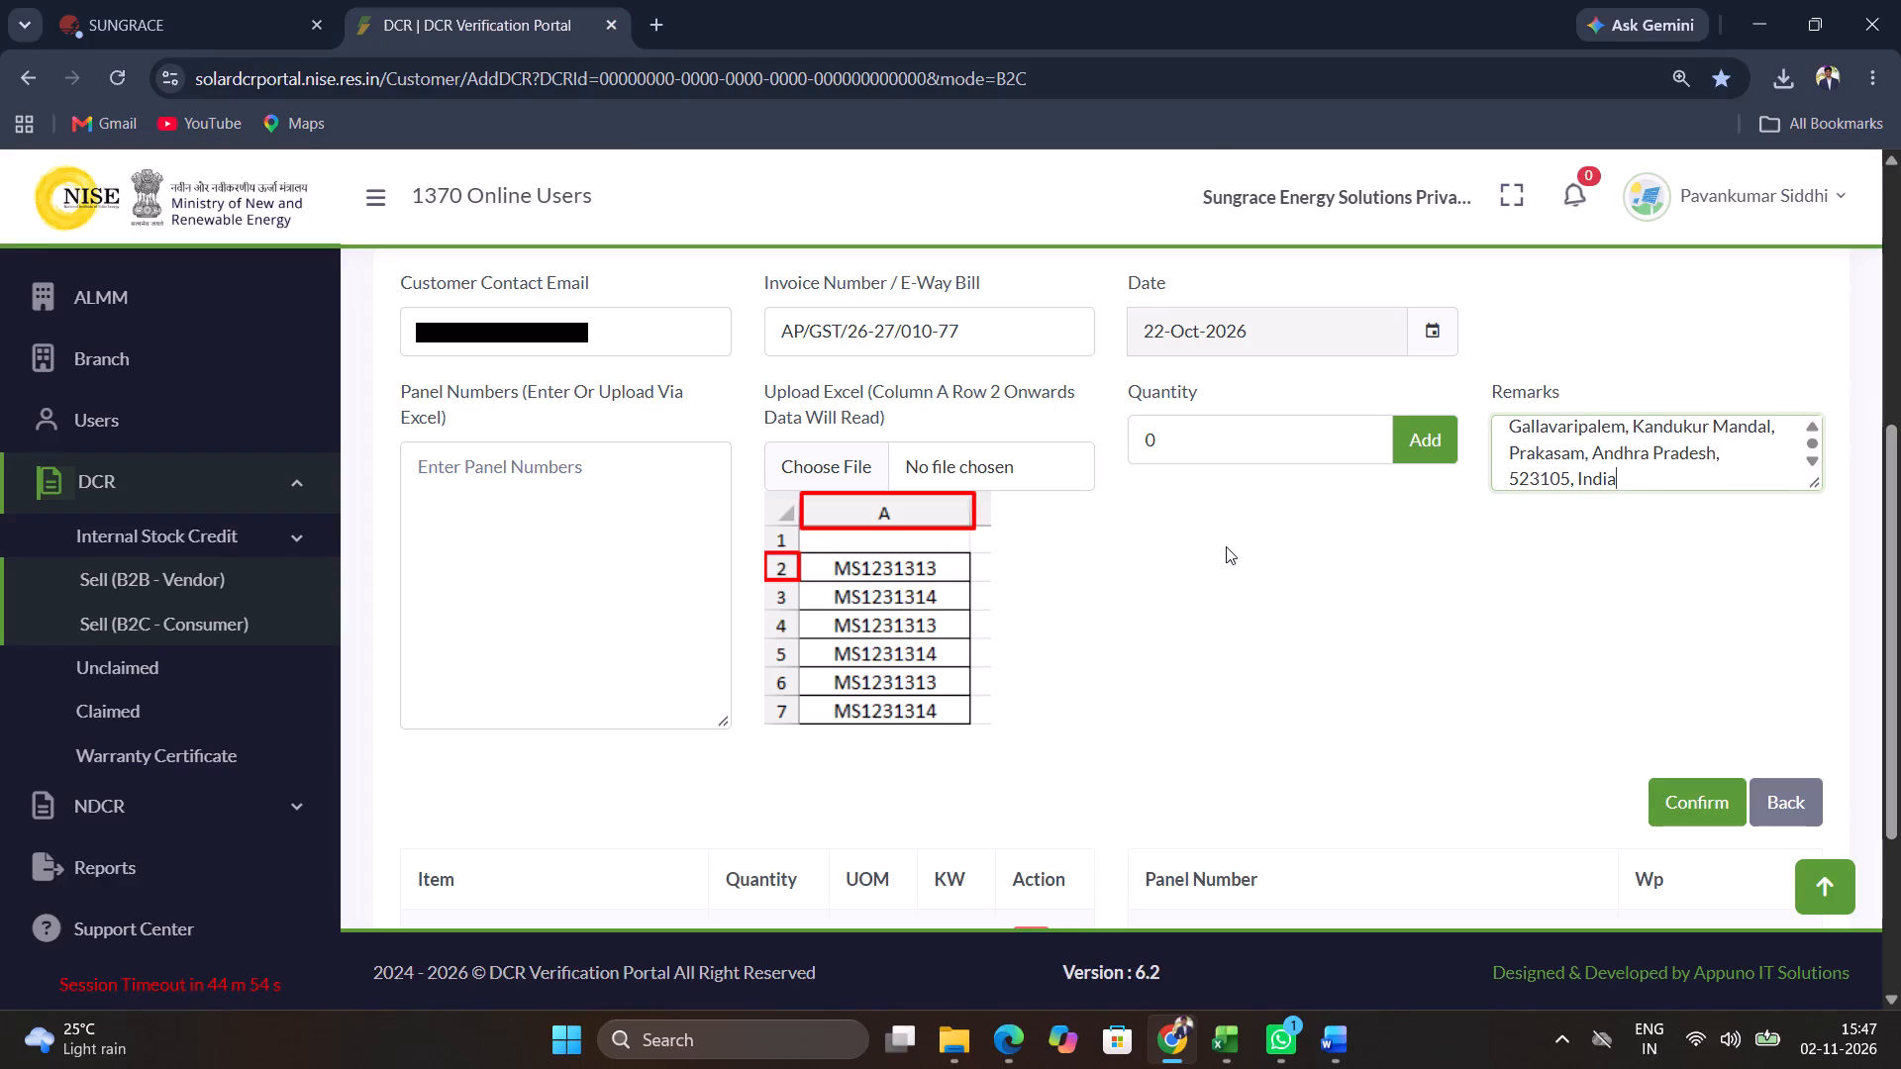
Fill Customer Pin Code in the DCR form with the pincode copied from the SUNGRACE Quick Copy Details.
scroll(1181, 572, "up", 3)
left_click(1206, 573)
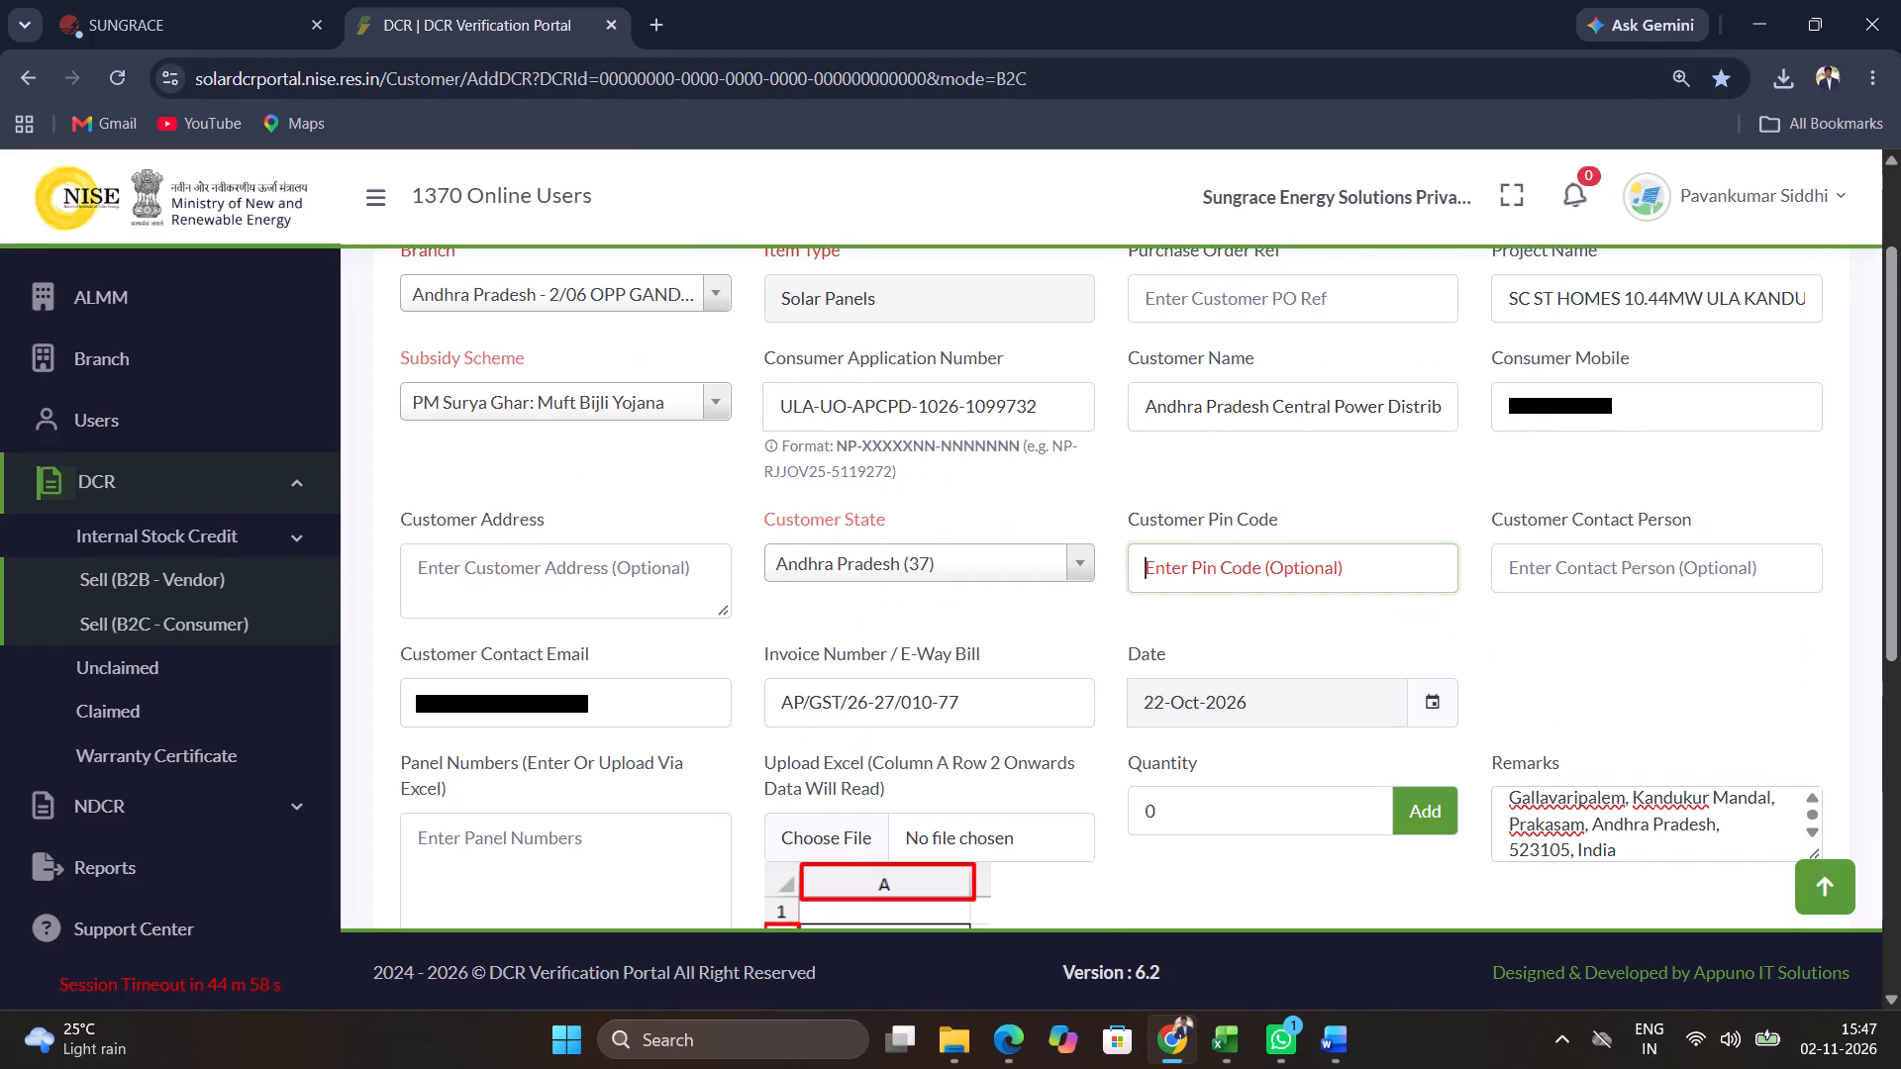
left_click(146, 0)
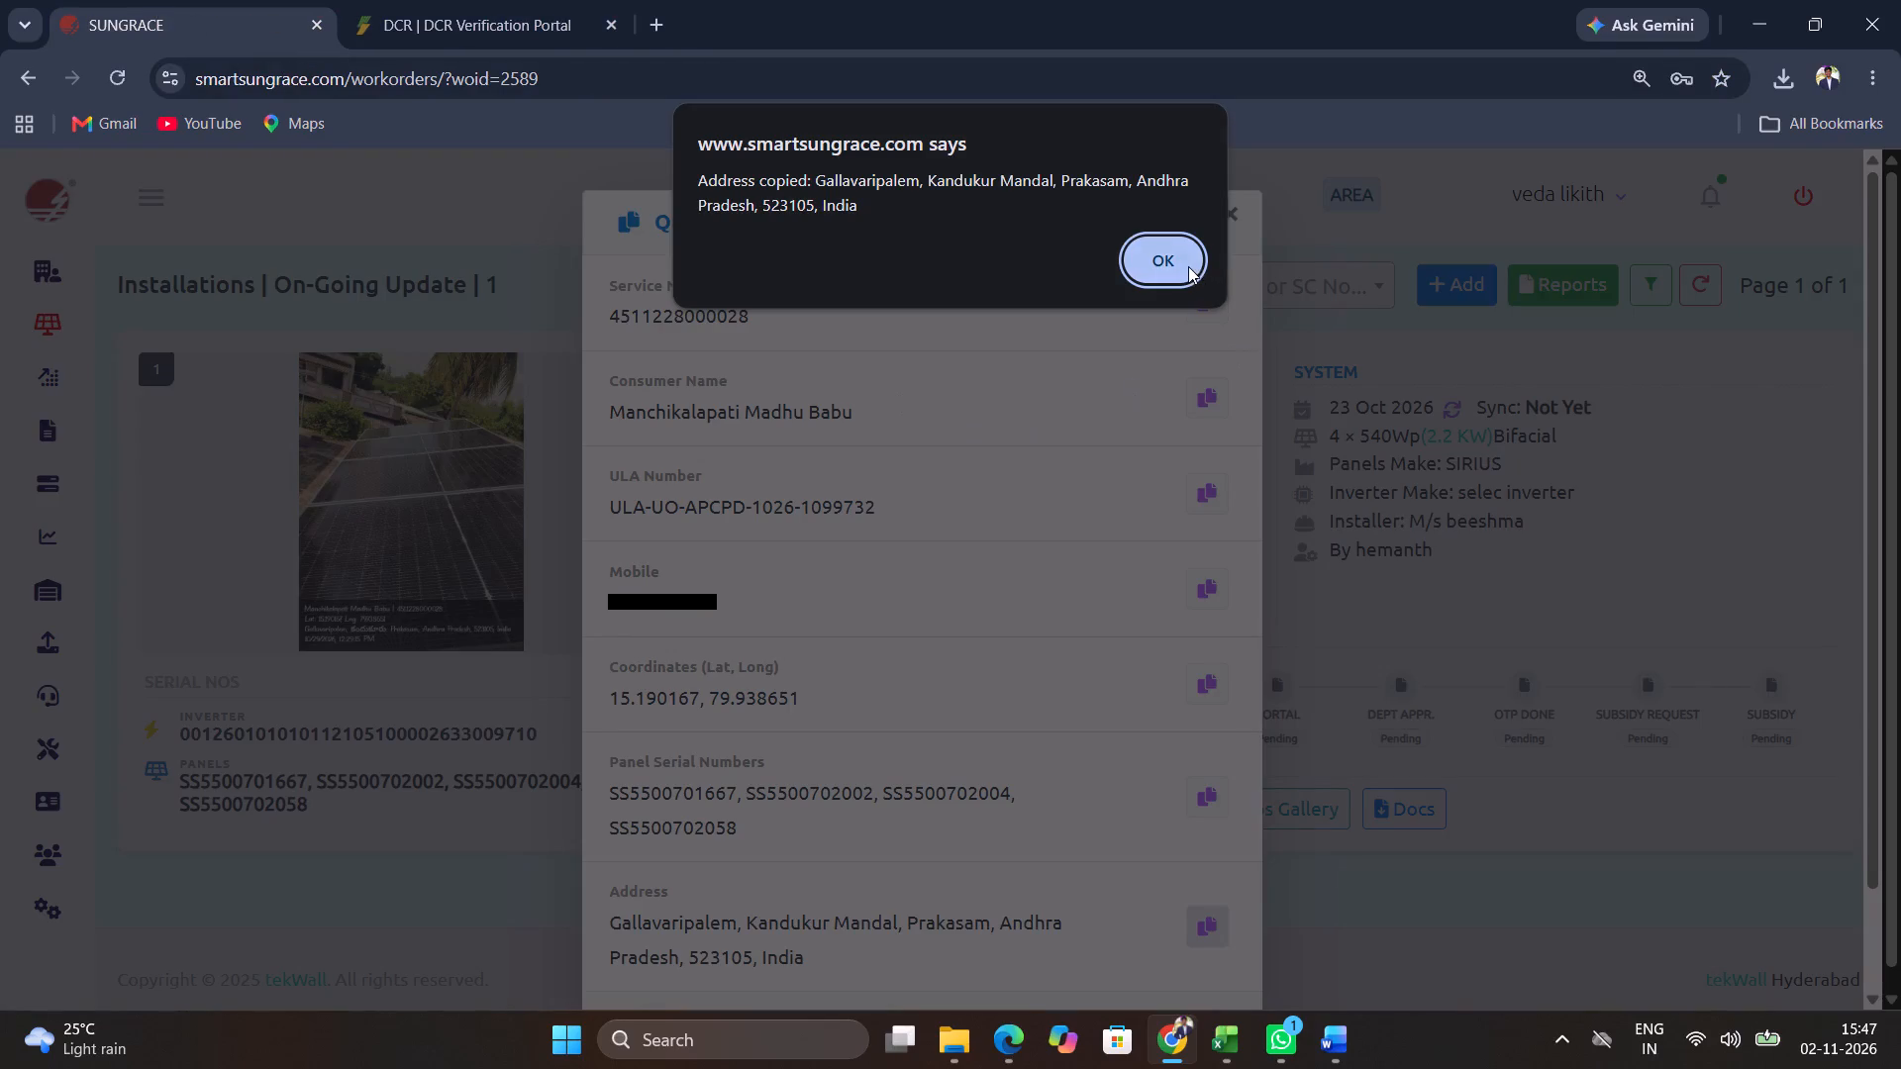
left_click(1187, 266)
scroll(1091, 425, "down", 4)
left_click(1197, 910)
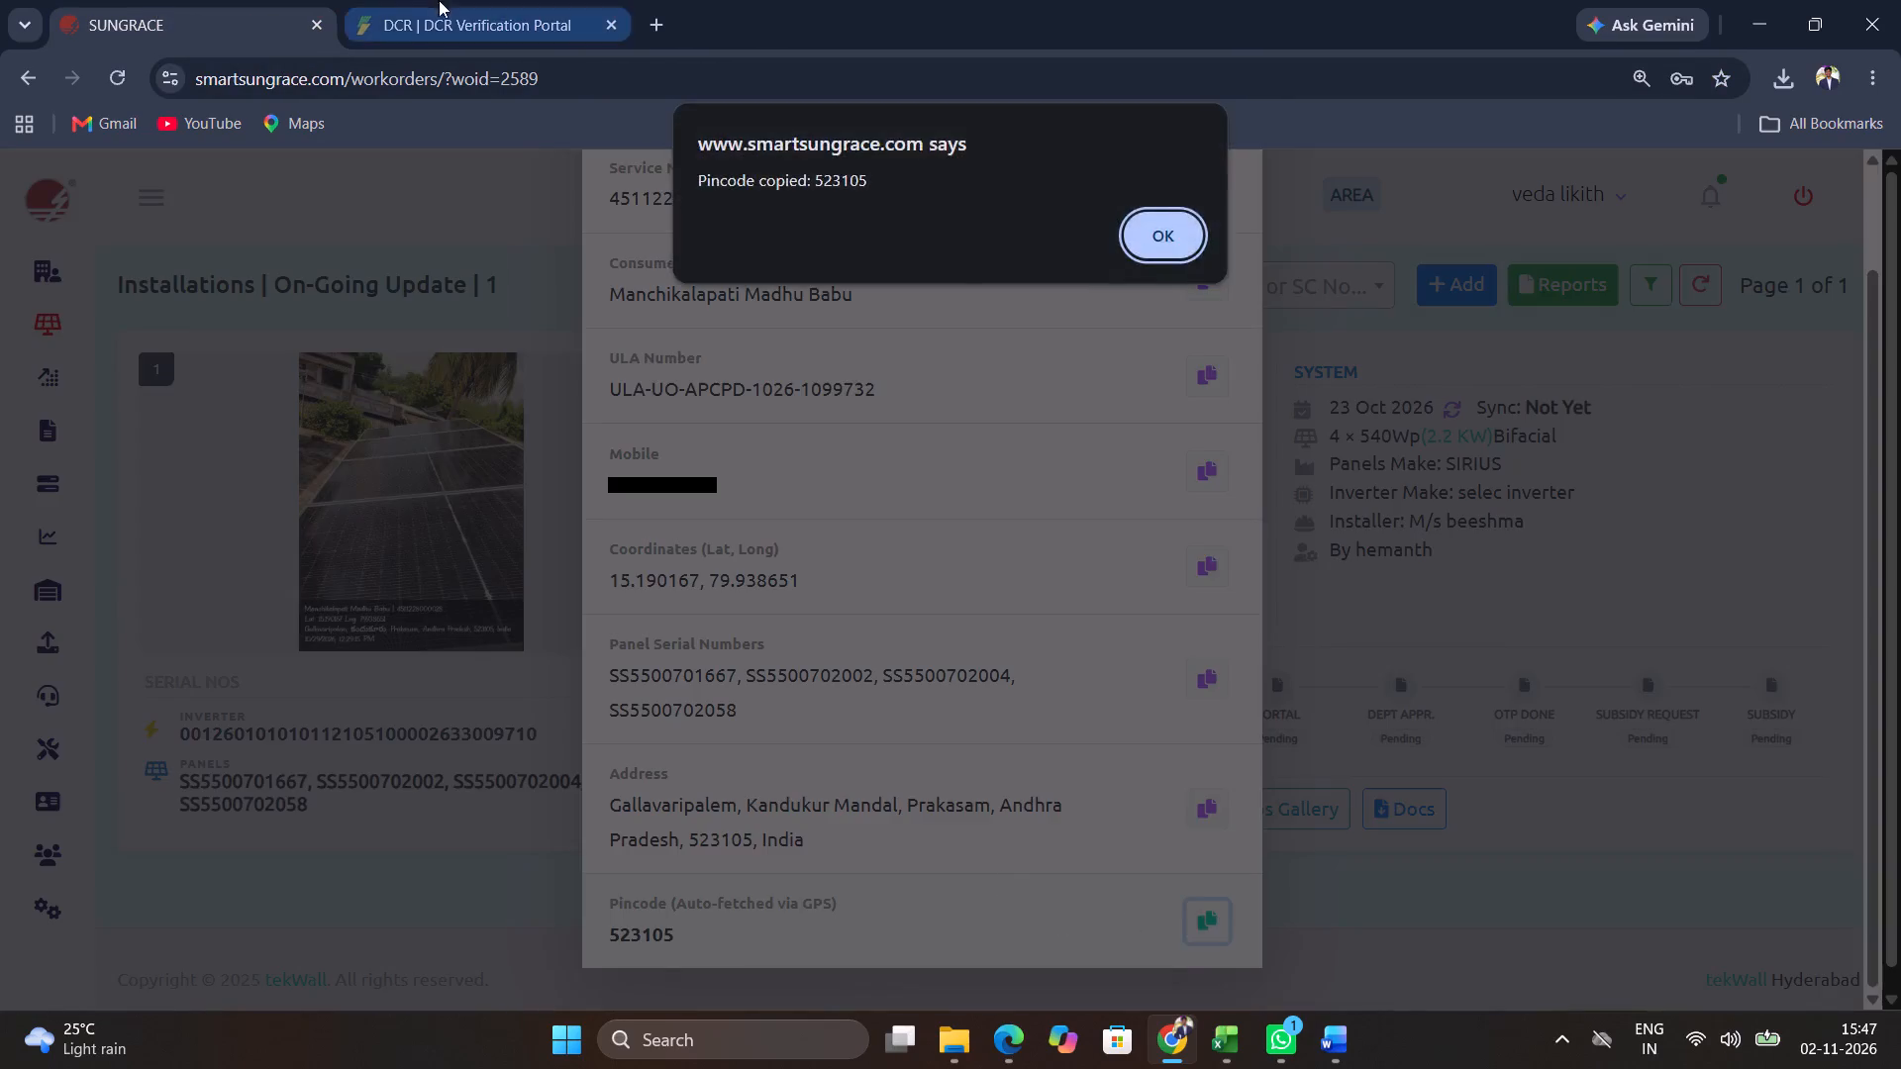
left_click(440, 0)
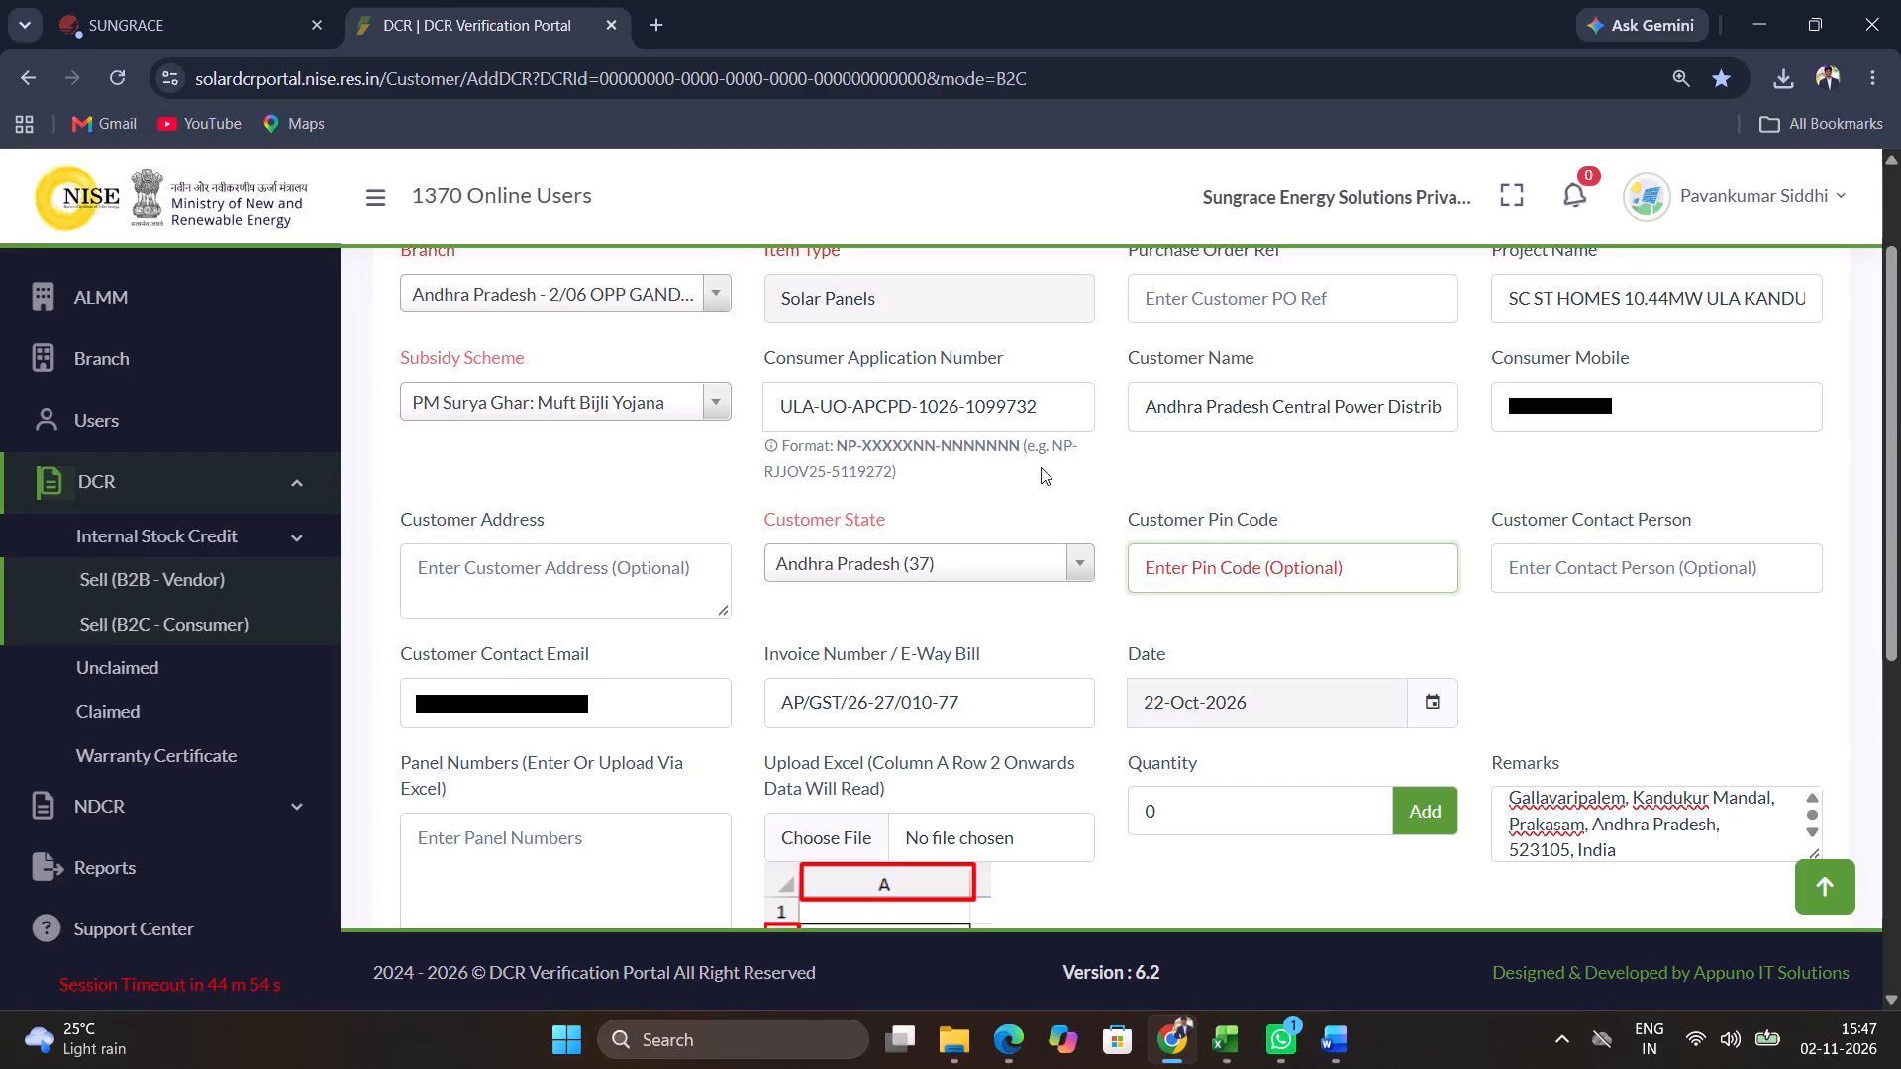
key("ctrl+v")
Confirm and submit the completed B2C DCR entry.
scroll(1072, 484, "down", 5)
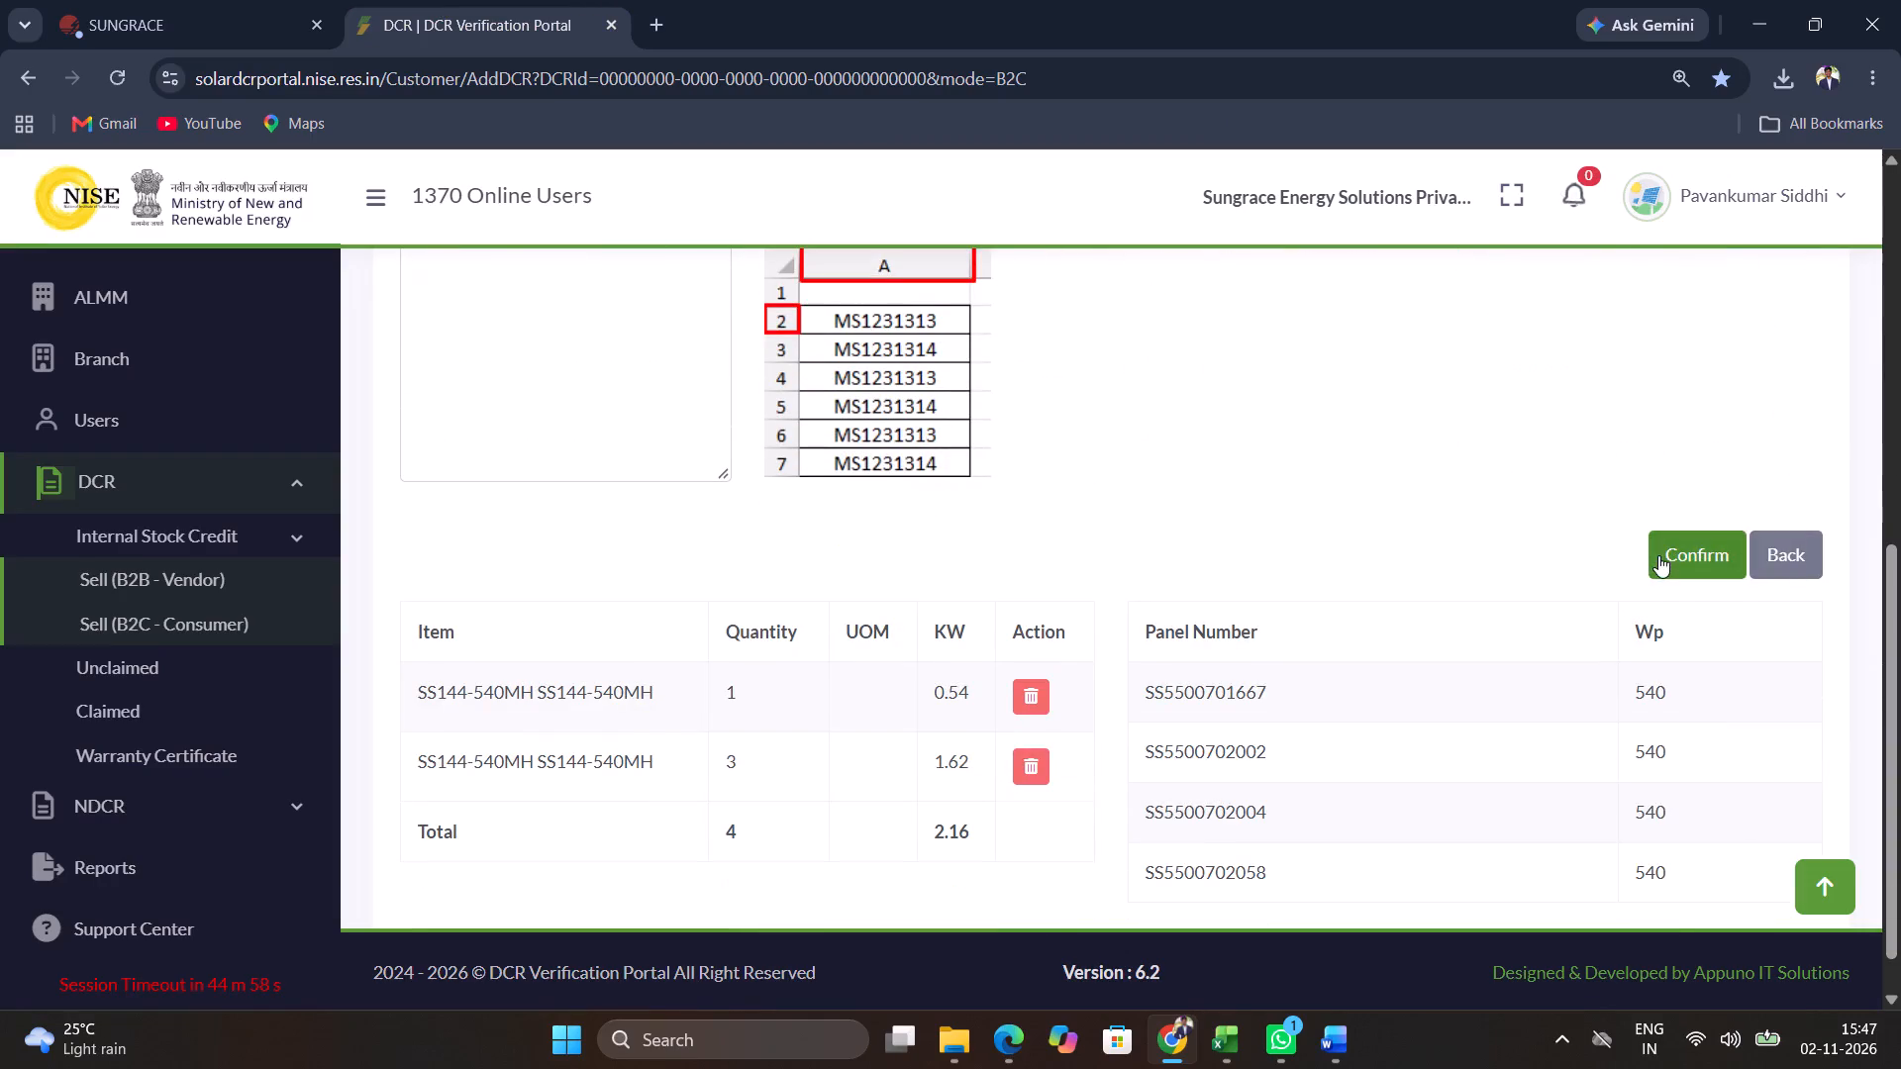
left_click(1658, 555)
left_click(1211, 726)
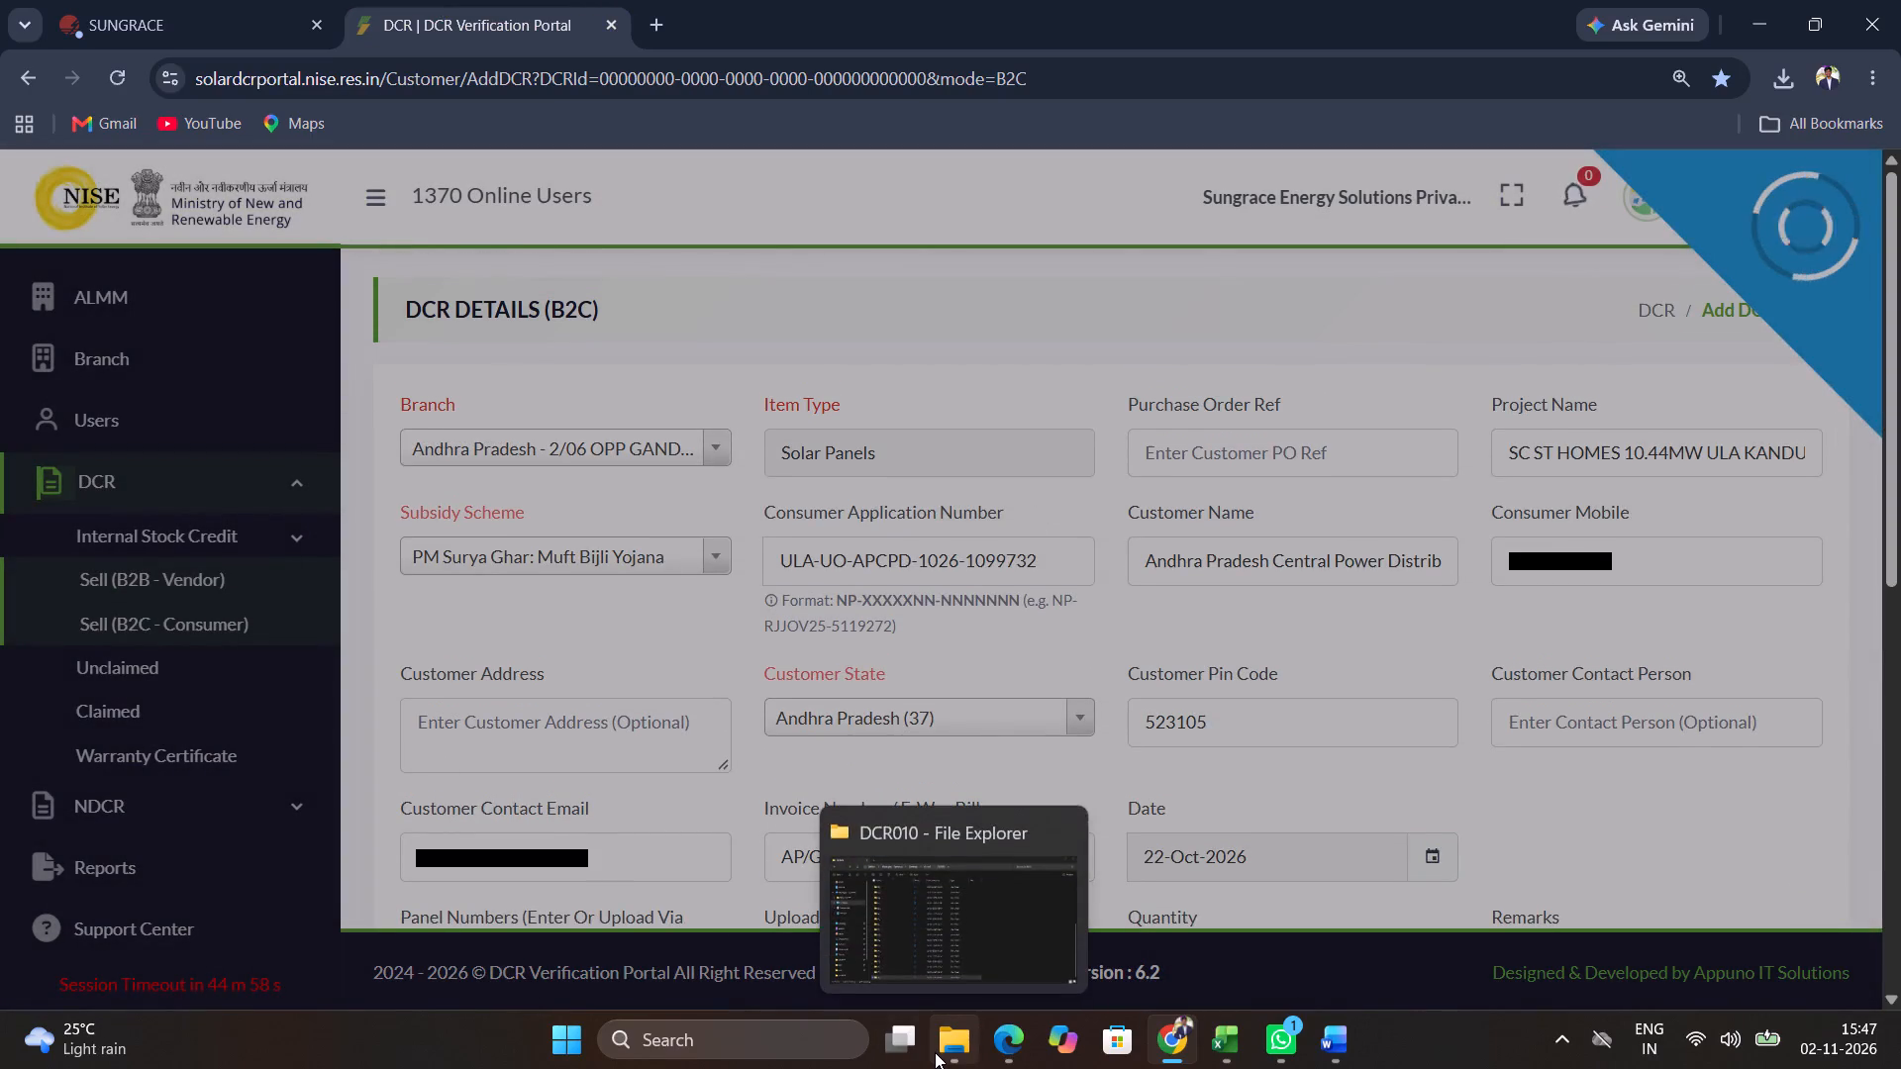
Switch to File Explorer and create a new folder inside DCR010.
left_click(950, 940)
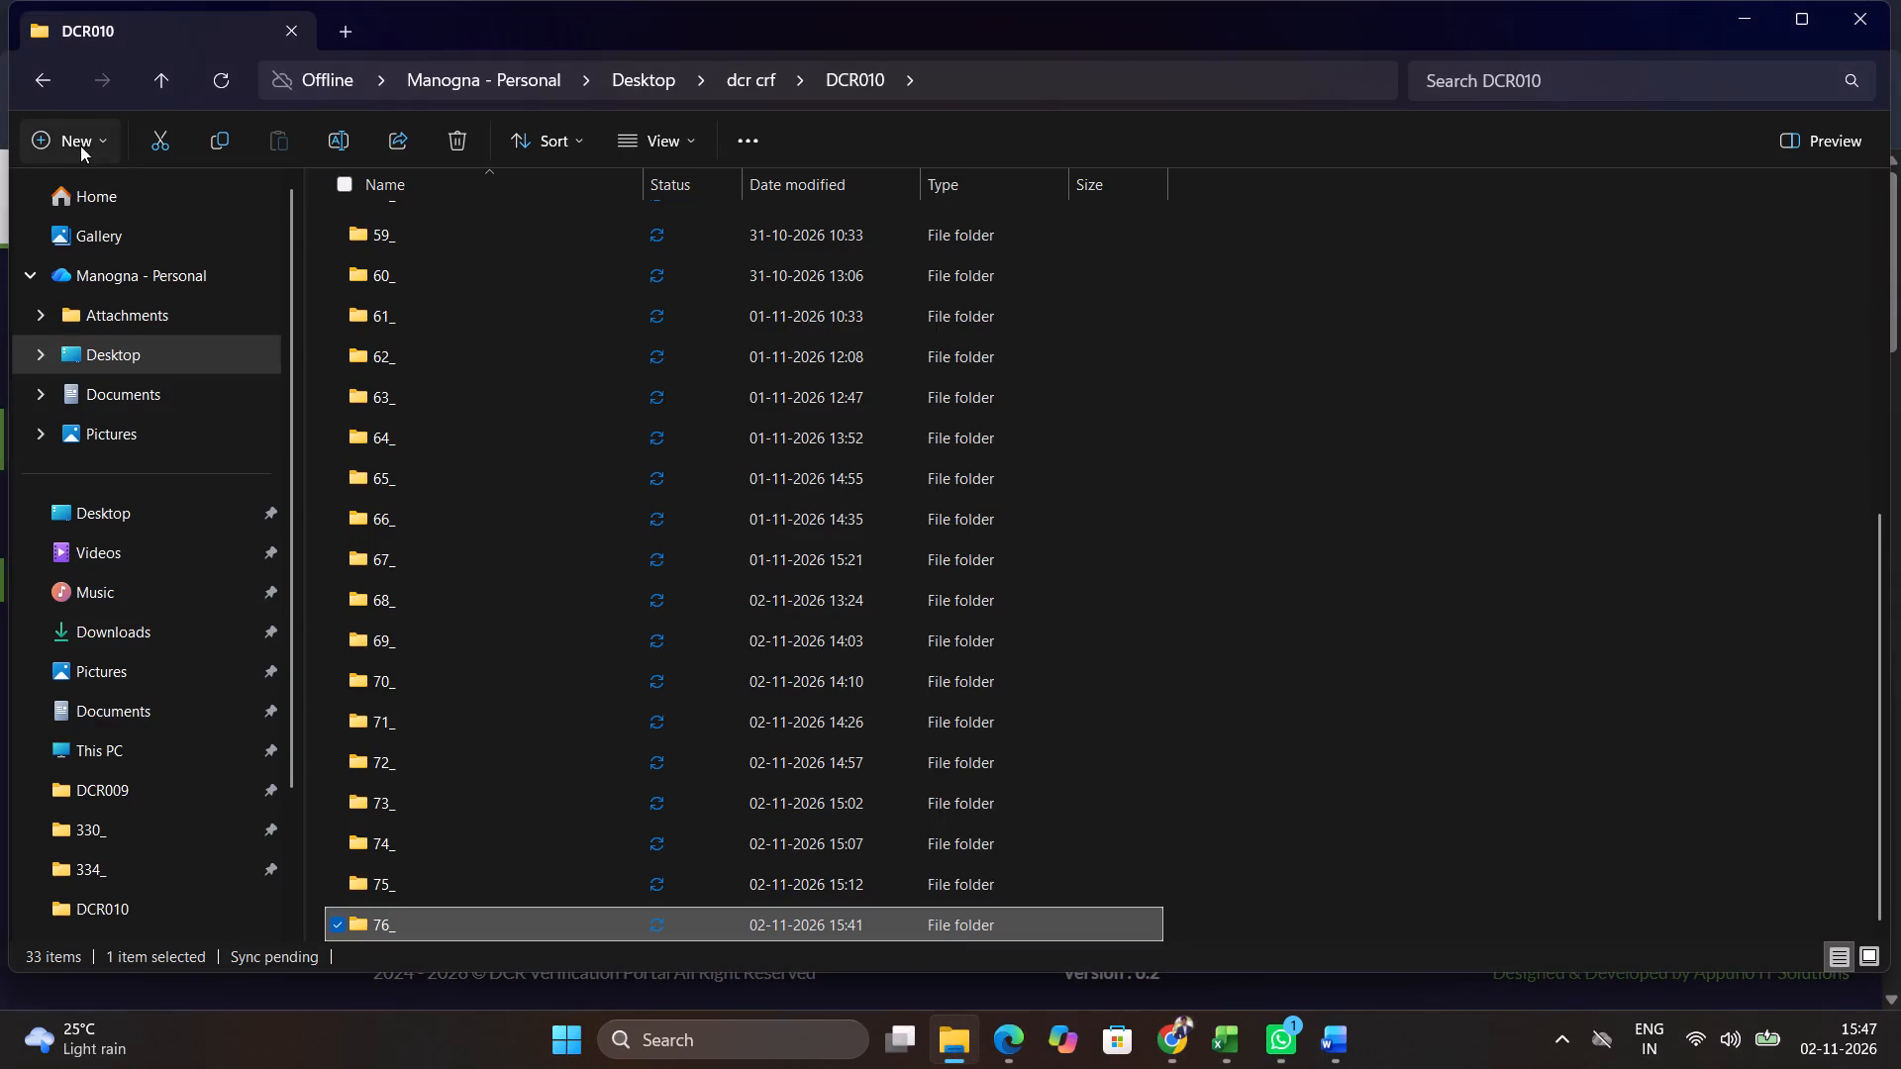
left_click(80, 138)
double_click(89, 194)
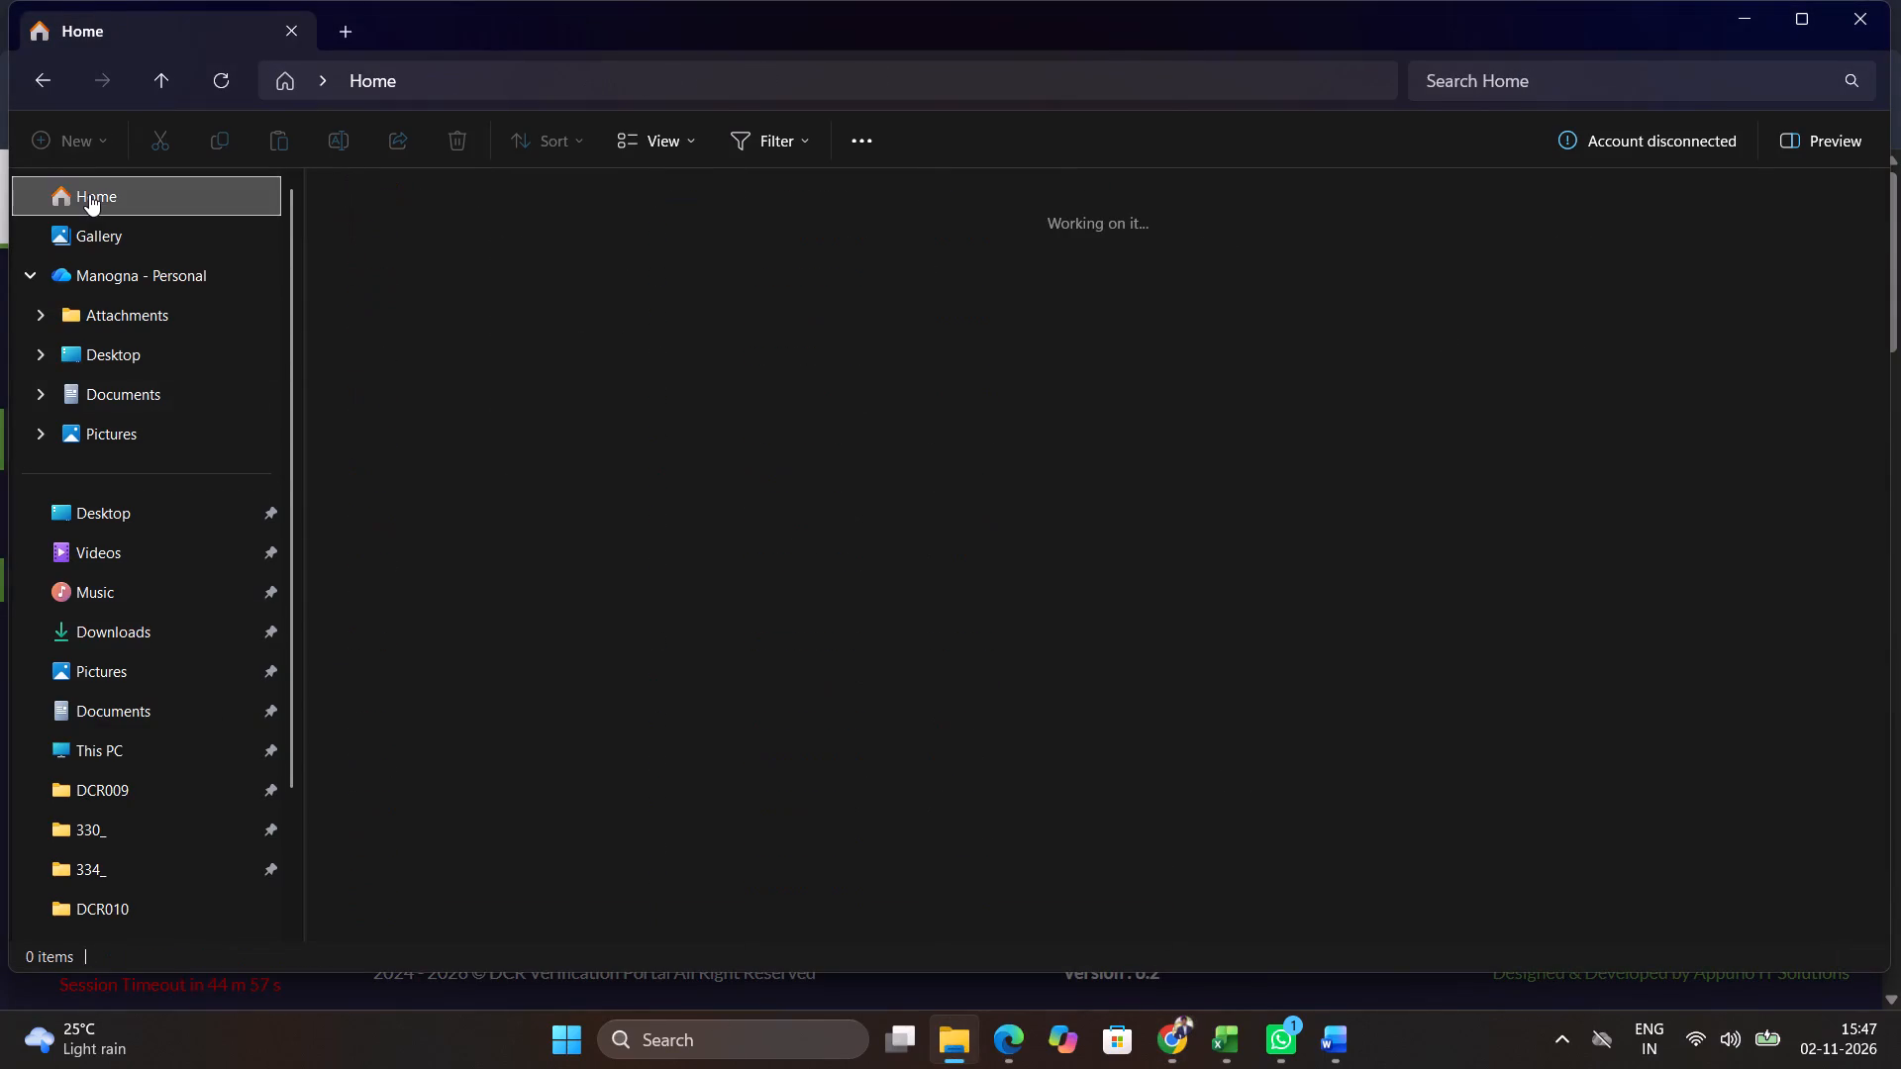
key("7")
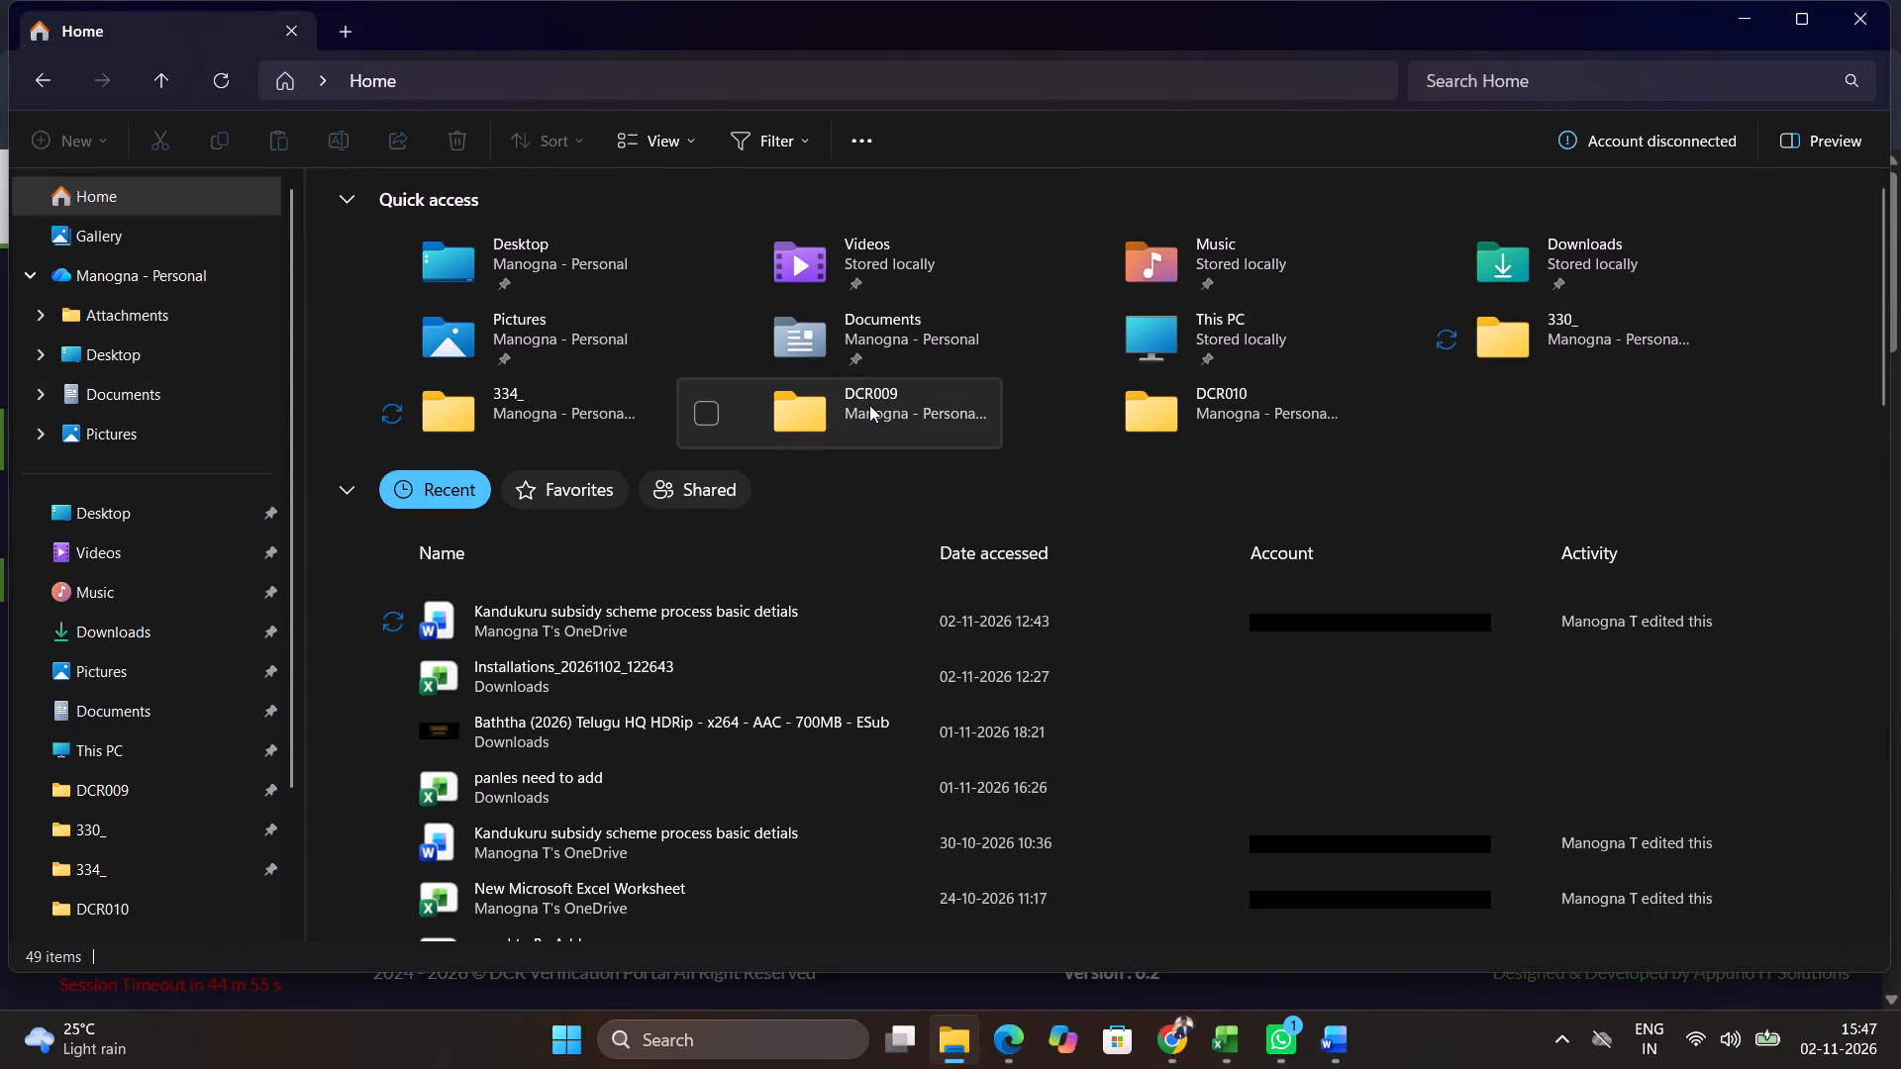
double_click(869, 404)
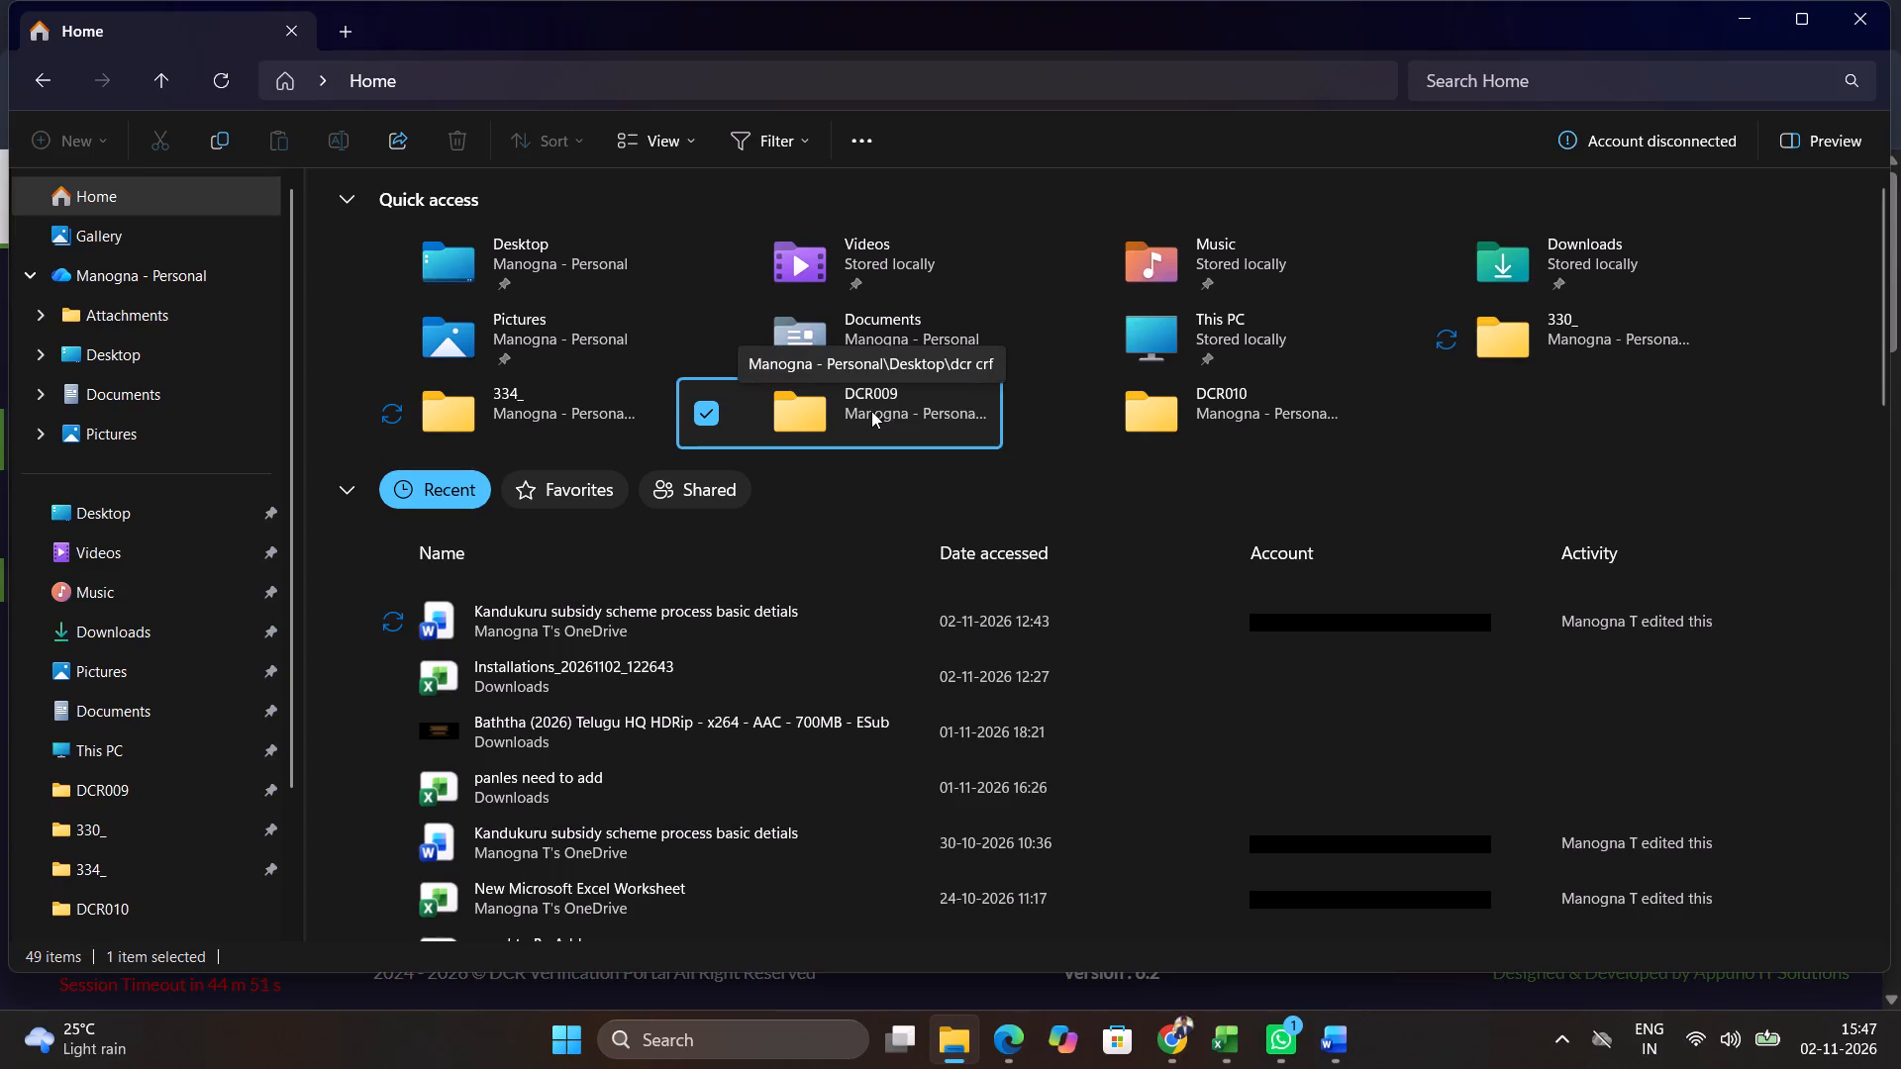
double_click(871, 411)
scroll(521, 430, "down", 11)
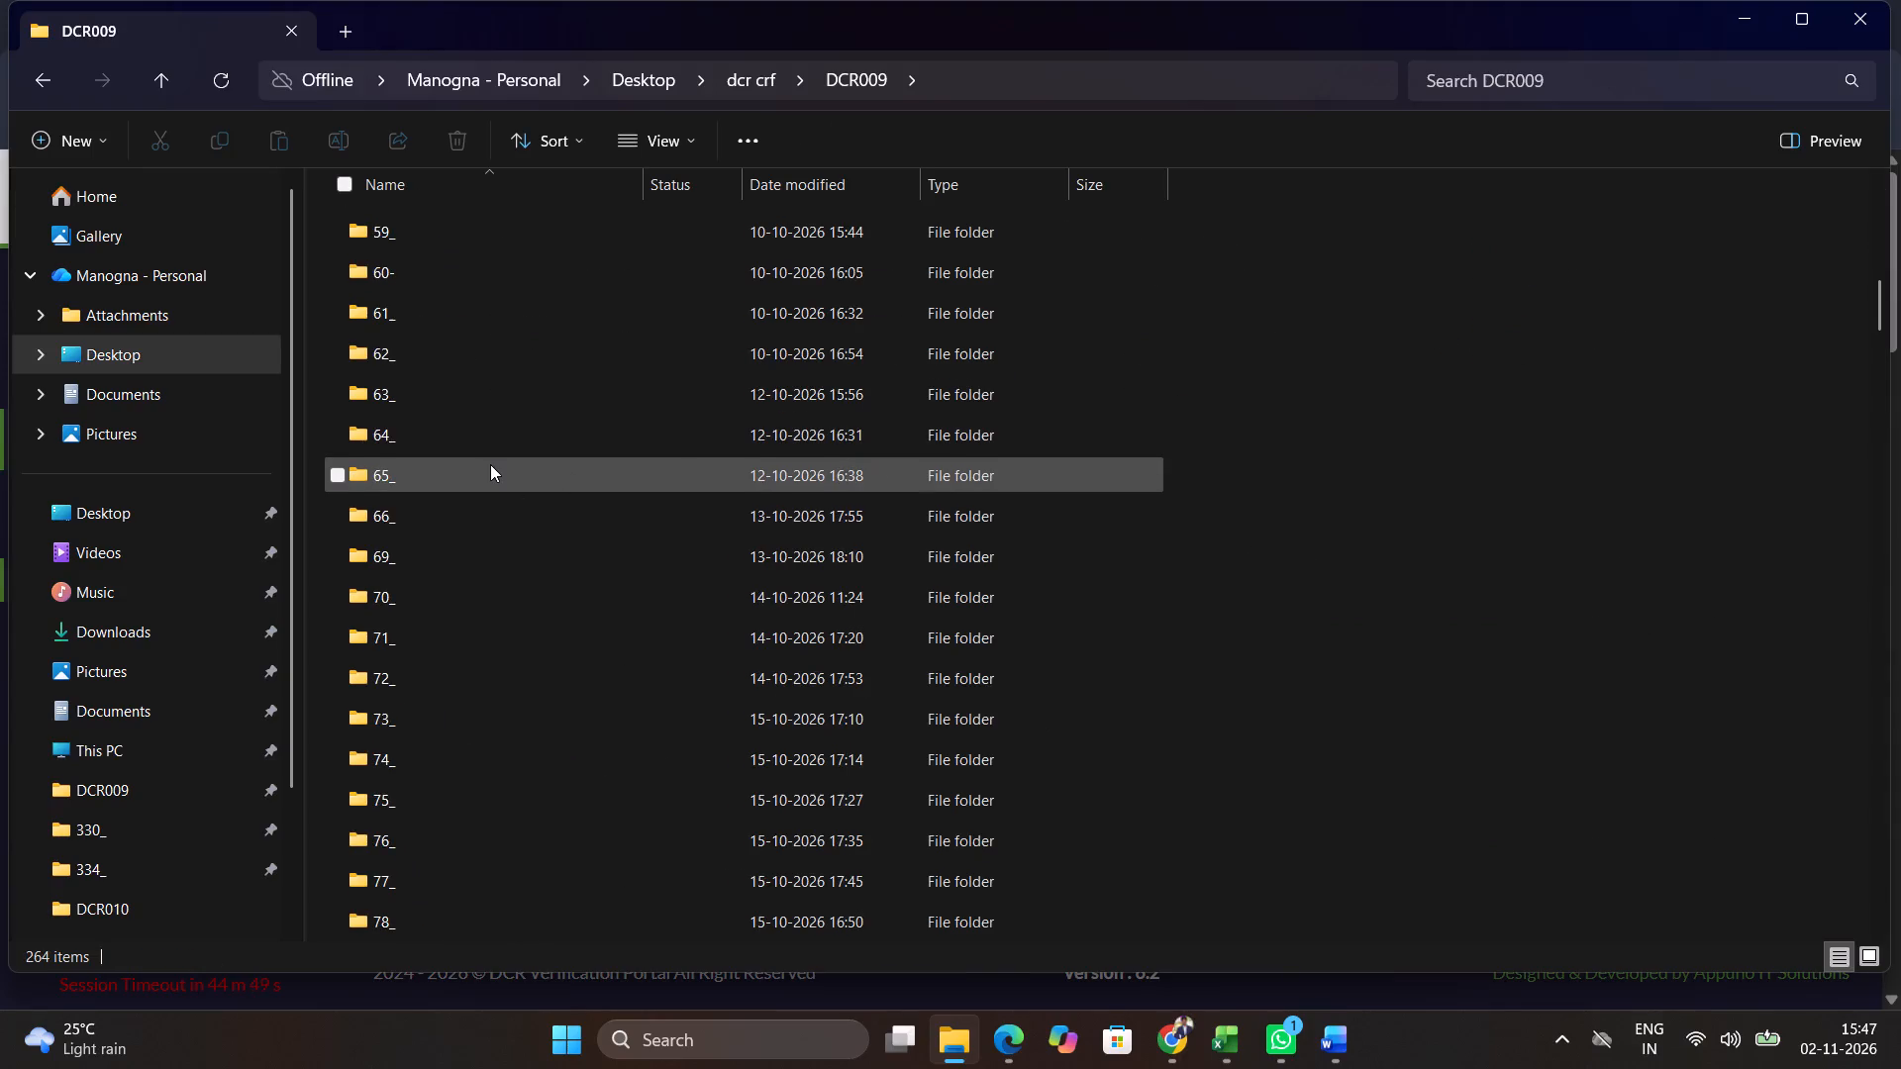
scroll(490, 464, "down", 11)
Go back through dcr crf to the DCR010 folder and rename the new folder there as 77_.
left_click(743, 84)
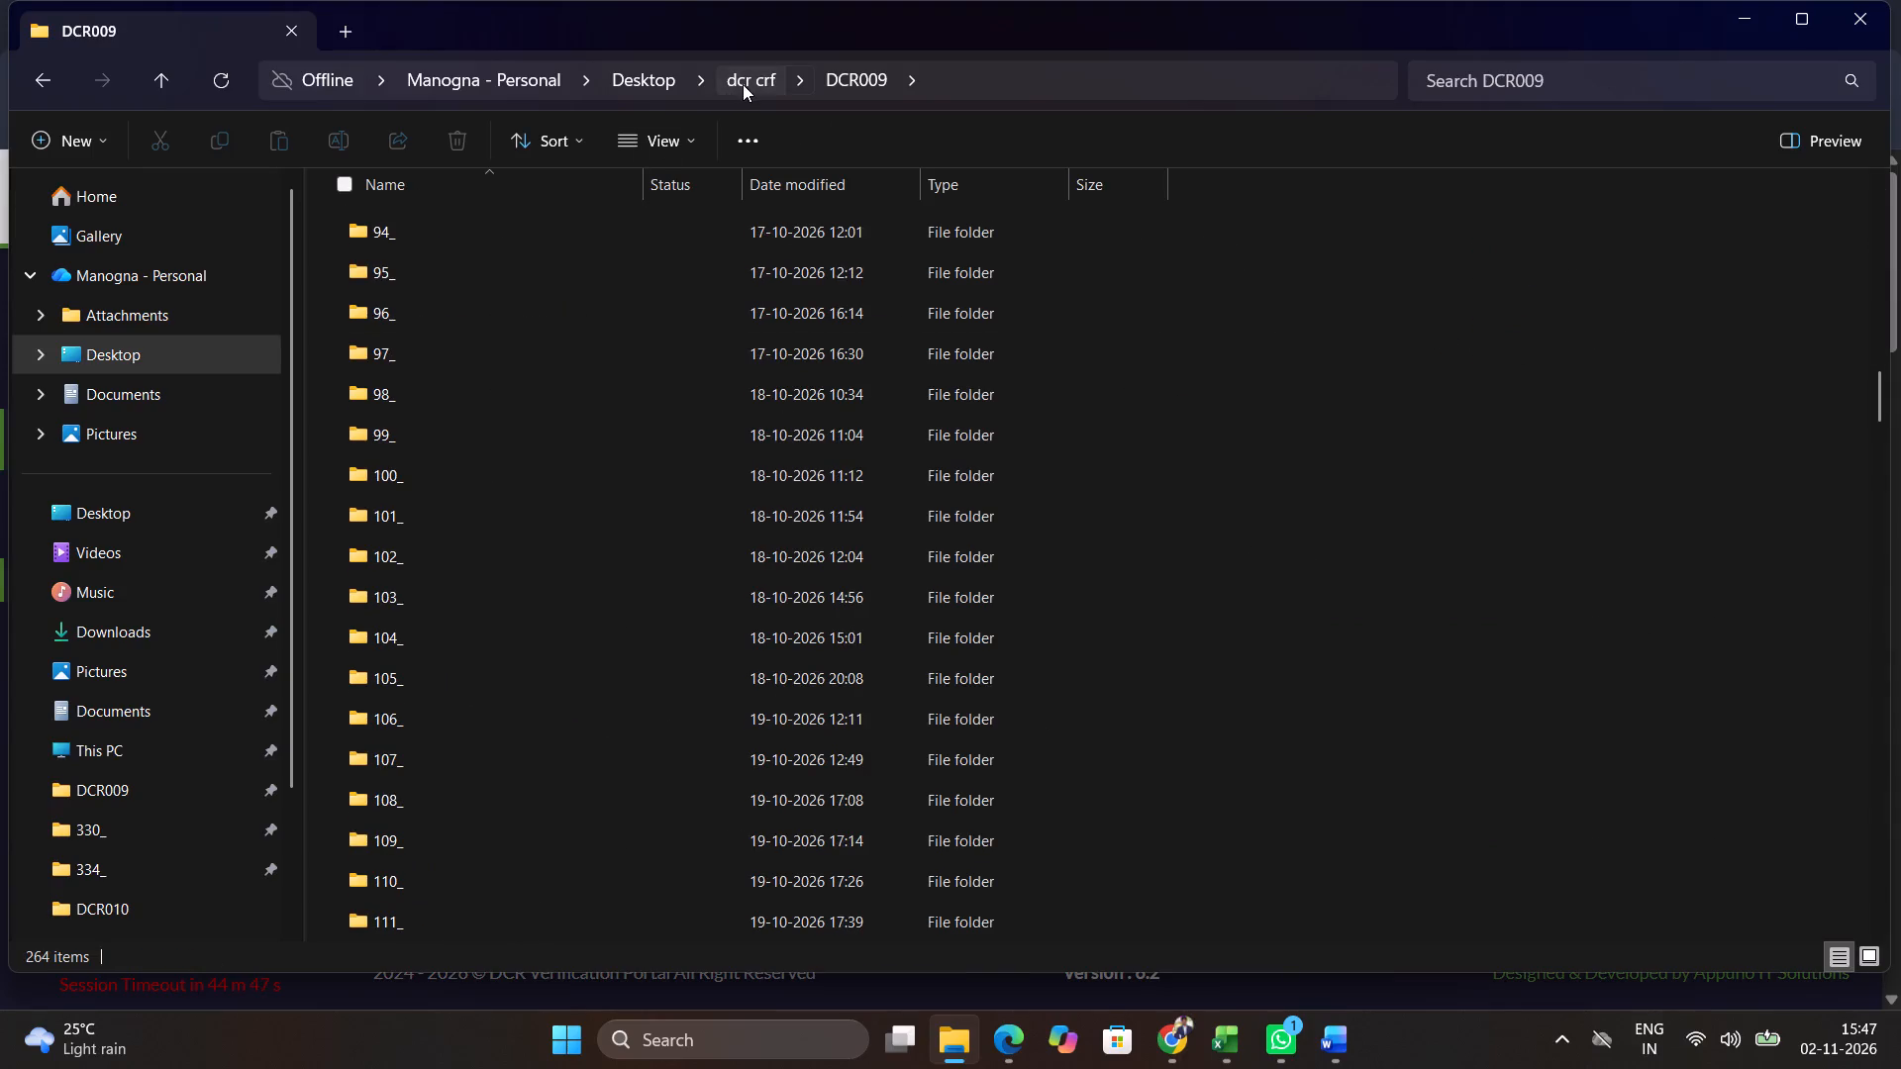
double_click(450, 545)
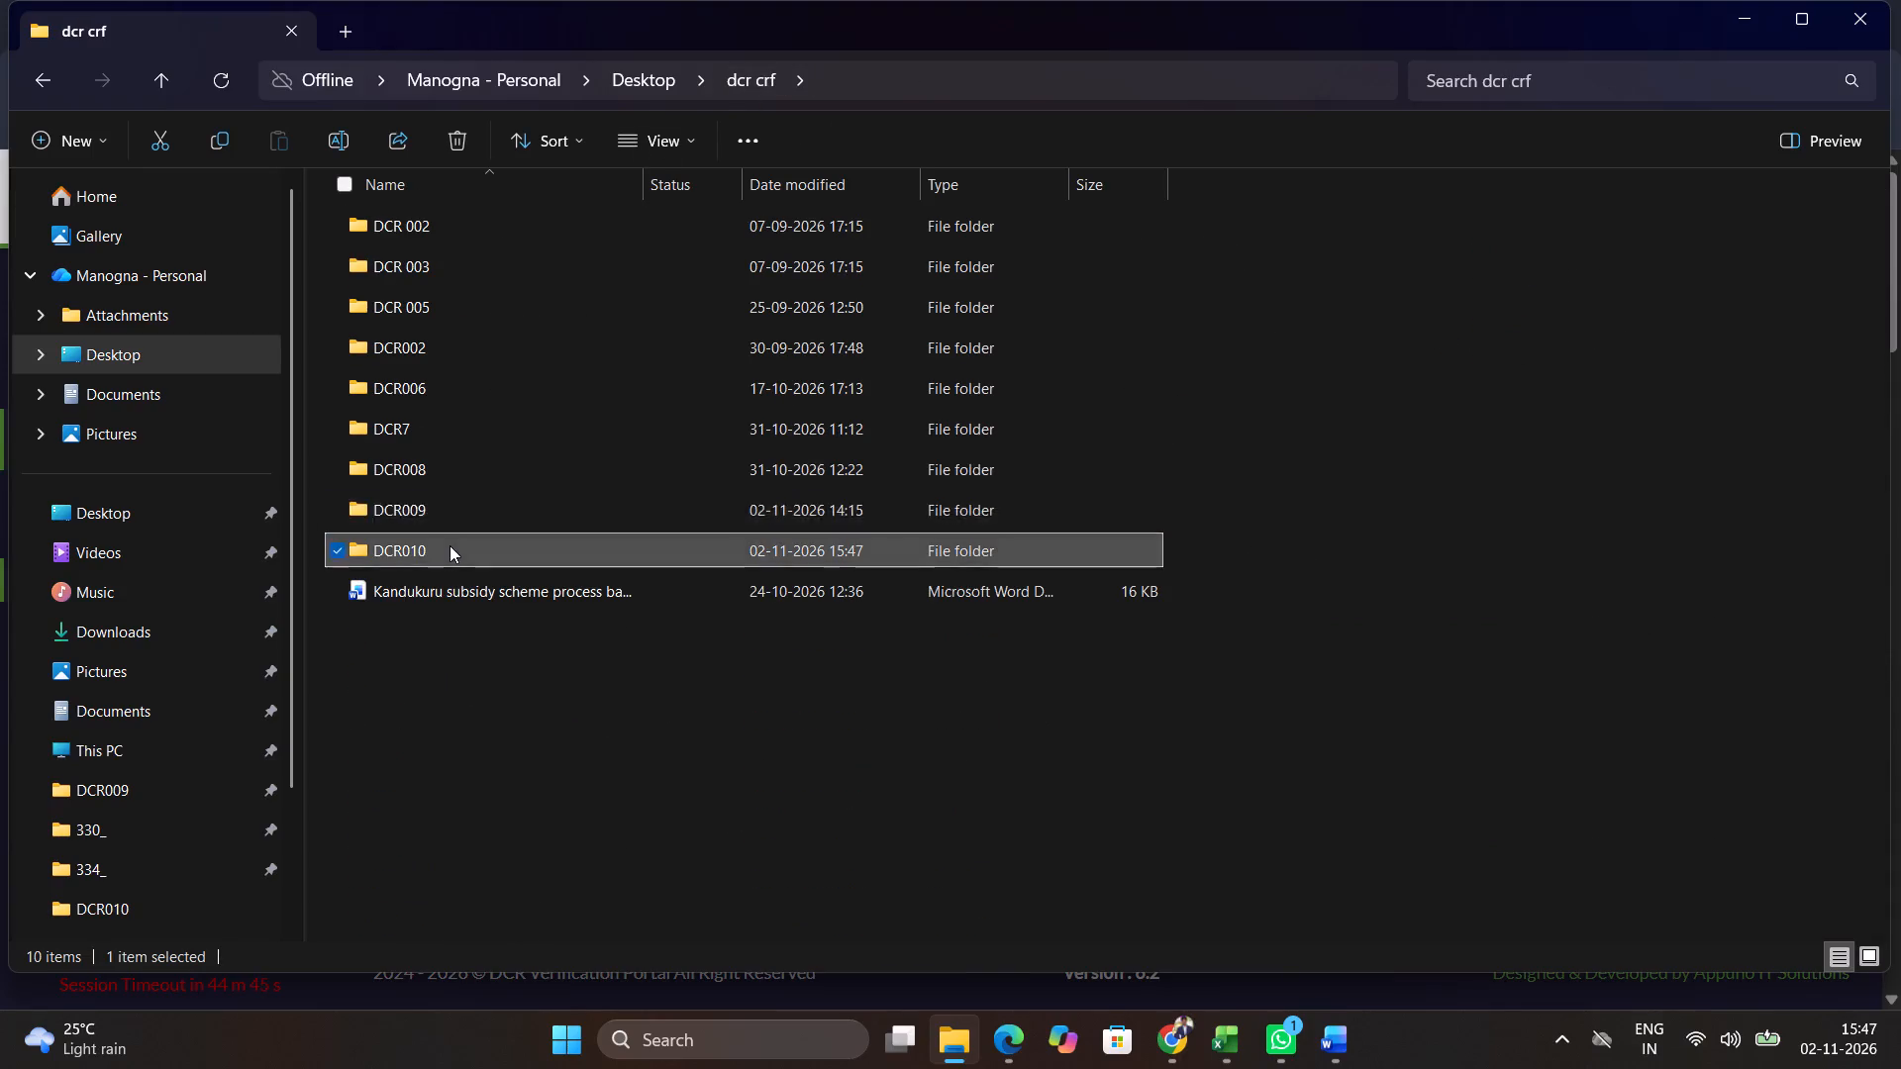
scroll(450, 544, "down", 11)
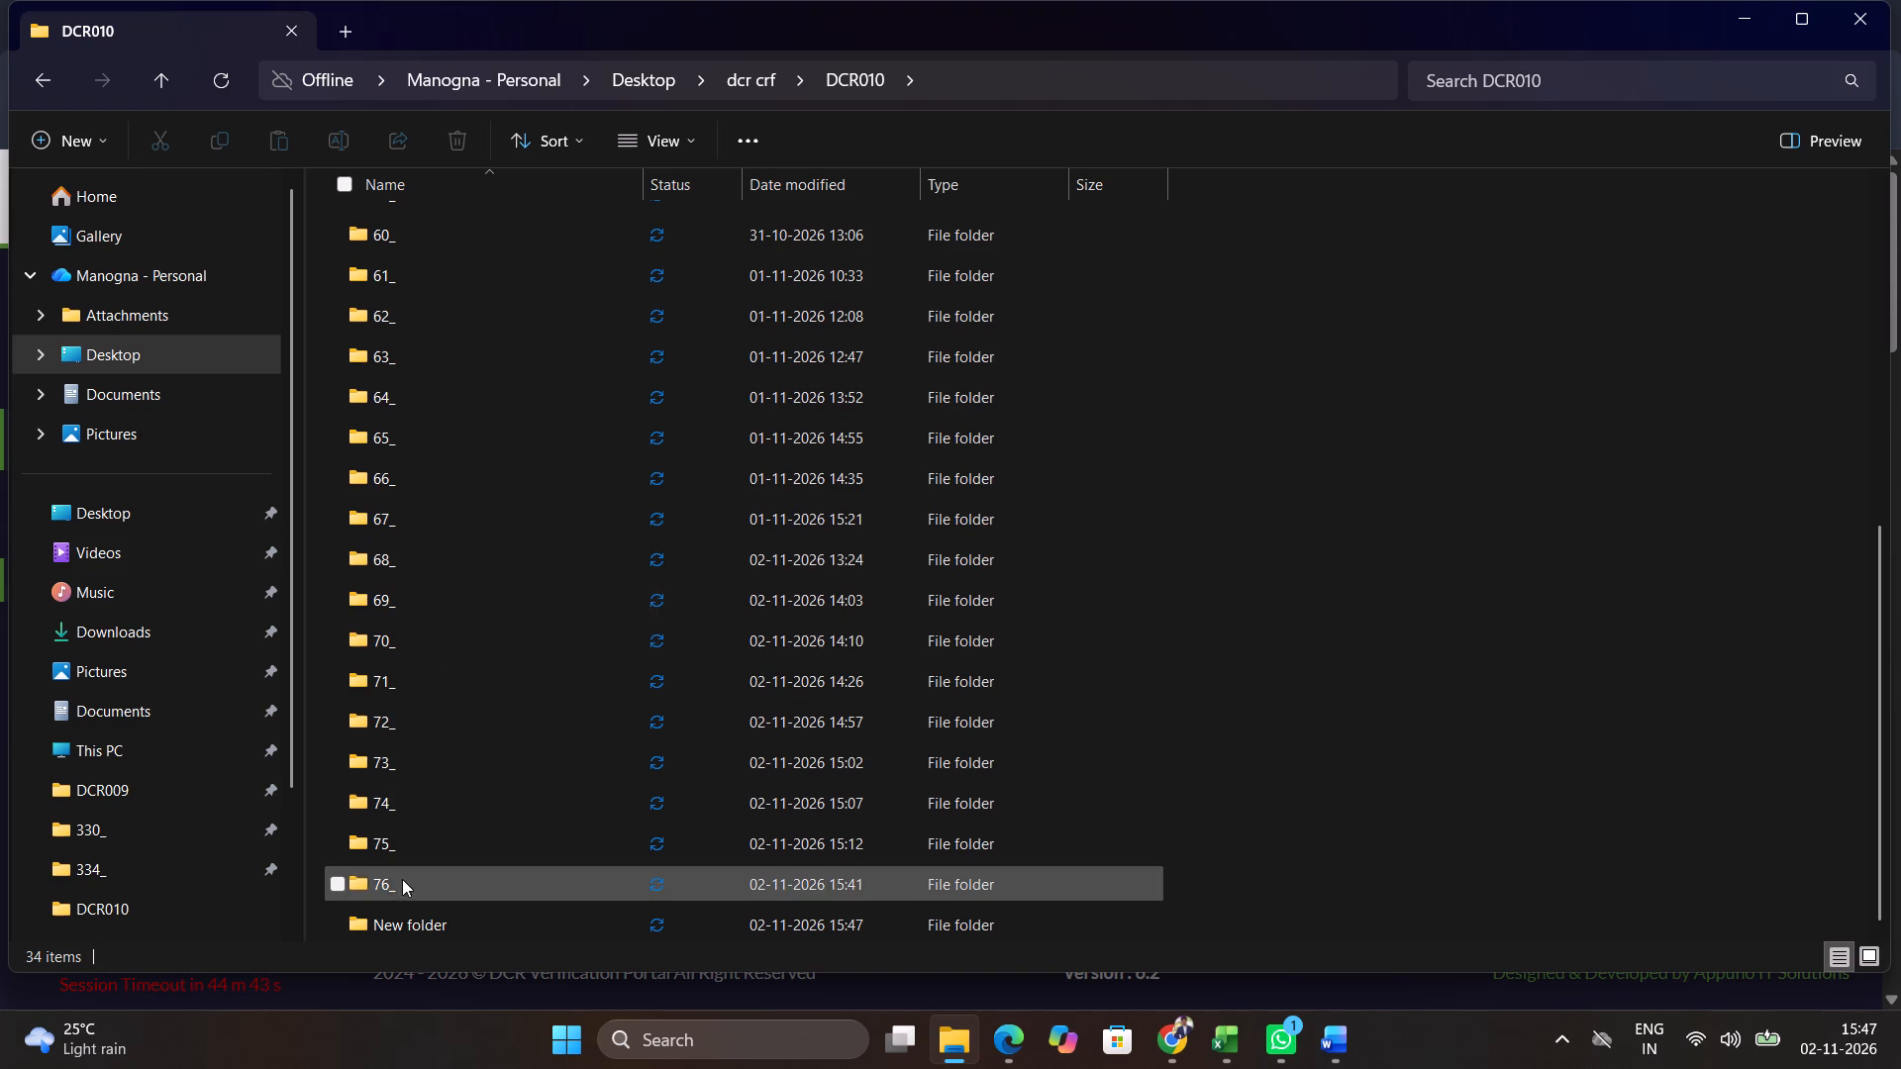
right_click(443, 908)
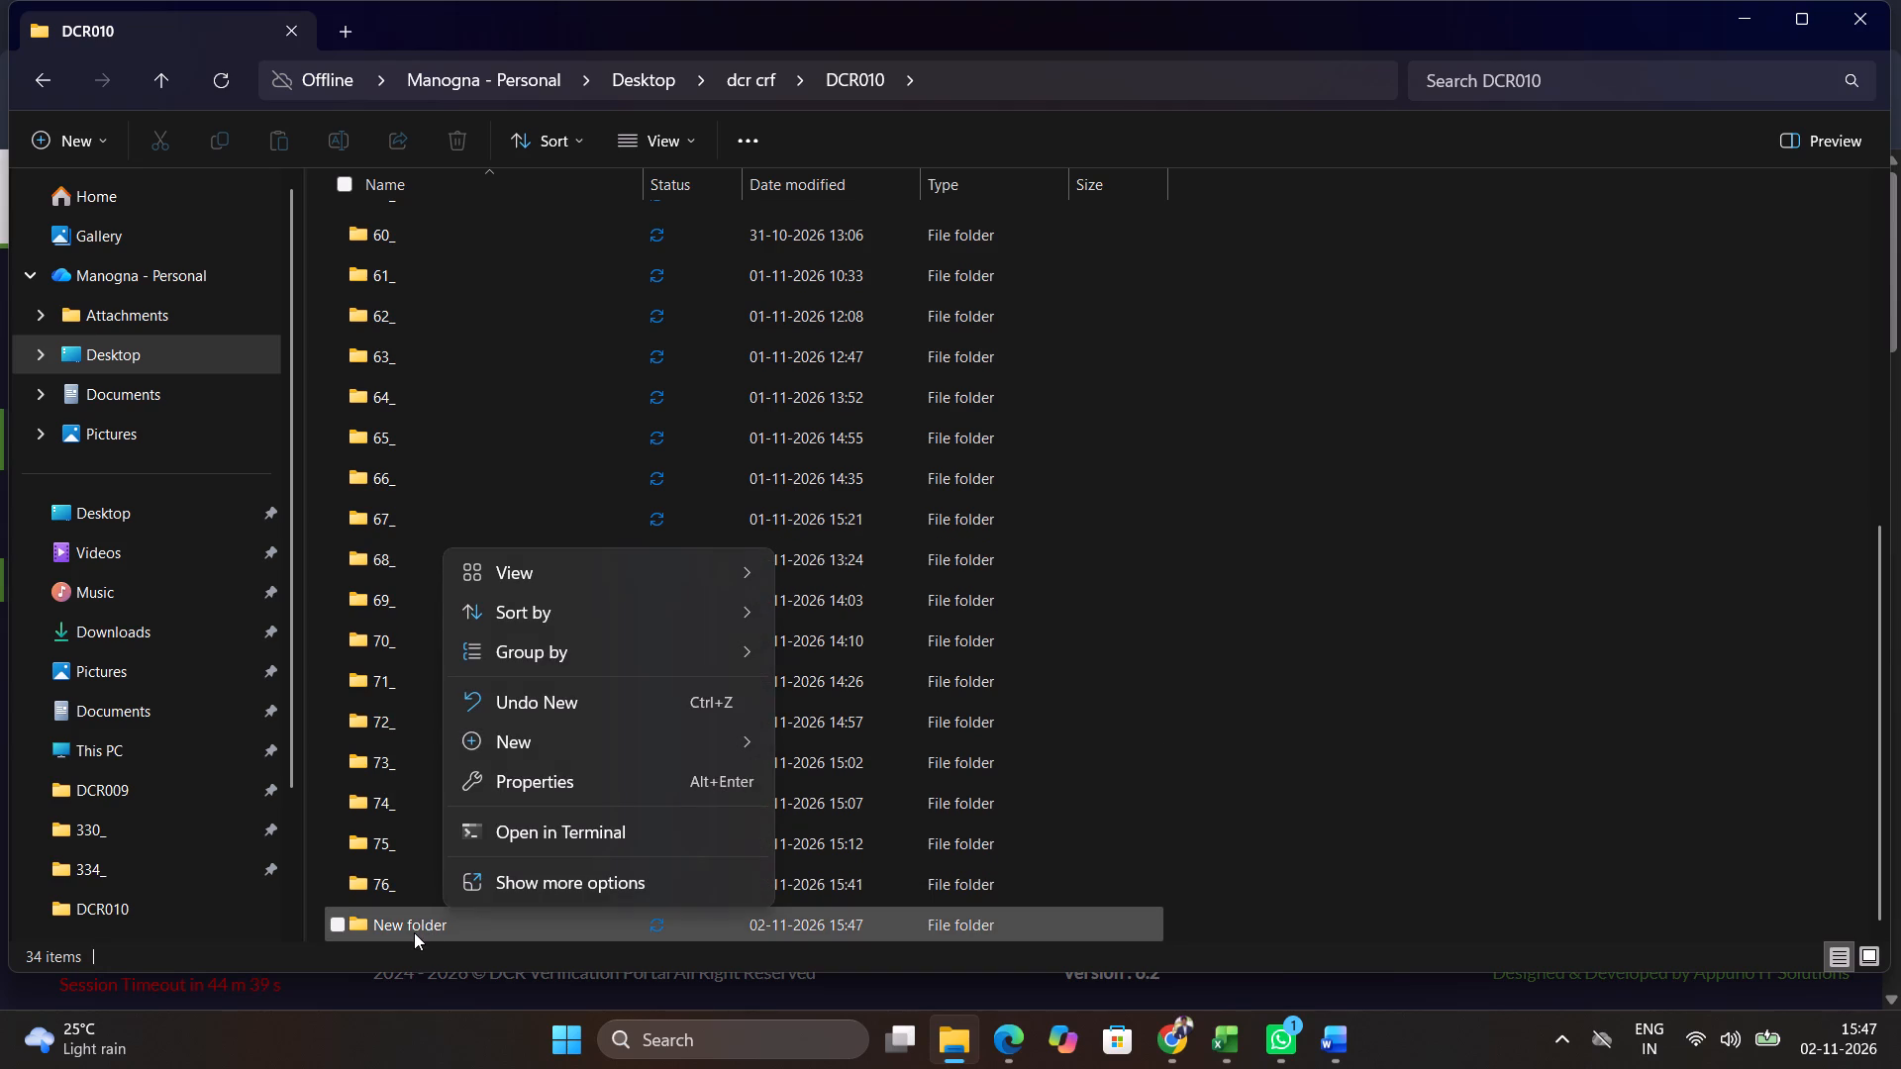
left_click(414, 932)
right_click(433, 917)
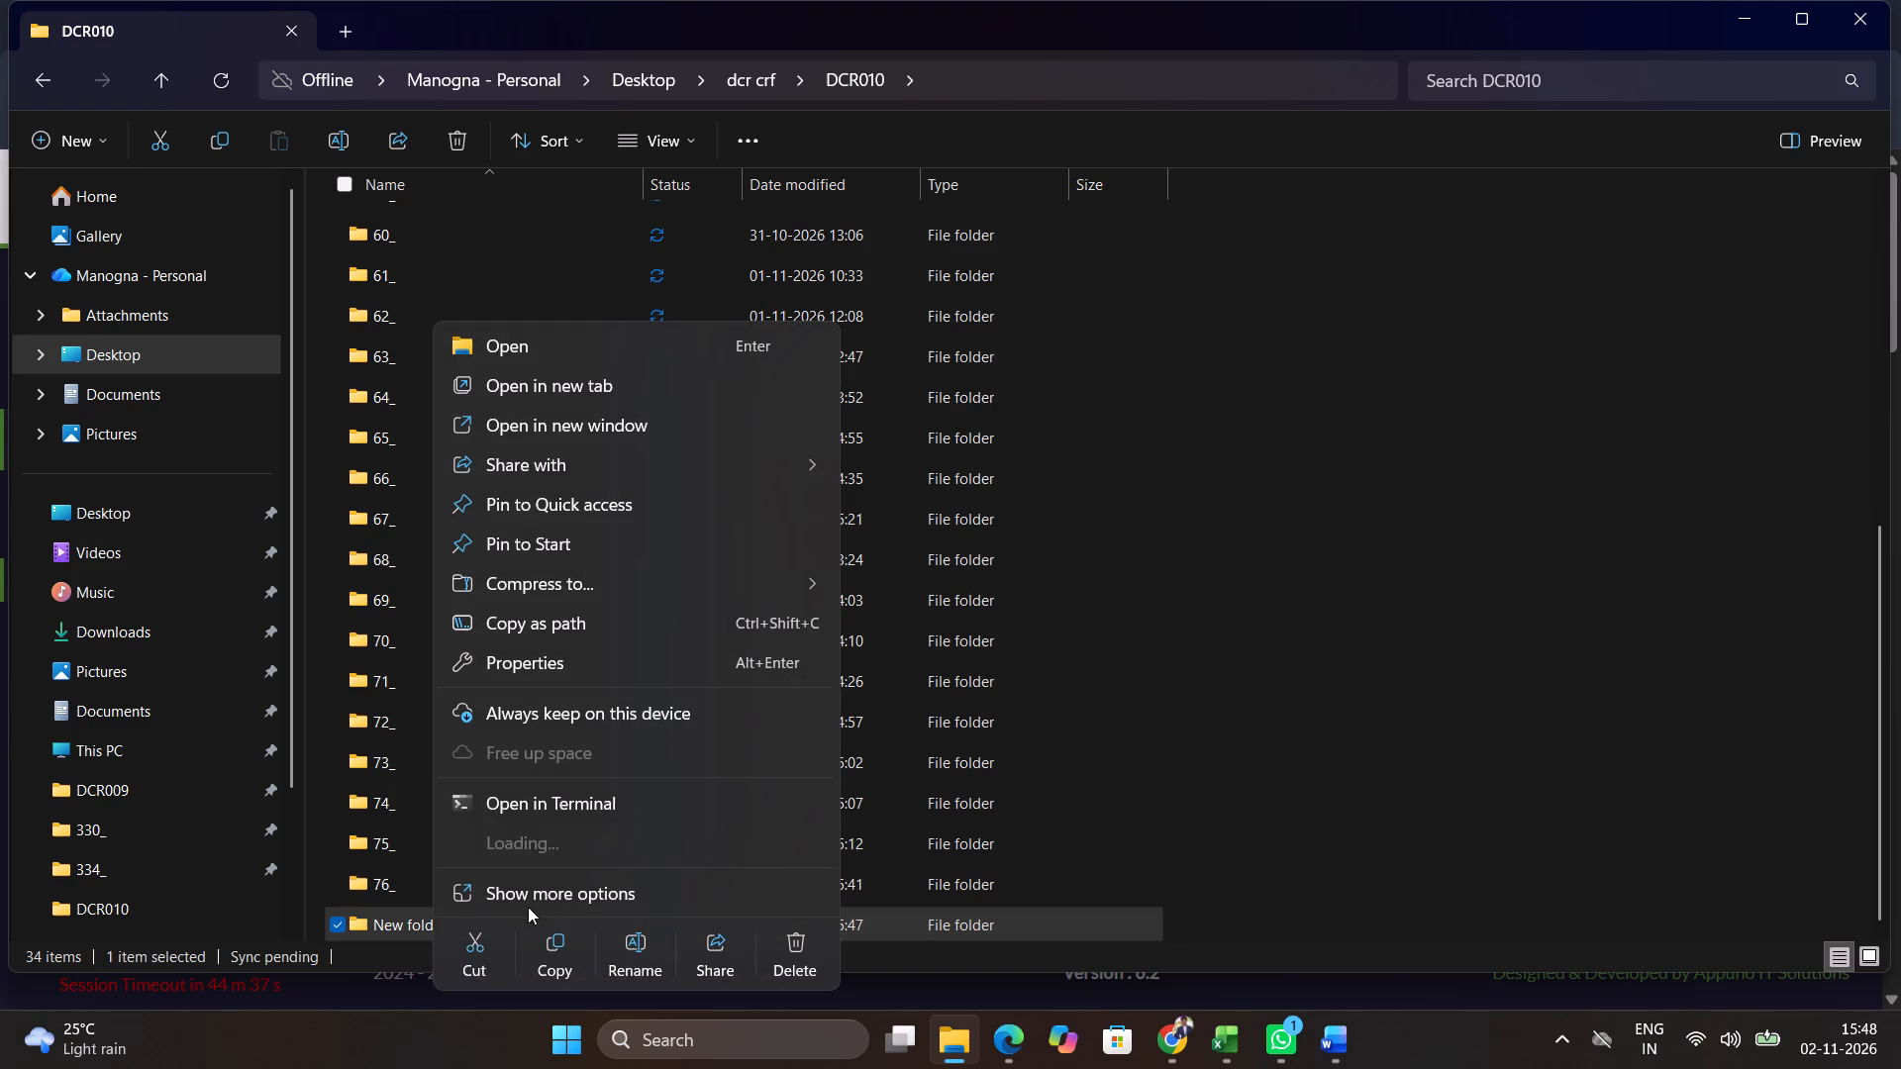
left_click(631, 943)
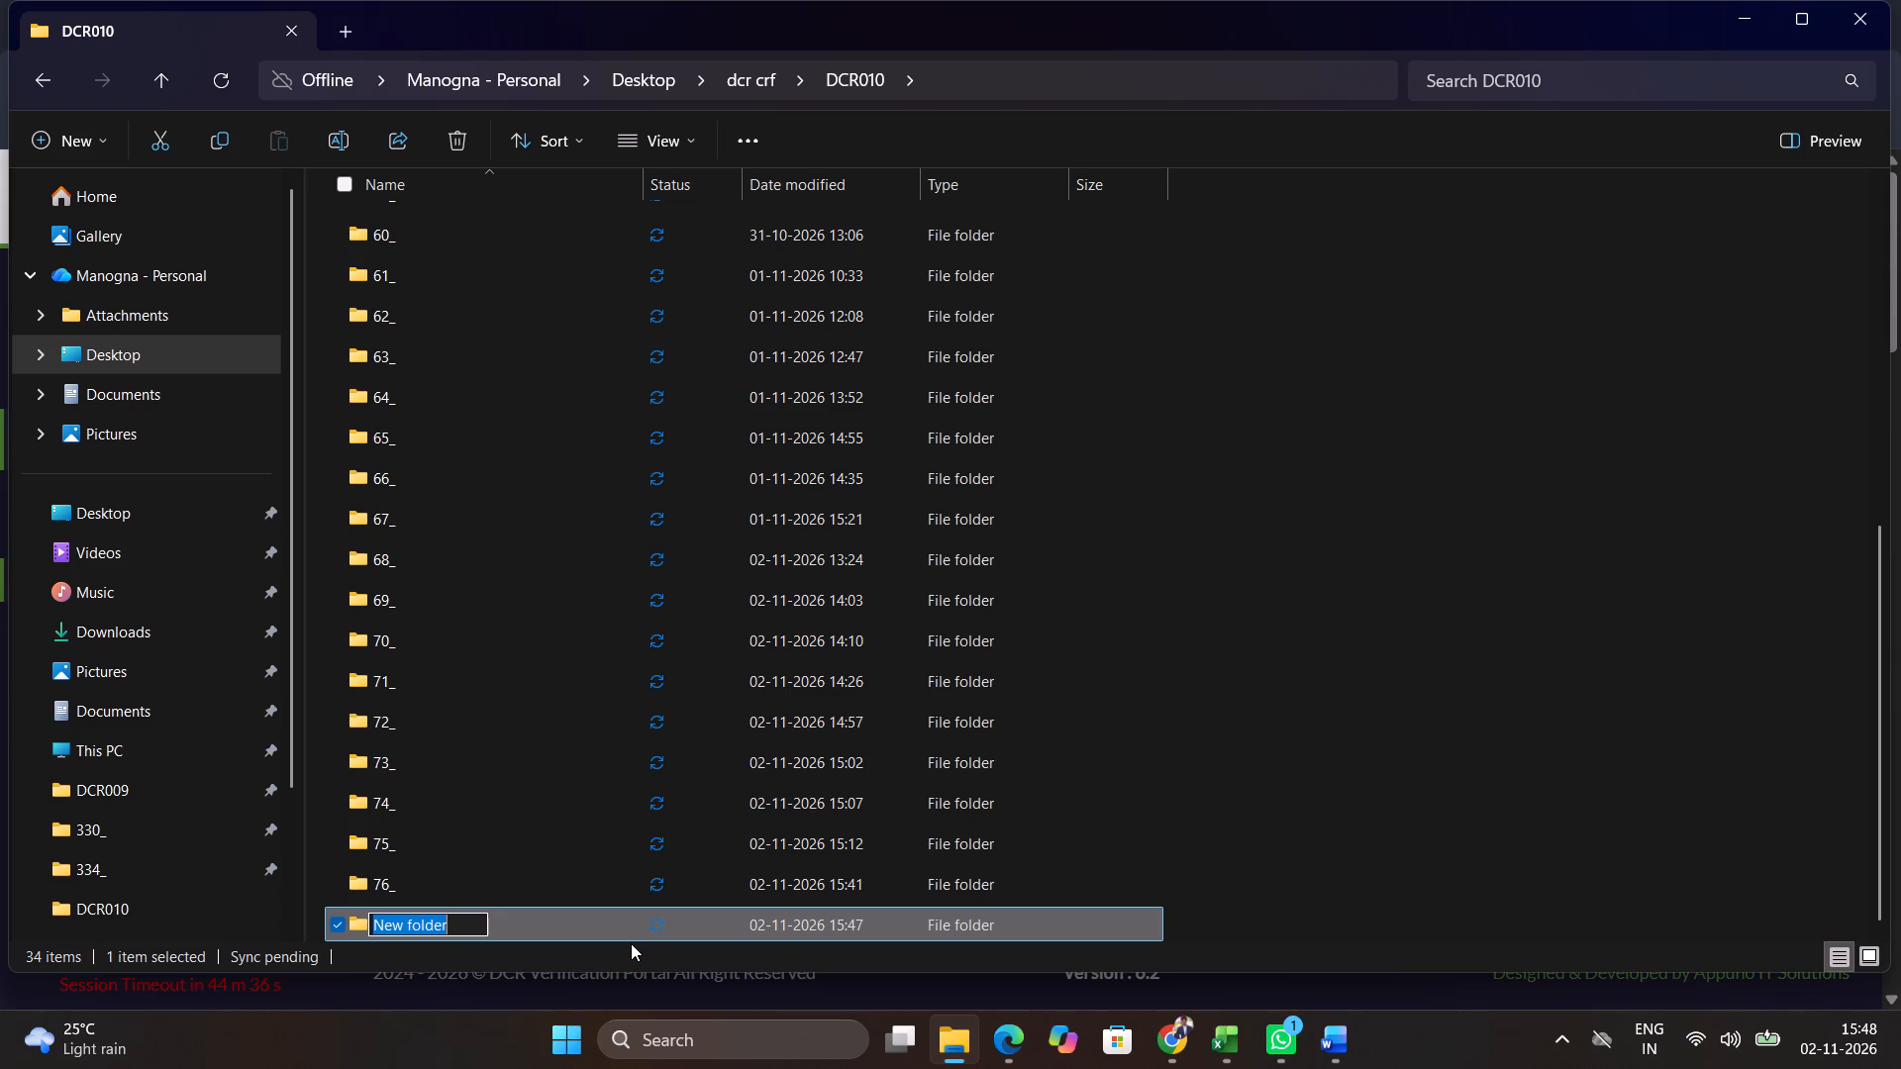
type("77")
key("shift+underscore")
key("Return")
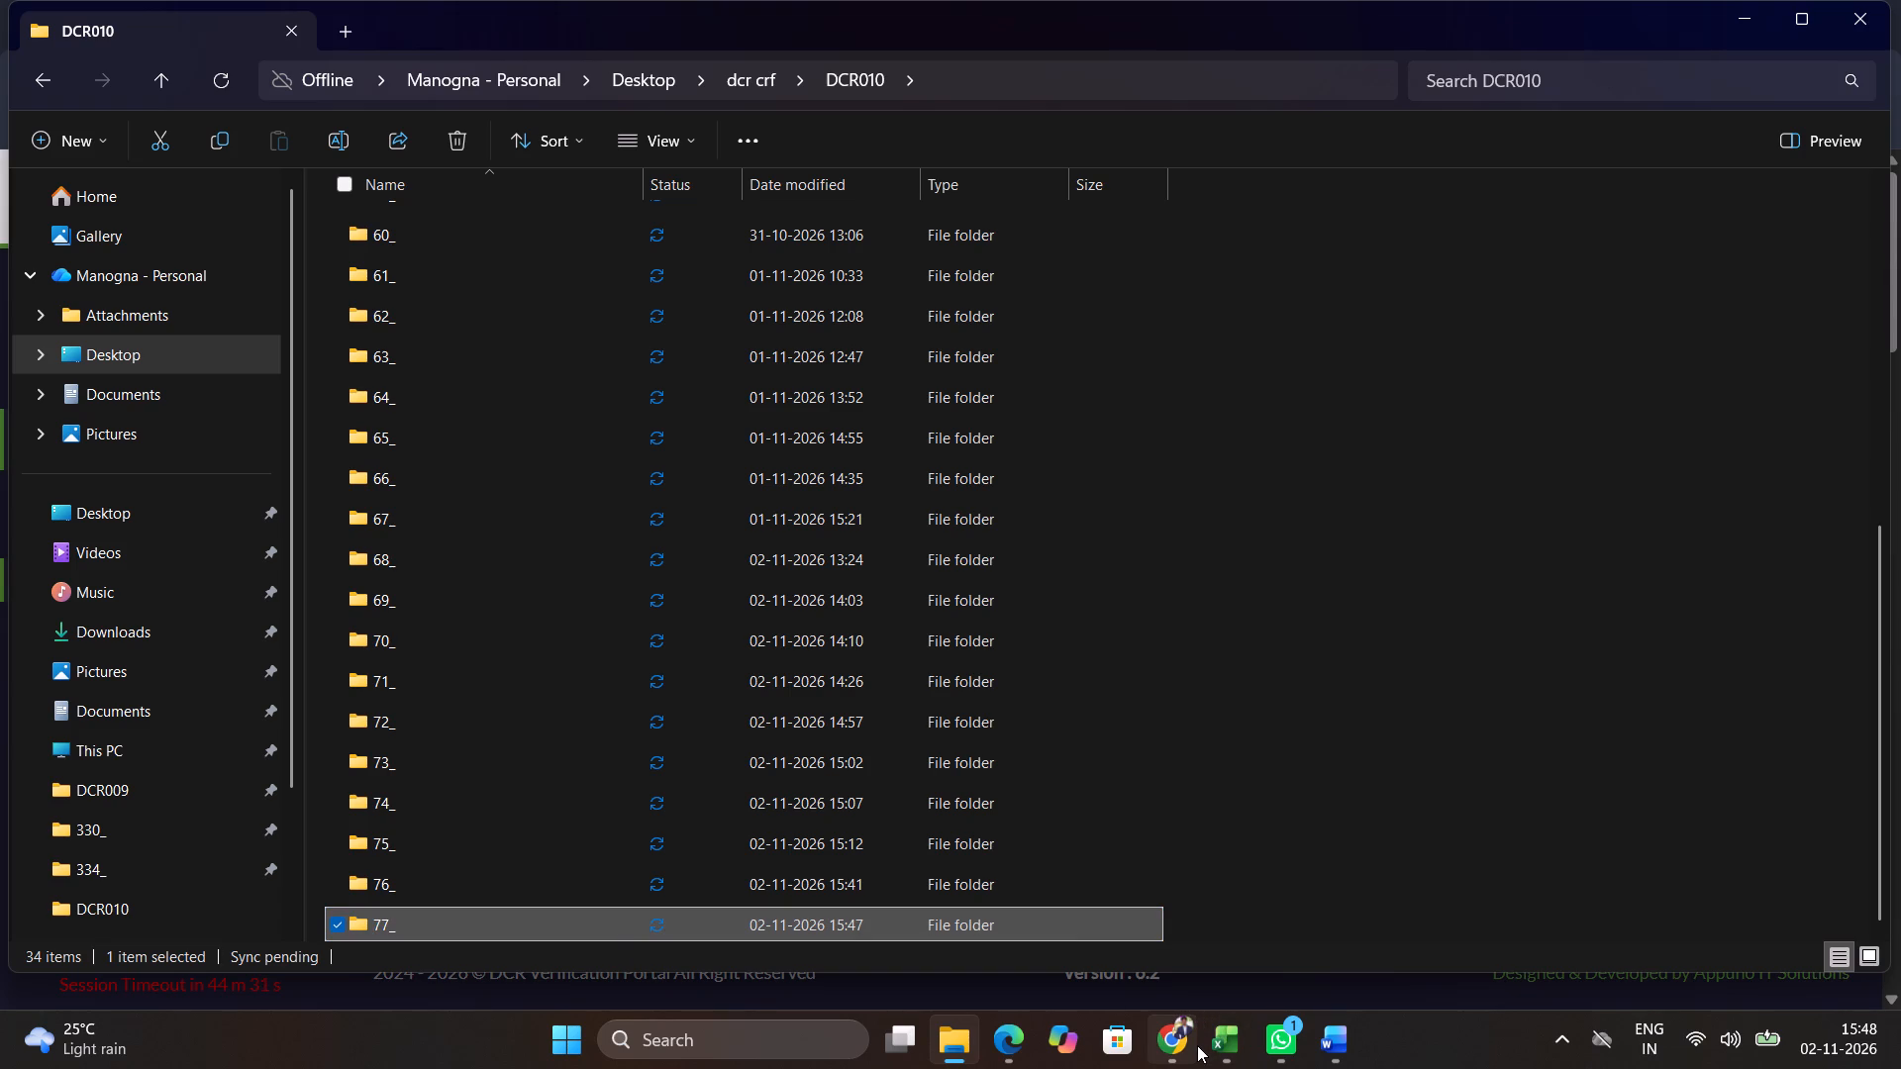
Switch to the browser and copy the consumer's service number from the SUNGRACE Quick Copy Details.
left_click(1212, 902)
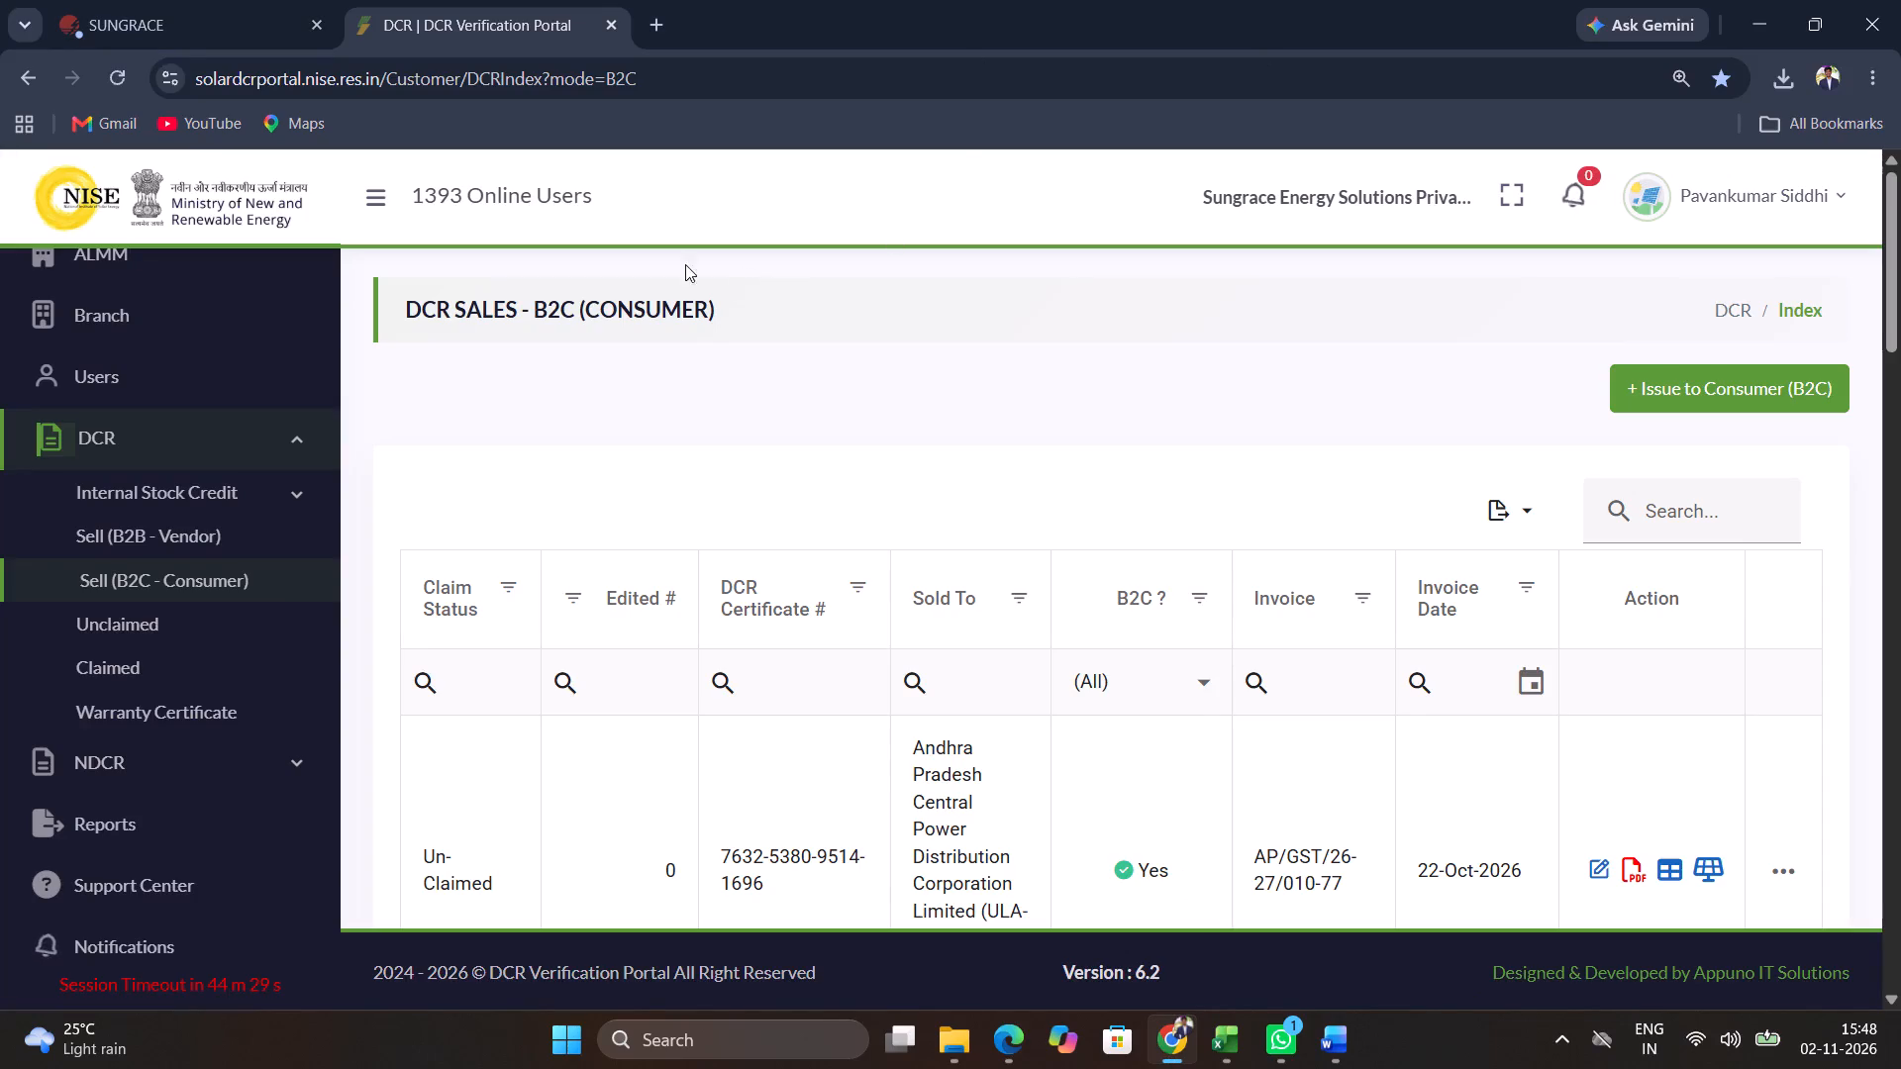
left_click(136, 0)
left_click(1150, 244)
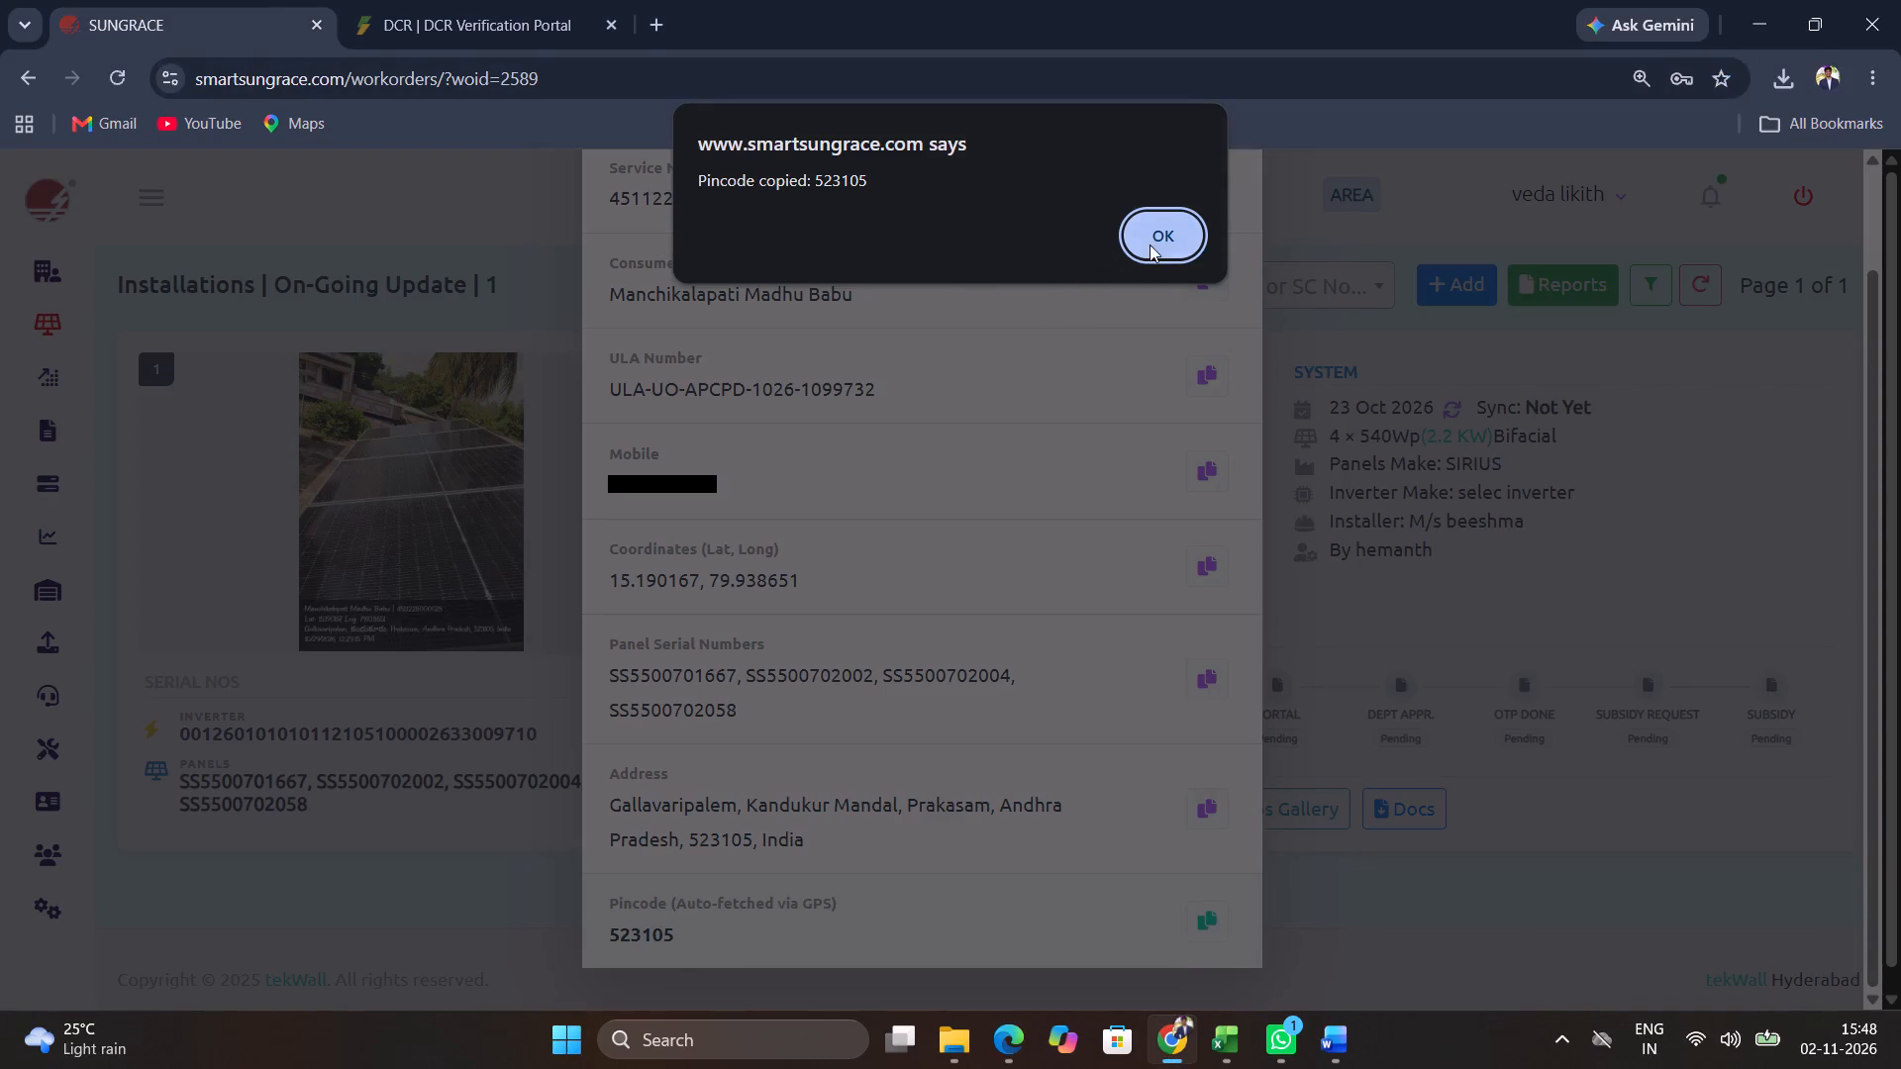
left_click(1189, 189)
Download the DCR certificate for invoice AP/GST/26-27/010-77 into DCR010's 77_ folder, named with the copied service number followed by -77.
left_click(536, 0)
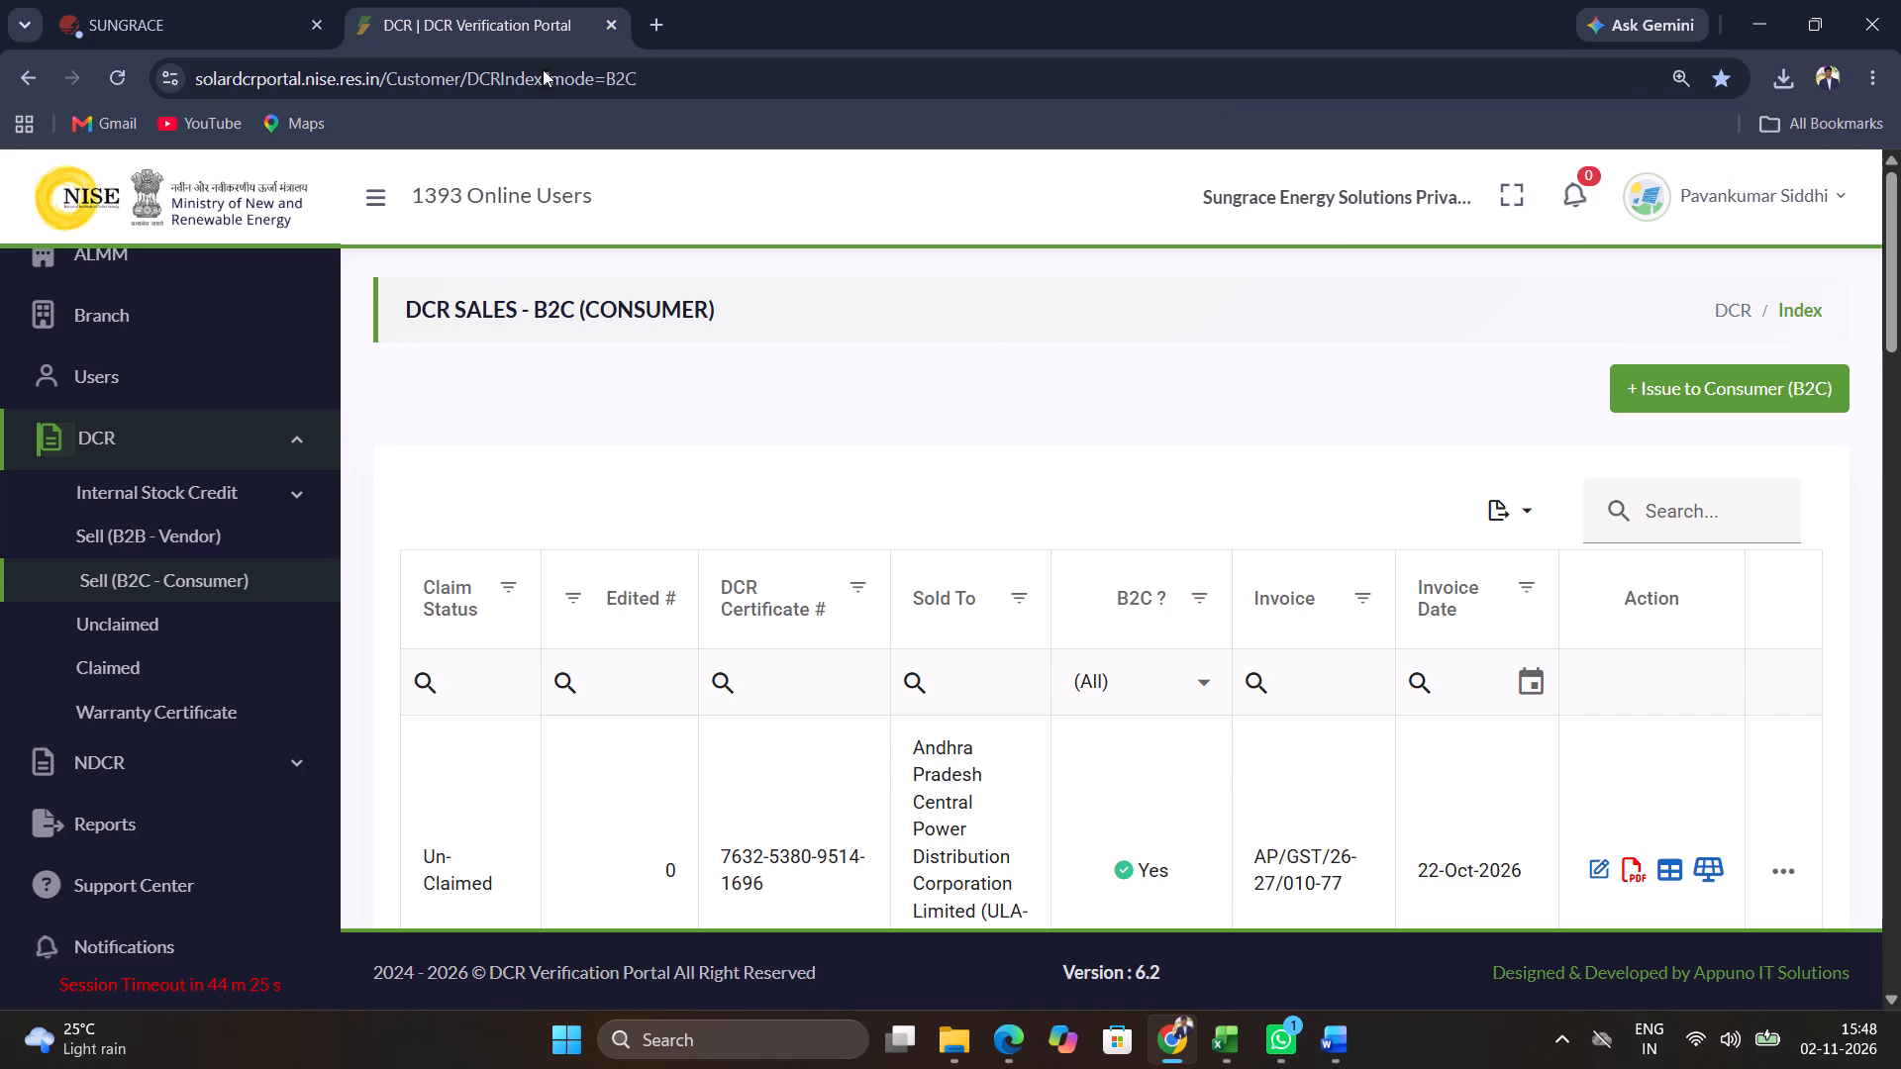
left_click(1632, 867)
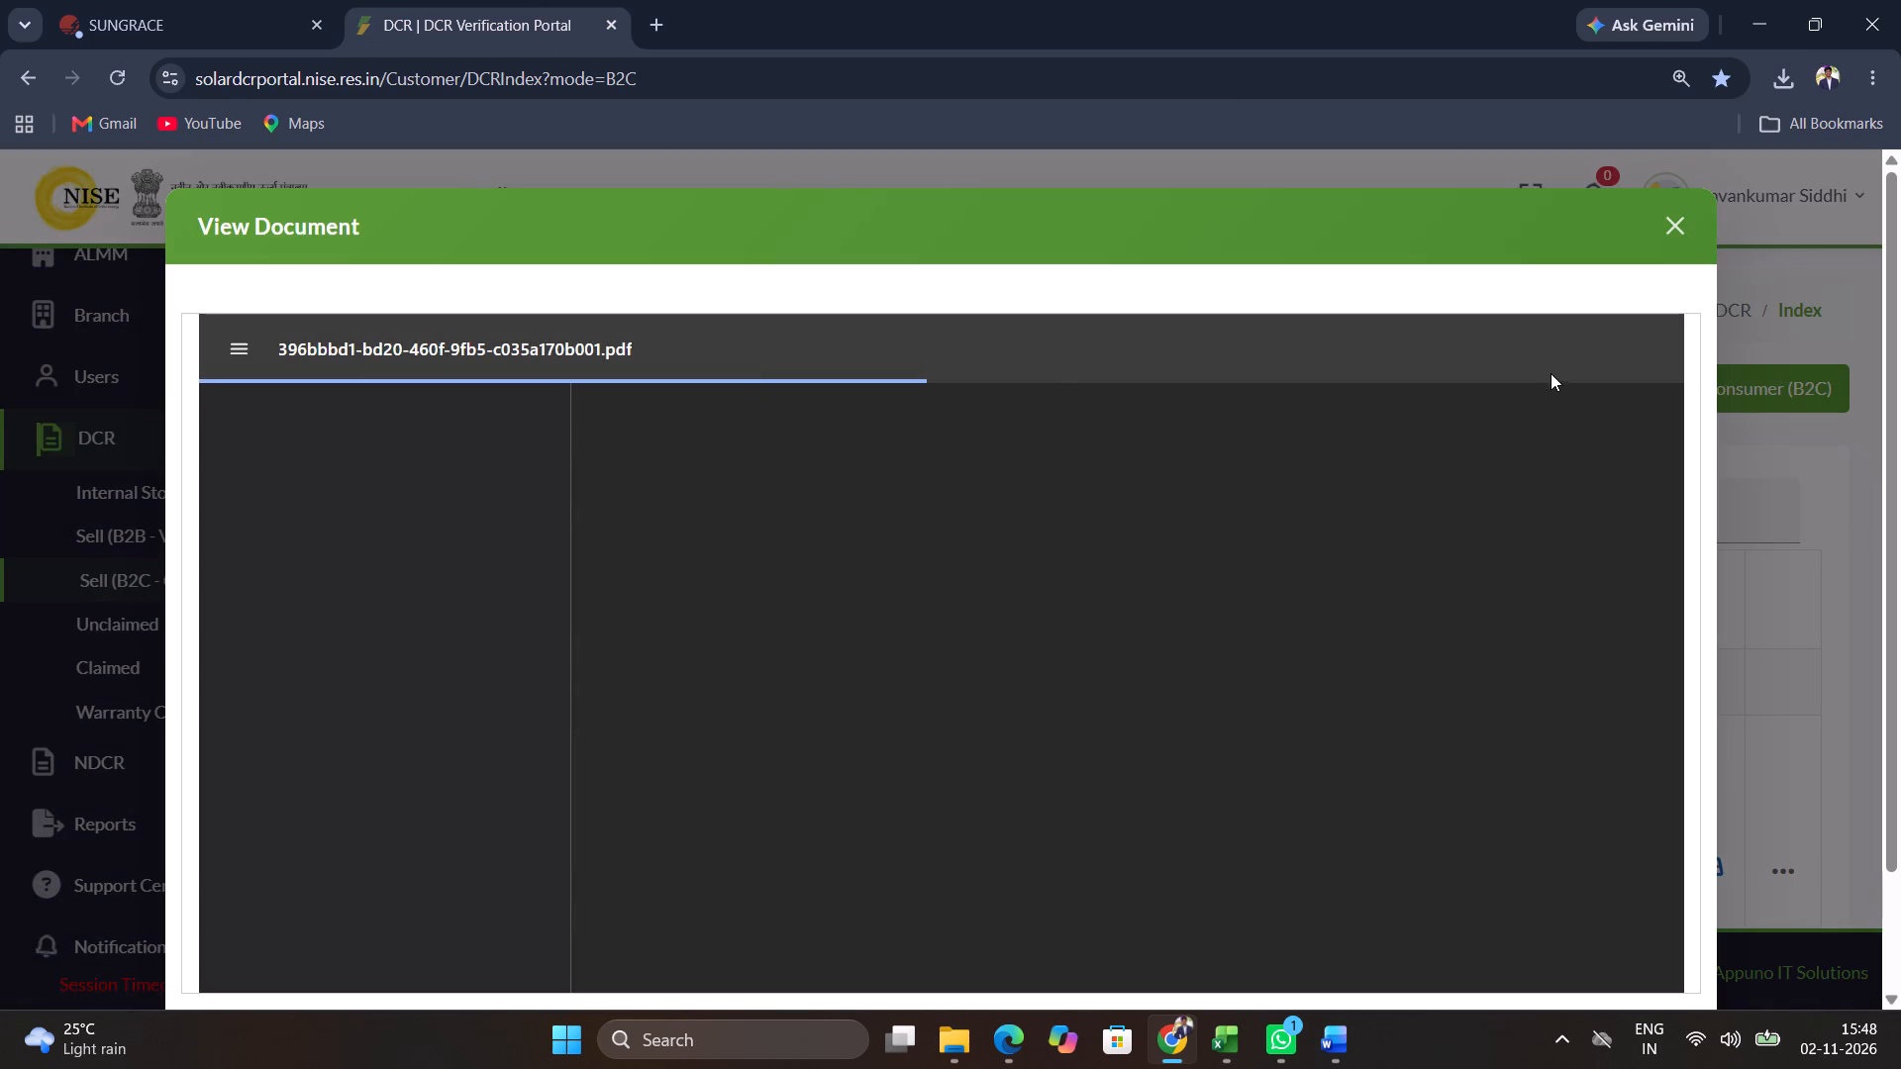
left_click(1551, 347)
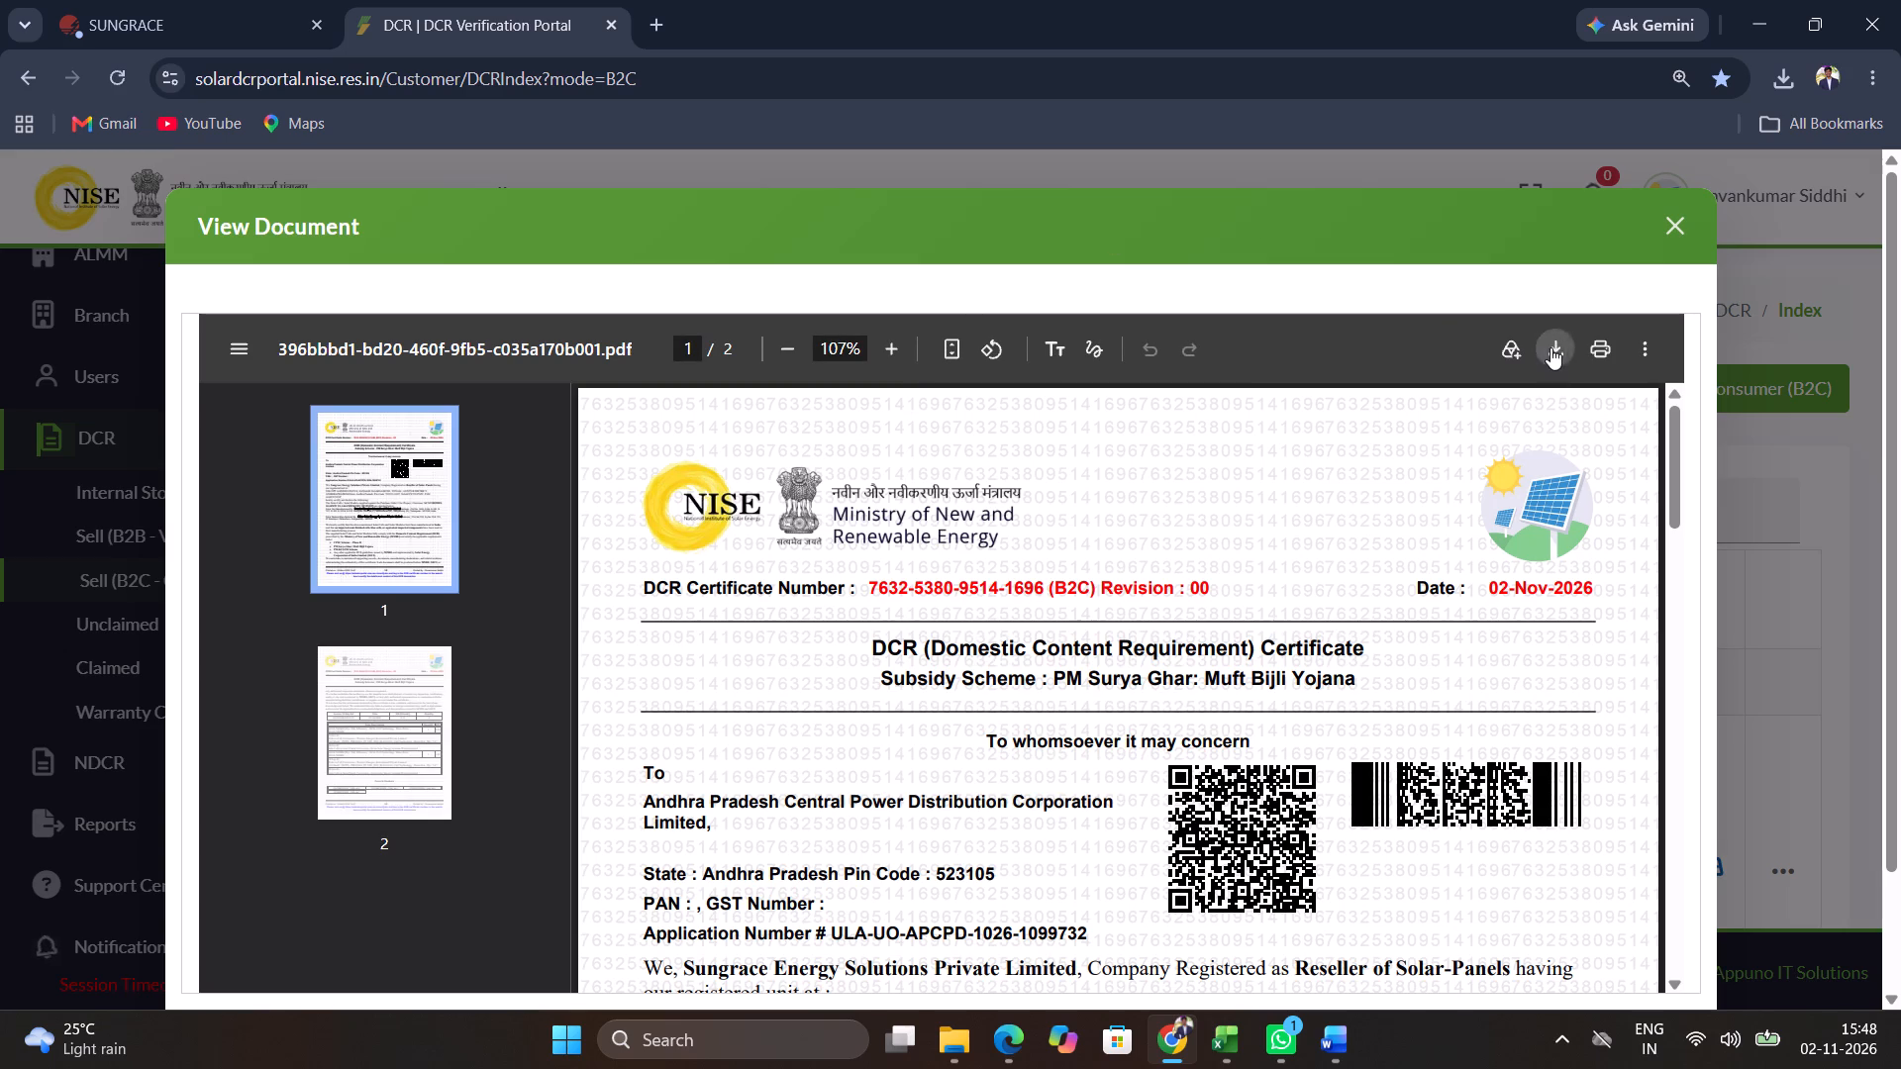
key("ctrl+v")
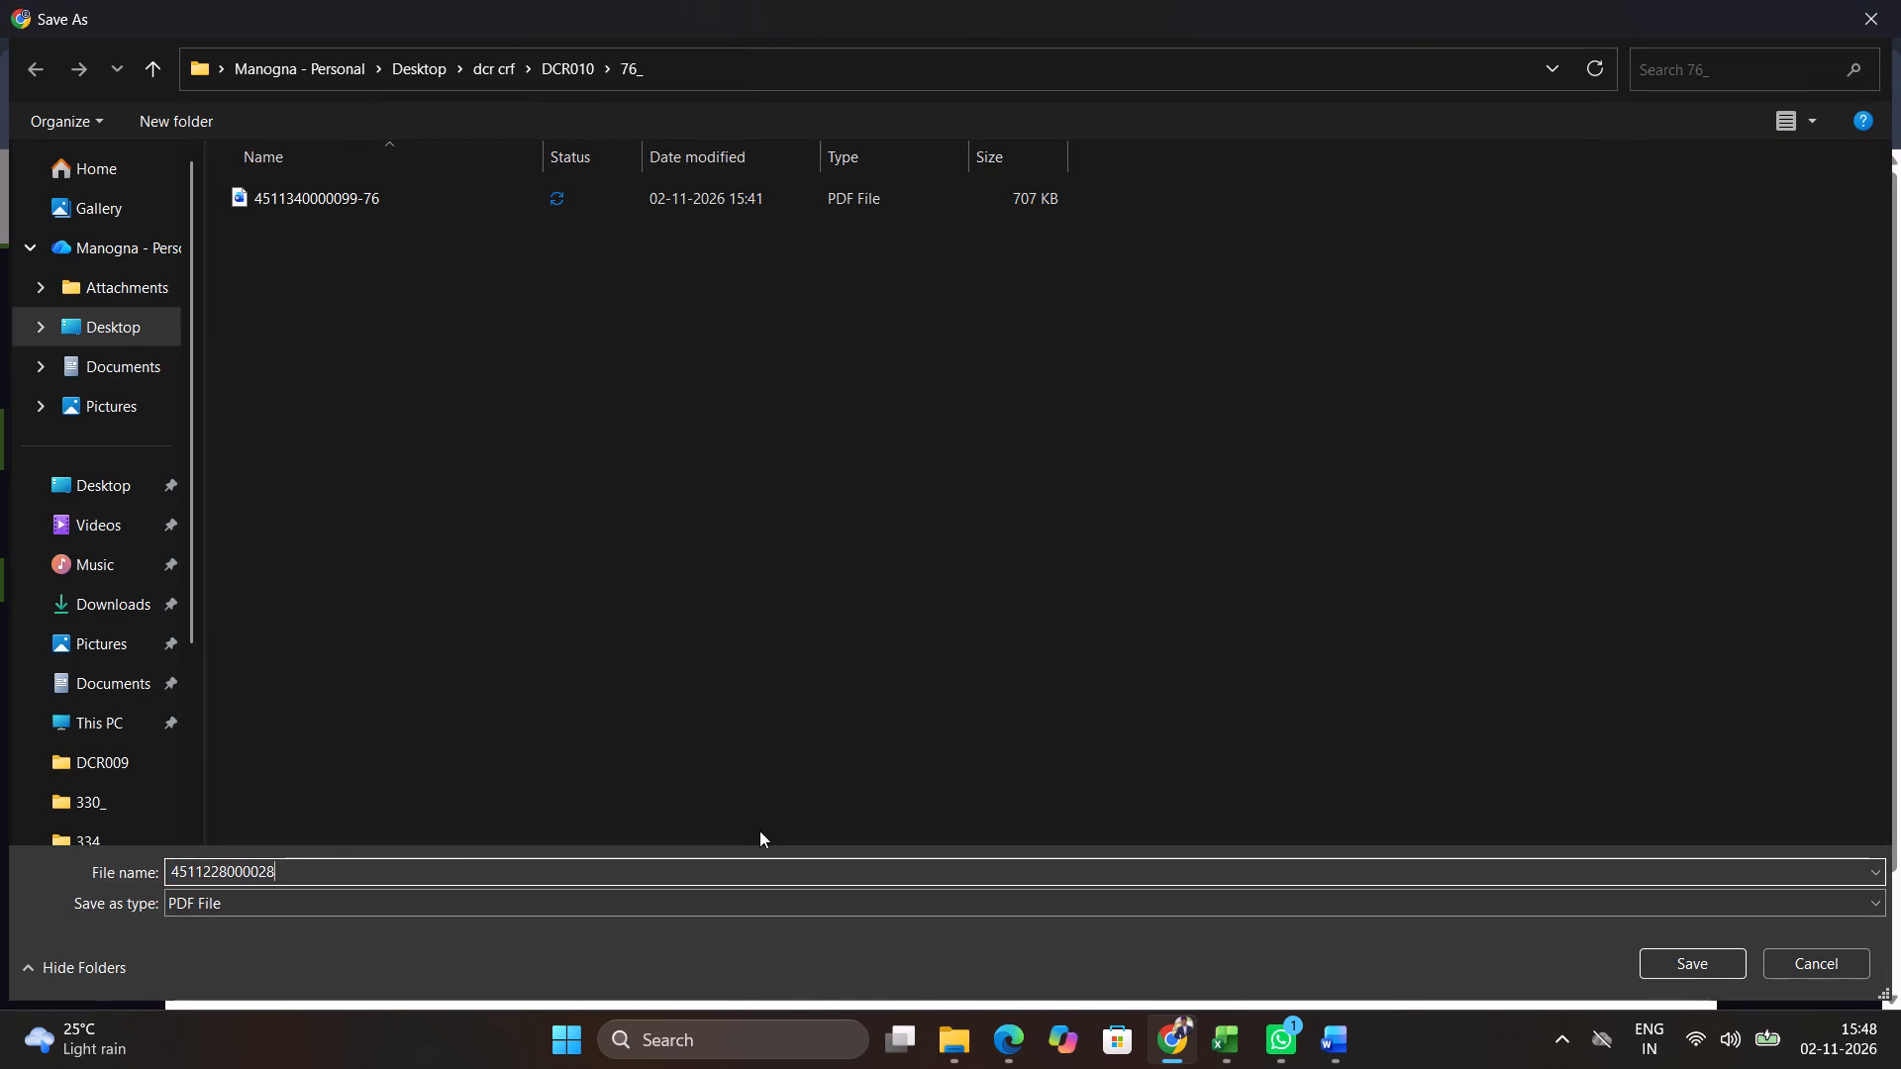
type("-77")
left_click(483, 79)
double_click(427, 510)
scroll(427, 511, "down", 3)
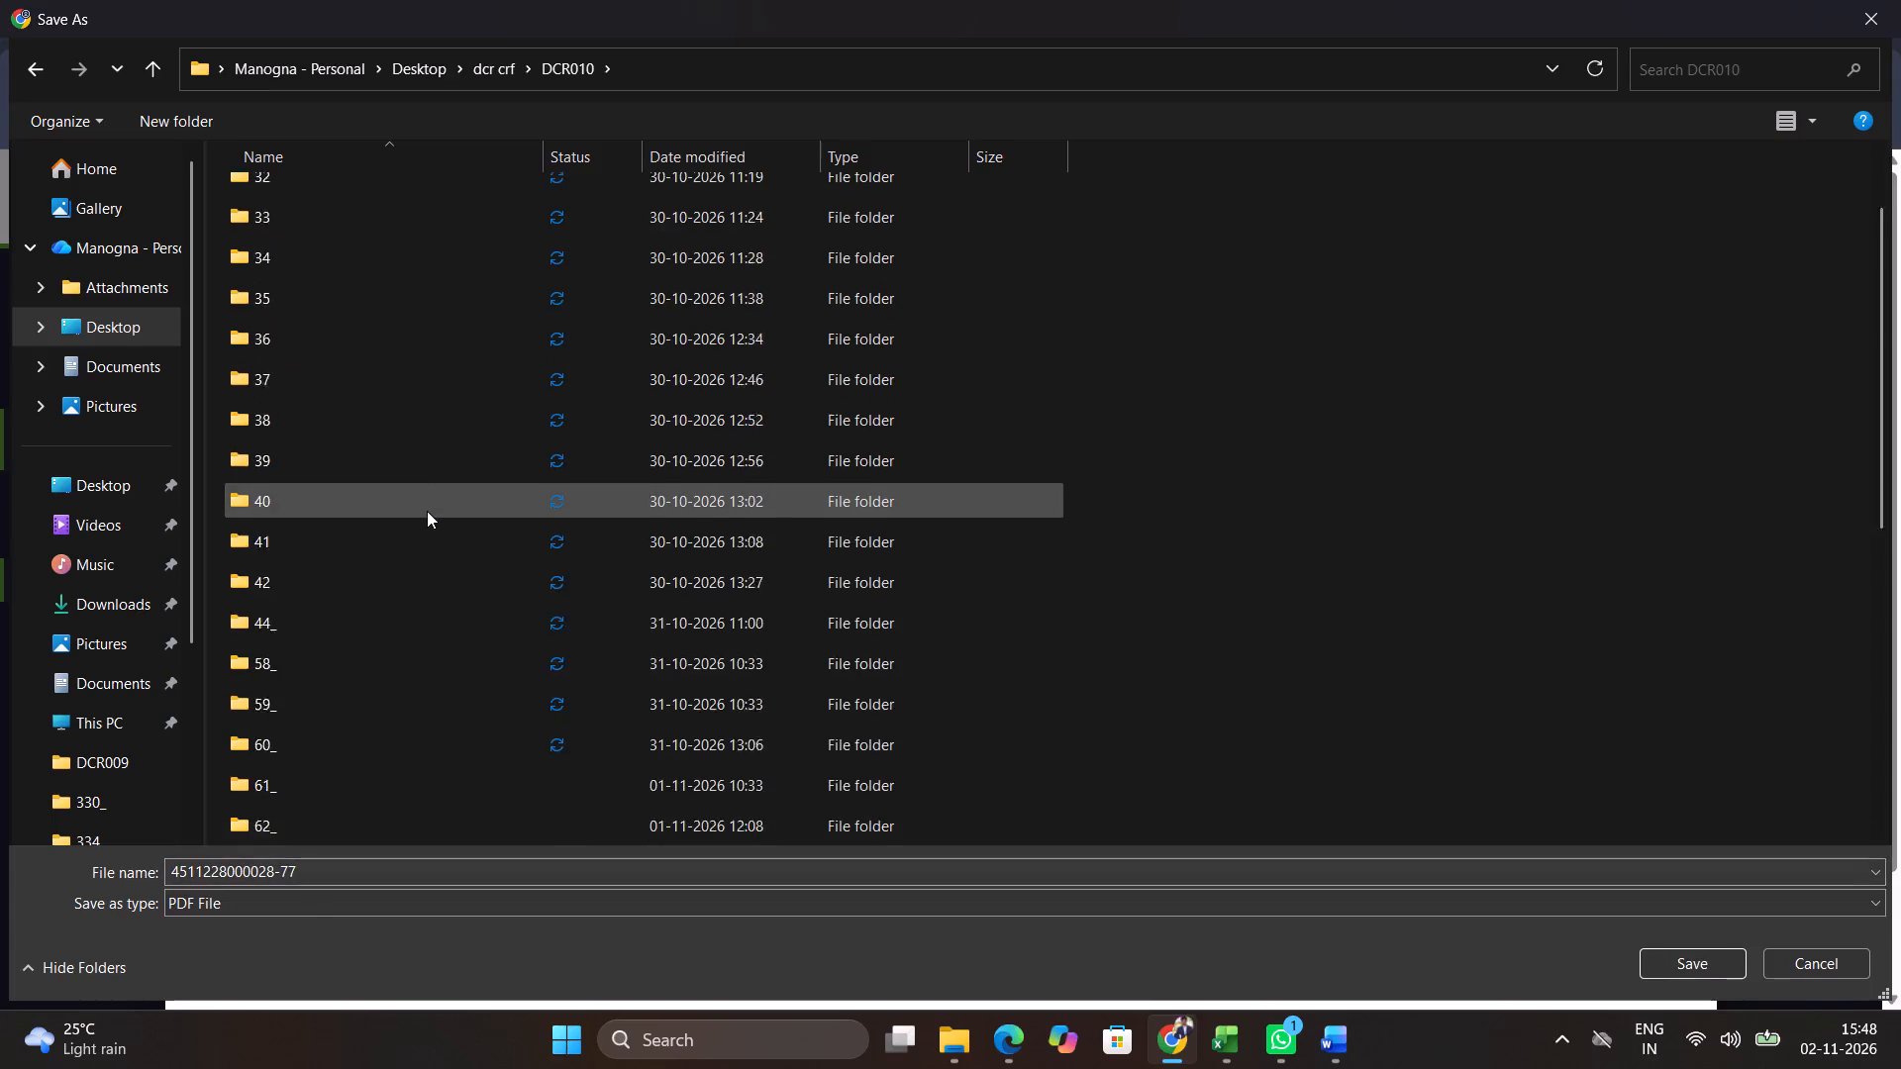
scroll(427, 511, "down", 16)
double_click(424, 826)
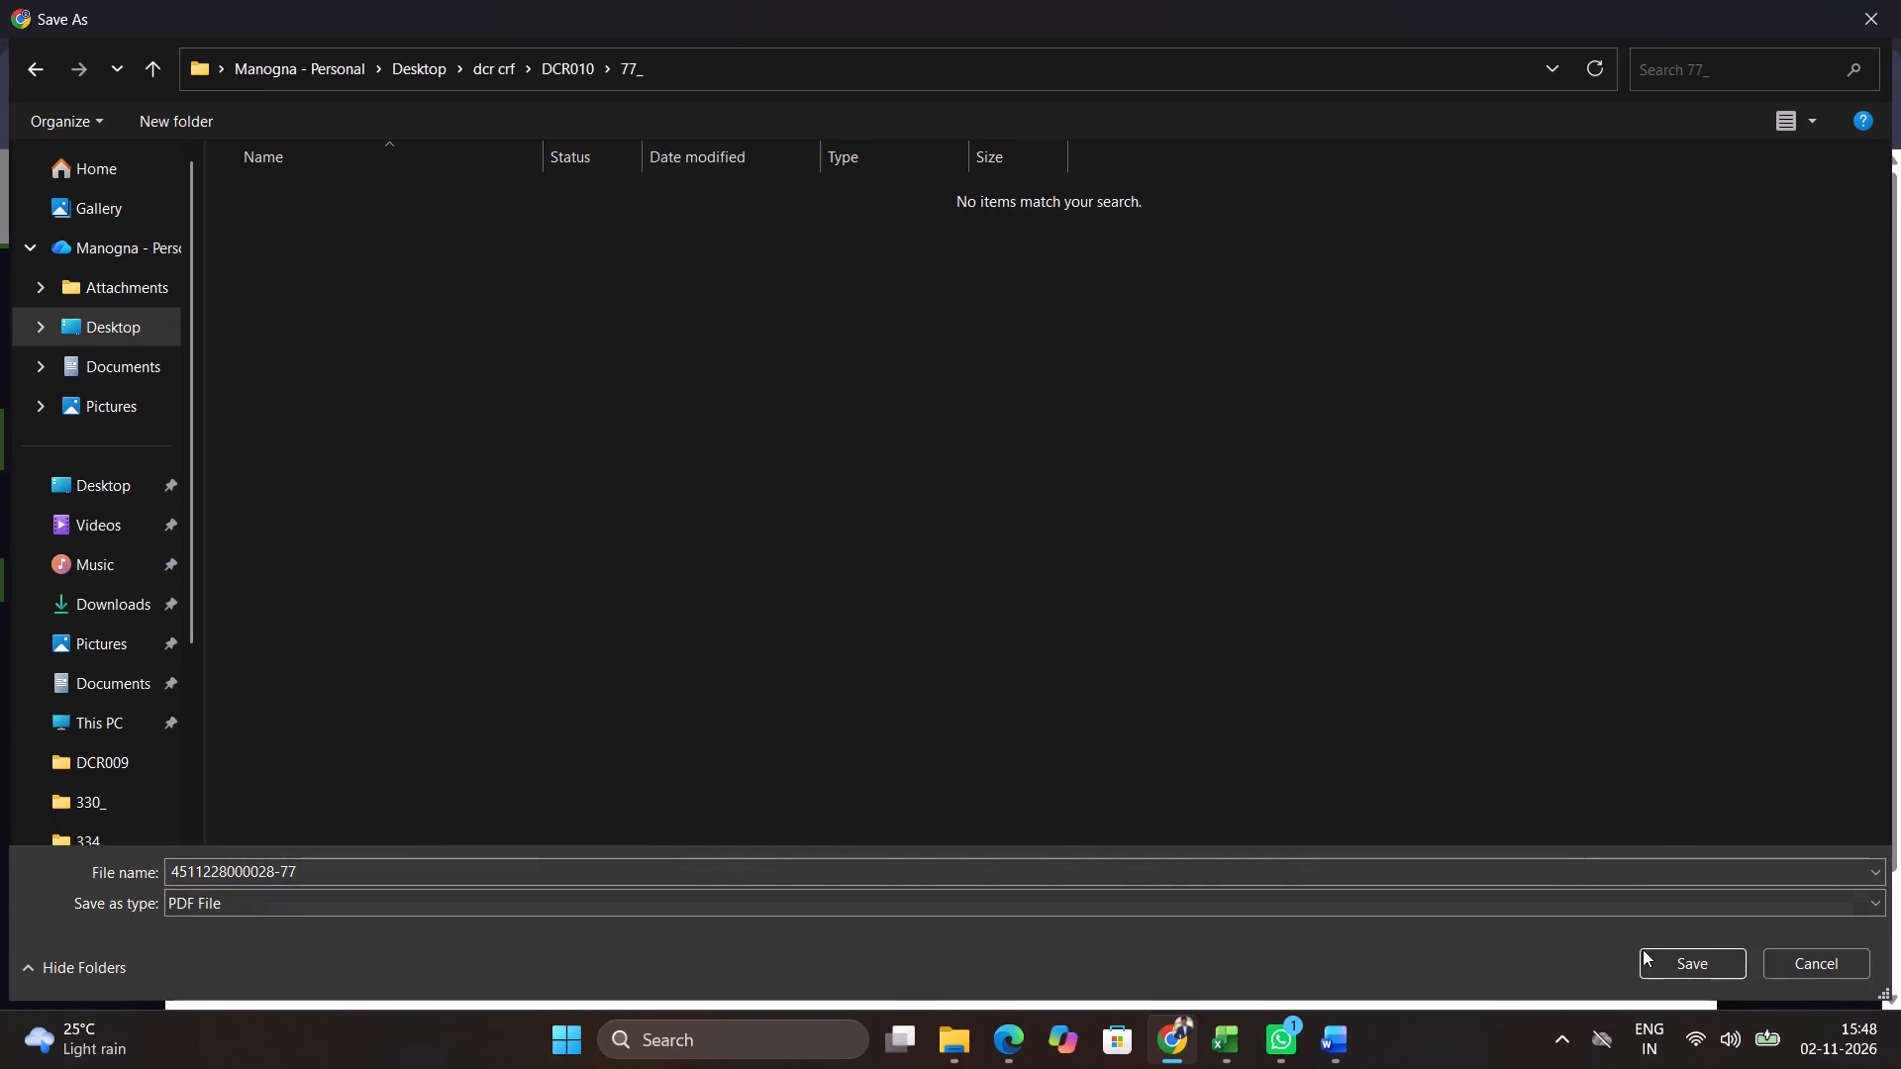
left_click(1655, 957)
Return to SUNGRACE, close the Quick Copy Details and open the same installation's project update form.
left_click(148, 0)
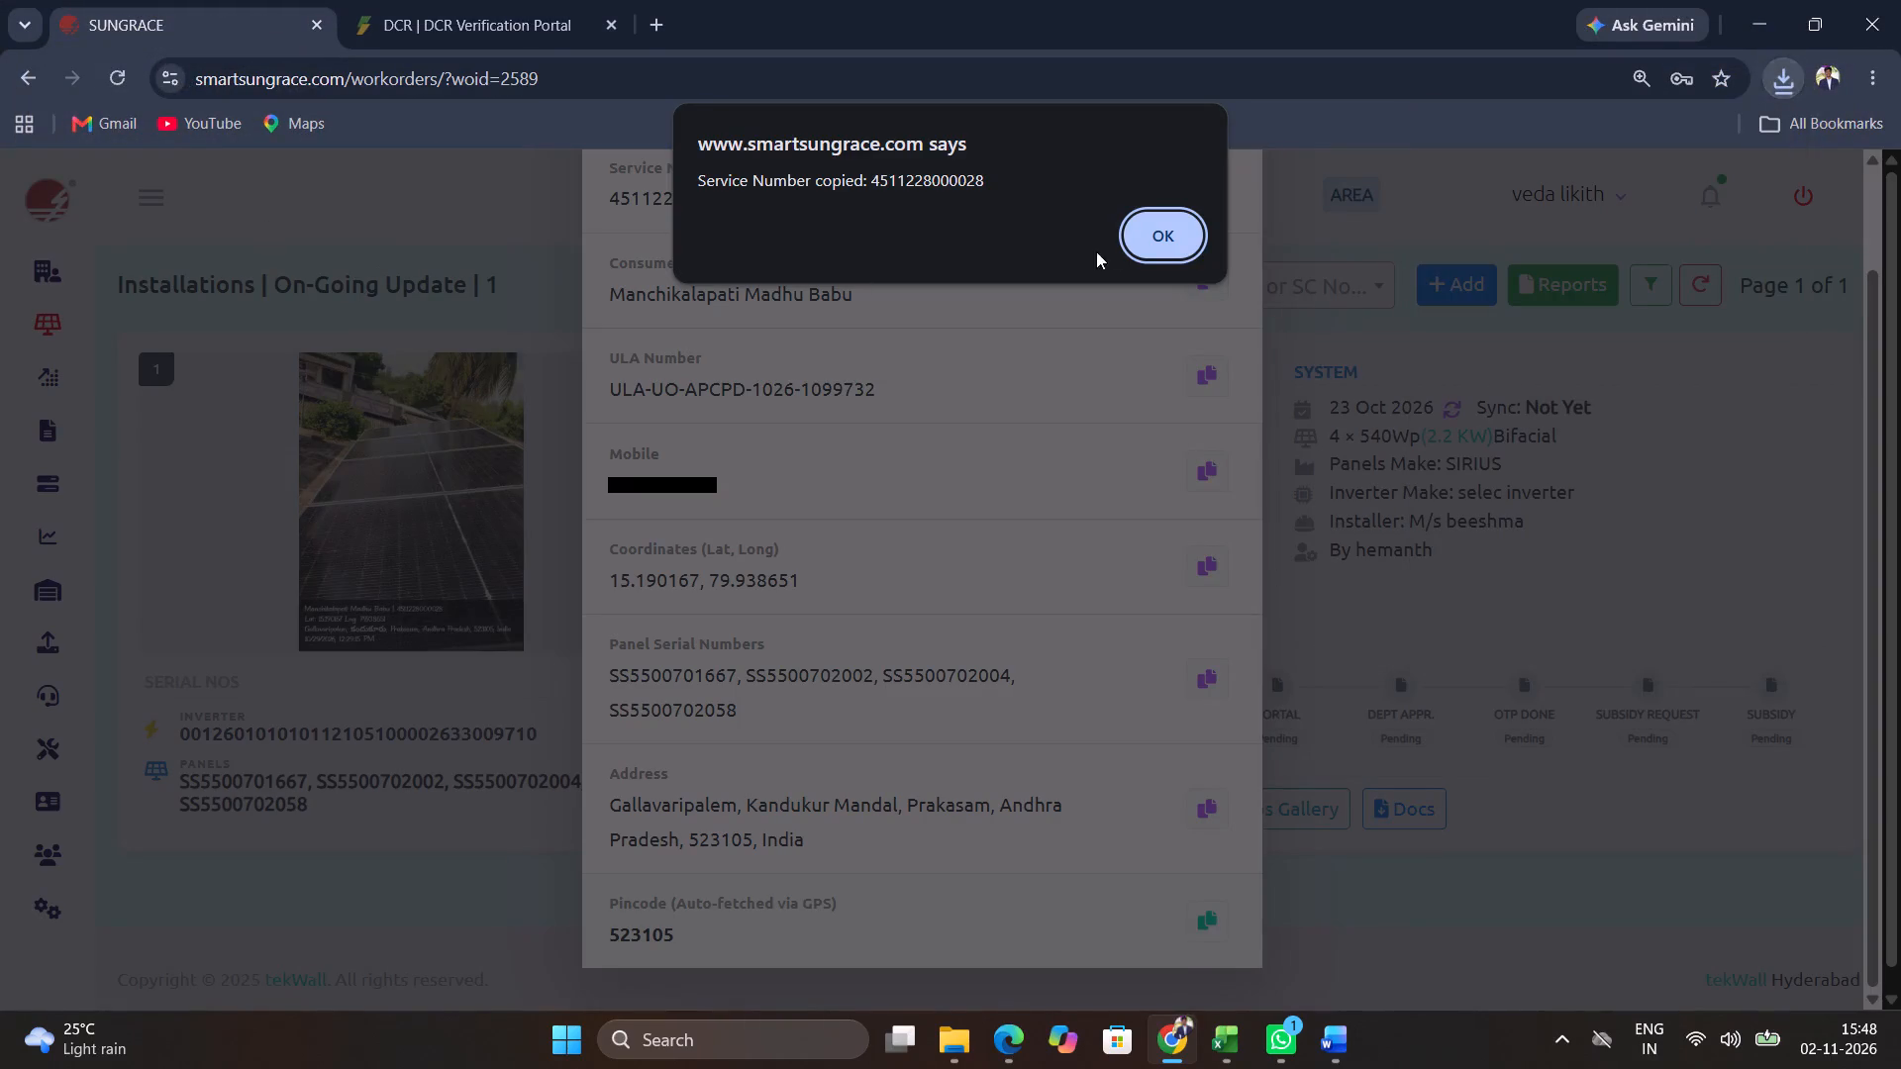
left_click(1151, 239)
left_click_drag(1310, 227, 1308, 250)
left_click(1059, 793)
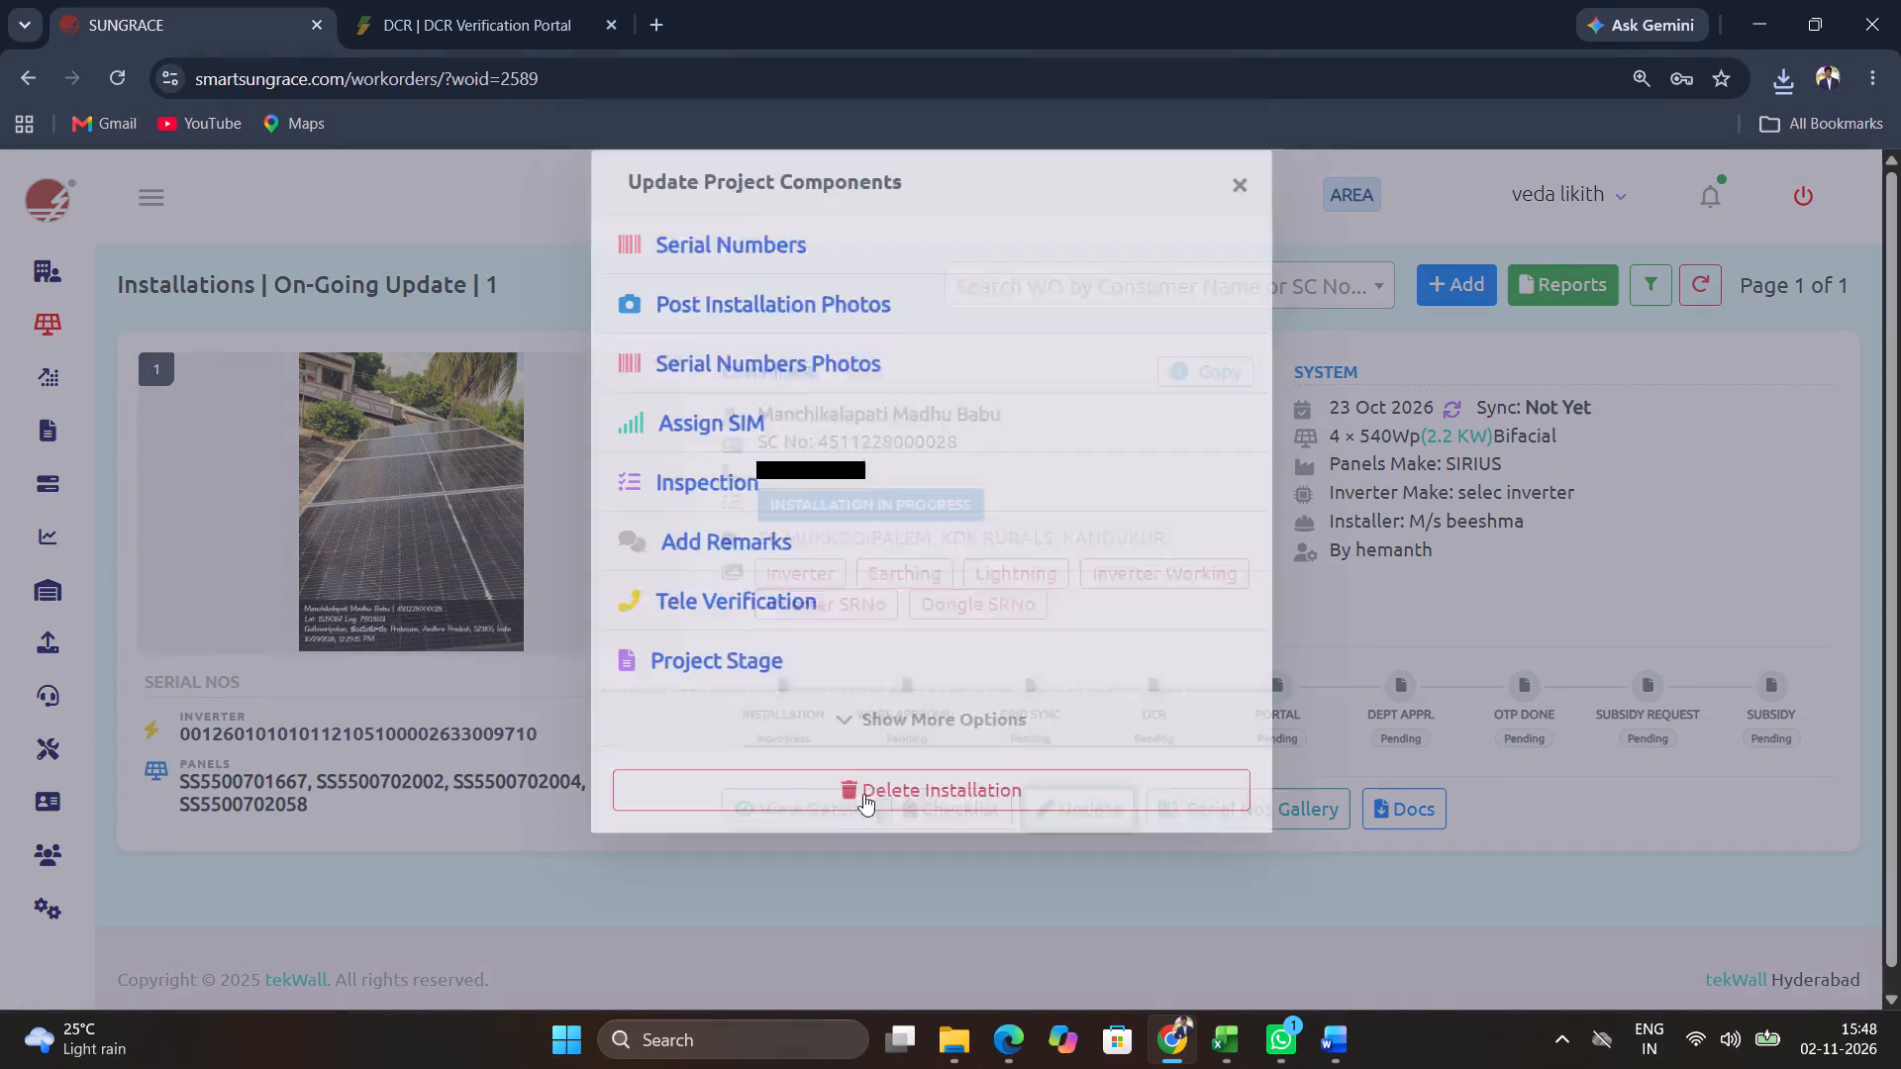
left_click(763, 708)
Attach the certificate PDF from DCR010's 77_ folder as the Dcr upload and submit the form.
scroll(736, 693, "down", 6)
left_click(676, 598)
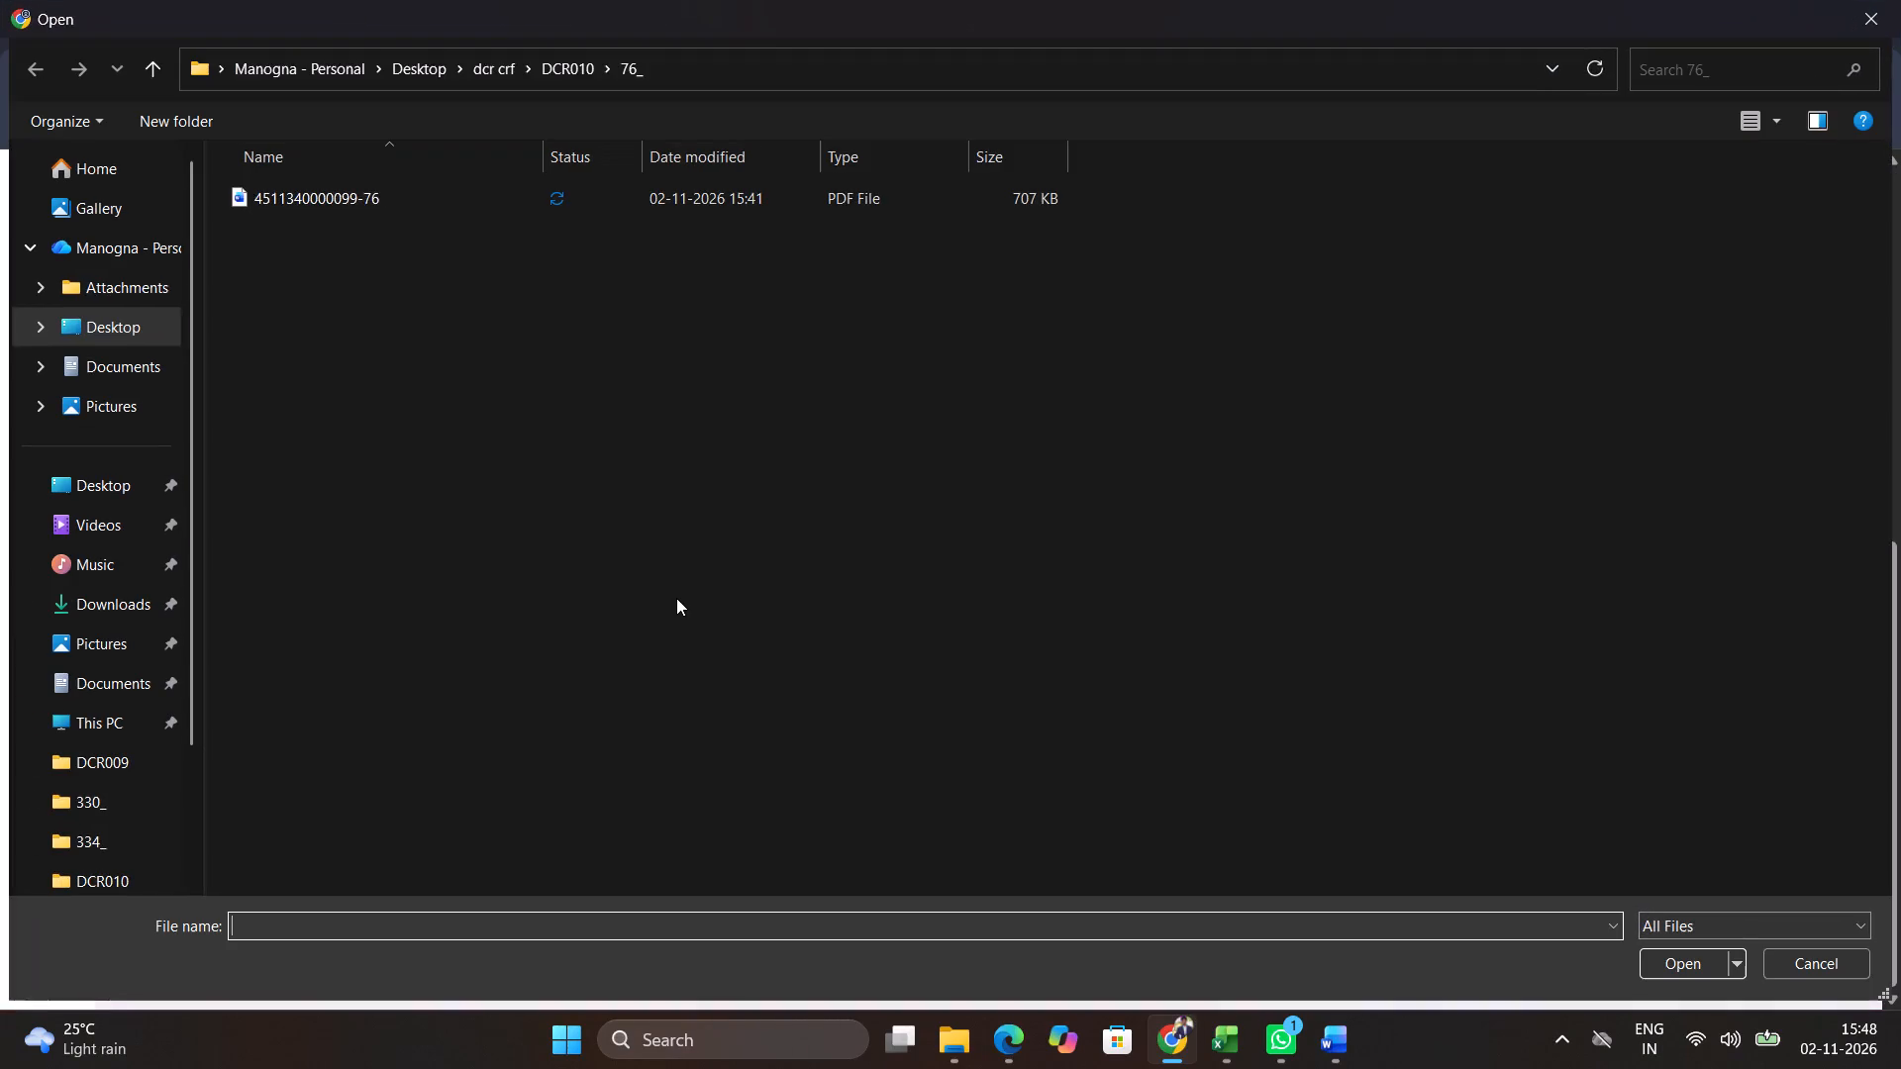
left_click(554, 66)
scroll(356, 669, "down", 5)
double_click(350, 879)
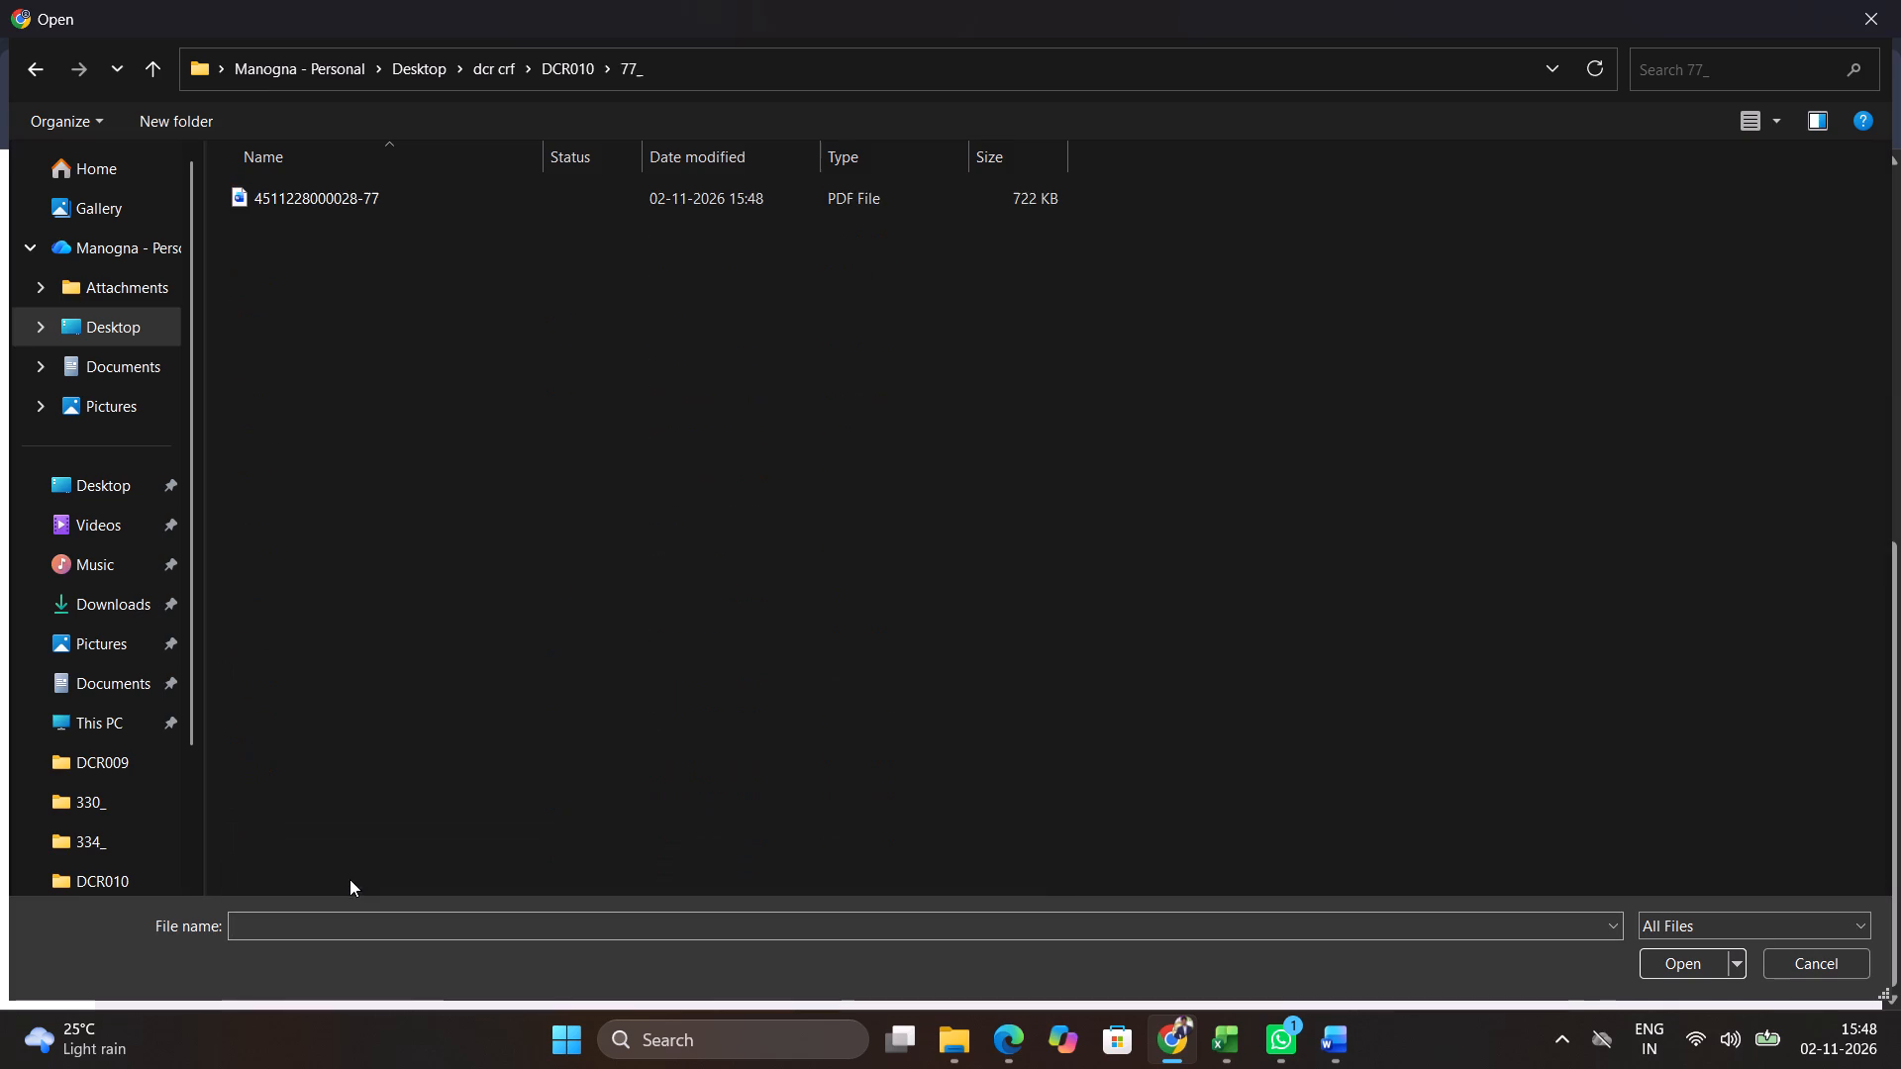
double_click(421, 197)
left_click(701, 727)
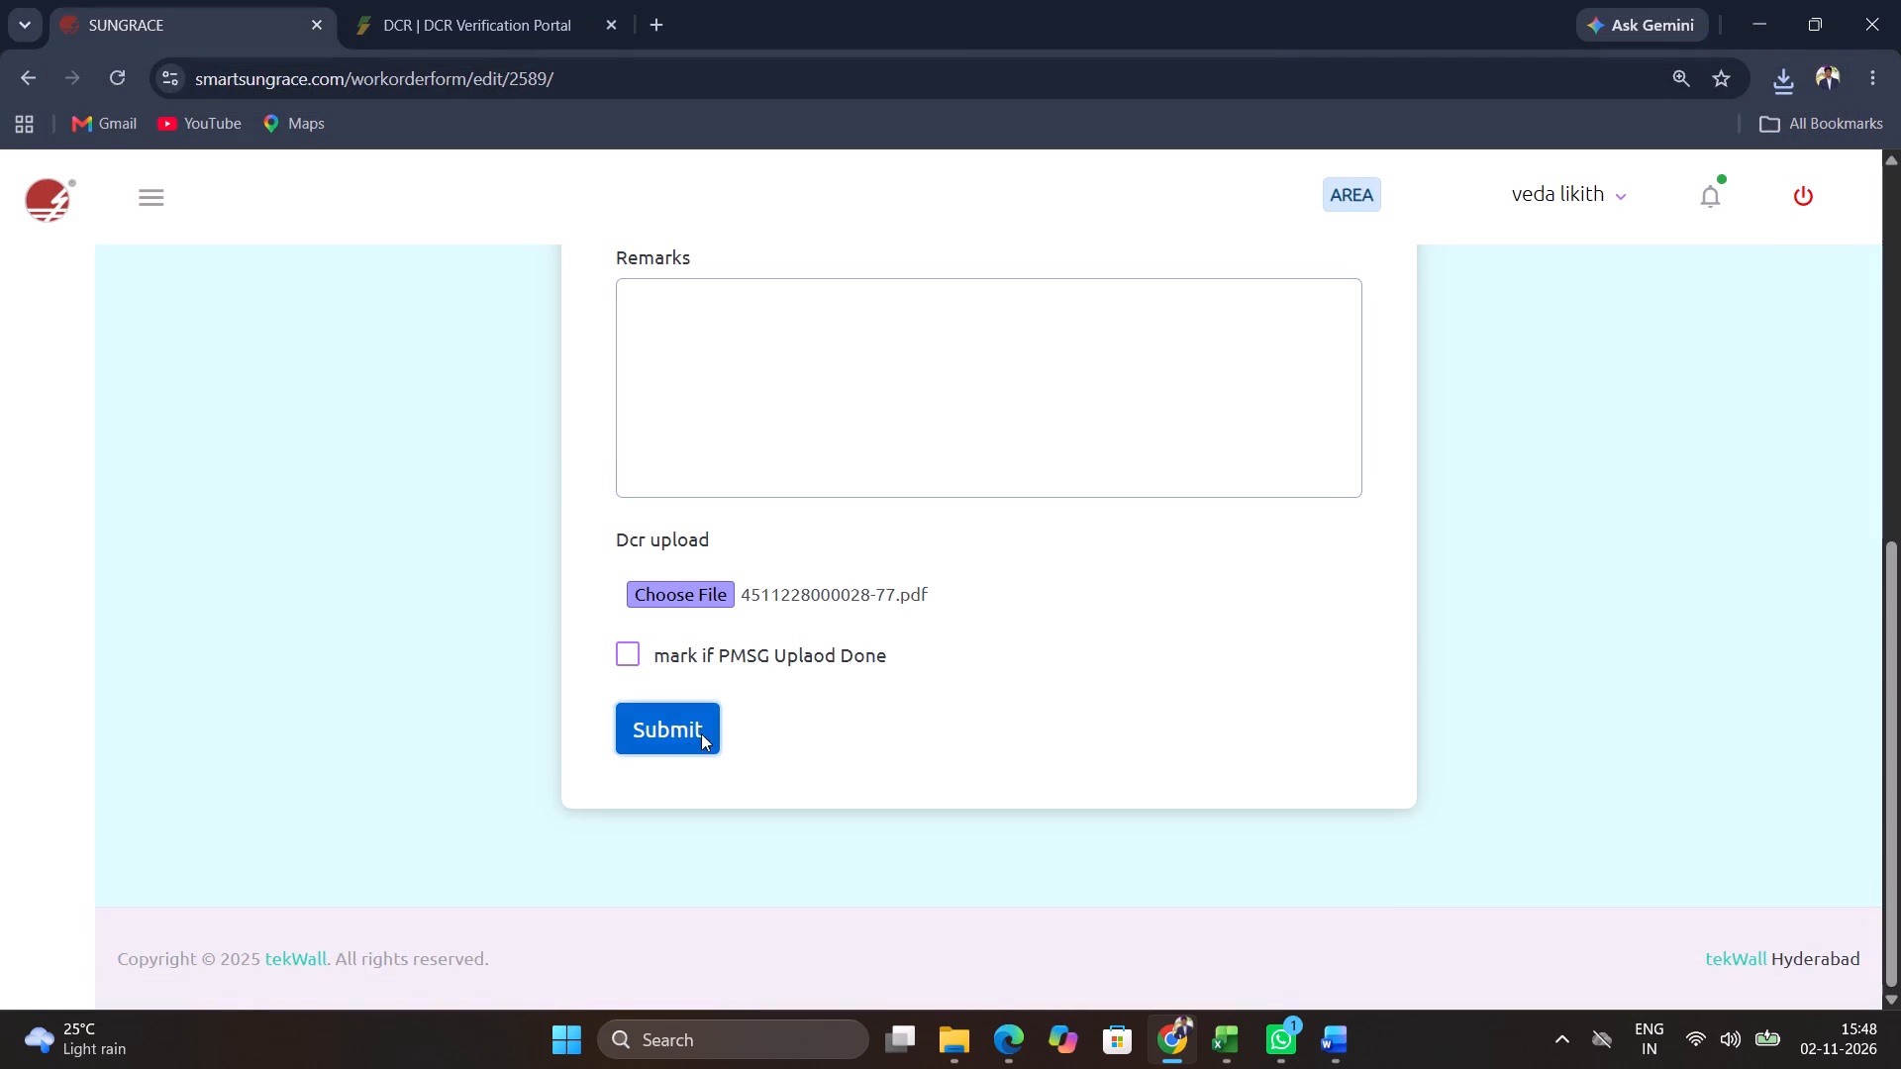
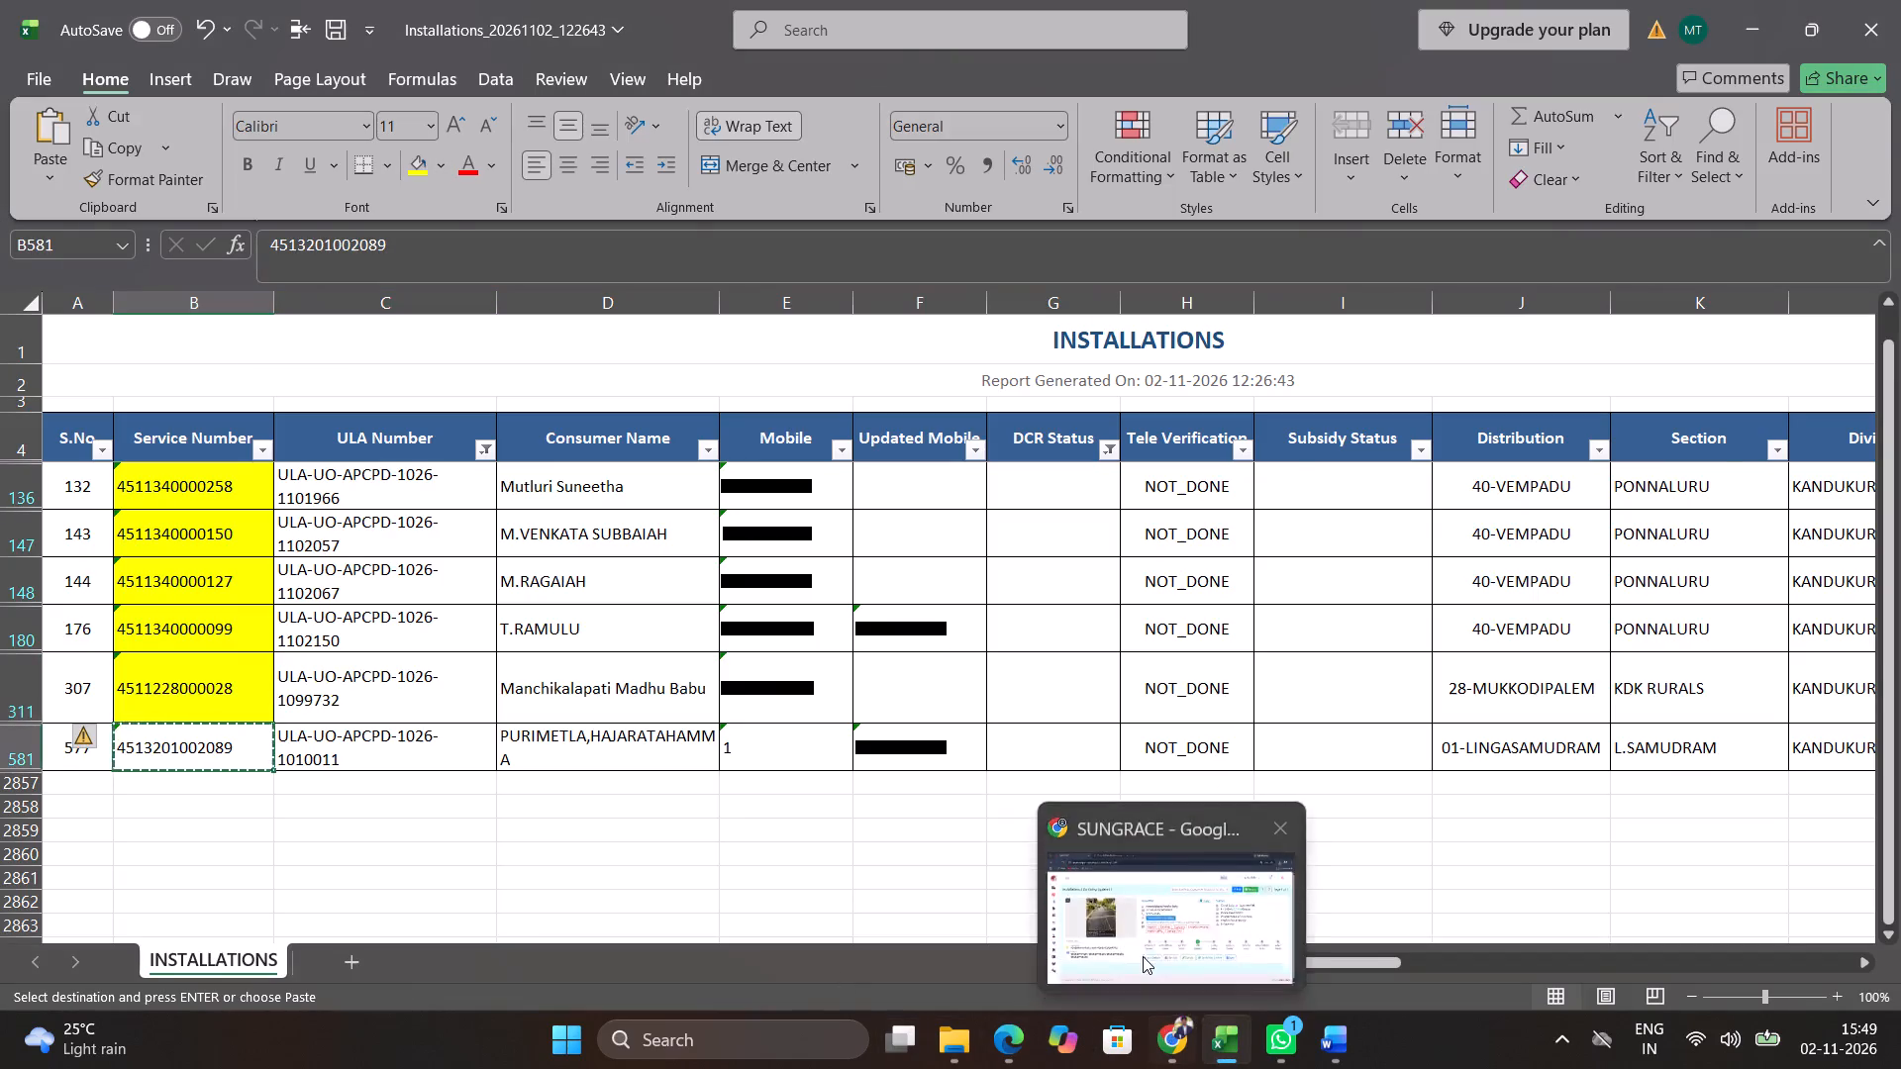
Switch to the SUNGRACE site in Chrome and look up the work order using the service number copied from serial 577.
left_click(1143, 955)
left_click(977, 282)
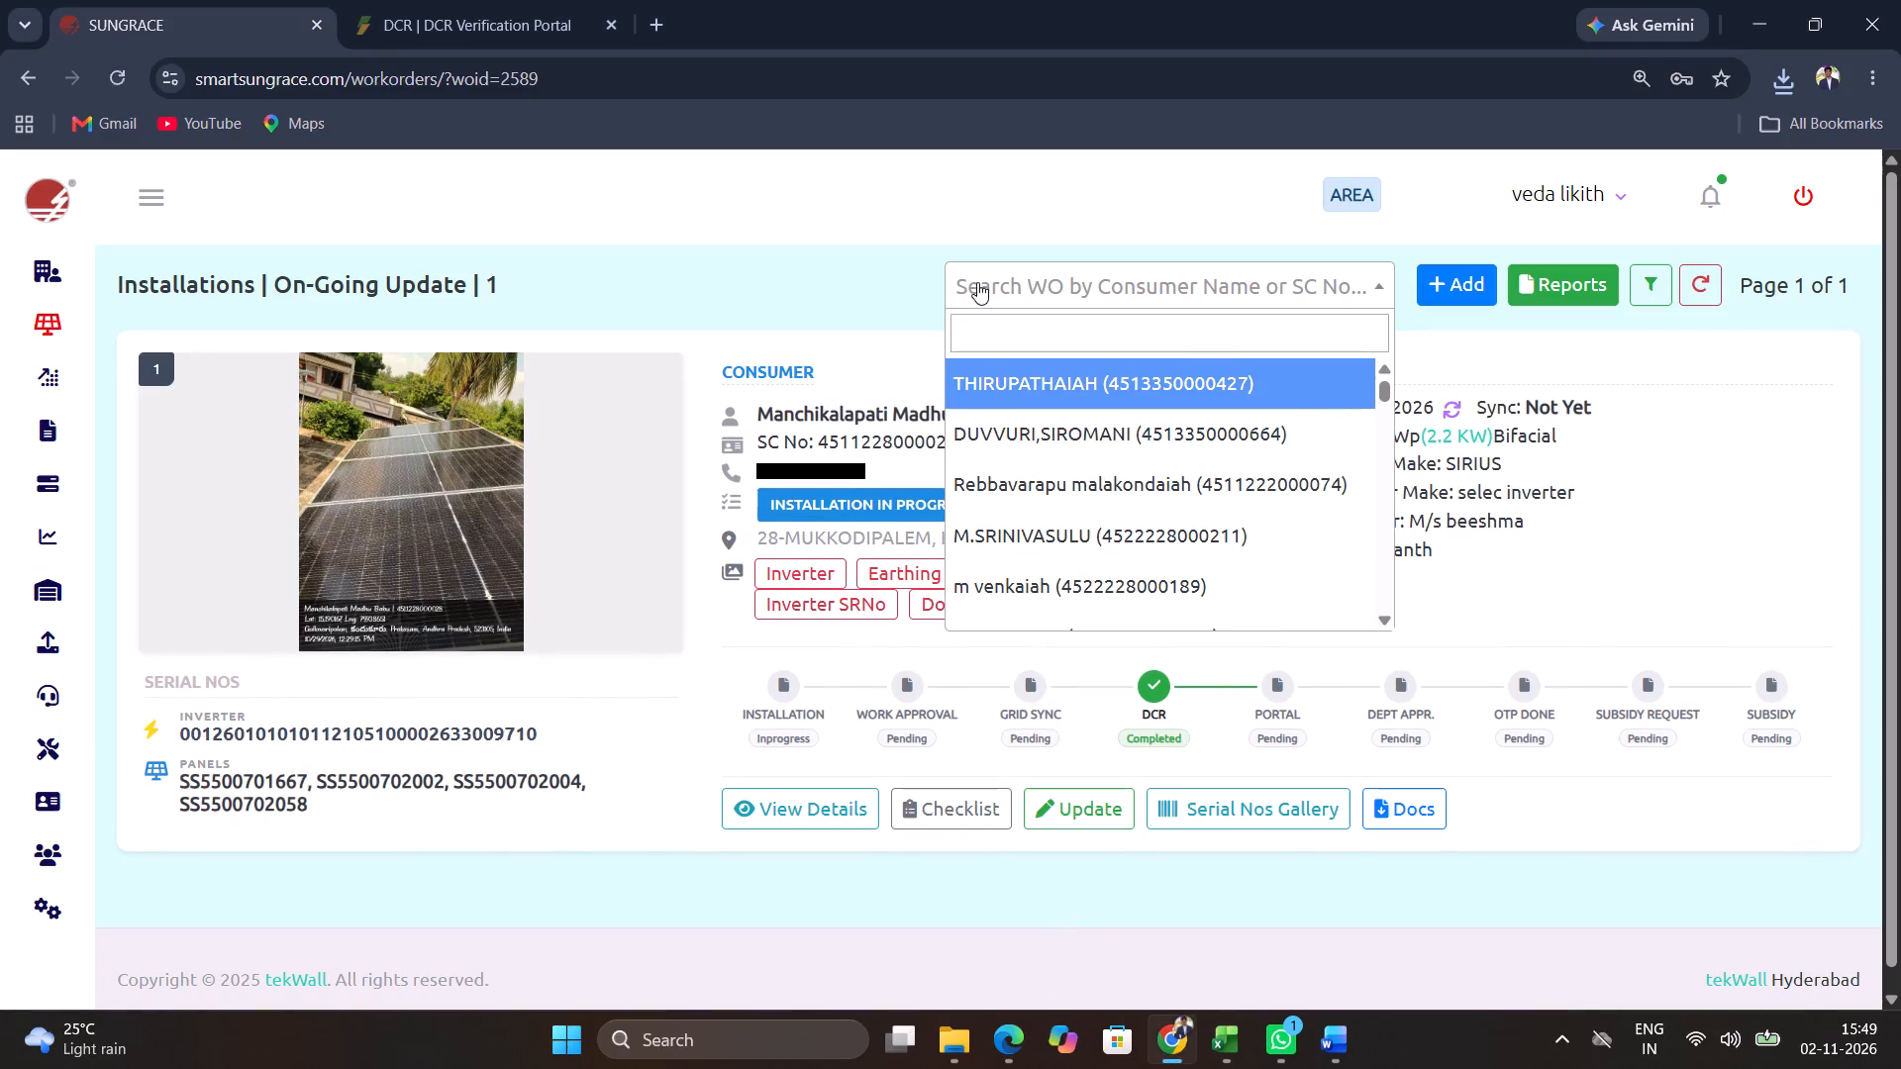
key("ctrl+v")
key("Return")
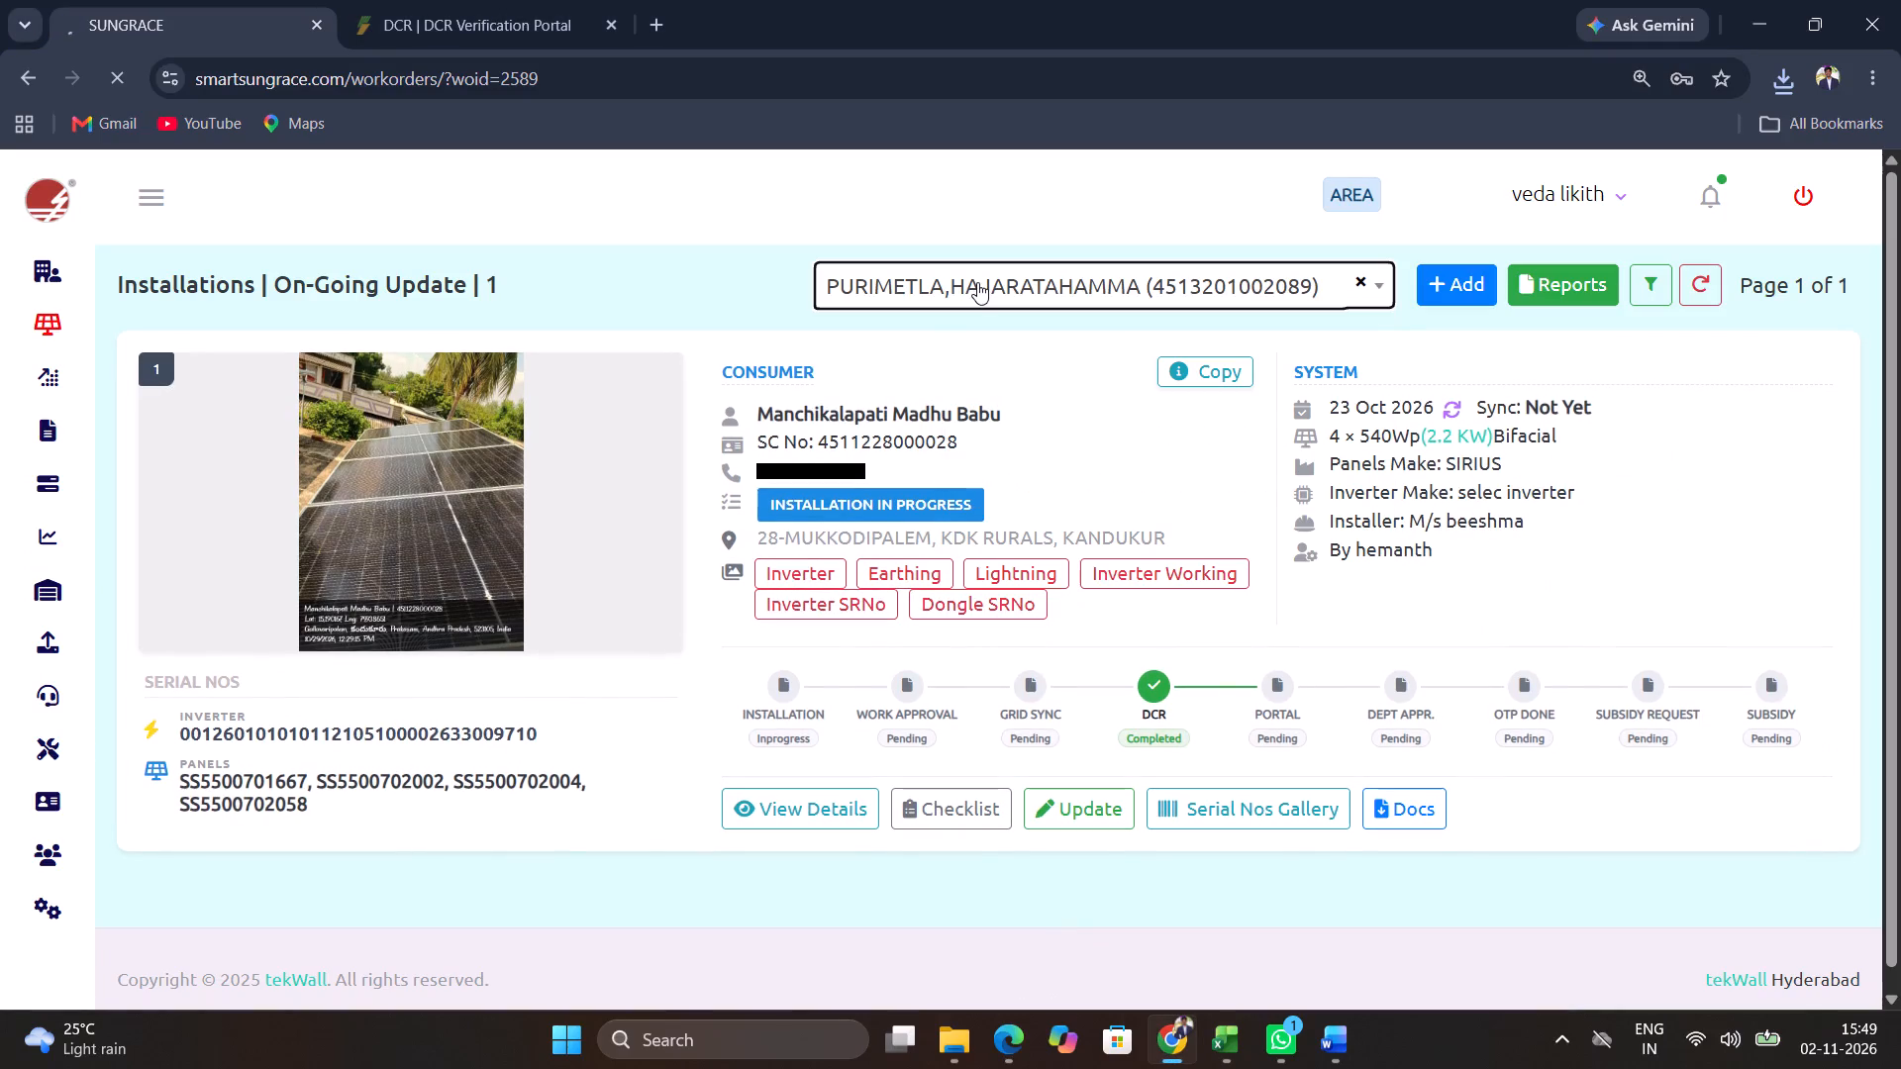
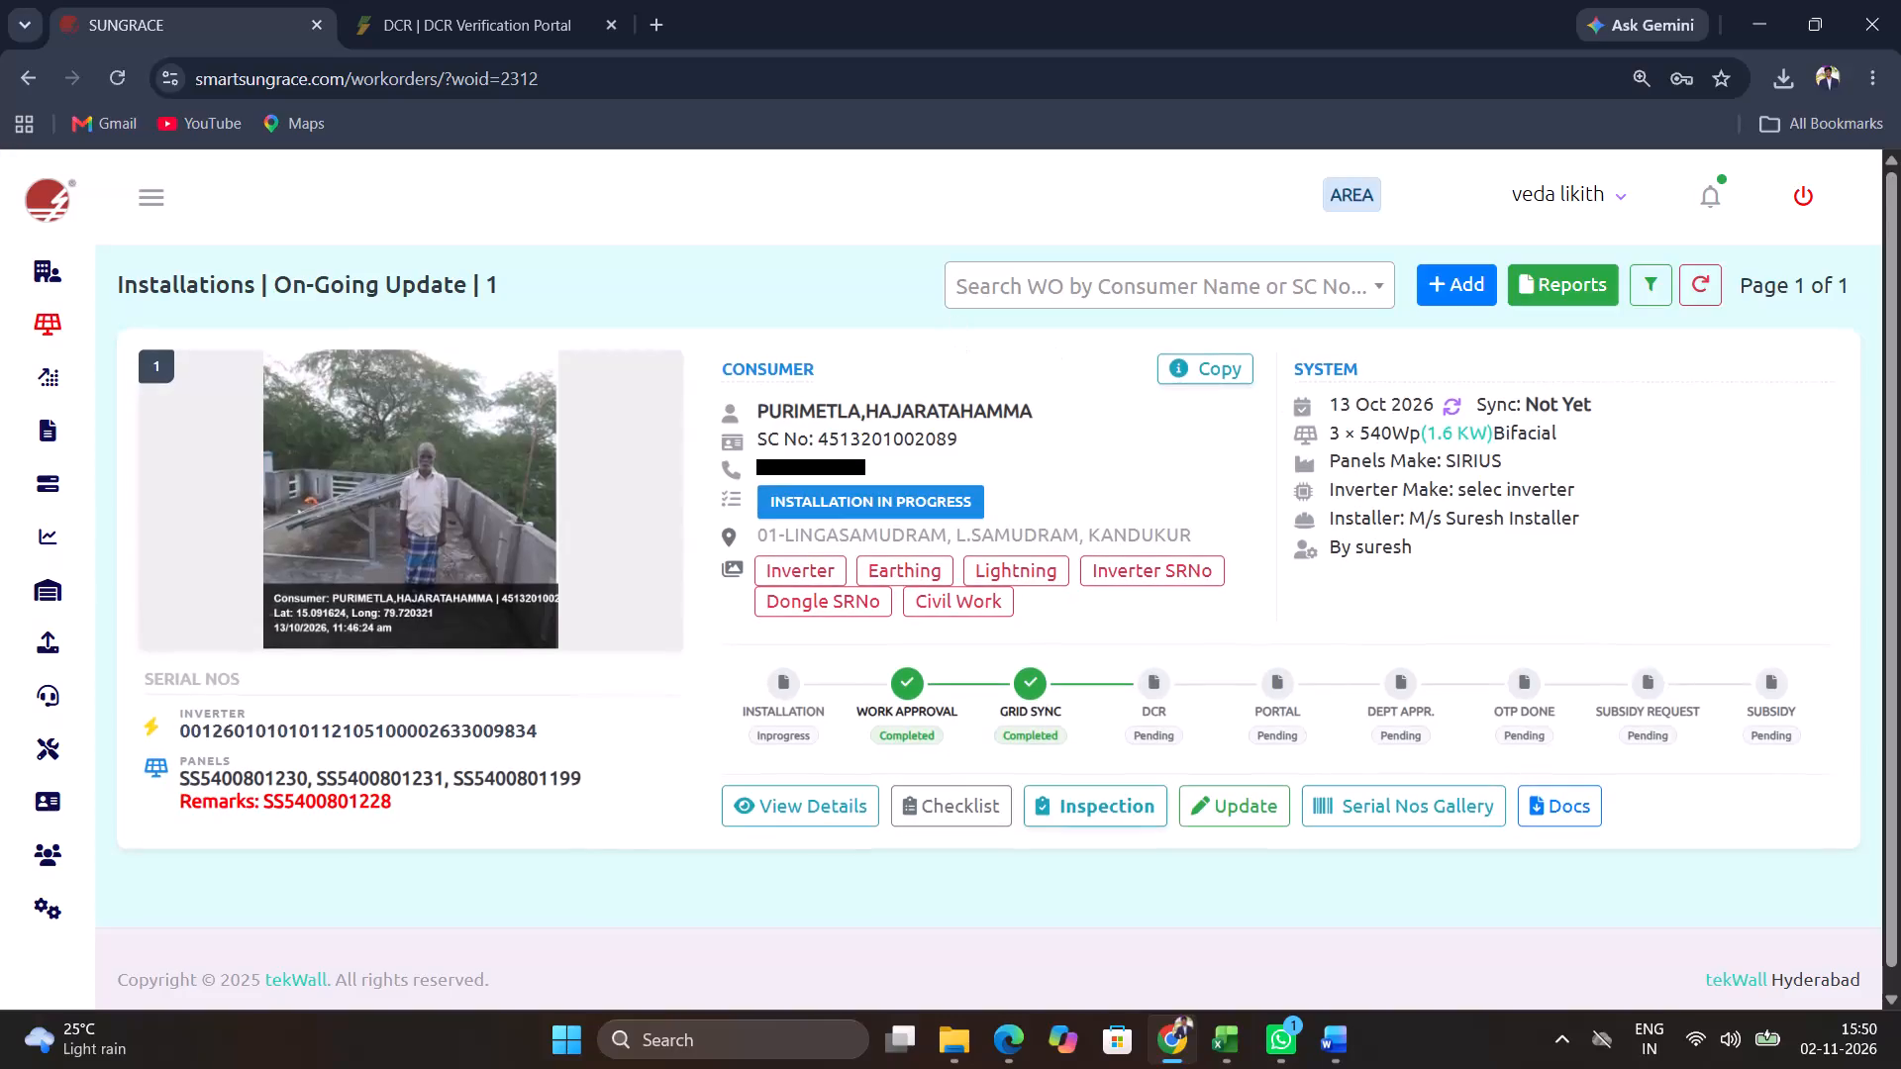
Copy the consumer's ULA number from the quick-copy details of the open work order.
left_click(1214, 377)
left_click(1207, 504)
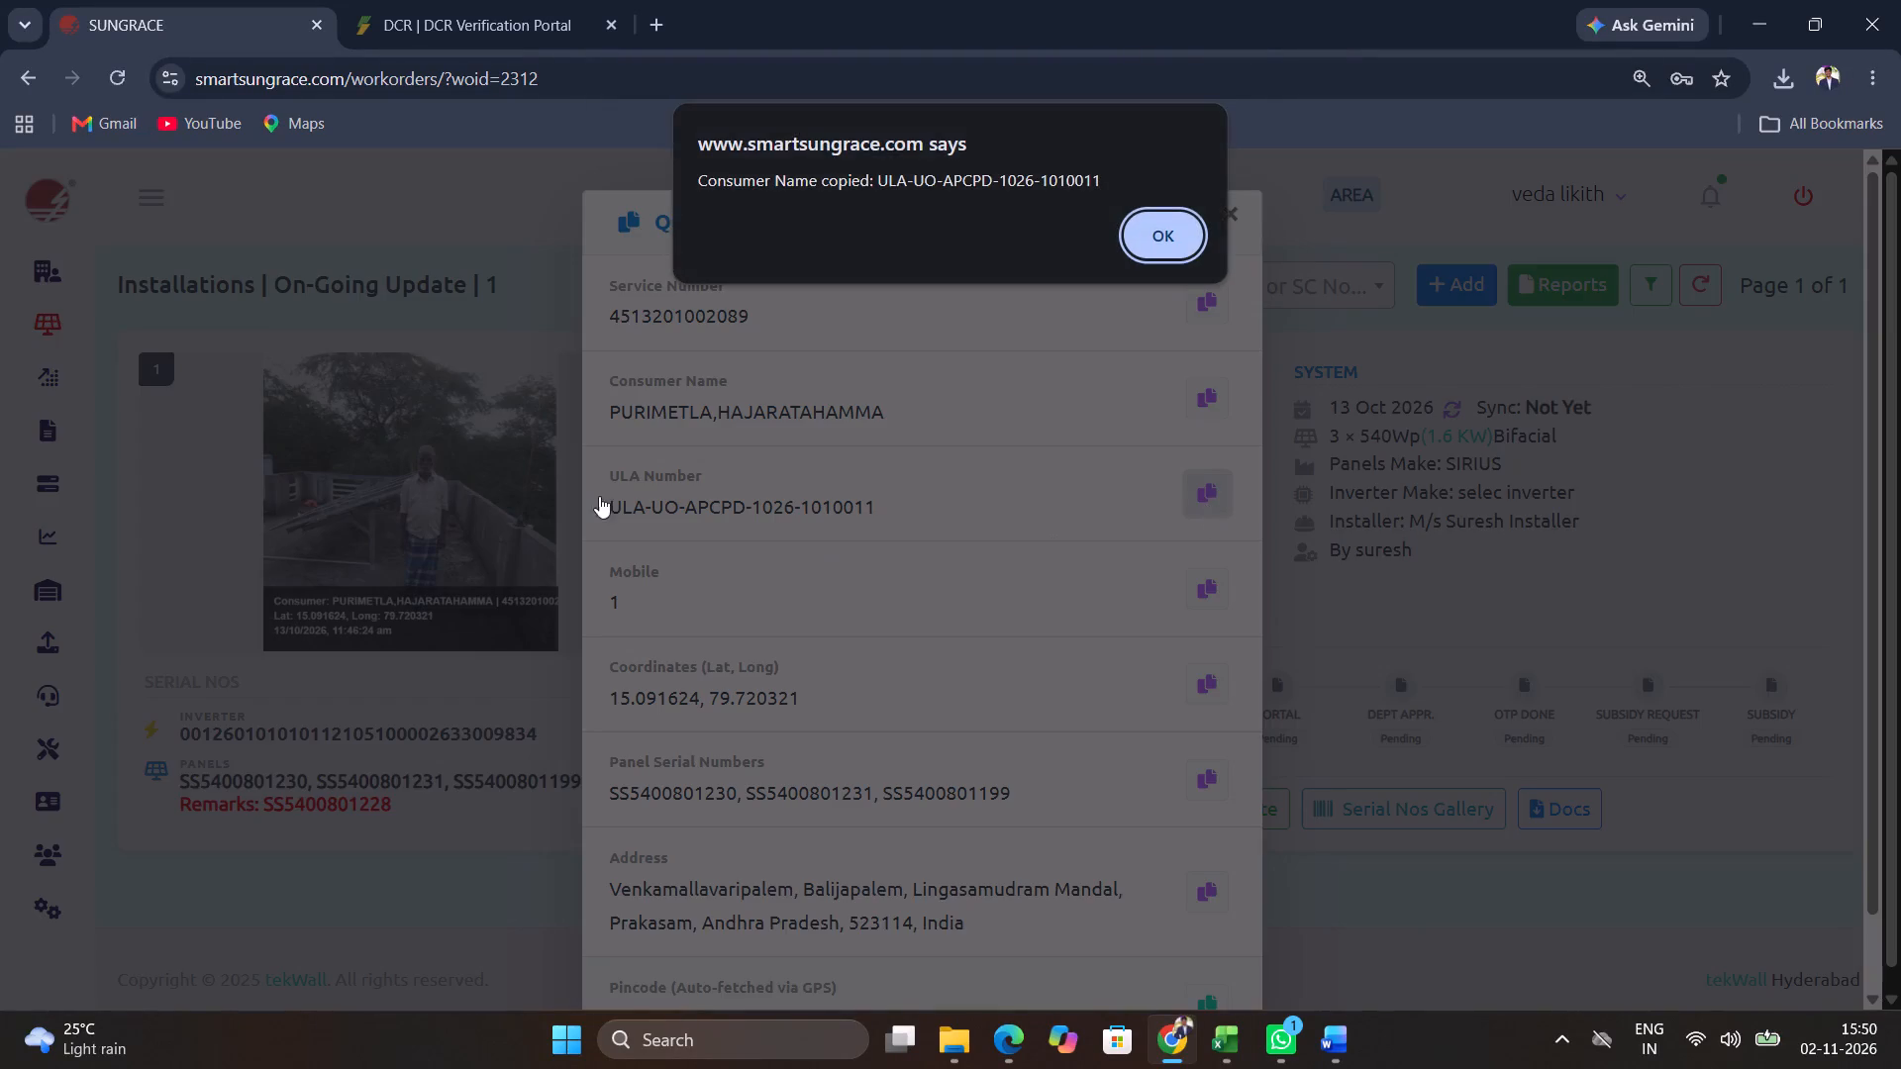
Switch to the DCR Verification Portal and close the open DCR certificate document.
left_click(458, 0)
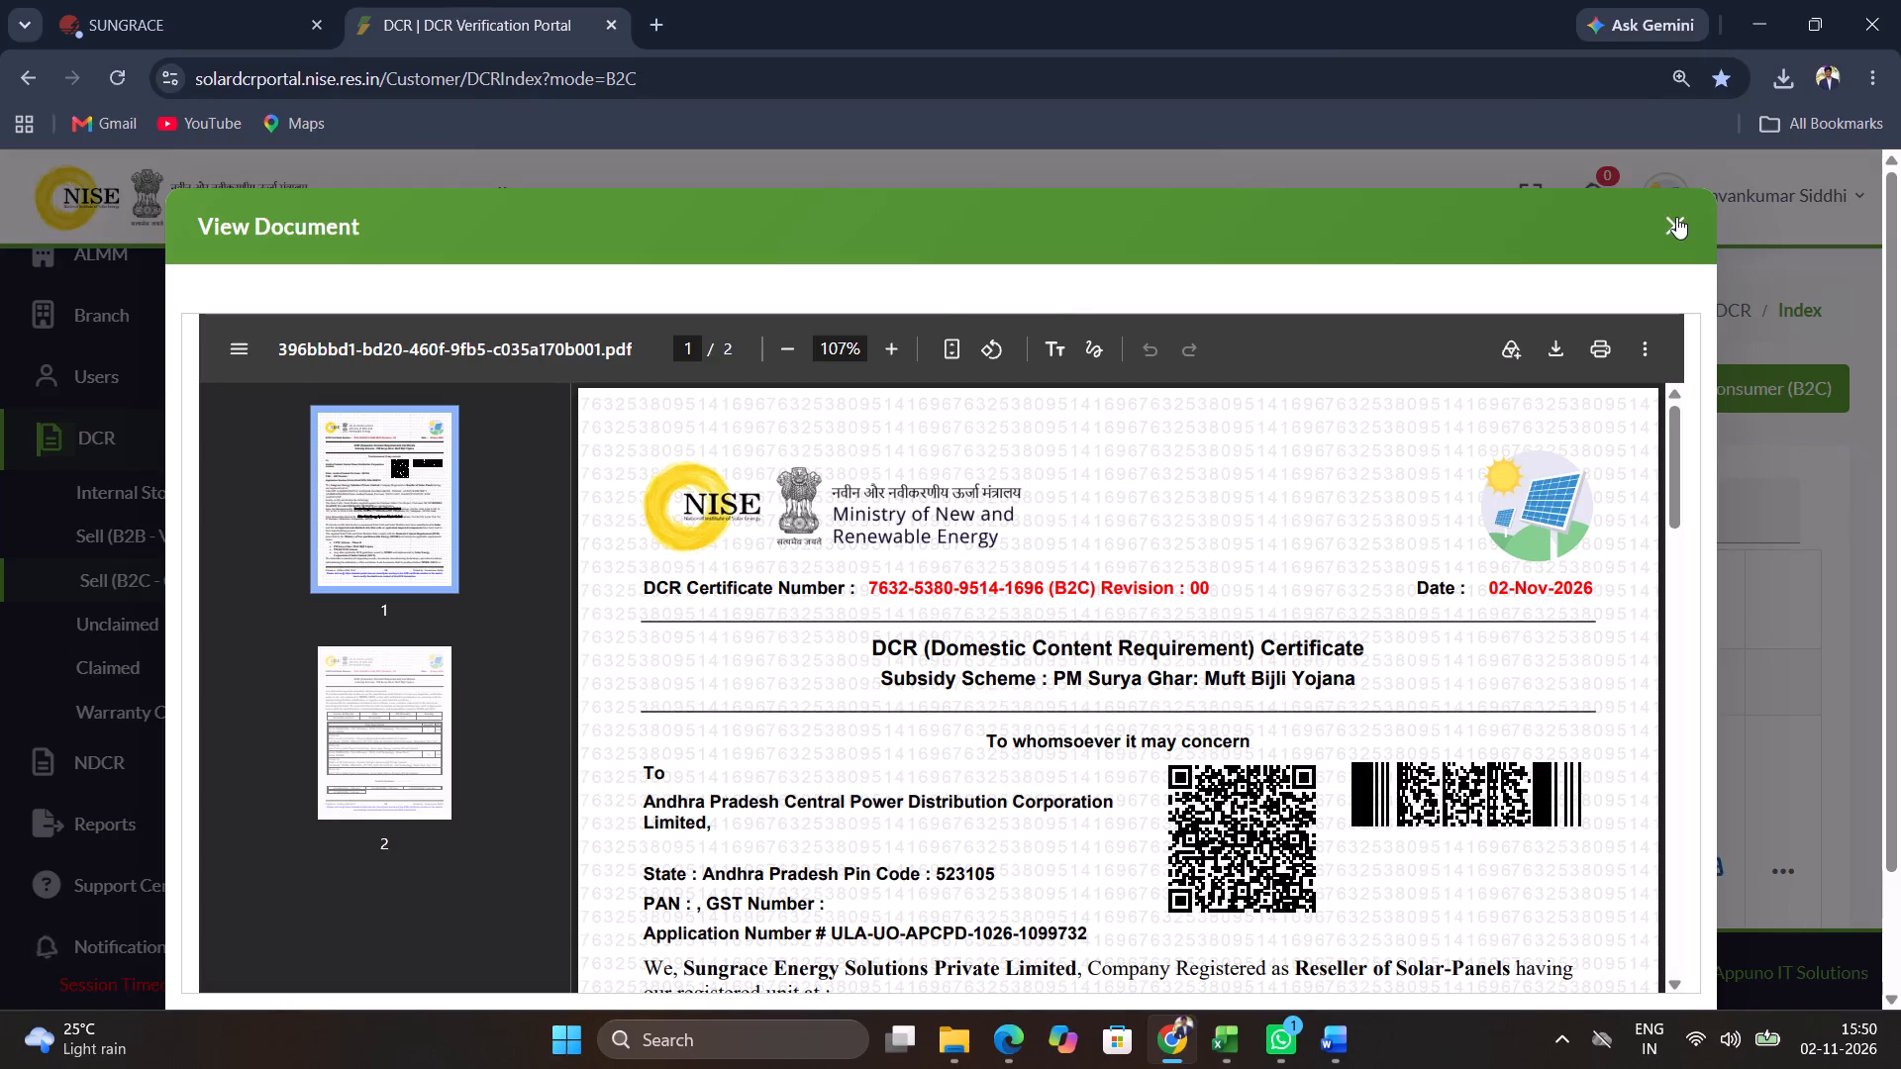
left_click(1676, 217)
Return to the SUNGRACE site, dismiss the copy notice and close the work order's quick-copy details.
left_click(153, 0)
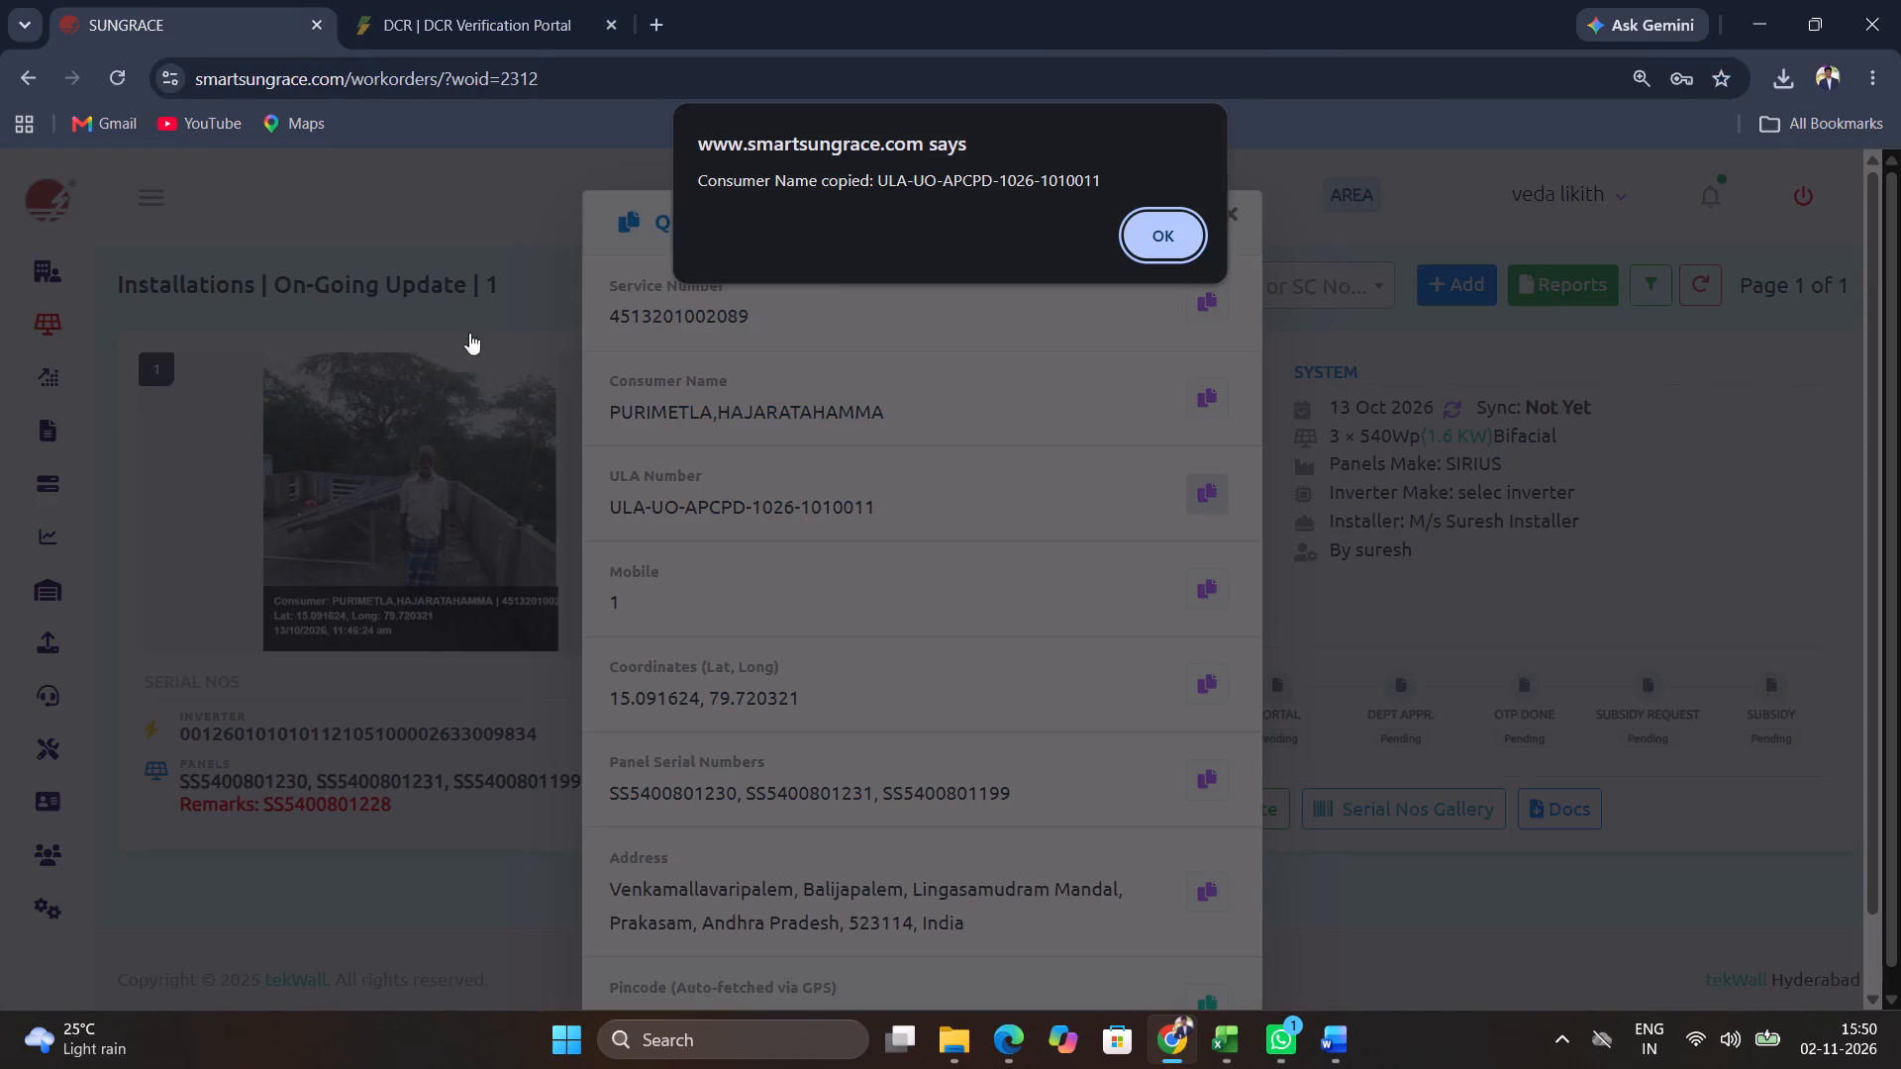
left_click(1166, 242)
left_click_drag(1344, 339, 1351, 363)
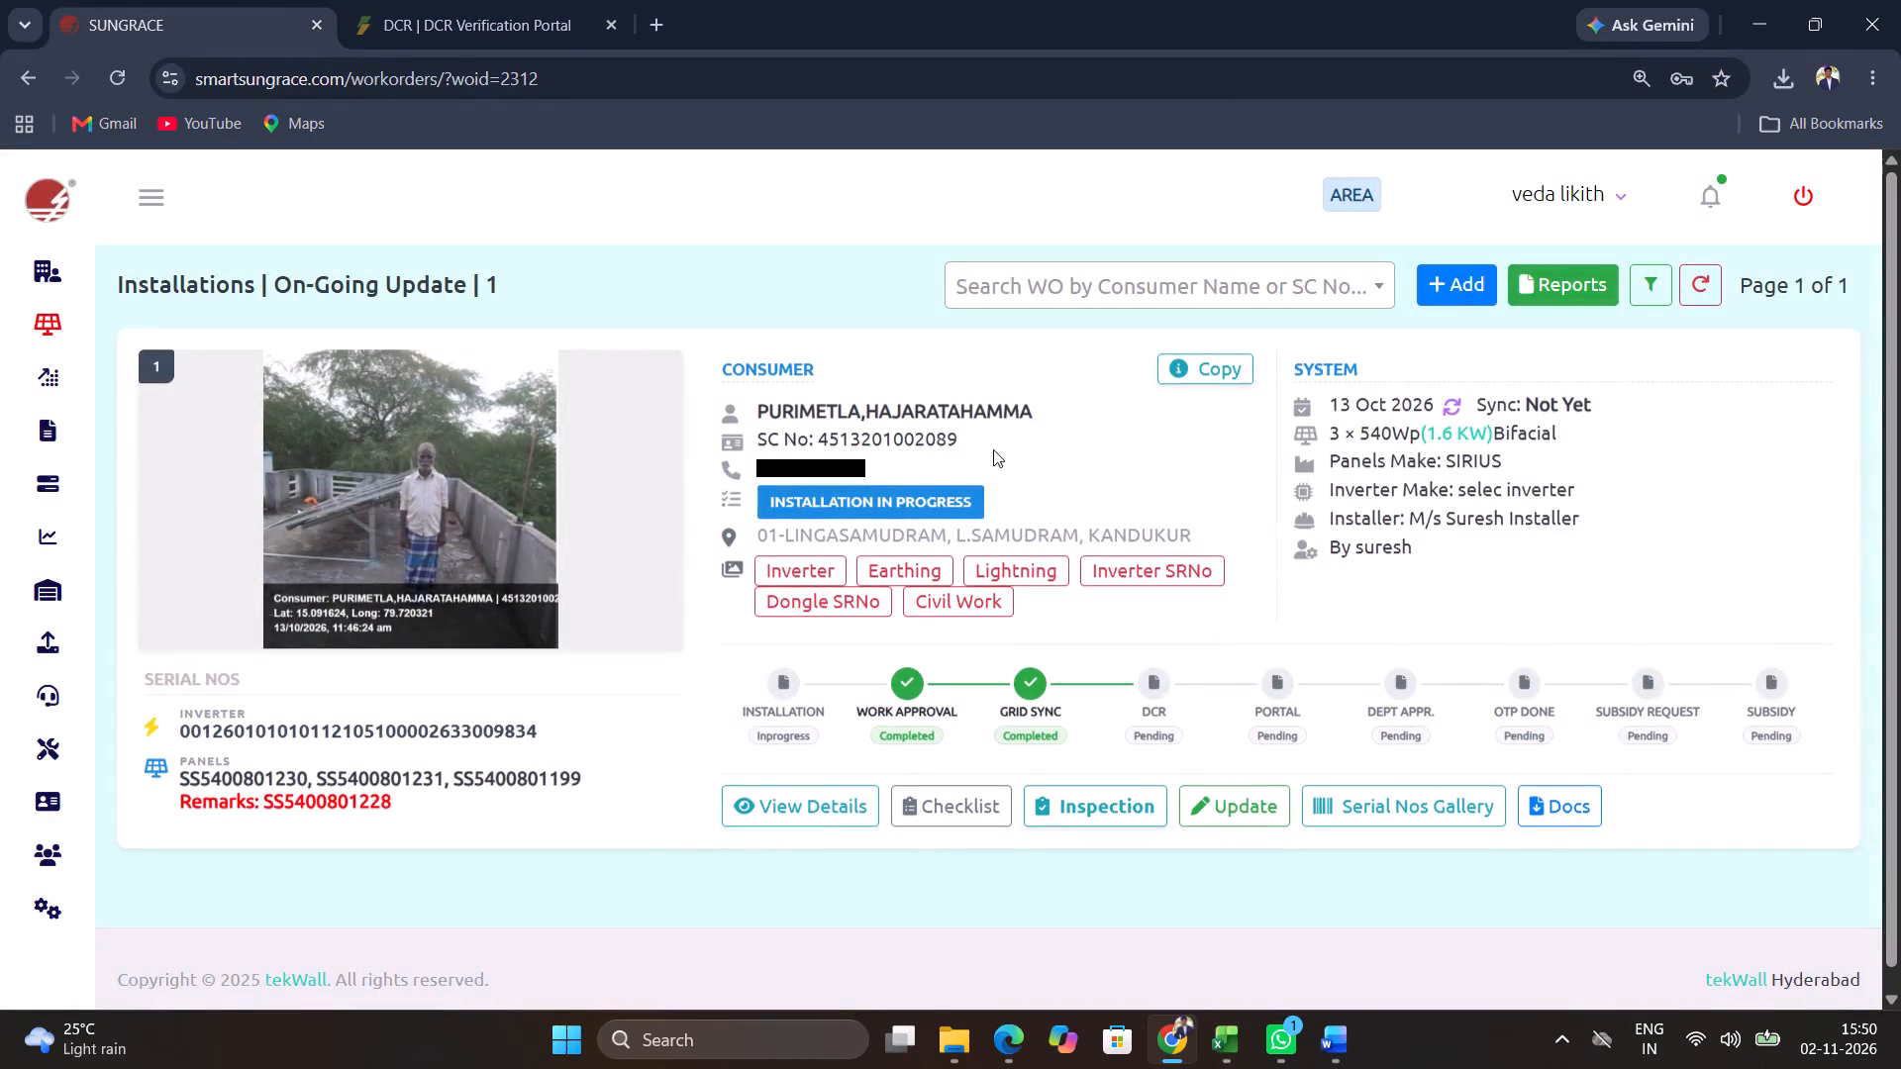
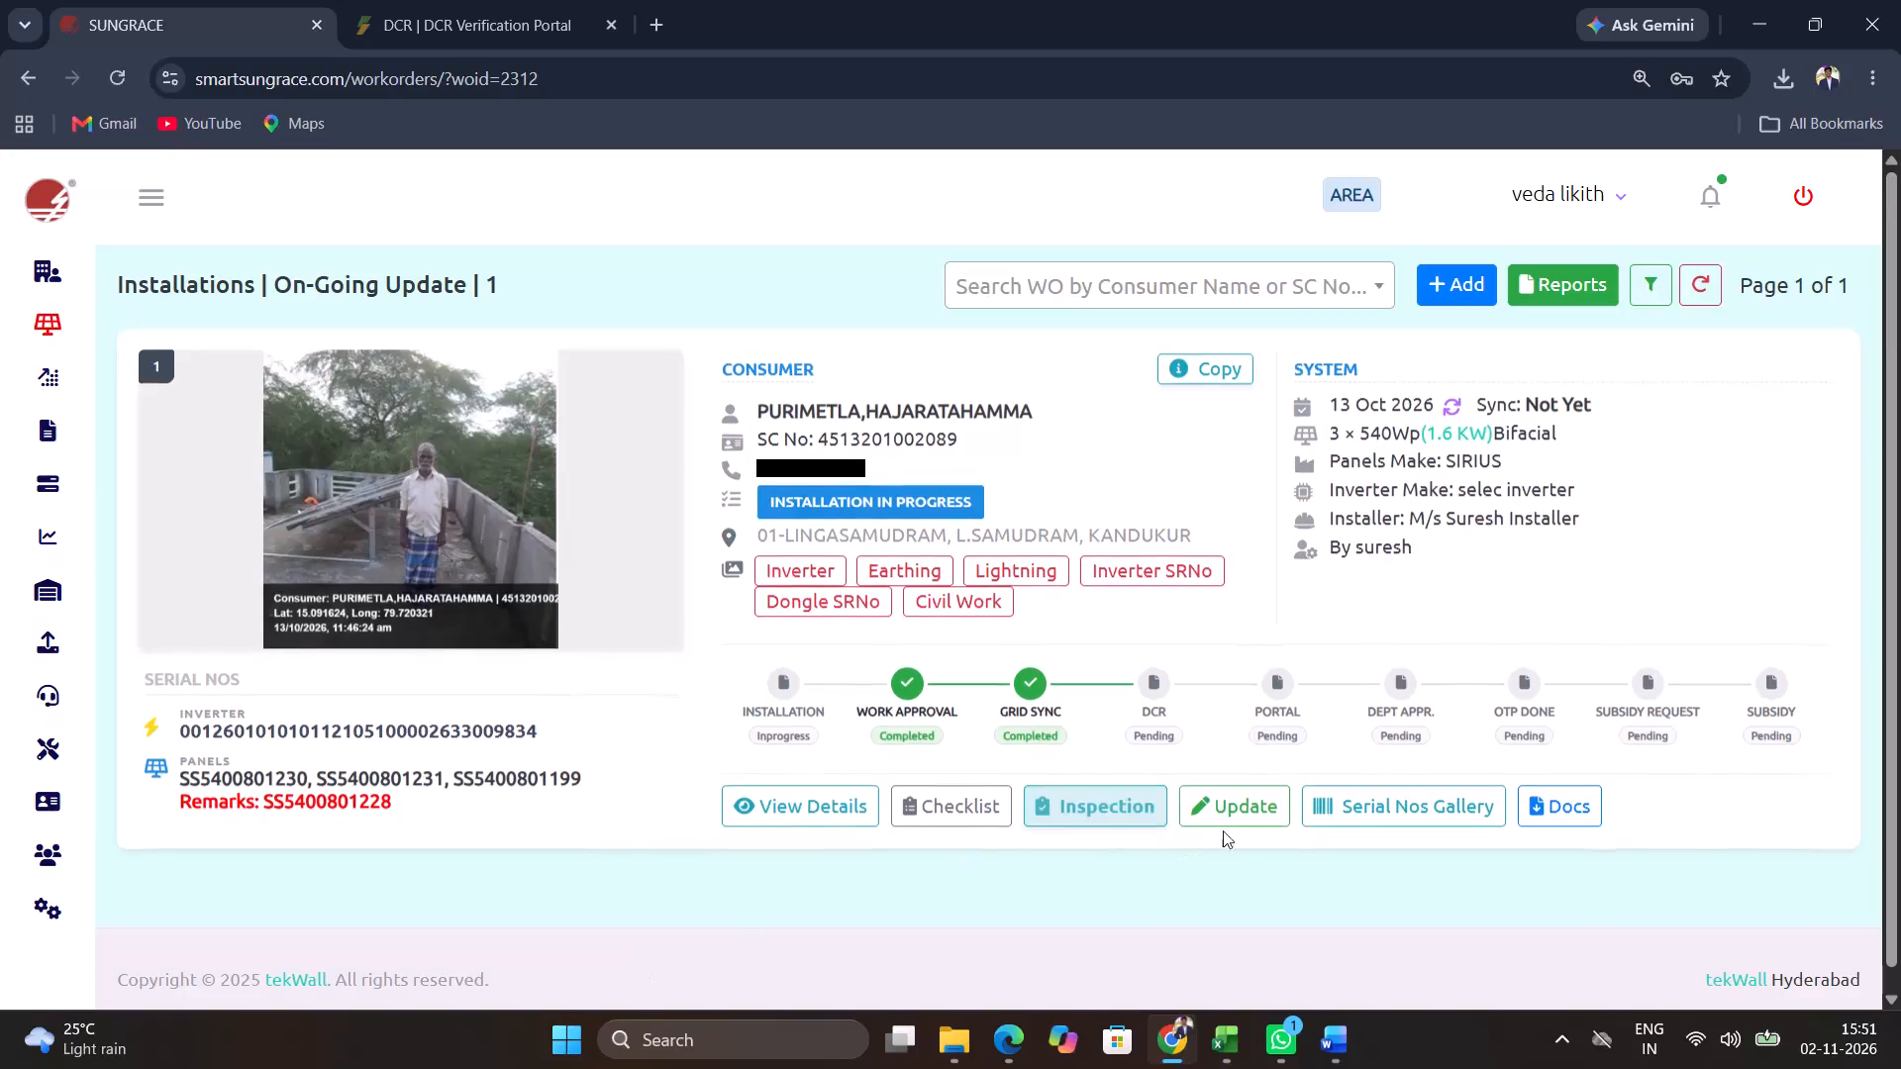
left_click(1222, 805)
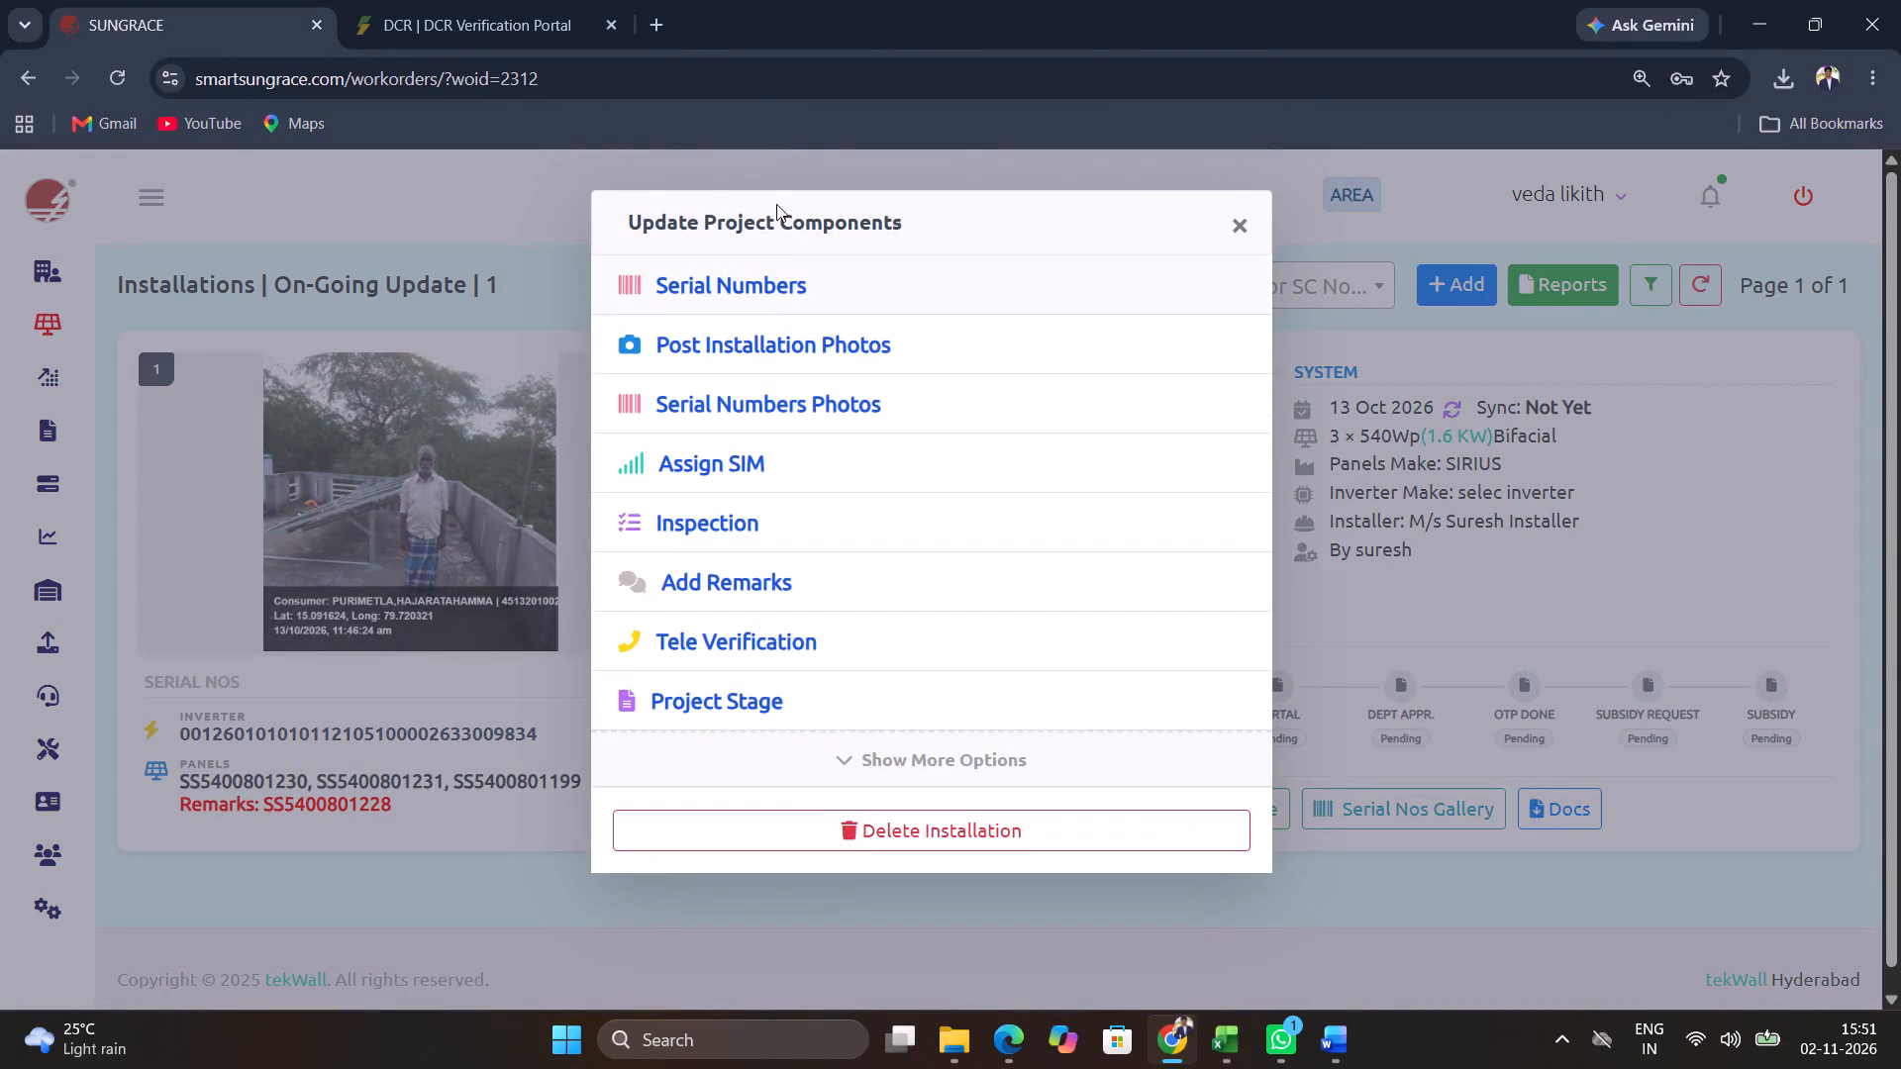
left_click(762, 281)
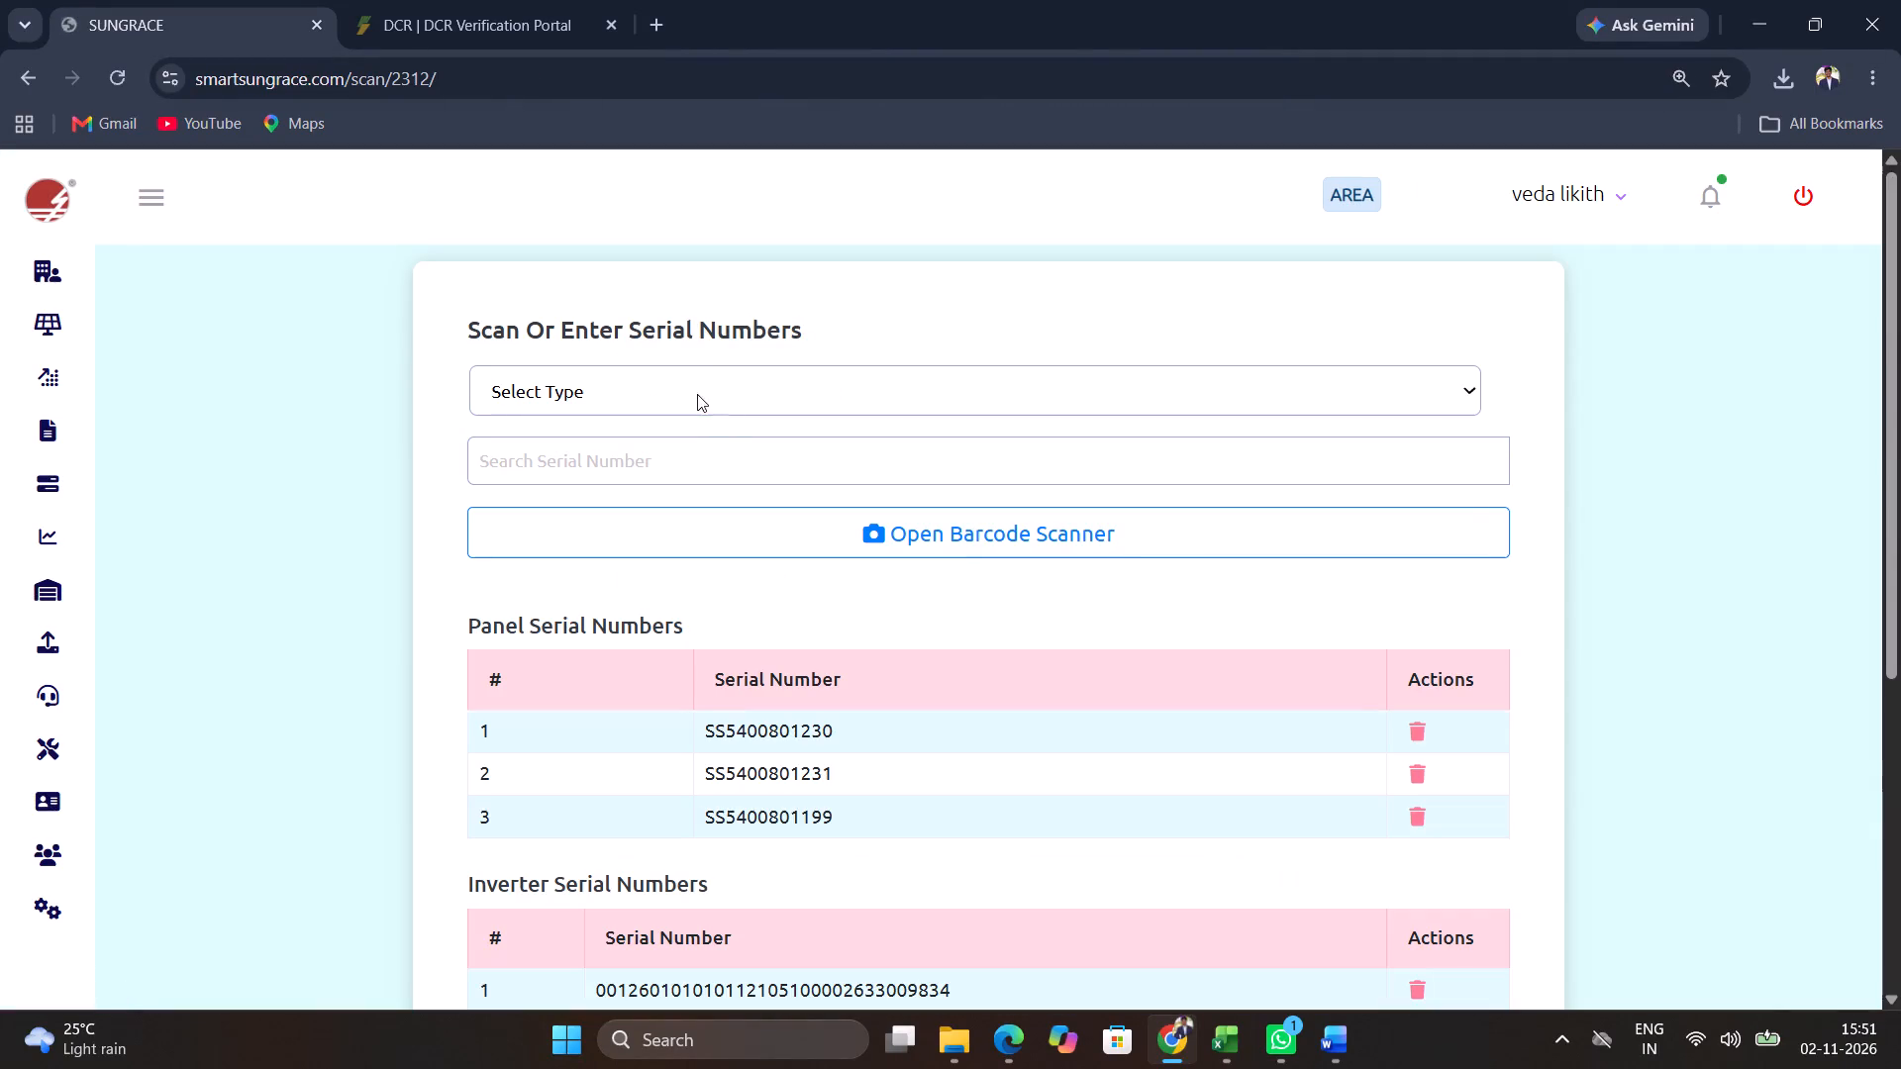
left_click(697, 394)
left_click(607, 465)
scroll(610, 460, "down", 3)
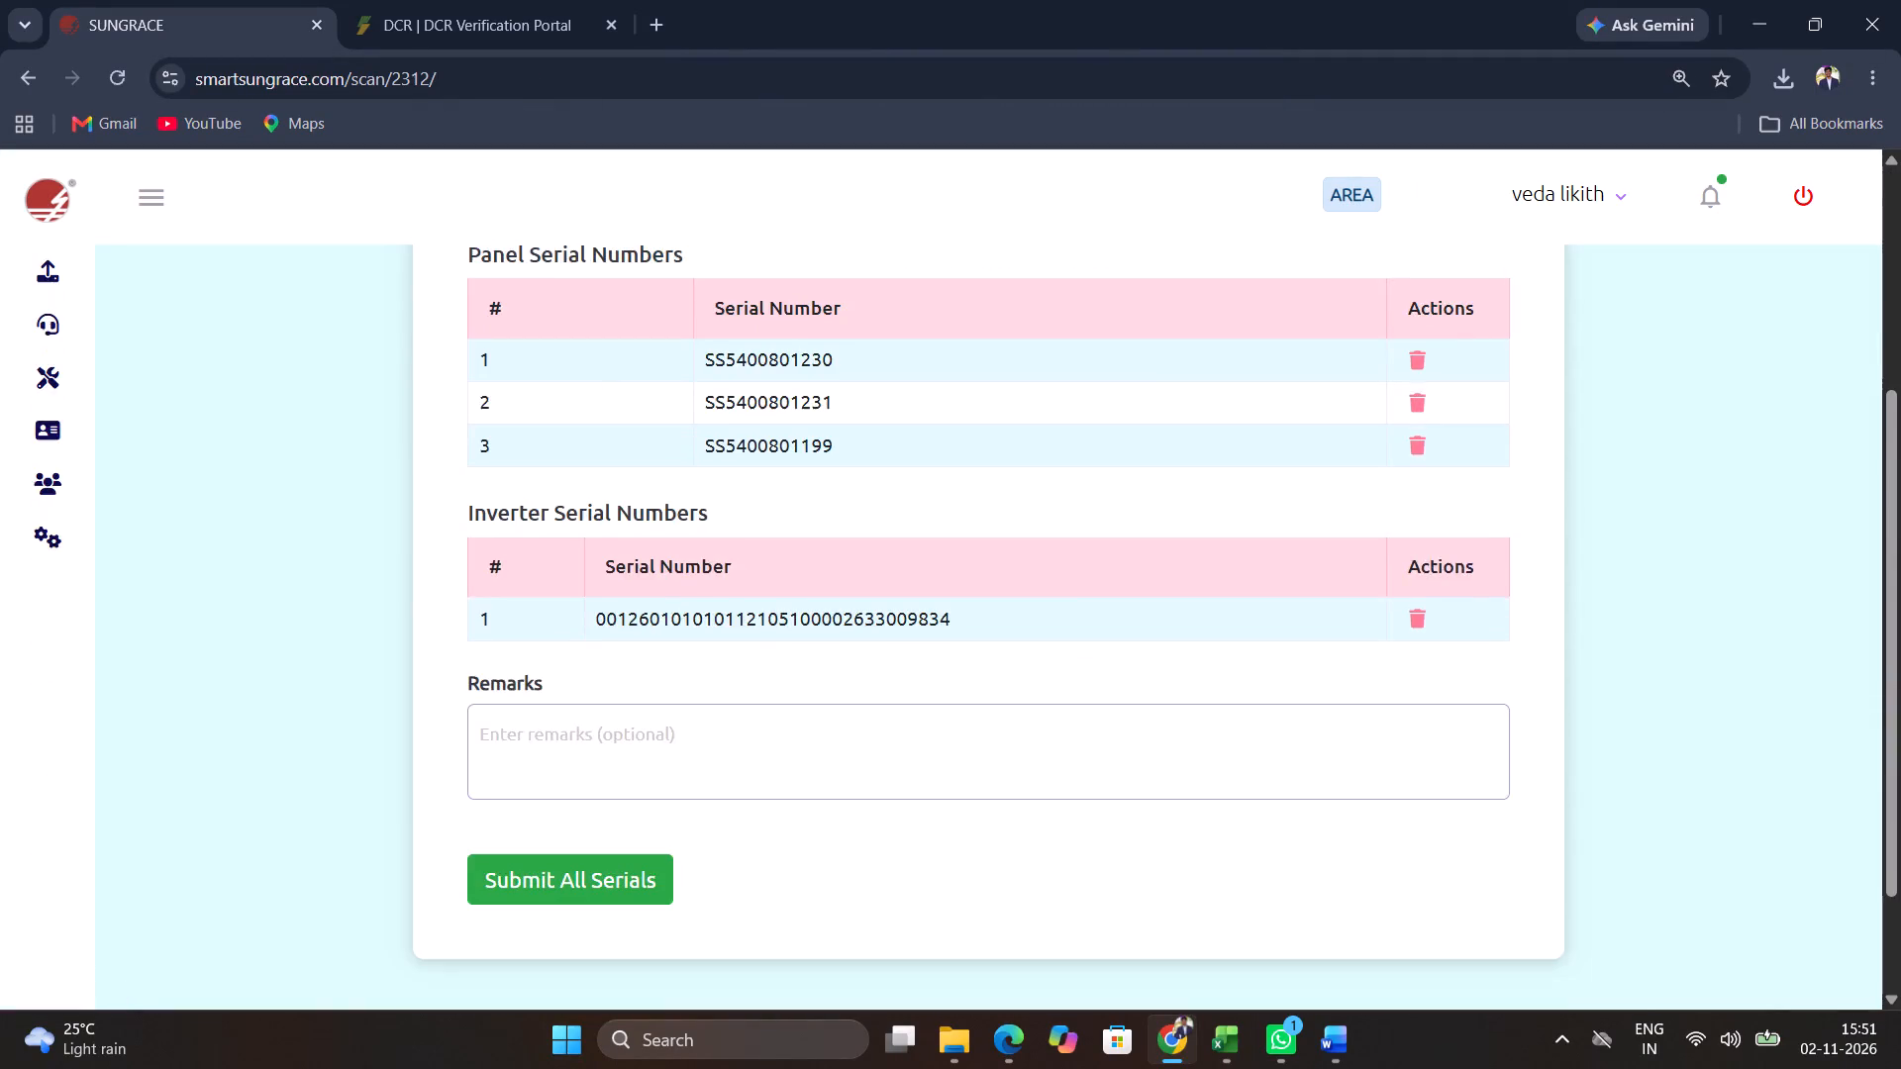
scroll(725, 442, "up", 2)
left_click(677, 342)
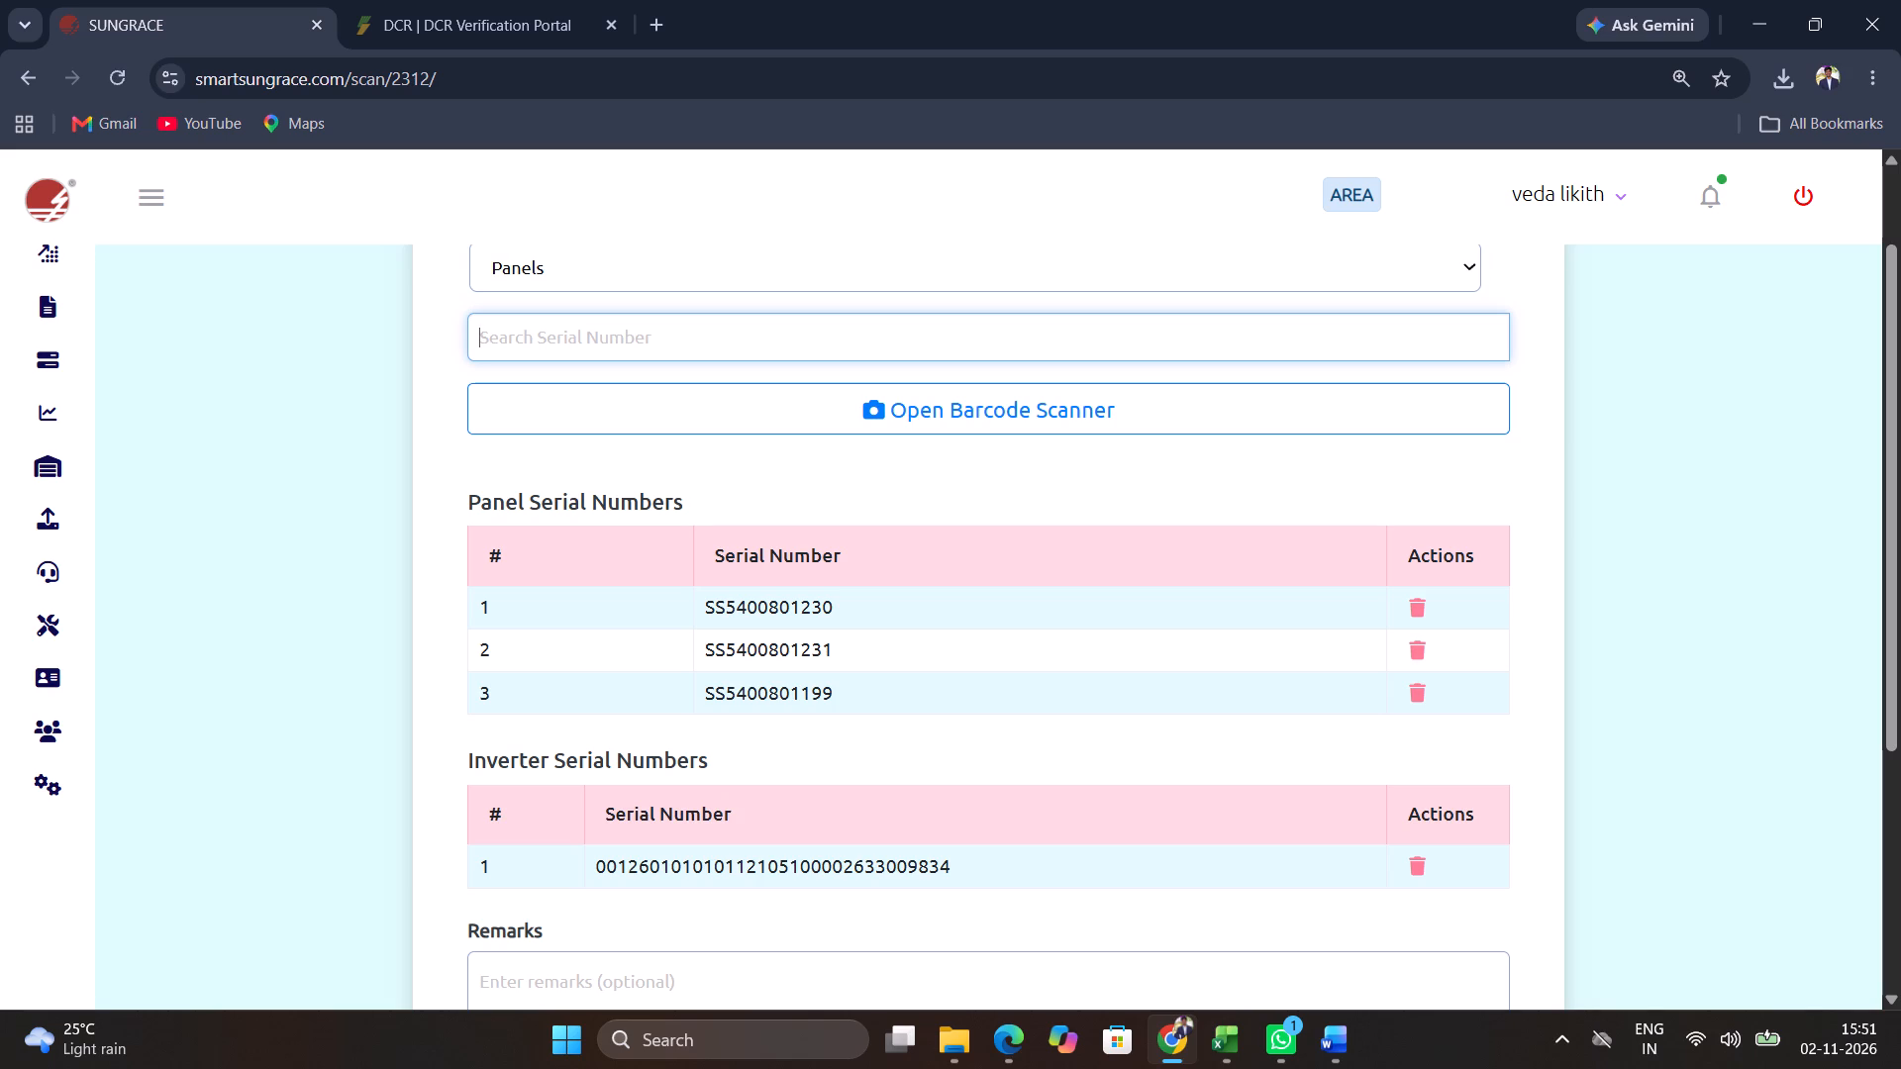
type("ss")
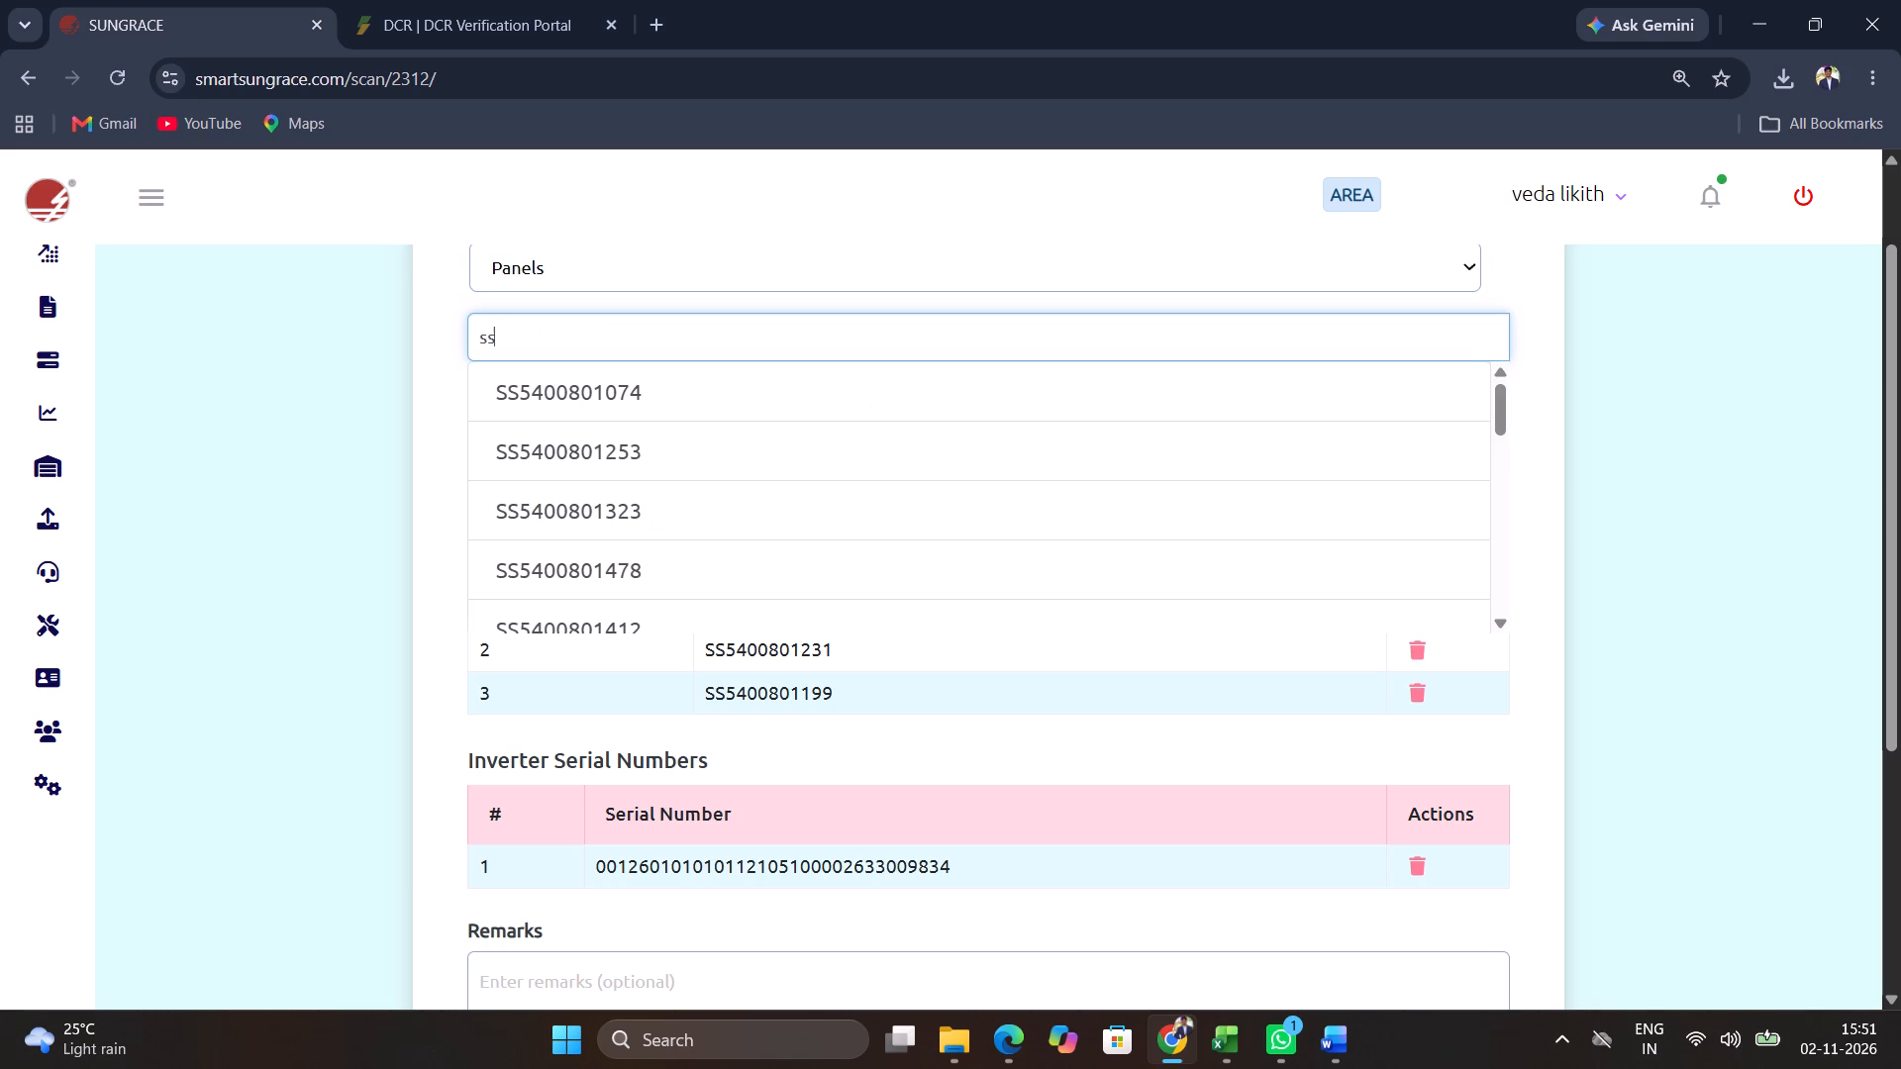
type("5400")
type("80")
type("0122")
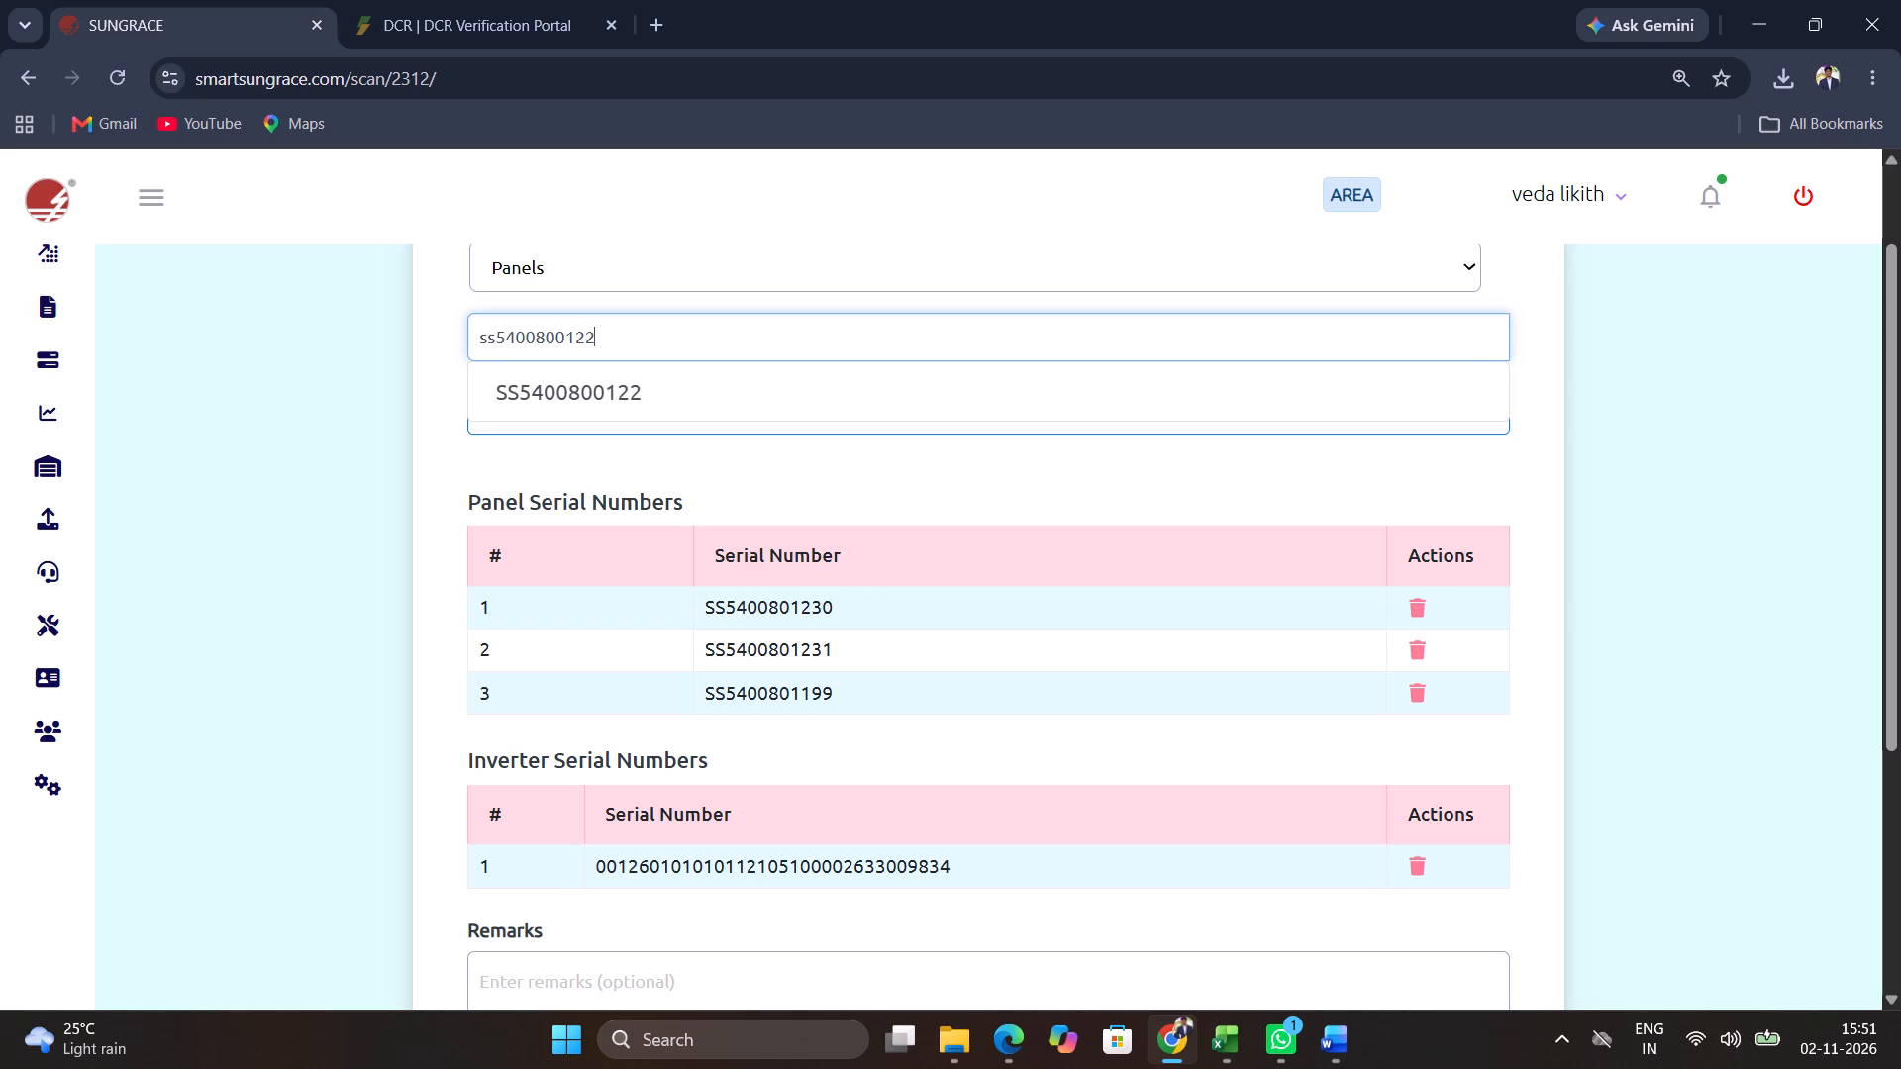
left_click(650, 394)
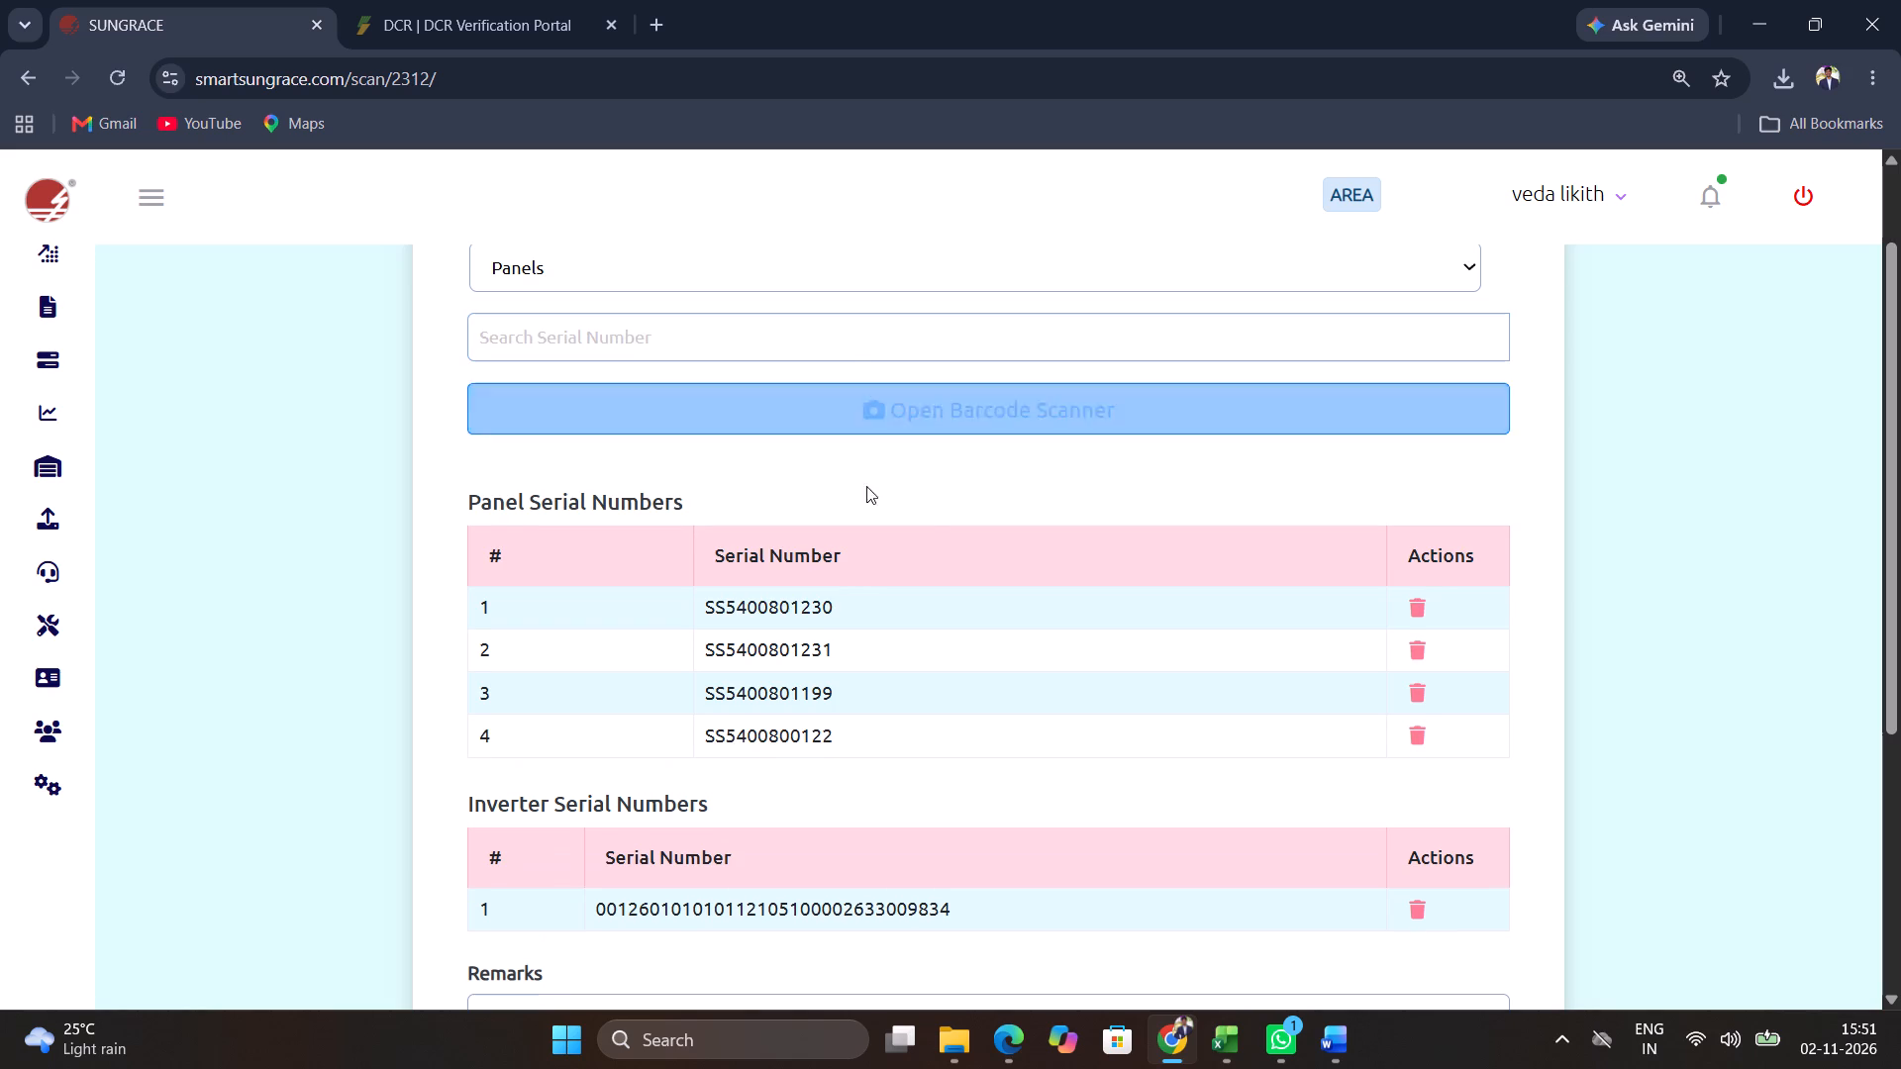
Submit all serial numbers for the work order and dismiss the notice.
scroll(913, 511, "down", 3)
scroll(1091, 635, "up", 2)
scroll(1078, 638, "down", 3)
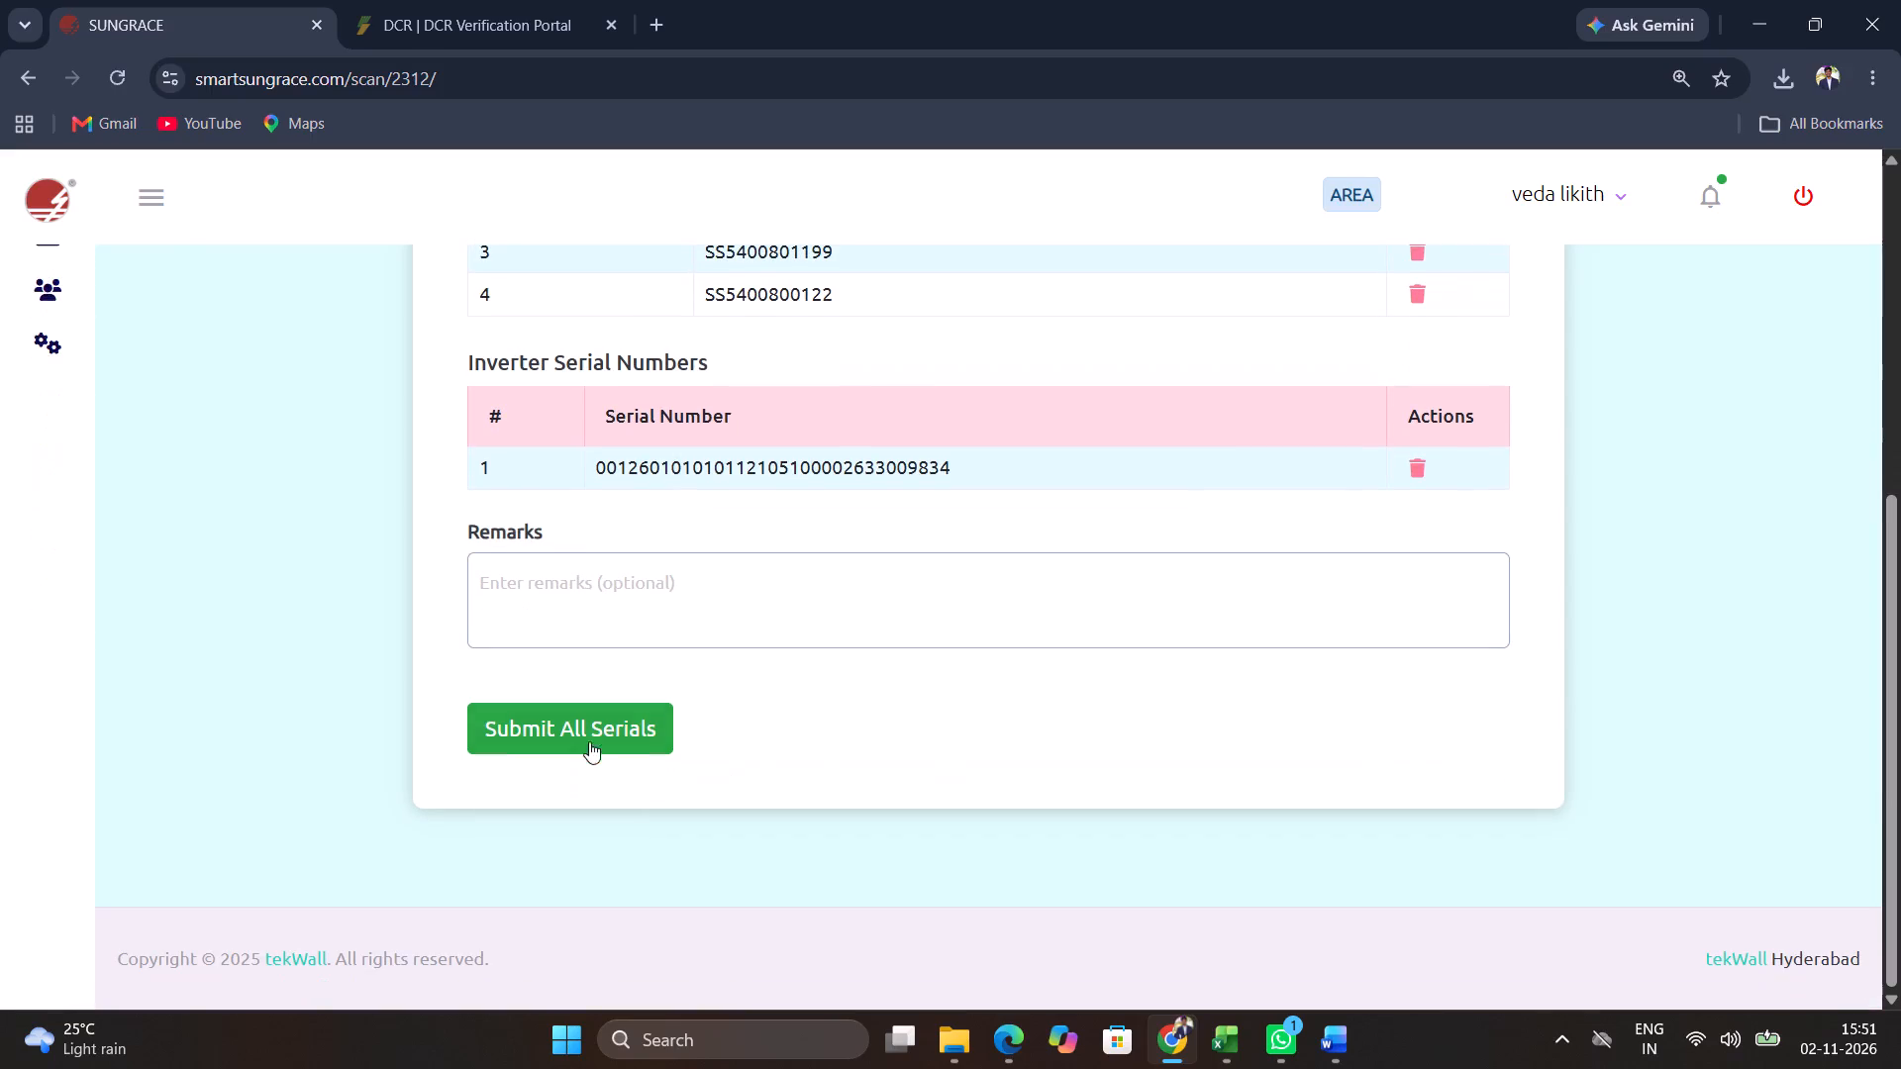
left_click(590, 731)
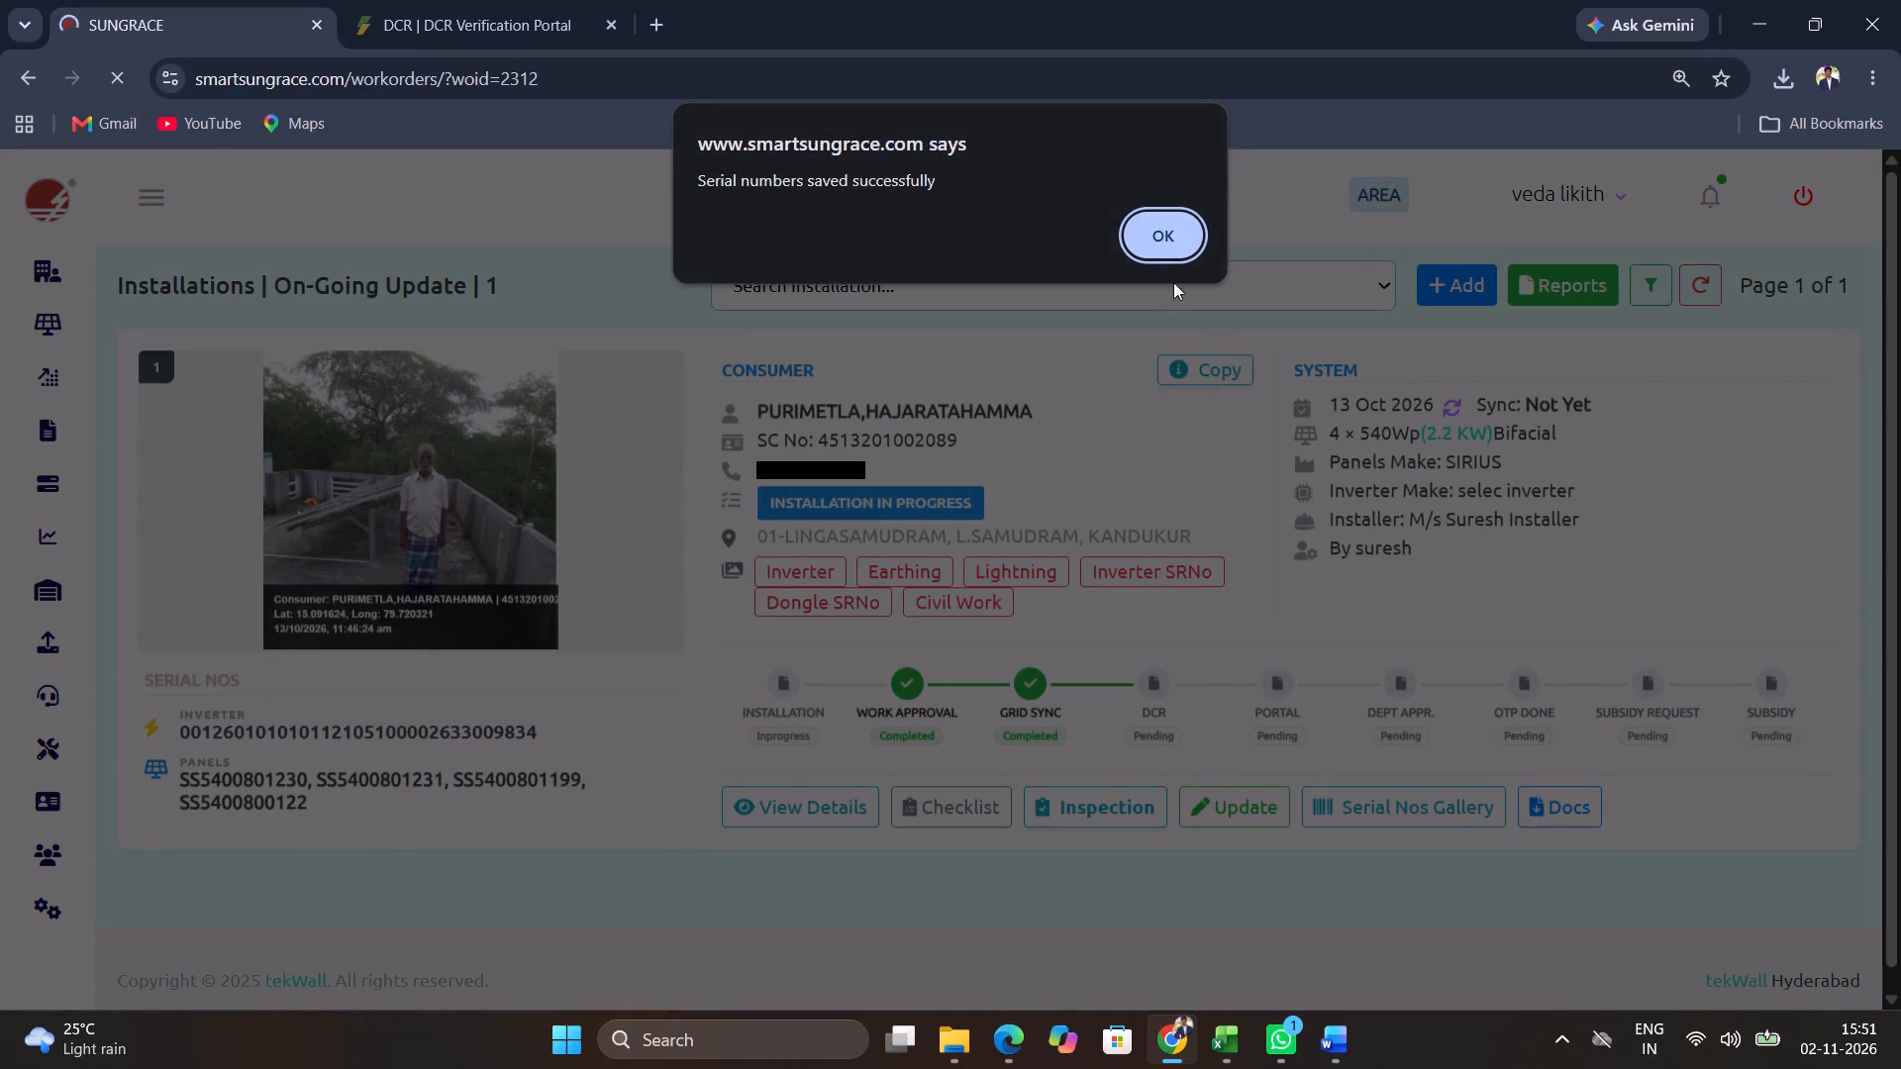
left_click(1186, 246)
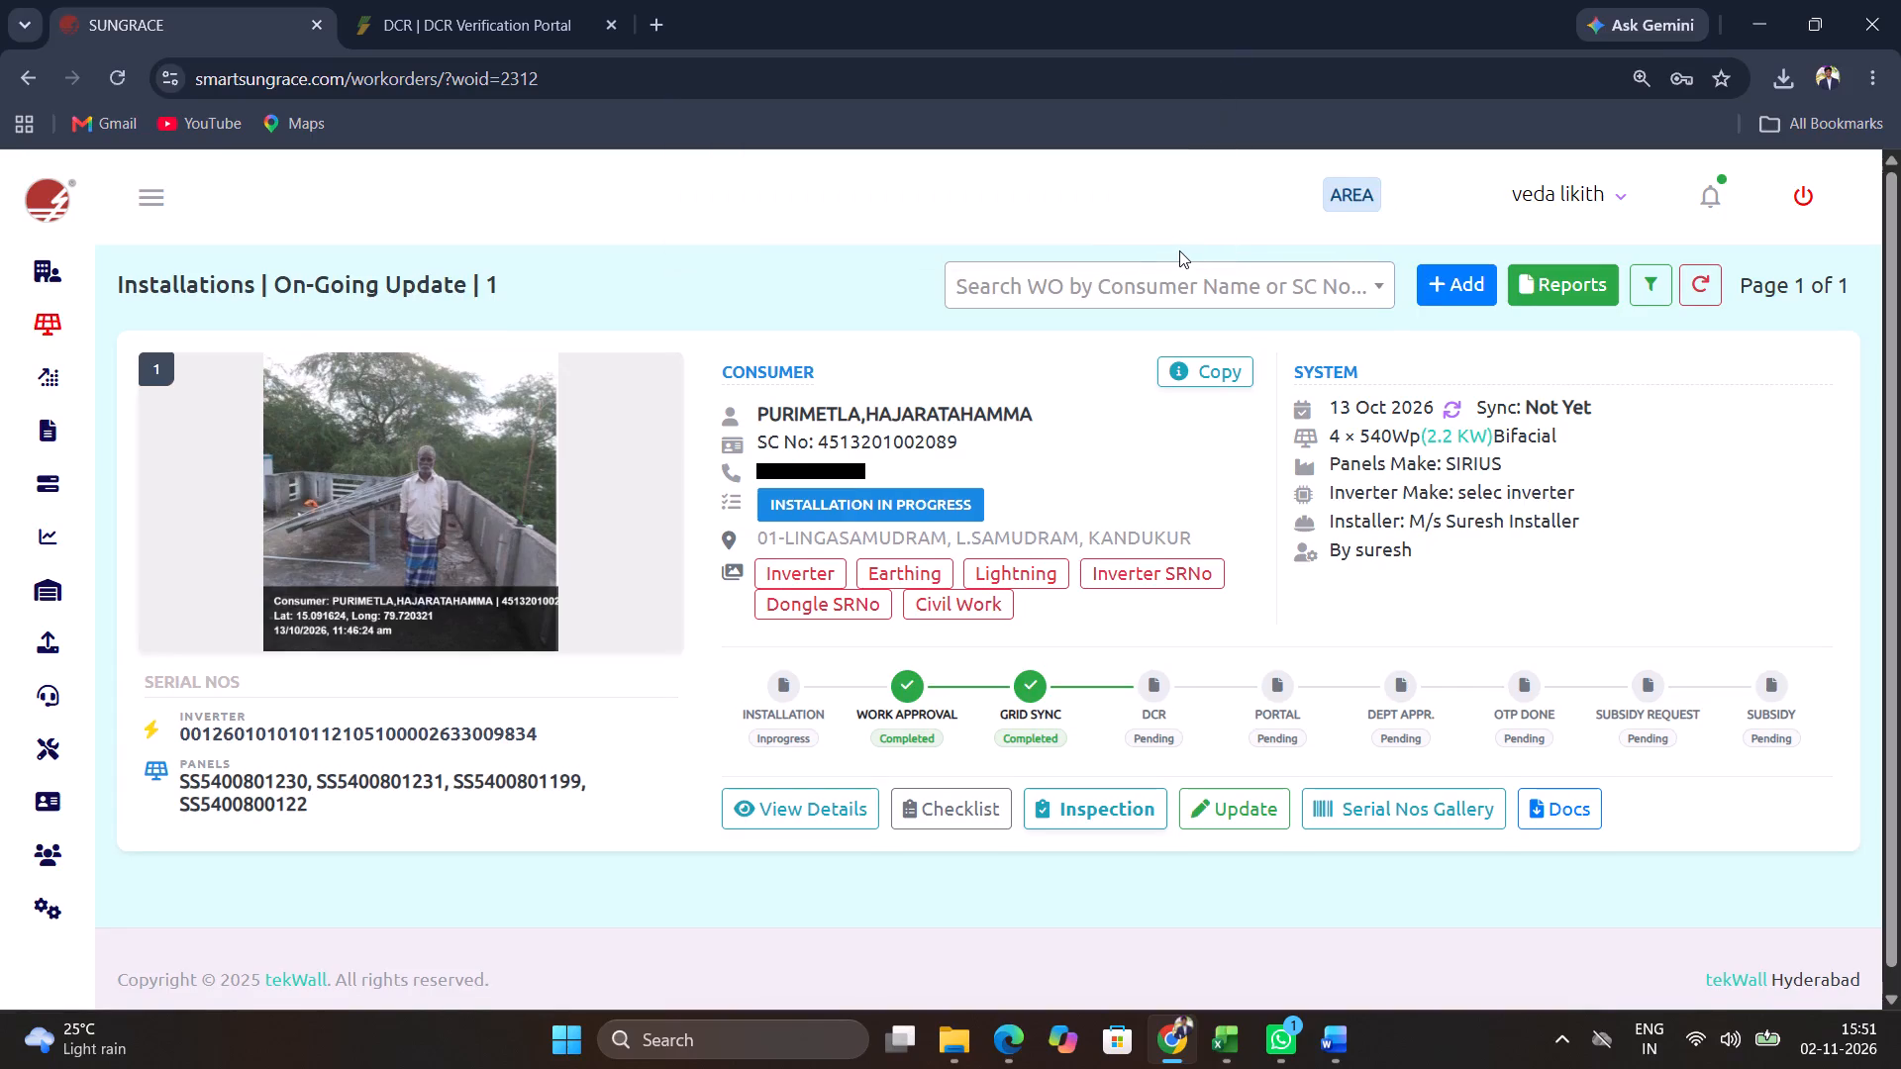
Copy the work order's ULA number and enter it as the Consumer Application Number in a new B2C consumer issue in the DCR Verification Portal.
left_click(1196, 378)
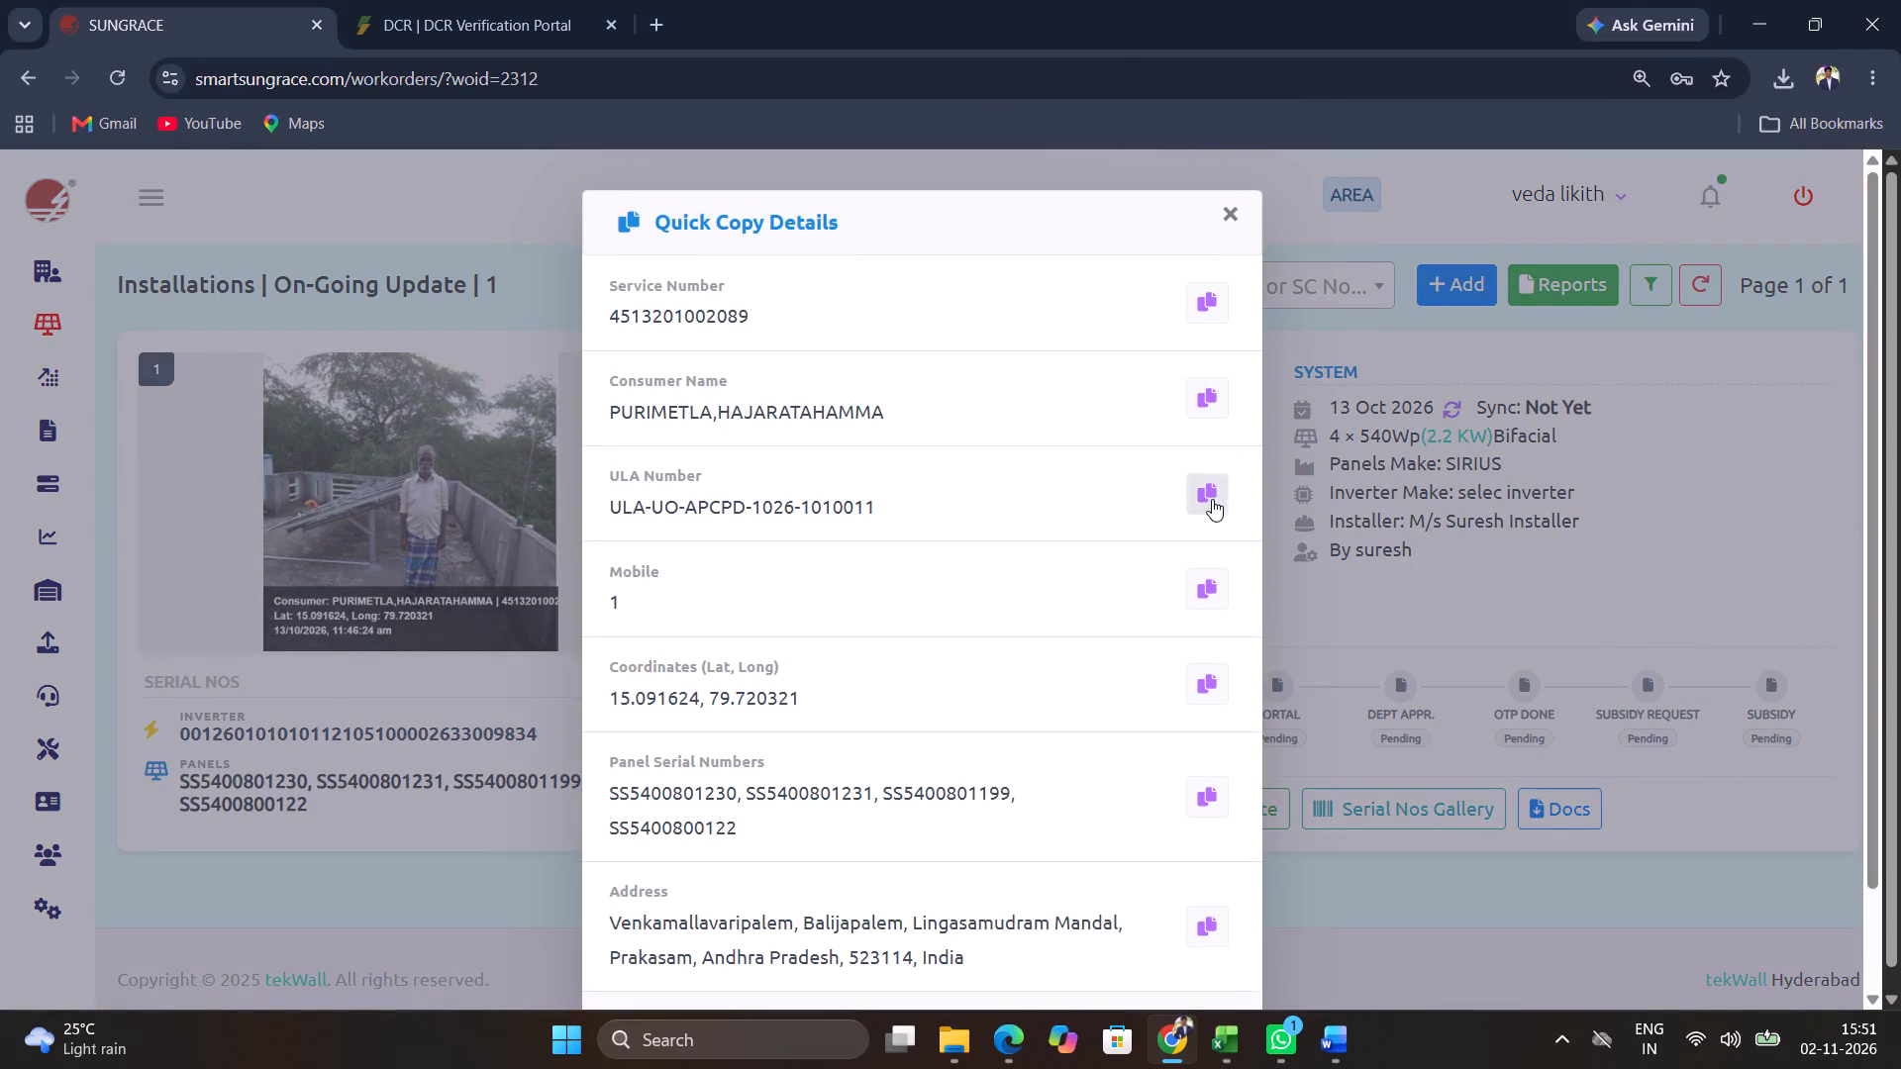
left_click(1212, 499)
left_click(494, 0)
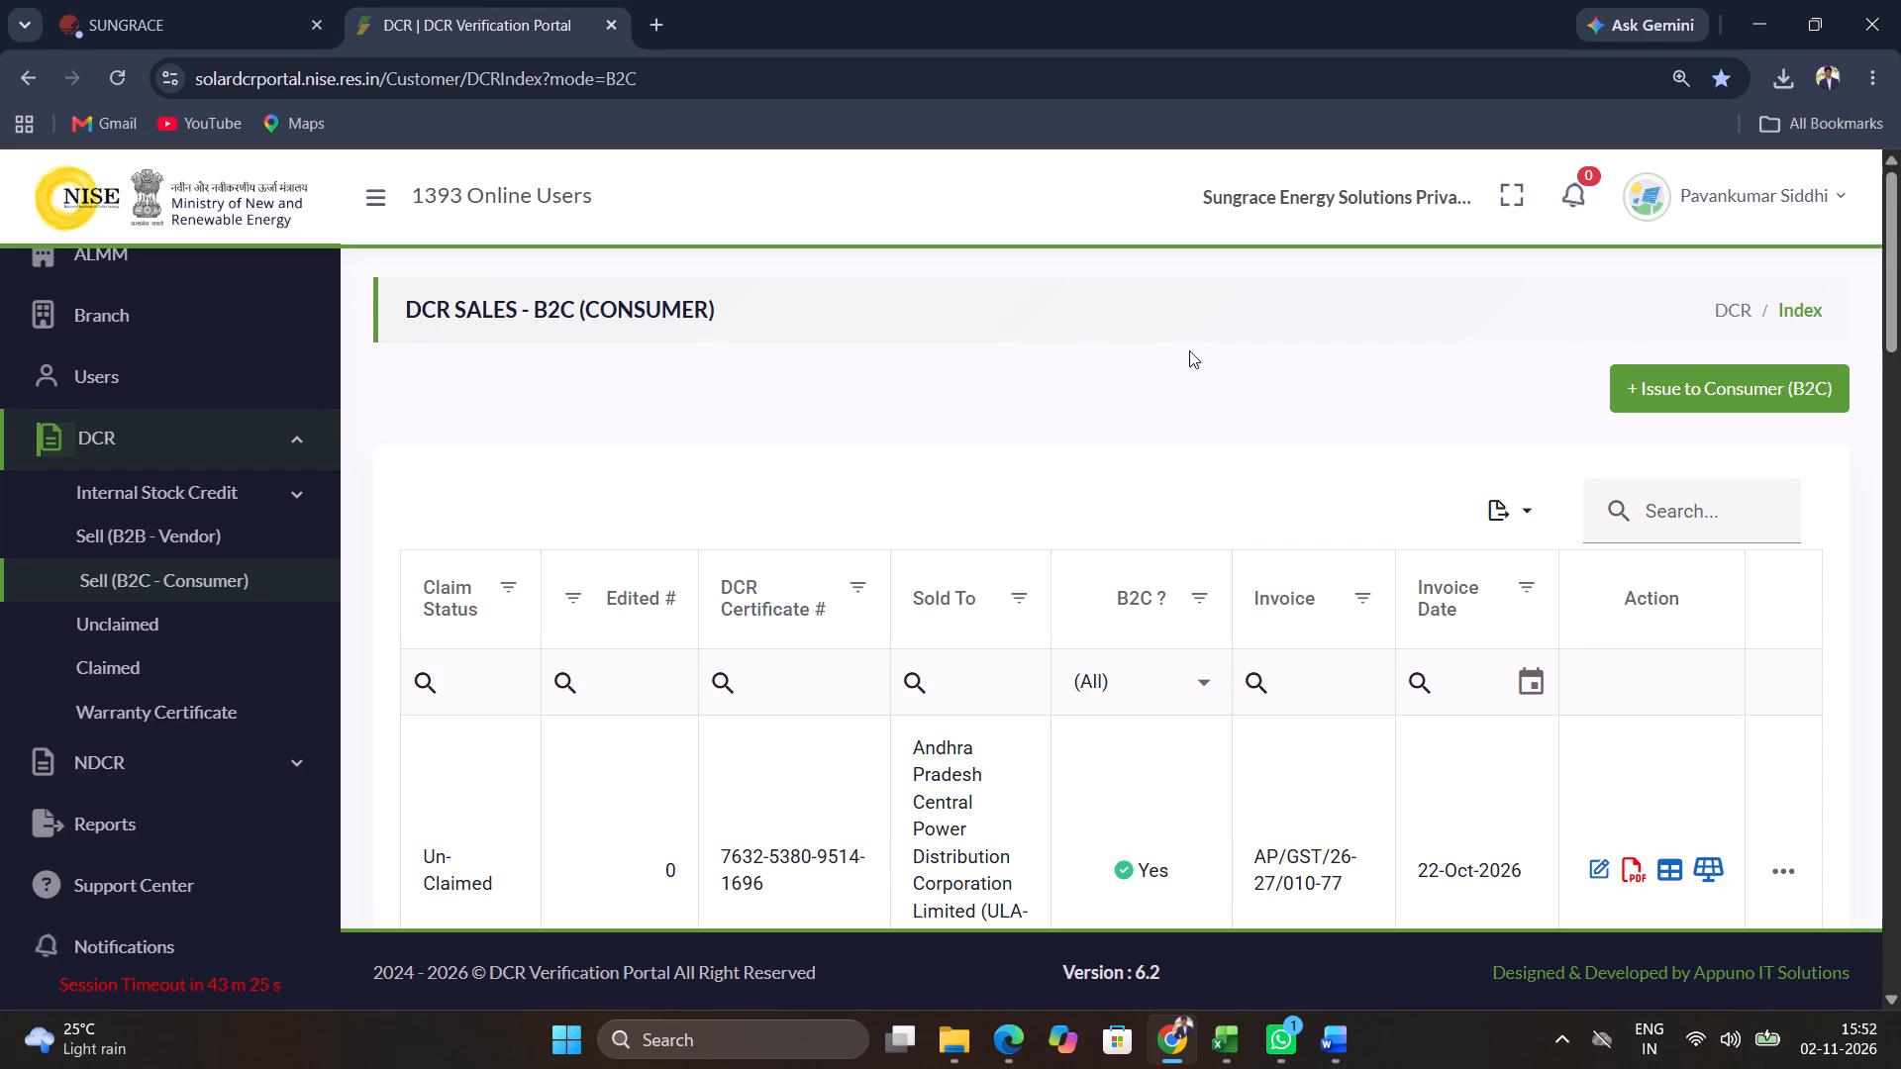
scroll(1171, 351, "down", 1)
scroll(1061, 358, "up", 2)
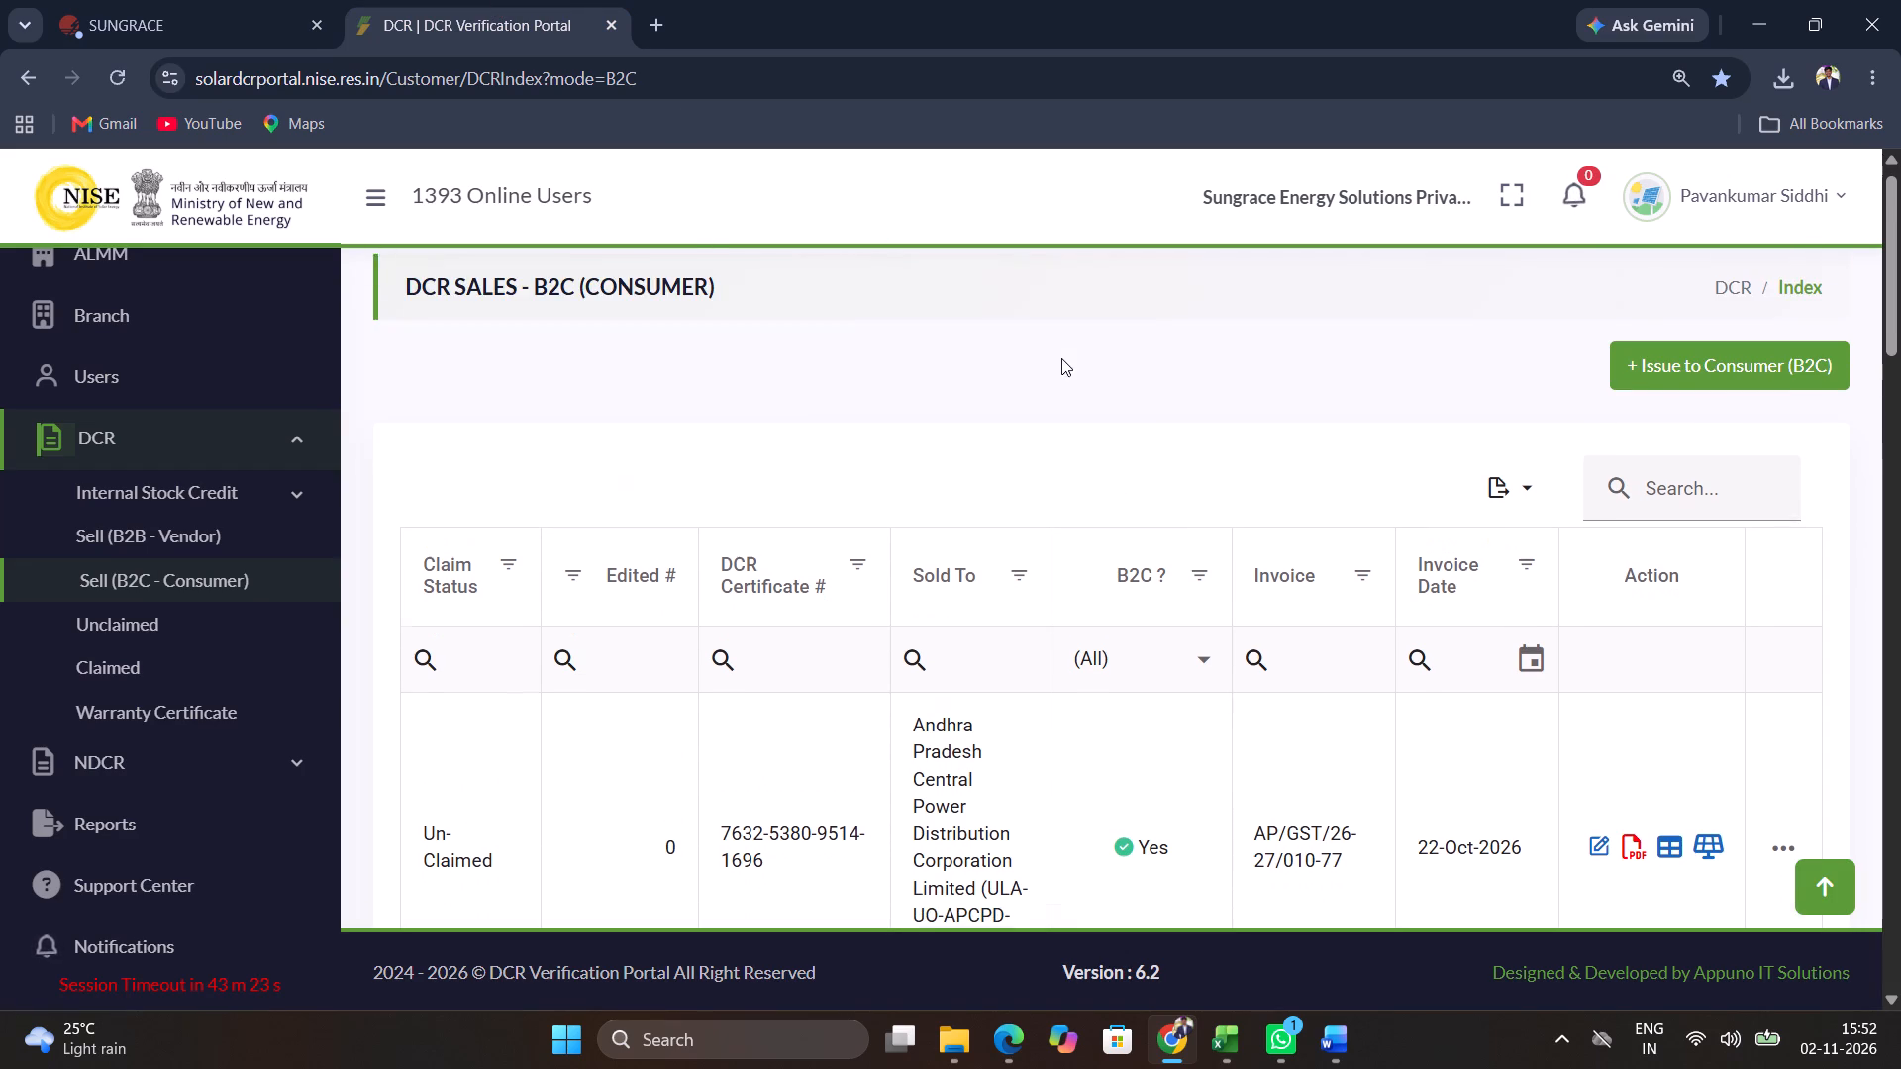
left_click(1638, 384)
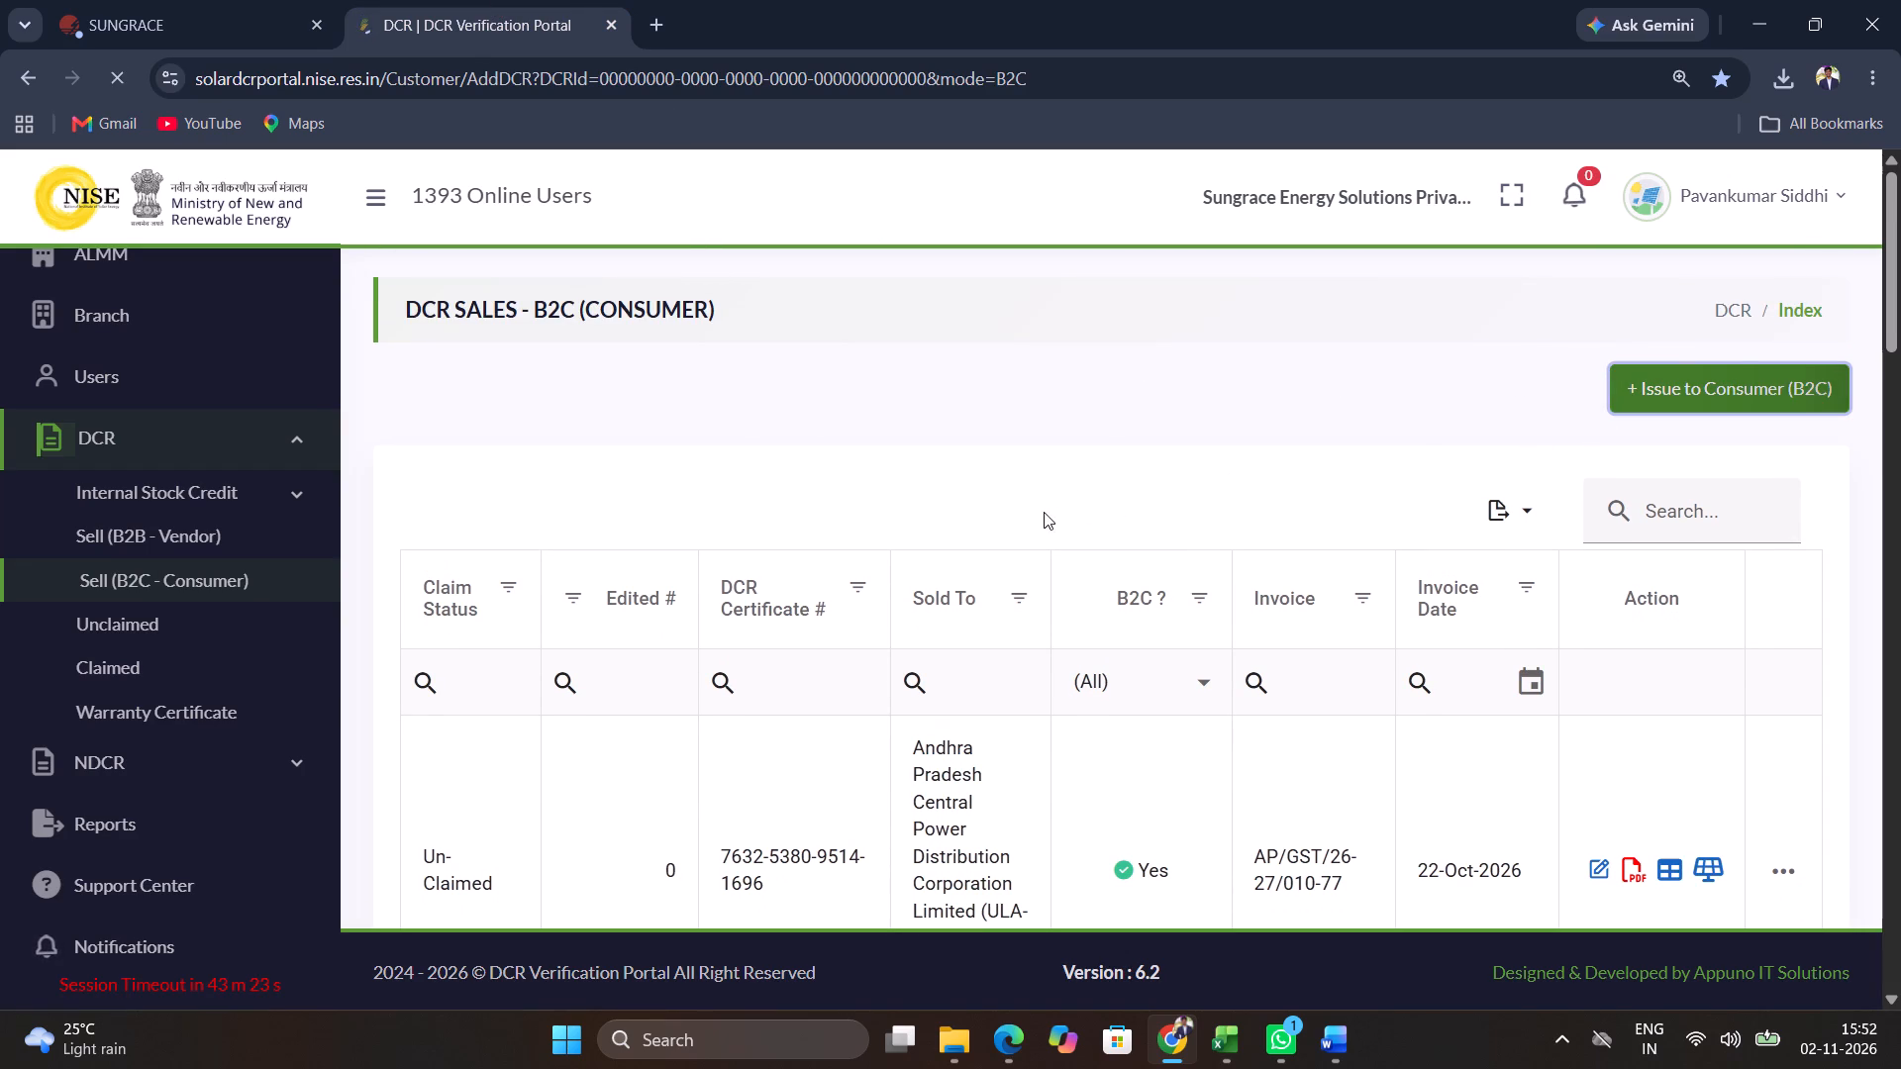
left_click_drag(986, 549, 987, 562)
key("ctrl+v")
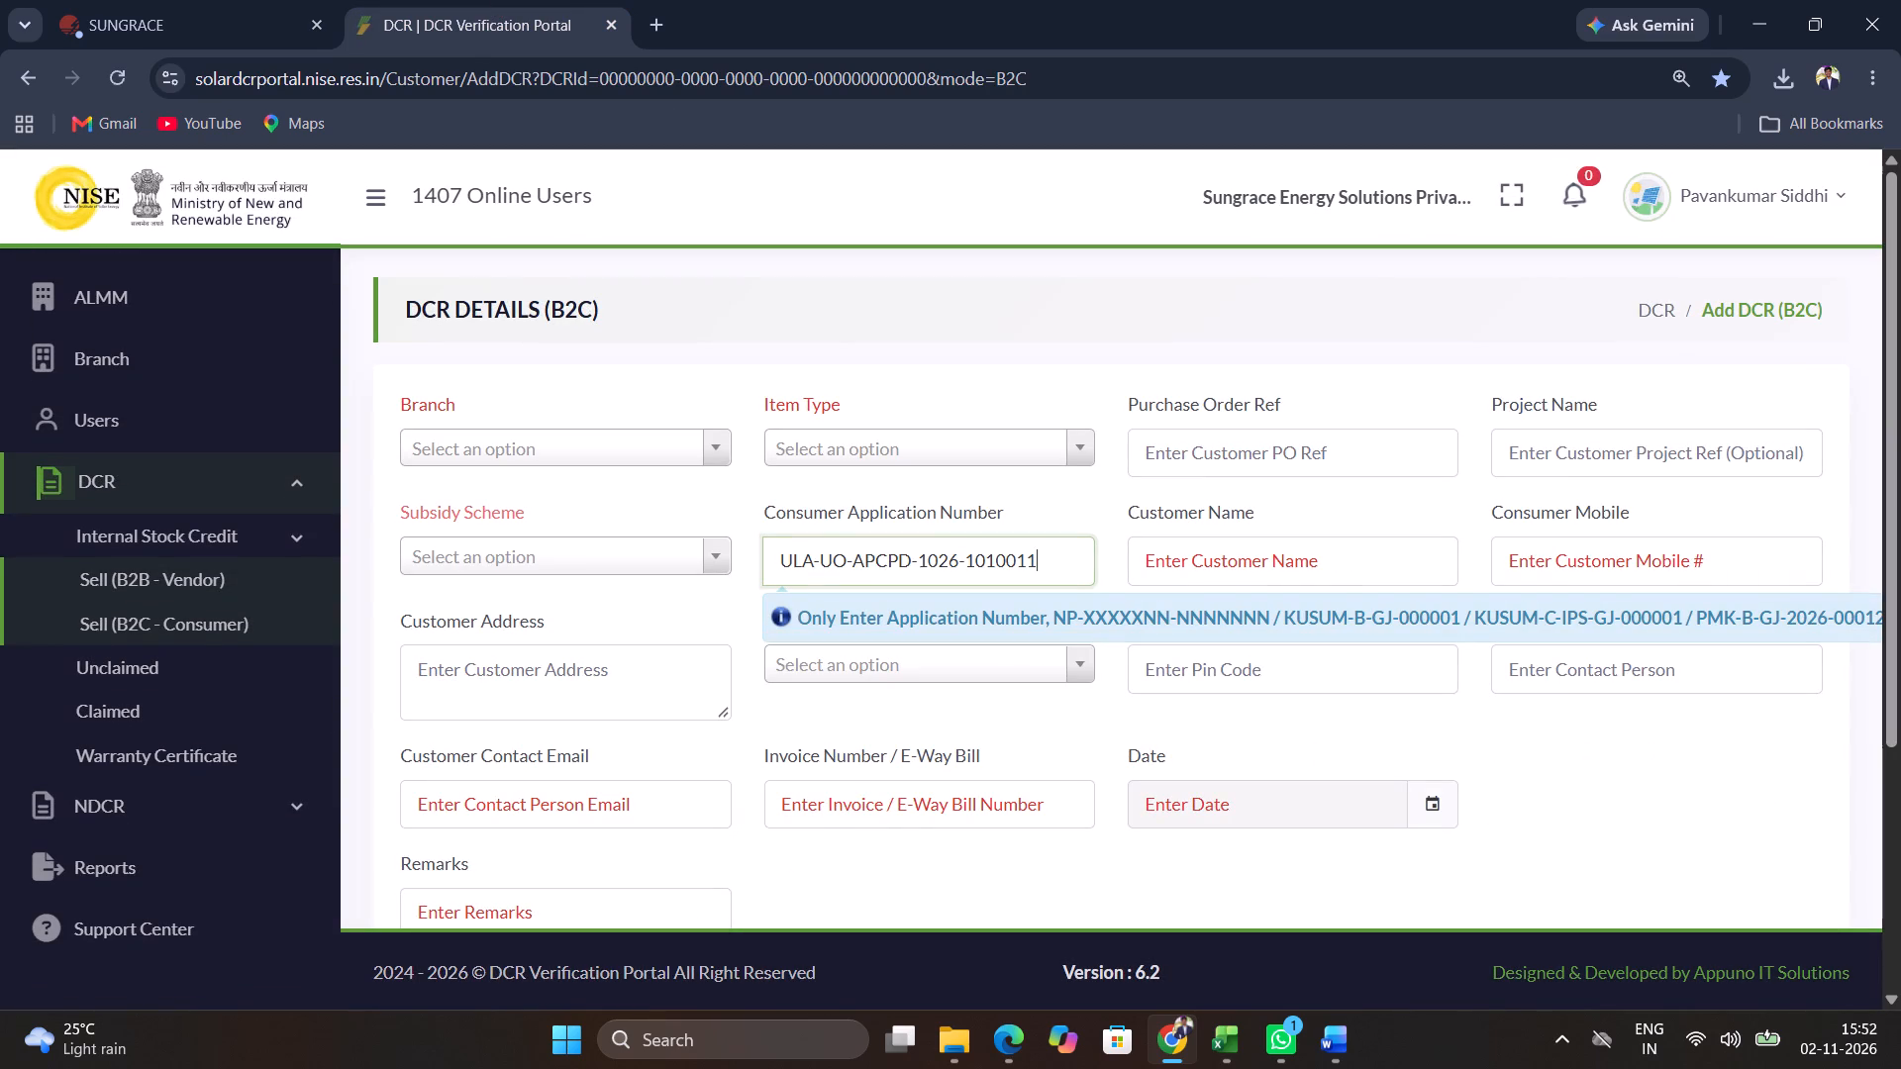
Set the branch to Andhra Pradesh, the subsidy scheme to PM Surya Ghar: Muft Bijli Yojana, and the item type to Solar Panels.
left_click(574, 444)
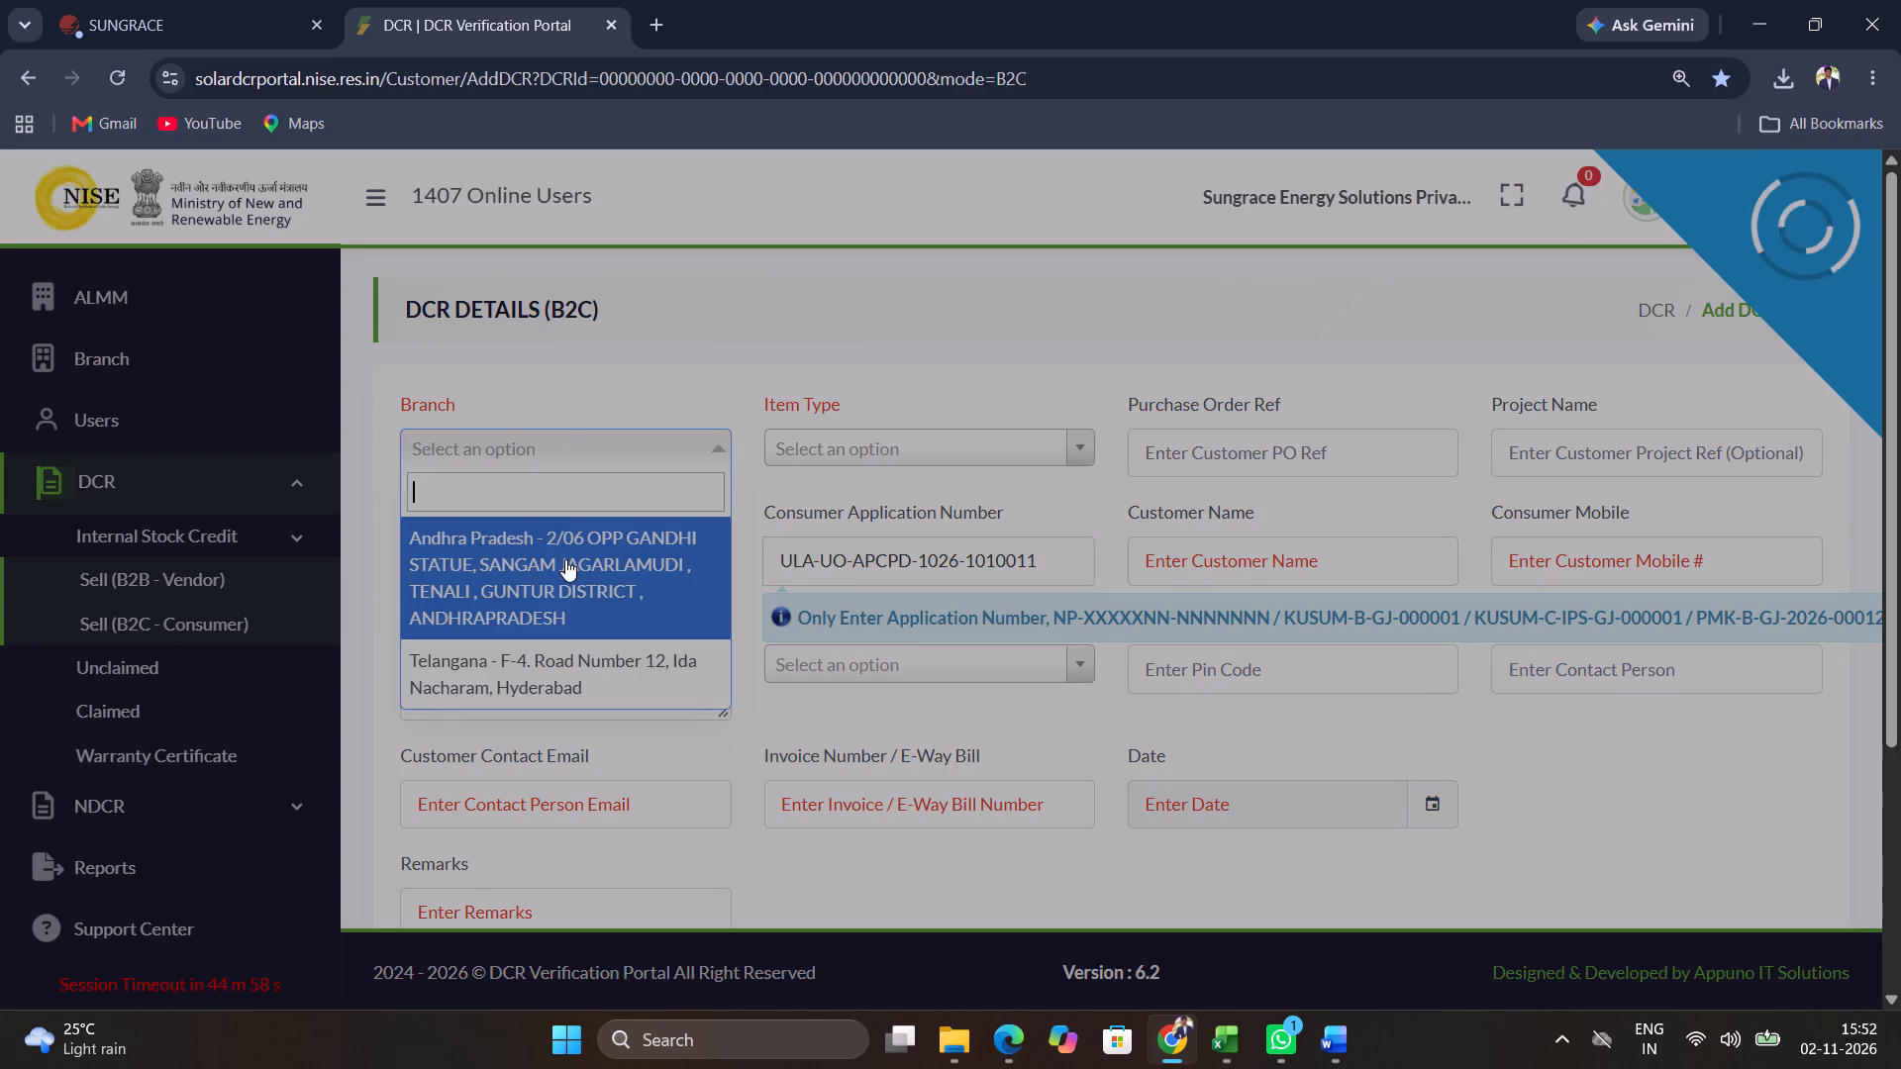
left_click(564, 559)
left_click(563, 559)
left_click(529, 773)
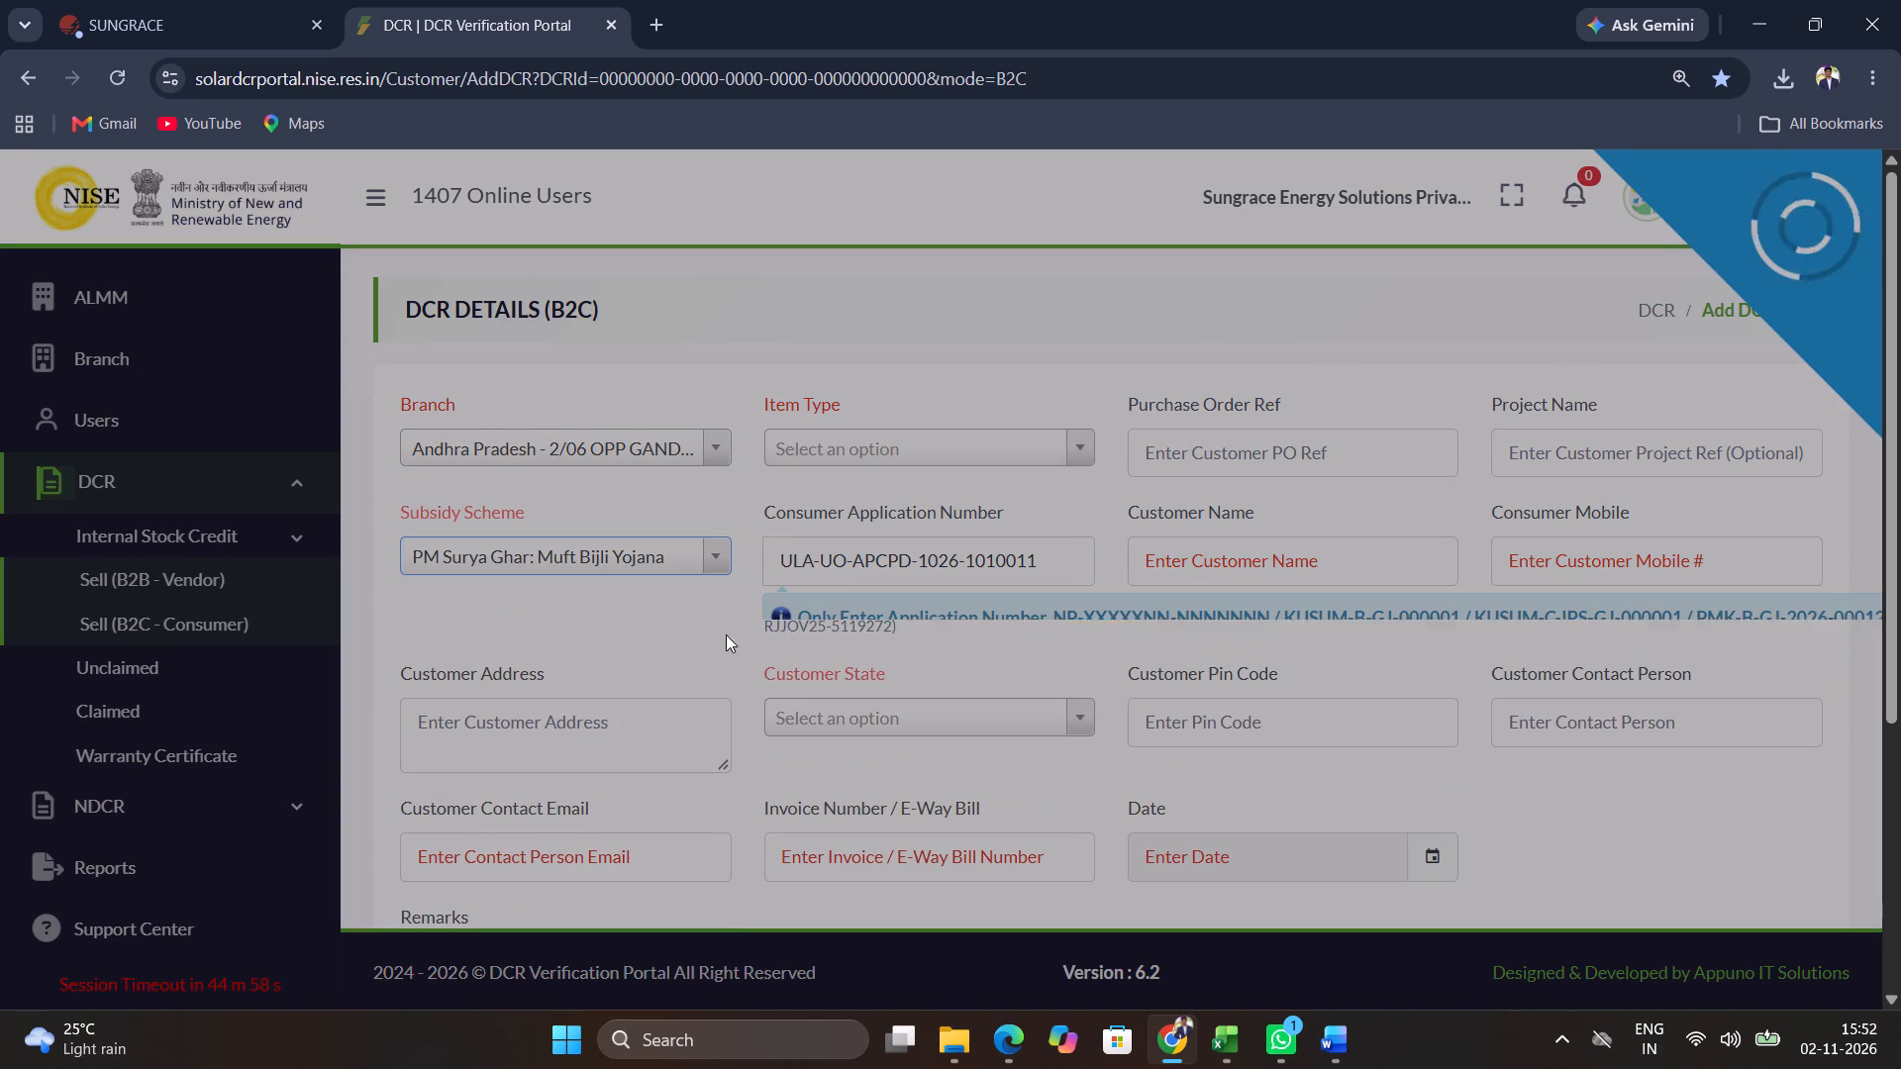
left_click(827, 453)
left_click(839, 545)
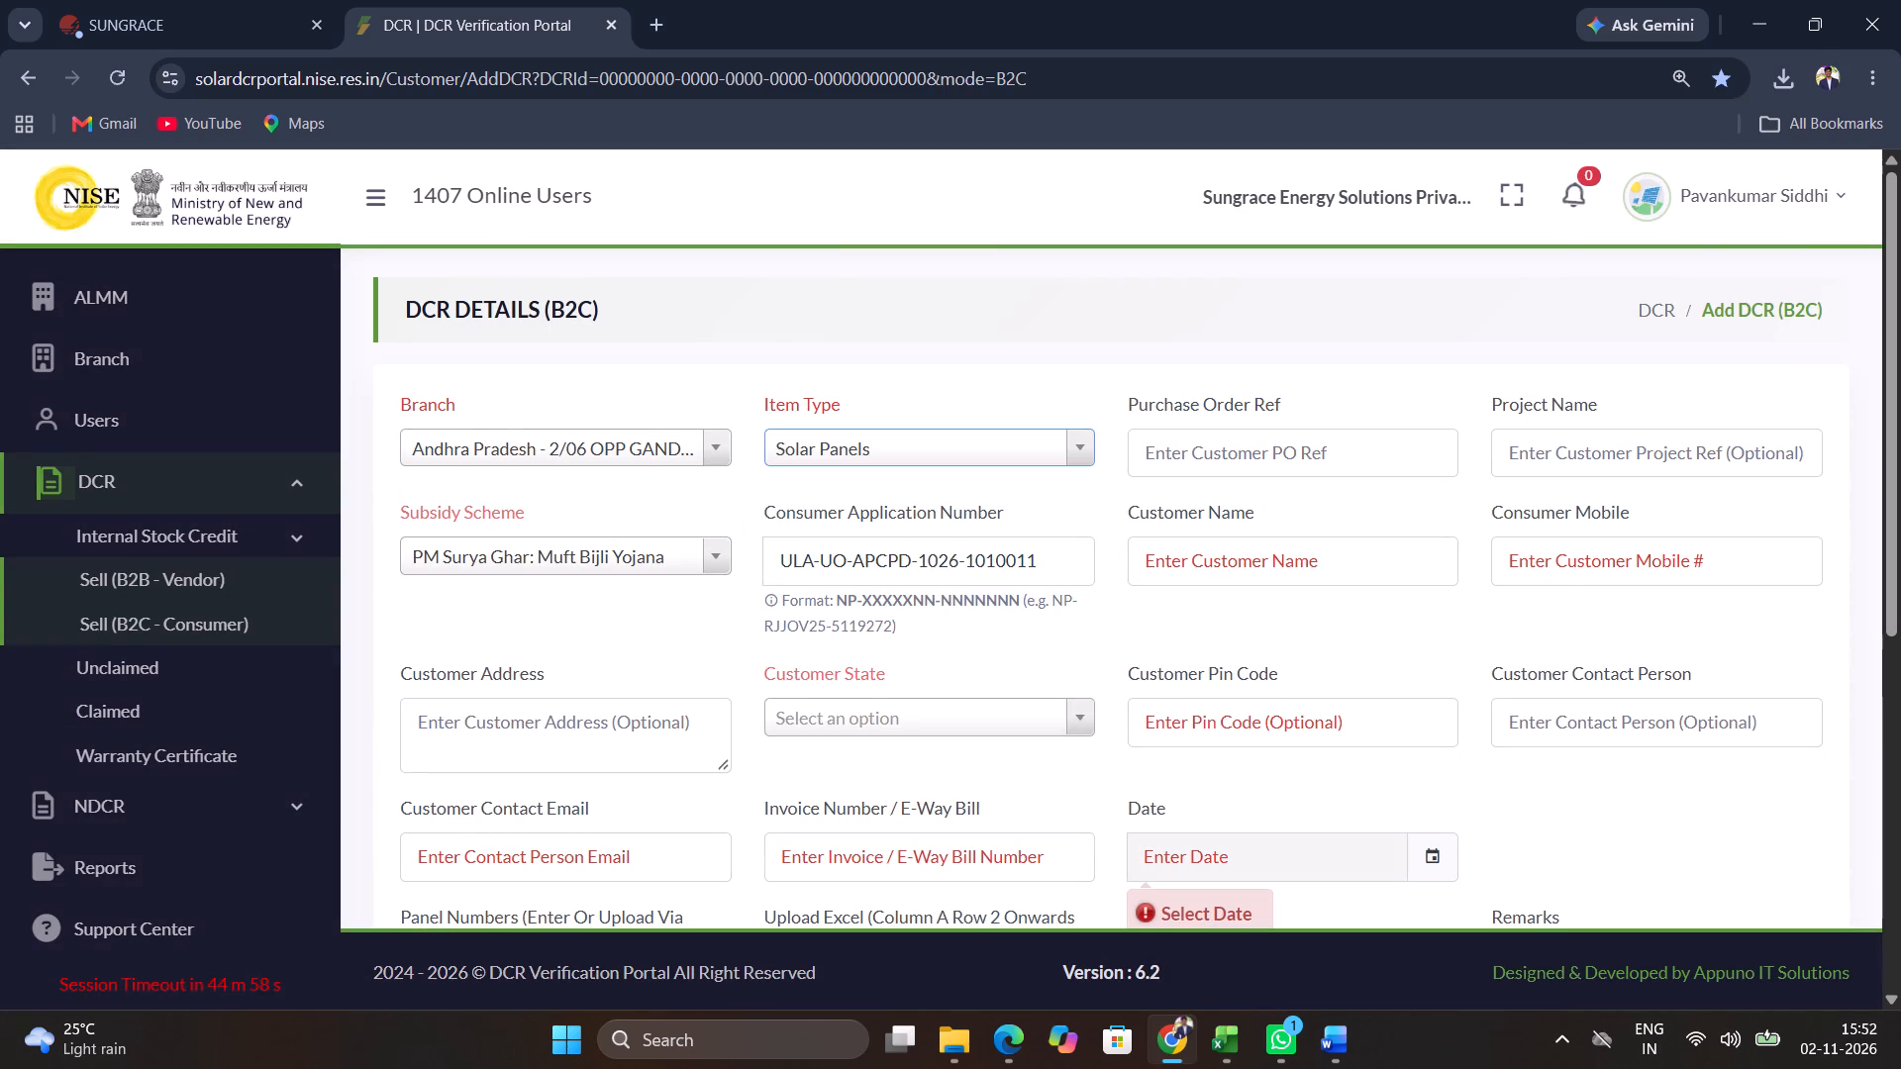
Copy the customer name Andhra Pradesh Central Power Distribution Corporation Limited from the Word details document into the DCR form's Customer Name.
left_click_drag(1306, 556, 1303, 574)
left_click(1348, 970)
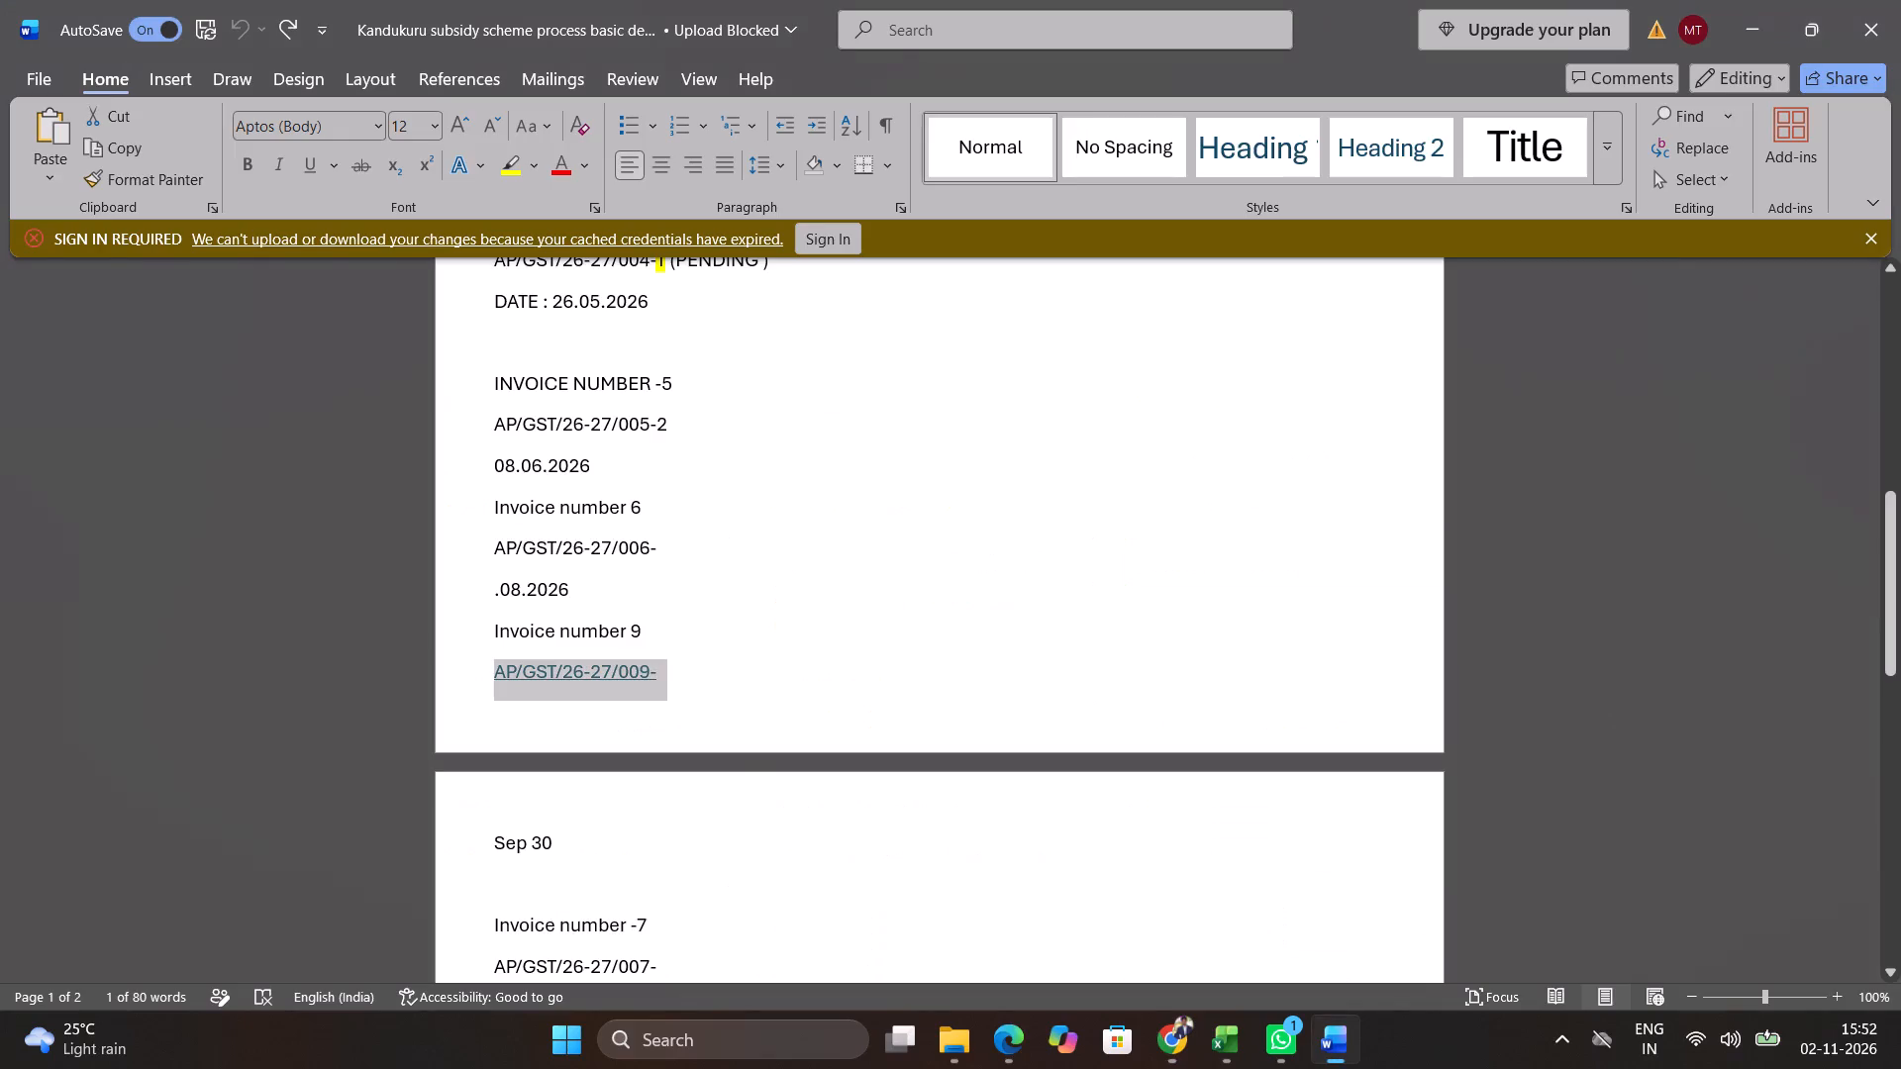
scroll(714, 379, "up", 20)
scroll(714, 379, "up", 2)
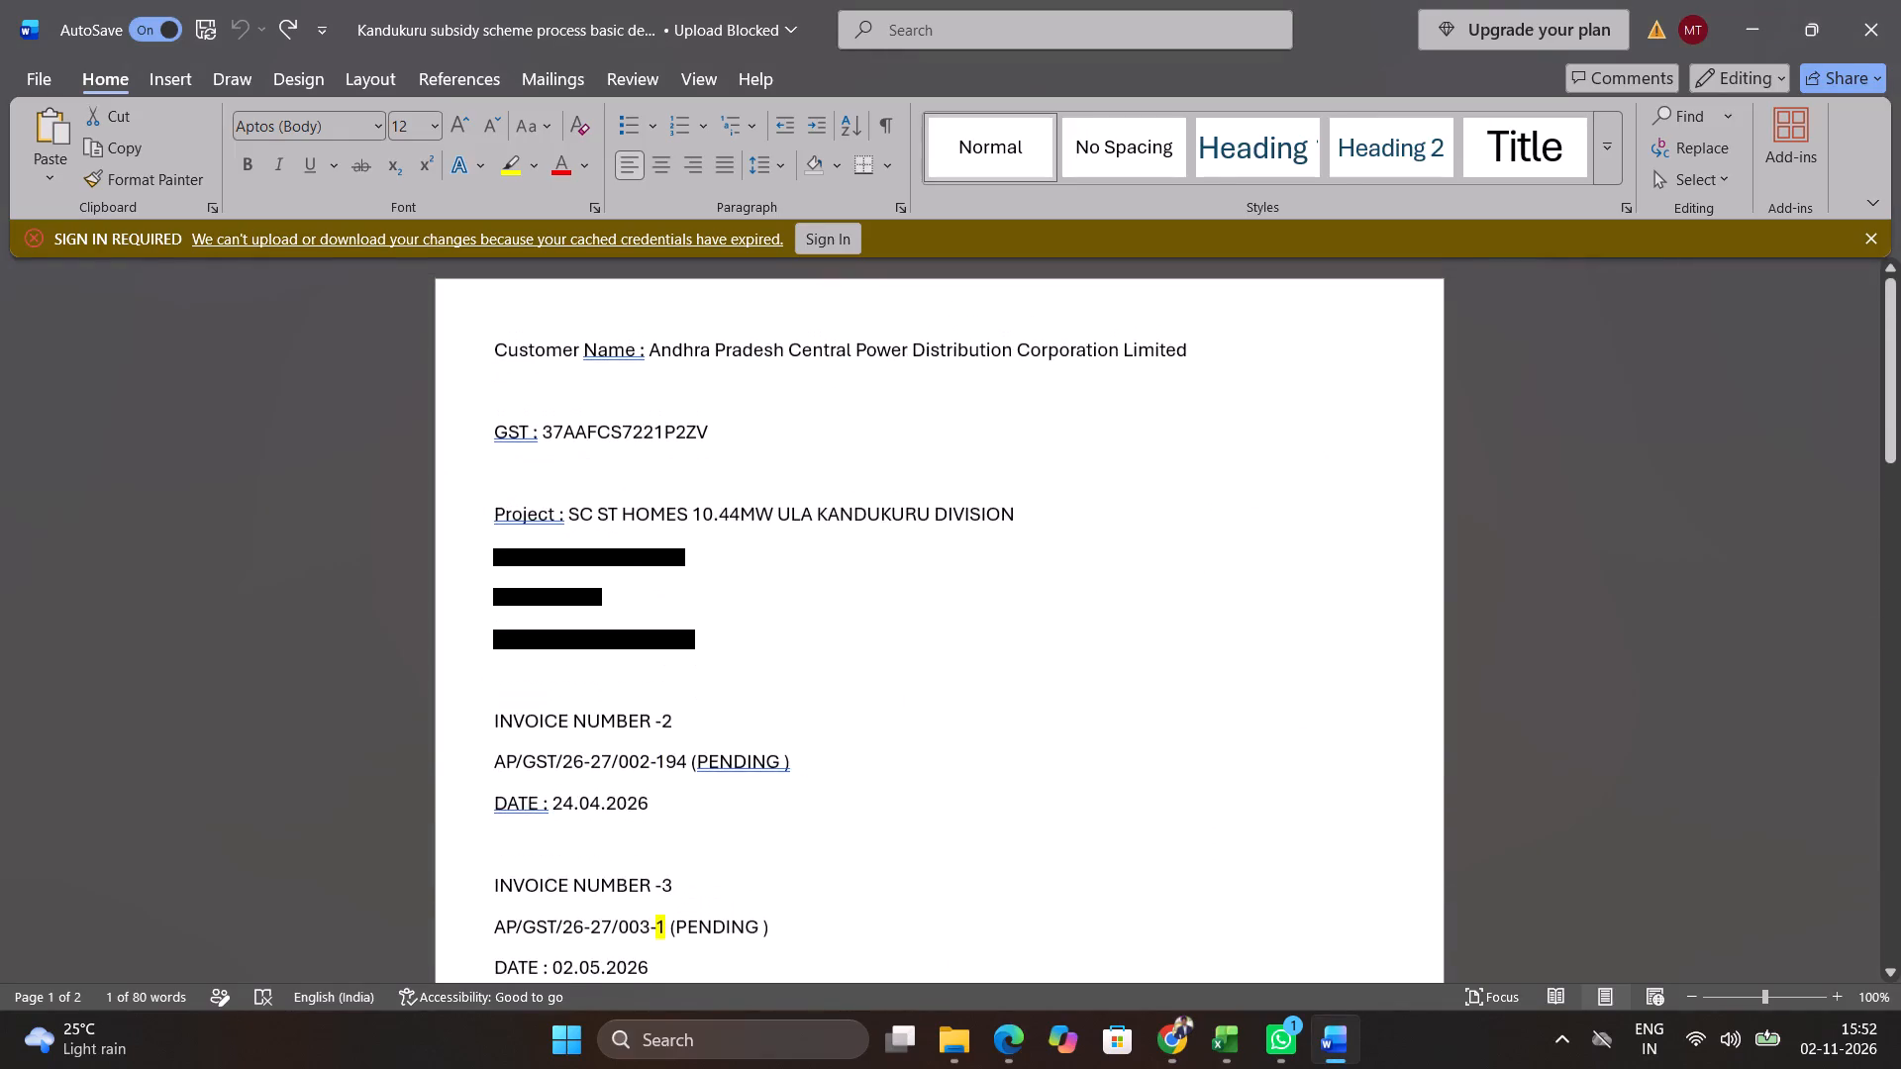
left_click_drag(652, 349, 1089, 361)
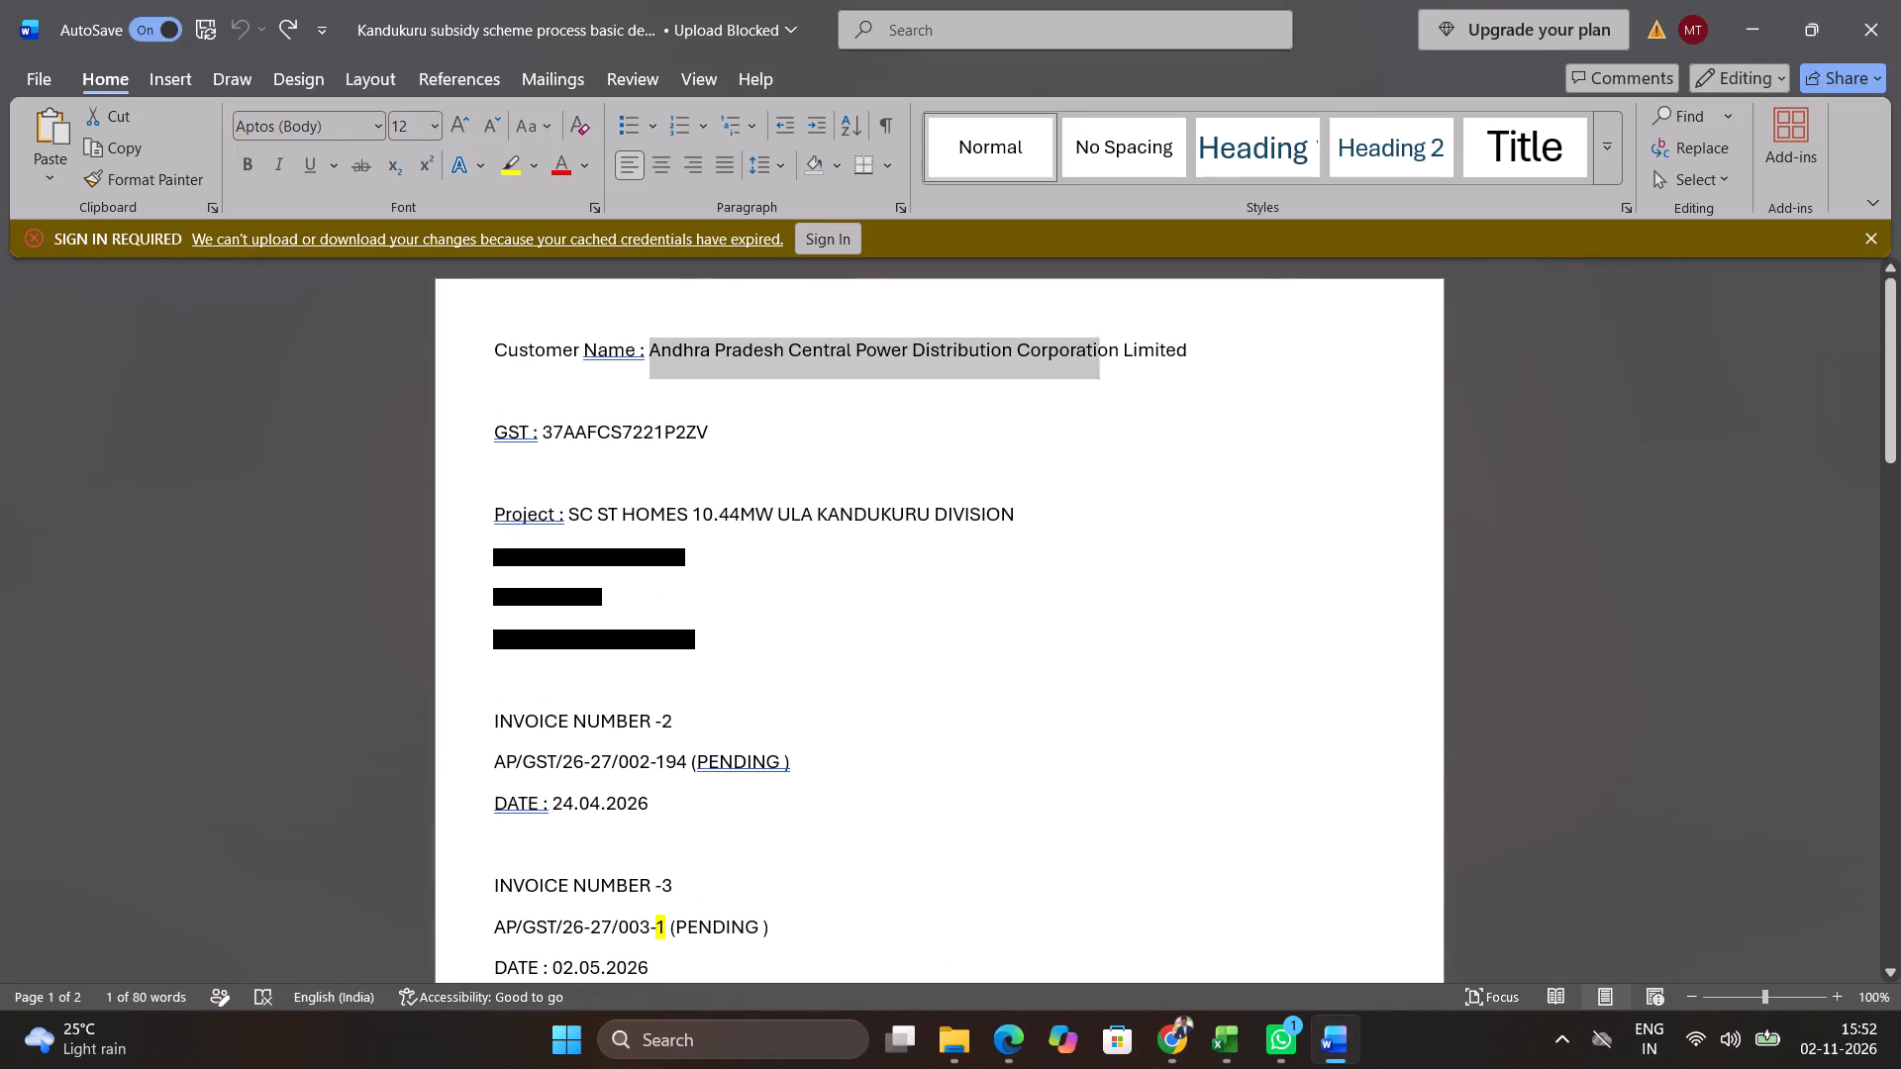
left_click_drag(1089, 361, 1192, 361)
key("ctrl+c")
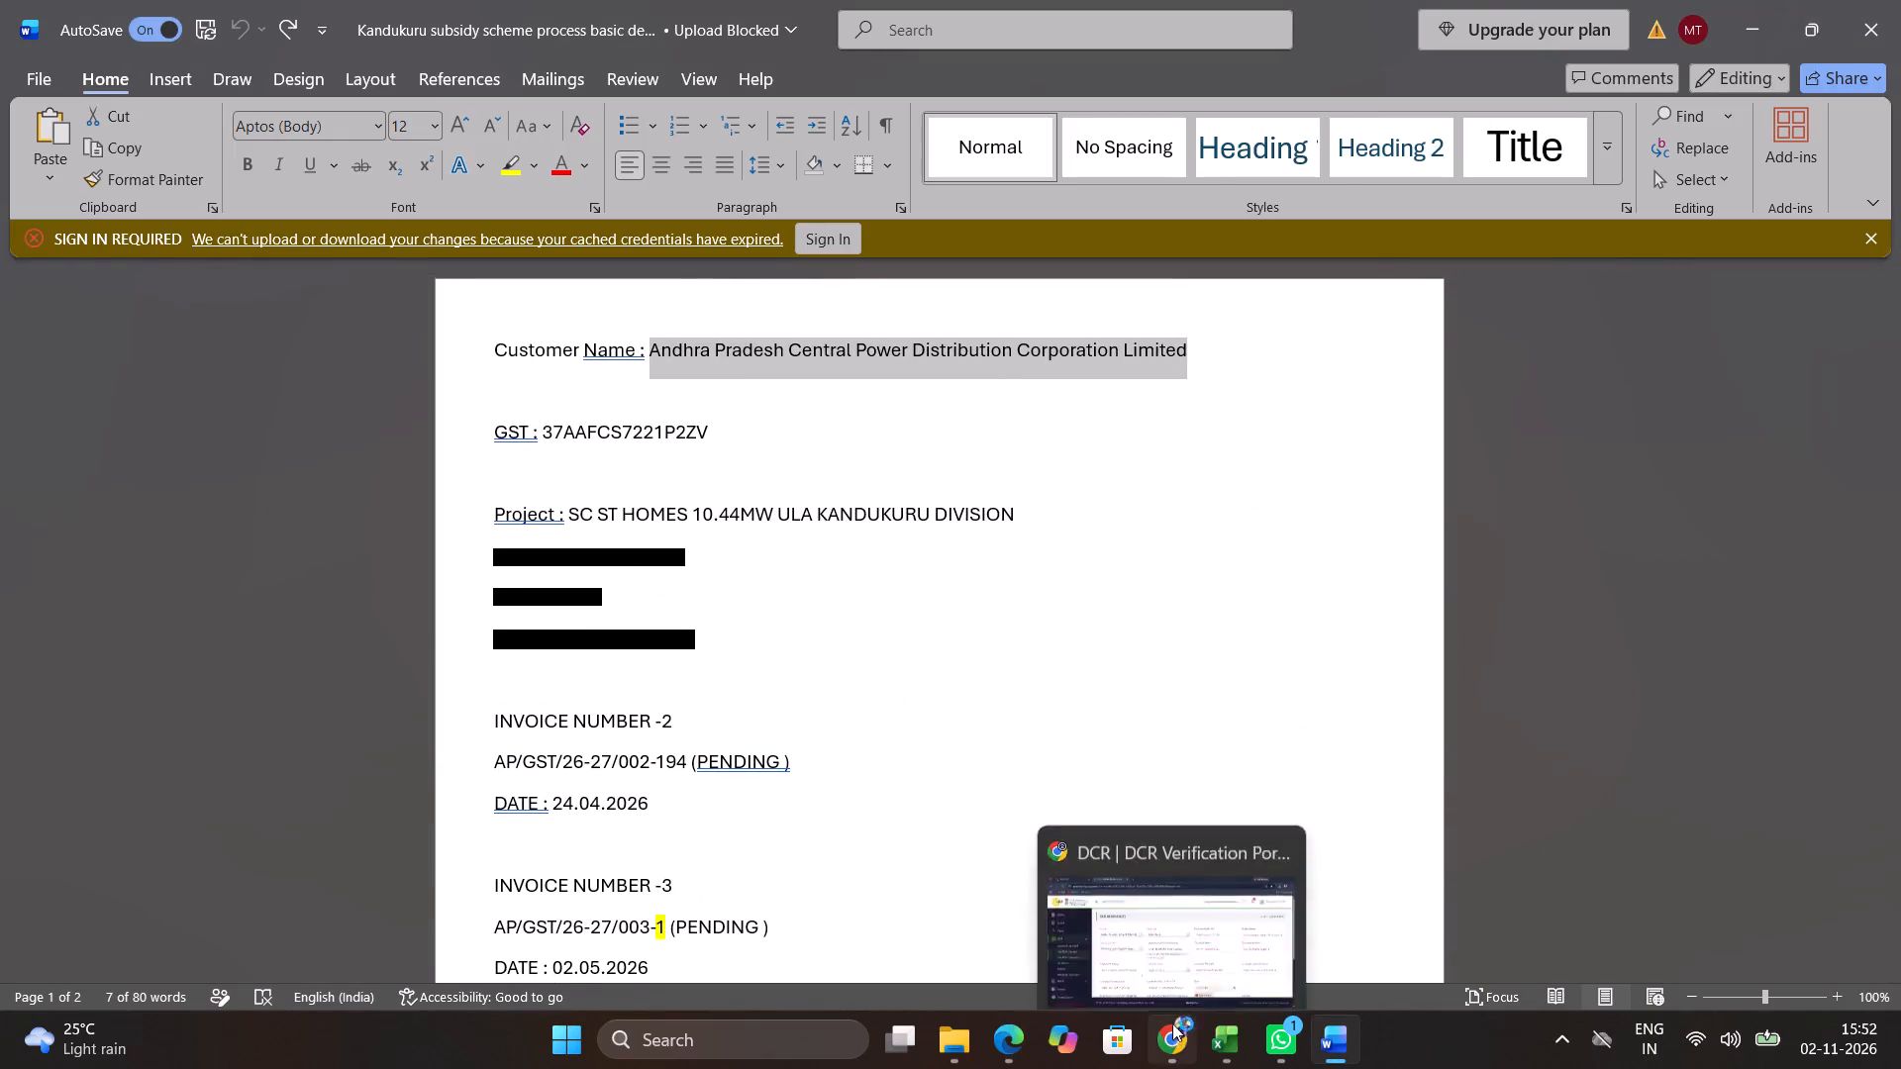
left_click(1195, 936)
key("ctrl+v")
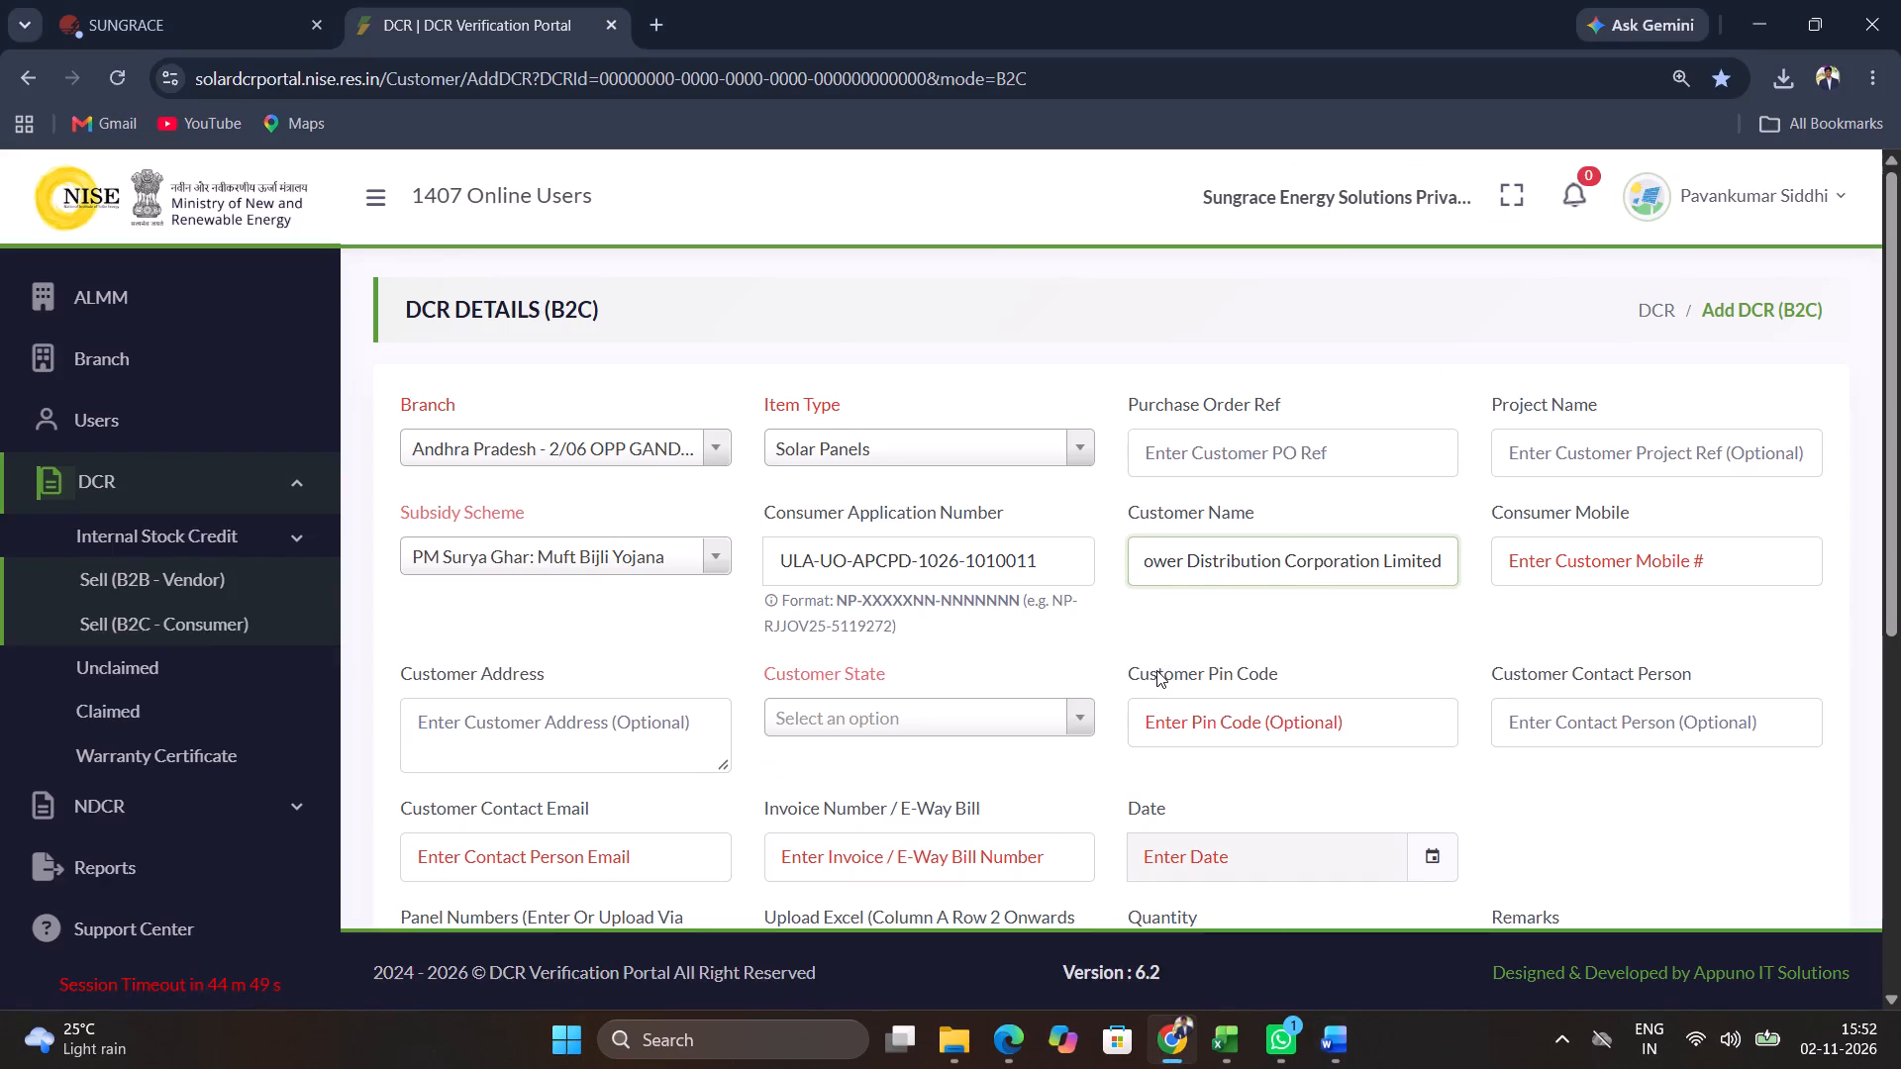
Copy the project SC ST HOMES 10.44MW ULA KANDUKURU DIVISION from the Word document into the DCR form's Project Name.
left_click(1526, 461)
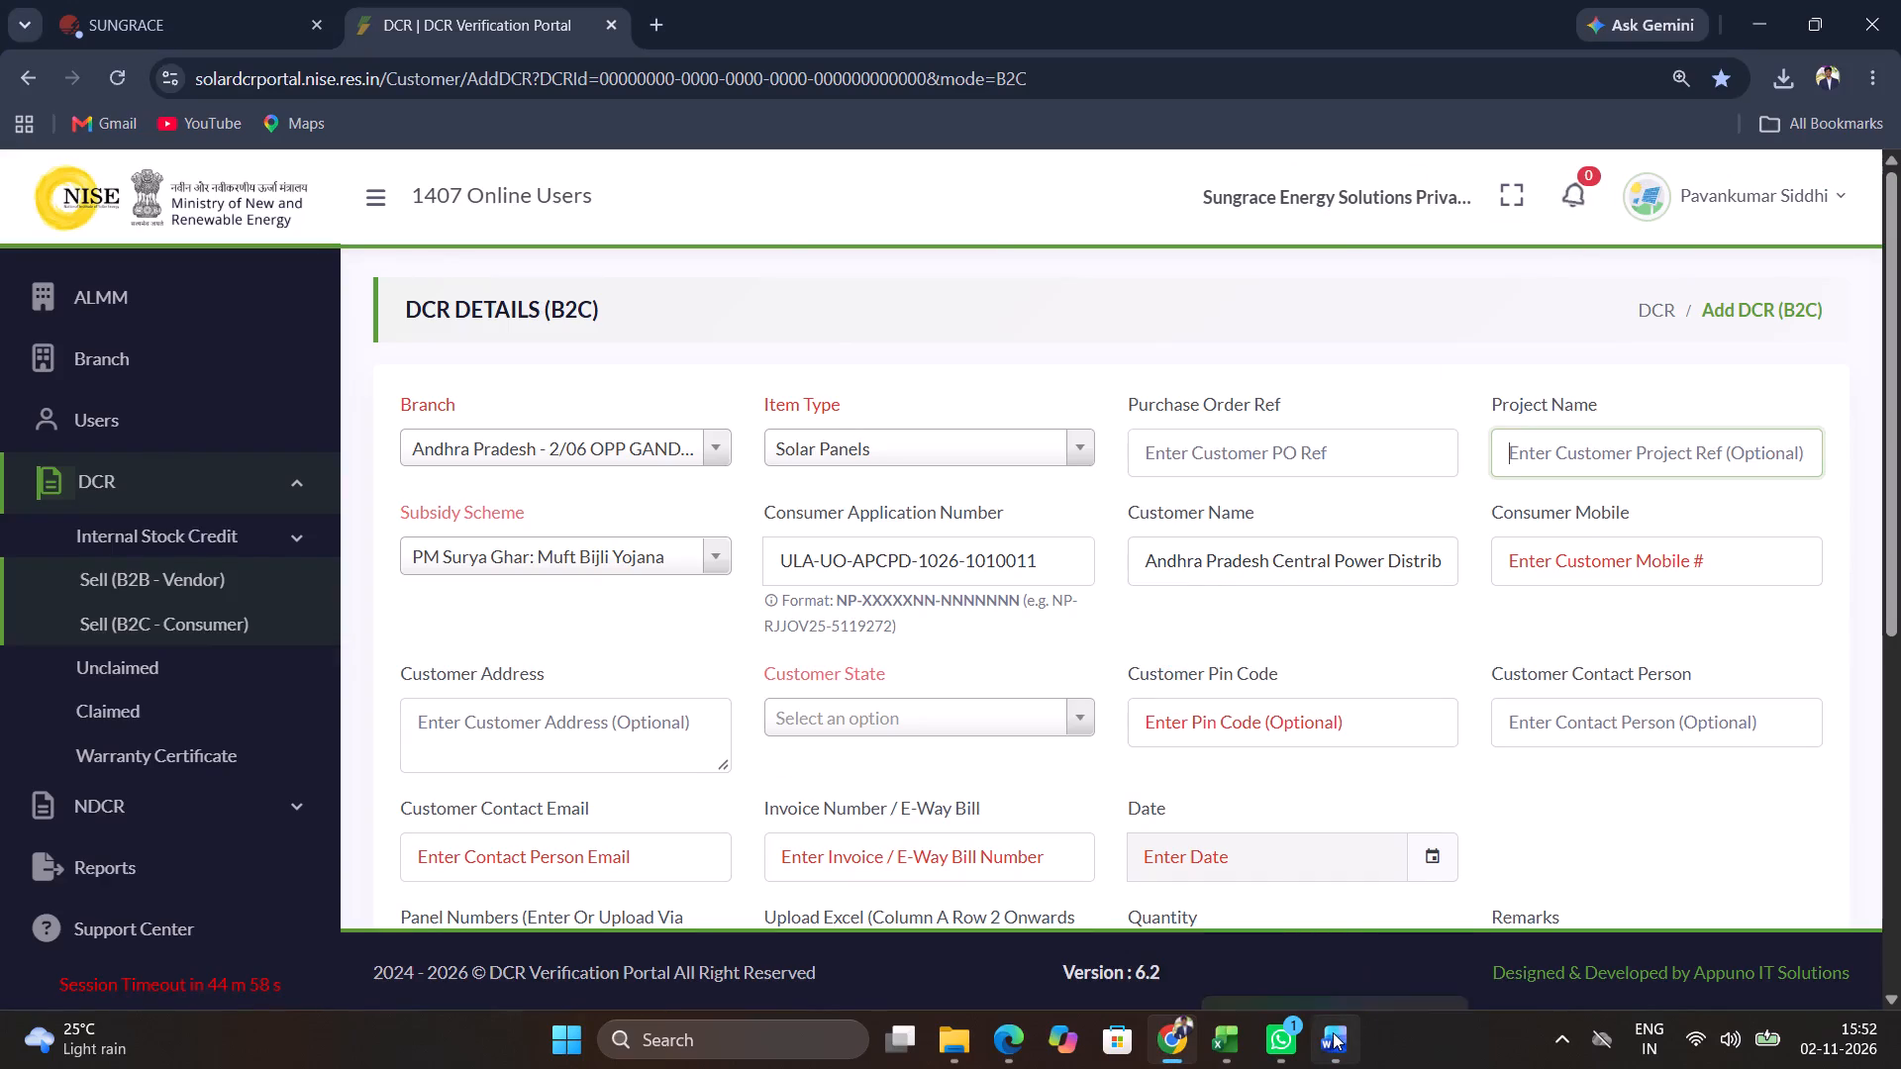
left_click(1335, 967)
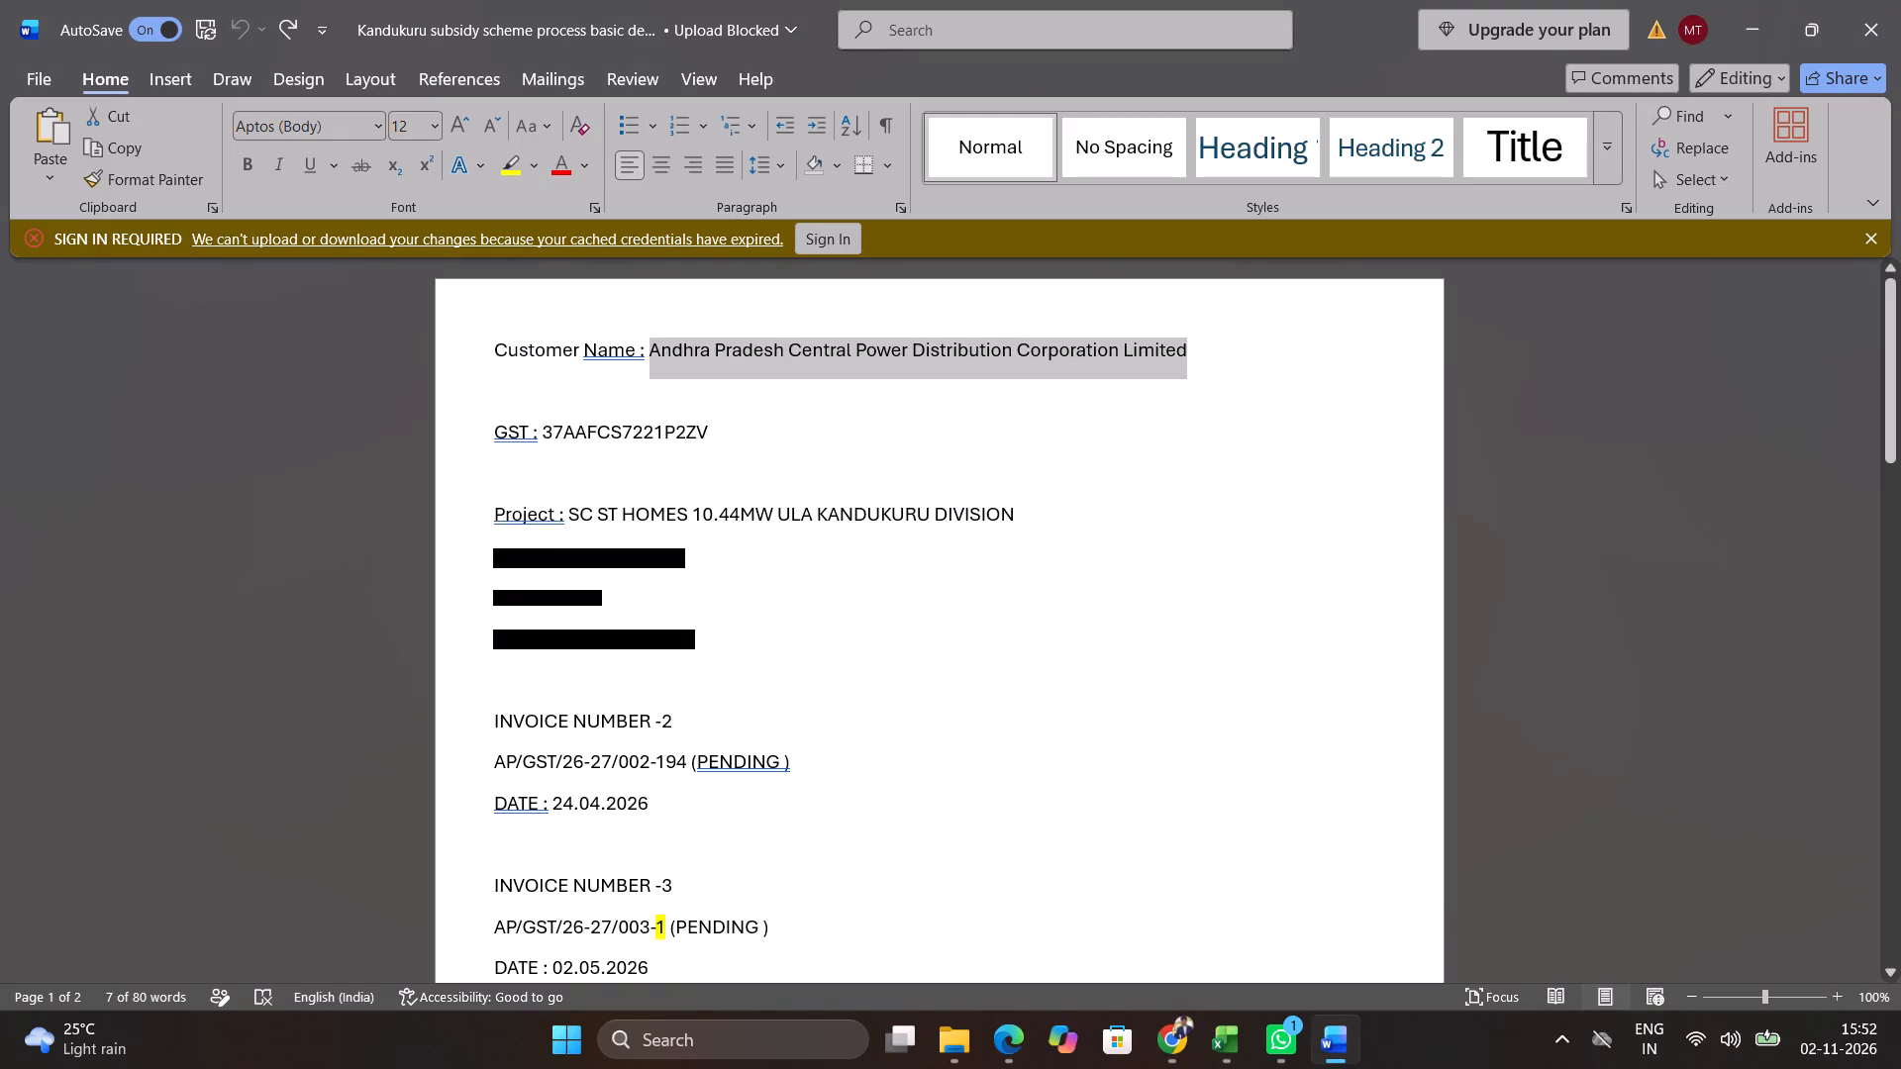
left_click_drag(583, 520, 1047, 520)
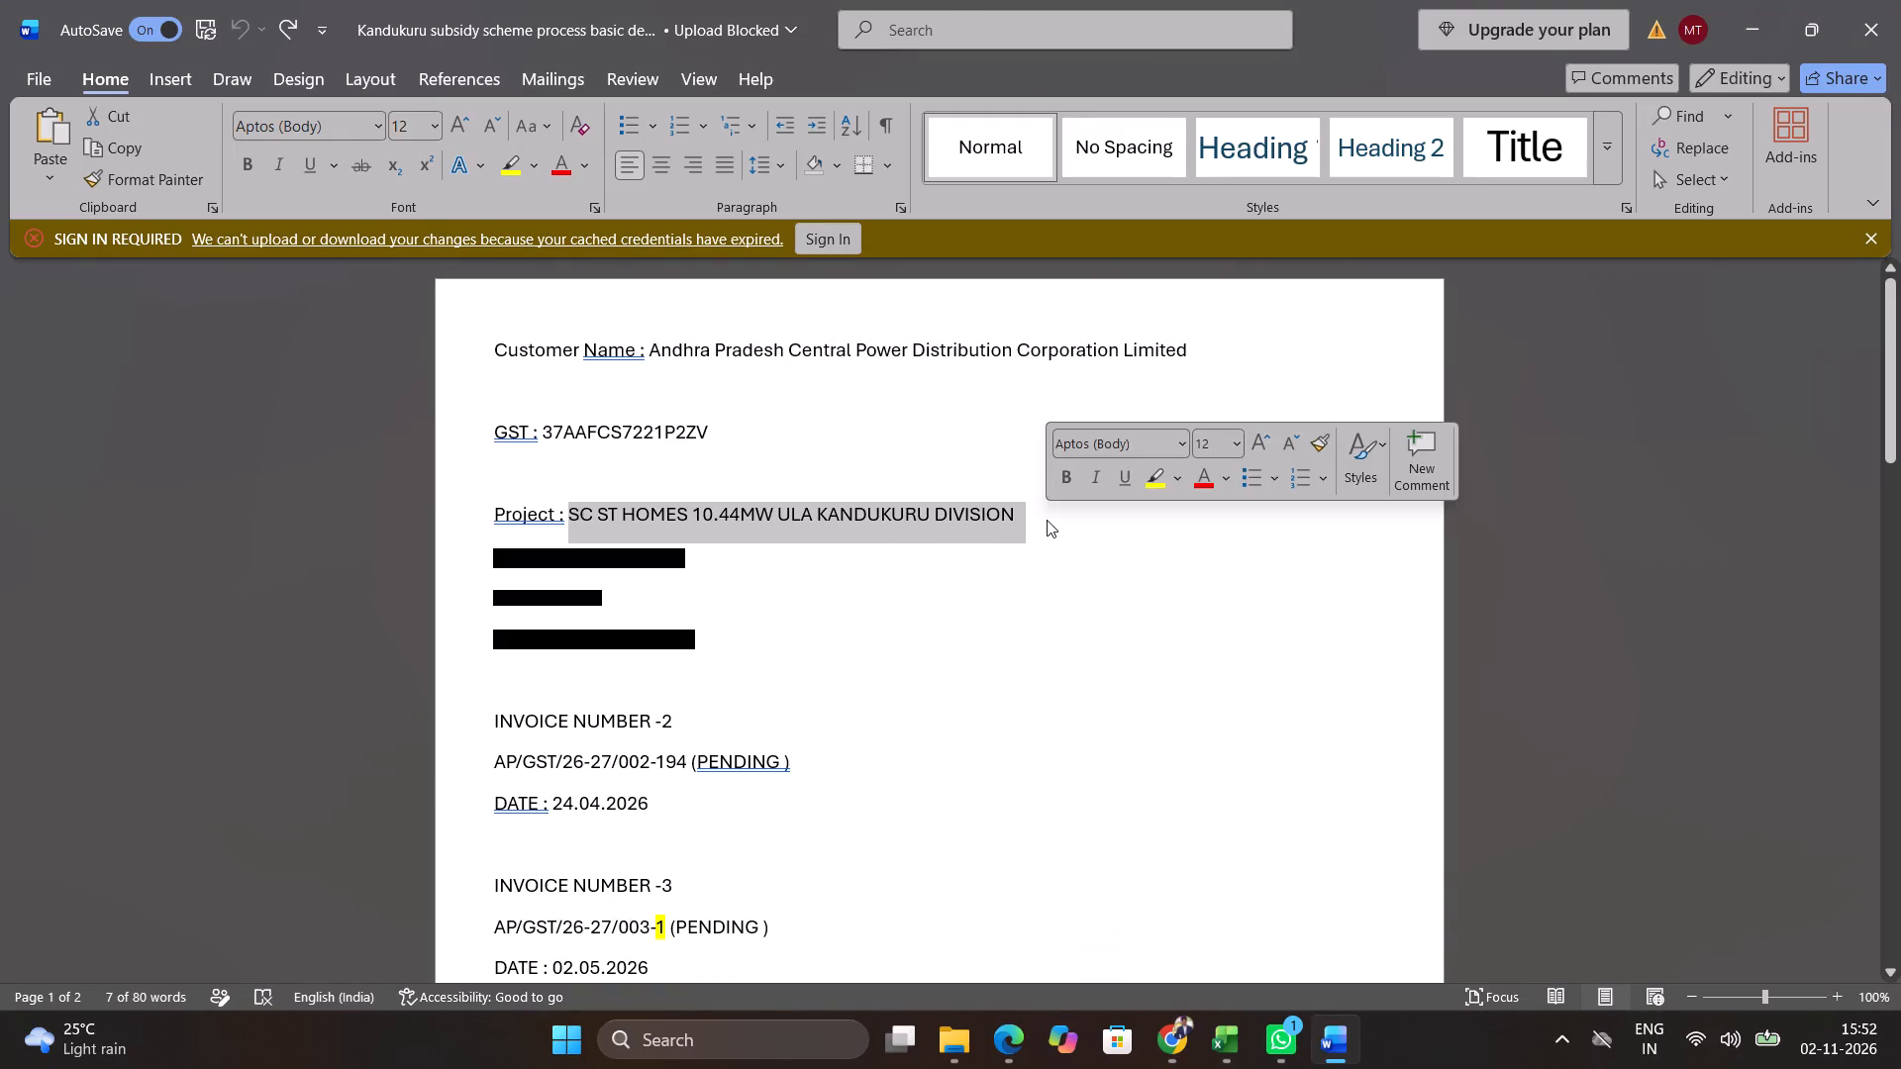
key("ctrl+c")
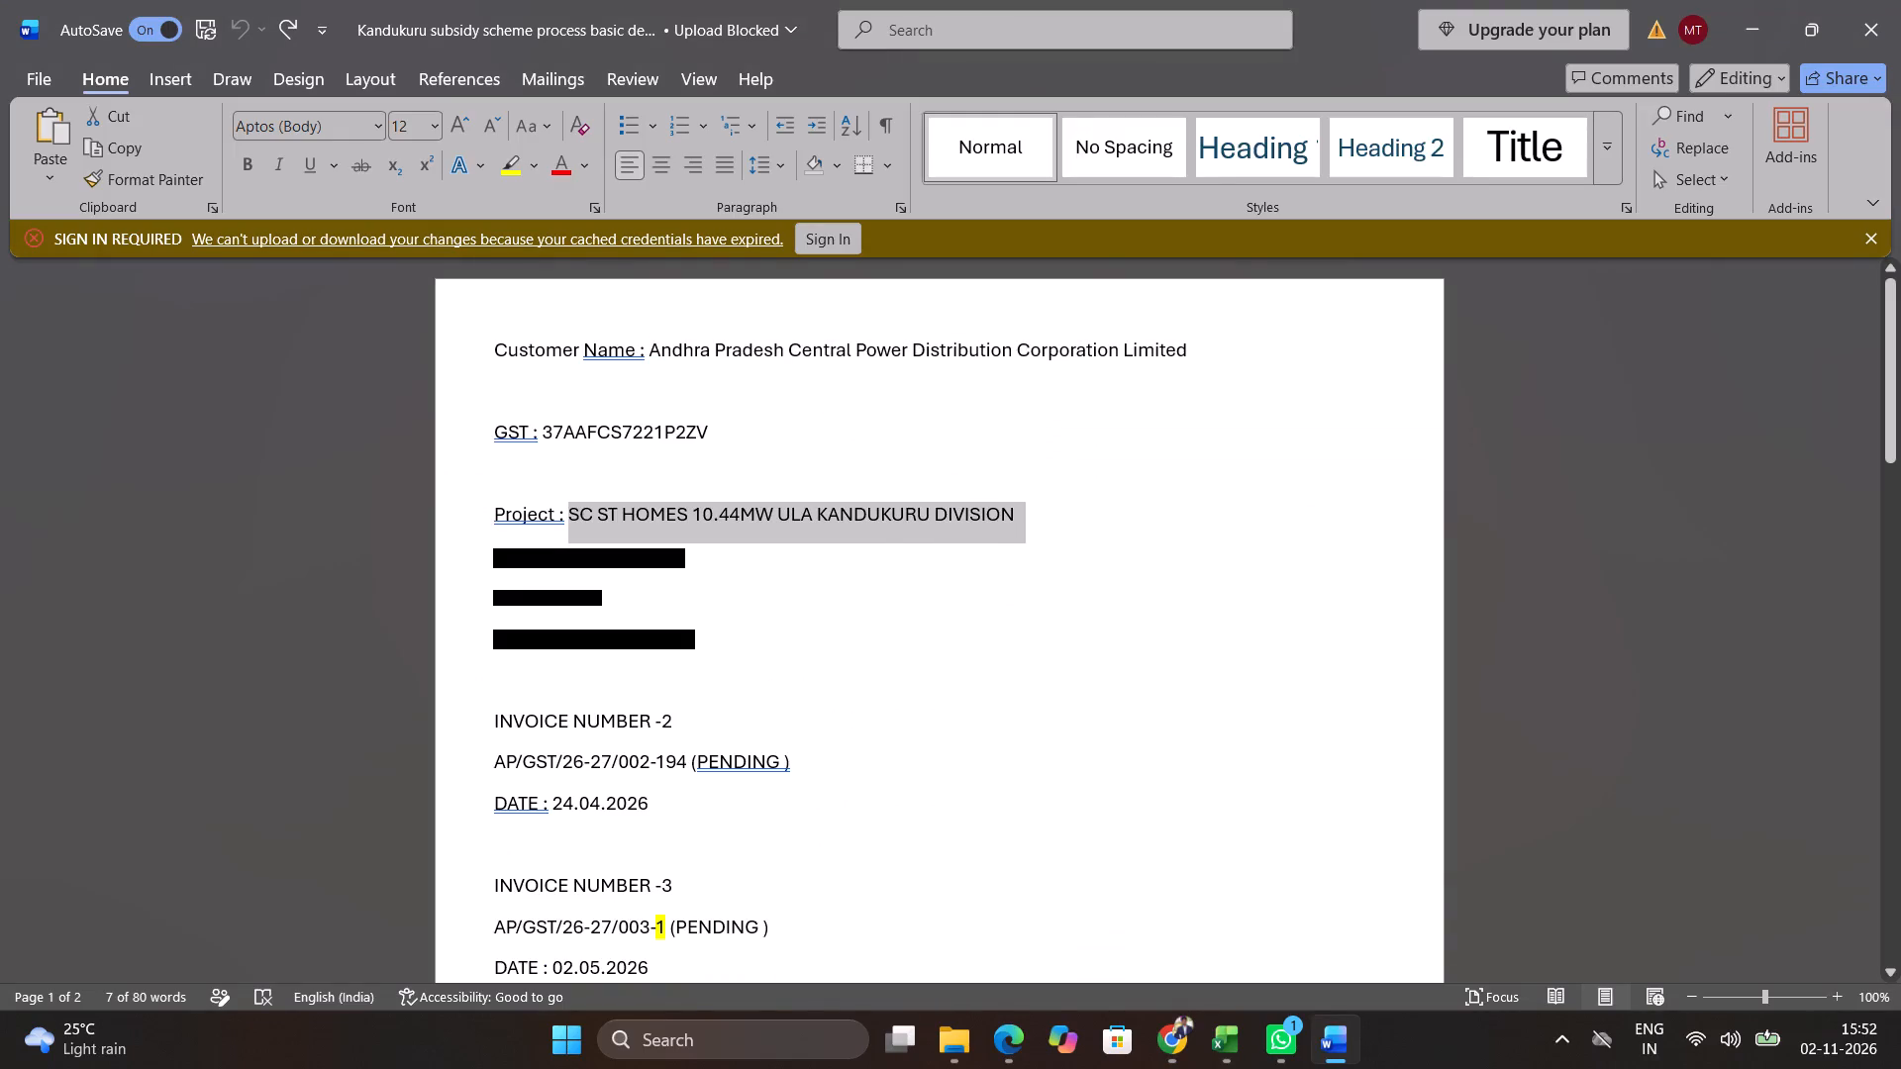
left_click(1160, 935)
key("ctrl+v")
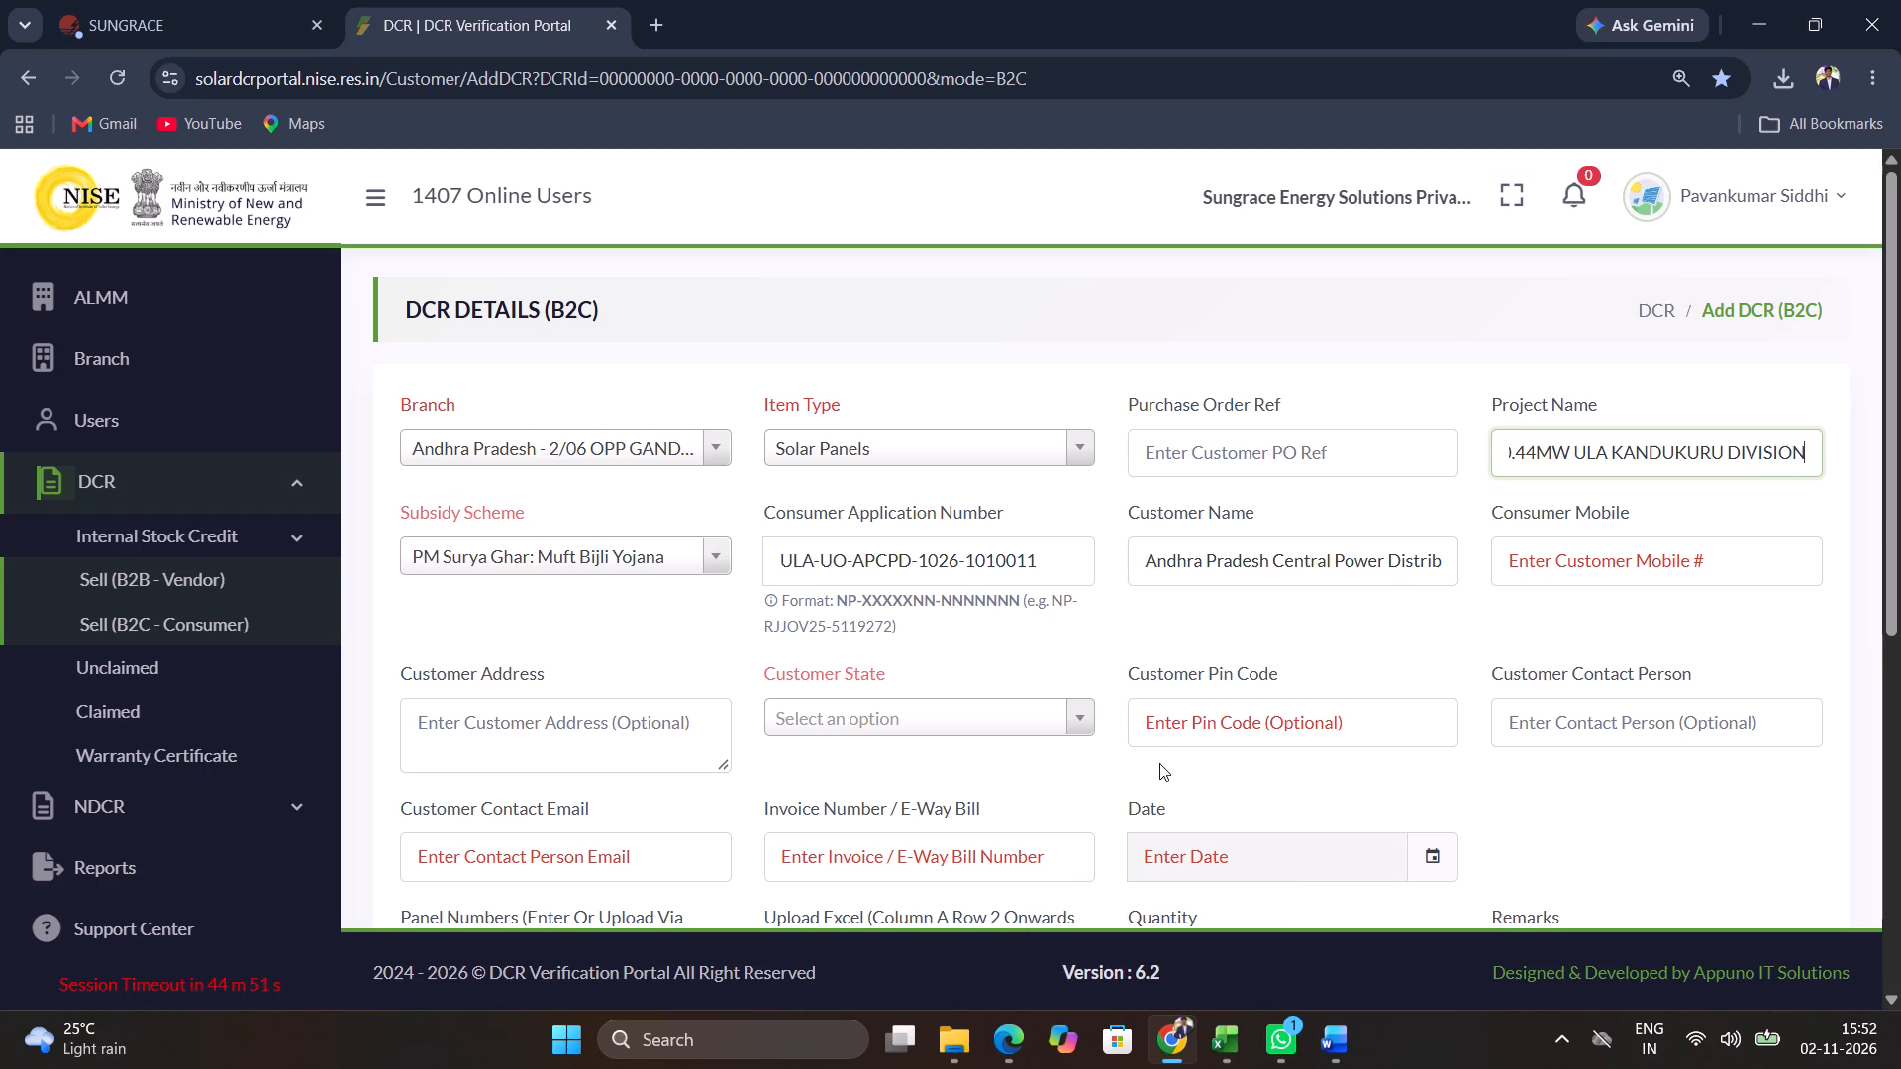
Copy the customer's mobile number from the Word details document into the DCR form's Consumer Mobile.
scroll(1159, 763, "up", 1)
left_click(1611, 571)
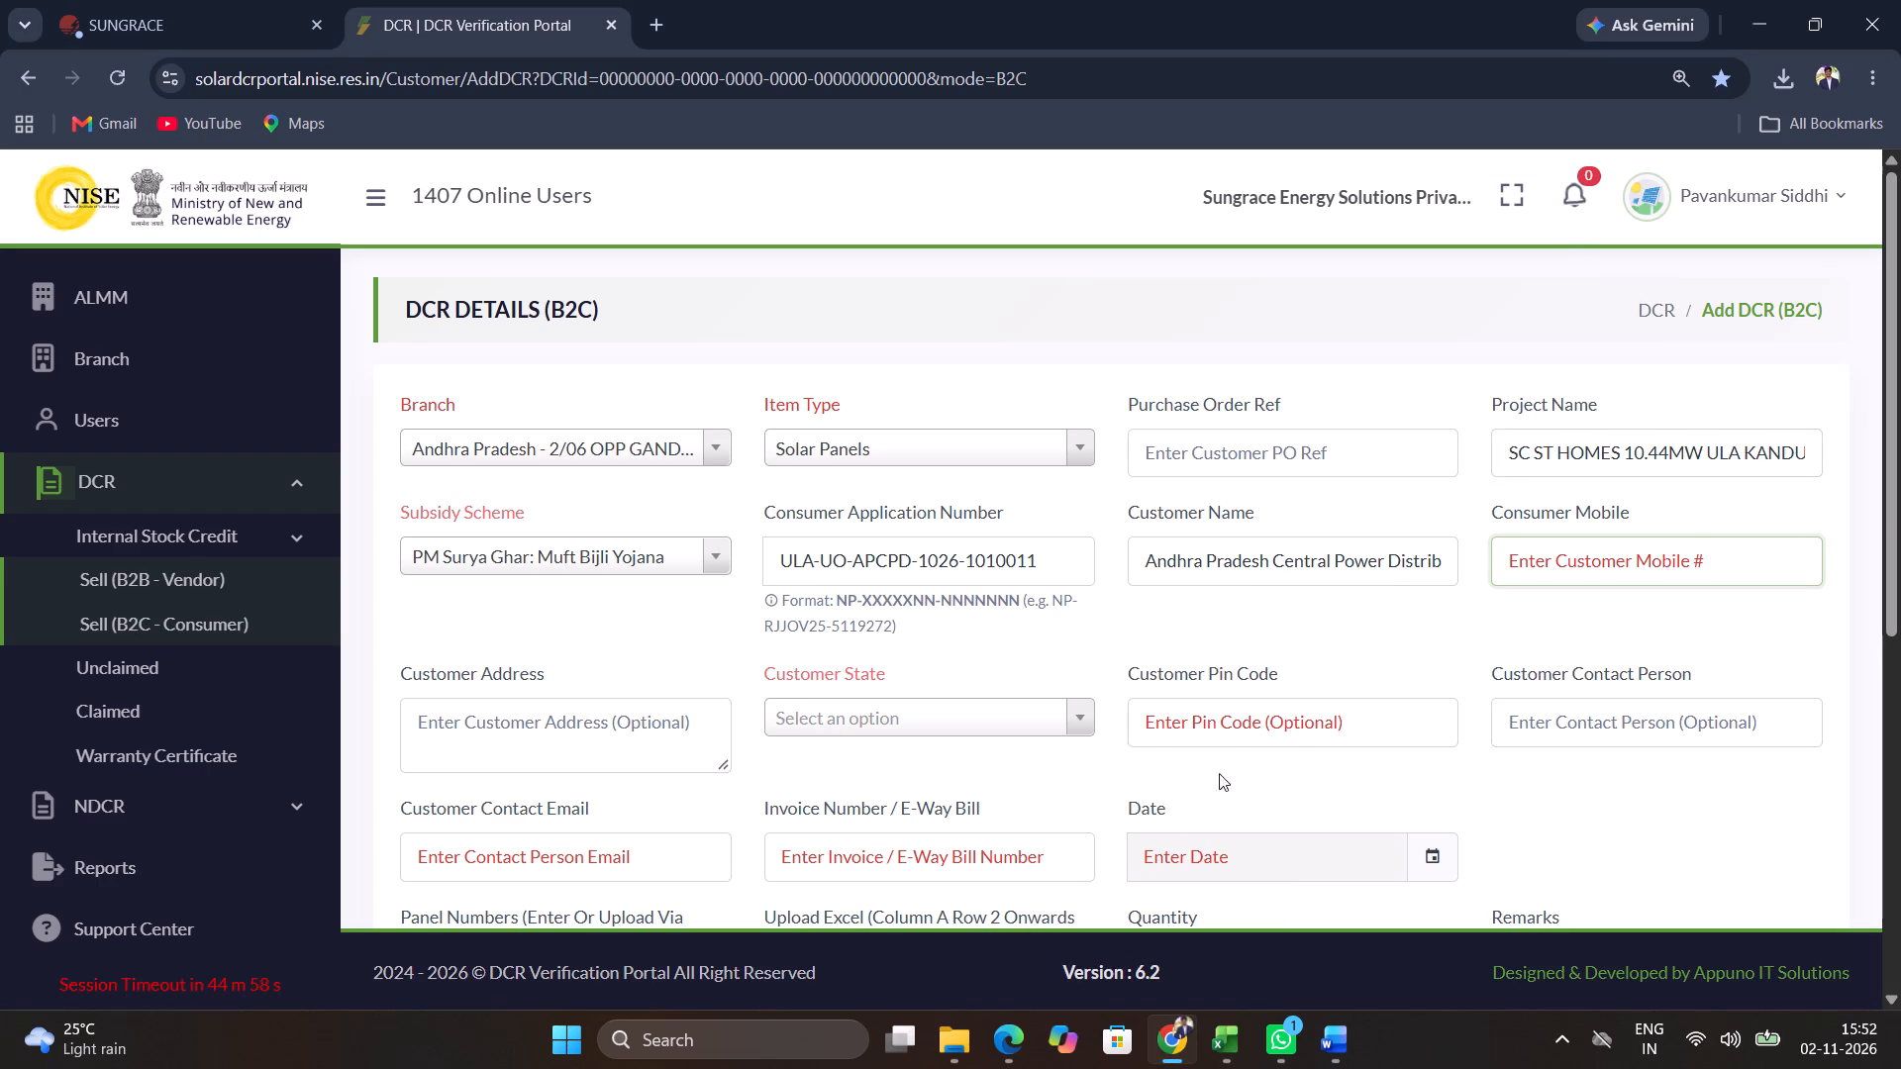
left_click(1304, 946)
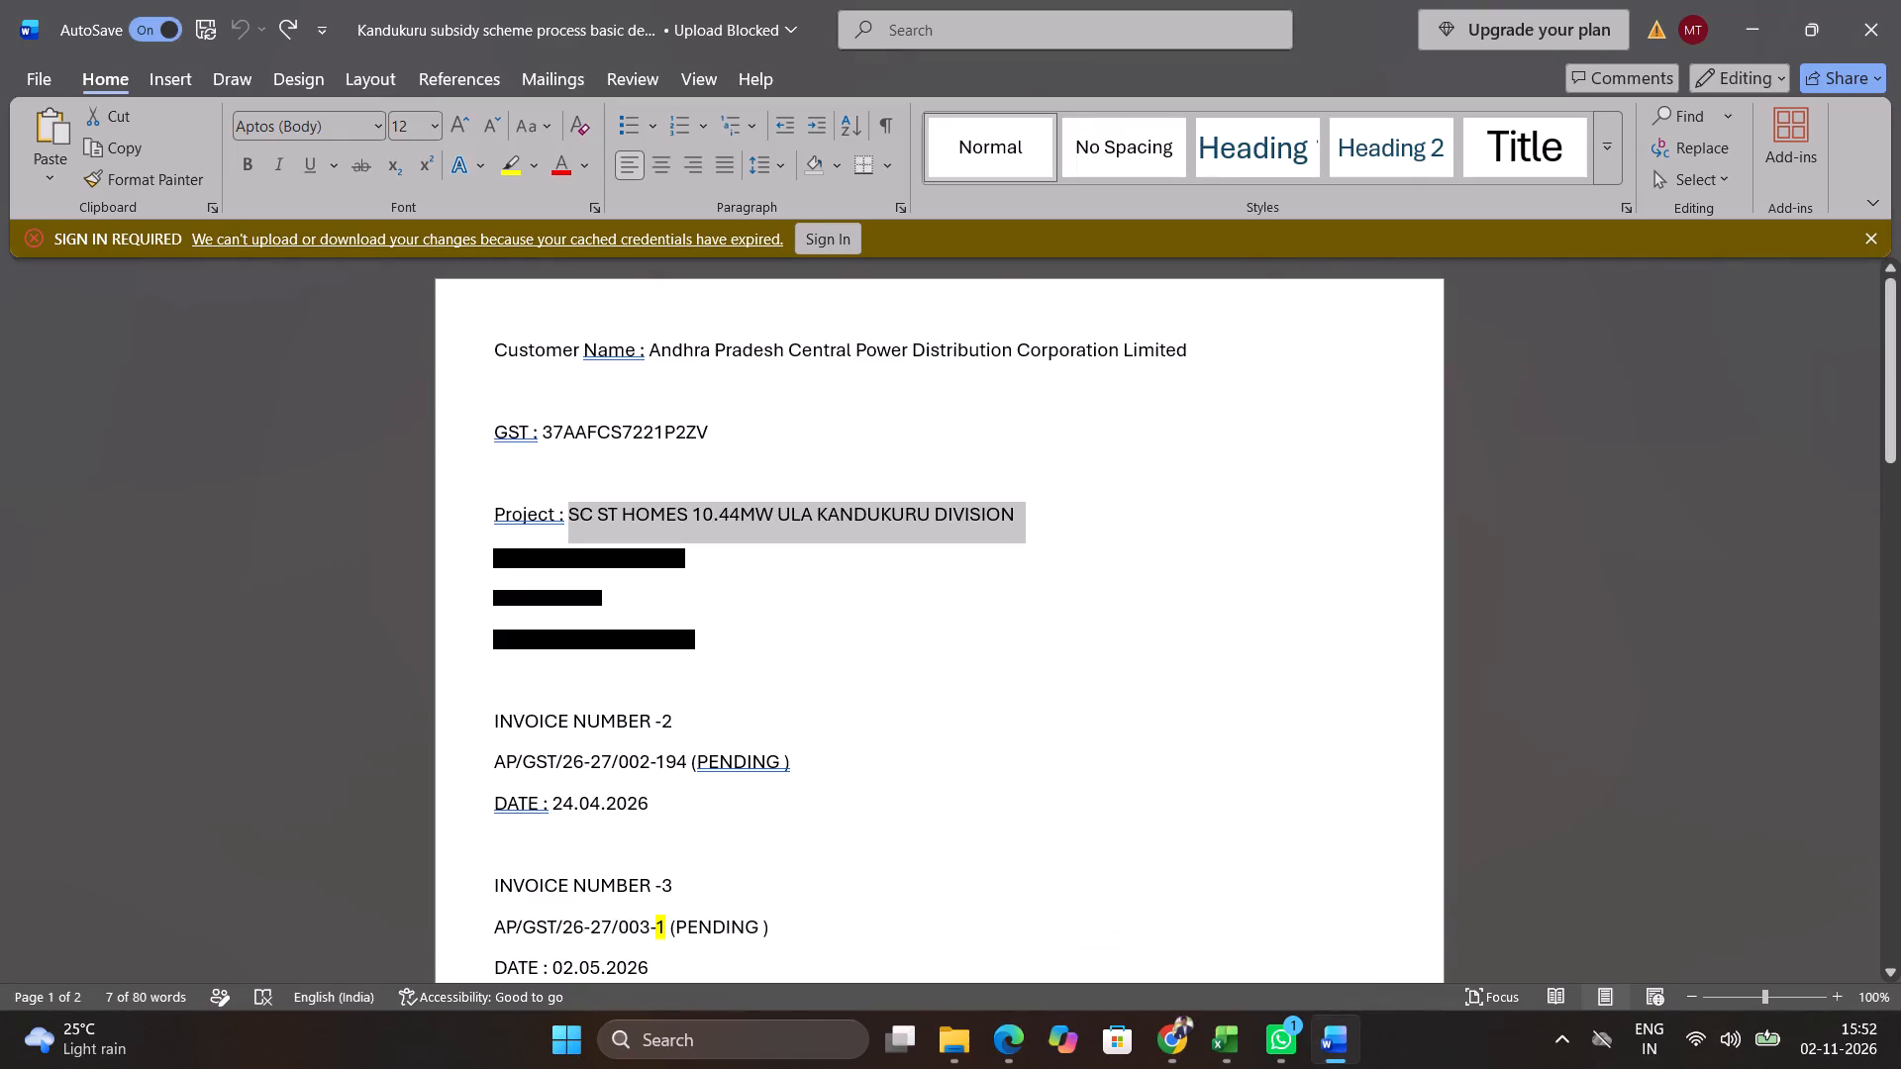
left_click_drag(663, 594, 477, 605)
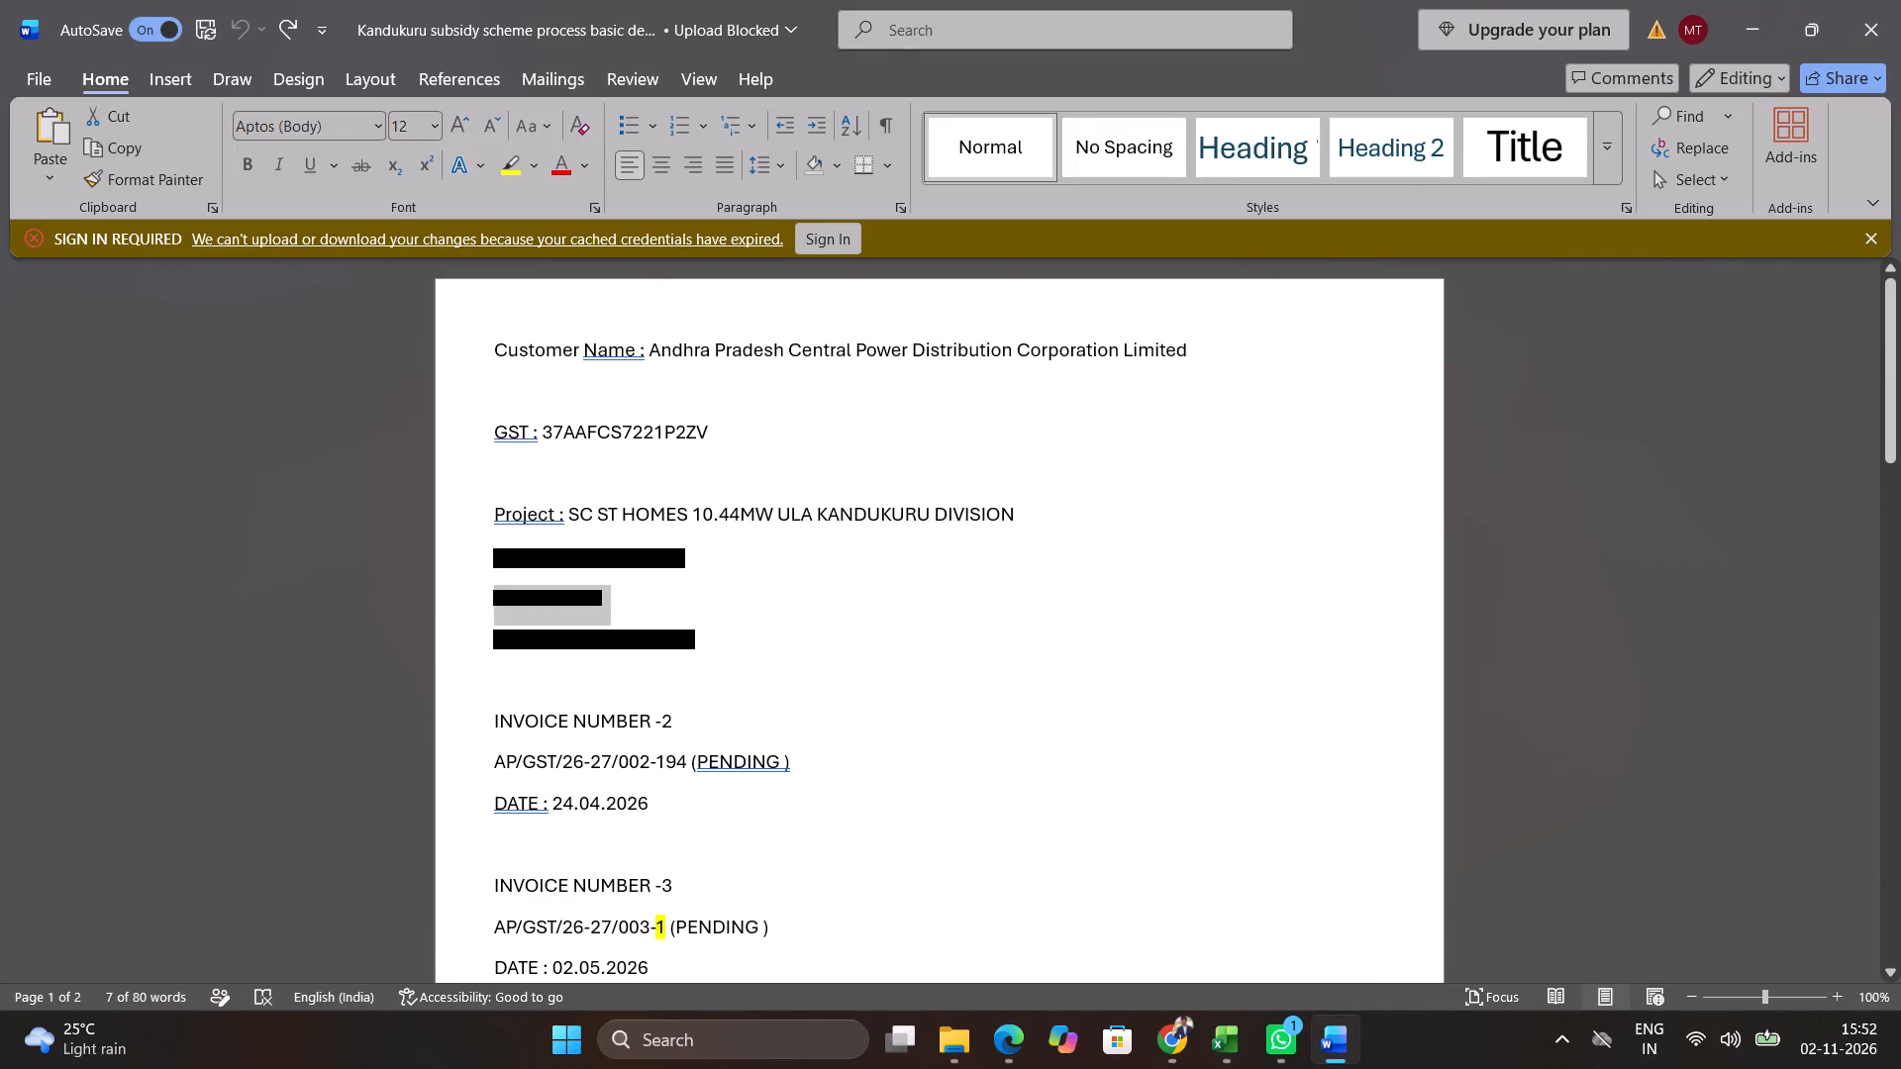
key("ctrl+c")
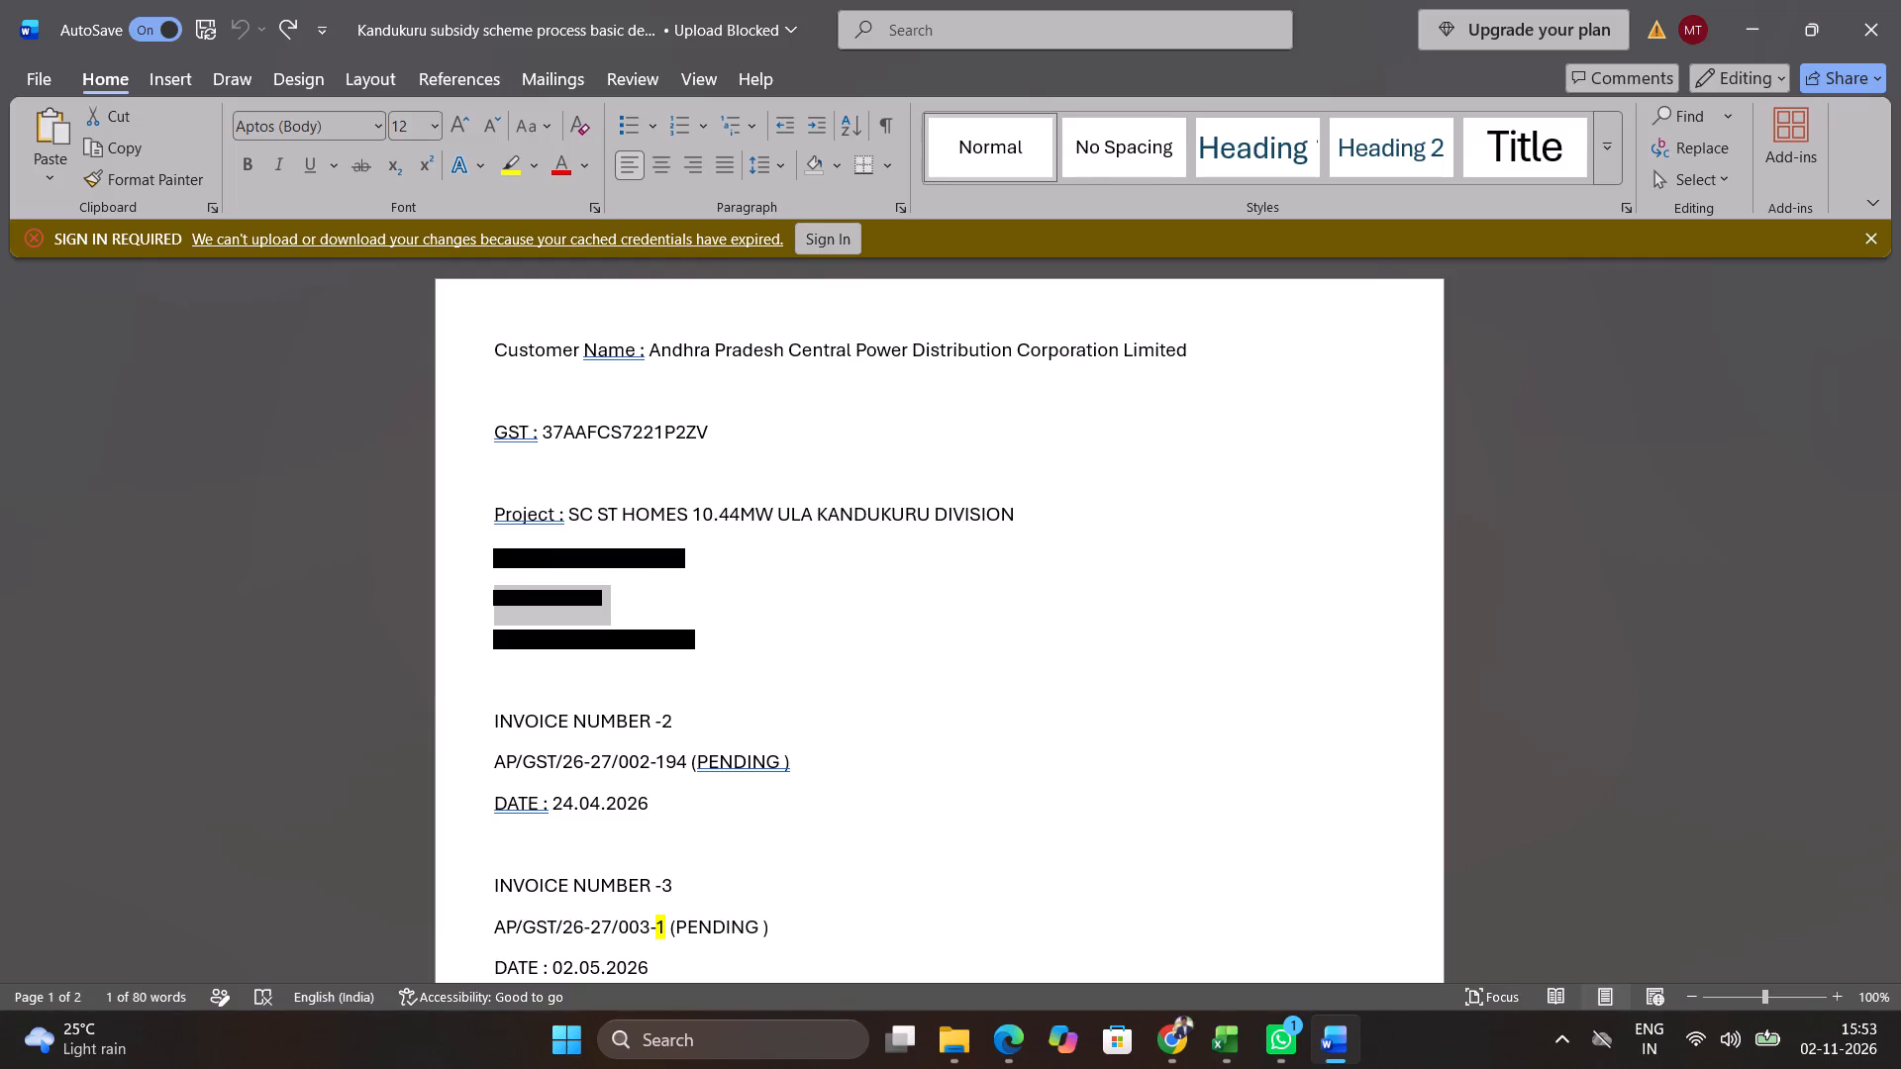
key("ctrl+c")
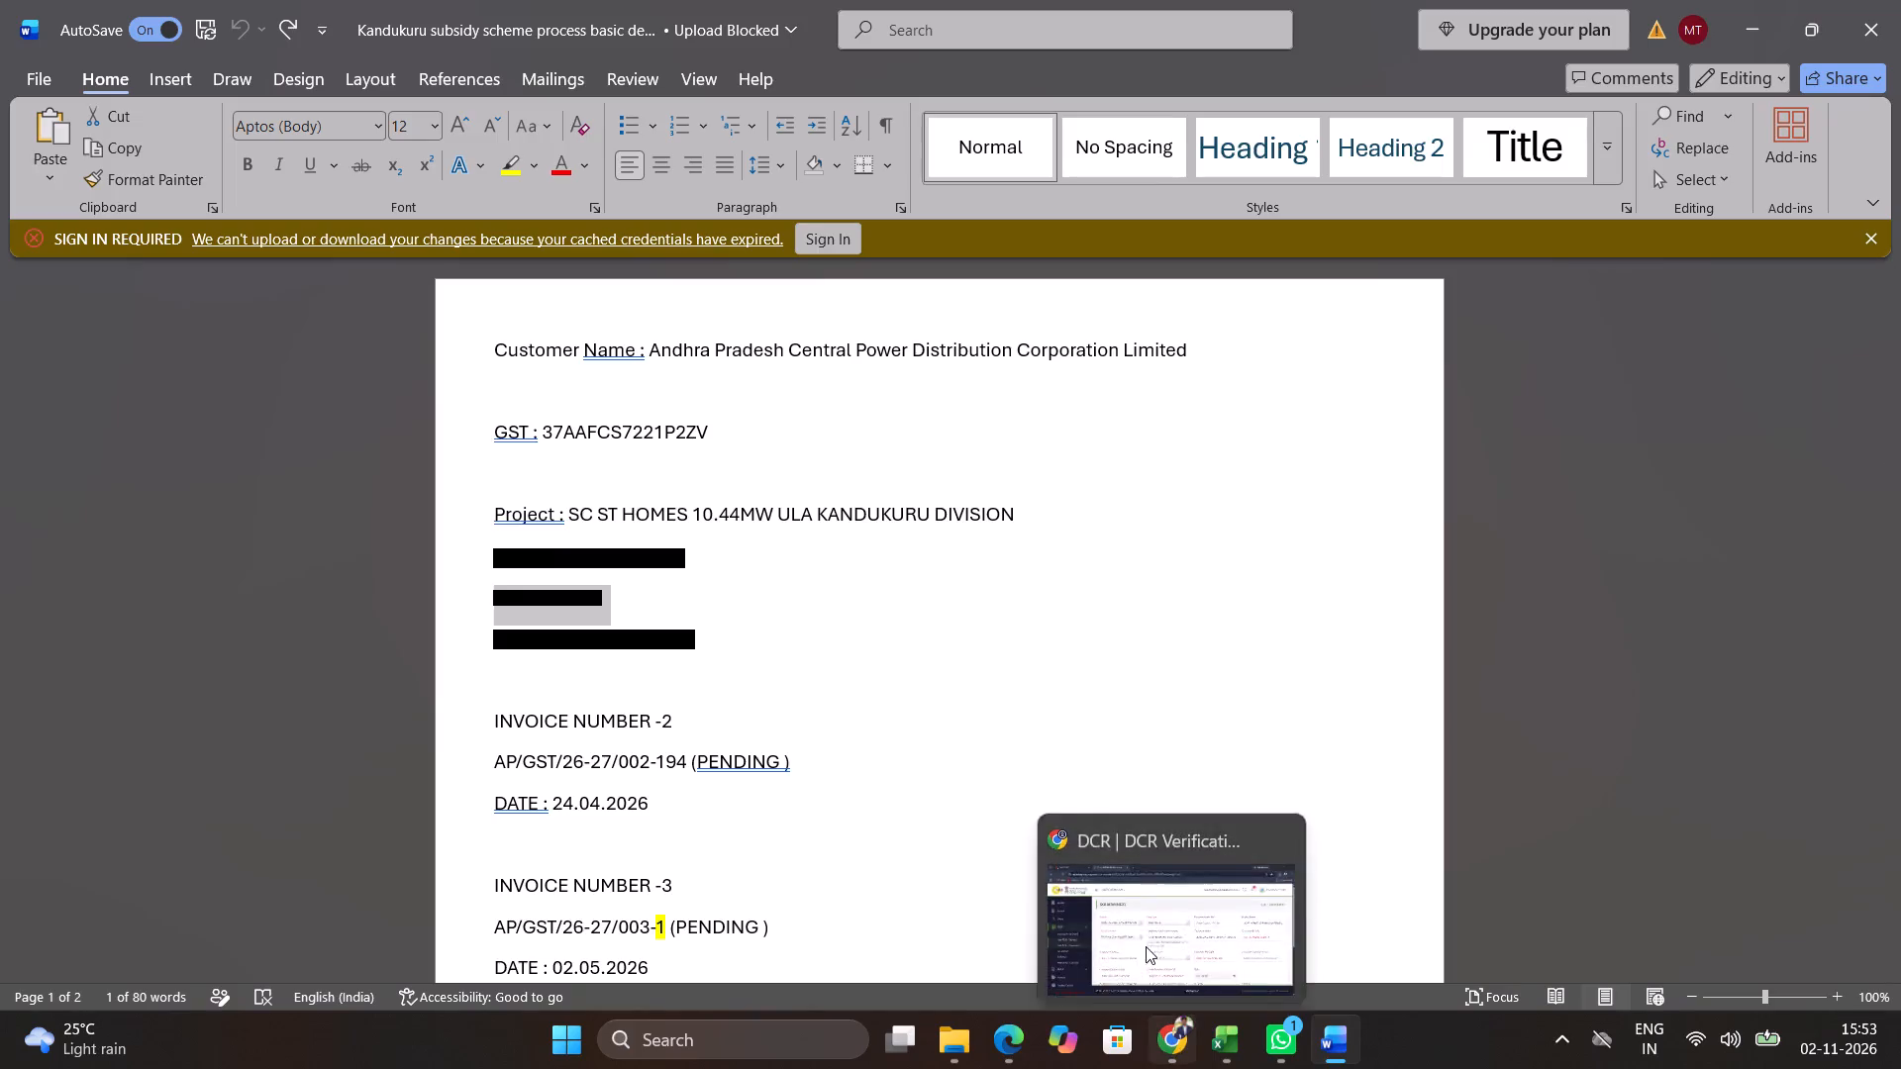
left_click(1136, 908)
key("ctrl+v")
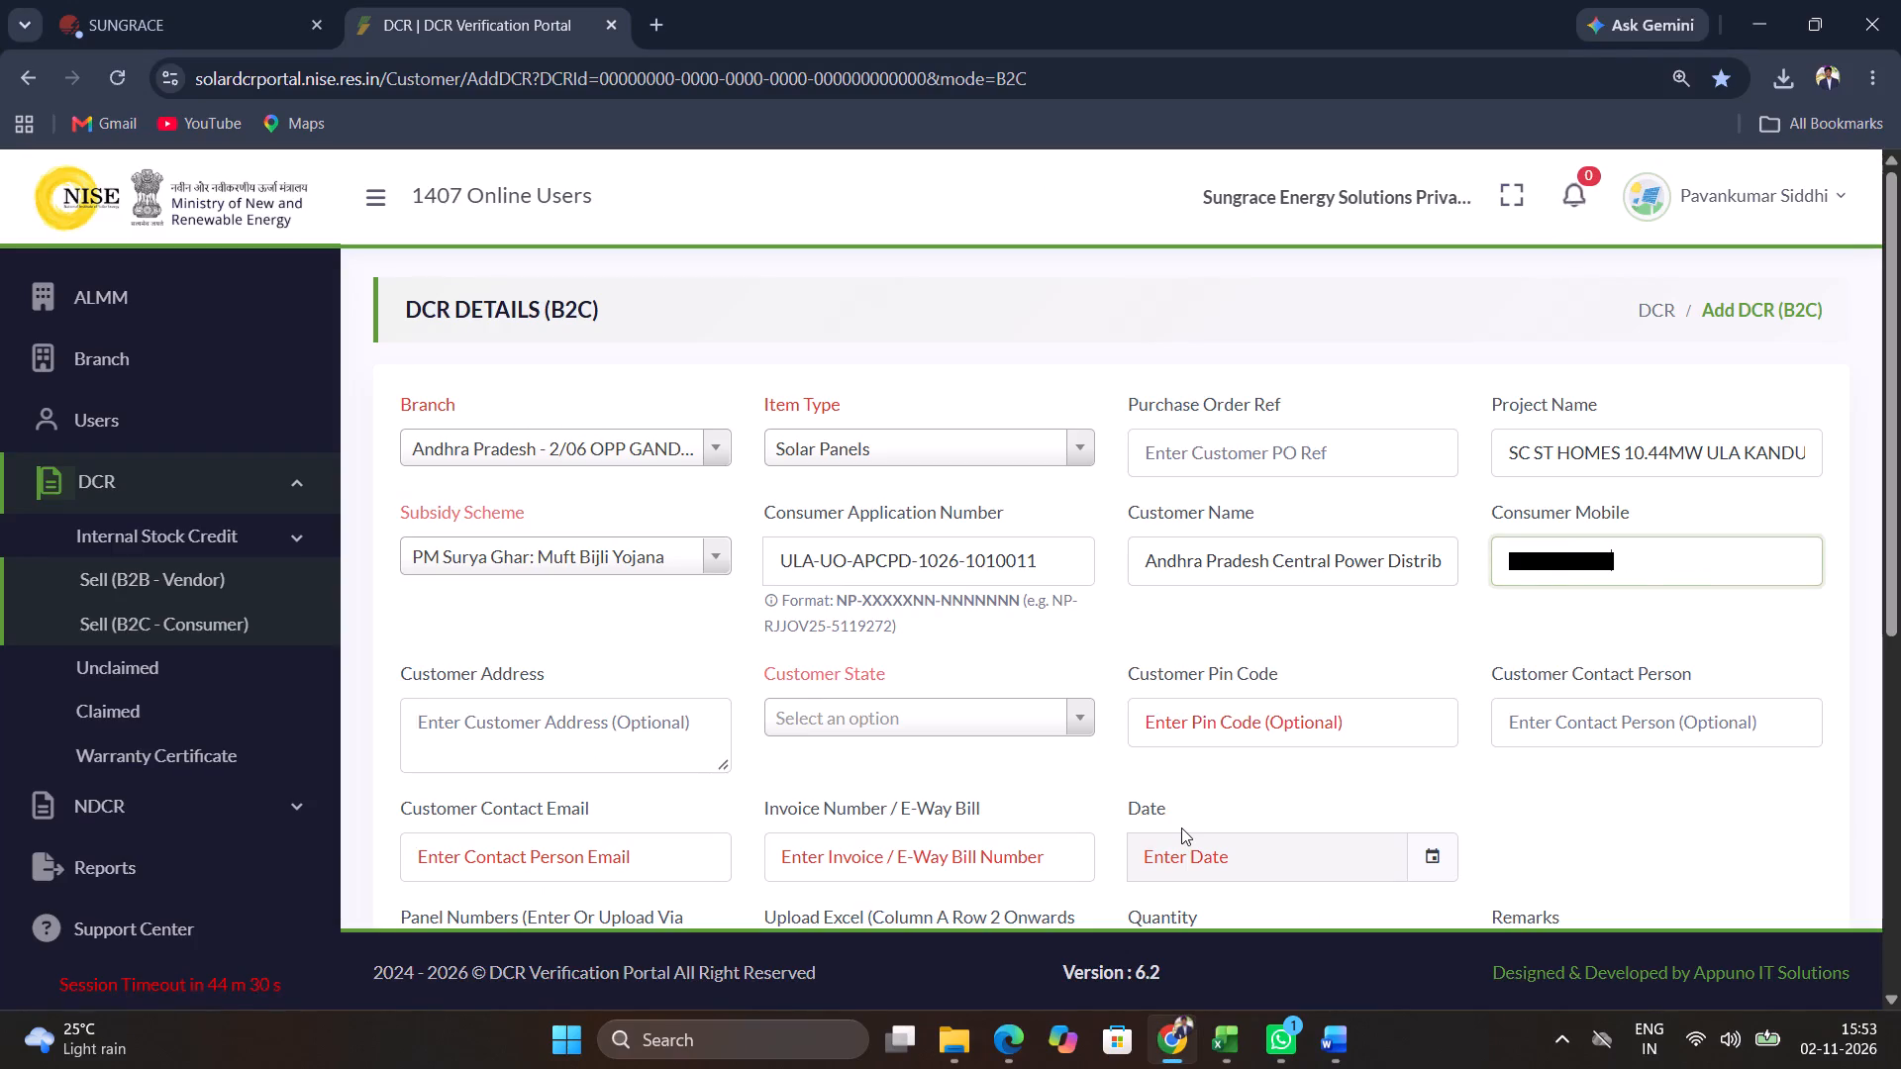
Set the Customer State to Andhra Pradesh (37).
scroll(925, 503, "down", 2)
left_click(920, 471)
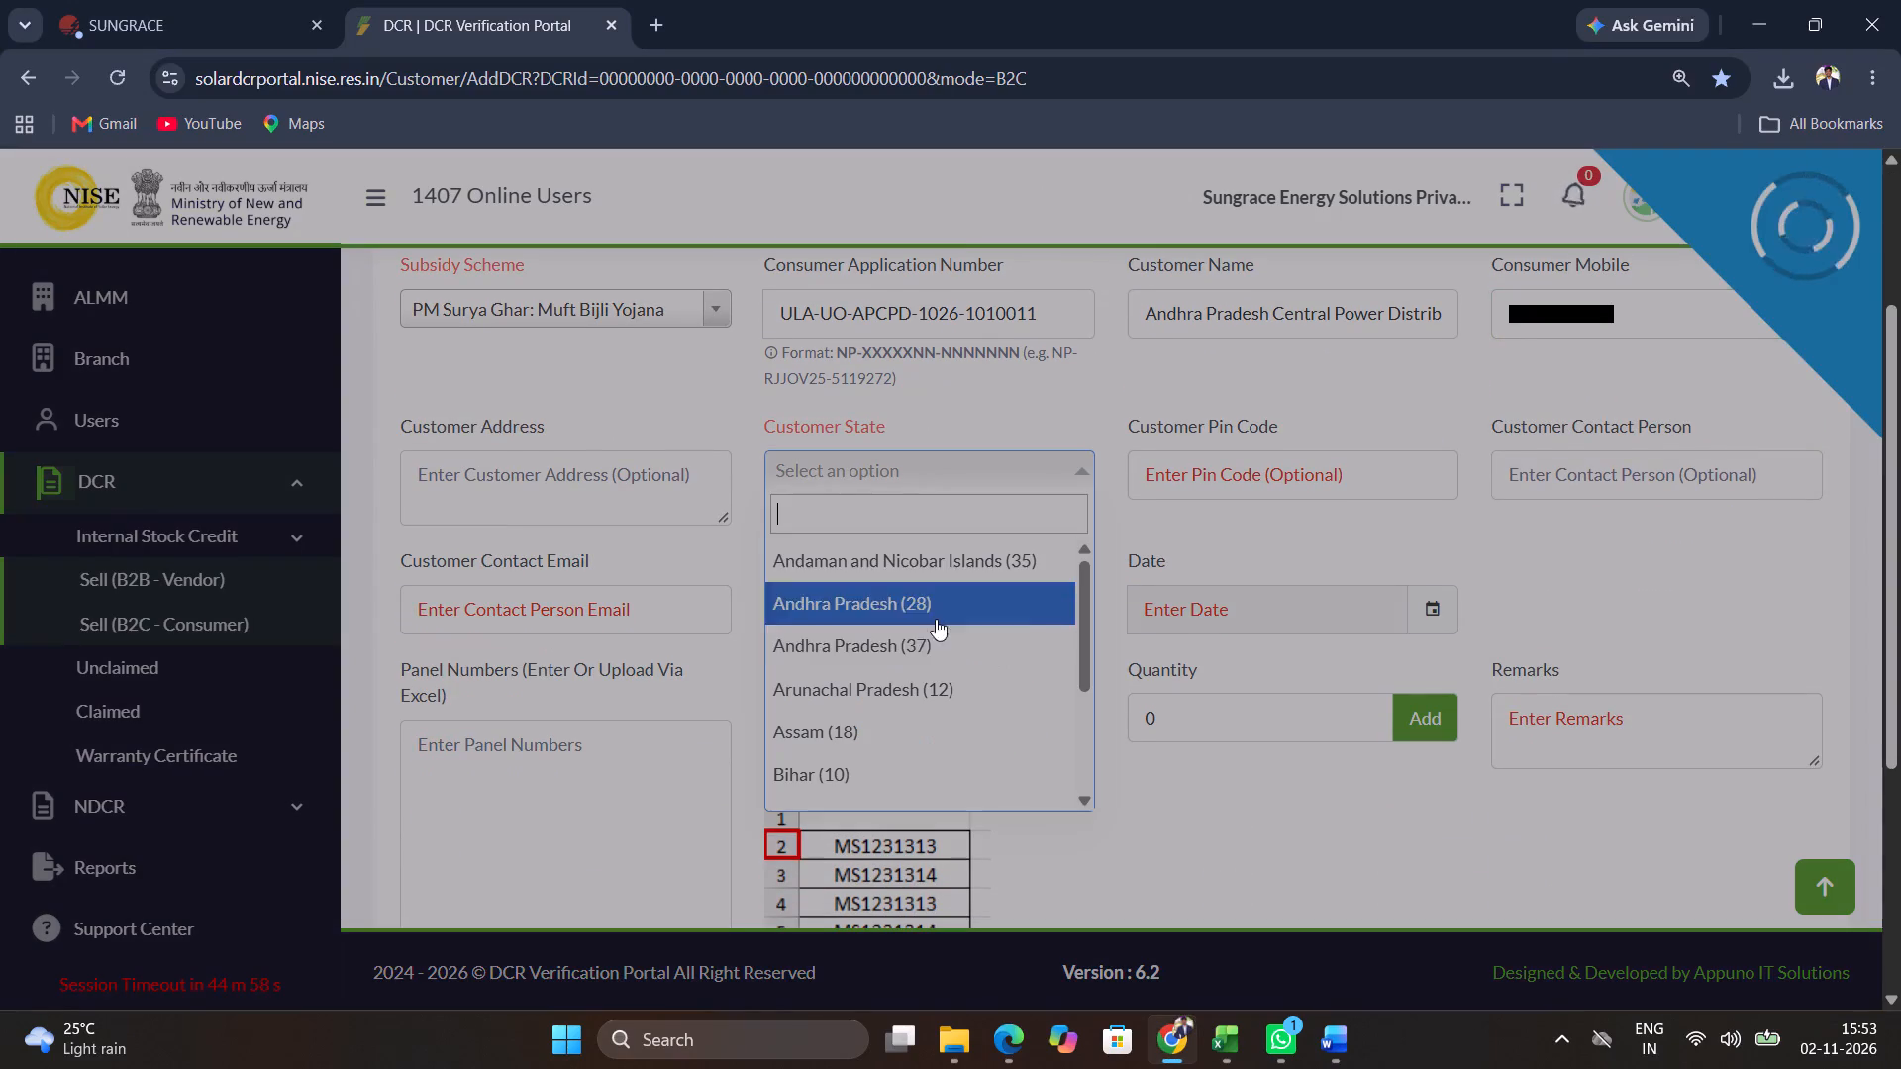
left_click(935, 650)
Copy the contact e-mail address from the line below the project in the Word document into the DCR form's Customer Contact Email.
left_click(715, 618)
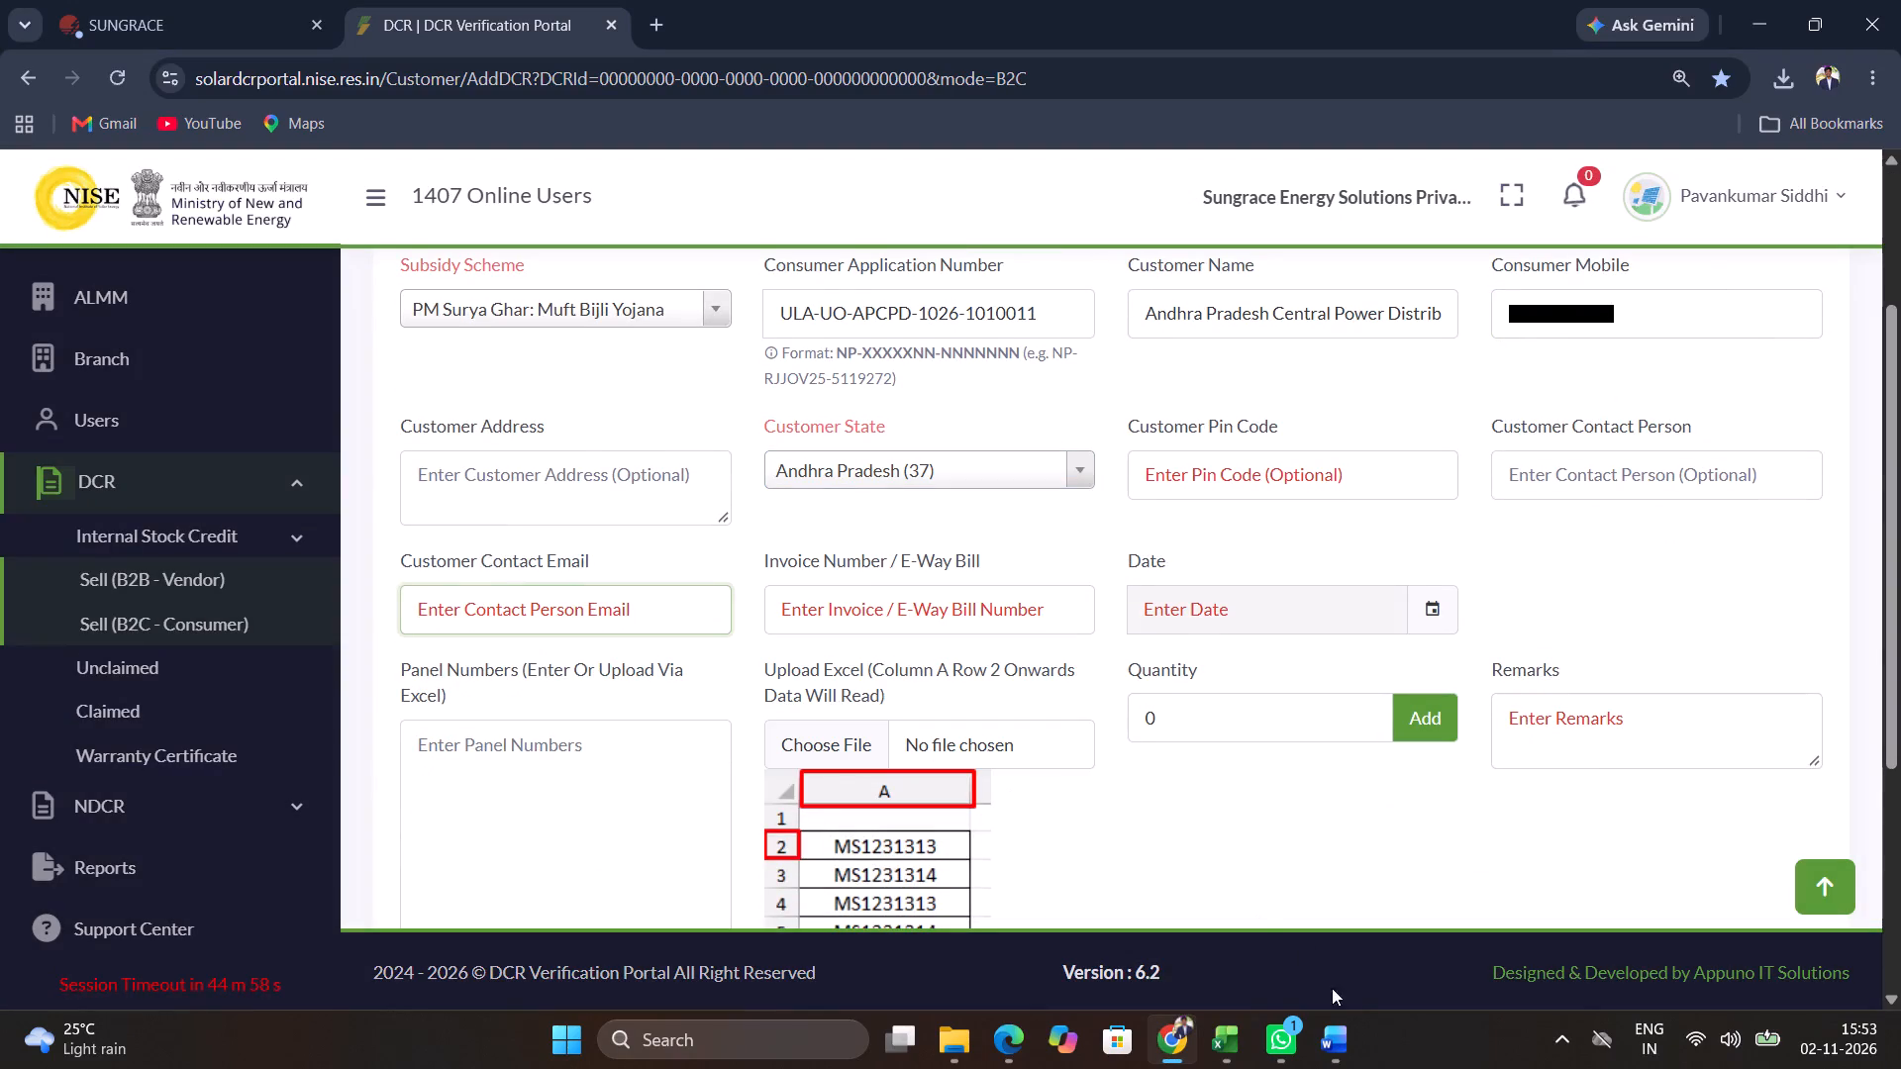
left_click(1292, 918)
left_click_drag(741, 564, 570, 559)
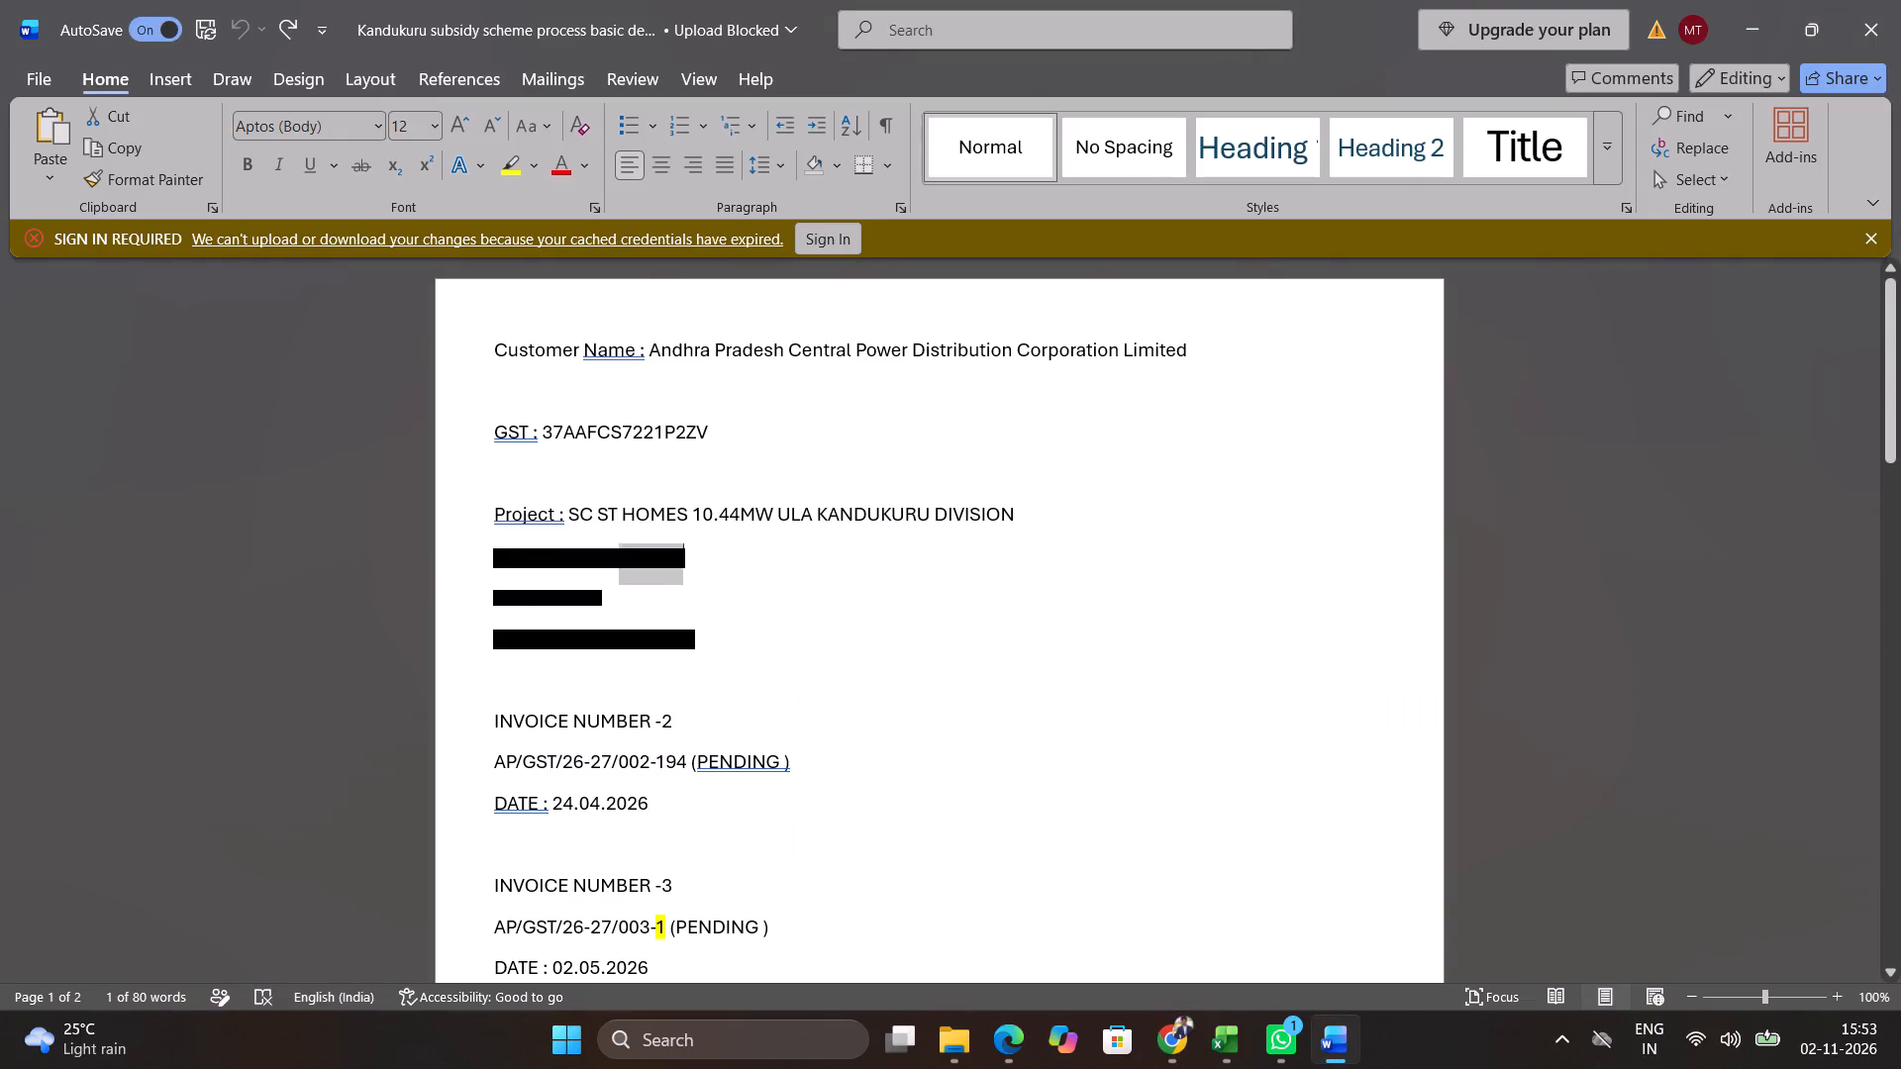
left_click_drag(570, 559, 469, 556)
key("ctrl+c")
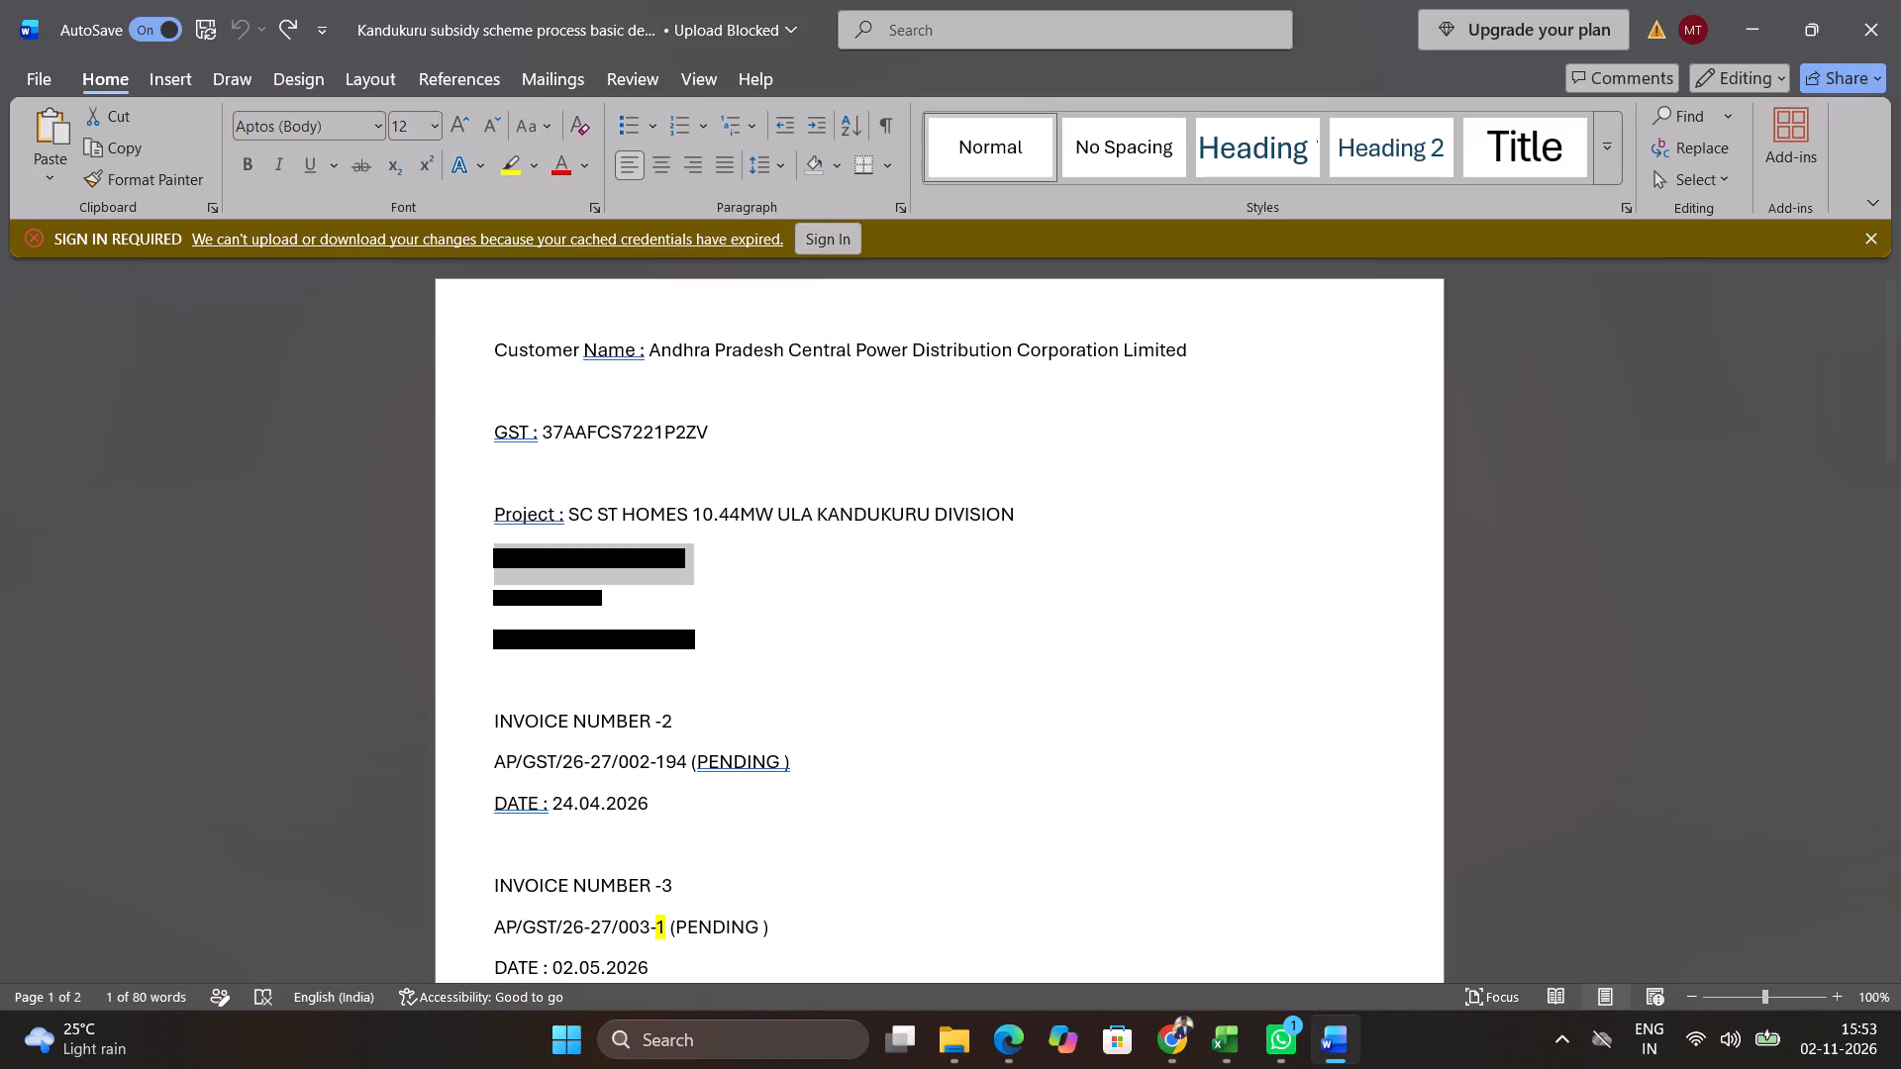
key("ctrl+c")
left_click(1167, 938)
key("ctrl+v")
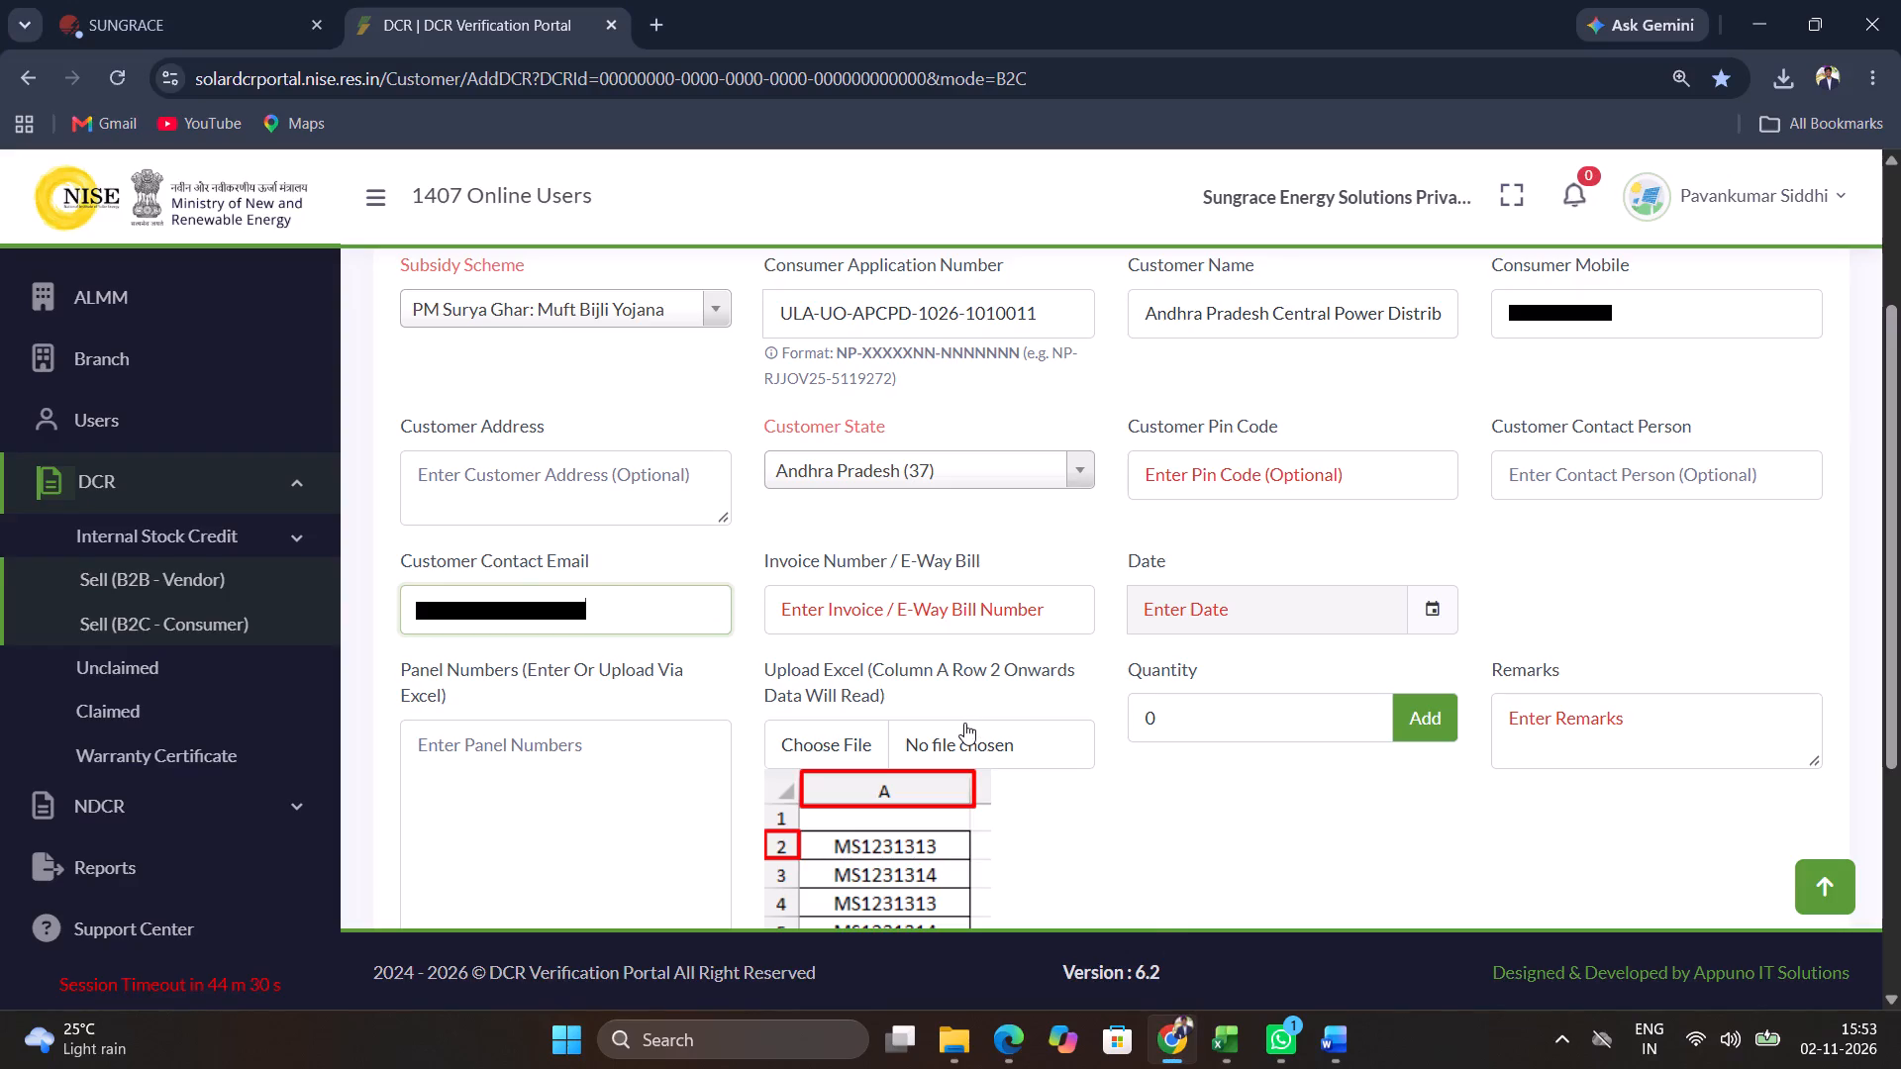
Copy the invoice number 9 reference from the Word document into Invoice Number / E-Way Bill and edit it to AP/GST/26-27/010-78.
left_click(928, 604)
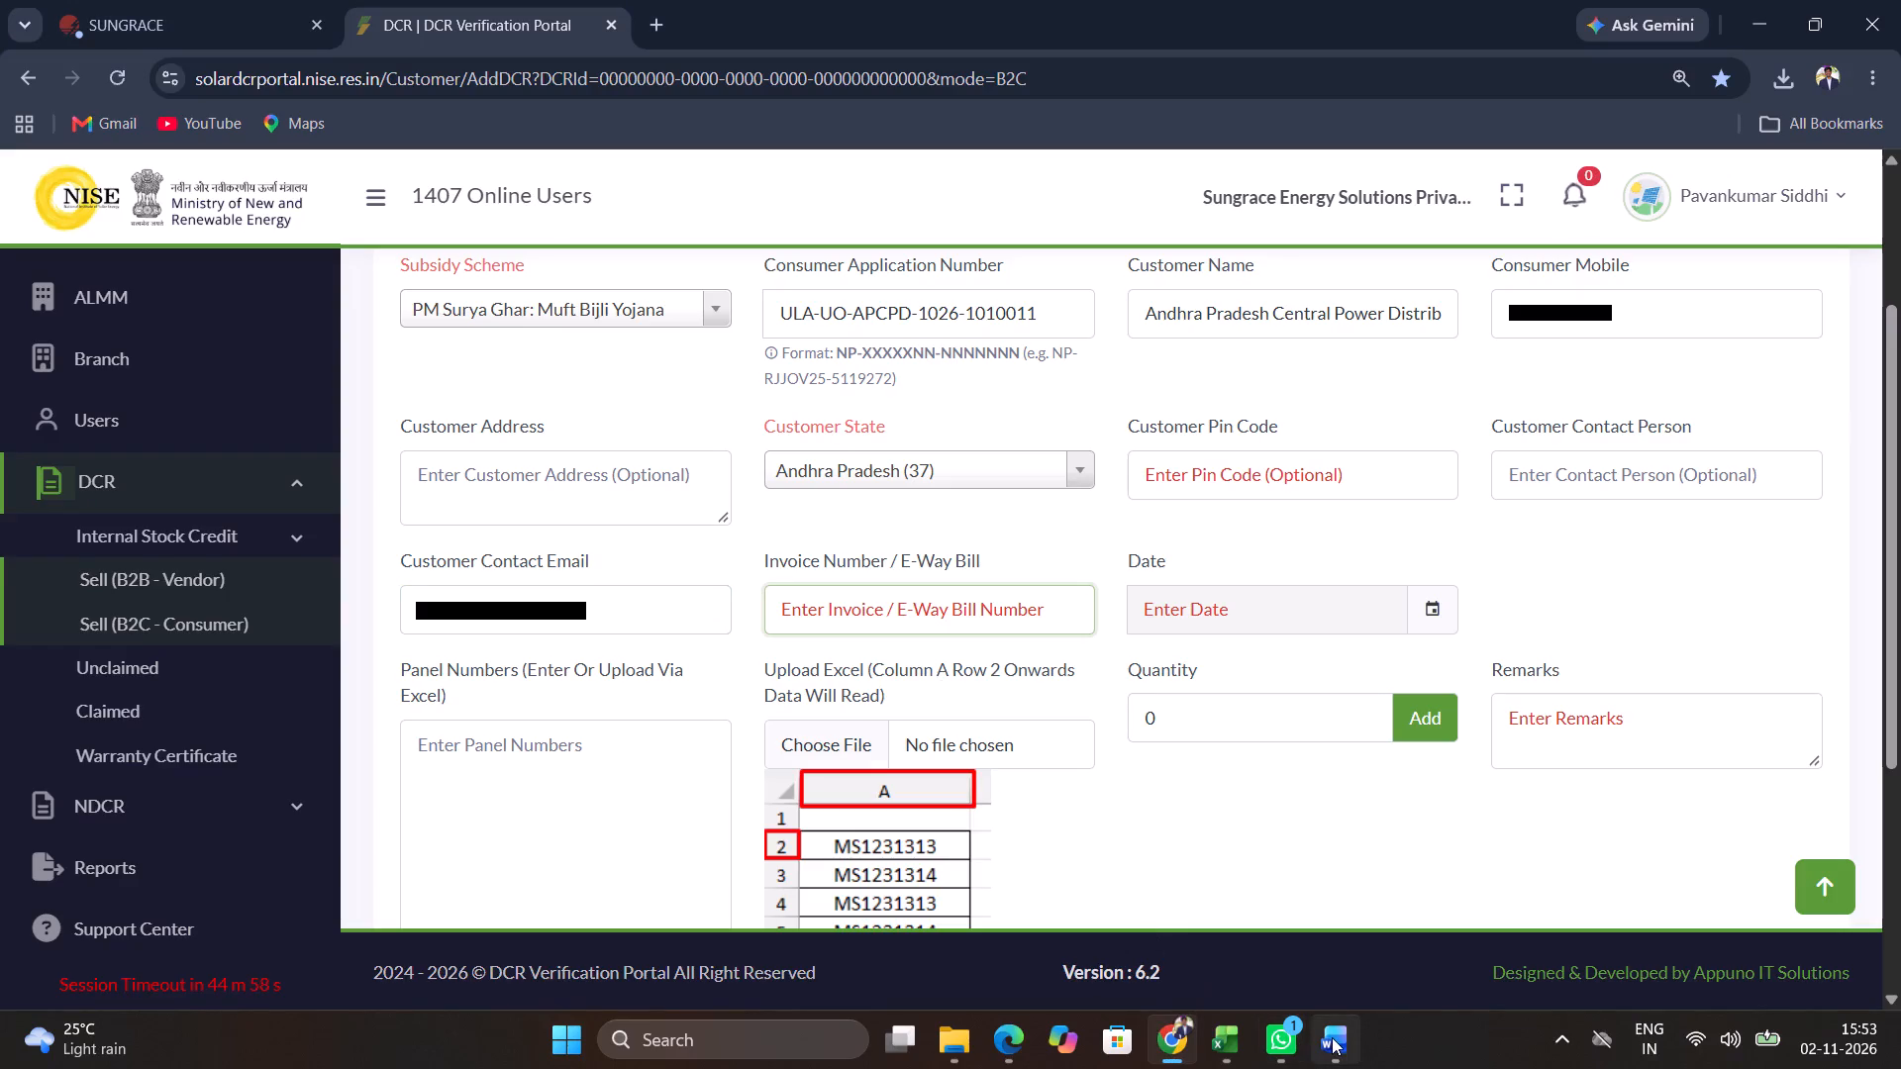
left_click(1308, 935)
scroll(841, 566, "down", 15)
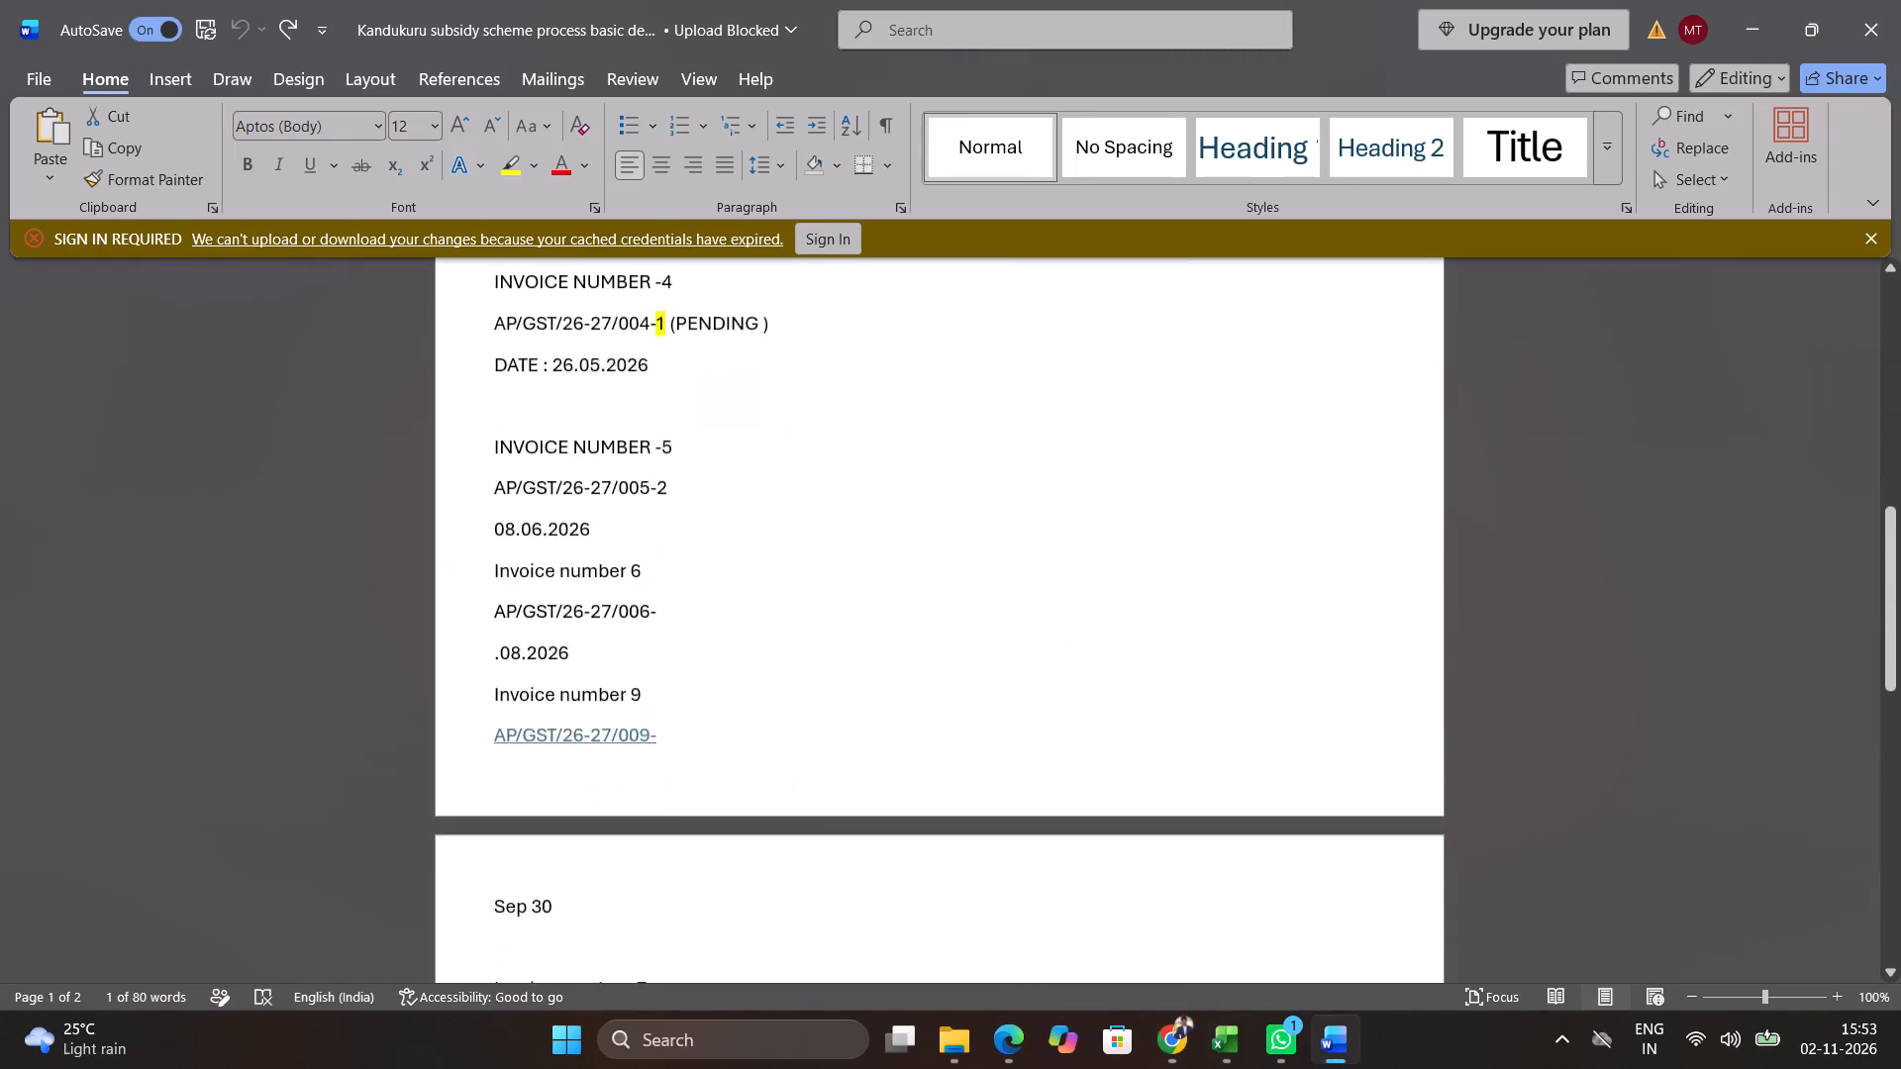
scroll(774, 560, "down", 2)
left_click_drag(725, 491, 418, 514)
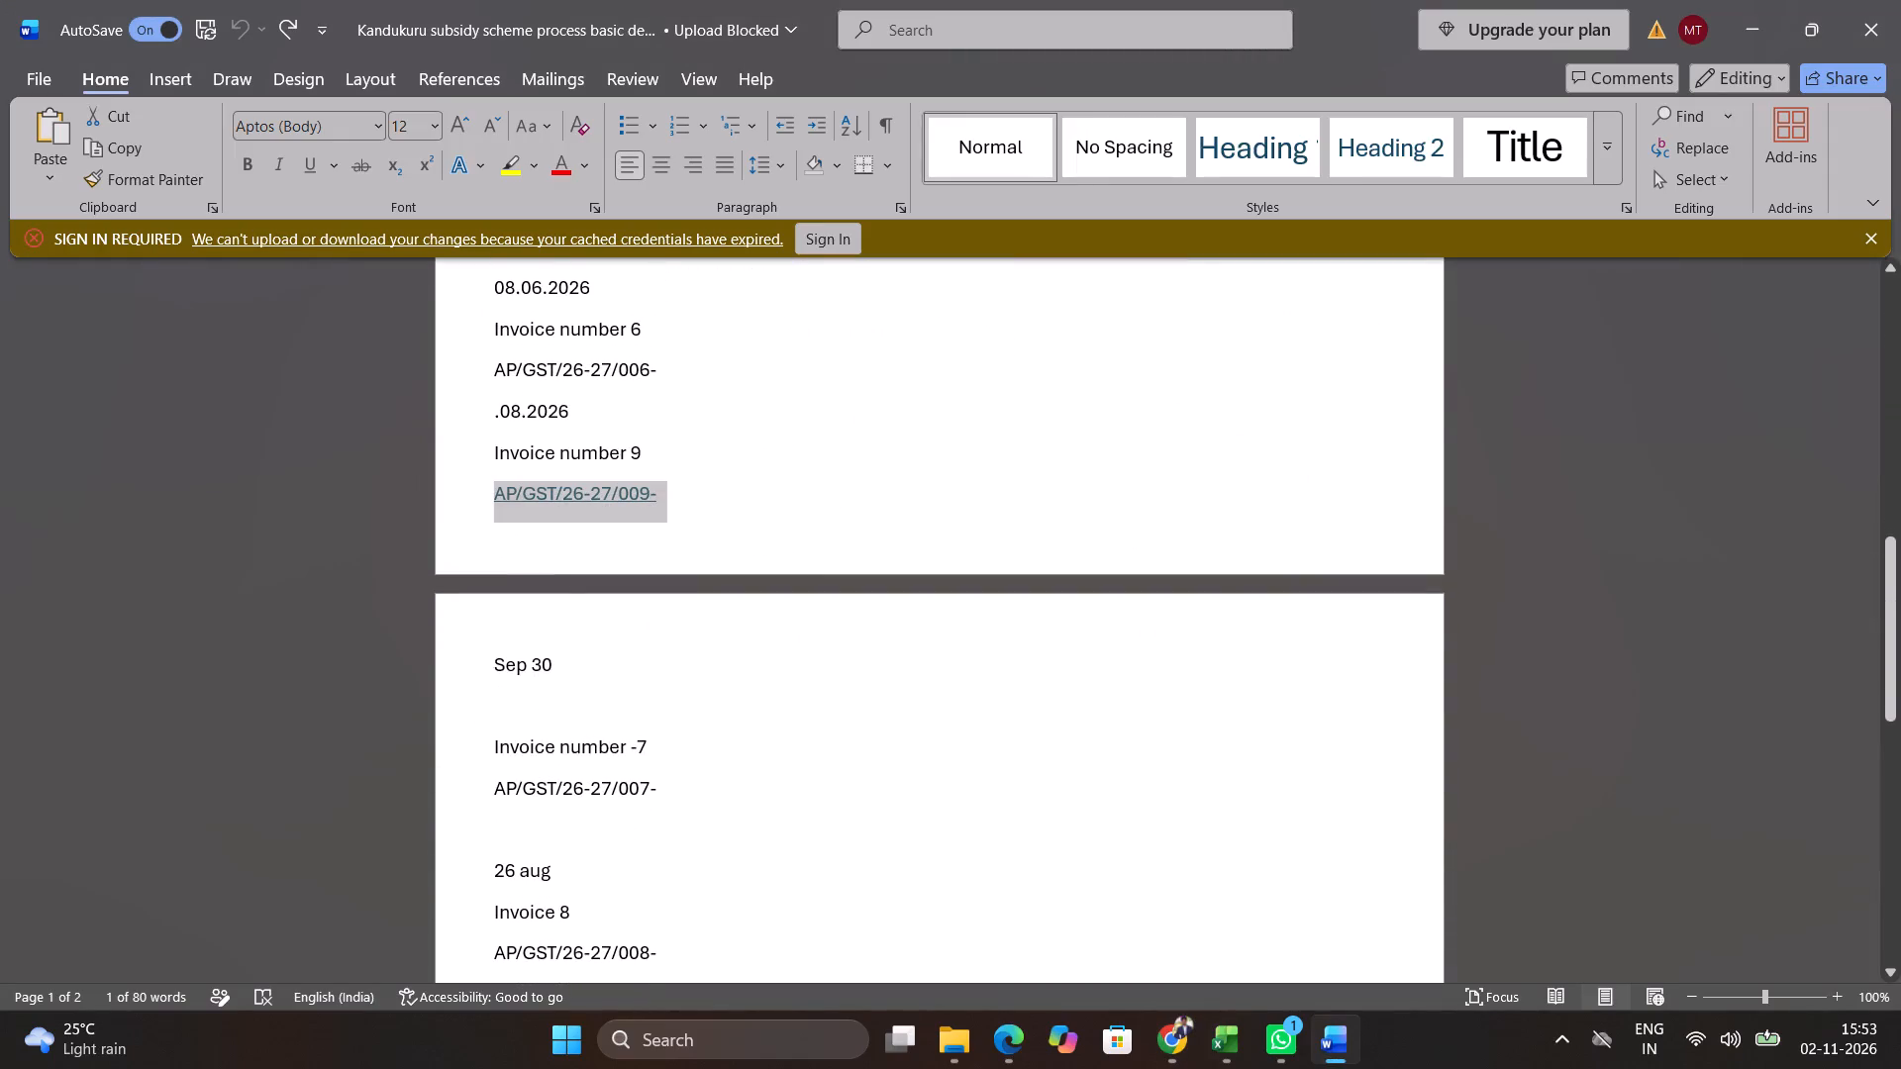
key("ctrl+c")
left_click(1137, 939)
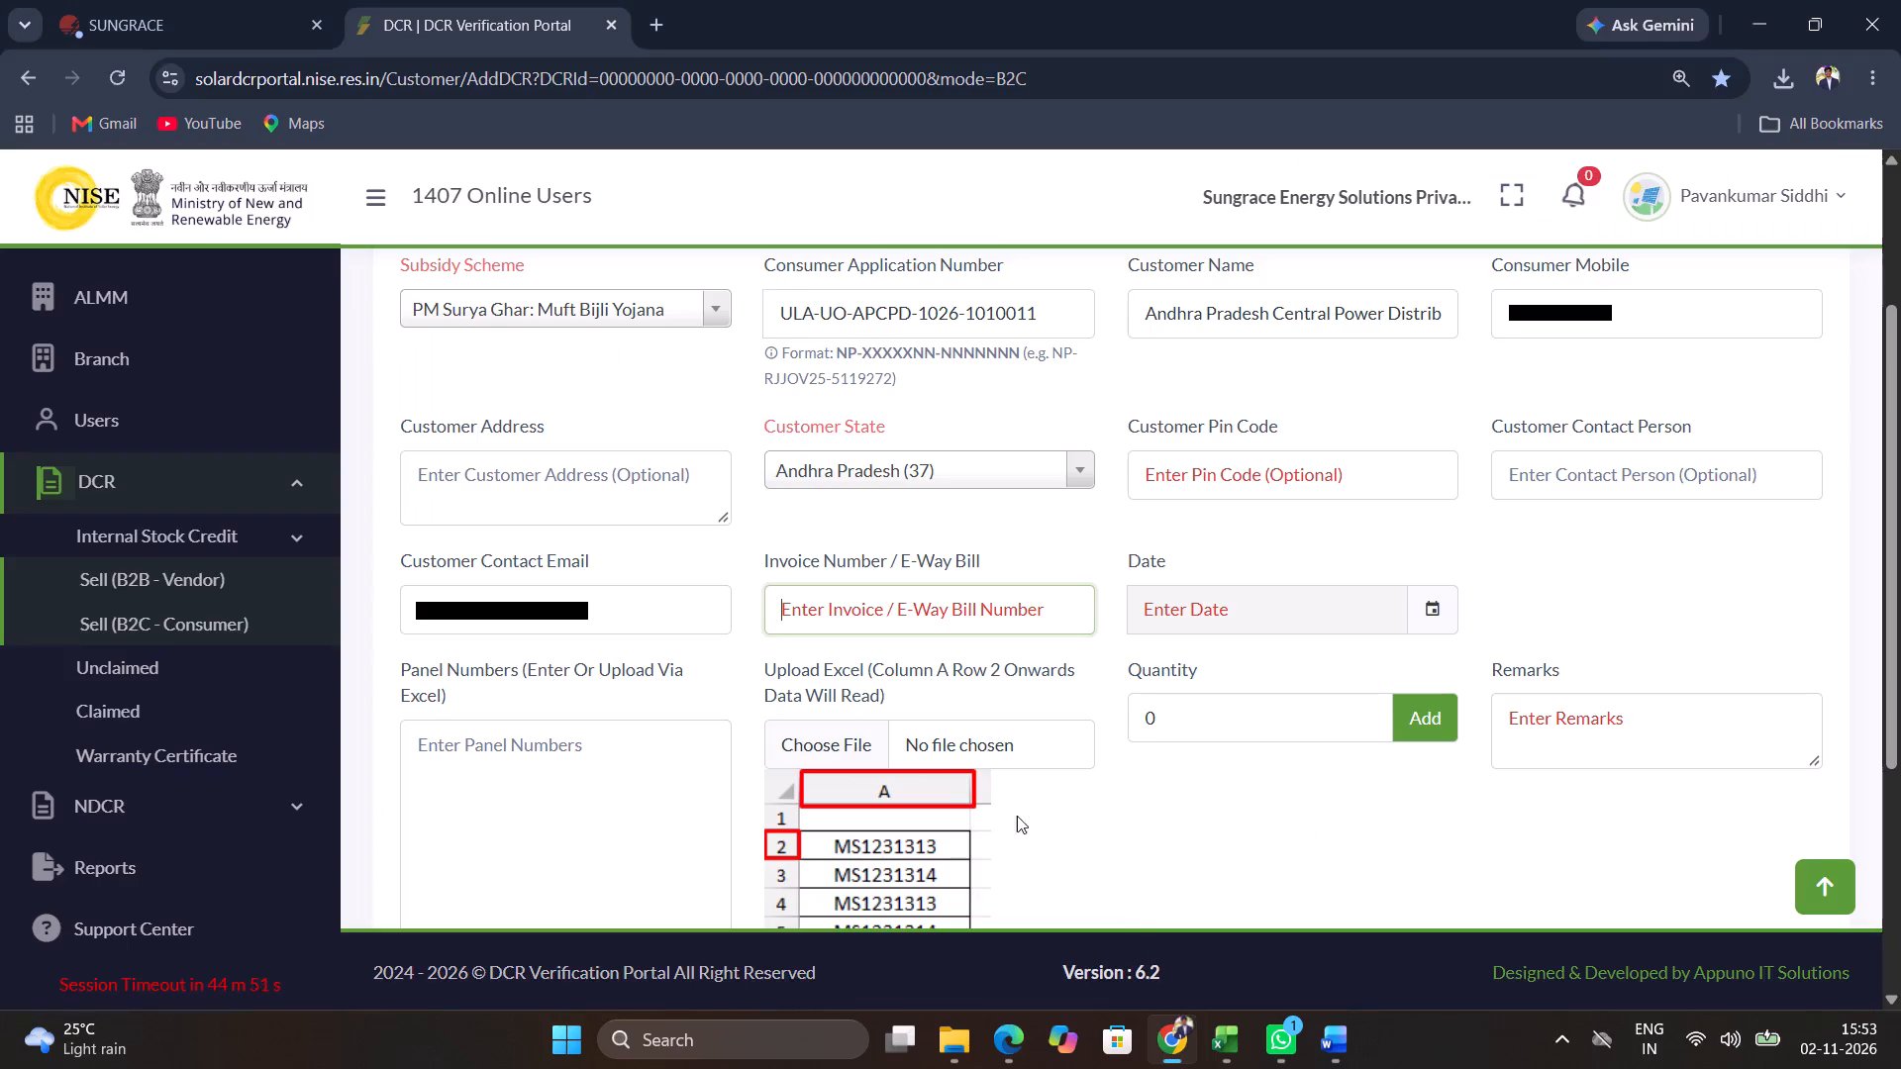
key("ctrl+v")
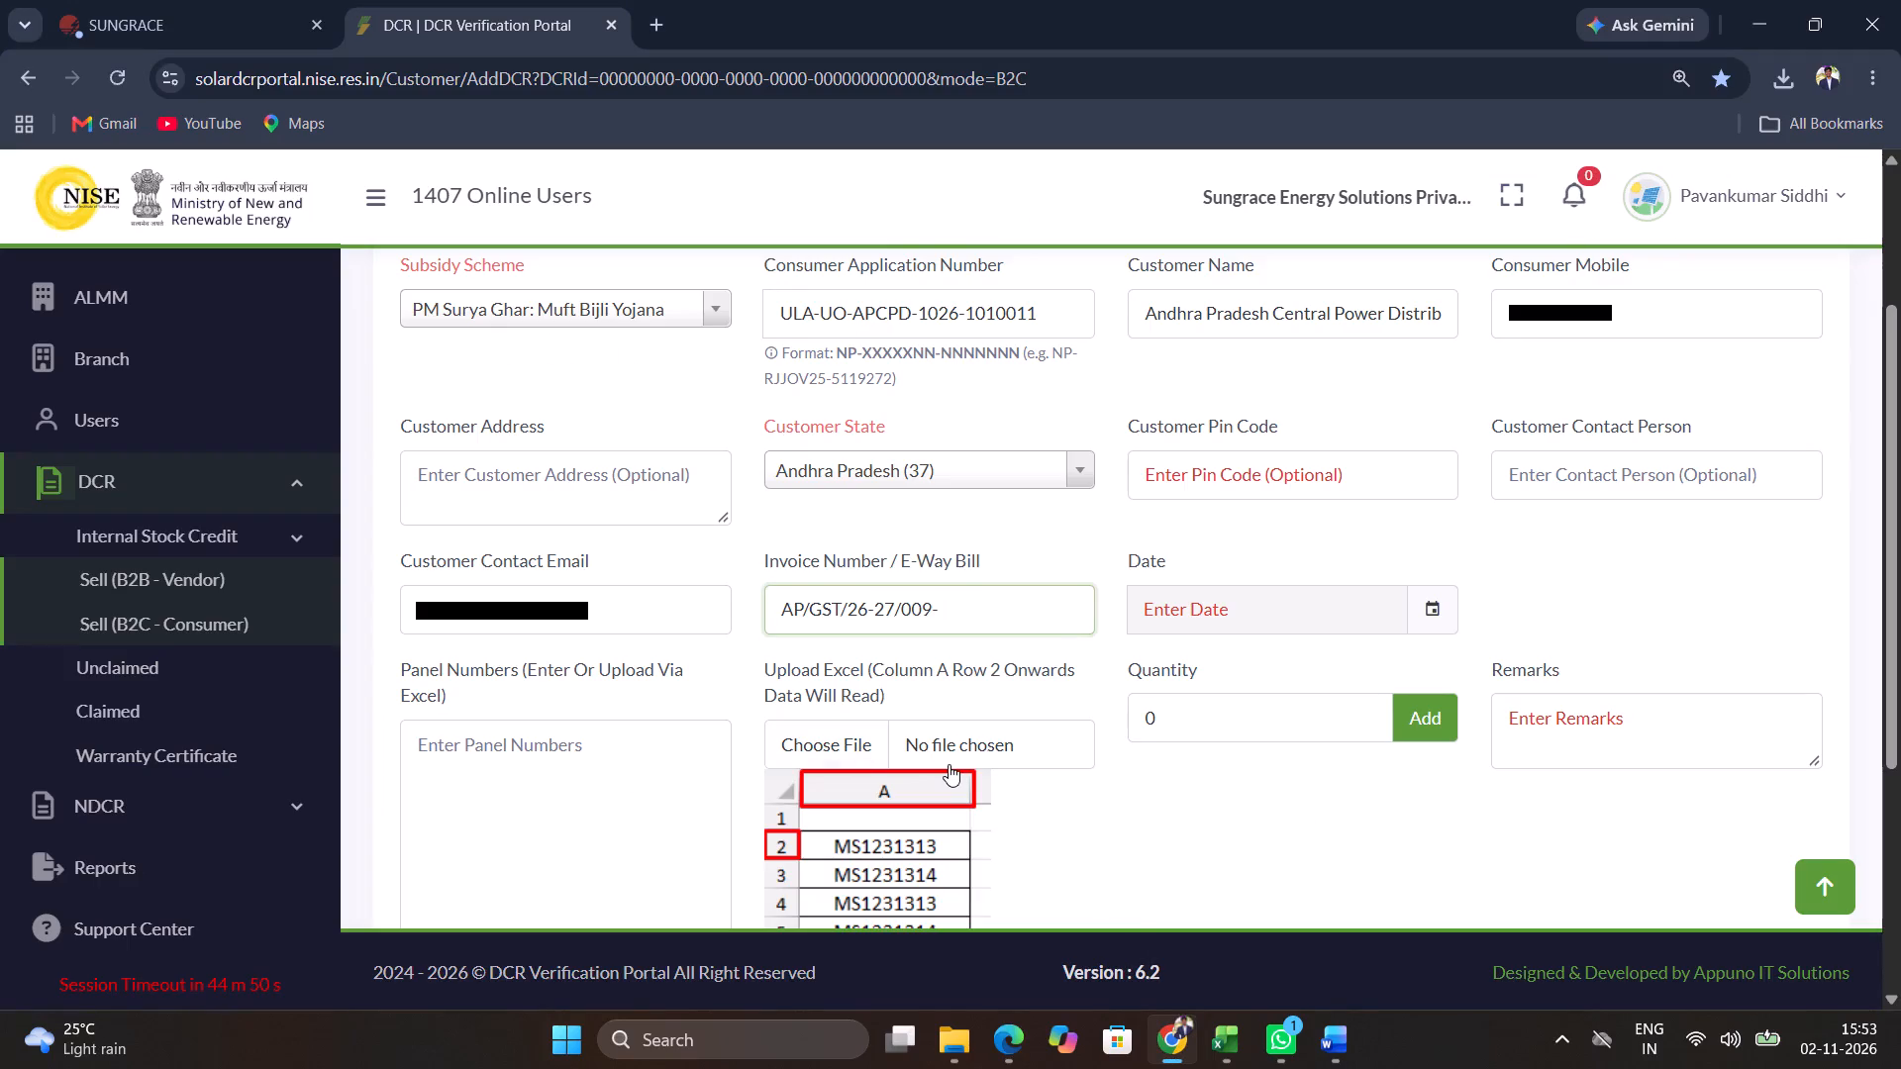
key("BackSpace")
key("BackSpace")
key("BackSpace")
type("10")
key("minus")
type("78")
Set the invoice date to 22-Oct-2026.
left_click(1186, 604)
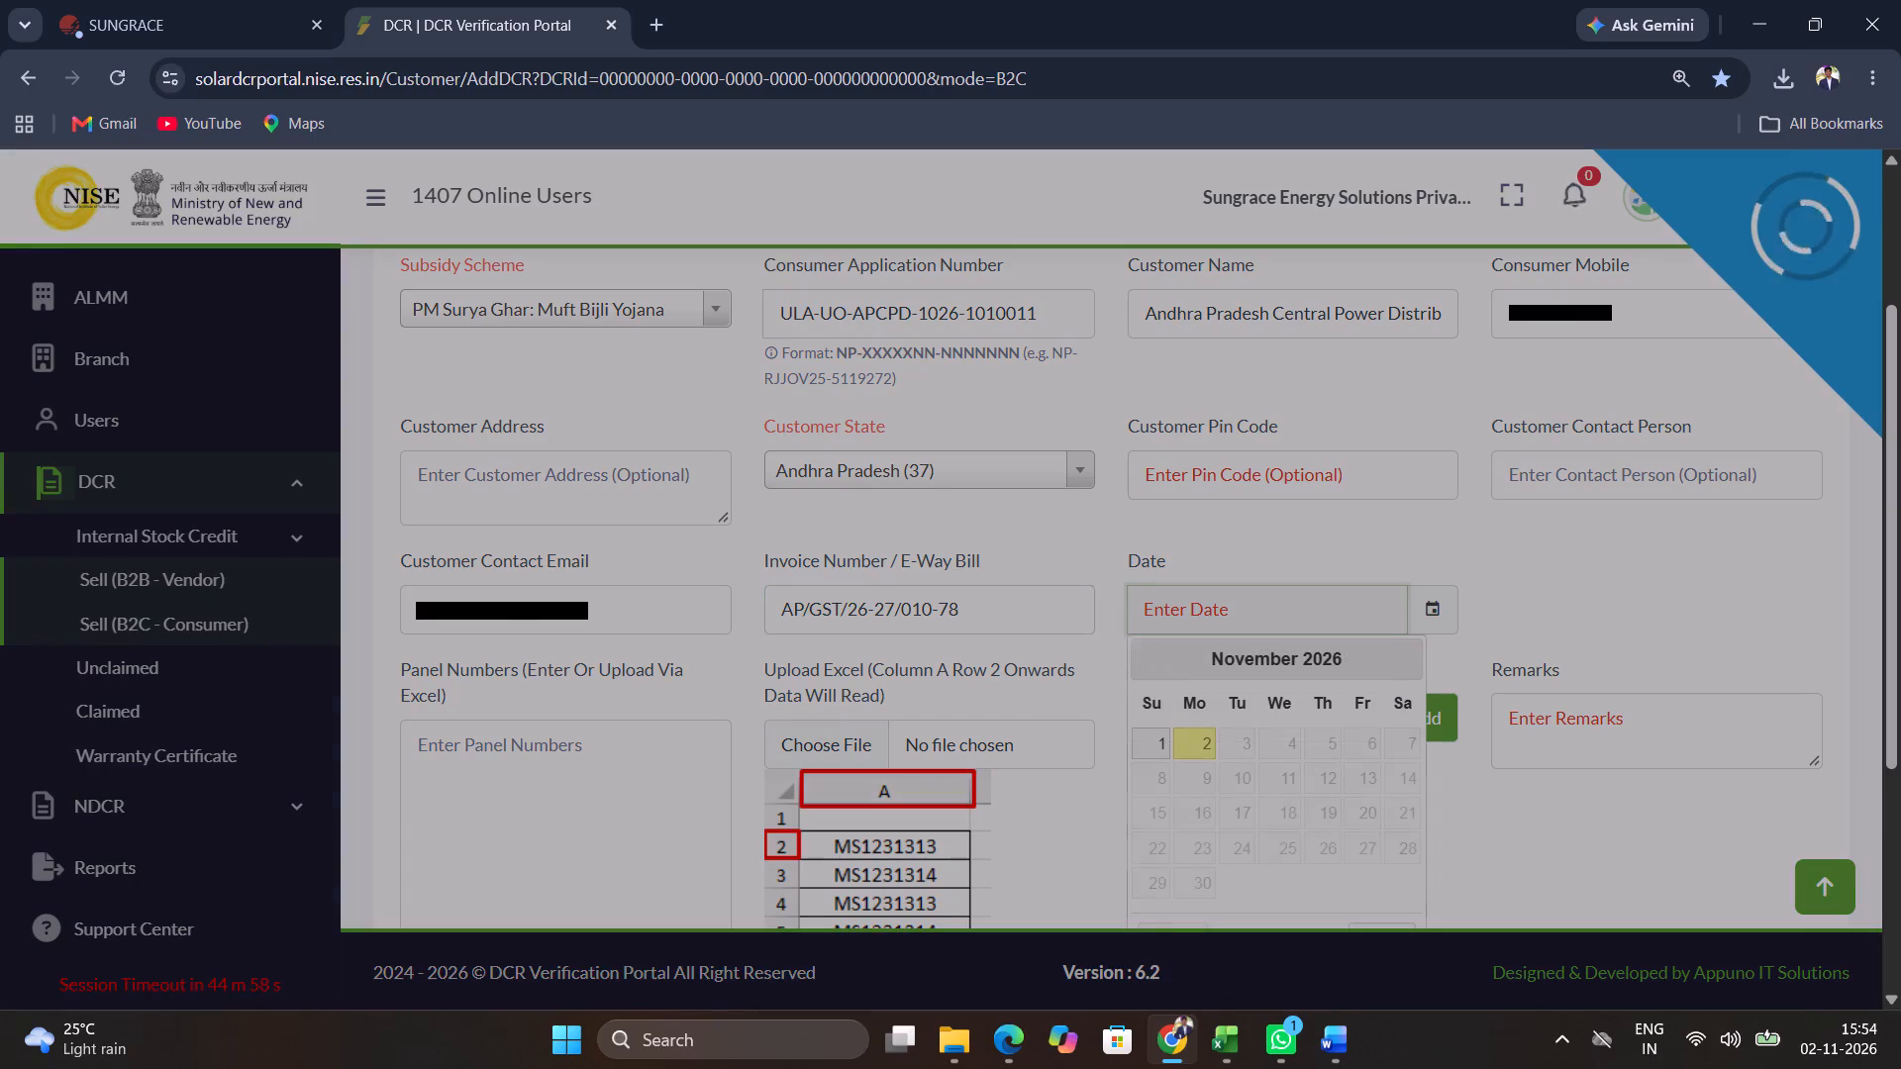
left_click(1152, 660)
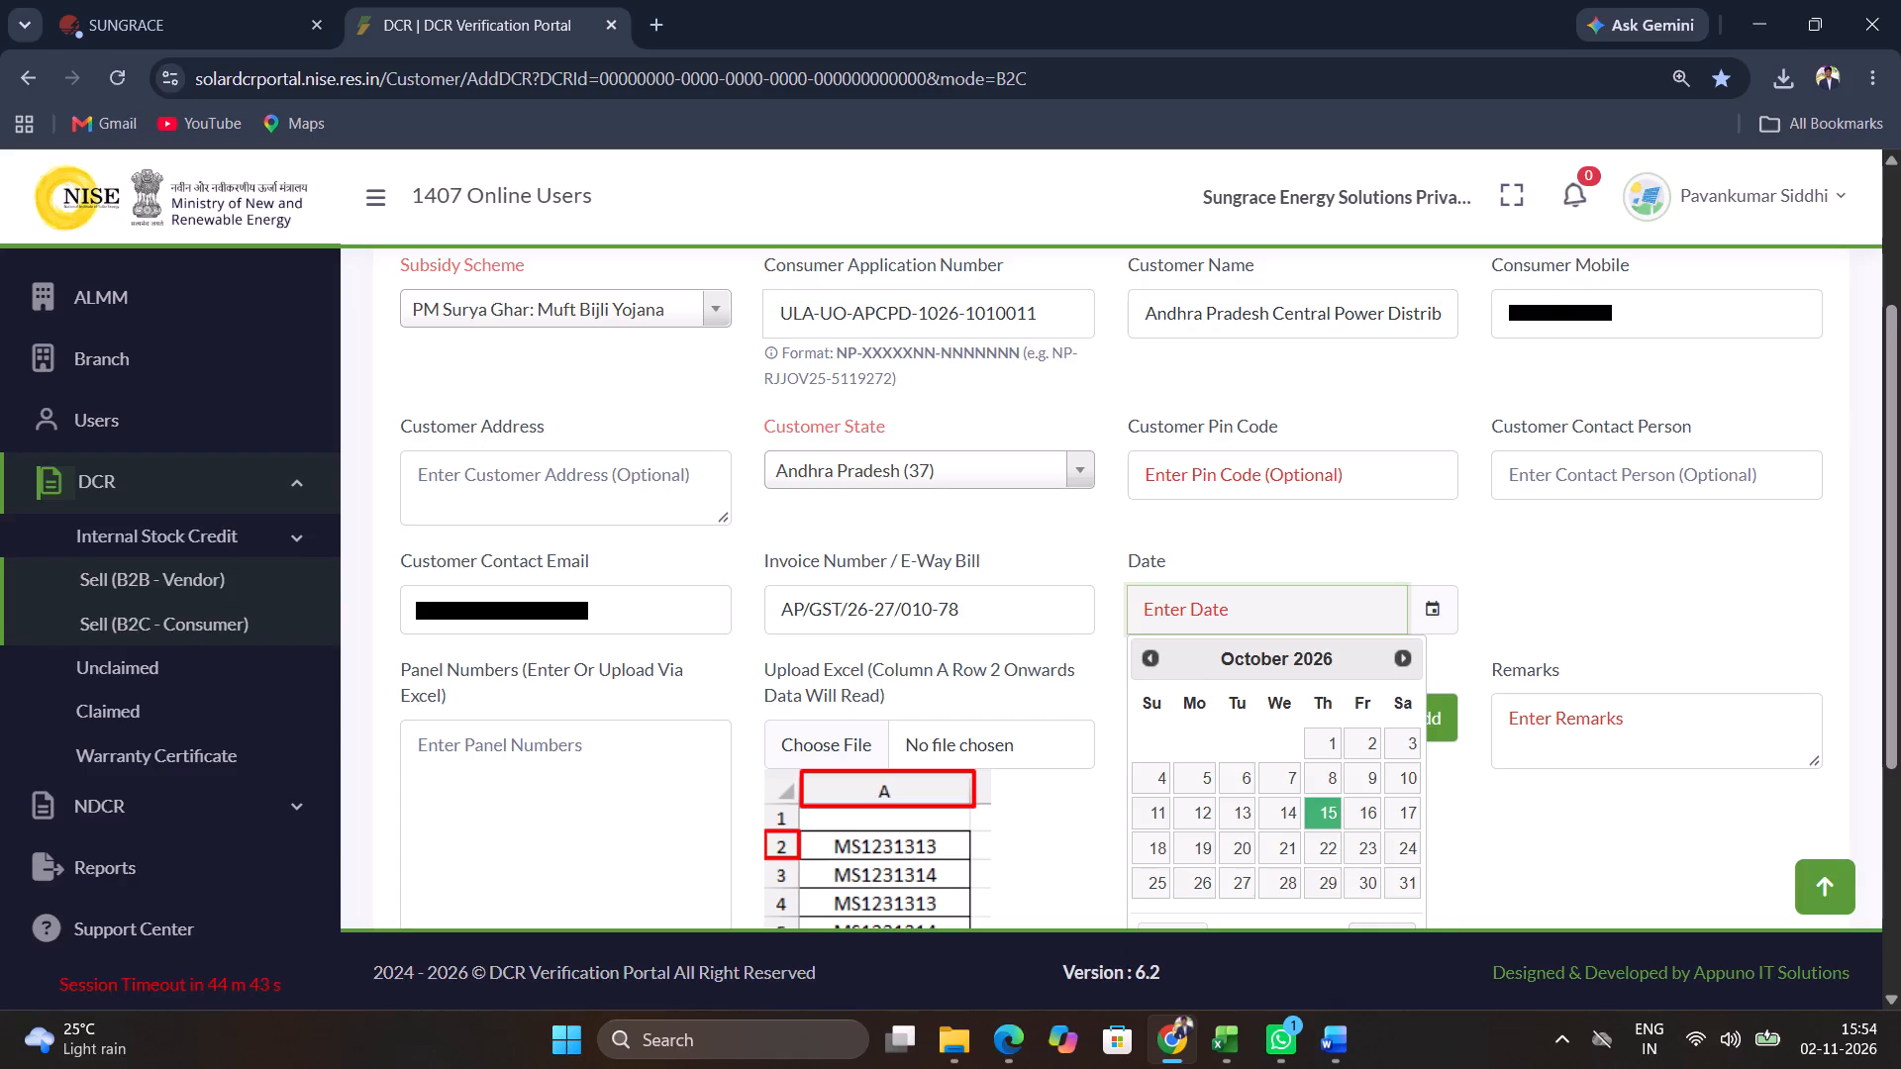
left_click(1153, 648)
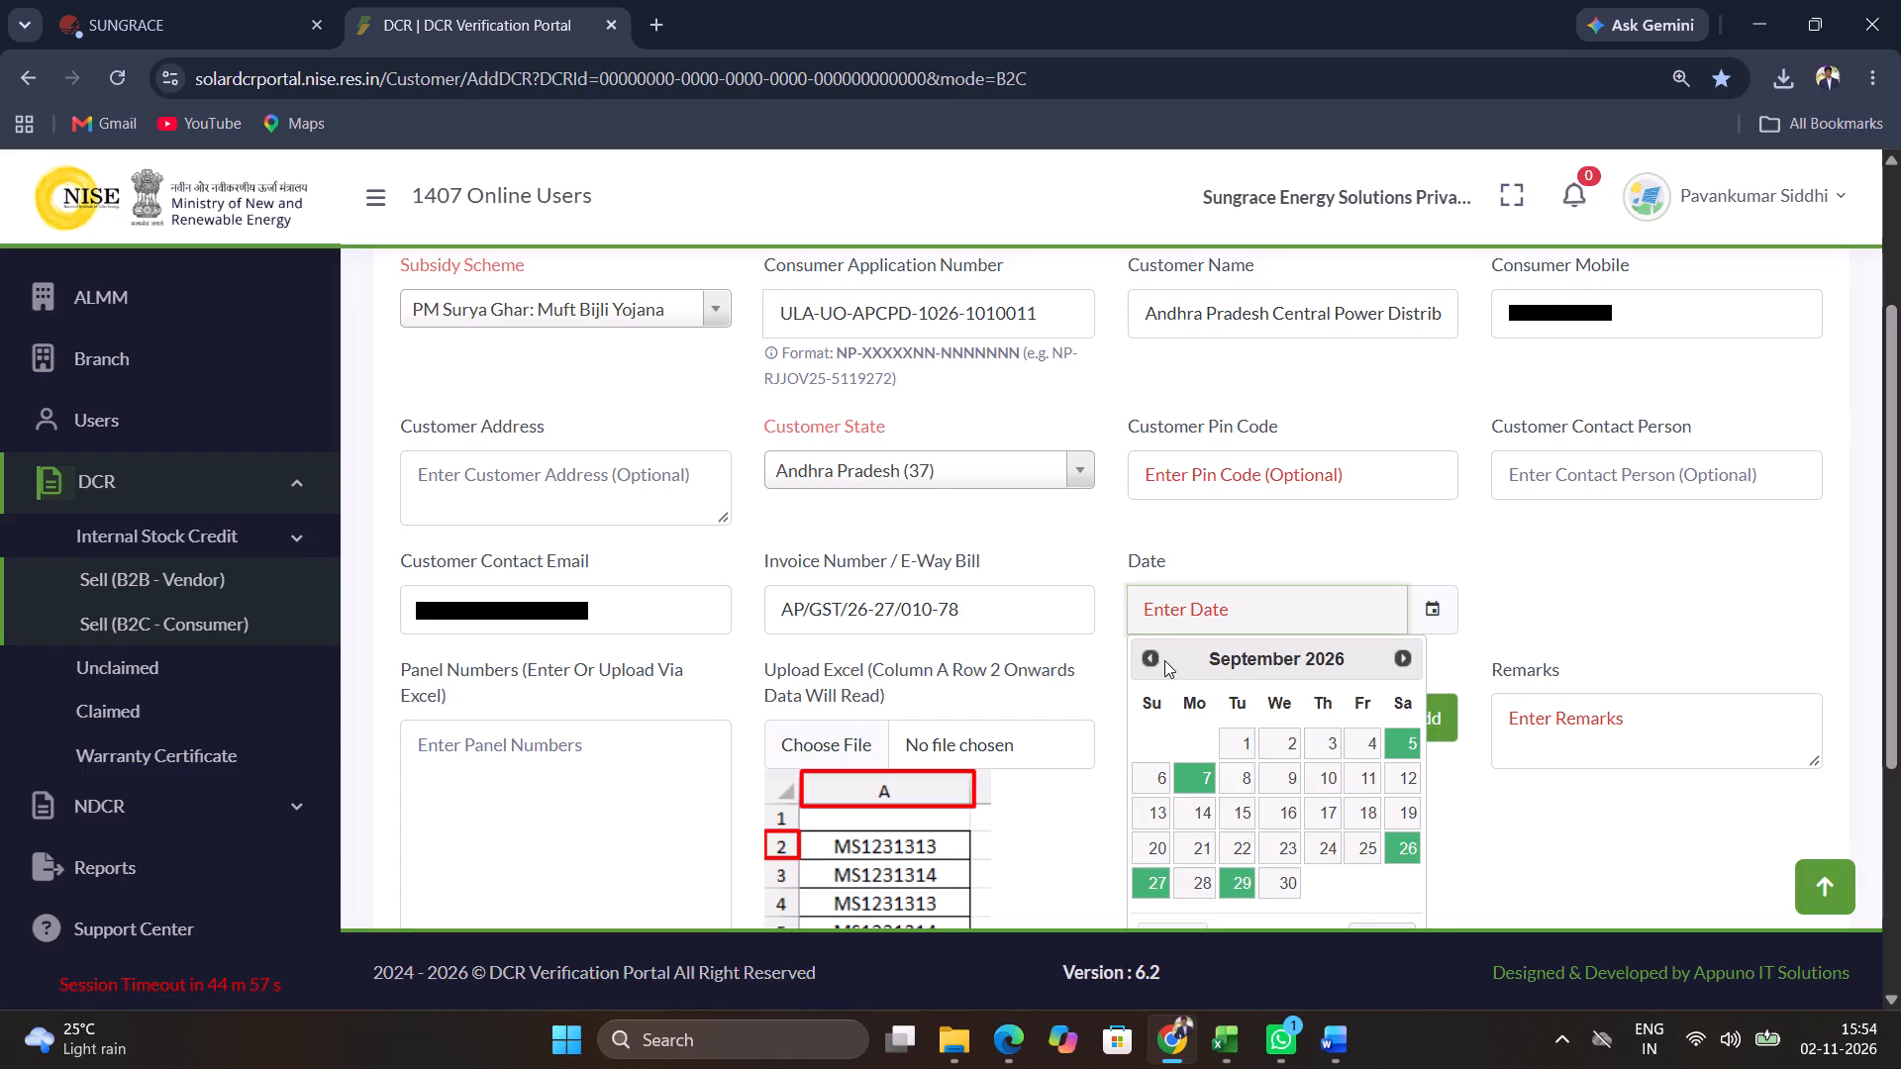
left_click(1155, 652)
scroll(1239, 649, "down", 1)
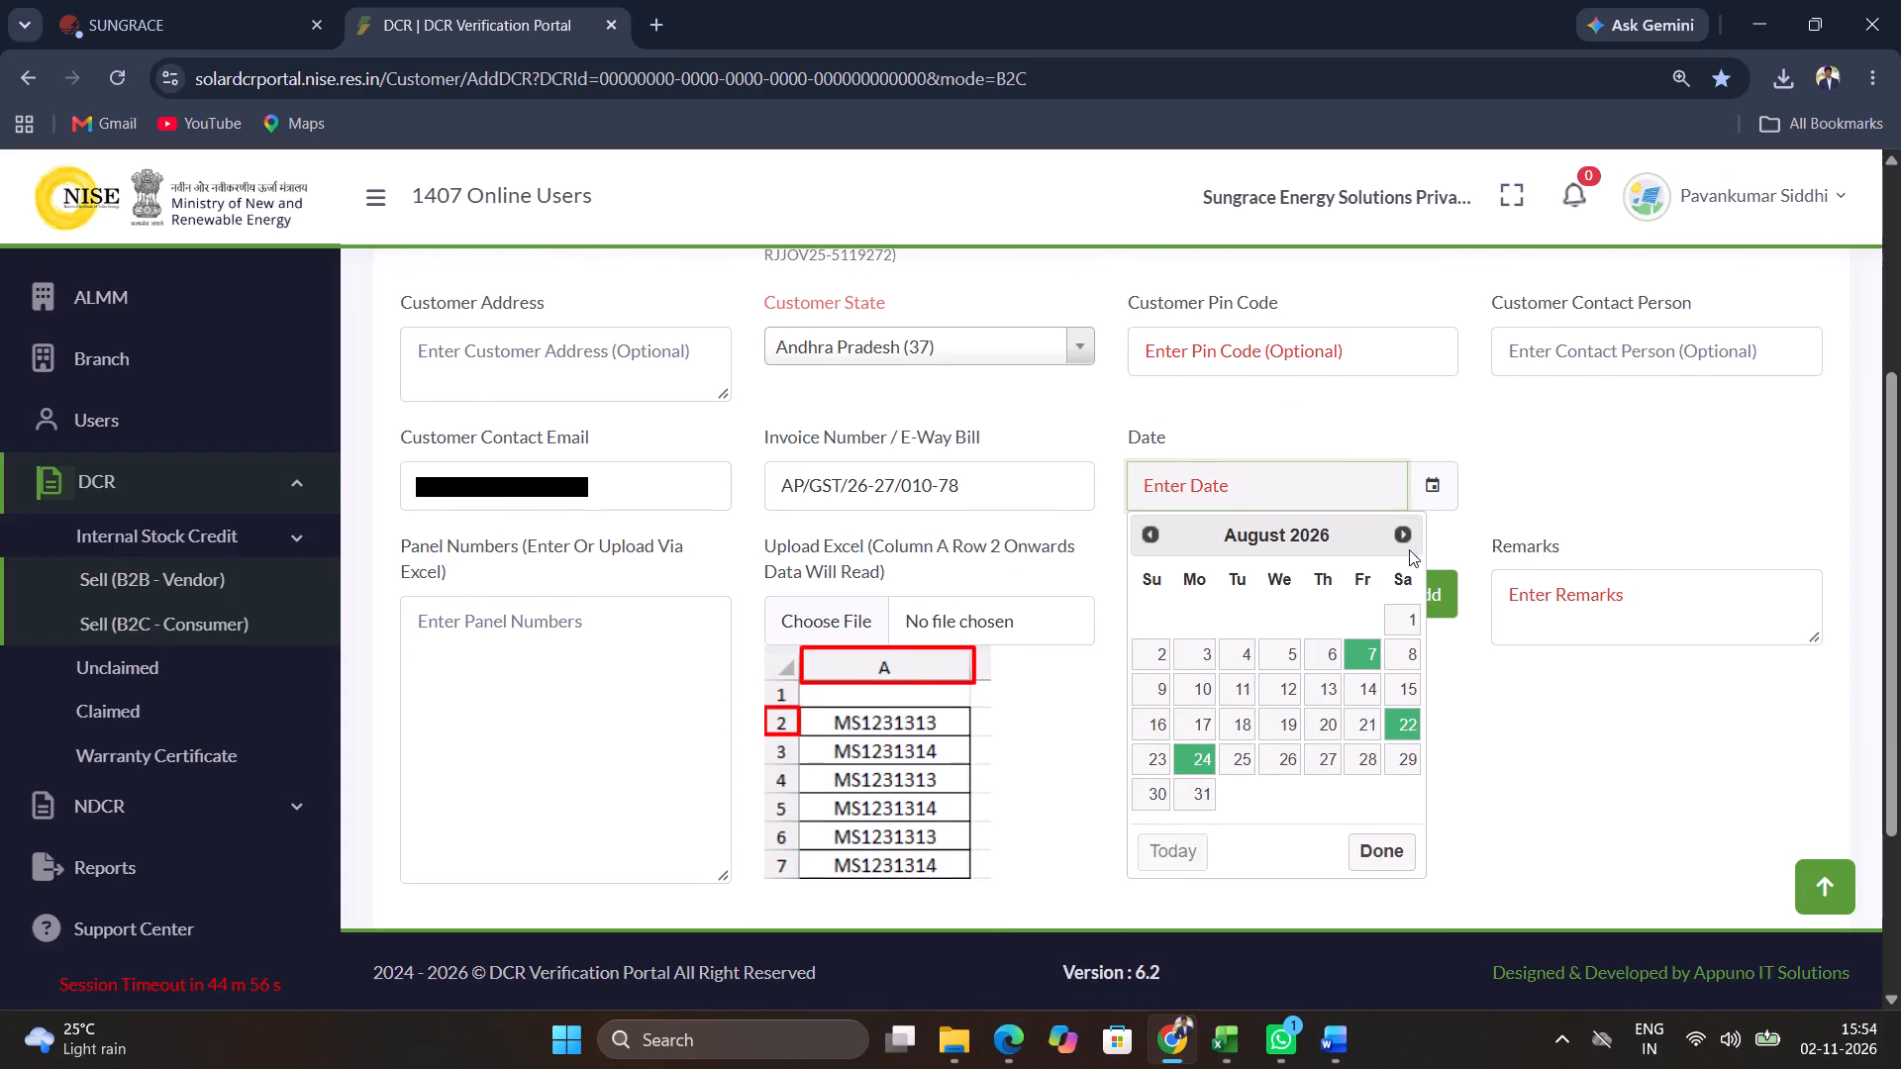
left_click(1404, 534)
left_click(1404, 534)
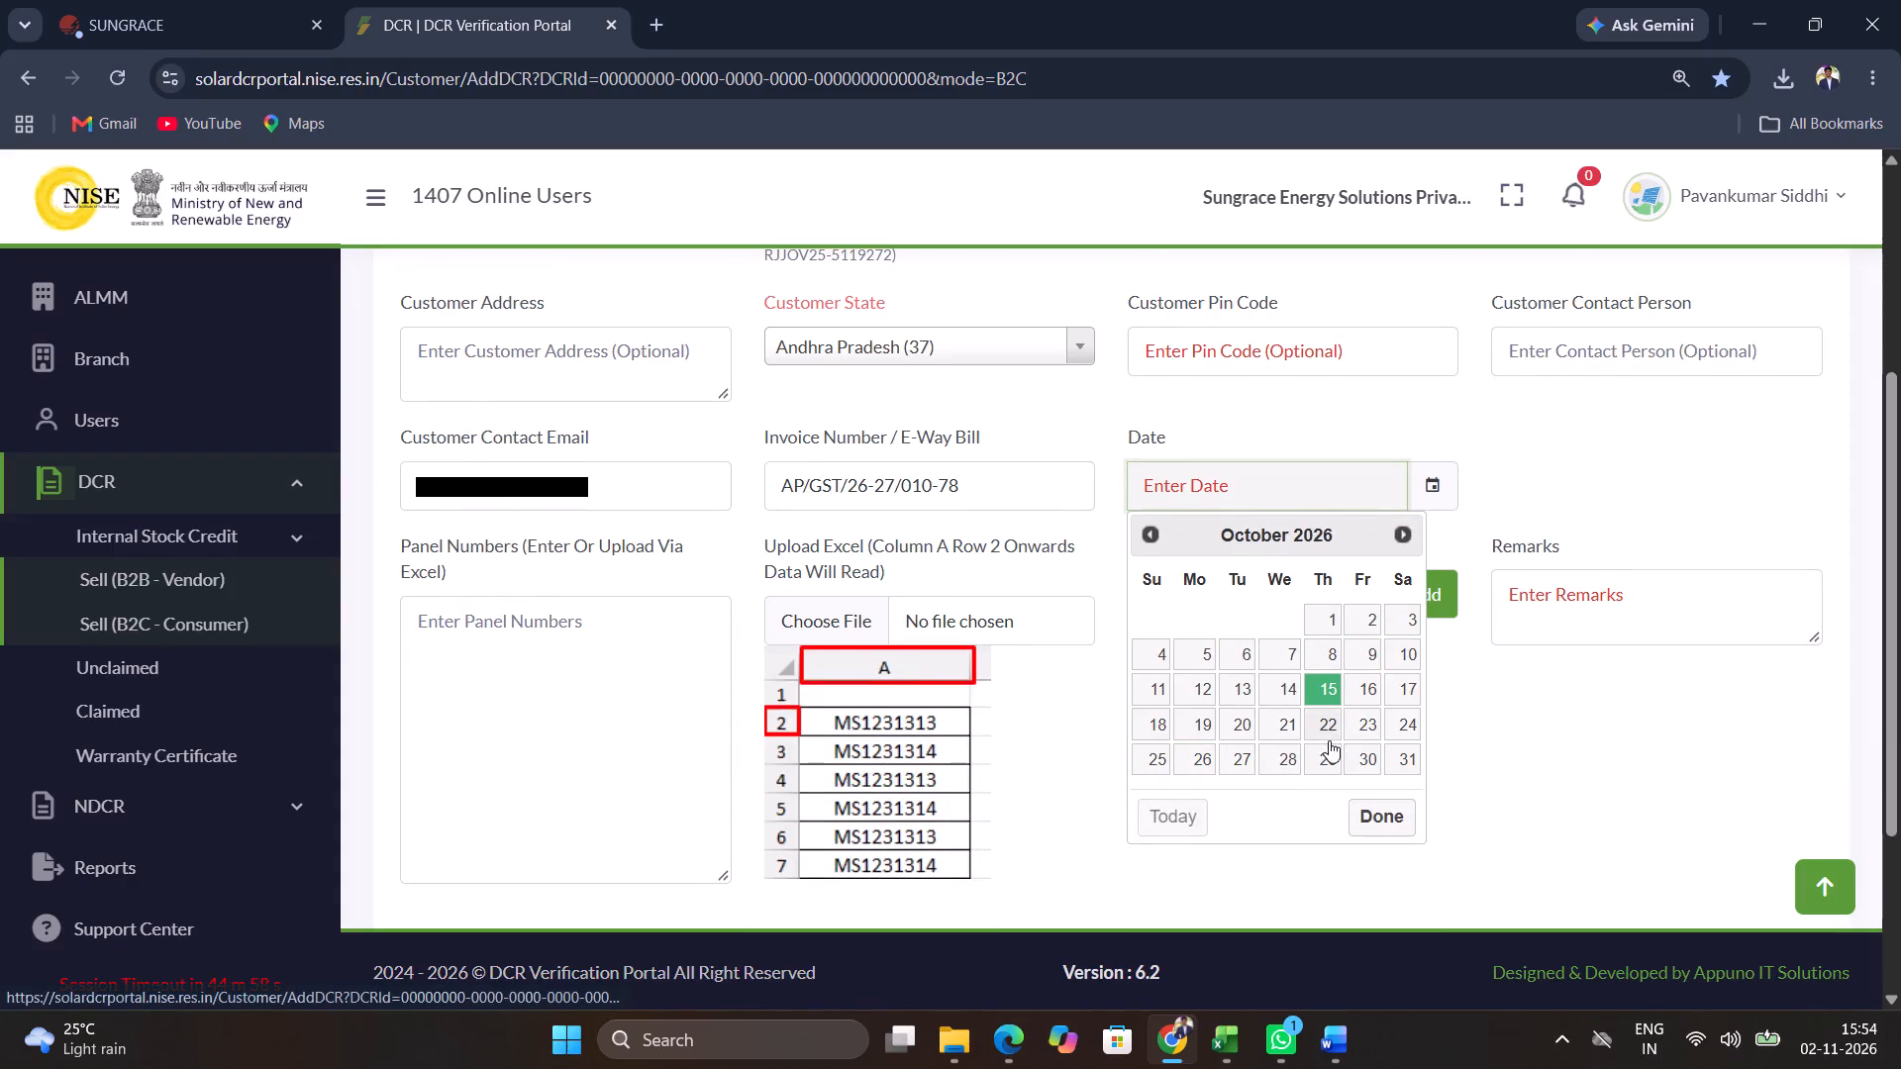
left_click(1321, 723)
Copy the work order's panel serial numbers from SUNGRACE's quick-copy details into the DCR form's Panel Numbers.
left_click(623, 720)
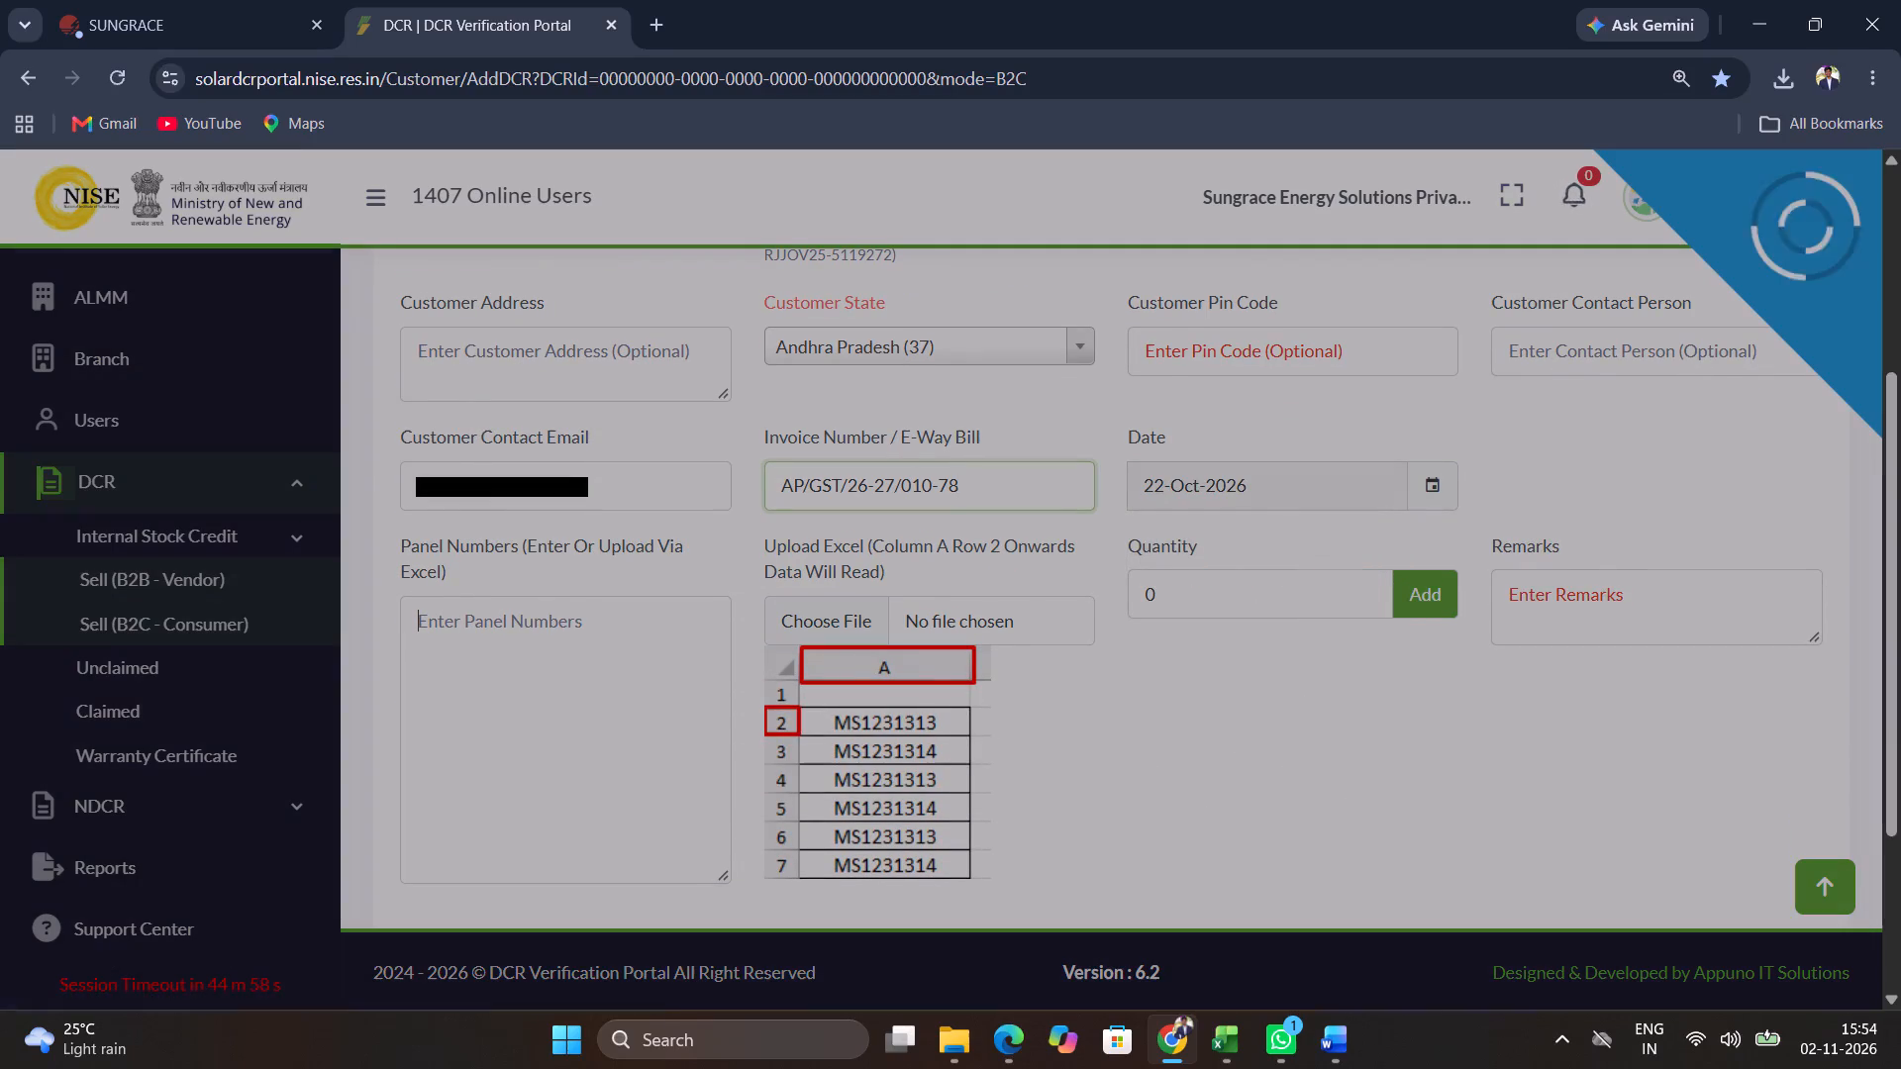
left_click(230, 27)
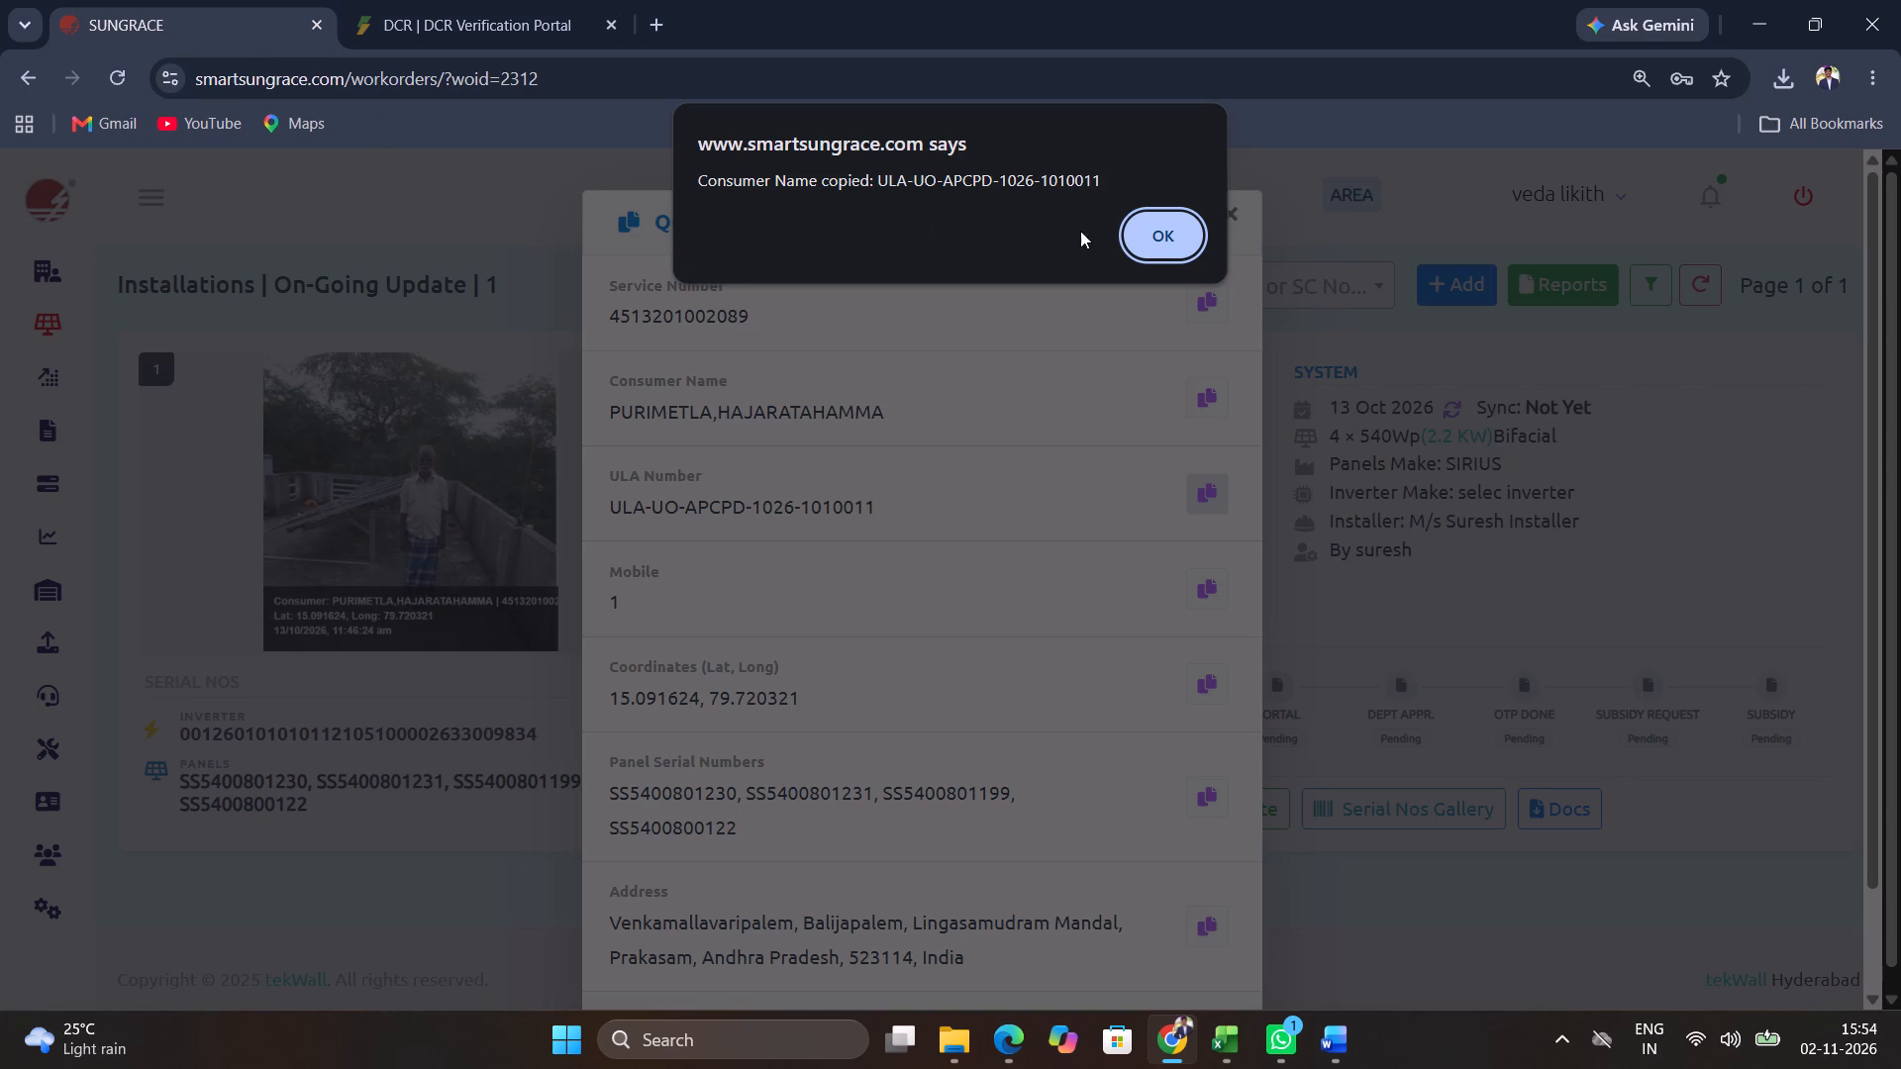
left_click(1185, 237)
scroll(1141, 574, "down", 2)
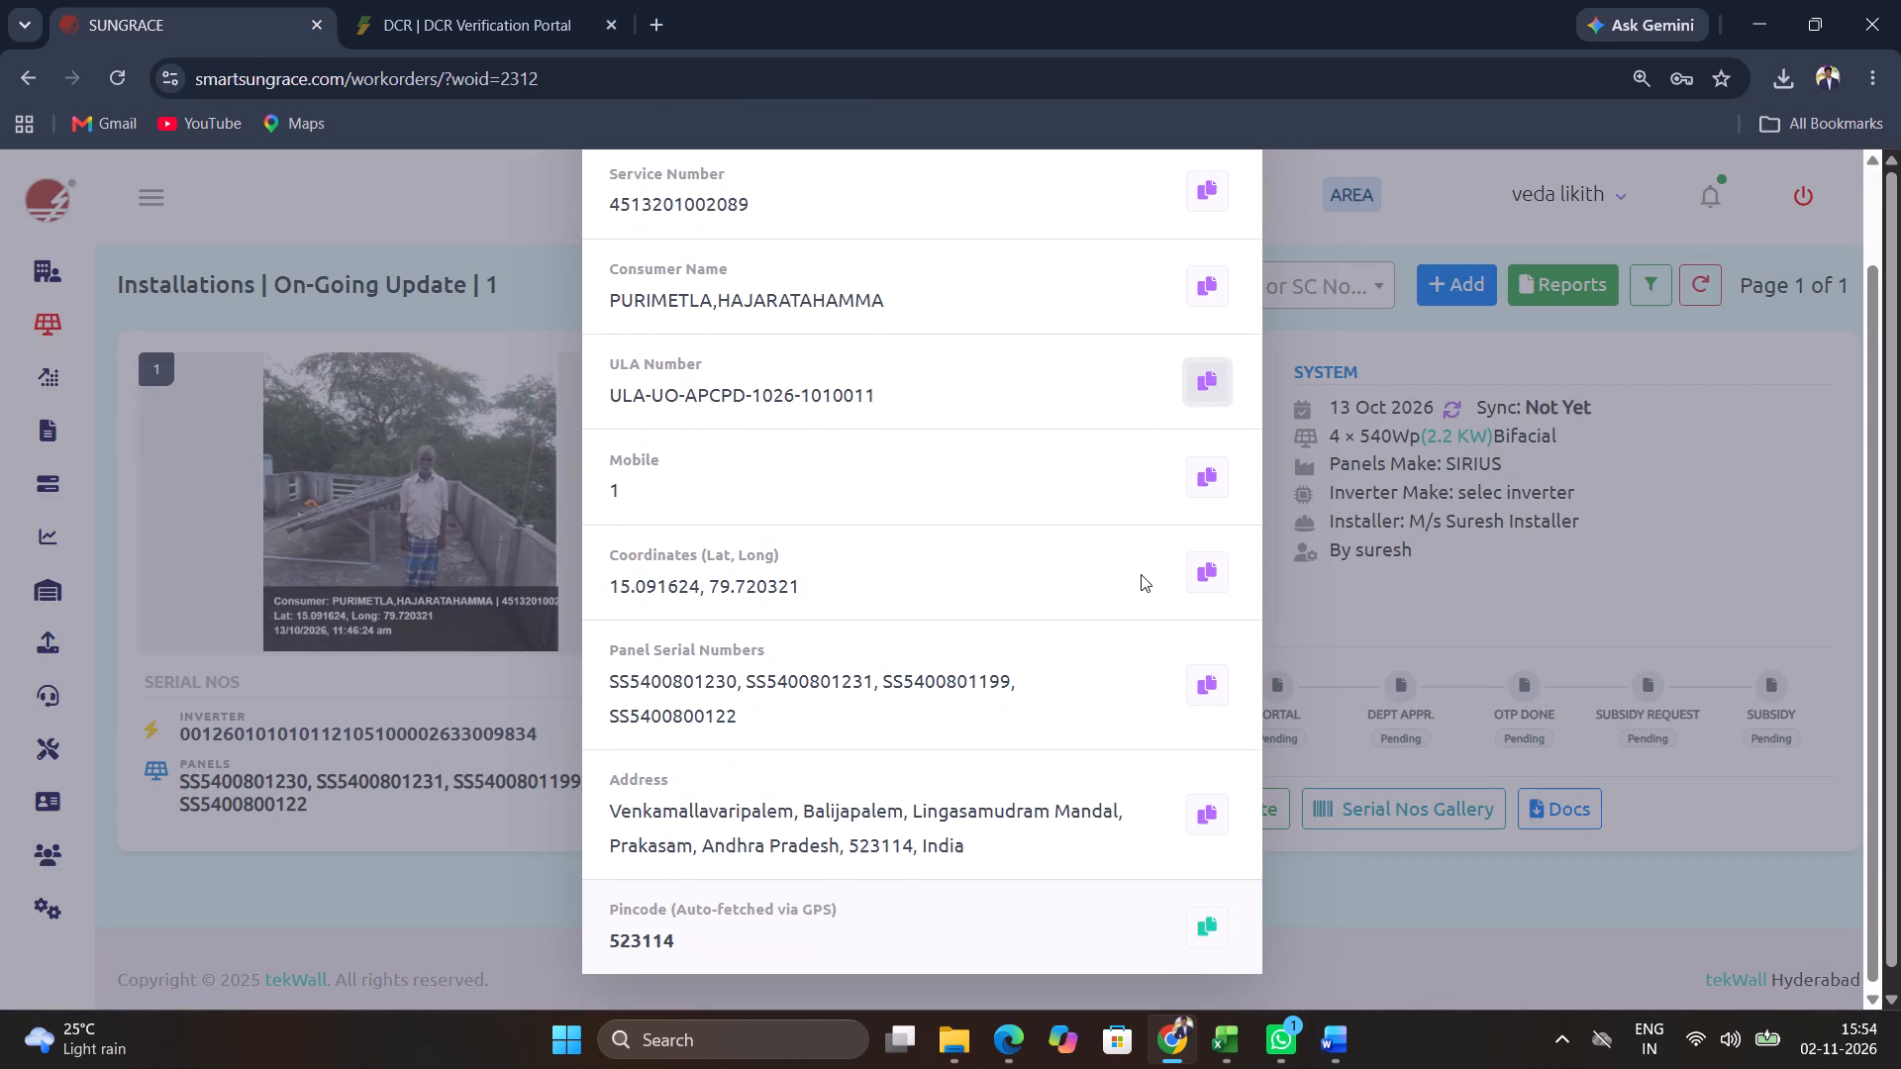
left_click(1191, 686)
left_click_drag(470, 13, 475, 27)
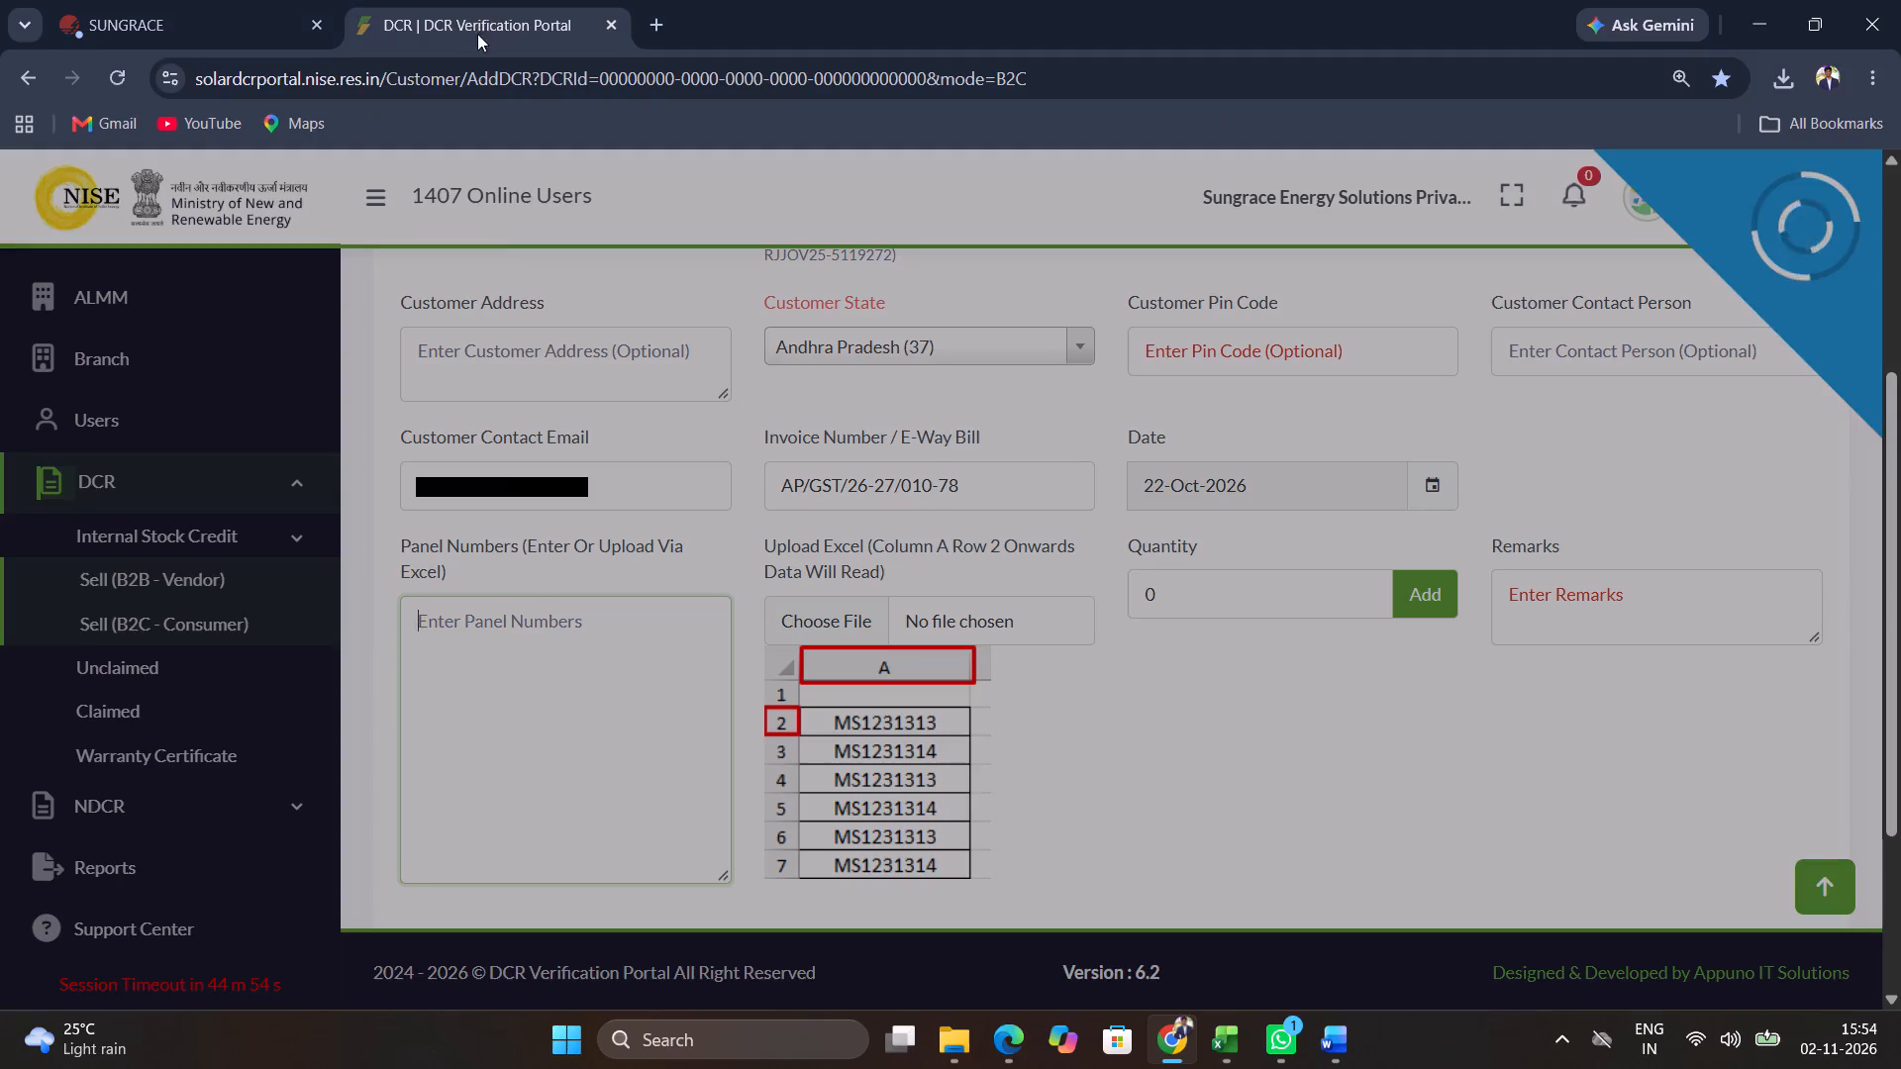
left_click(549, 742)
key("ctrl+v")
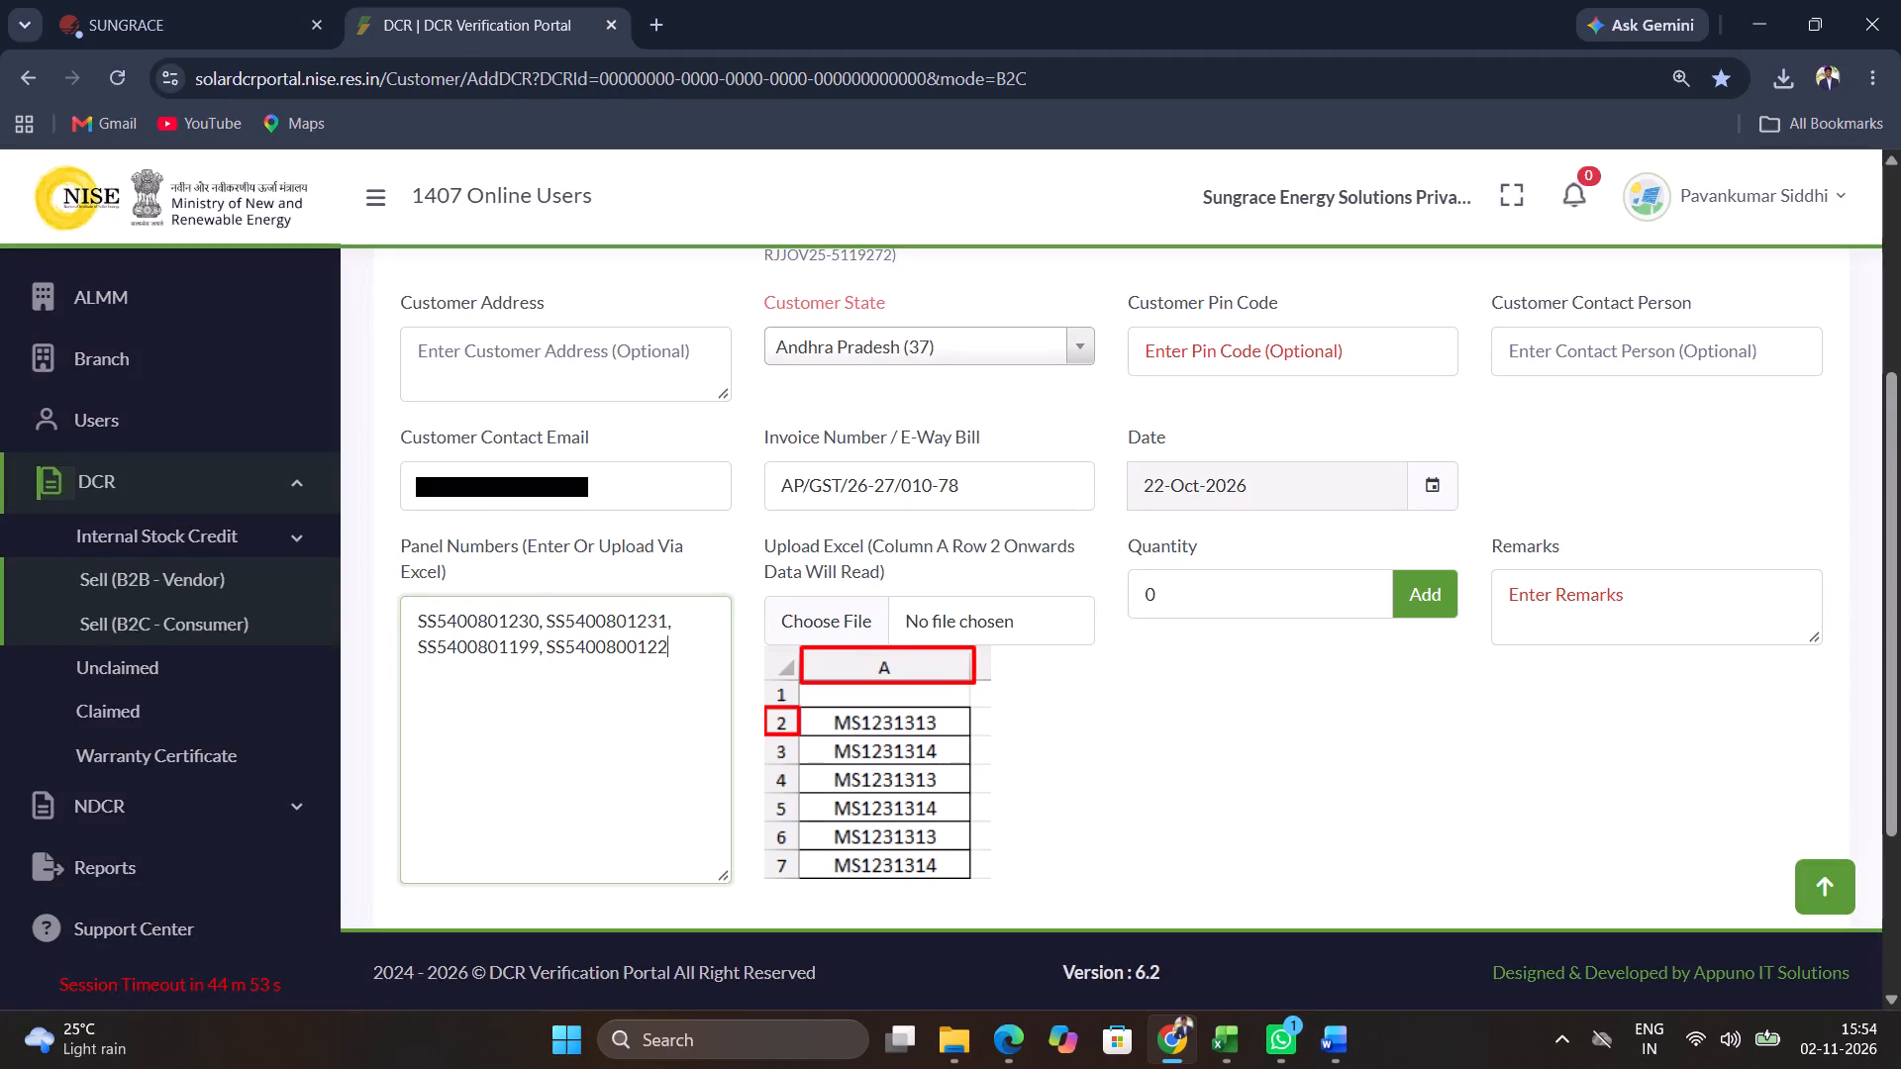
key("Left")
key("Left")
key("Left")
key("Left")
key("Left")
key("Left")
key("Left")
key("Left")
key("Left")
key("Left")
key("Left")
key("Left")
key("BackSpace")
key("BackSpace")
key("Return")
key("Up")
key("Up")
key("Up")
key("Up")
key("Up")
key("Up")
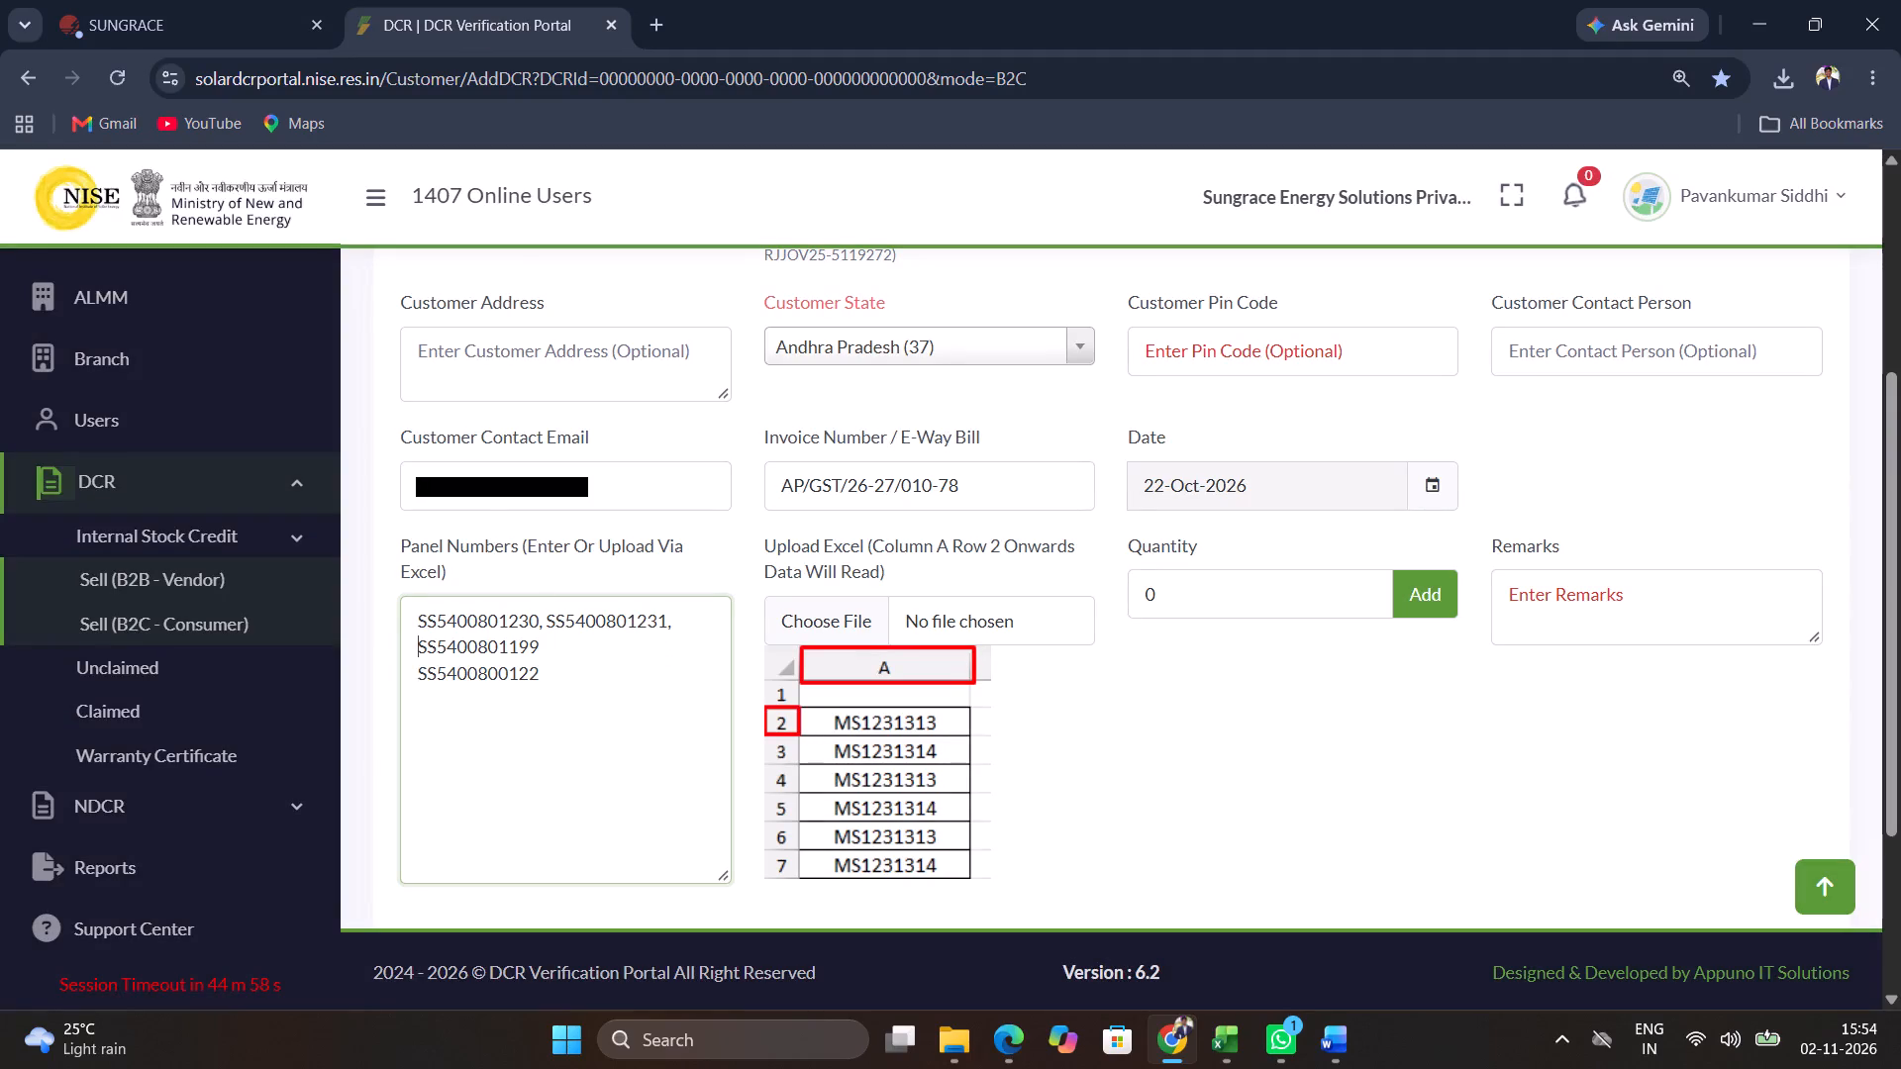
key("Right")
key("Right")
key("Right")
key("Right")
key("Right")
key("Right")
key("Right")
key("Right")
key("Right")
key("Right")
key("Right")
key("Right")
key("Right")
key("Right")
key("Right")
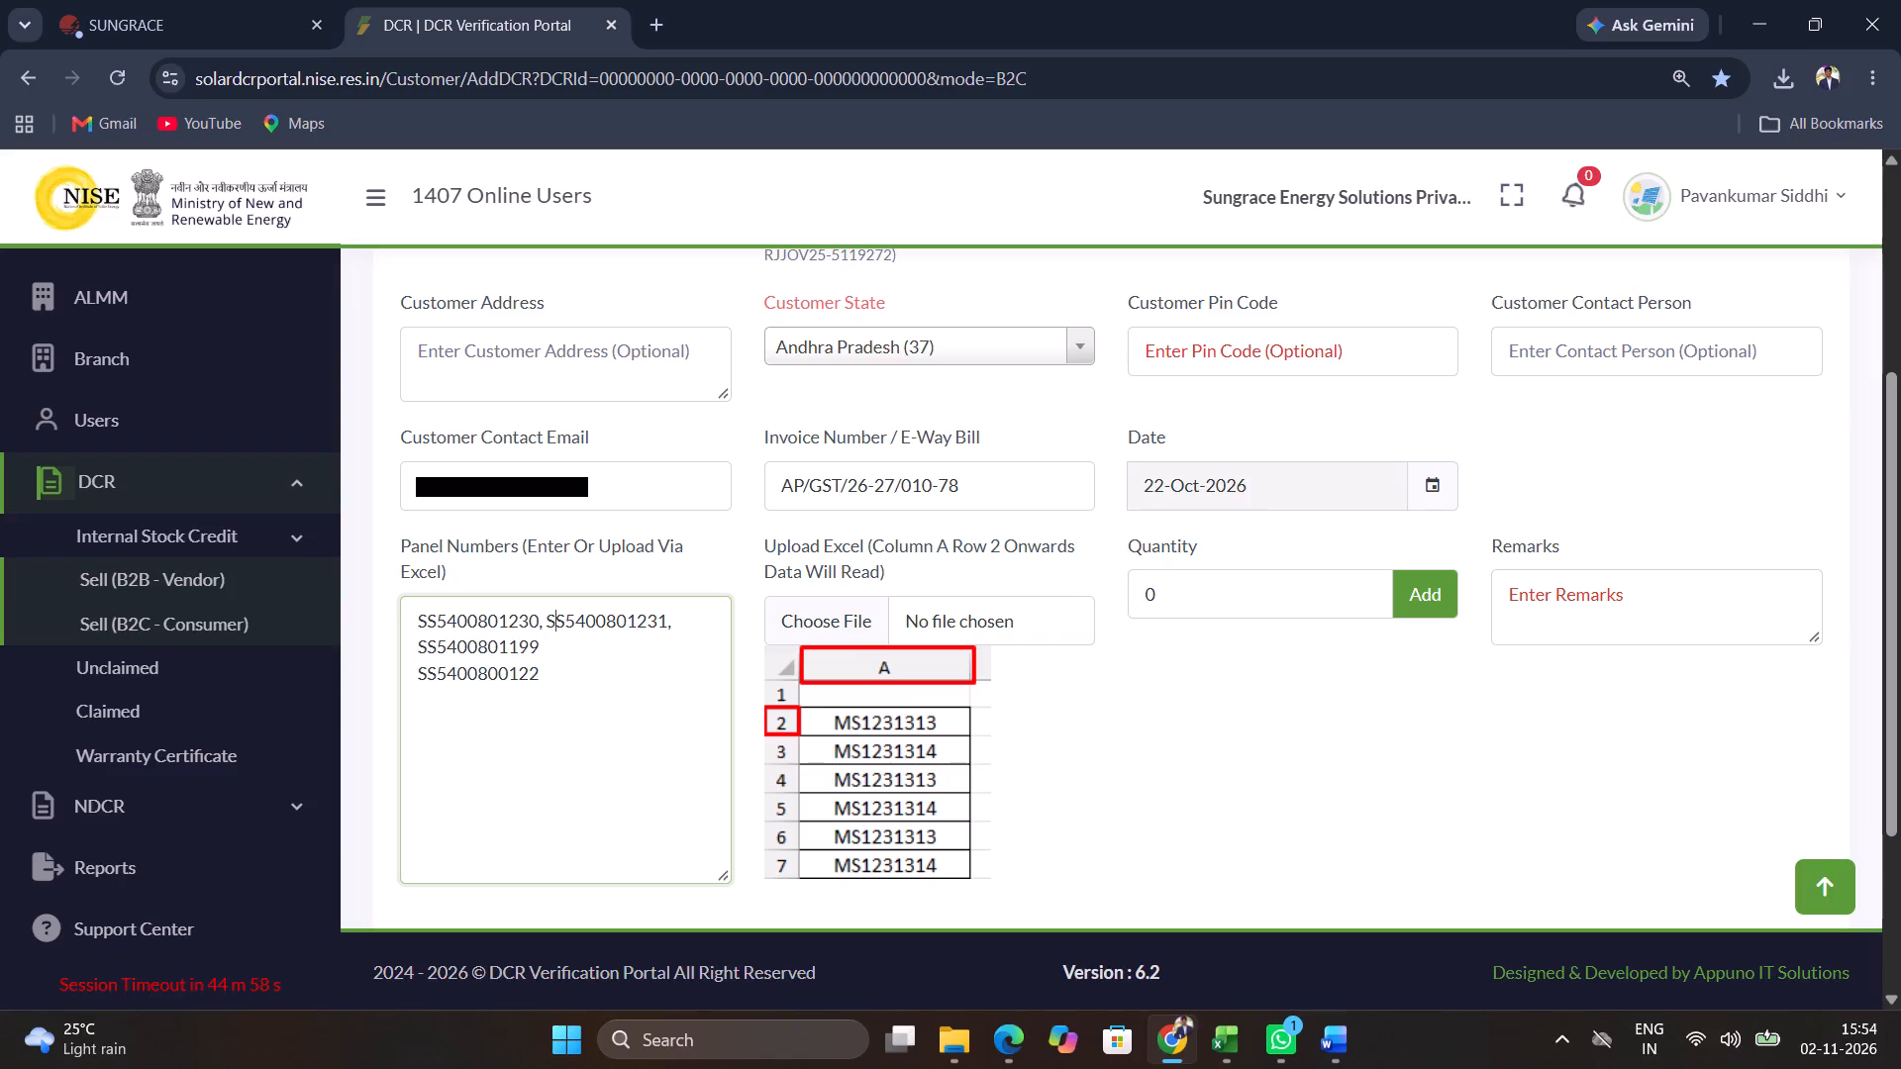
key("Left")
key("BackSpace")
key("BackSpace")
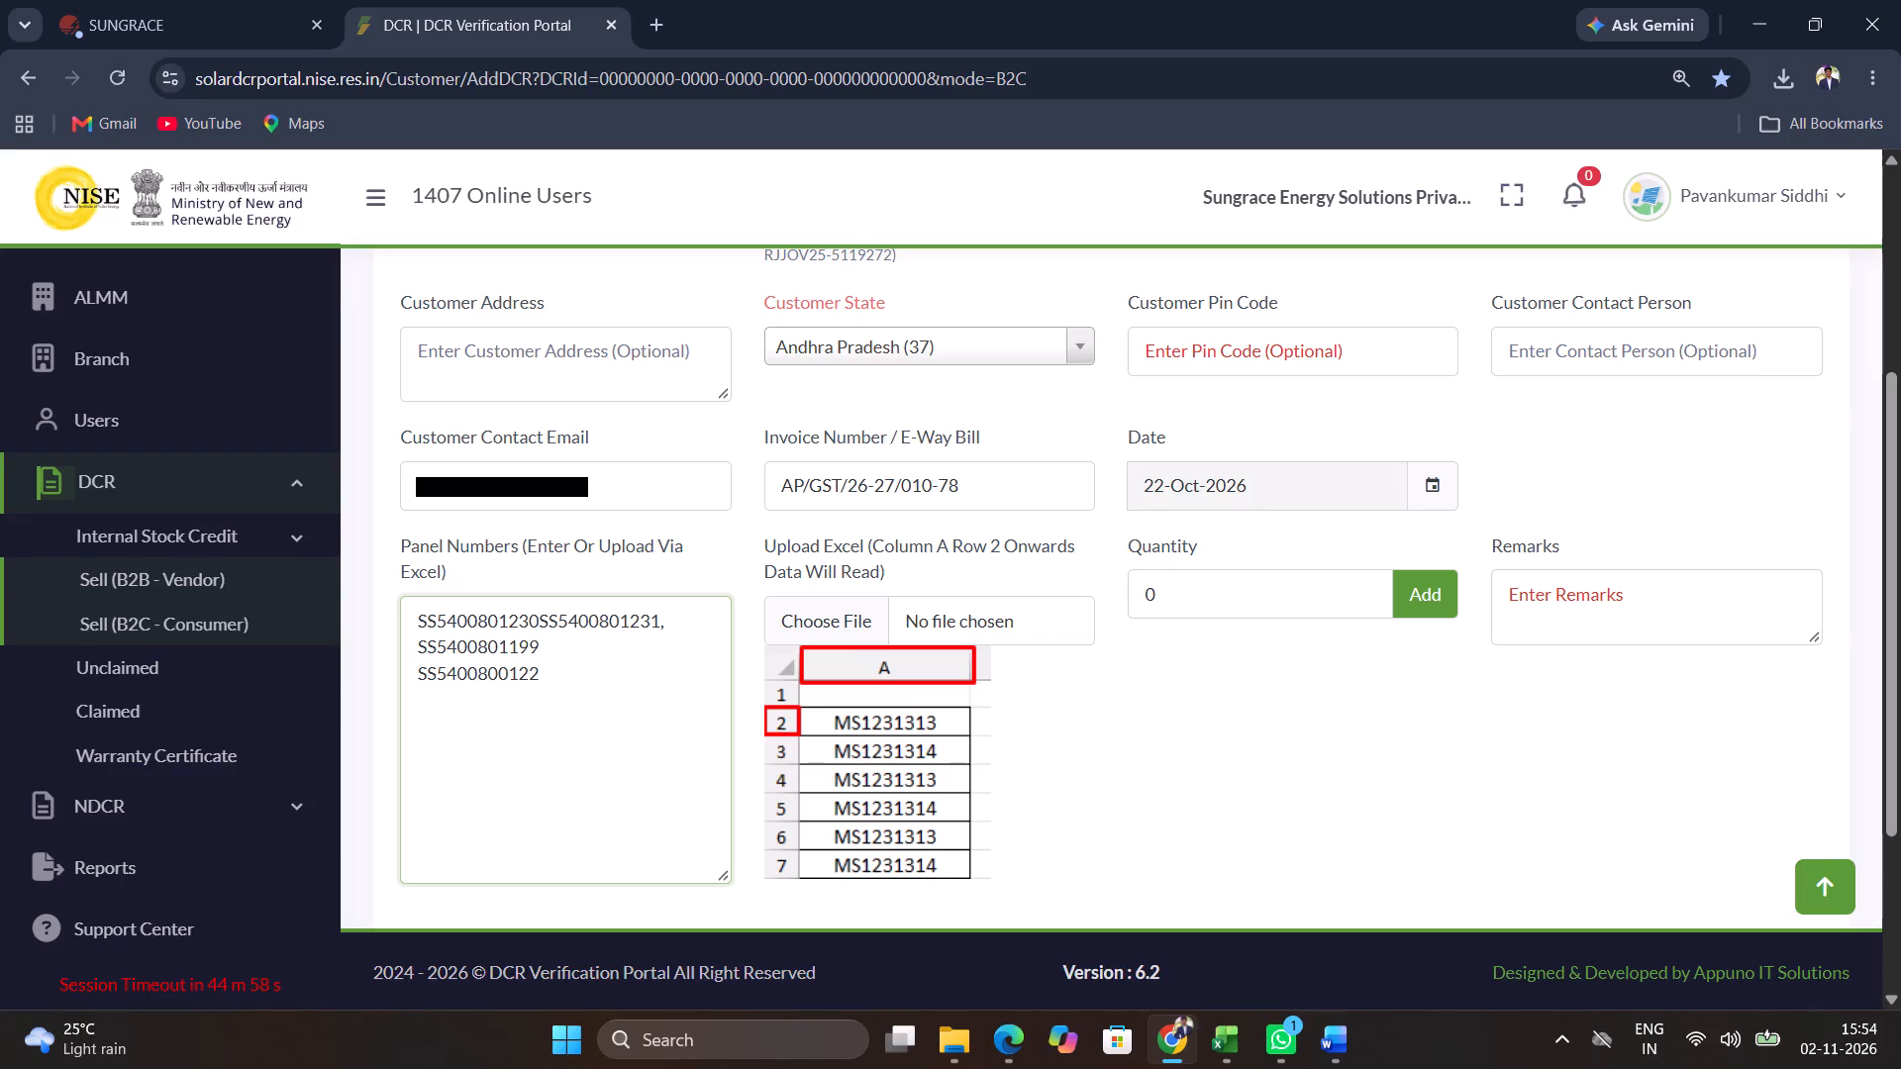
key("Return")
key("Right")
key("Right")
key("Right")
key("Right")
key("Right")
key("Right")
key("Right")
key("Right")
key("Right")
key("Right")
key("Right")
key("Right")
key("Right")
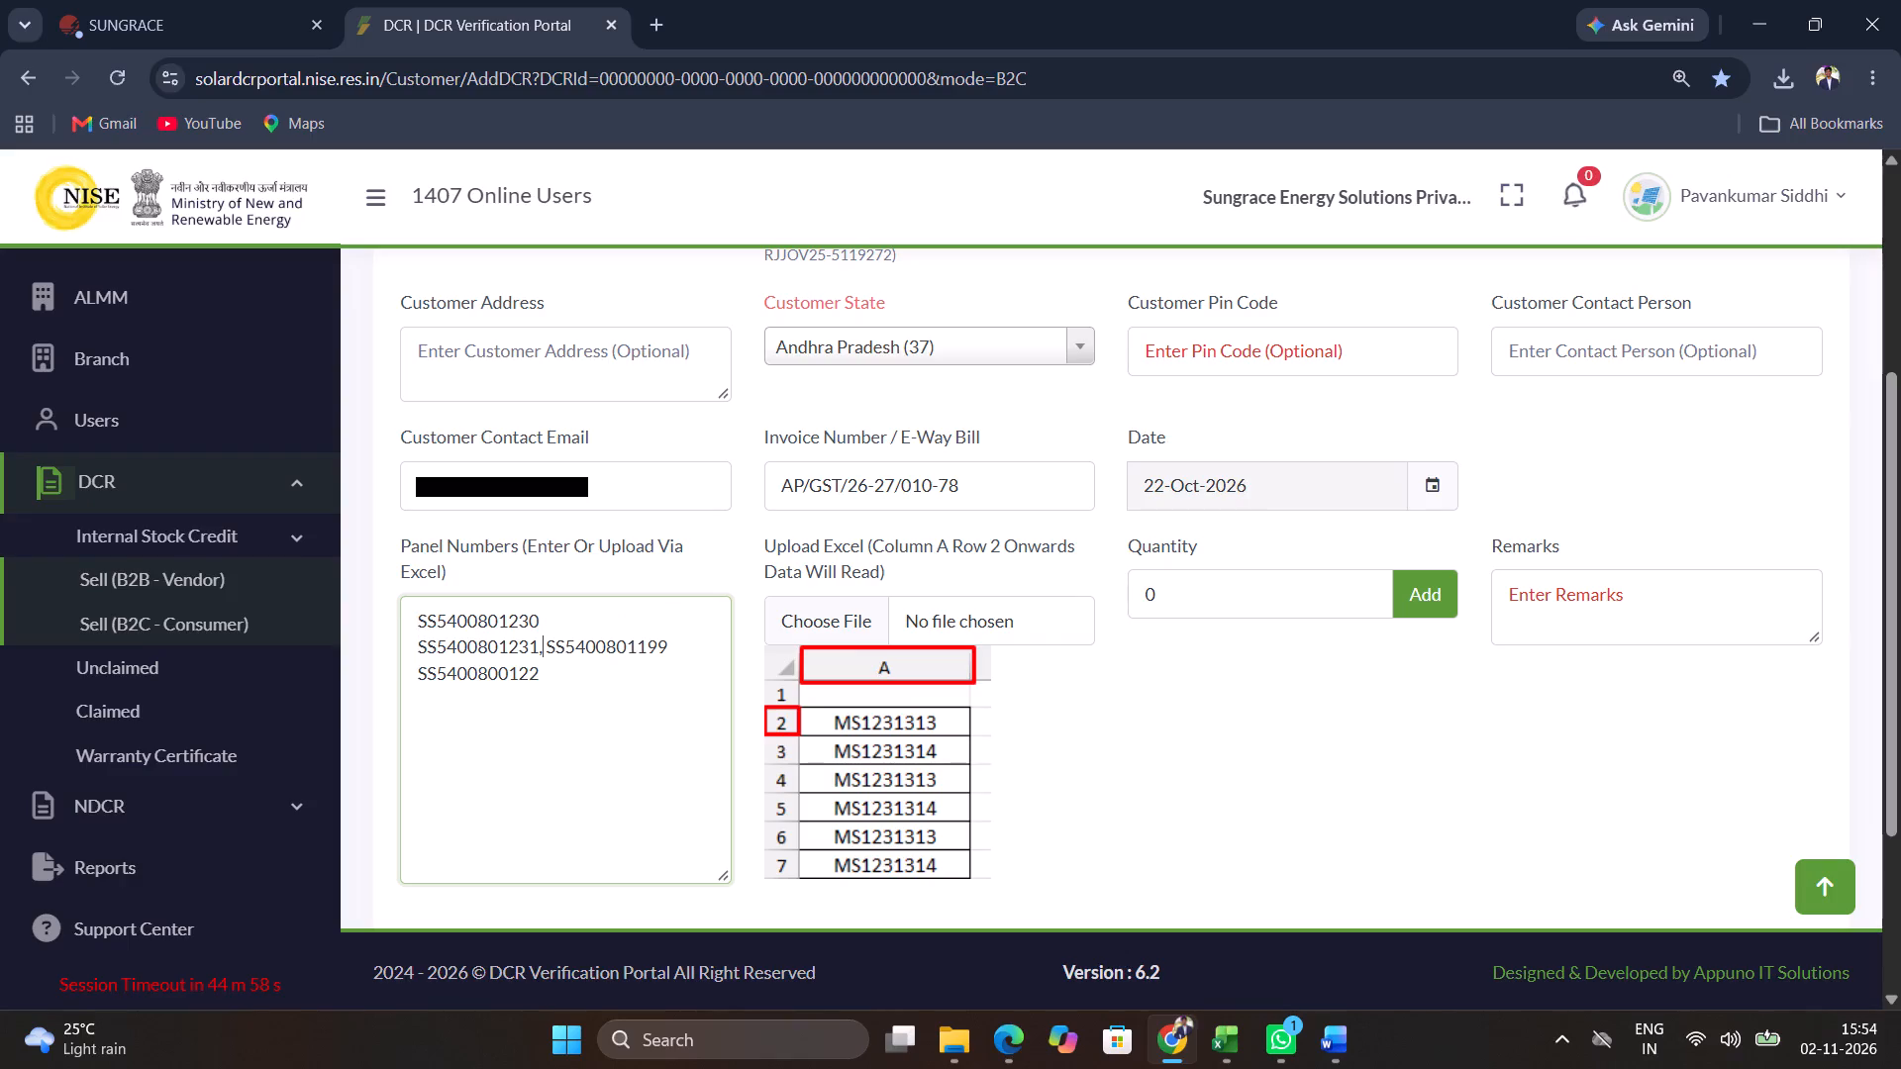
key("Right")
key("BackSpace")
key("BackSpace")
key("Return")
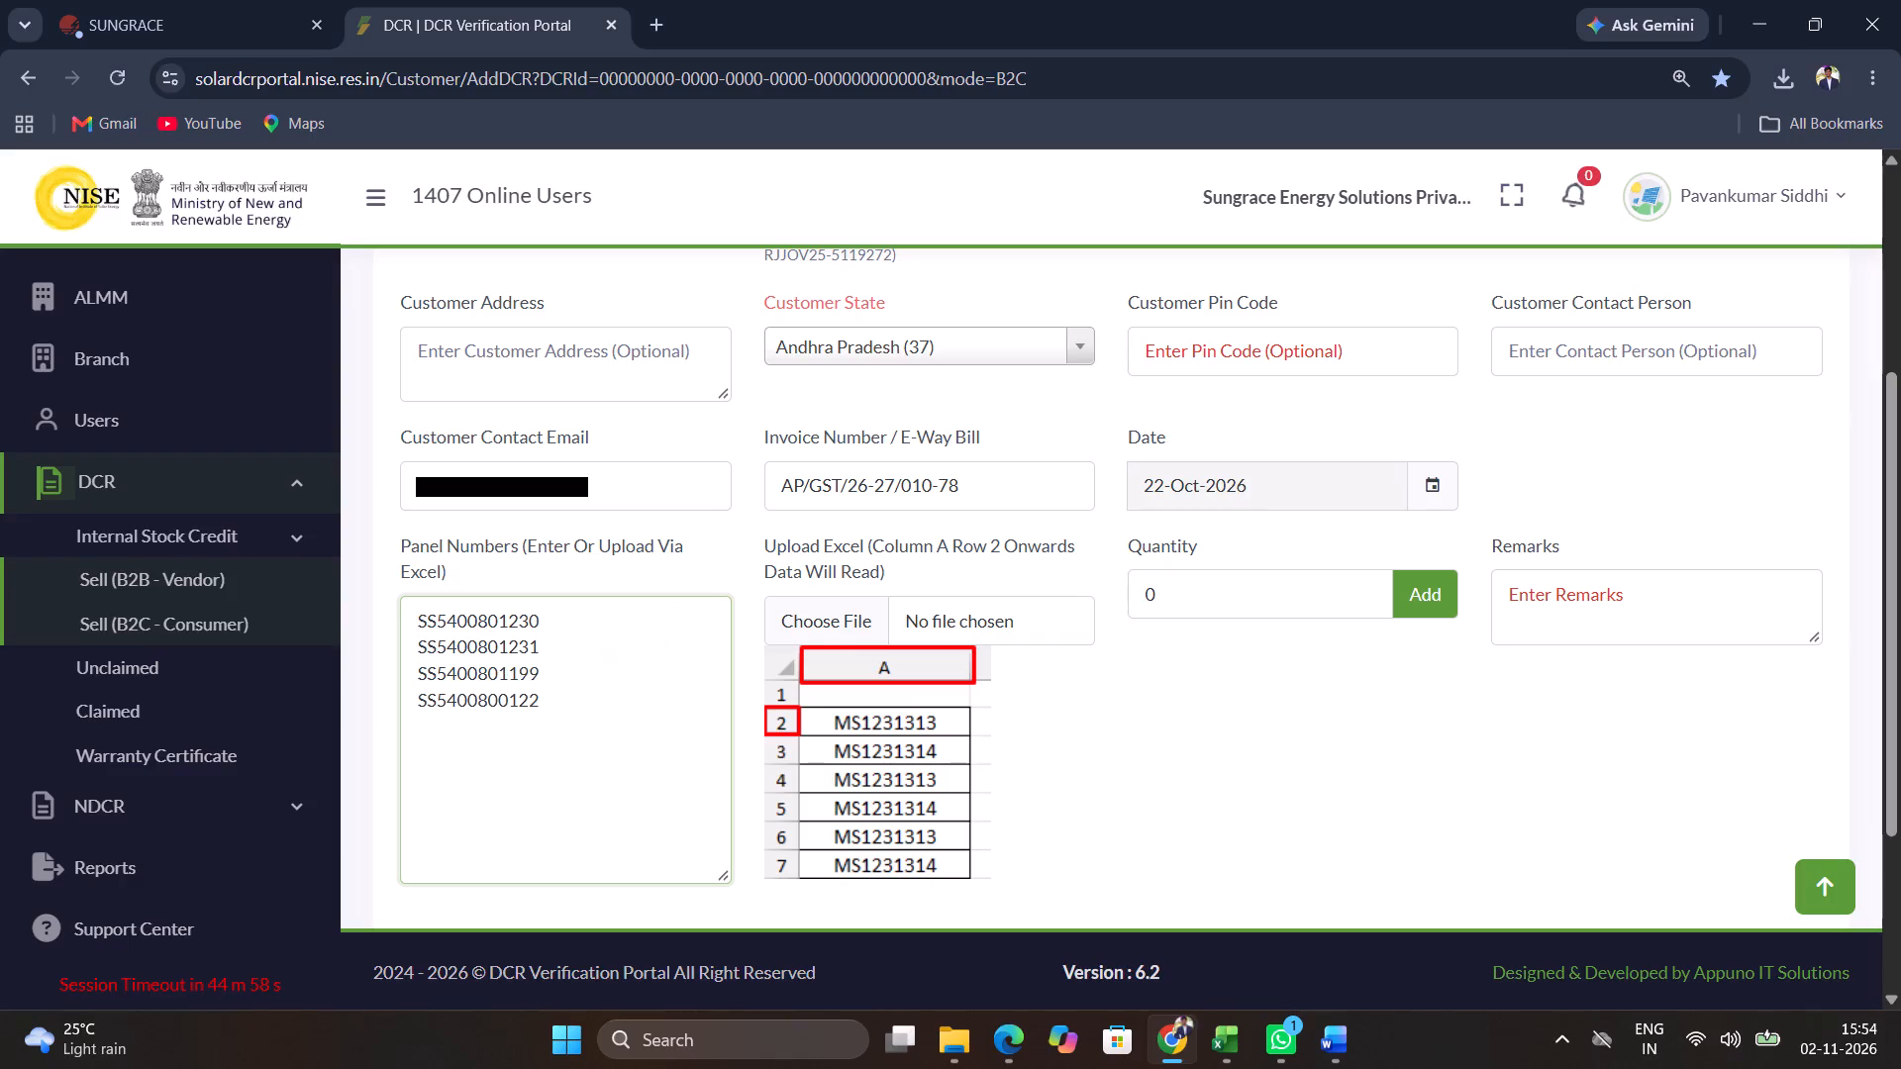
Set the quantity to 4 and add the listed panel numbers to the DCR.
left_click(1233, 598)
scroll(1235, 598, "up", 6)
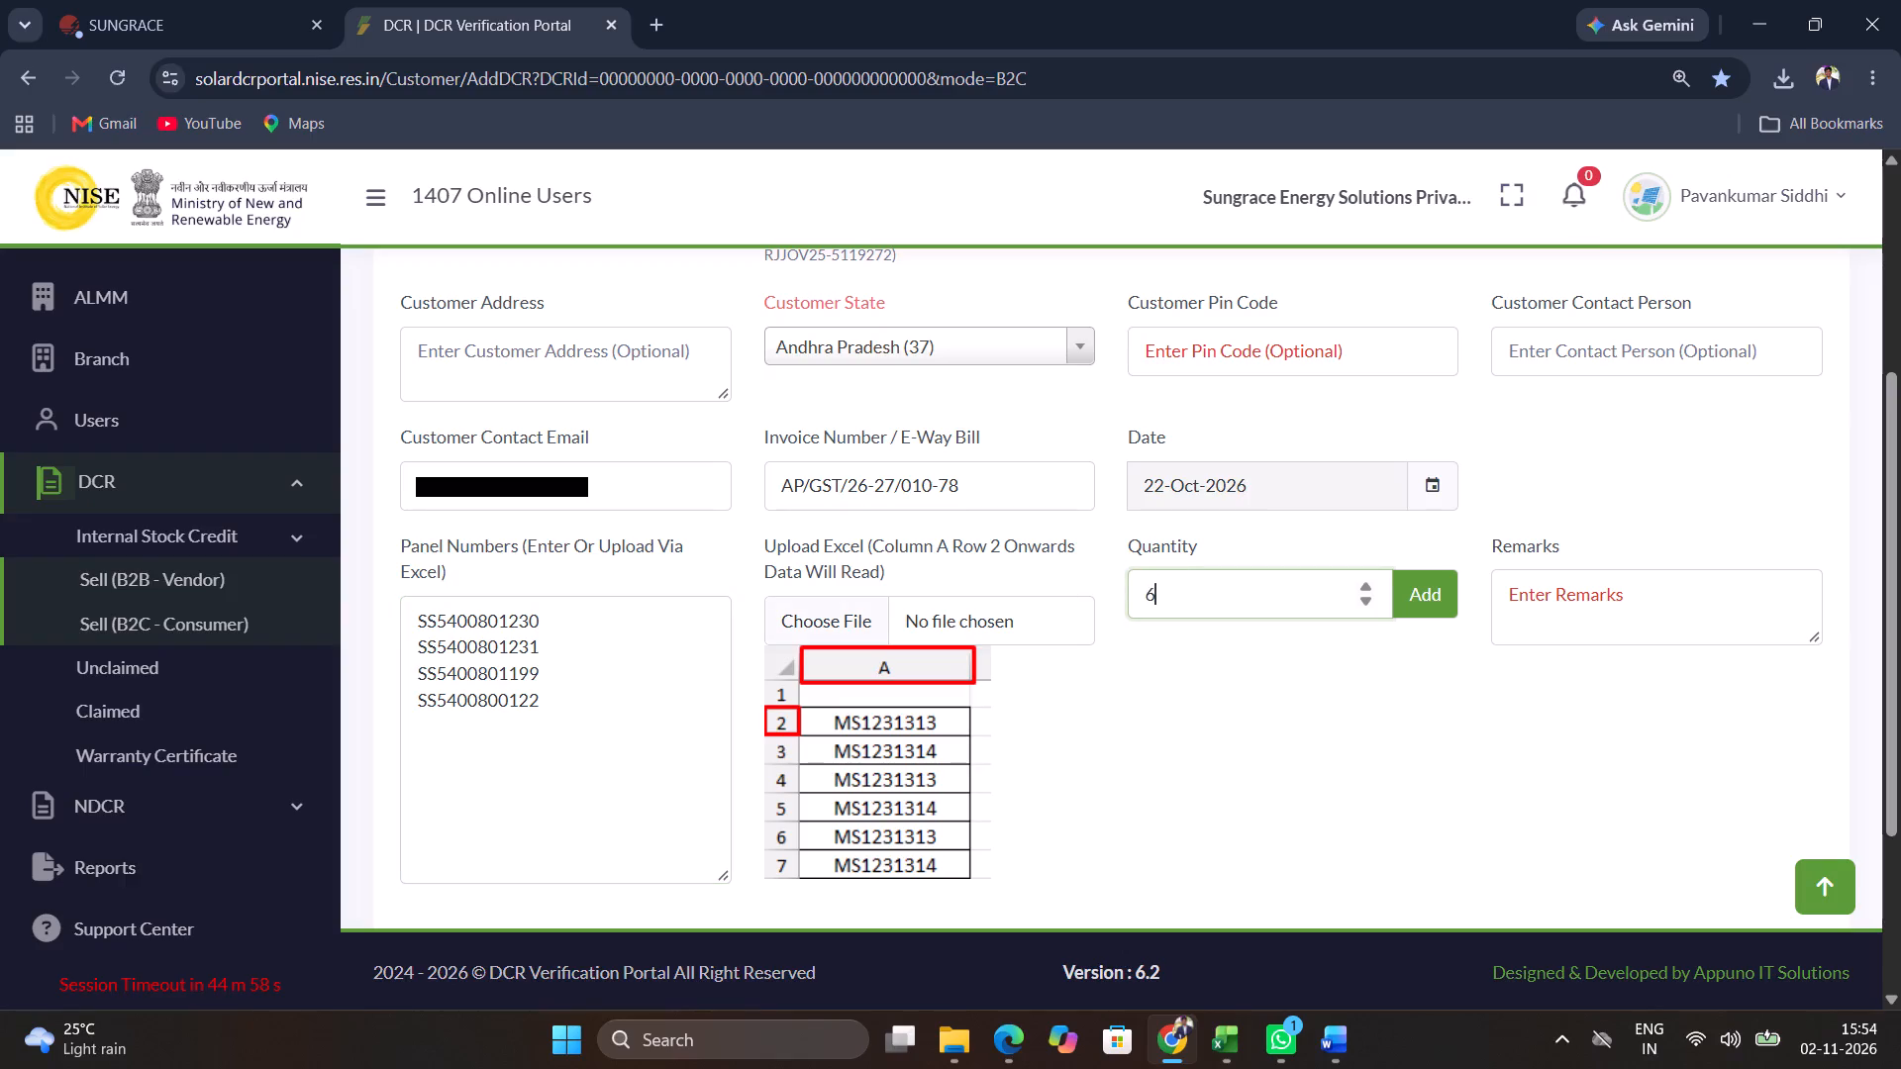
scroll(1235, 598, "down", 2)
left_click(1429, 603)
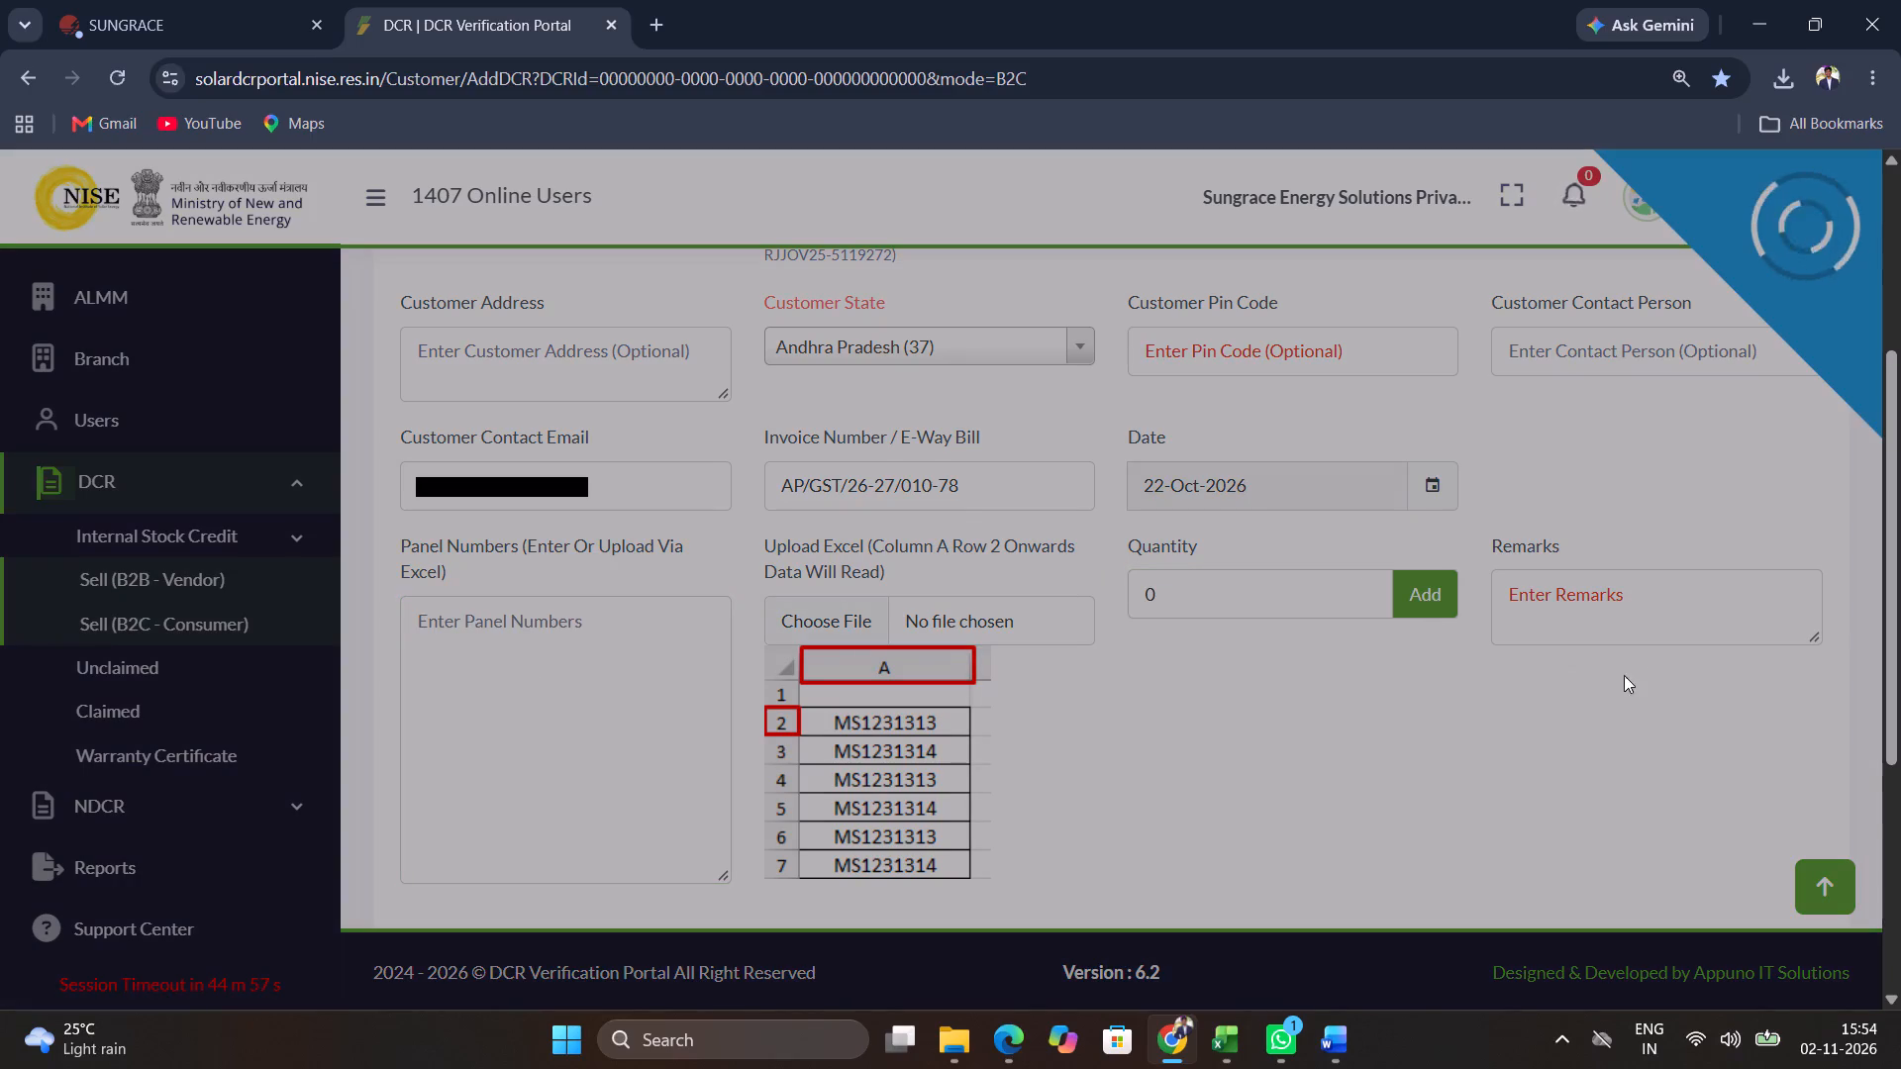
Copy the work order's address from SUNGRACE's quick-copy details into the DCR form's Remarks.
left_click(1650, 600)
double_click(191, 0)
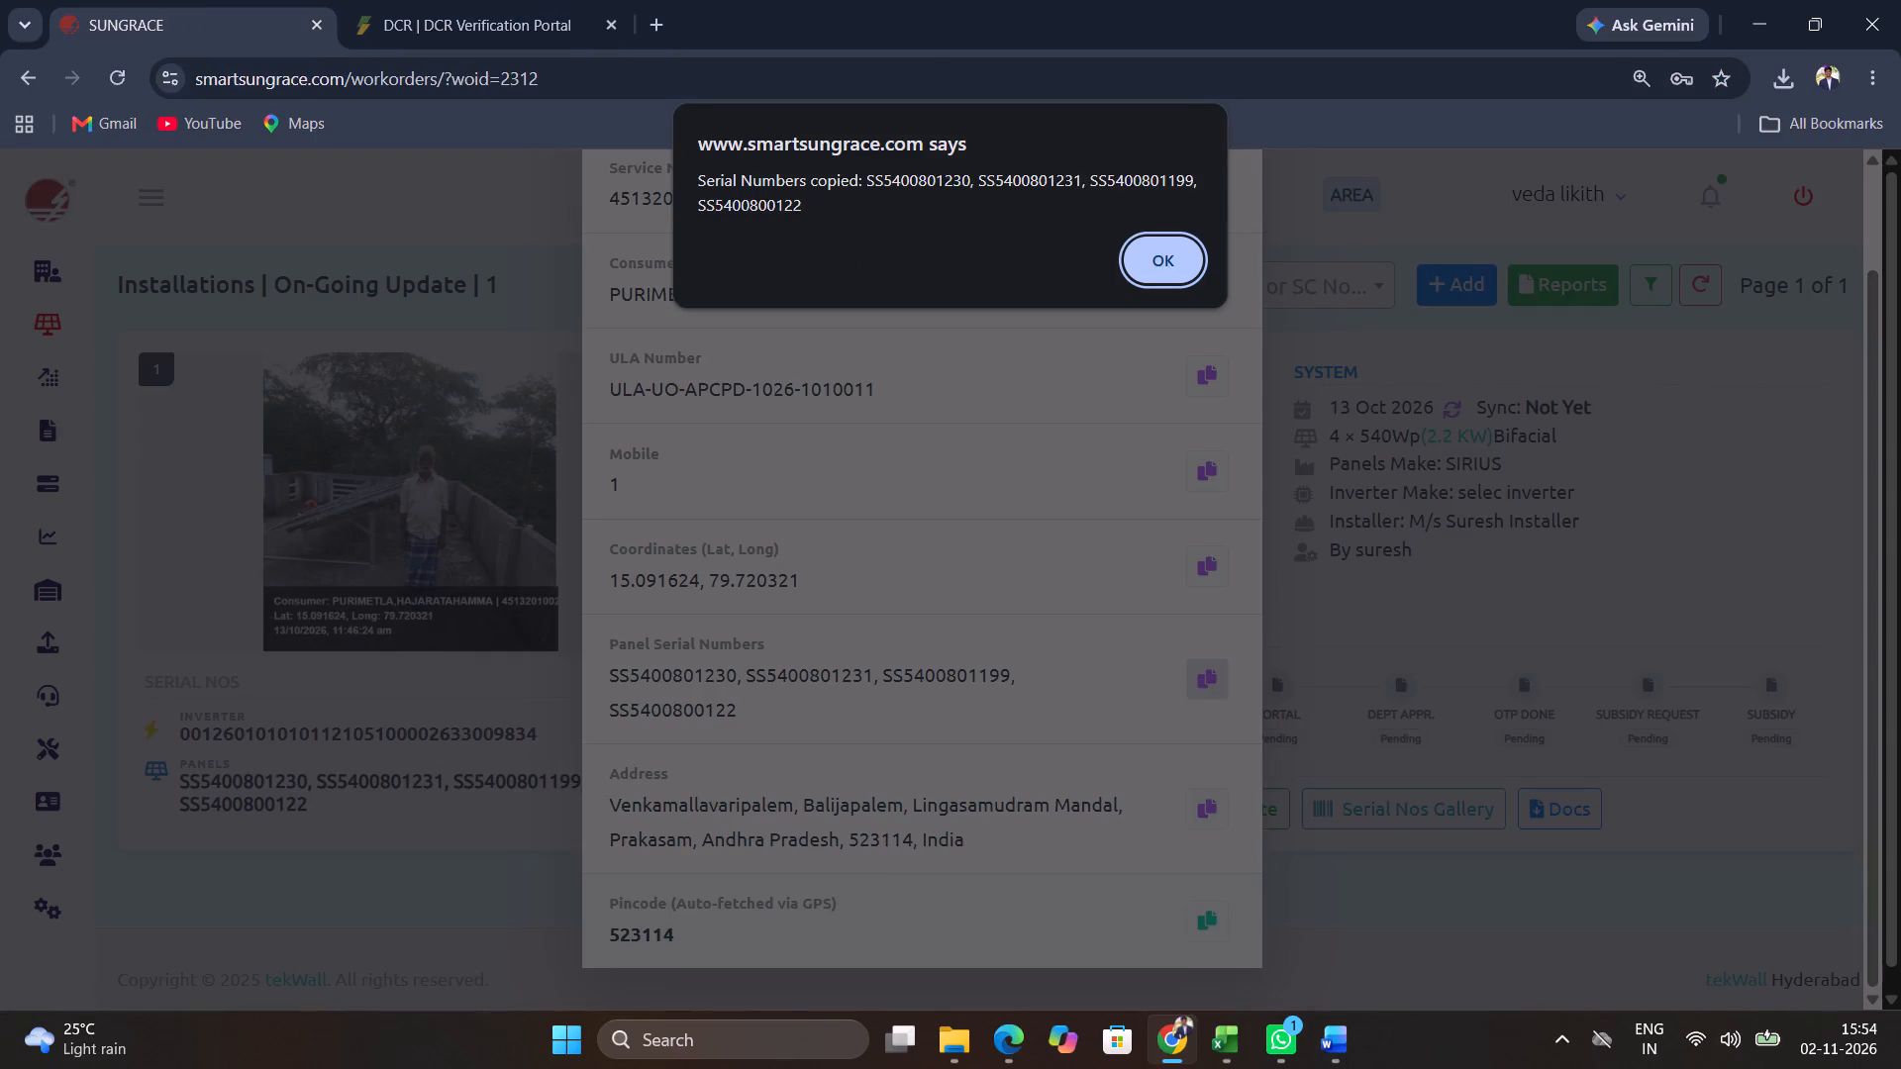
left_click(1149, 259)
left_click(1196, 817)
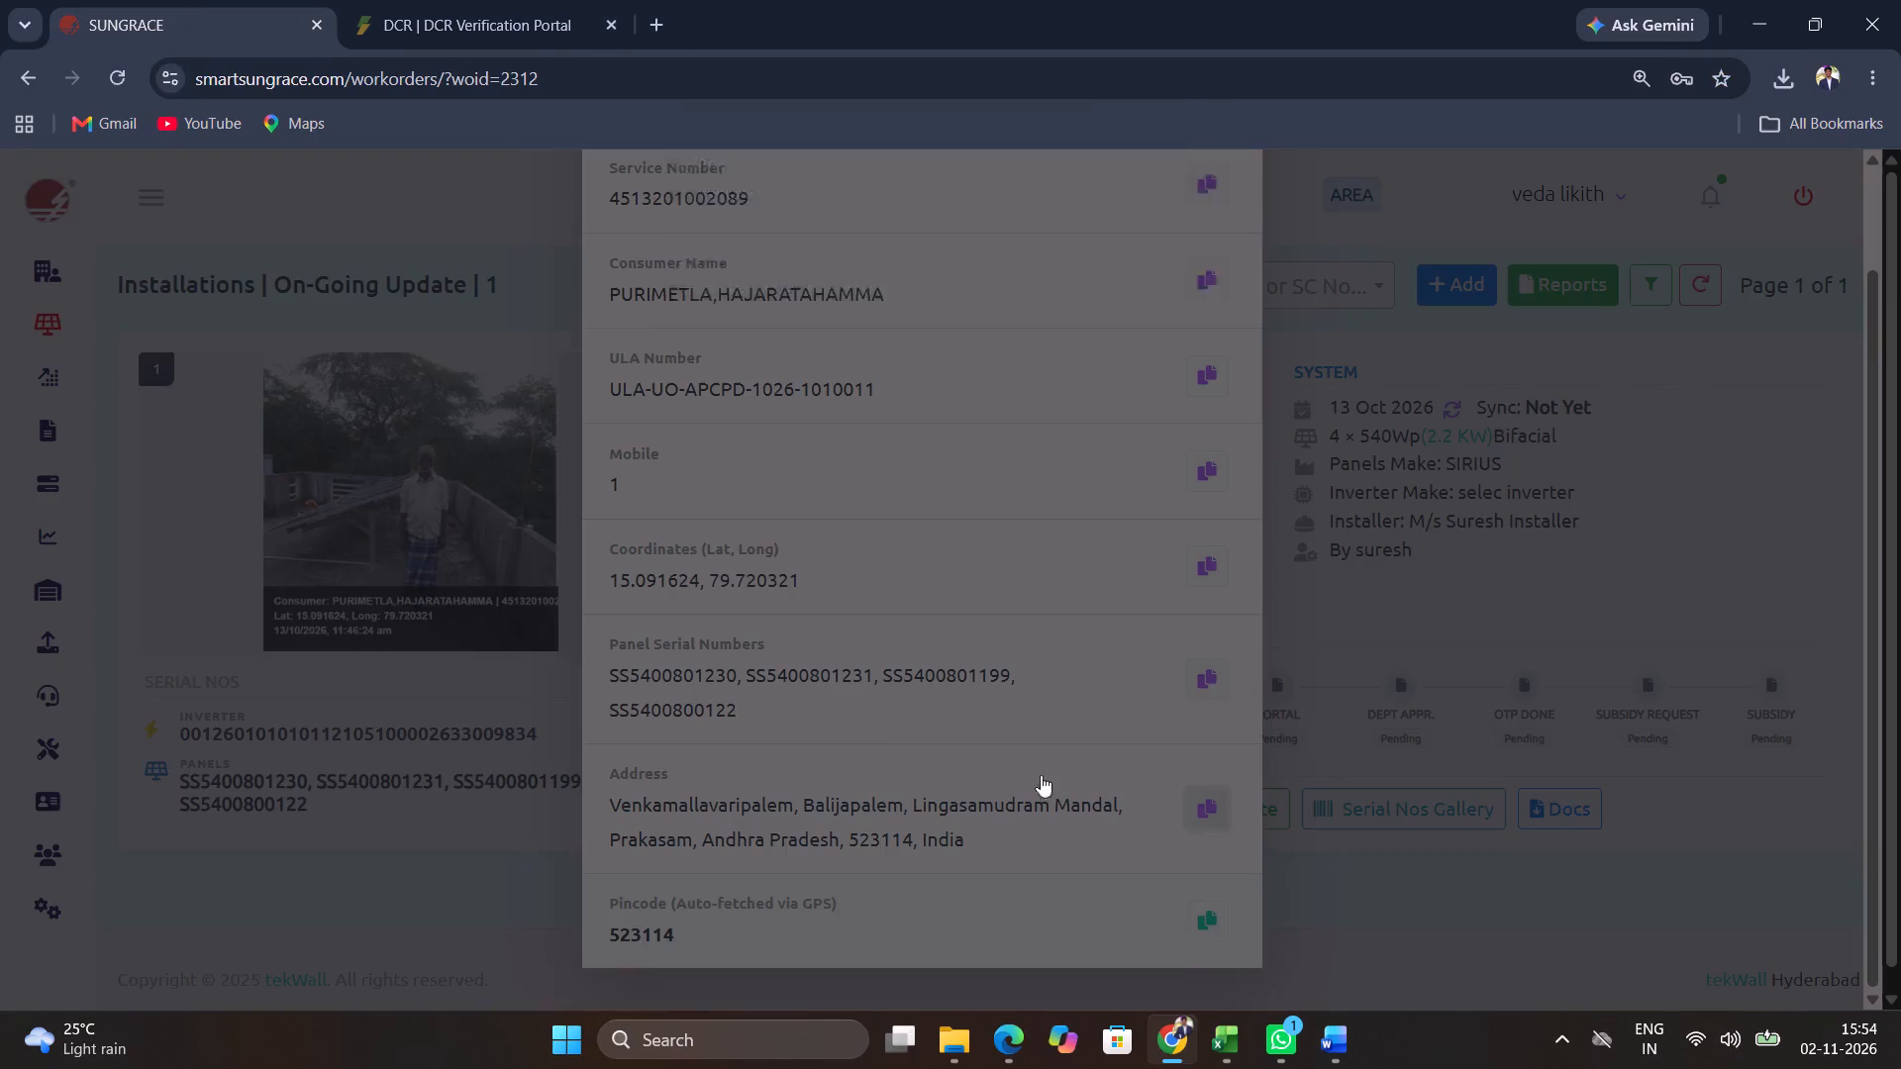
left_click_drag(455, 17, 491, 58)
key("ctrl+v")
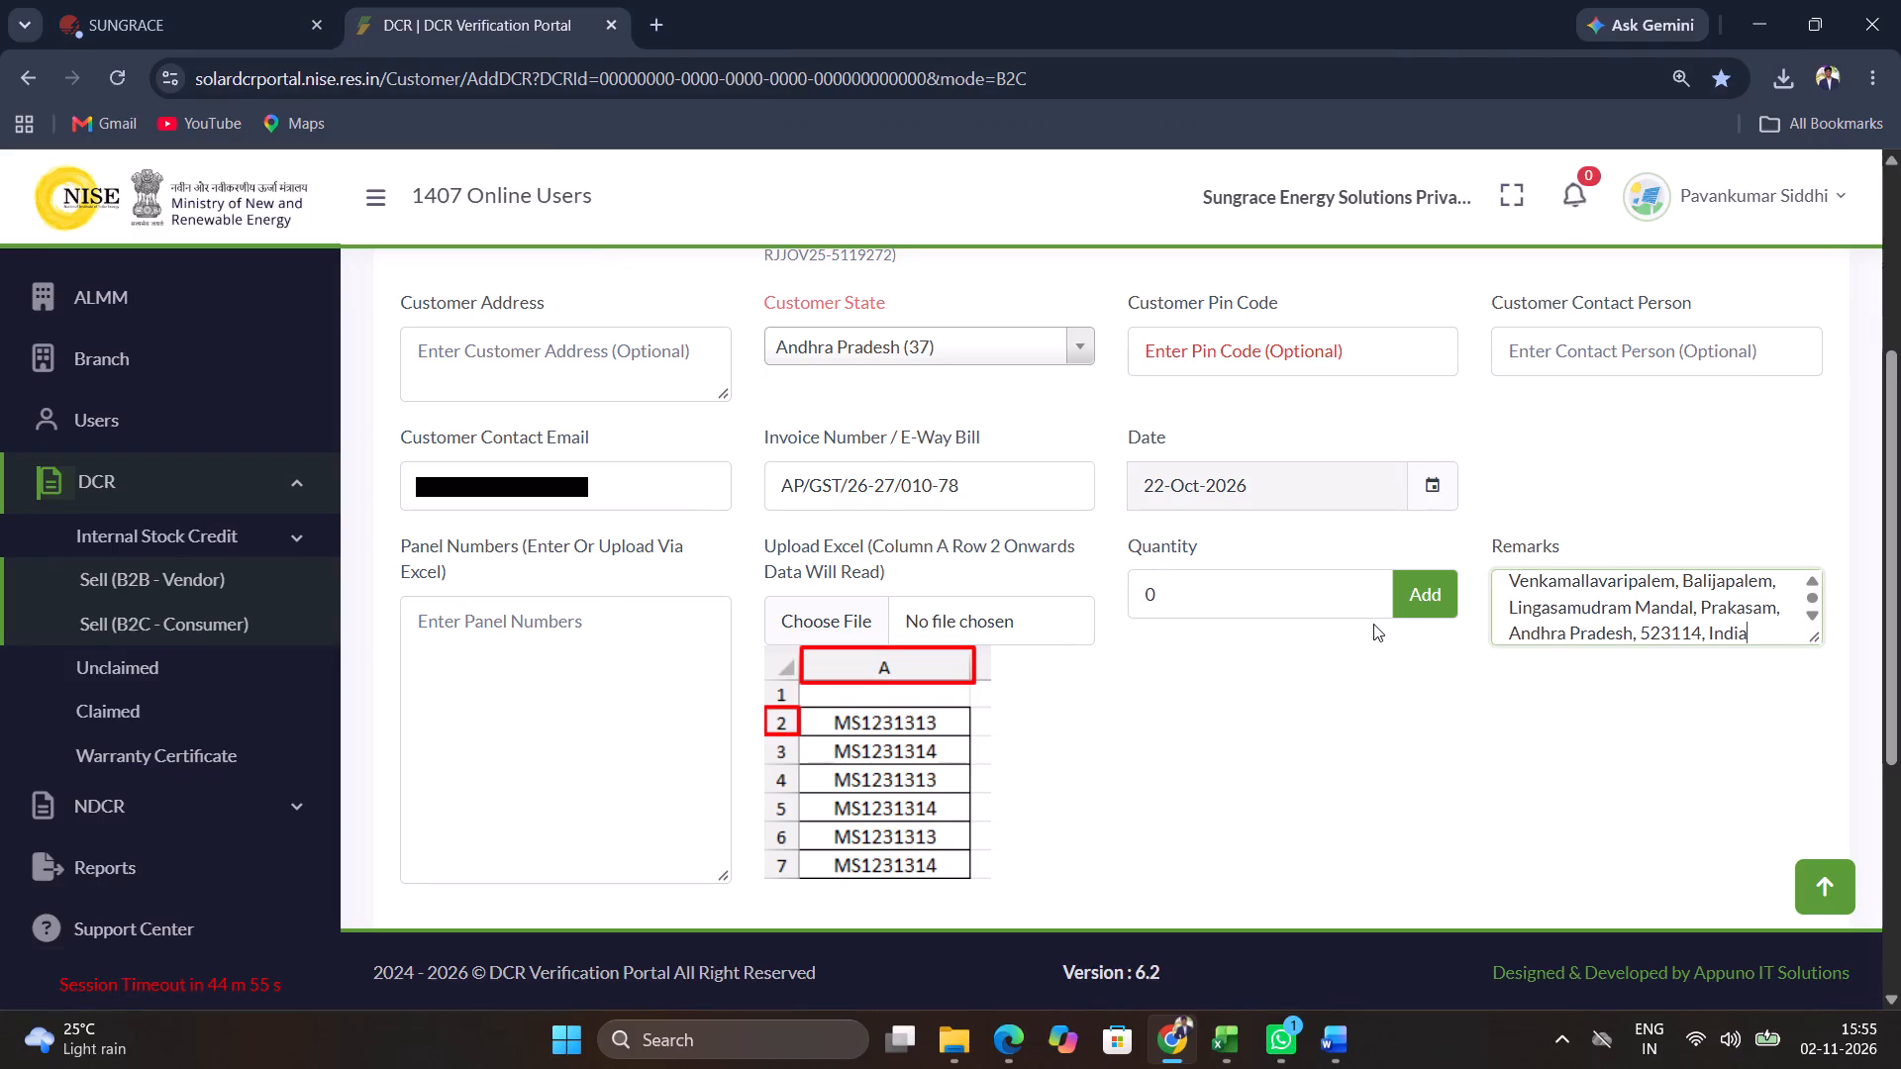
Copy the work order's pincode from SUNGRACE's quick-copy details into the DCR form's Customer Pin Code.
left_click_drag(1269, 393, 1264, 382)
left_click(1265, 372)
left_click_drag(1266, 363, 1246, 374)
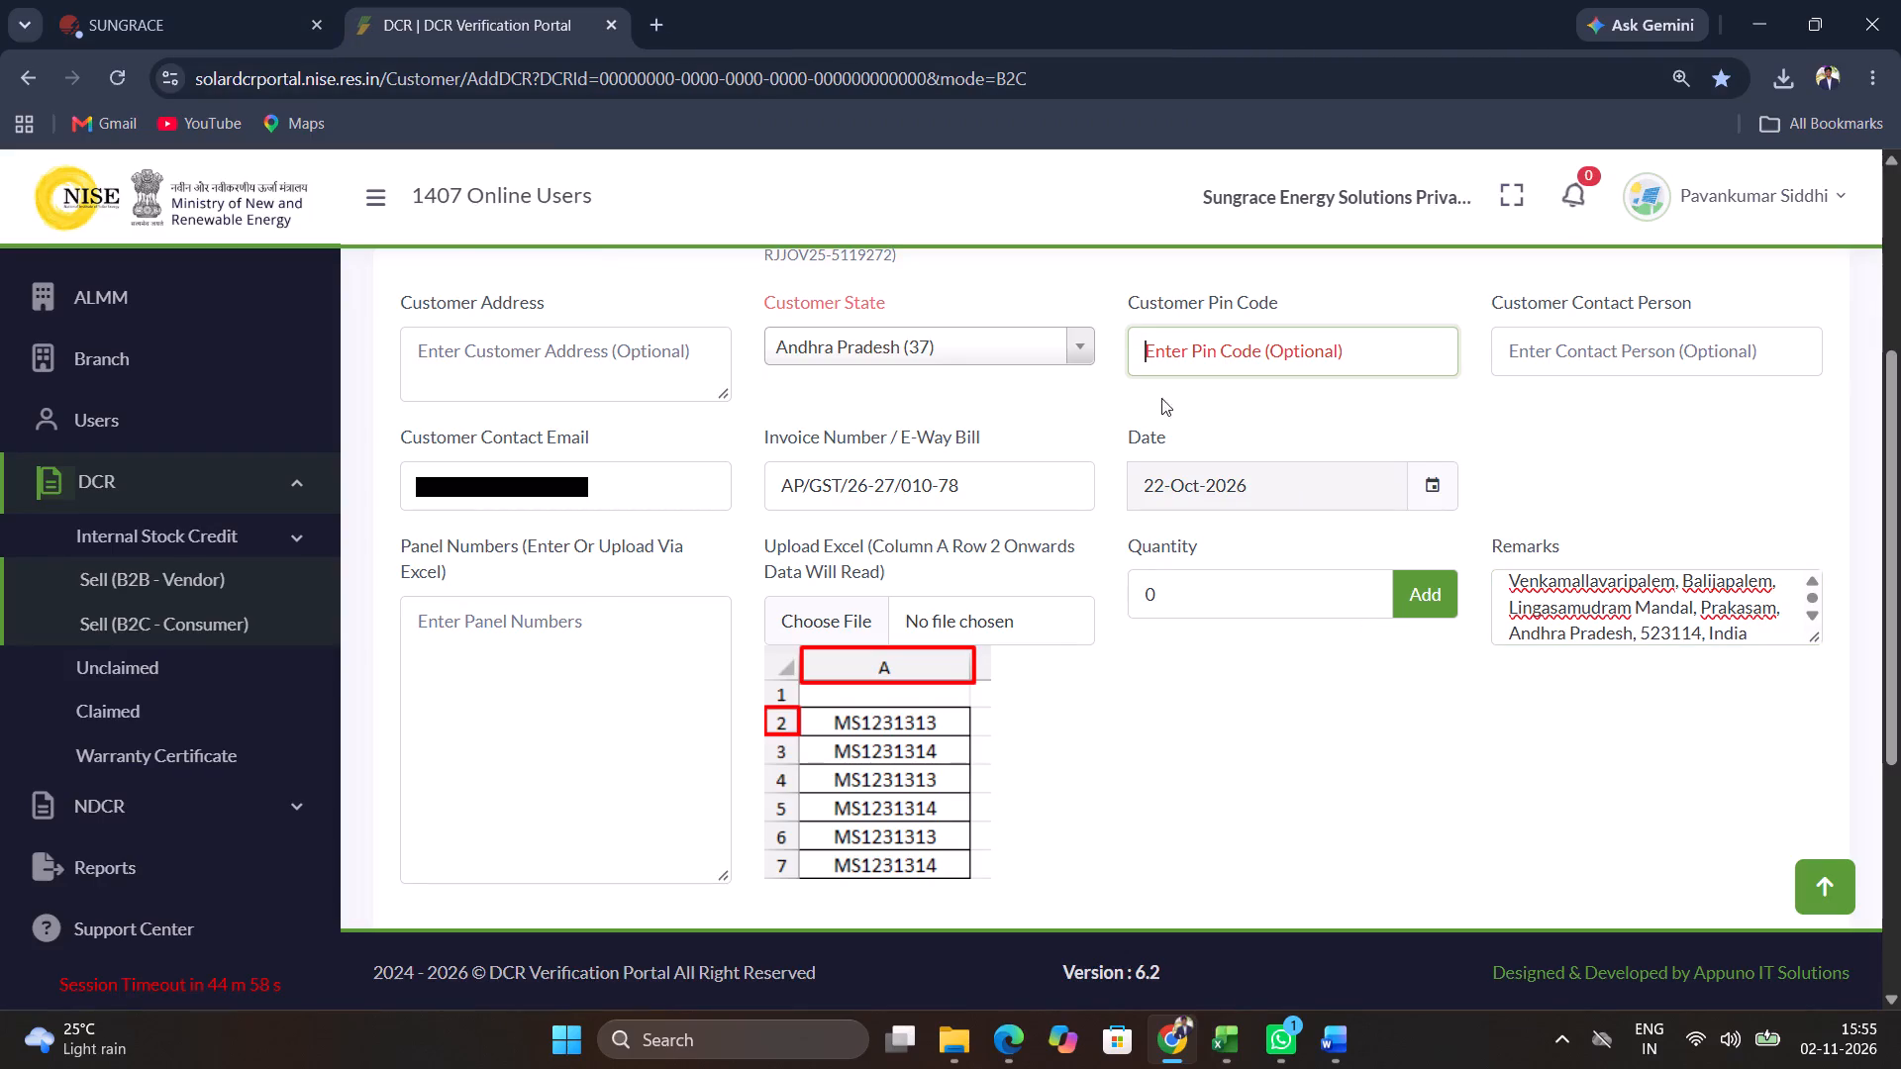
left_click(209, 0)
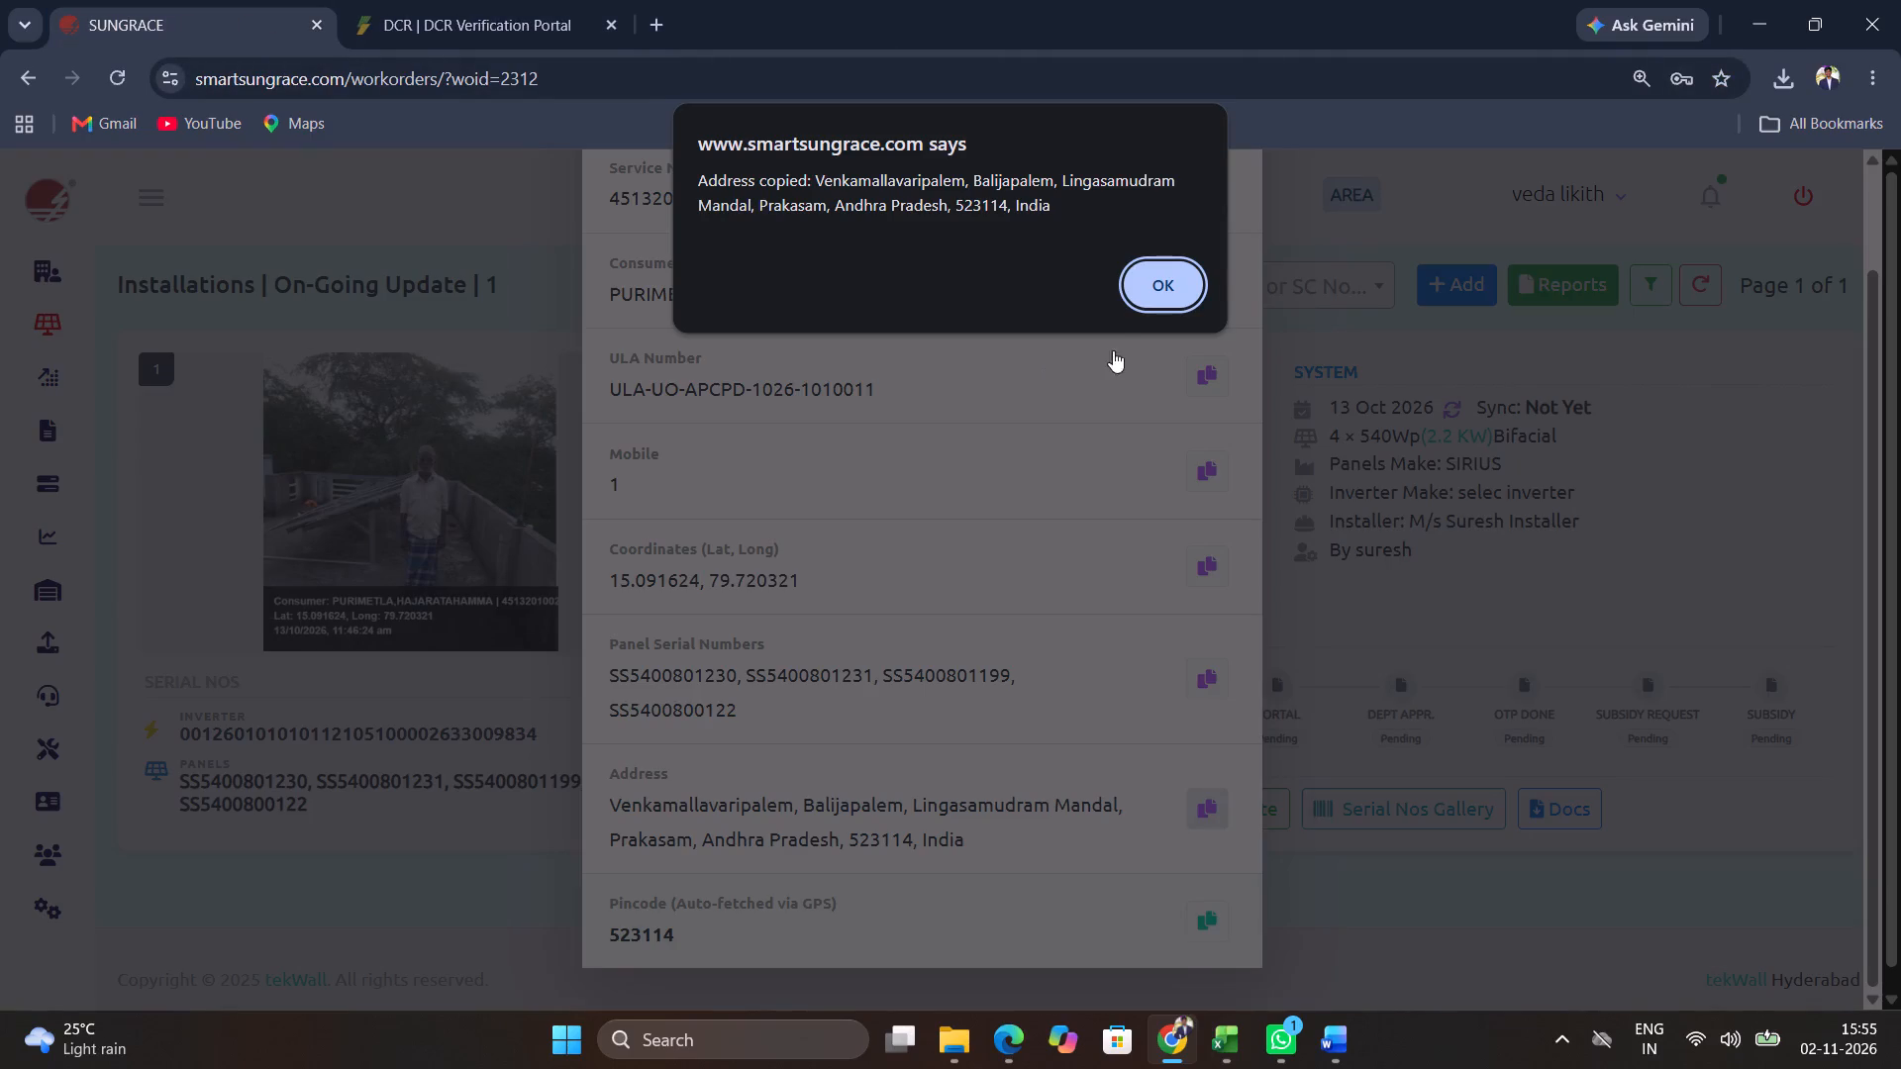
left_click_drag(1165, 283, 1165, 300)
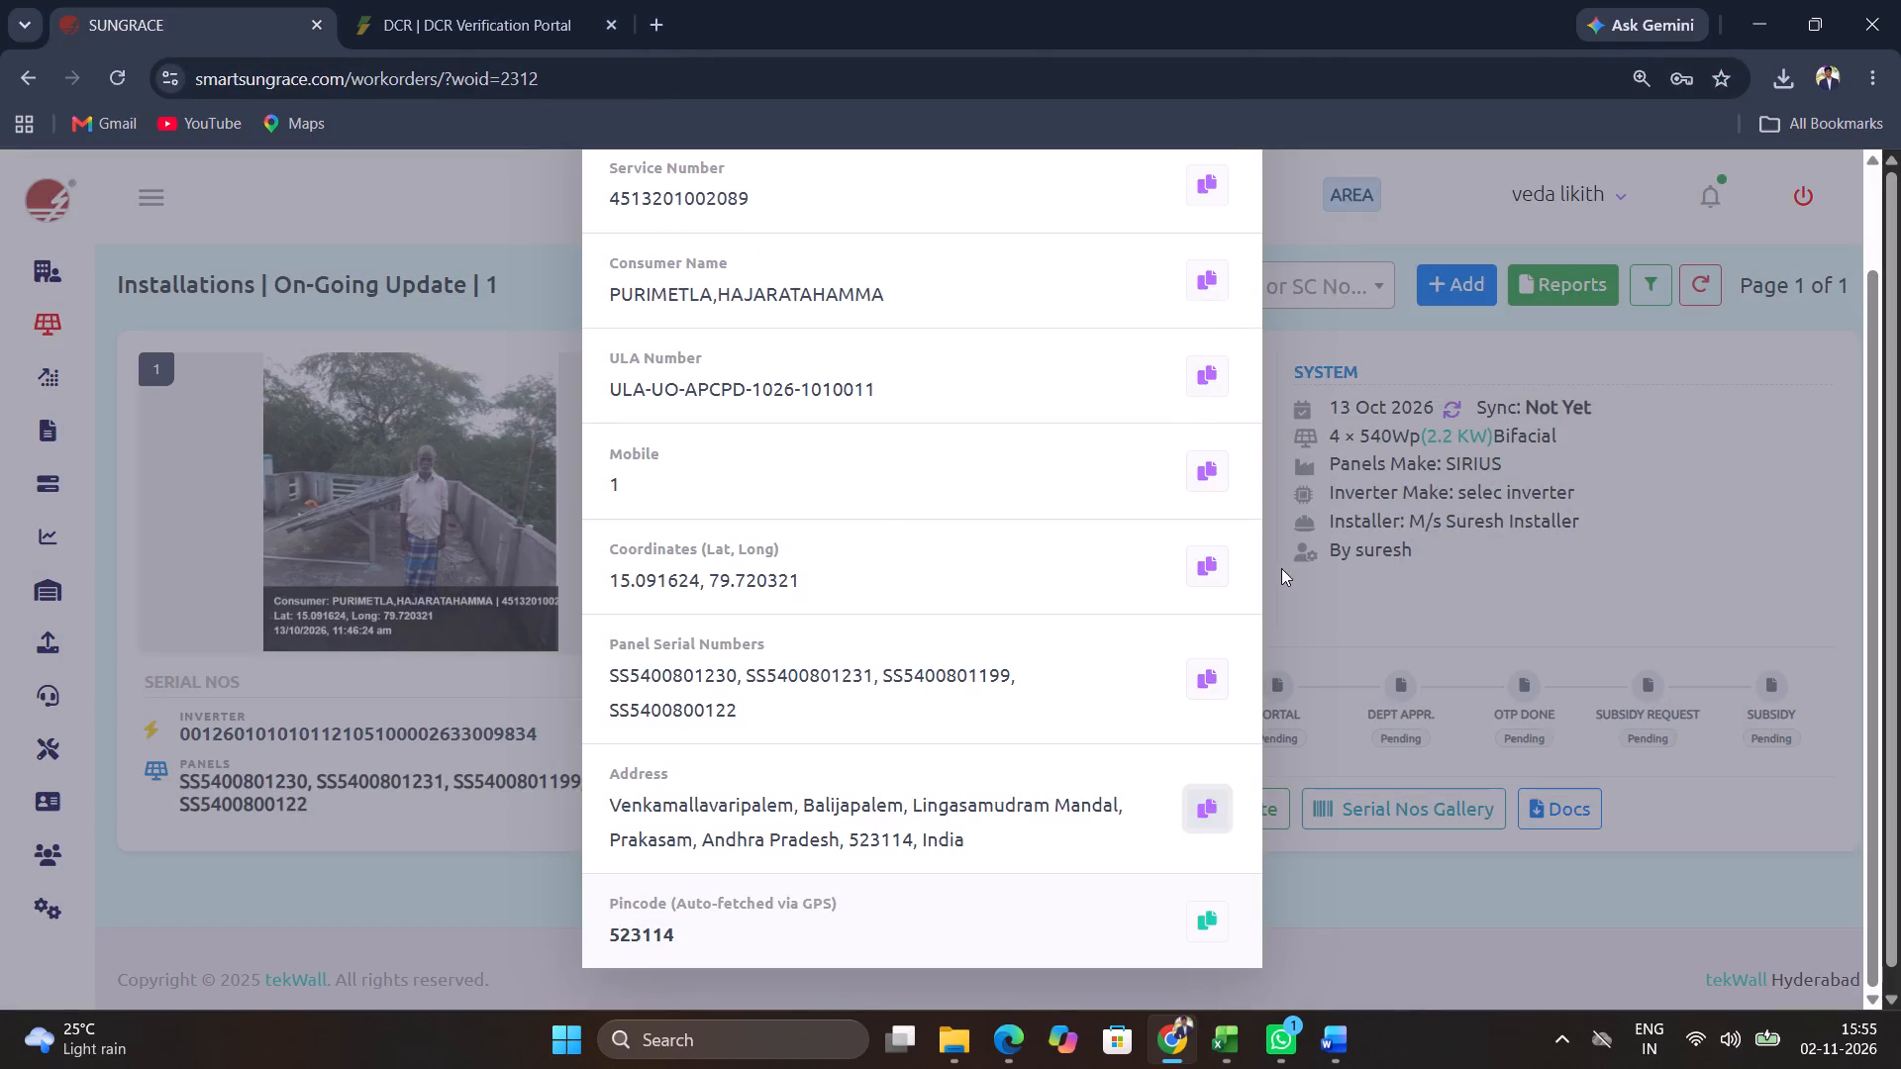
double_click(1195, 909)
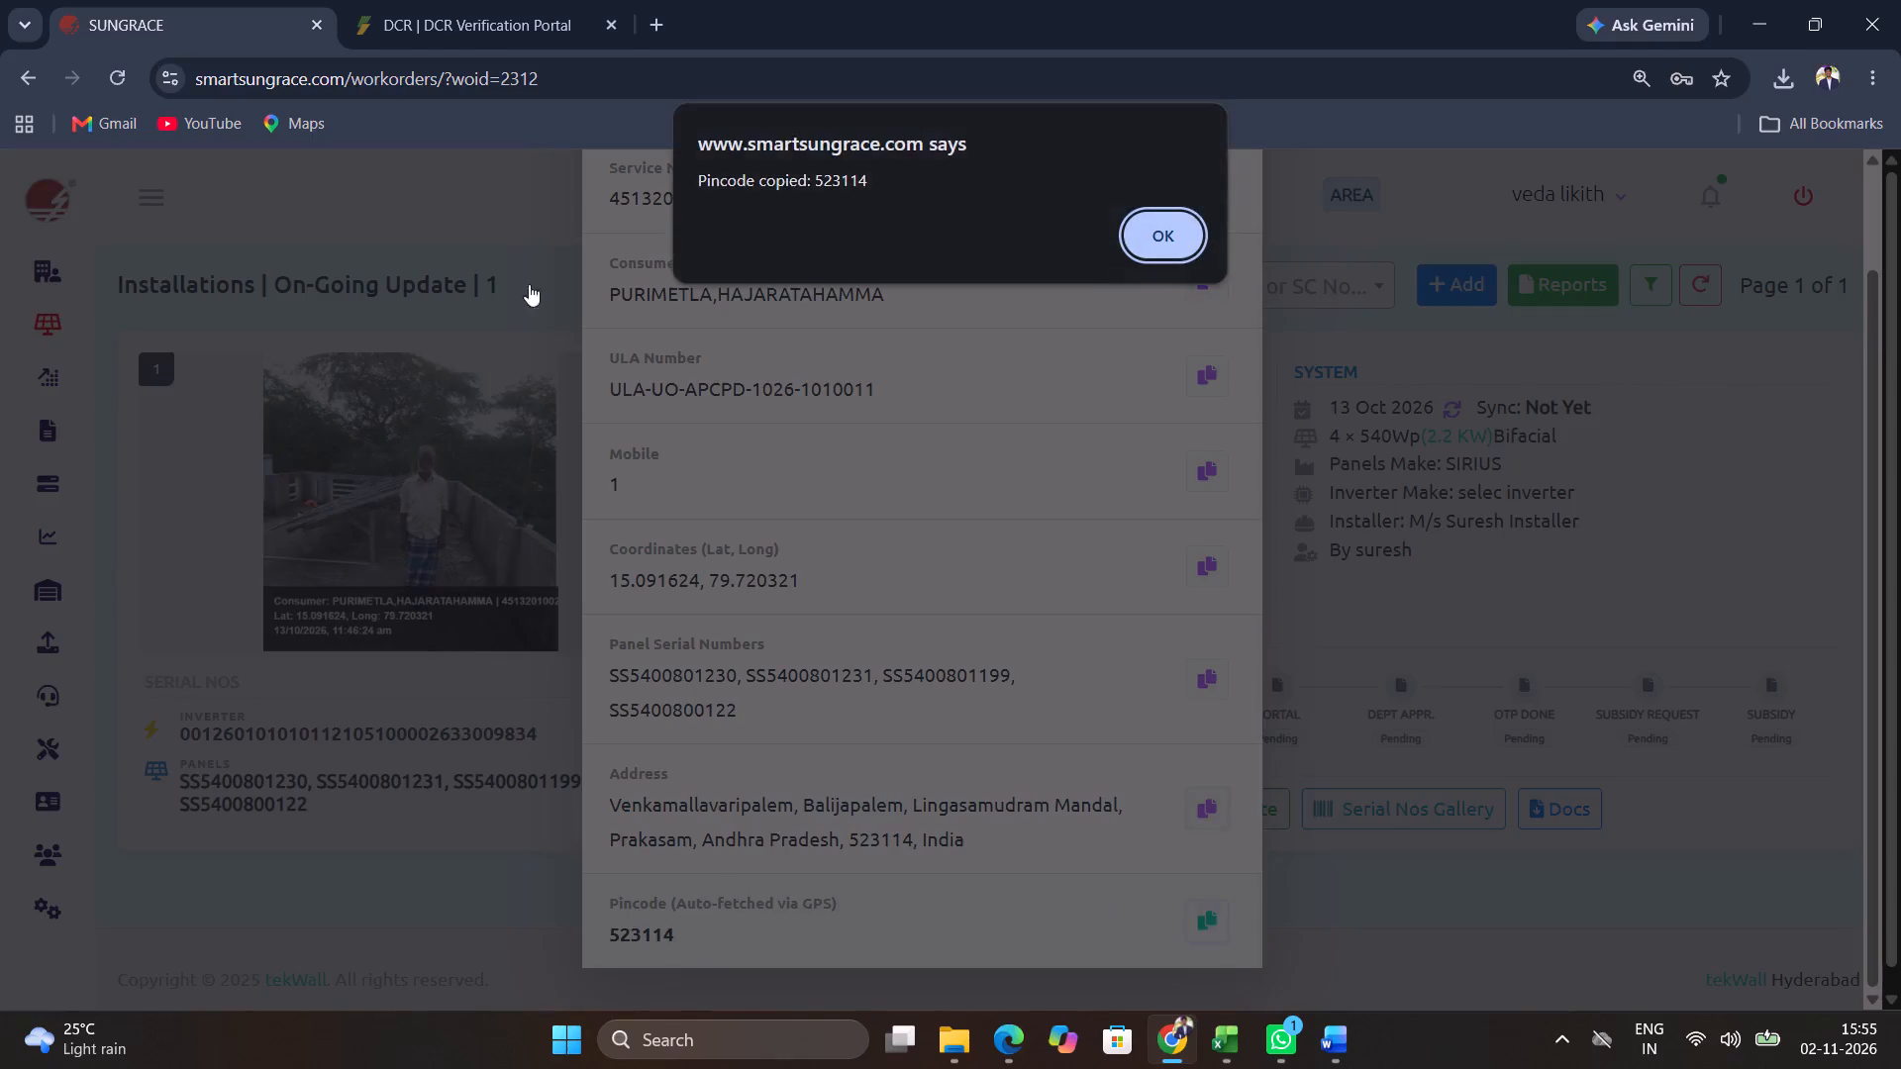
left_click(469, 0)
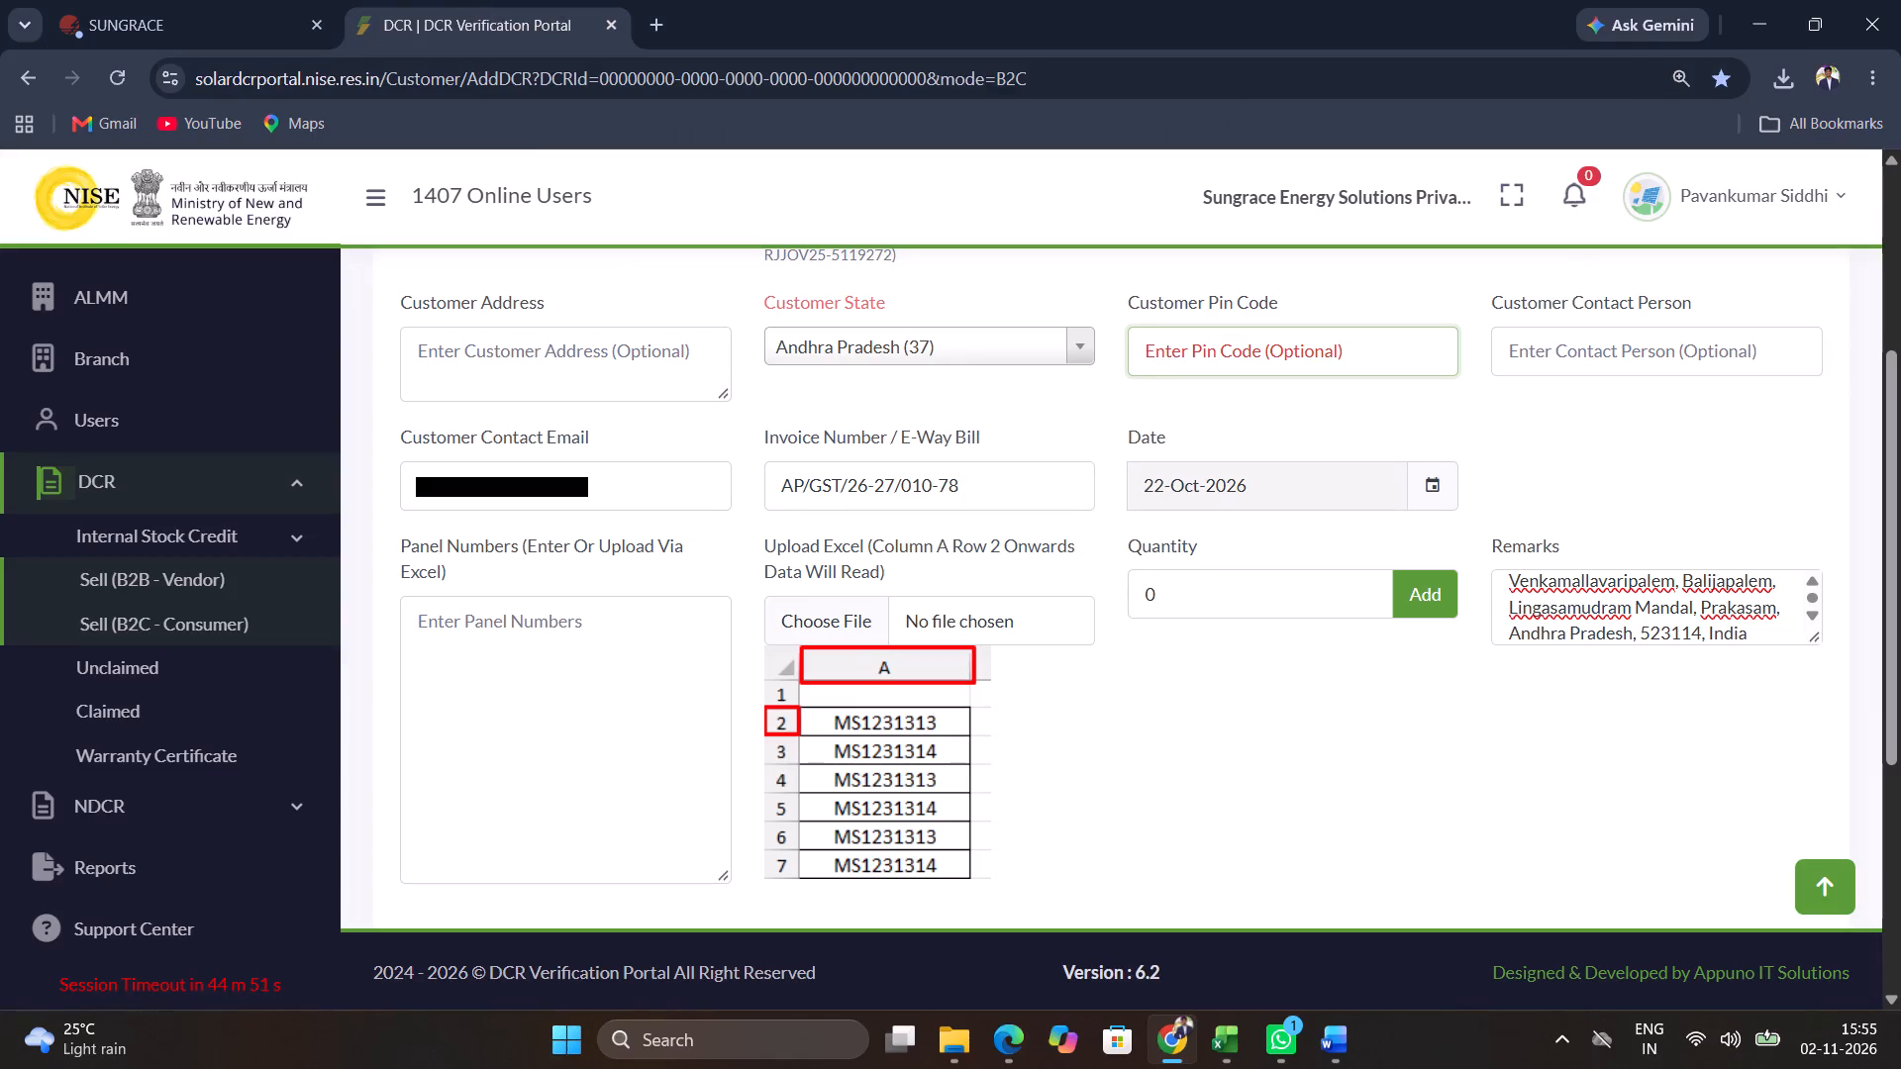
key("ctrl+v")
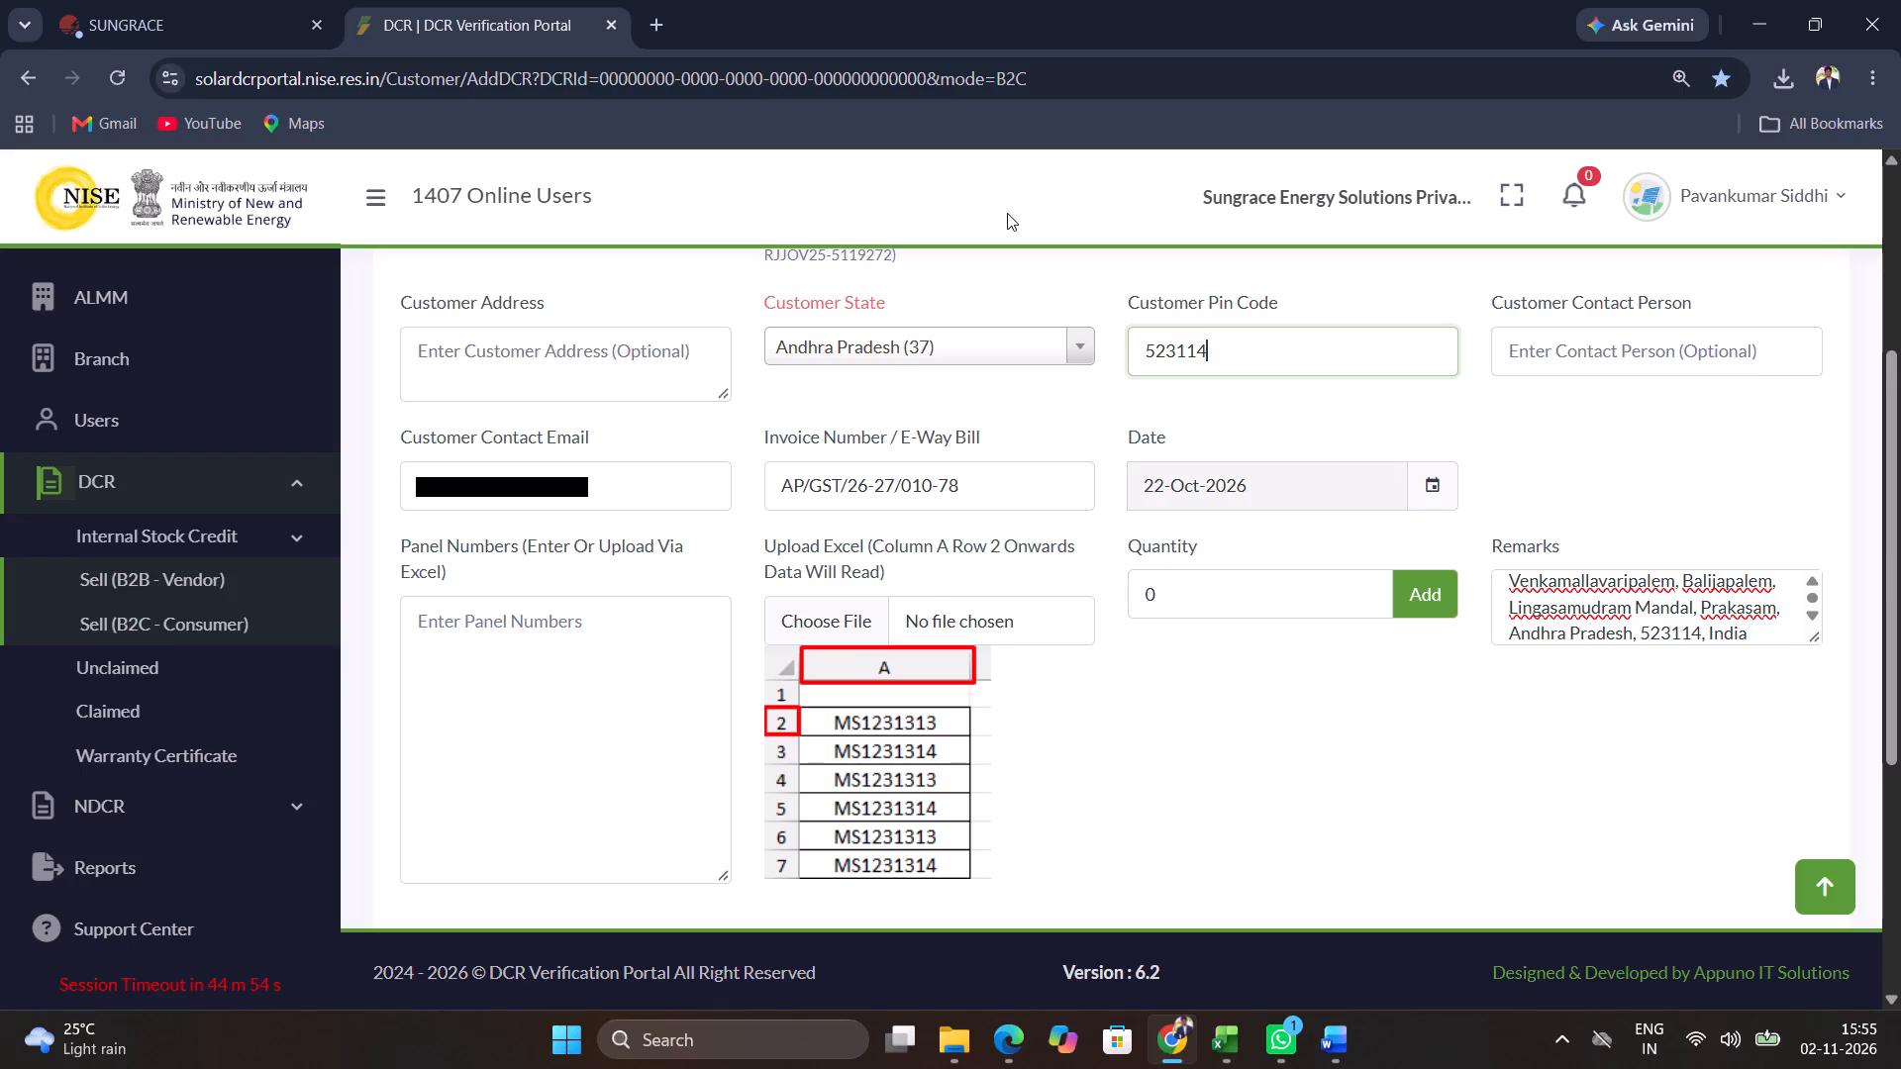
Confirm the completed B2C DCR so that its certificate is issued.
scroll(1093, 194, "down", 3)
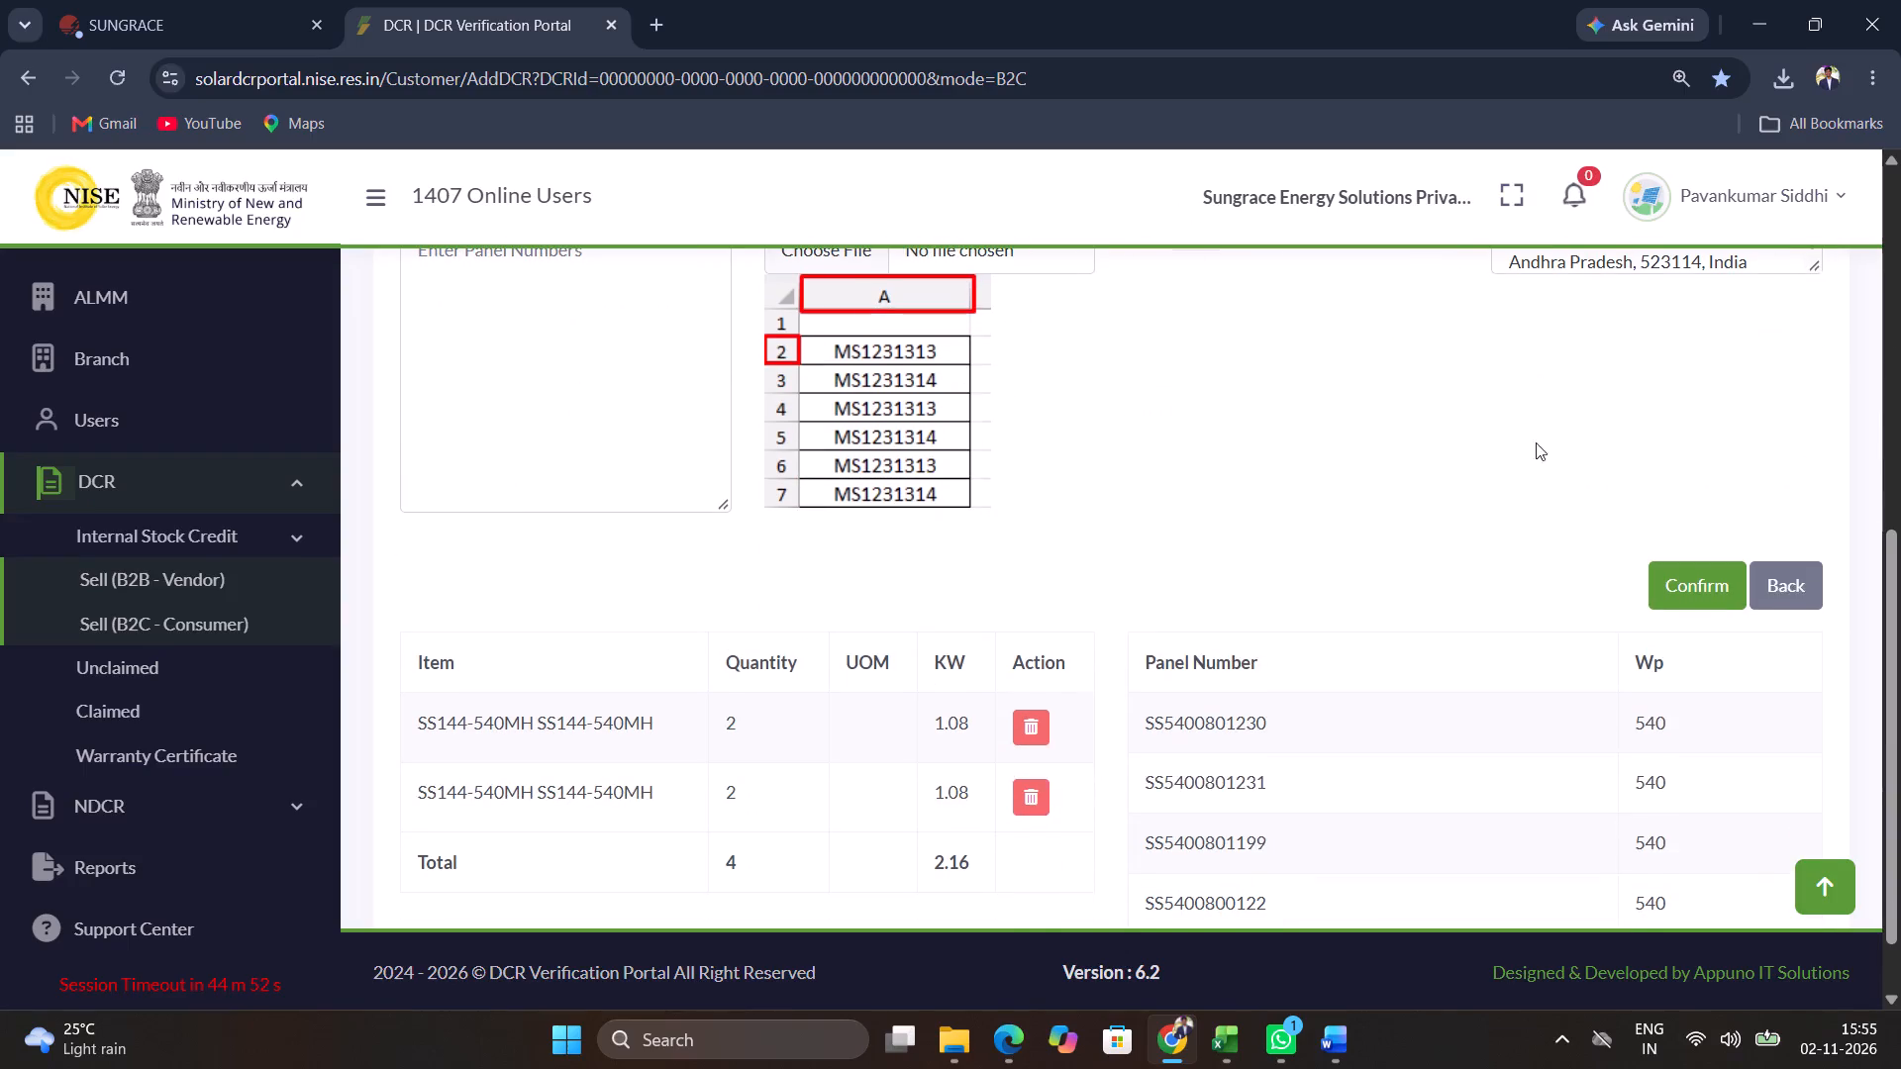
left_click(1704, 594)
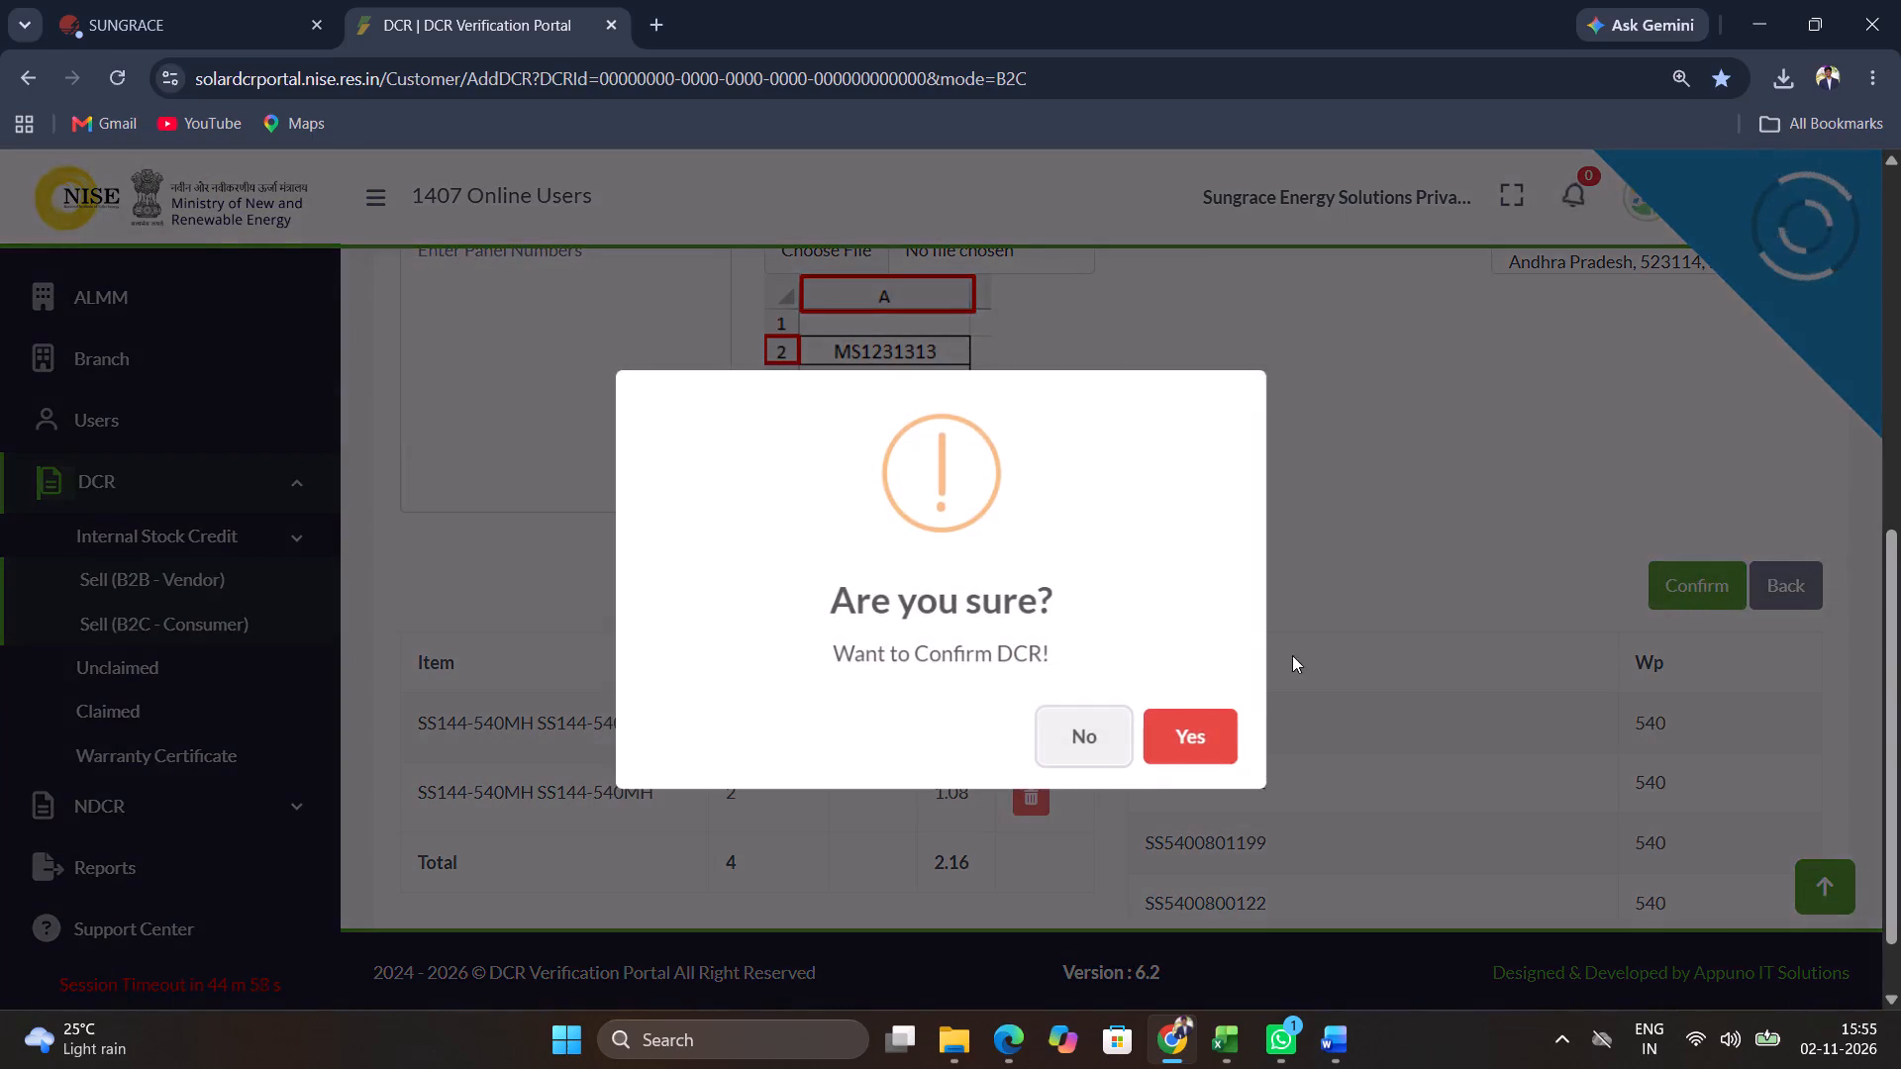
left_click(1205, 729)
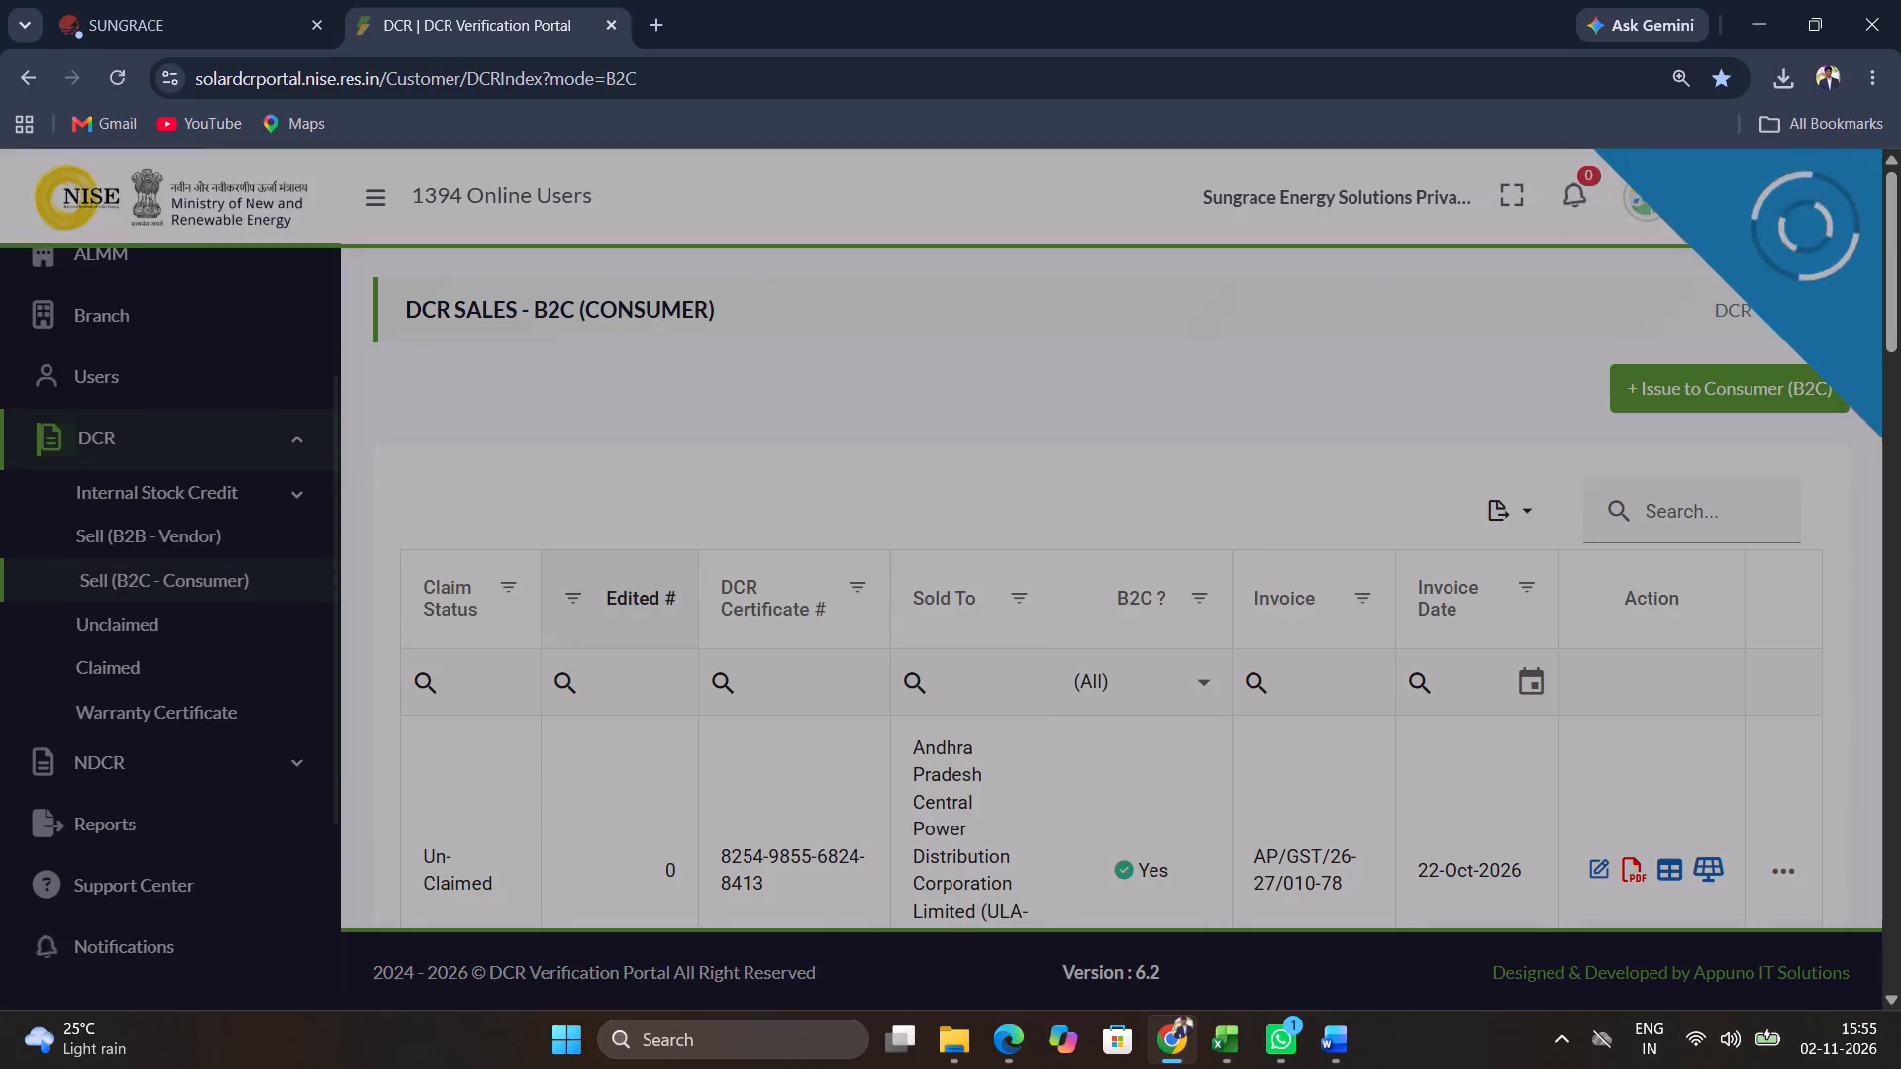
Create a folder named 78_ inside the DCR010 folder in File Explorer.
left_click(847, 849)
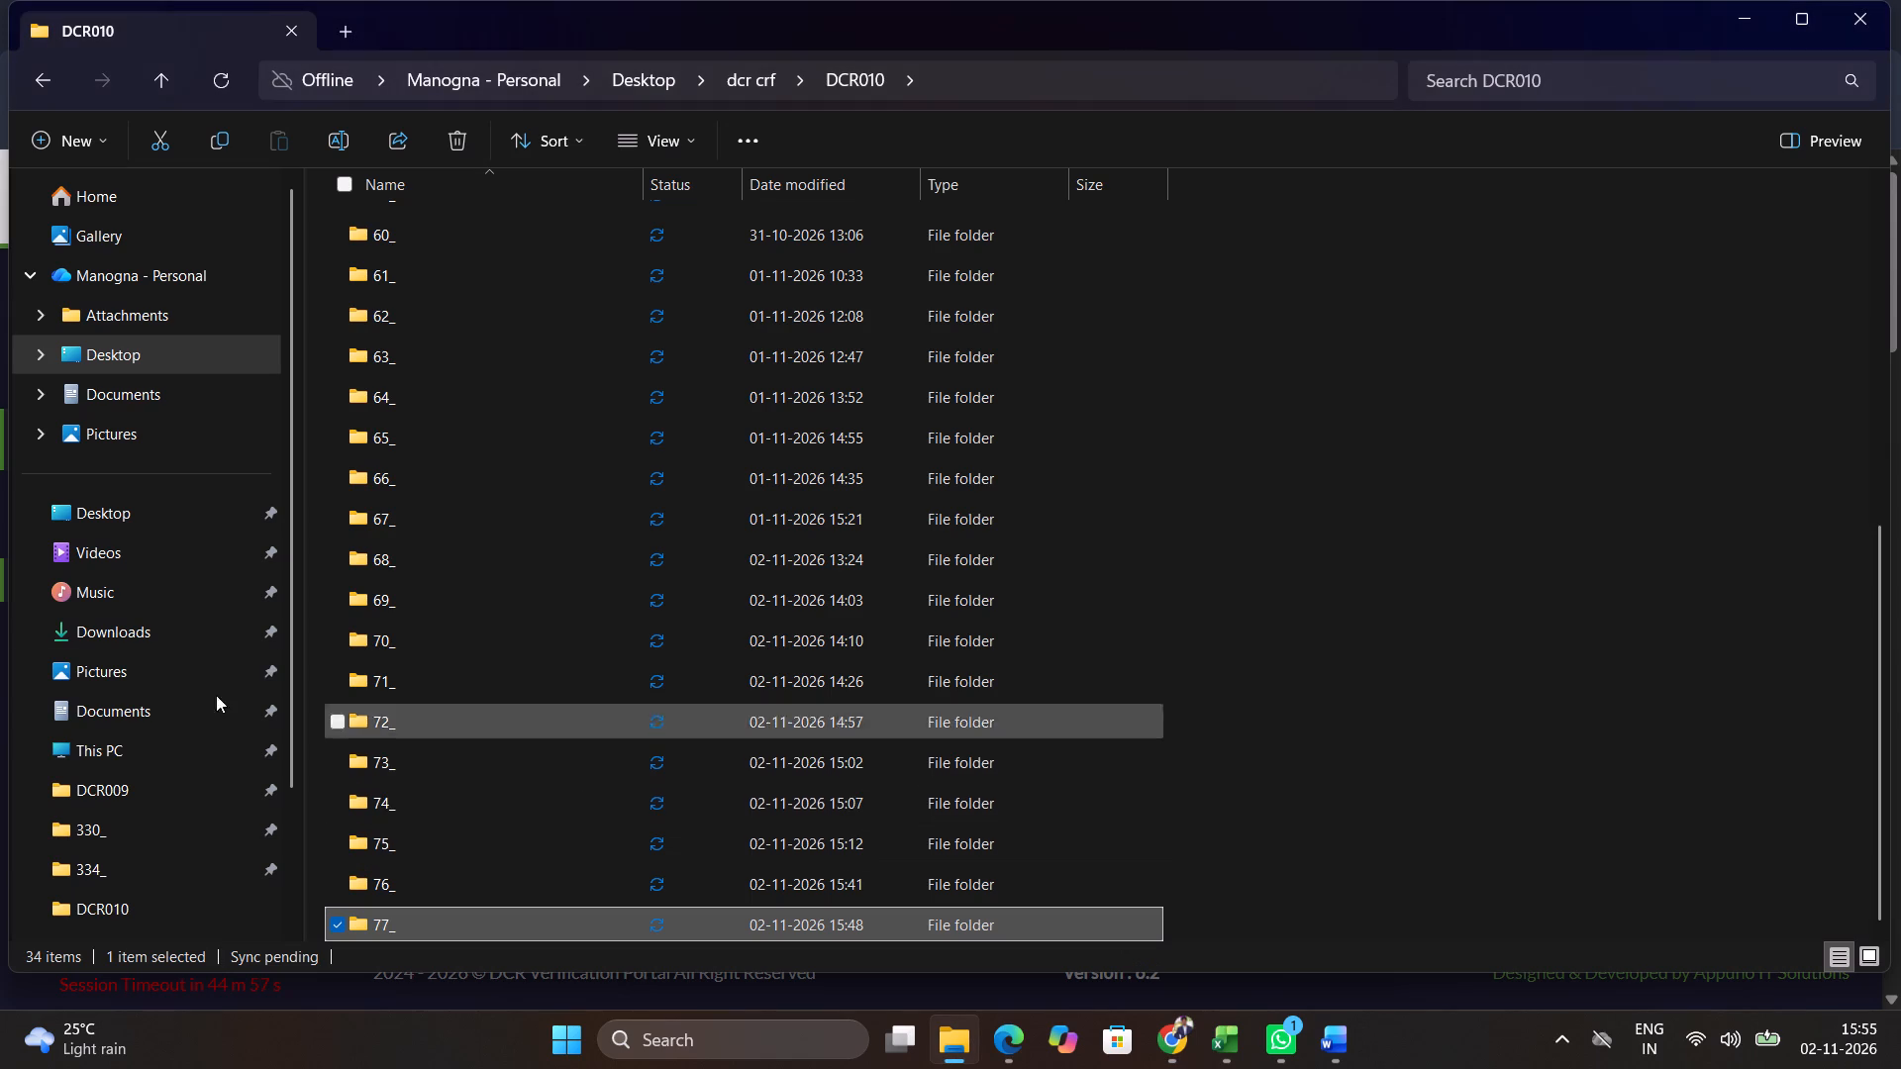
left_click(67, 136)
left_click(77, 196)
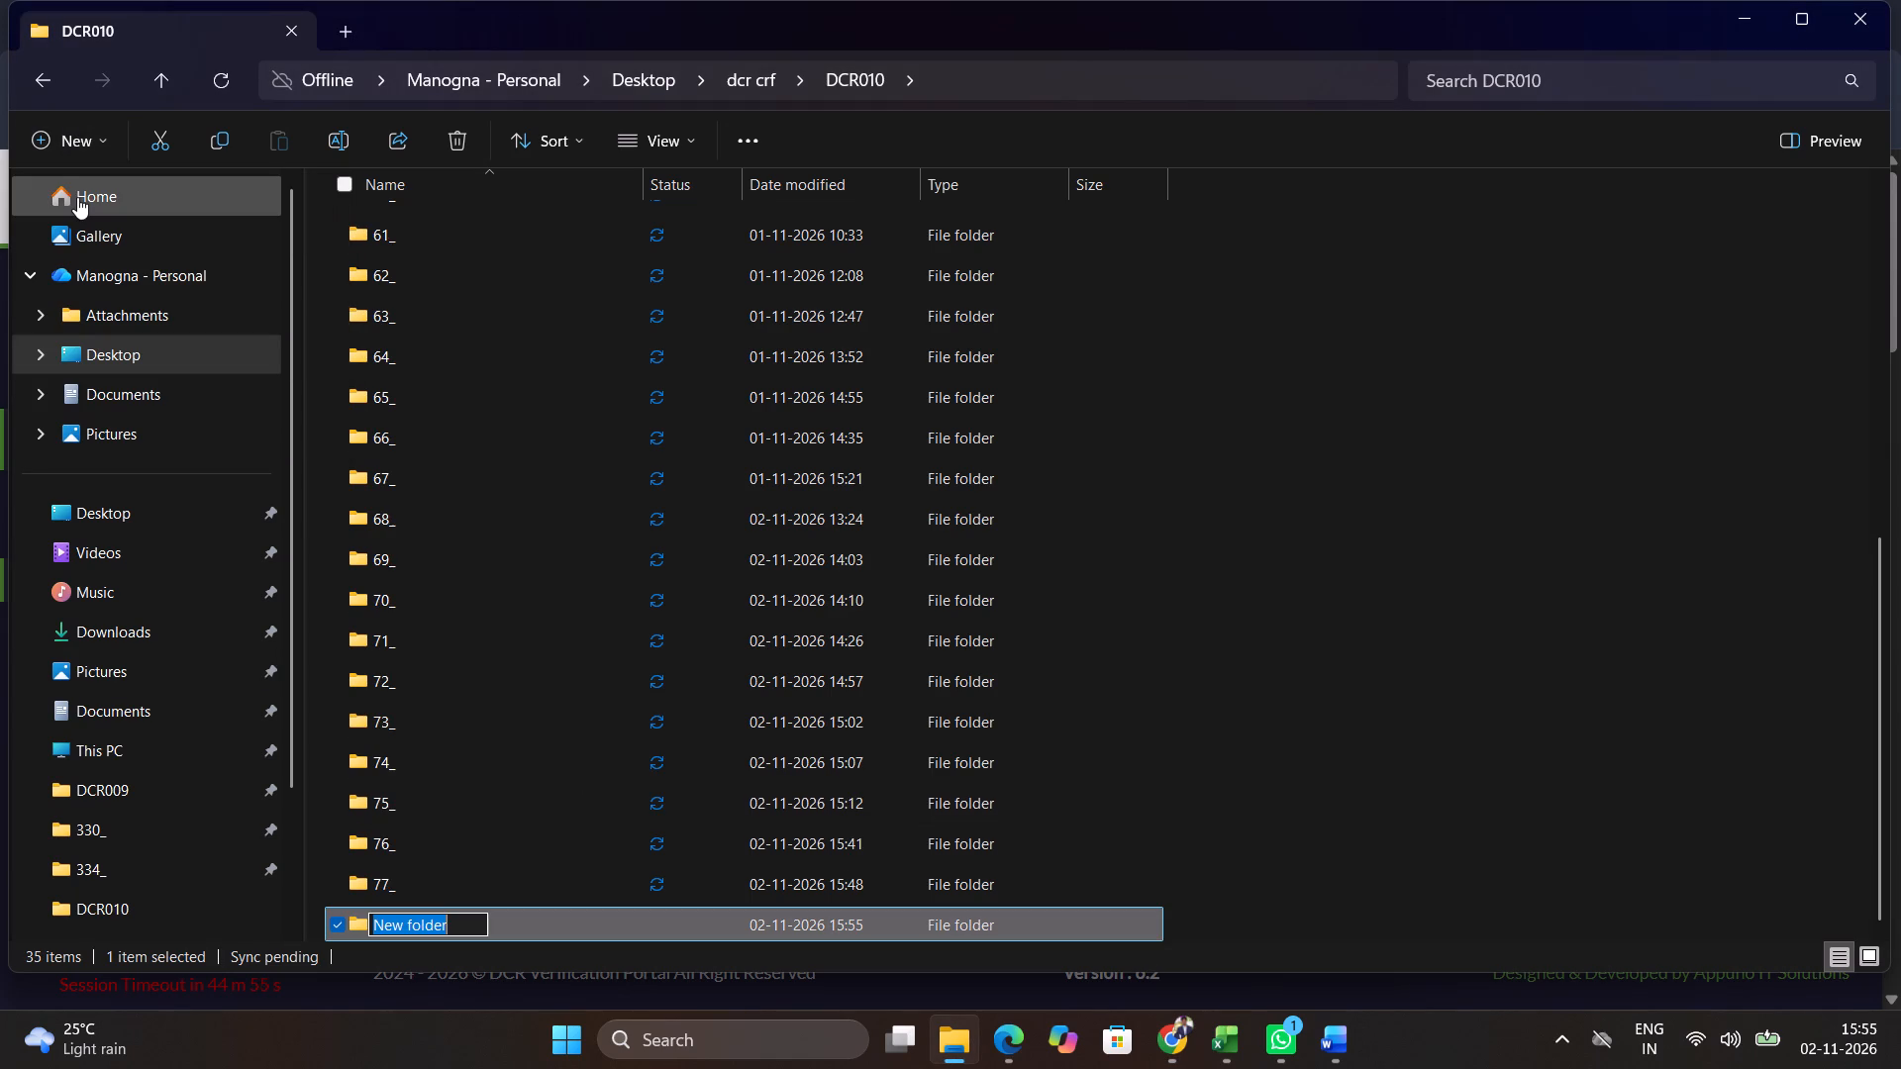
type("78")
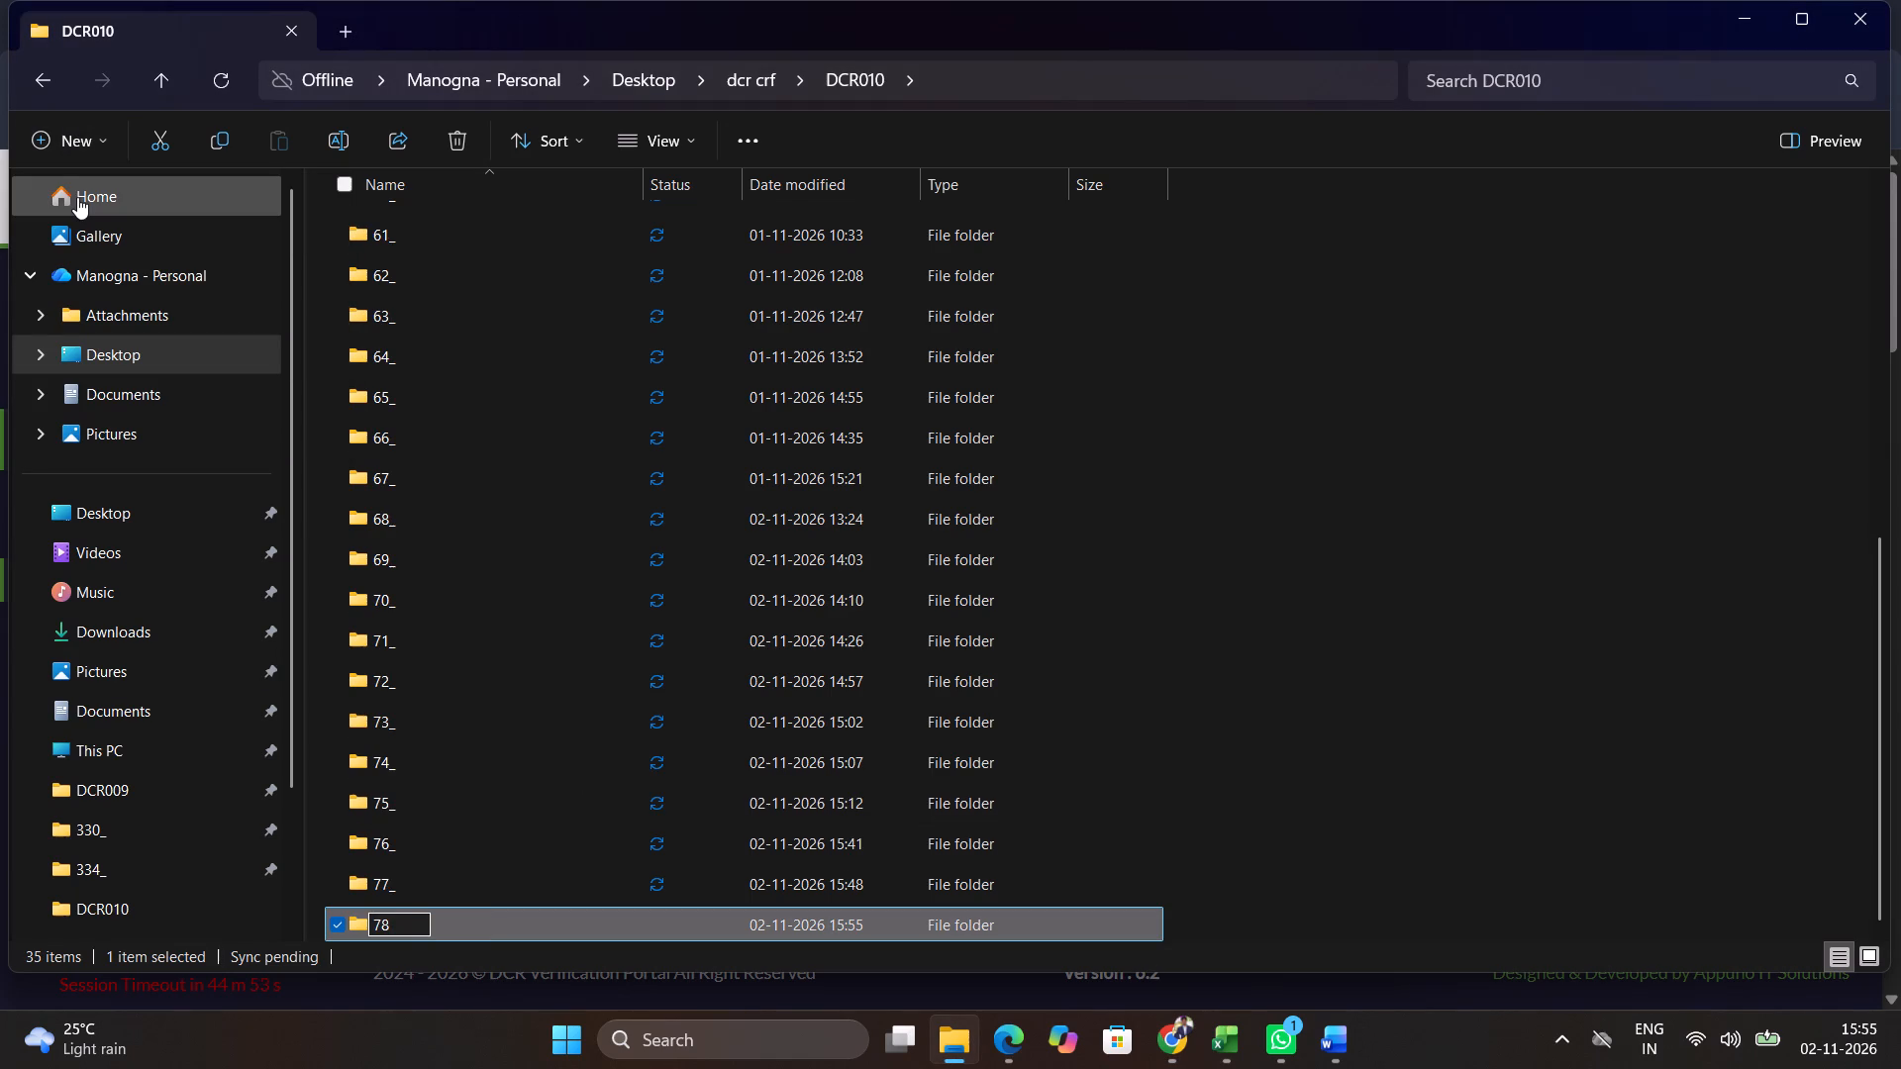
key("shift+underscore")
key("Return")
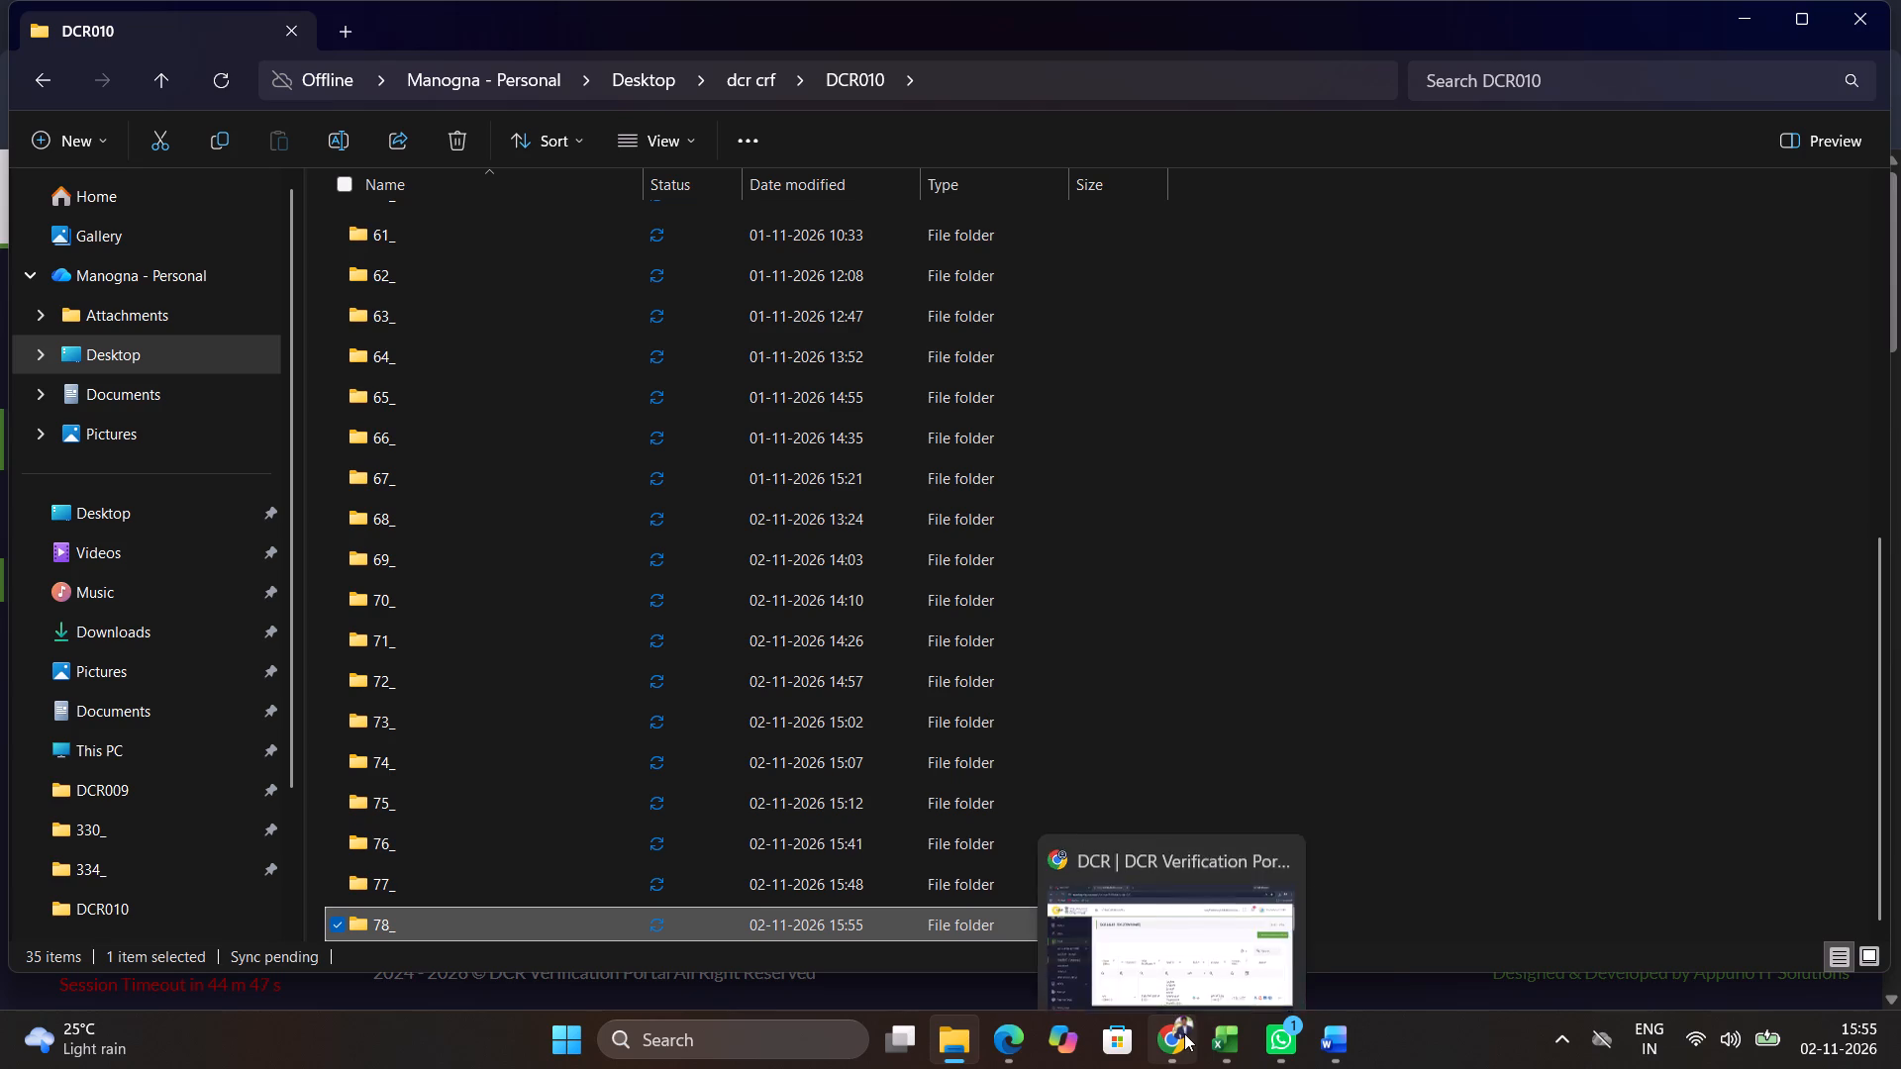
Copy the work order's service number from SUNGRACE's quick-copy details in Chrome.
left_click(1165, 929)
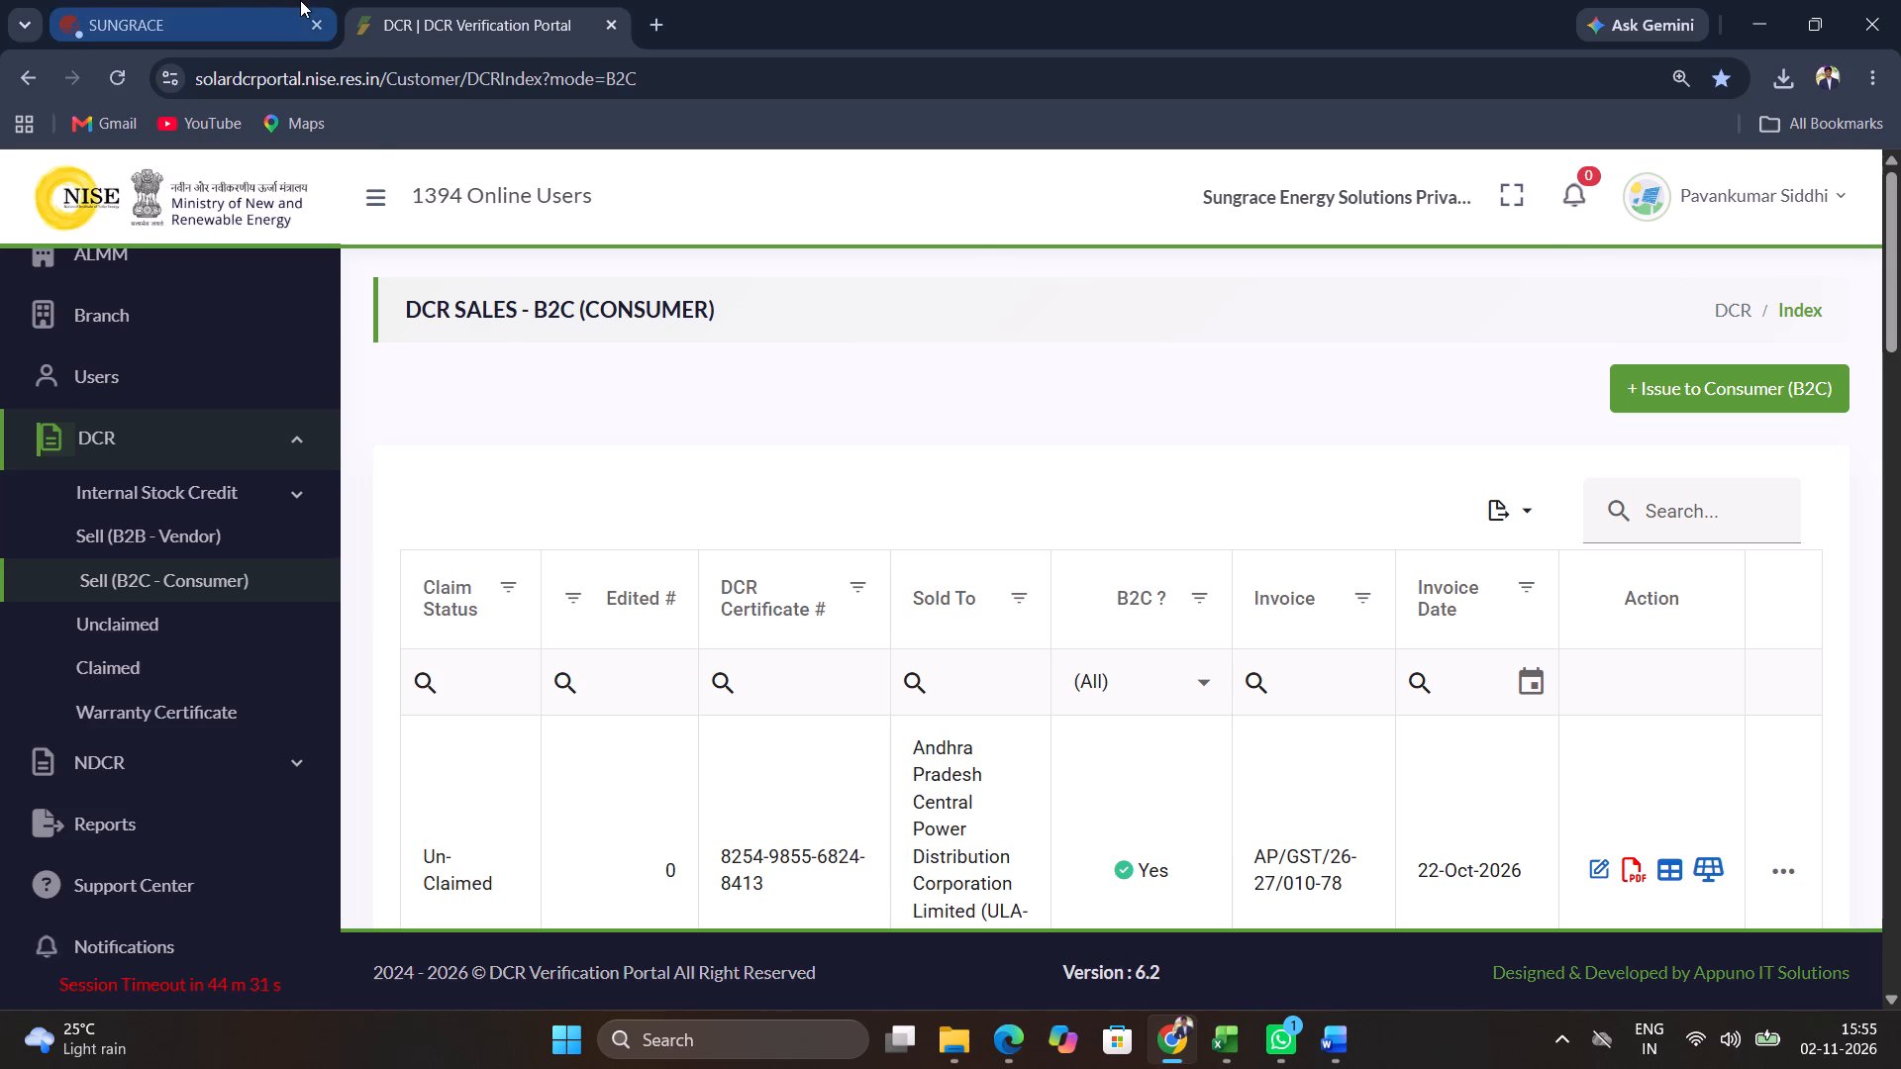
left_click(239, 0)
left_click(1155, 232)
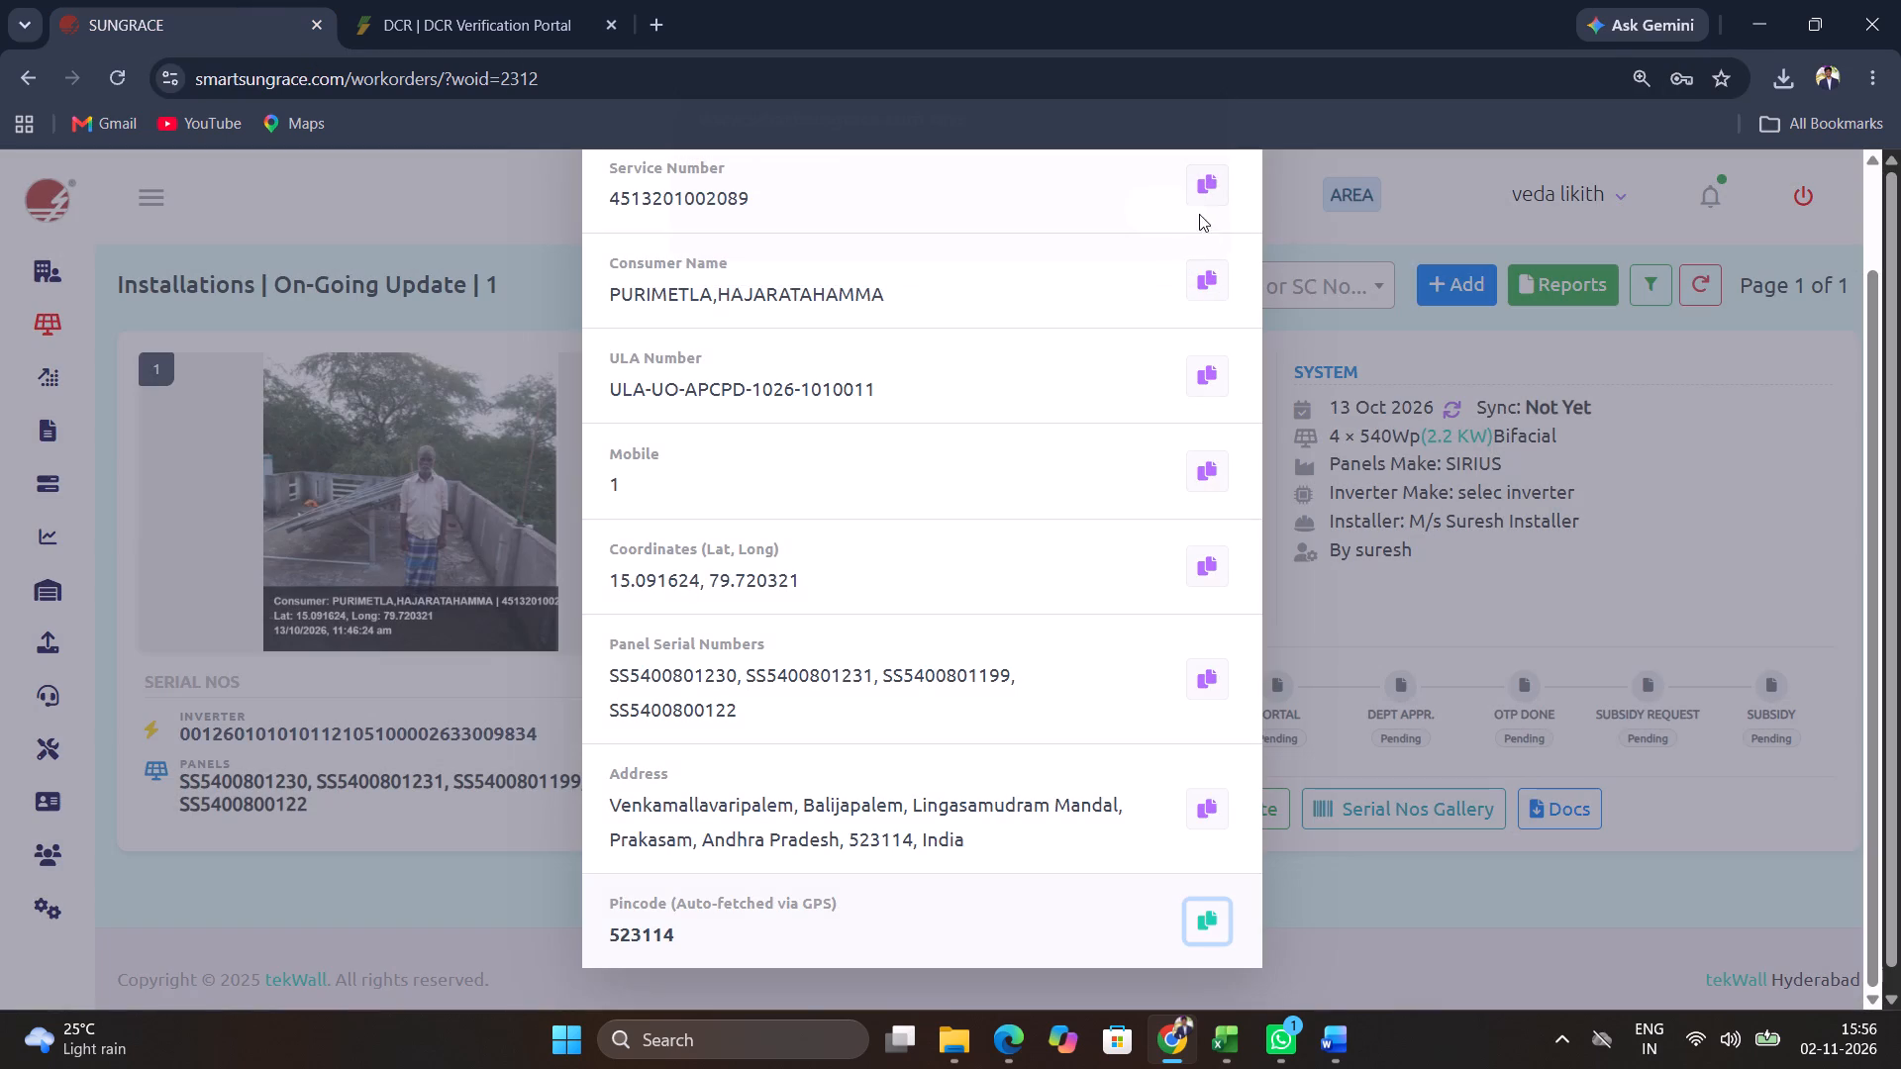
left_click(927, 954)
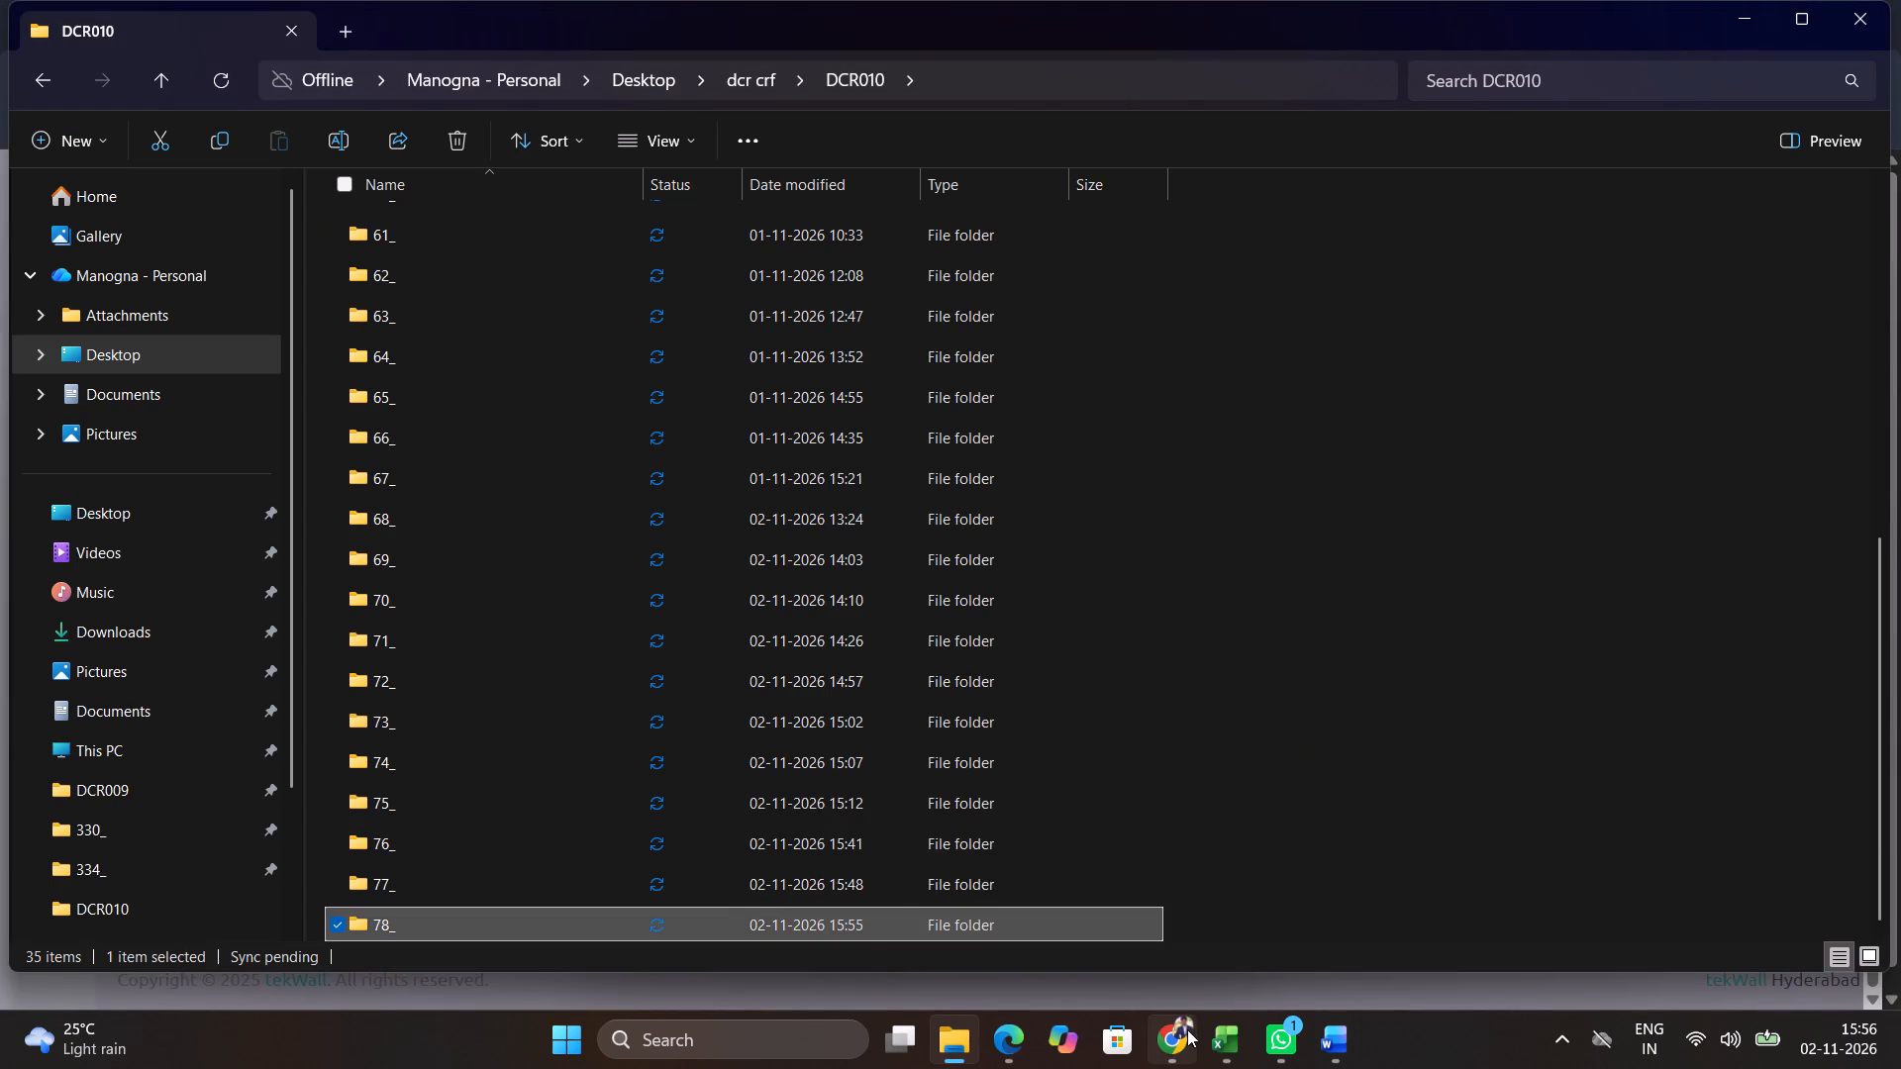
left_click(1186, 967)
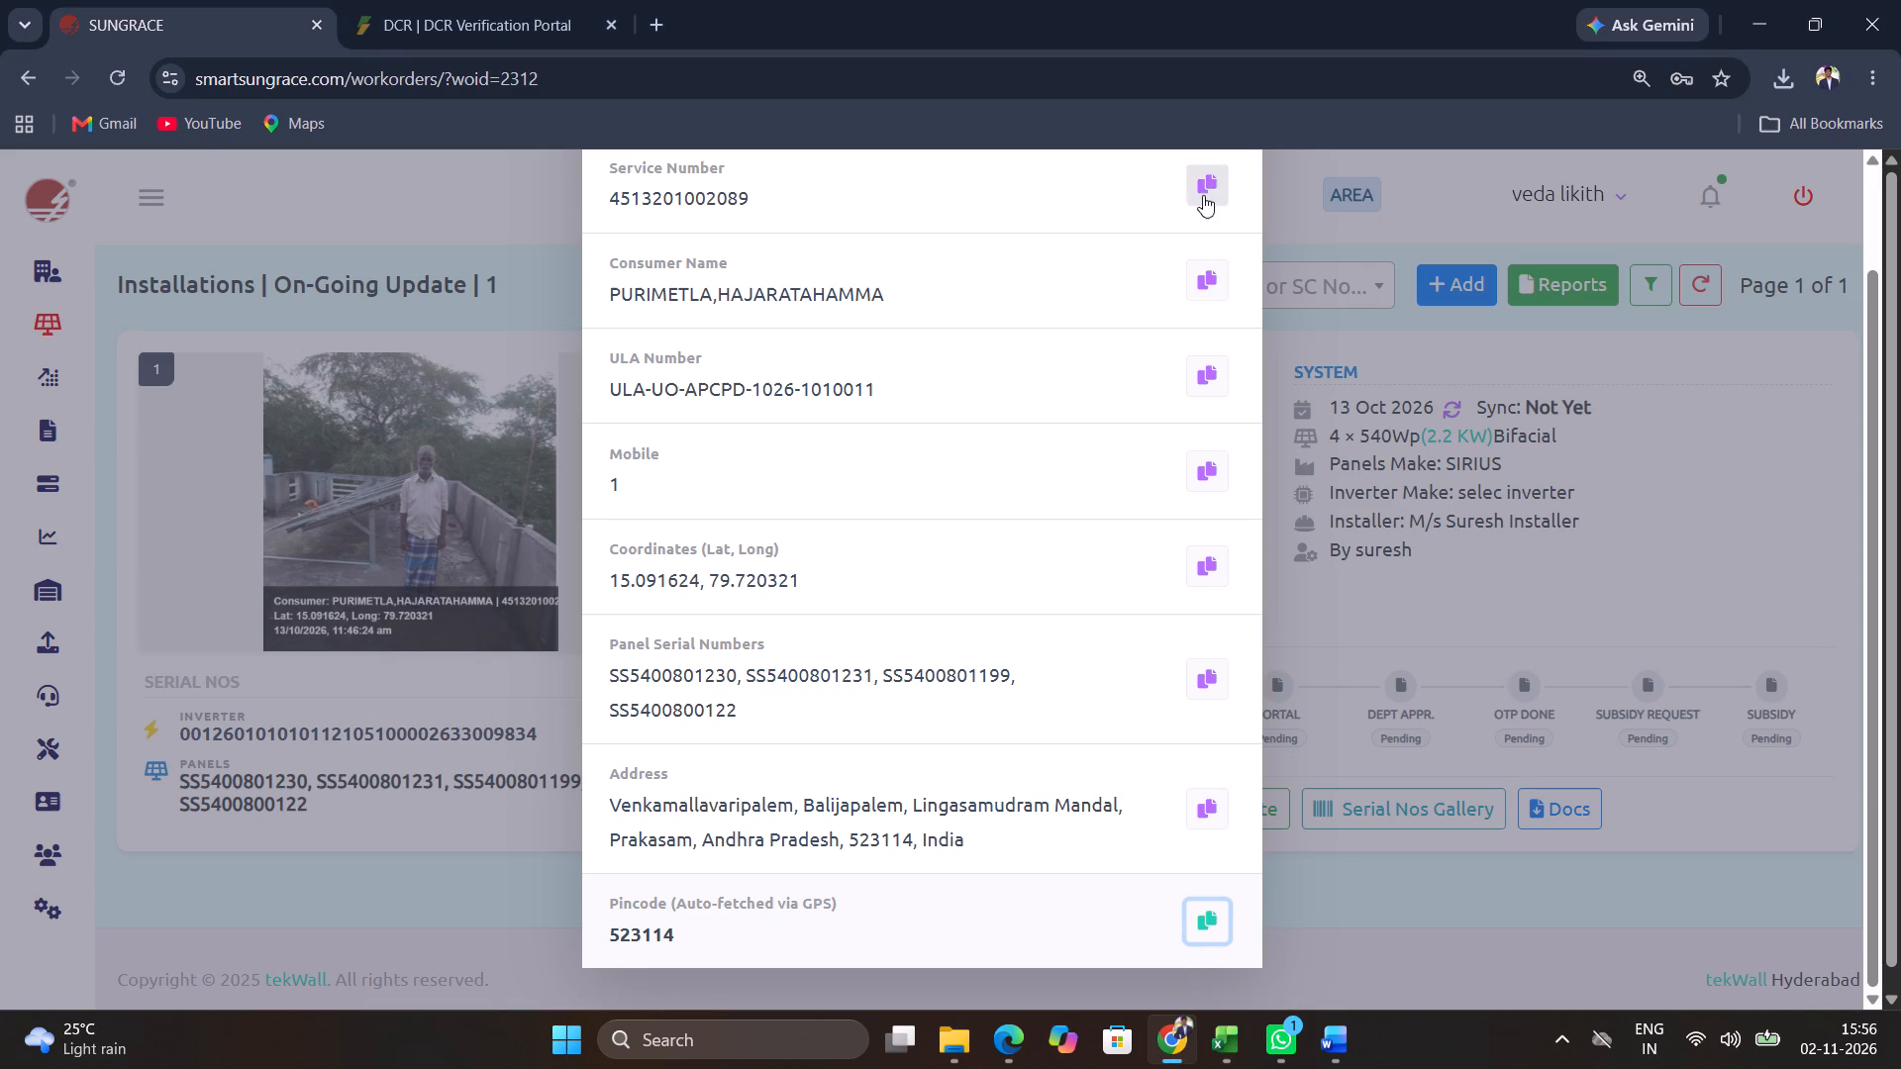
left_click(1203, 195)
Download the certificate PDF for invoice AP/GST/26-27/010-78 into DCR010's 78_ folder, named with the copied service number followed by -78.
left_click(431, 0)
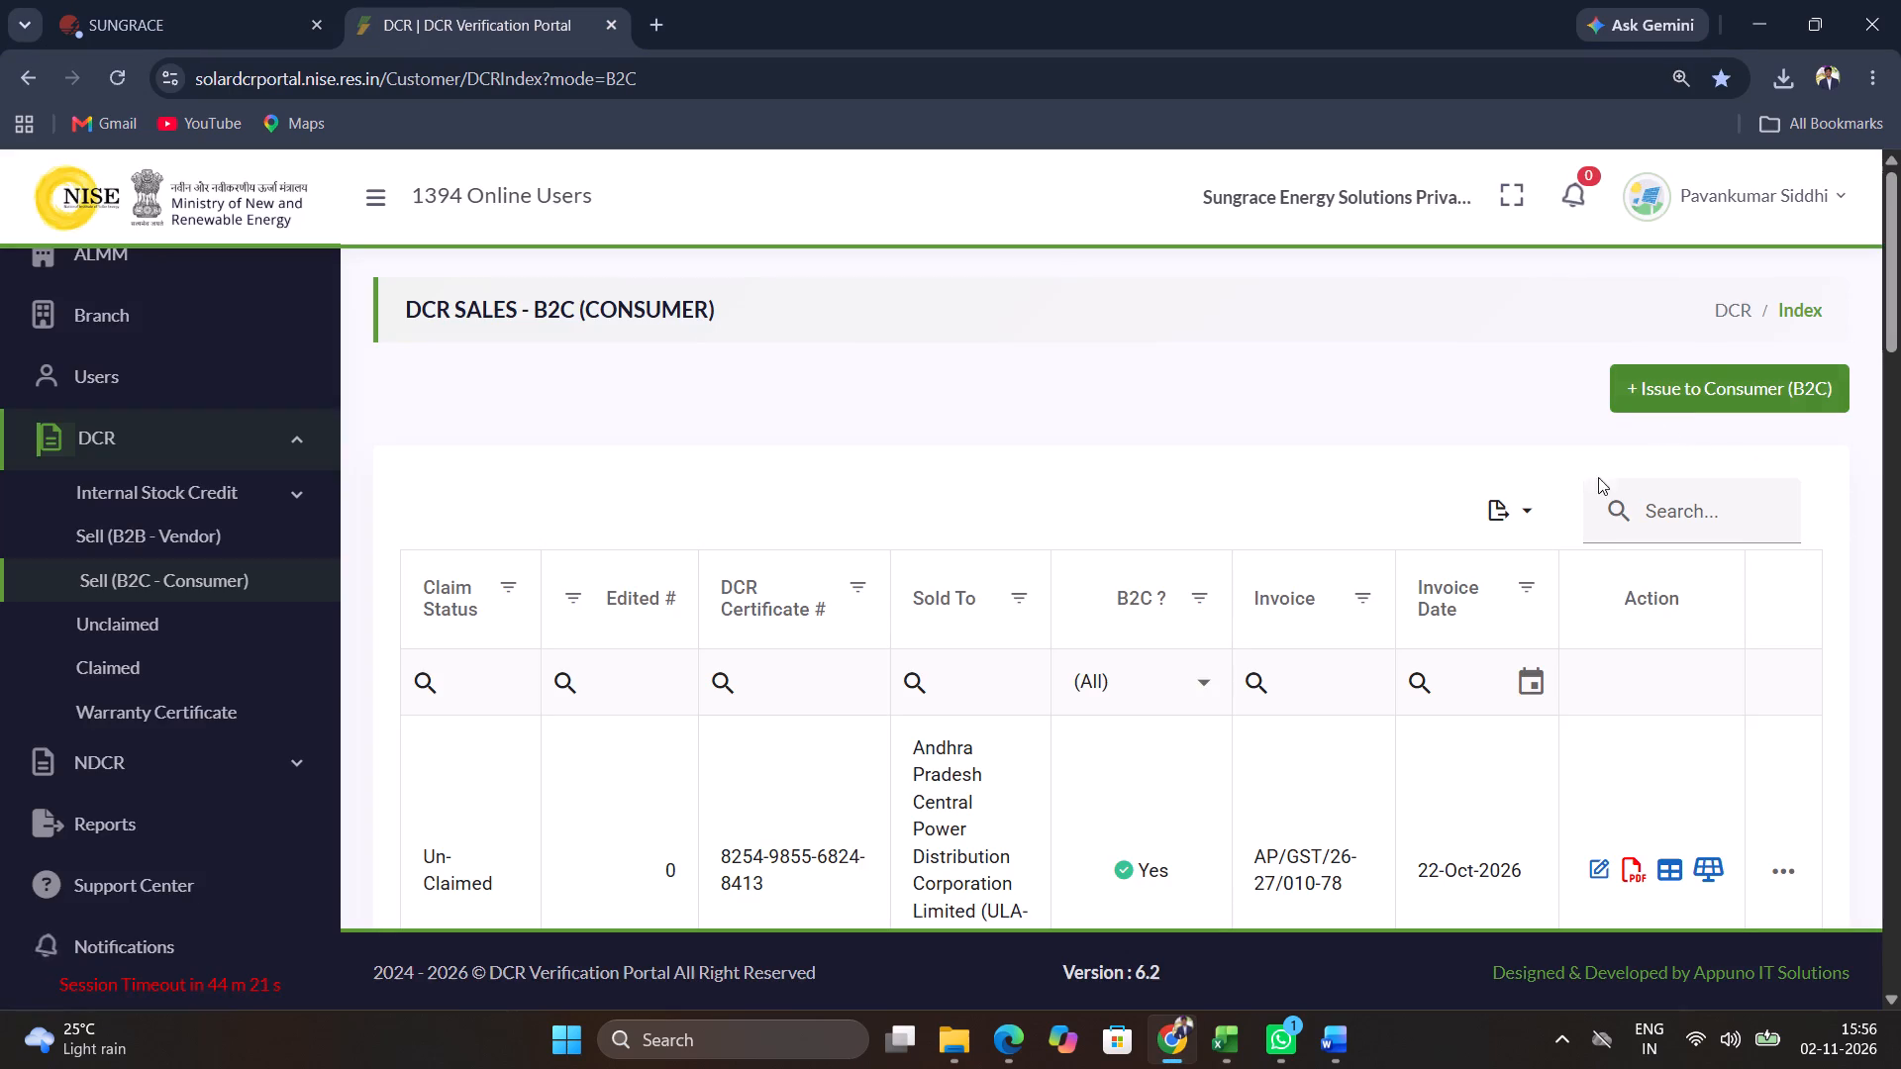
left_click(1626, 874)
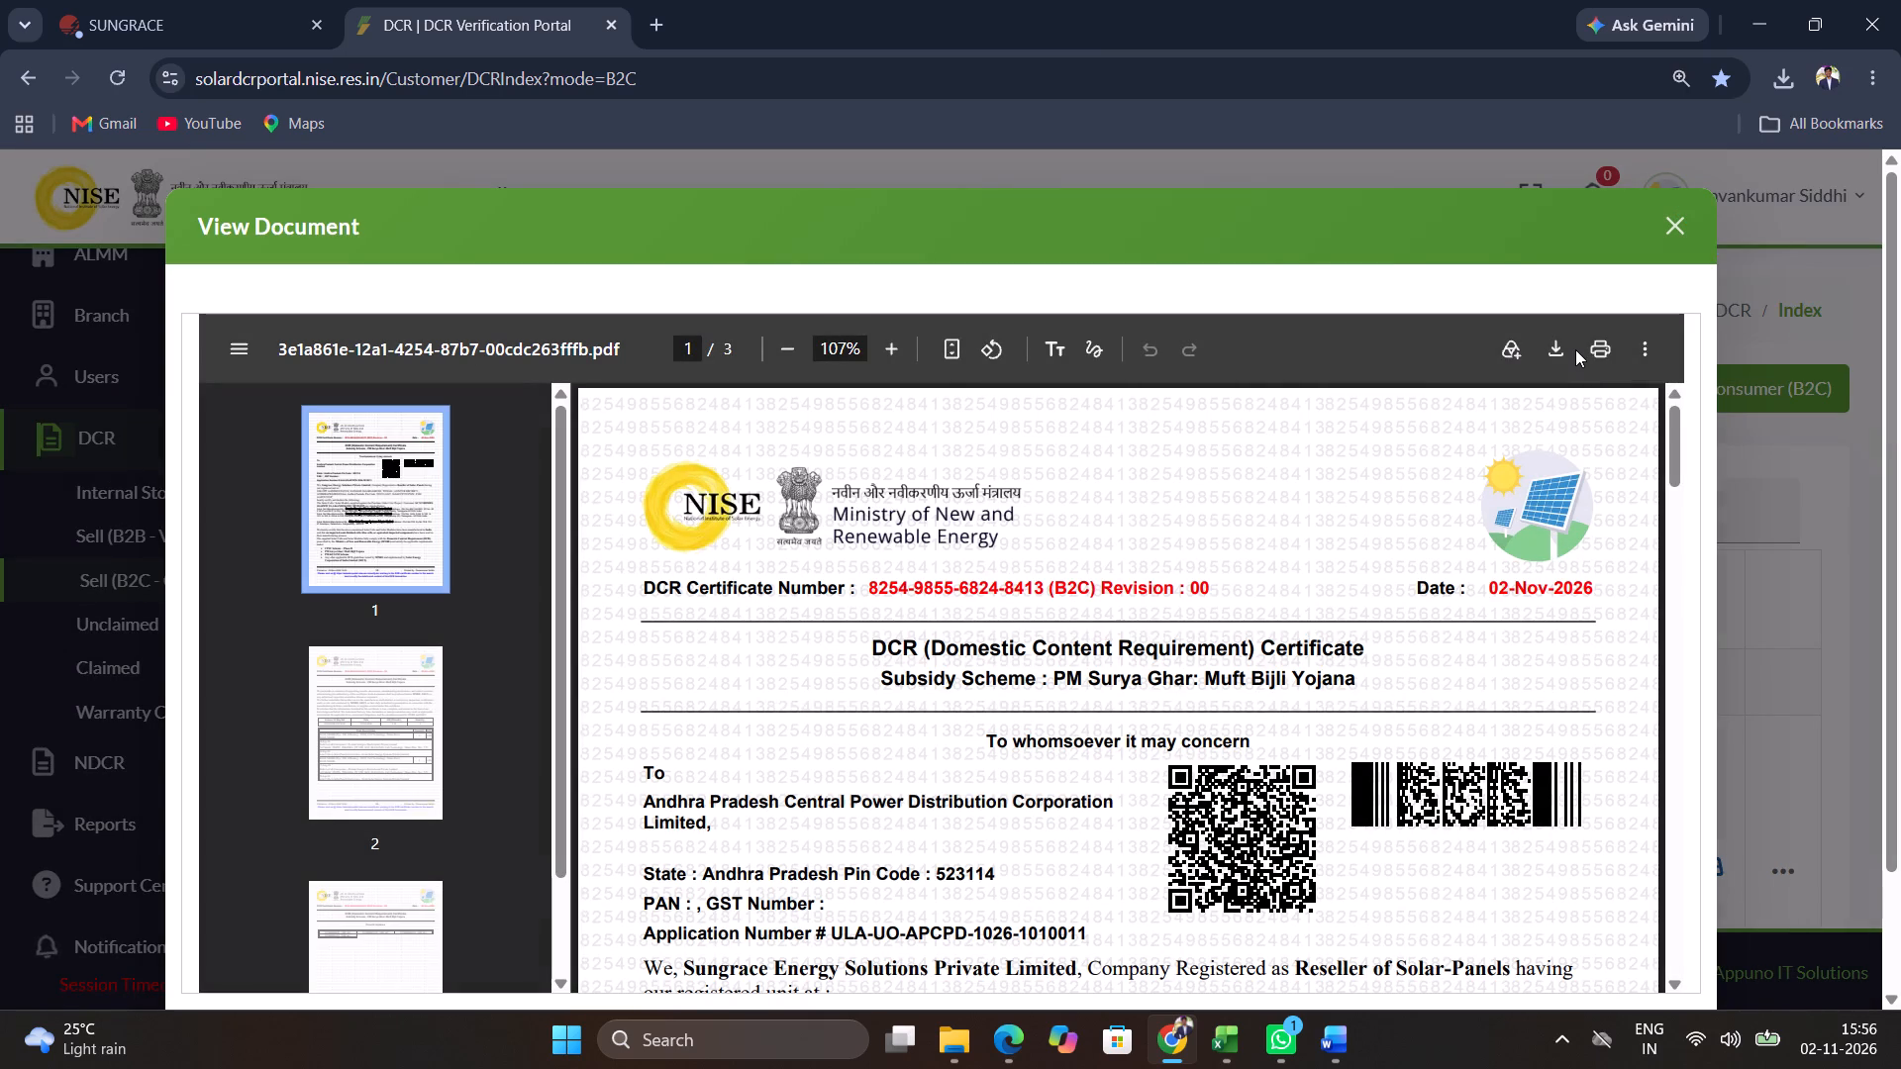
left_click(1547, 357)
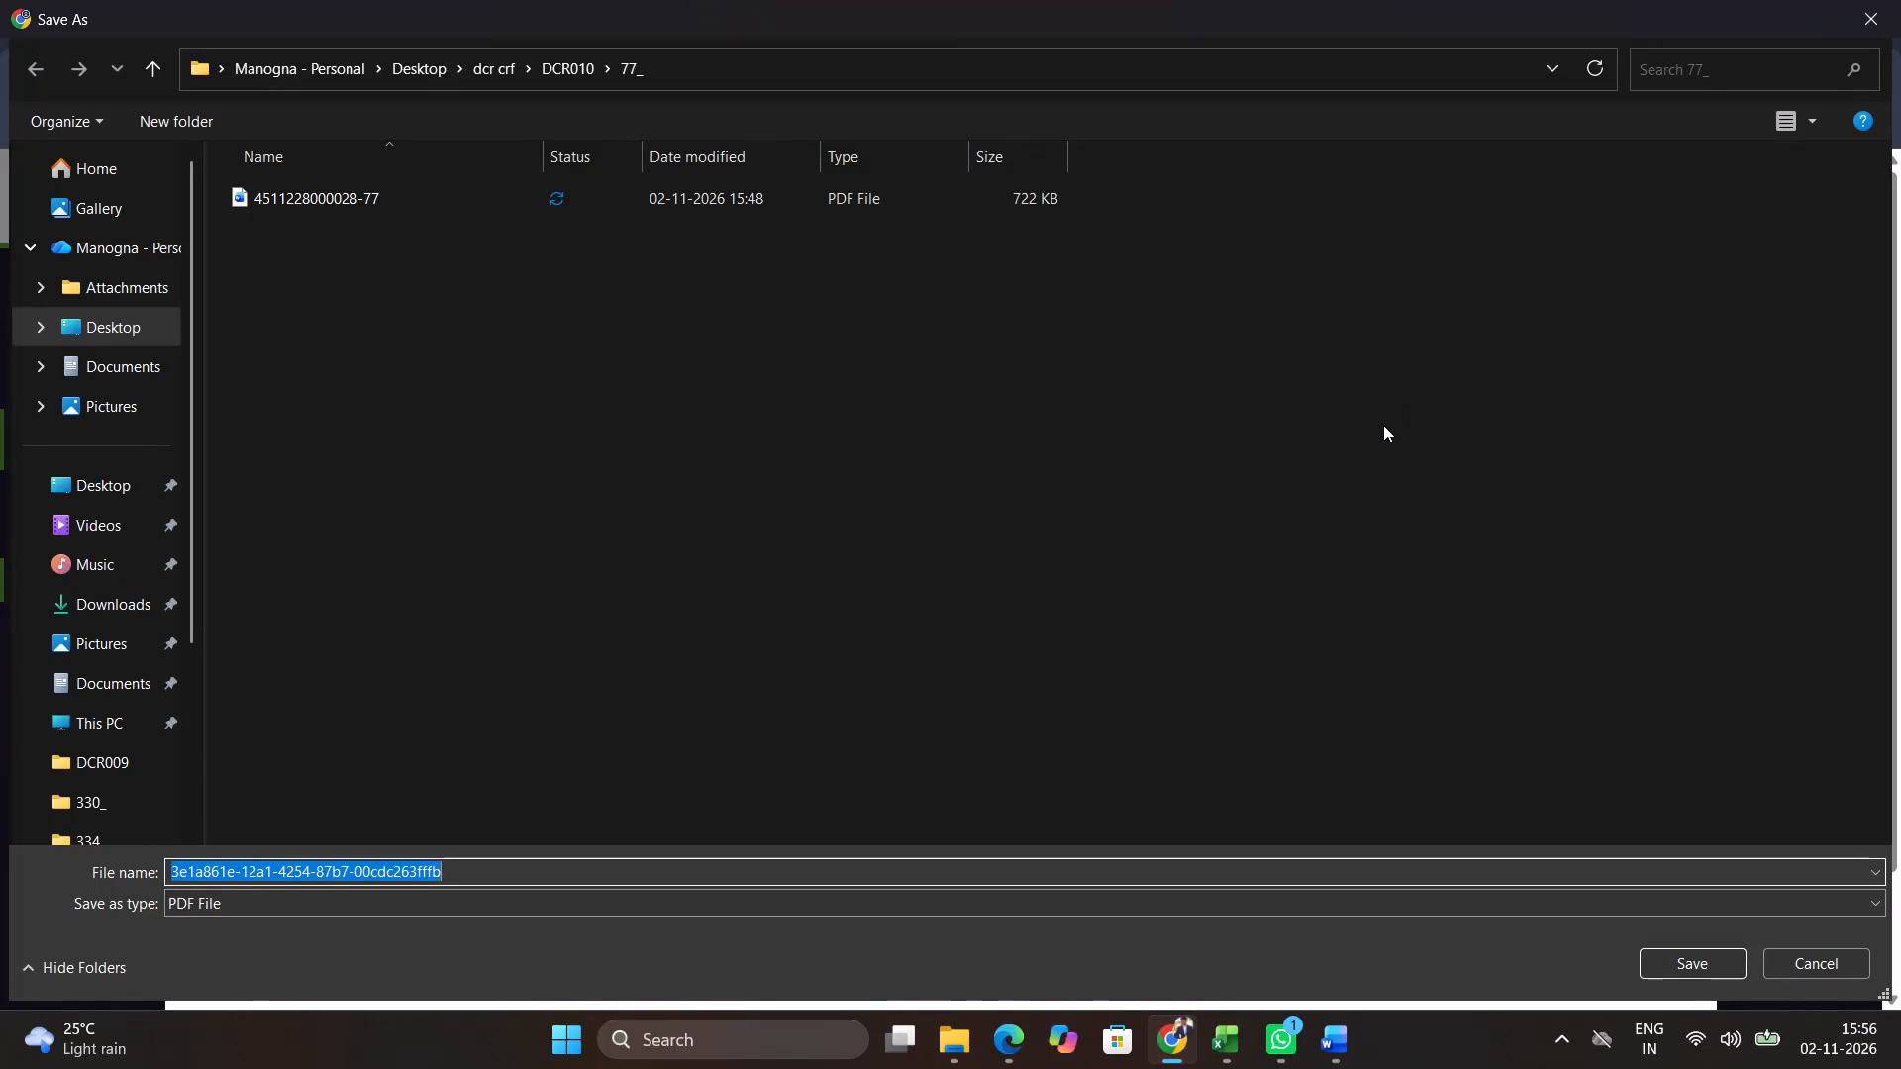
key("ctrl+v")
key("minus")
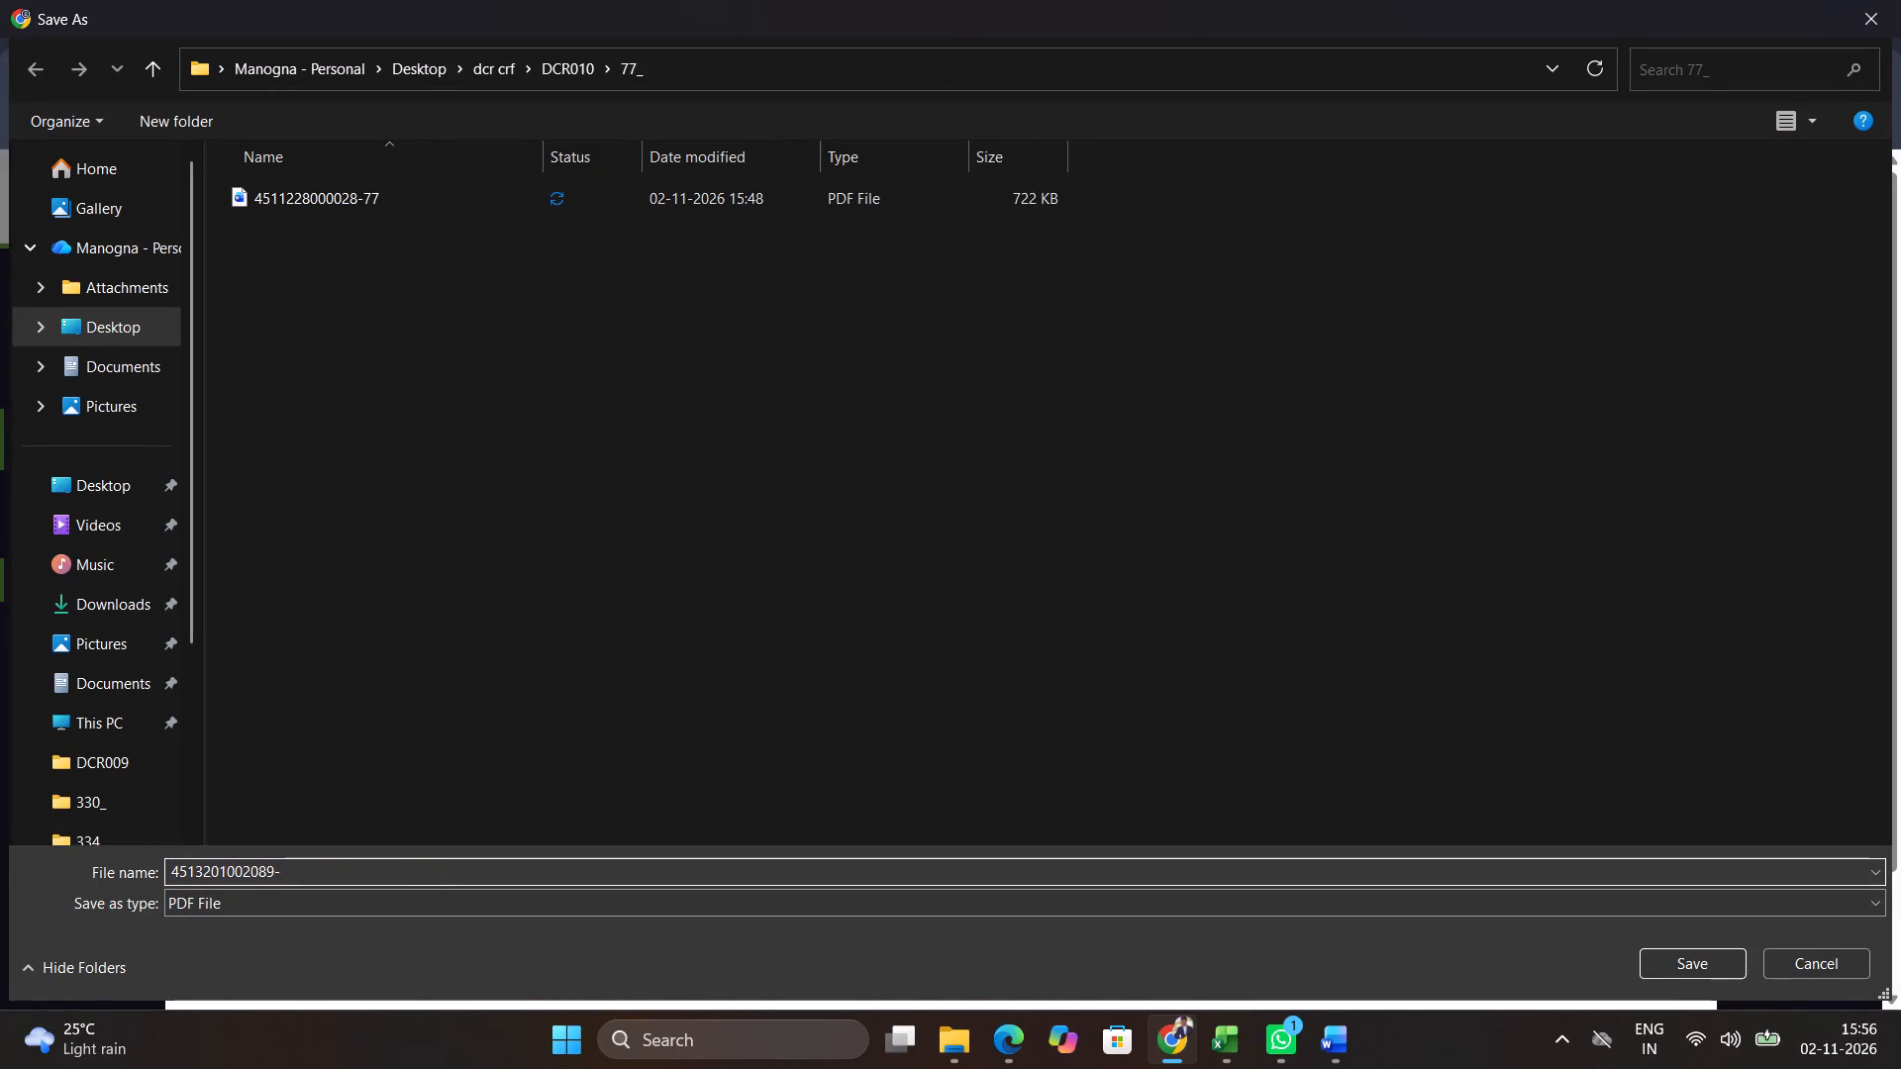
type("78")
left_click(565, 58)
scroll(495, 535, "down", 5)
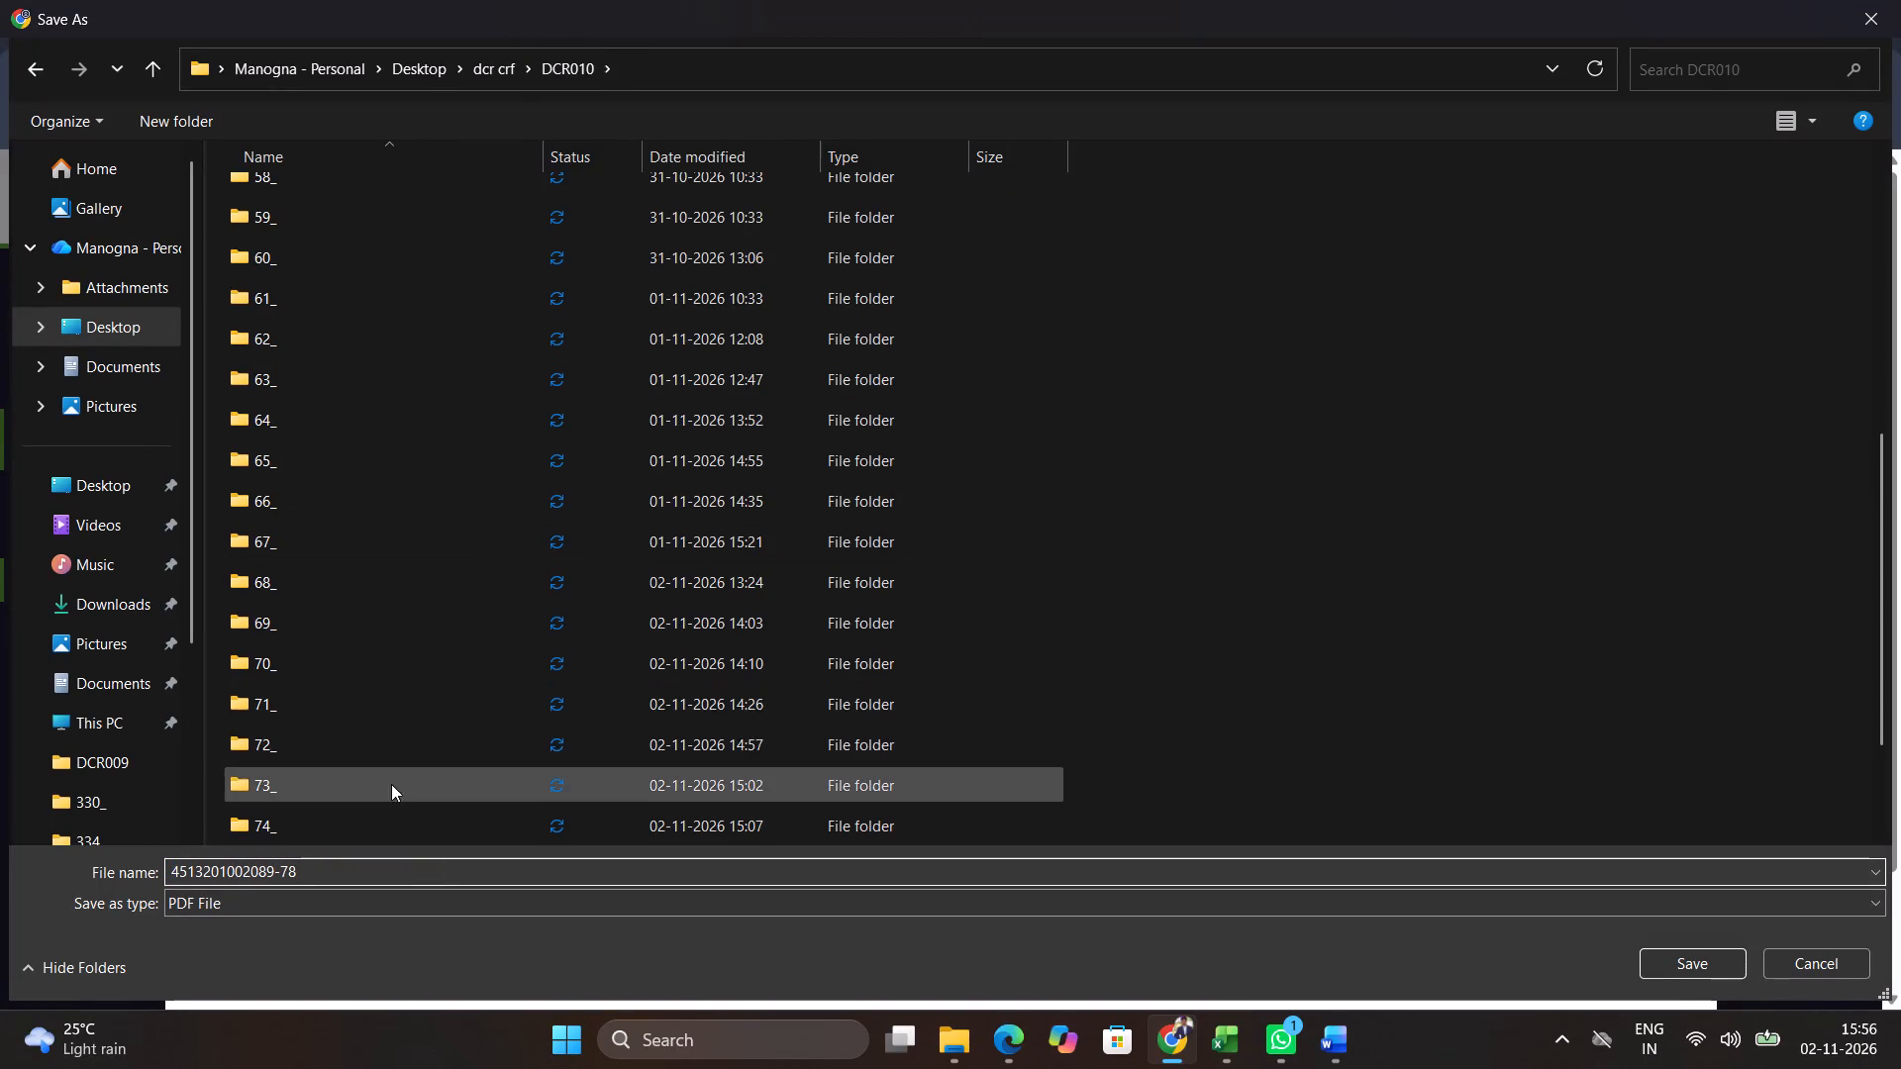
scroll(404, 726, "down", 4)
double_click(410, 822)
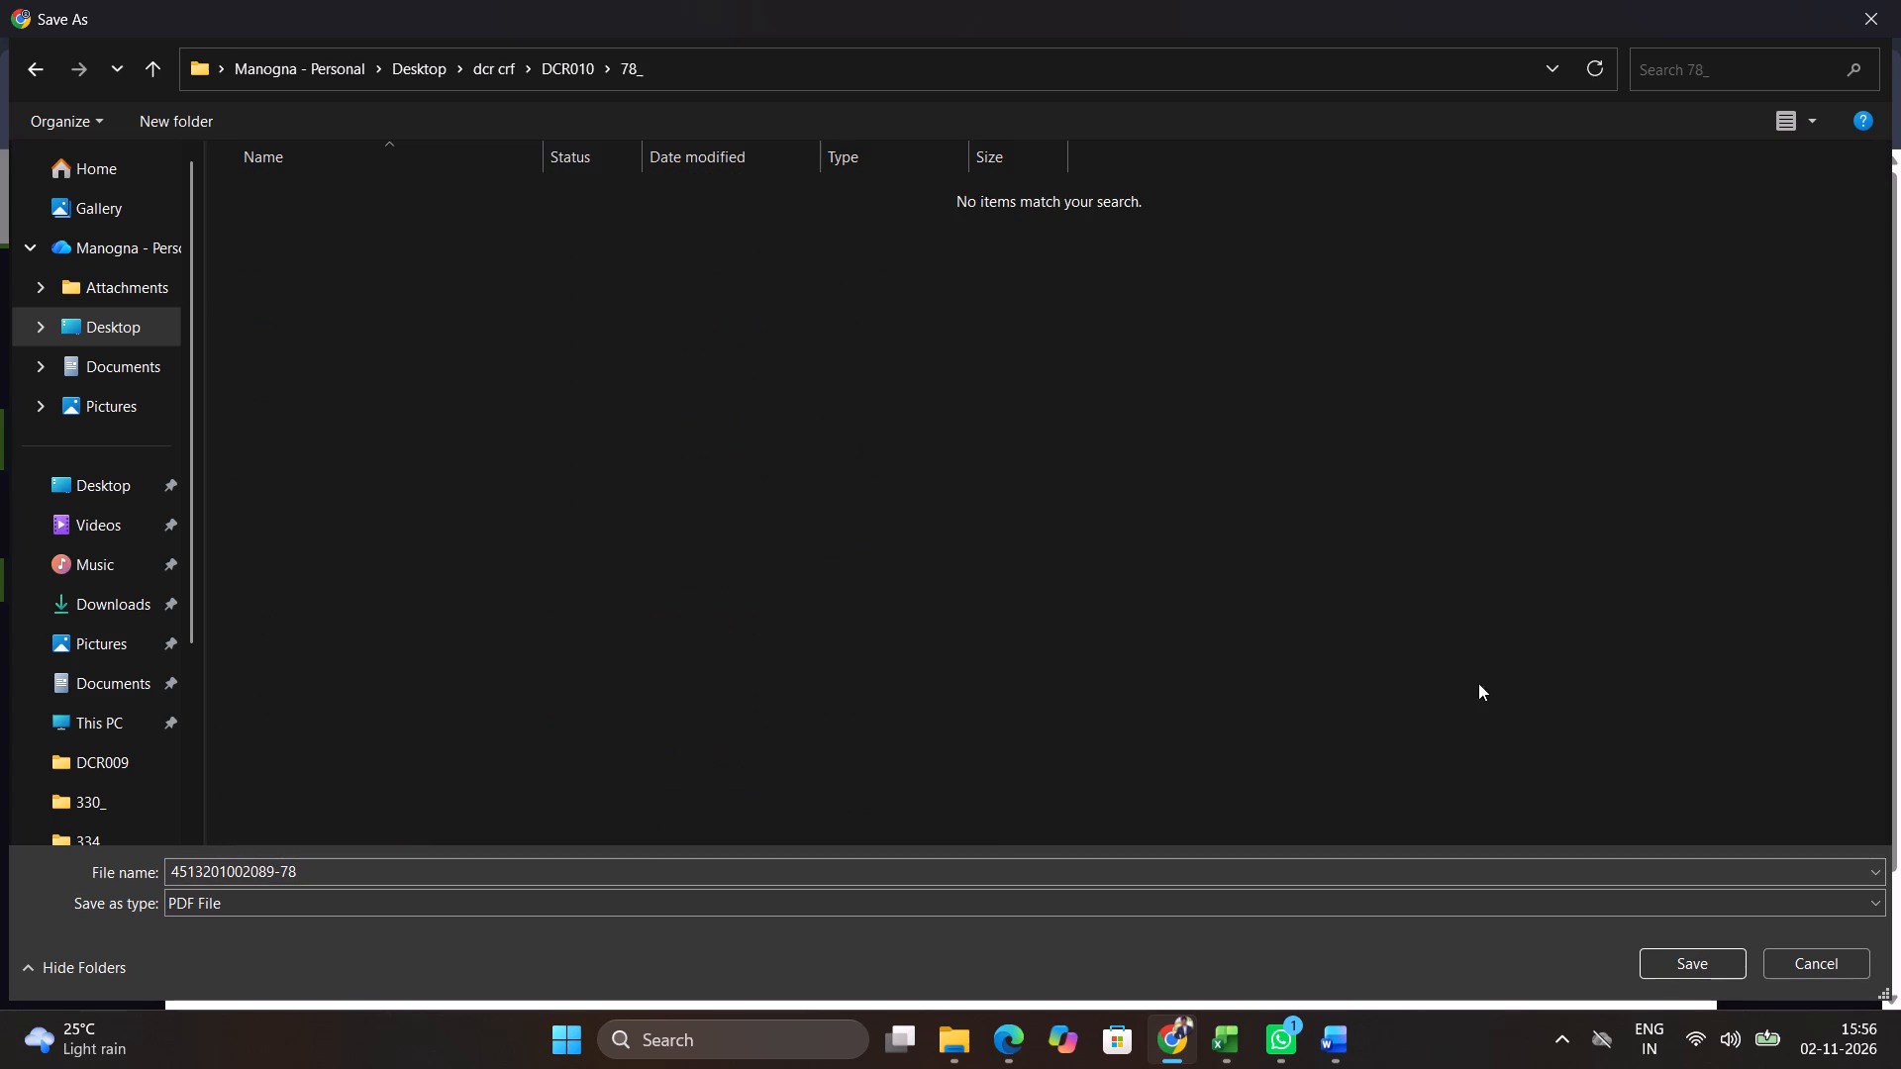
left_click(1715, 965)
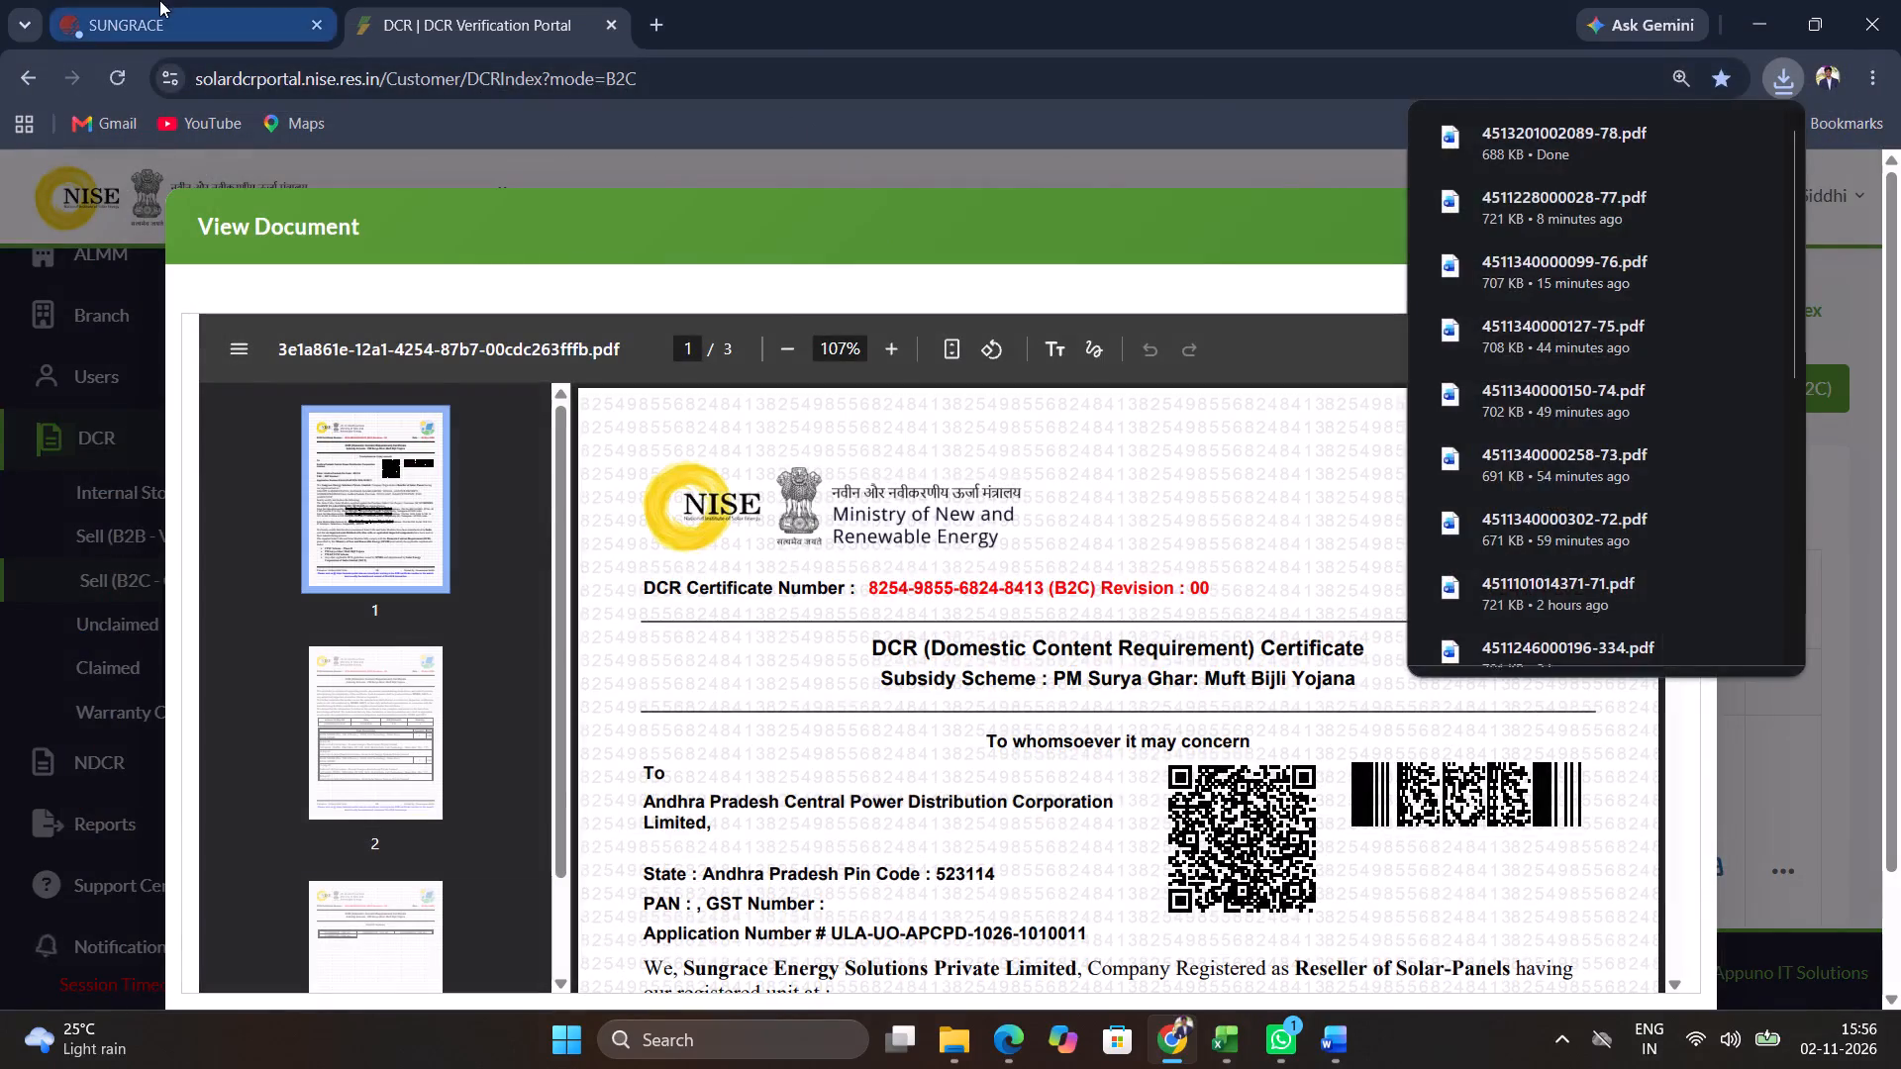
In SUNGRACE, attach the certificate PDF from DCR010's 78_ folder as the Dcr upload in the work order's Project Stage form and submit it.
left_click(159, 0)
left_click(1159, 240)
left_click(1398, 248)
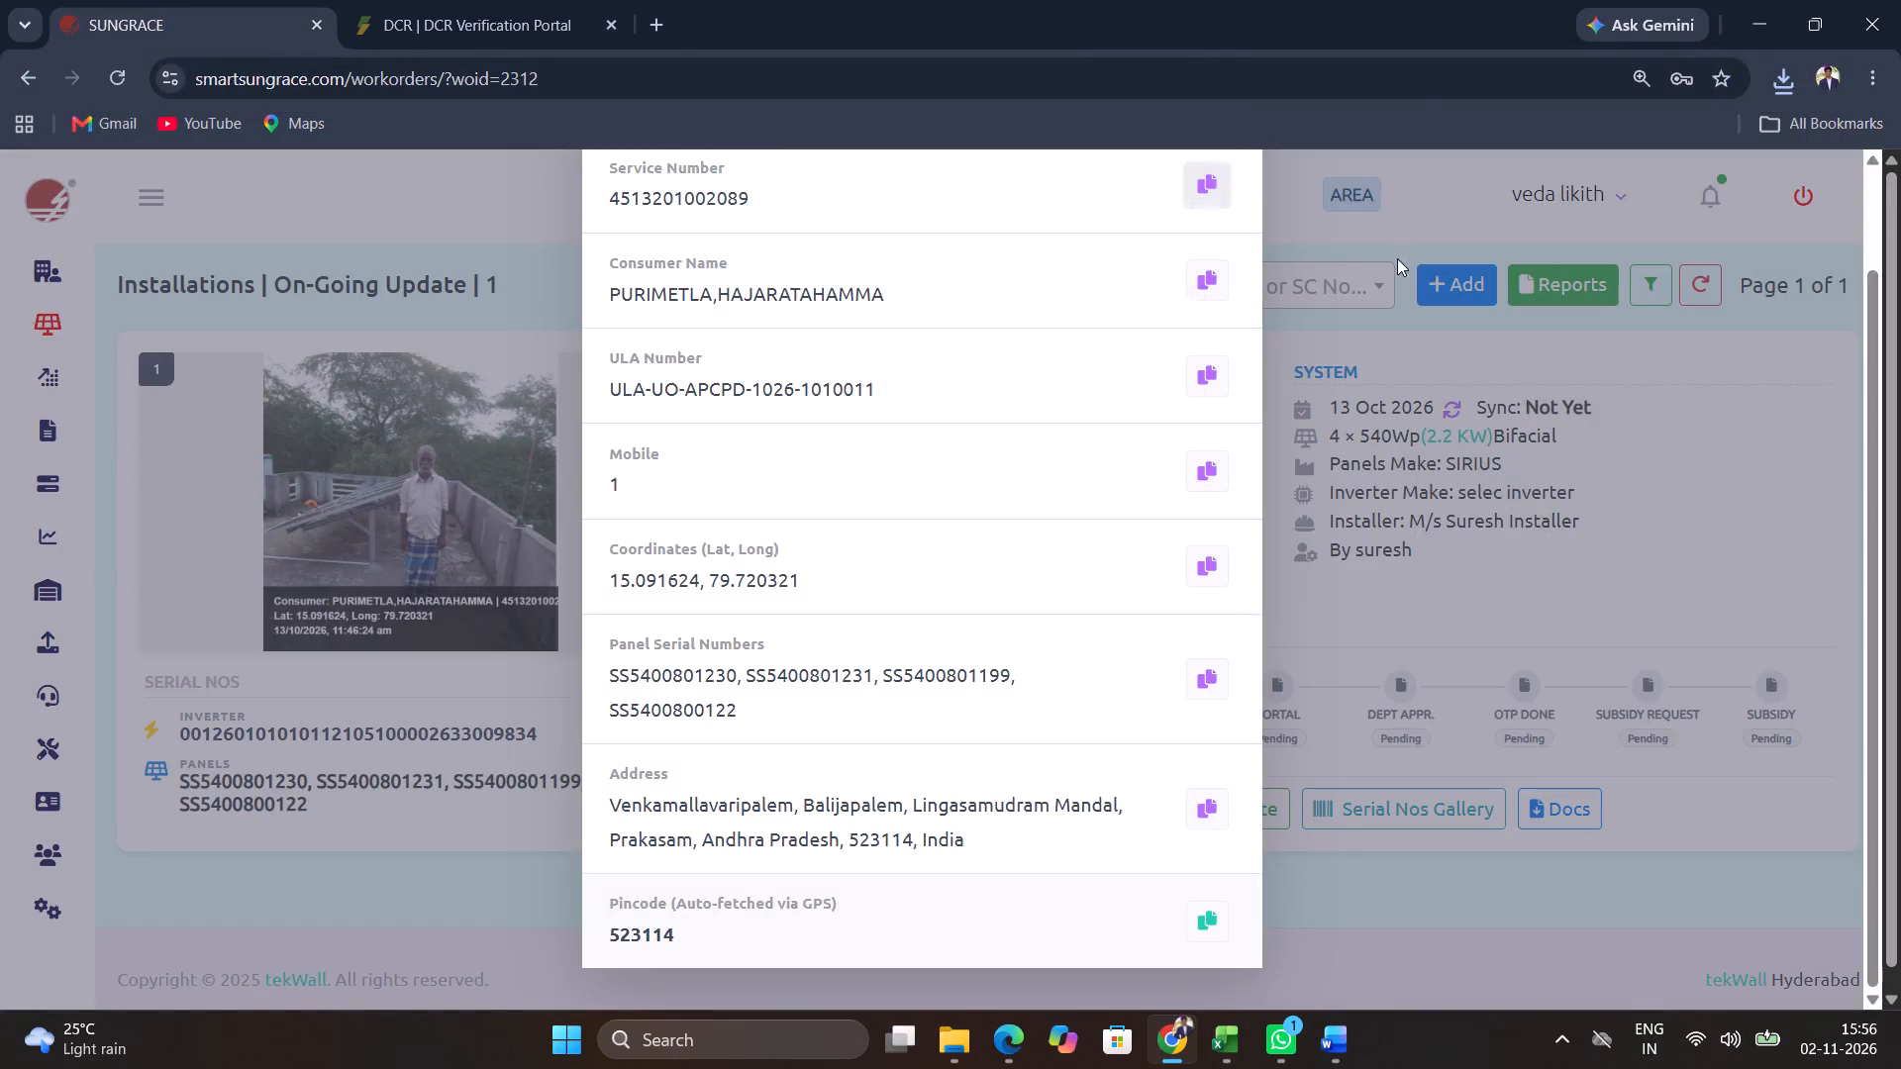
left_click(1213, 813)
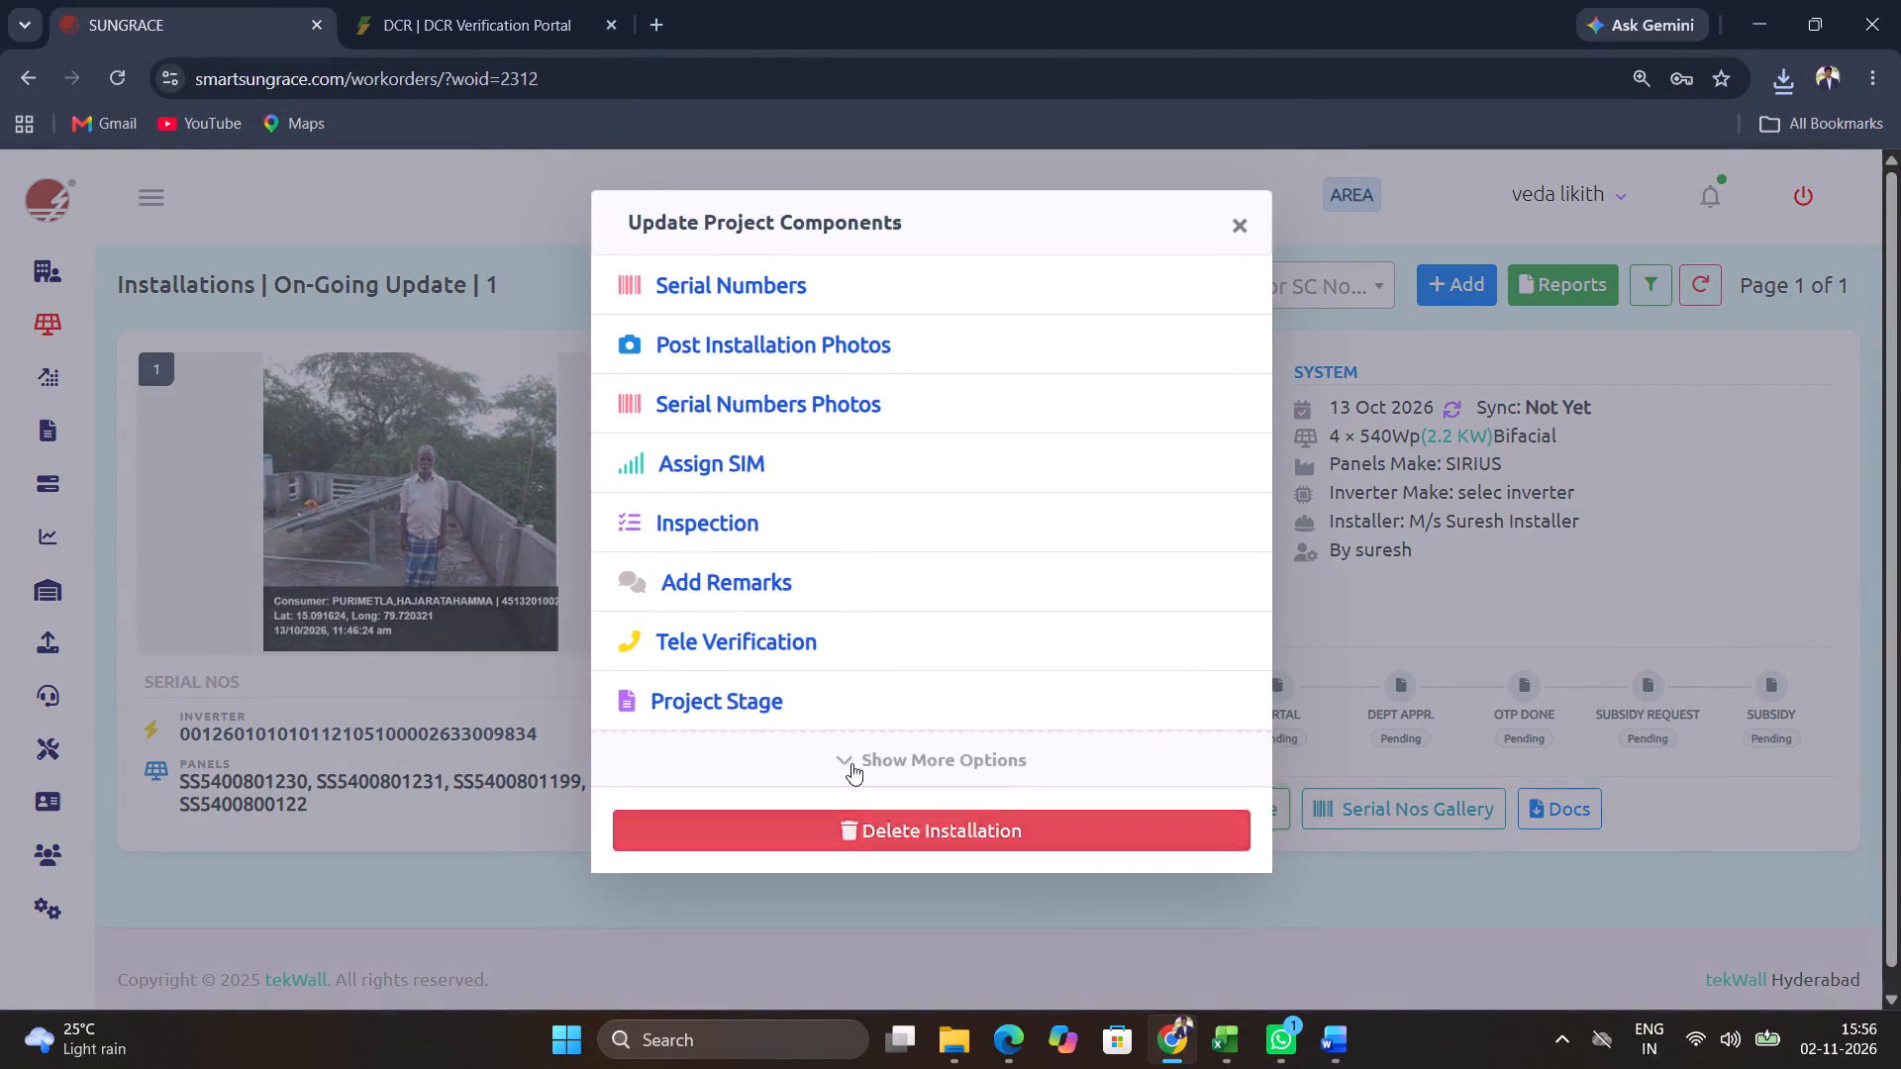
left_click(792, 686)
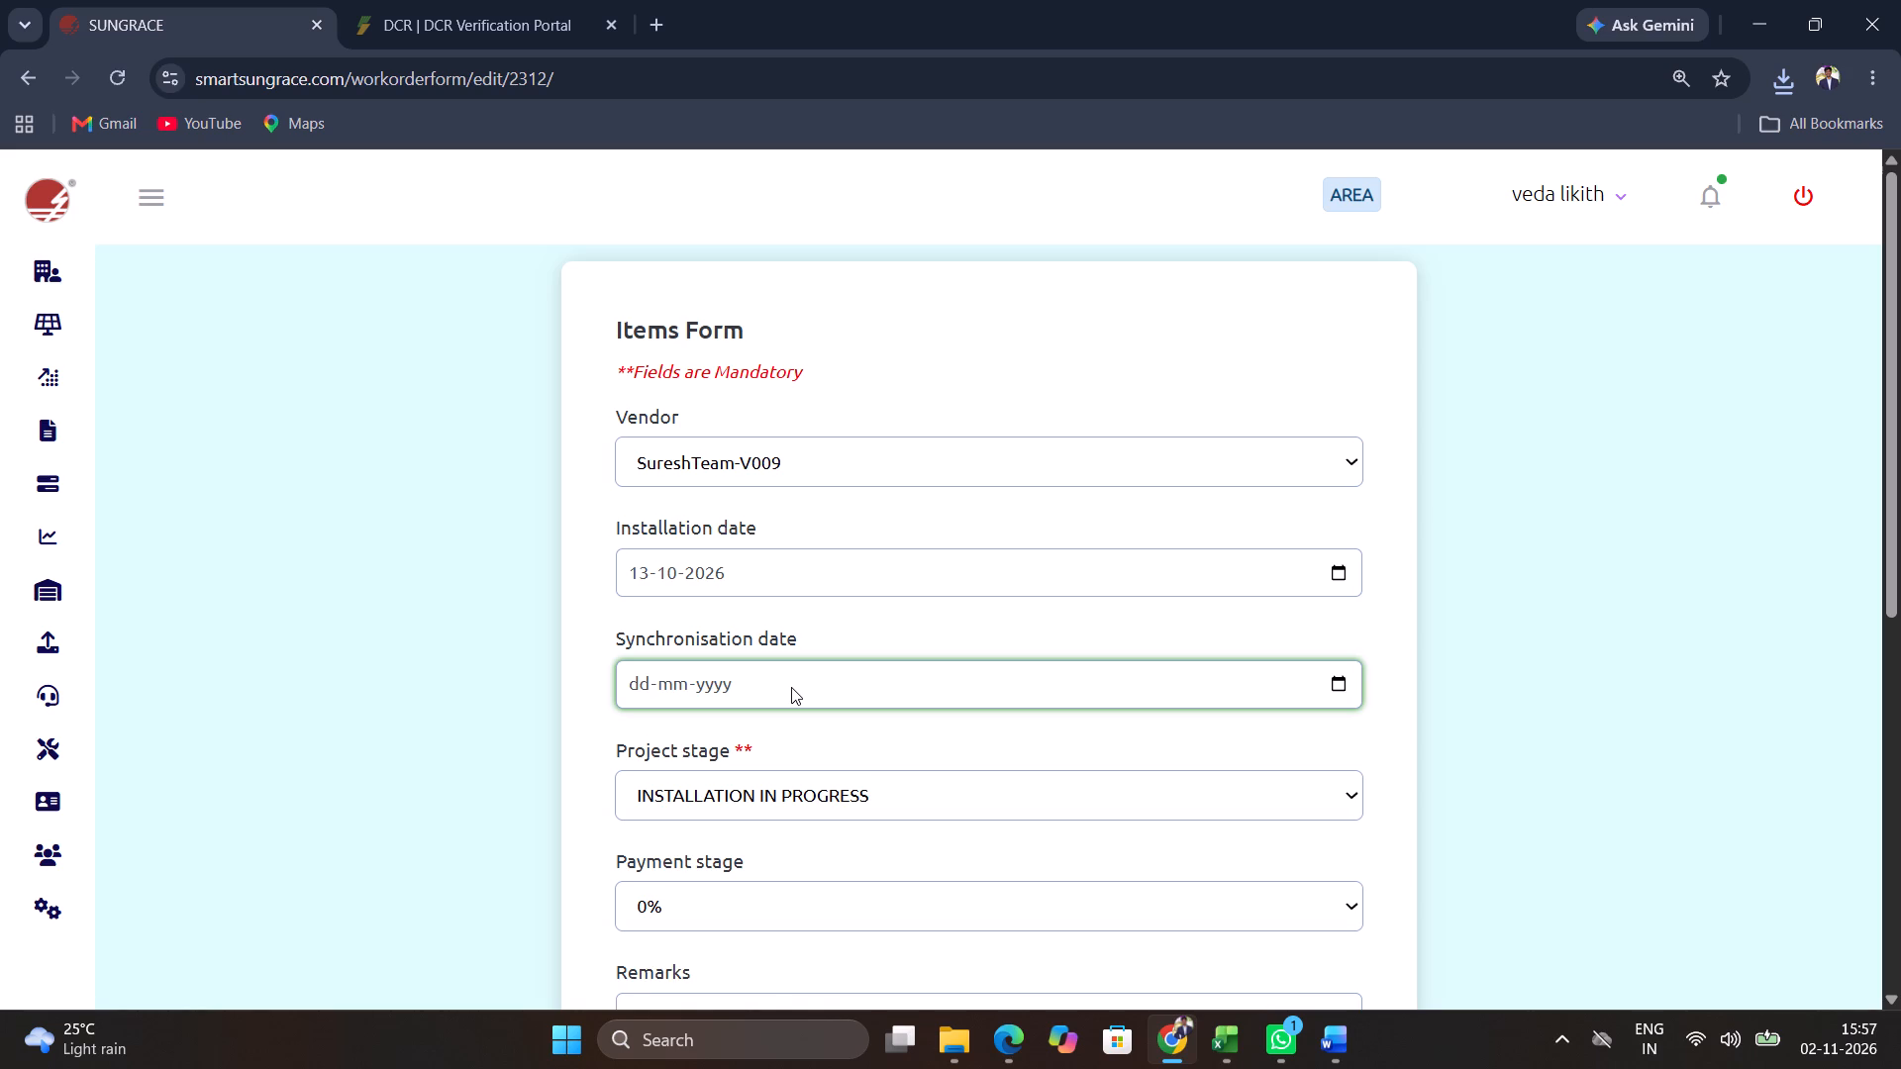
scroll(791, 687, "down", 6)
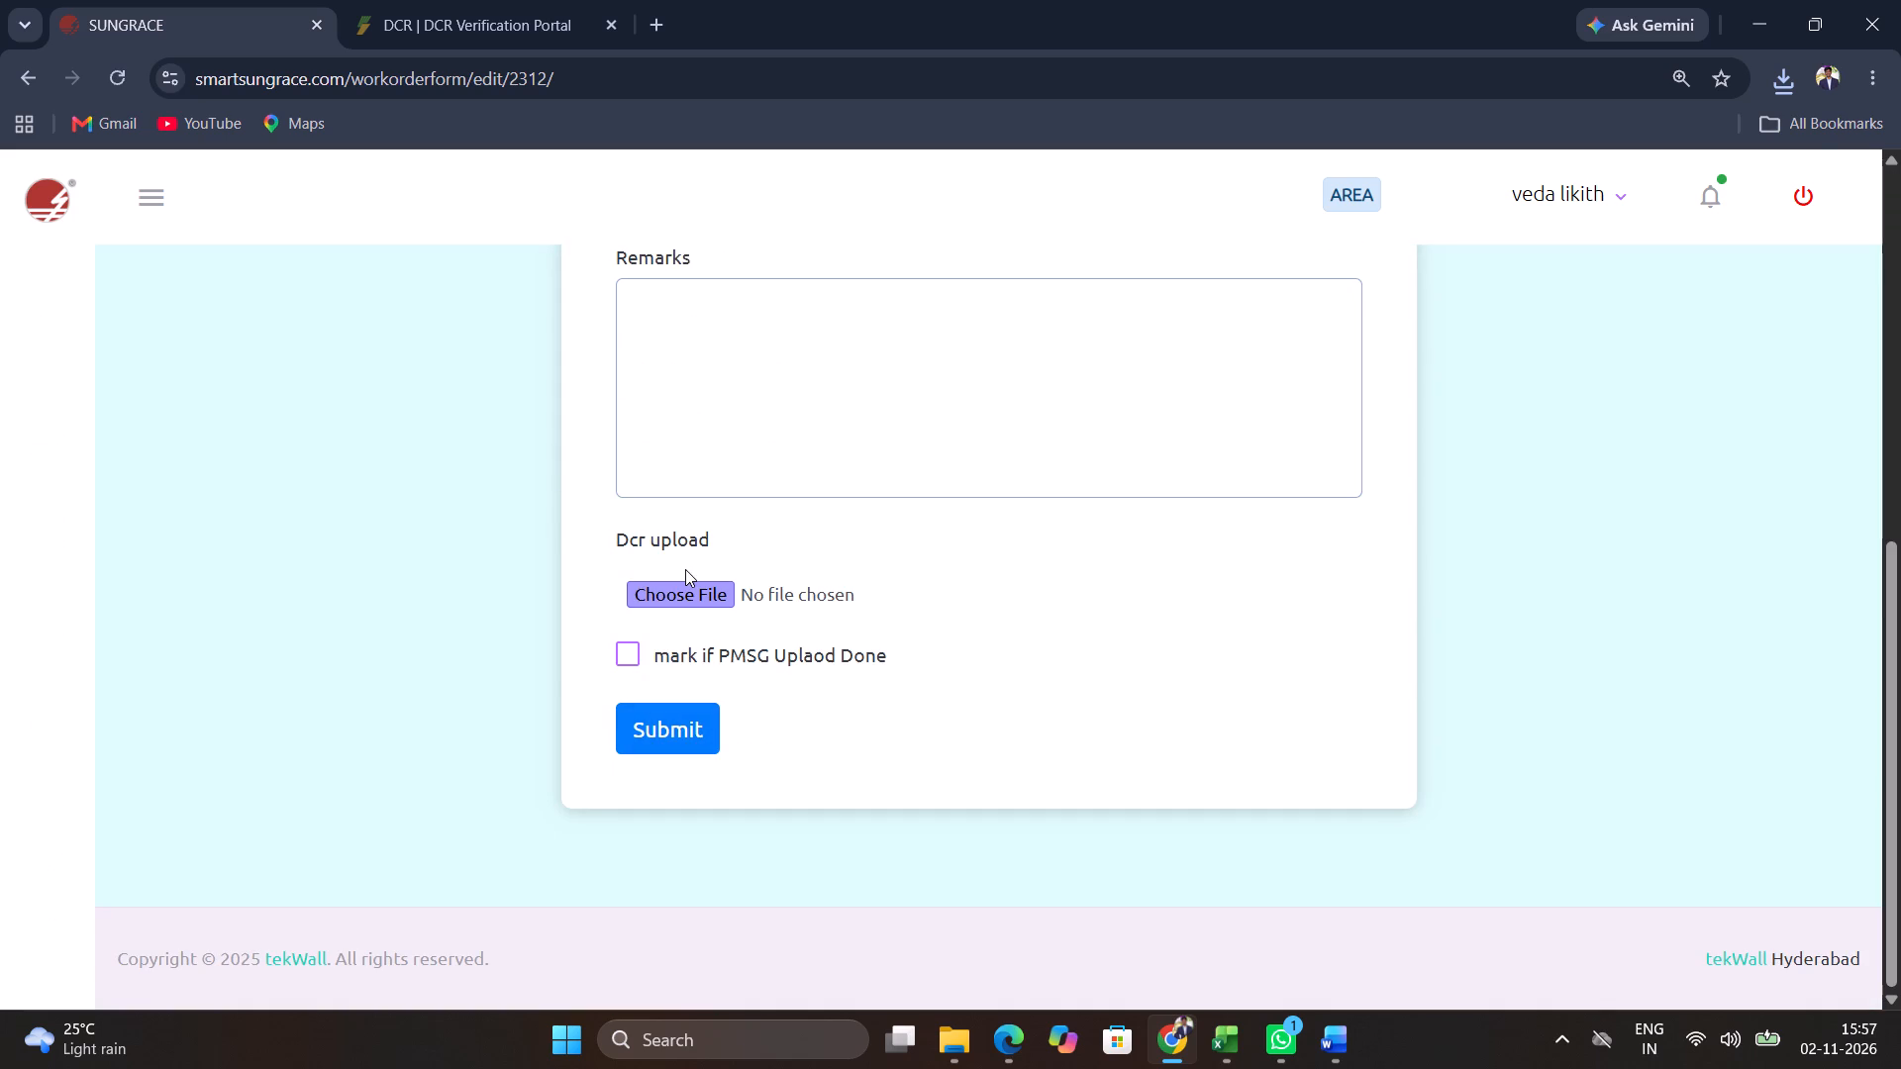
left_click(685, 569)
left_click(682, 597)
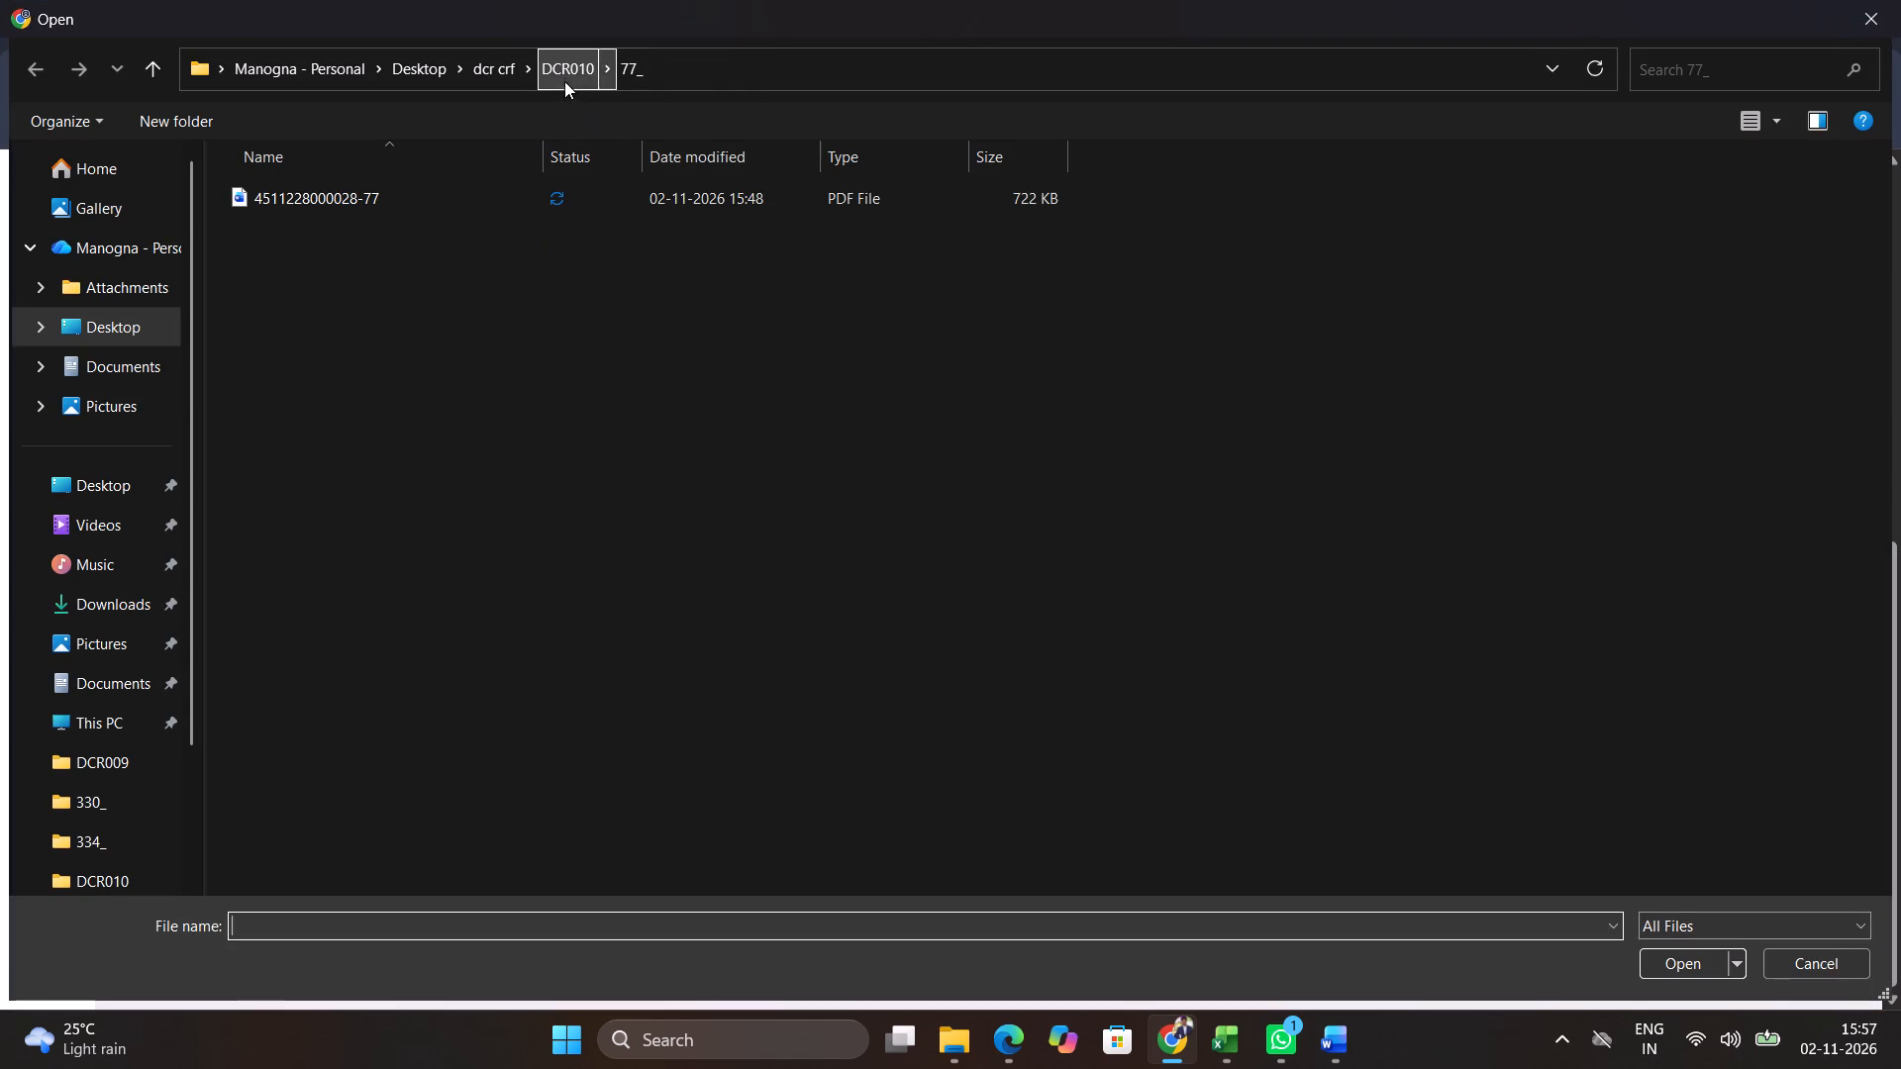
left_click(564, 76)
scroll(469, 625, "down", 5)
double_click(417, 874)
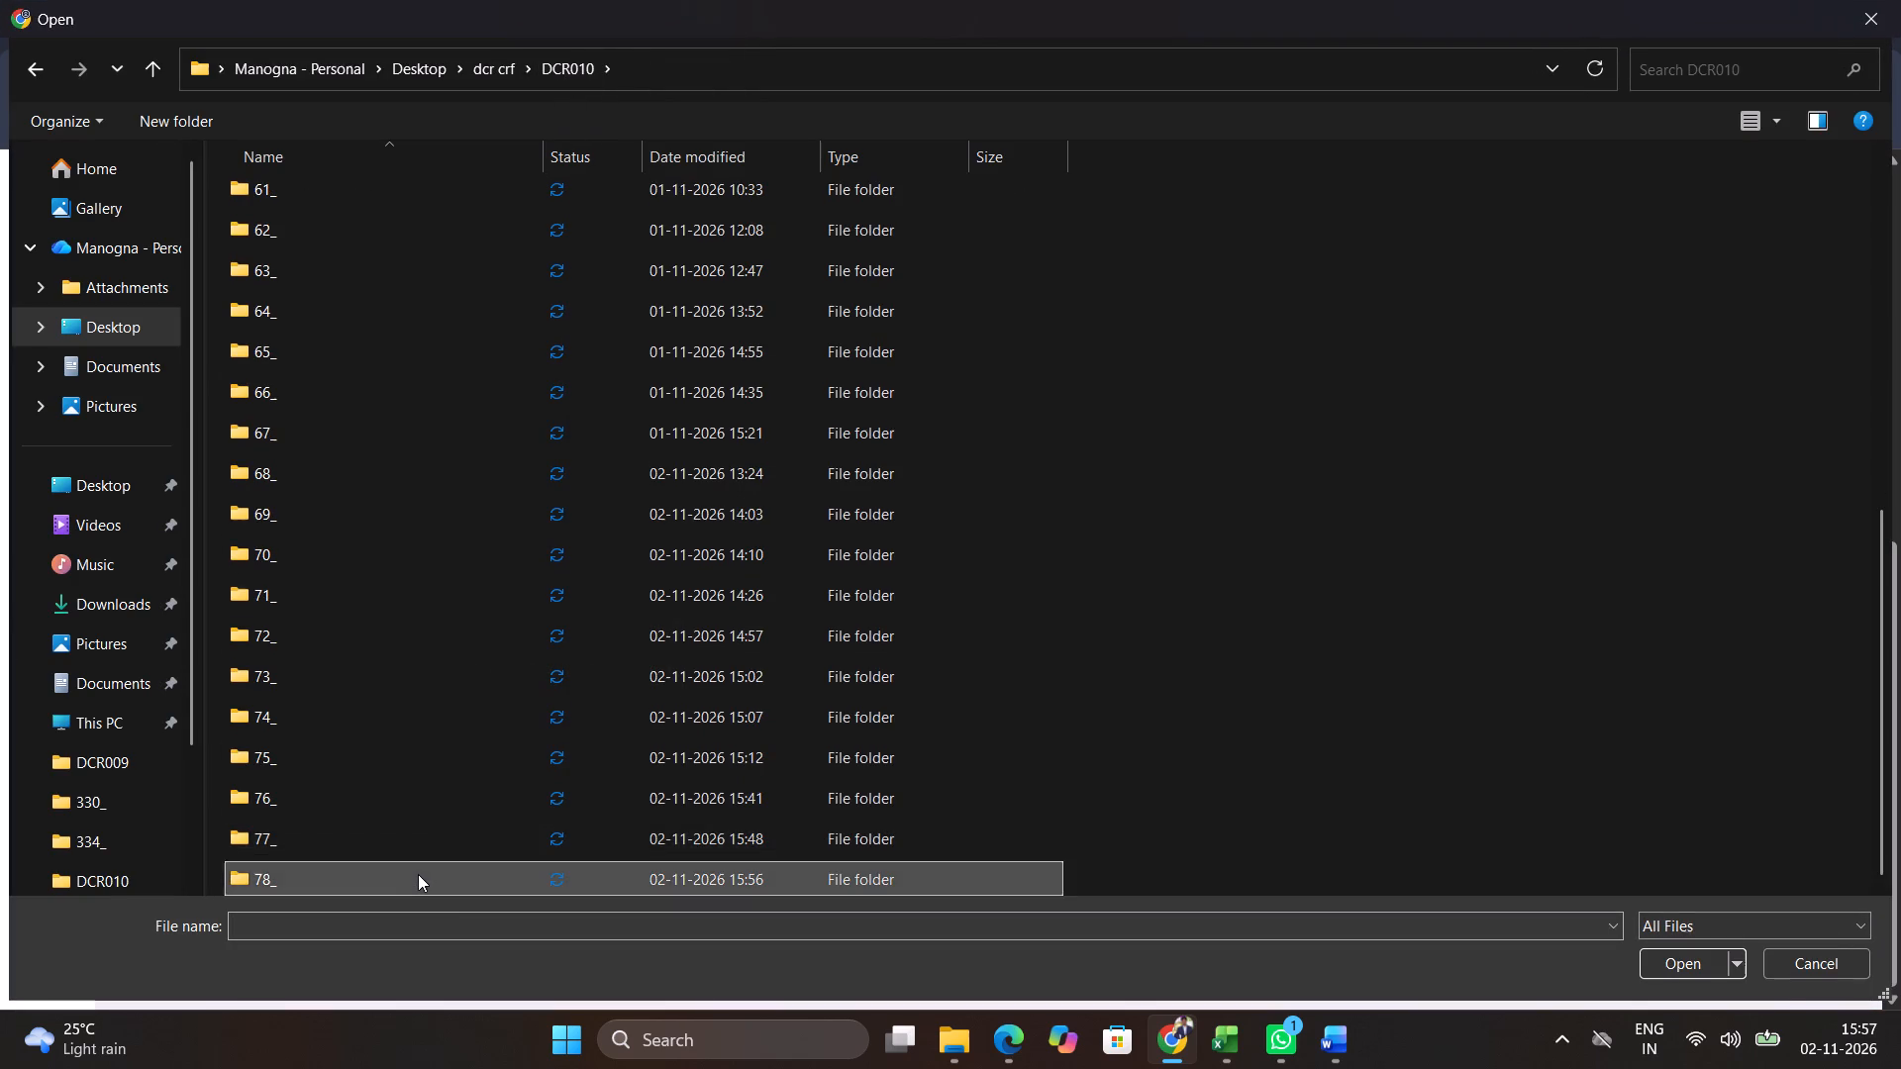
double_click(307, 200)
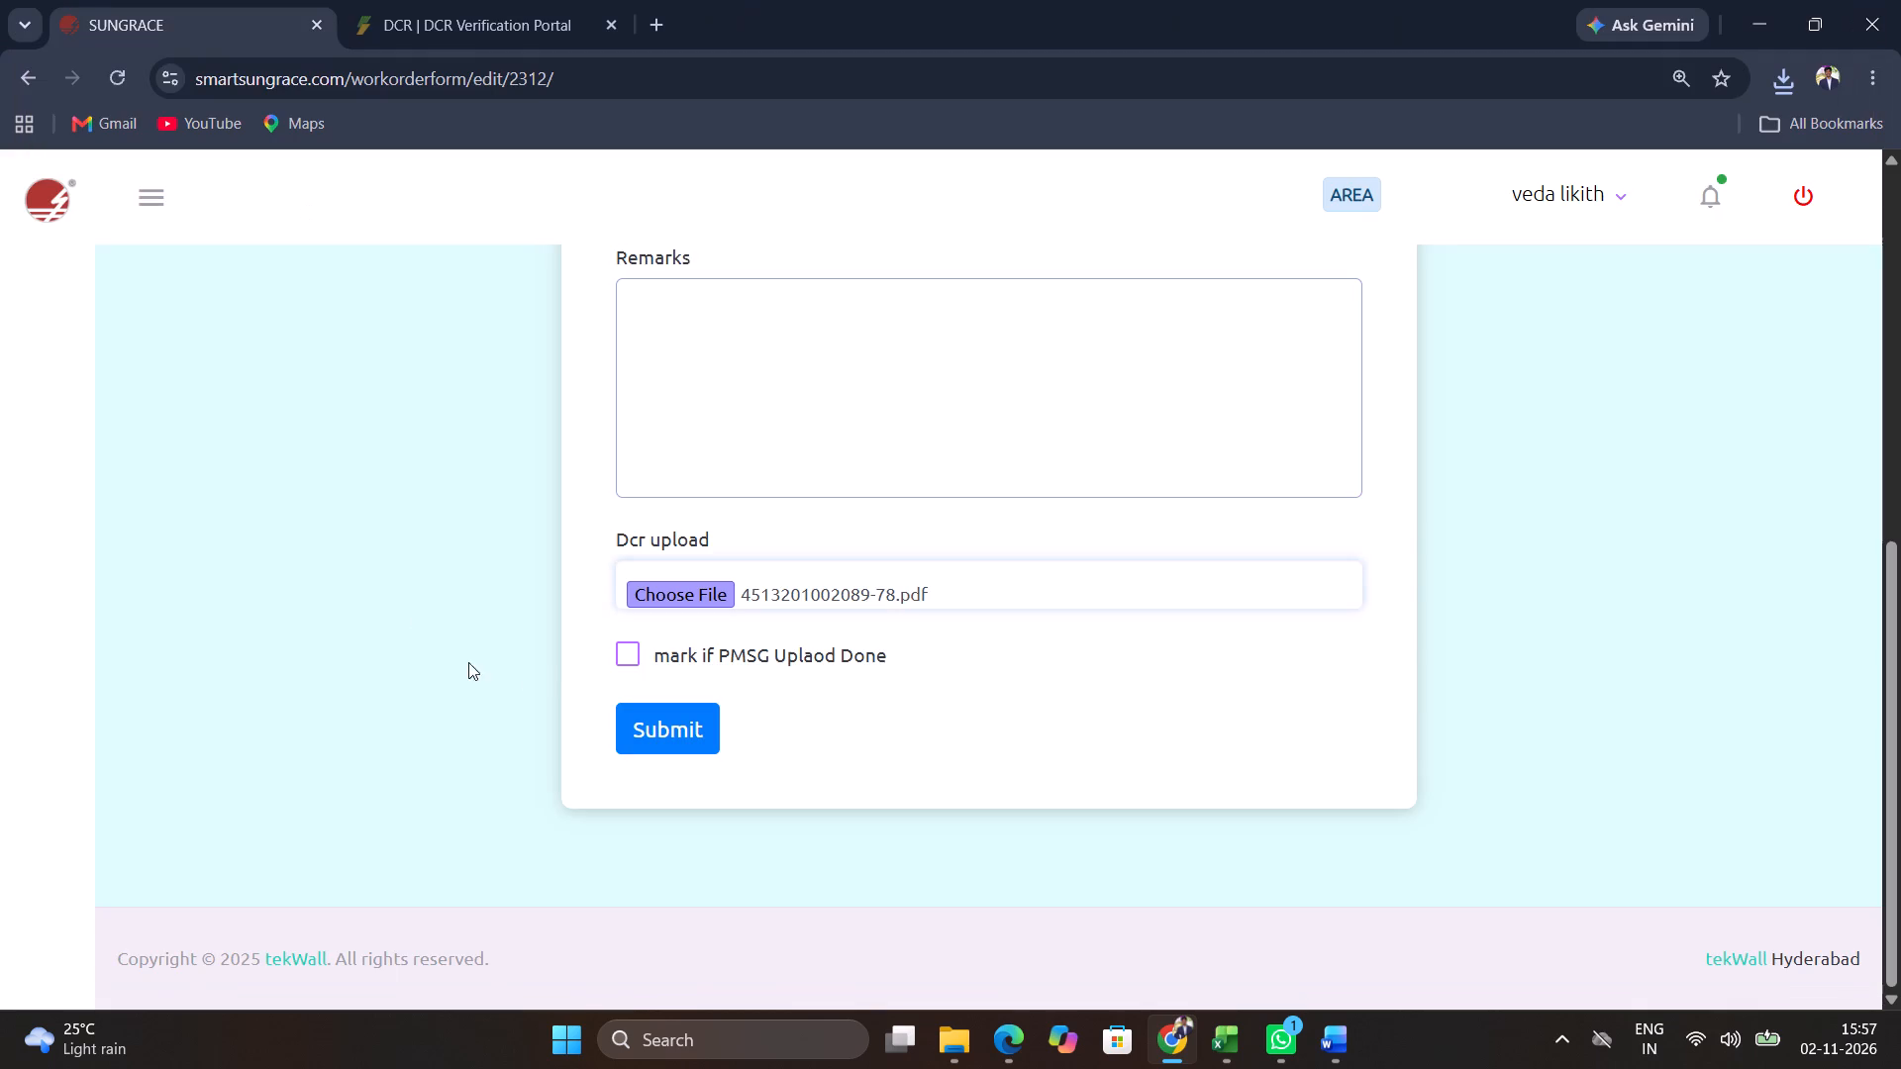
left_click(625, 735)
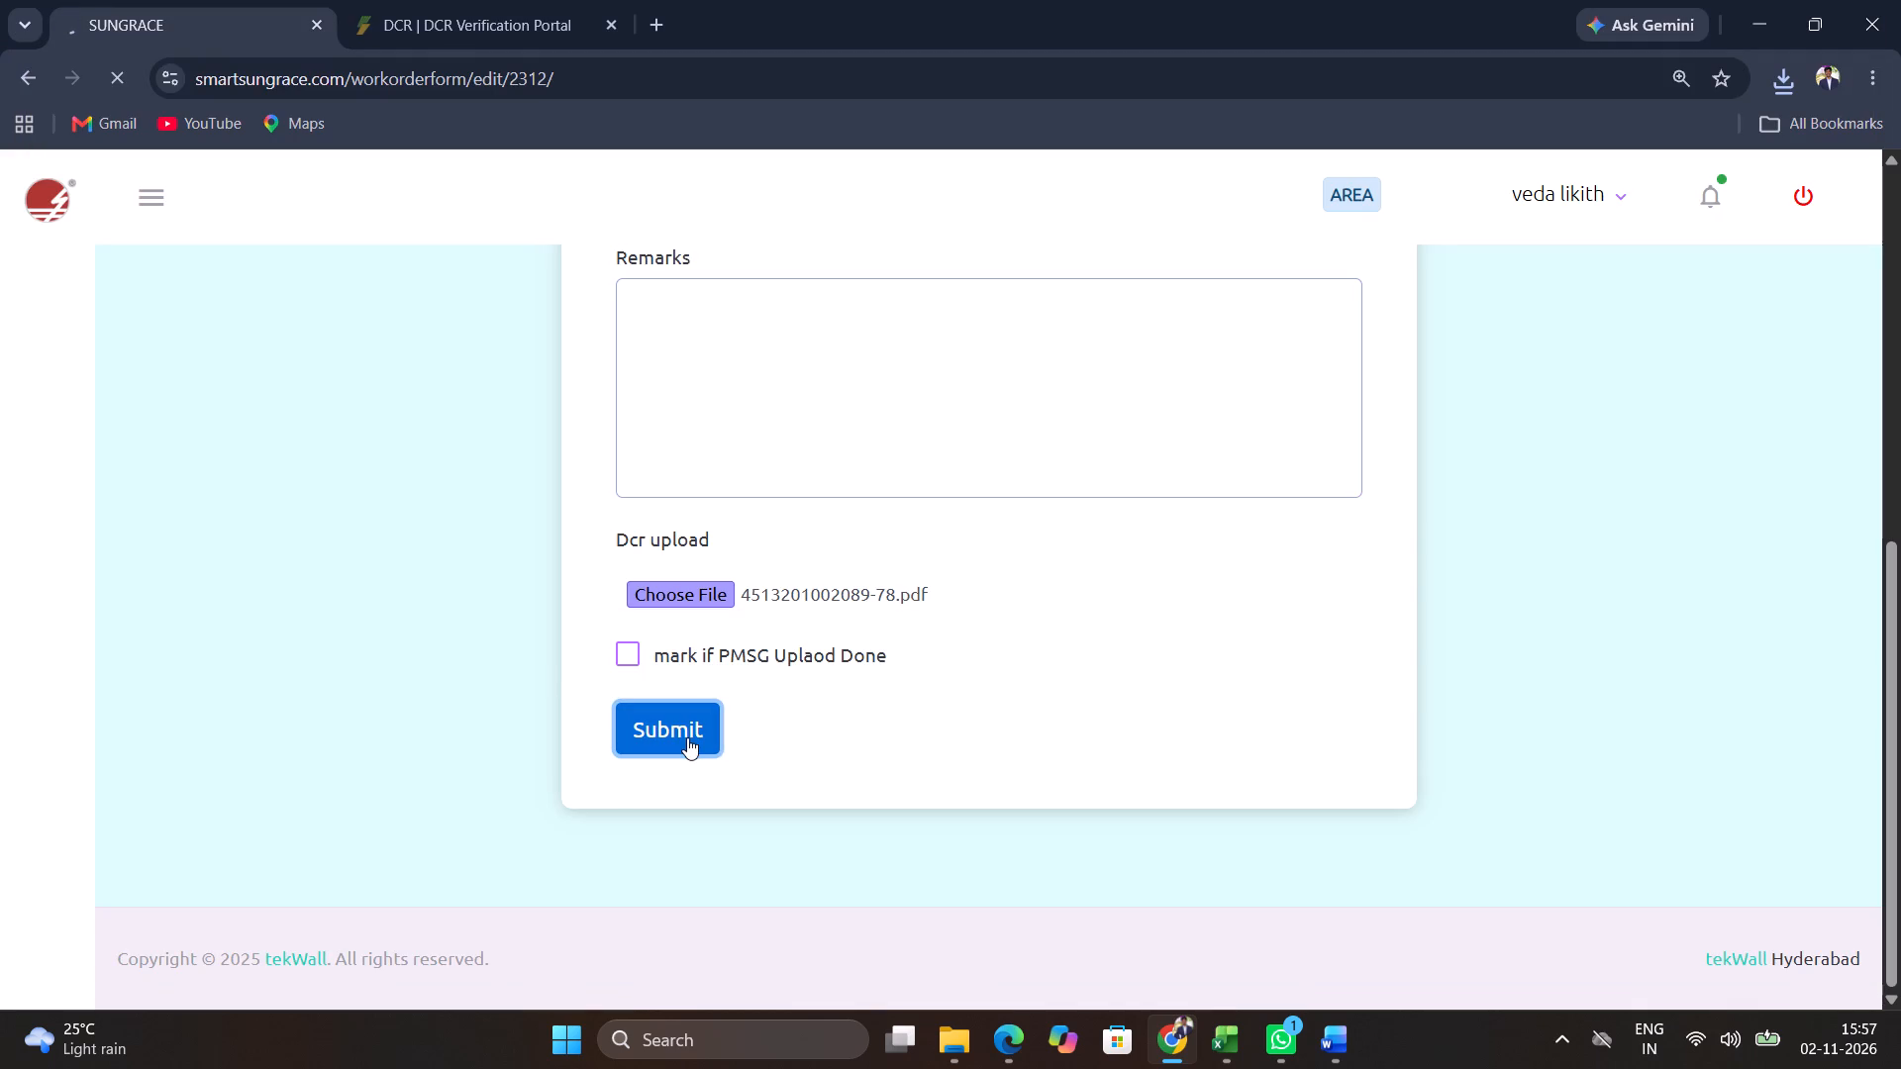
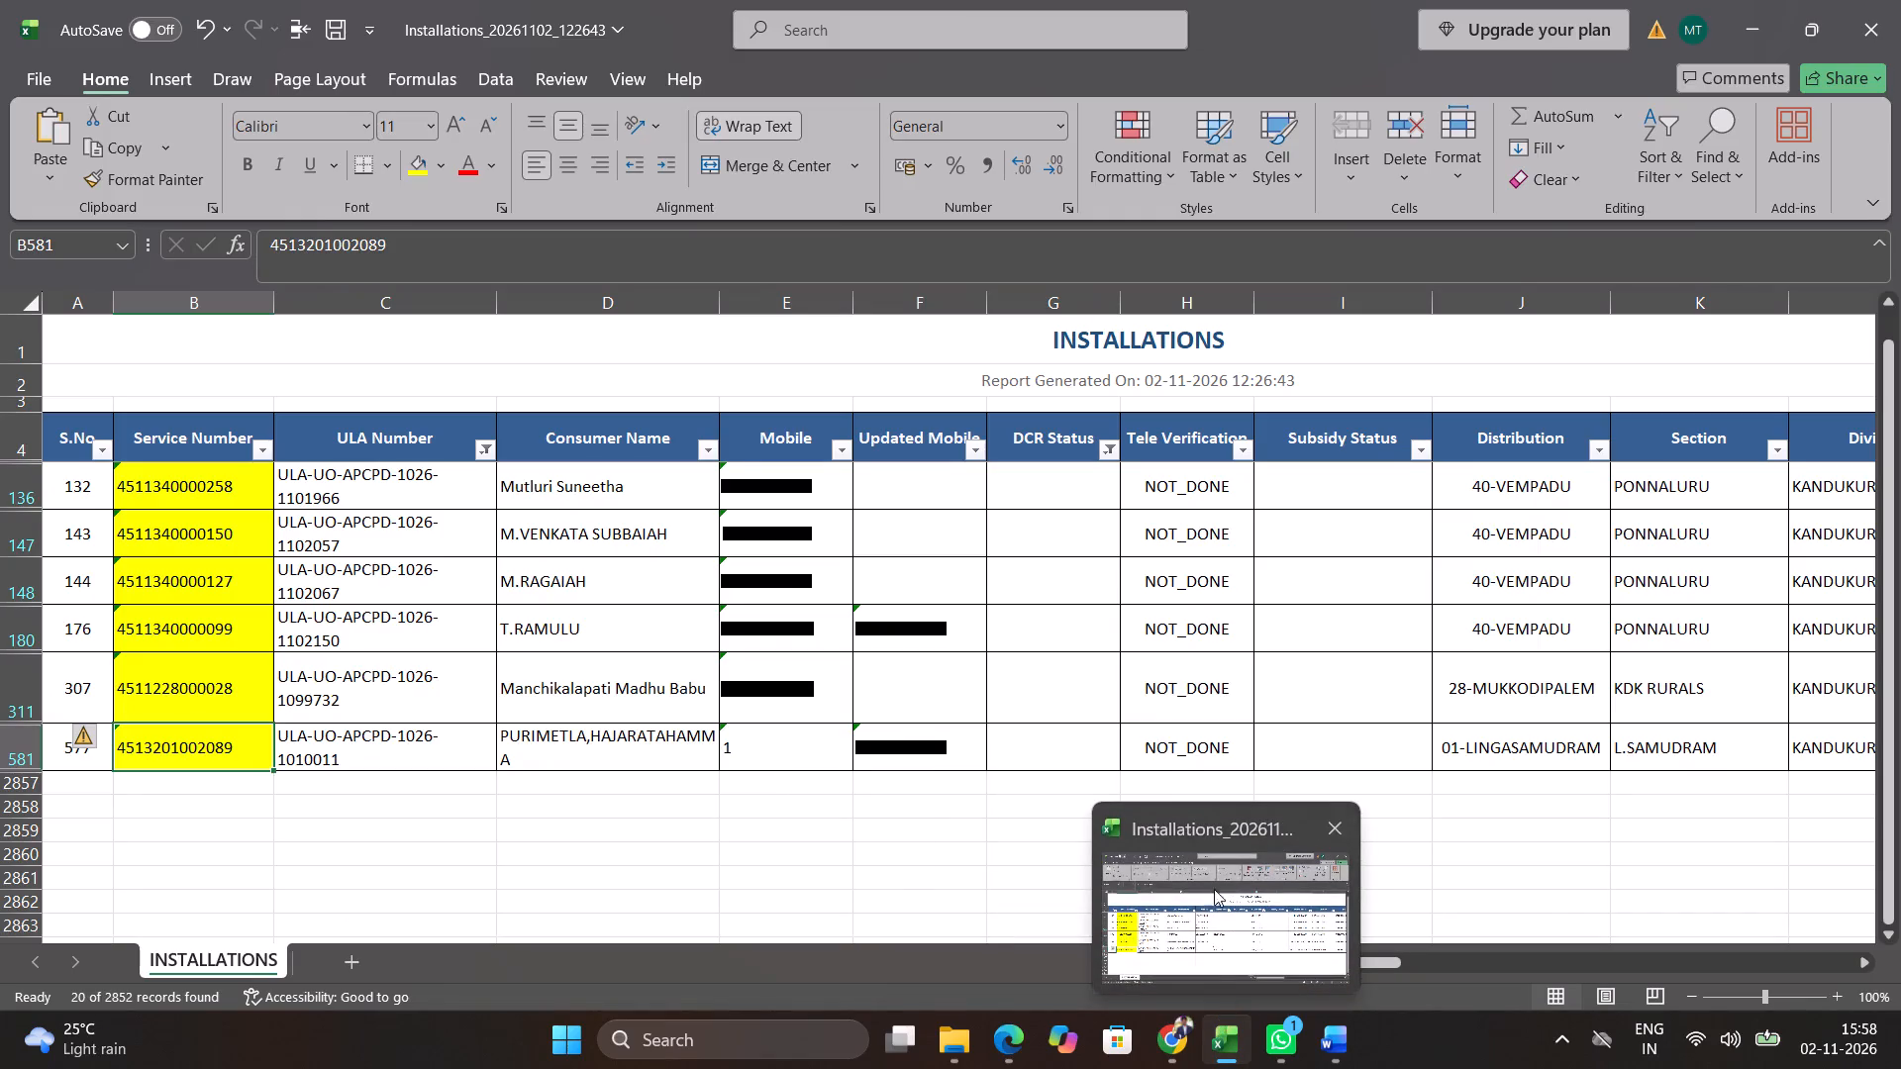
Close the Installations_20261102_122643 workbook in Excel.
left_click(1343, 829)
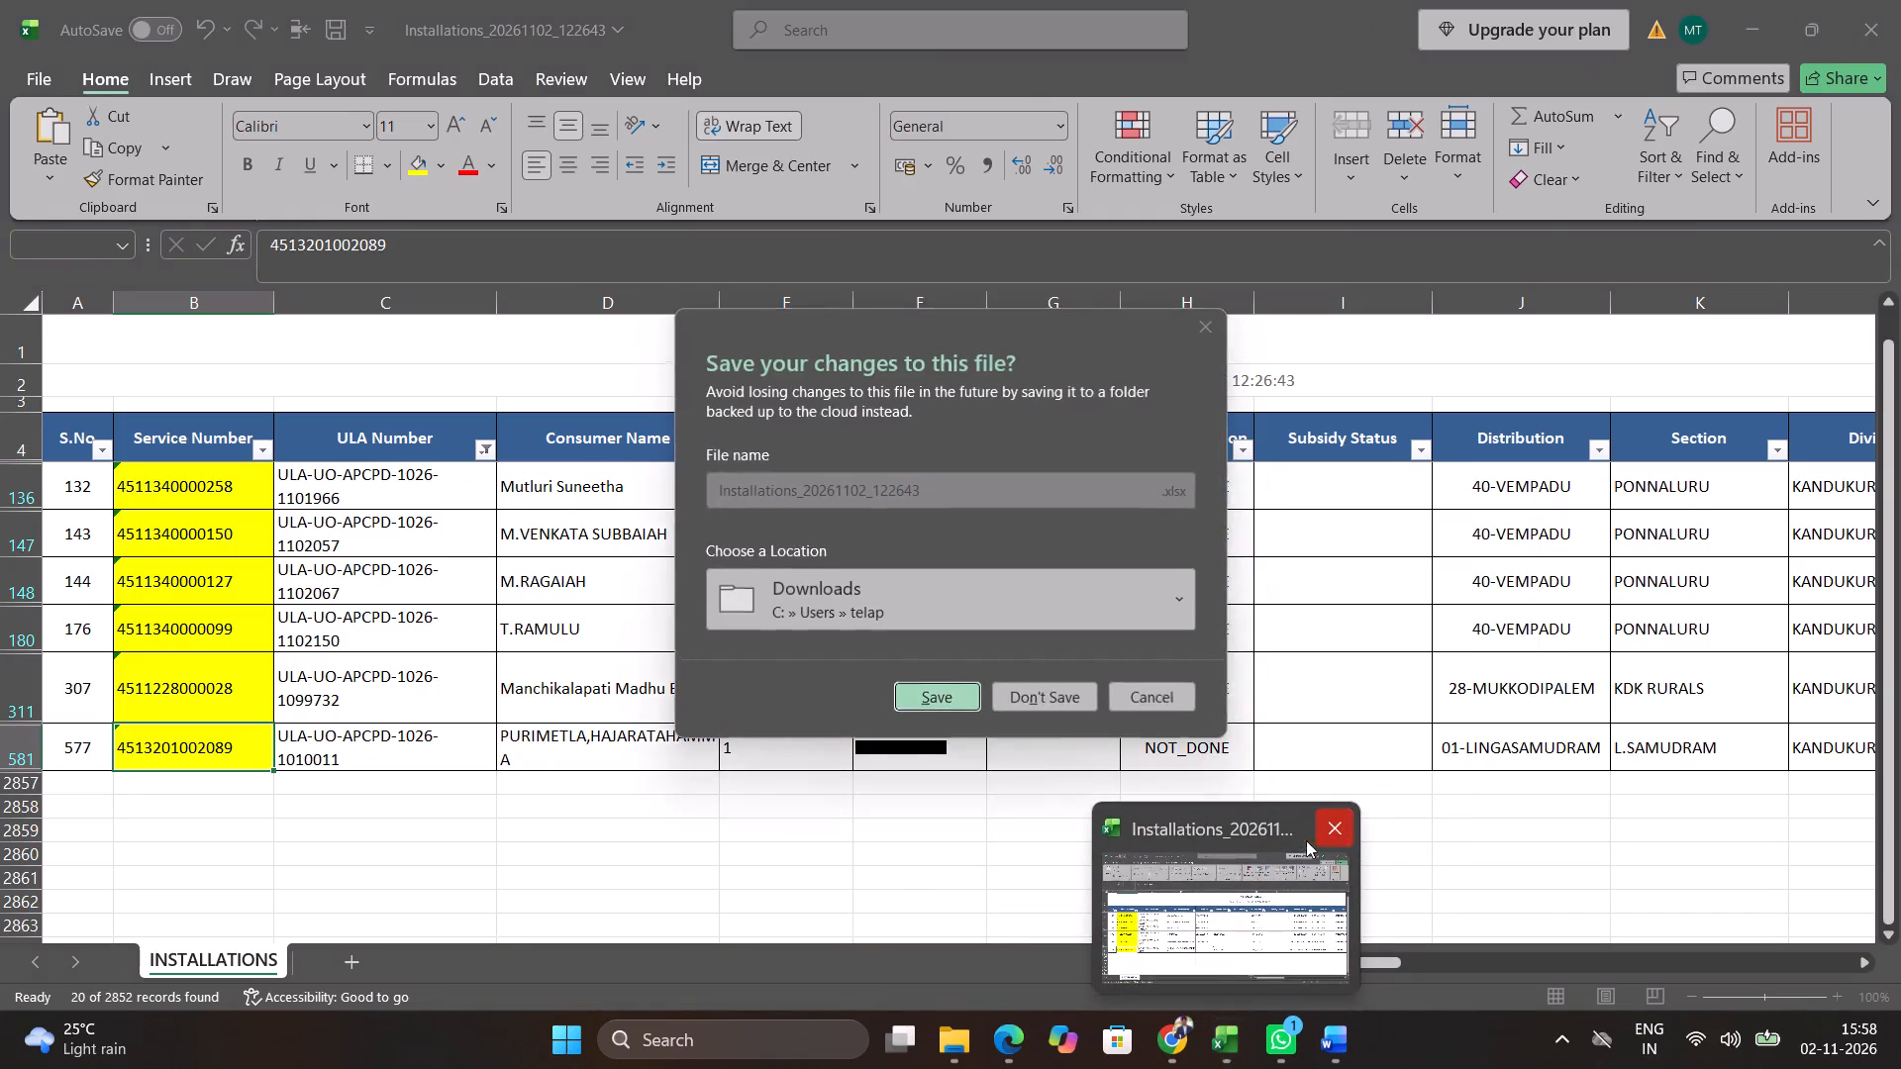
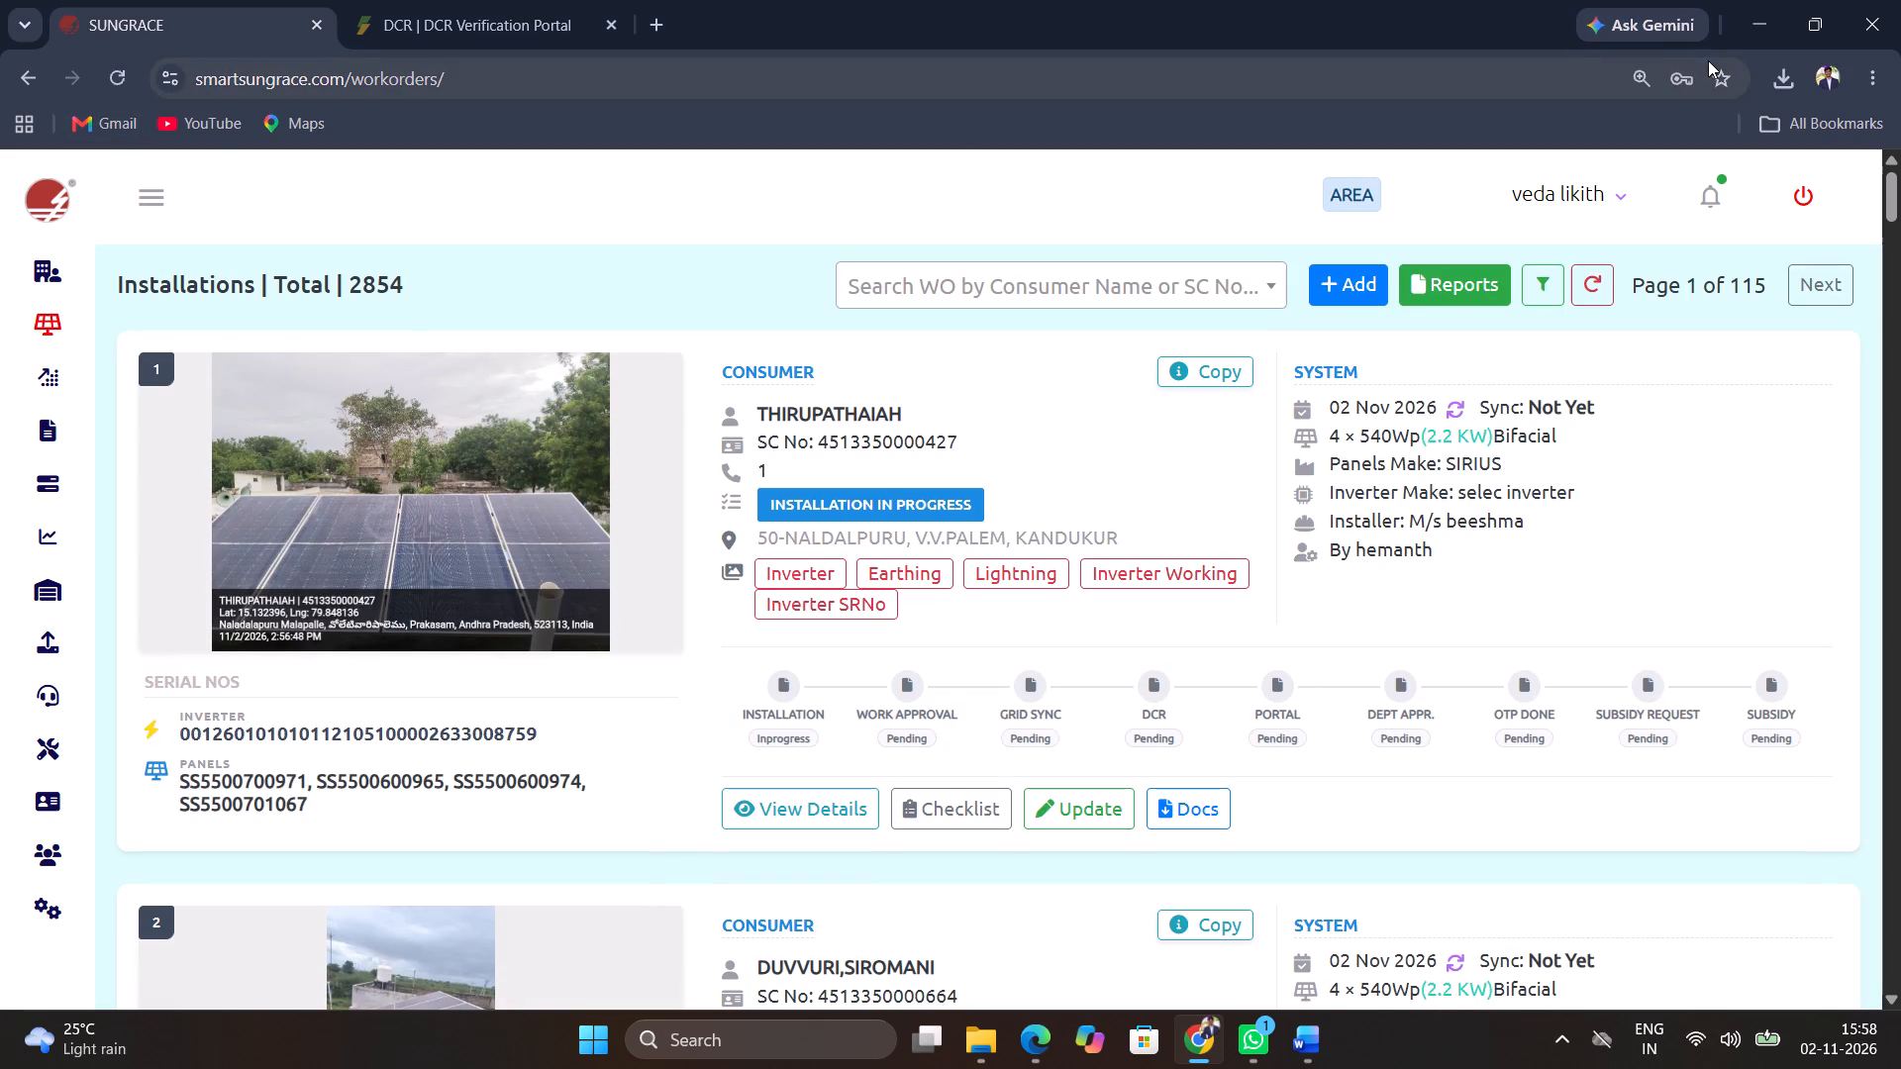
left_click(1209, 371)
left_click(1383, 384)
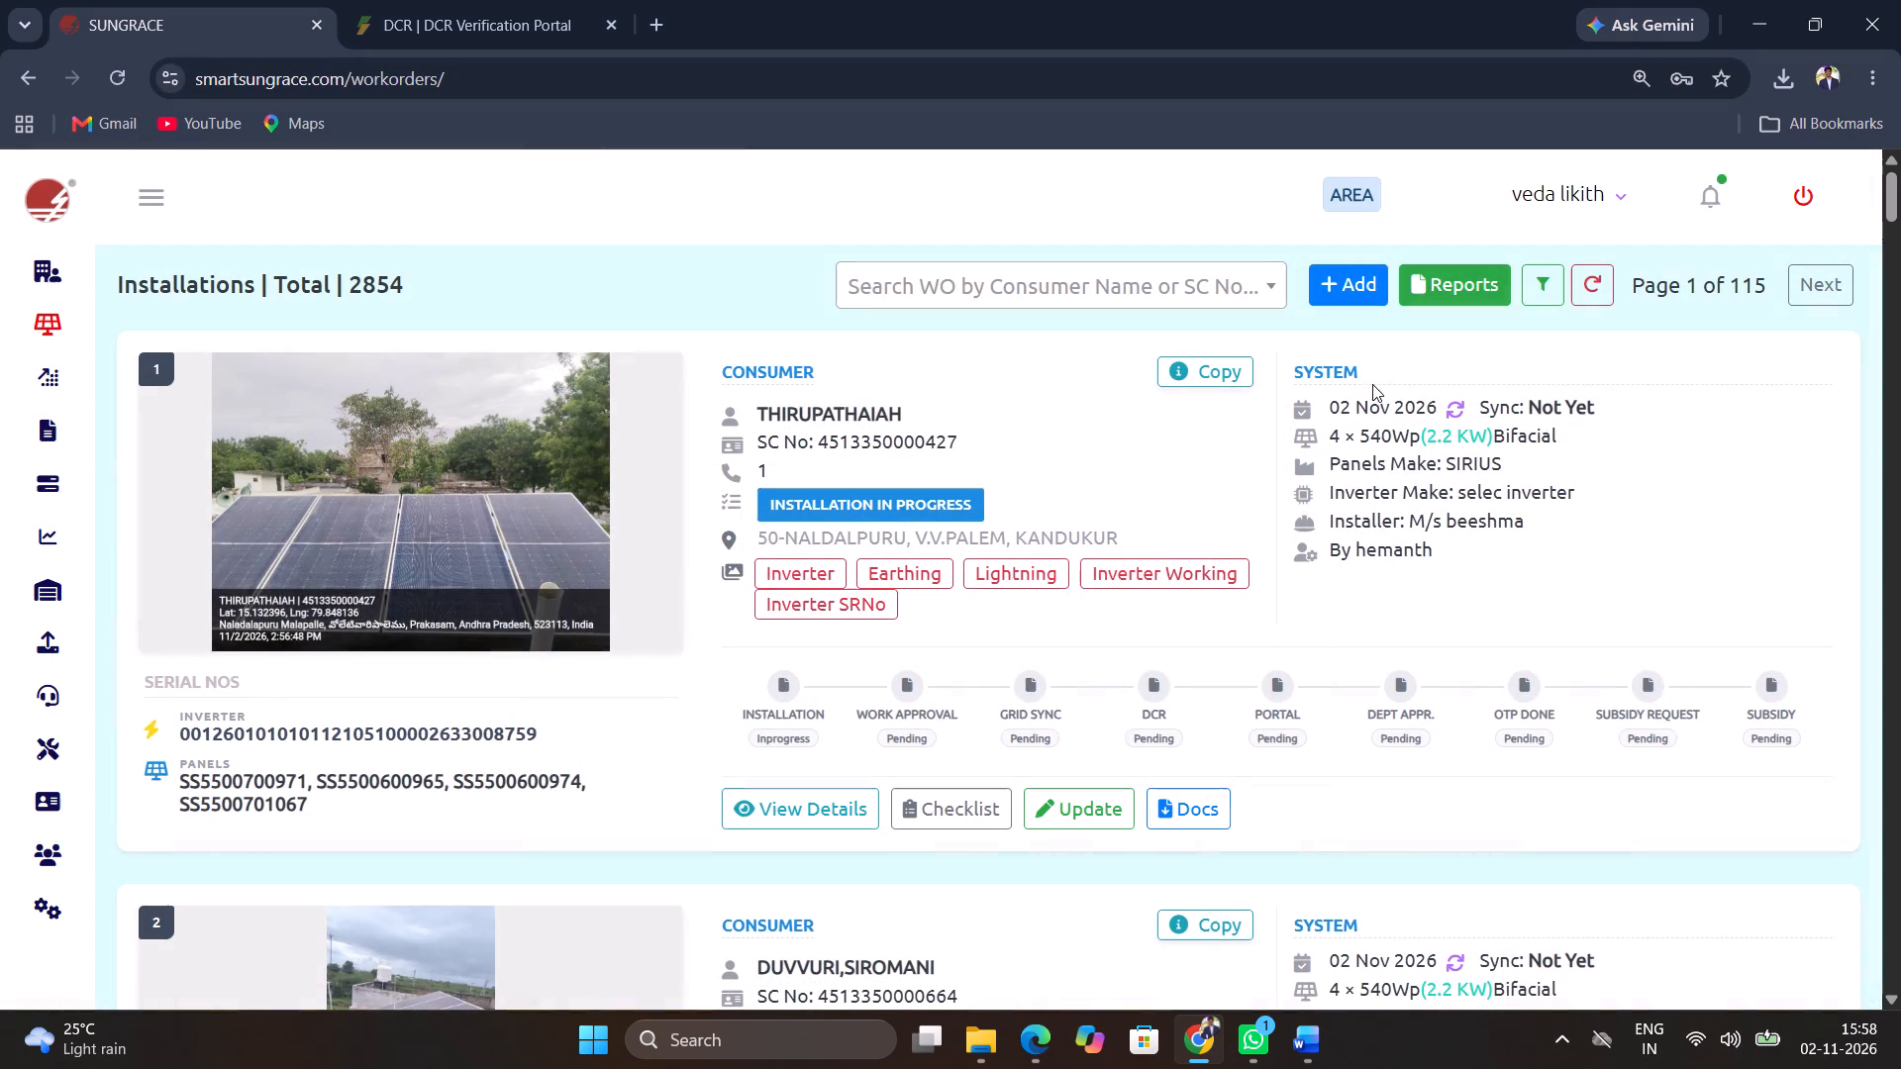
scroll(1069, 422, "down", 3)
scroll(1069, 422, "up", 2)
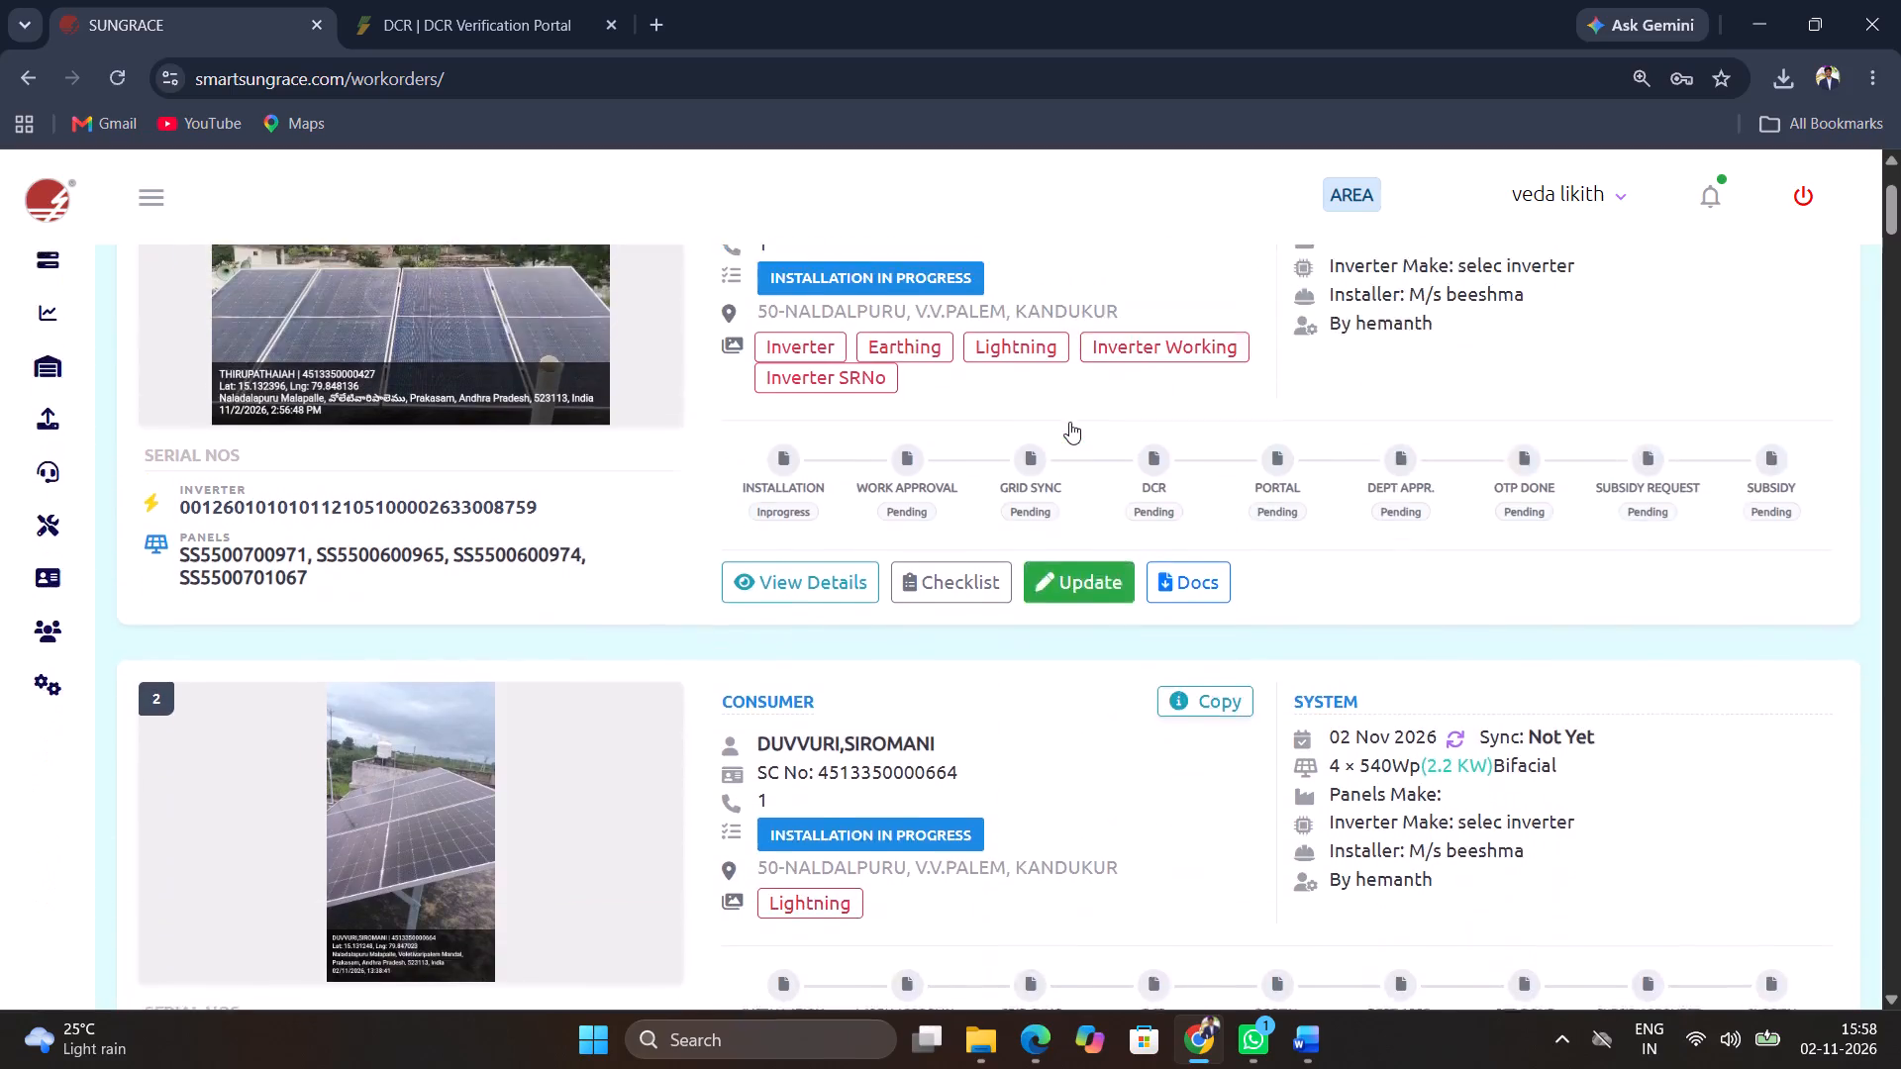
scroll(1069, 422, "up", 1)
scroll(1069, 422, "down", 3)
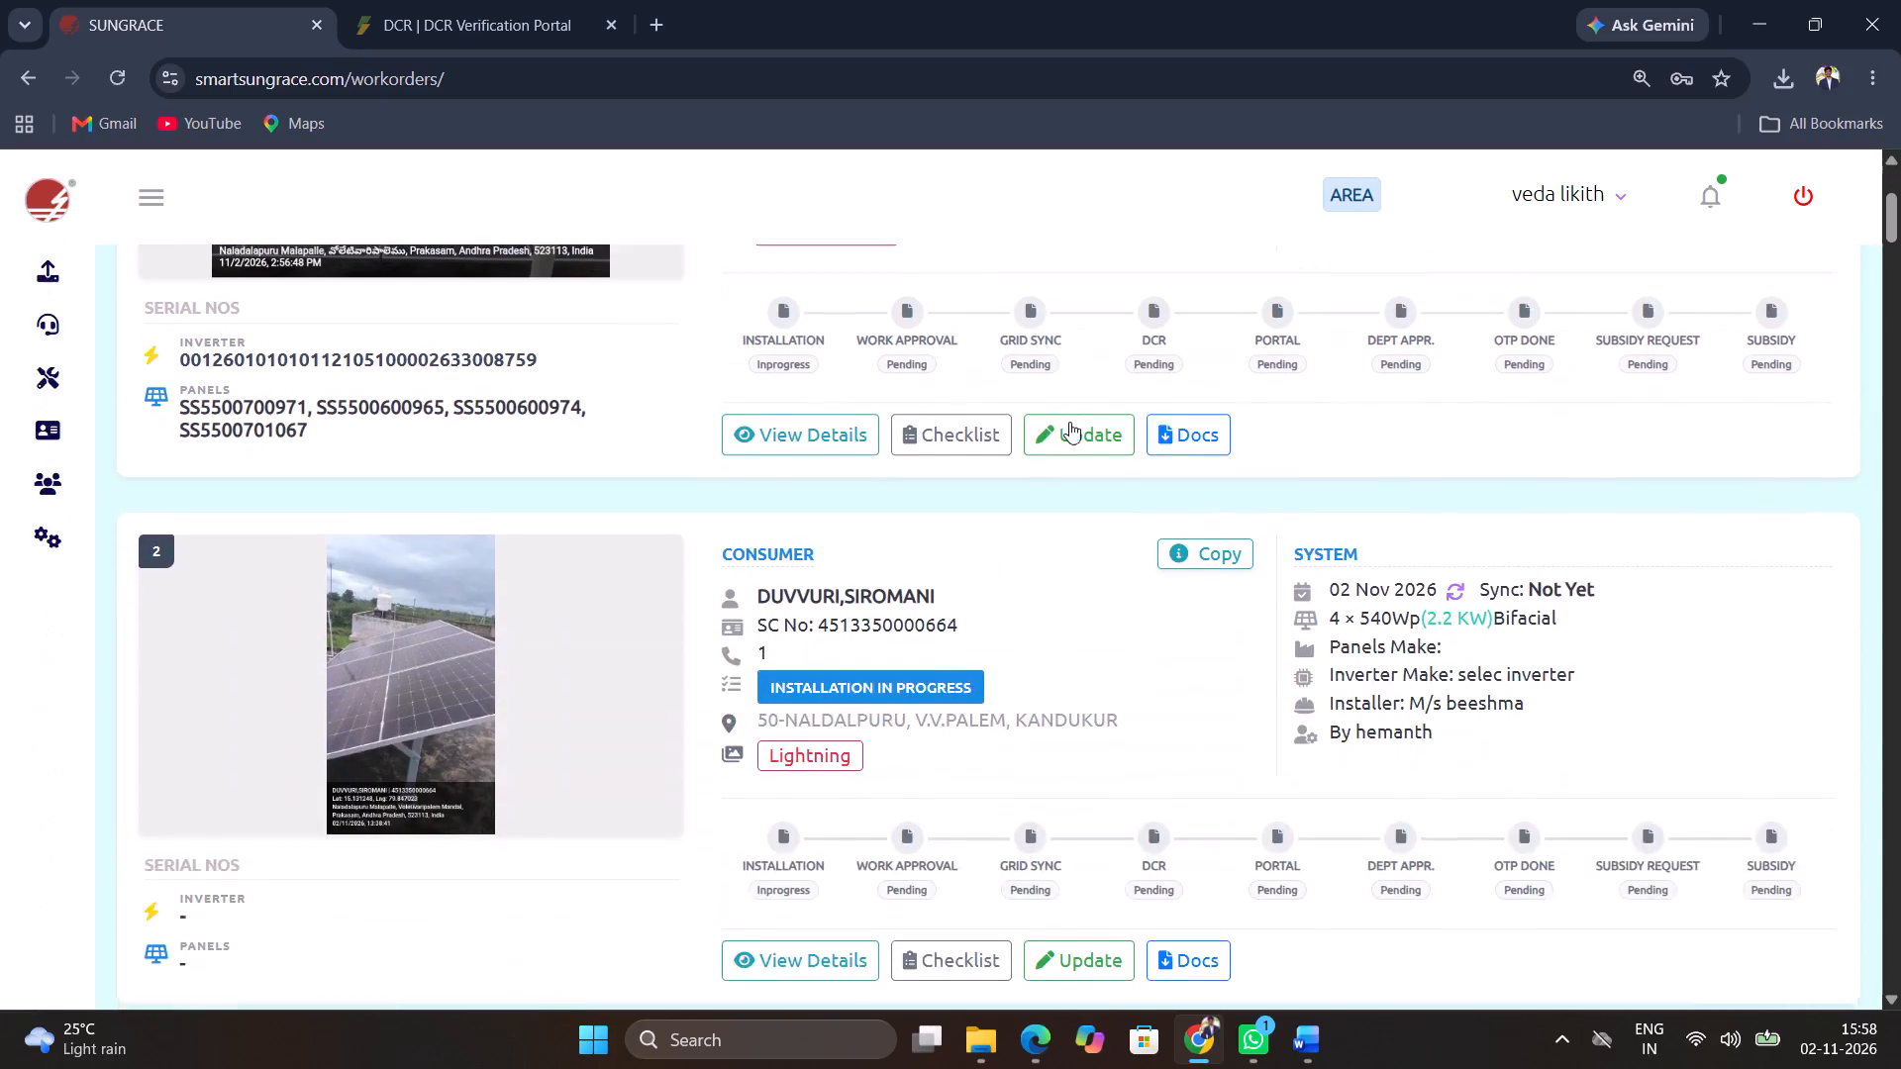
scroll(1069, 422, "up", 4)
scroll(1069, 421, "down", 9)
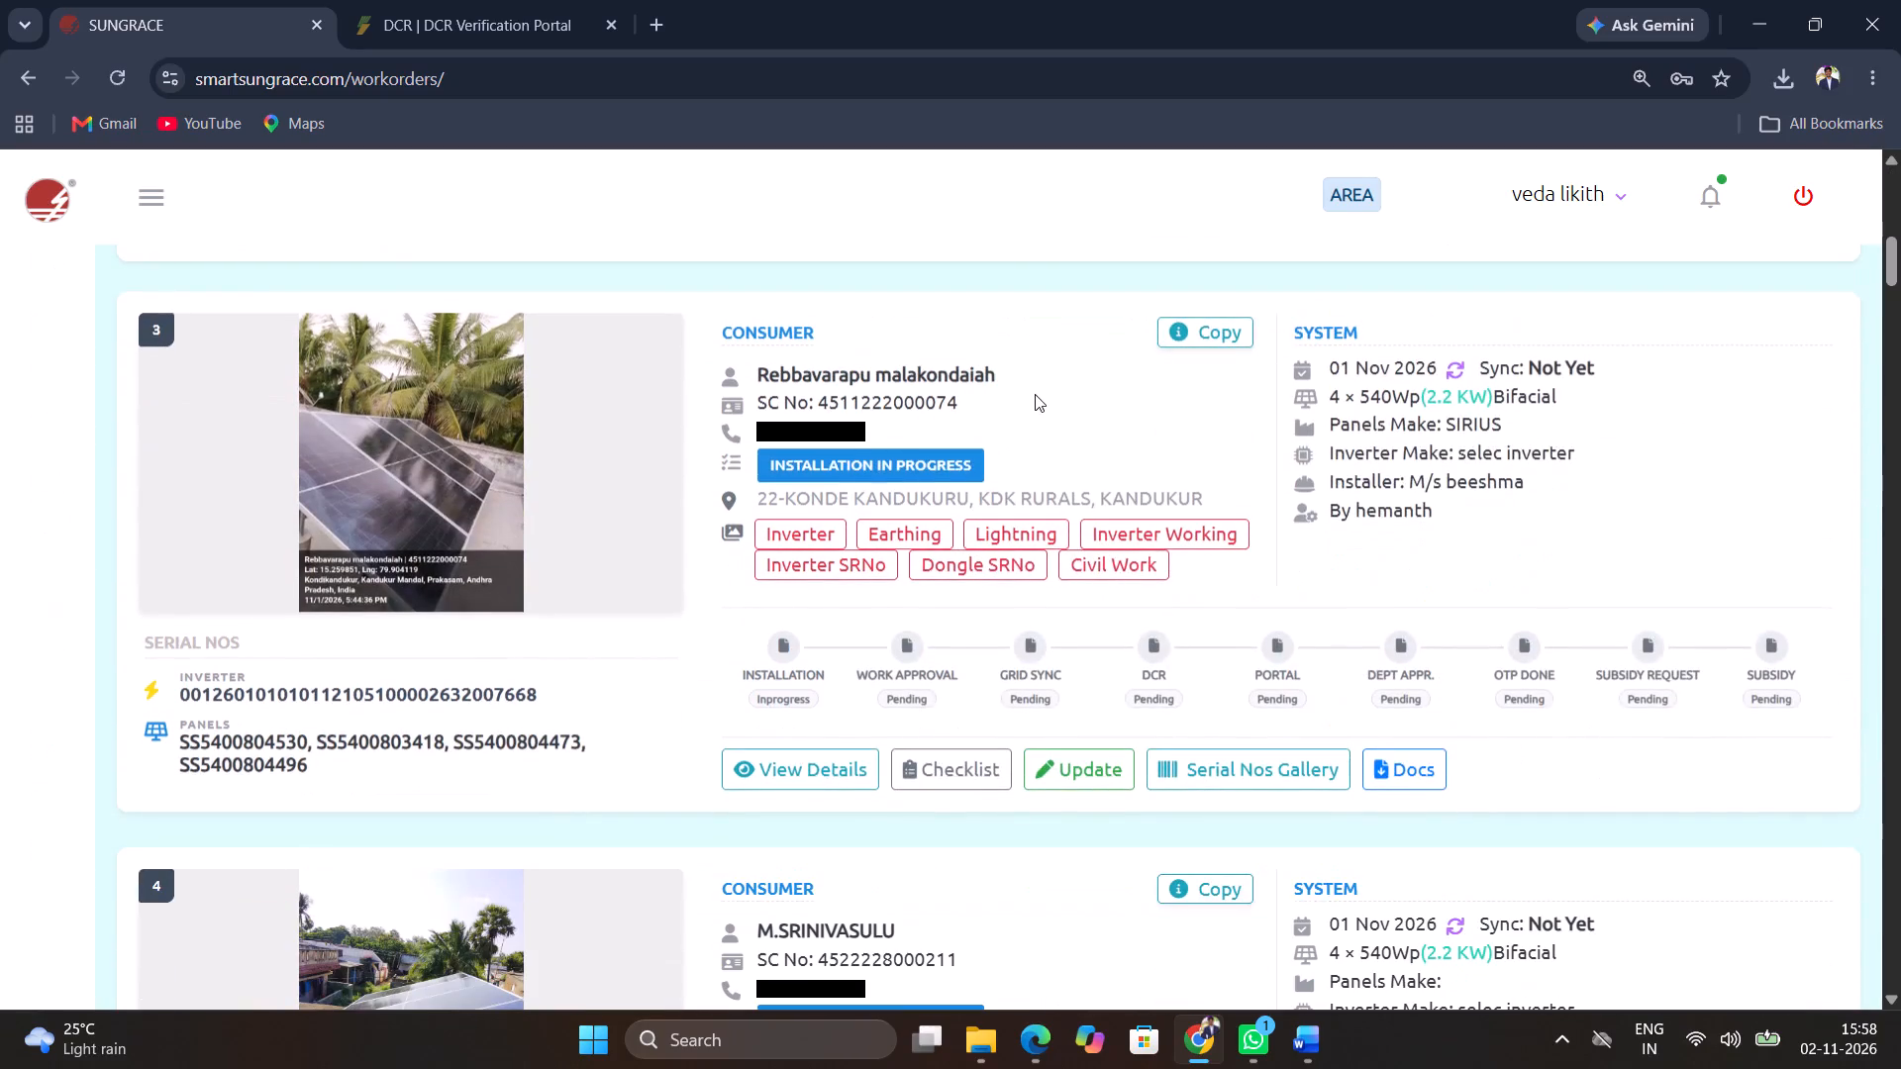
left_click(1172, 339)
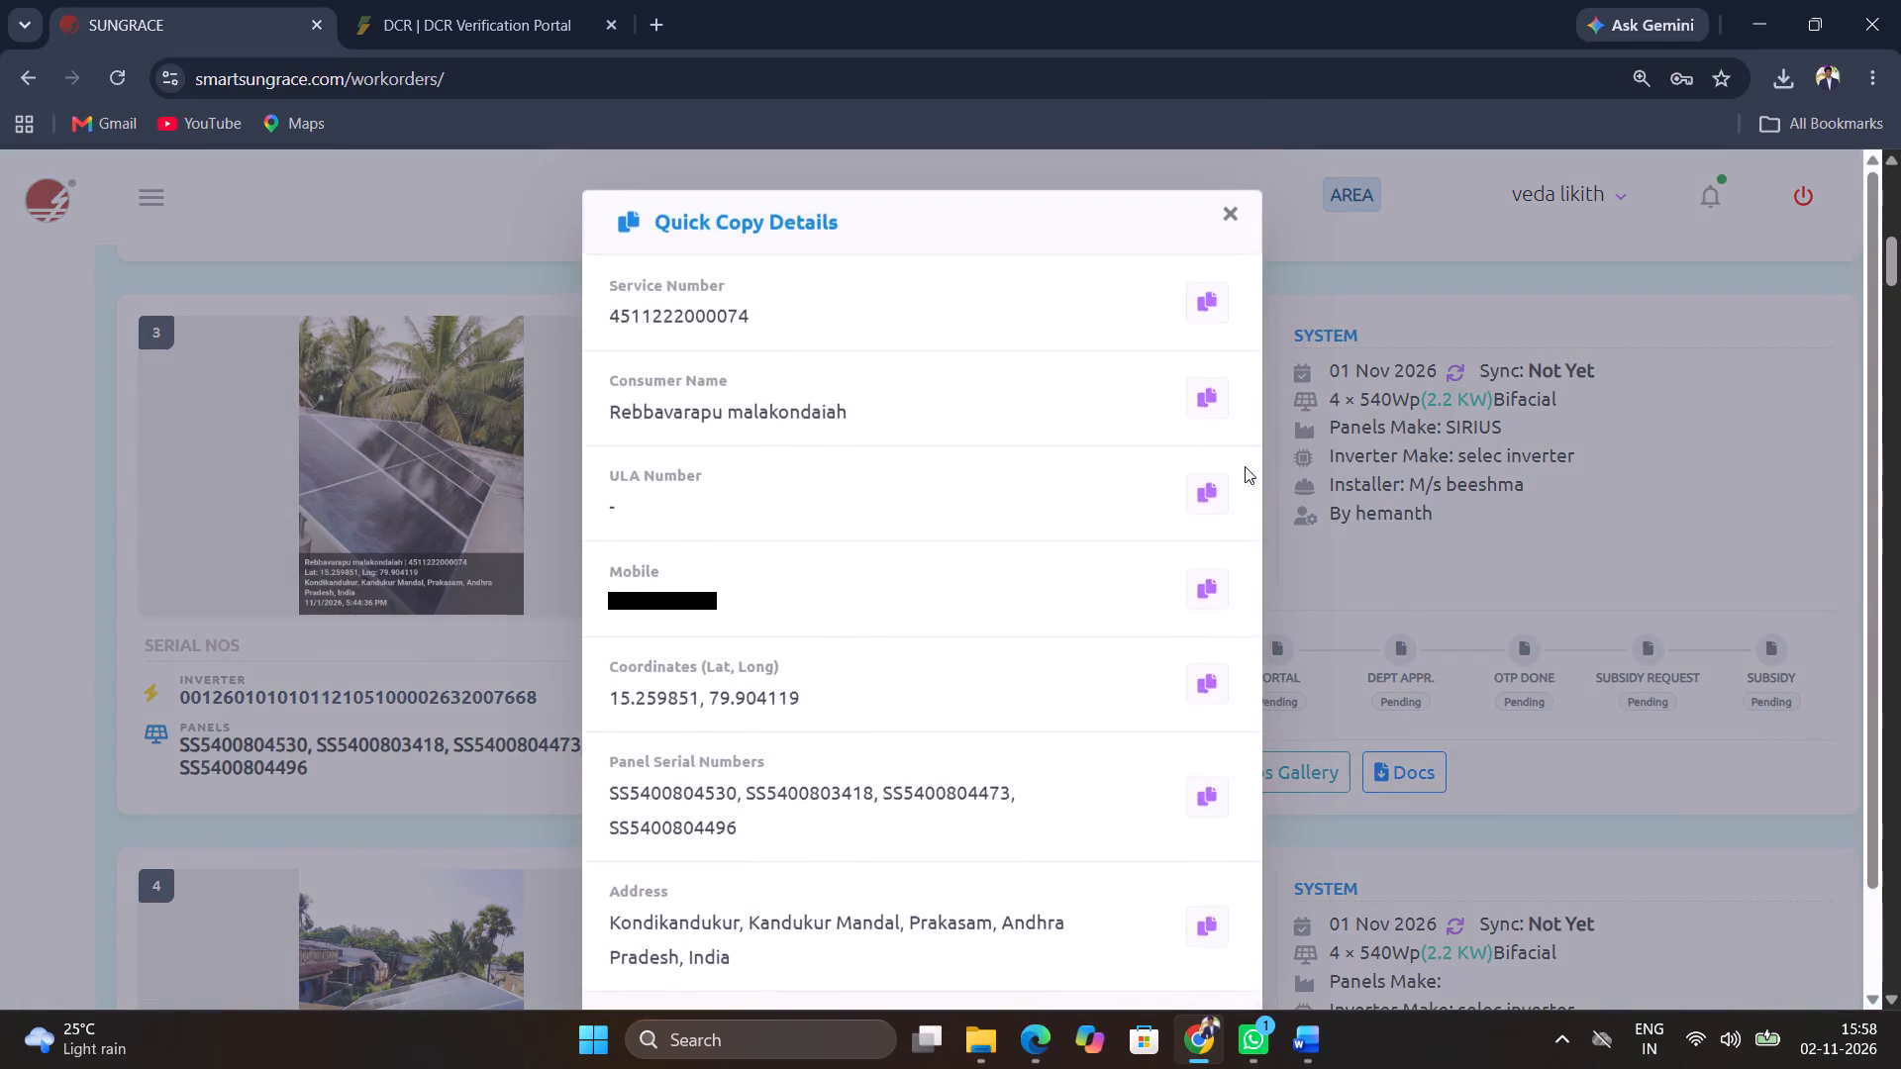
left_click_drag(1373, 602, 1373, 611)
scroll(1190, 488, "up", 13)
Download the Installation Report and open the Installations_20261102_155901 workbook in Excel with editing enabled.
left_click(1473, 283)
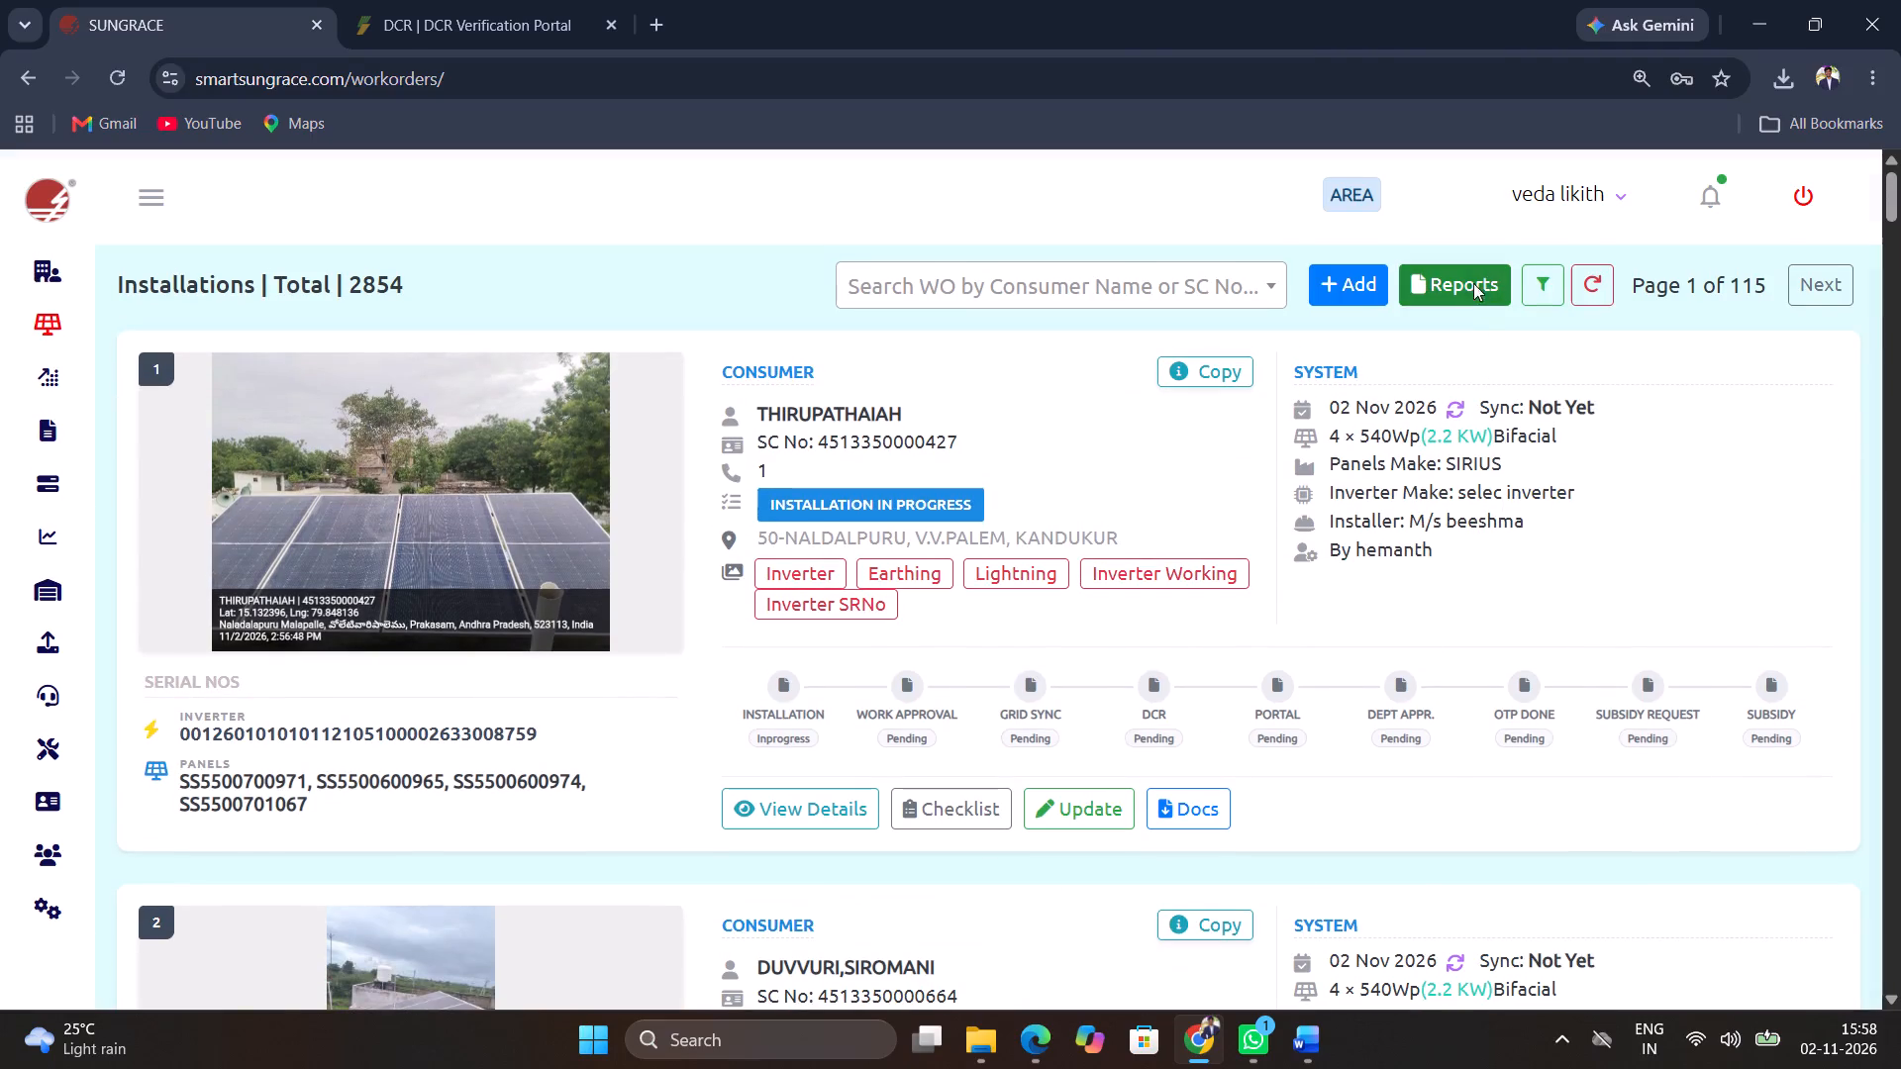
left_click(943, 318)
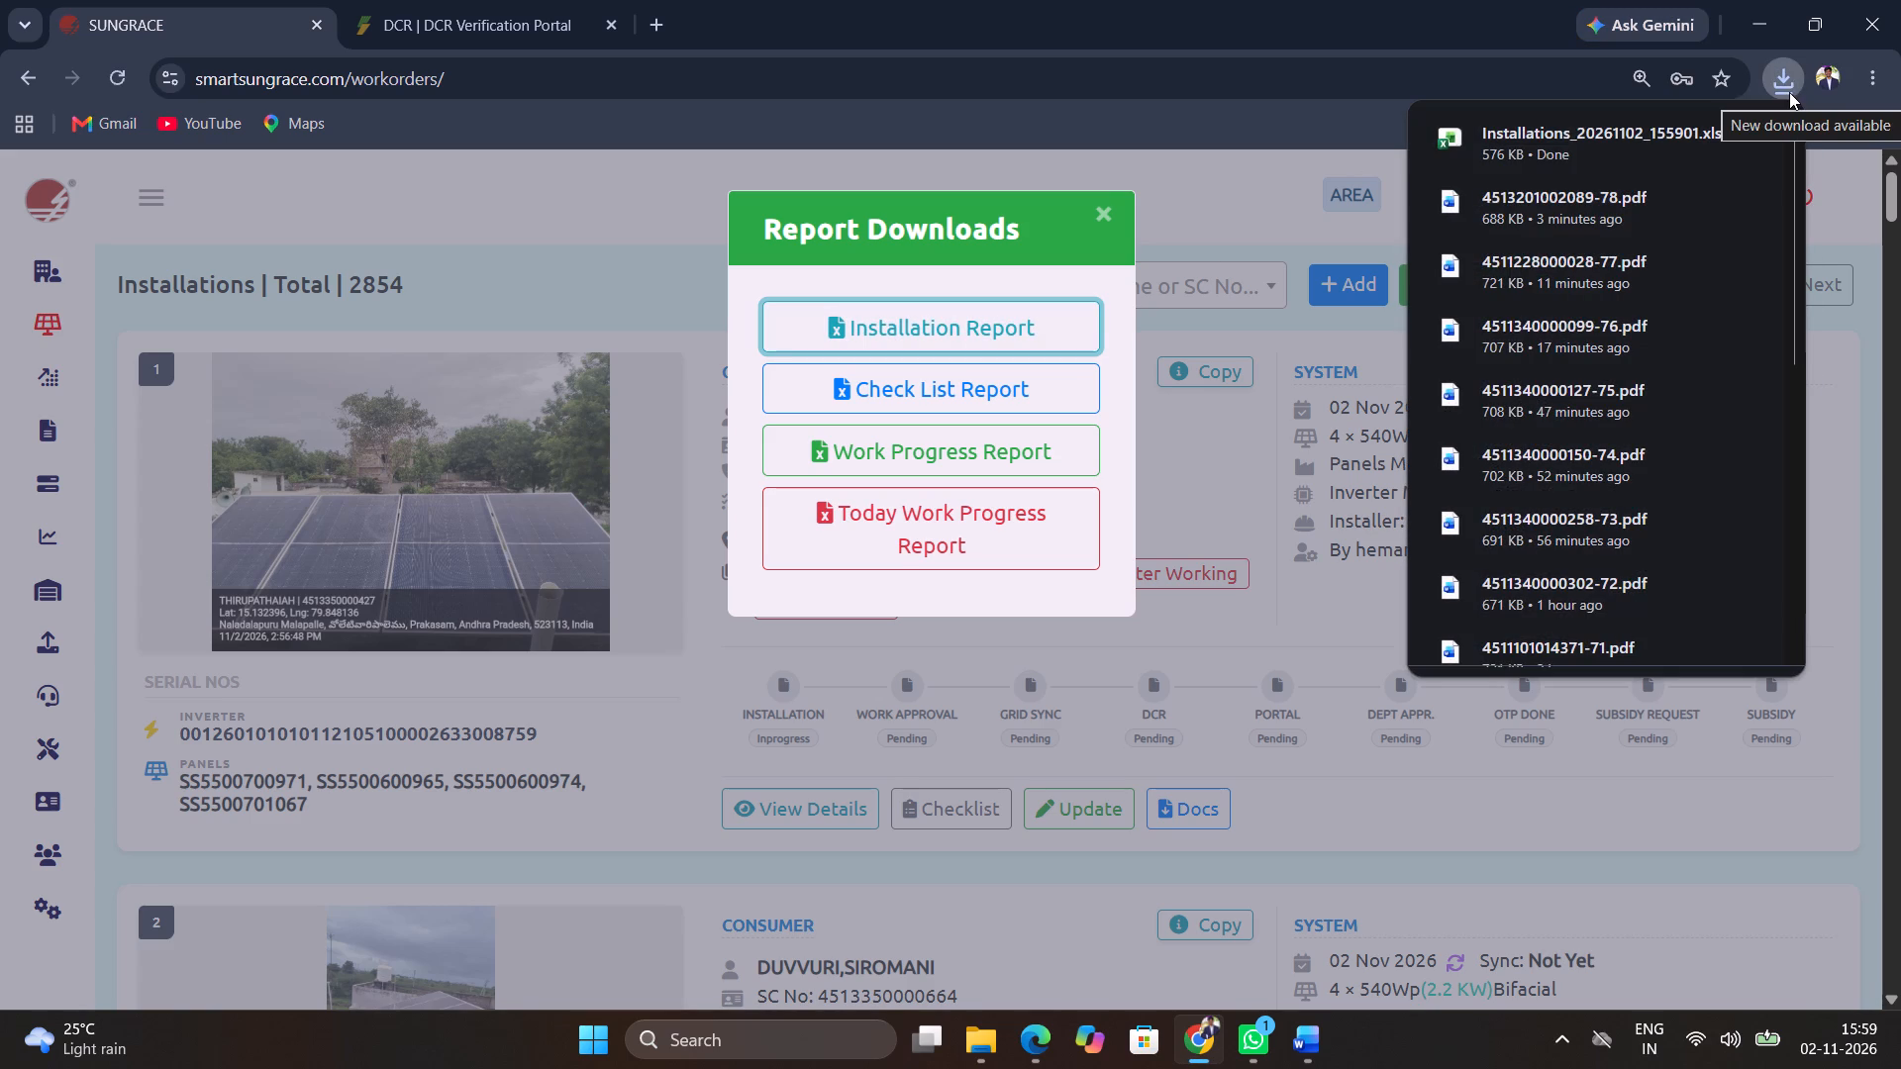
double_click(1564, 143)
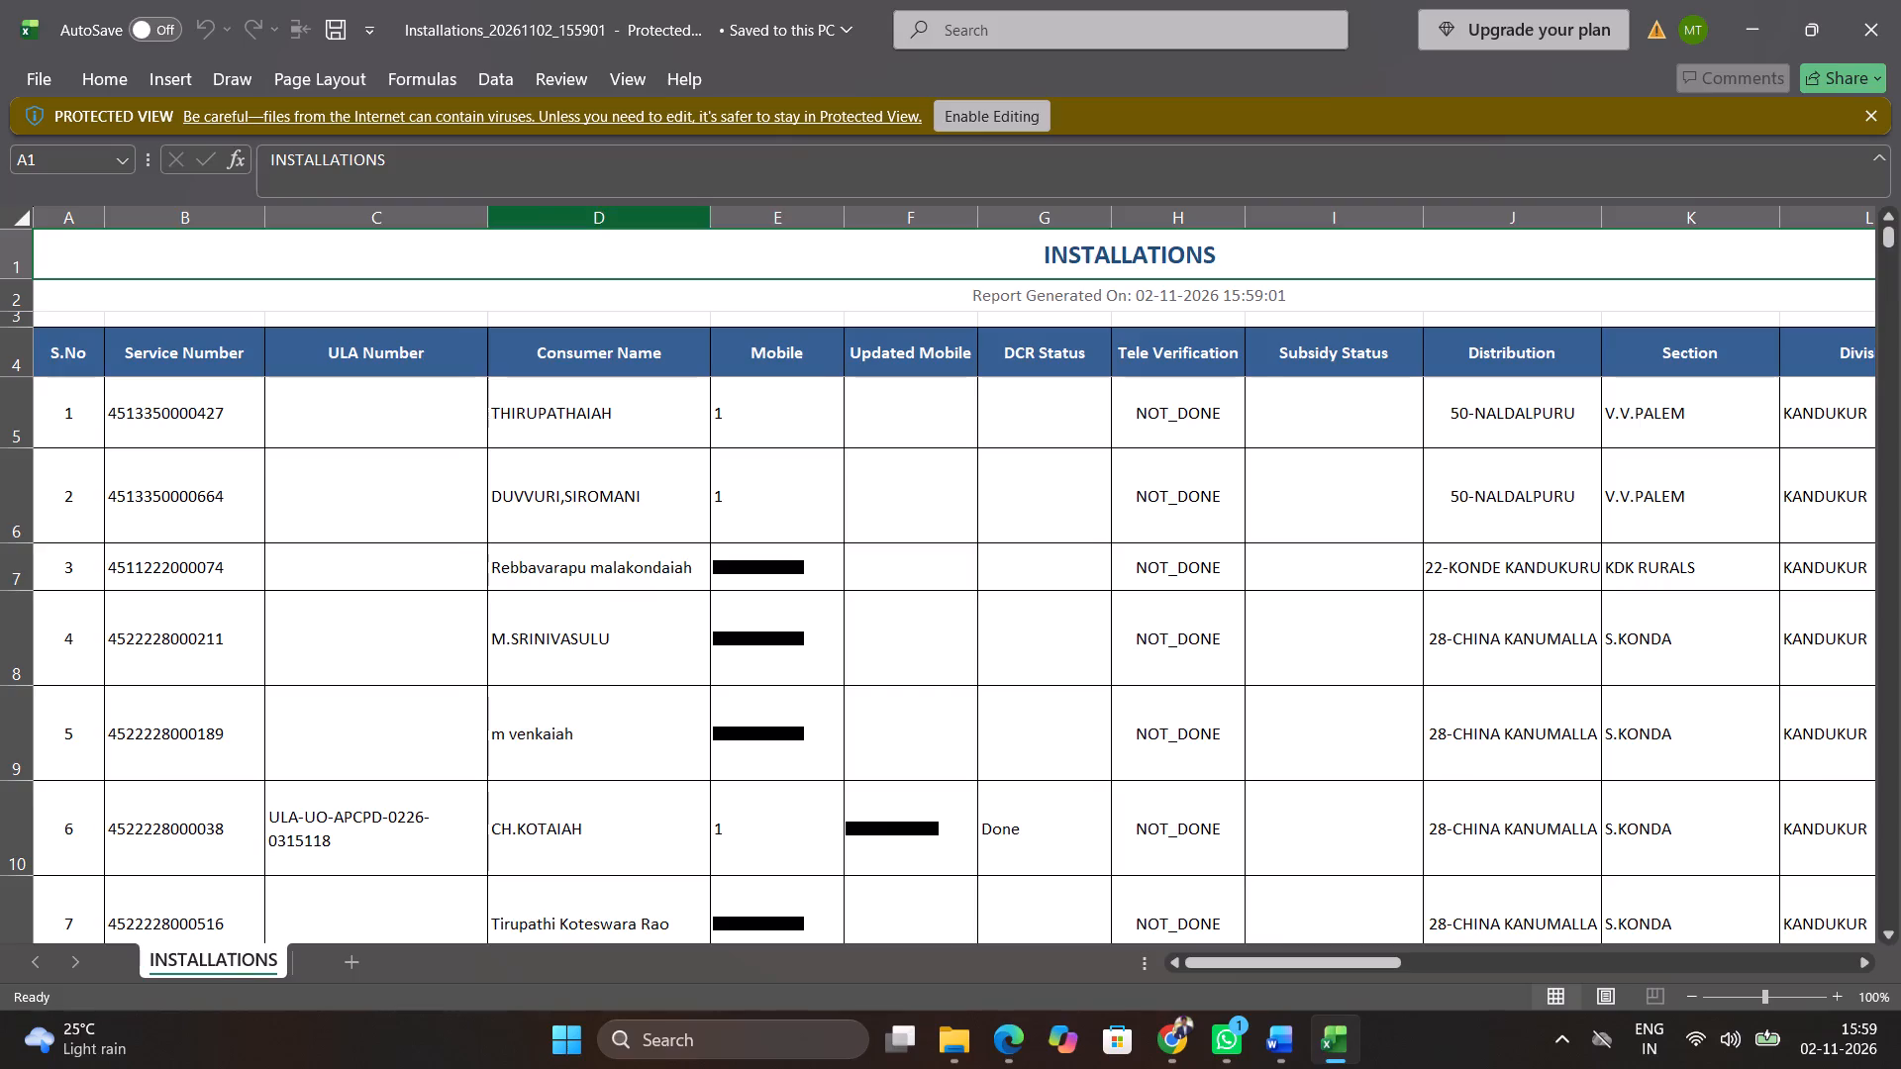
left_click(983, 124)
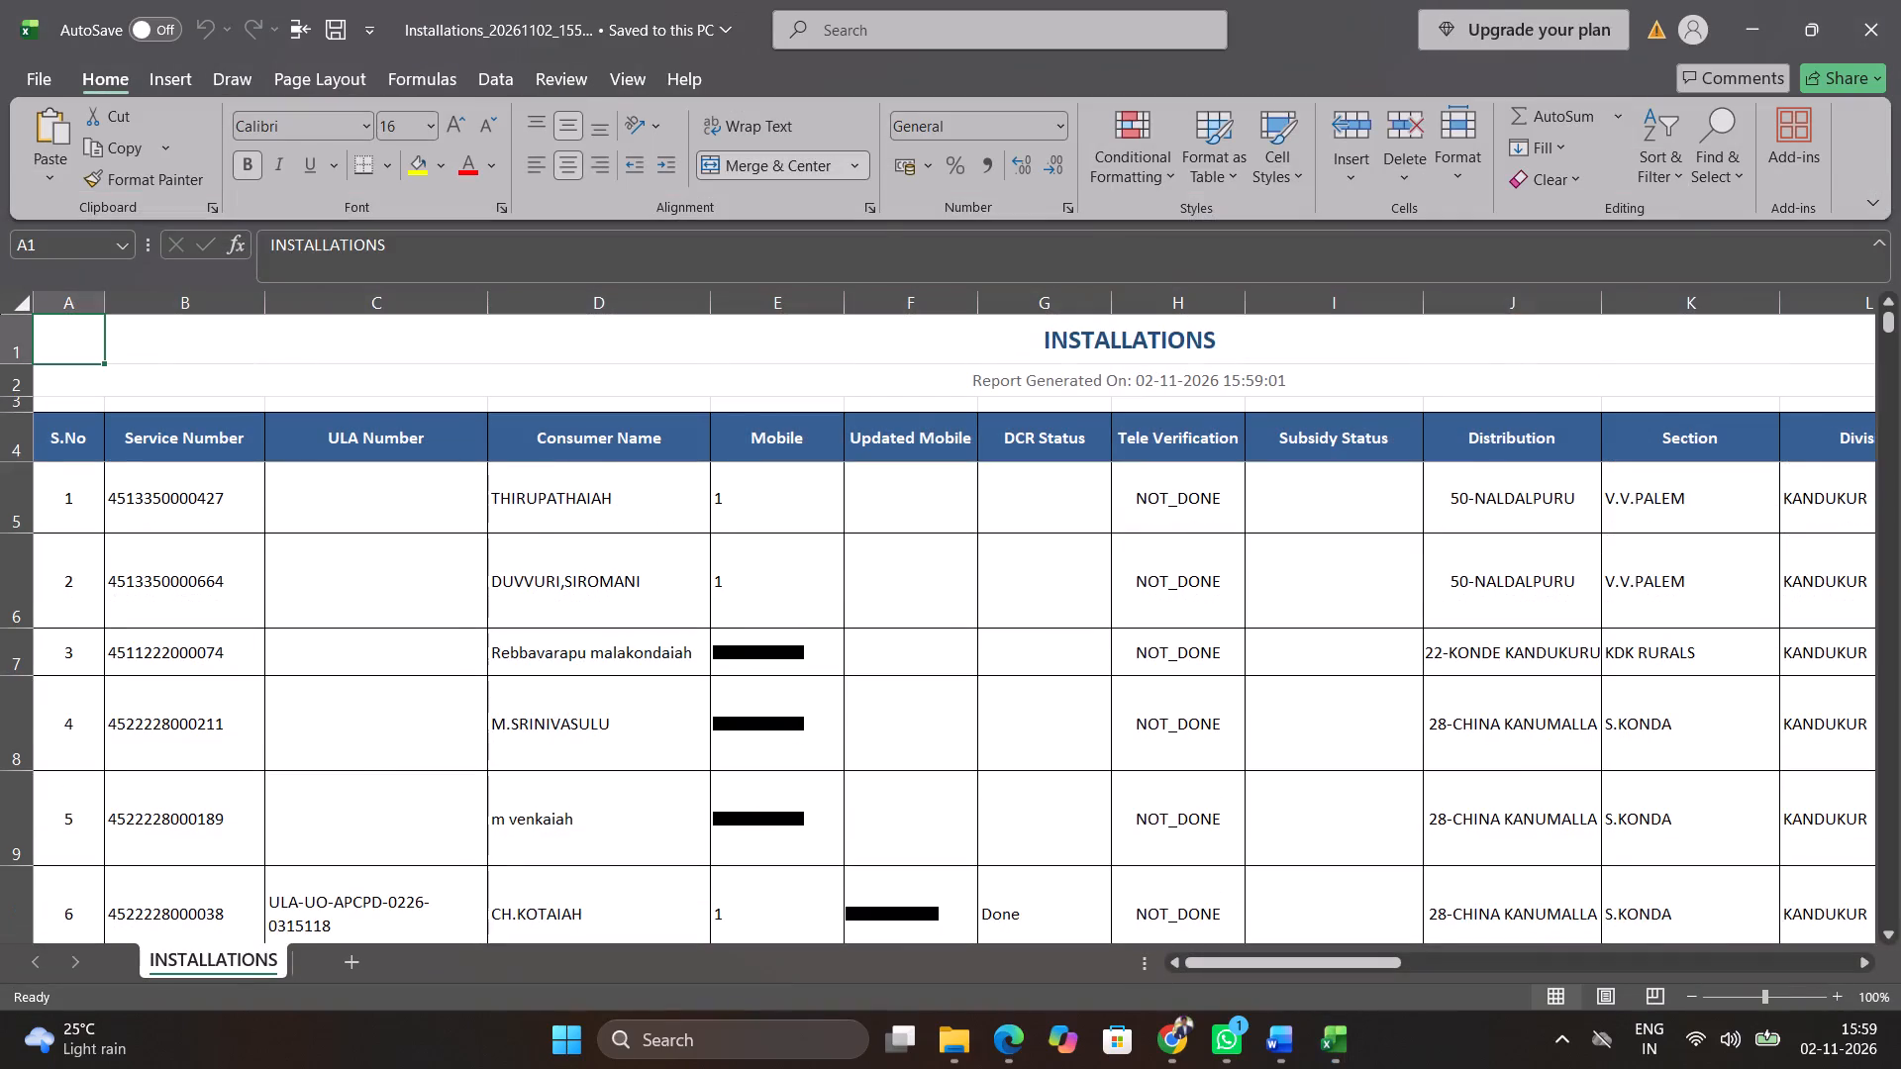
Add filters to the column headings in row 4 of the INSTALLATIONS sheet.
left_click(12, 437)
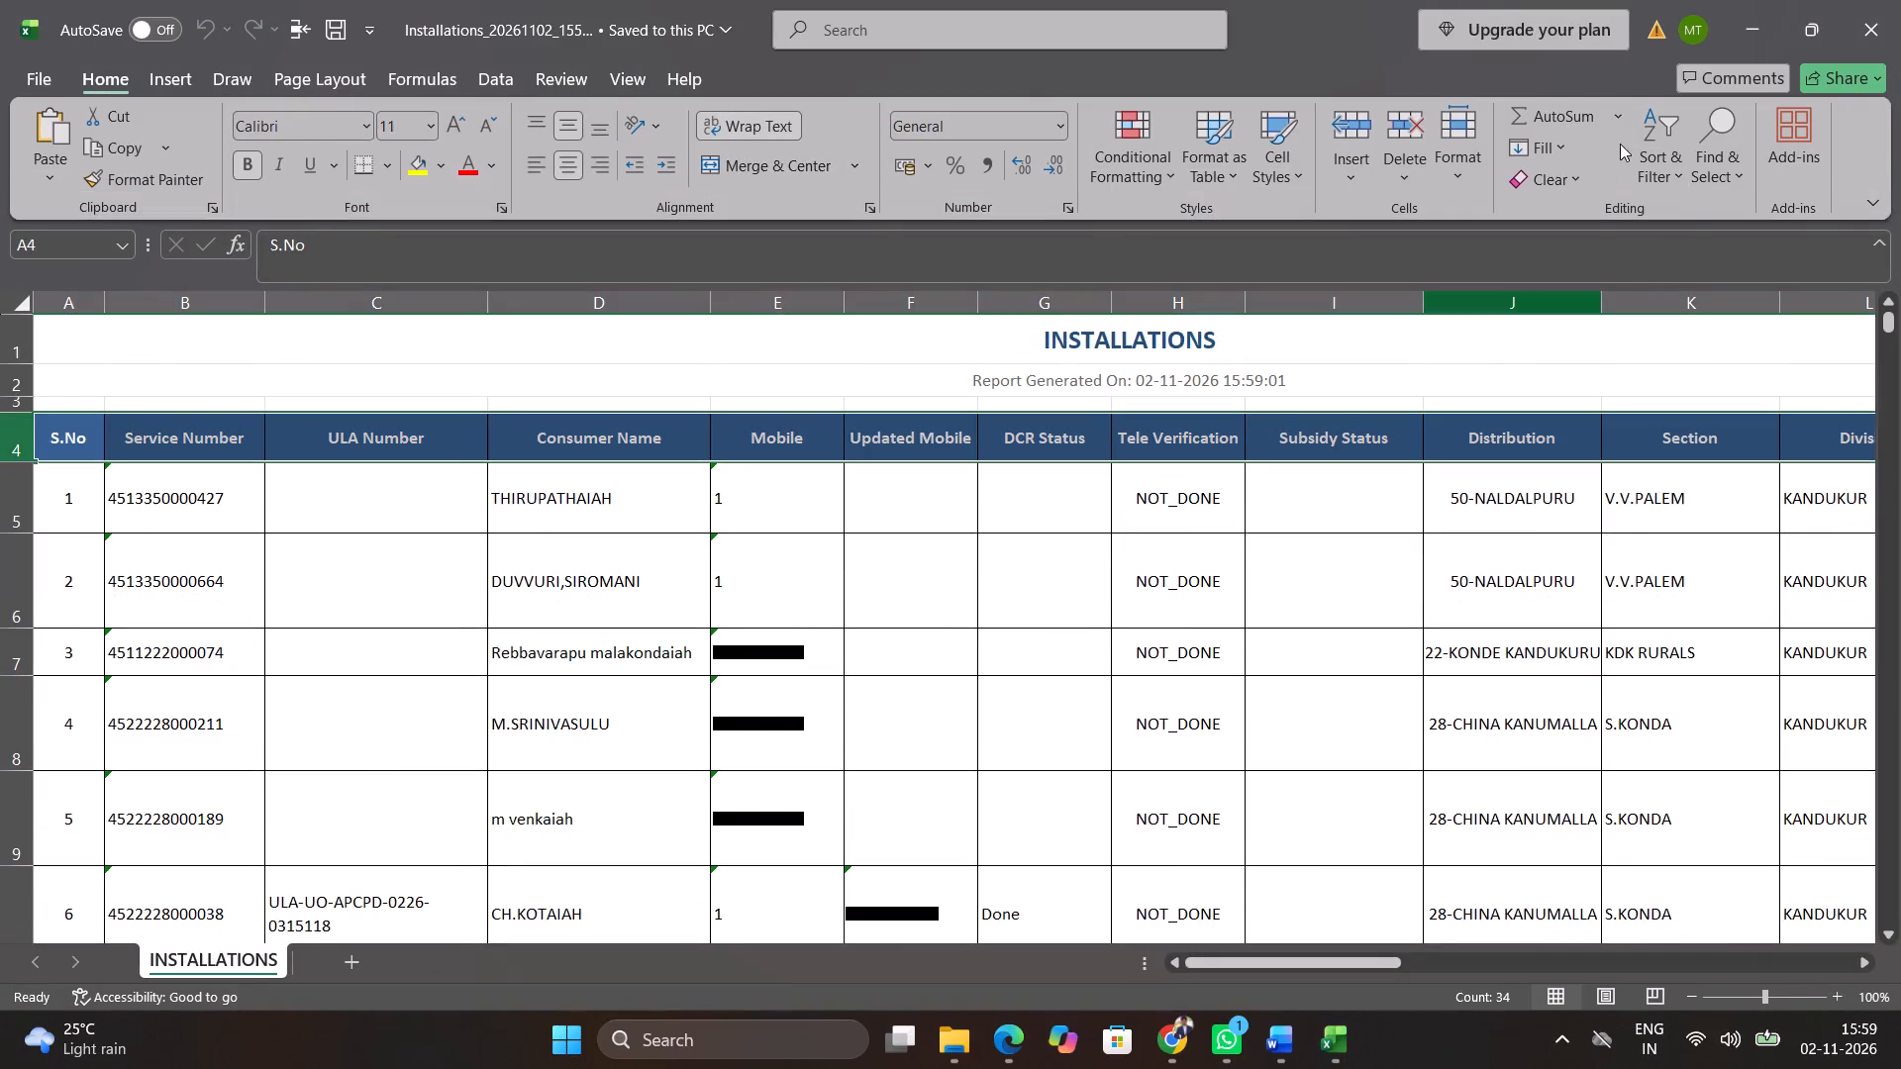
left_click(1665, 151)
left_click(1694, 318)
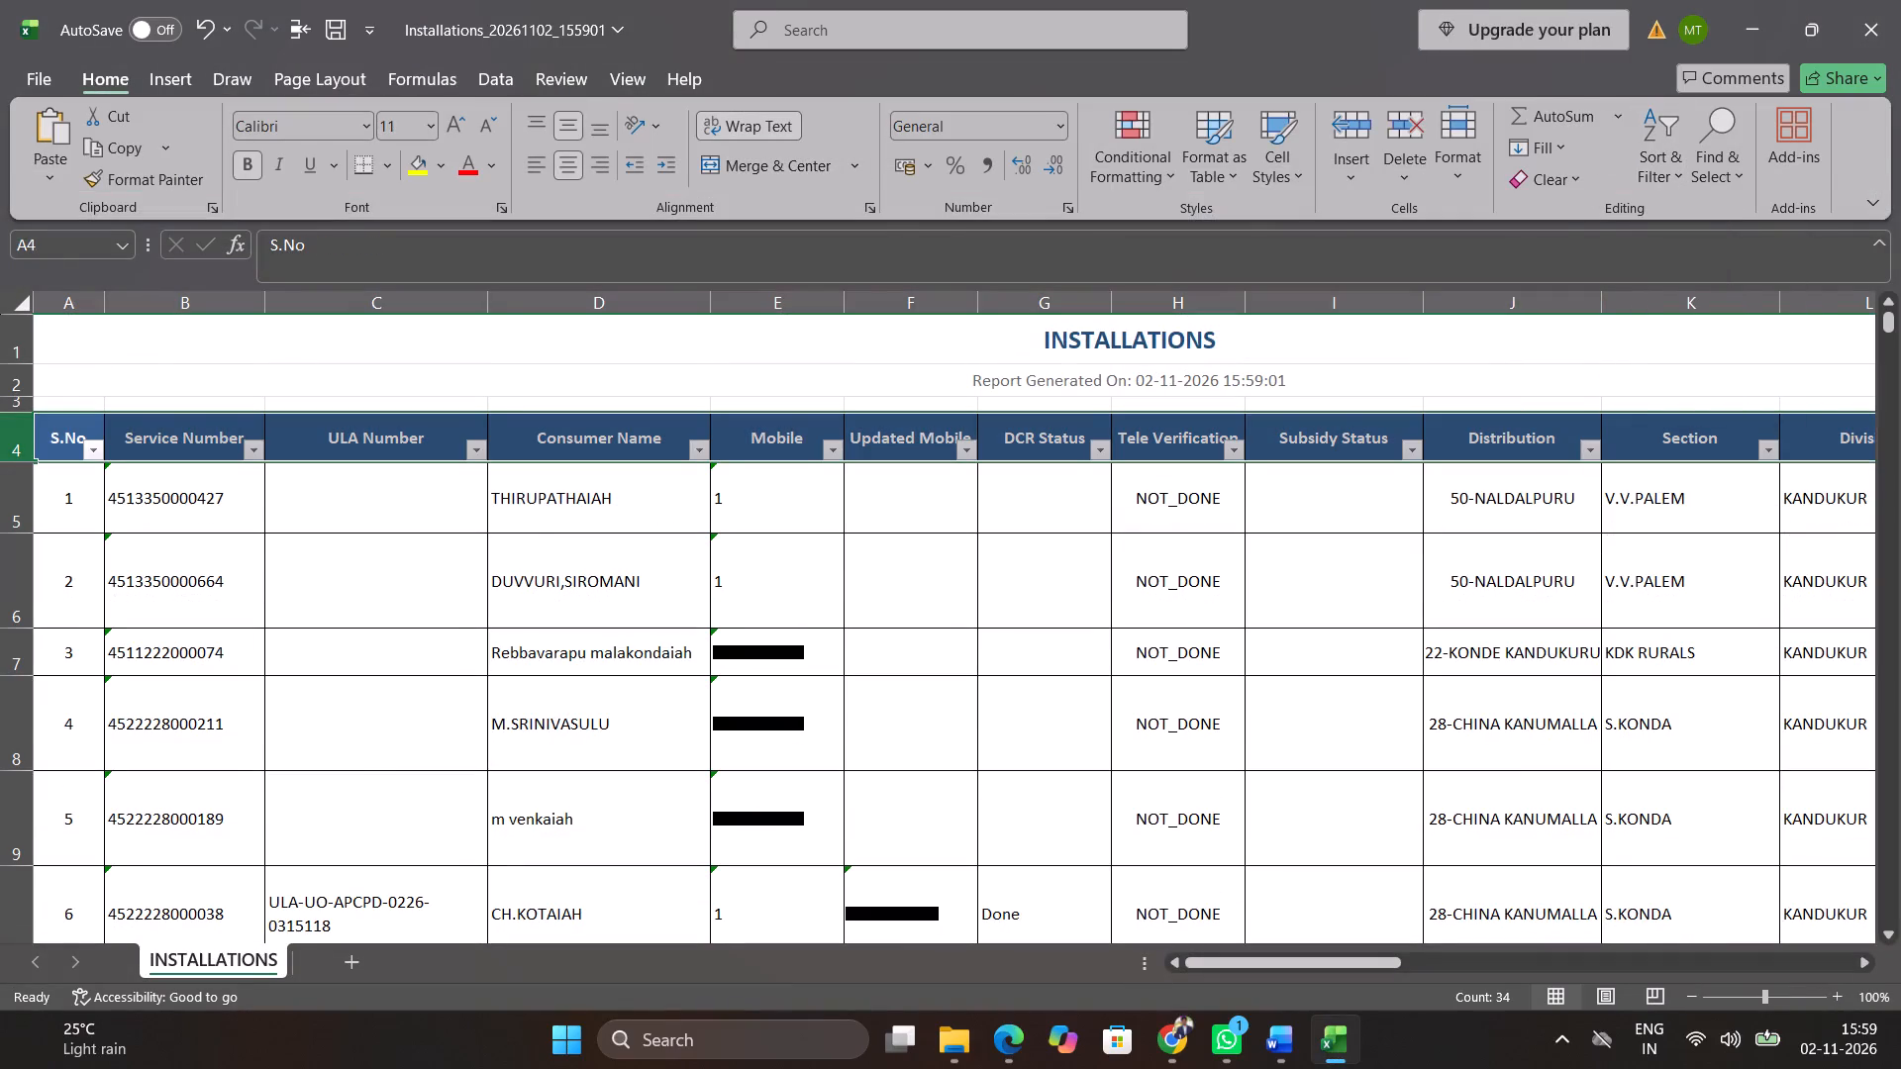
Filter the ULA Number column to exclude blank entries.
left_click(476, 451)
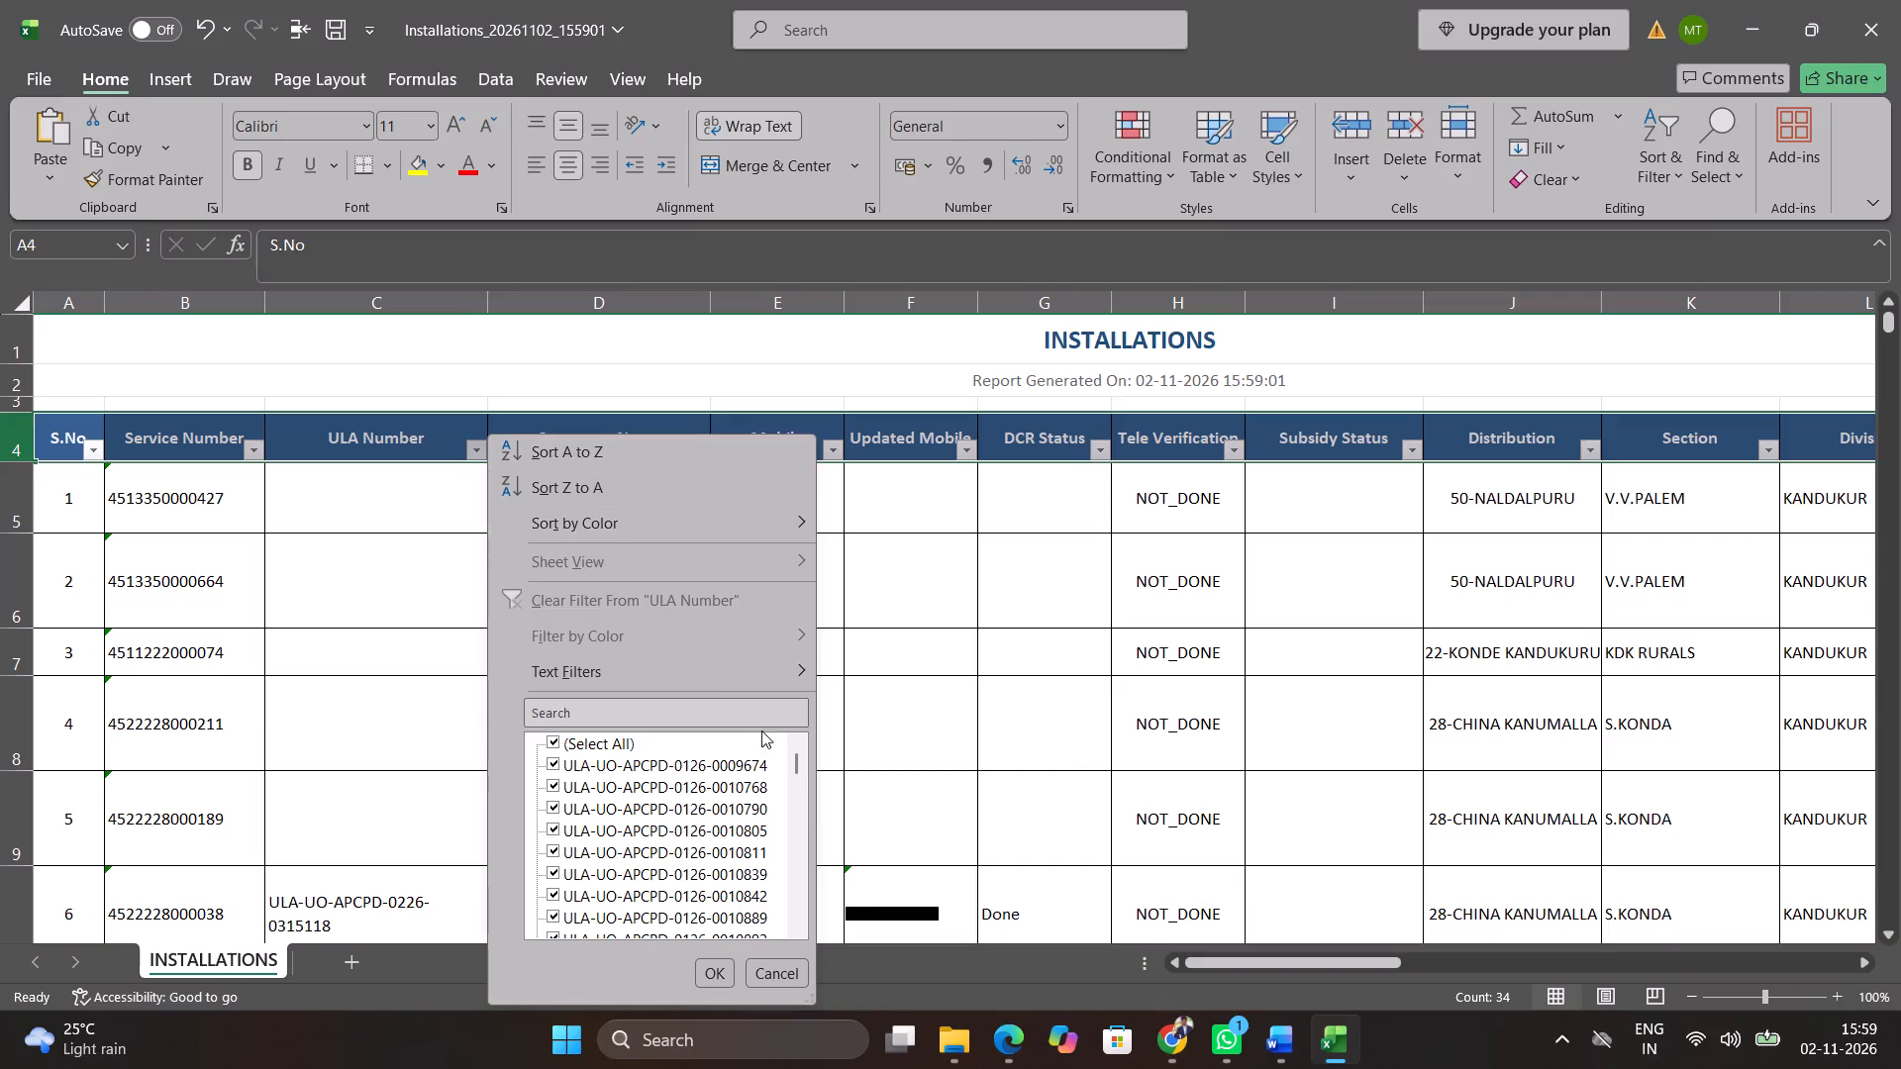
left_click_drag(789, 761, 776, 942)
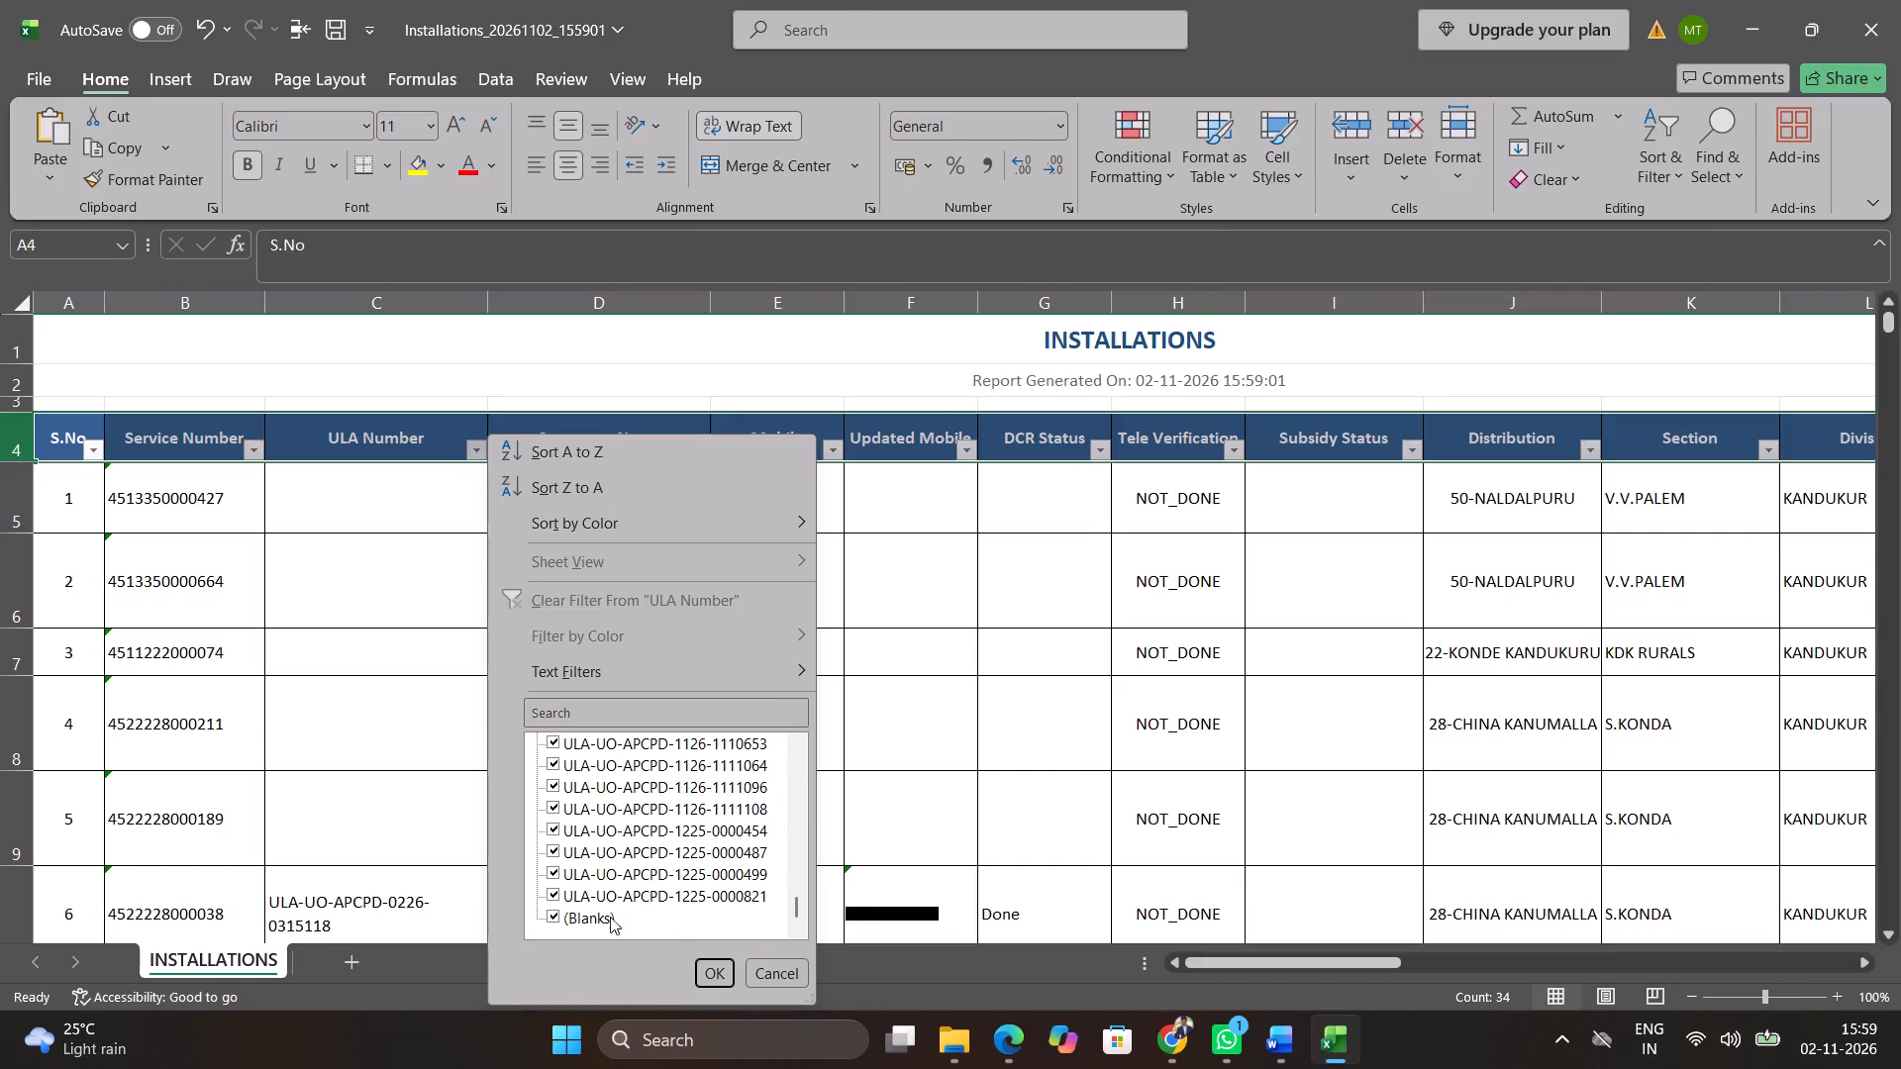
left_click(587, 915)
left_click(730, 976)
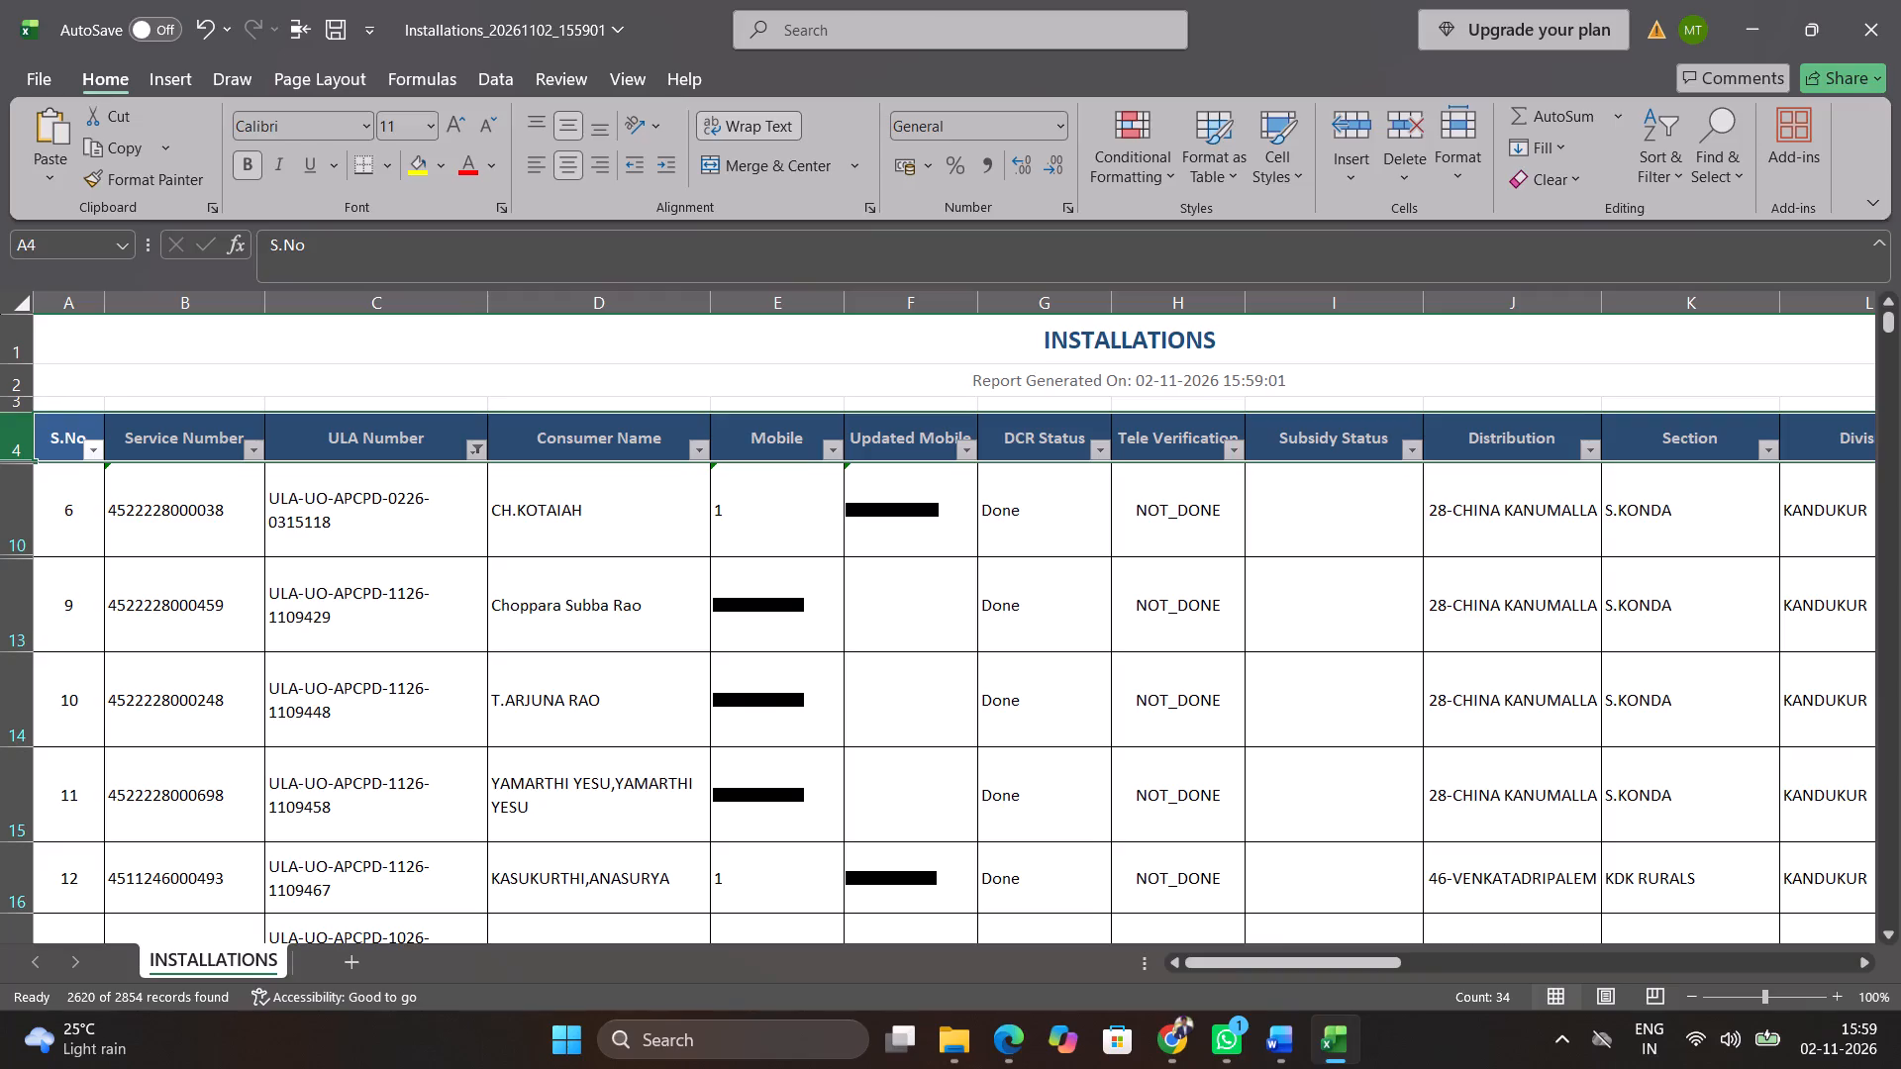
Filter the DCR Status column to show only blank entries, excluding Done.
left_click(1095, 451)
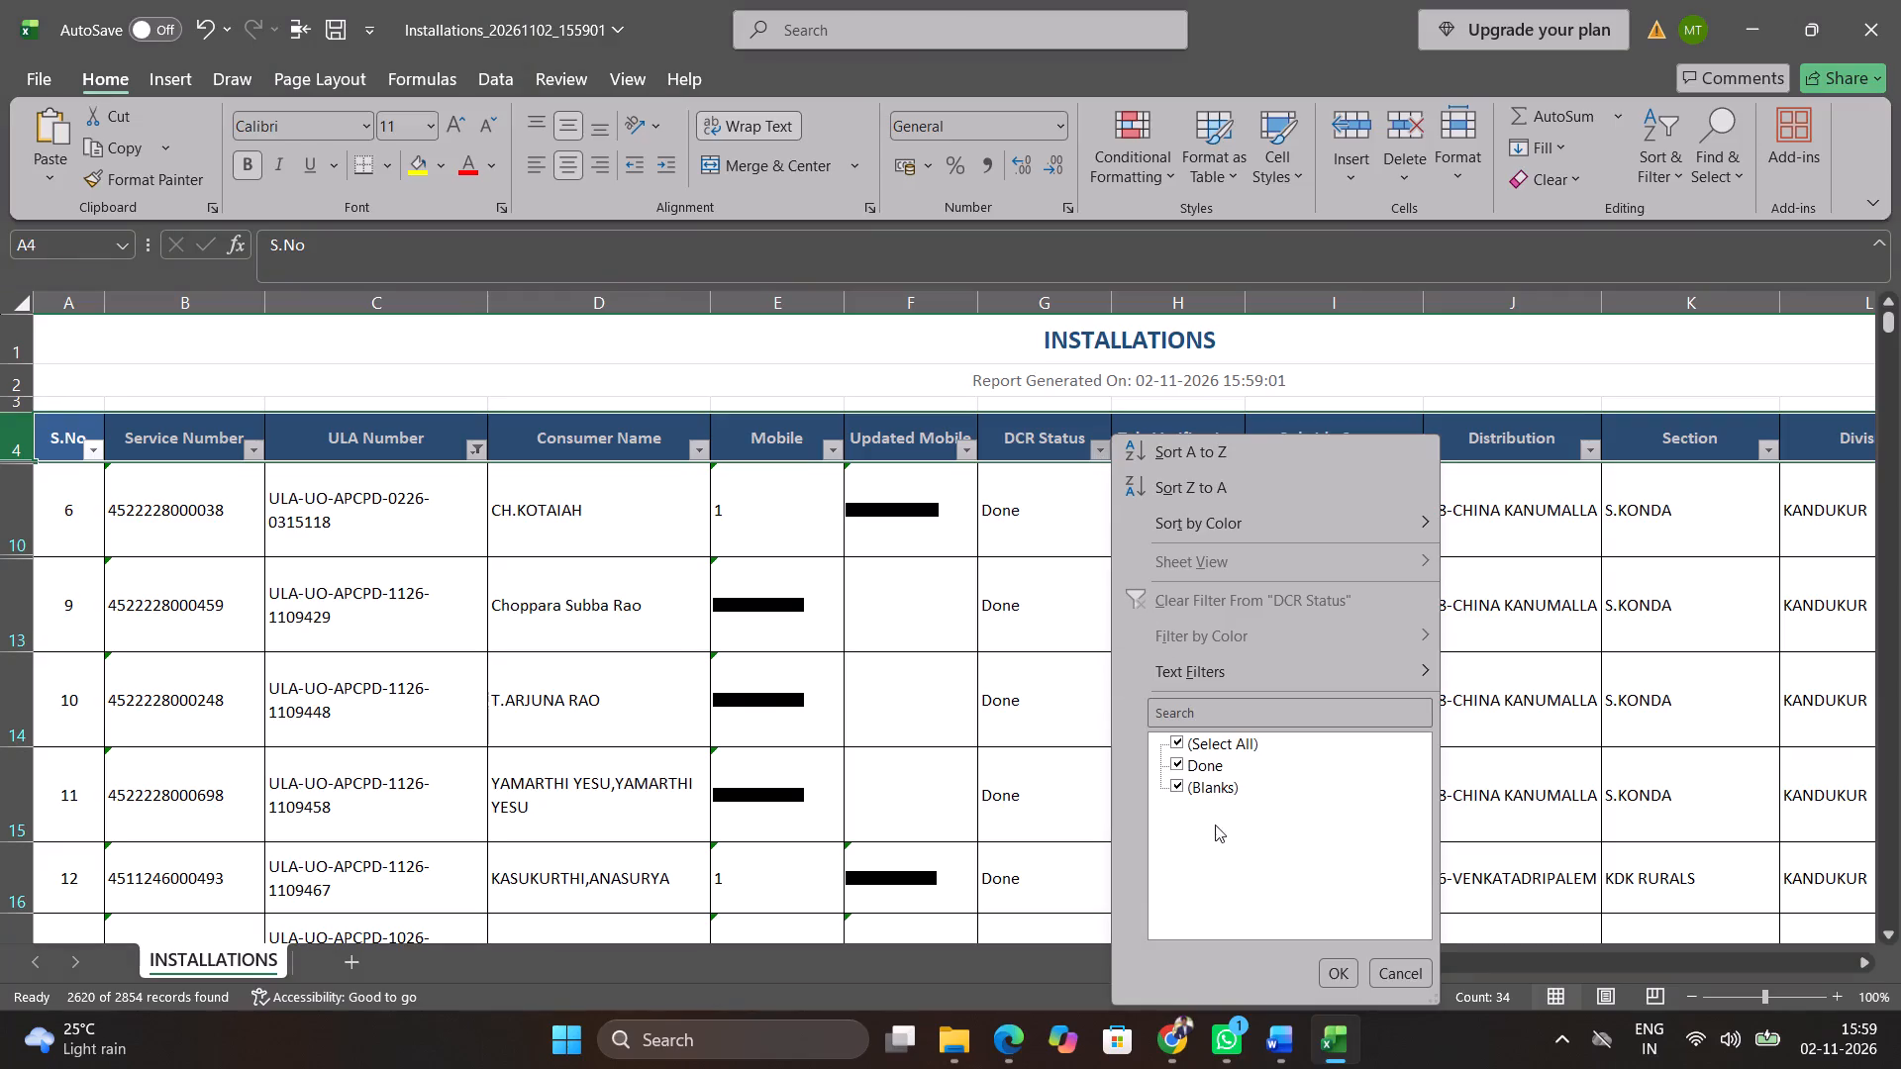
left_click(1170, 766)
left_click(1338, 970)
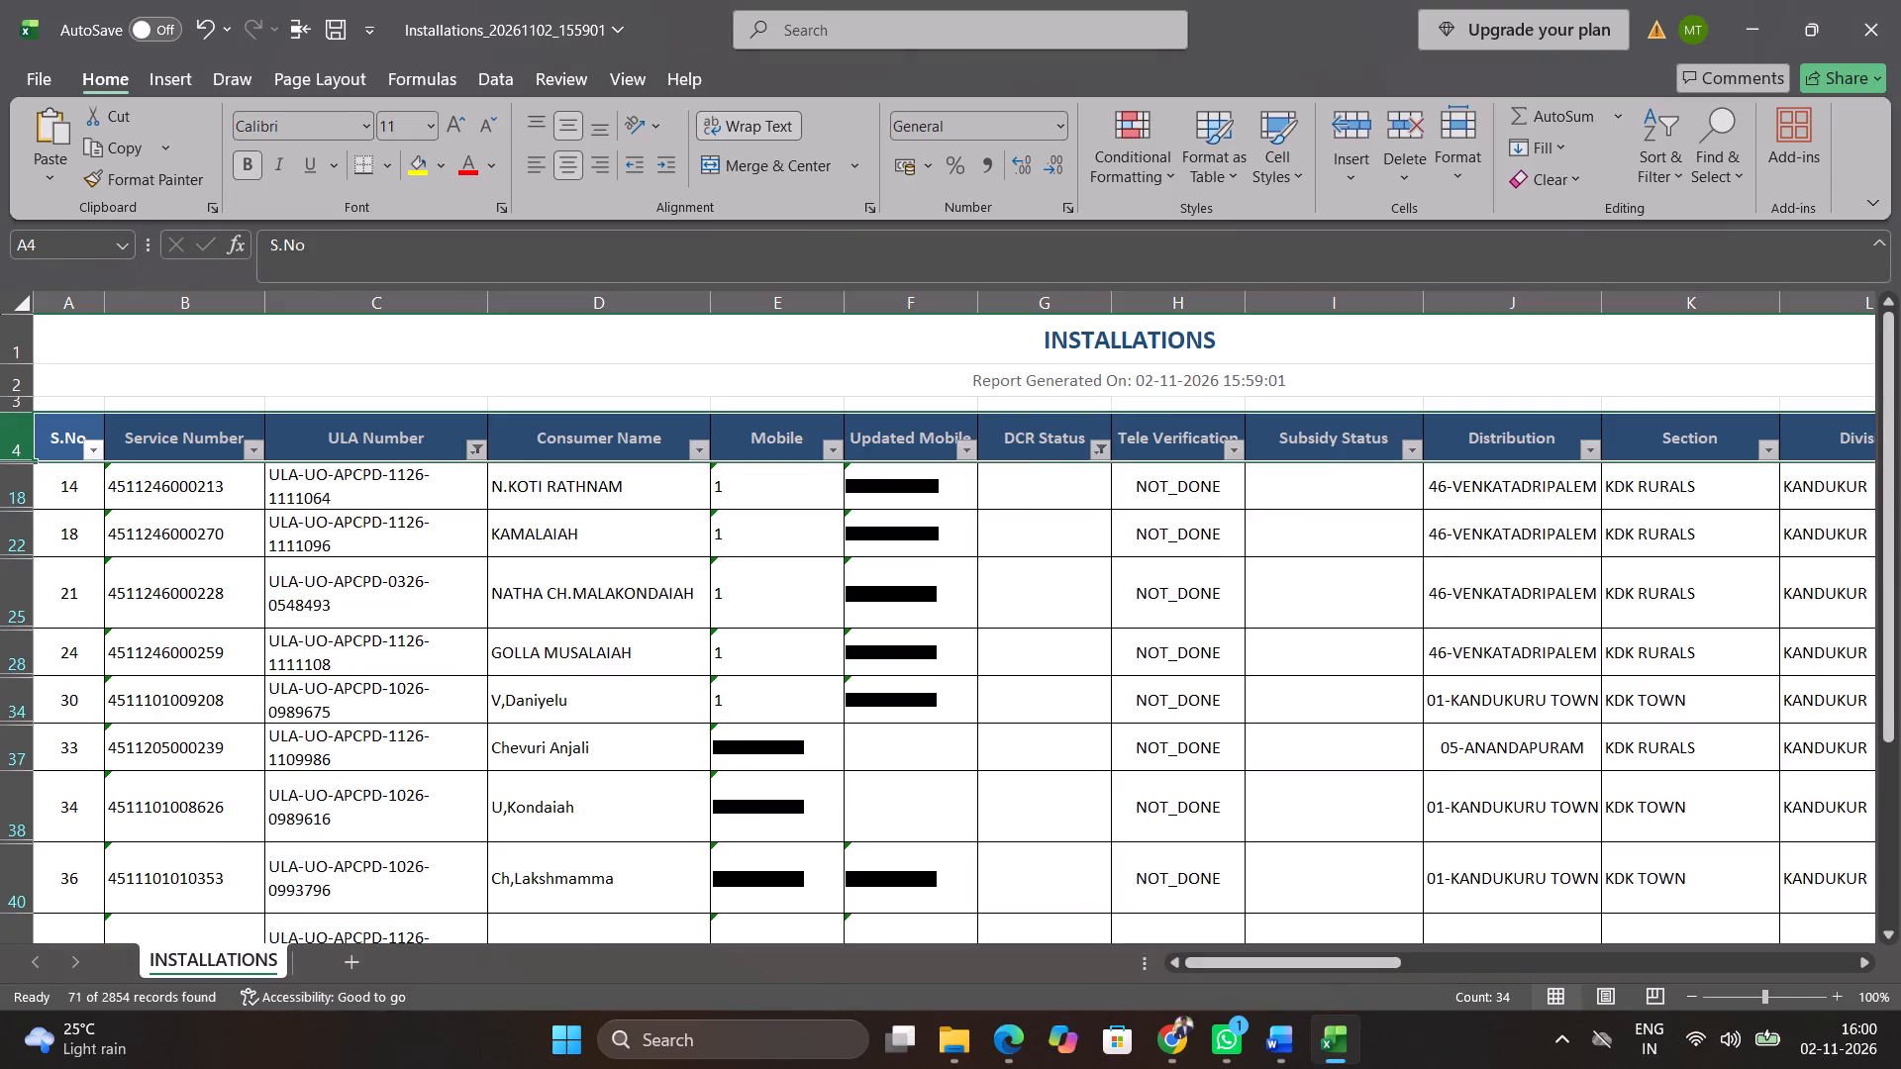
left_click_drag(1252, 963, 1434, 967)
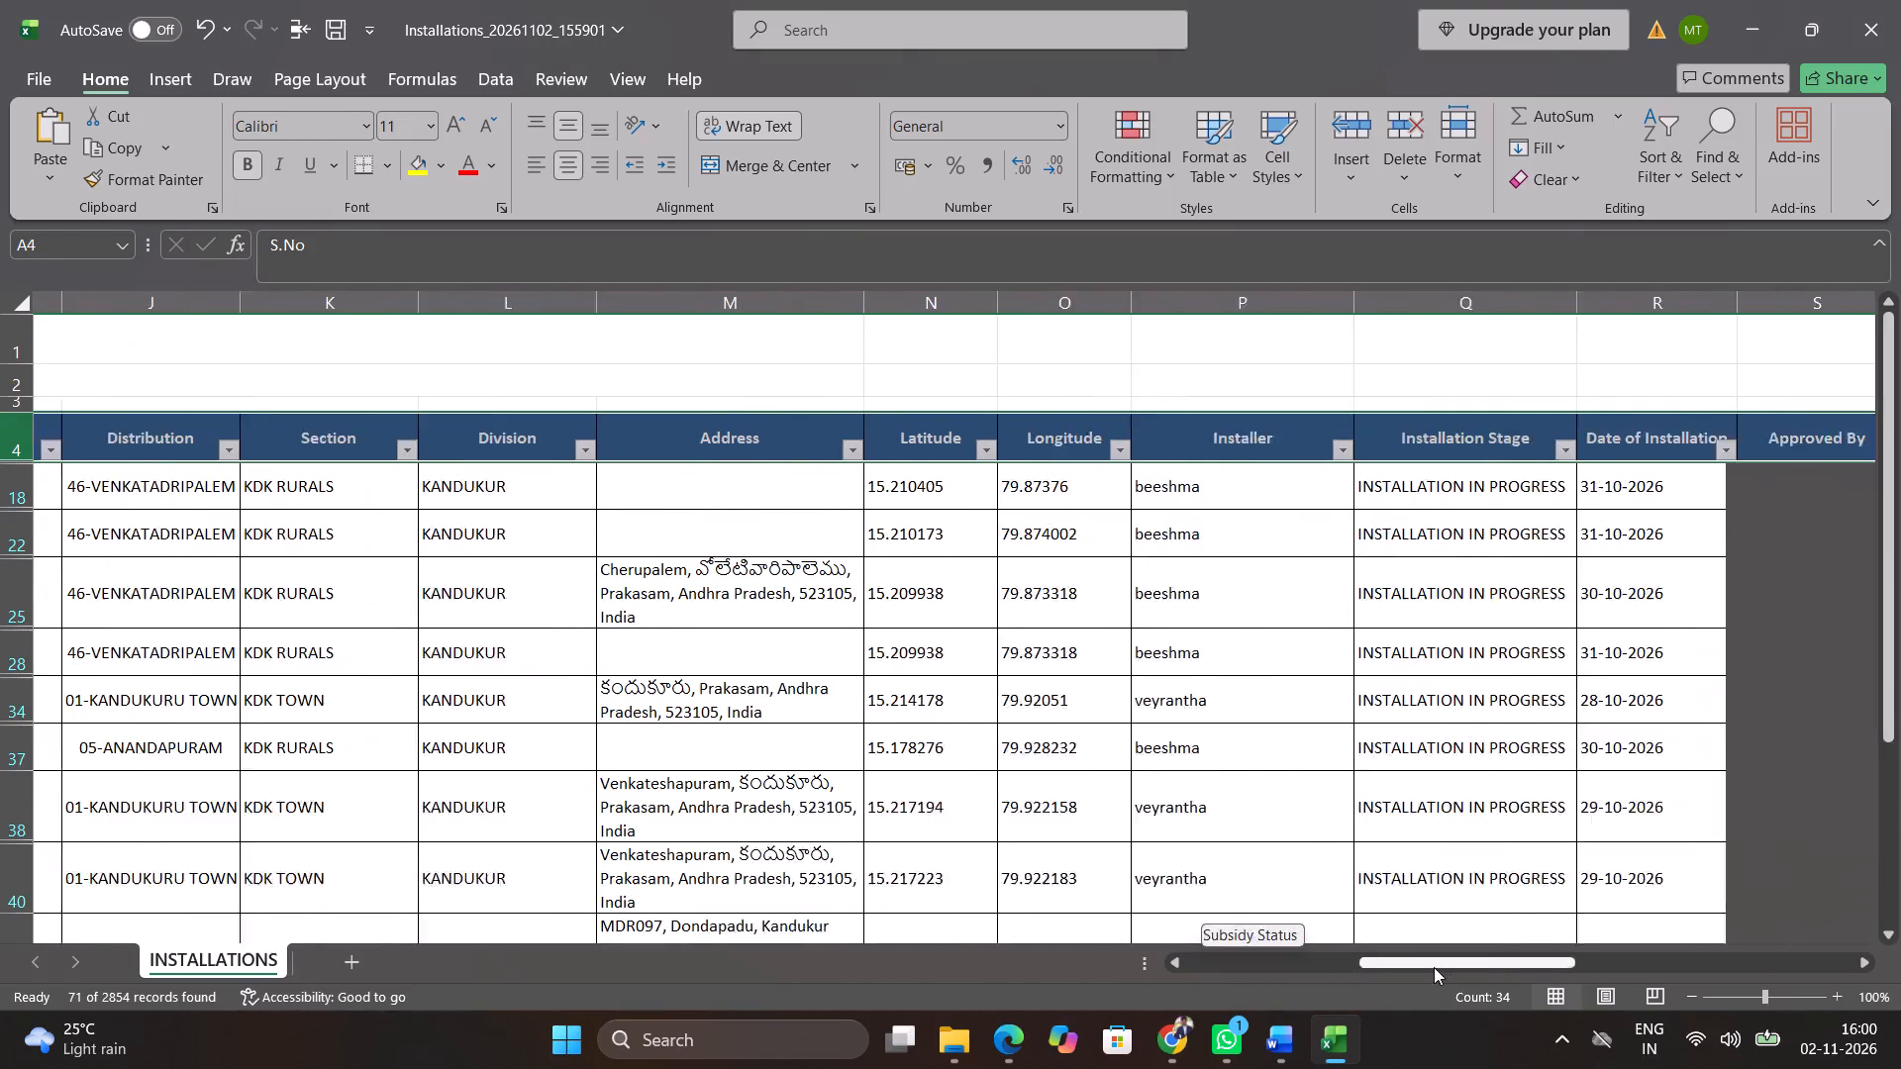
left_click_drag(1434, 967, 1561, 964)
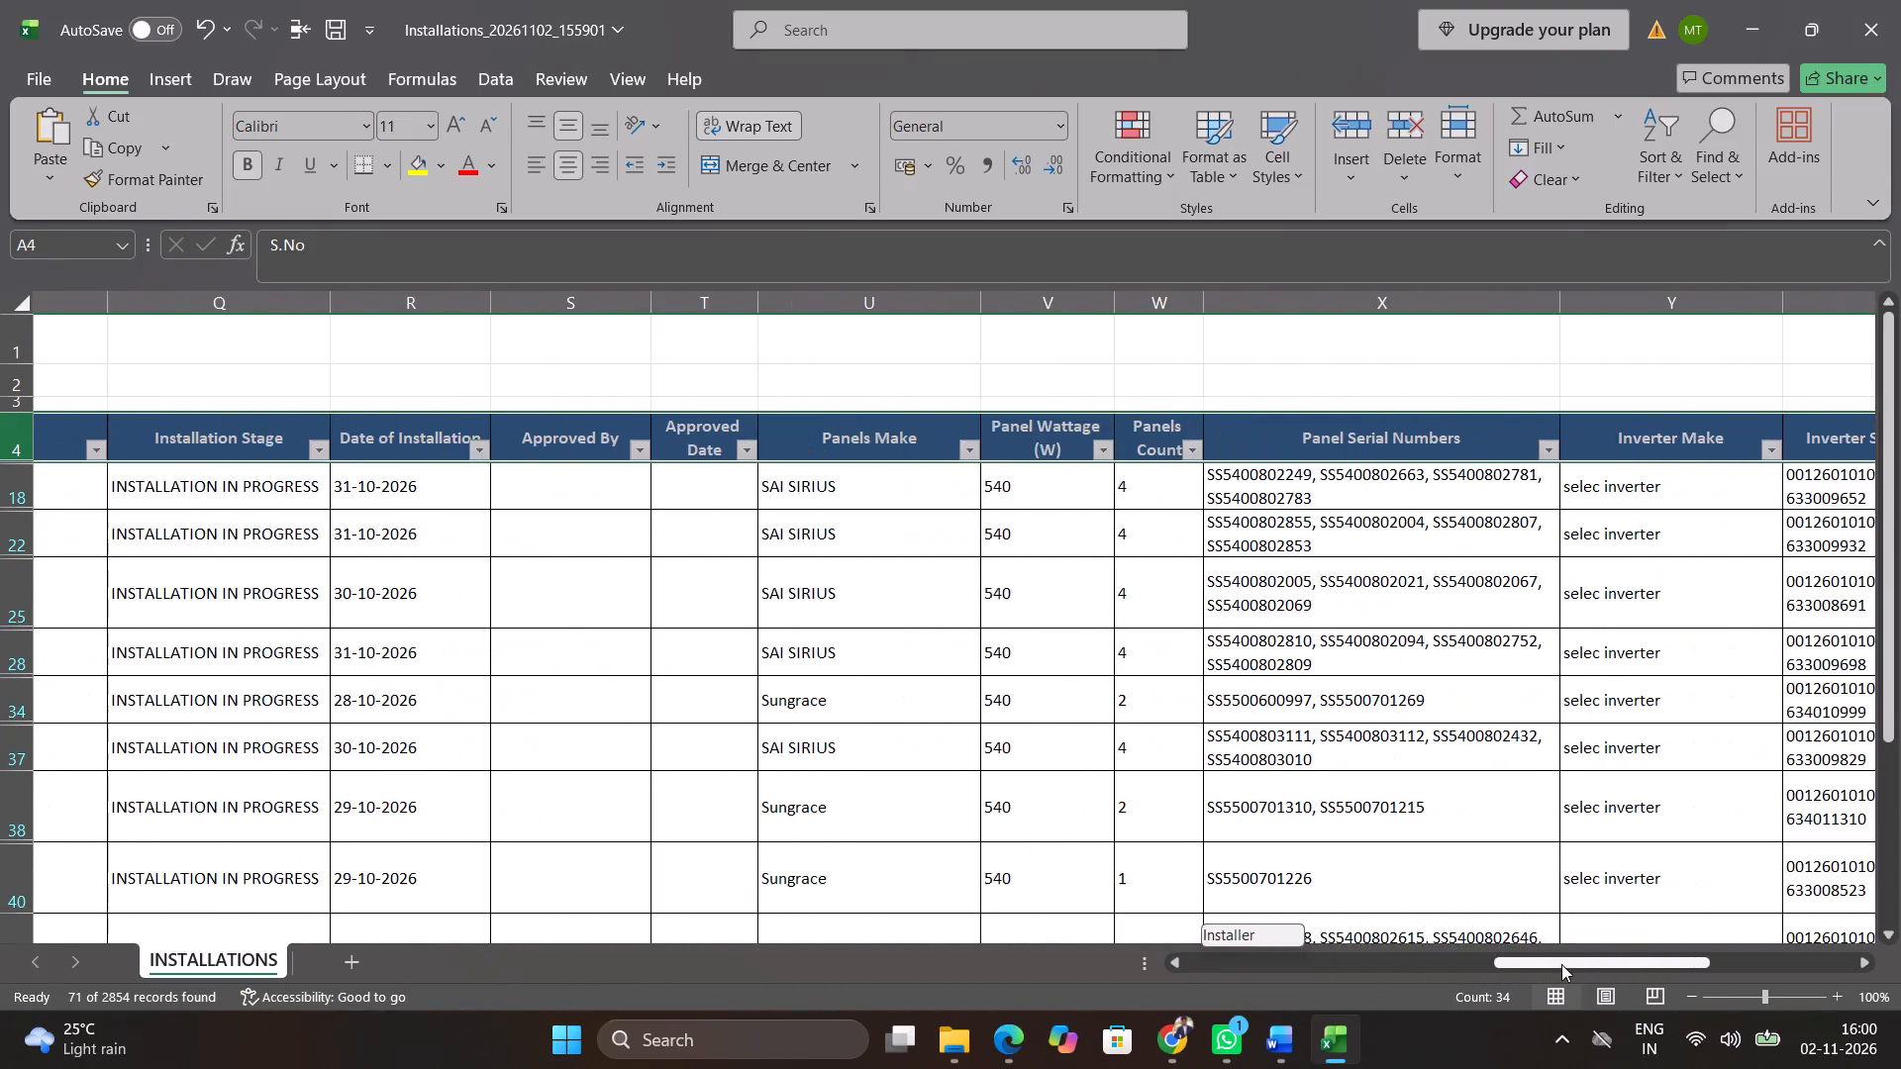
left_click_drag(1561, 964, 1571, 964)
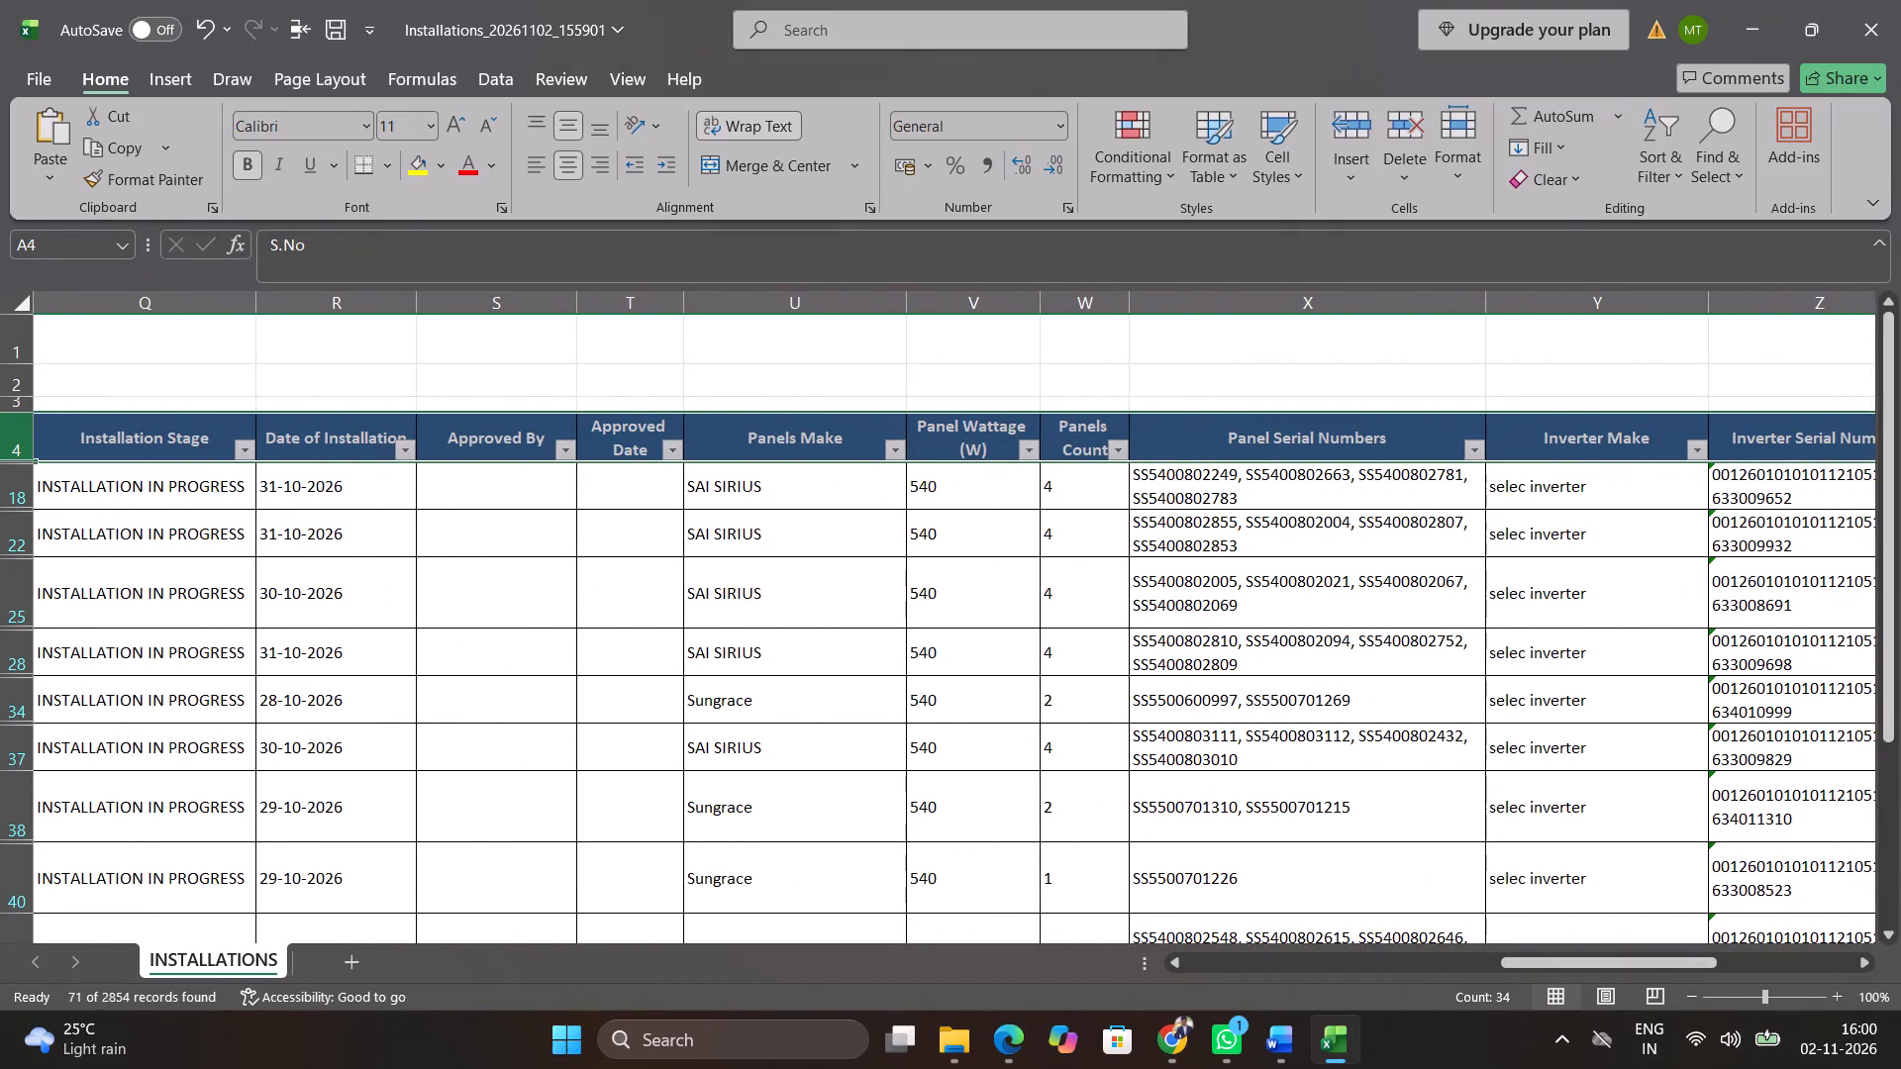
left_click(1476, 451)
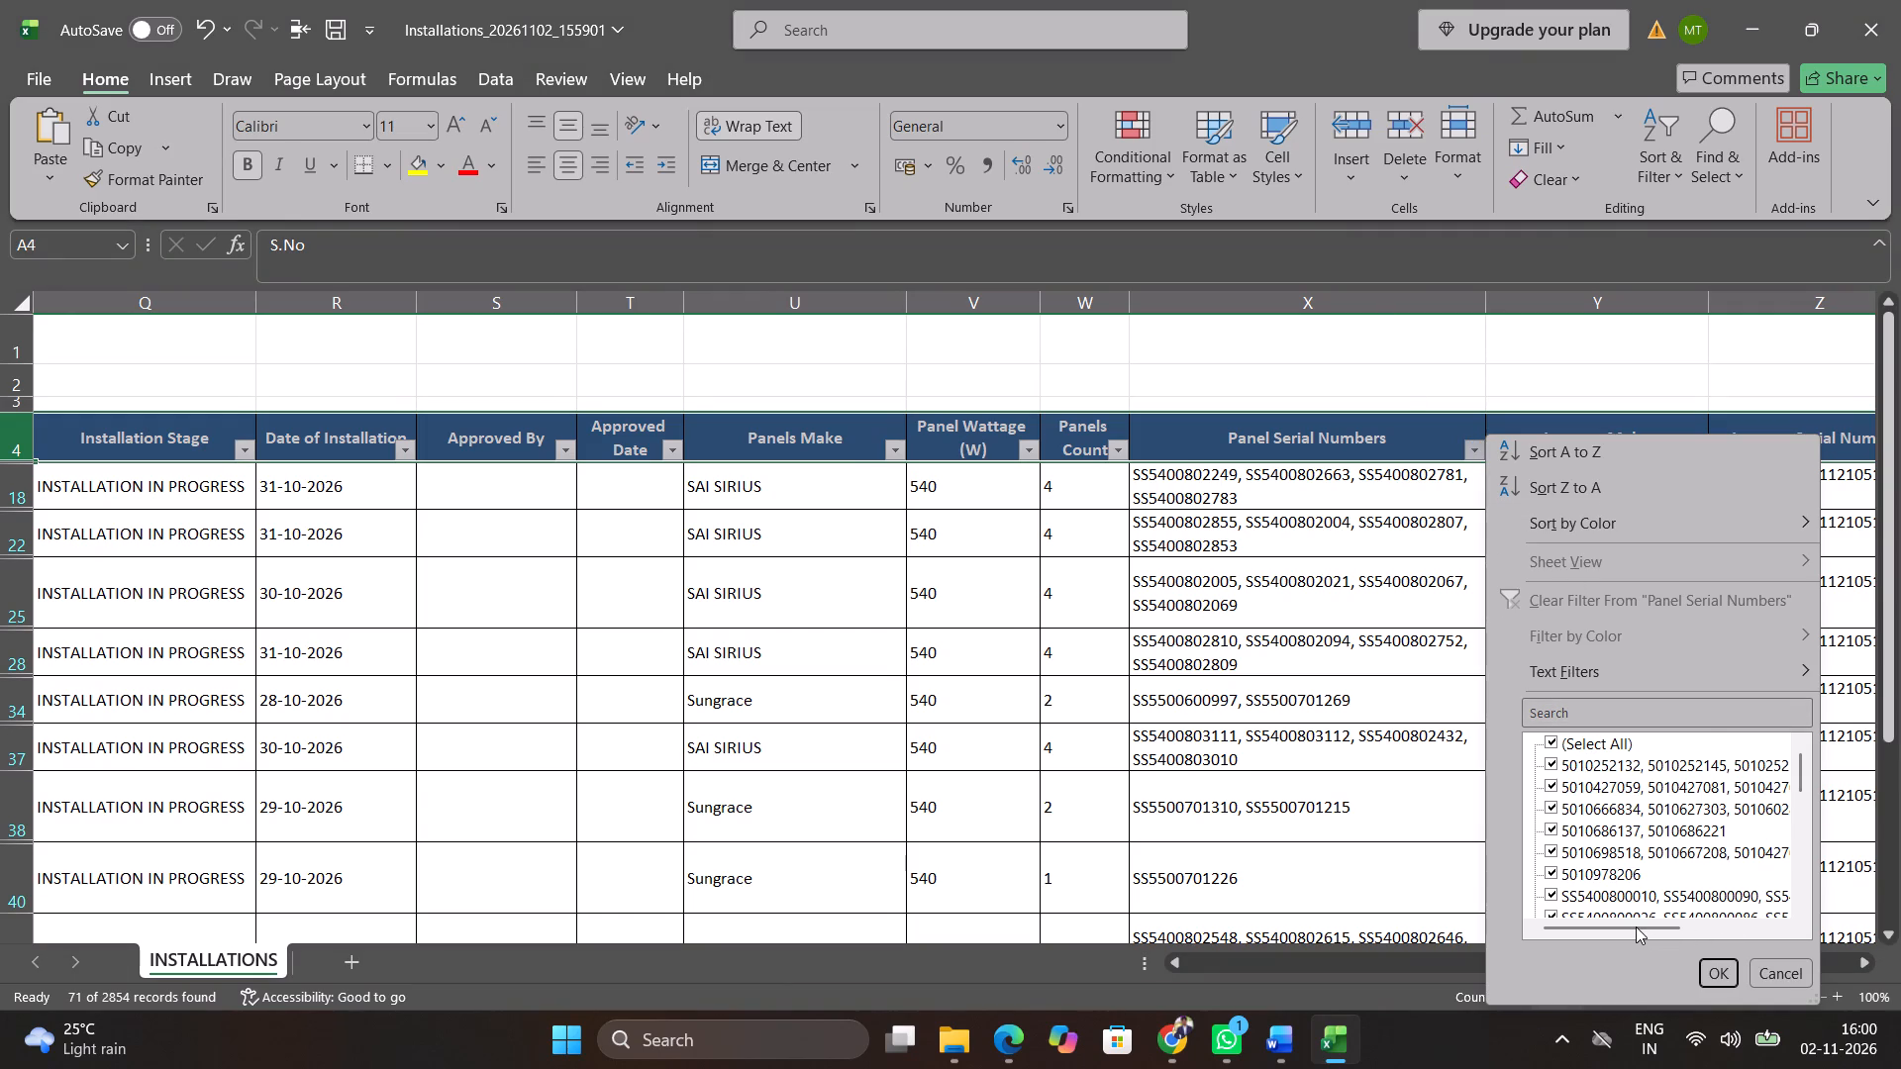
left_click_drag(1634, 924, 1715, 928)
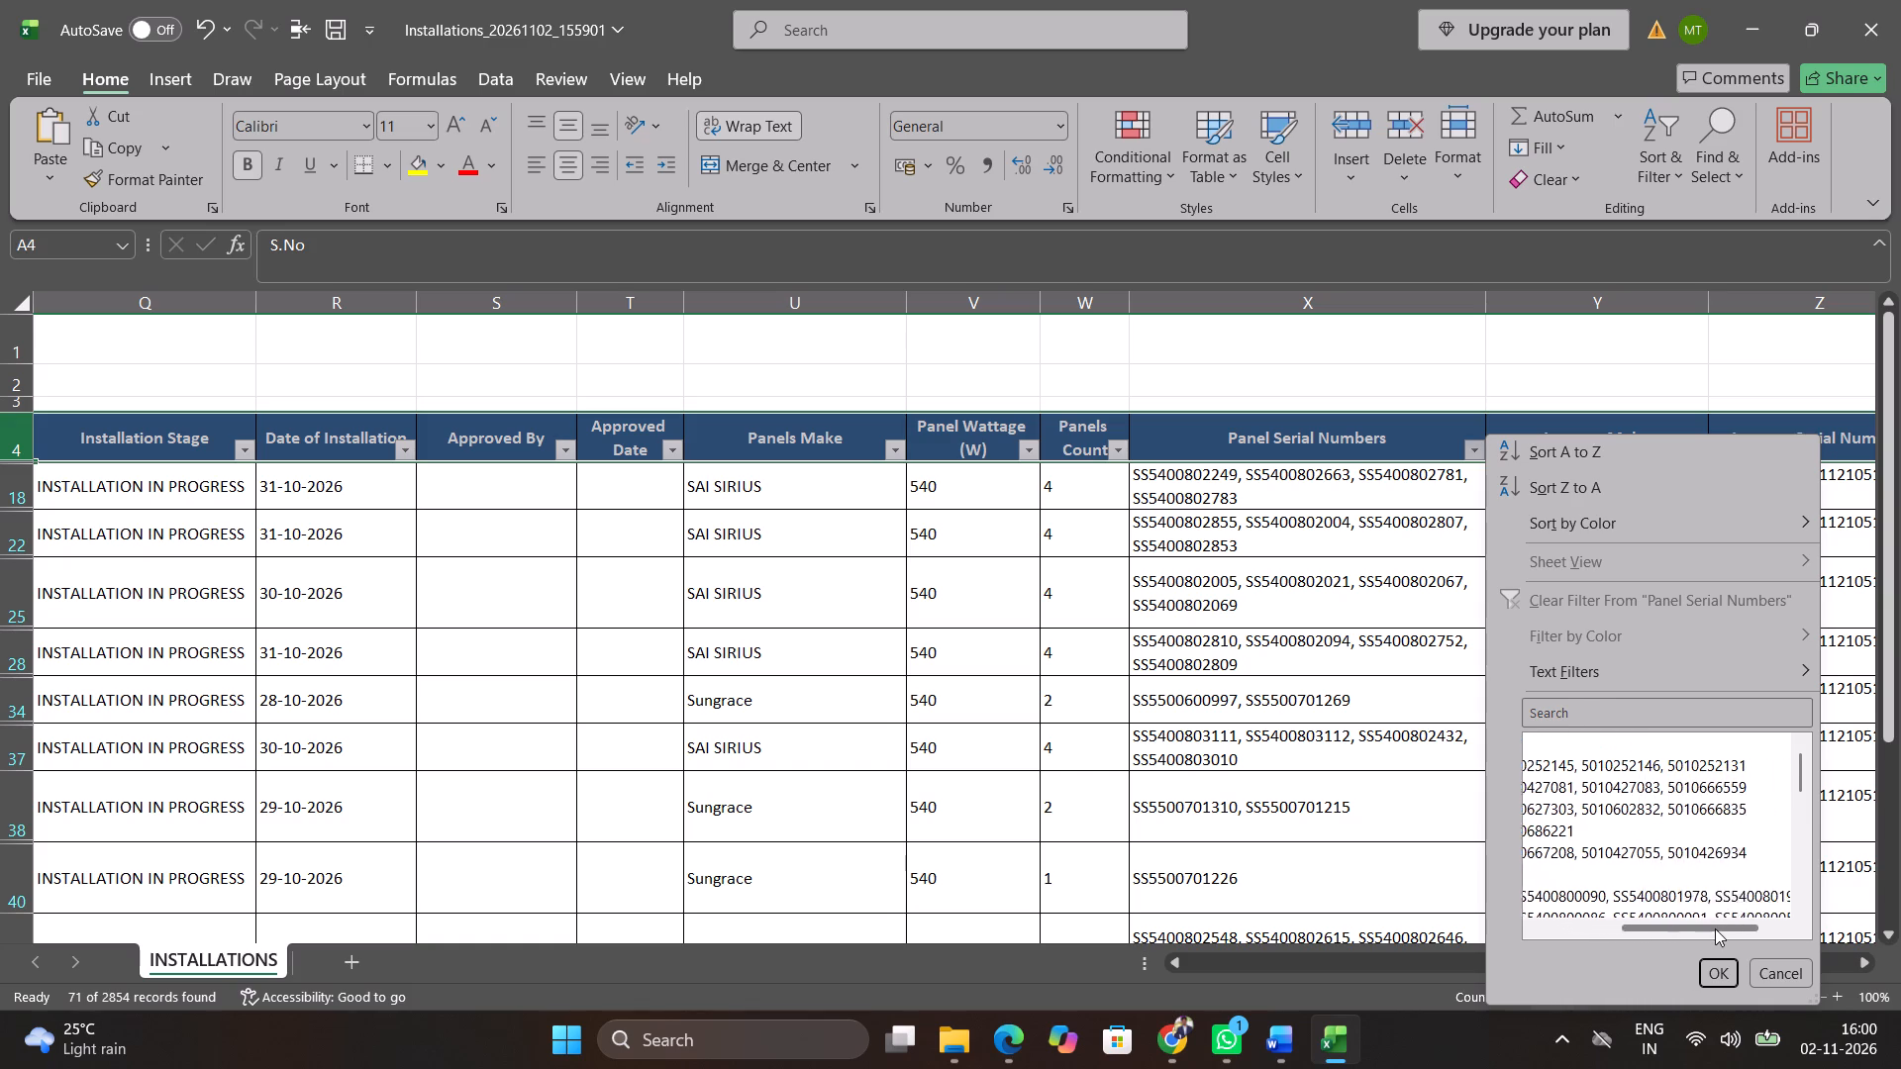
left_click_drag(1715, 928, 1808, 932)
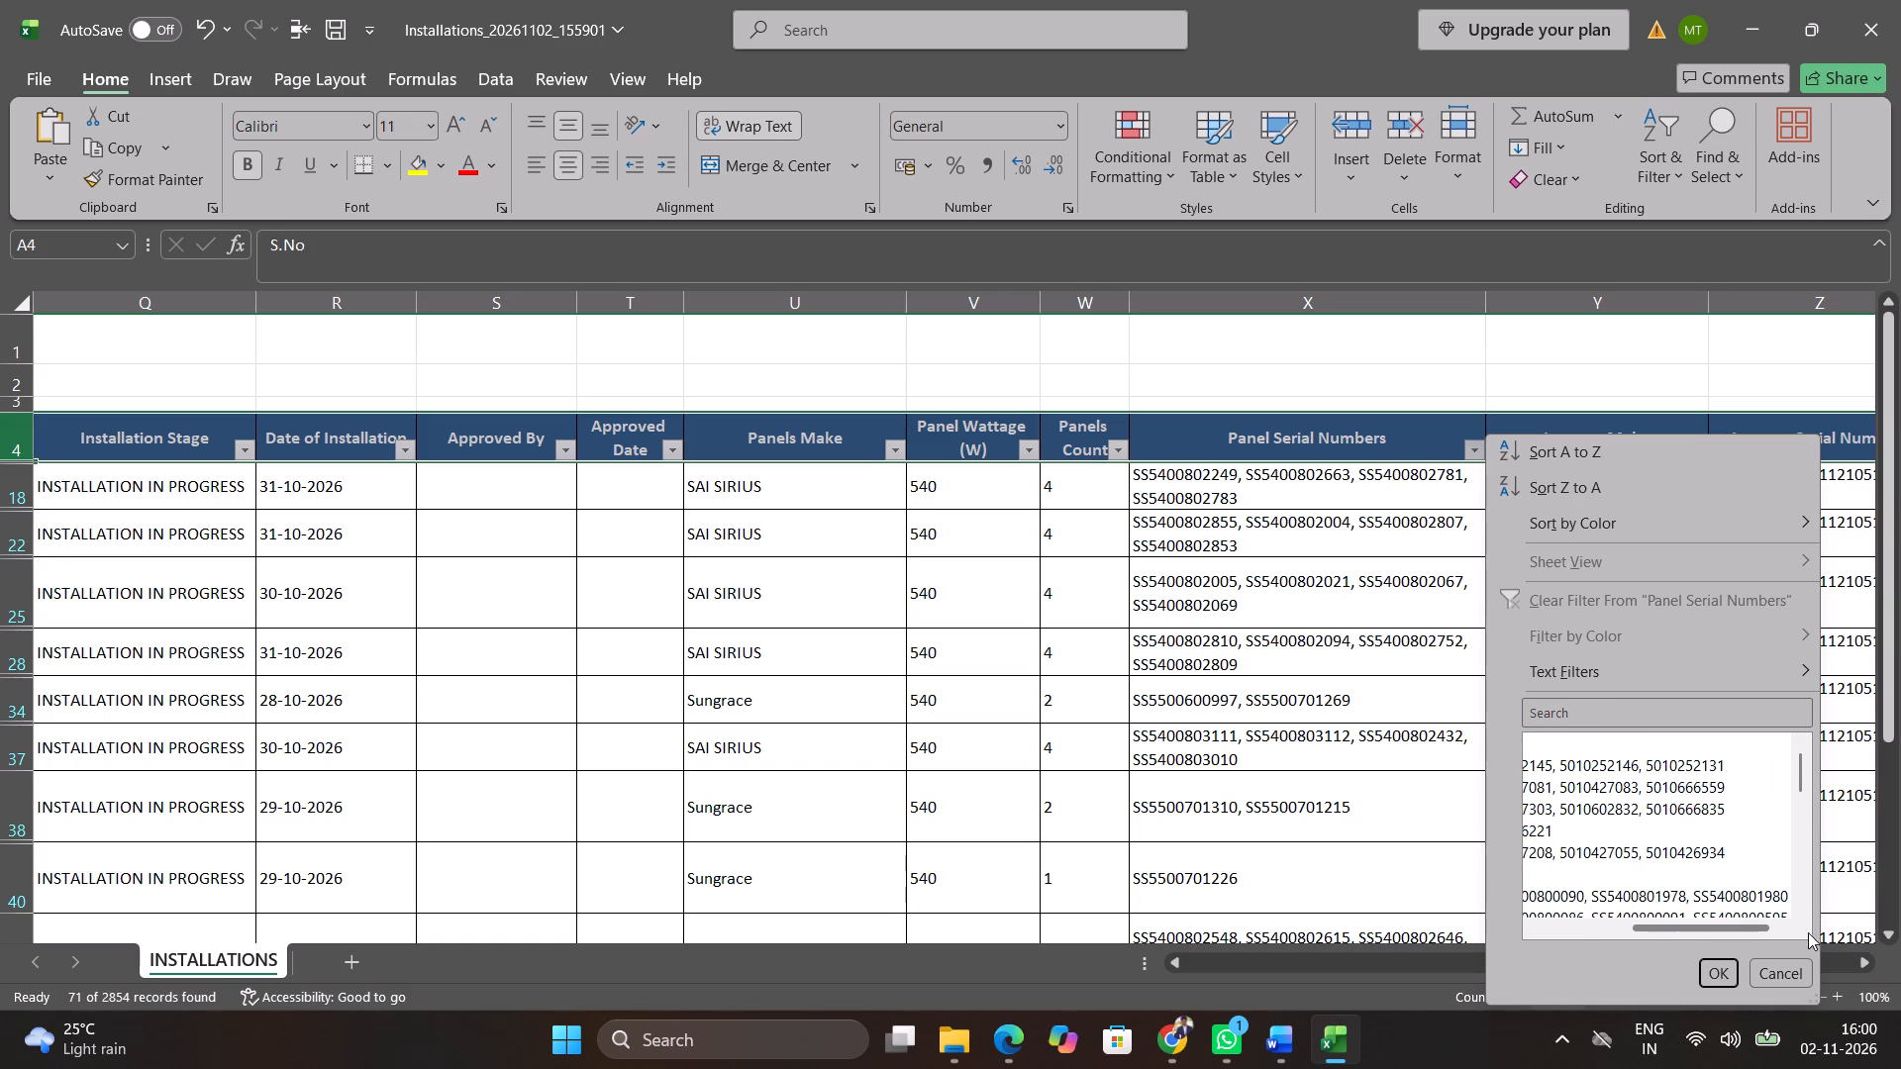
left_click_drag(1808, 932, 1641, 943)
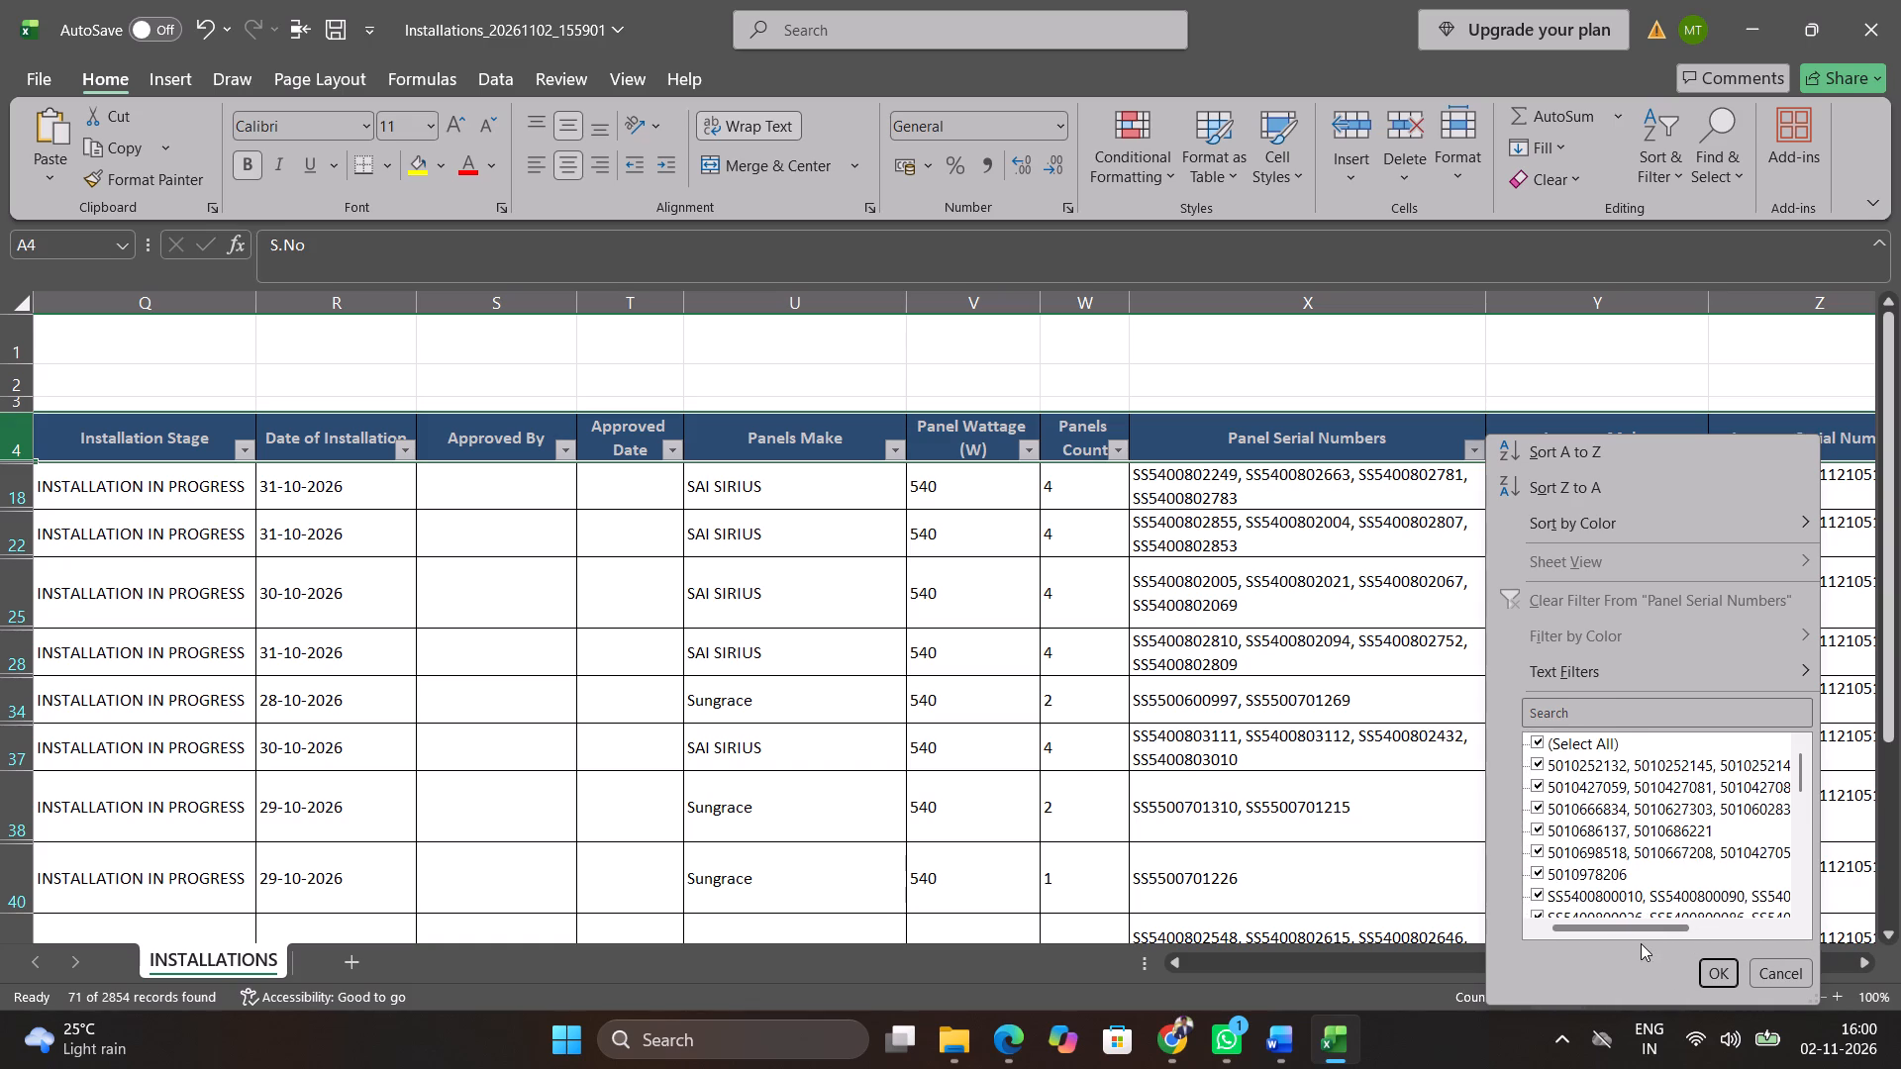
left_click_drag(1641, 943, 1726, 948)
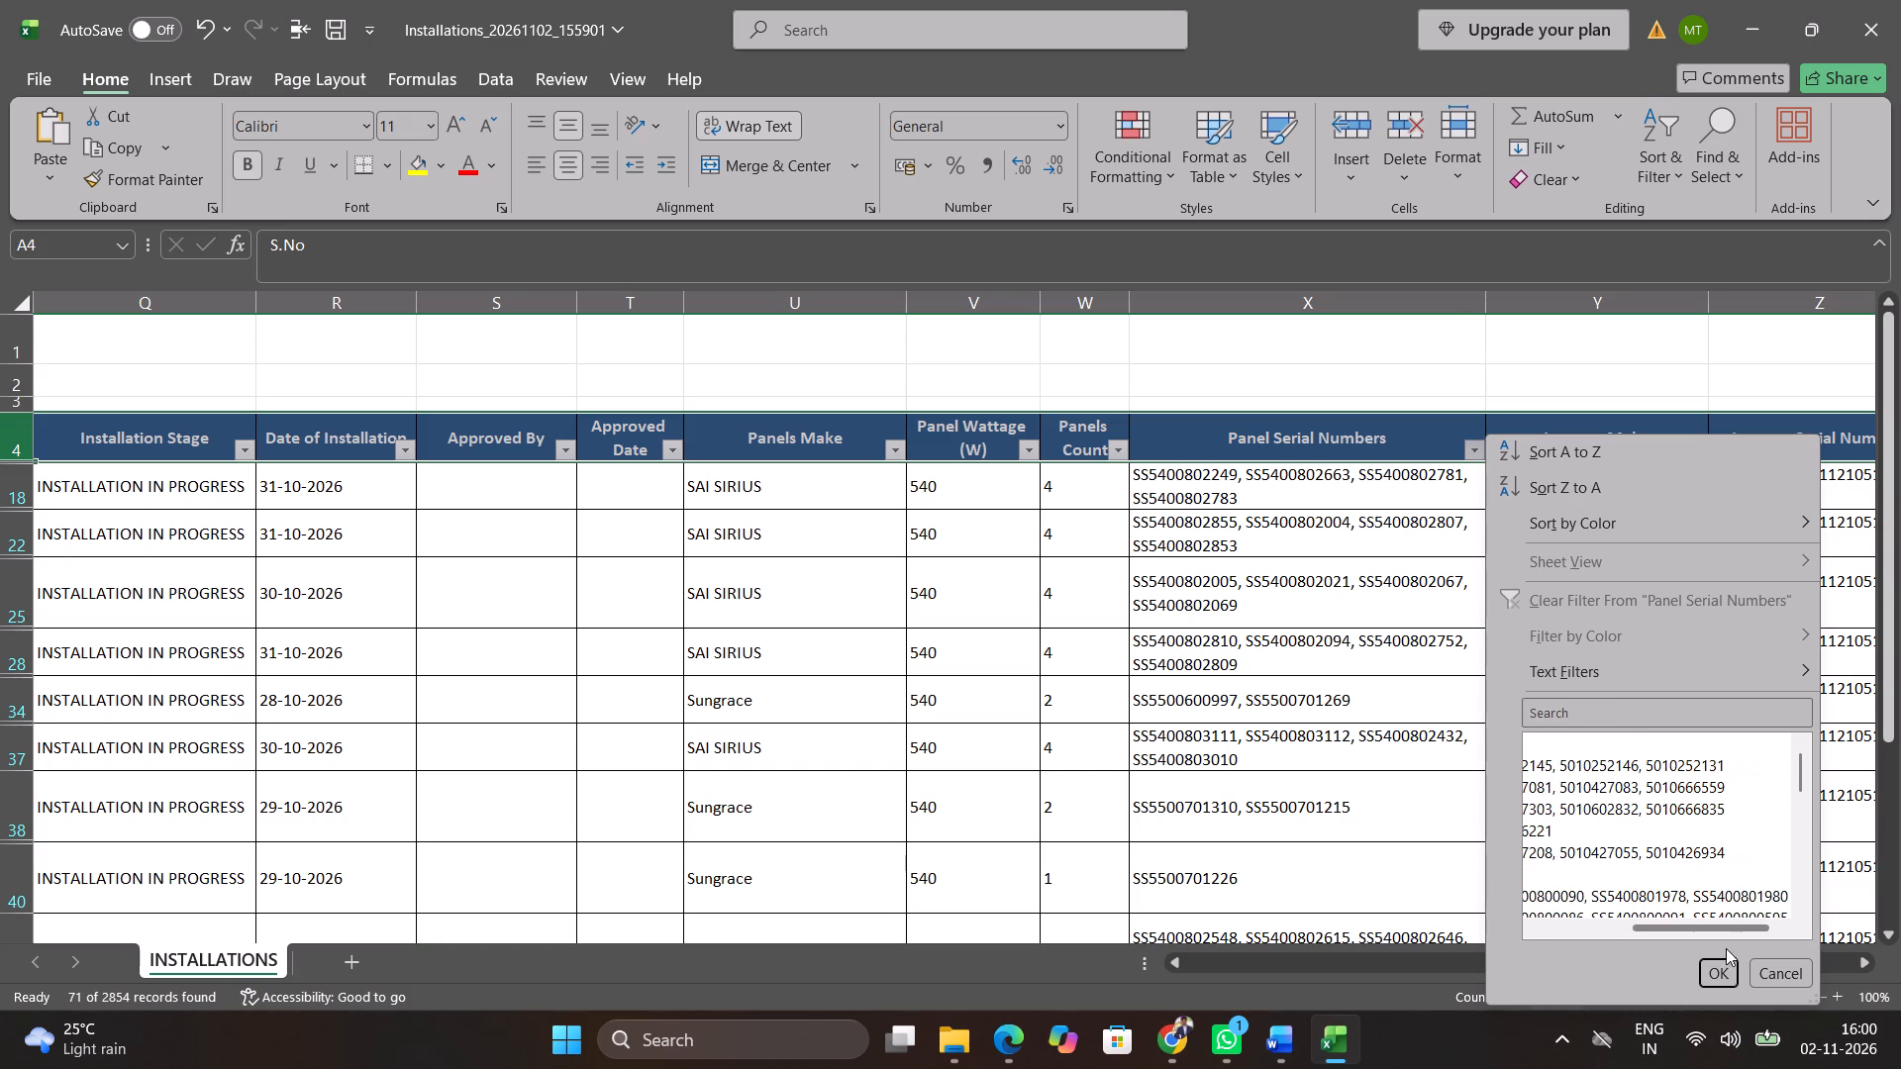
left_click_drag(1726, 948, 1709, 856)
scroll(1671, 821, "down", 1)
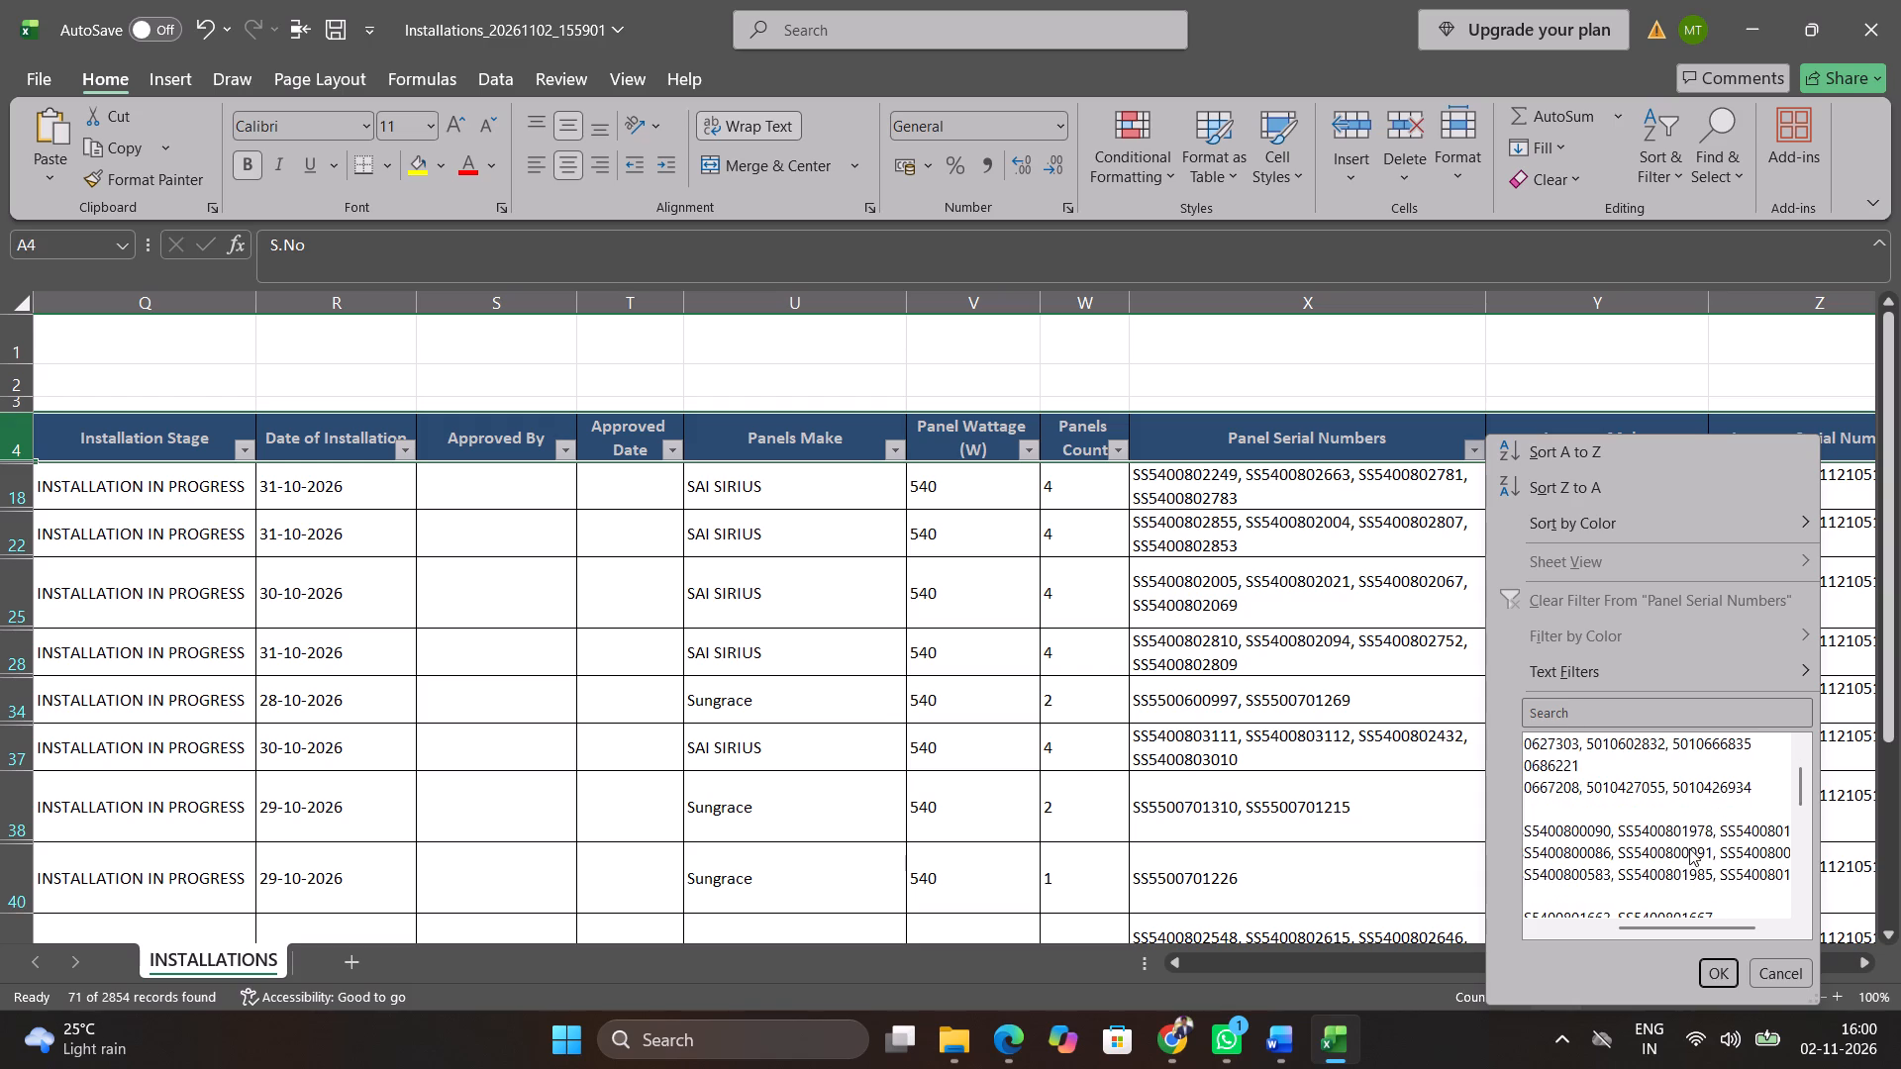
left_click_drag(1694, 917, 1560, 923)
double_click(1559, 923)
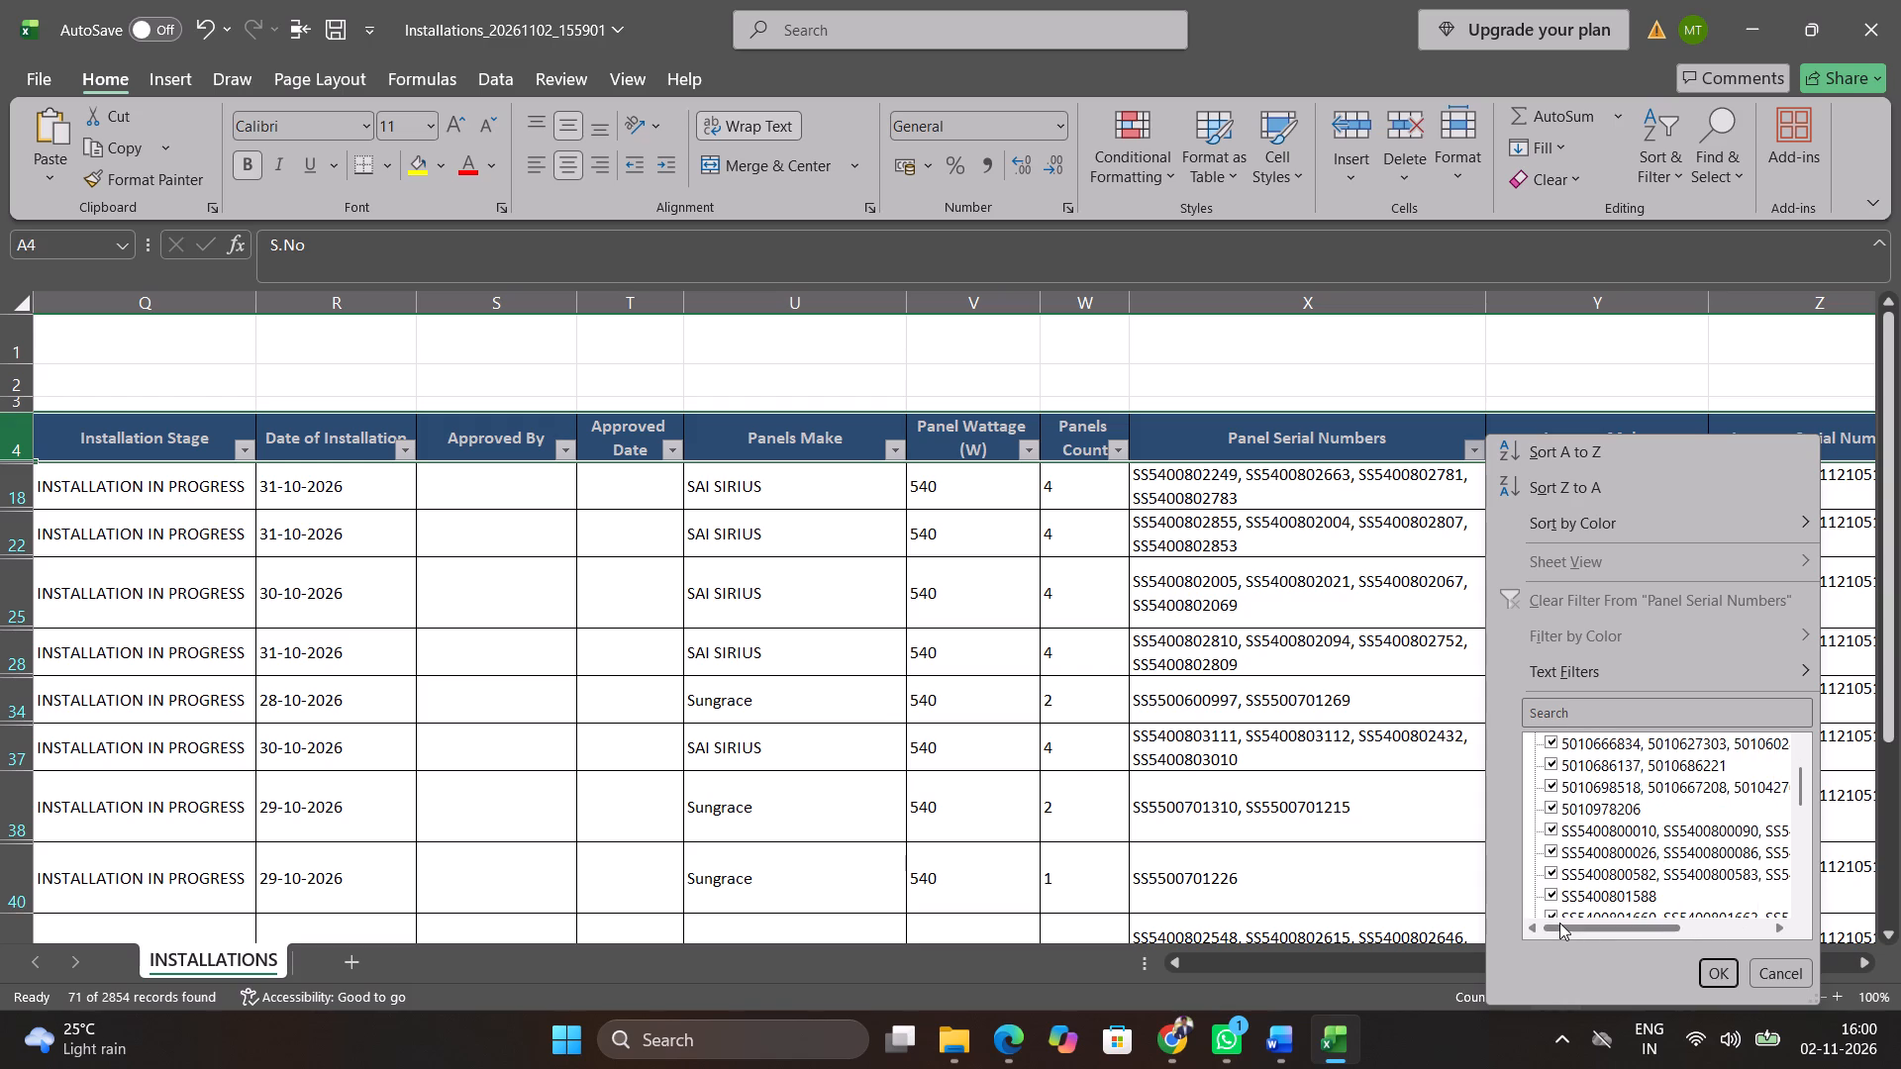
left_click(1545, 900)
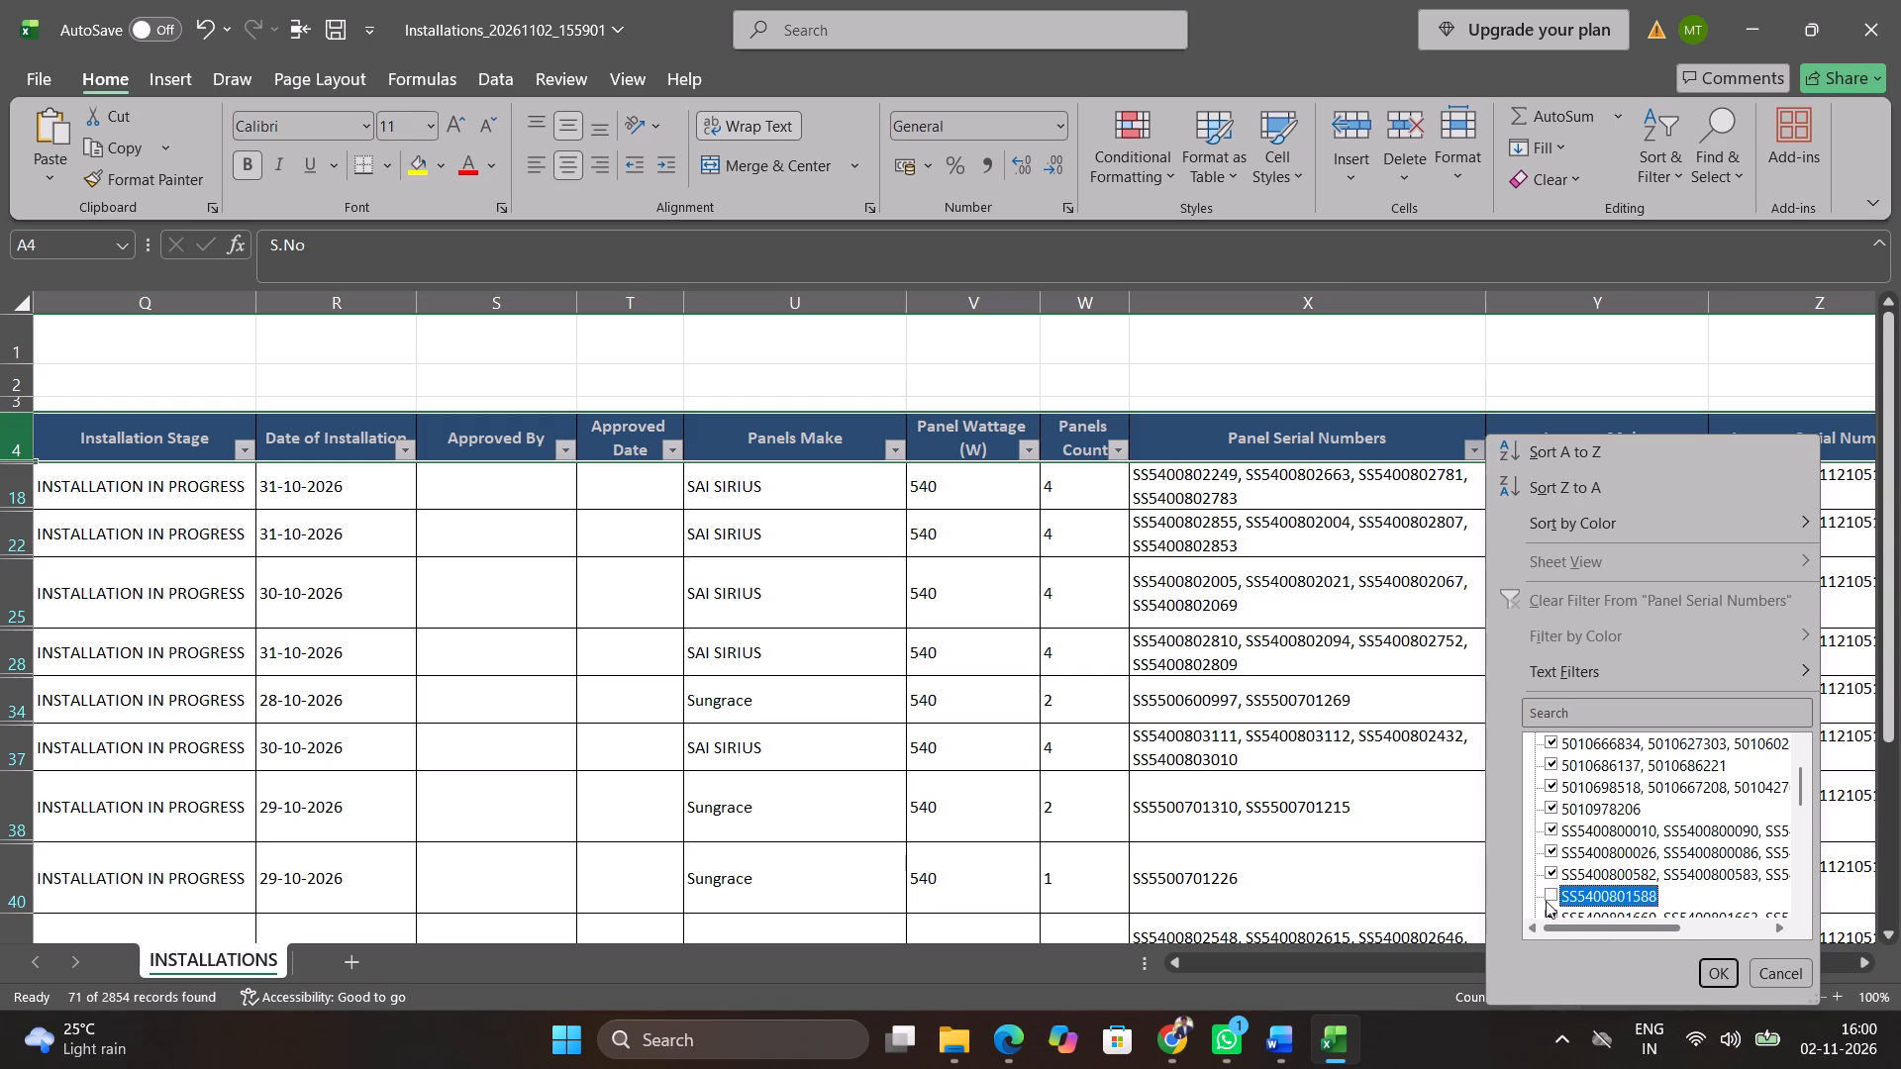
left_click(1553, 812)
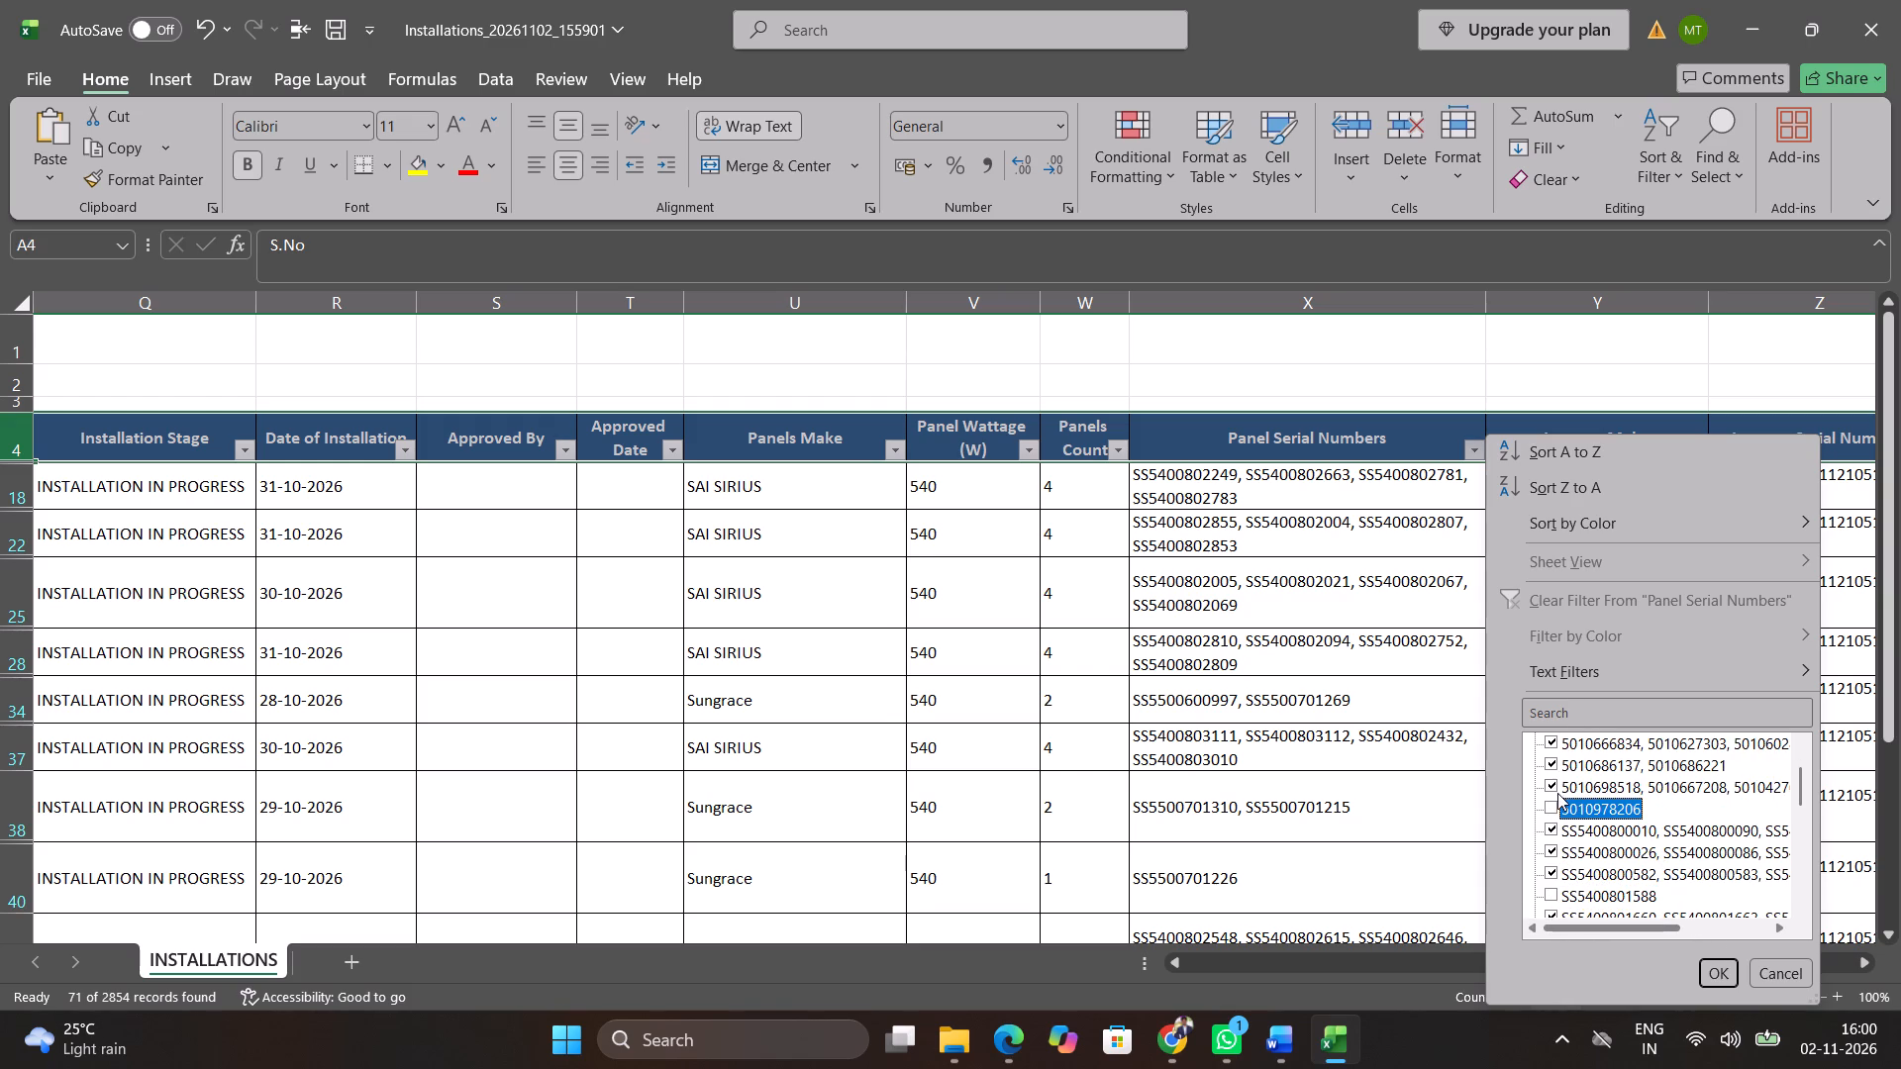
left_click(1557, 764)
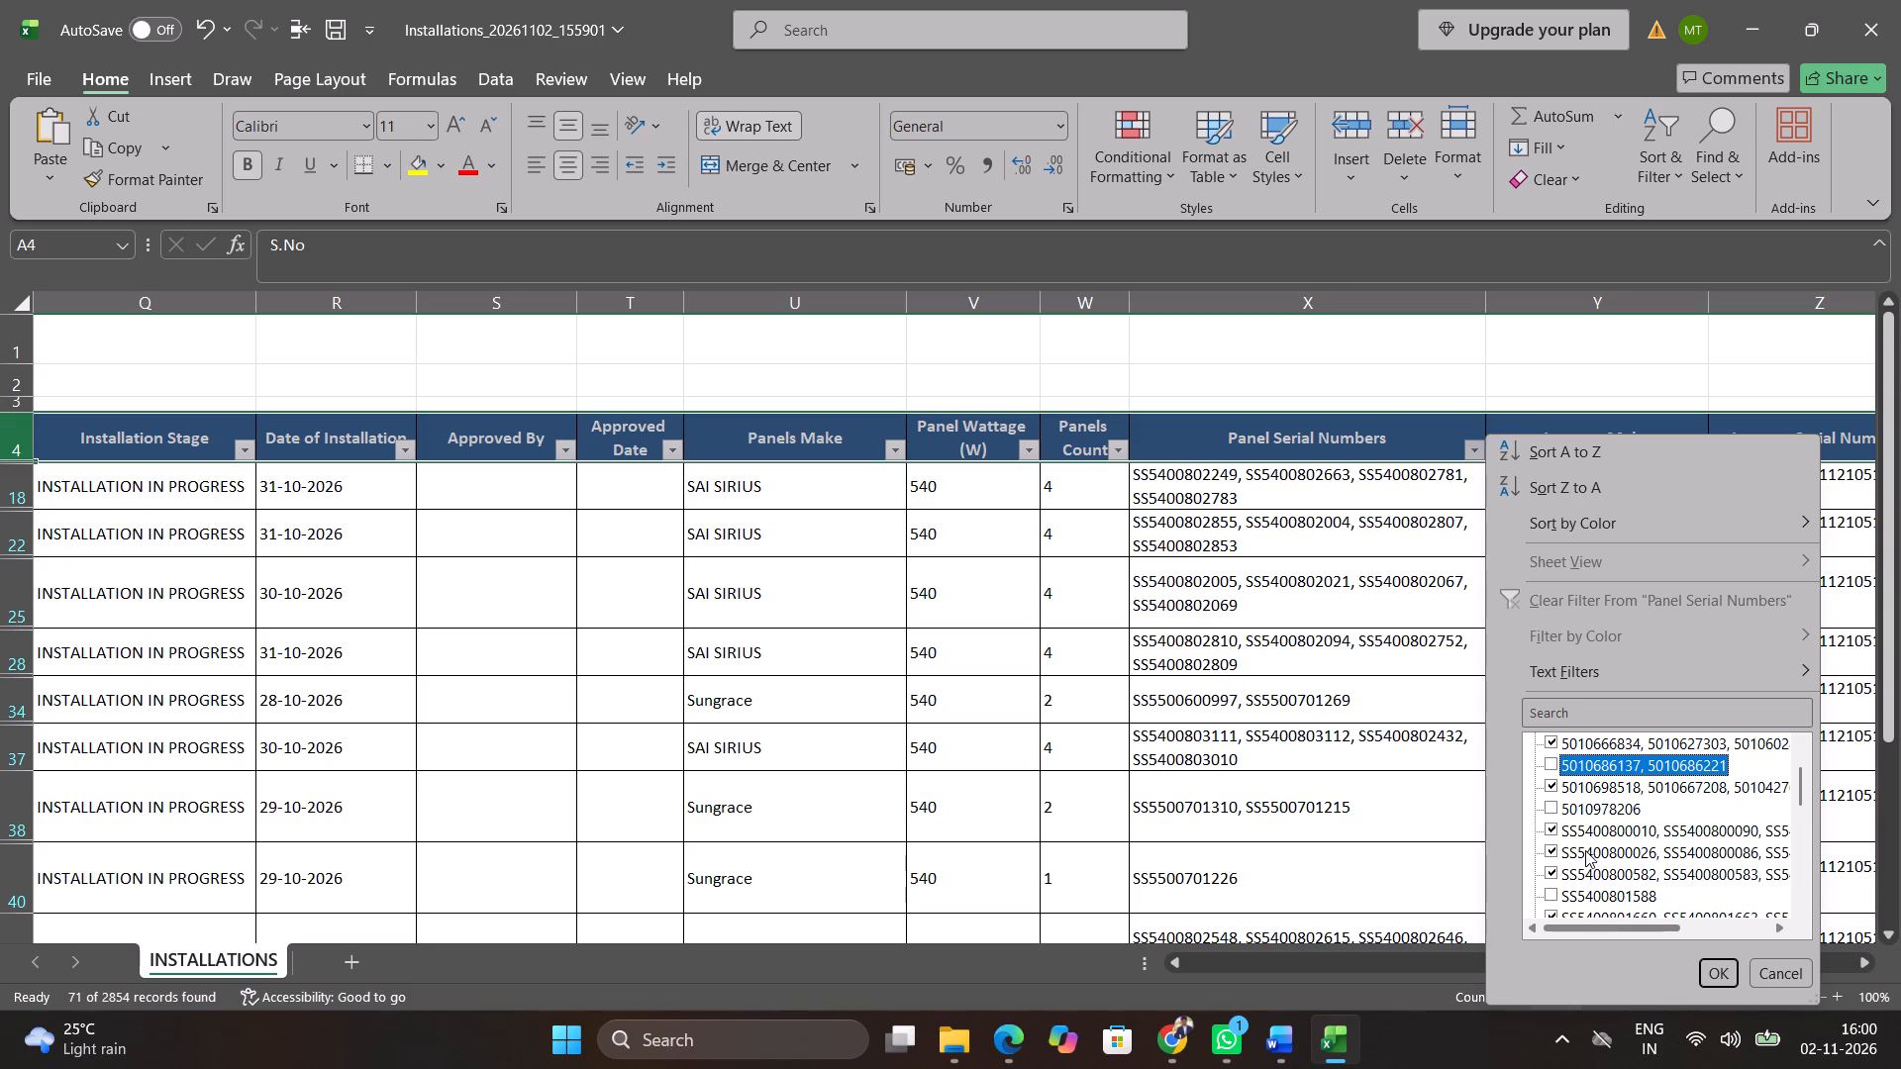
scroll(1585, 850, "down", 7)
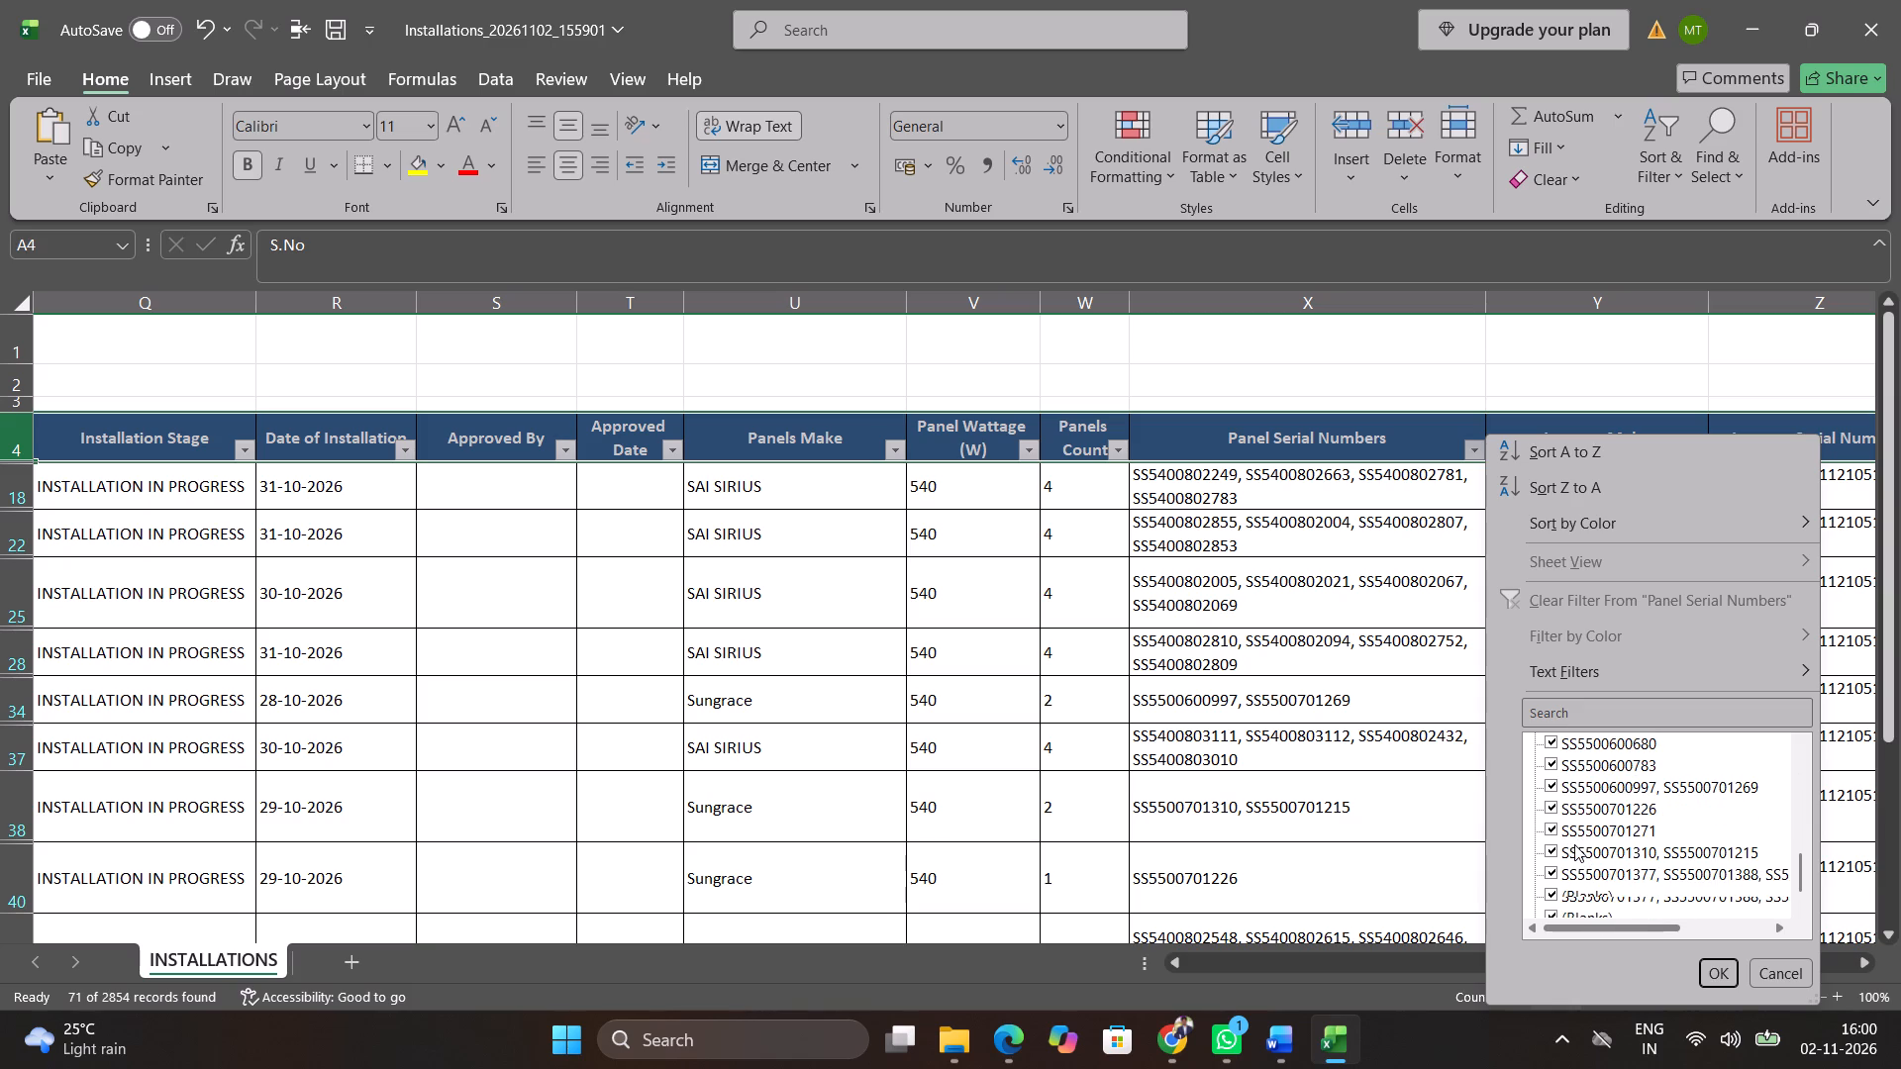
scroll(1651, 816, "up", 1)
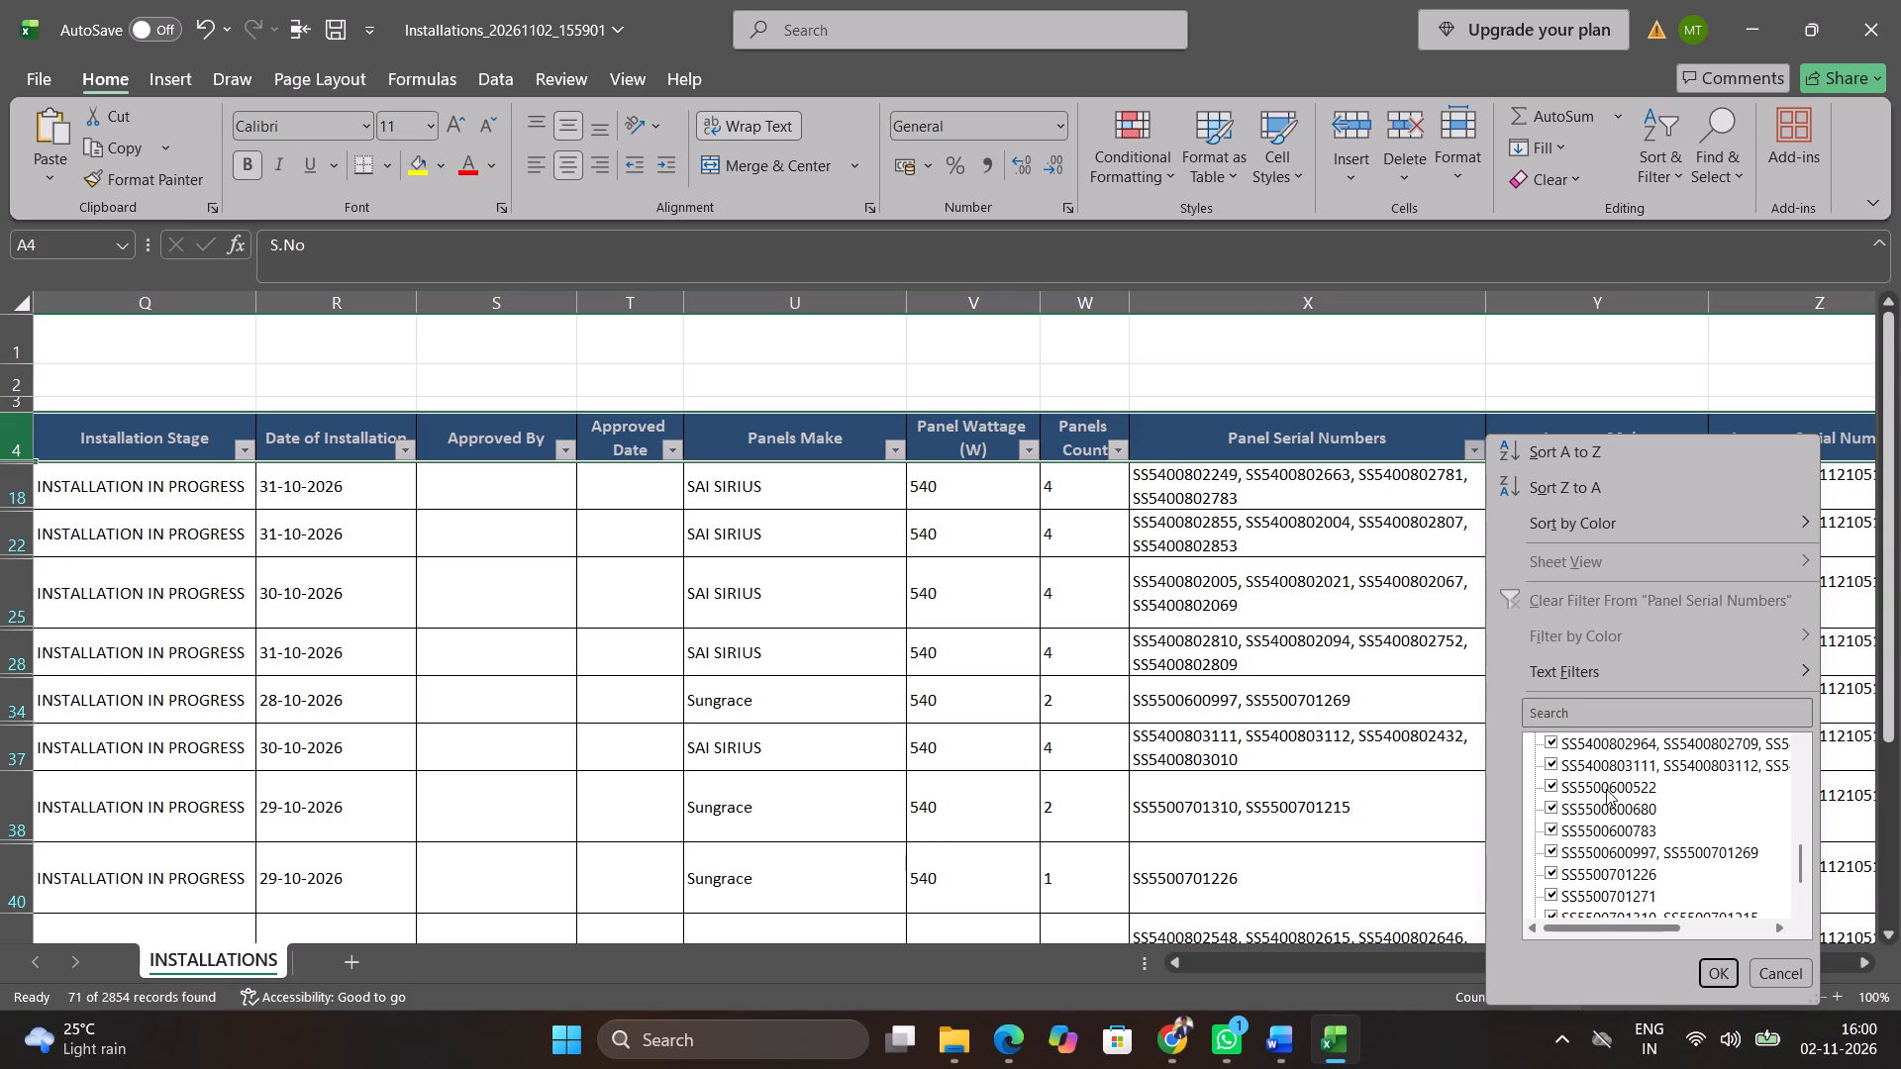
left_click(1606, 782)
left_click(1611, 809)
left_click(1616, 835)
left_click(1607, 861)
left_click_drag(1607, 866, 1607, 879)
left_click(1607, 879)
left_click(1608, 889)
left_click(1603, 854)
scroll(1640, 828, "down", 1)
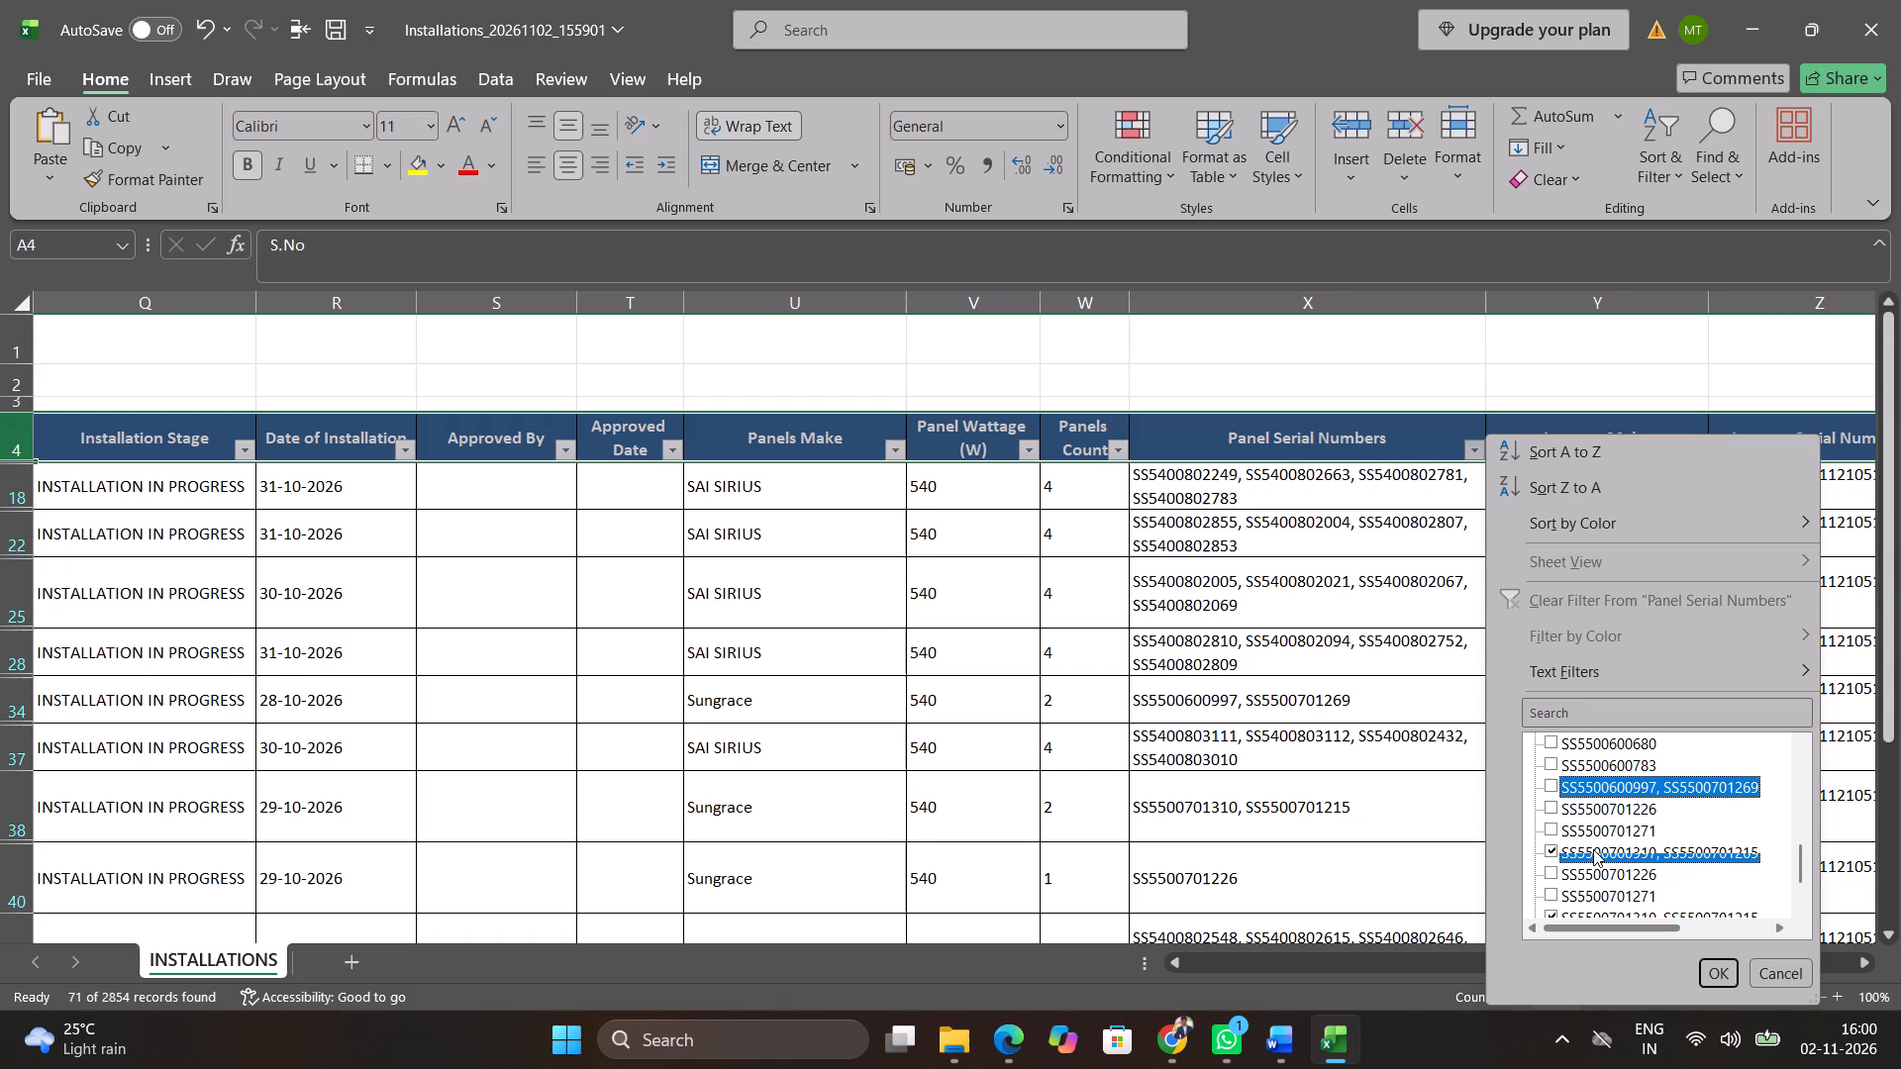
left_click(1593, 849)
left_click(1557, 895)
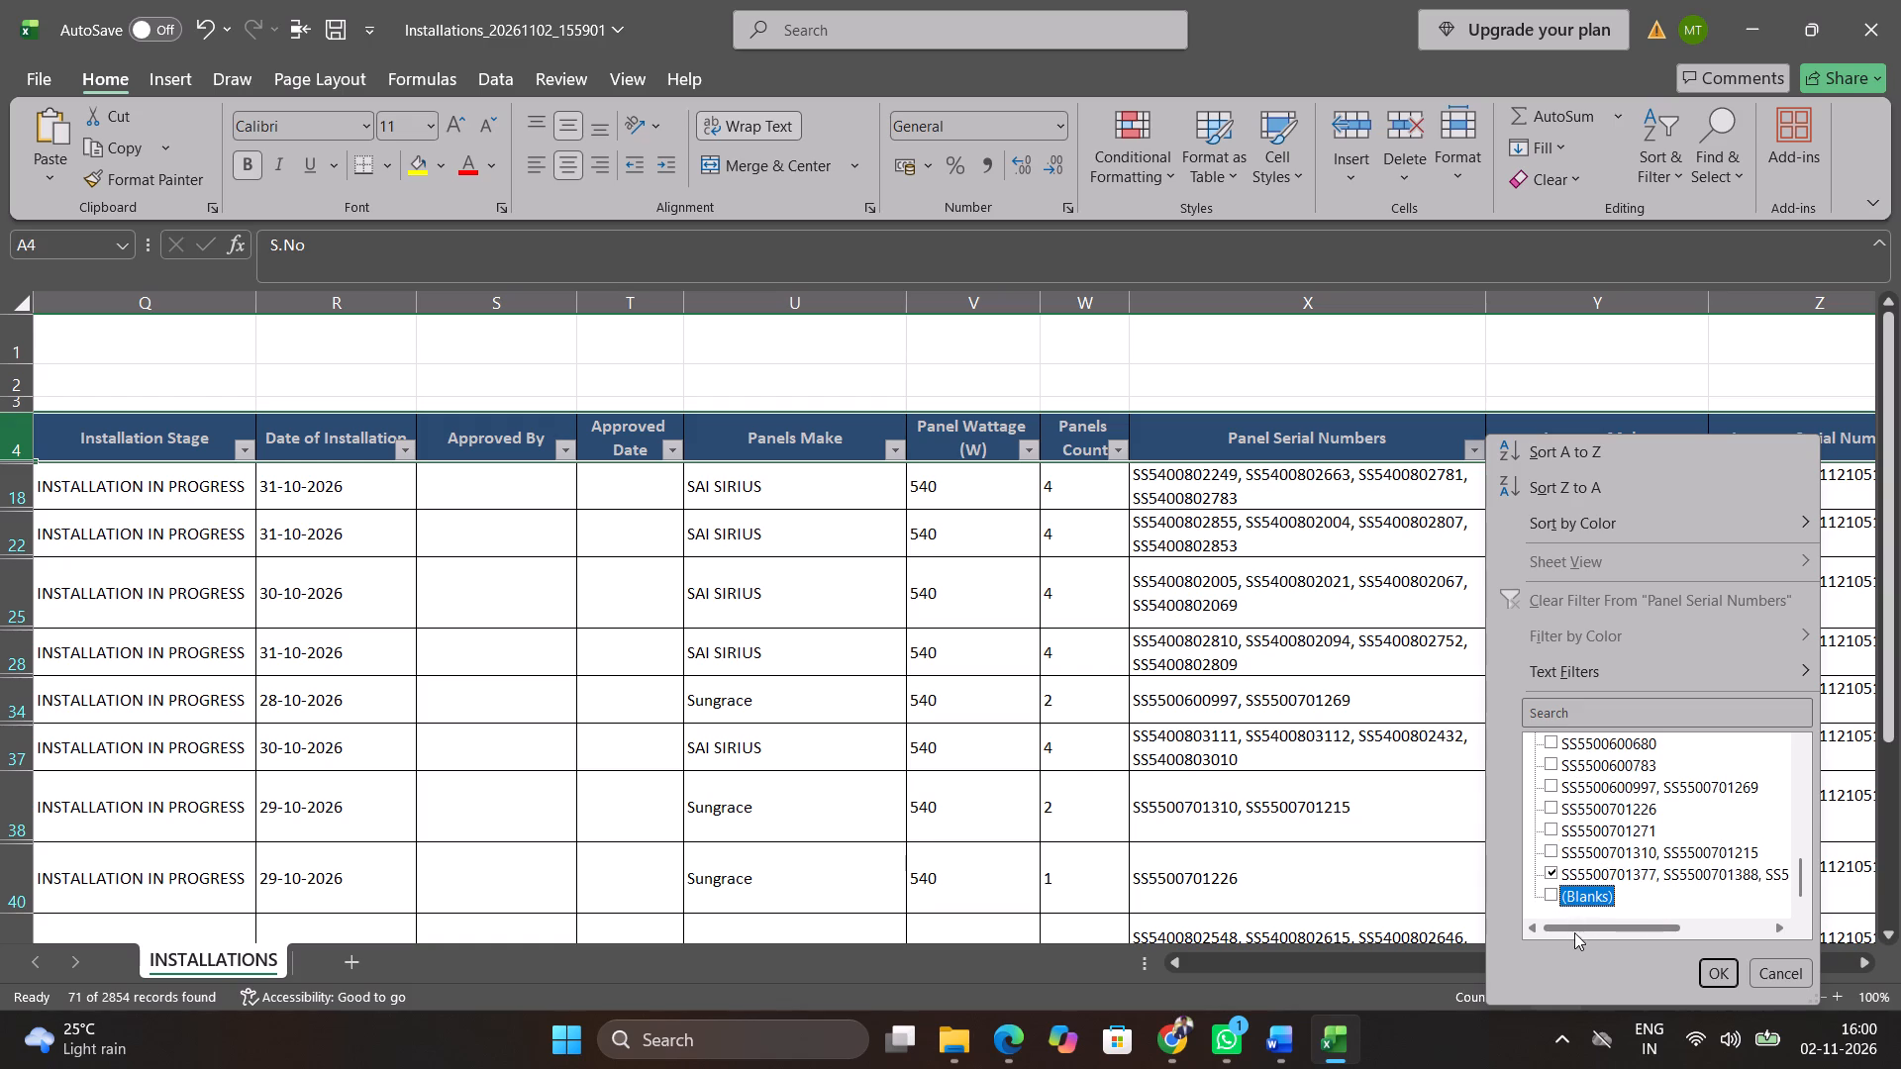
left_click_drag(1574, 932, 1681, 936)
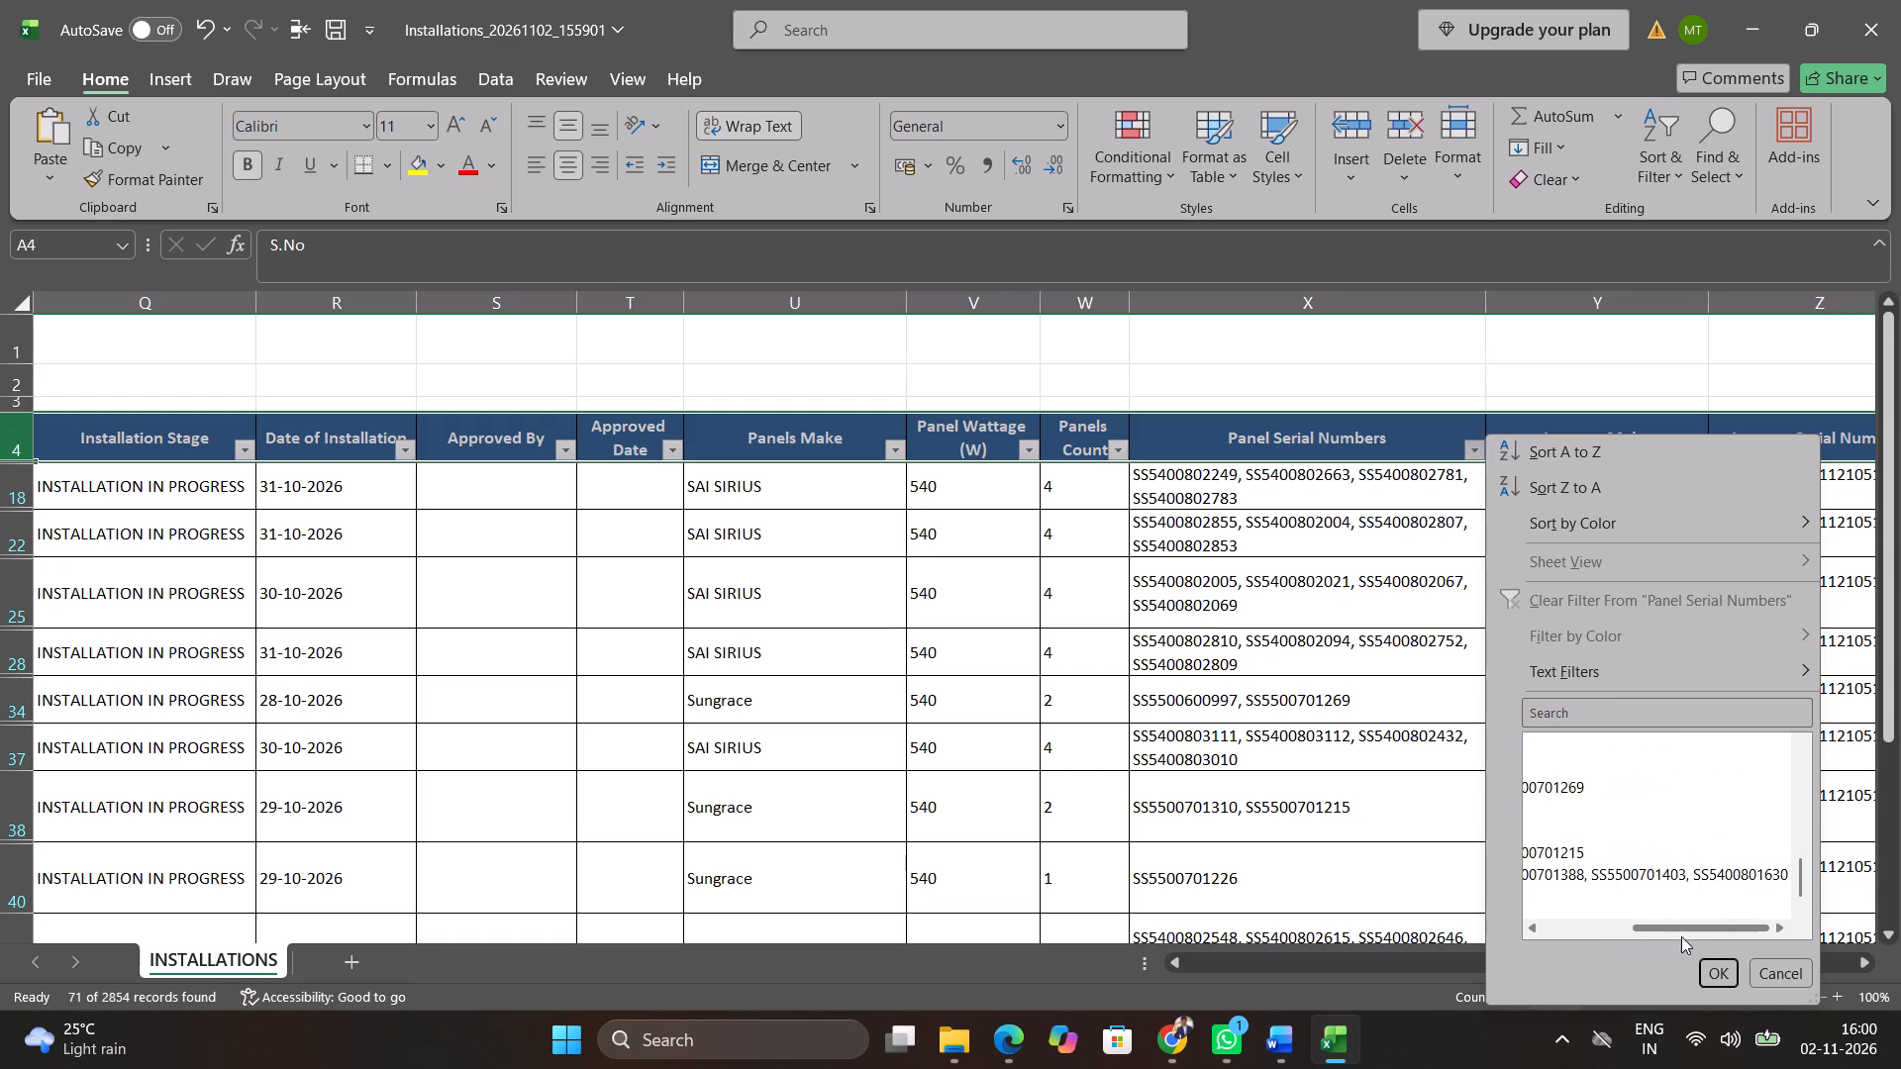
left_click_drag(1681, 936, 1535, 945)
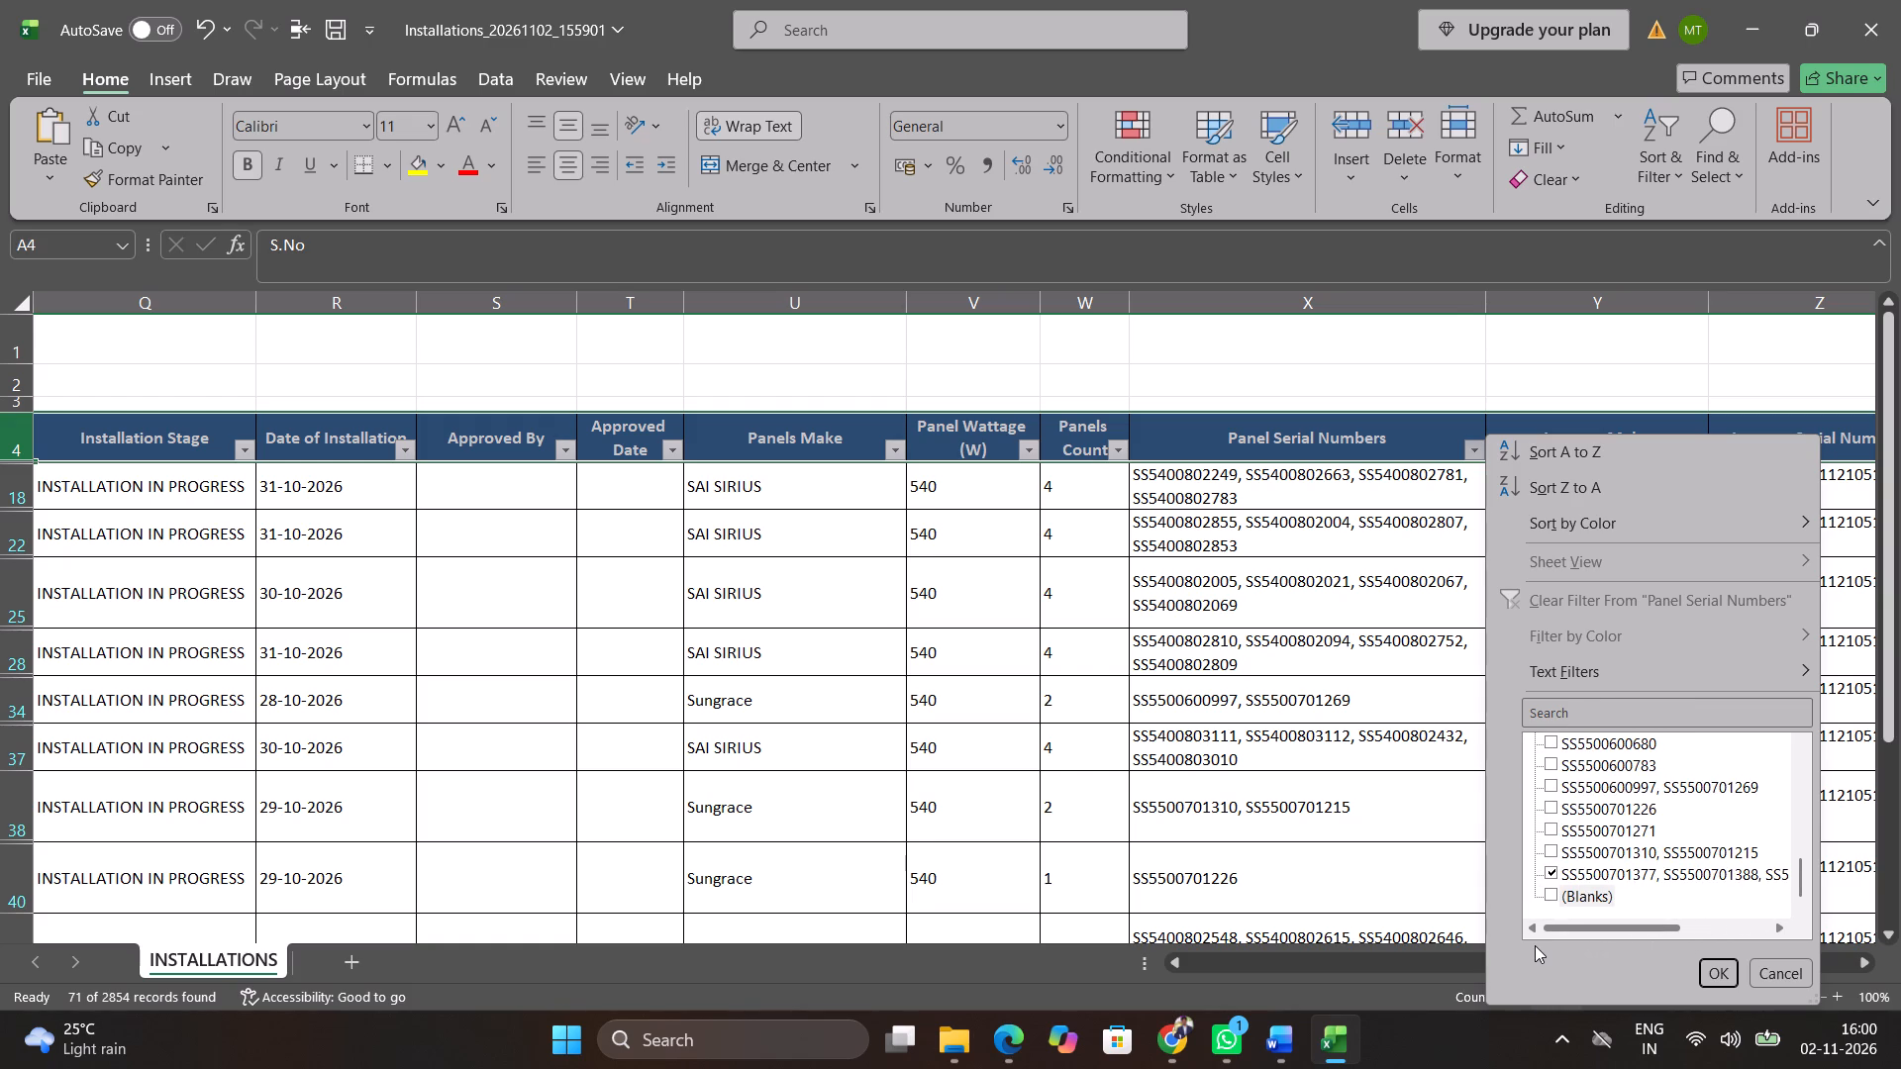
left_click_drag(1535, 945, 1573, 939)
left_click_drag(1573, 939, 1617, 938)
scroll(1645, 854, "up", 2)
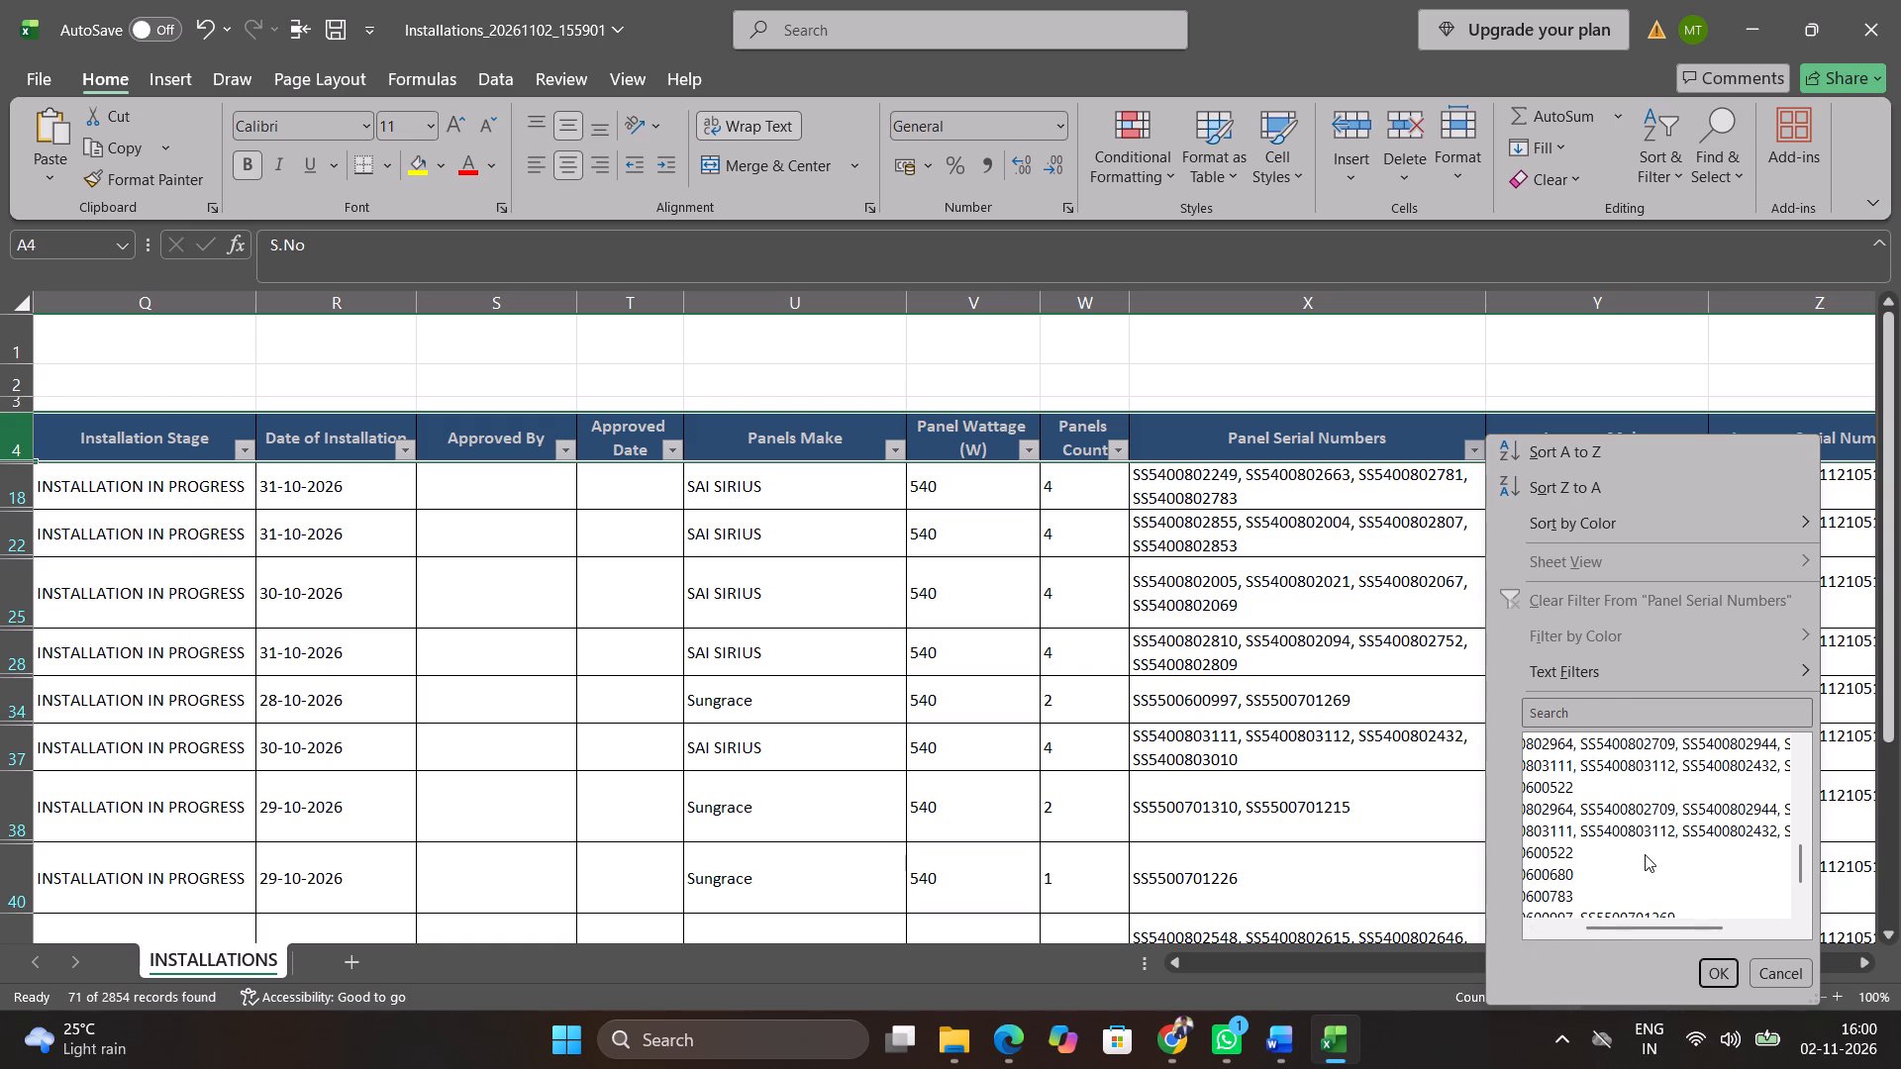
scroll(1645, 854, "up", 3)
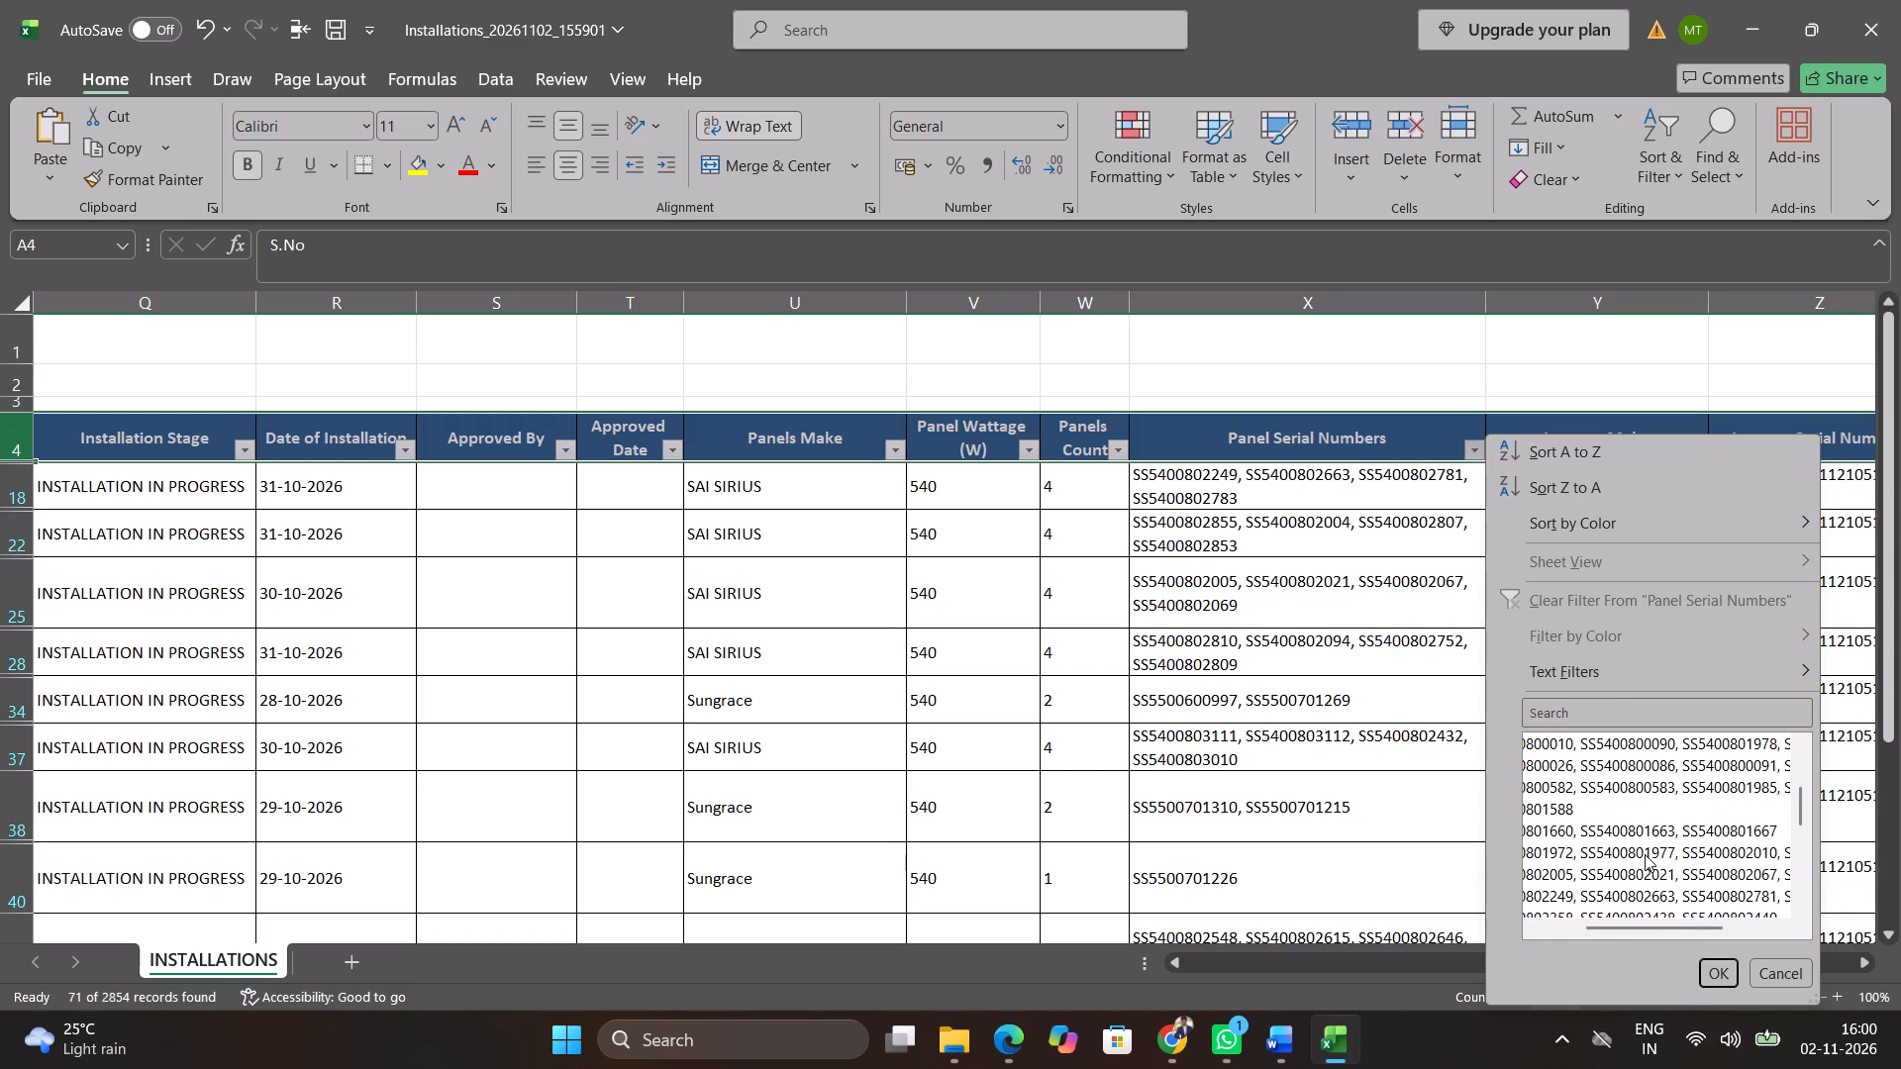
scroll(1645, 854, "down", 4)
scroll(1617, 839, "up", 1)
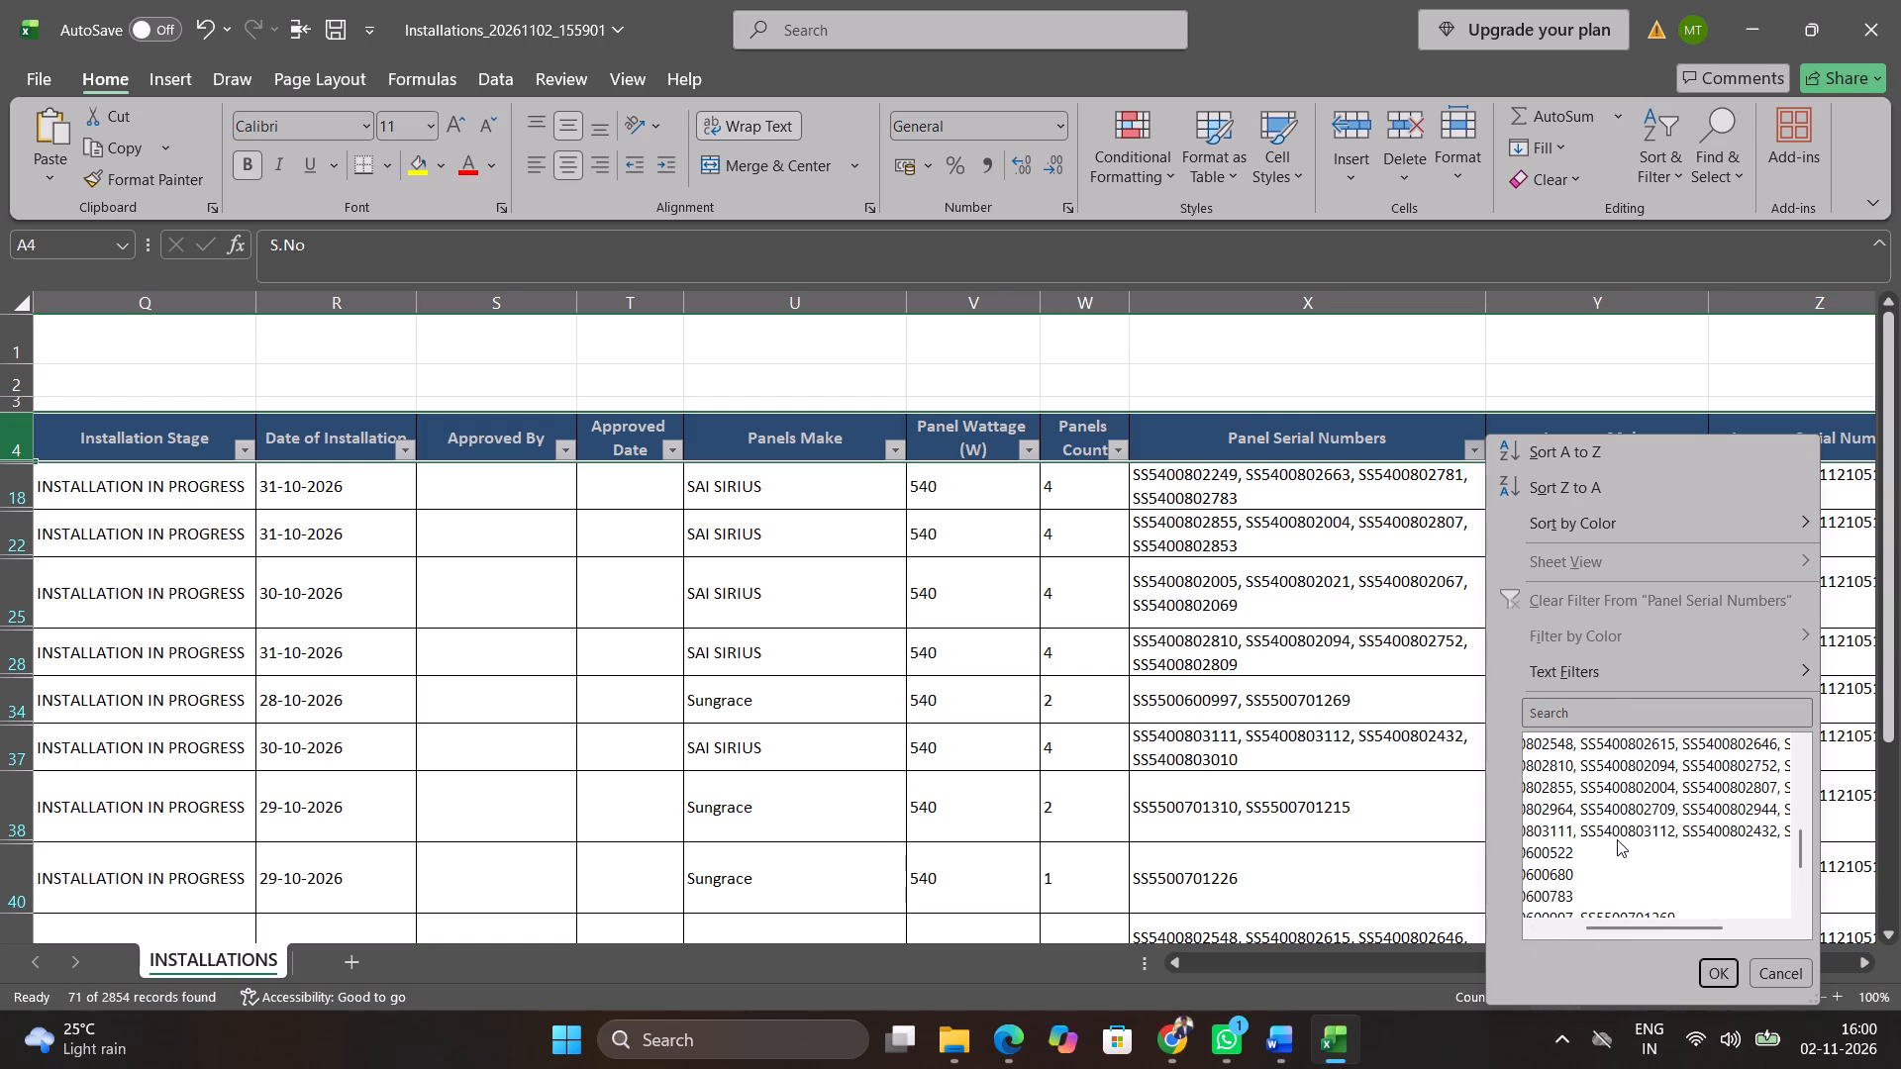
scroll(1617, 839, "up", 1)
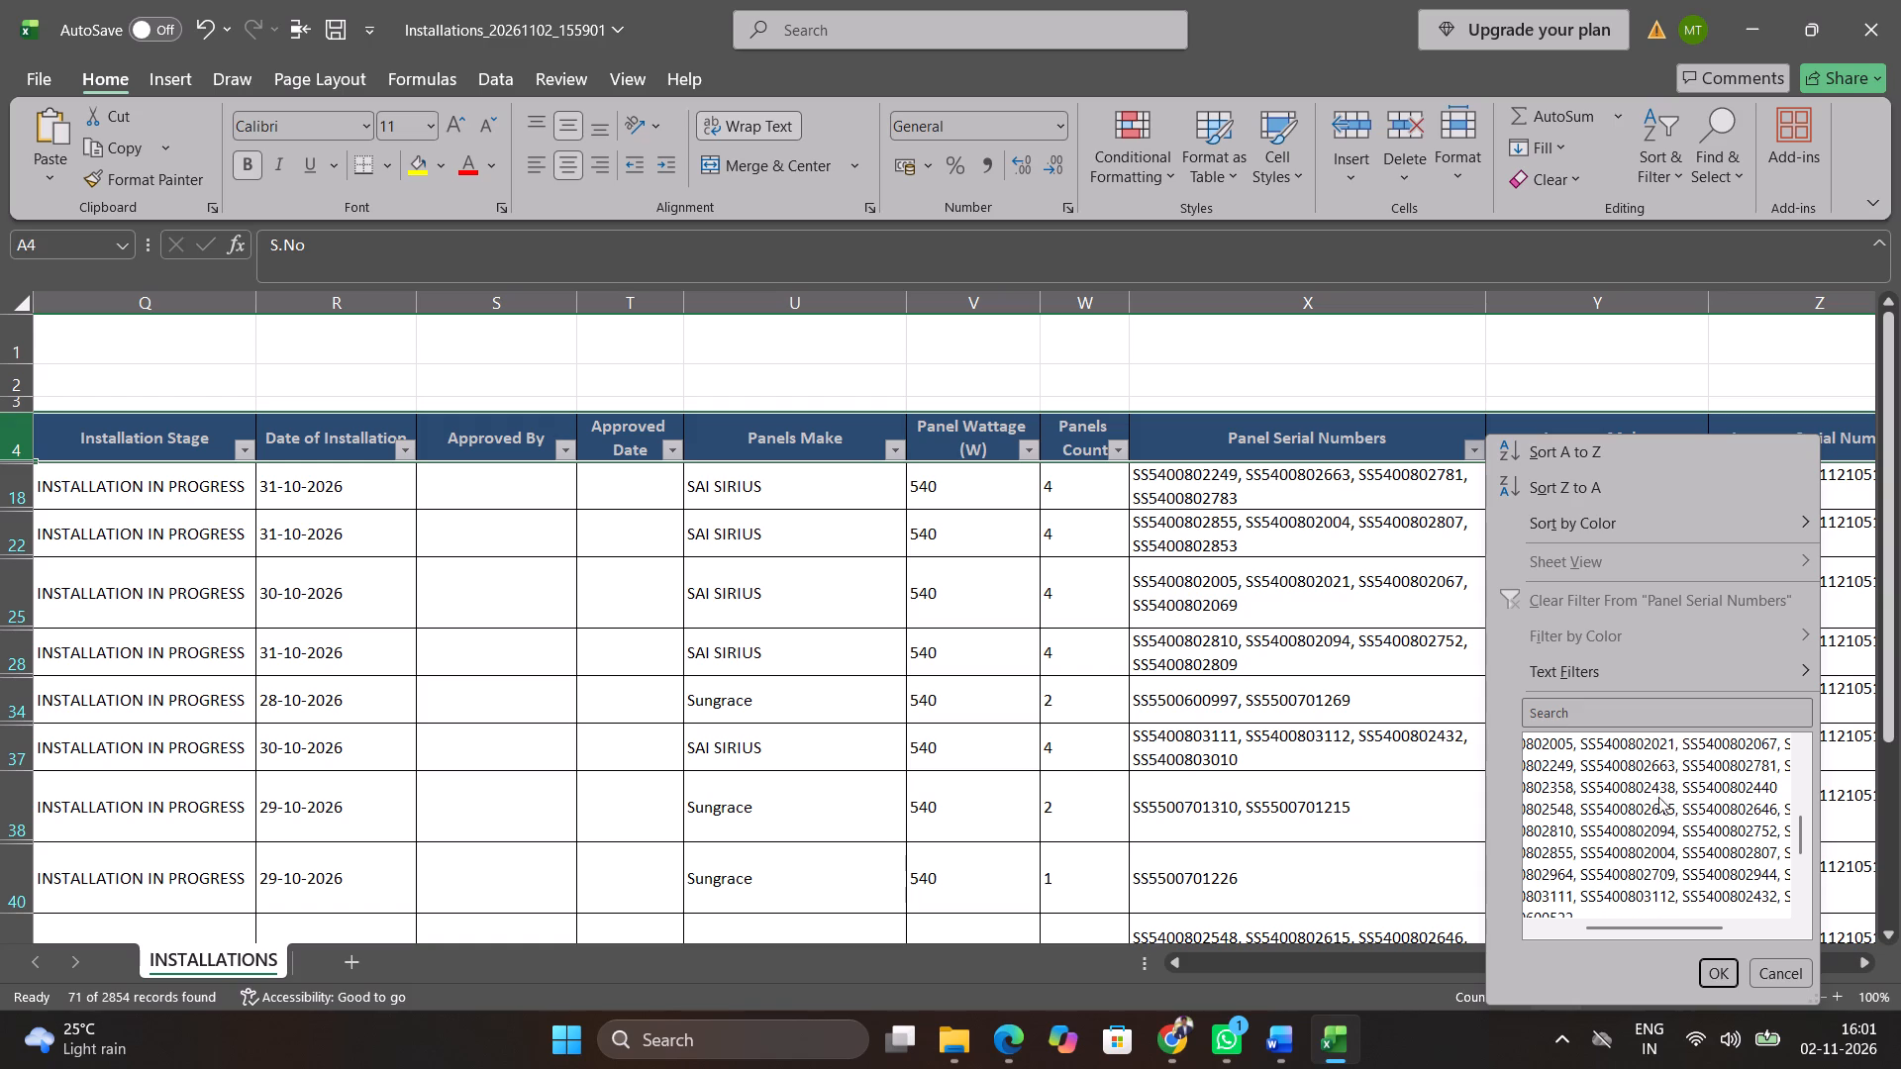
left_click(1651, 787)
left_click_drag(1675, 931, 1675, 932)
left_click_drag(1675, 932, 1696, 935)
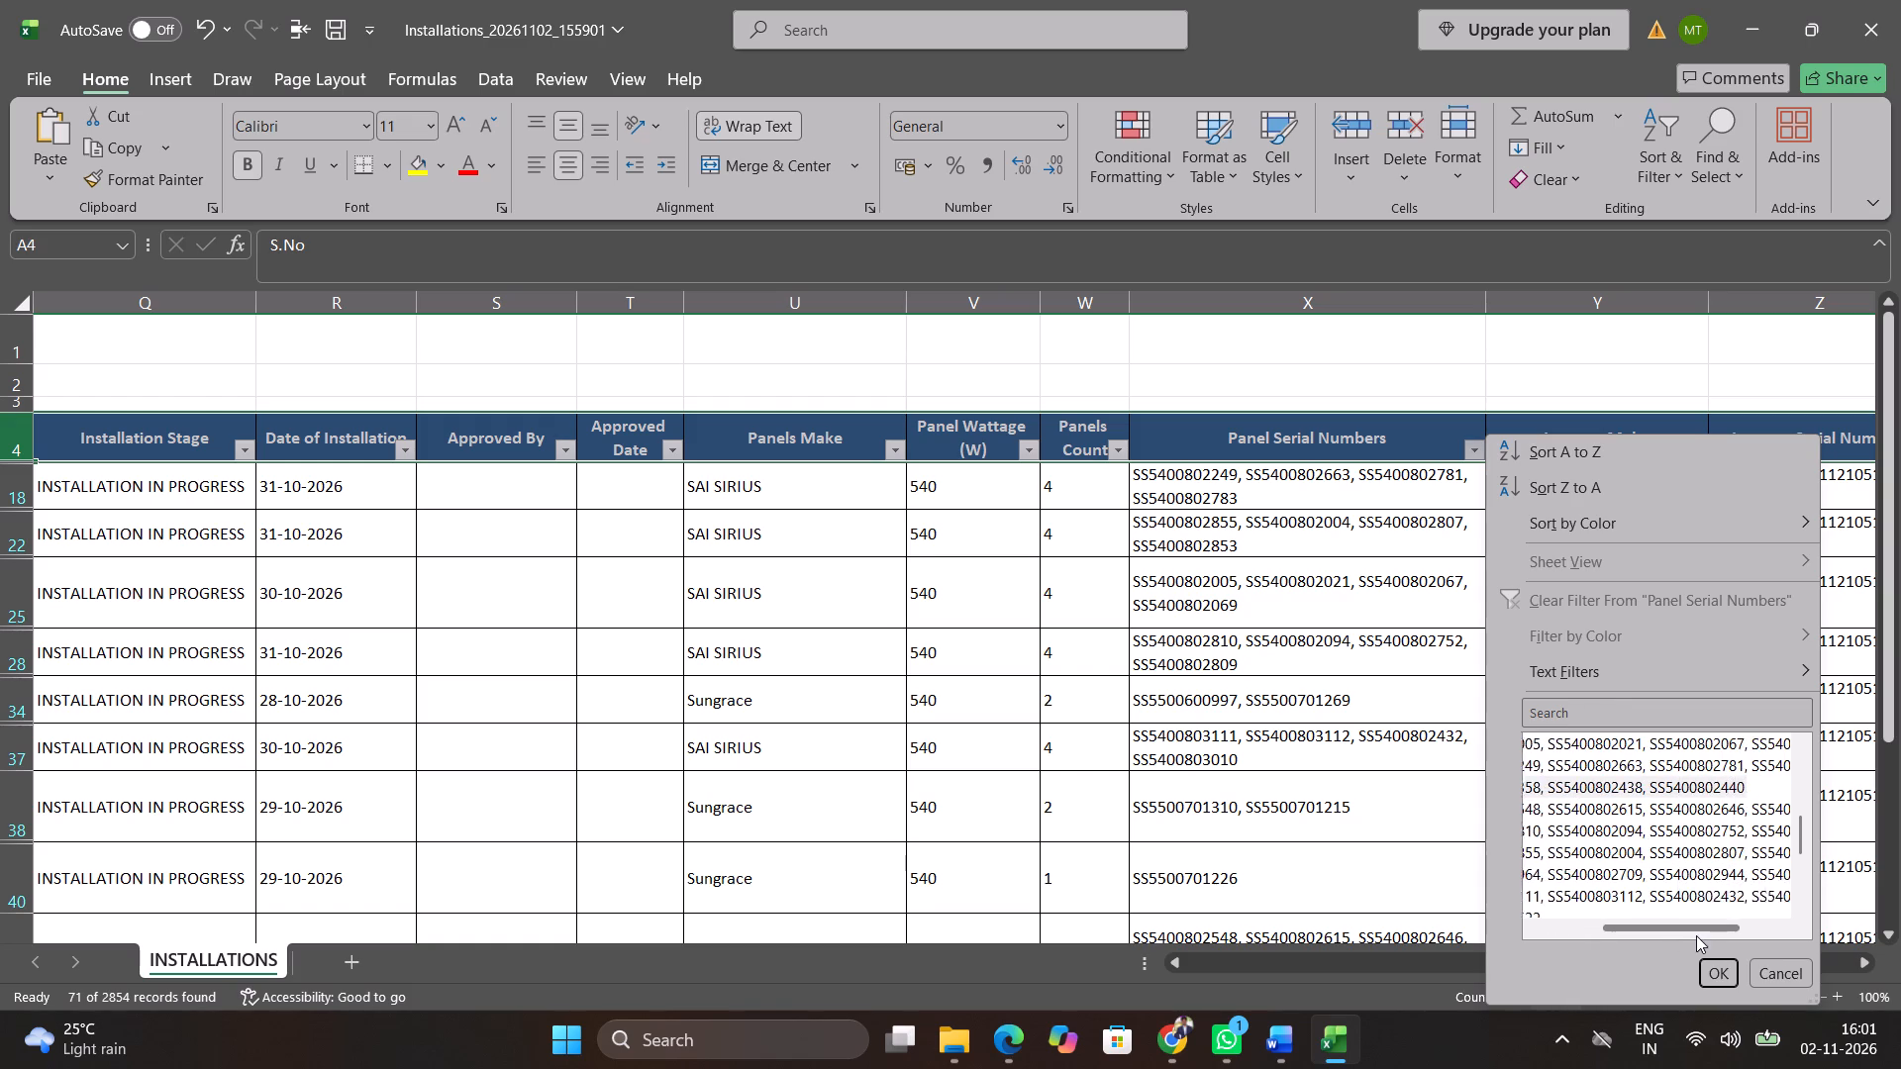
left_click_drag(1696, 935, 1756, 934)
scroll(1709, 816, "up", 2)
left_click(1648, 830)
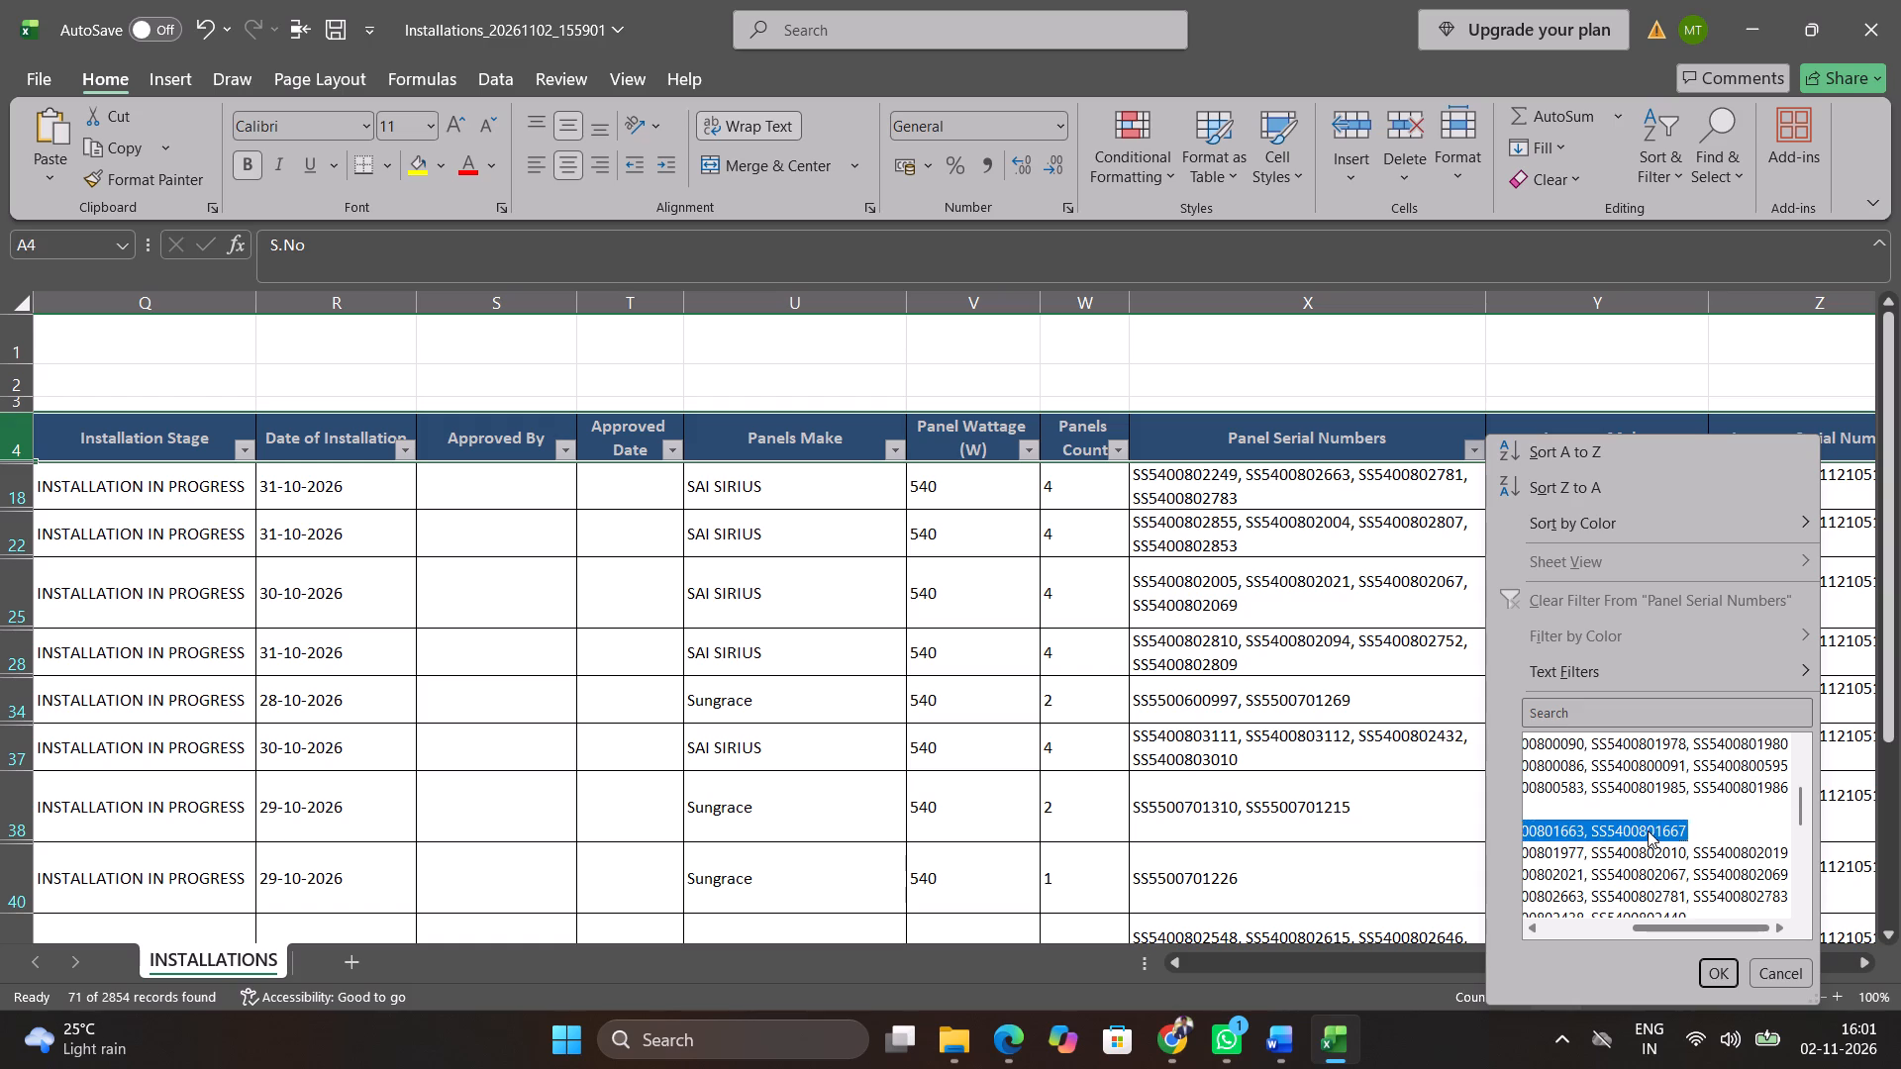
left_click_drag(1669, 923, 1587, 926)
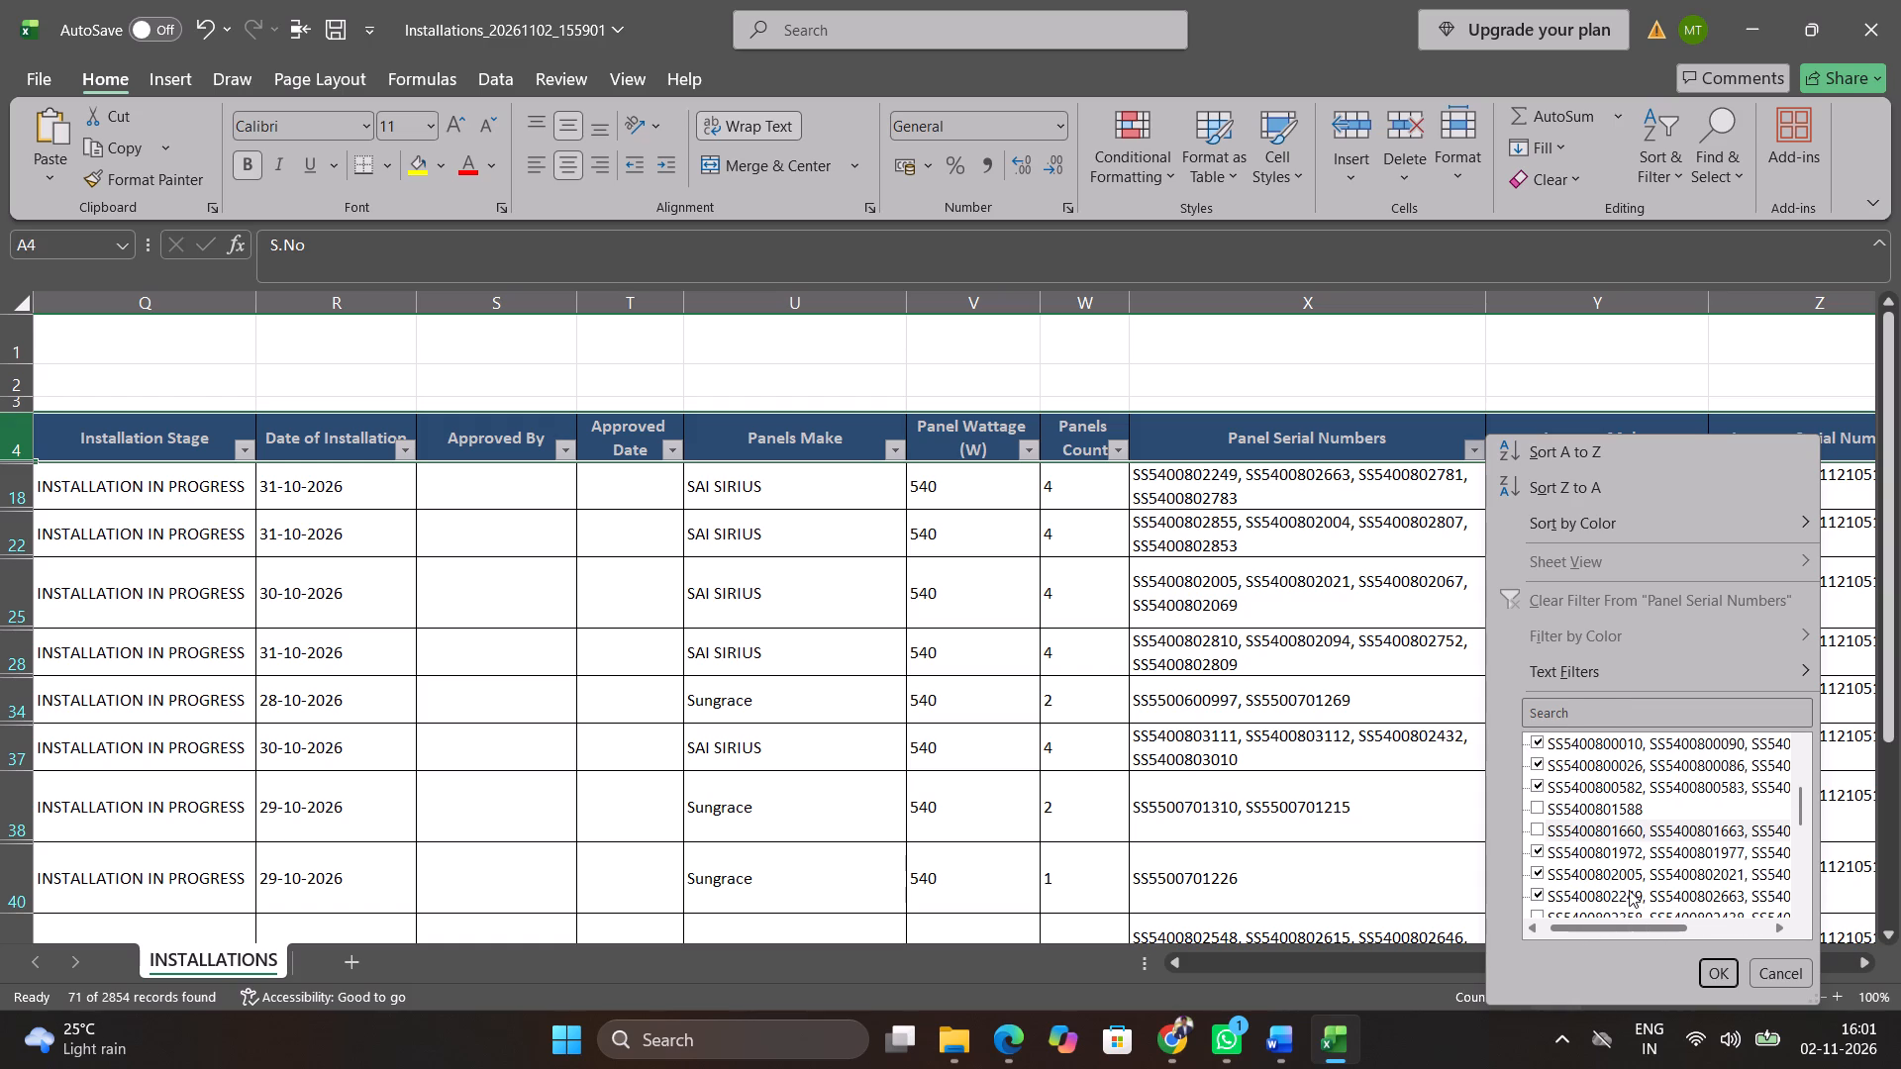
scroll(1665, 800, "up", 1)
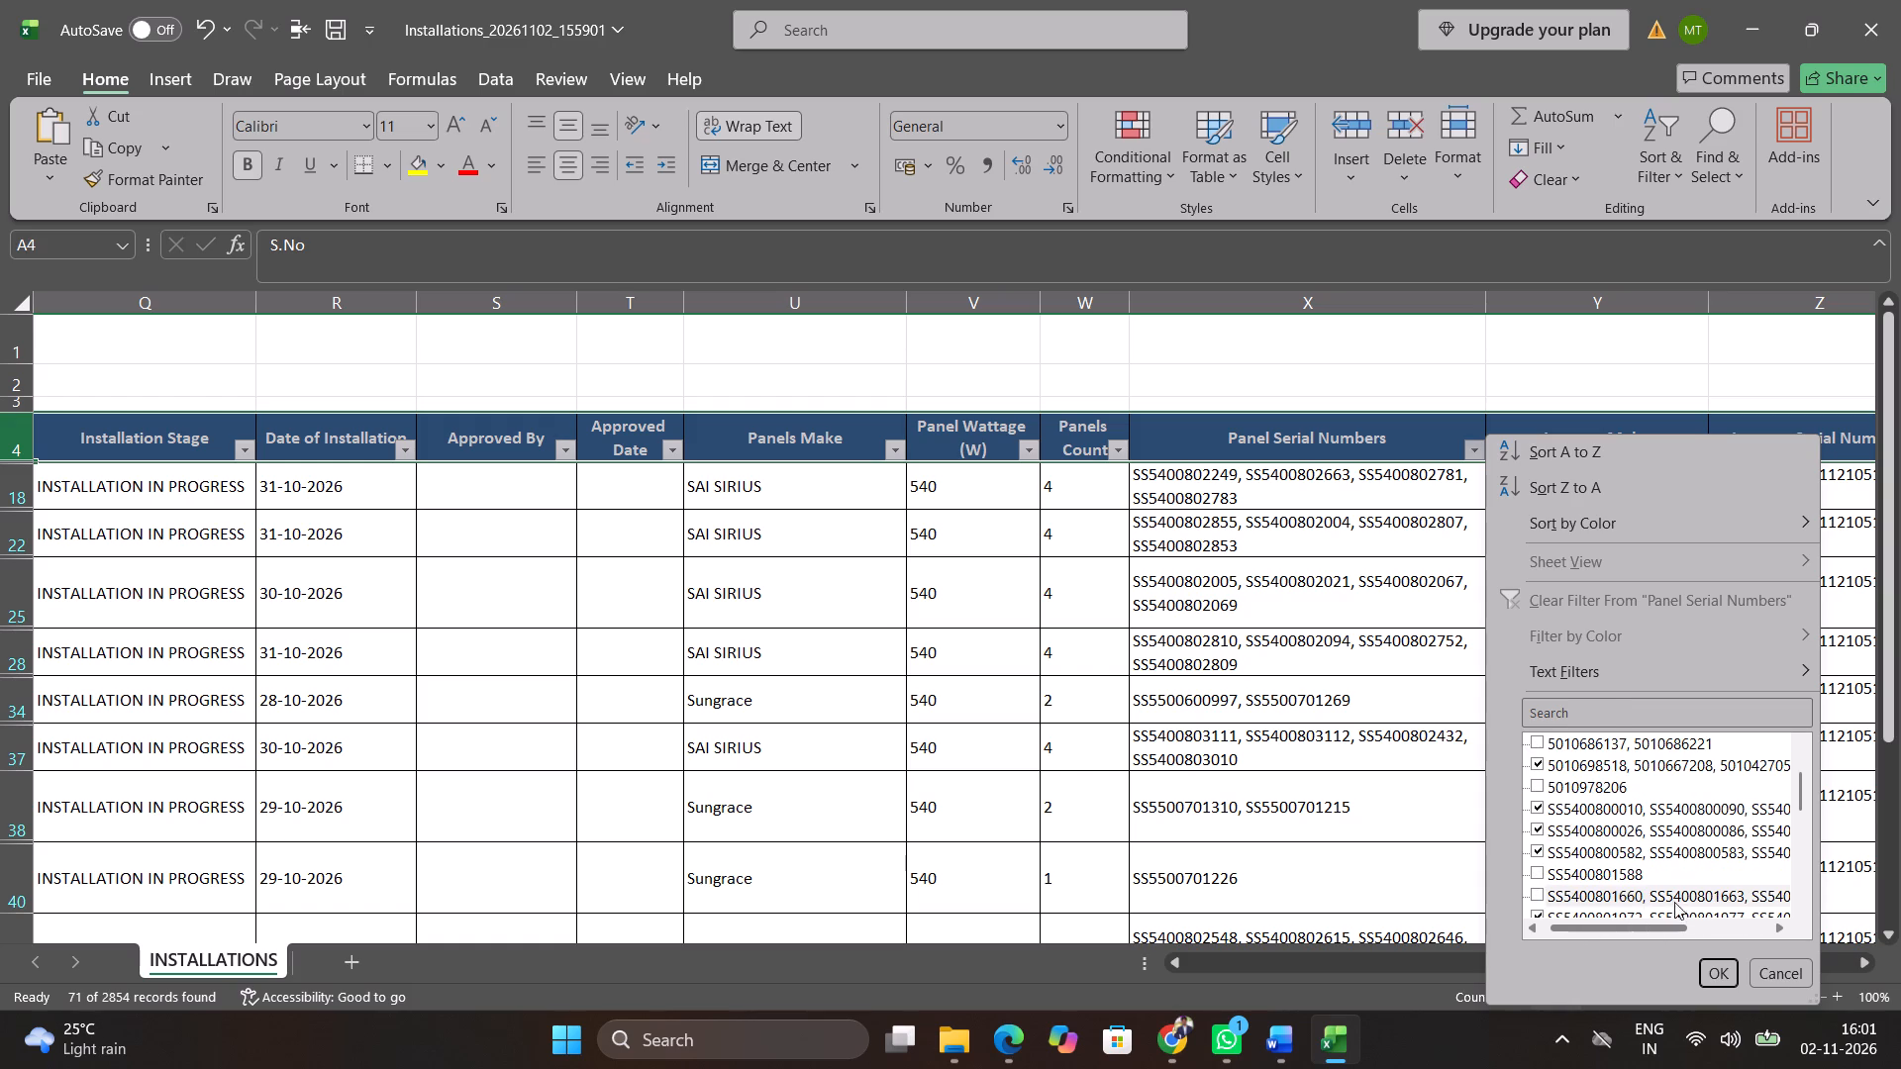
left_click(1710, 974)
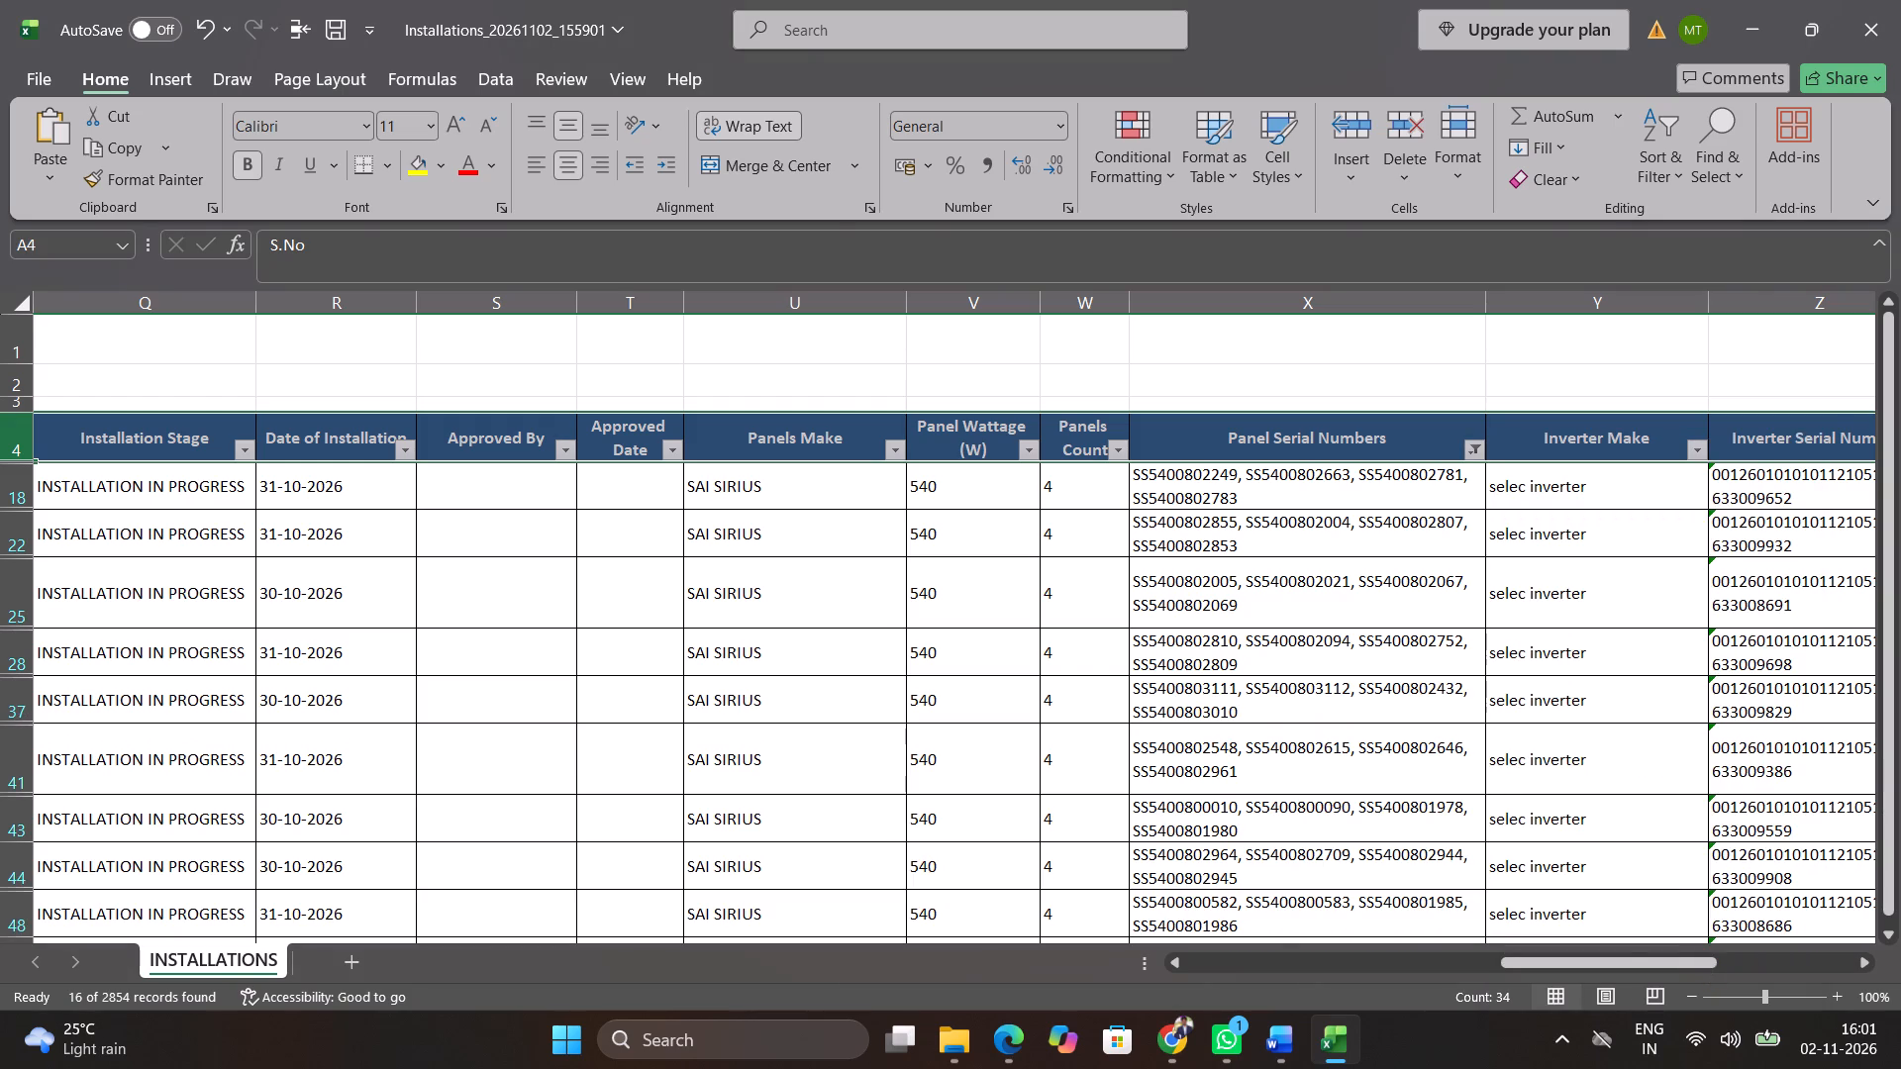
Review the filtered INSTALLATIONS rows to check each record's panel make, panel count and panel serial numbers.
scroll(1338, 712, "down", 4)
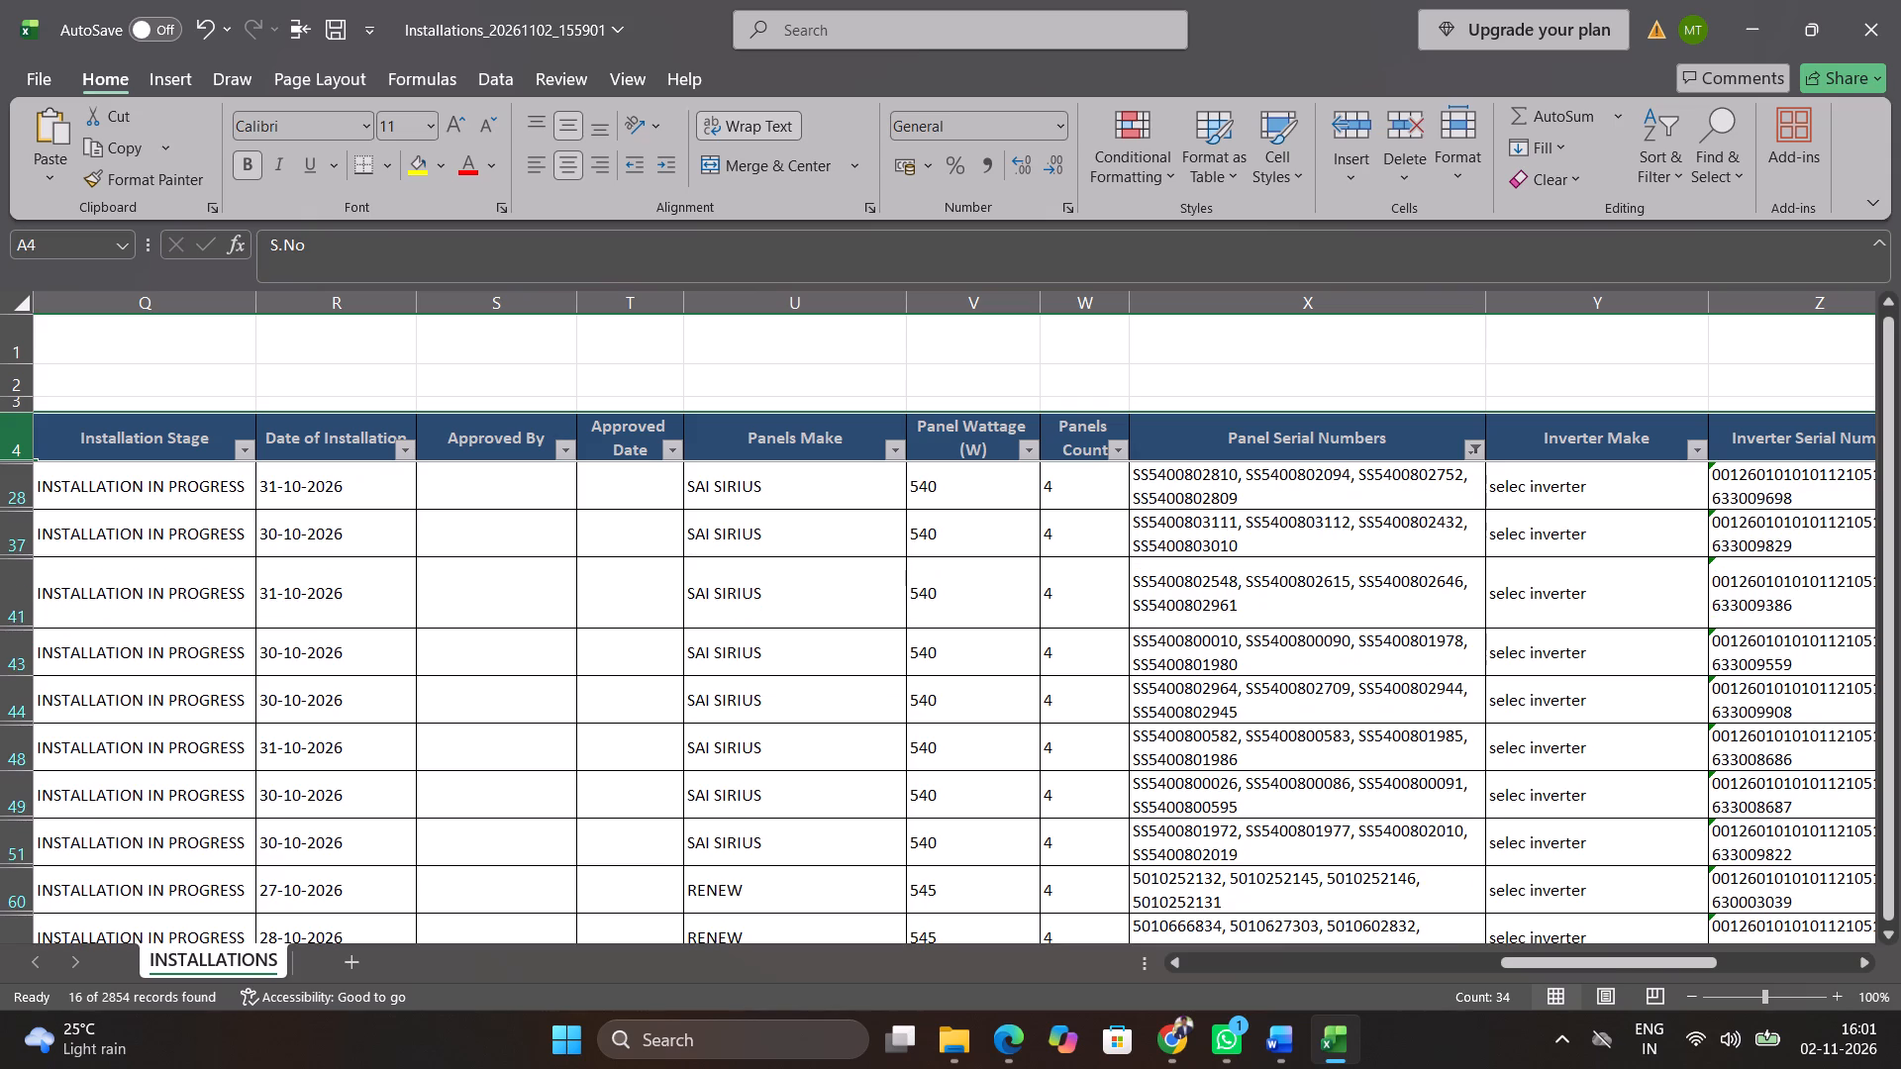
scroll(1340, 704, "down", 4)
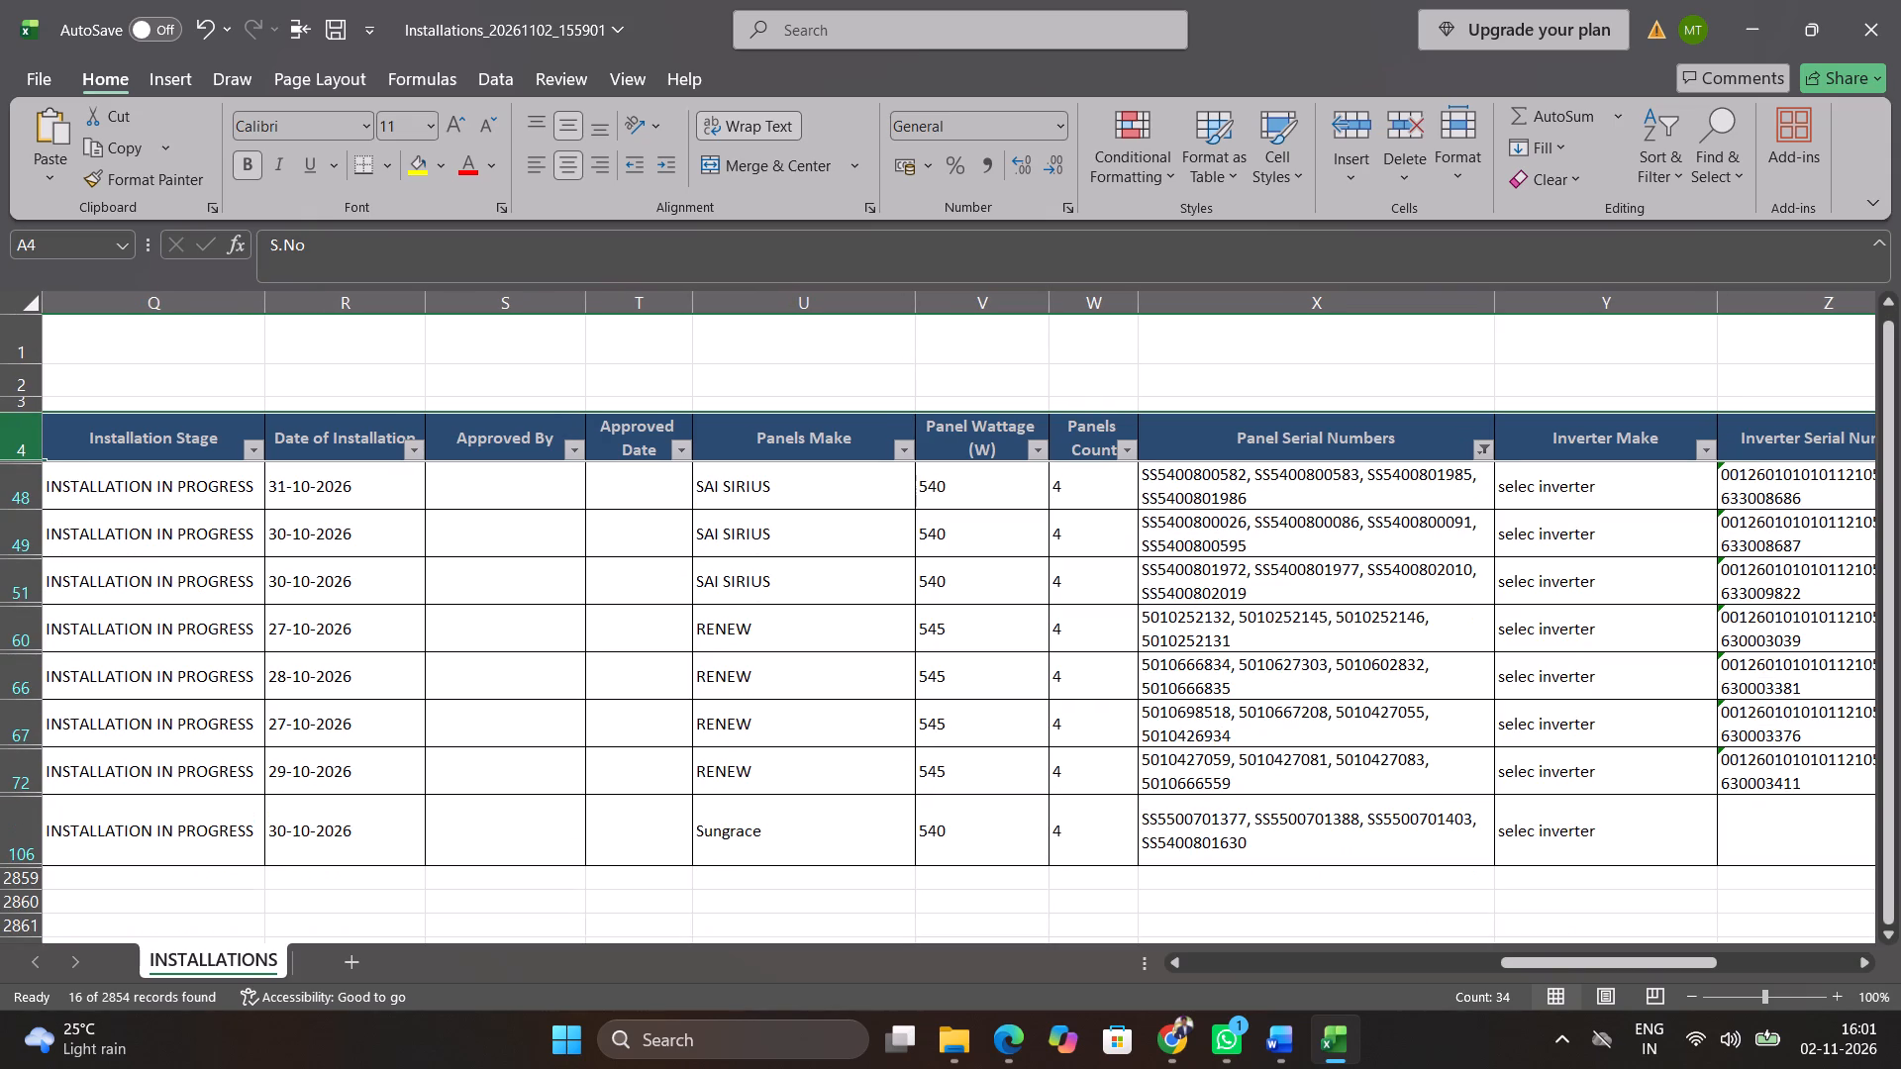
scroll(1351, 794, "up", 3)
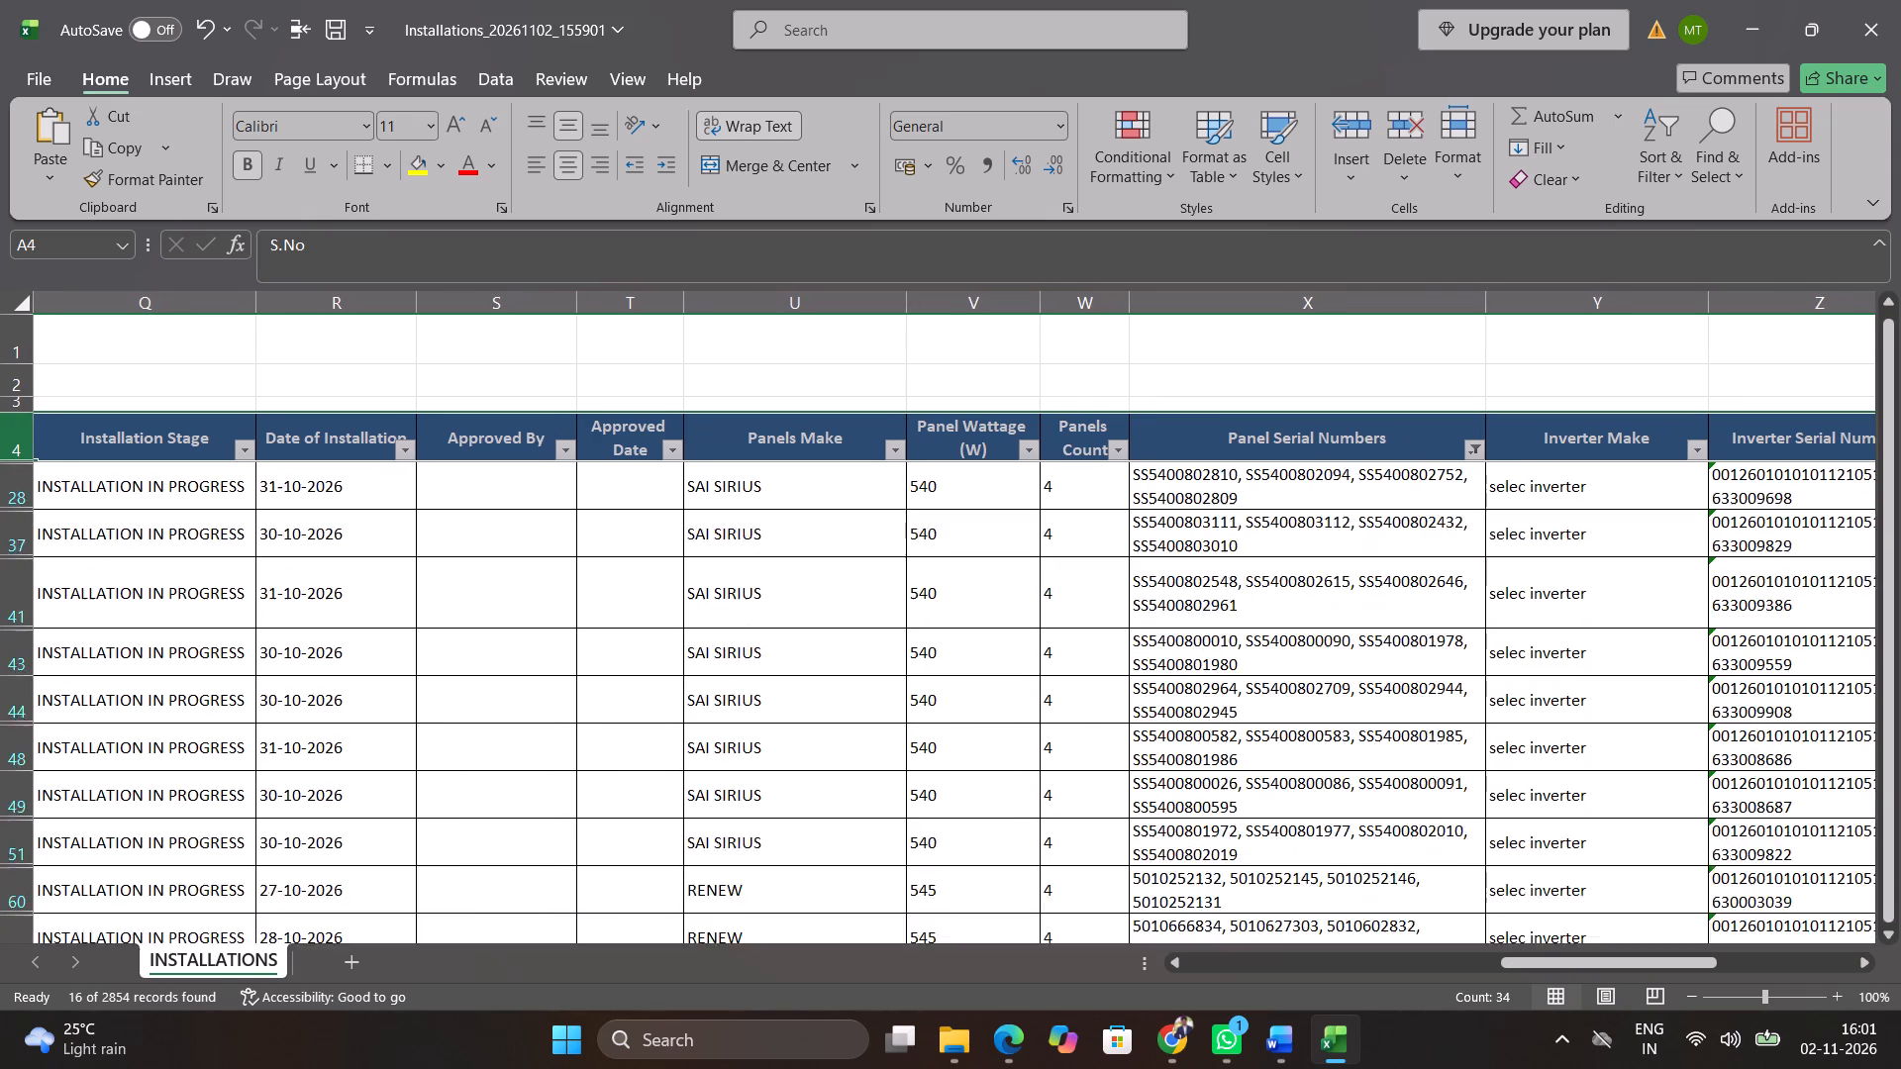
scroll(1351, 794, "up", 11)
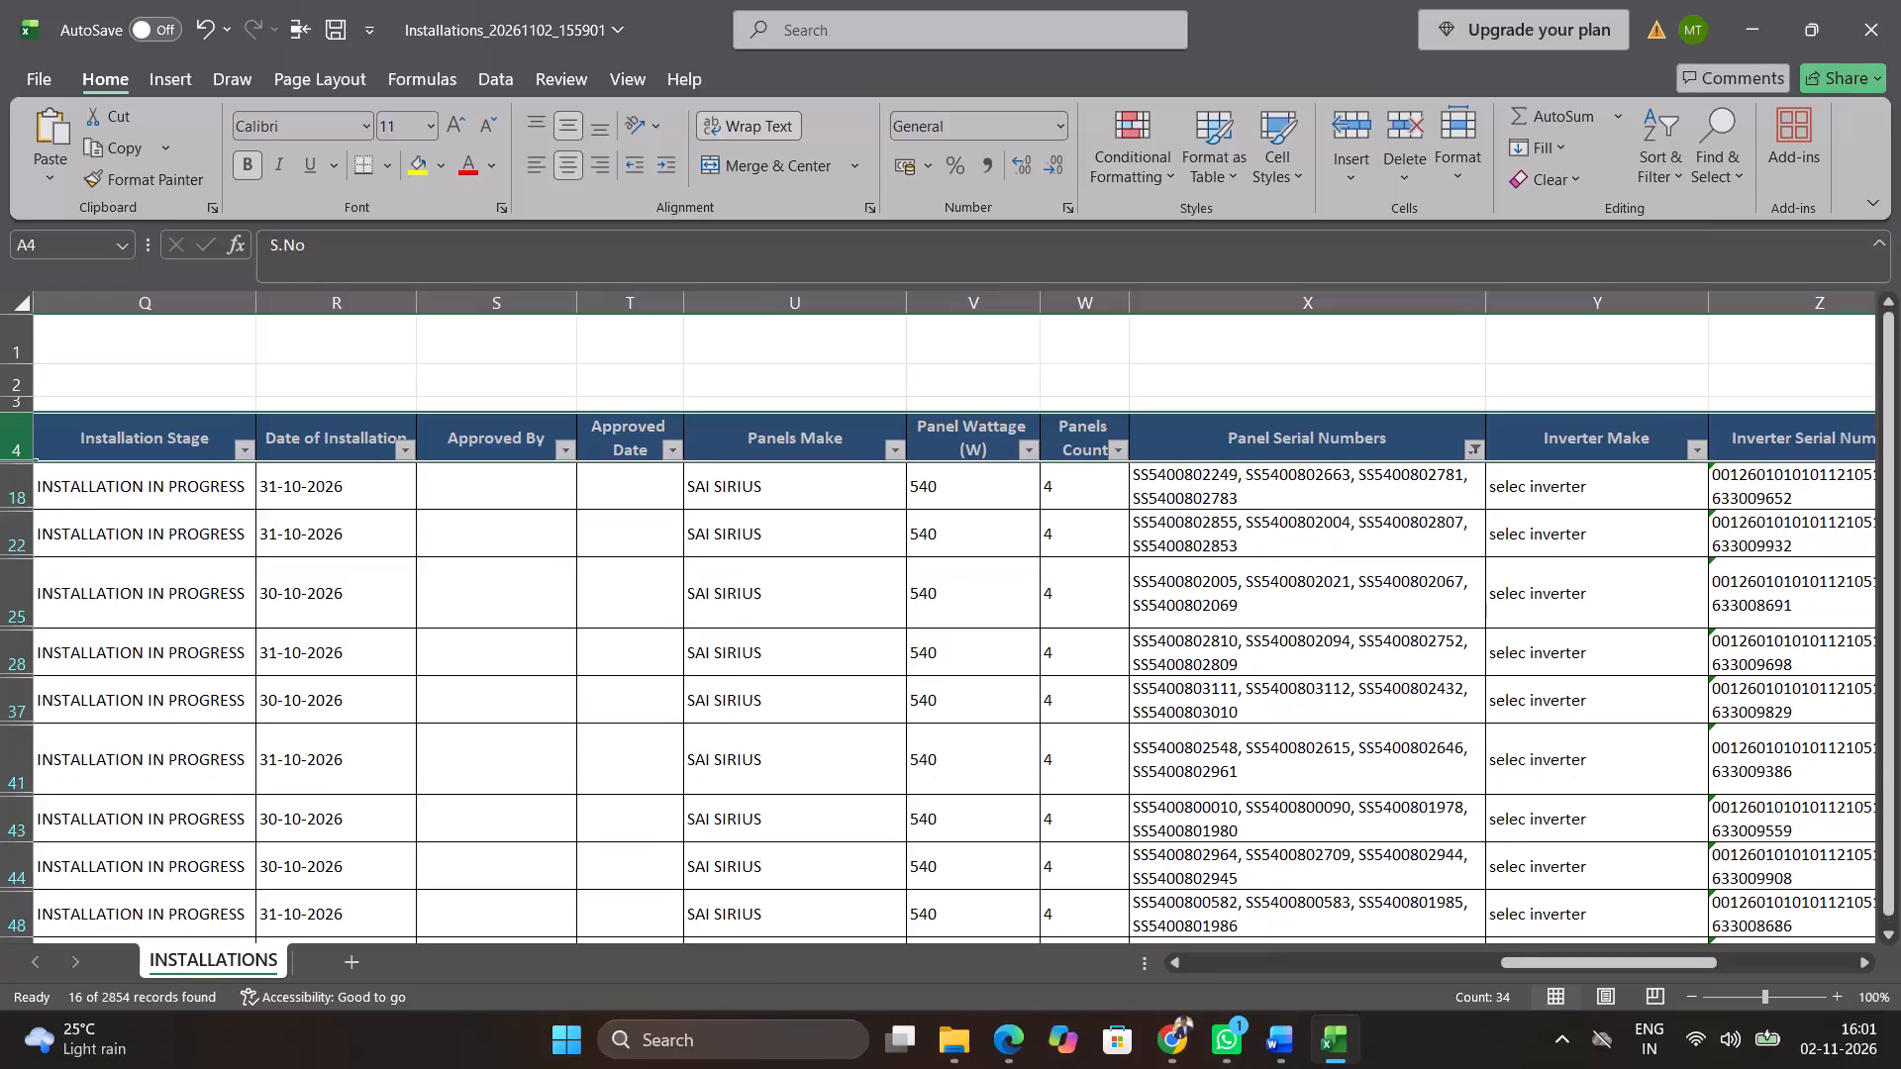
Copy the service number of the first filtered record, S.No 14, and open its work order through the SUNGRACE installations search in Chrome.
left_click_drag(1593, 966, 1211, 973)
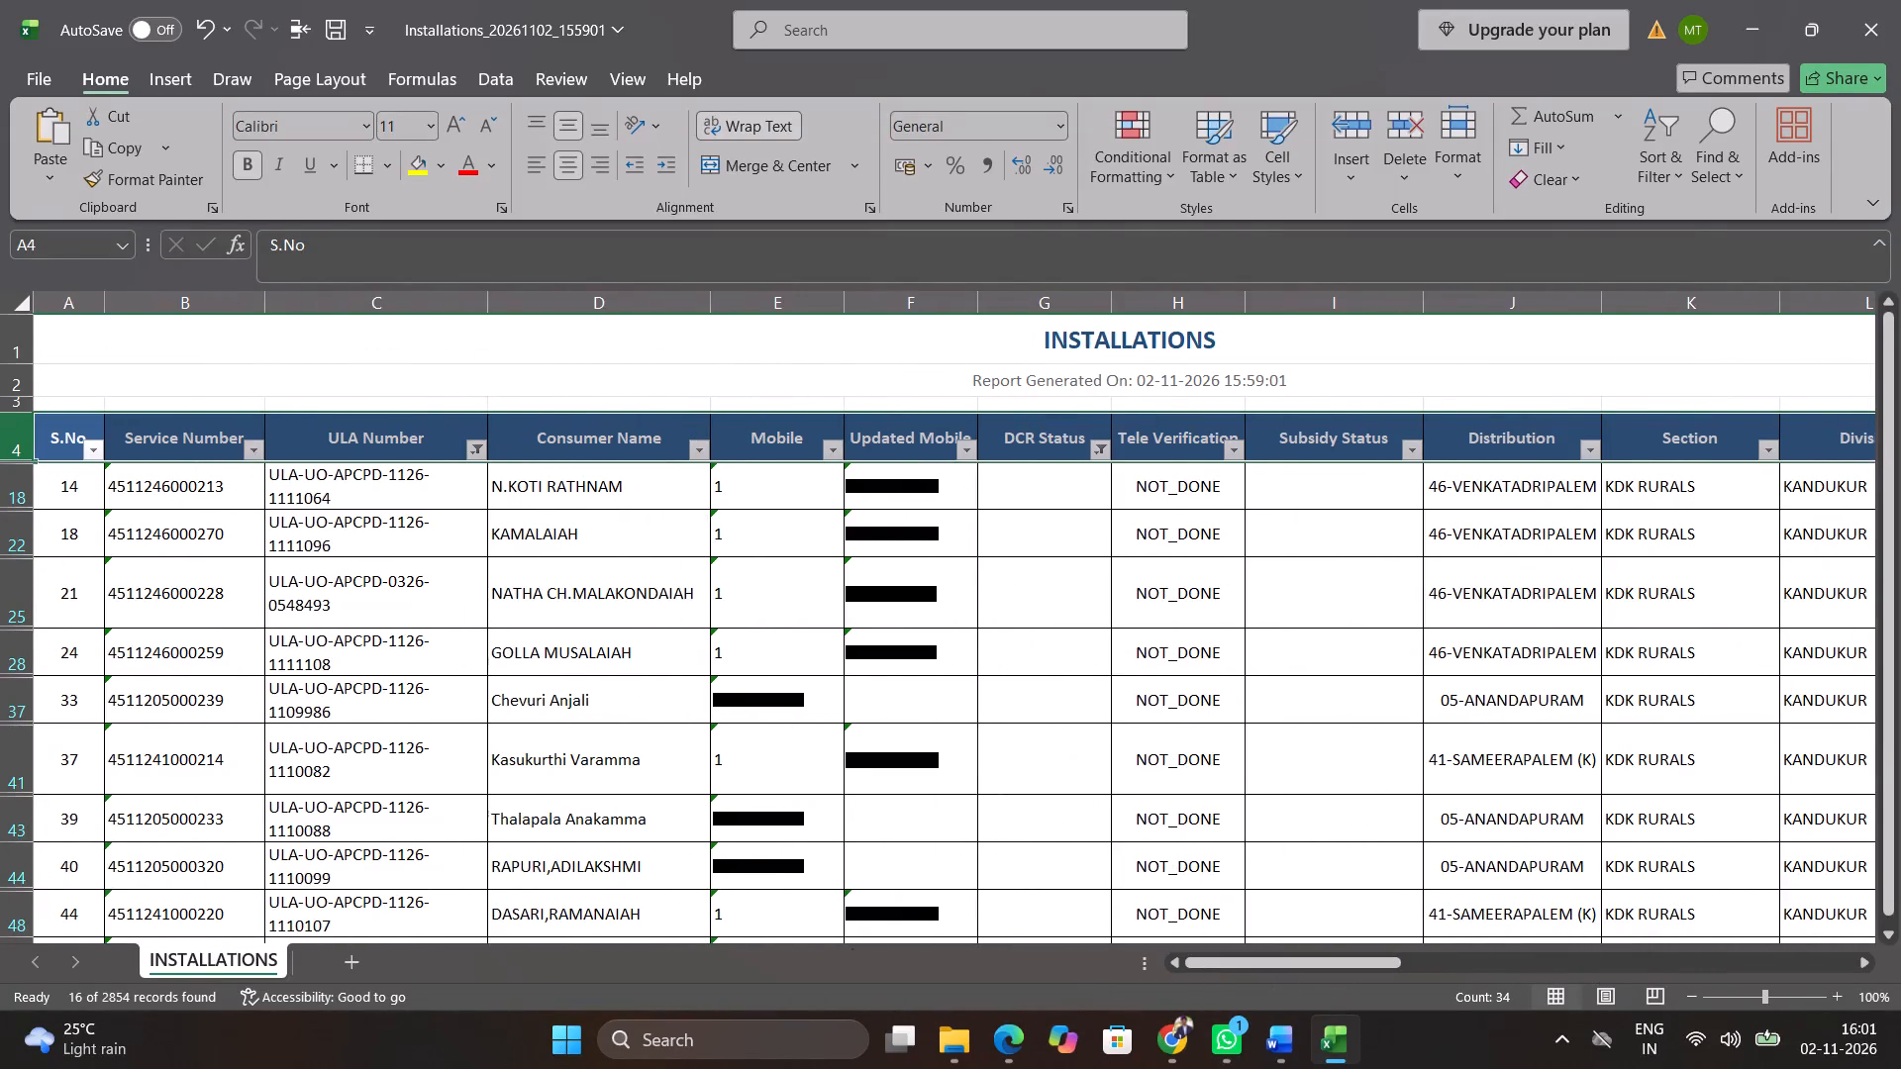
key("Down")
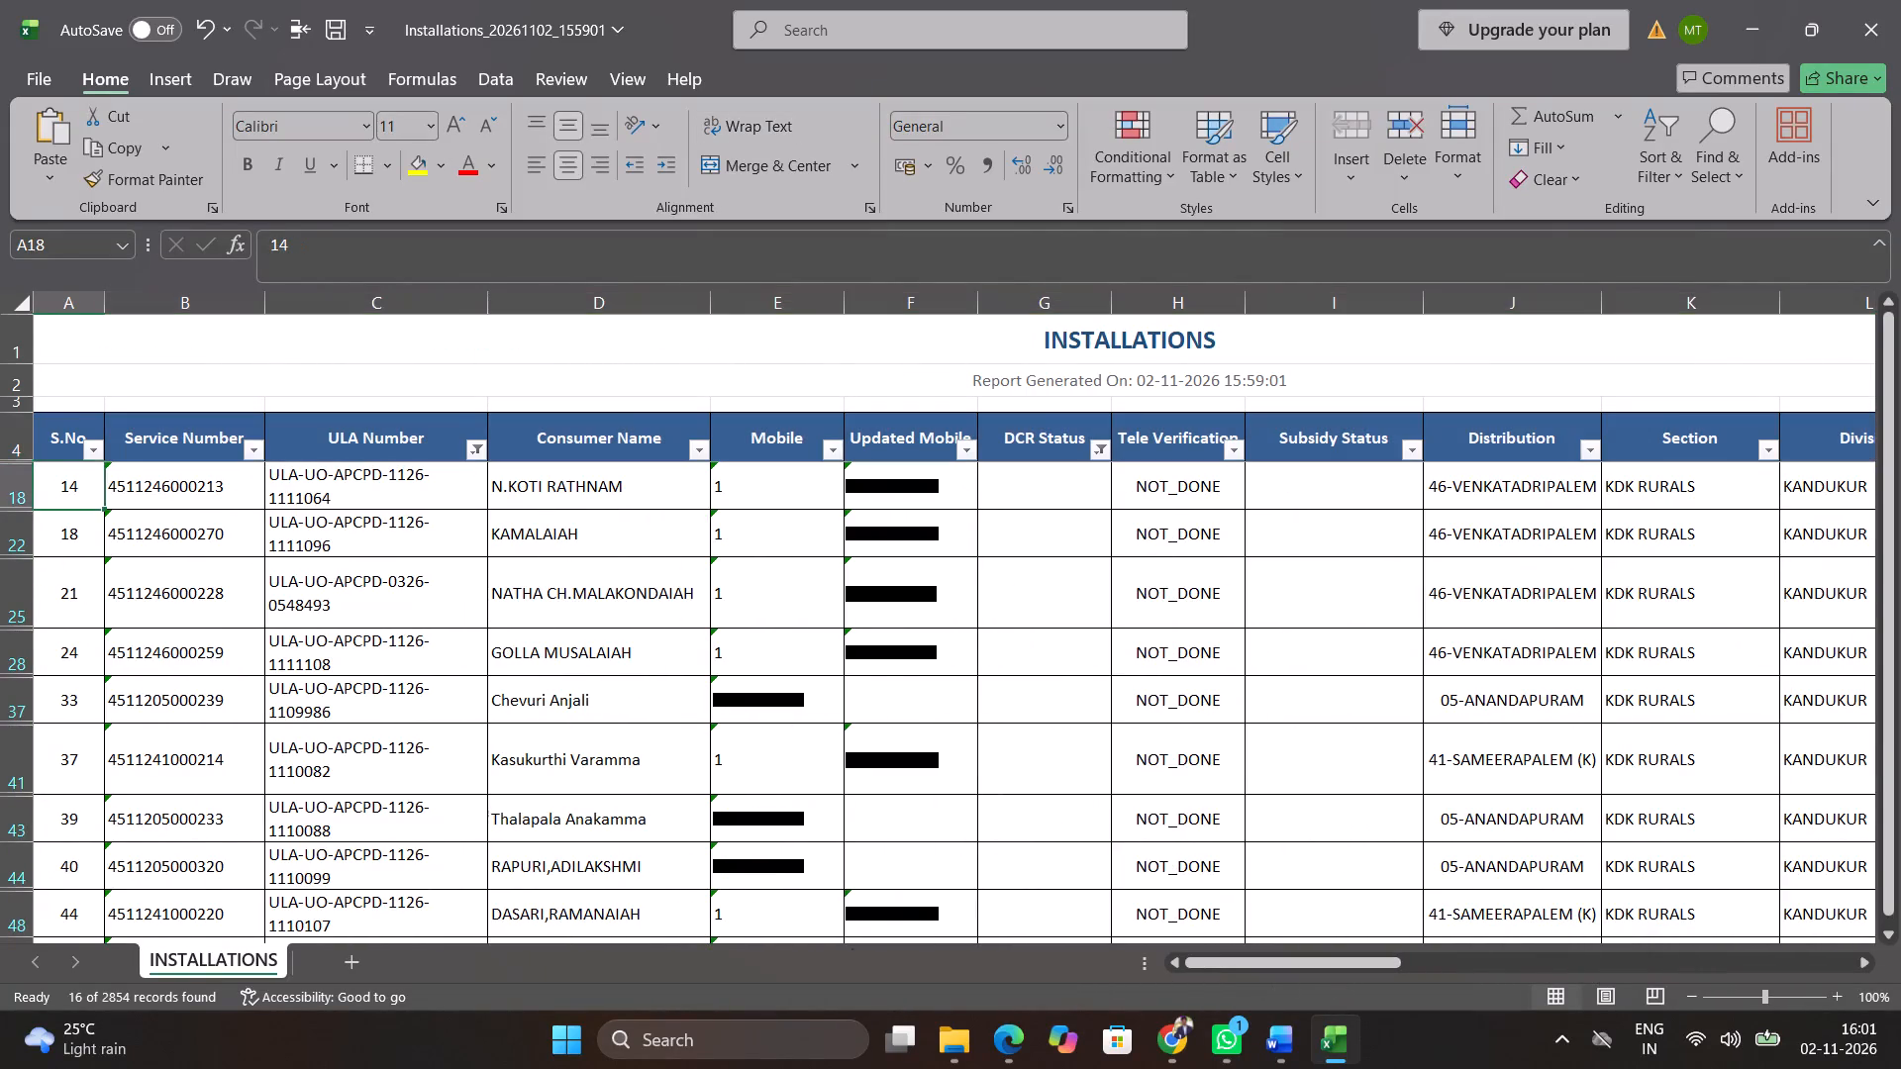
key("Down")
key("Right")
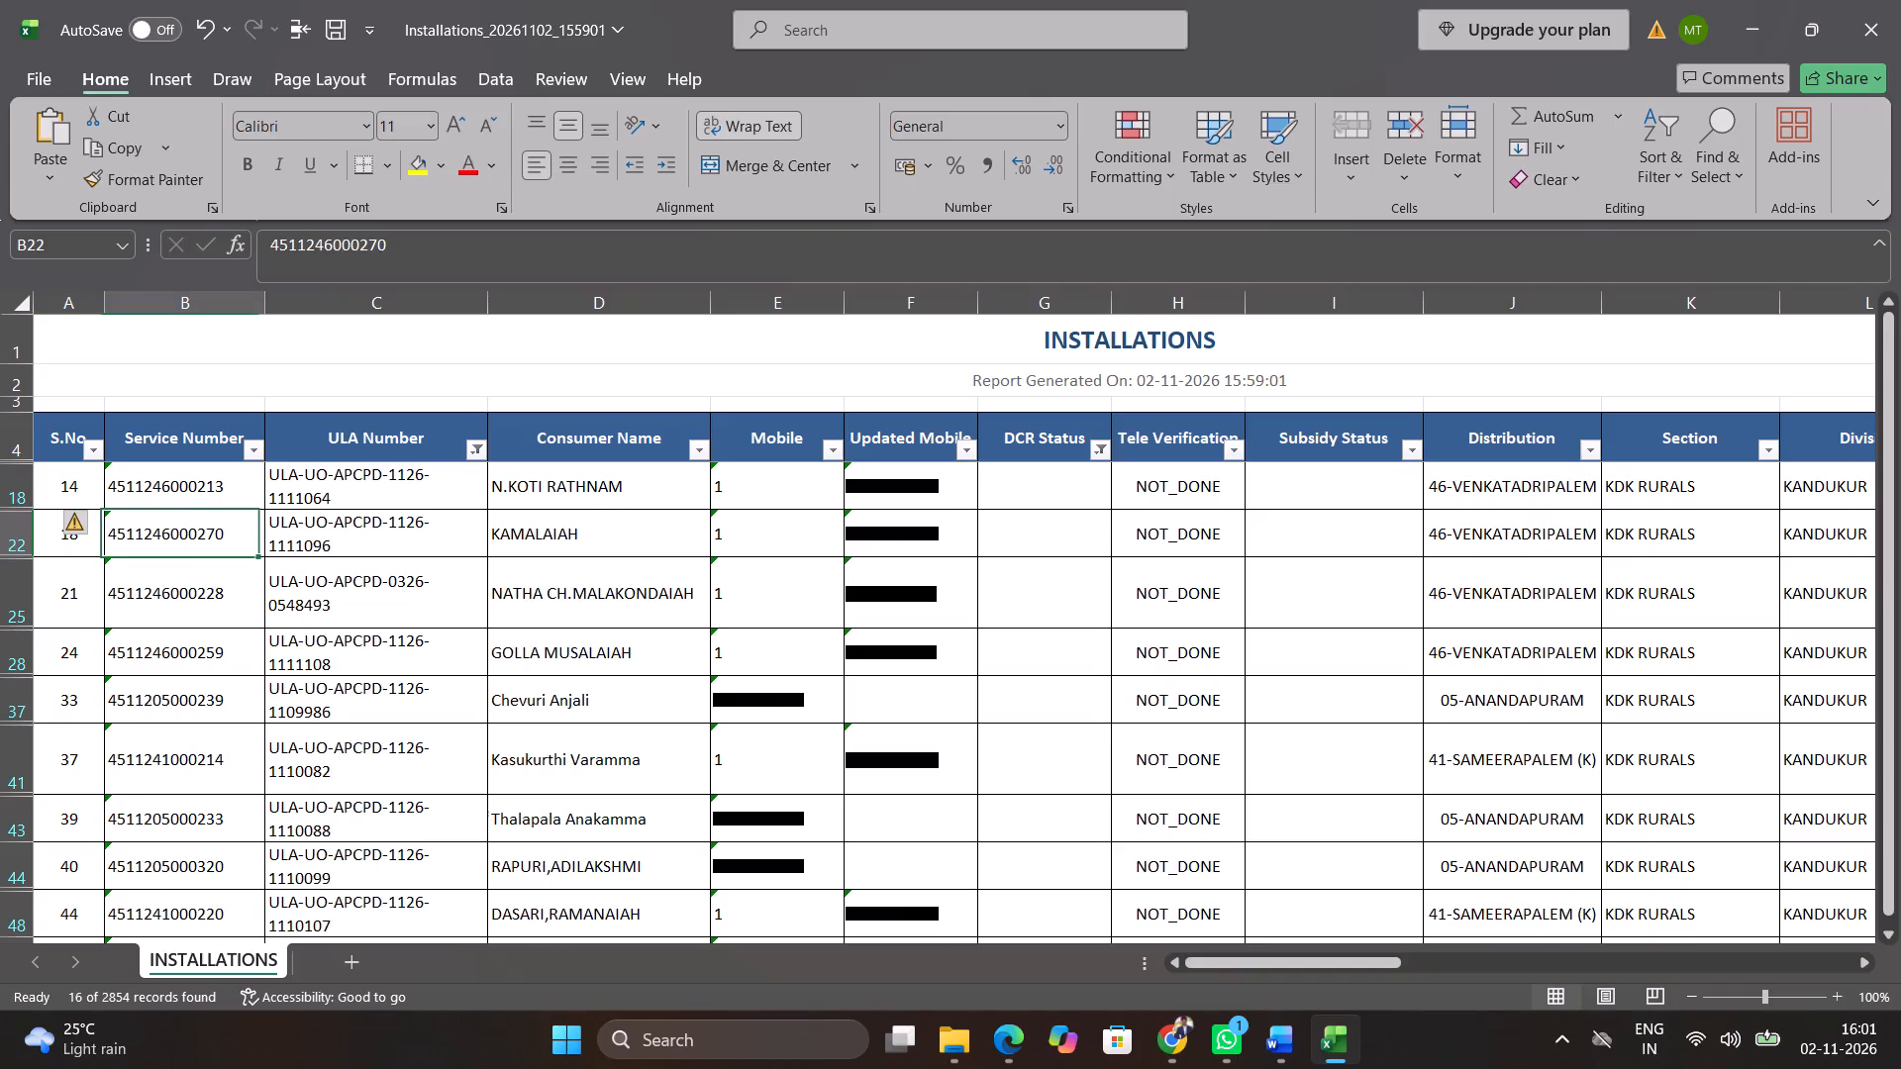
key("Up")
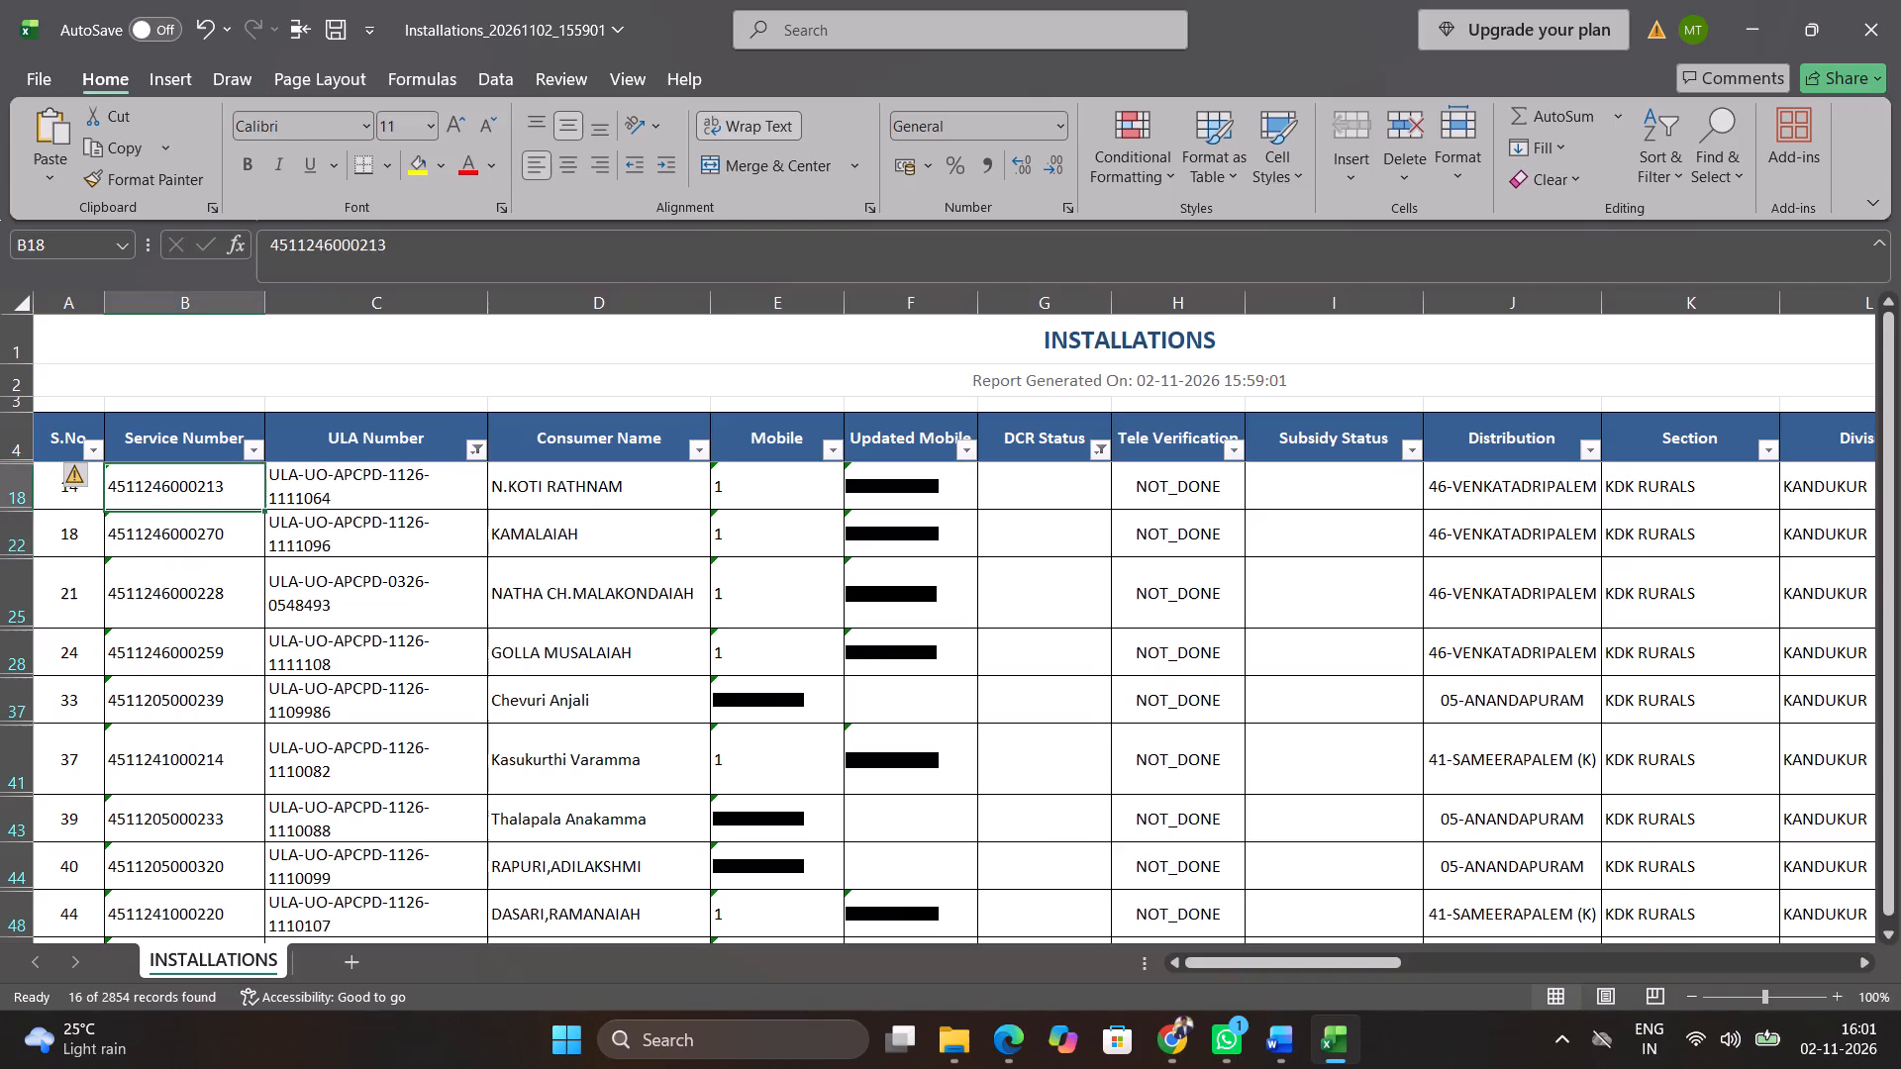
key("ctrl+c")
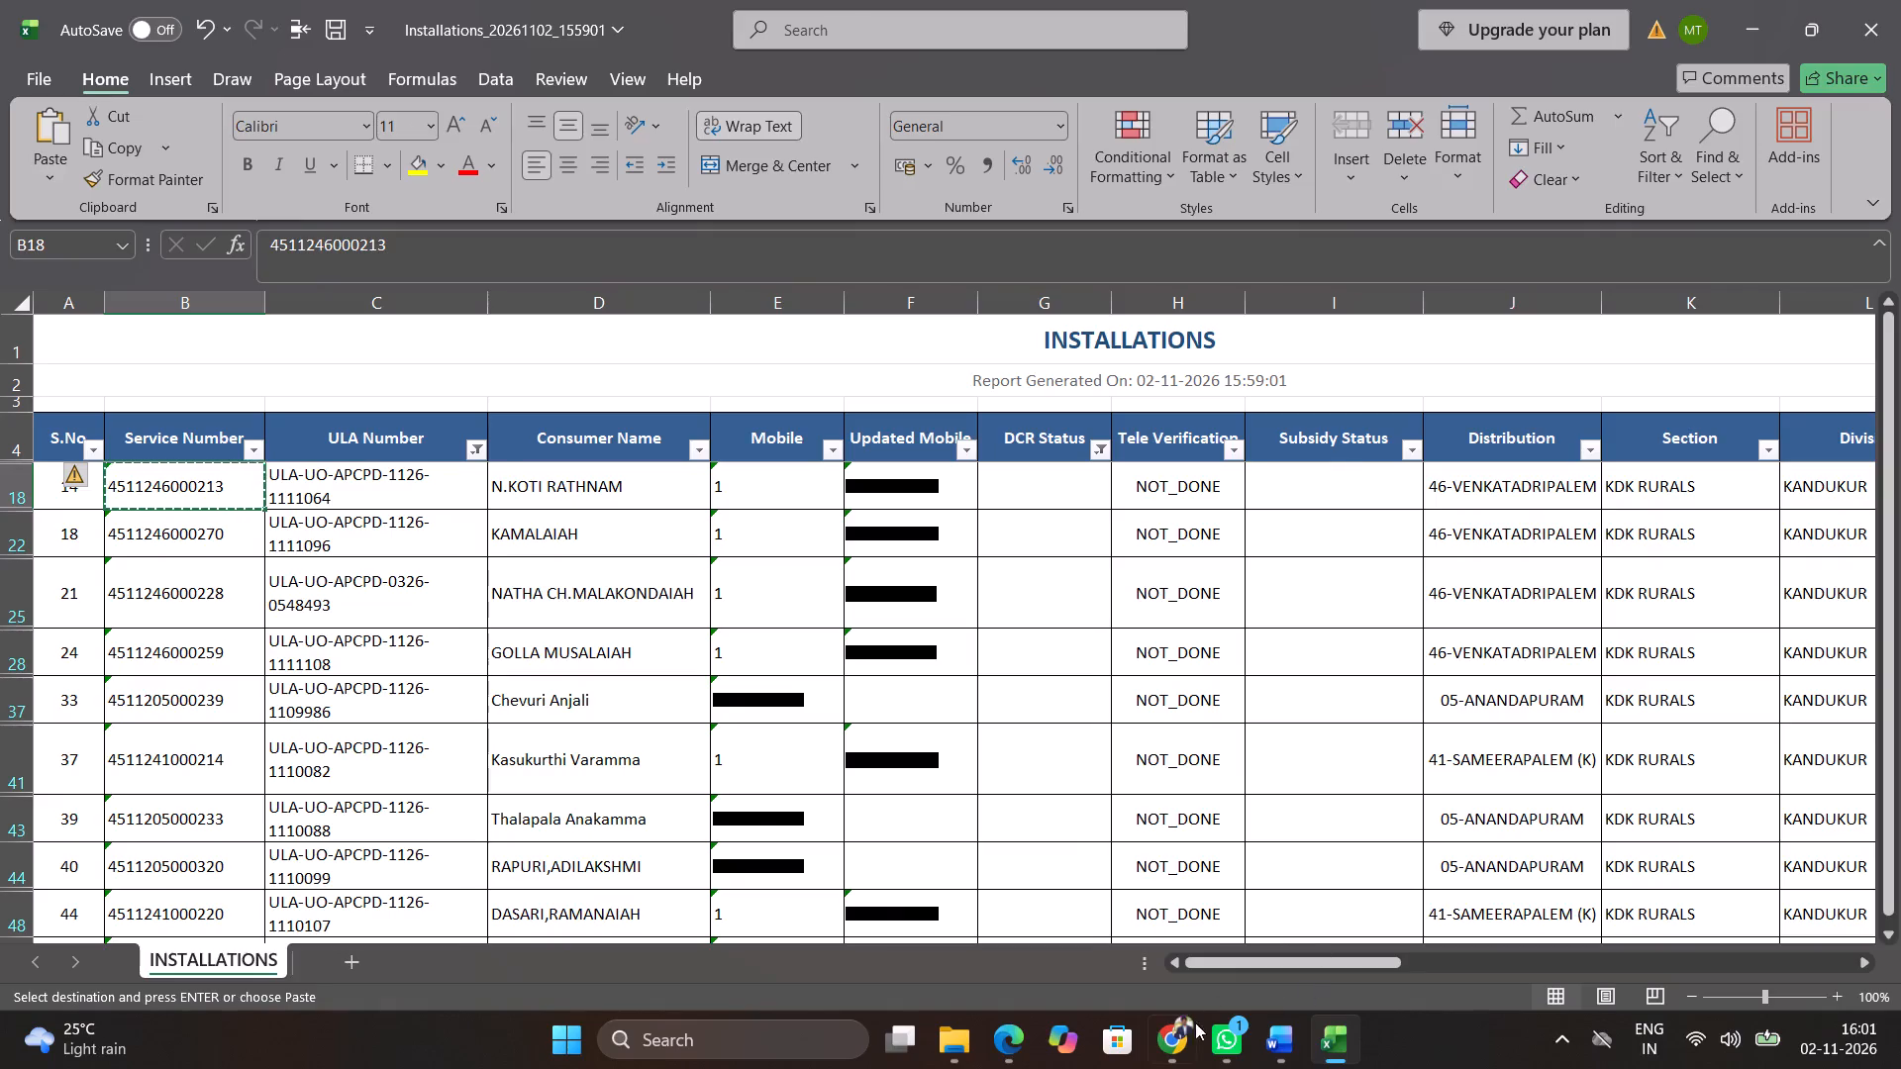
left_click(1132, 964)
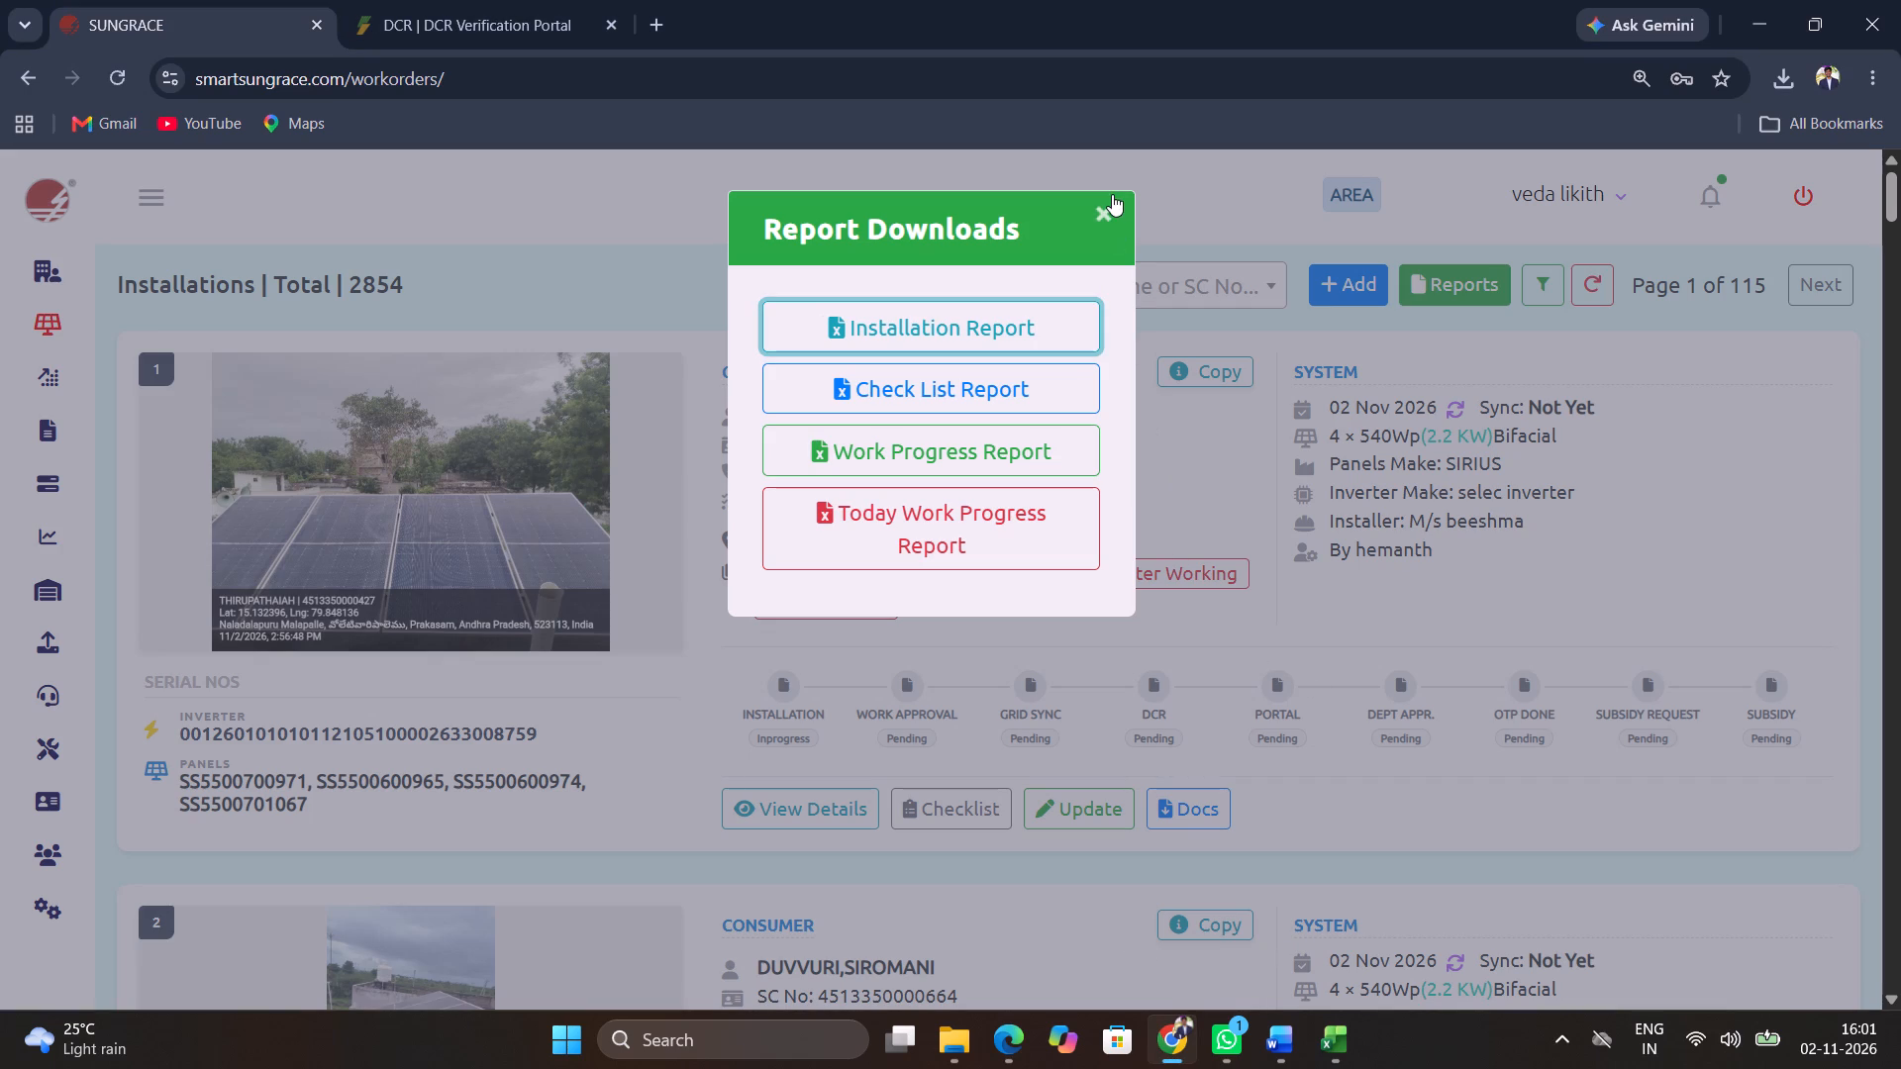
left_click_drag(1110, 194, 1110, 207)
left_click_drag(1107, 266, 1105, 281)
key("ctrl+v")
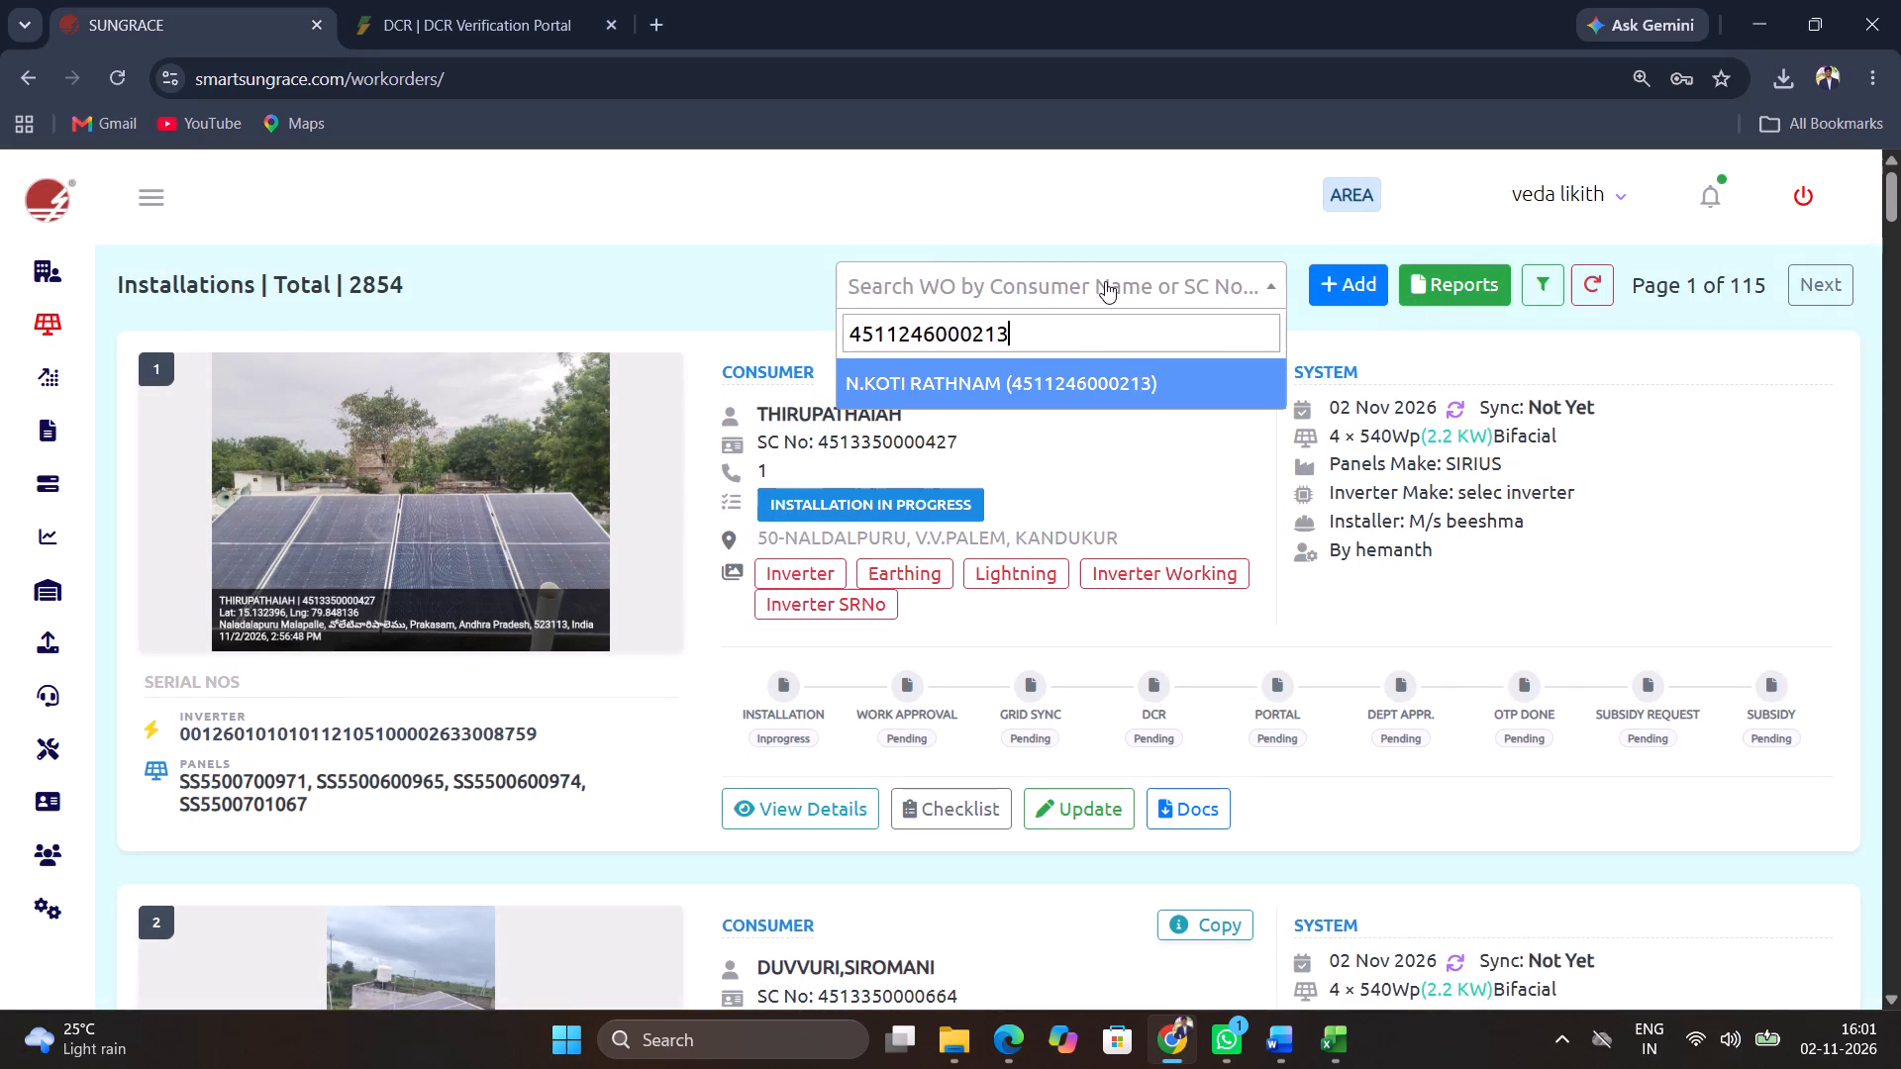
key("Return")
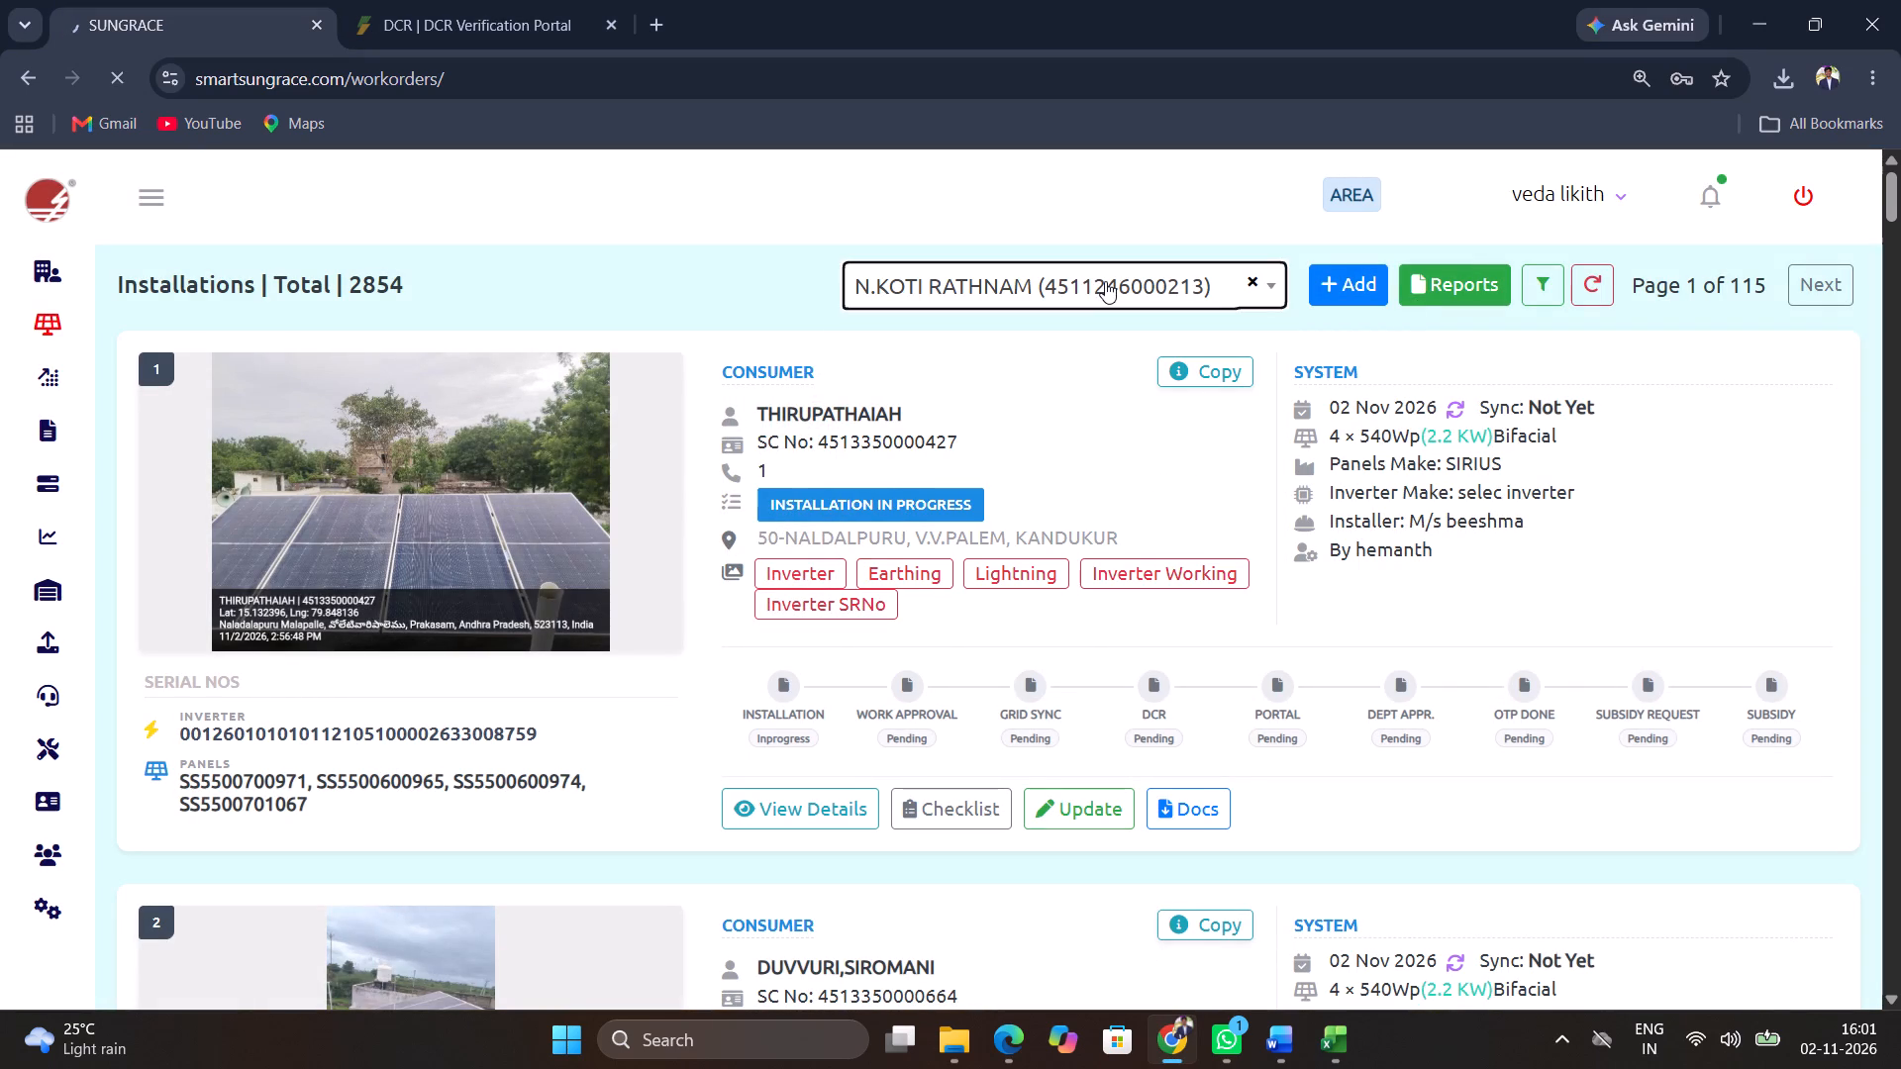
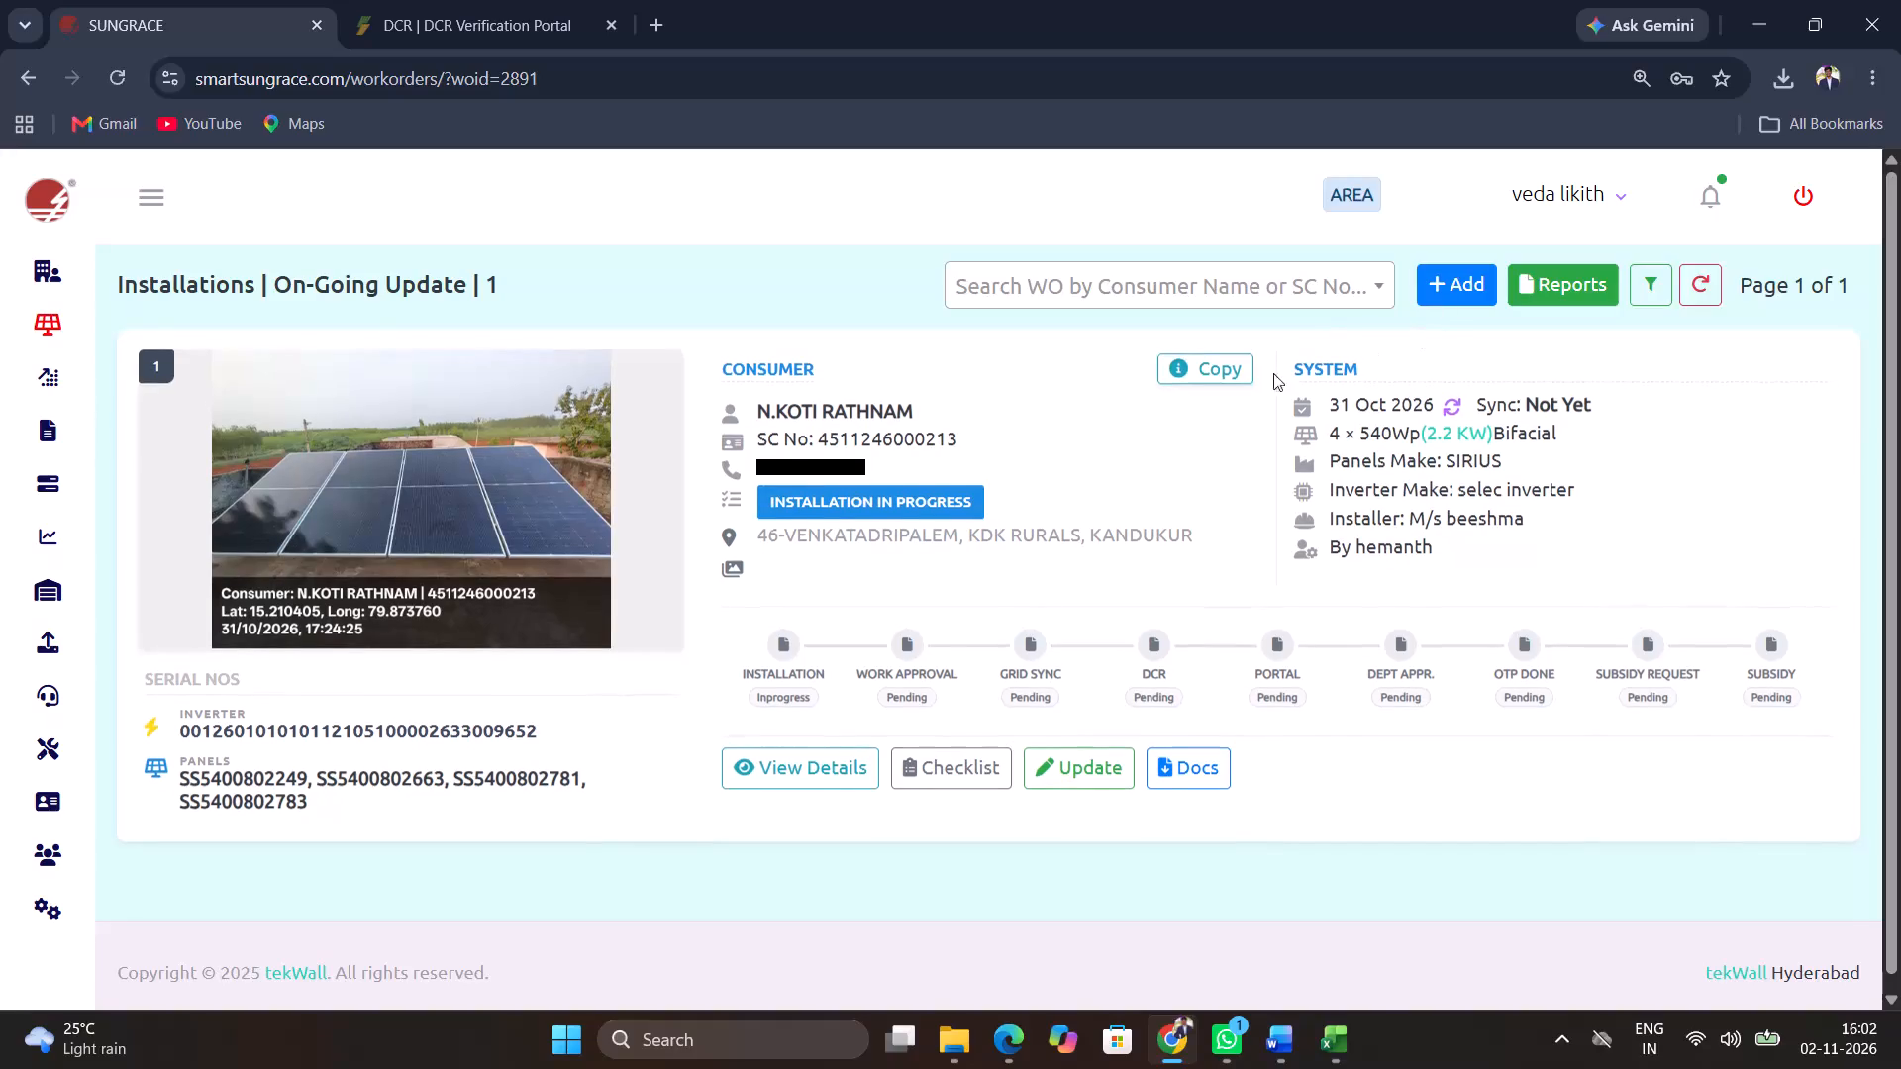
Copy the work order's ULA number and enter it as the consumer application number of a new B2C DCR in the DCR portal.
left_click(1210, 372)
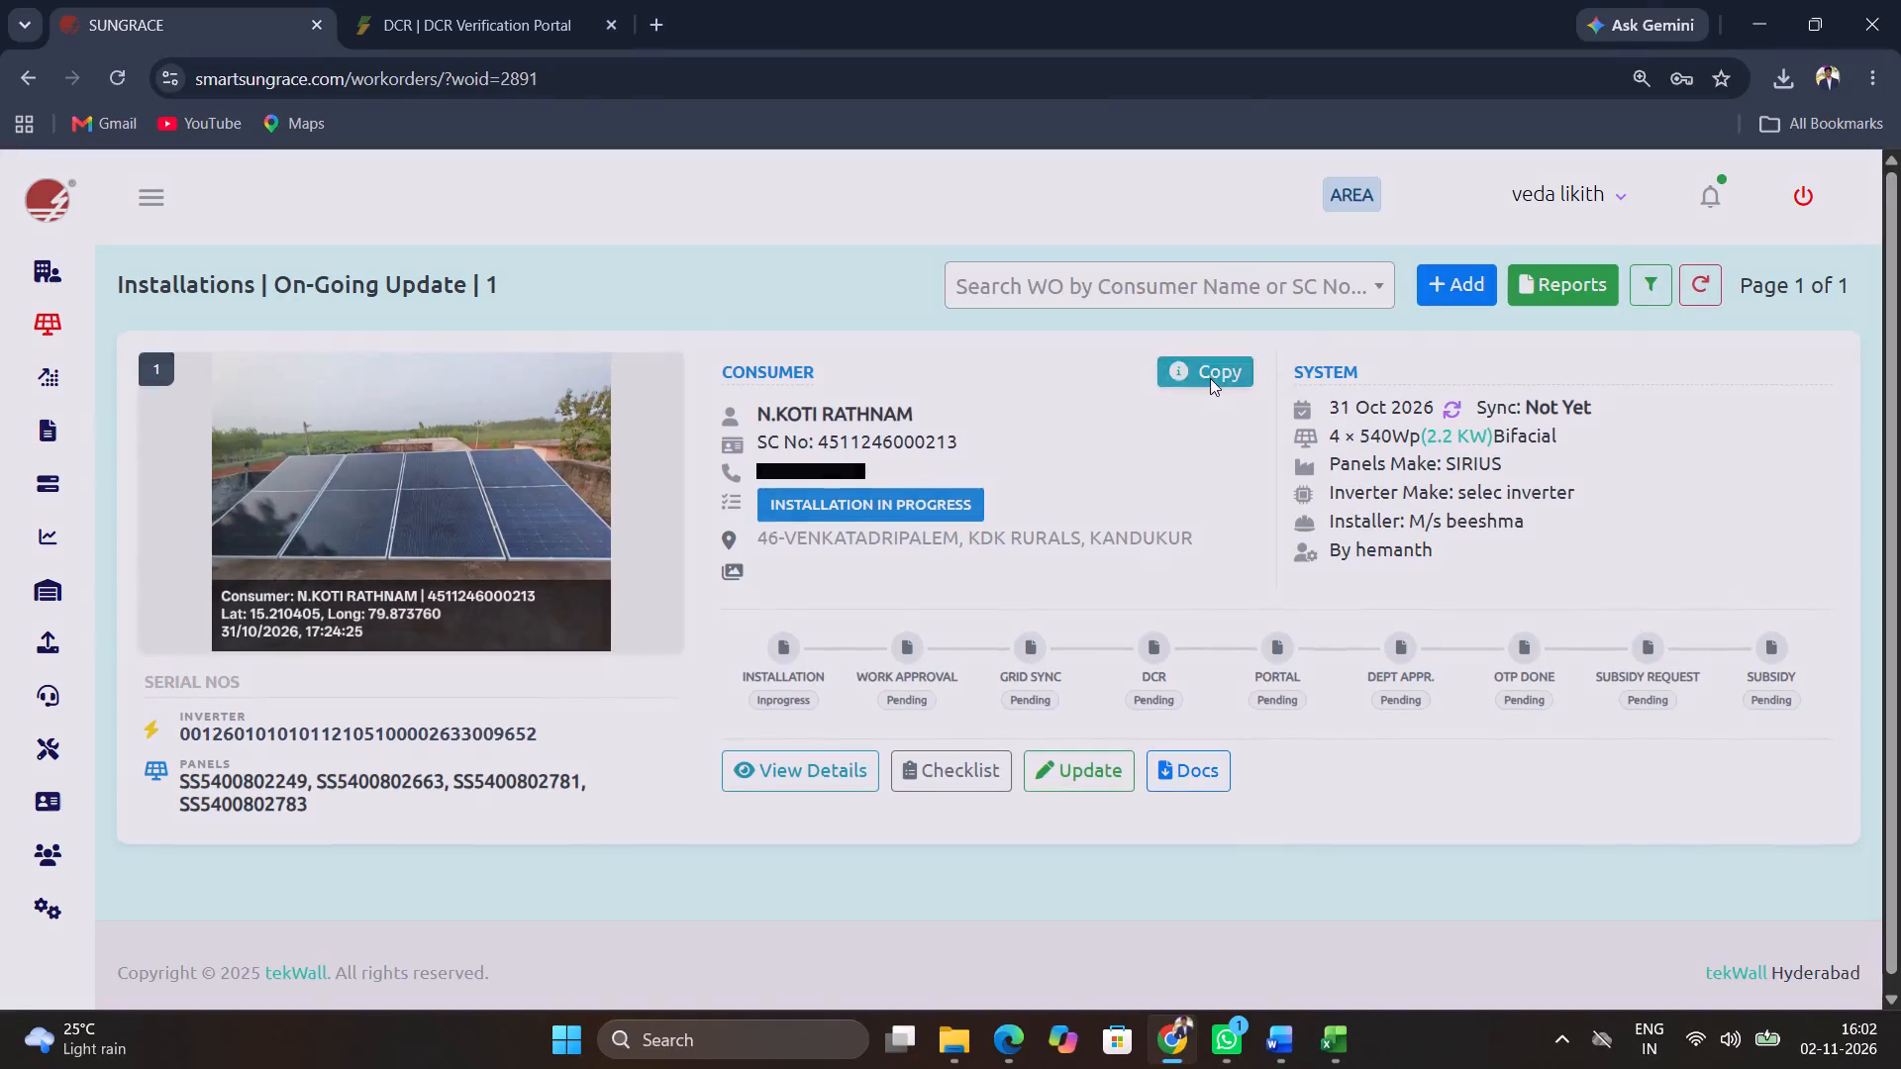
left_click(1206, 496)
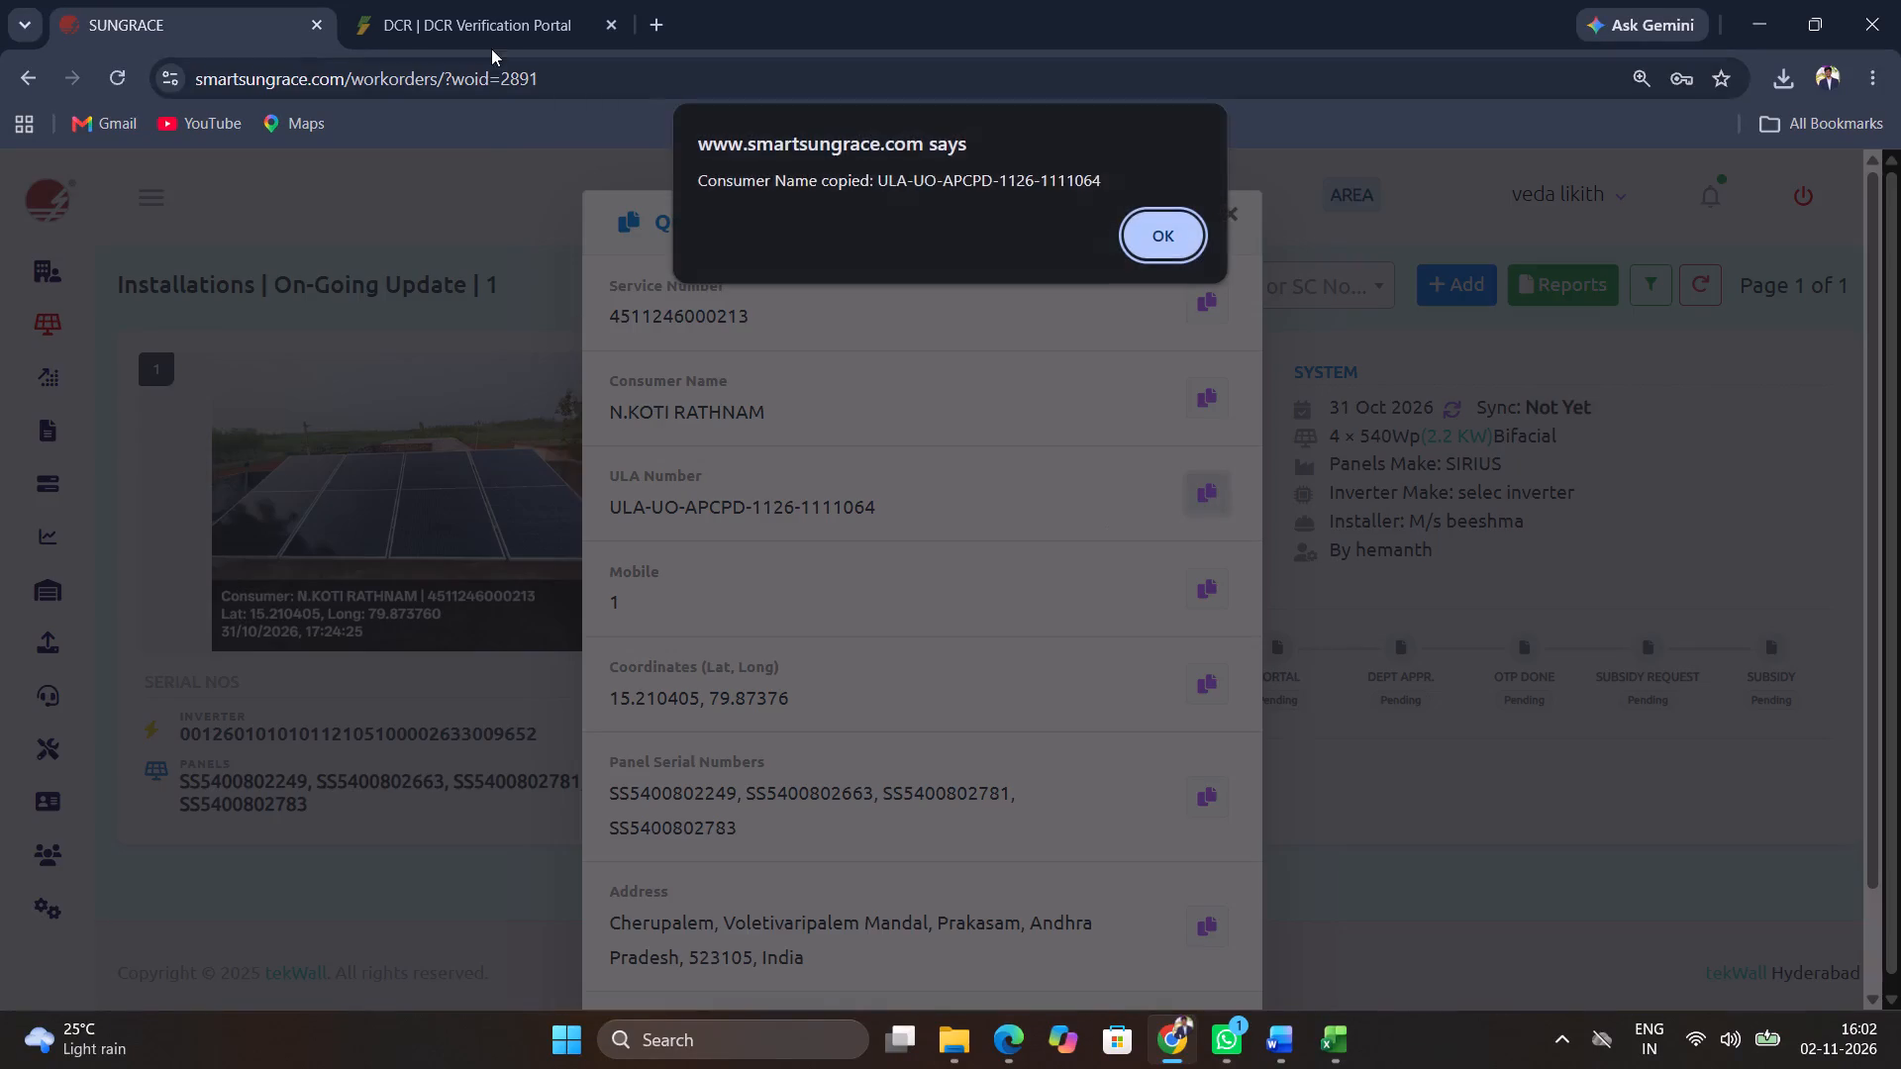
left_click(489, 32)
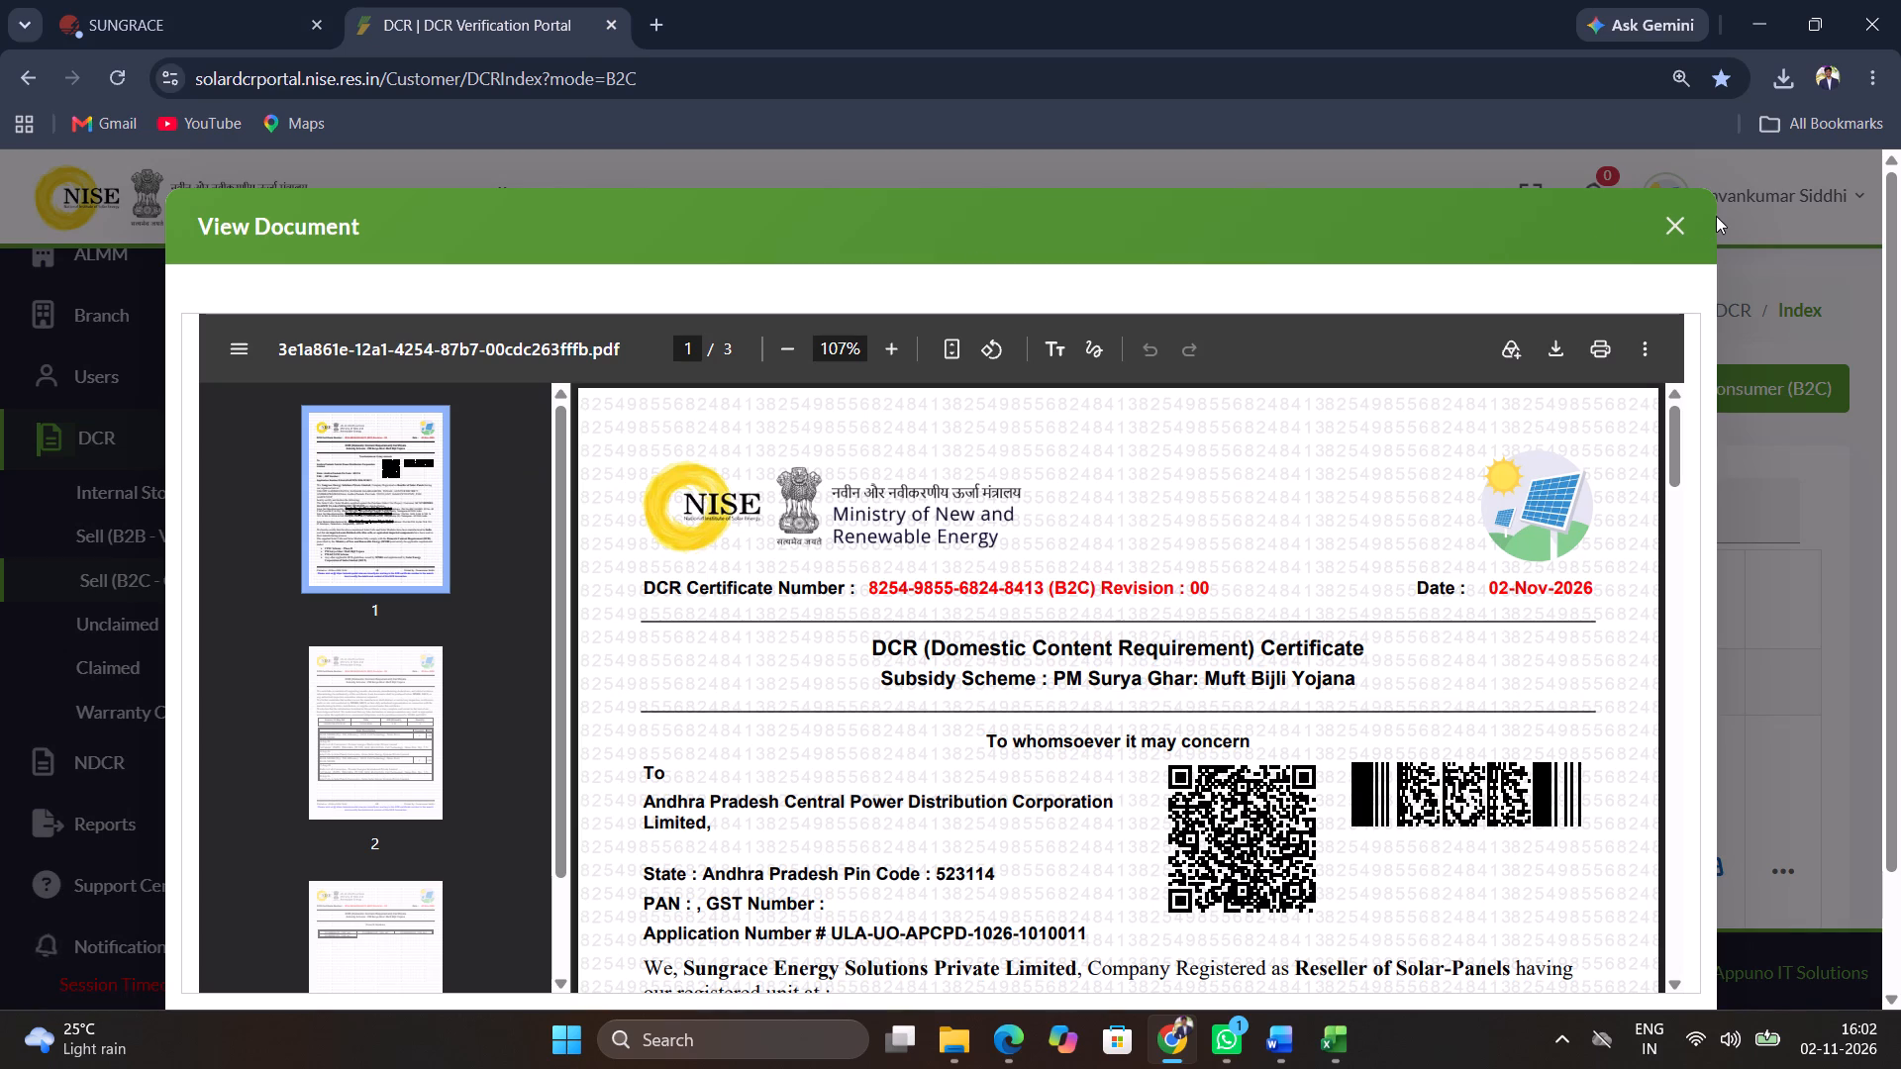
left_click(1670, 222)
left_click(1651, 391)
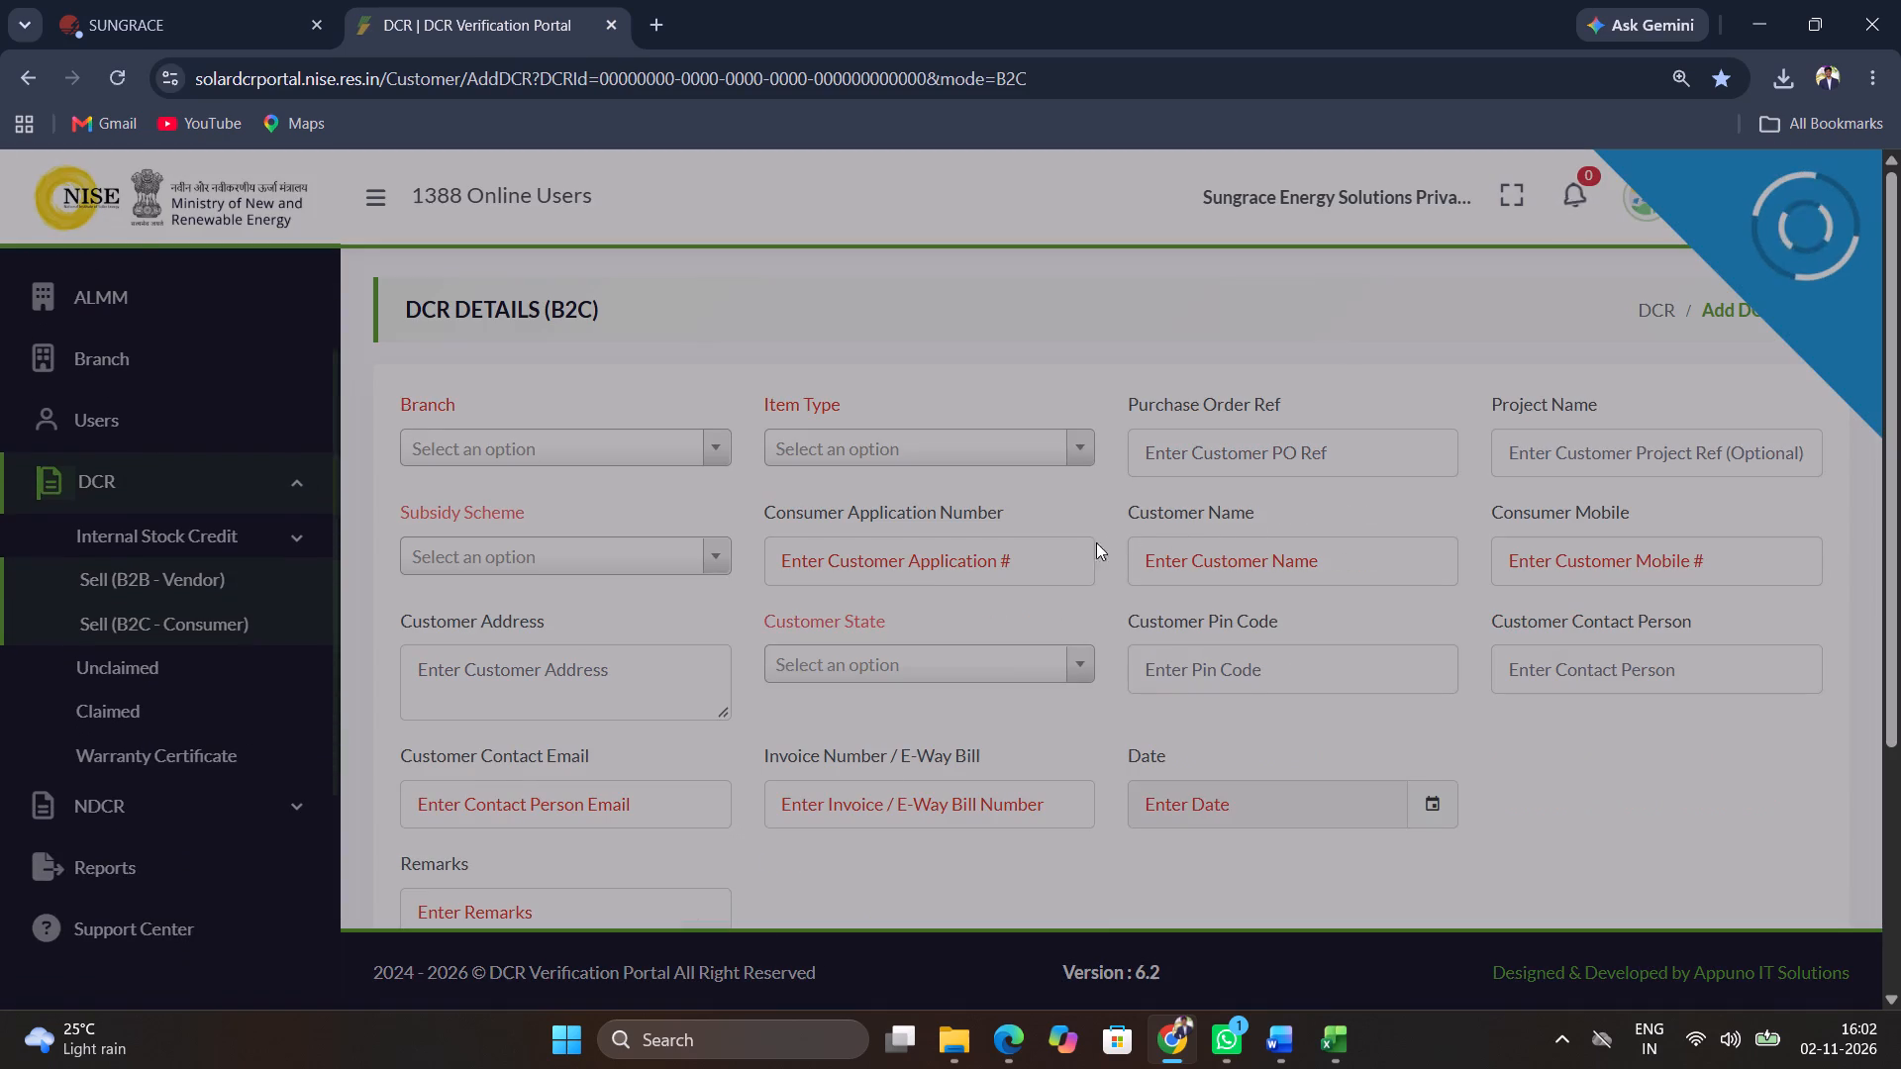
left_click(1033, 557)
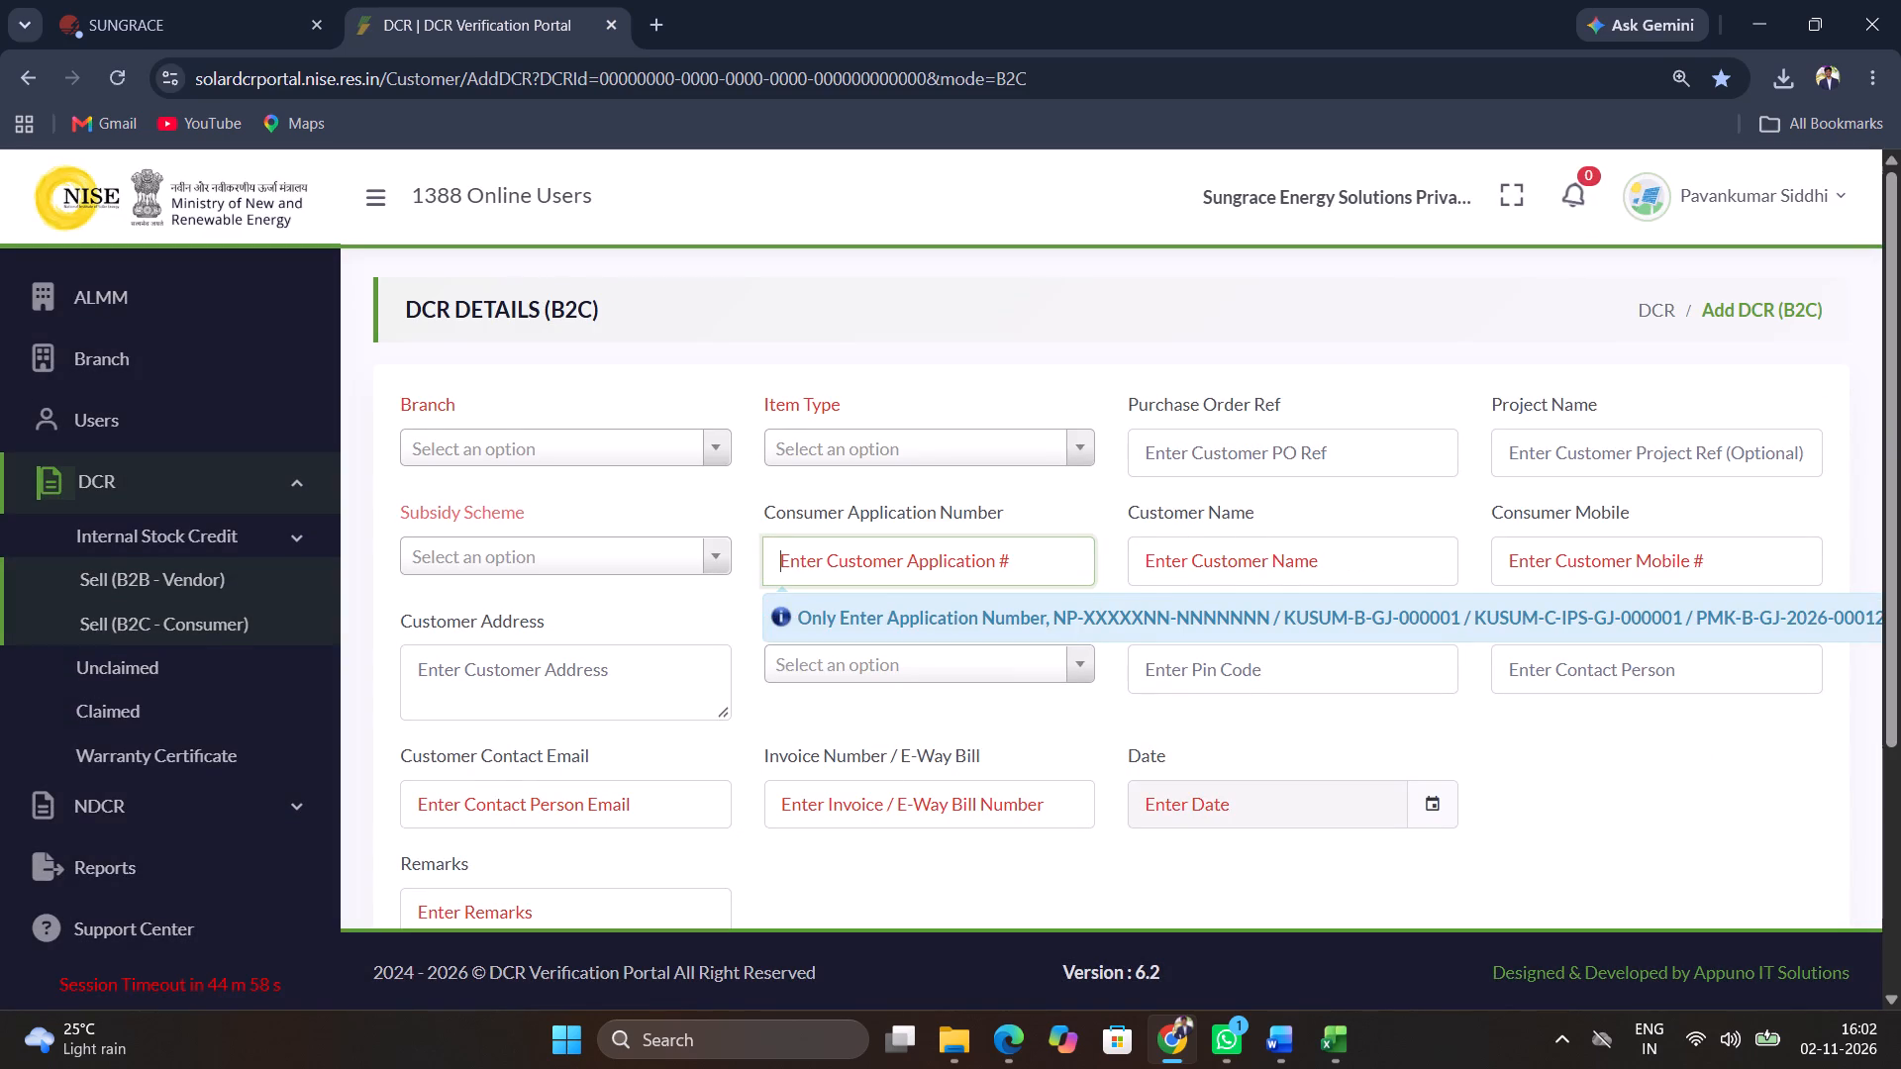
key("ctrl+v")
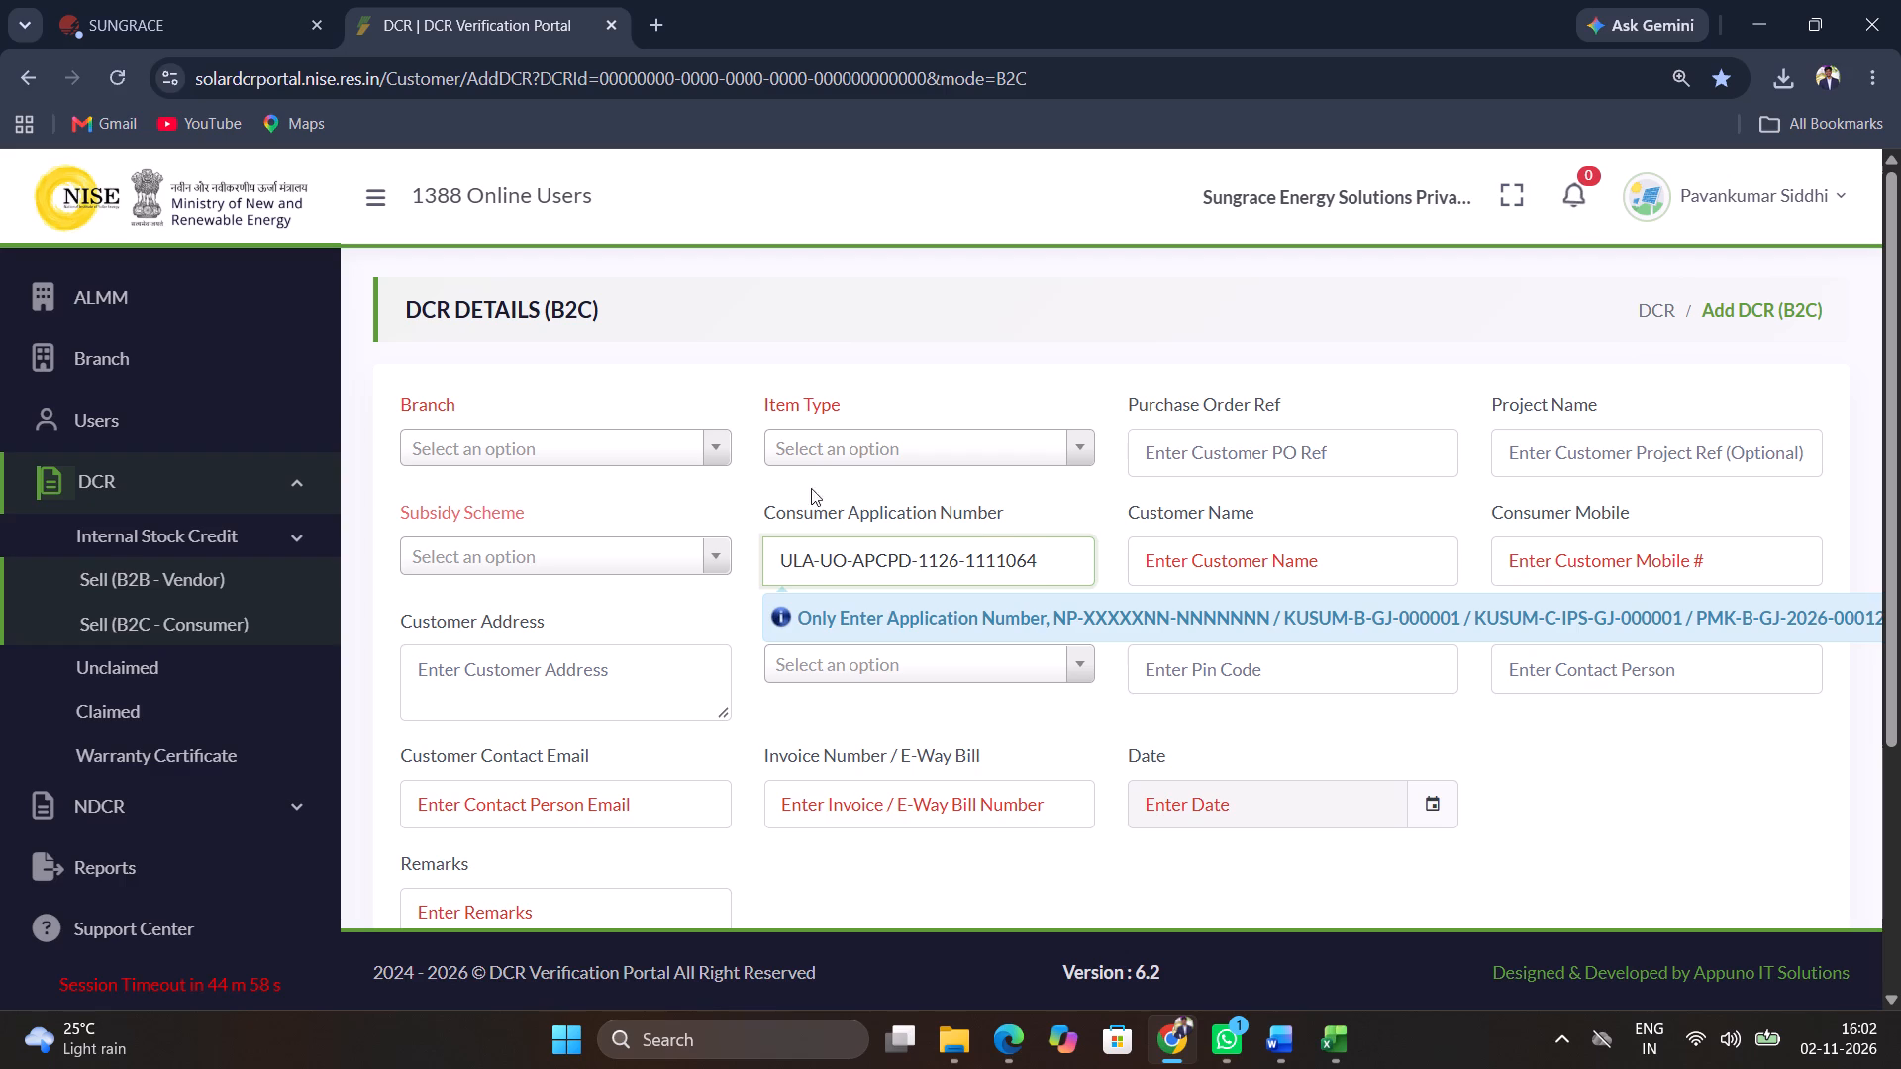
Set the DCR's branch to the Andhra Pradesh one, subsidy scheme to PM Surya Ghar: Muft Bijli Yojana and item type to Solar Panels.
left_click(649, 445)
left_click(627, 601)
left_click(622, 545)
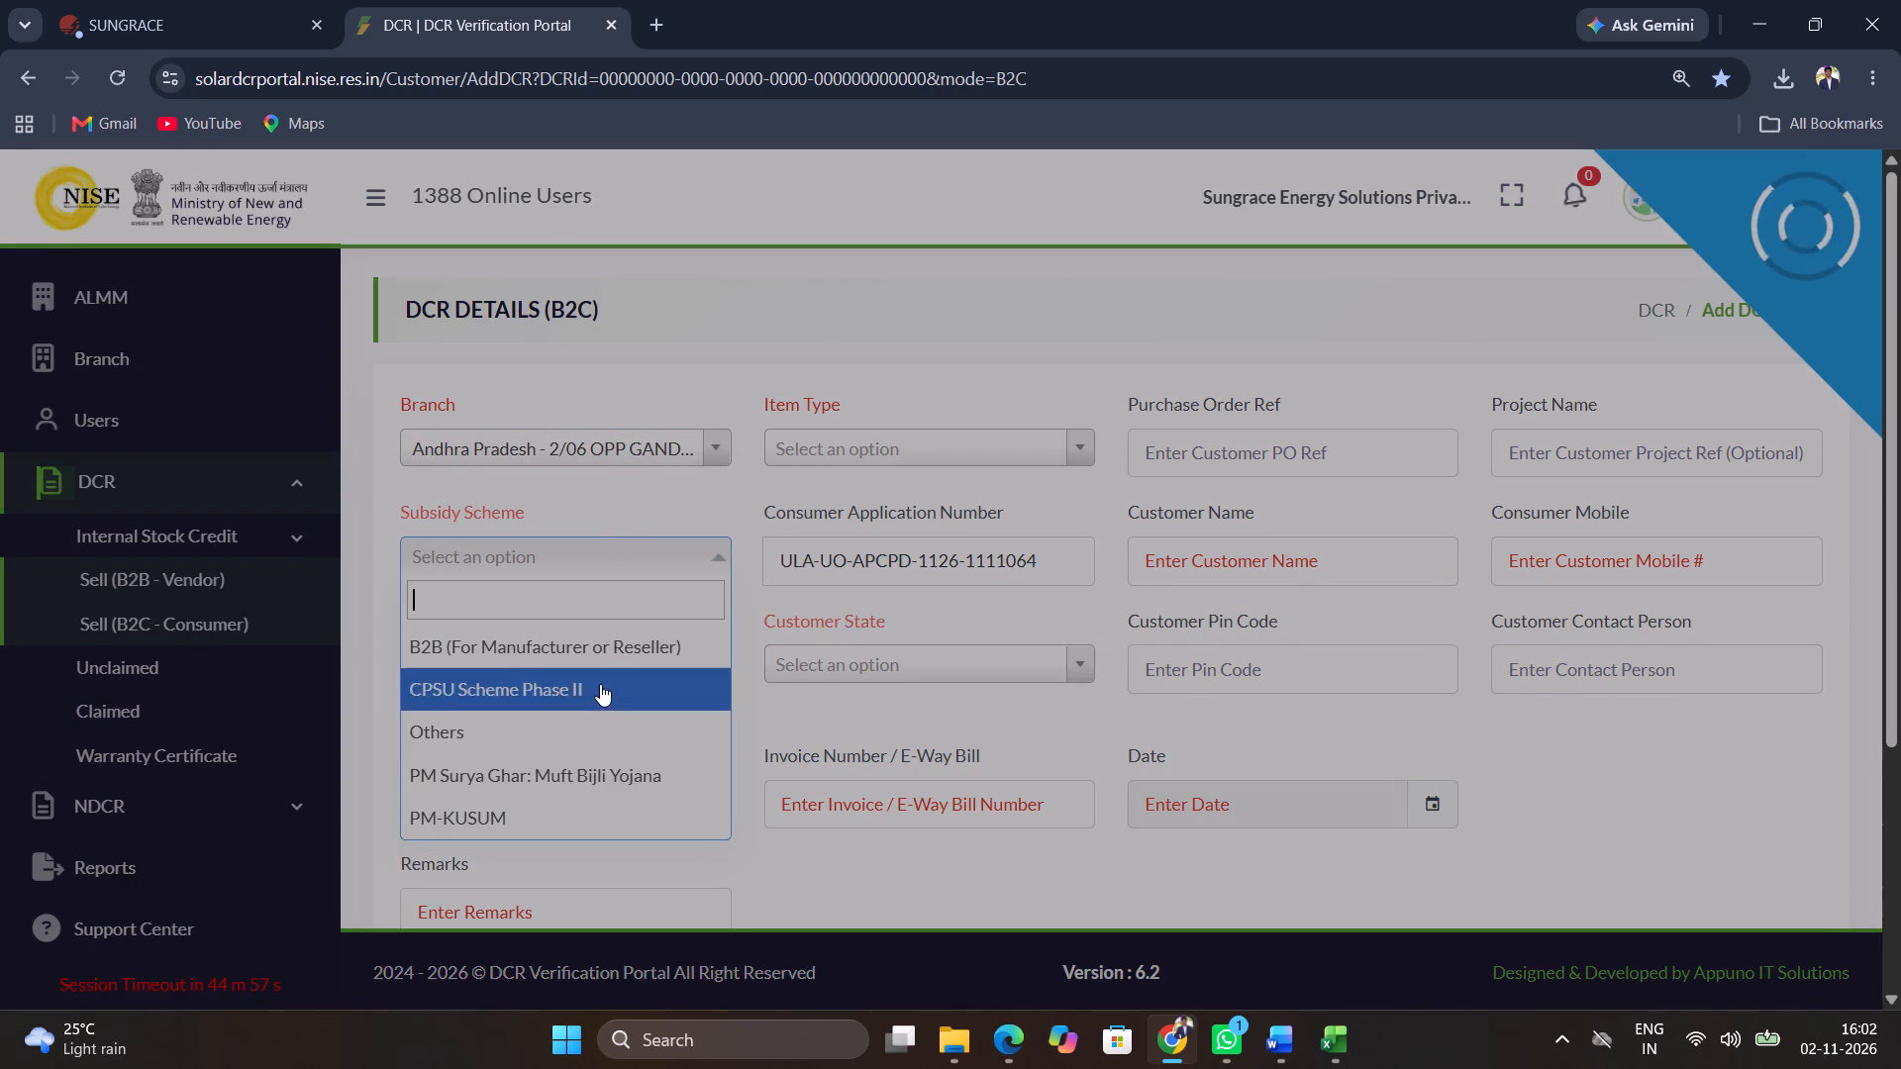
left_click(611, 759)
left_click(808, 434)
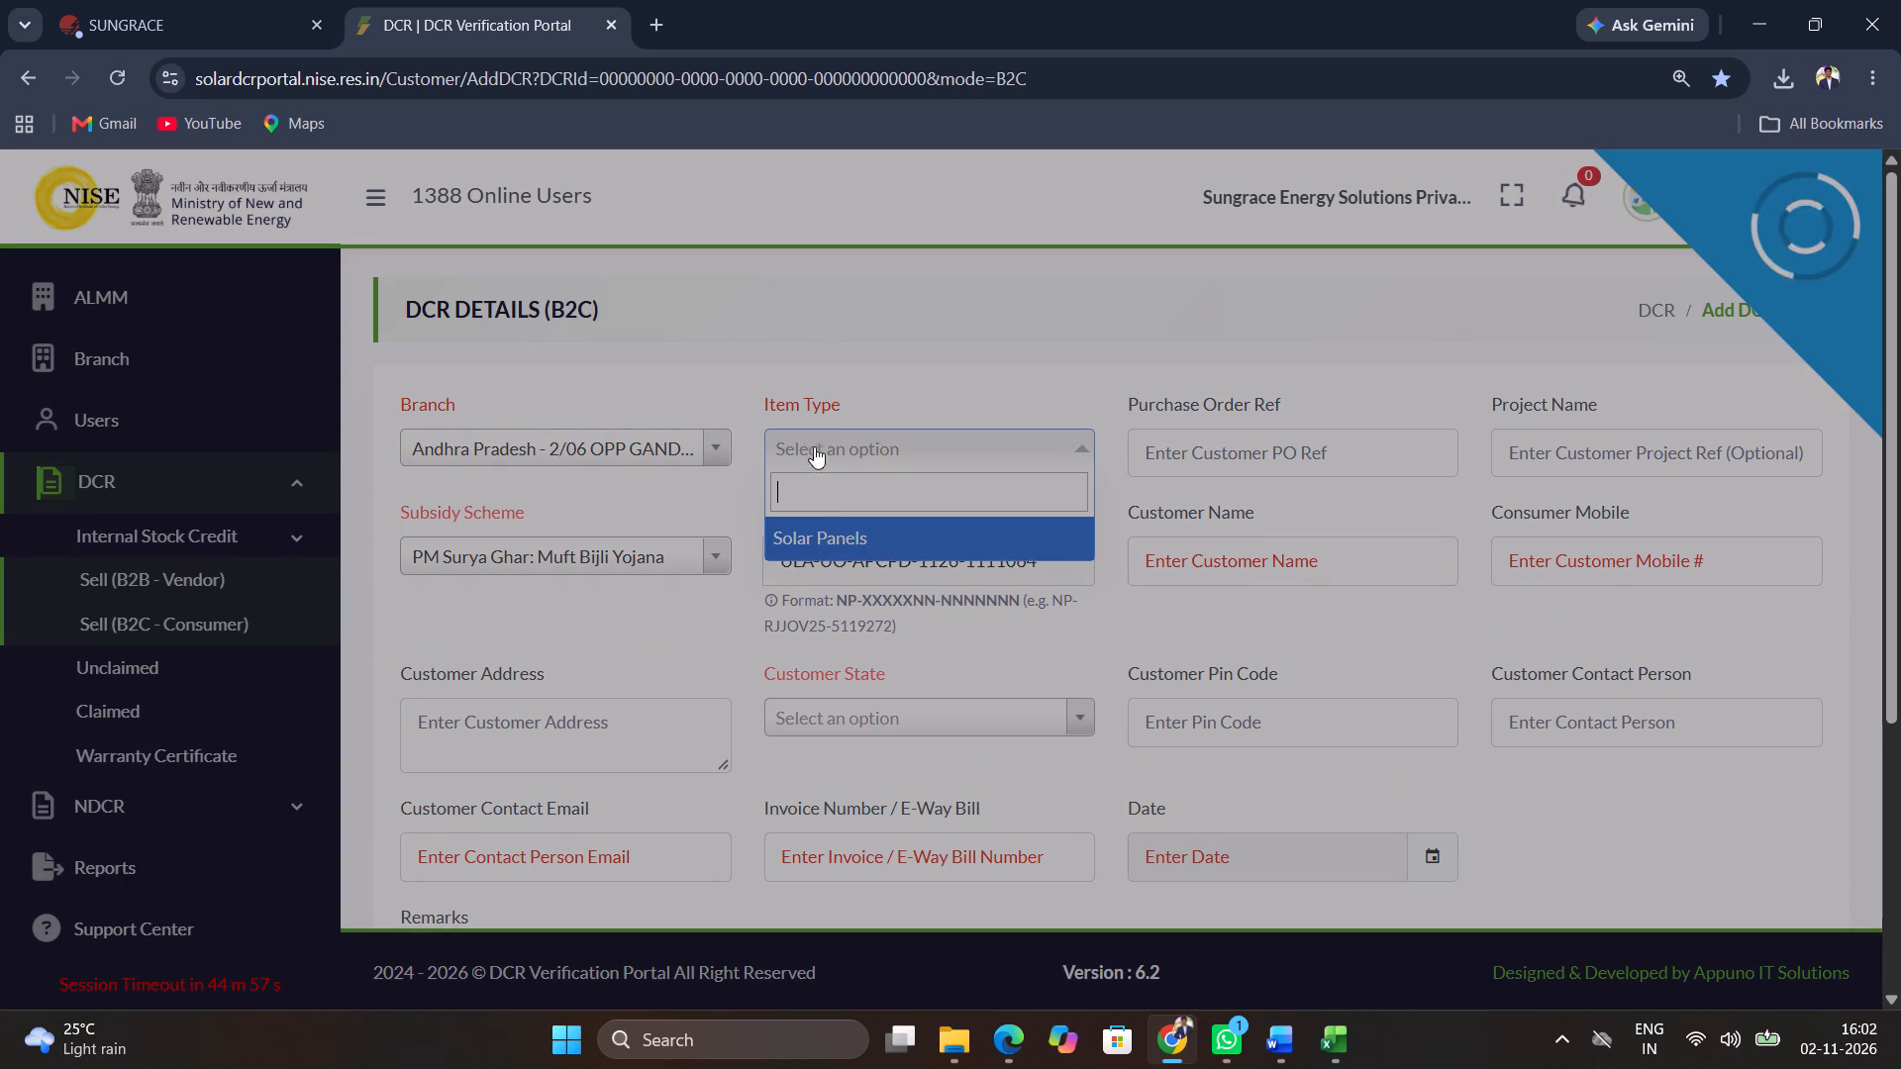
left_click(840, 533)
Copy the customer name Andhra Pradesh Central Power Distribution Corporation Limited from the Kandukuru Word document into the DCR form's Customer Name.
left_click(1194, 562)
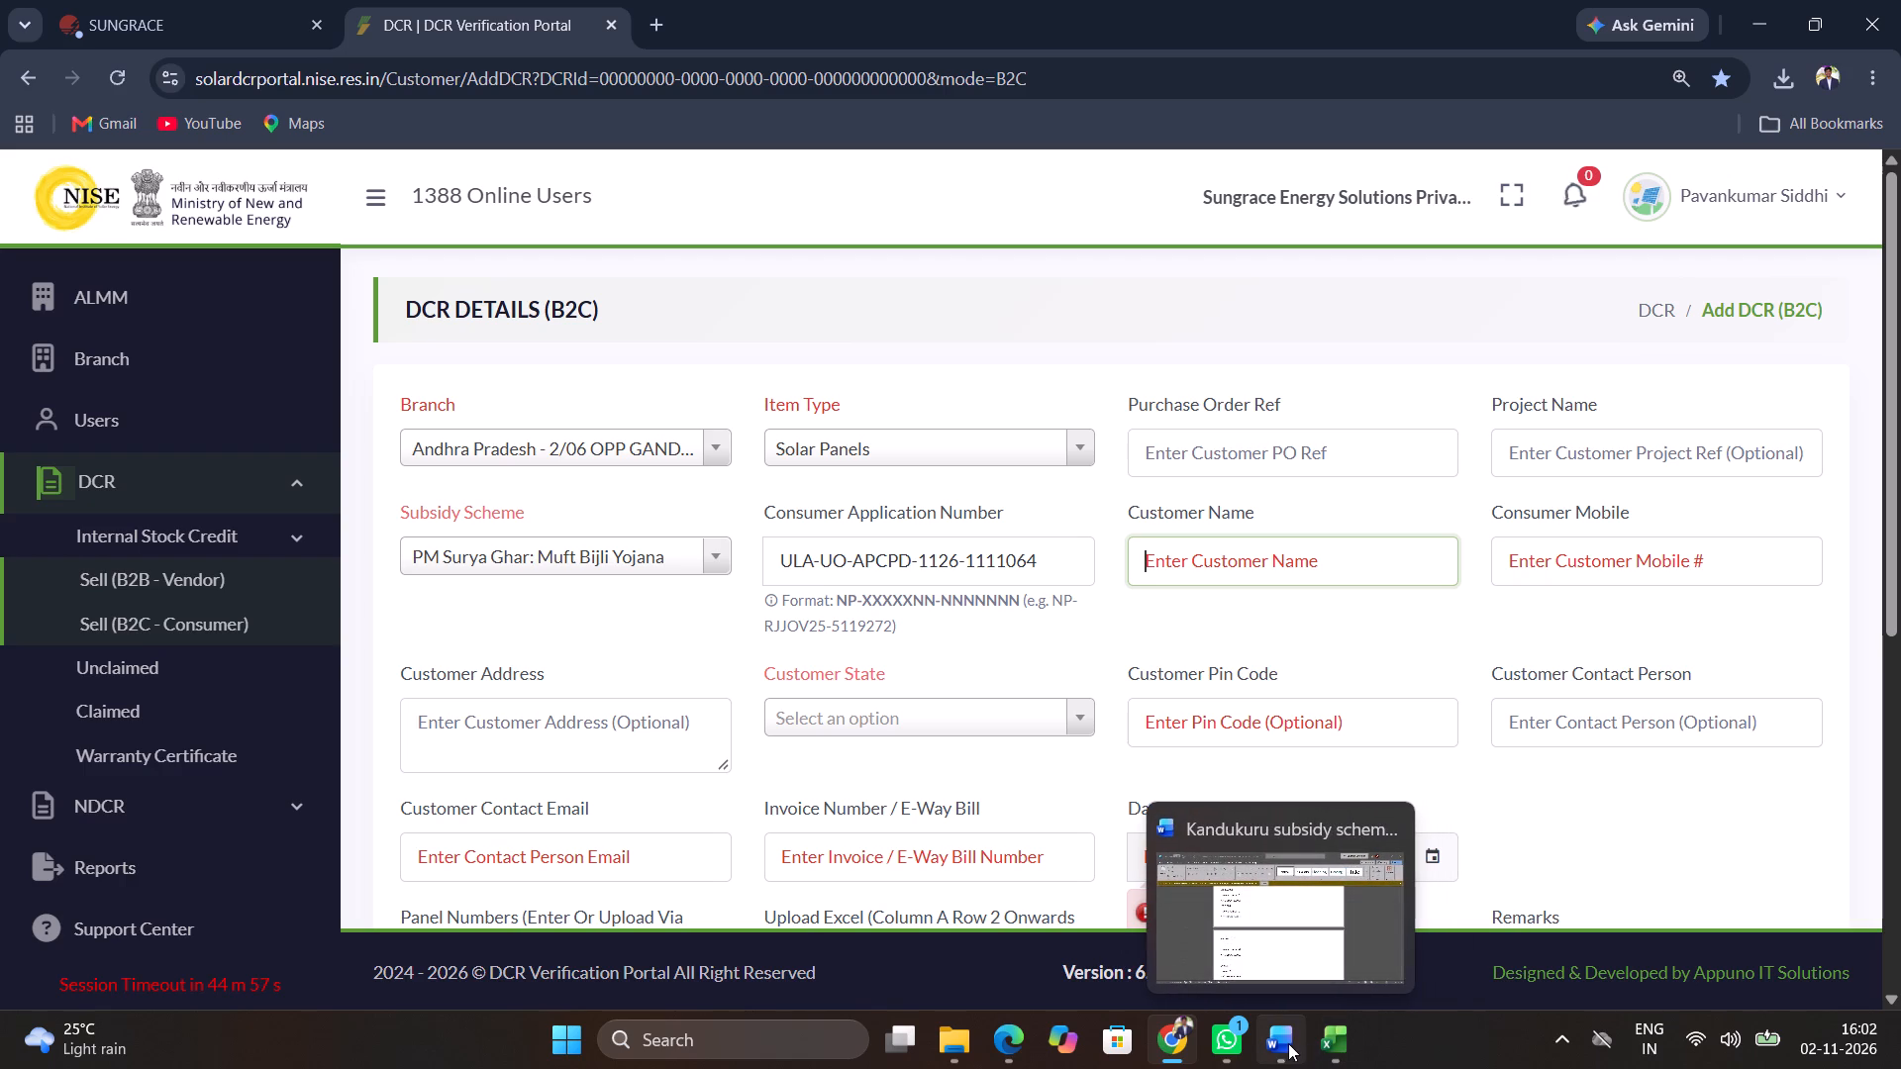
left_click(1293, 961)
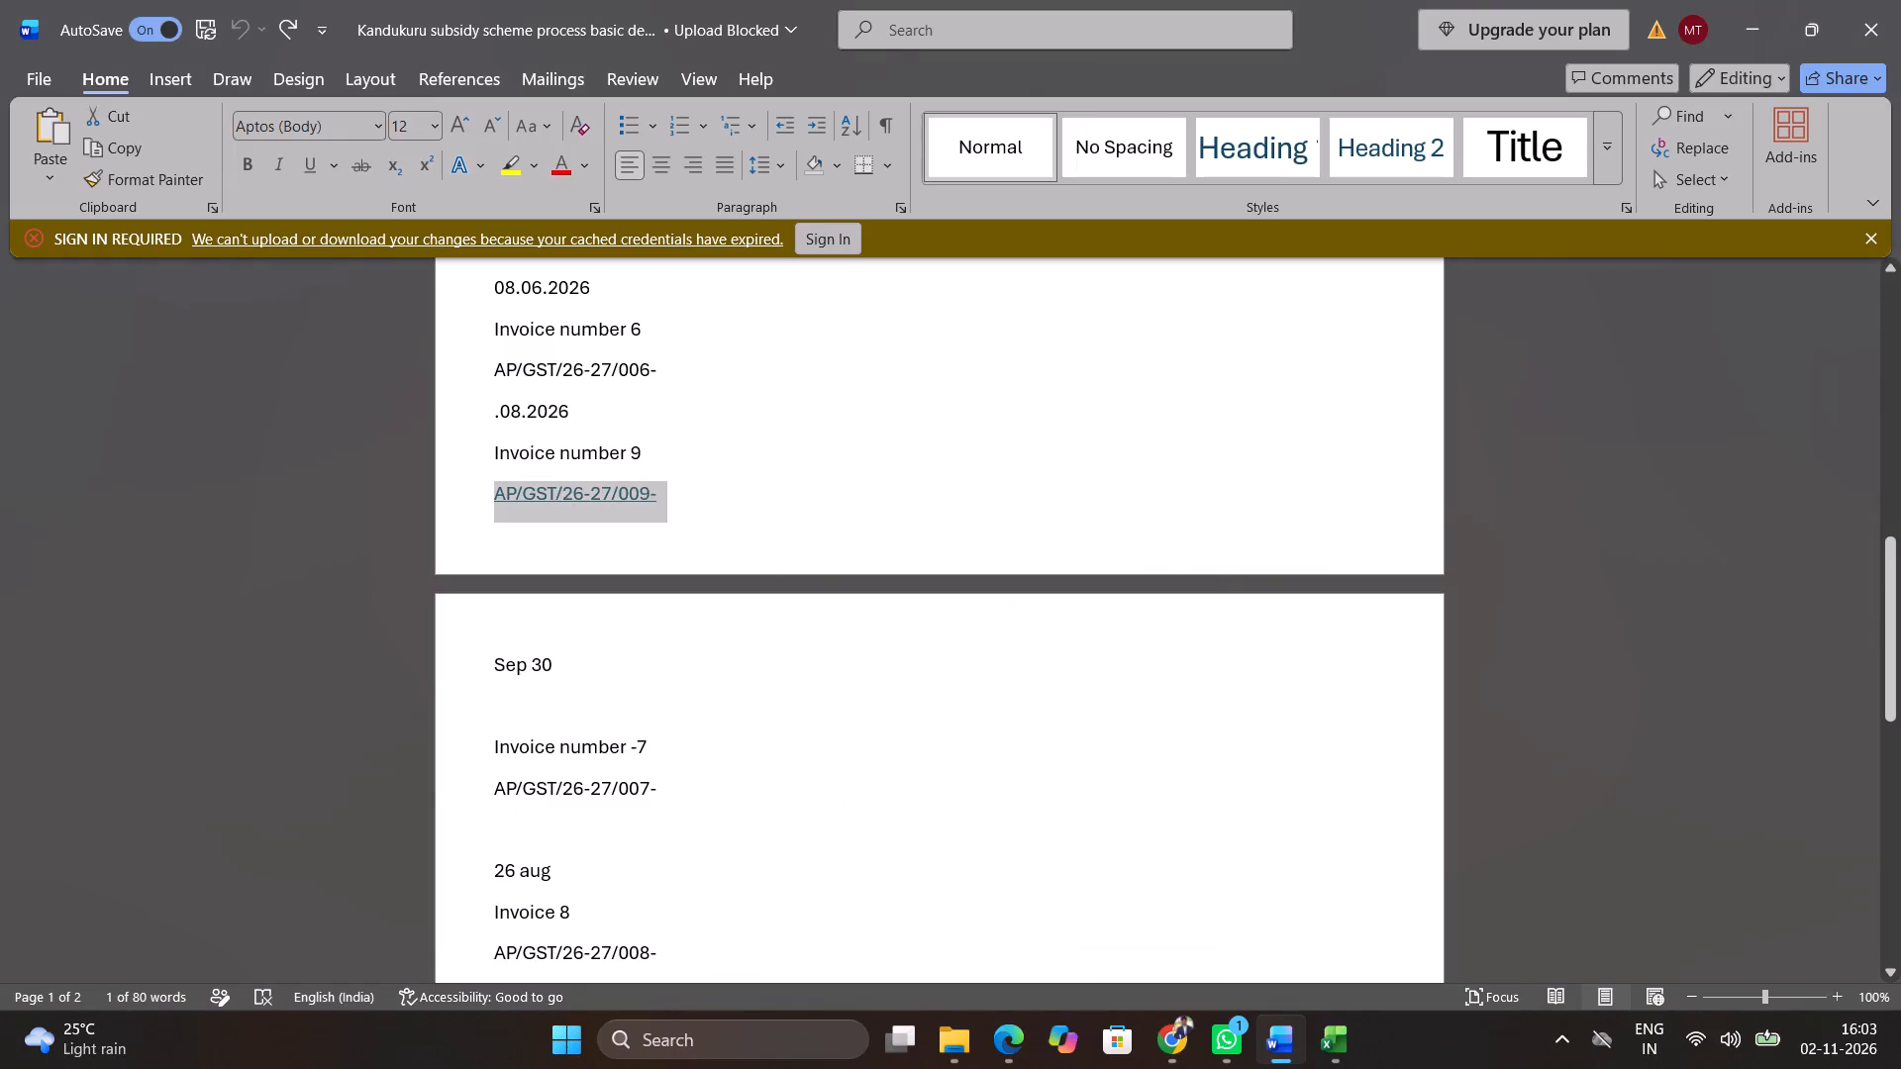
scroll(675, 551, "up", 4)
scroll(675, 551, "down", 1)
scroll(675, 551, "up", 1)
scroll(675, 551, "up", 20)
scroll(675, 551, "up", 2)
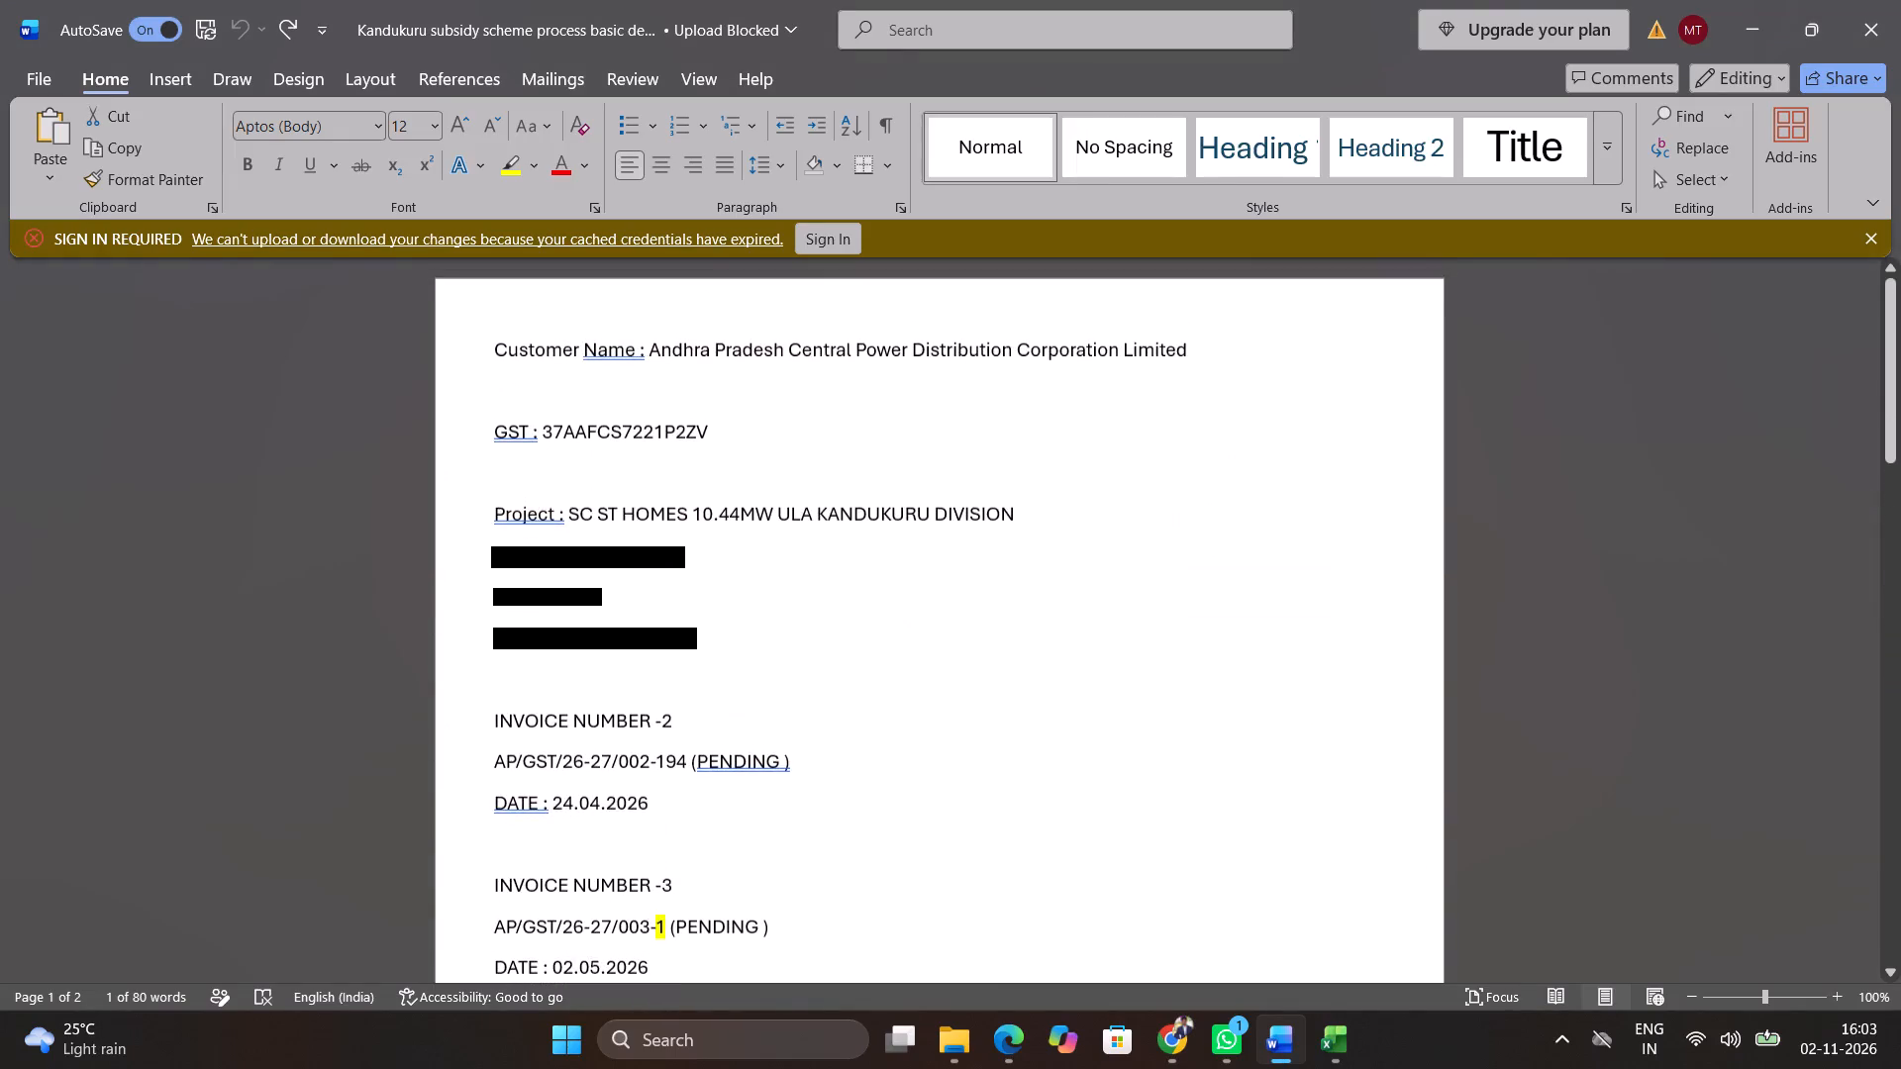
scroll(671, 546, "up", 5)
left_click_drag(651, 348, 925, 370)
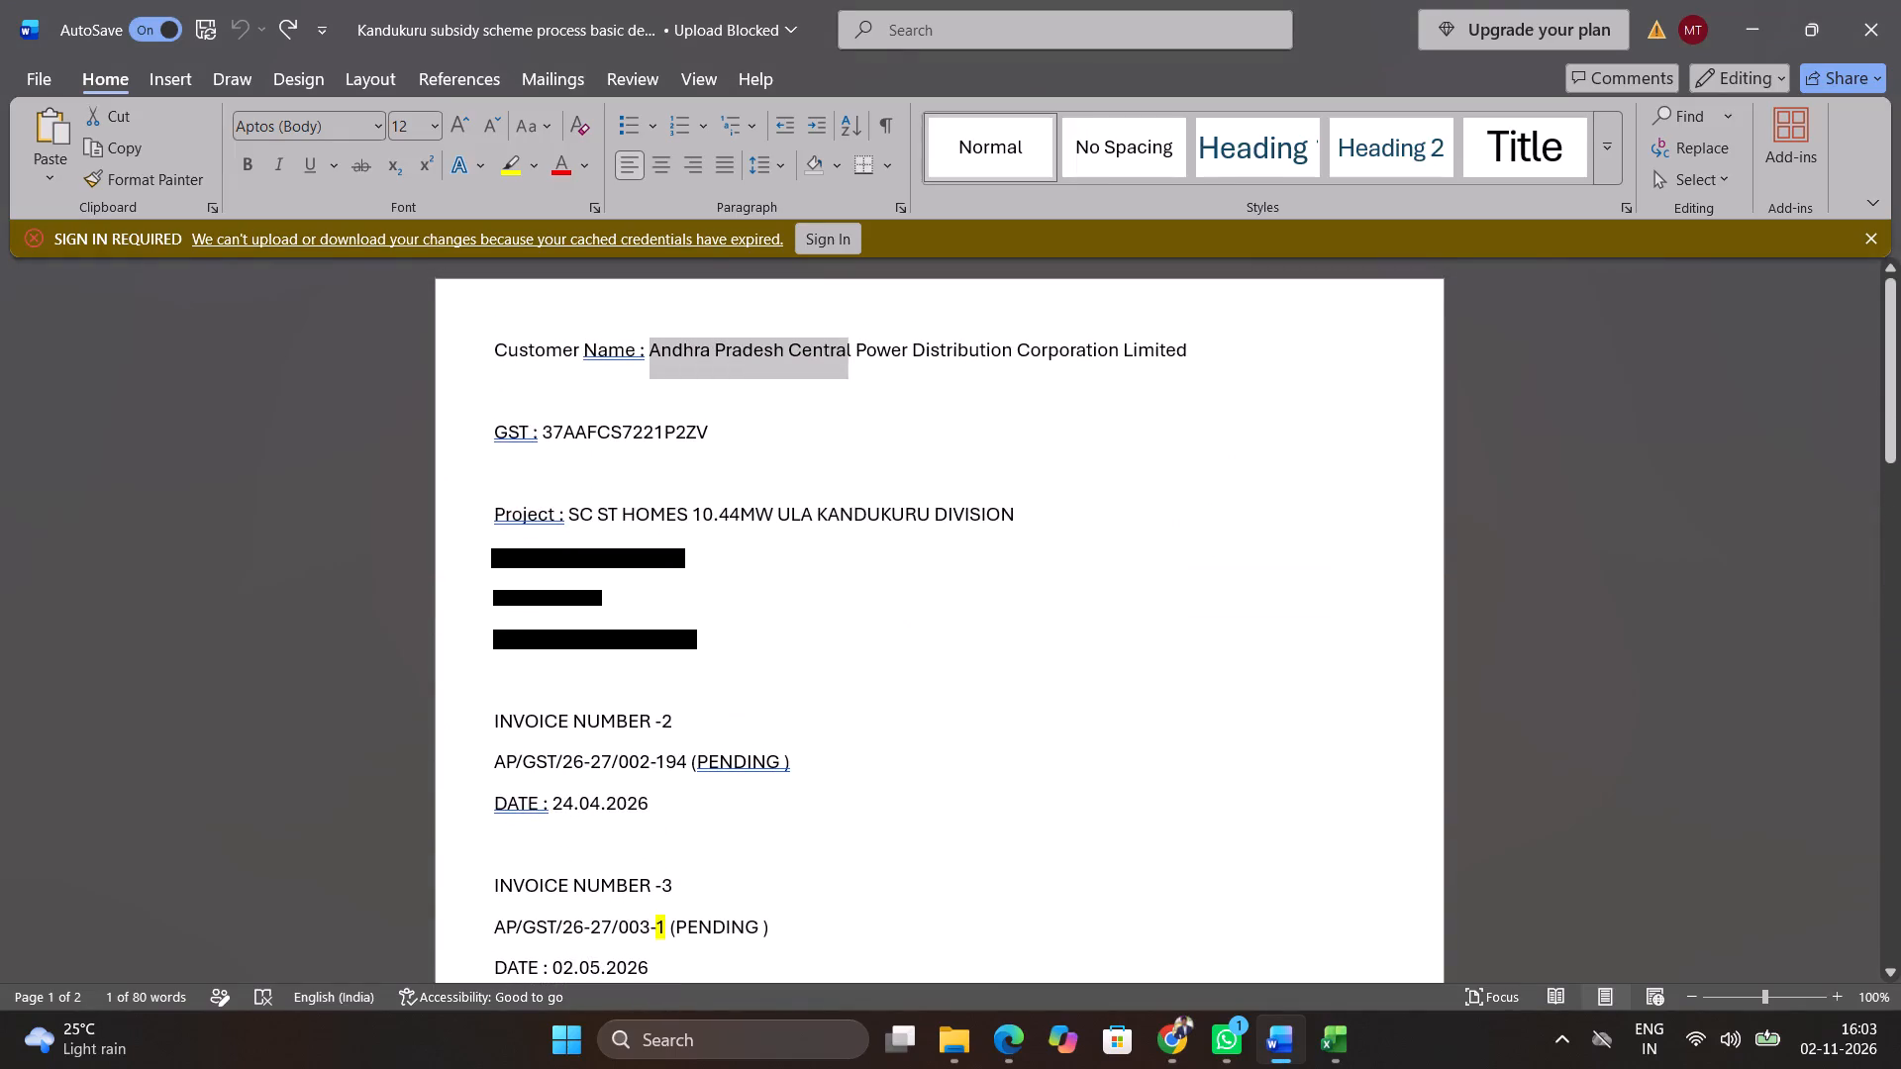
left_click_drag(925, 370, 1278, 376)
key("ctrl+c")
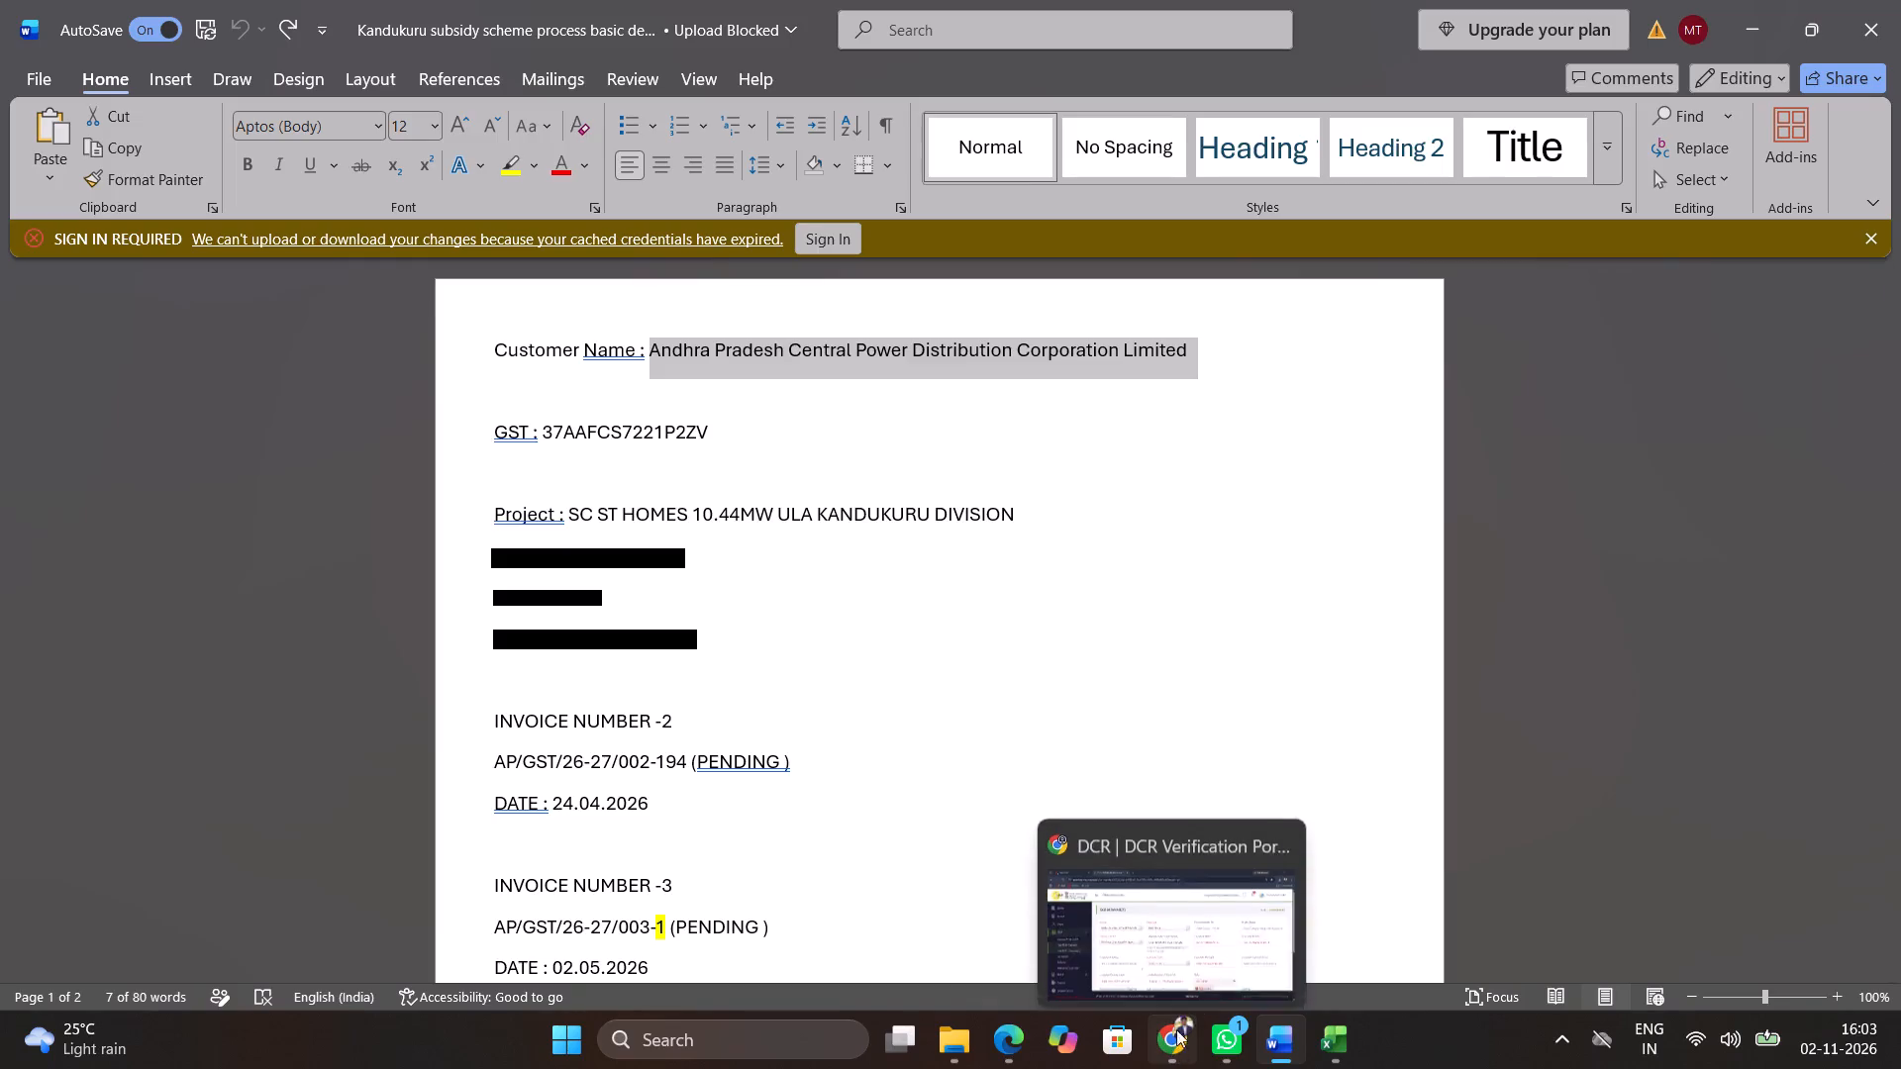
left_click(1166, 910)
key("ctrl+v")
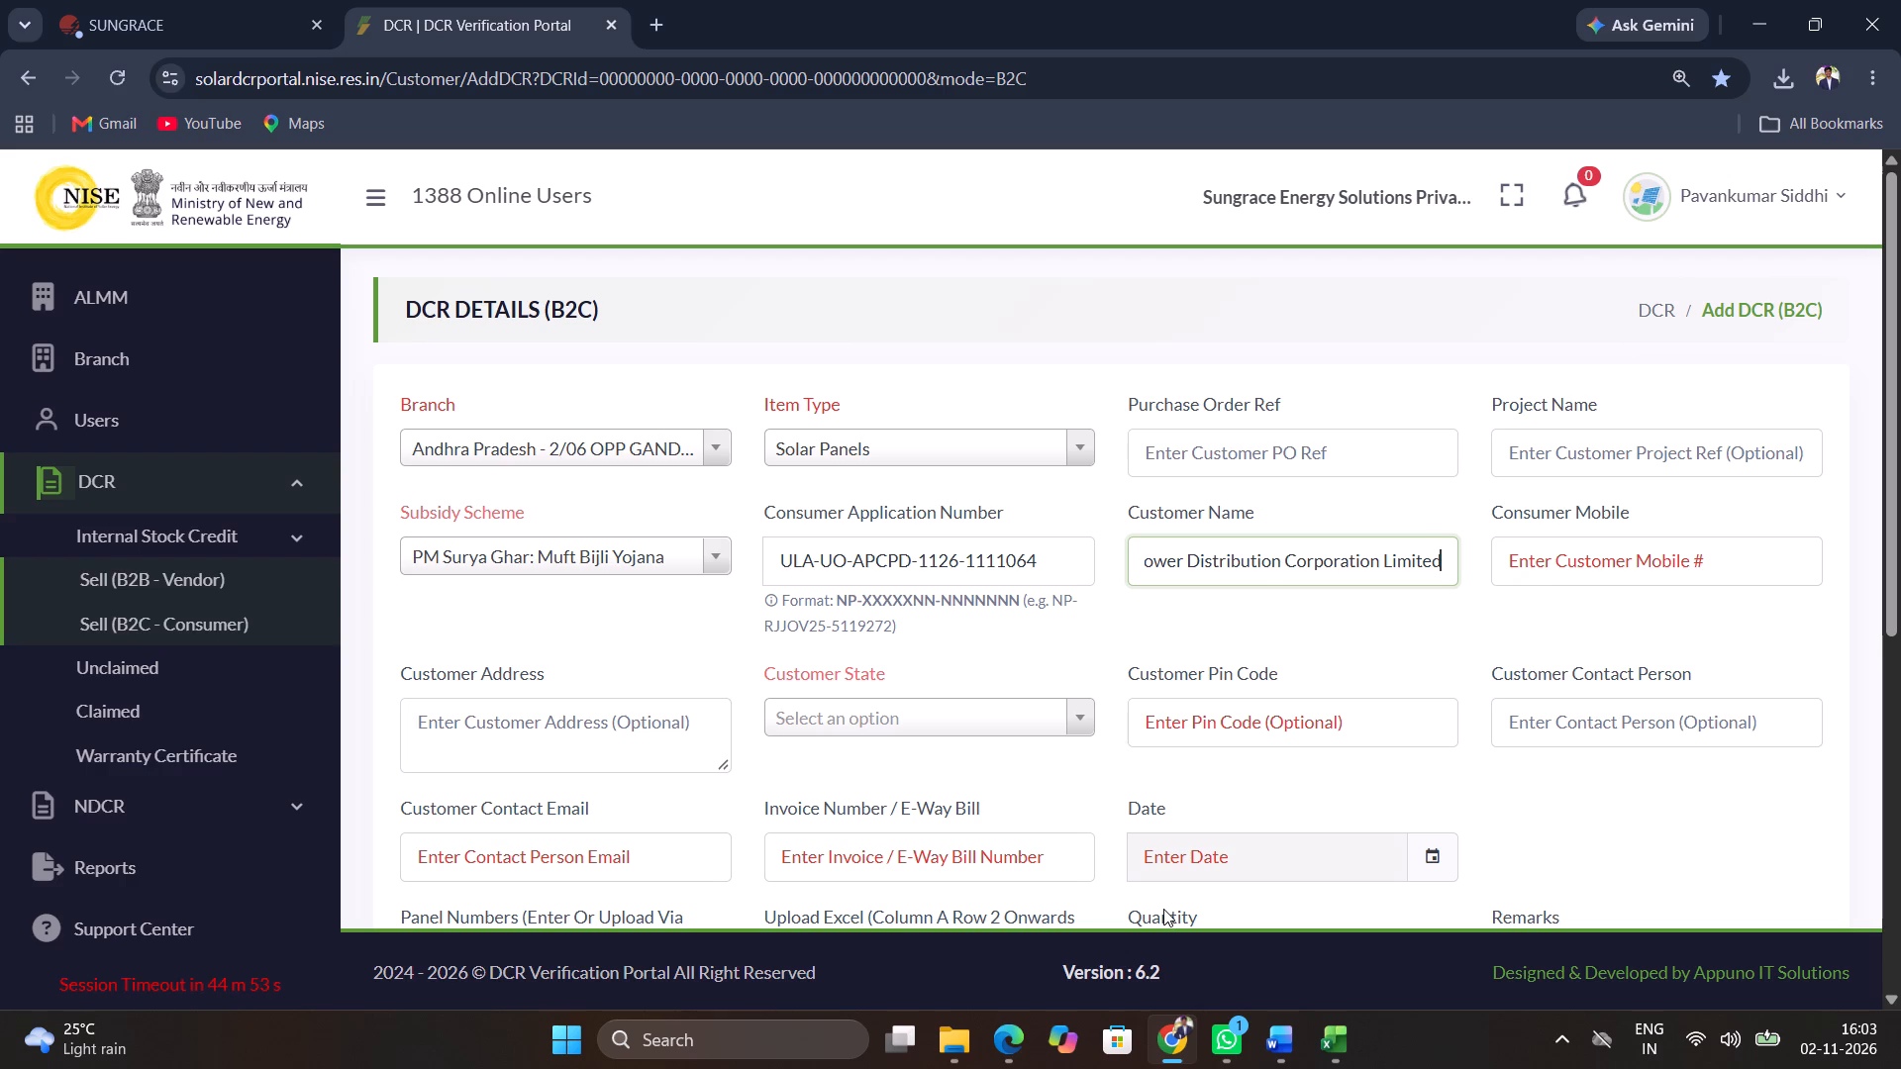
Copy the project SC ST HOMES 10.44MW ULA KANDUKURU DIVISION from the Word document into the DCR form's Project Name.
left_click(1636, 469)
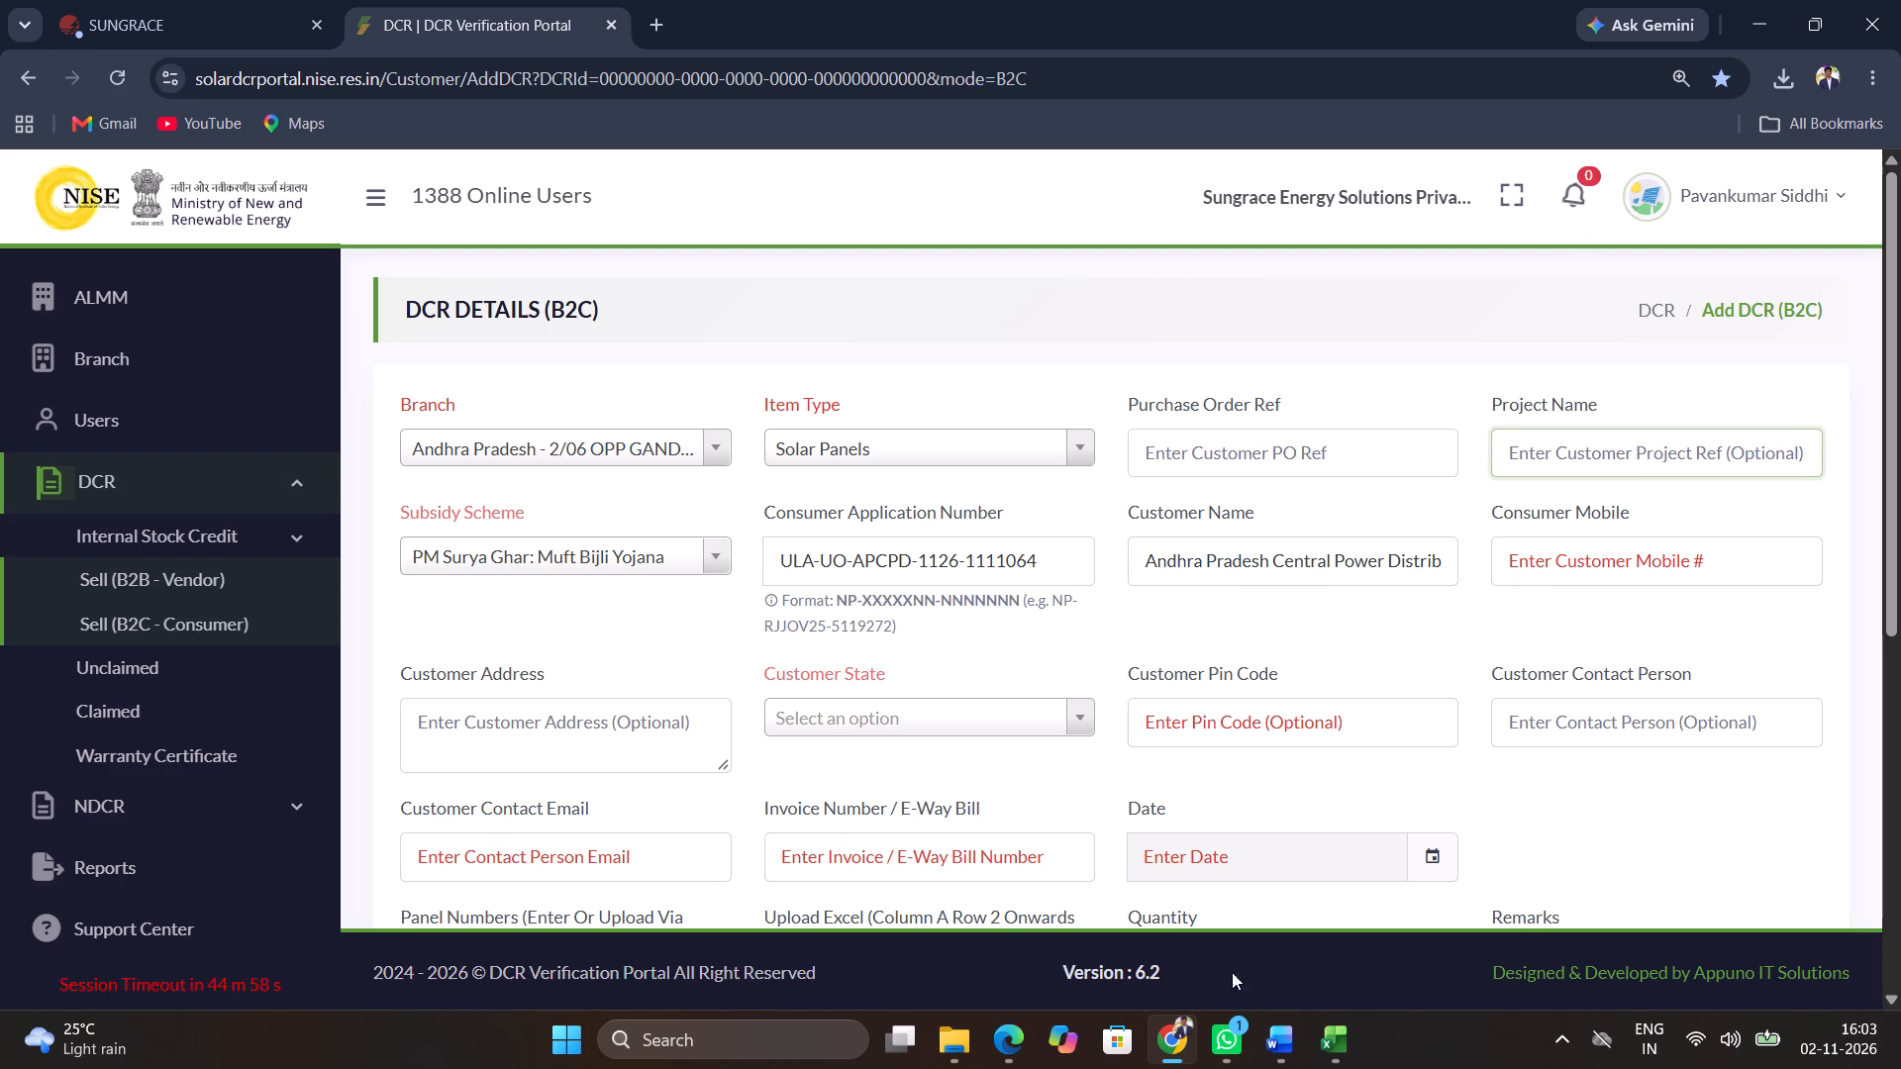
left_click(1274, 936)
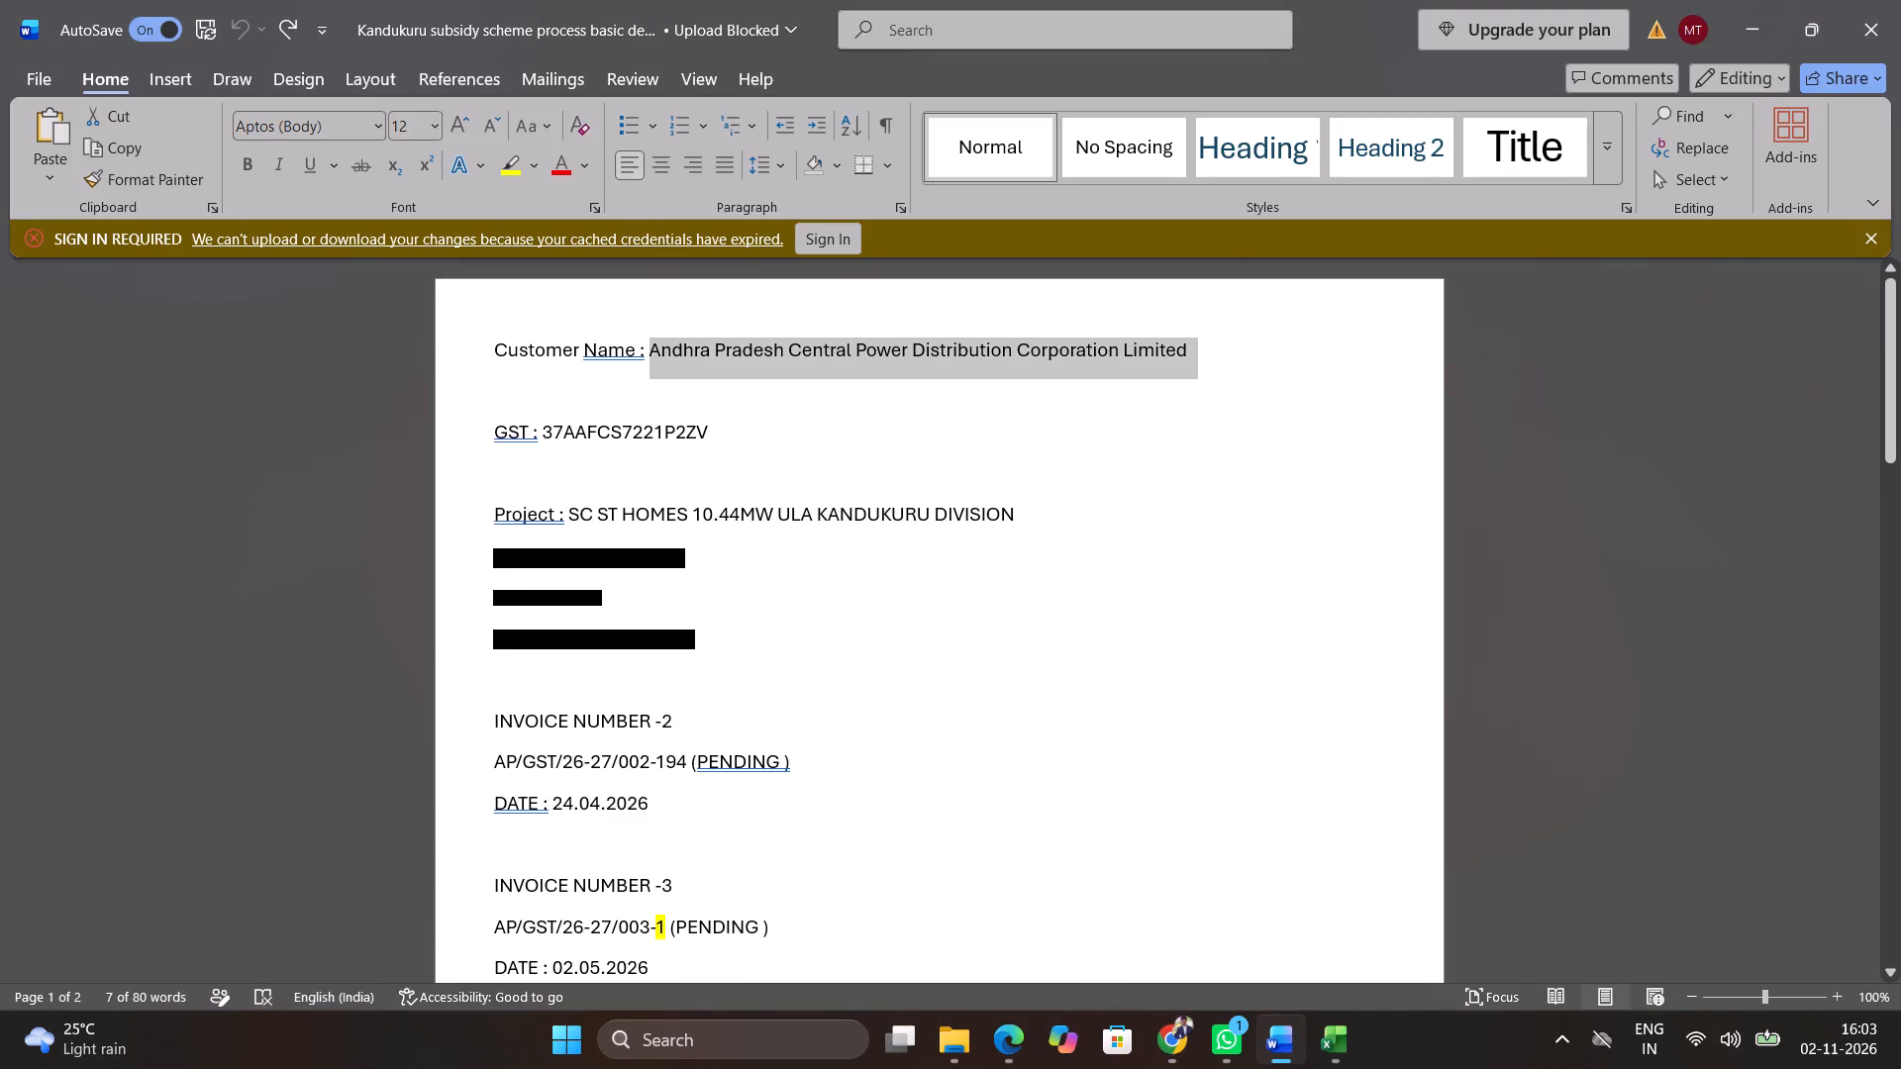
left_click_drag(569, 517, 707, 518)
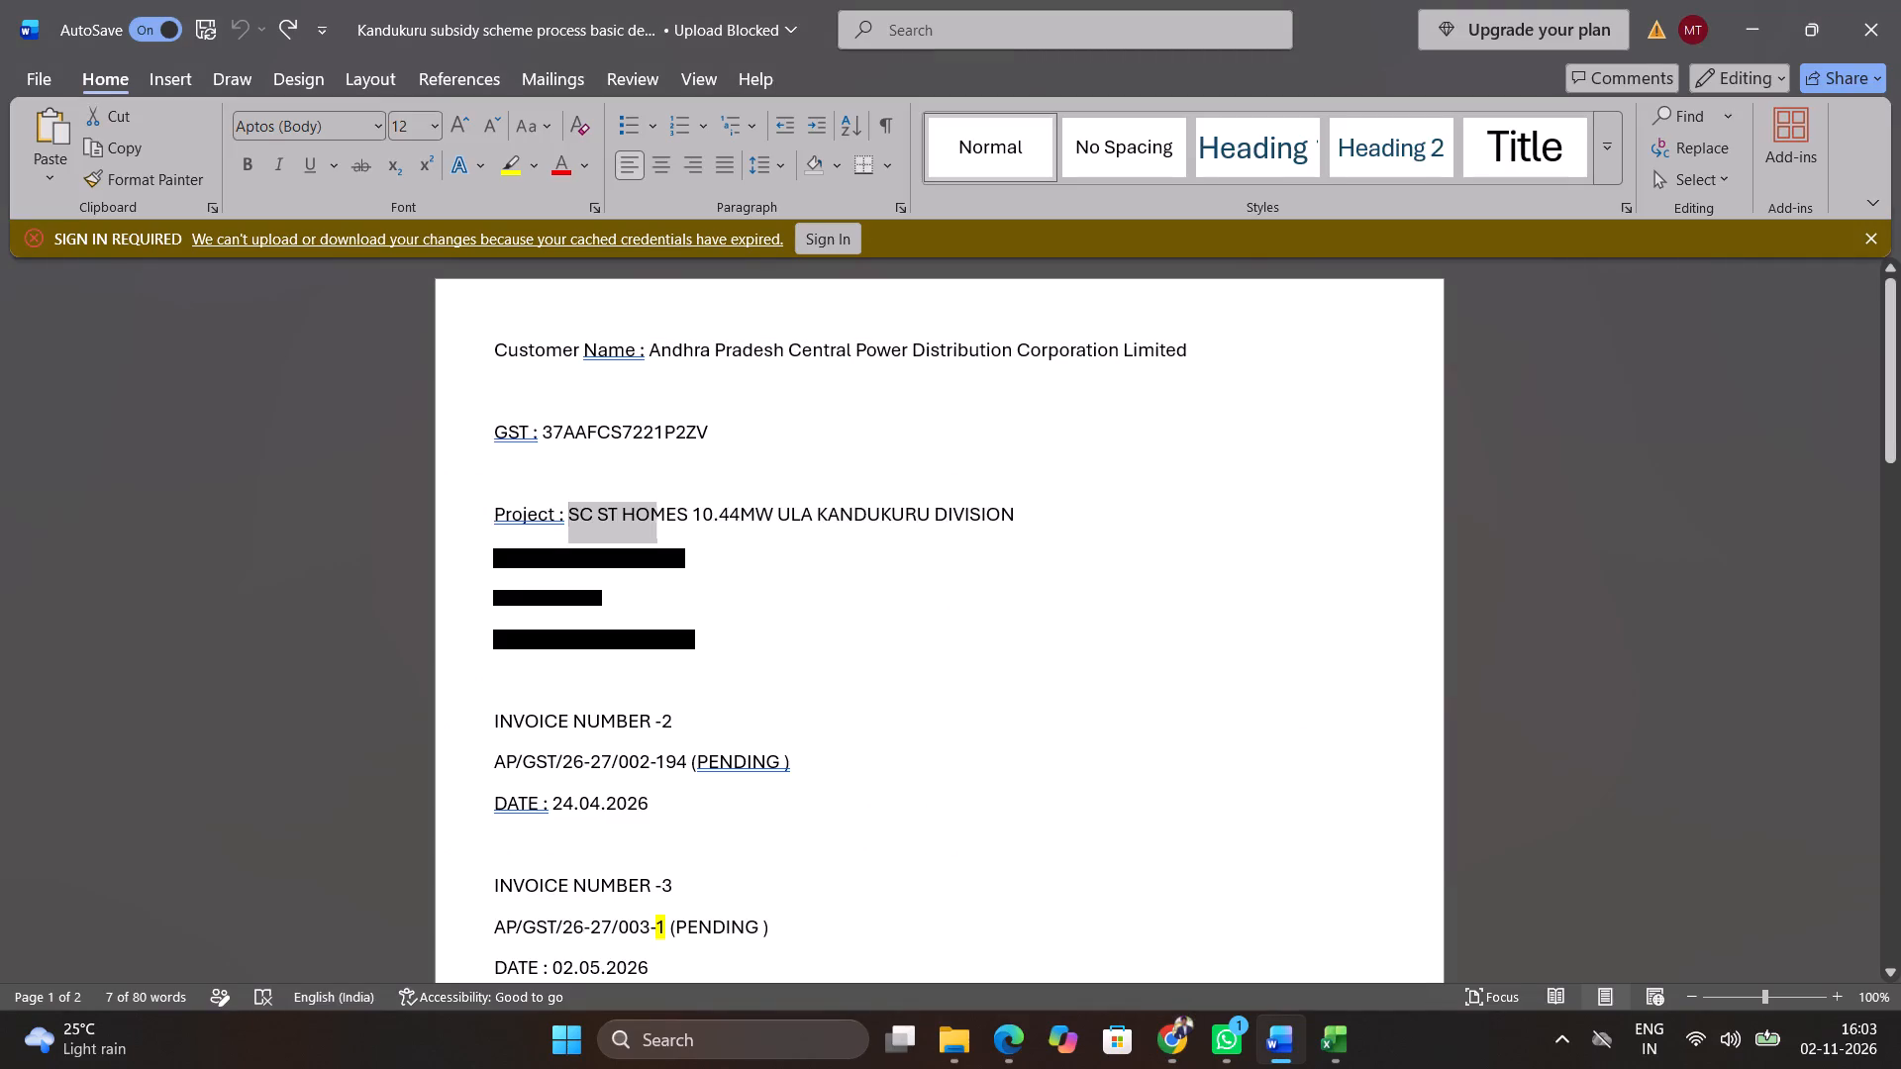
left_click_drag(707, 518, 1061, 513)
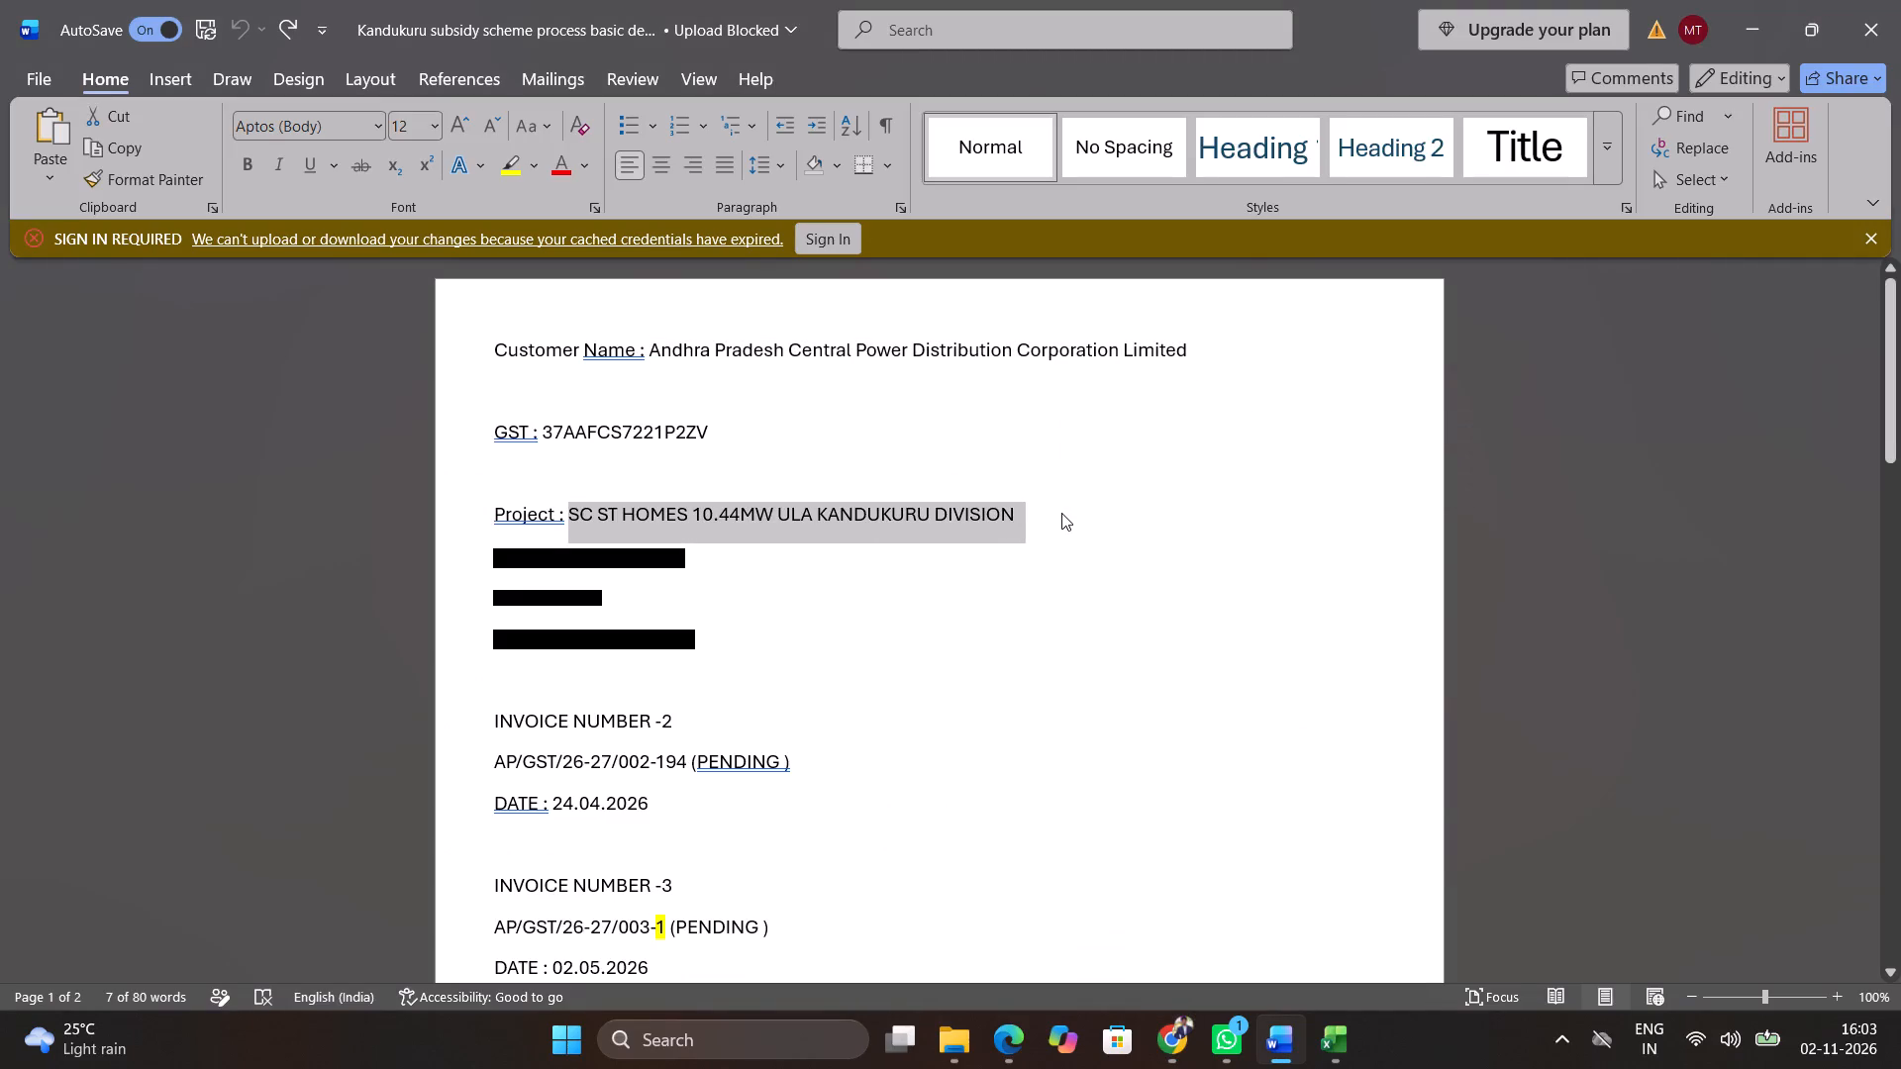
key("ctrl+c")
left_click(1061, 513, "ctrl")
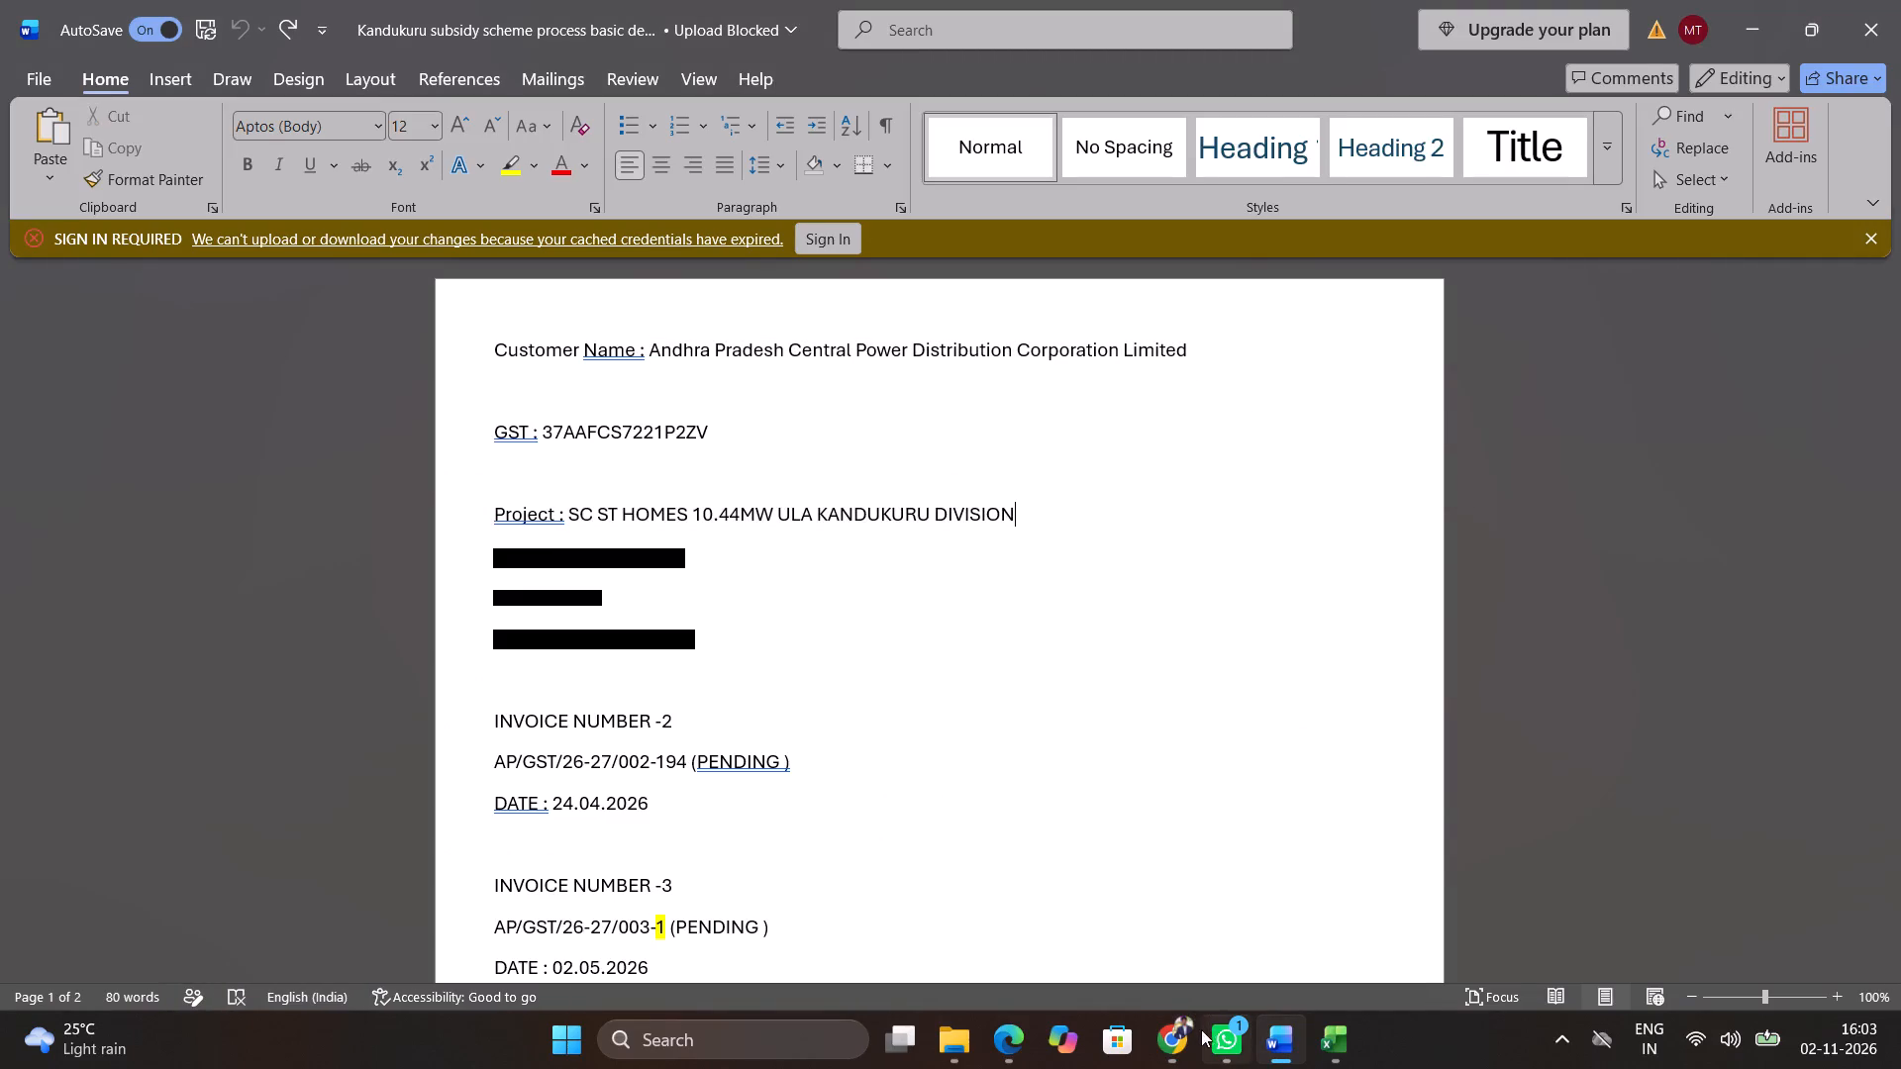
left_click(1206, 980)
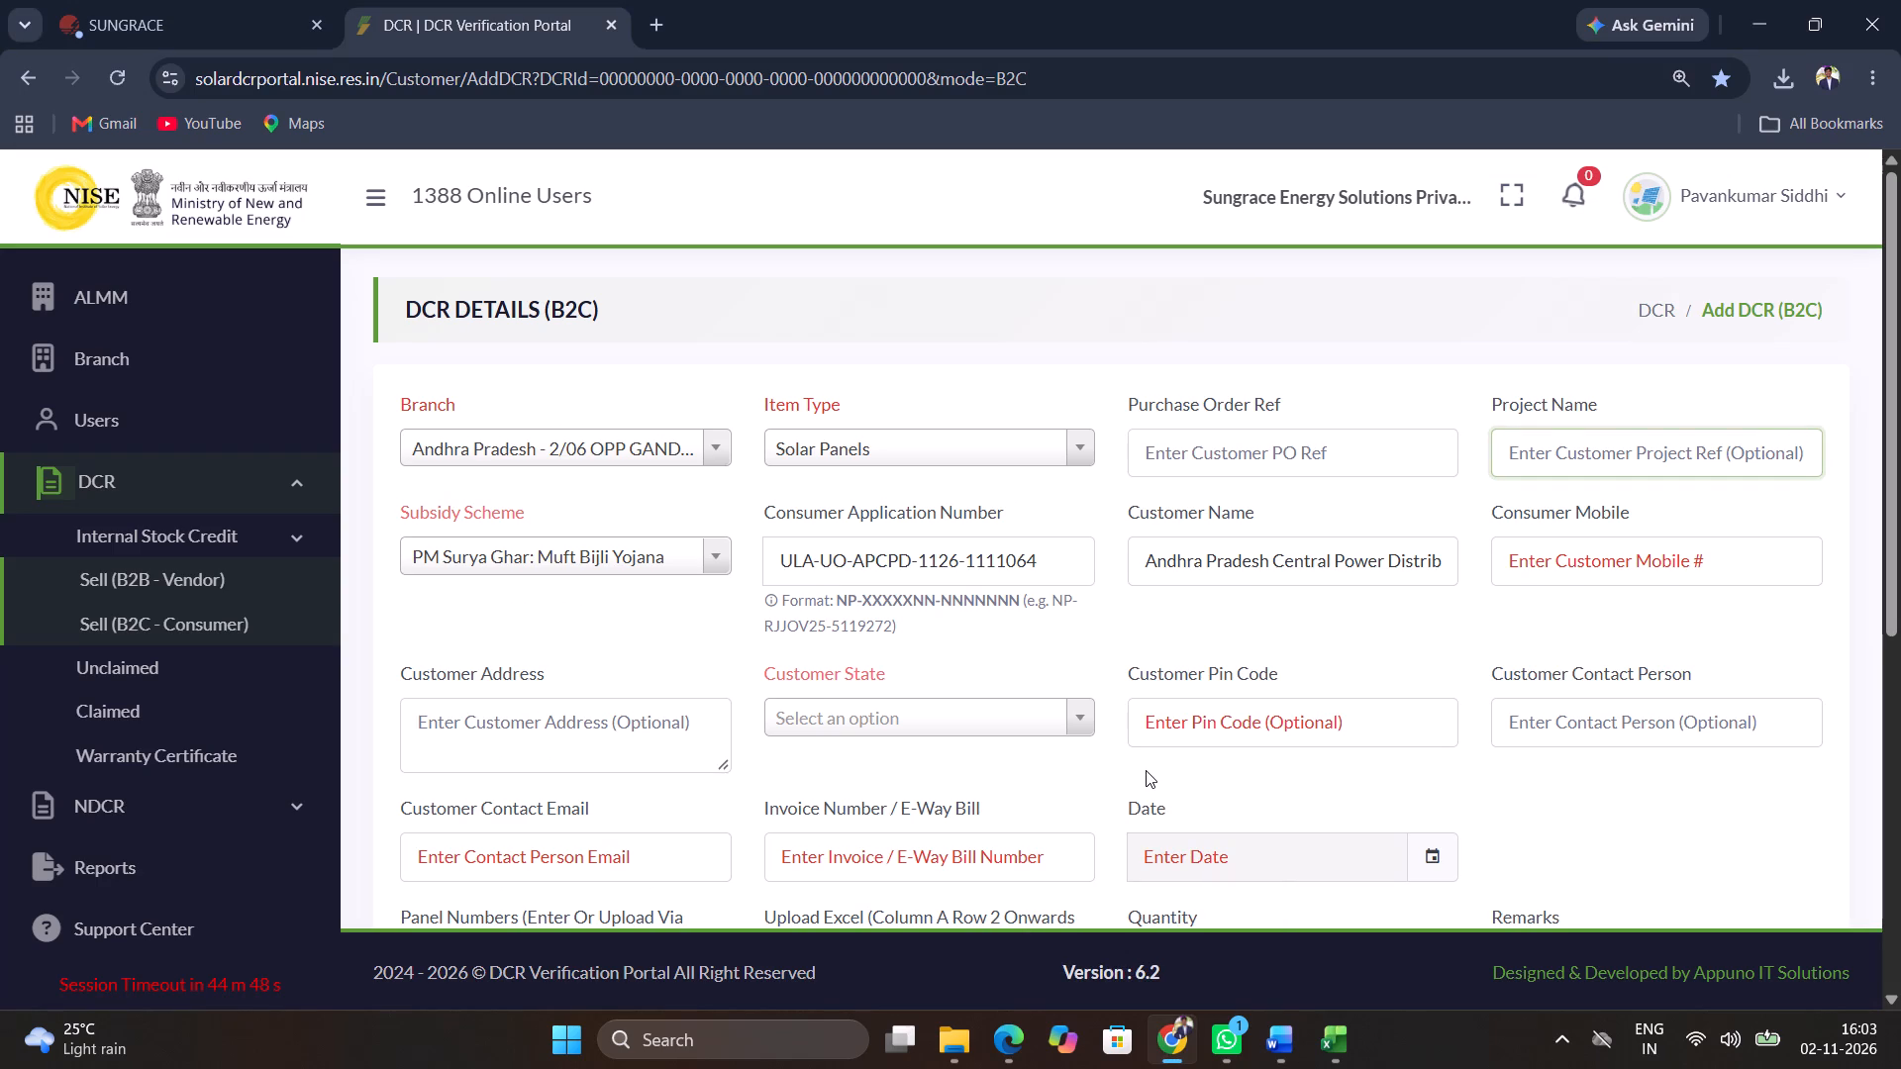
key("ctrl+v")
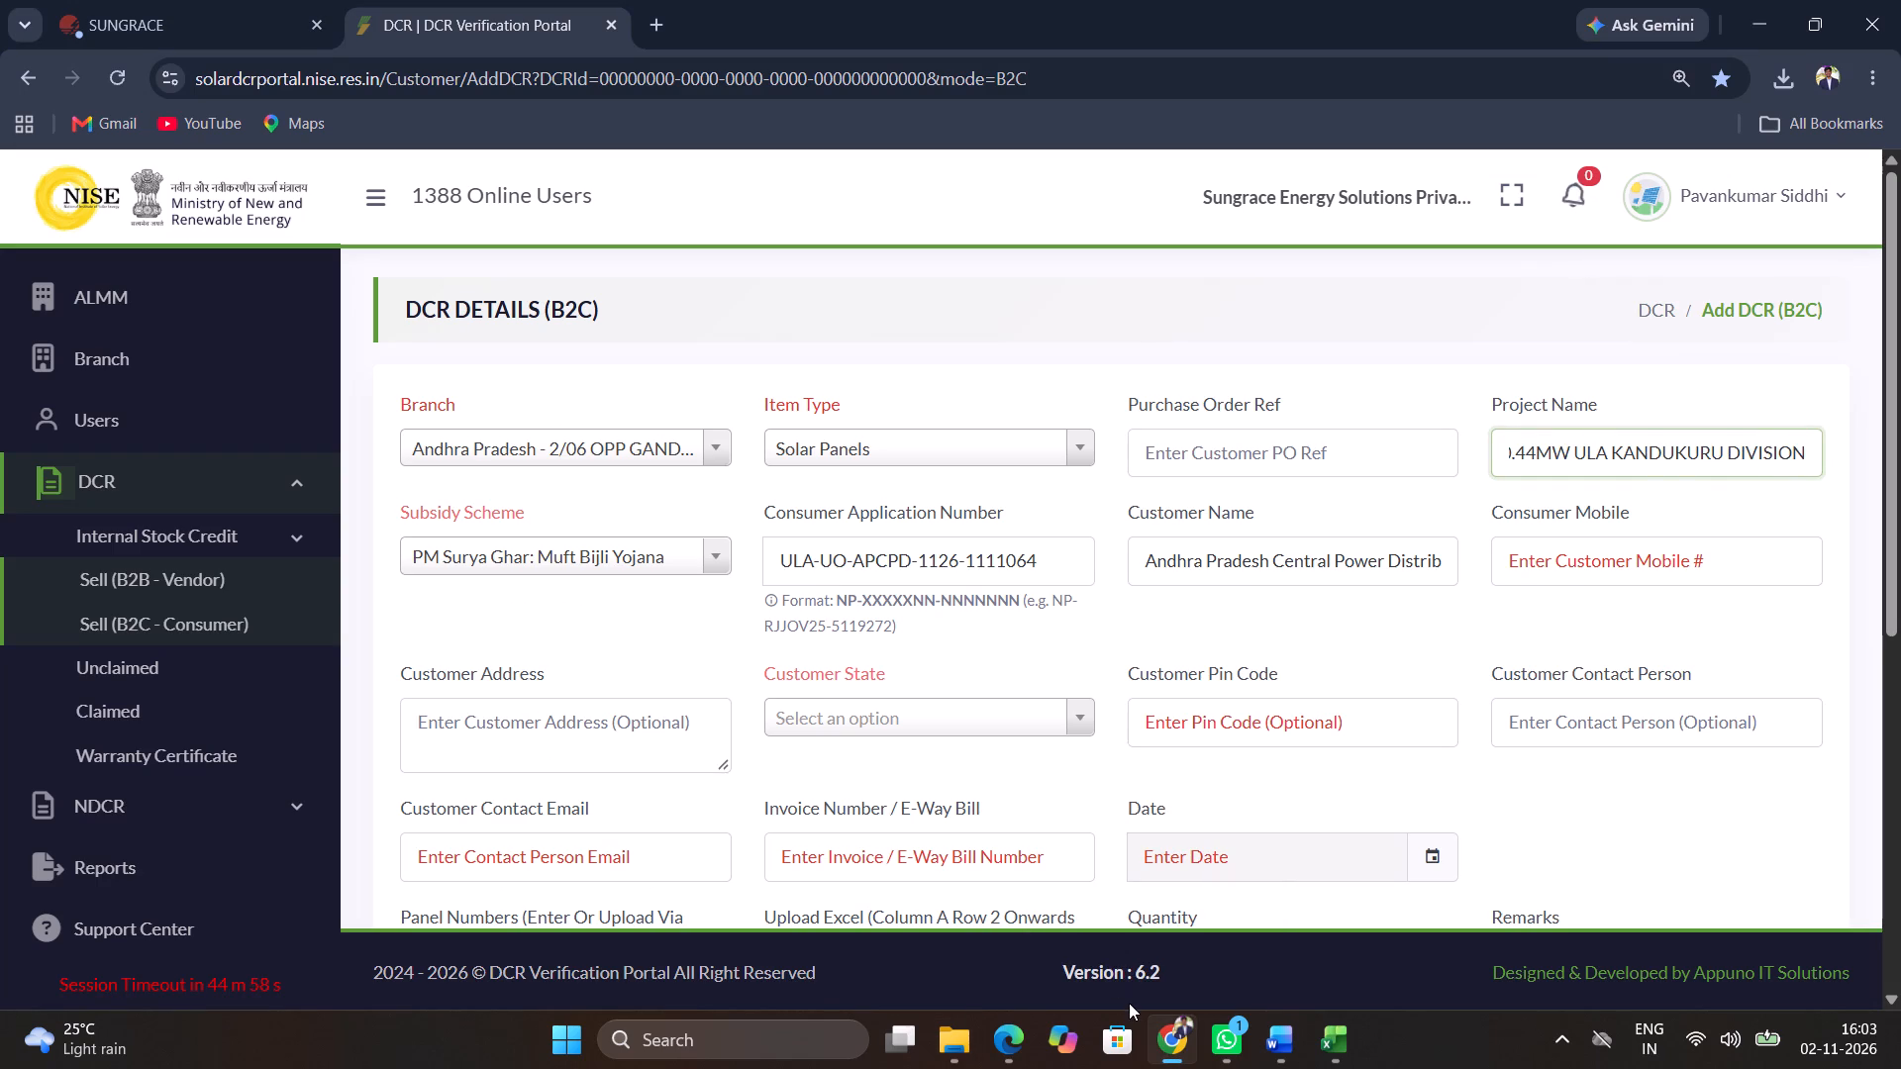
Copy the contact e-mail address from the Word document into the DCR form's Customer Contact Email.
left_click(1634, 569)
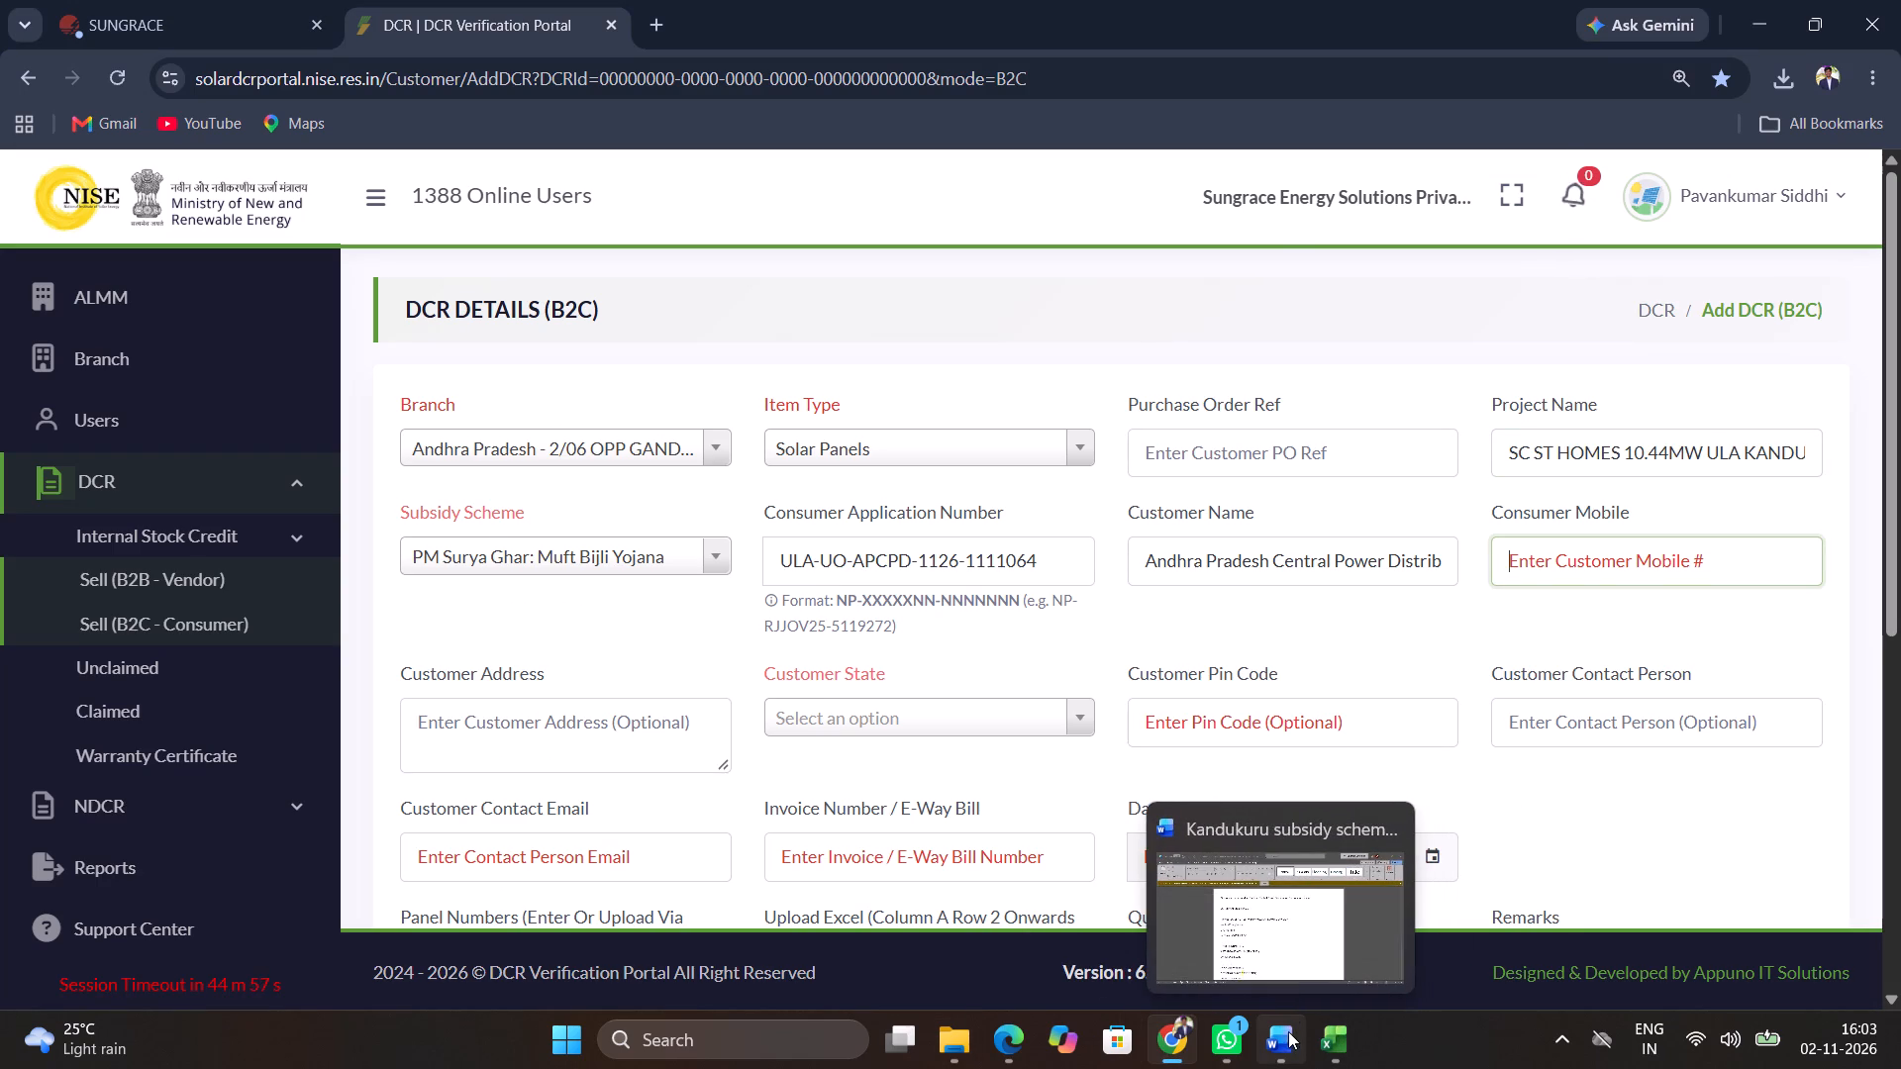
left_click(1283, 947)
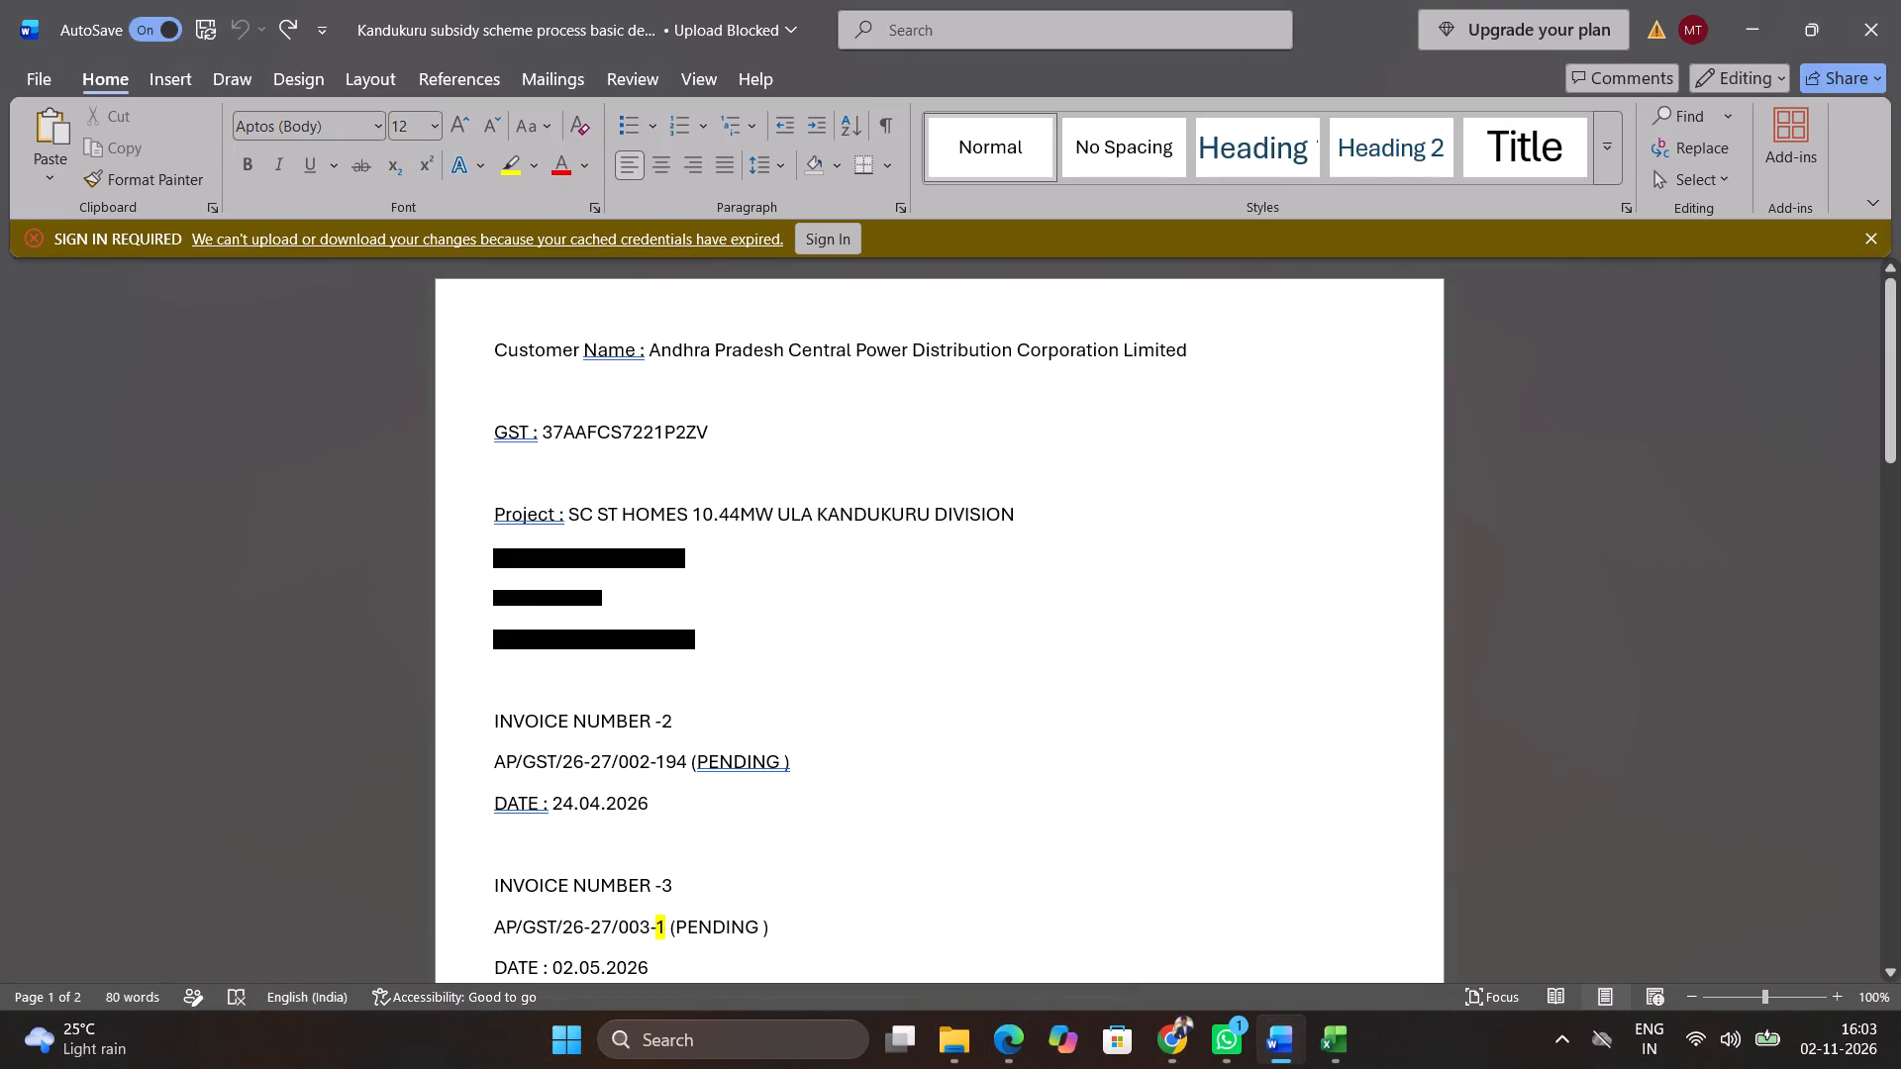
left_click_drag(650, 584, 457, 585)
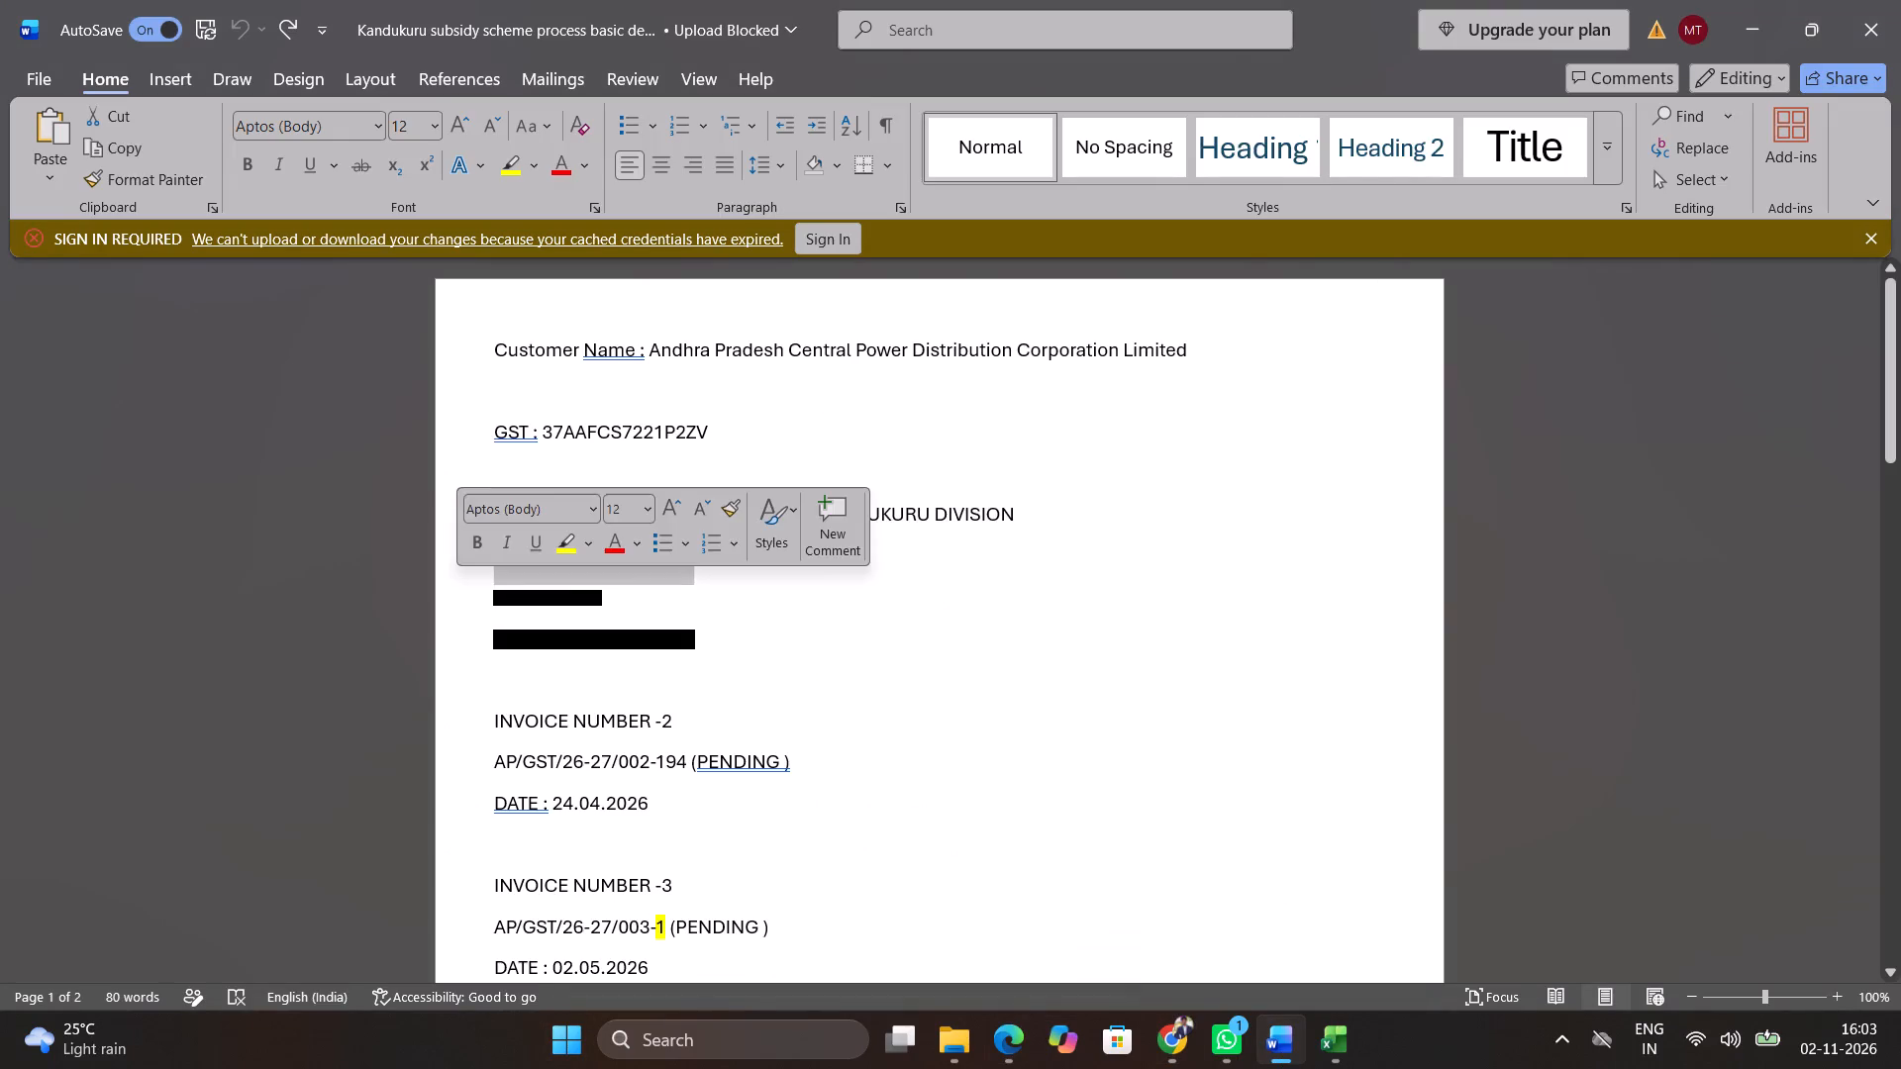
key("ctrl+c")
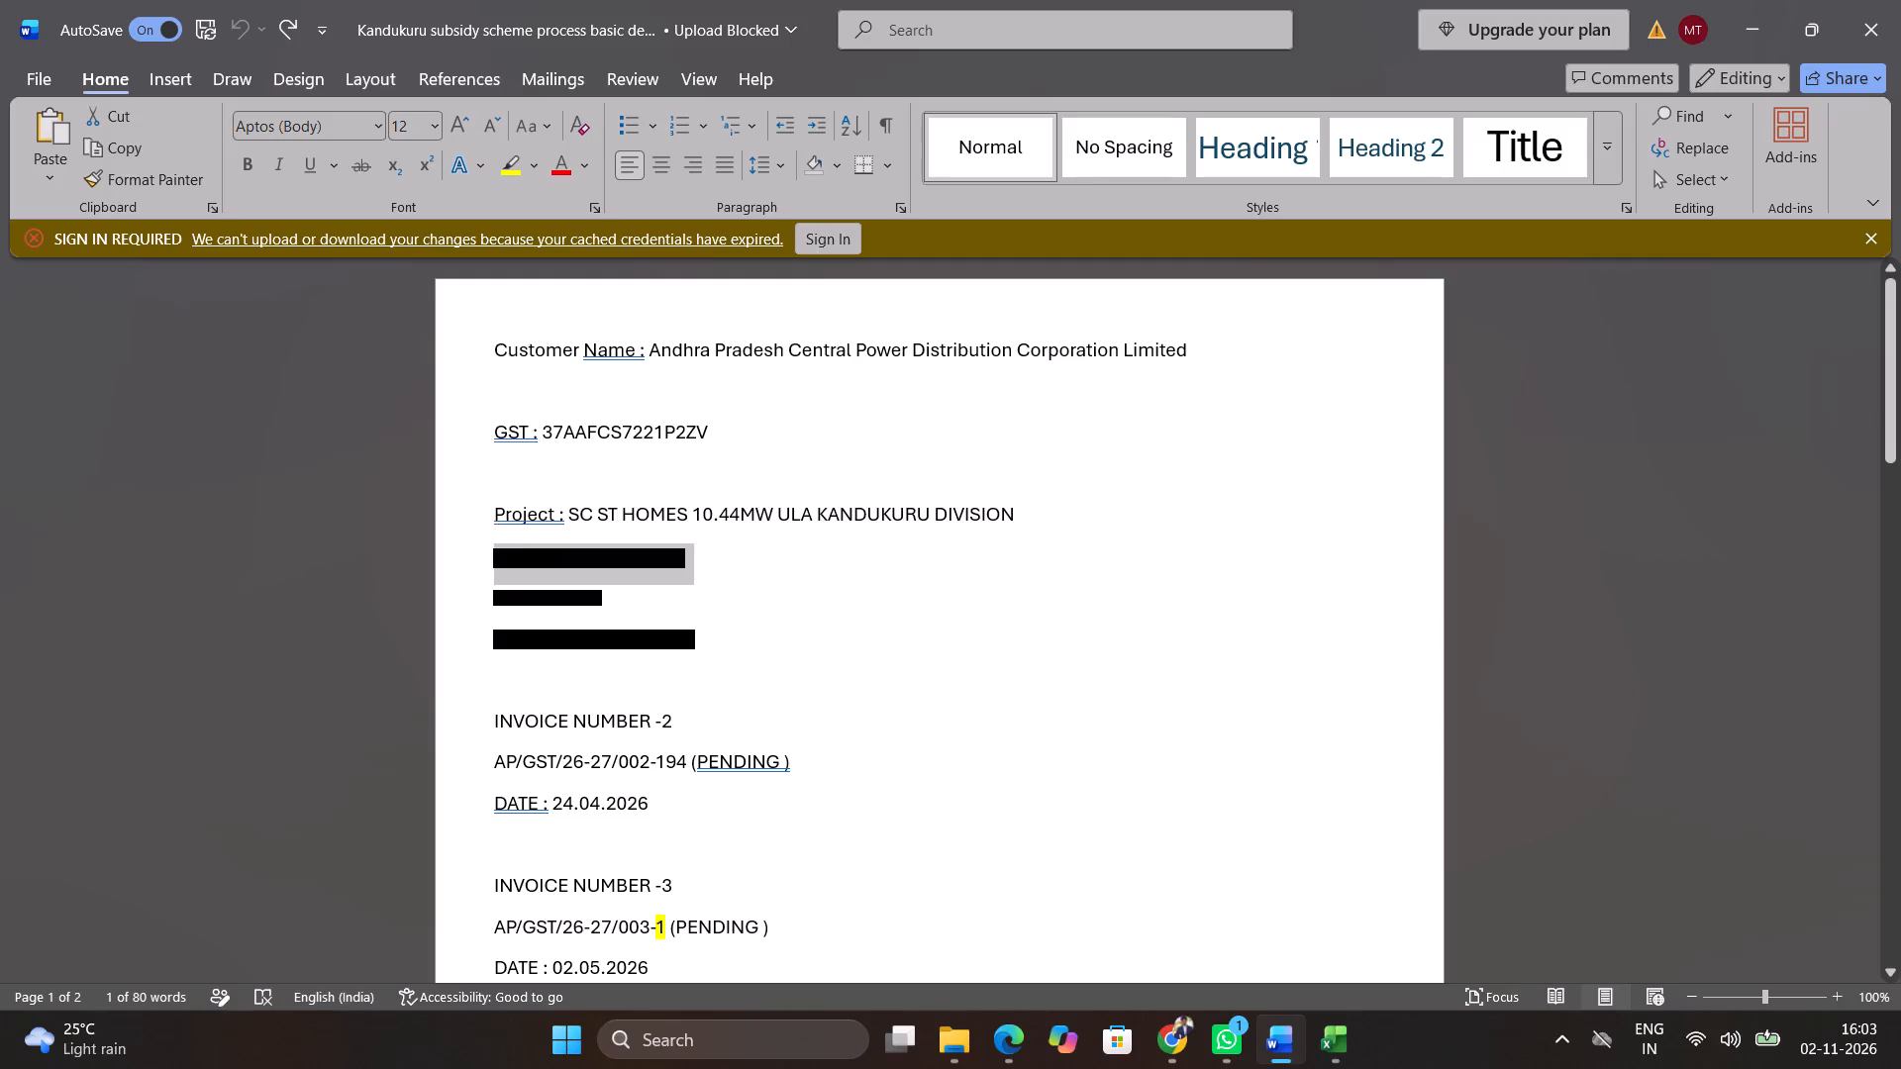
left_click(1160, 1027)
left_click_drag(602, 845, 603, 854)
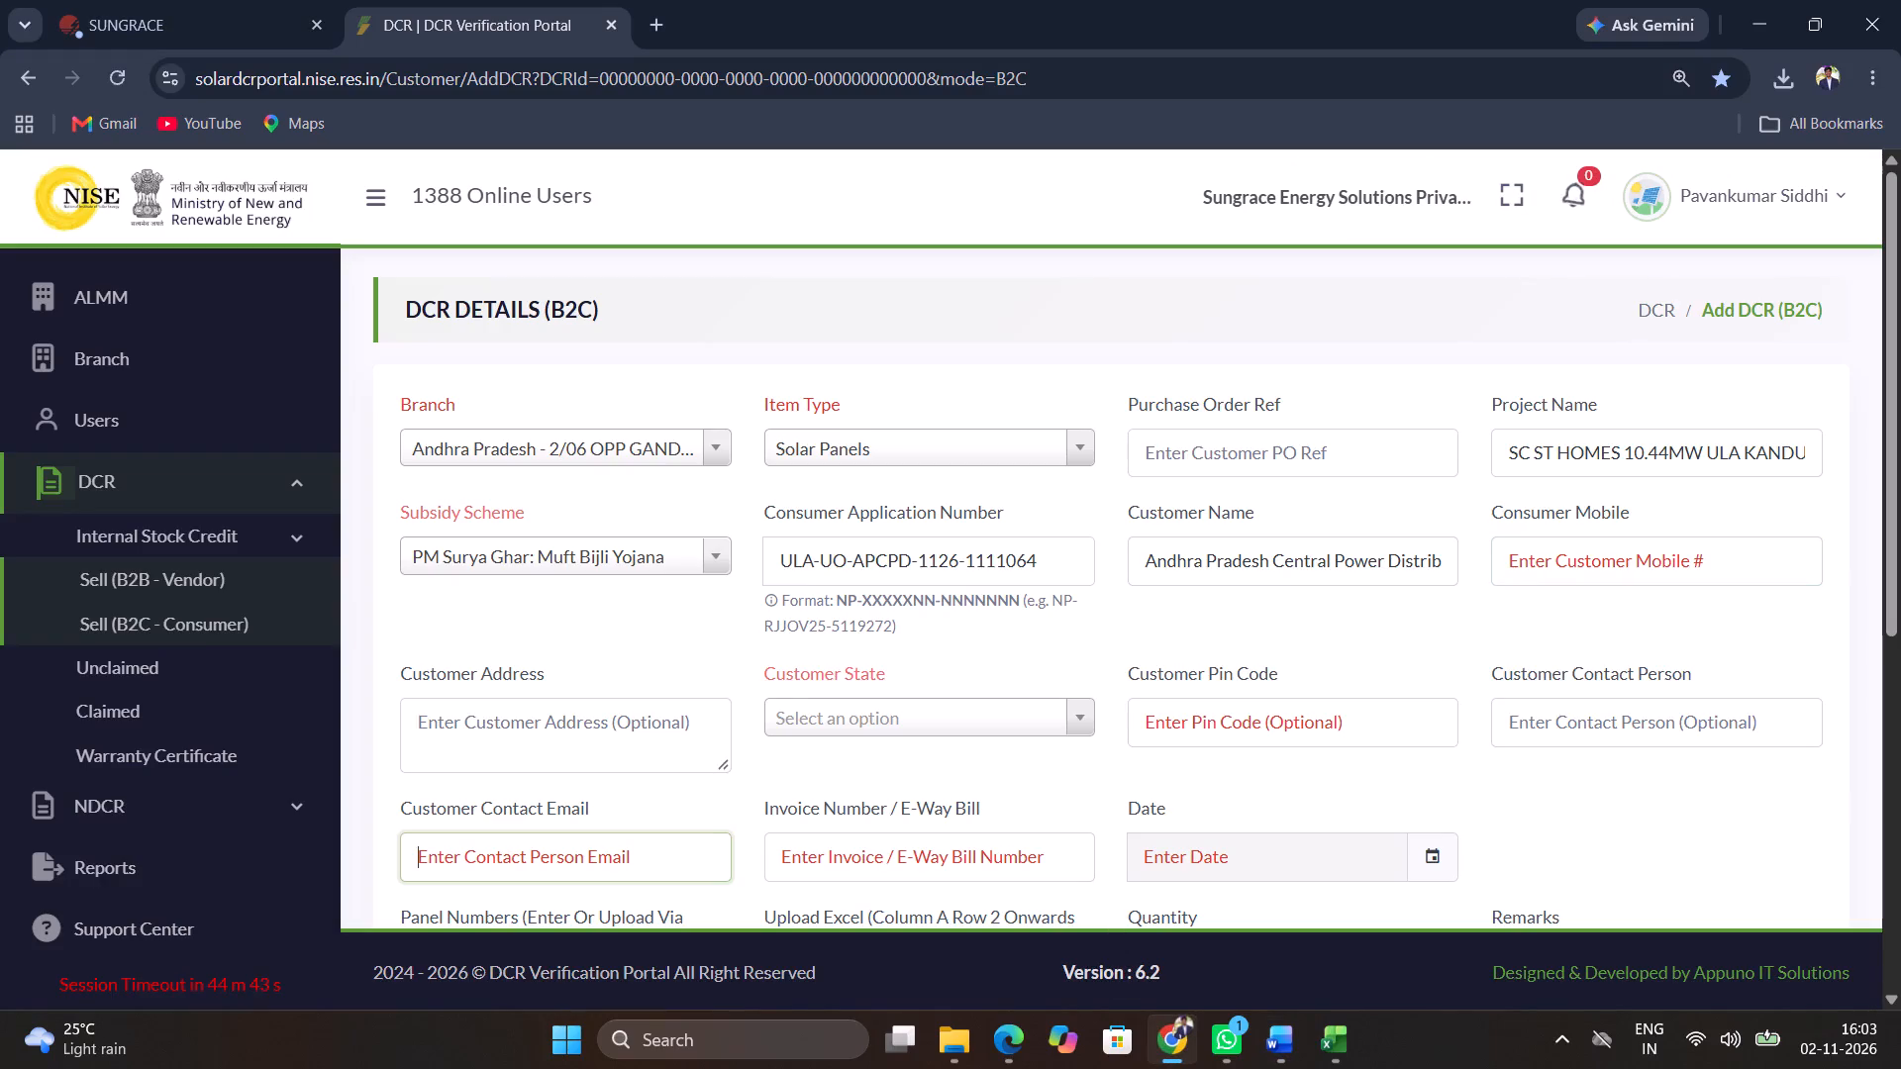
key("ctrl+v")
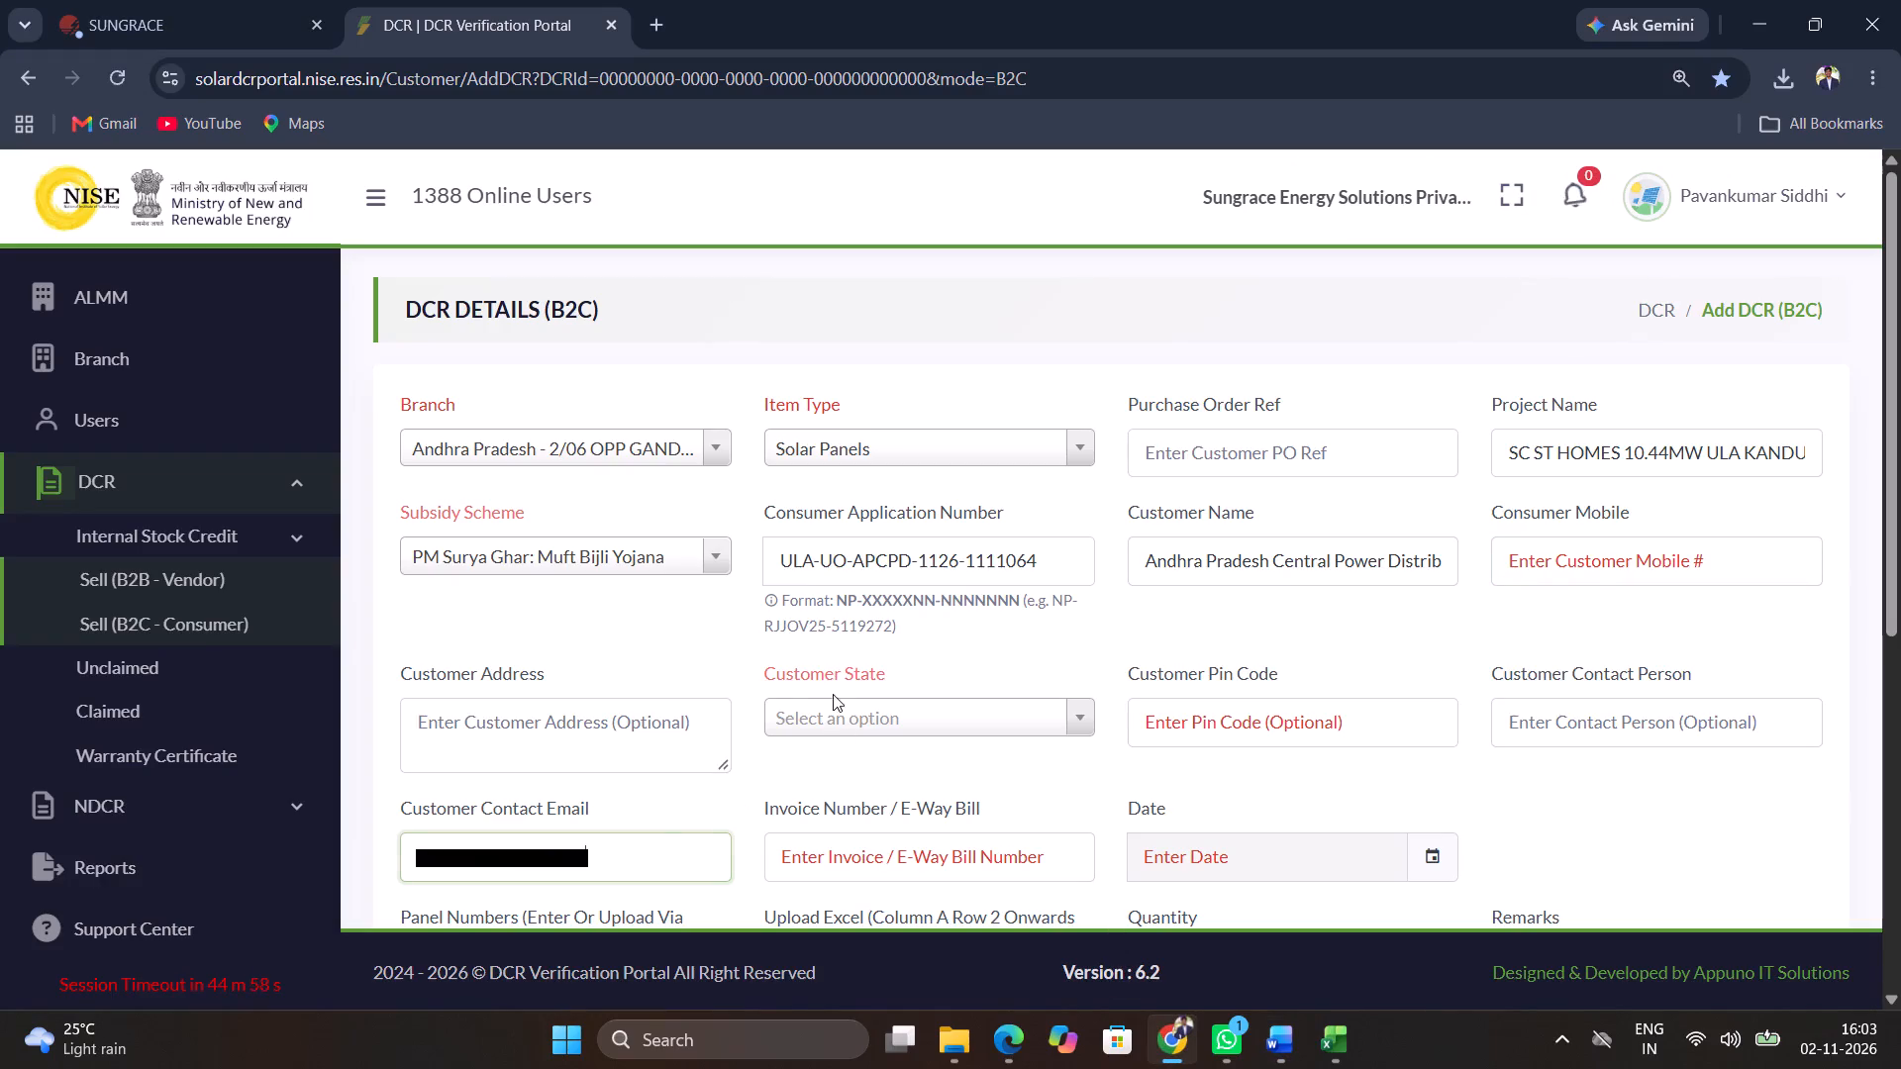
Set the customer state to Andhra Pradesh (37).
left_click(833, 694)
left_click(841, 721)
left_click(885, 533)
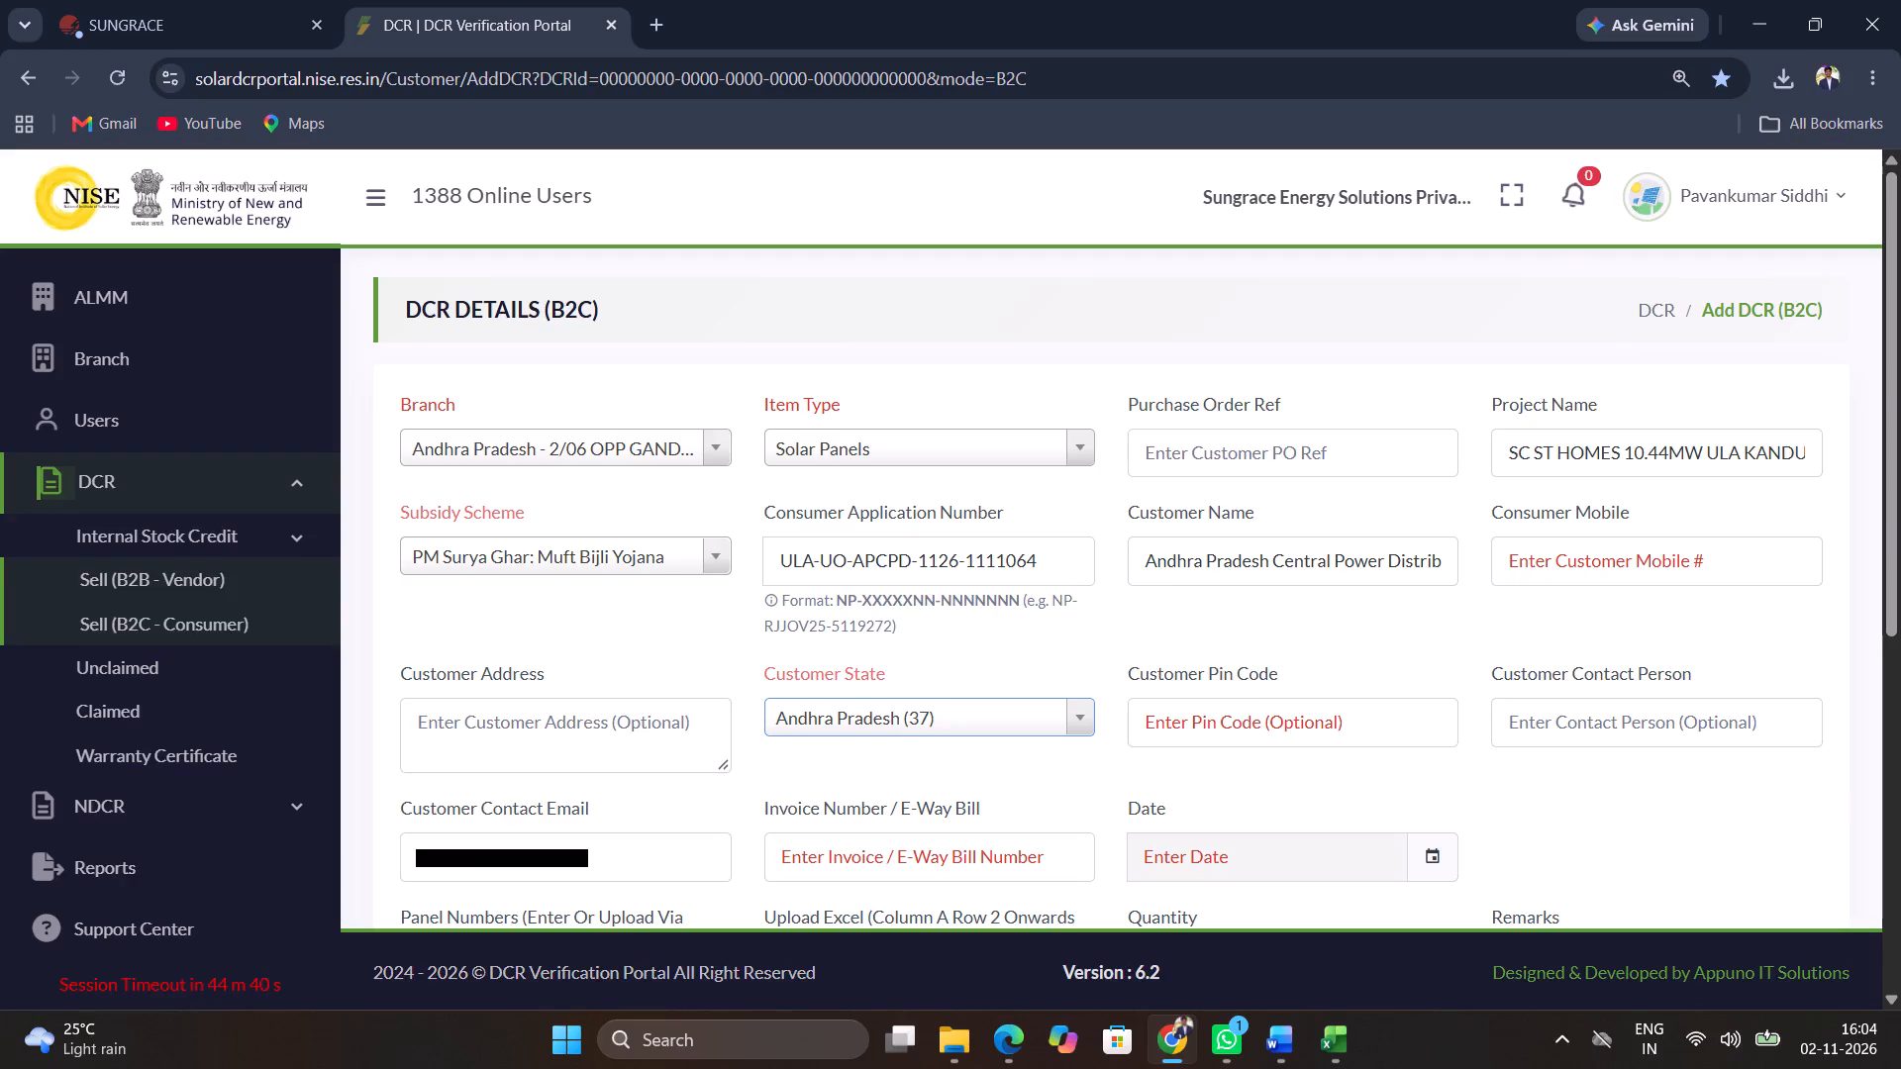
Copy the contact mobile number from the Word document into the DCR form's Consumer Mobile.
left_click(1662, 565)
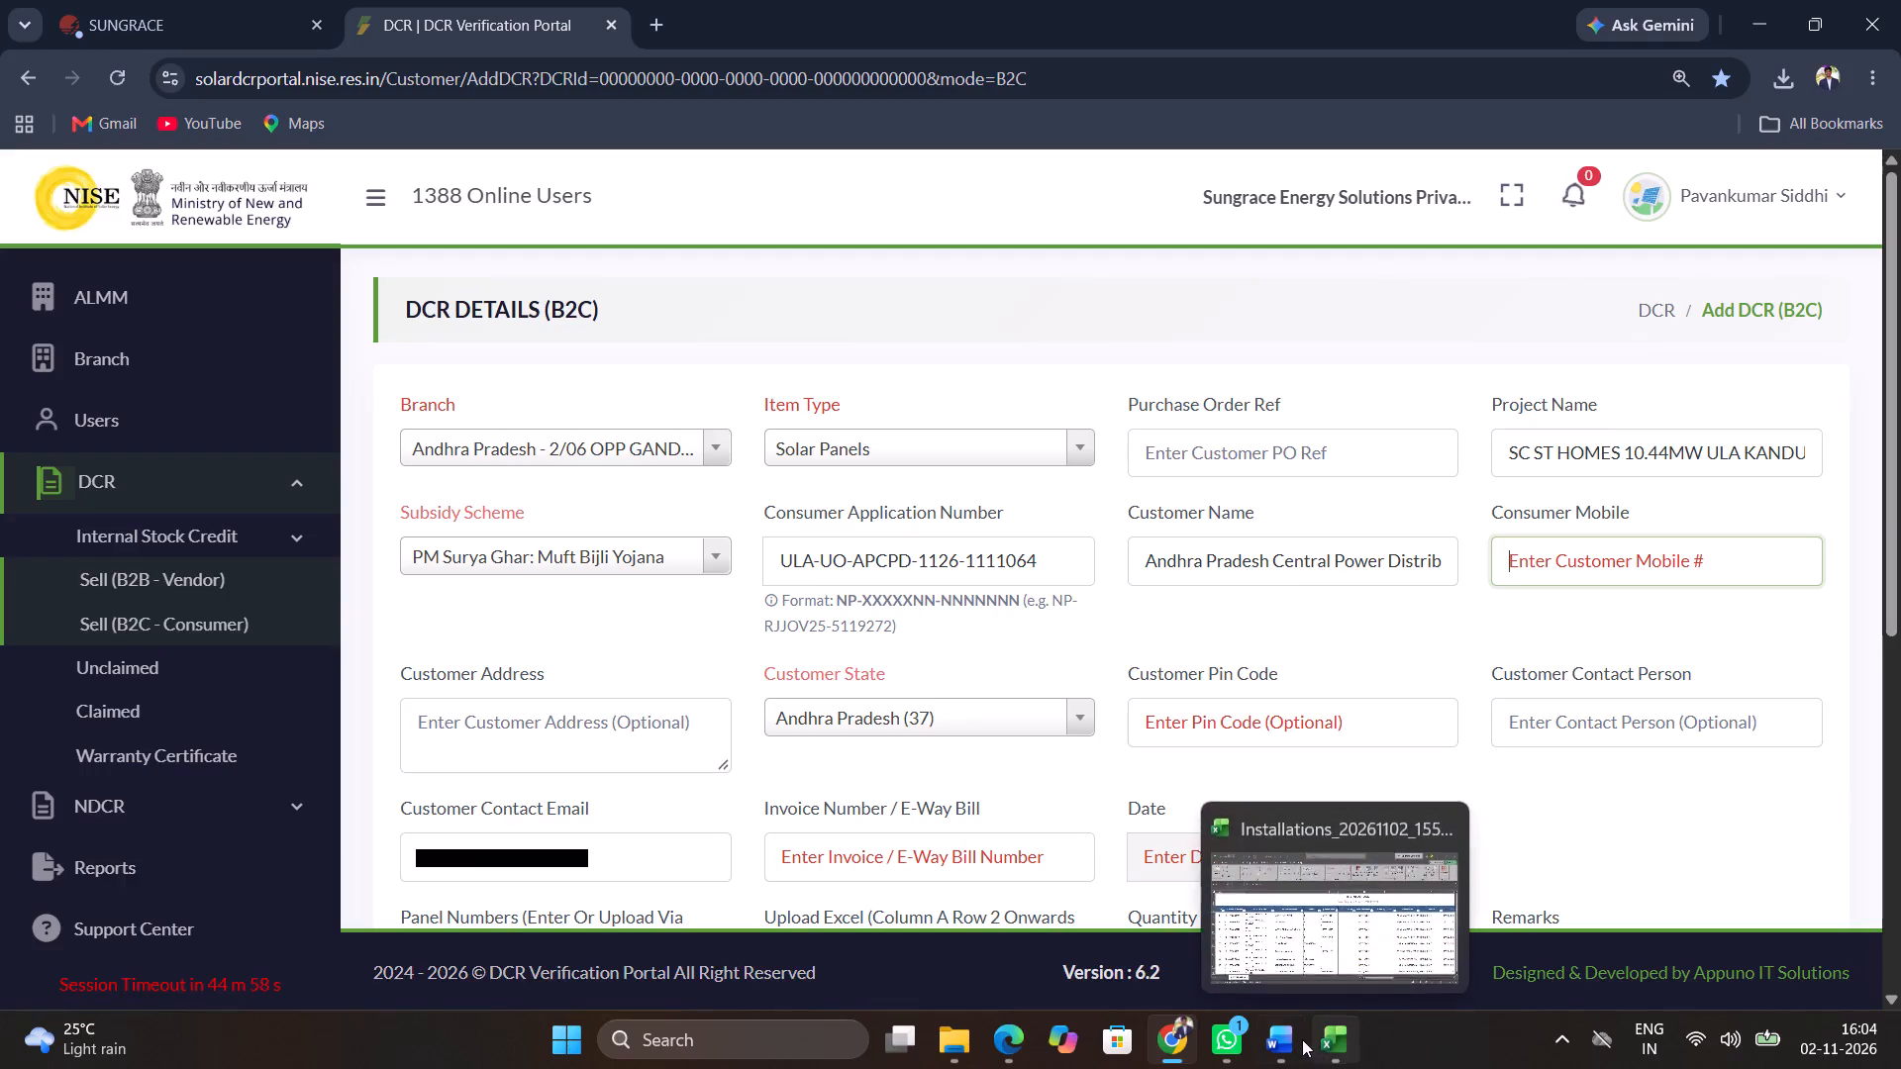
left_click(1270, 1031)
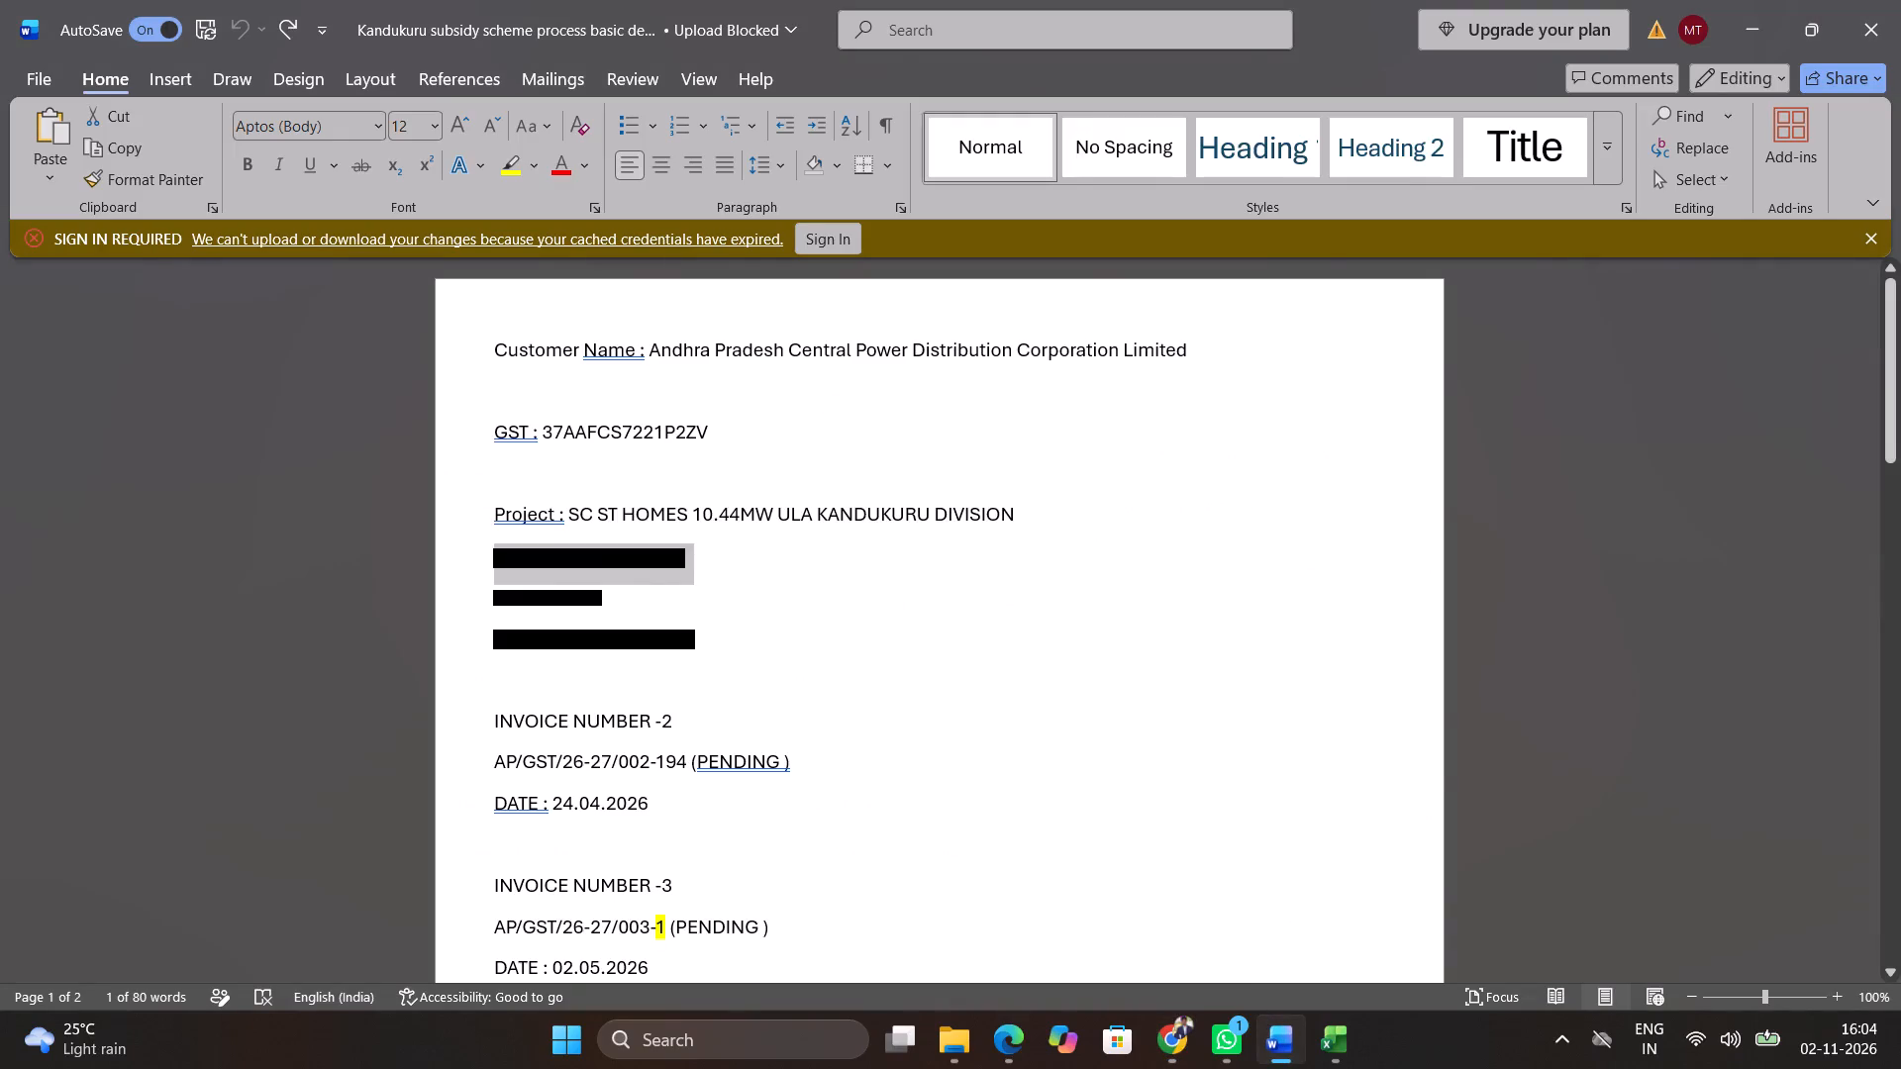
left_click_drag(644, 595, 476, 598)
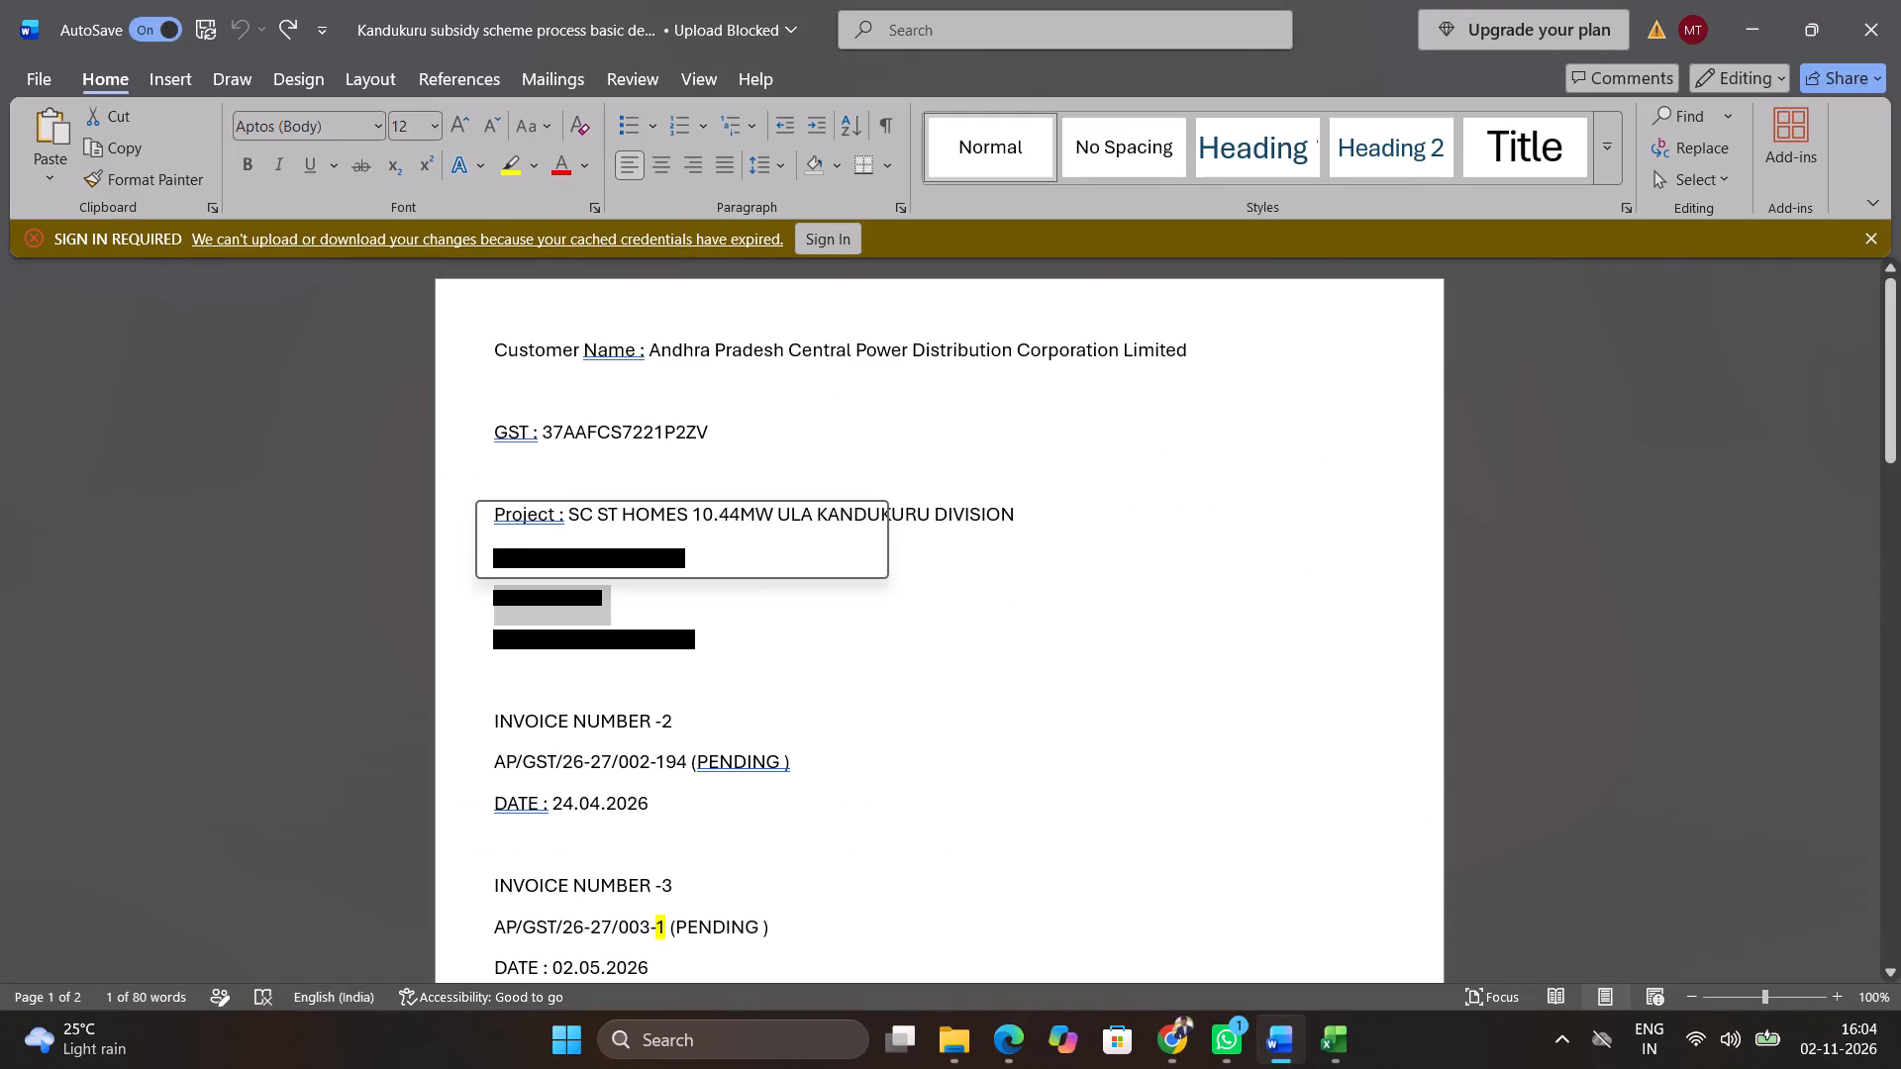
key("ctrl+c")
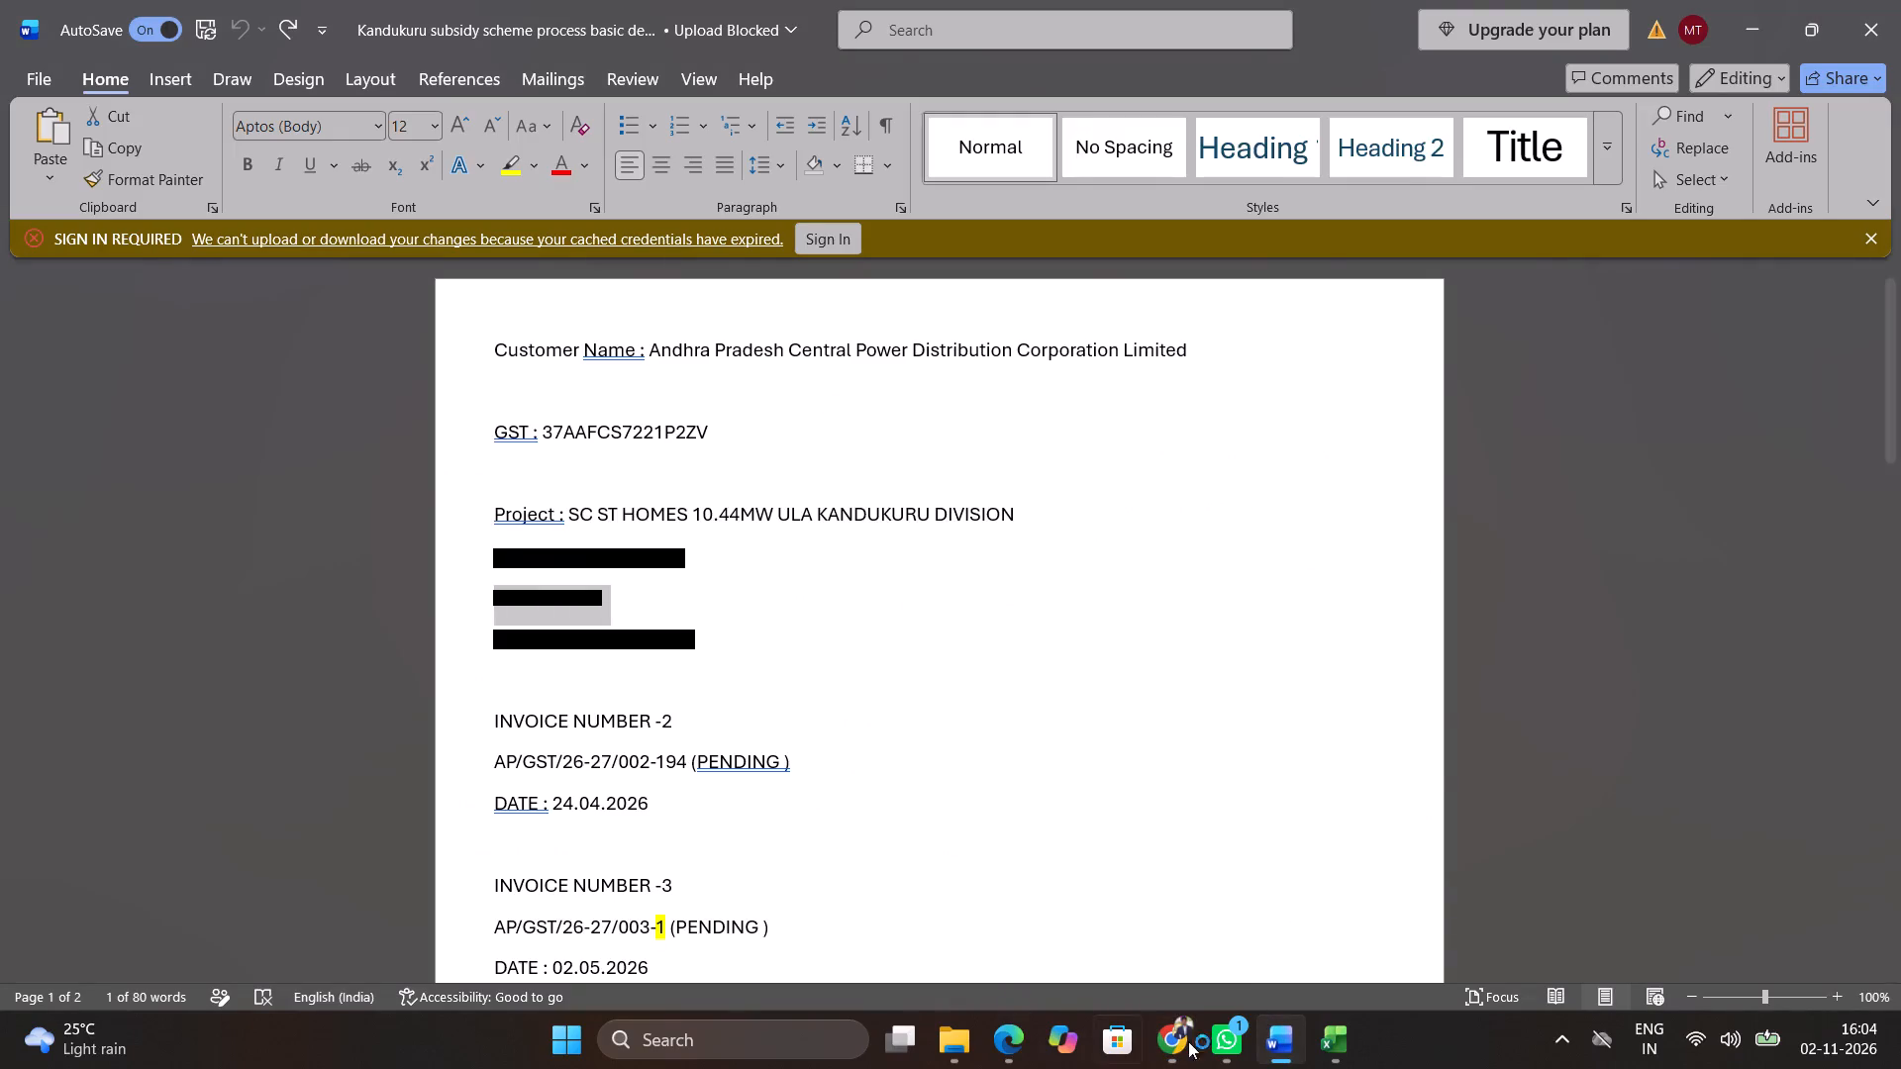
left_click(1133, 938)
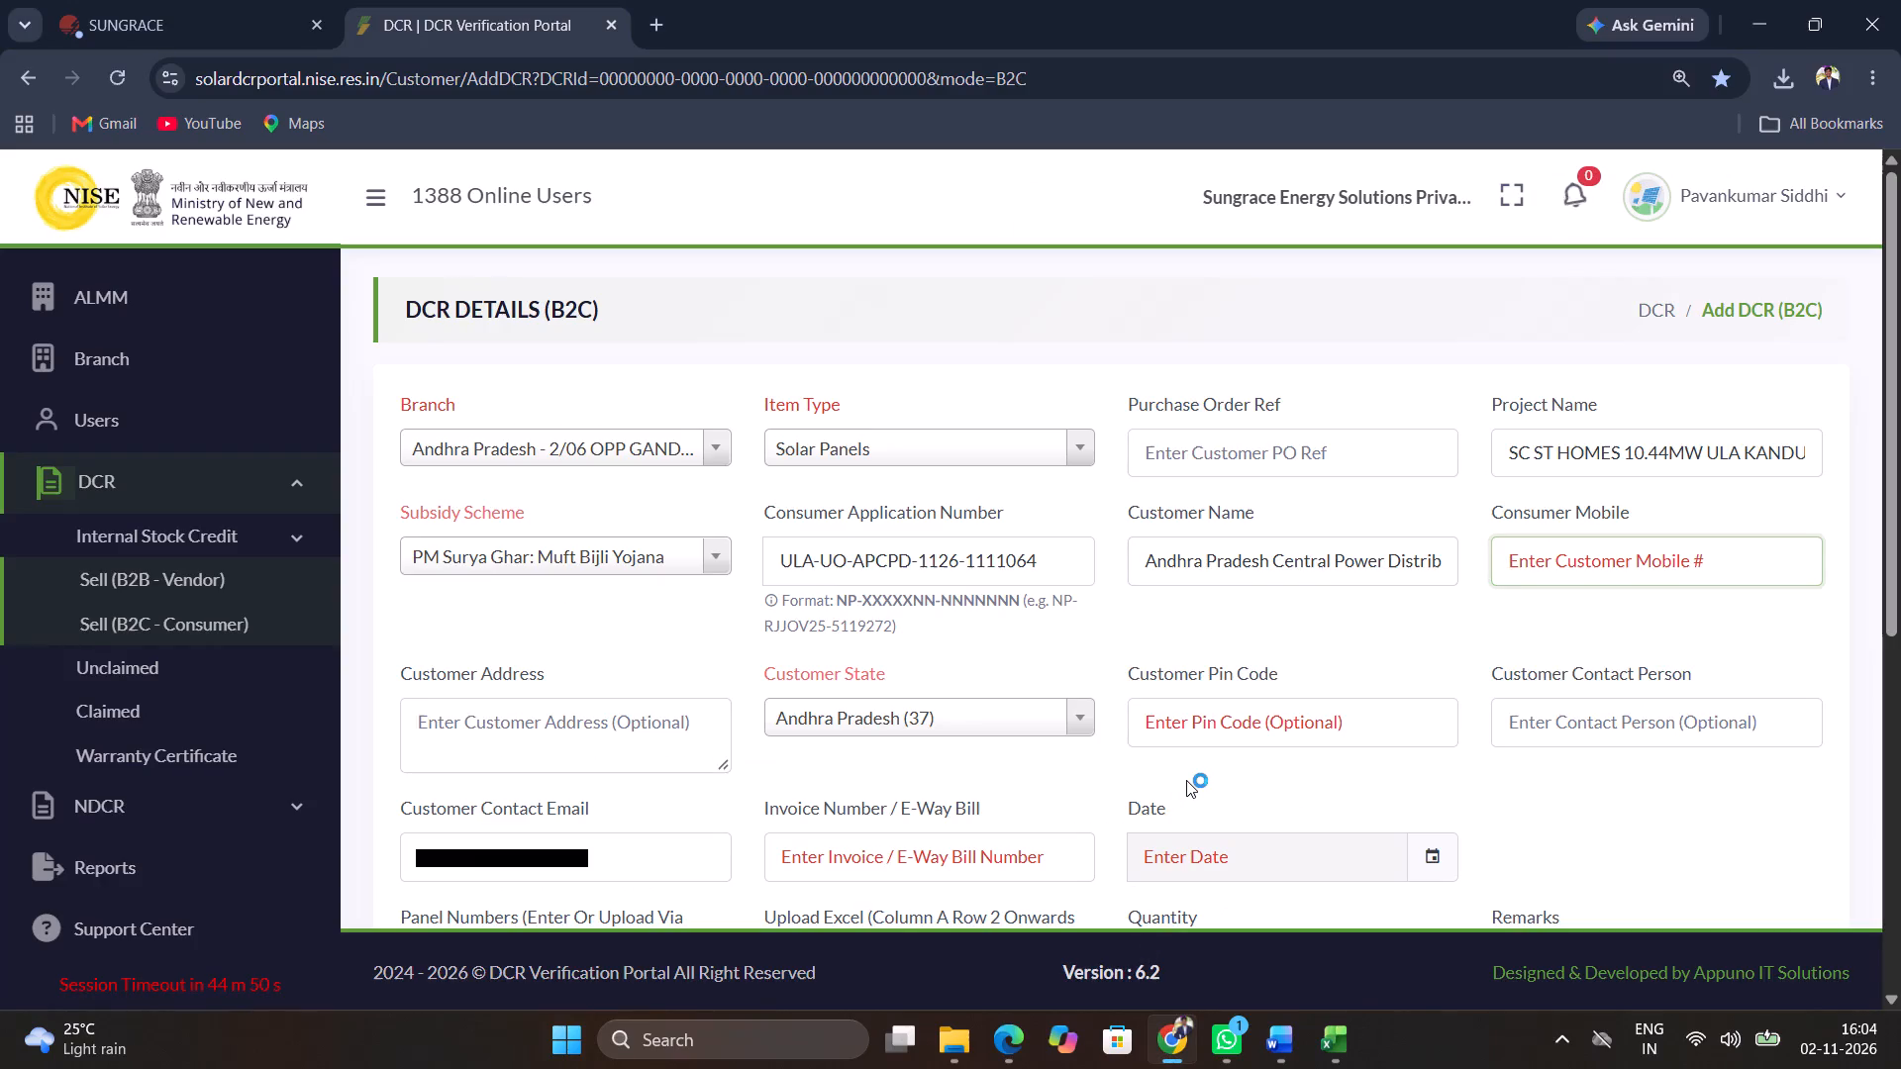
key("ctrl+v")
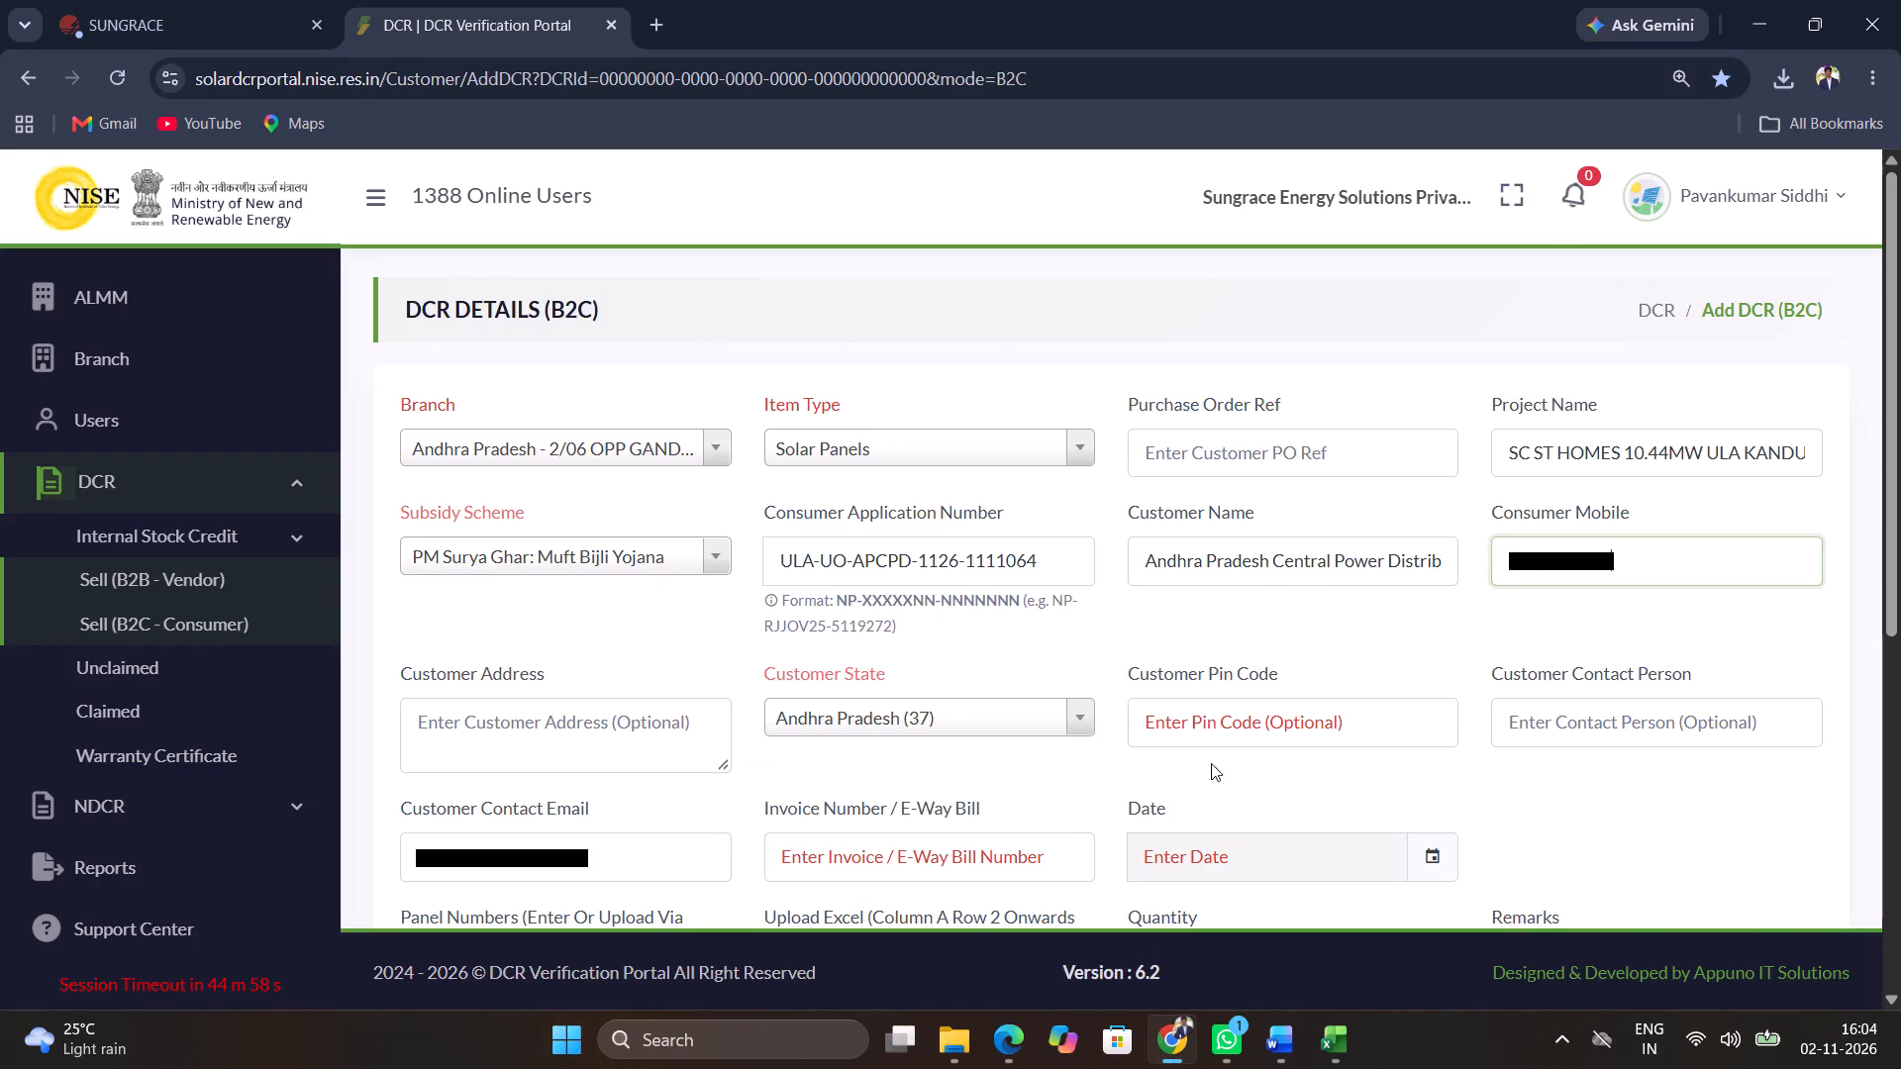
scroll(1127, 612, "down", 2)
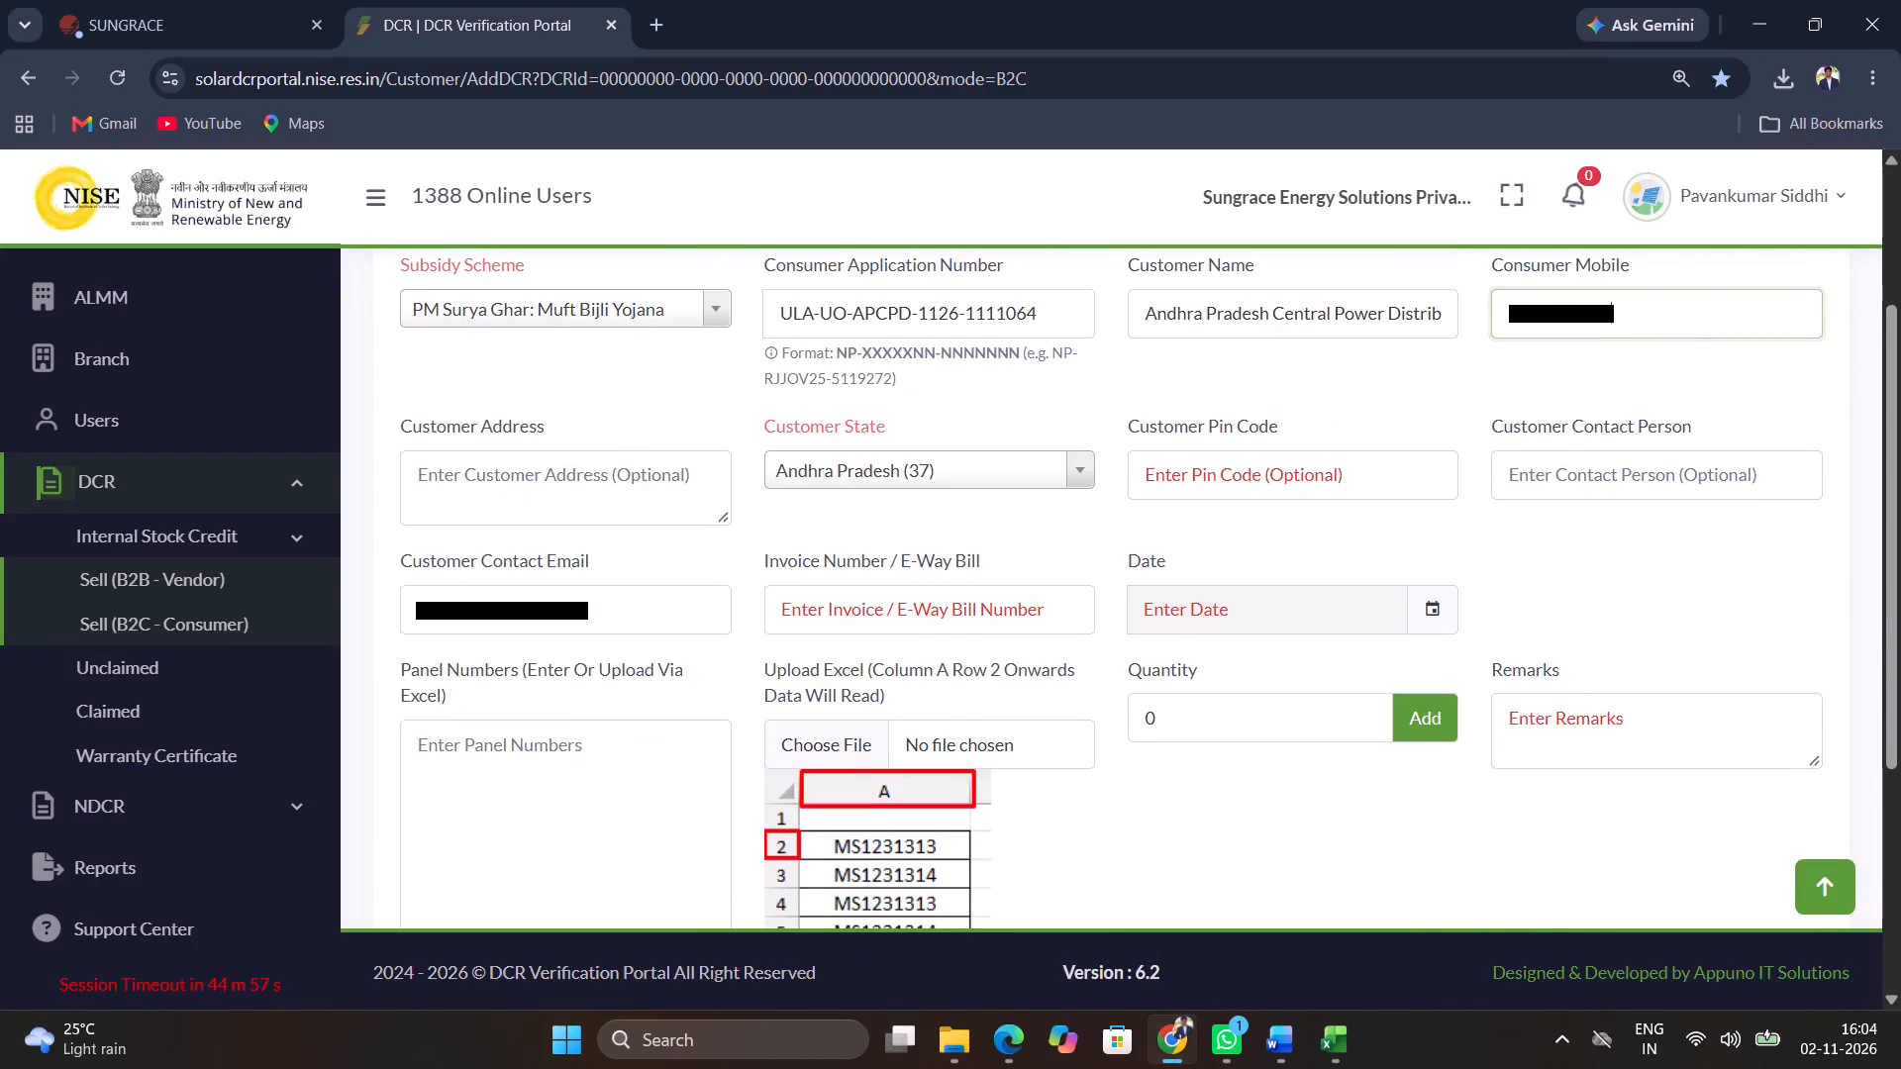
Copy the invoice 9 prefix from the Word document into the DCR form's Invoice Number and complete it as AP/GST/26-27/009-335.
left_click(1041, 608)
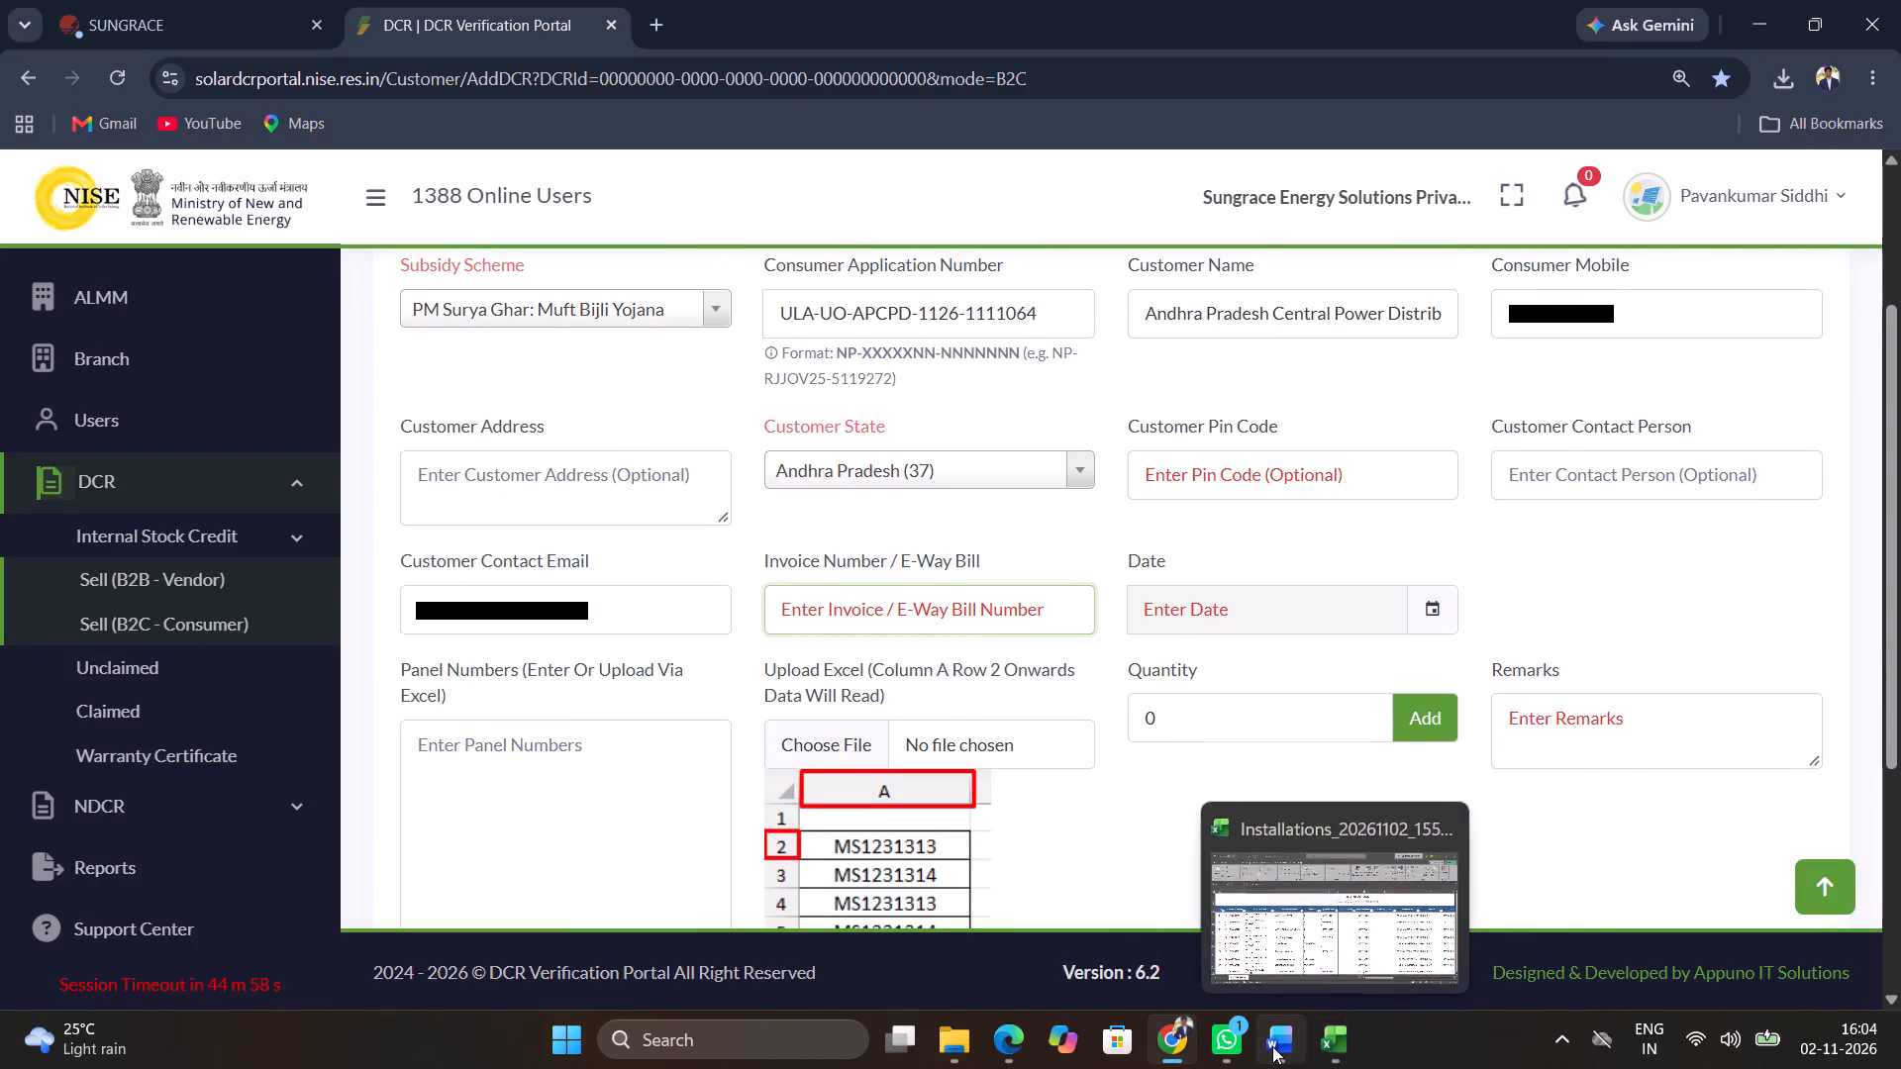
left_click(1229, 924)
scroll(685, 712, "down", 5)
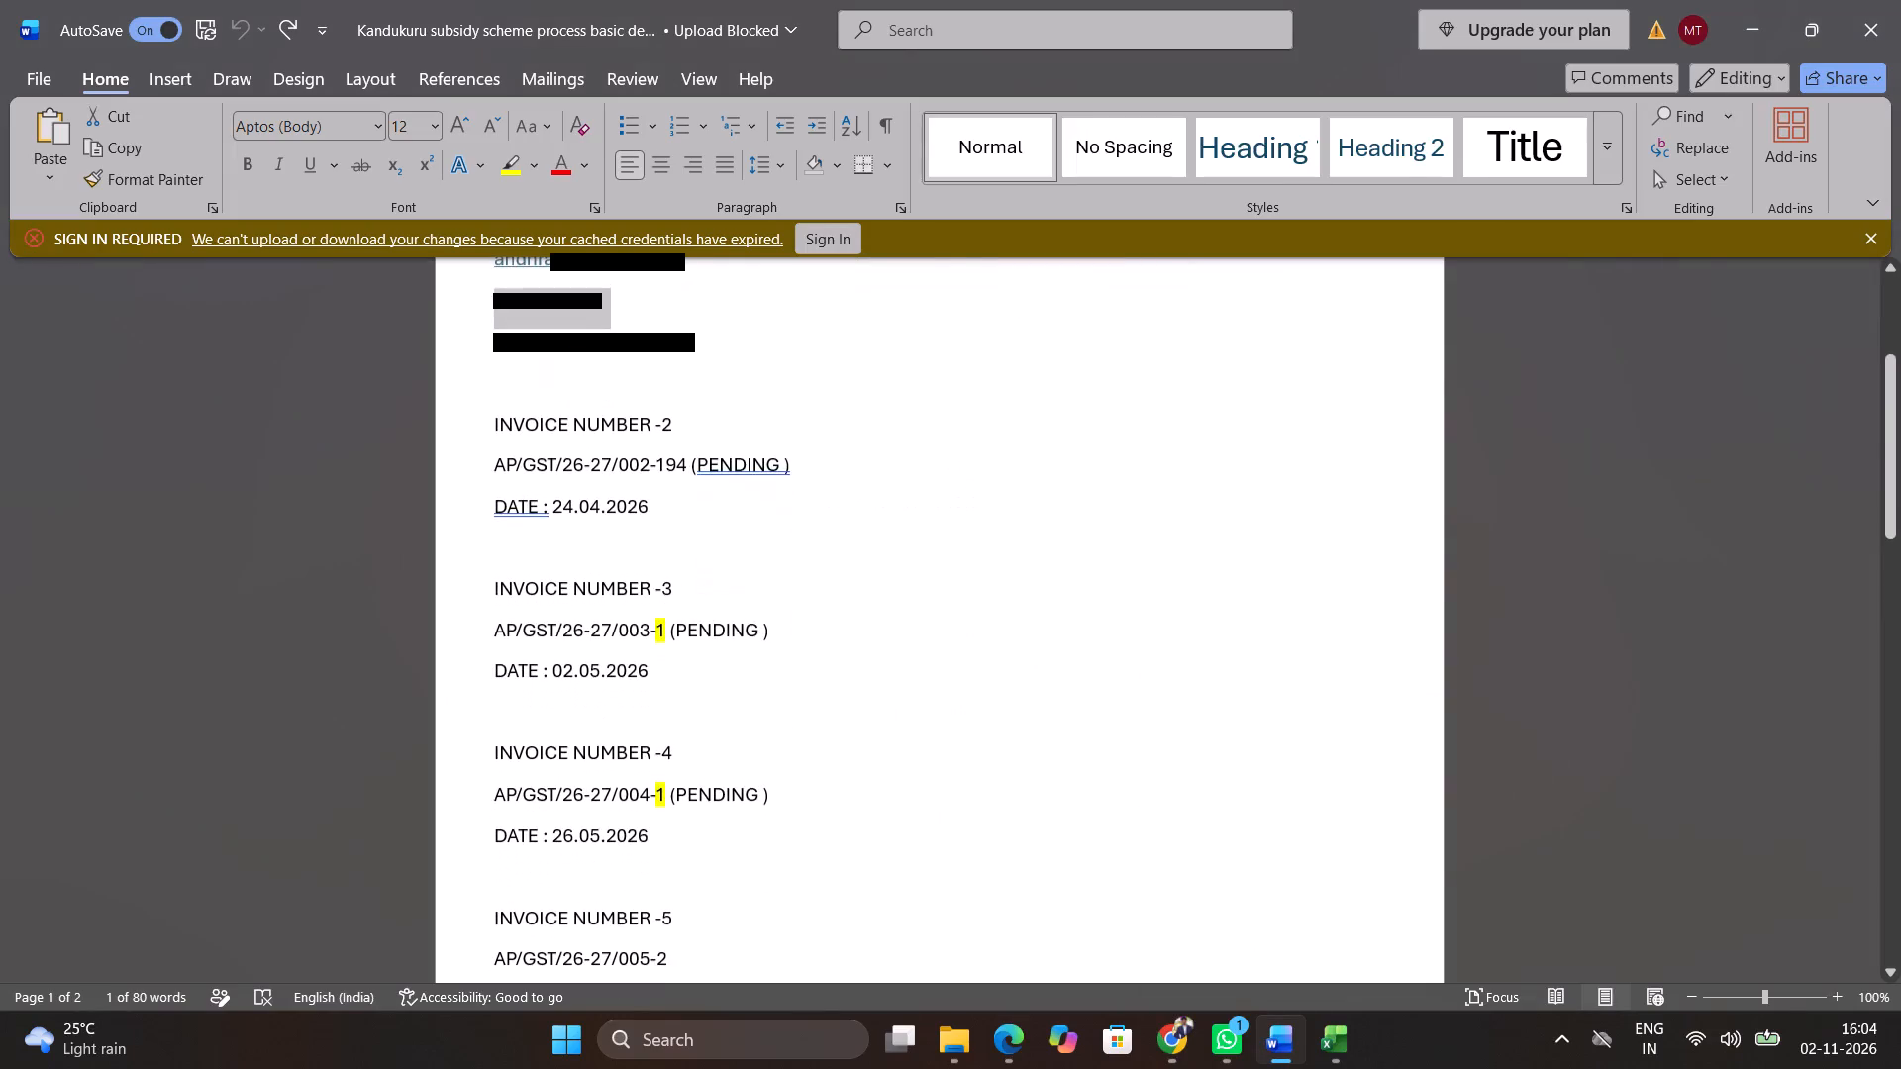
scroll(665, 710, "down", 5)
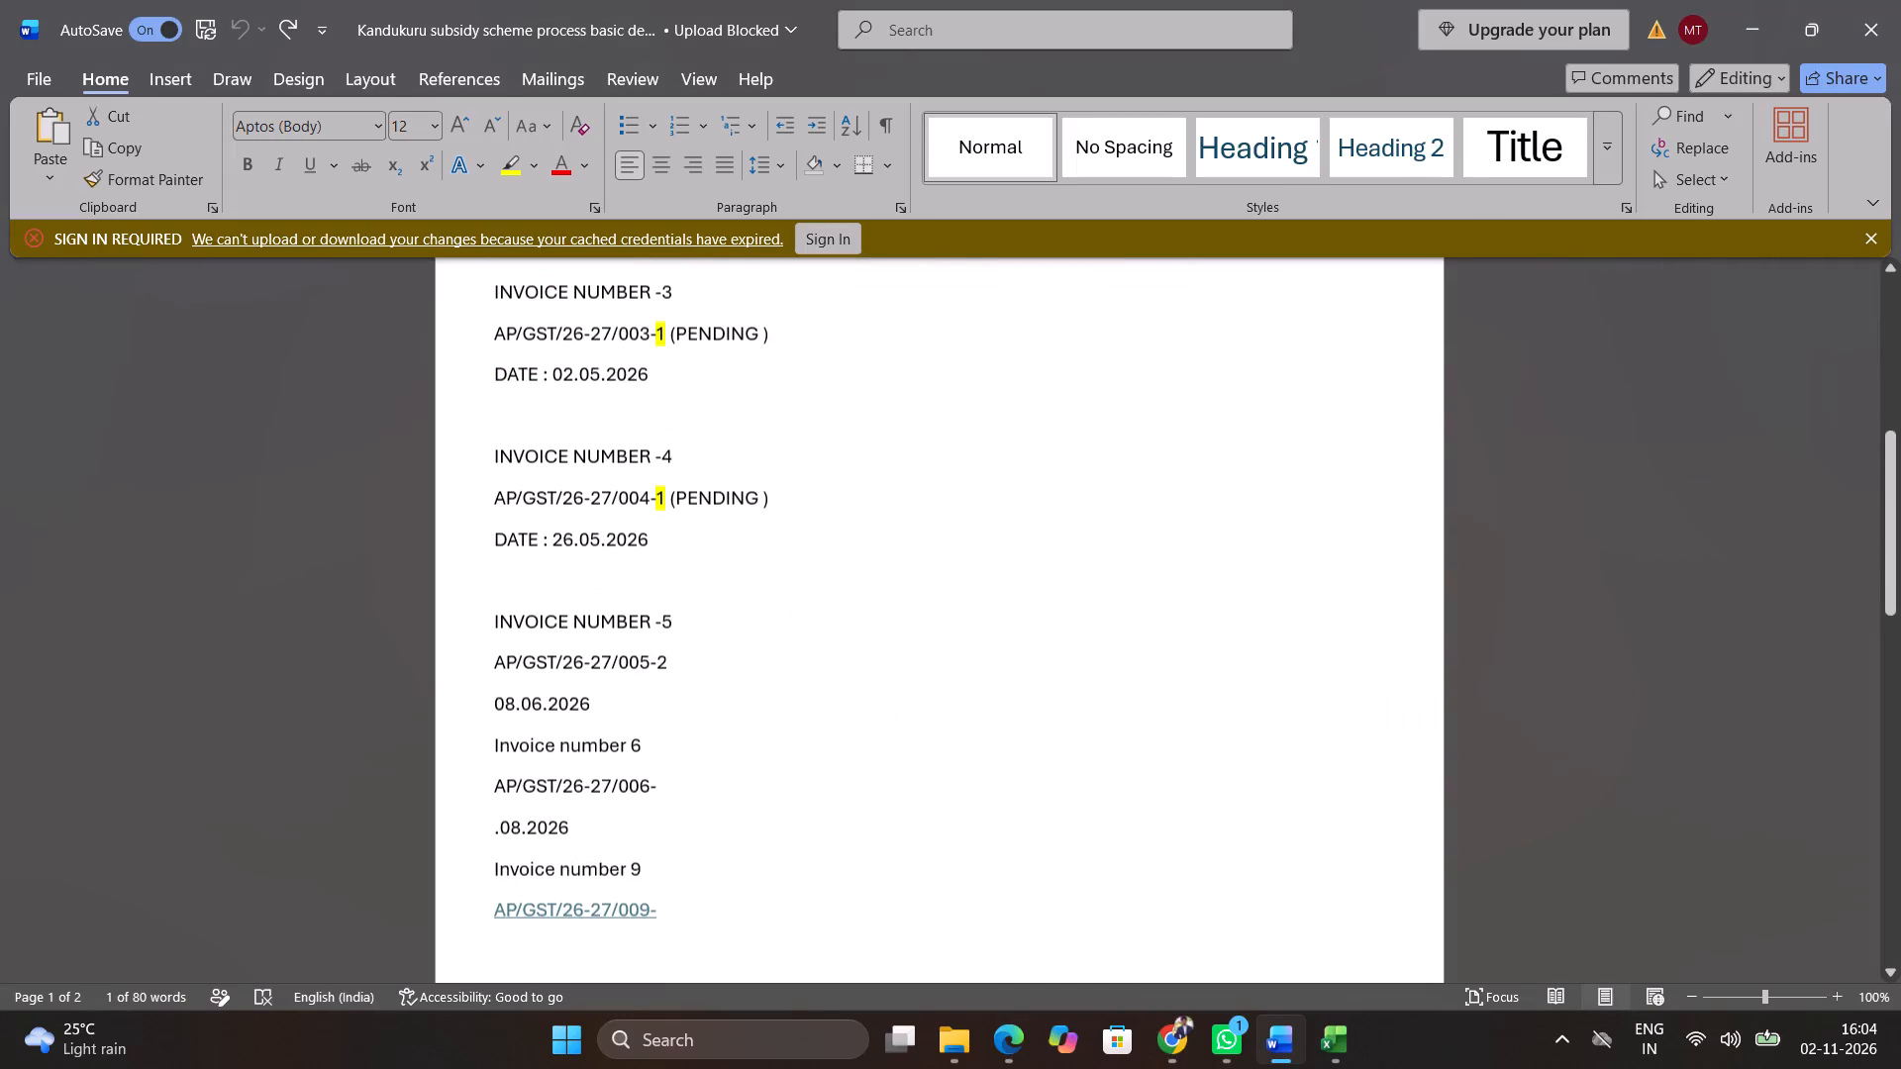
scroll(691, 805, "down", 1)
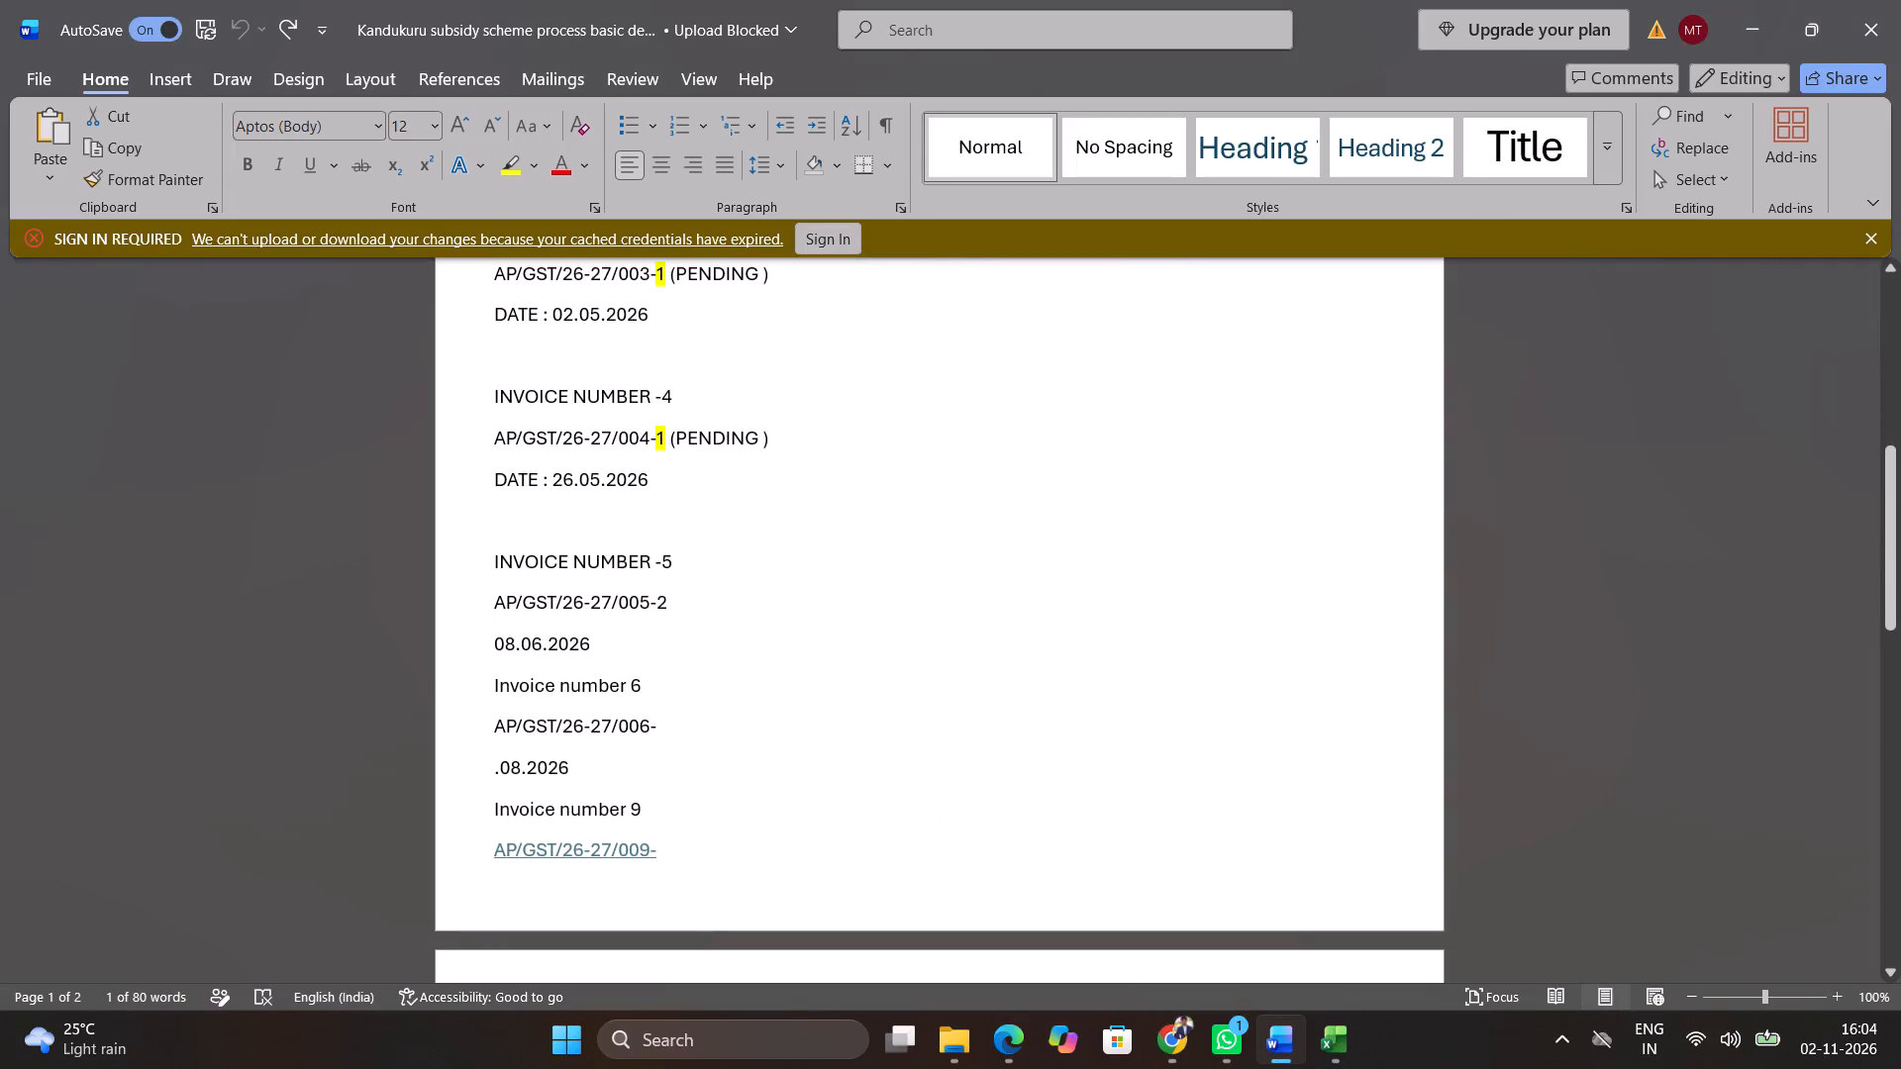
left_click_drag(692, 857, 383, 865)
left_click(383, 865)
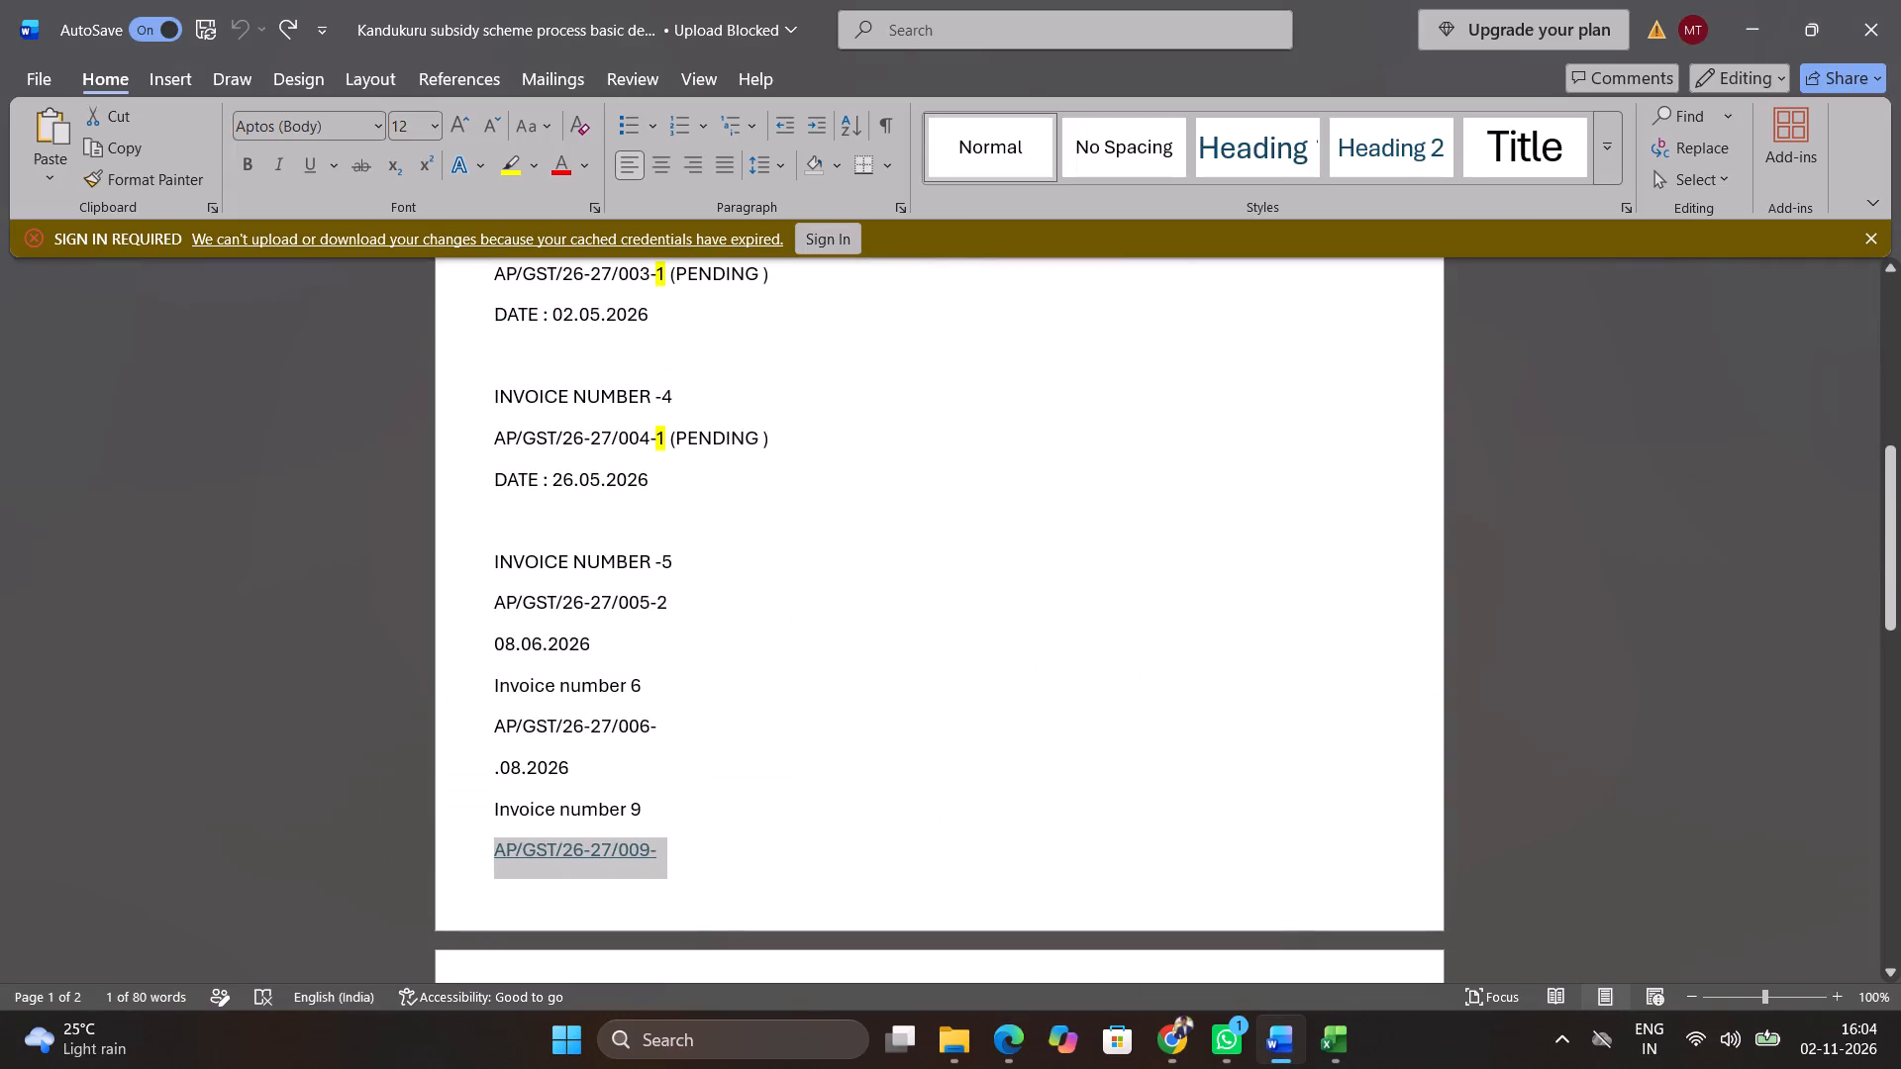
key("ctrl+c")
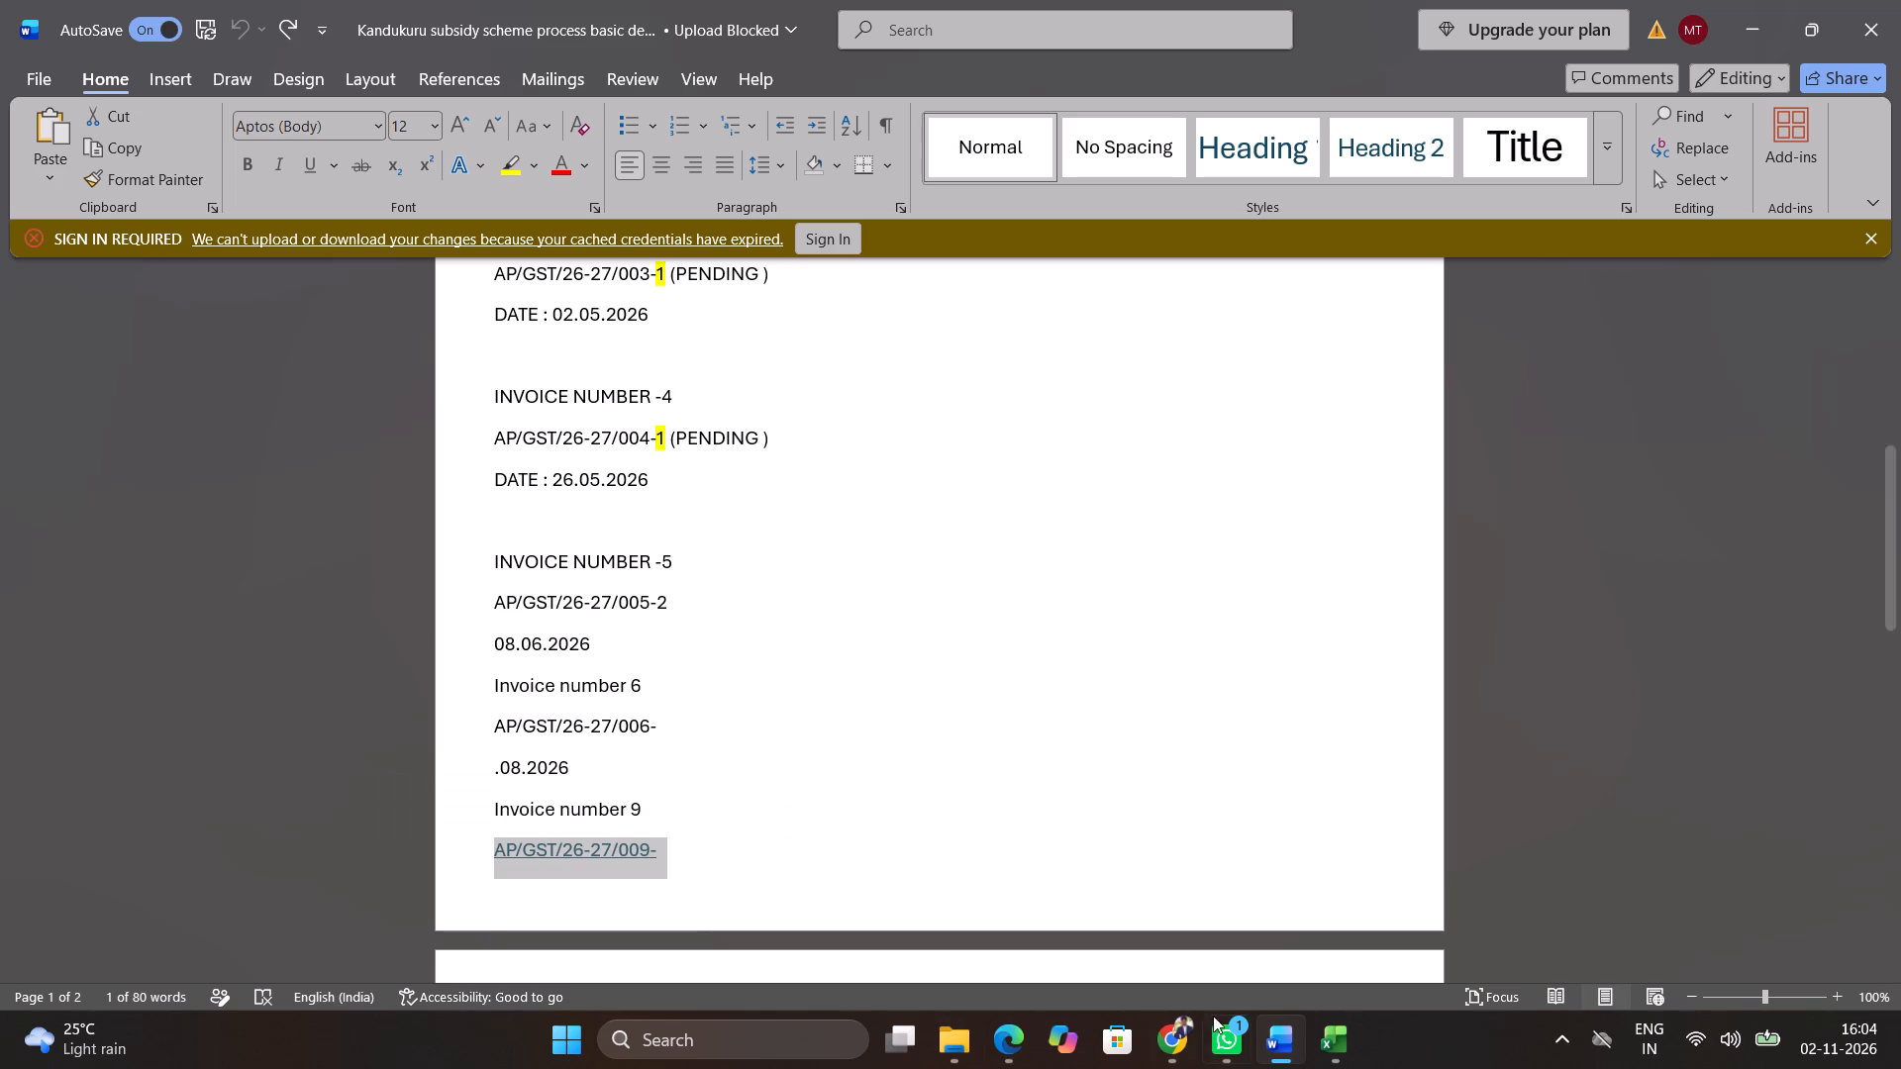
left_click(1157, 939)
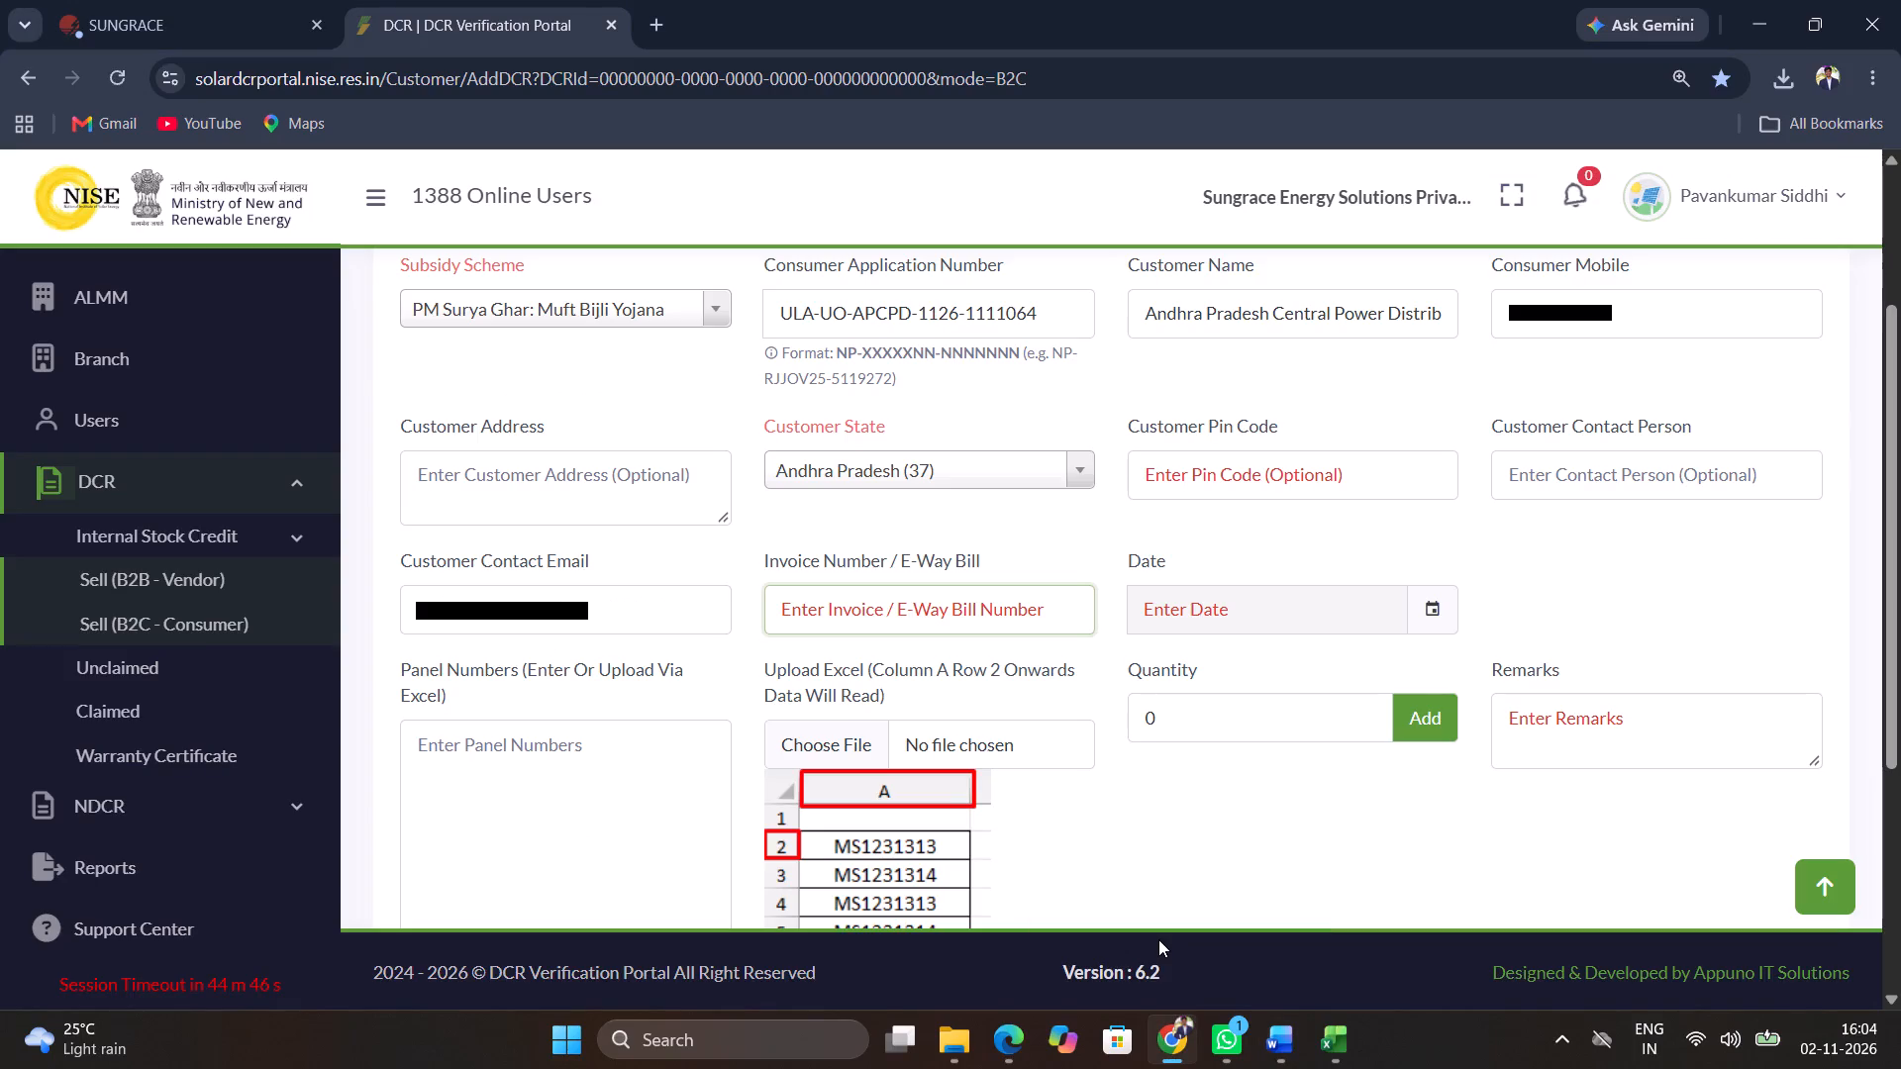
key("ctrl+v")
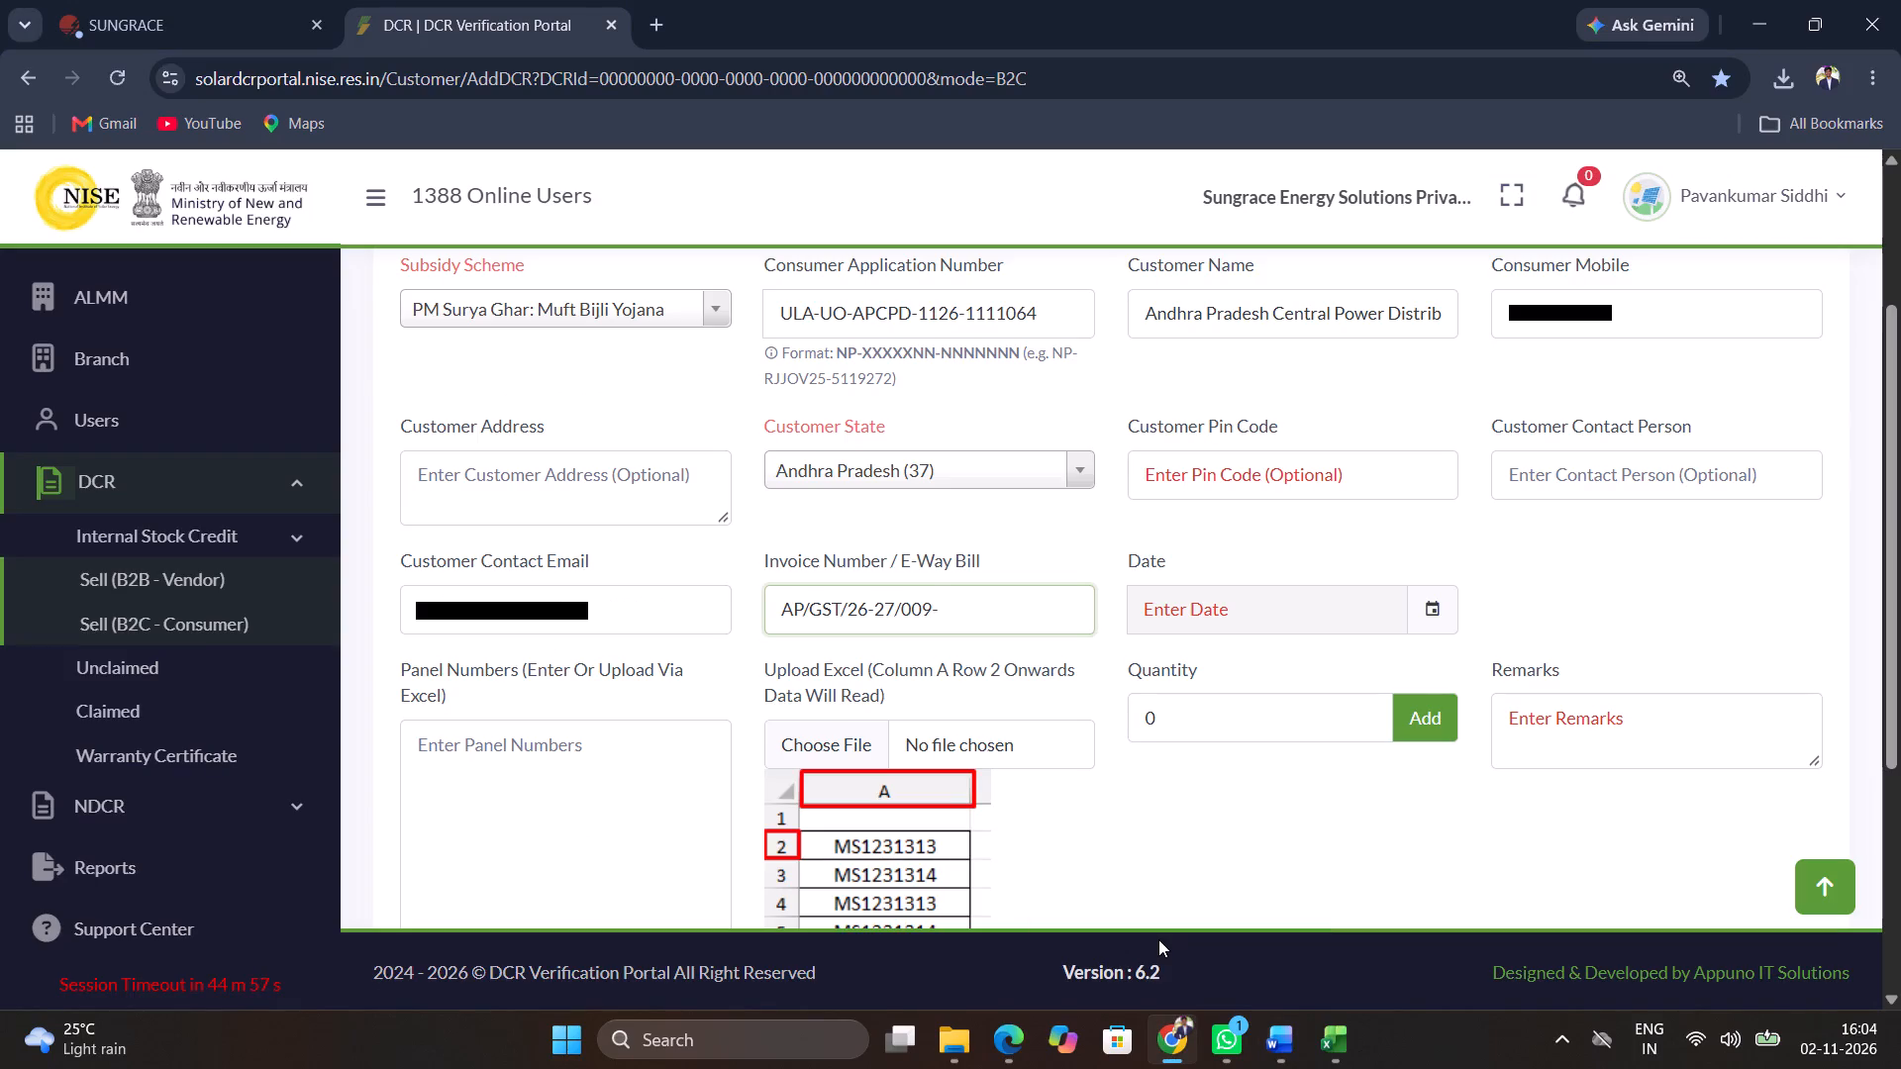
type("33")
key("5")
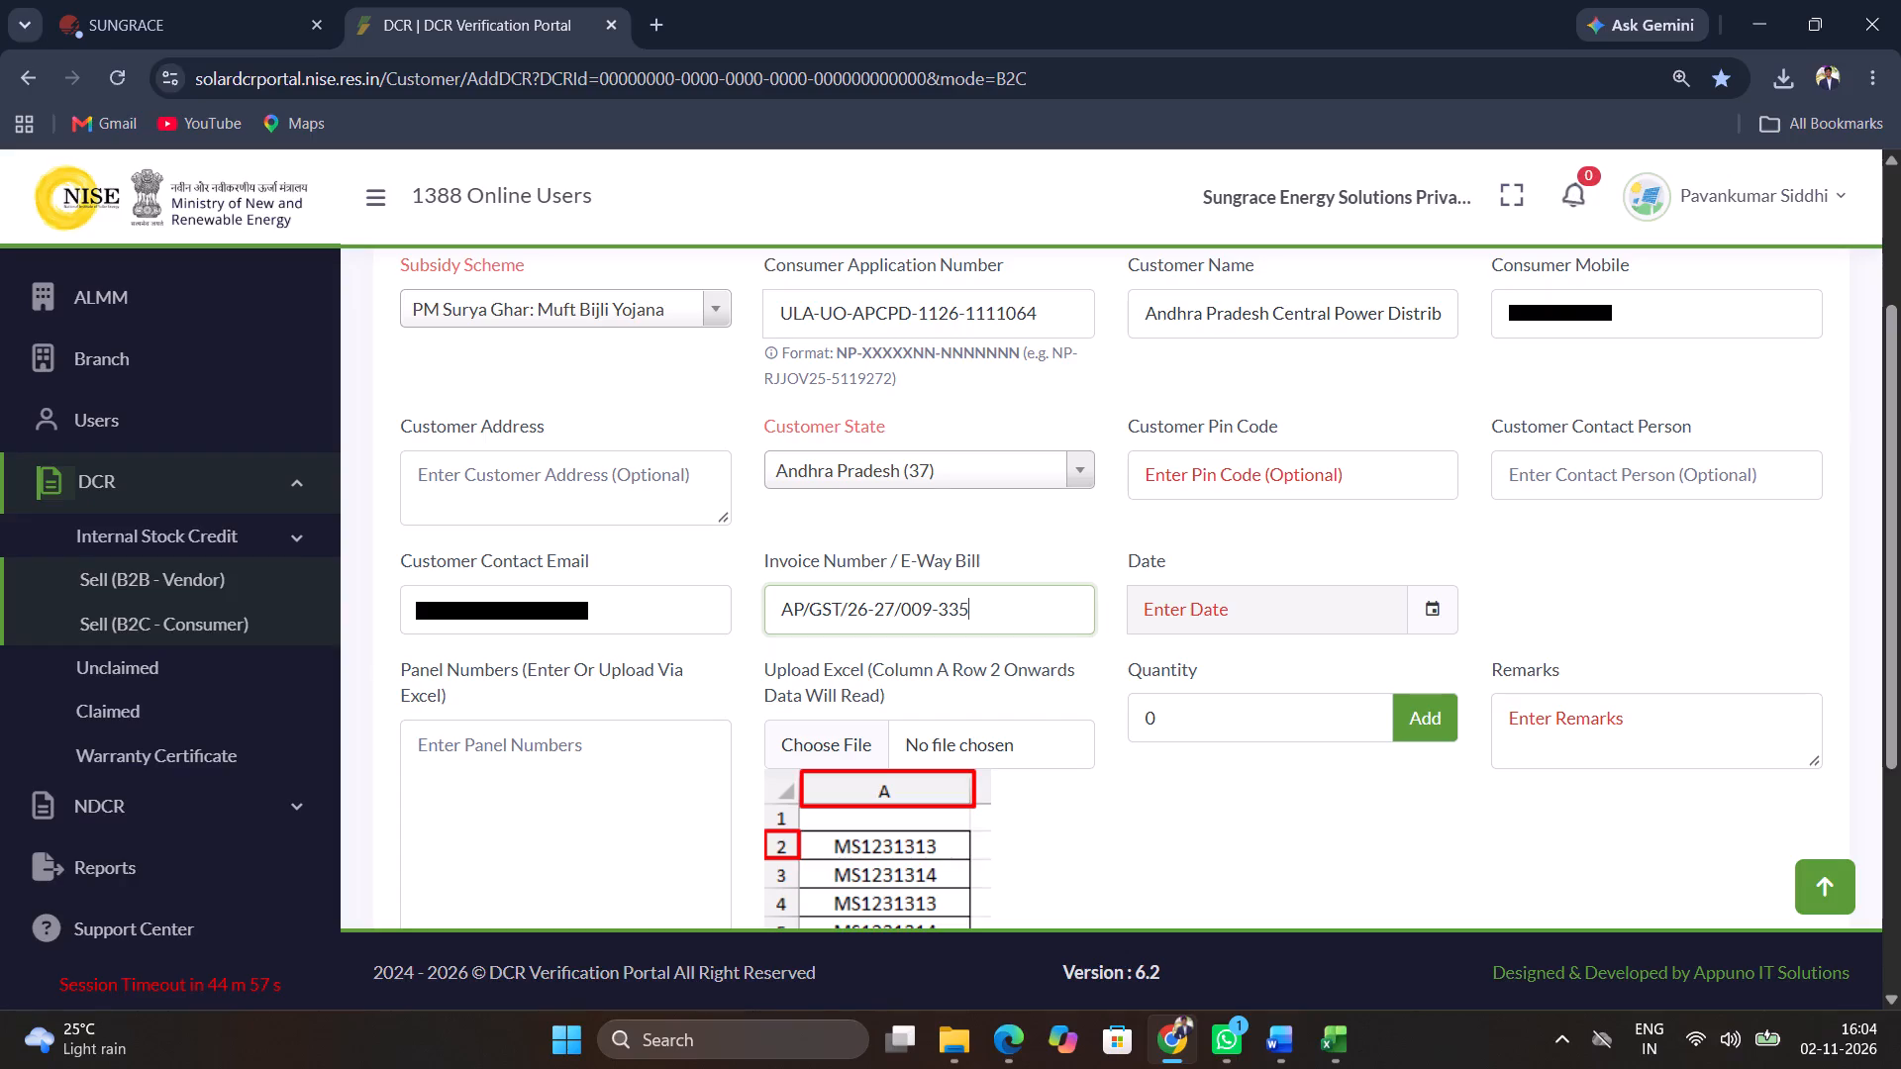
Set the invoice date to 30-Sep-2026.
left_click(1322, 611)
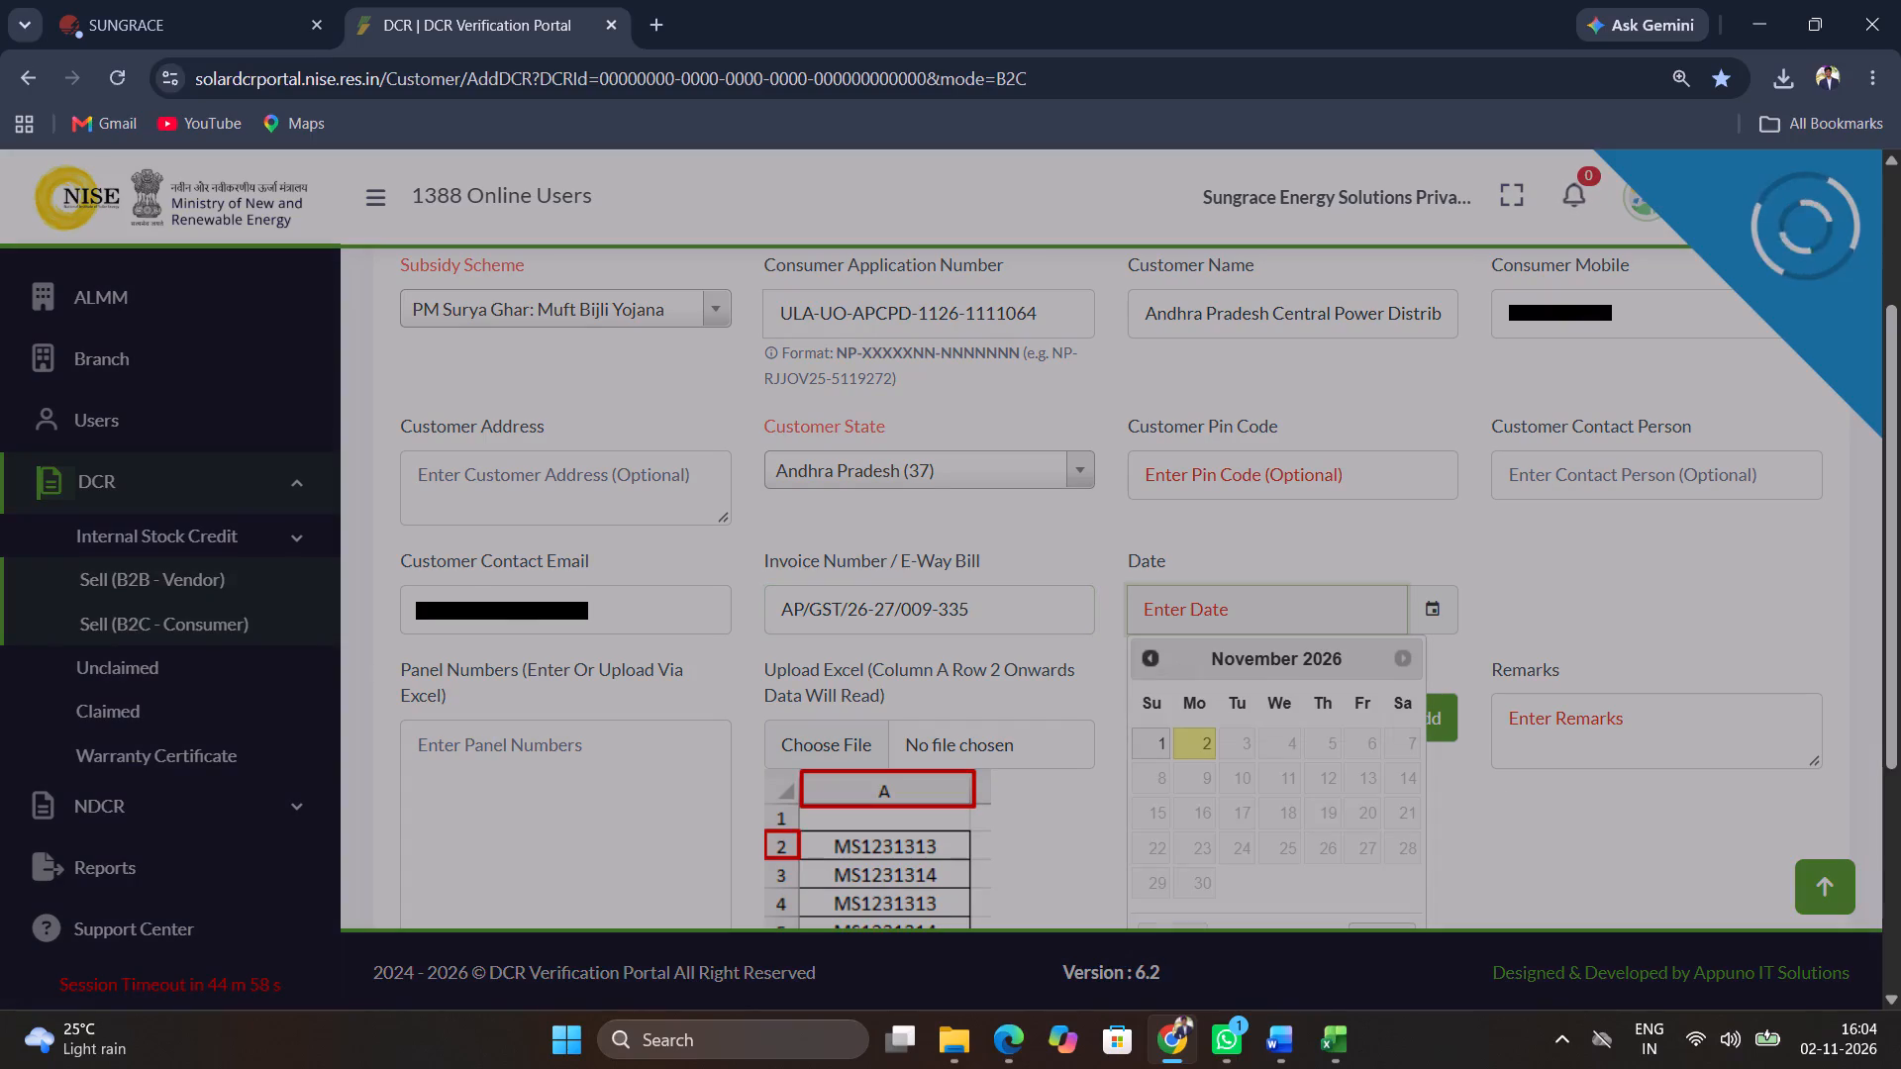
left_click(1138, 656)
left_click(1146, 658)
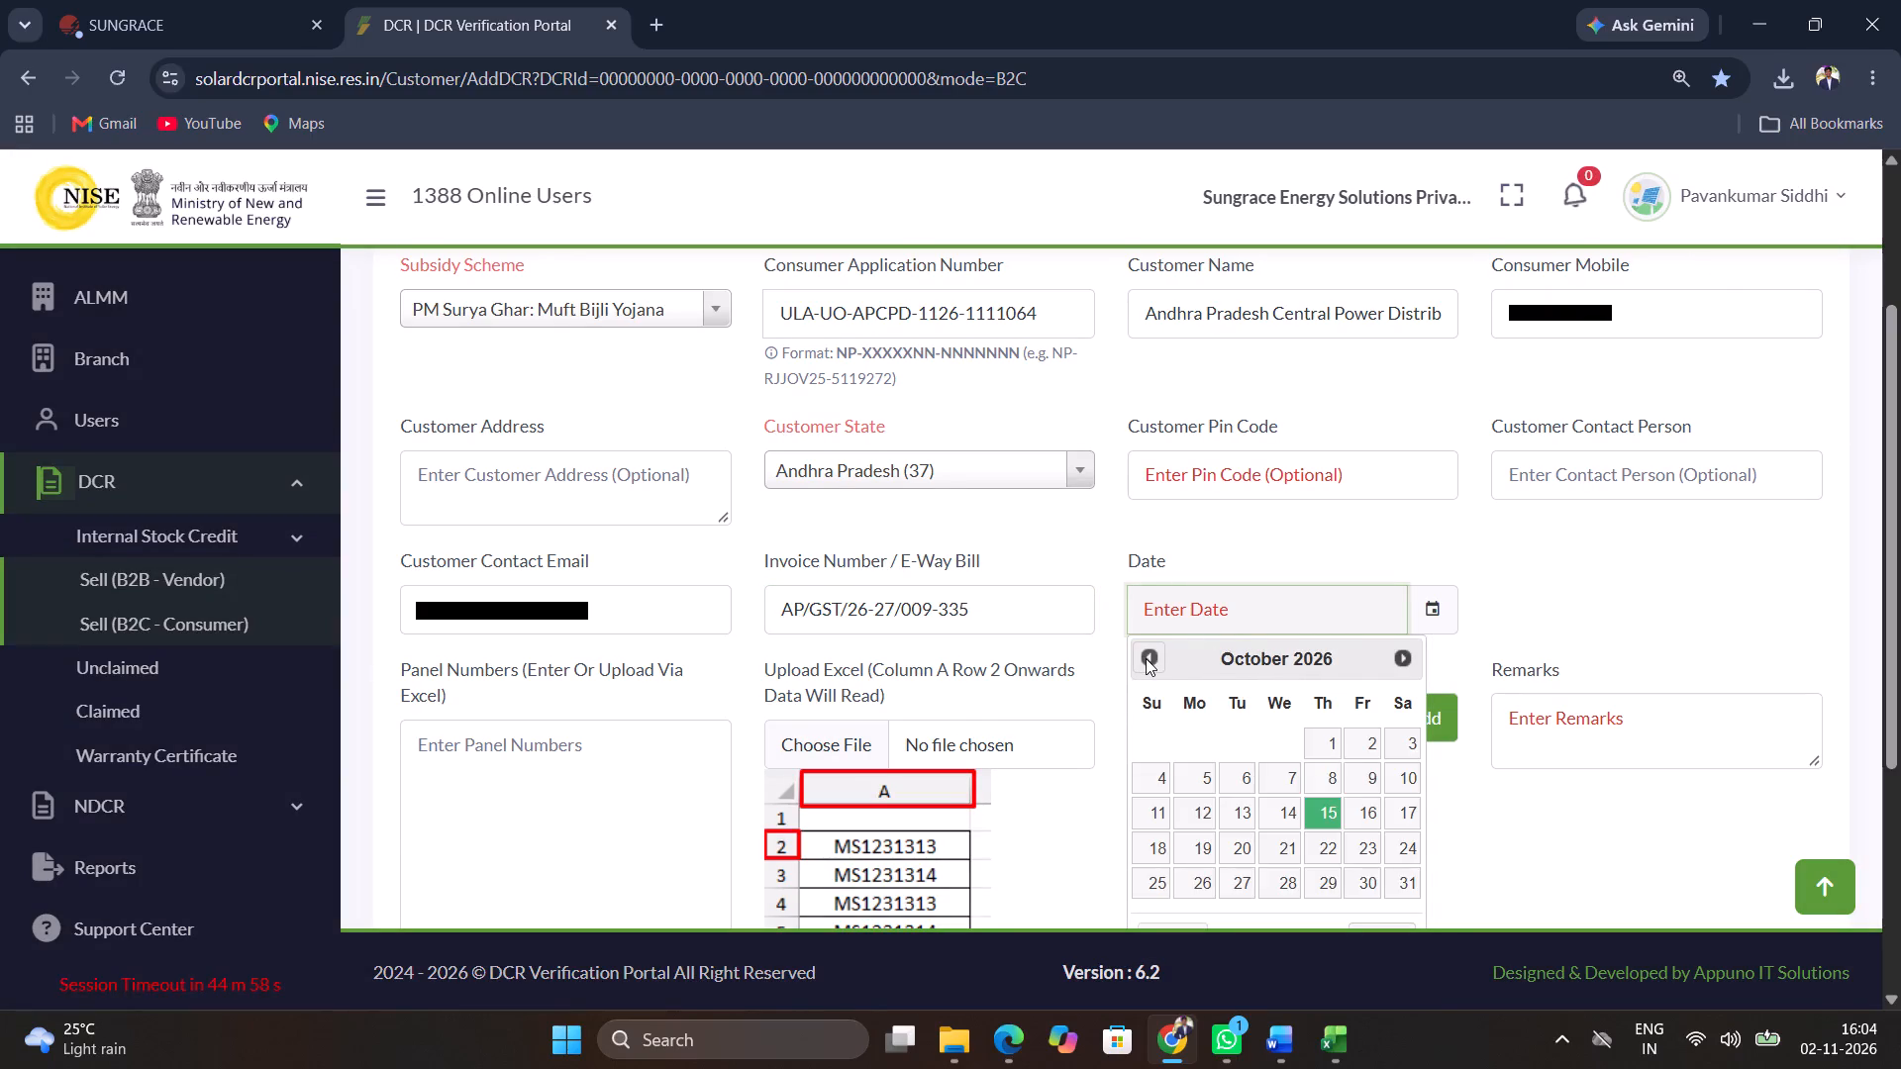
left_click(1277, 882)
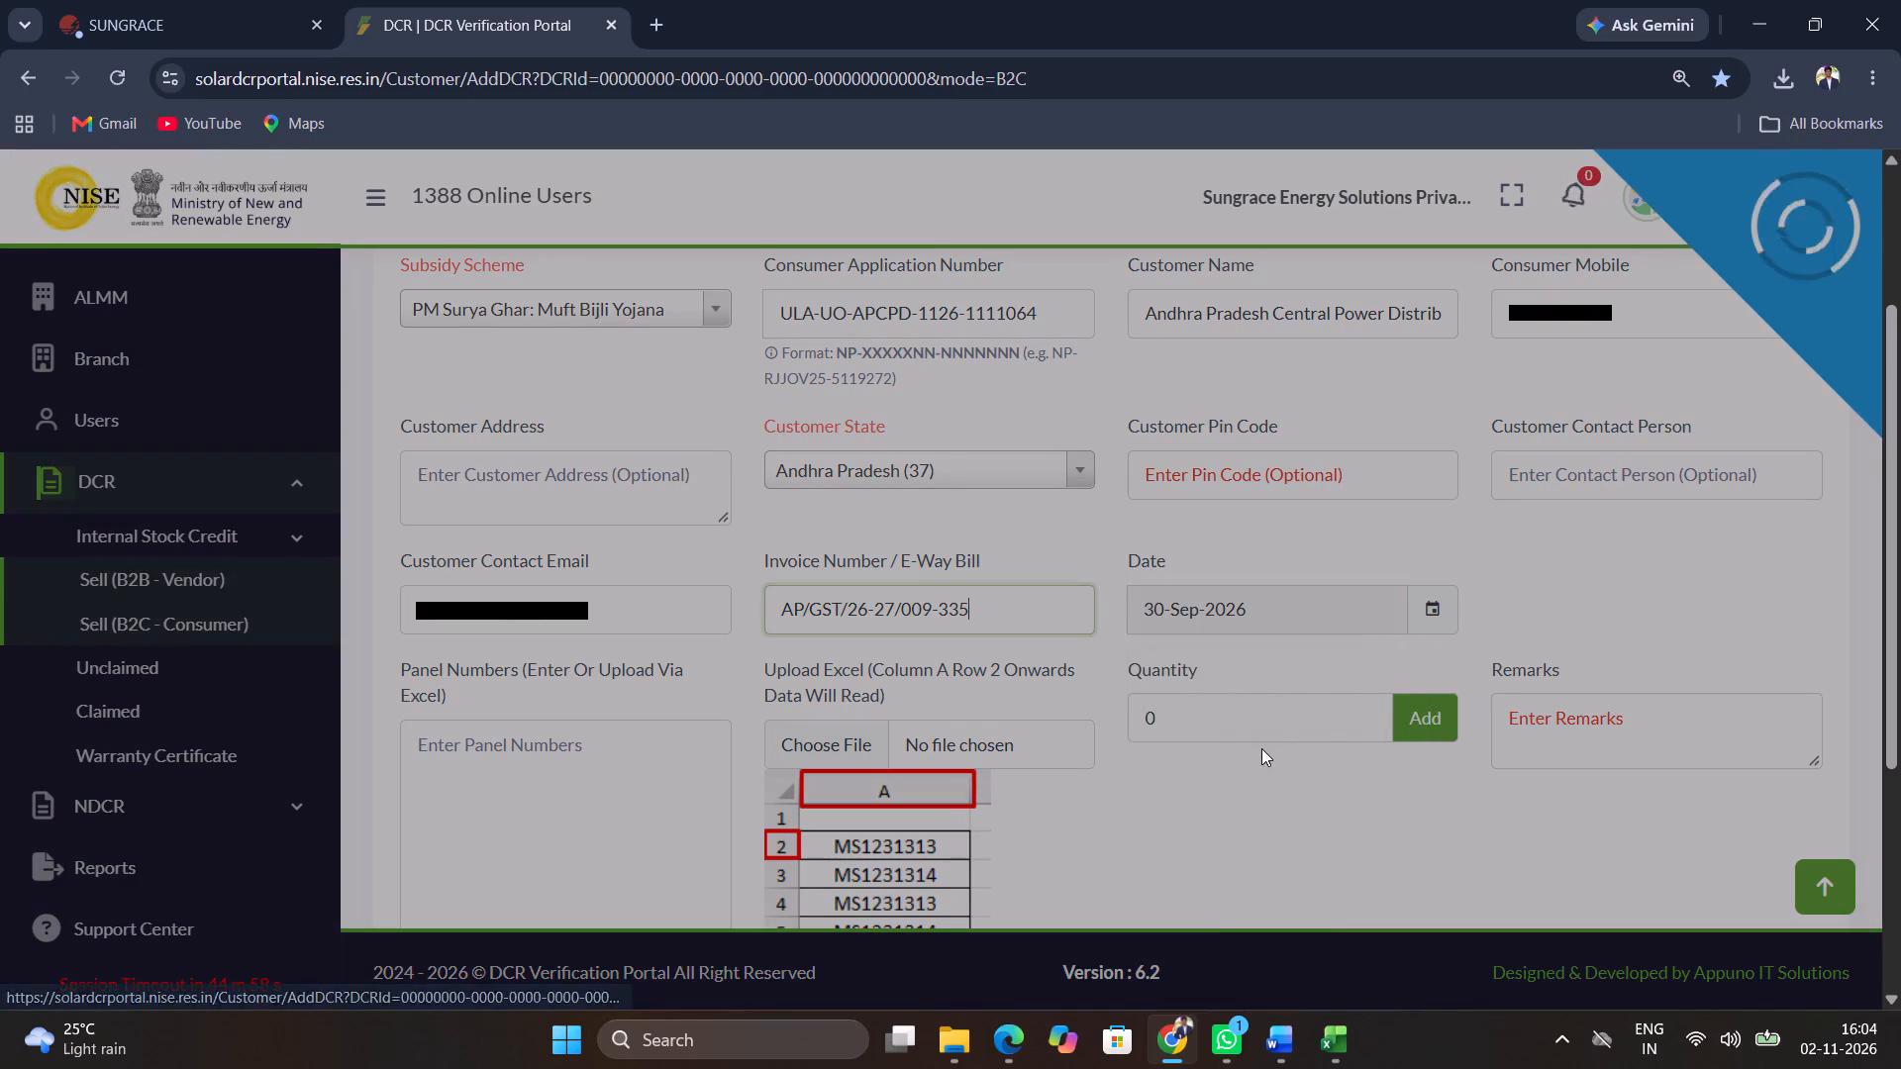
Copy the panel serial numbers from the SUNGRACE record's Quick Copy Details into the DCR form's Panel Numbers.
scroll(941, 483, "down", 3)
left_click(650, 580)
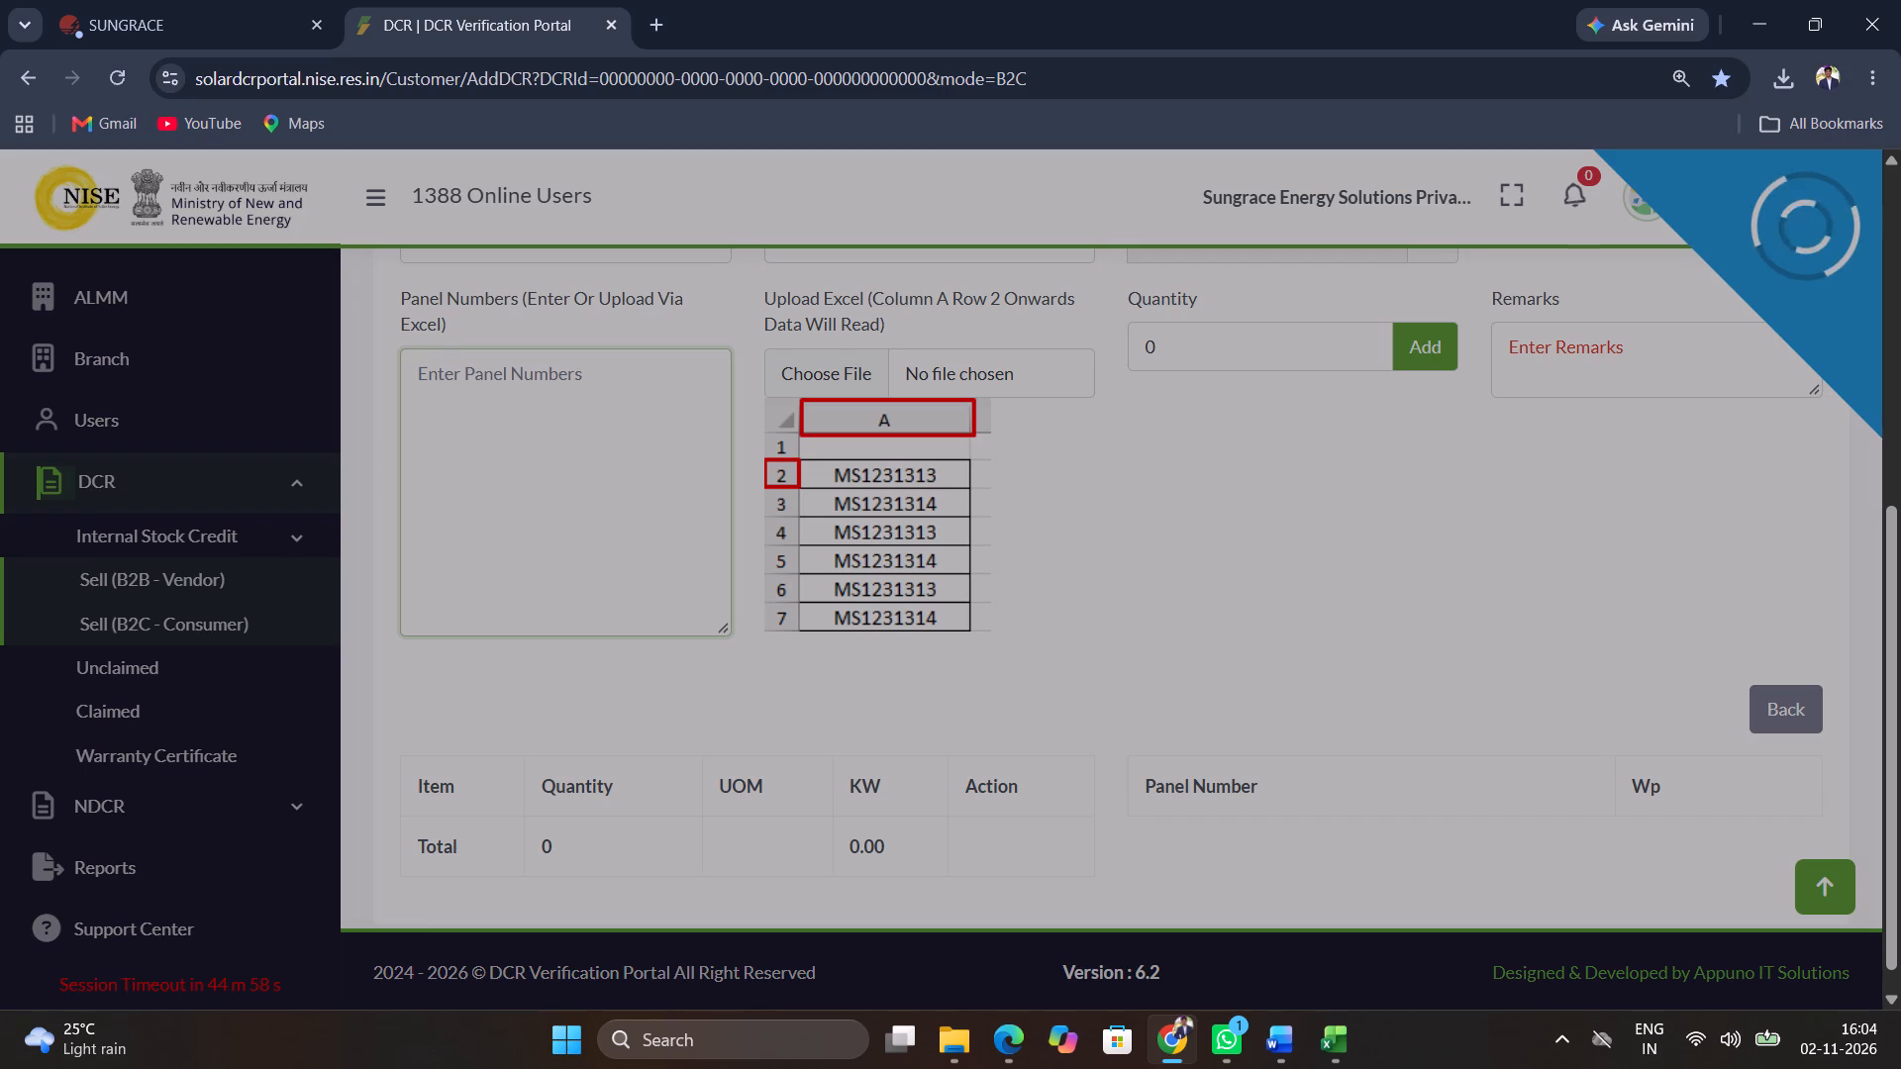
left_click(196, 0)
left_click(1147, 253)
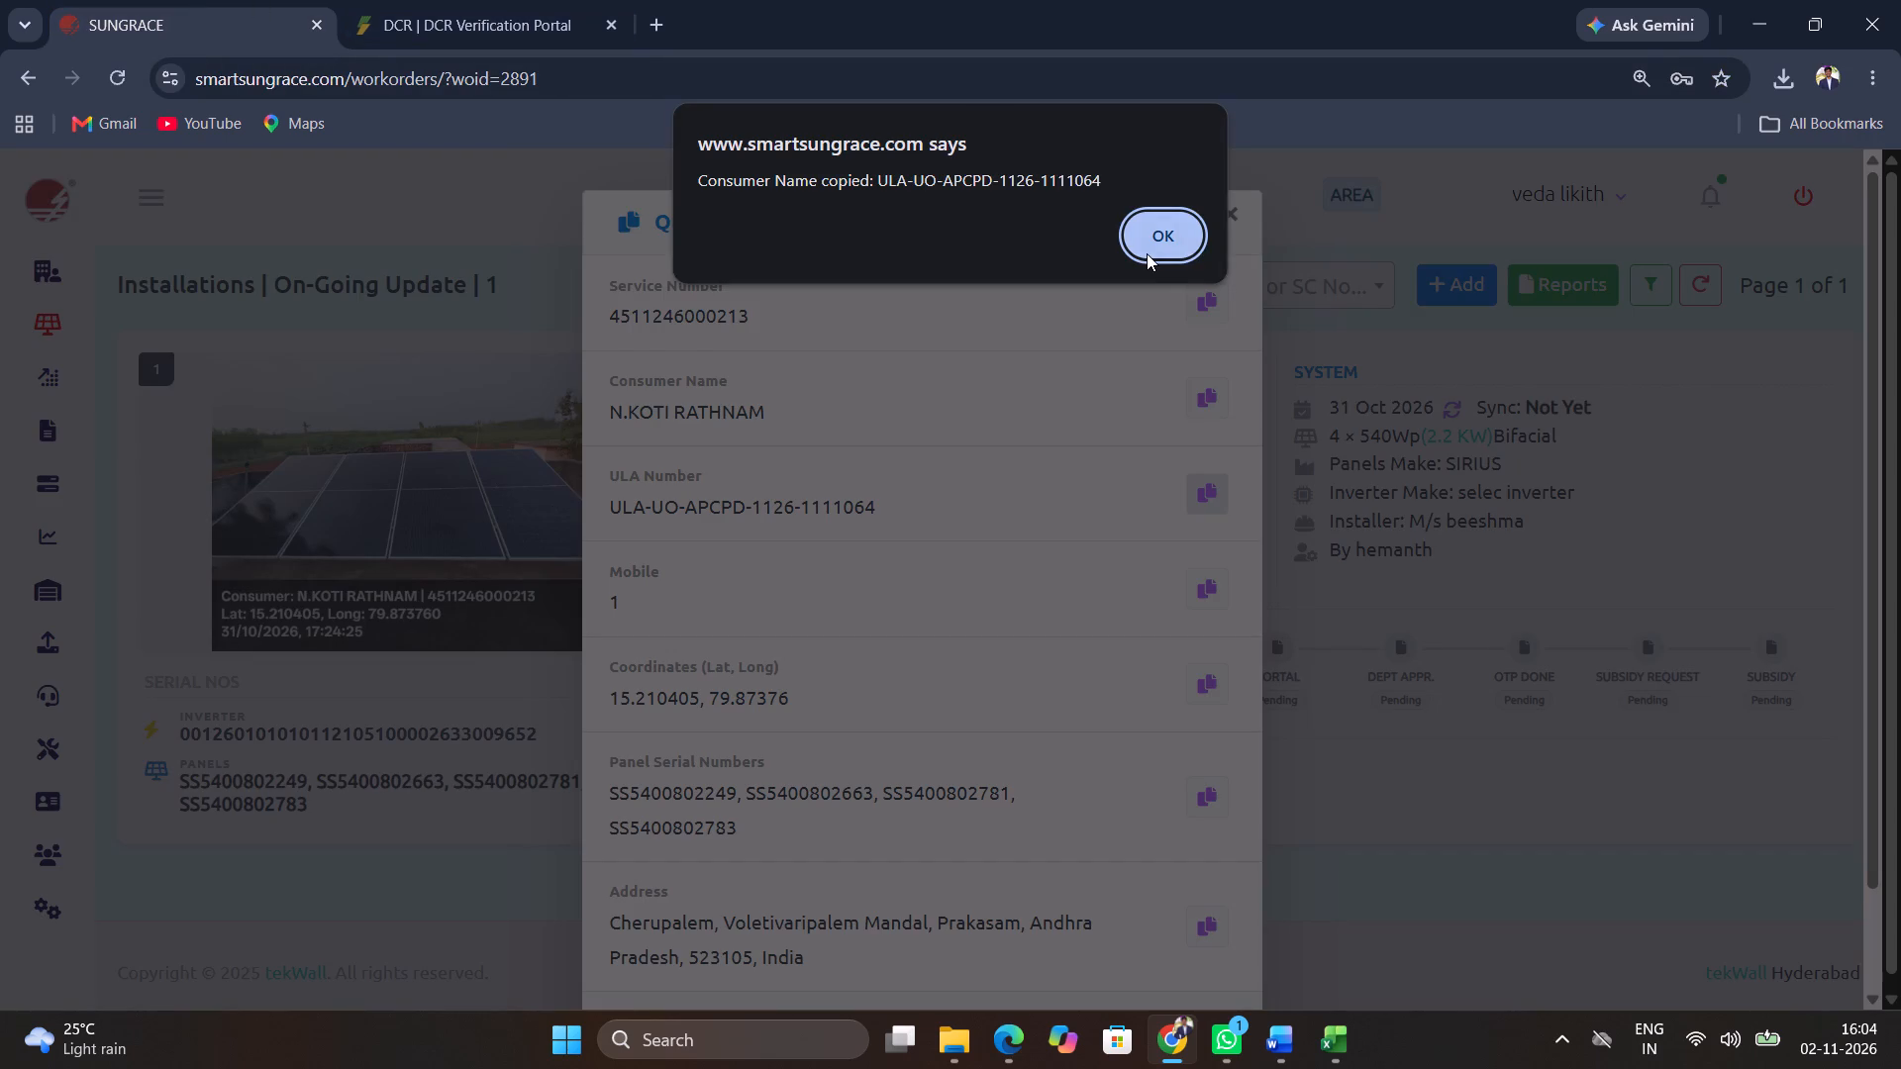
left_click(1216, 806)
left_click(501, 0)
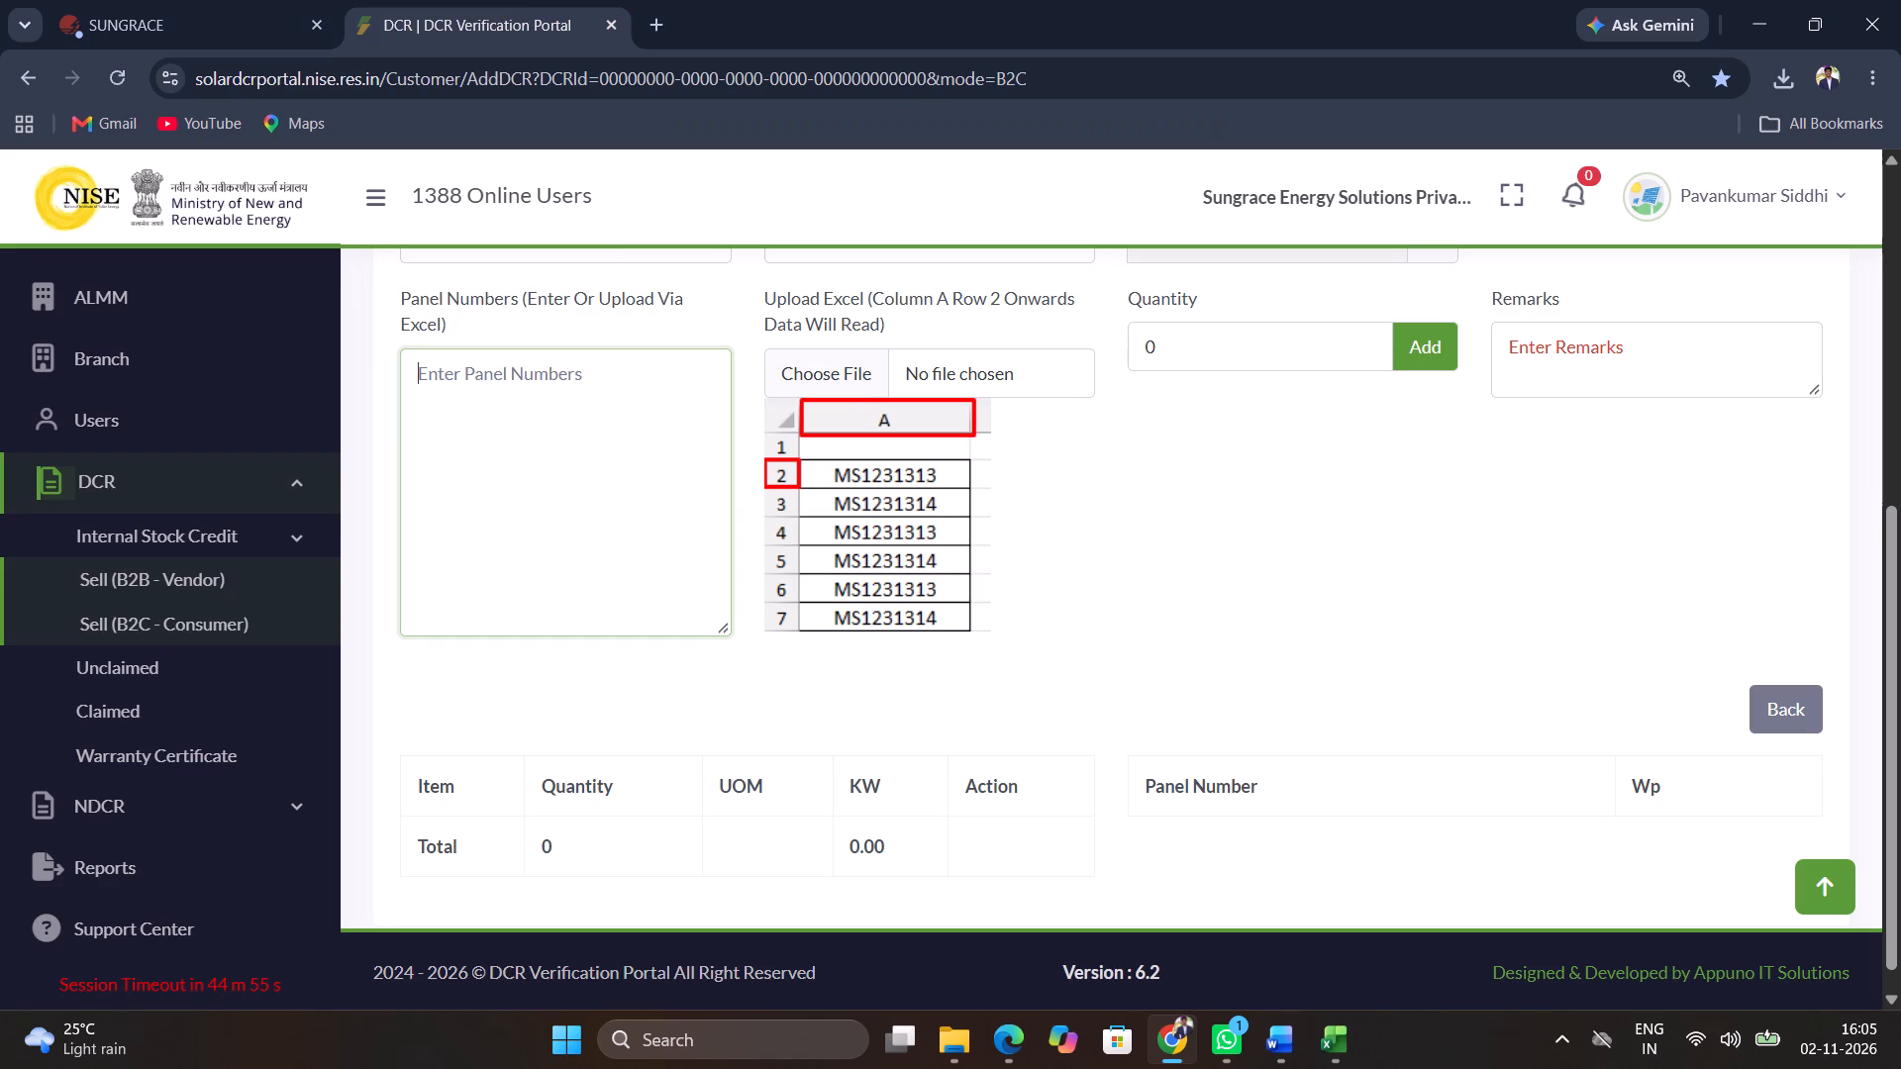
key("ctrl+v")
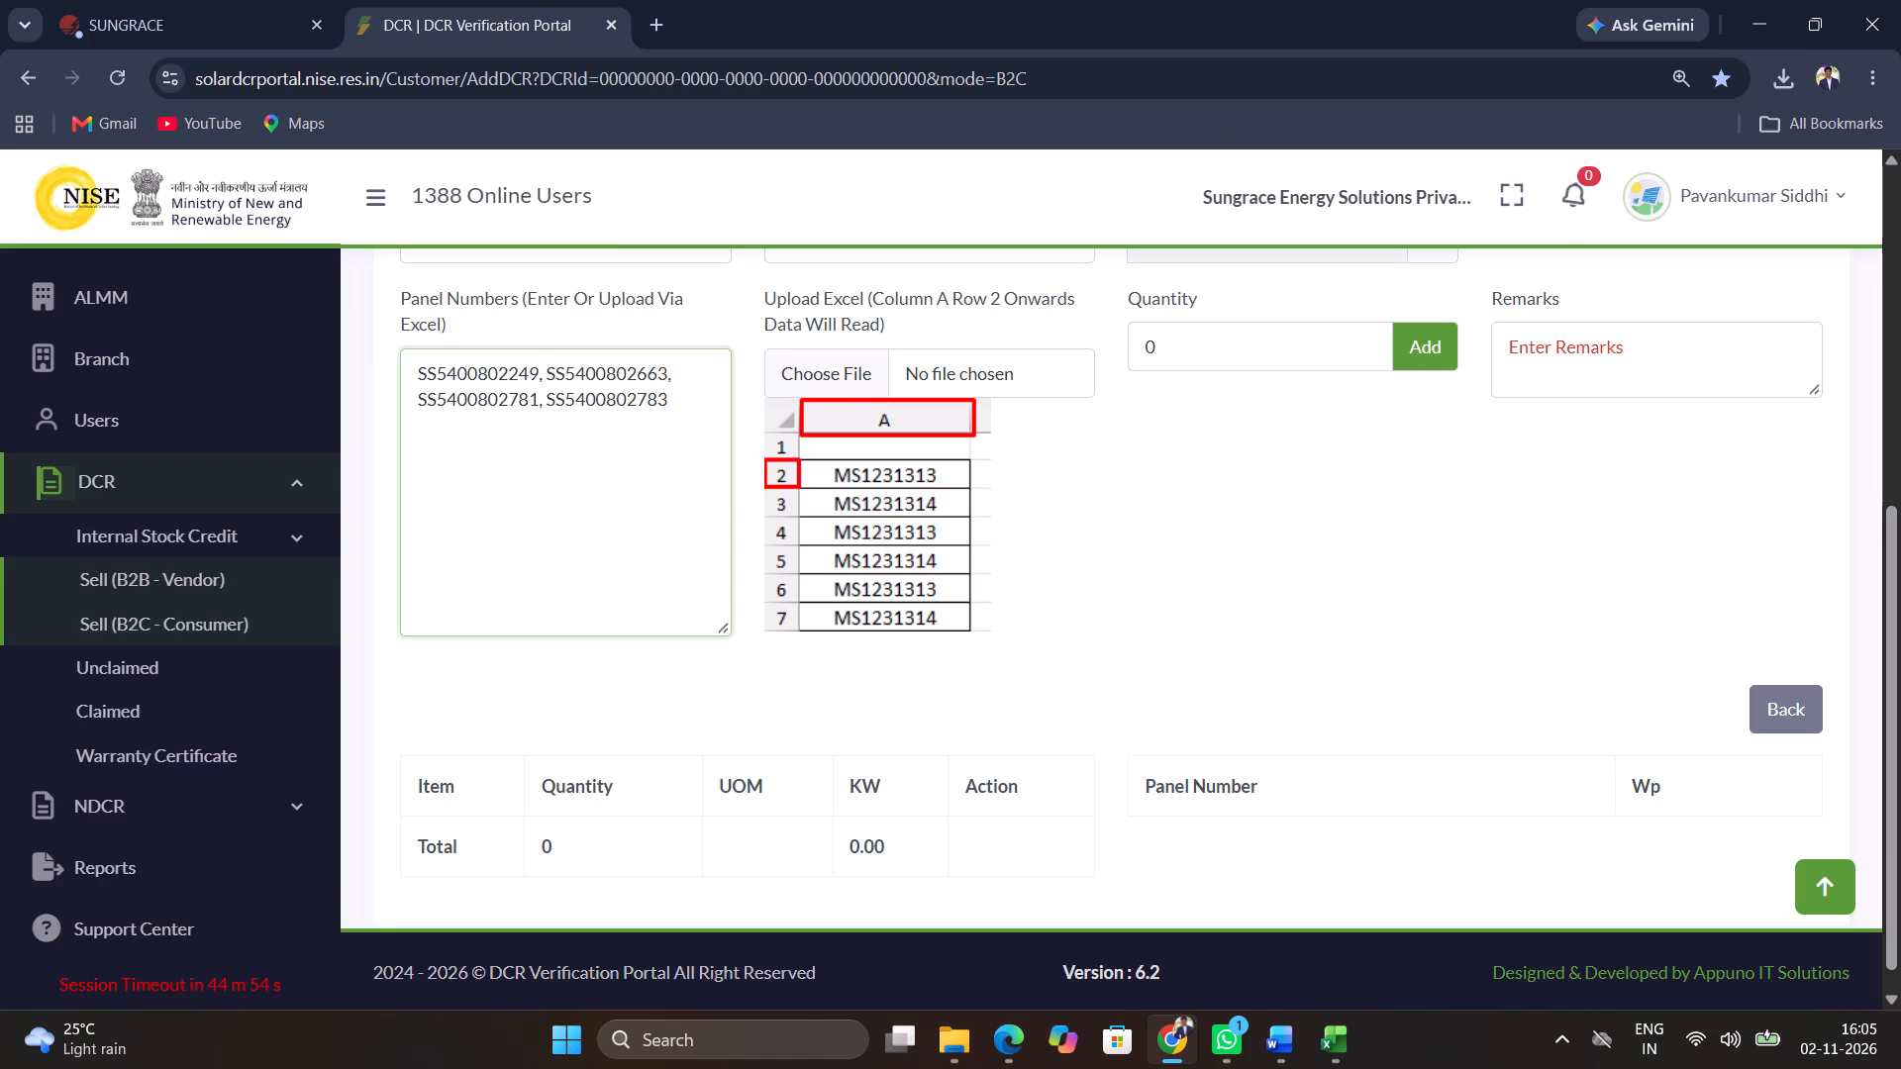
Put each of the four panel serial numbers on its own line, replacing the separating commas and spaces with line breaks.
key("Left")
key("Left")
key("Left")
key("Left")
key("Left")
key("Left")
key("Left")
key("Left")
key("Left")
key("Left")
key("Left")
key("Left")
key("BackSpace")
key("BackSpace")
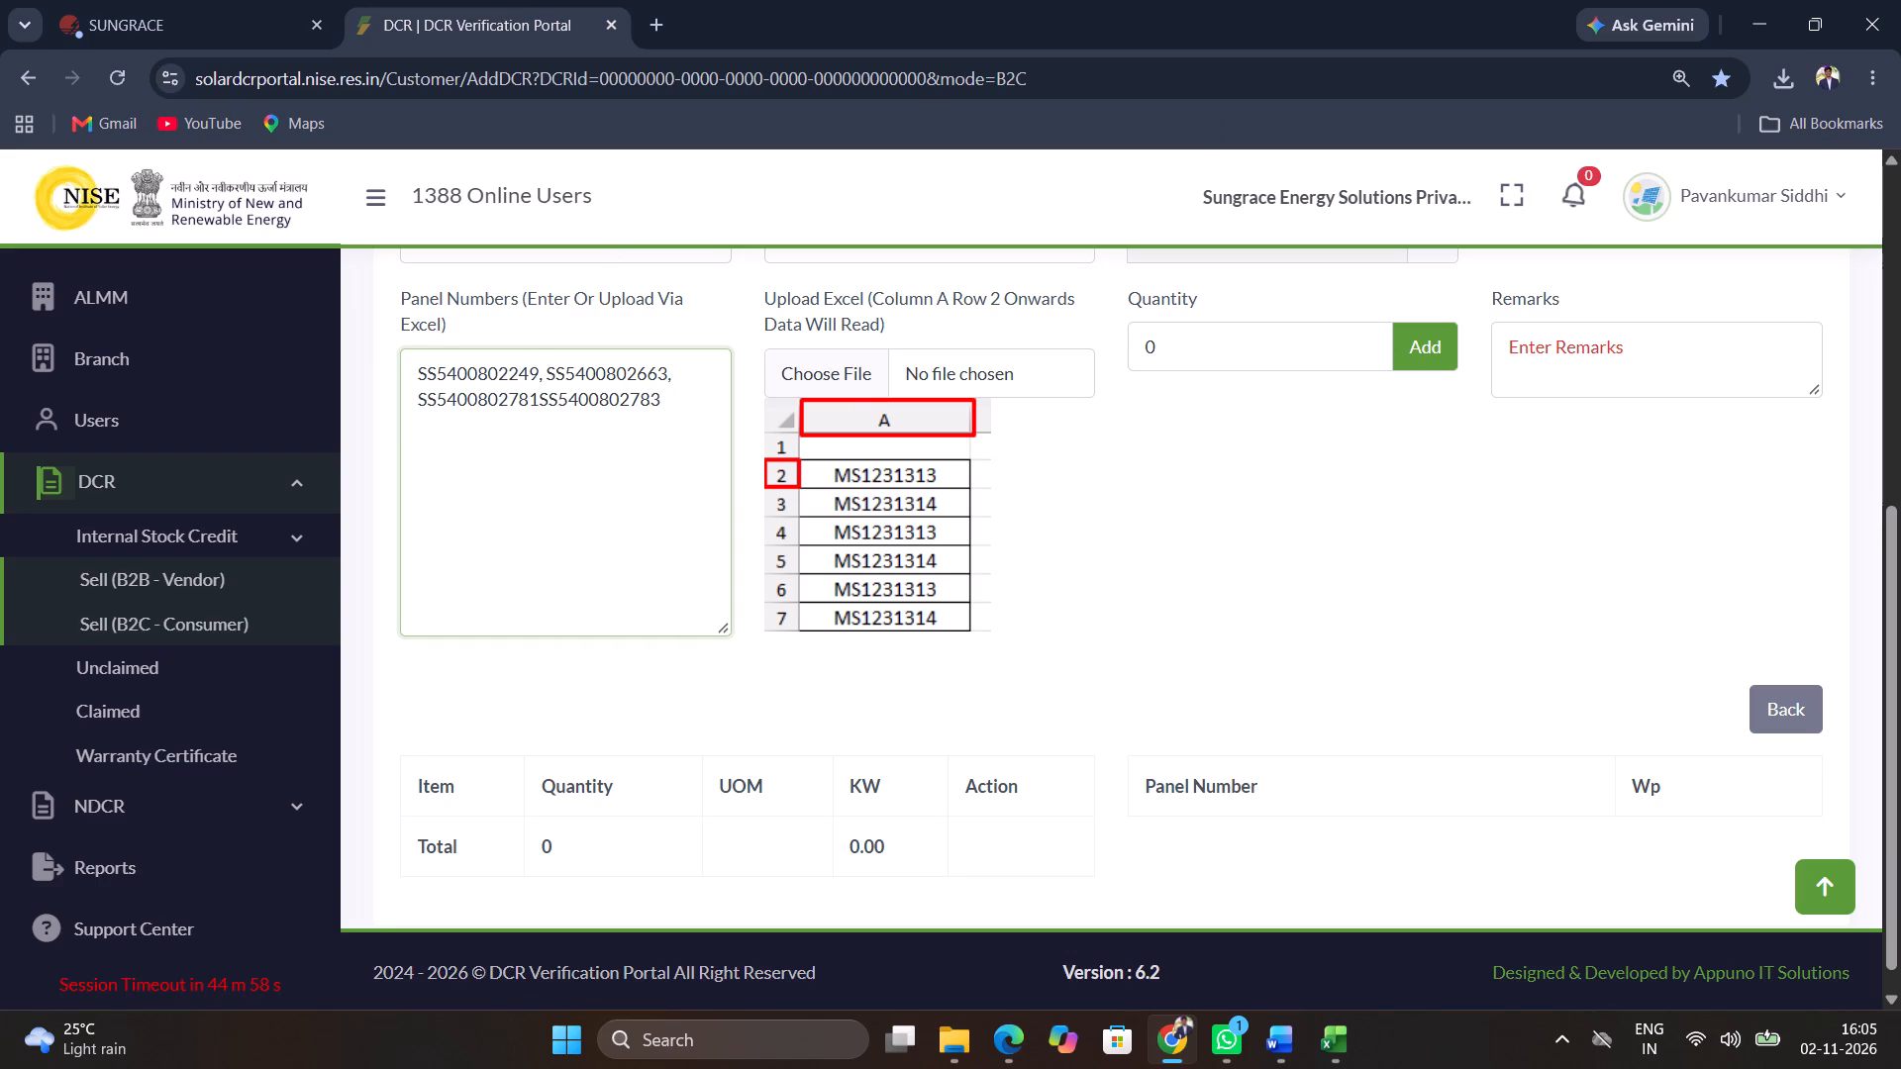
key("Return")
key("Up")
key("Up")
key("Right")
key("Right")
key("Right")
key("Right")
key("Right")
key("Right")
key("Right")
key("Right")
key("Right")
key("Right")
key("Right")
key("Right")
key("Right")
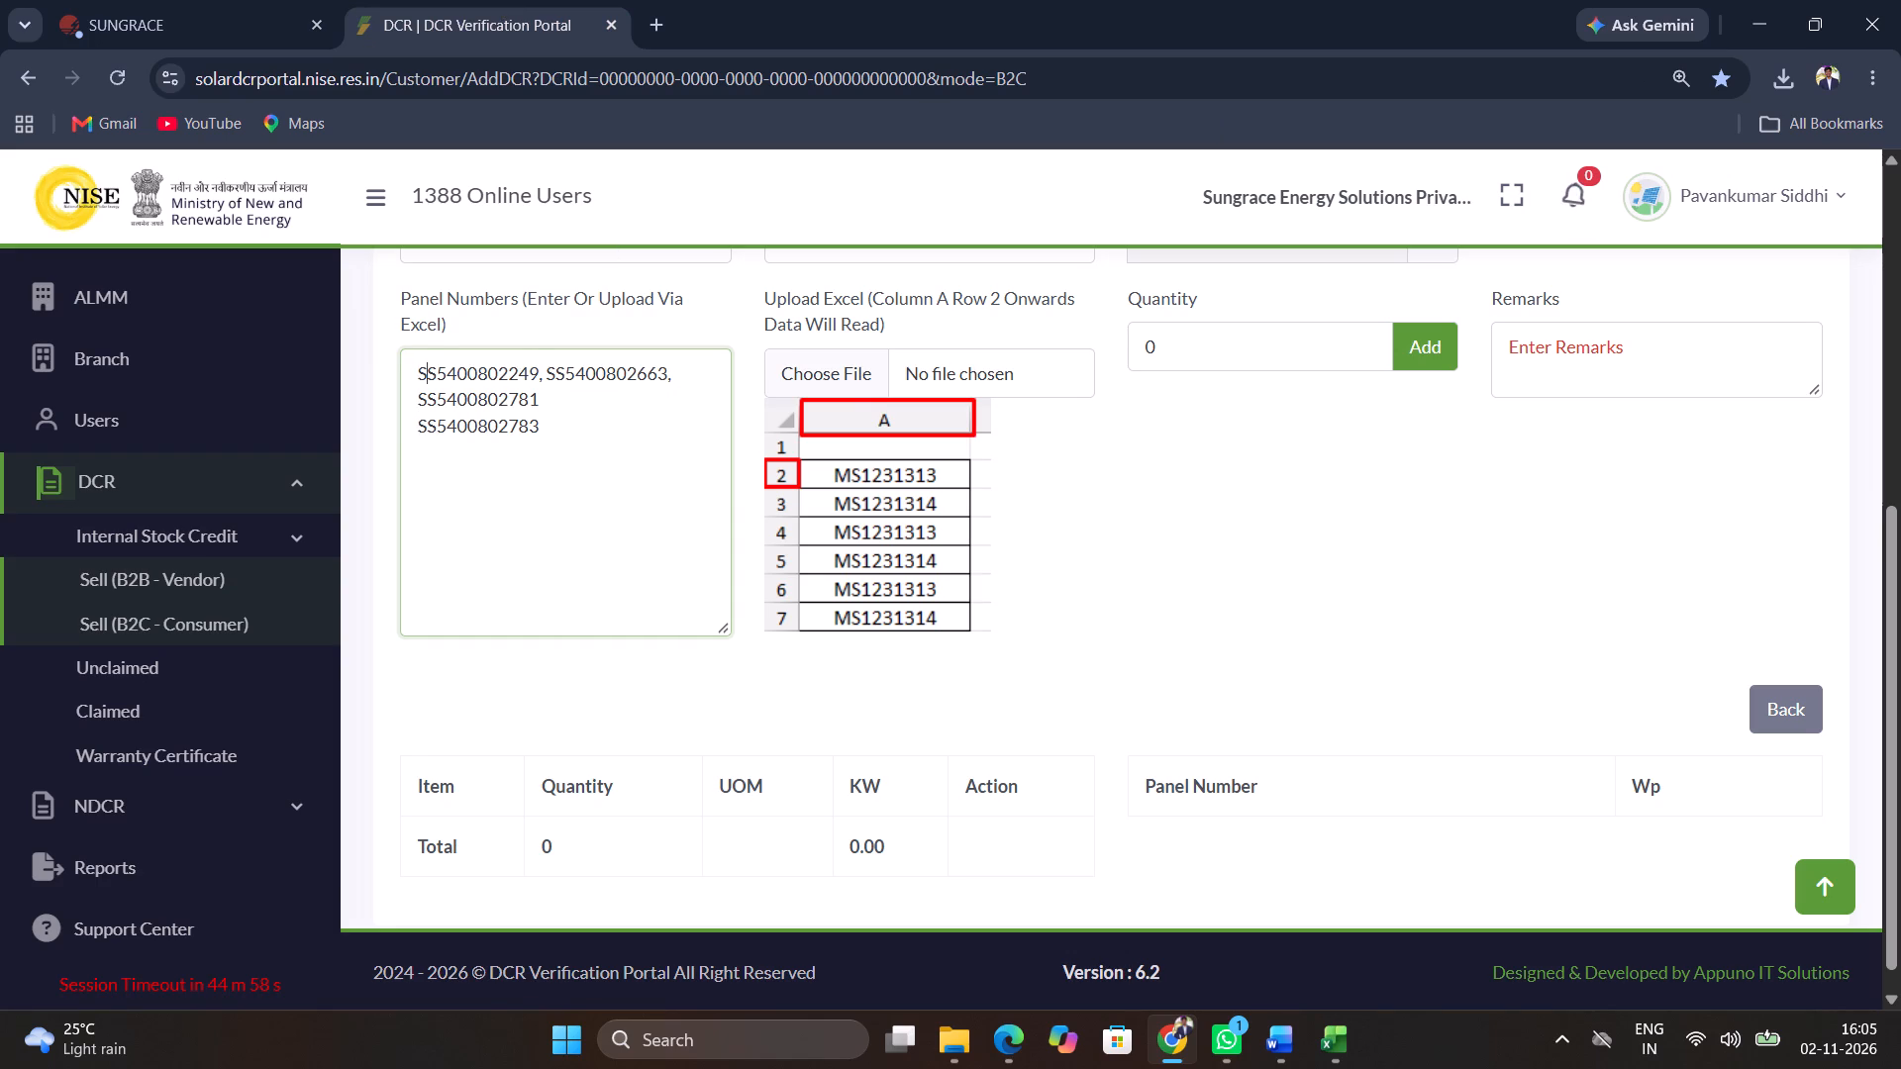
key("Right")
key("BackSpace")
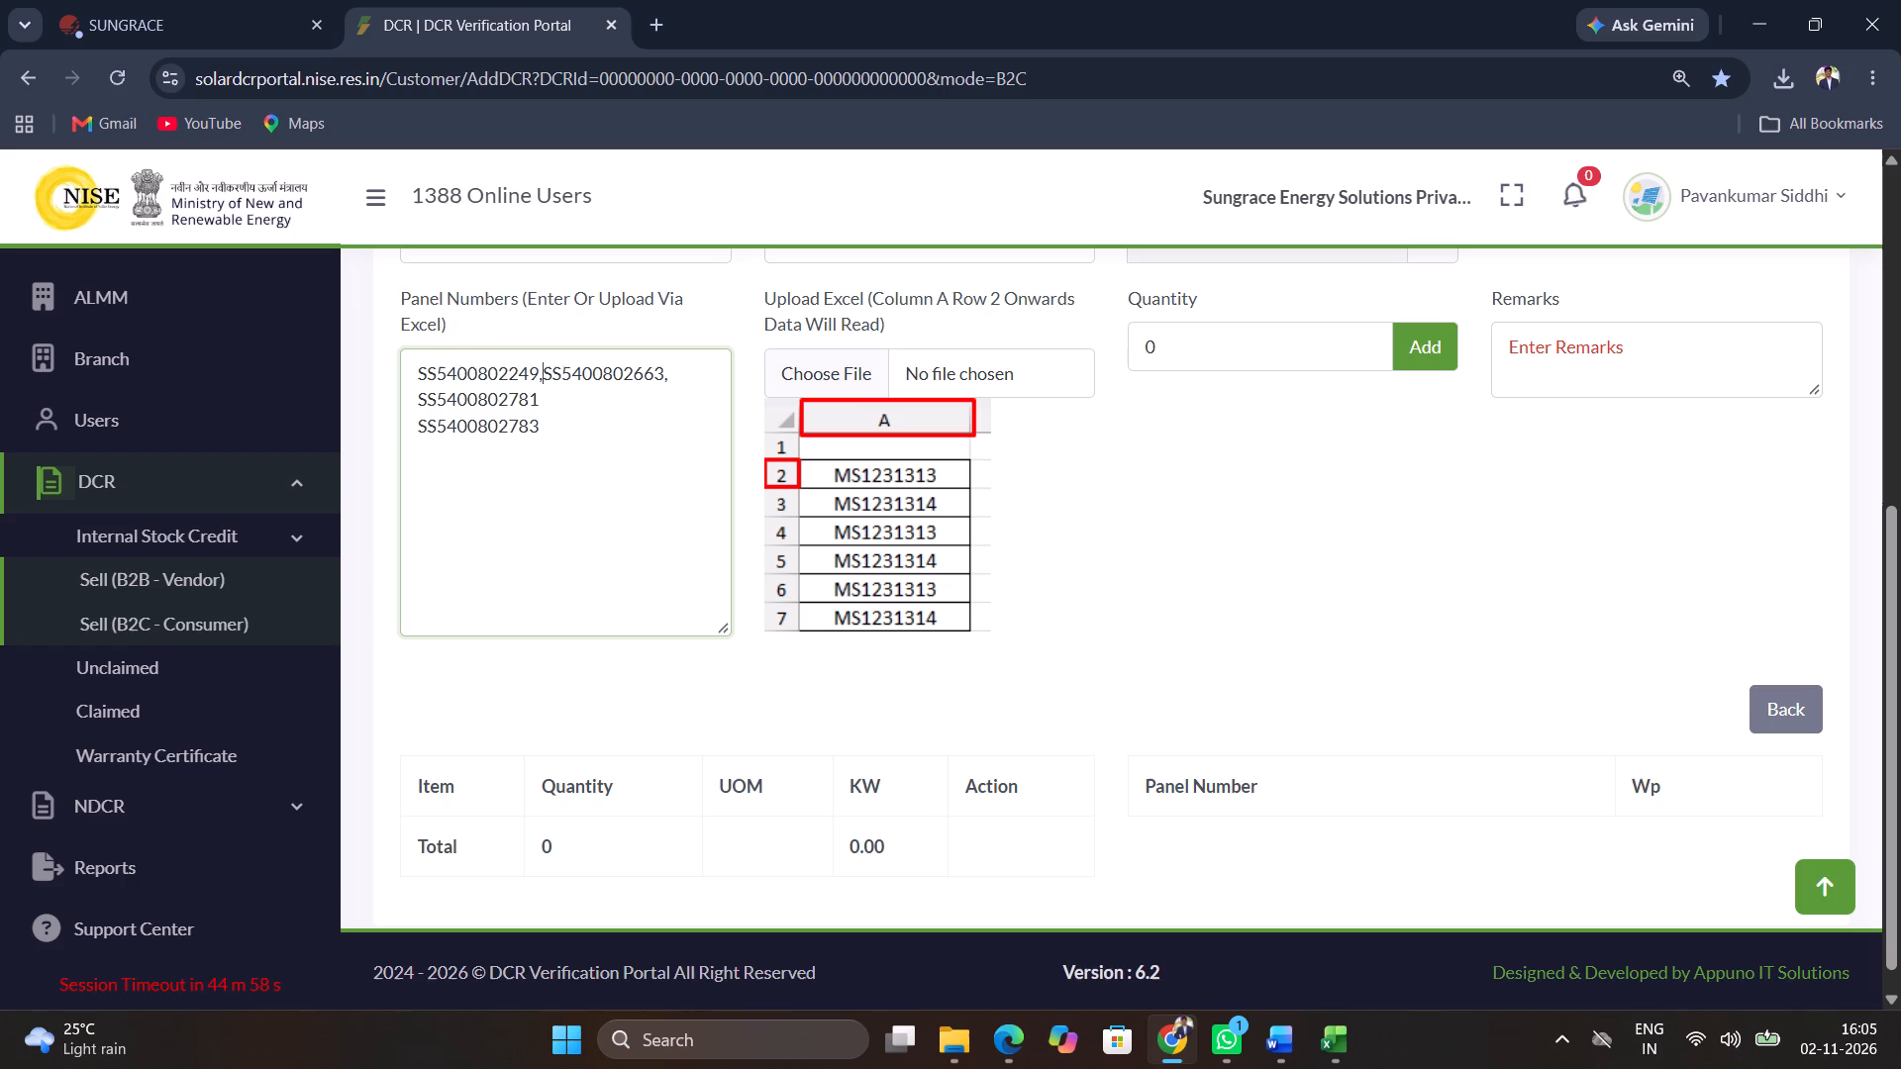
key("BackSpace")
key("Return")
key("Right")
key("Right")
key("Right")
key("Right")
key("Right")
key("Right")
key("Right")
key("Right")
key("Right")
key("Right")
key("Right")
key("Right")
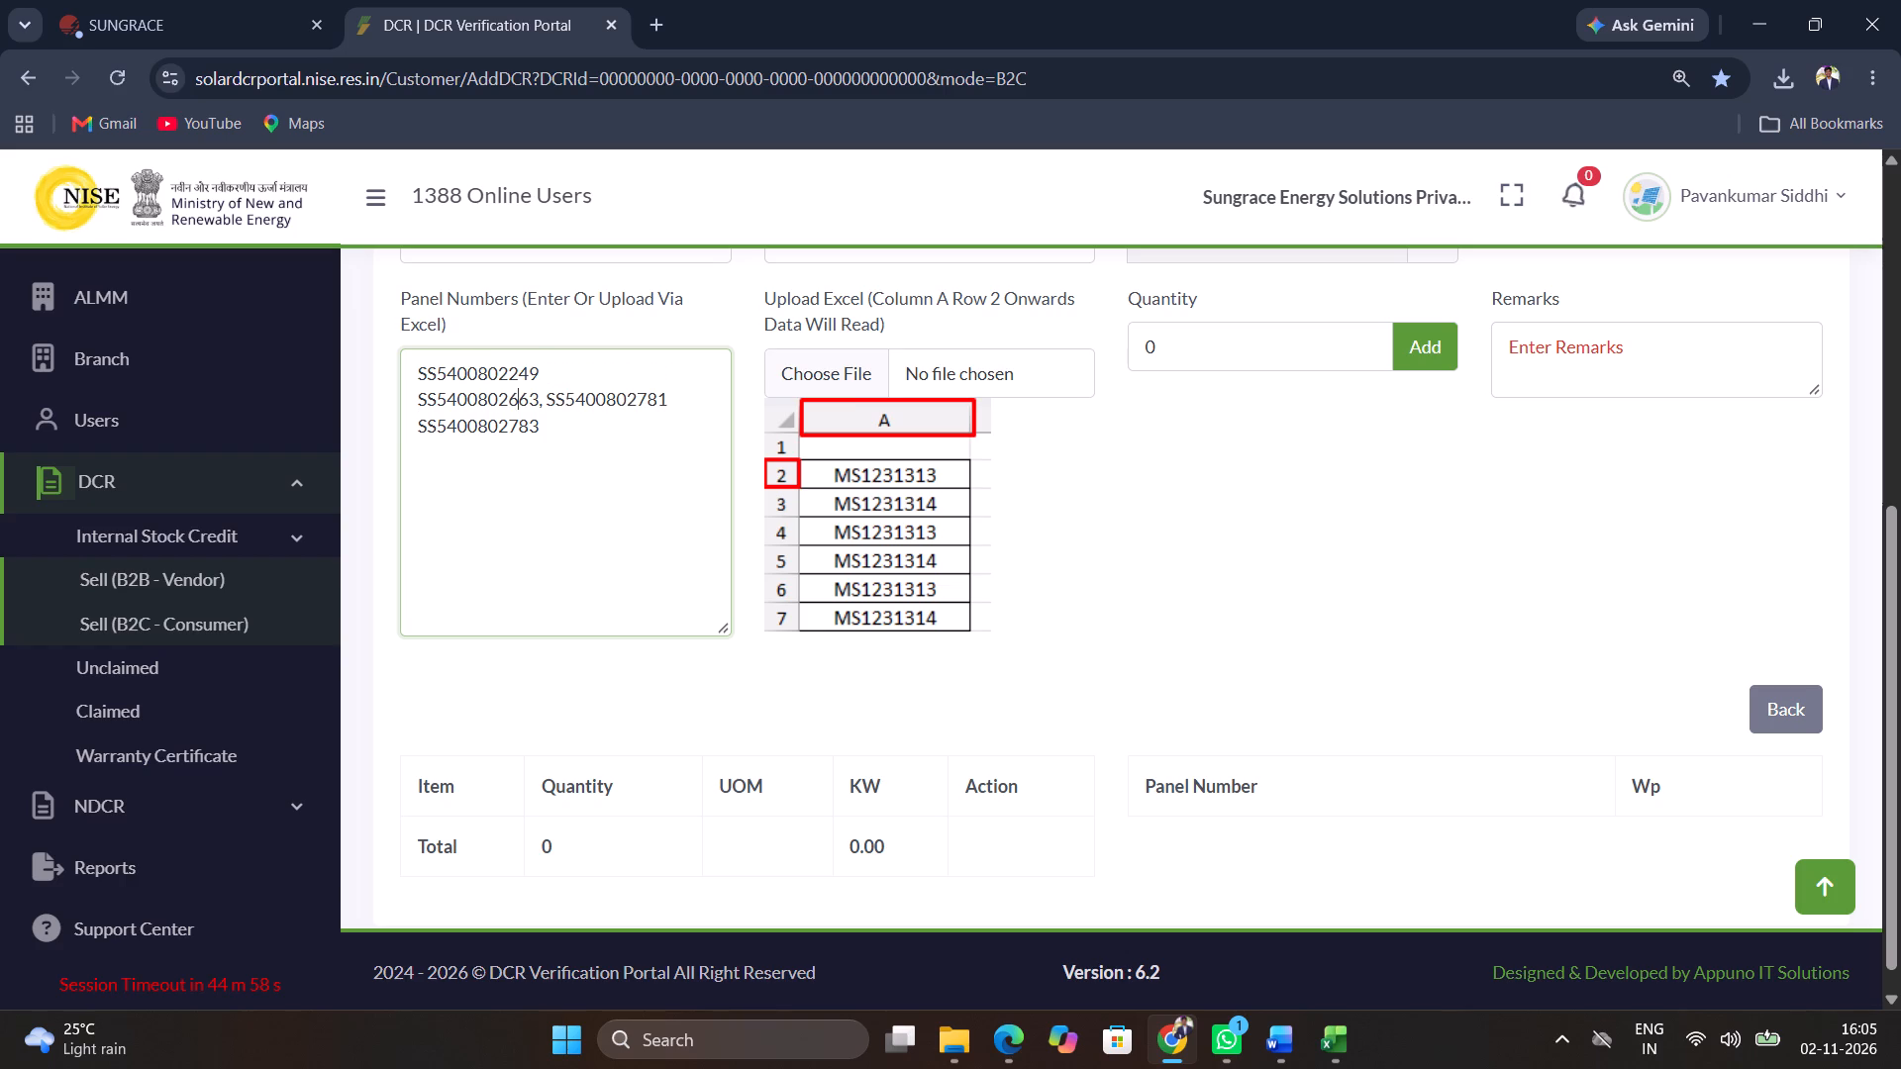
key("Right")
key("Right")
key("BackSpace")
key("BackSpace")
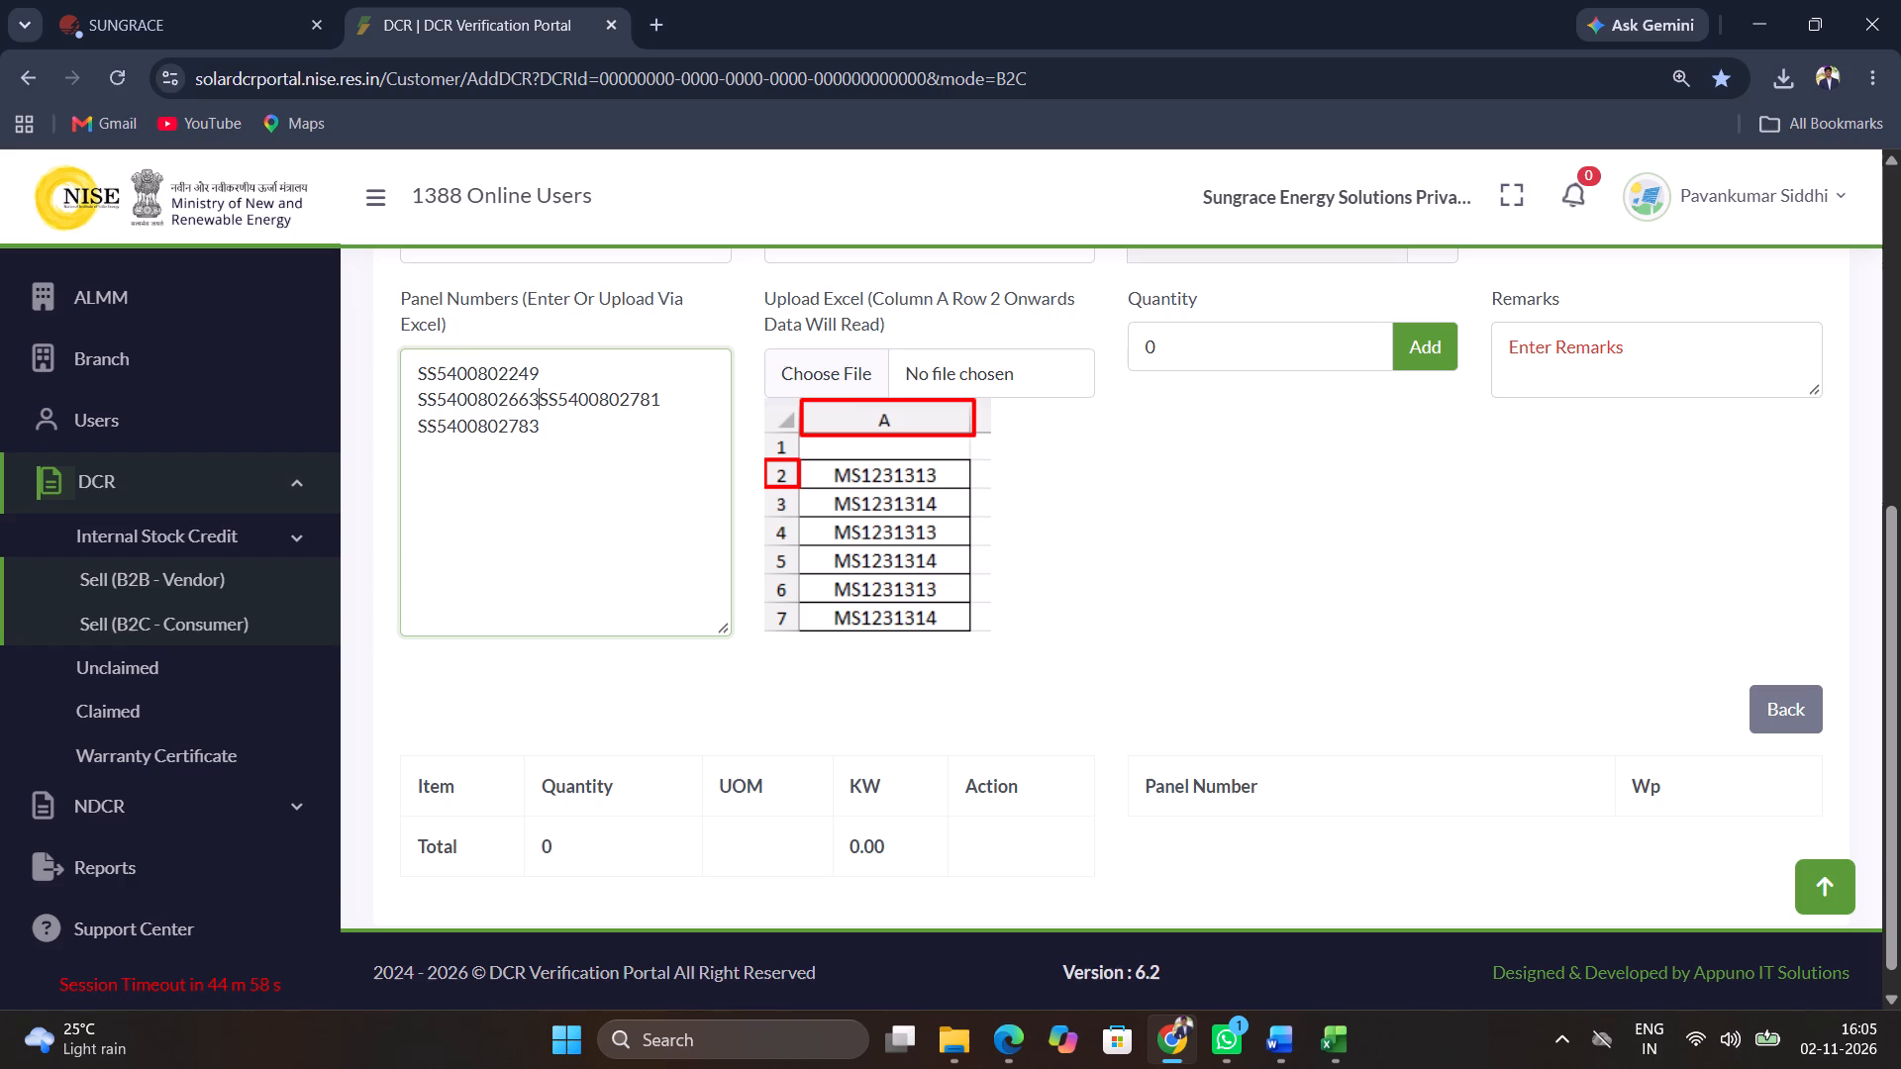
key("Return")
Add the listed panels to the DCR with a quantity of 4.
left_click(1264, 340)
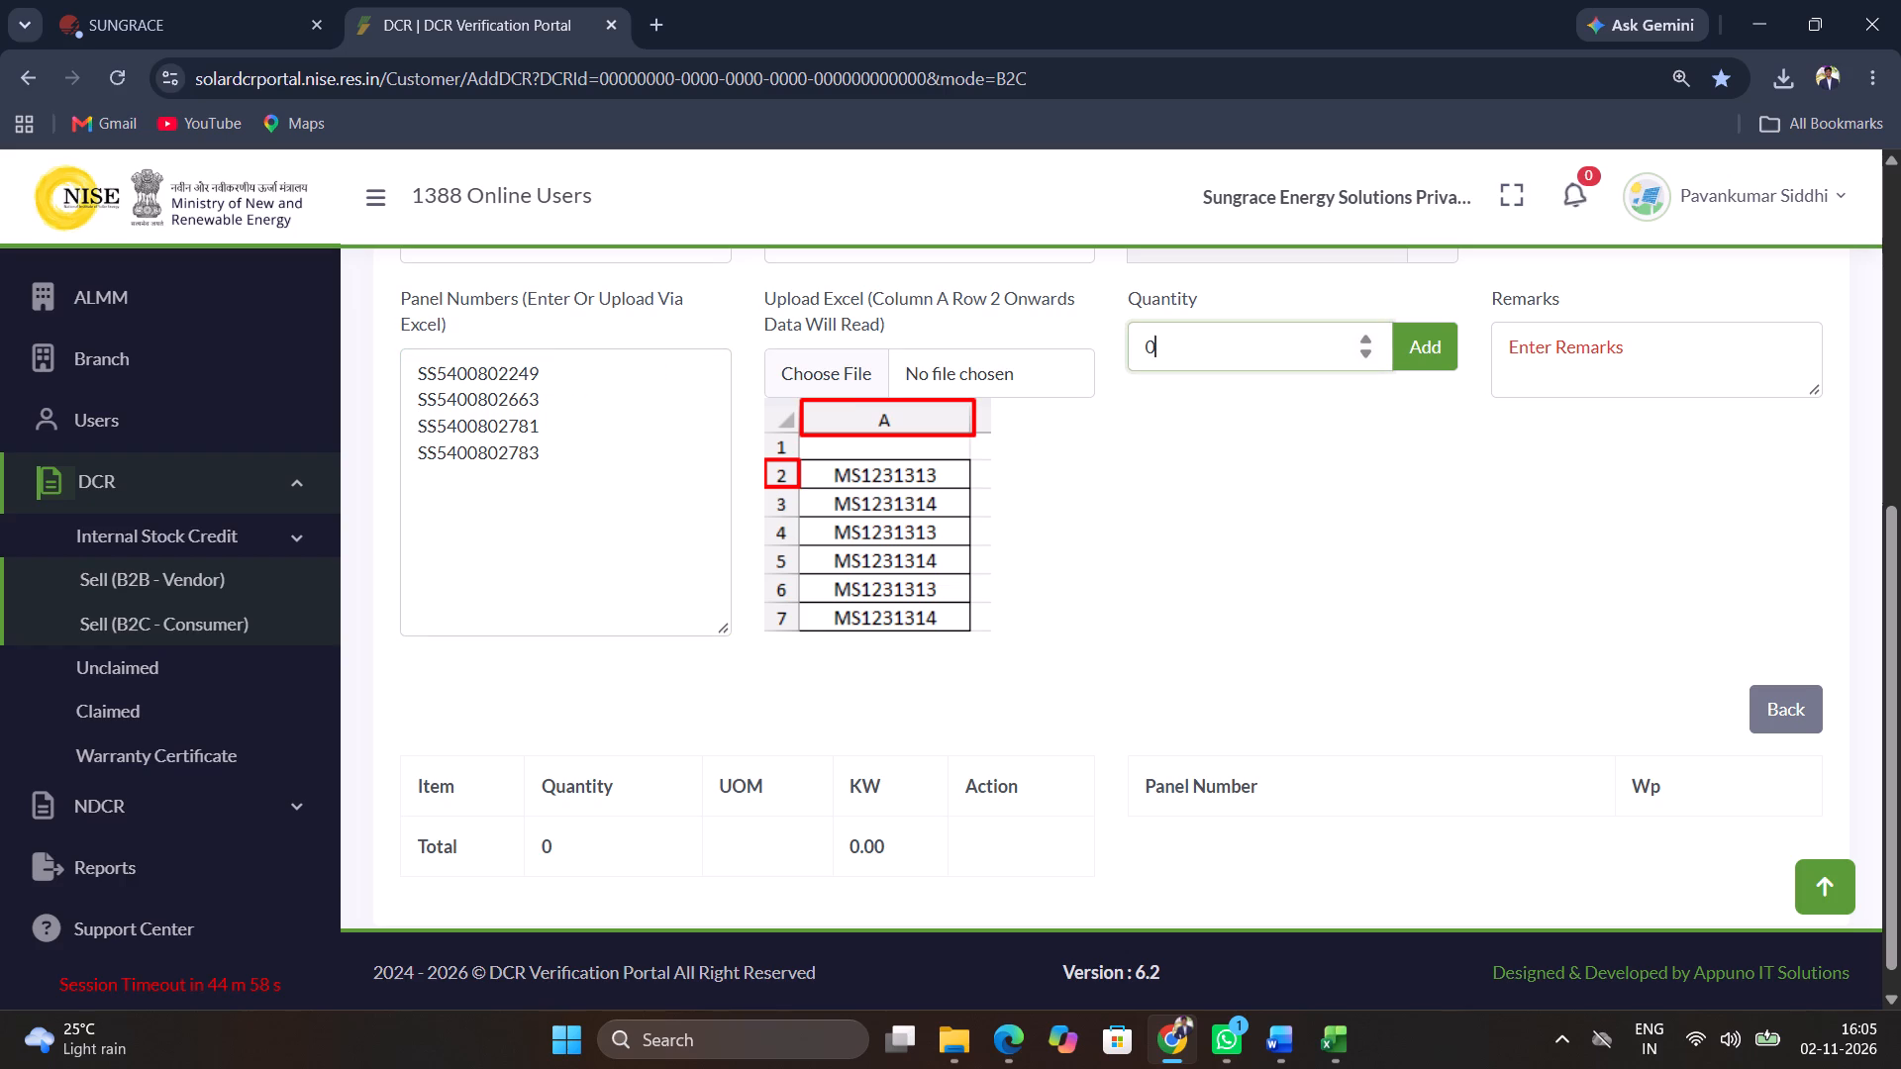
scroll(1264, 340, "up", 4)
left_click(1430, 342)
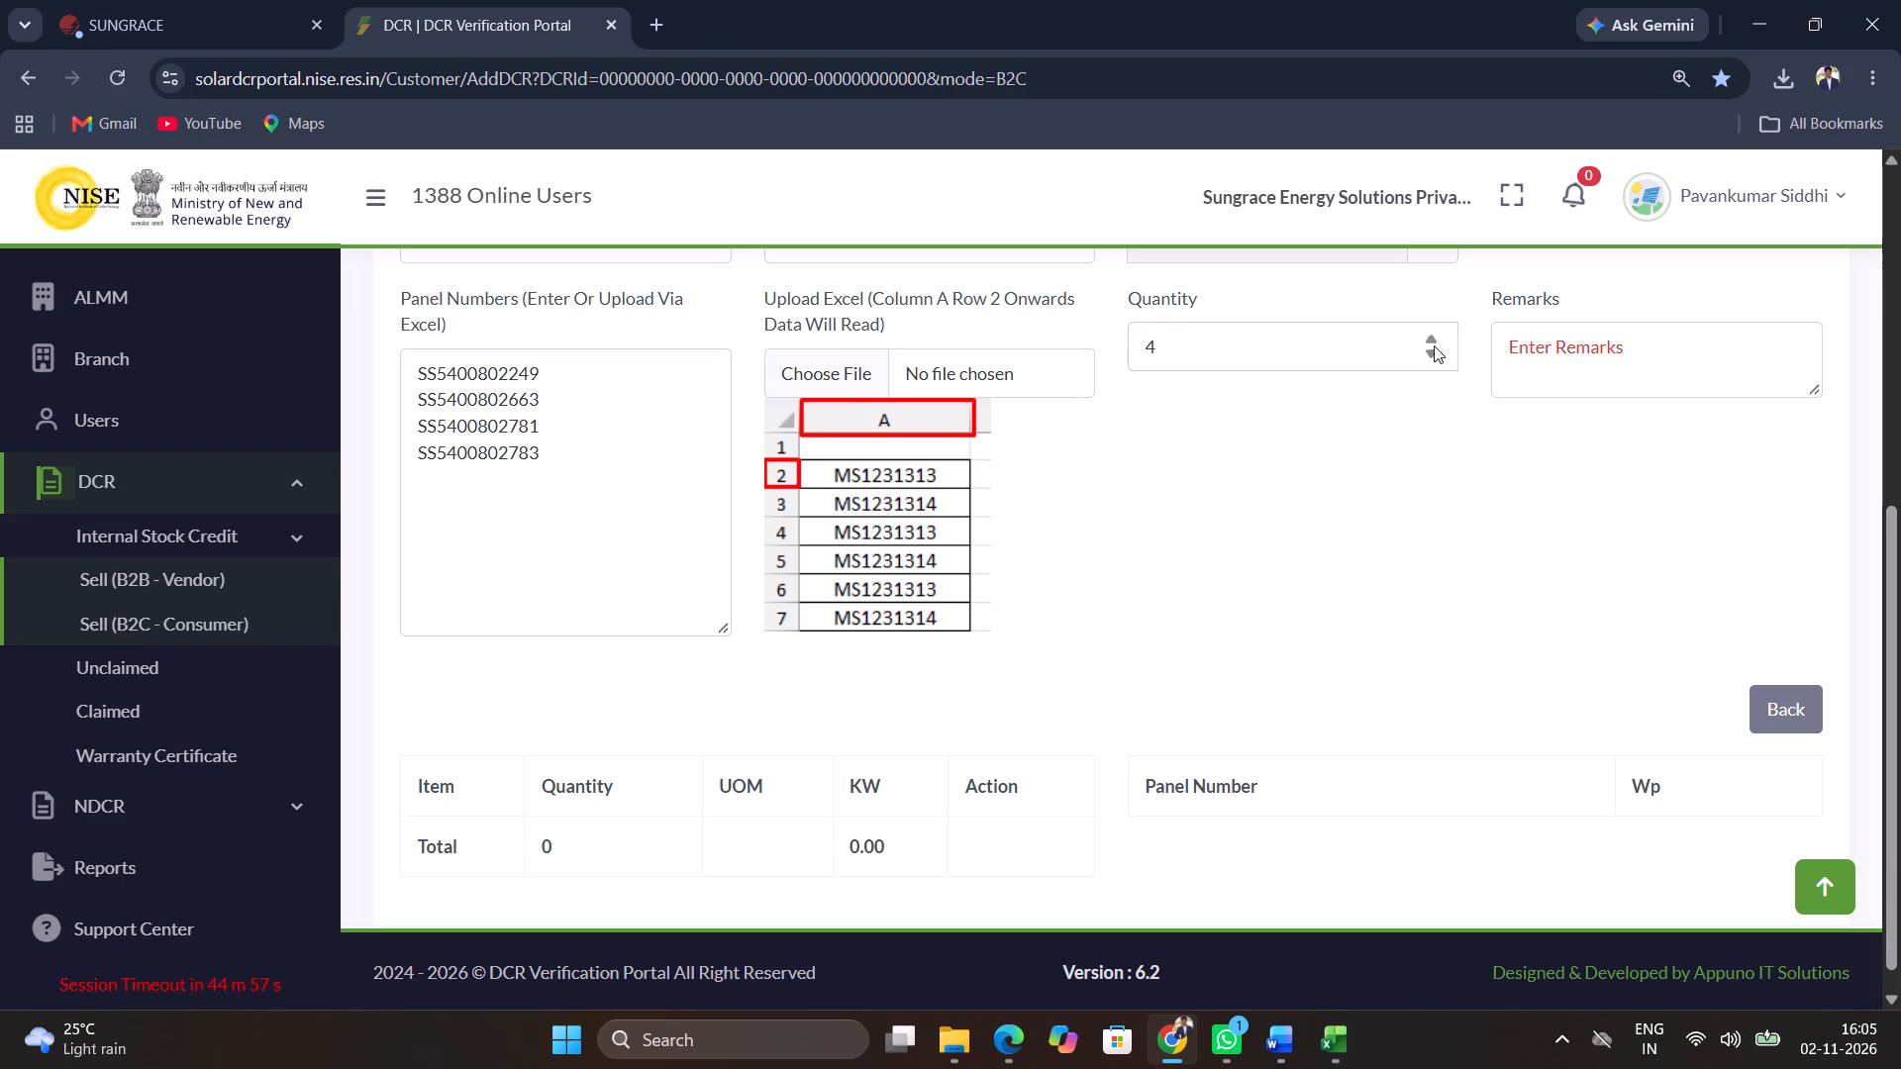
Copy the installation address from the SUNGRACE record's Quick Copy Details into the DCR form's Remarks.
left_click(1585, 387)
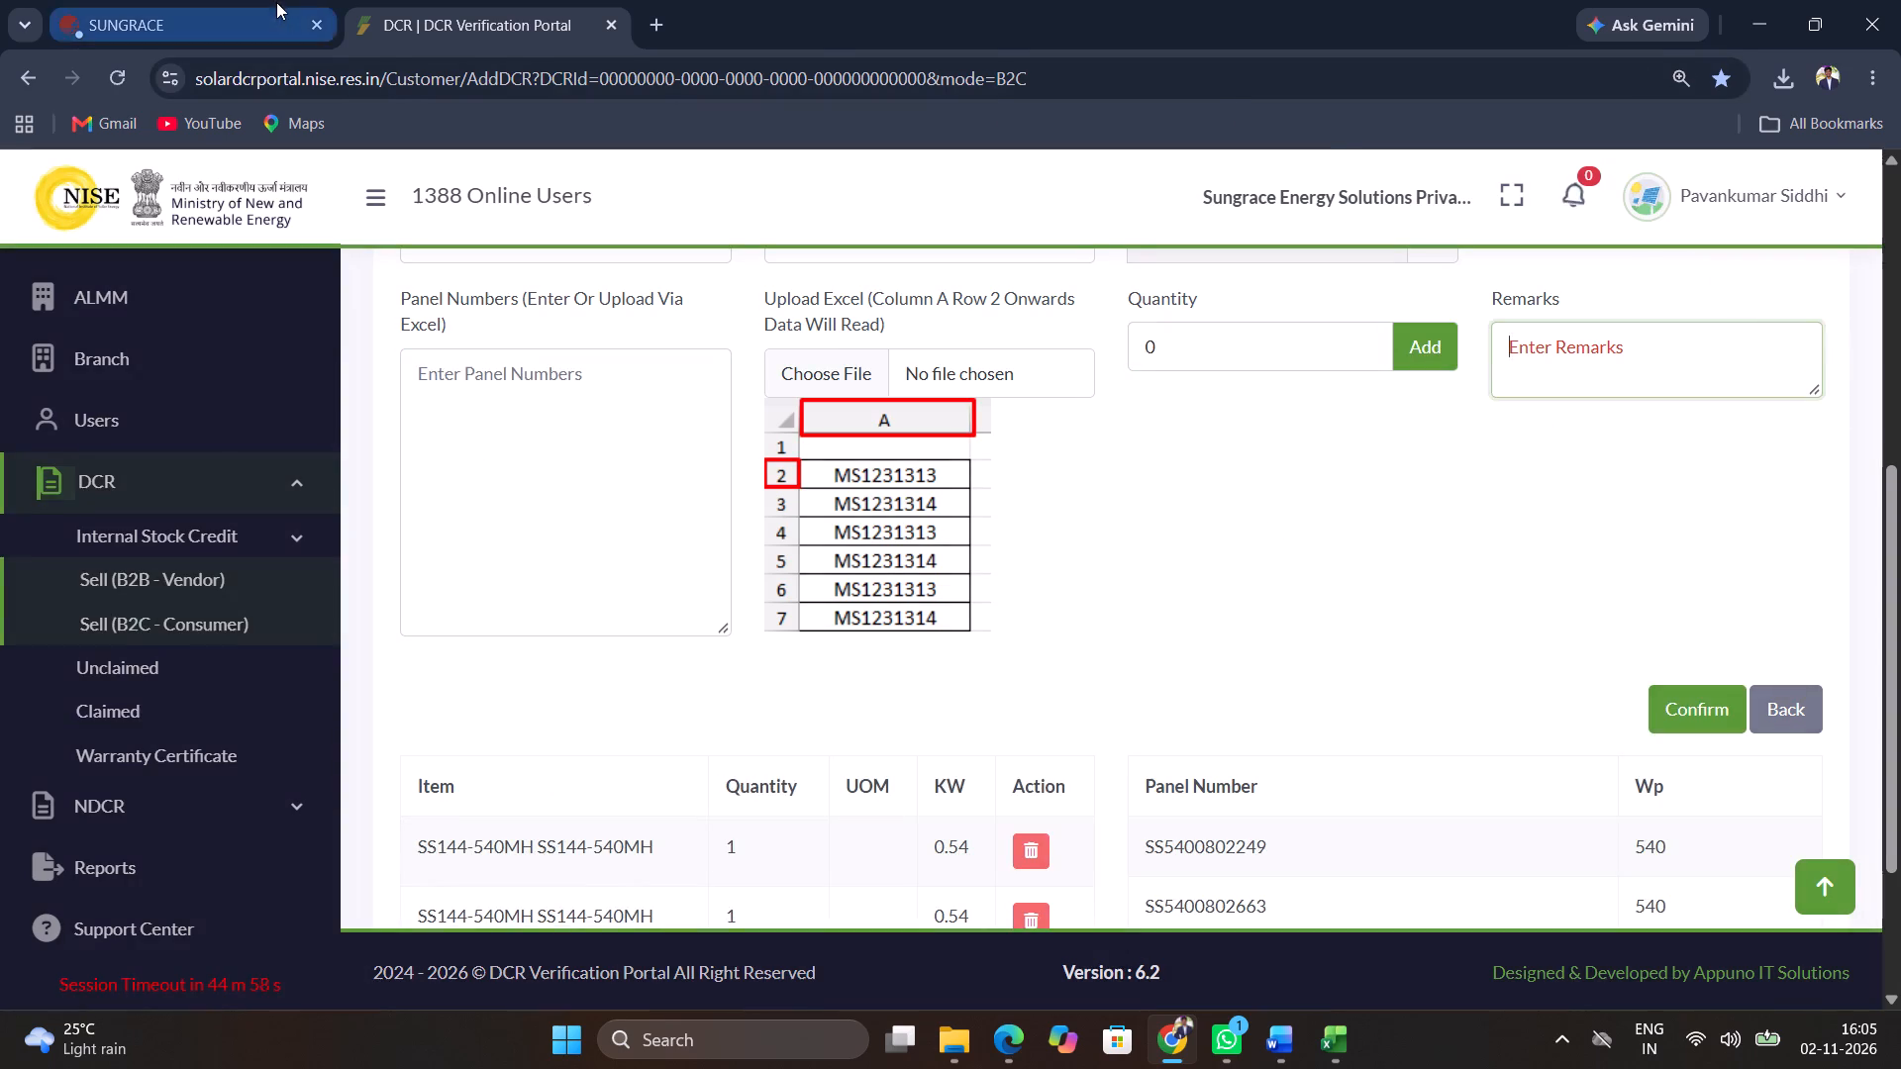
left_click(276, 2)
left_click(1182, 255)
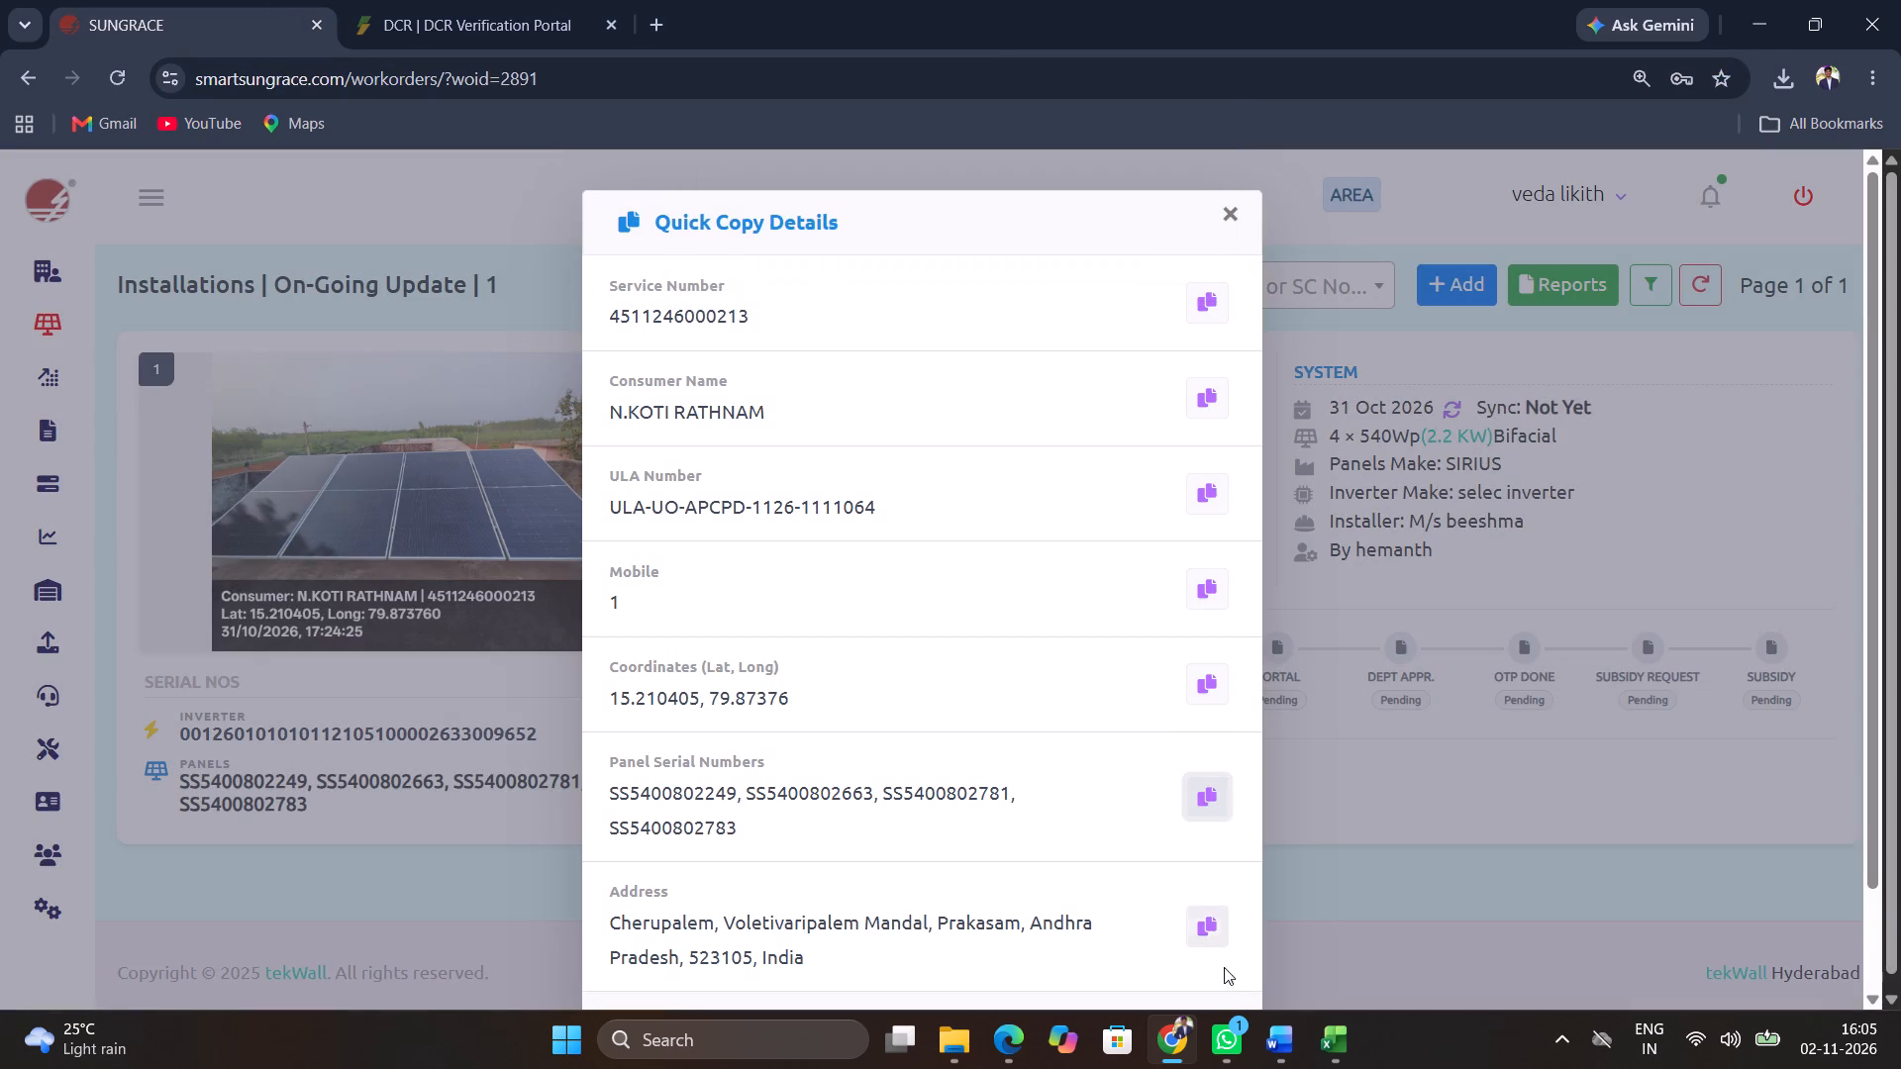
left_click(1213, 919)
left_click_drag(524, 0, 530, 26)
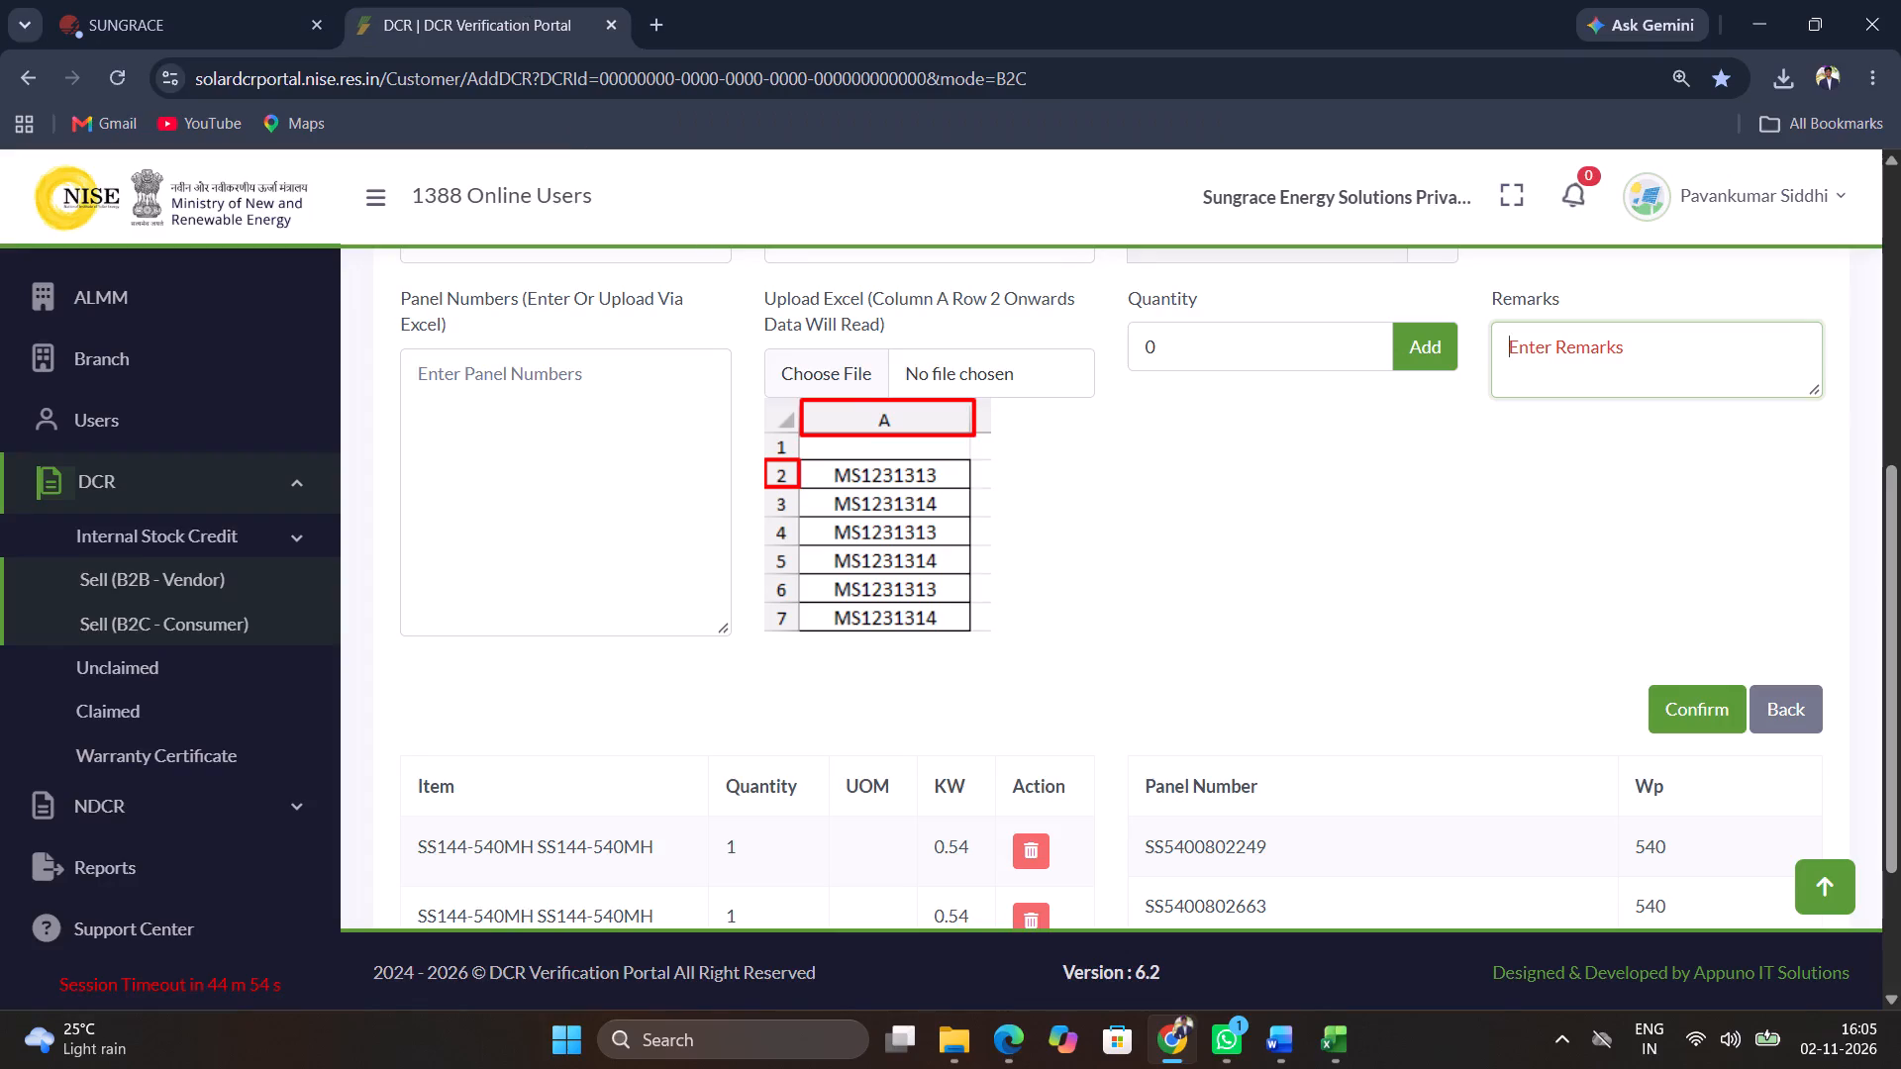
key("ctrl+v")
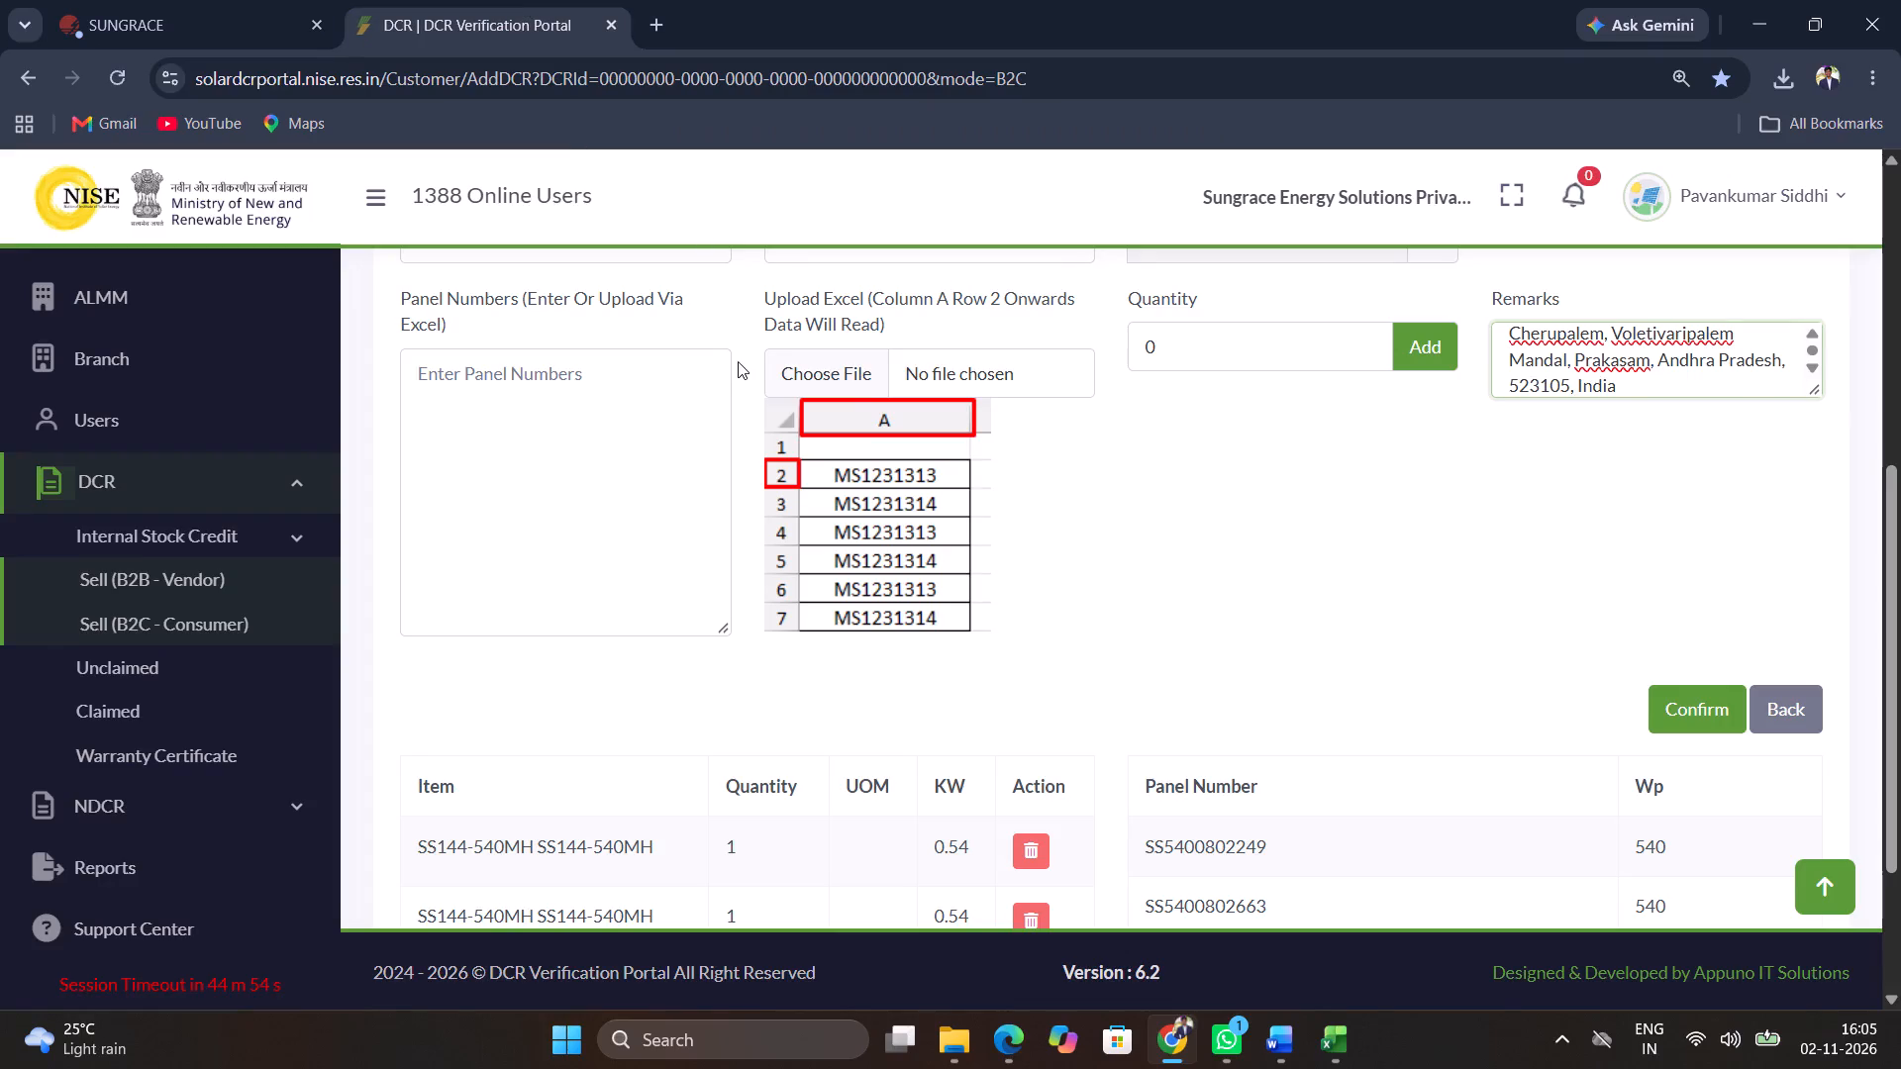
Copy the auto-fetched pincode from the SUNGRACE record's Quick Copy Details into the DCR form's Customer Pin Code.
scroll(736, 361, "up", 3)
left_click(1192, 481)
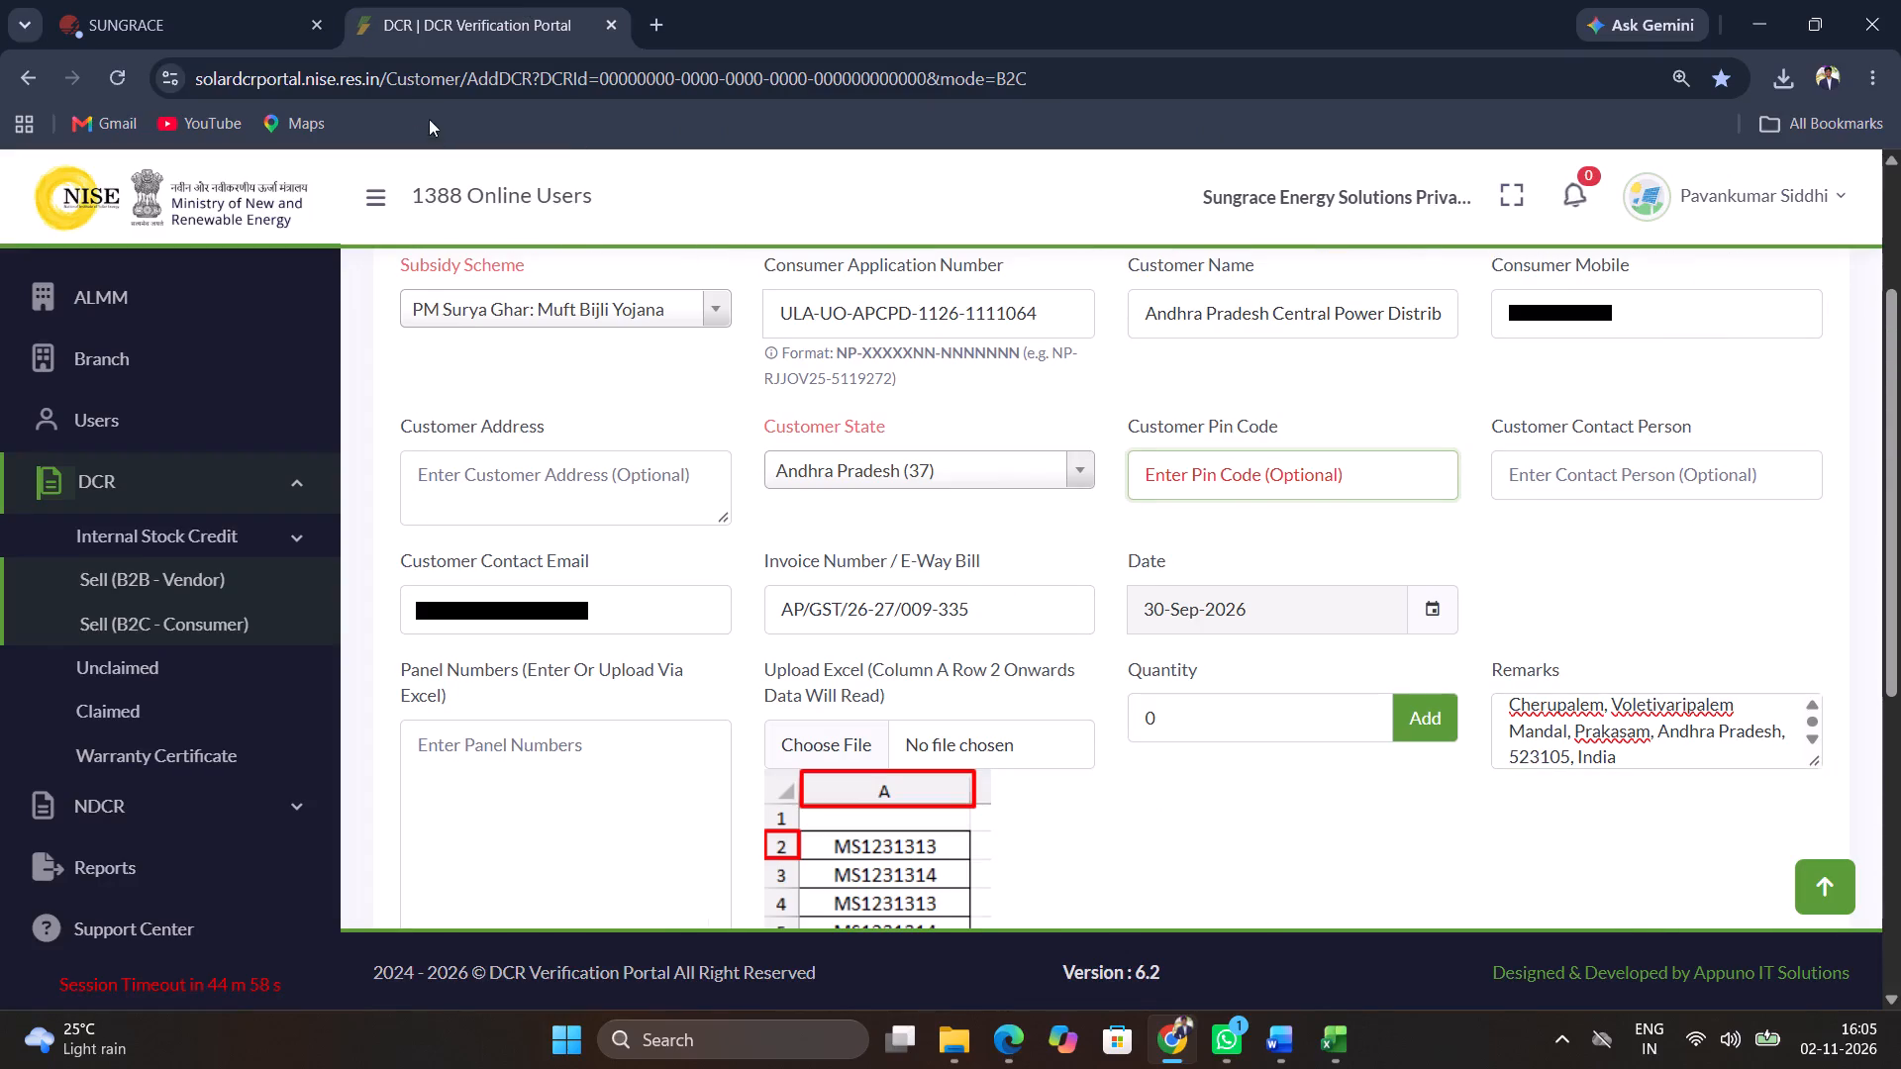
left_click(151, 0)
left_click(1153, 260)
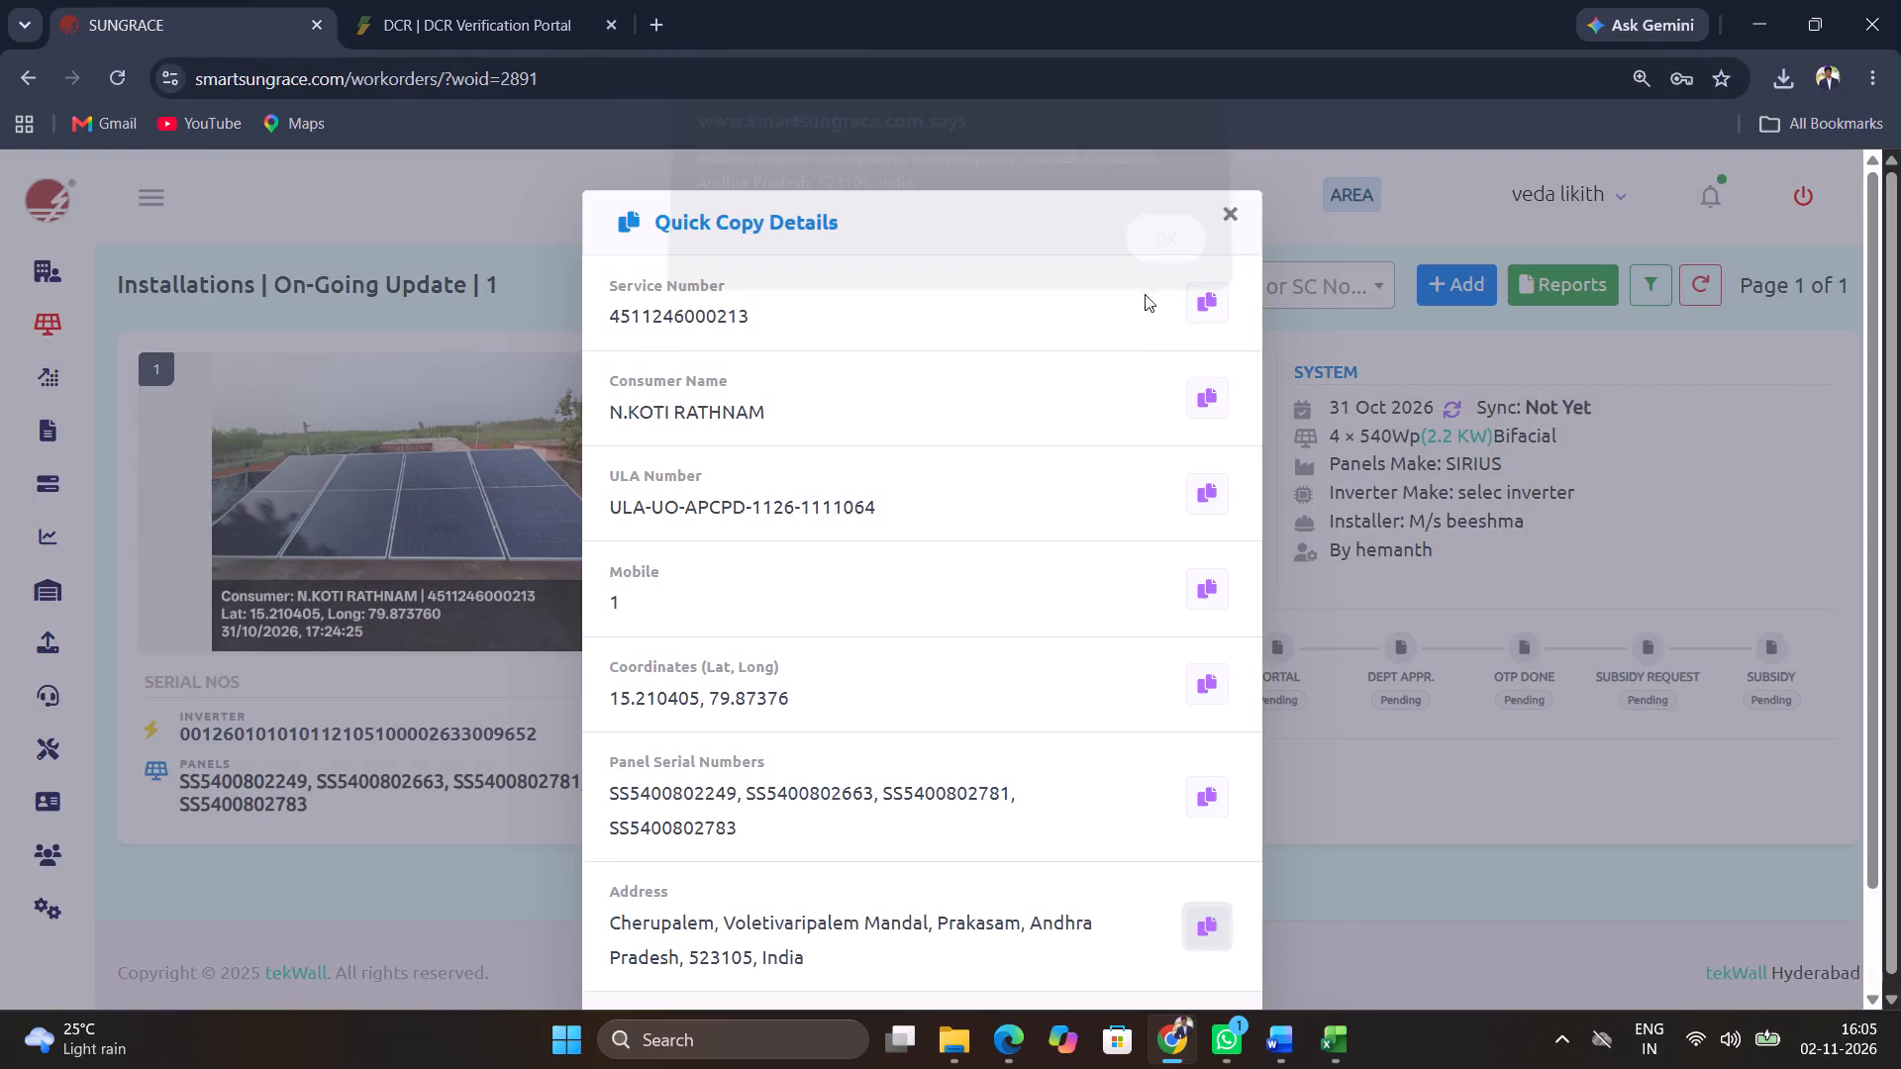
scroll(1085, 534, "down", 2)
left_click(1200, 923)
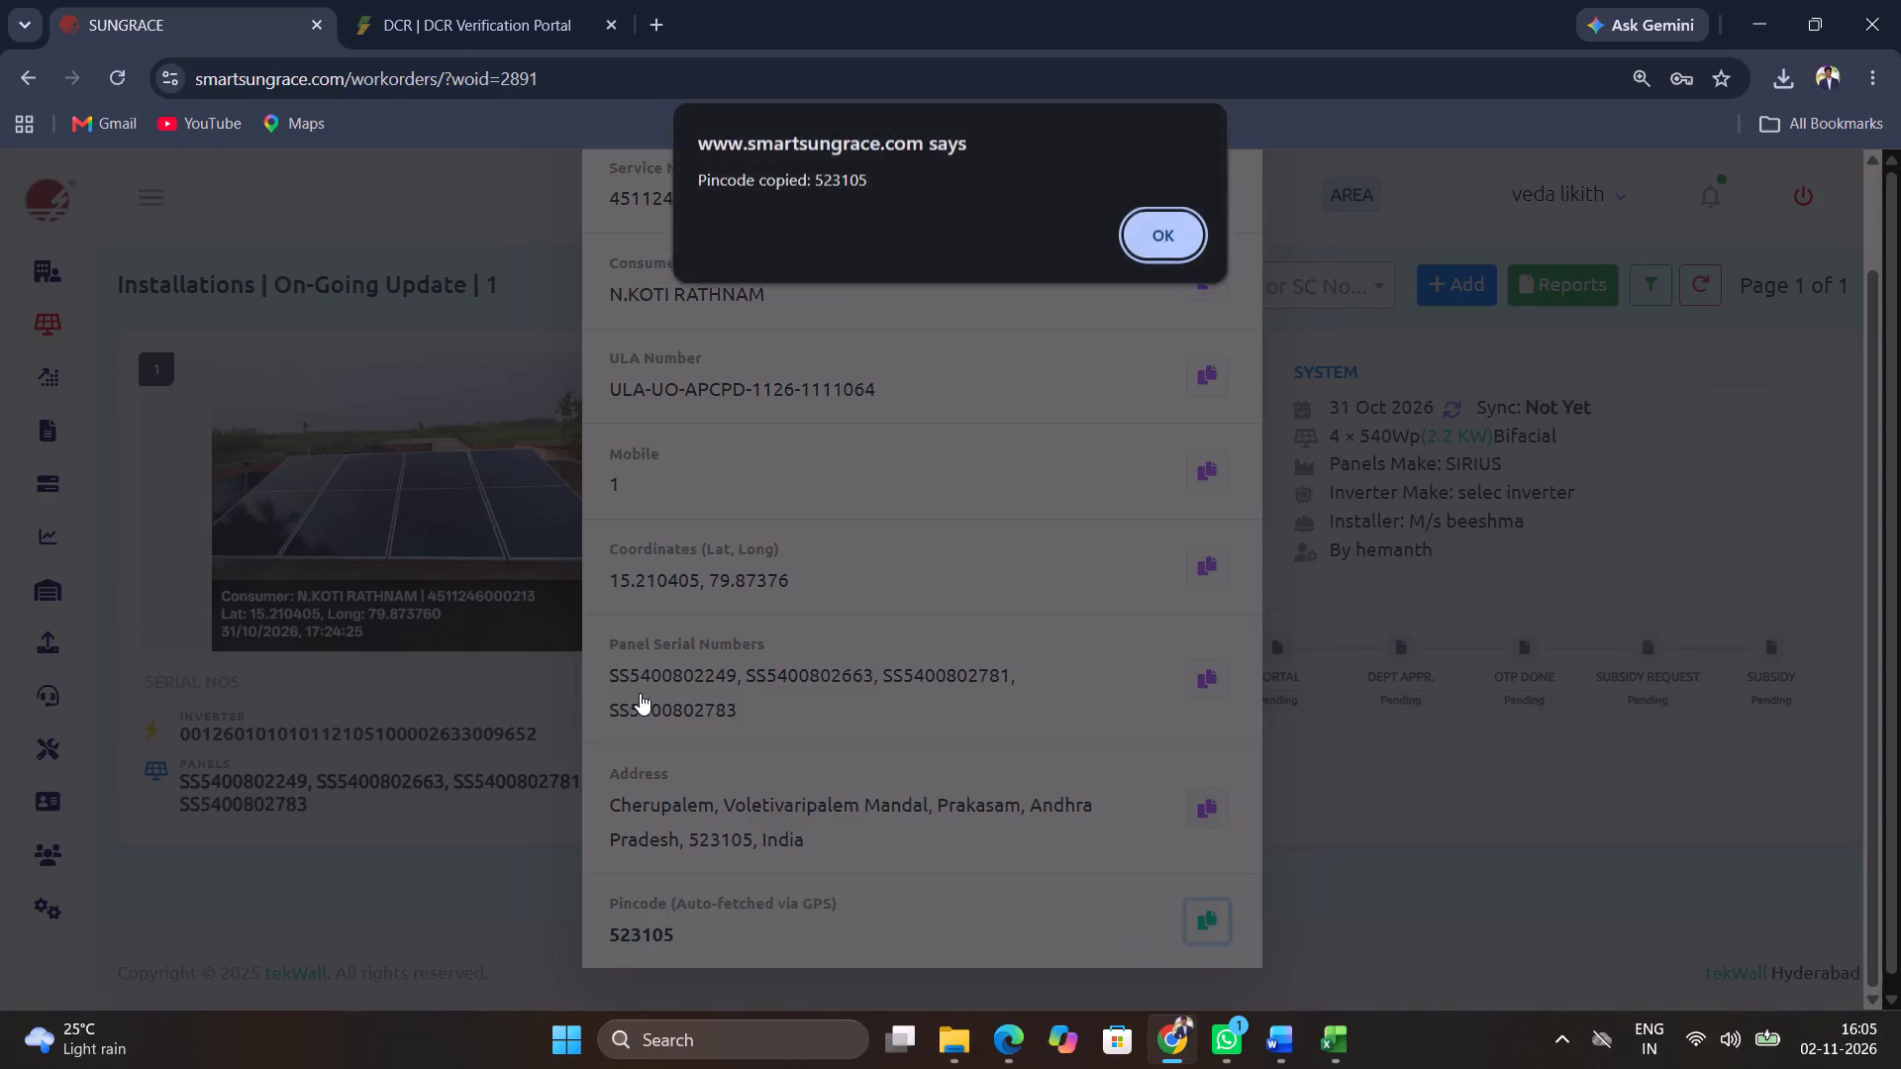
left_click(450, 9)
key("ctrl+v")
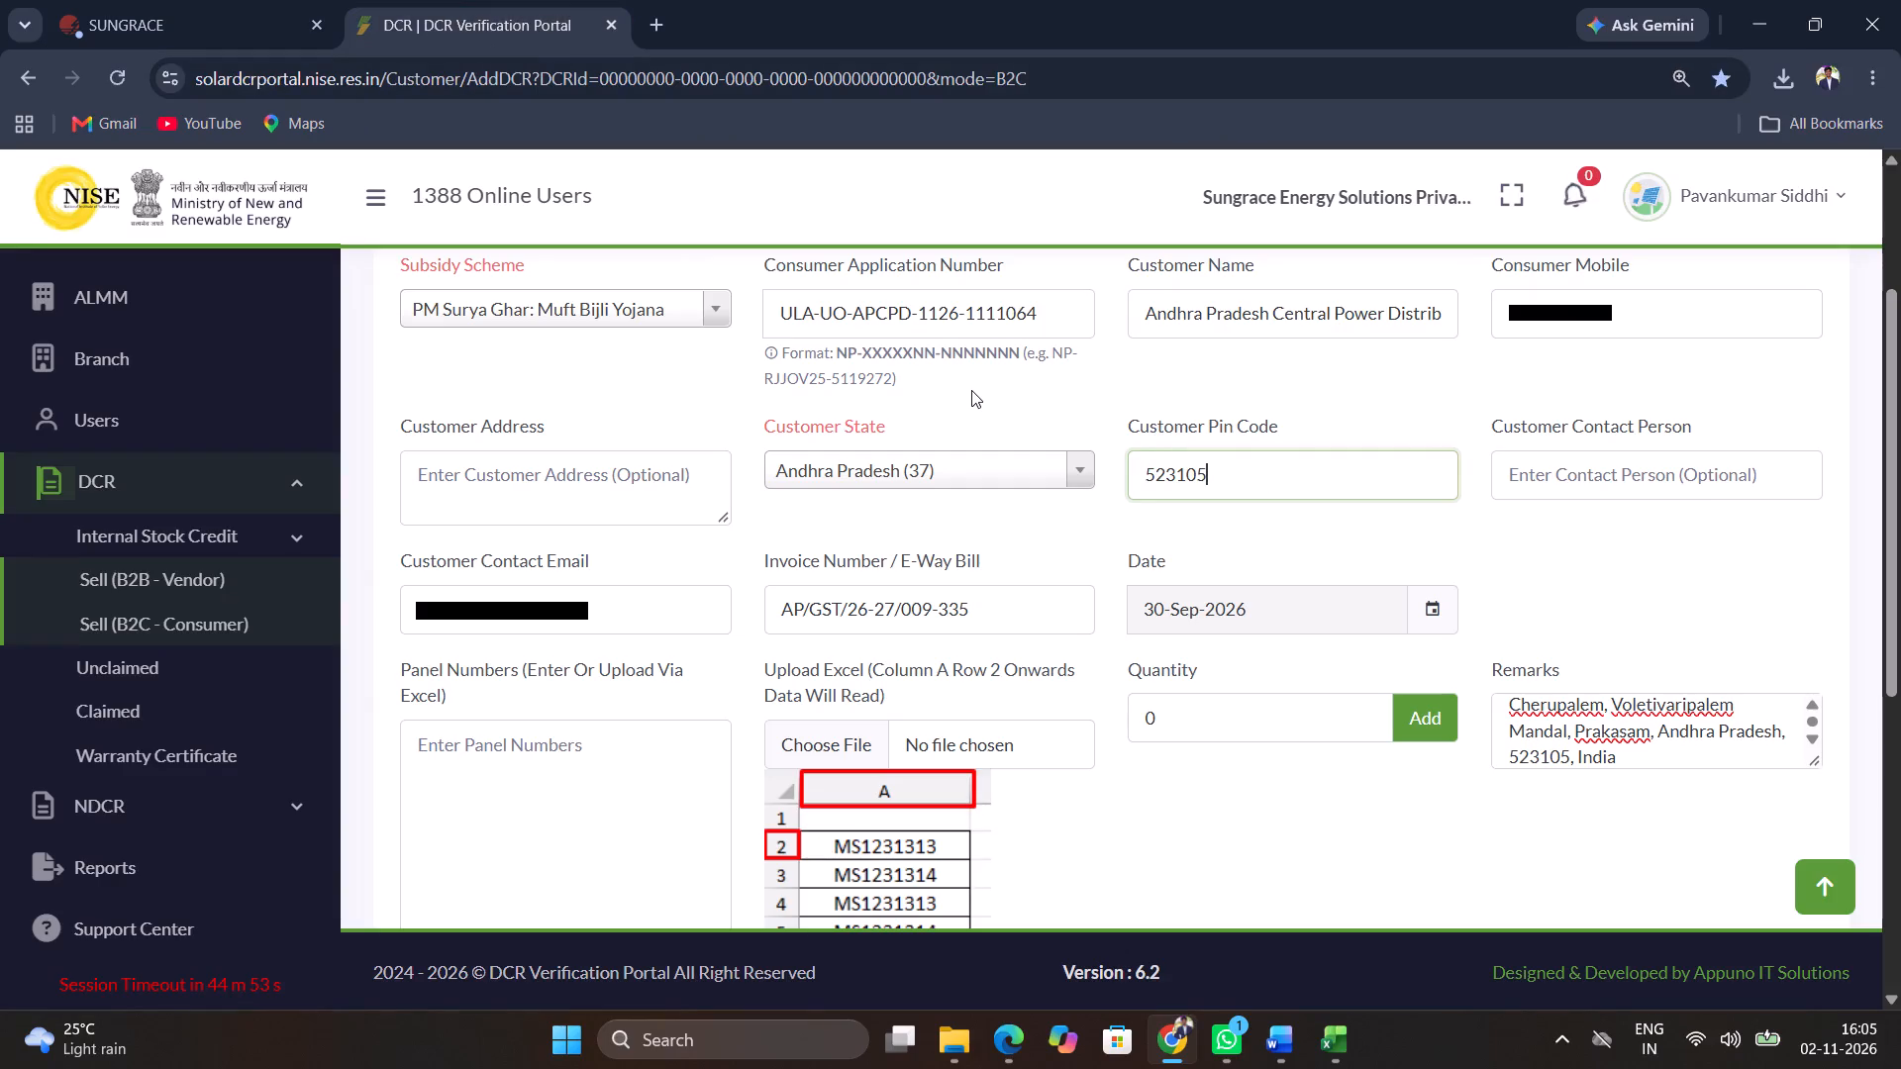
Confirm the completed DCR and accept the confirmation request.
scroll(1037, 414, "down", 4)
scroll(1513, 437, "down", 2)
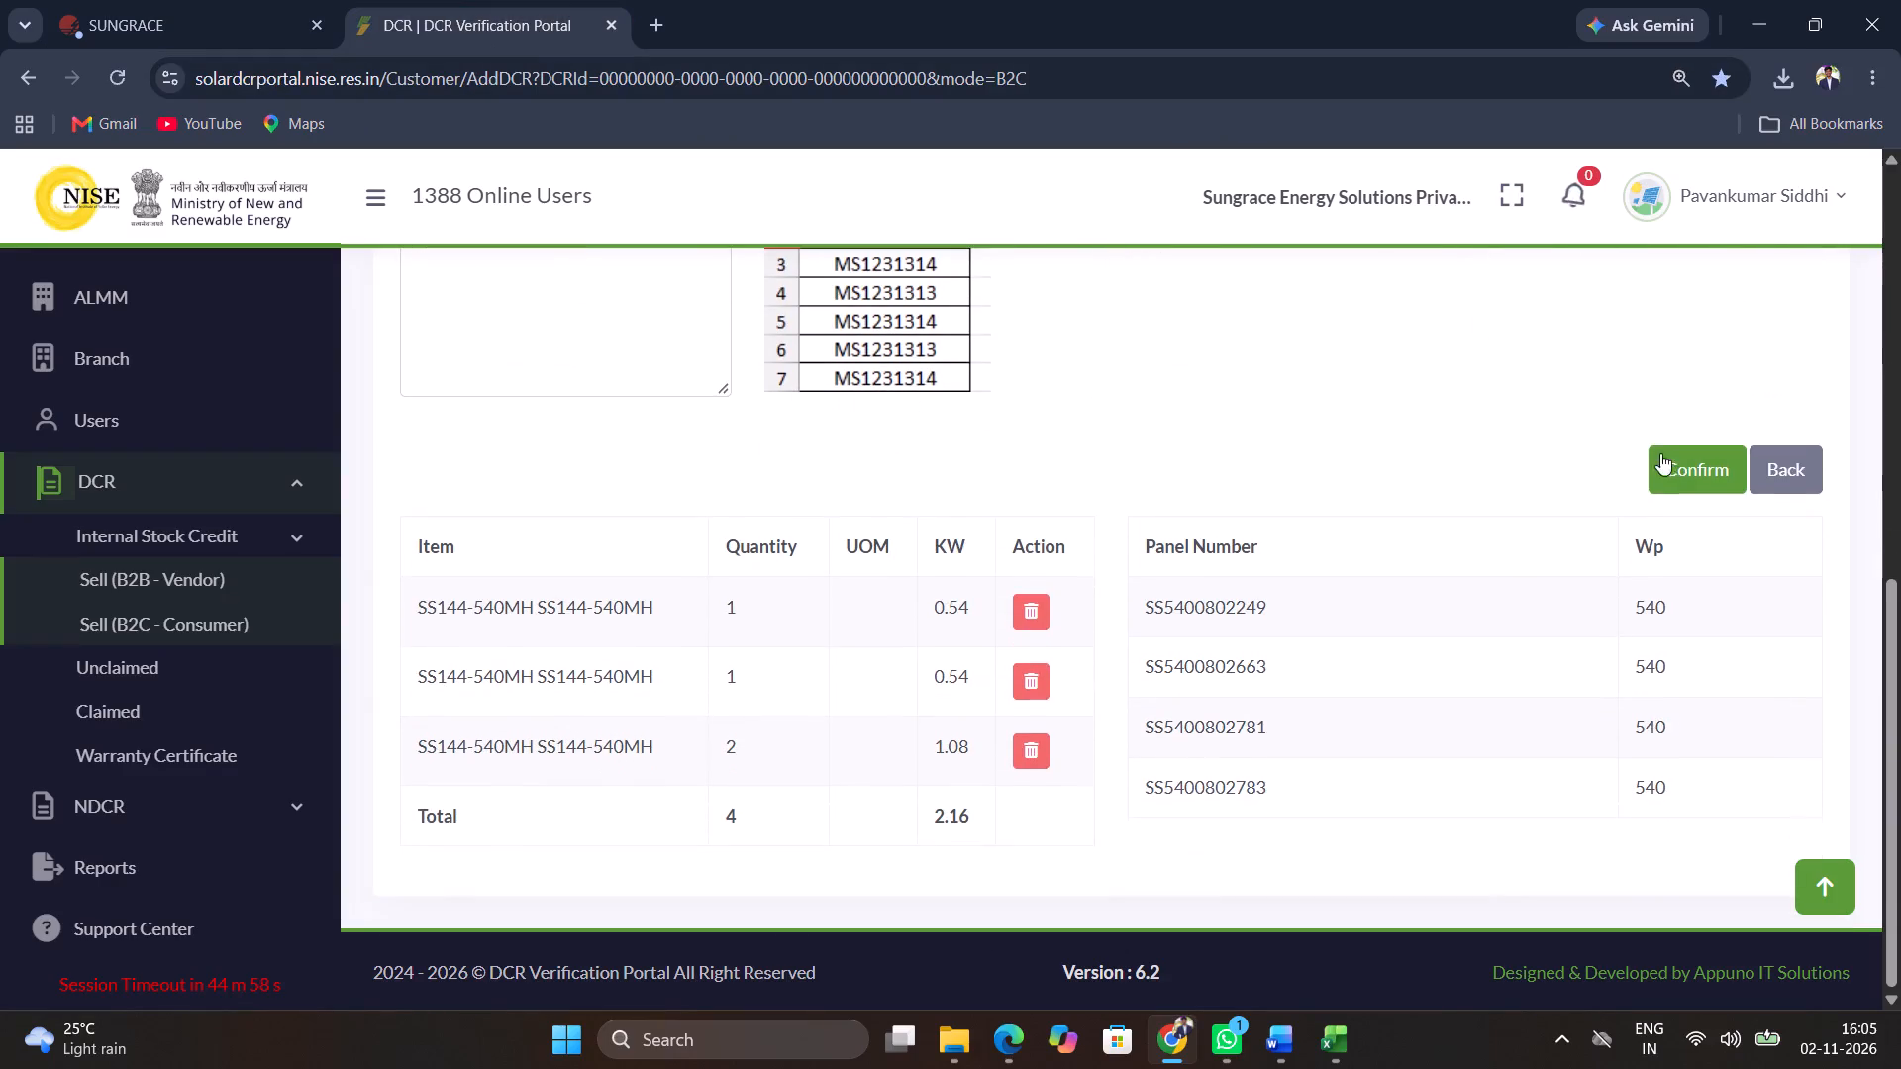
left_click(1667, 467)
left_click(1193, 737)
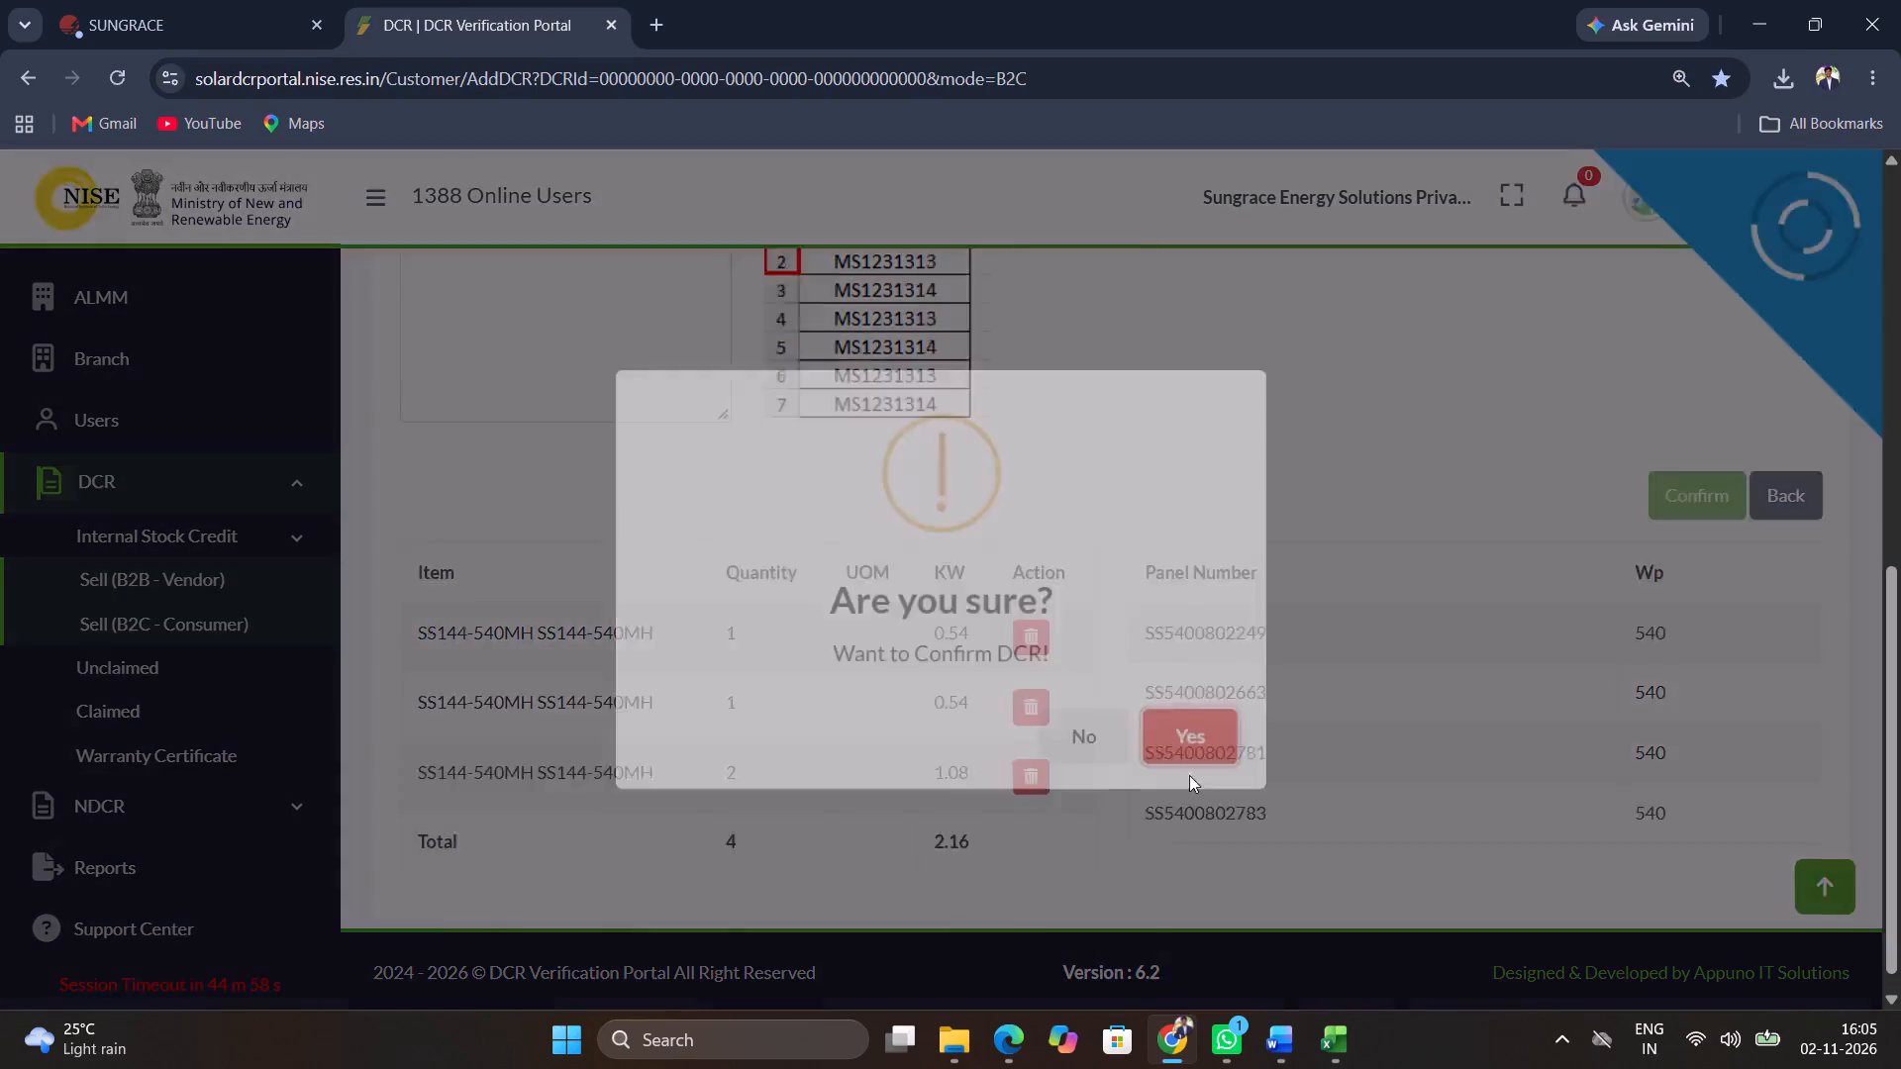
Switch to File Explorer and create a folder named 335_ in dcr crf > DCR009.
left_click_drag(946, 942, 950, 955)
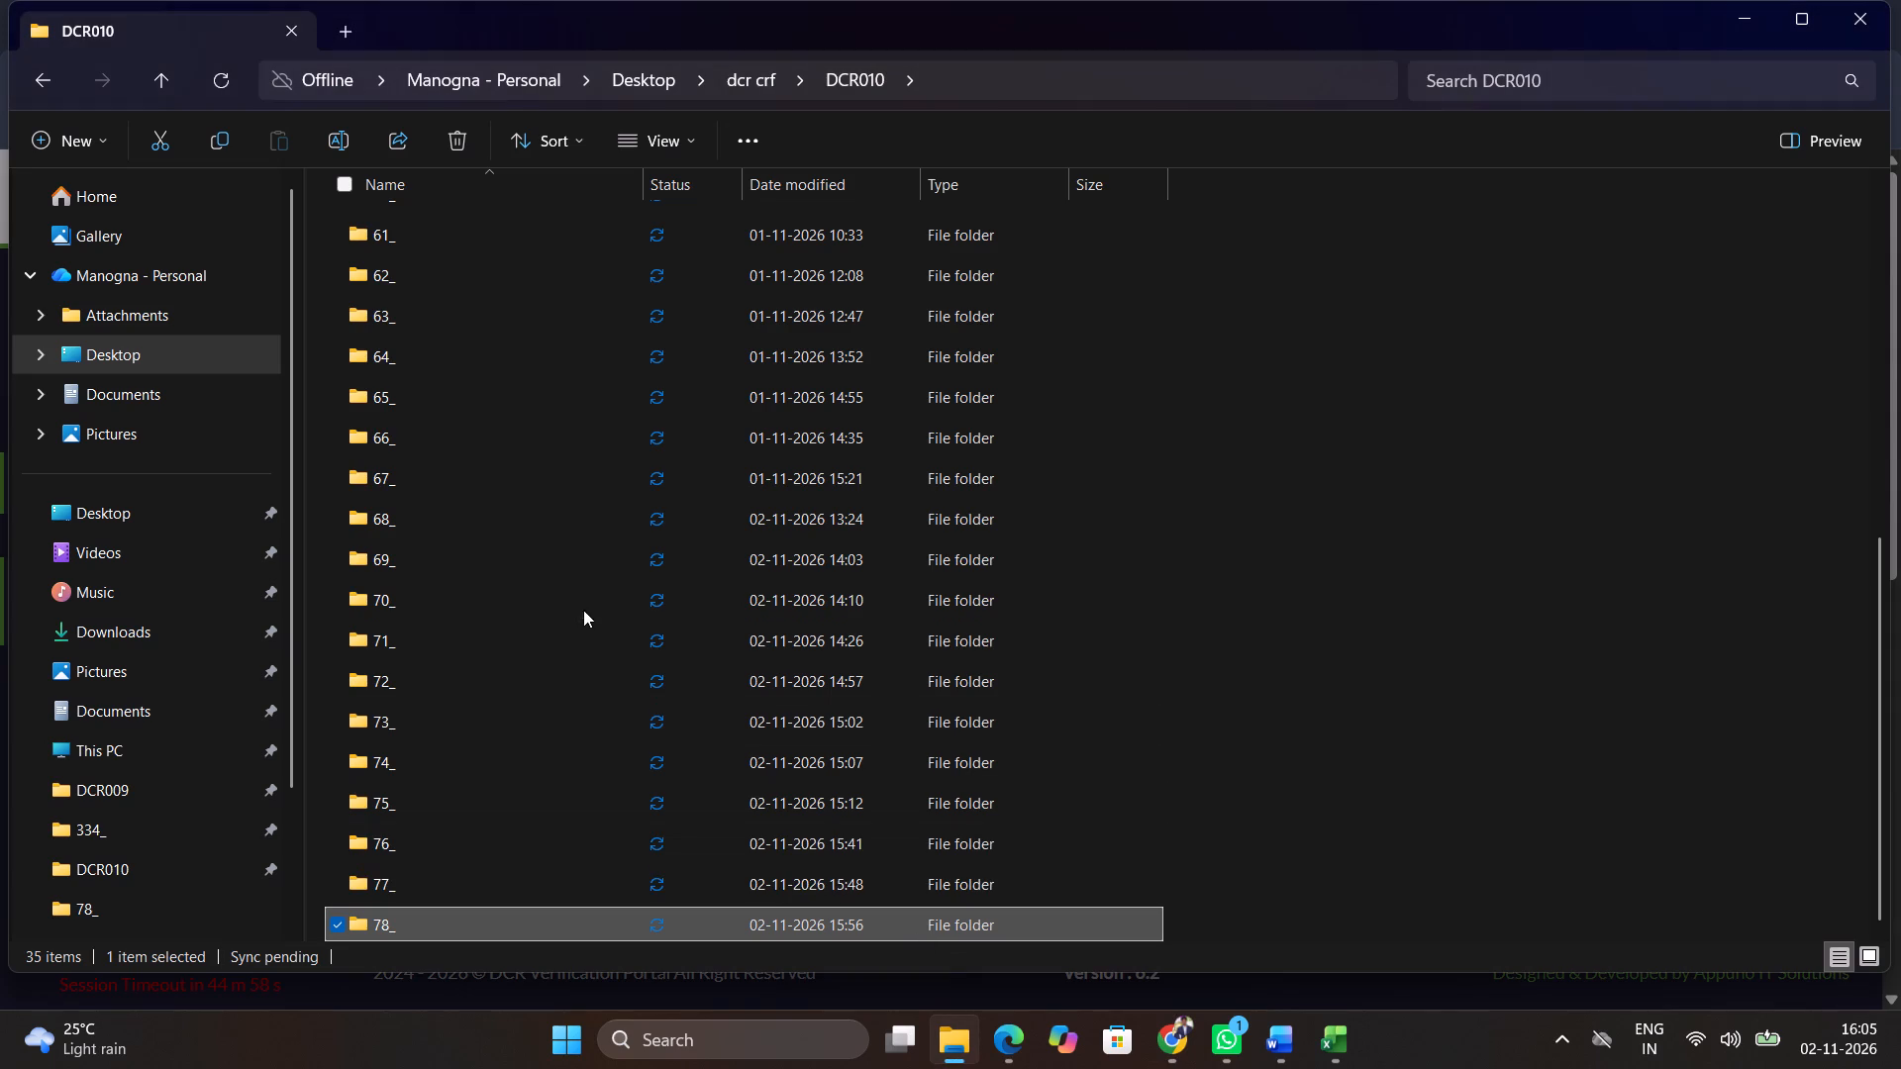
left_click_drag(779, 63, 783, 79)
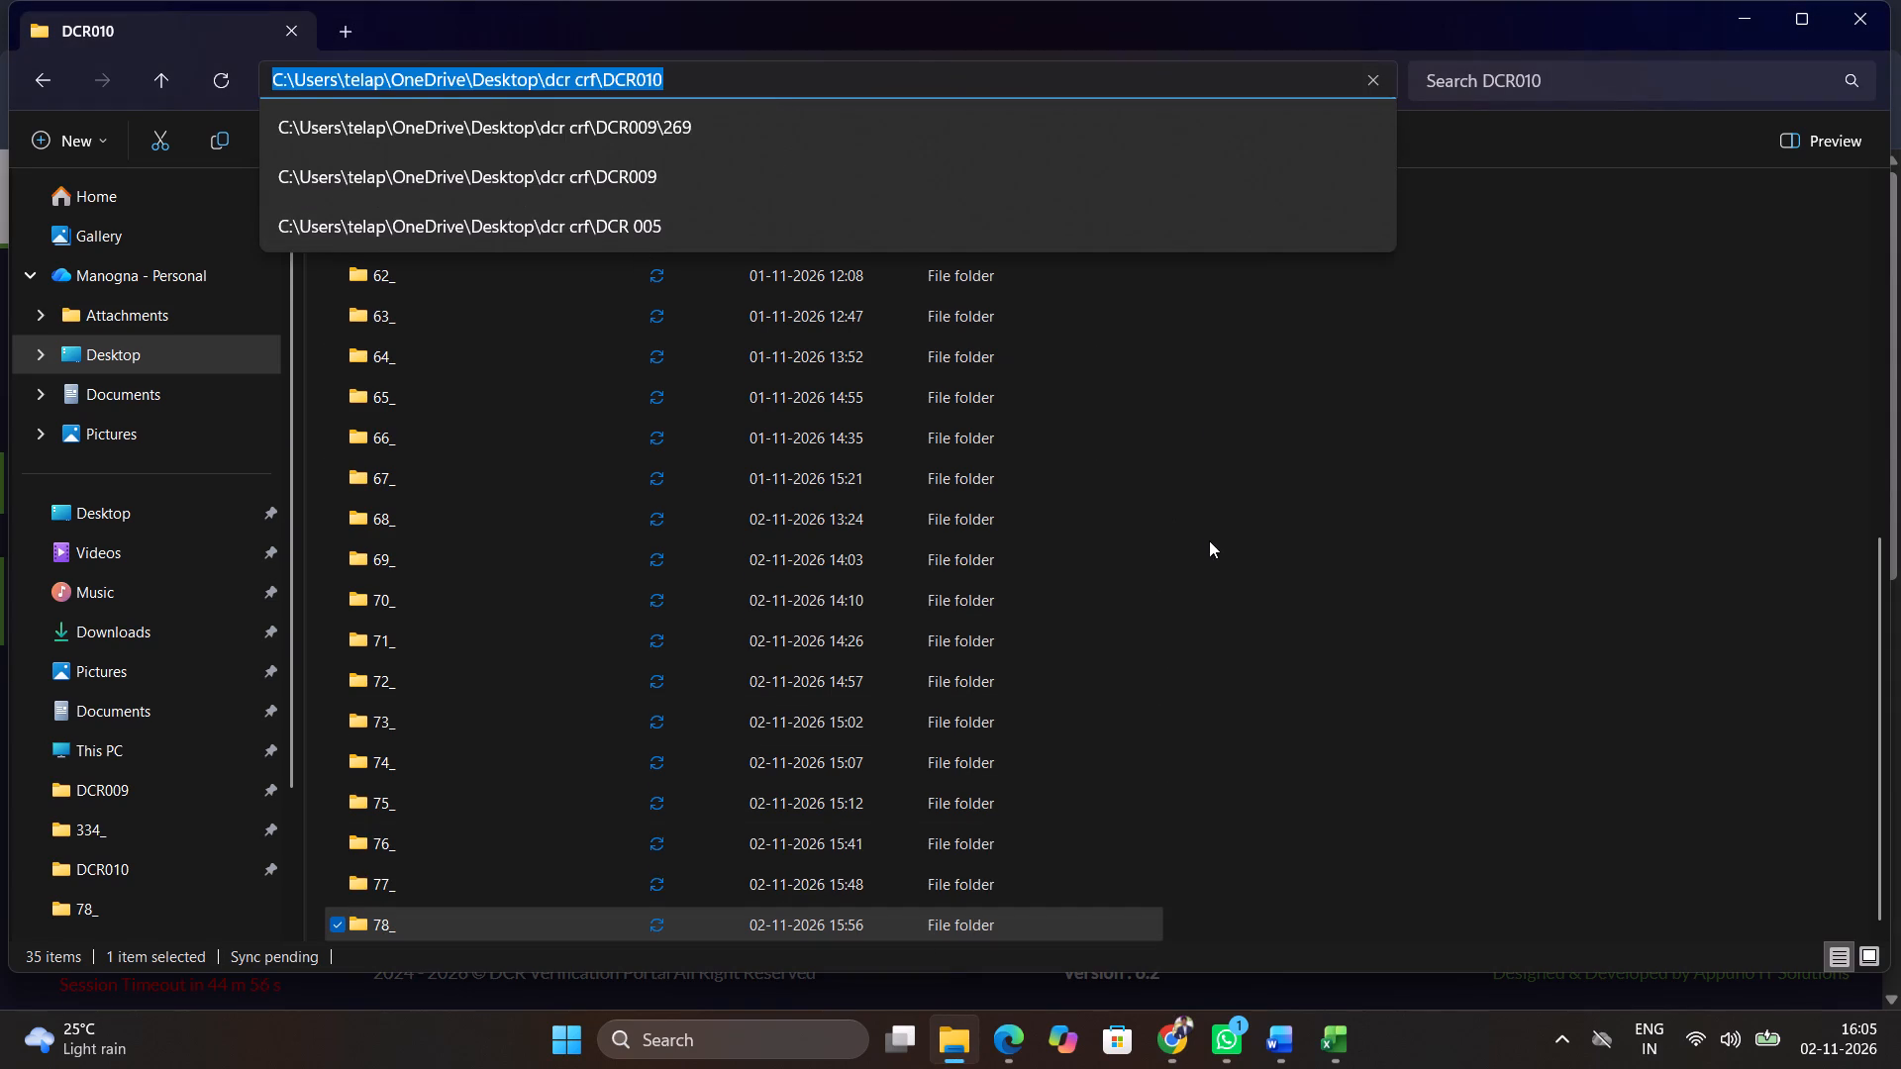
left_click(1209, 538)
left_click(758, 91)
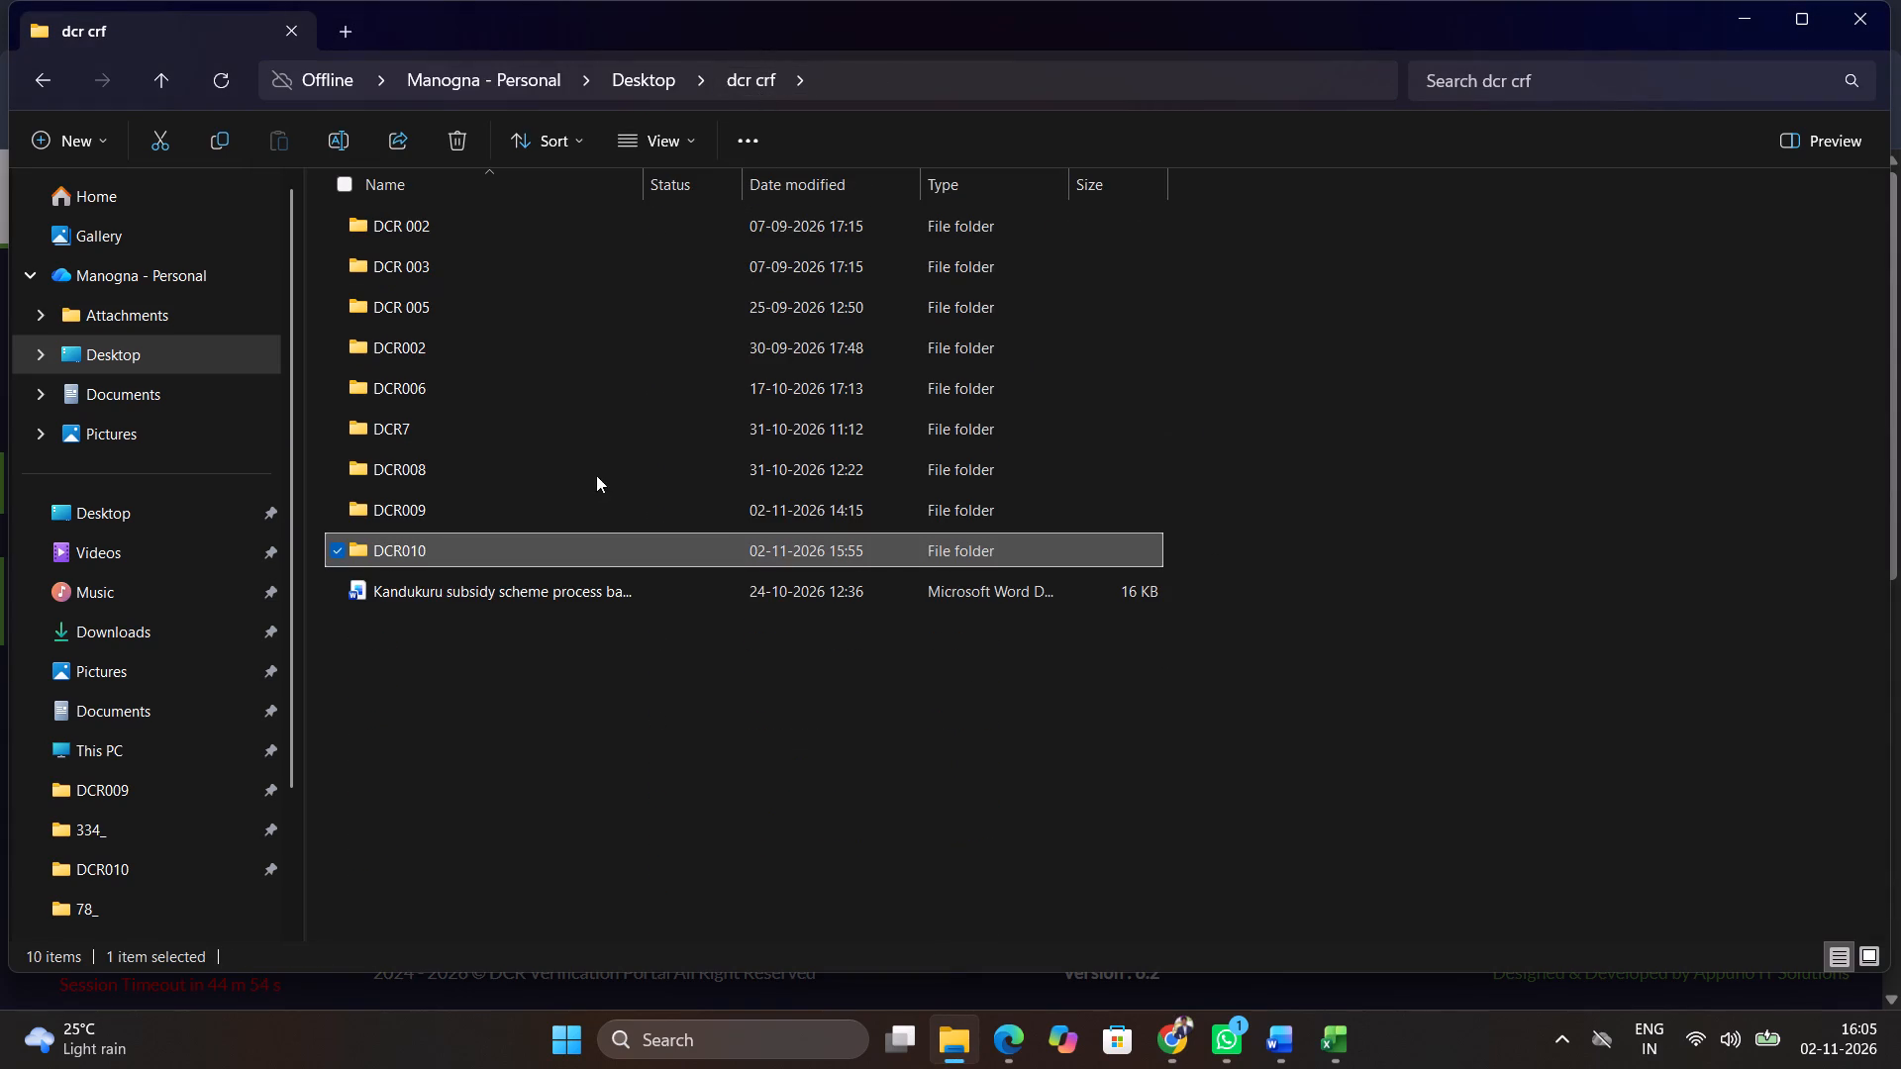
double_click(593, 497)
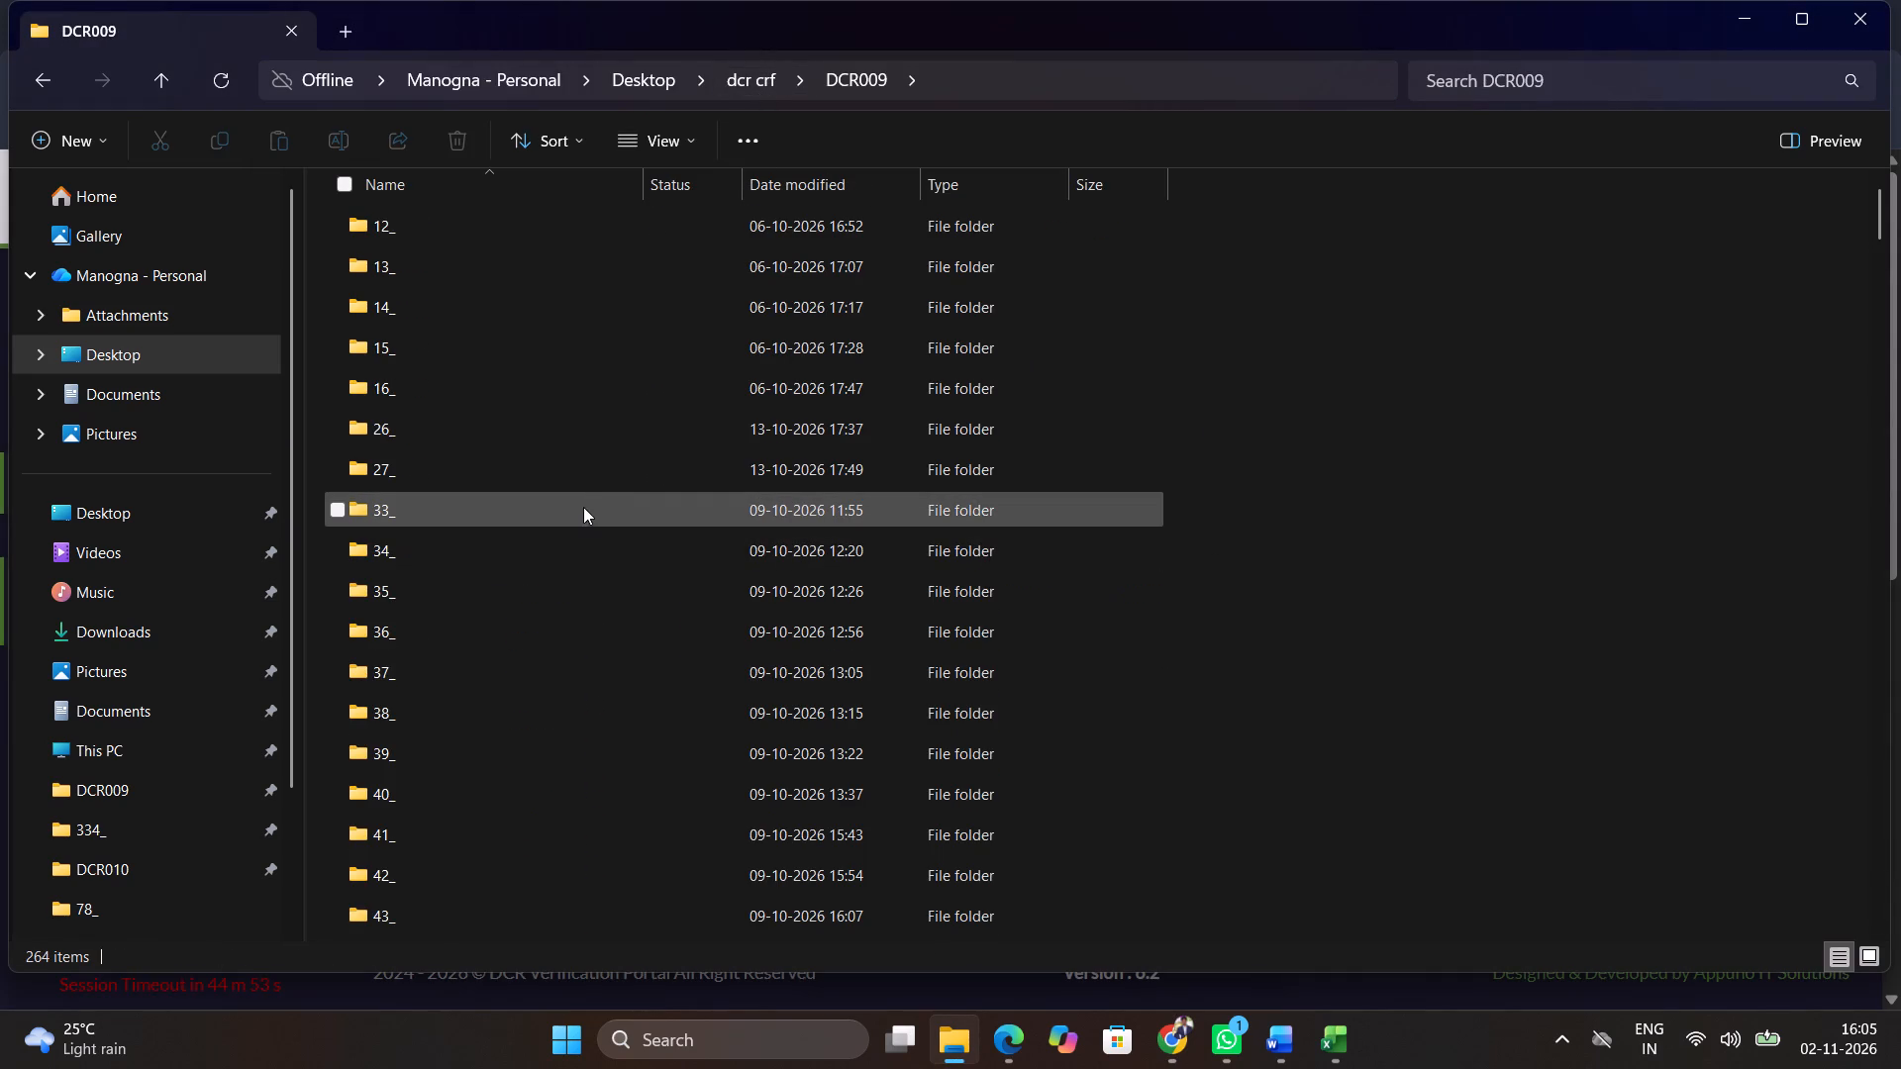
left_click(65, 139)
left_click(90, 201)
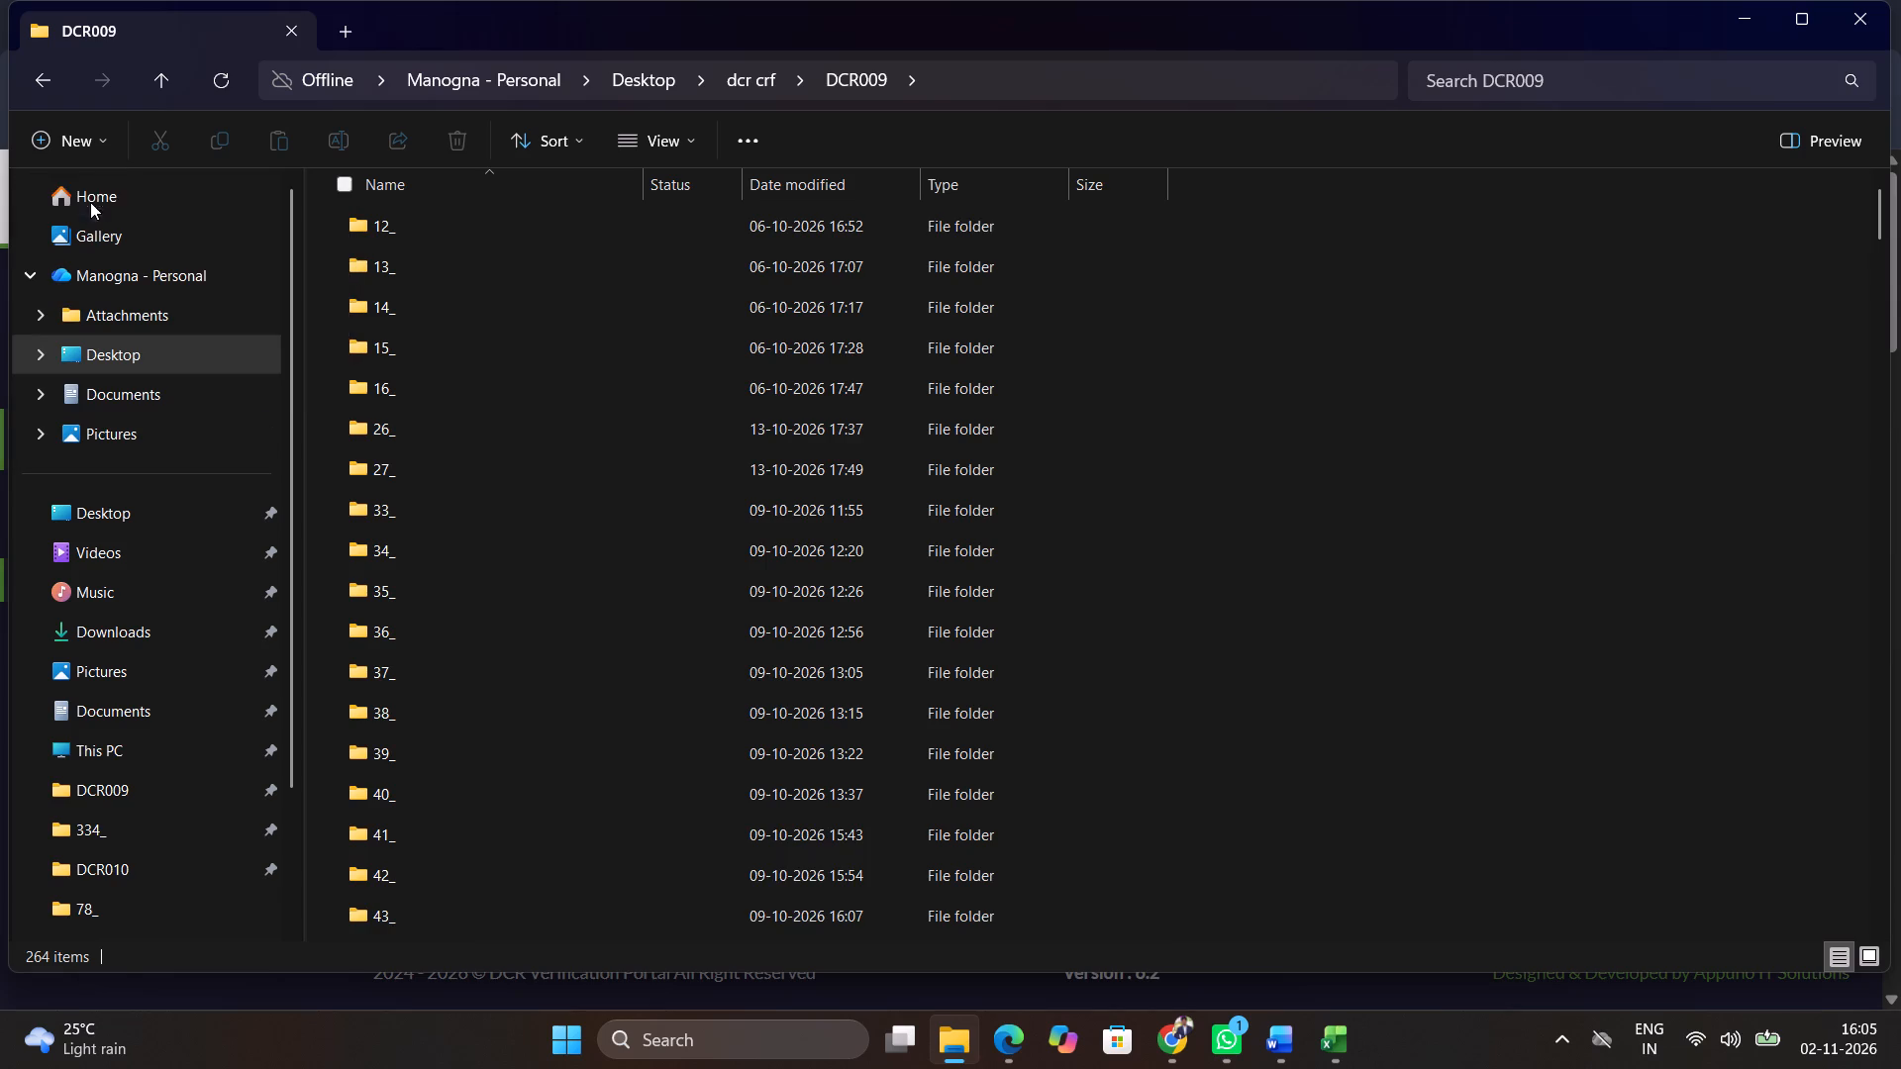
type("334")
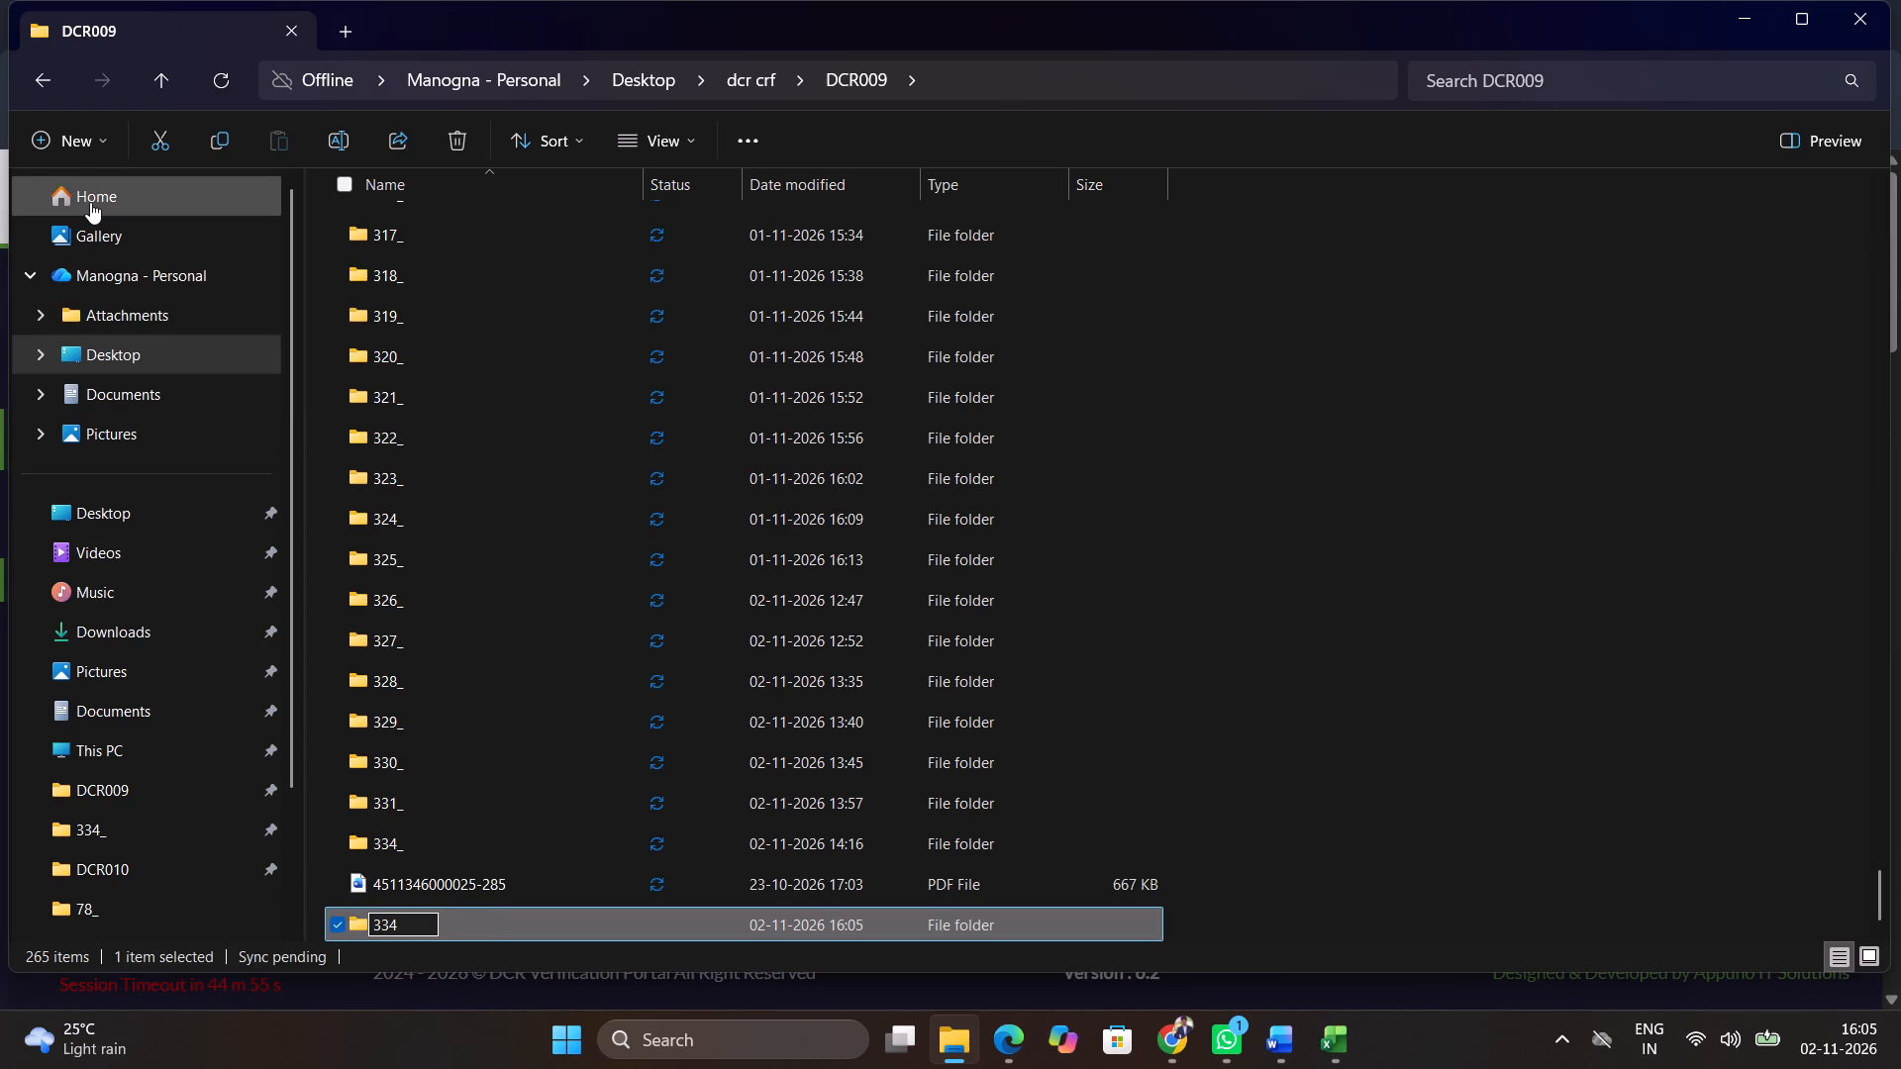
key("BackSpace")
key("5")
key("shift+underscore")
key("Return")
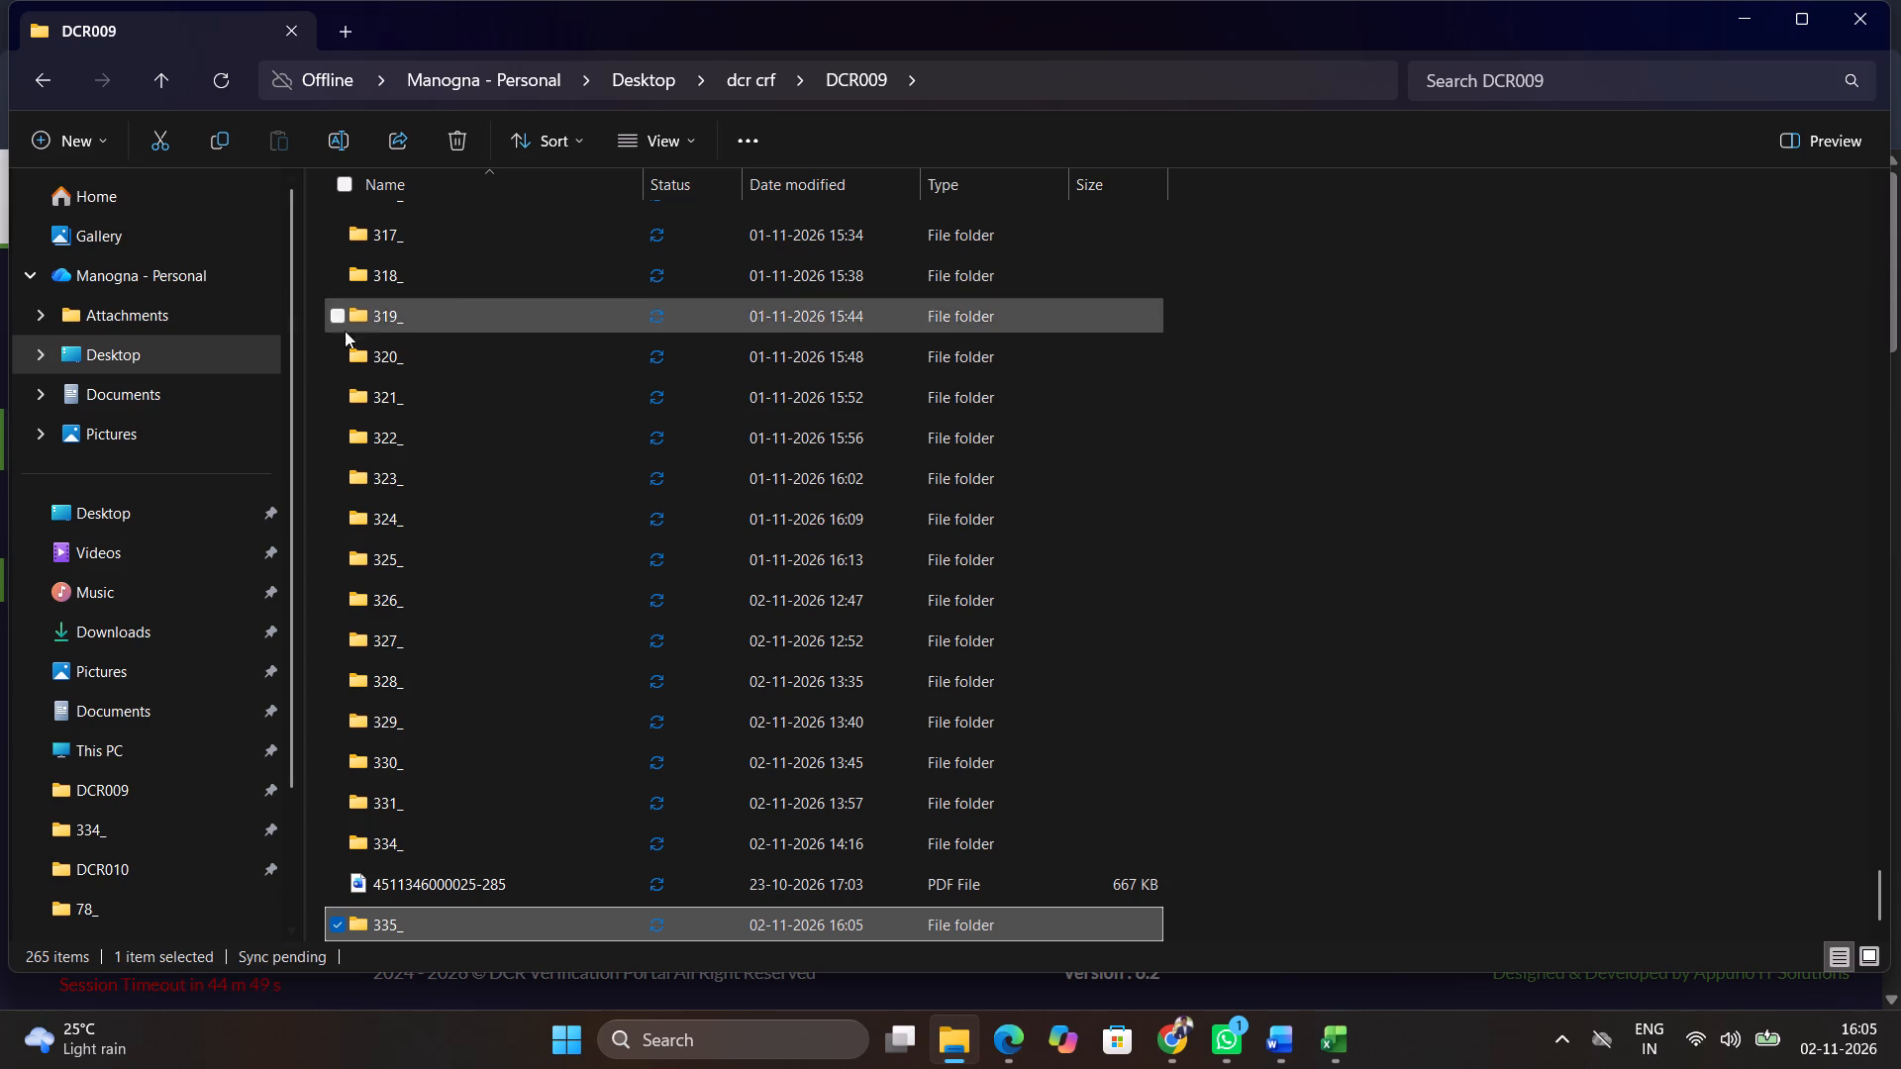
Return to the browser and copy the service number from the SUNGRACE record's Quick Copy Details.
left_click(1165, 931)
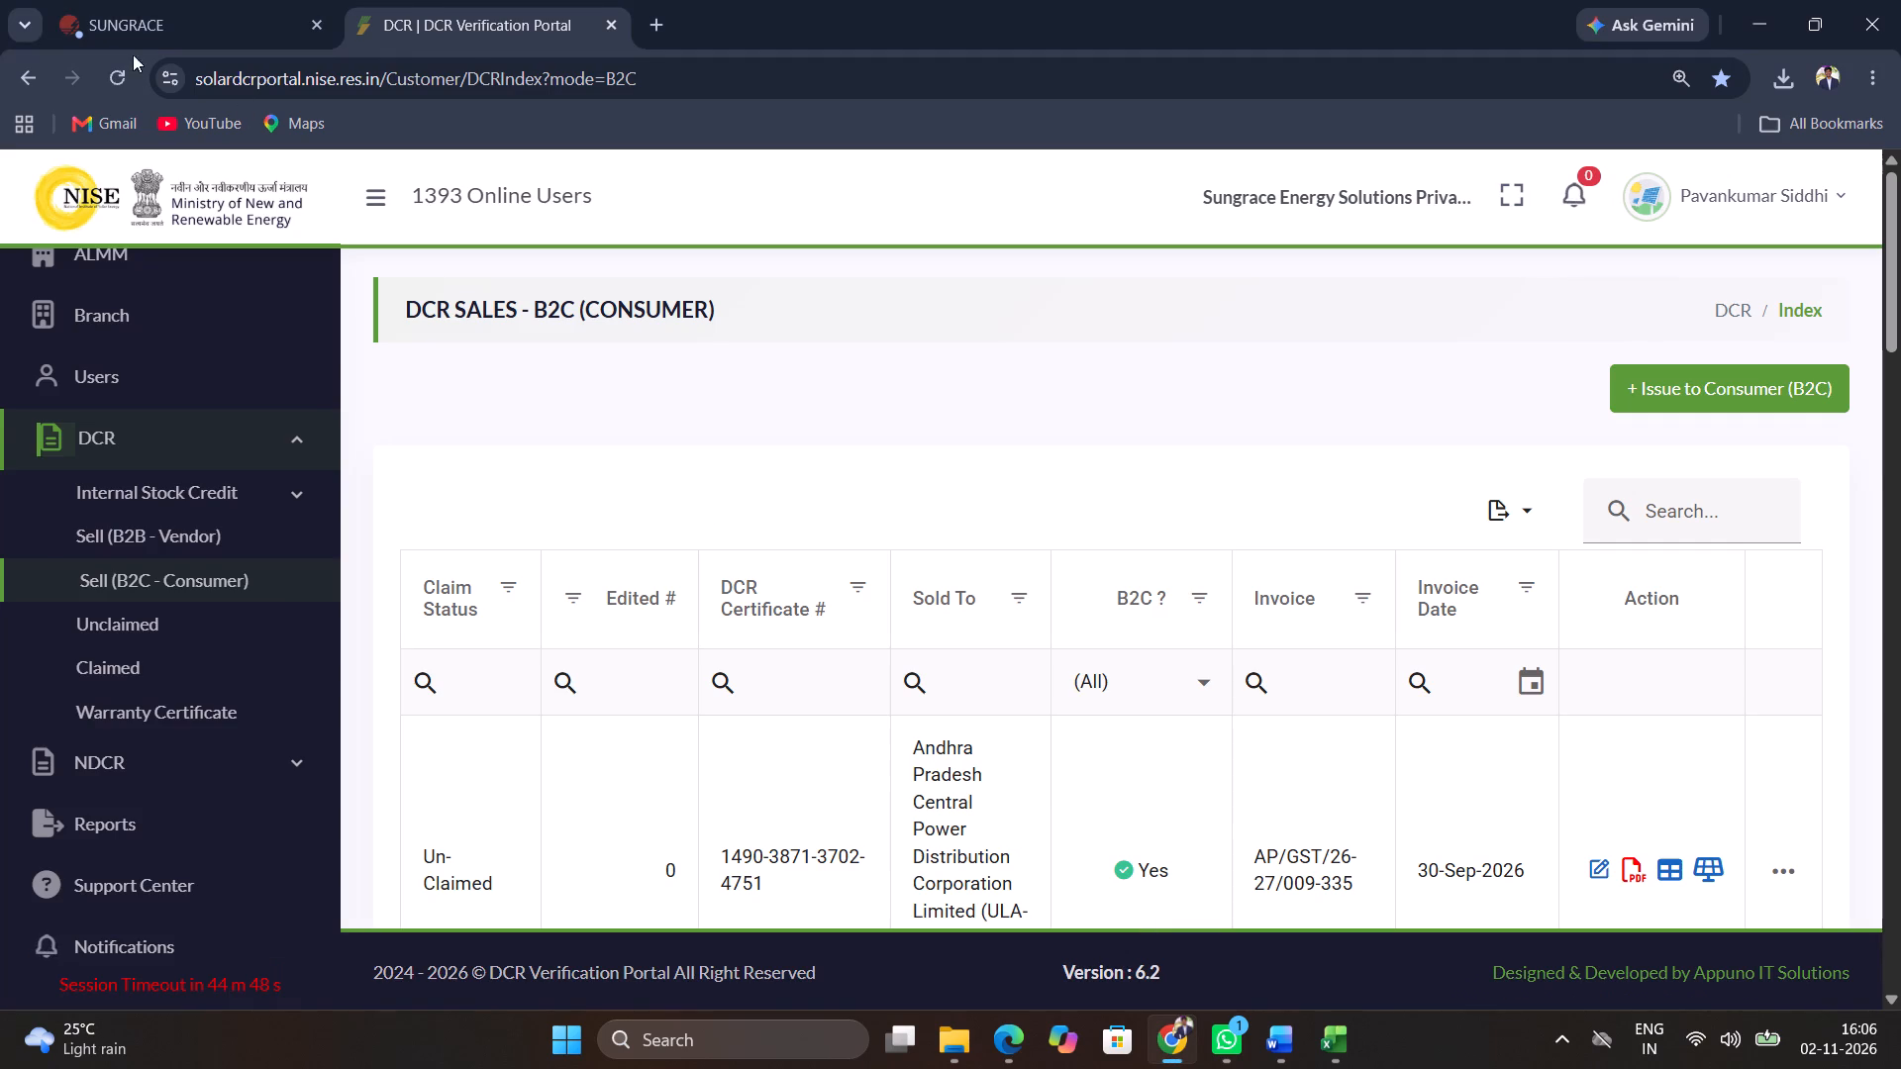
left_click(114, 0)
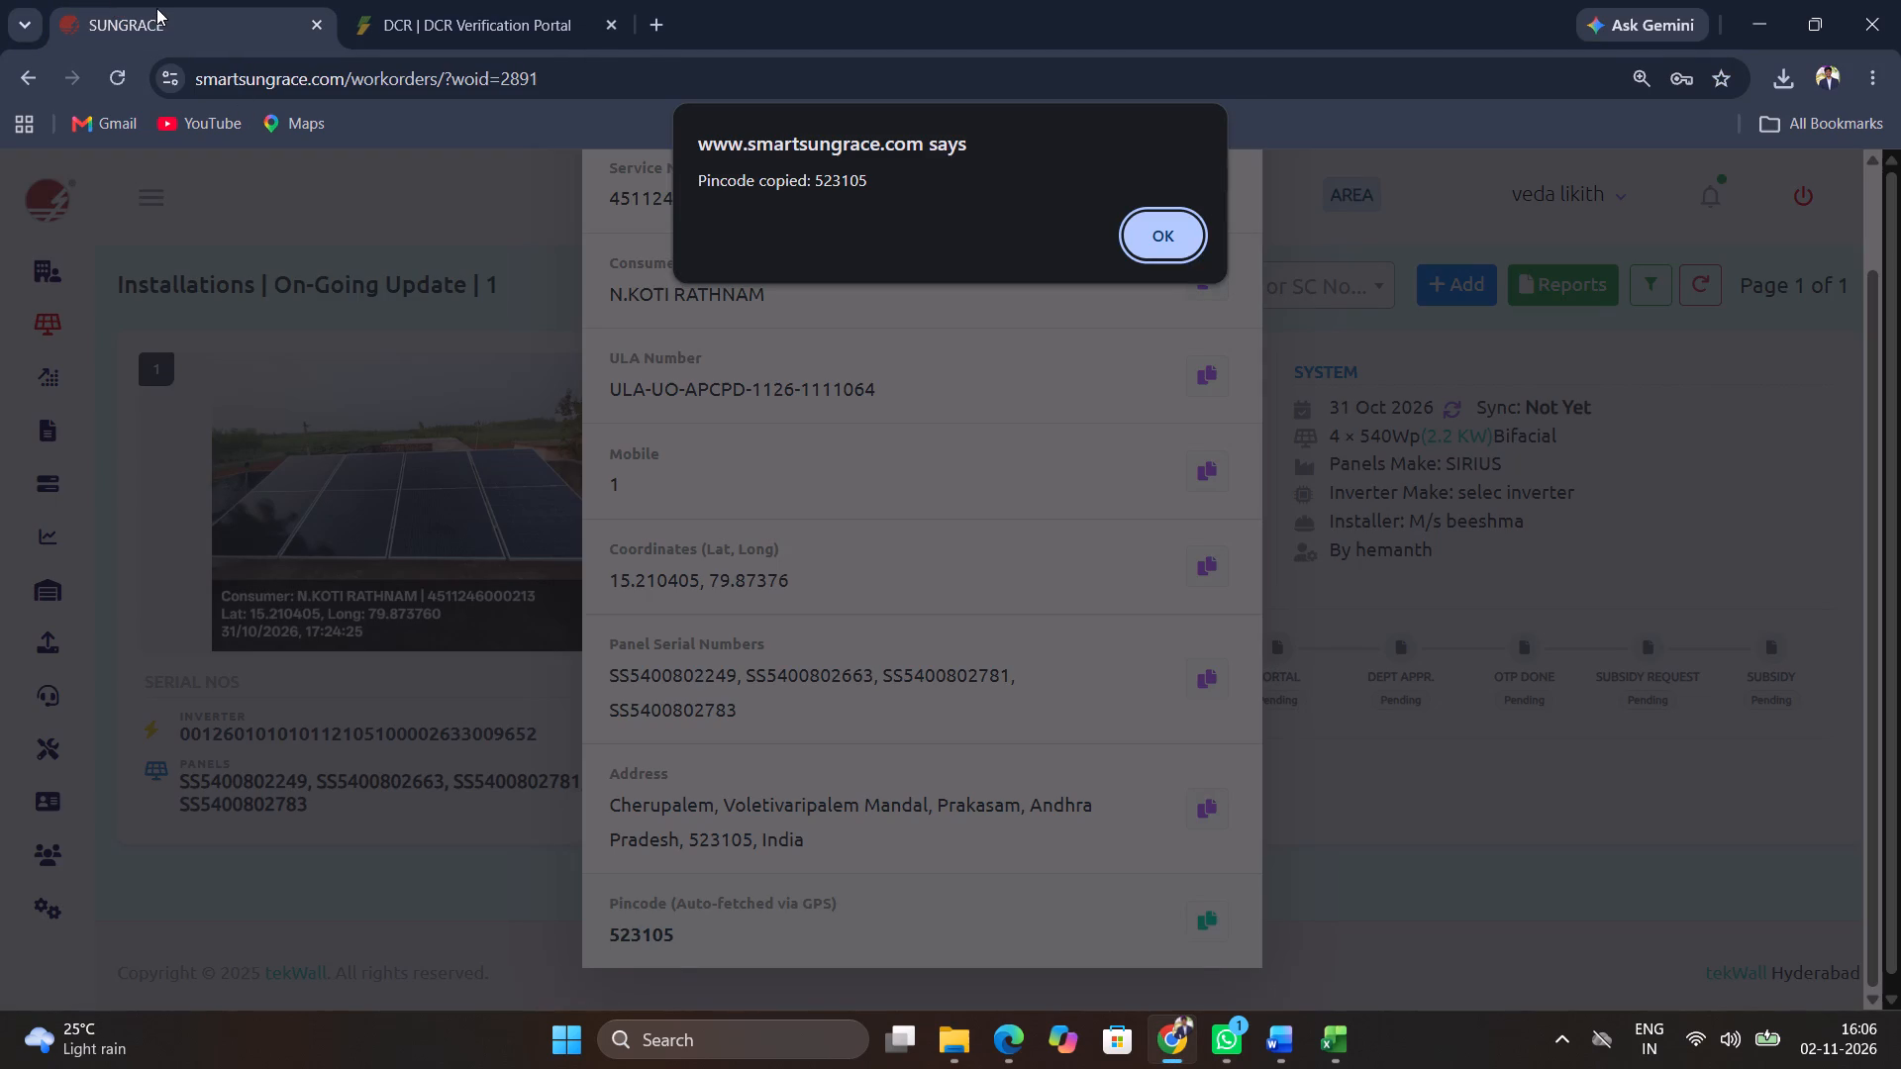
left_click(1161, 233)
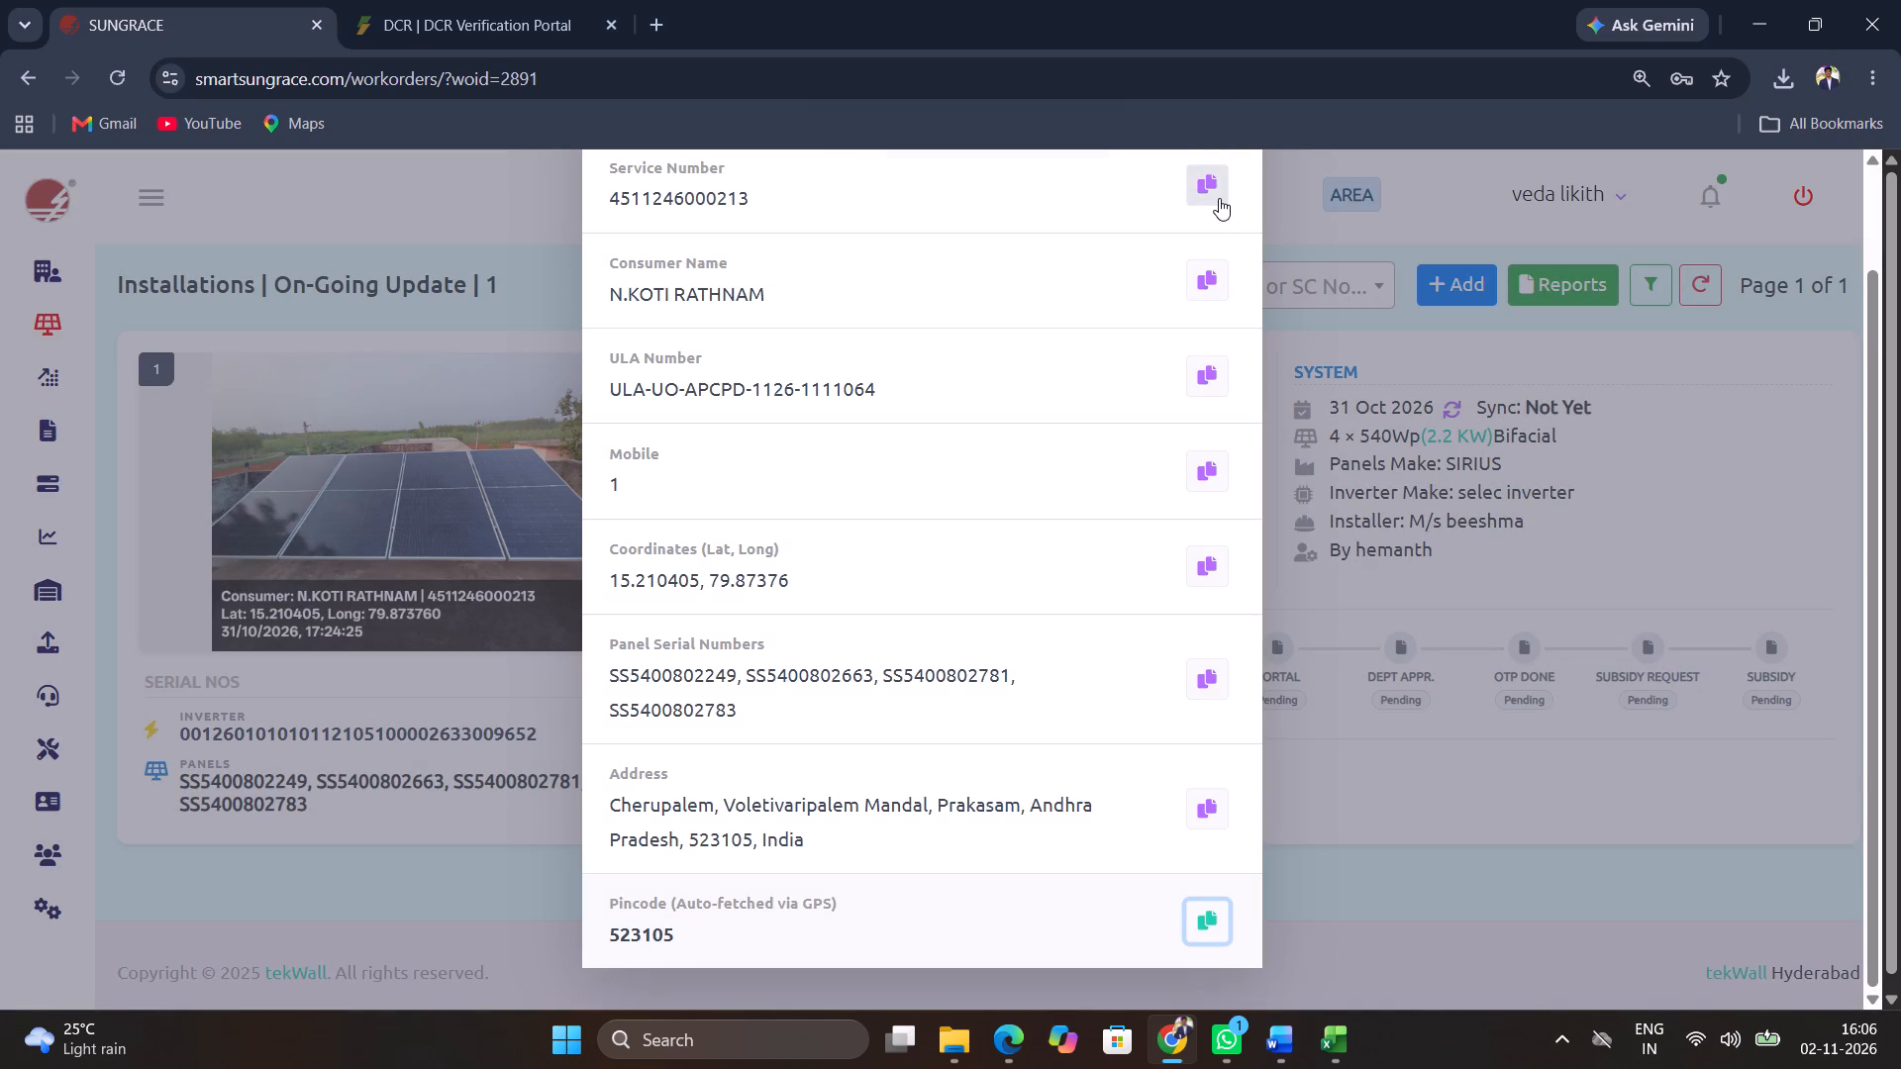
left_click(1179, 205)
left_click(1197, 194)
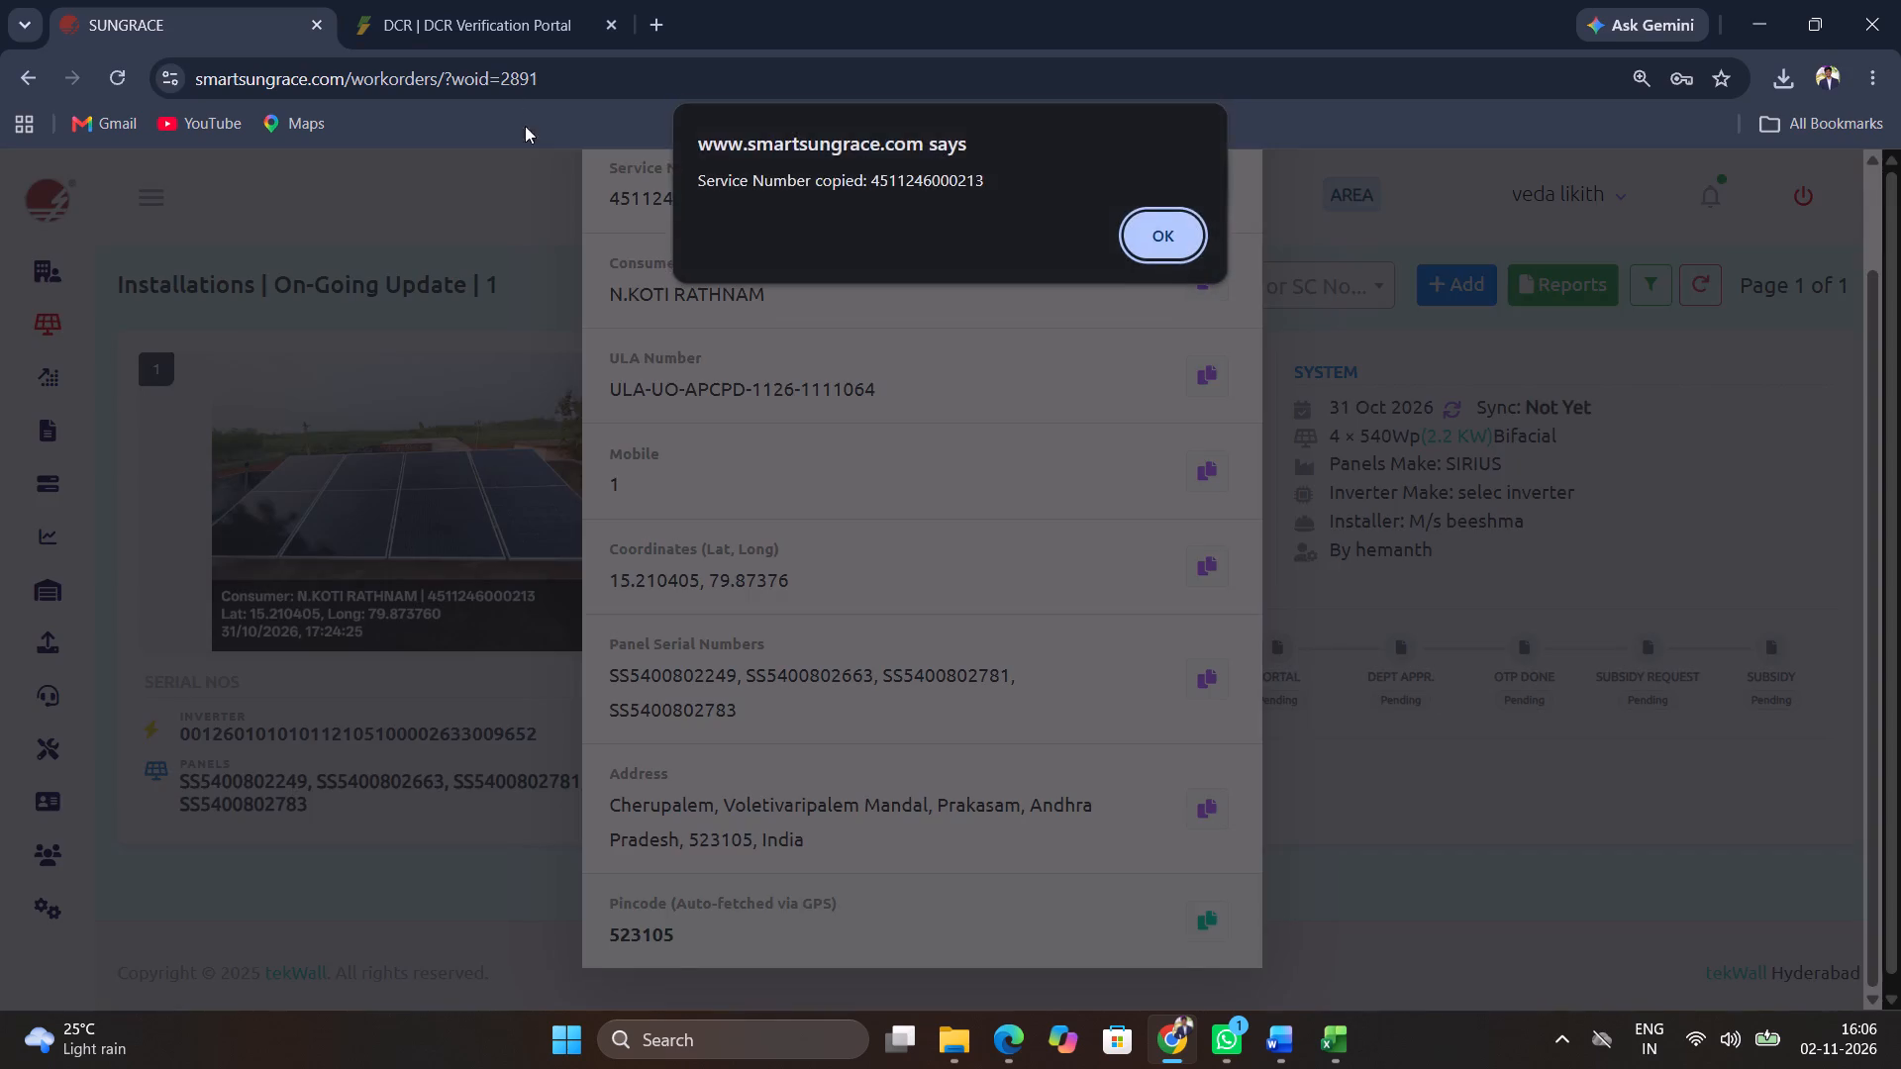
Download the newly issued B2C certificate's PDF, naming the file with the copied service number followed by -335.
left_click(553, 0)
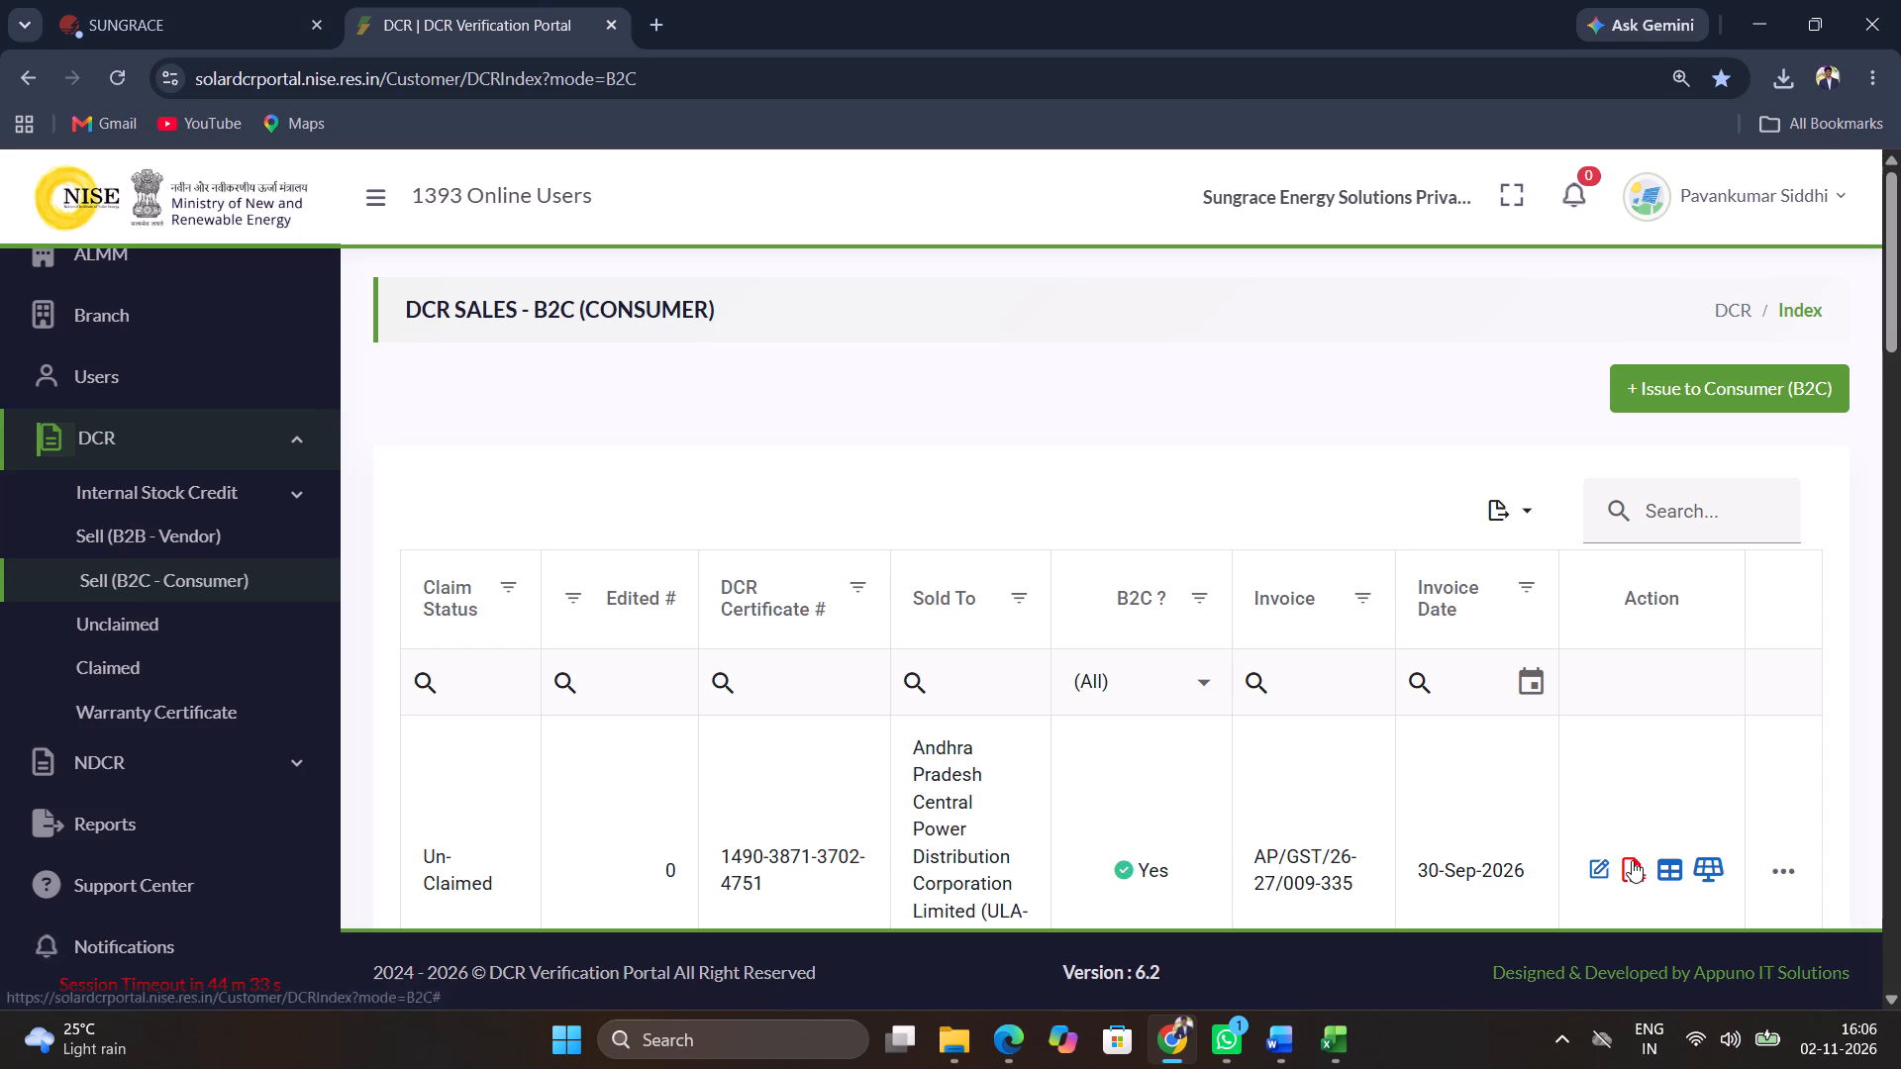
left_click(1632, 860)
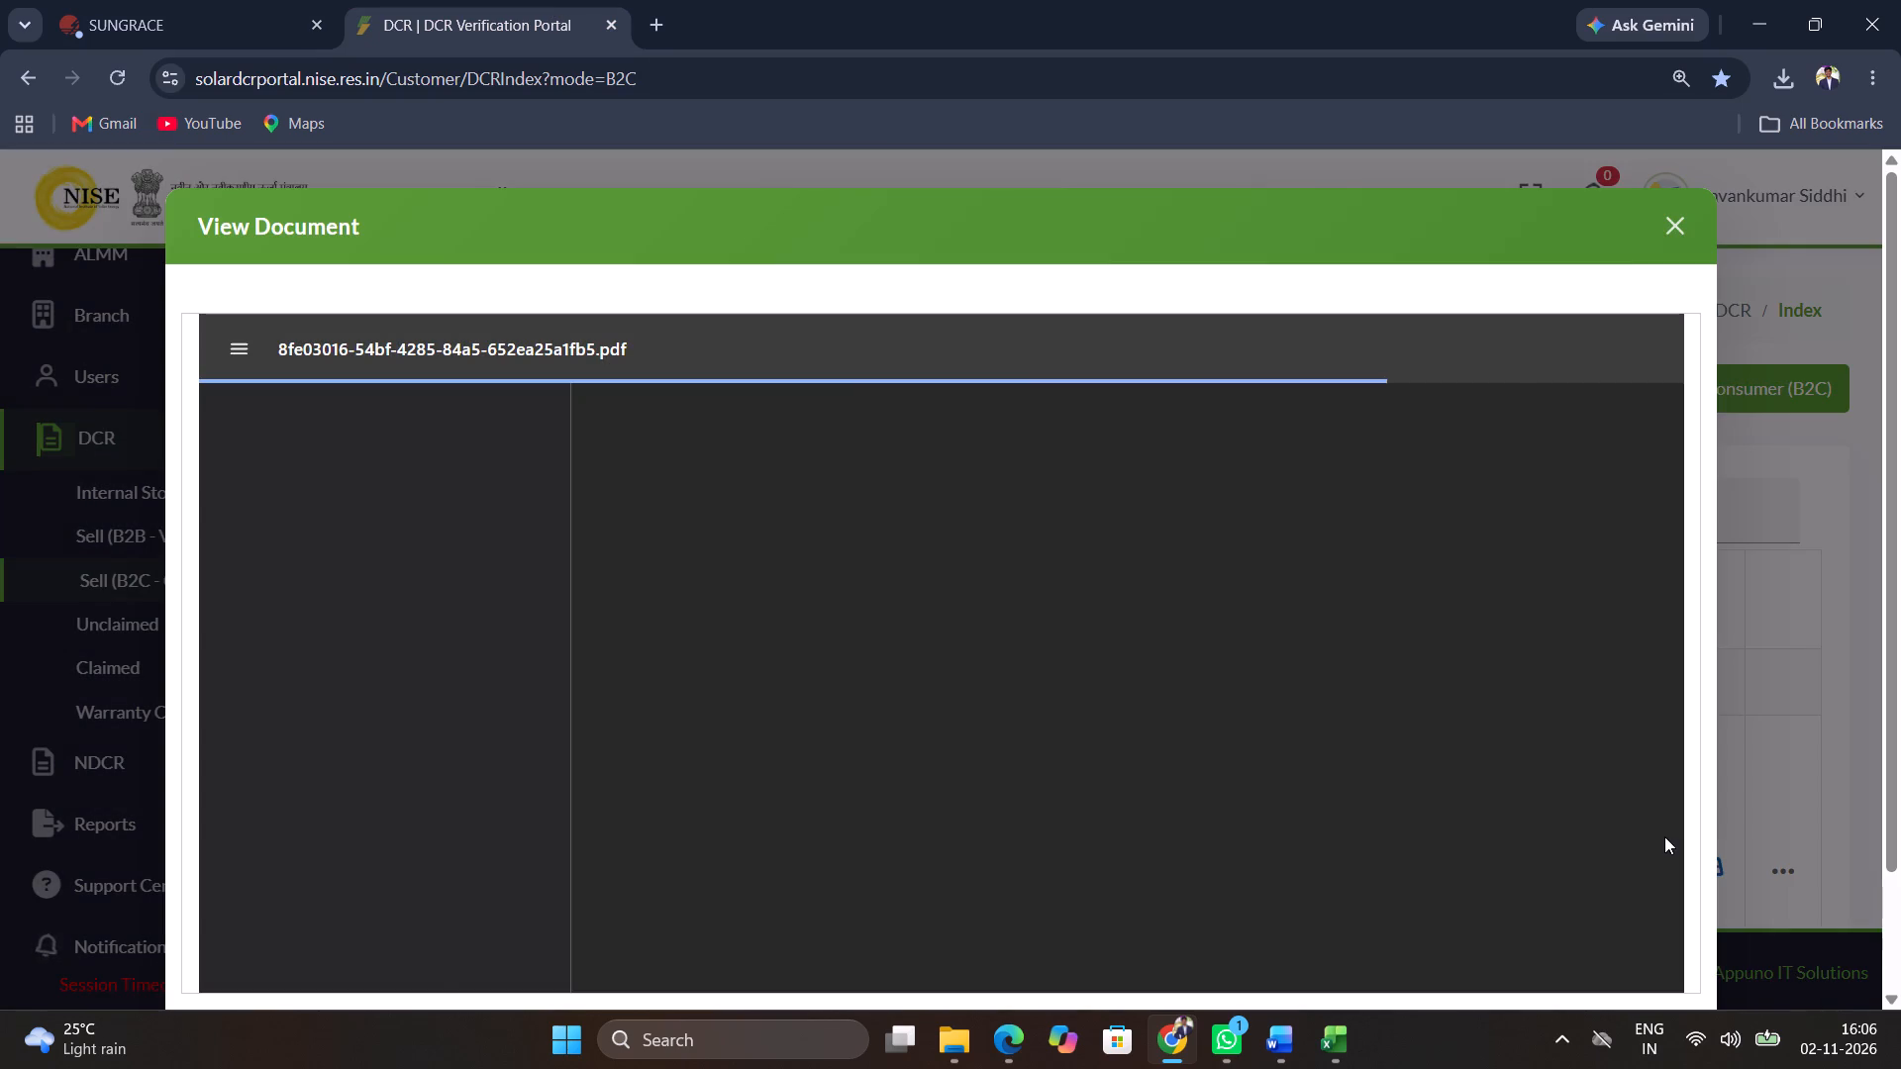
left_click(1559, 344)
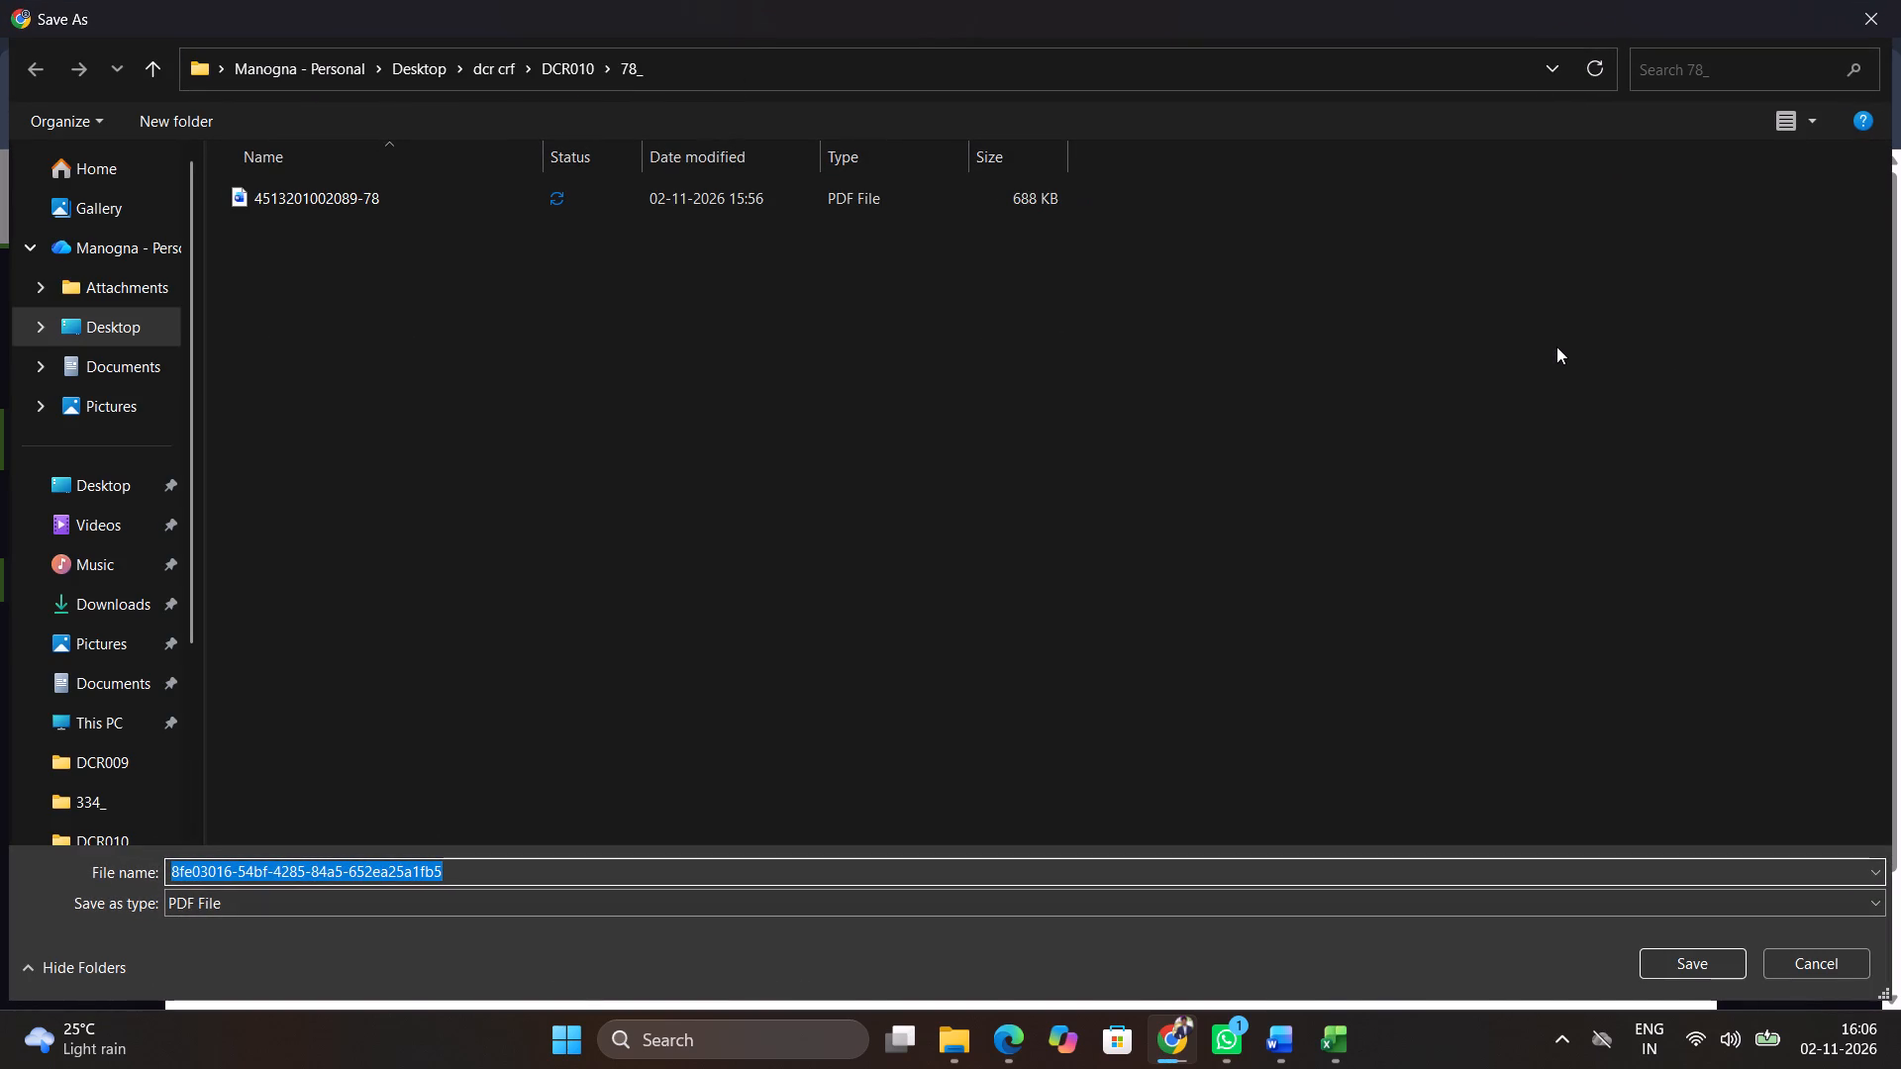
key("ctrl+v")
key("minus")
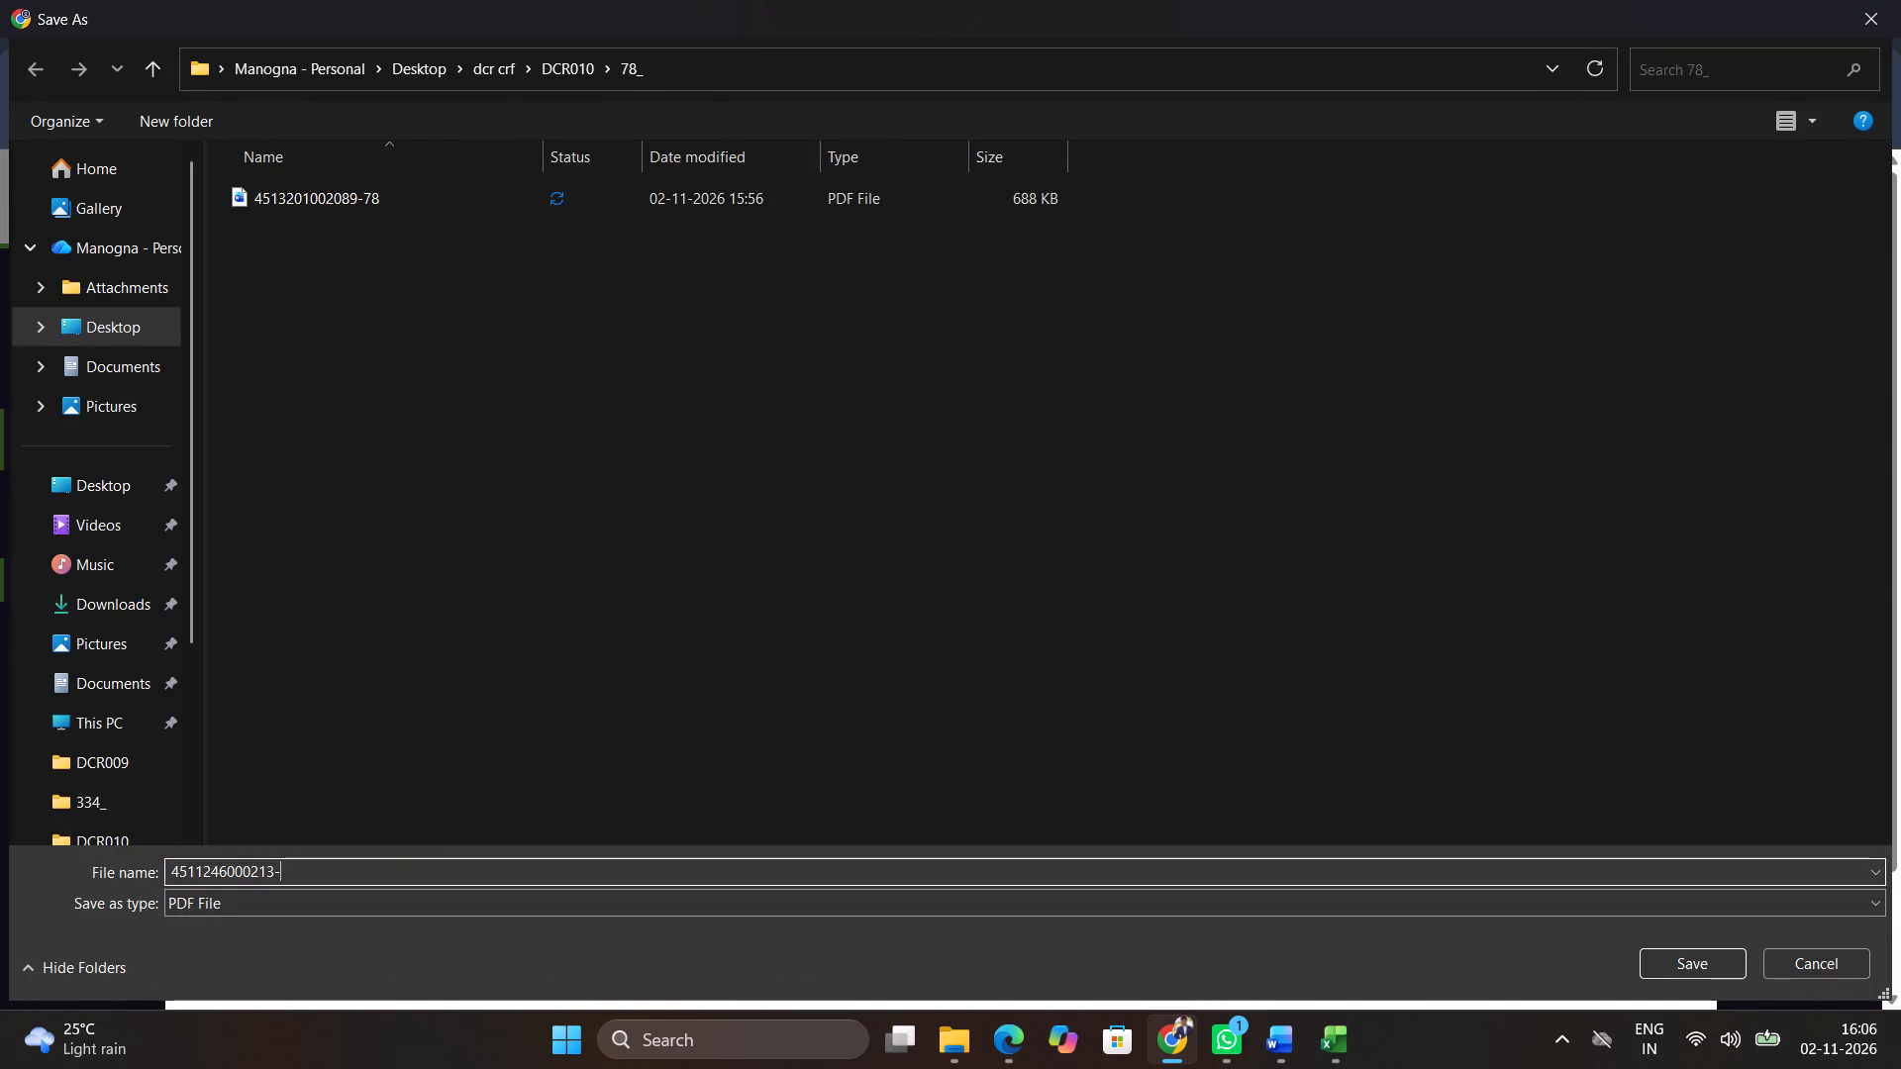
type("335")
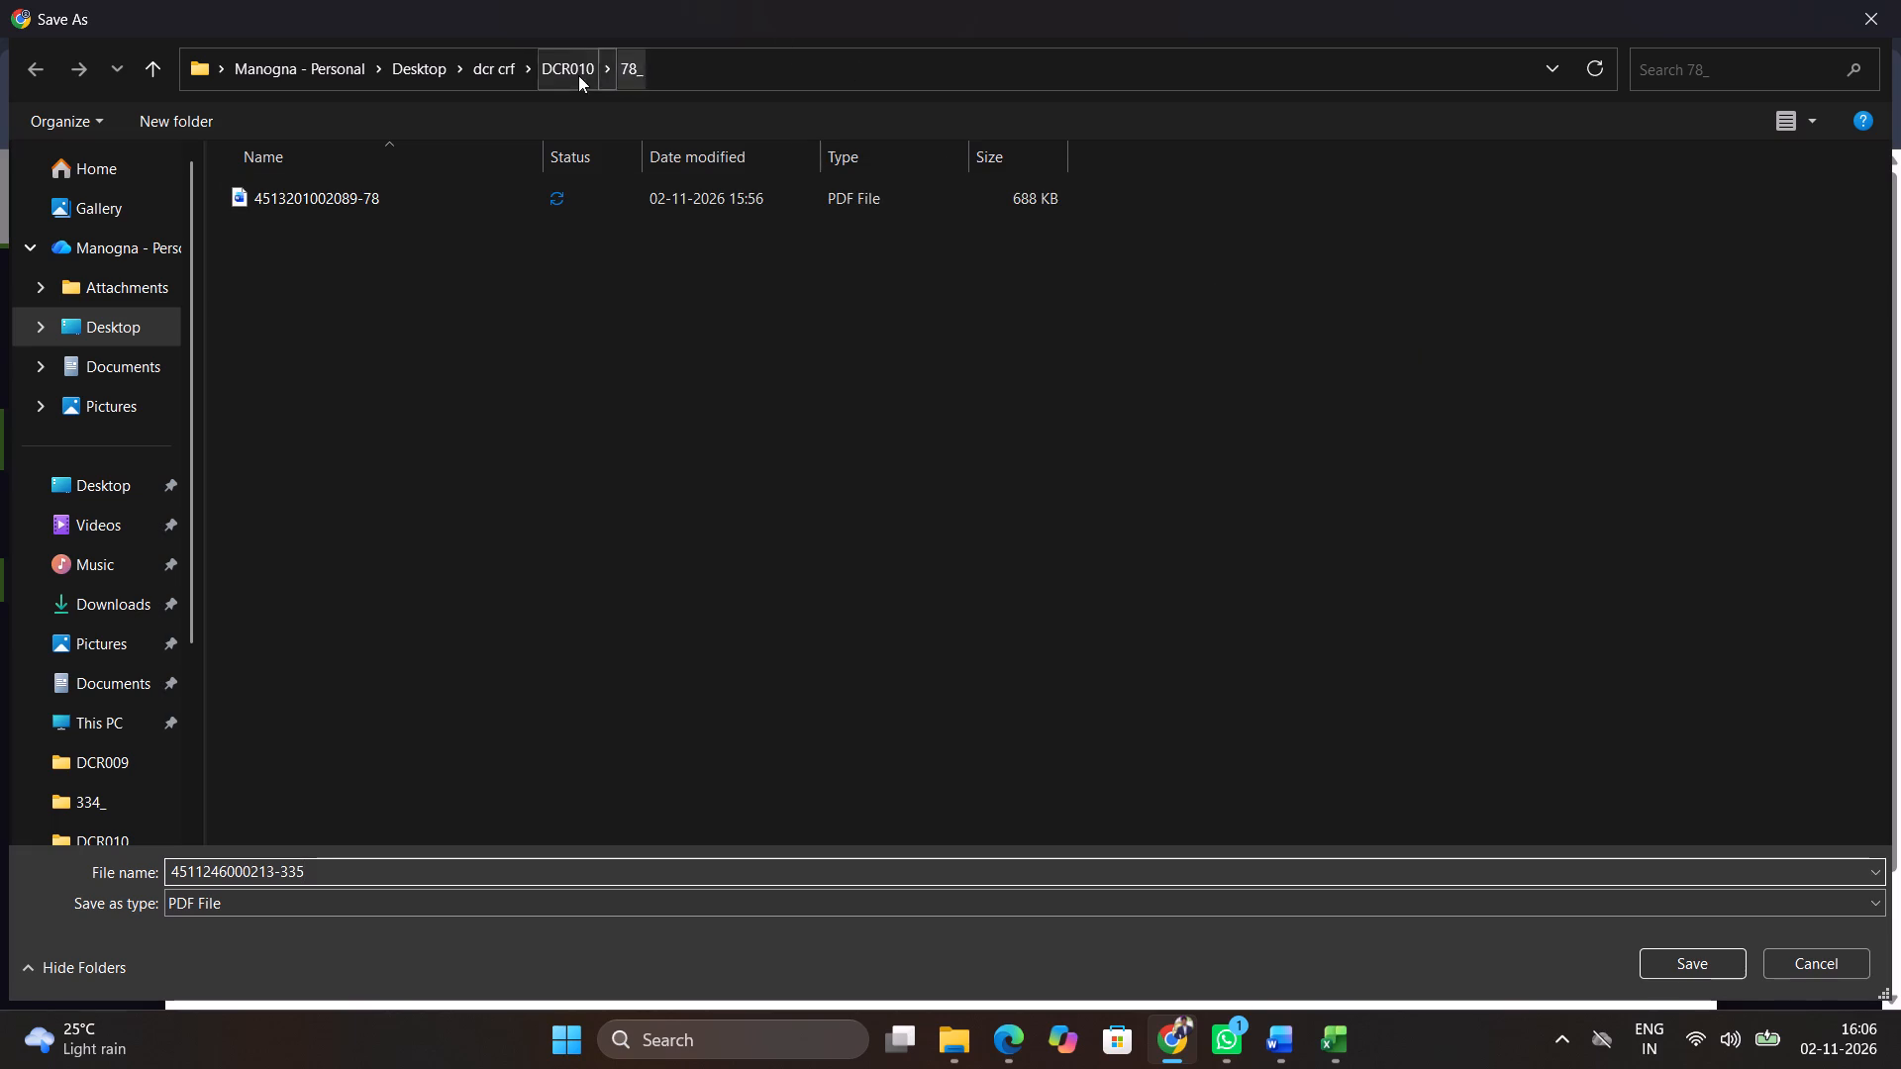
Save the certificate PDF in the 335_ folder under dcr crf > DCR009.
left_click(516, 71)
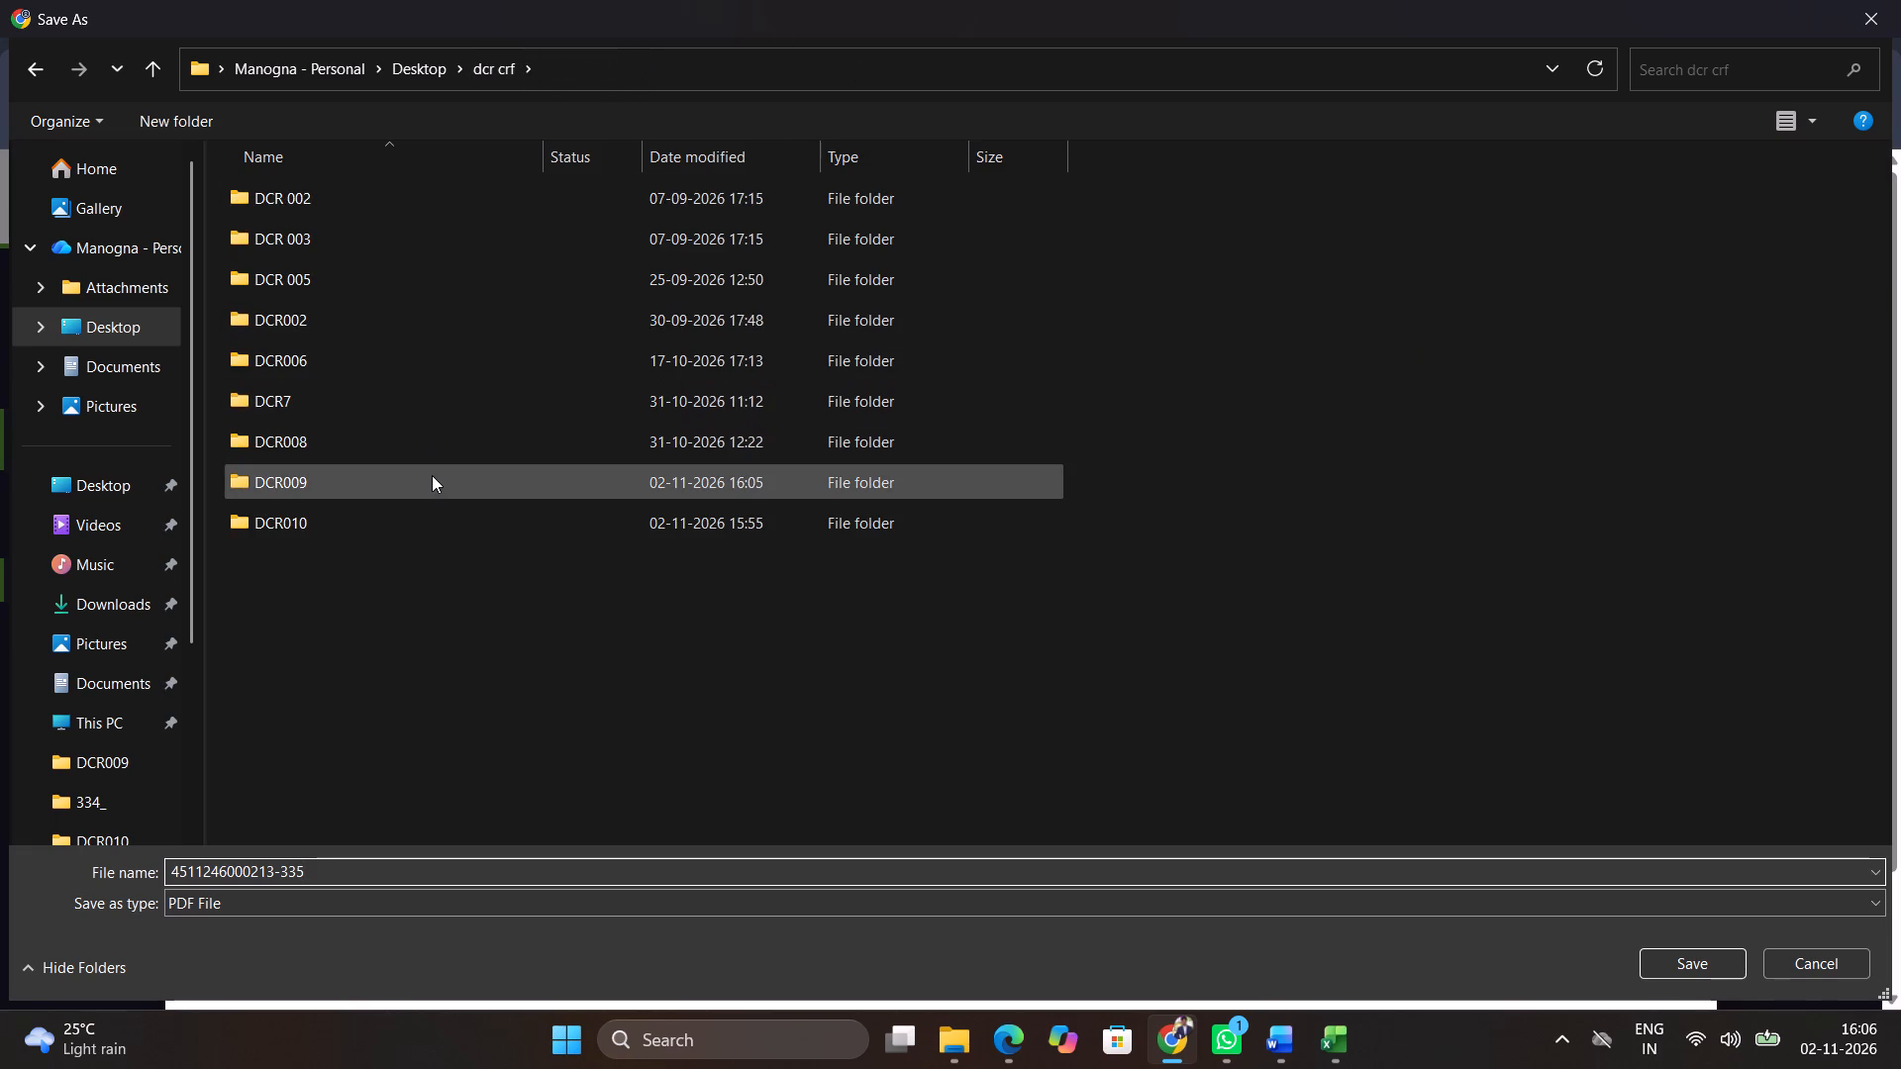
left_click(432, 475)
double_click(432, 477)
scroll(432, 477, "down", 5)
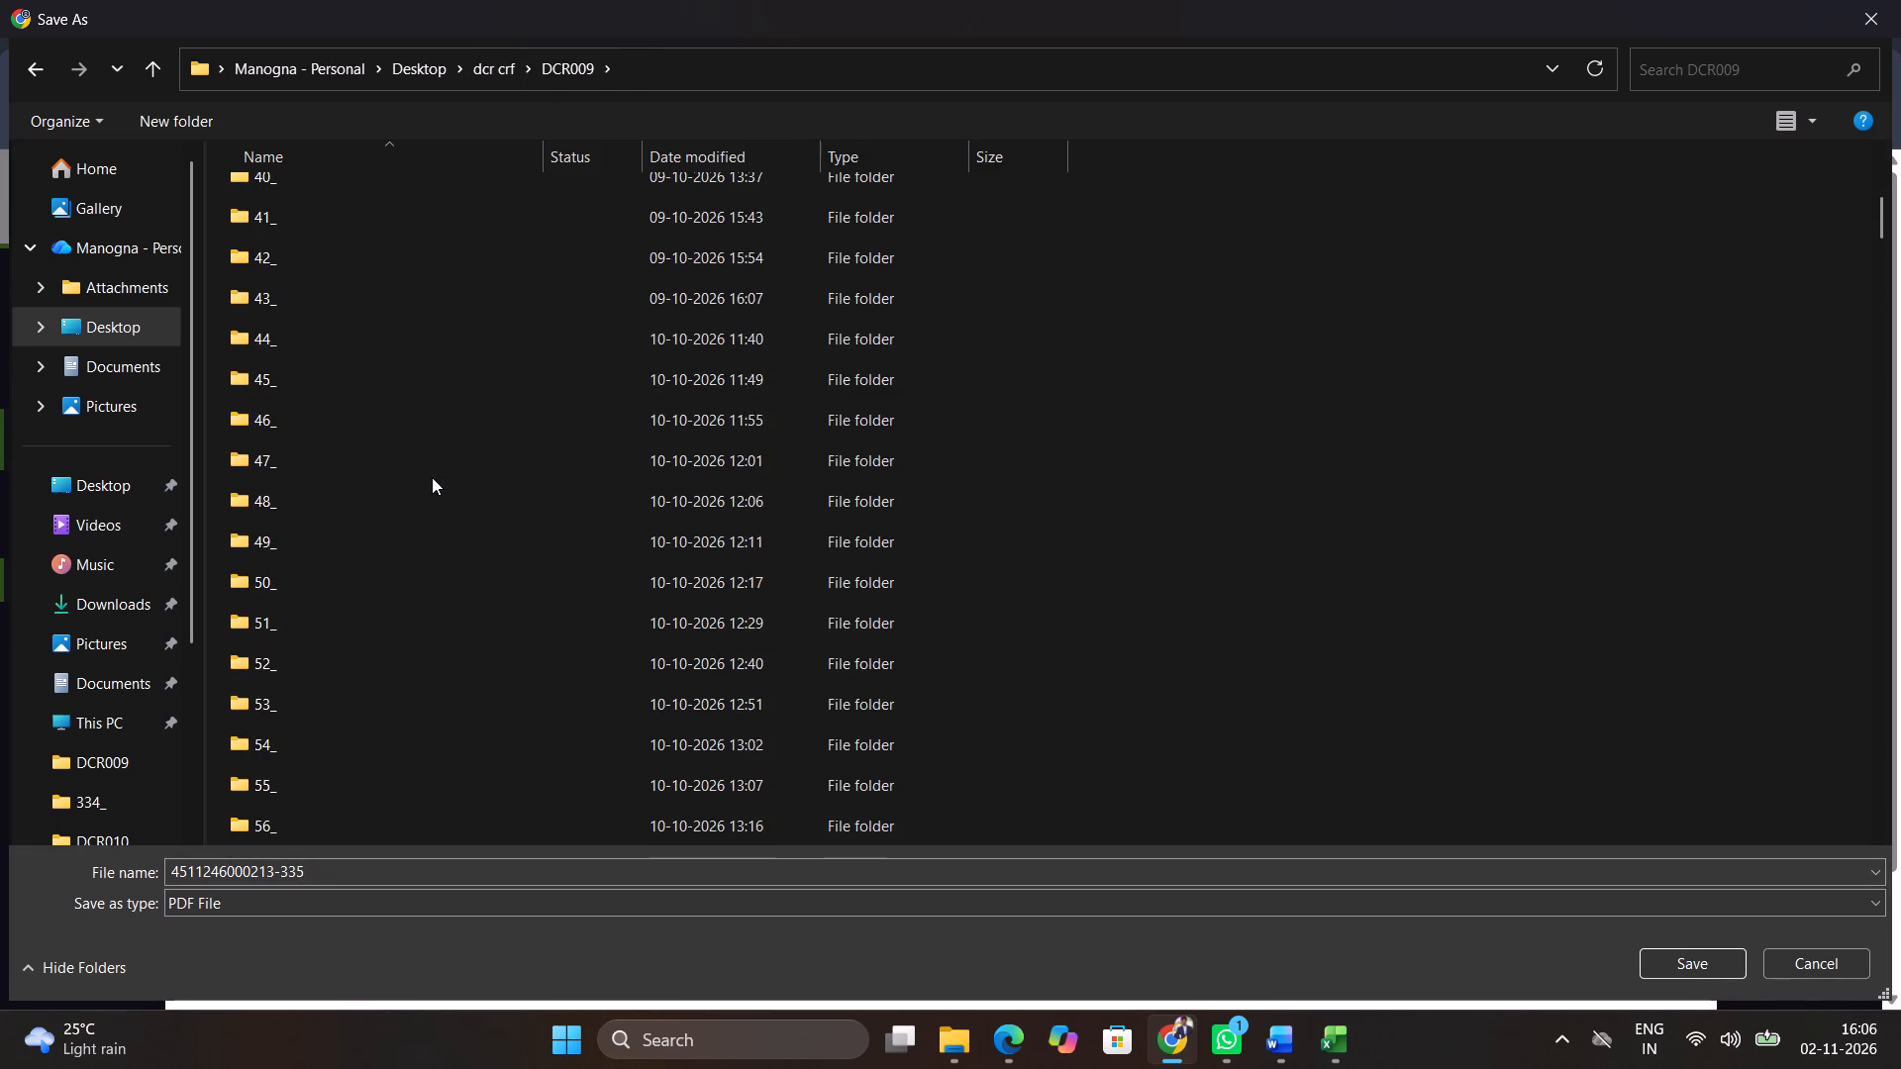
scroll(435, 477, "down", 18)
scroll(421, 383, "down", 11)
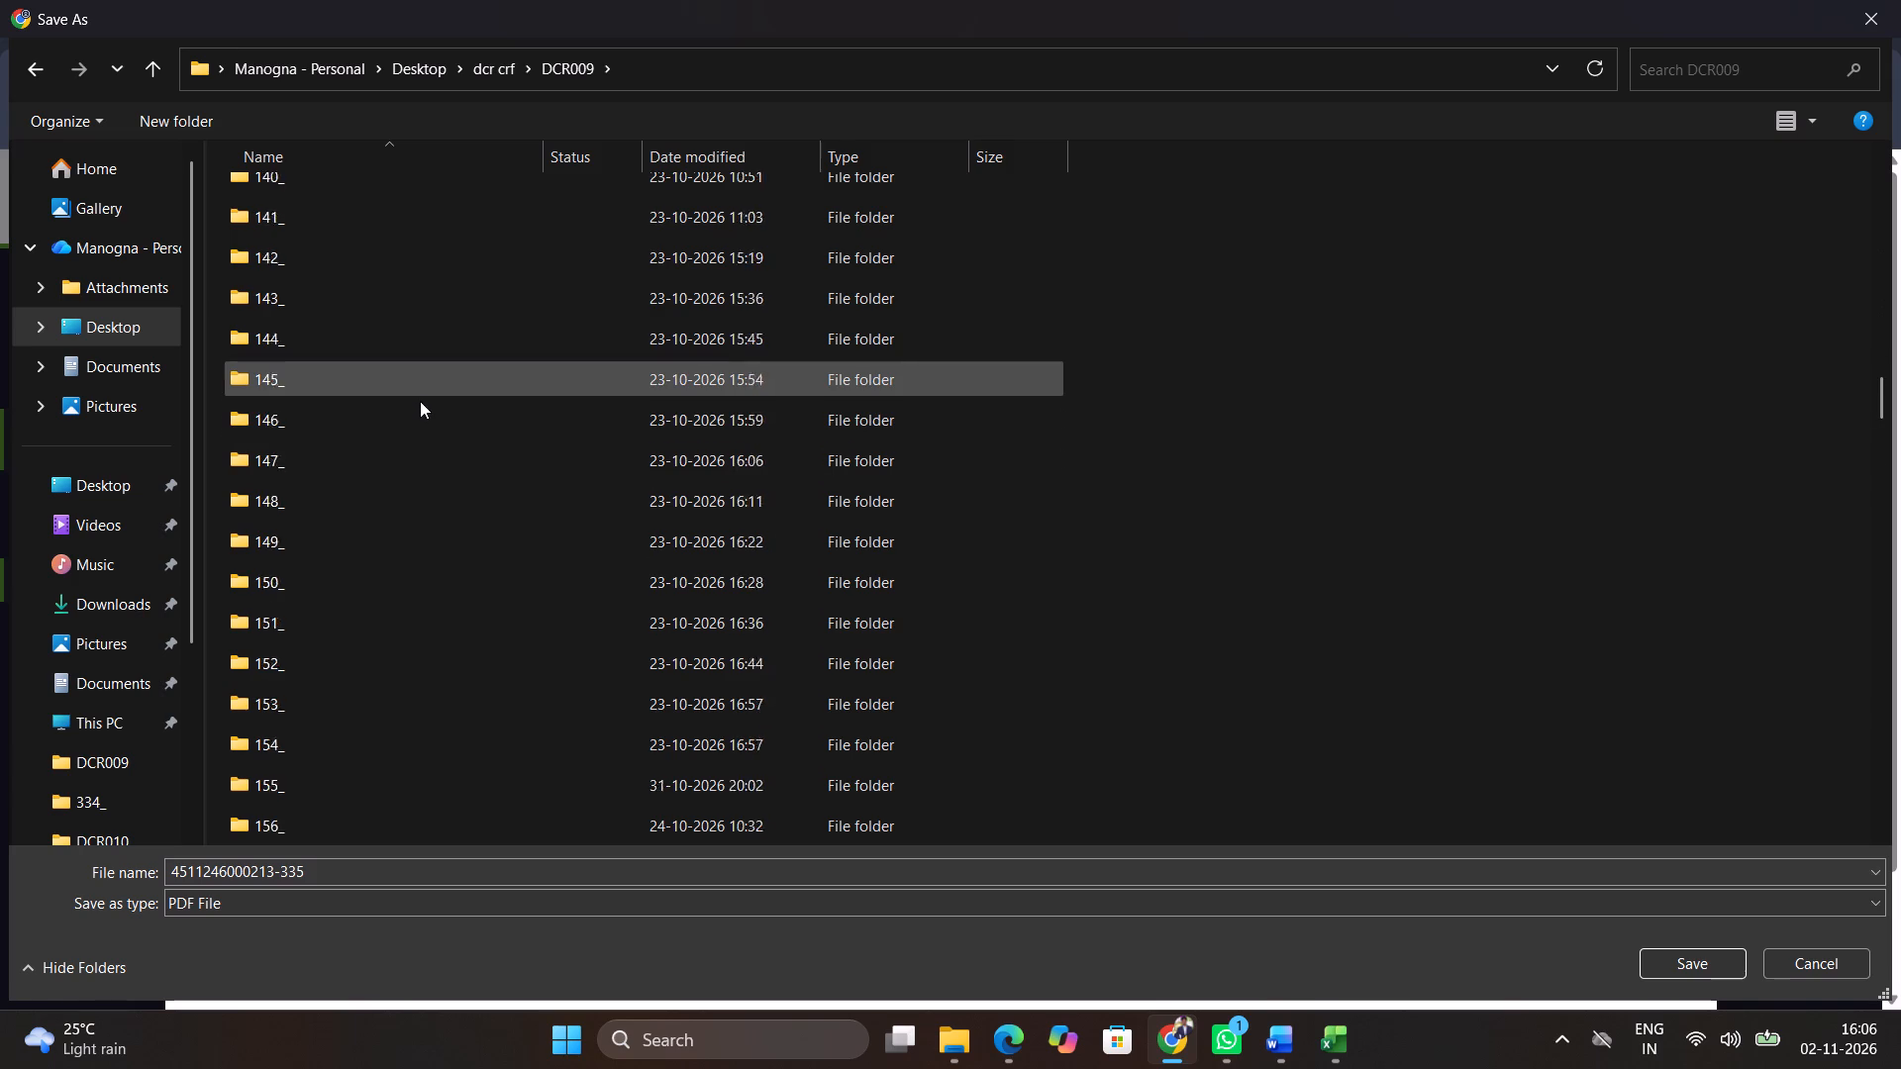
scroll(420, 401, "down", 19)
scroll(482, 467, "down", 6)
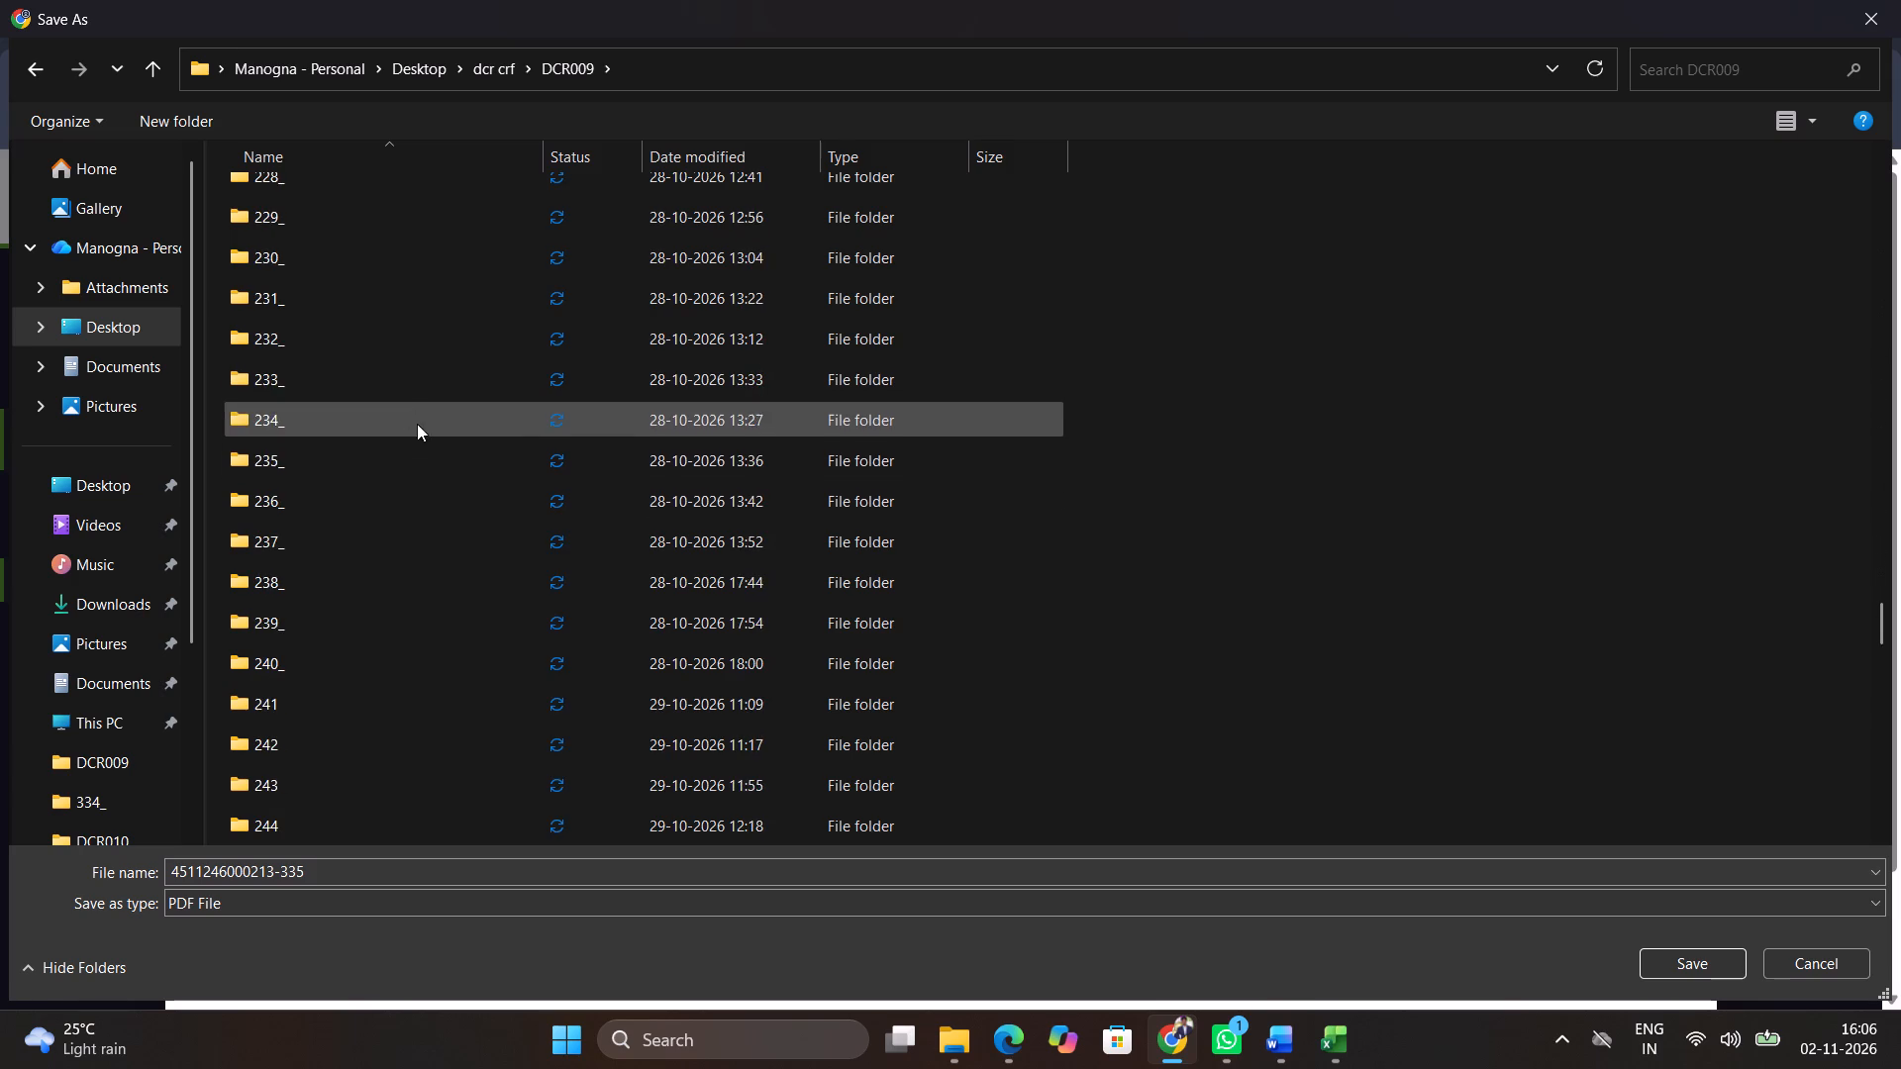
scroll(401, 398, "down", 6)
scroll(578, 570, "down", 6)
scroll(514, 480, "down", 14)
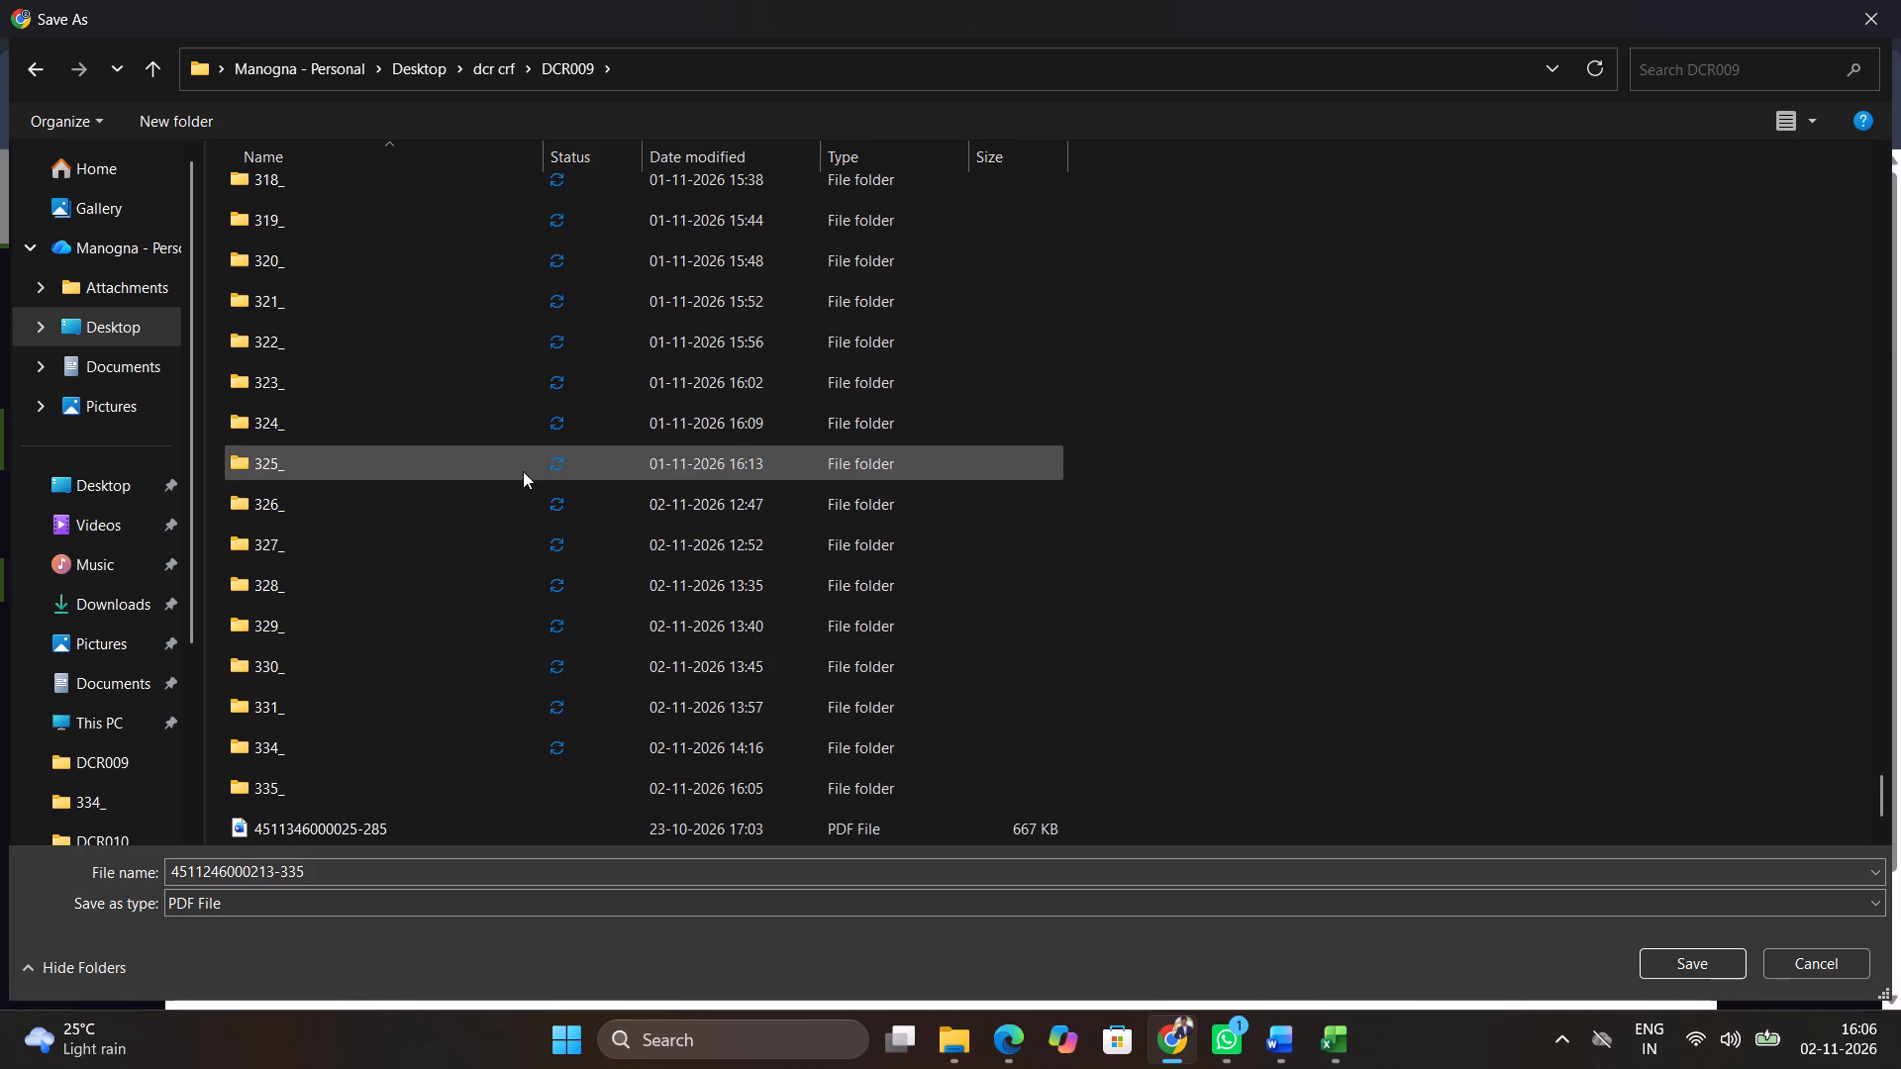
scroll(523, 471, "down", 5)
double_click(455, 785)
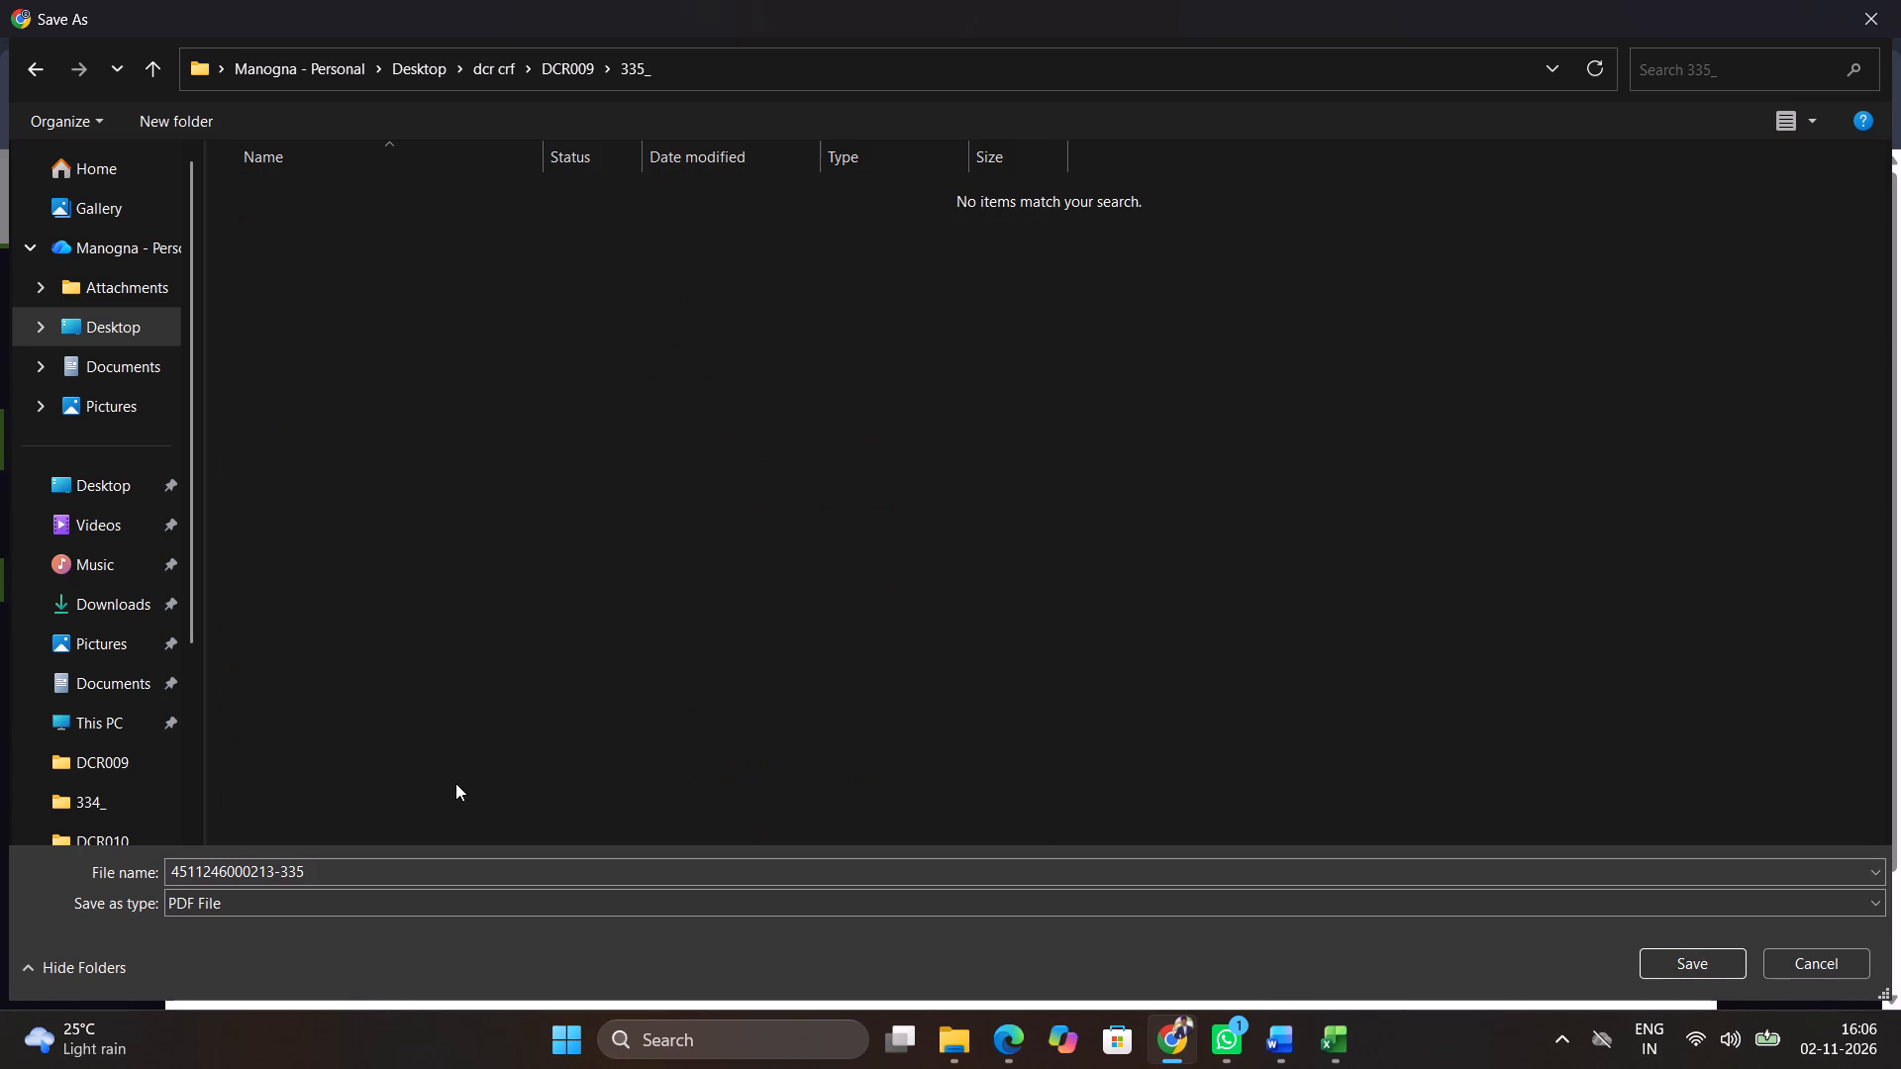
left_click(1666, 962)
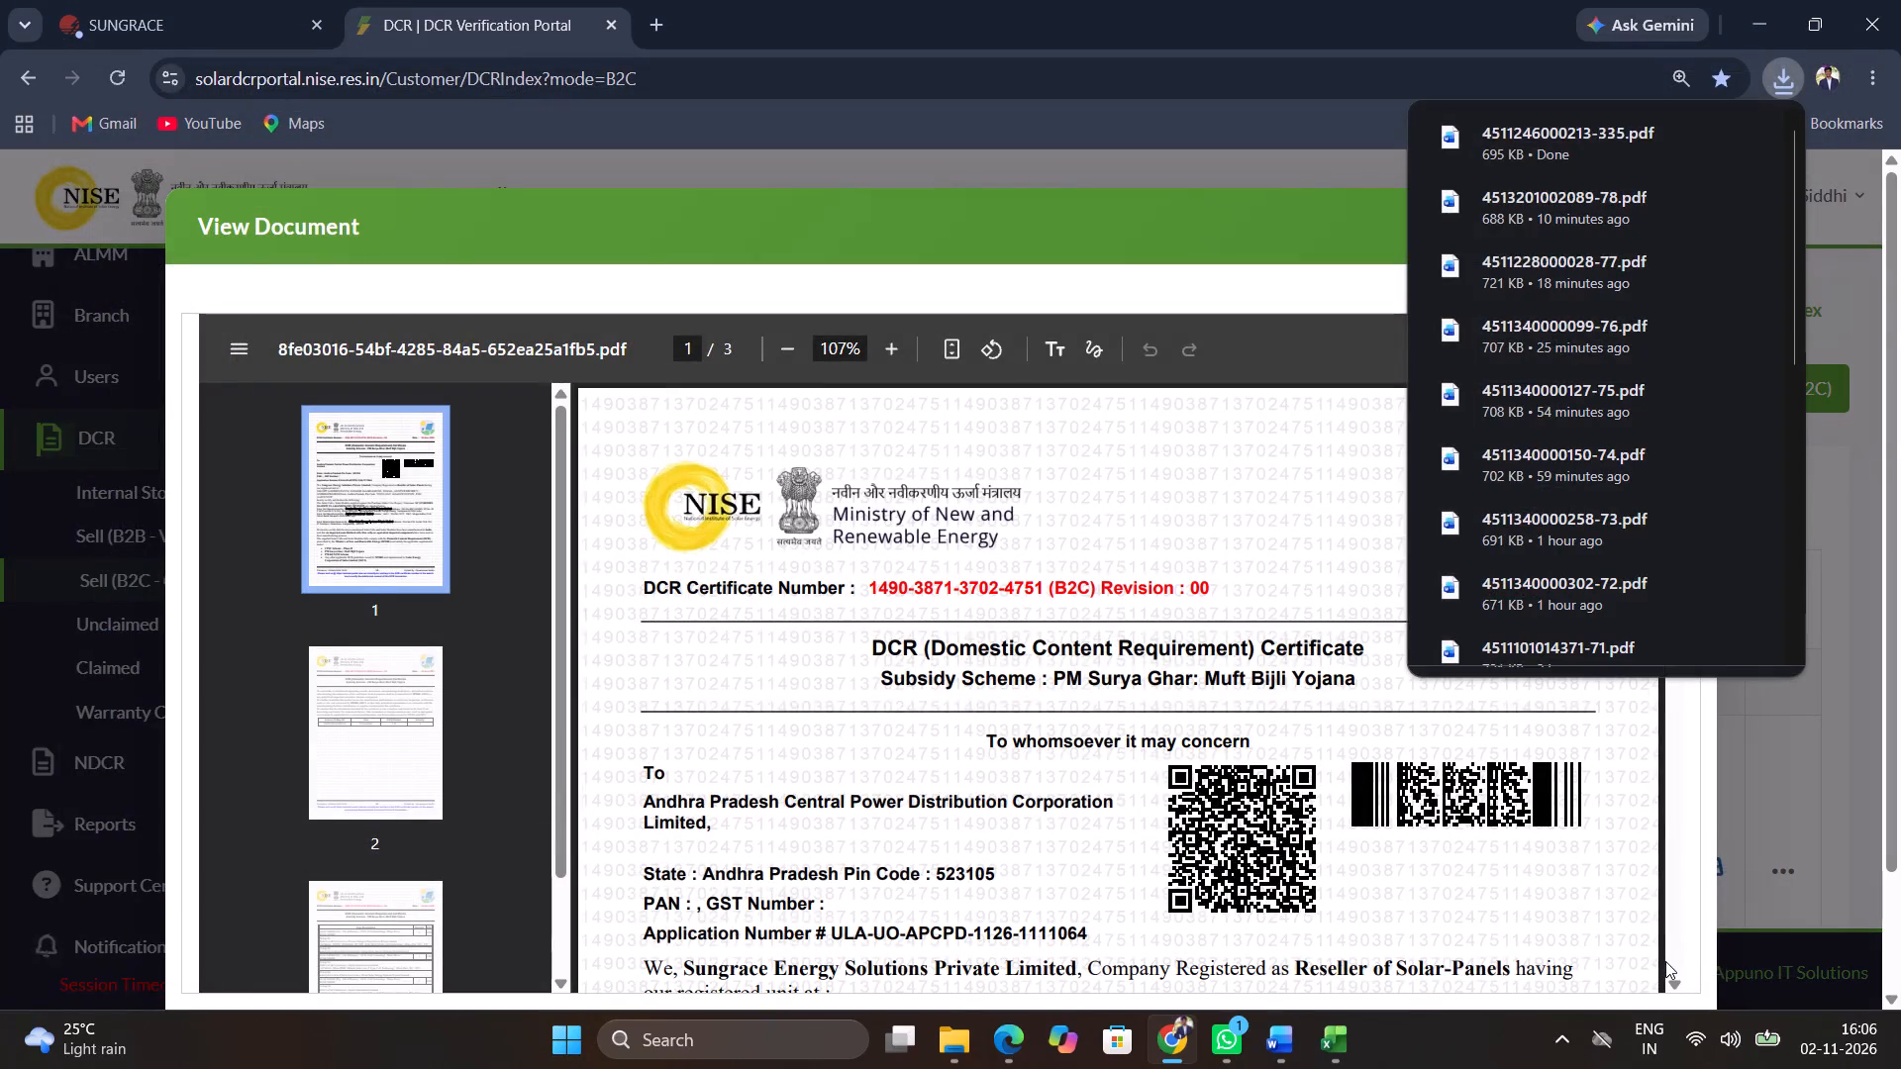
Close the SUNGRACE record's copy details and open its update form.
left_click(239, 27)
left_click(1163, 240)
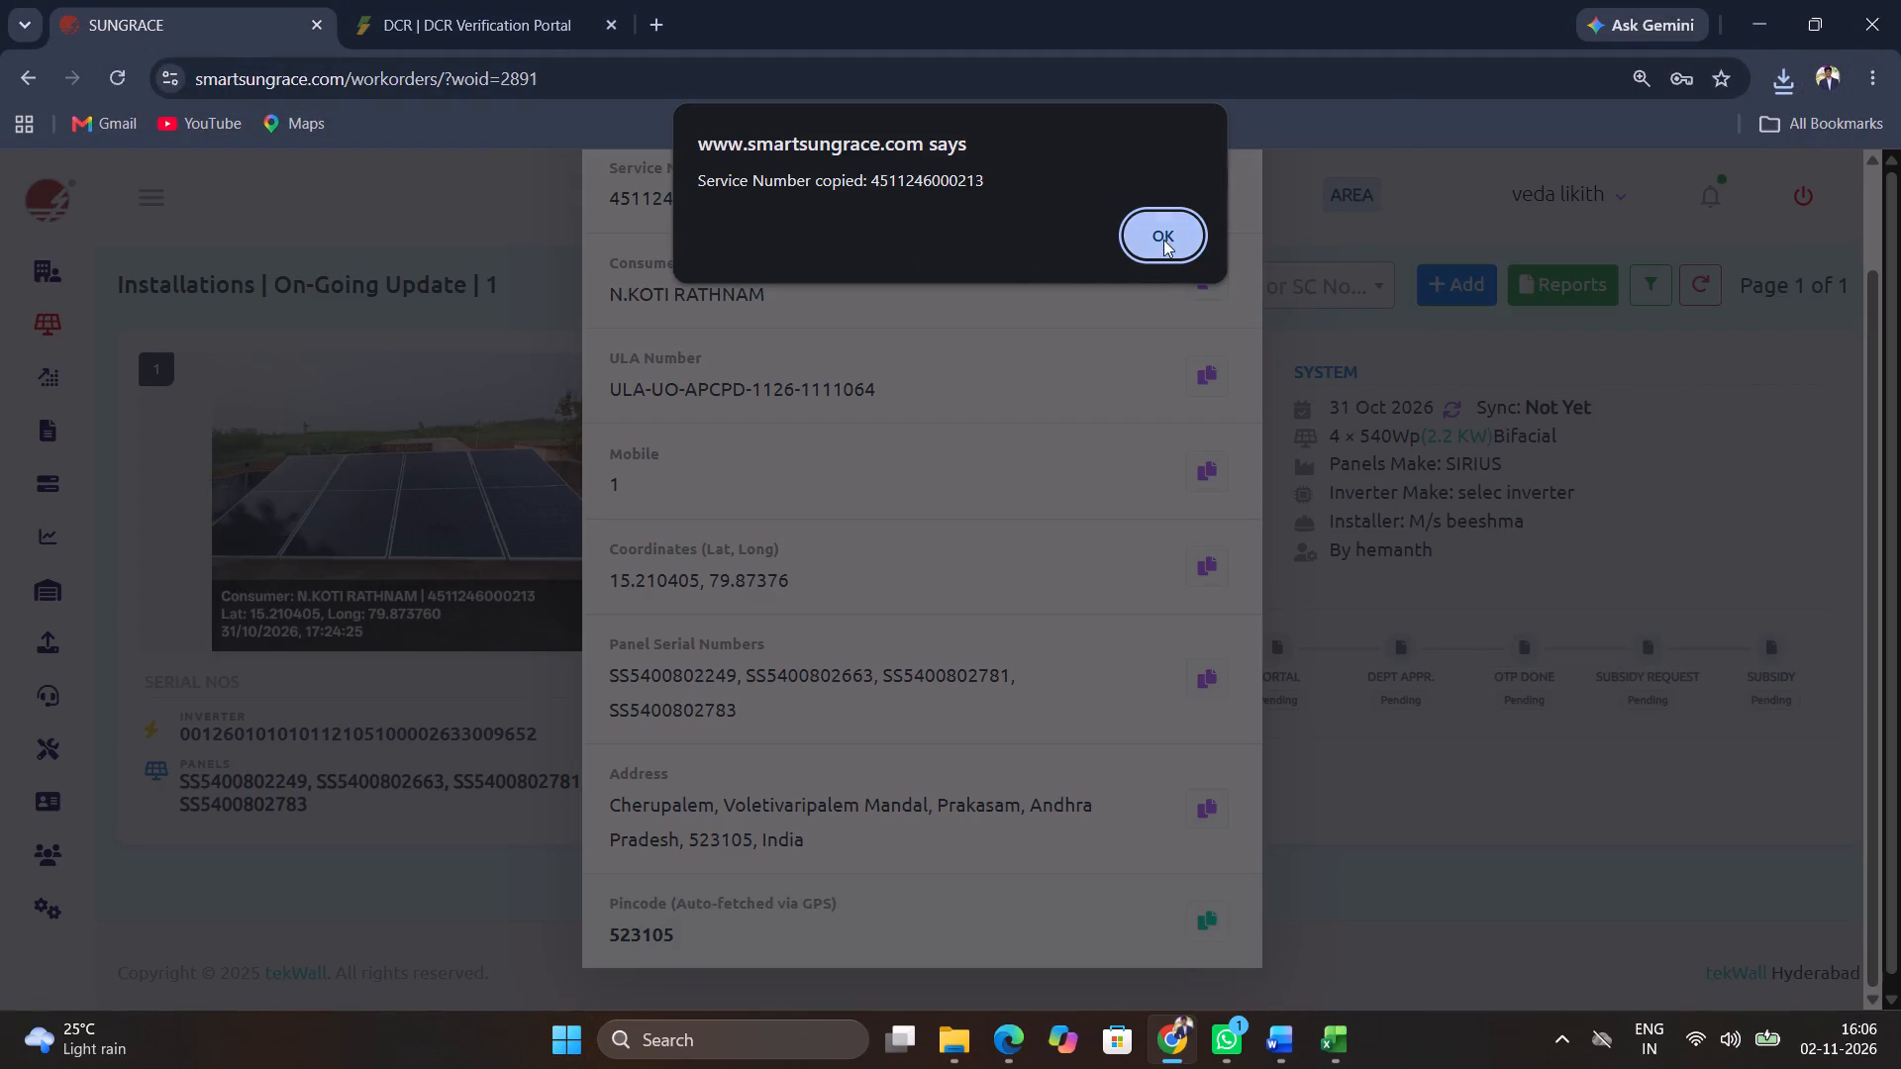
left_click(1331, 311)
left_click(1103, 752)
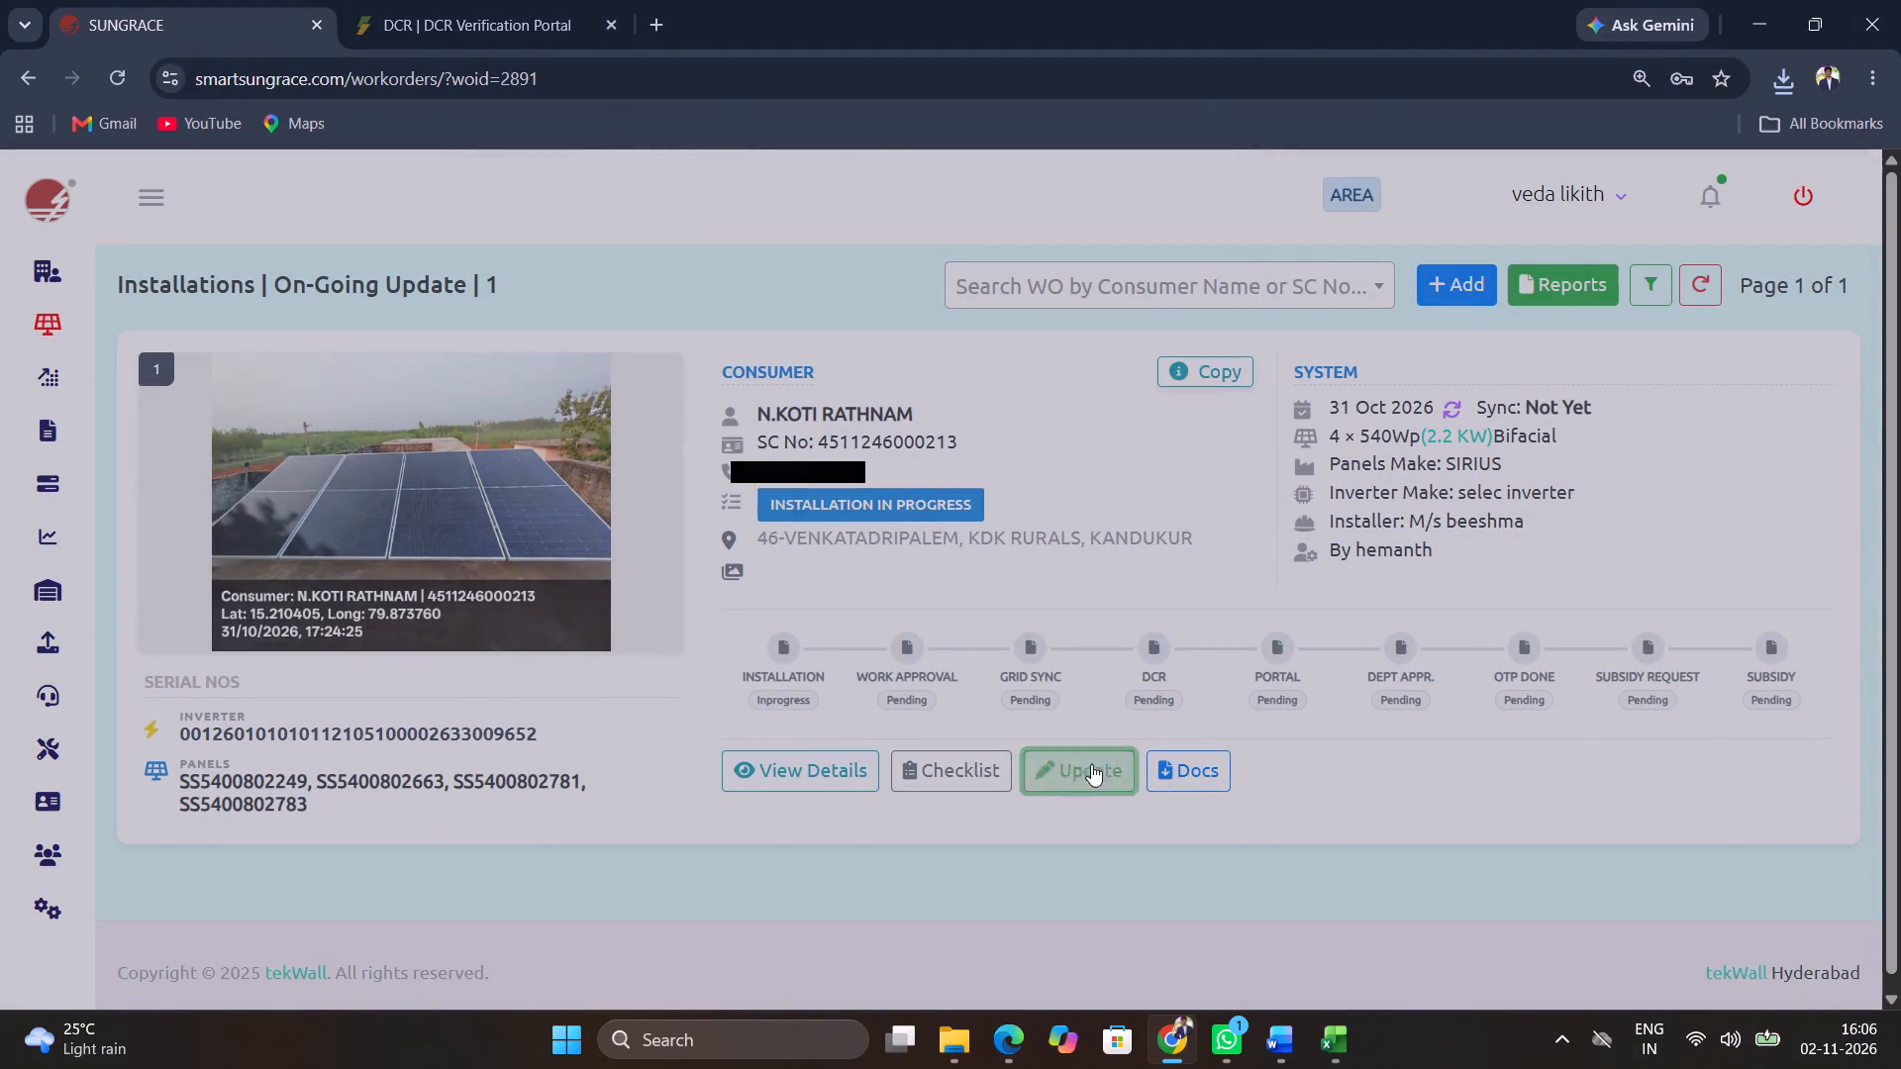
left_click(871, 678)
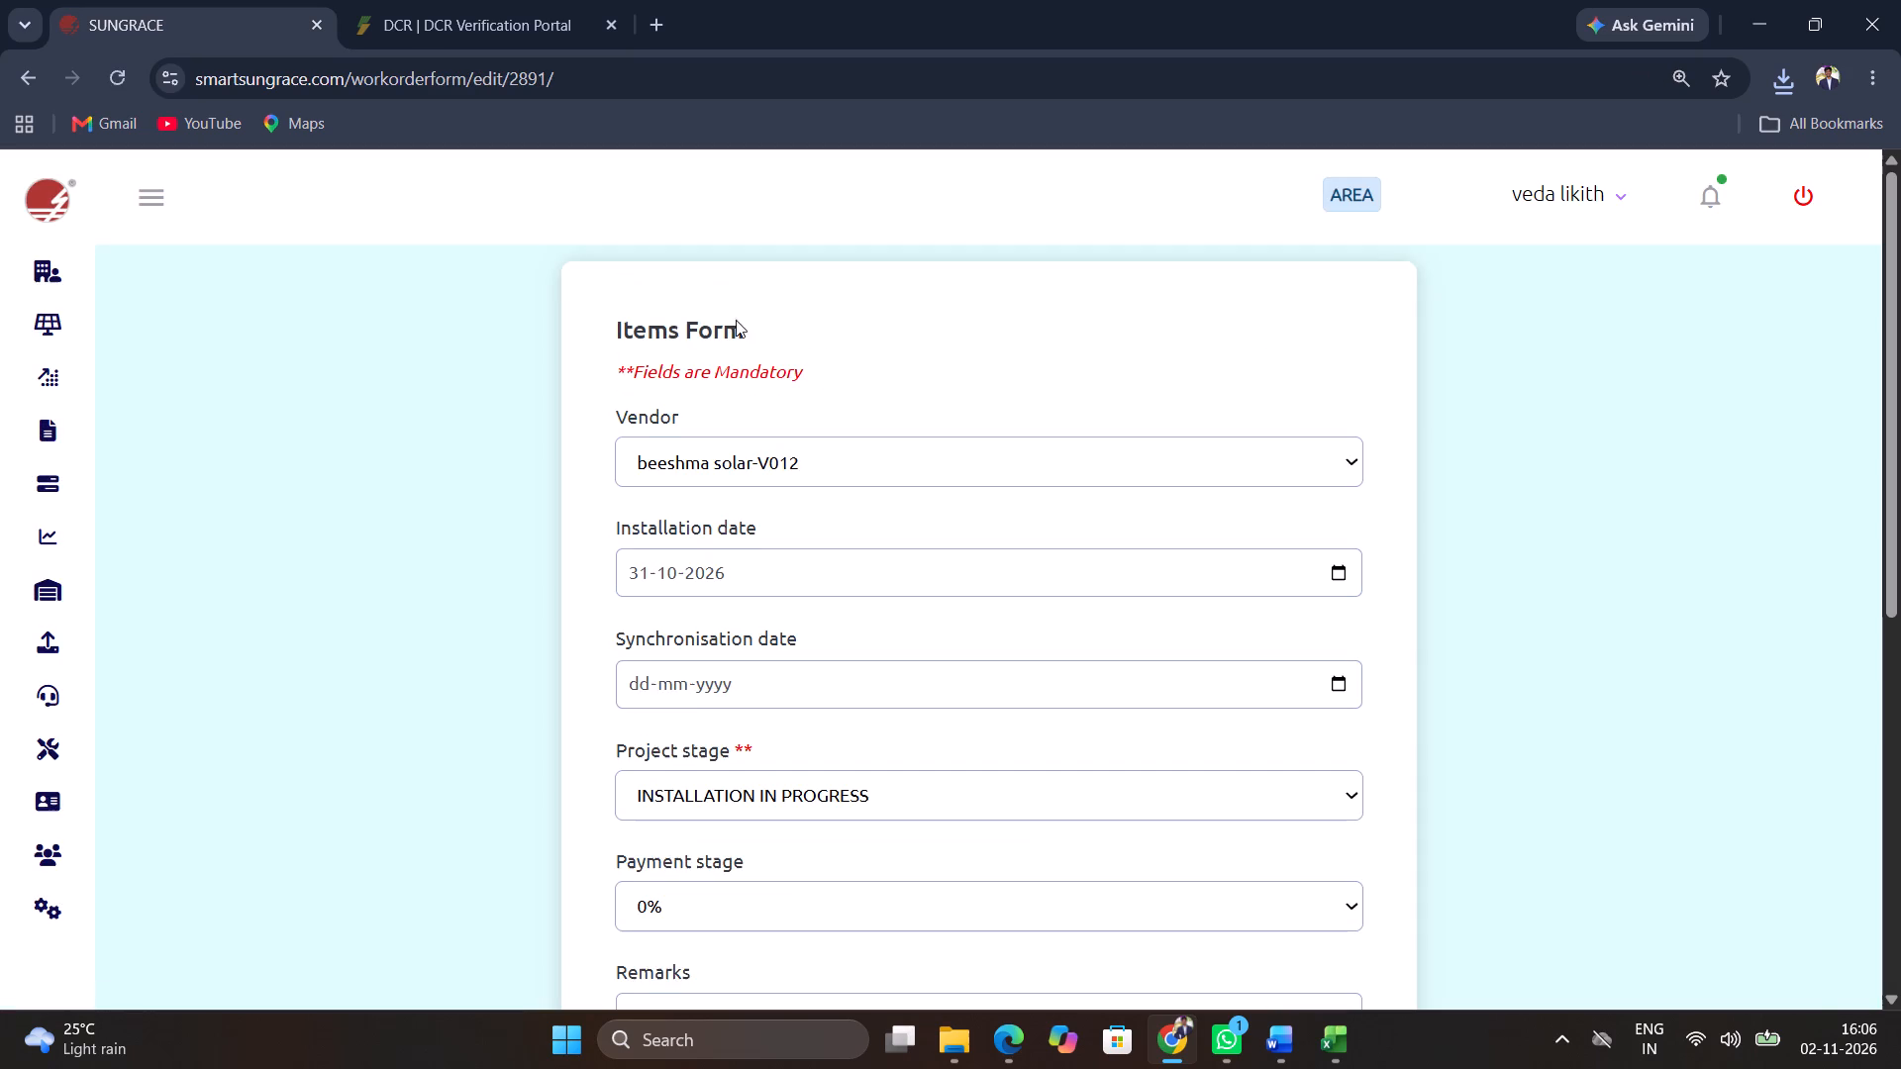
Attach the saved certificate PDF from DCR009 > 335_ as the record's DCR upload and submit the form.
scroll(725, 319, "down", 5)
left_click(685, 687)
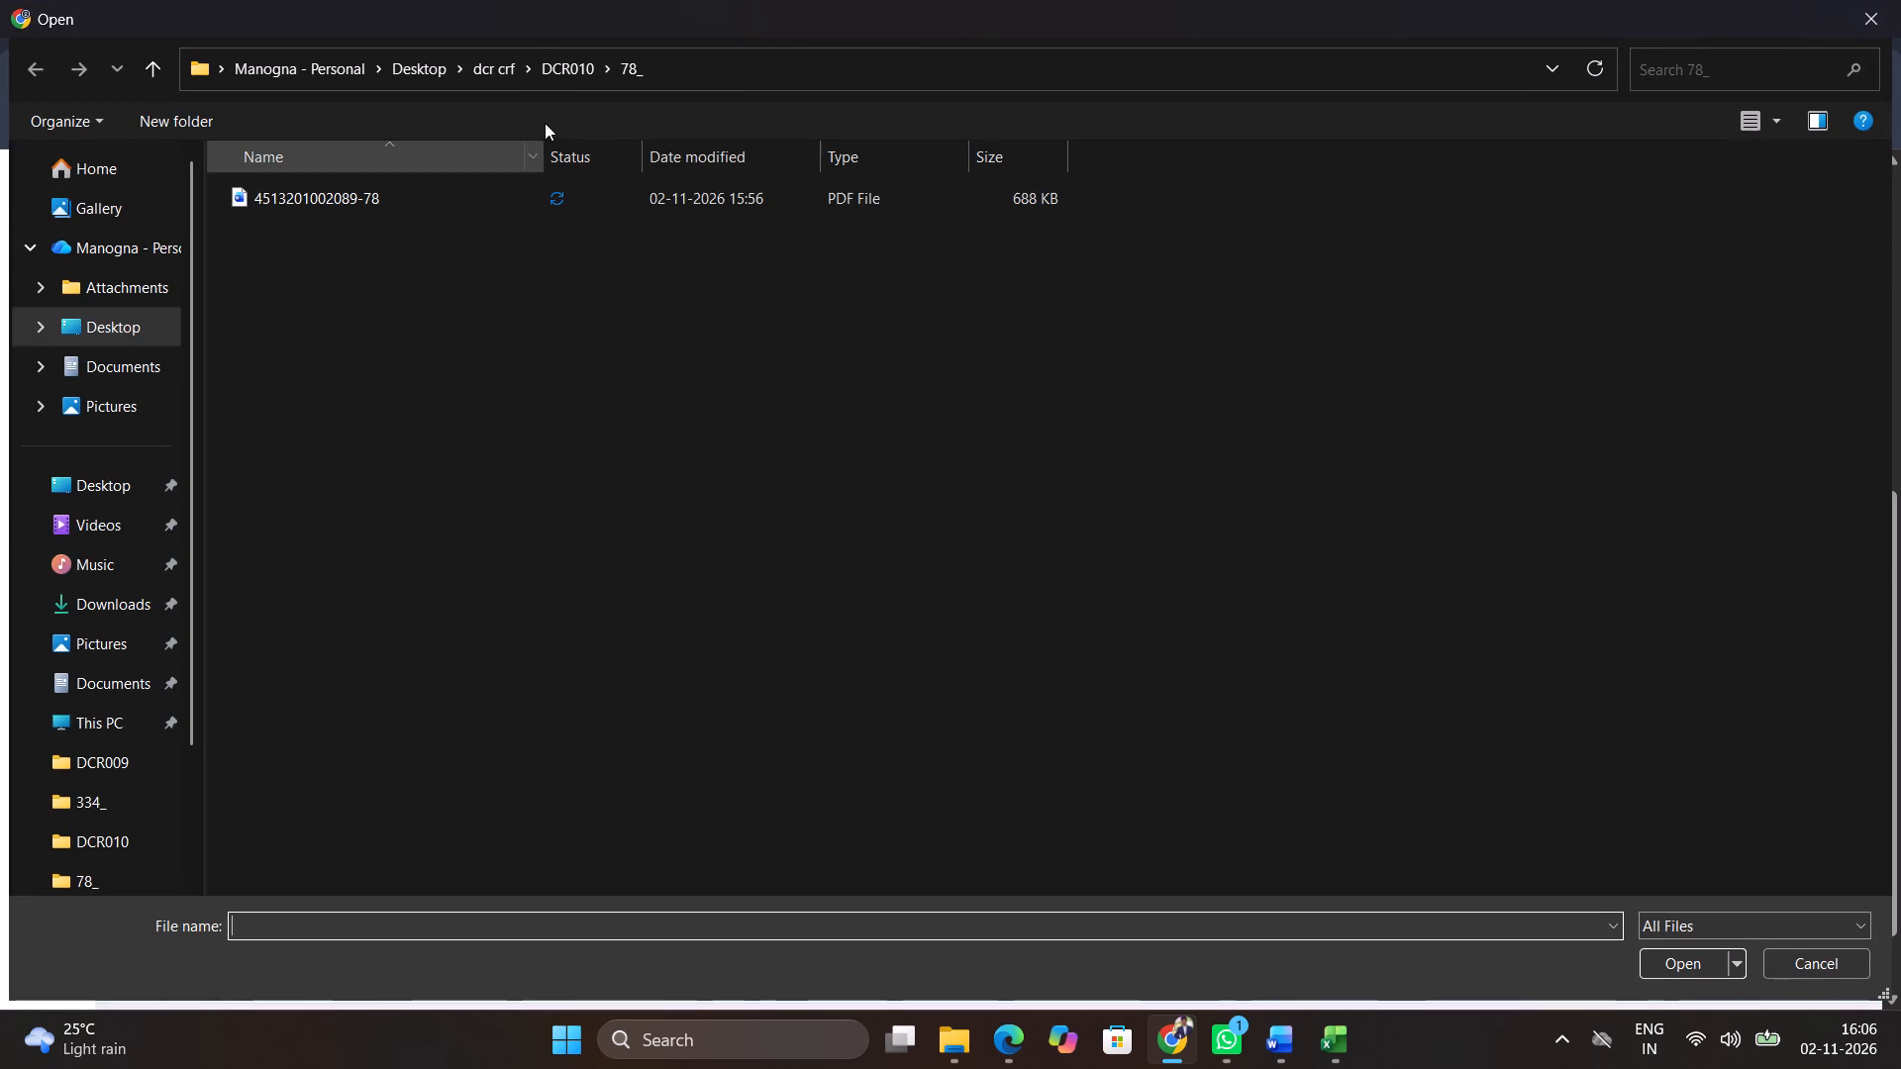
left_click(513, 65)
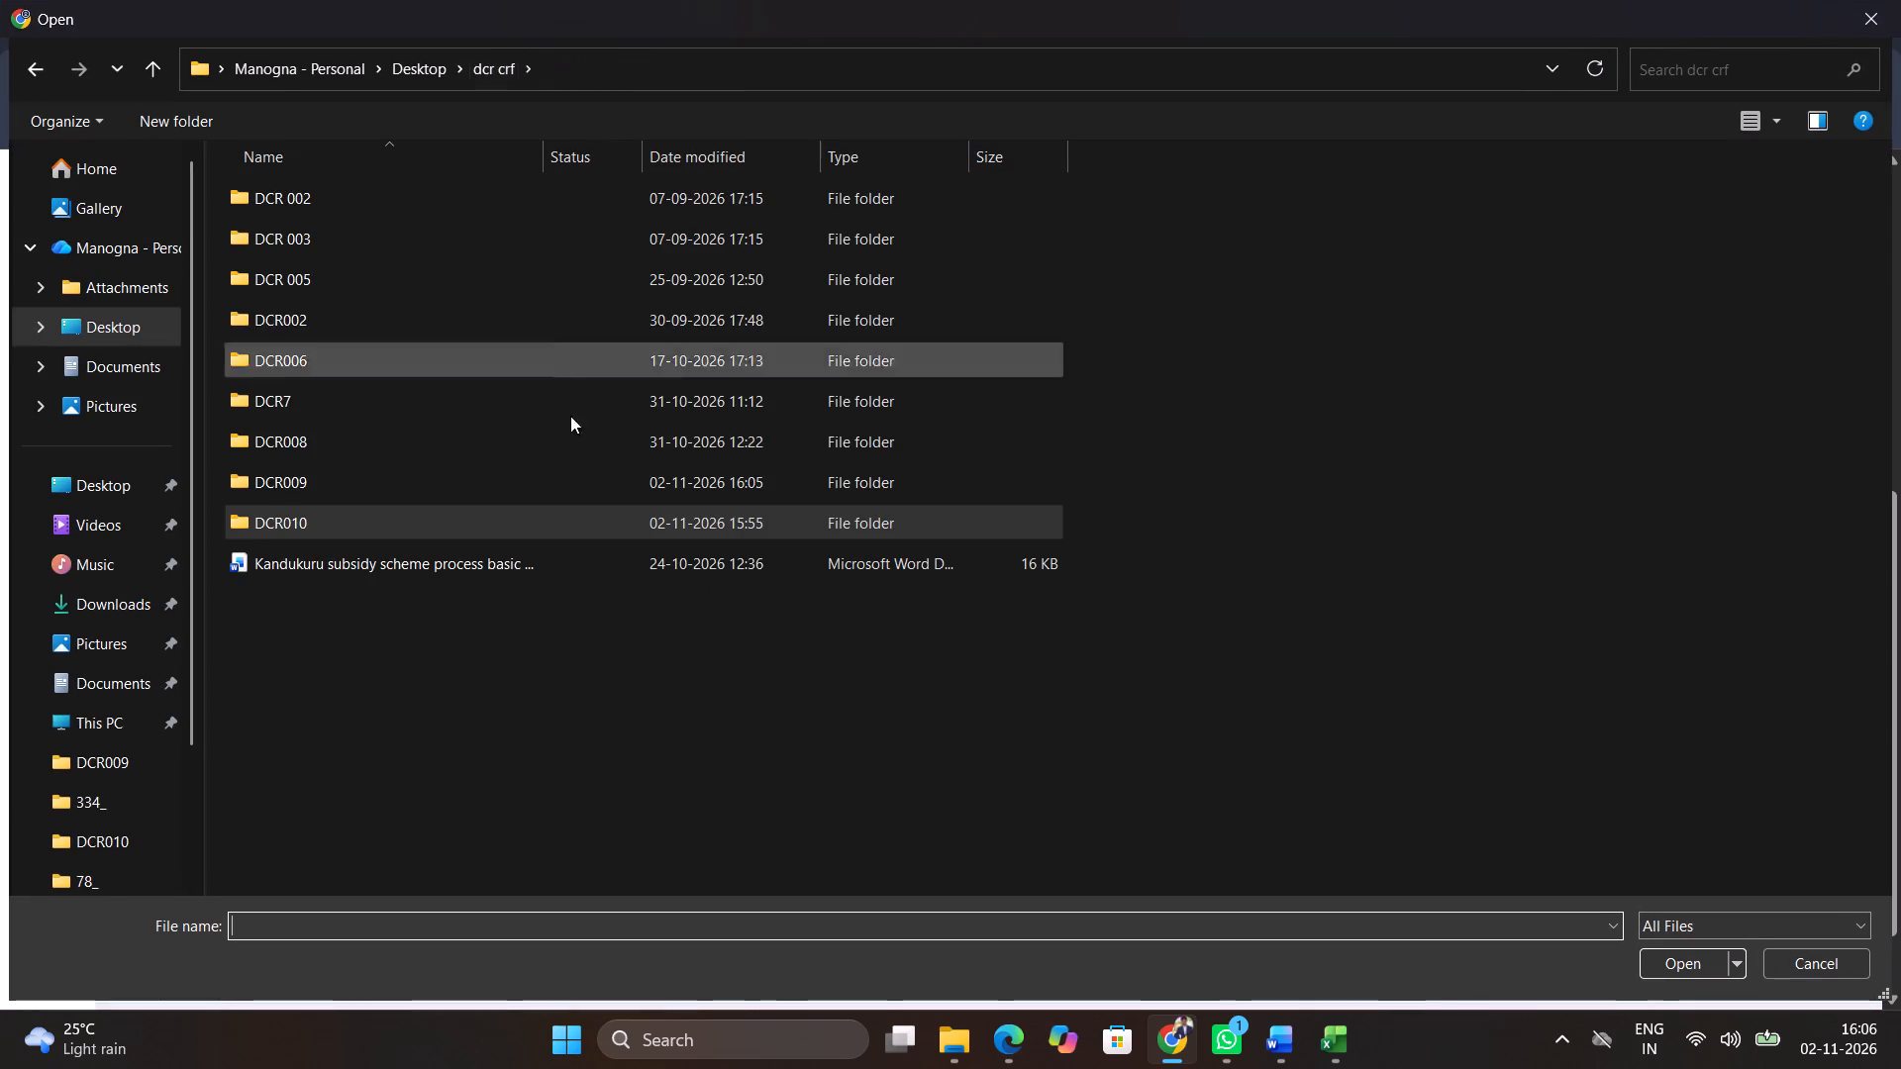
double_click(527, 471)
scroll(531, 473, "down", 6)
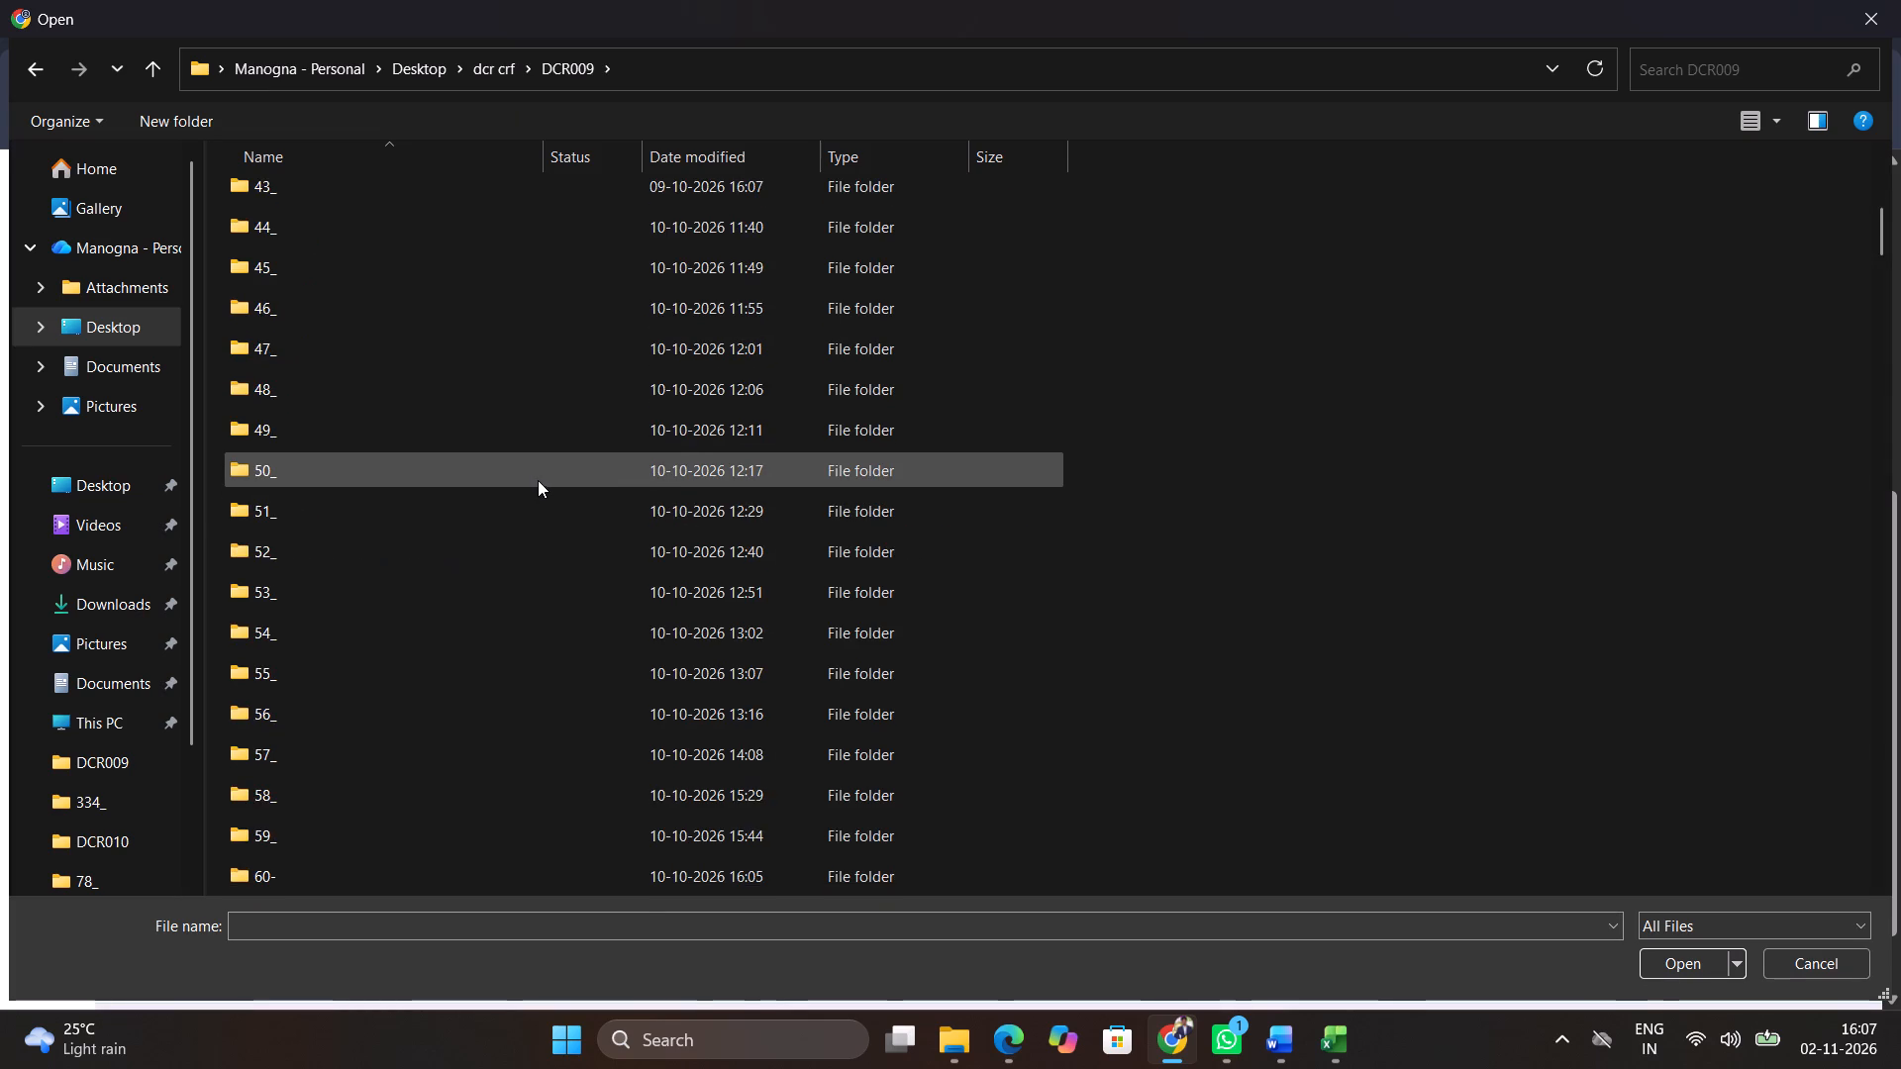
scroll(538, 480, "down", 19)
scroll(543, 462, "down", 2)
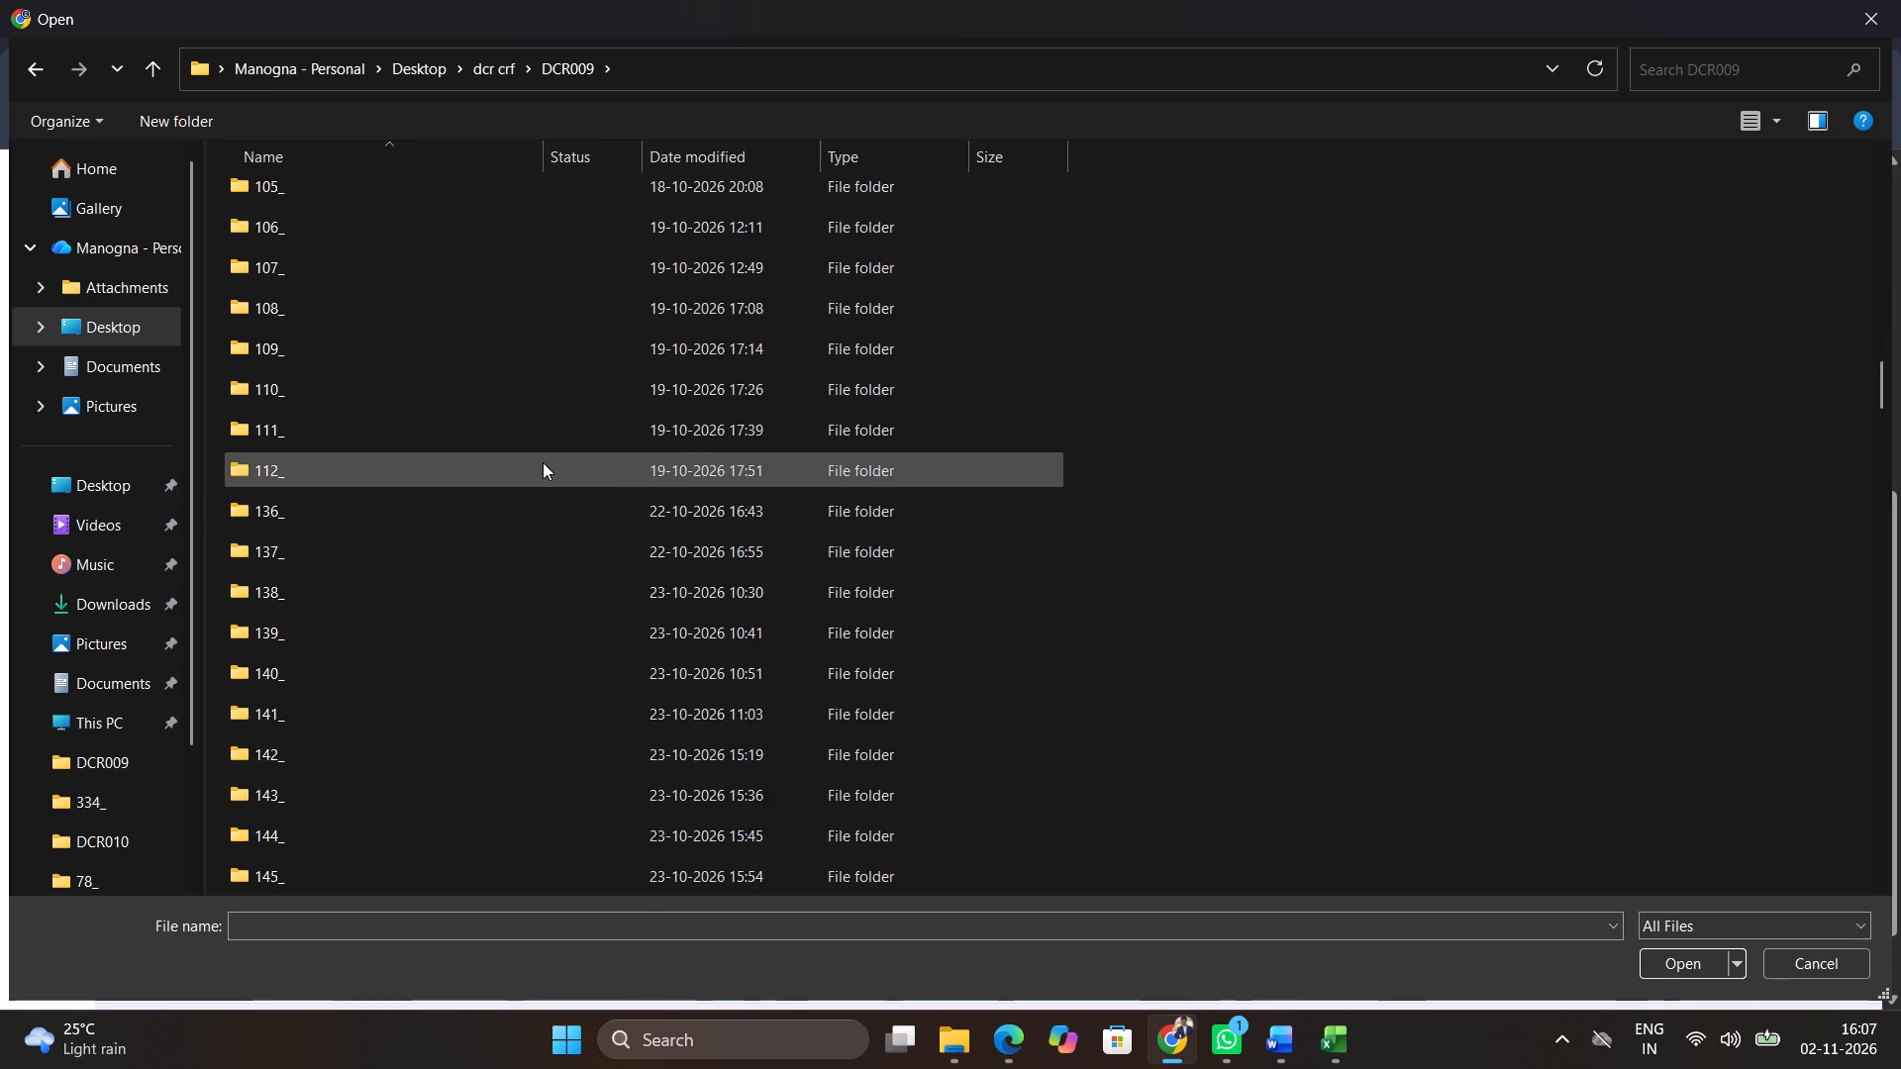
scroll(543, 462, "down", 15)
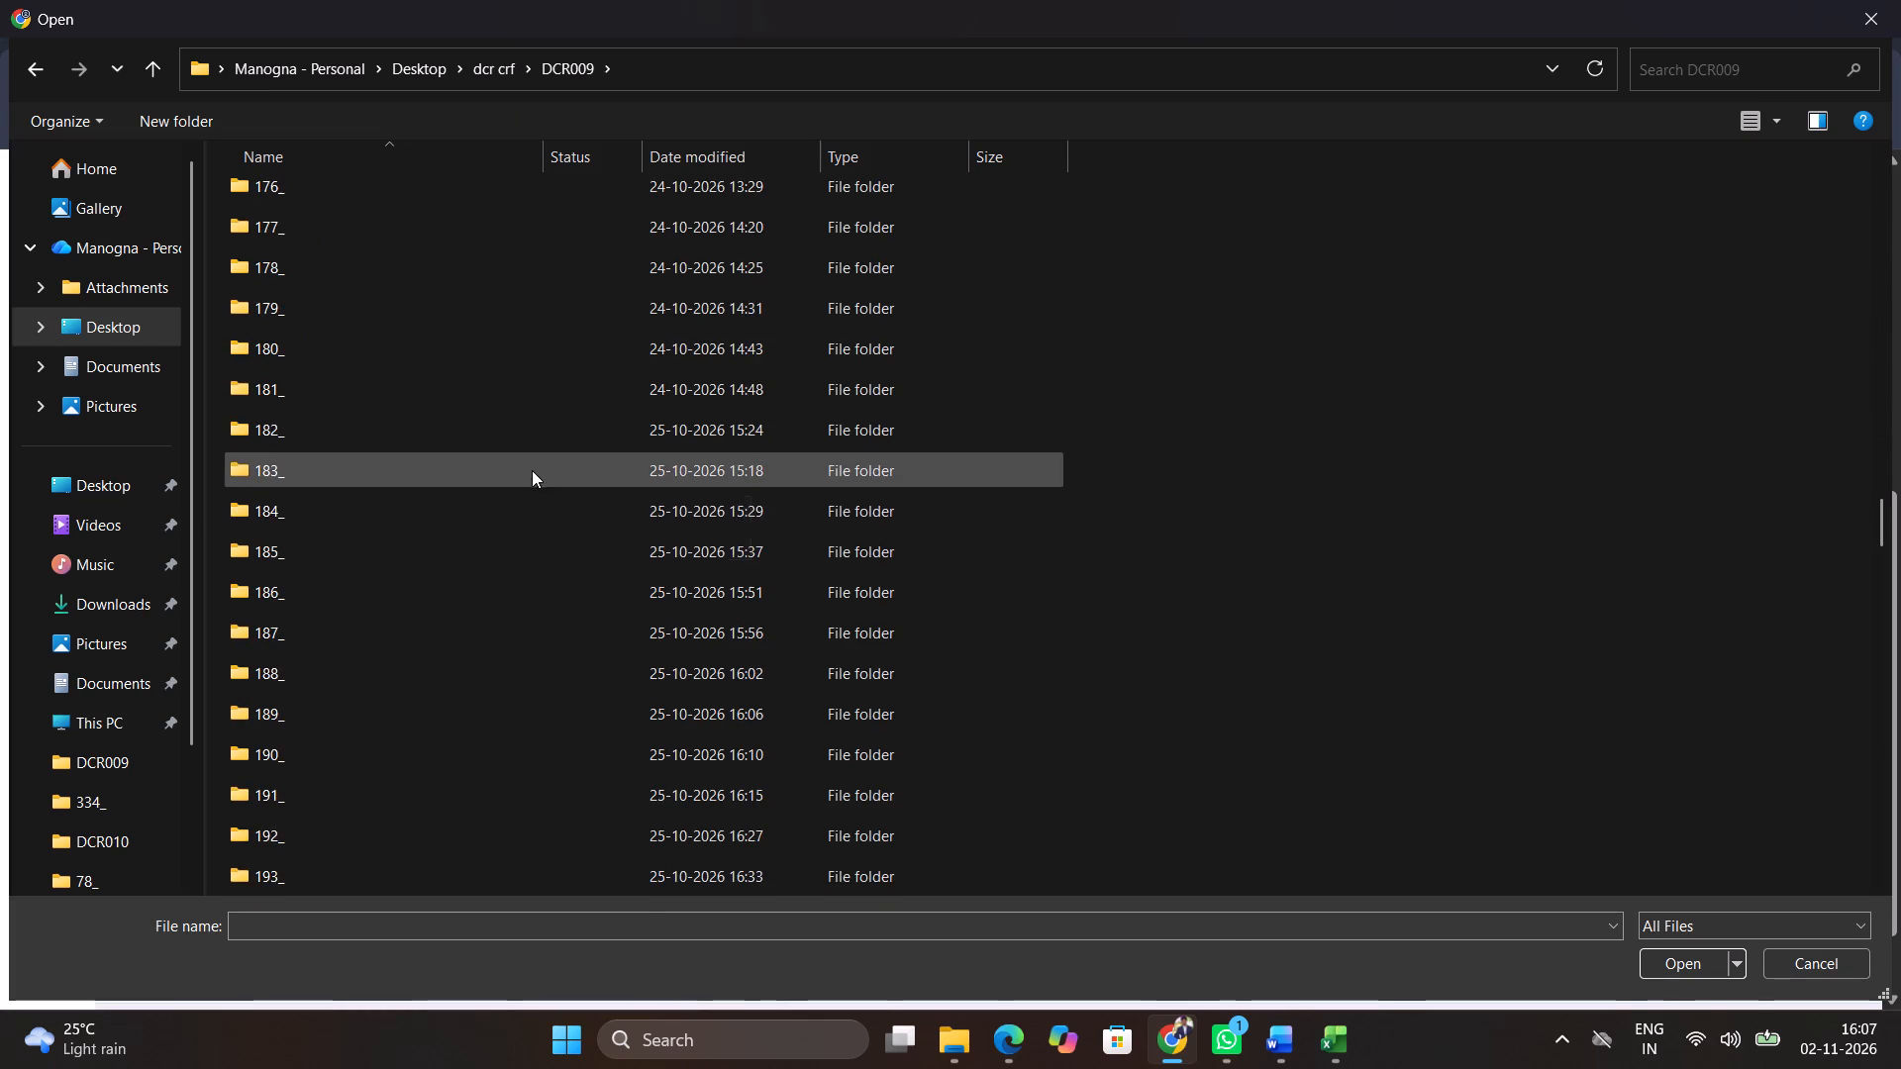
scroll(531, 462, "down", 19)
scroll(533, 524, "down", 11)
scroll(535, 565, "down", 17)
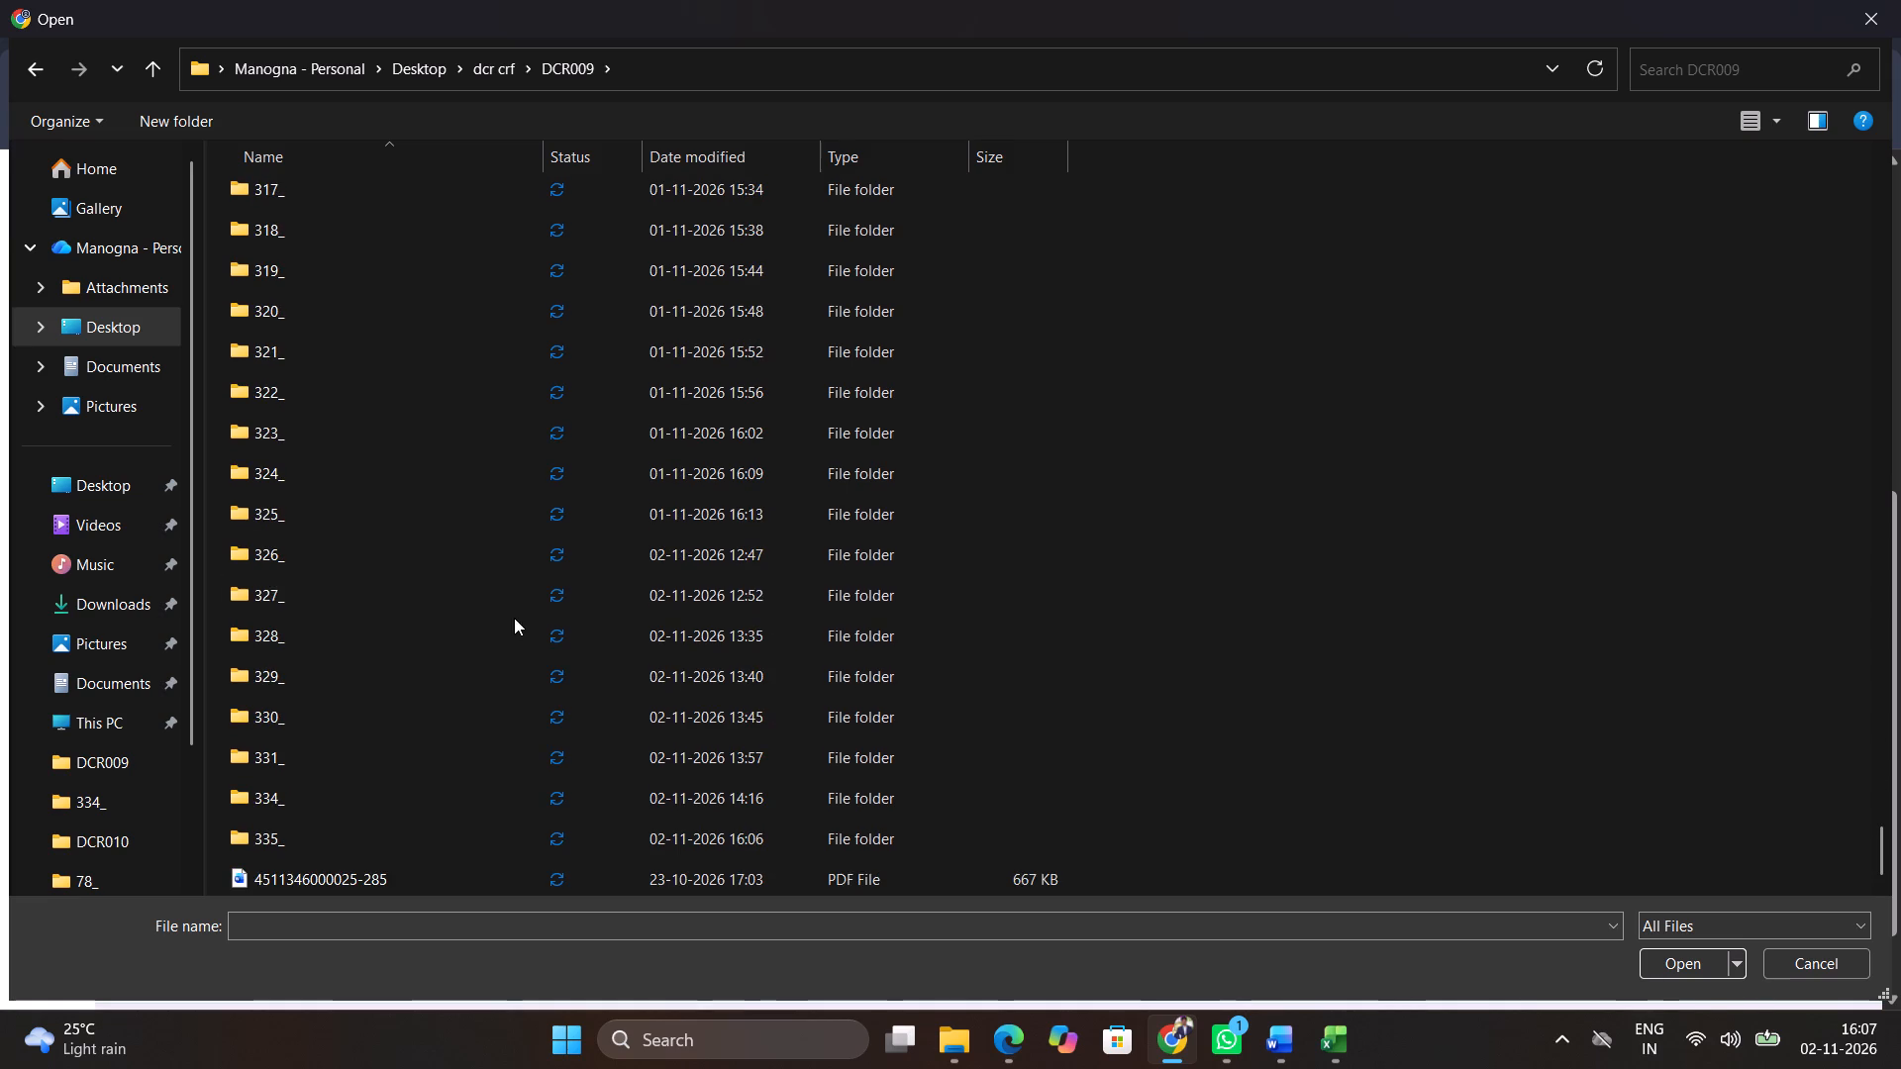
double_click(435, 836)
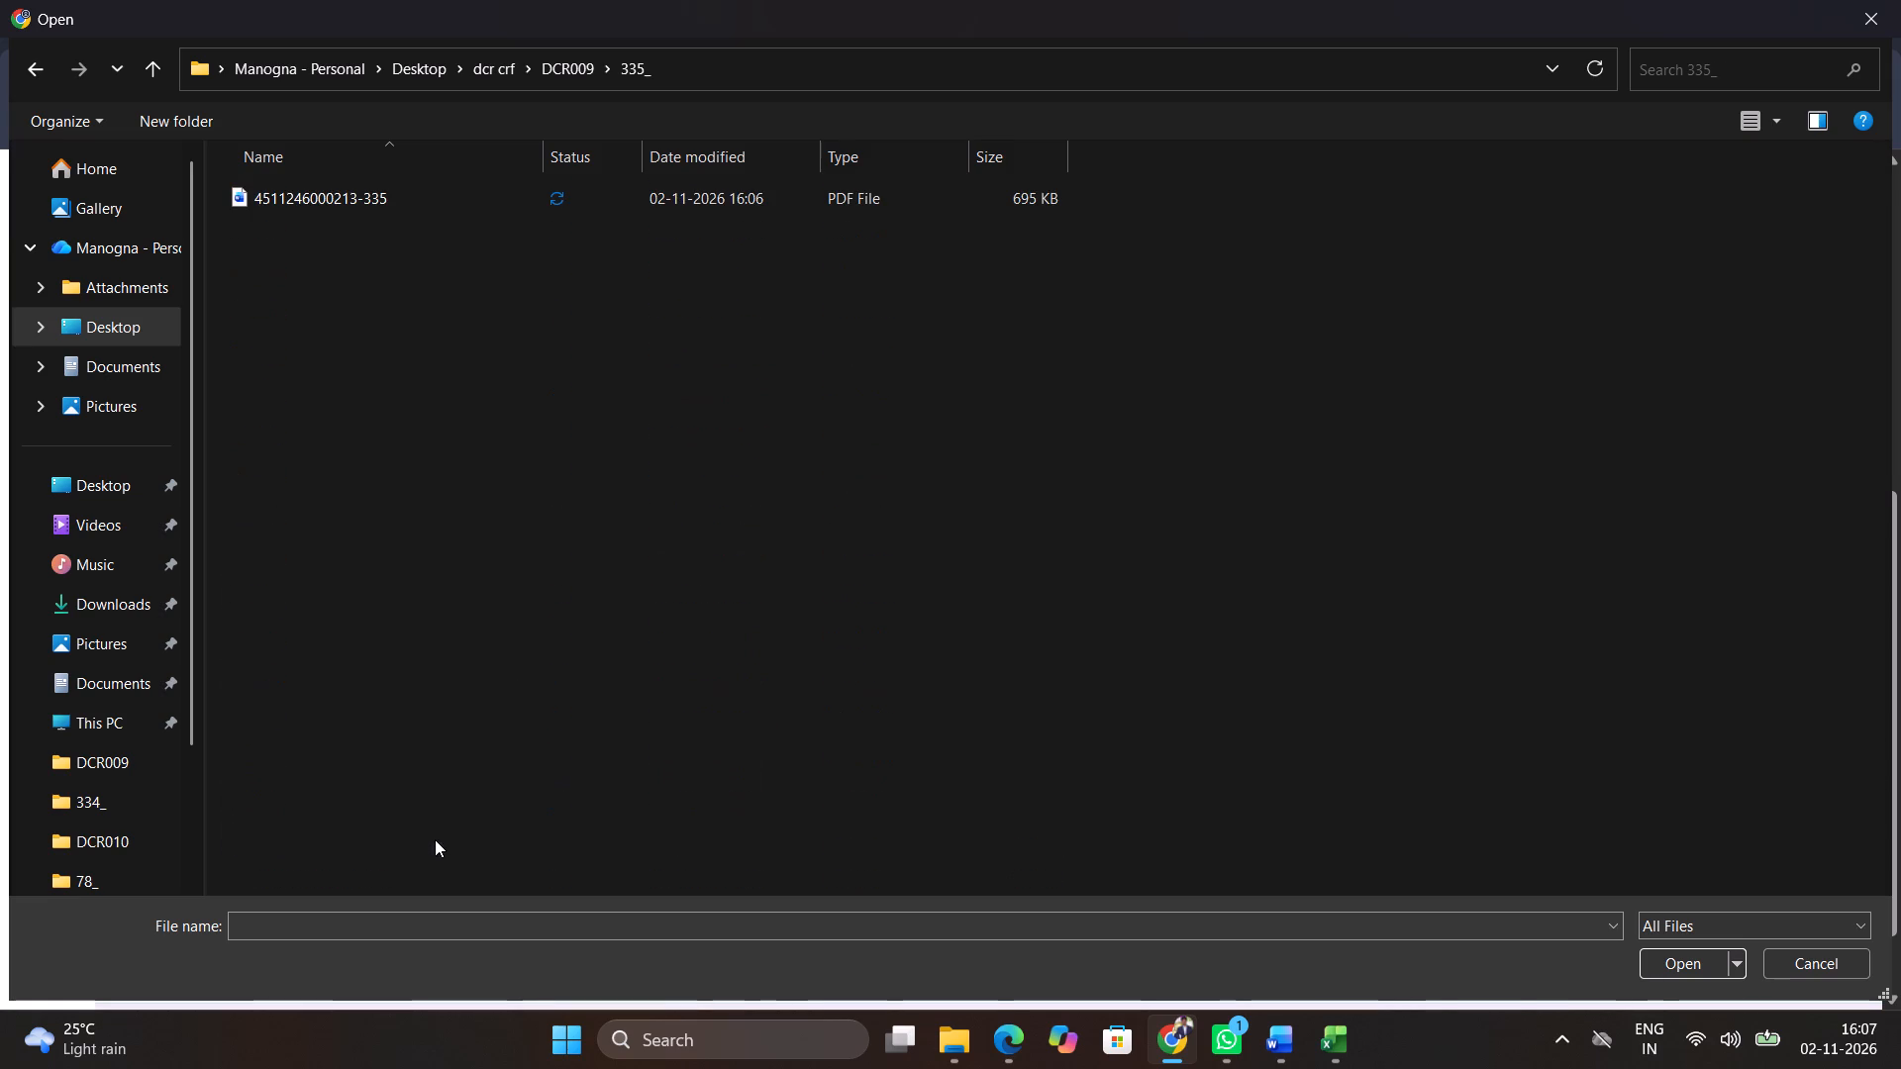
double_click(483, 205)
left_click(645, 821)
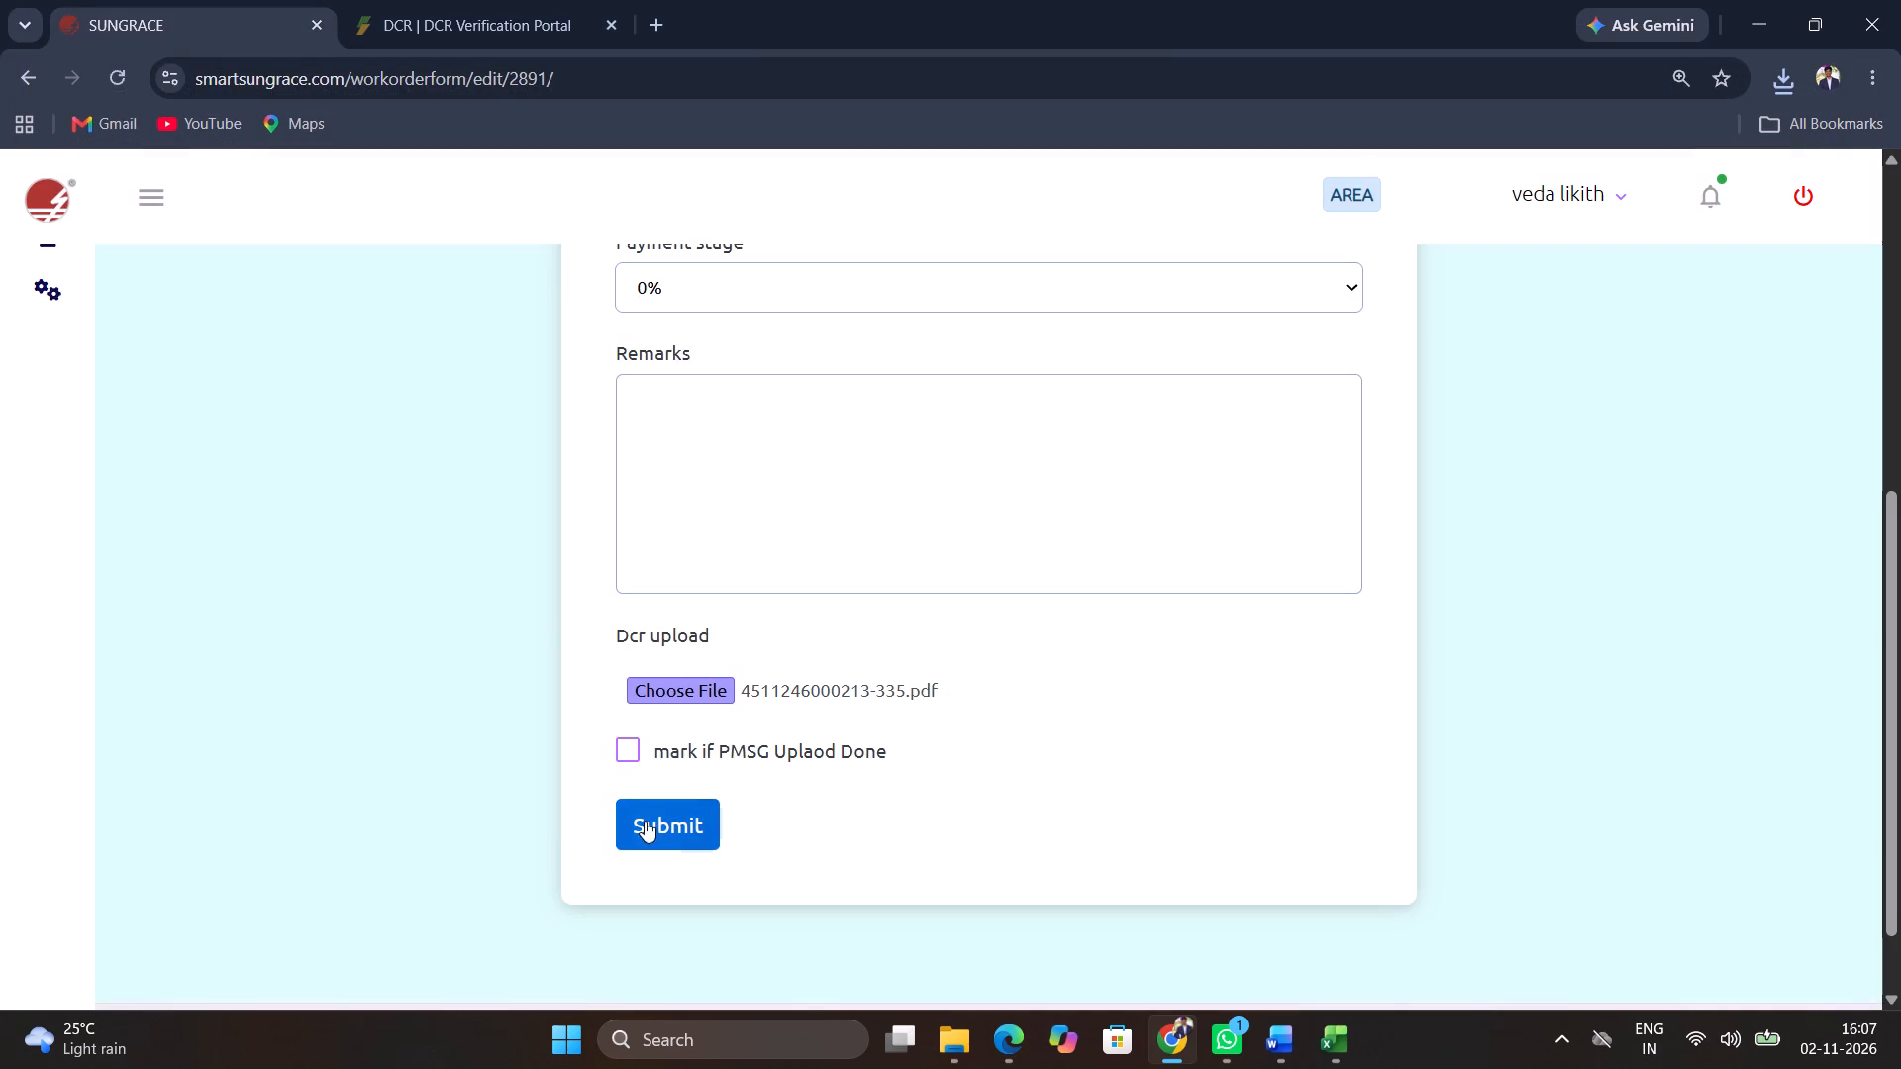
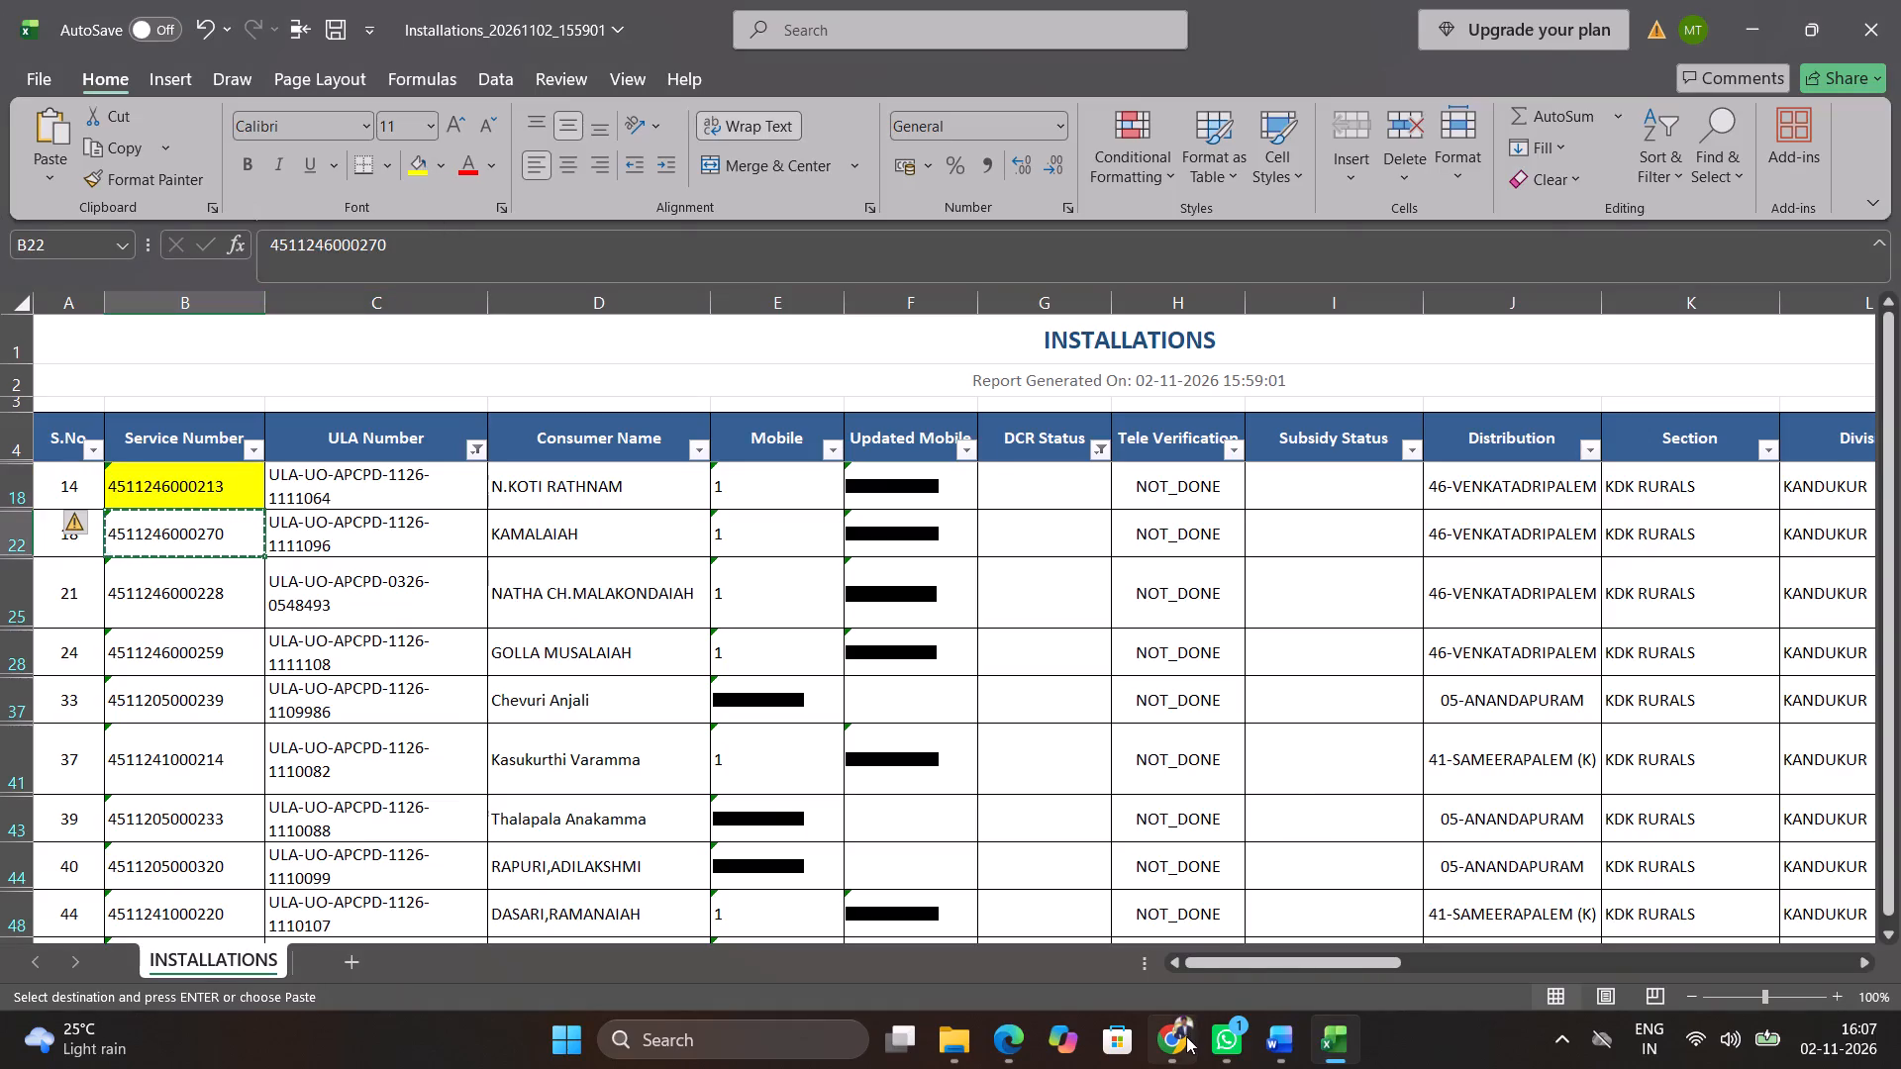
Switch to SUNGRACE and open the work order record matching the service number copied from the installations sheet.
left_click(1207, 930)
left_click(1234, 286)
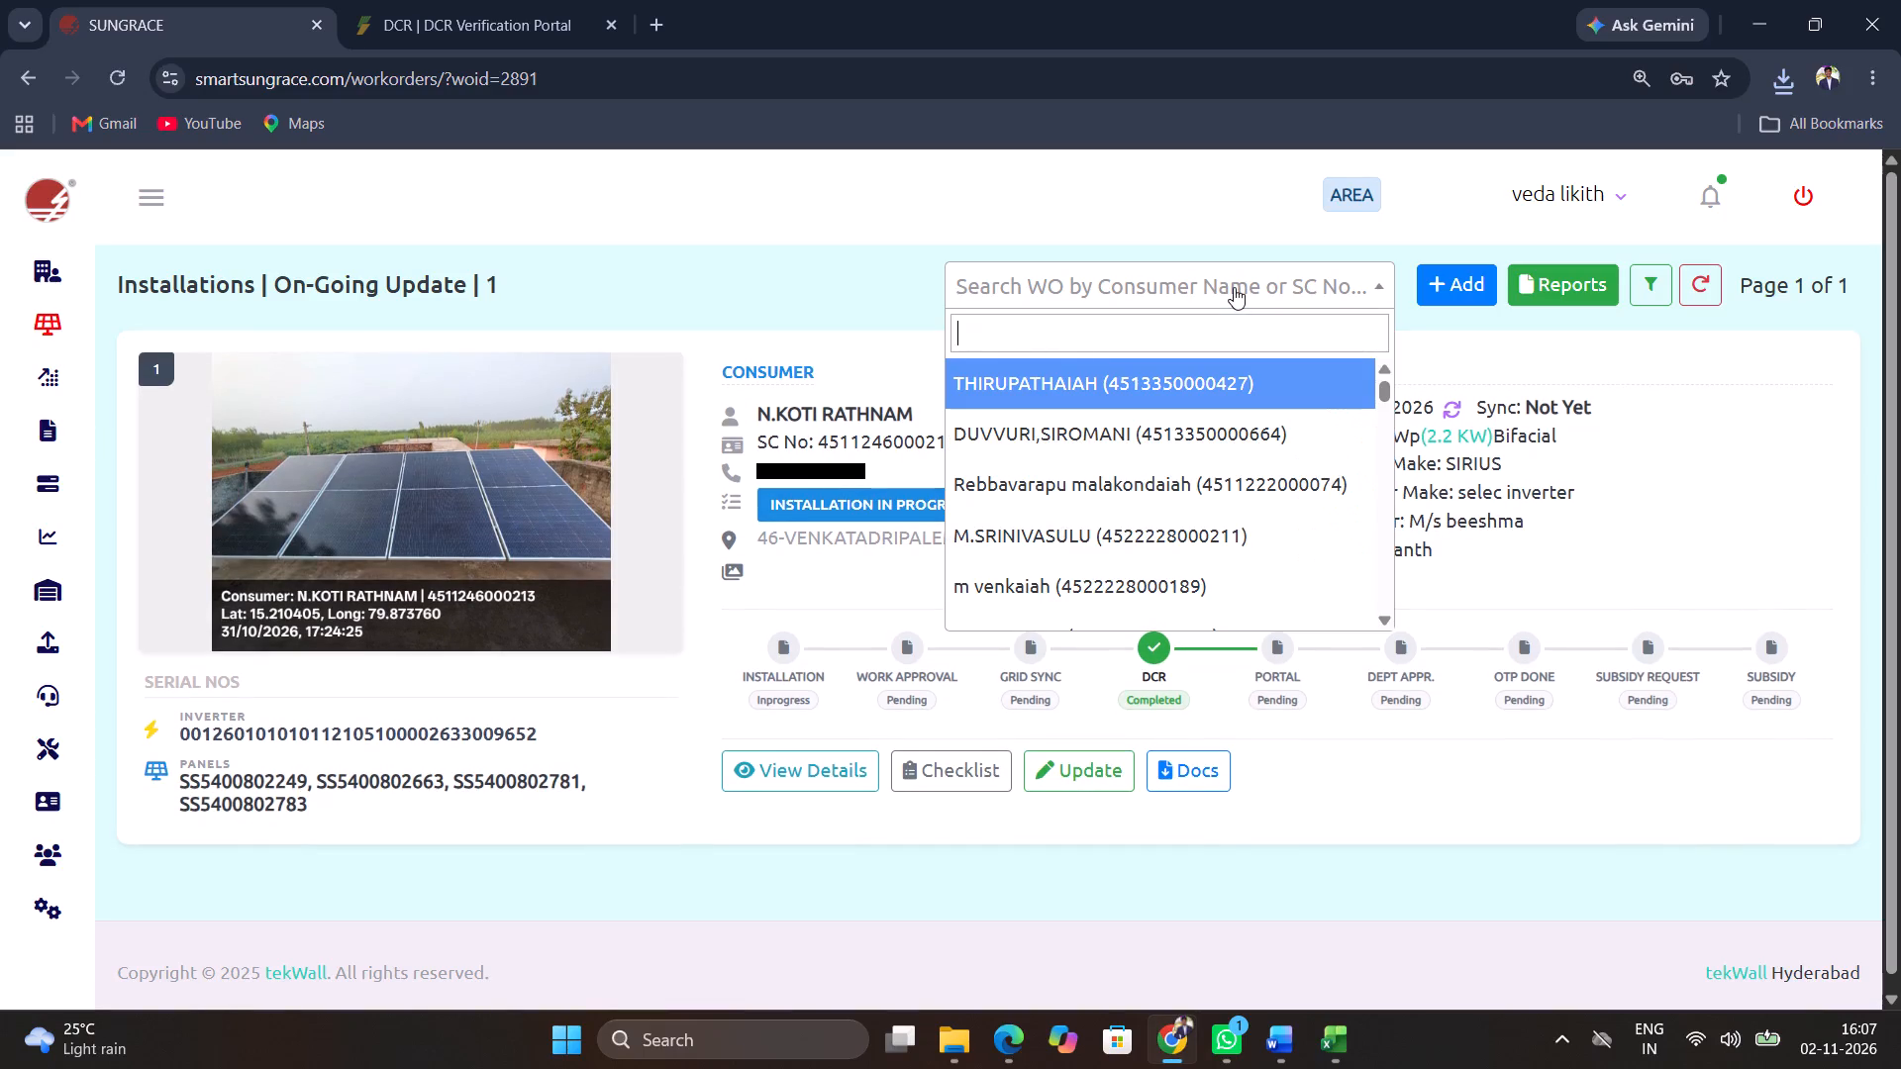
key("ctrl+v")
key("Return")
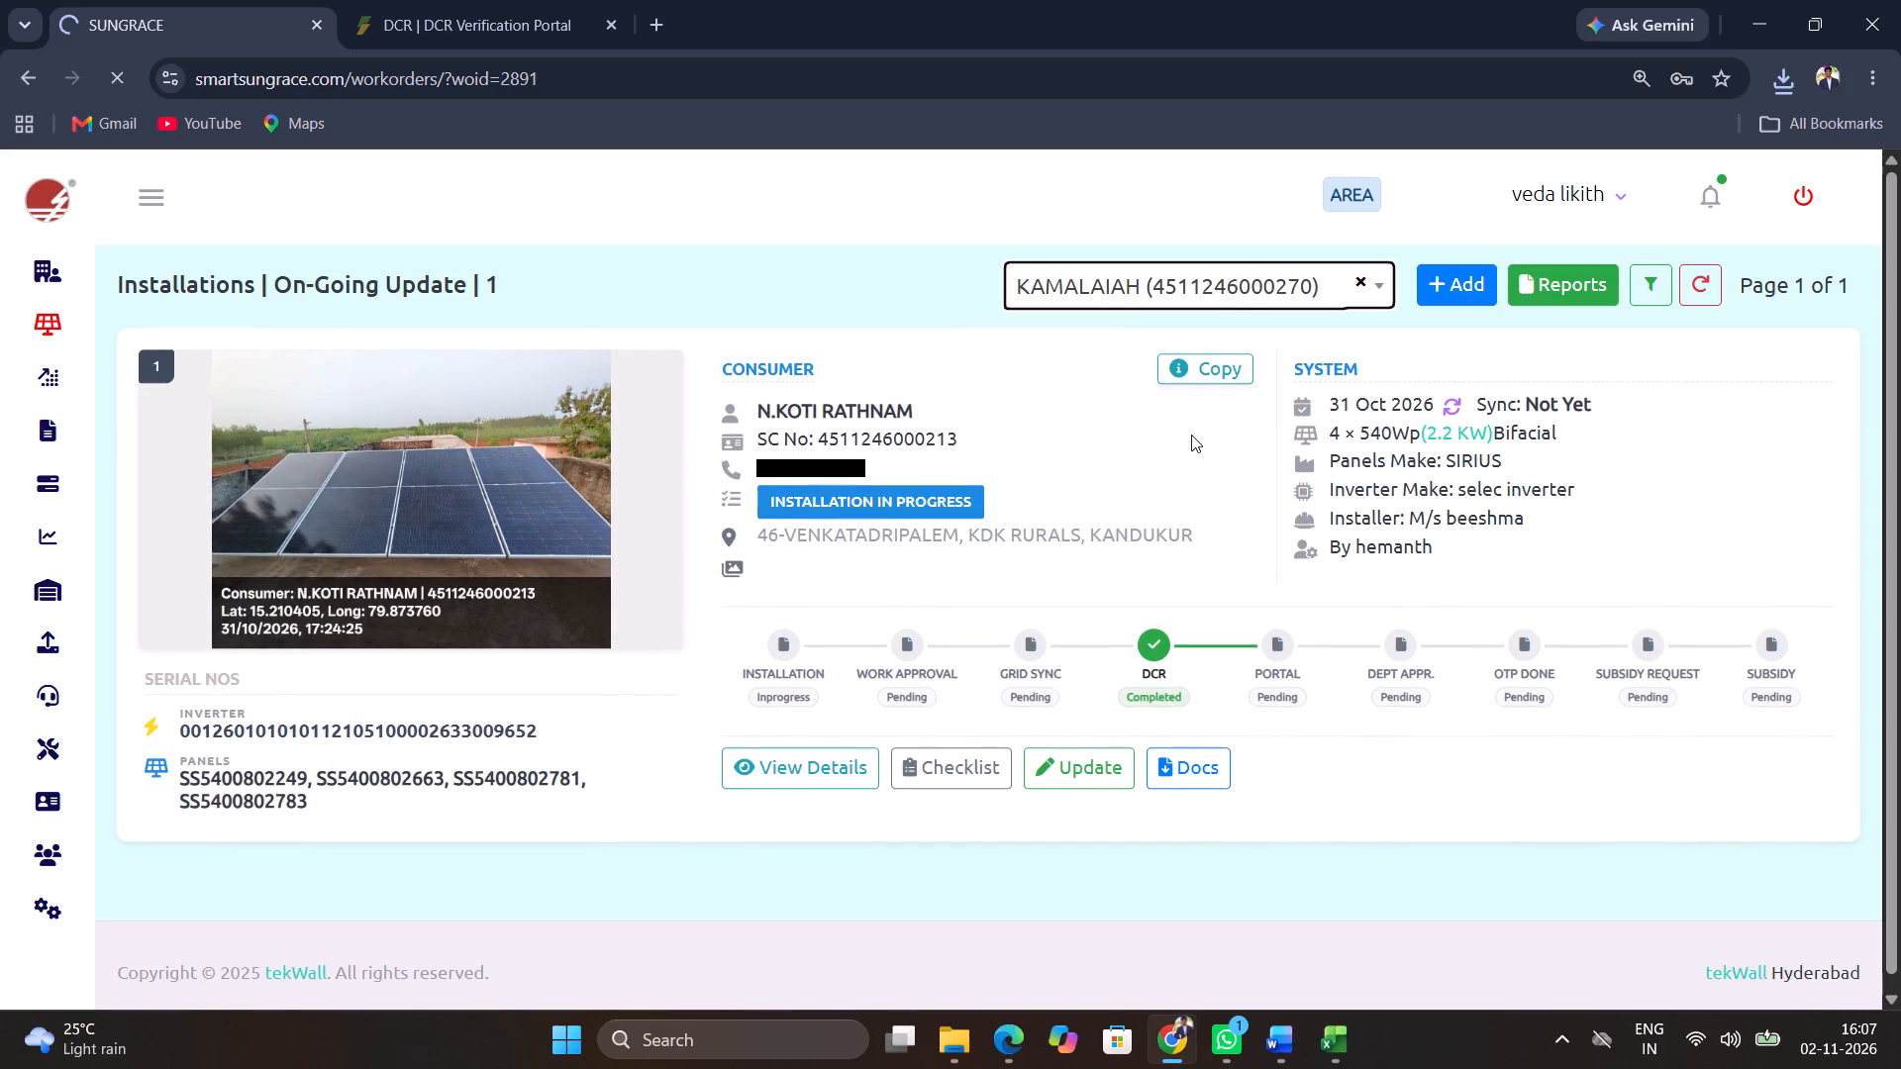
Copy the ULA number from the installation record's copy details.
left_click(1212, 366)
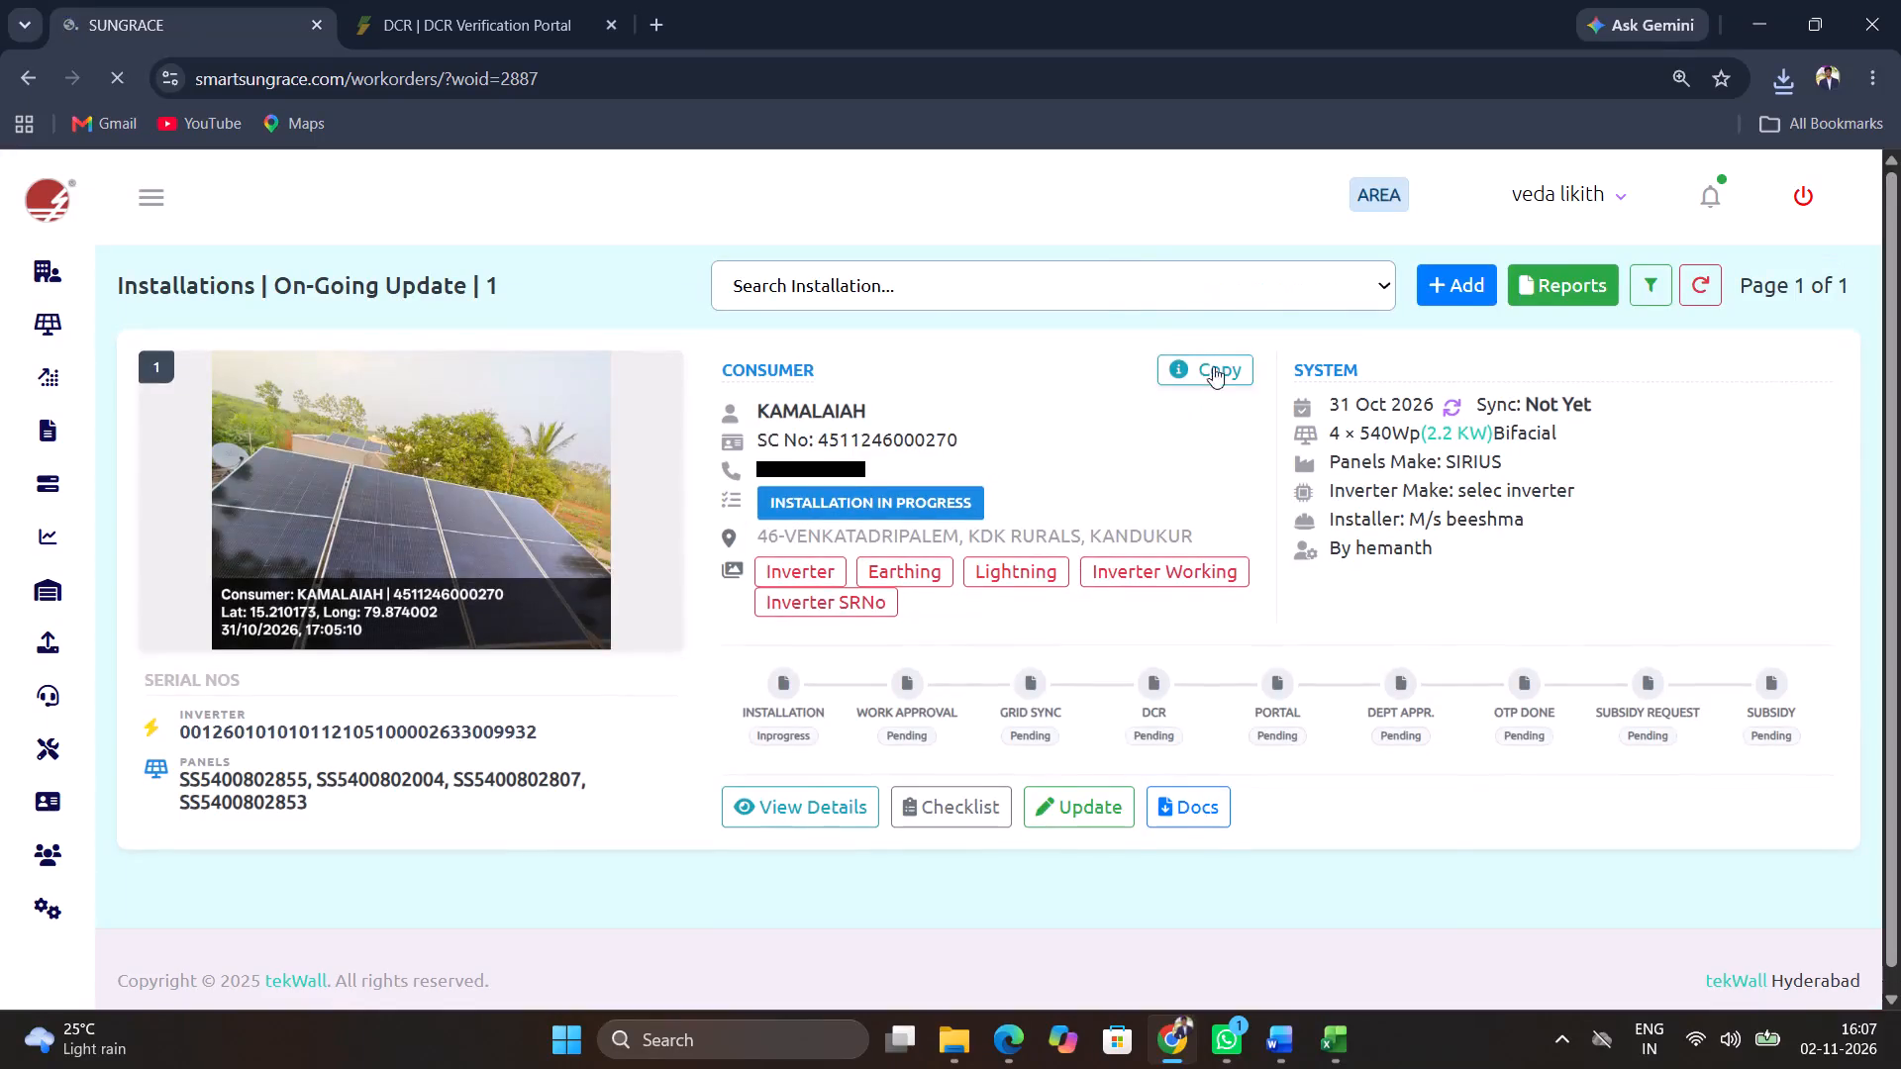
left_click(1208, 480)
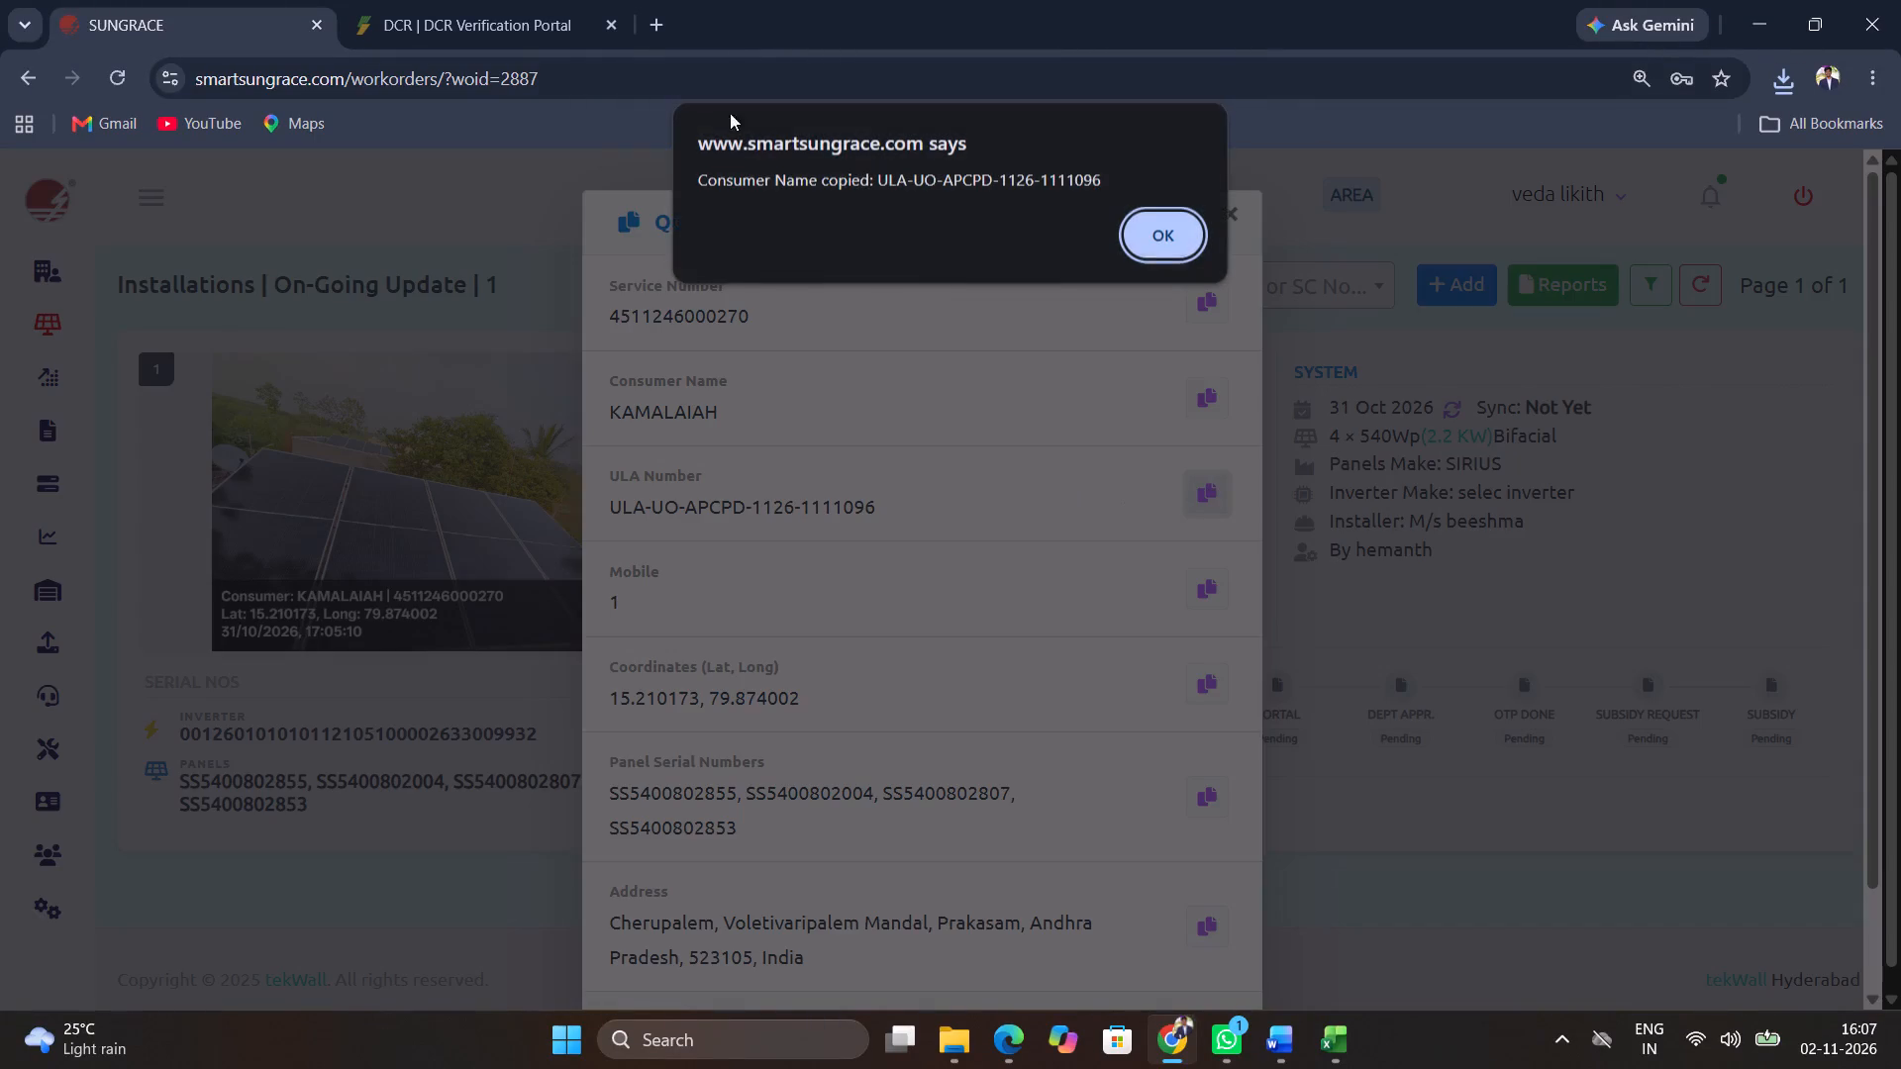
Switch to the DCR Verification Portal and close the previous certificate's document view.
left_click(482, 0)
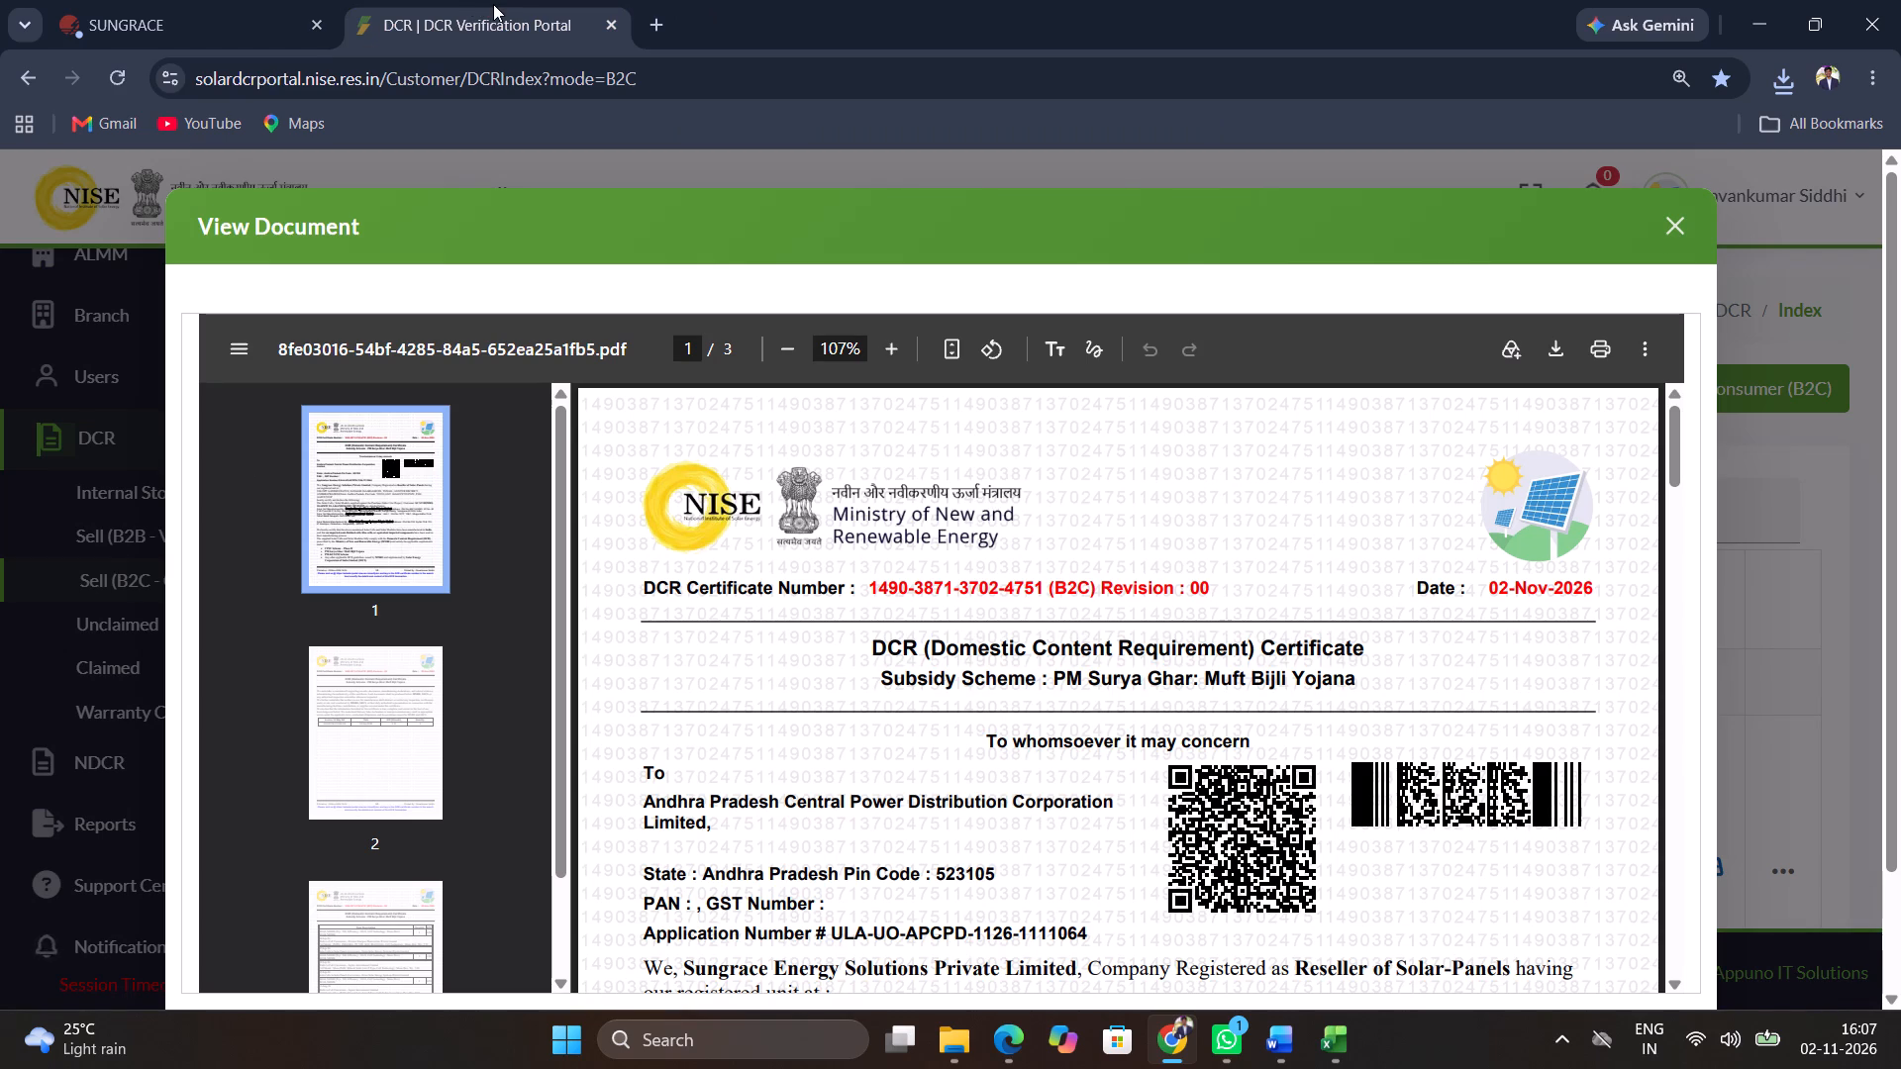
left_click(1674, 226)
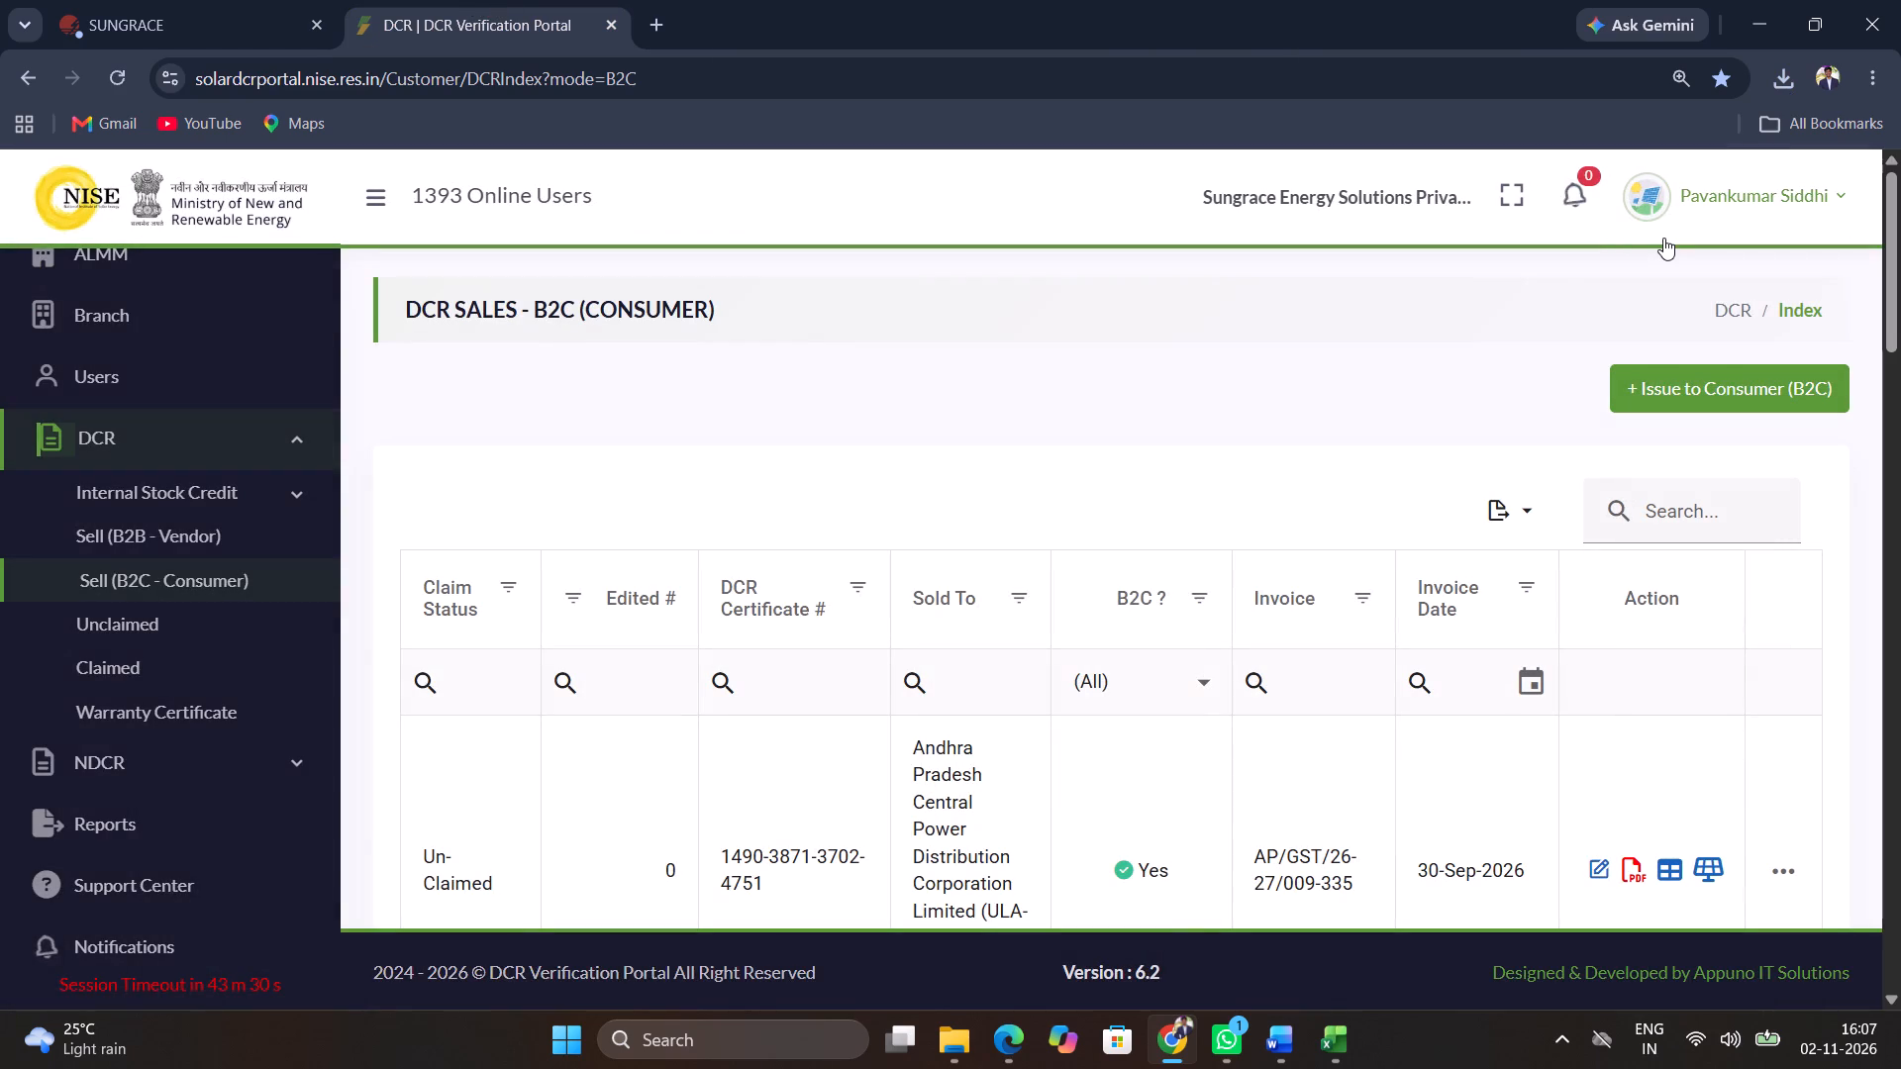
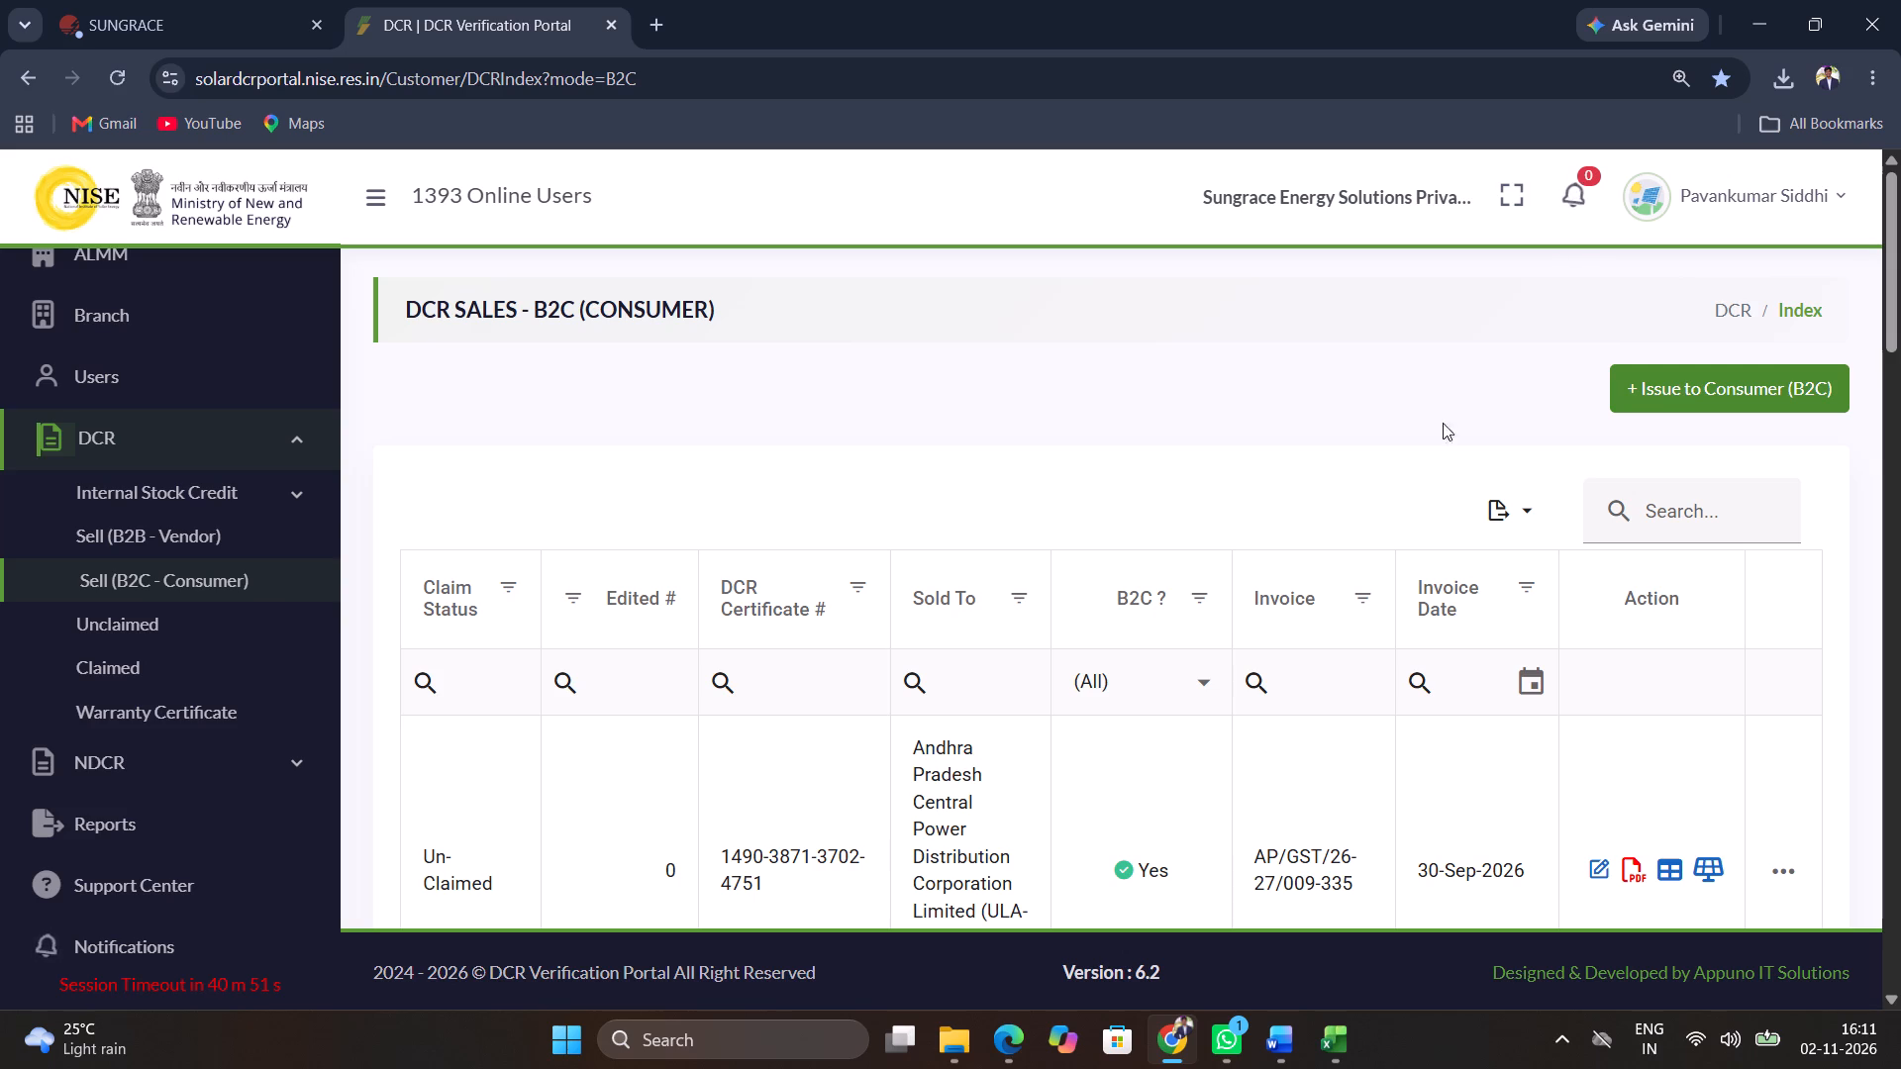
Recheck the ULA number copied from the SUNGRACE record, and start a new Issue to Consumer (B2C) entry in the DCR Verification Portal.
left_click(240, 0)
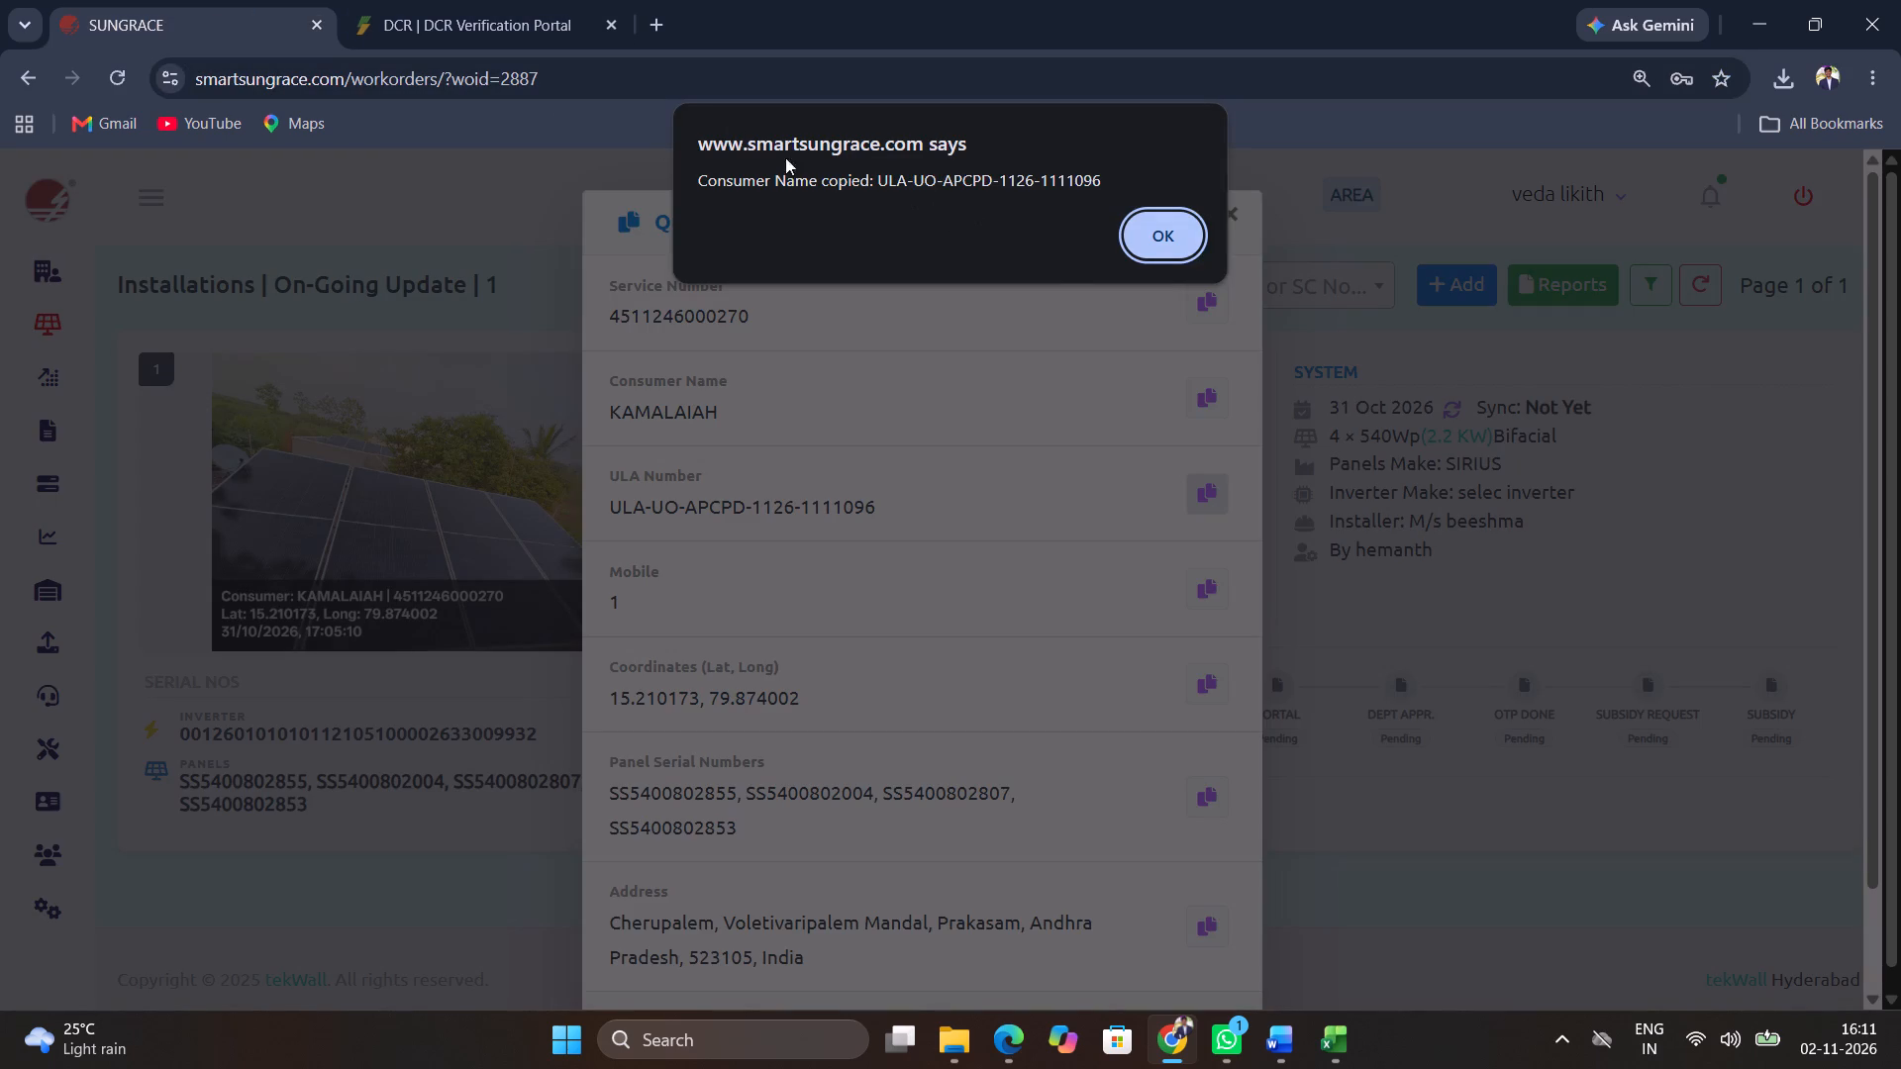
left_click(510, 0)
left_click(1734, 387)
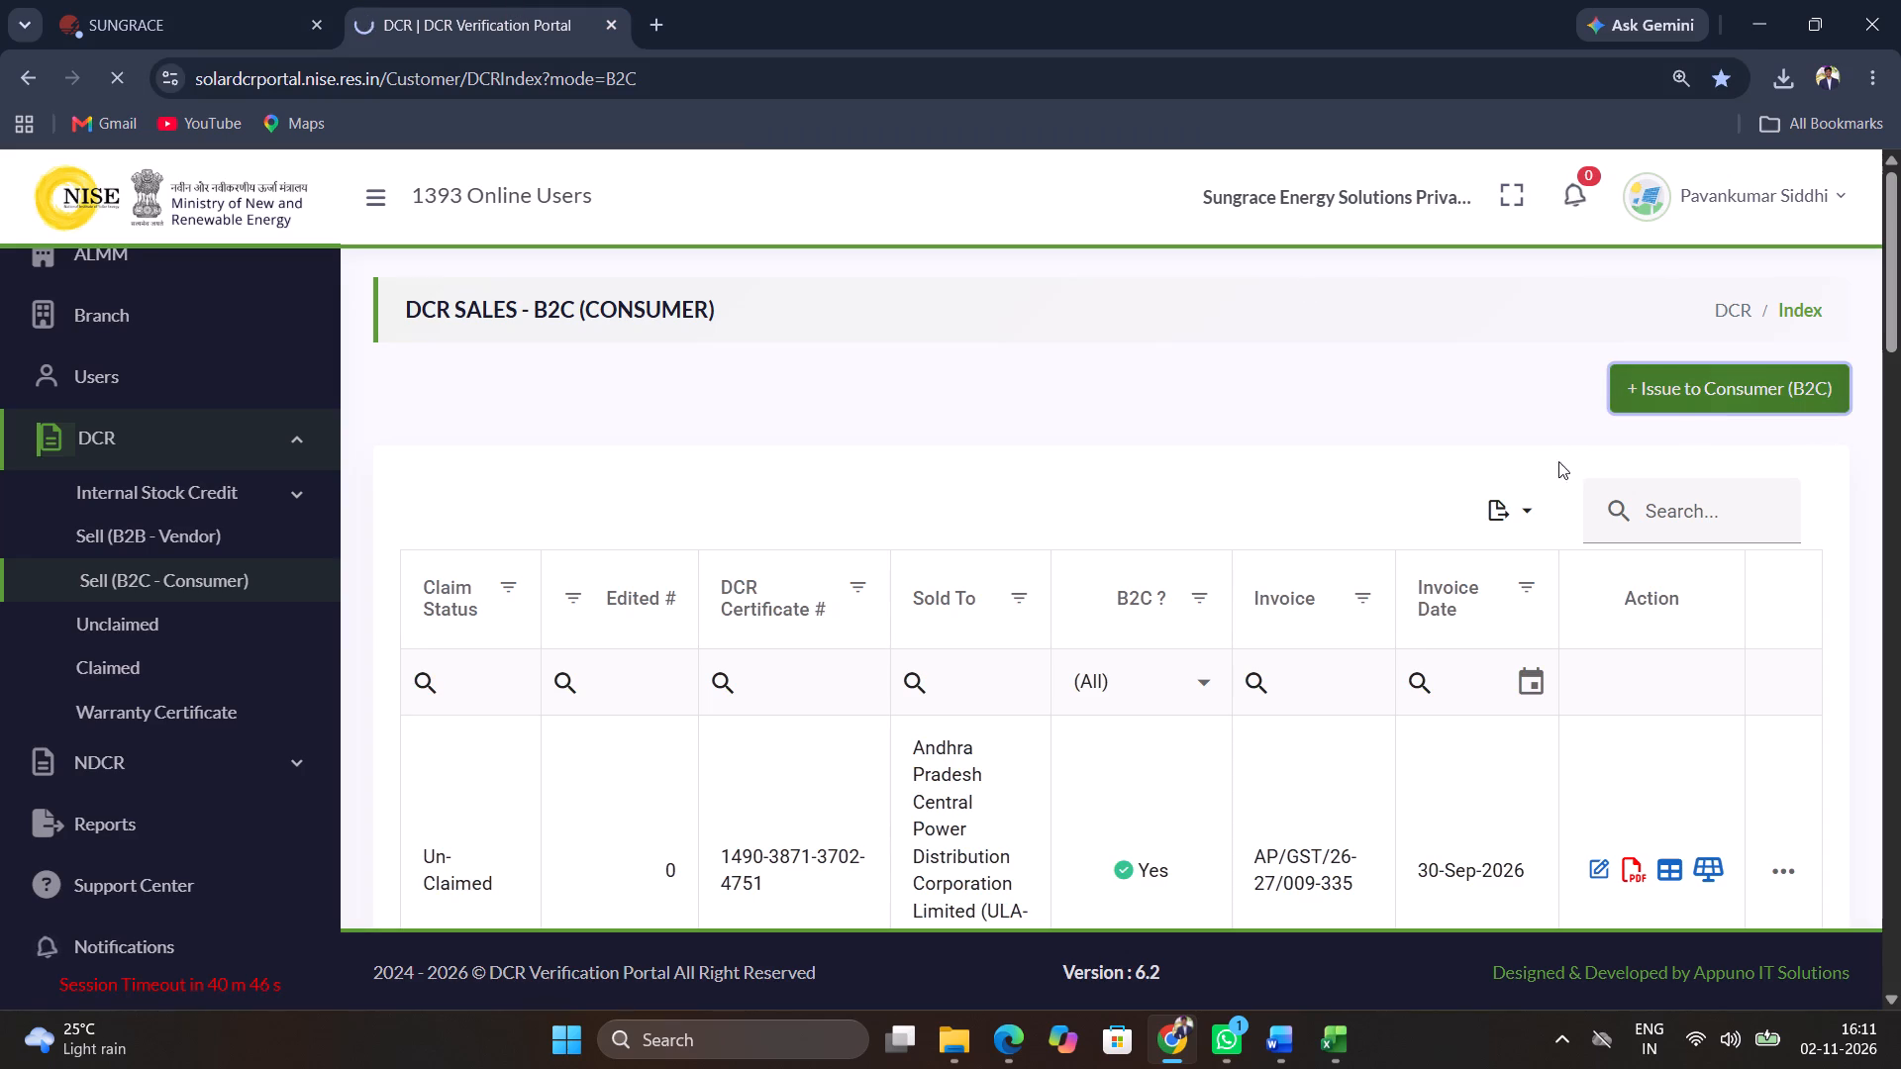
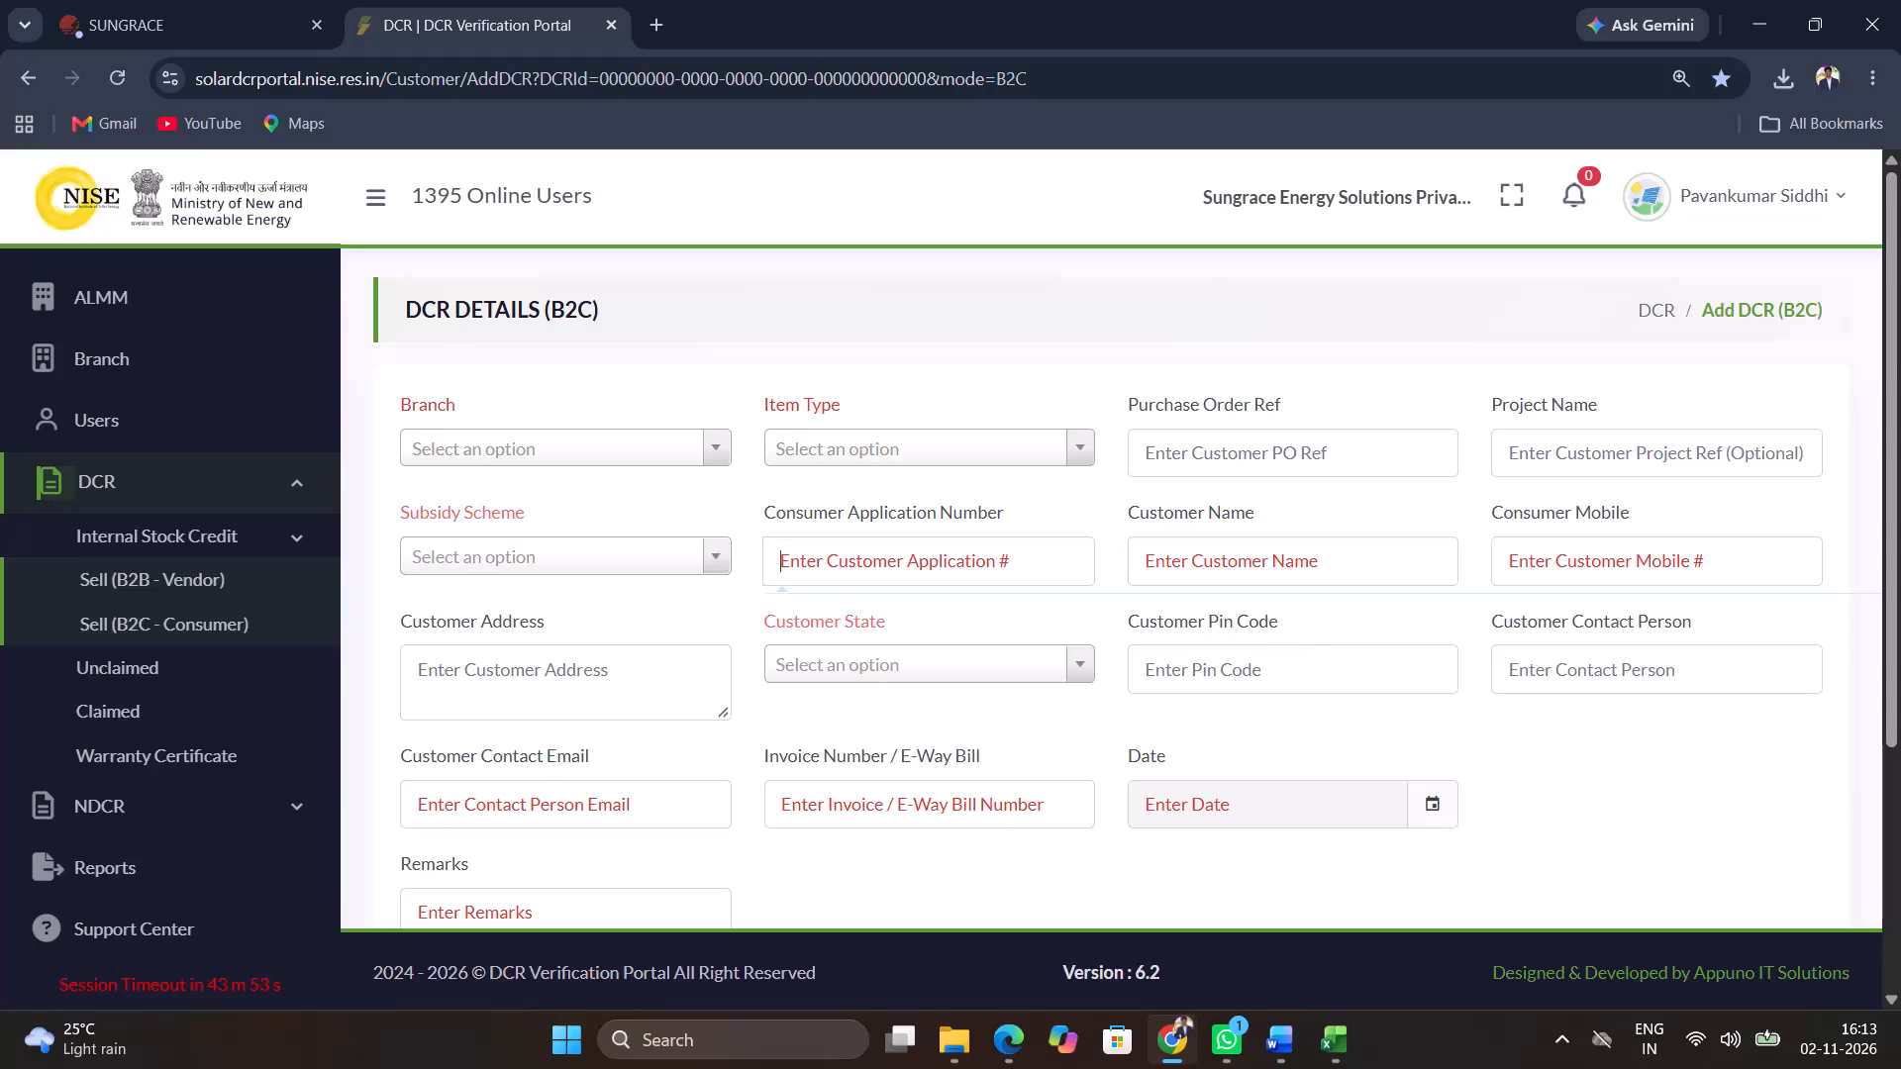
Enter the copied ULA number as application number and choose the Andhra Pradesh branch, PM Surya Ghar: Muft Bijli Yojana scheme and Solar Panels item type.
key("ctrl+v")
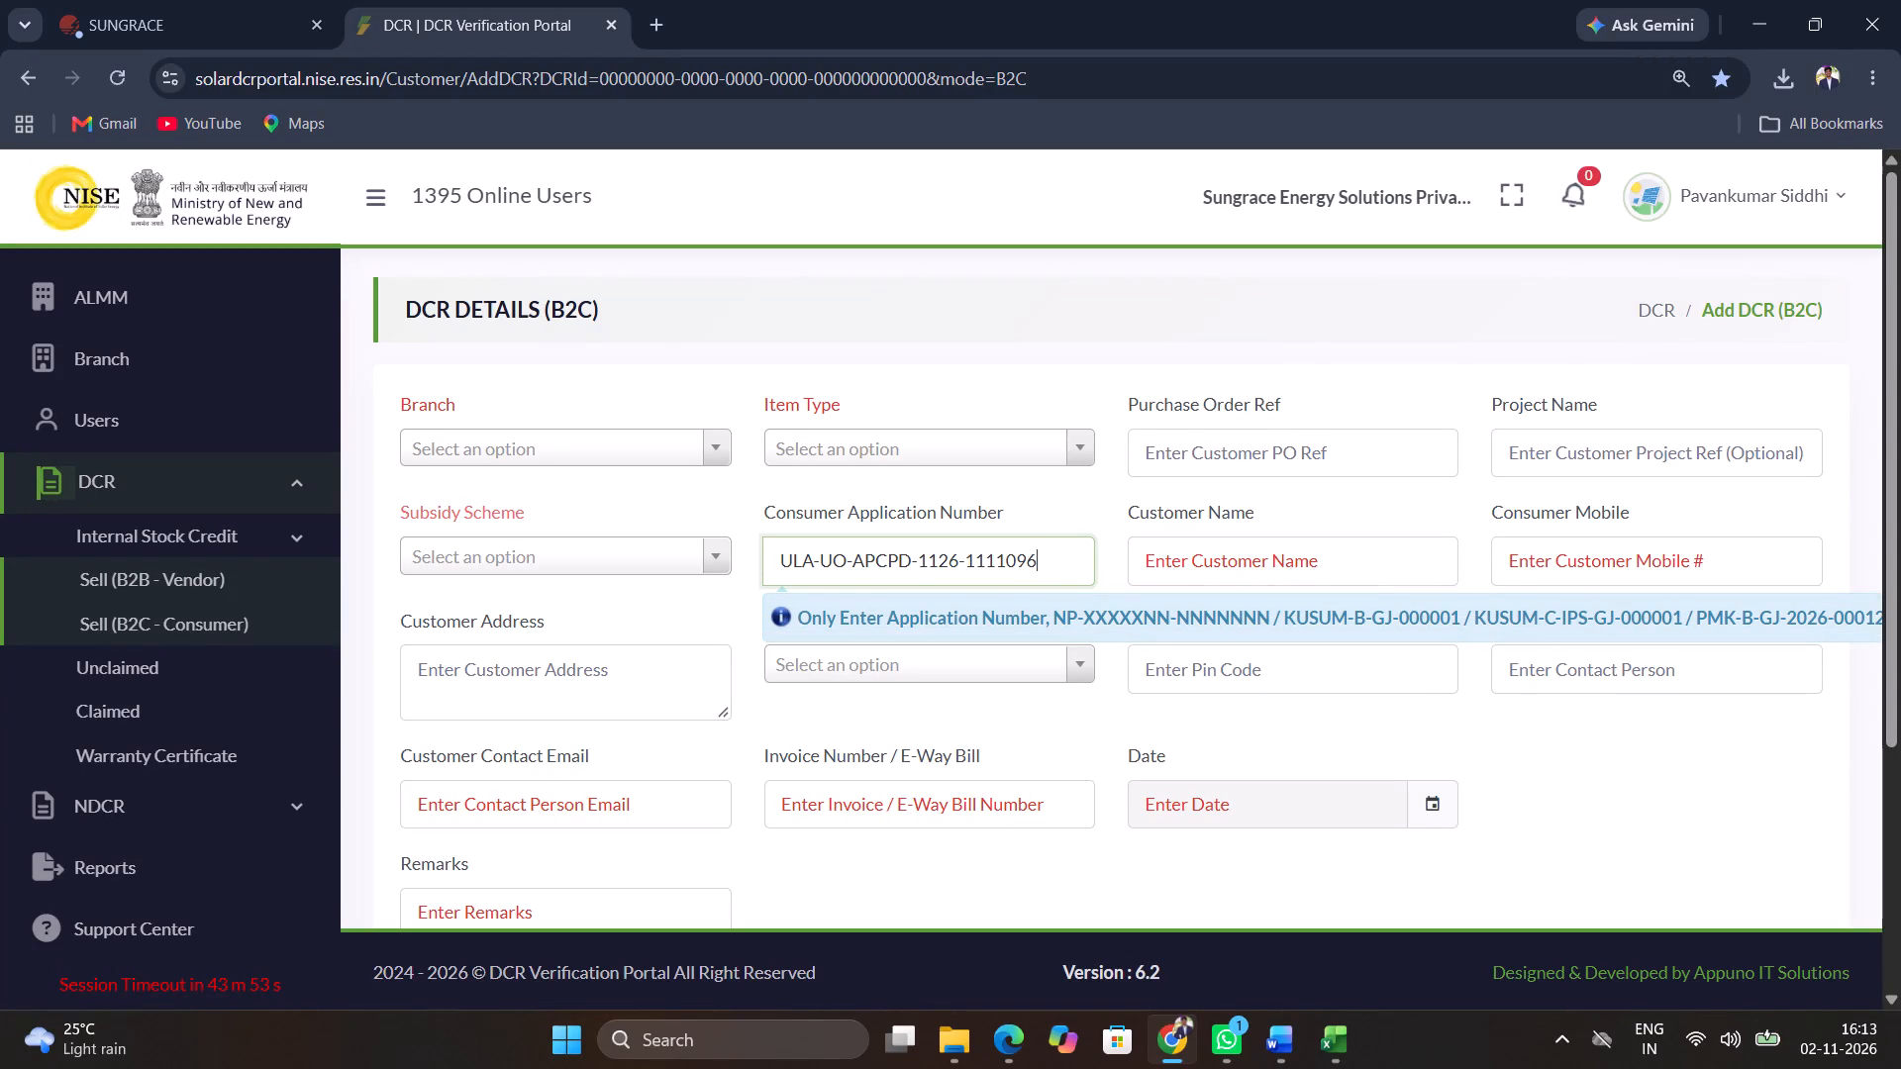
left_click(517, 449)
left_click(544, 587)
left_click(562, 543)
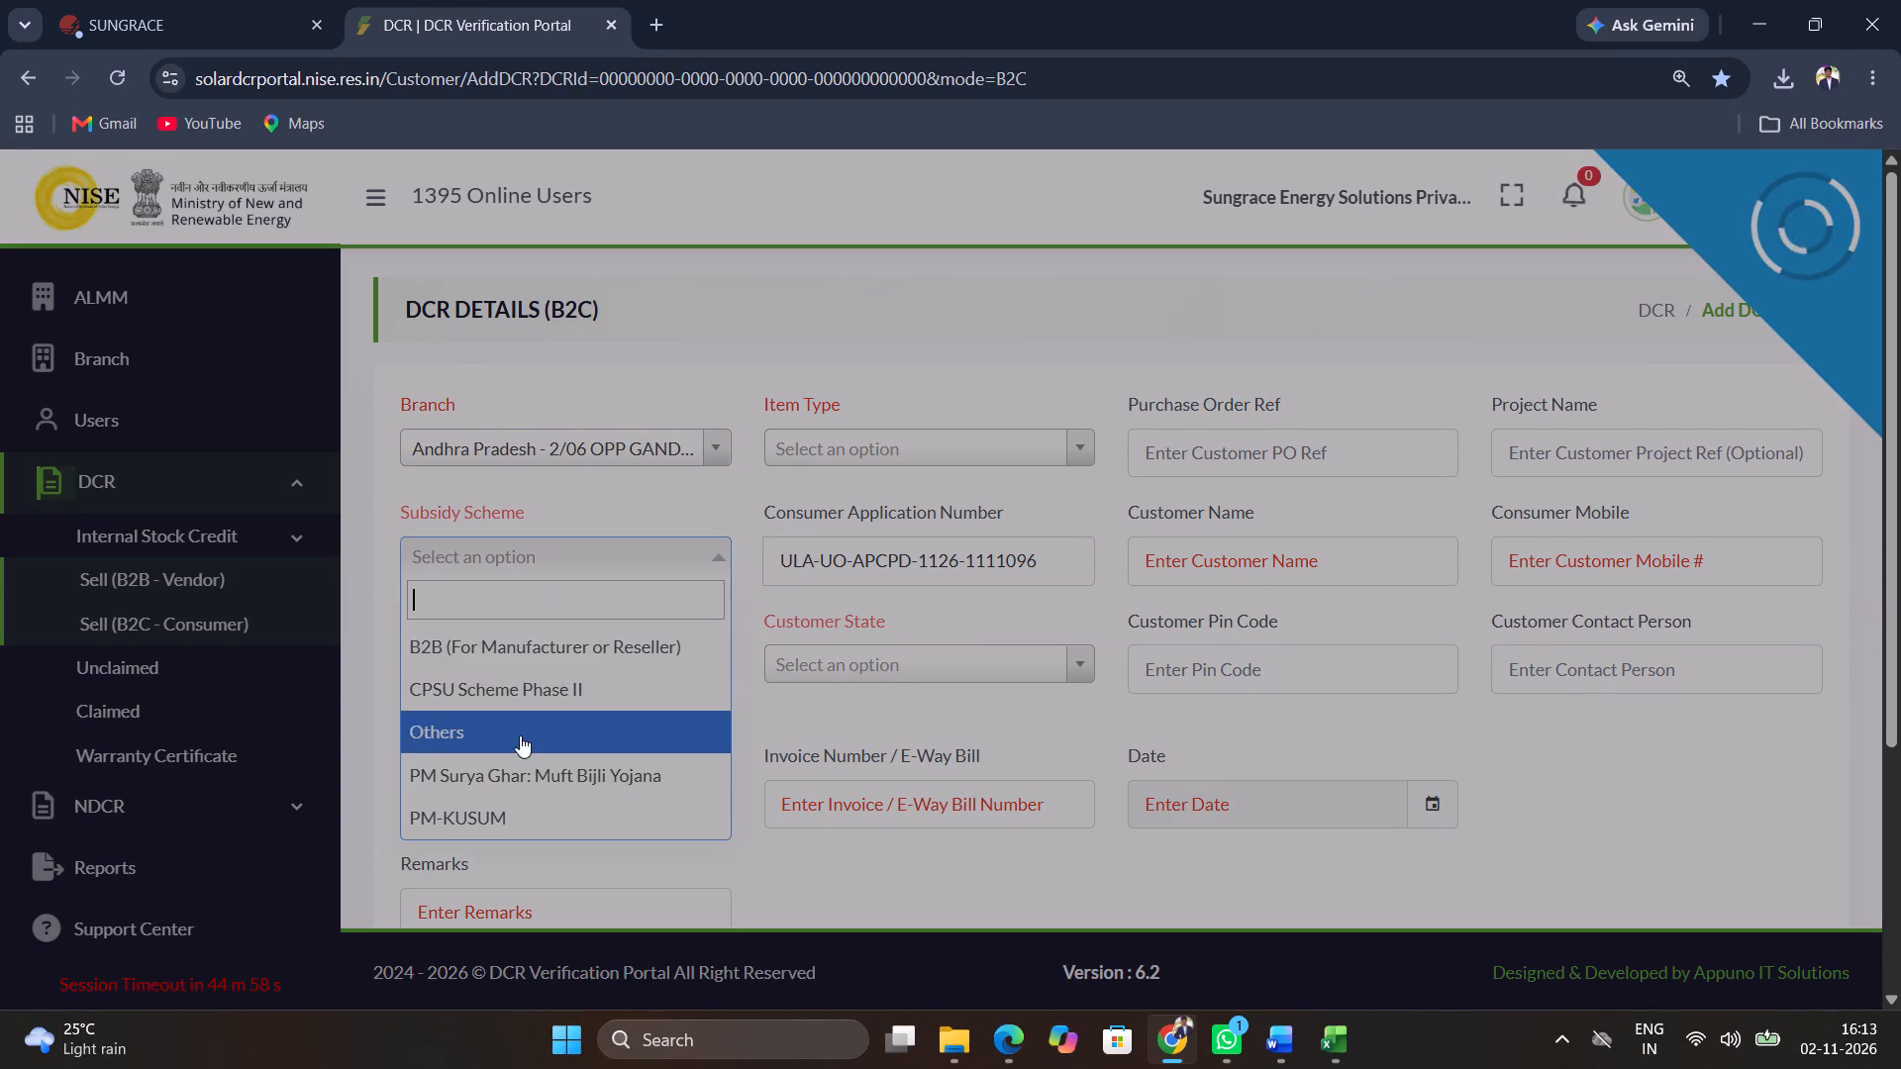
left_click(543, 766)
left_click(808, 440)
left_click(820, 537)
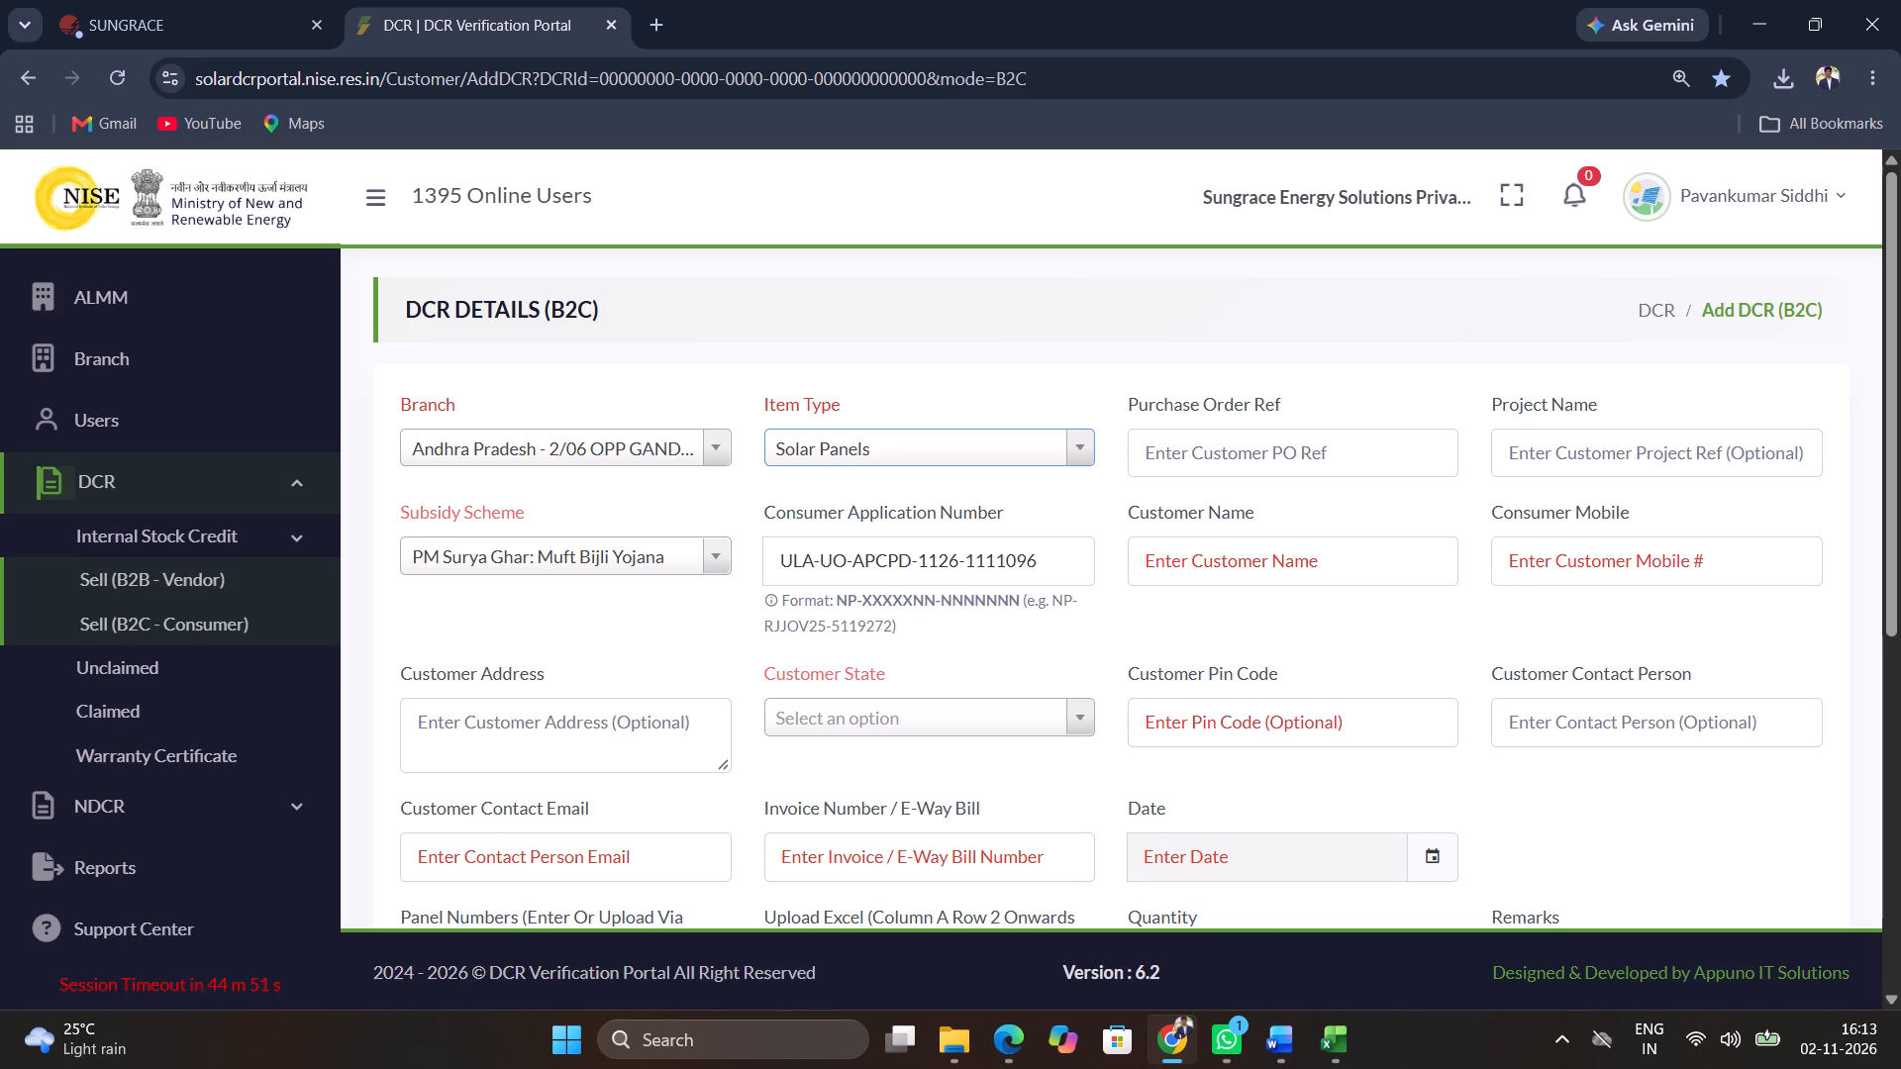
Fill the customer name with Andhra Pradesh Central Power Distribution Corporation Limited, copied from the Kandukuru subsidy document in Word.
left_click_drag(1281, 562, 1266, 560)
left_click(1311, 929)
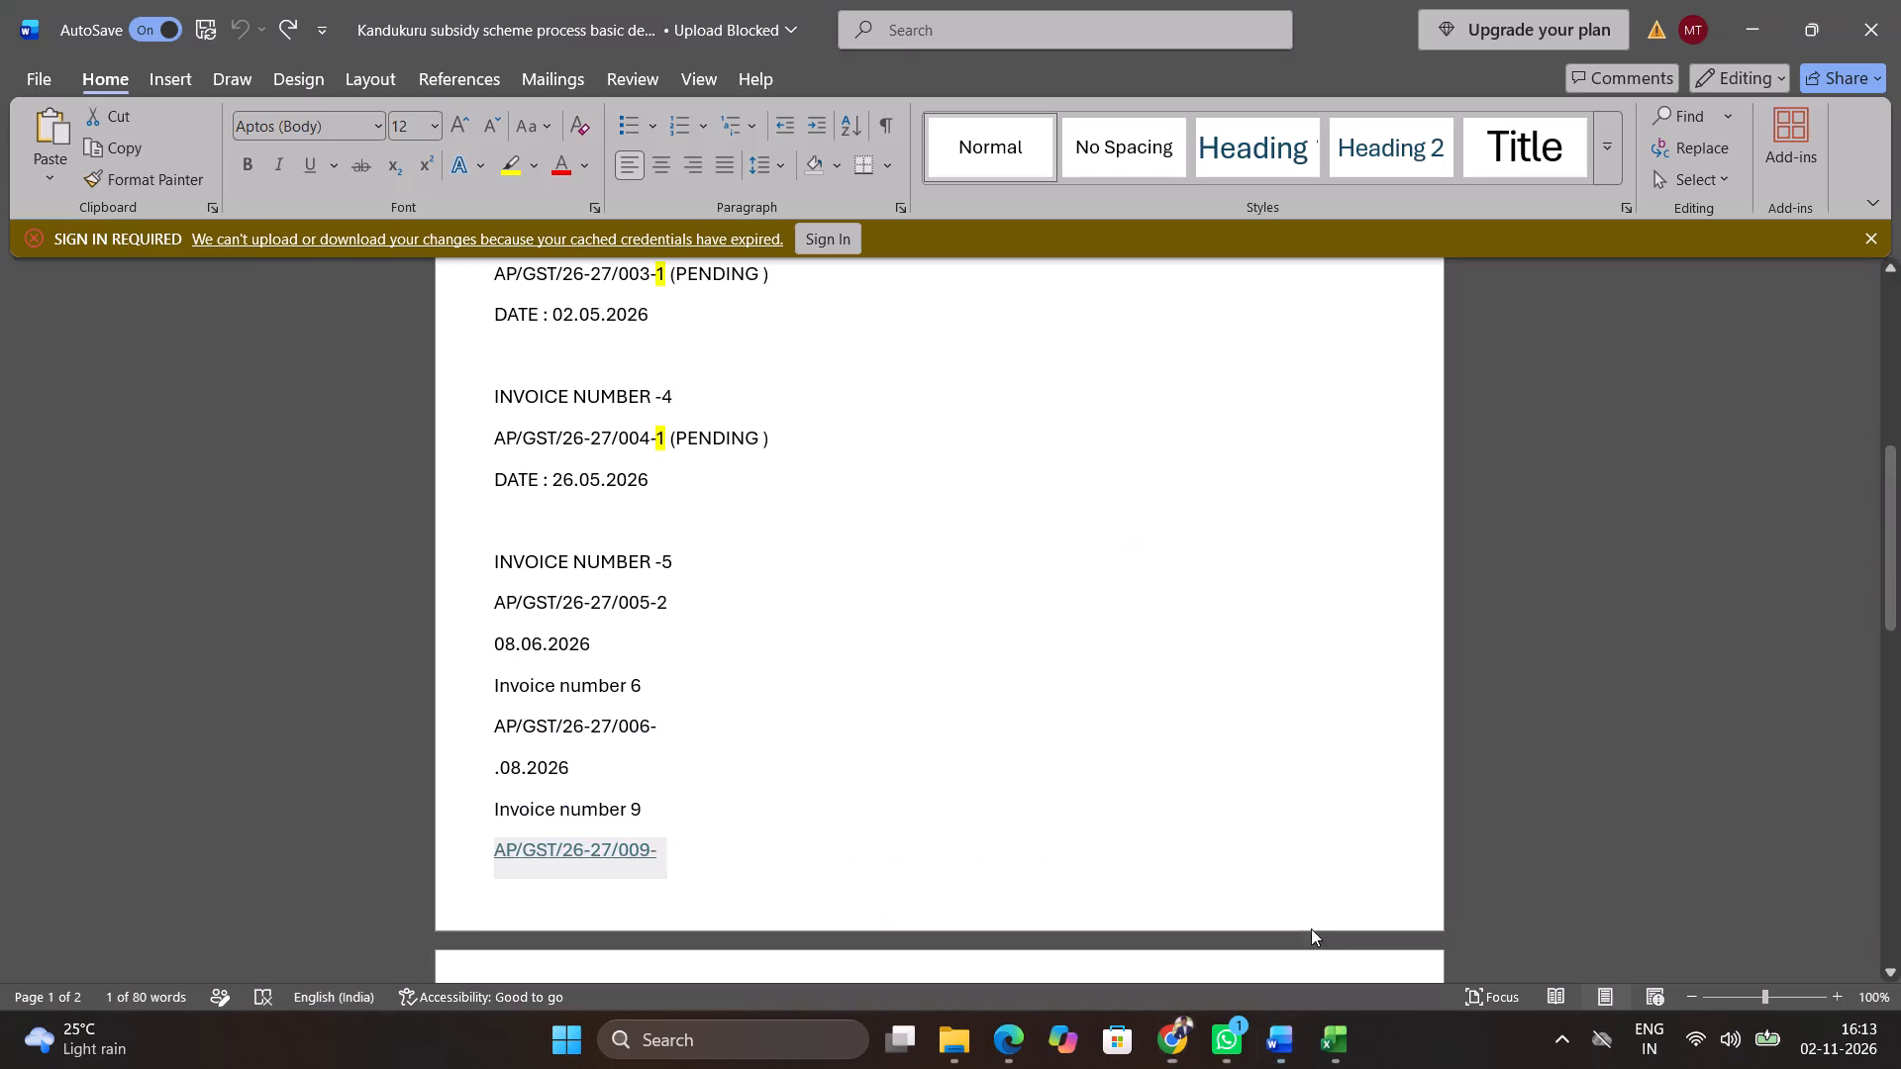
scroll(761, 532, "up", 17)
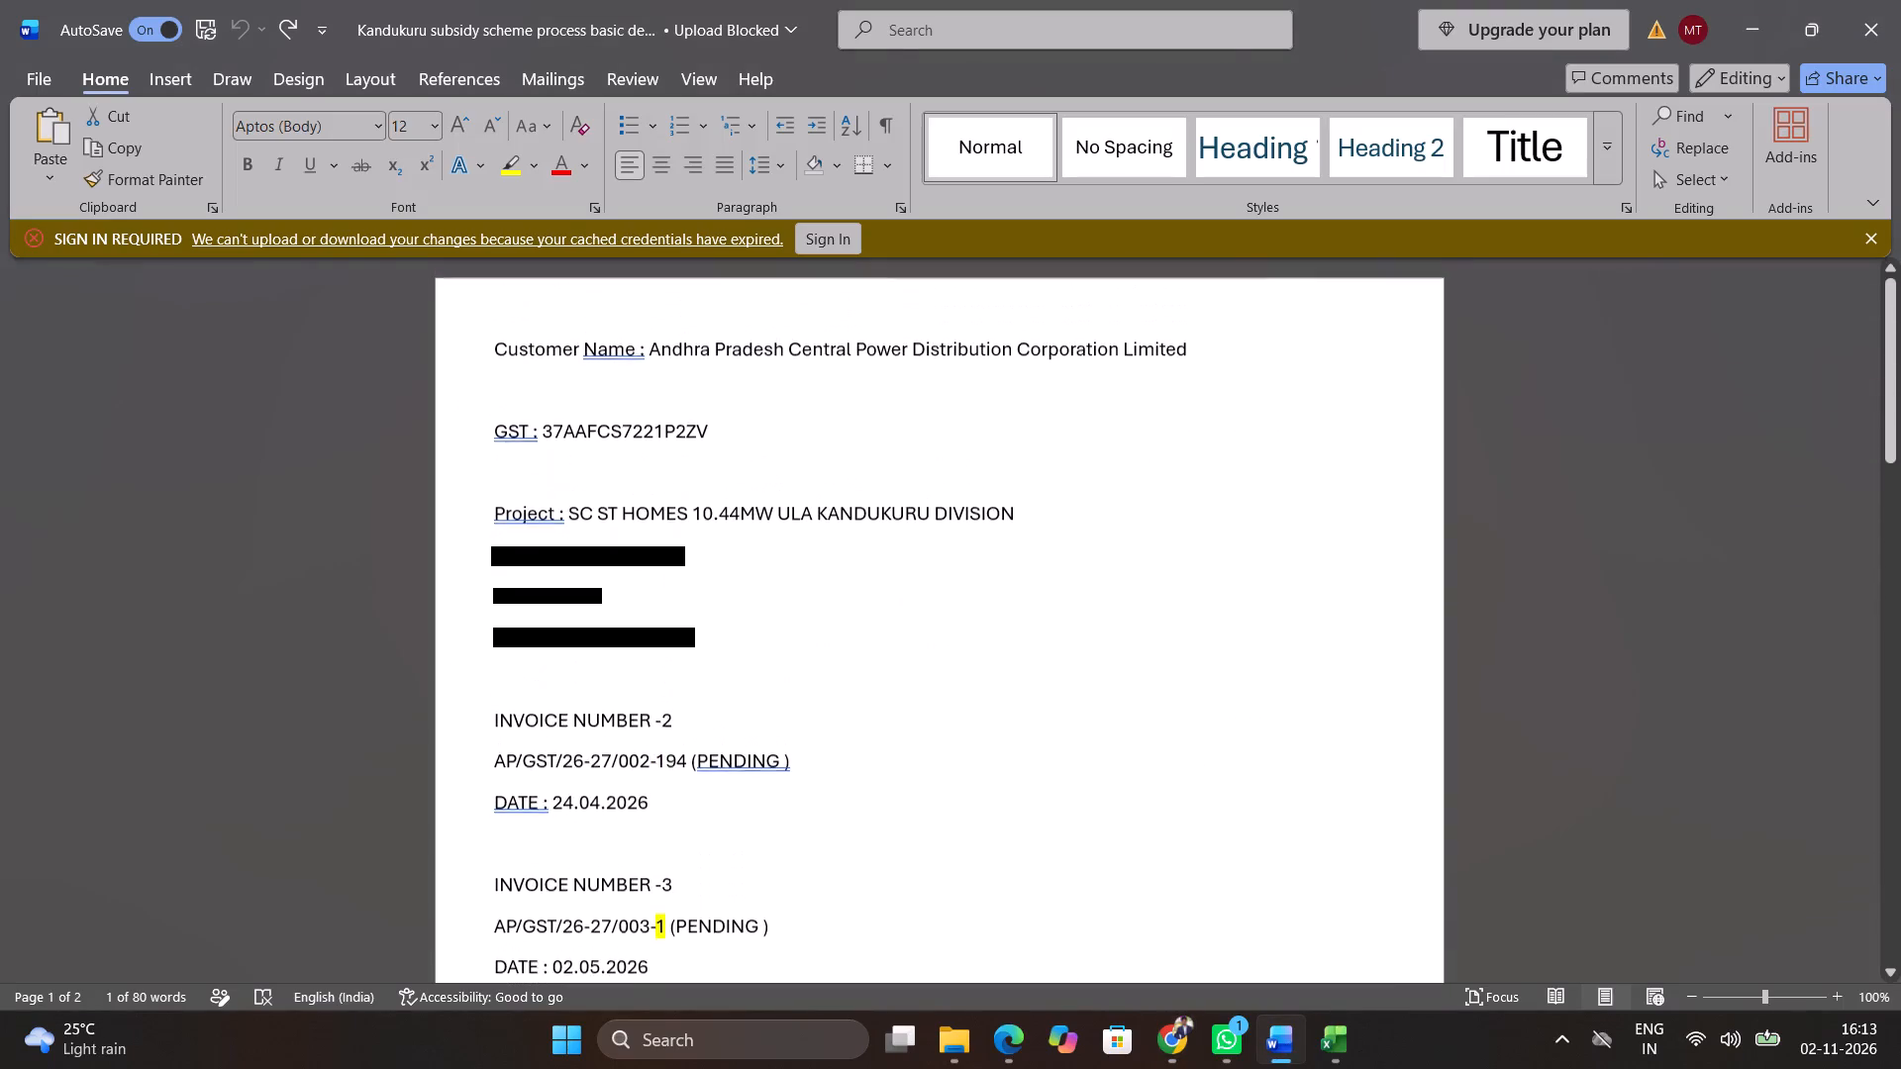
left_click_drag(661, 351, 1189, 379)
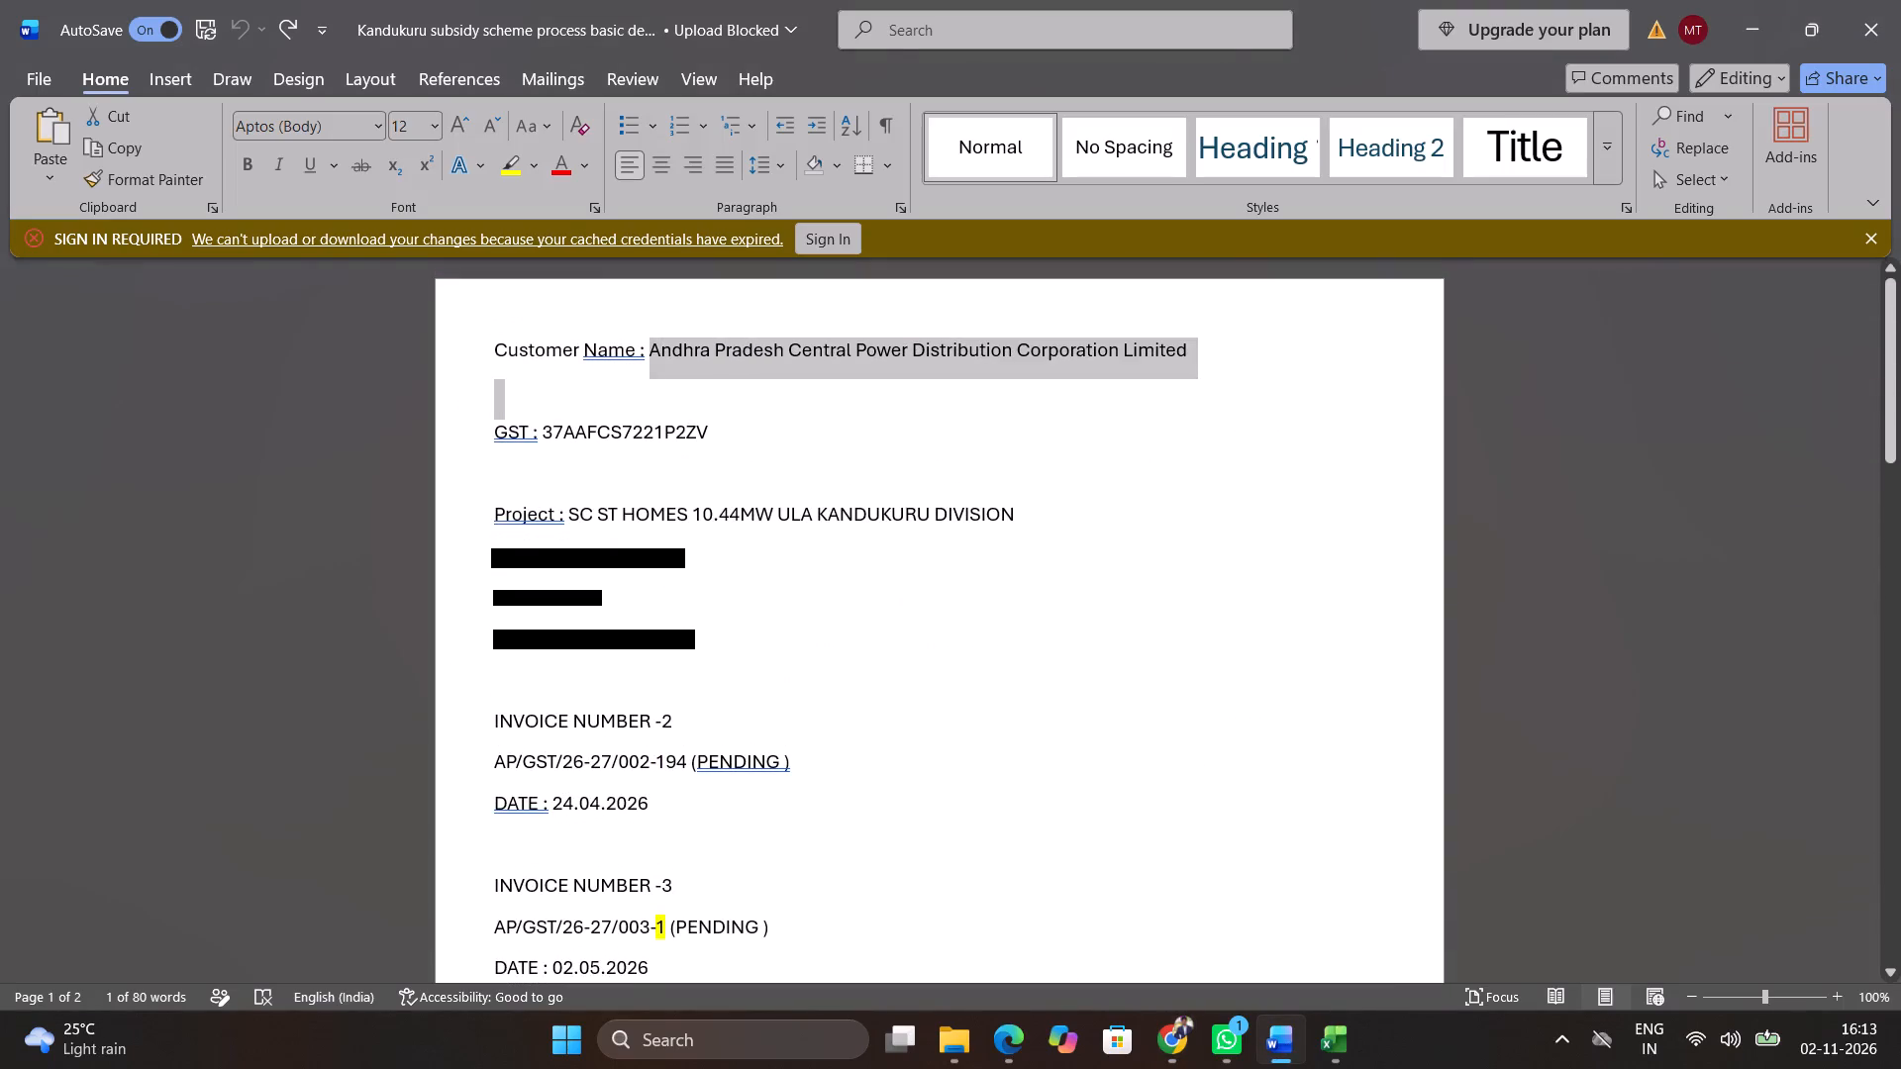
left_click_drag(1189, 379, 1190, 379)
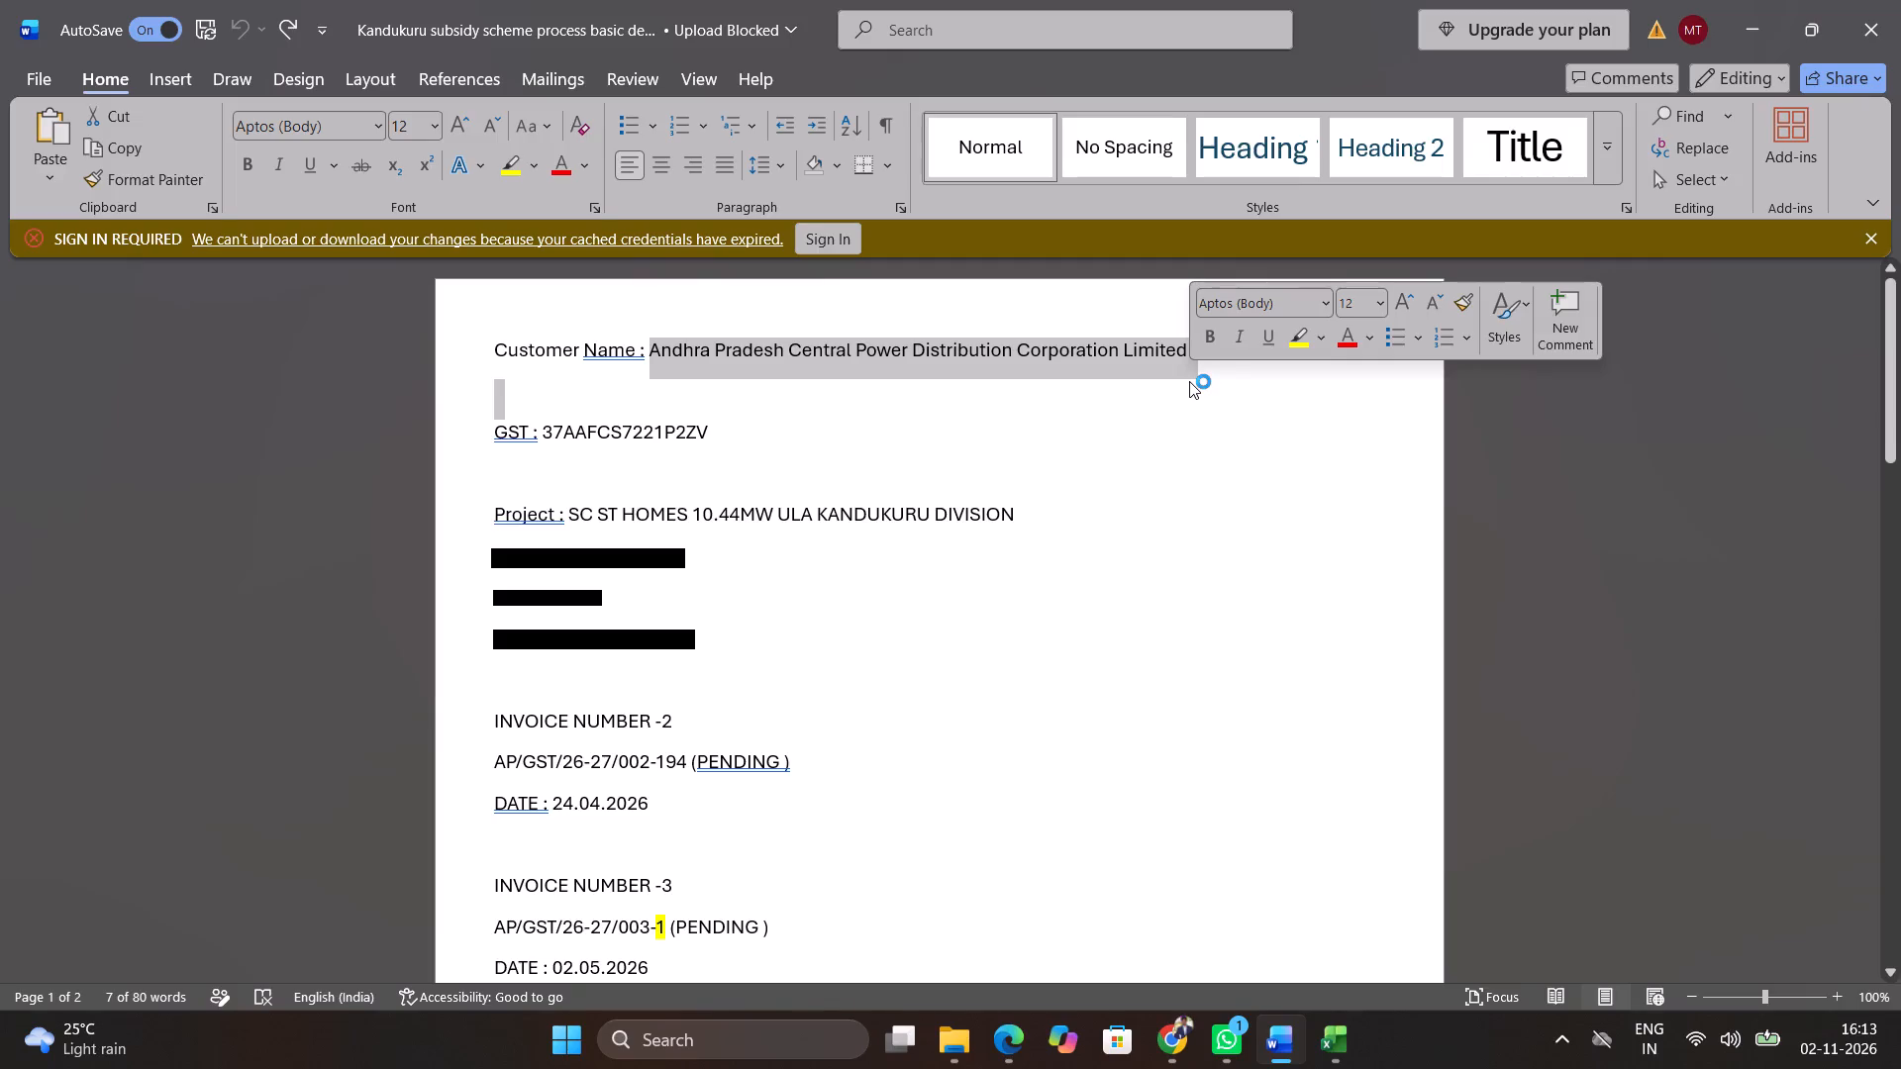
key("ctrl+c")
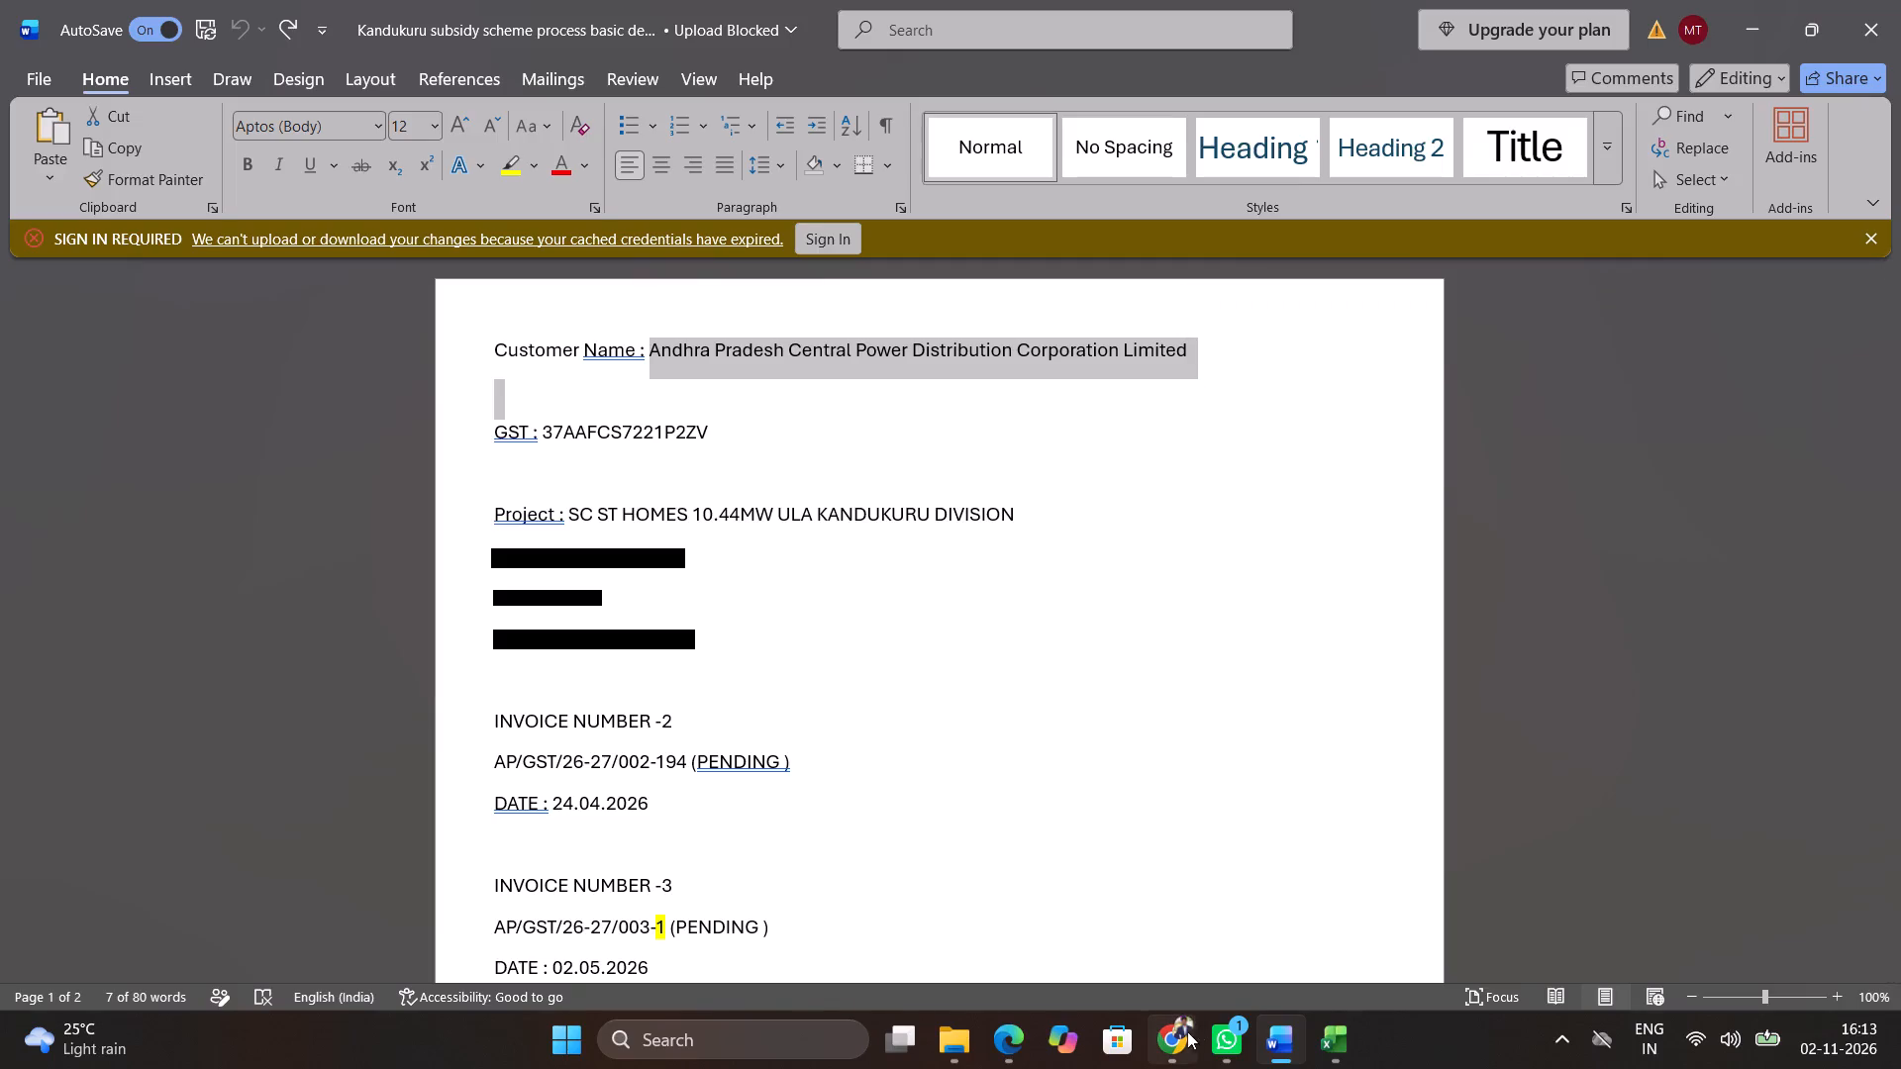
left_click_drag(1201, 930, 1208, 939)
key("ctrl+v")
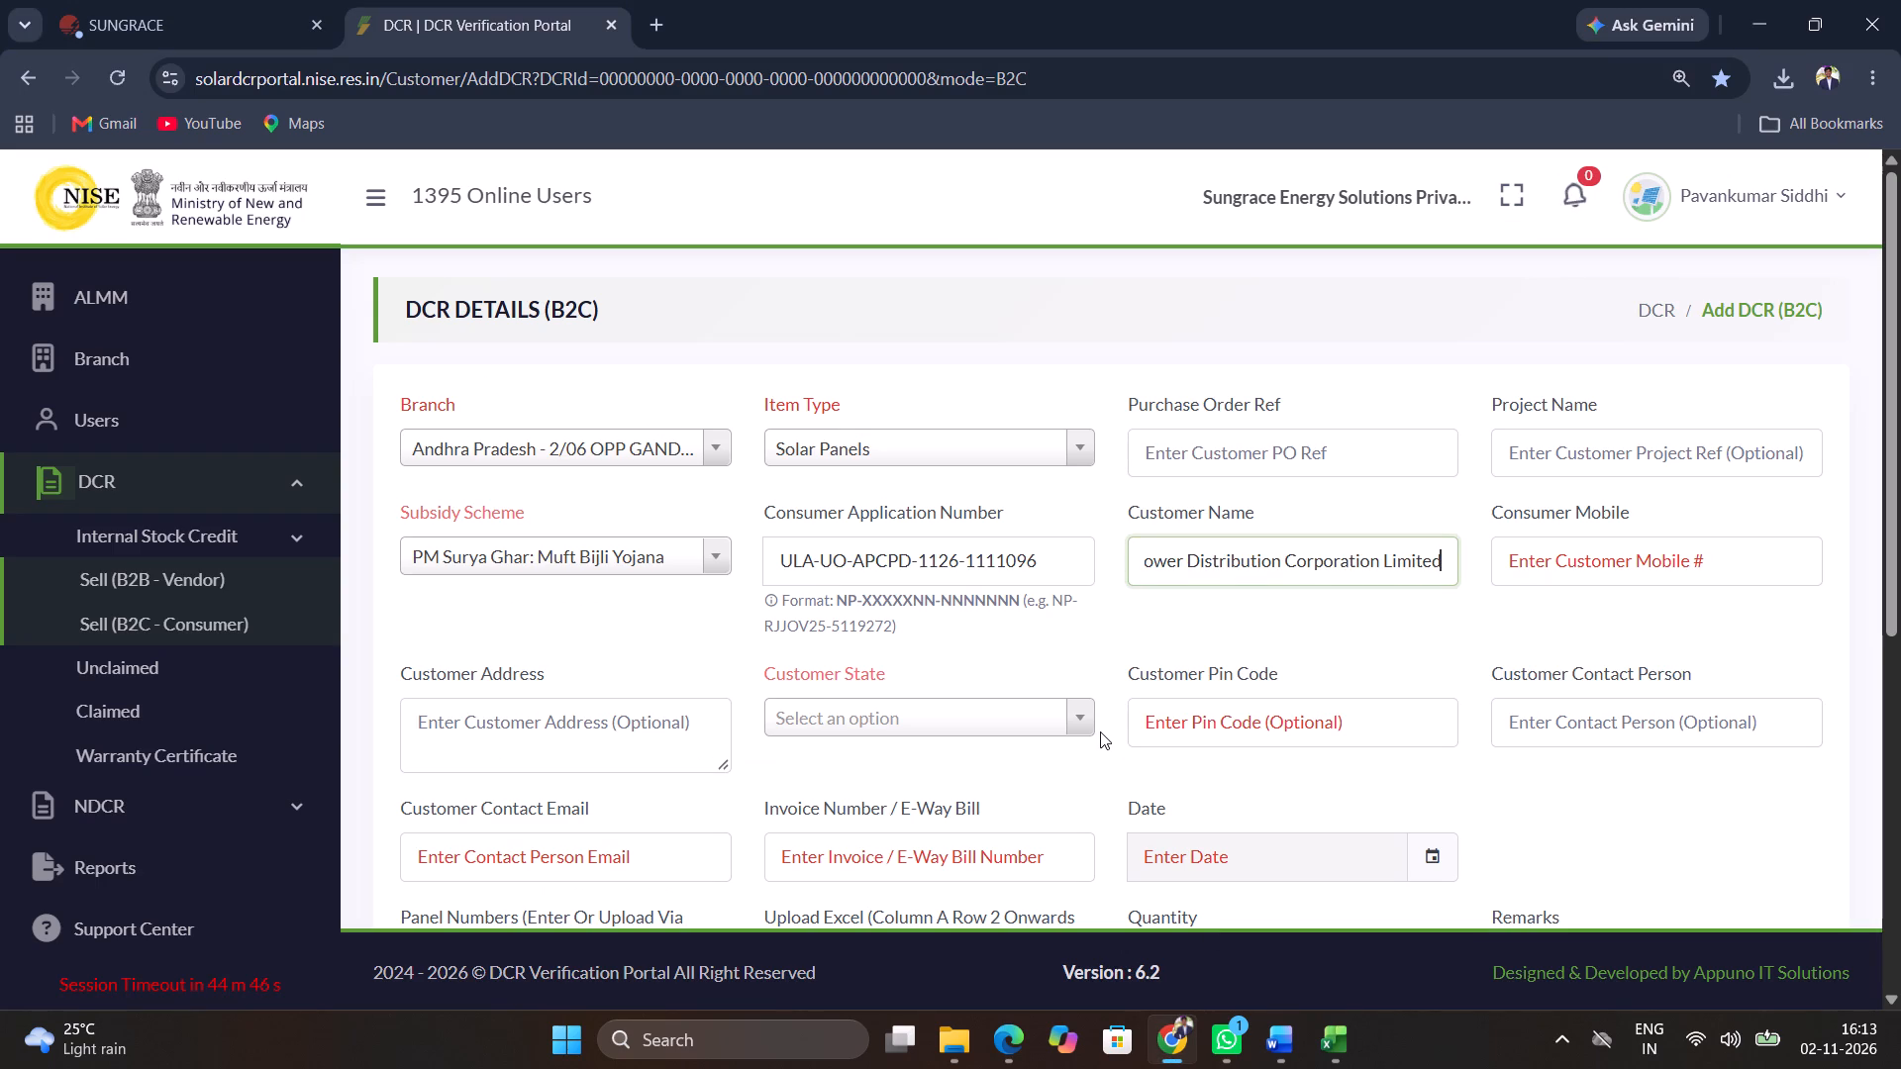
Fill the project name with SC ST HOMES 10.44MW ULA KANDUKURU DIVISION, copied from the Kandukuru Word document.
left_click(1646, 451)
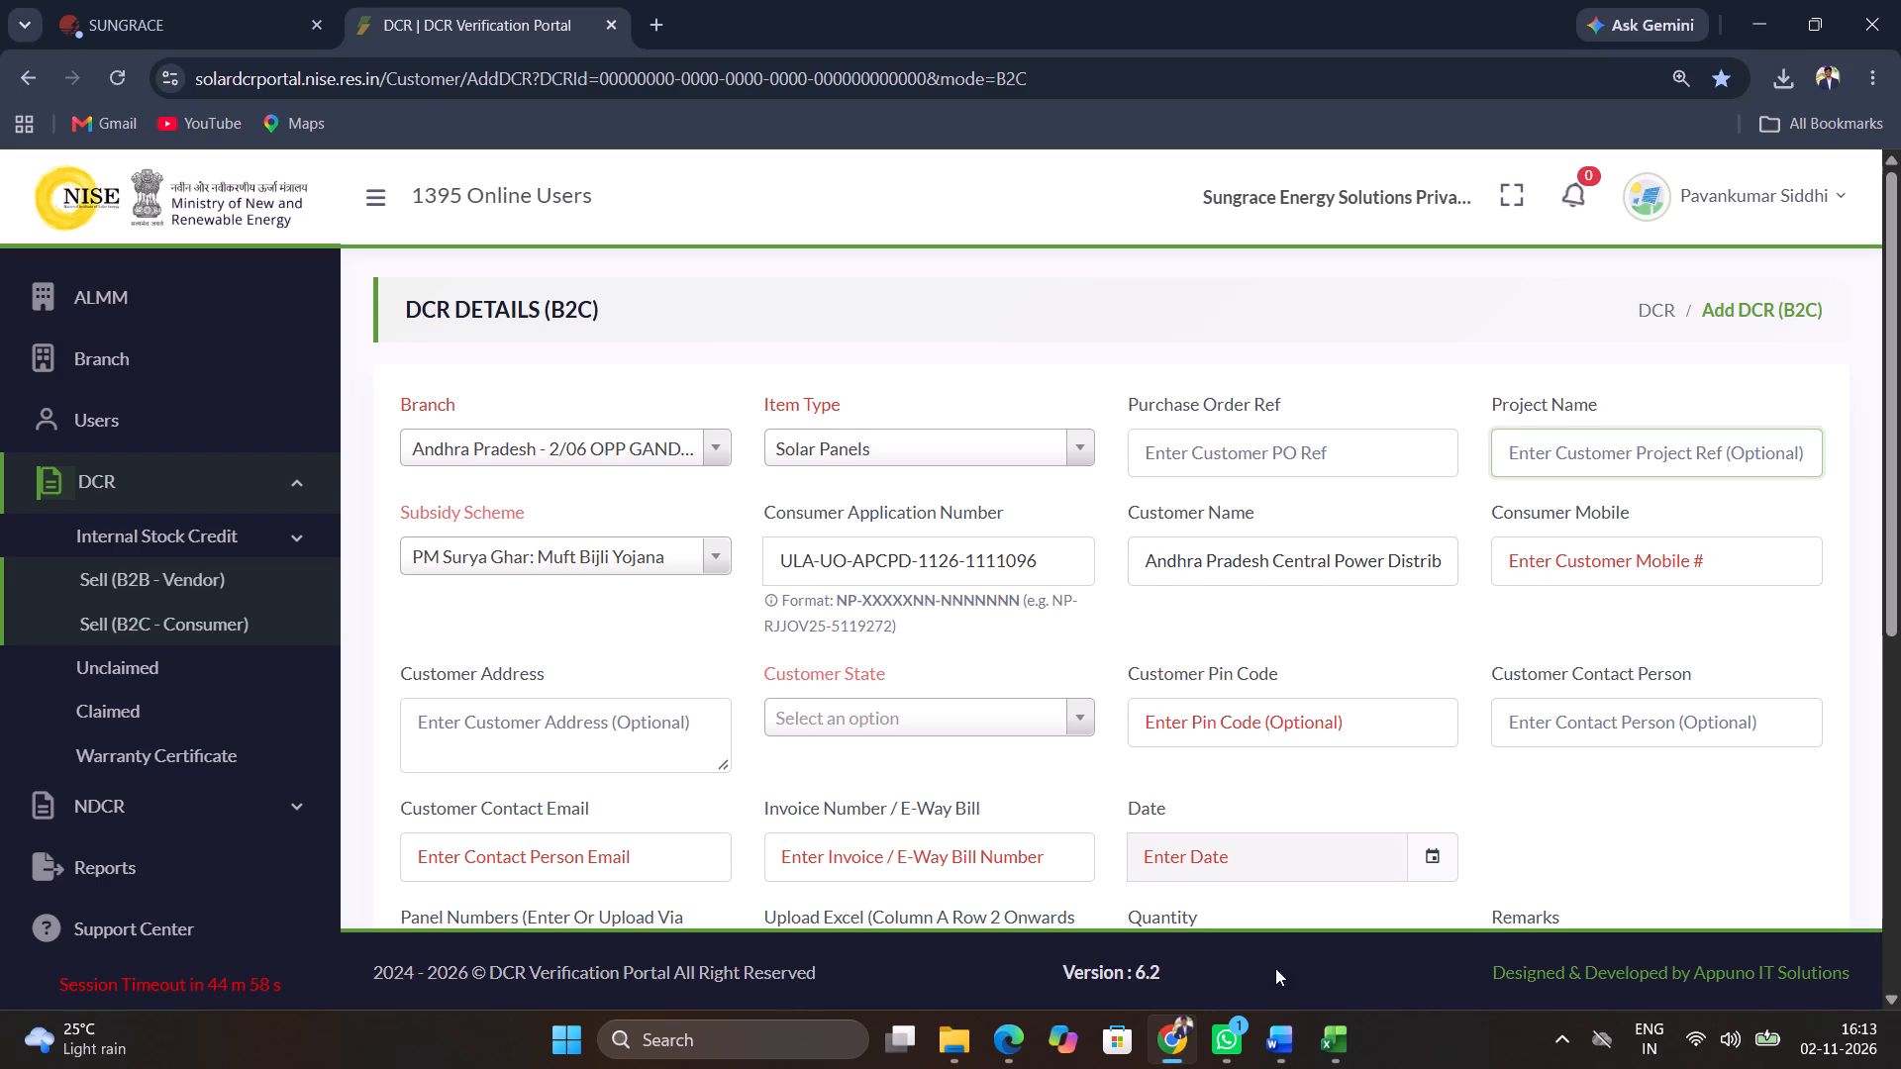
left_click(1265, 962)
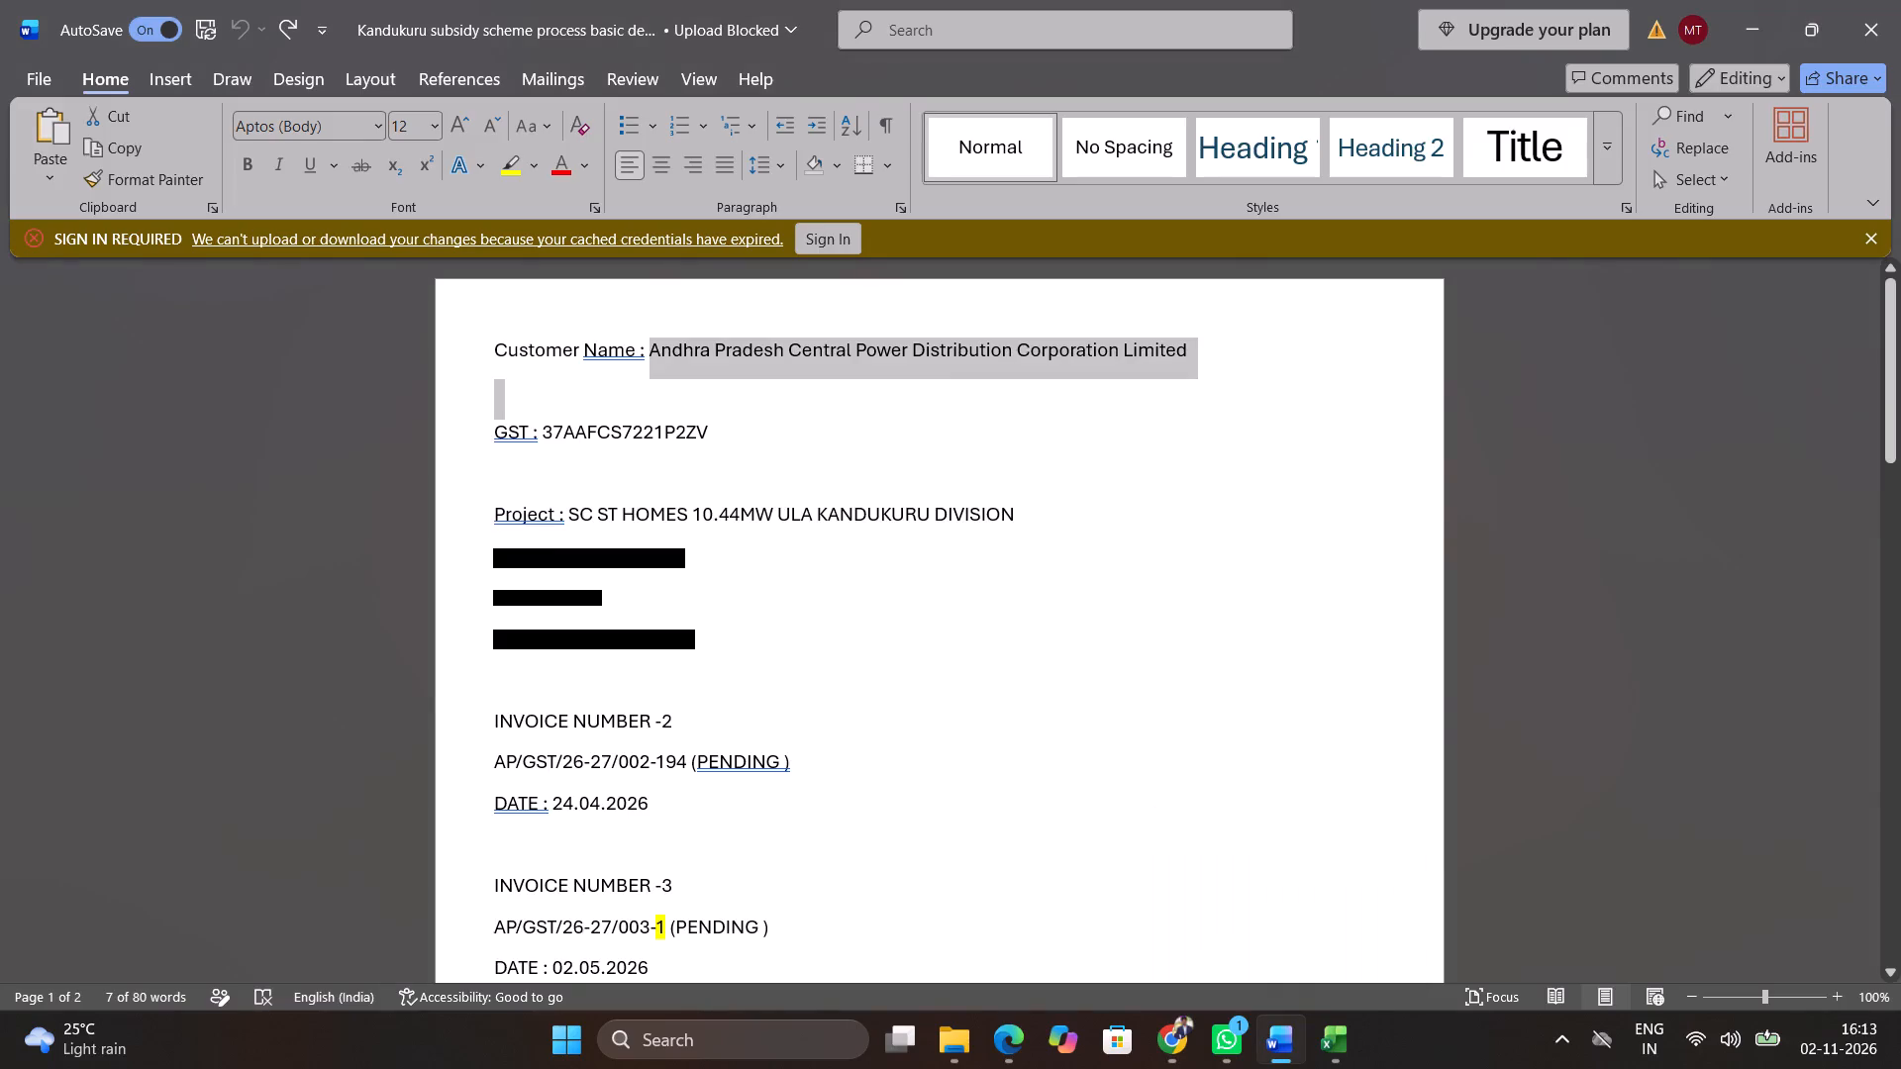
left_click_drag(578, 515, 1053, 531)
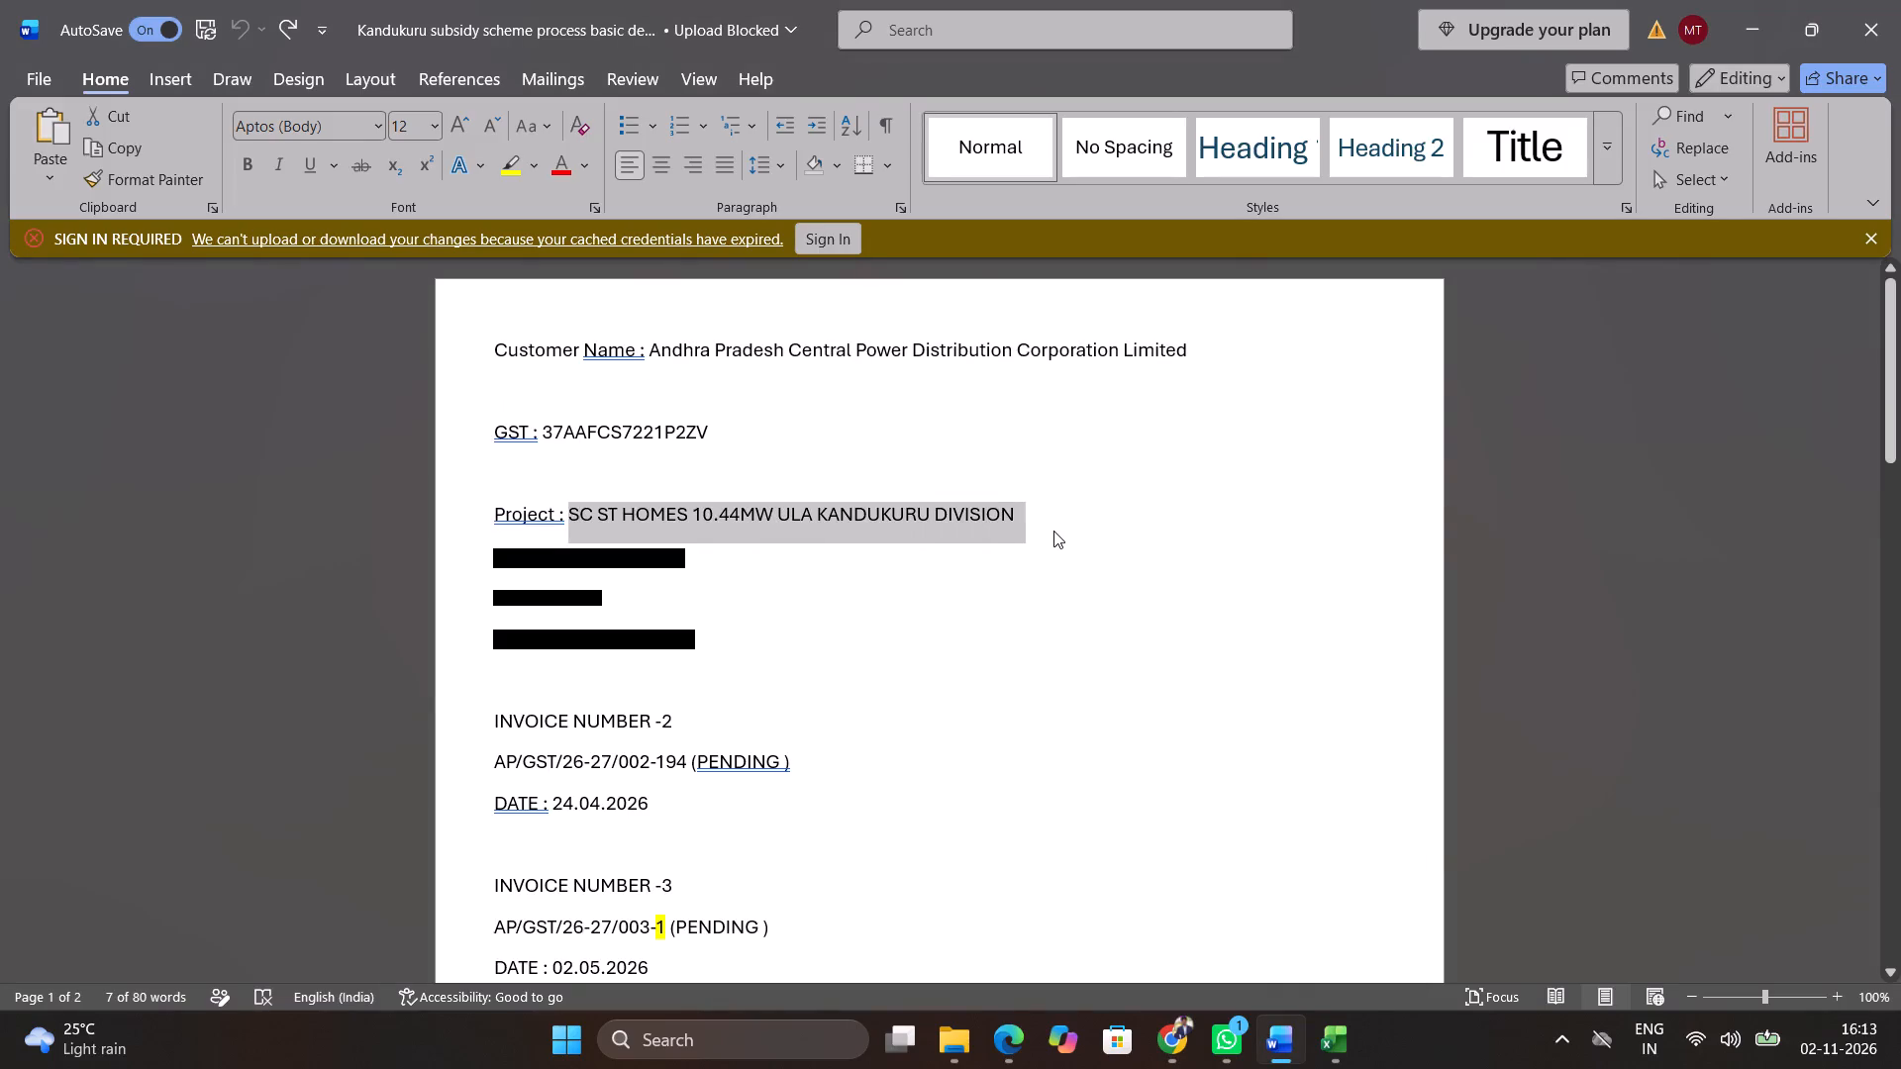
key("ctrl+c")
left_click(1172, 917)
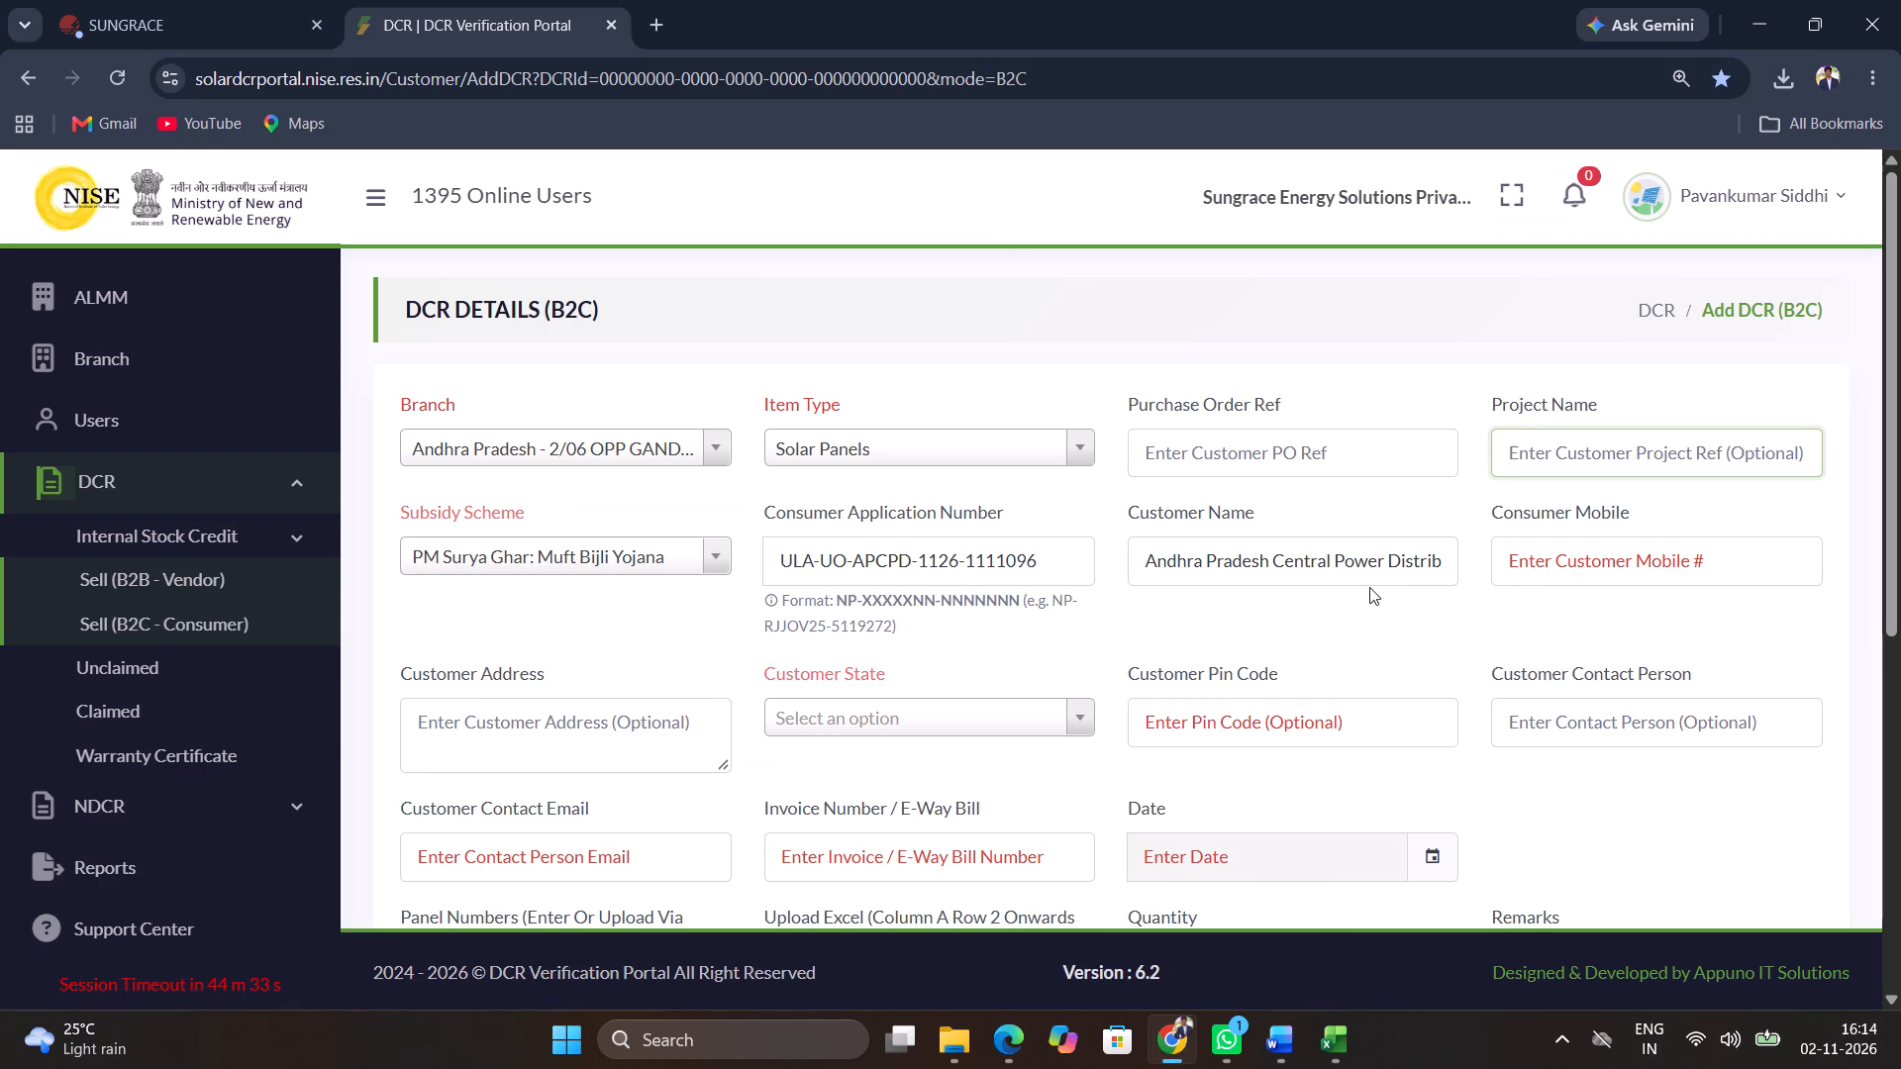
key("ctrl+v")
Copy the contact mobile number from the Kandukuru Word document into the certificate entry's consumer mobile field.
left_click(1588, 564)
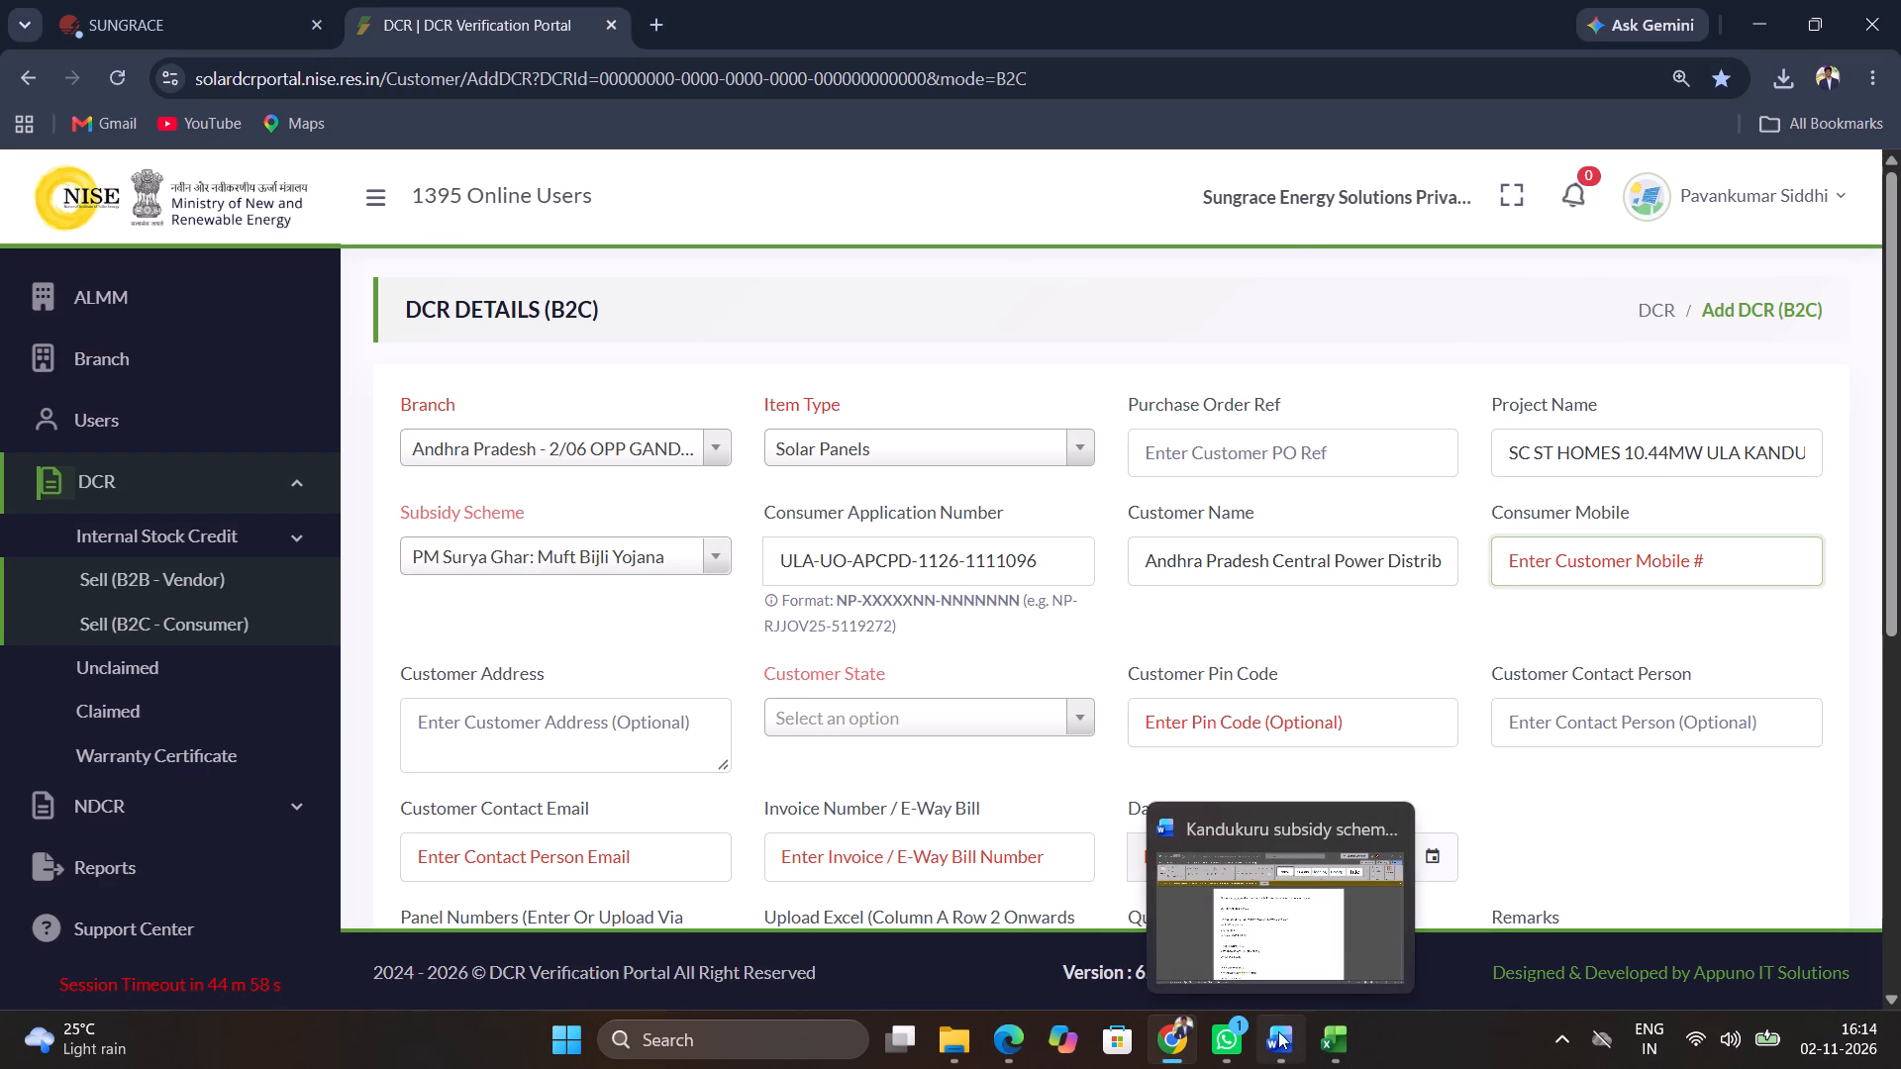
left_click(1267, 923)
left_click_drag(646, 590, 528, 607)
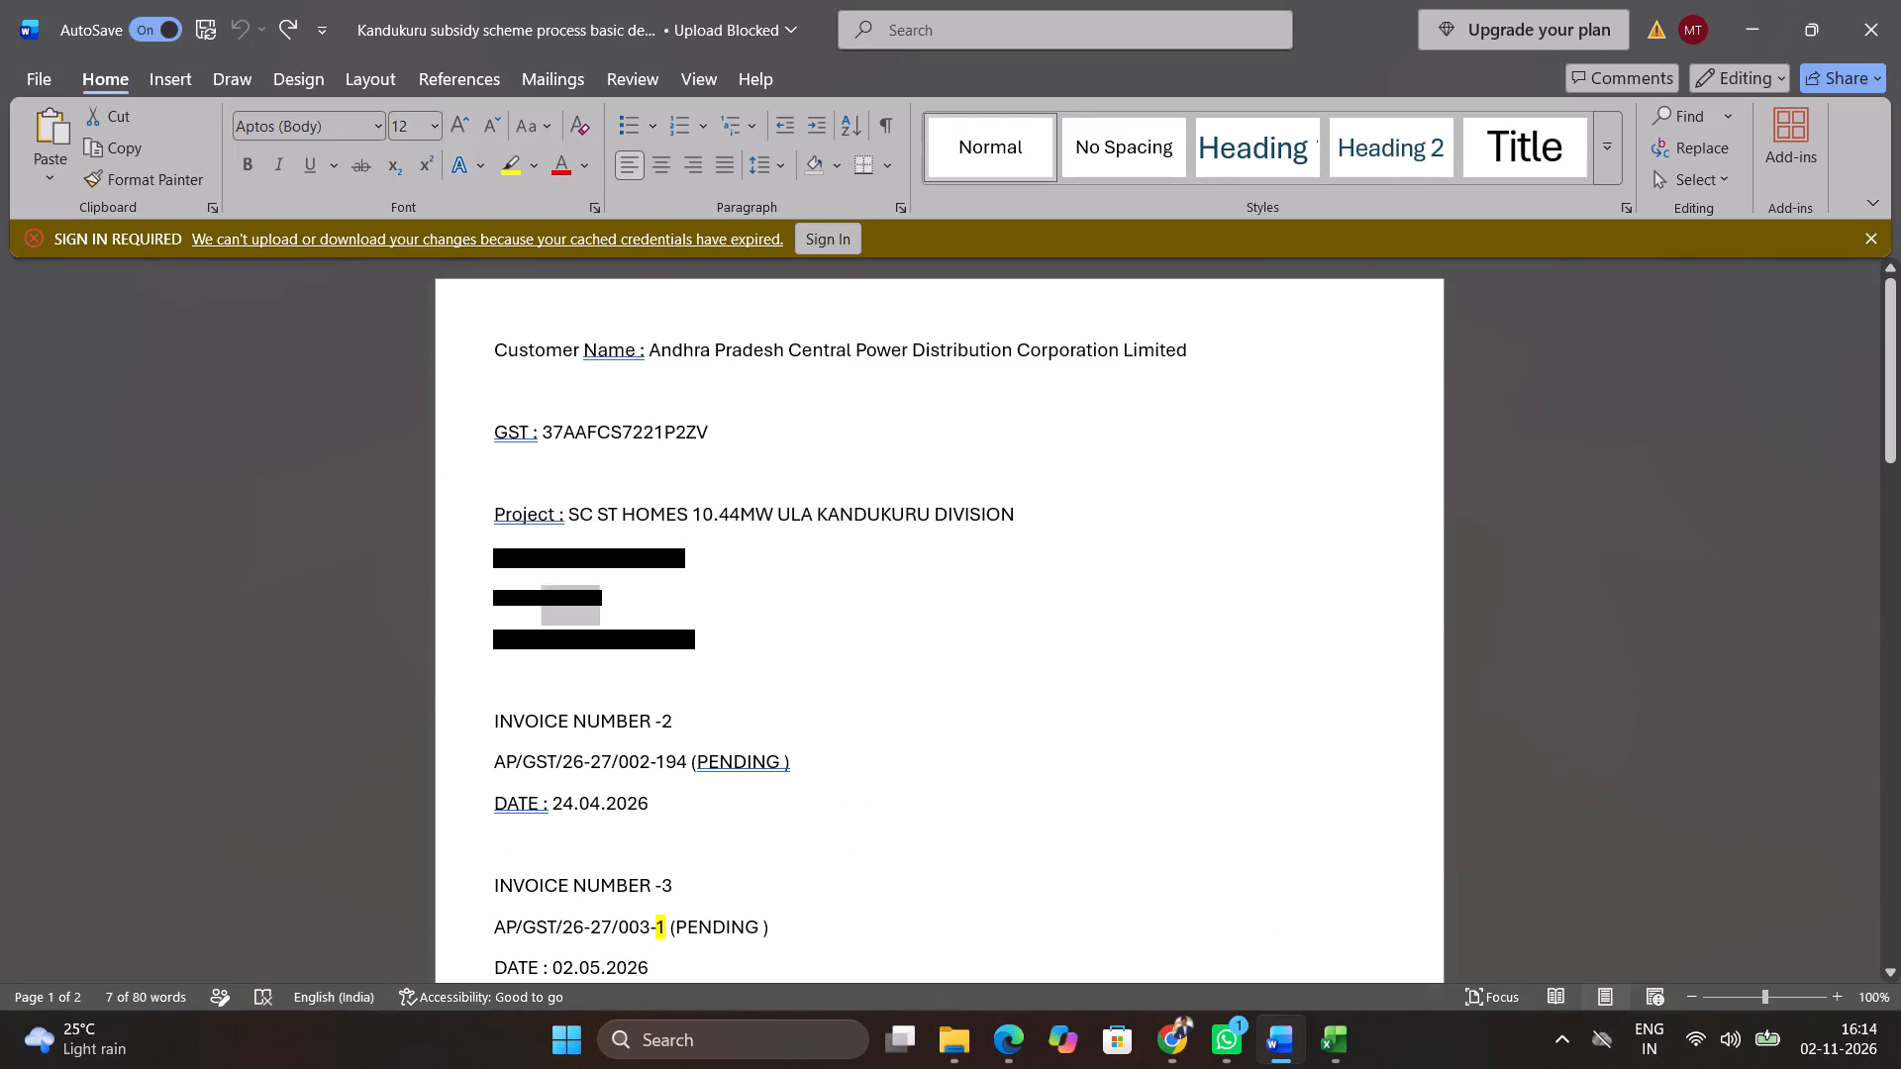
left_click_drag(528, 607, 436, 596)
key("ctrl+c")
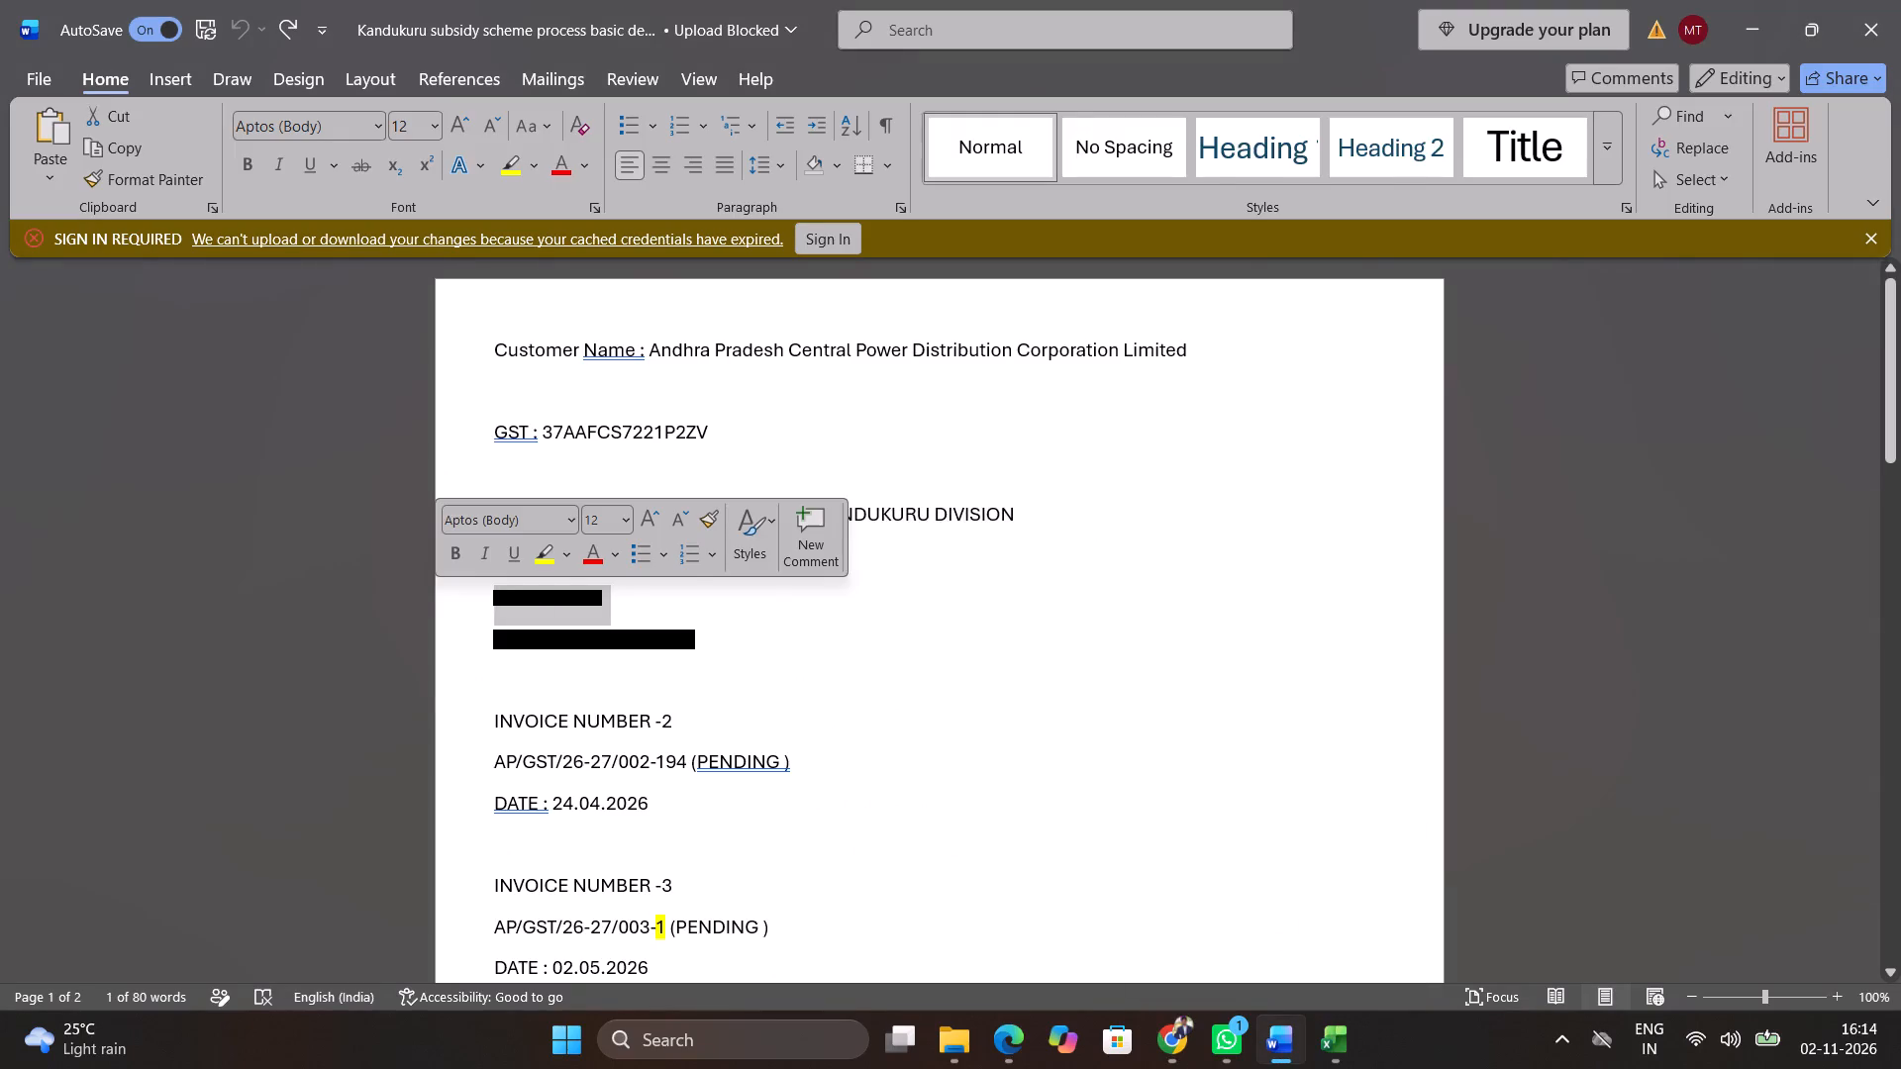
left_click(1175, 908)
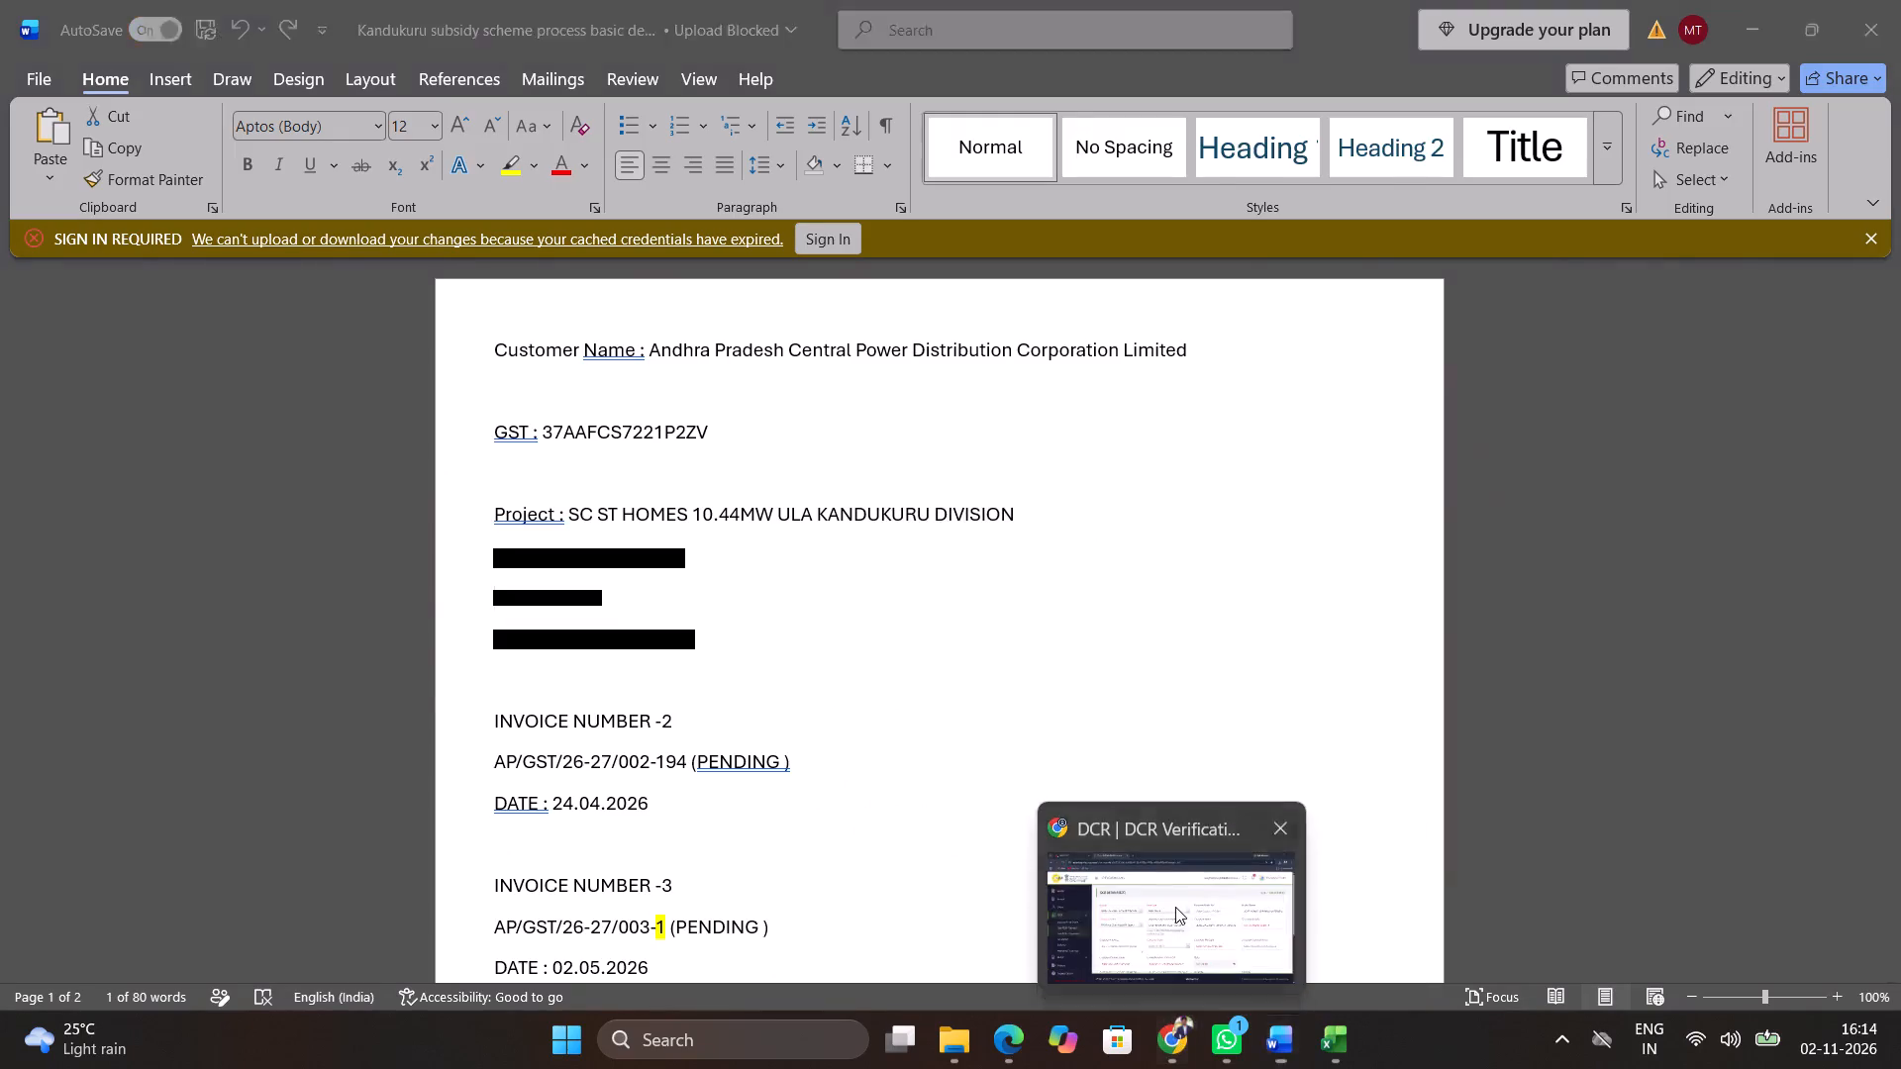
key("ctrl+v")
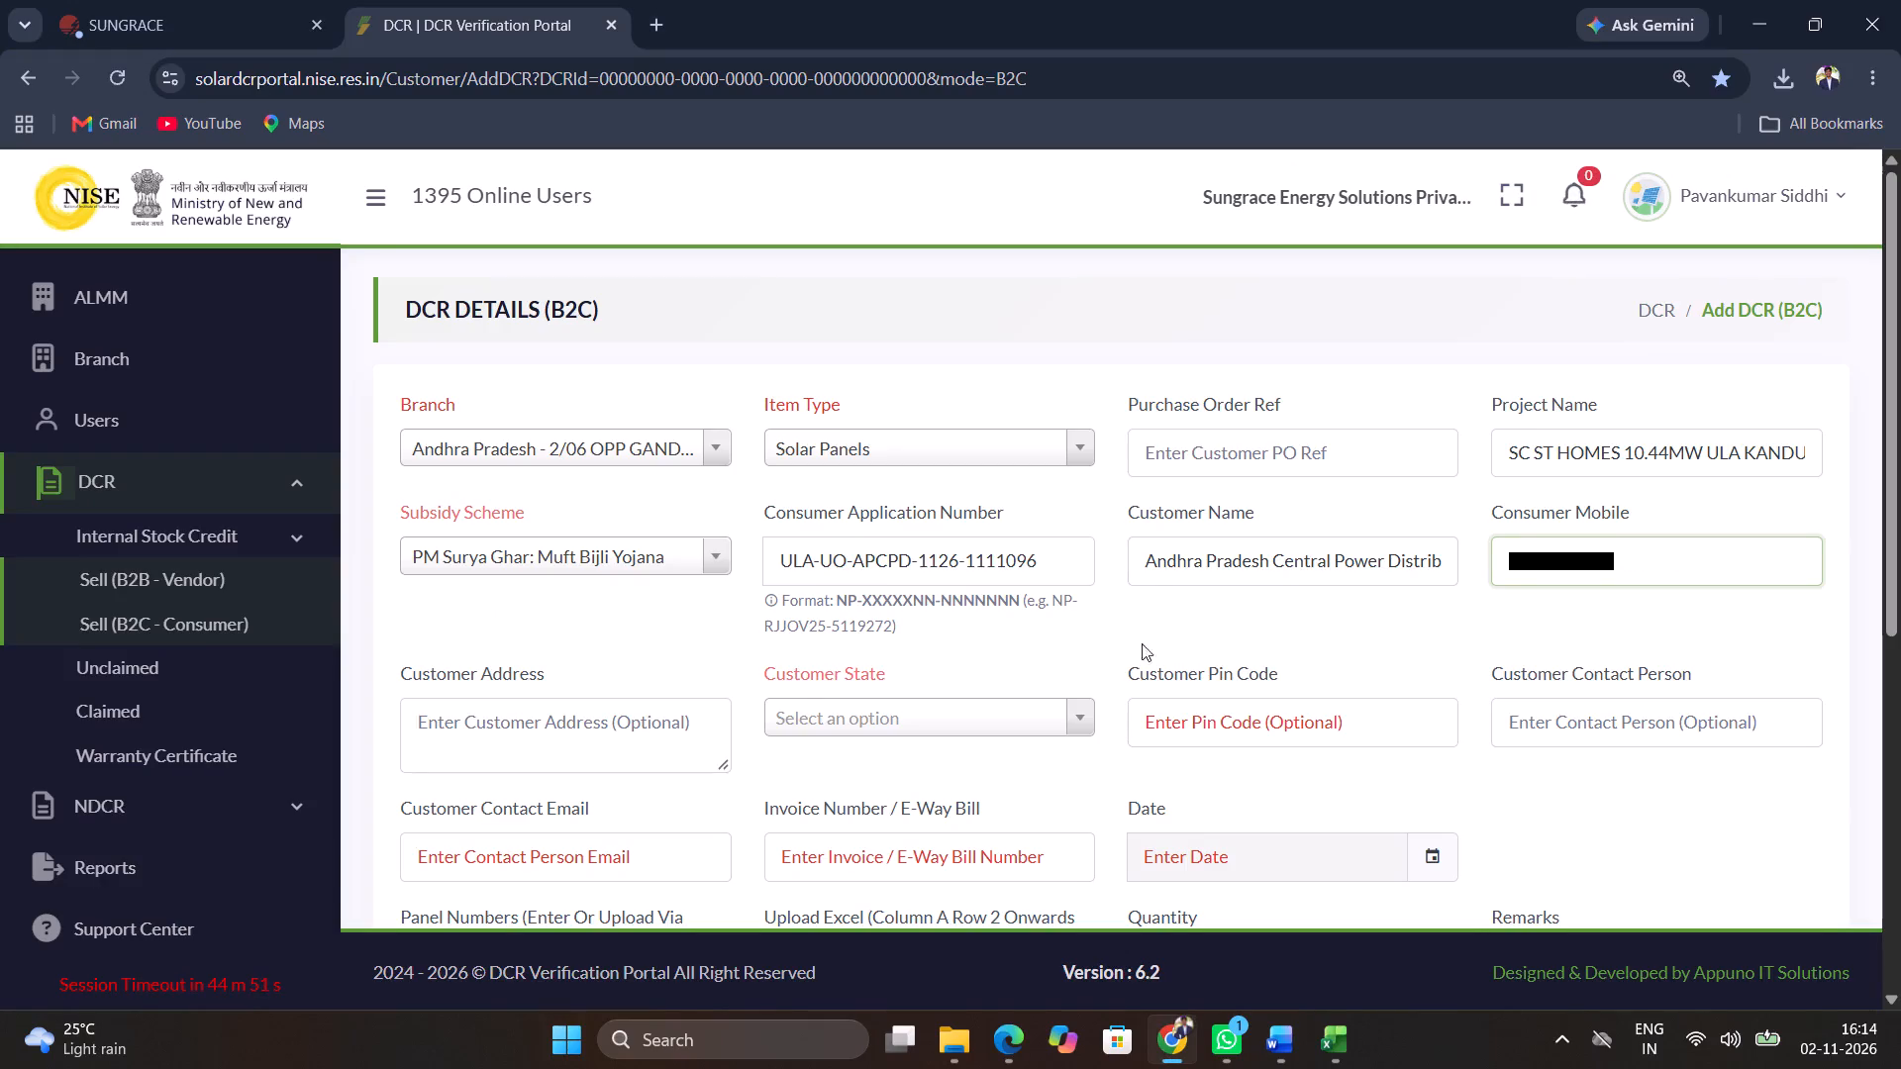
Set the customer state to Andhra Pradesh (37).
scroll(1027, 483, "down", 2)
left_click(960, 473)
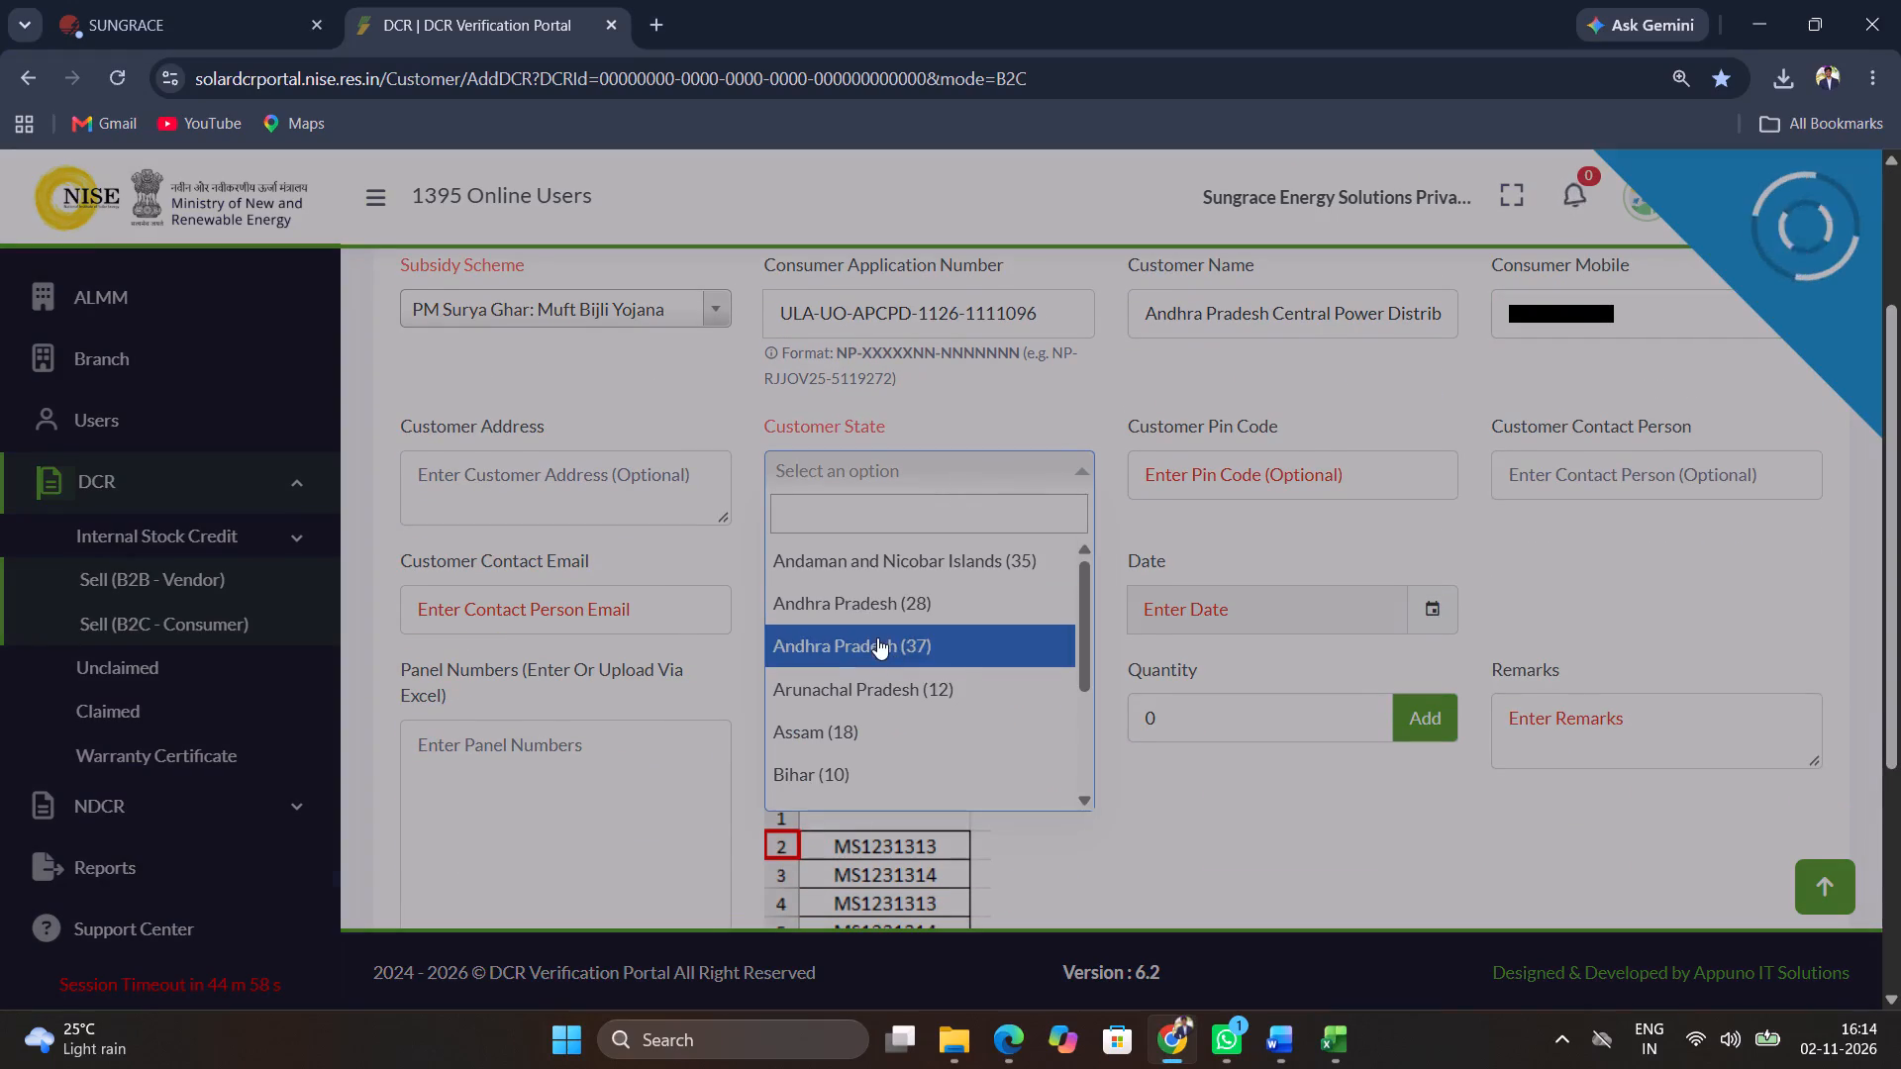
left_click(877, 637)
Copy the contact email address from the Kandukuru Word document into the certificate entry's customer contact email field.
left_click(697, 596)
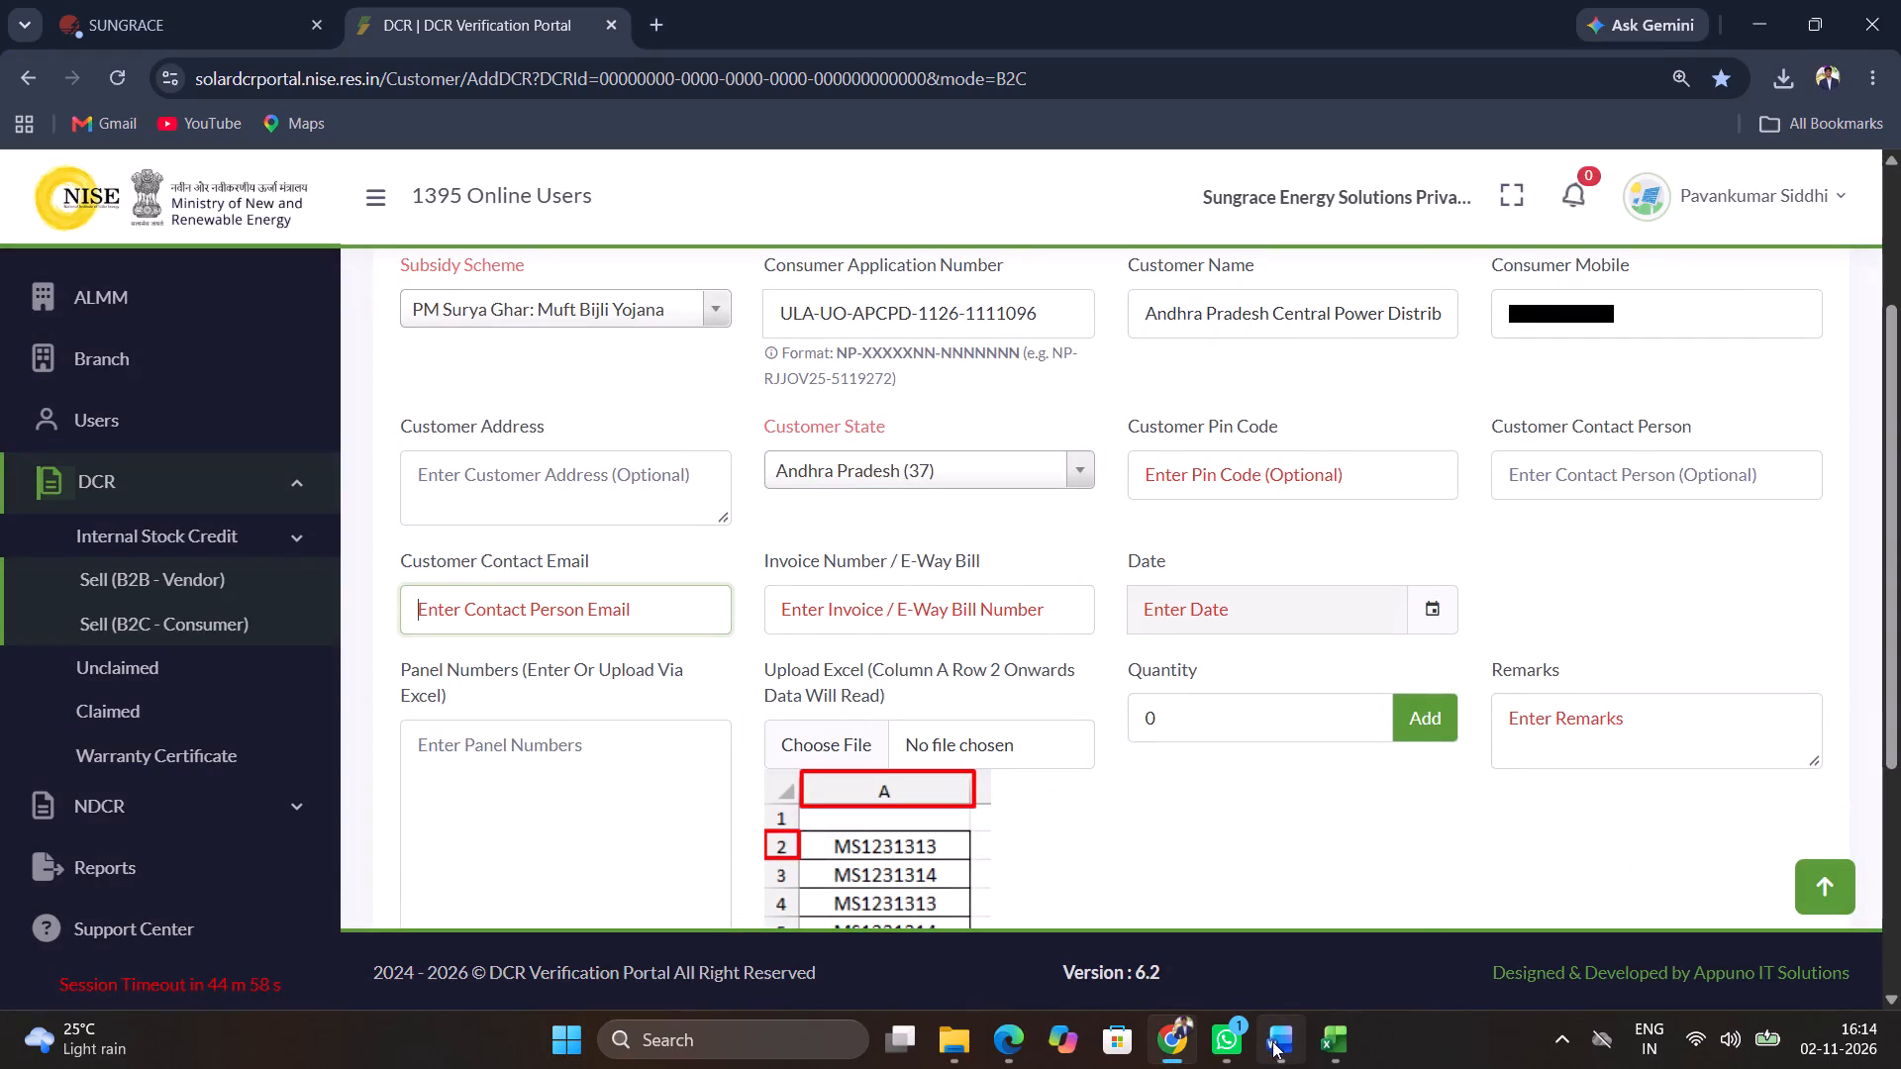
left_click(1246, 927)
left_click_drag(804, 551, 354, 481)
double_click(465, 565)
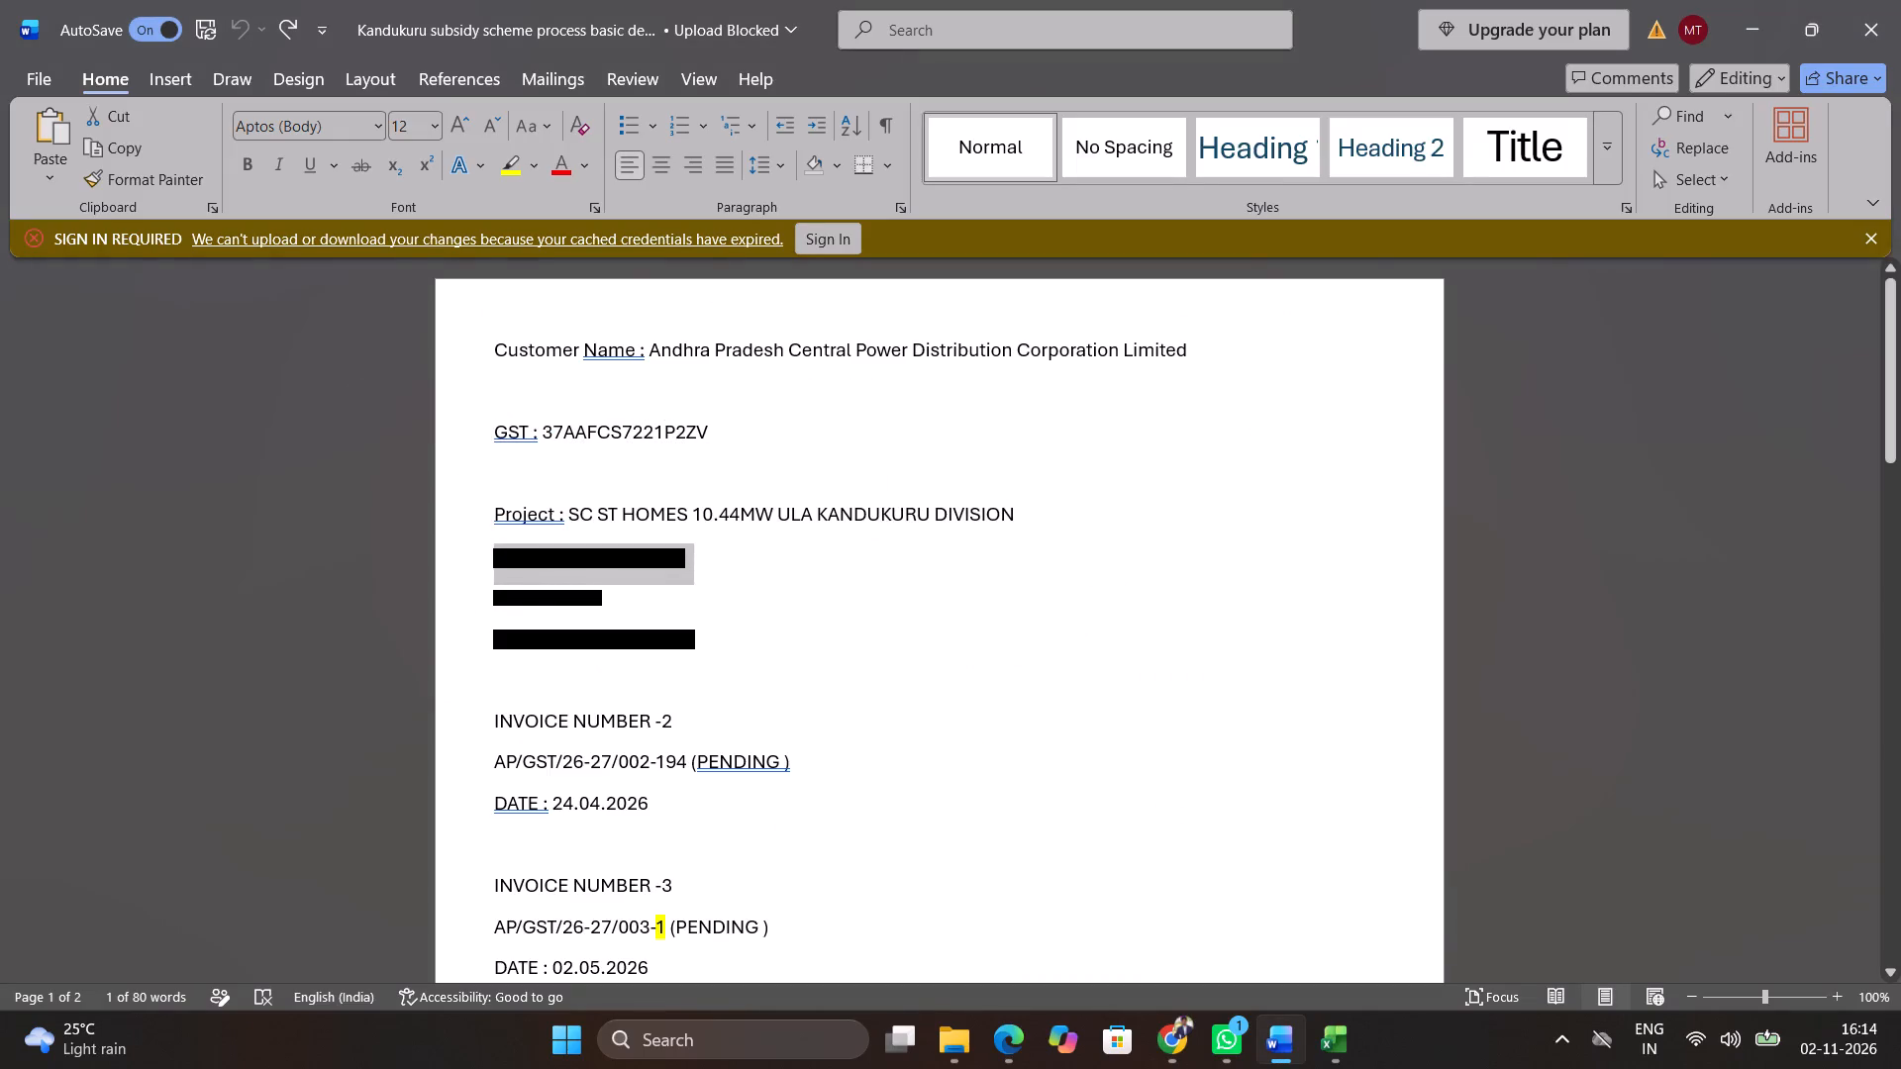
key("ctrl+c")
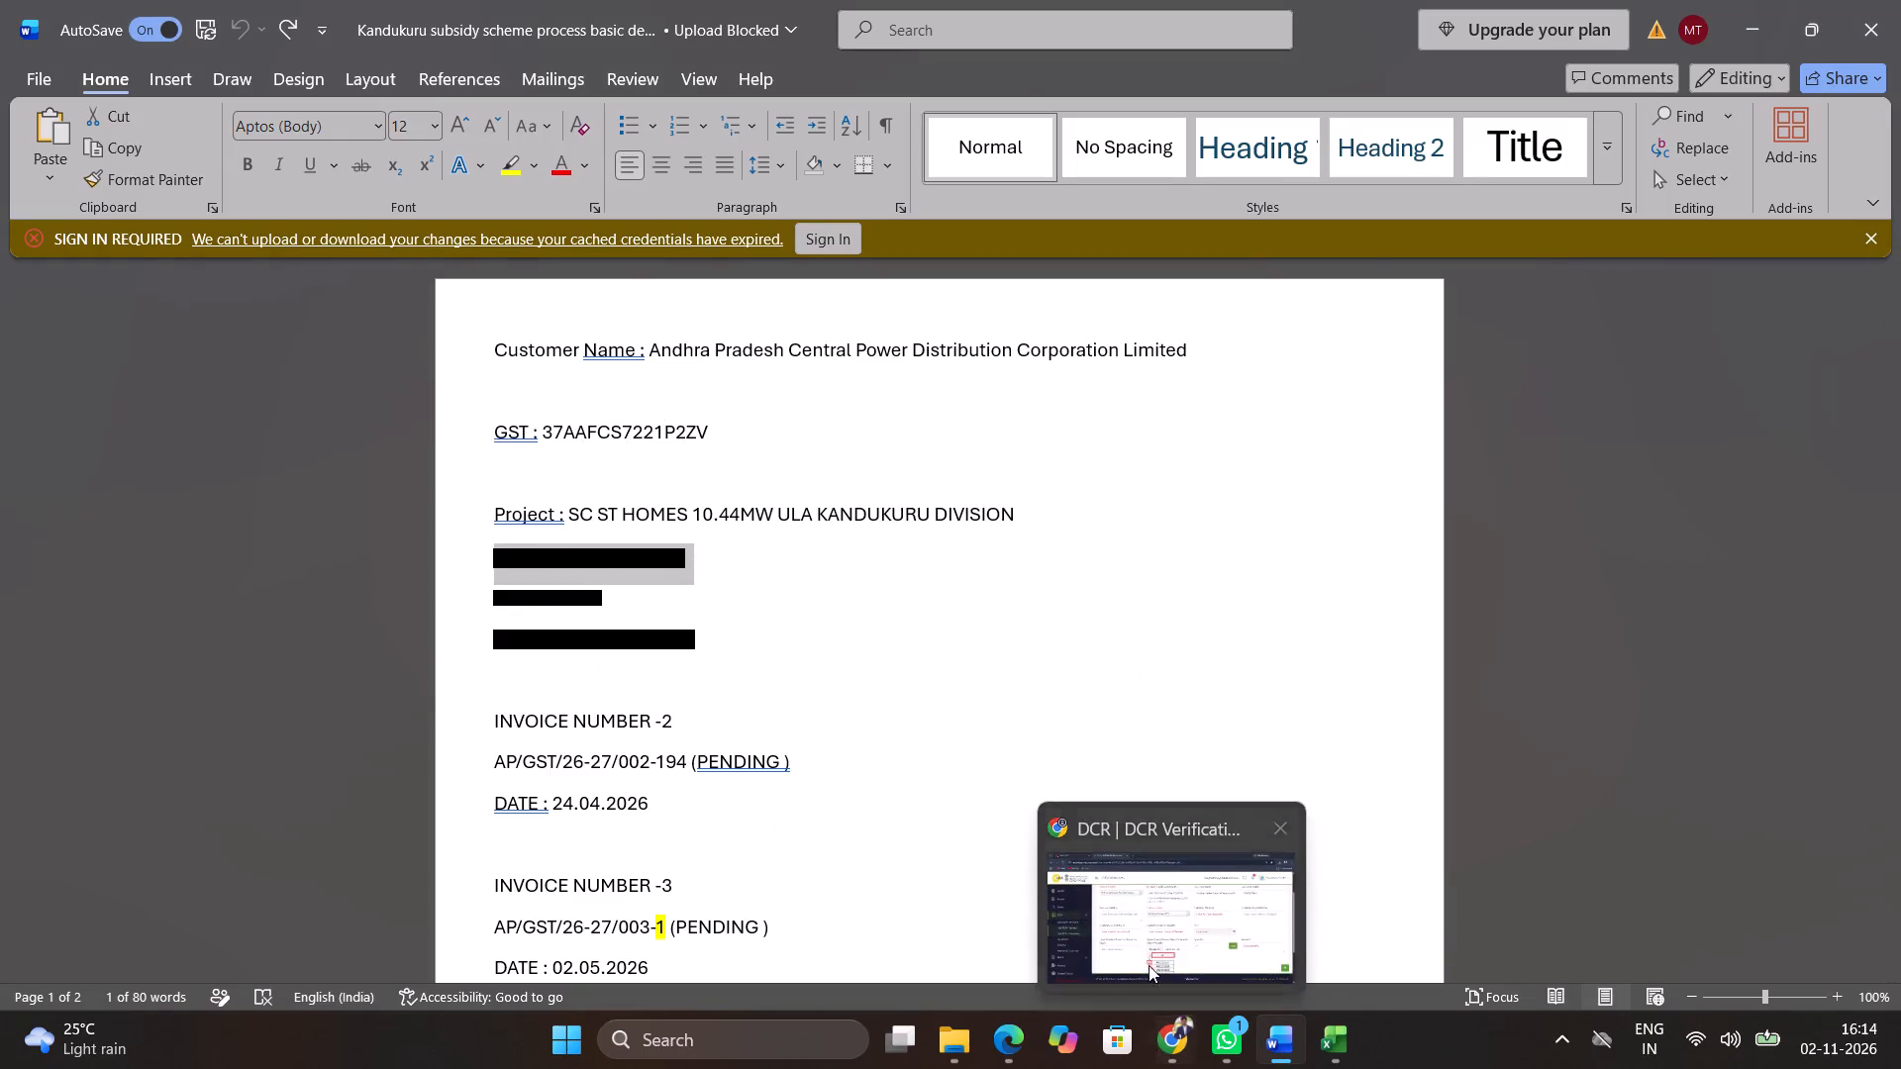
left_click(1148, 960)
key("ctrl+v")
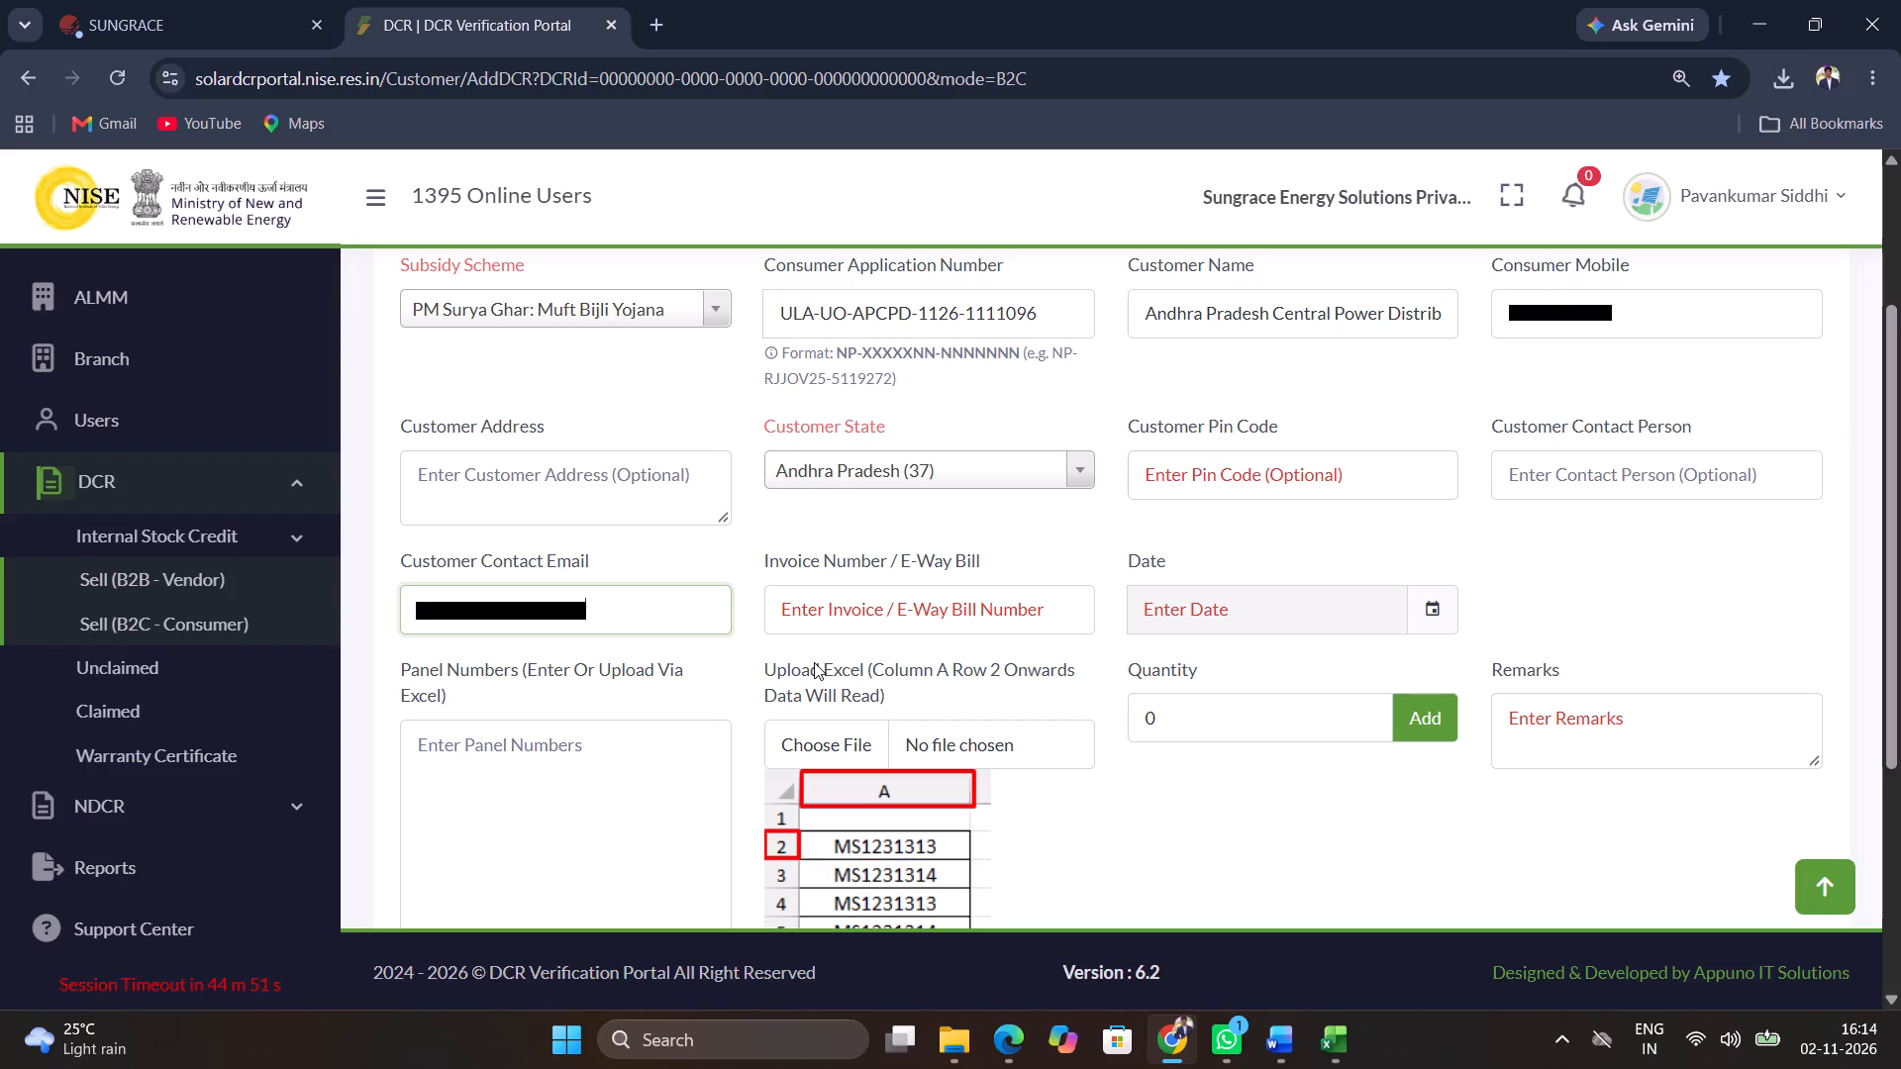
Copy the invoice 9 prefix from the Kandukuru Word document and complete the invoice number as AP/GST/26-27/009-332.
left_click(905, 604)
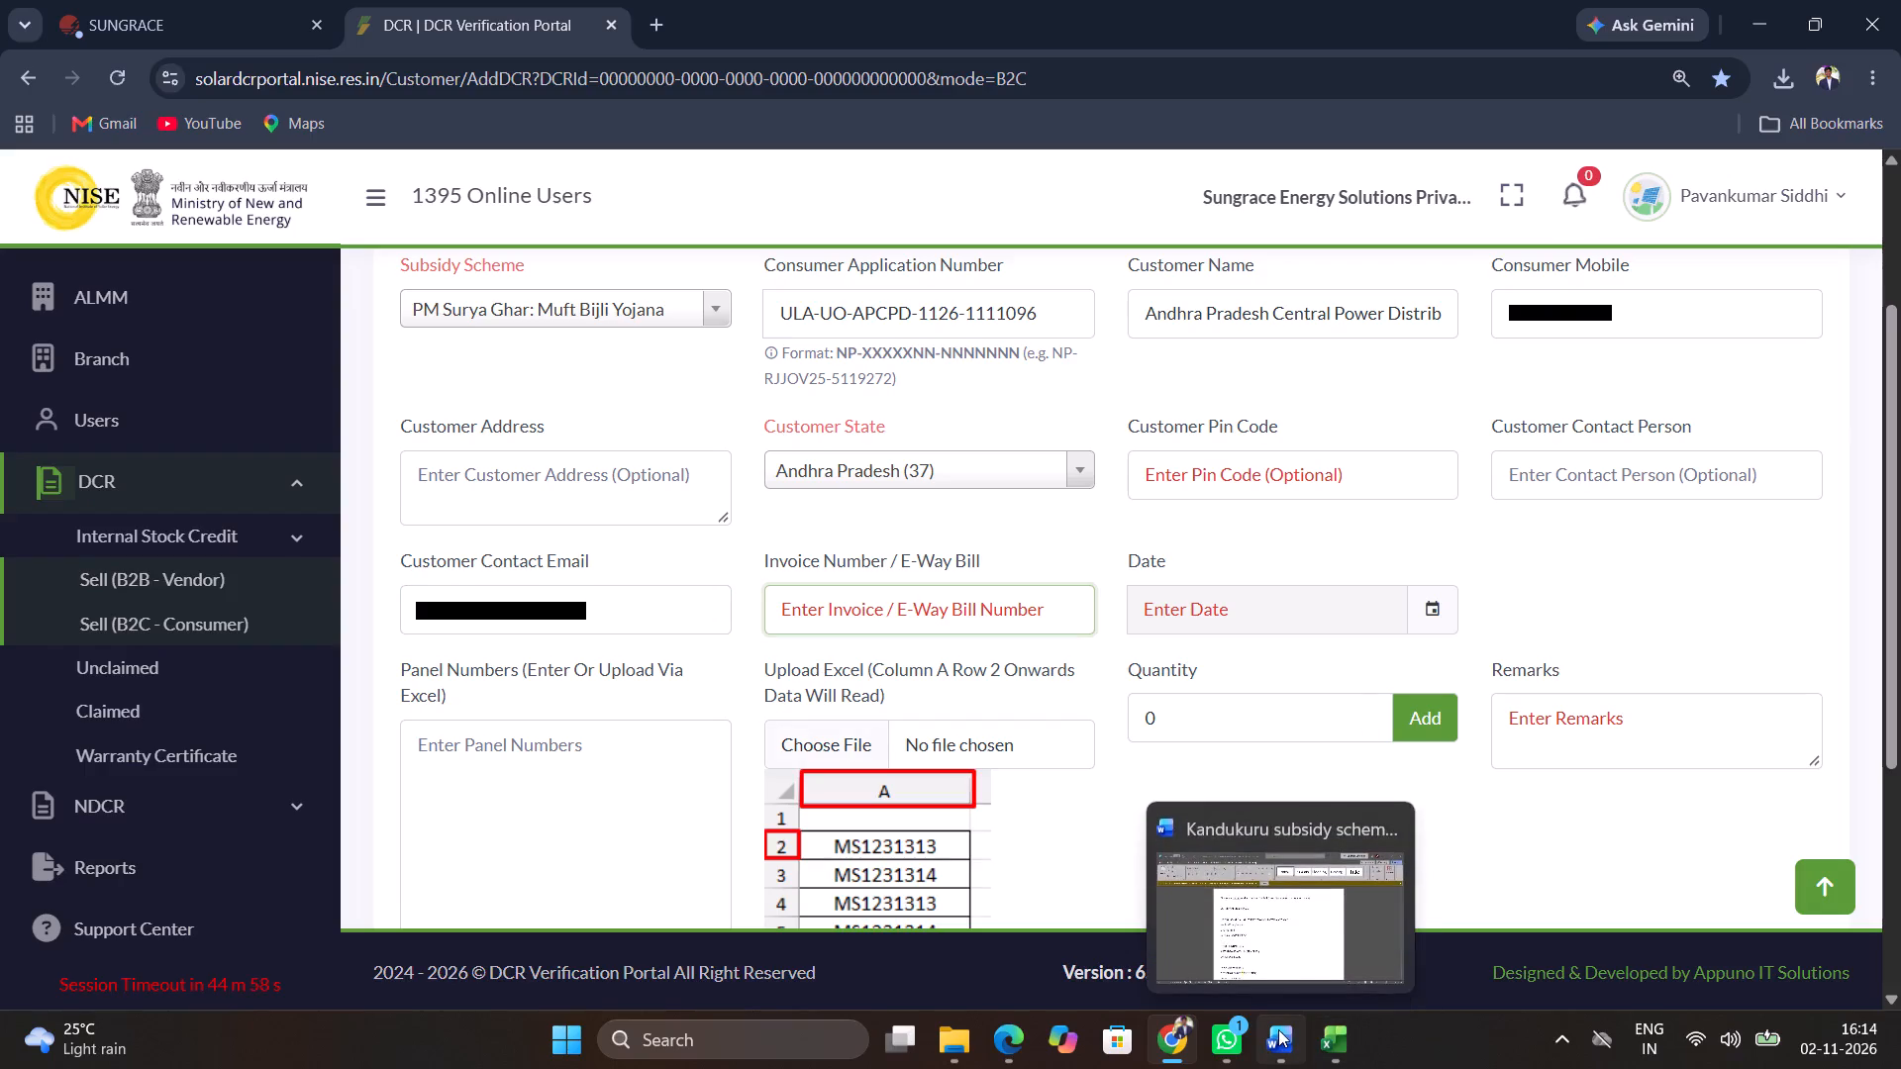
left_click(1287, 933)
scroll(677, 554, "down", 10)
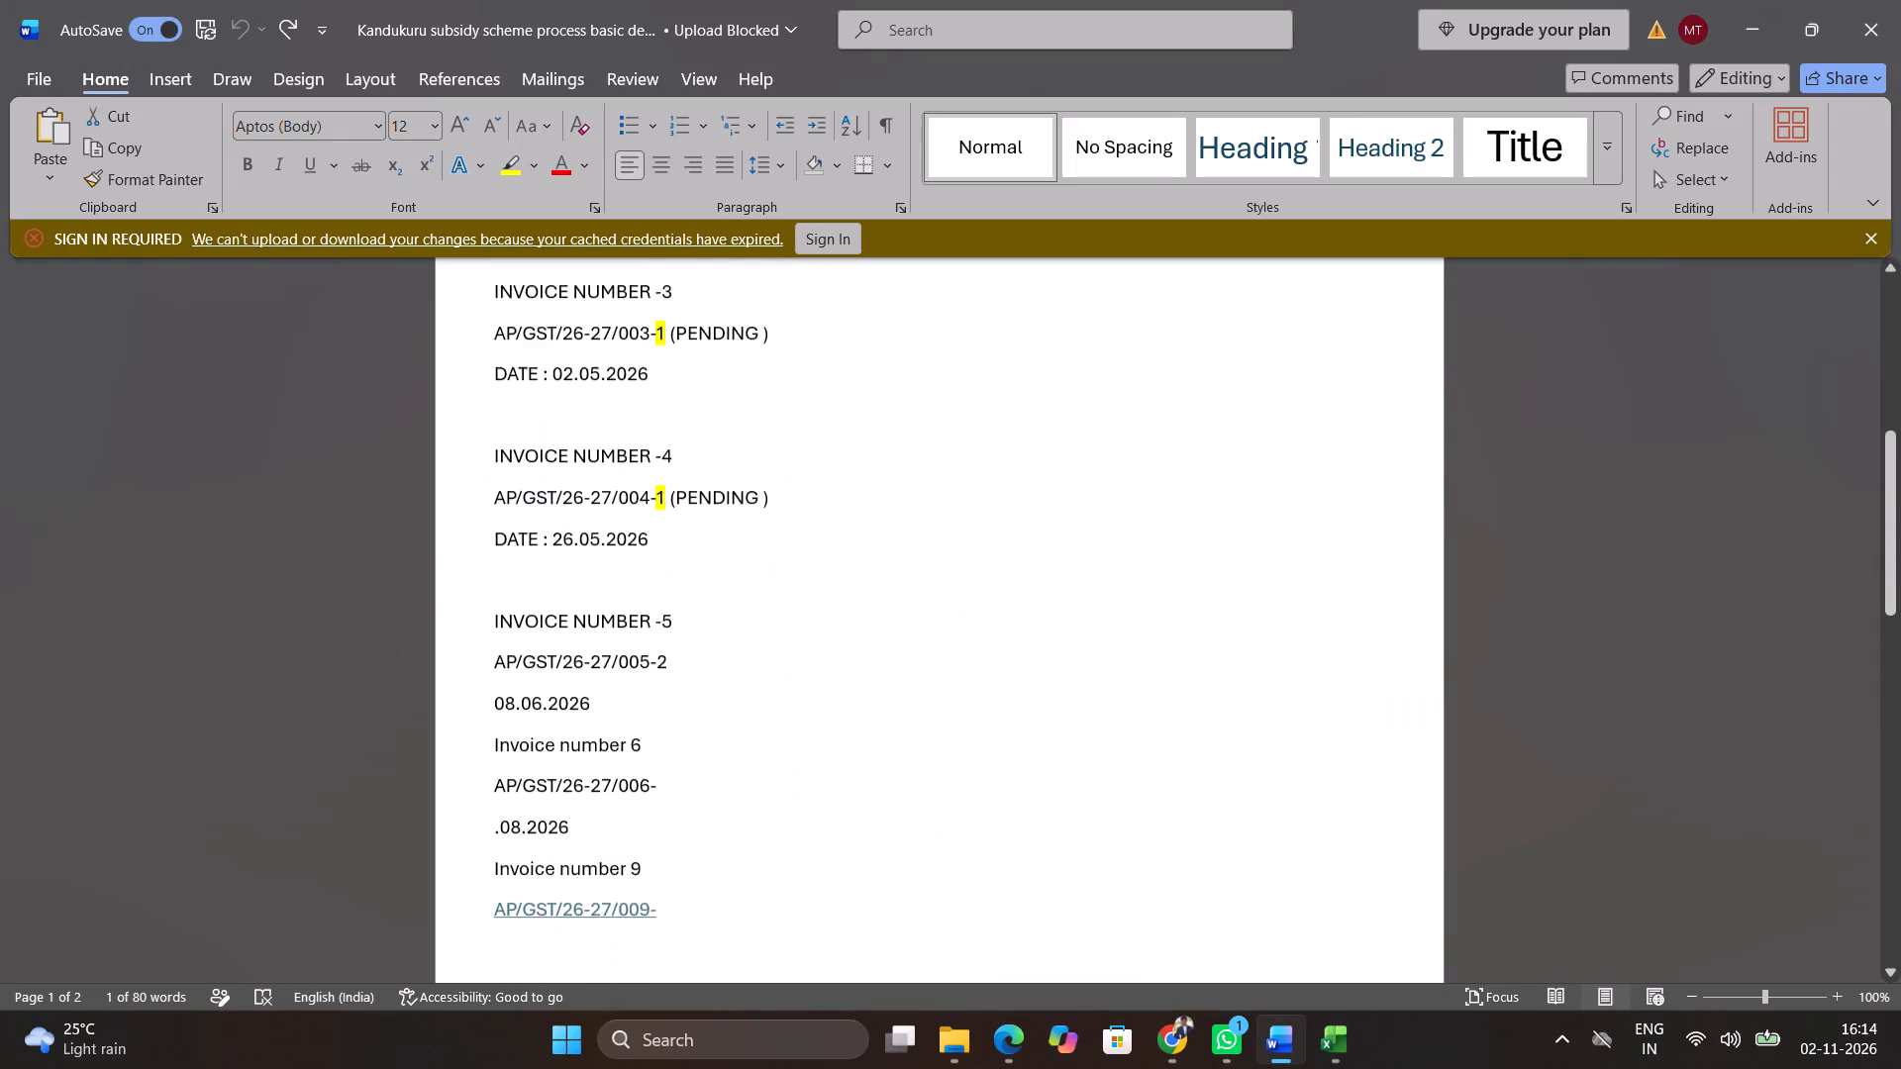
scroll(742, 734, "down", 3)
left_click_drag(728, 730, 352, 757)
key("ctrl+d")
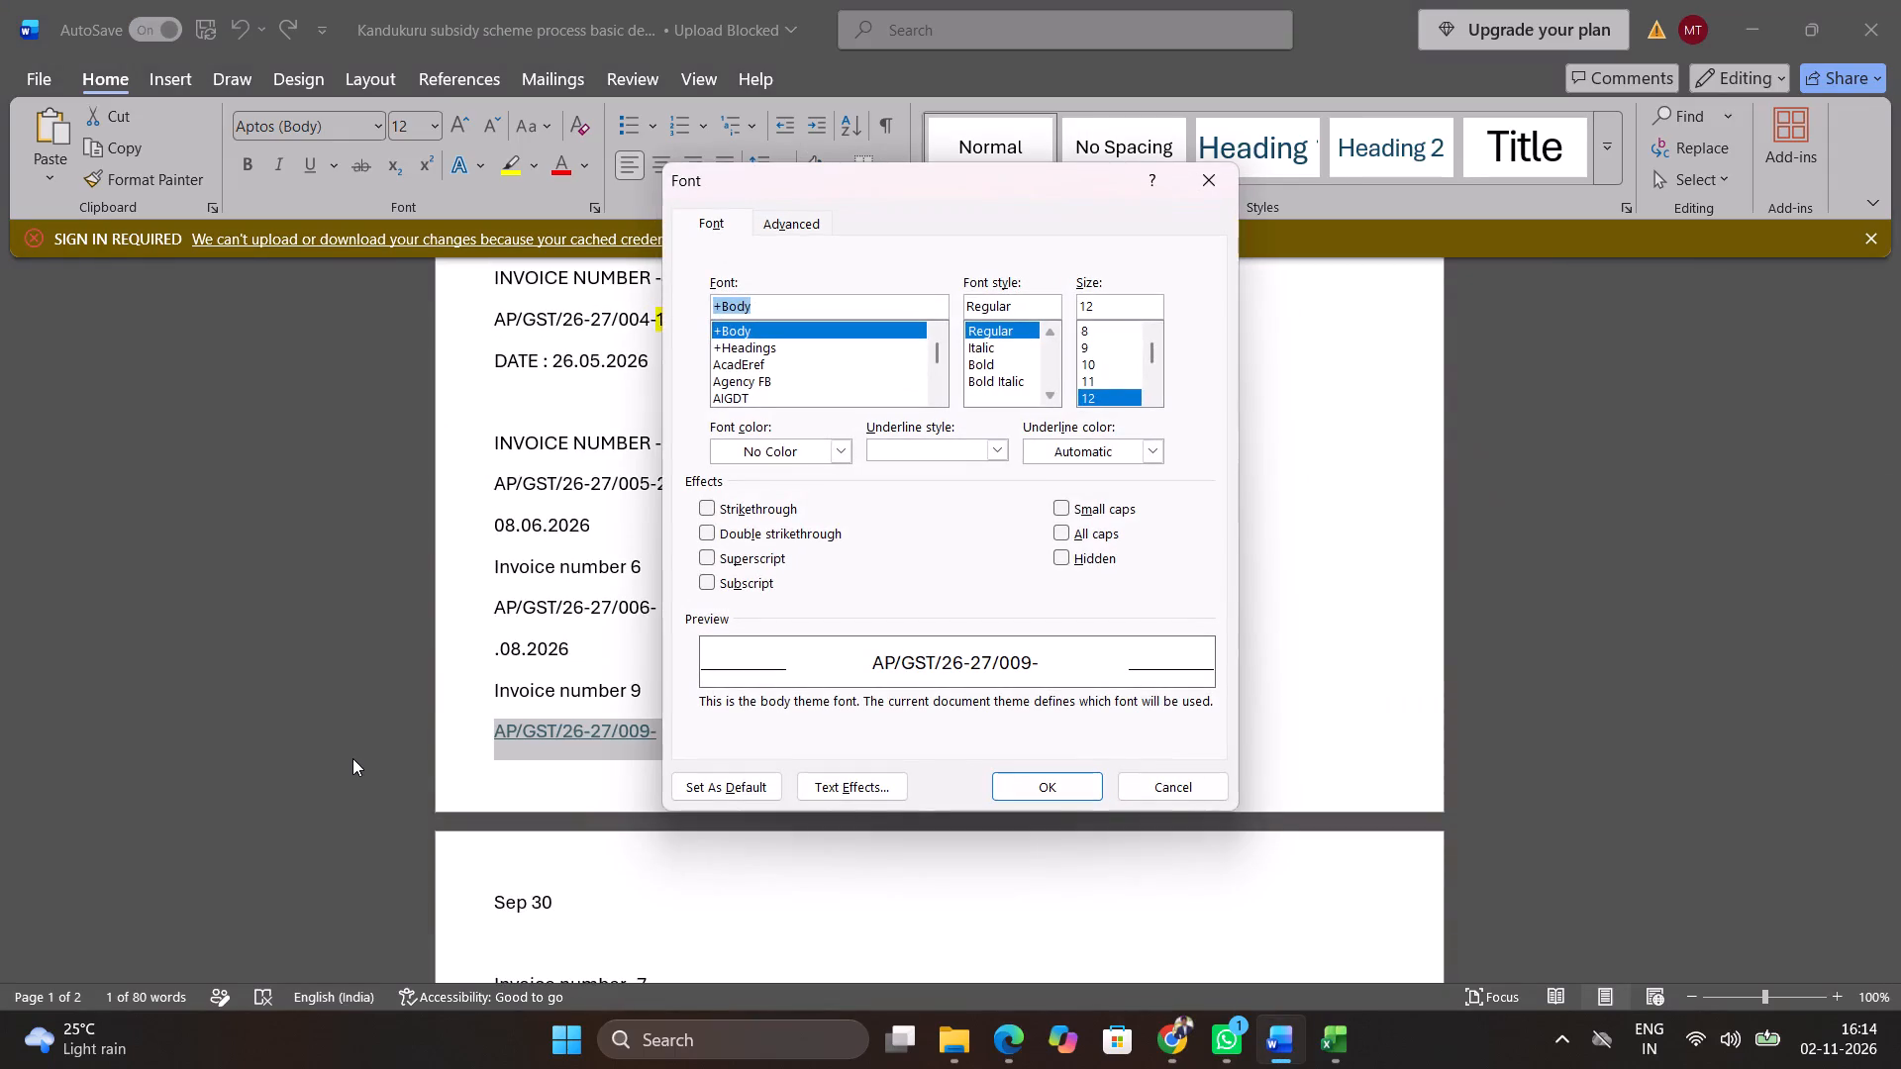
left_click(1200, 178)
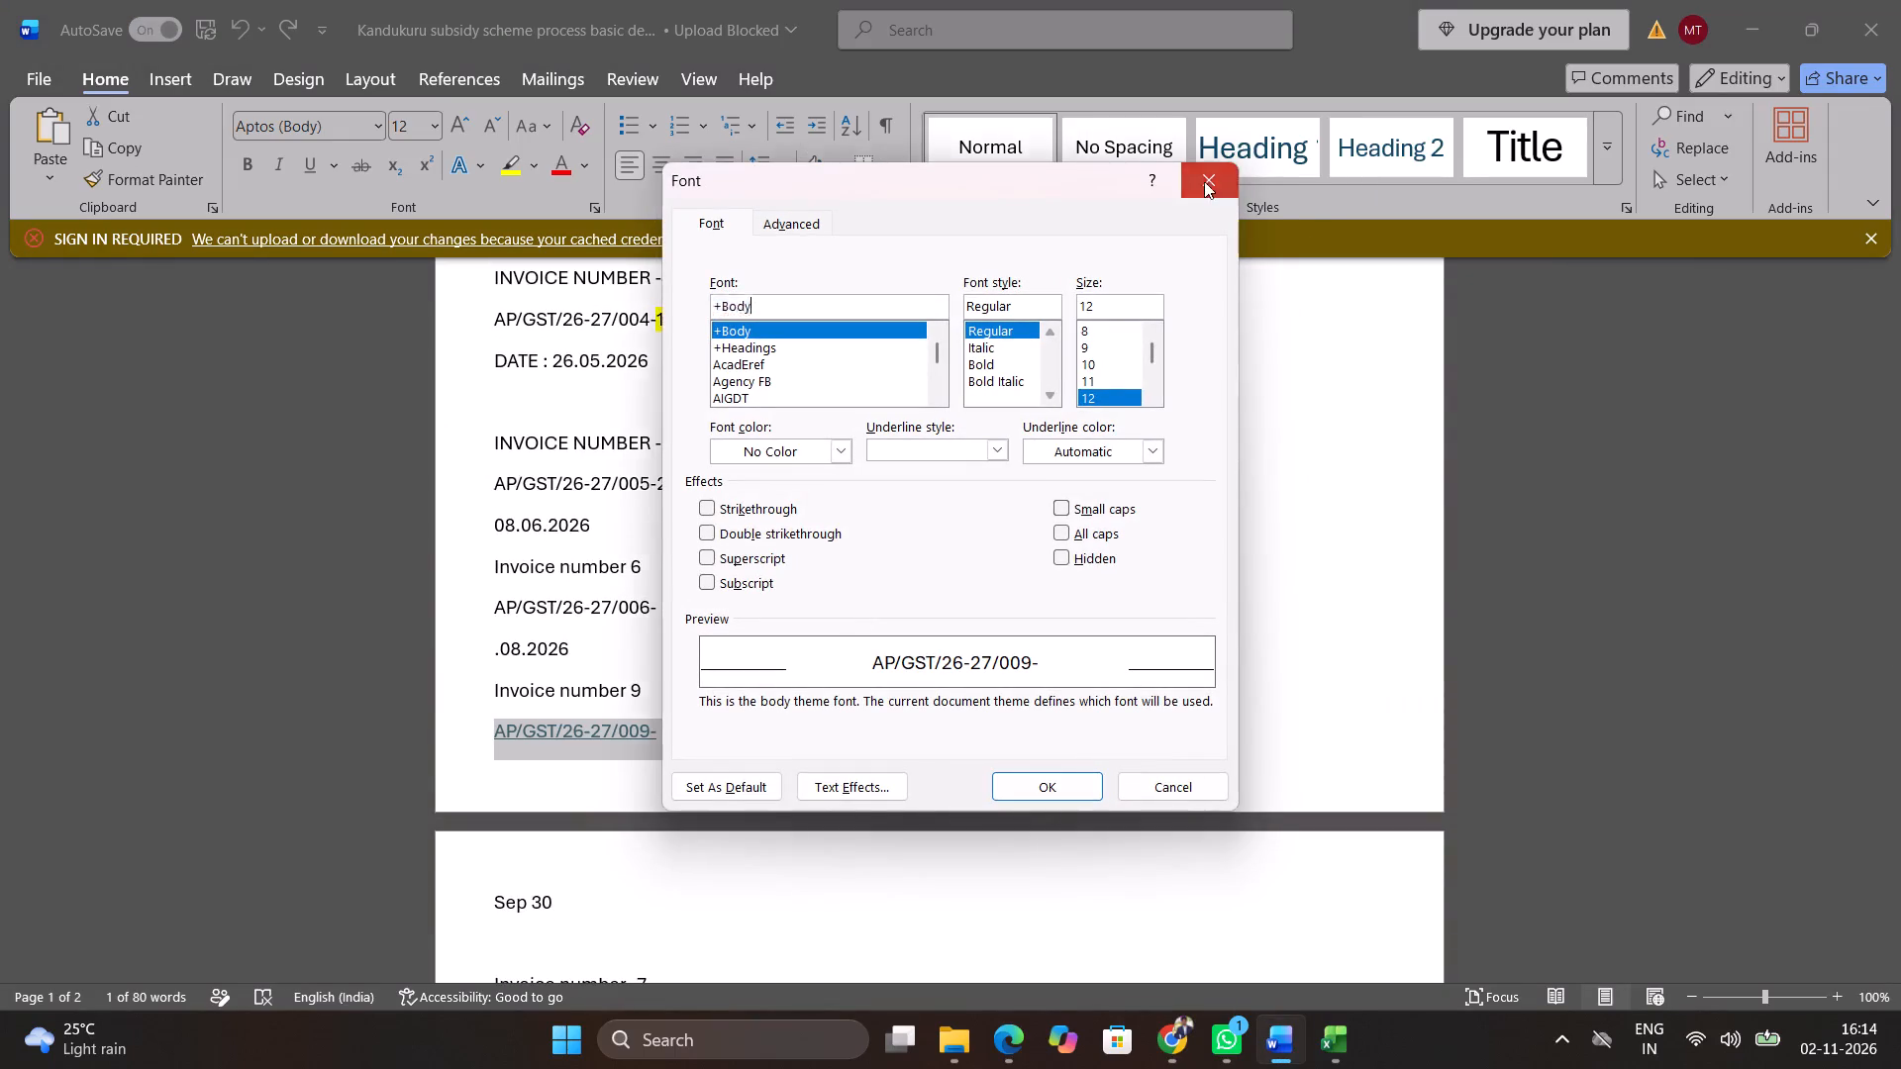
key("ctrl+c")
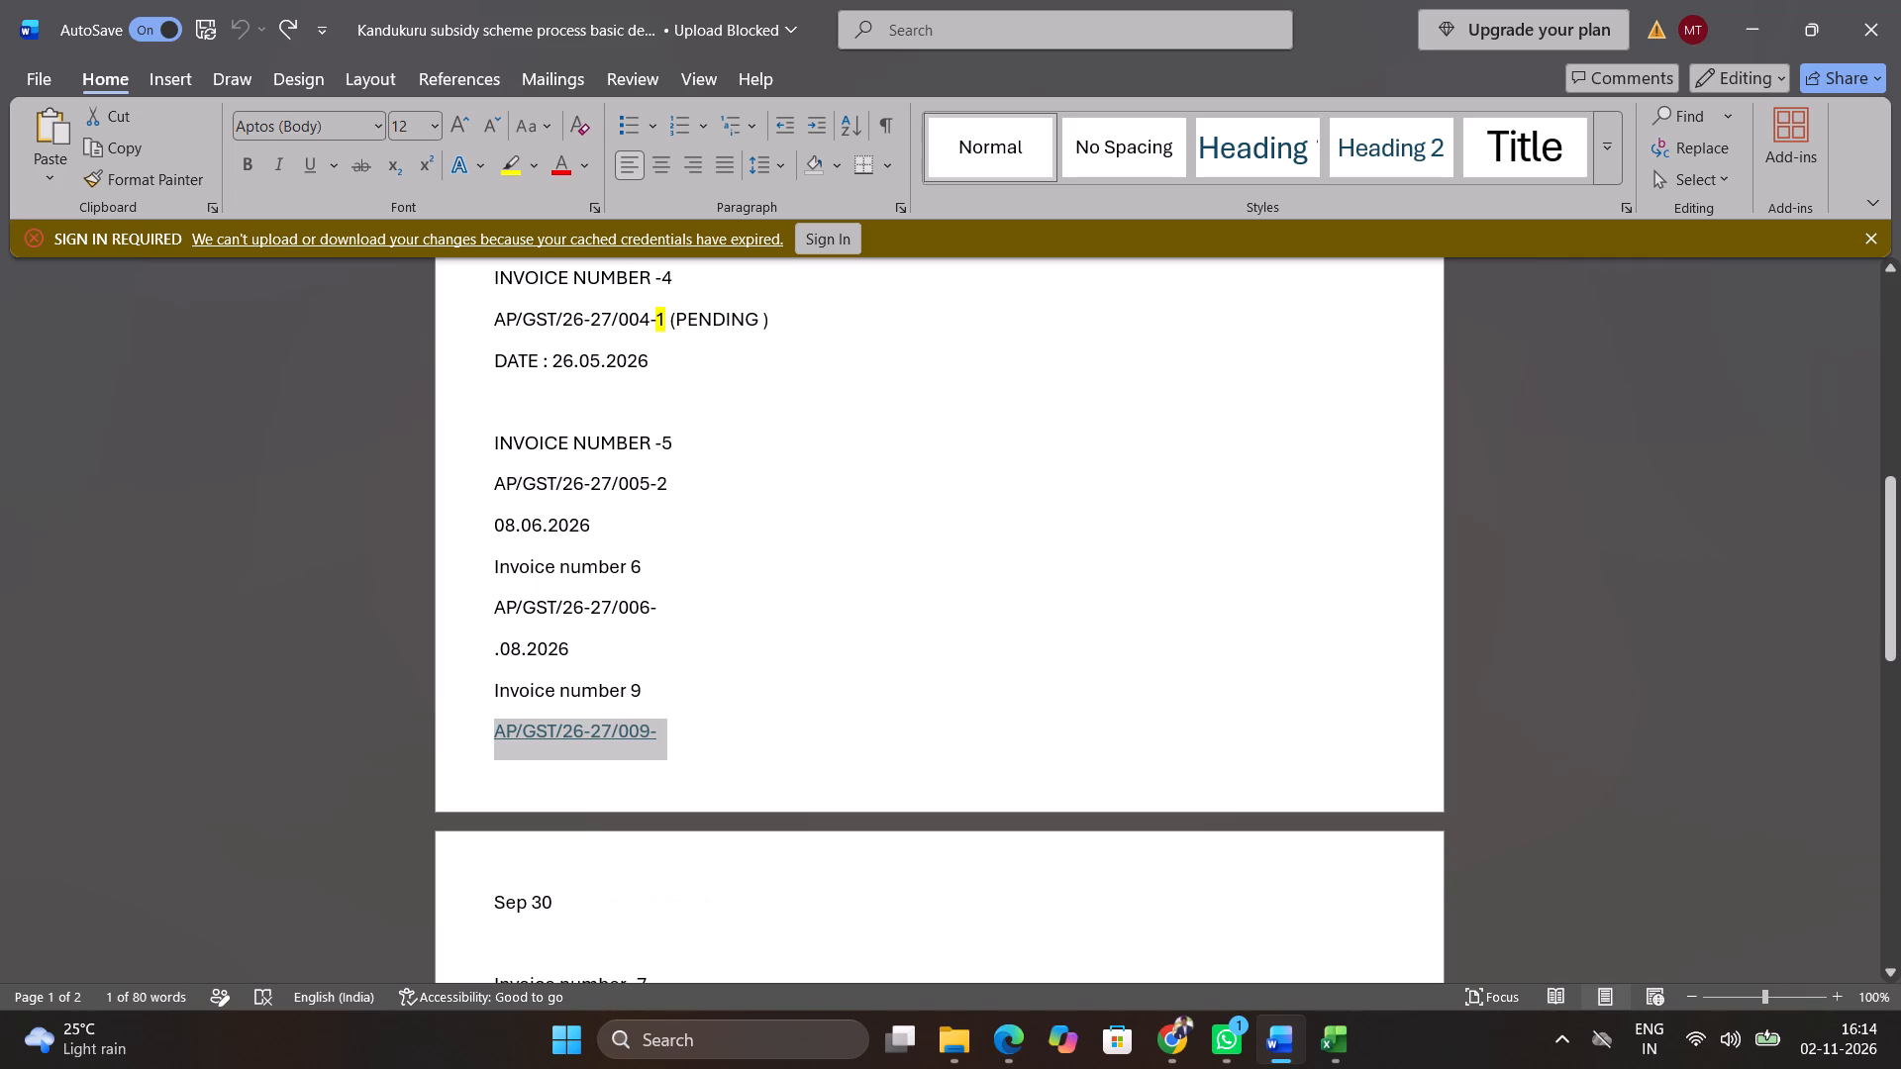
left_click(1167, 919)
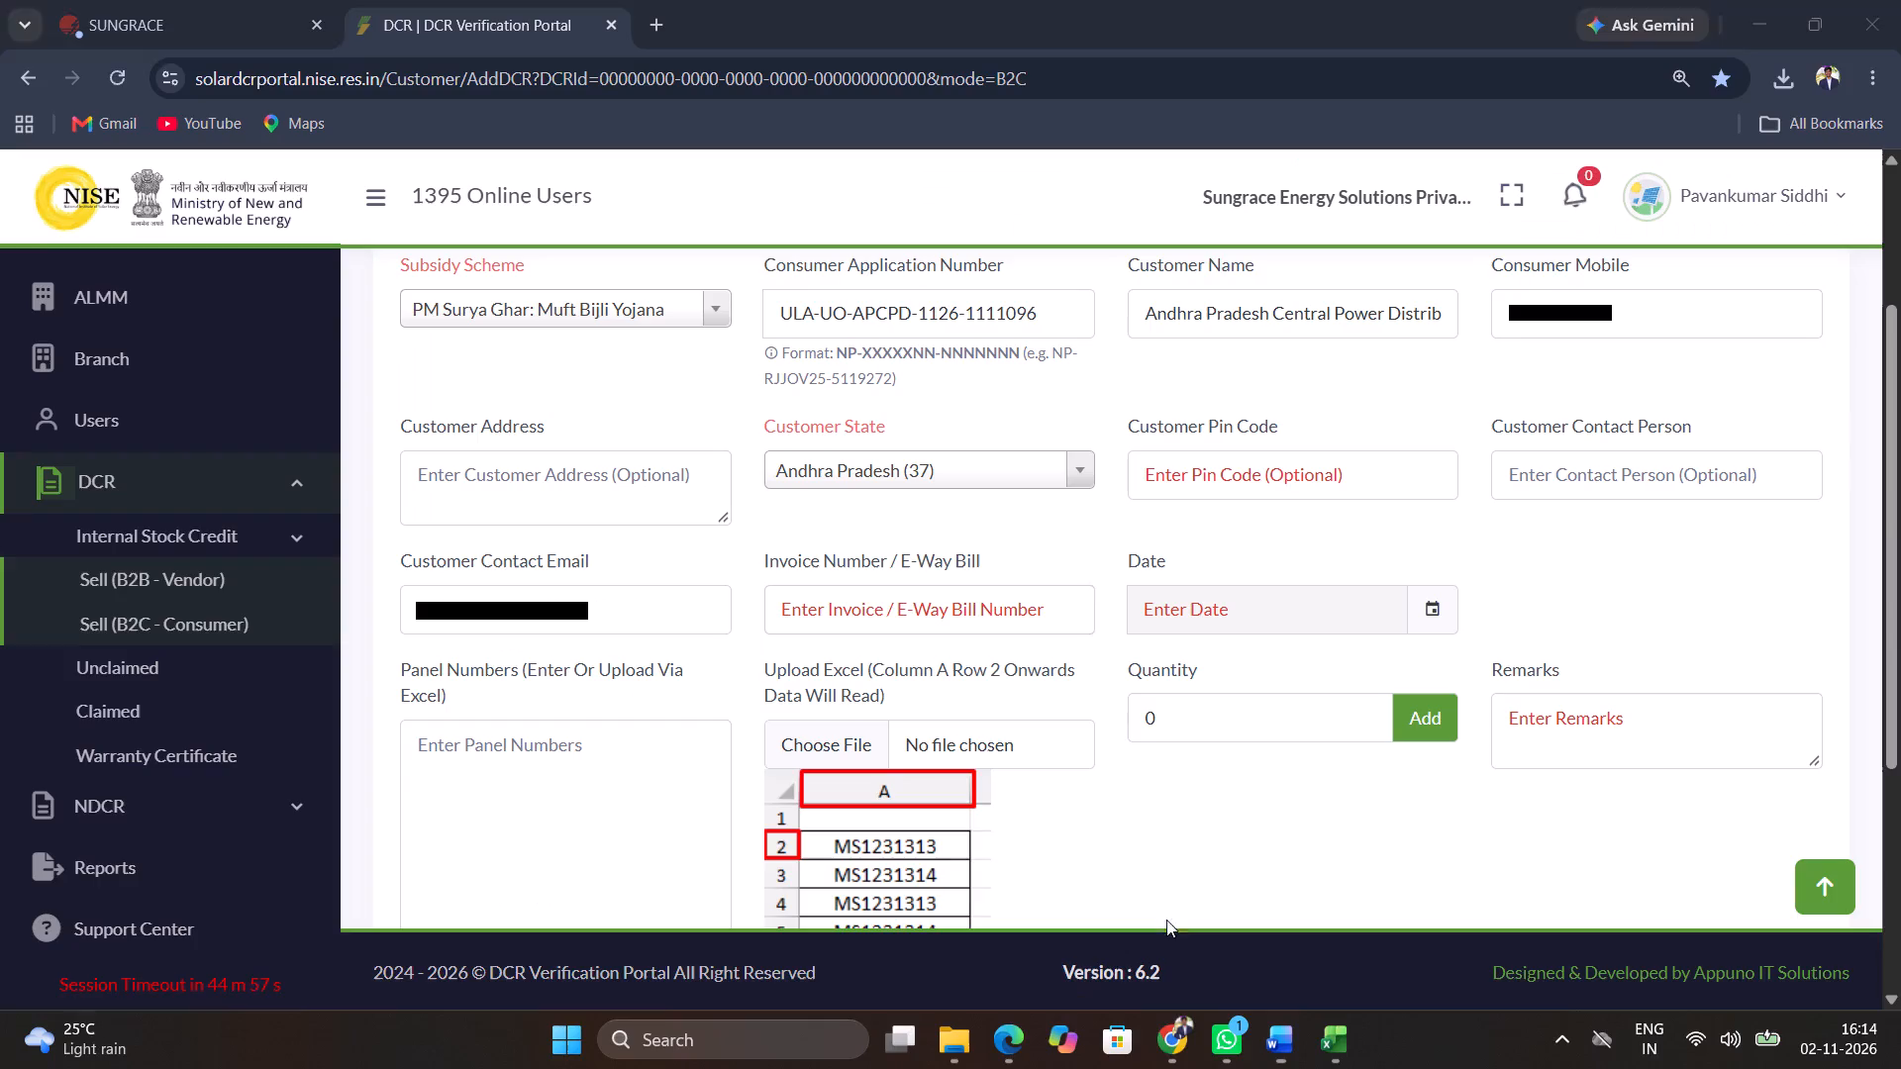
key("ctrl+v")
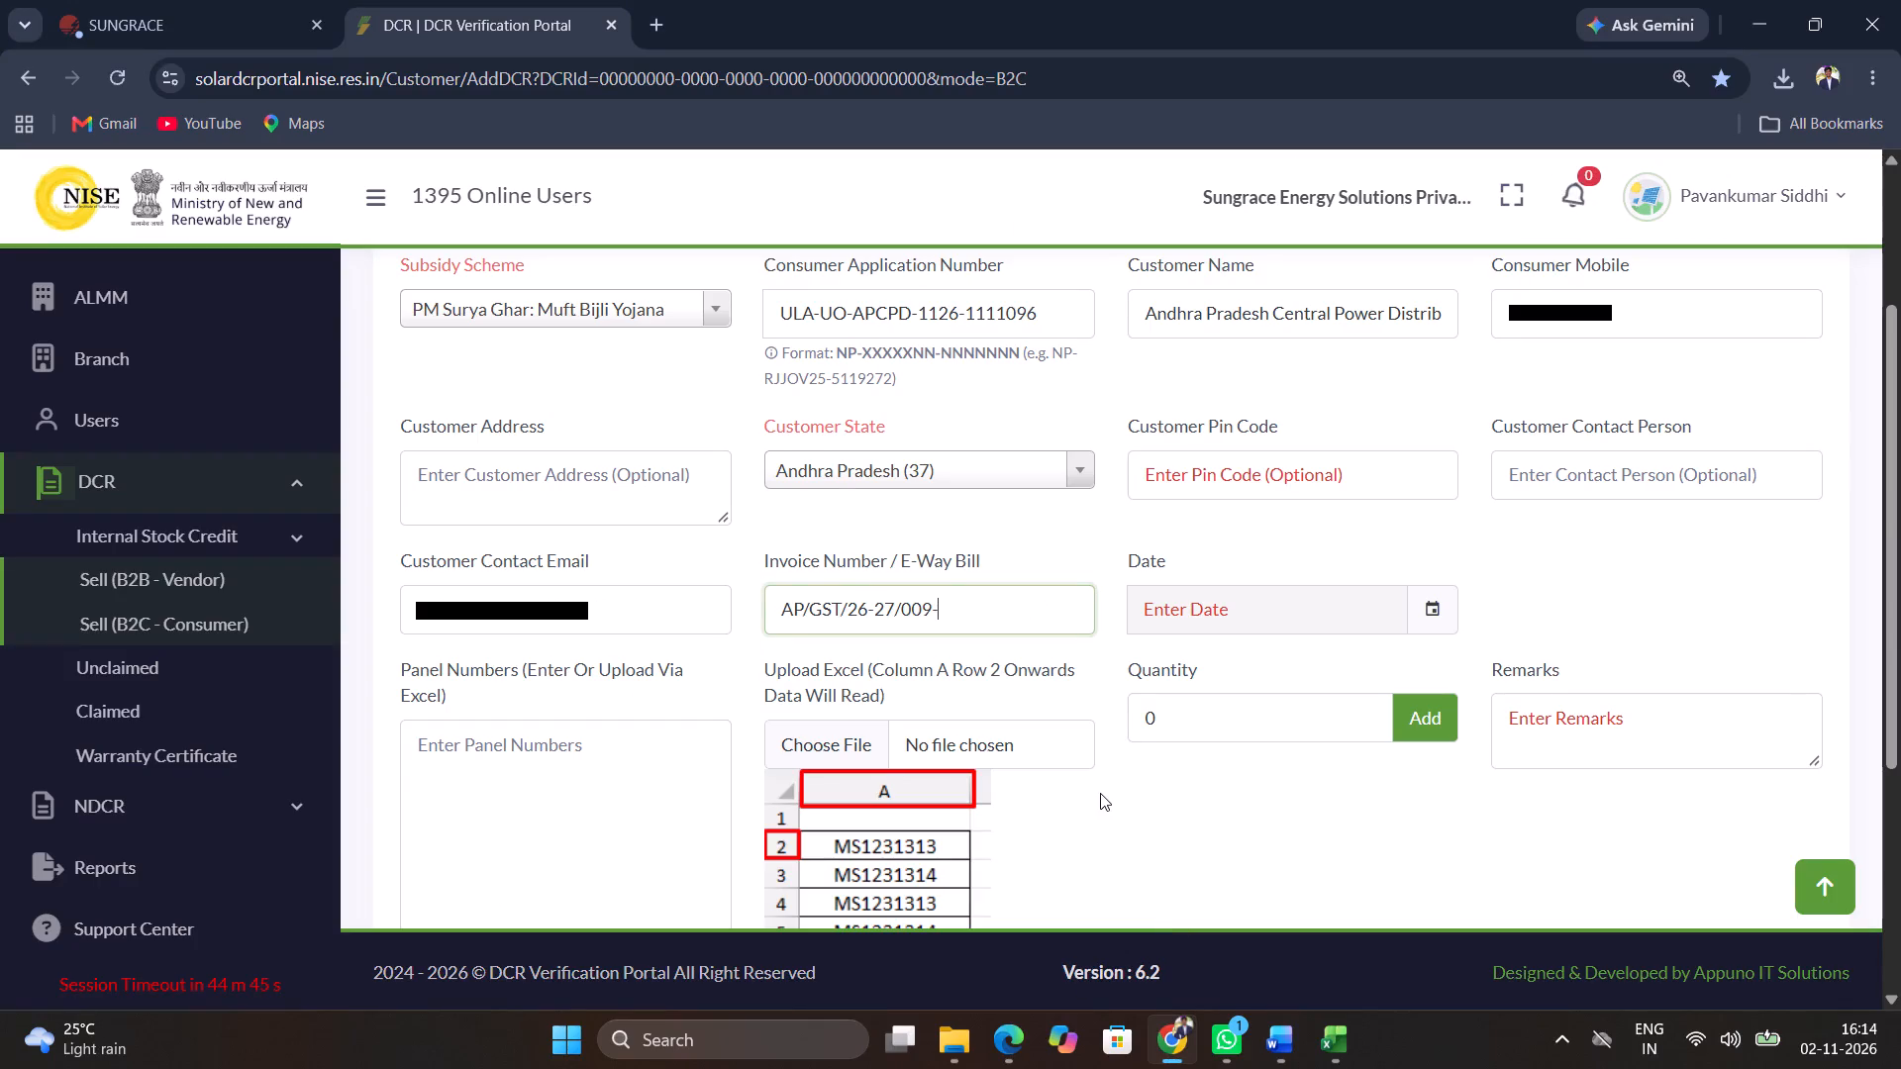
type("332")
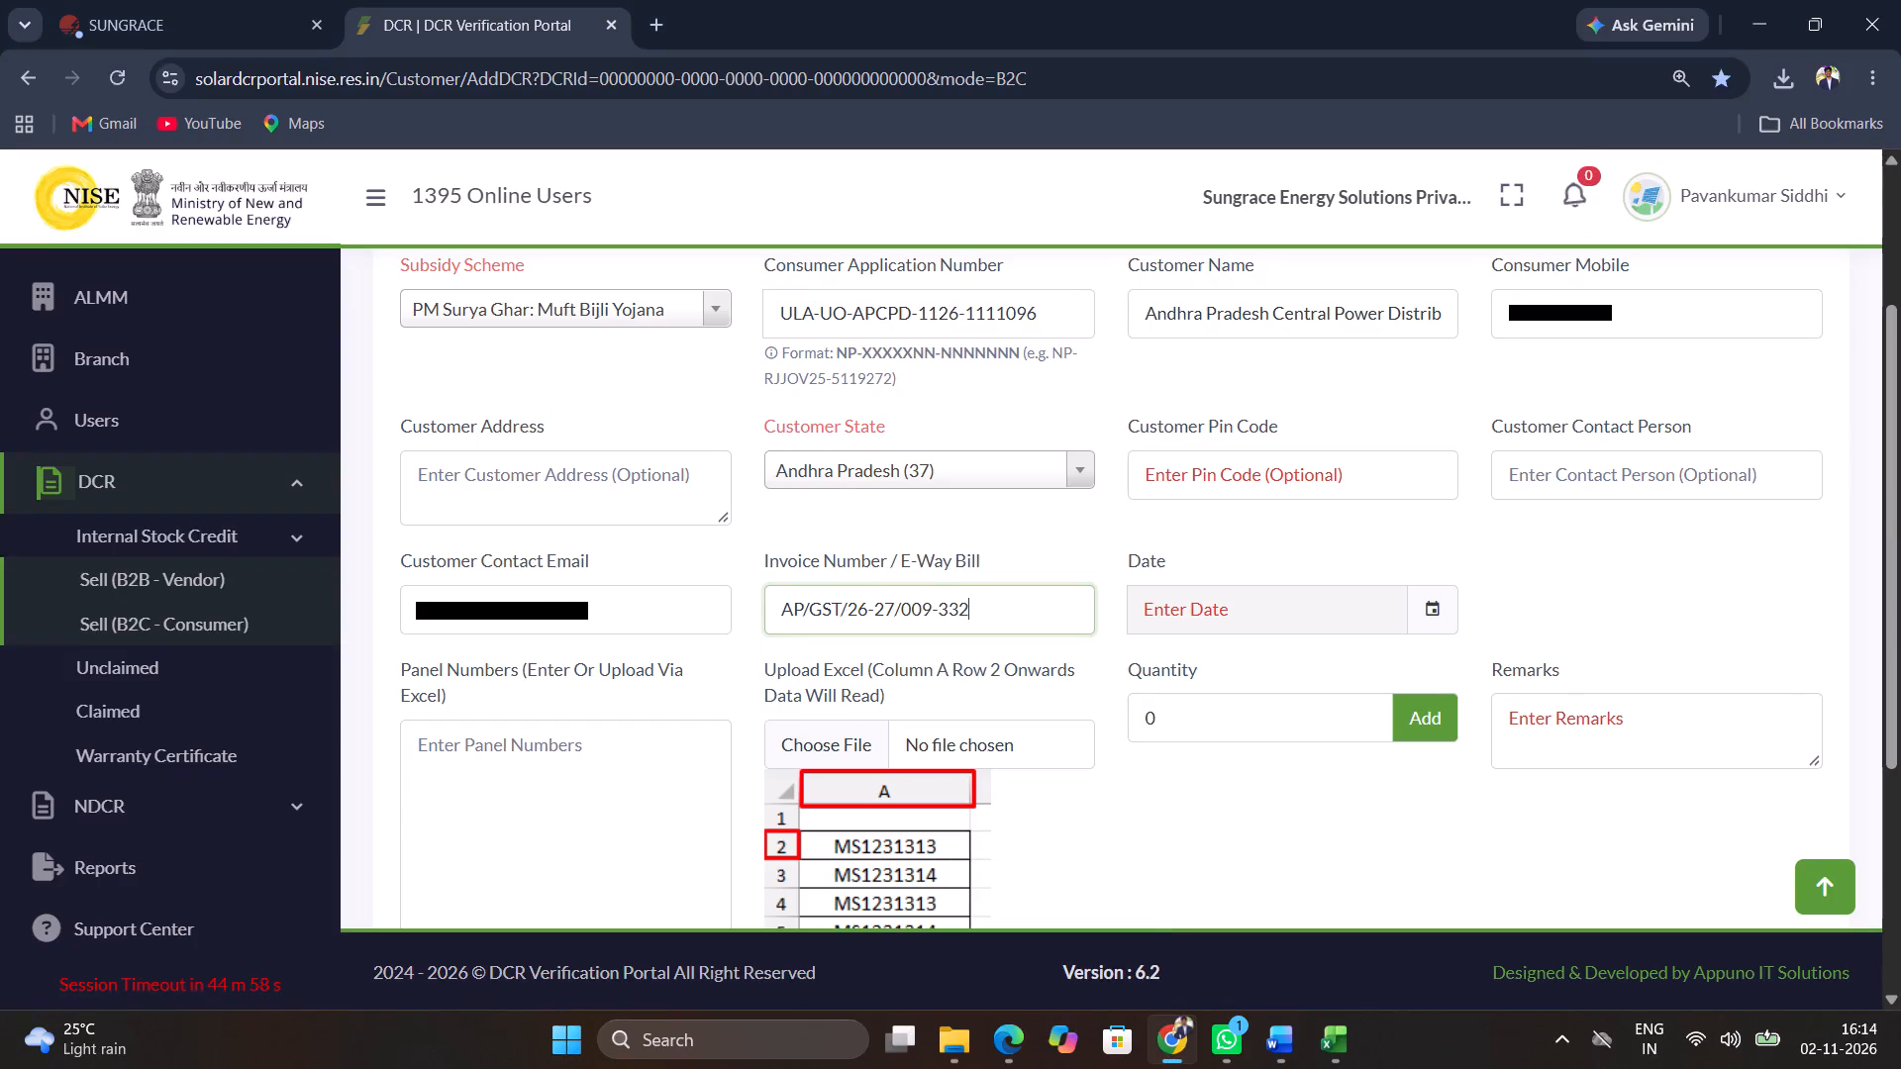
Set the invoice date to 30-Sep-2026.
left_click(1304, 617)
left_click(1142, 657)
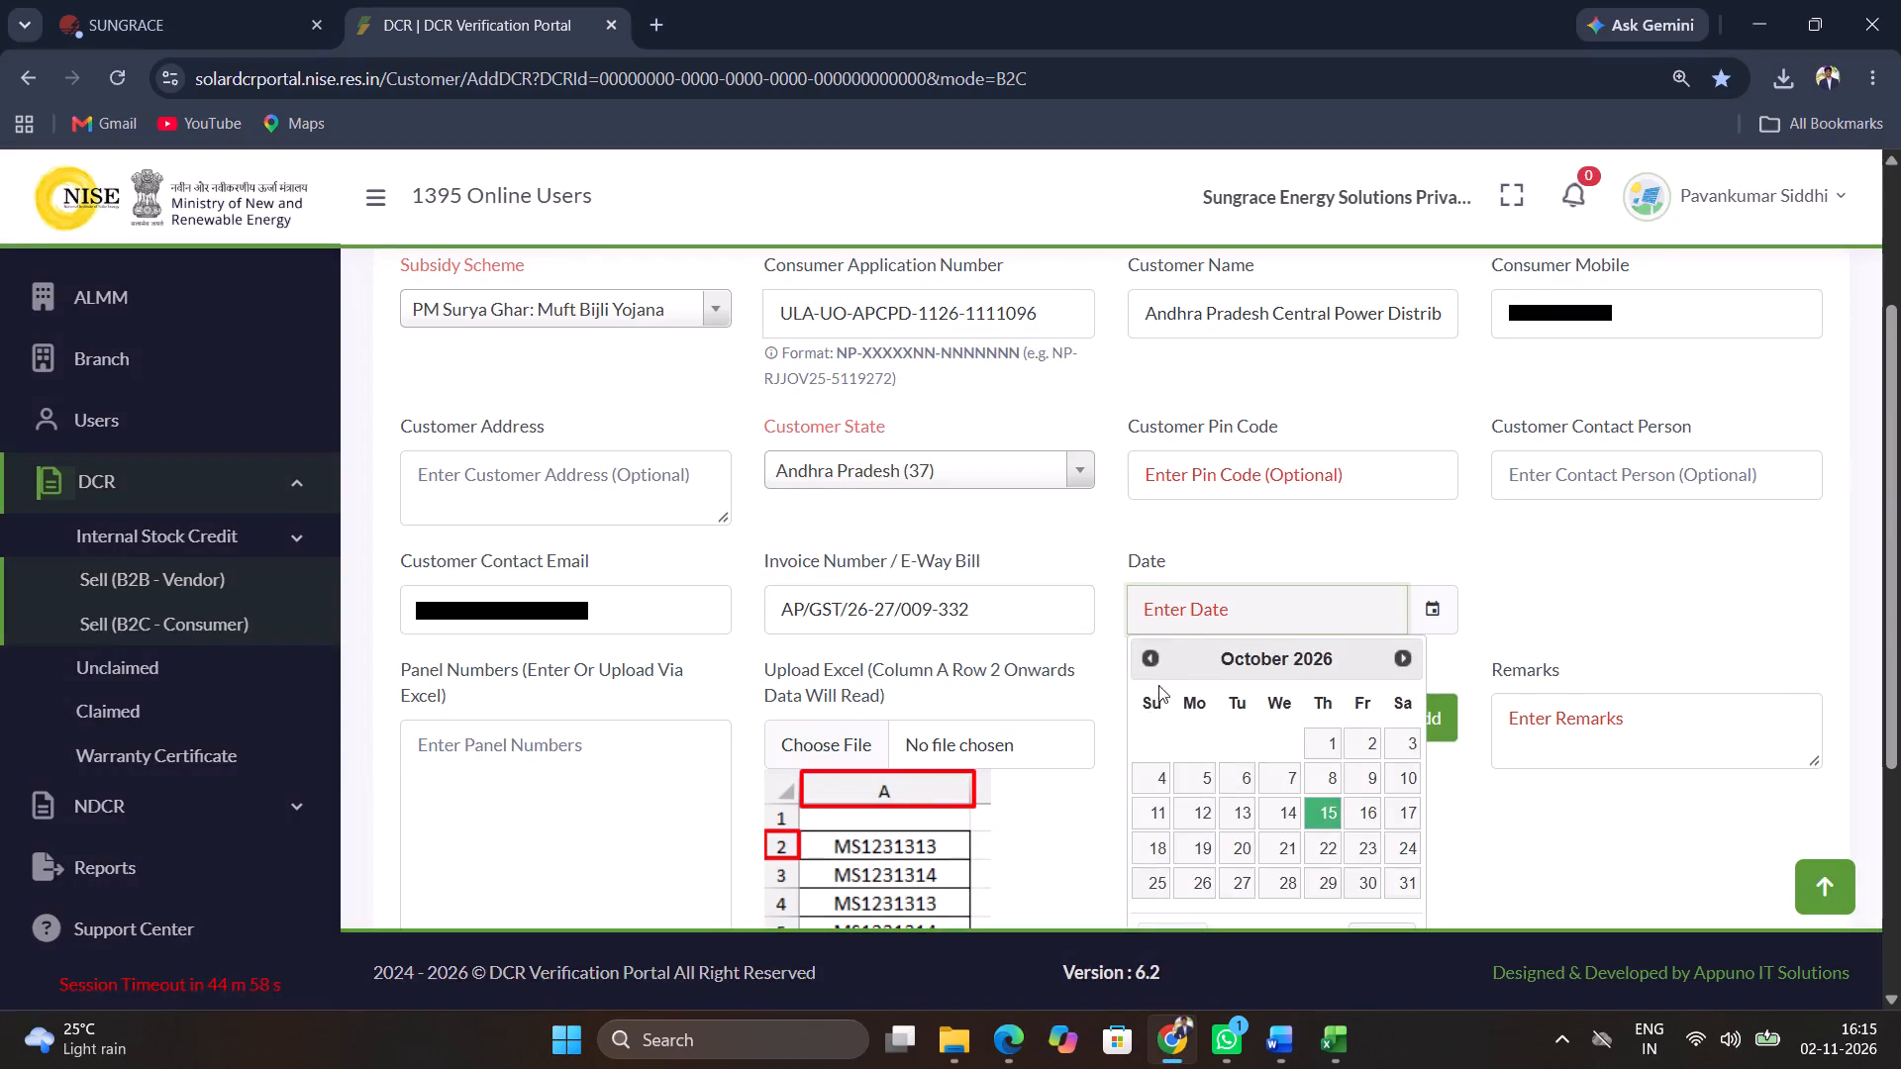
left_click(1148, 661)
left_click(1284, 882)
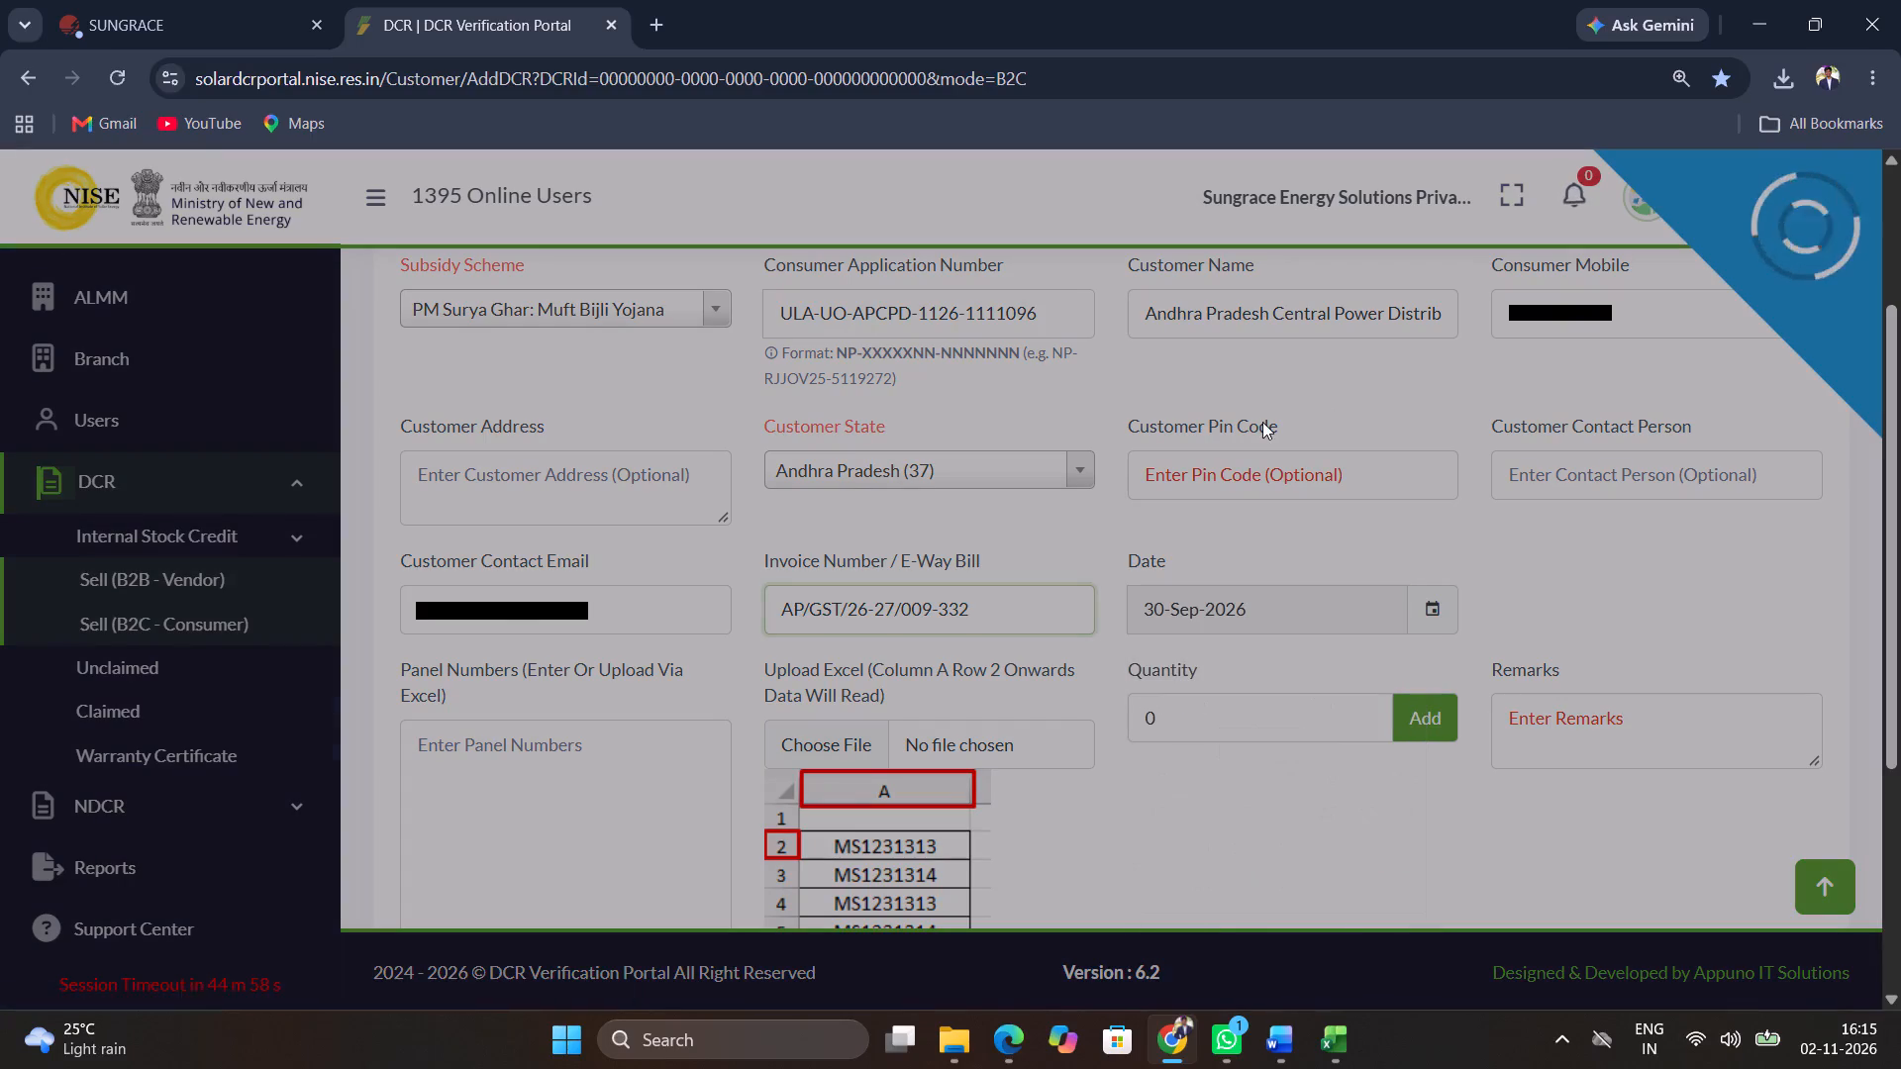
scroll(965, 378, "down", 2)
left_click(640, 641)
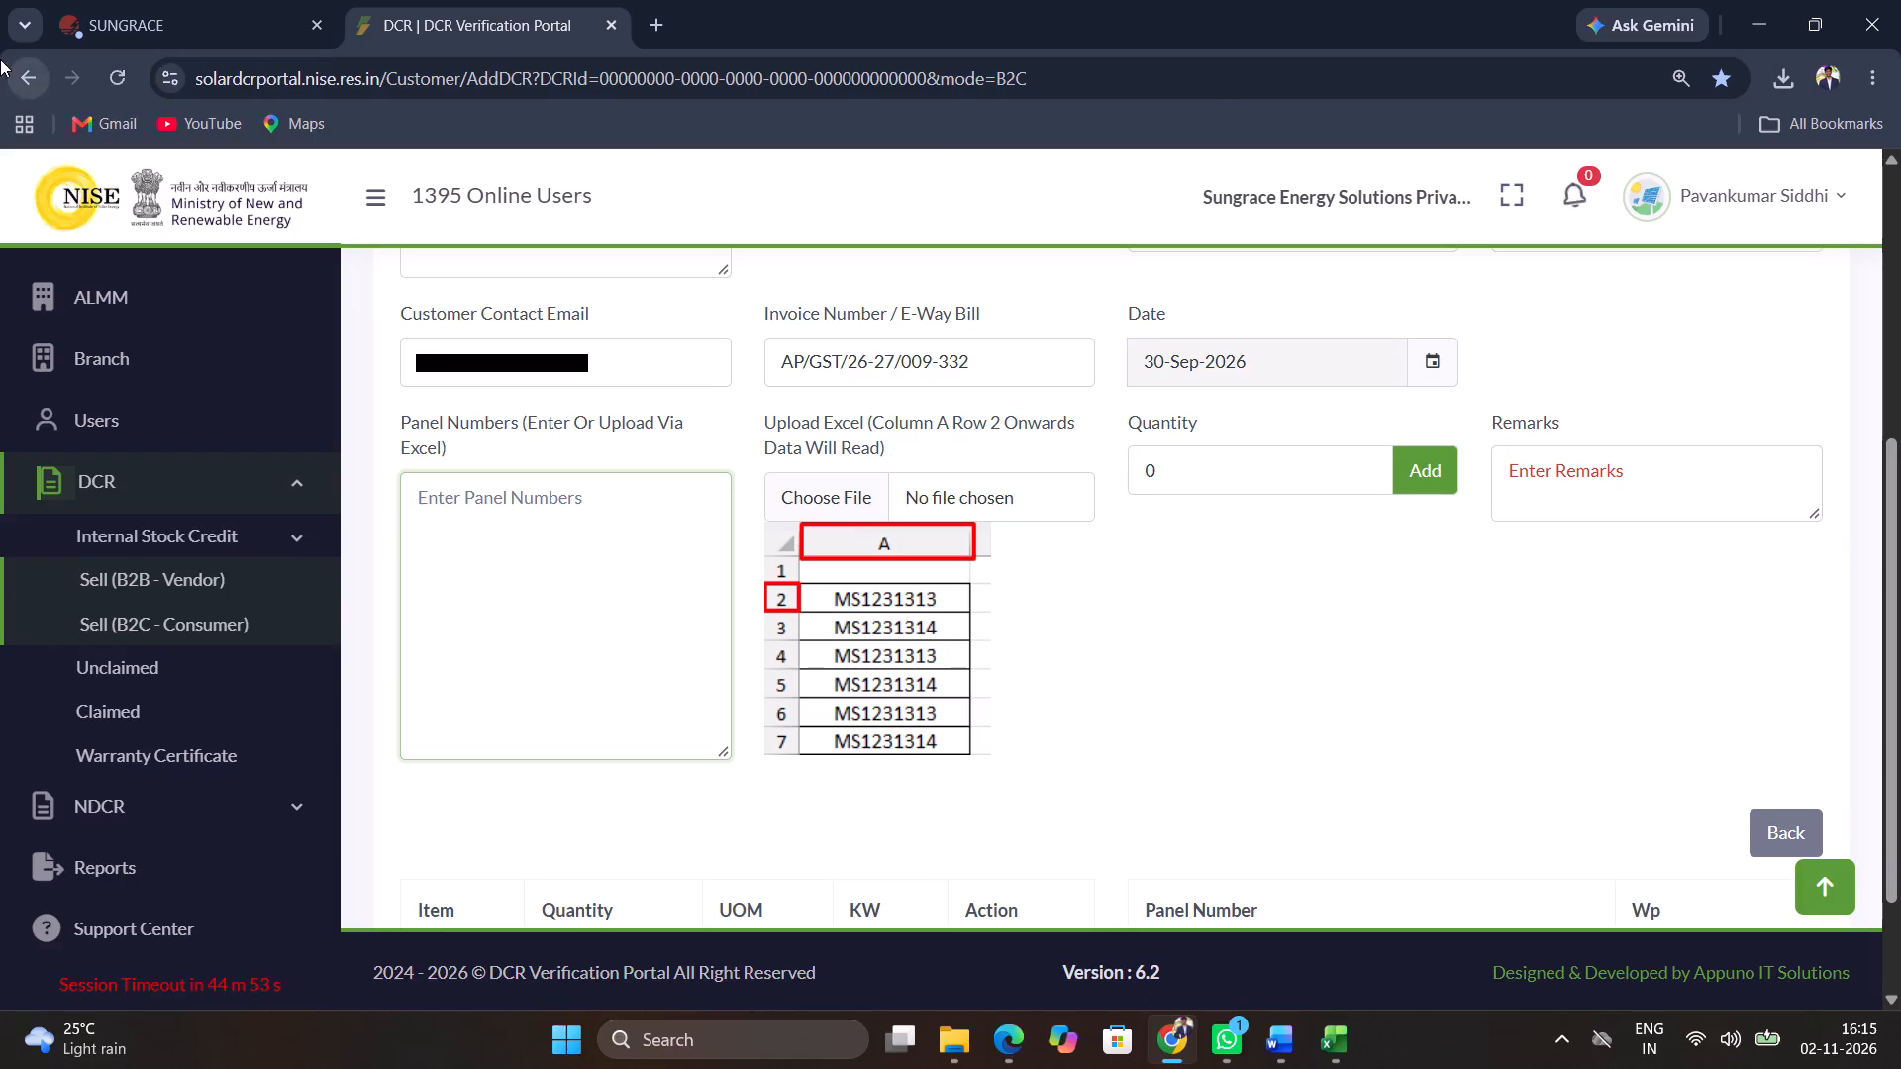
left_click(225, 0)
left_click_drag(1175, 235, 1174, 282)
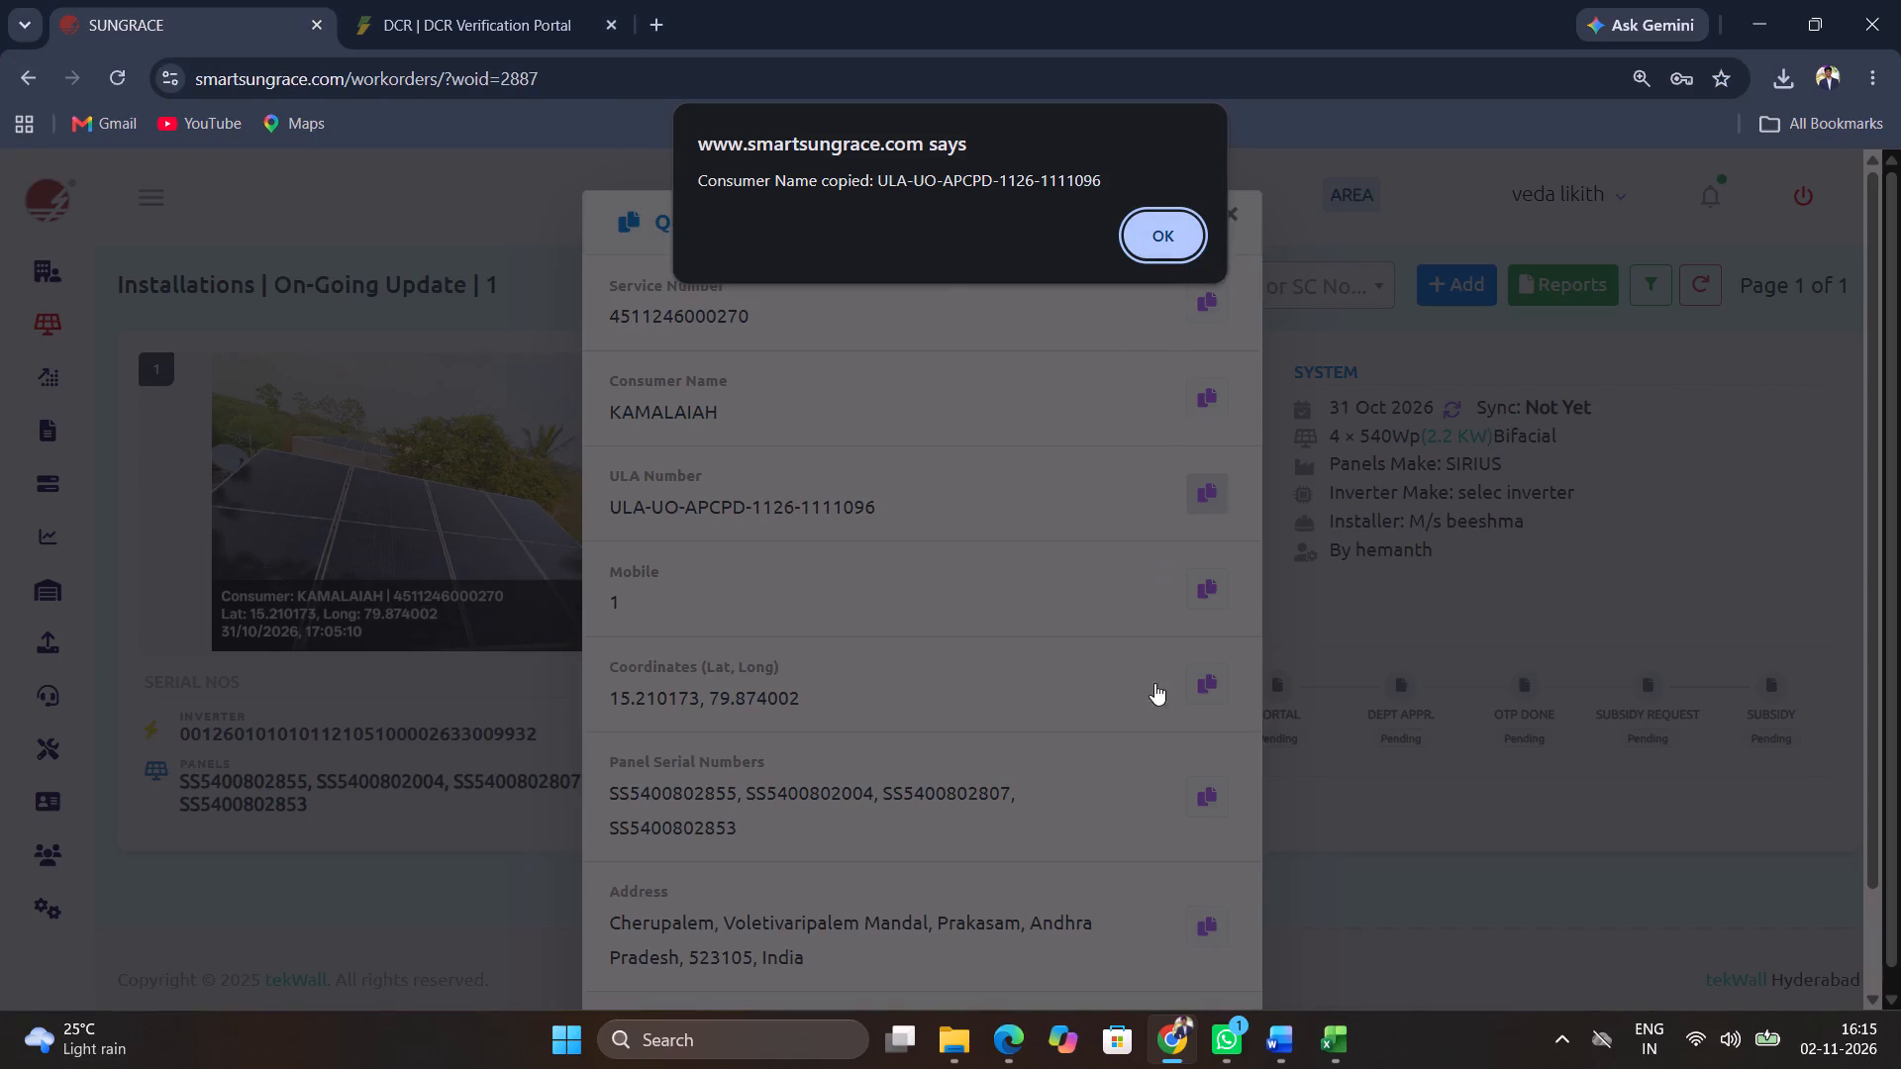
left_click(1169, 250)
left_click(1211, 804)
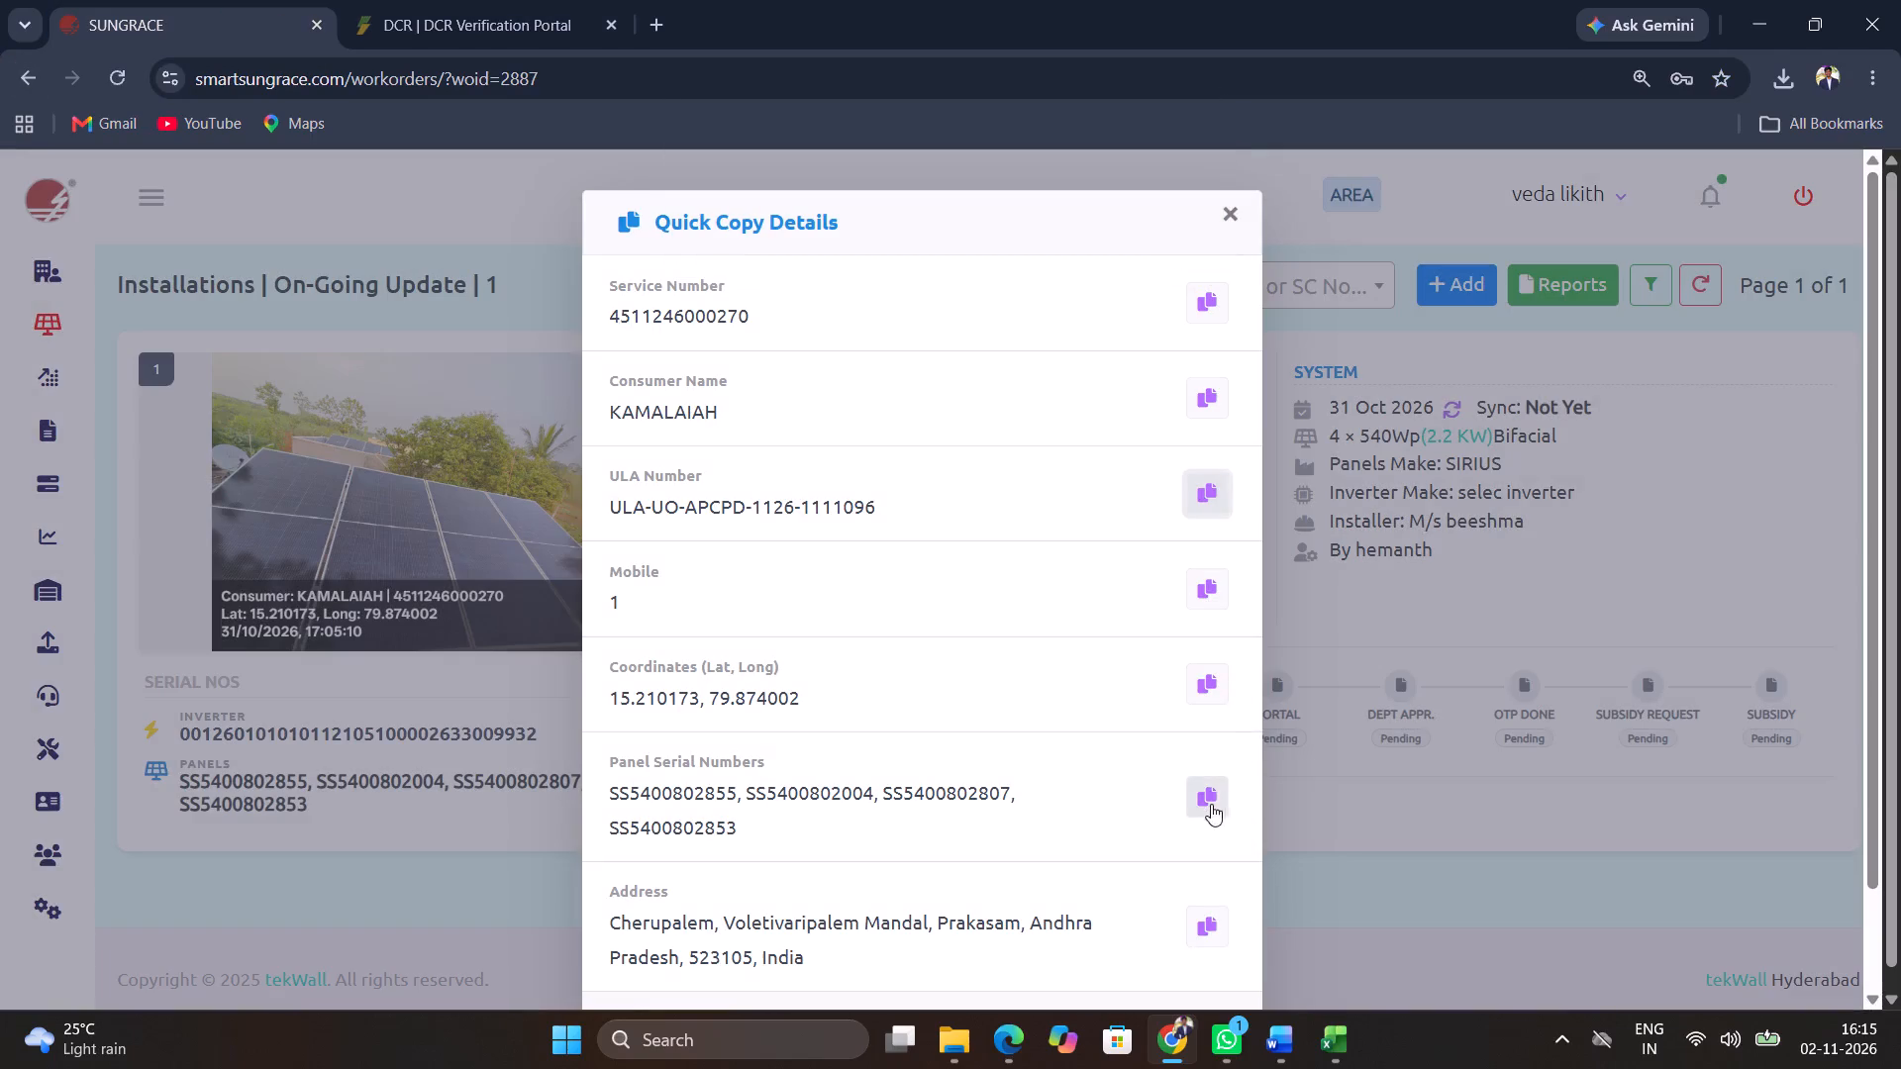
left_click_drag(486, 0, 486, 11)
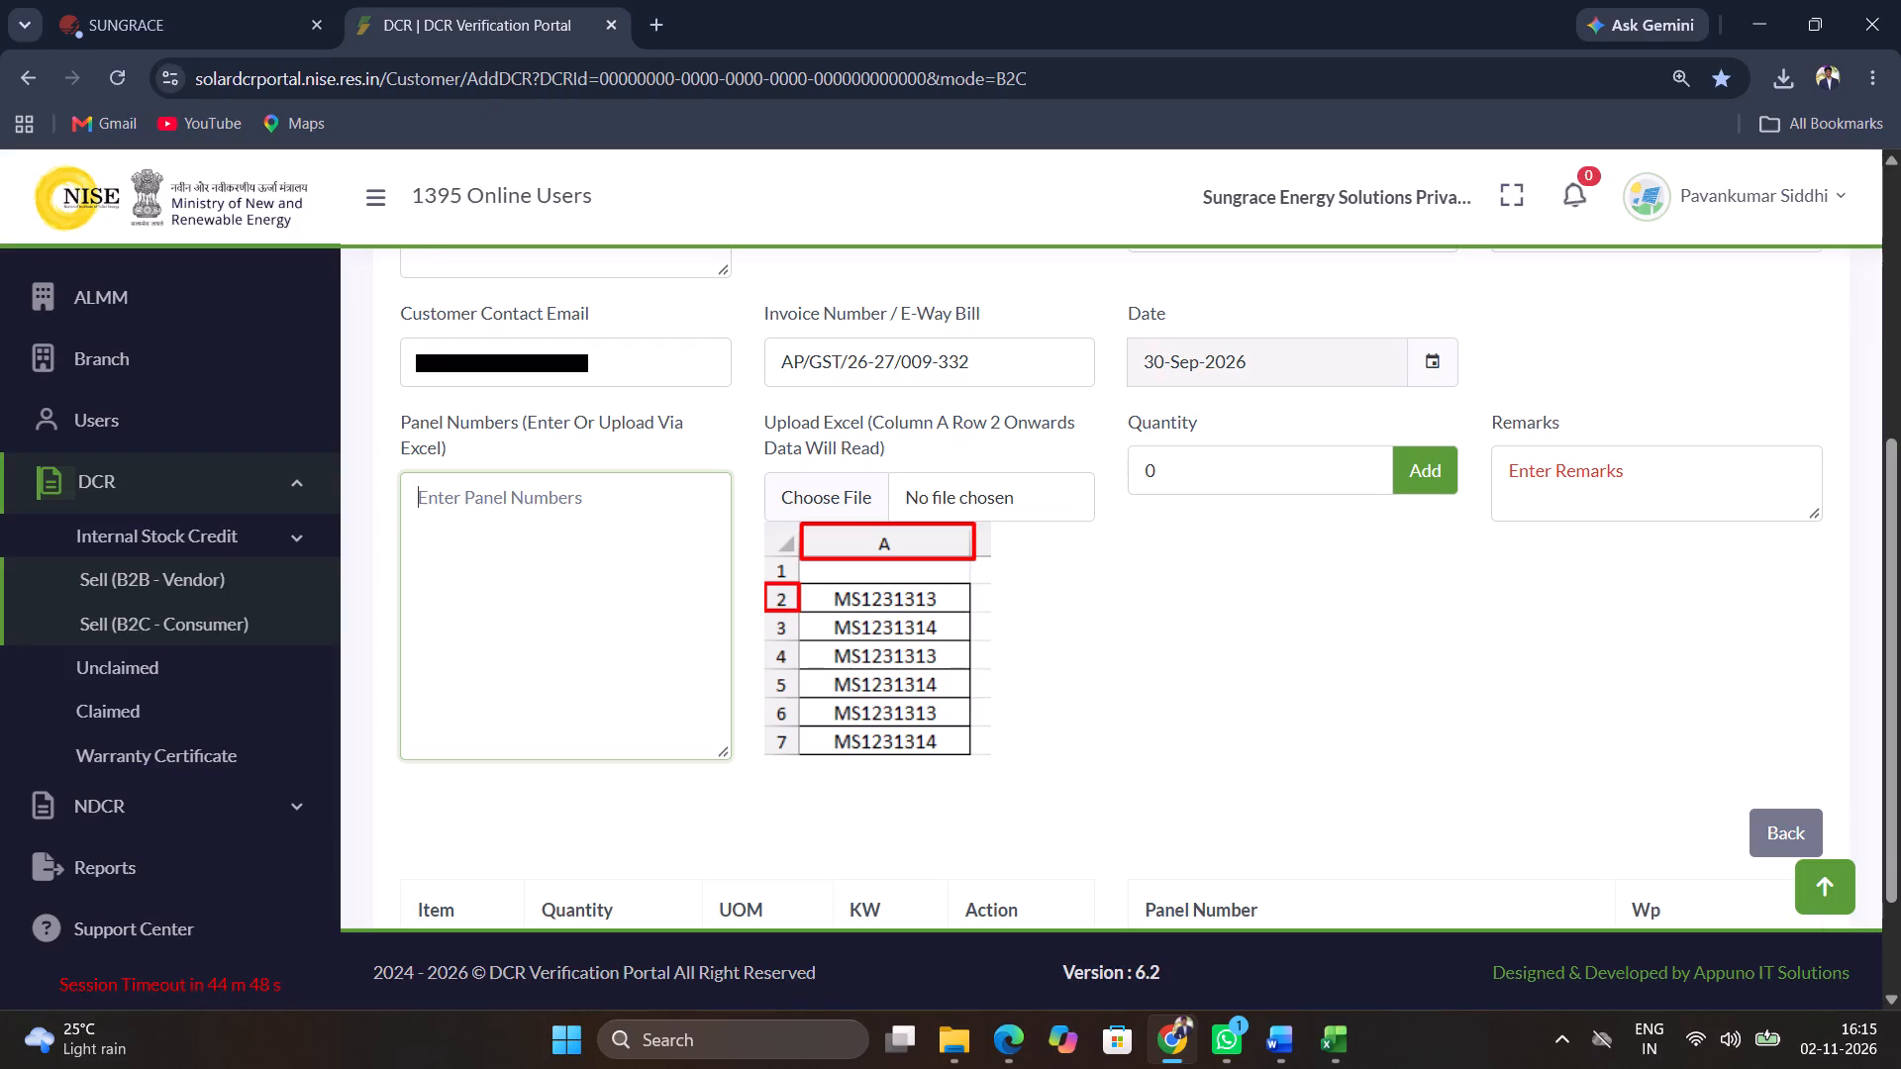
key("ctrl+v")
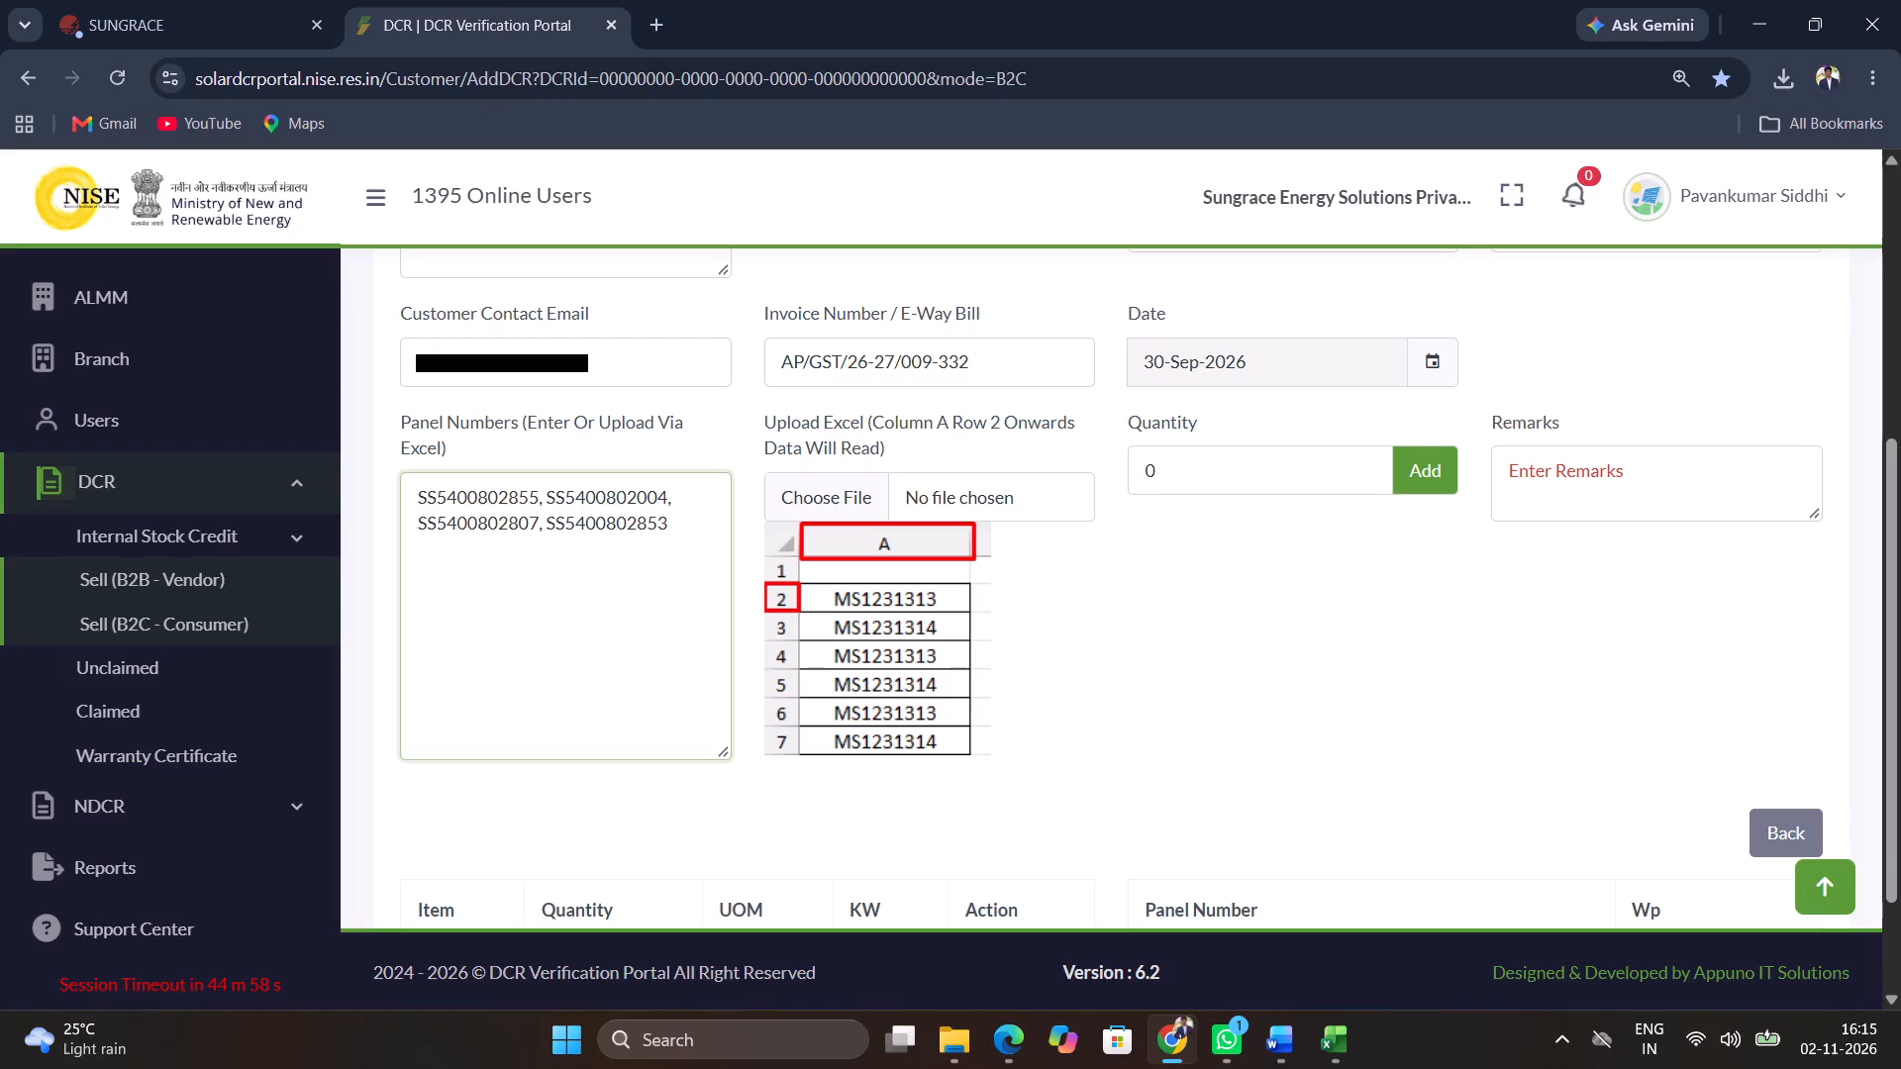
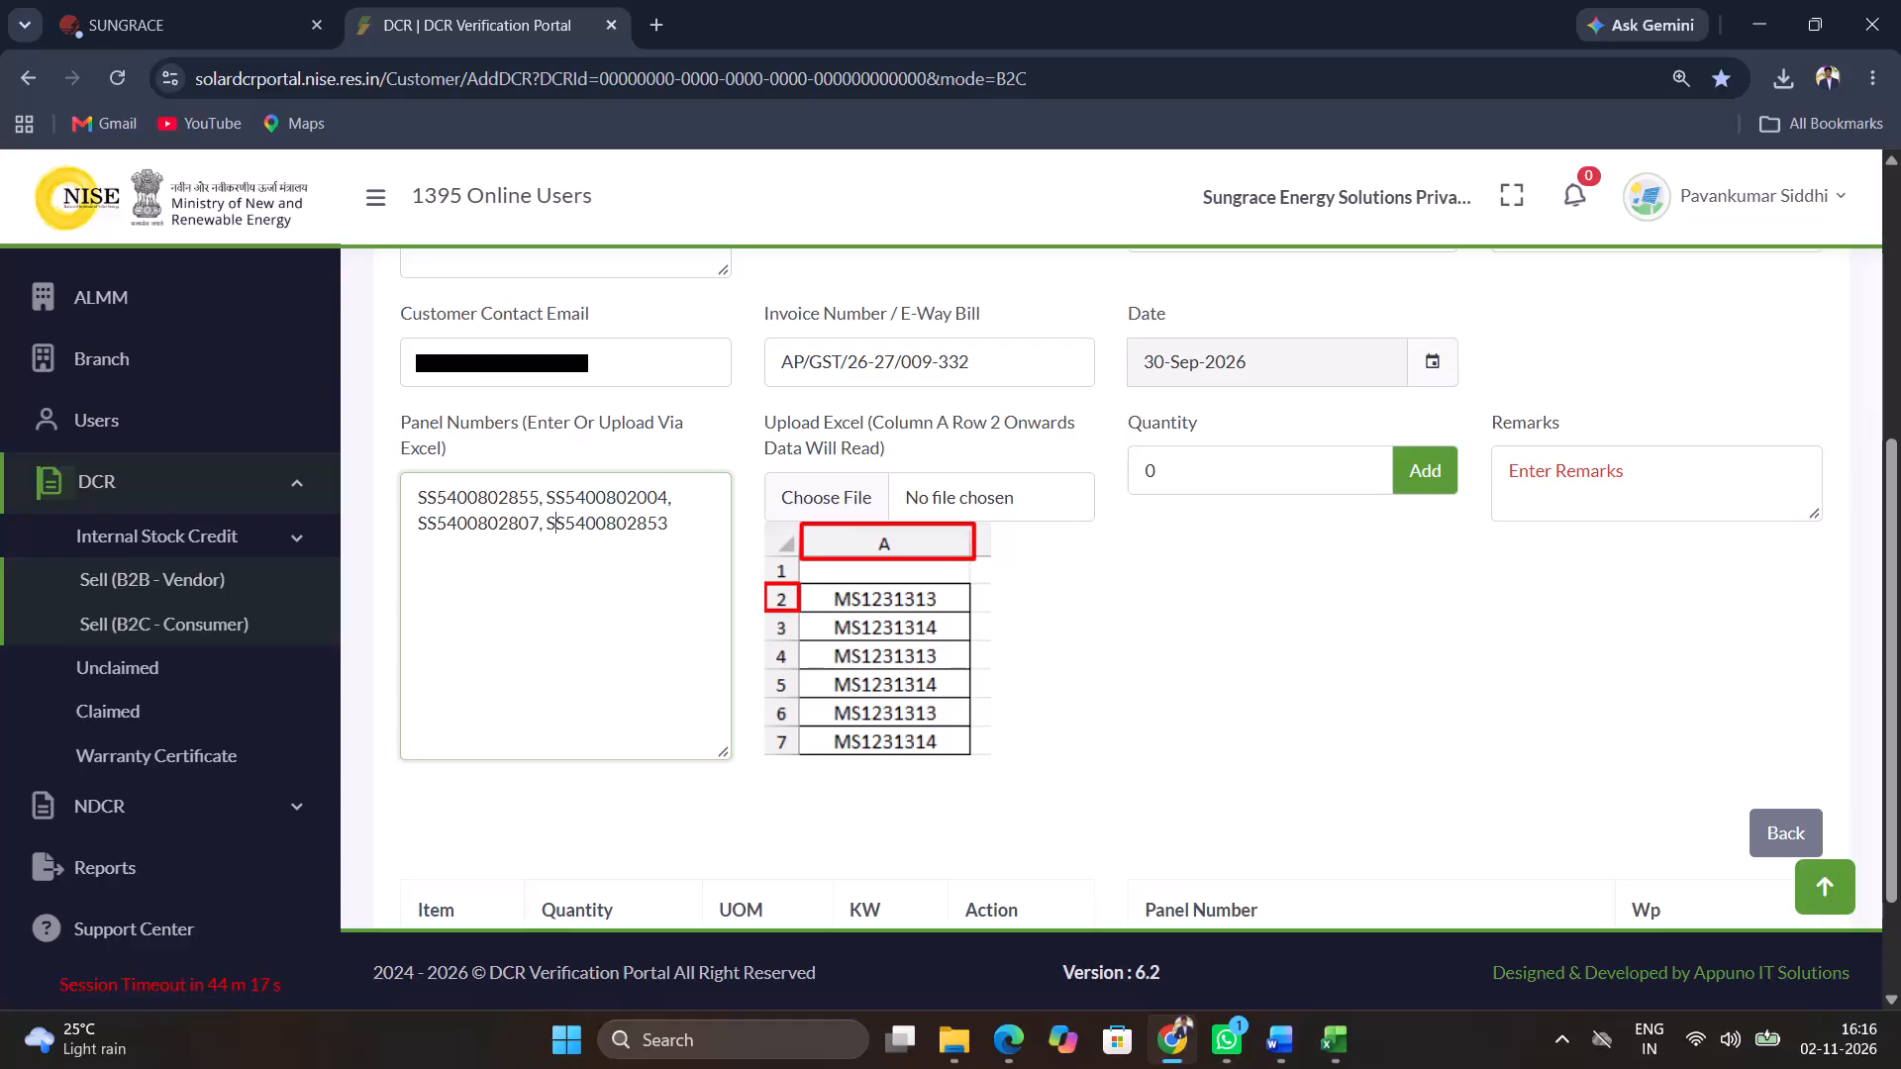
key("Right")
key("Right")
key("BackSpace")
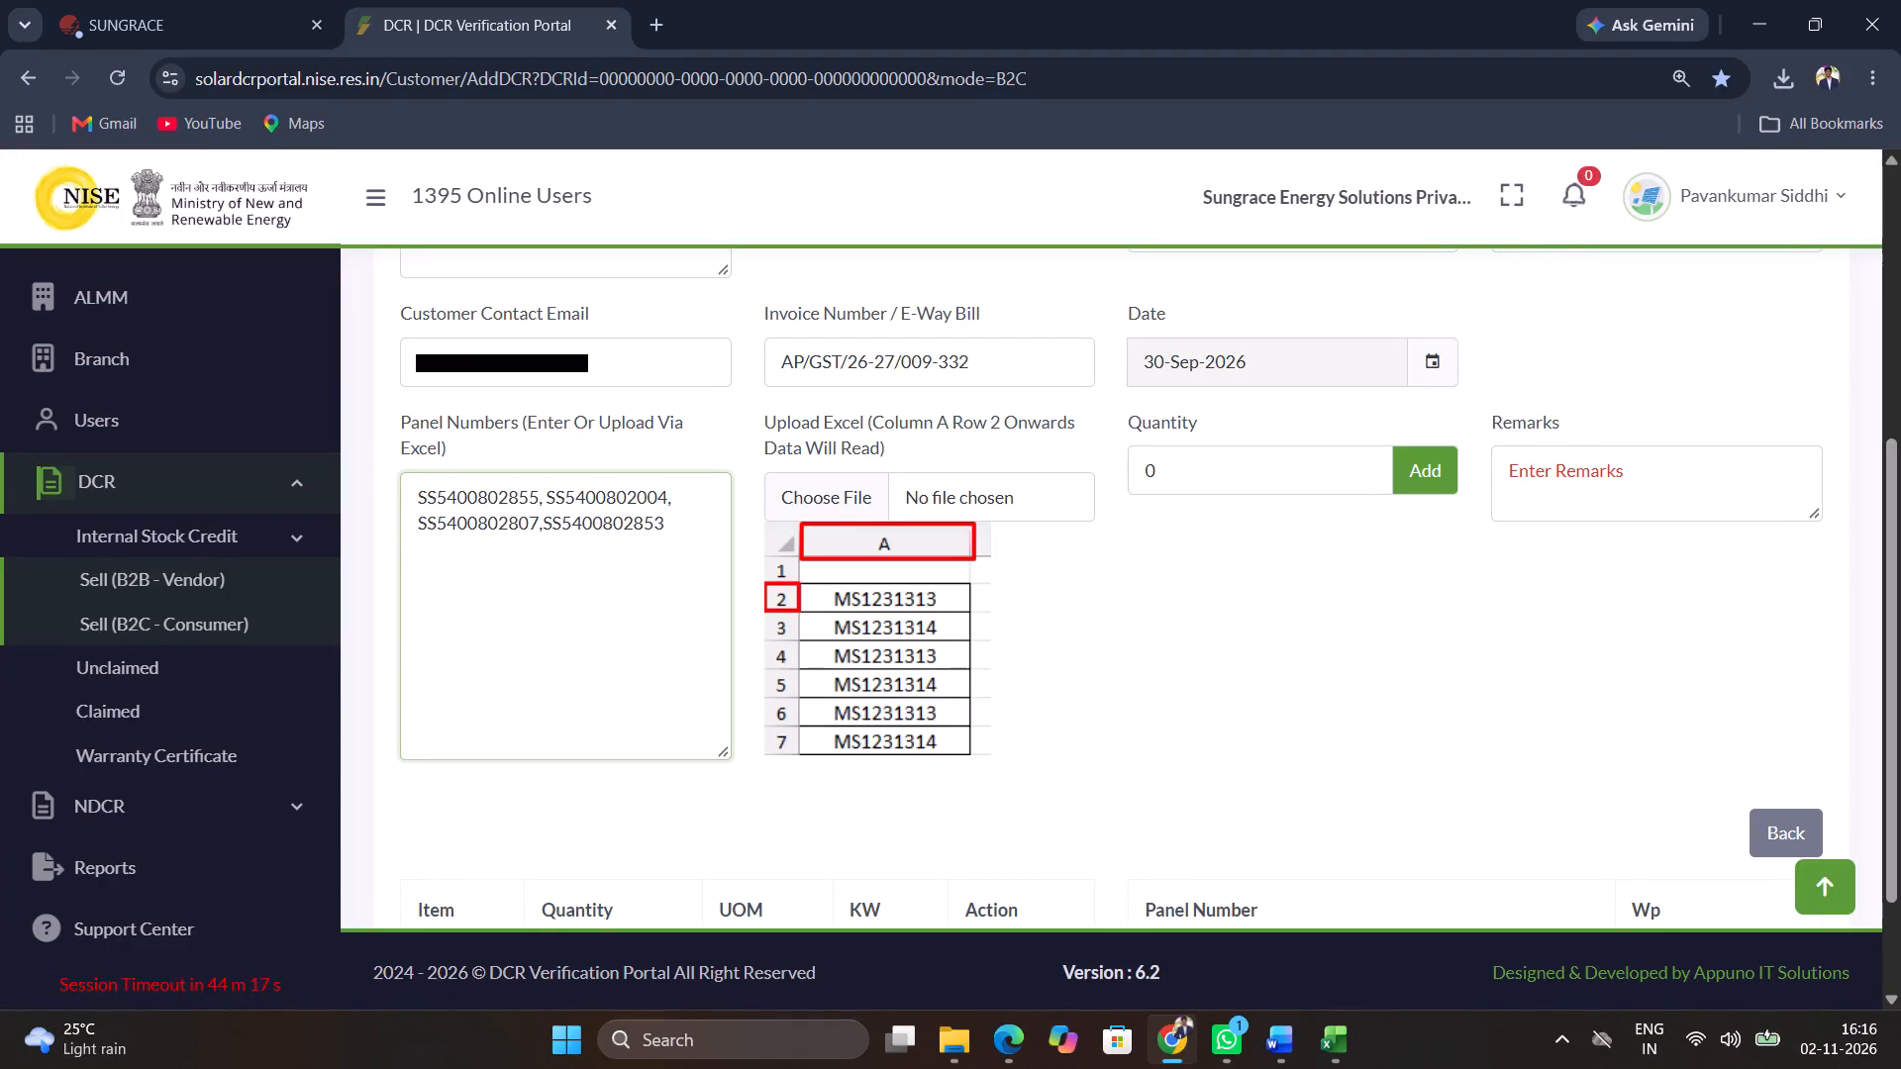
key("BackSpace")
key("Return")
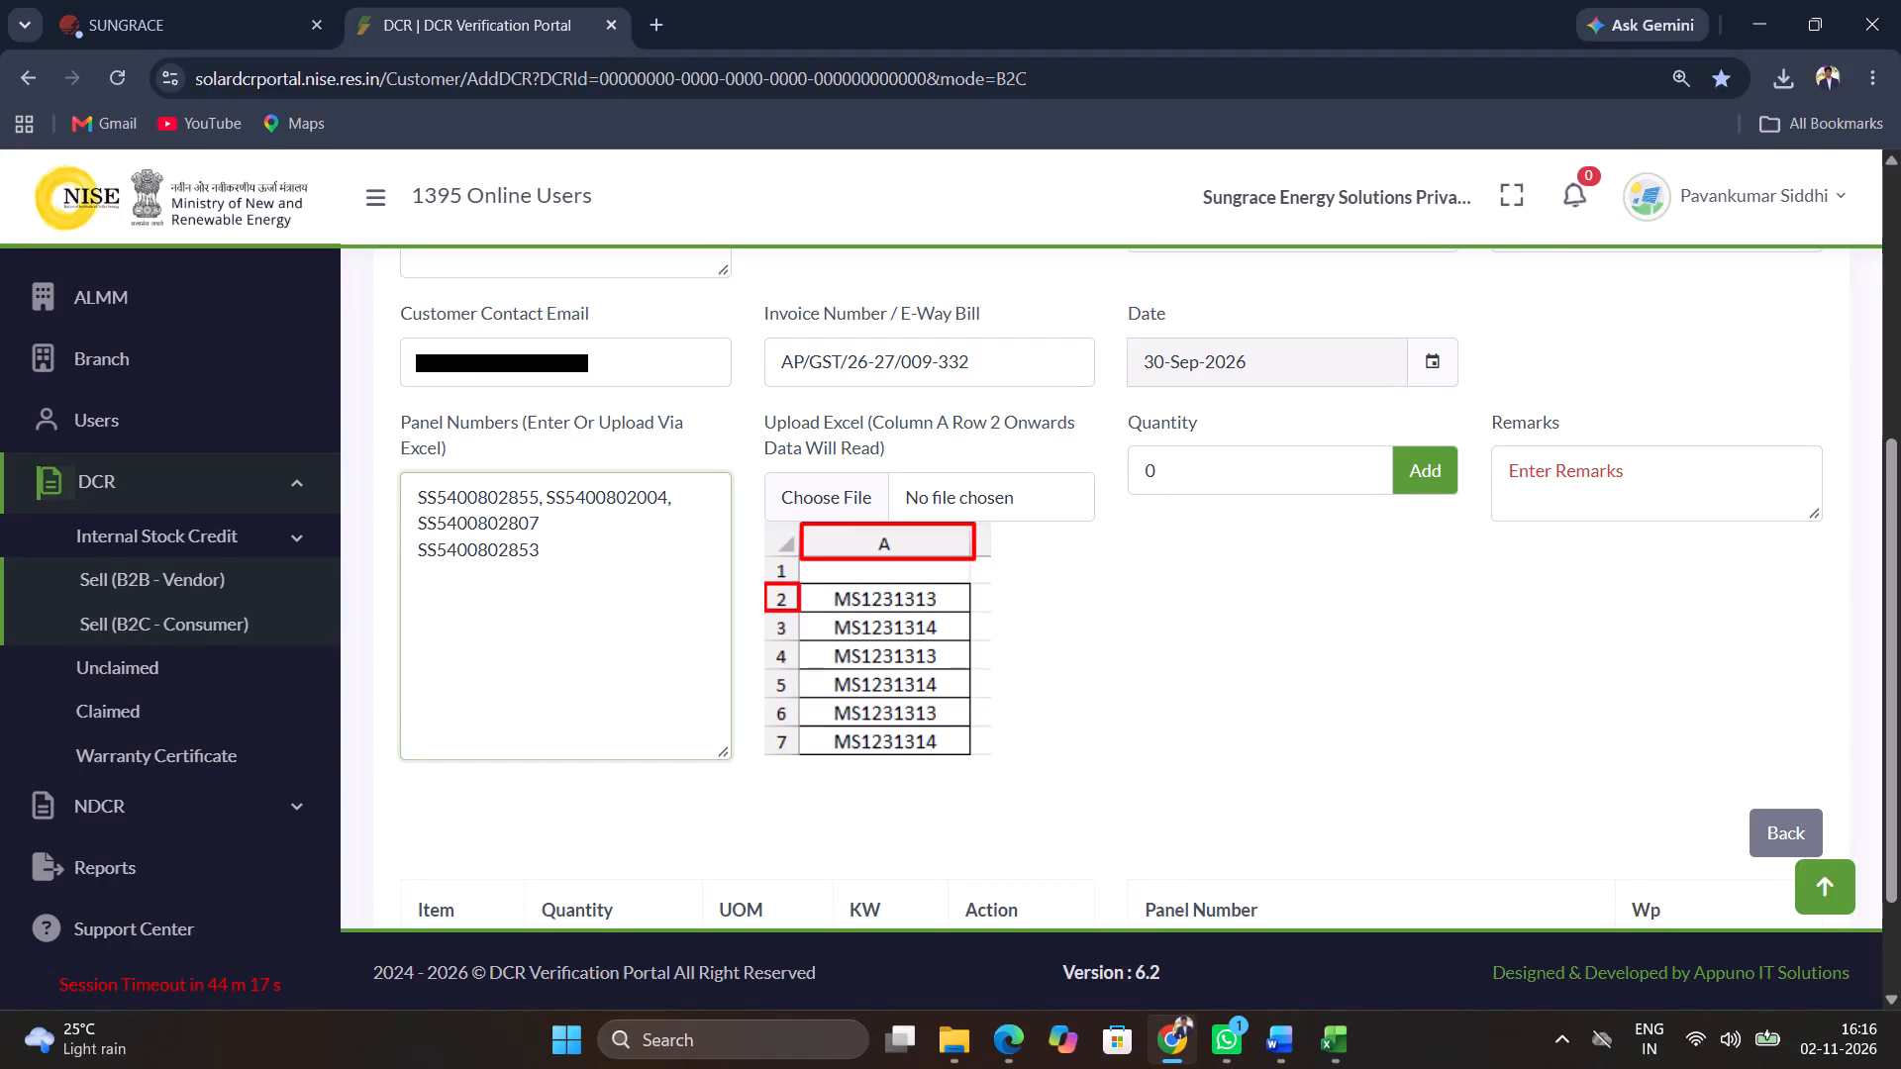
key("Up")
key("Right")
key("Right")
key("Right")
key("Right")
key("Right")
key("Right")
key("Right")
key("Up")
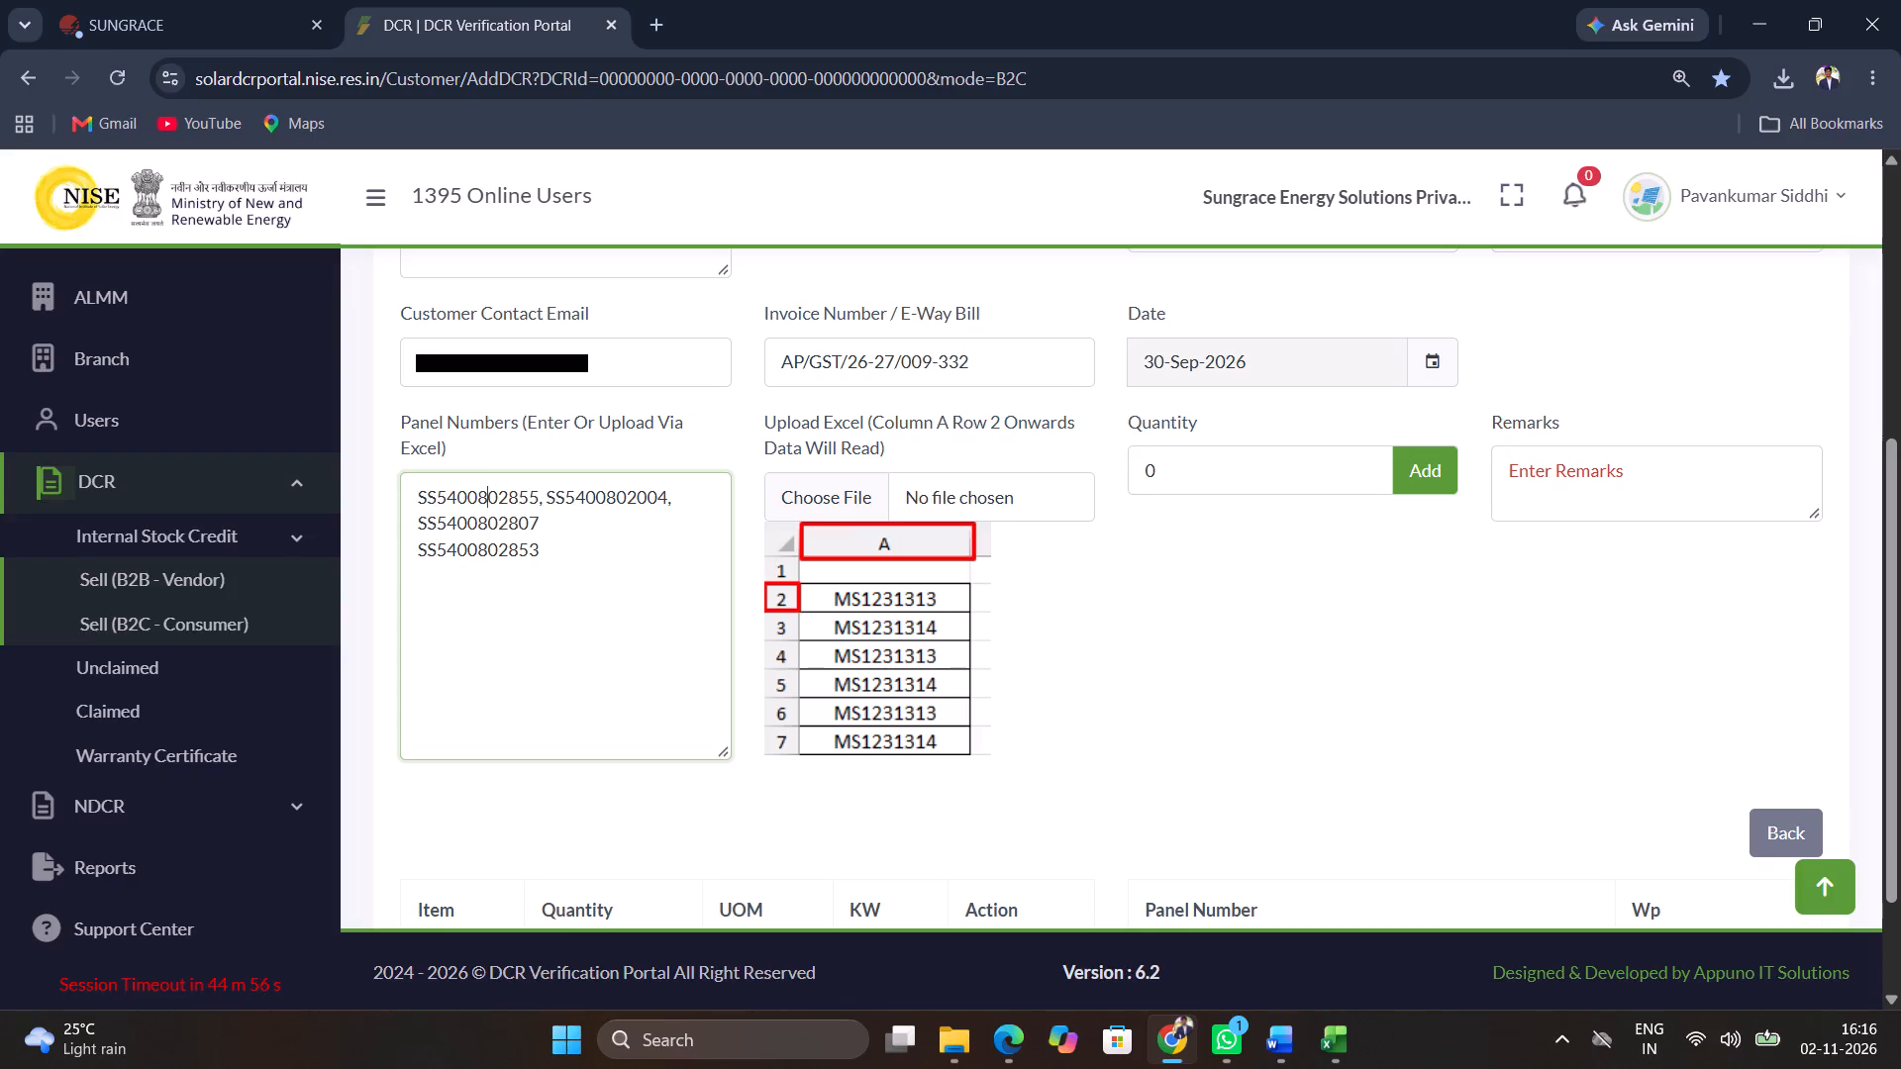
key("Right")
key("Right")
key("Right")
key("Right")
key("Right")
key("Right")
key("Right")
key("BackSpace")
key("BackSpace")
key("Return")
key("Right")
key("Right")
key("Right")
key("Right")
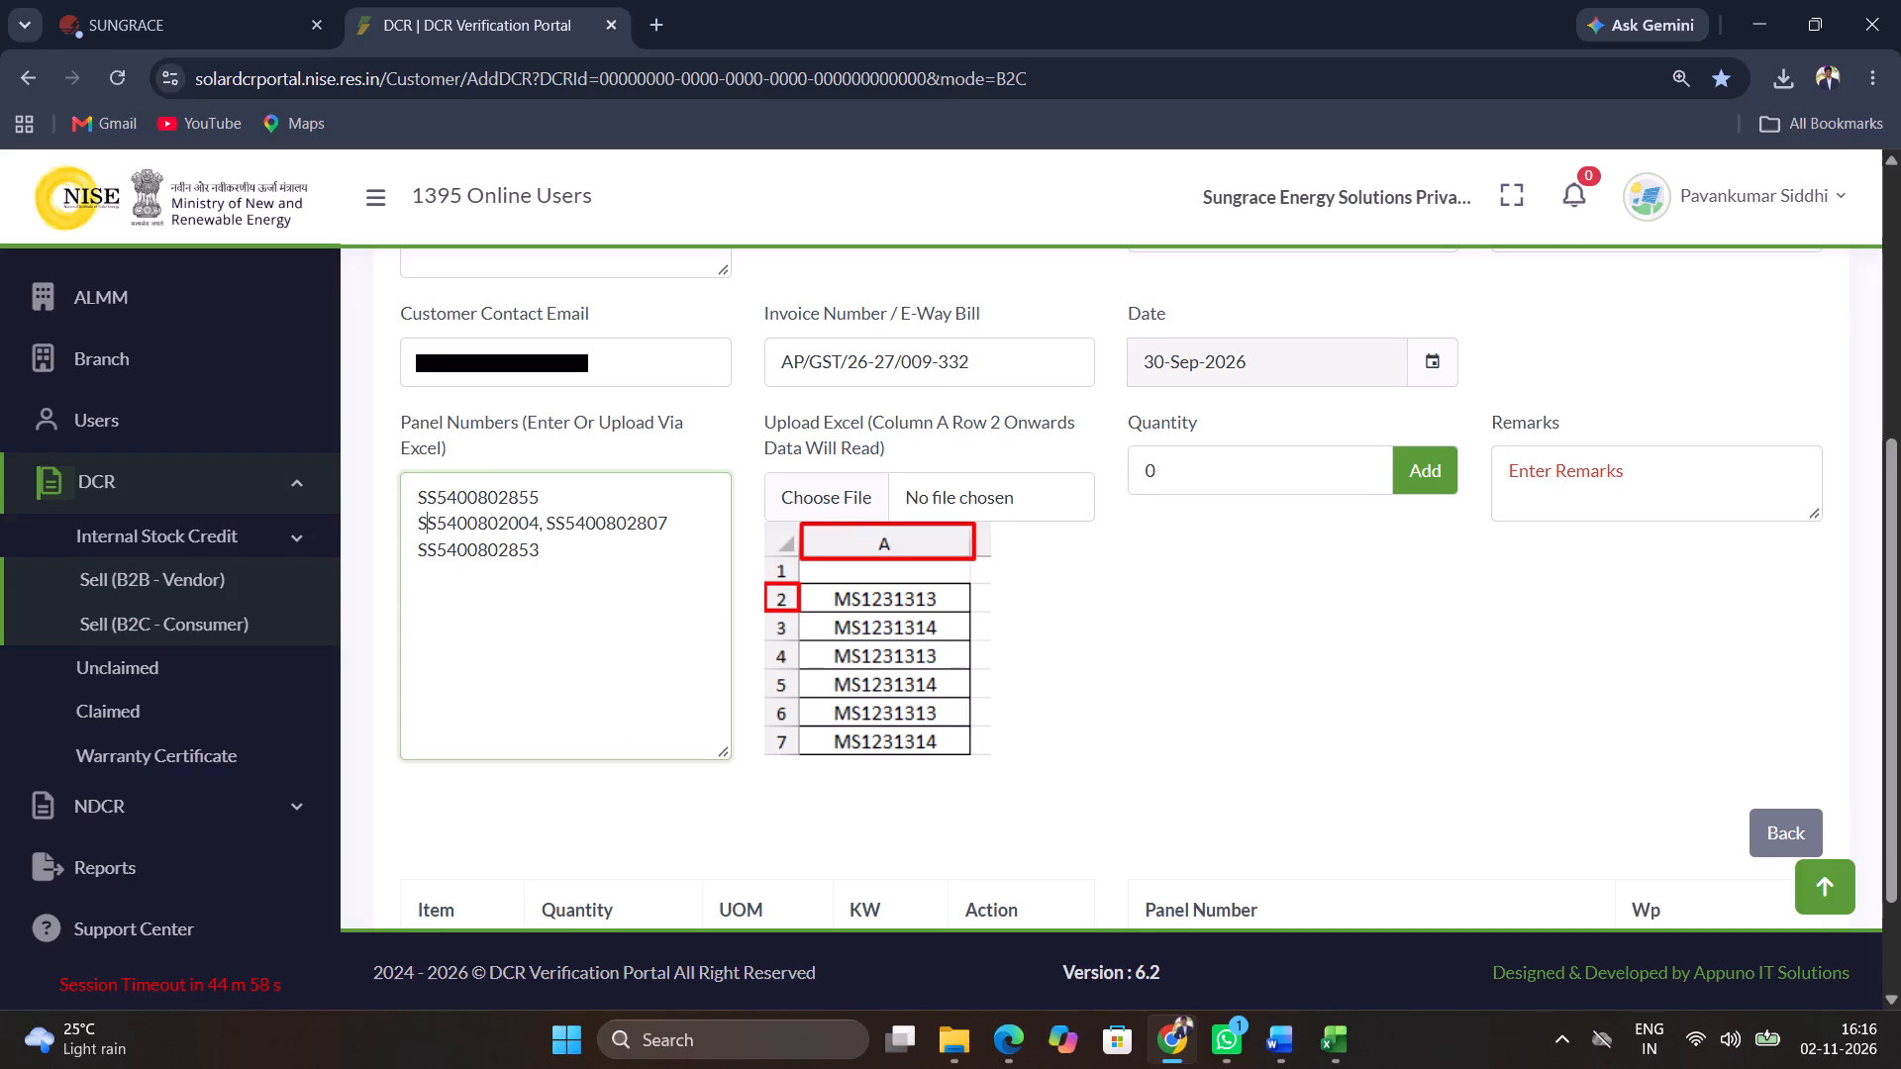
key("Right")
key("Right")
key("Right")
key("Right")
key("Right")
key("Right")
key("Right")
key("Right")
key("Right")
key("Right")
key("BackSpace")
key("BackSpace")
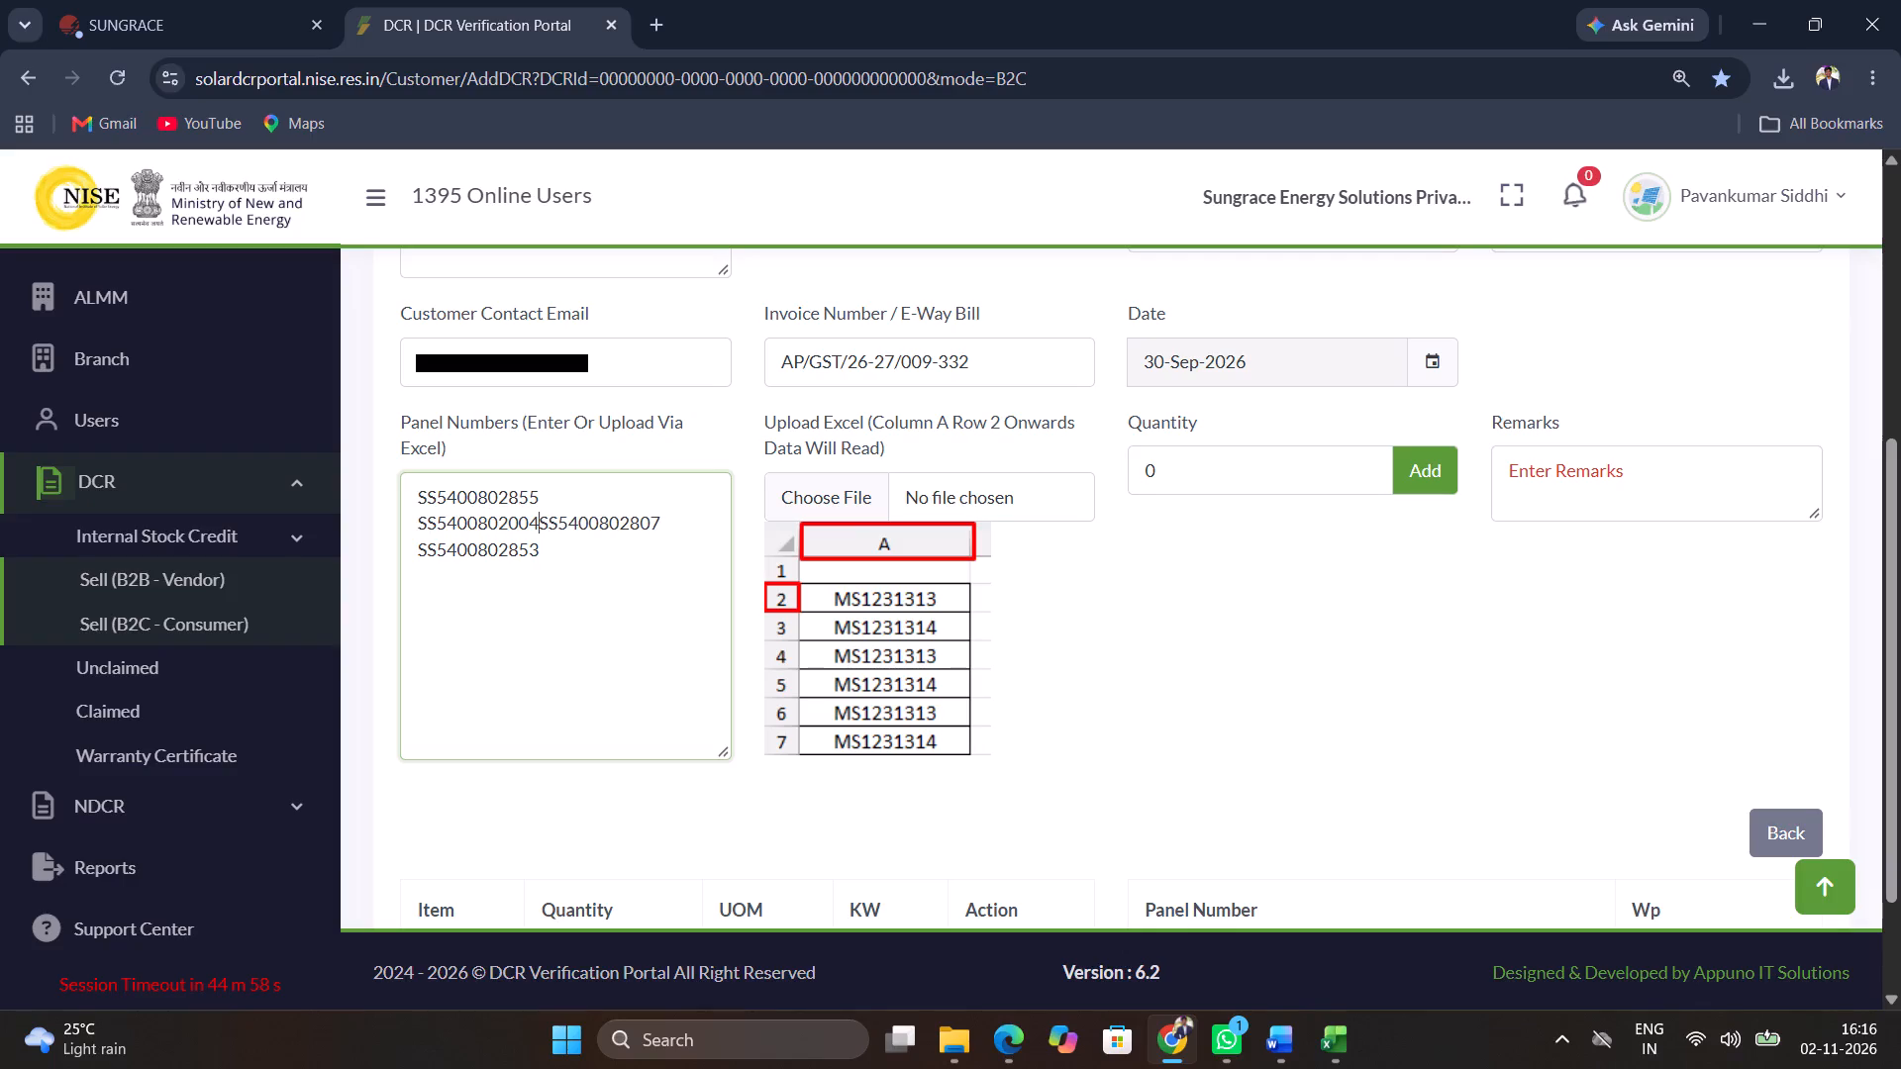
key("Return")
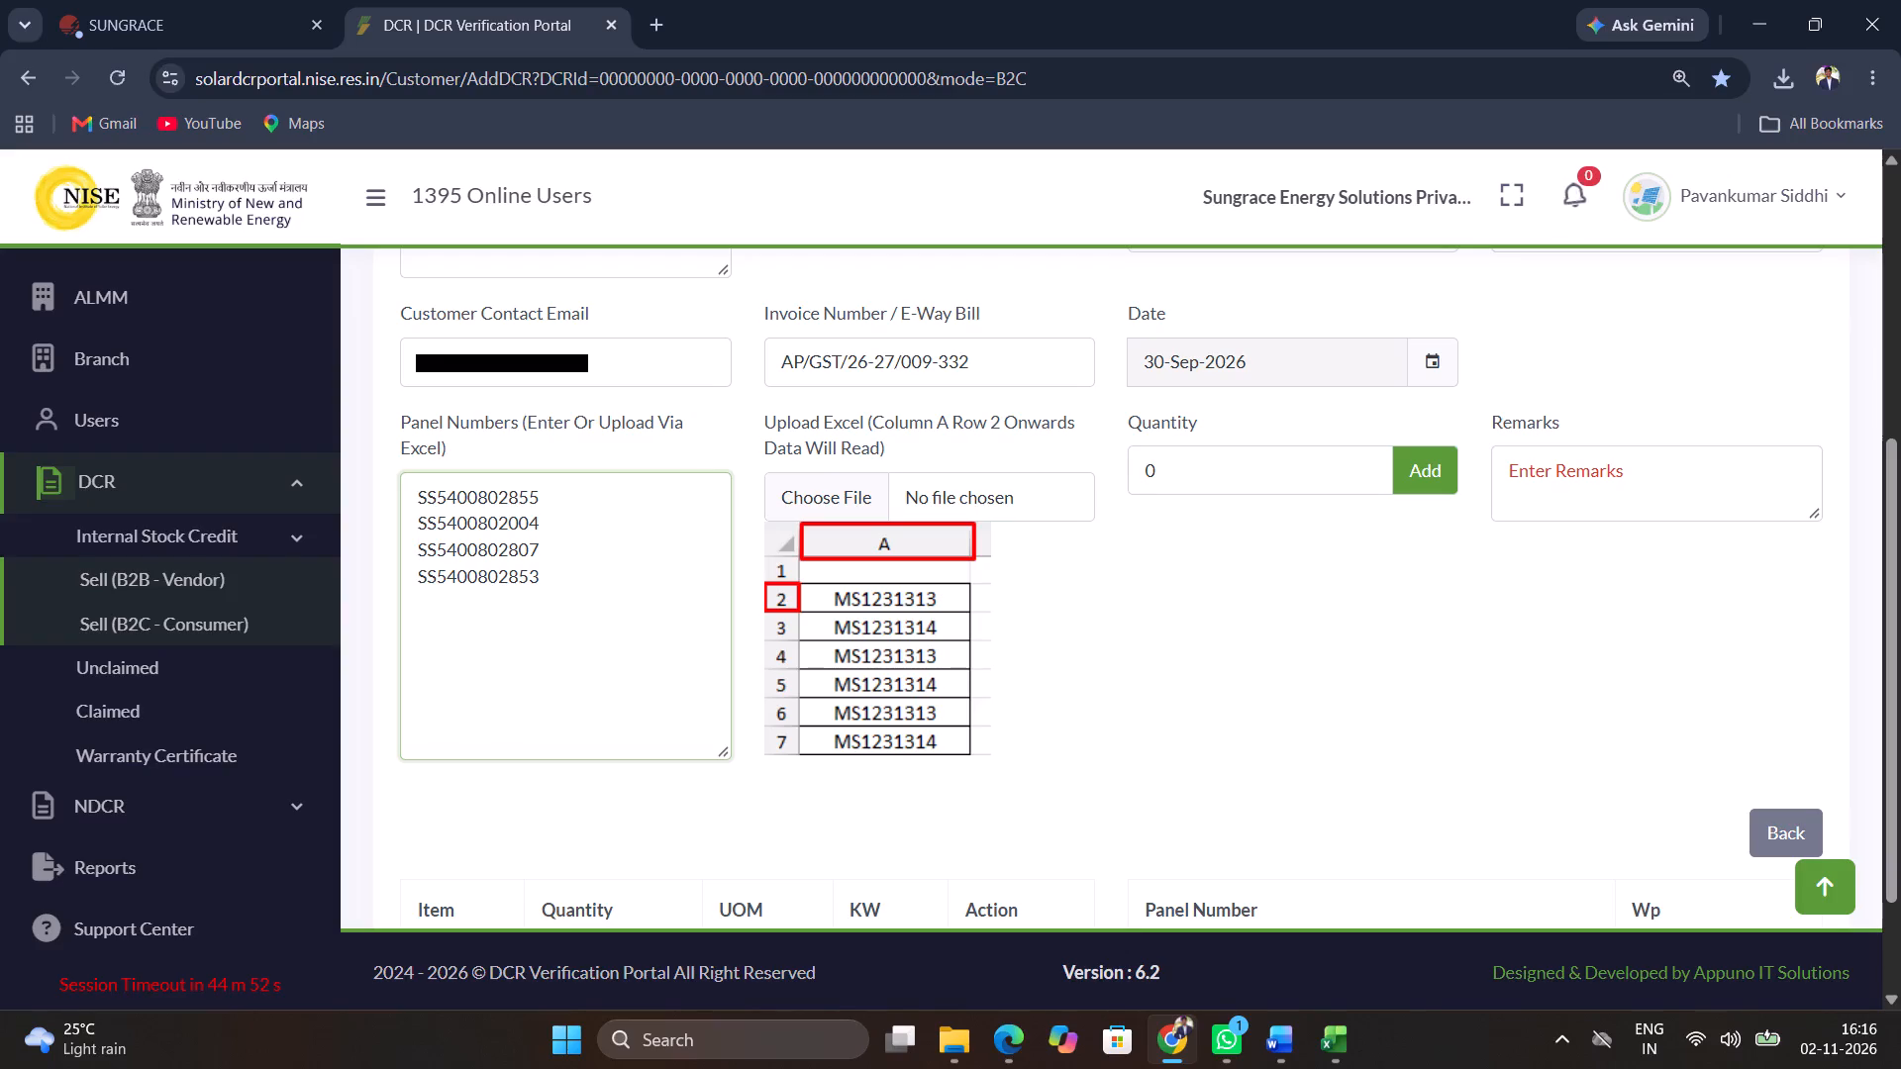
Set the panel quantity to 4 and add the entered panels to the certificate entry.
left_click(1249, 446)
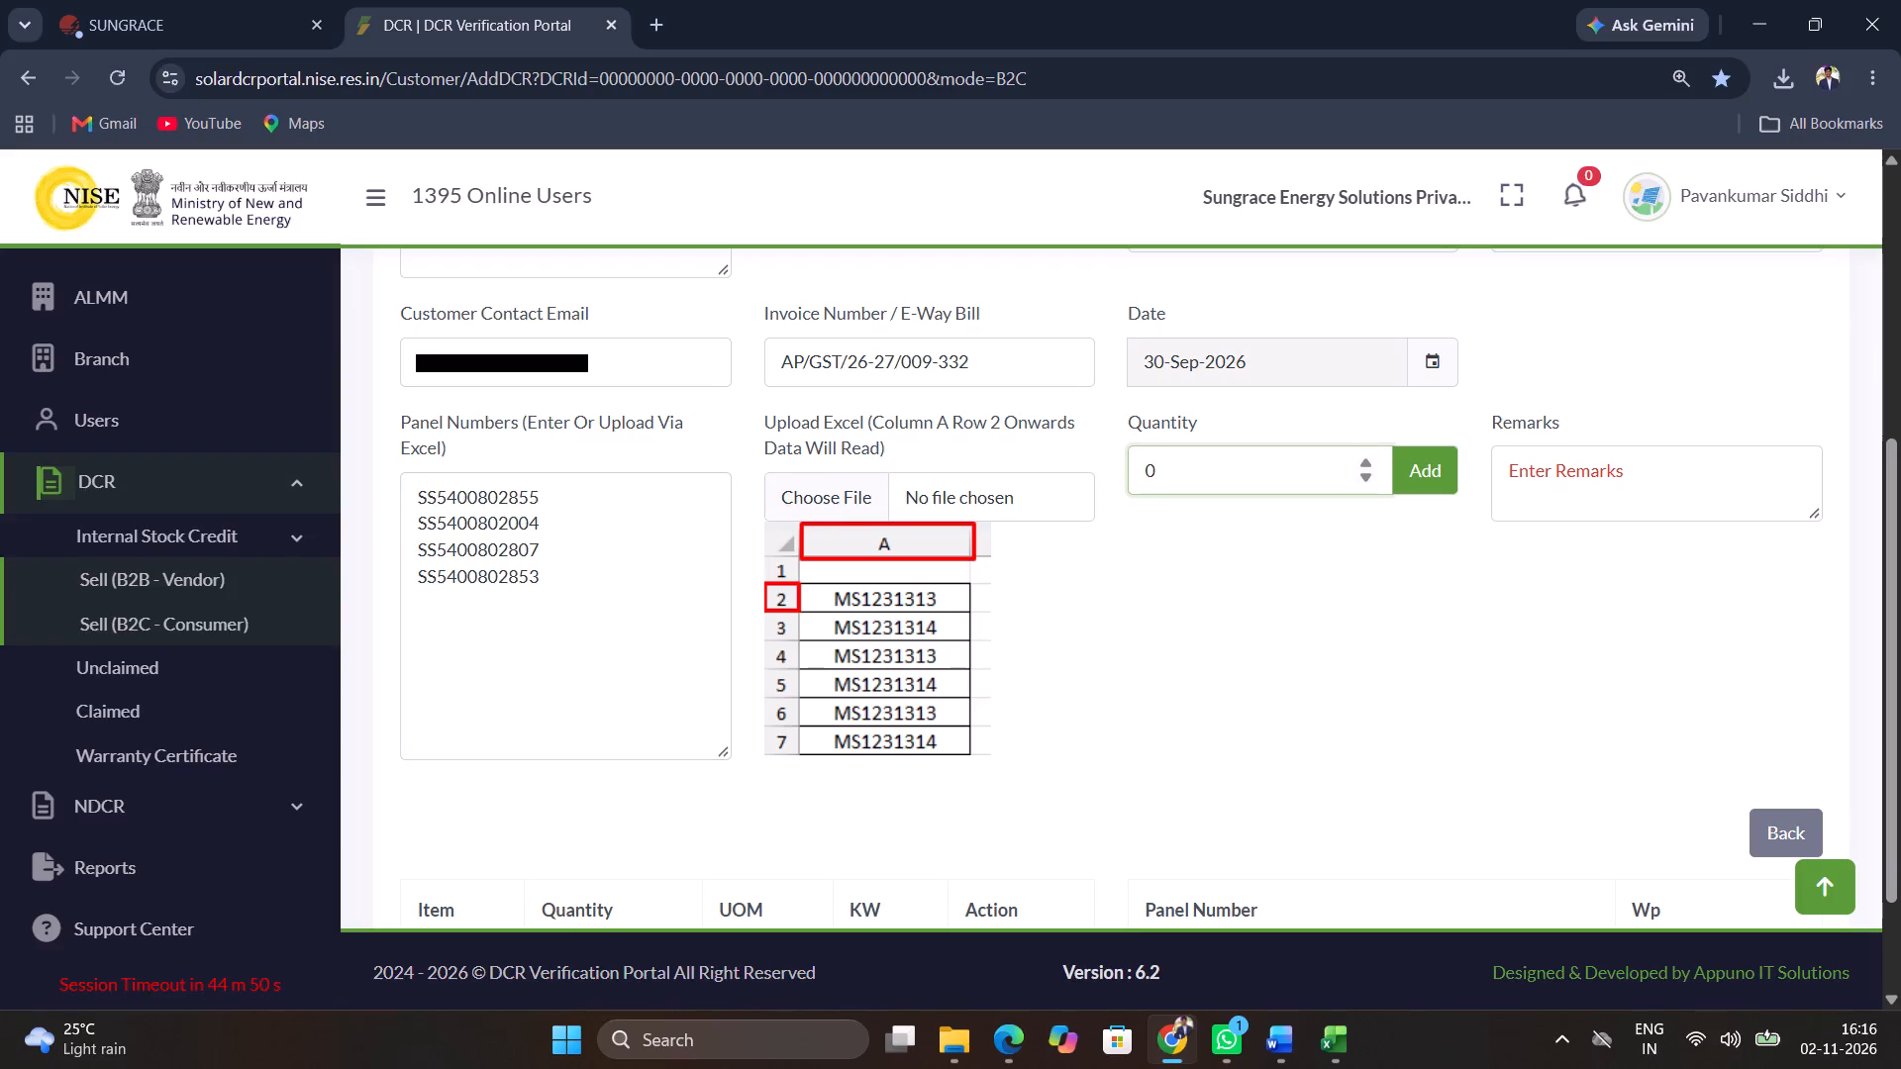
scroll(1251, 471, "up", 4)
left_click(1453, 494)
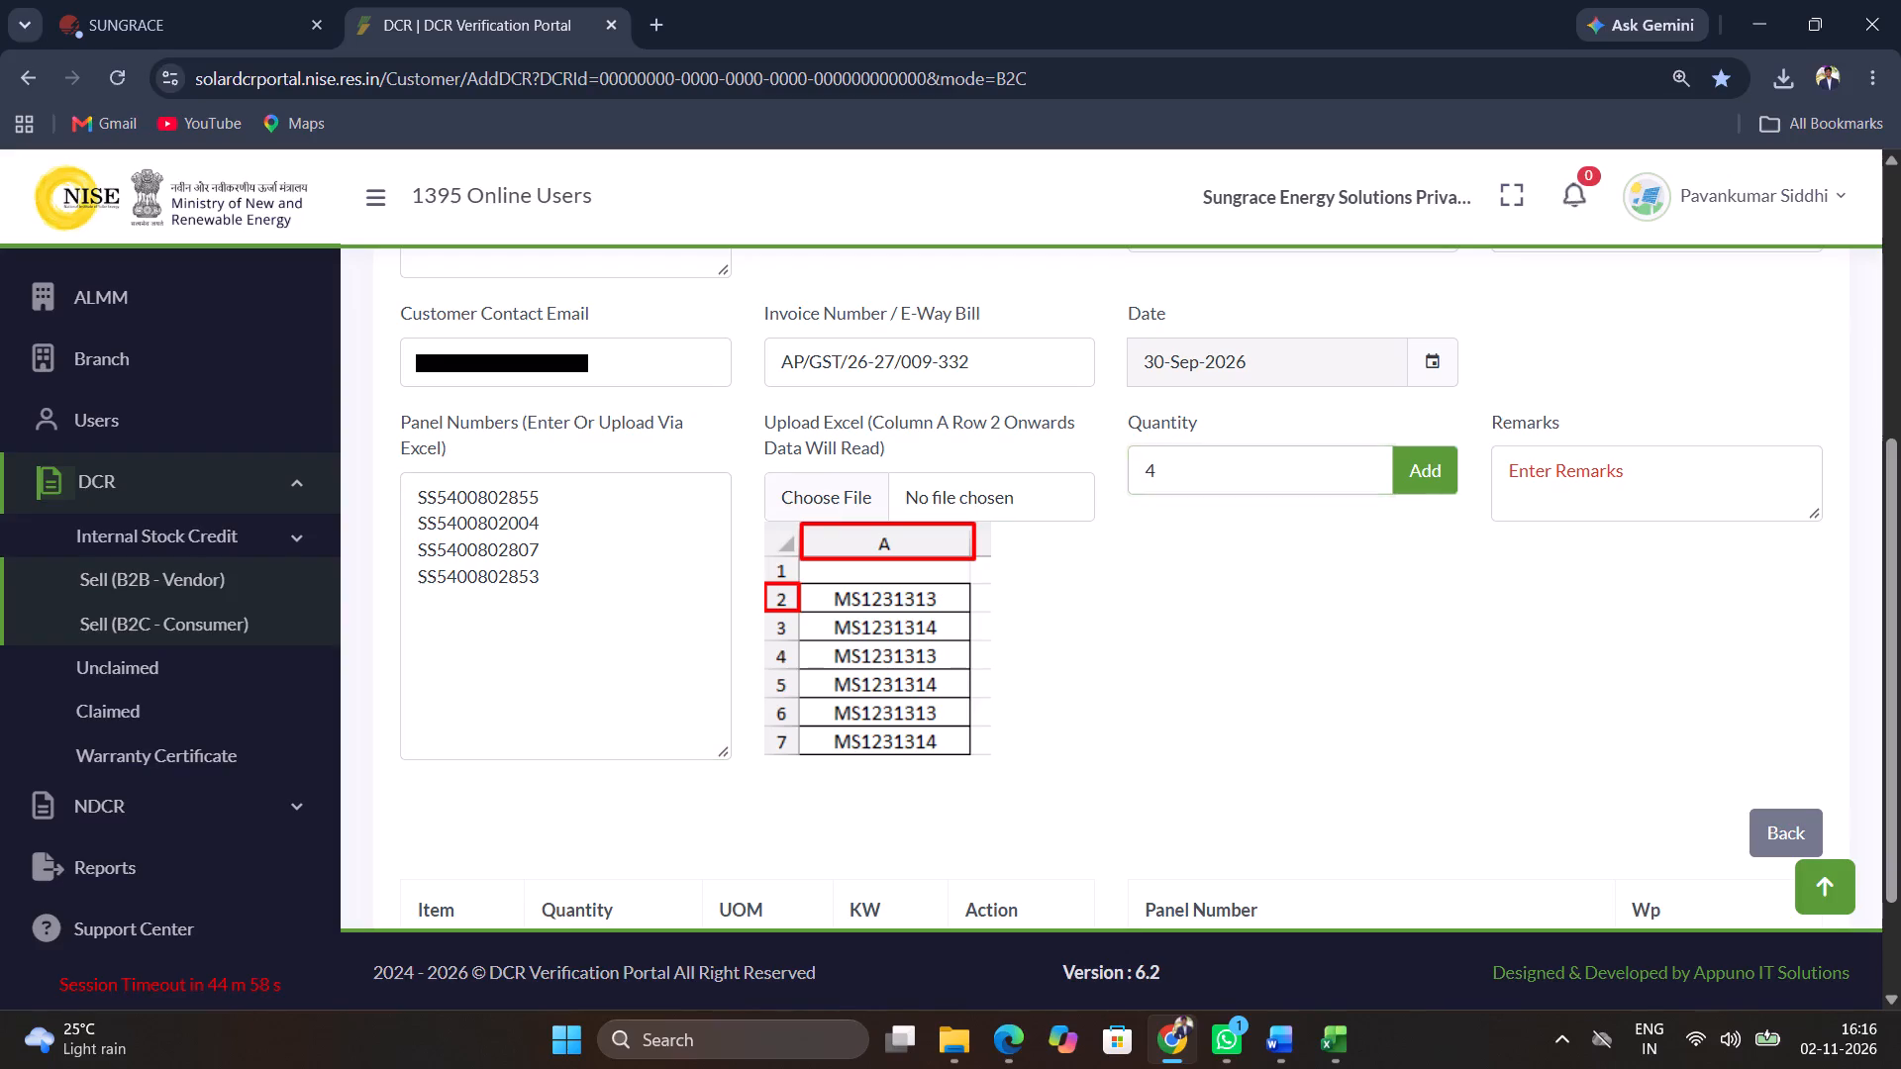
Copy the address from the consumer's SUNGRACE record into the certificate entry's remarks field.
left_click(1595, 491)
left_click(284, 0)
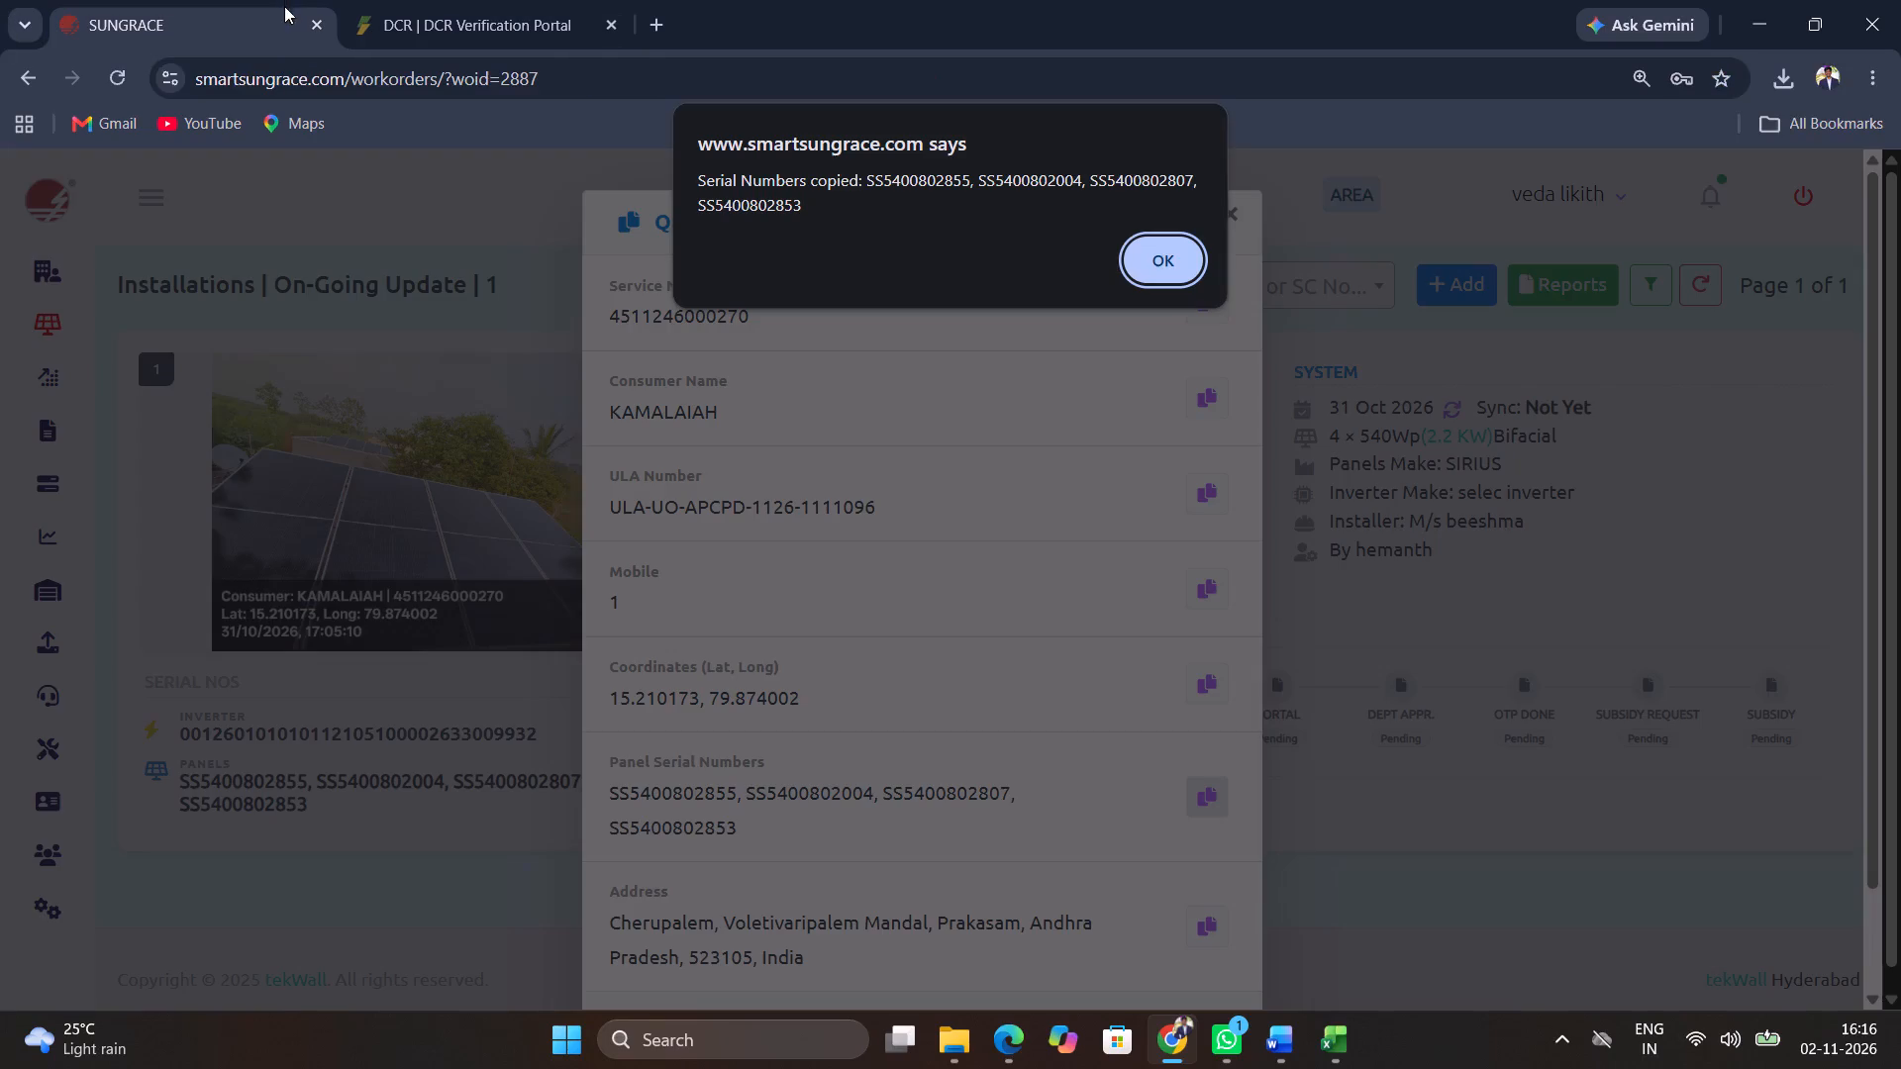
left_click(1190, 272)
scroll(1170, 664, "down", 2)
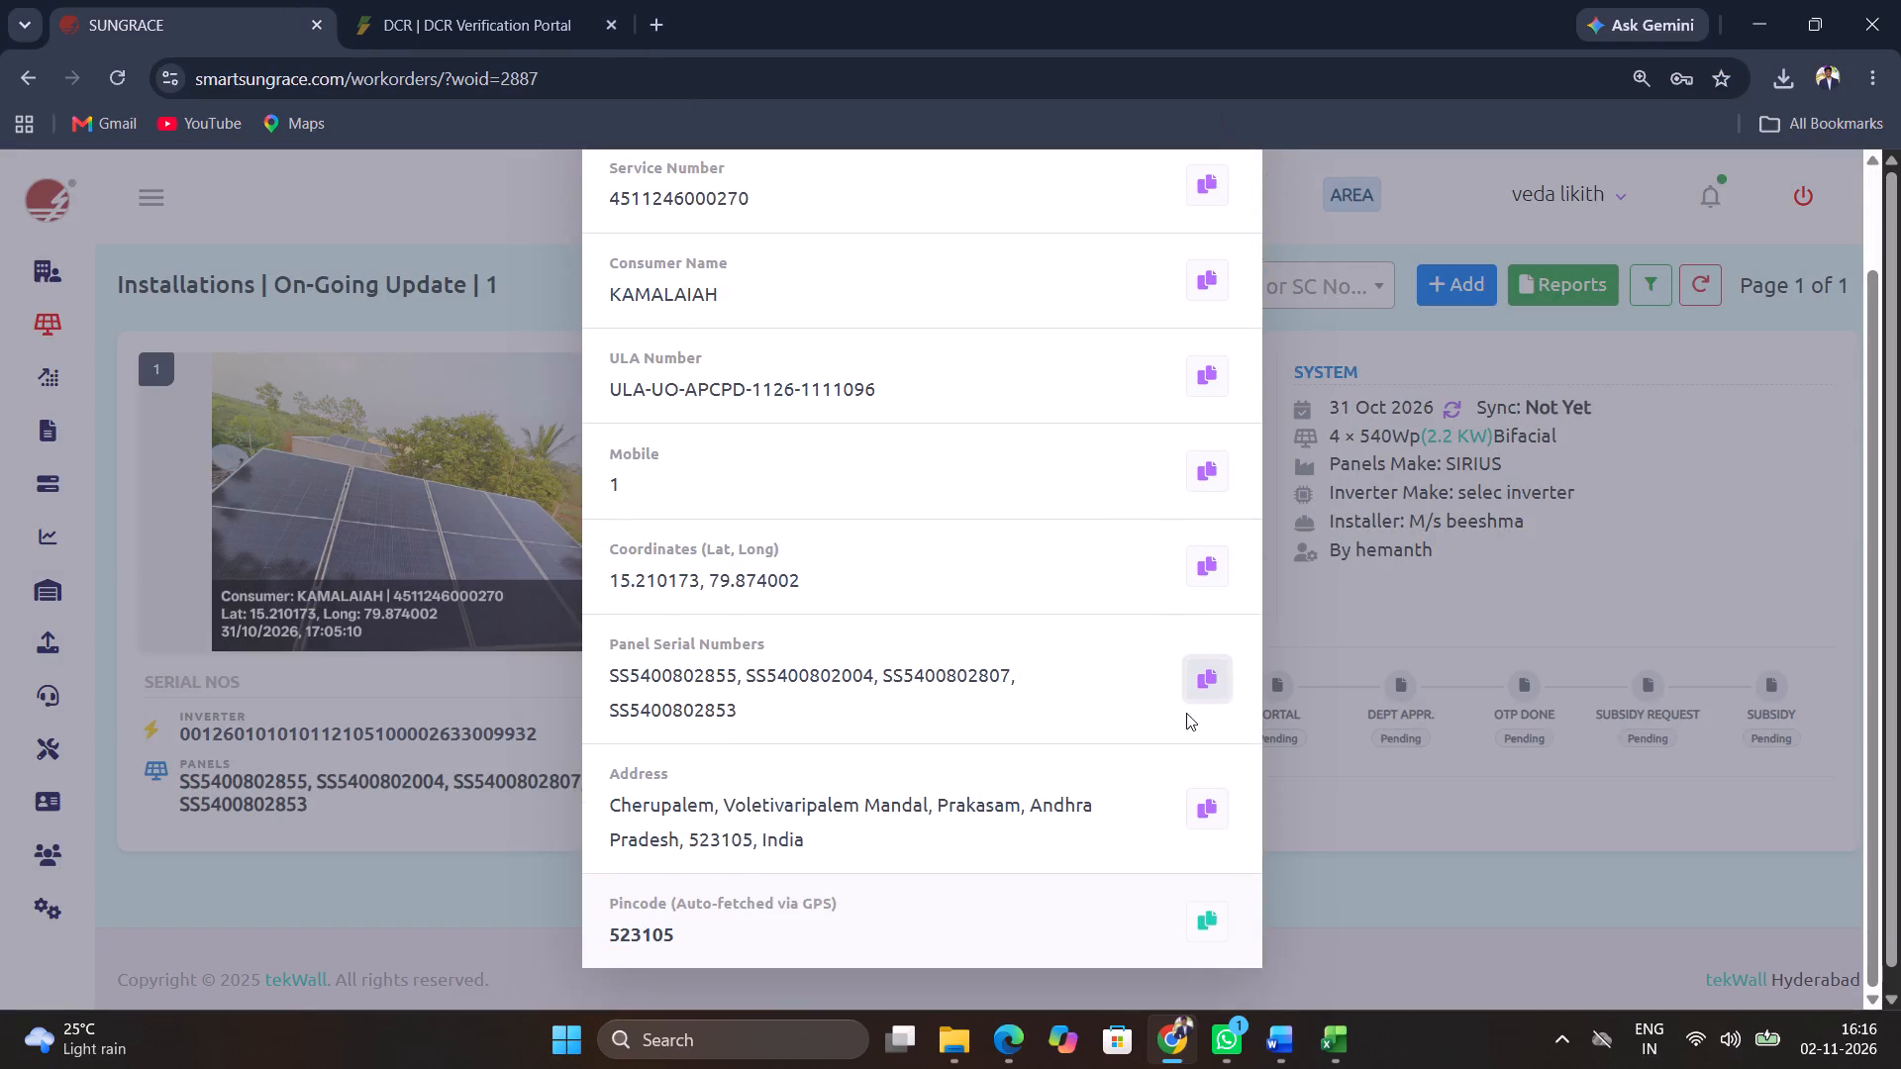
left_click(1218, 800)
left_click(486, 0)
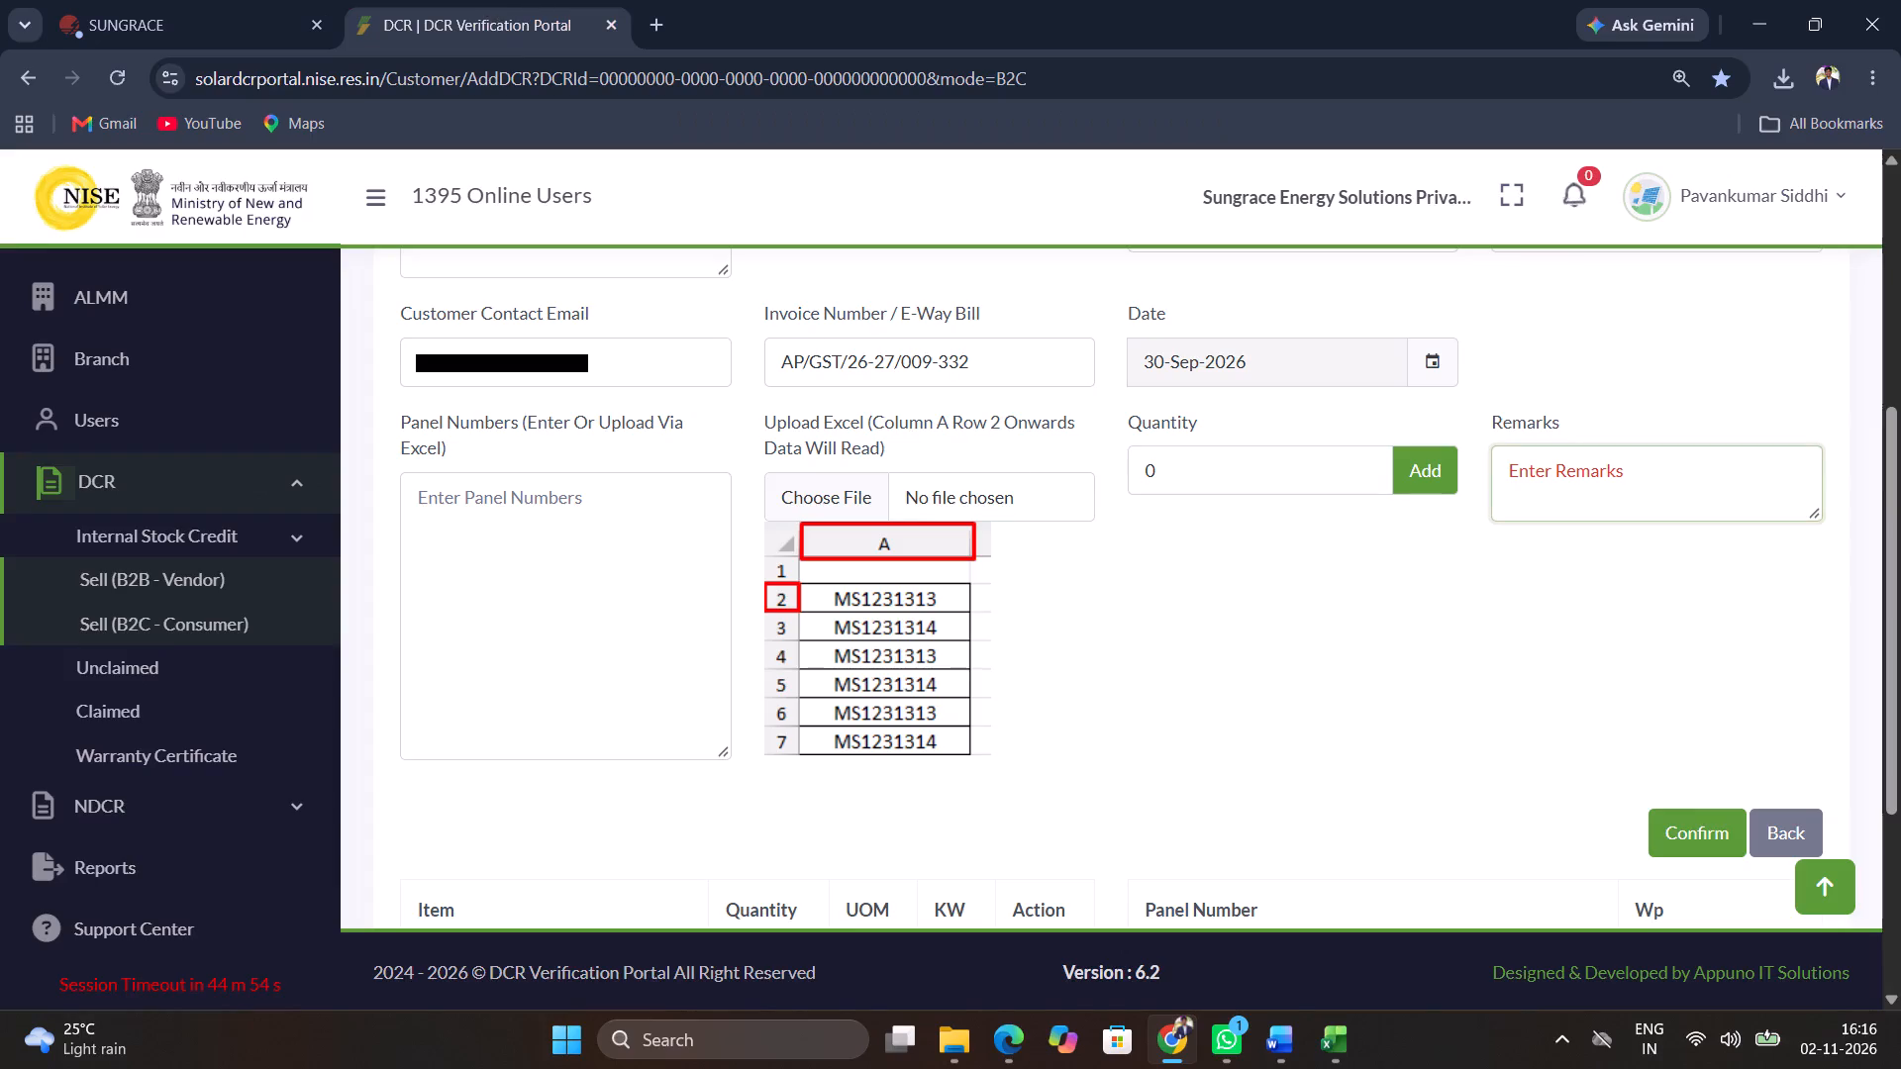
key("ctrl+v")
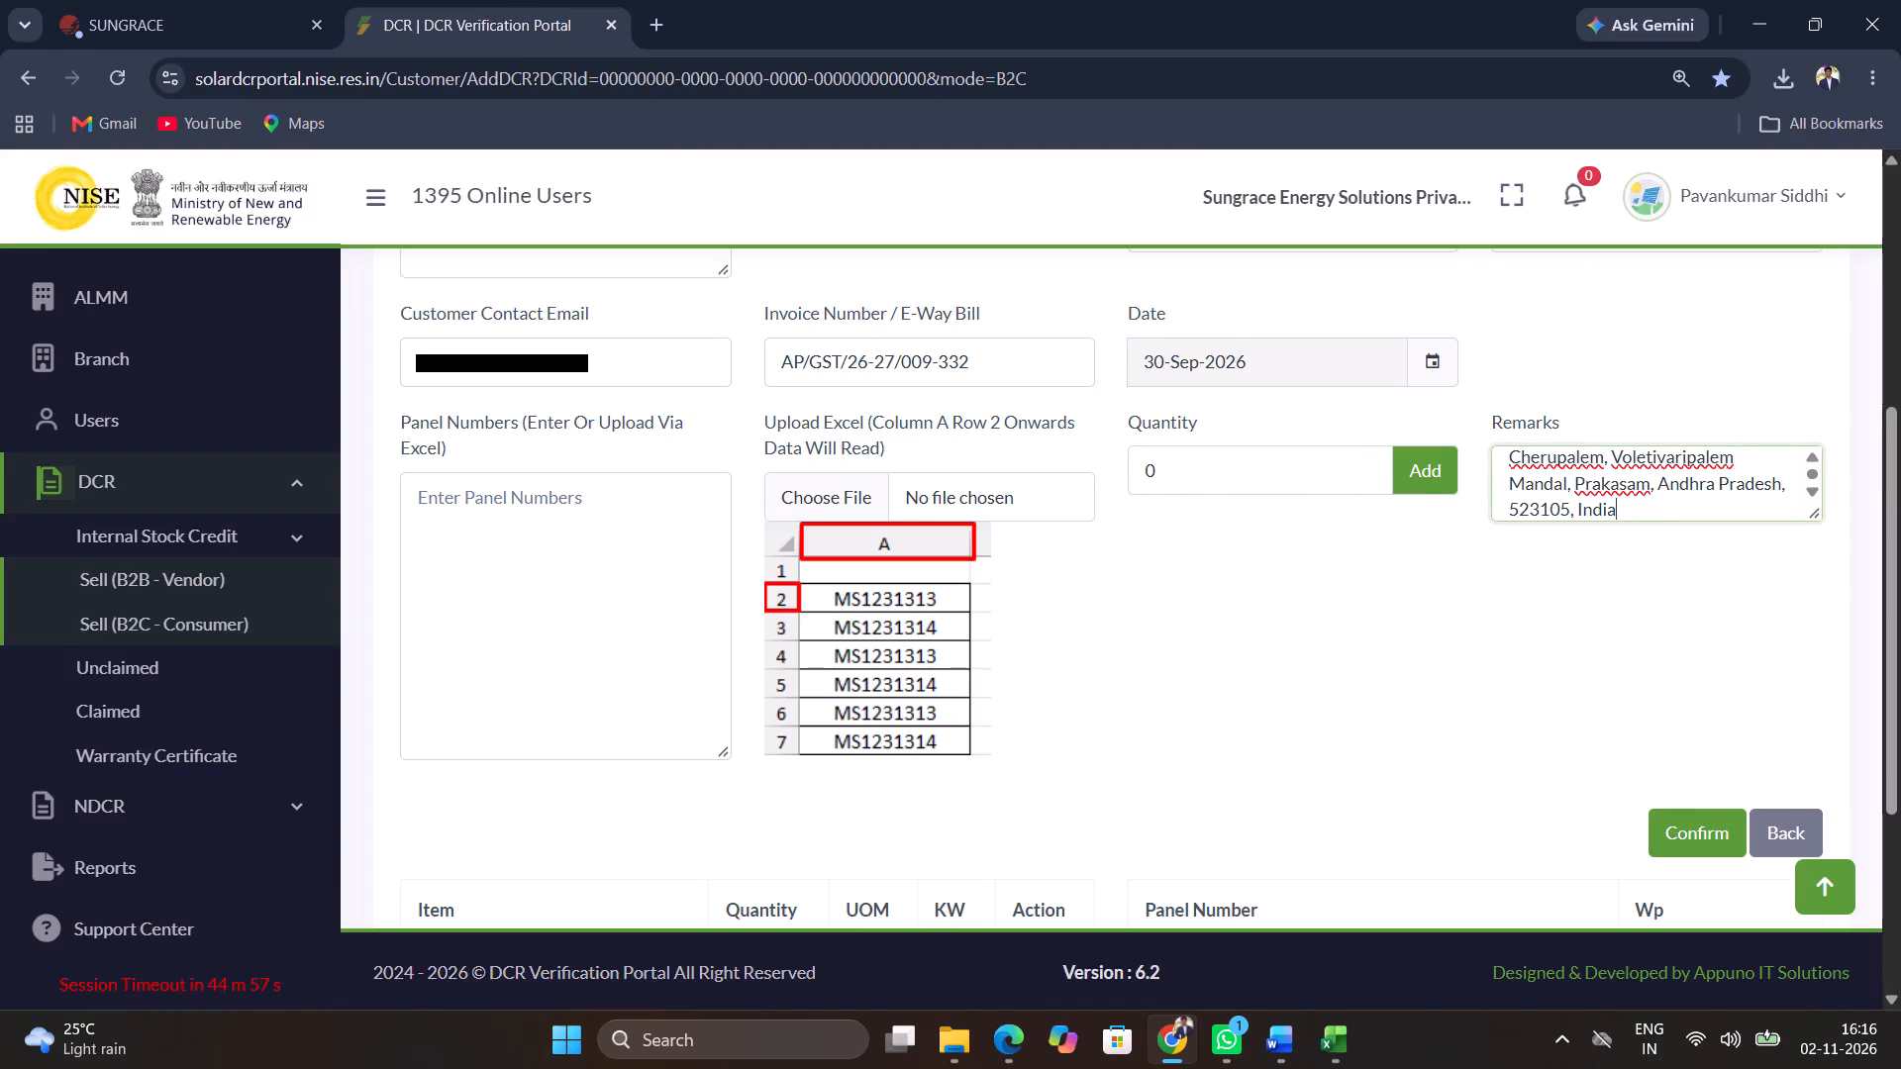
Copy the pincode from the consumer's SUNGRACE record into the certificate entry's customer pin code field.
scroll(1208, 349, "up", 2)
left_click(1222, 481)
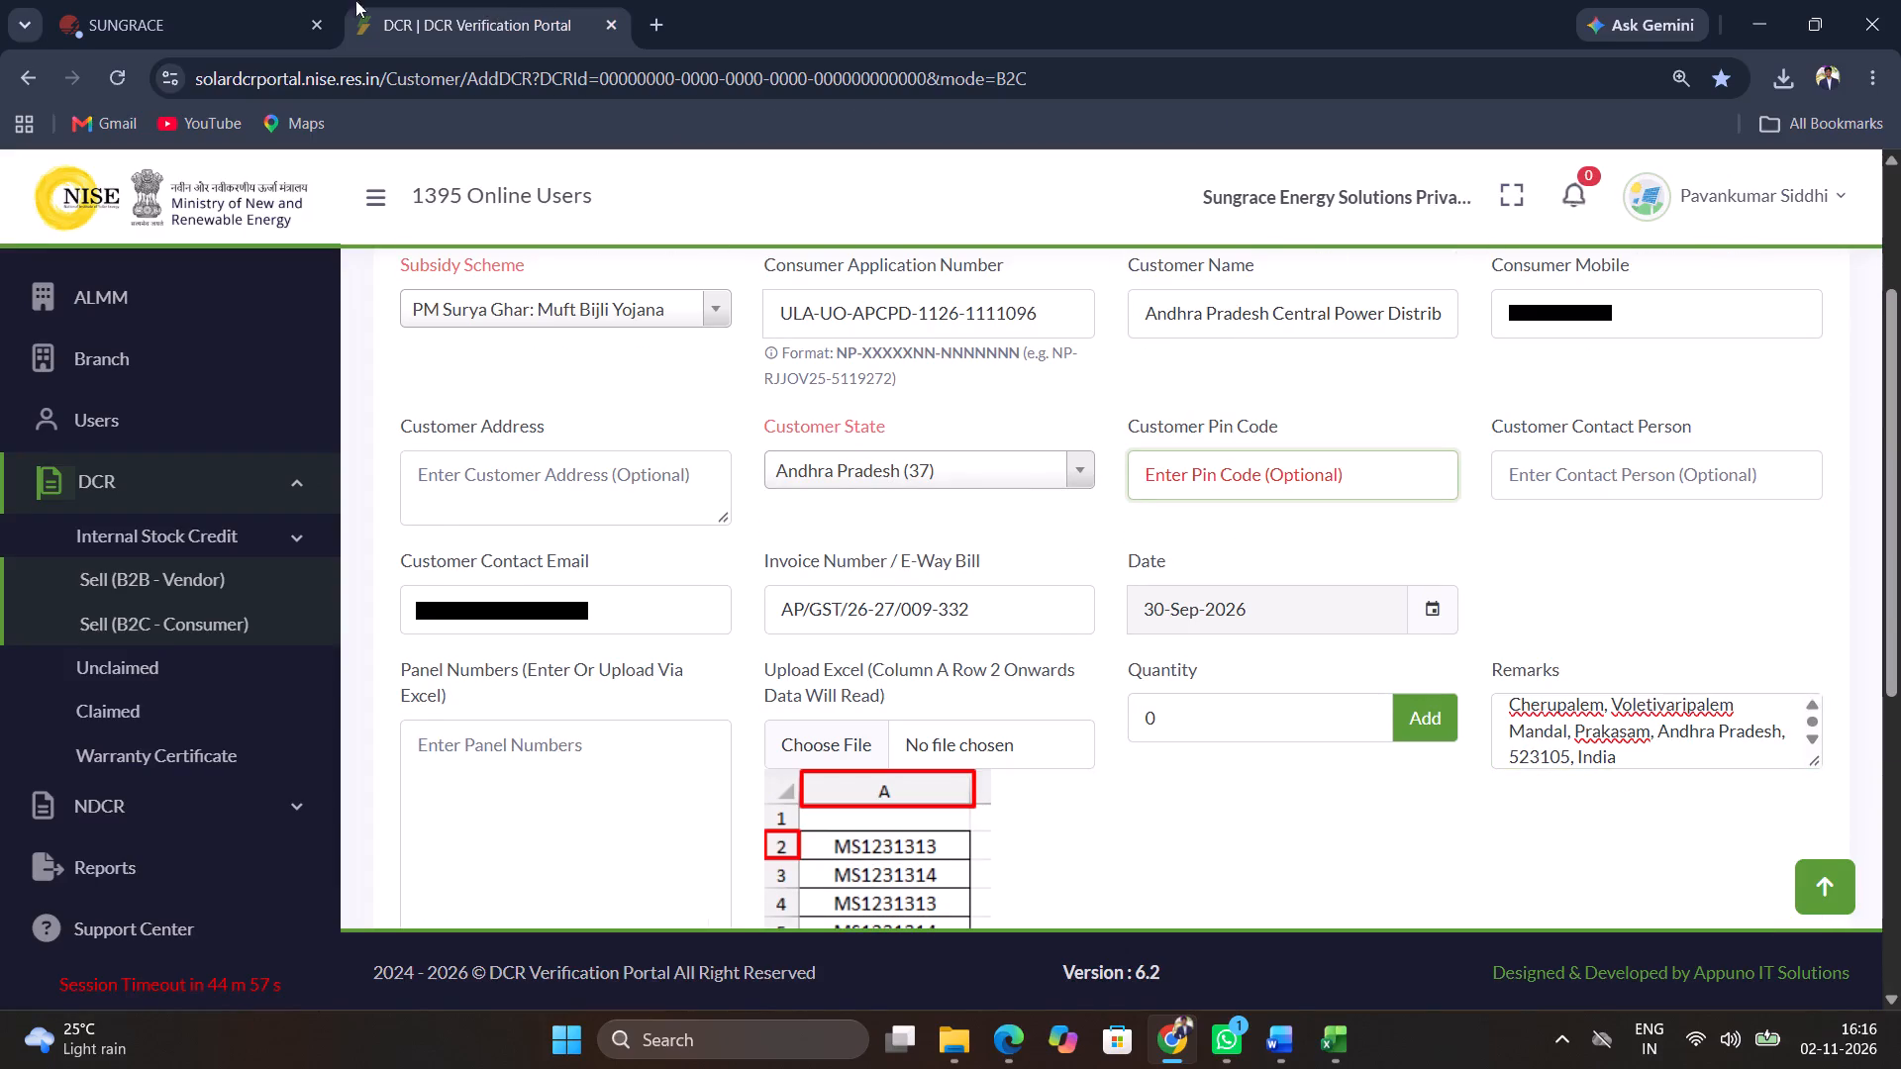
left_click(207, 0)
left_click(1171, 273)
scroll(1045, 395, "down", 1)
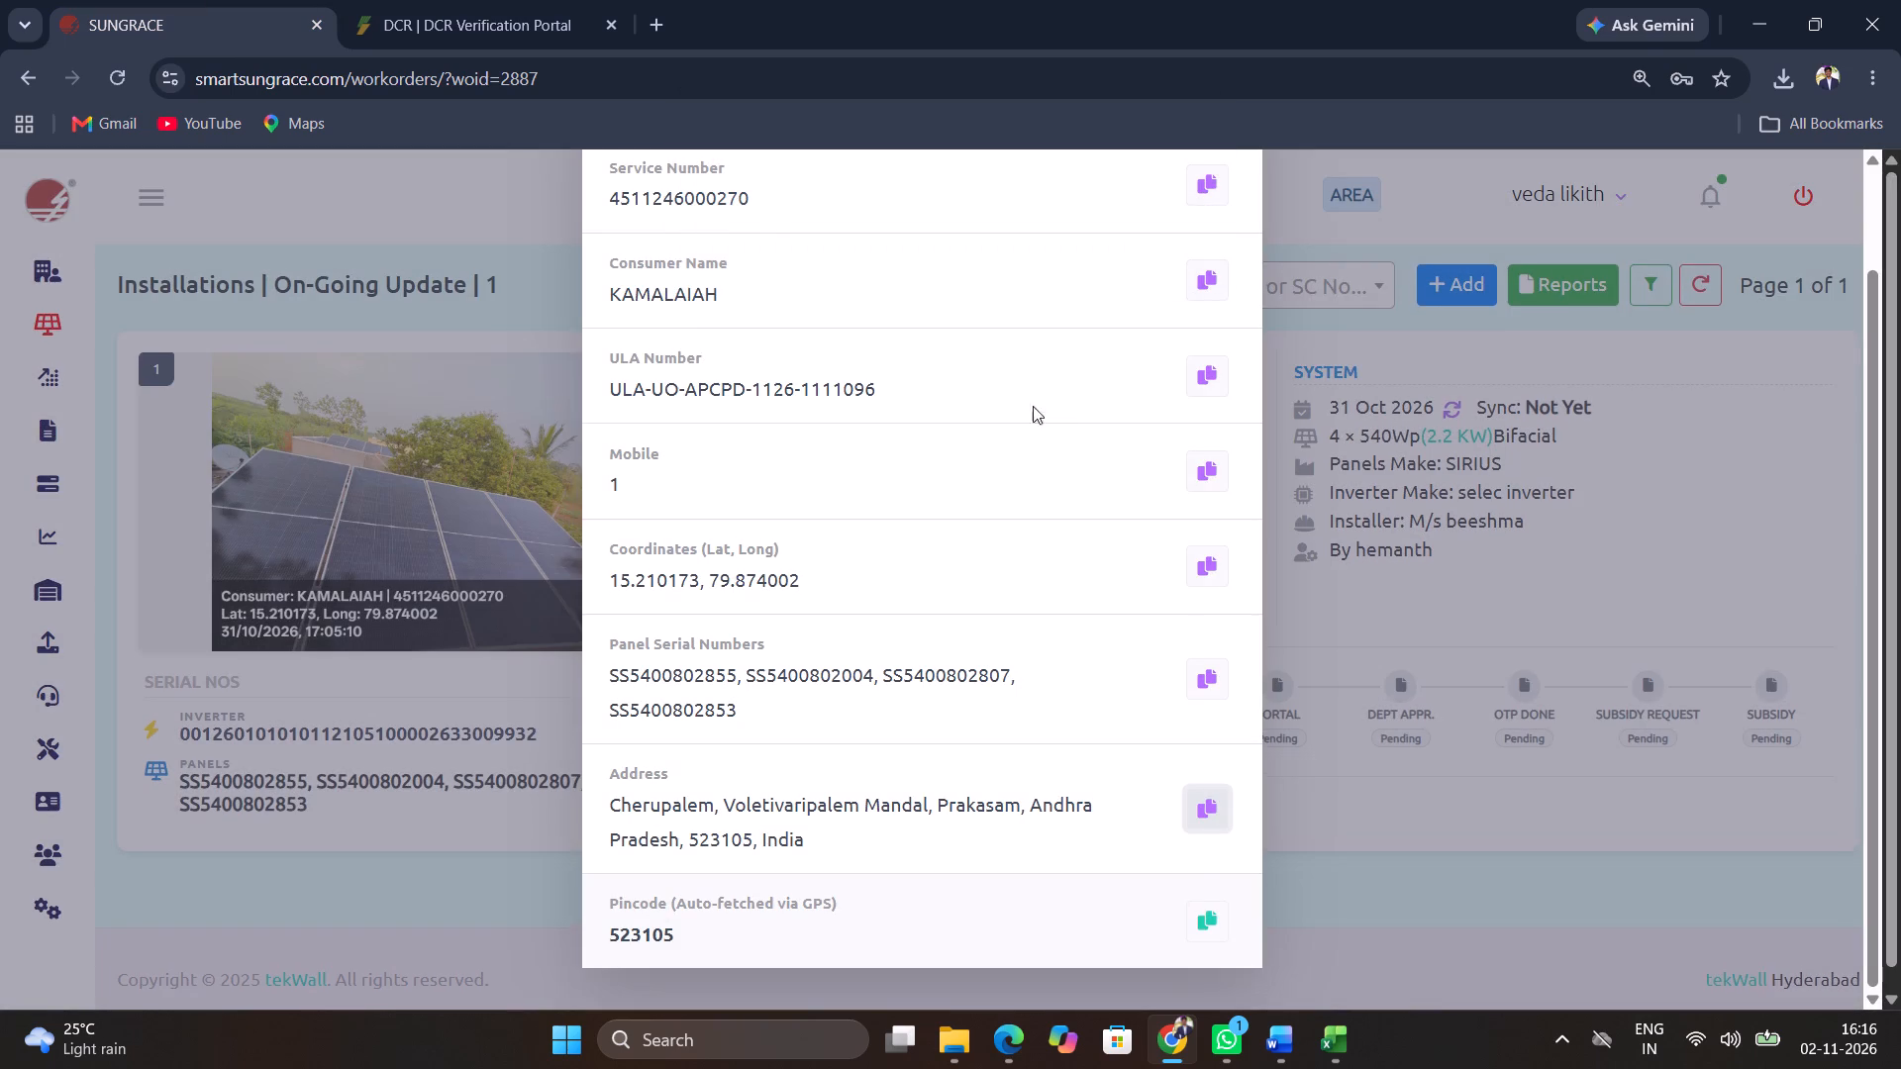
scroll(1033, 406, "down", 2)
left_click(1206, 931)
left_click_drag(435, 0, 459, 48)
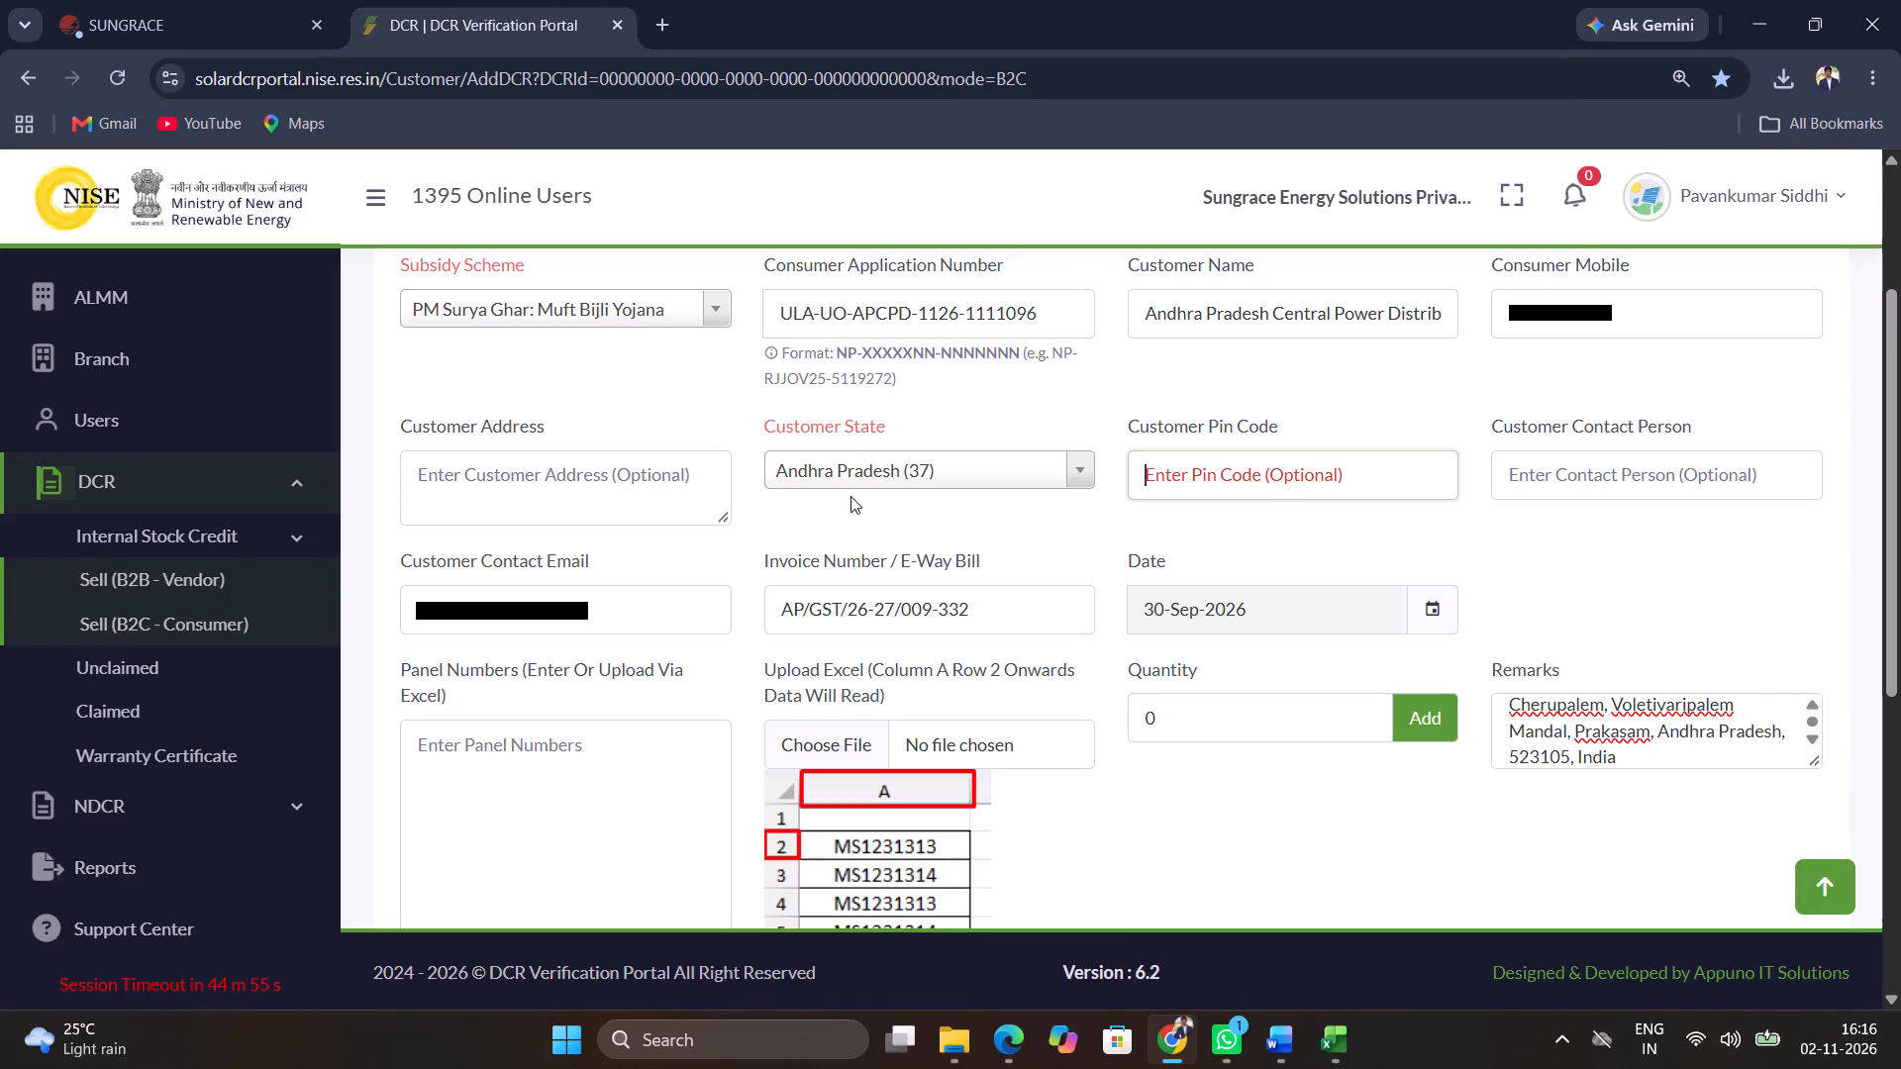
key("ctrl+v")
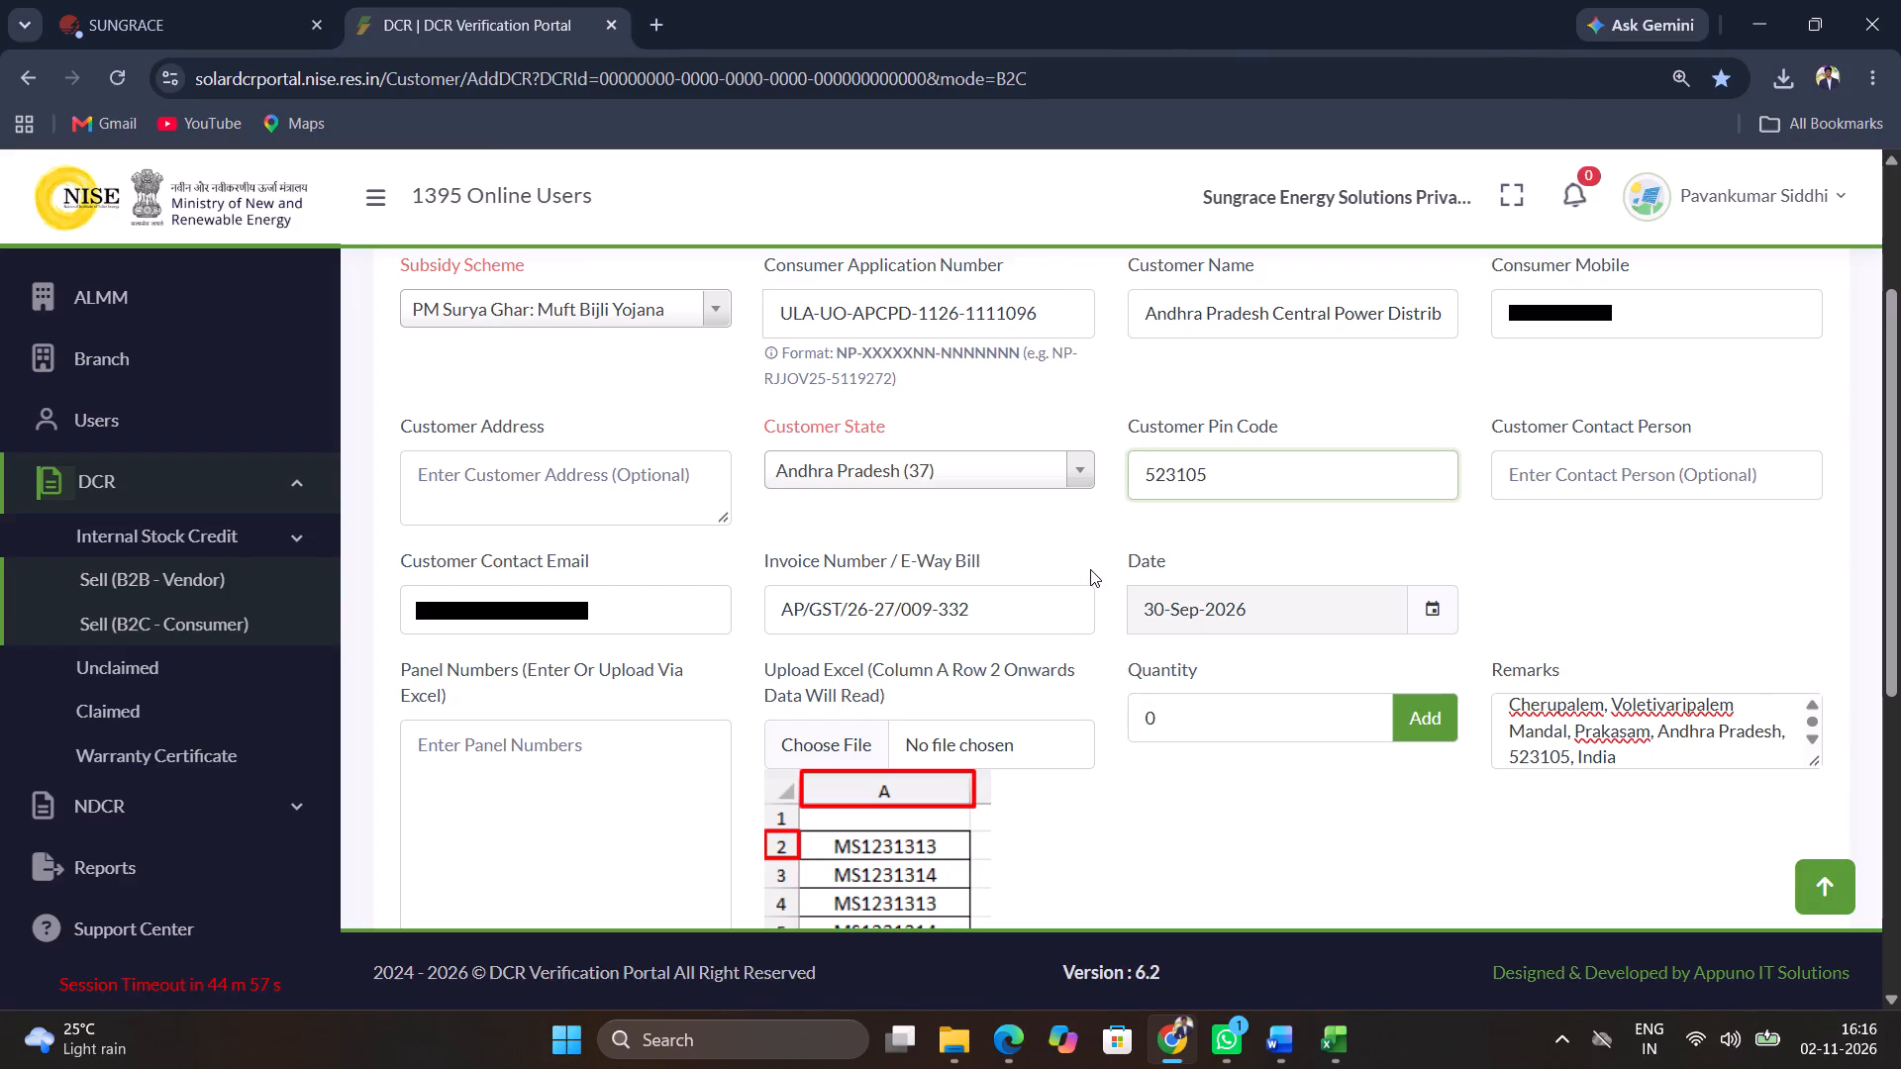
Submit the completed B2C certificate entry and approve its confirmation.
scroll(1090, 568, "down", 5)
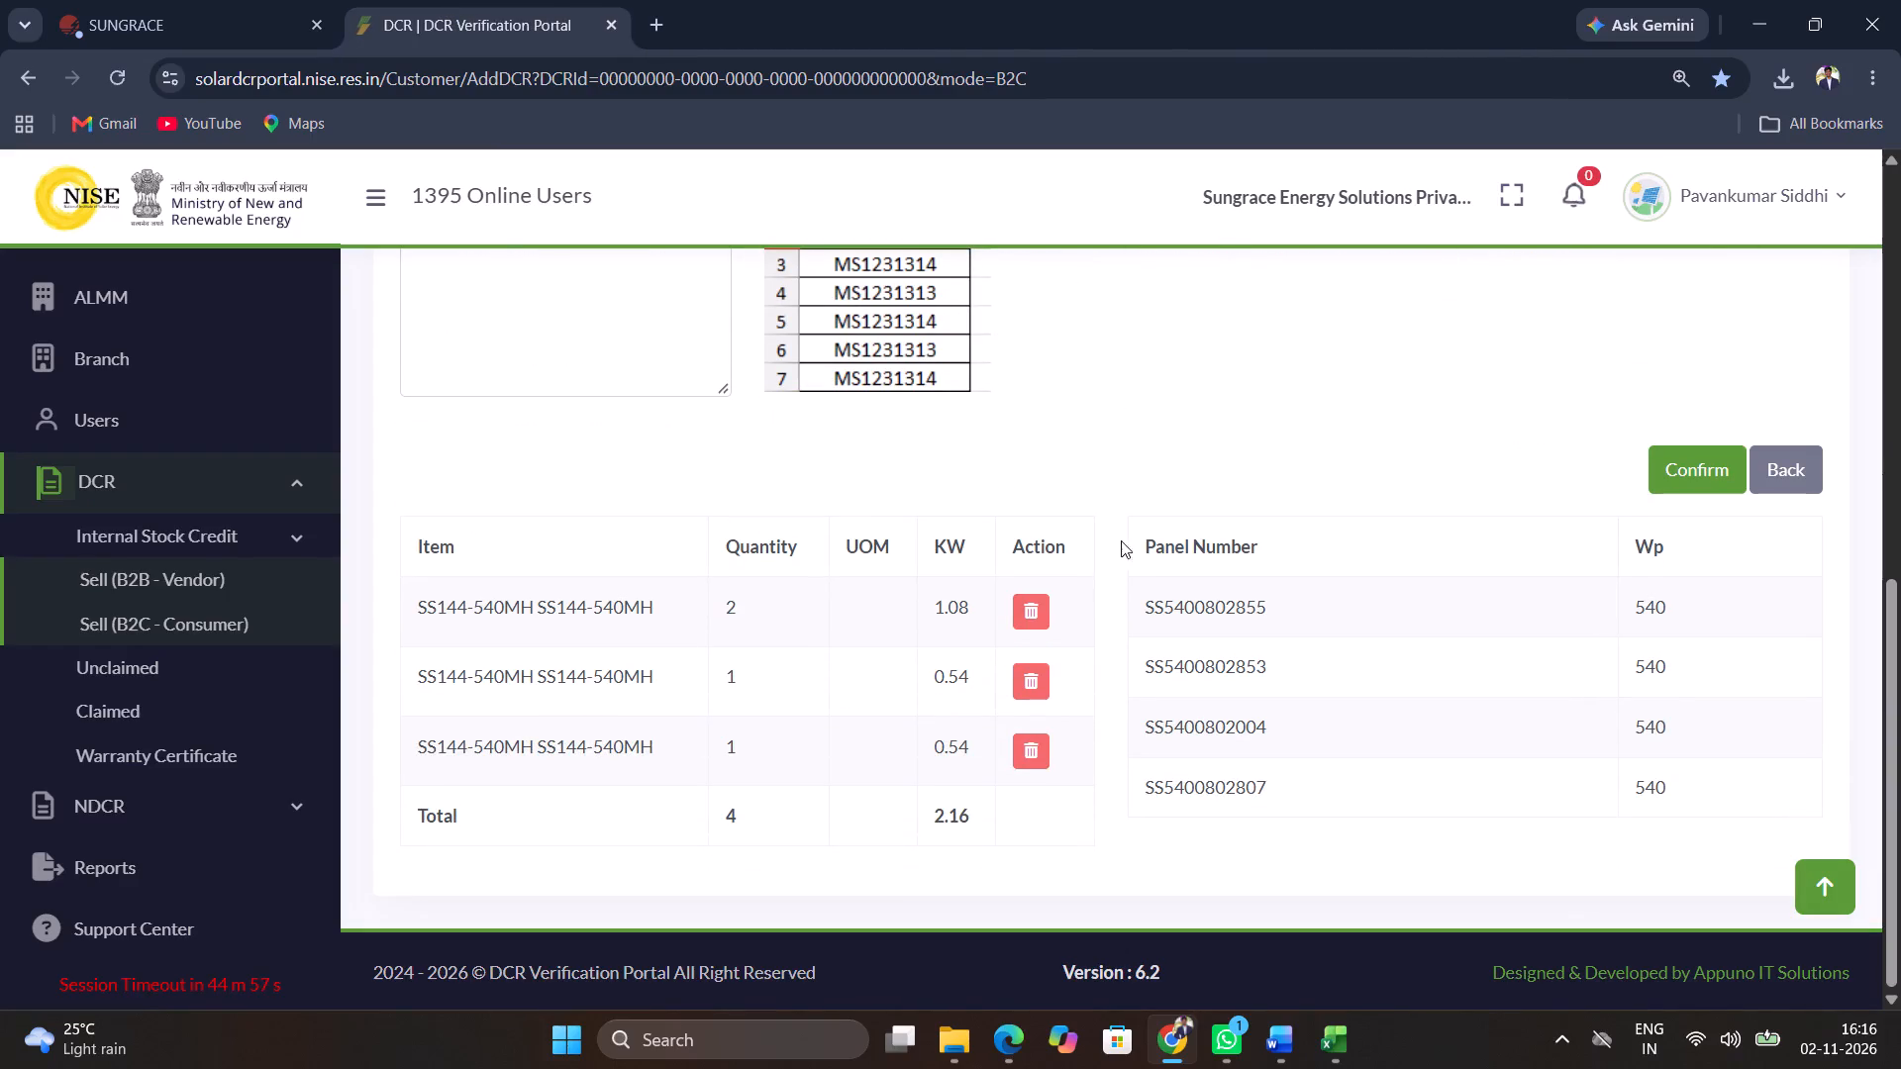
left_click(1668, 478)
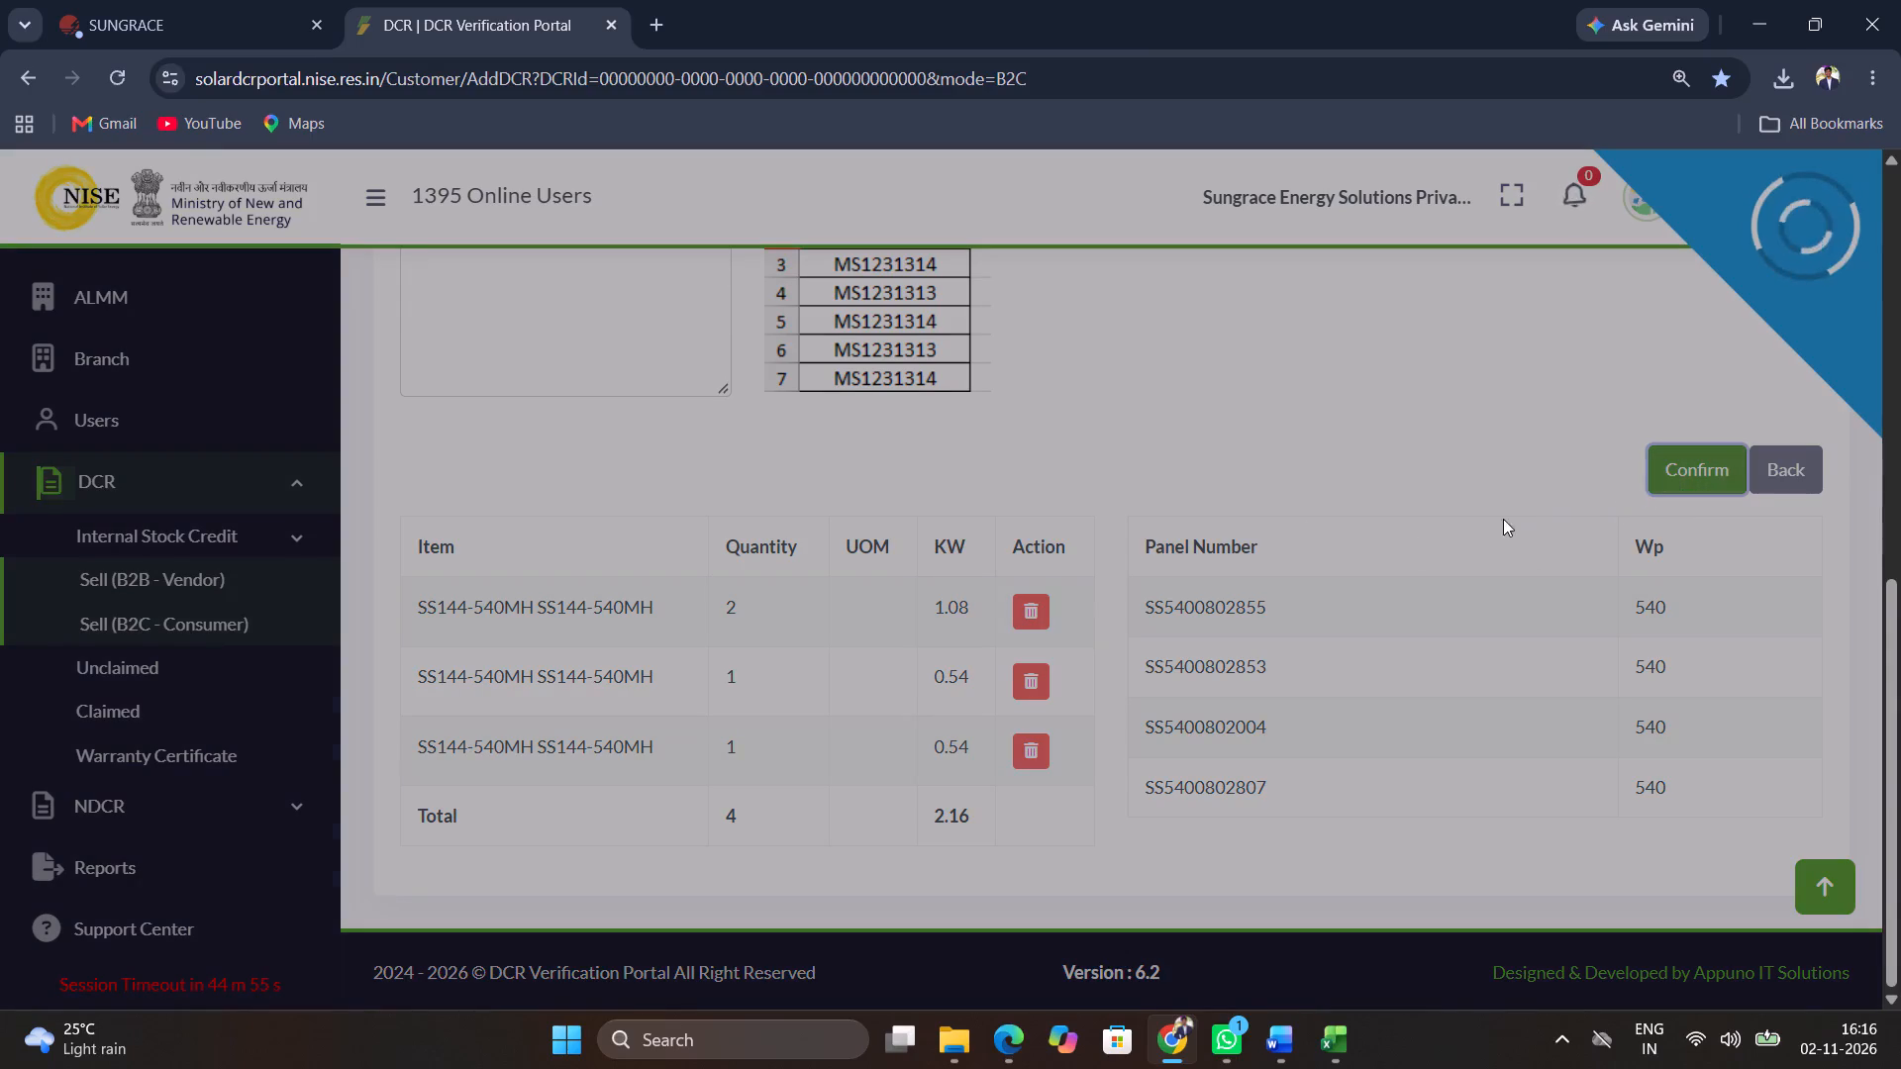
left_click_drag(1164, 709, 1175, 717)
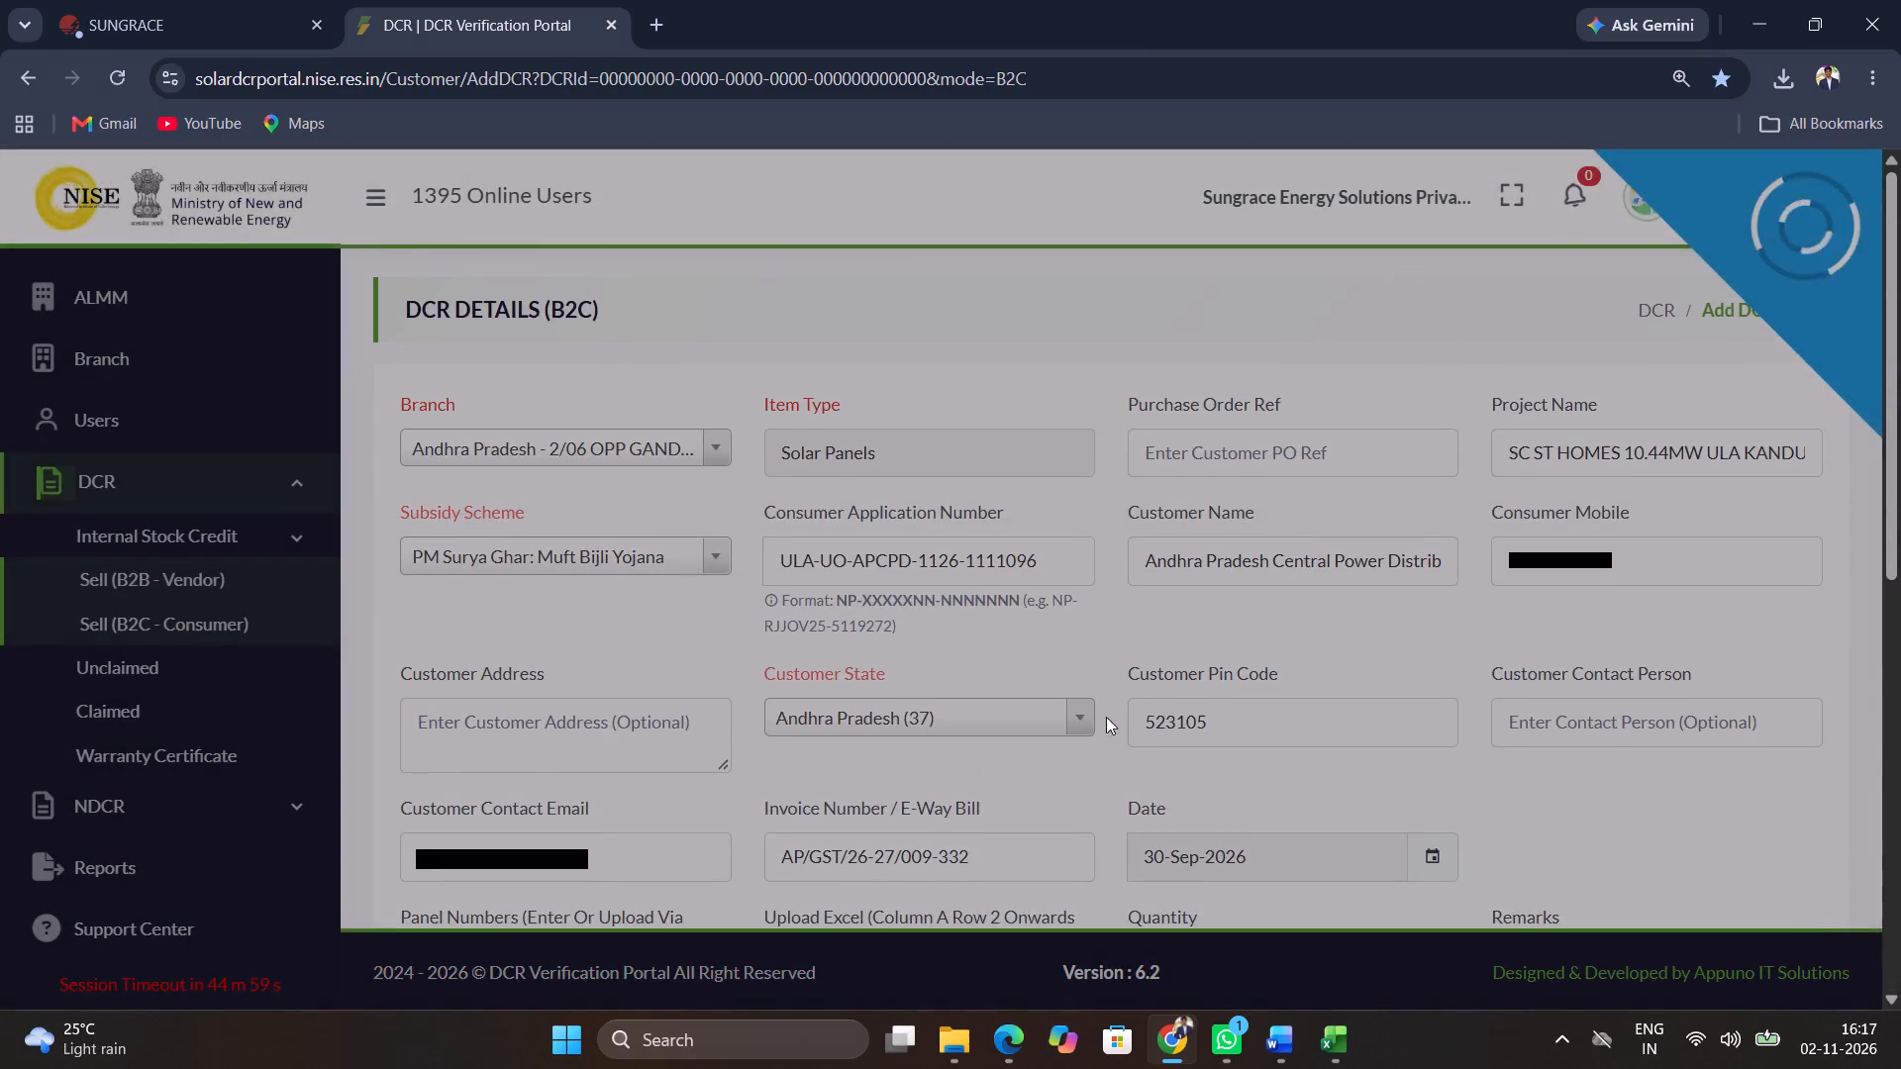
Switch to the DCR009 folder in File Explorer and create a folder there named 332_.
left_click(895, 941)
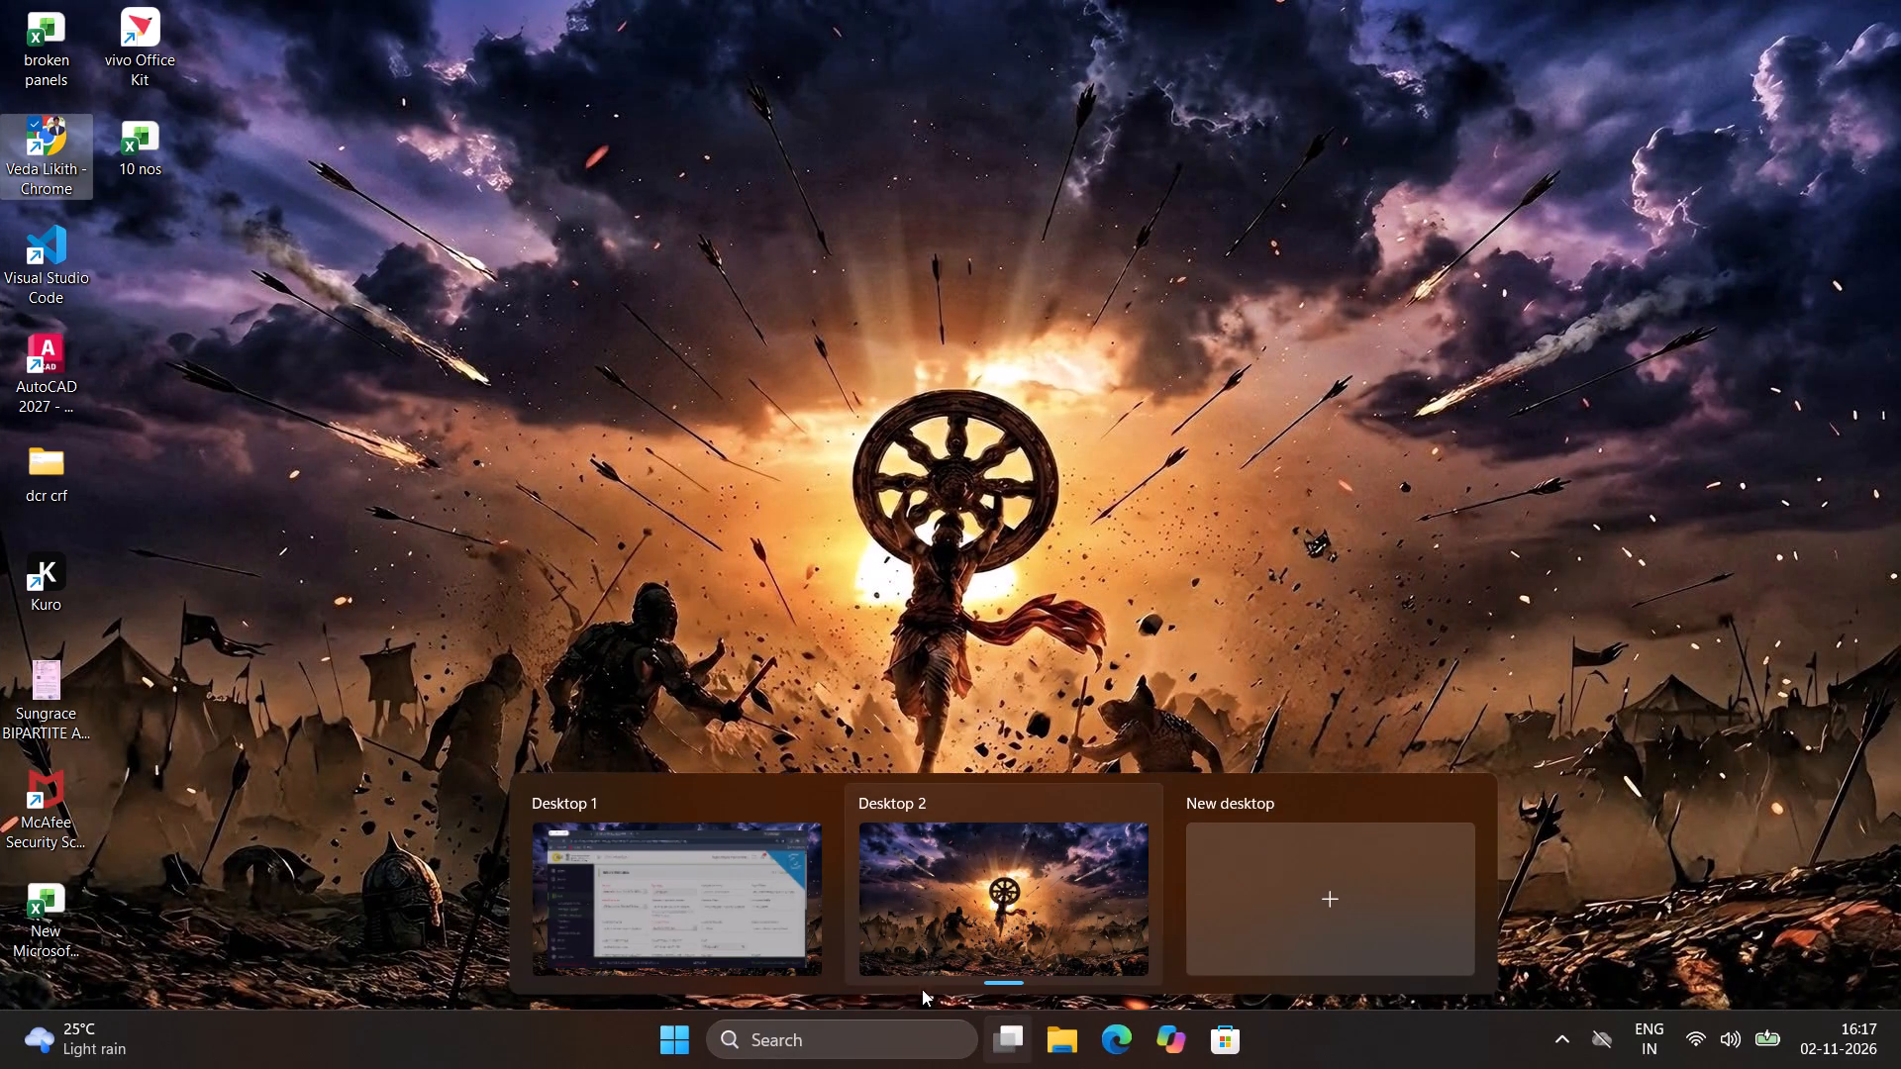
left_click(707, 872)
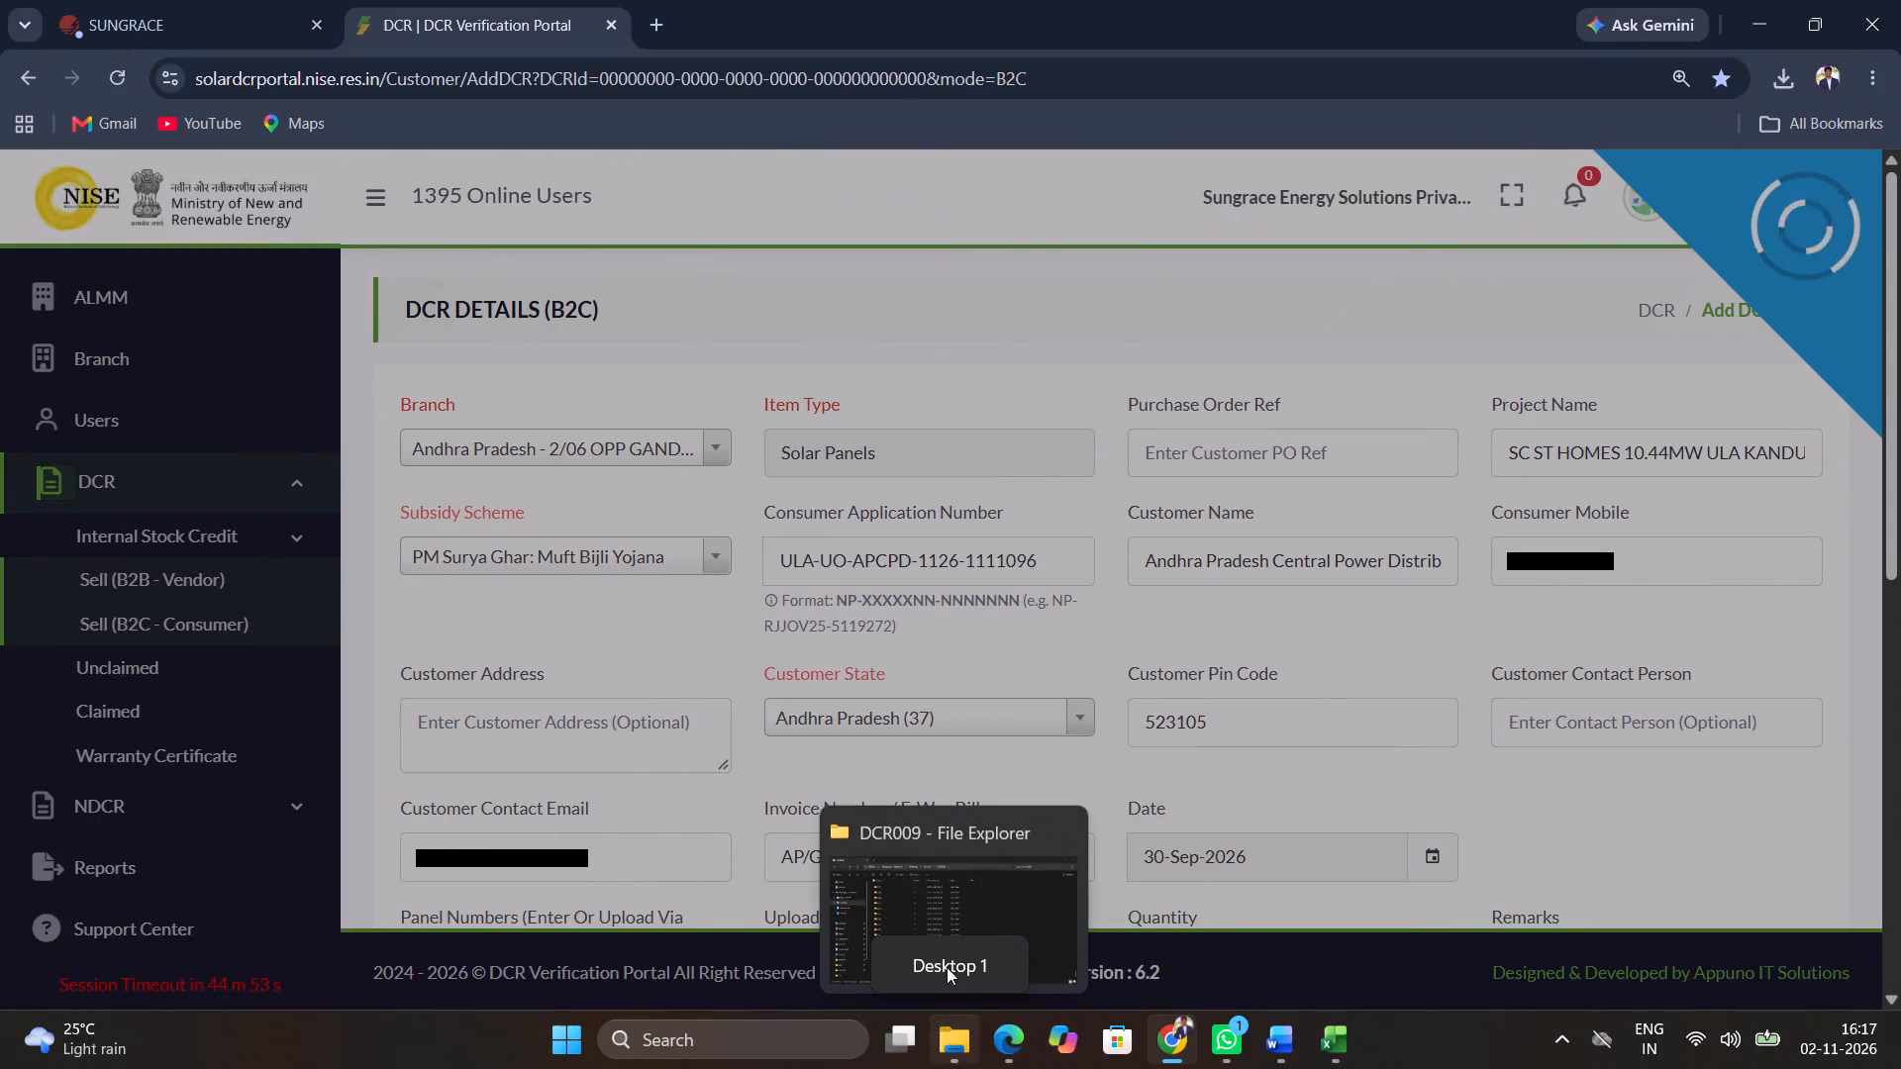
left_click(943, 939)
left_click(1010, 927)
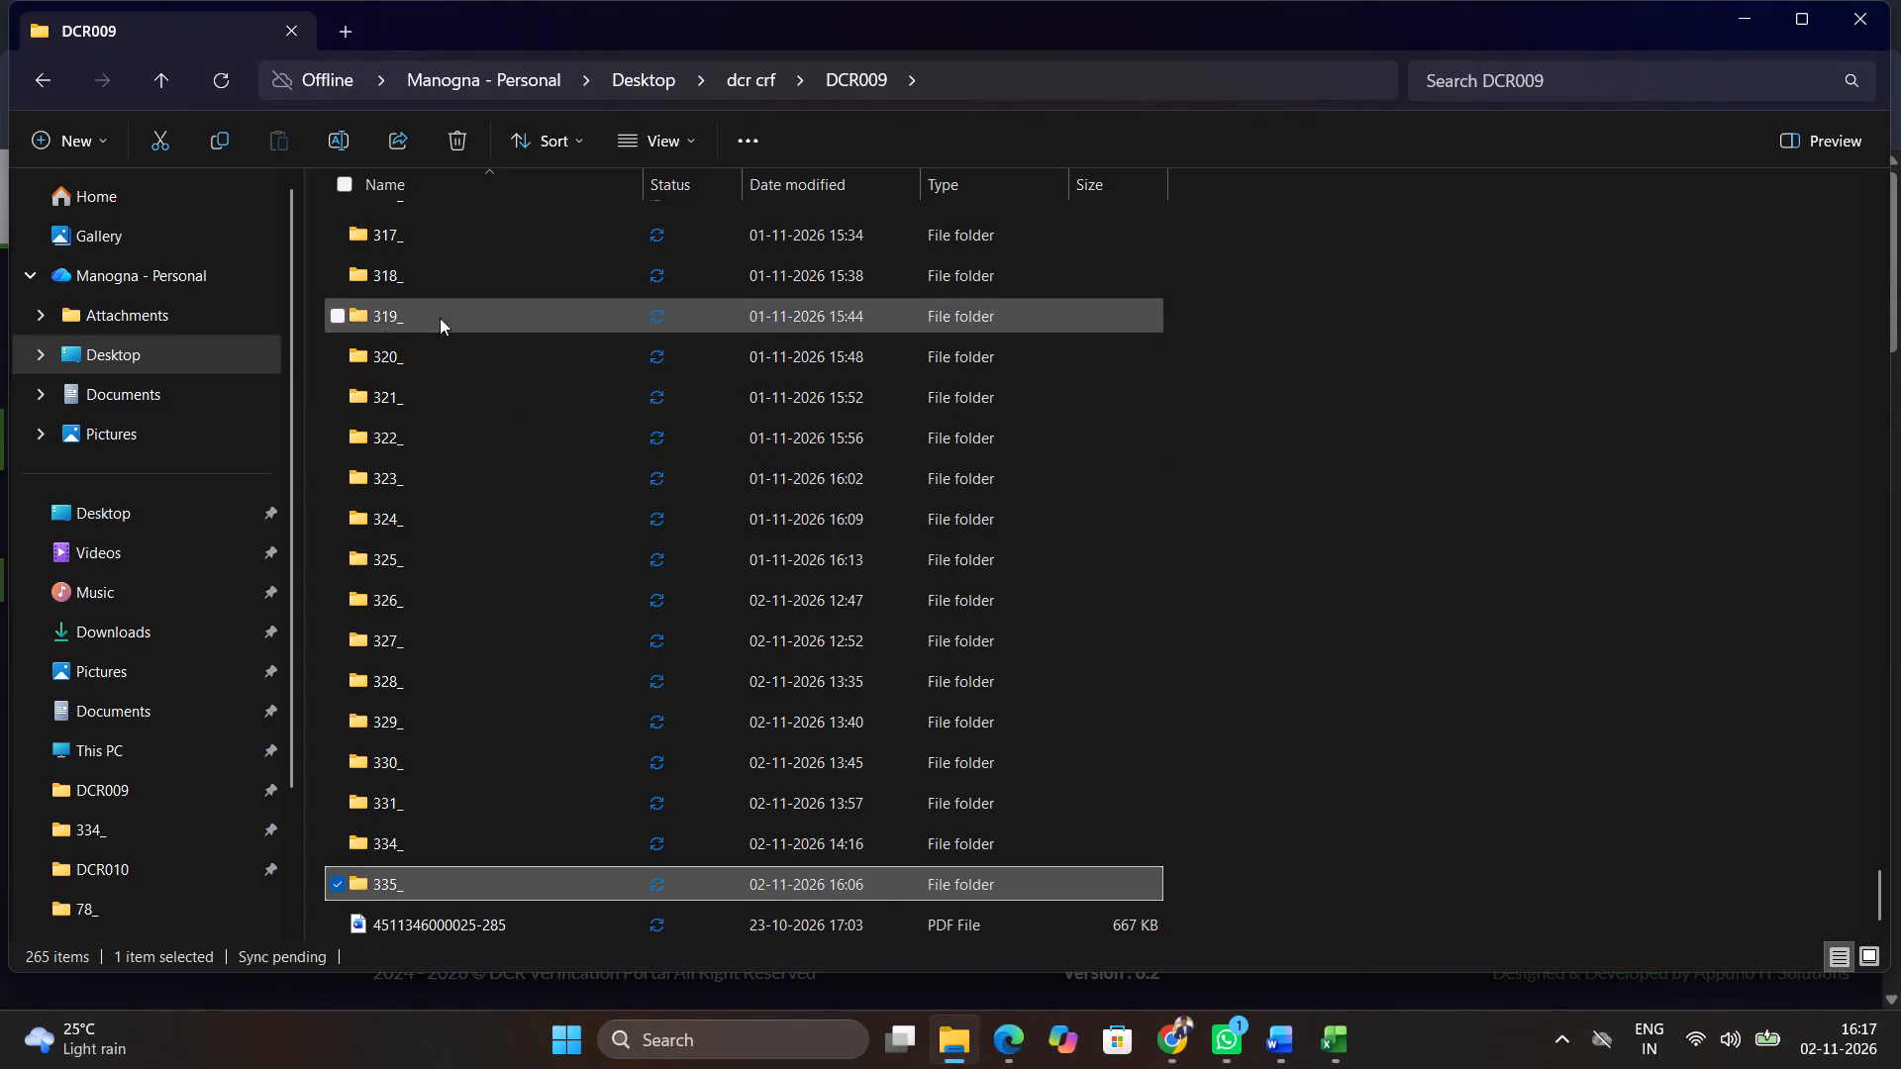
left_click(73, 140)
left_click(91, 206)
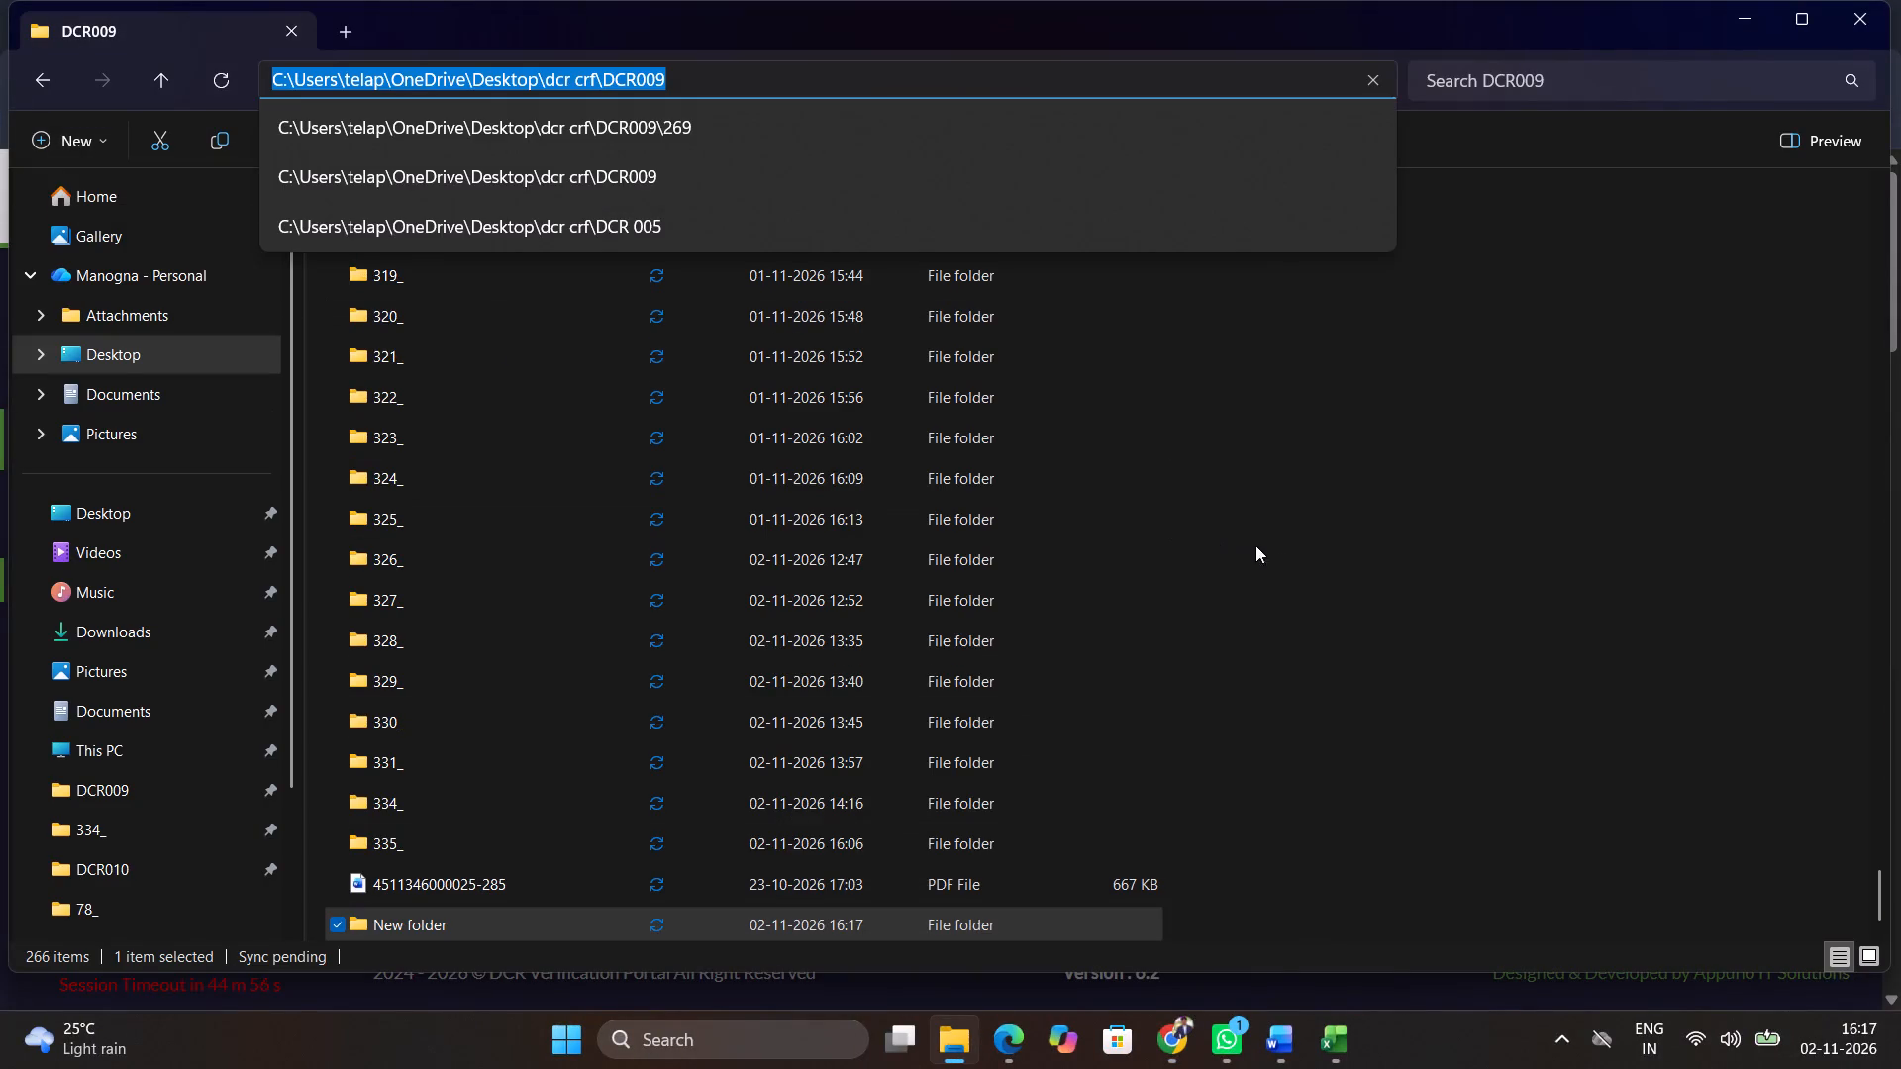
left_click(1426, 754)
left_click(55, 126)
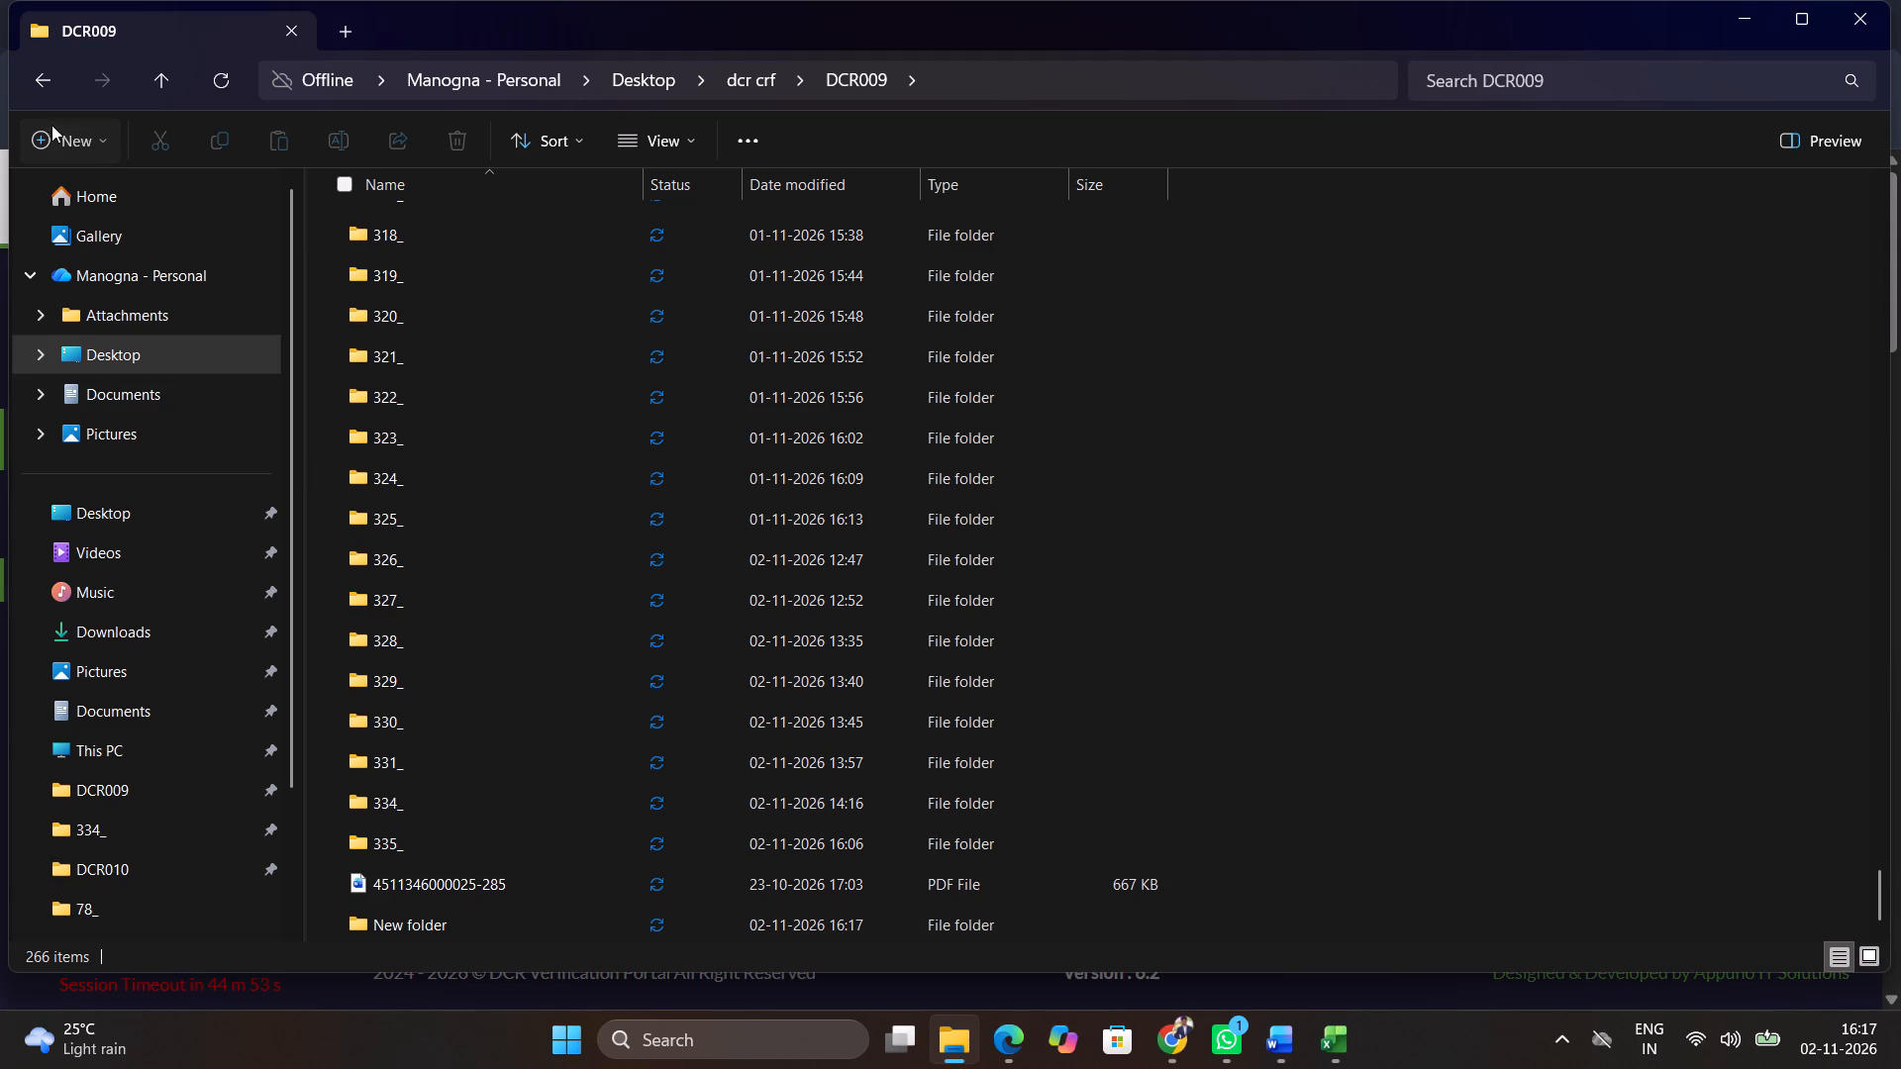
left_click(72, 191)
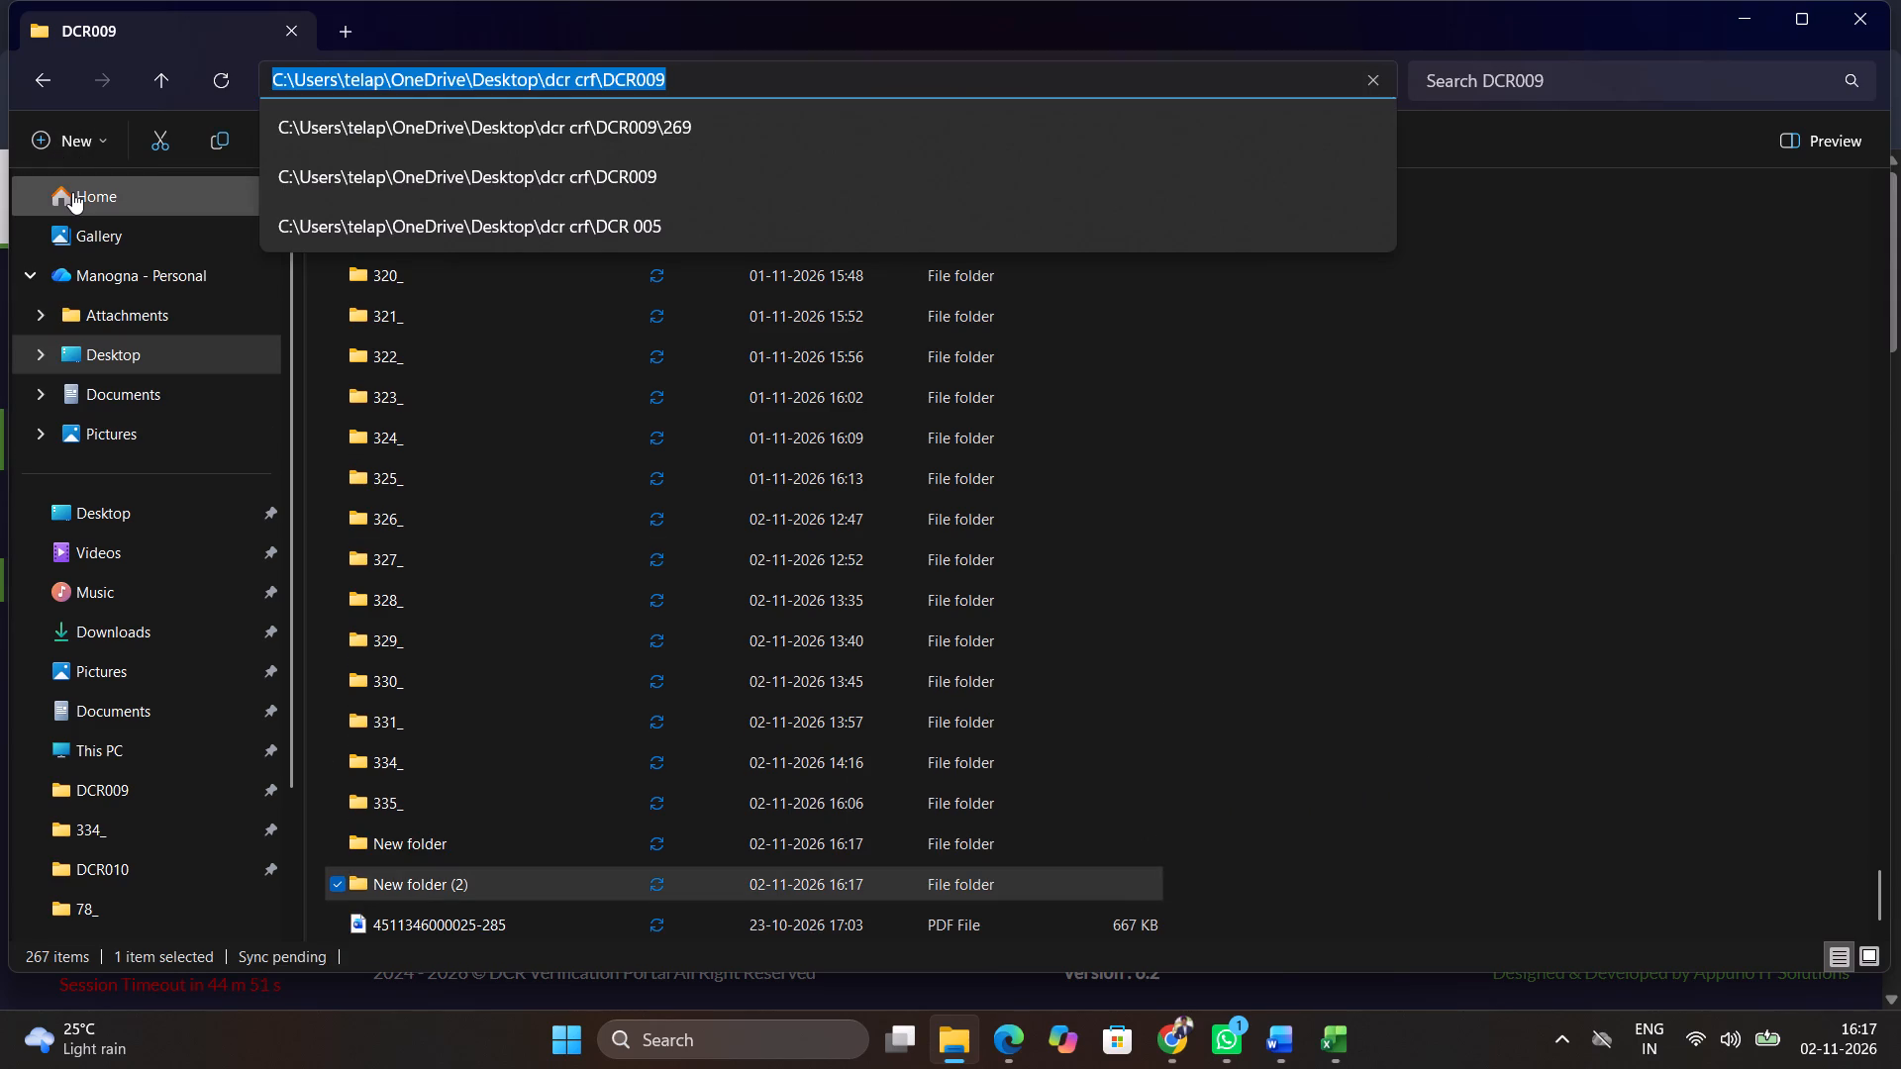
left_click(1369, 78)
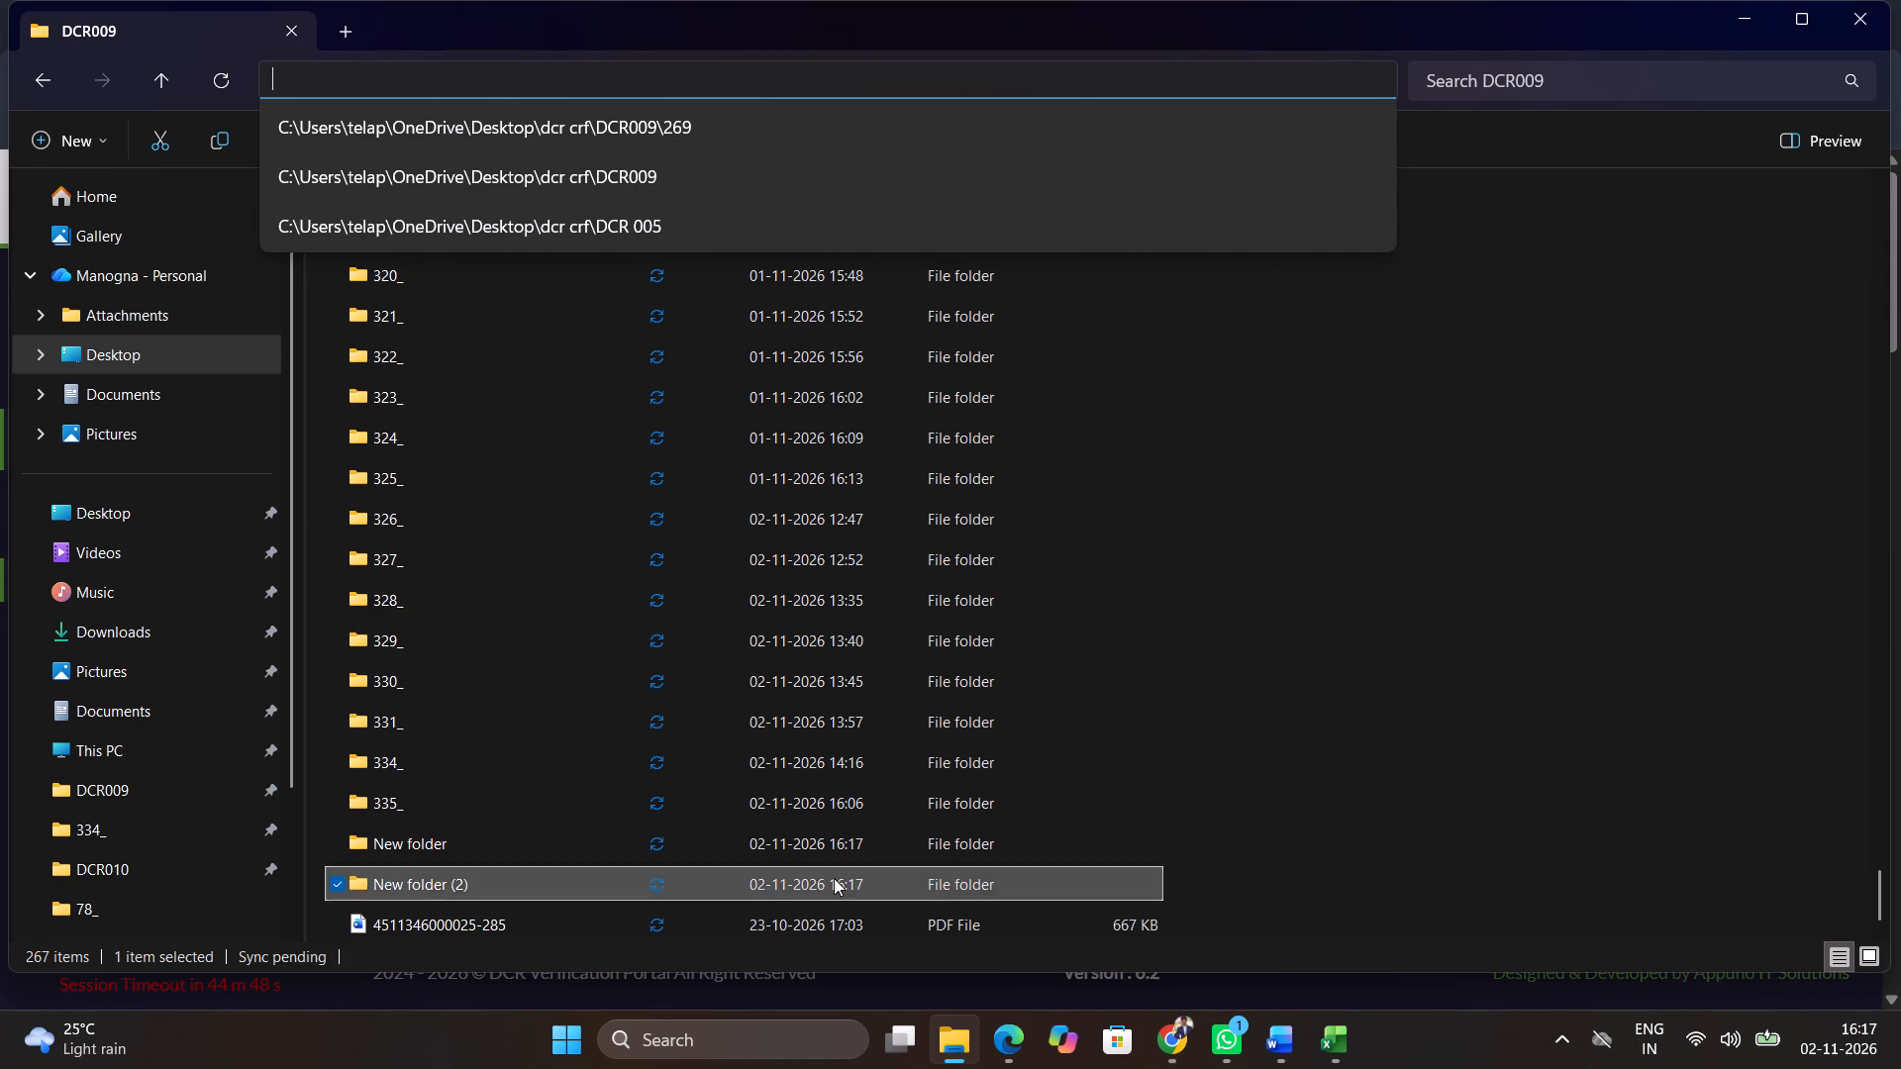
right_click(458, 886)
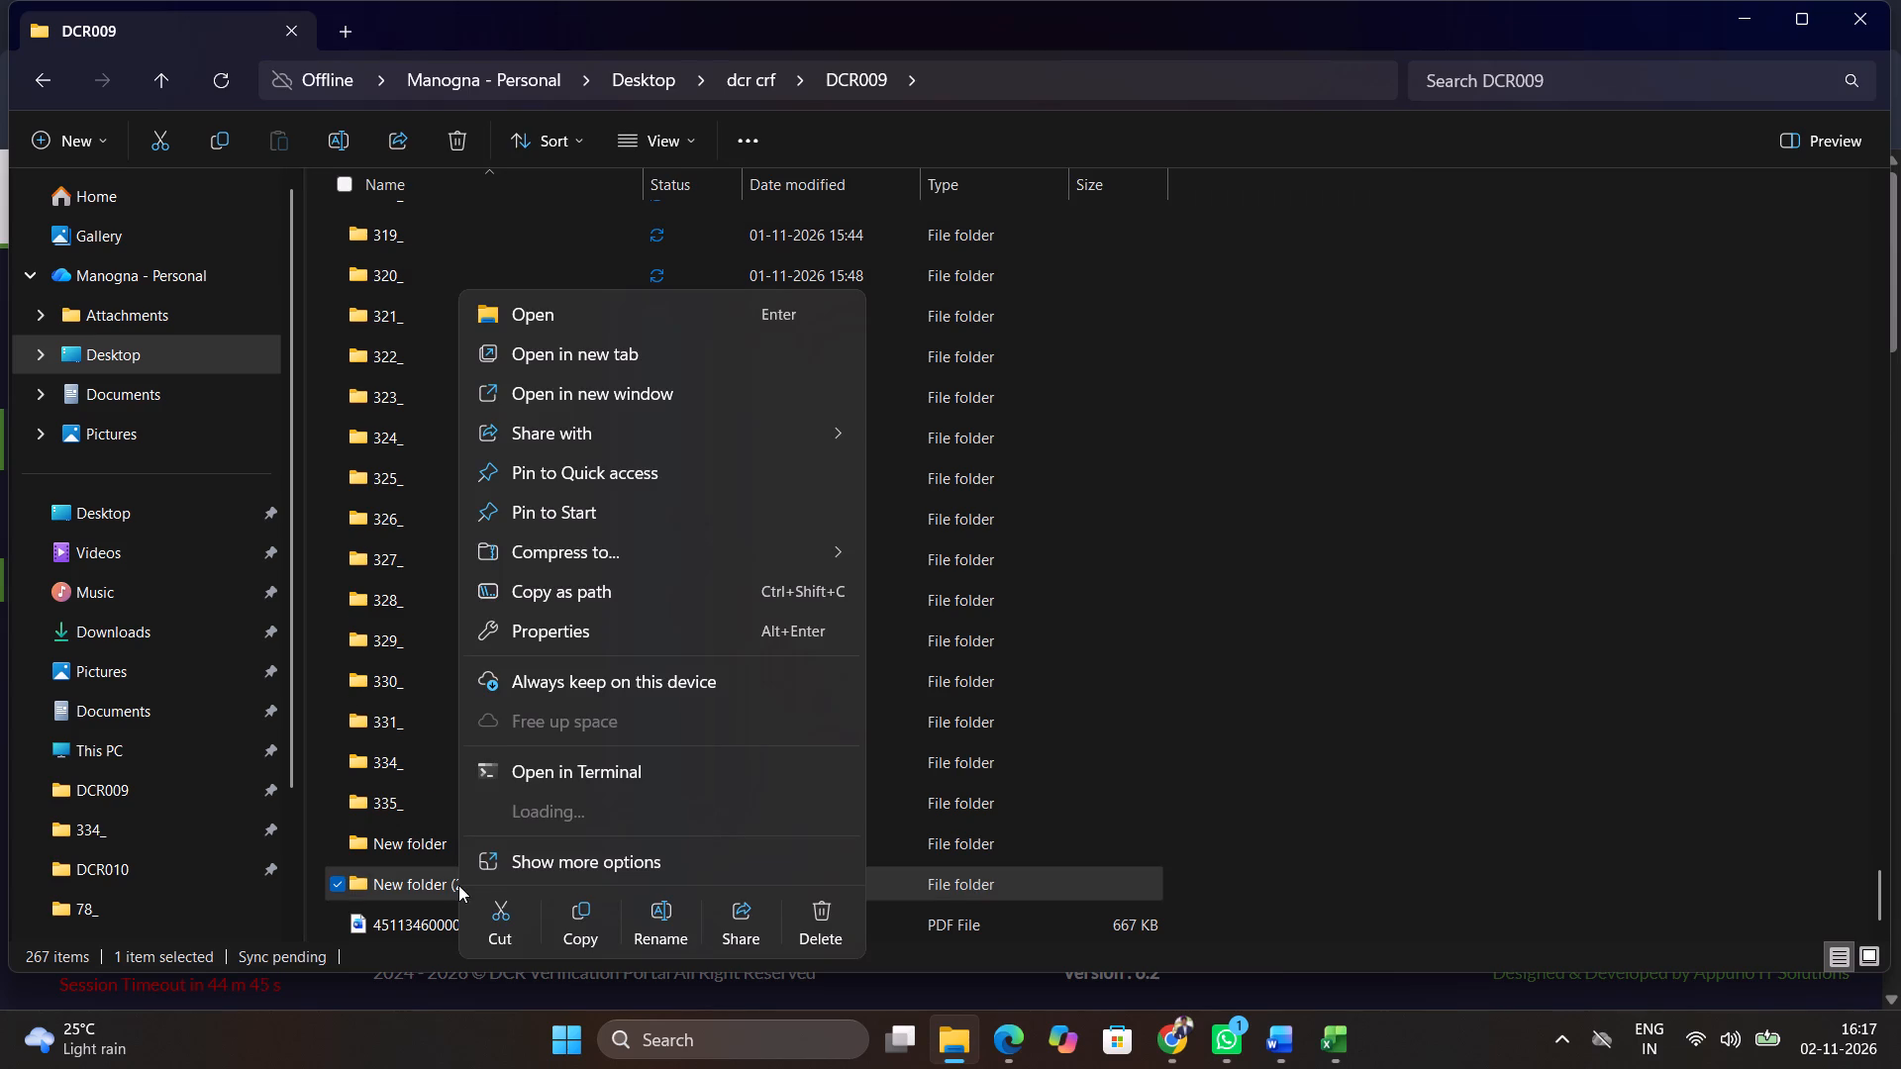
left_click(662, 922)
type("33")
key("2")
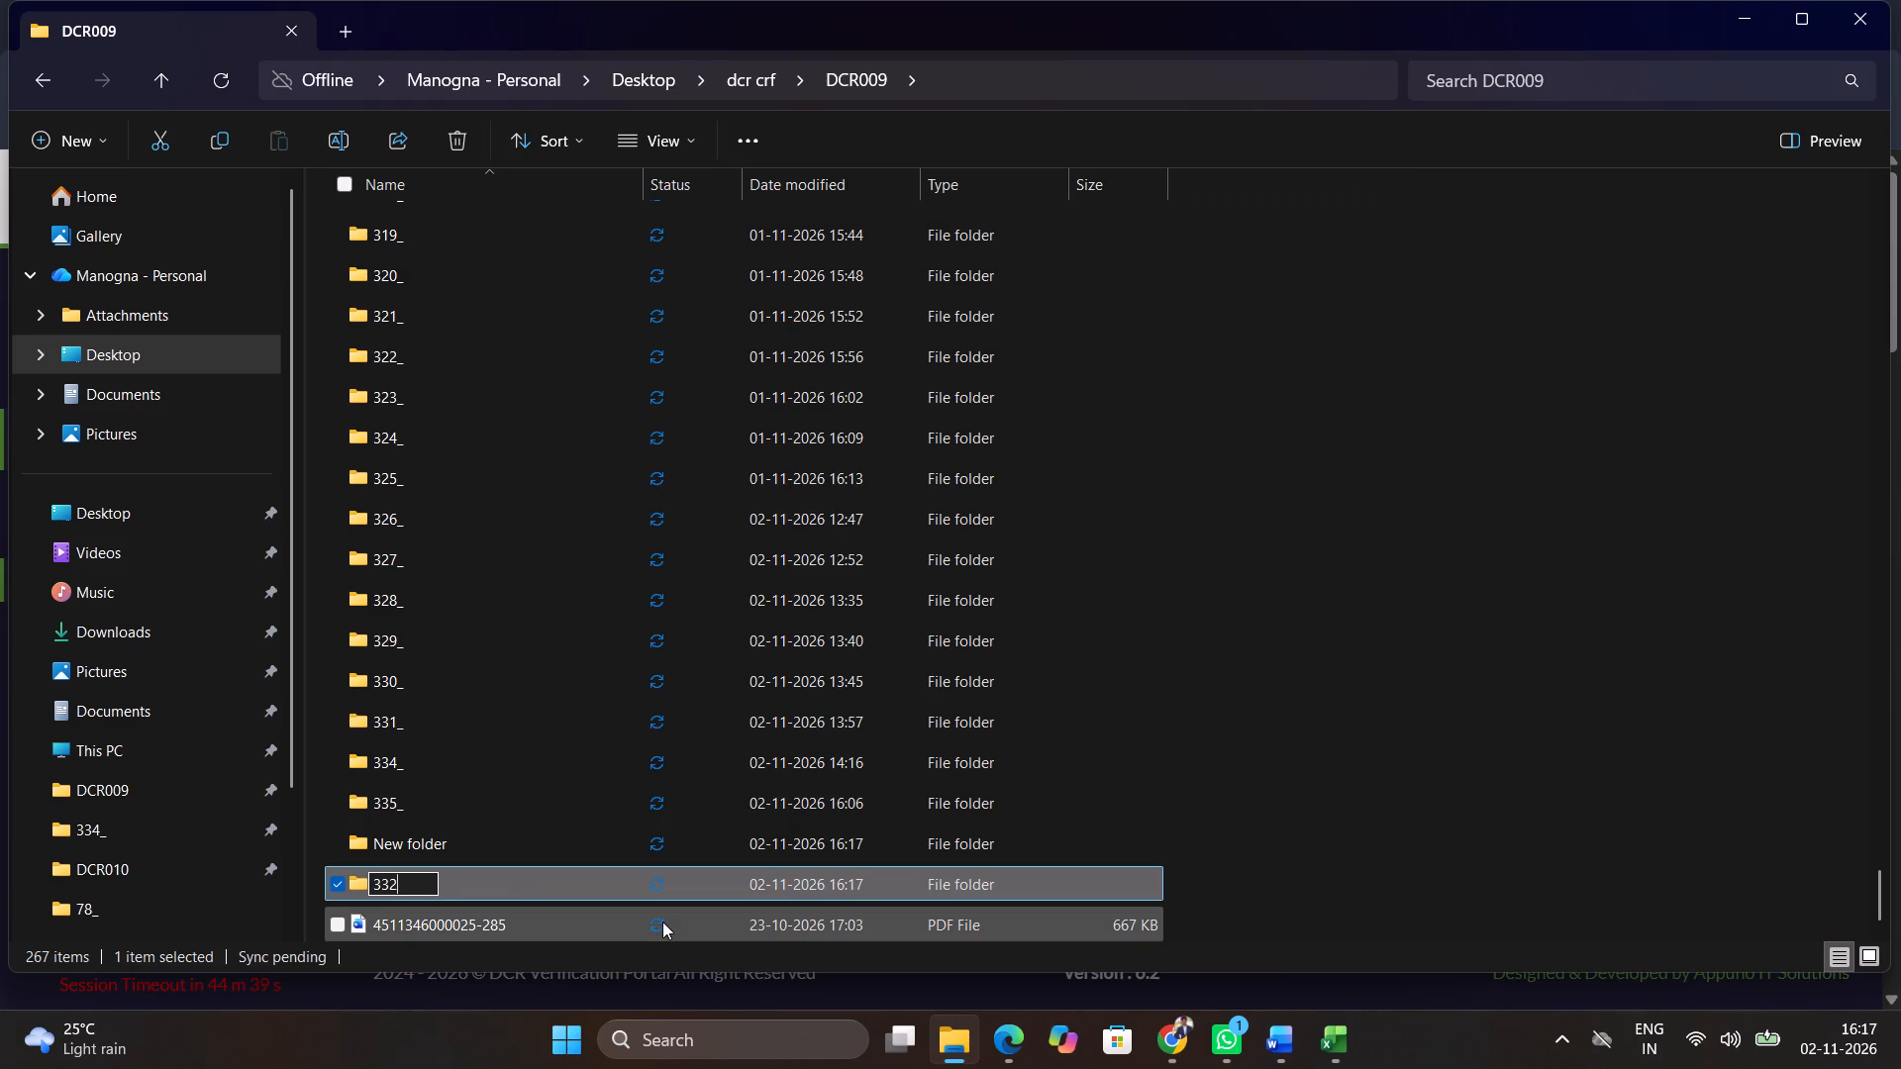
key("shift+underscore")
key("Return")
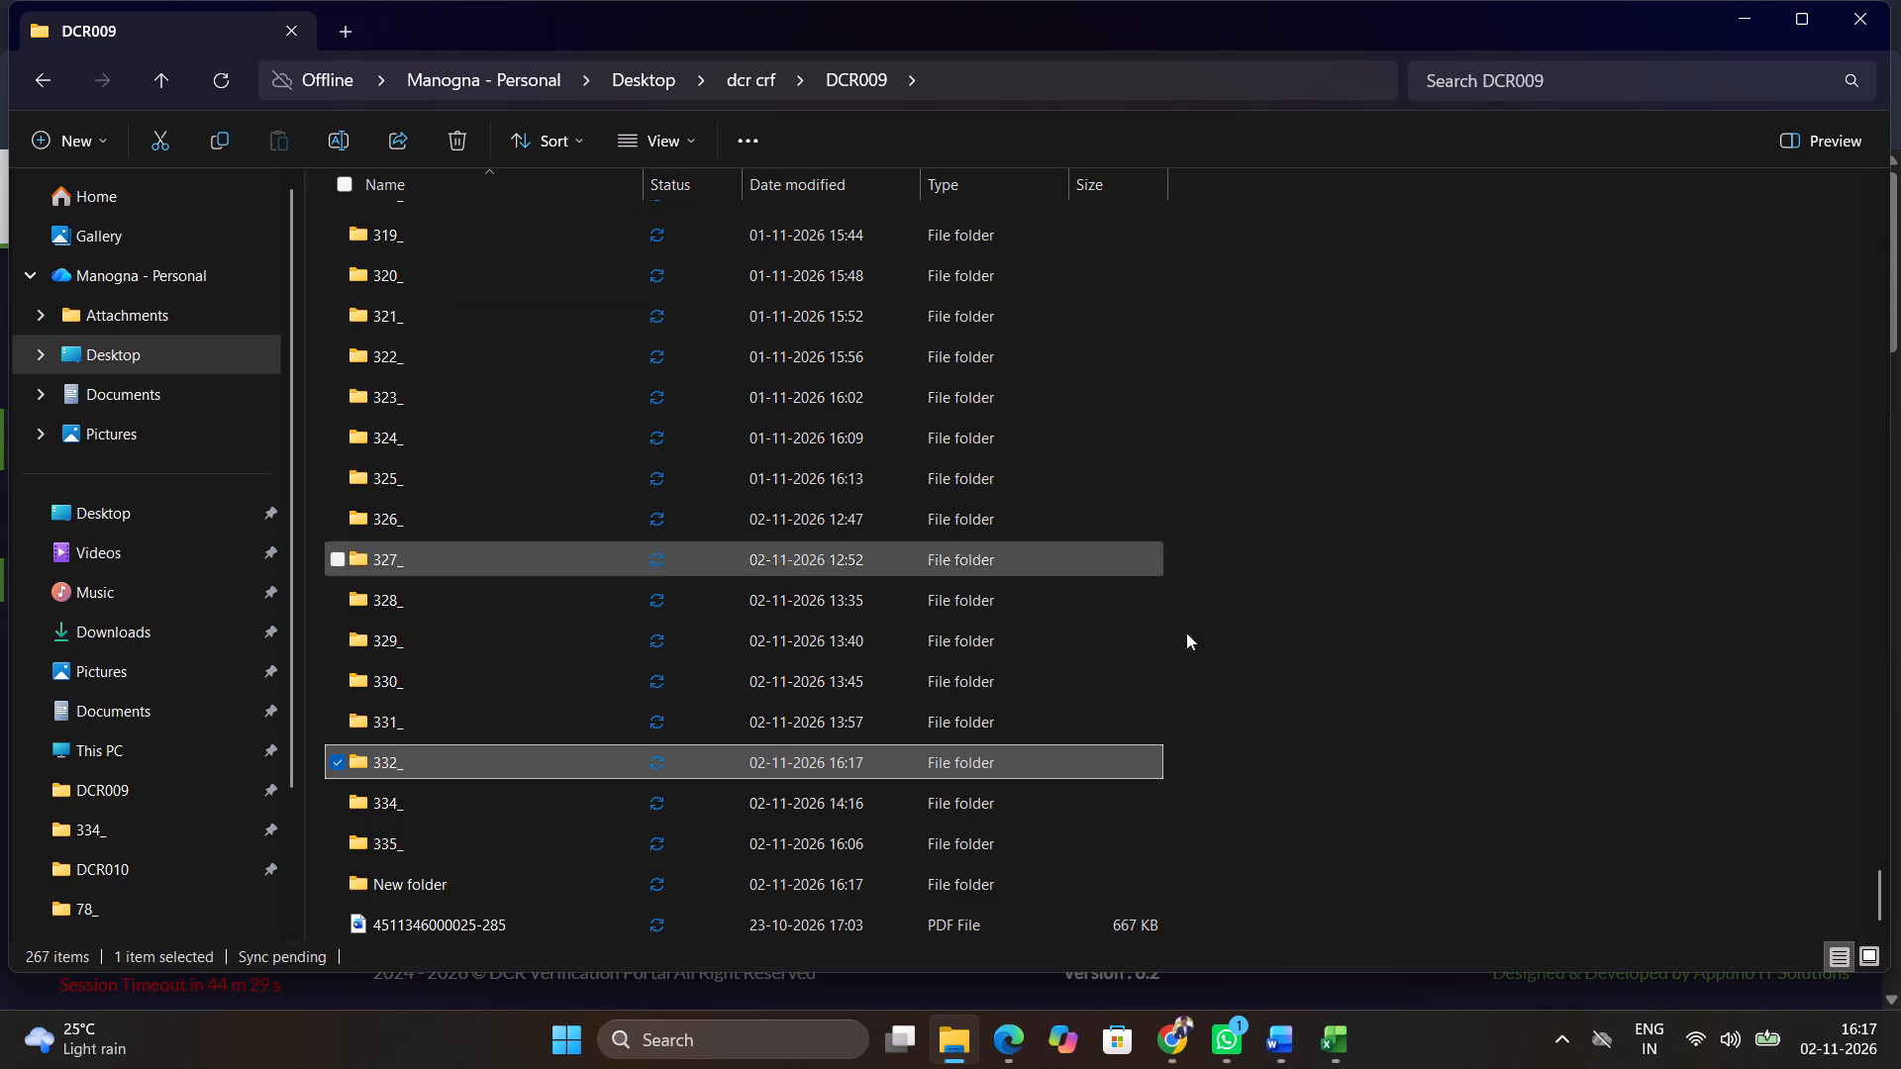
Switch back to the browser and copy the service number from the consumer's SUNGRACE record.
left_click(1143, 927)
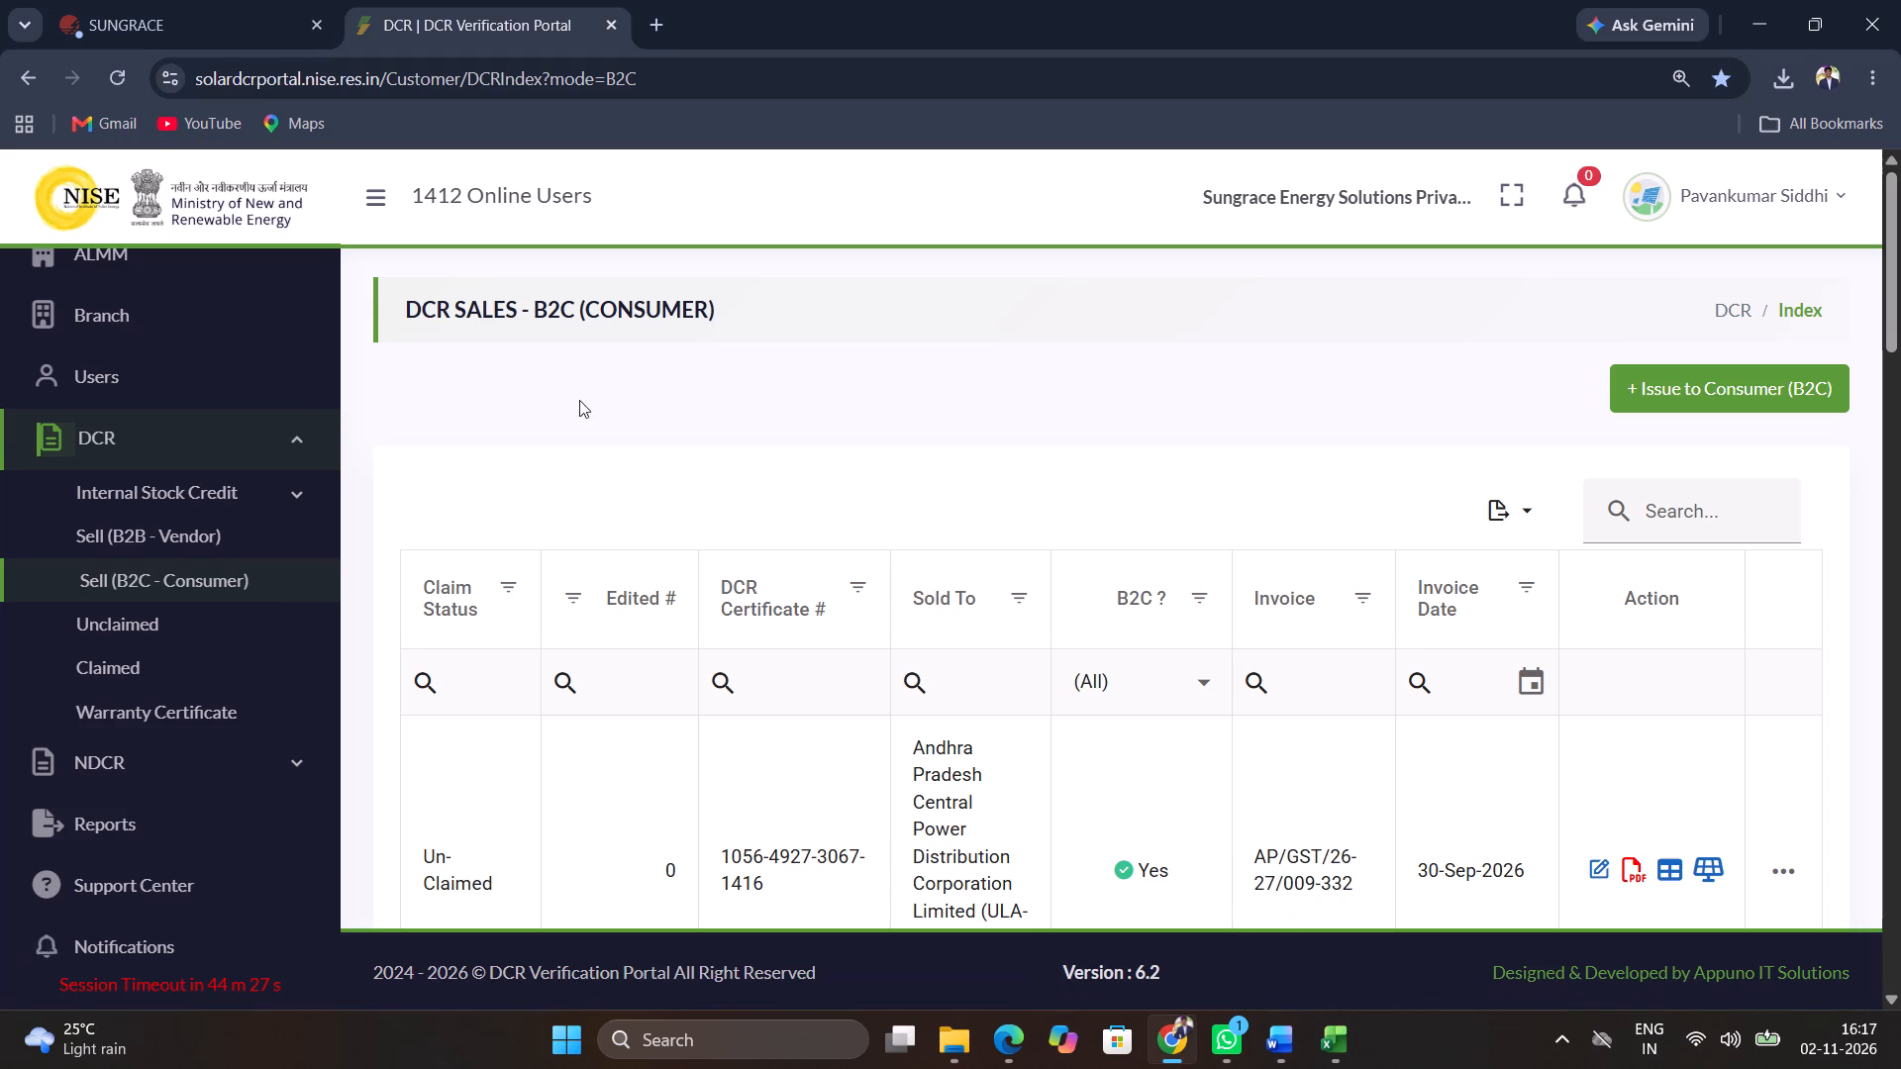
left_click(164, 0)
left_click_drag(1154, 244, 1165, 263)
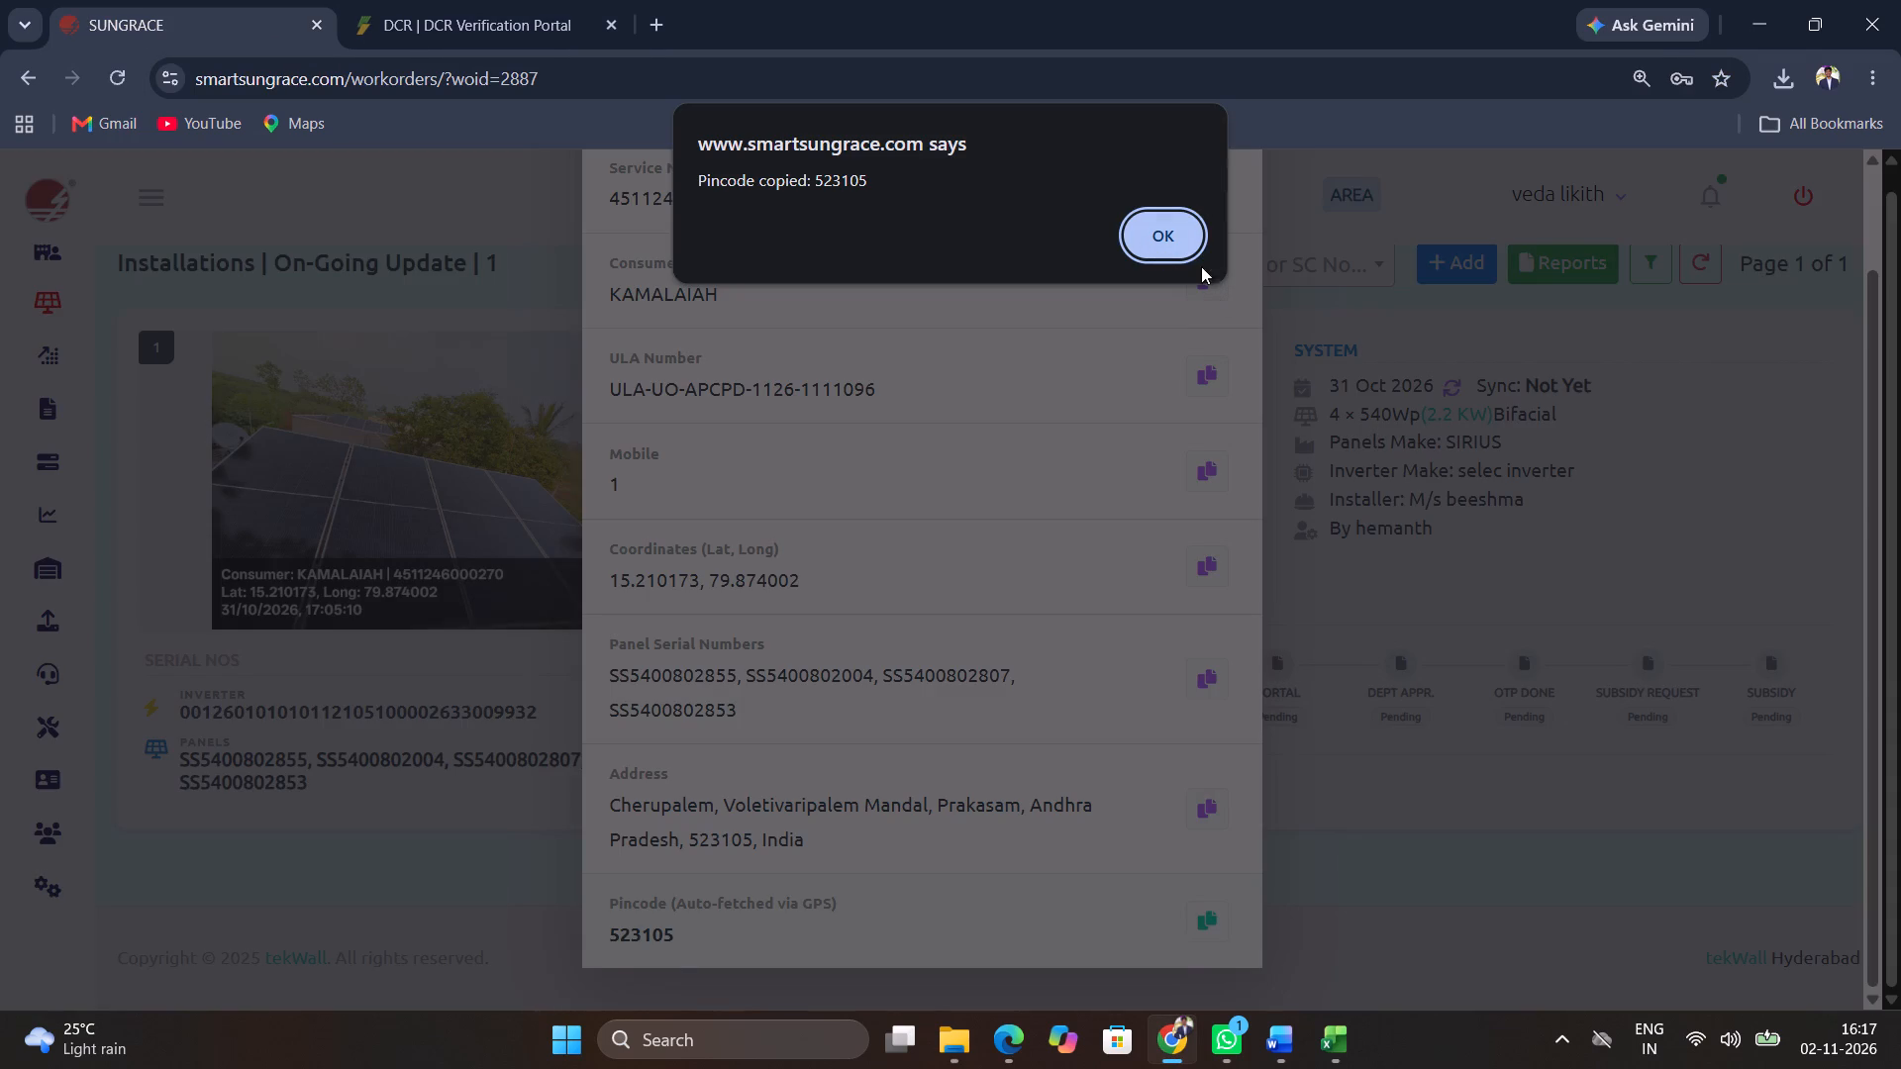
left_click(1160, 240)
left_click(1206, 189)
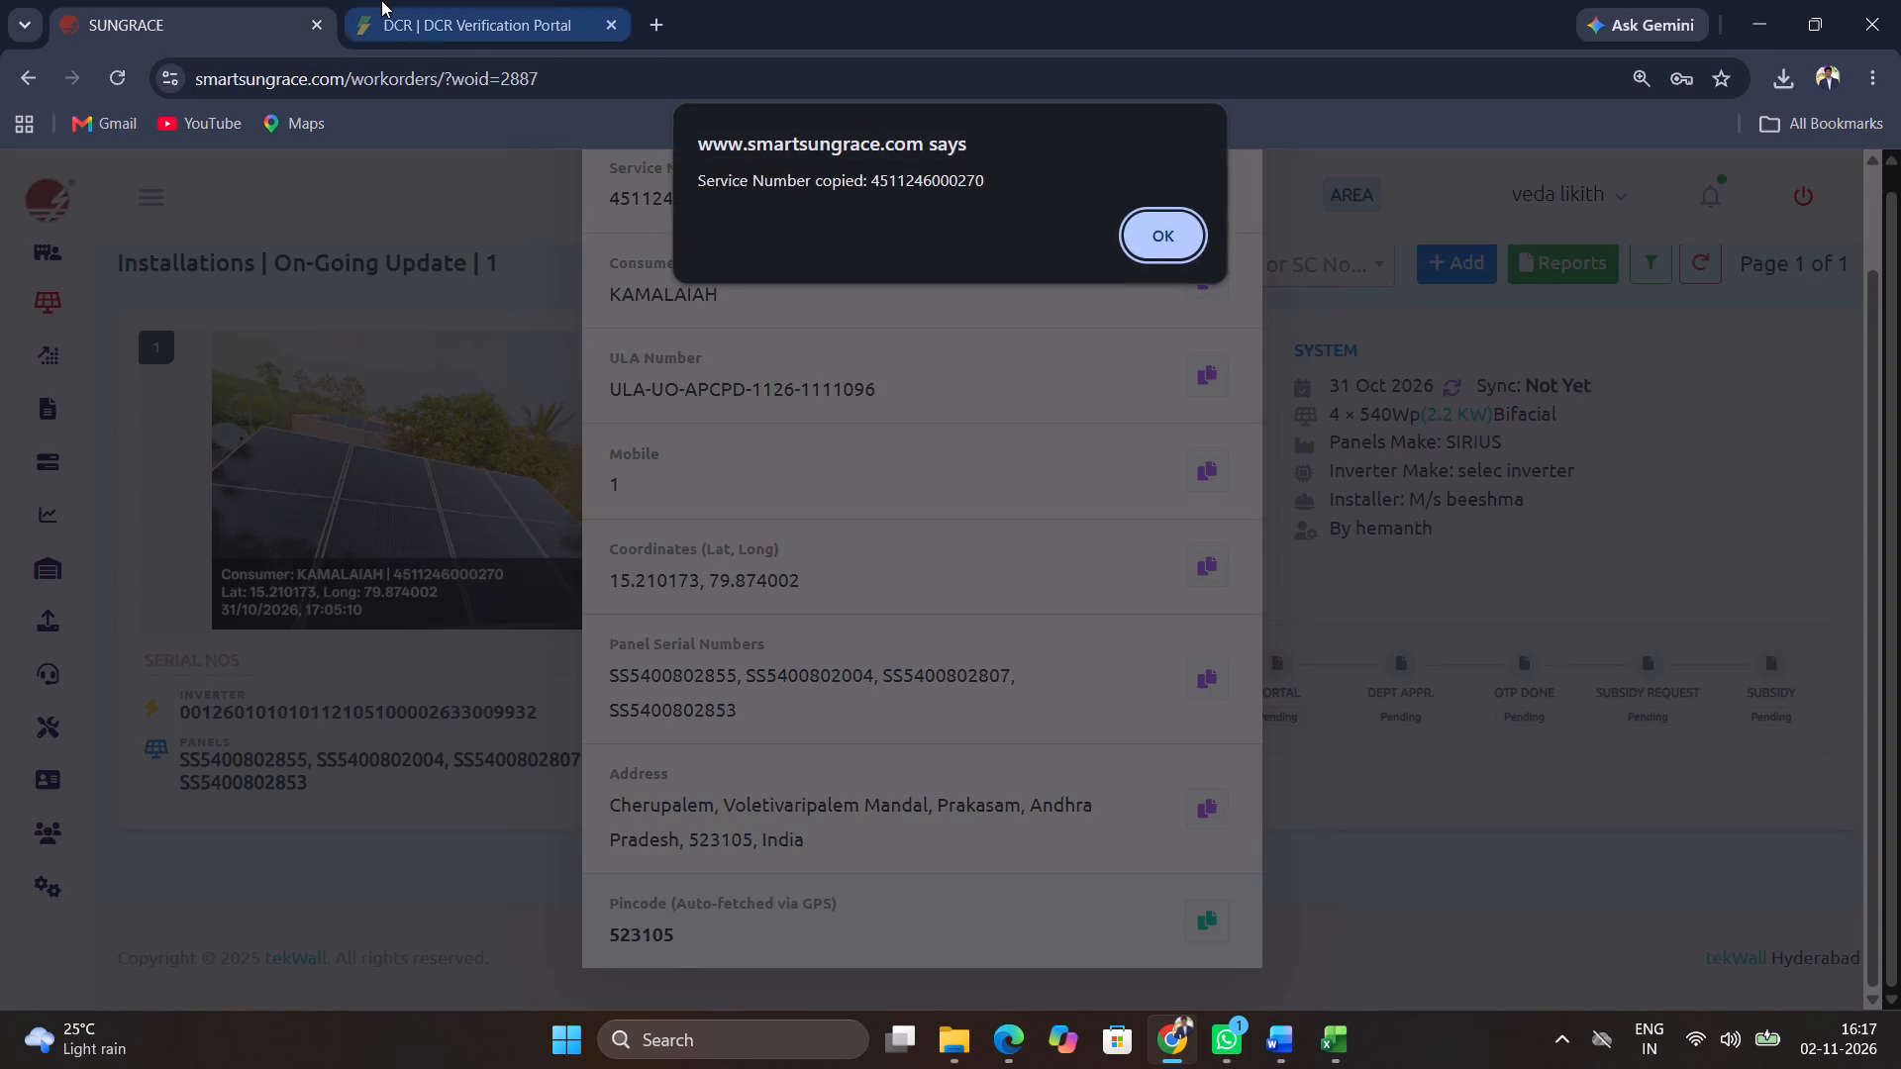
Download the certificate PDF for invoice AP/GST/26-27/009-332 into DCR009 folder 332_, named with the copied service number followed by -332.
left_click(381, 0)
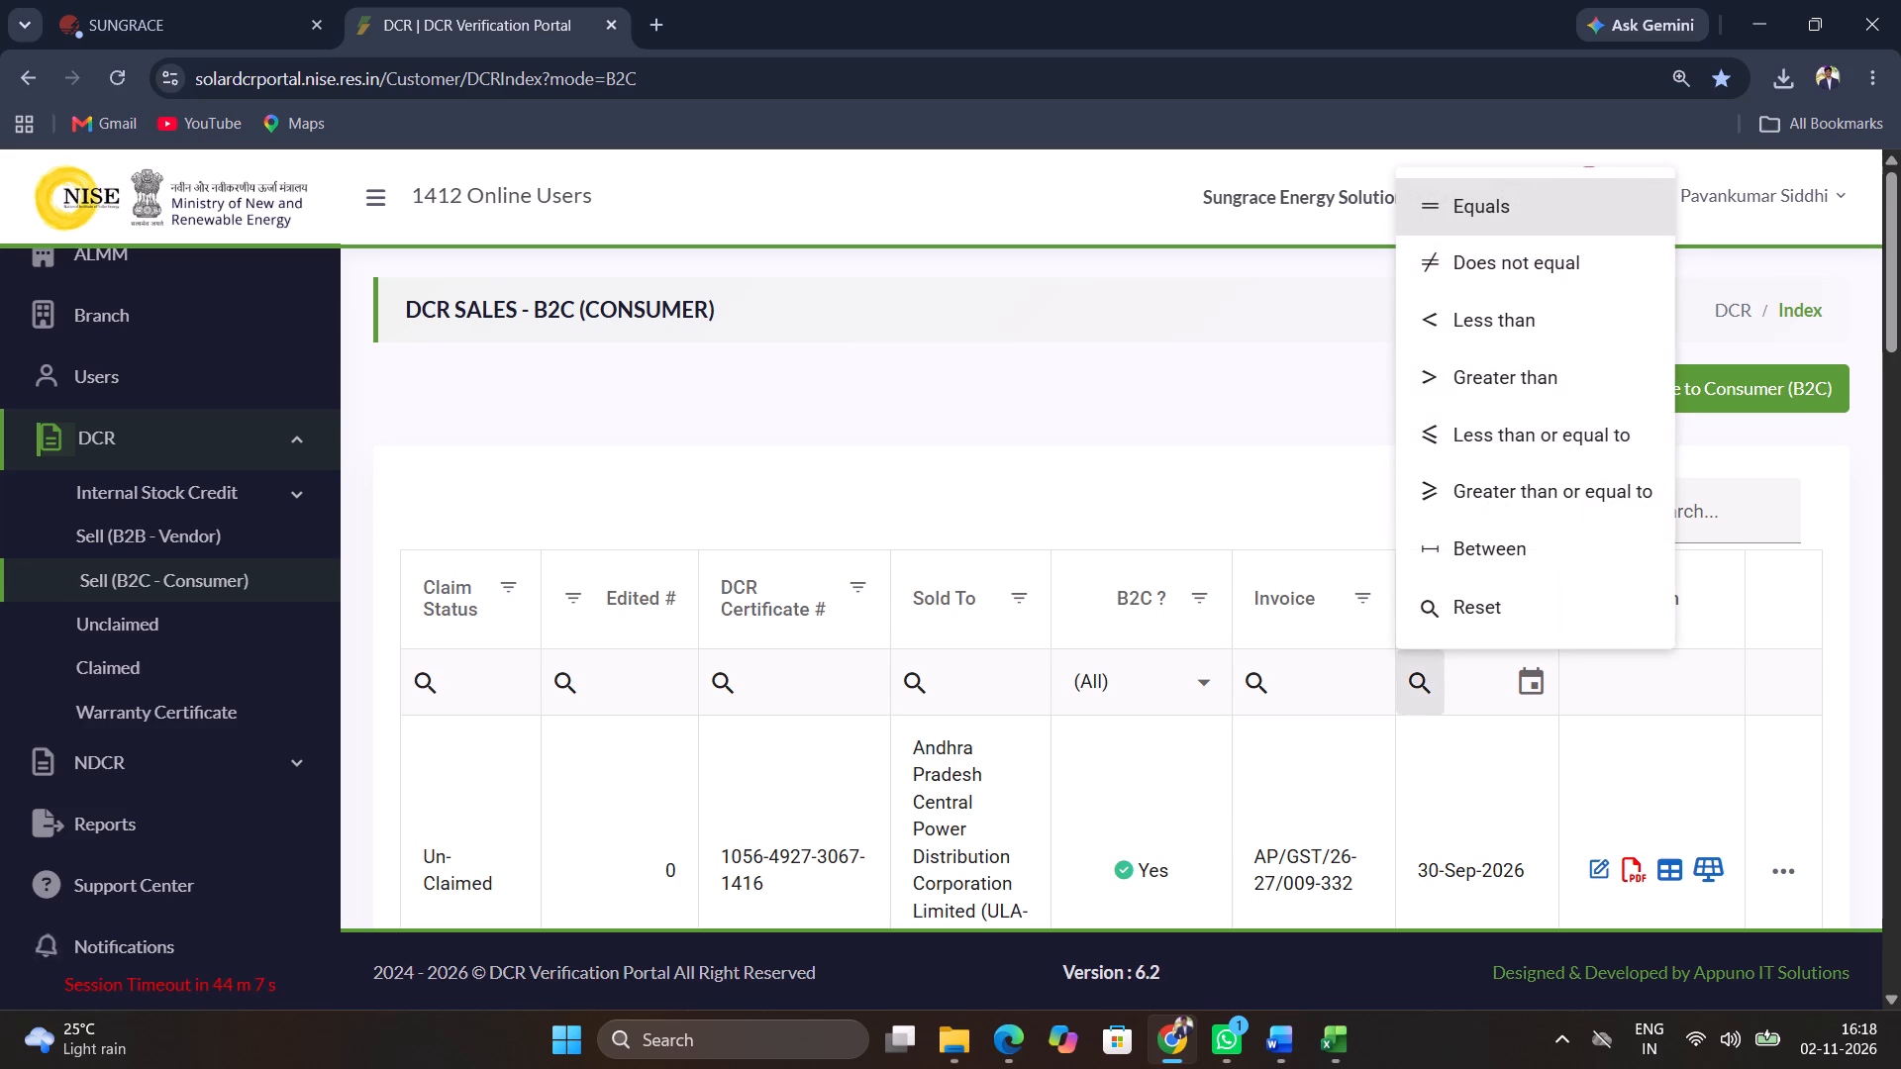
left_click(1638, 858)
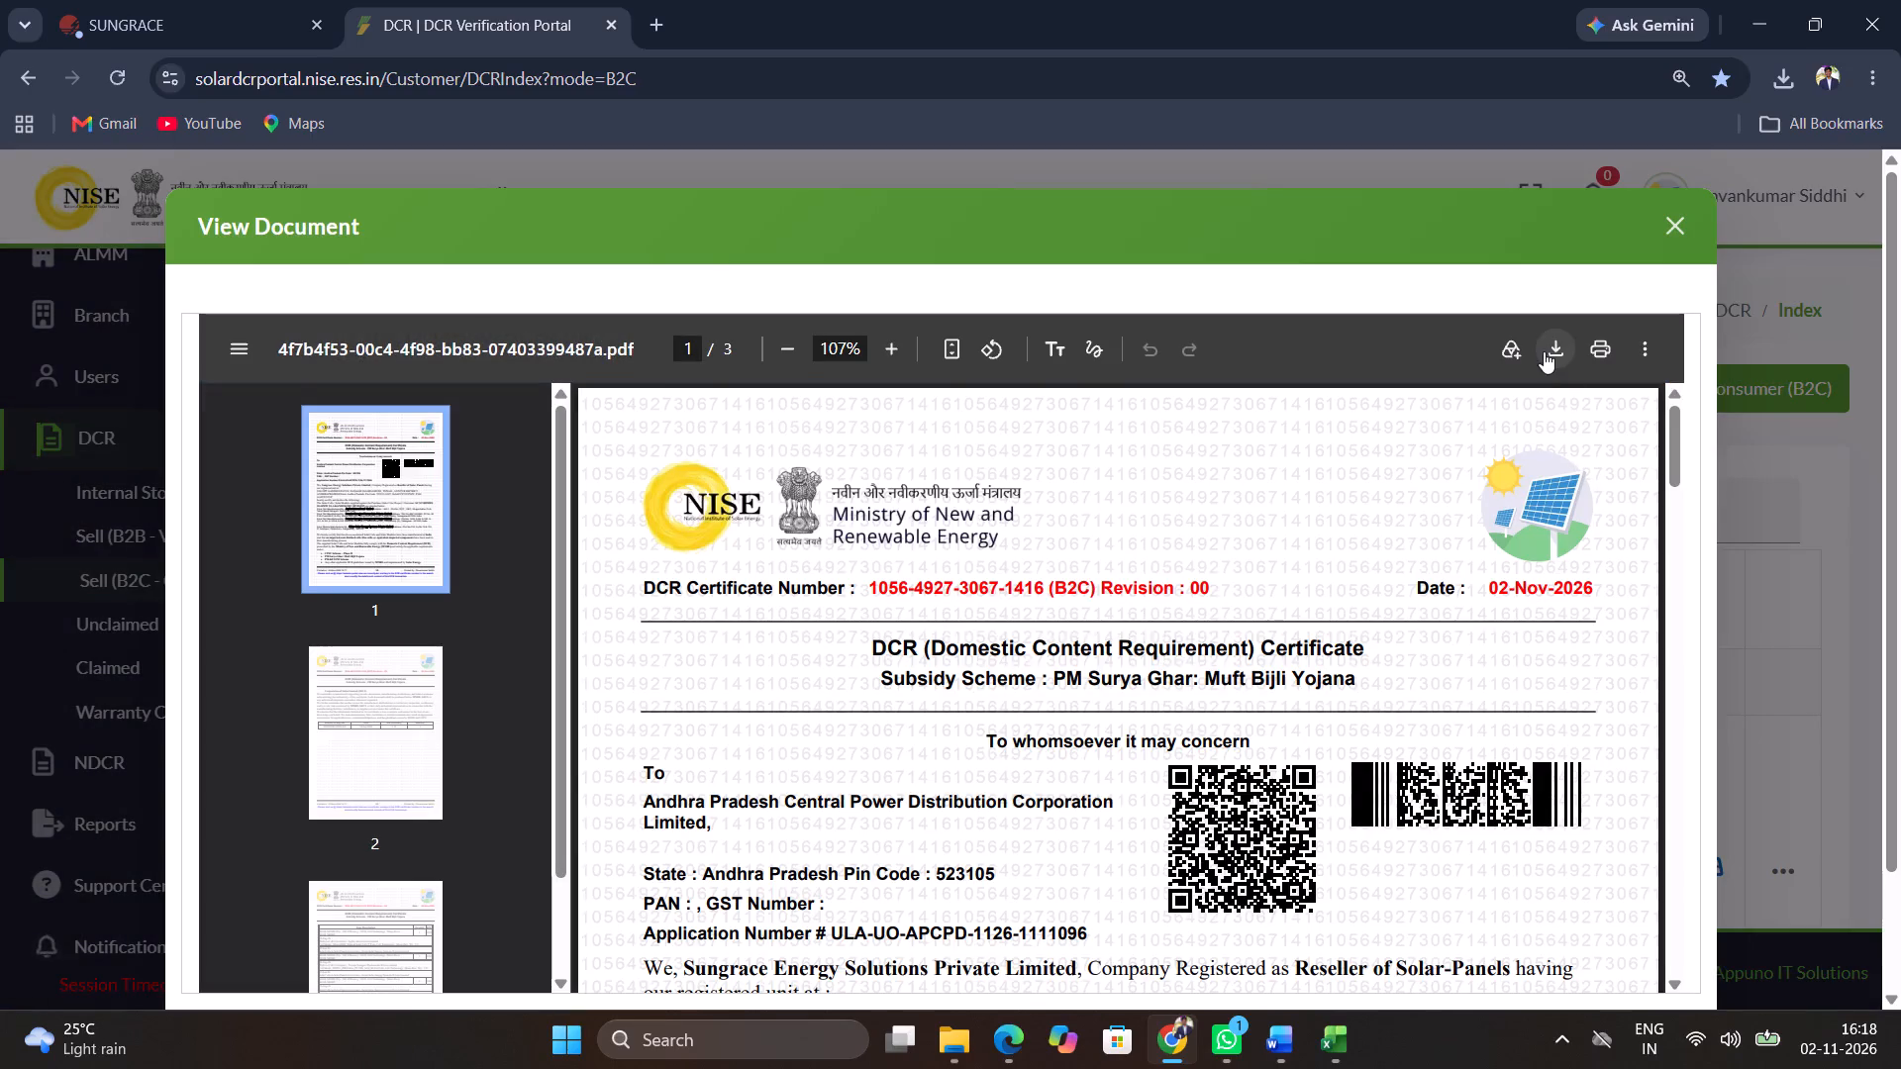
left_click(1544, 351)
key("ctrl+v")
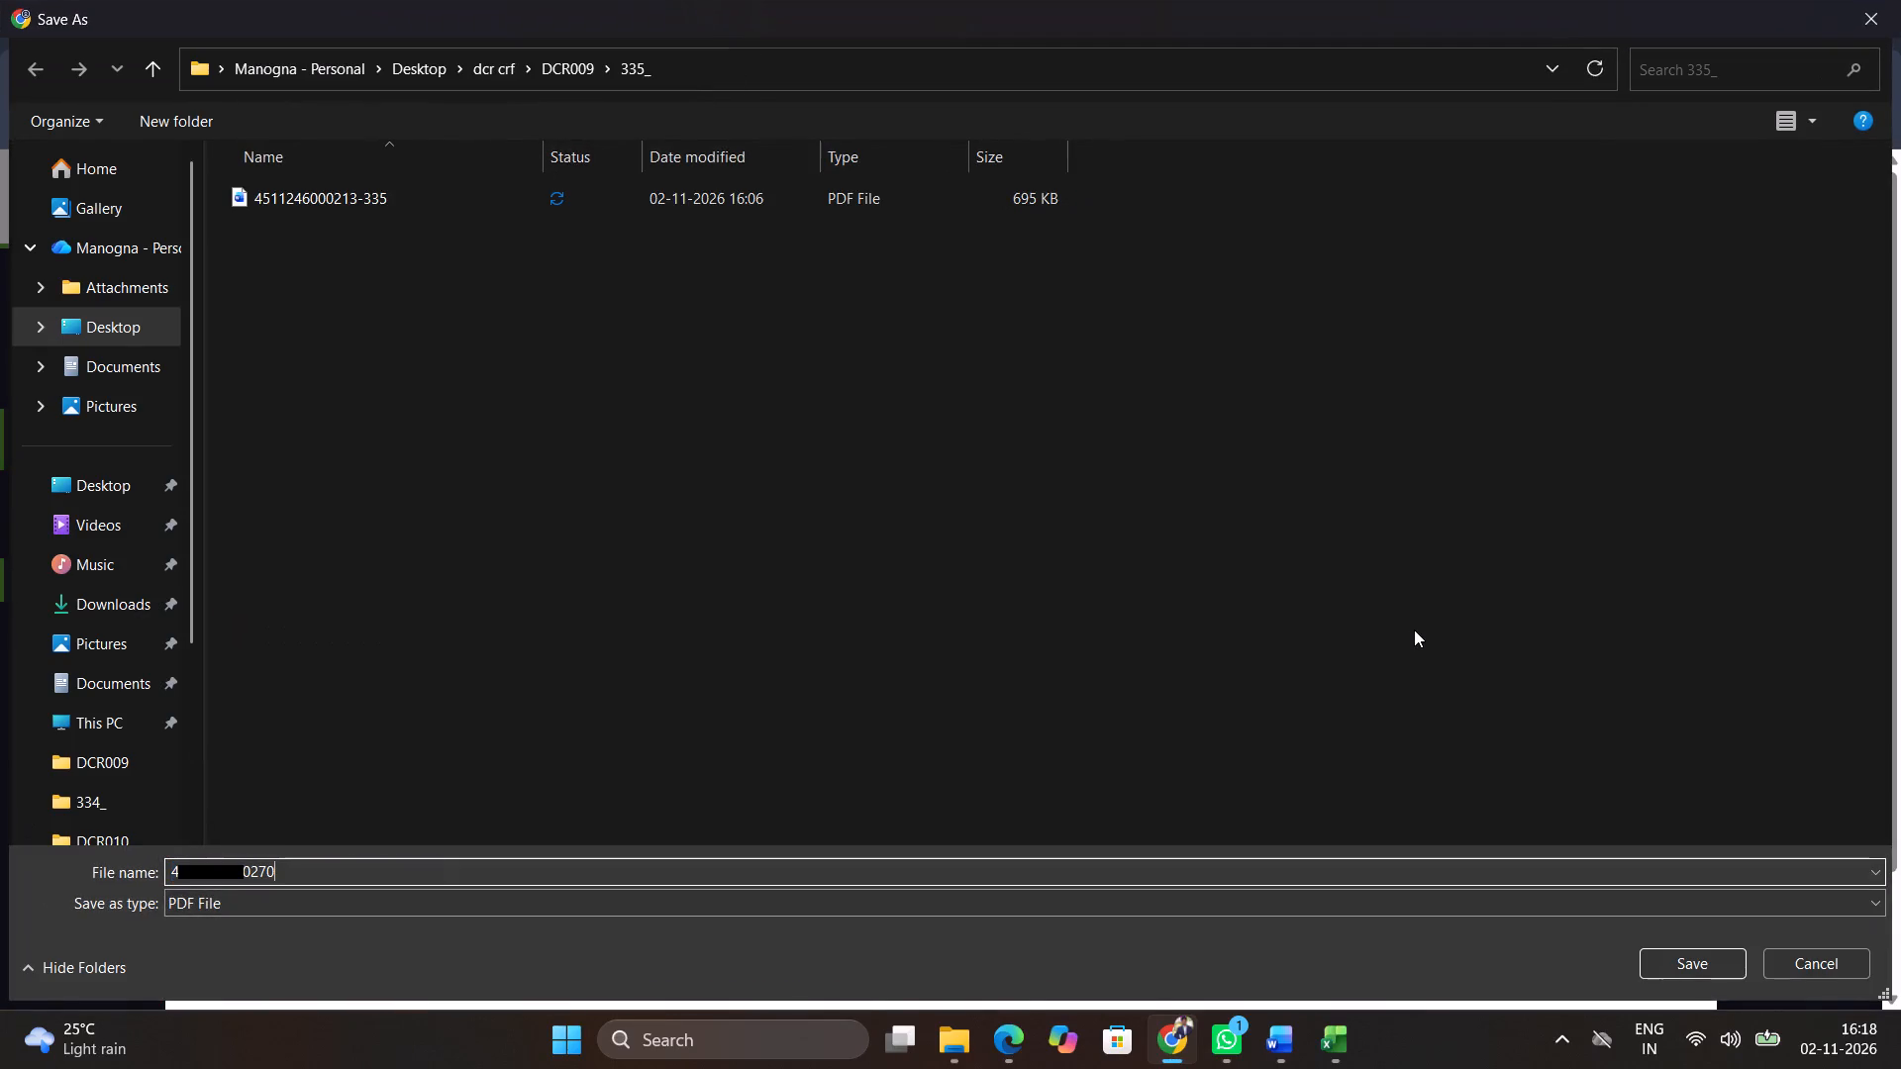
type("-332")
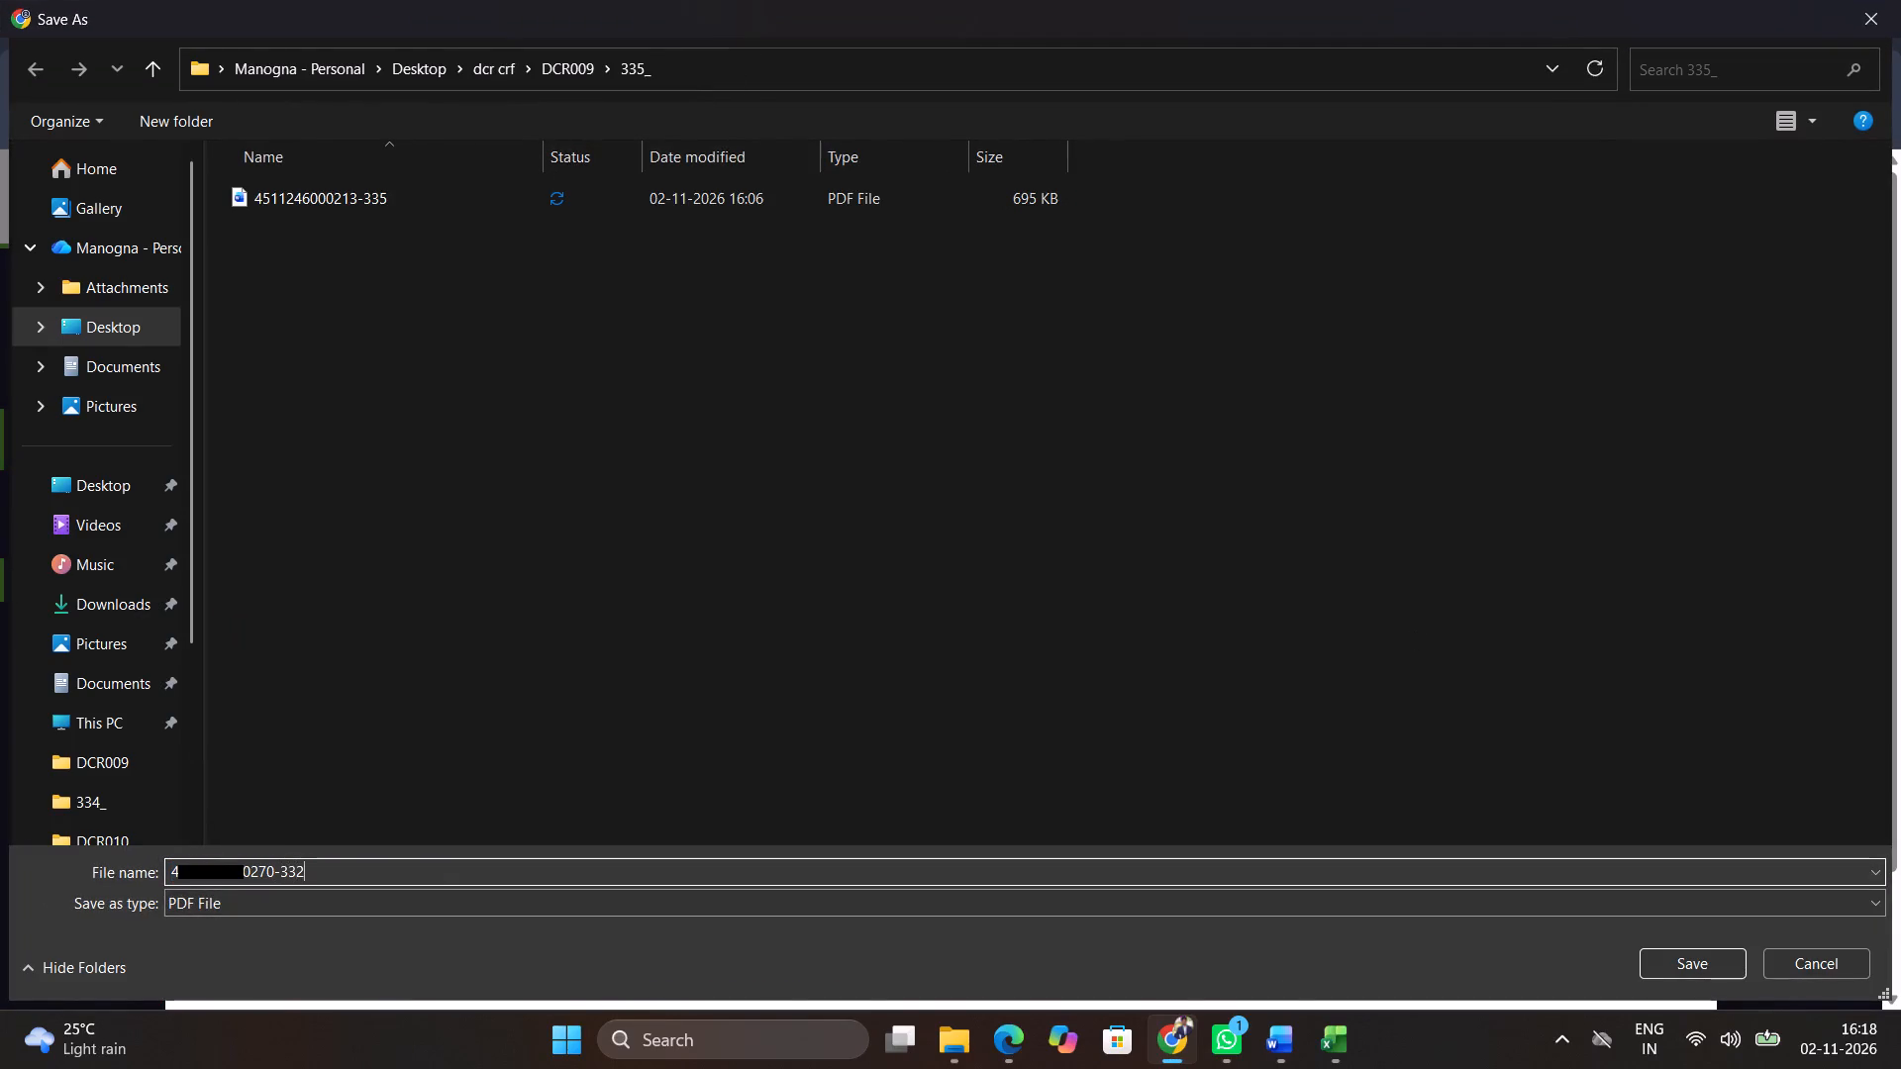
left_click(573, 78)
left_click_drag(1876, 181, 299, 1)
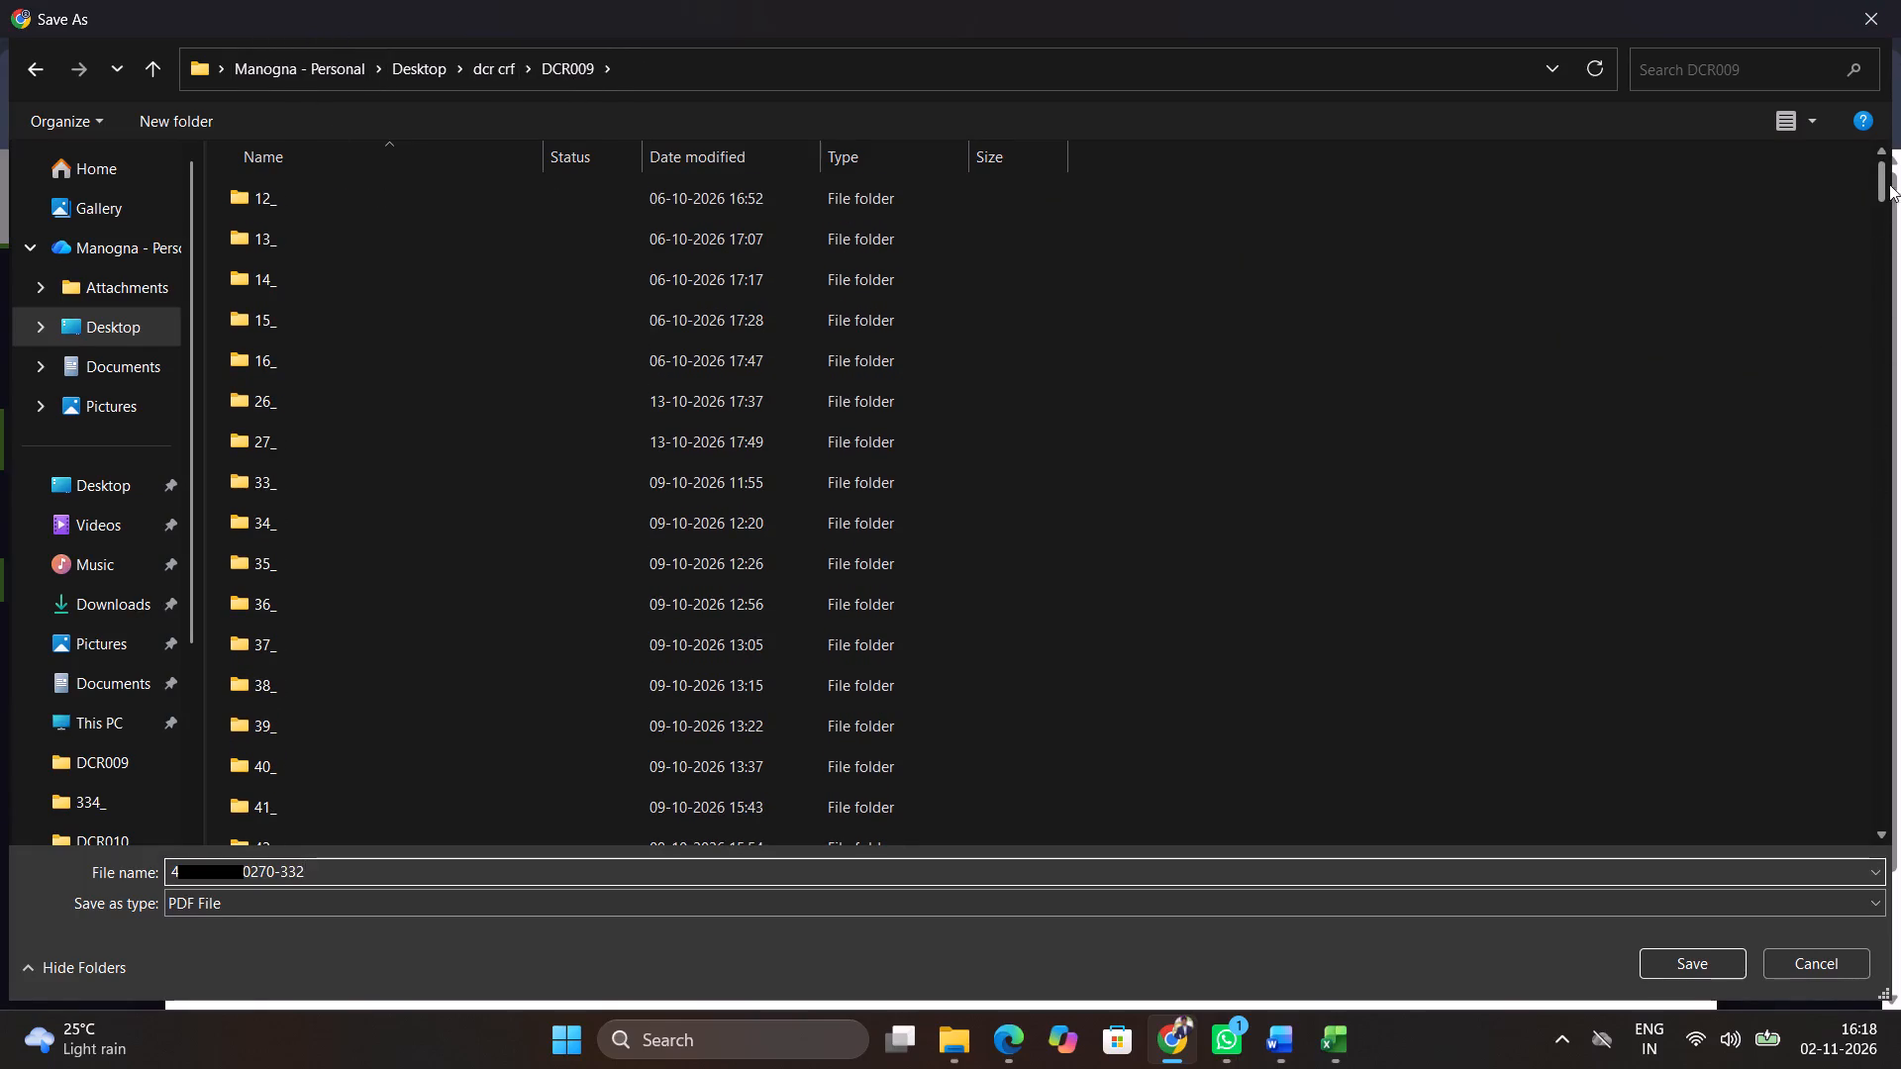
left_click_drag(1886, 184, 1881, 735)
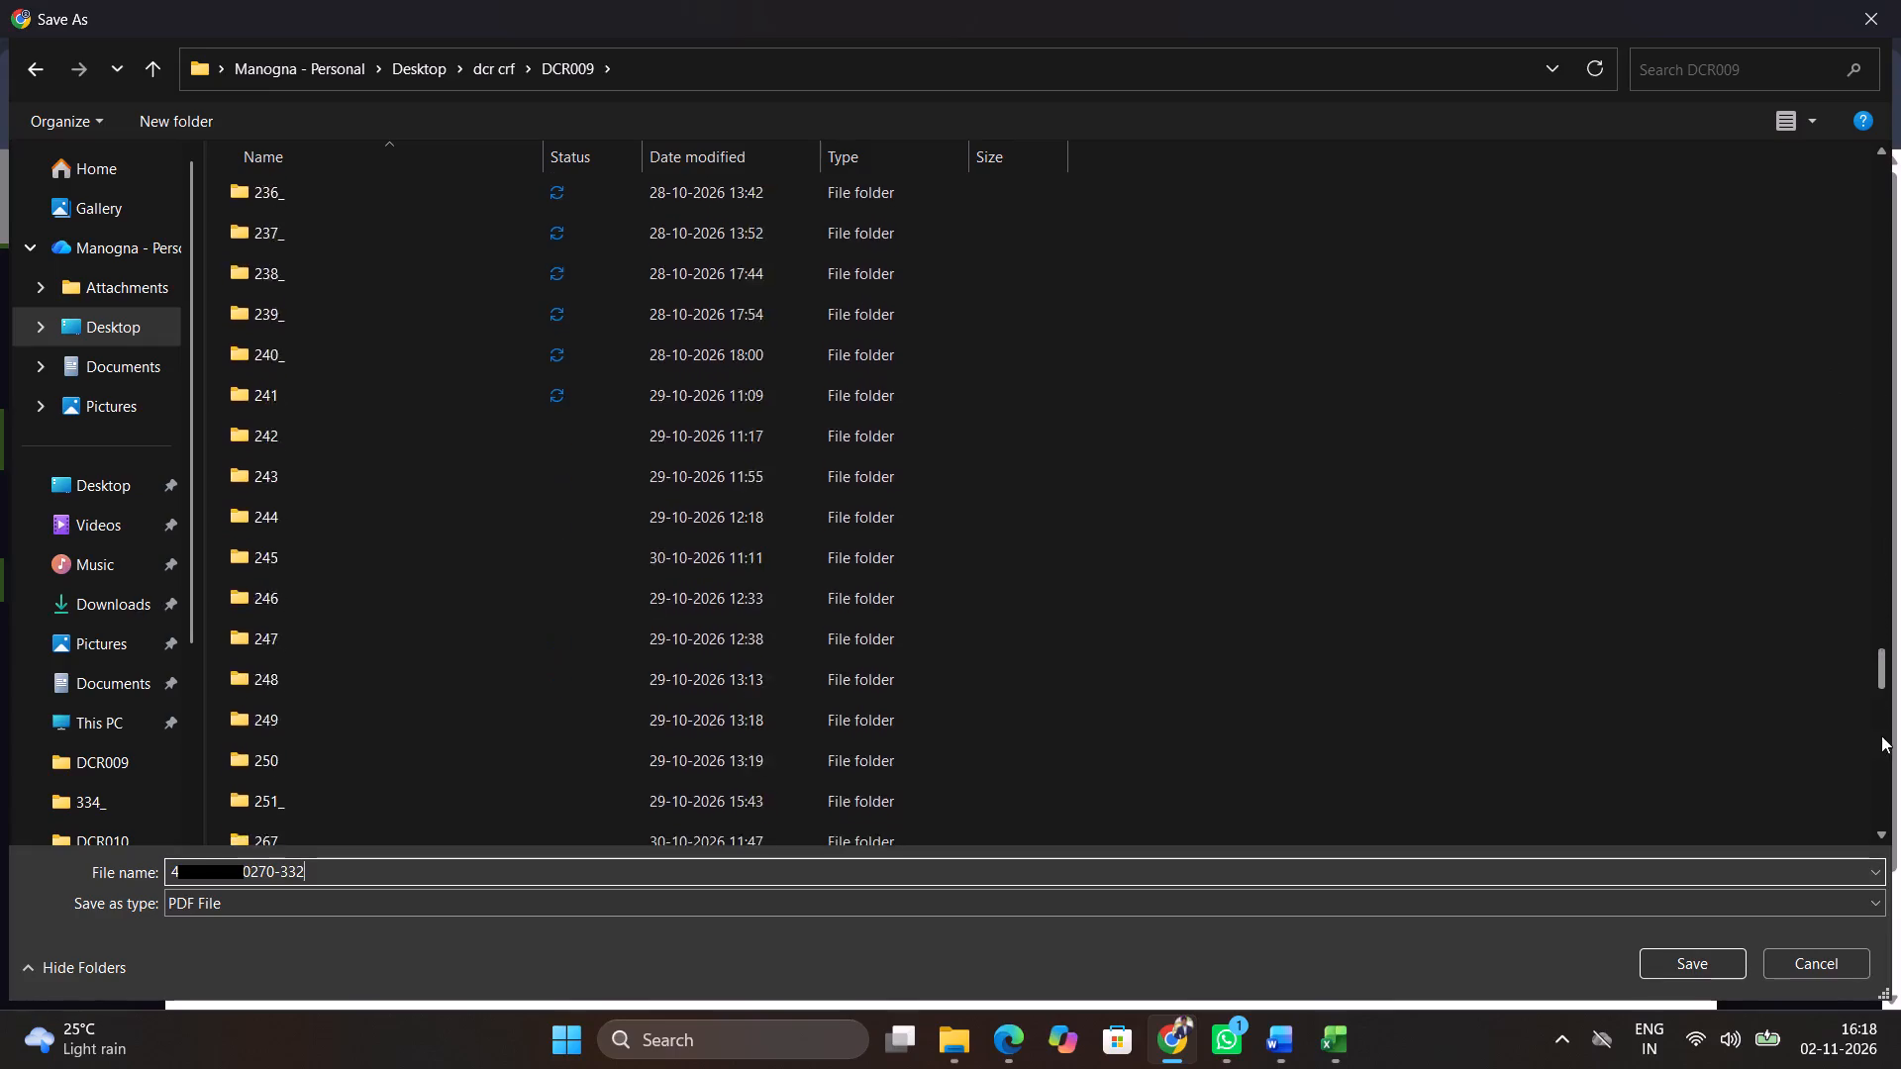
left_click_drag(1881, 735, 1895, 836)
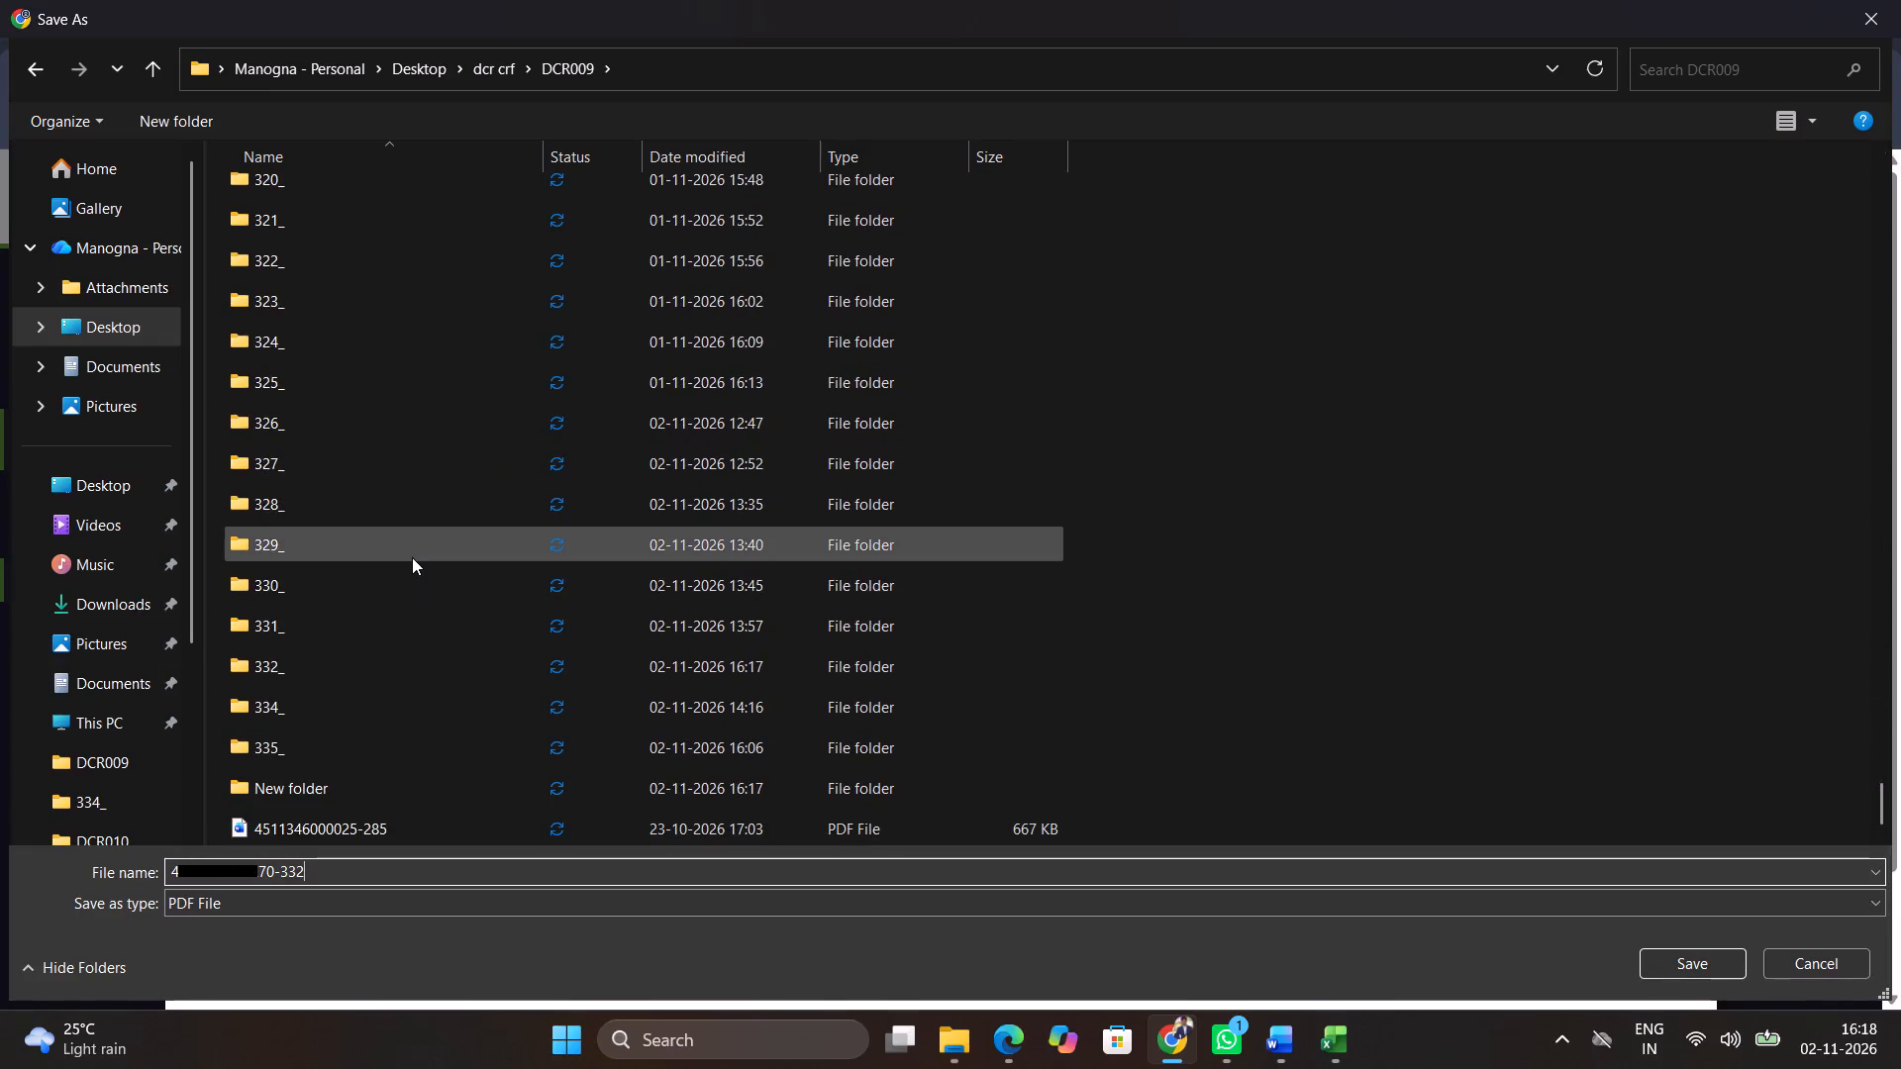
double_click(303, 661)
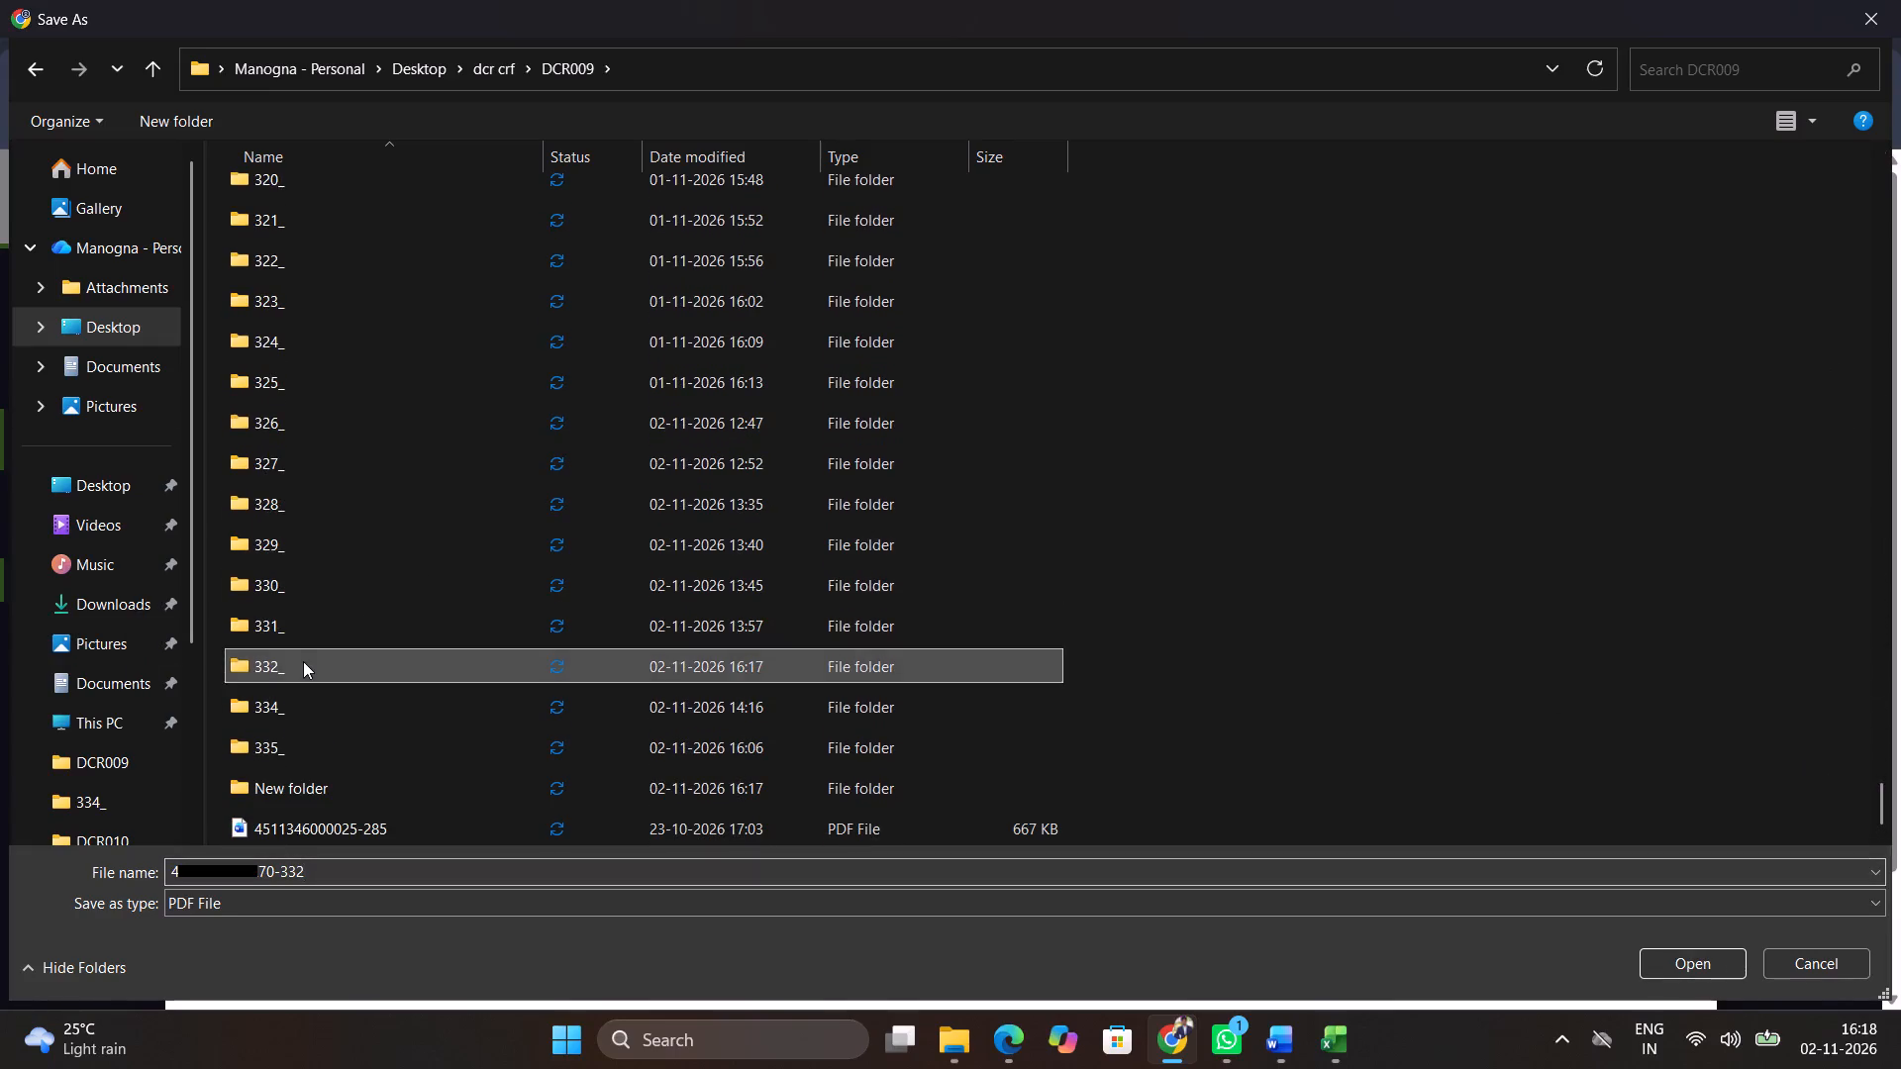
left_click(1723, 971)
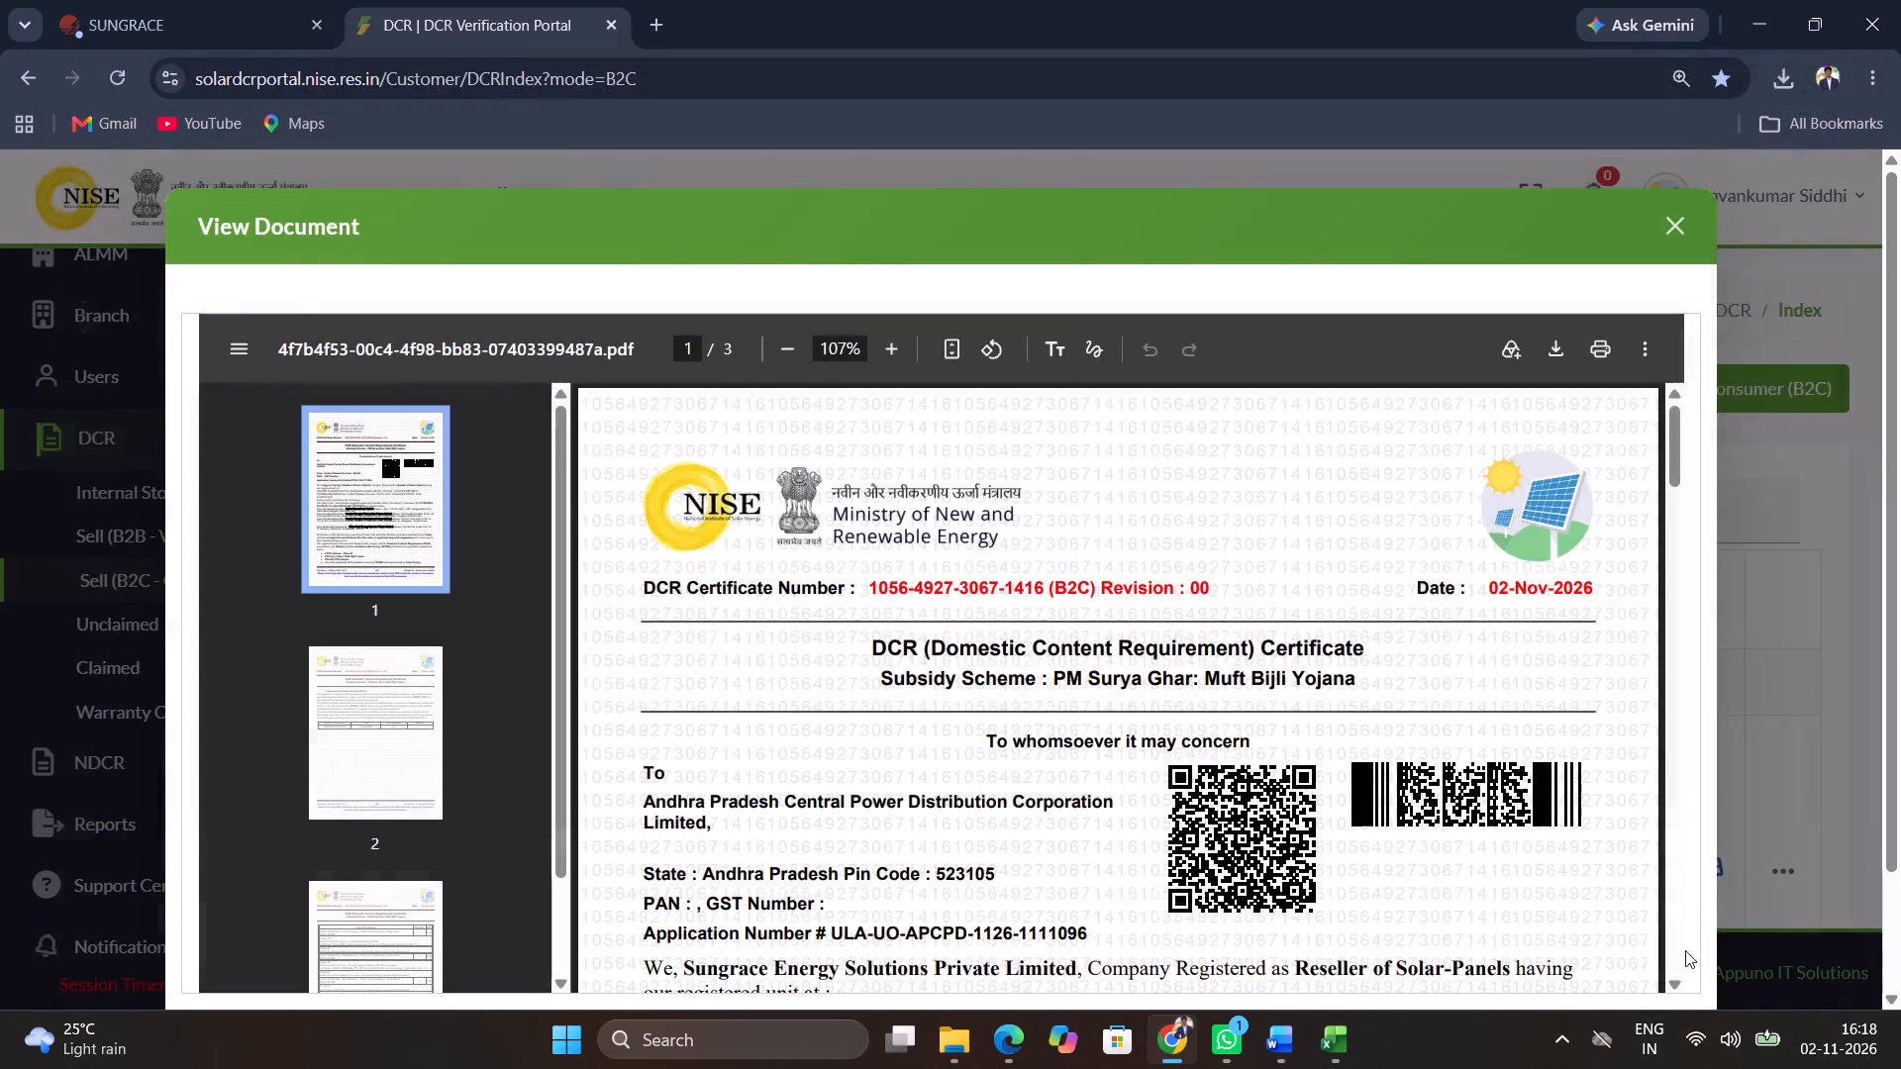
Return to the consumer's SUNGRACE installation, close the copied details, and open its Project Stage update form at the DCR upload field.
left_click(118, 0)
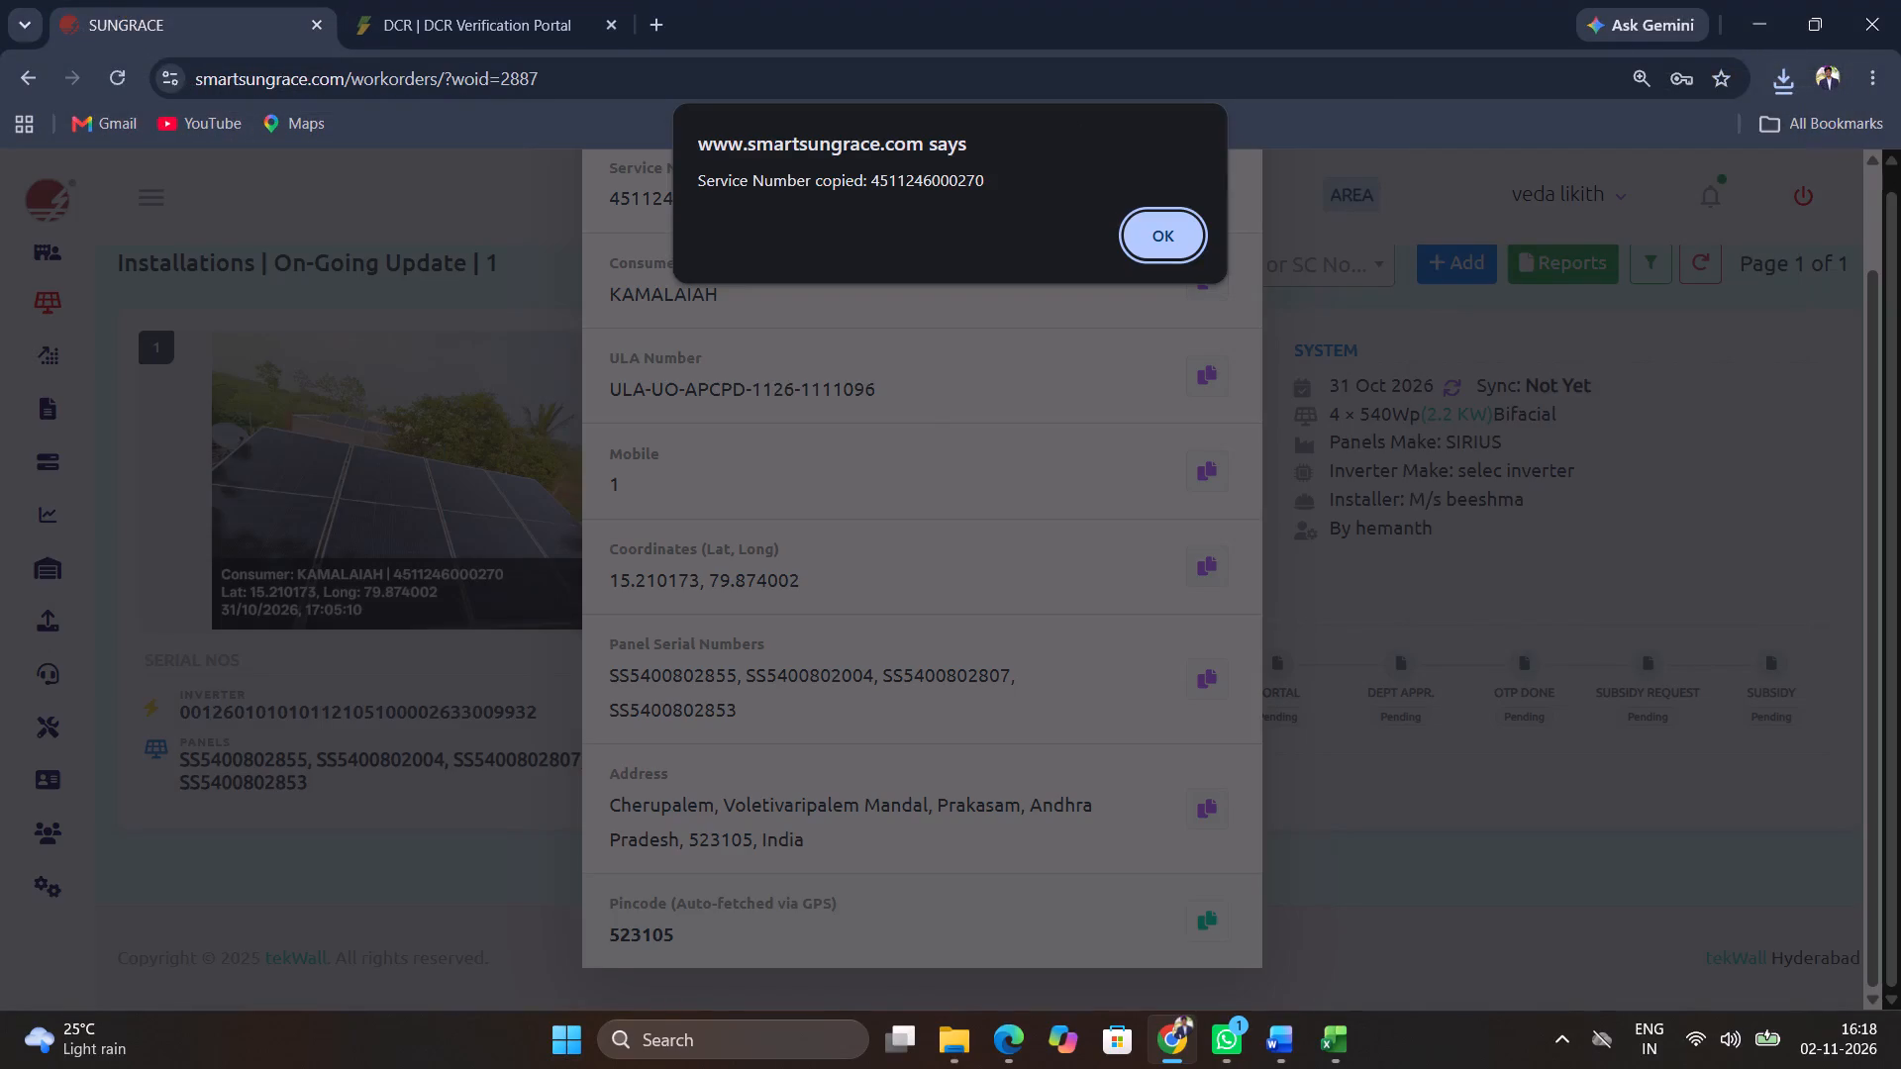
left_click(1174, 248)
left_click_drag(1388, 323, 1391, 339)
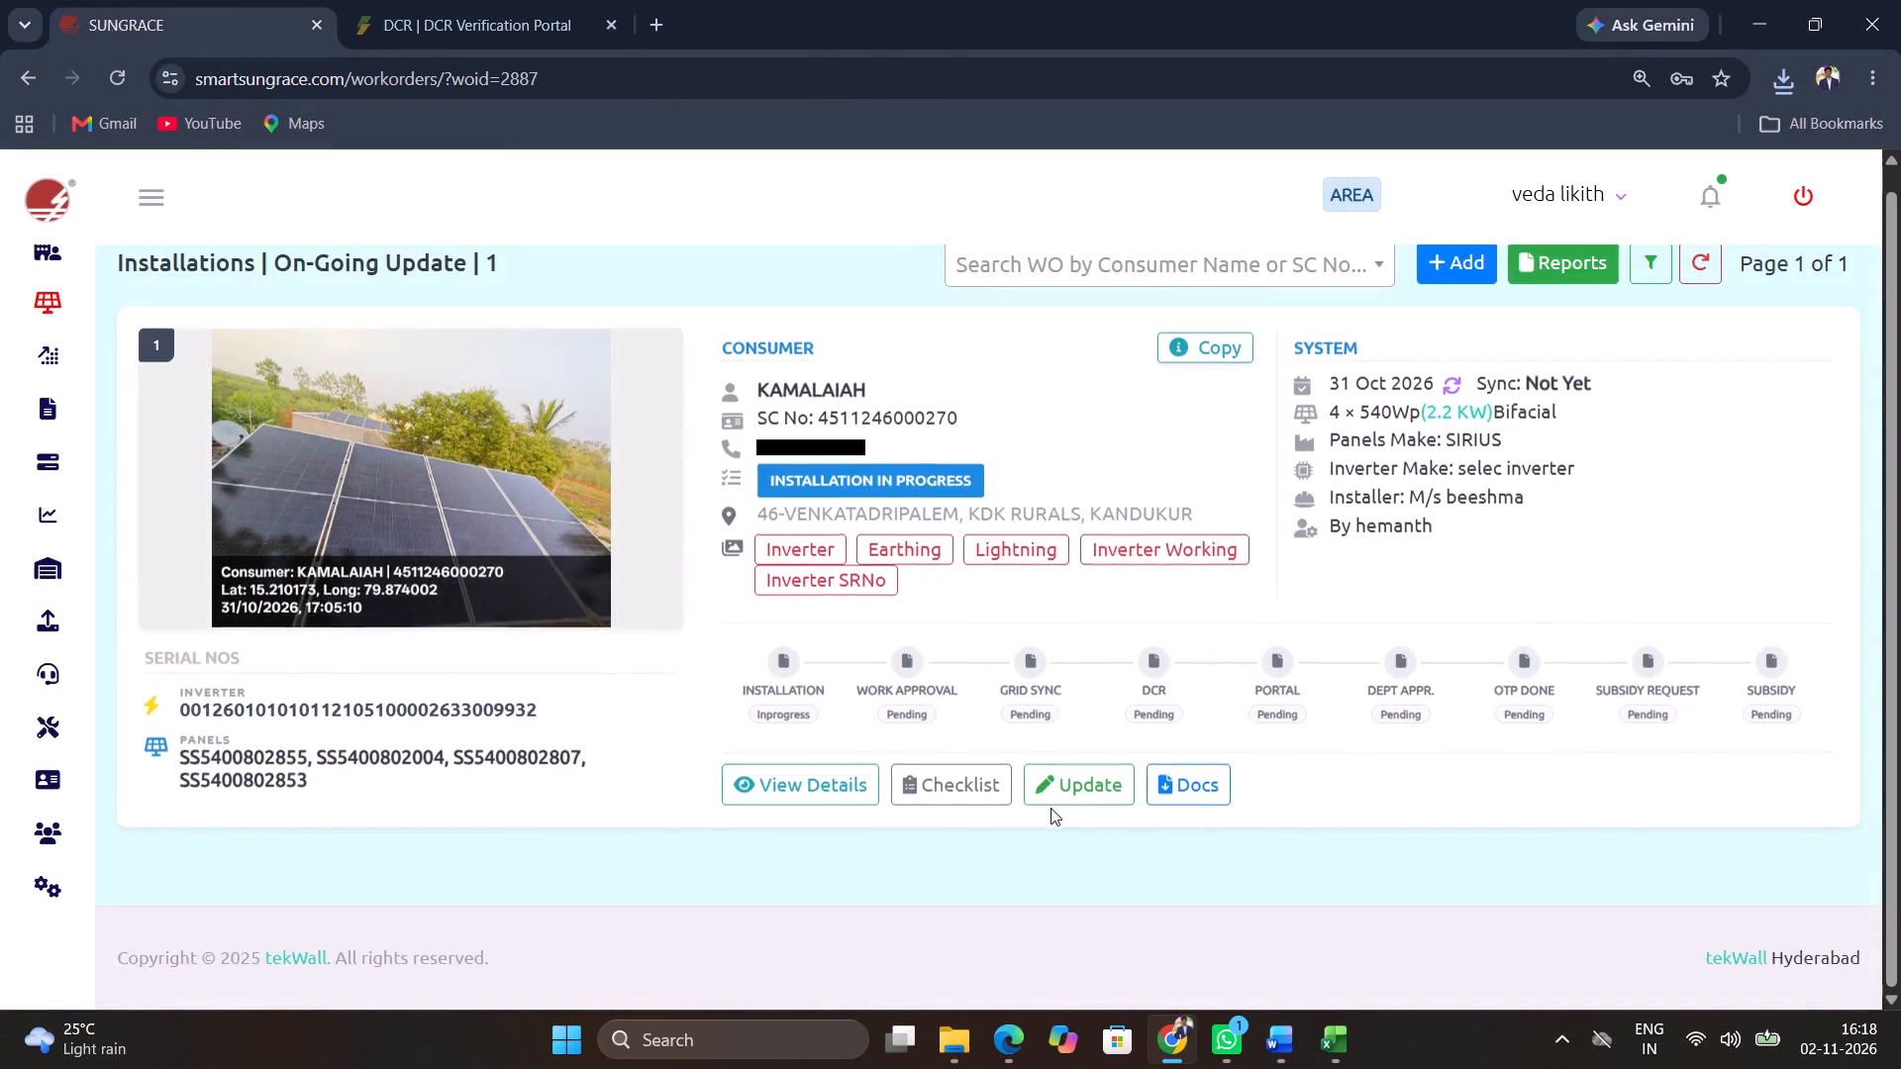
left_click(1051, 806)
left_click(1050, 803)
left_click(753, 683)
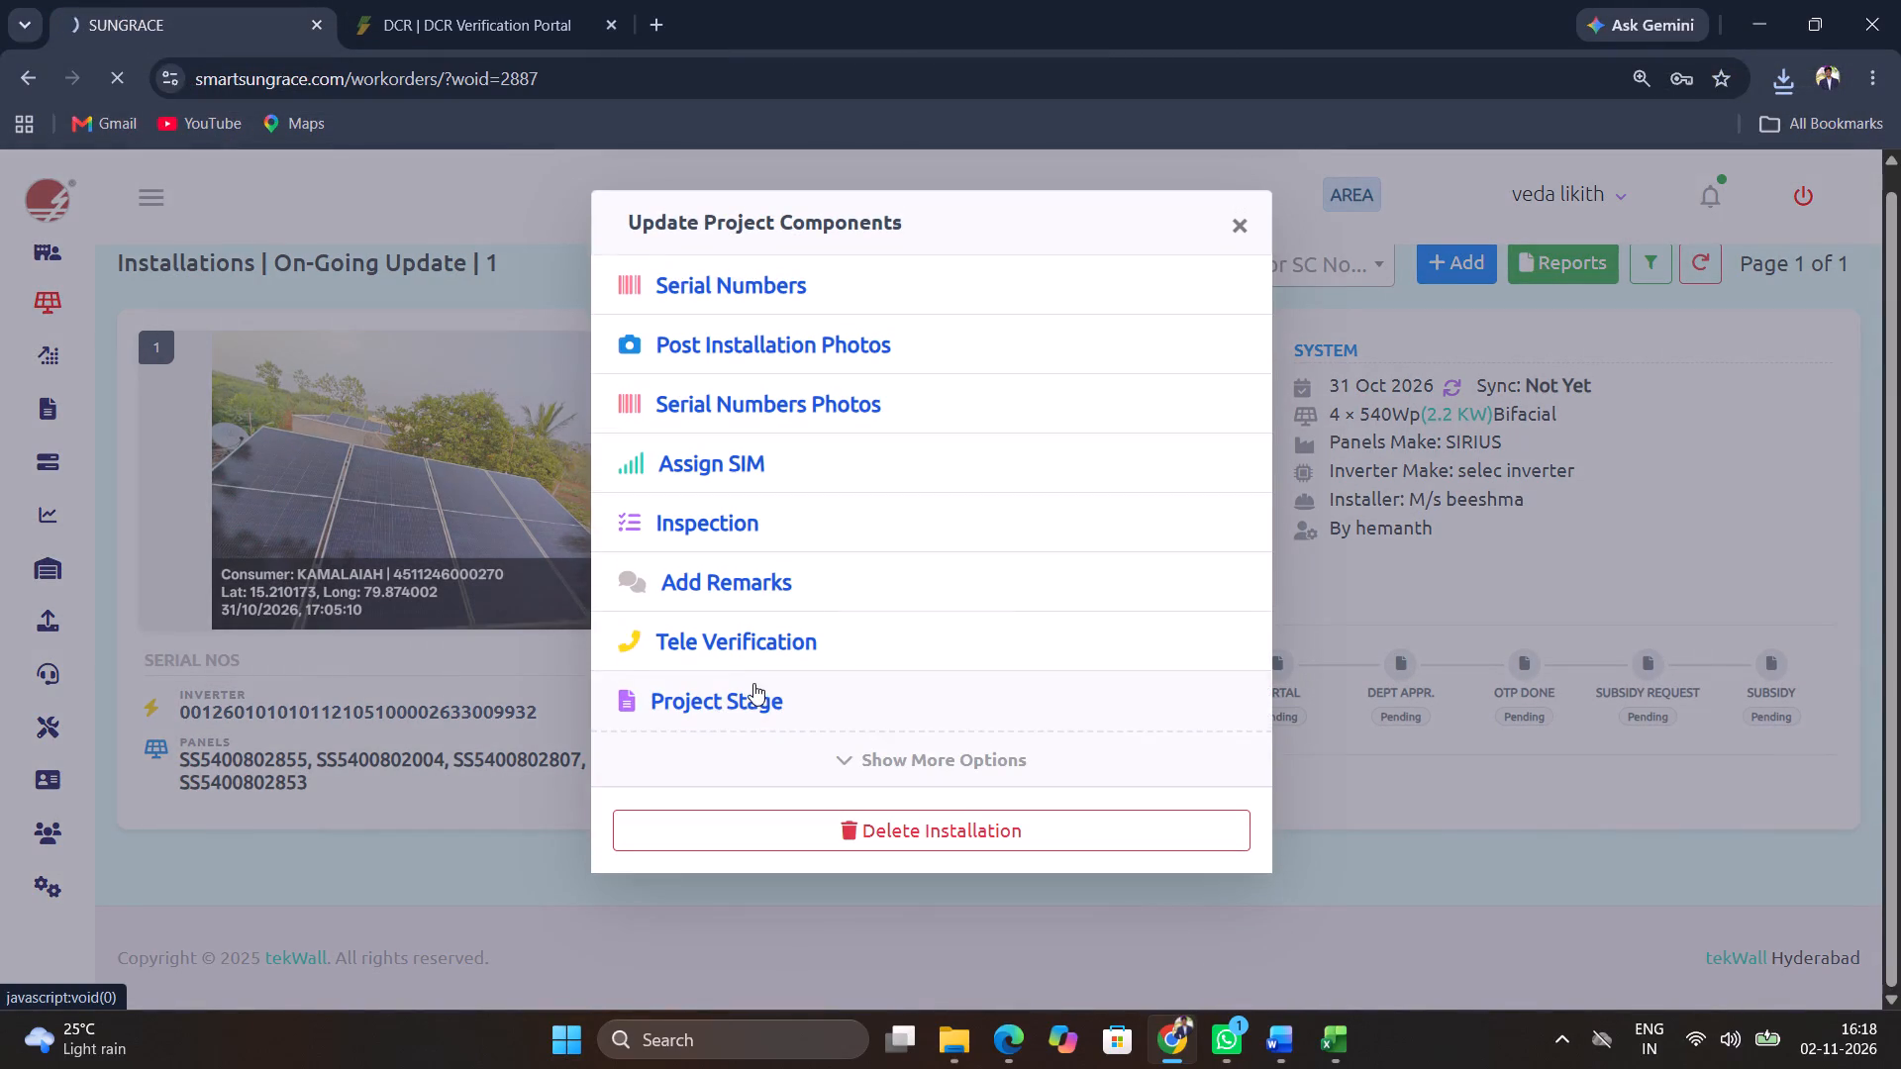
scroll(714, 638, "down", 4)
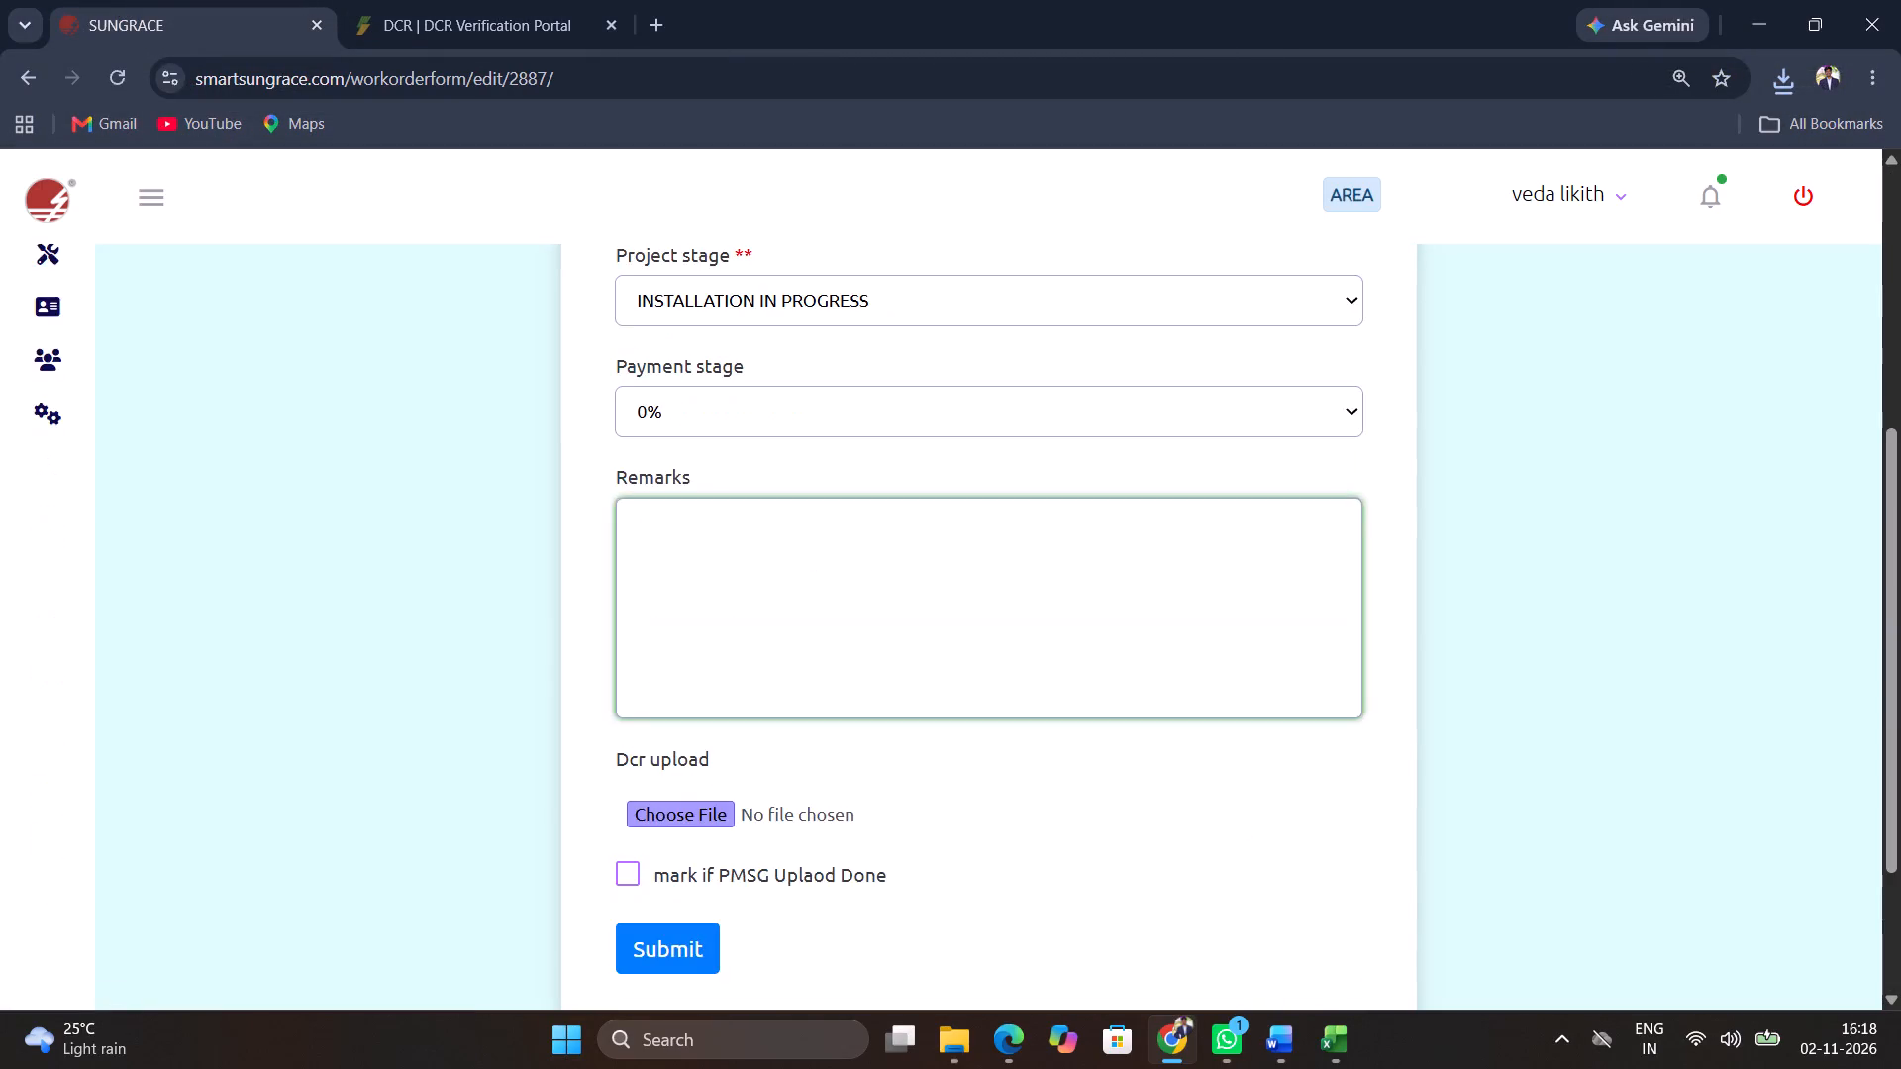
Attach the certificate PDF ending in -332 from DCR009 folder 332_ as the DCR upload and submit the form.
left_click(692, 806)
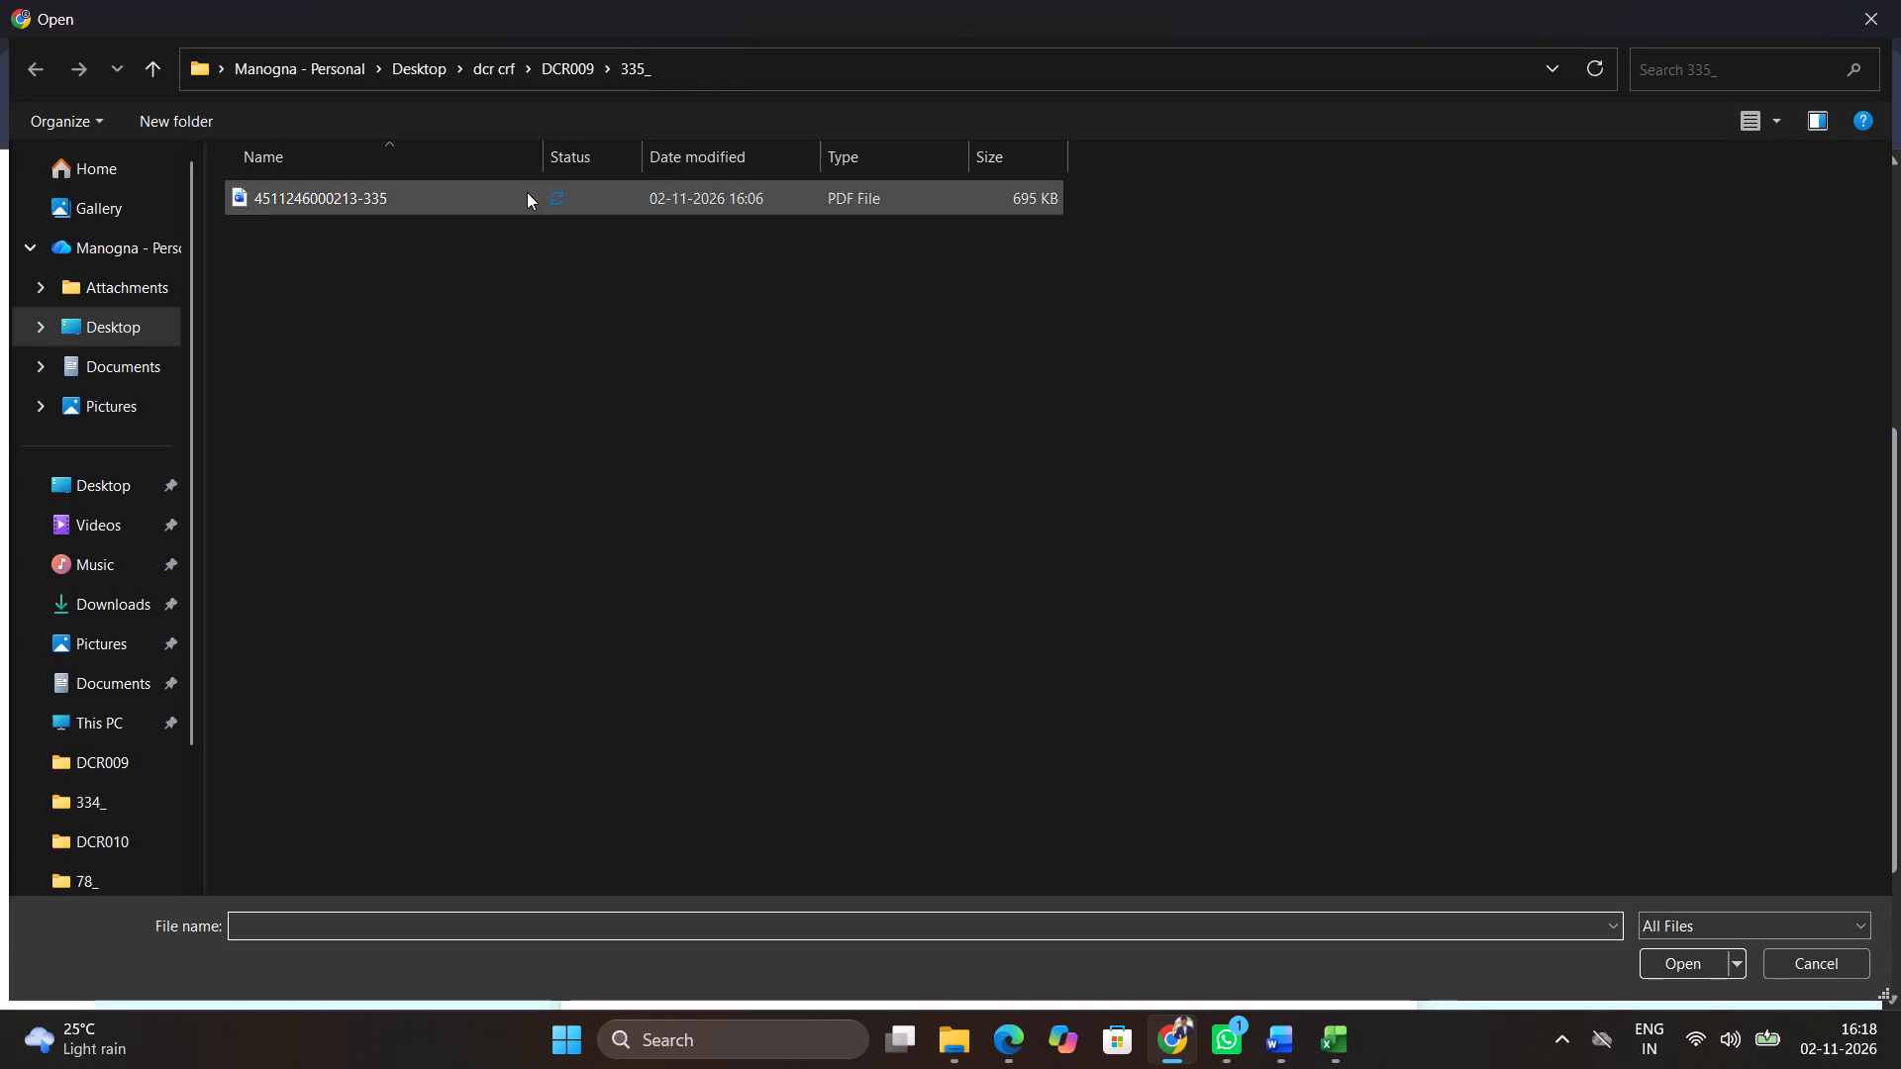
double_click(553, 58)
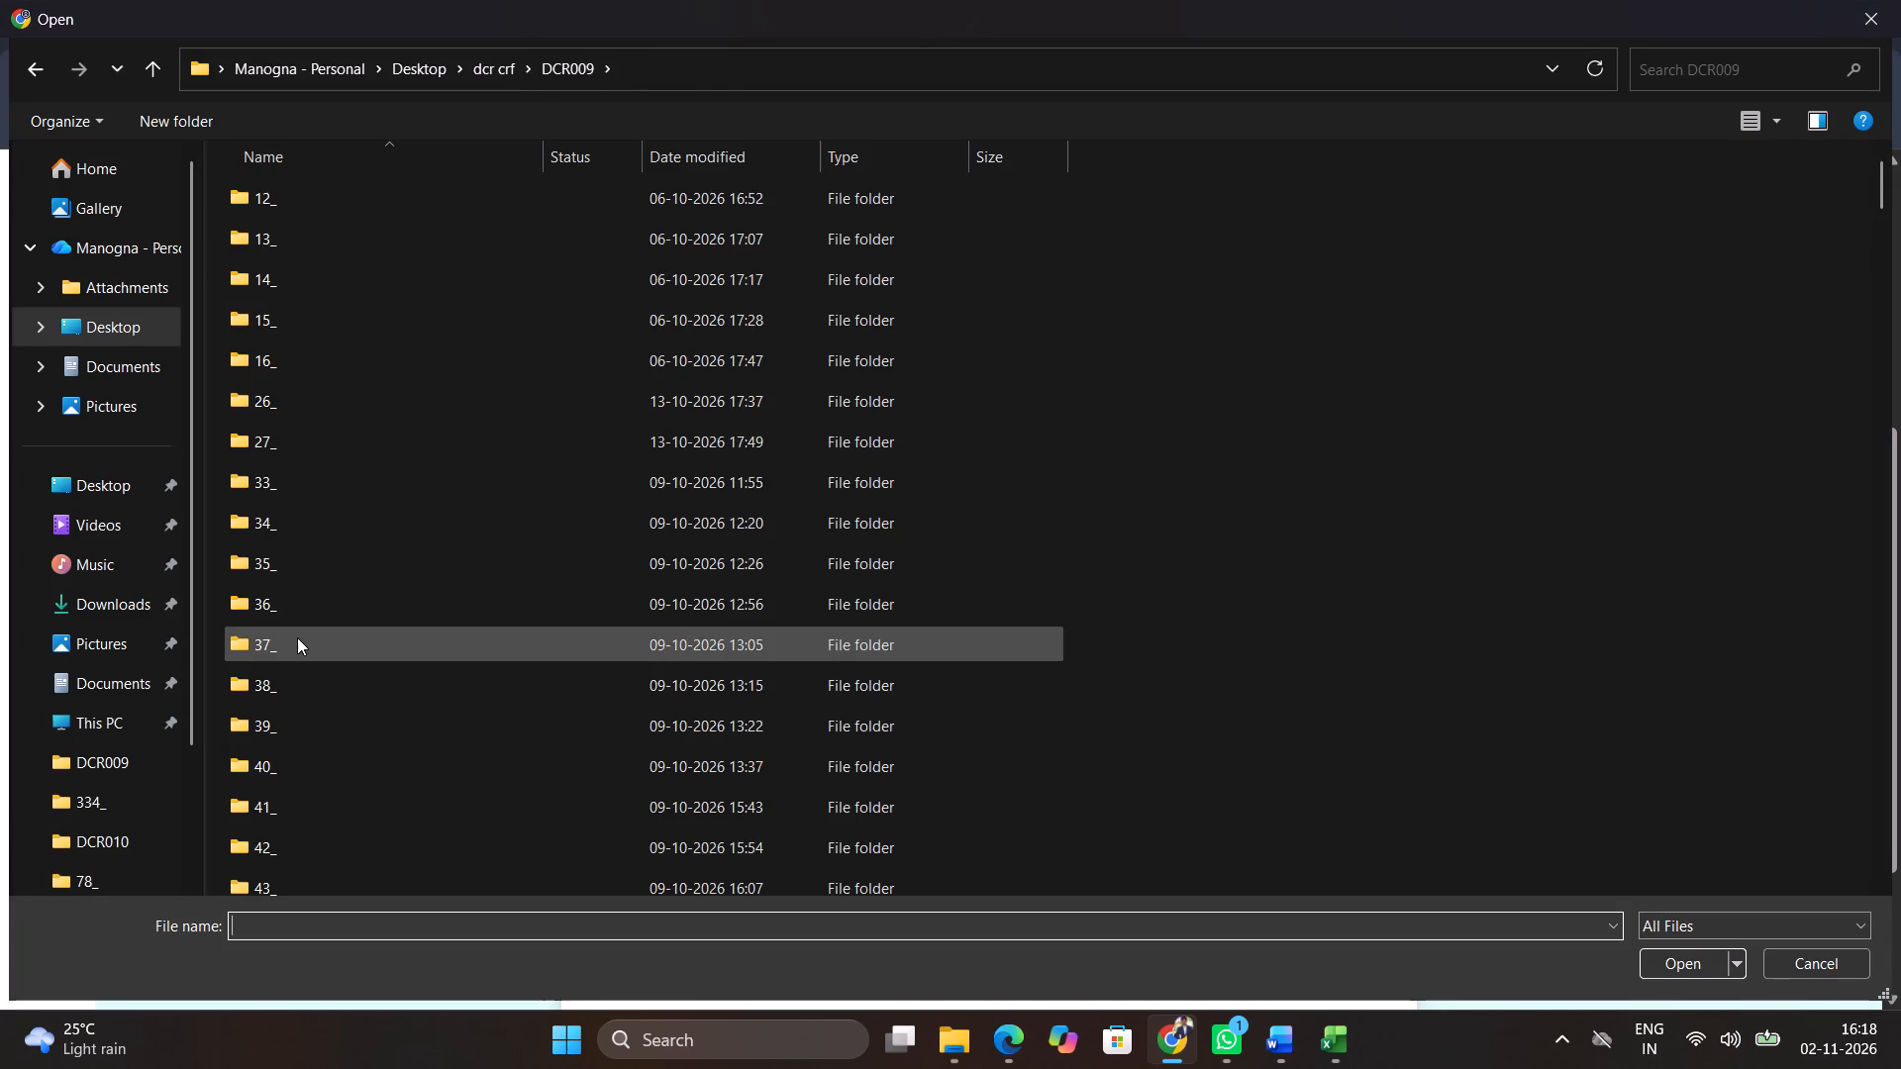
scroll(297, 637, "down", 18)
scroll(294, 625, "down", 10)
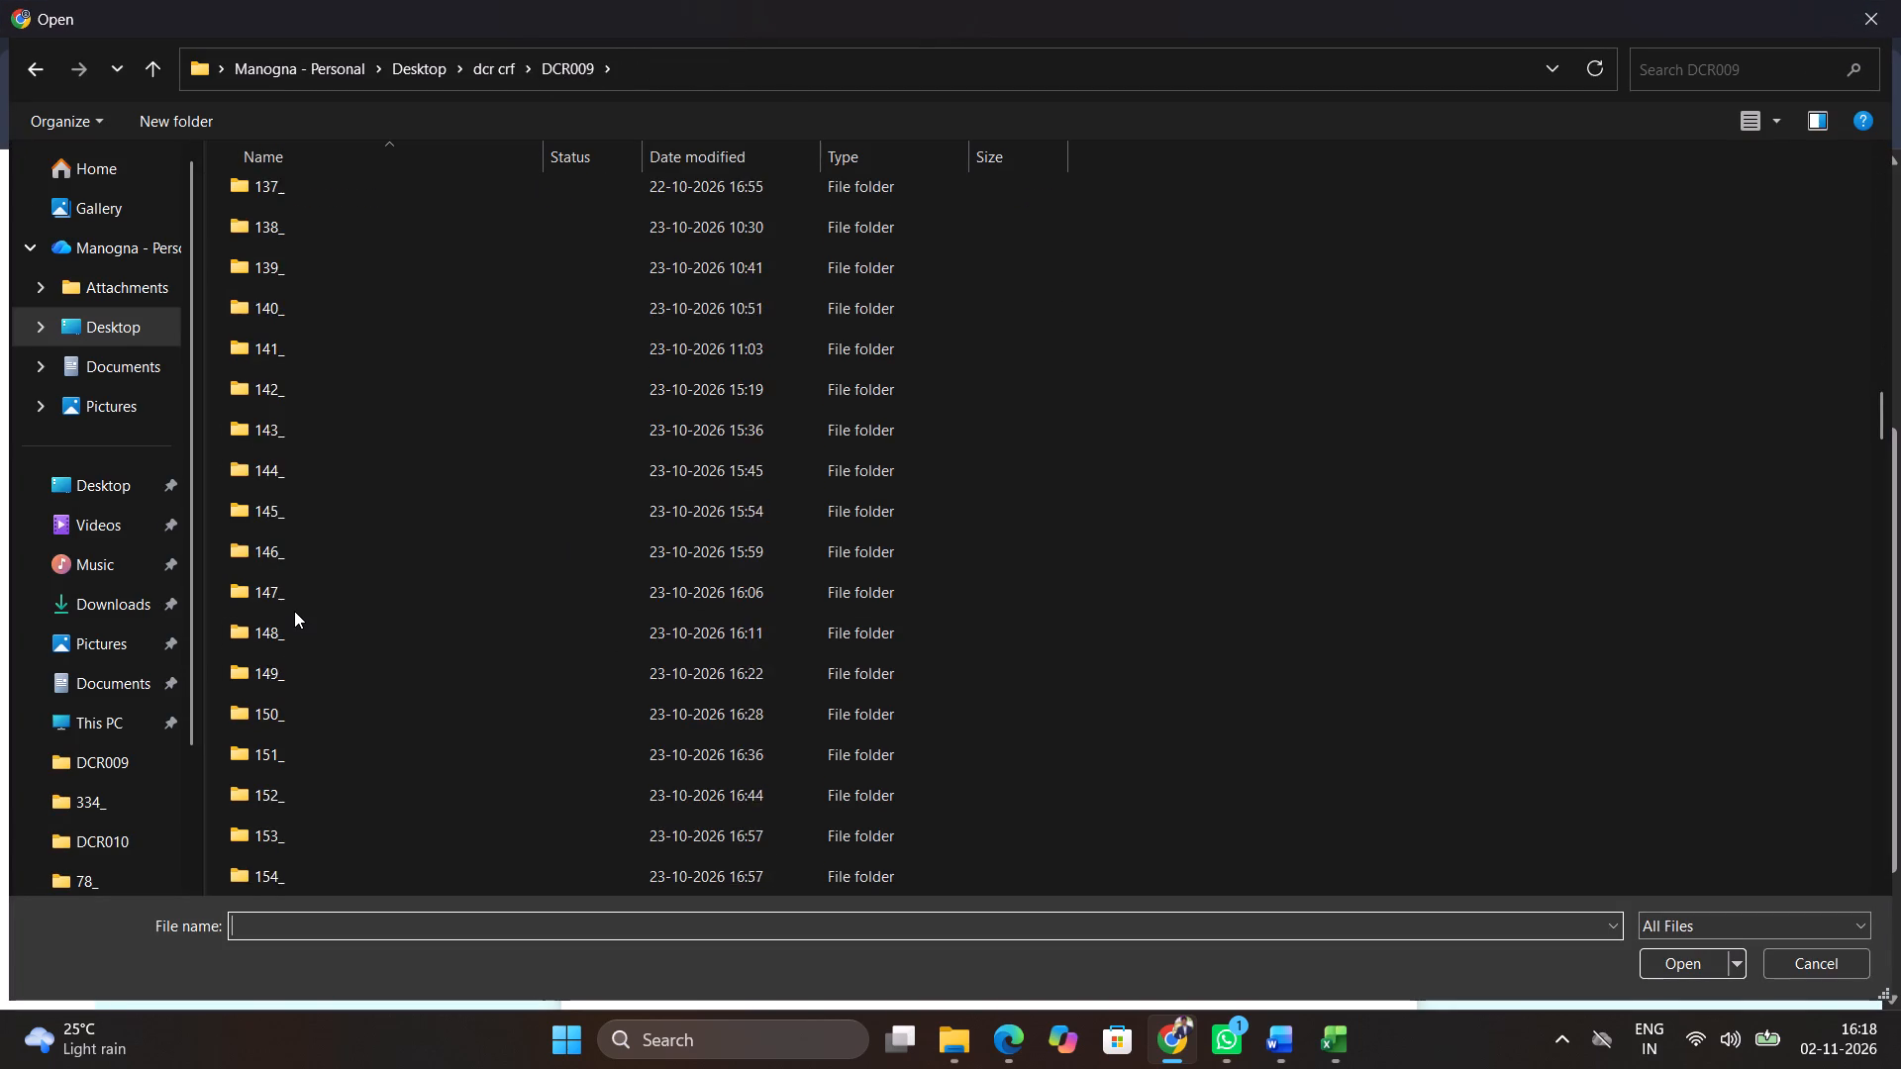
scroll(294, 611, "down", 20)
scroll(294, 611, "down", 15)
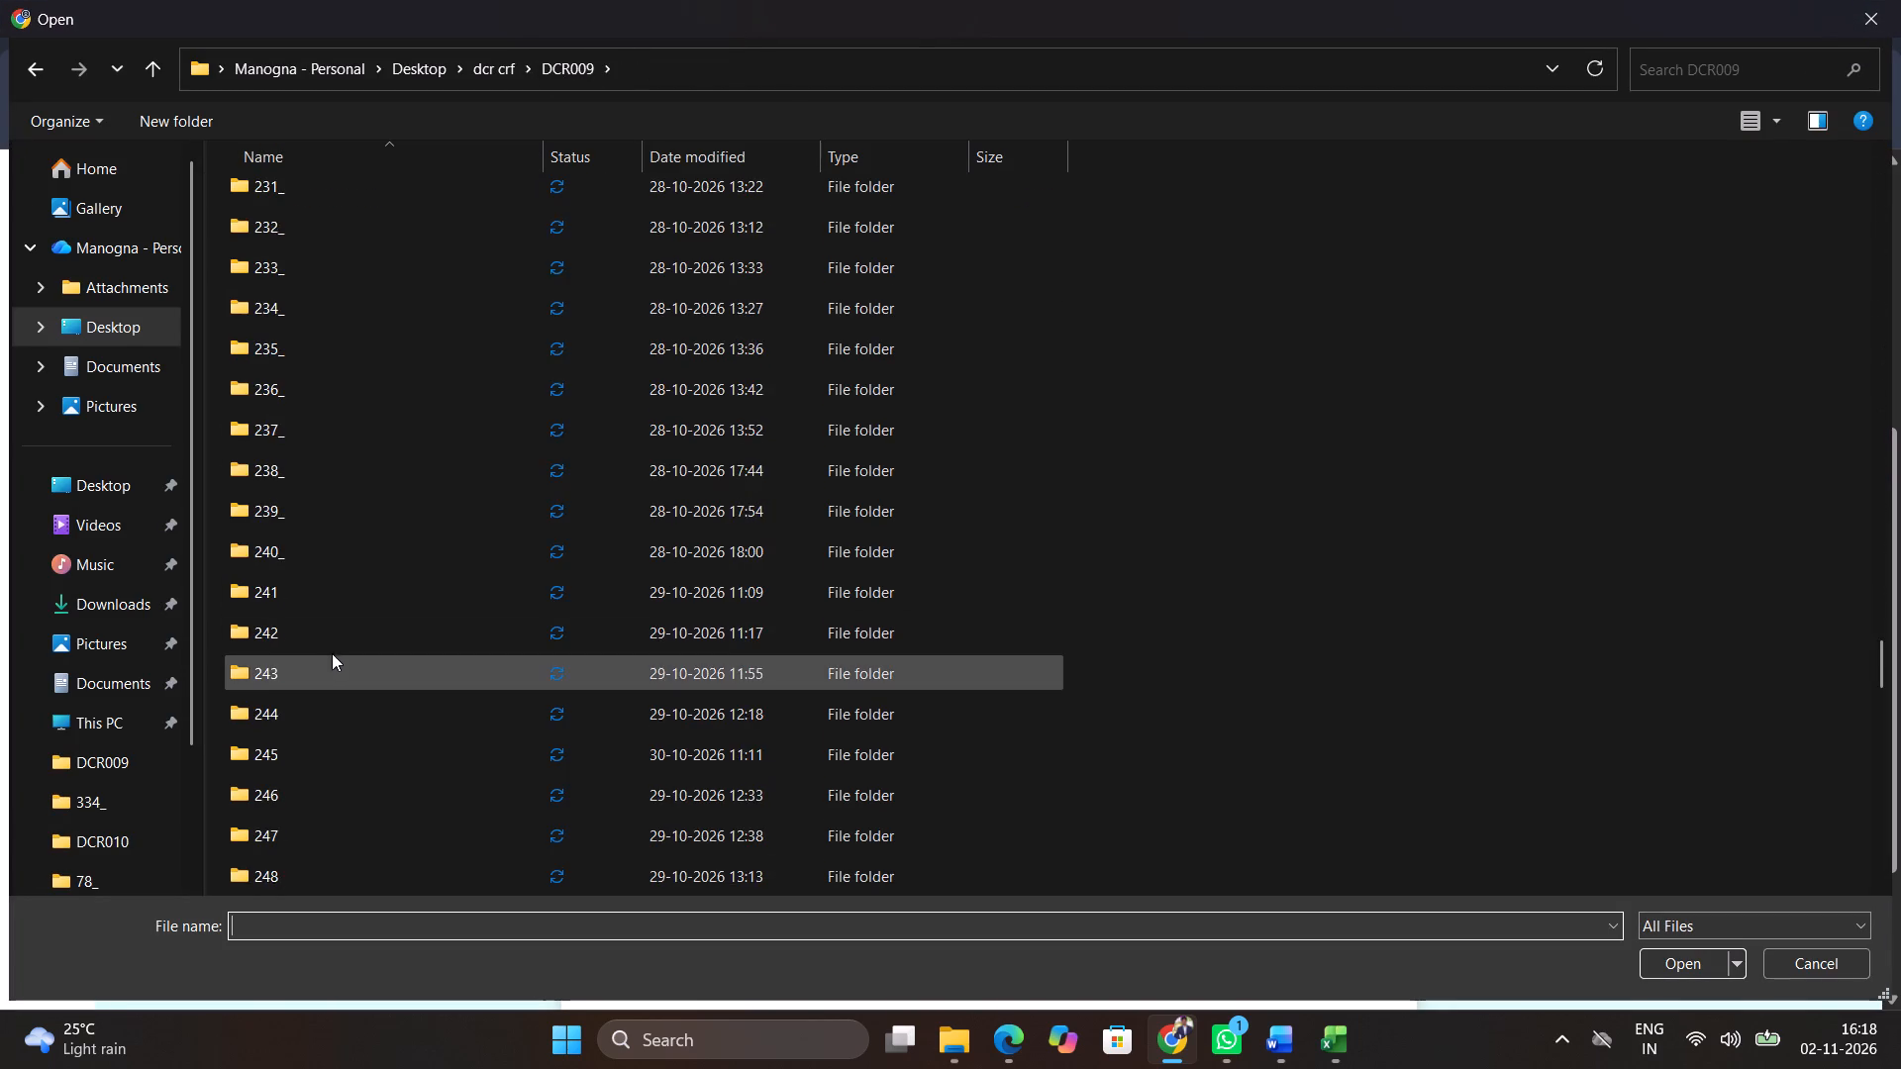
scroll(332, 653, "down", 9)
scroll(336, 651, "down", 12)
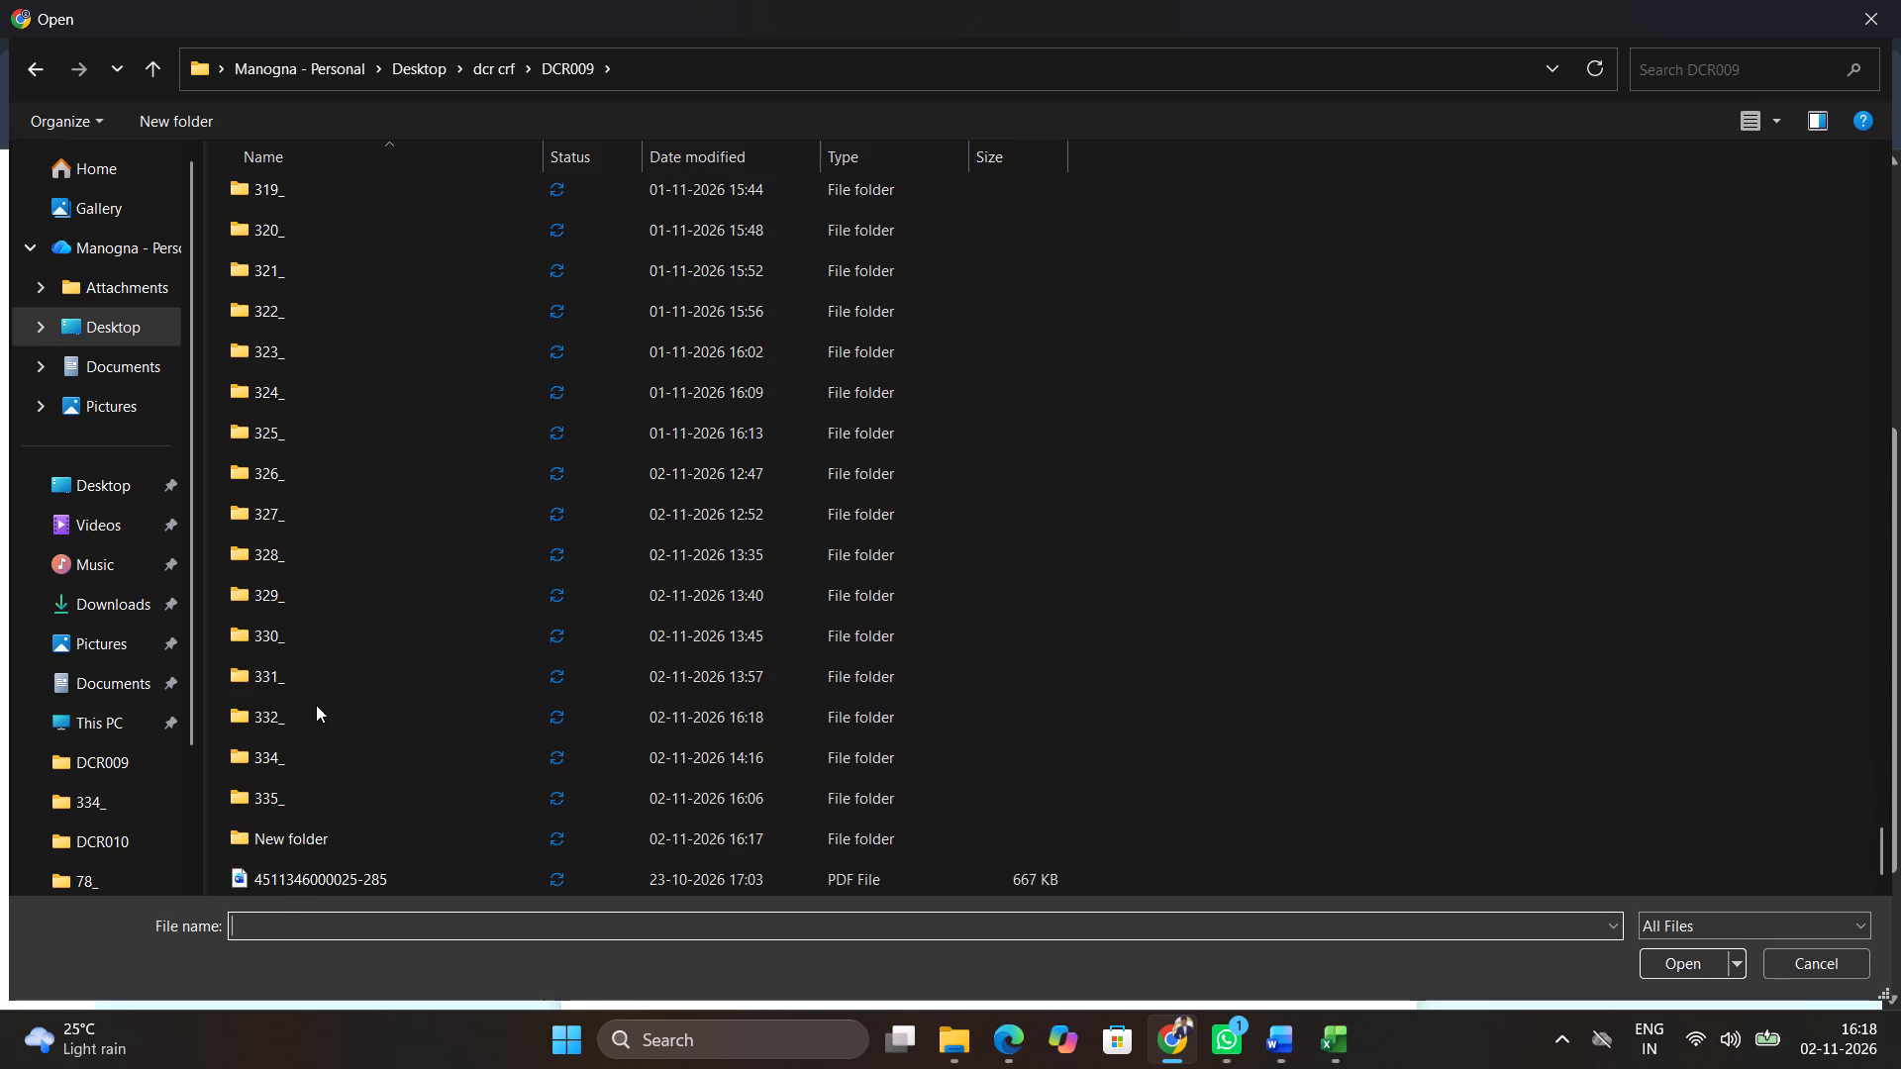
double_click(317, 716)
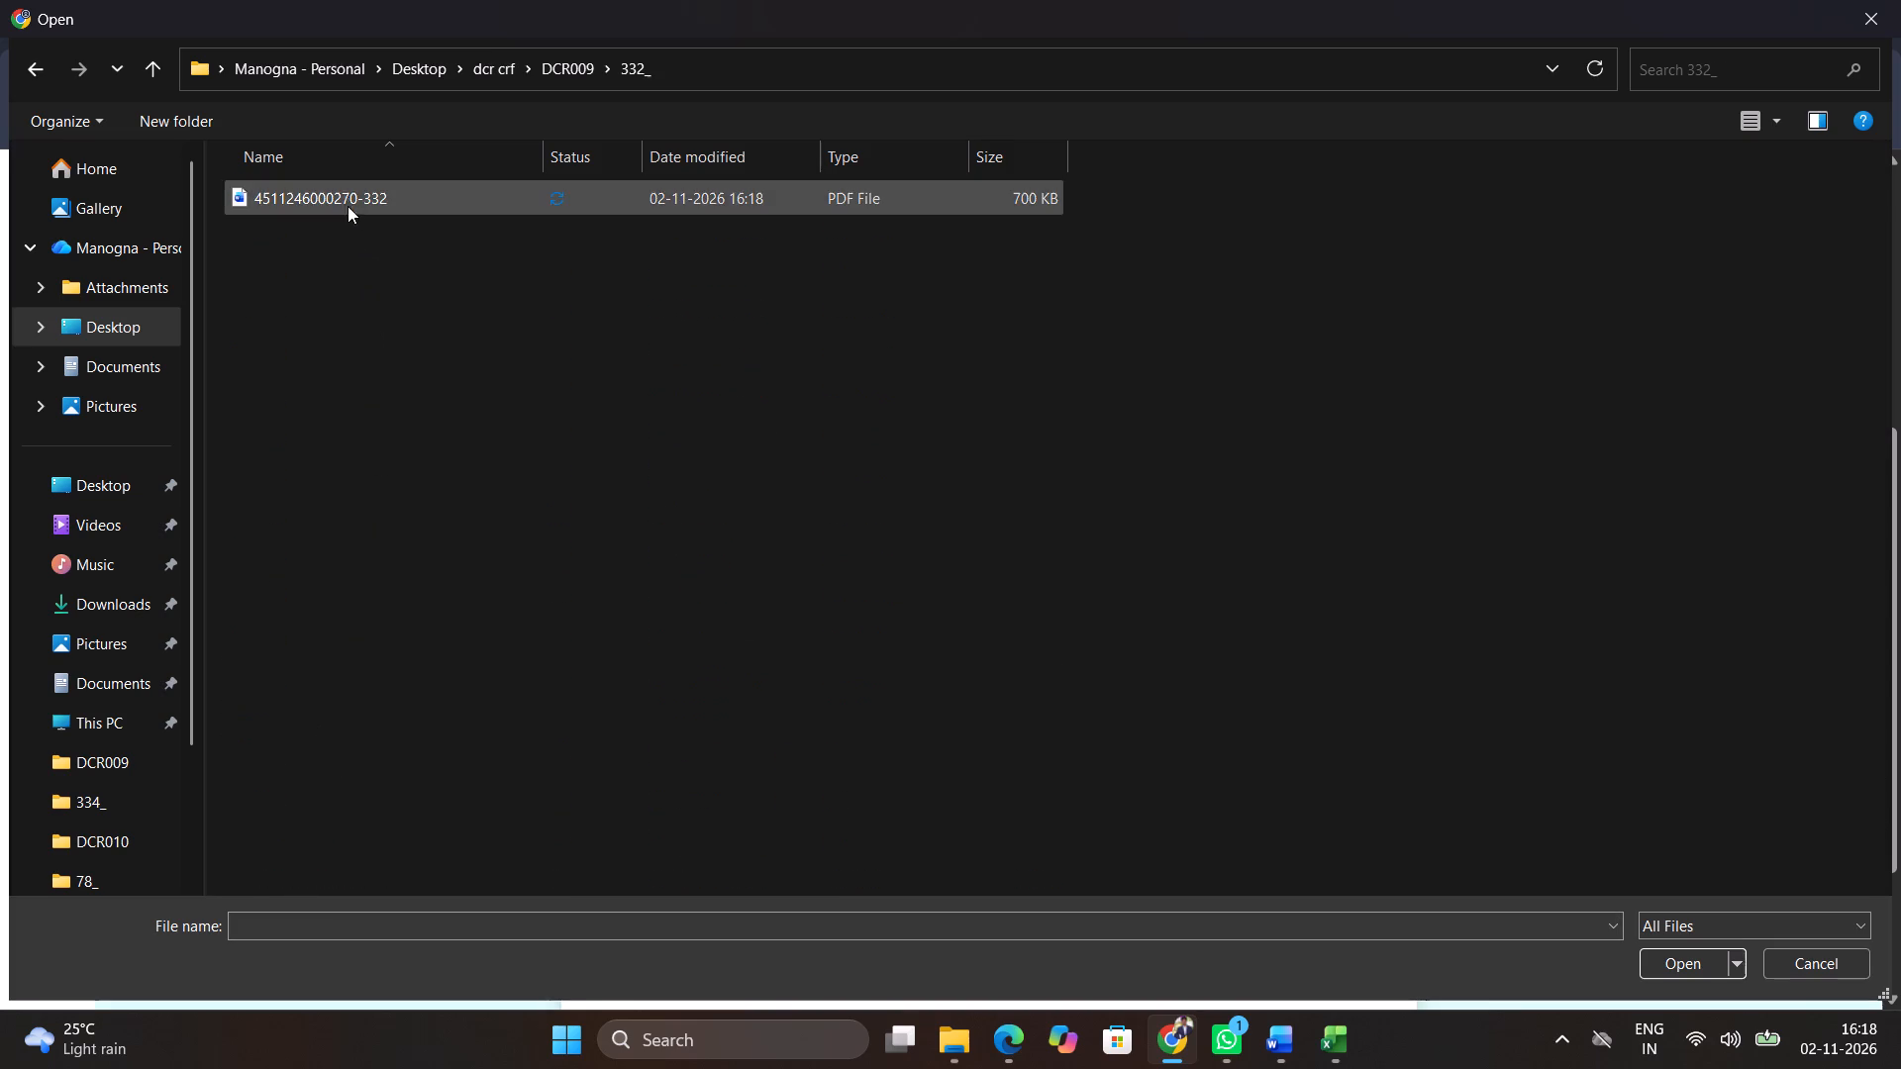
double_click(347, 190)
left_click(671, 955)
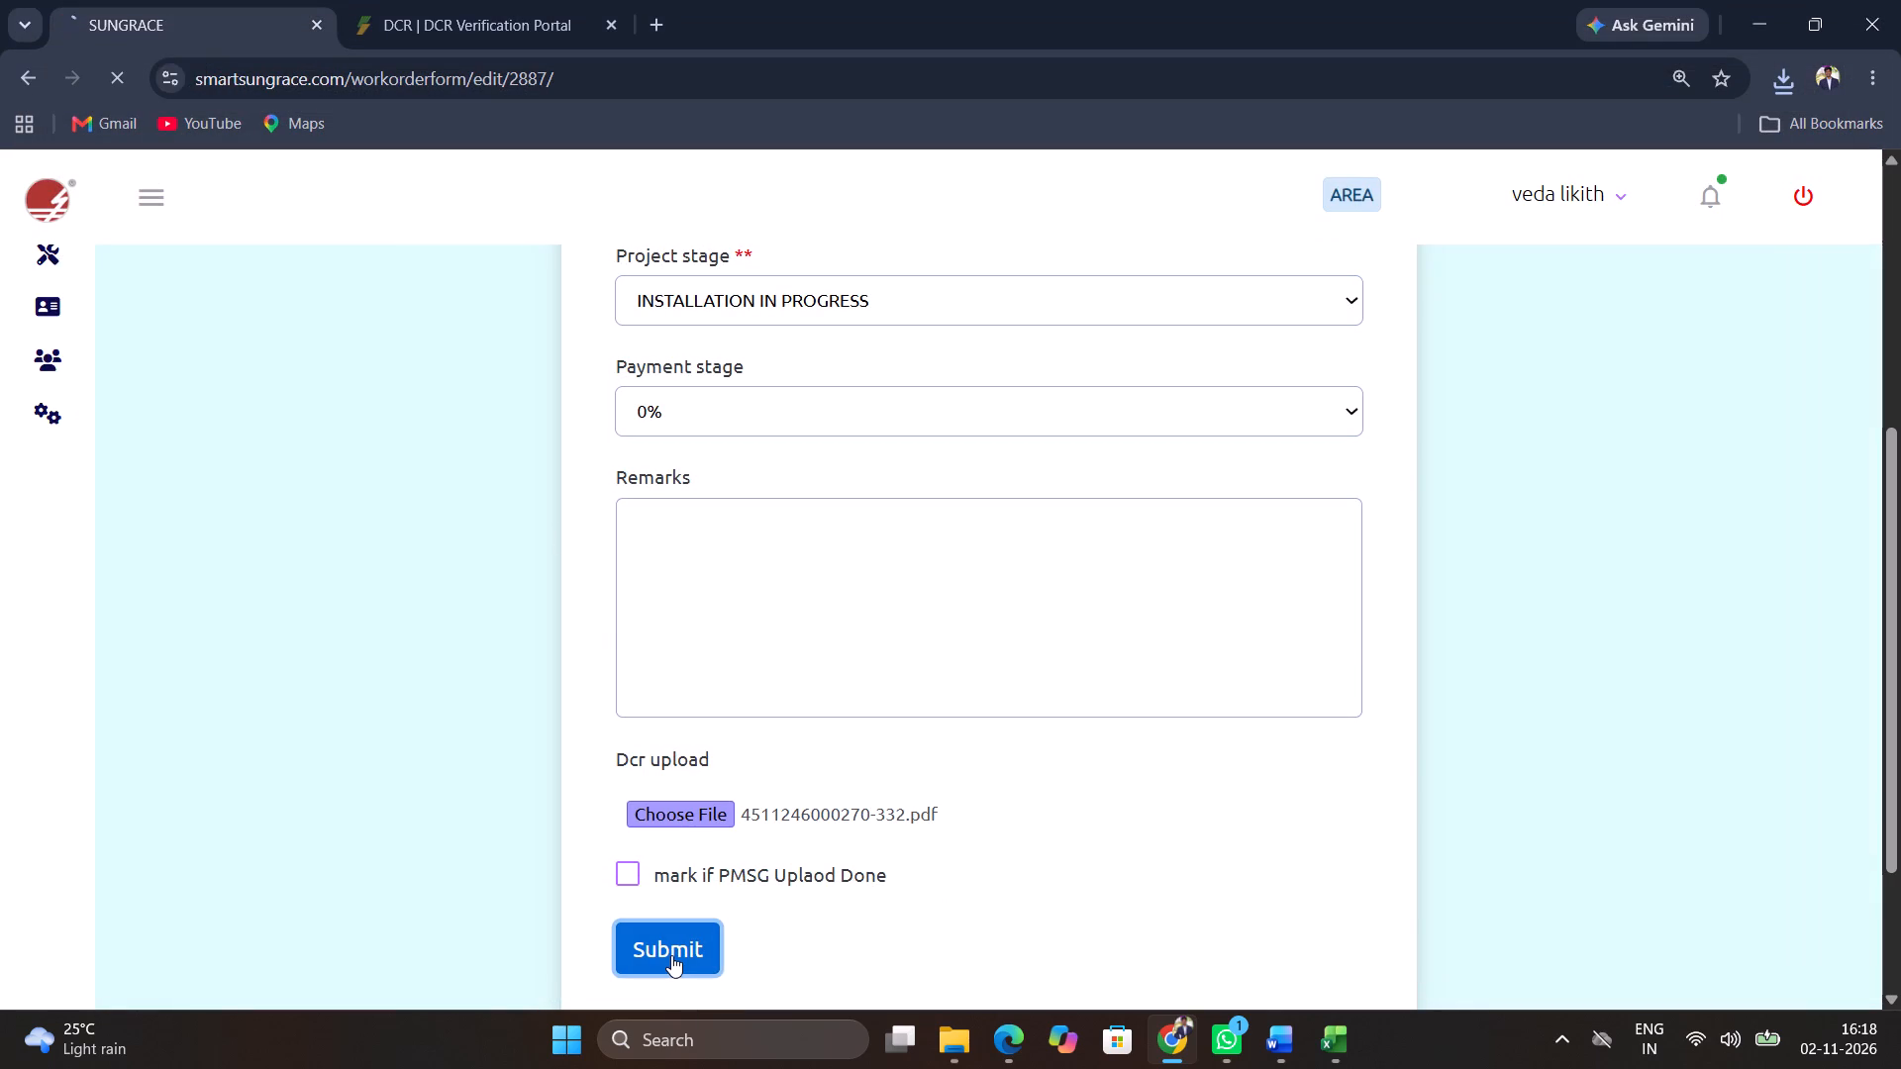
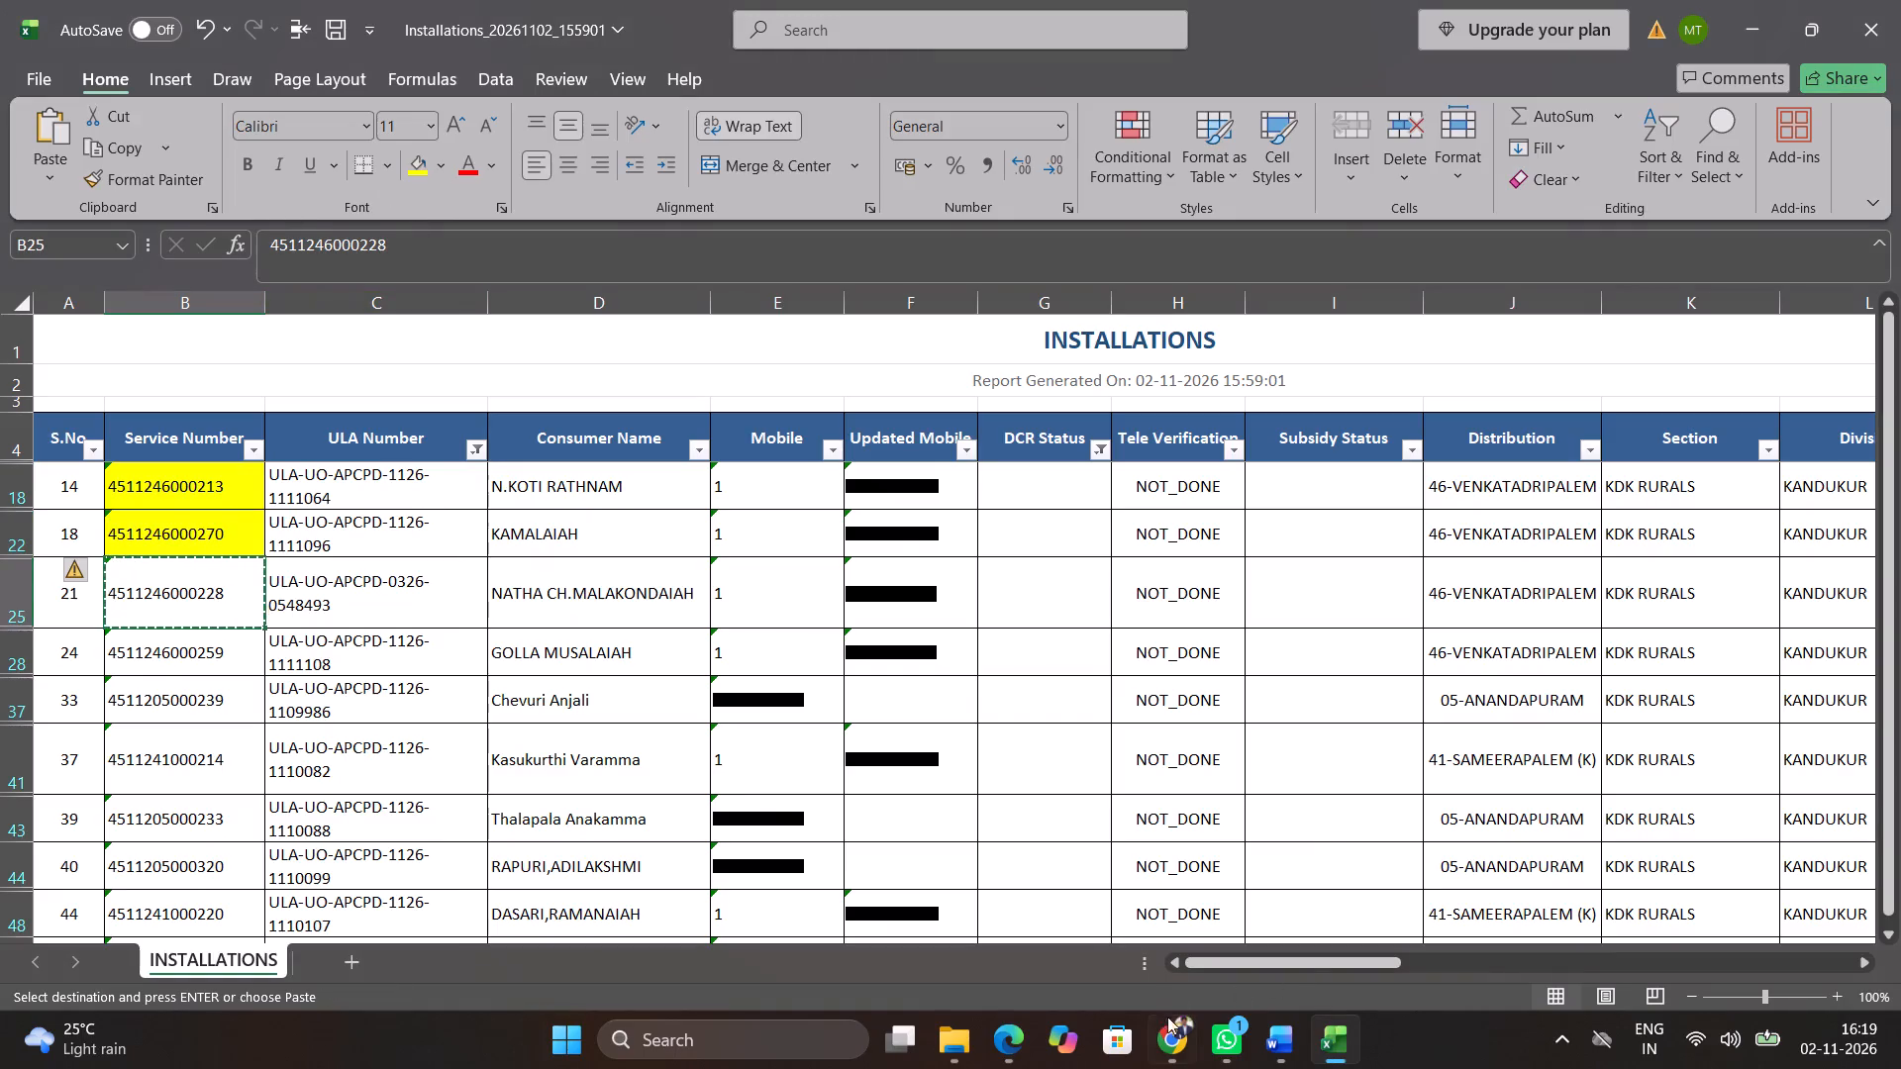
Switch to the browser and open the SUNGRACE installation record matching the service number copied from the spreadsheet.
left_click(1163, 923)
double_click(1051, 277)
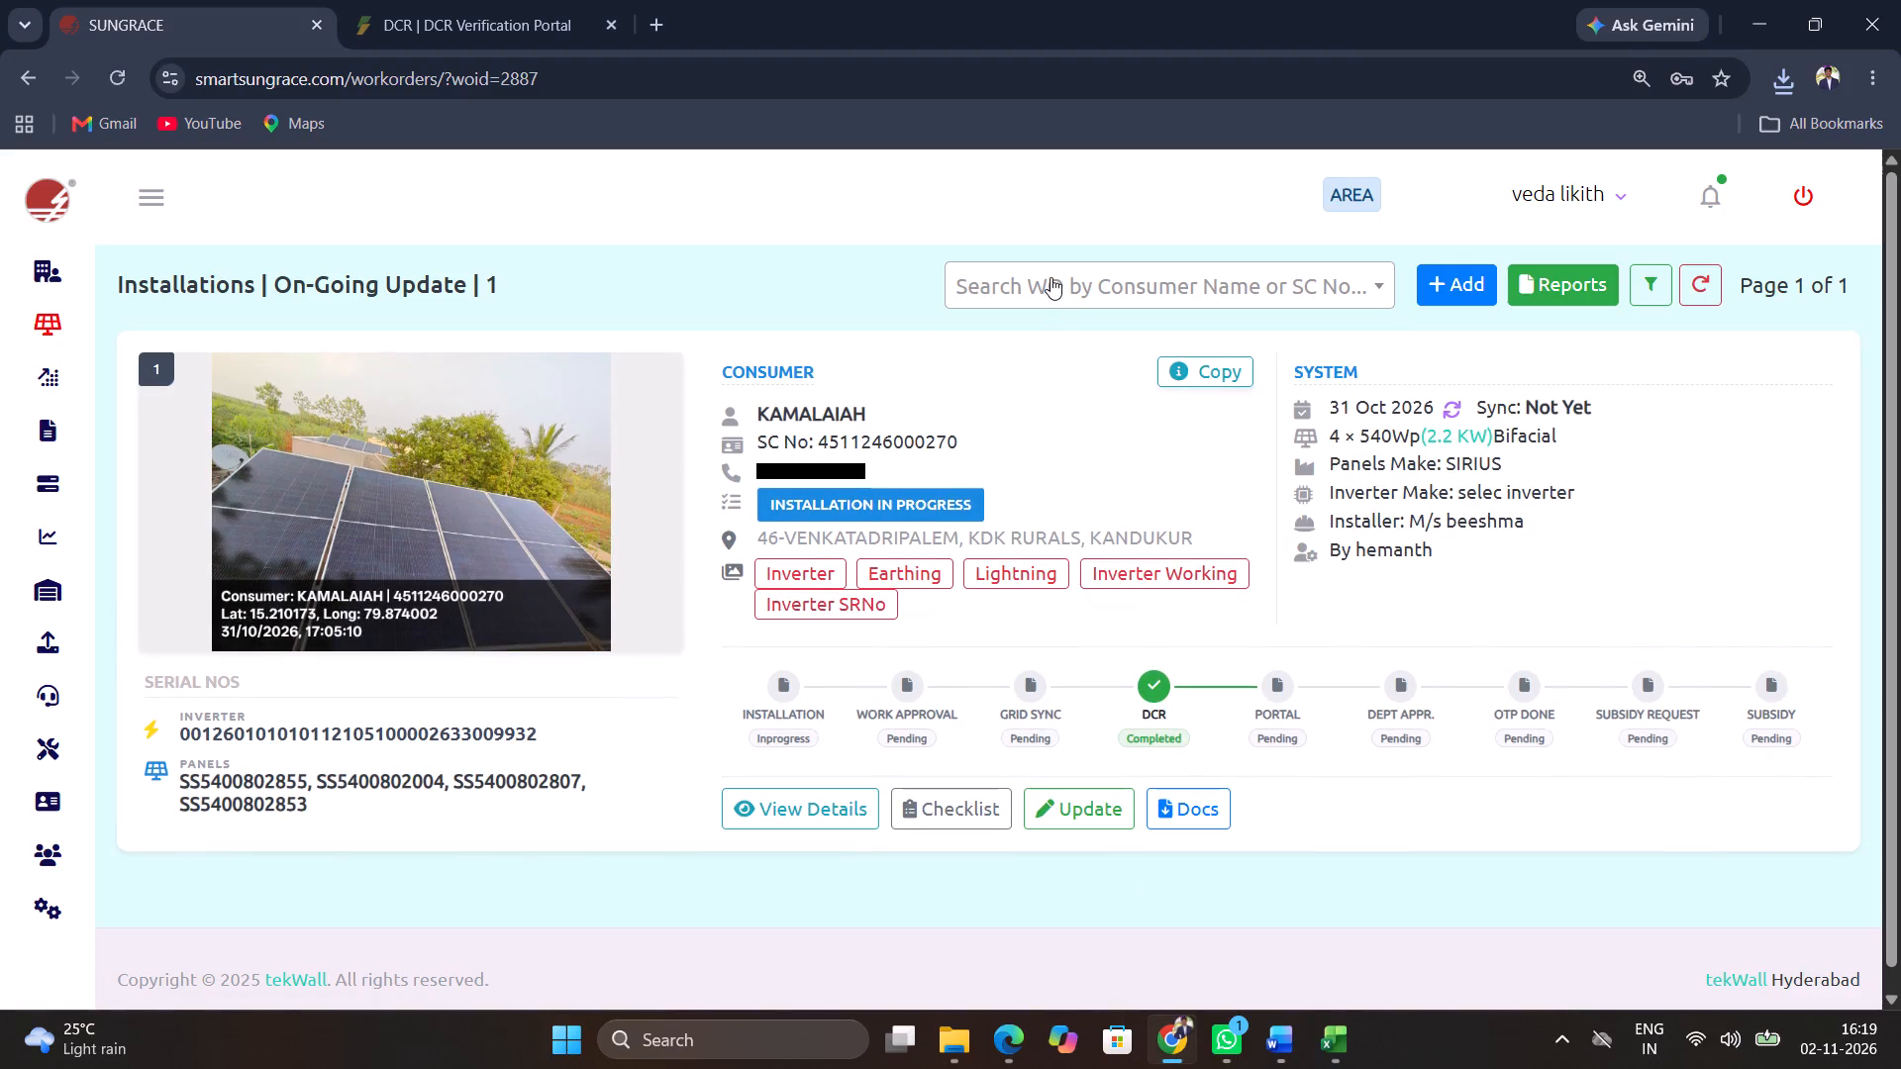
left_click(1051, 277)
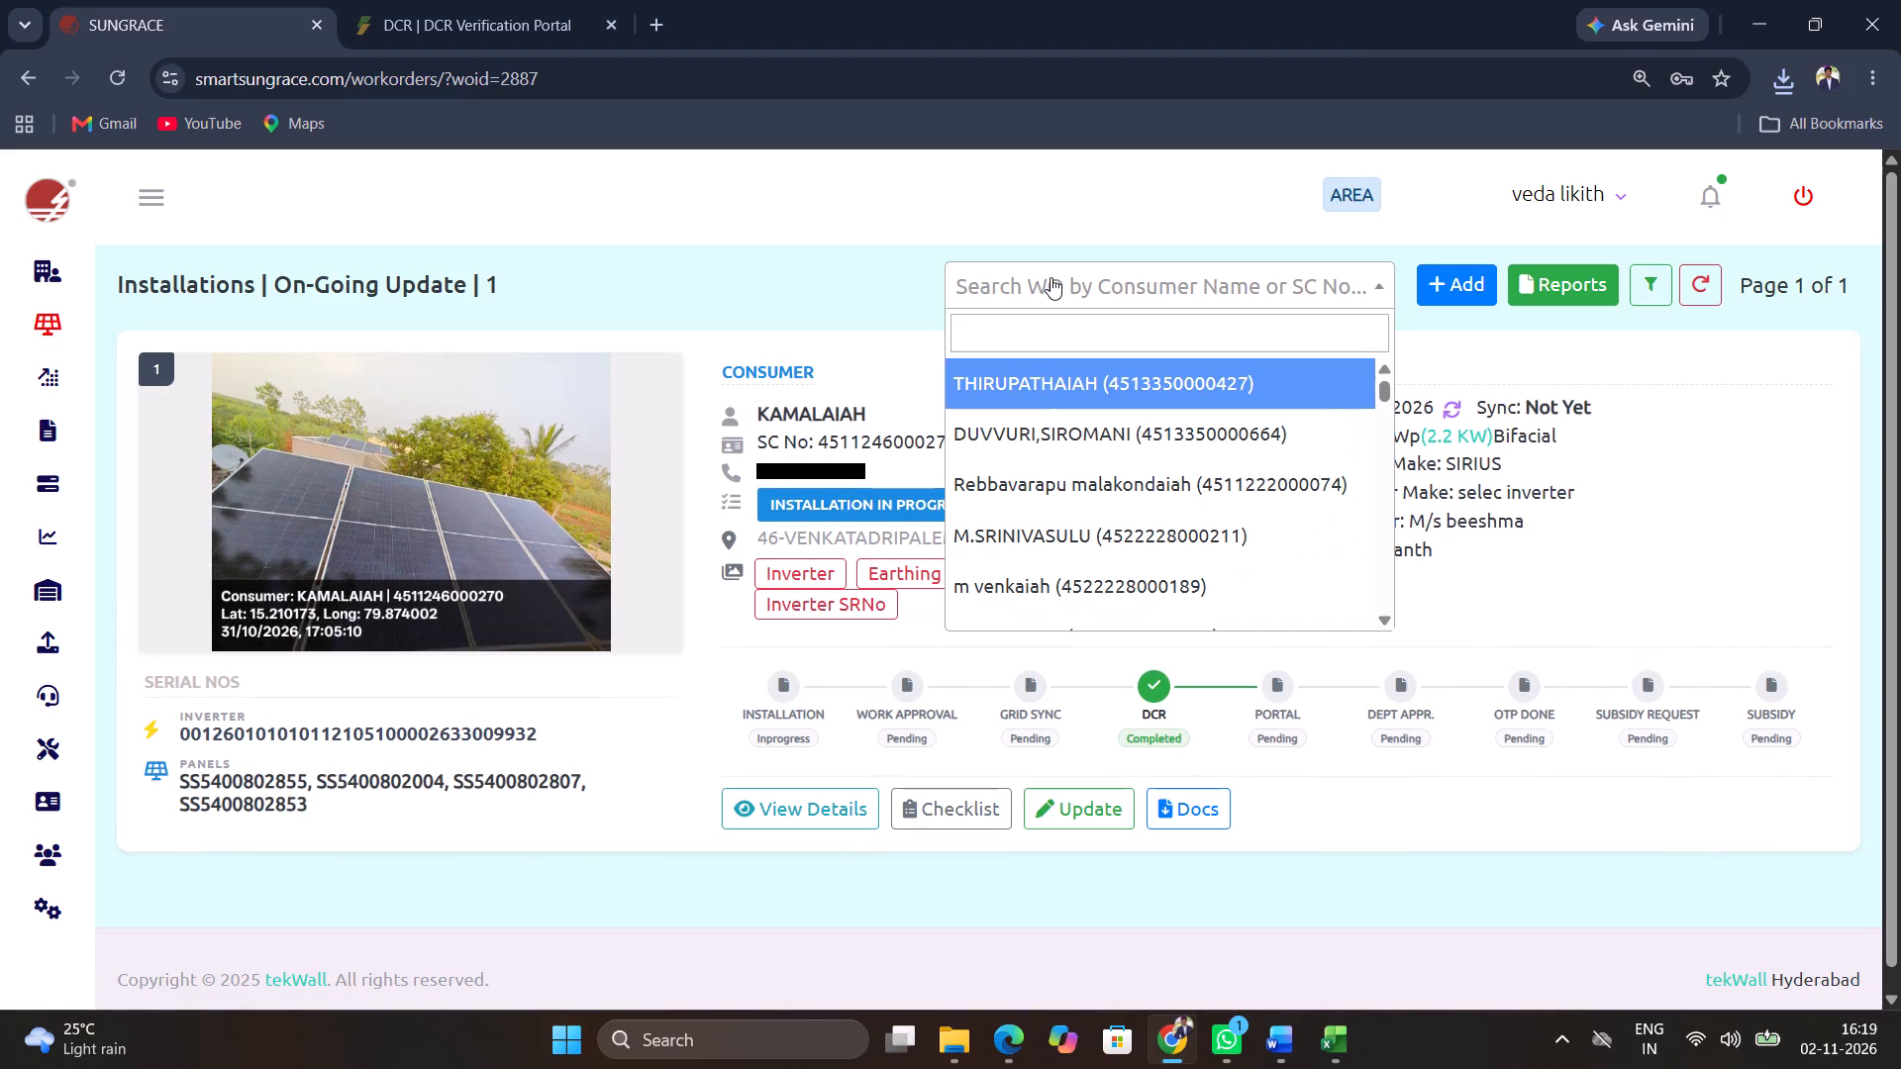
key("ctrl+v")
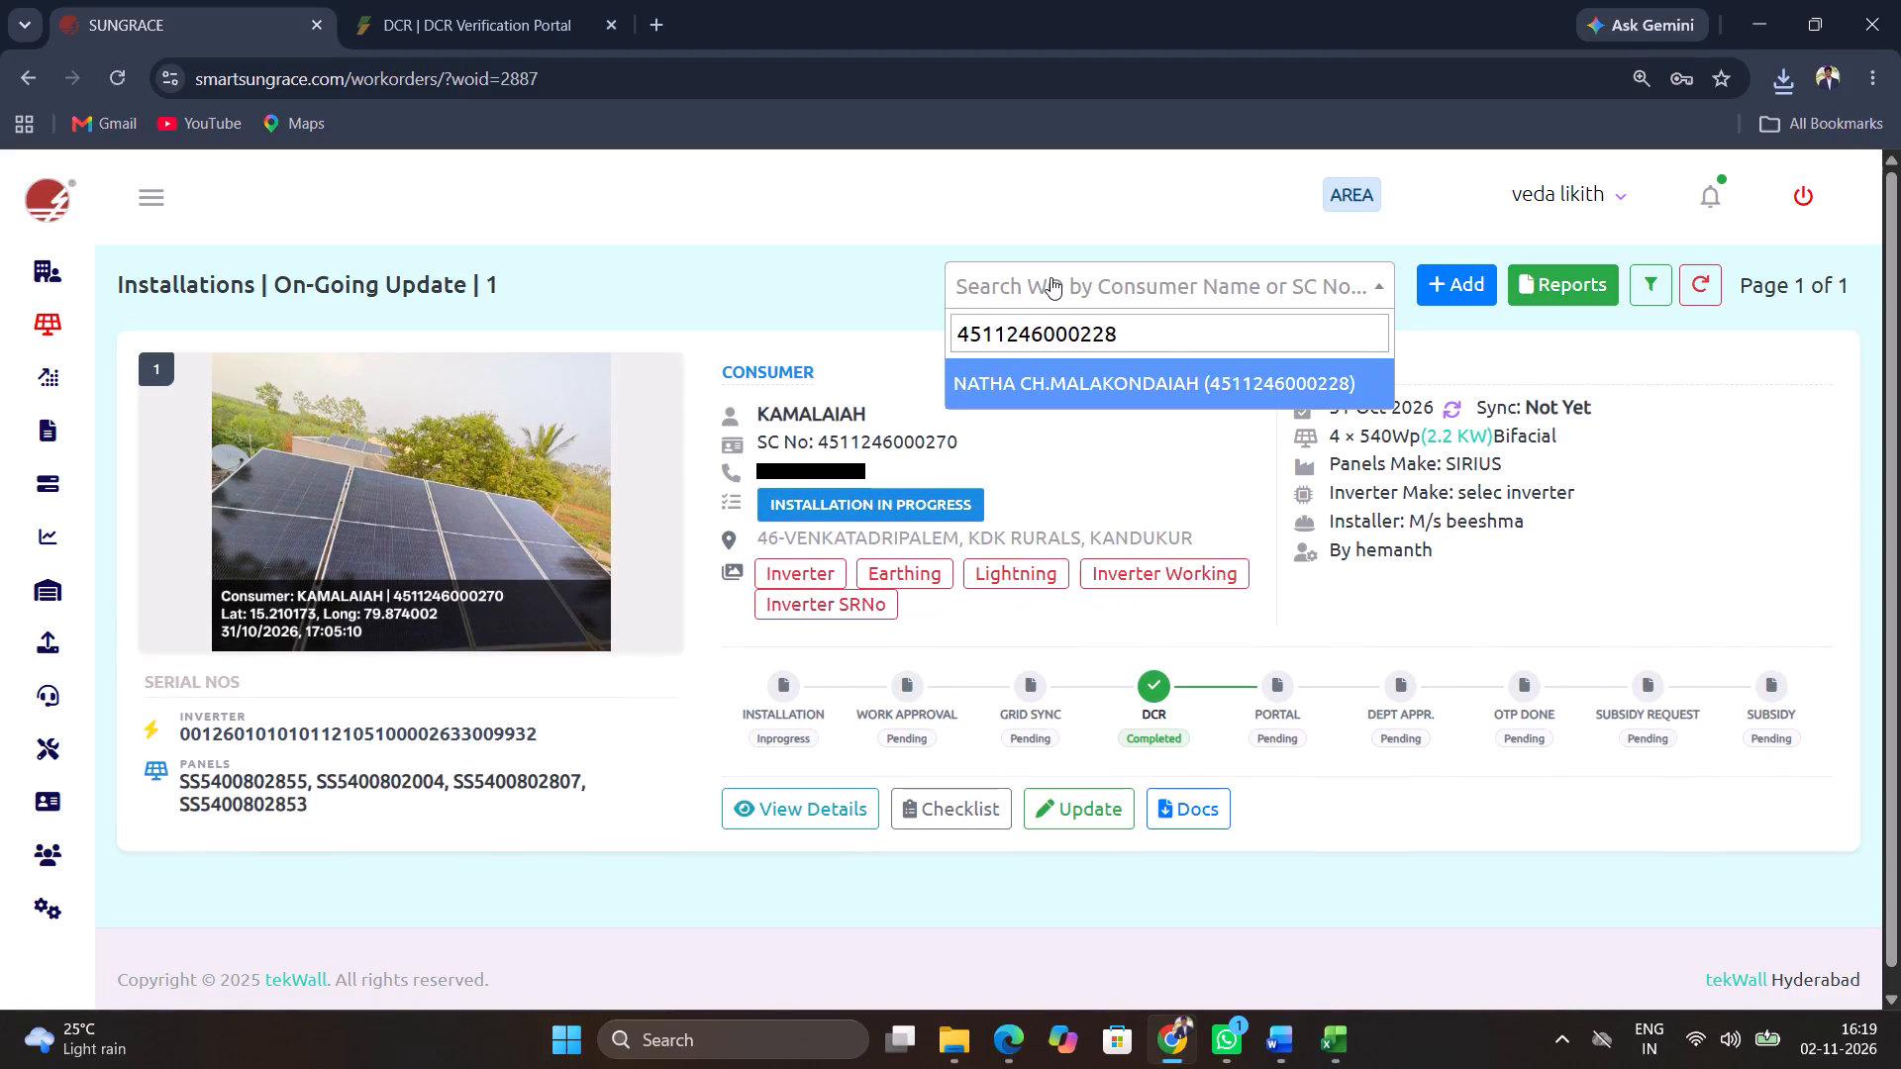
key("Return")
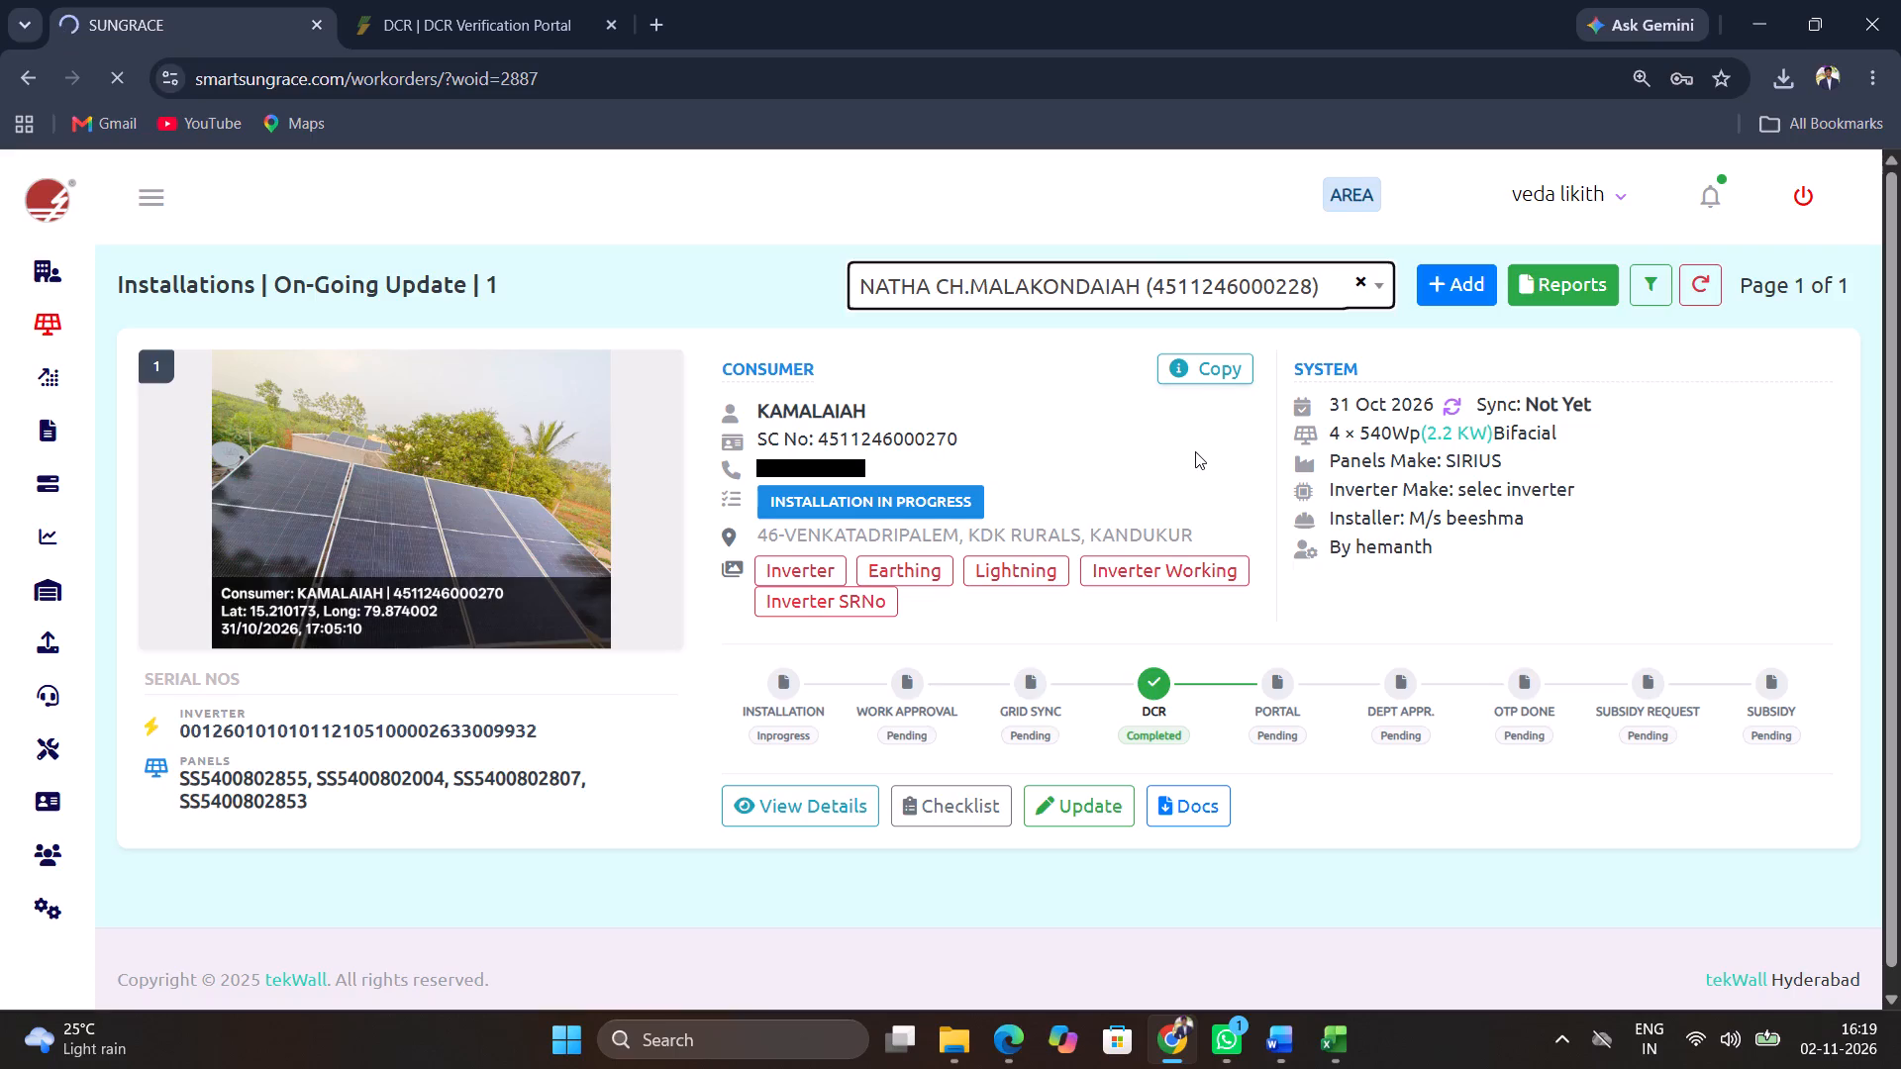
Copy the consumer's ULA number and enter it as the Consumer Application Number in a new Issue to Consumer (B2C) form on the DCR portal.
left_click(1196, 373)
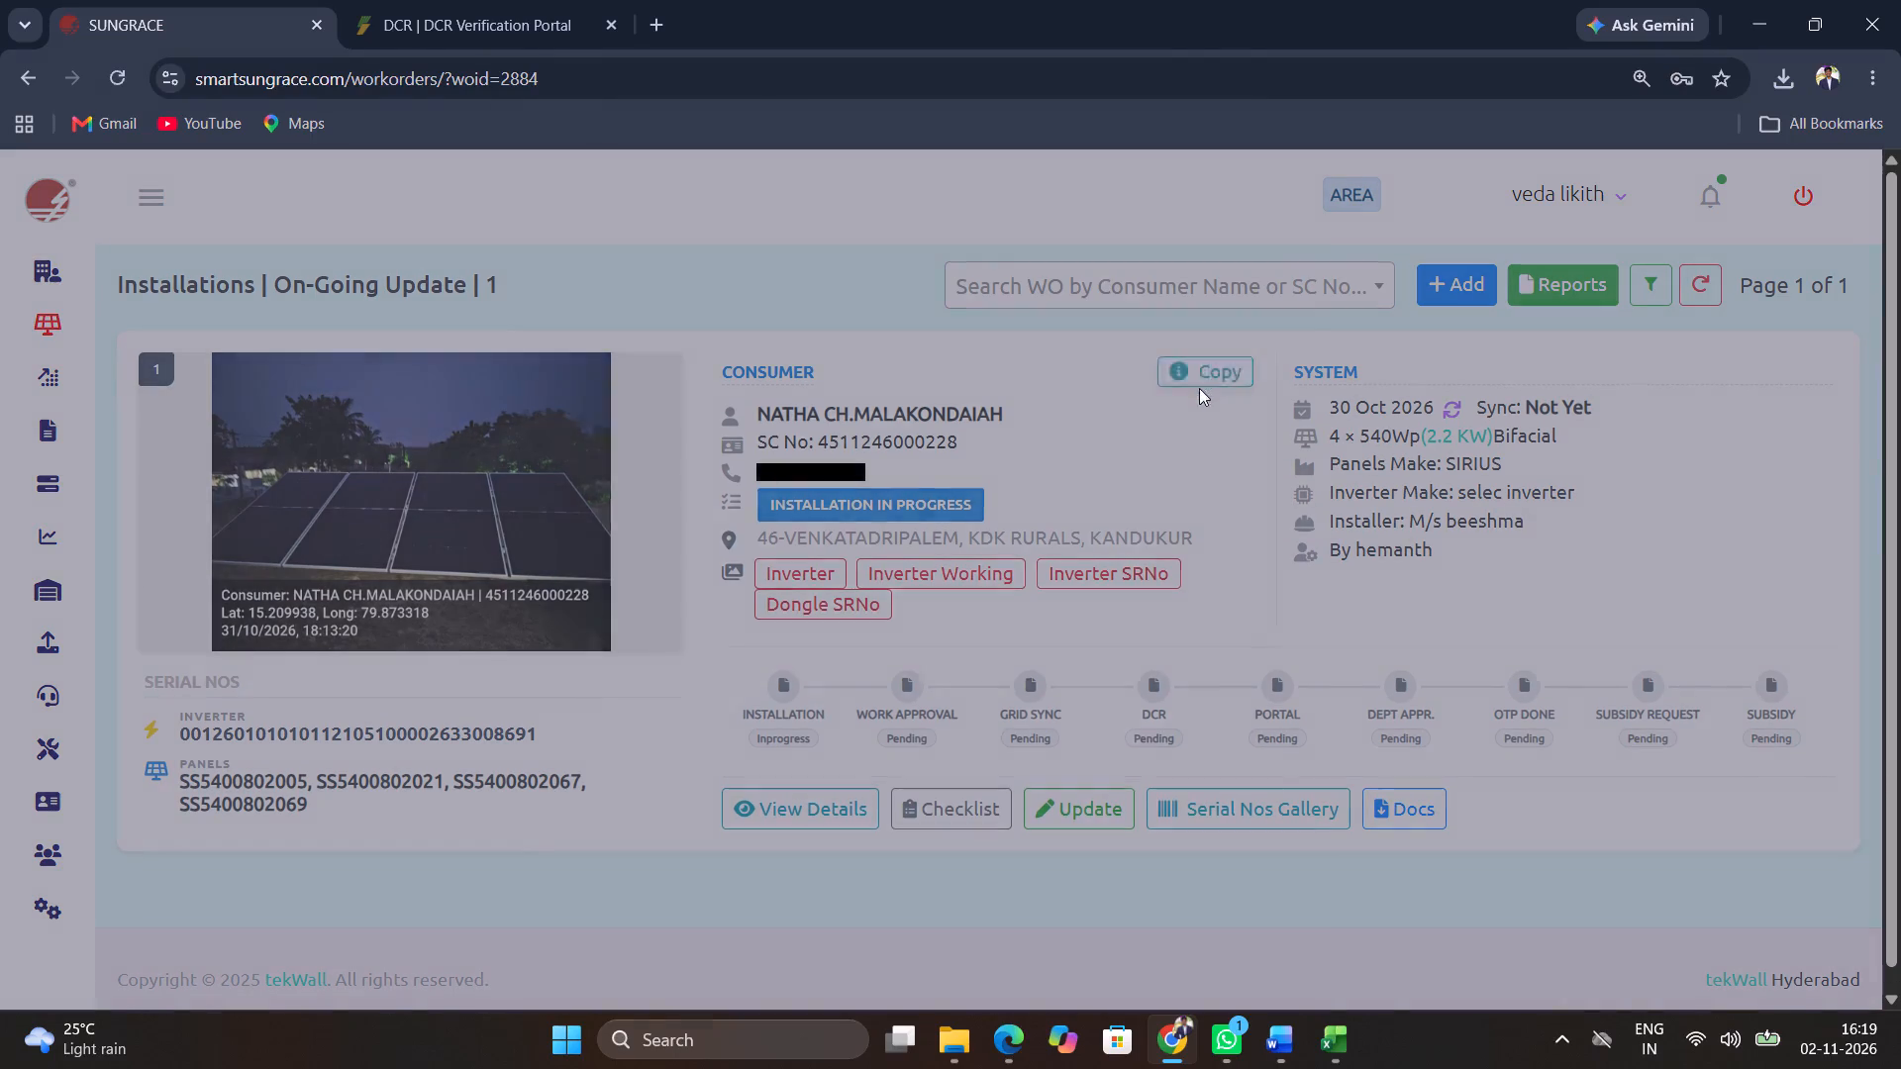
left_click(1196, 494)
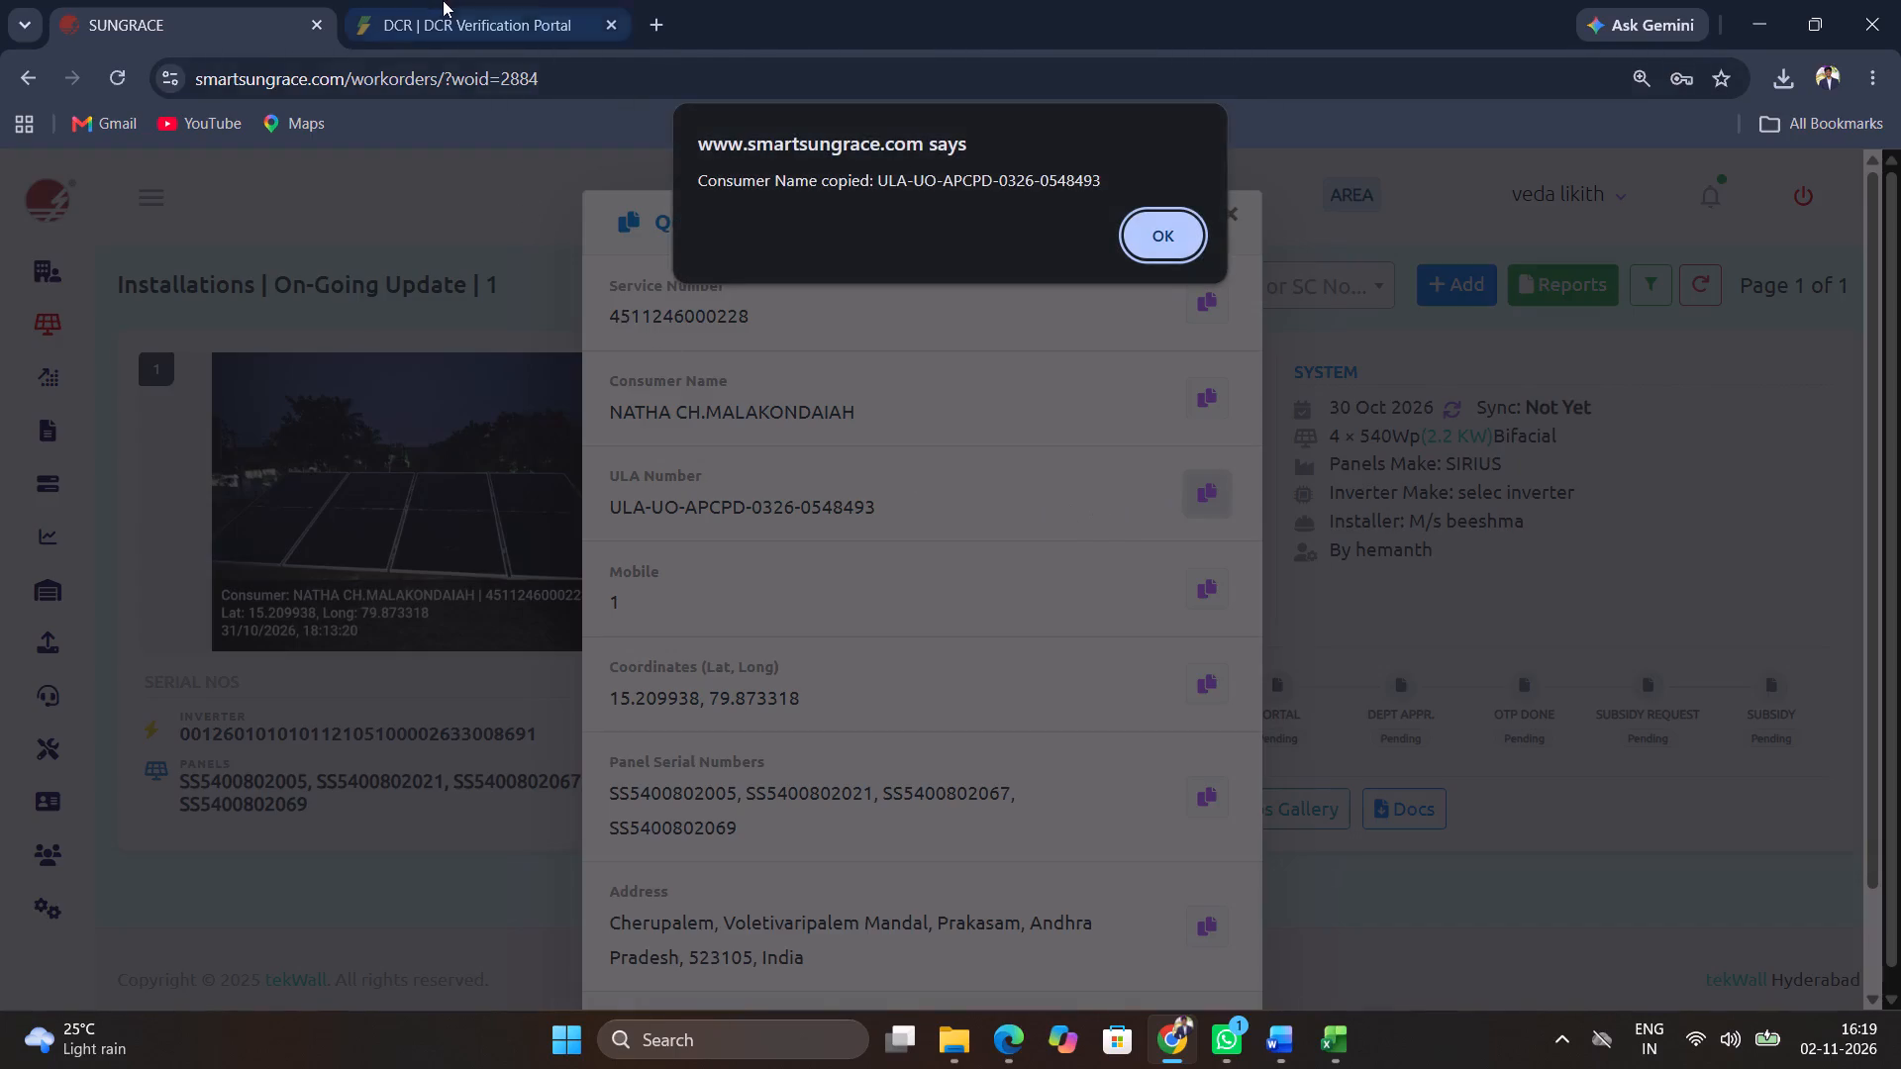
left_click(439, 0)
double_click(1666, 216)
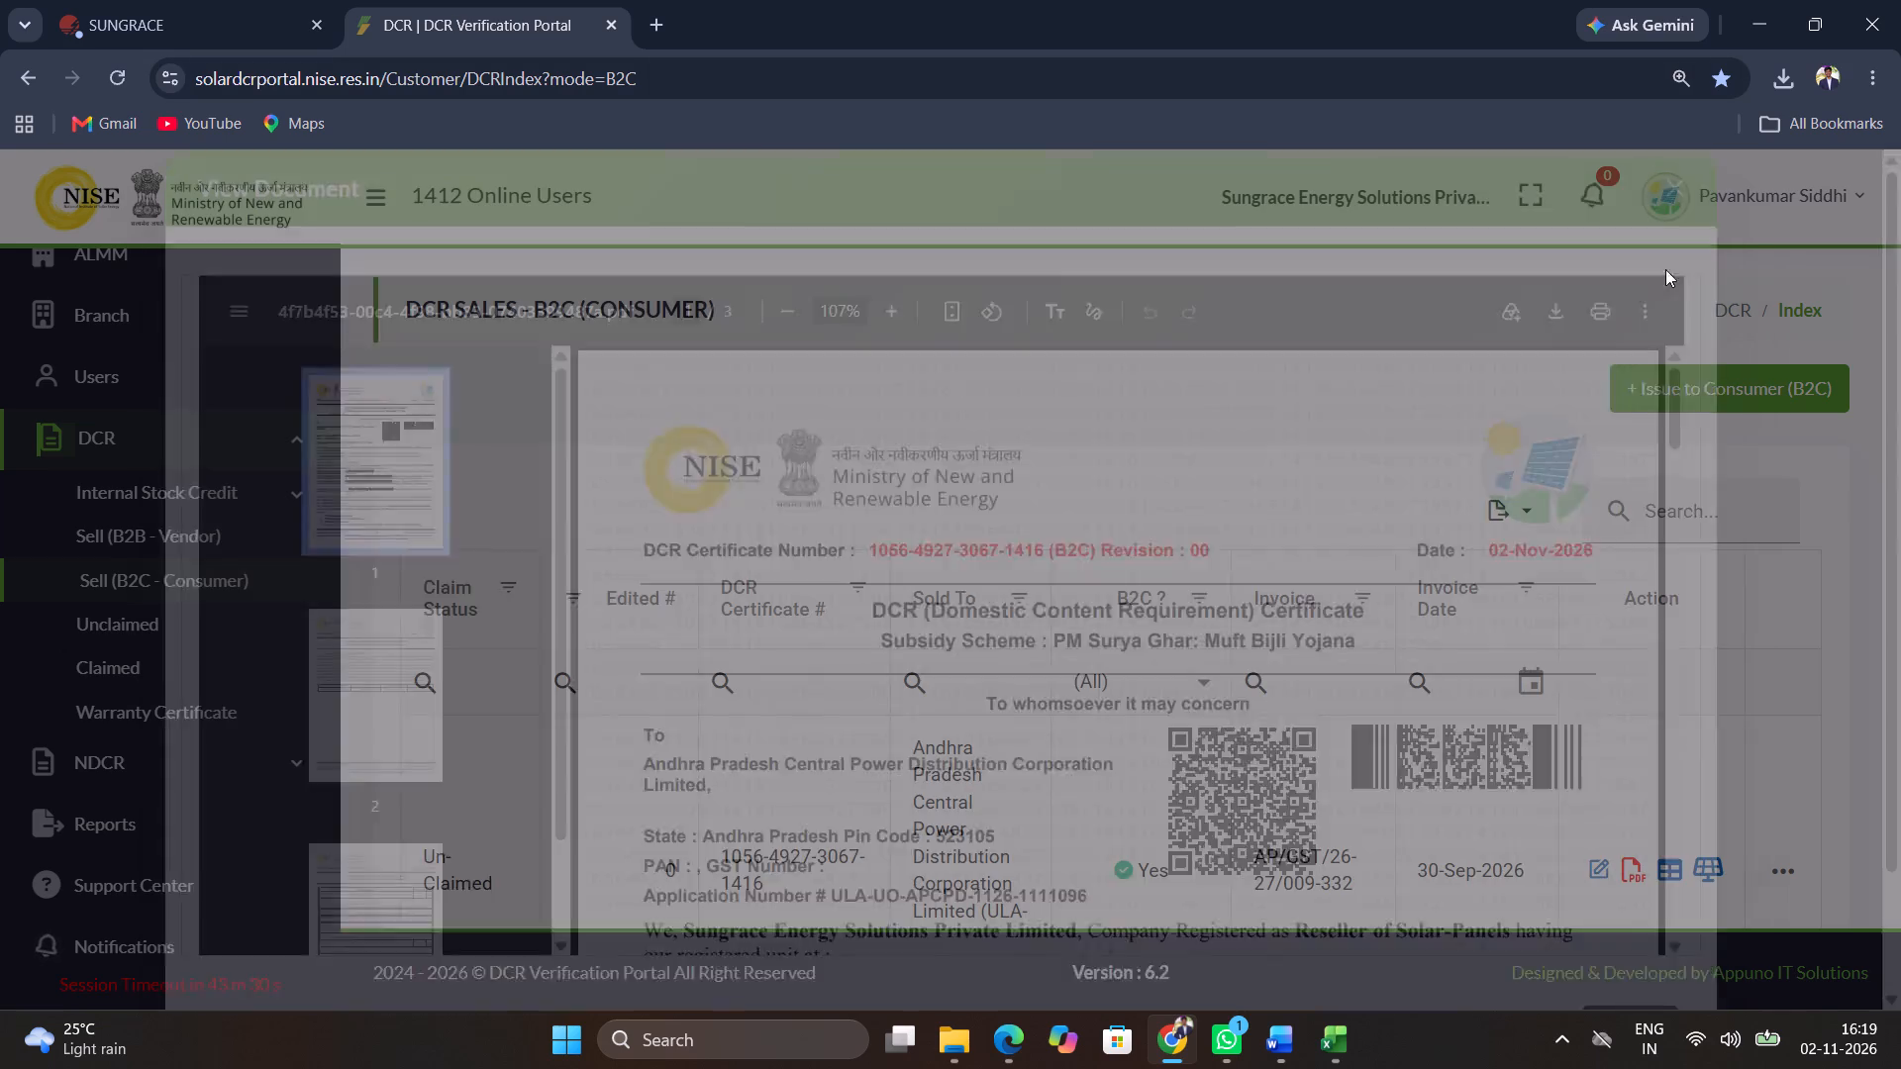
left_click(1658, 393)
left_click(1002, 572)
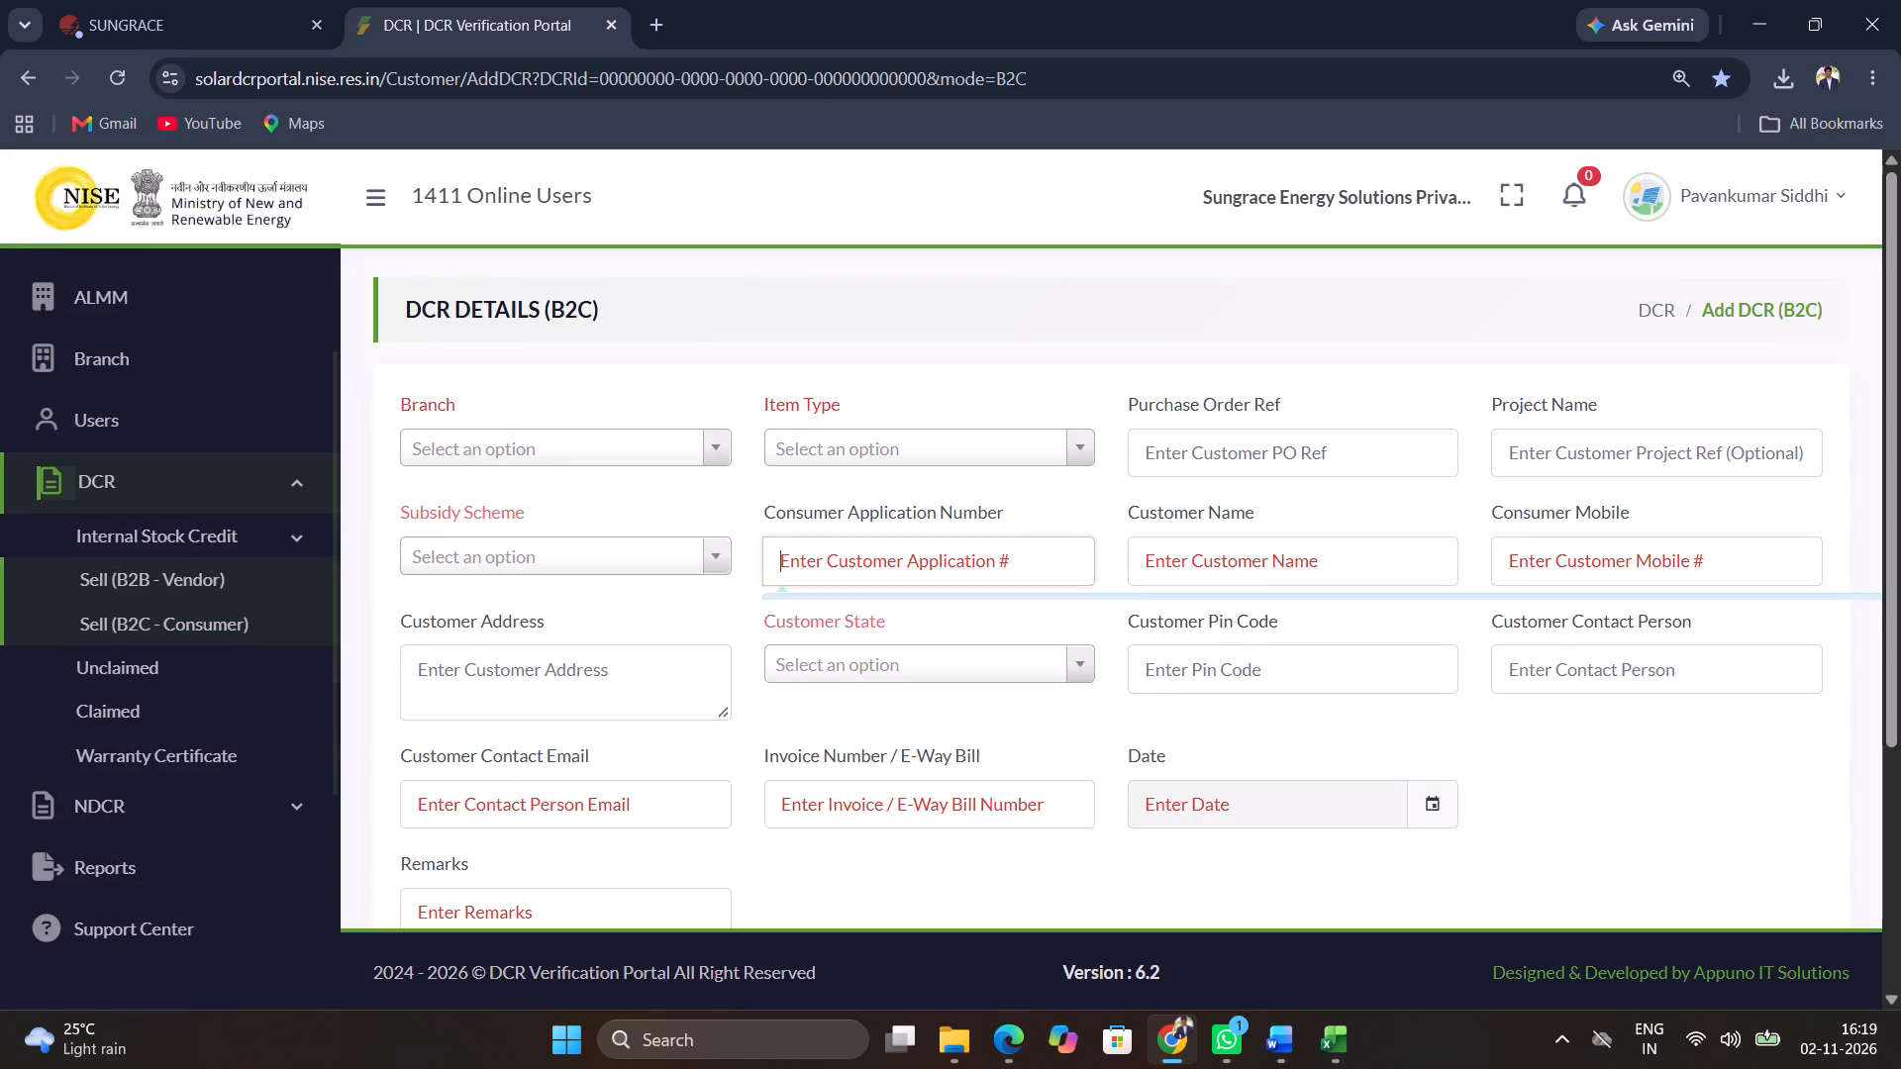
key("ctrl+v")
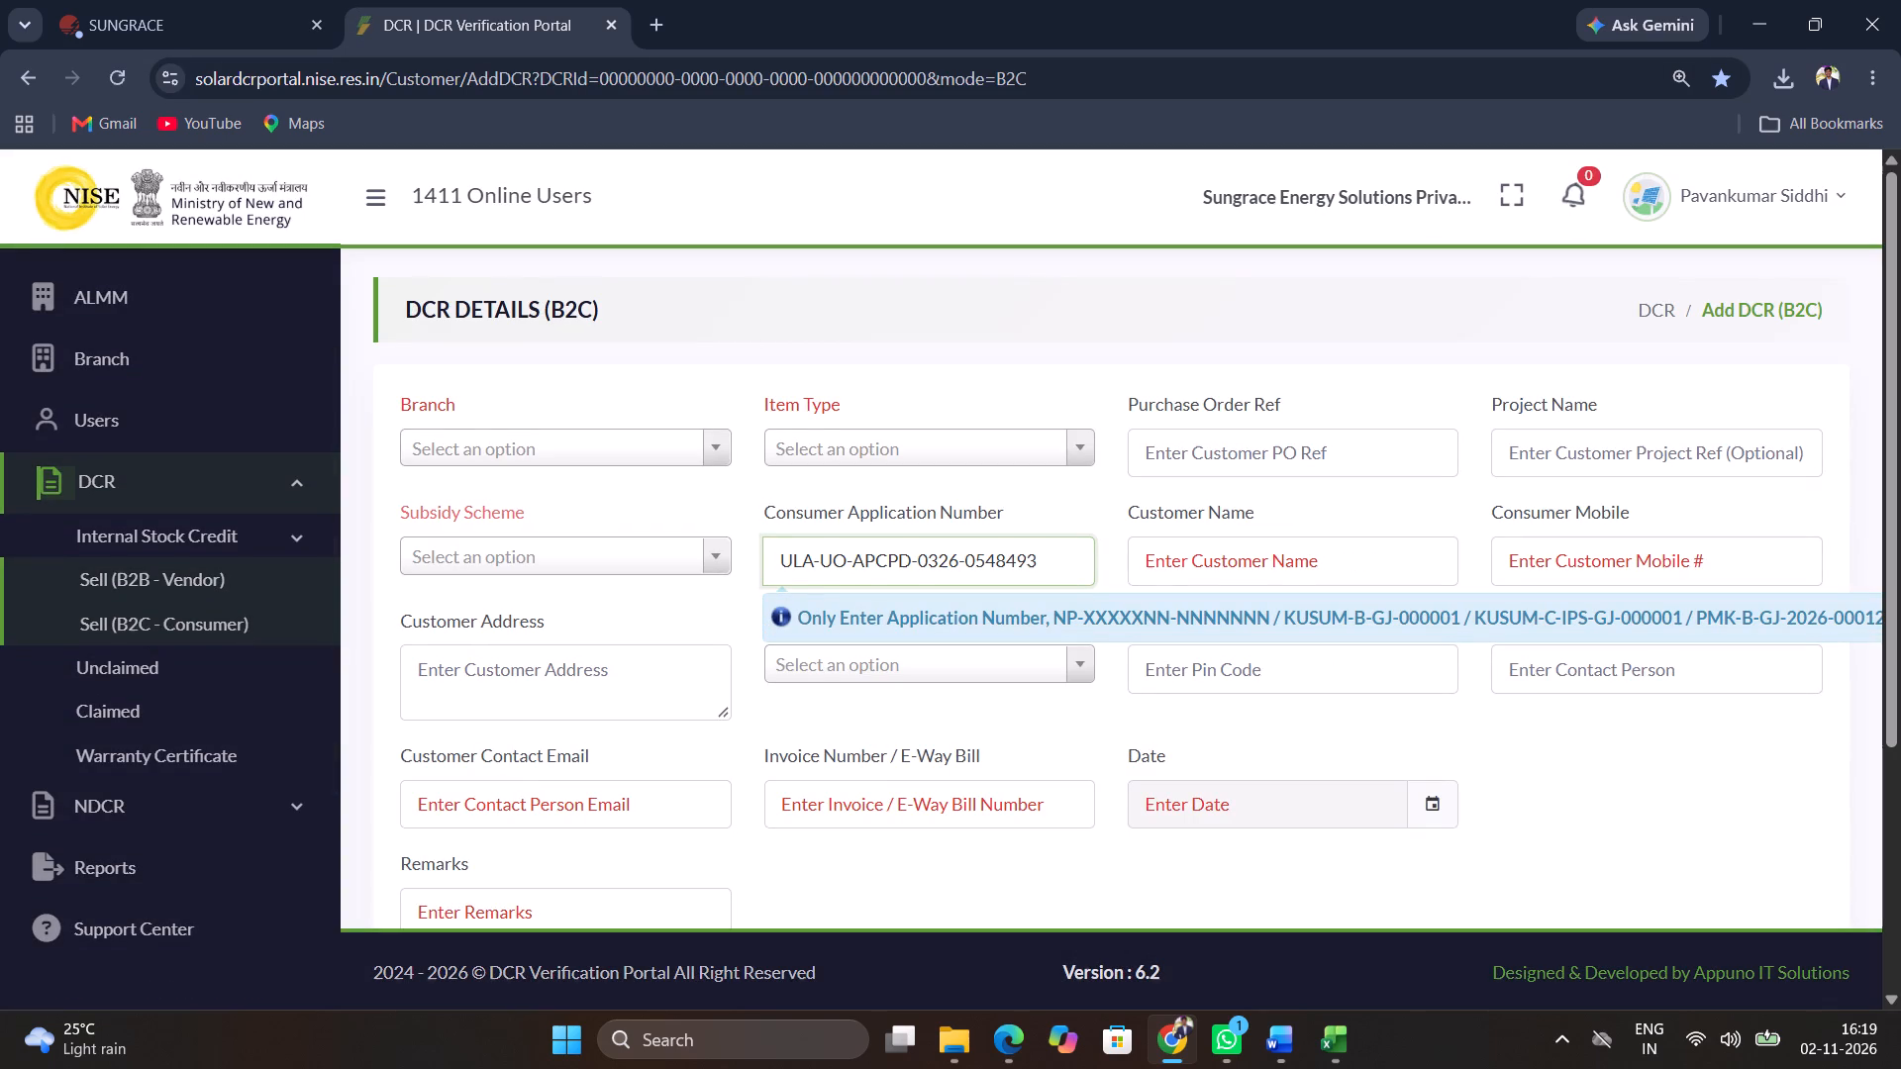
Set the branch to the Andhra Pradesh 2/06 office, subsidy scheme to PM Surya Ghar: Muft Bijli Yojana, and item type to Solar Panels.
left_click(552, 449)
left_click(505, 548)
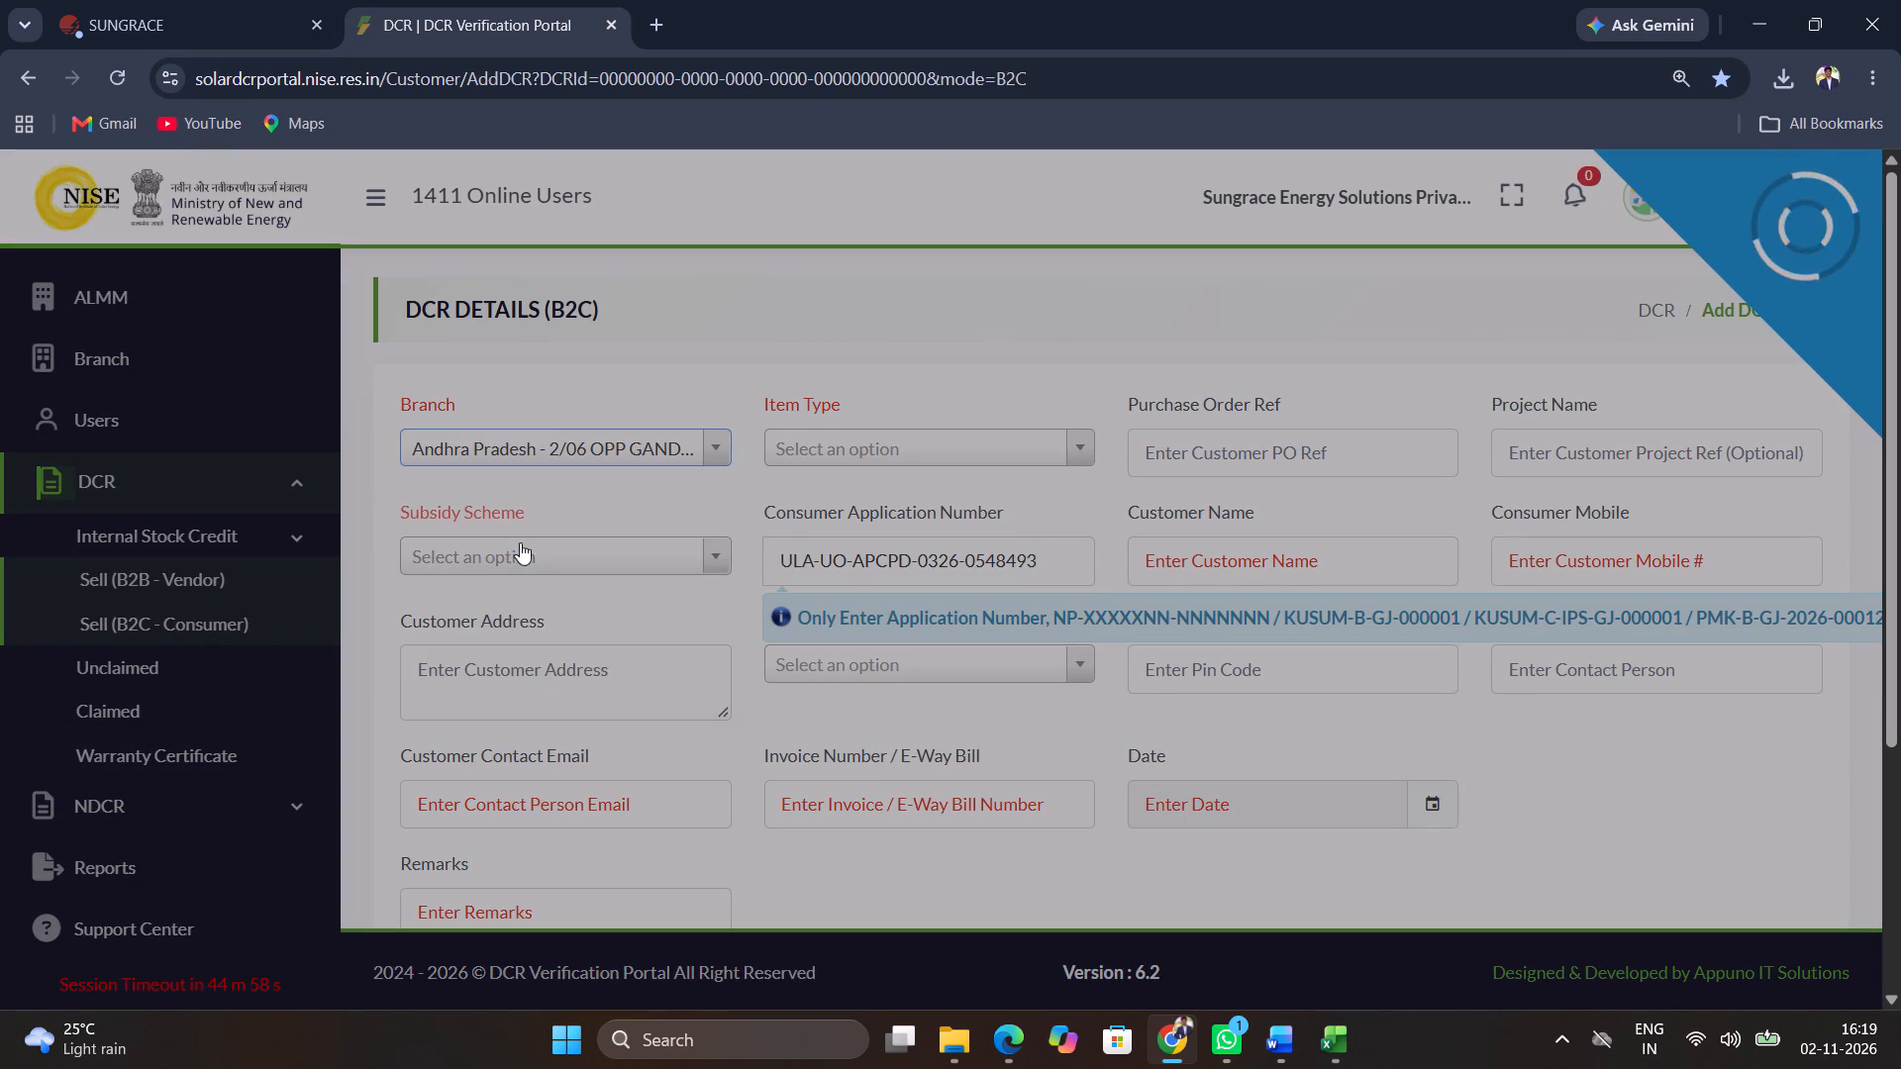
left_click(521, 541)
left_click(527, 764)
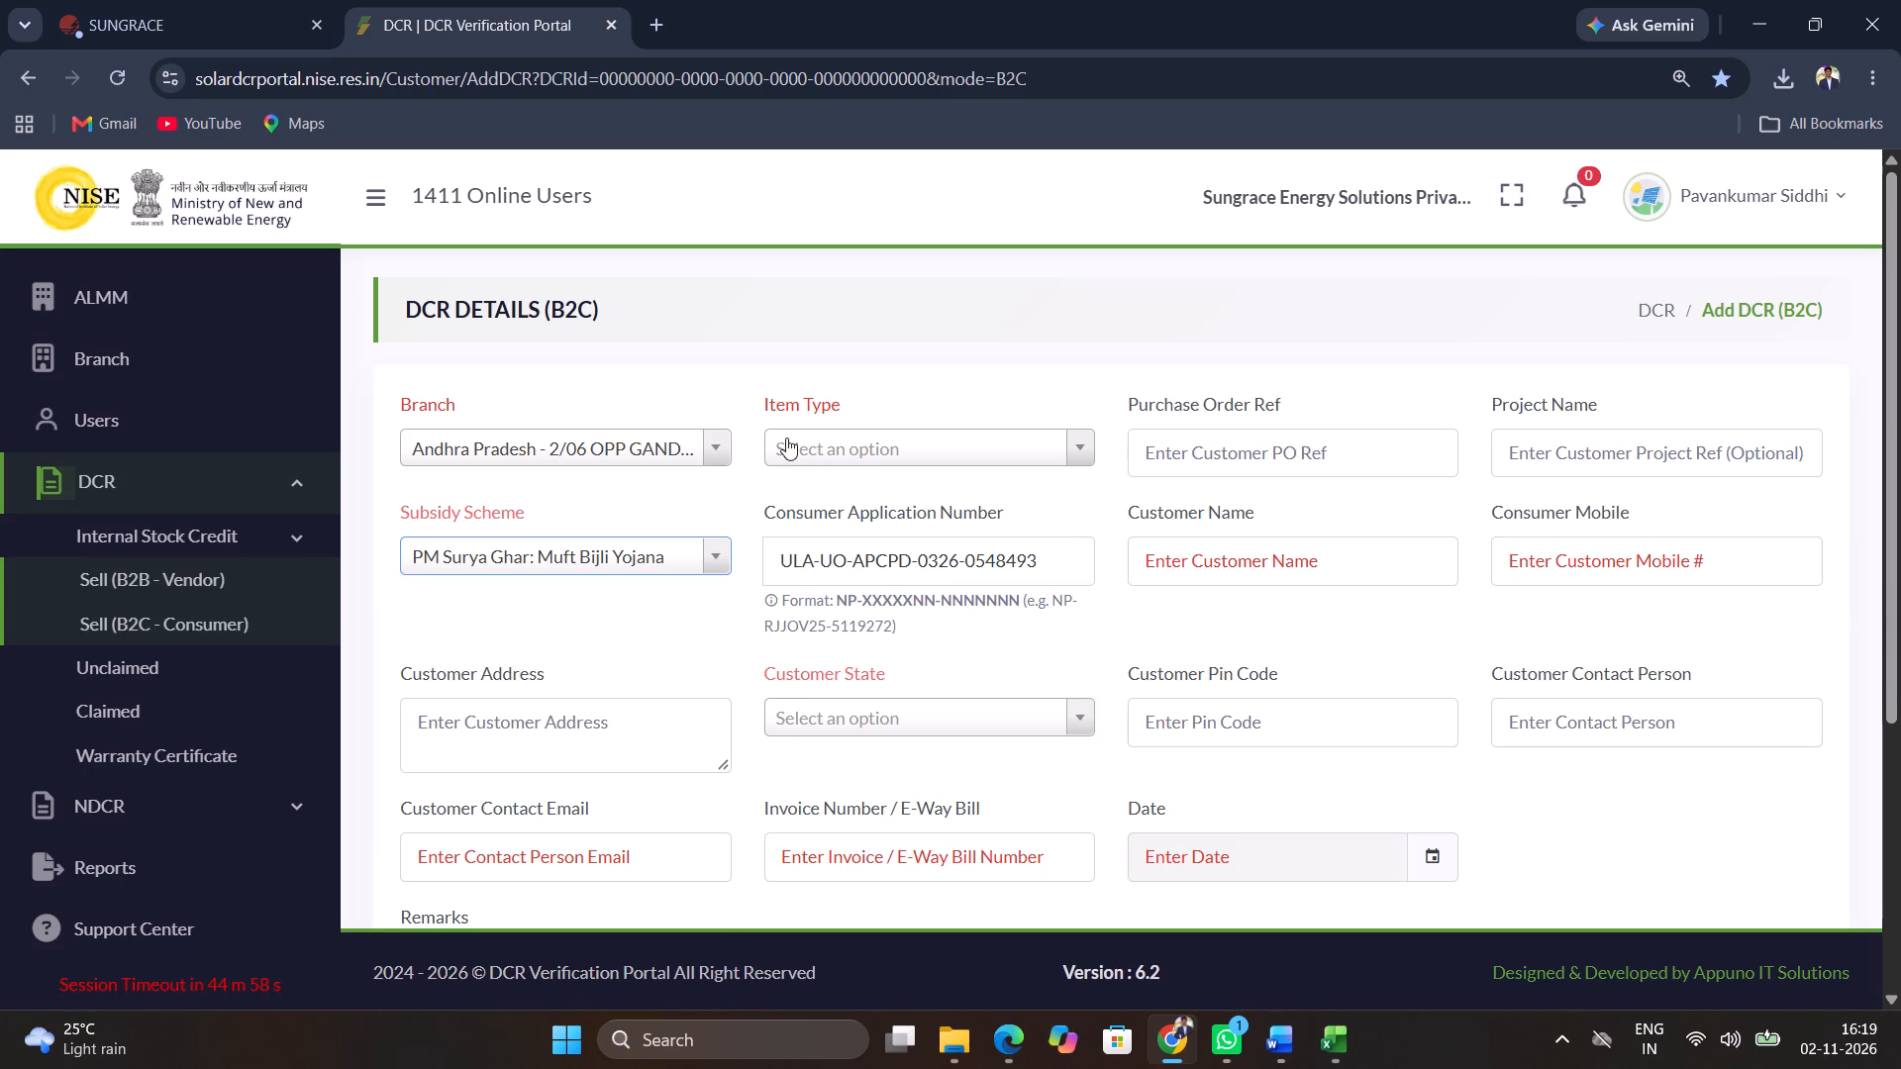
left_click(786, 437)
left_click(792, 521)
Copy Andhra Pradesh Central Power Distribution Corporation Limited from the Word details document into the DCR form's Customer Name.
left_click(1184, 554)
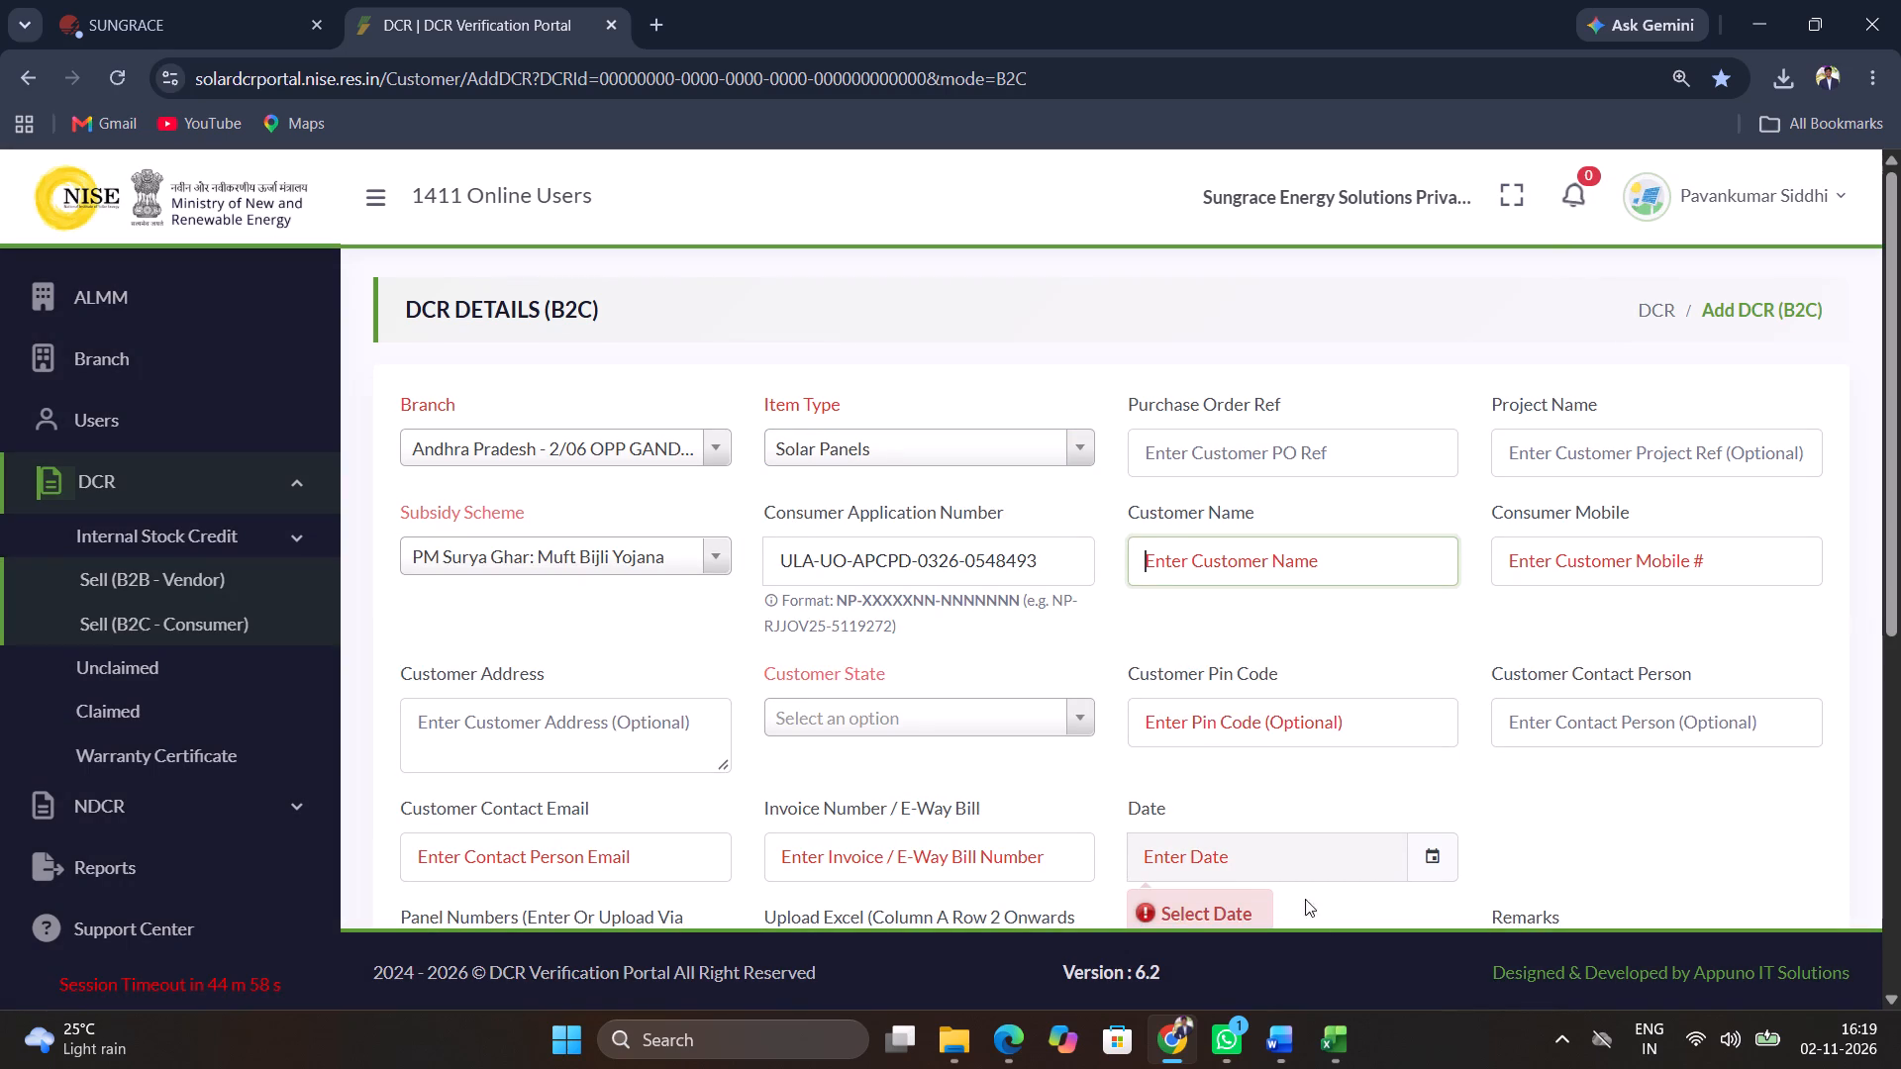
left_click(1271, 923)
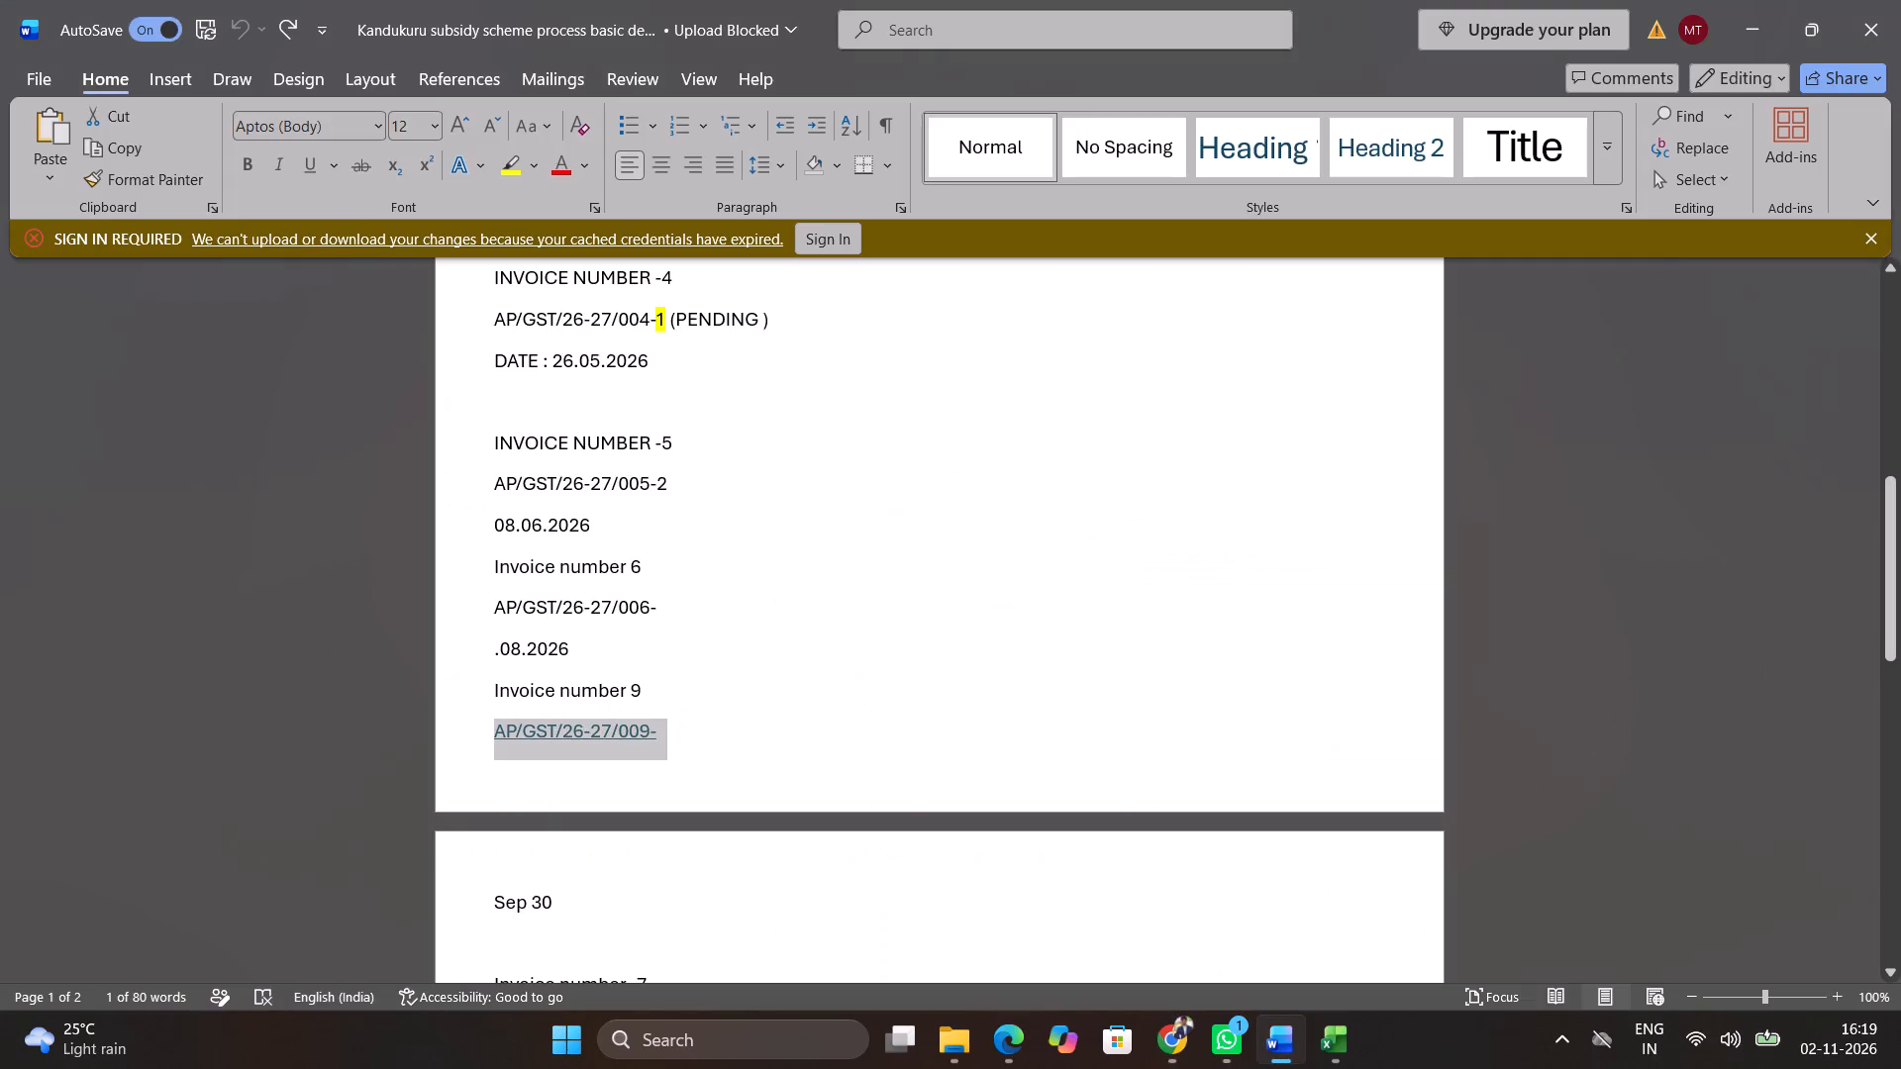
scroll(741, 610, "up", 17)
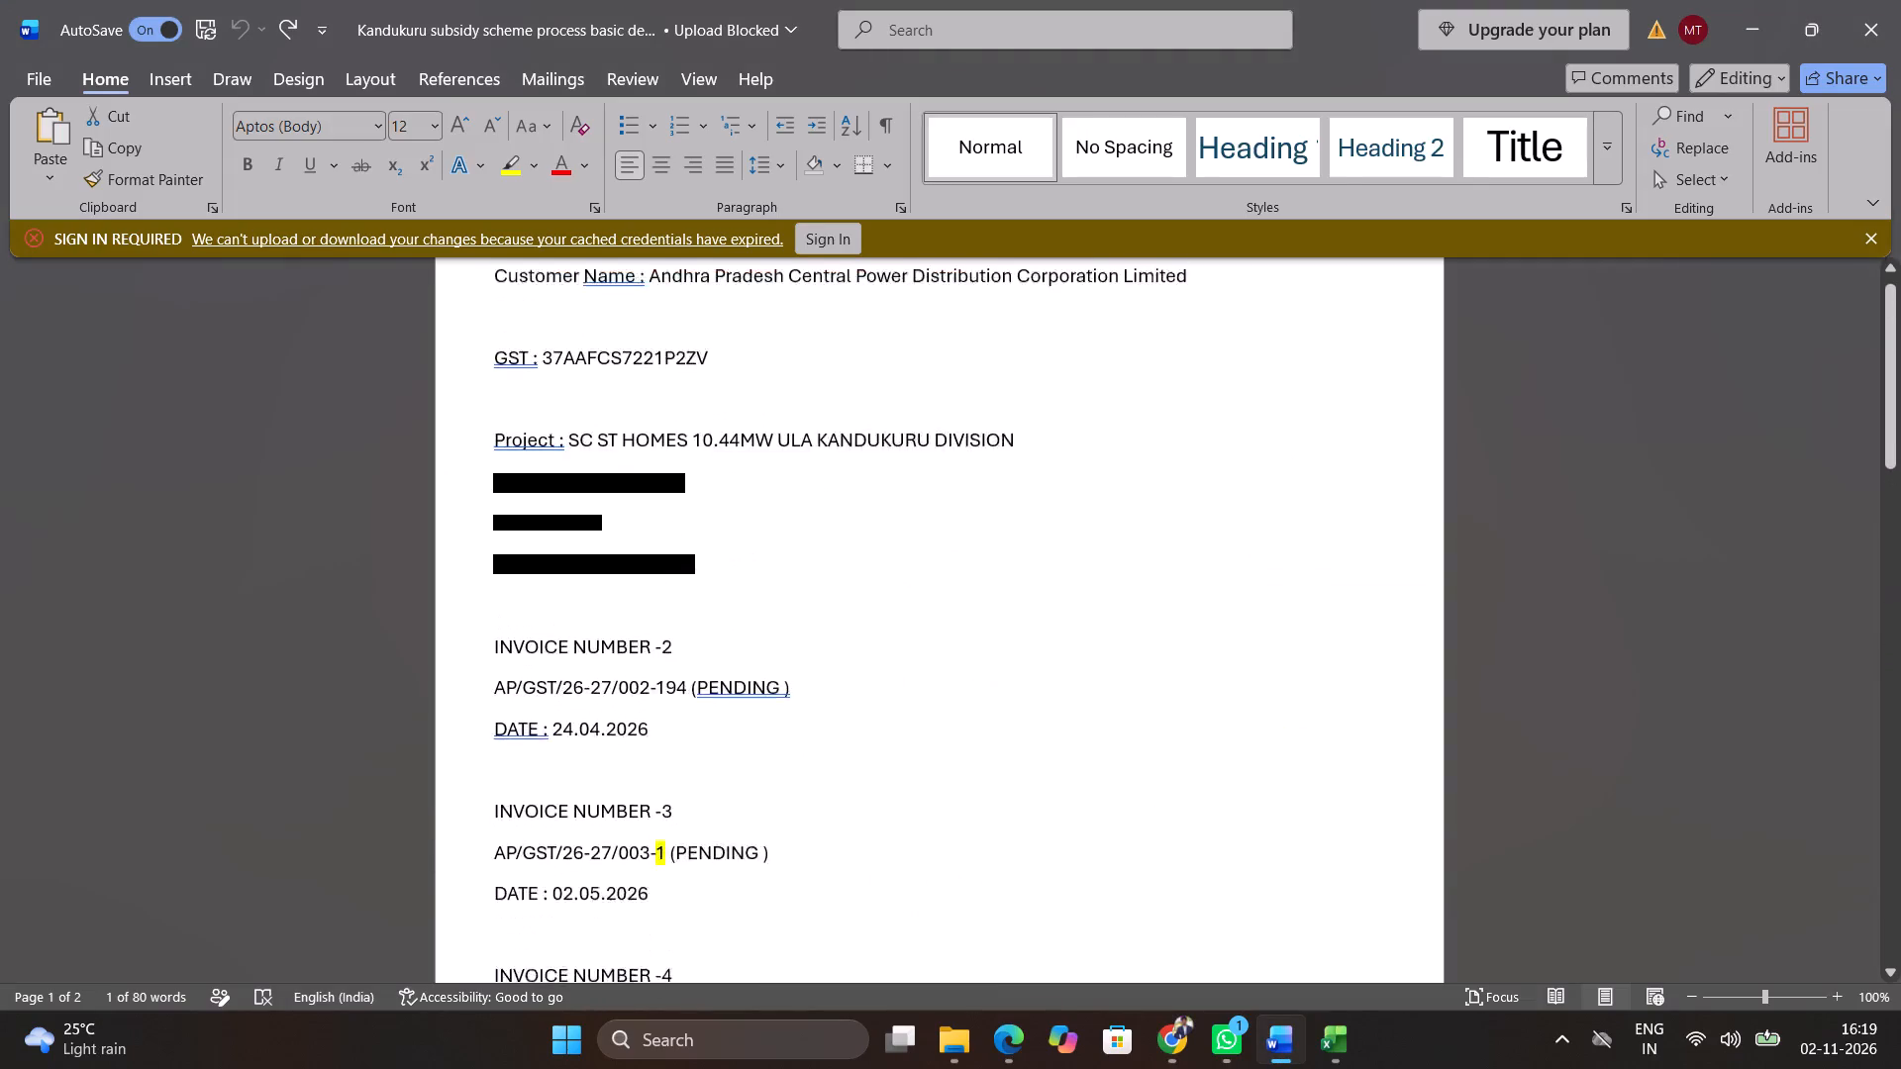
scroll(741, 610, "up", 4)
left_click_drag(664, 348, 1062, 356)
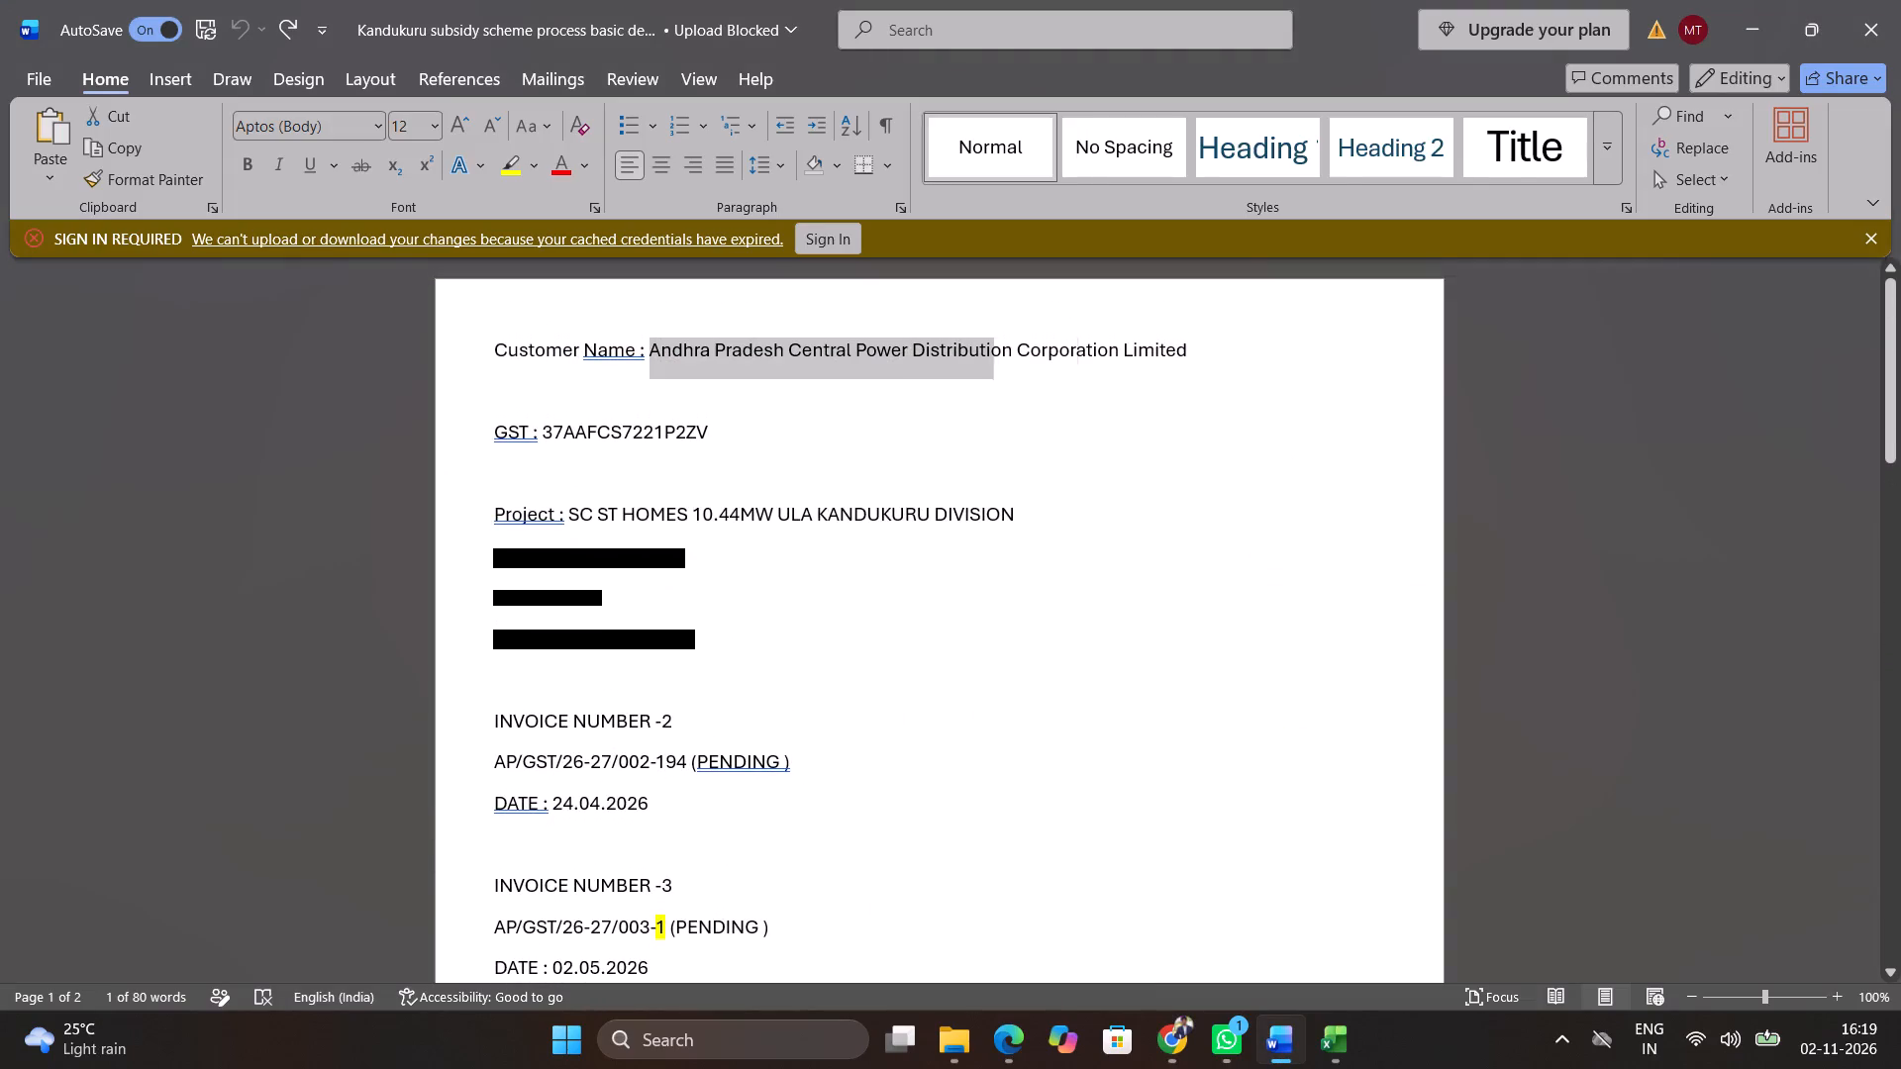
left_click_drag(1062, 356, 1240, 354)
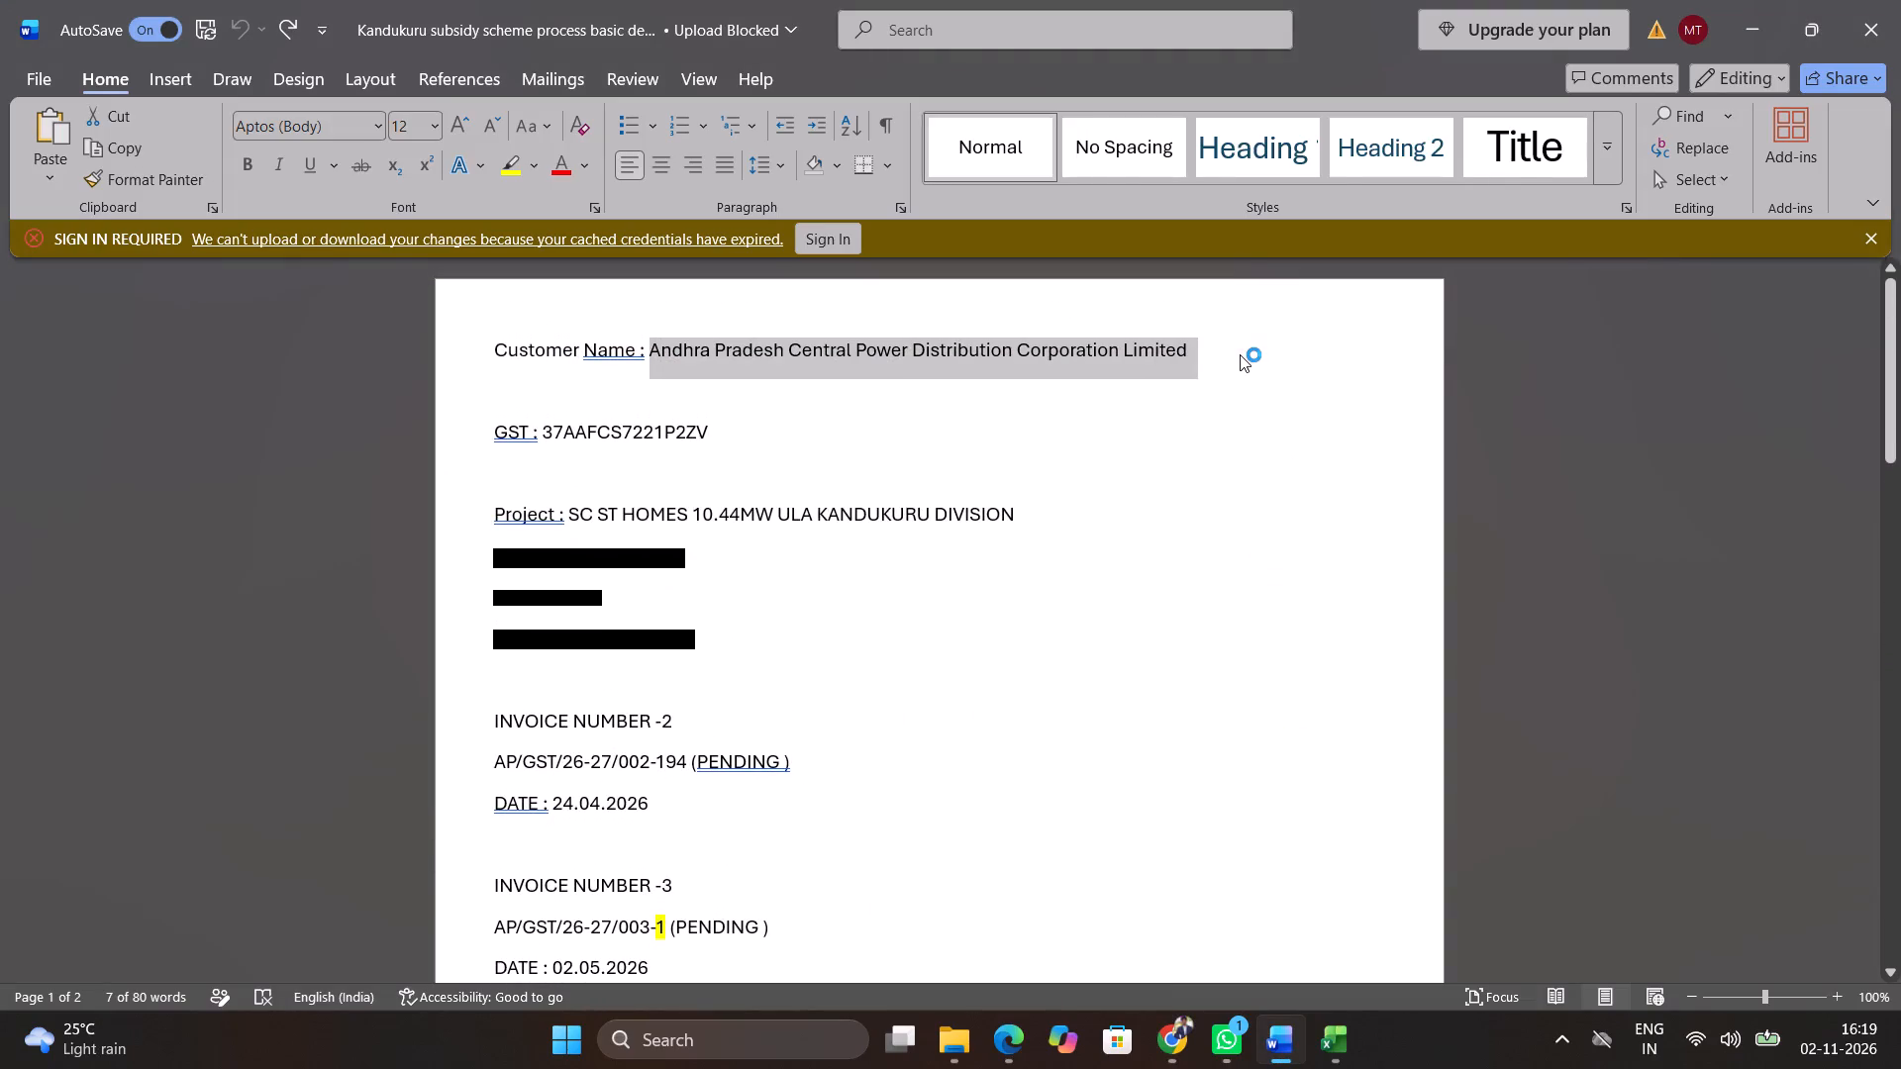
key("ctrl+c")
scroll(1240, 354, "up", 1)
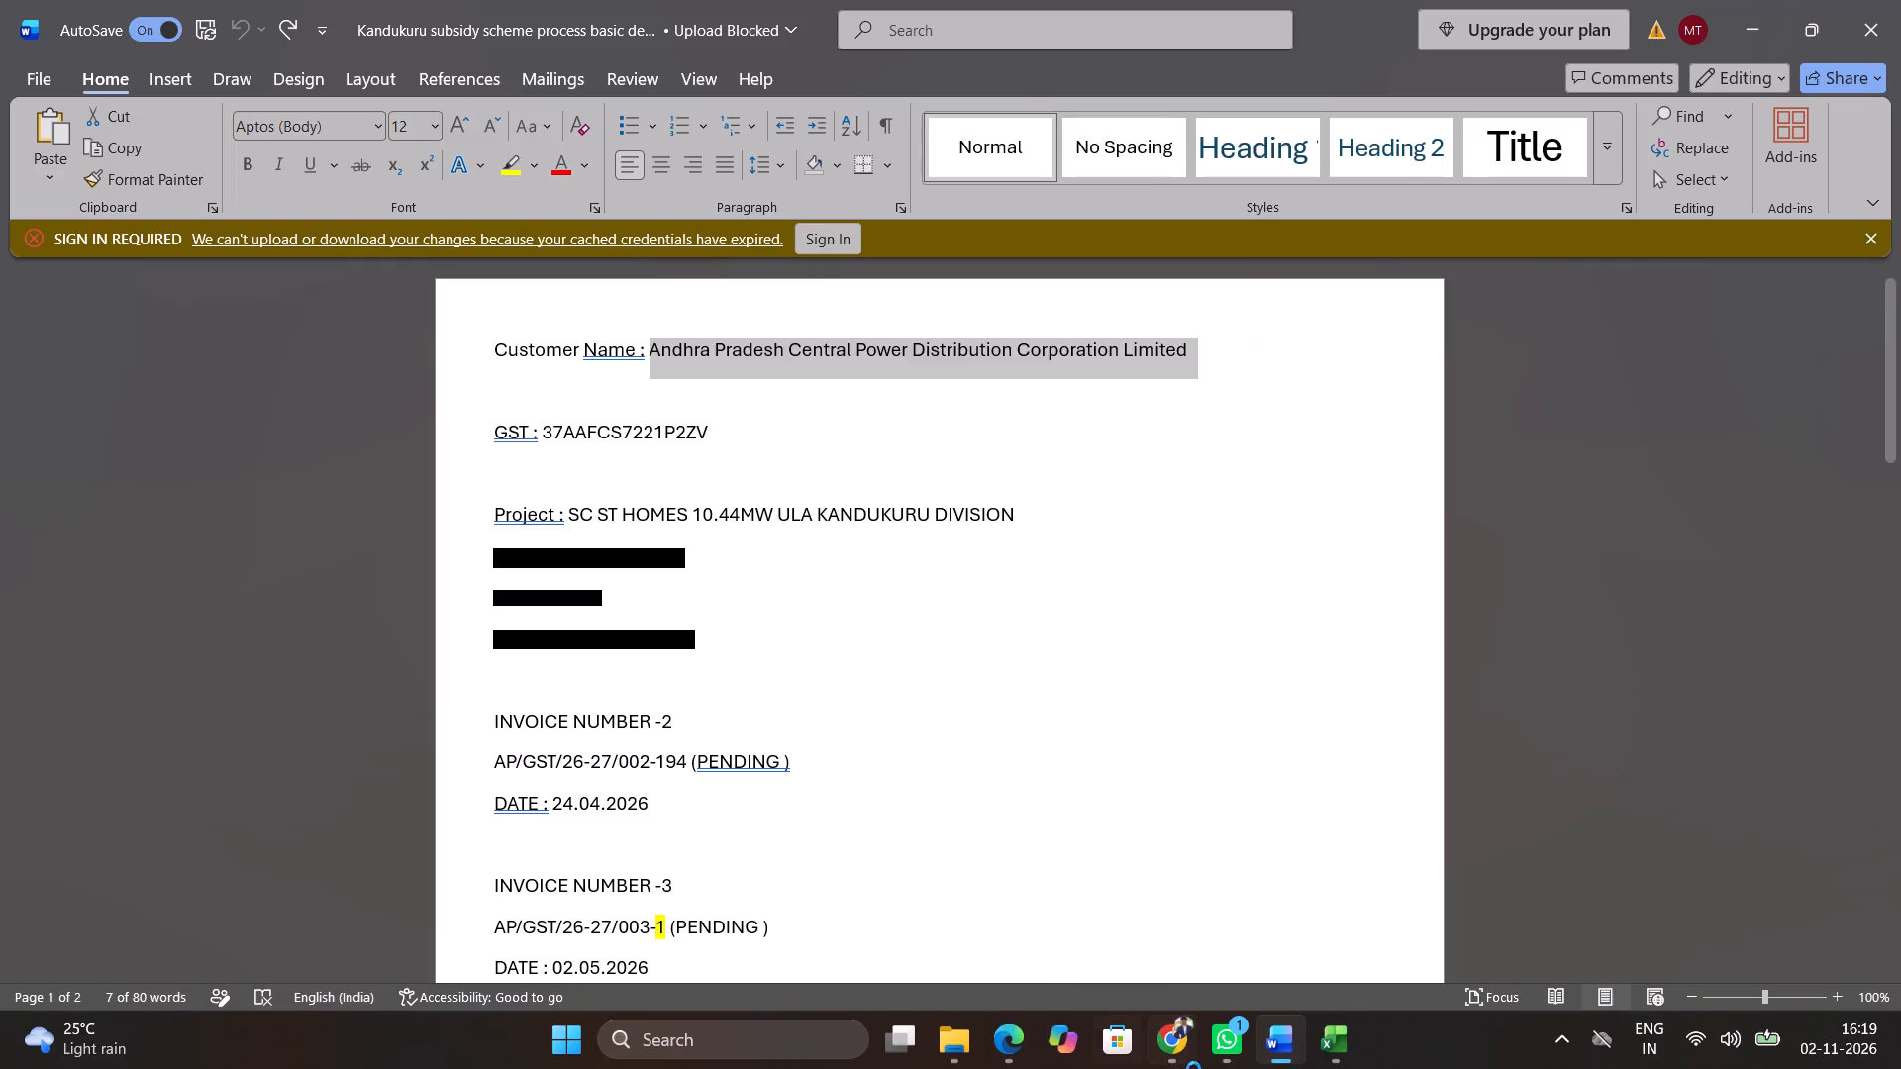
left_click(1160, 910)
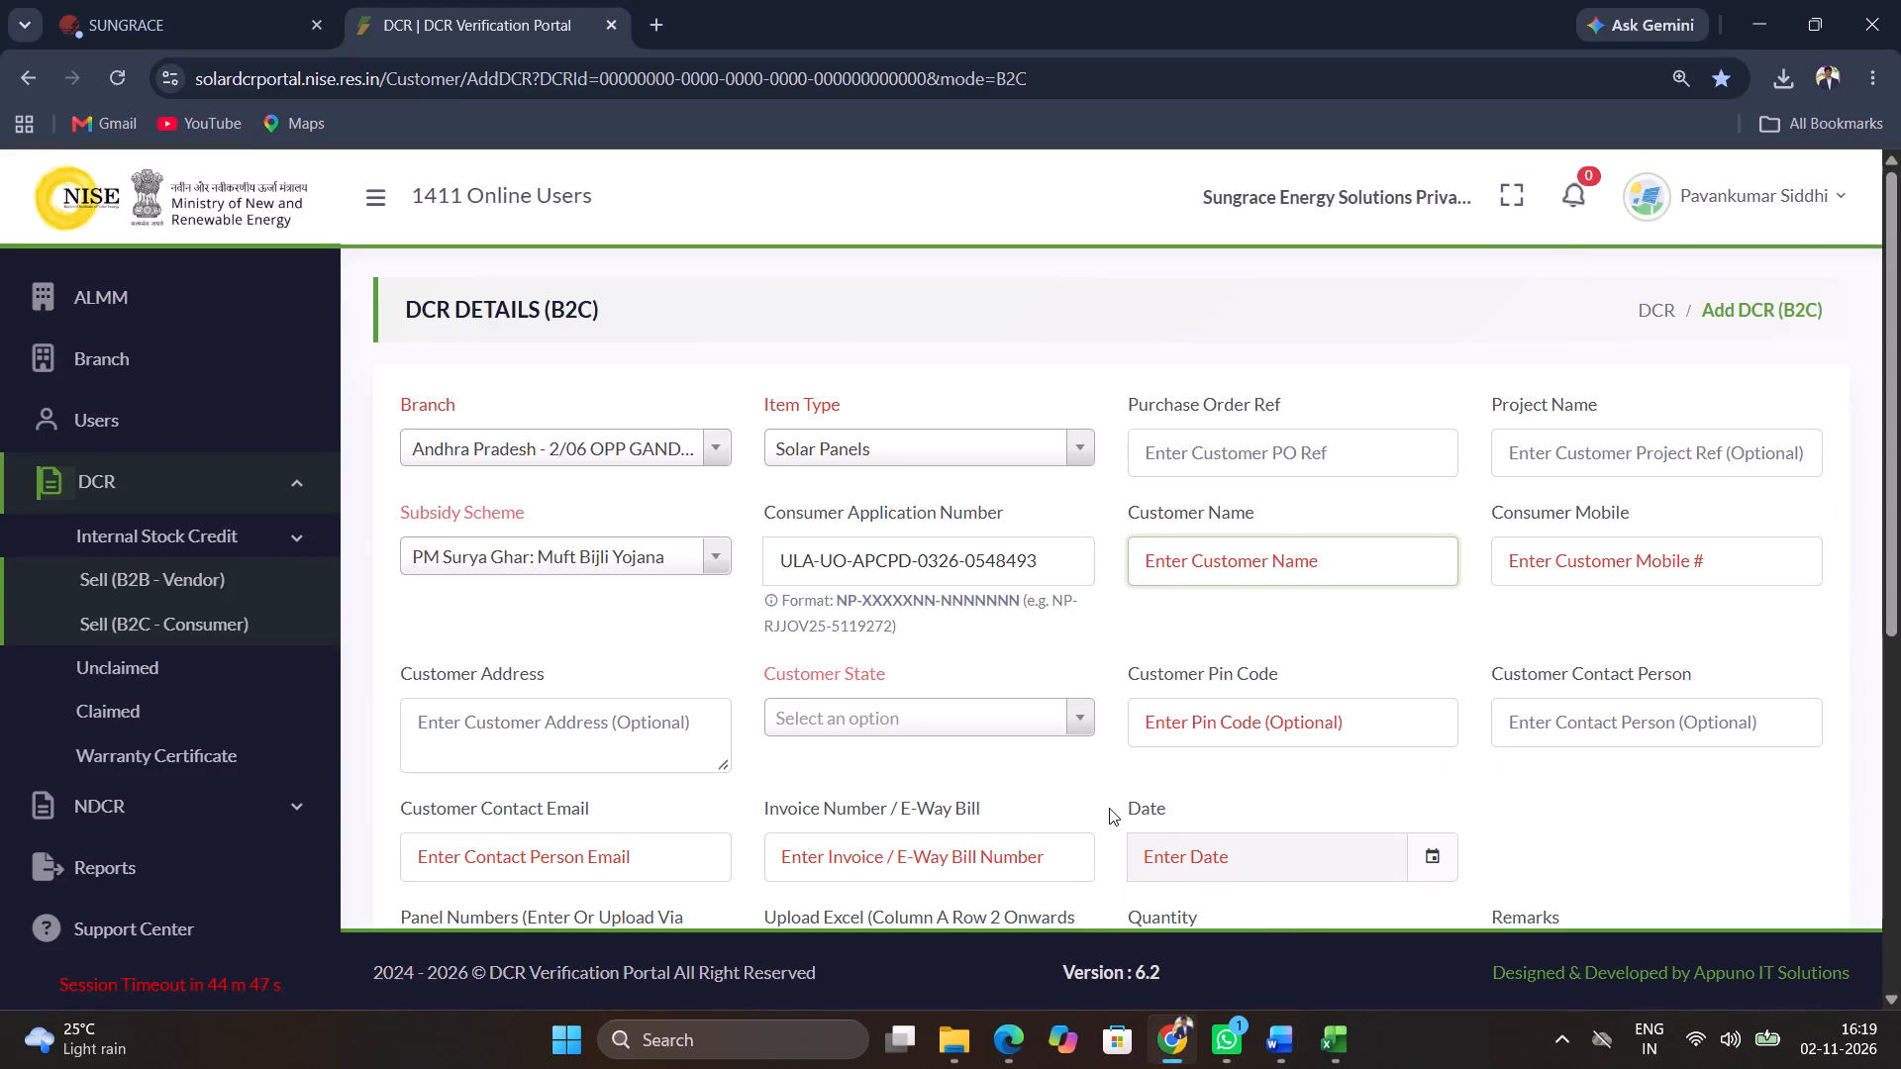
key("ctrl+v")
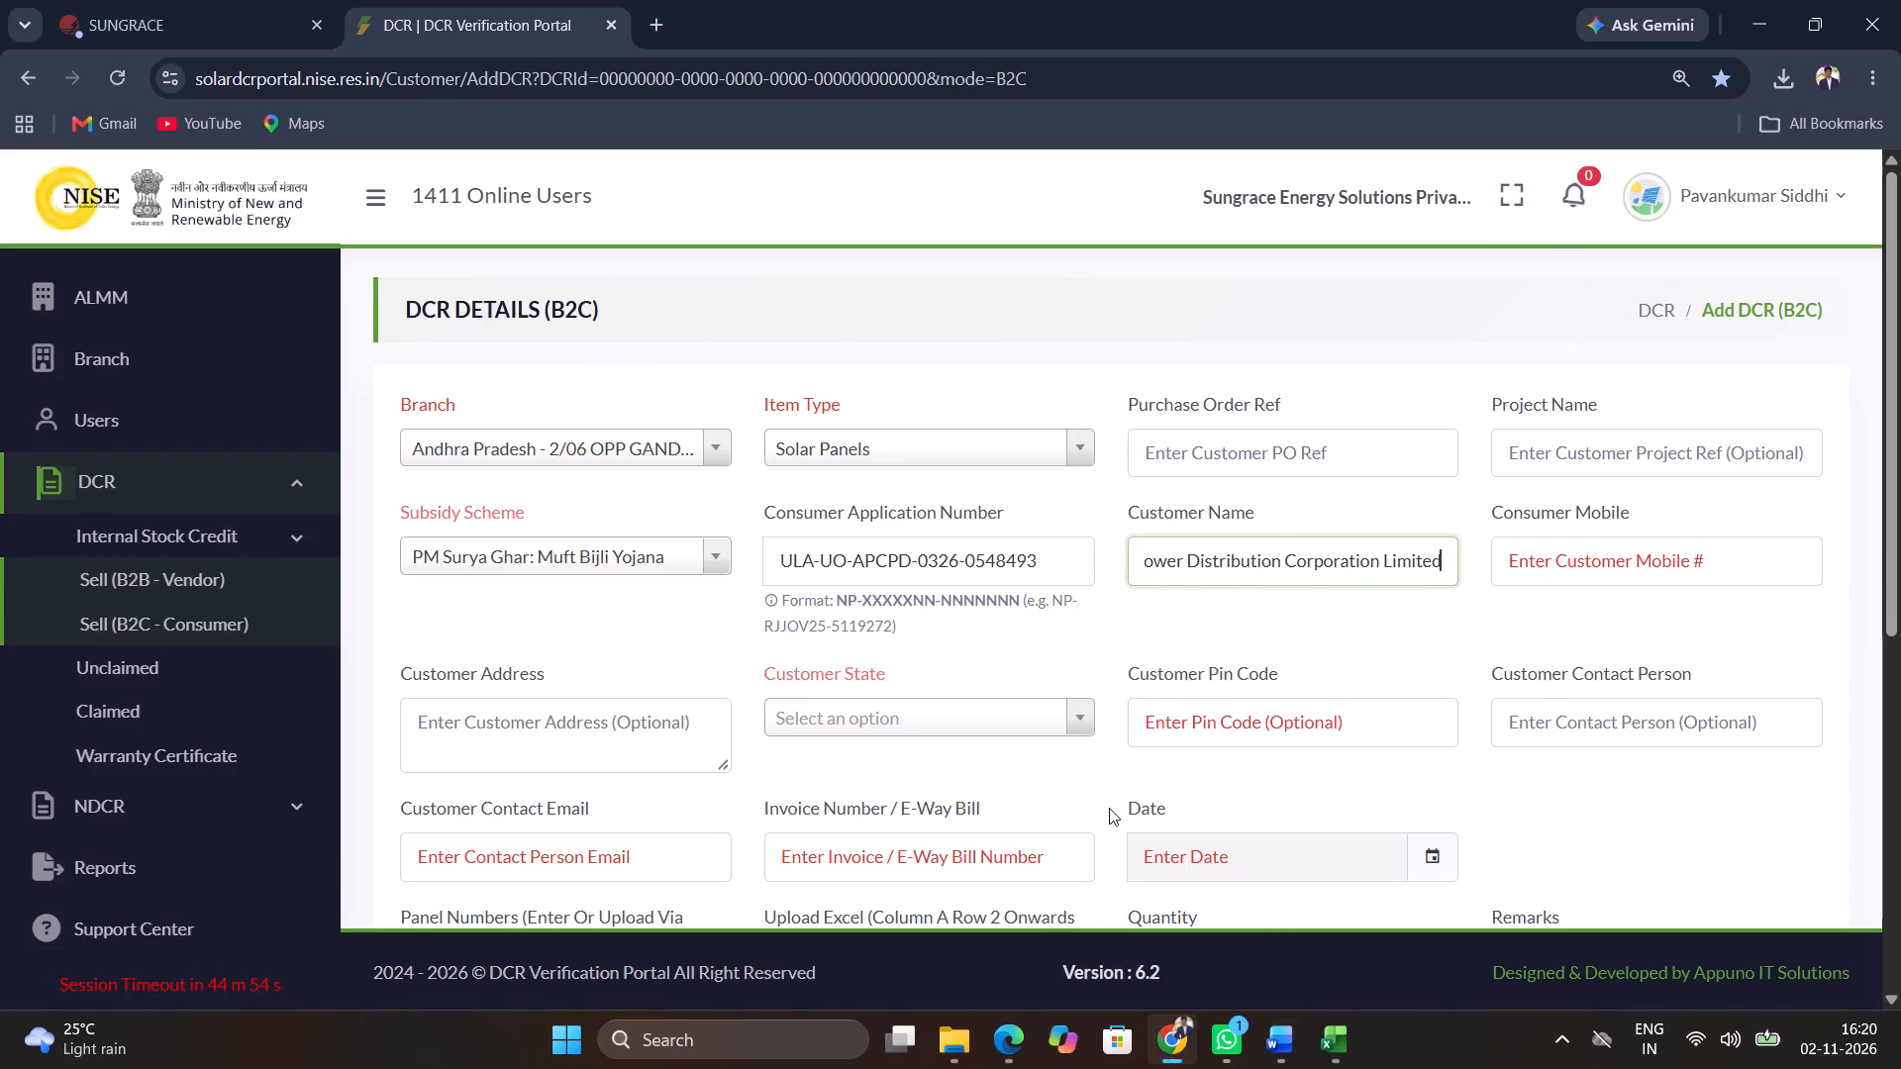
Copy SC ST HOMES 10.44MW ULA KANDUKURU DIVISION from the Word document into the DCR form's Project Name.
left_click(1512, 456)
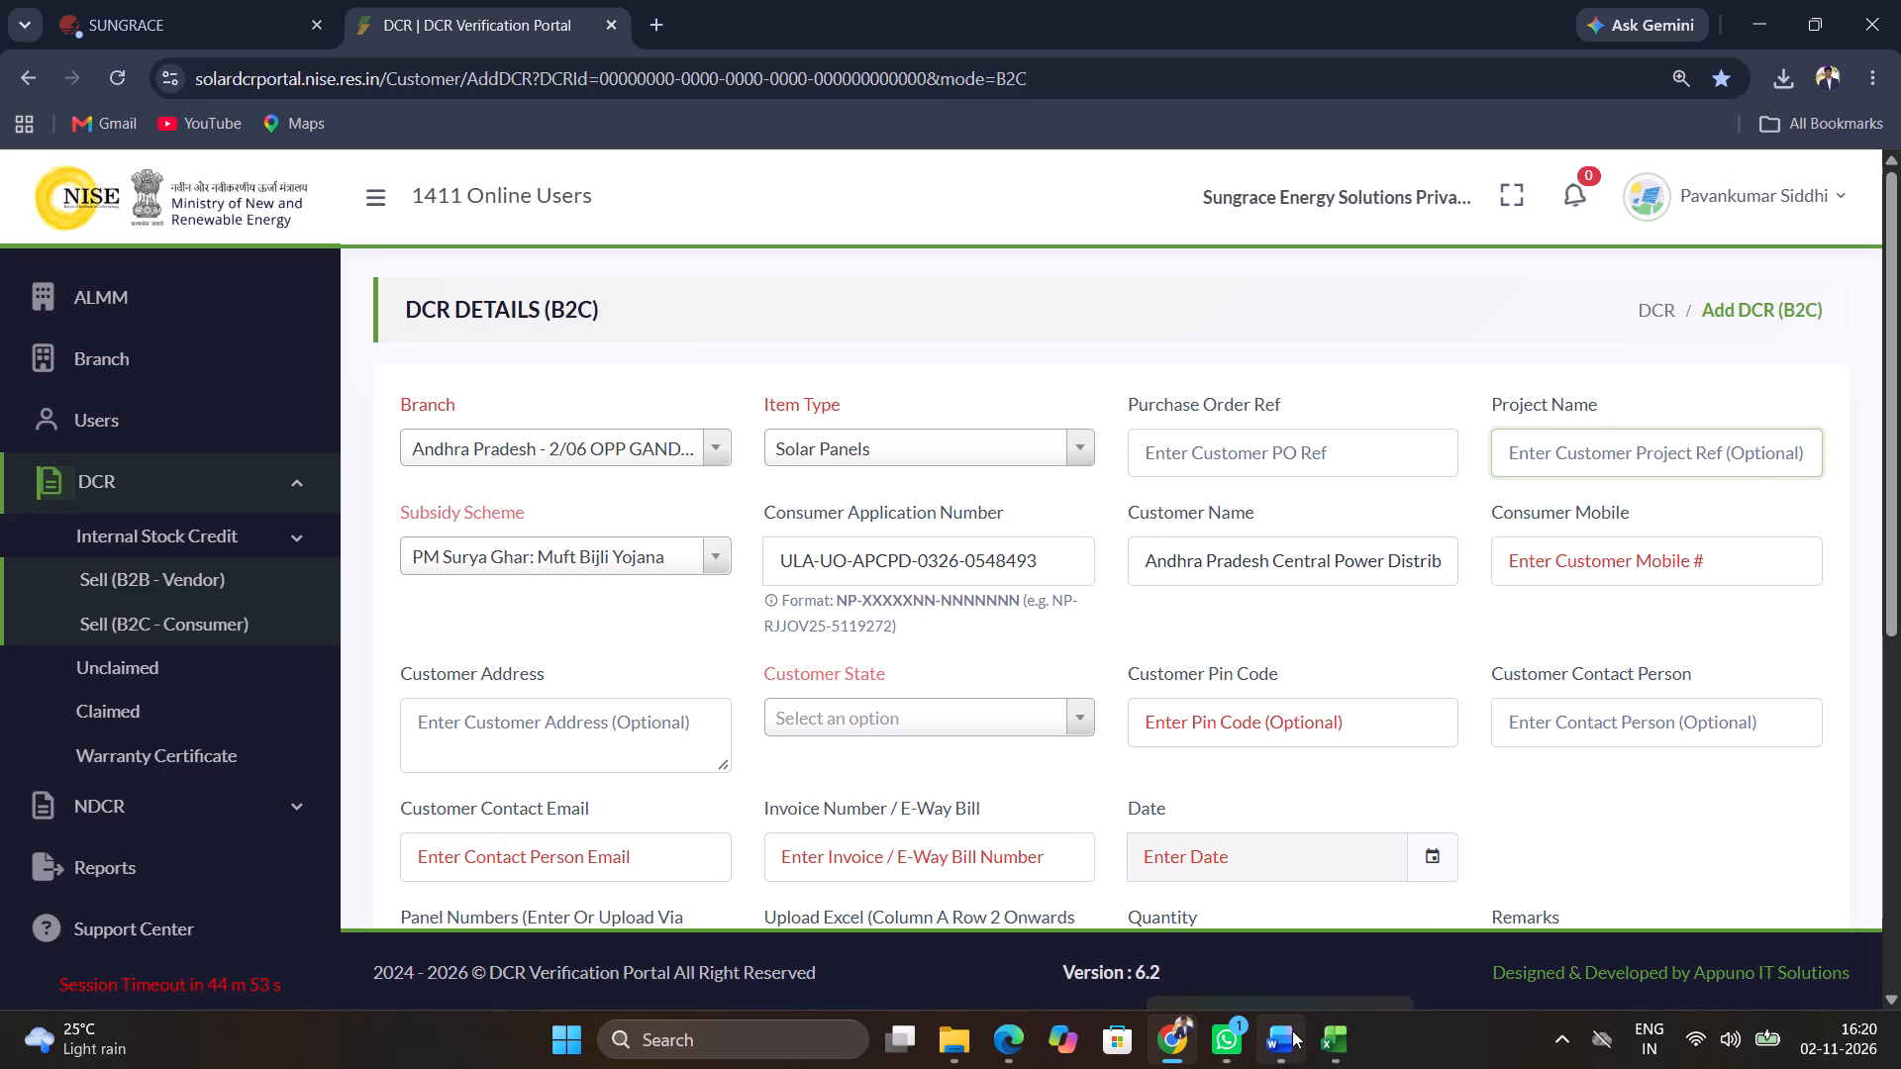
left_click(1276, 941)
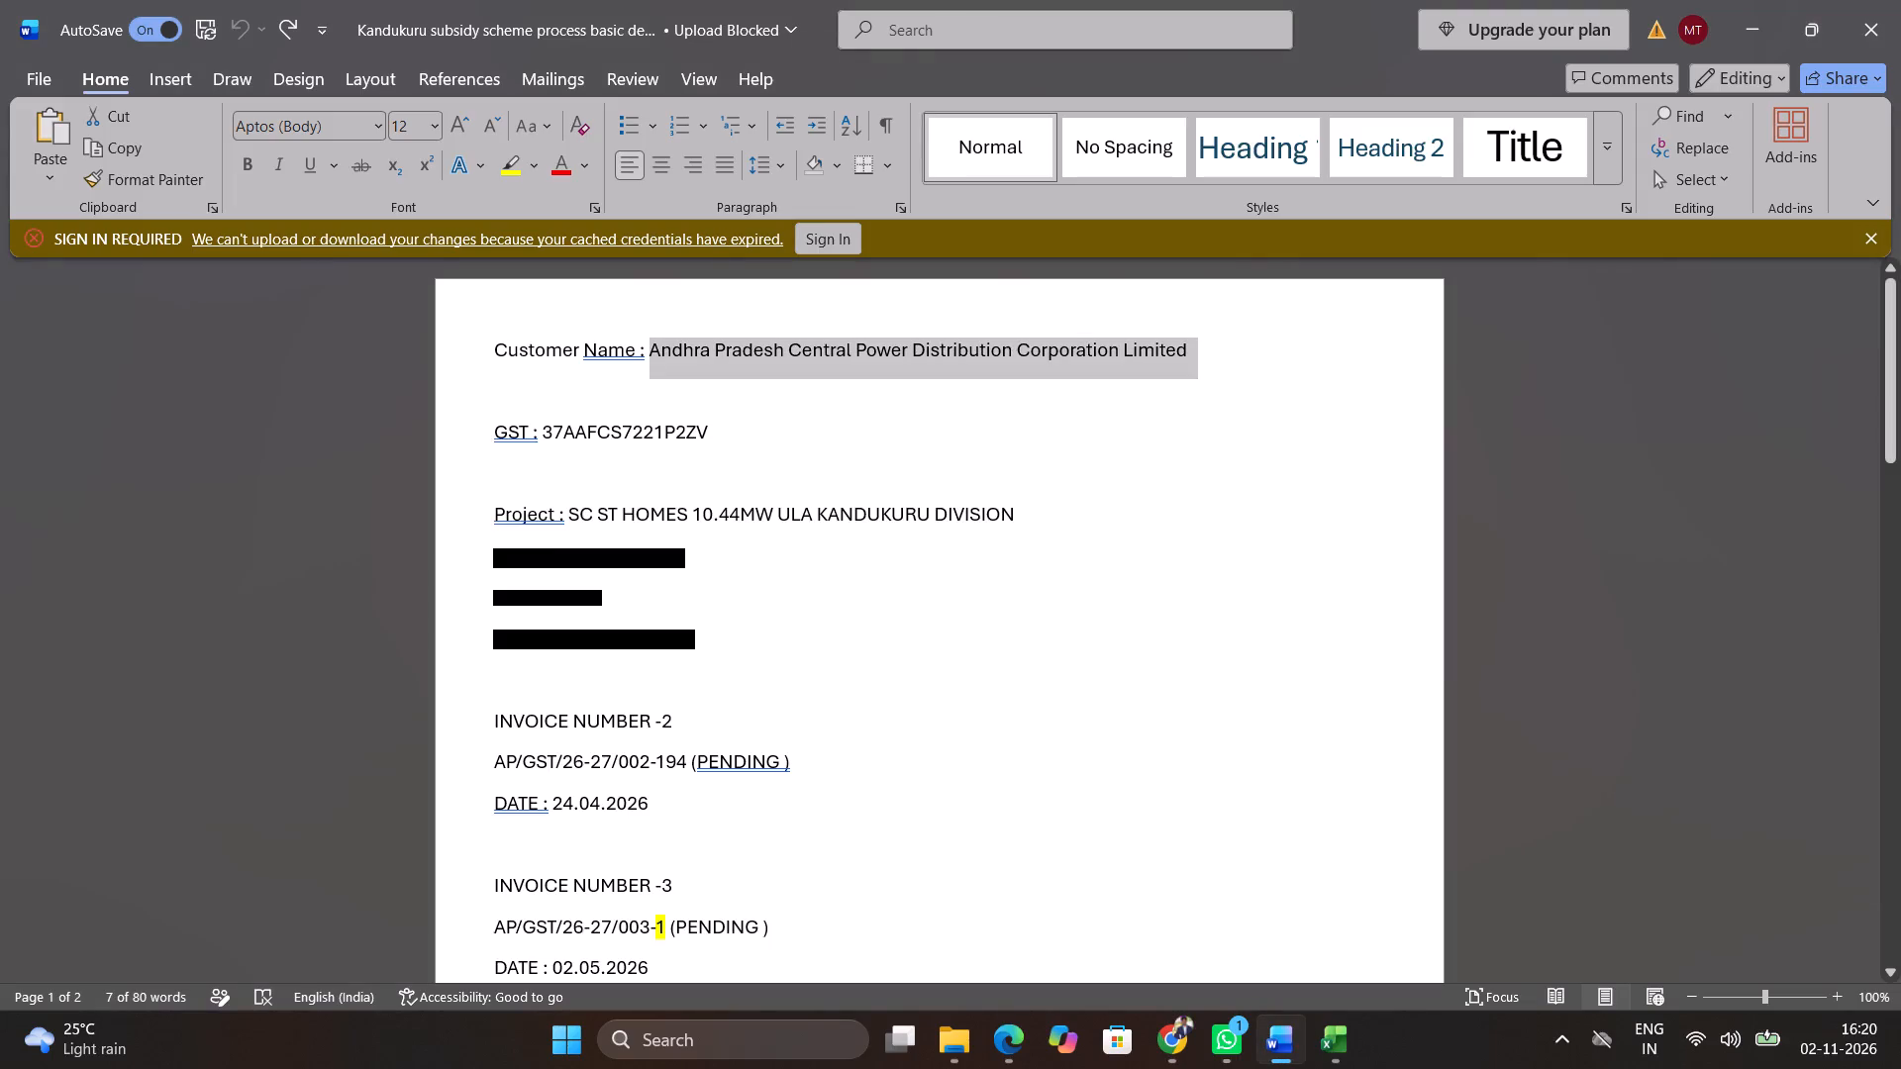
left_click_drag(571, 505, 1042, 517)
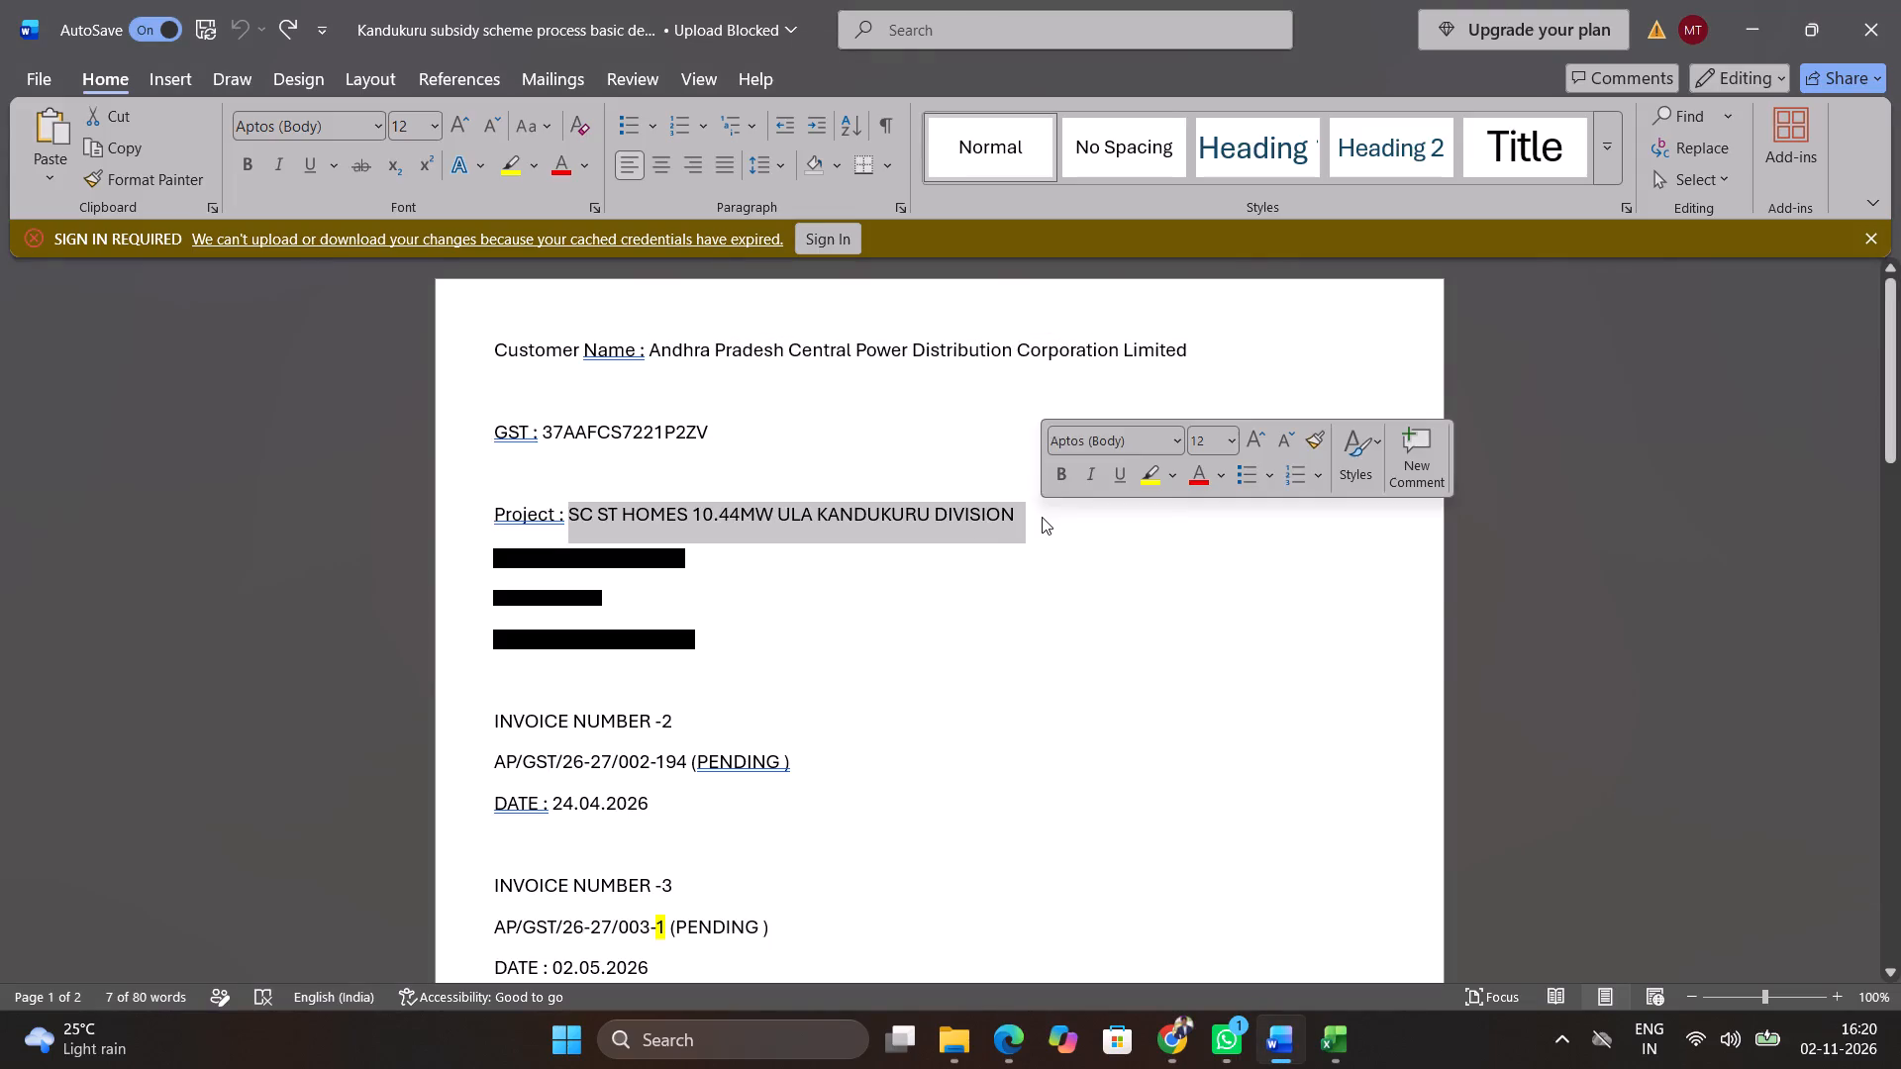
key("ctrl+c")
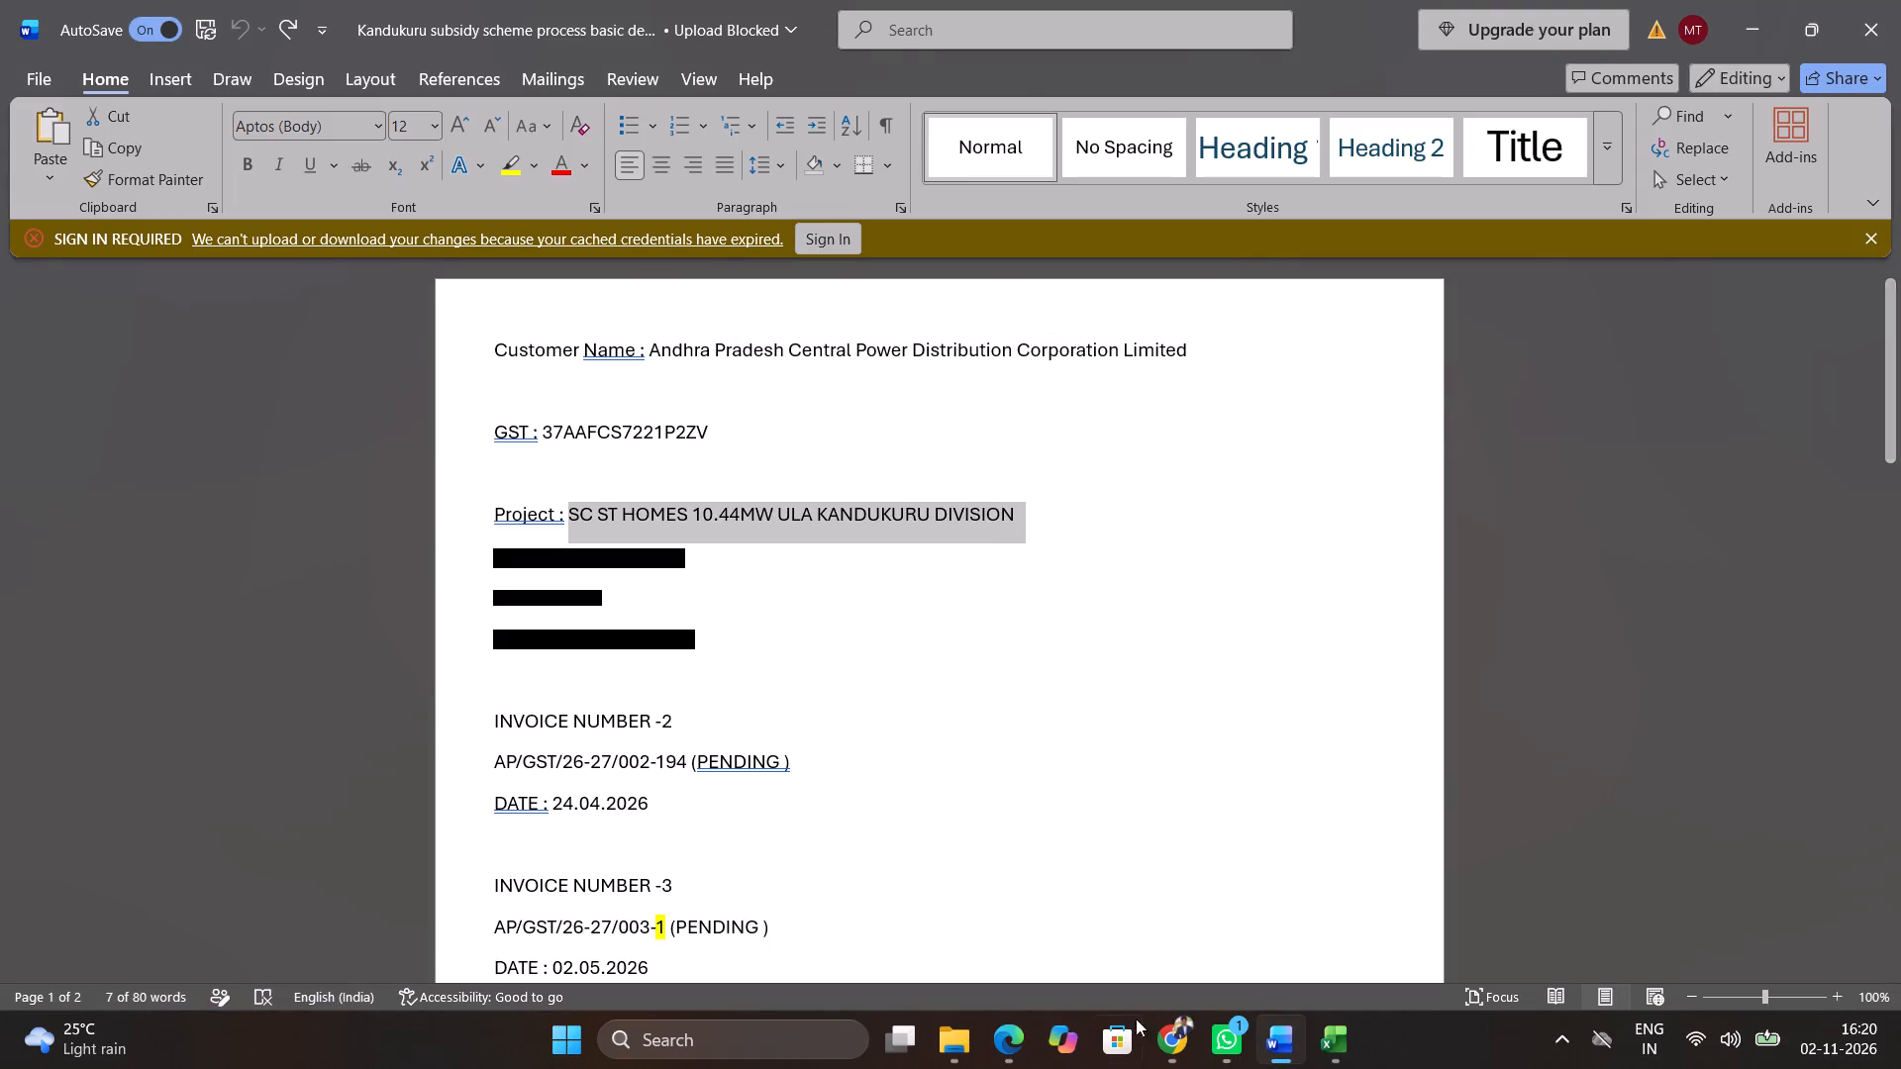
left_click(1169, 950)
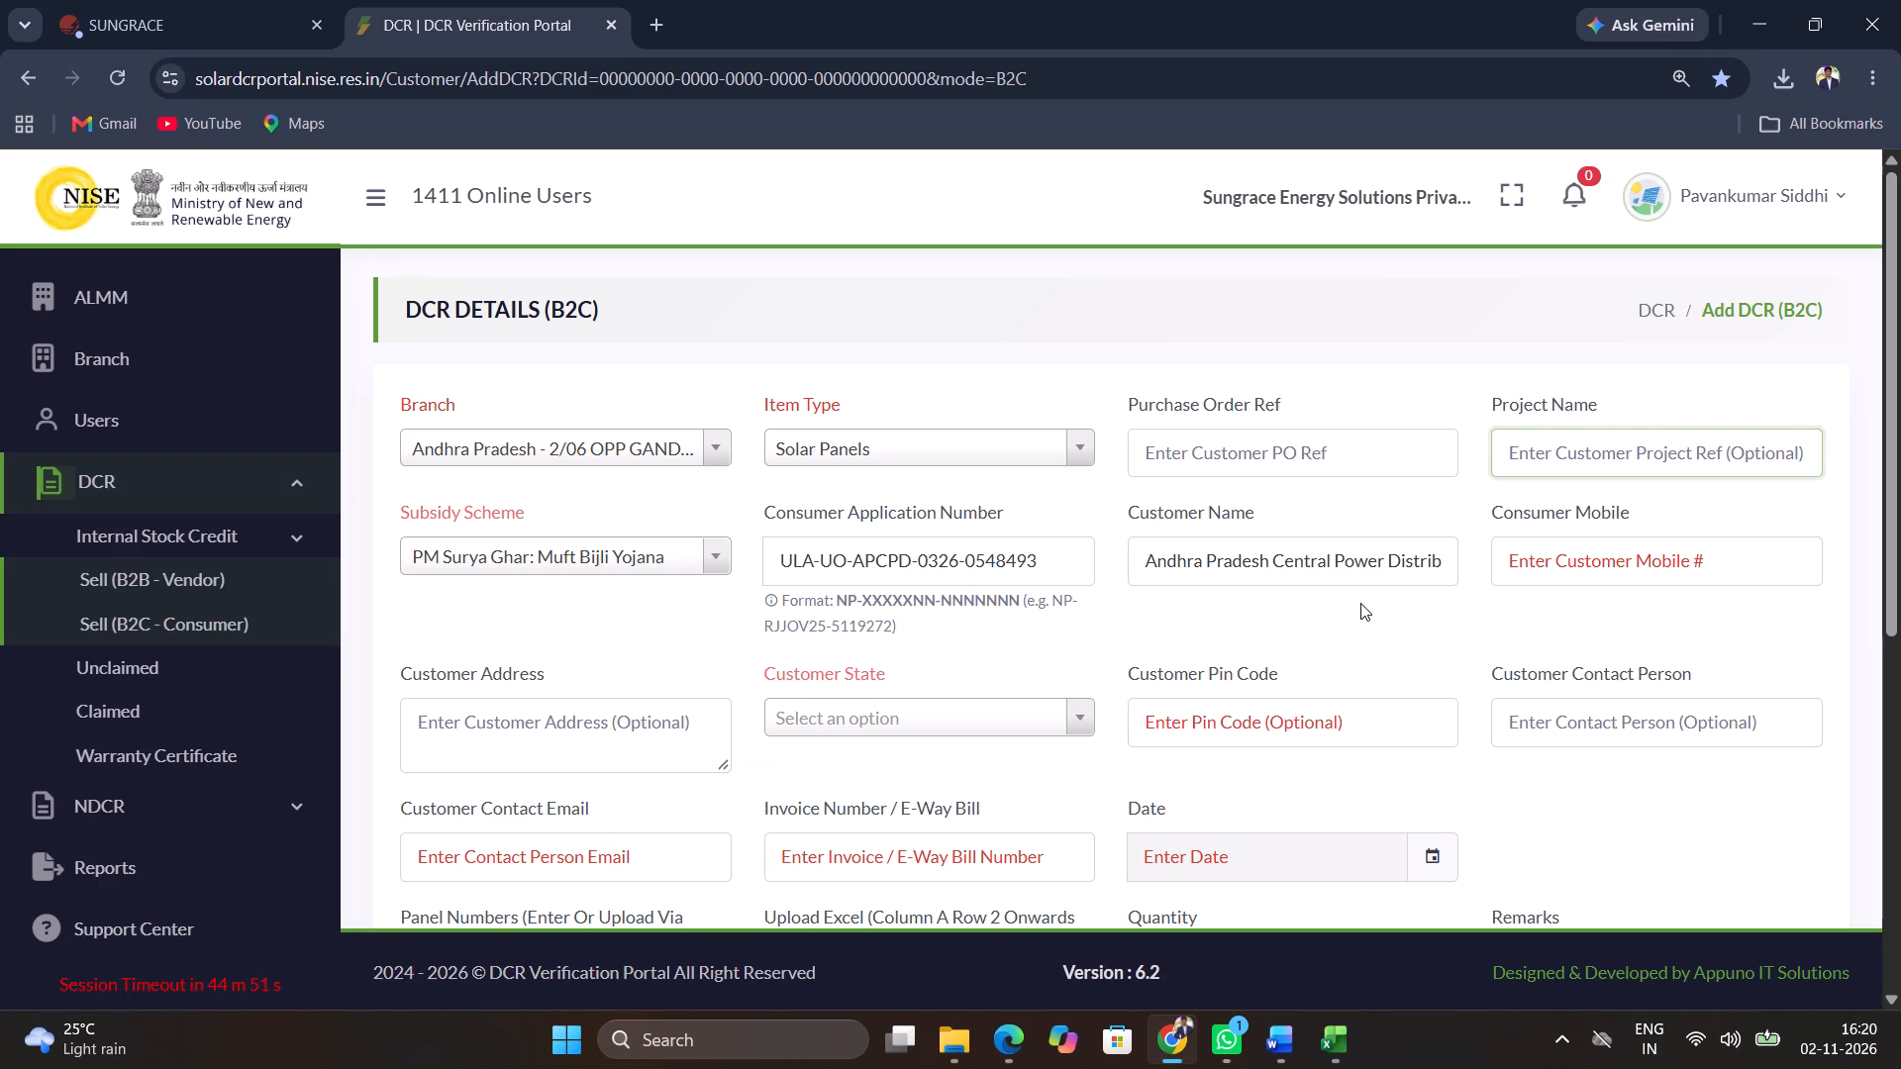
key("ctrl+v")
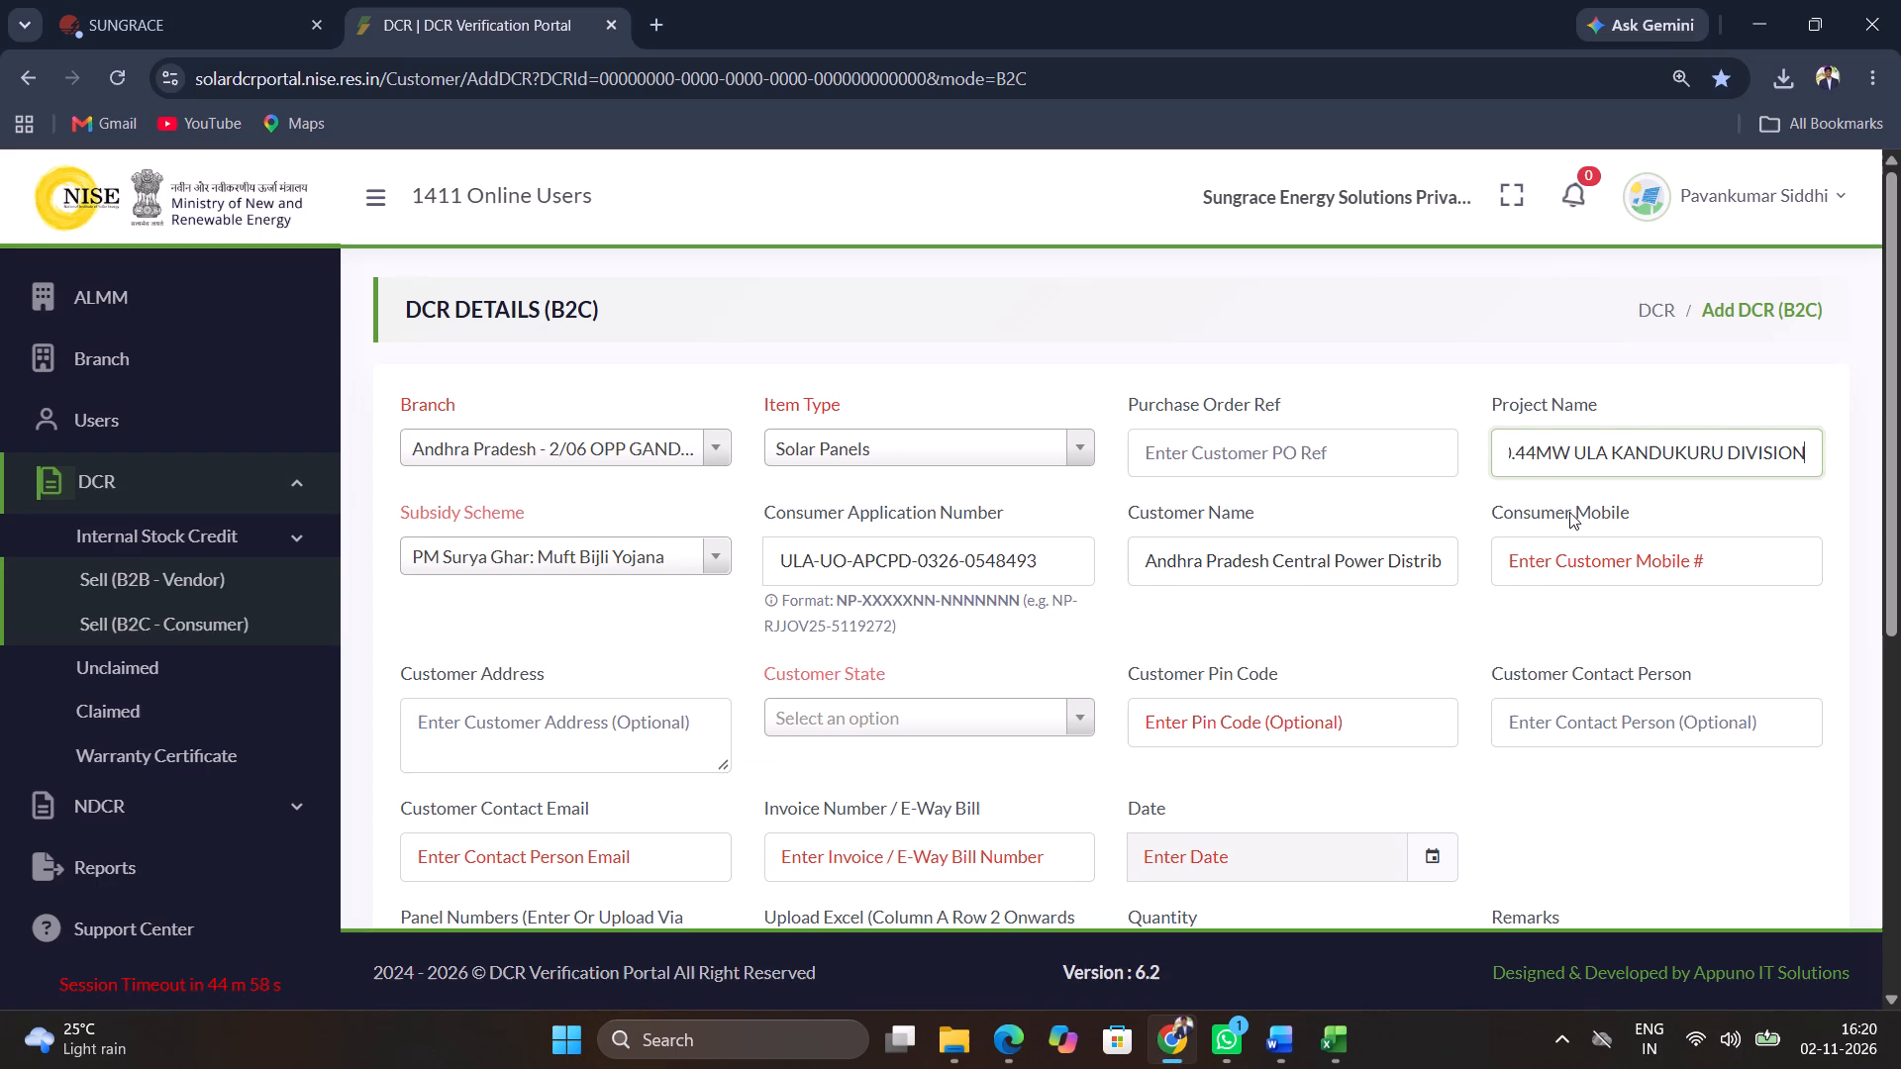
Copy the contact mobile number from the Word document into the DCR form's Consumer Mobile field.
left_click(1555, 548)
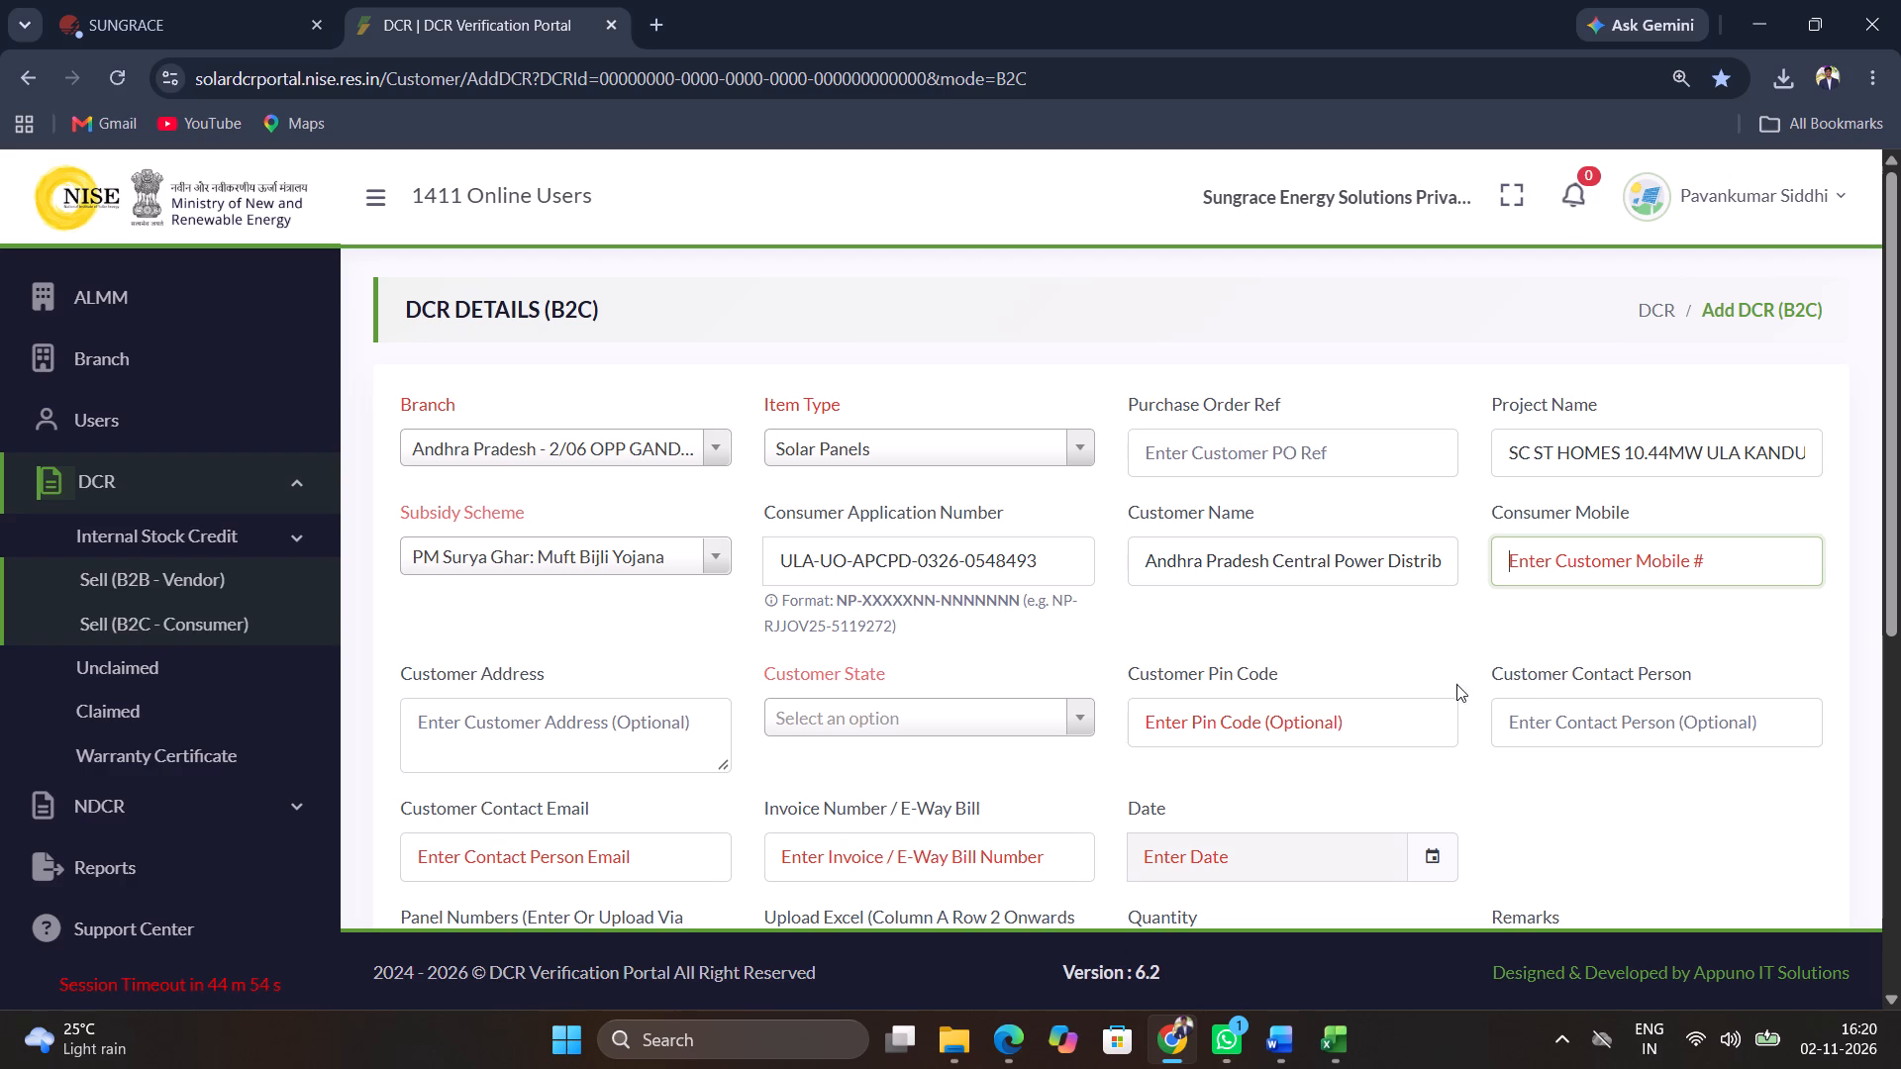
left_click(1280, 1013)
left_click_drag(663, 606, 614, 606)
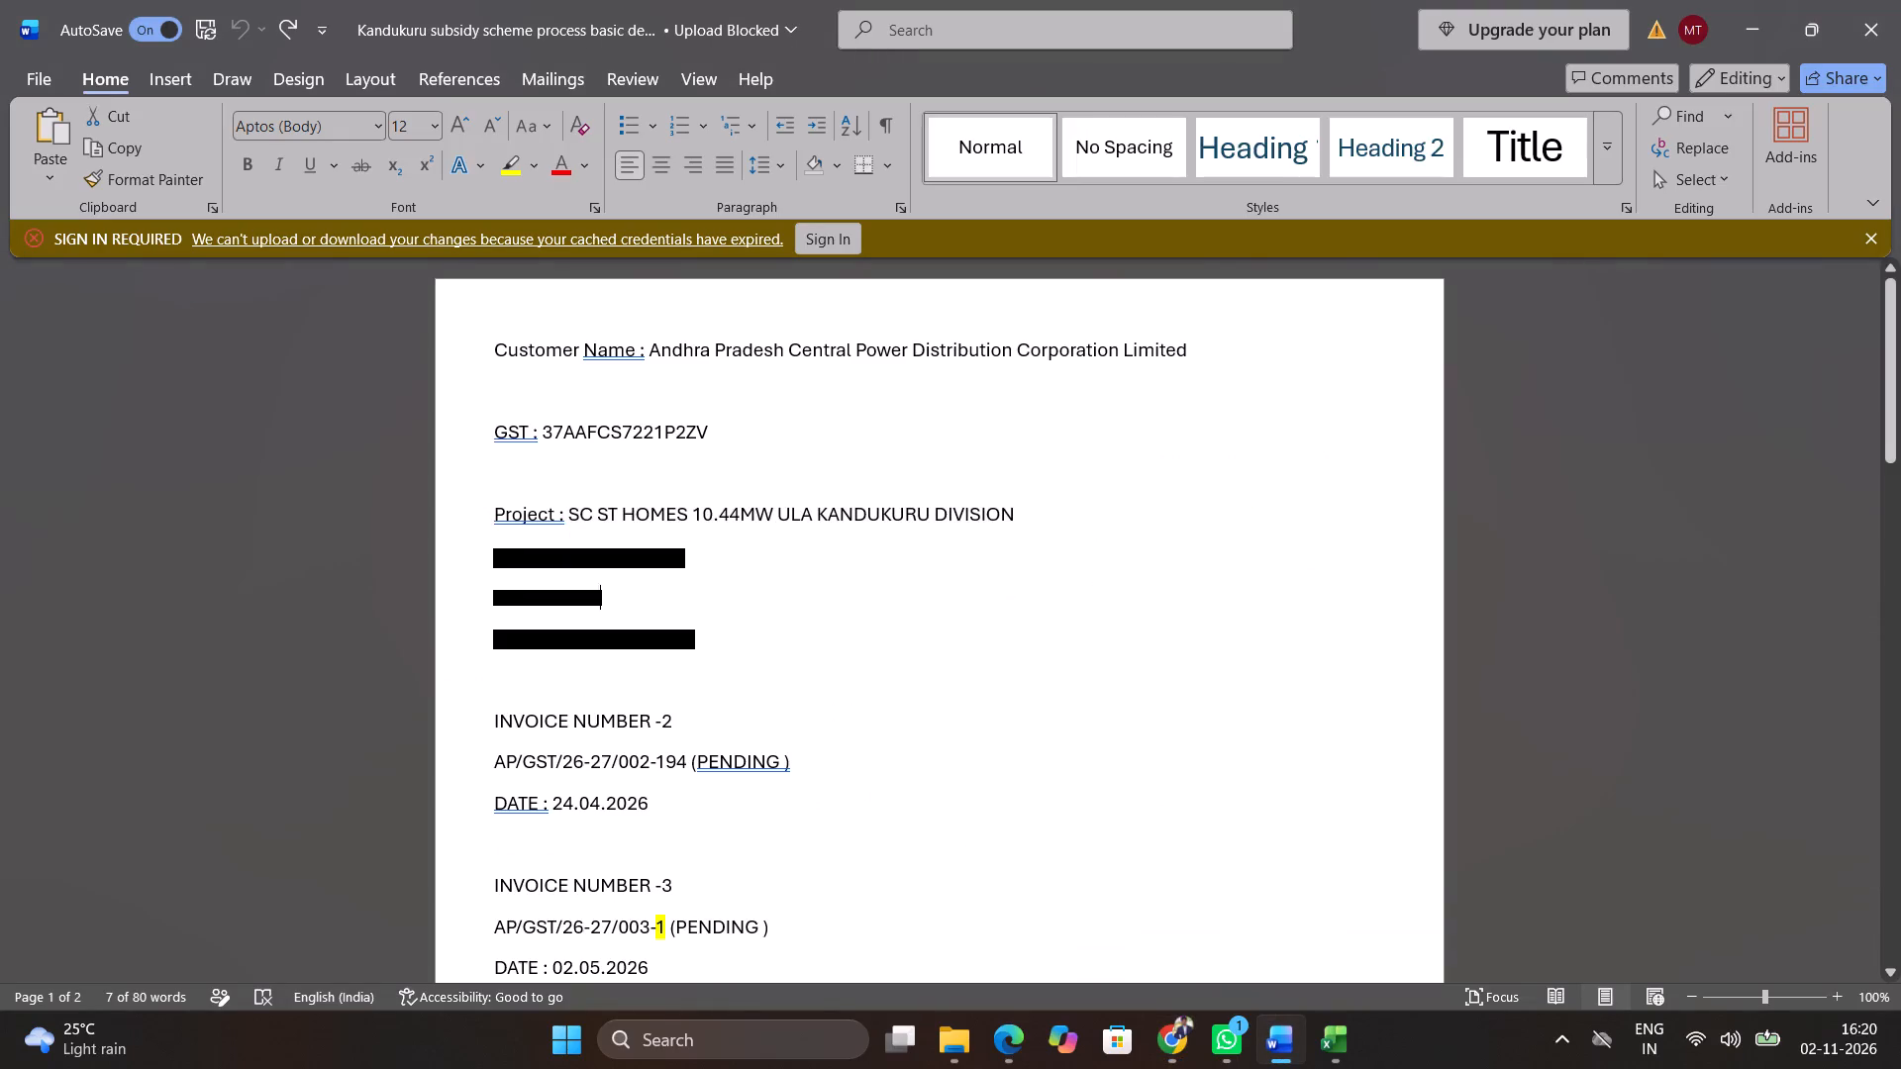
left_click_drag(614, 606, 461, 600)
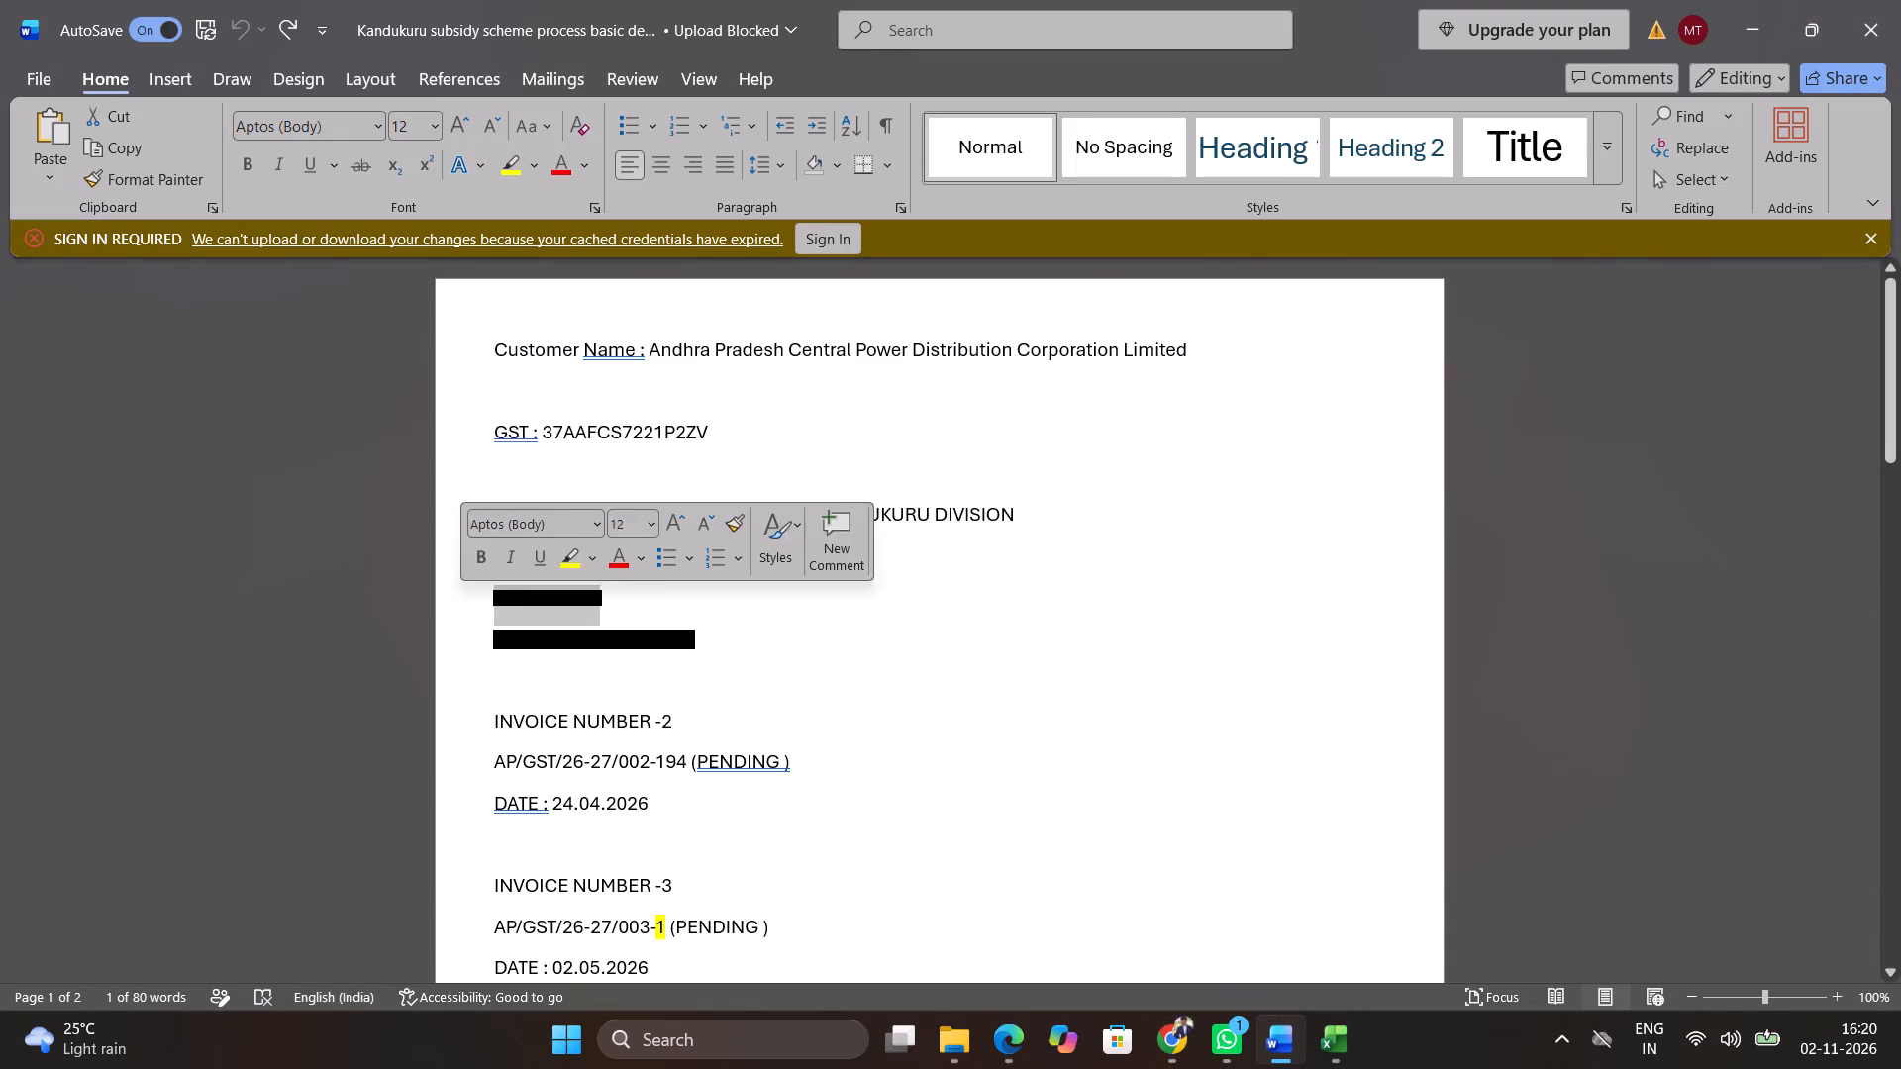
key("ctrl+c")
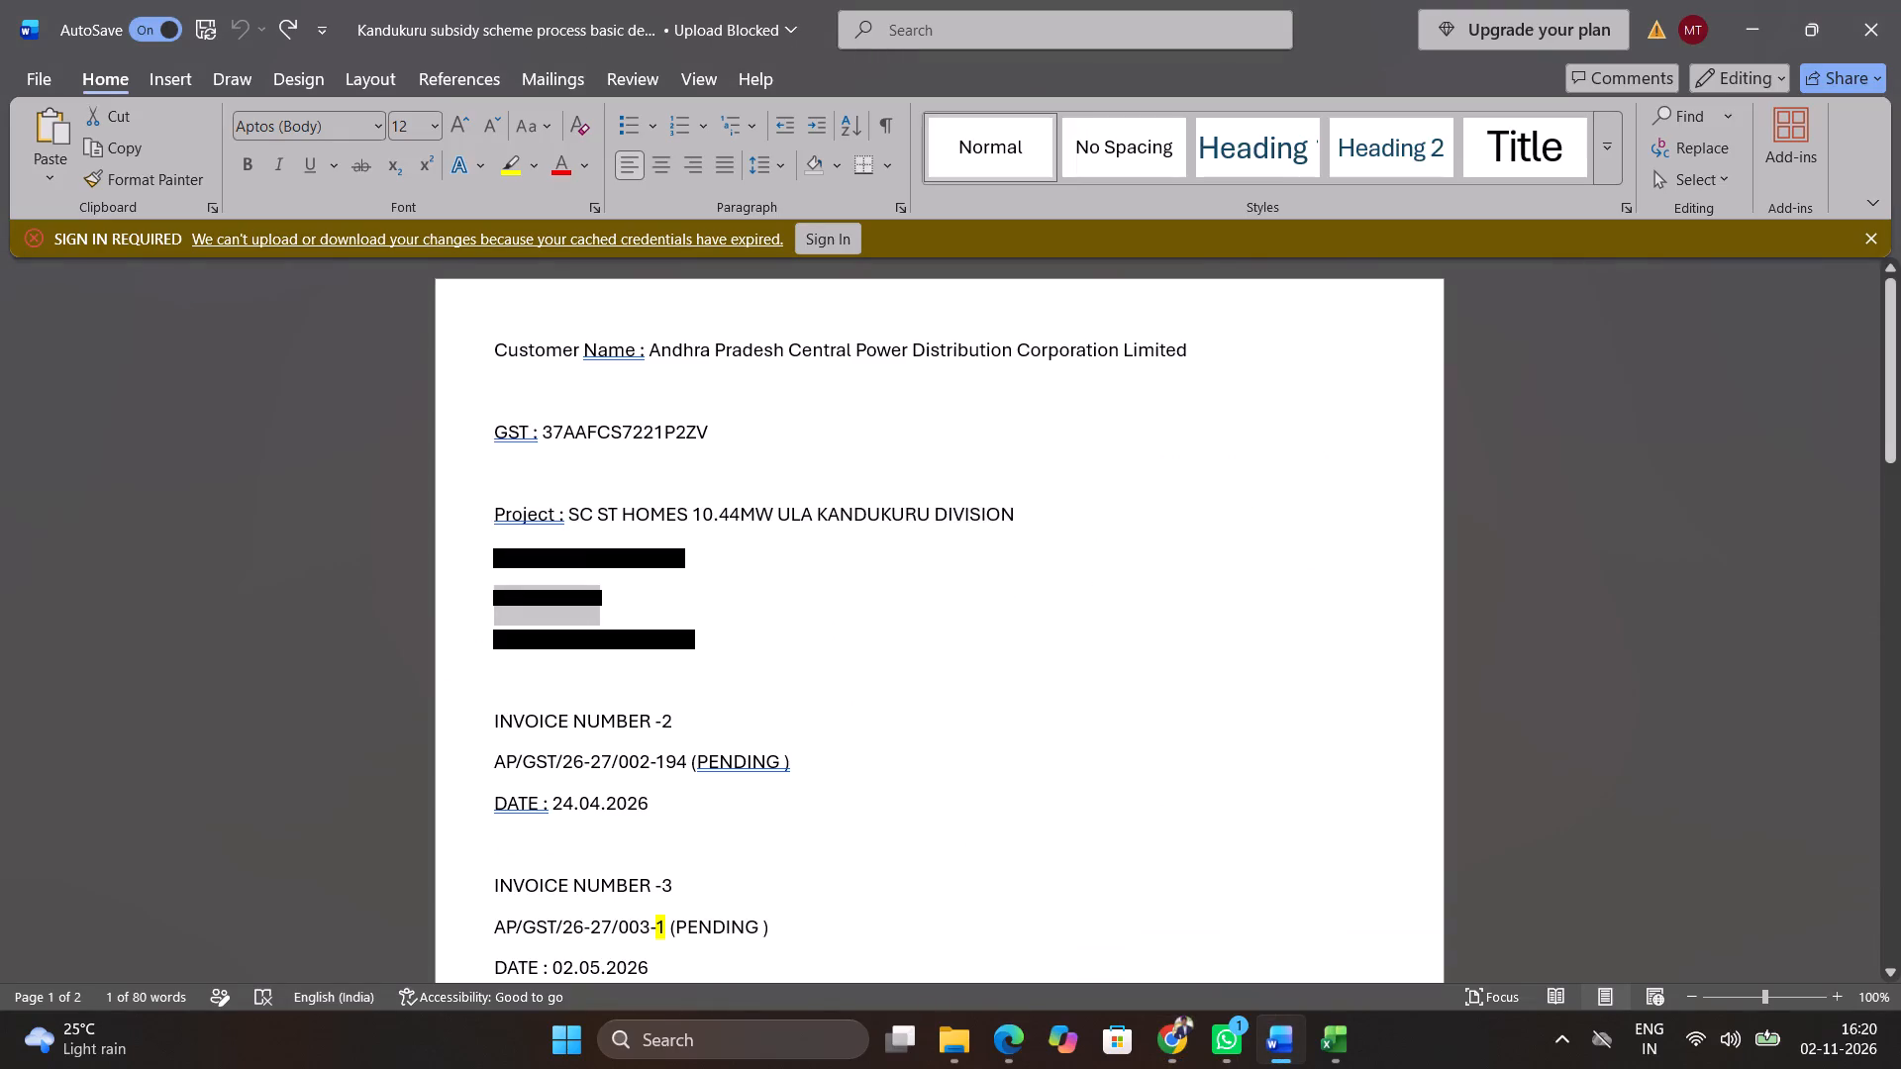
left_click(1156, 939)
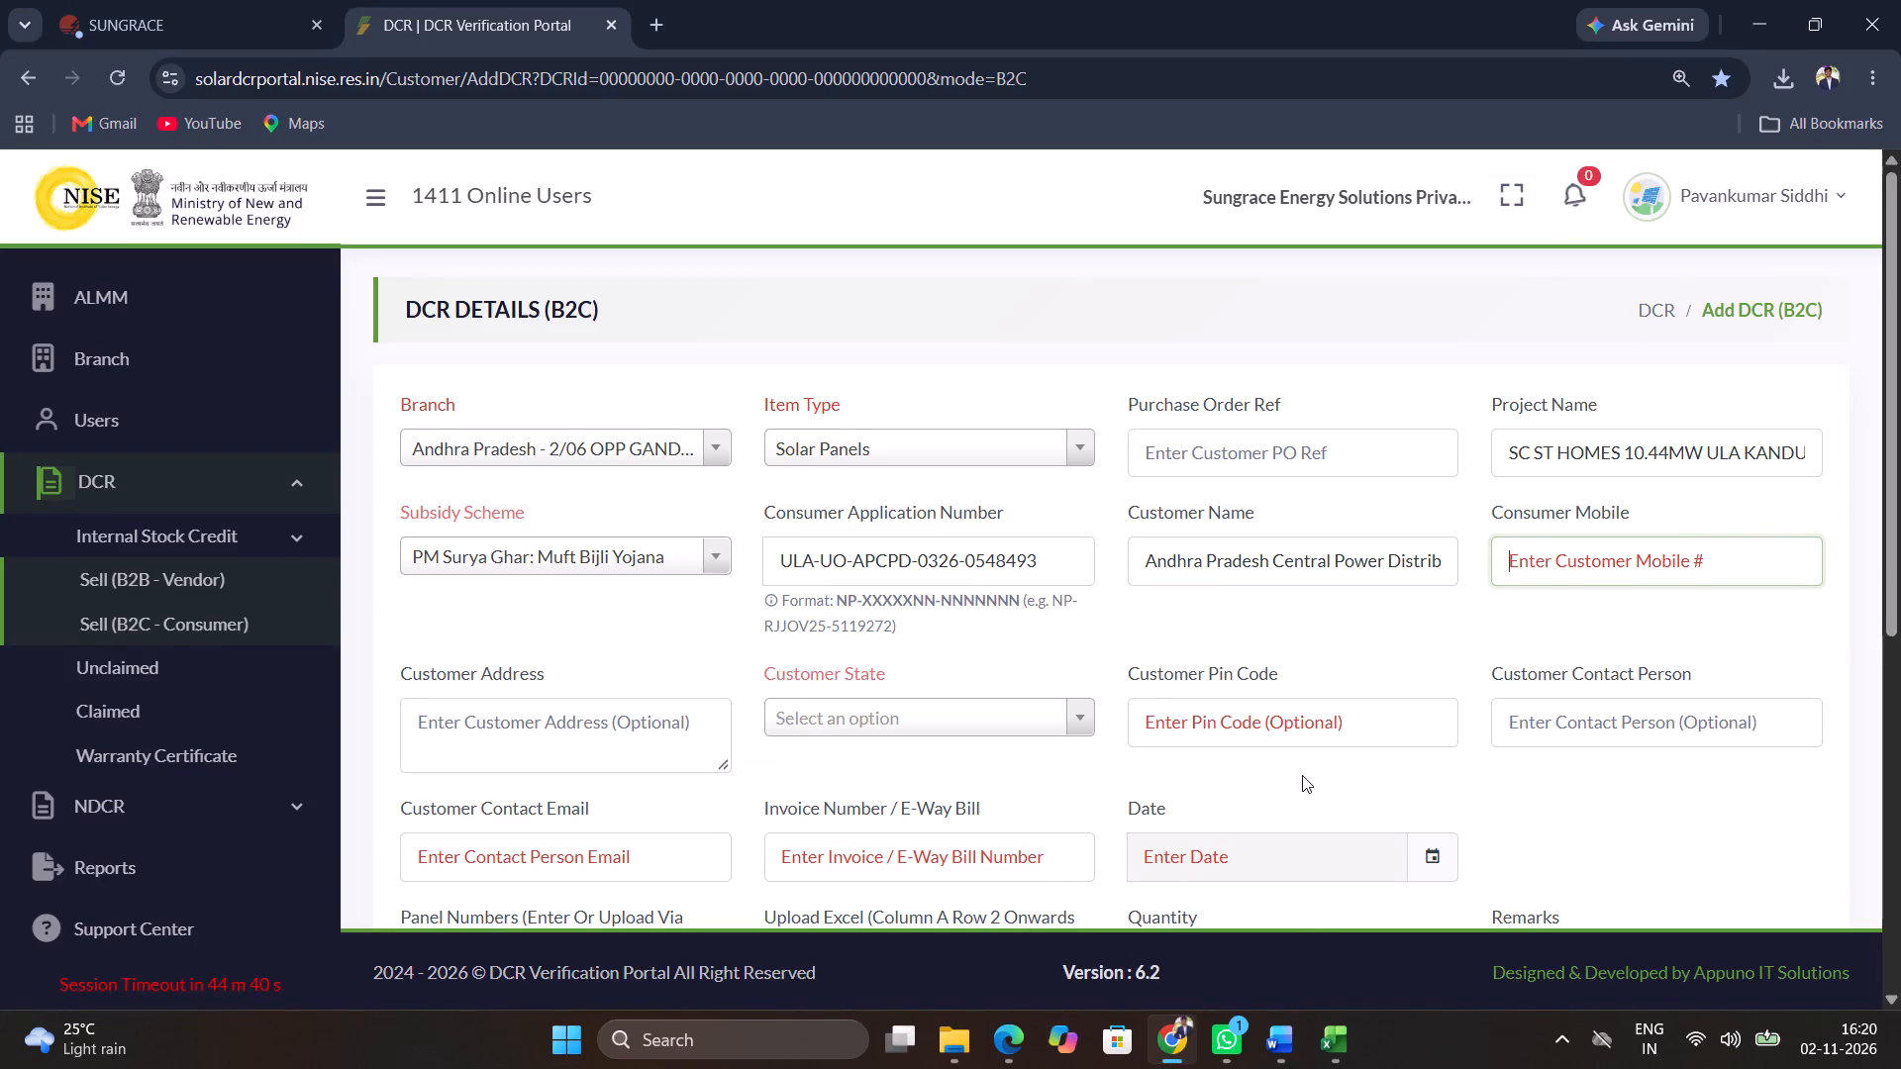
key("ctrl+v")
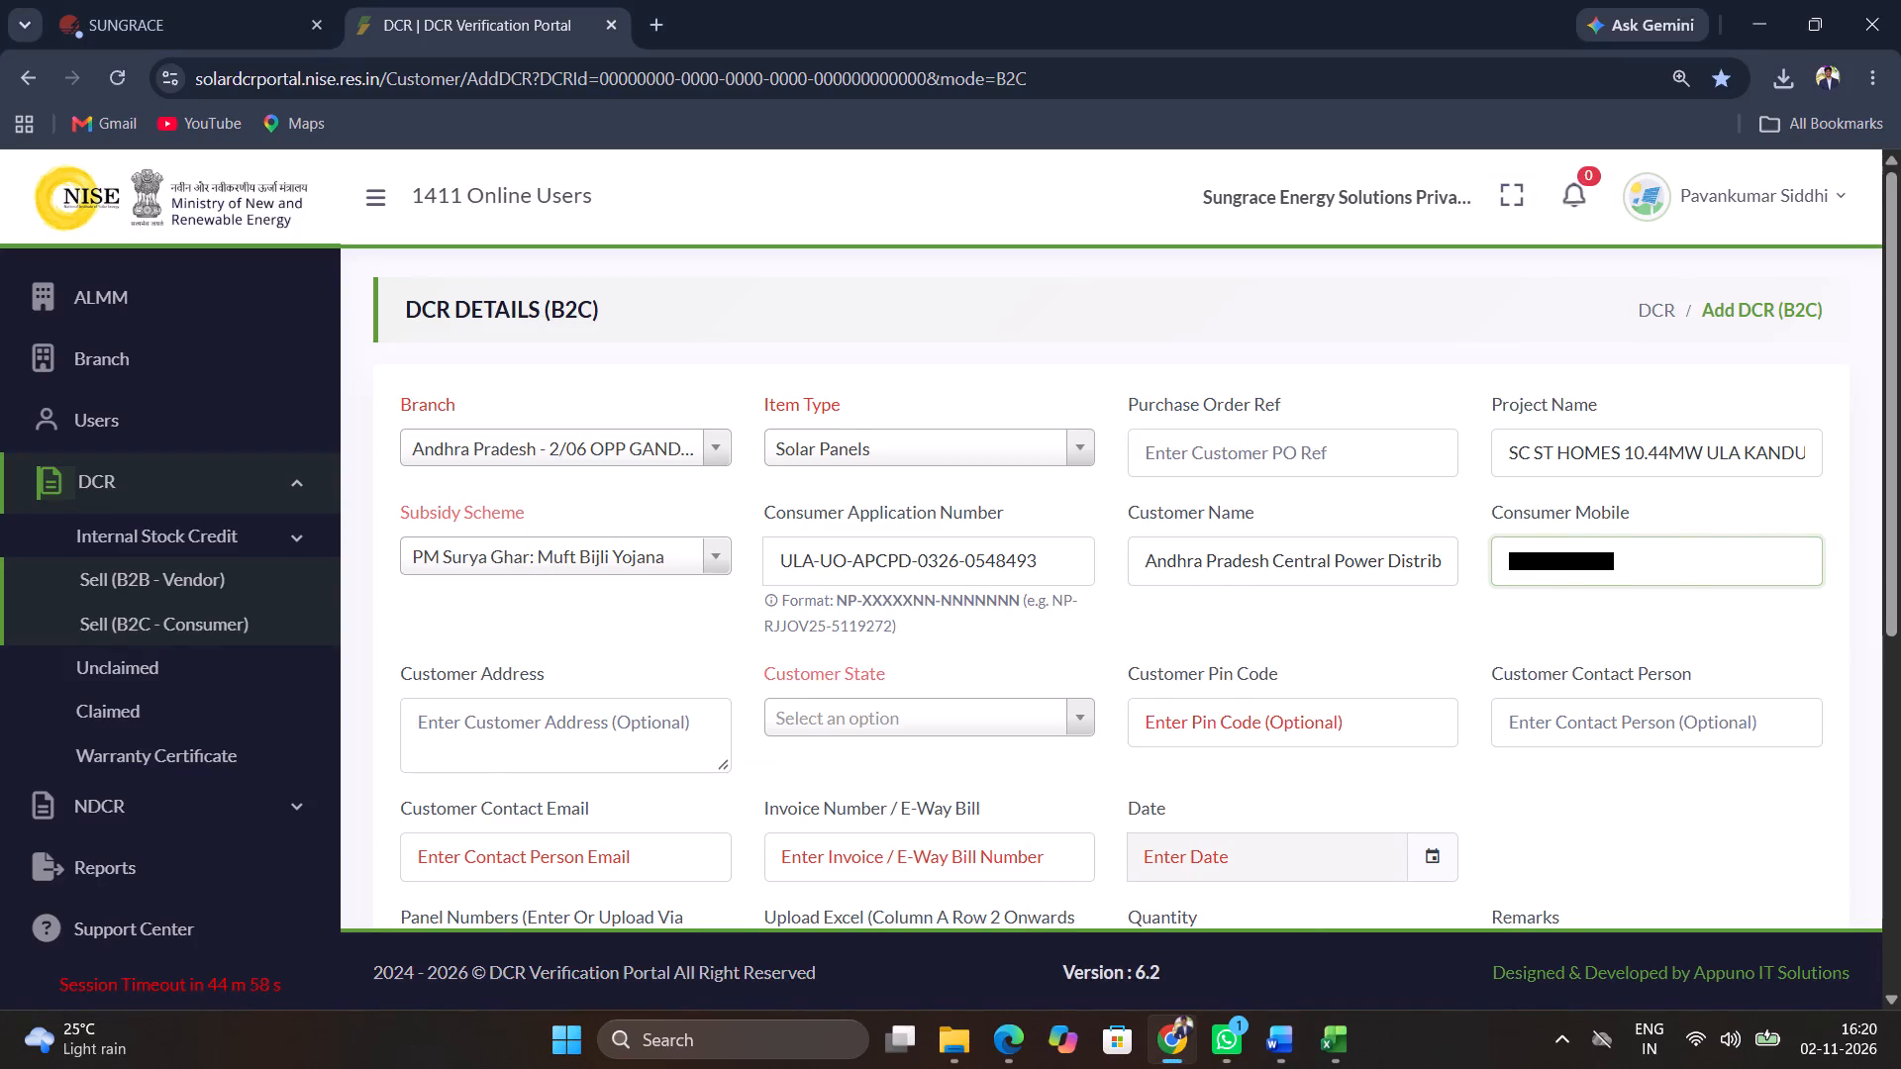
Set the Customer State to Andhra Pradesh (37).
scroll(1306, 552, "down", 1)
left_click(966, 598)
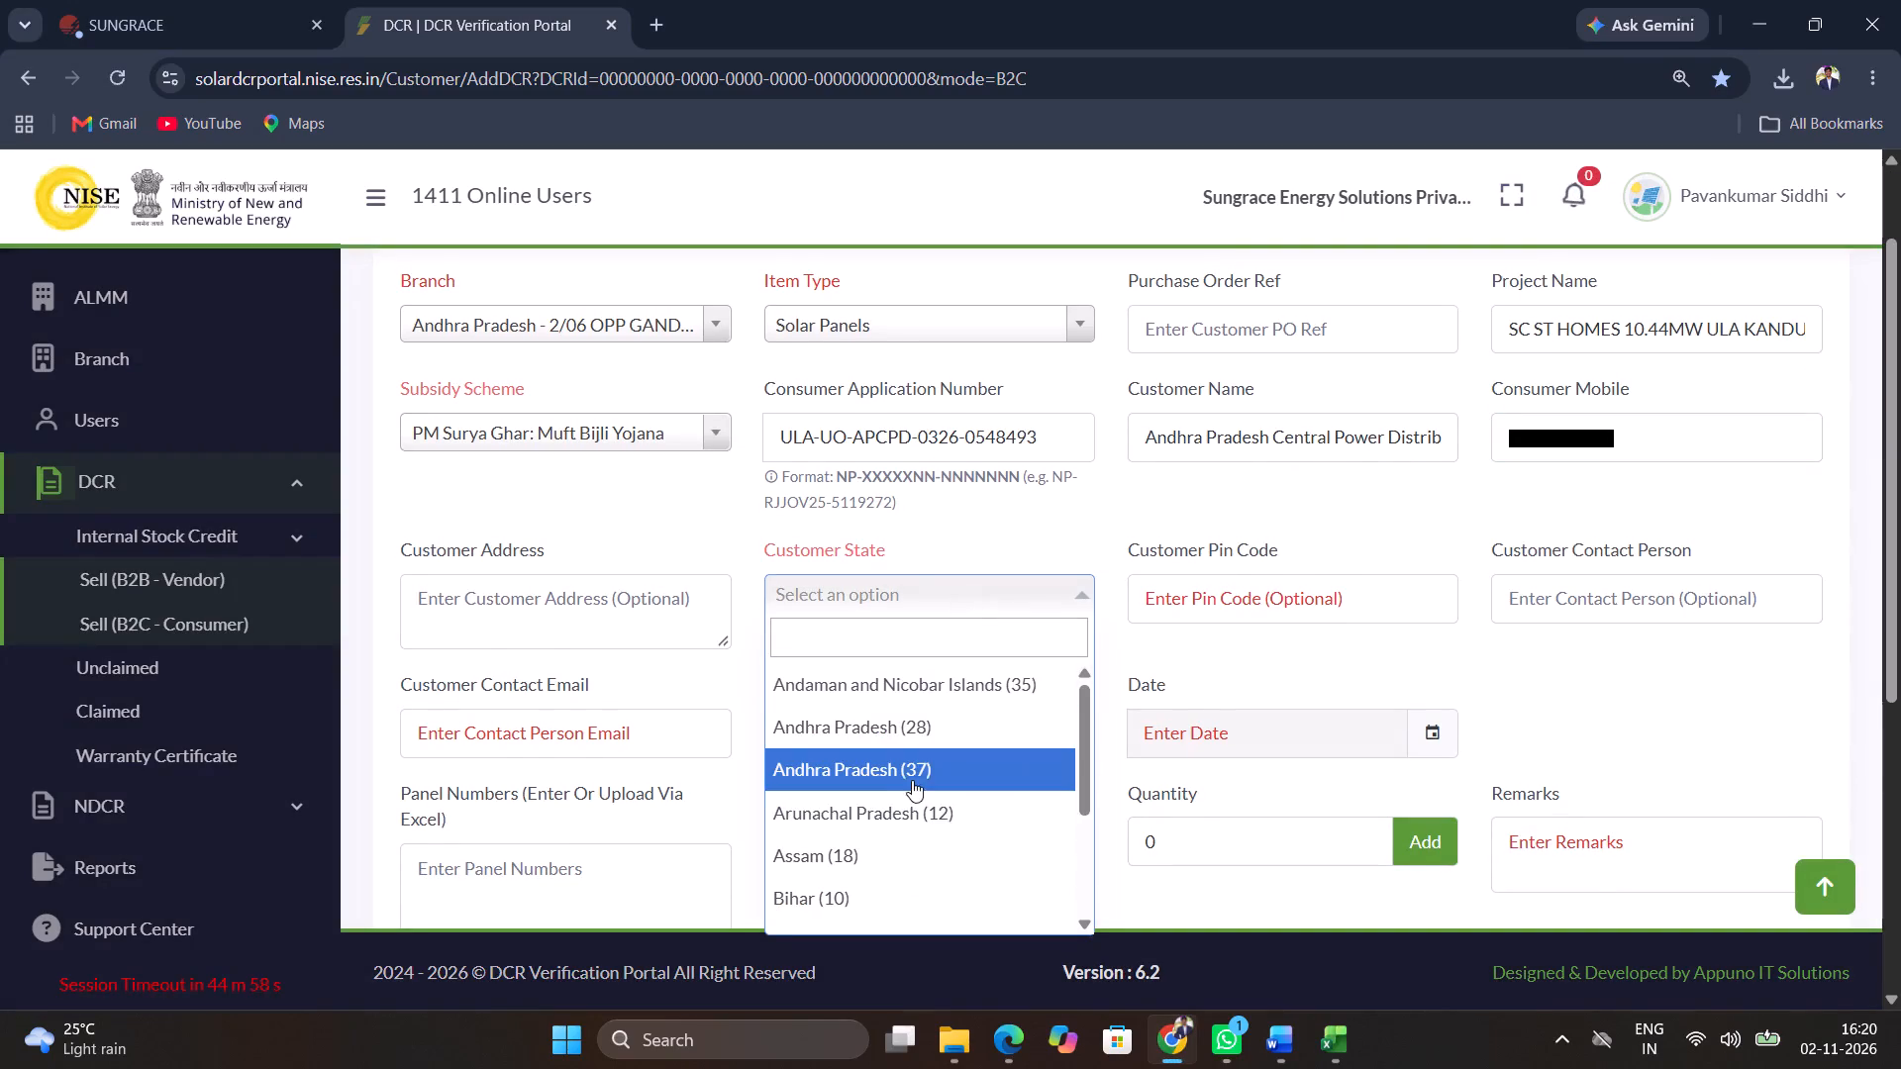
left_click(915, 769)
Copy the contact email from the Word details document into the DCR form's Customer Contact Email field.
left_click(670, 754)
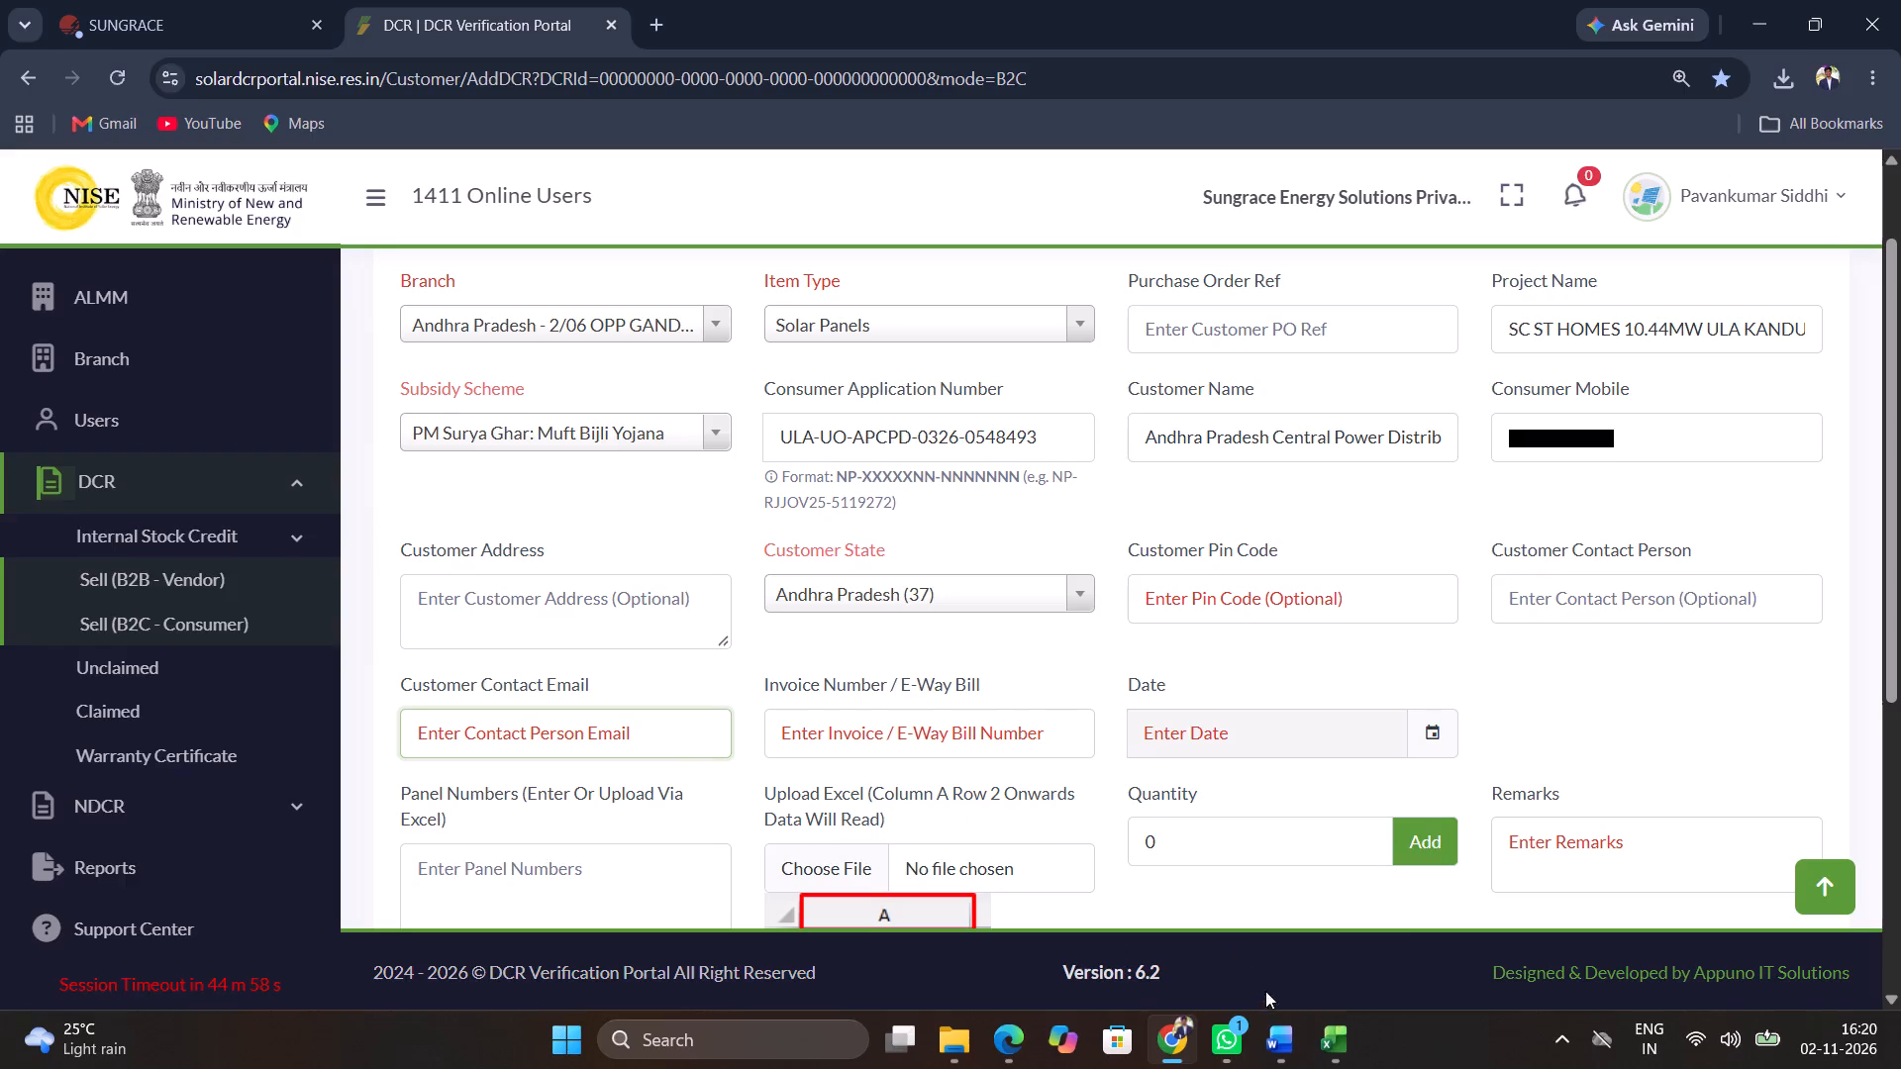
left_click(1279, 943)
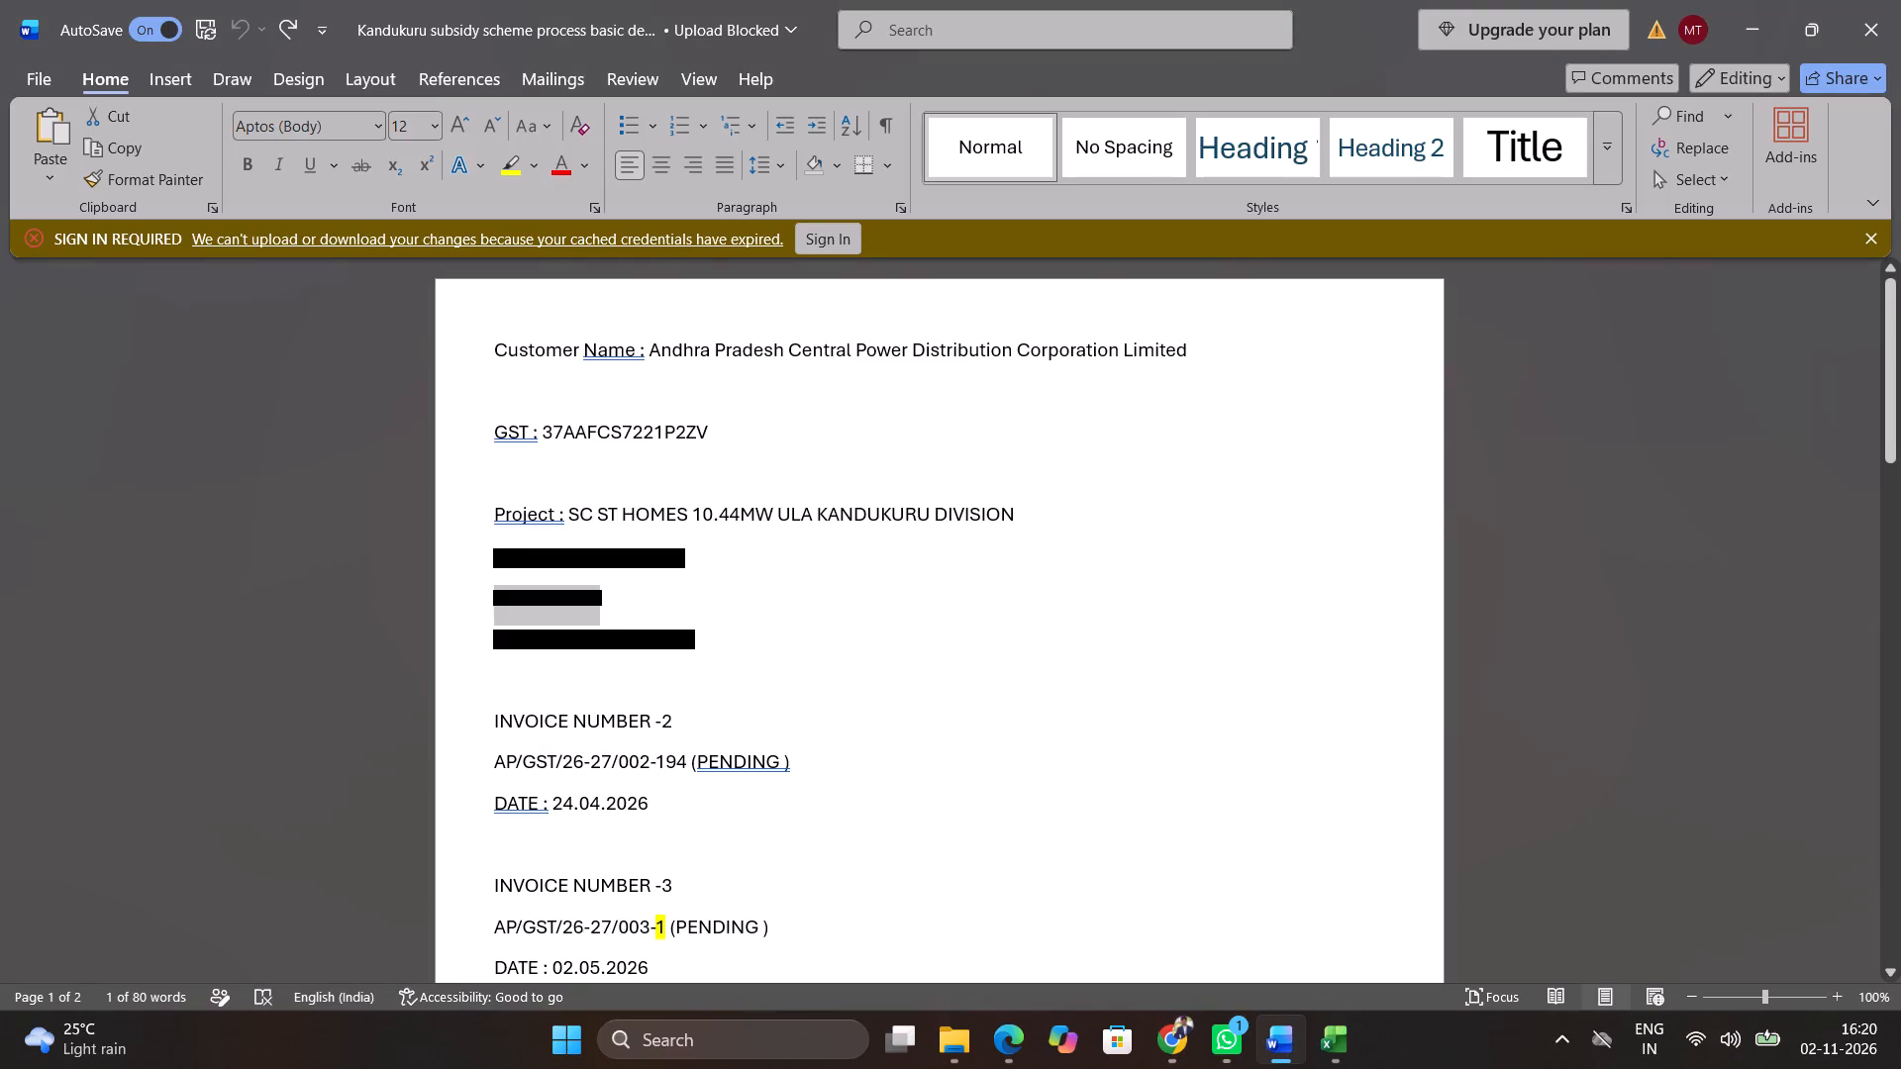
left_click_drag(712, 559, 364, 547)
left_click(364, 547)
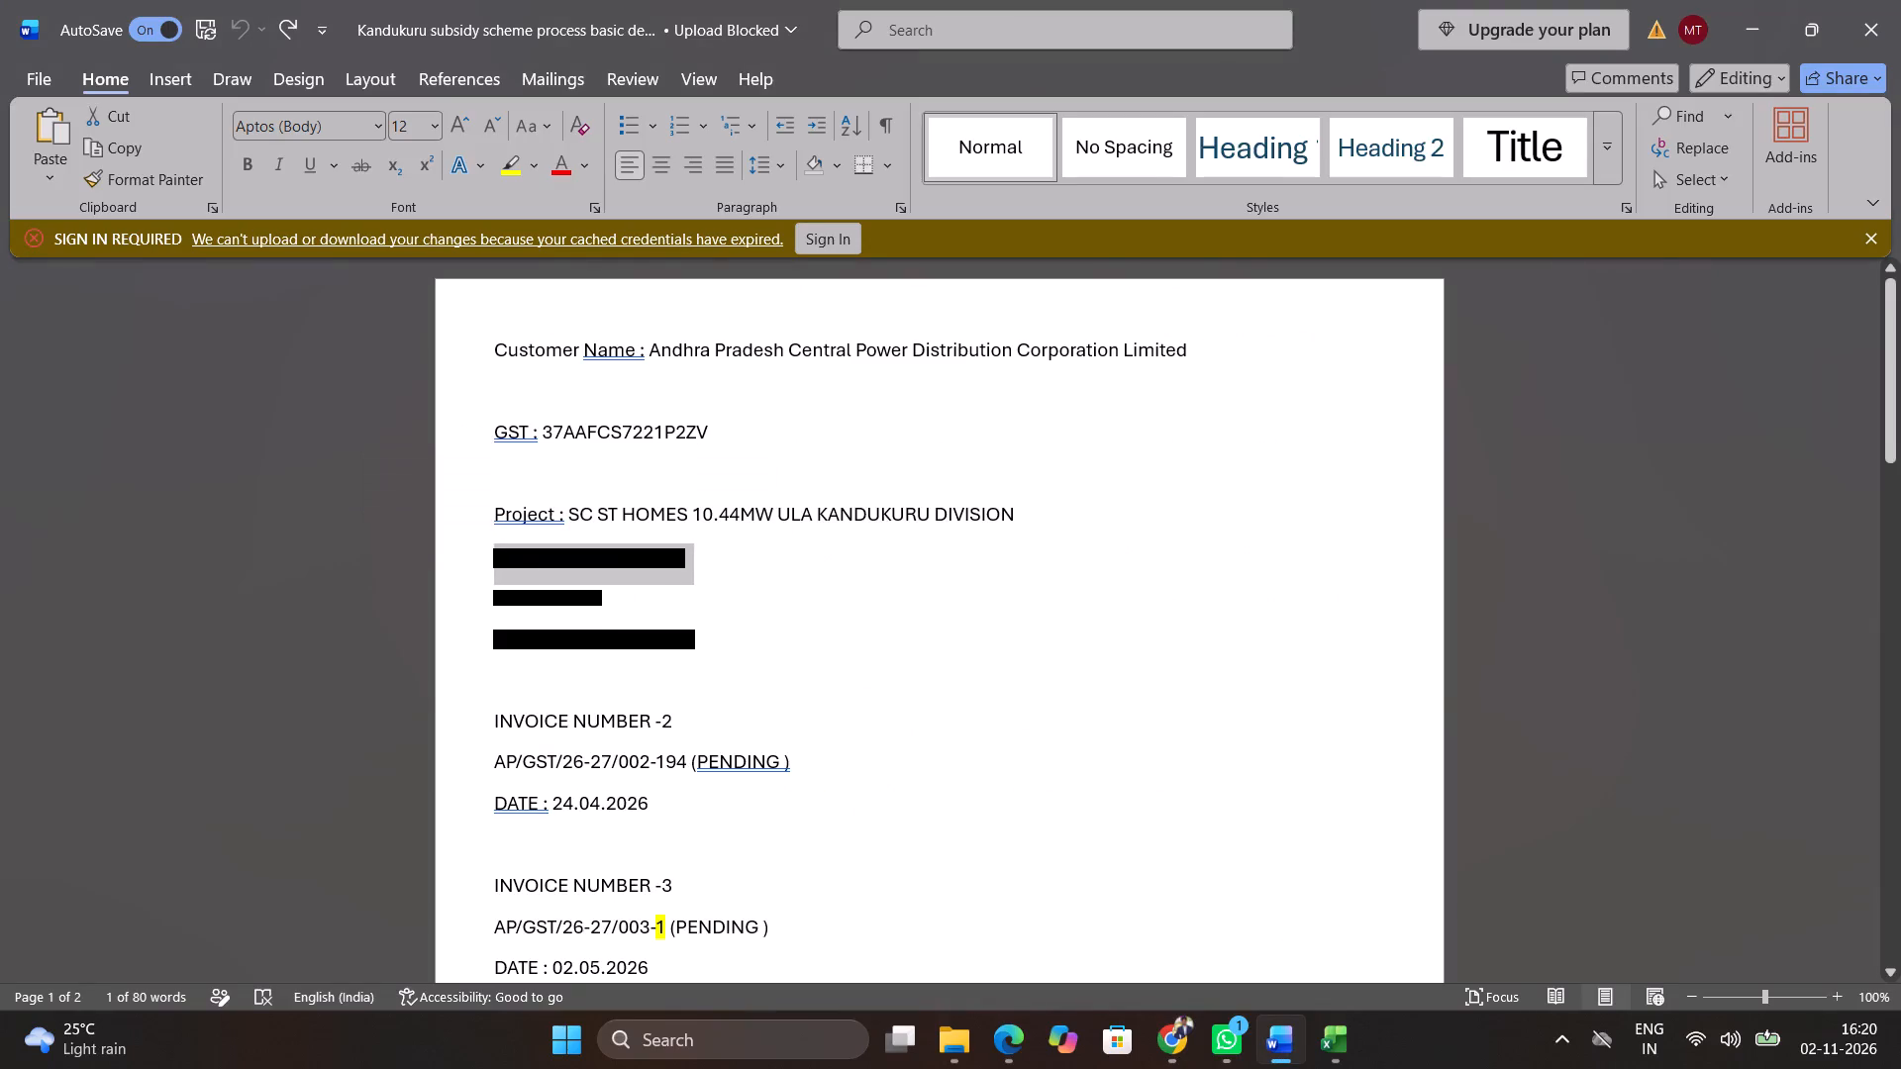
key("ctrl+c")
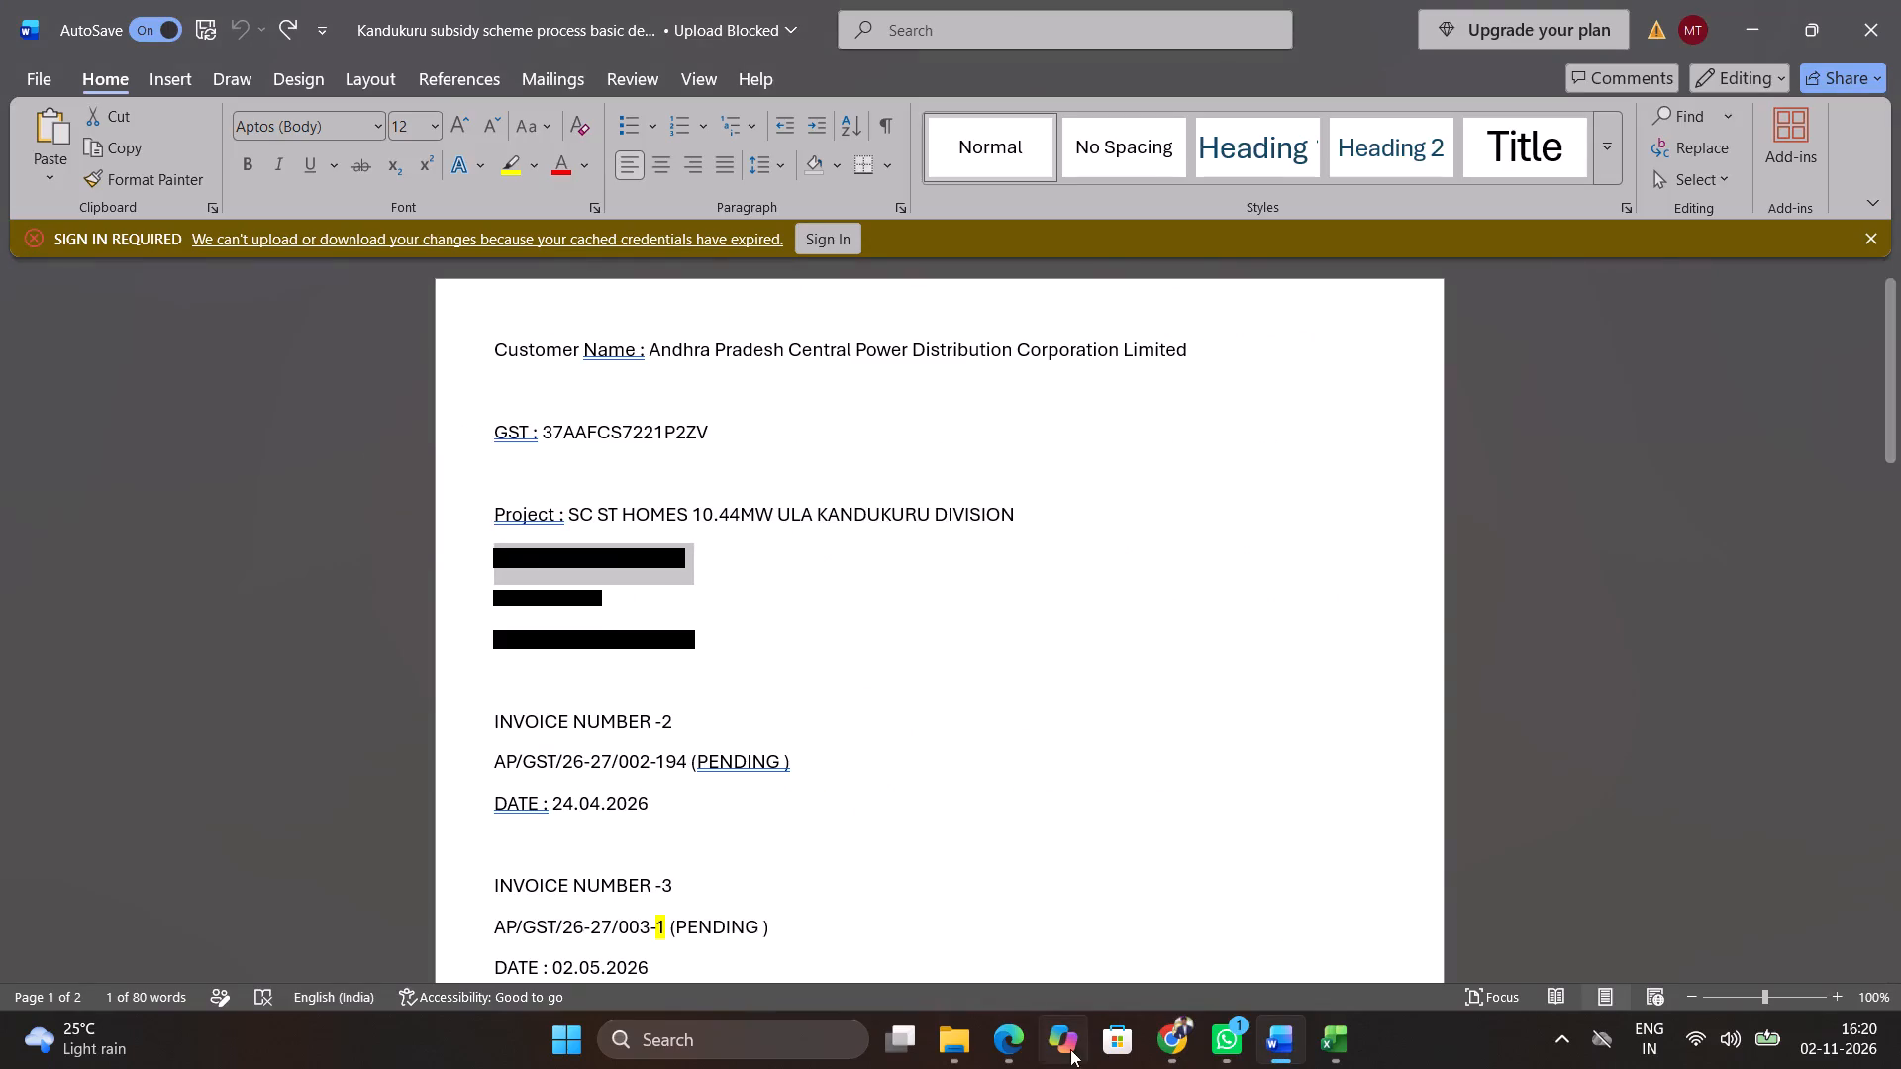
left_click(1167, 969)
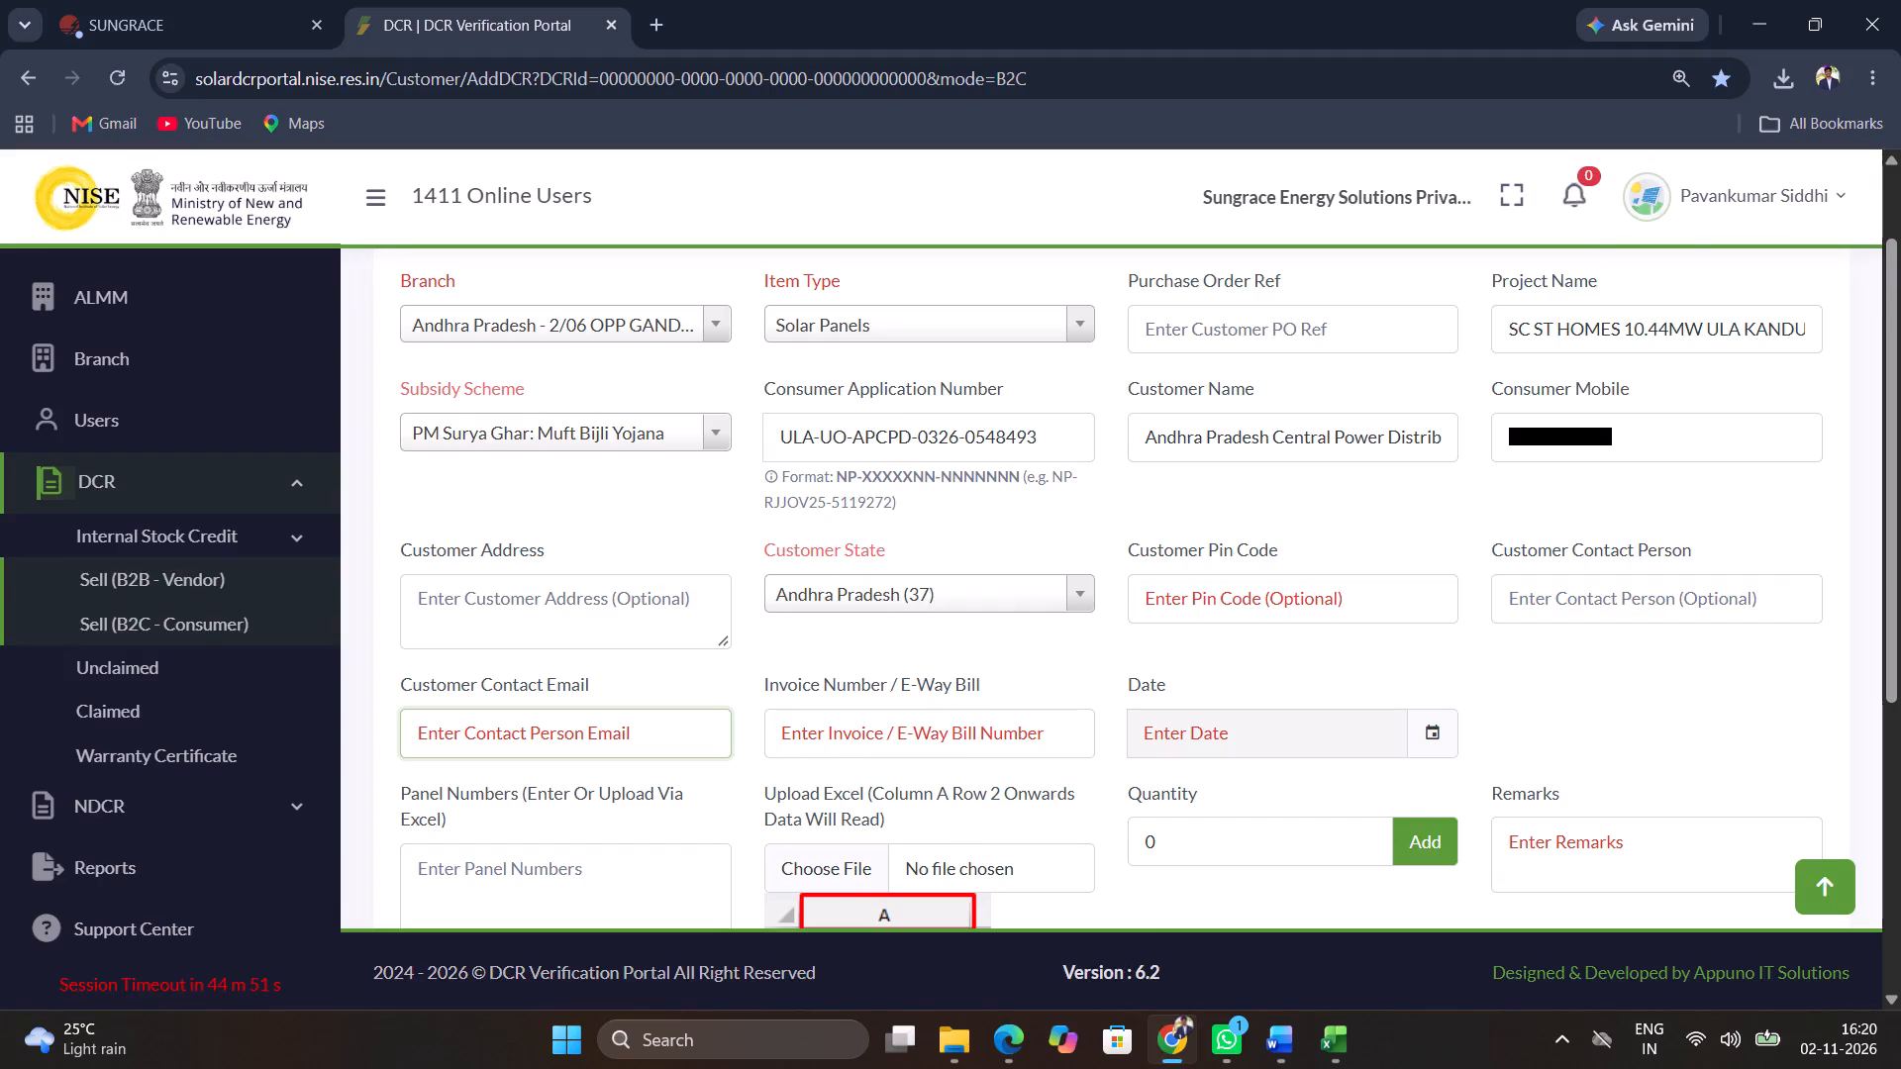
key("ctrl+v")
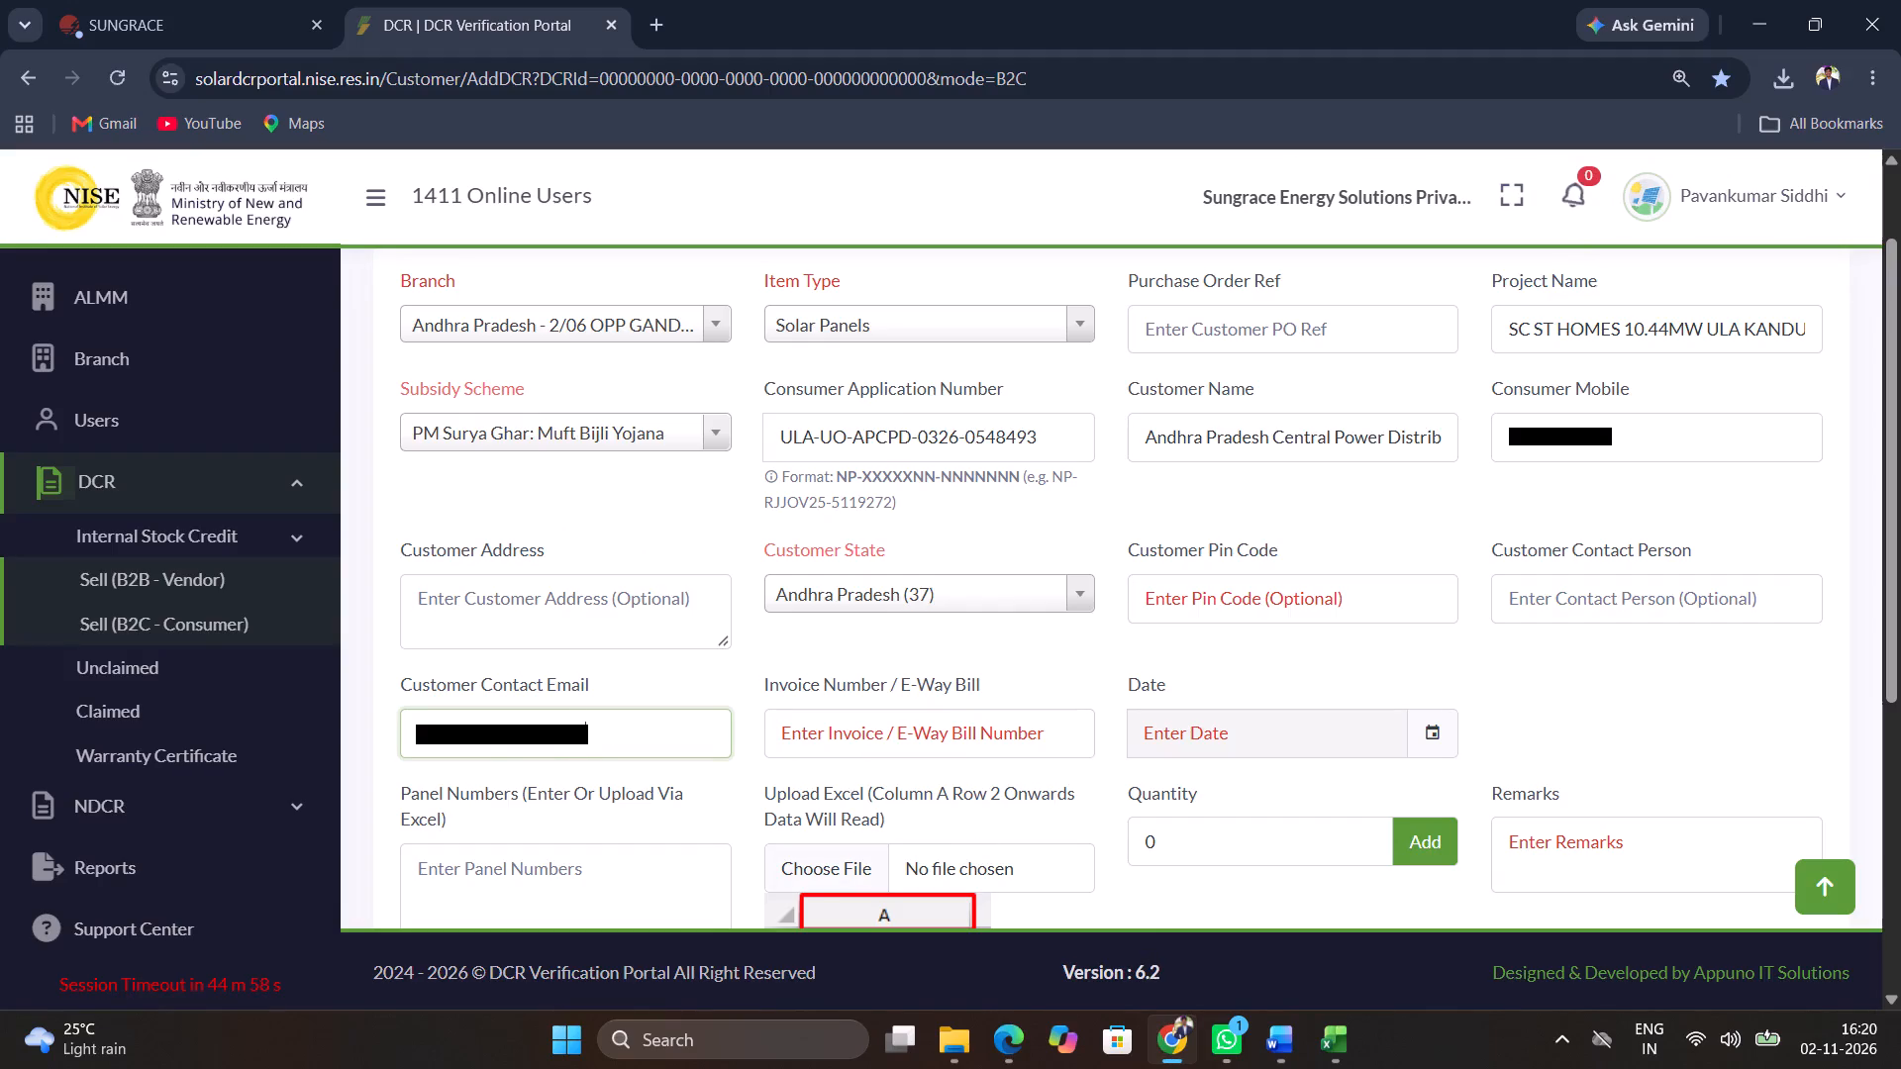
Copy the AP/GST/26-27/009- prefix from the Word document into the Invoice Number field and complete it as AP/GST/26-27/009-333.
left_click(806, 724)
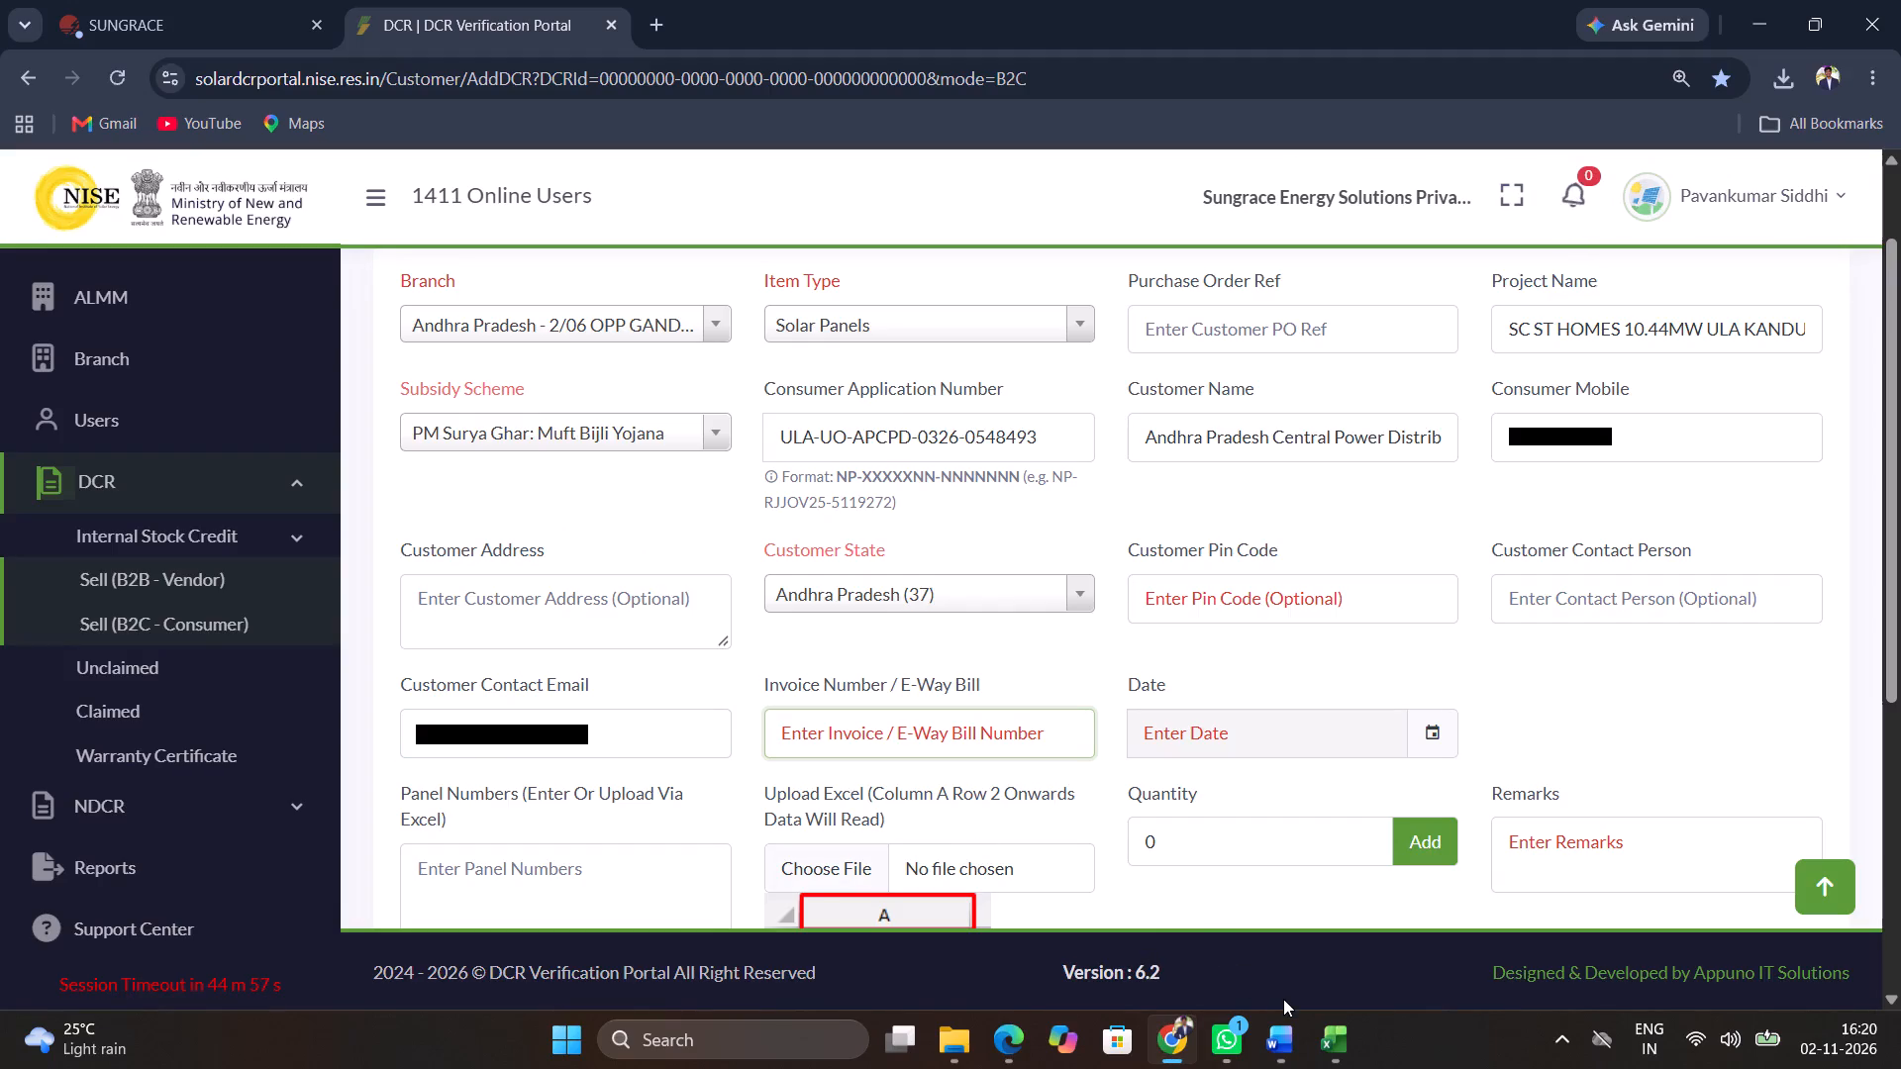
left_click(1275, 968)
scroll(957, 640, "down", 10)
scroll(791, 714, "down", 3)
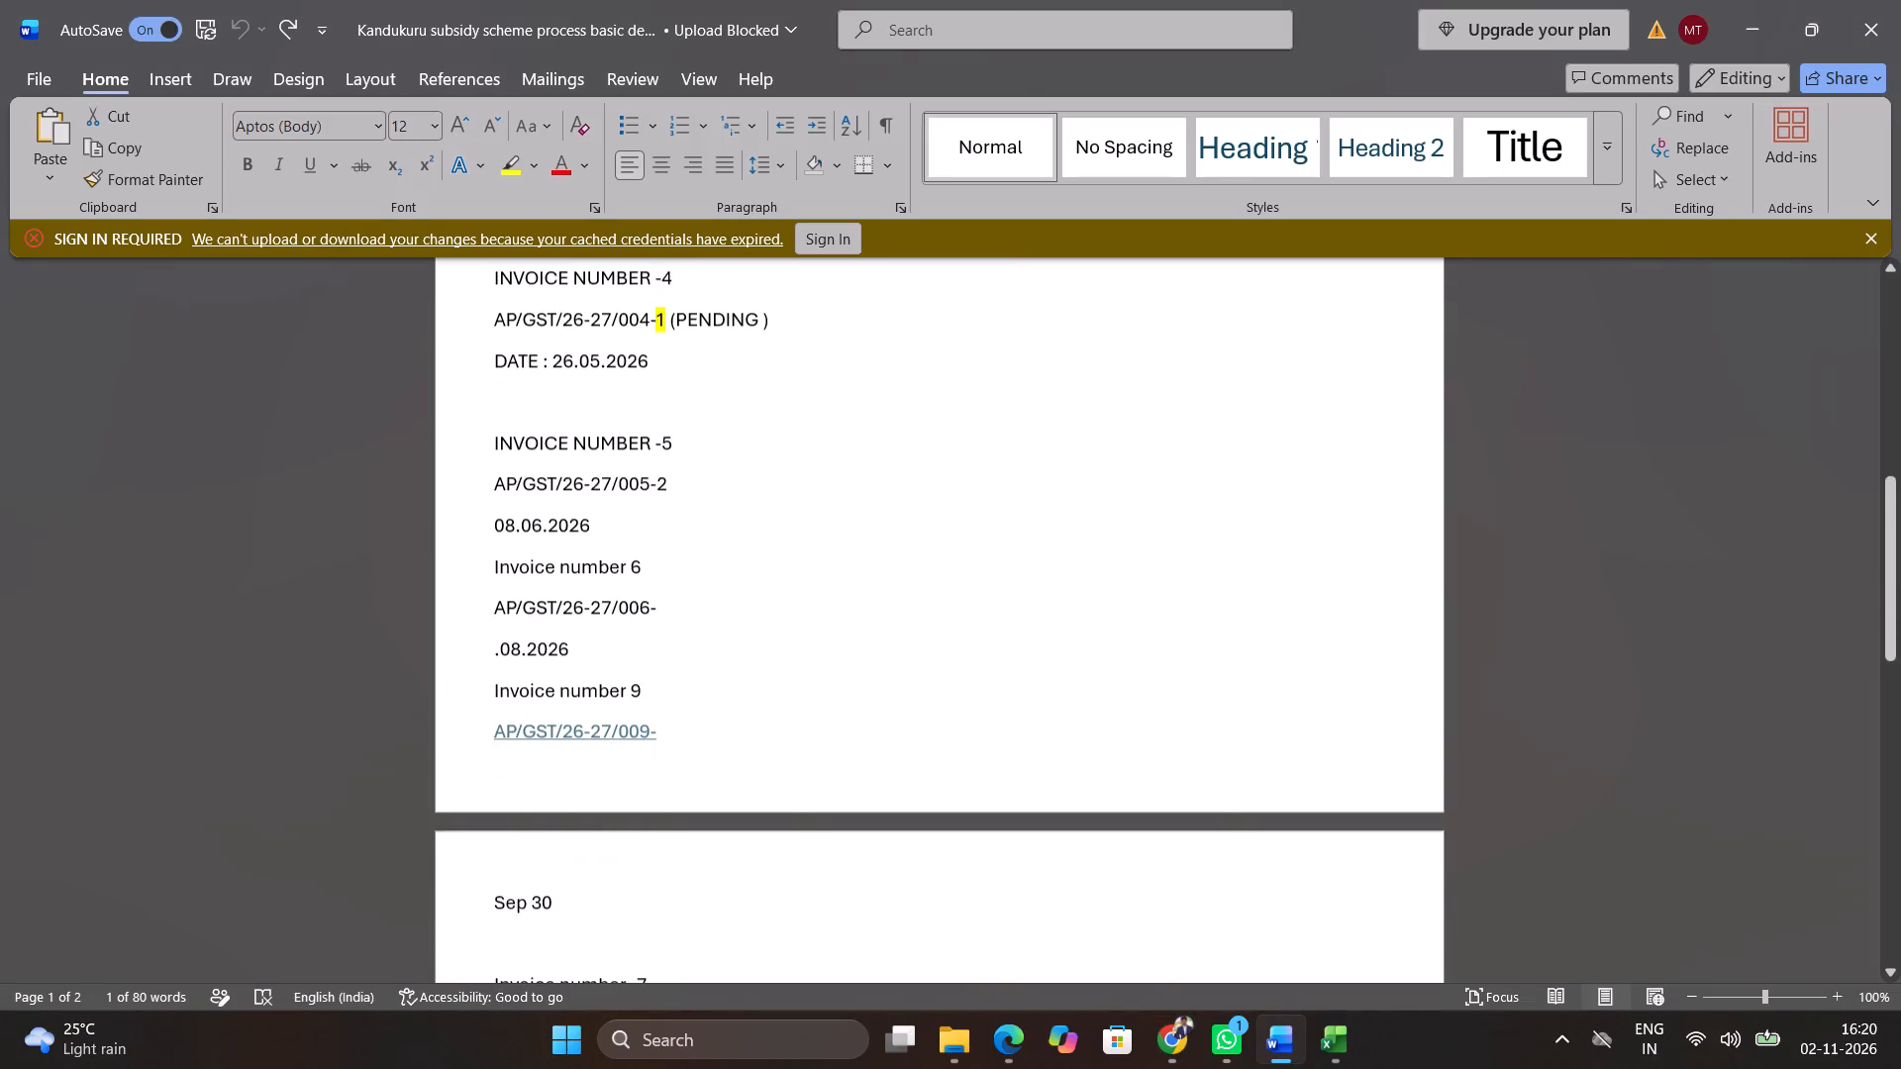
left_click_drag(658, 733, 464, 738)
left_click(464, 738)
key("ctrl+c")
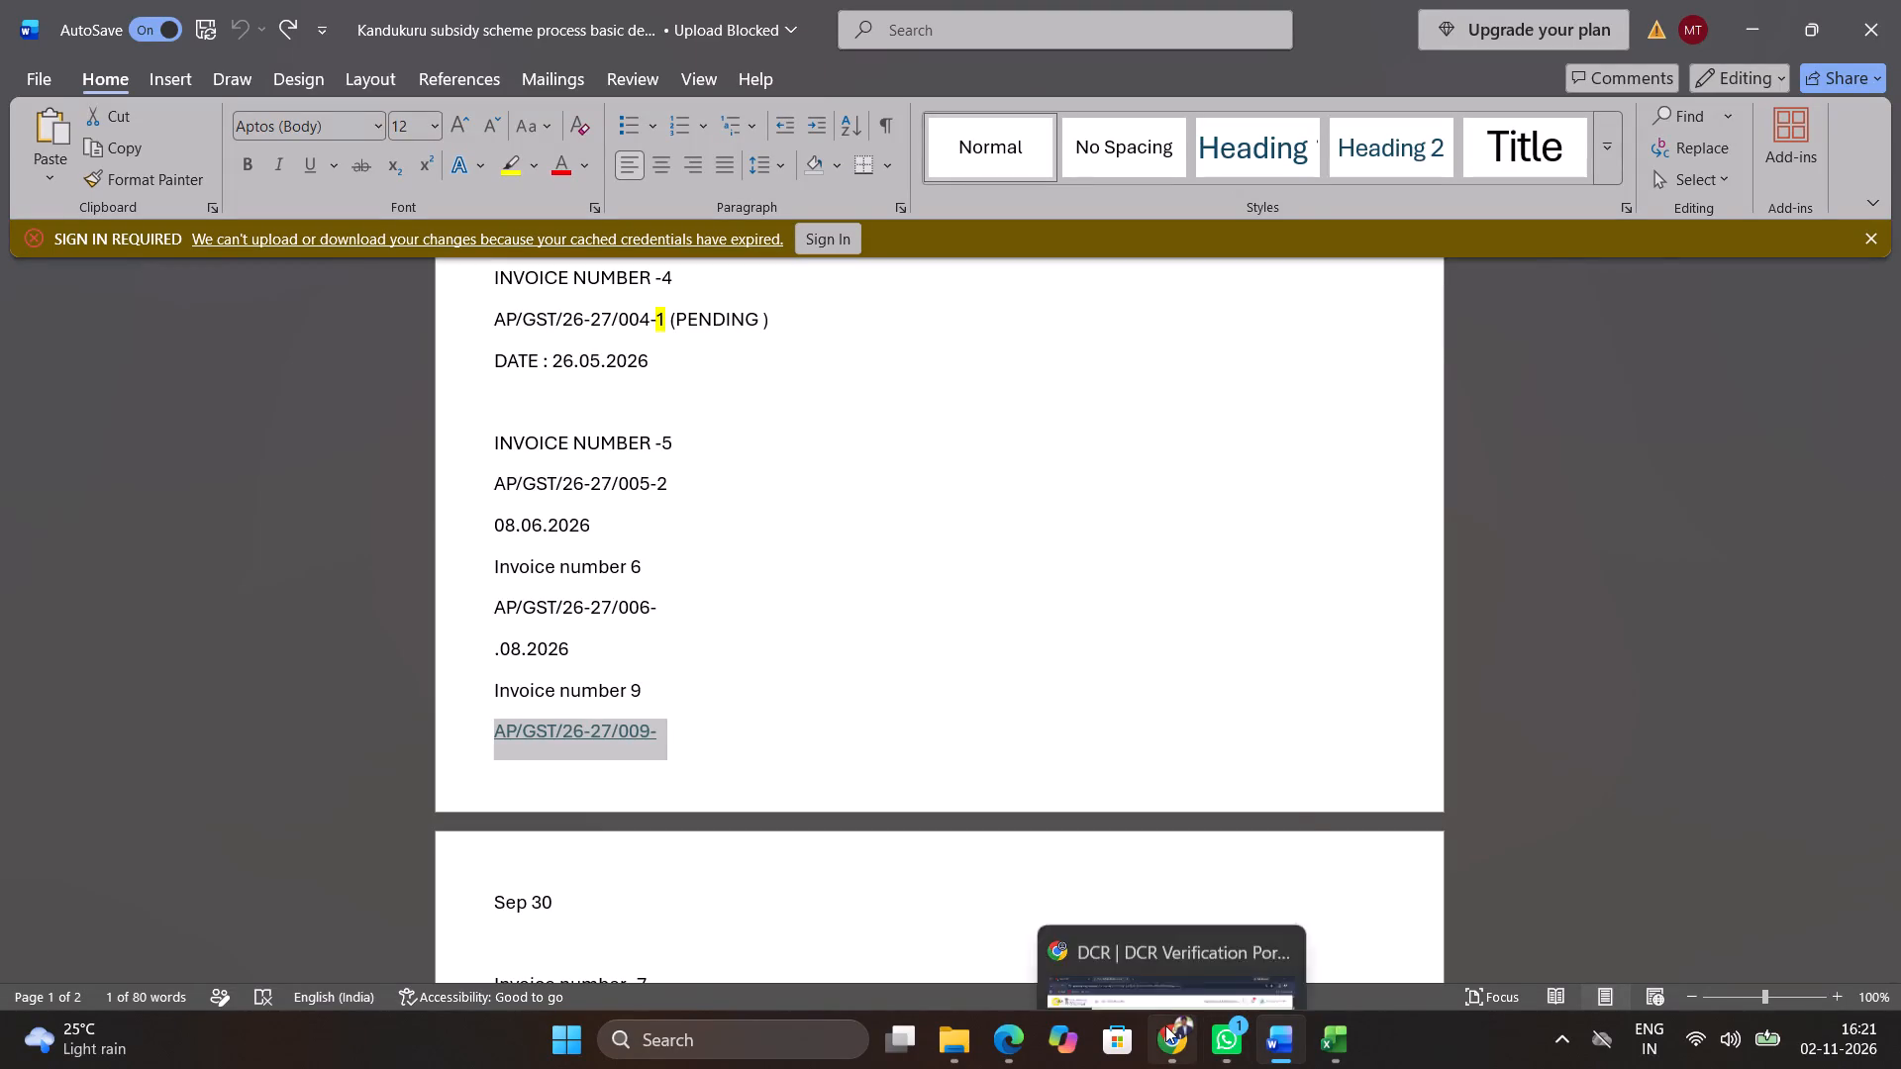
left_click(1153, 937)
key("ctrl+v")
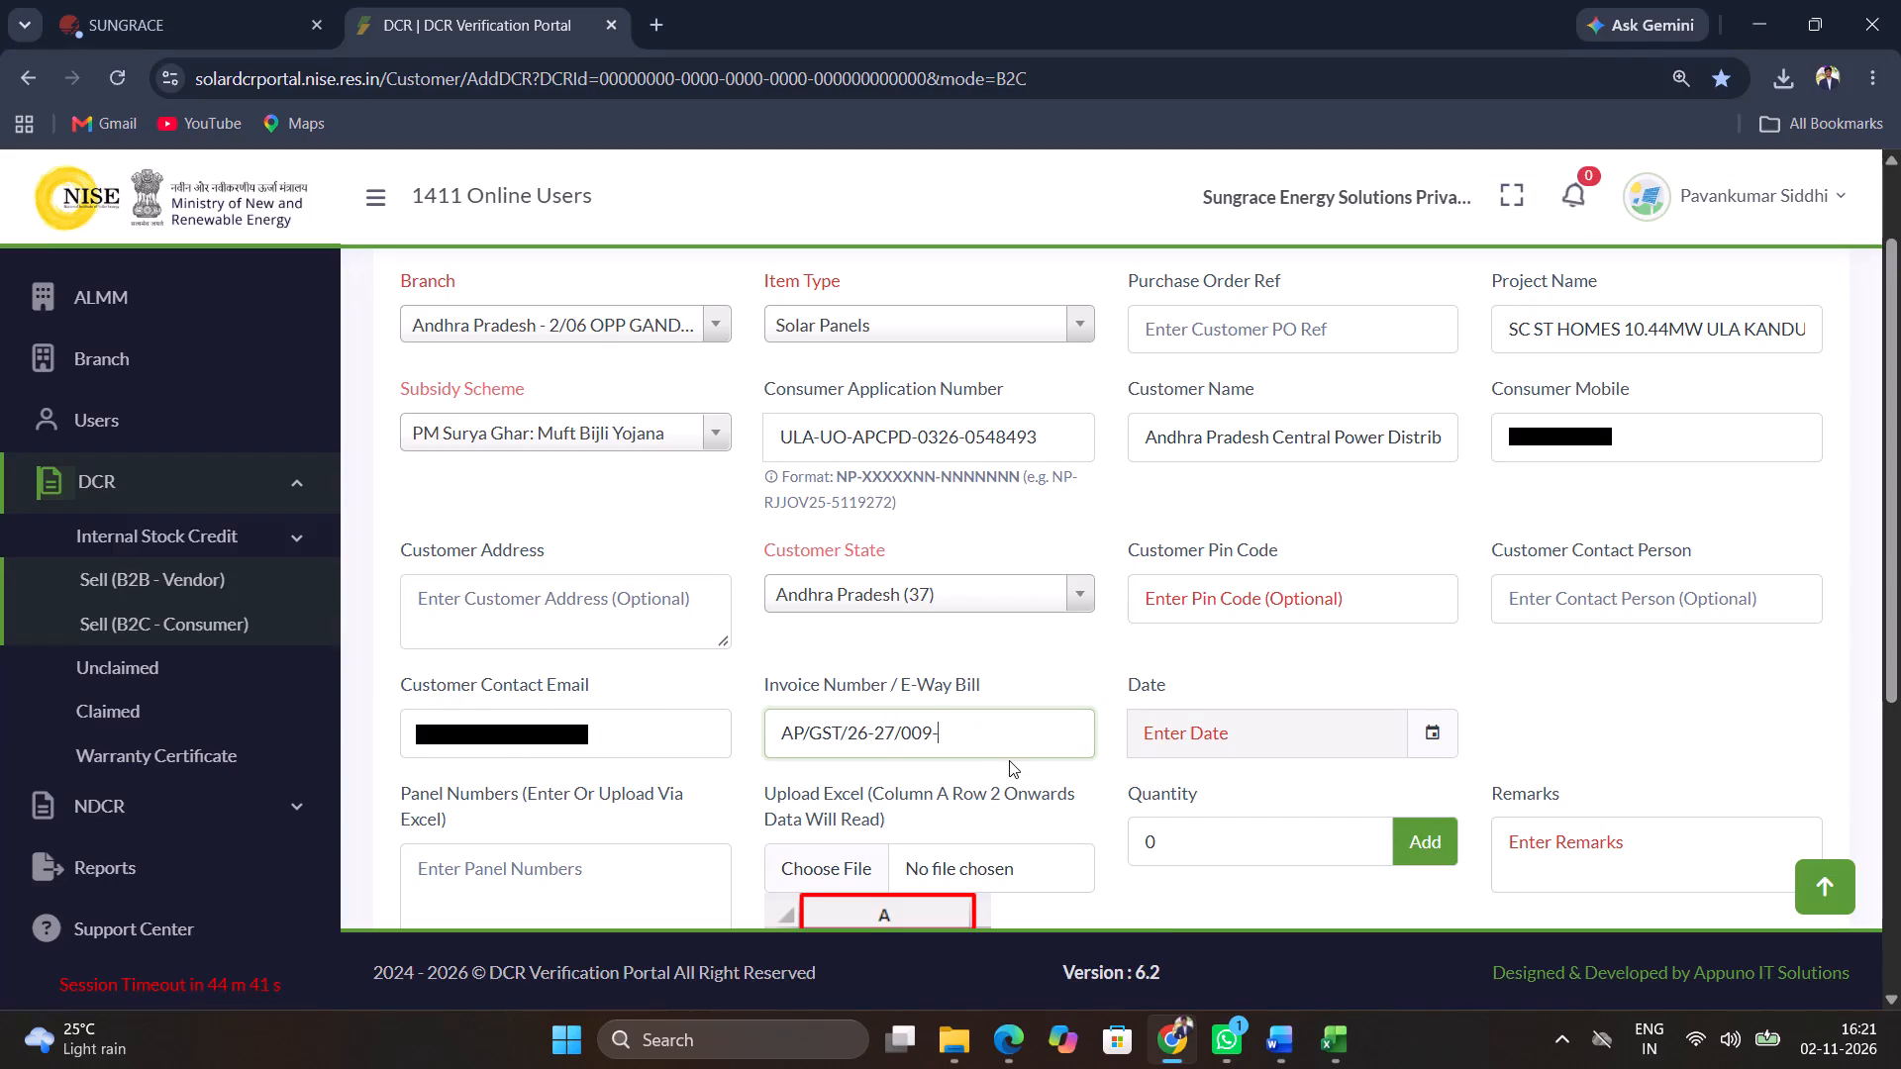
type("333")
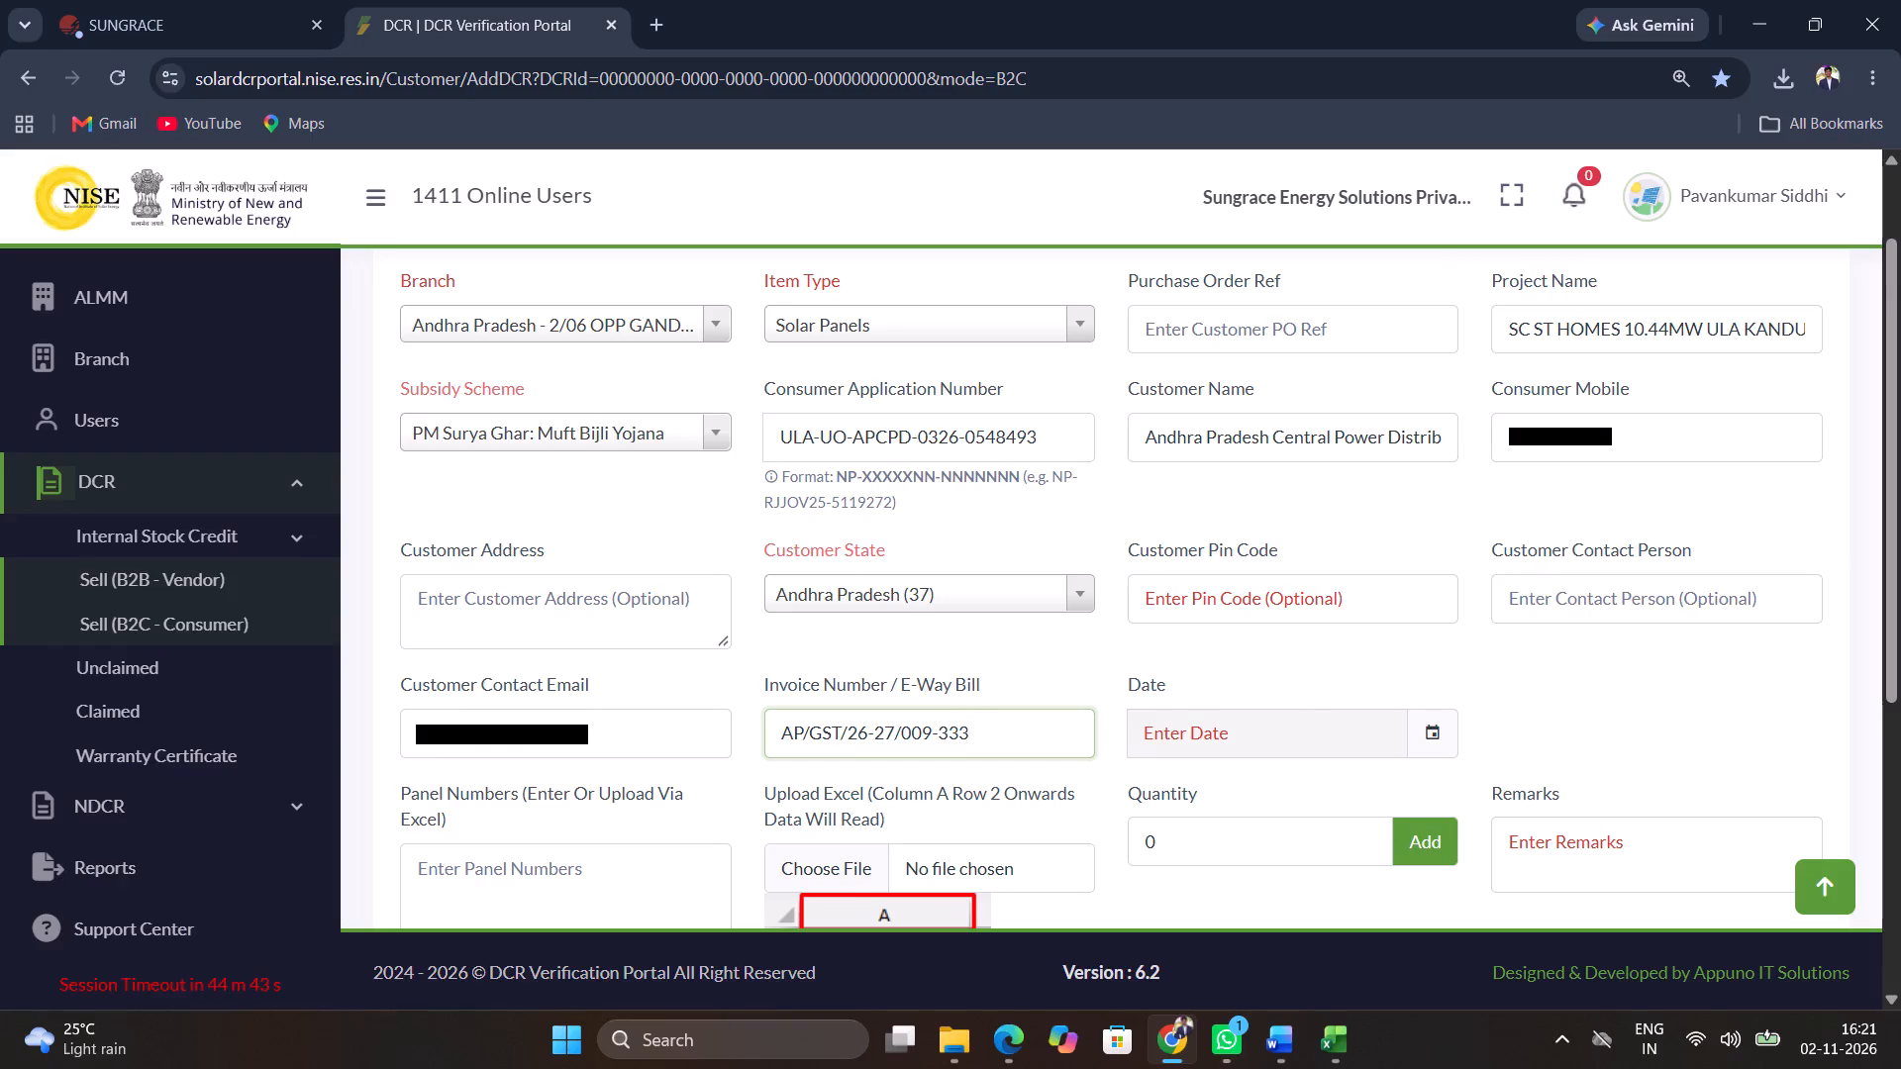
Set the invoice Date to 30-Sep-2026.
left_click(1227, 740)
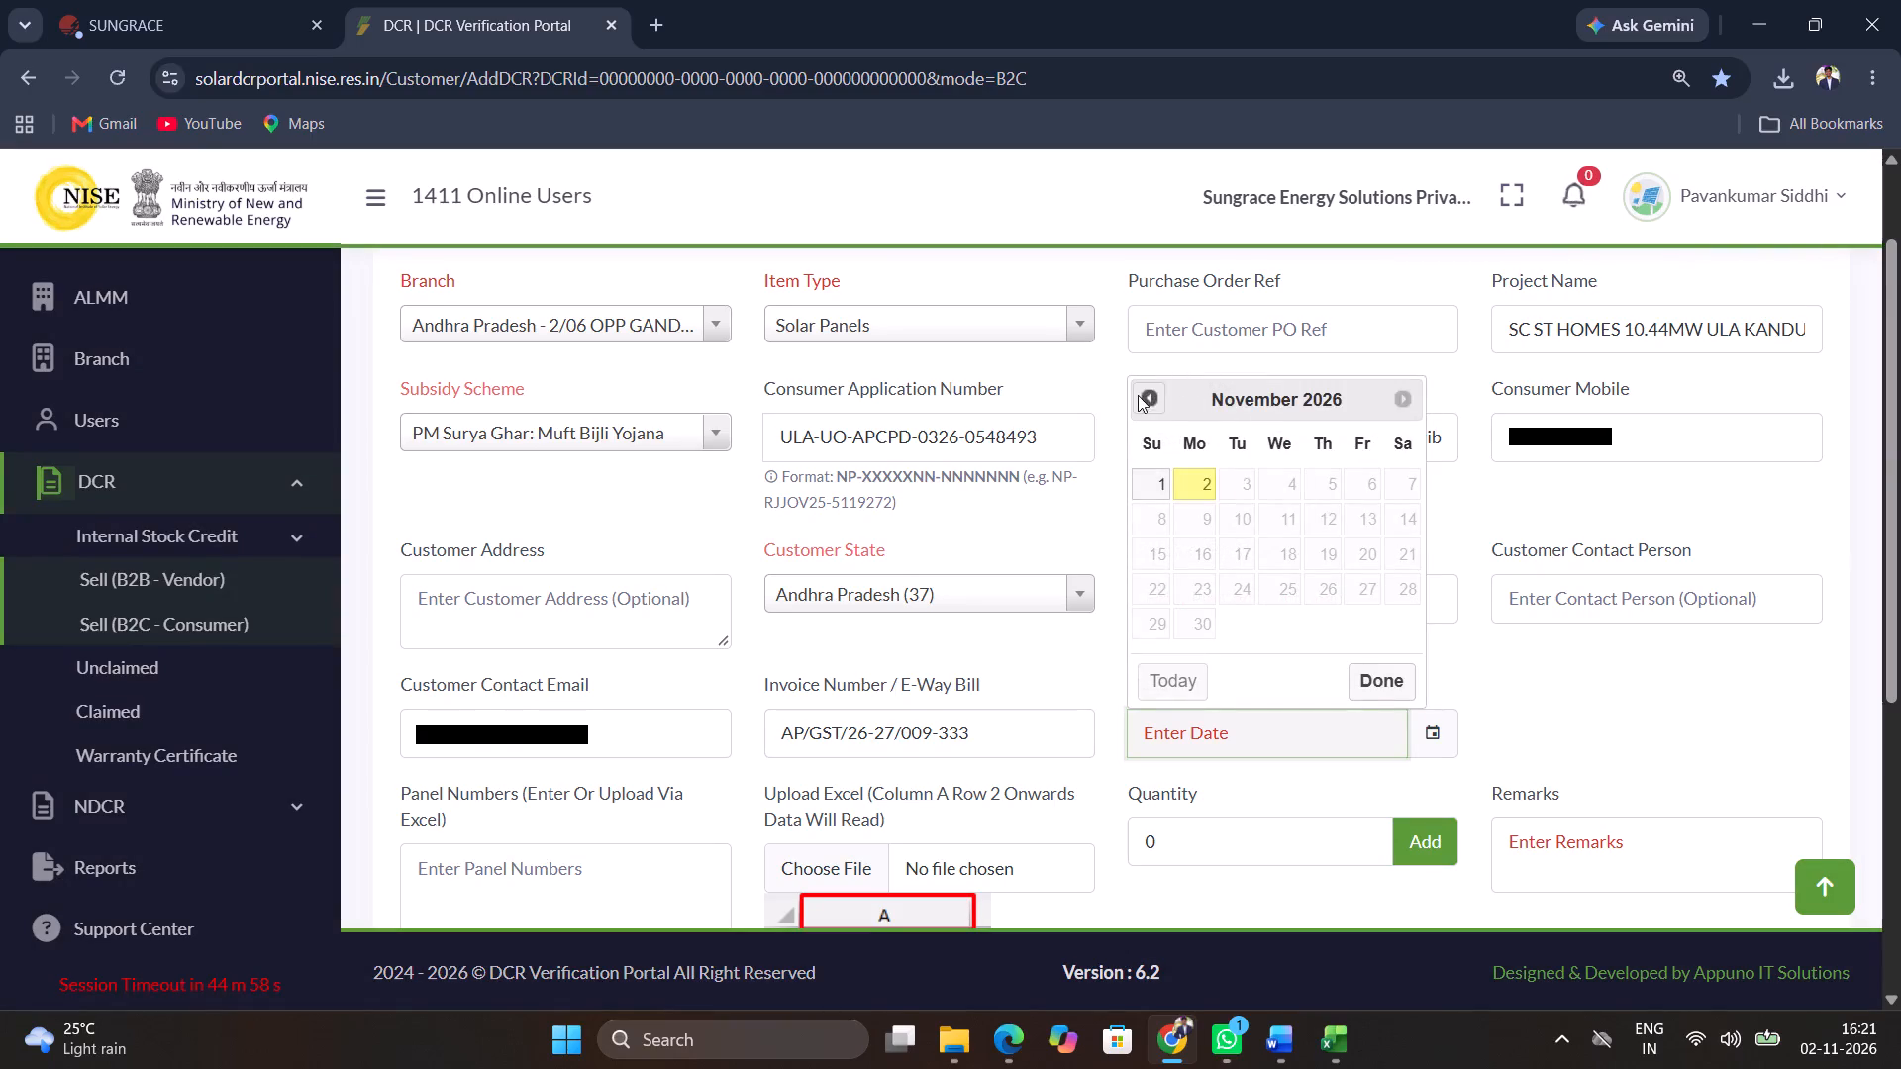
left_click(1138, 395)
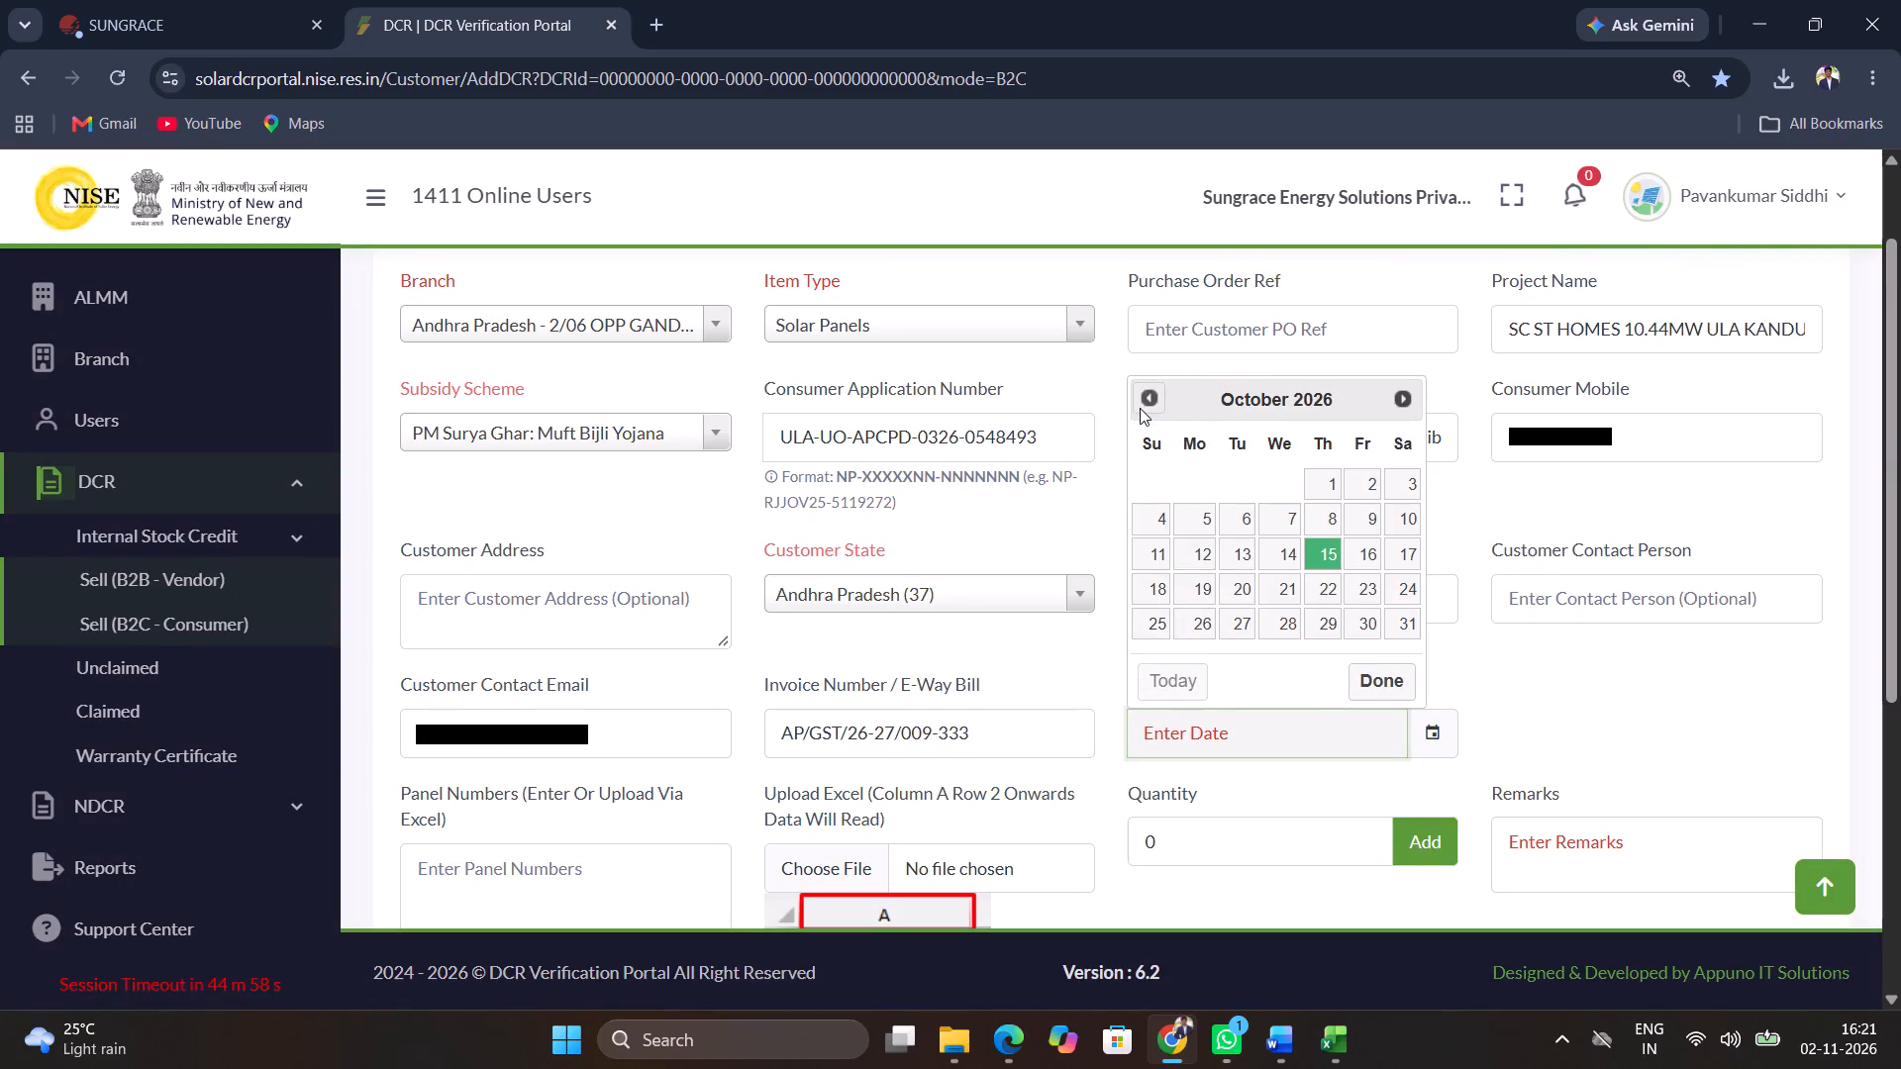
left_click(1145, 398)
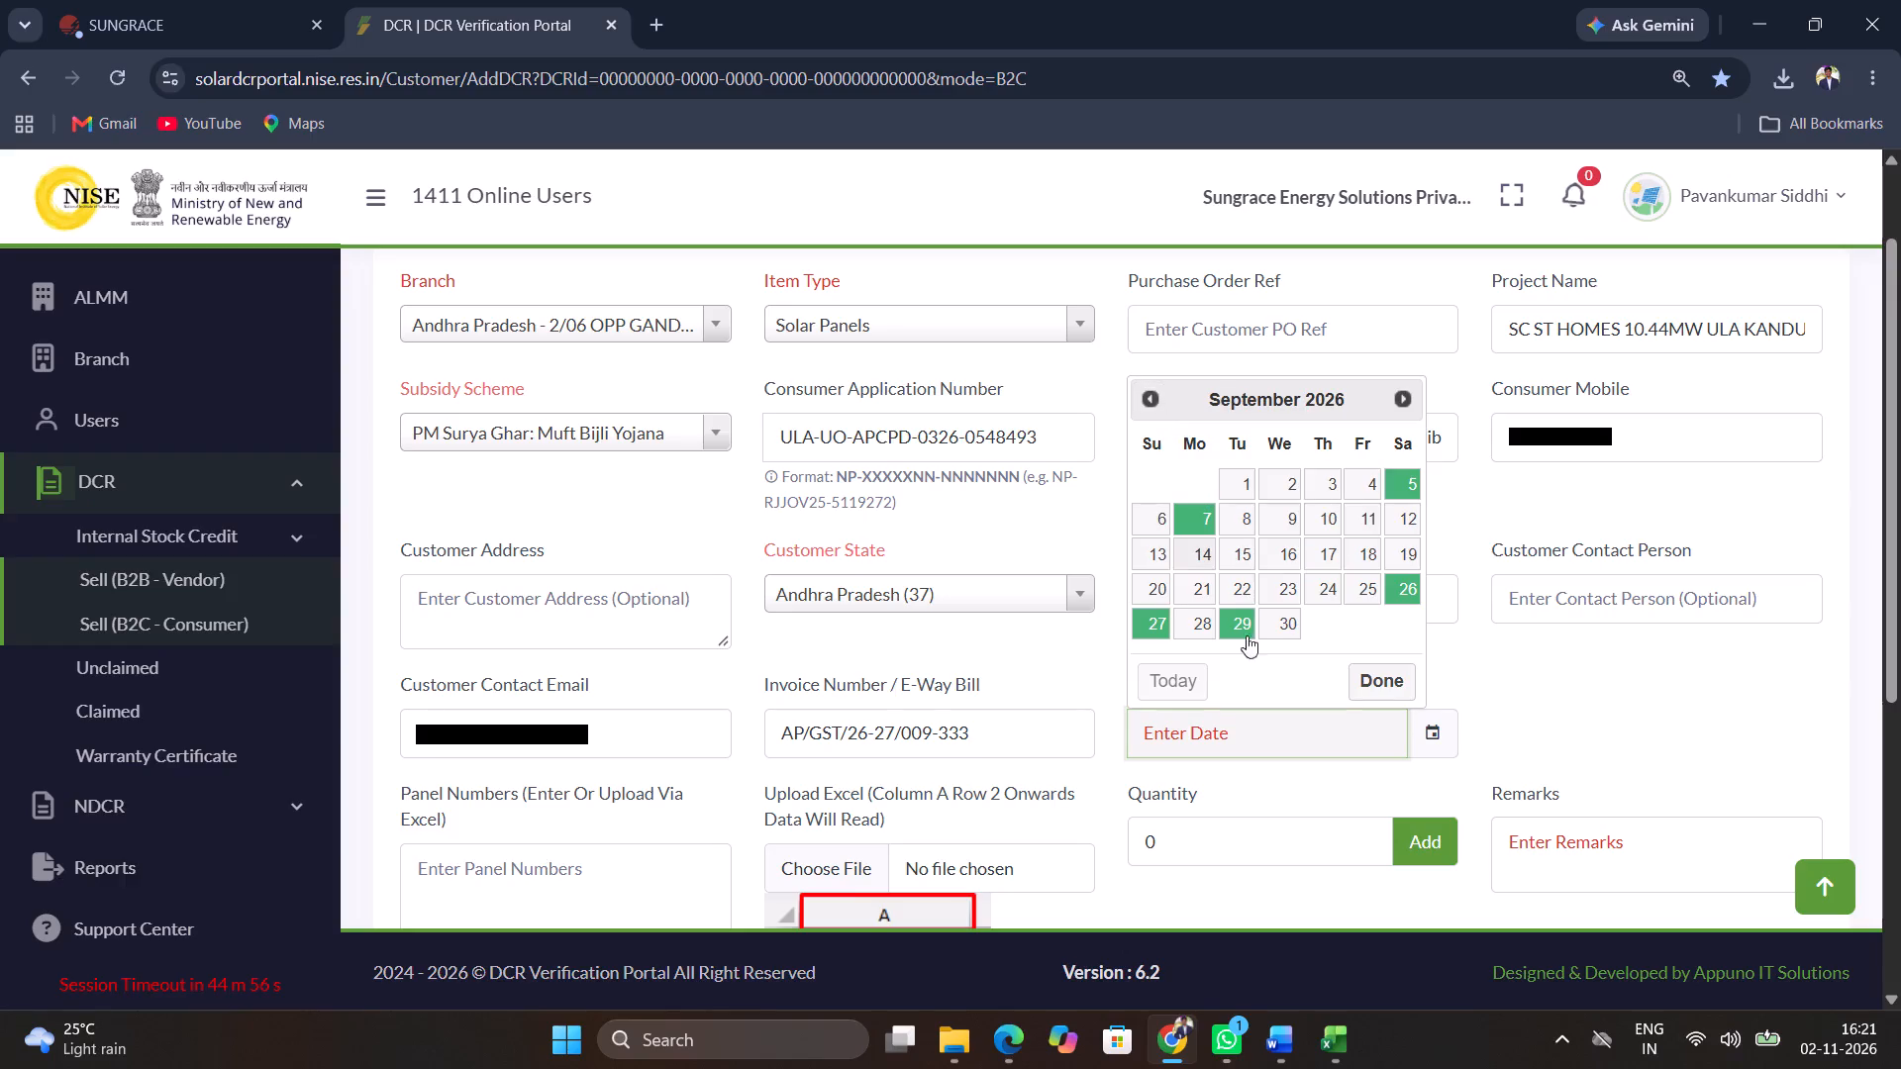
left_click(1287, 615)
Copy the installation's panel serial numbers from SUNGRACE's Quick Copy Details into the DCR form's Panel Numbers field.
scroll(1288, 597, "down", 3)
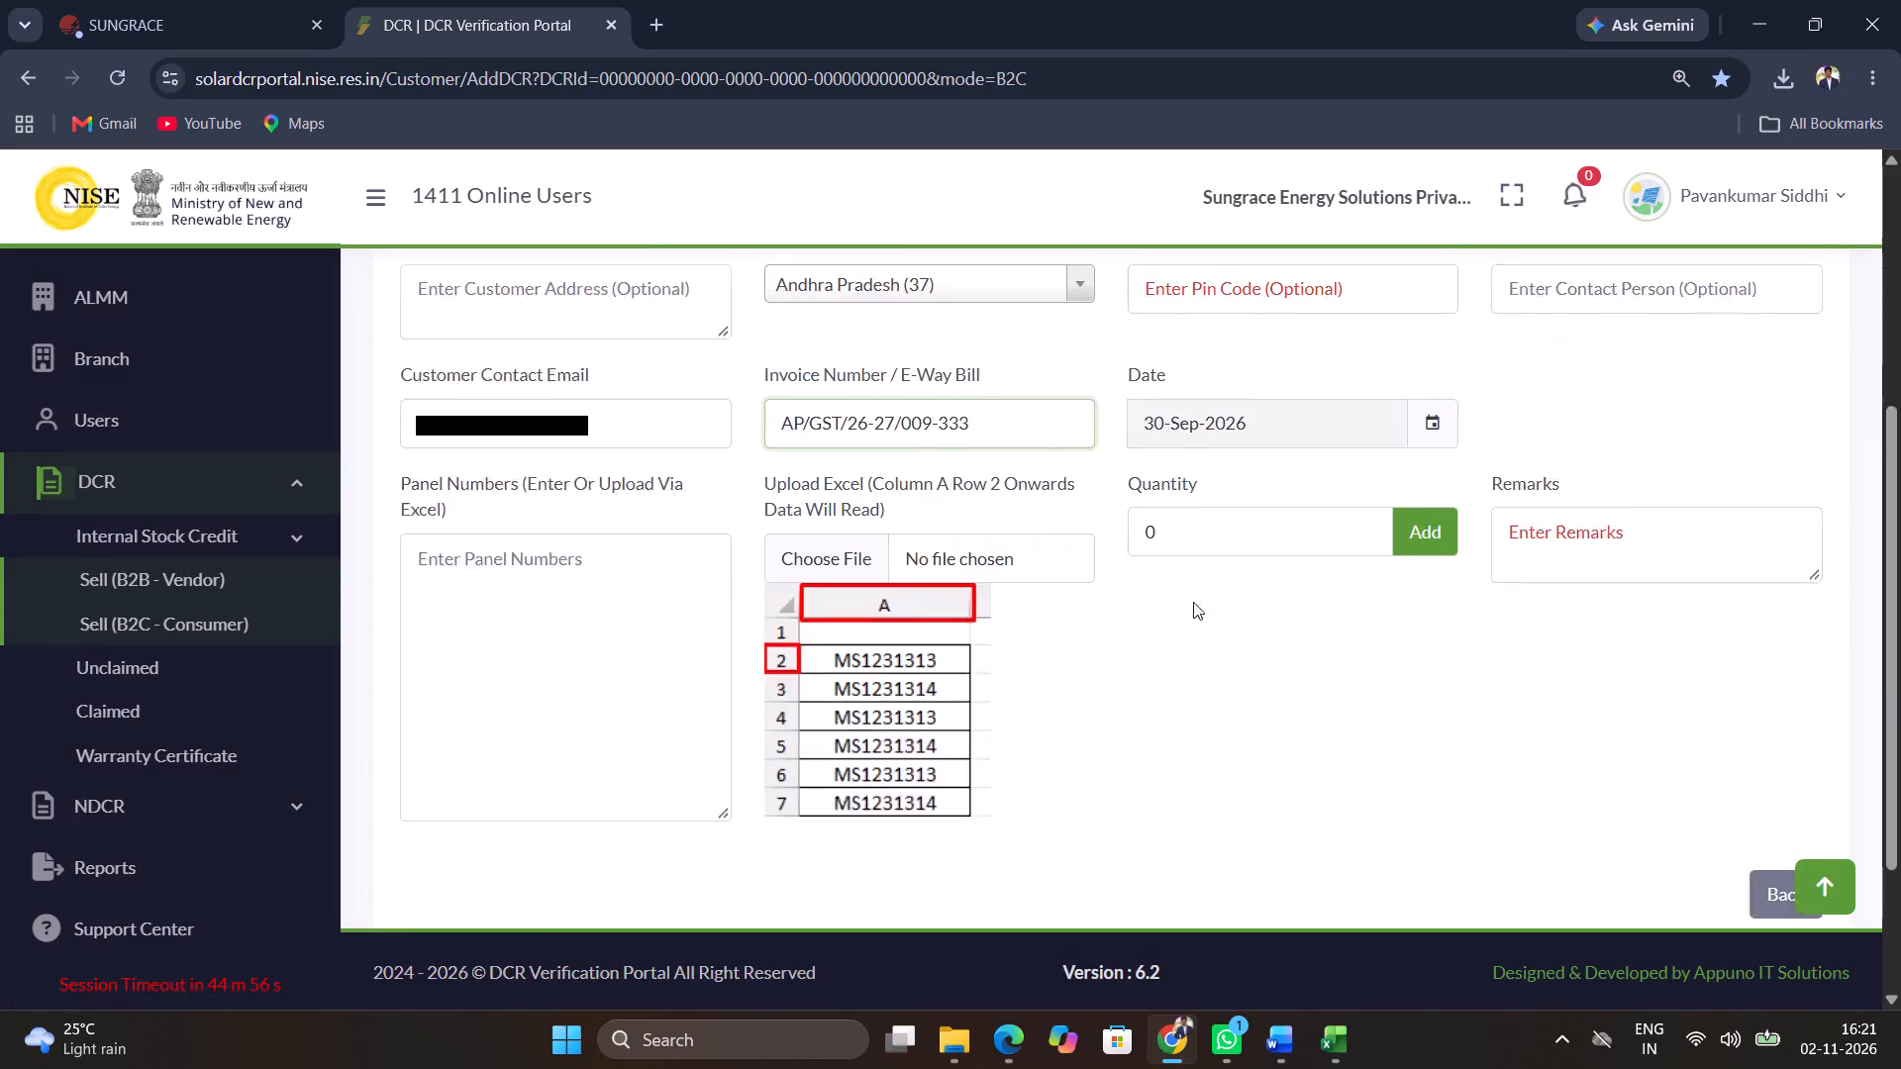
left_click(634, 680)
left_click(191, 0)
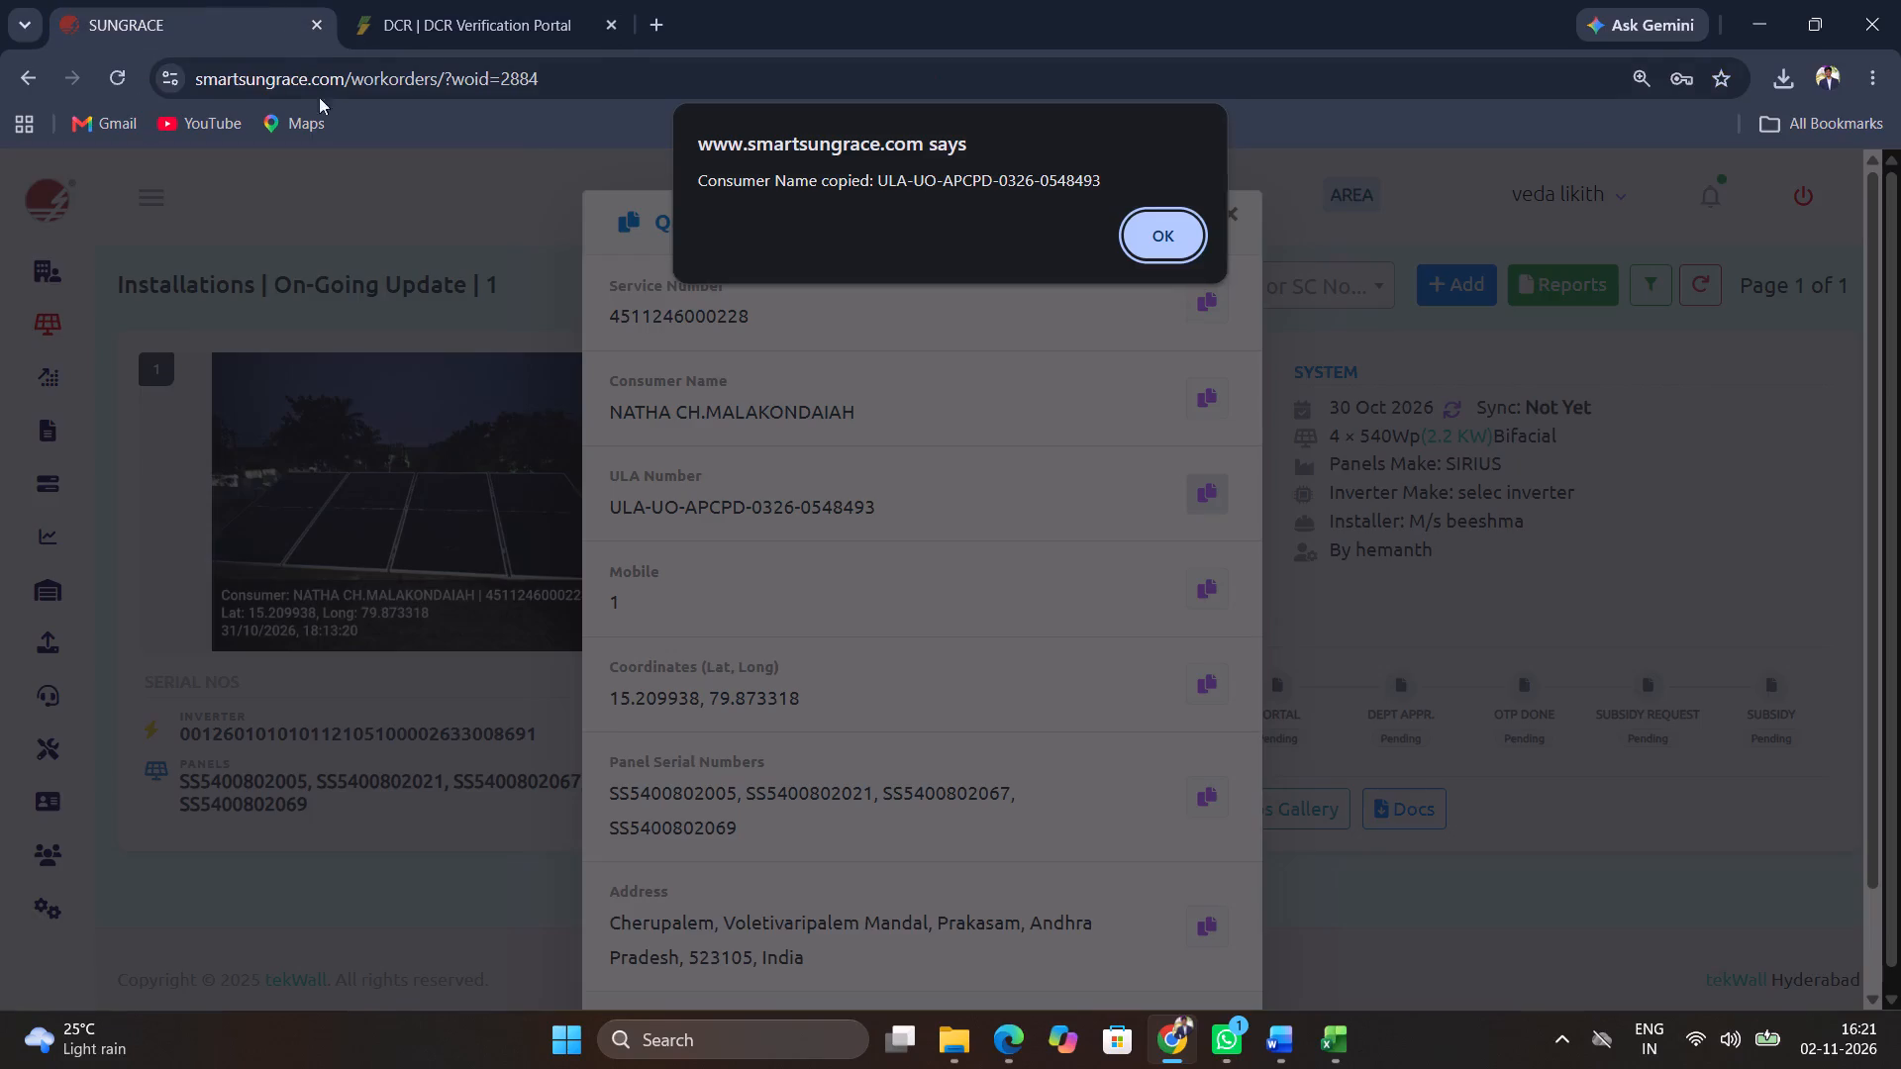
left_click(1161, 227)
left_click(1220, 790)
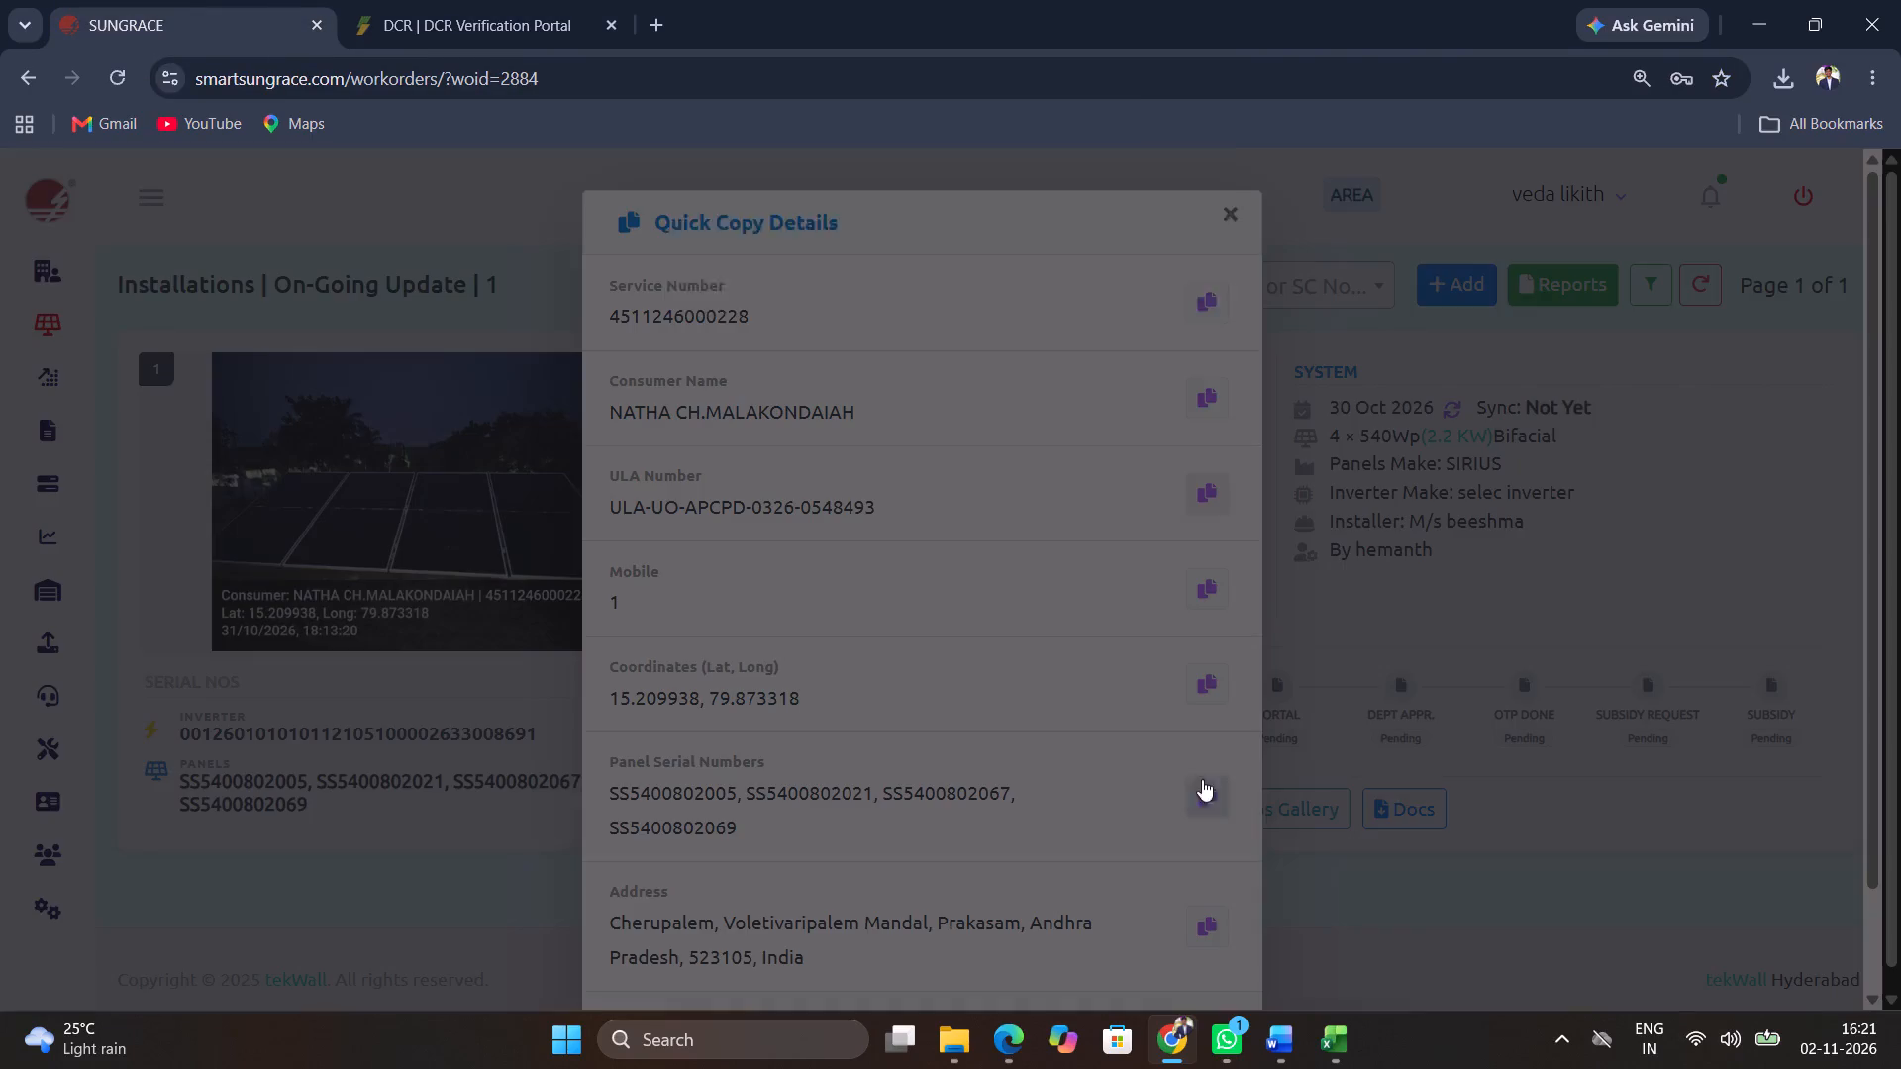
left_click_drag(512, 0, 509, 18)
key("ctrl+v")
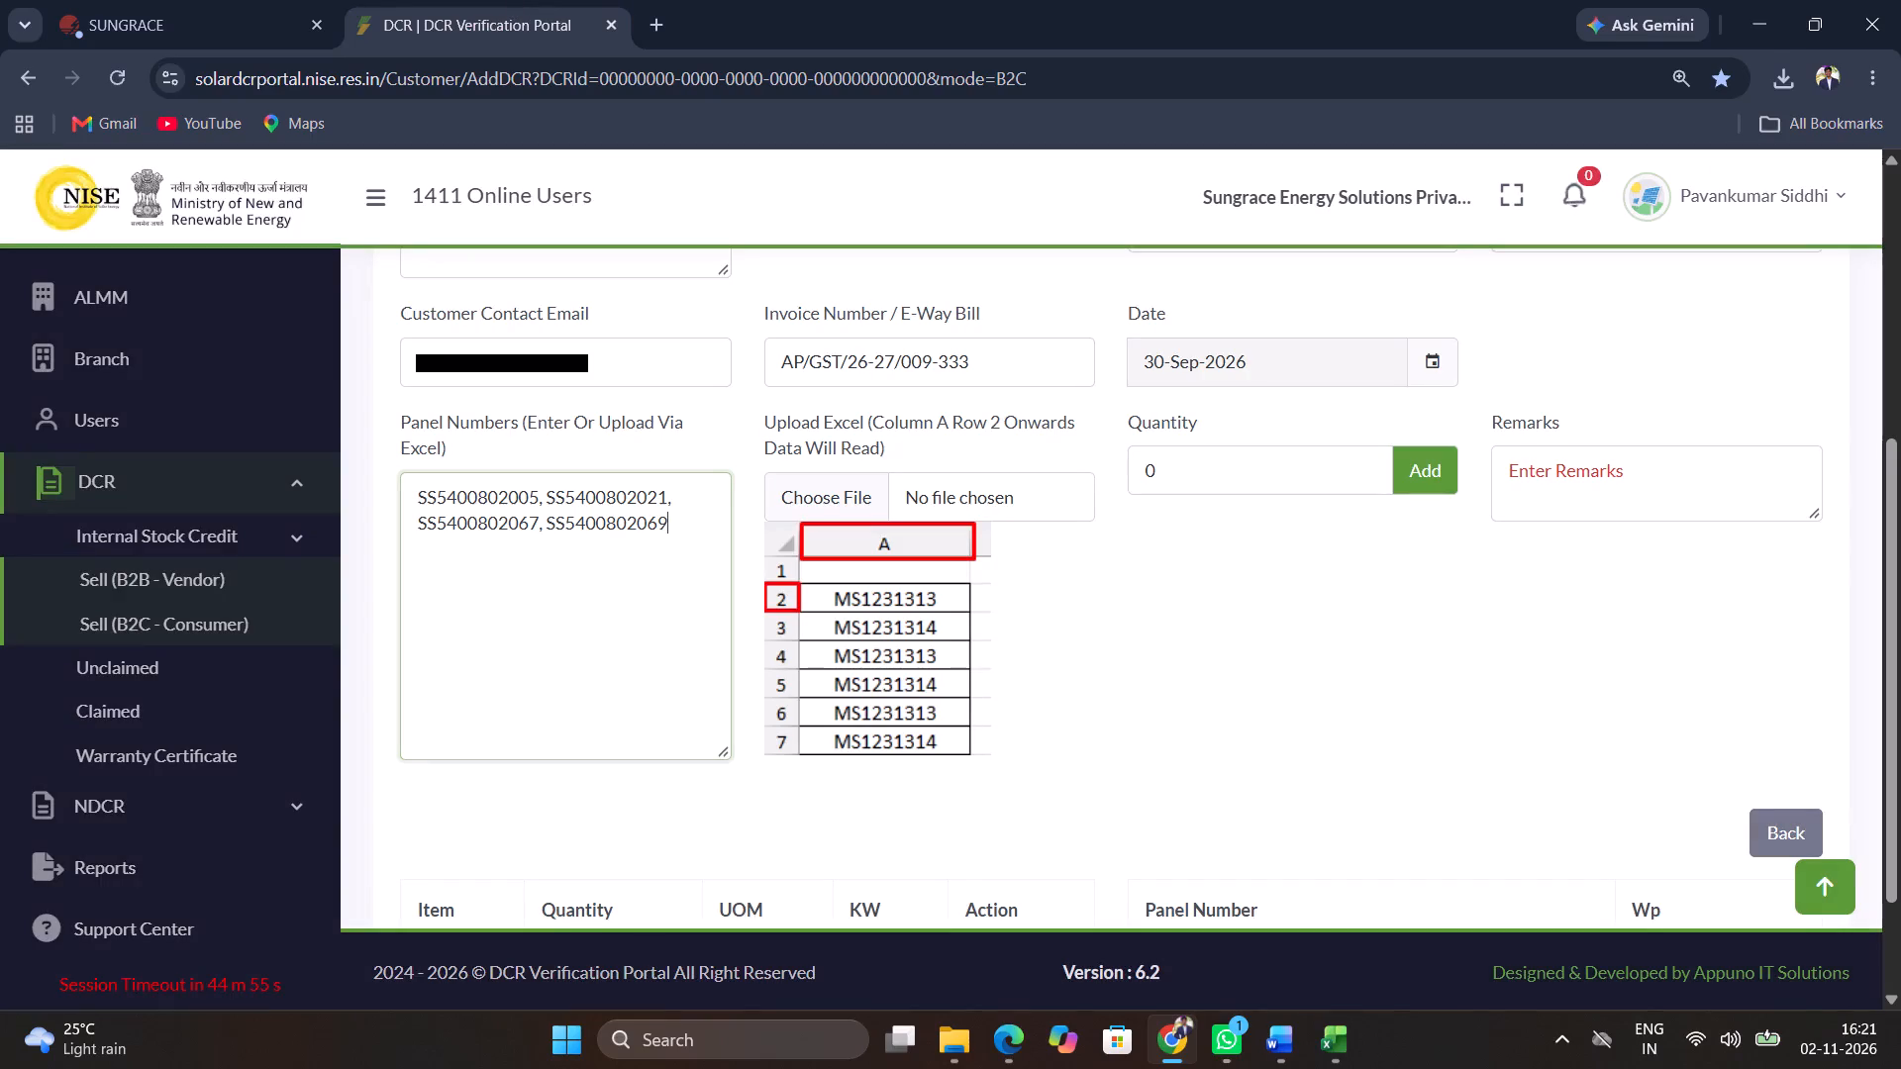
key("Left")
key("Left")
key("Left")
key("Left")
key("Left")
key("Left")
key("Left")
key("Left")
key("Left")
key("Left")
key("Left")
key("Left")
key("BackSpace")
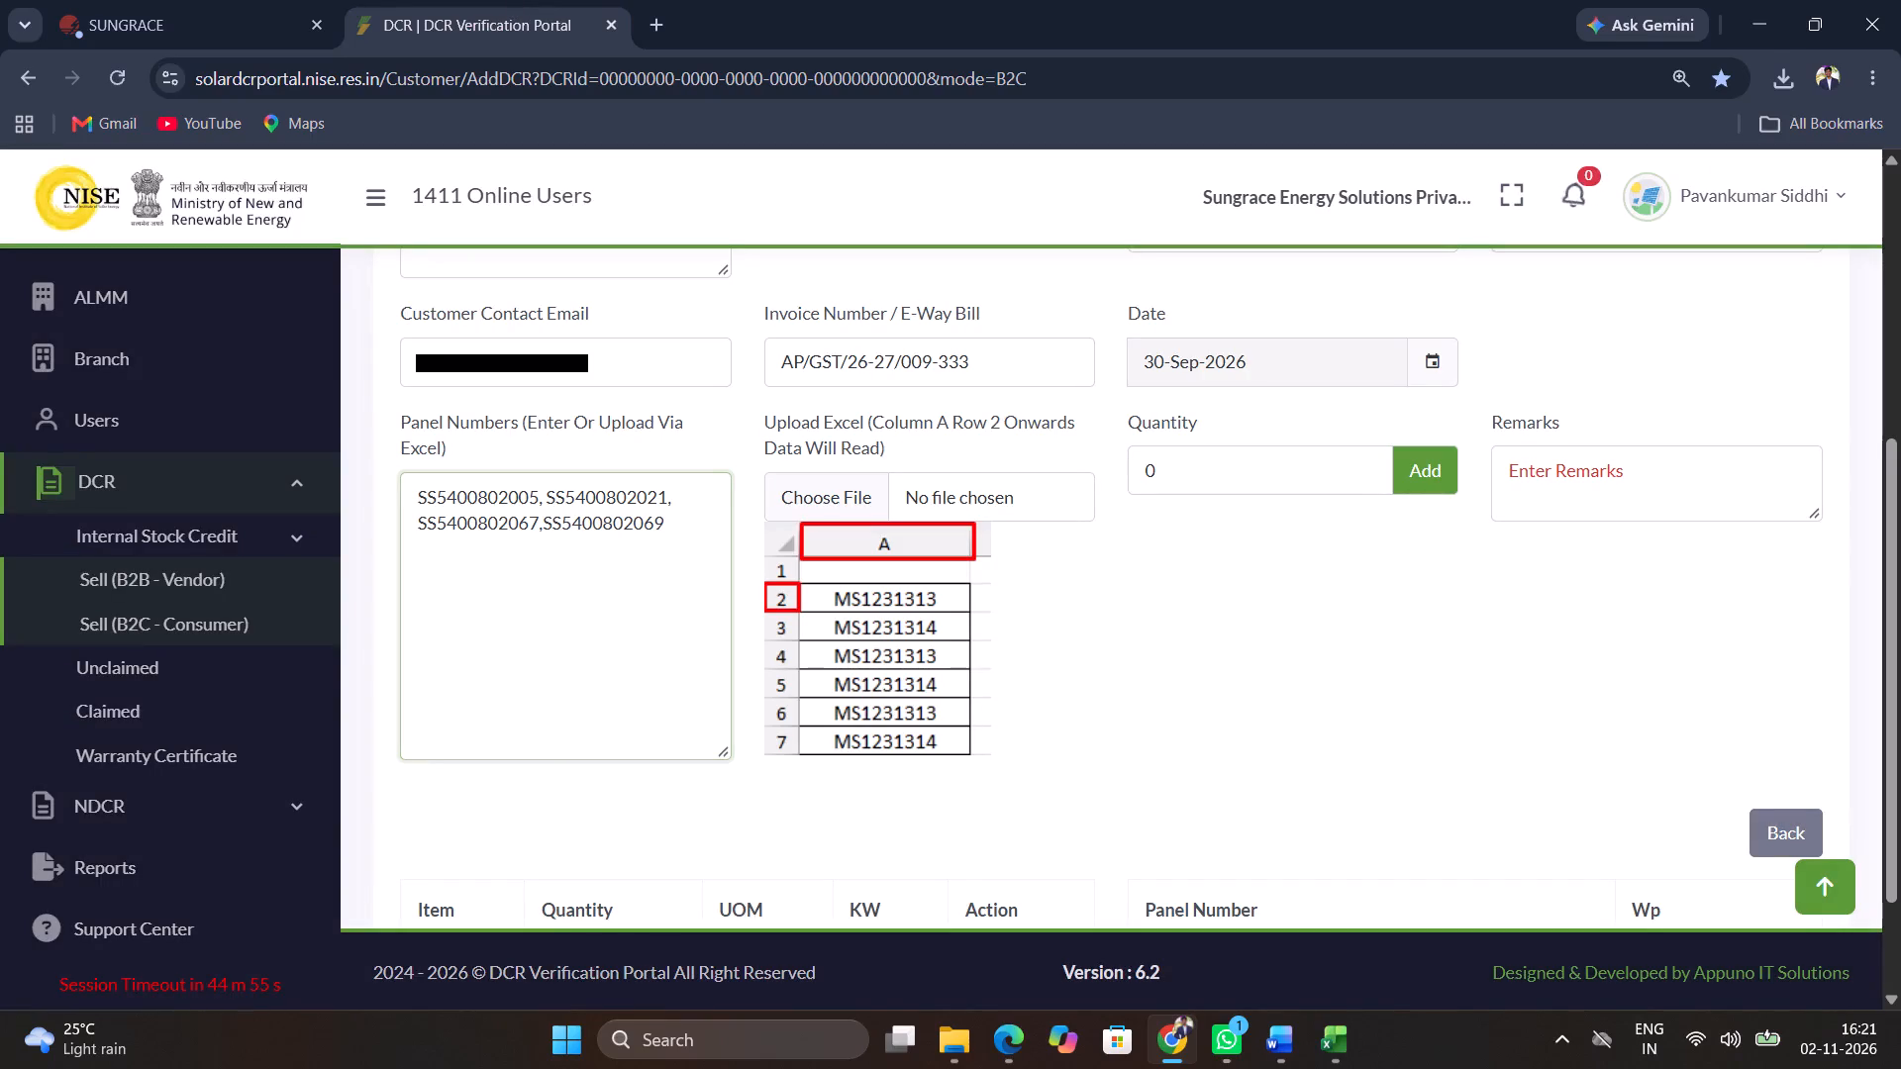
key("BackSpace")
key("Return")
key("Up")
key("Up")
key("Up")
key("Up")
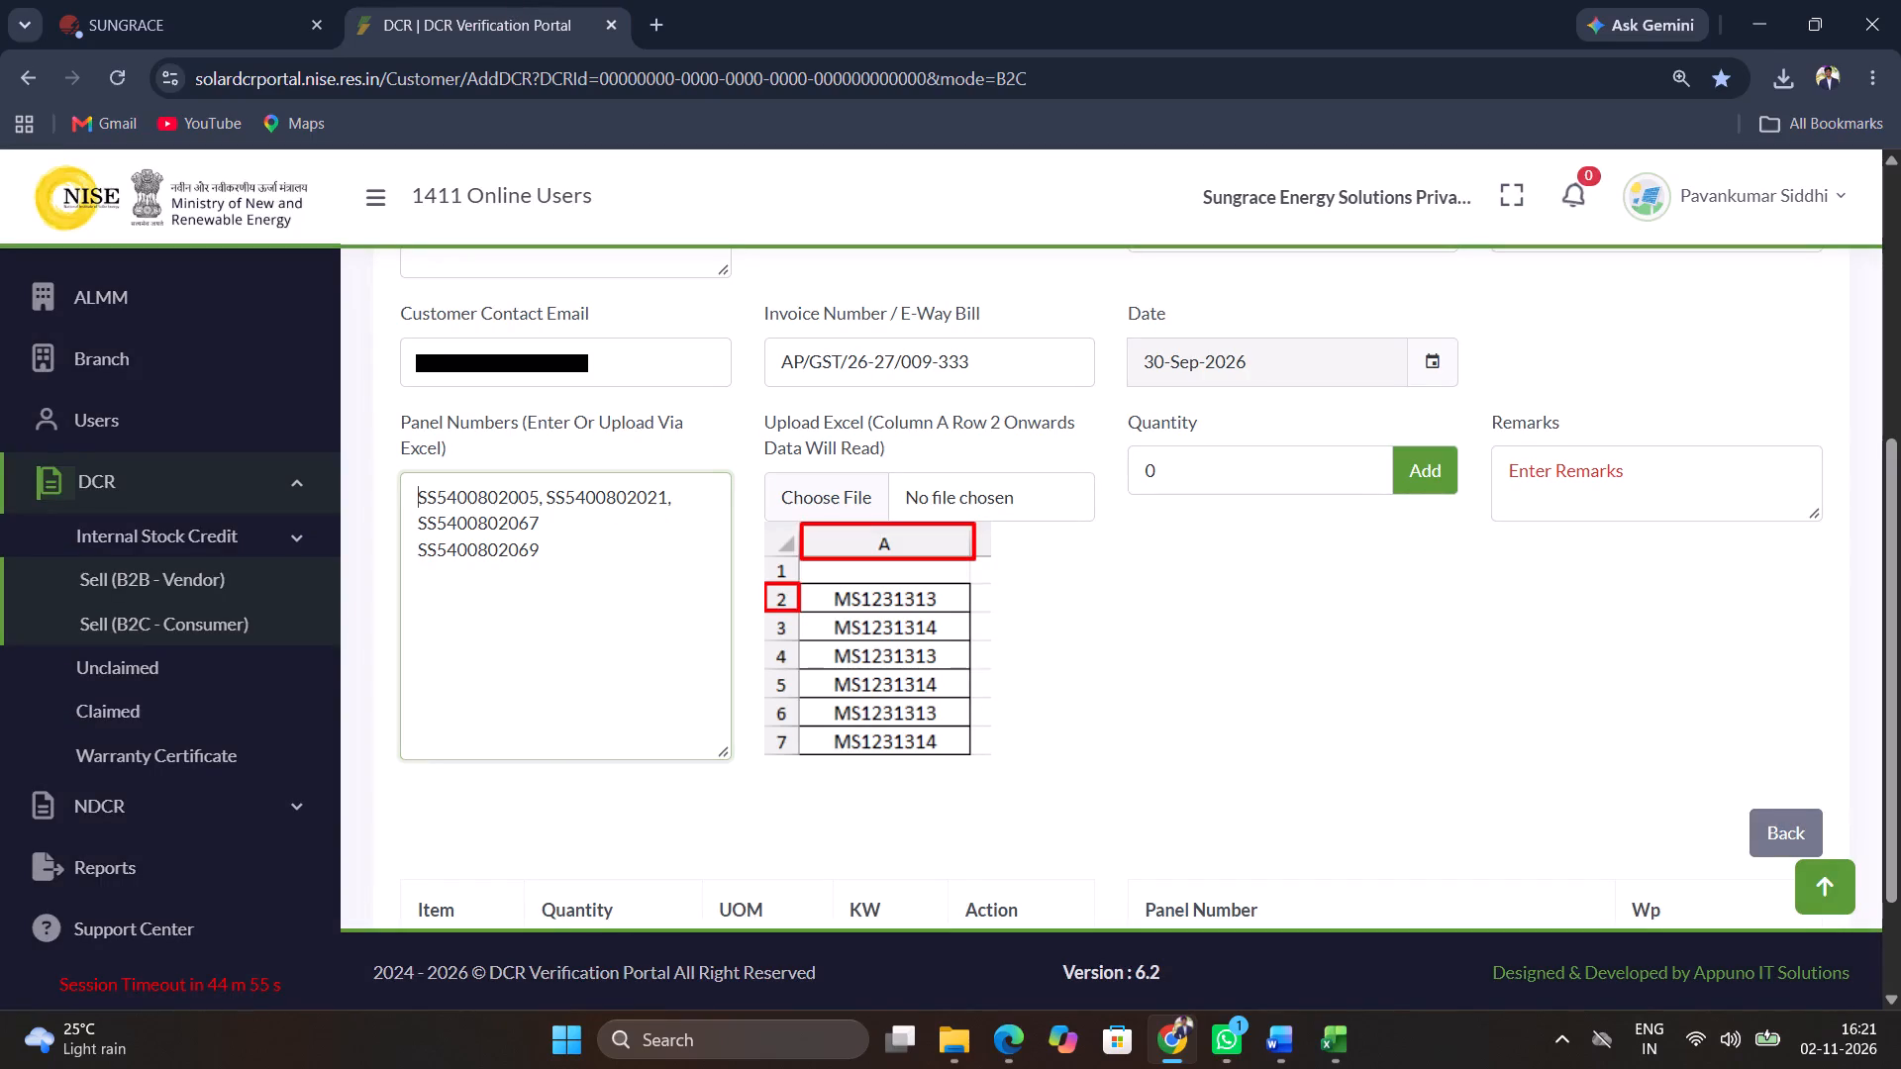
key("Right")
key("Right")
key("Right")
key("Right")
key("Right")
key("Right")
key("Right")
key("Right")
key("Right")
key("Right")
key("Right")
key("Right")
key("Right")
key("Right")
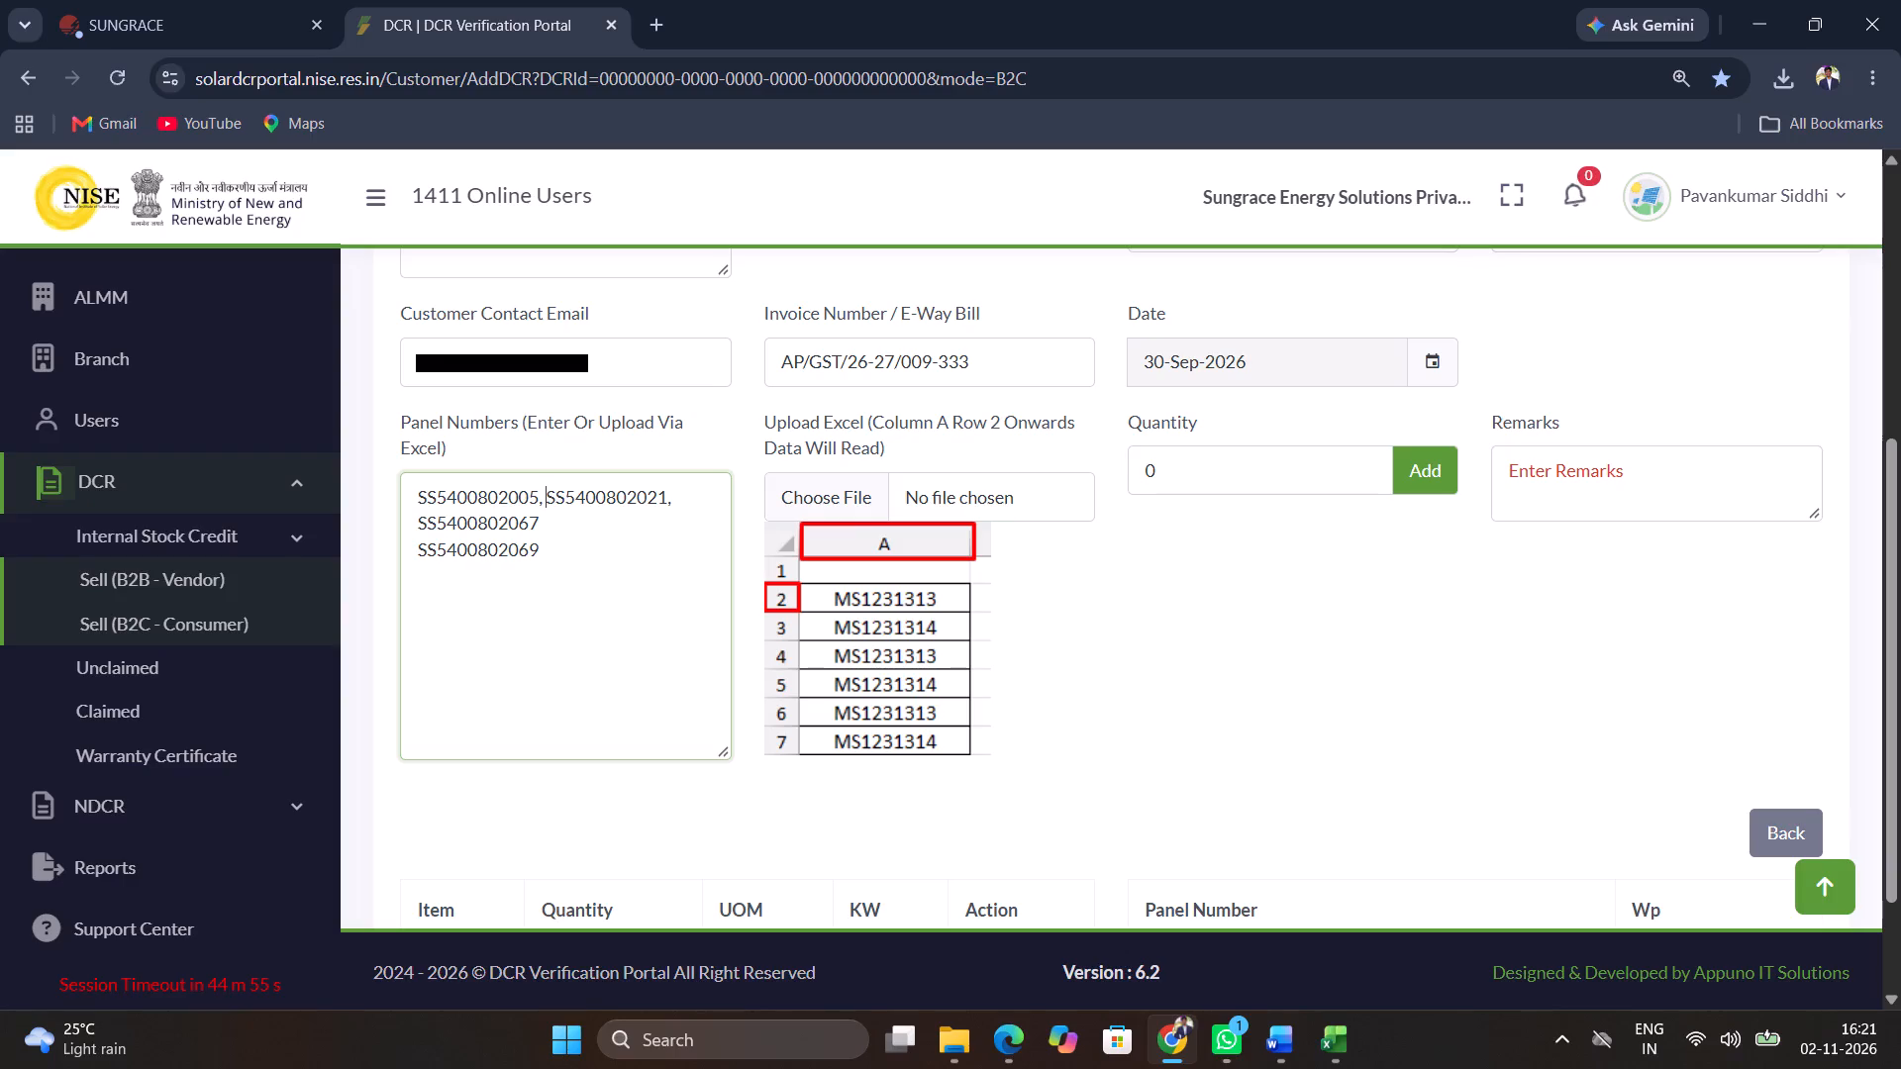
key("BackSpace")
key("BackSpace")
key("Return")
key("Right")
key("Right")
key("Right")
key("Right")
key("Right")
key("Right")
key("Right")
key("Right")
key("Right")
key("Right")
key("Right")
key("Right")
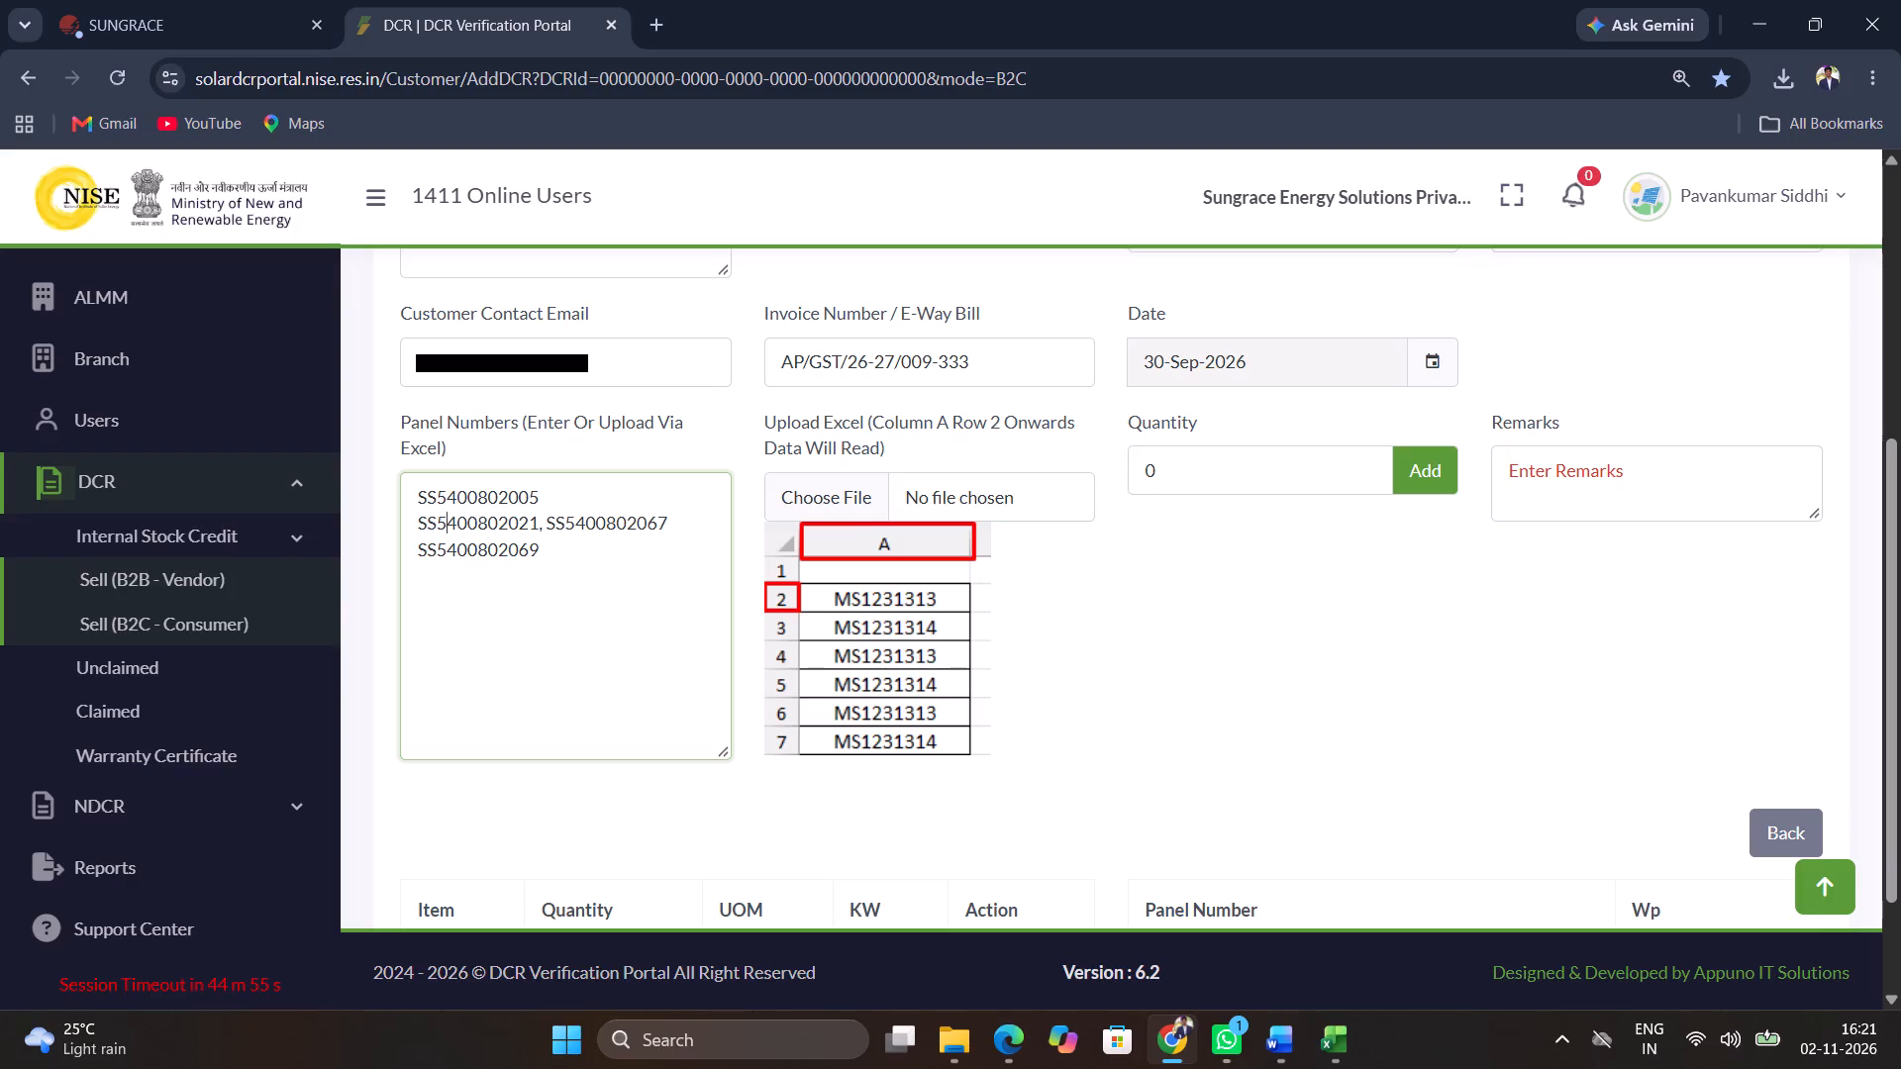
key("Right")
key("Right")
key("BackSpace")
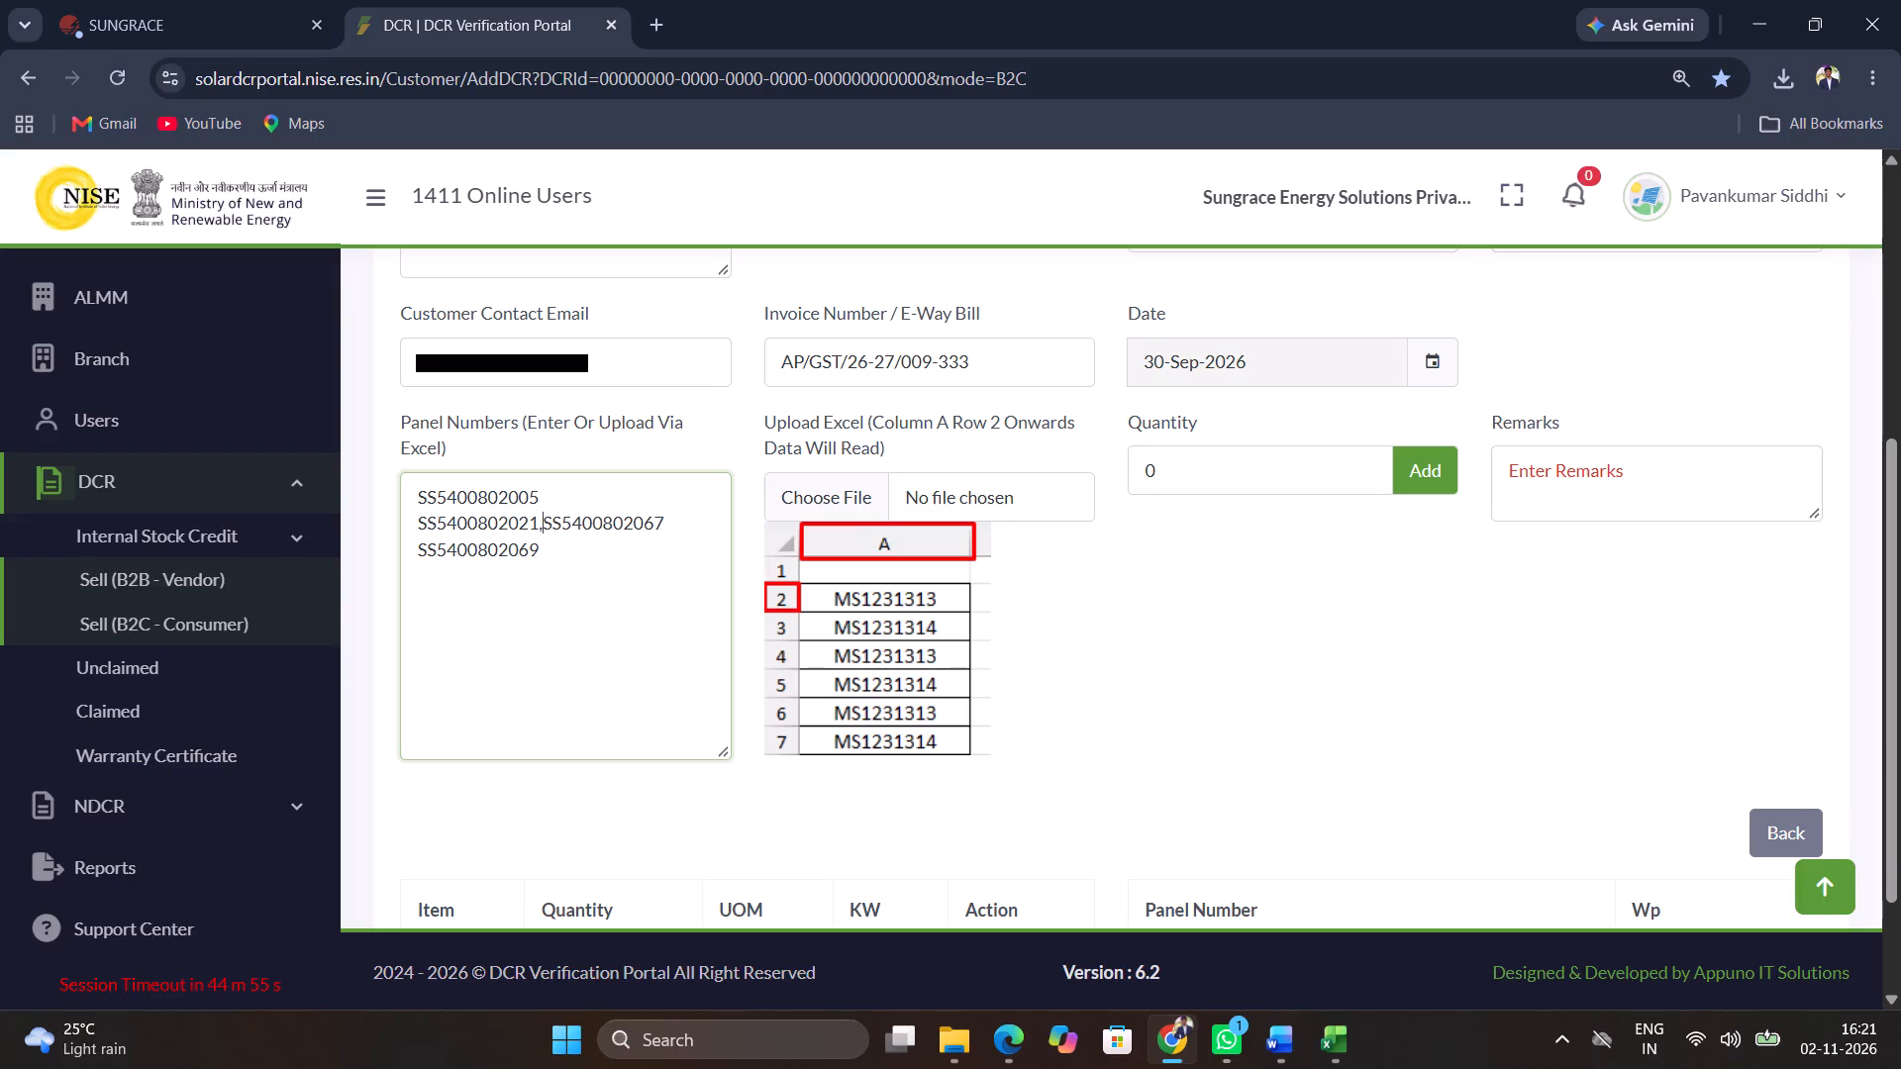
key("BackSpace")
key("Return")
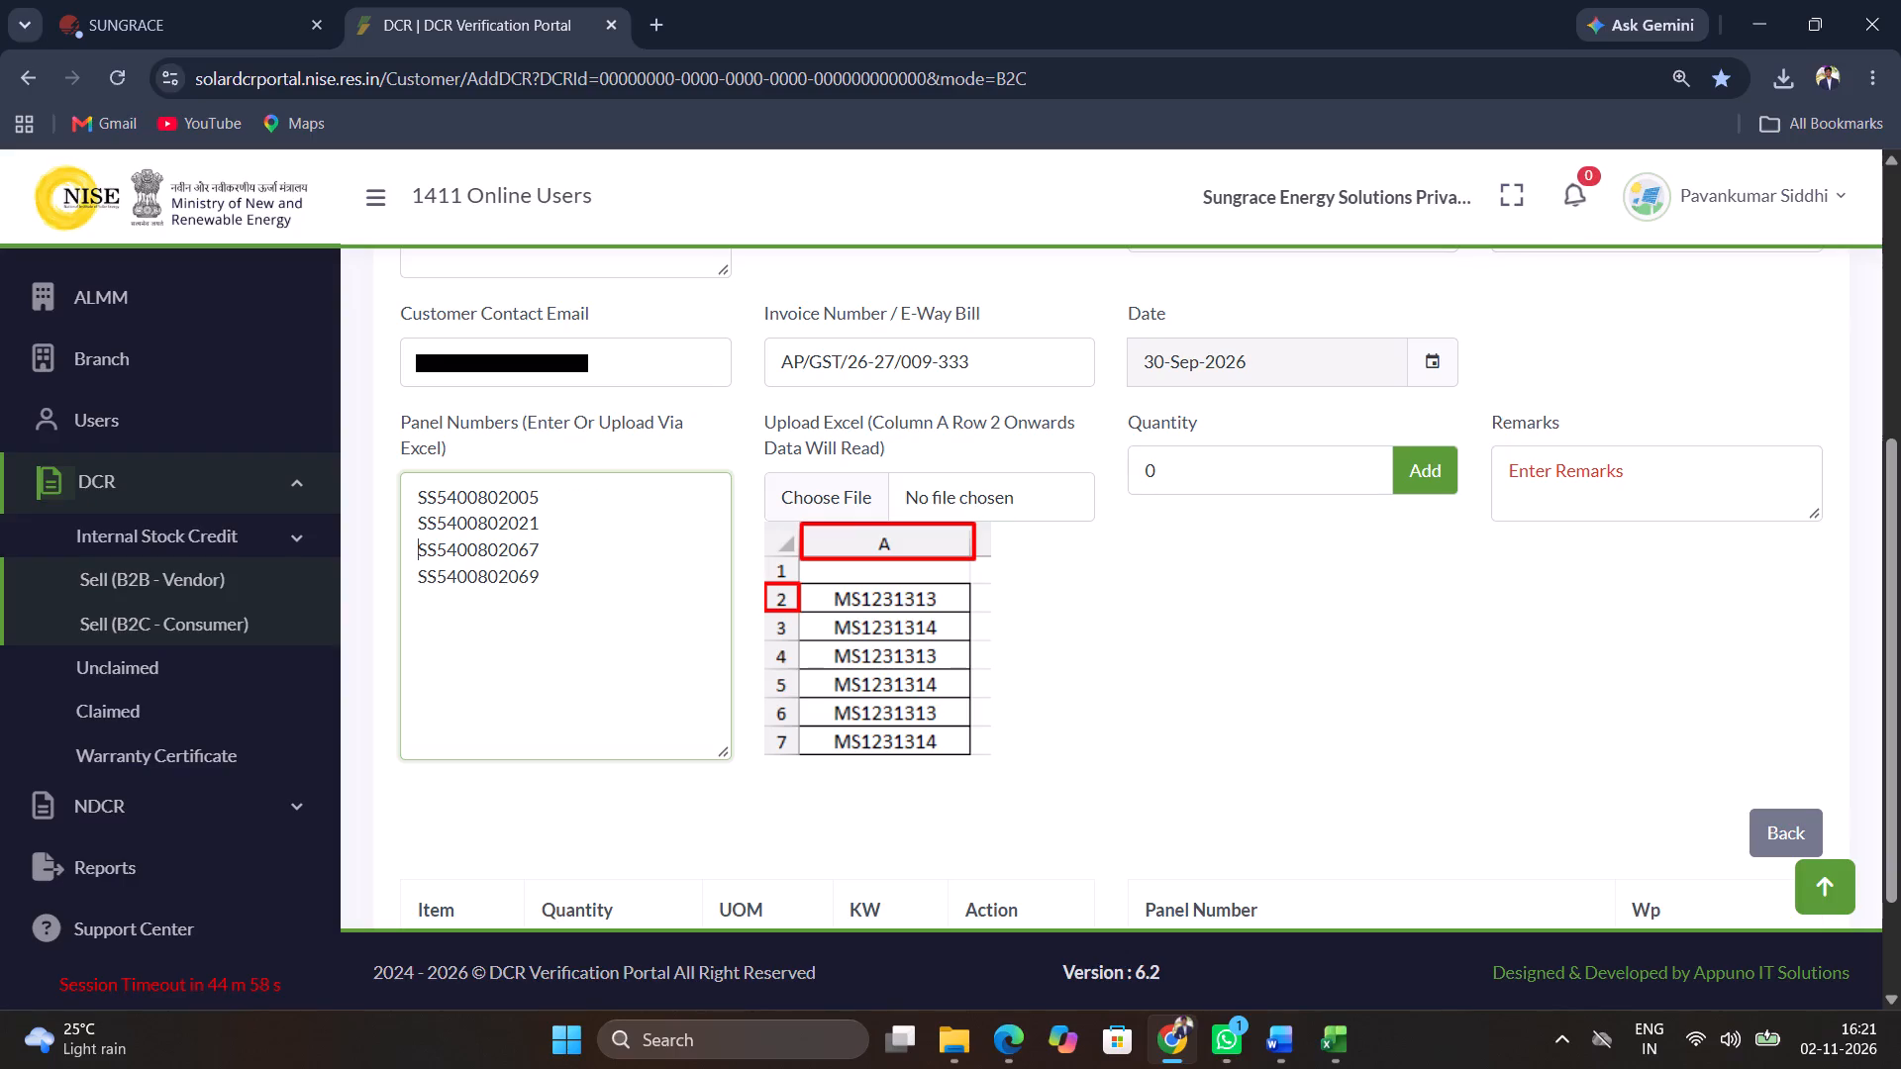
Set the Quantity to 4 and add the panels to the DCR form.
left_click(1244, 474)
scroll(1244, 474, "up", 4)
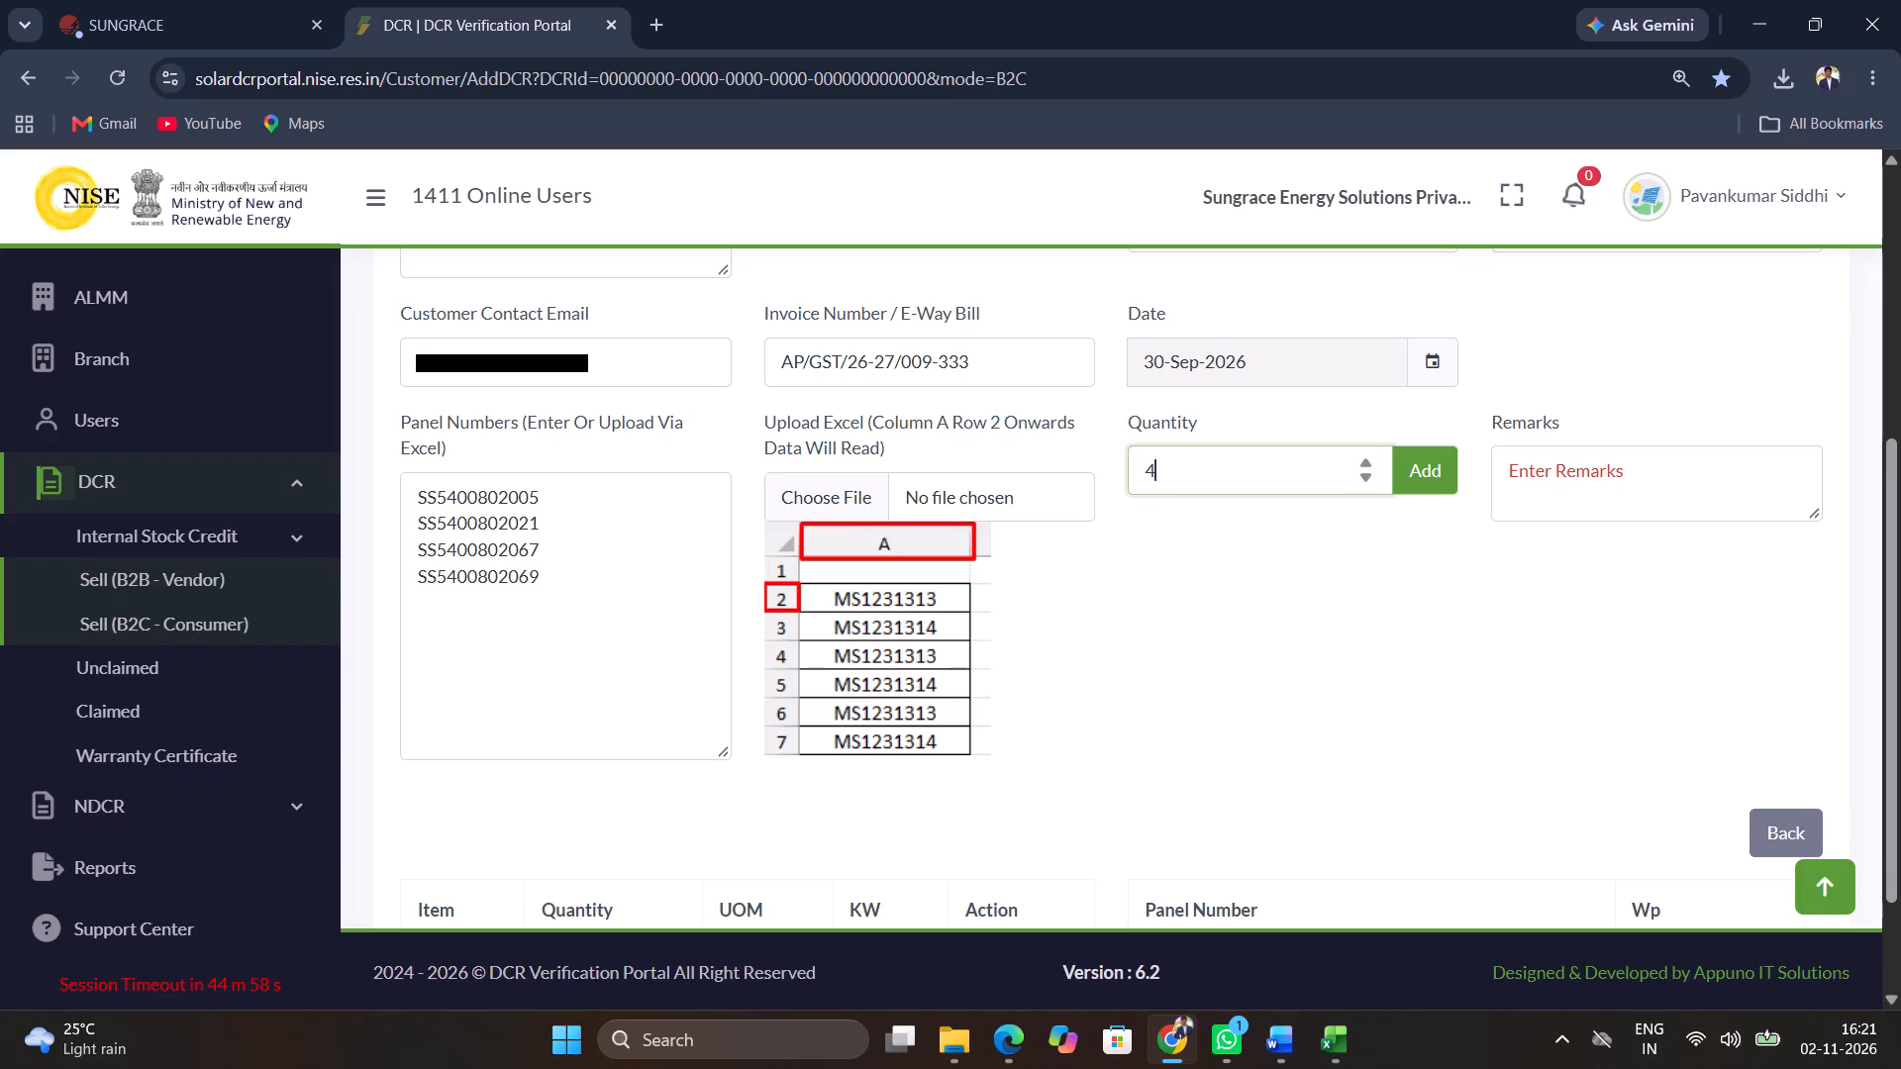
left_click(1448, 464)
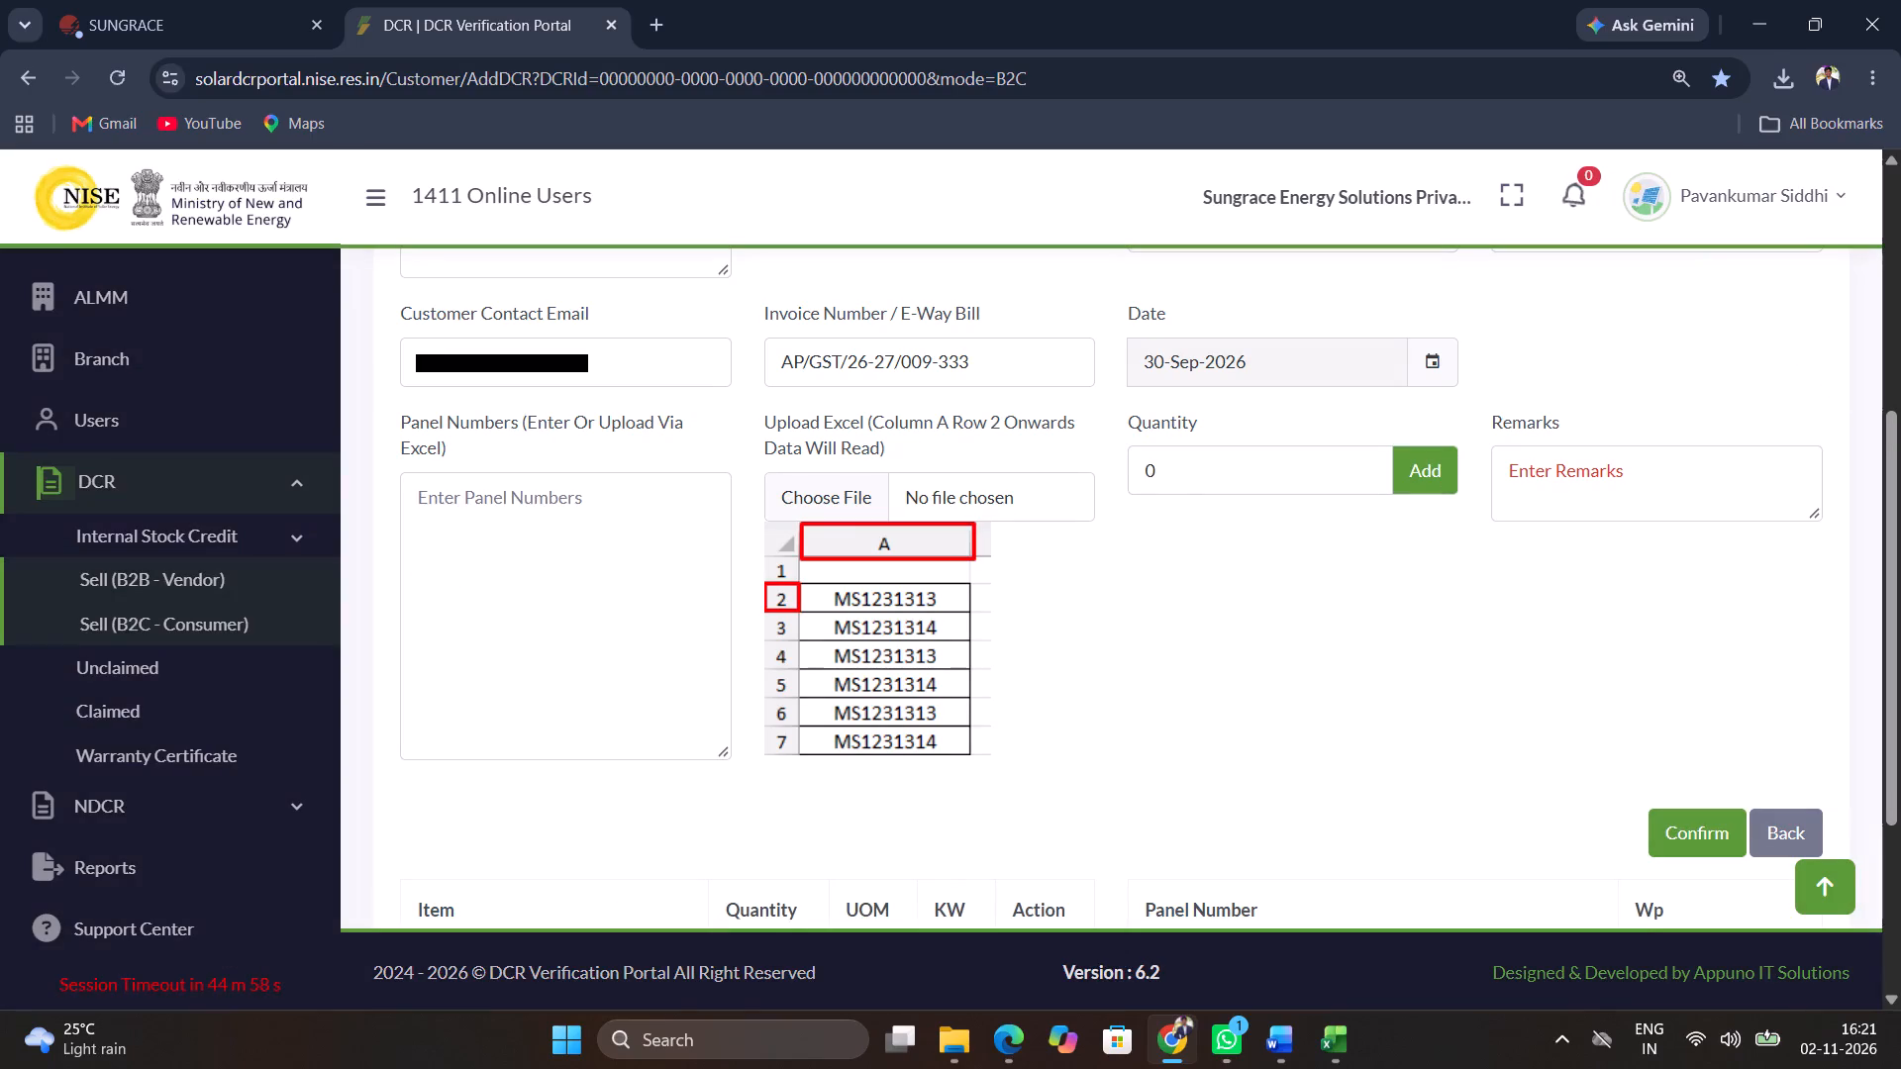
Copy the installation address from SUNGRACE's Quick Copy Details into the DCR form's Remarks field.
left_click(1578, 496)
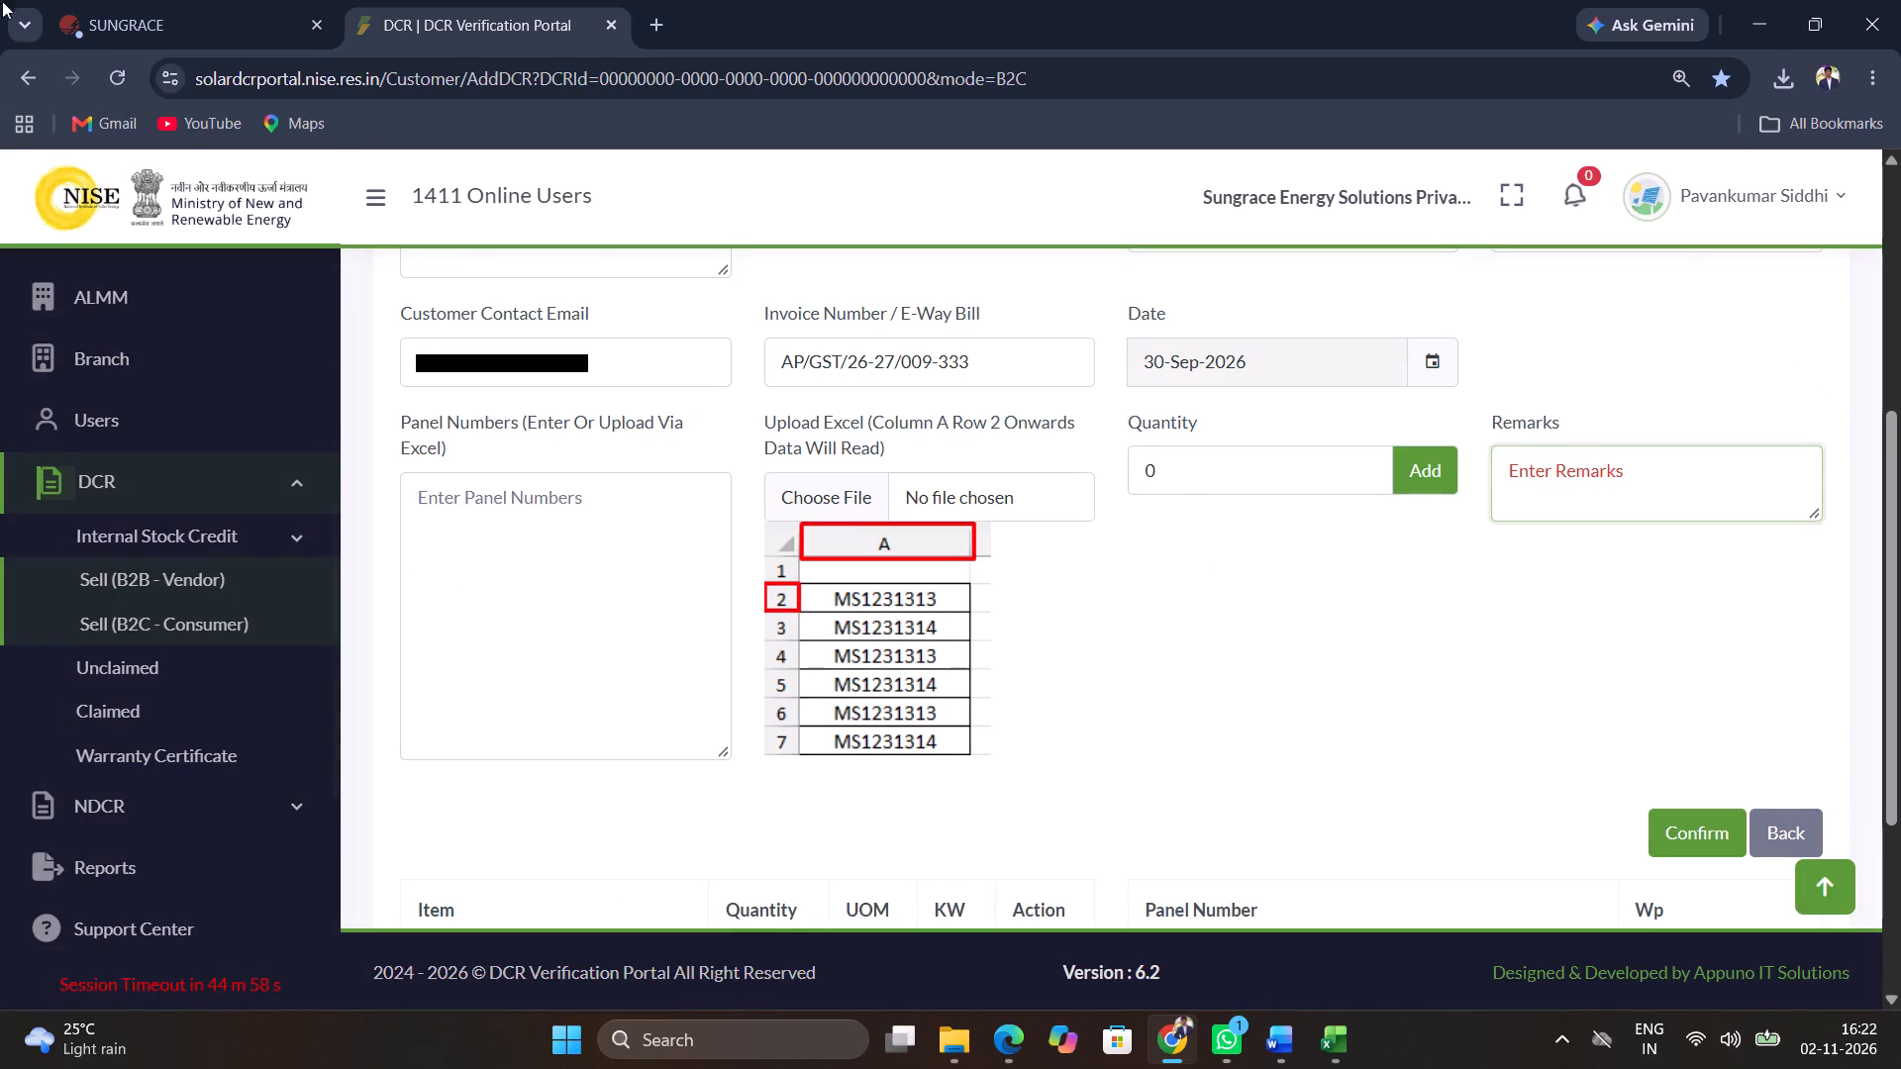
left_click(134, 0)
left_click(1169, 281)
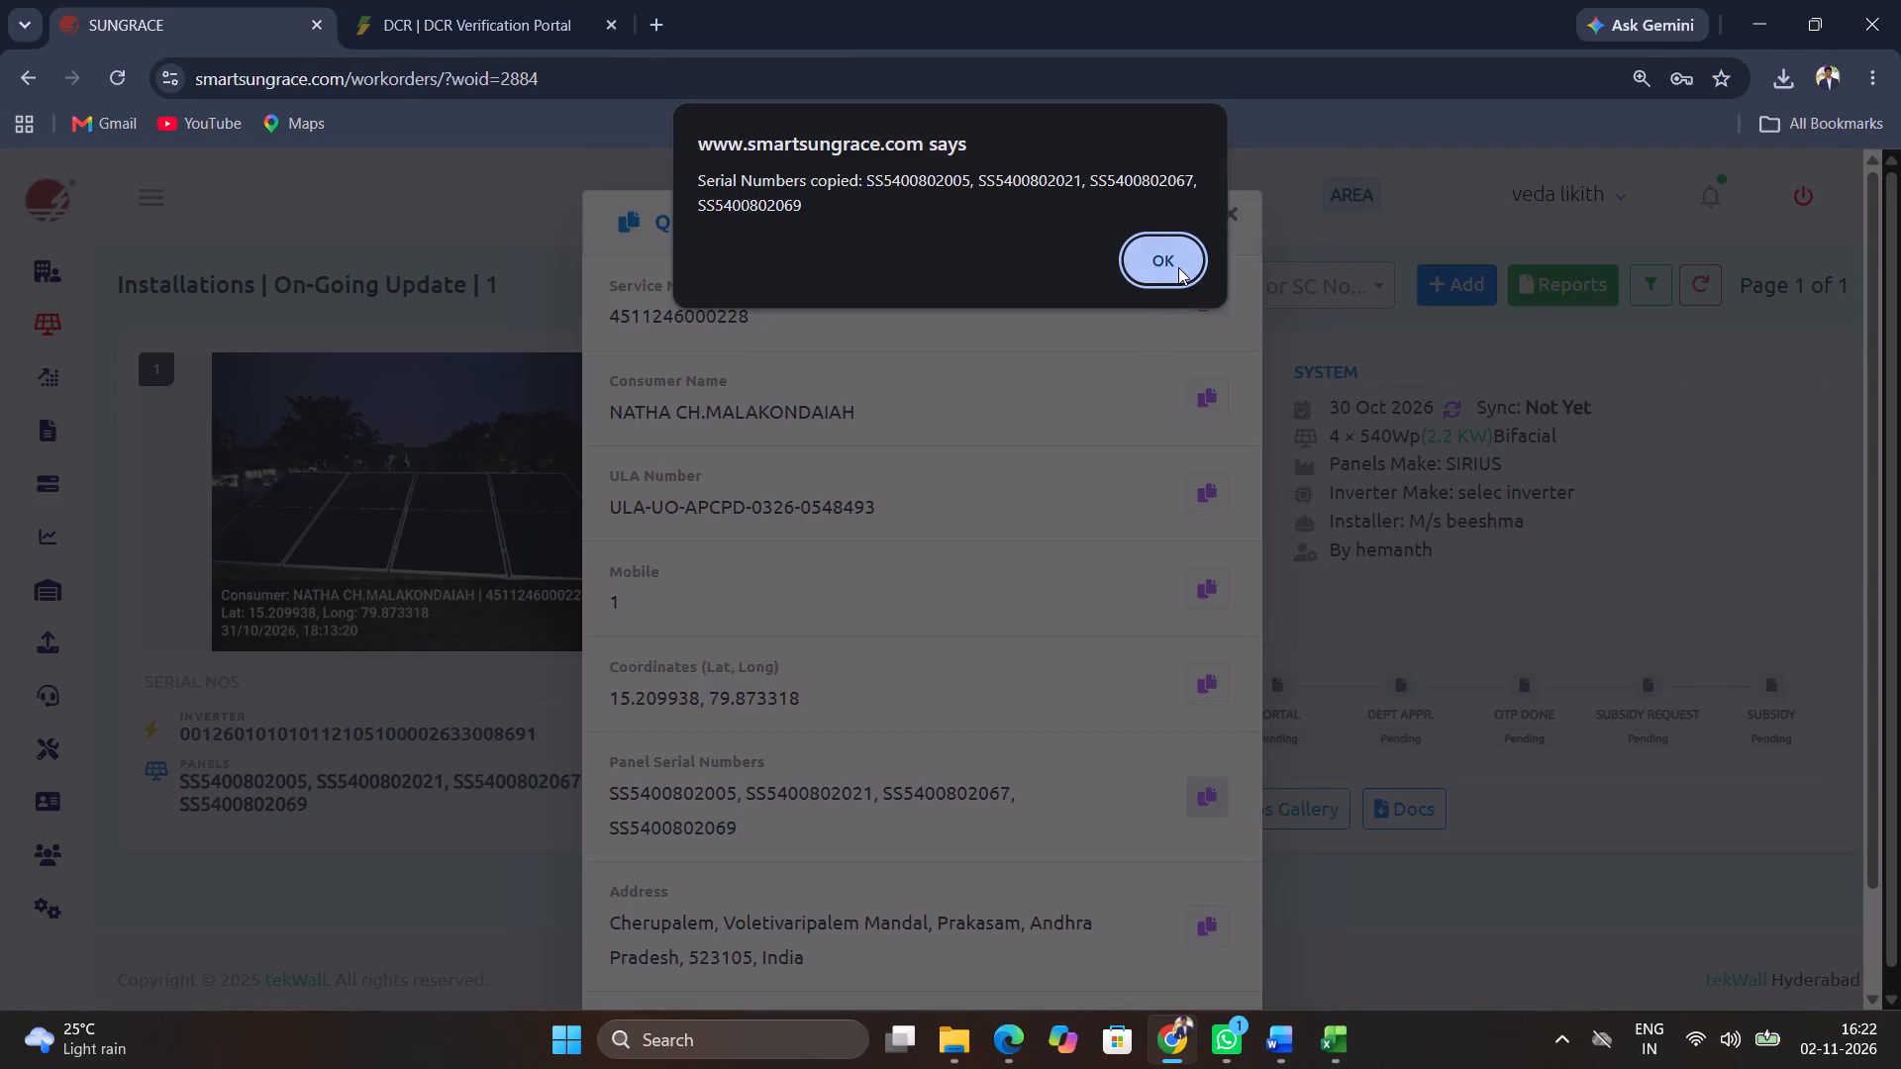
left_click(1178, 267)
scroll(1158, 371, "down", 3)
left_click(1217, 821)
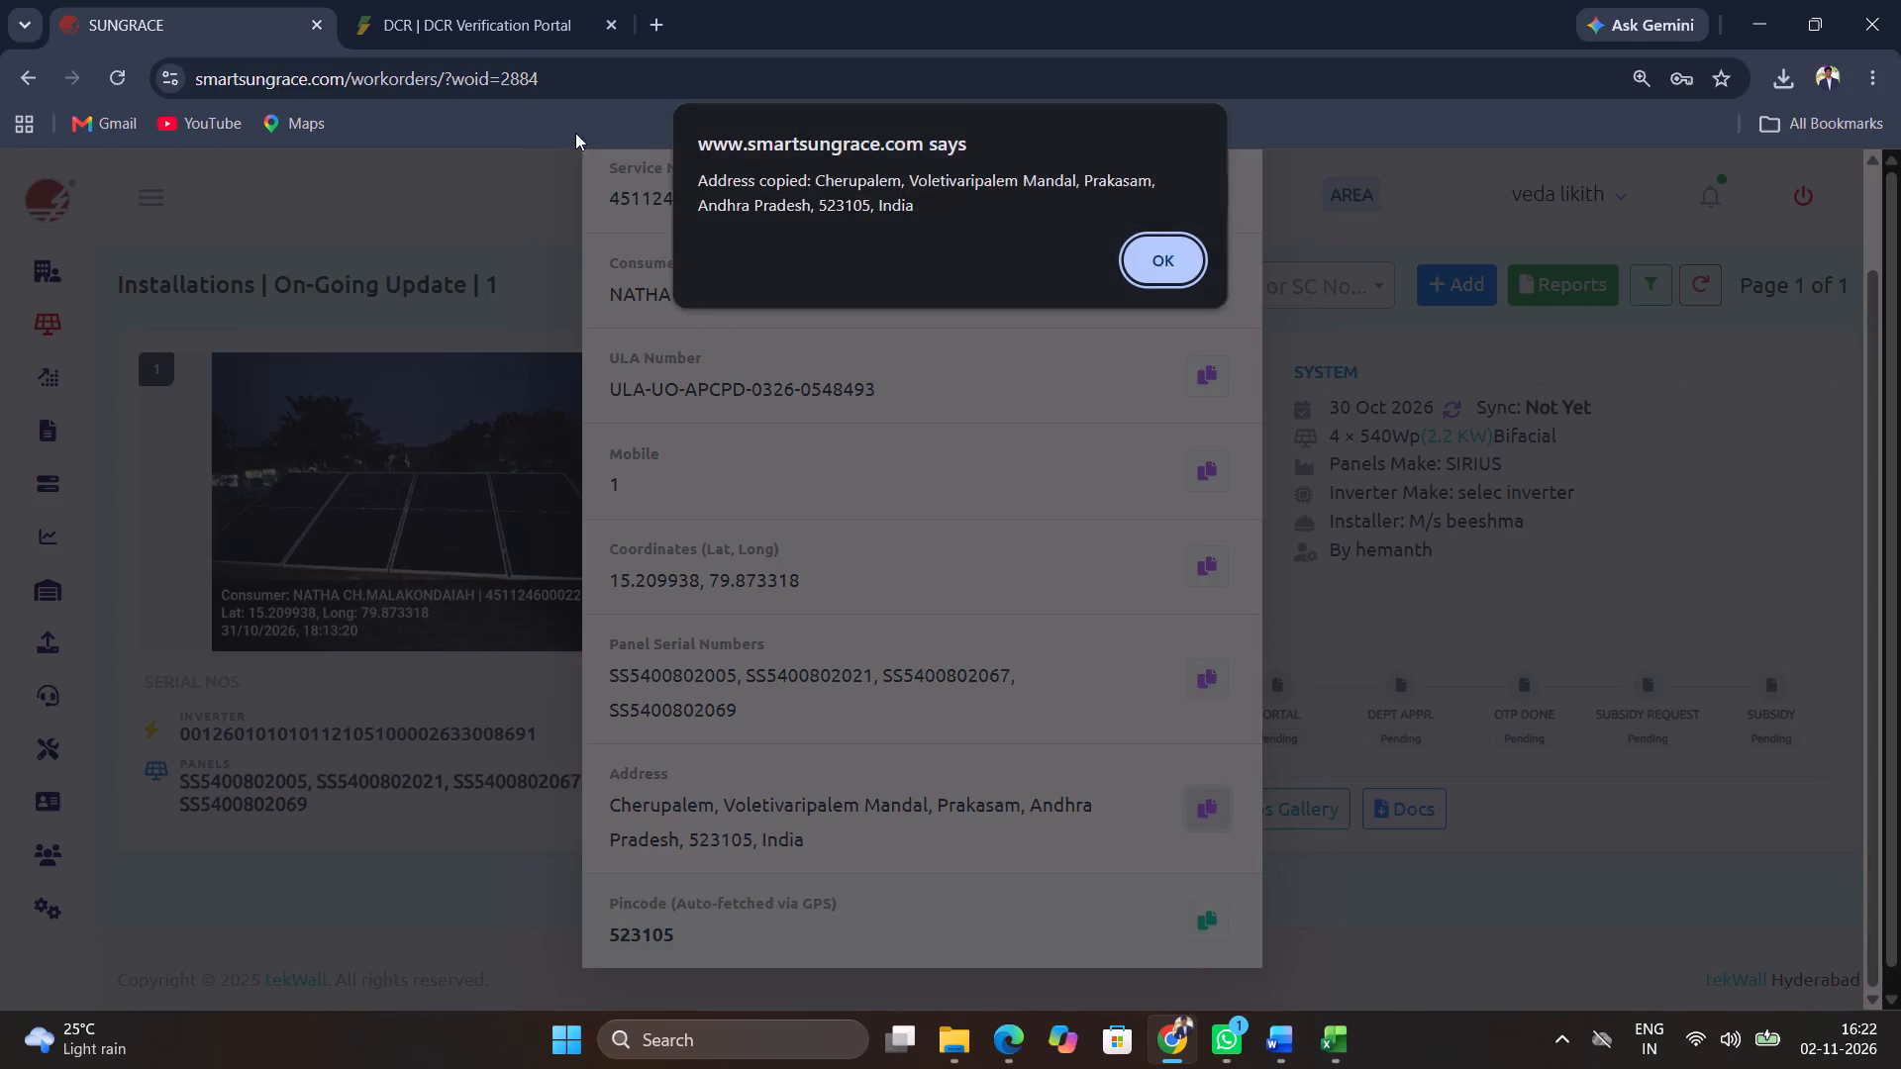
left_click(505, 19)
key("ctrl+v")
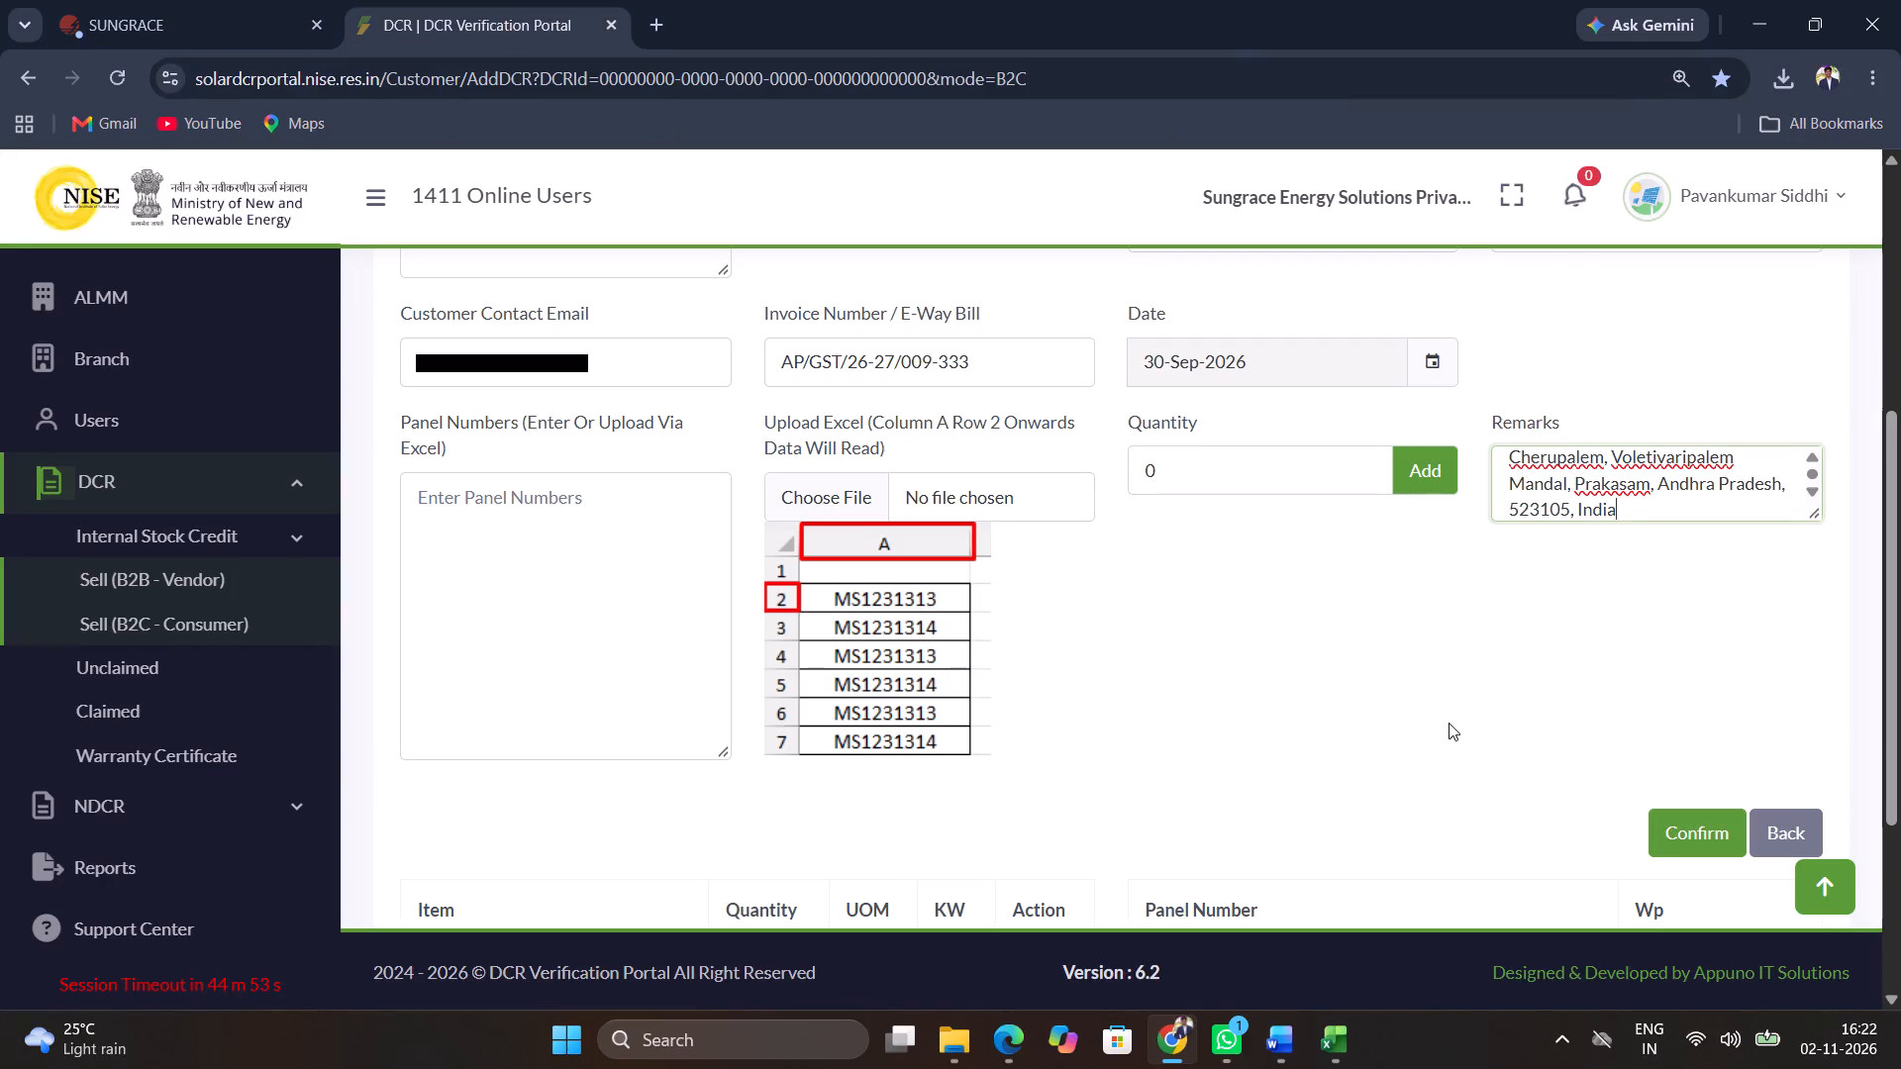
Copy the installation's pincode from SUNGRACE's Quick Copy Details into the DCR form's Customer Pin Code field.
scroll(1347, 679, "up", 2)
left_click(1243, 460)
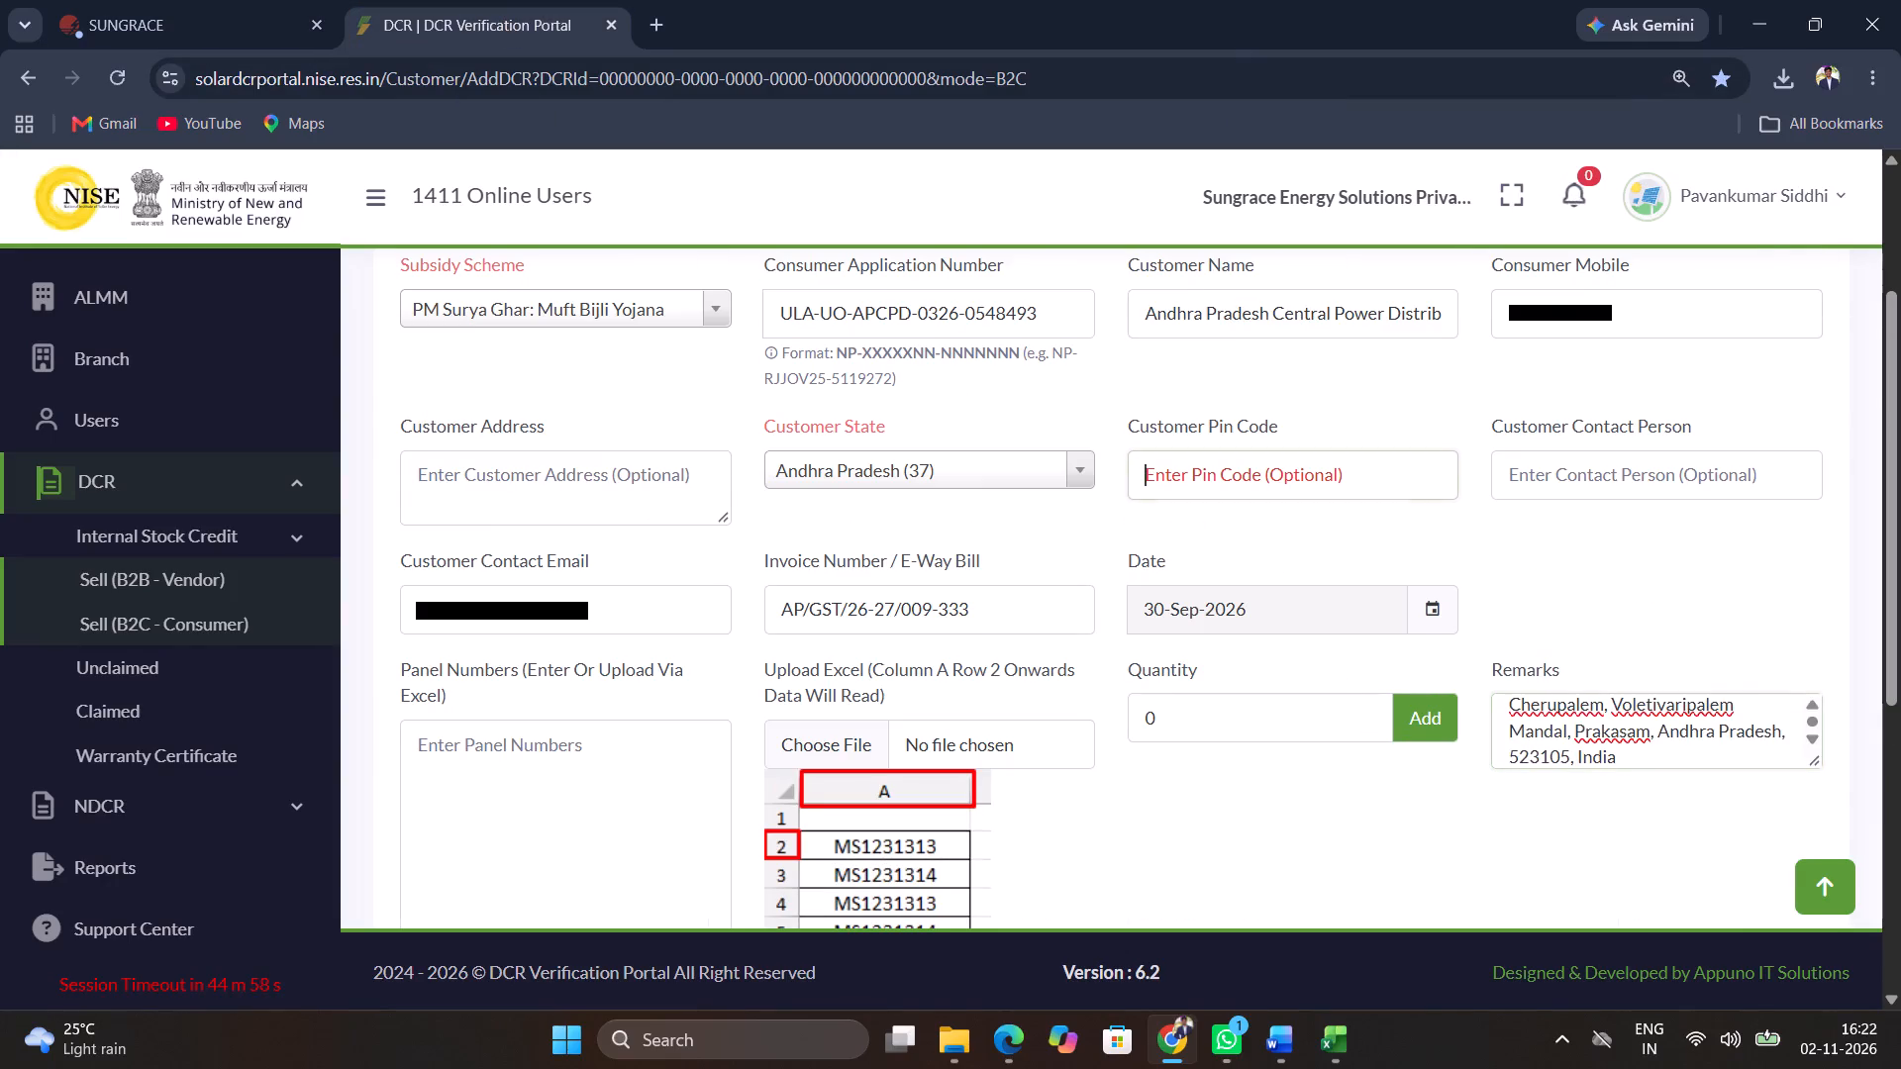
left_click(254, 3)
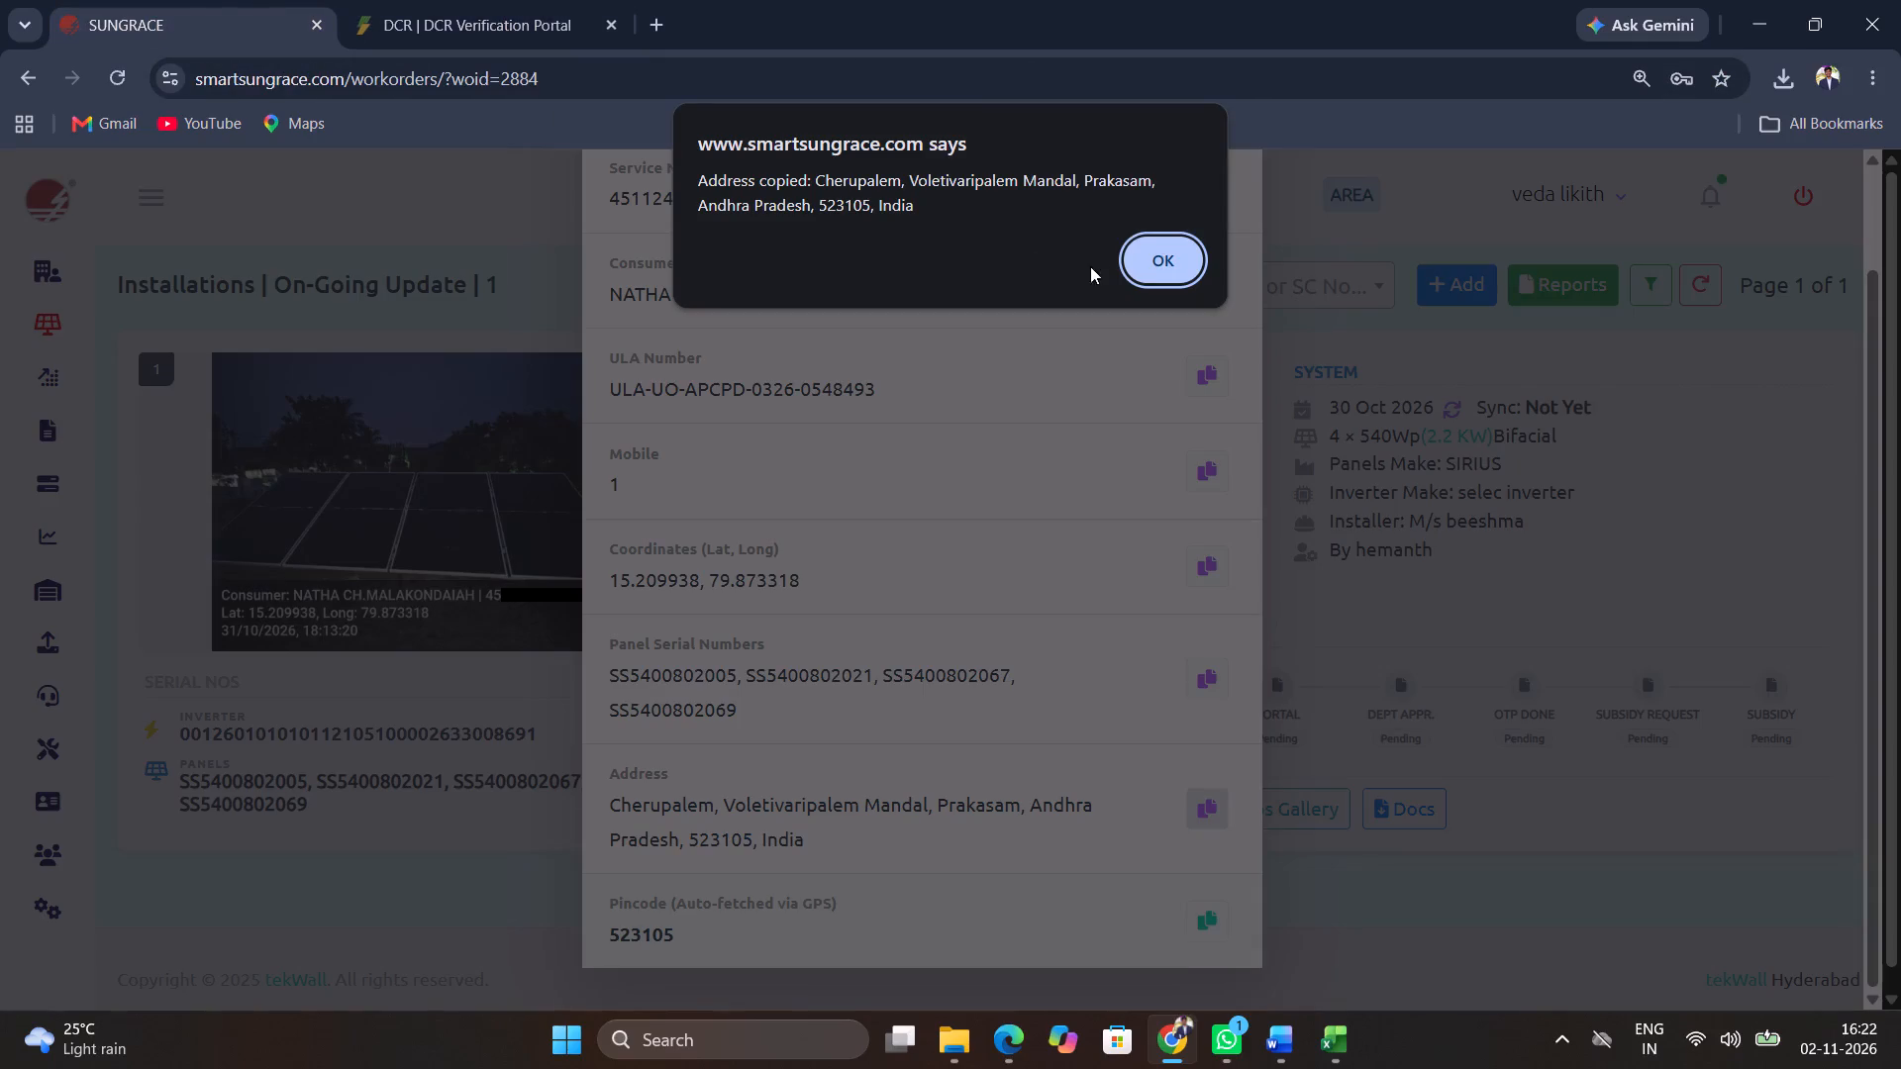
left_click(1179, 243)
scroll(1092, 544, "down", 1)
left_click(1207, 914)
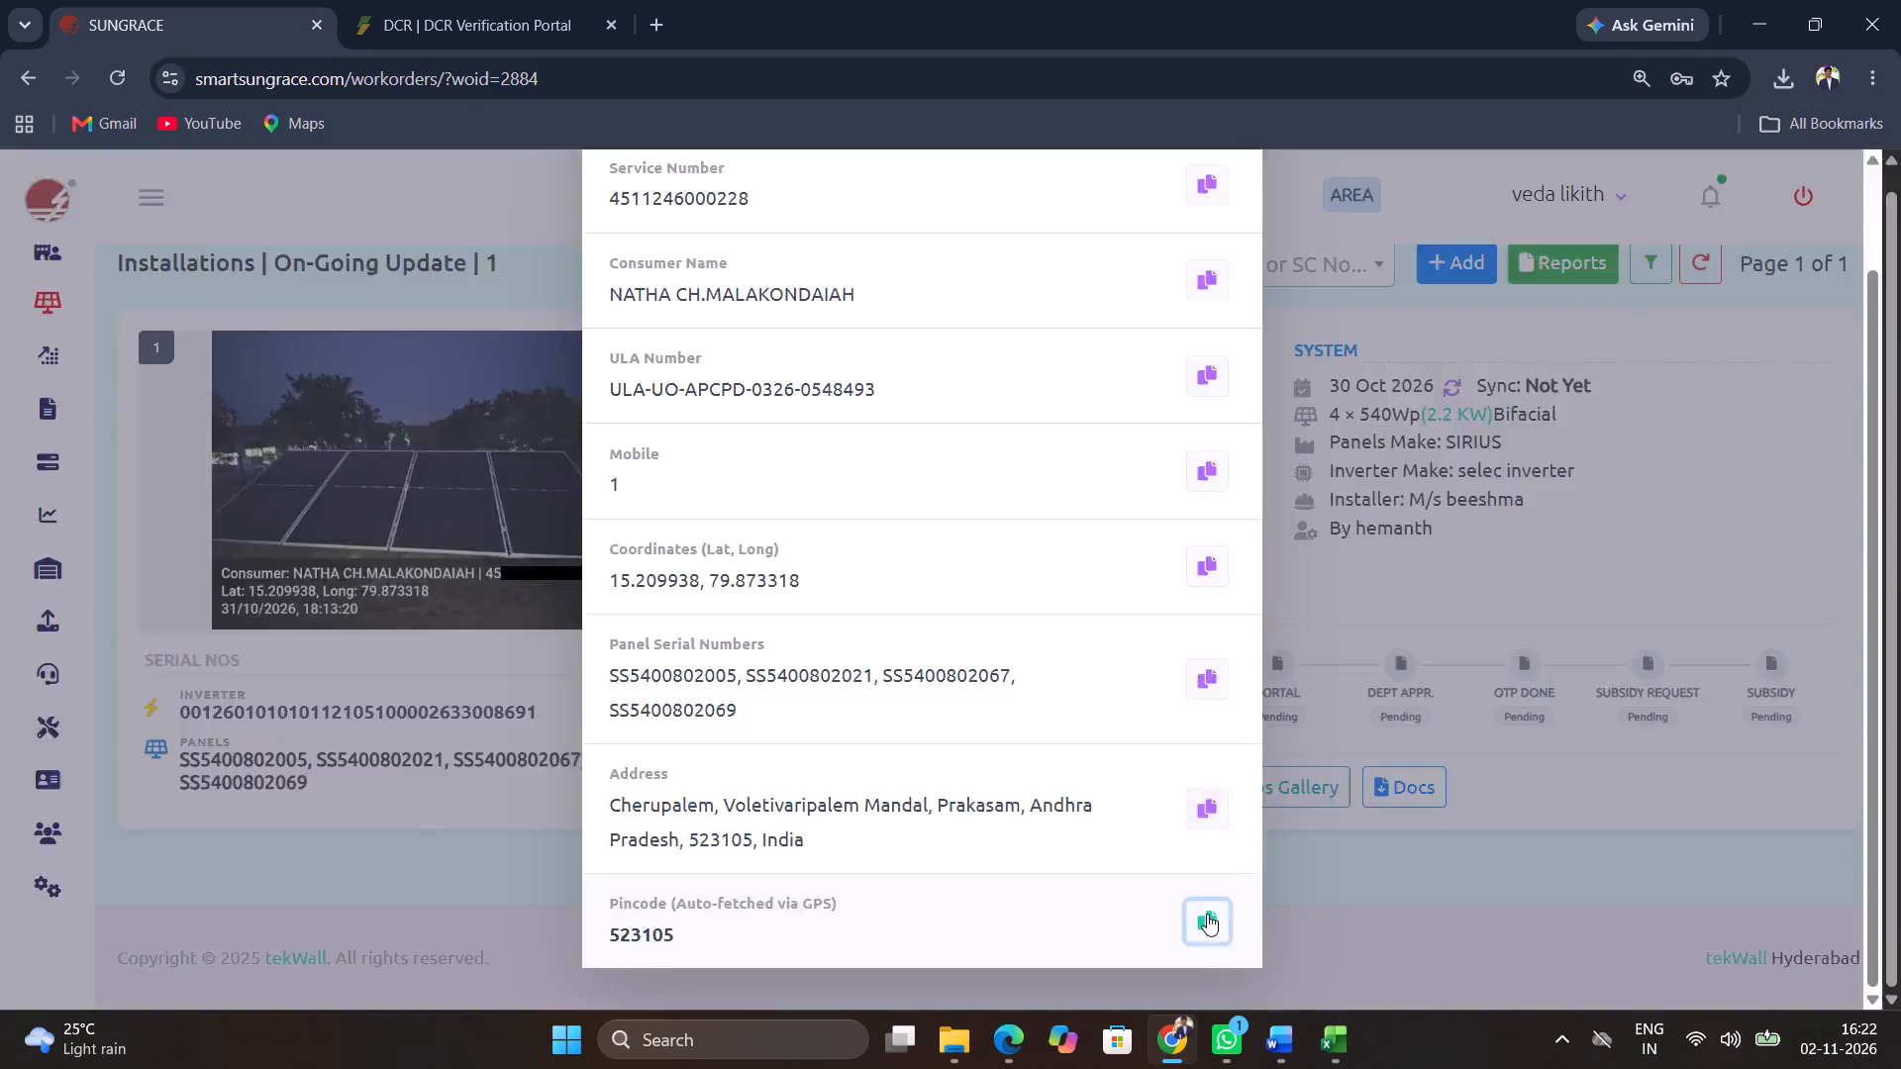
left_click(501, 0)
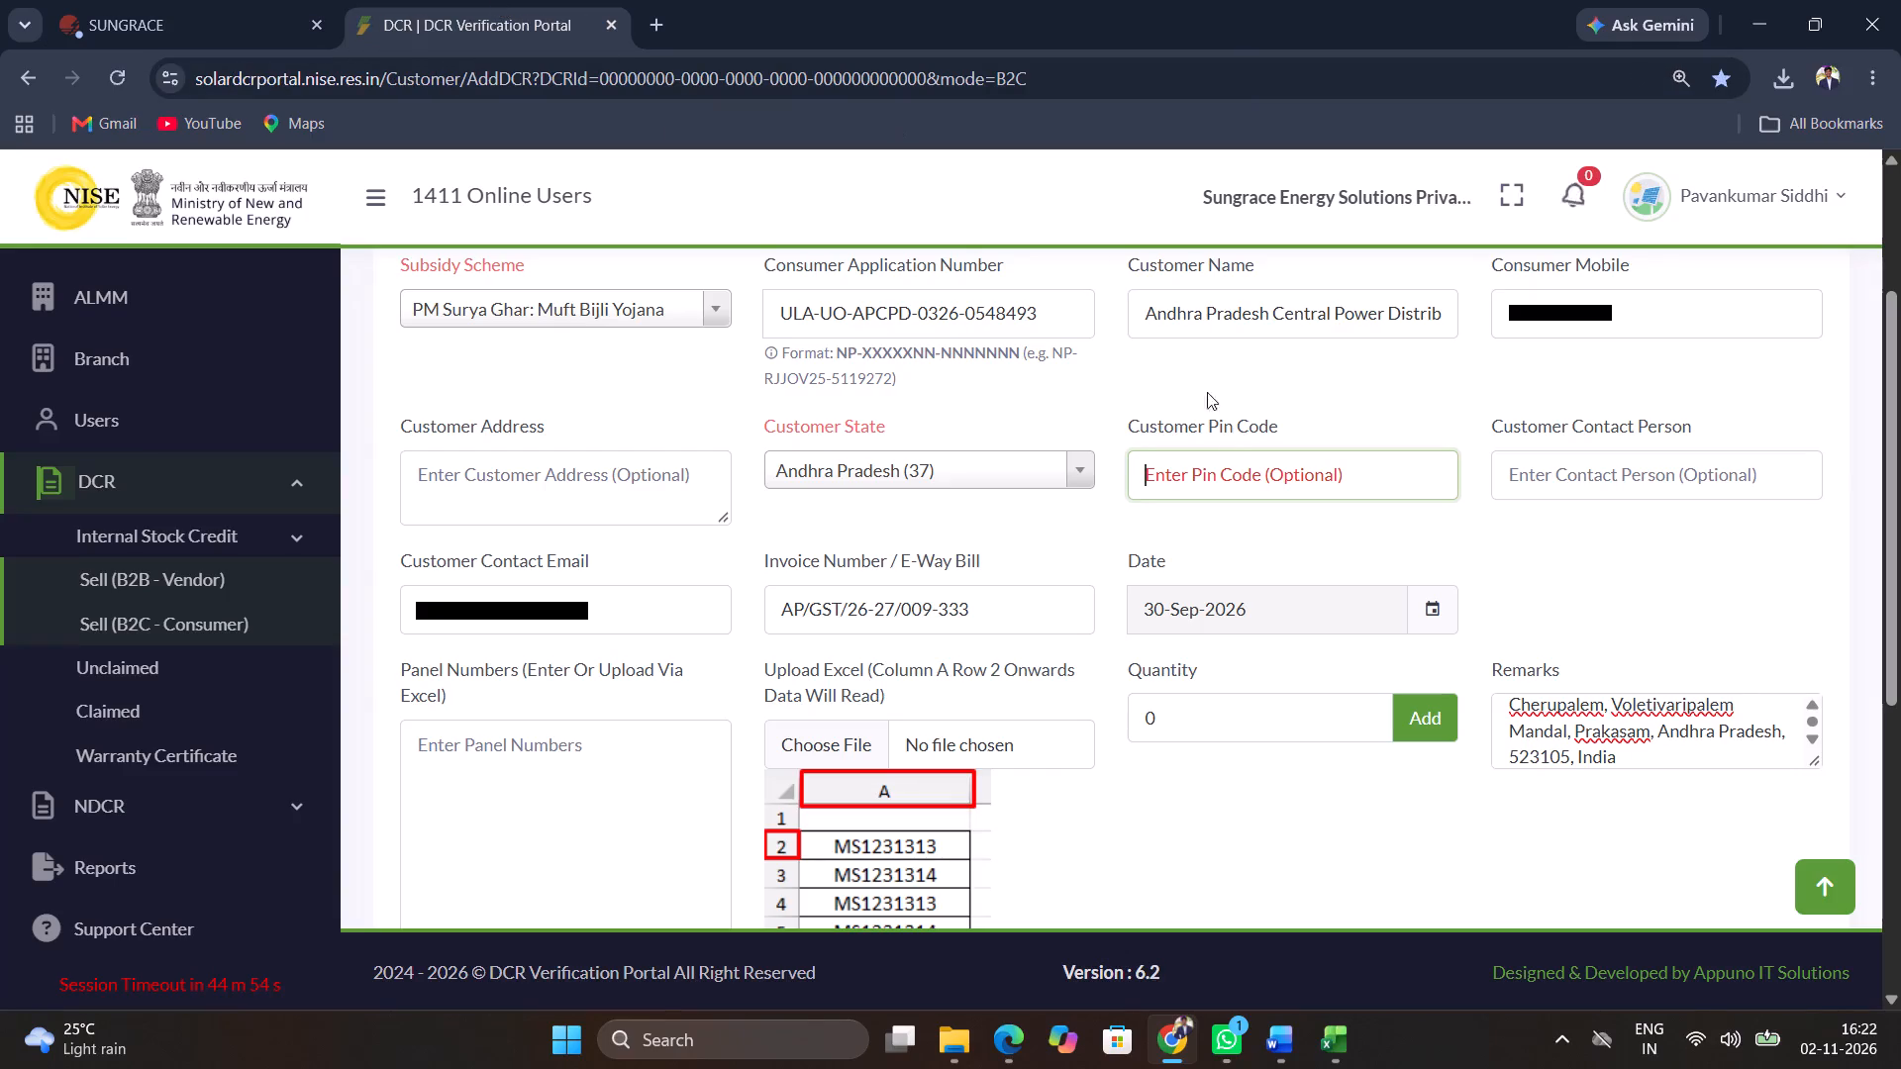
key("ctrl+v")
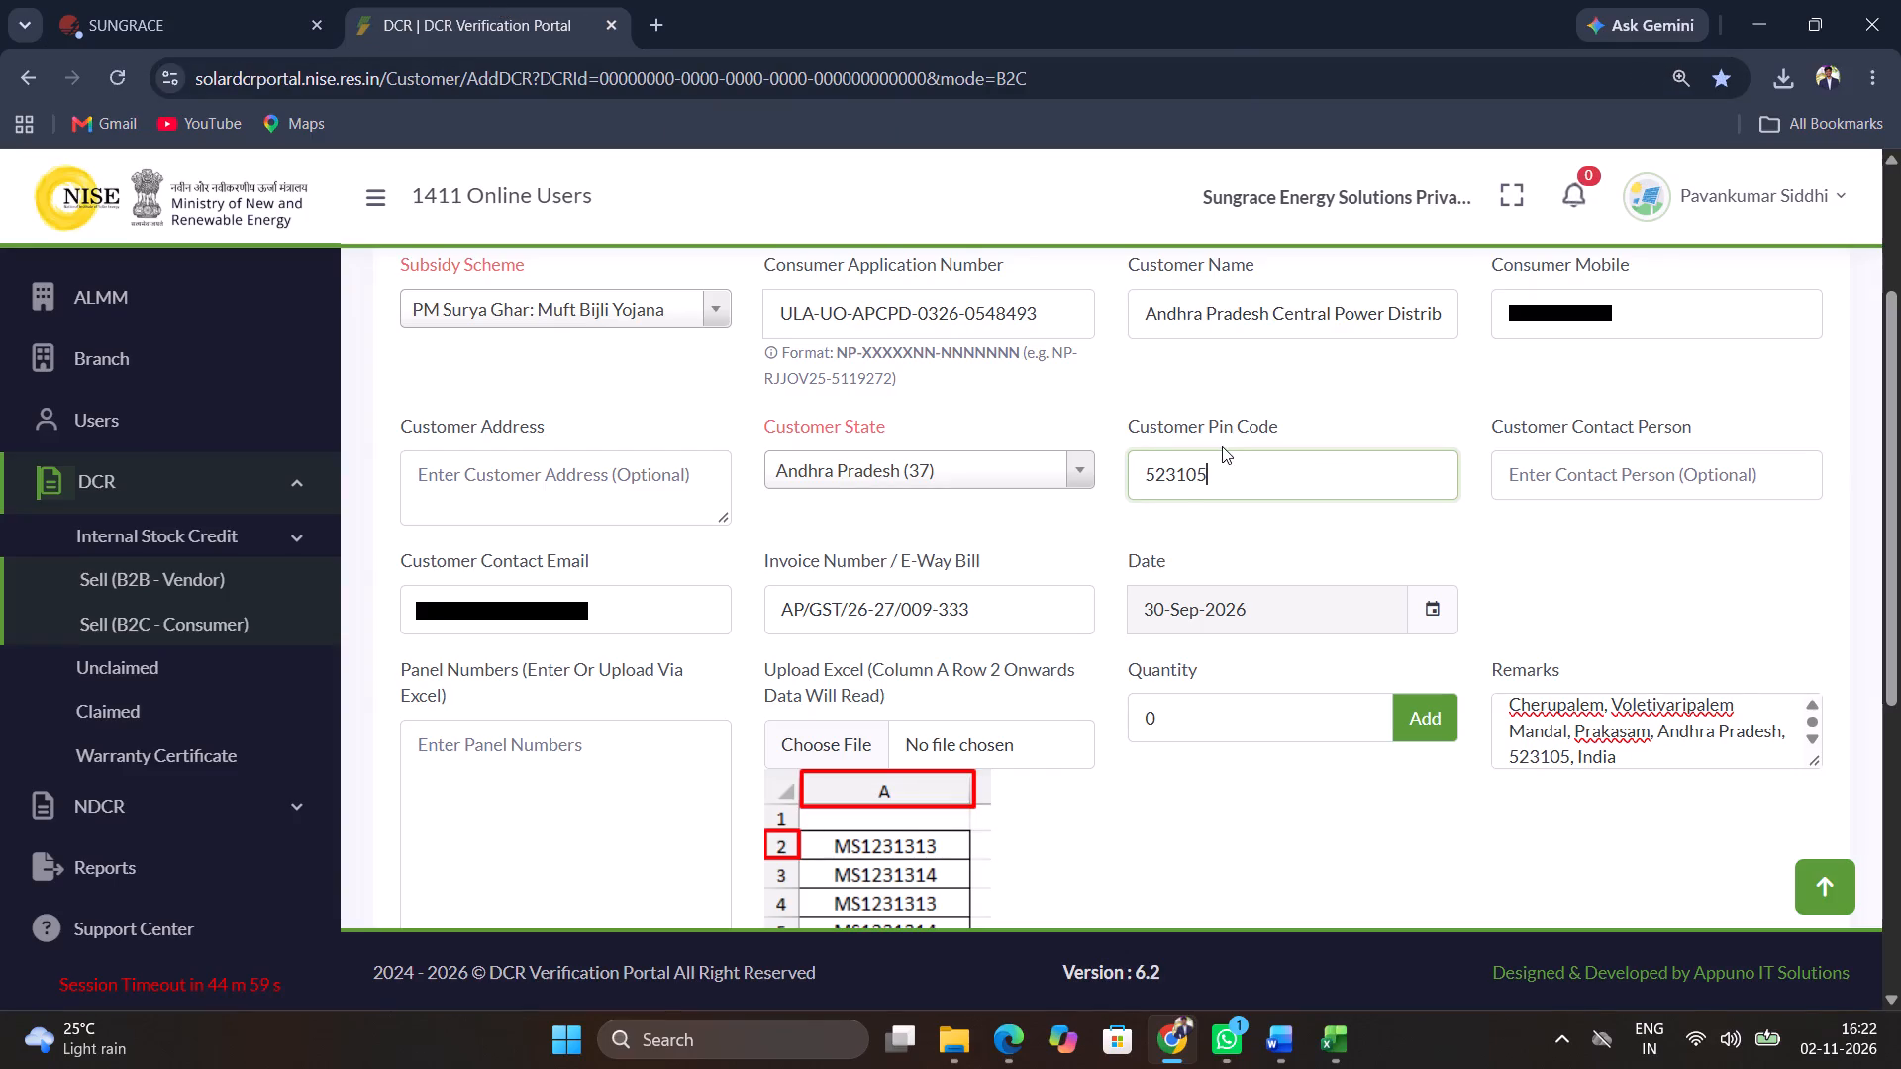
scroll(1222, 446, "down", 5)
left_click(1699, 493)
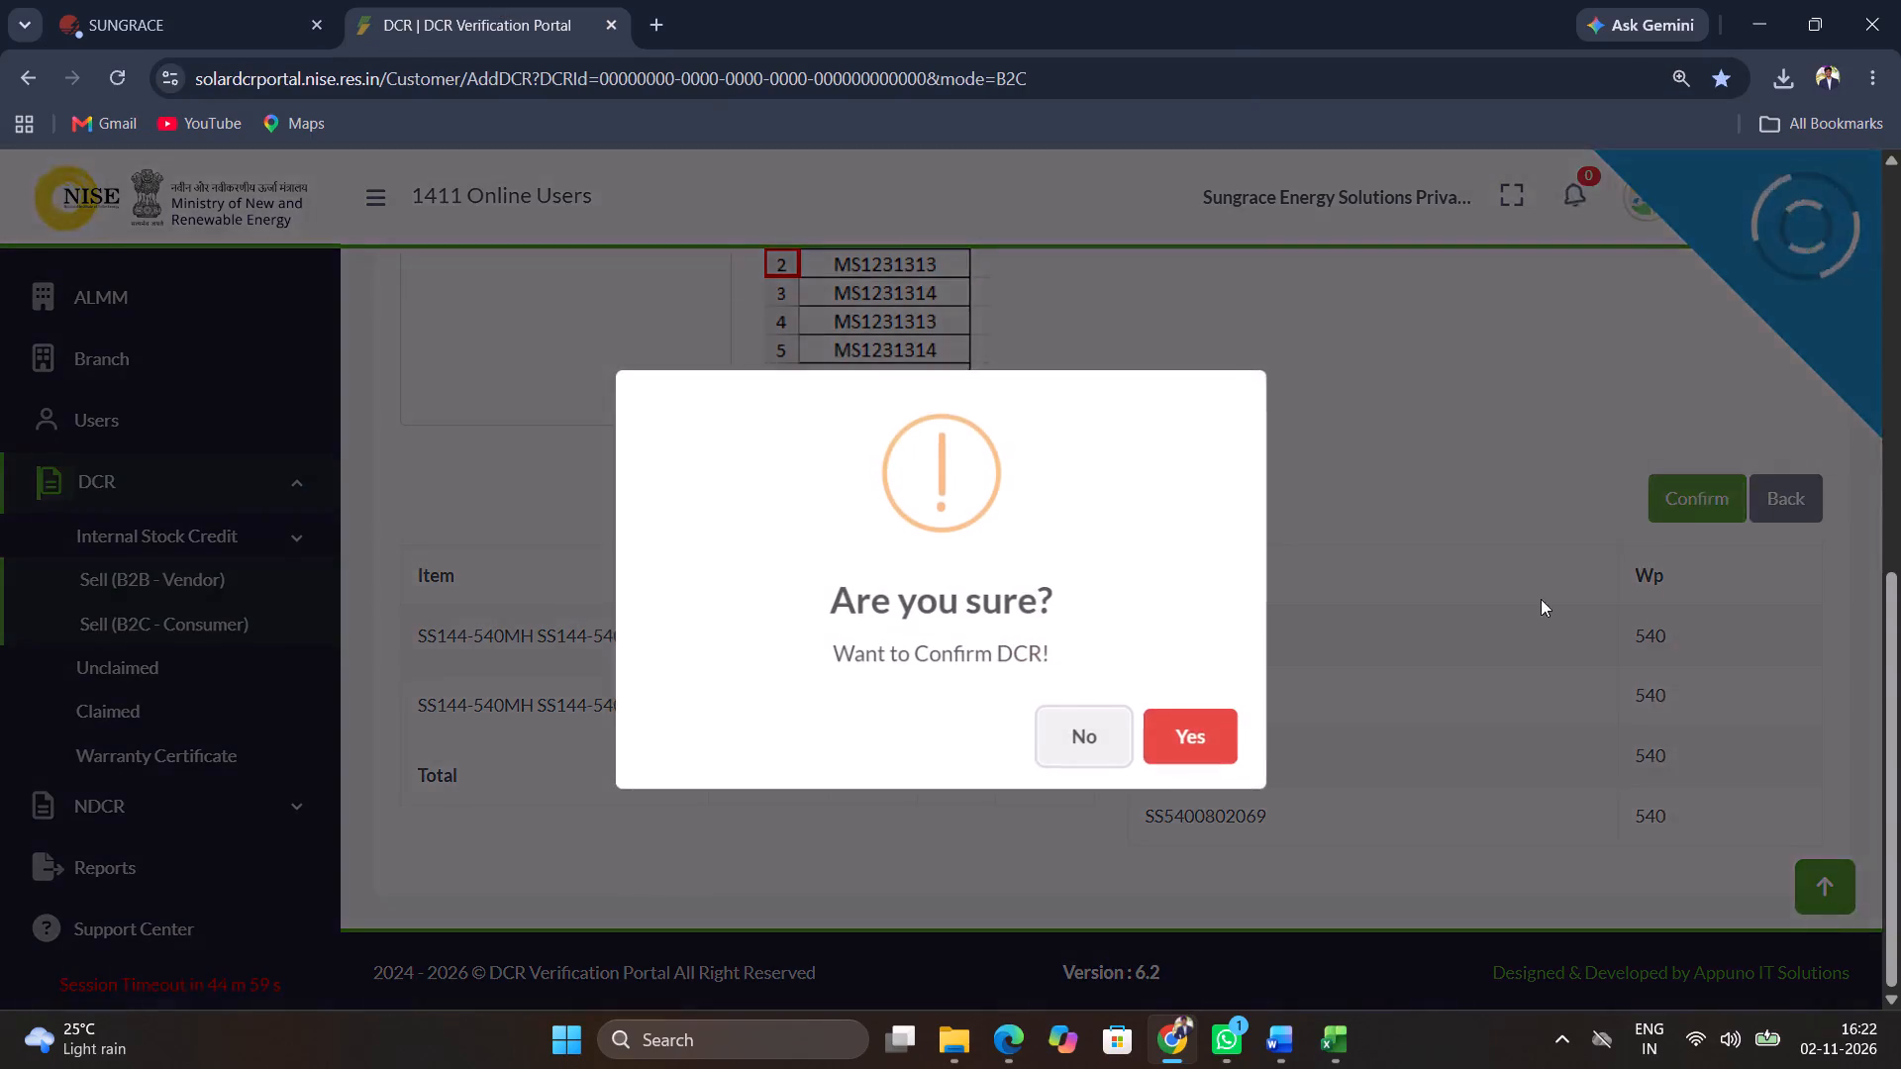
double_click(1227, 735)
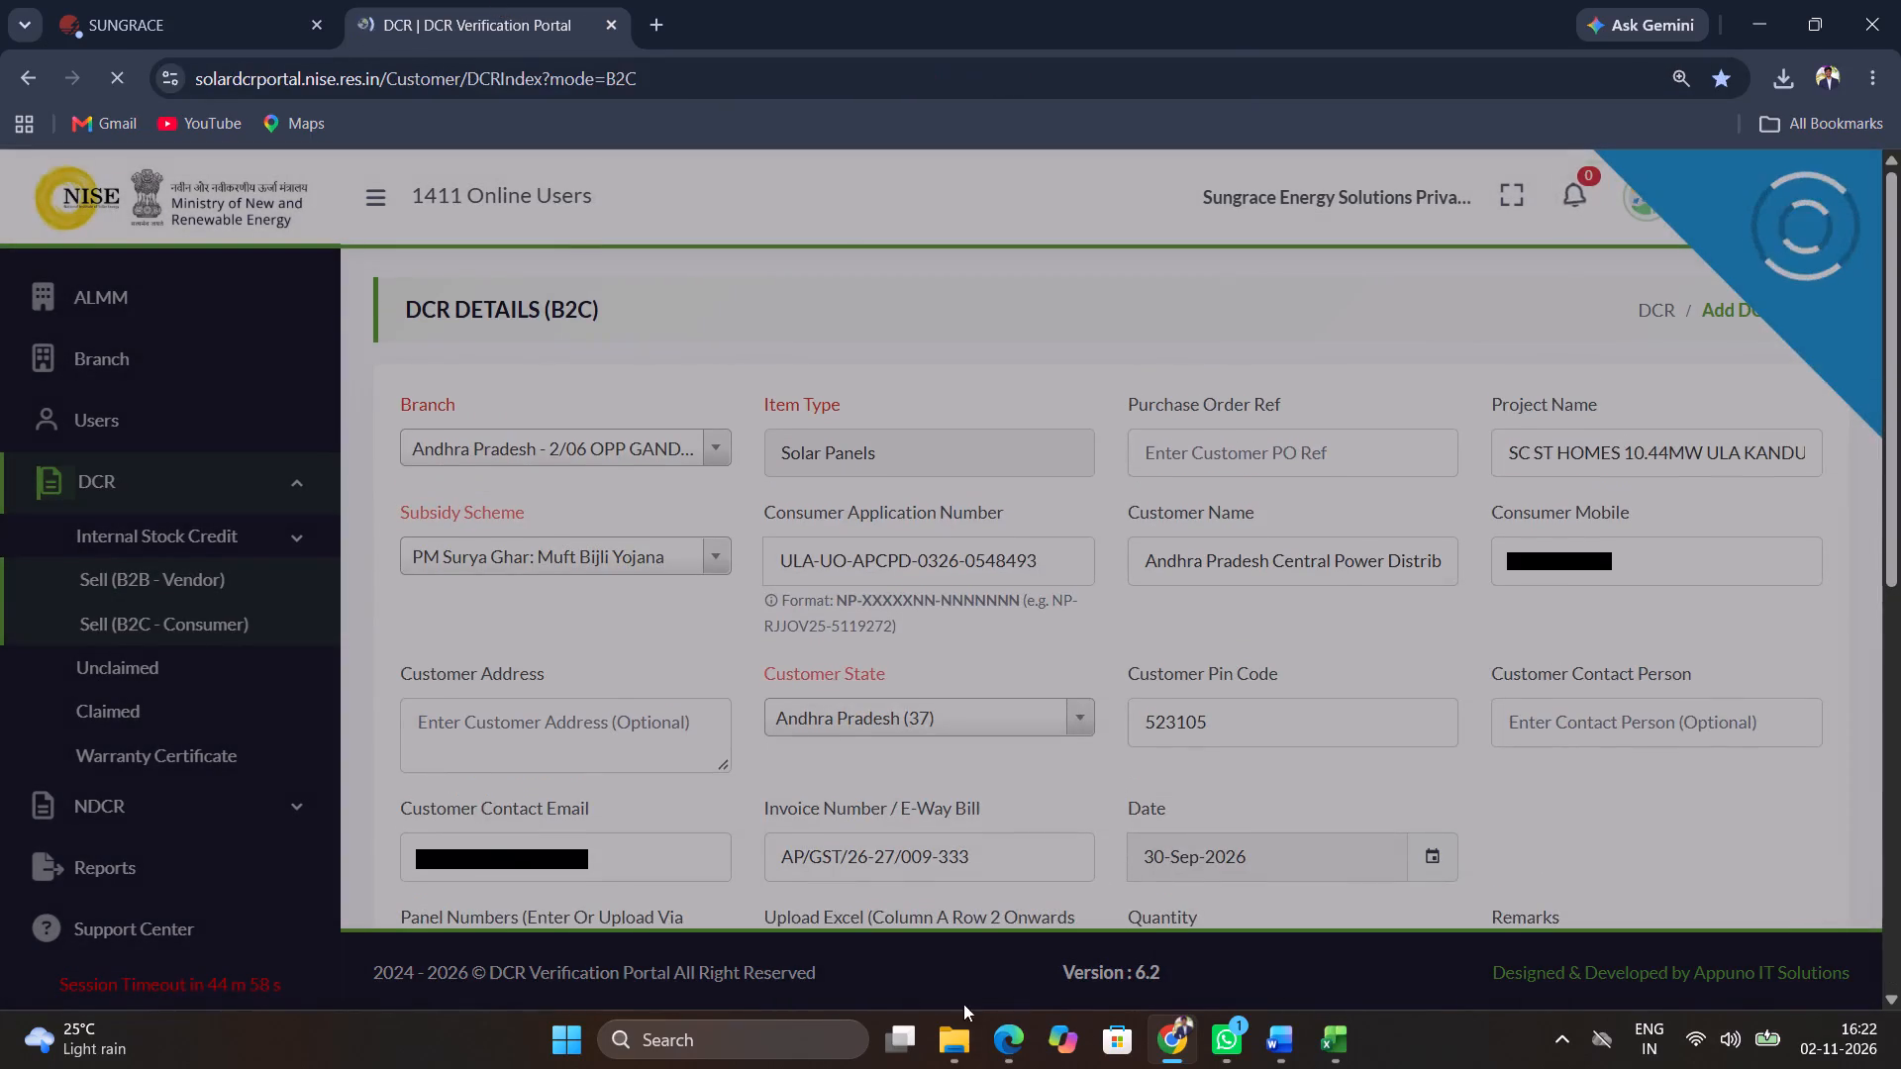
Switch to File Explorer and create a folder named 333_ inside the DCR009 folder.
left_click(965, 928)
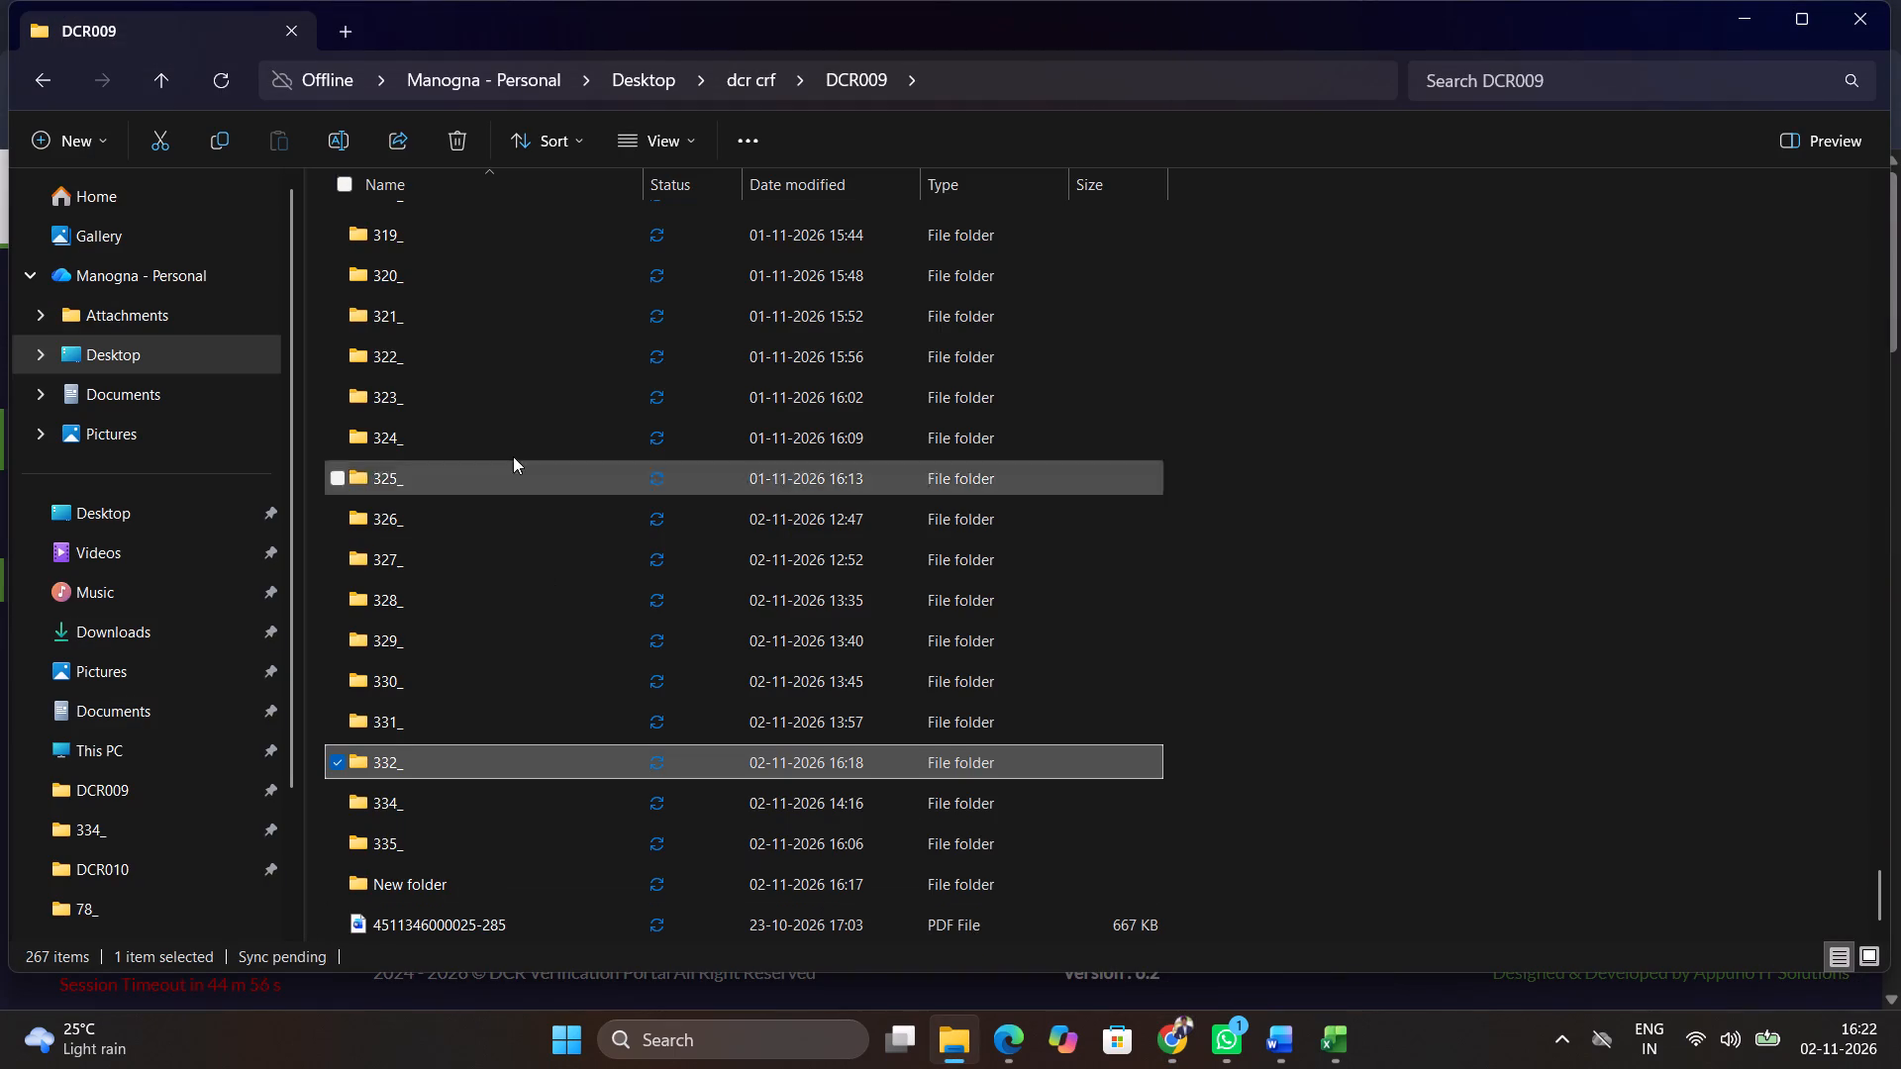
left_click(80, 131)
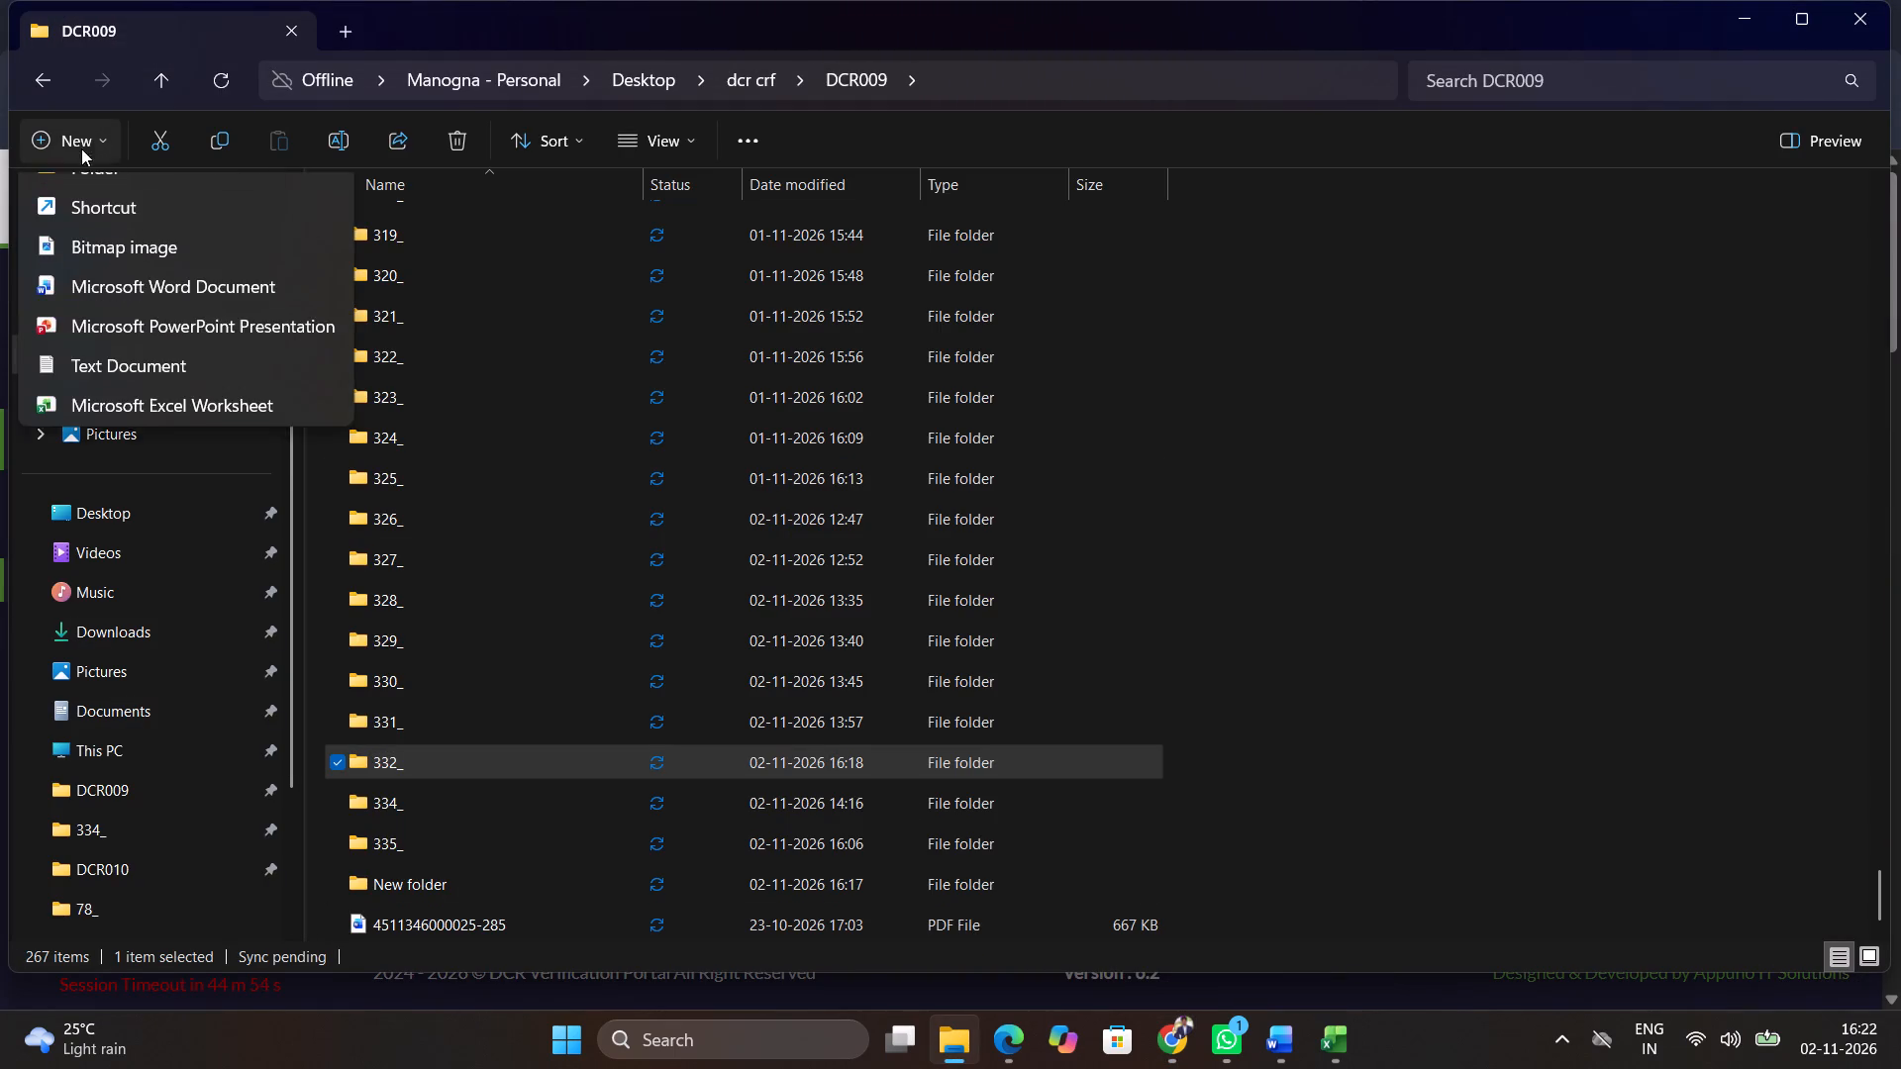
left_click(89, 193)
type("333")
key("shift+underscore")
key("Return")
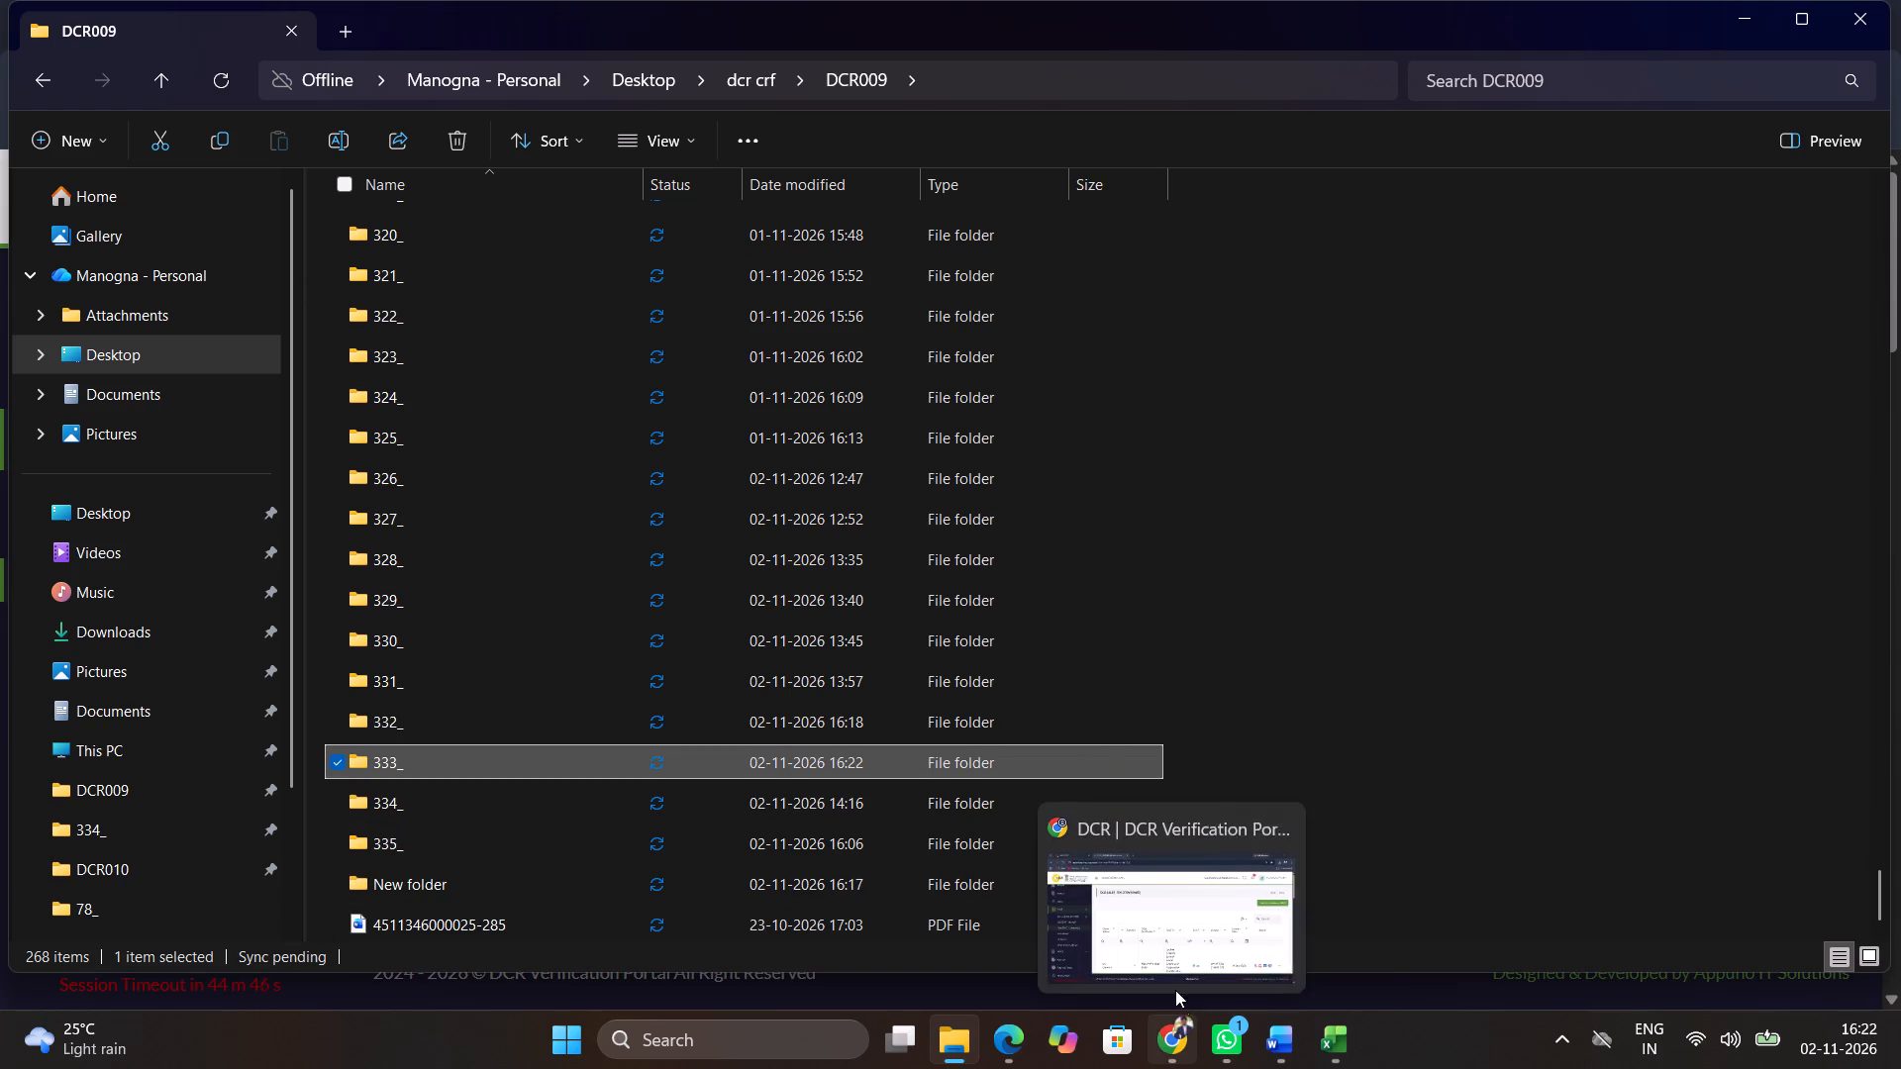
Save the DCR certificate PDF for invoice AP/GST/26-27/009-333 in folder 333_, named with SUNGRACE's copied service number followed by -333.
left_click(1171, 957)
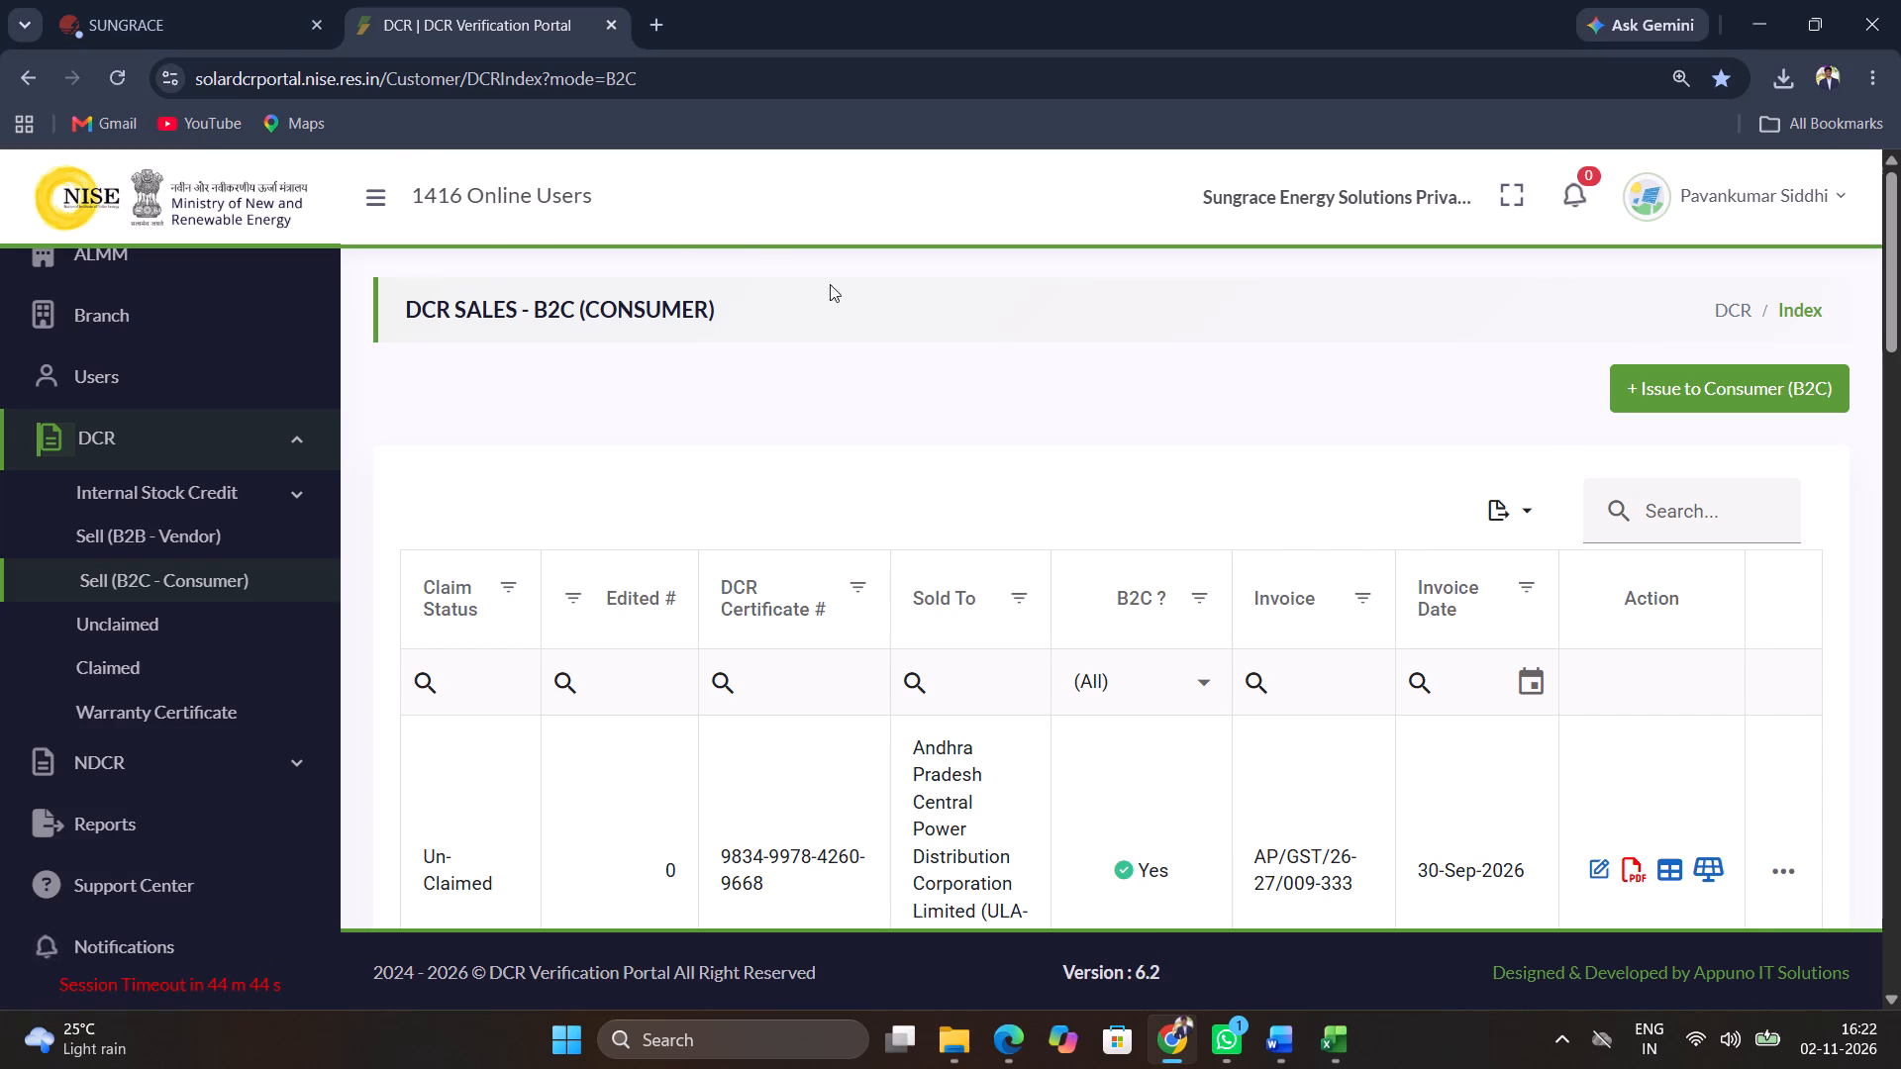
left_click(268, 27)
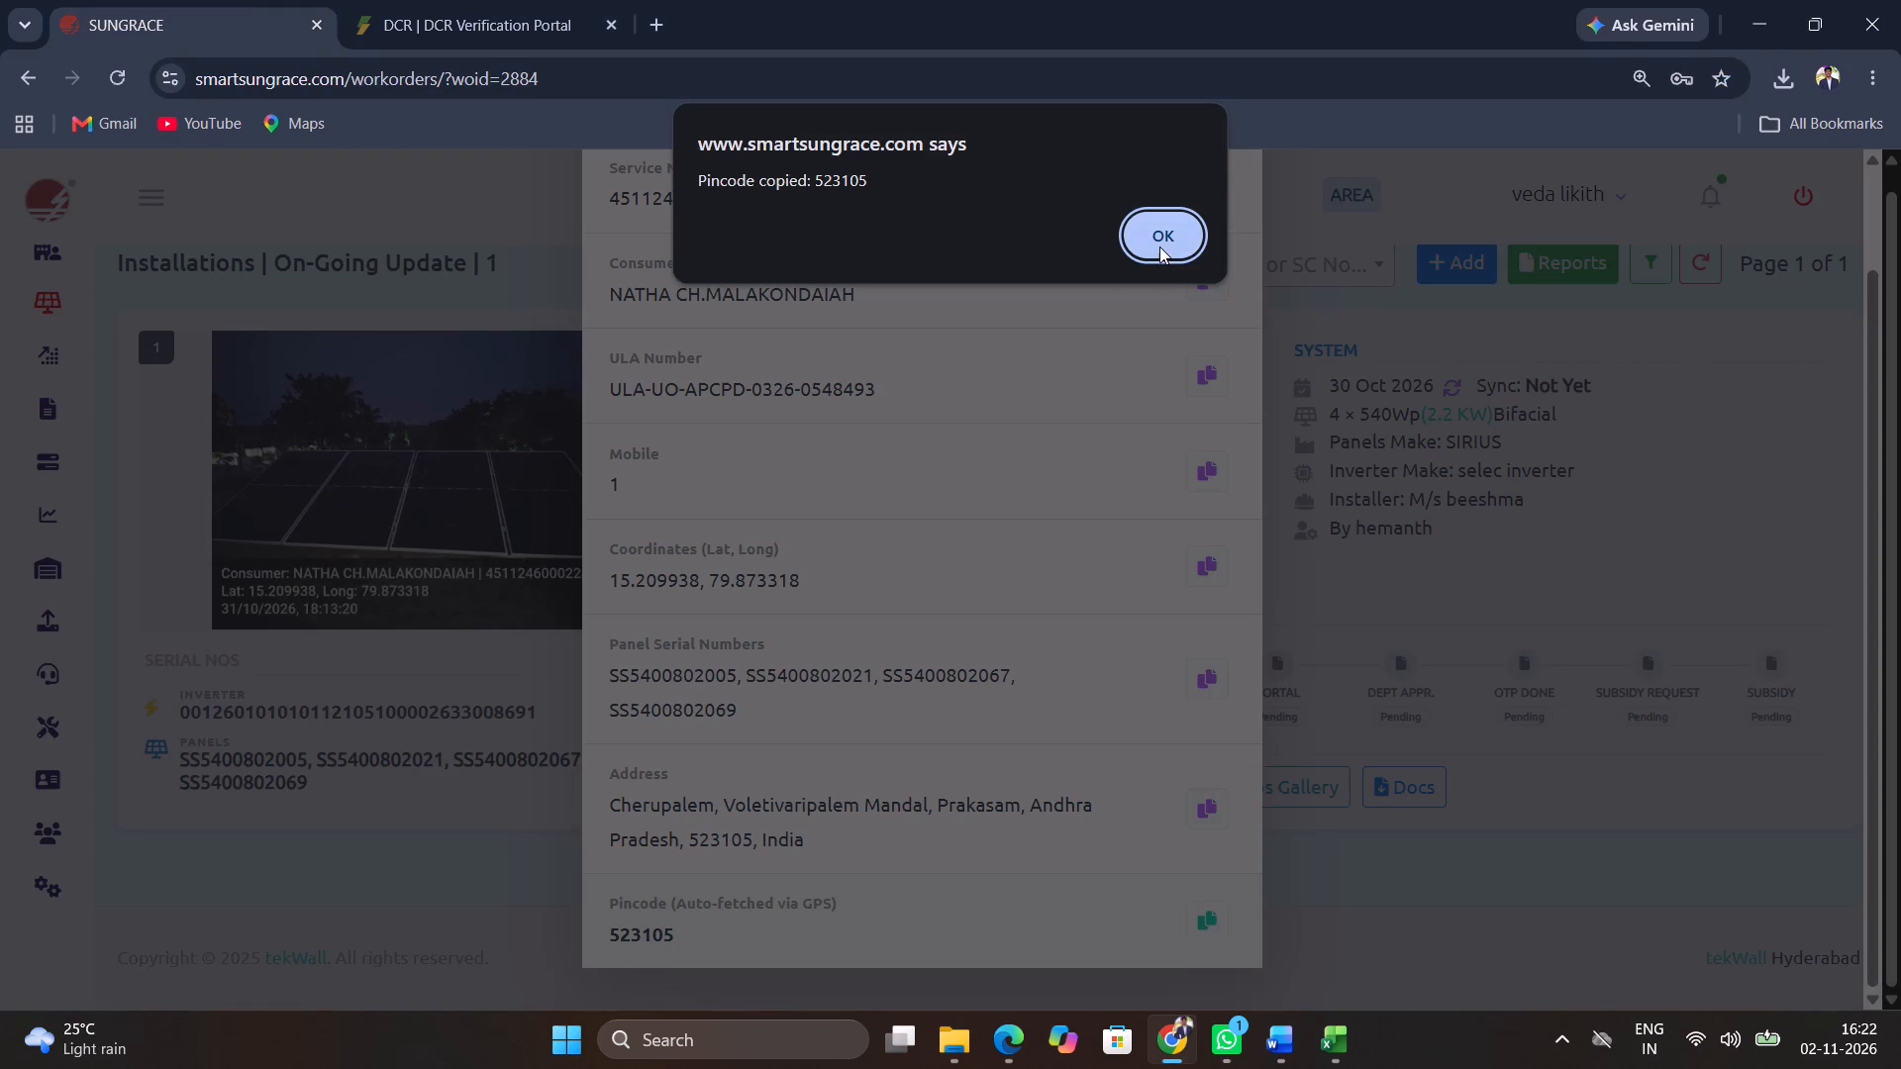
left_click(1159, 246)
left_click(1192, 192)
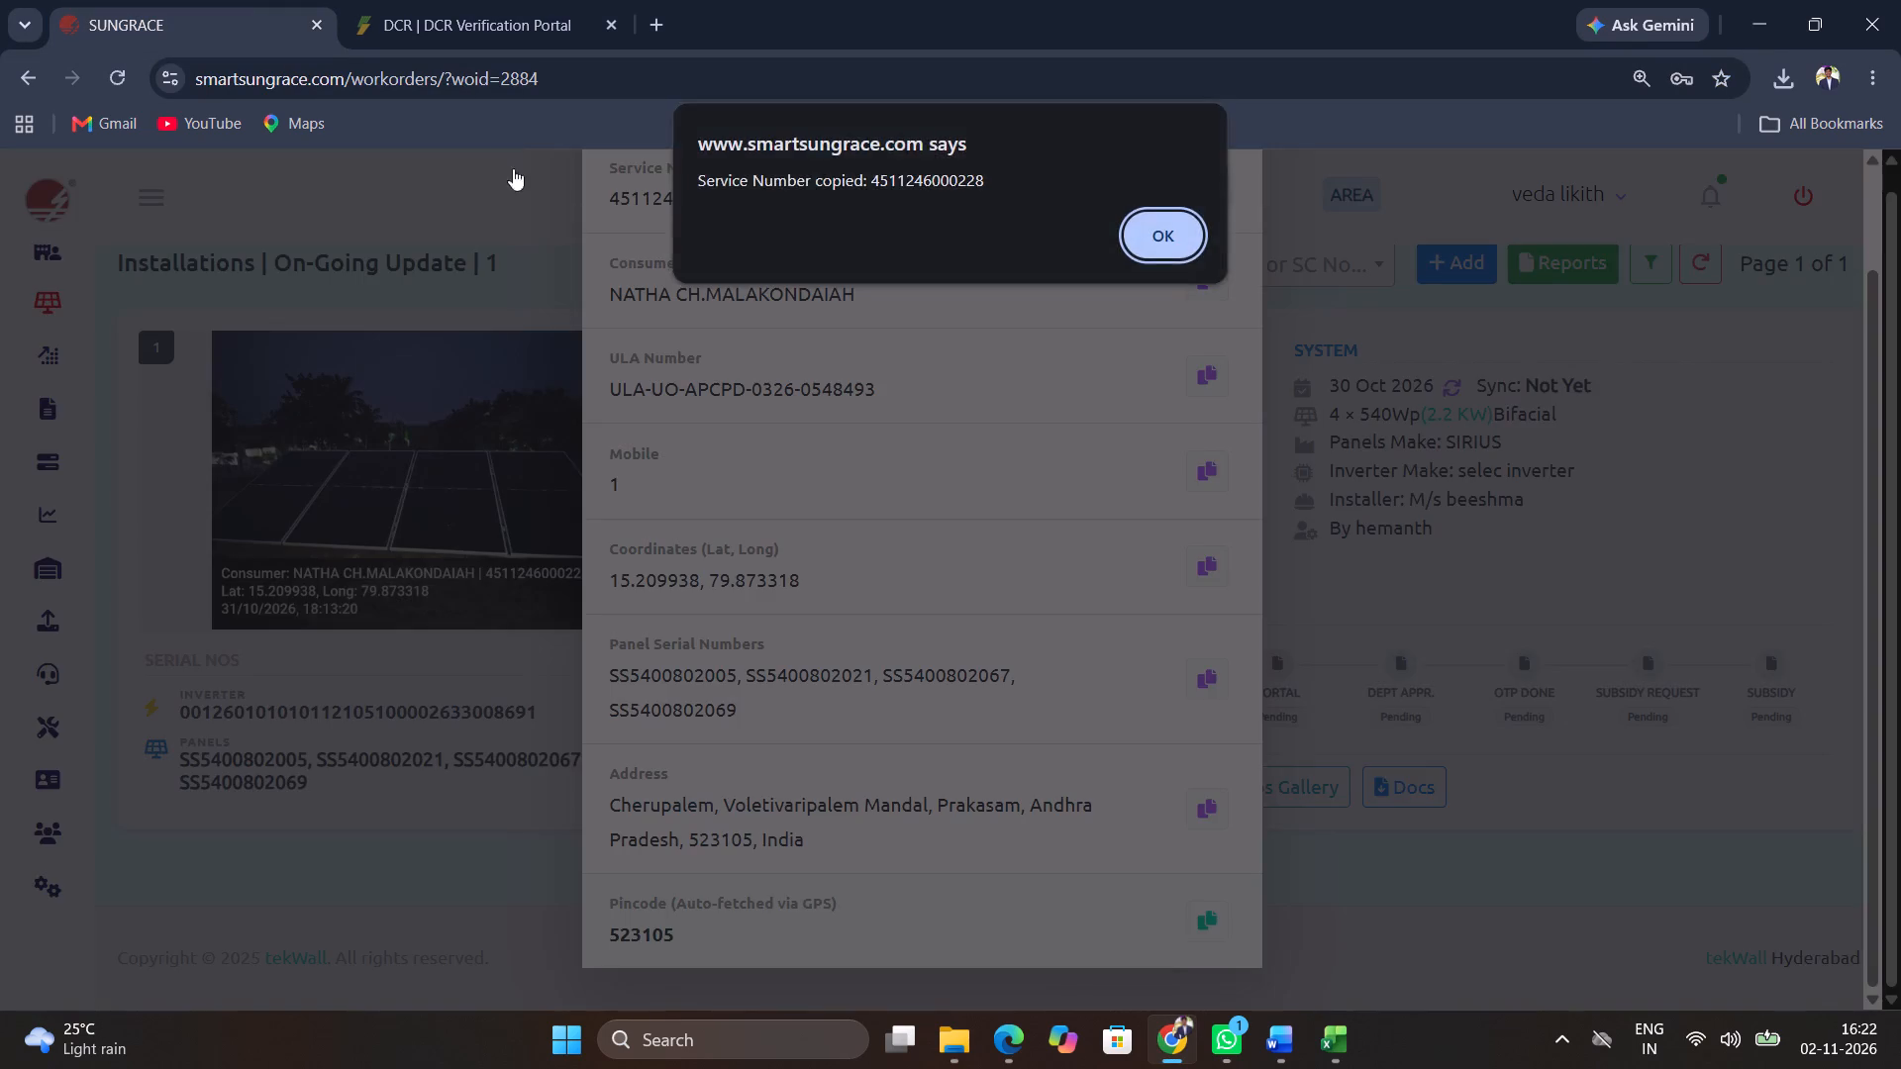
left_click(509, 24)
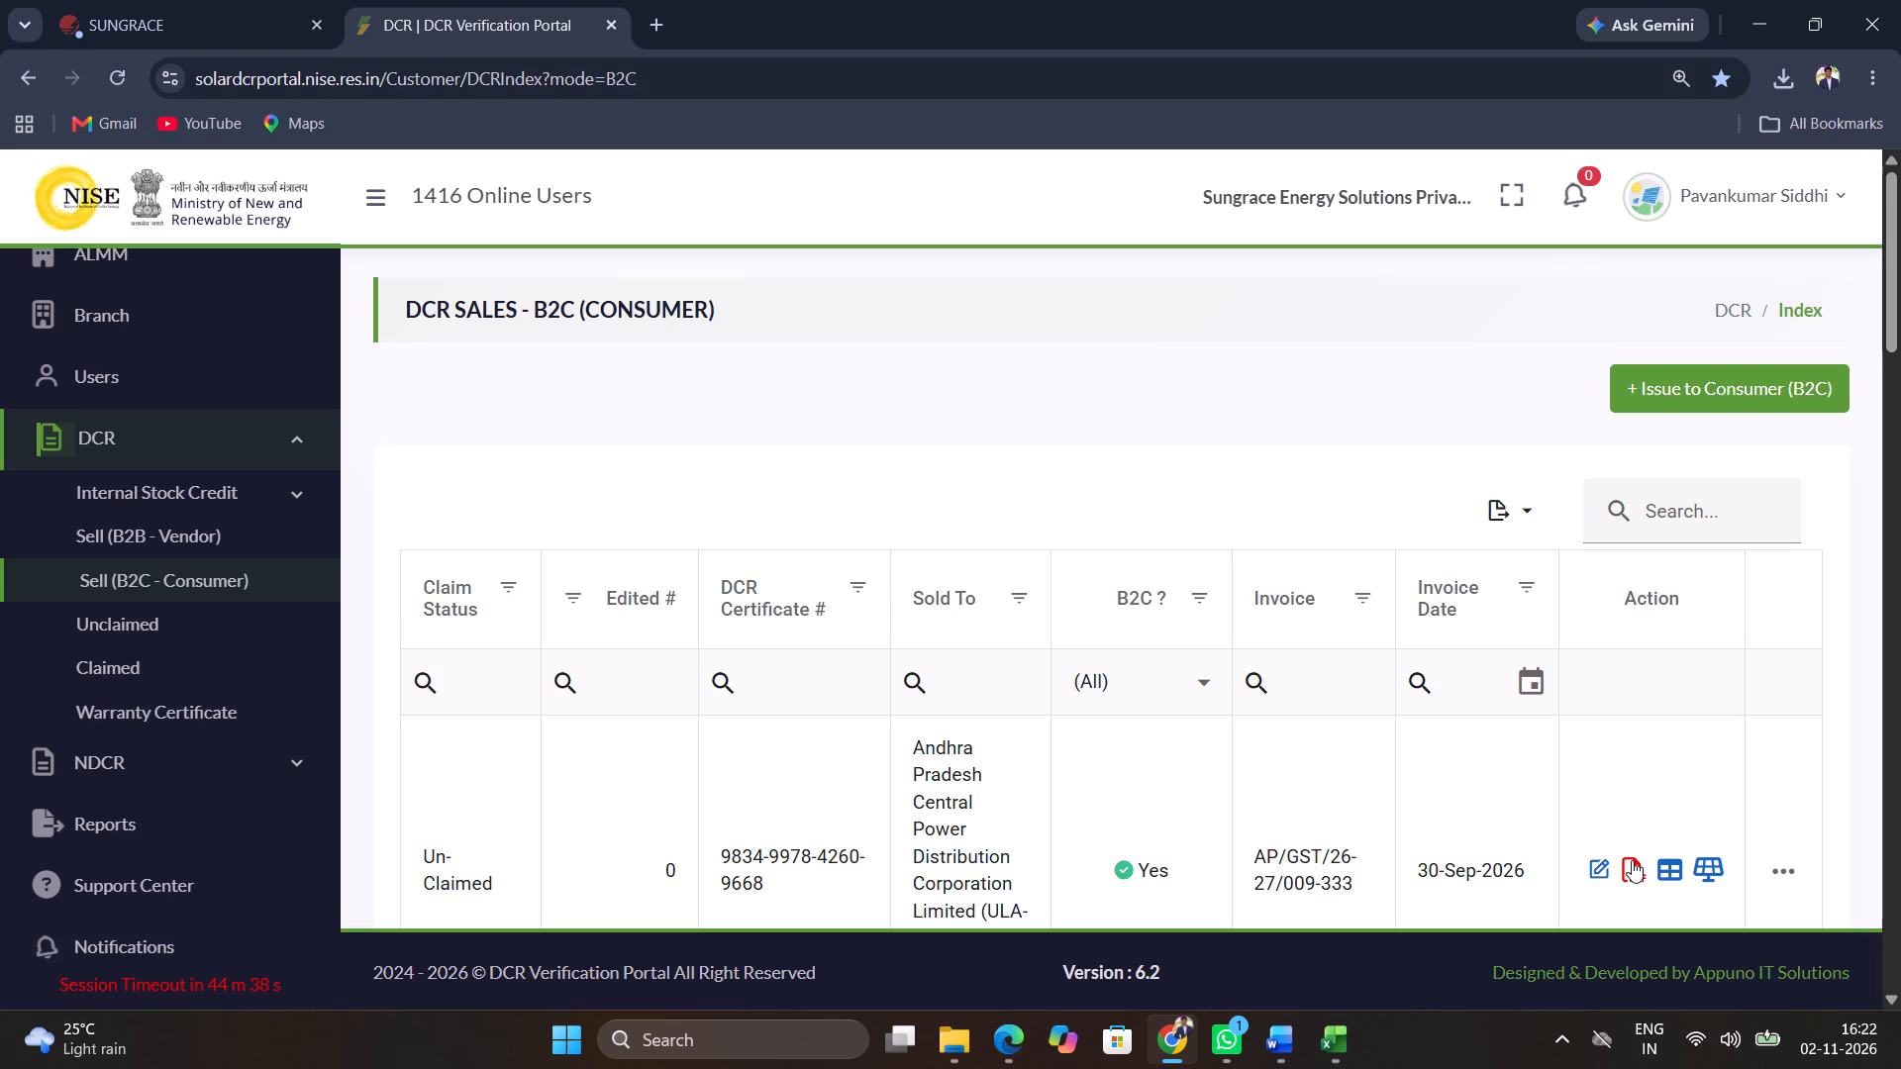
left_click(1632, 860)
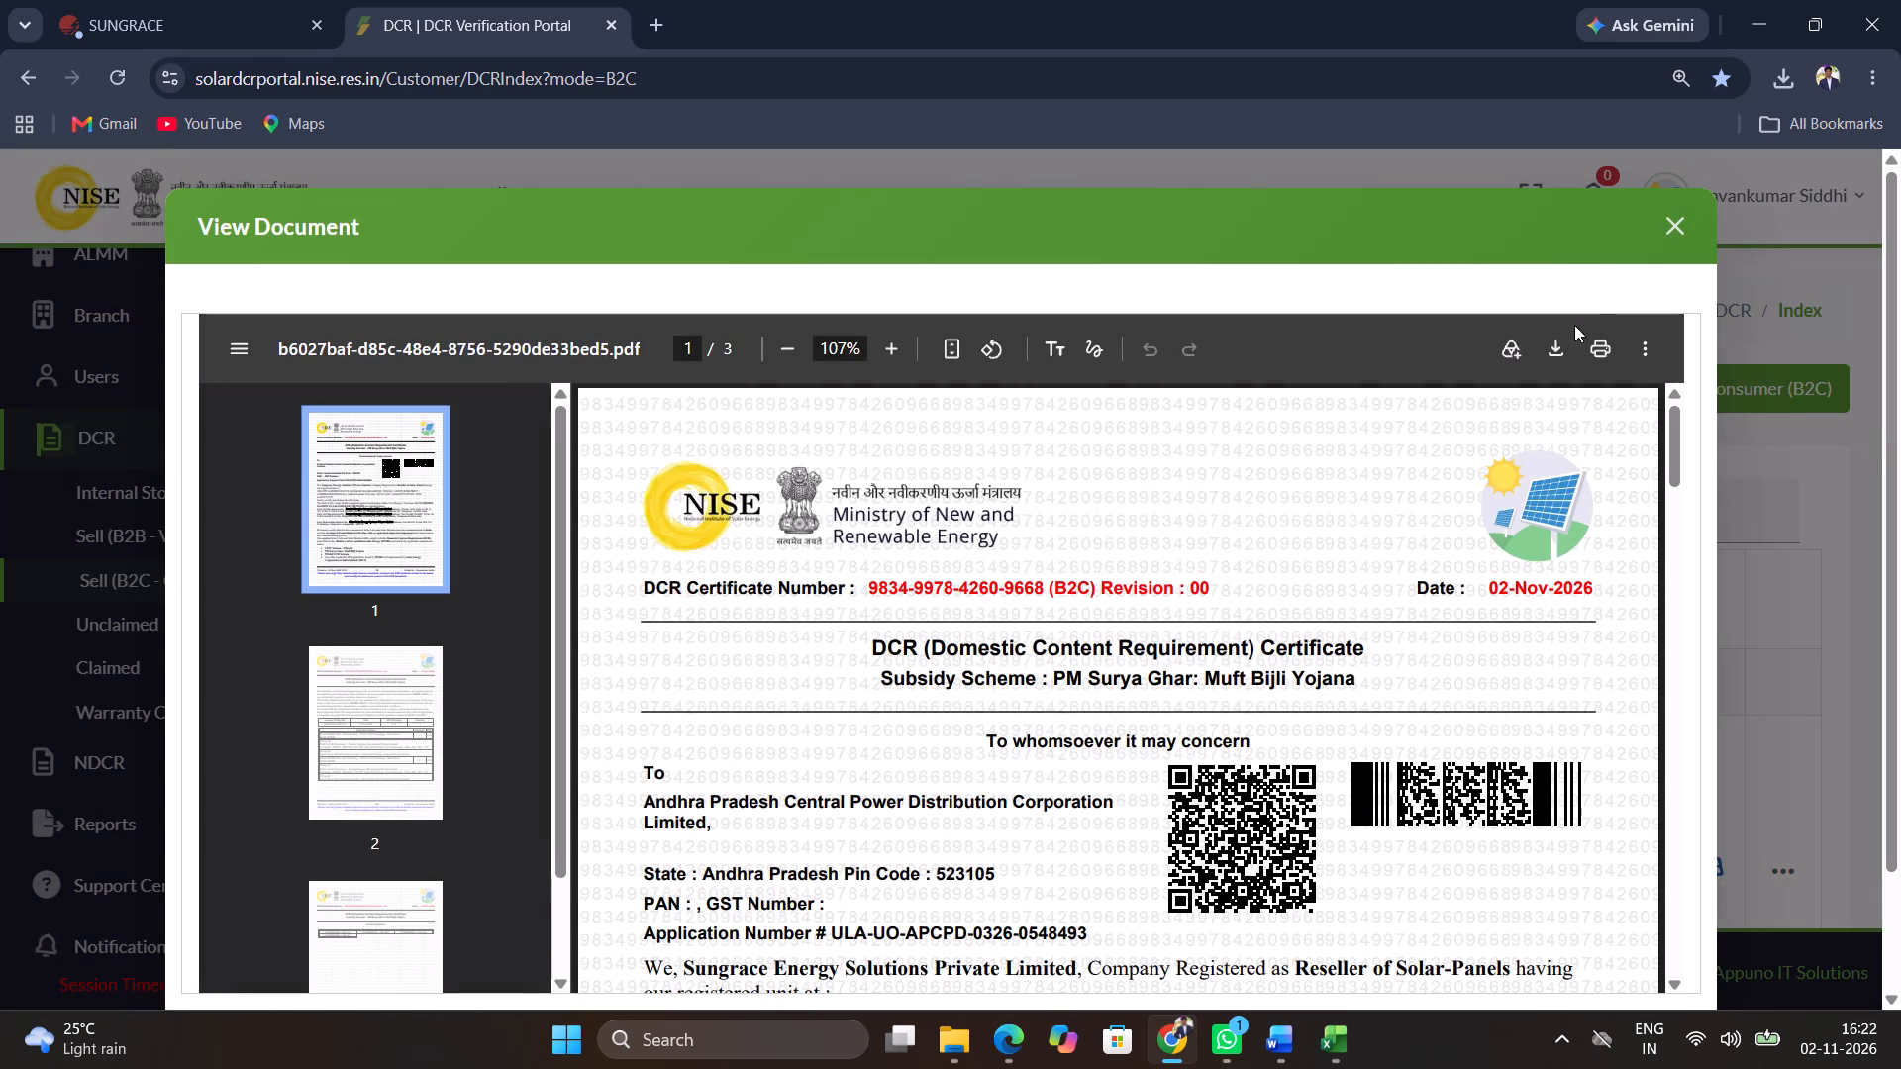
left_click(1557, 353)
key("ctrl+v")
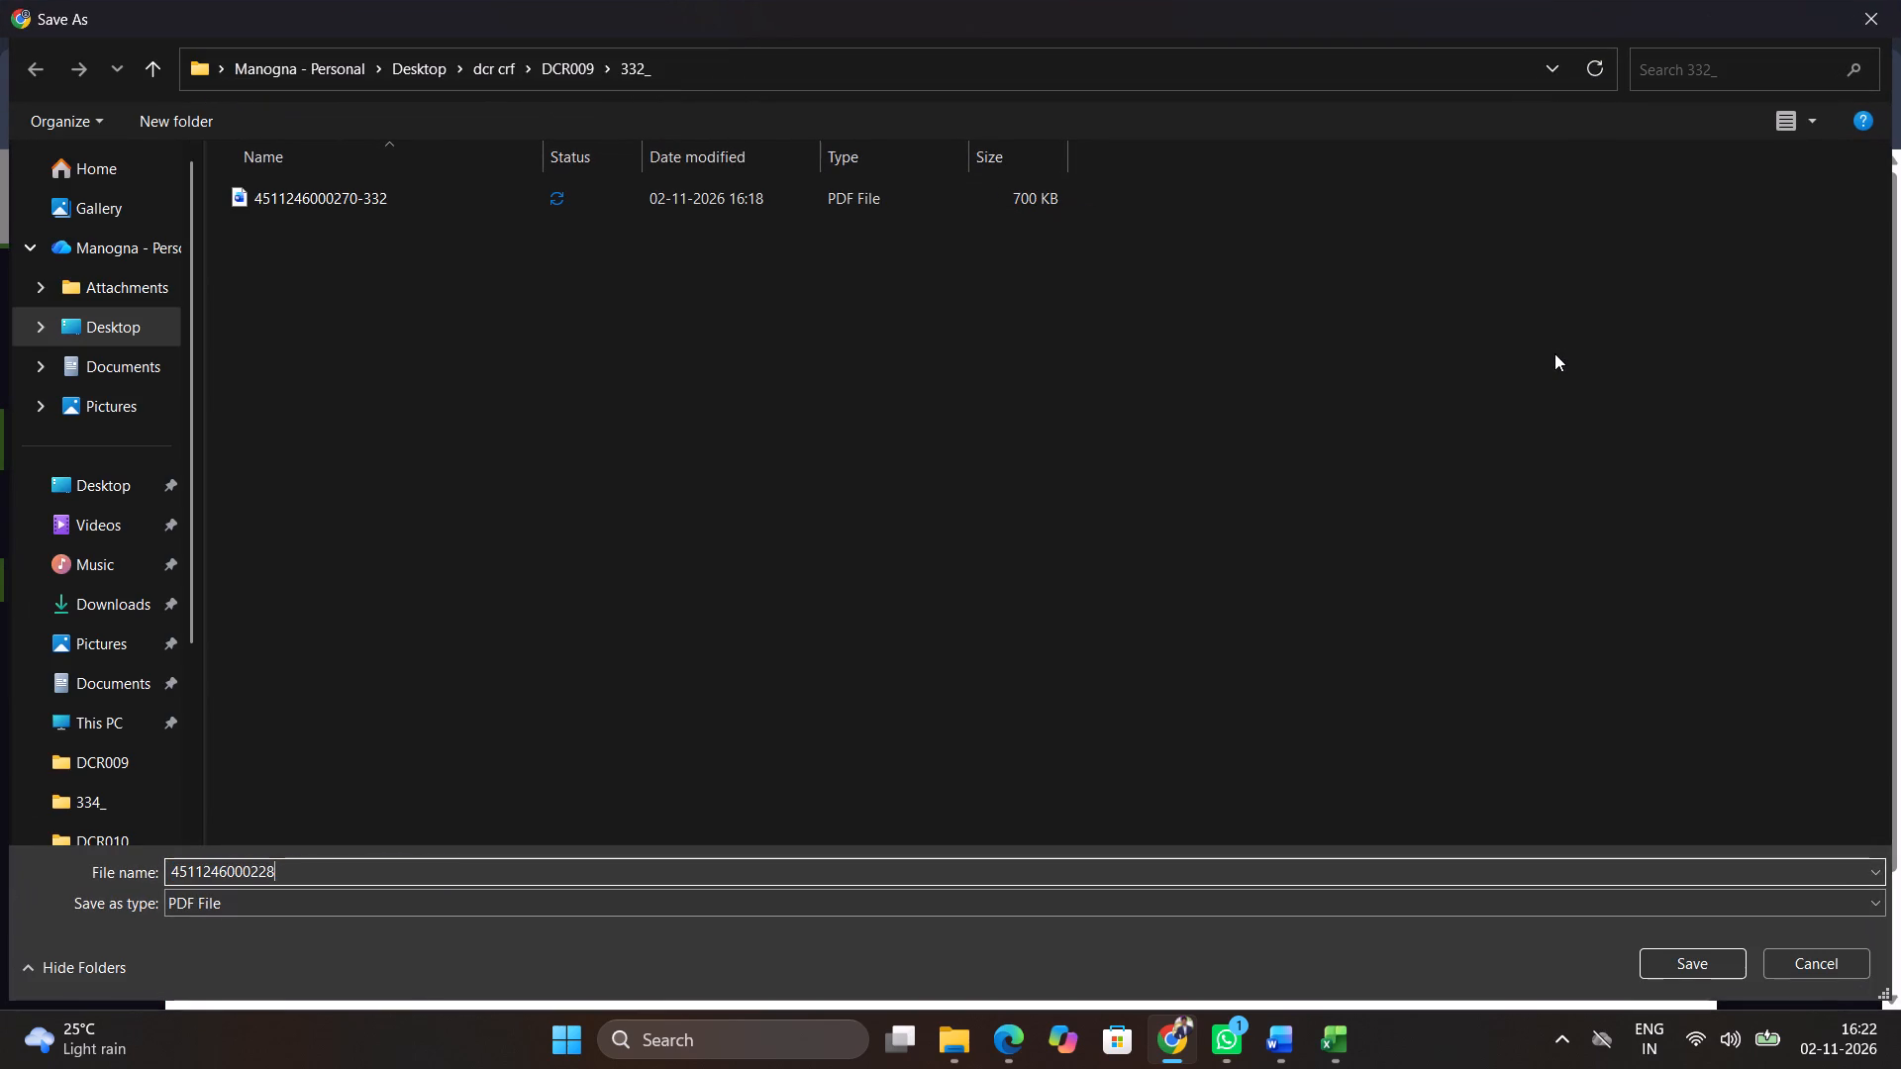
type("-333")
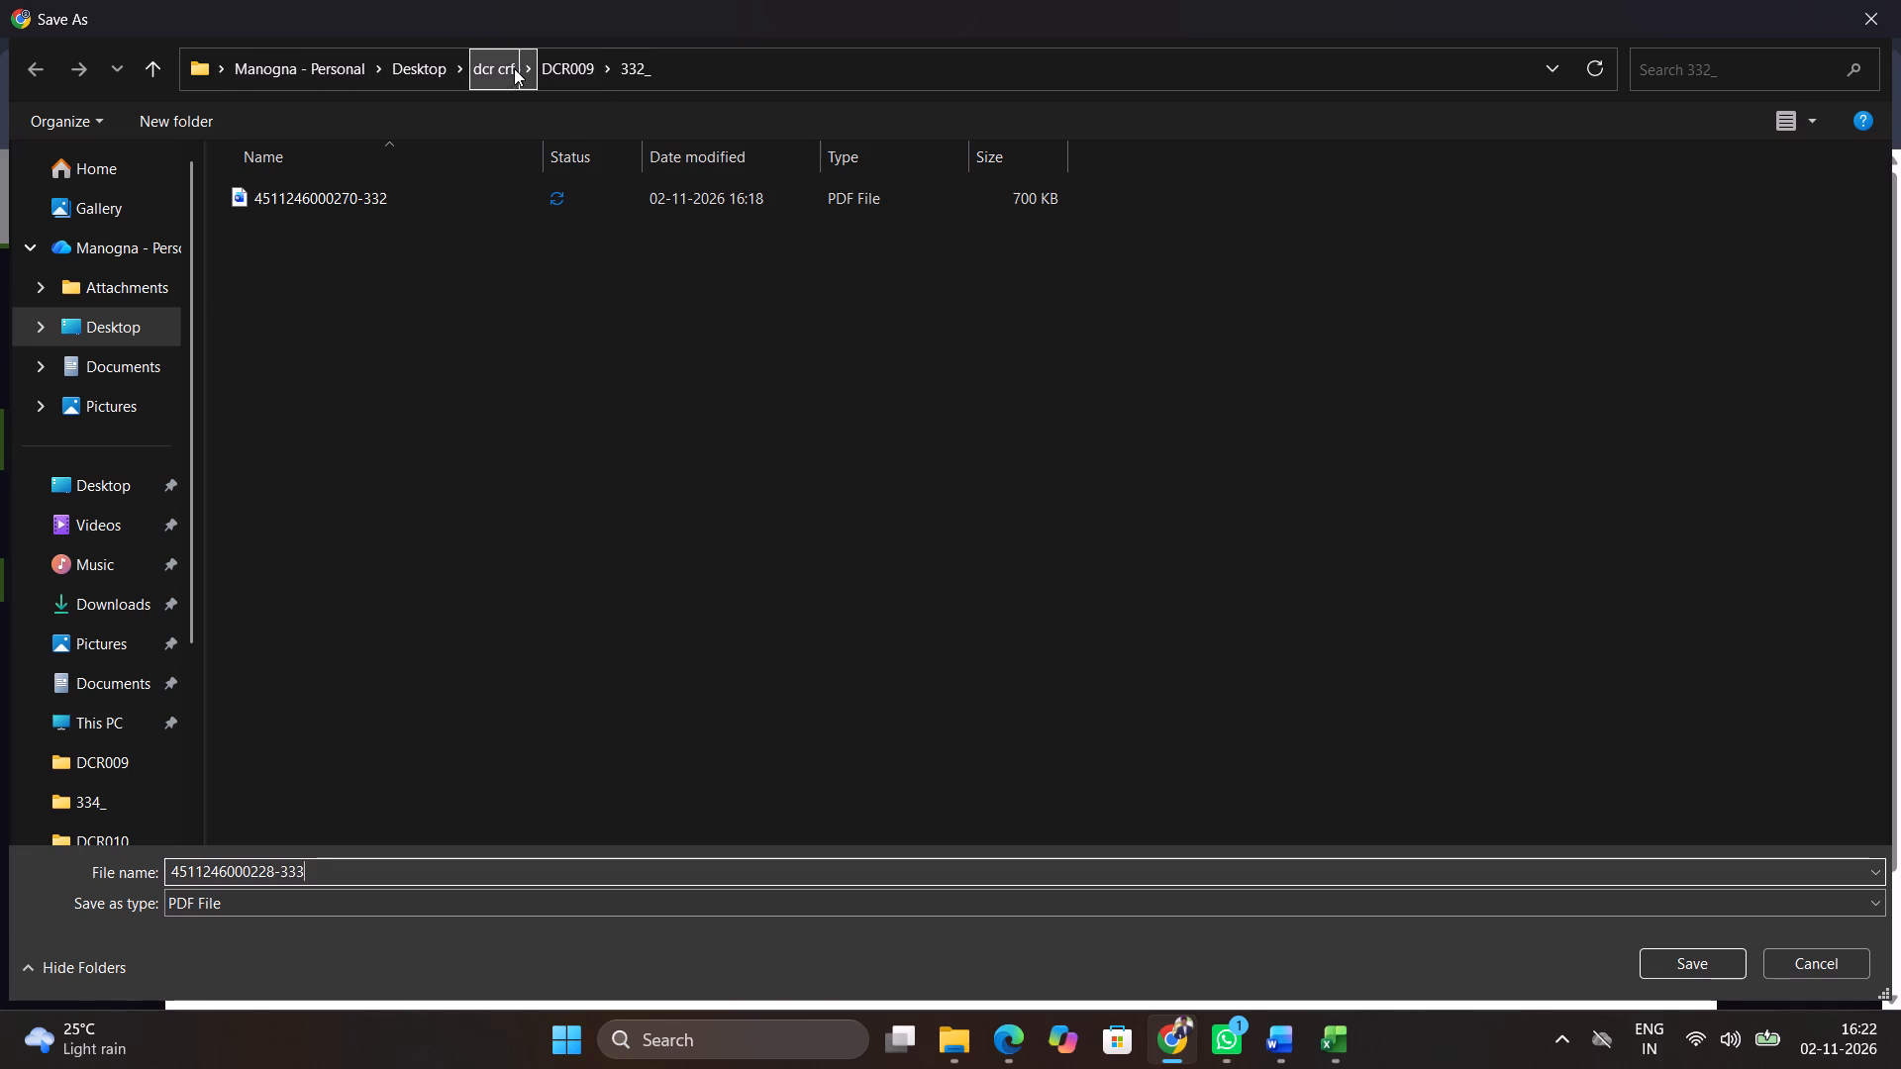
left_click(588, 63)
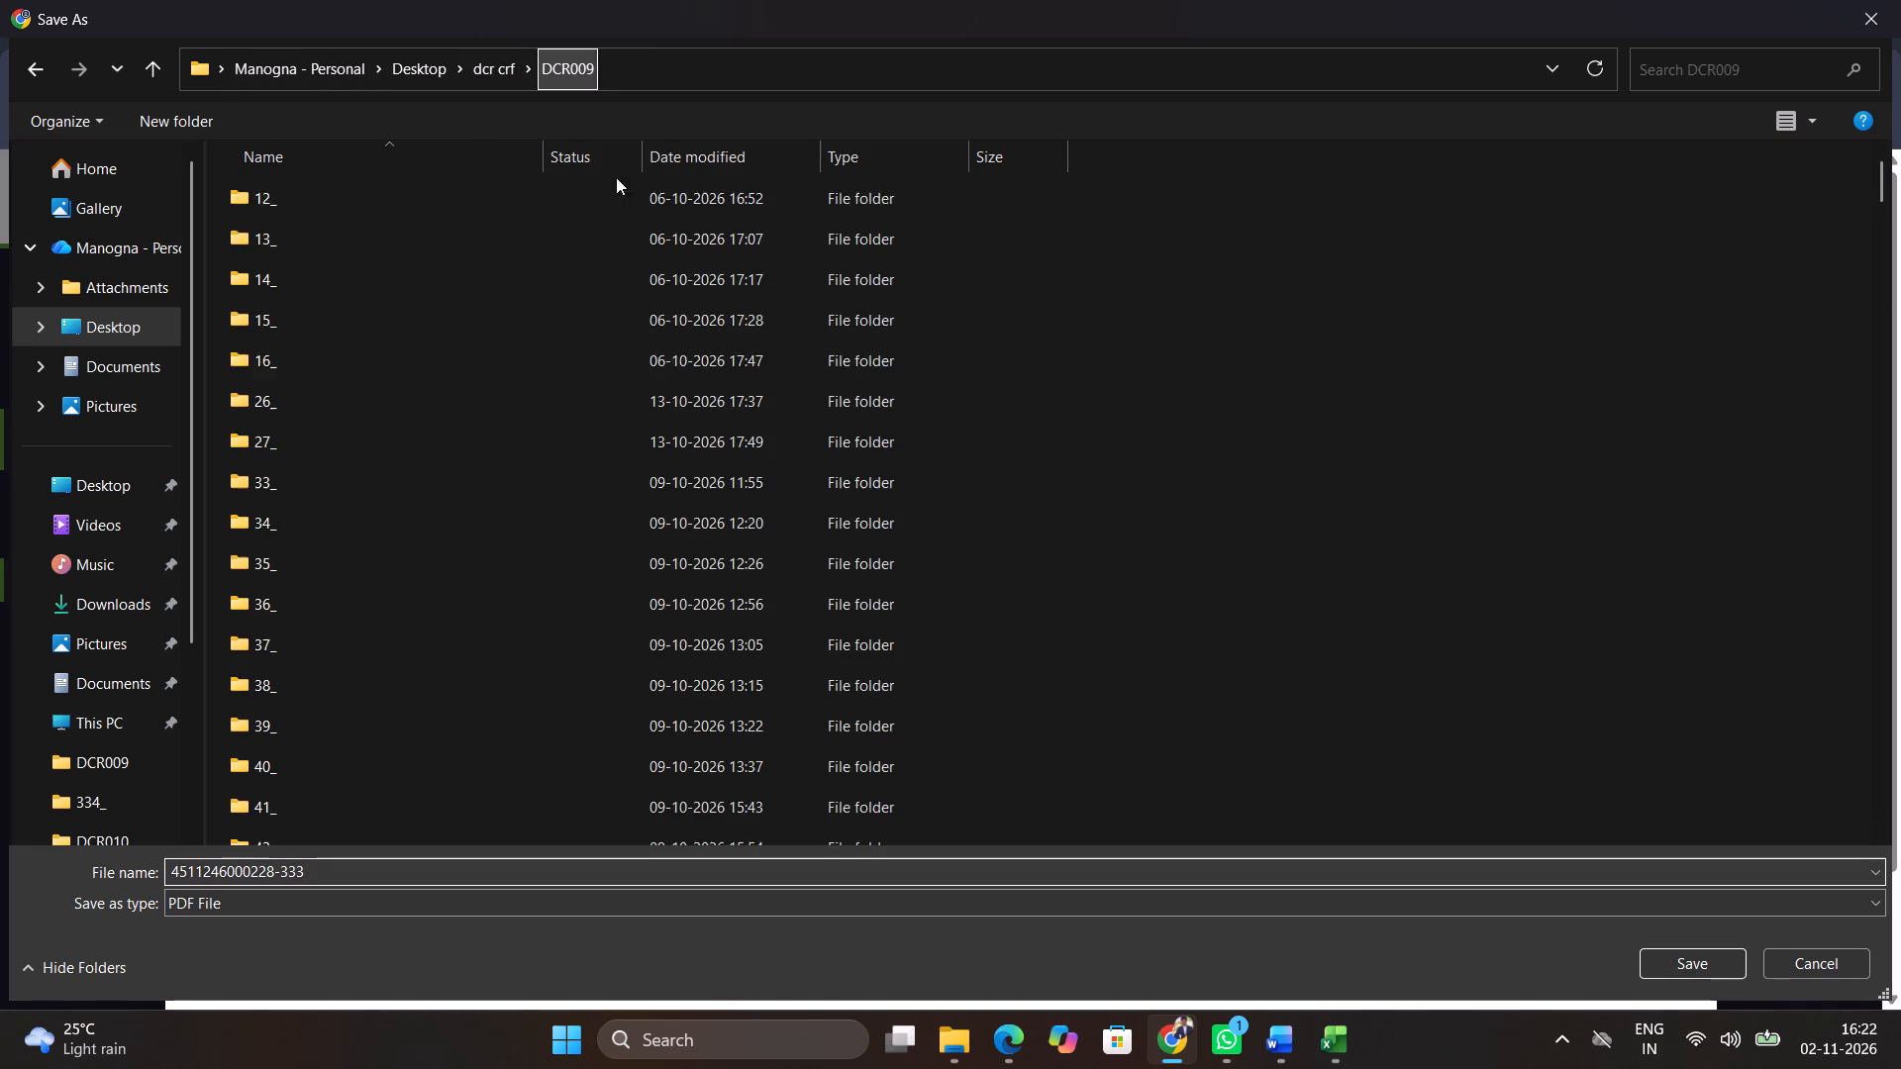
left_click_drag(1879, 193, 1898, 527)
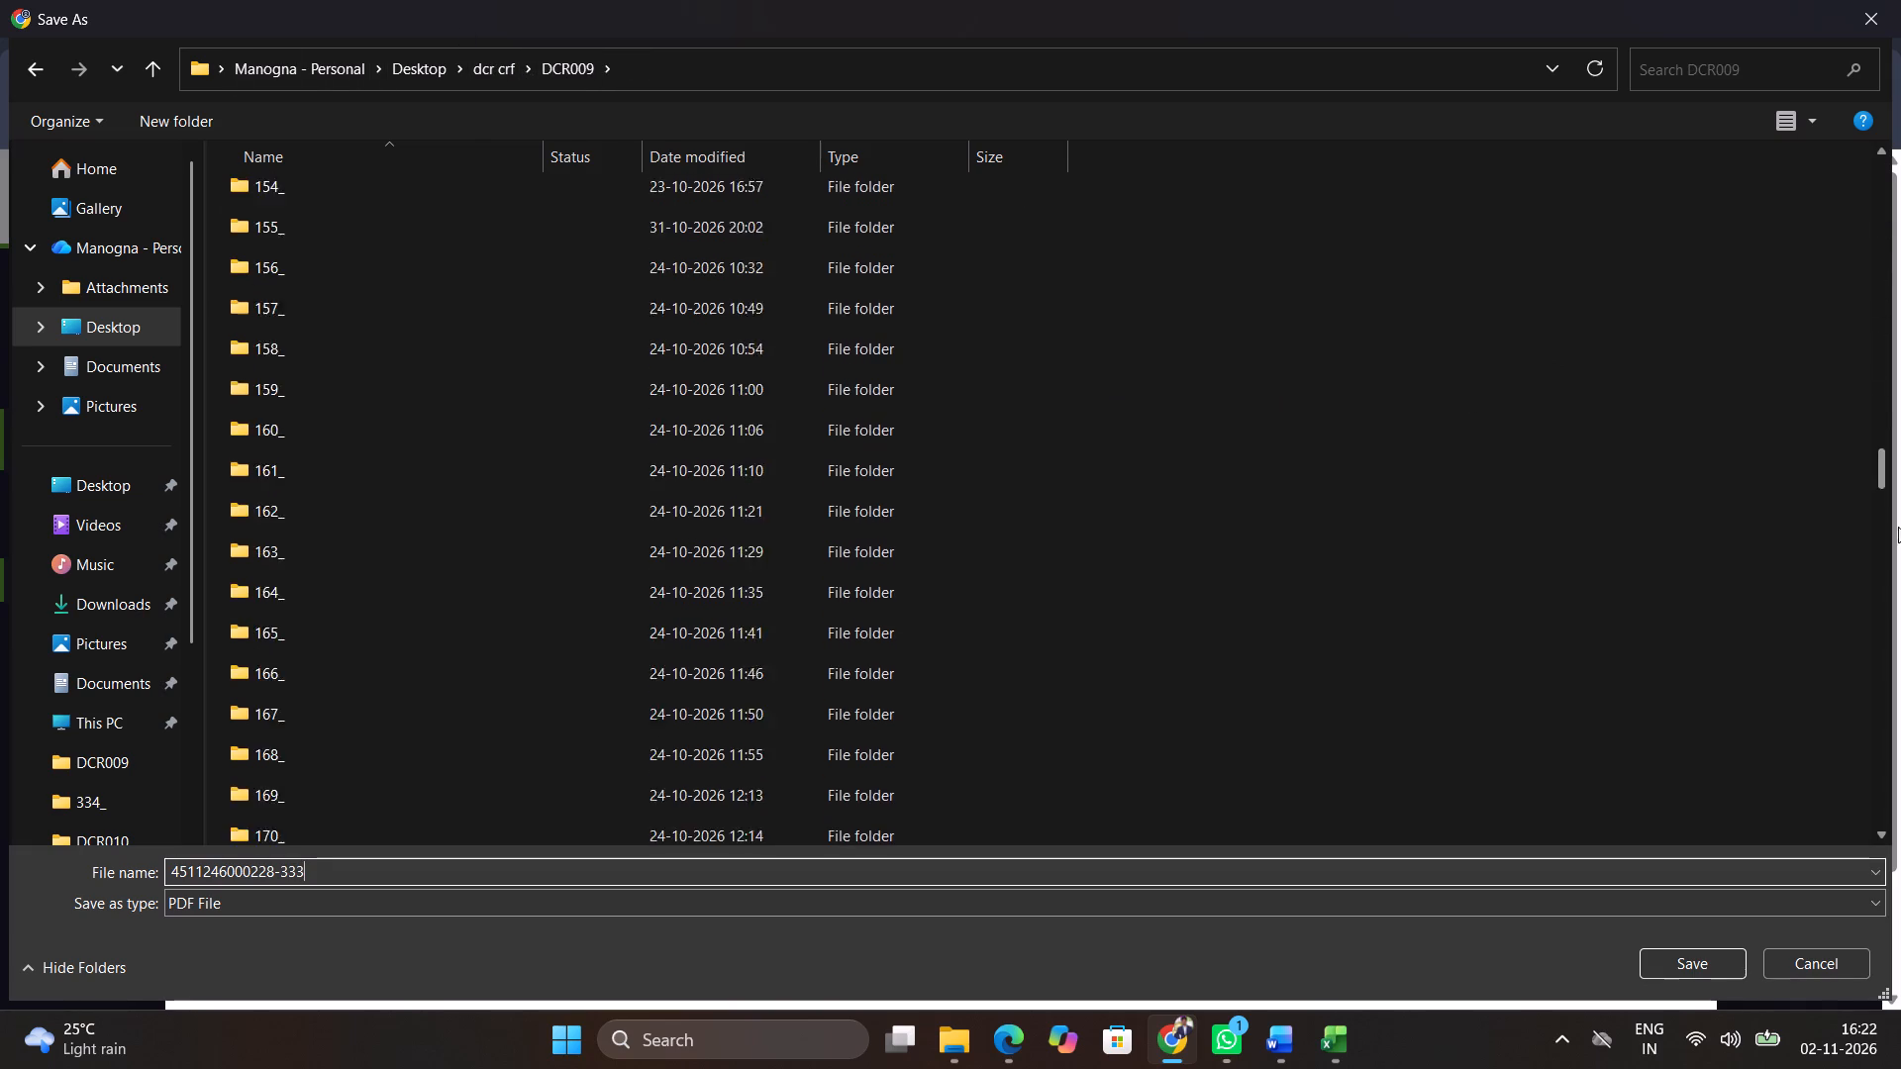
left_click_drag(1898, 527, 1896, 826)
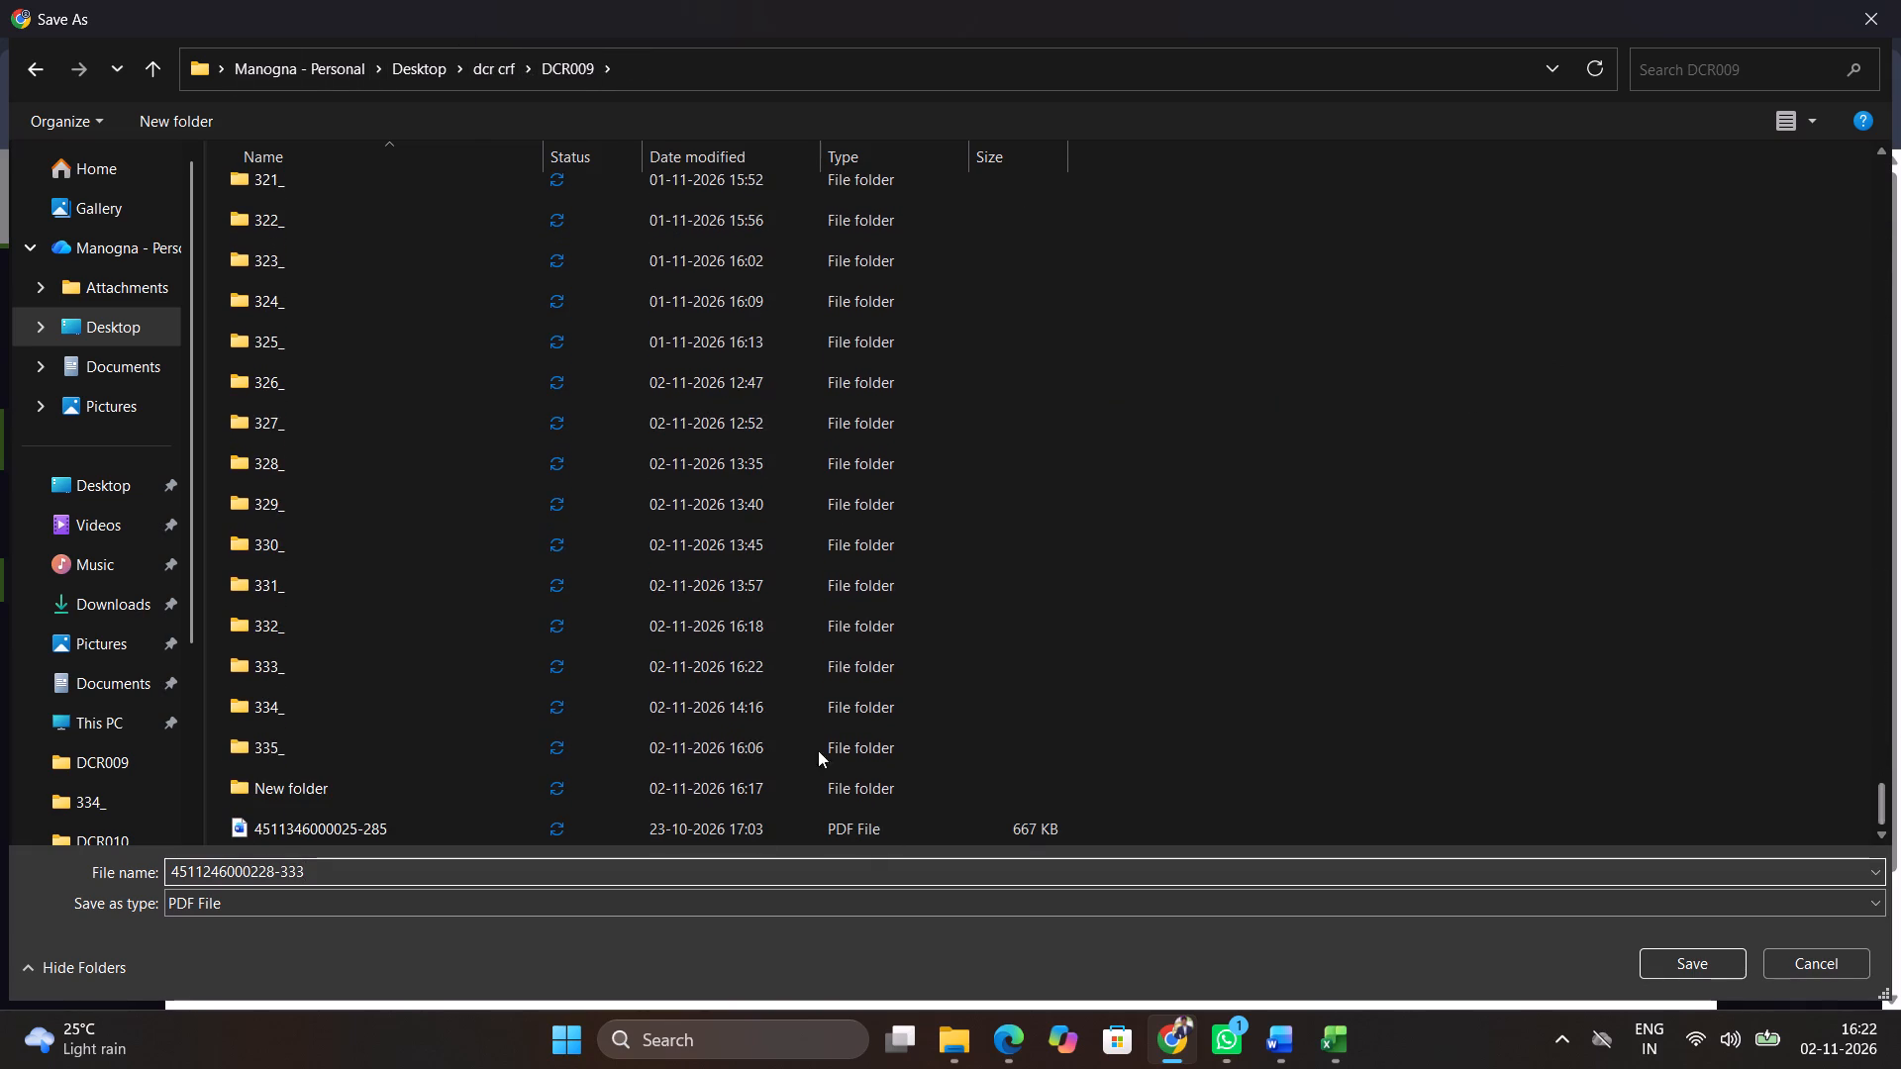
double_click(432, 665)
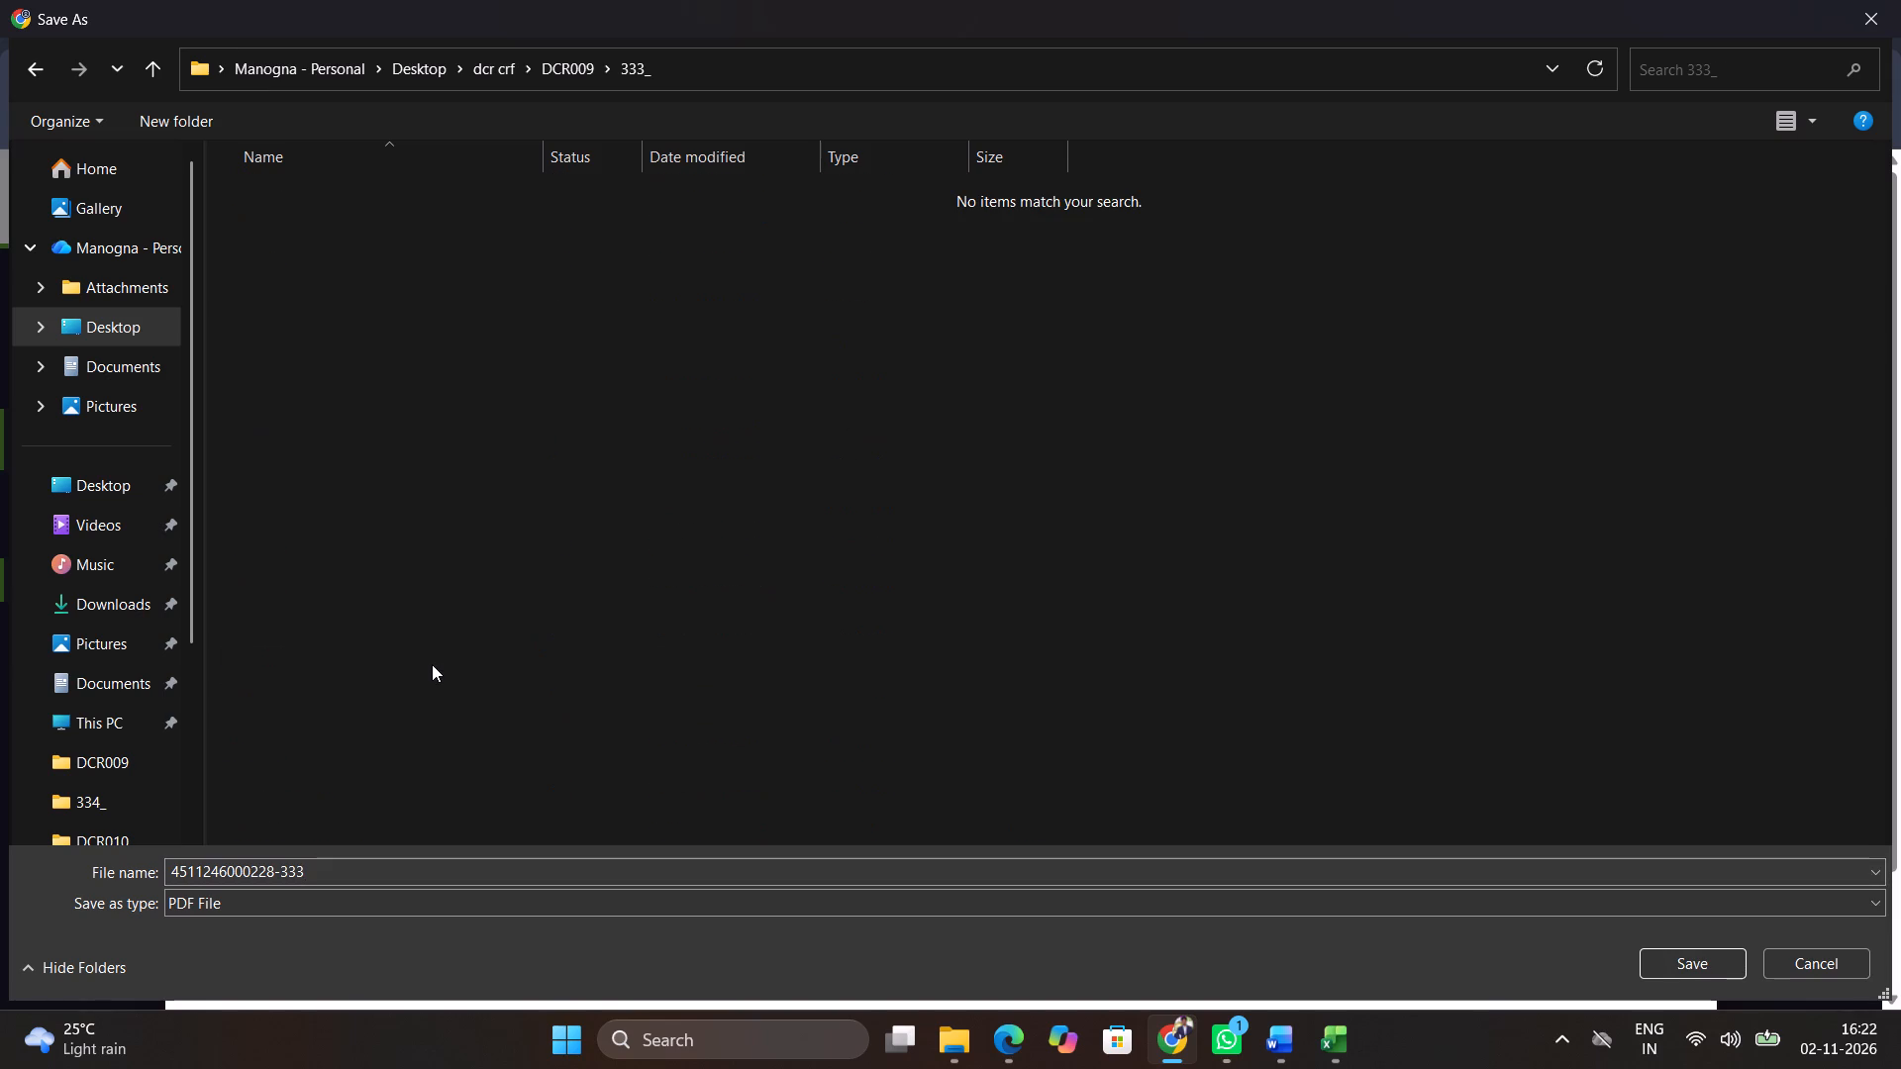
left_click(1658, 949)
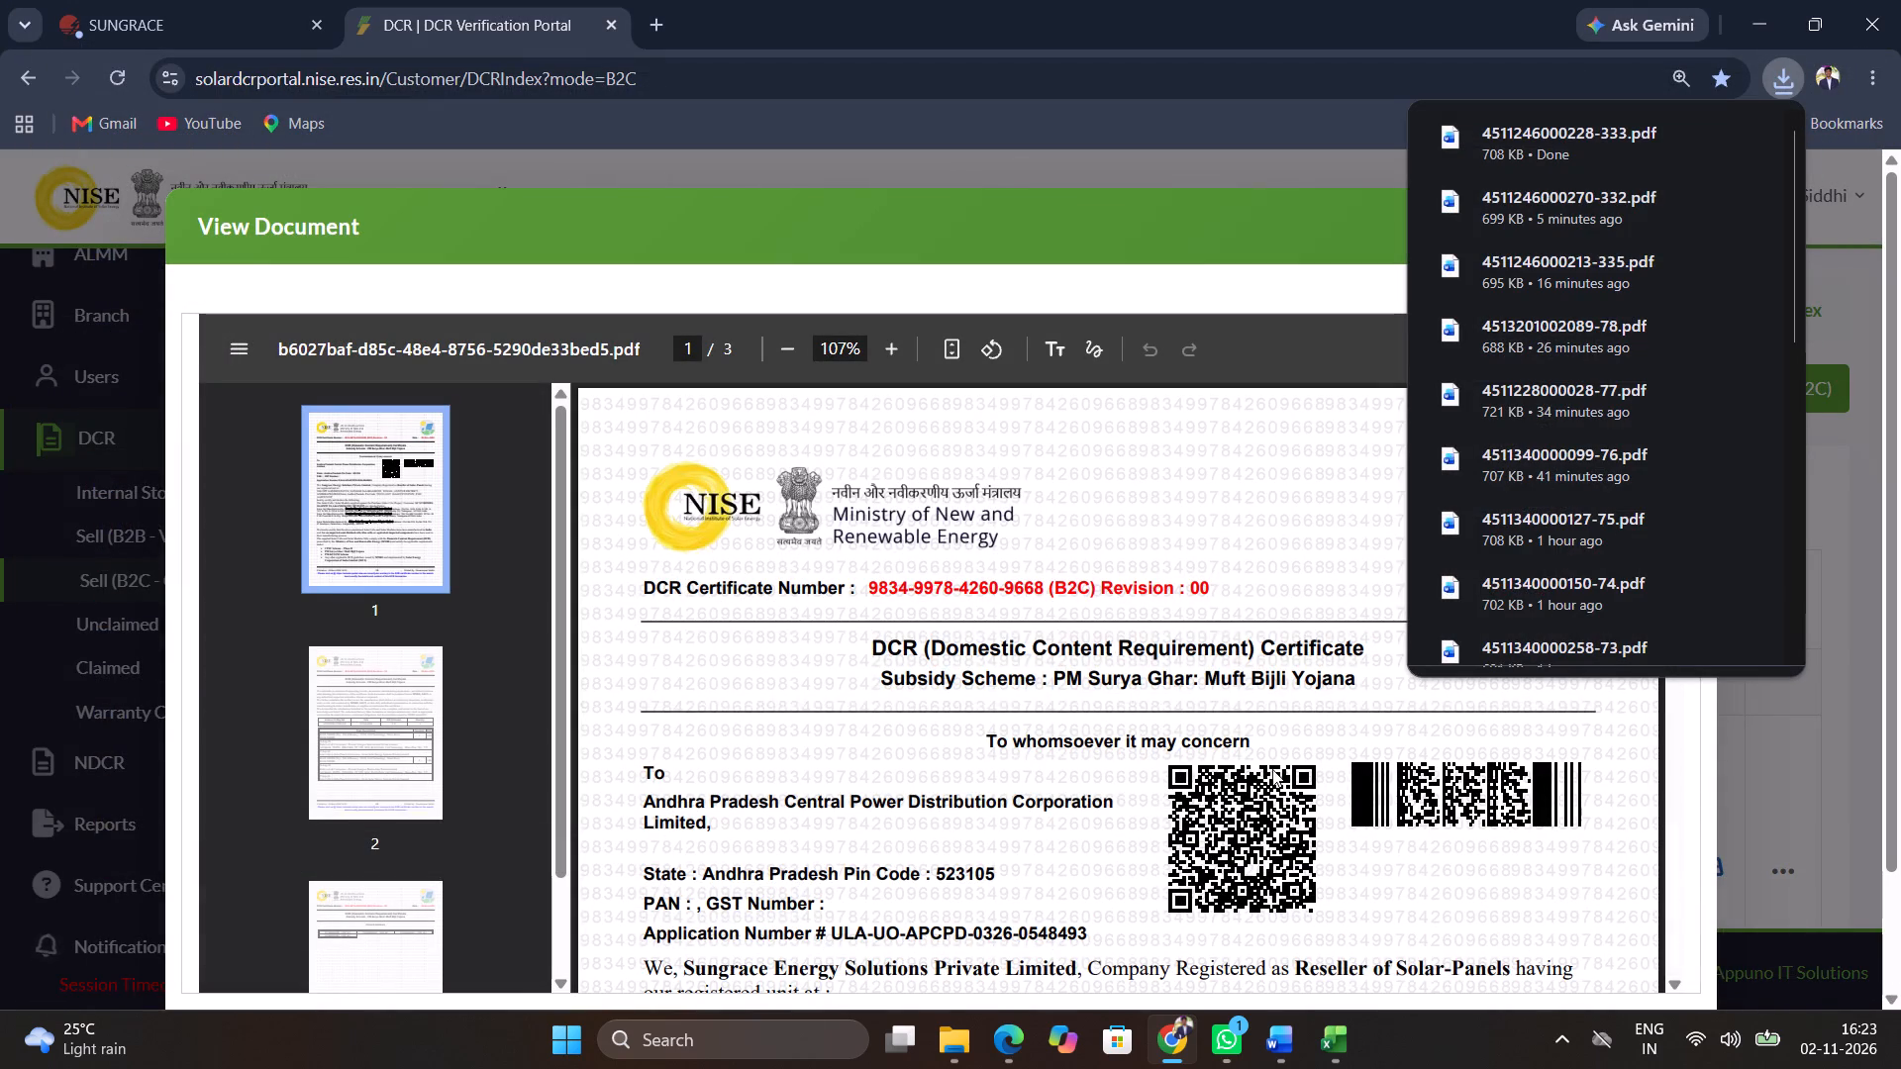
Attach the PDF from folder 333_ as the Dcr upload in the SUNGRACE installation's Project Stage form and submit it.
left_click(192, 0)
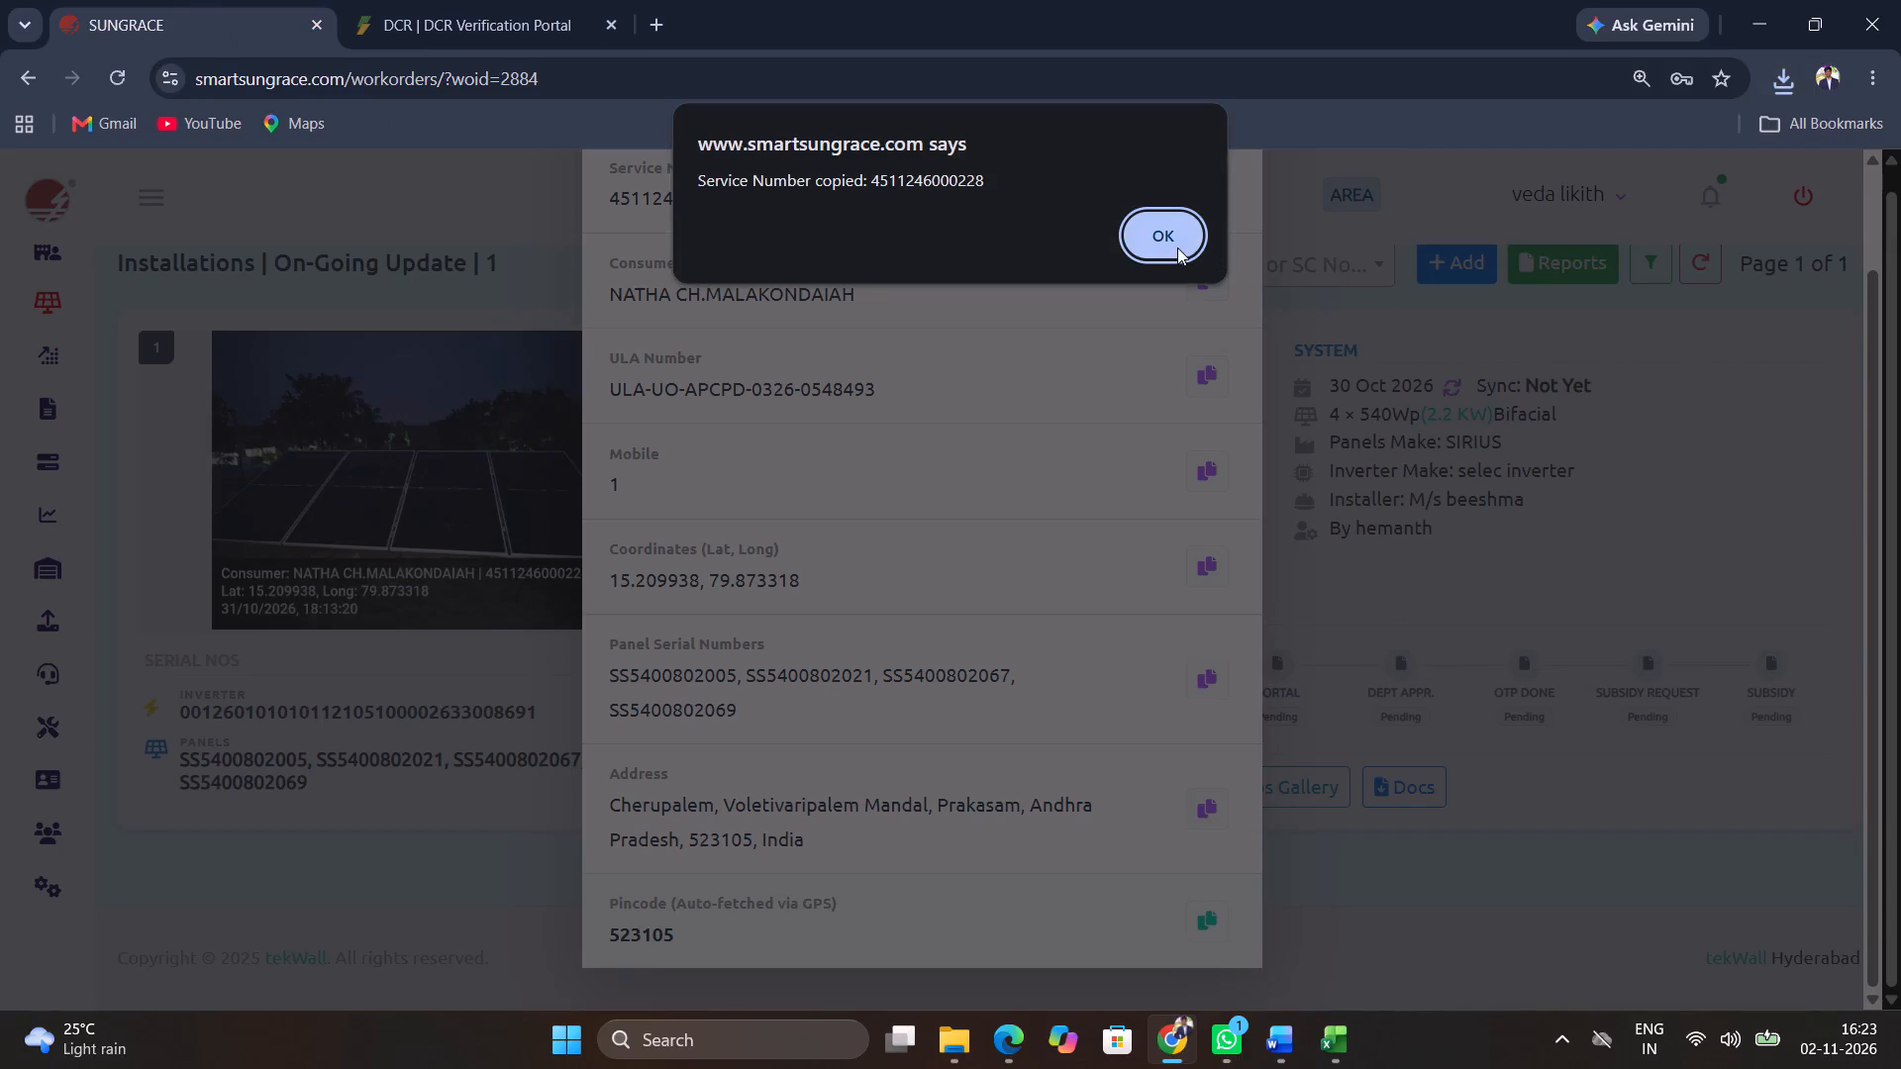
left_click(1177, 247)
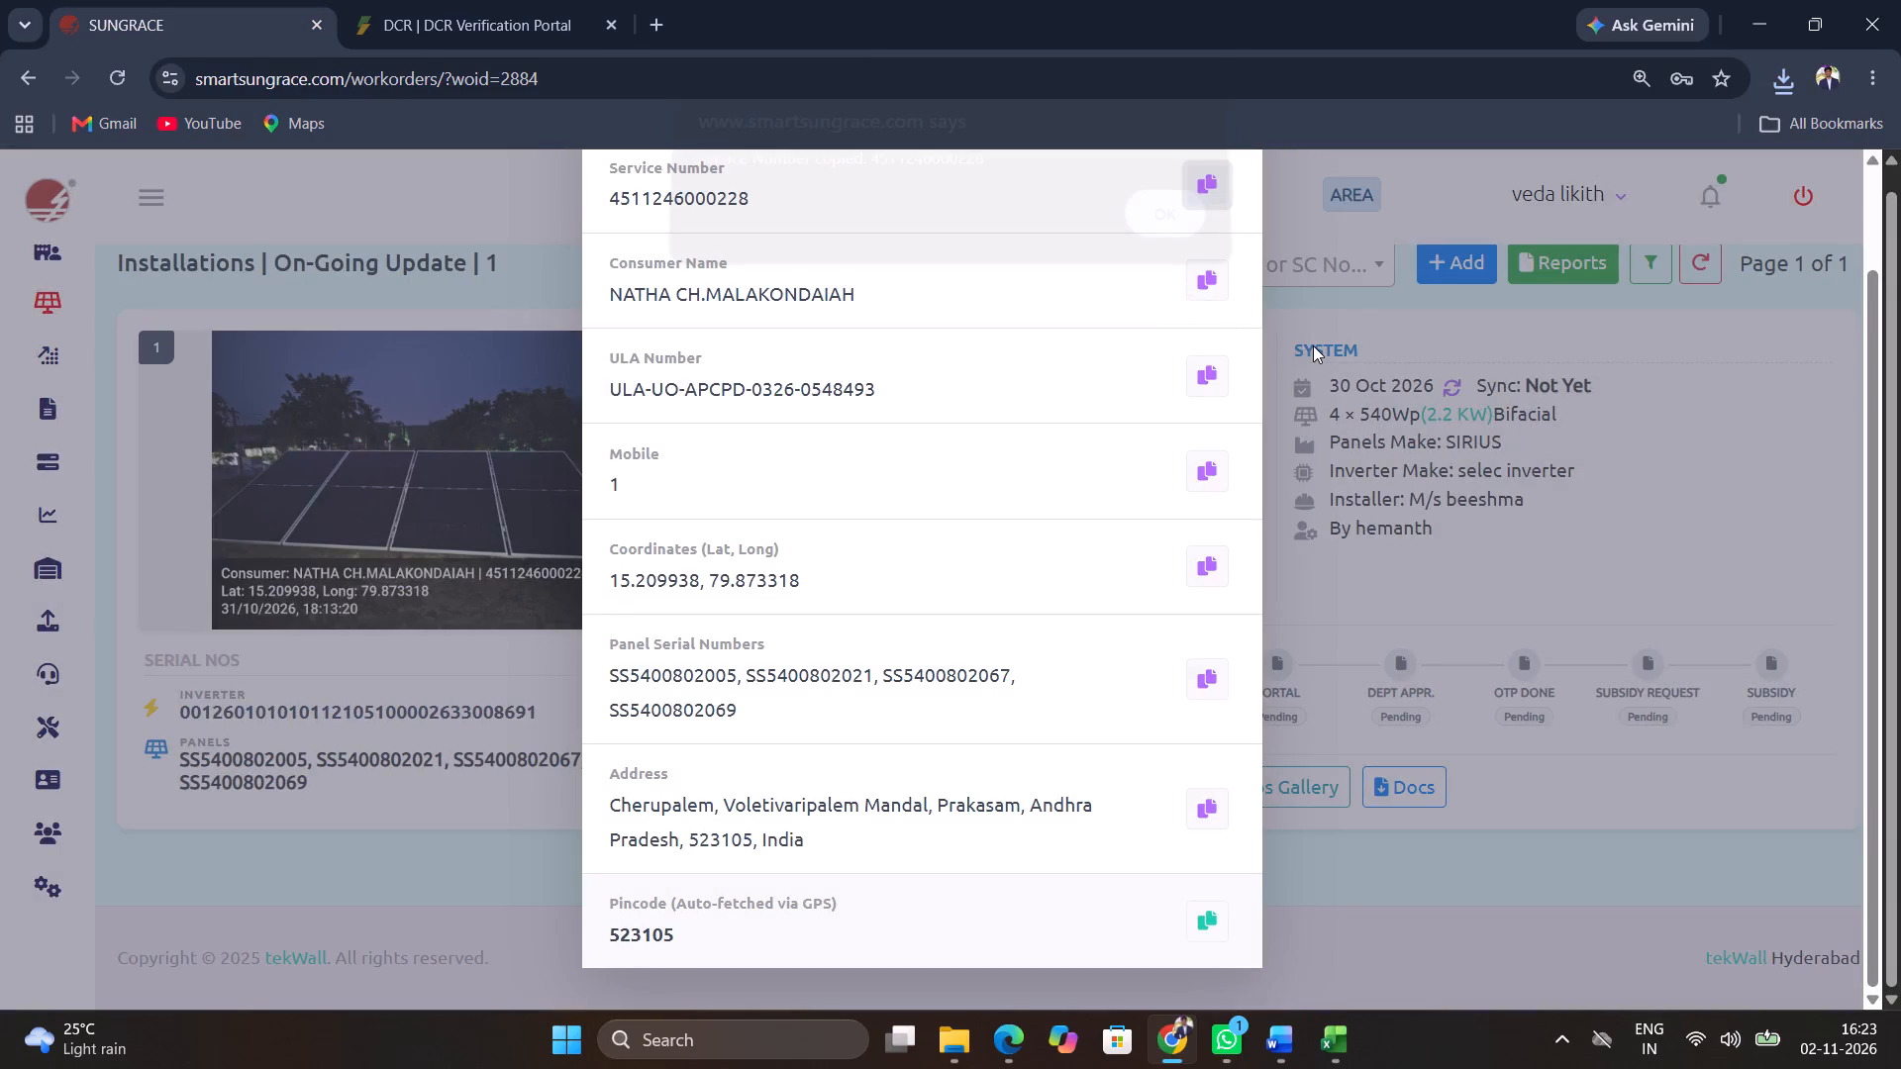
left_click(1418, 552)
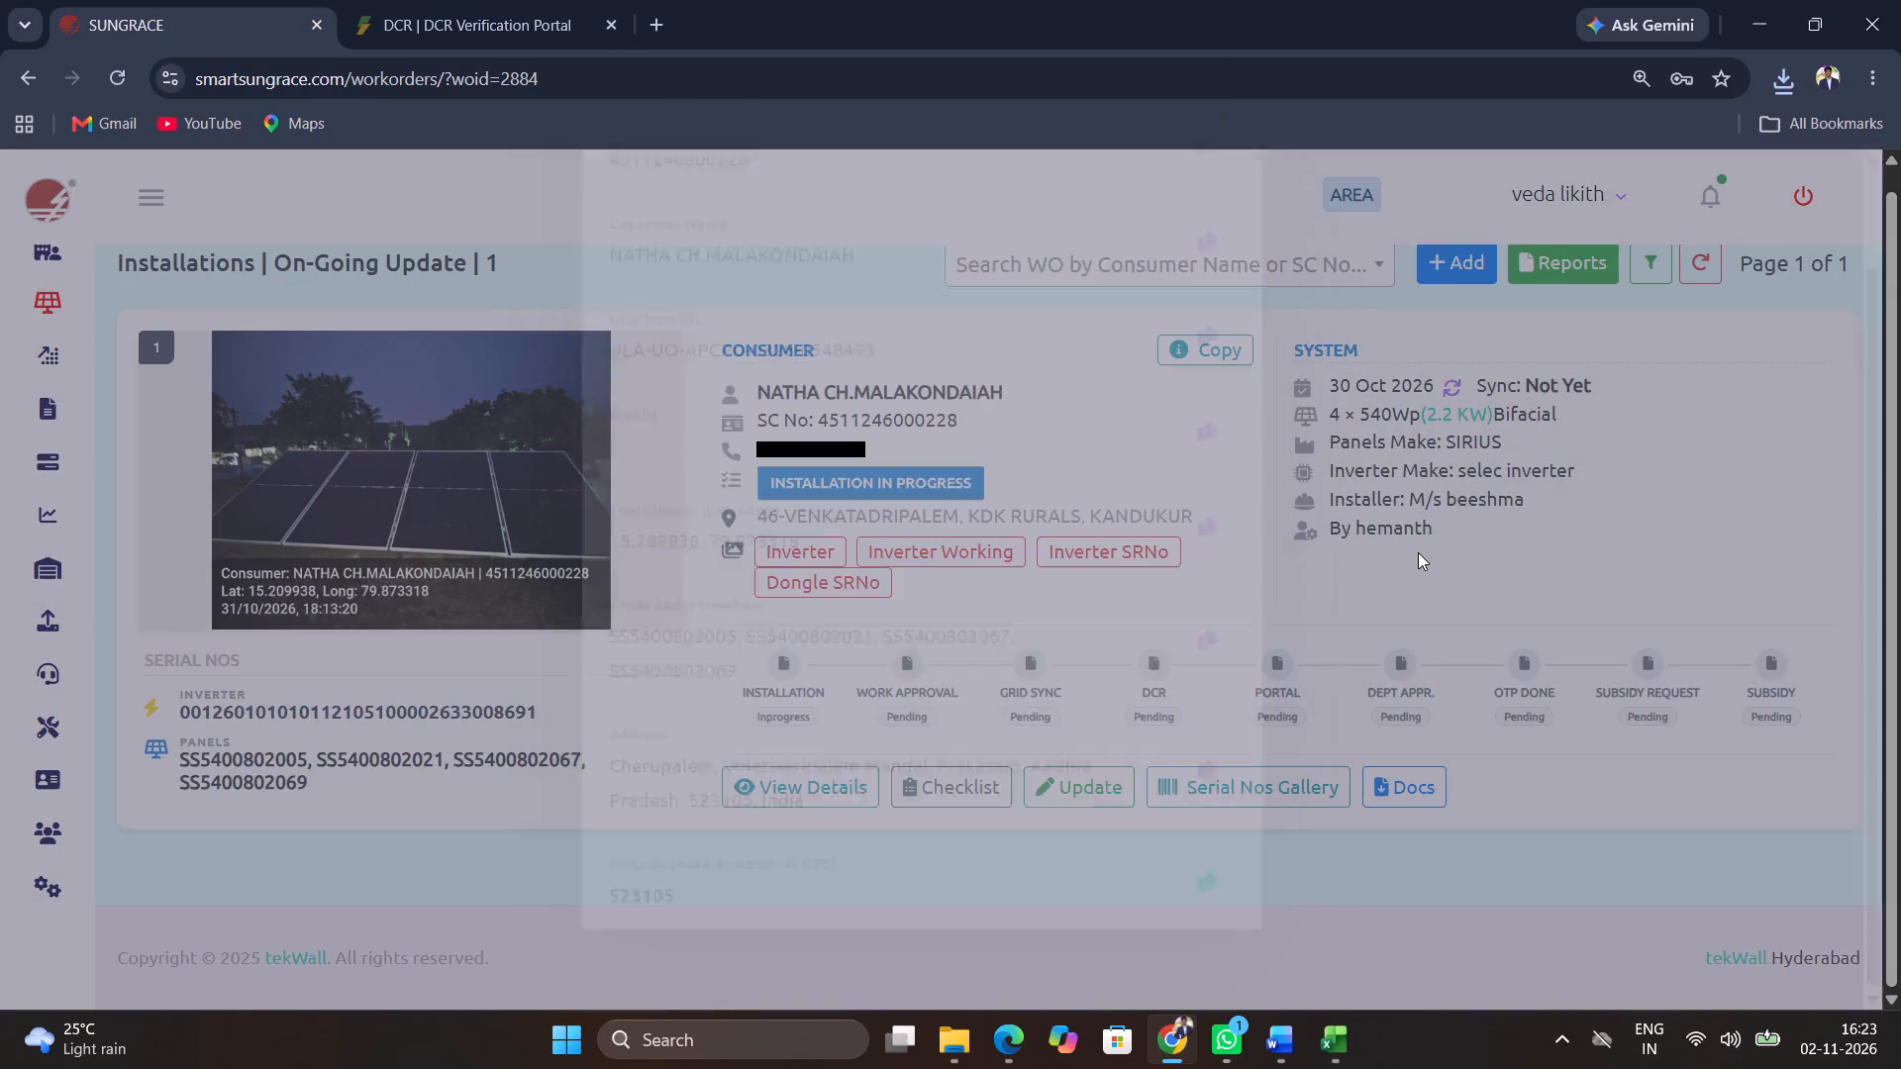
left_click(1049, 781)
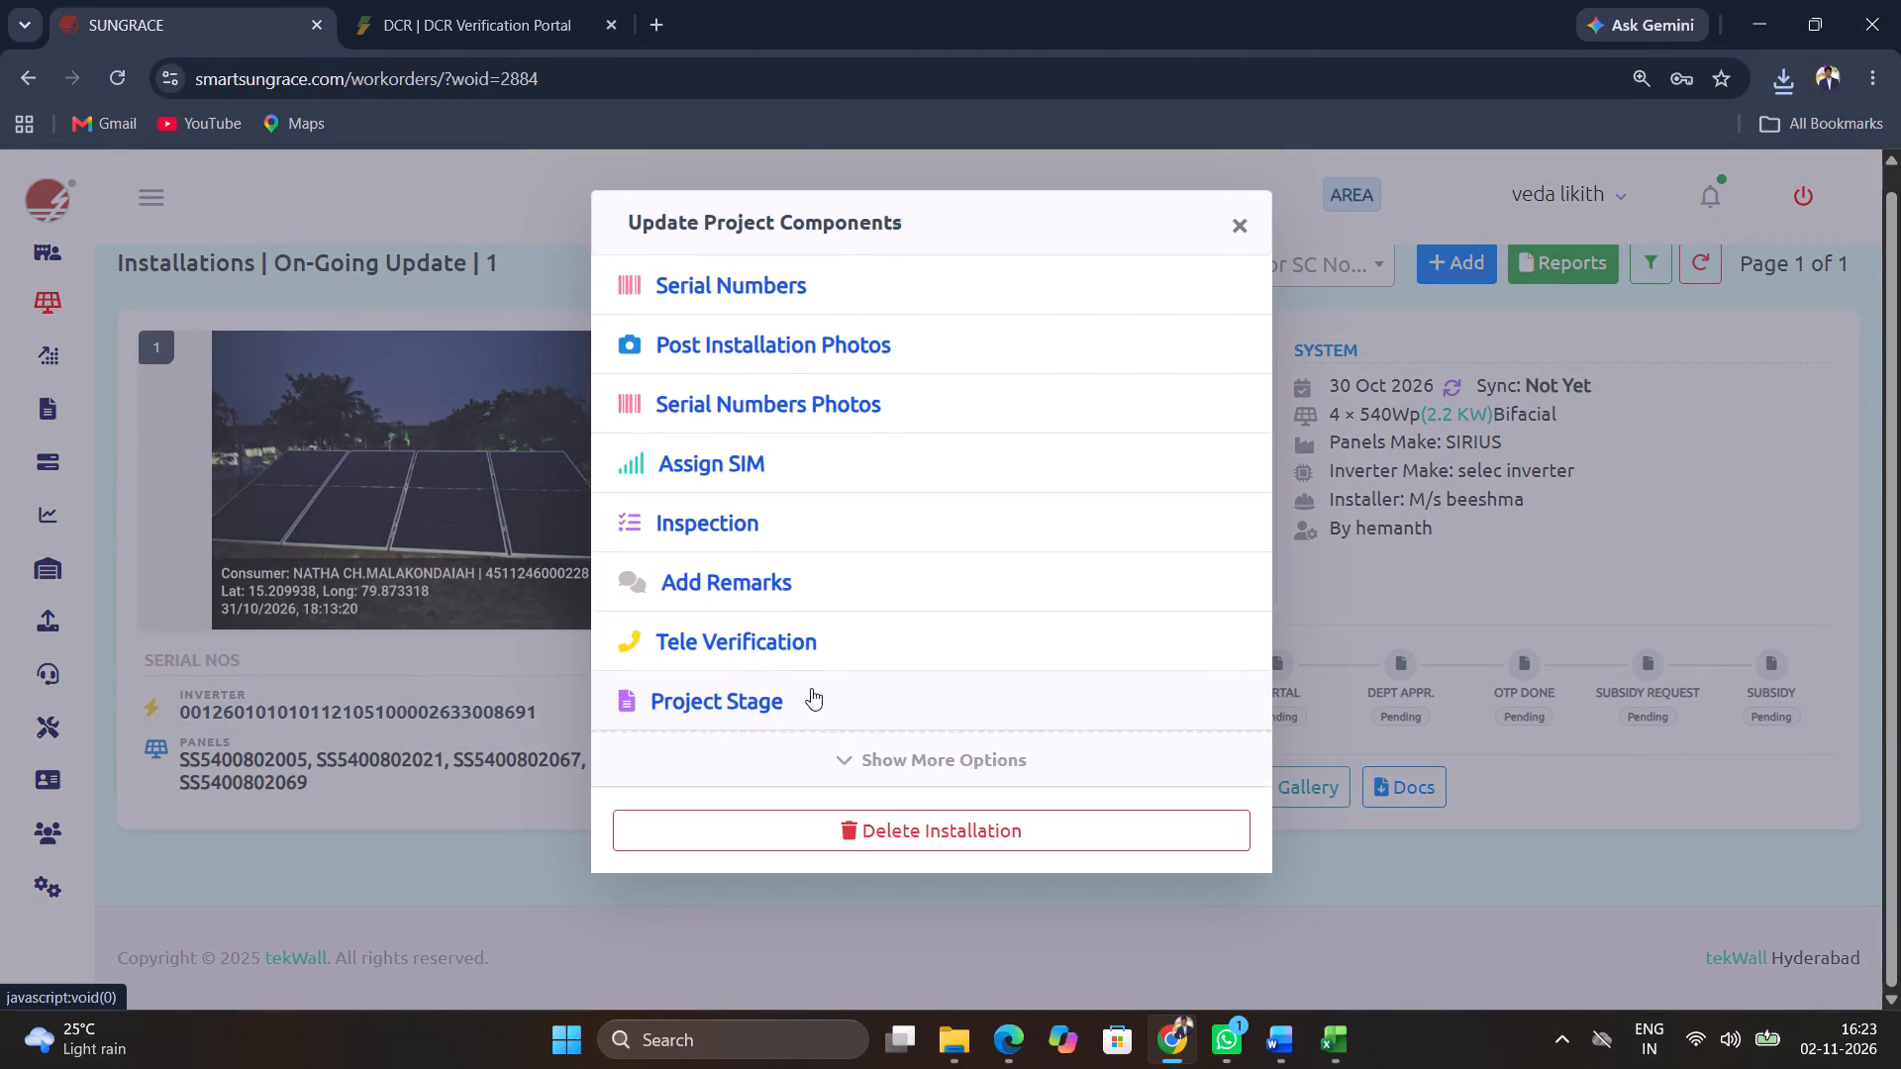
left_click(811, 688)
scroll(809, 642, "down", 3)
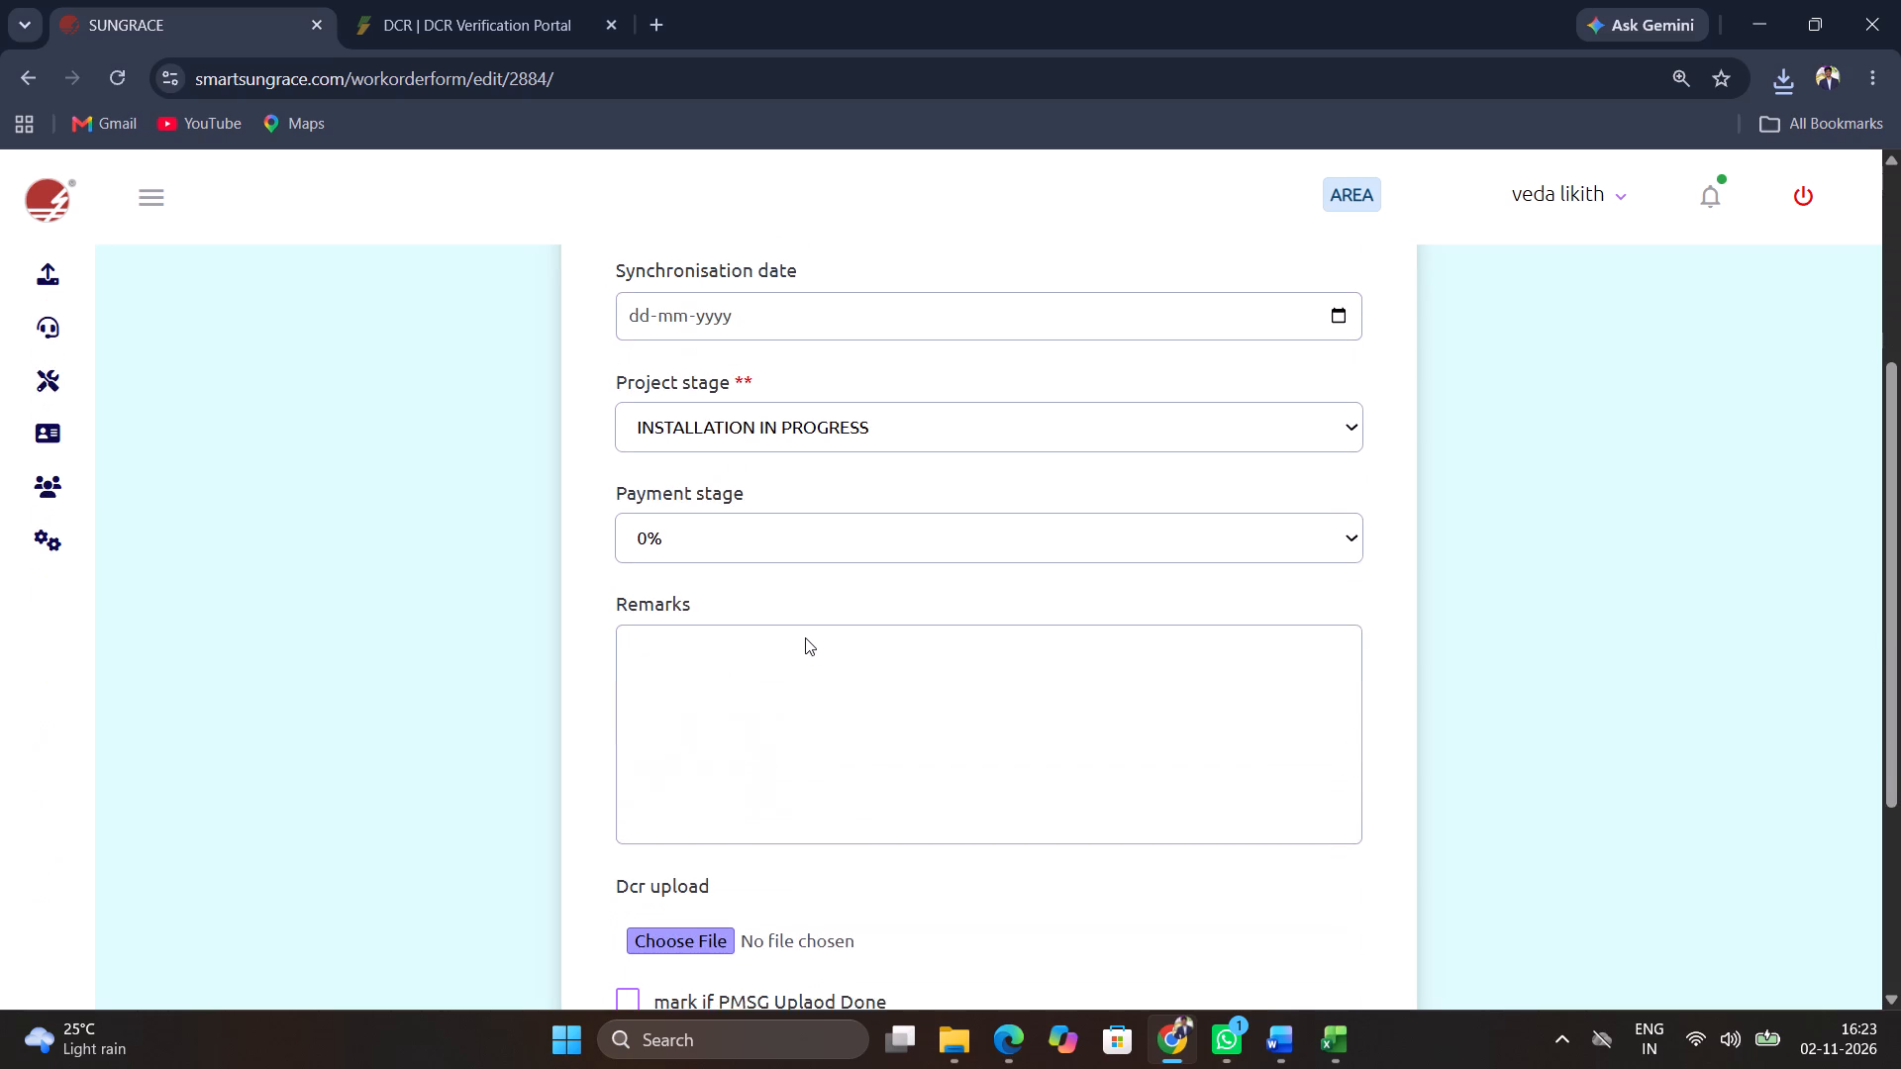
left_click(678, 933)
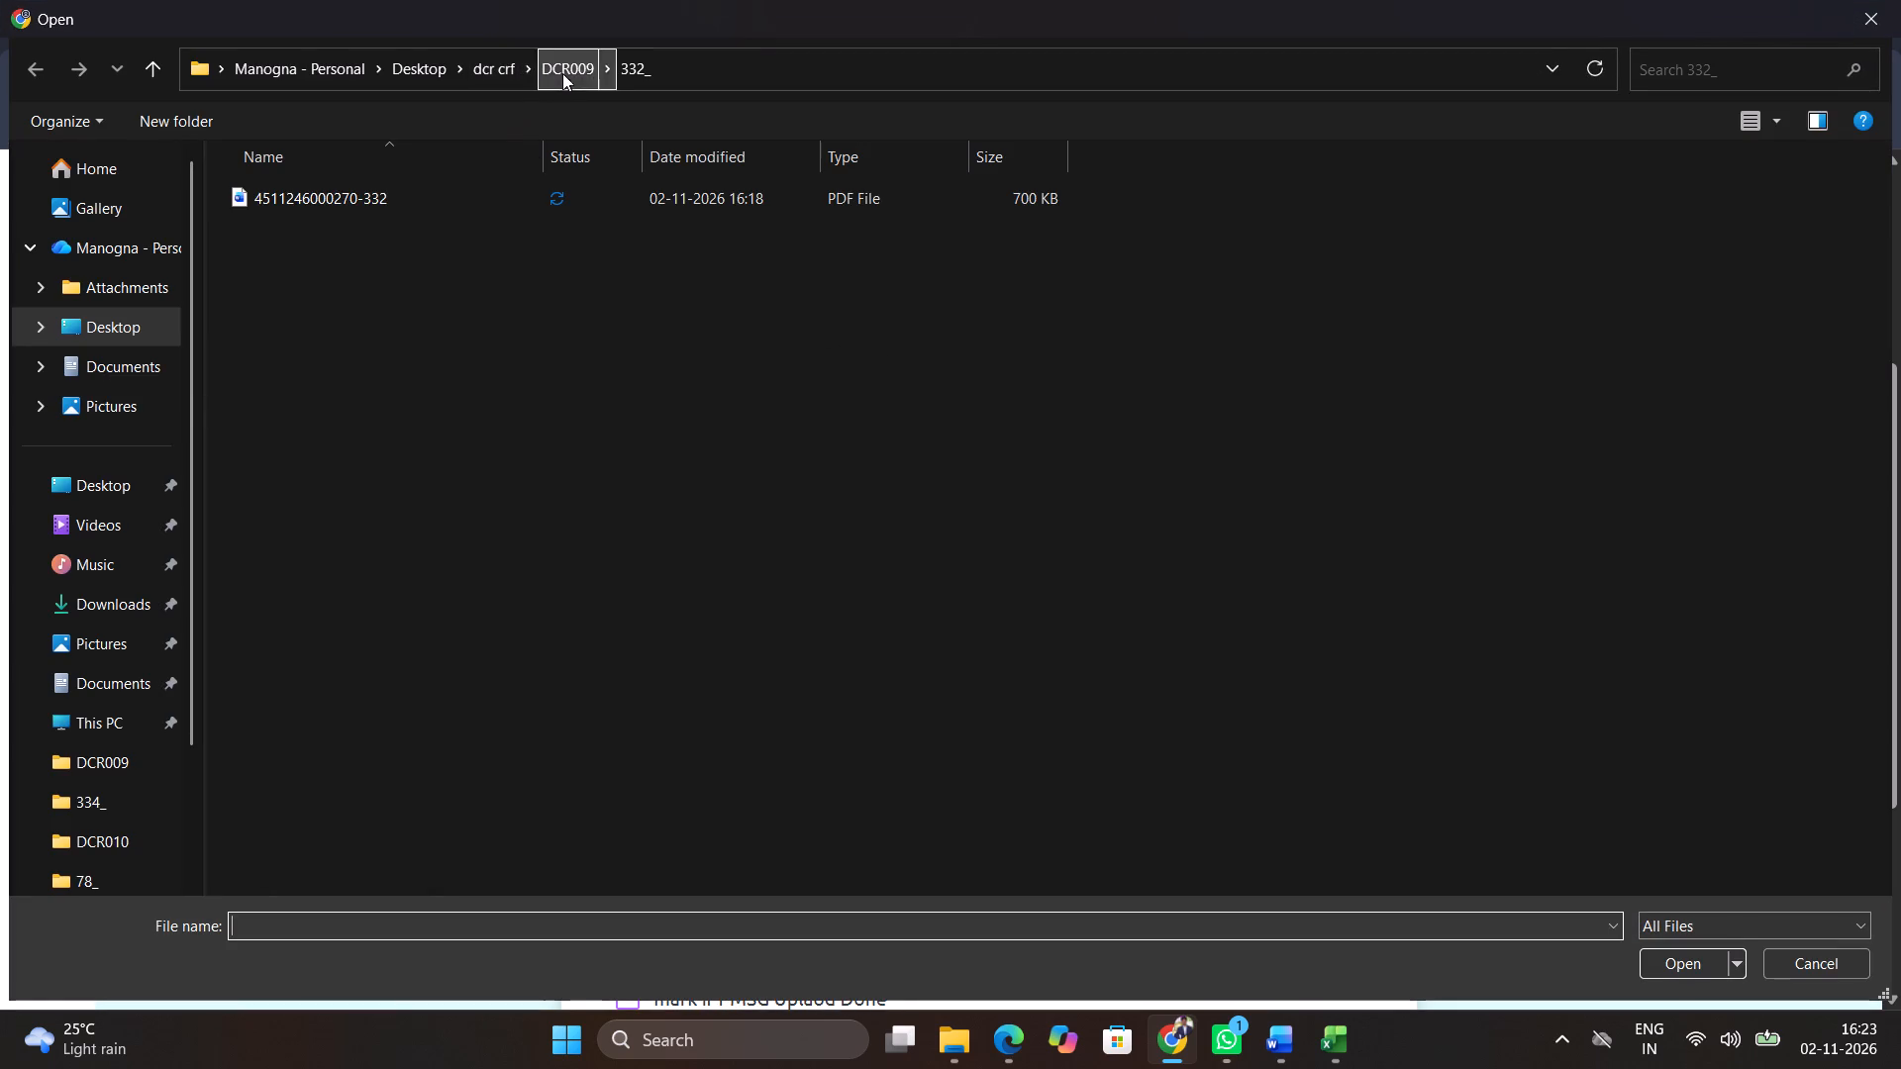
left_click(563, 71)
scroll(403, 486, "down", 5)
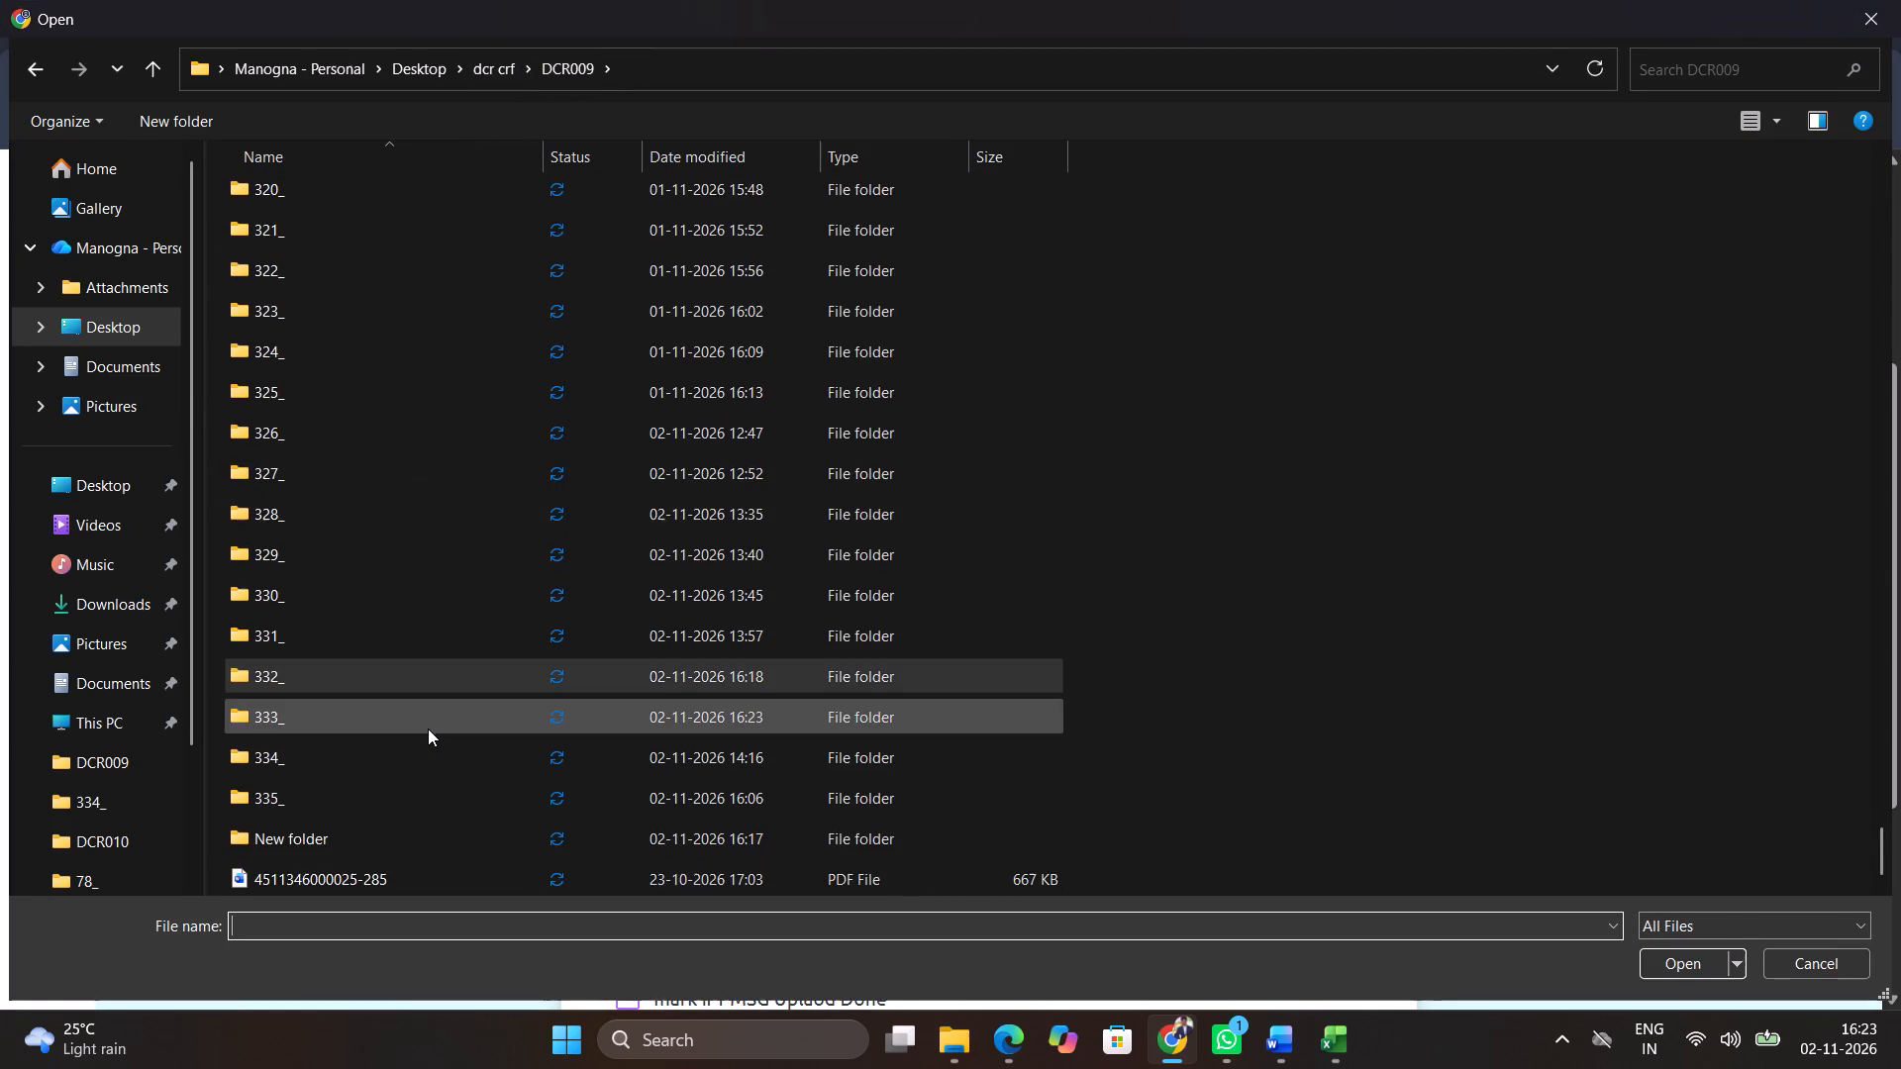
double_click(428, 728)
double_click(385, 206)
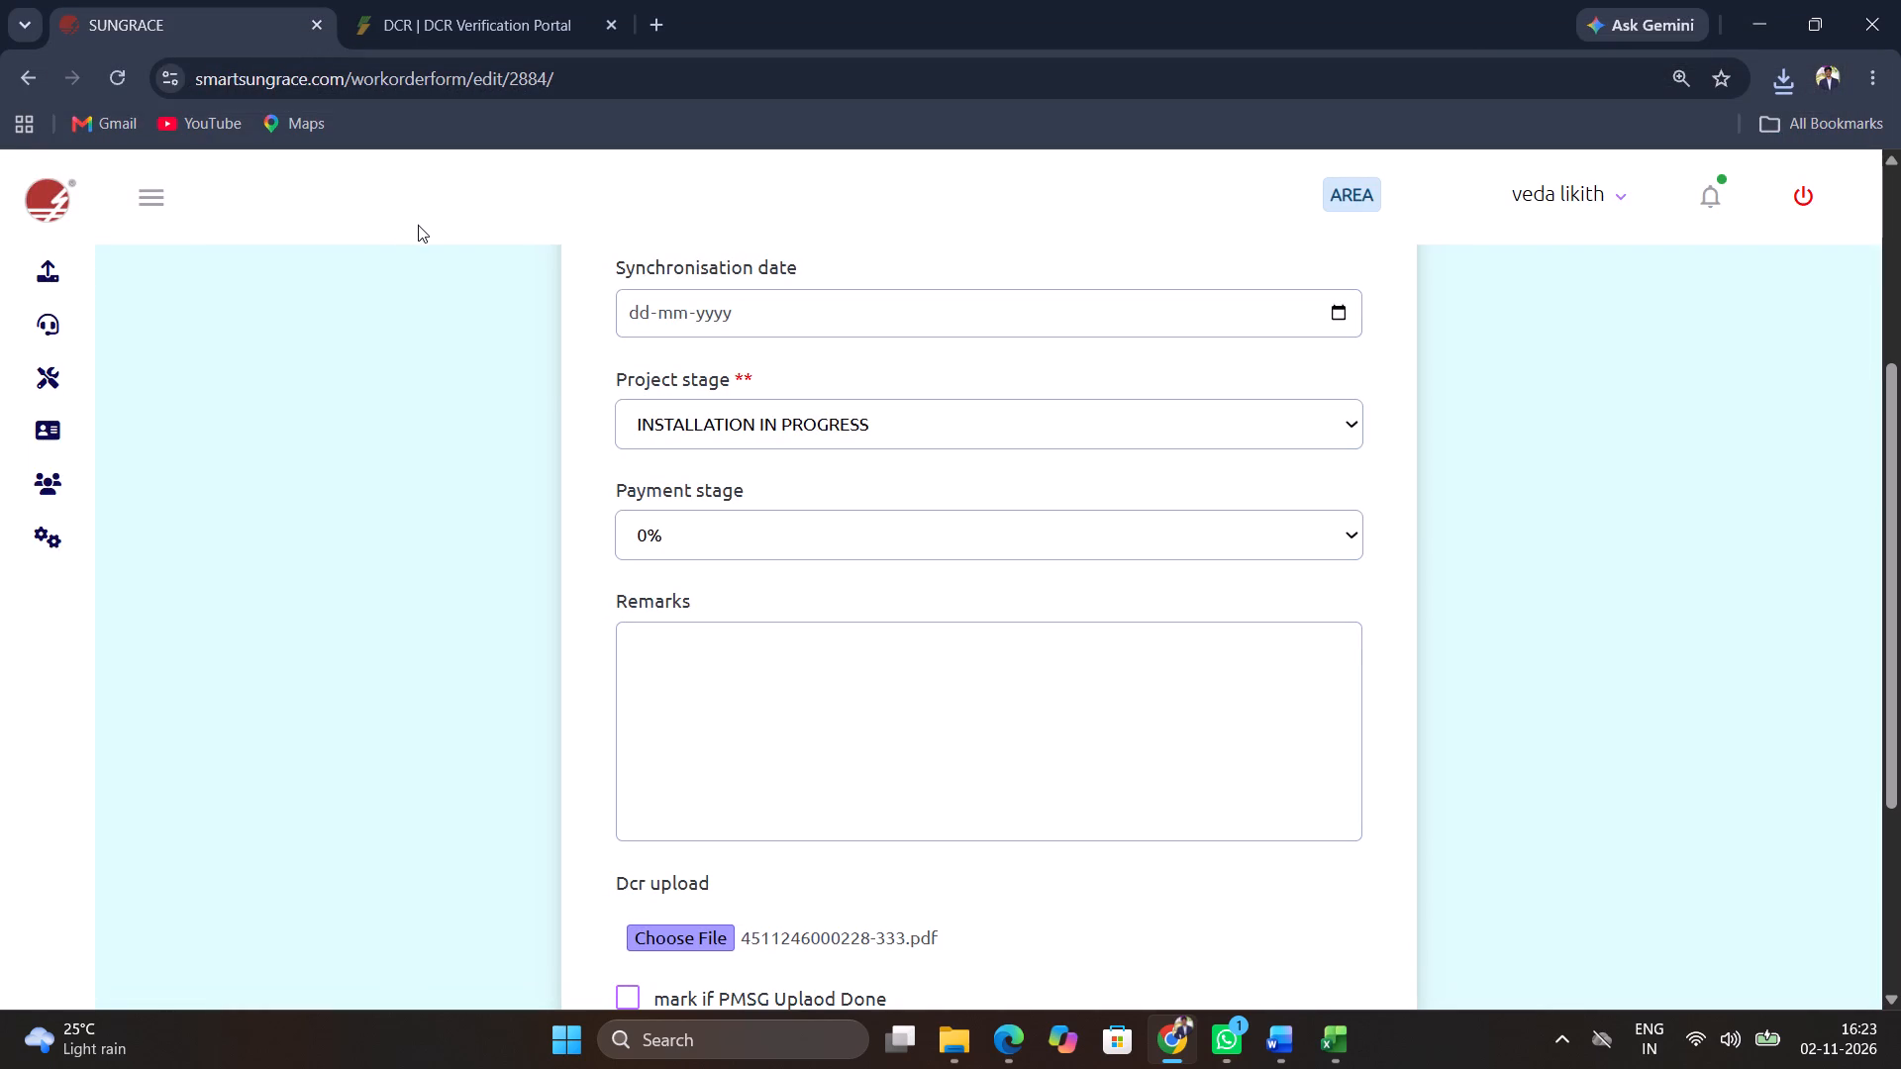
scroll(808, 683, "down", 4)
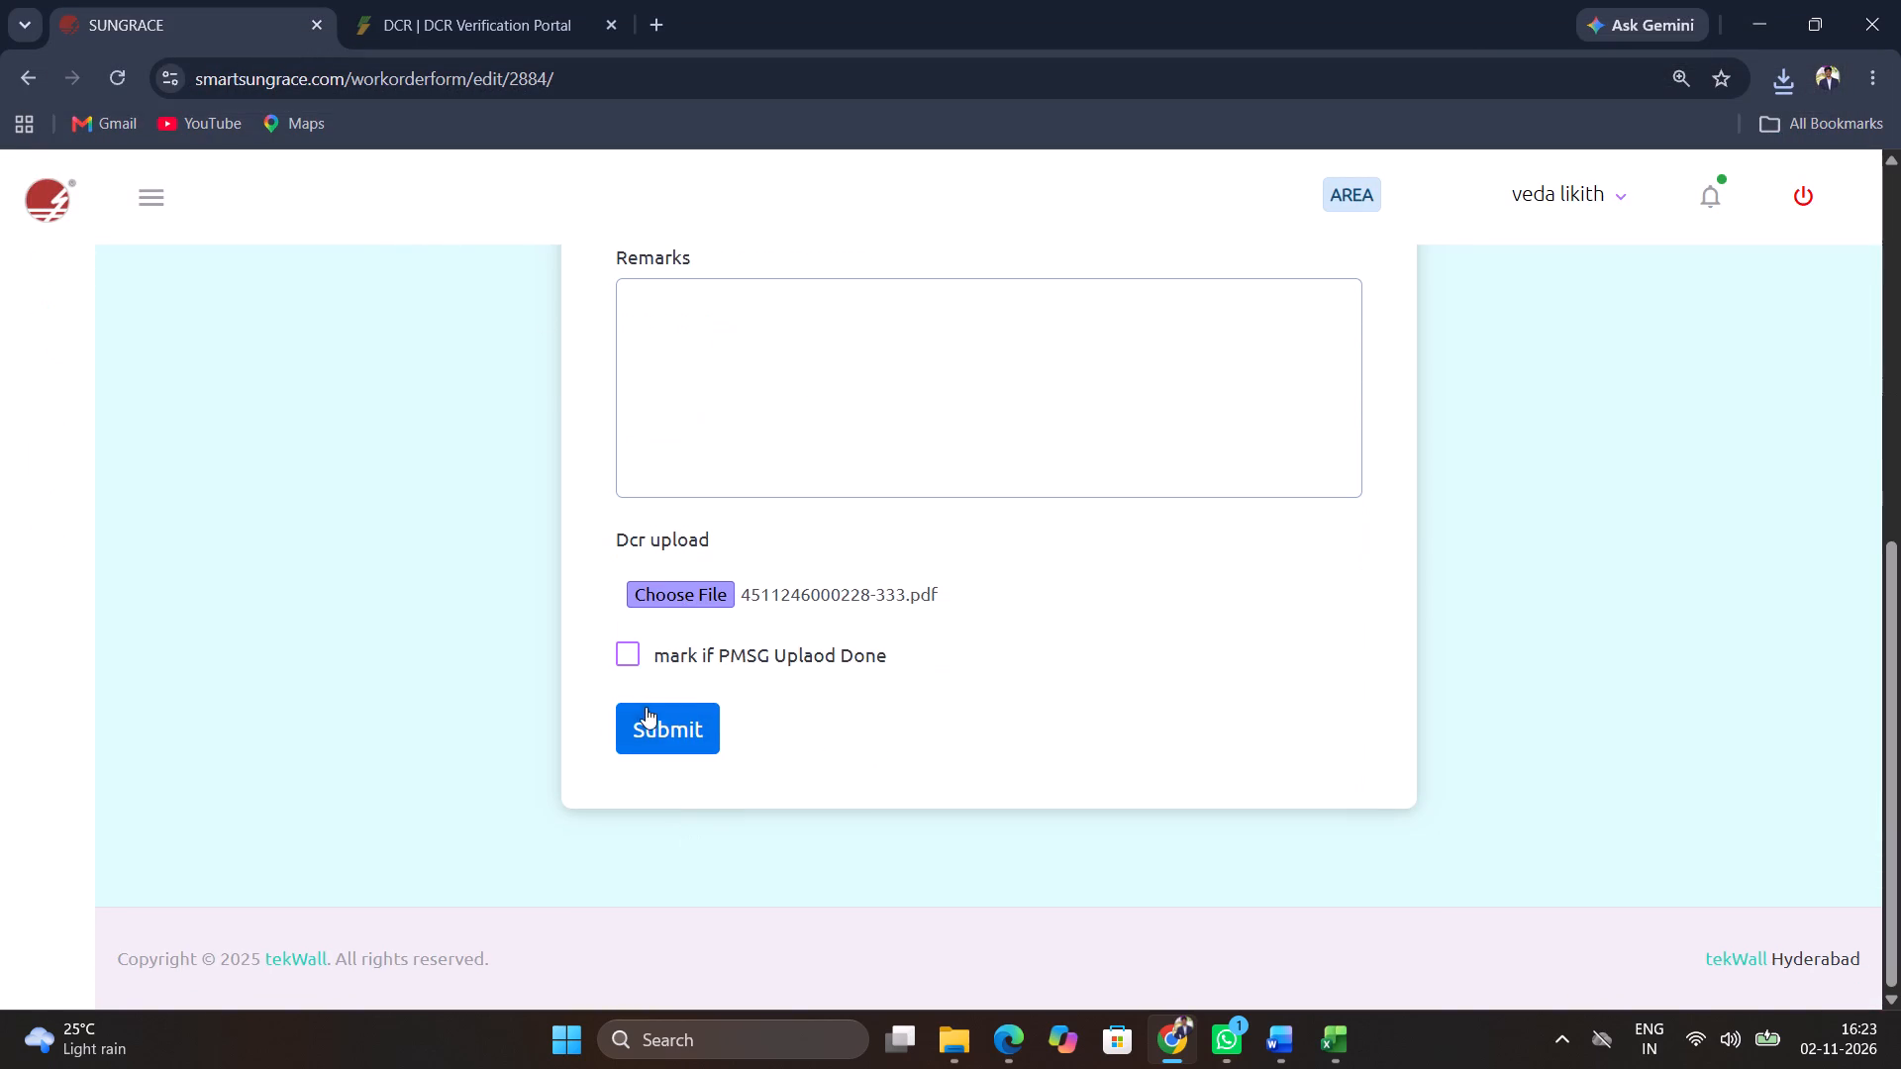
left_click(646, 707)
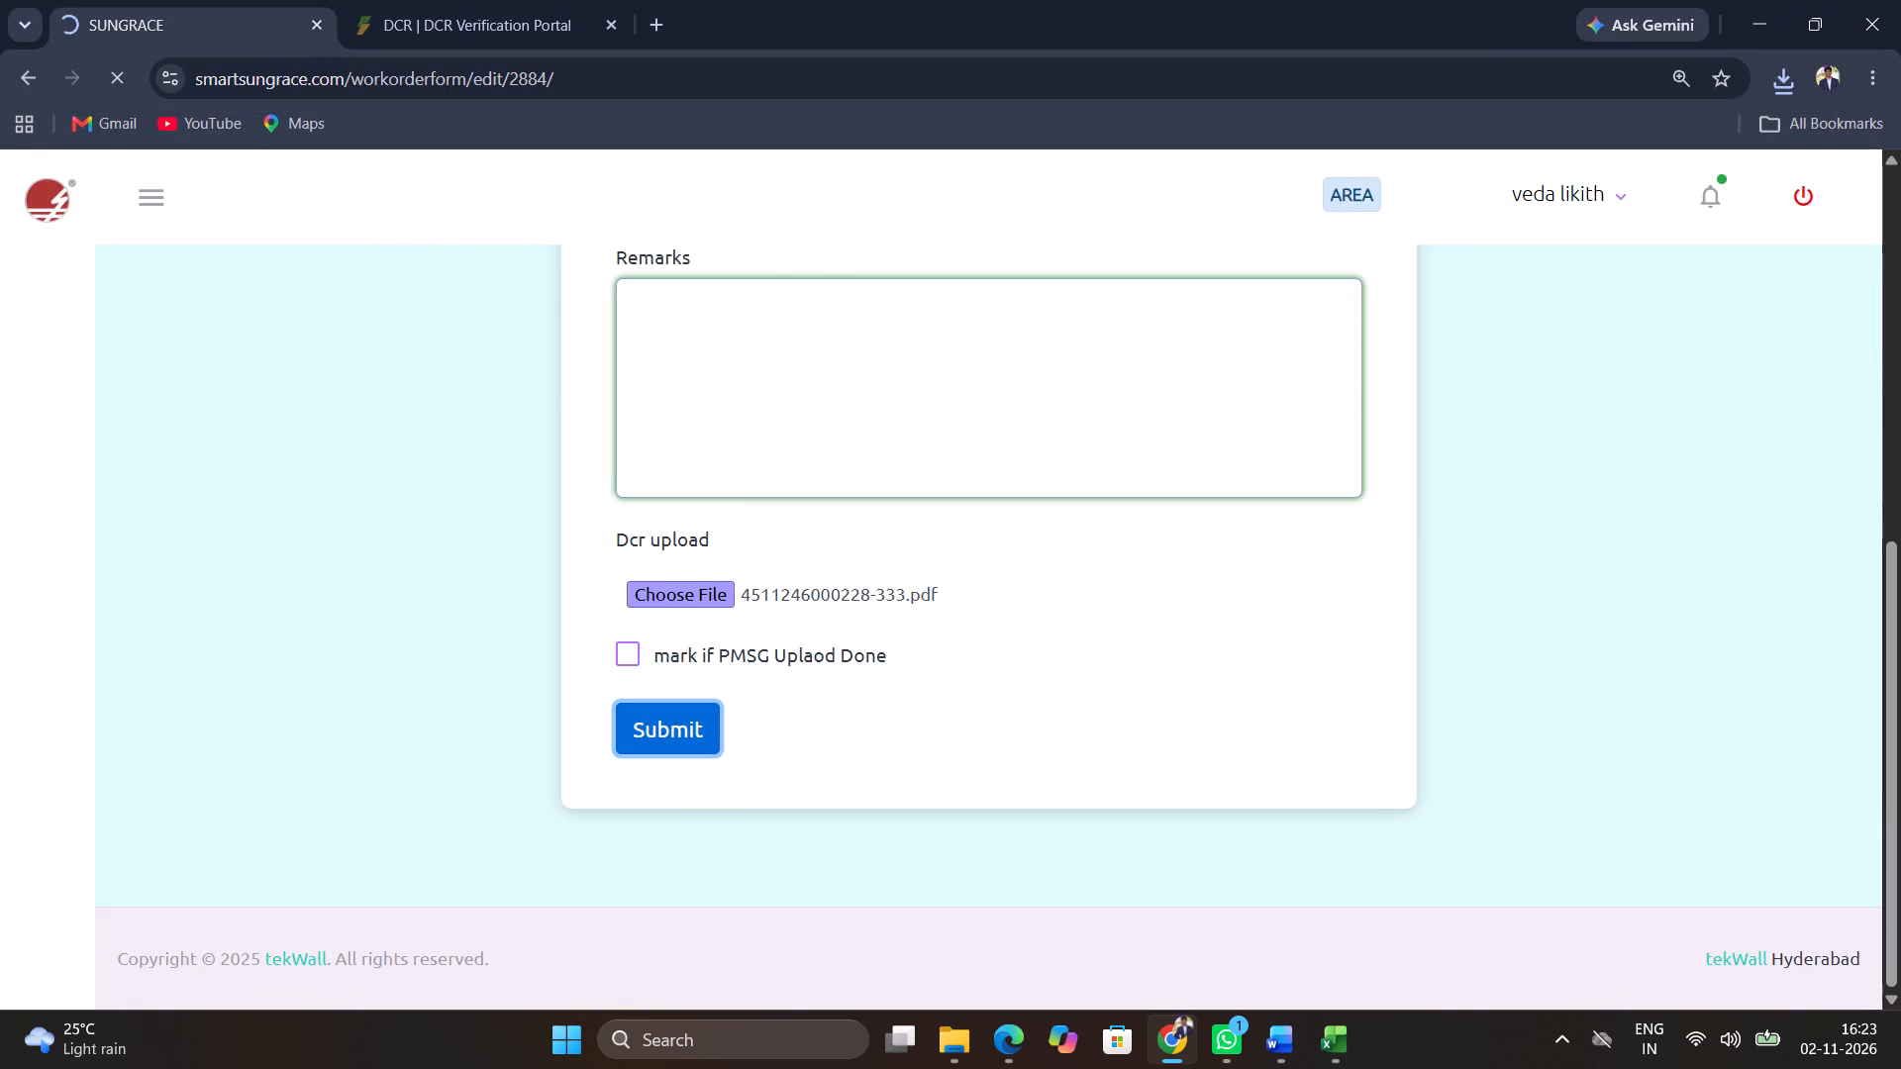
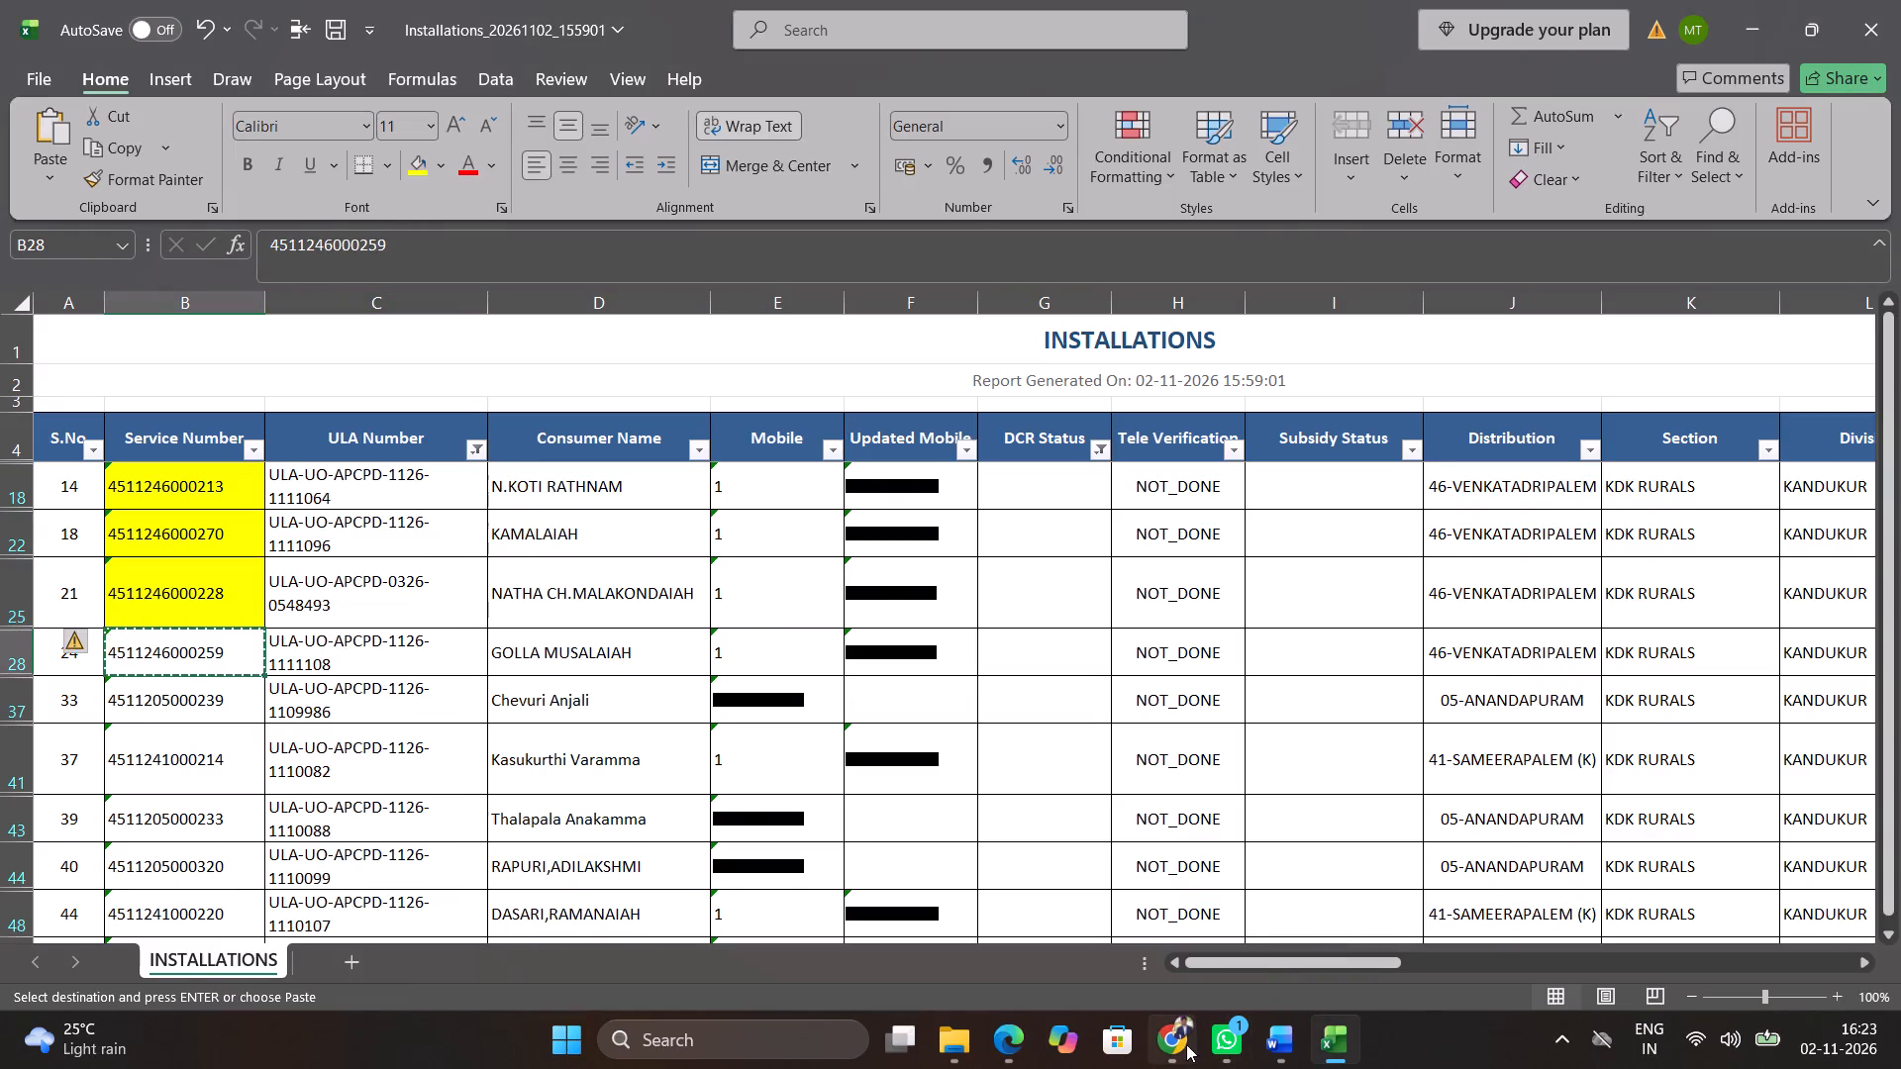
Switch to Chrome, find the SUNGRACE work order by the service number copied from Excel, and copy its ULA number.
left_click(1171, 938)
left_click(1078, 281)
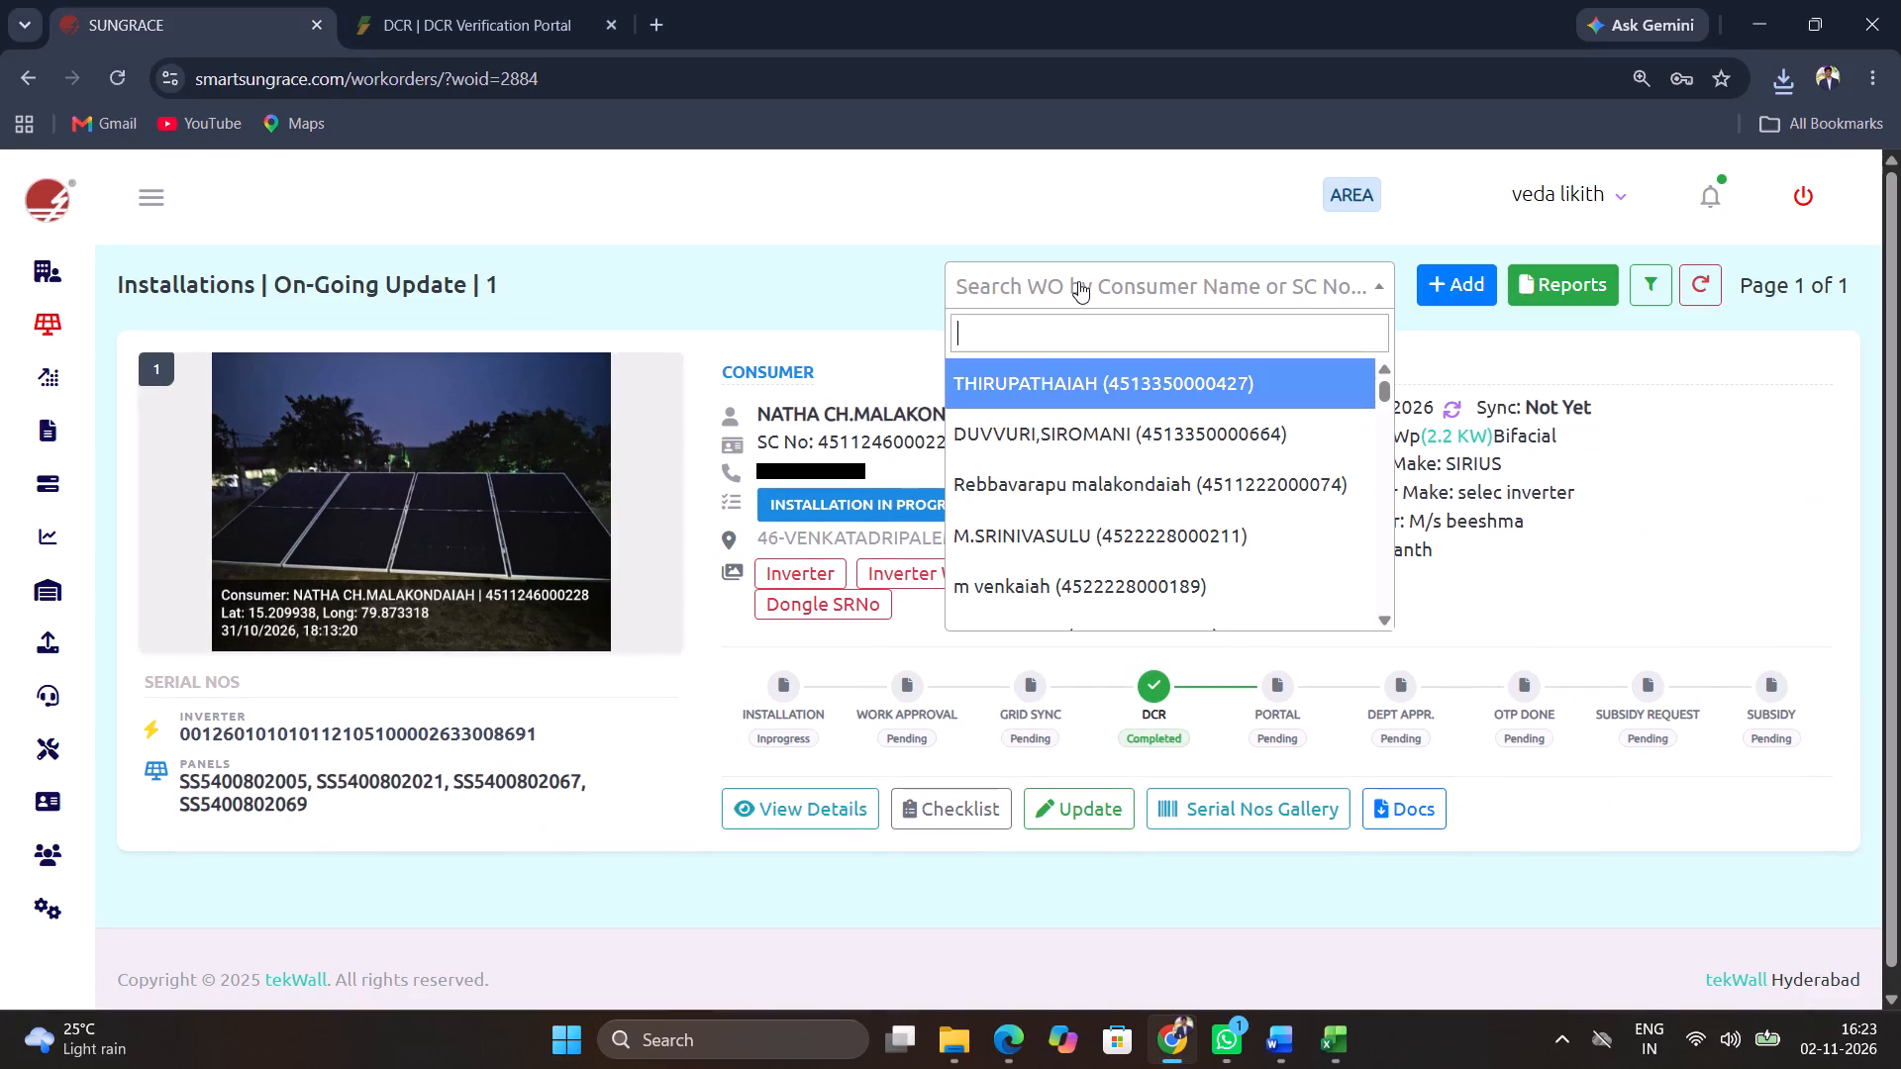
key("ctrl+v")
key("Return")
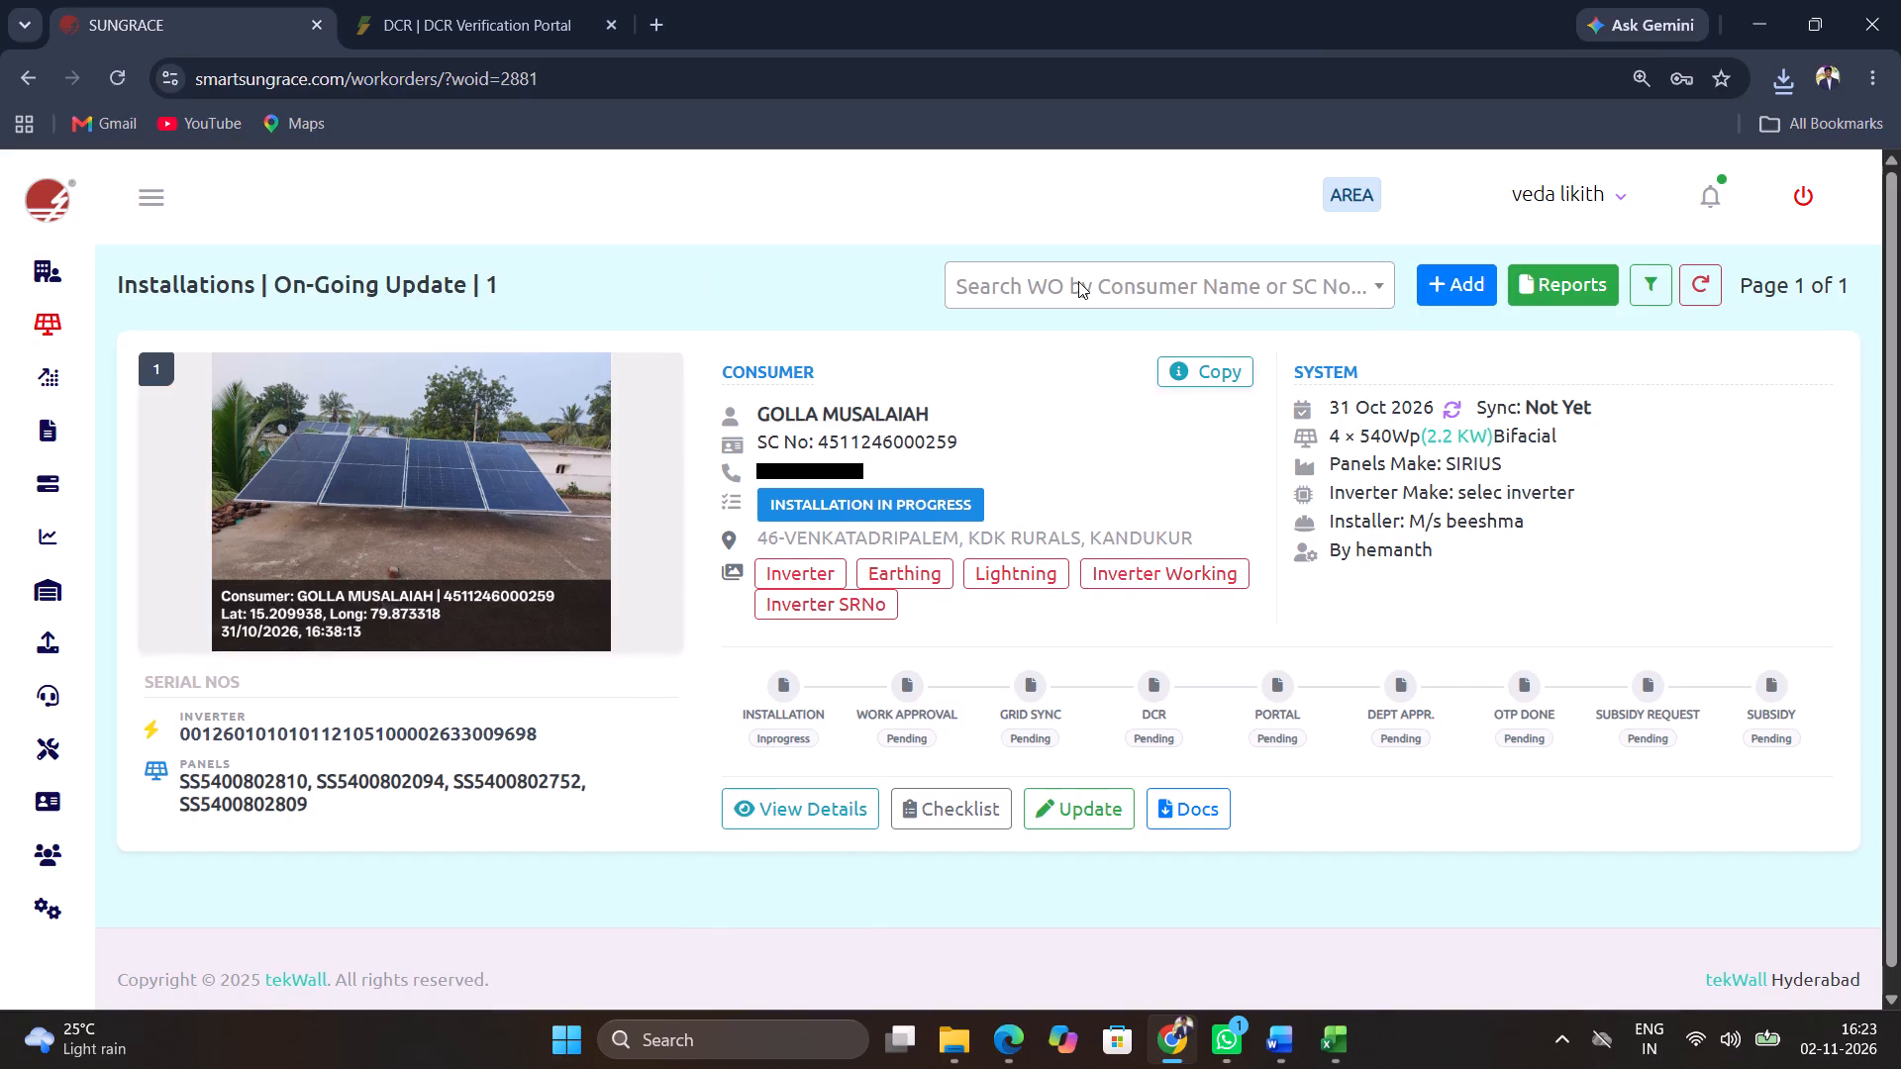
left_click(1190, 363)
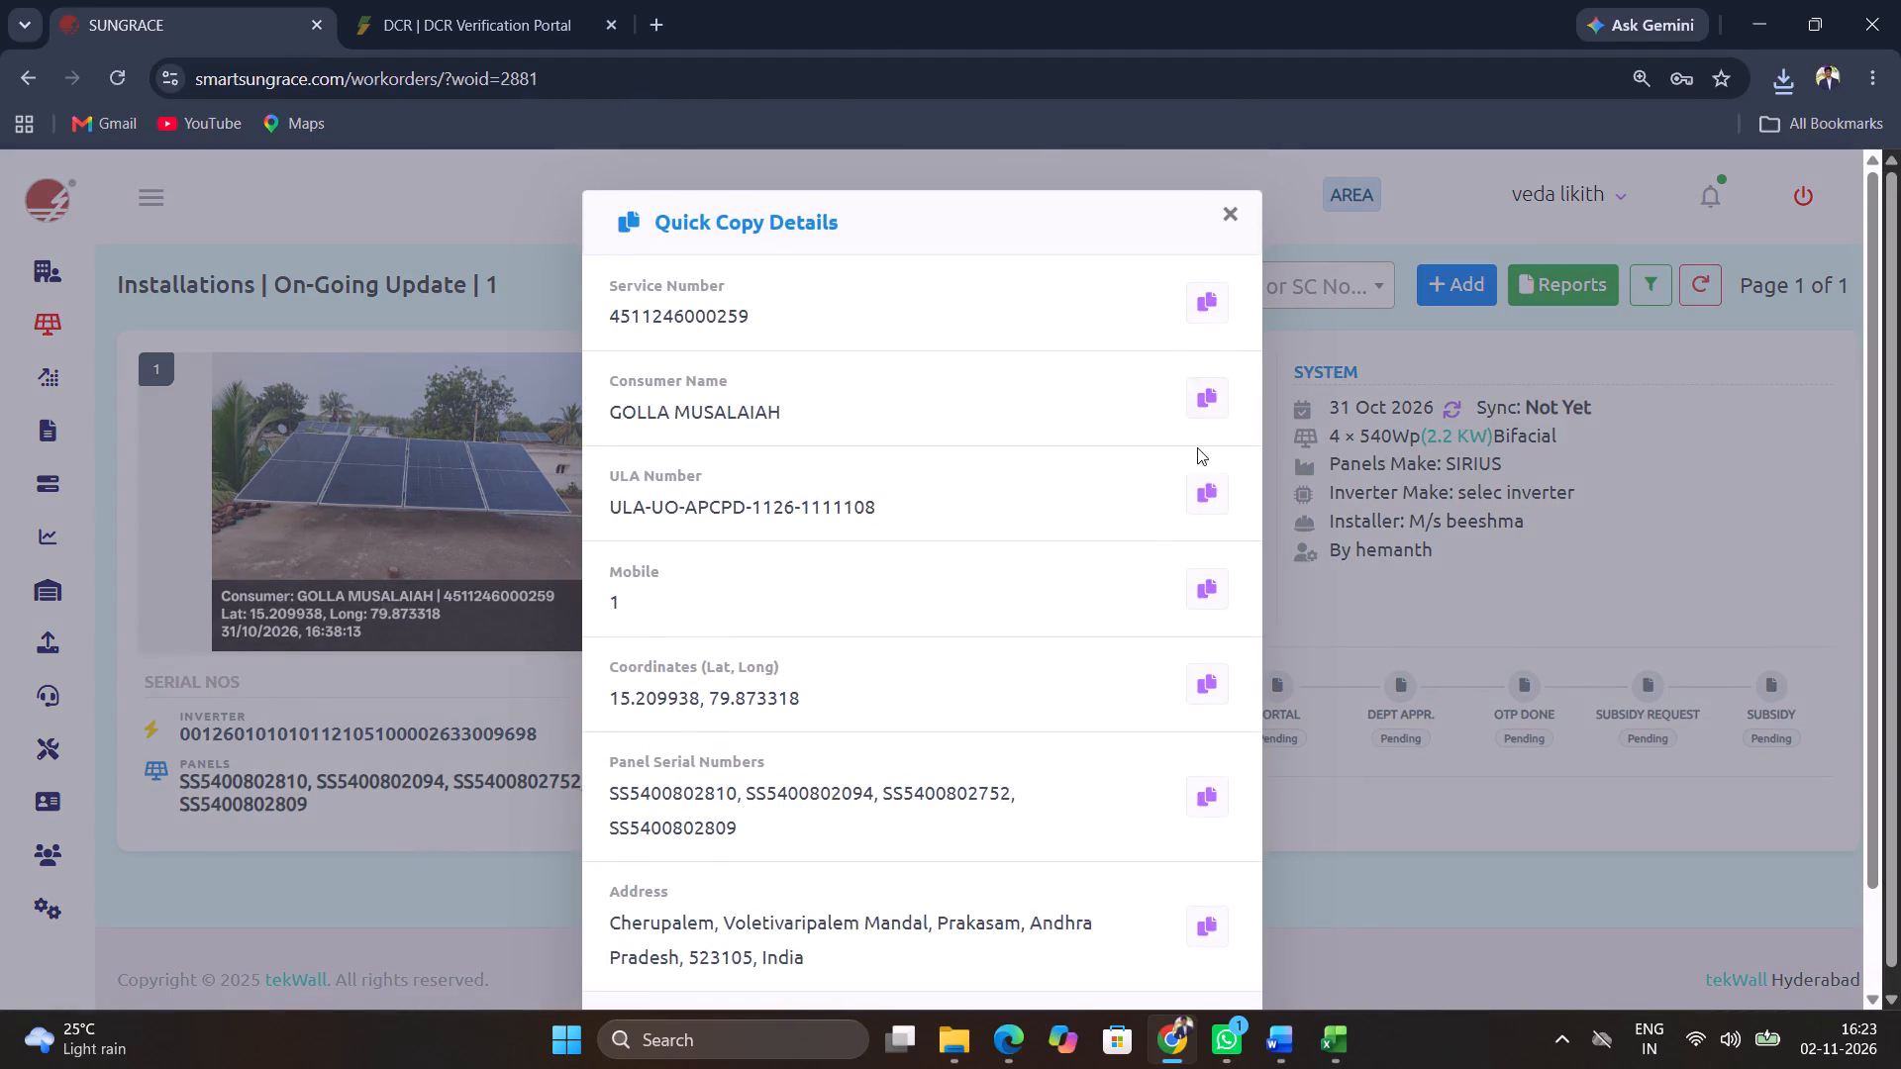
left_click(1192, 505)
Start a new B2C consumer issue in the DCR portal and enter the copied ULA number as the Consumer Application Number.
left_click(477, 0)
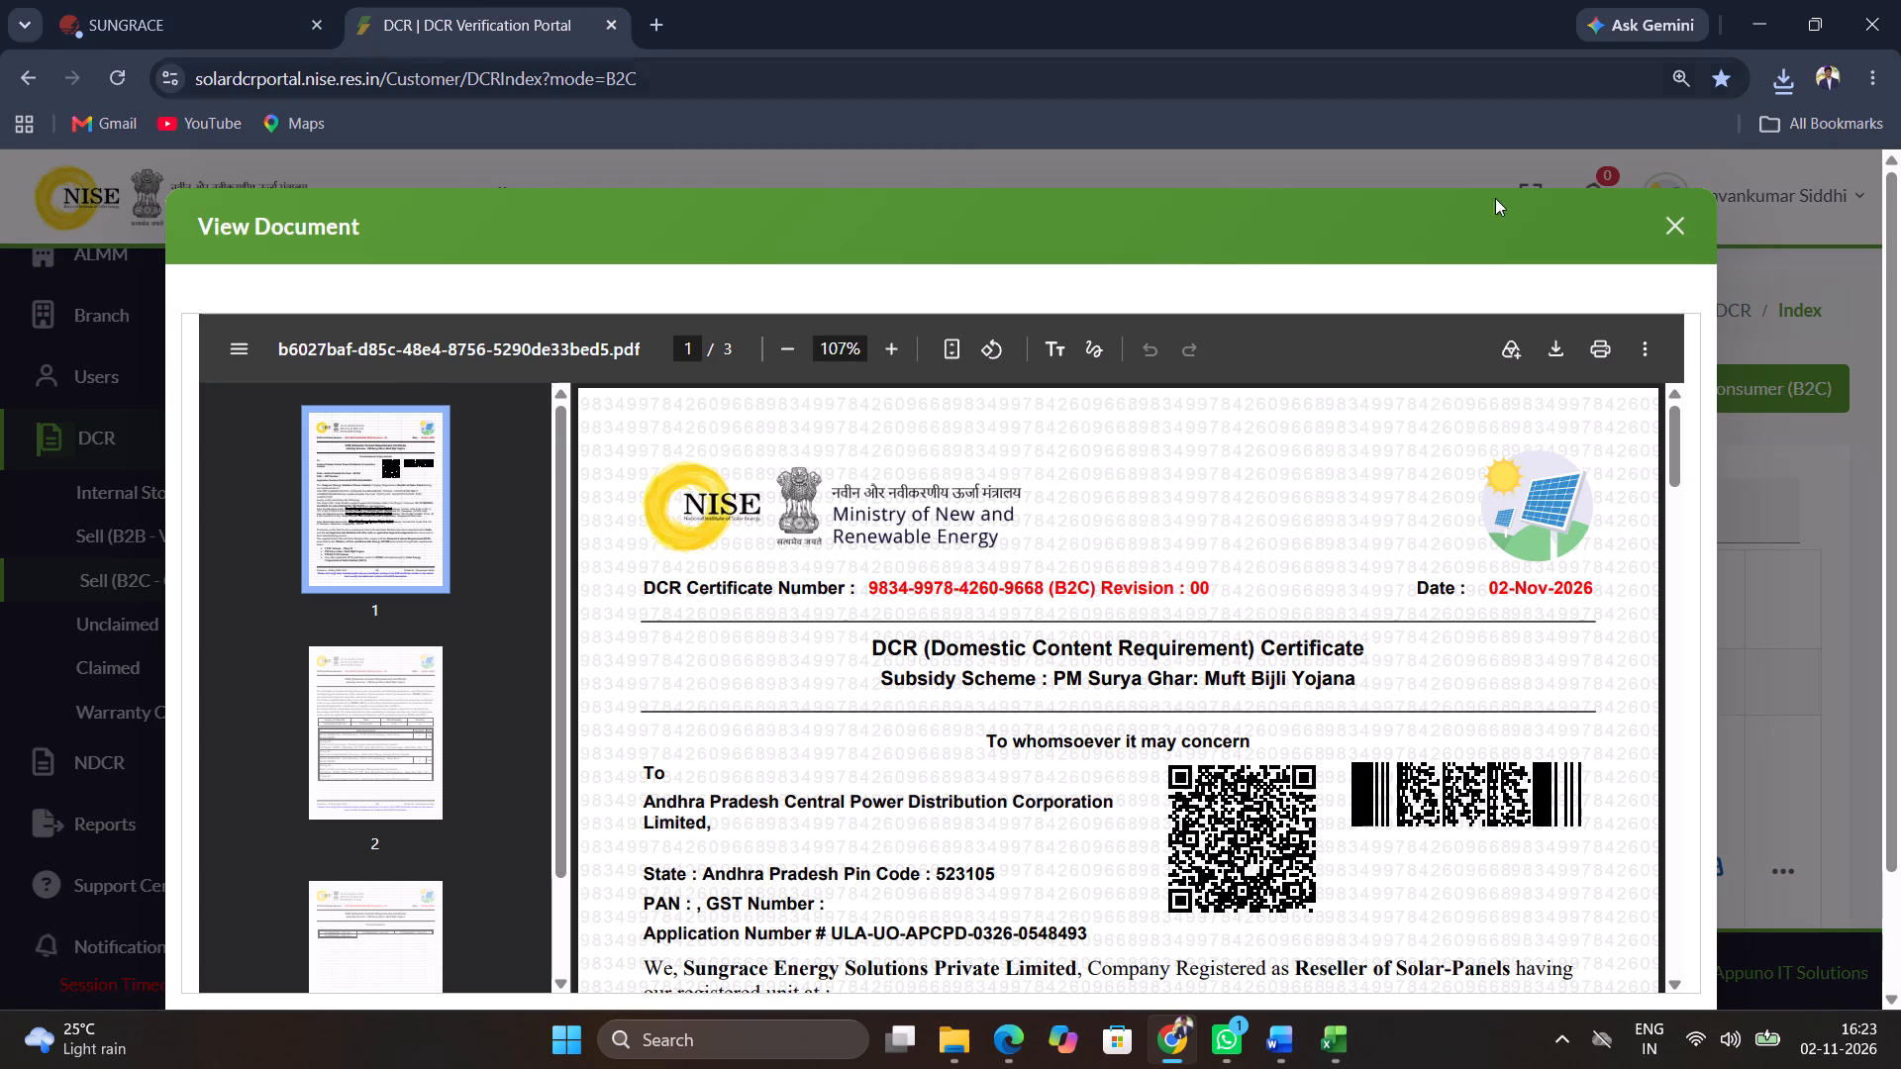
left_click(1692, 223)
left_click(1668, 382)
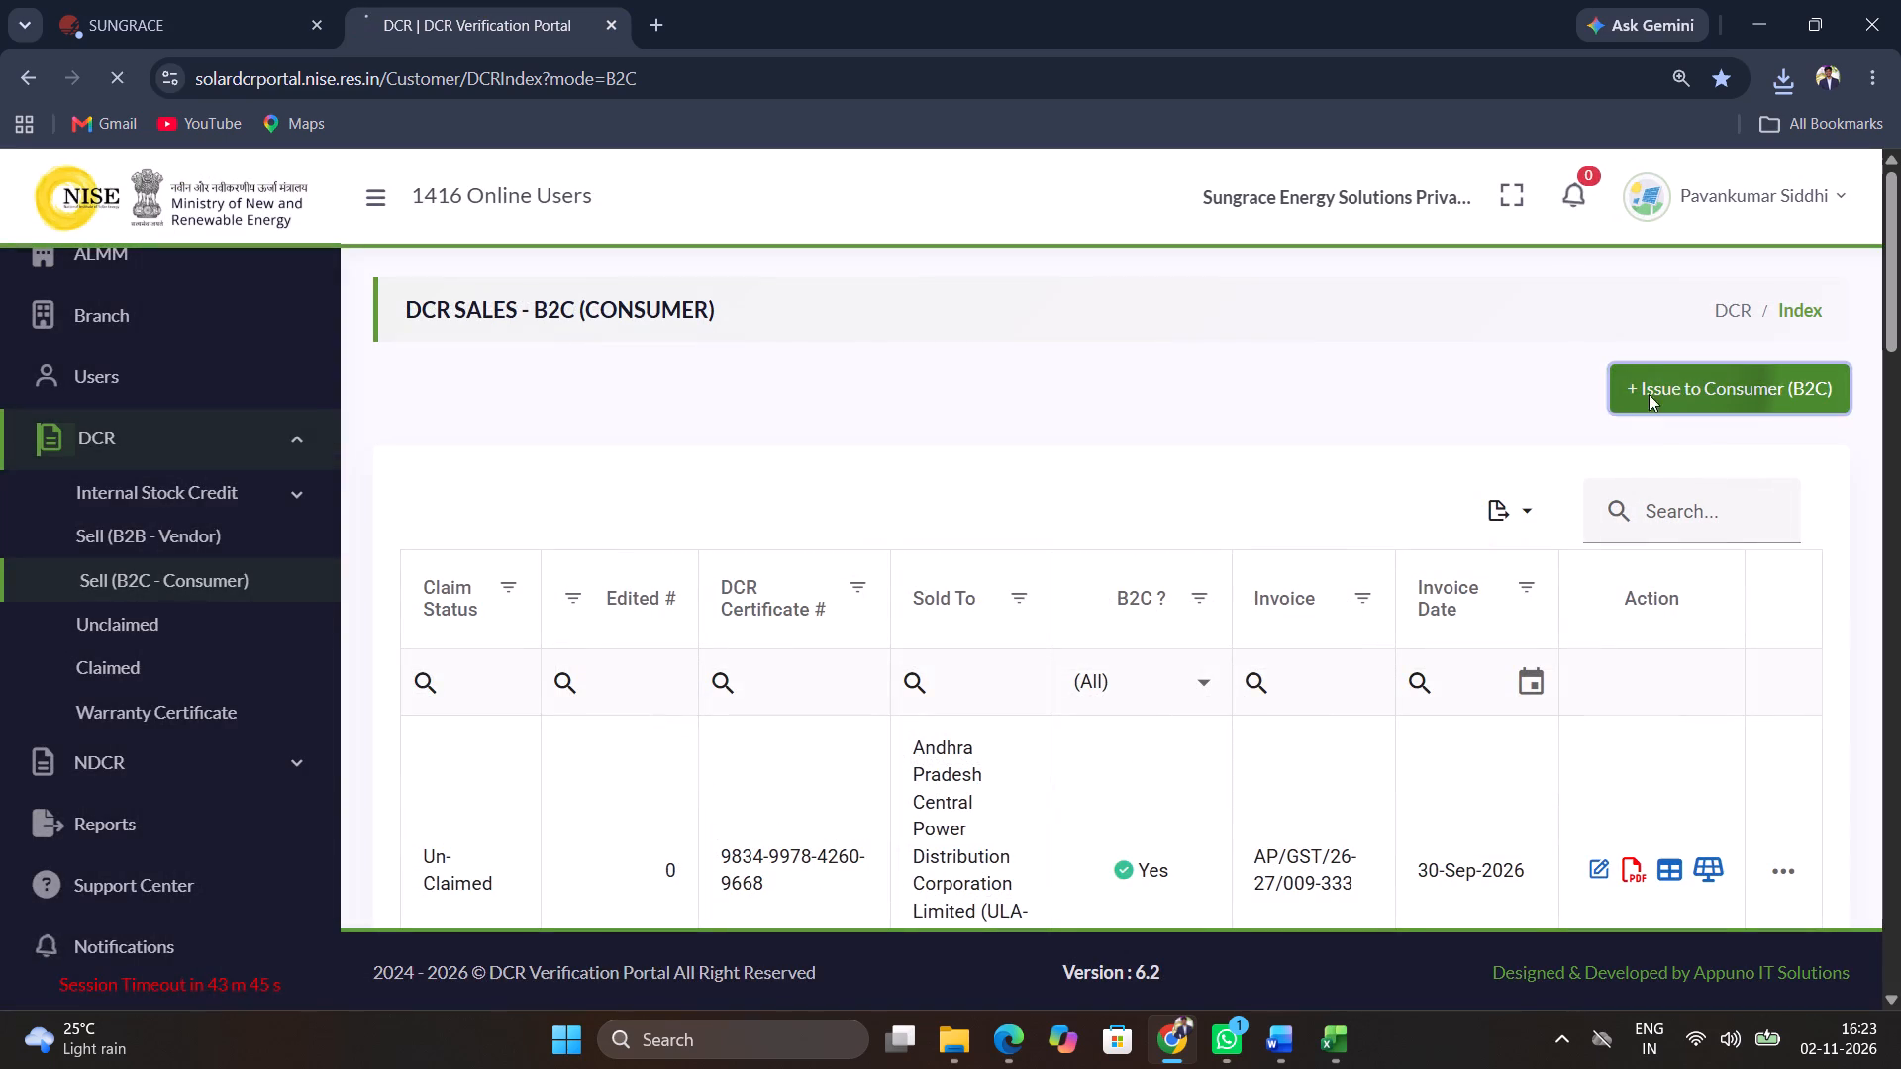
left_click(904, 552)
key("ctrl+v")
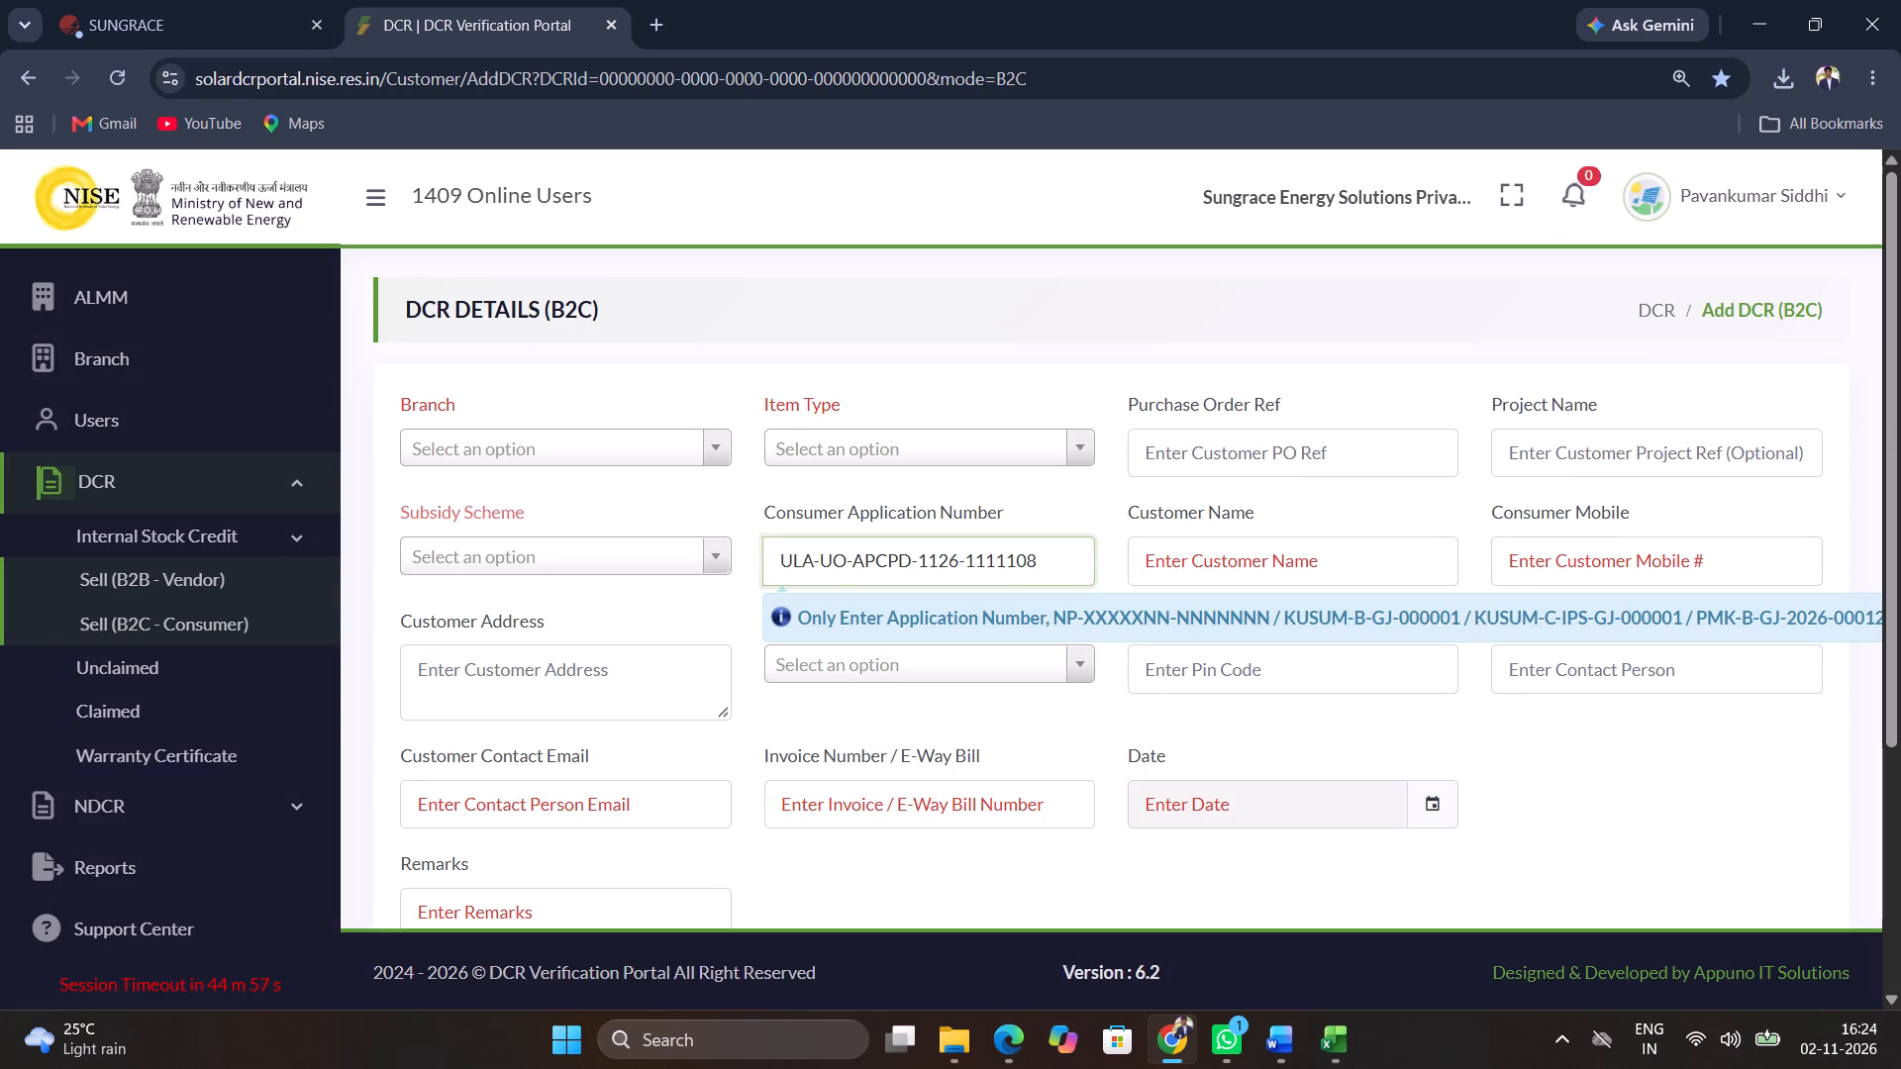
Set the branch to the Andhra Pradesh office, the subsidy scheme to PM Surya Ghar: Muft Bijli Yojana, and the item type to Solar Panels.
left_click(629, 580)
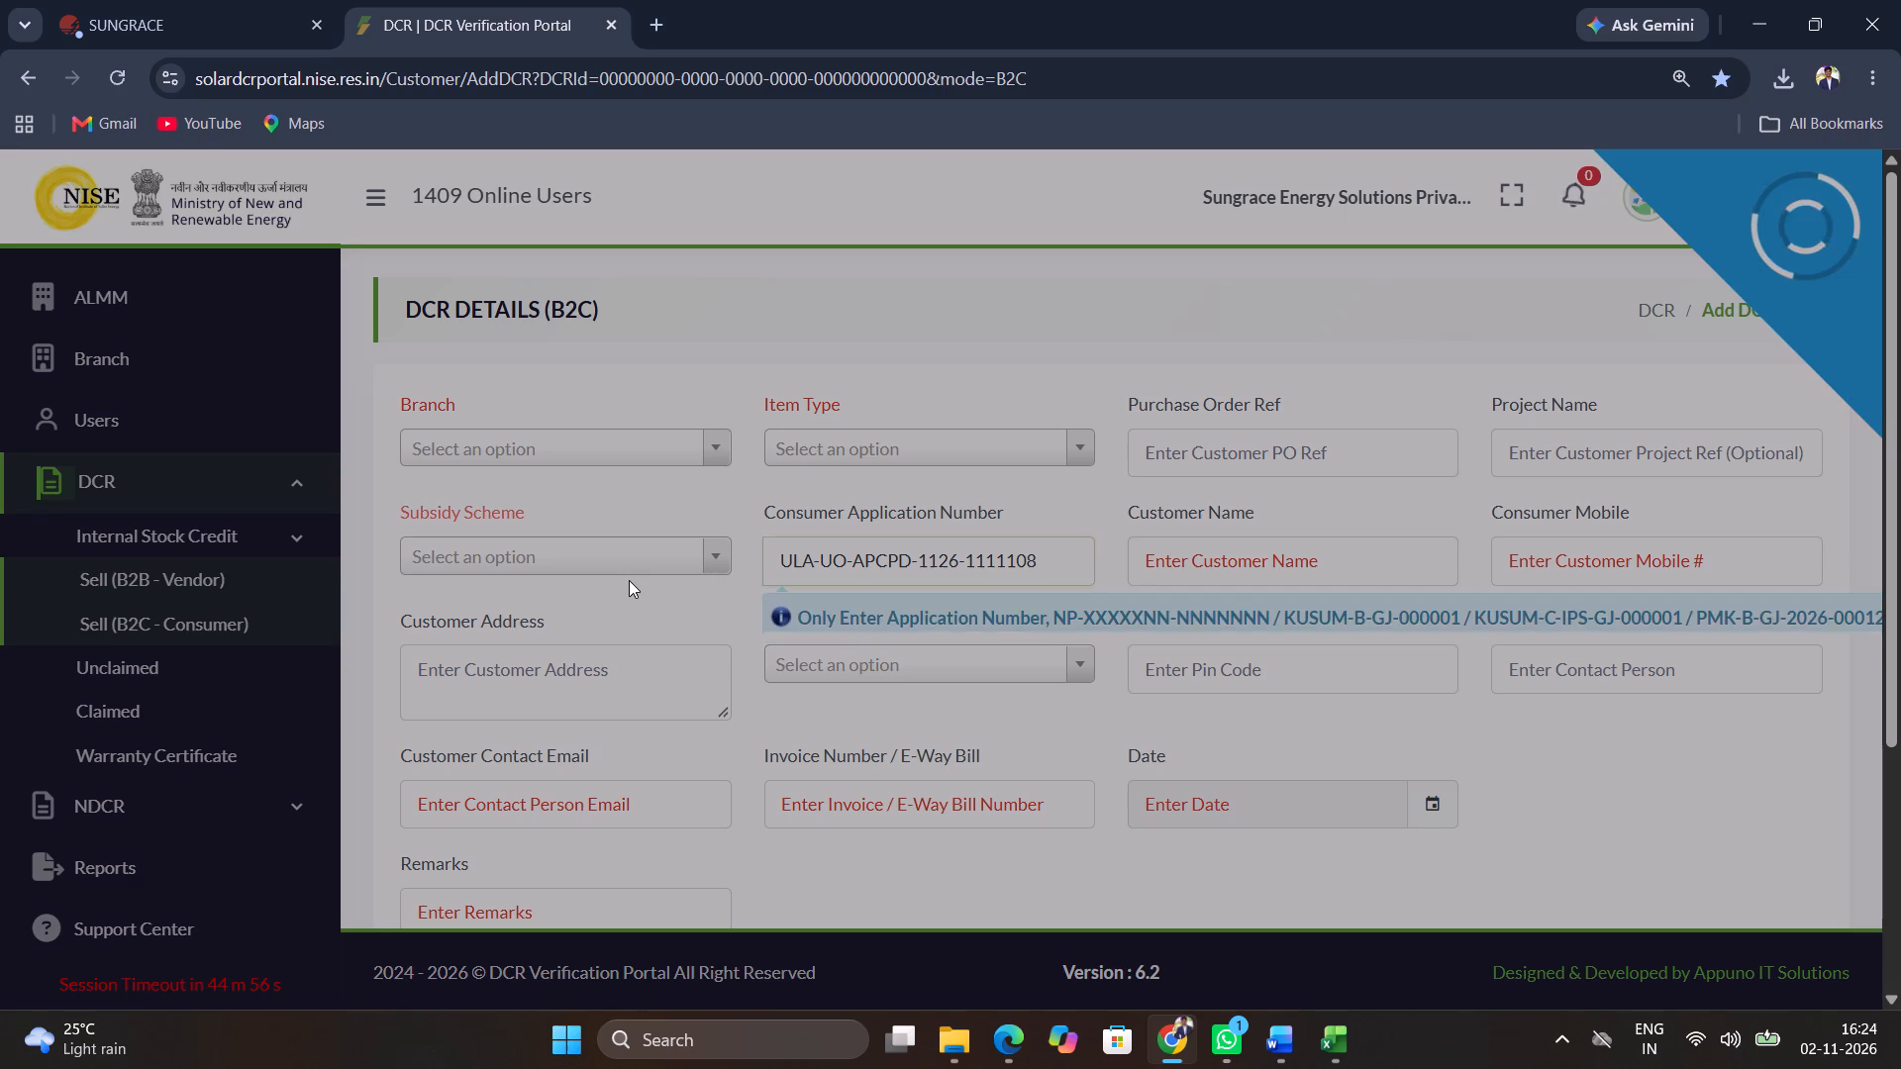
left_click(602, 442)
double_click(581, 540)
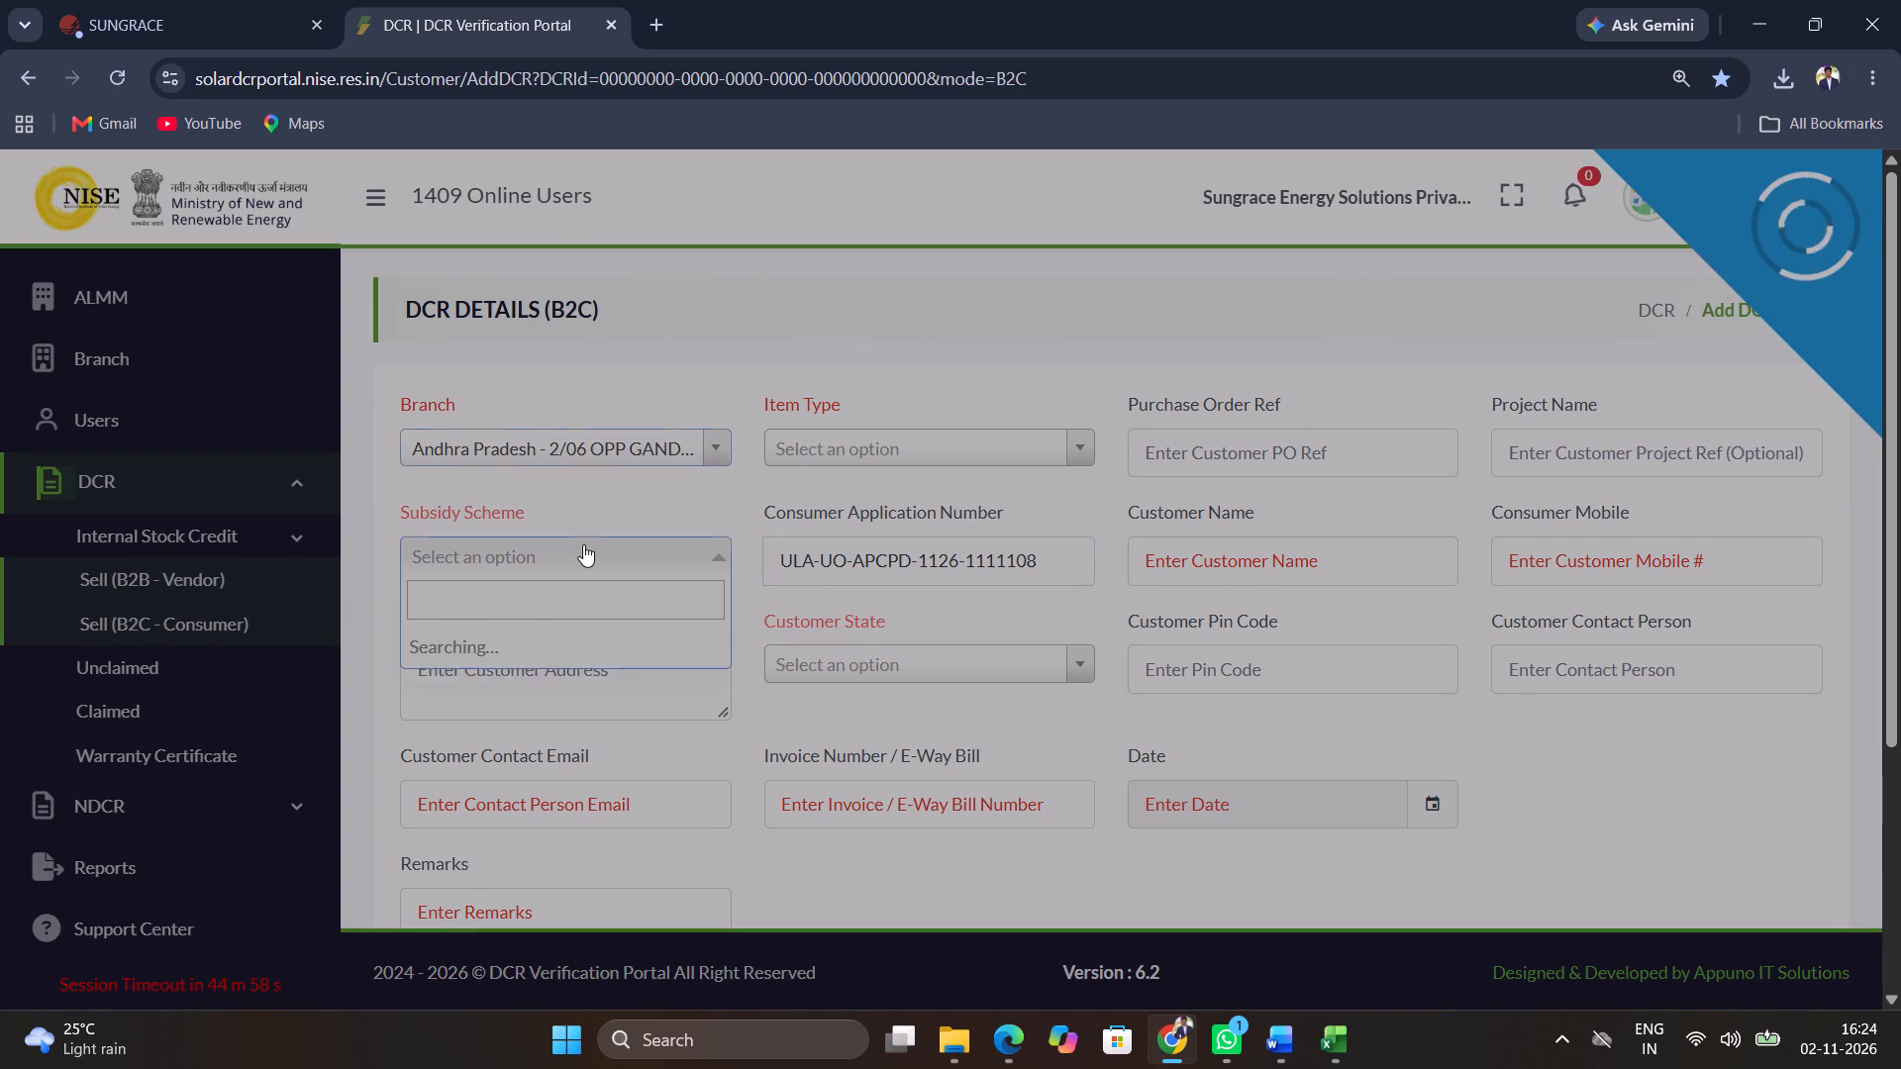
left_click(530, 763)
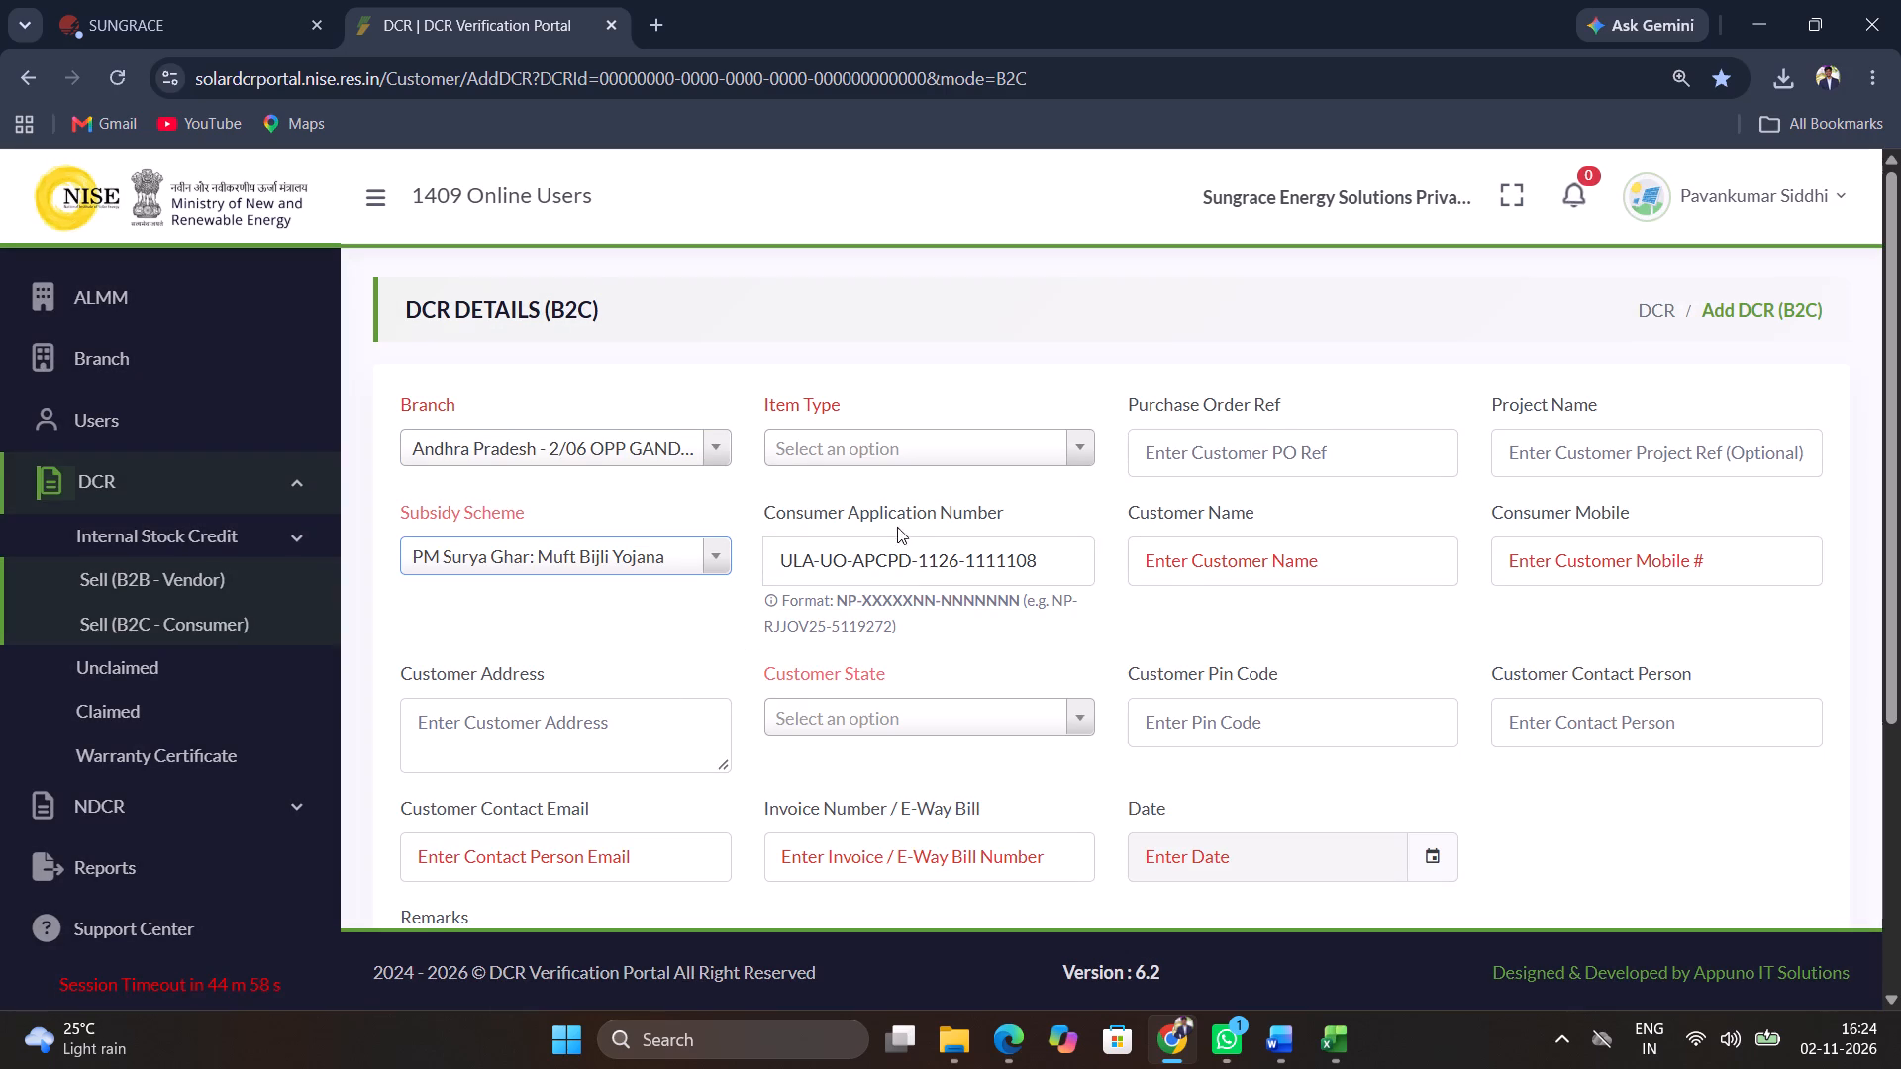
left_click(921, 456)
left_click(871, 527)
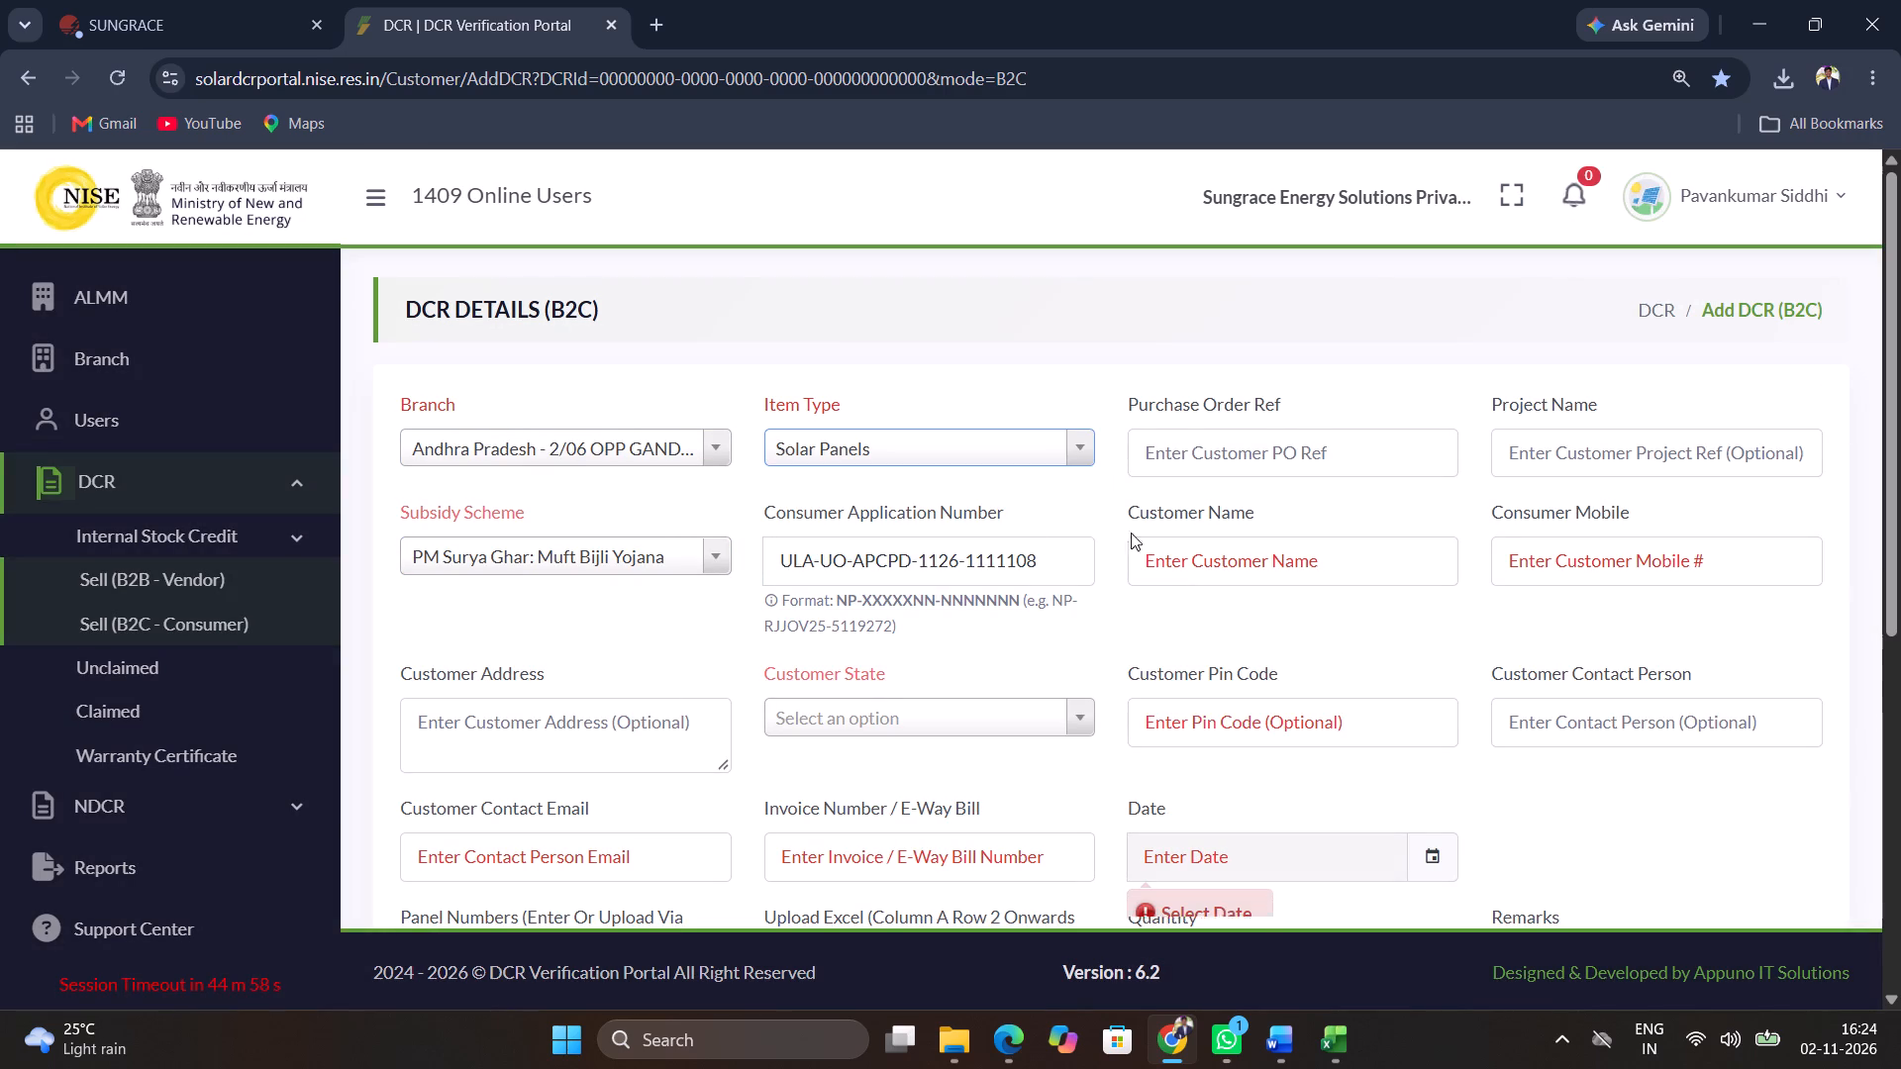
Copy Andhra Pradesh Central Power Distribution Corporation Limited from the Word details document into the DCR form's Customer Name.
left_click(1189, 547)
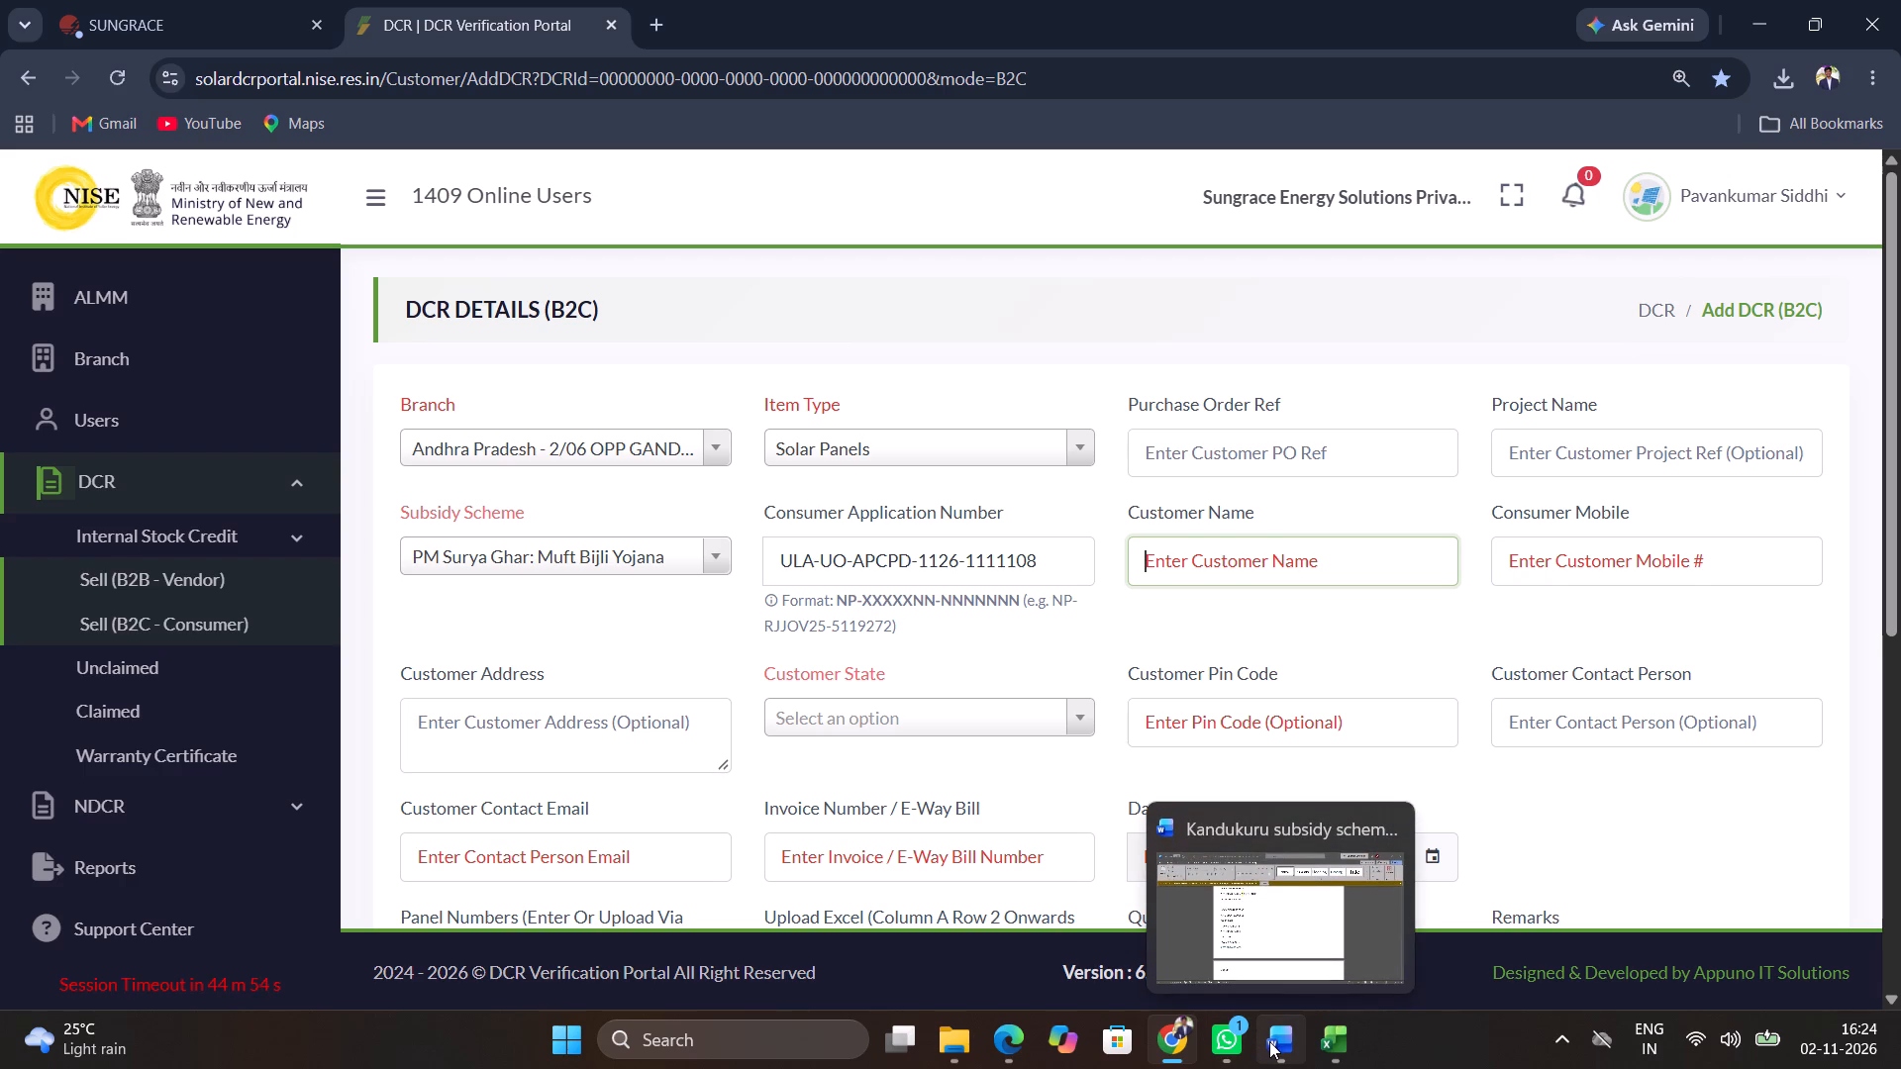
left_click(1251, 936)
scroll(667, 556, "up", 12)
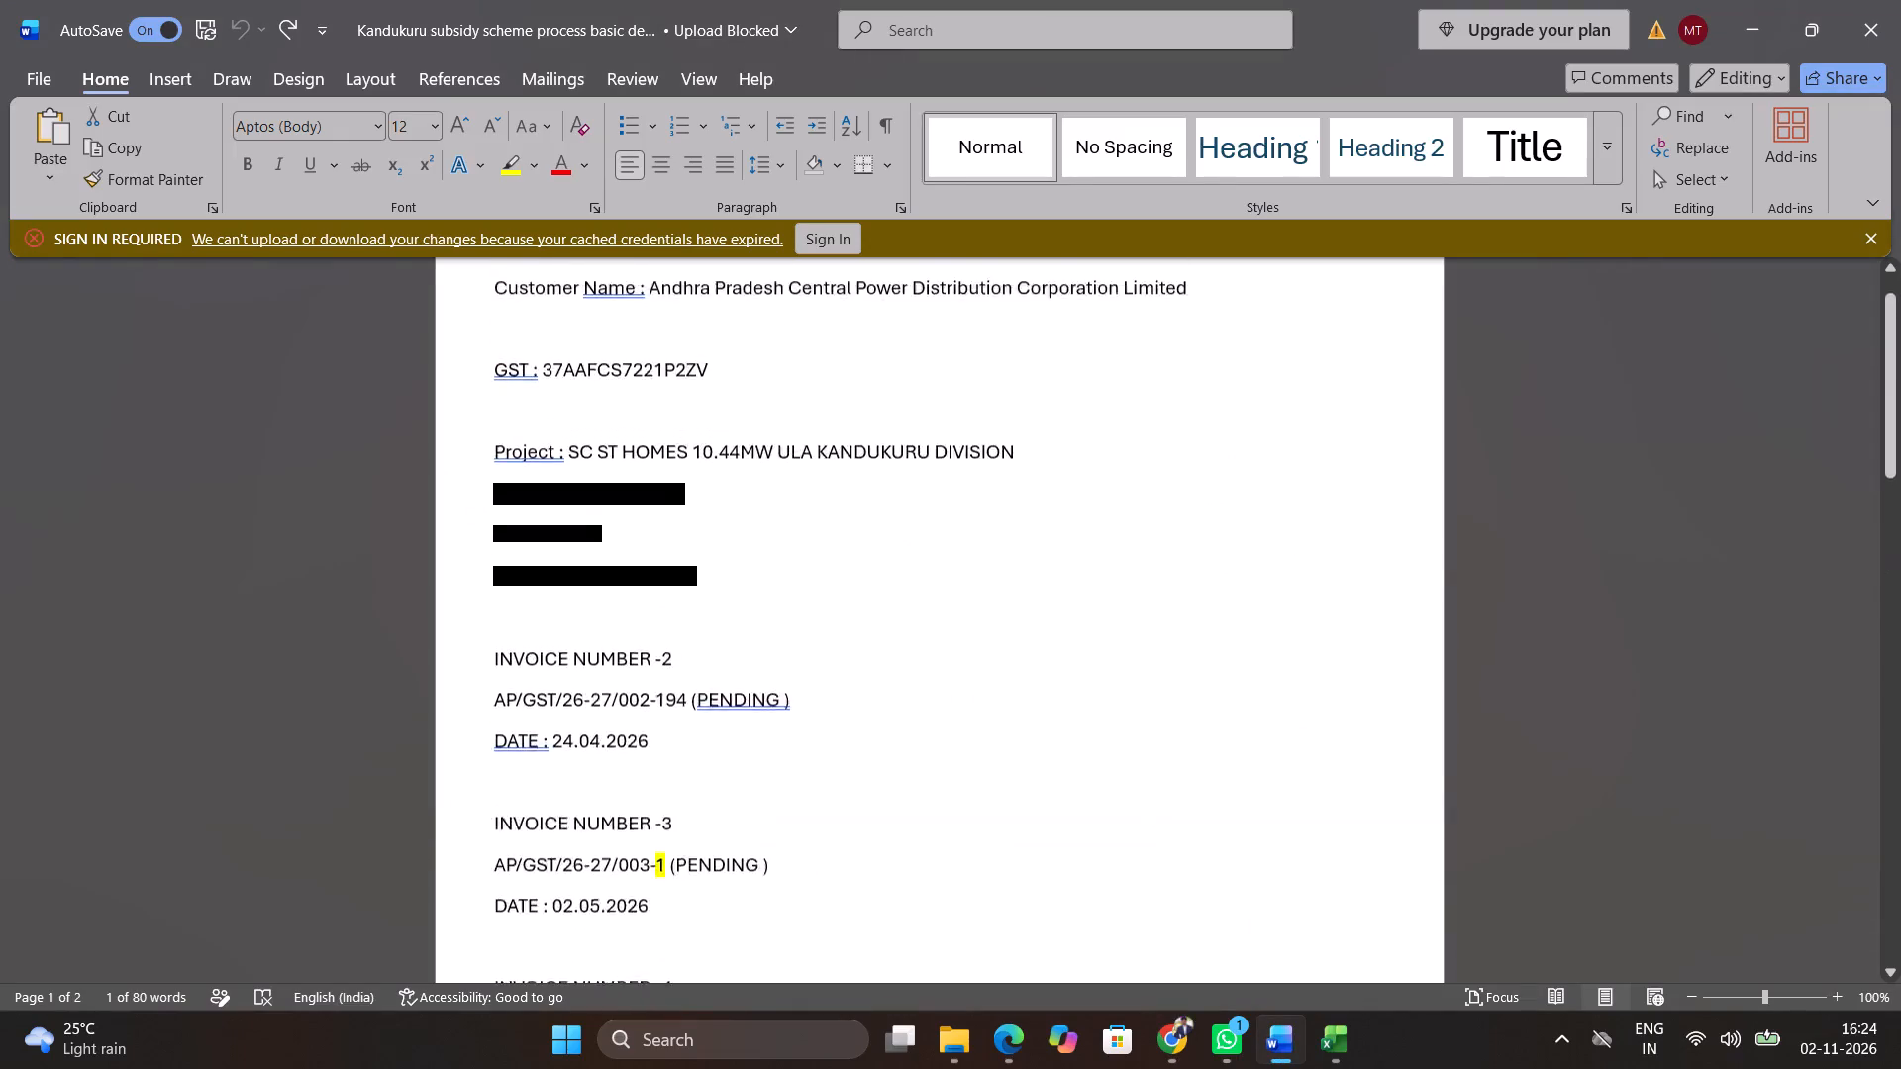
scroll(667, 556, "up", 9)
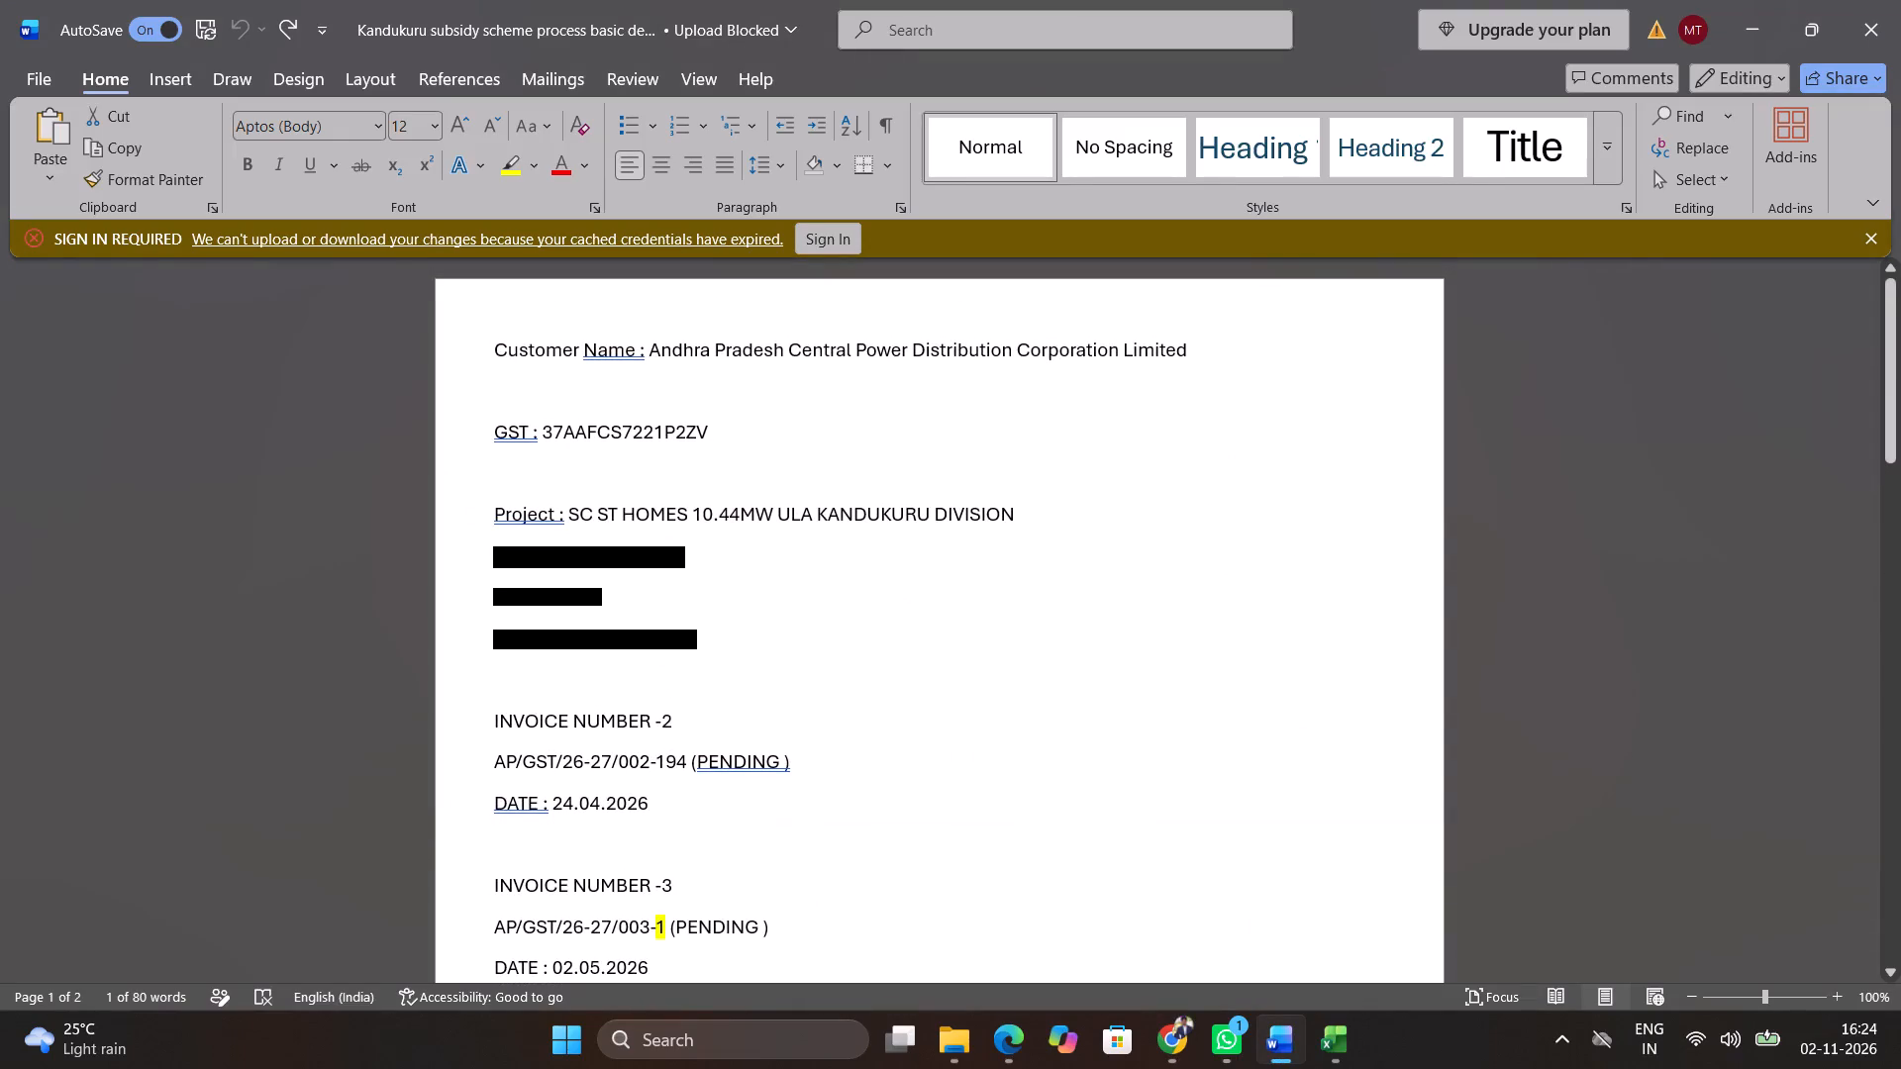
left_click_drag(653, 352, 1229, 380)
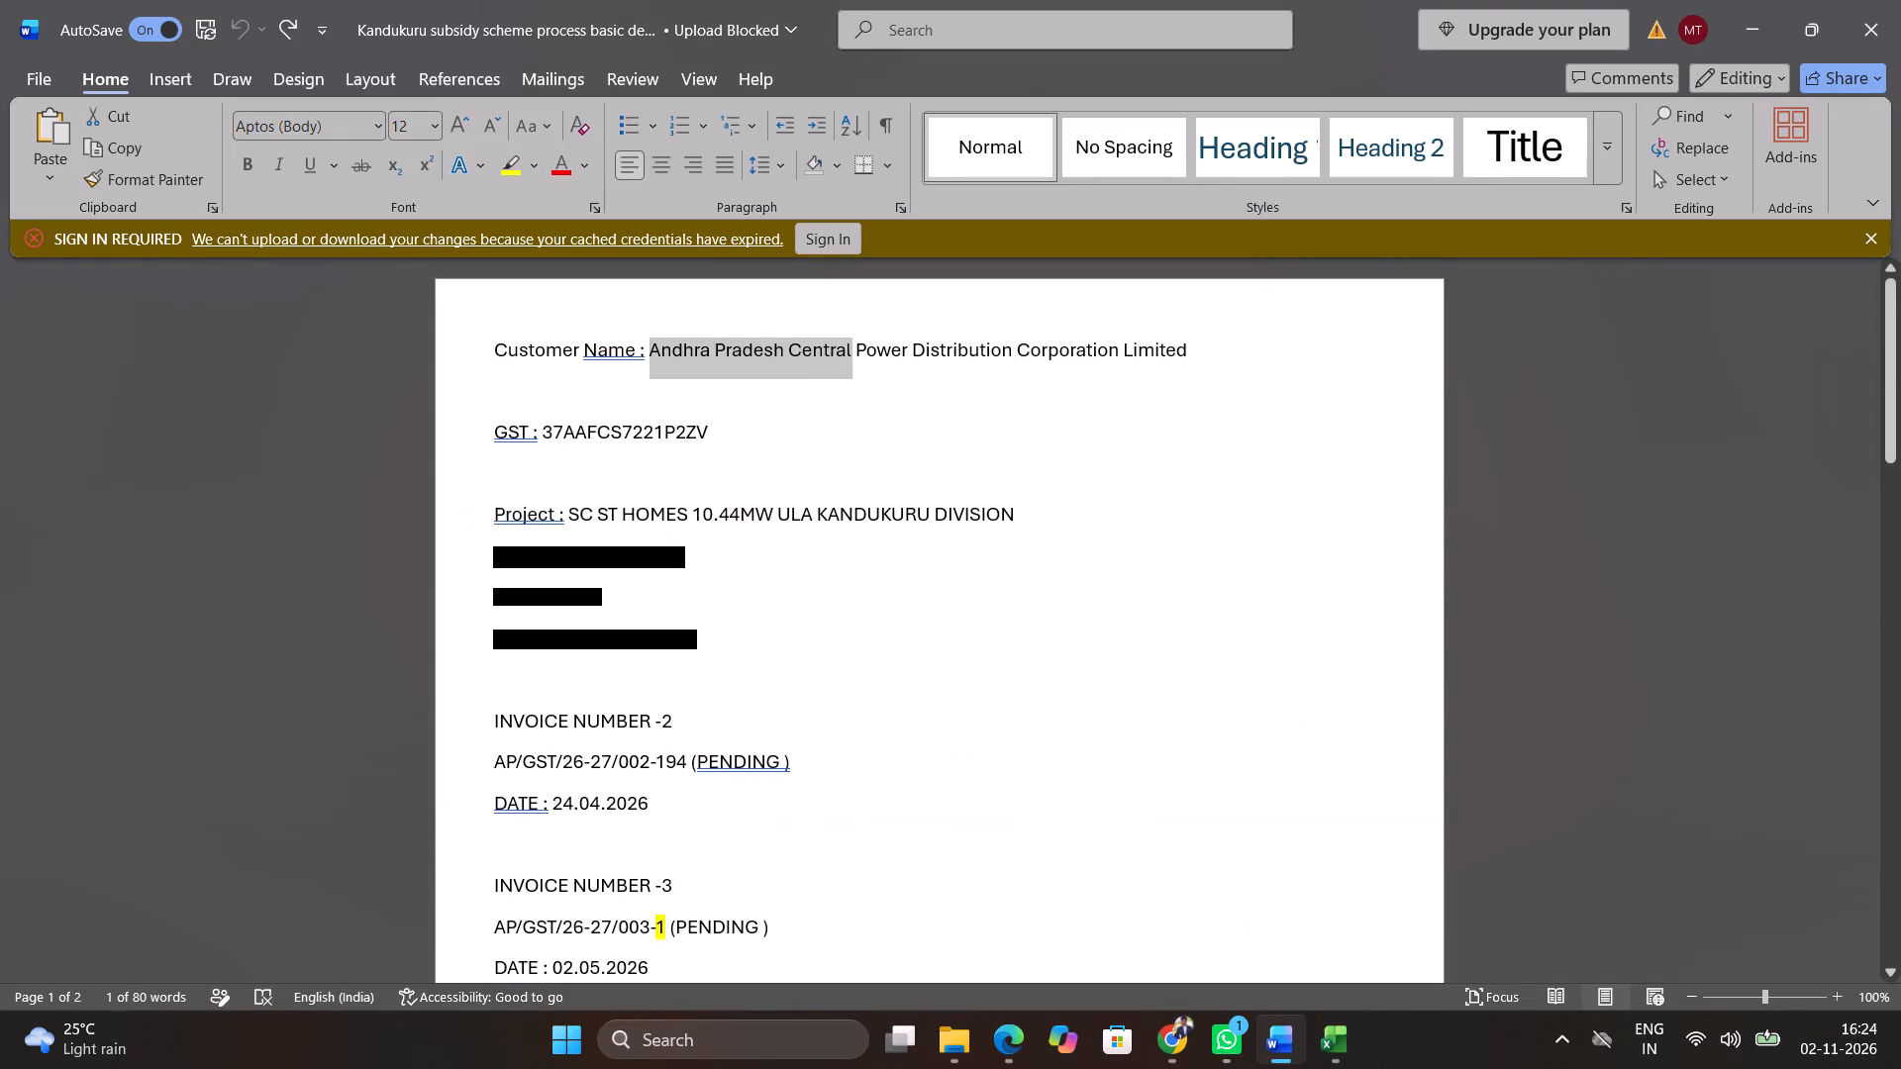
left_click_drag(1229, 380, 1229, 378)
left_click(1229, 378)
left_click_drag(648, 352, 1216, 340)
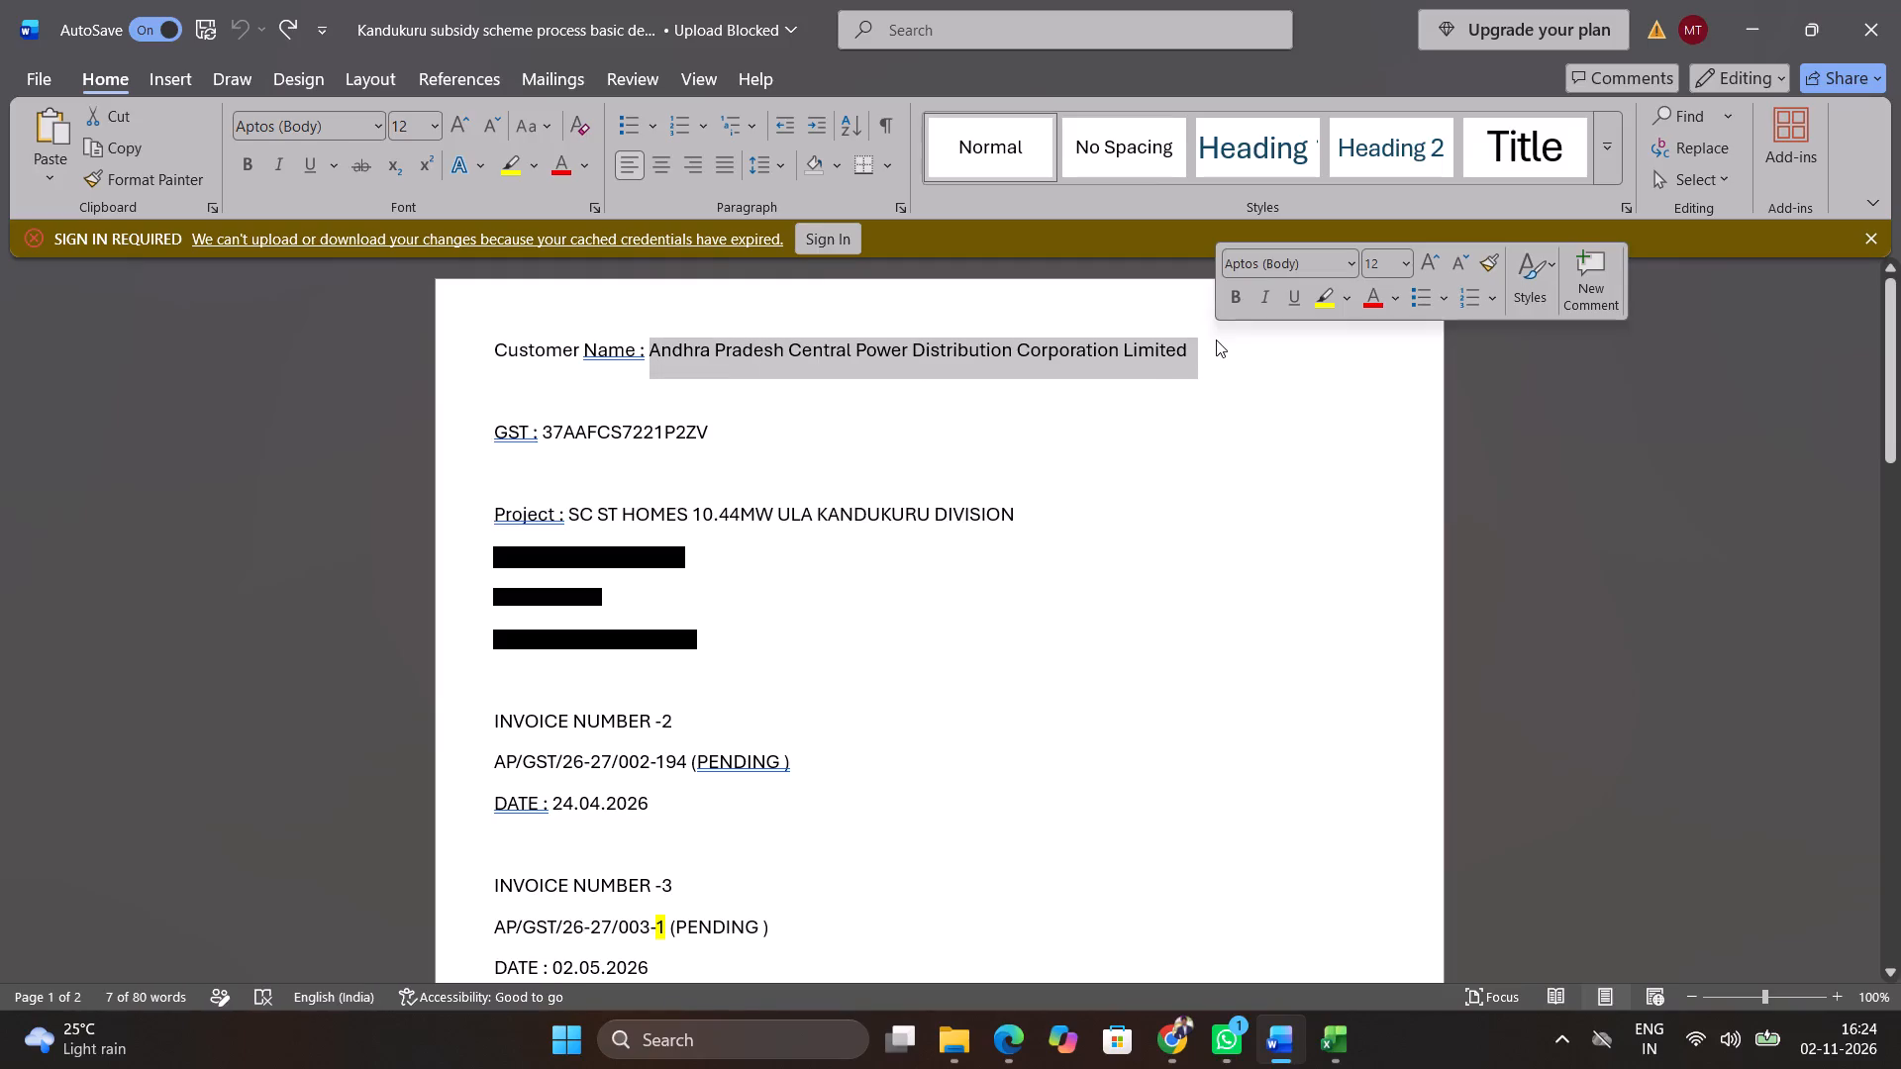
key("ctrl+c")
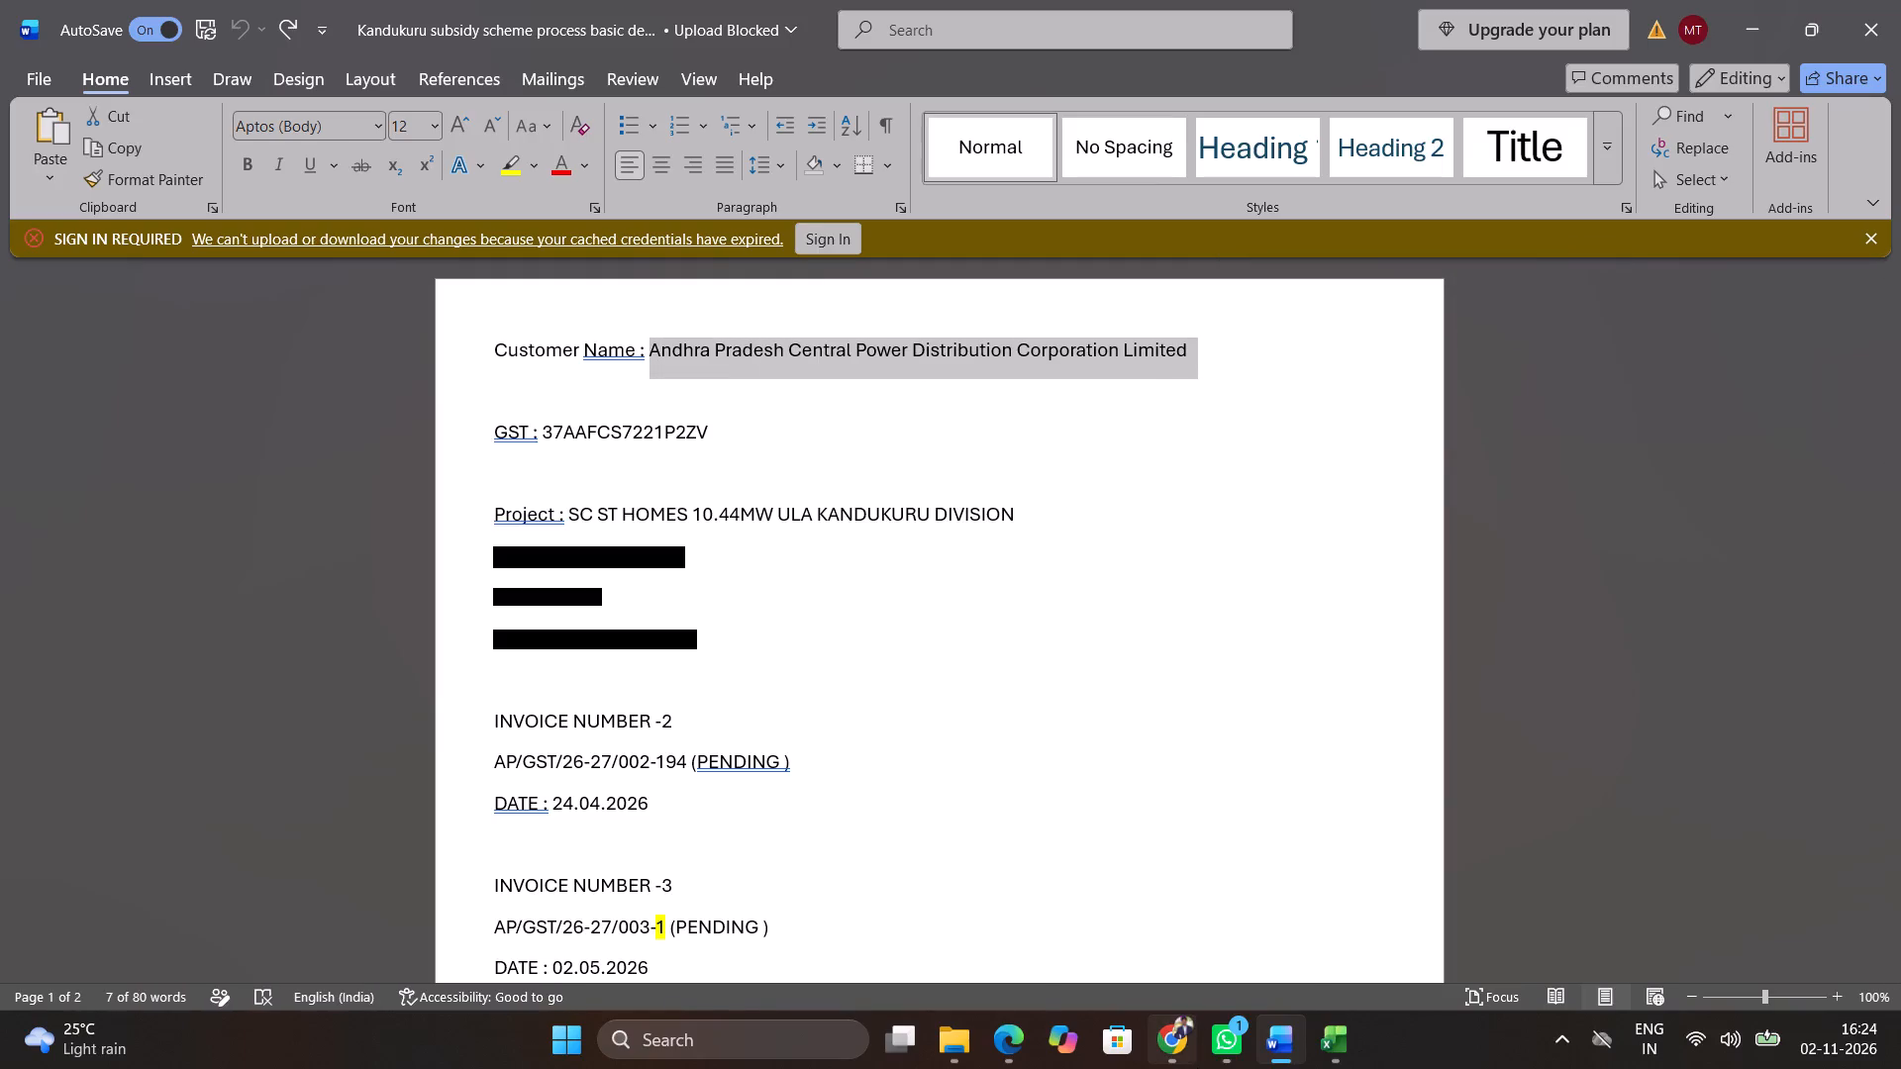
left_click(1158, 909)
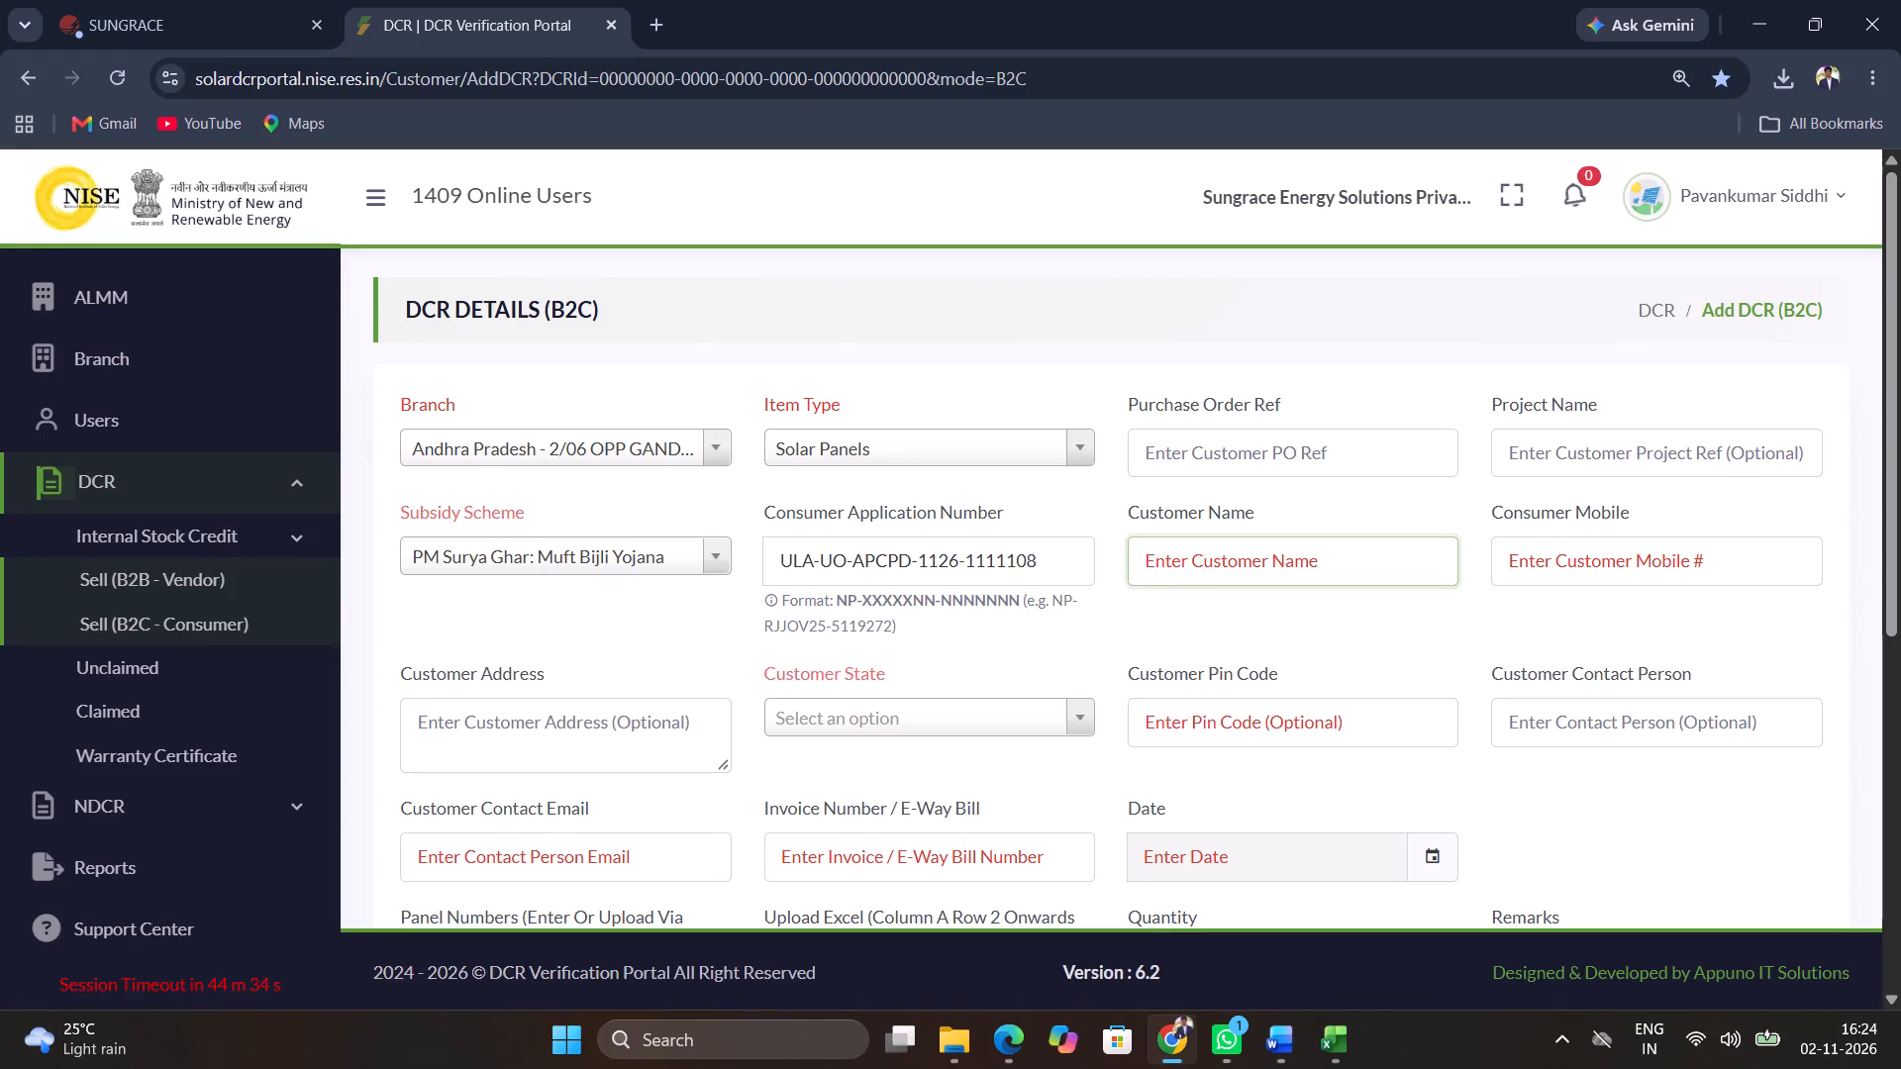
key("ctrl+v")
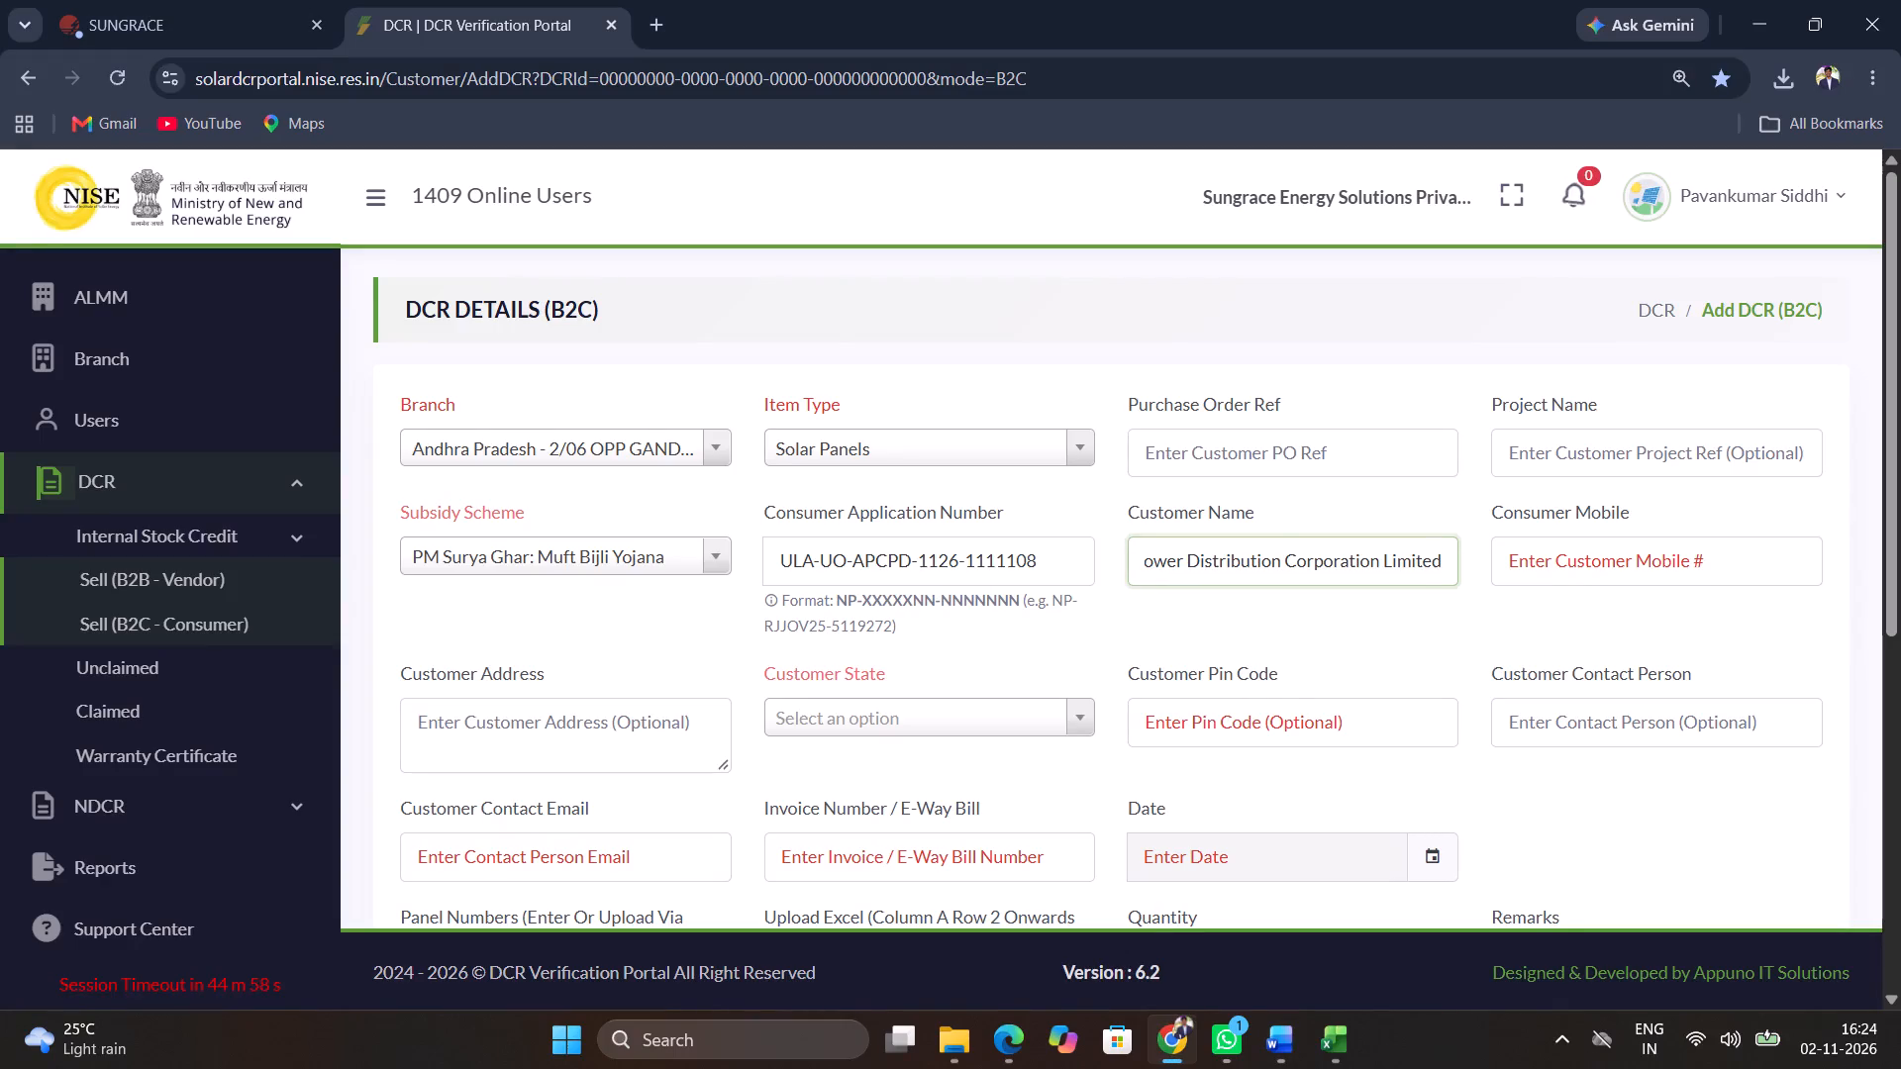
Copy SC ST HOMES 10.44MW ULA KANDUKURU DIVISION from the Word document into the DCR form's Project Name.
left_click(1515, 459)
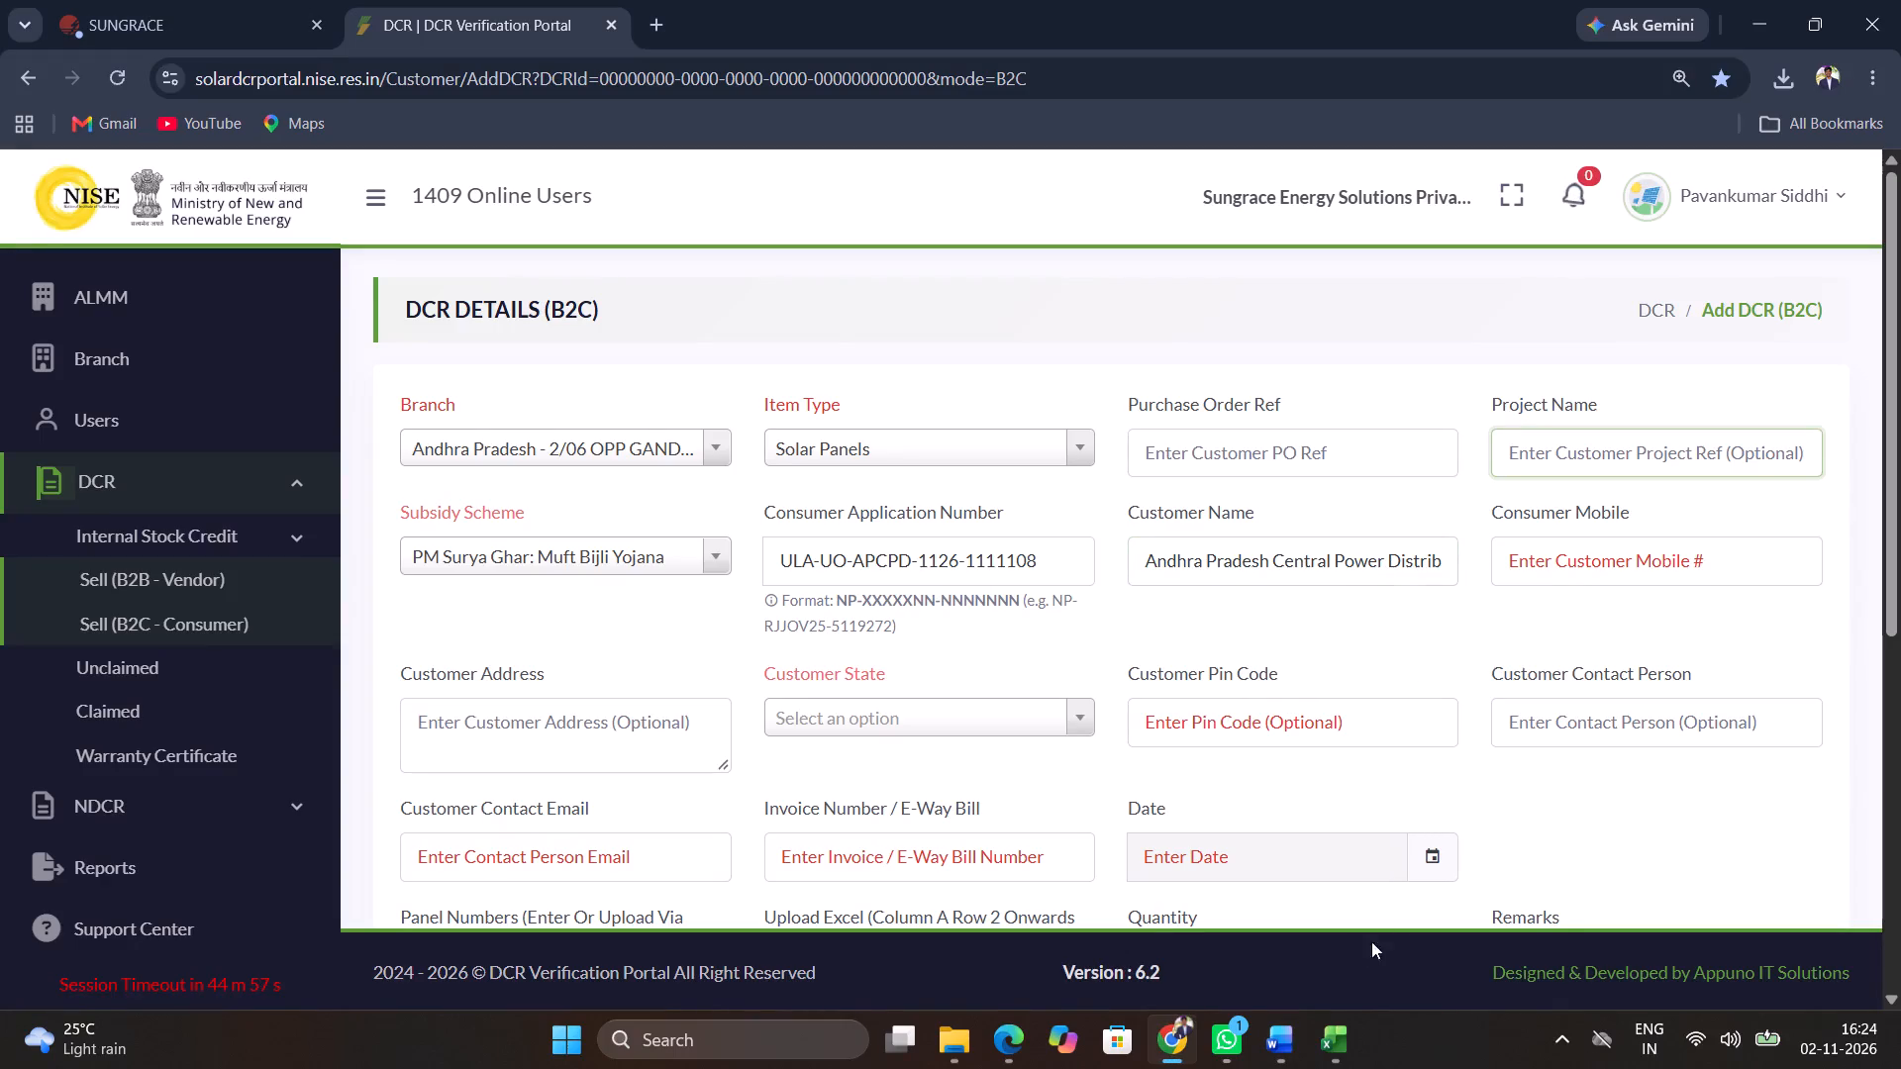
left_click(1263, 948)
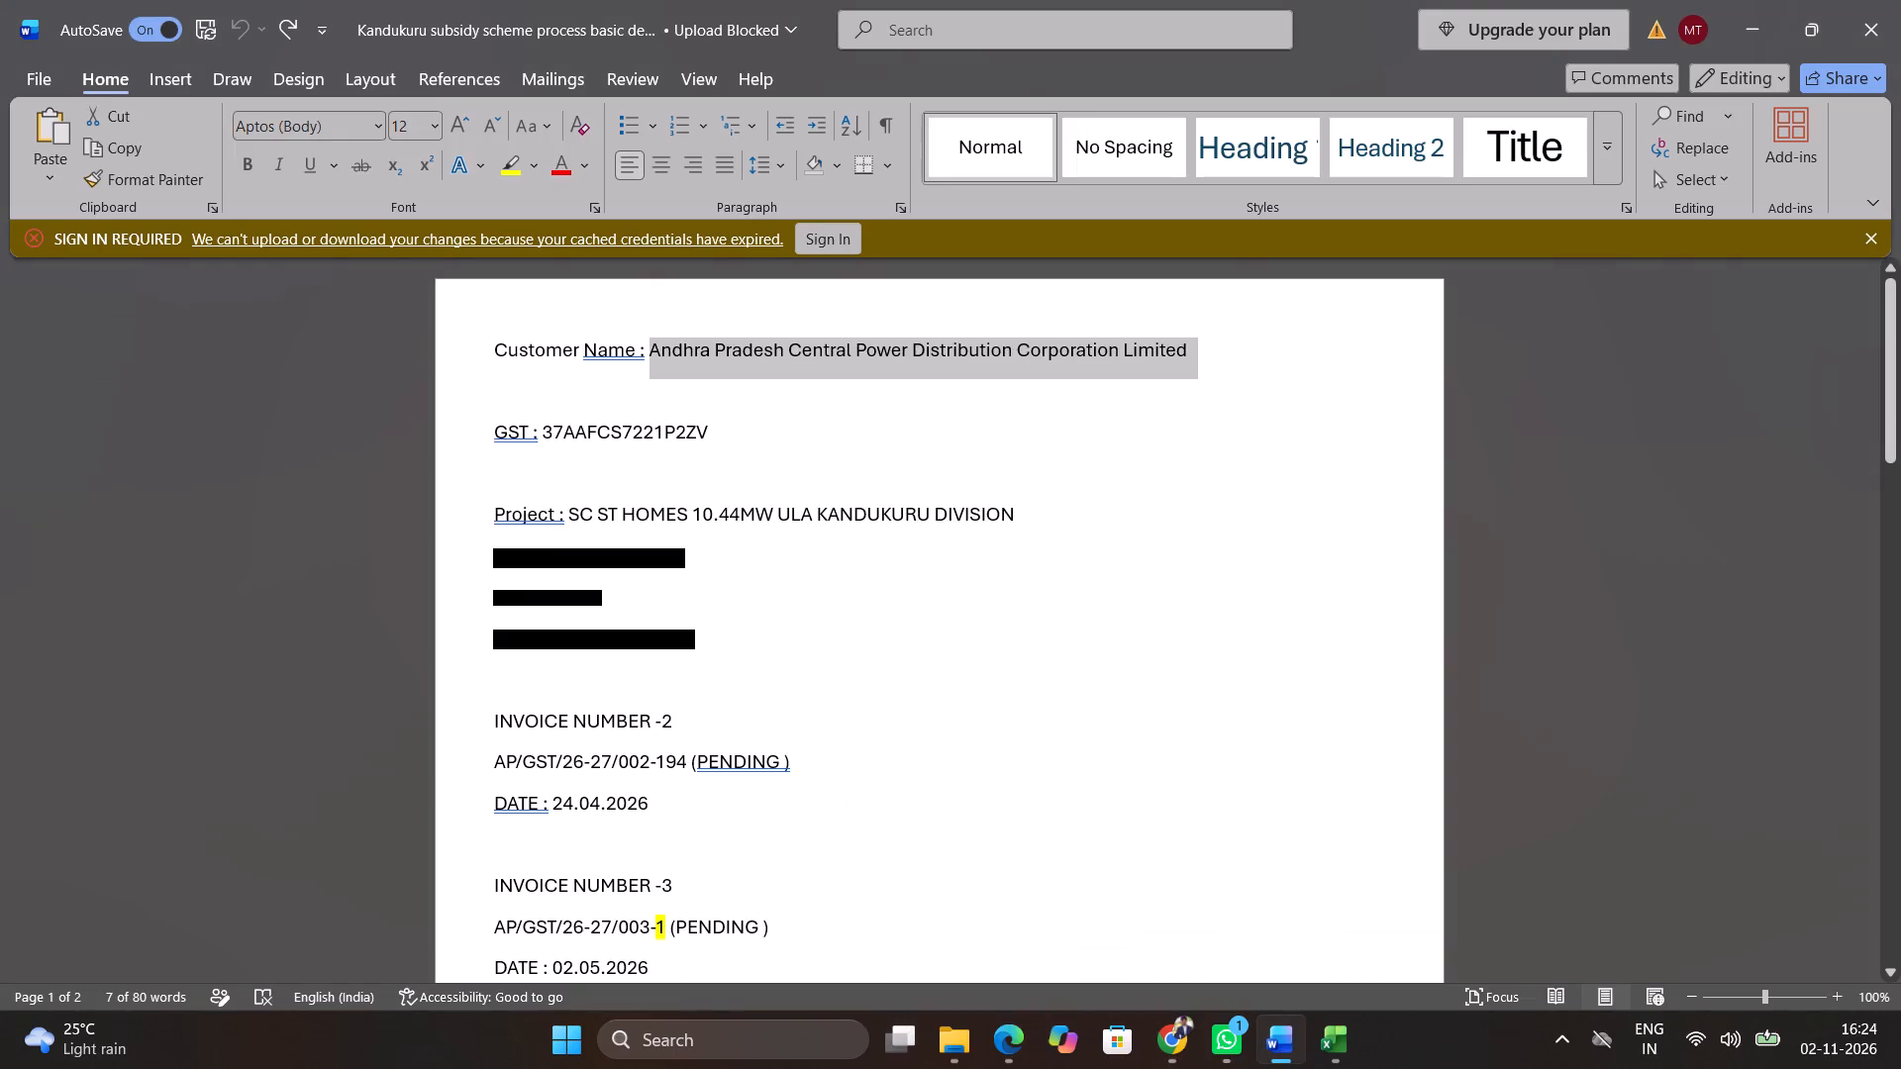
left_click_drag(580, 512, 1073, 517)
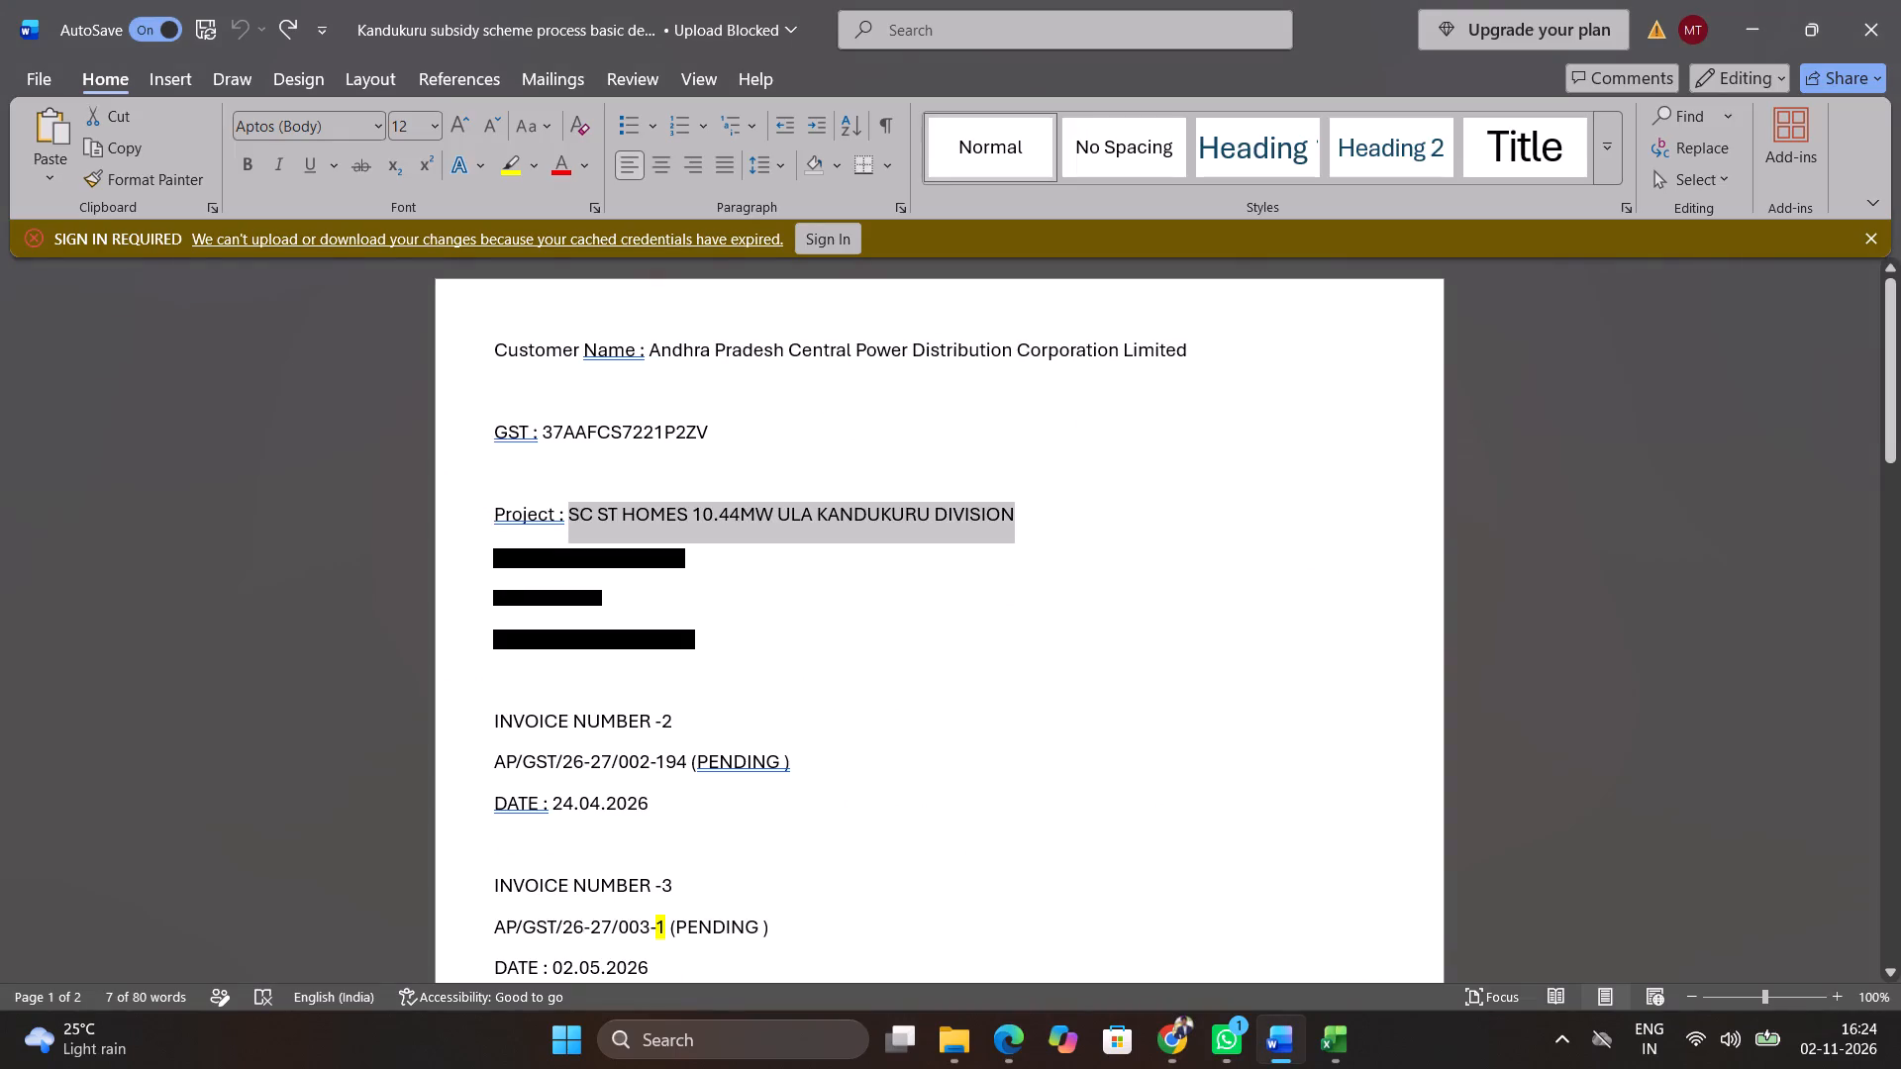
key("ctrl+c")
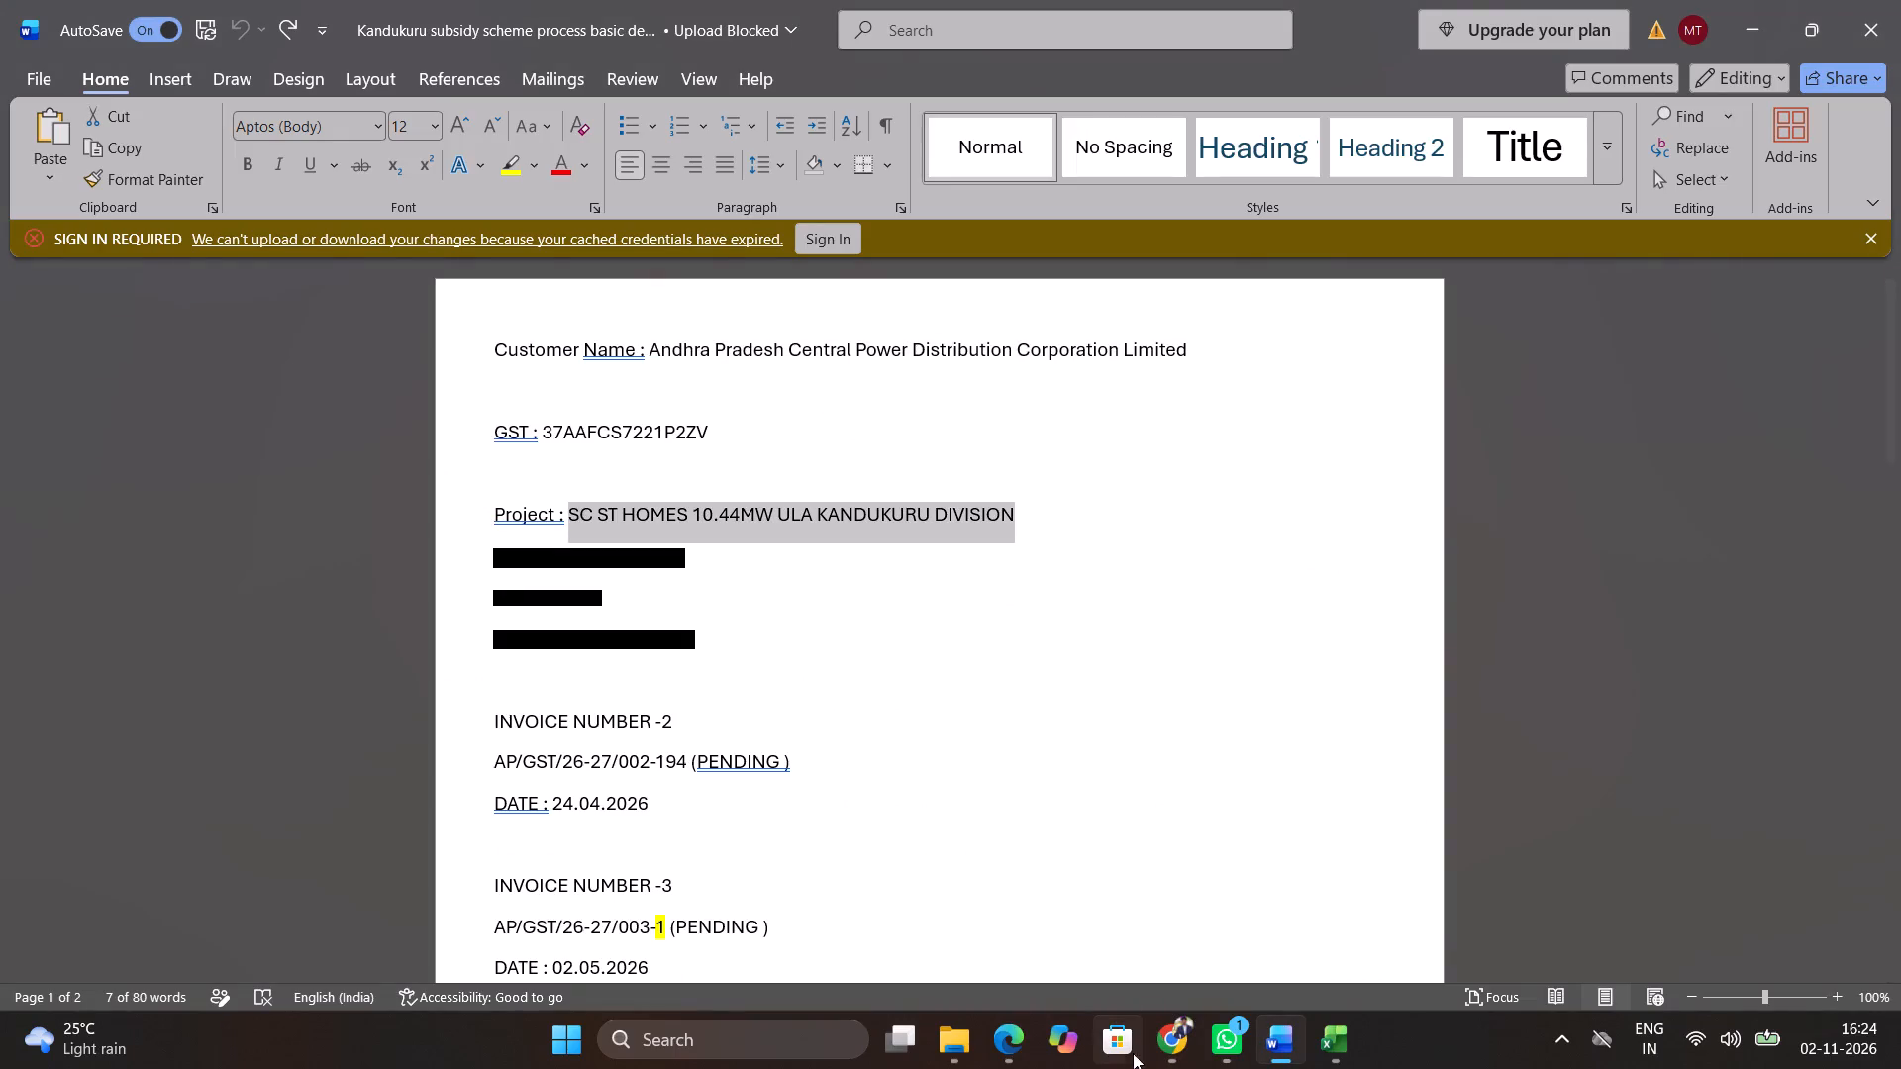
left_click(1182, 965)
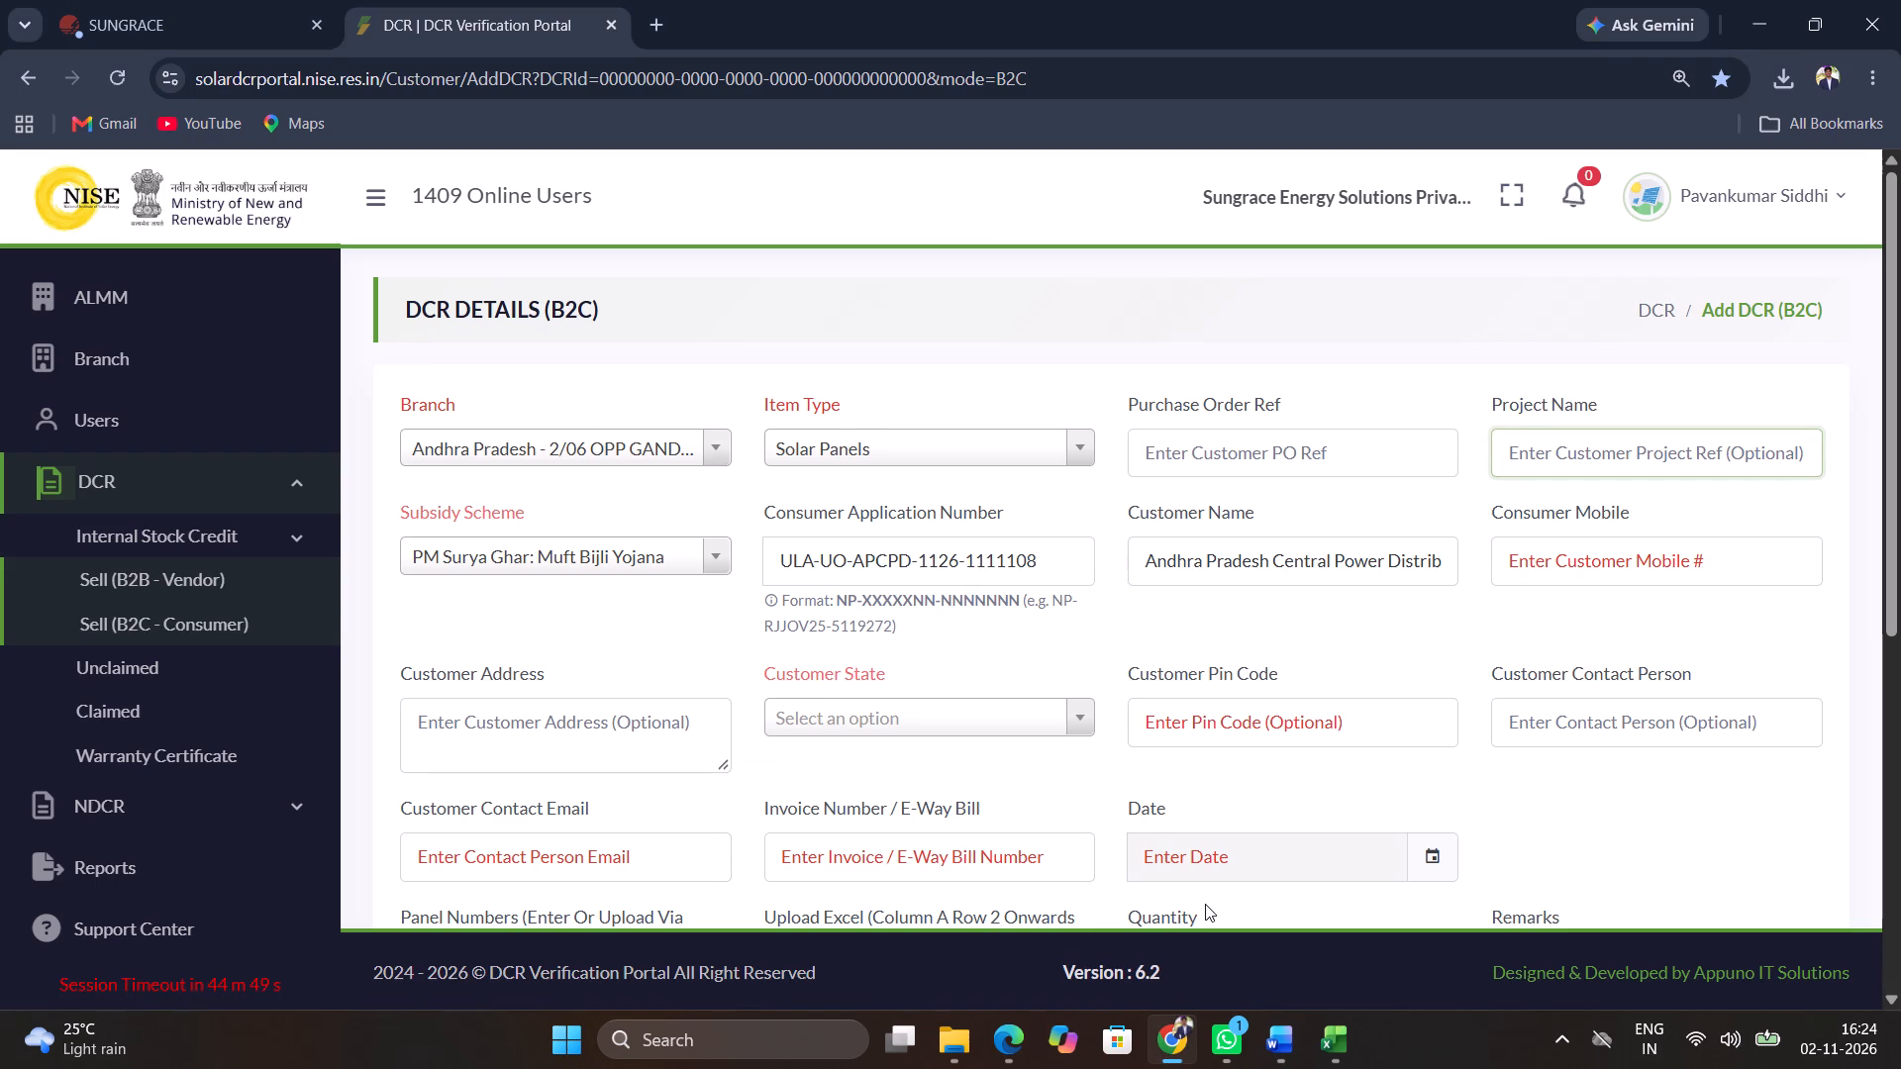
key("ctrl+v")
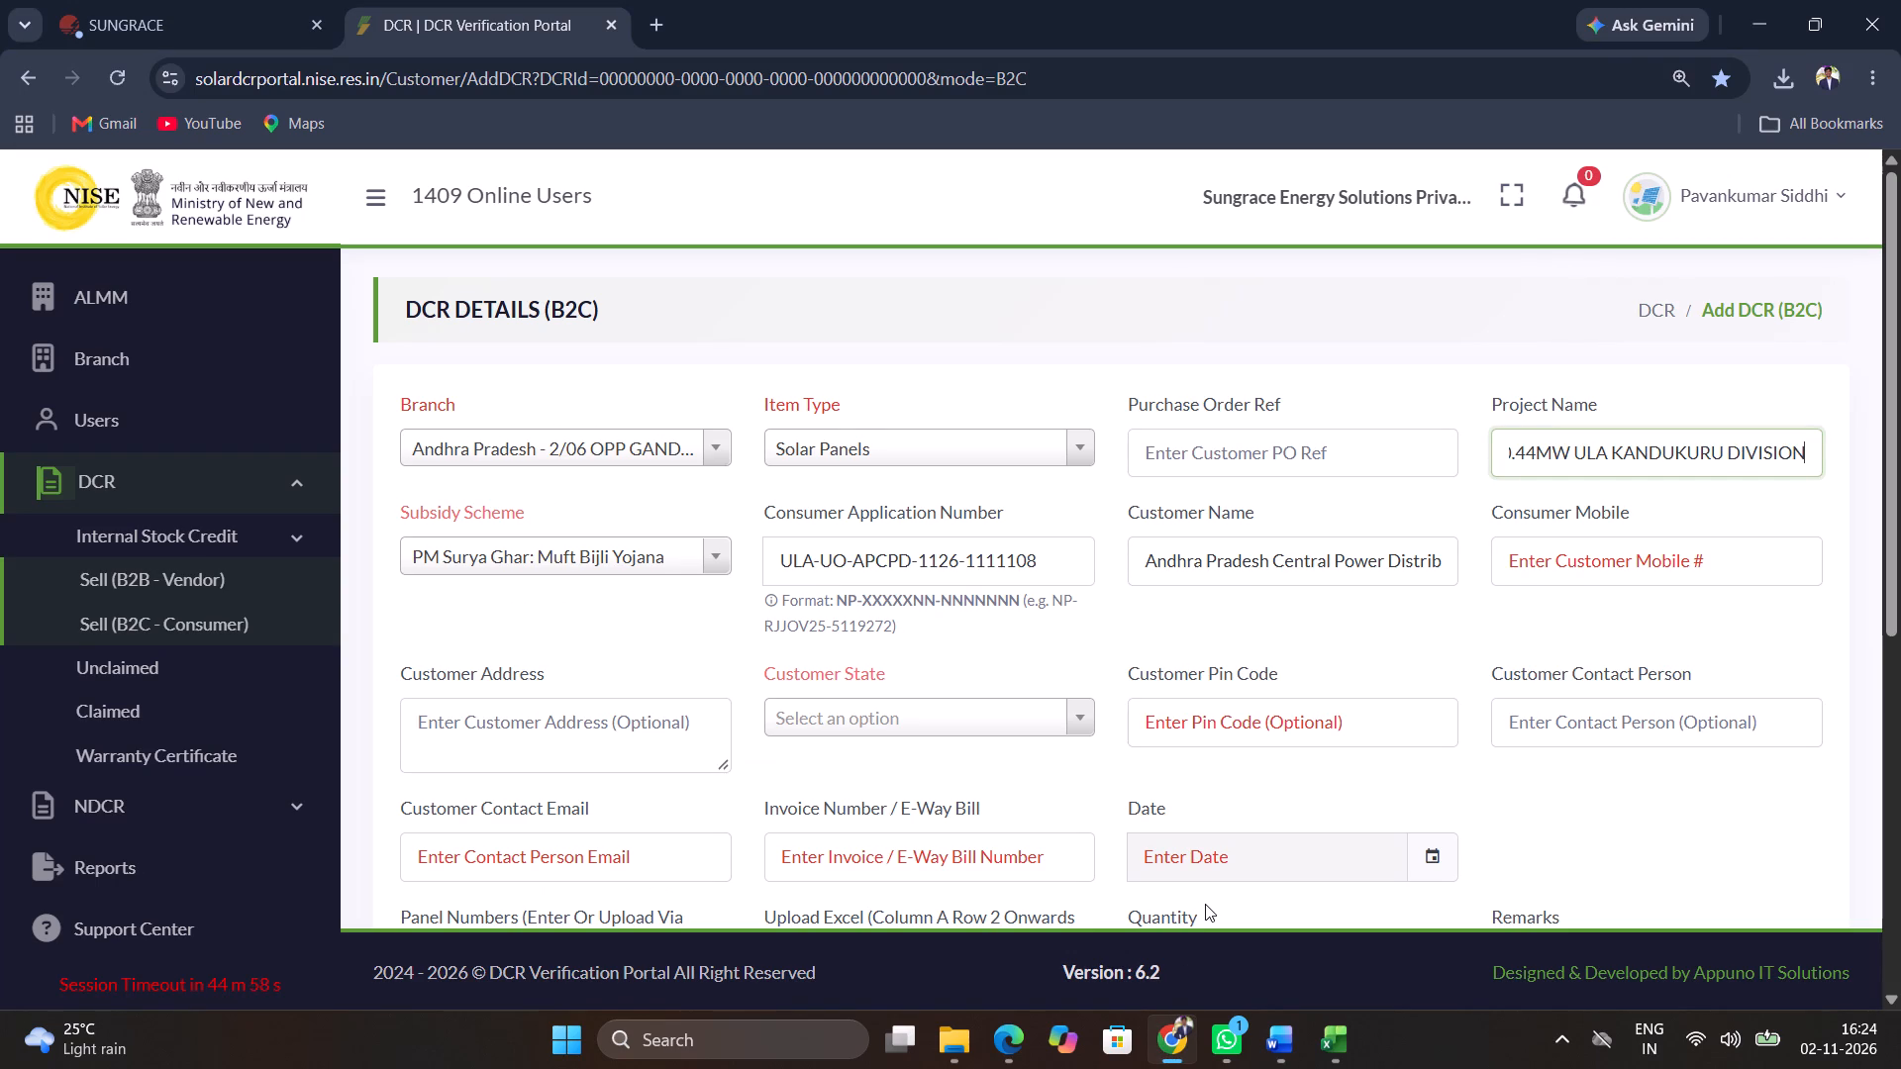
Copy the contact mobile number from the Word document into the DCR form's Consumer Mobile.
left_click(1555, 565)
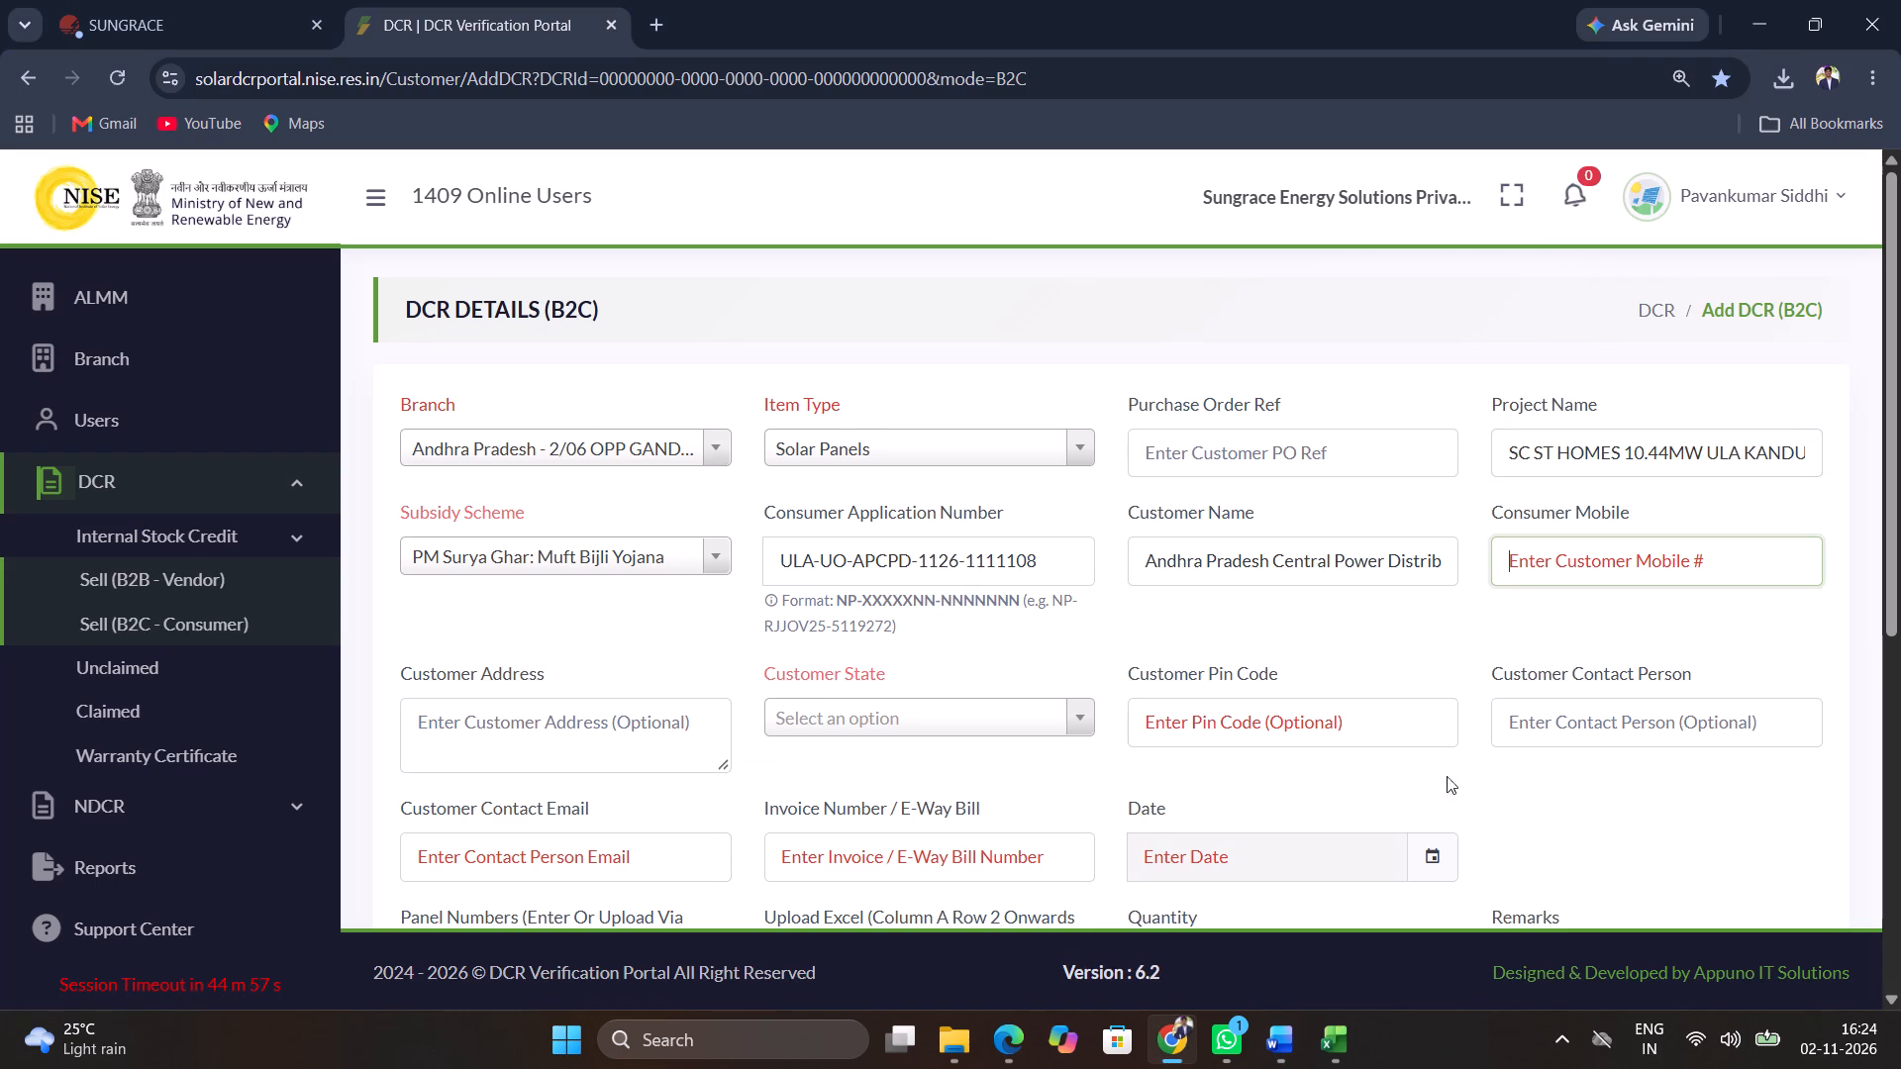
left_click(1281, 925)
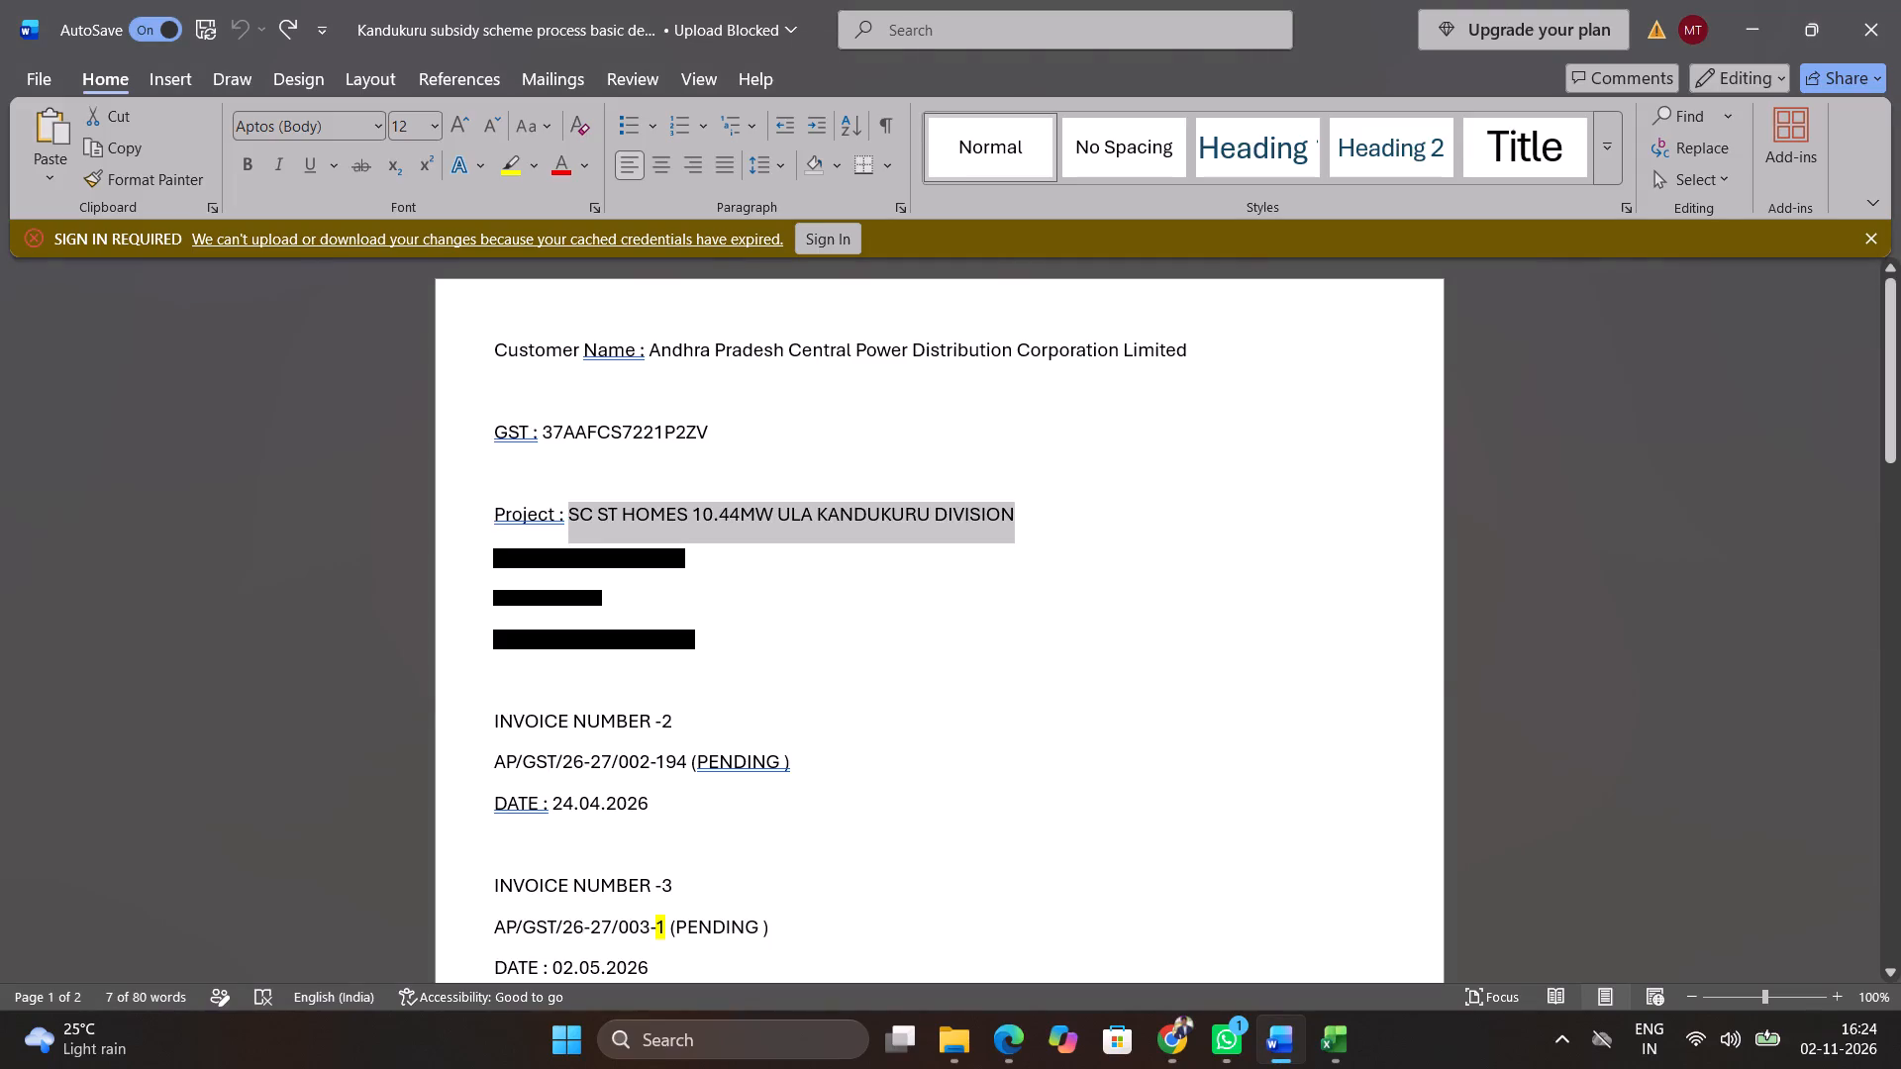
left_click_drag(654, 585, 482, 598)
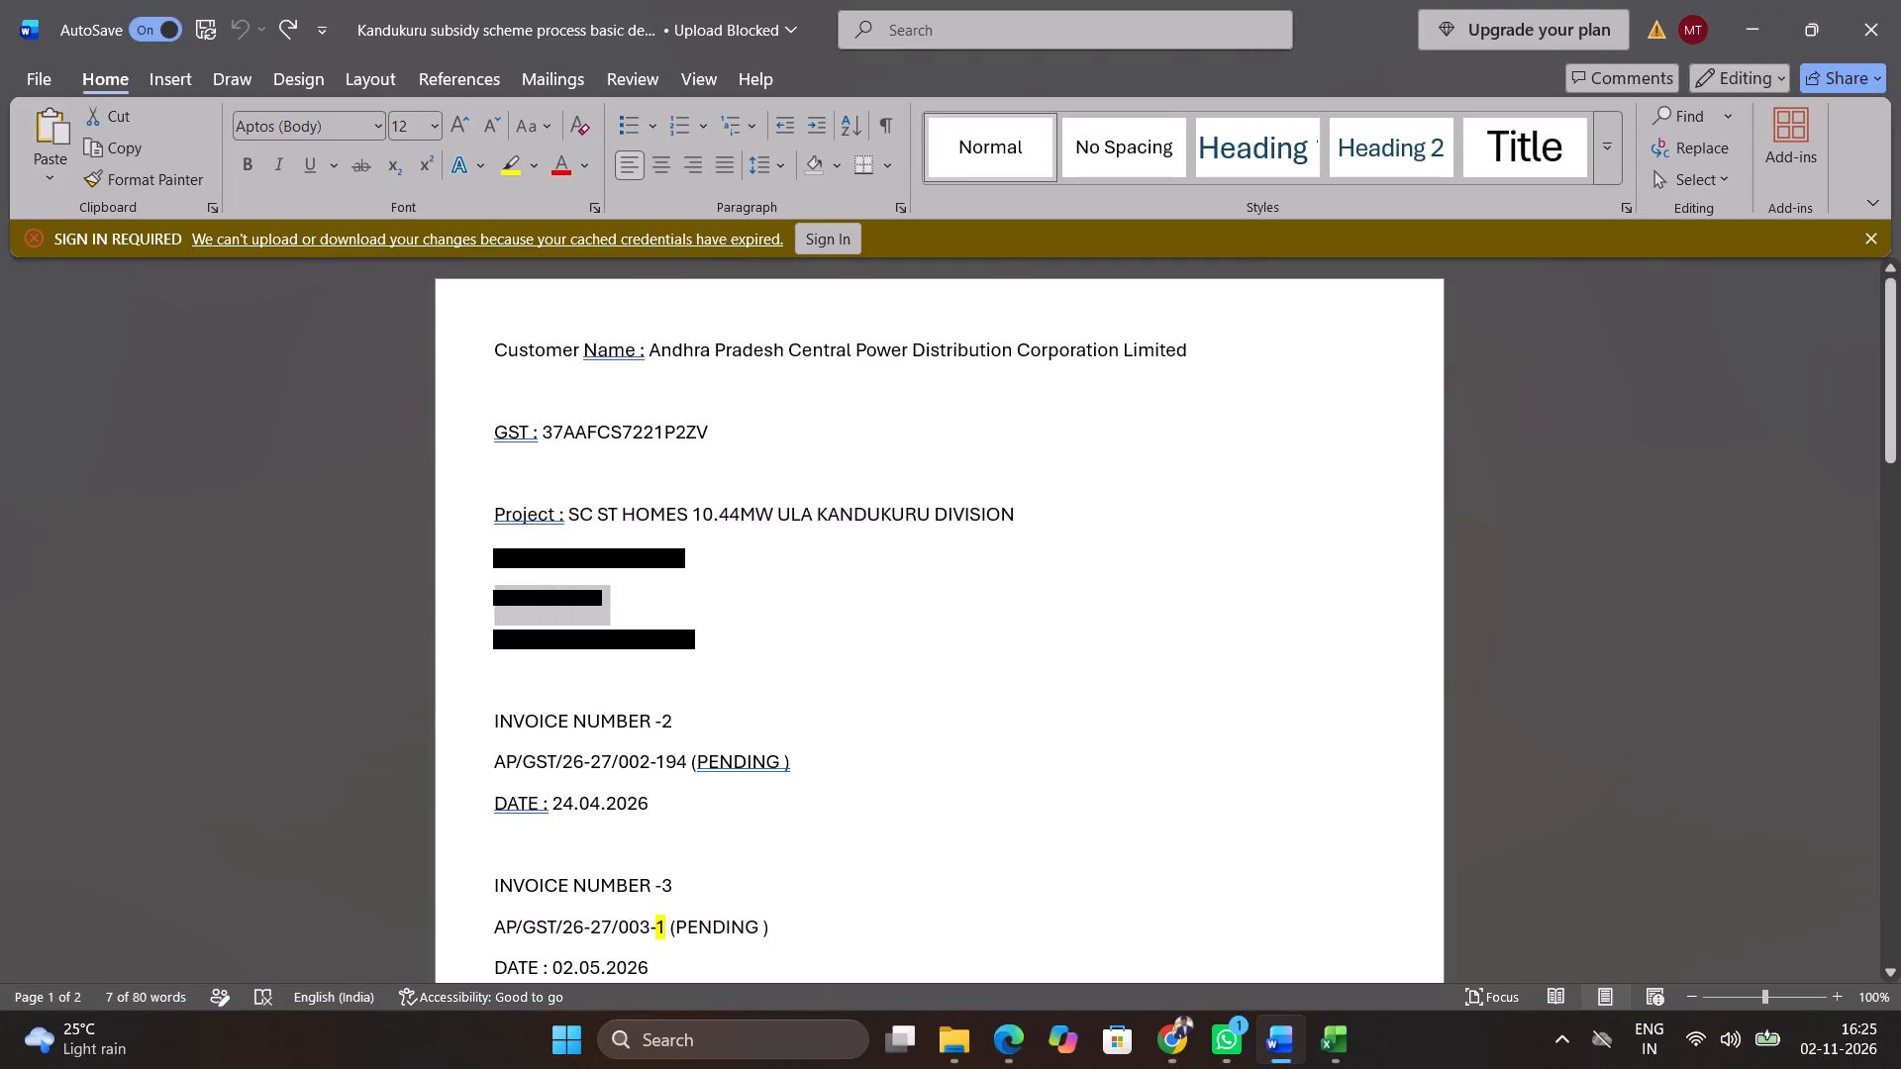
left_click_drag(482, 598, 479, 598)
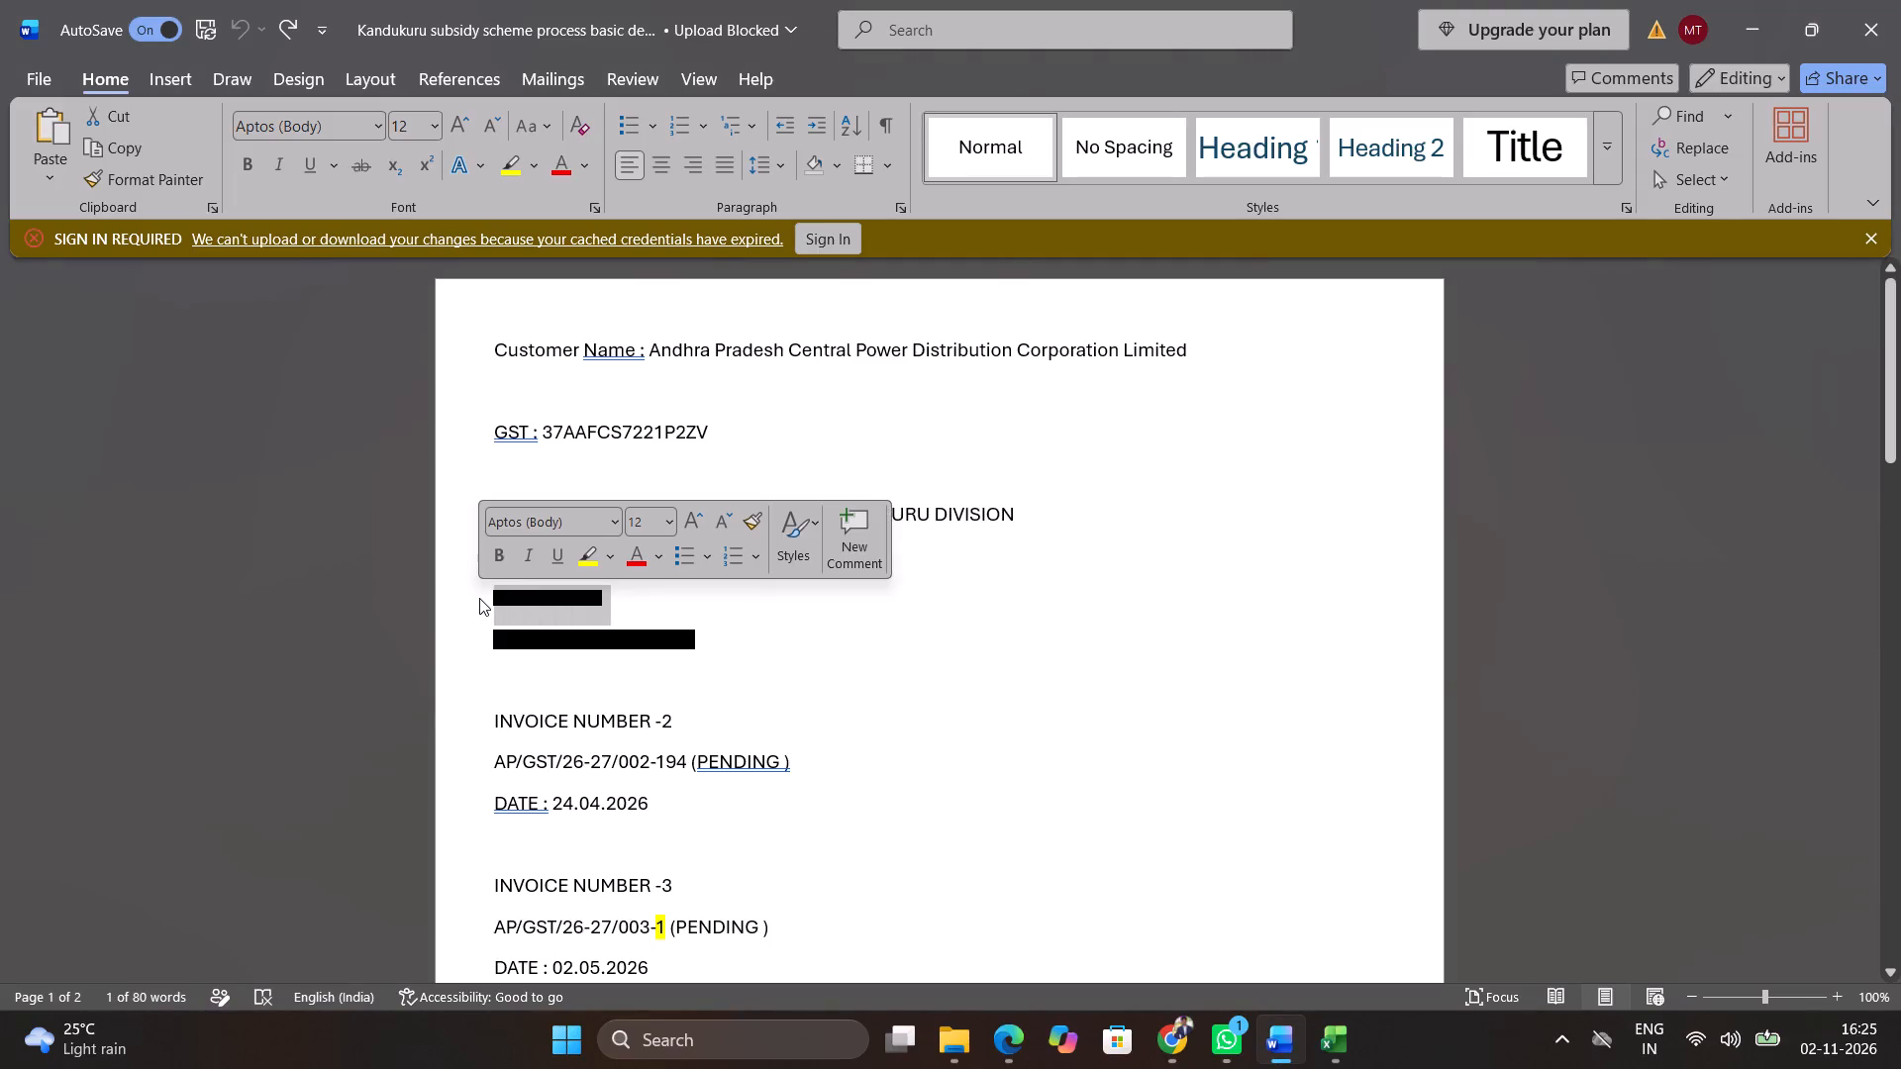
key("ctrl+c")
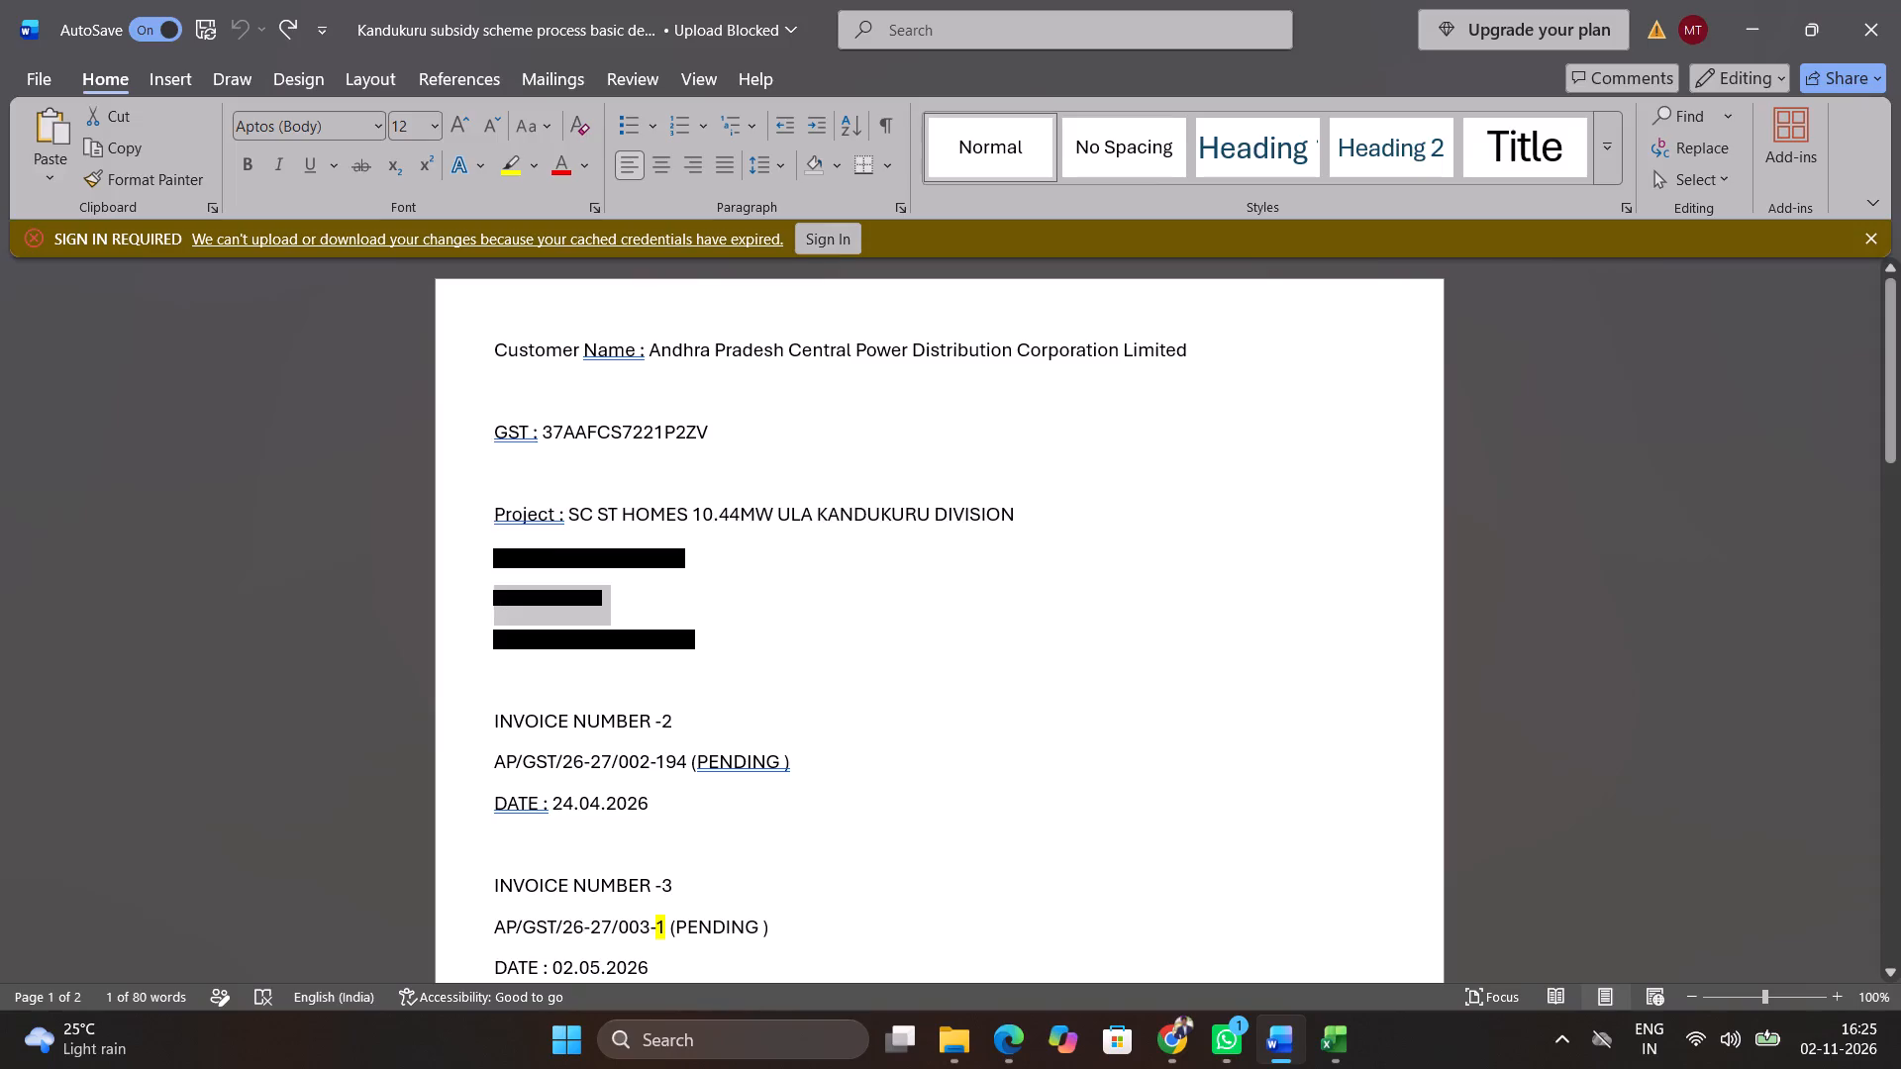
left_click(1171, 945)
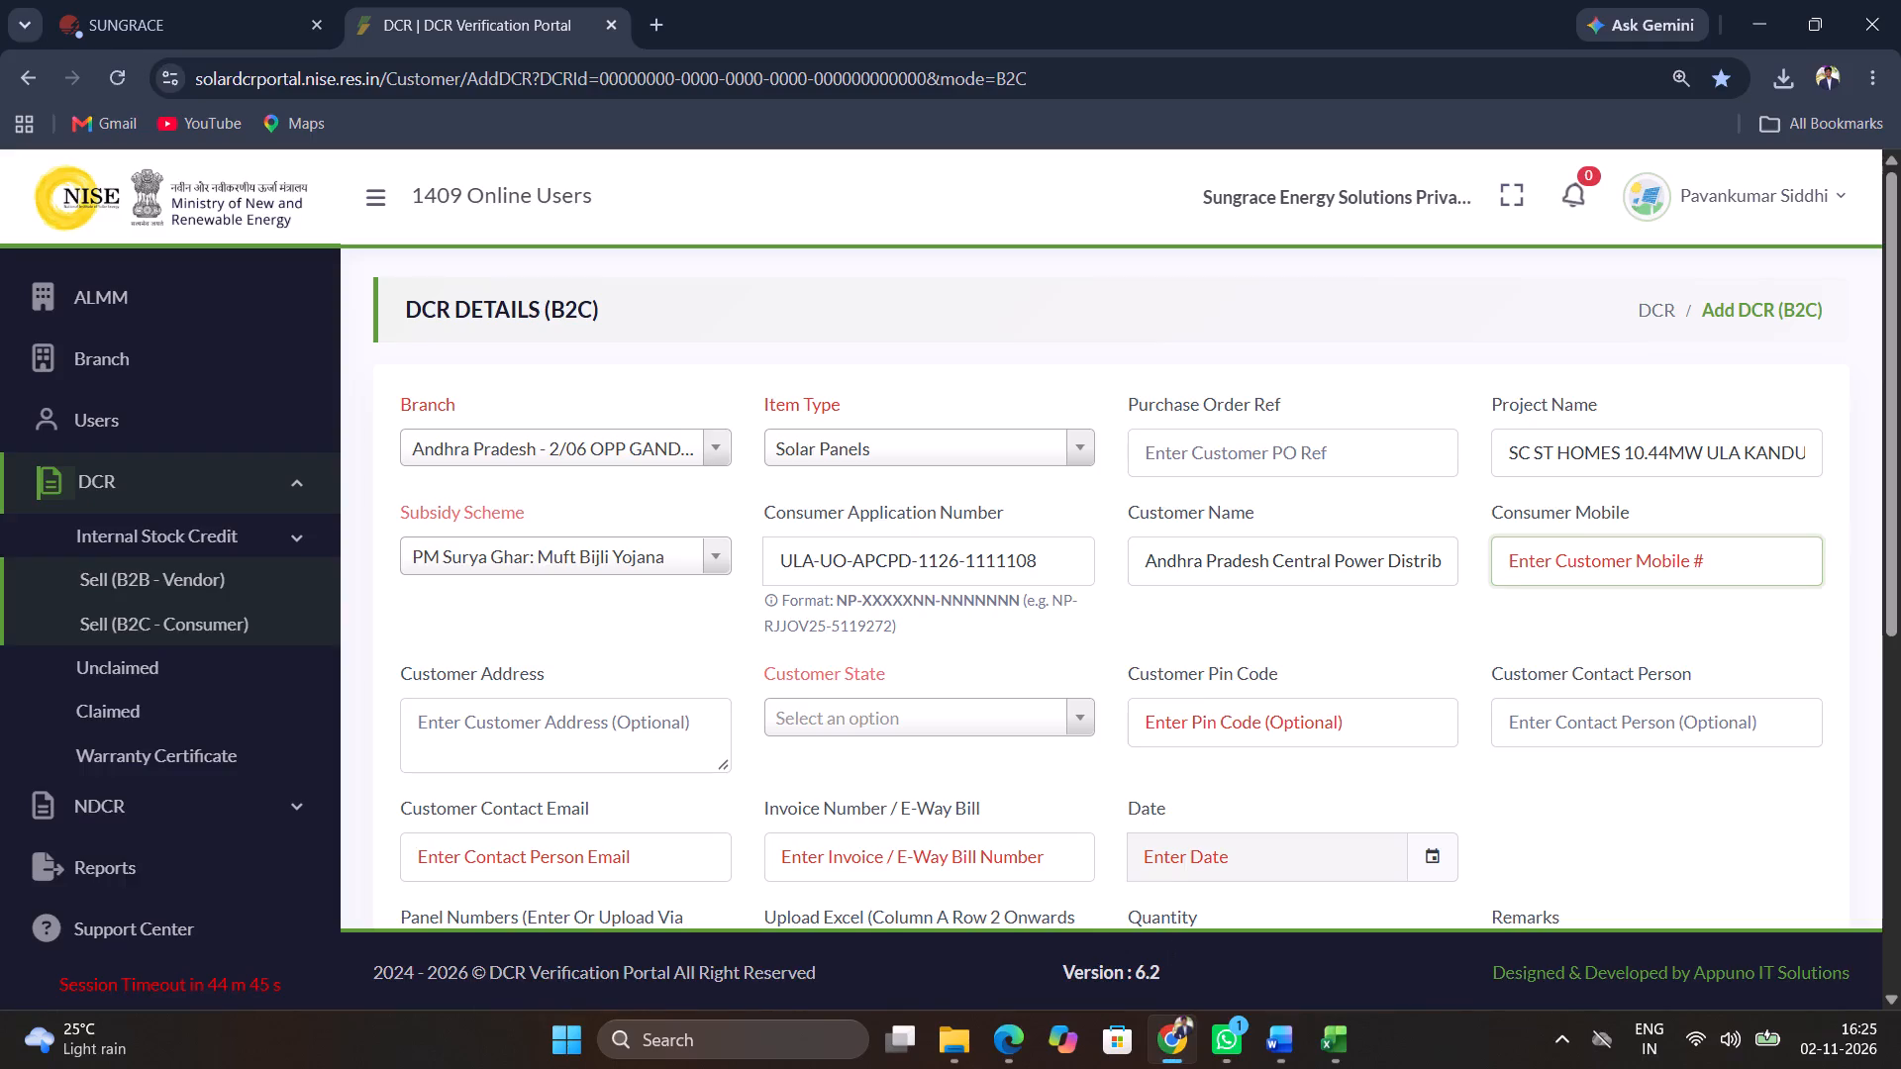
key("ctrl+v")
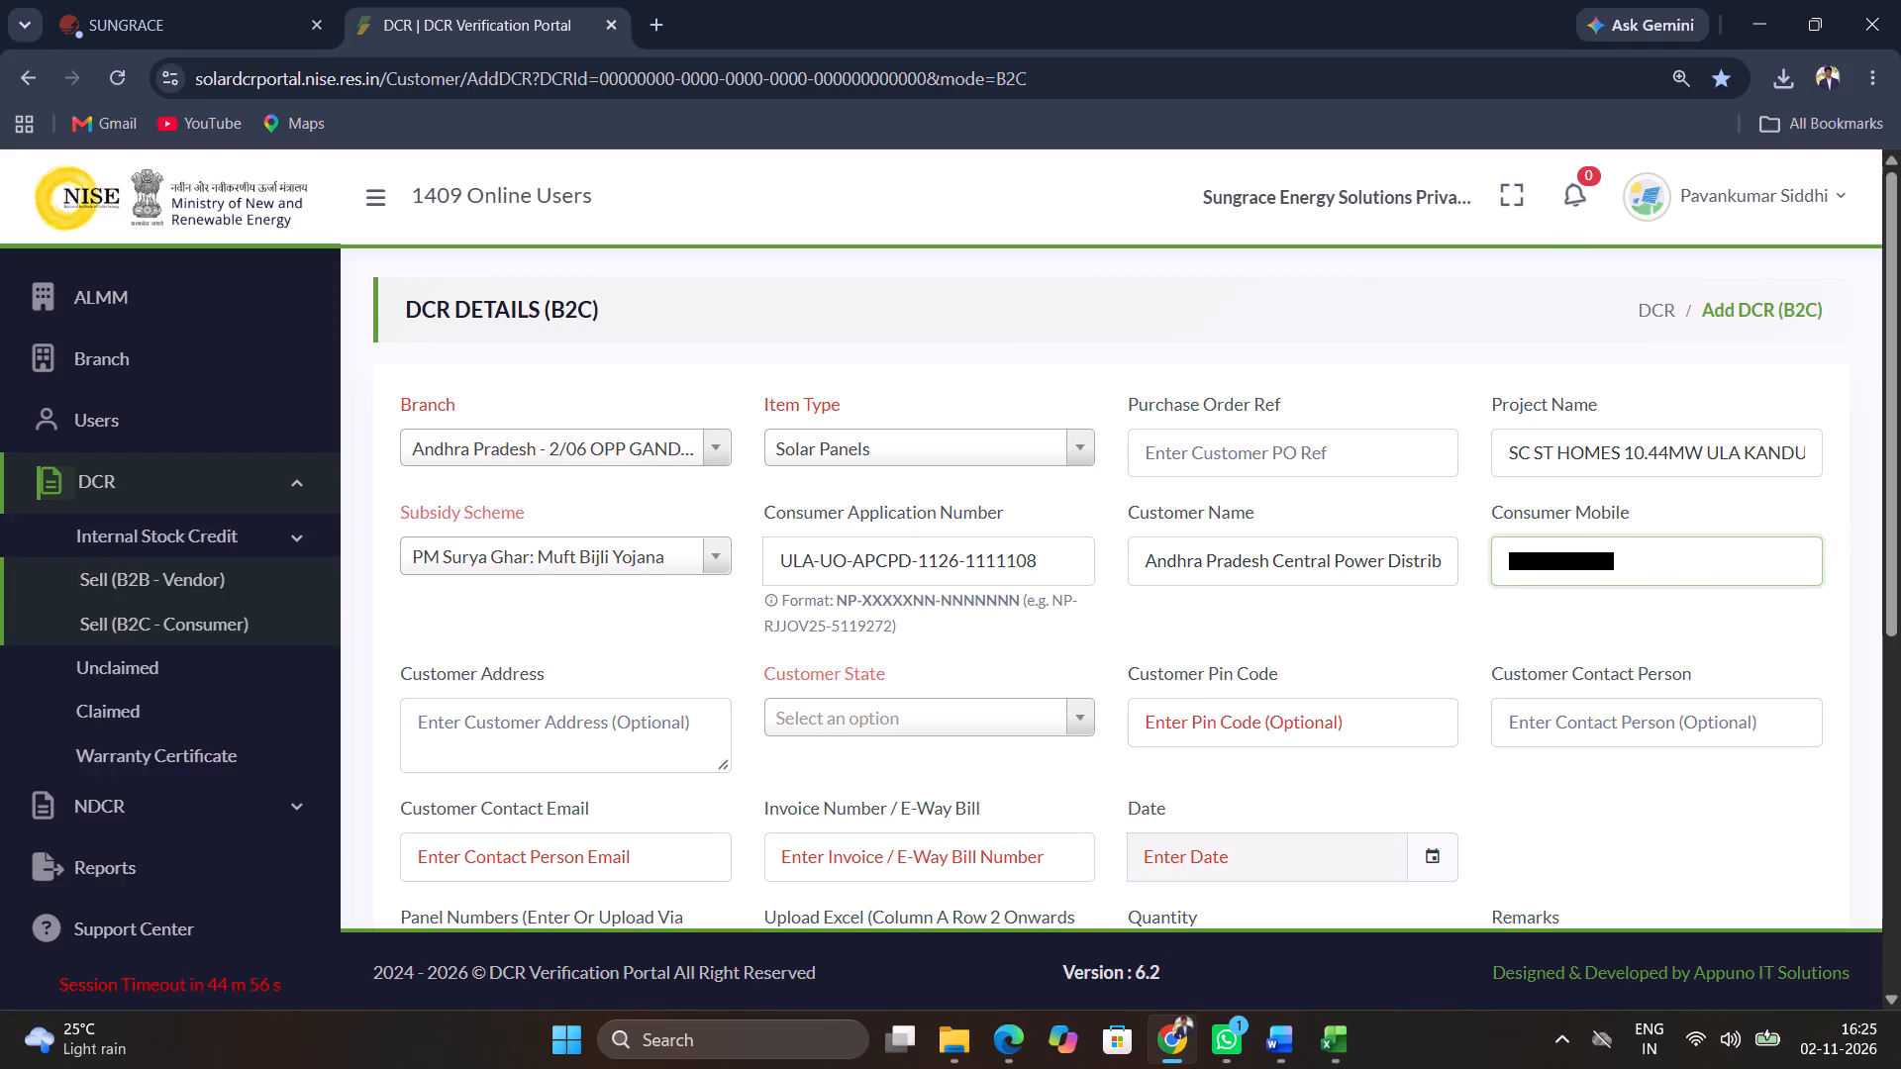
Set the Customer State to Andhra Pradesh (37).
left_click(953, 724)
left_click(904, 532)
Copy the contact email address from the Word details document into the DCR form's Customer Contact Email.
scroll(935, 531, "down", 1)
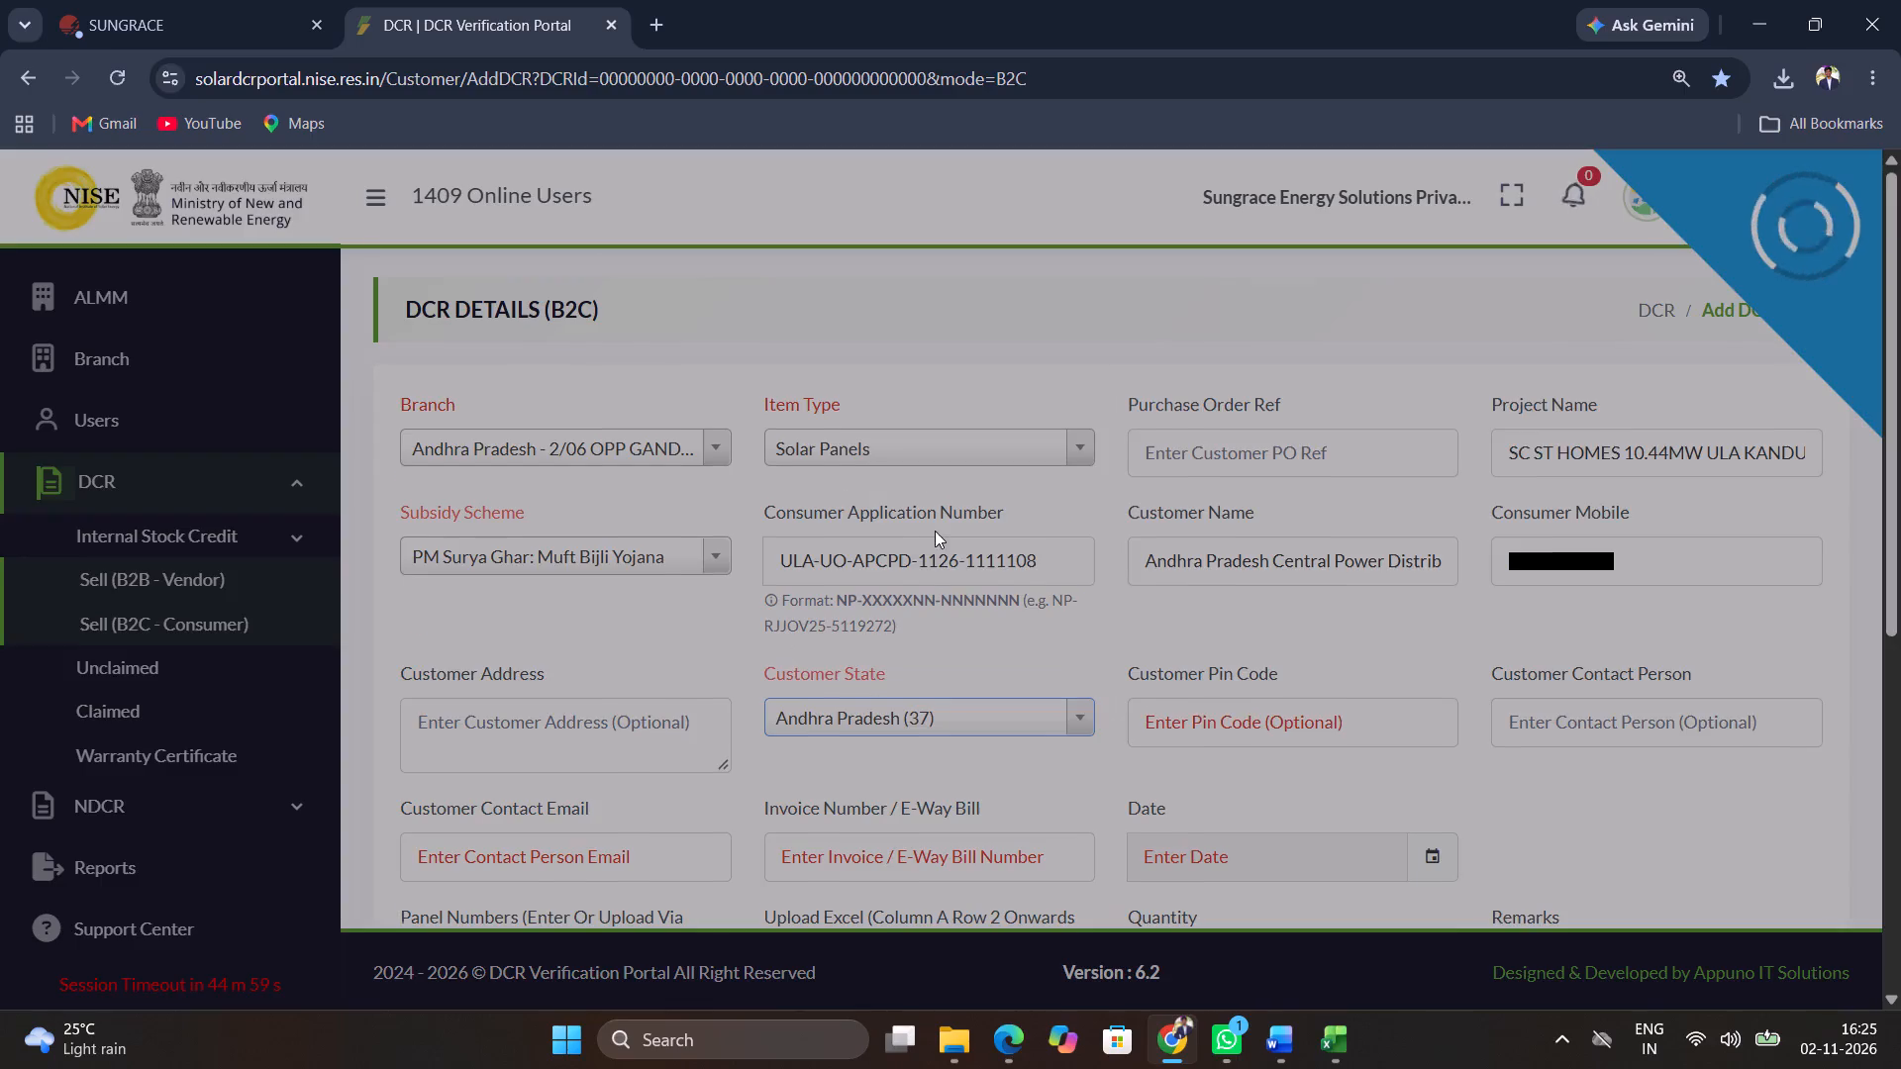
scroll(935, 531, "down", 1)
left_click(637, 613)
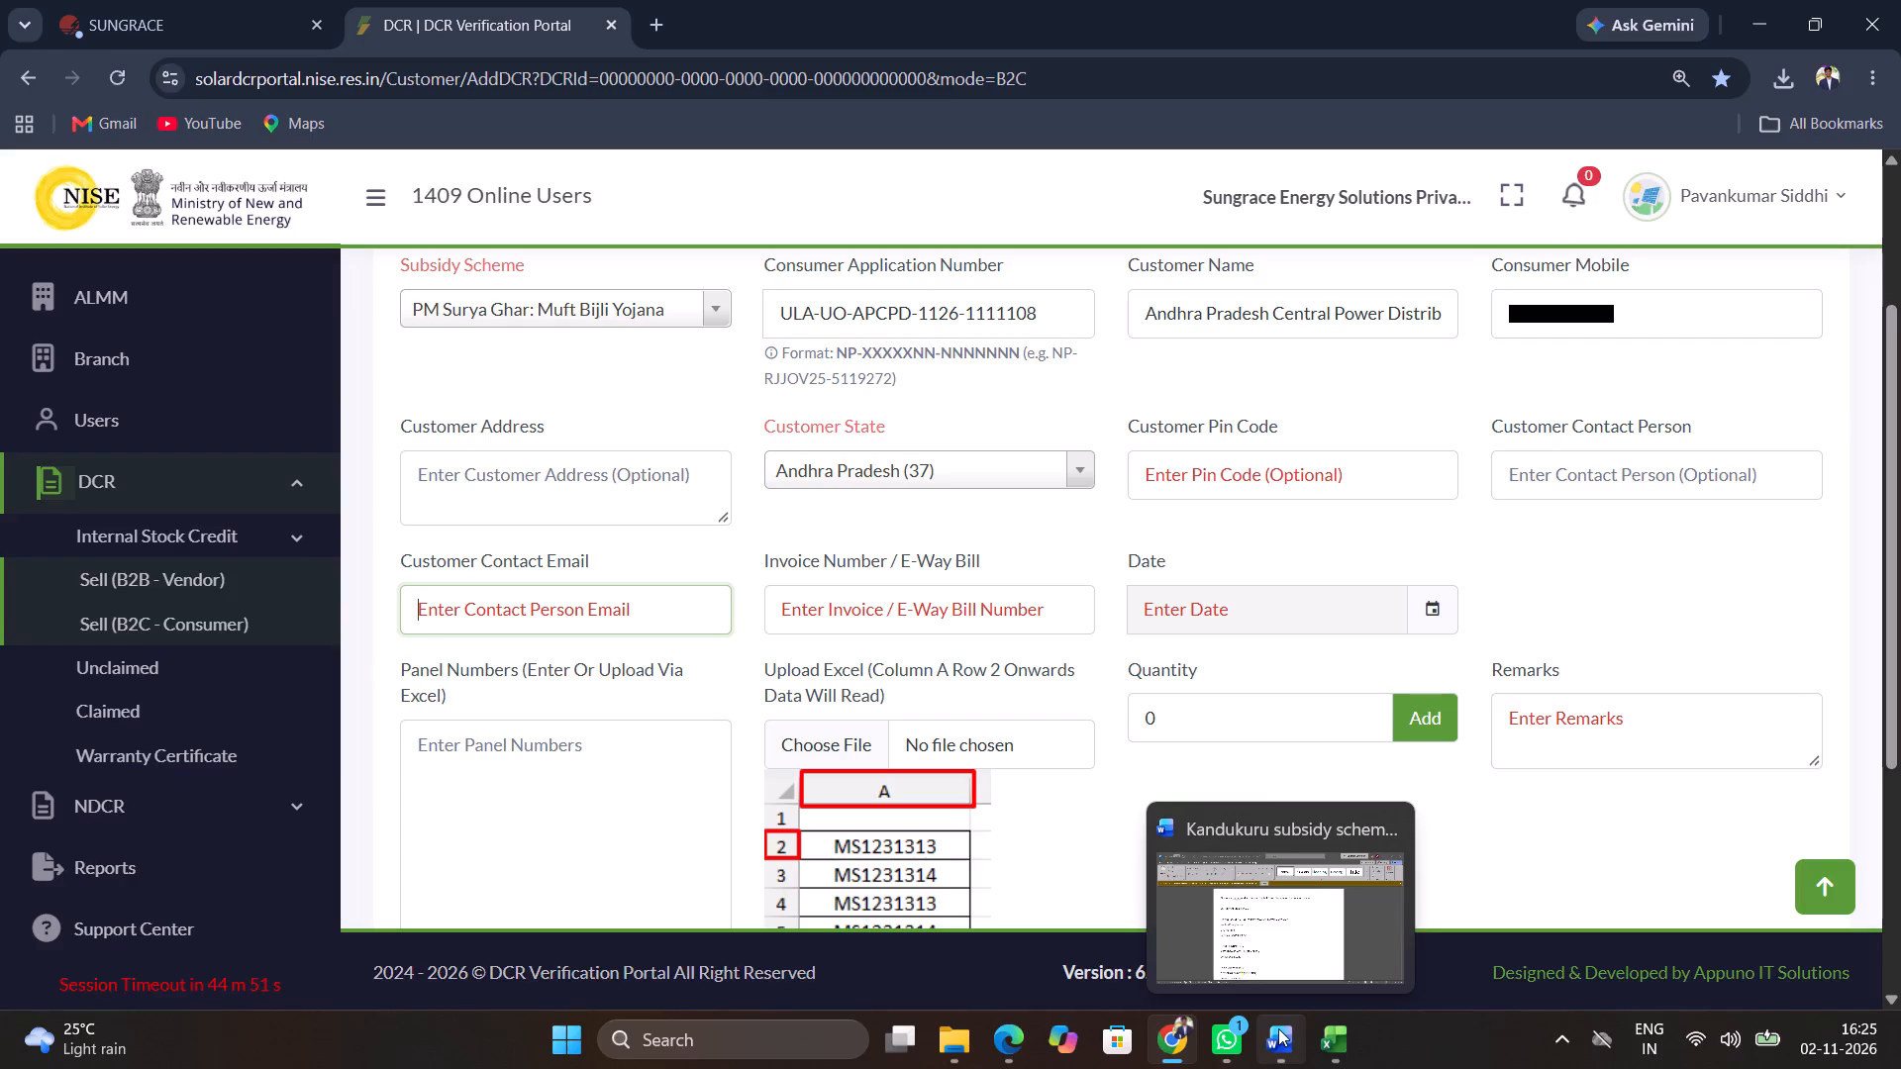
left_click(1280, 944)
left_click_drag(743, 574, 362, 573)
left_click(362, 573)
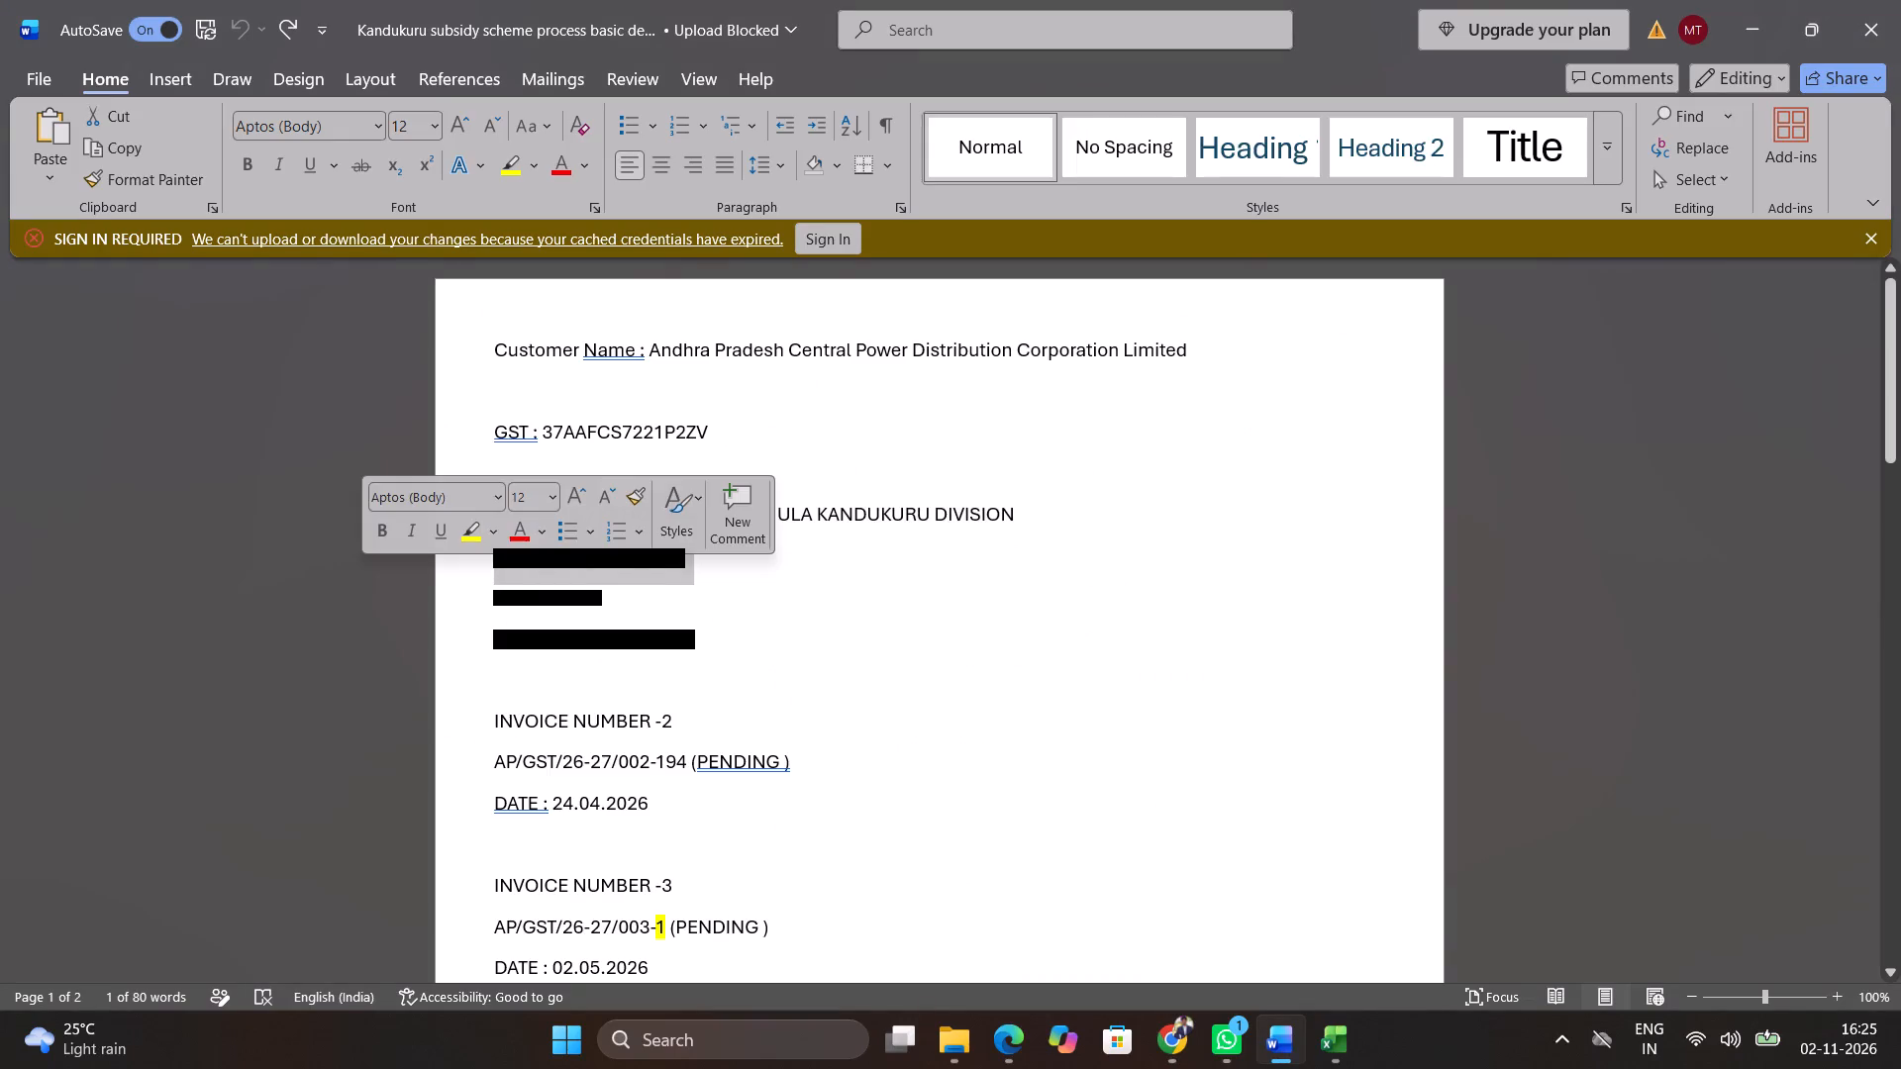
key("ctrl+c")
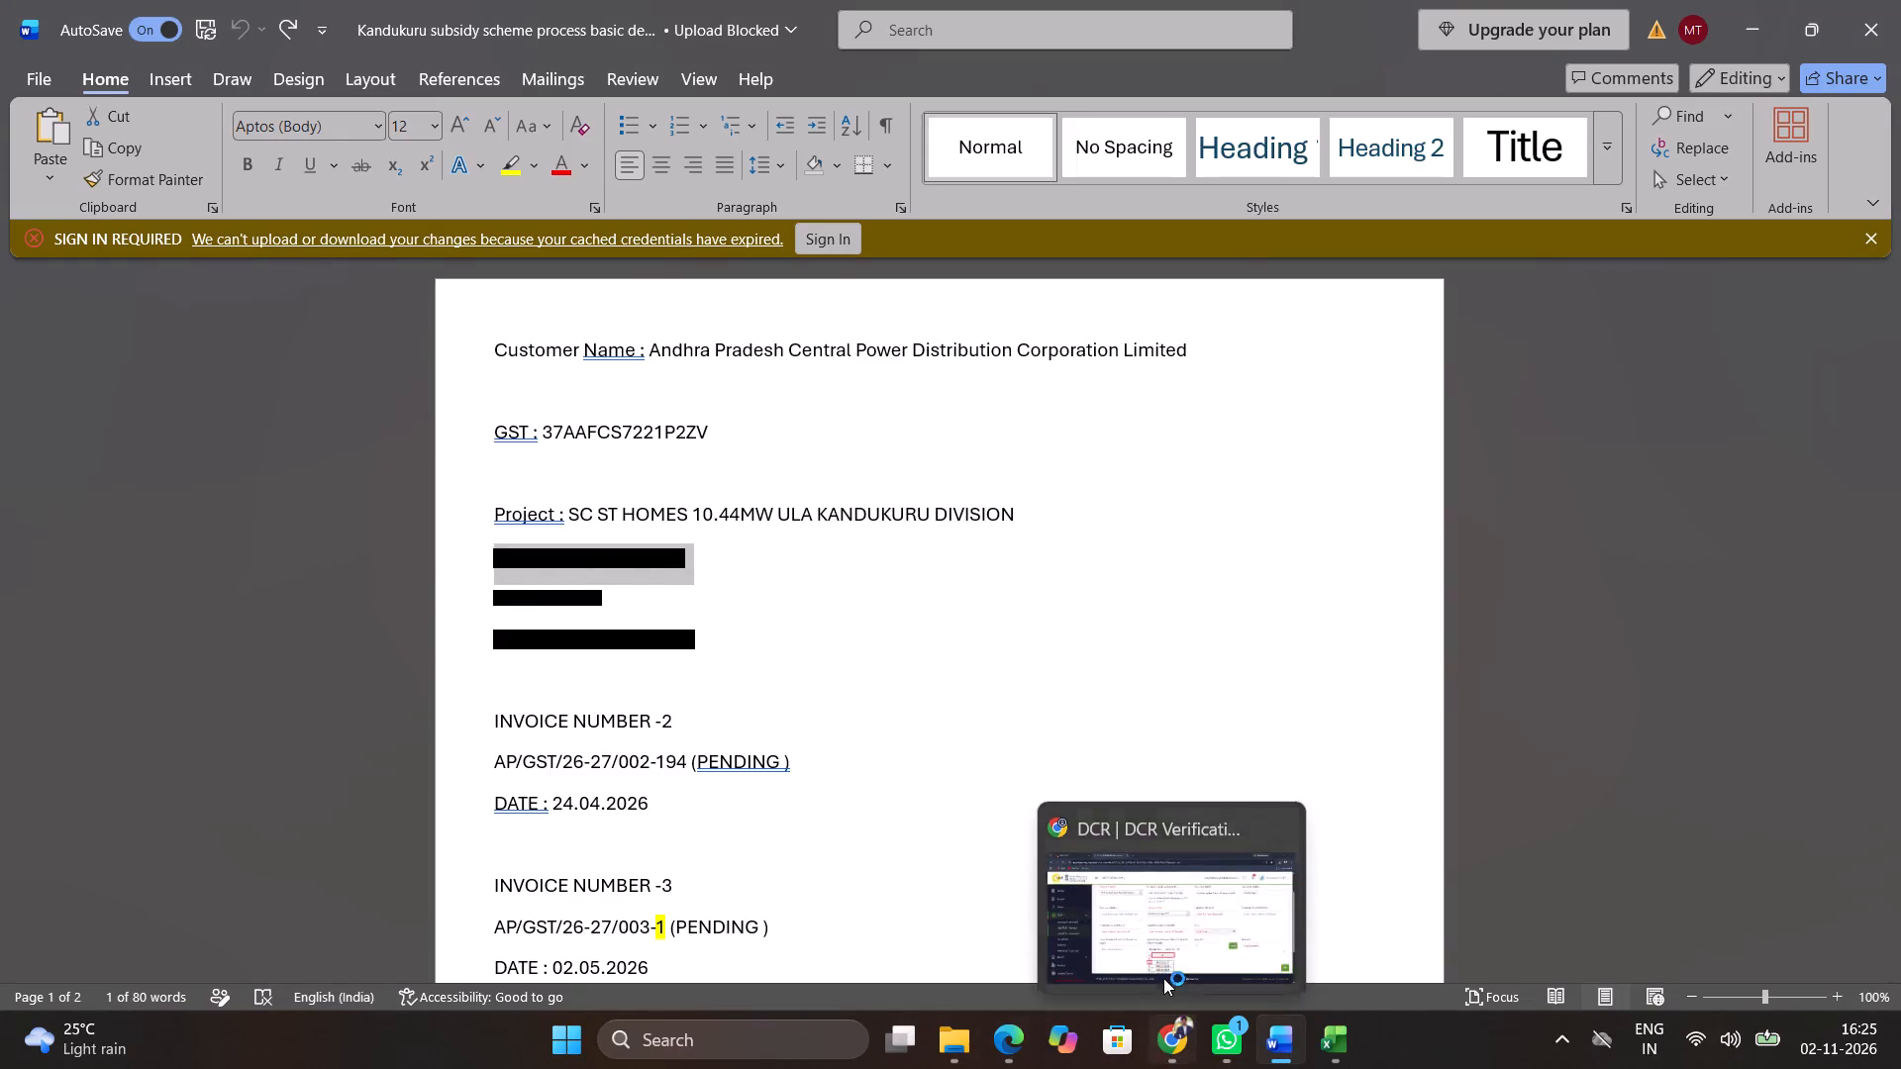
left_click(1163, 978)
key("ctrl+v")
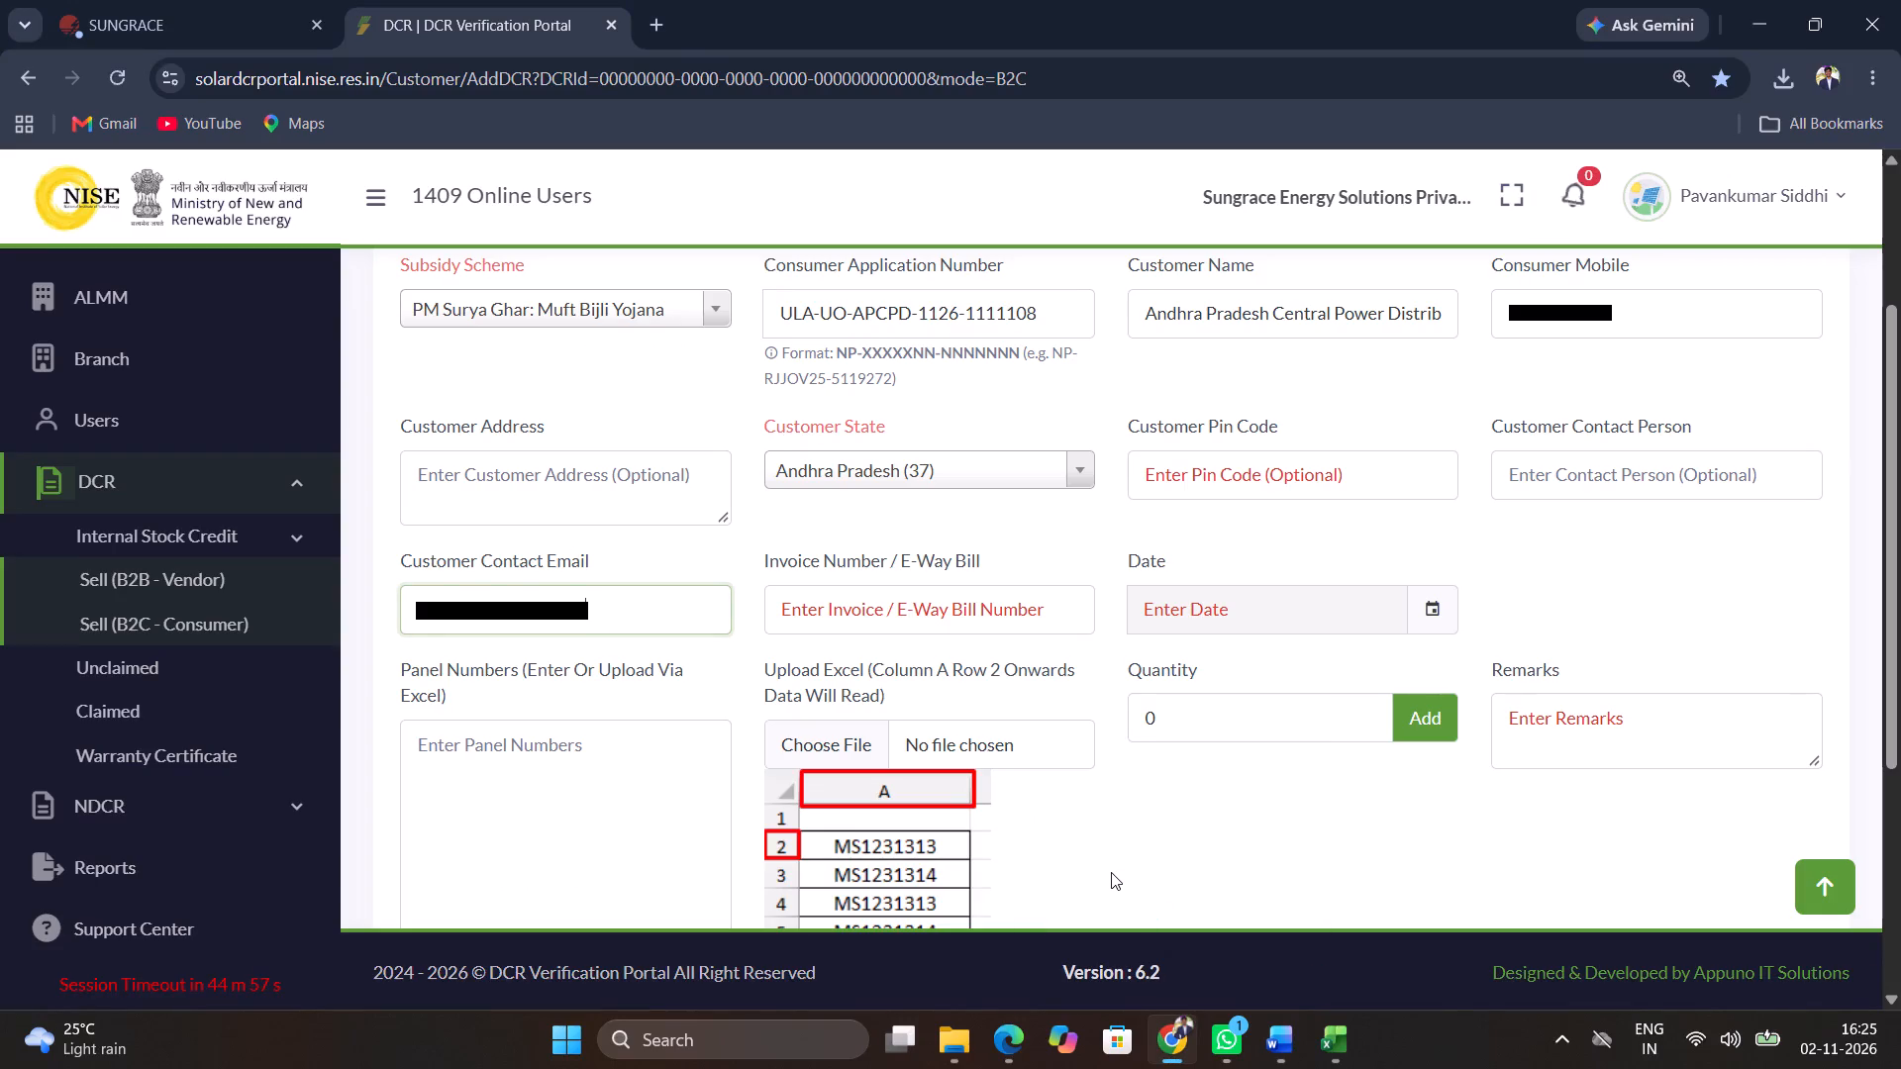
Copy the invoice 9 prefix AP/GST/26-27/009- from the Word document into Invoice Number / E-Way Bill and complete it as AP/GST/26-27/009-337.
left_click(1001, 617)
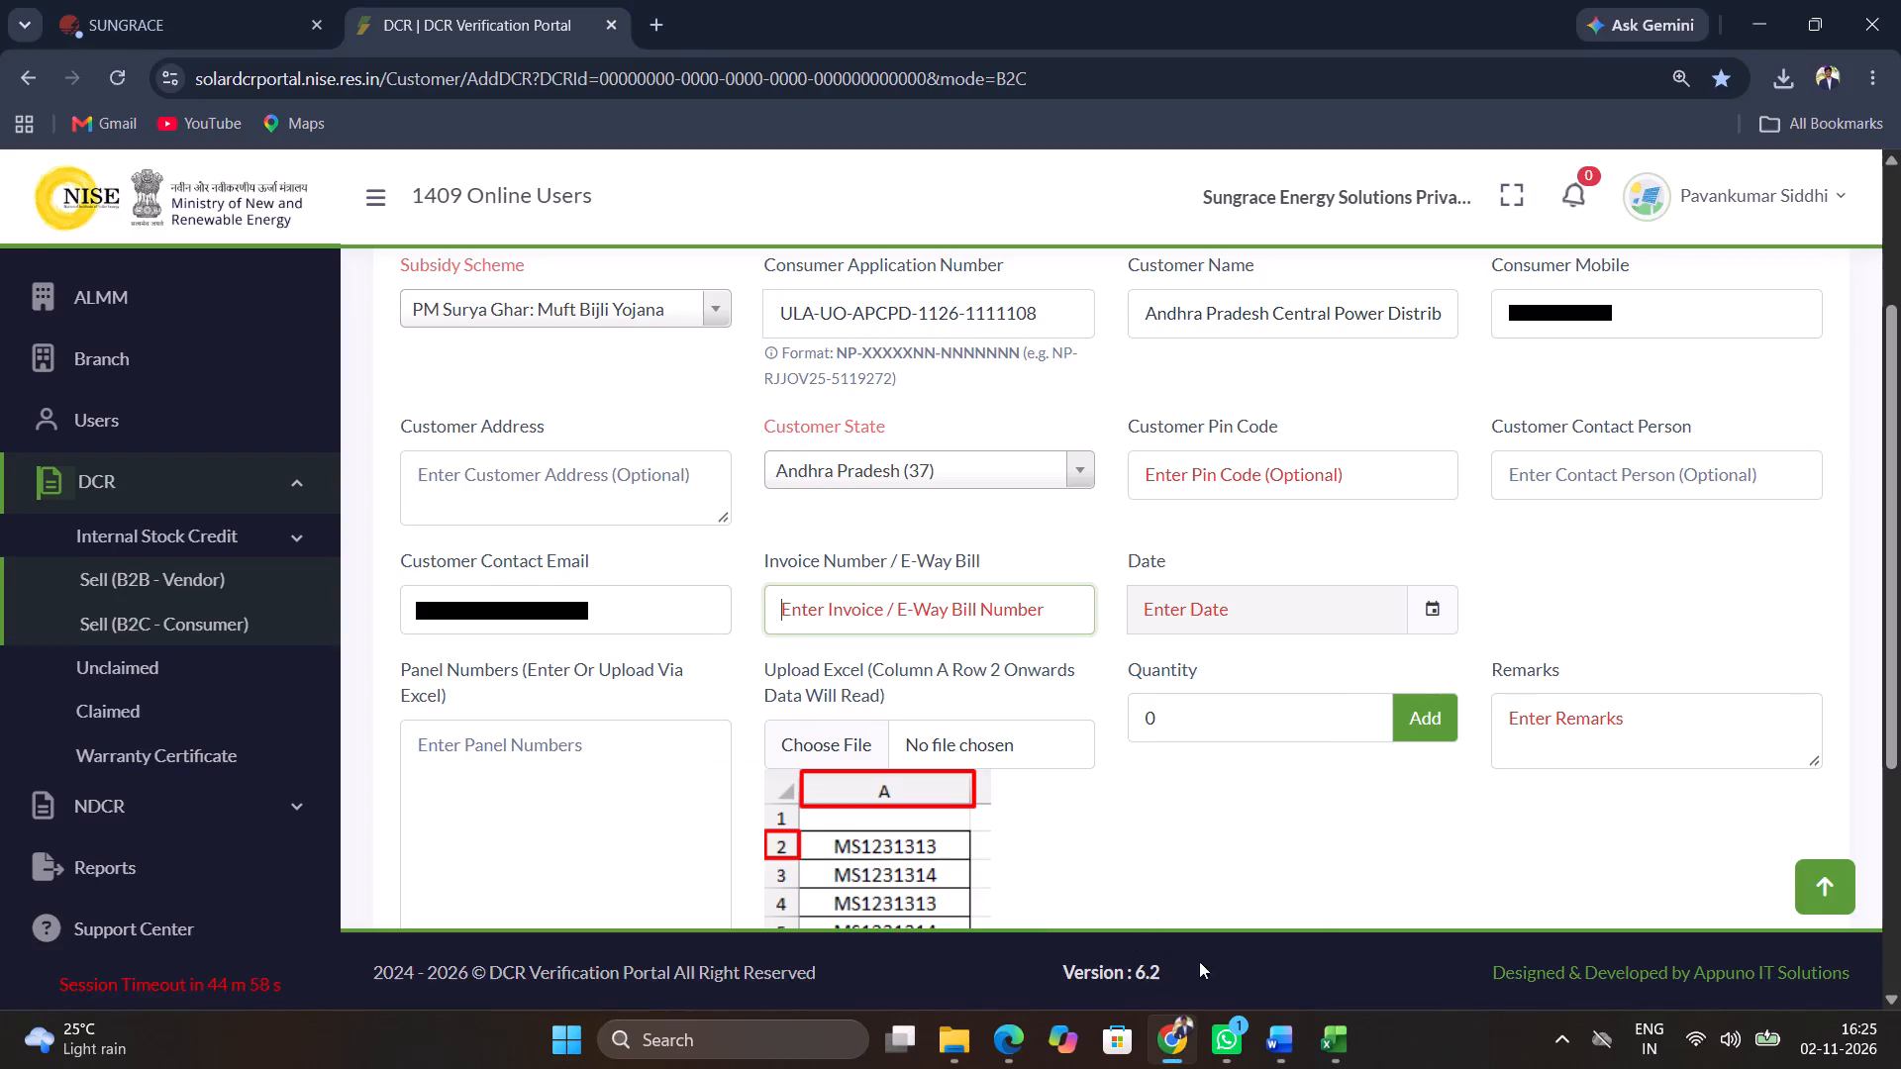
left_click(1283, 934)
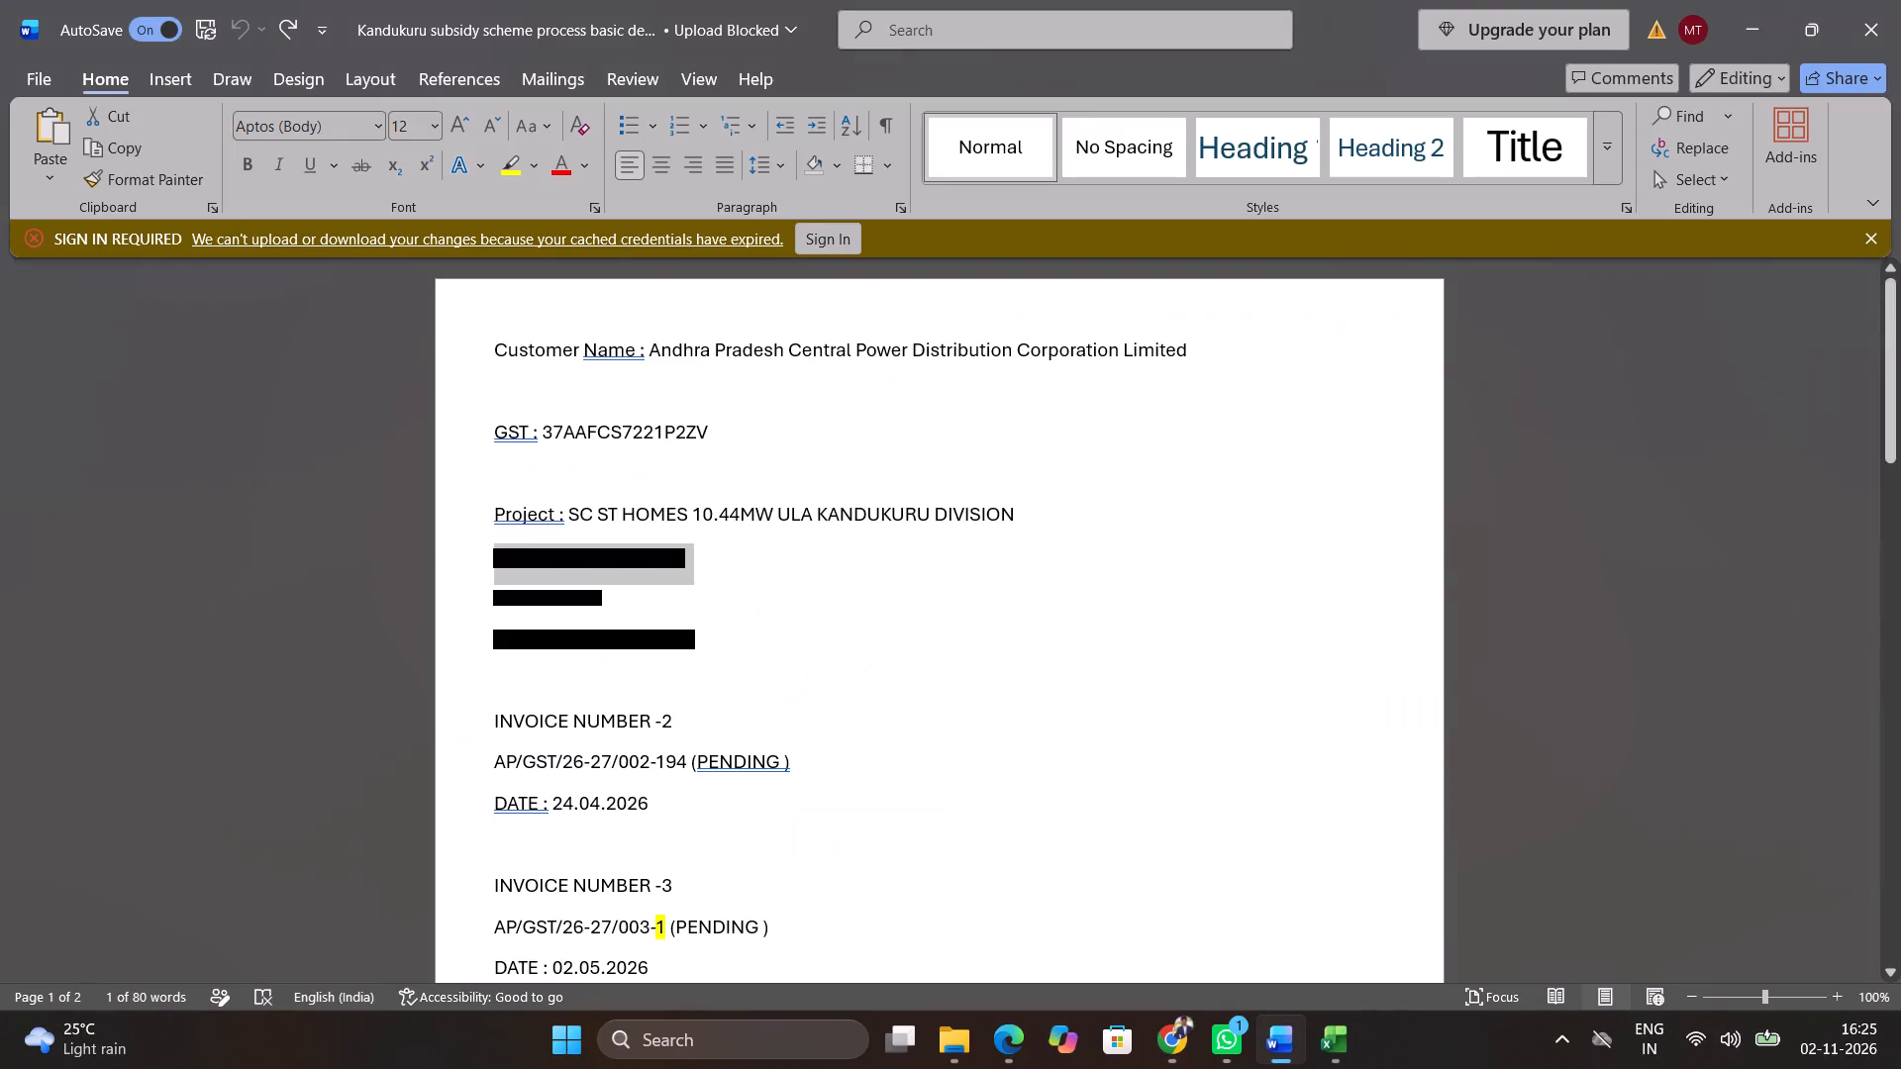
scroll(1133, 770, "down", 5)
scroll(853, 734, "down", 4)
scroll(737, 763, "down", 4)
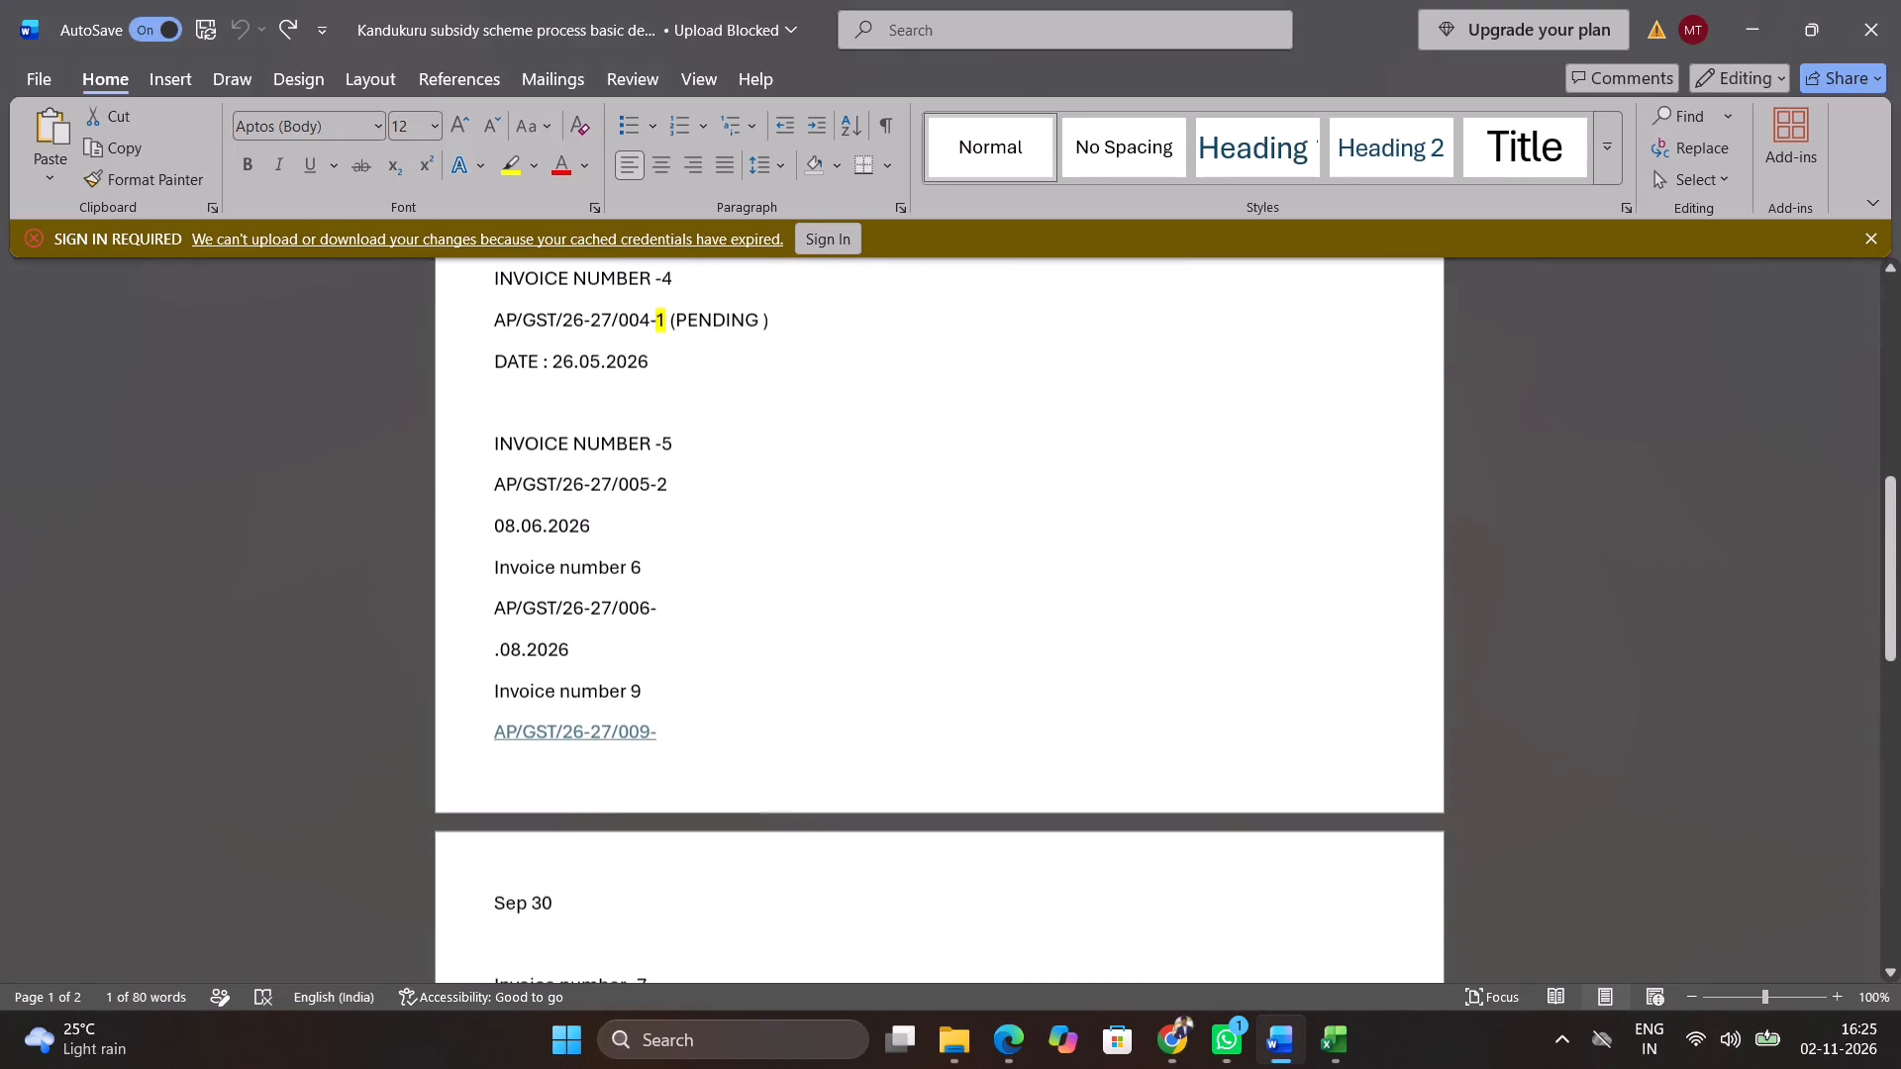
left_click_drag(669, 740, 384, 750)
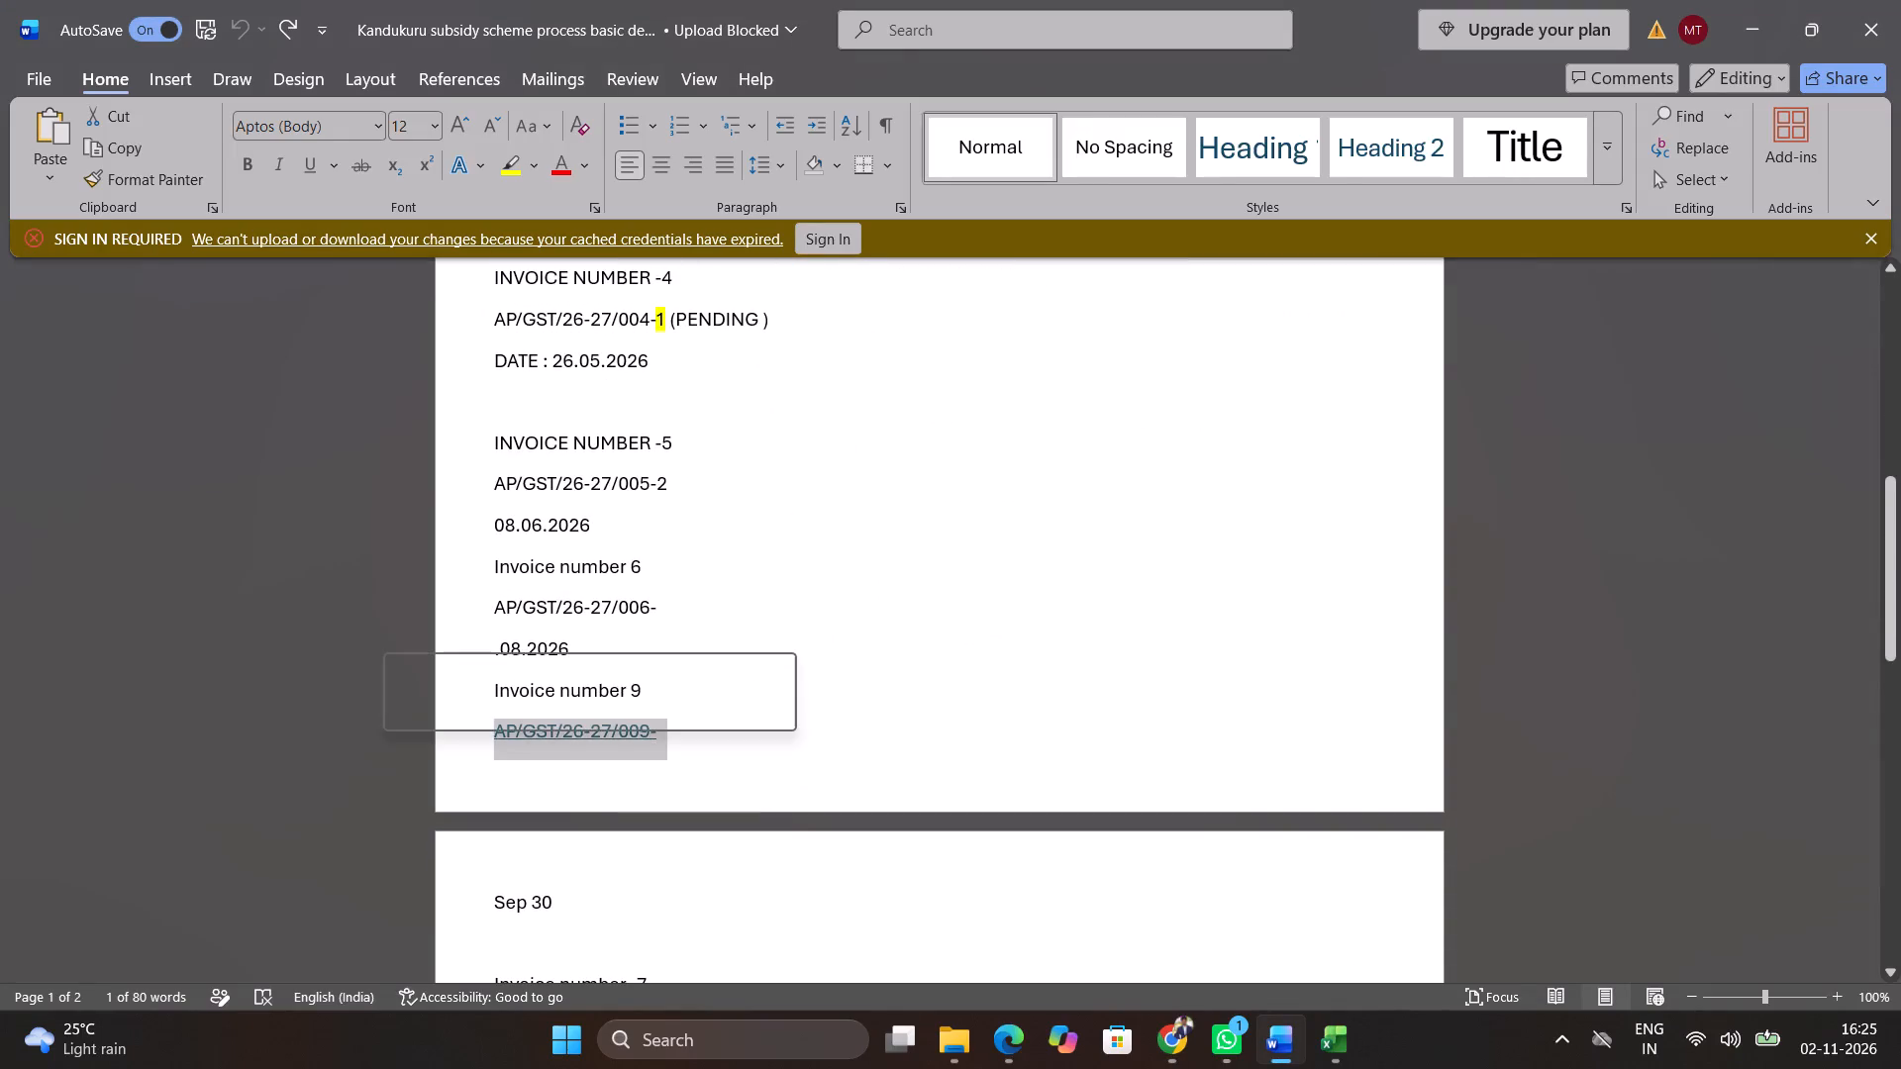
key("ctrl+c")
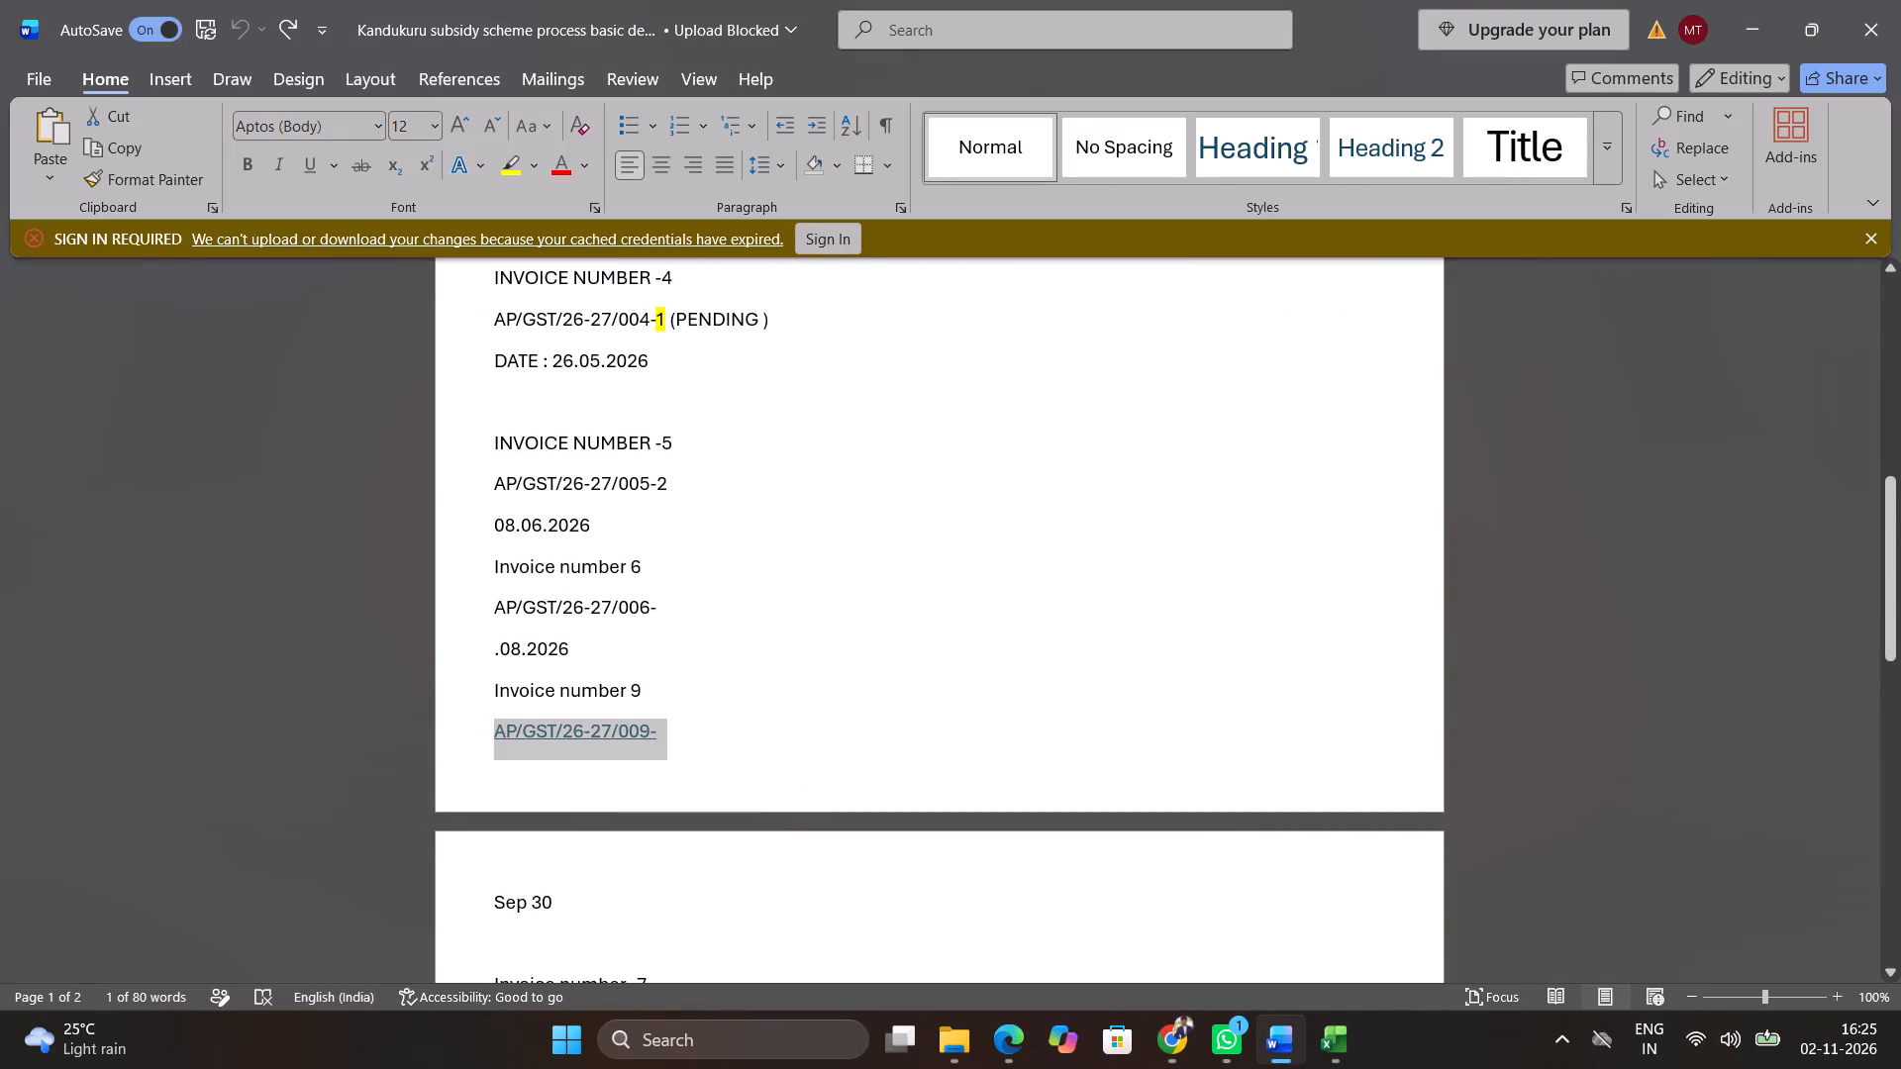
left_click(1156, 914)
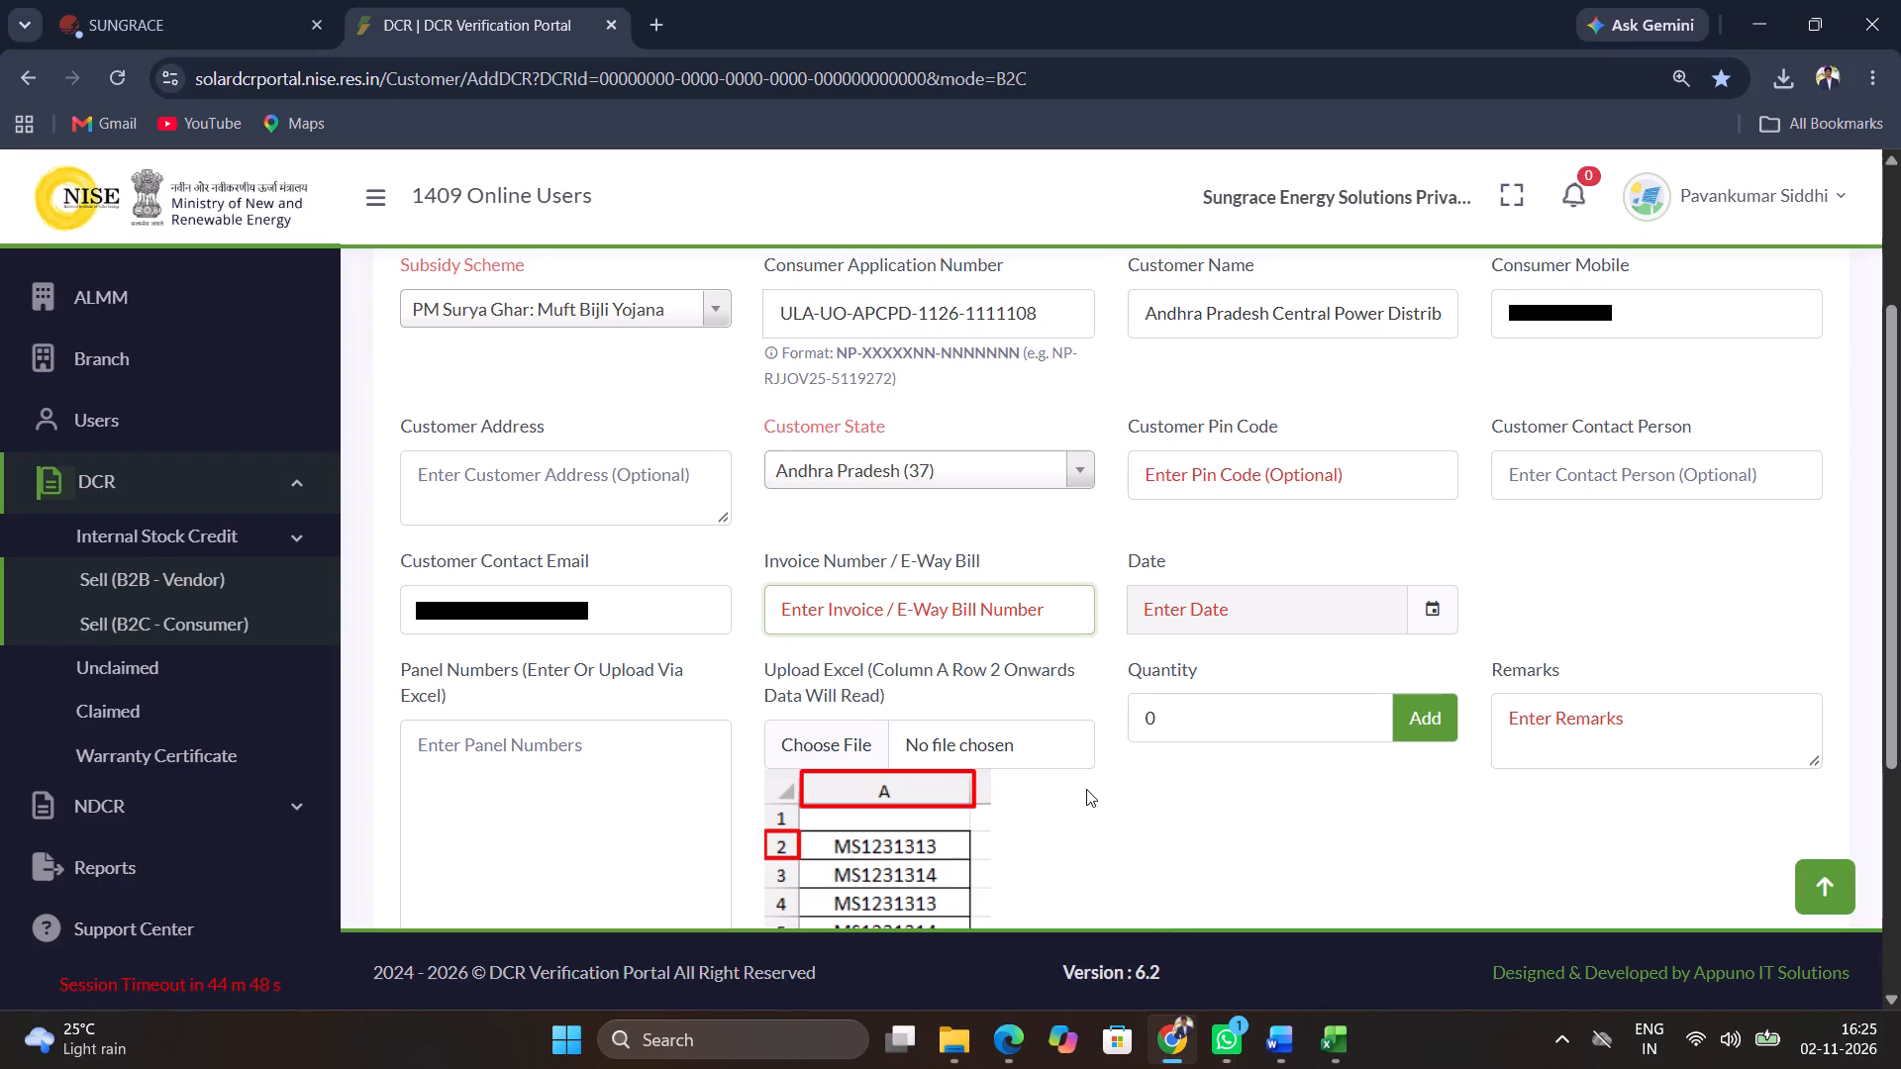
key("ctrl+v")
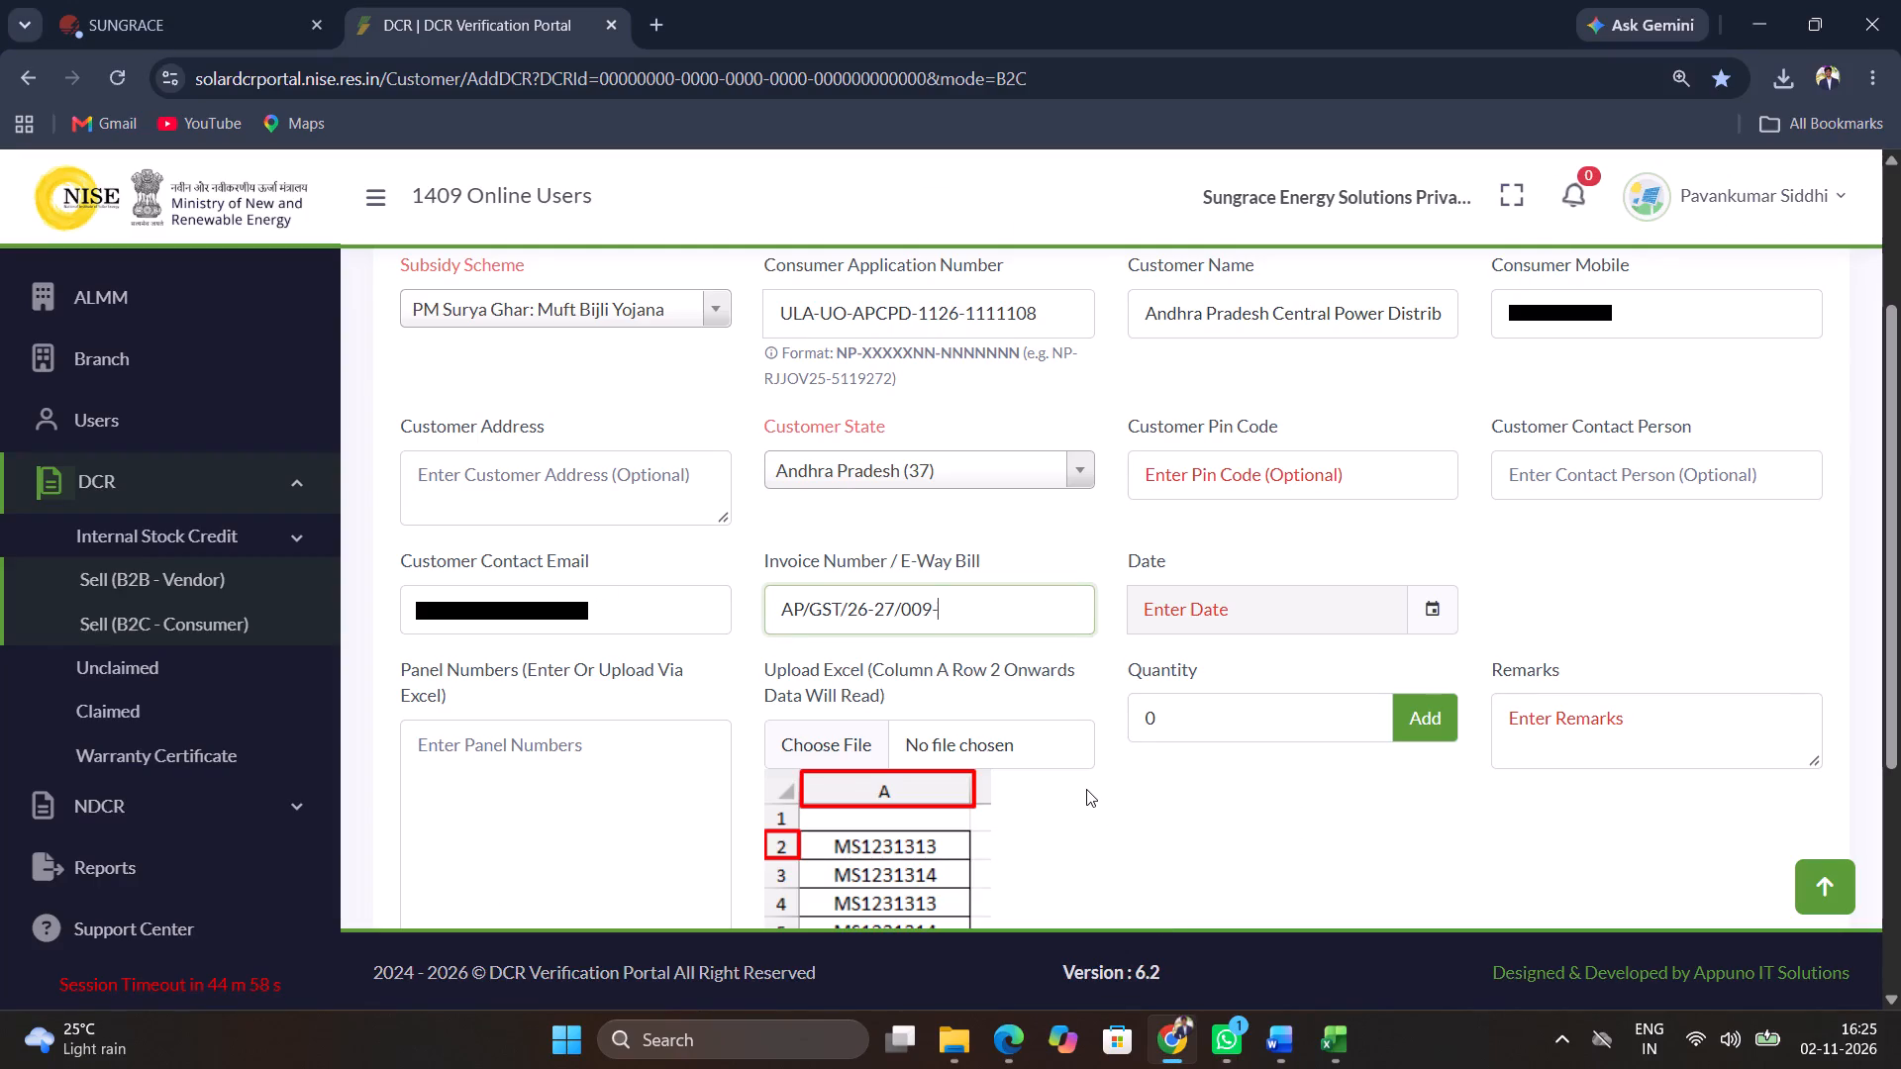
type("33")
key("7")
Set the DCR form's invoice Date to 30-Sep-2026.
left_click(1304, 613)
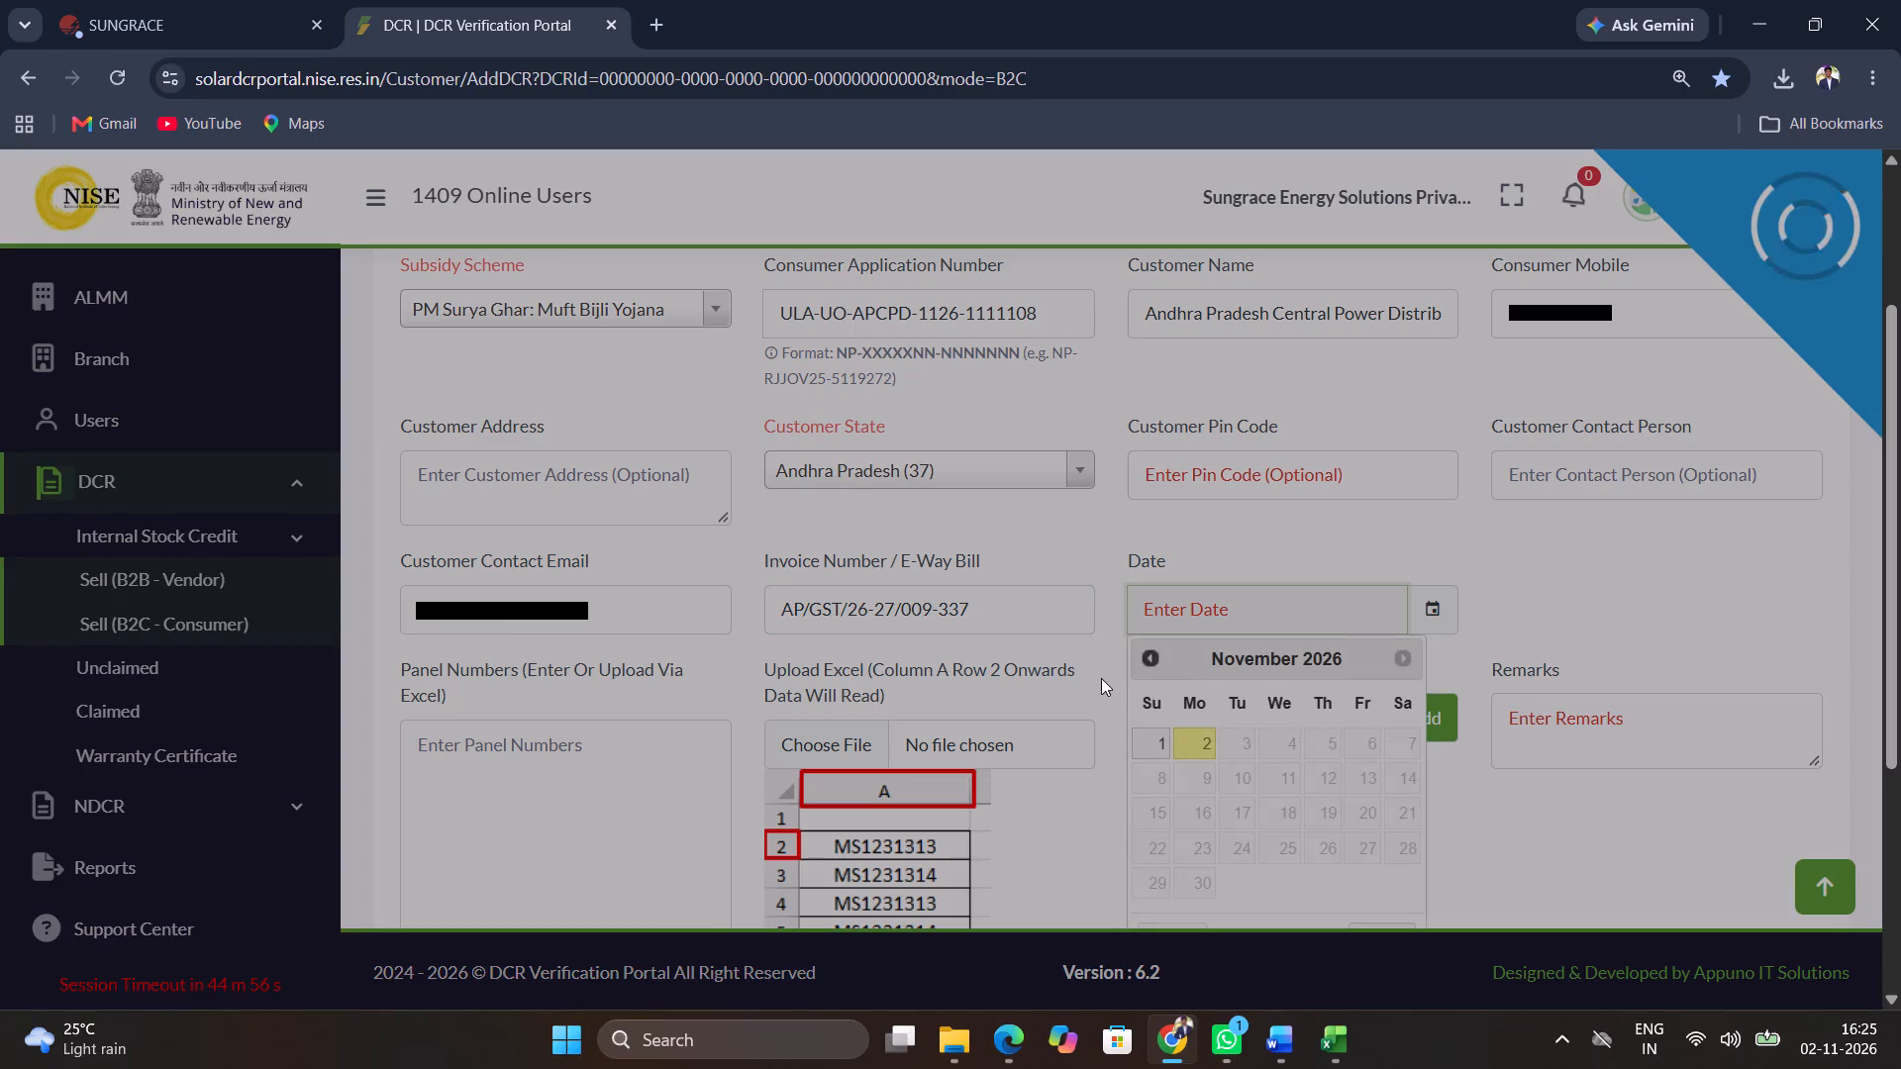
left_click(1135, 640)
left_click(1144, 648)
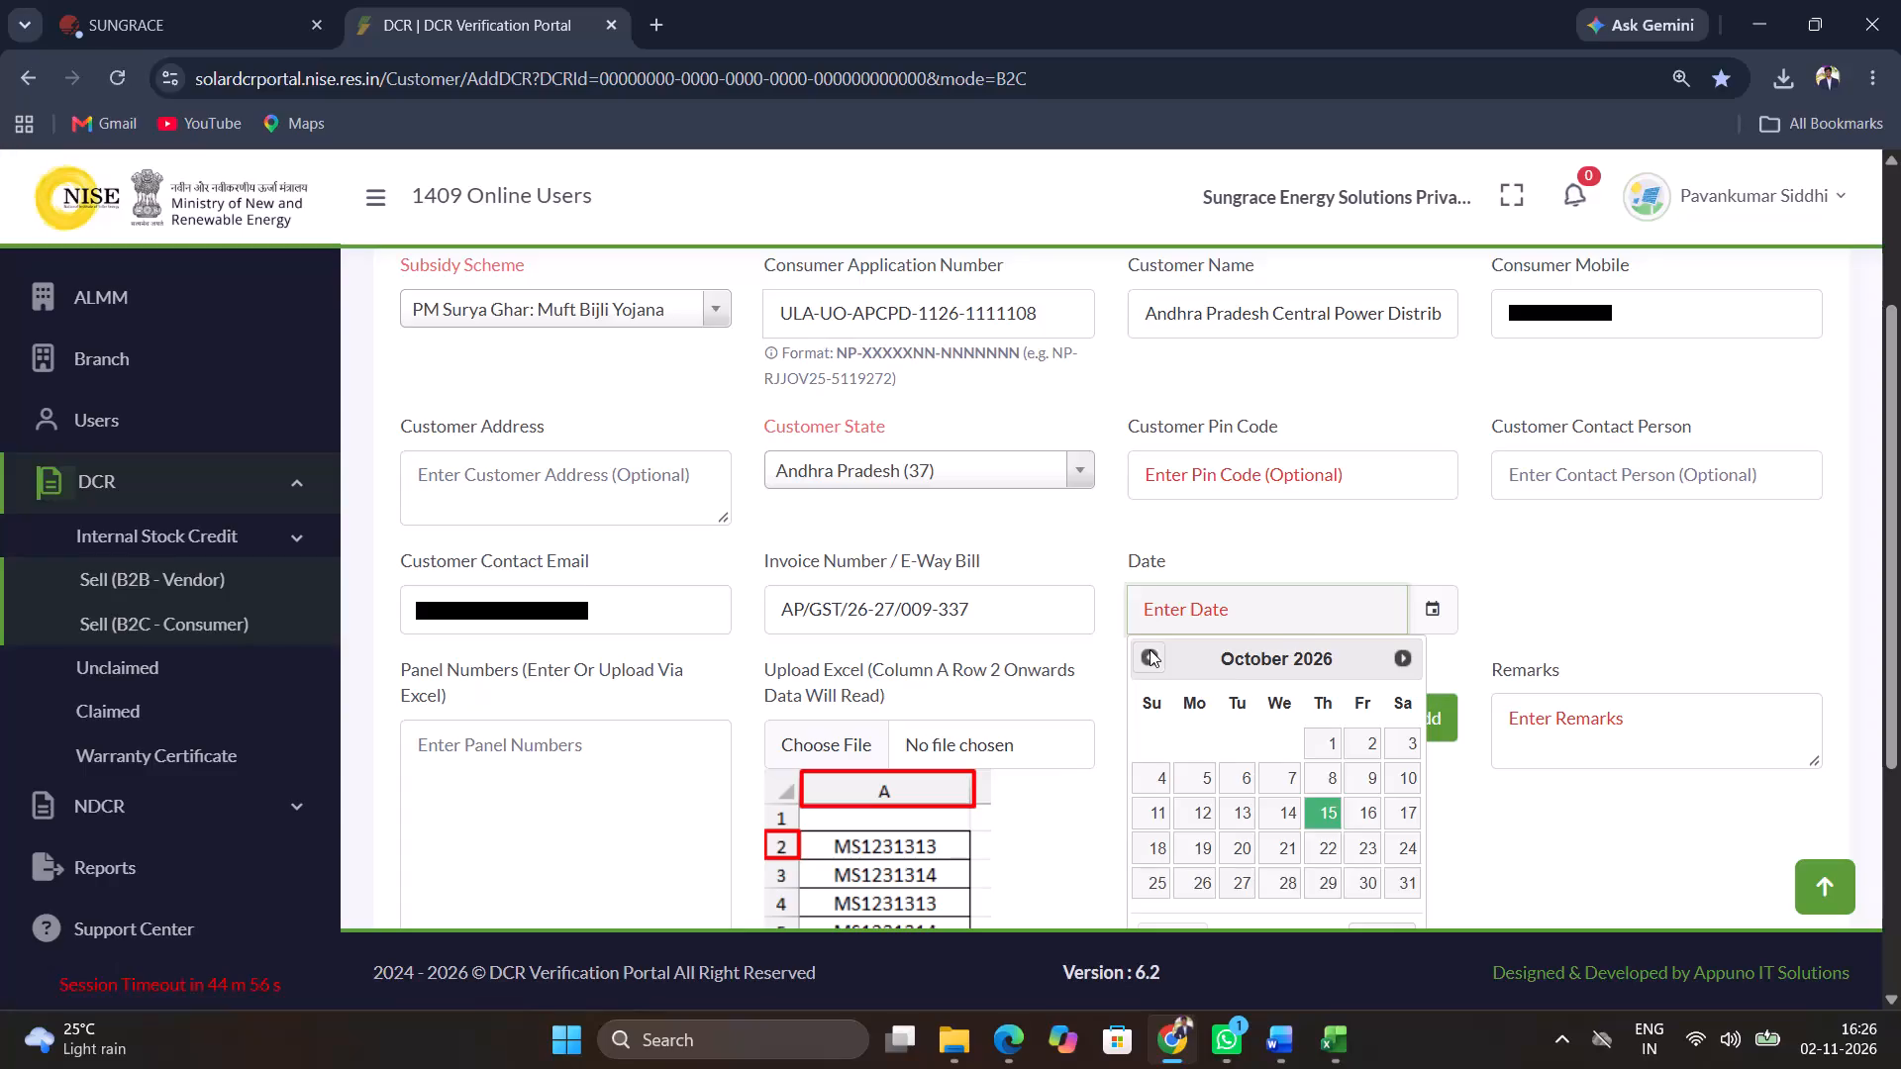
left_click(1150, 649)
left_click(1290, 879)
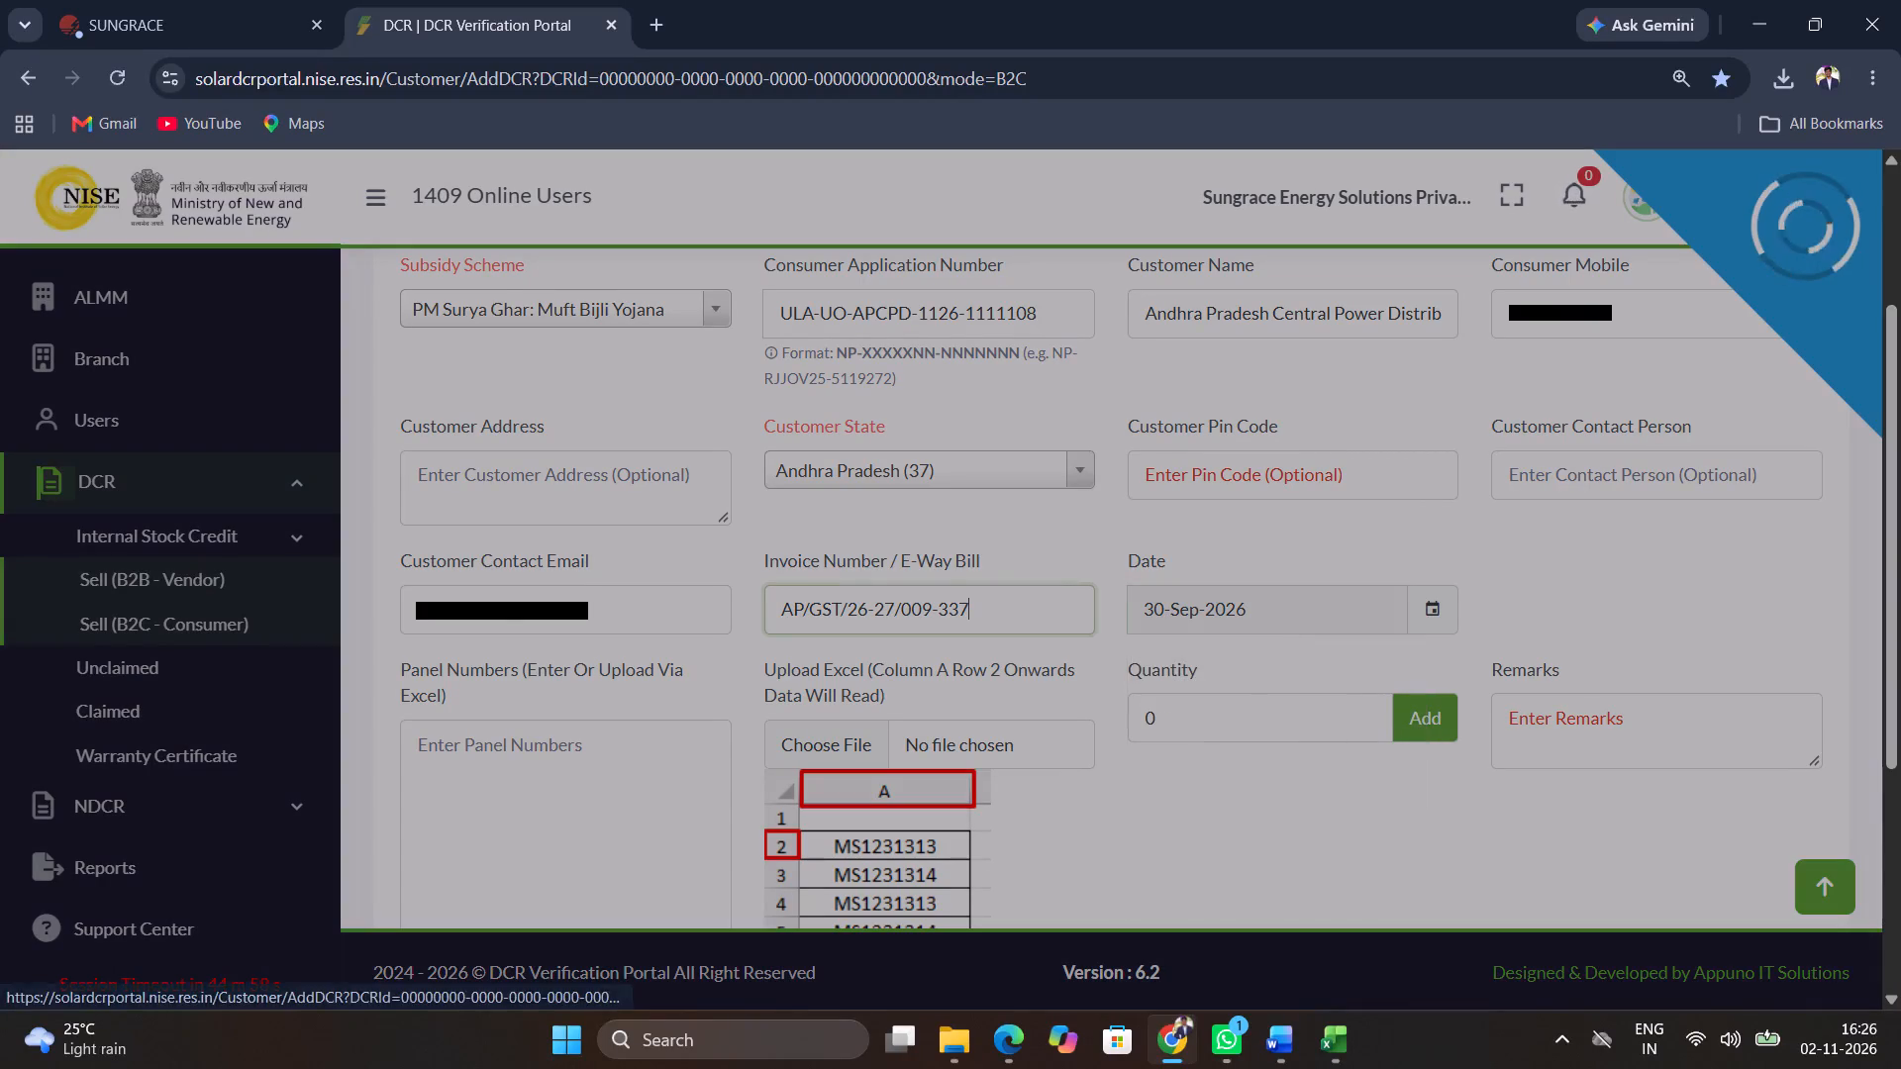
Copy the panel serial numbers from the SUNGRACE Quick Copy Details into the DCR form's Panel Numbers.
left_click_drag(639, 783, 633, 813)
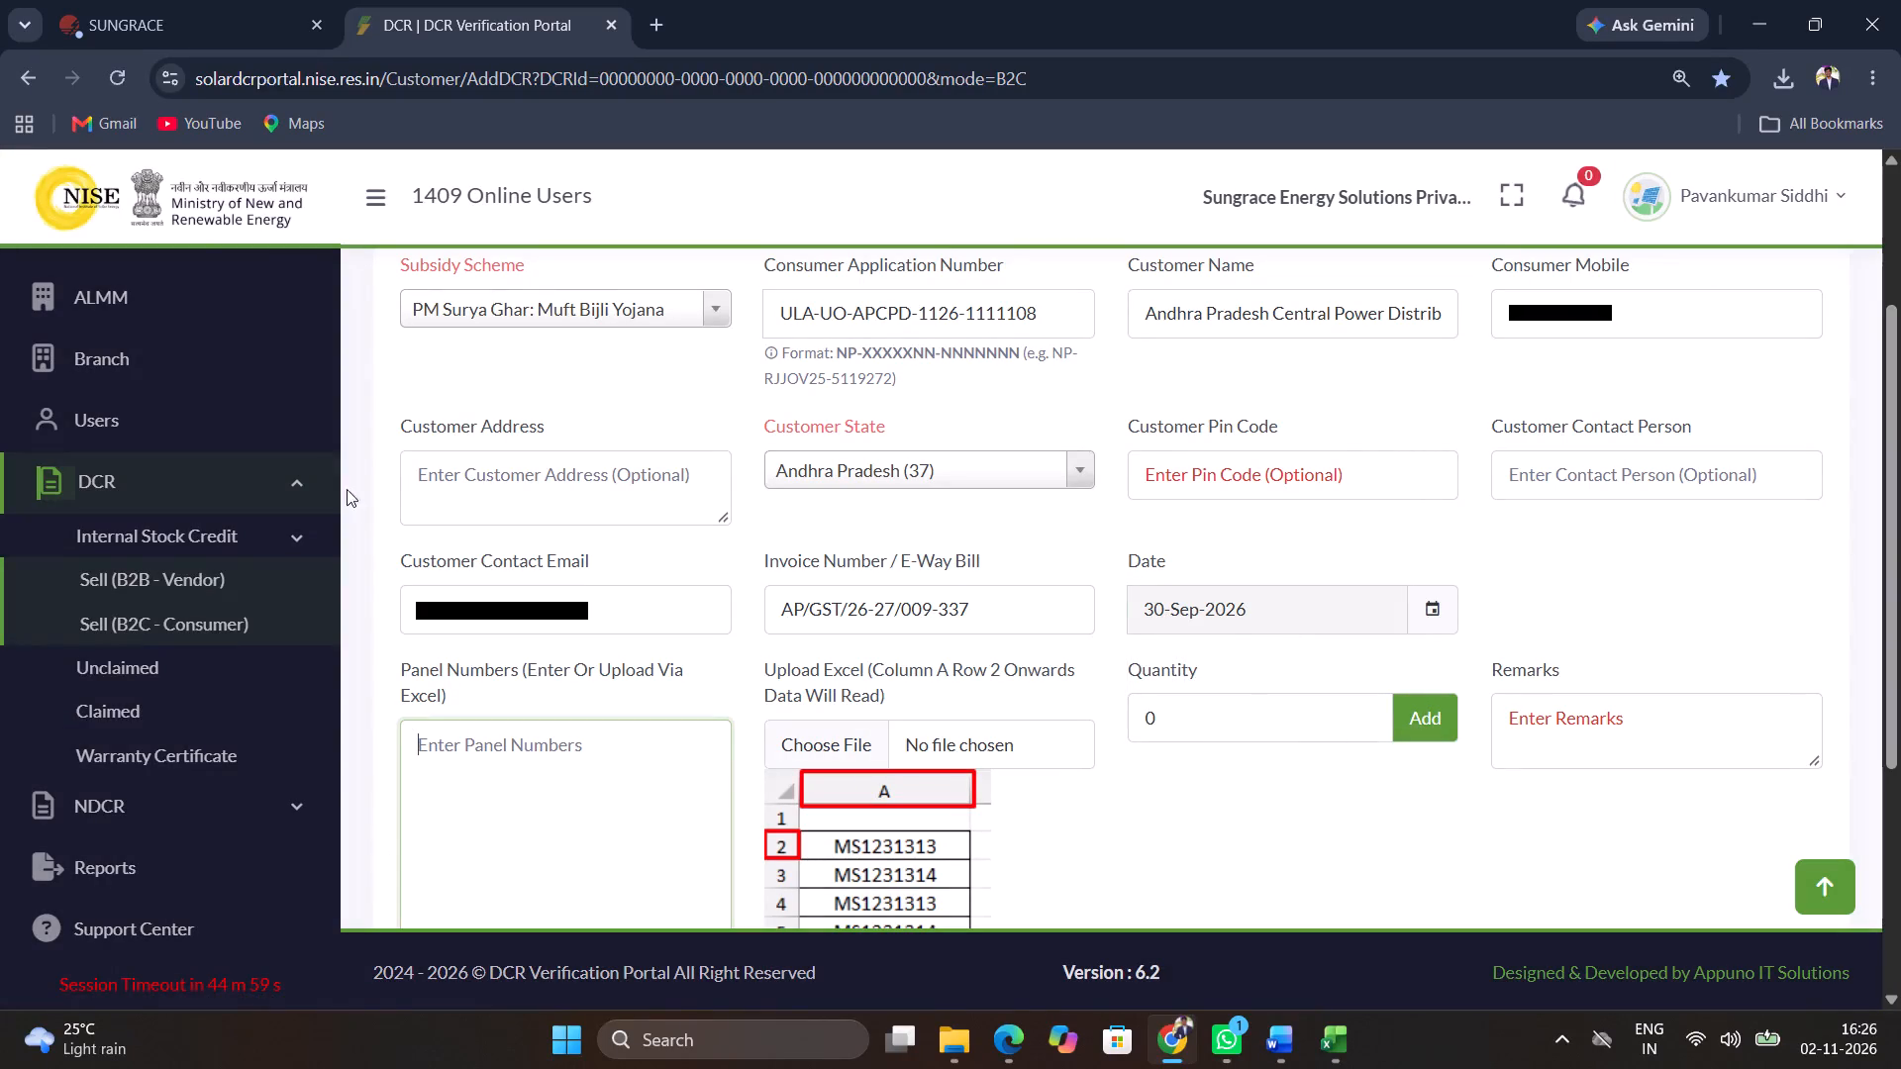
left_click(225, 0)
left_click(1179, 213)
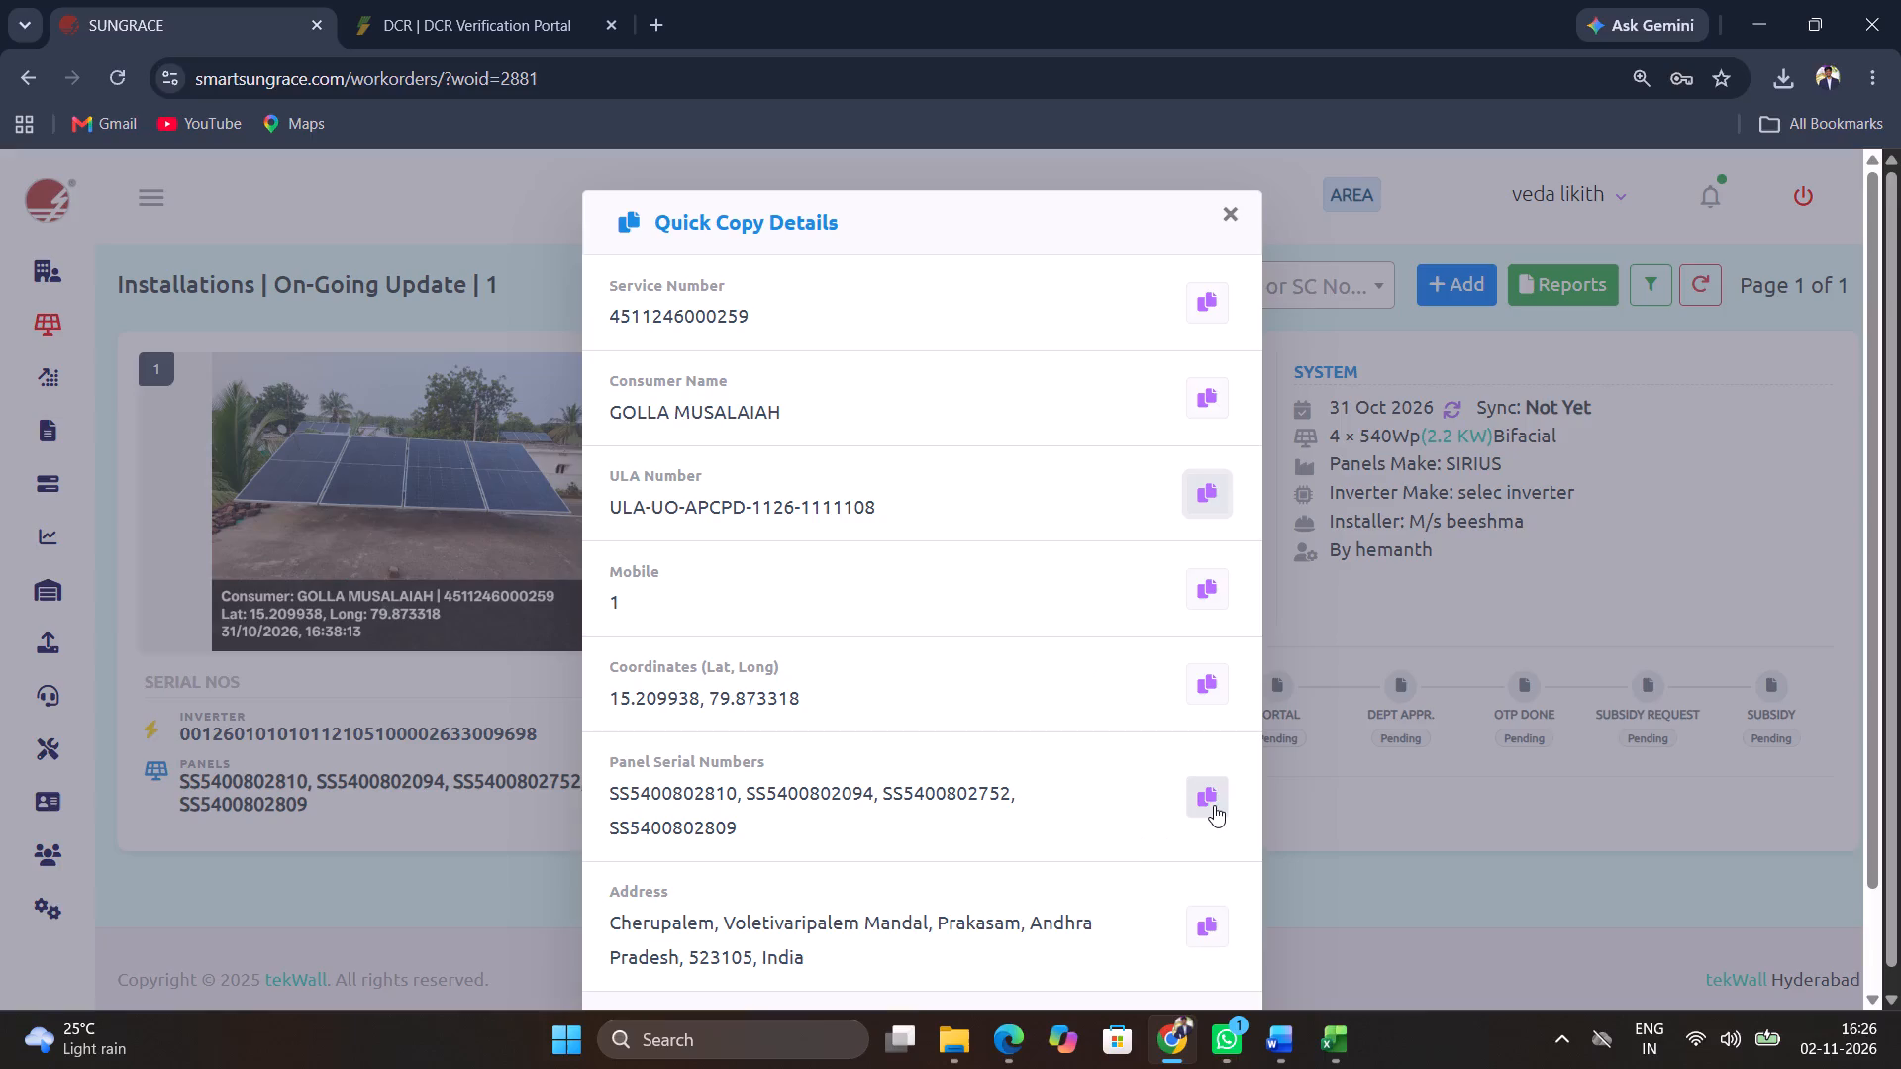
left_click(1205, 795)
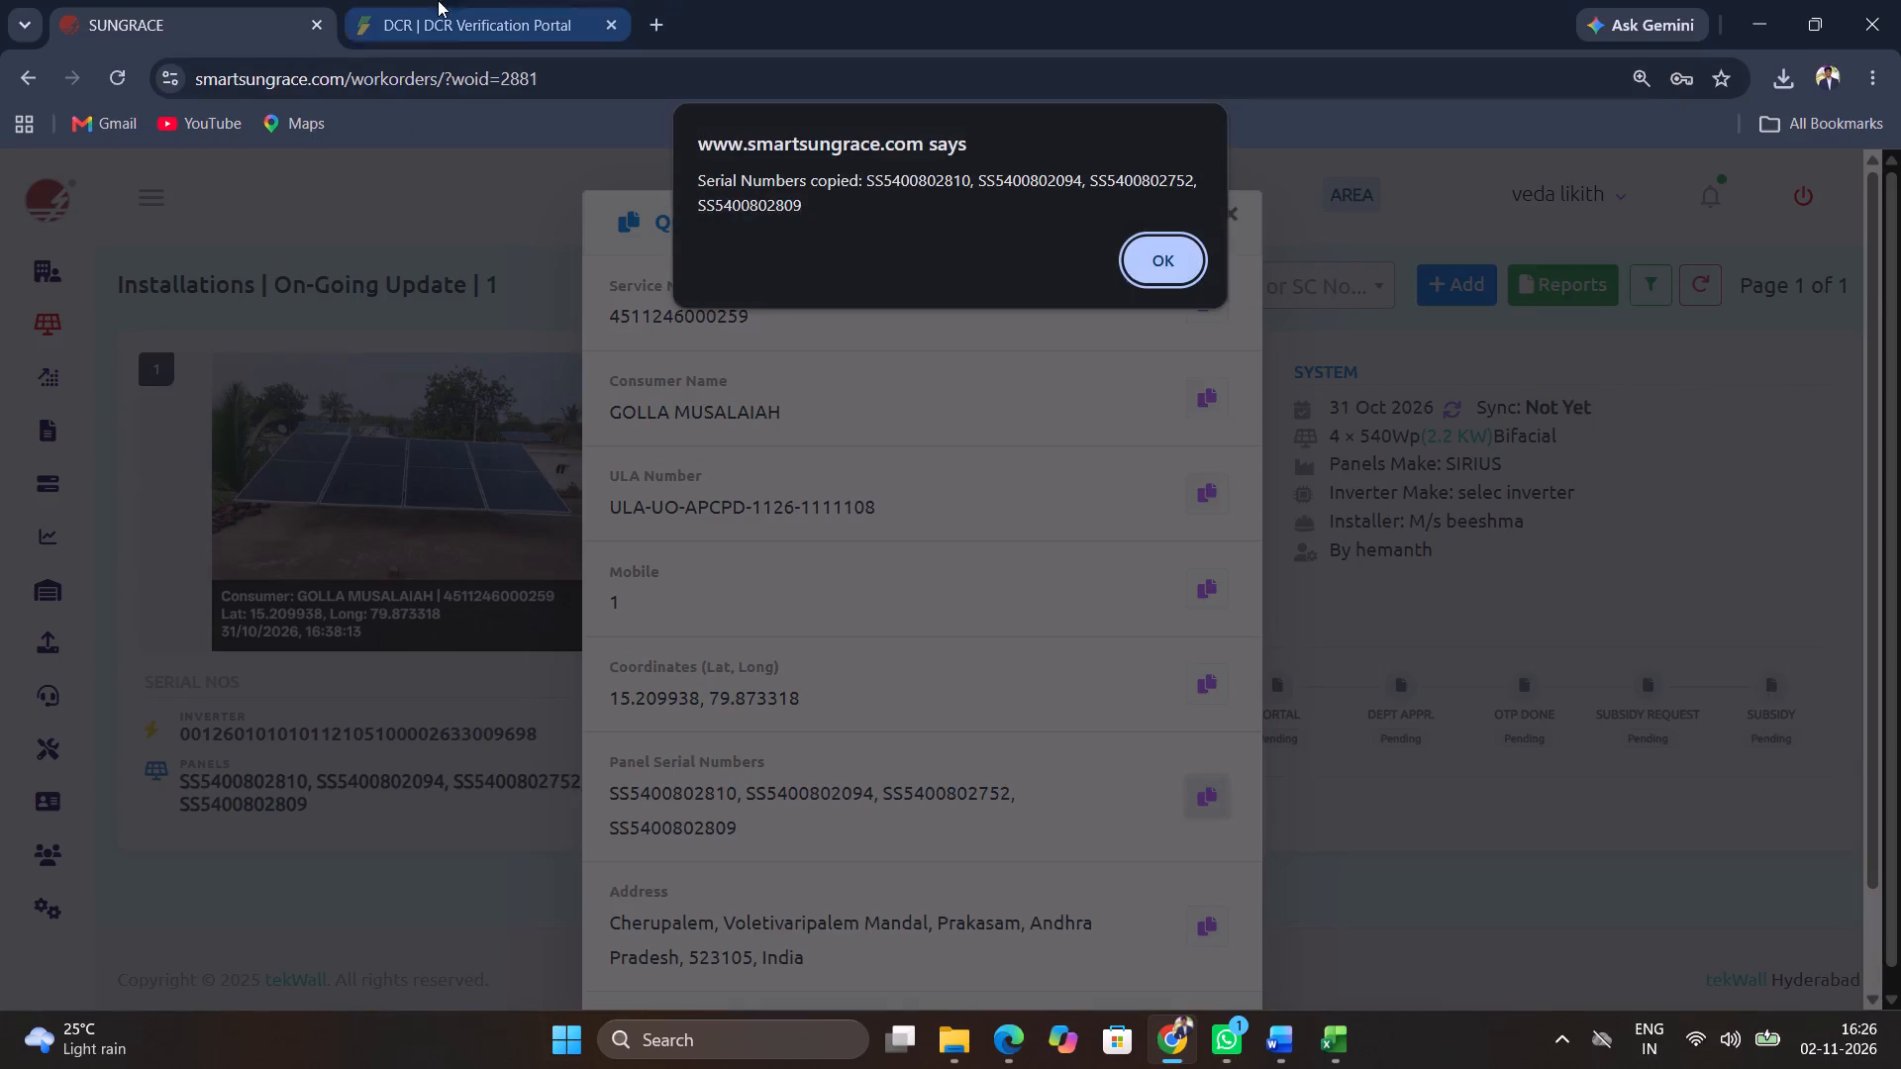
left_click(438, 0)
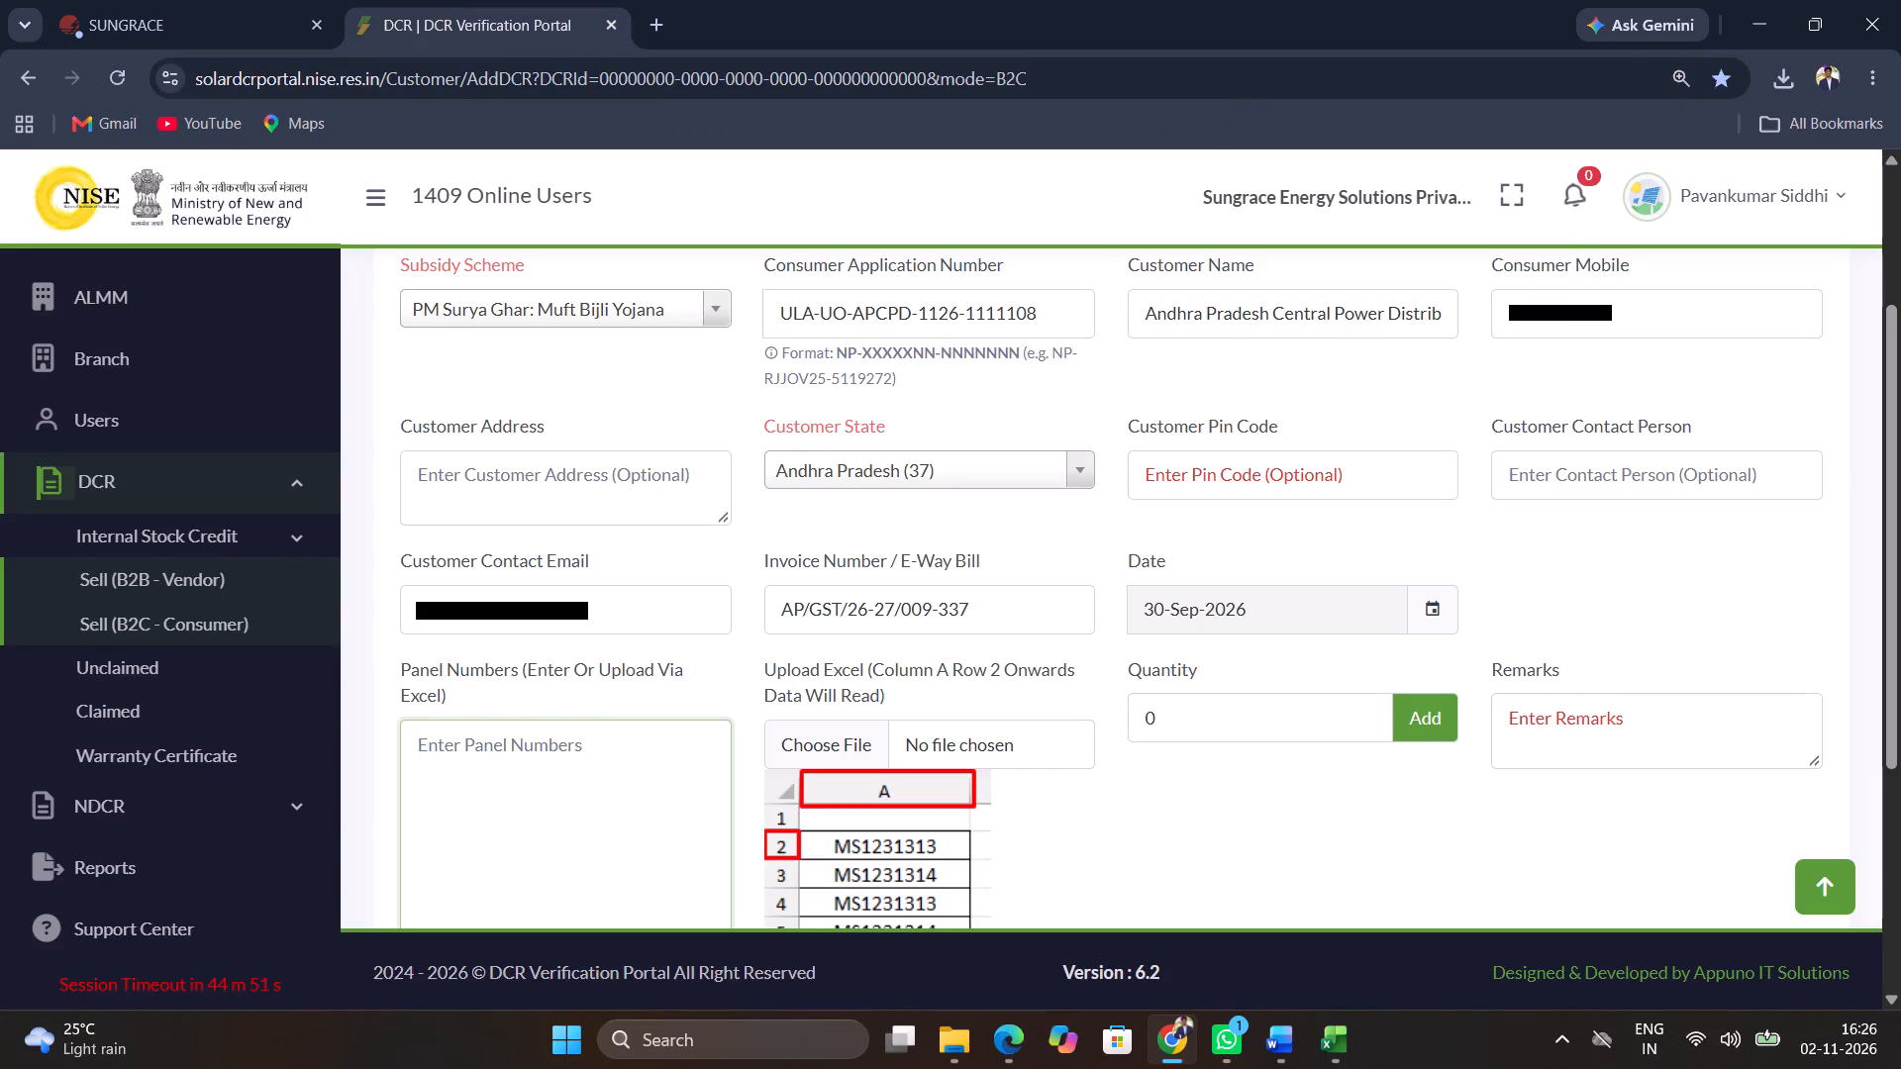
key("ctrl+v")
key("Left")
key("Left")
key("Left")
key("Left")
key("Left")
key("Left")
key("Left")
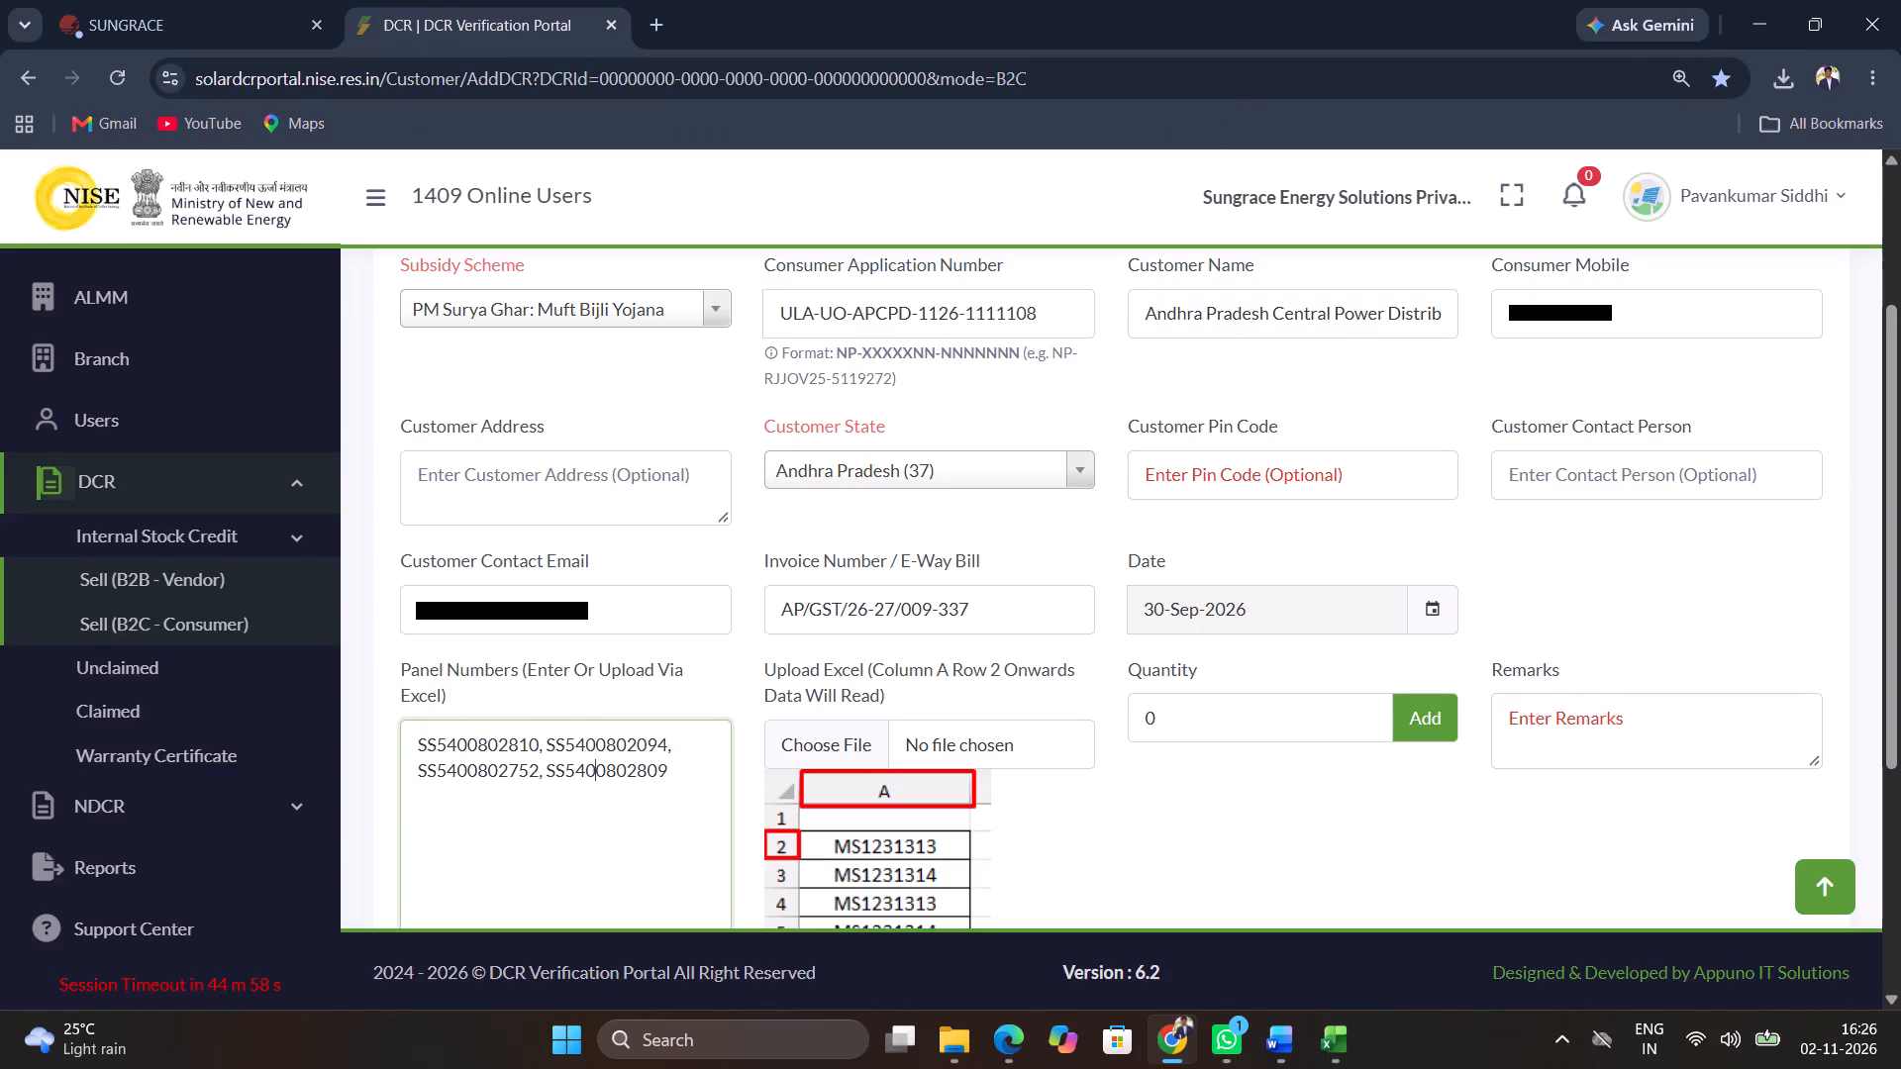
key("Left")
key("Left")
key("Left")
key("Left")
key("Left")
key("BackSpace")
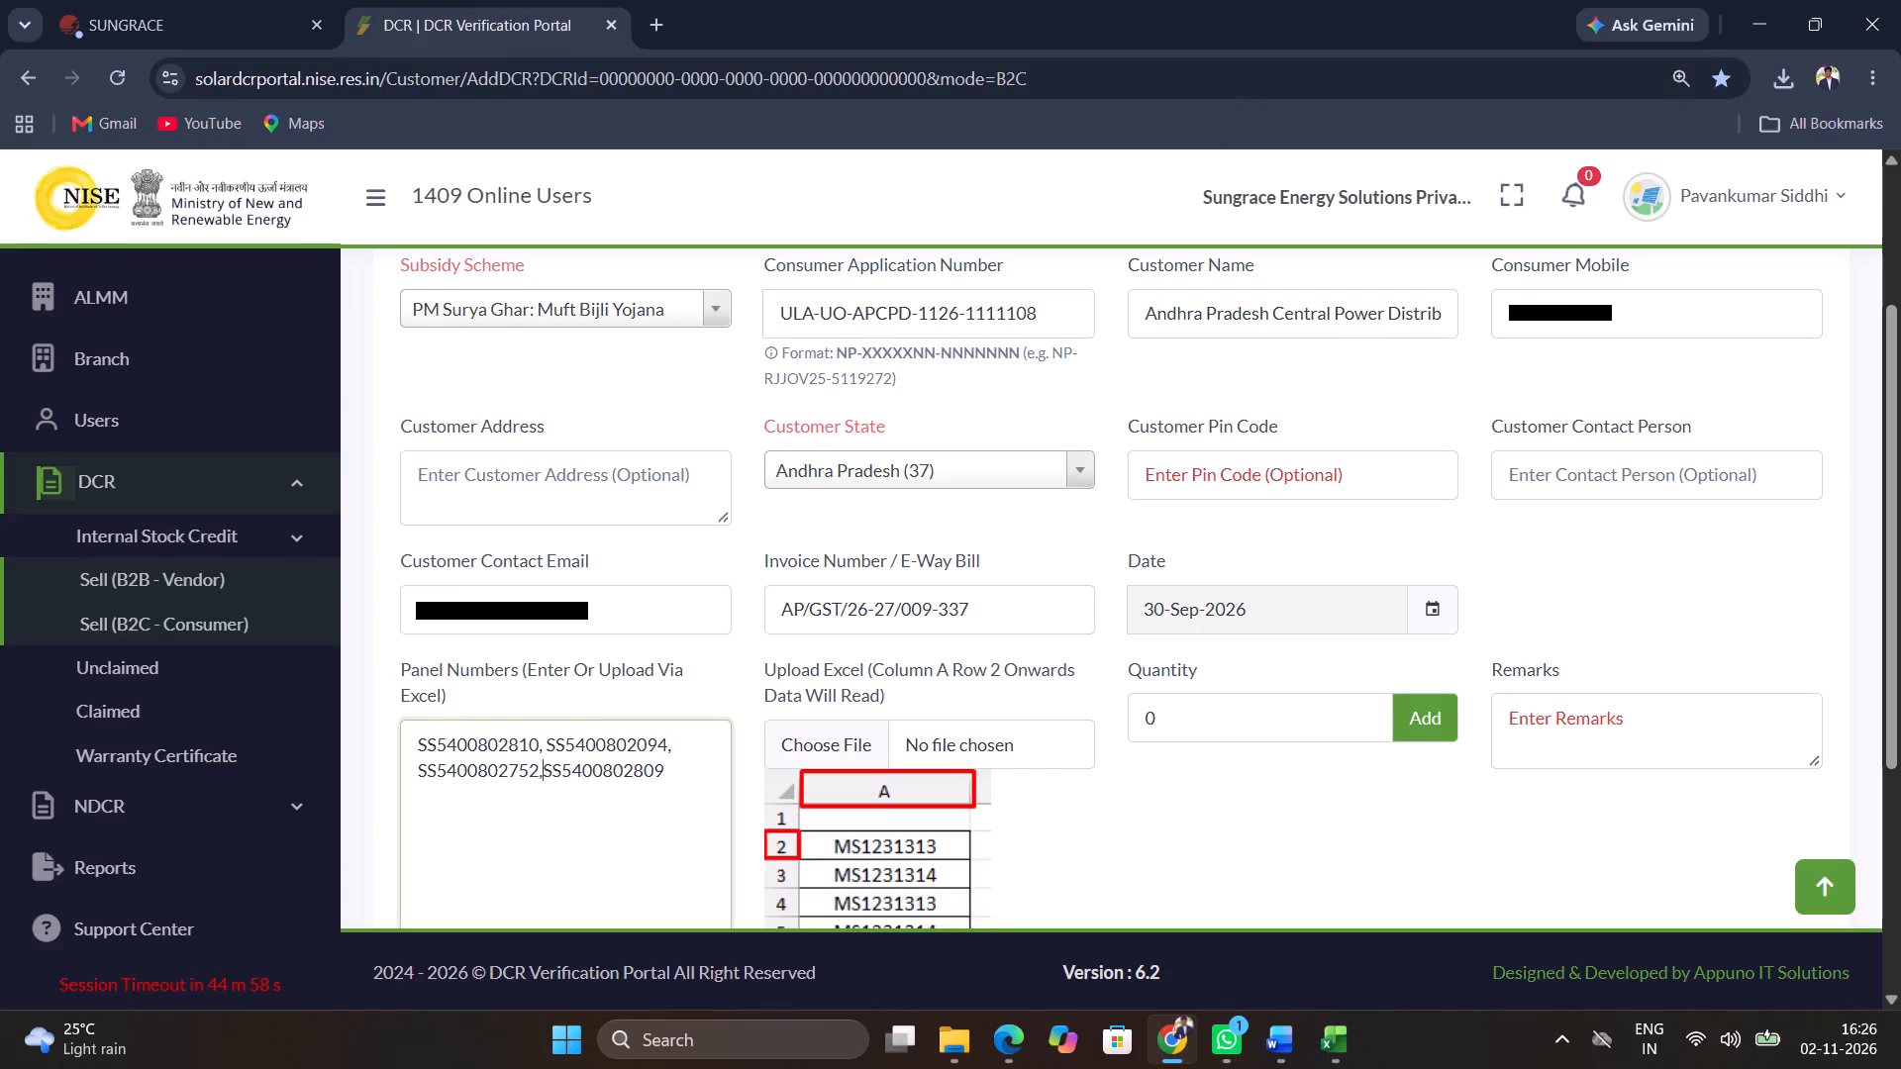
key("BackSpace")
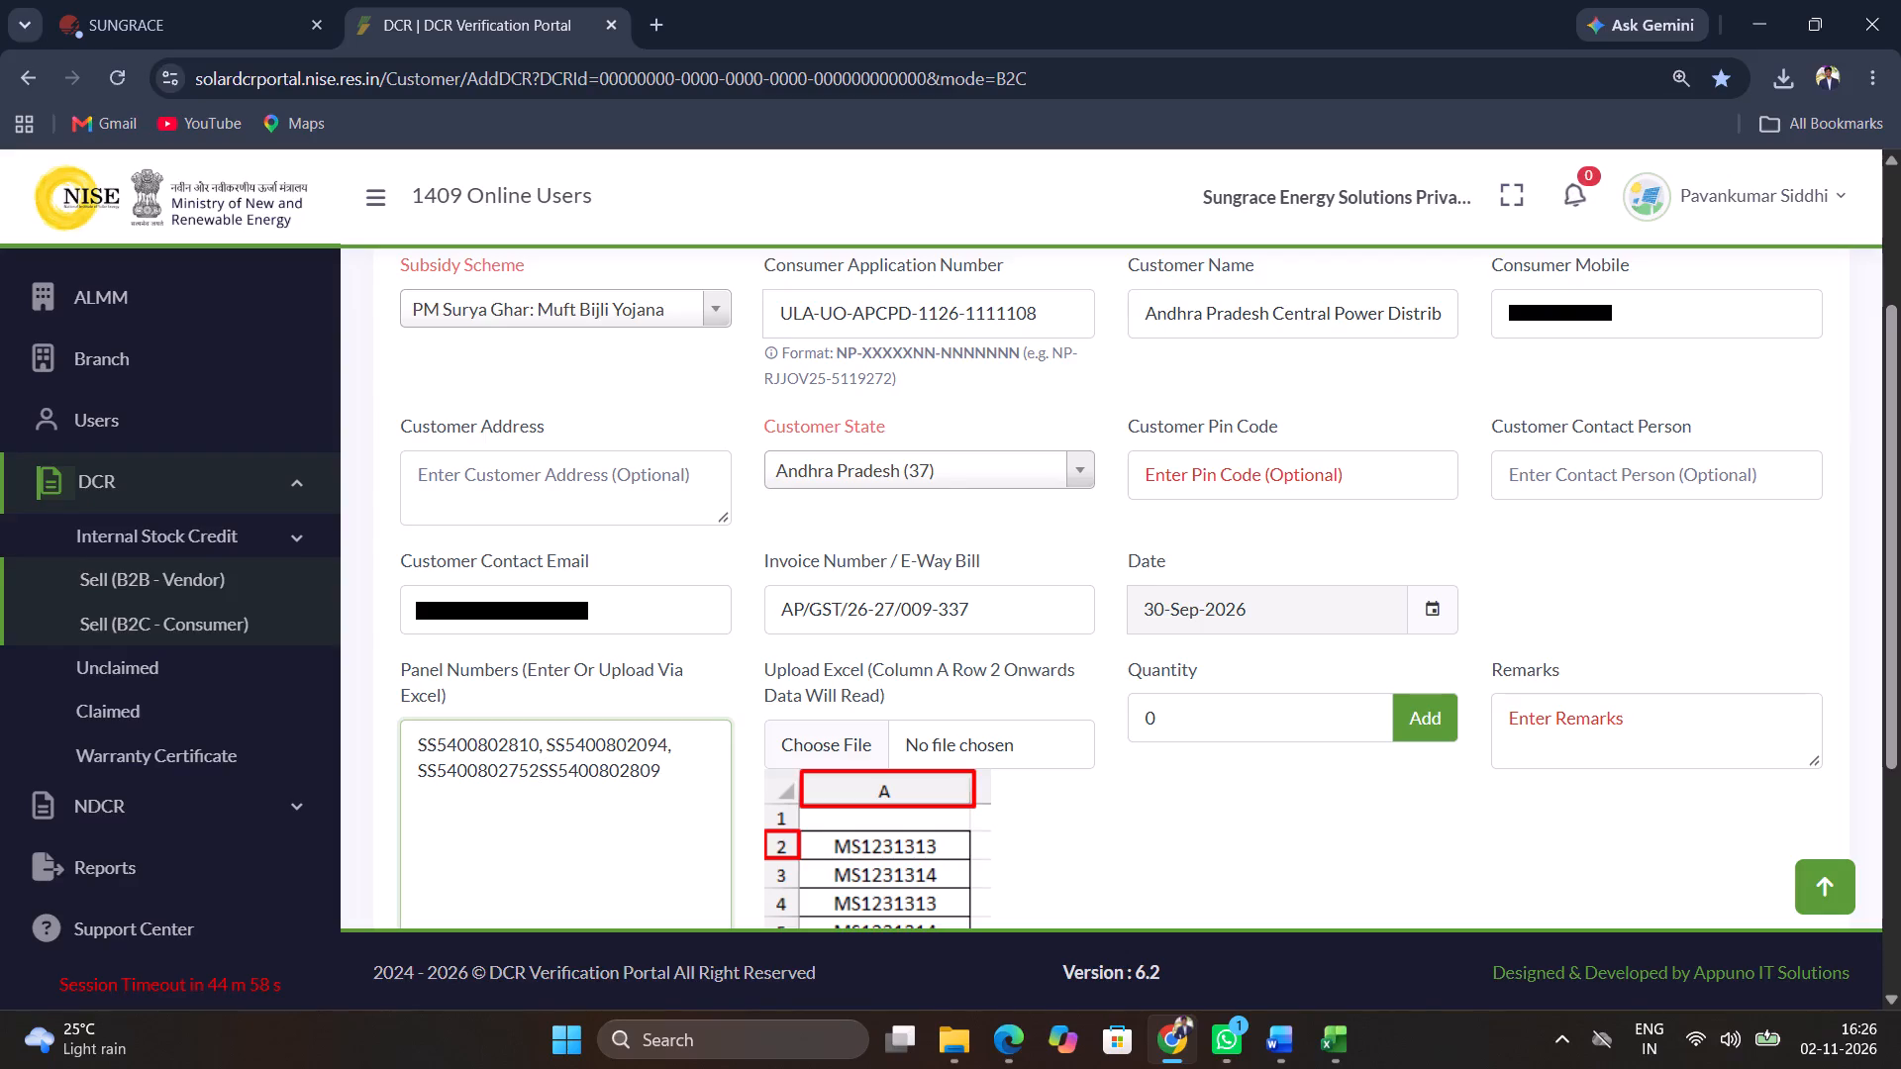
key("Return")
key("Up")
key("Up")
key("Up")
key("Up")
key("Up")
key("Up")
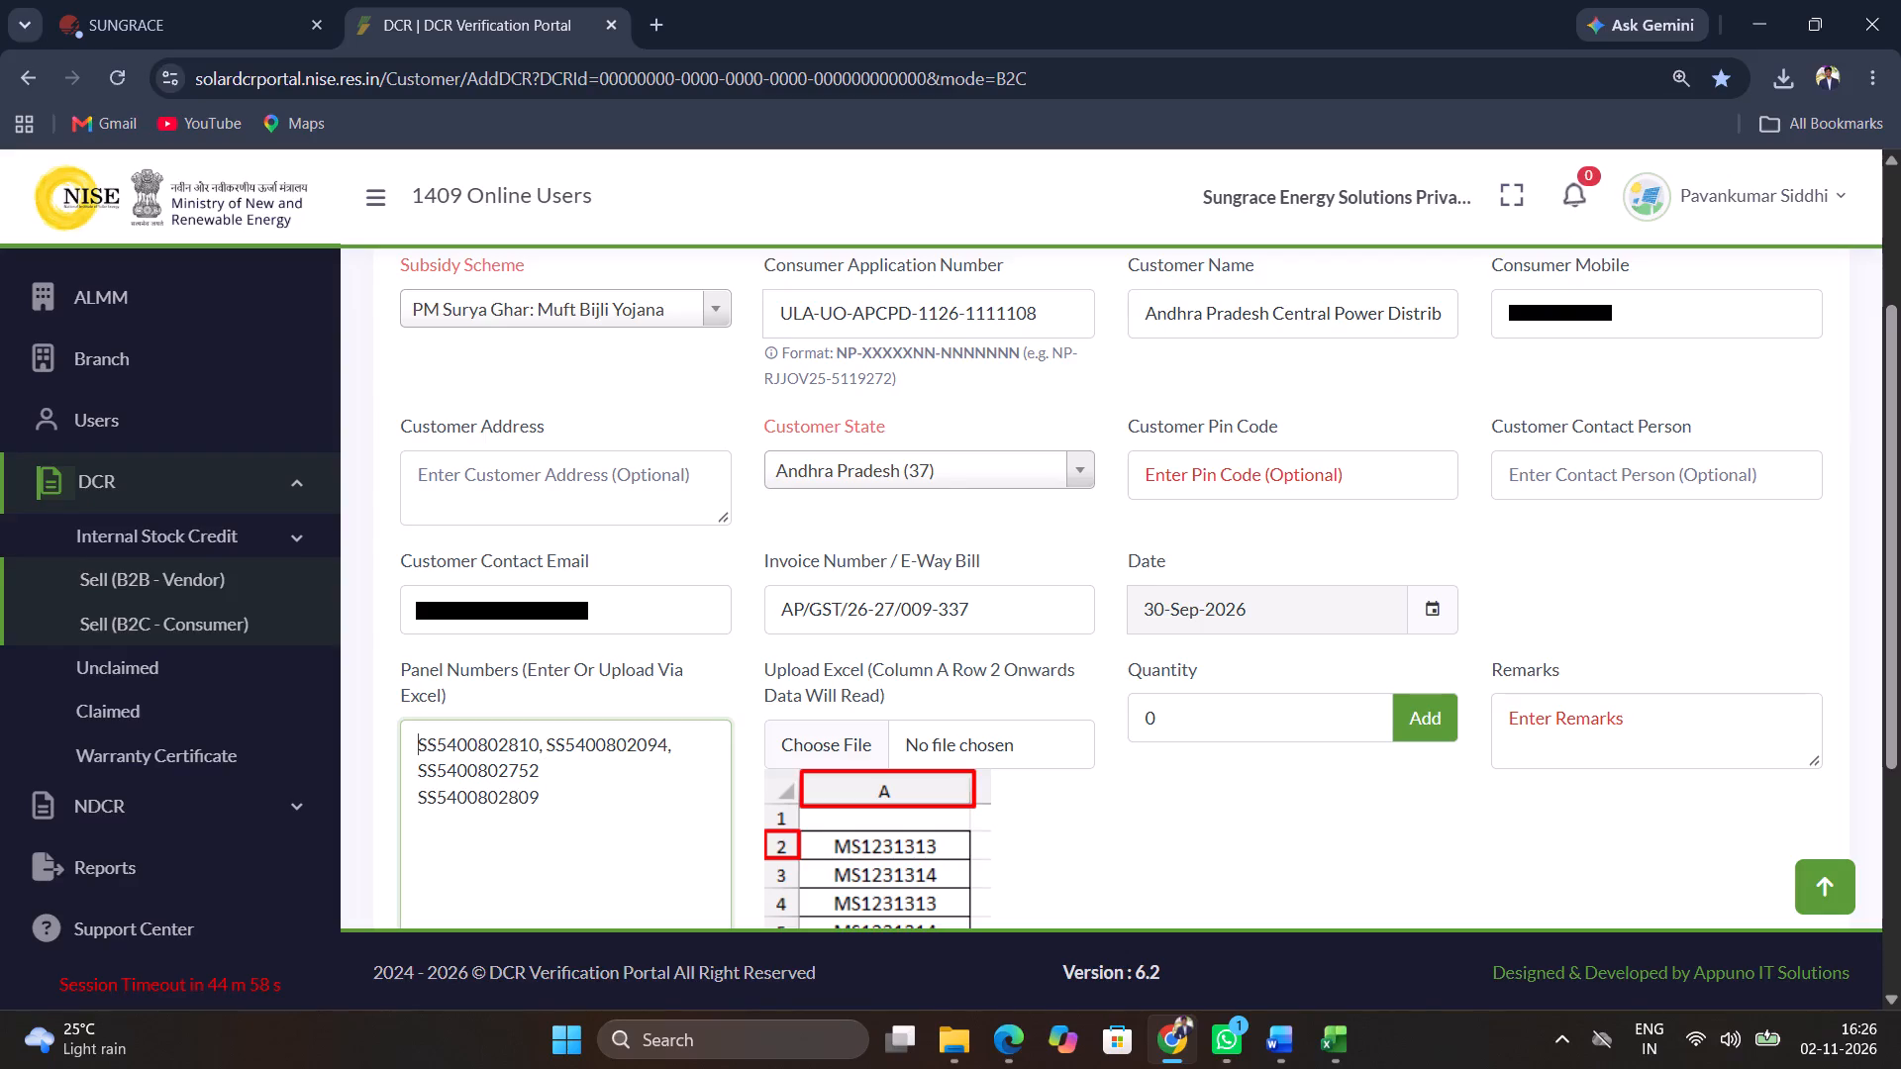
key("Right")
key("Right")
key("Right")
key("Right")
key("Right")
key("Right")
key("Right")
key("Right")
key("Right")
key("Right")
key("Right")
key("Right")
key("Right")
key("Right")
key("BackSpace")
key("BackSpace")
key("Return")
key("Right")
key("Right")
key("Right")
key("Right")
key("Right")
key("Right")
key("Right")
key("Right")
key("Right")
key("Right")
key("Right")
key("Right")
key("Right")
key("Right")
key("Right")
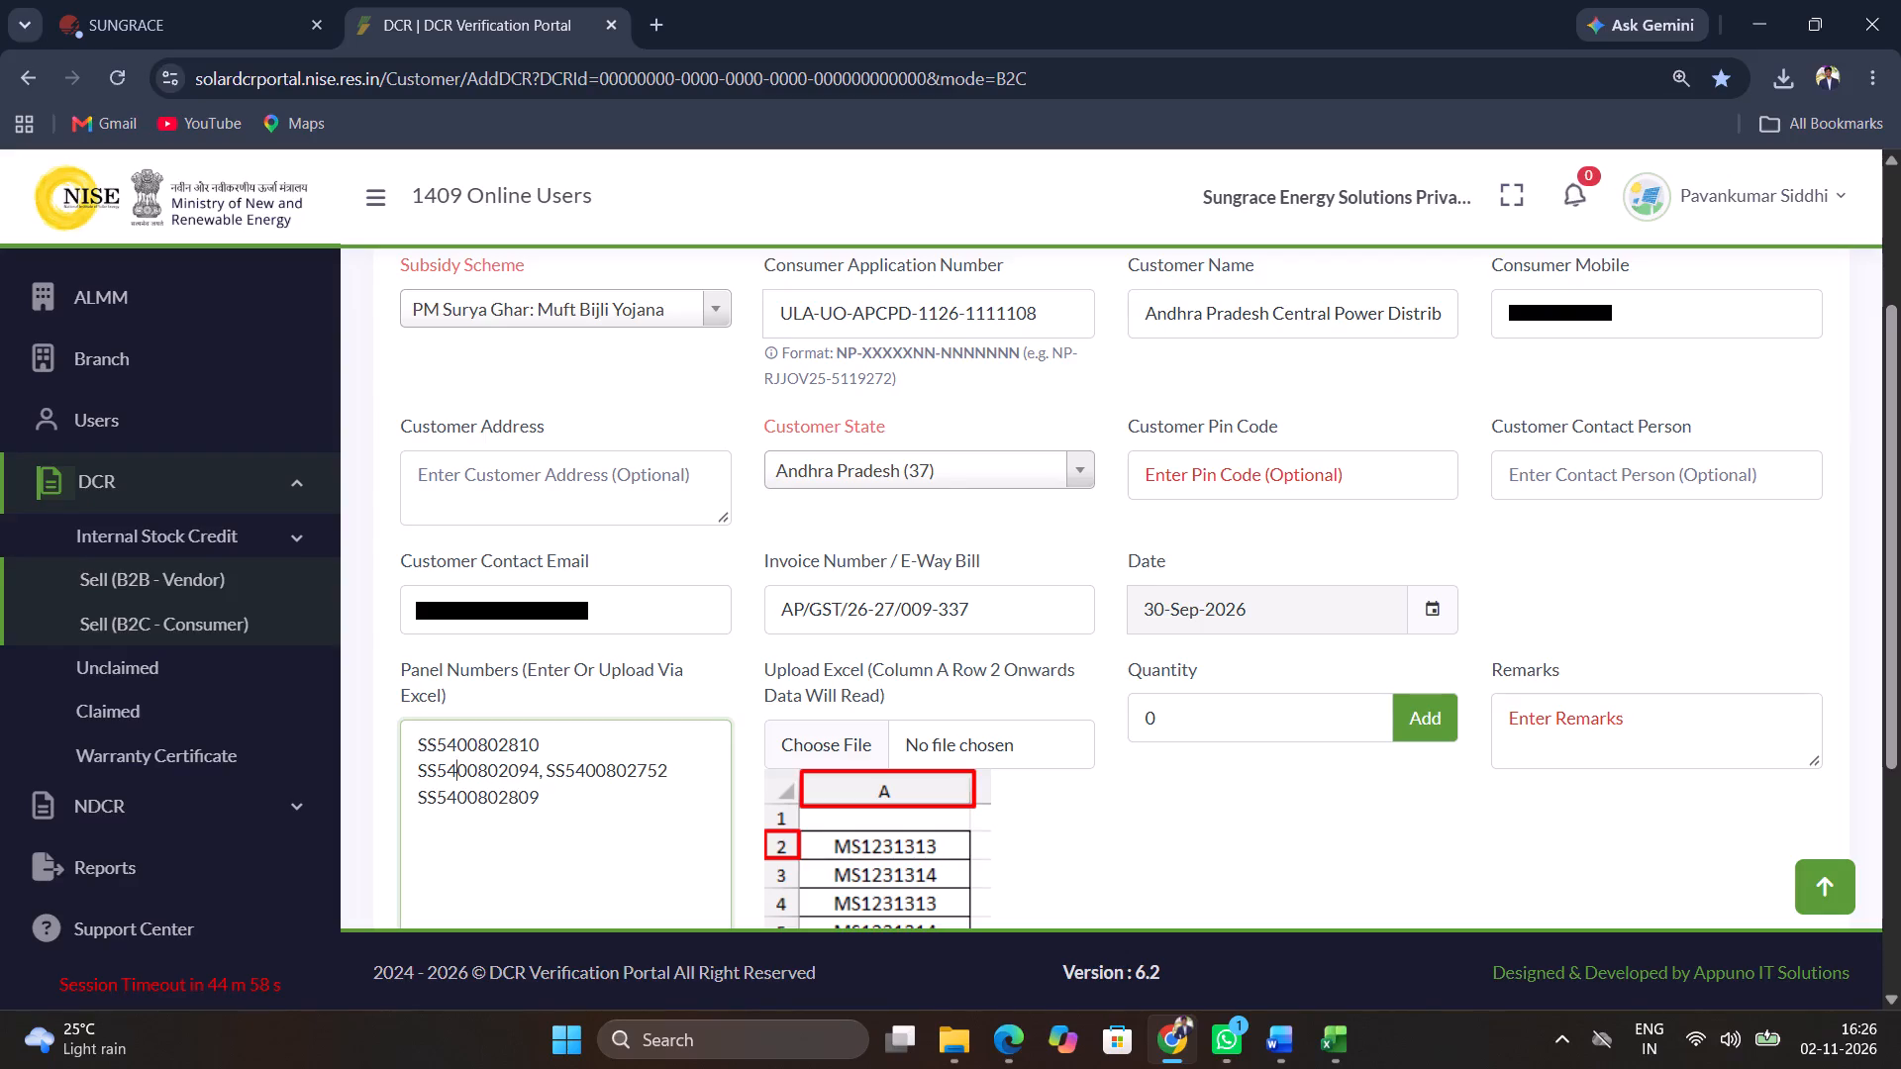
key("Left")
key("BackSpace")
key("BackSpace")
key("Return")
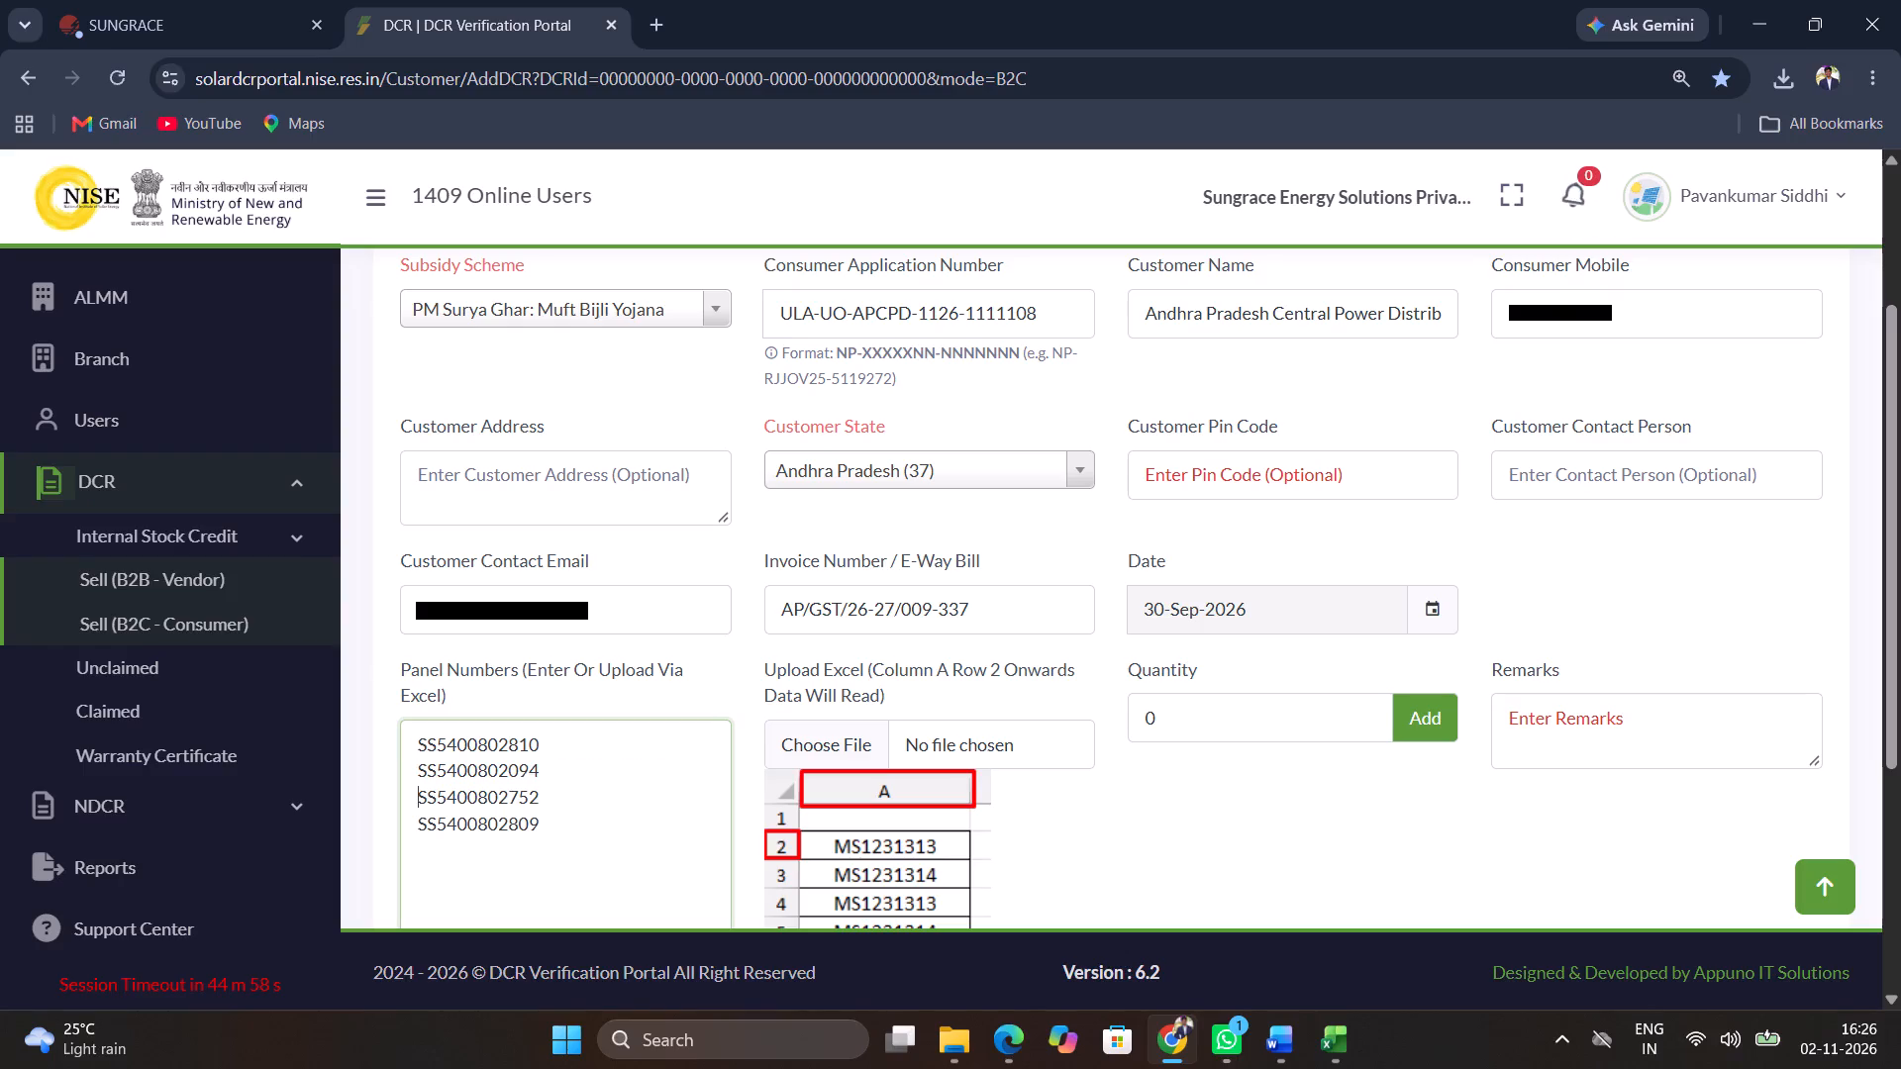
Set the Quantity to 4 and add the entered panel numbers to the DCR form.
left_click(1229, 732)
scroll(1229, 732, "up", 4)
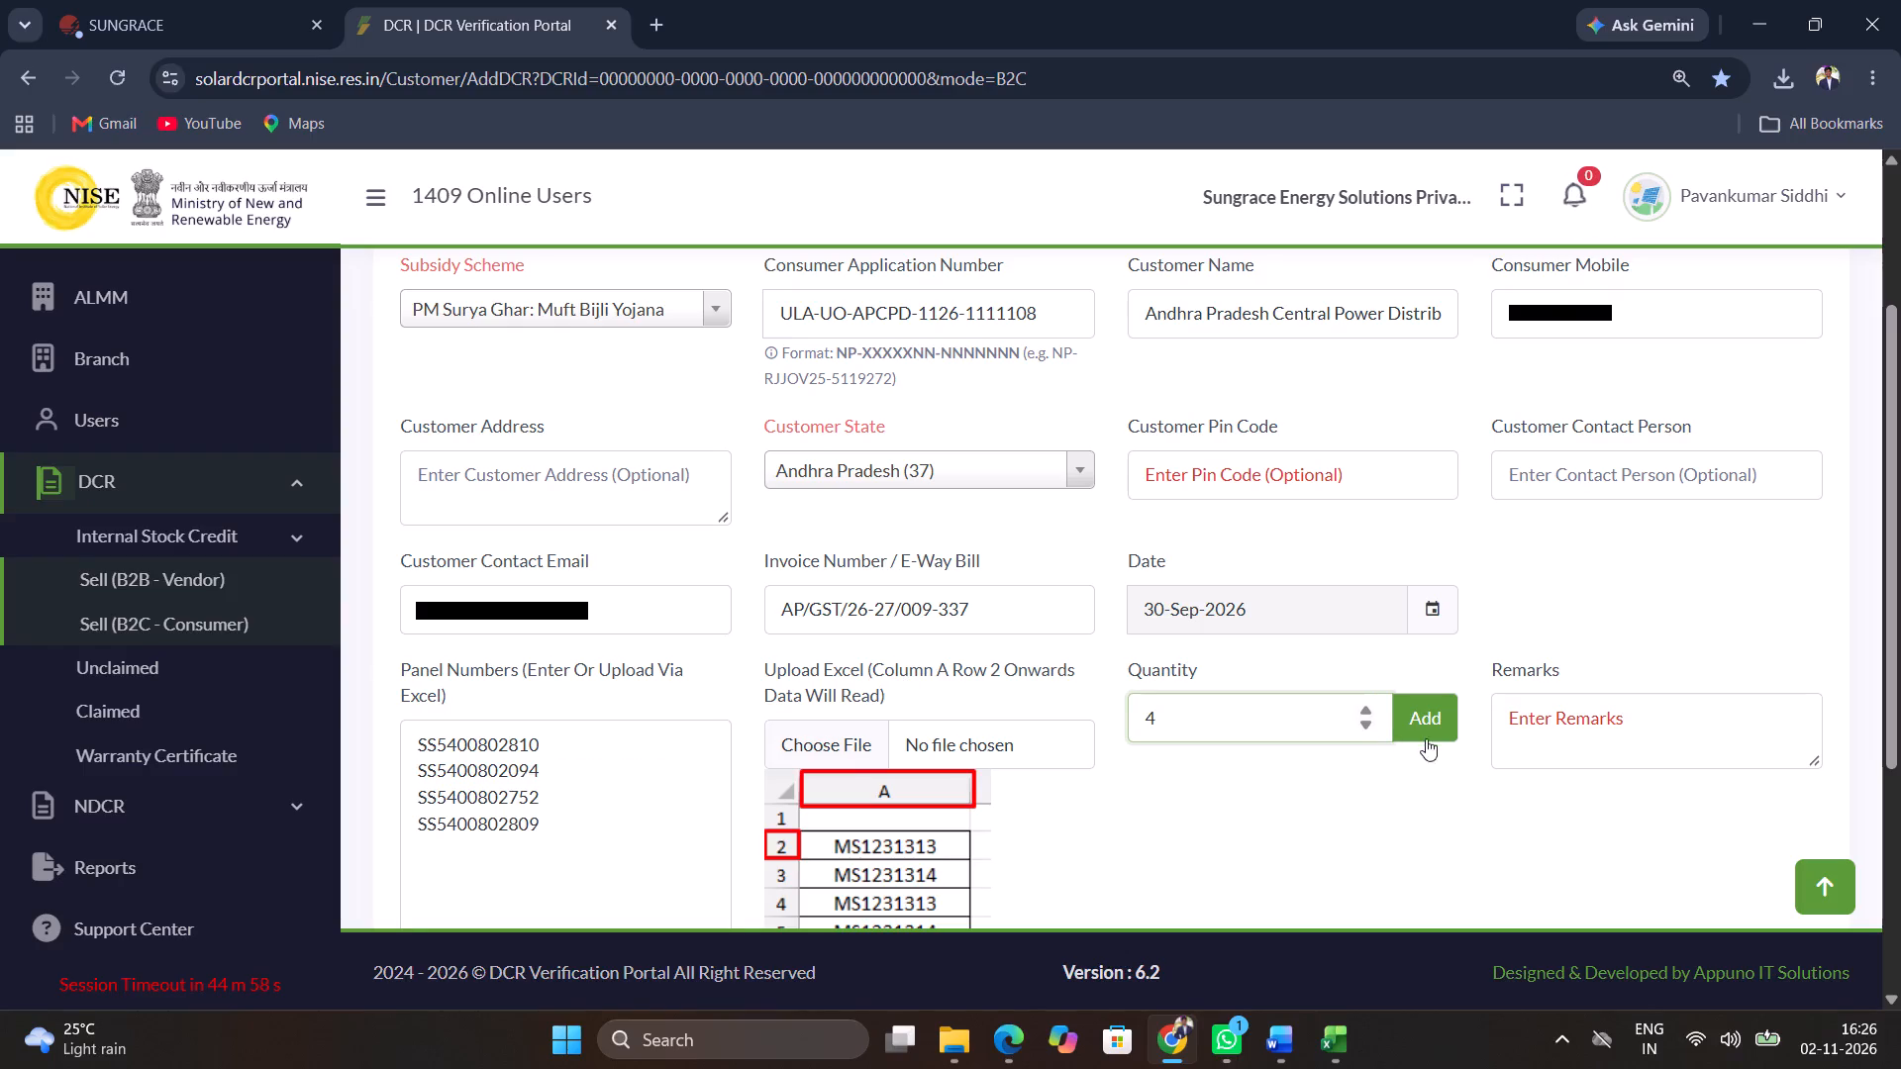
left_click(1426, 734)
Copy the address from the work order's Quick Copy Details into the DCR form's Remarks.
left_click(1653, 736)
left_click_drag(123, 1, 129, 14)
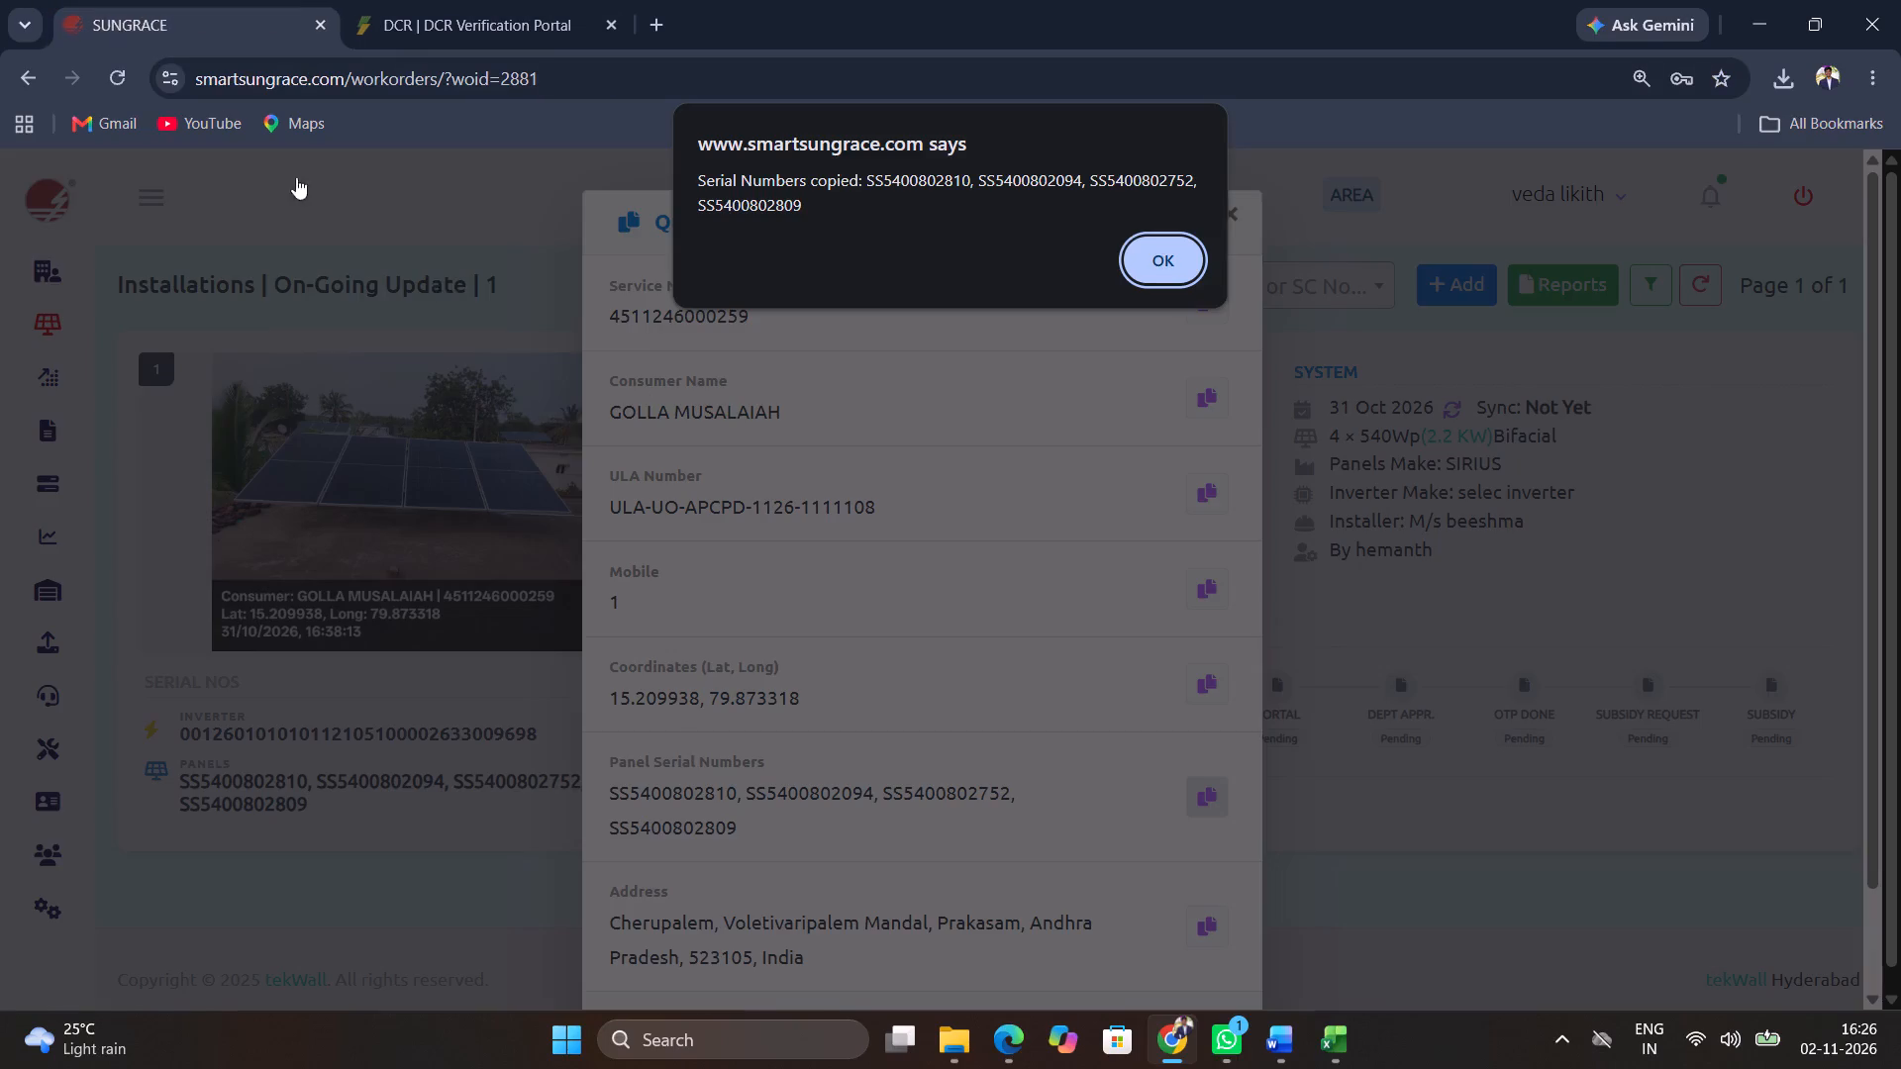
left_click_drag(1178, 269, 1168, 282)
left_click_drag(1207, 933, 1113, 914)
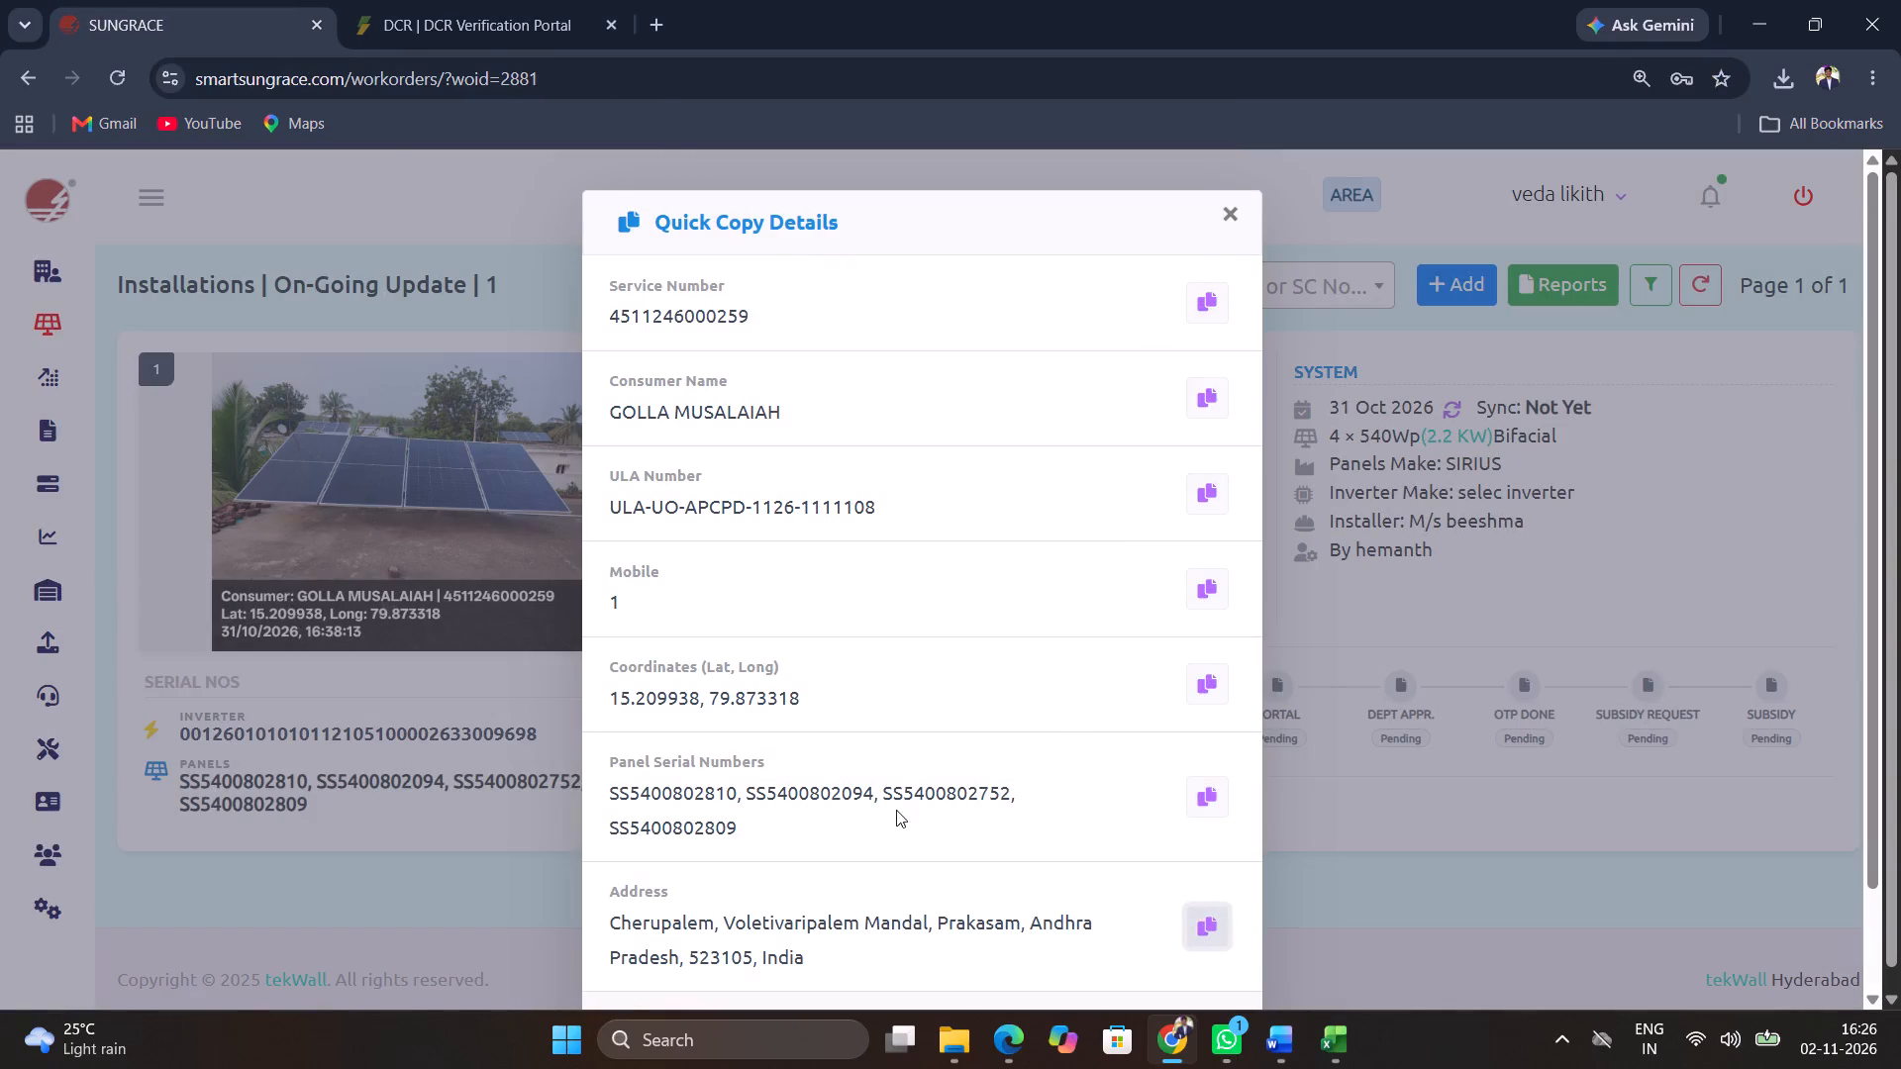
left_click(1199, 931)
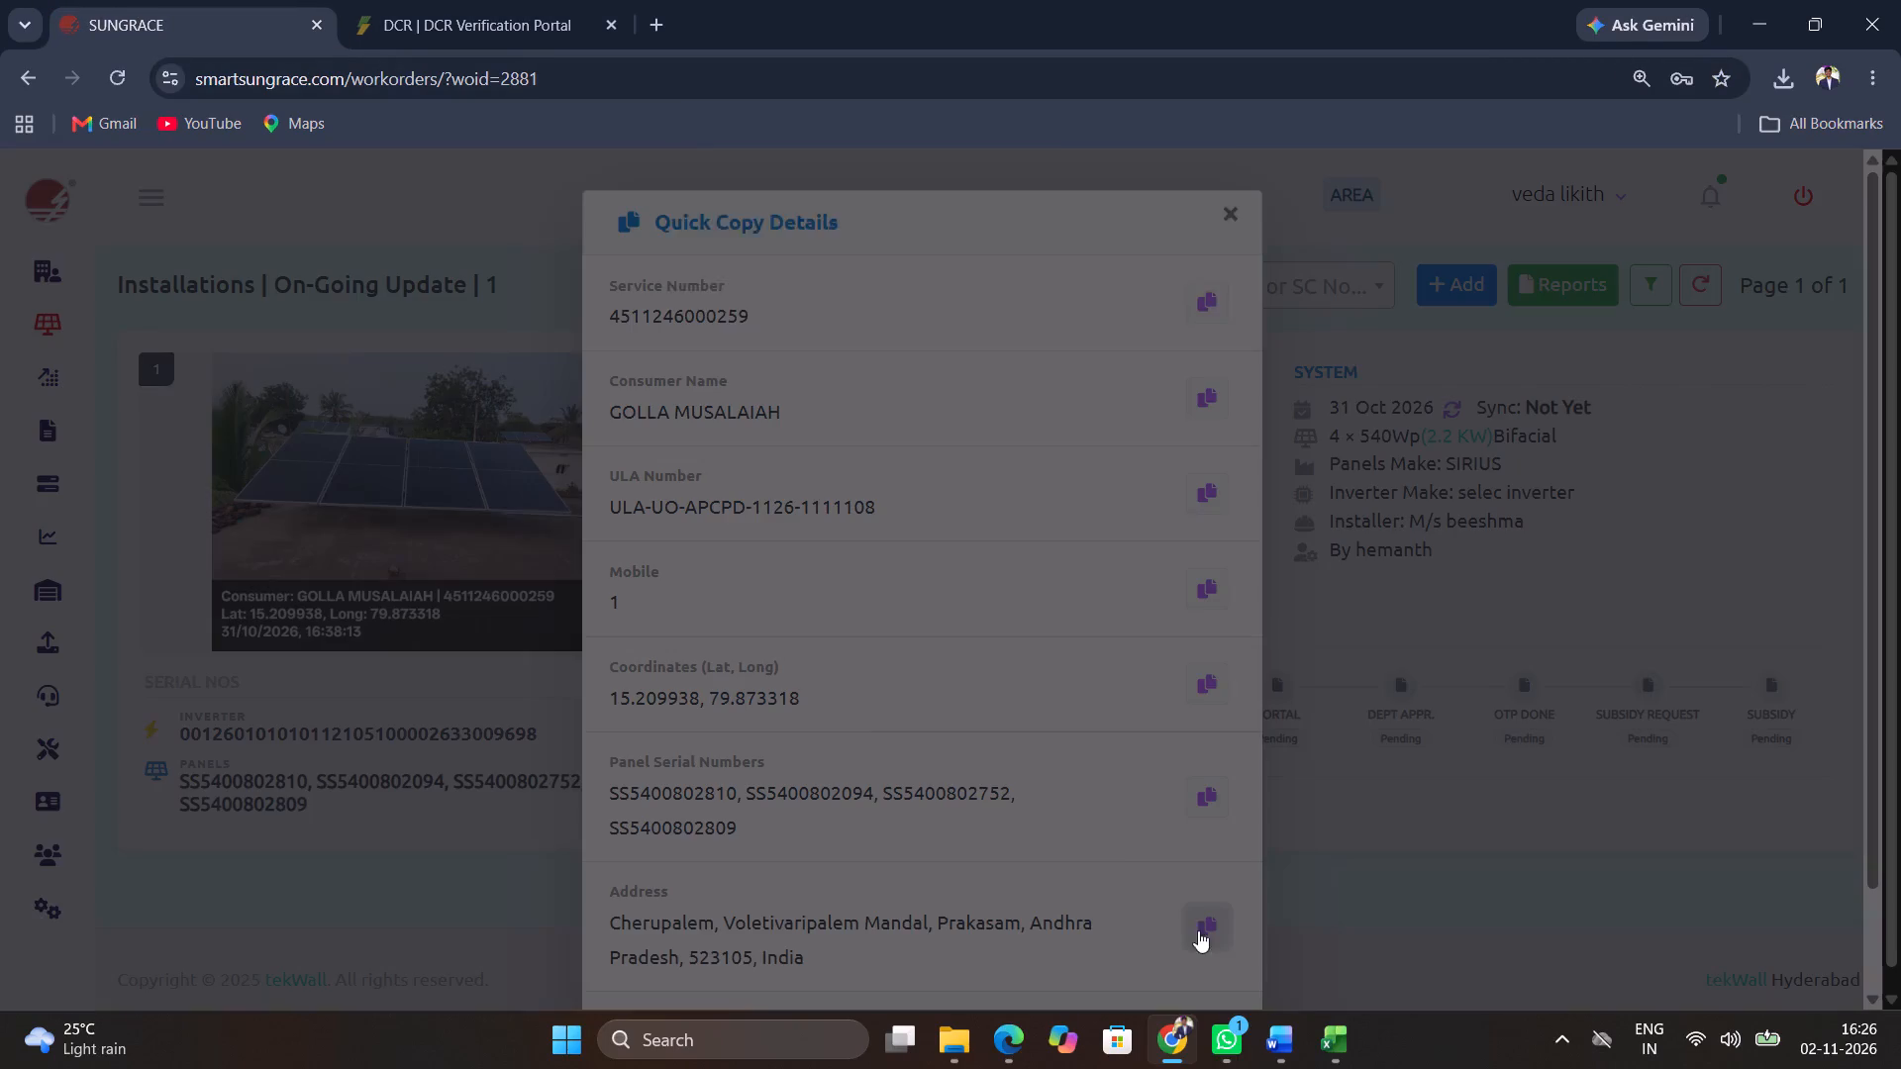
left_click(467, 0)
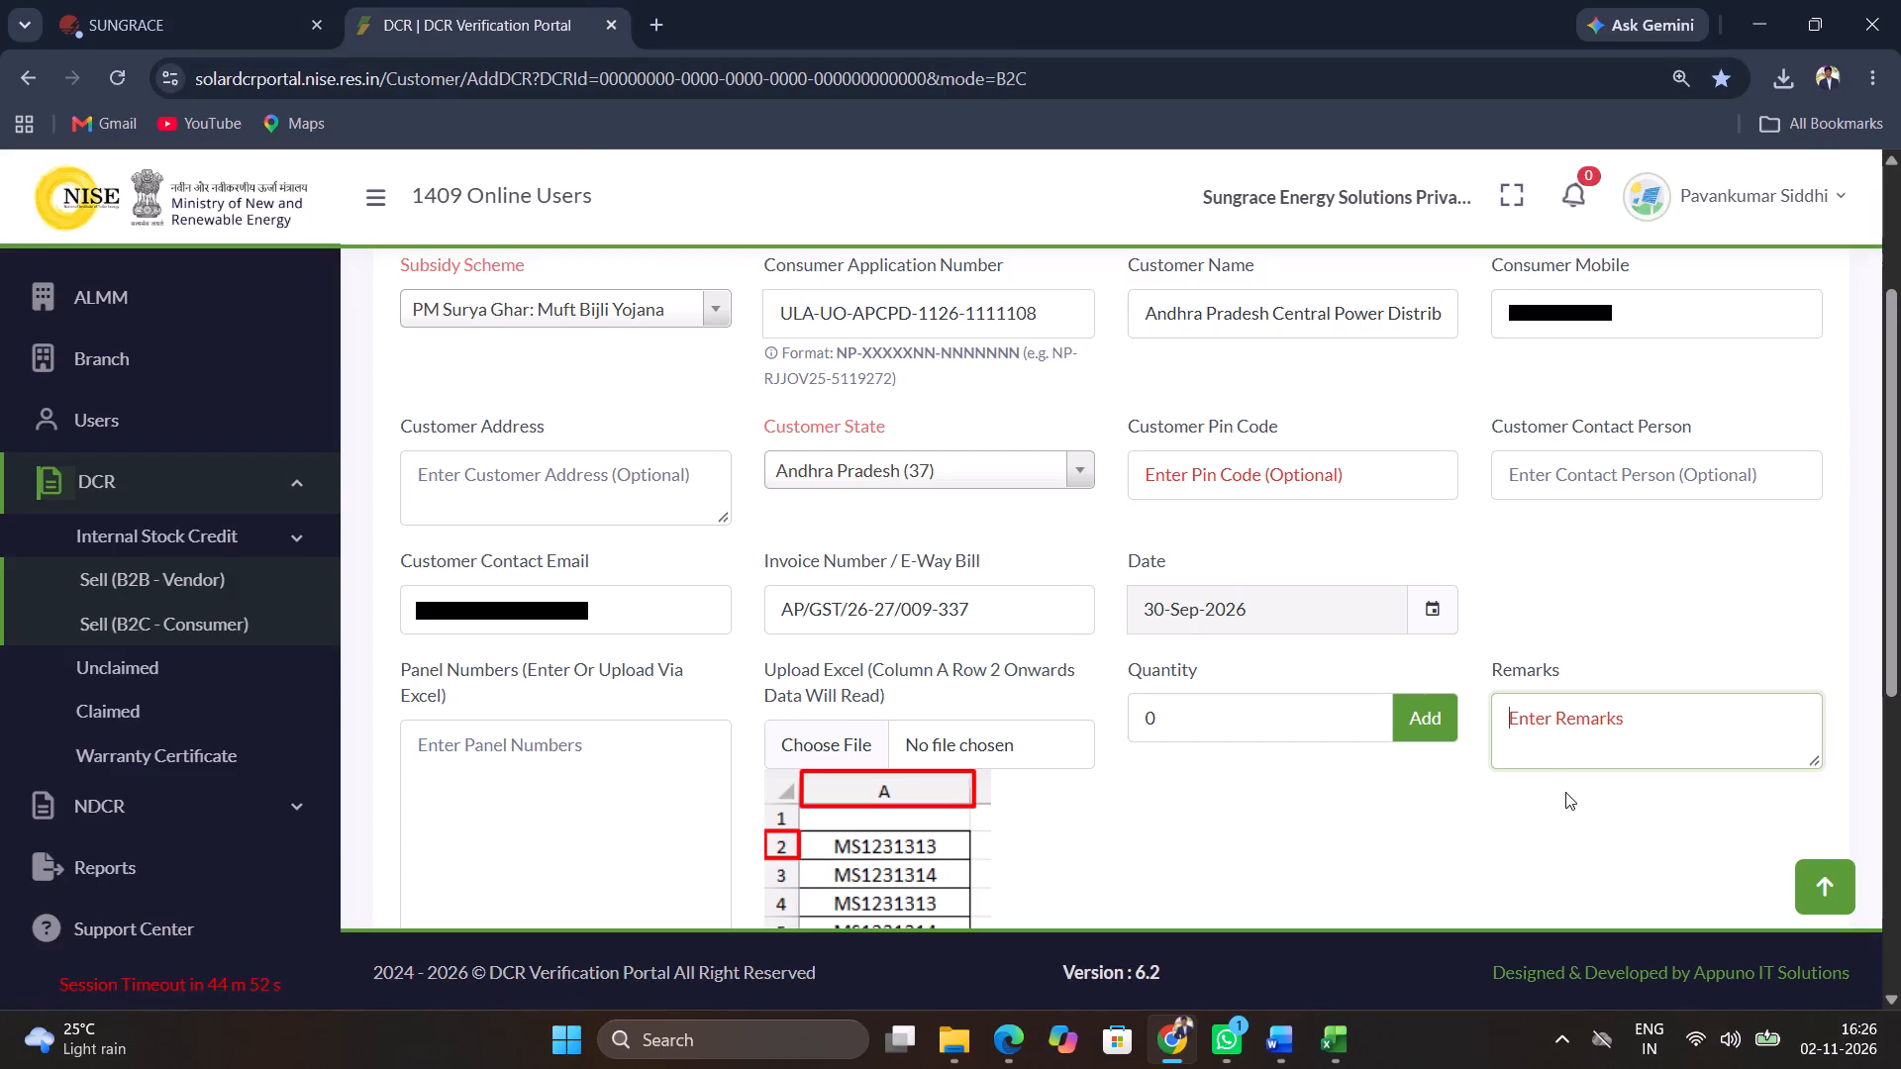
key("ctrl+v")
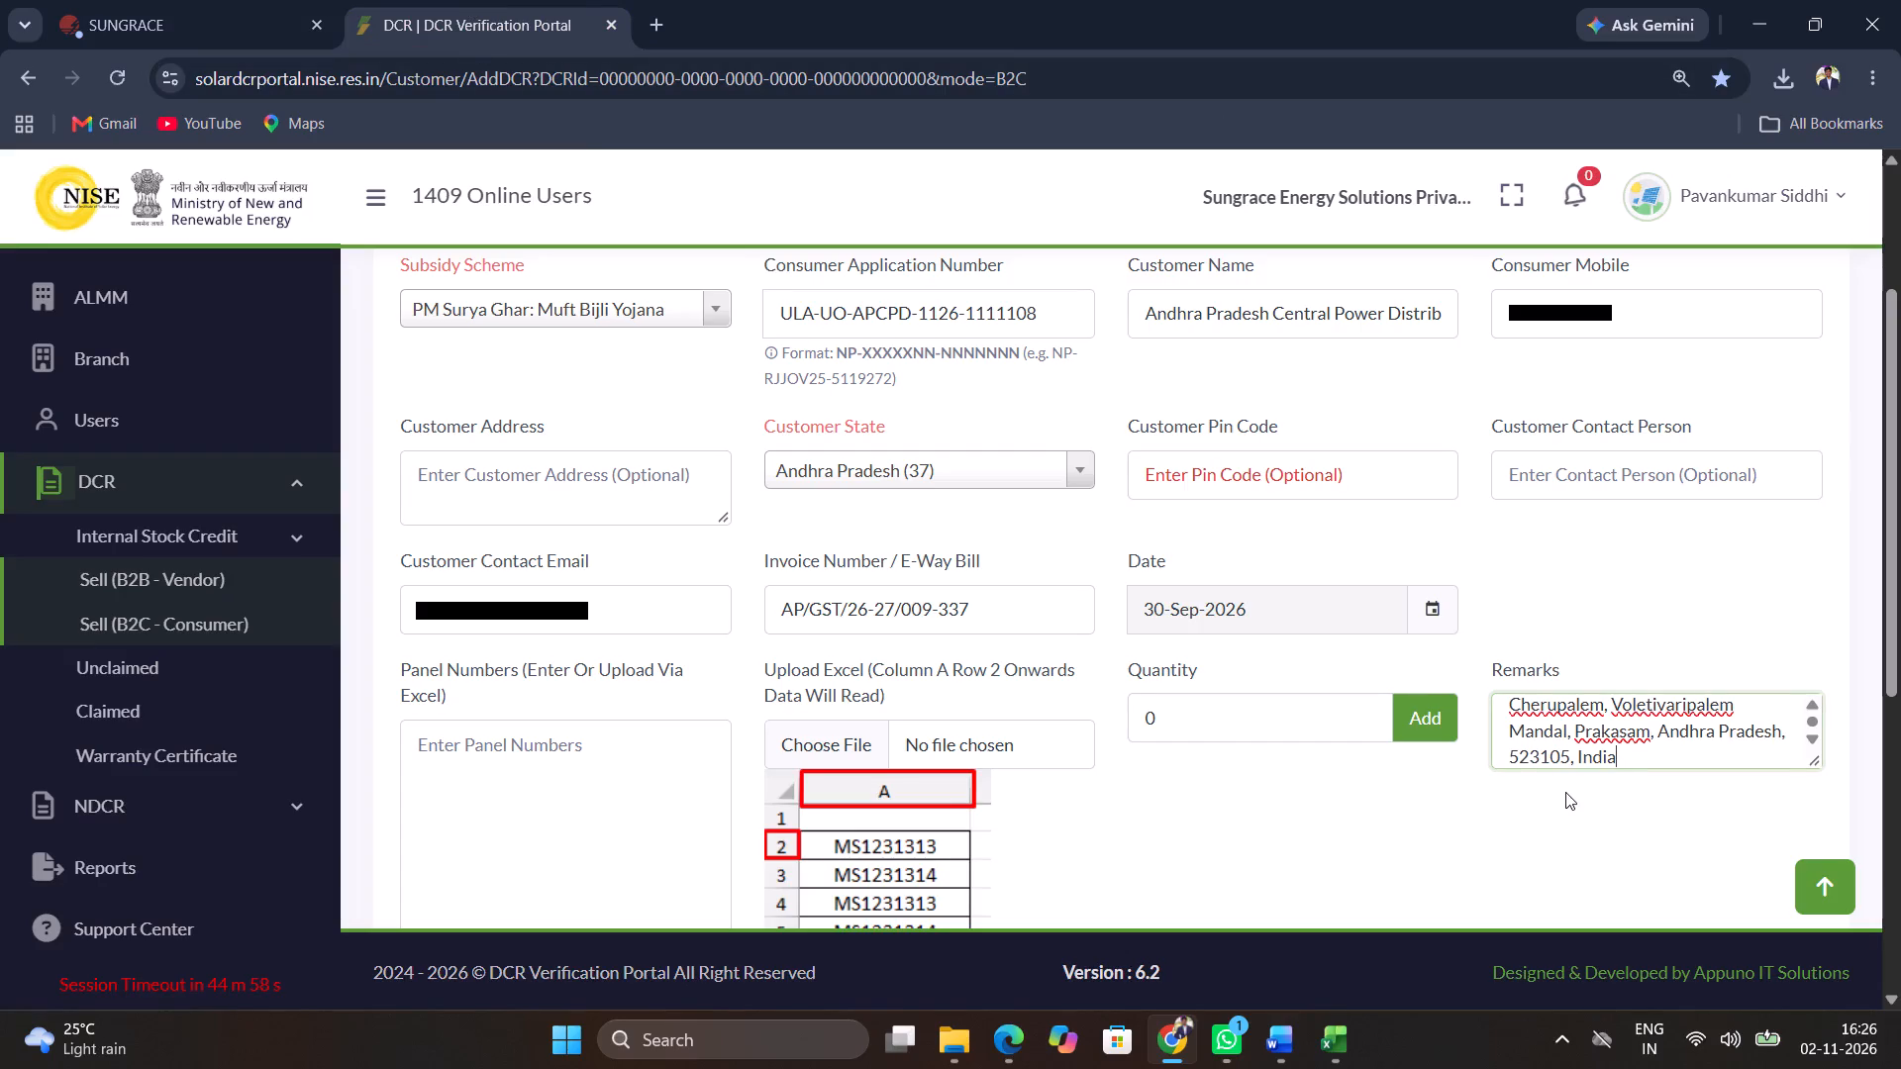
Copy the pincode from the work order's Quick Copy Details into the DCR form's Customer Pin Code.
left_click(1283, 485)
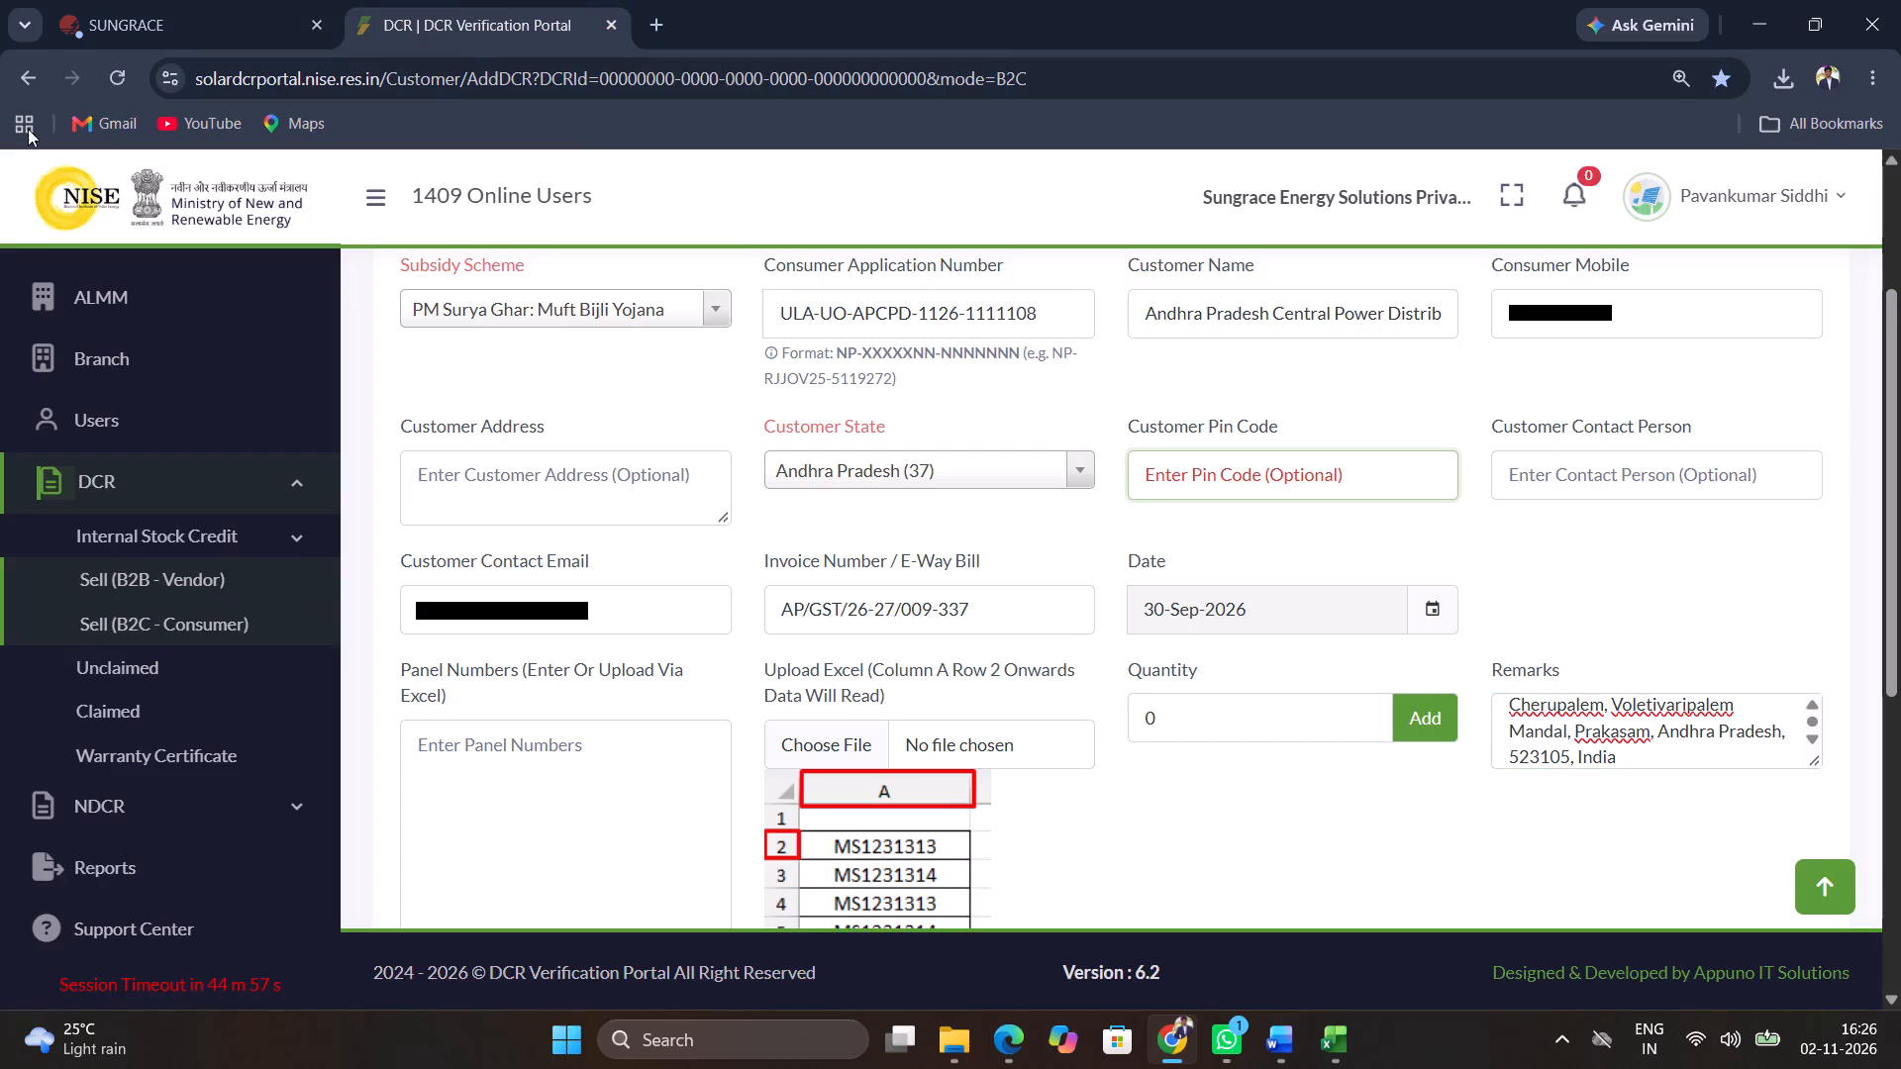
left_click_drag(164, 4, 167, 14)
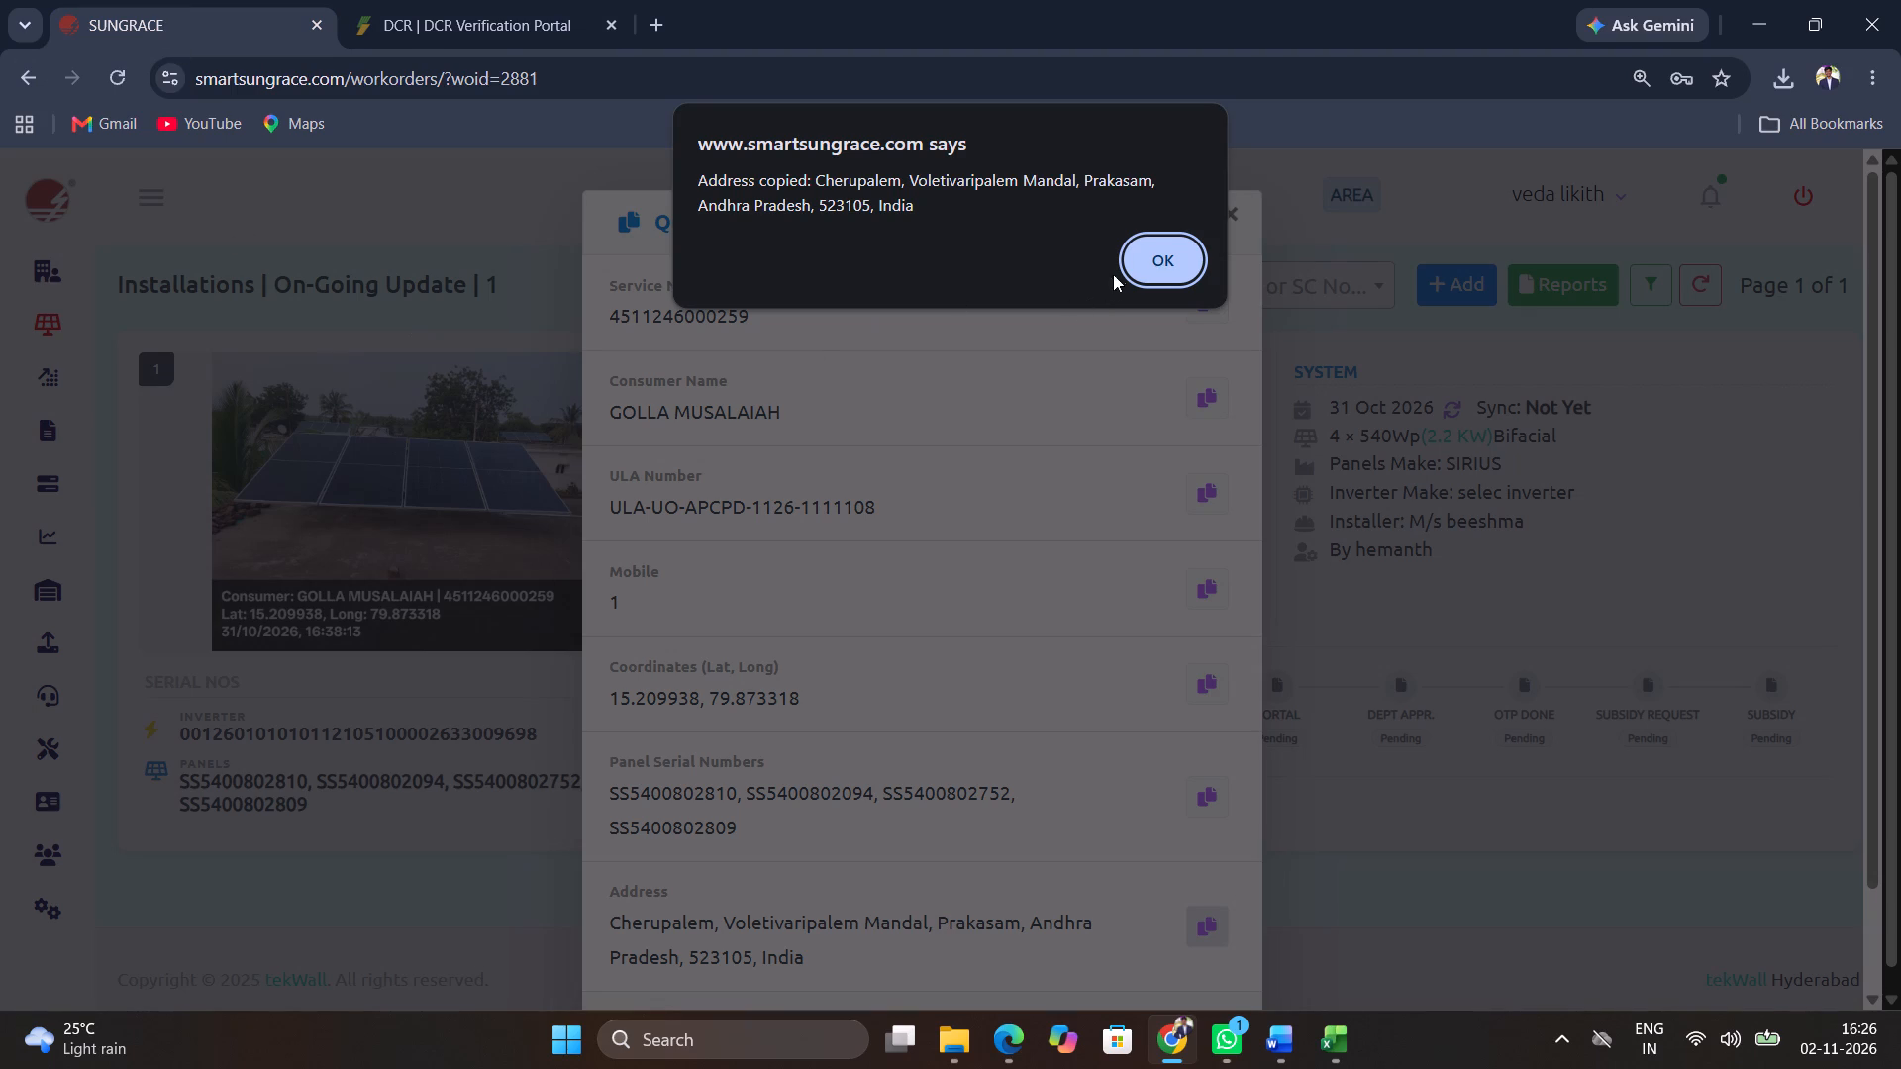
left_click(1164, 266)
scroll(1168, 581, "down", 3)
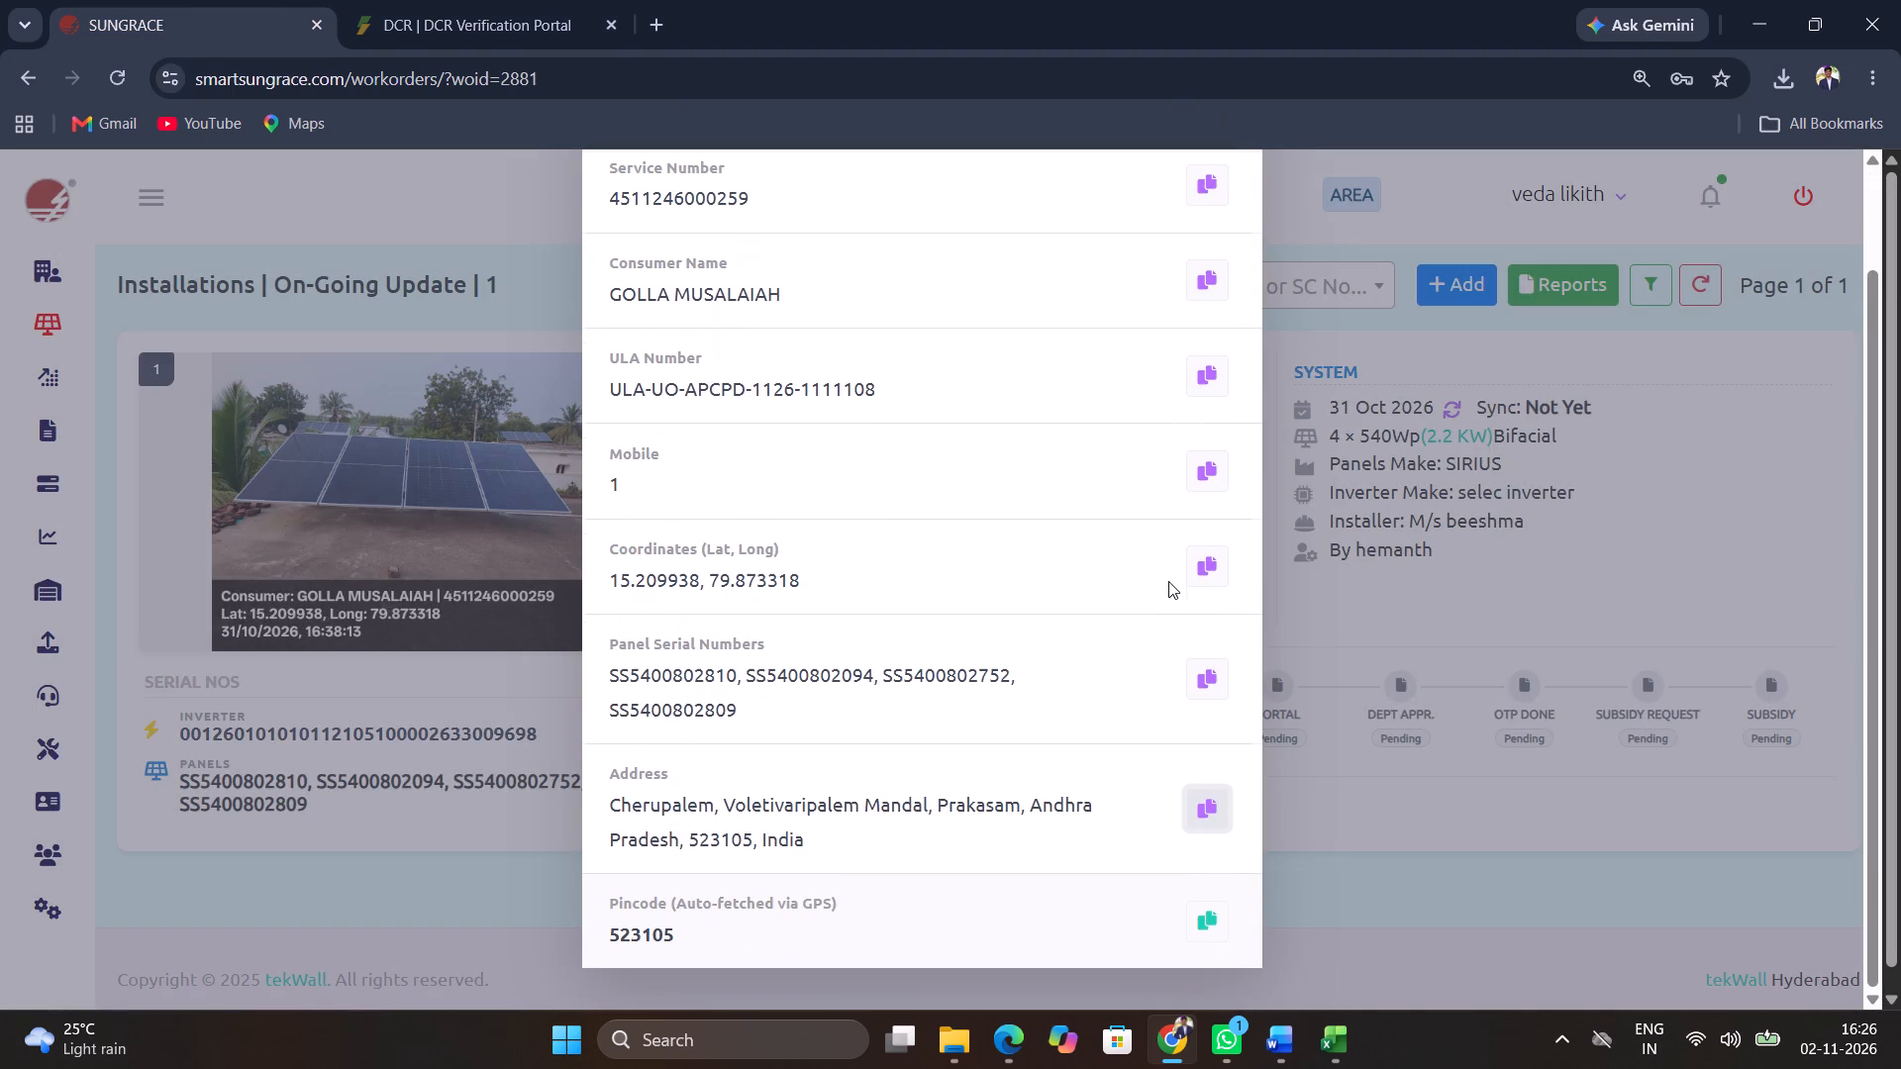
scroll(1168, 581, "down", 4)
left_click(1213, 914)
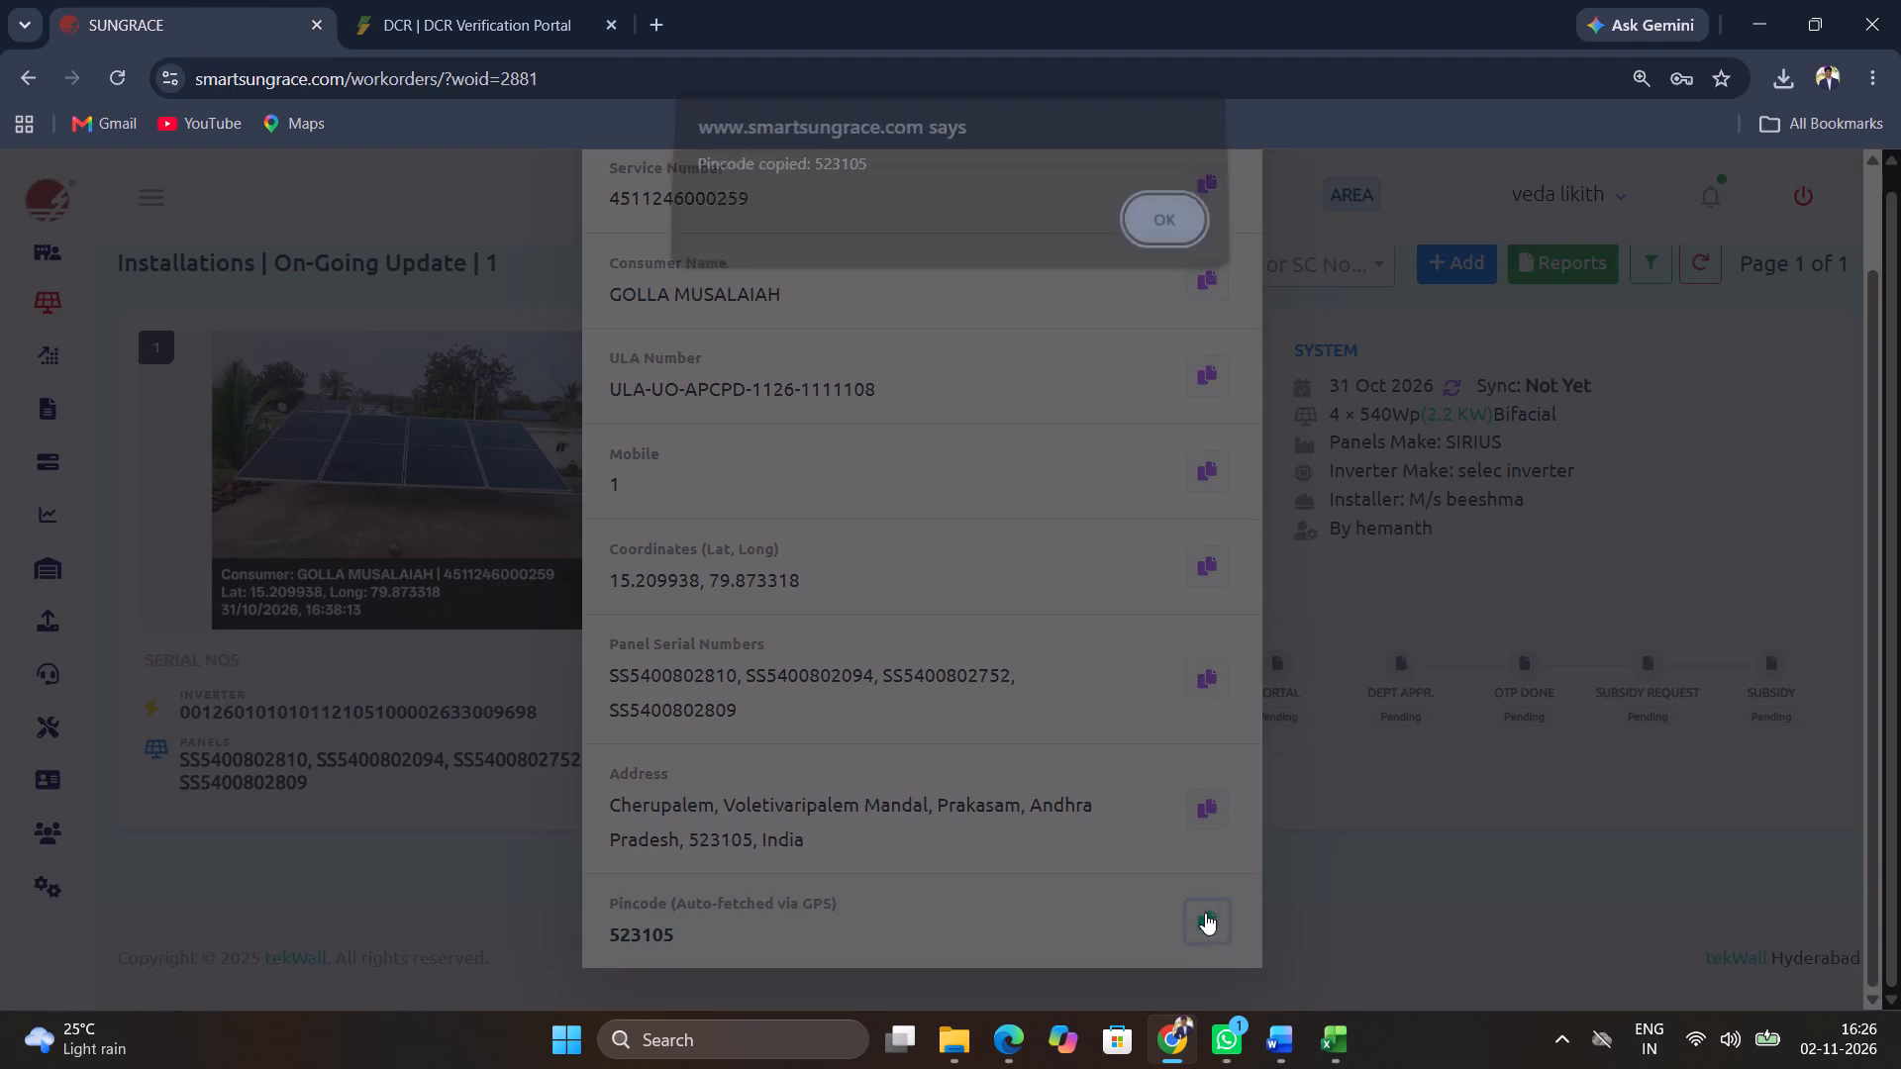
left_click(515, 0)
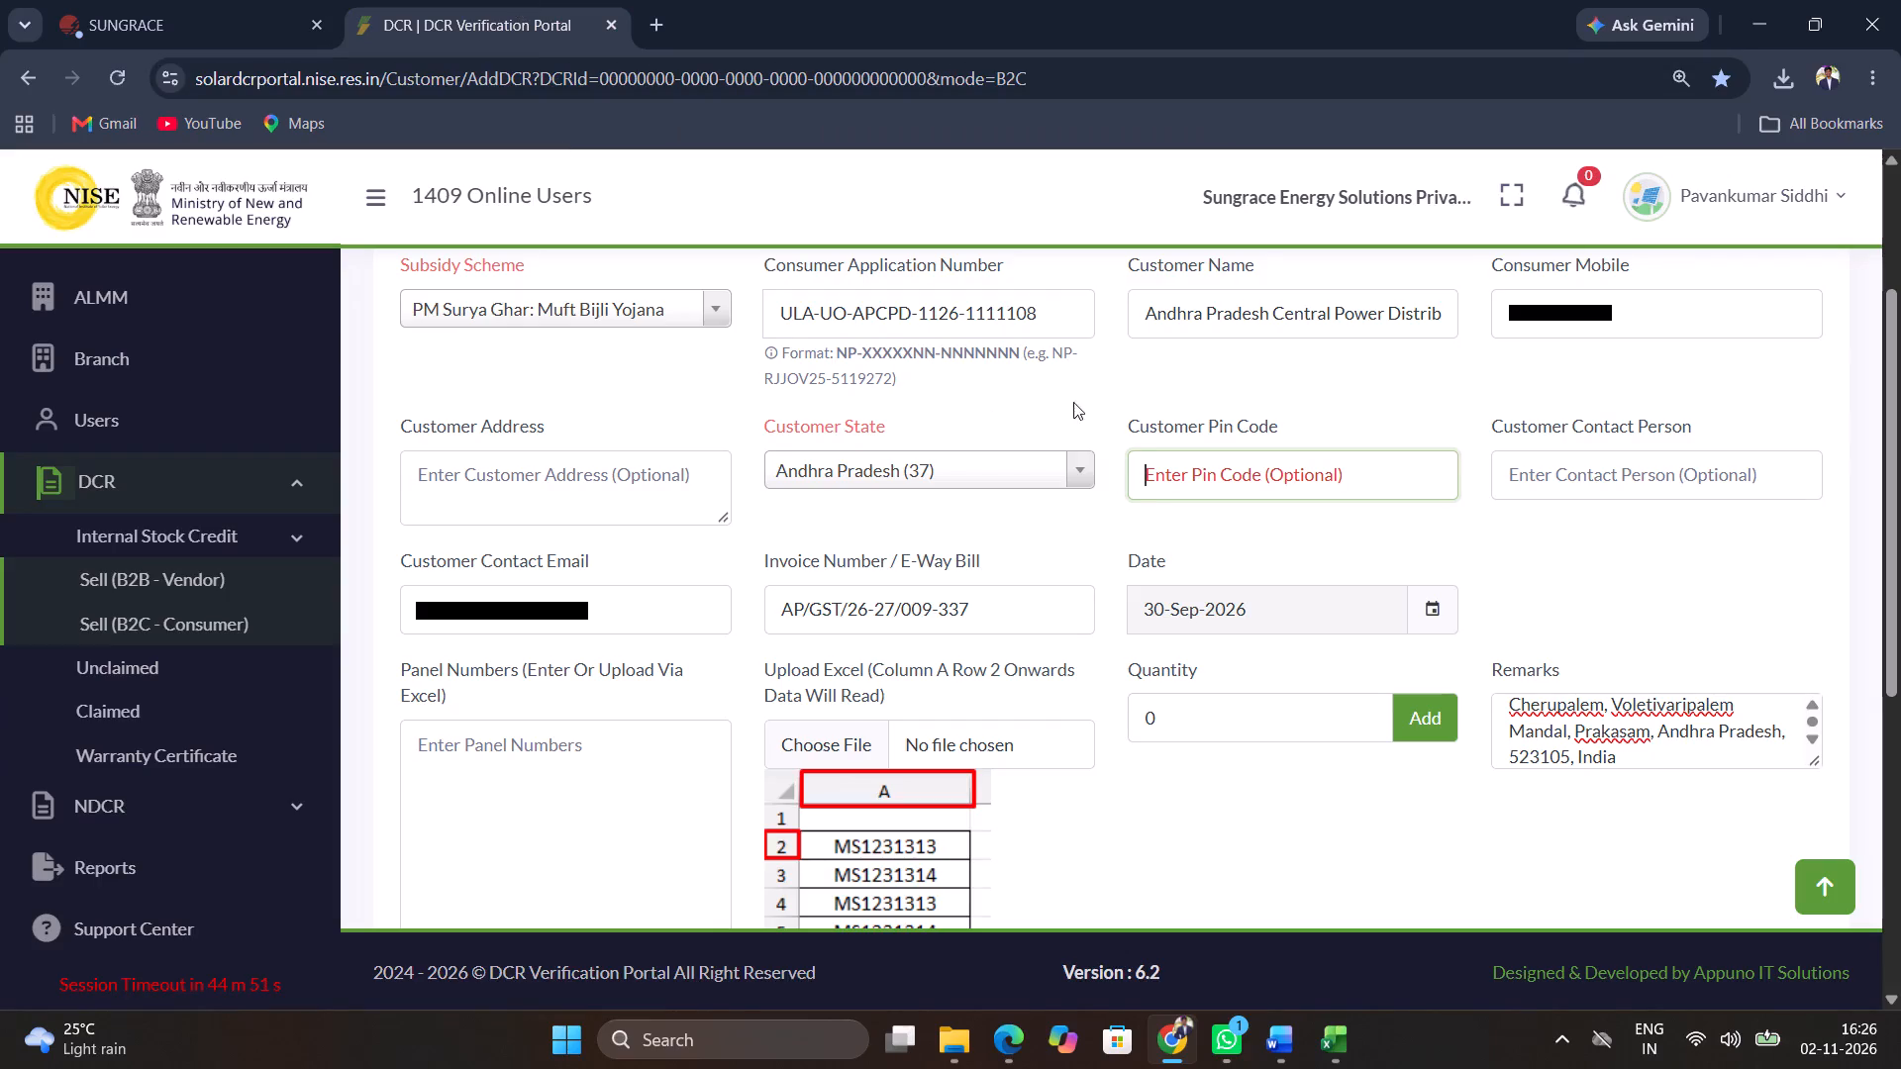
key("ctrl+v")
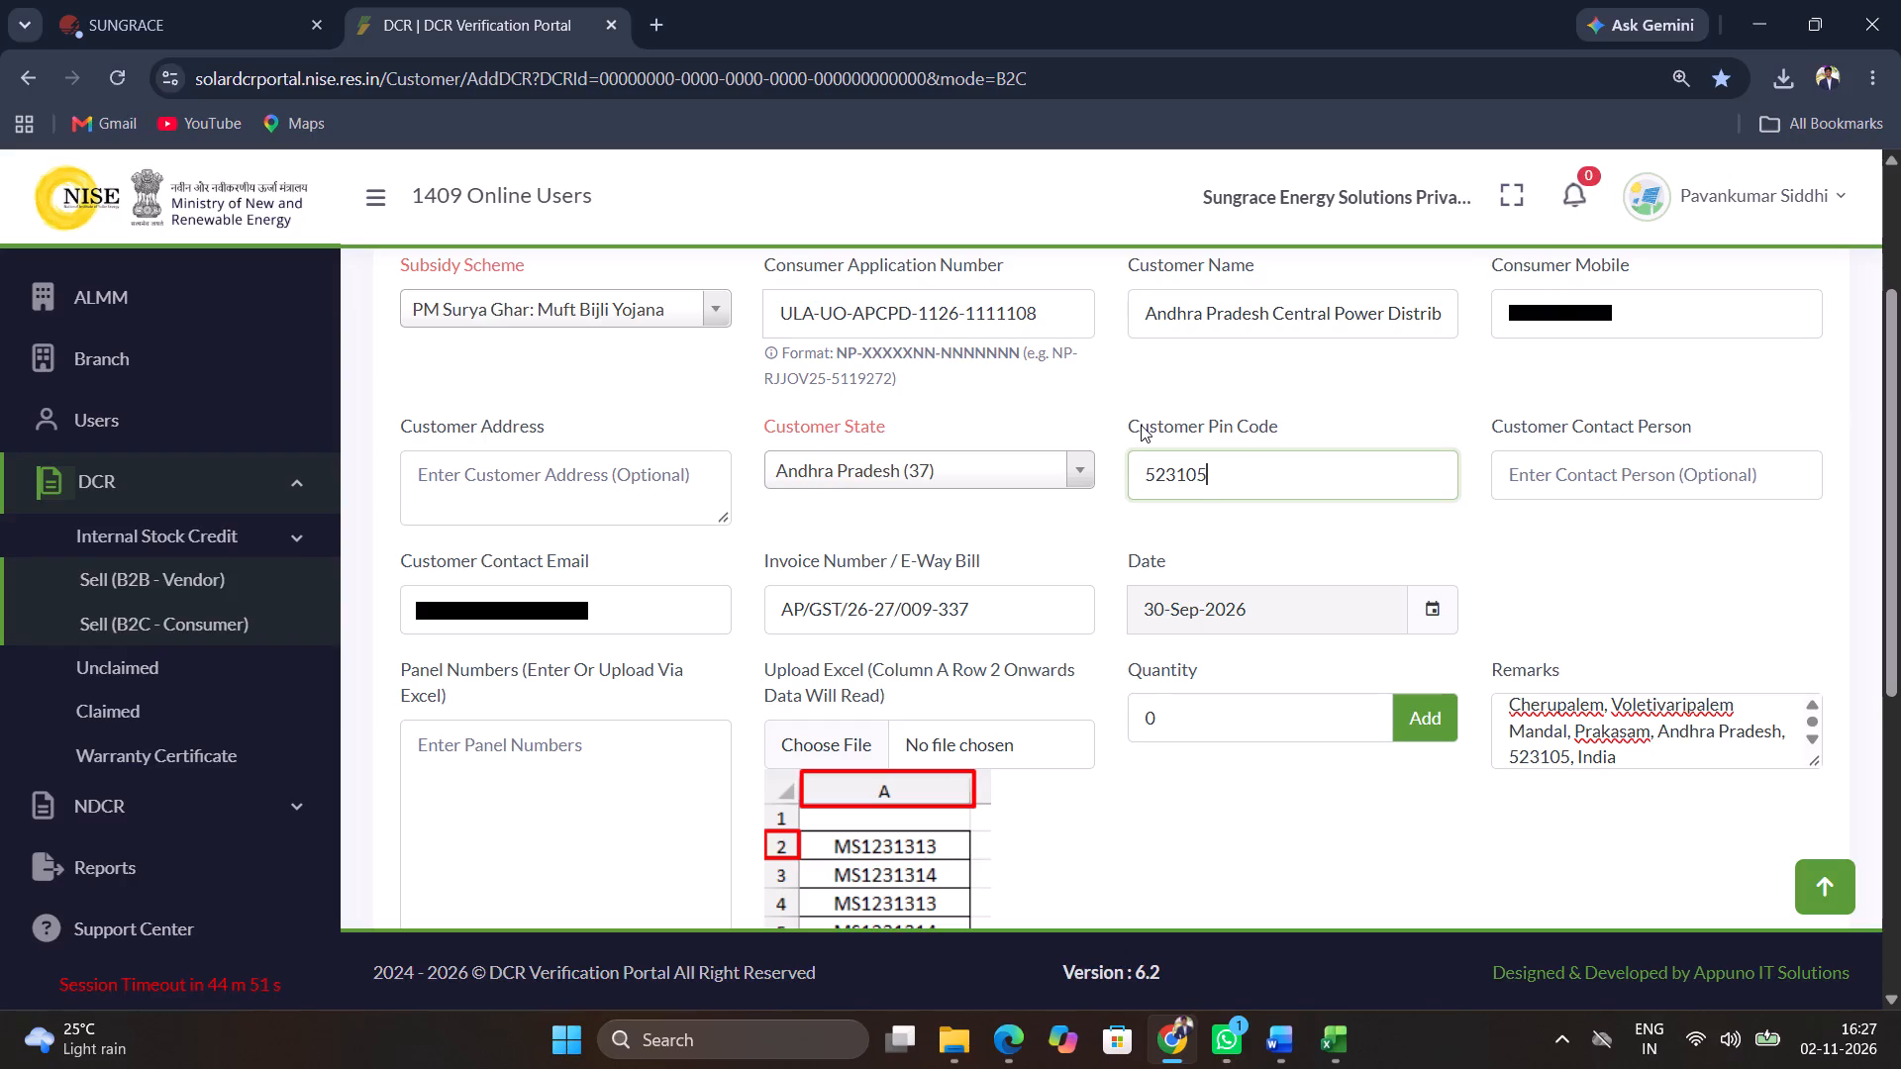
Submit the completed B2C DCR form and confirm issuing the DCR.
scroll(1155, 405, "up", 4)
scroll(1155, 405, "down", 5)
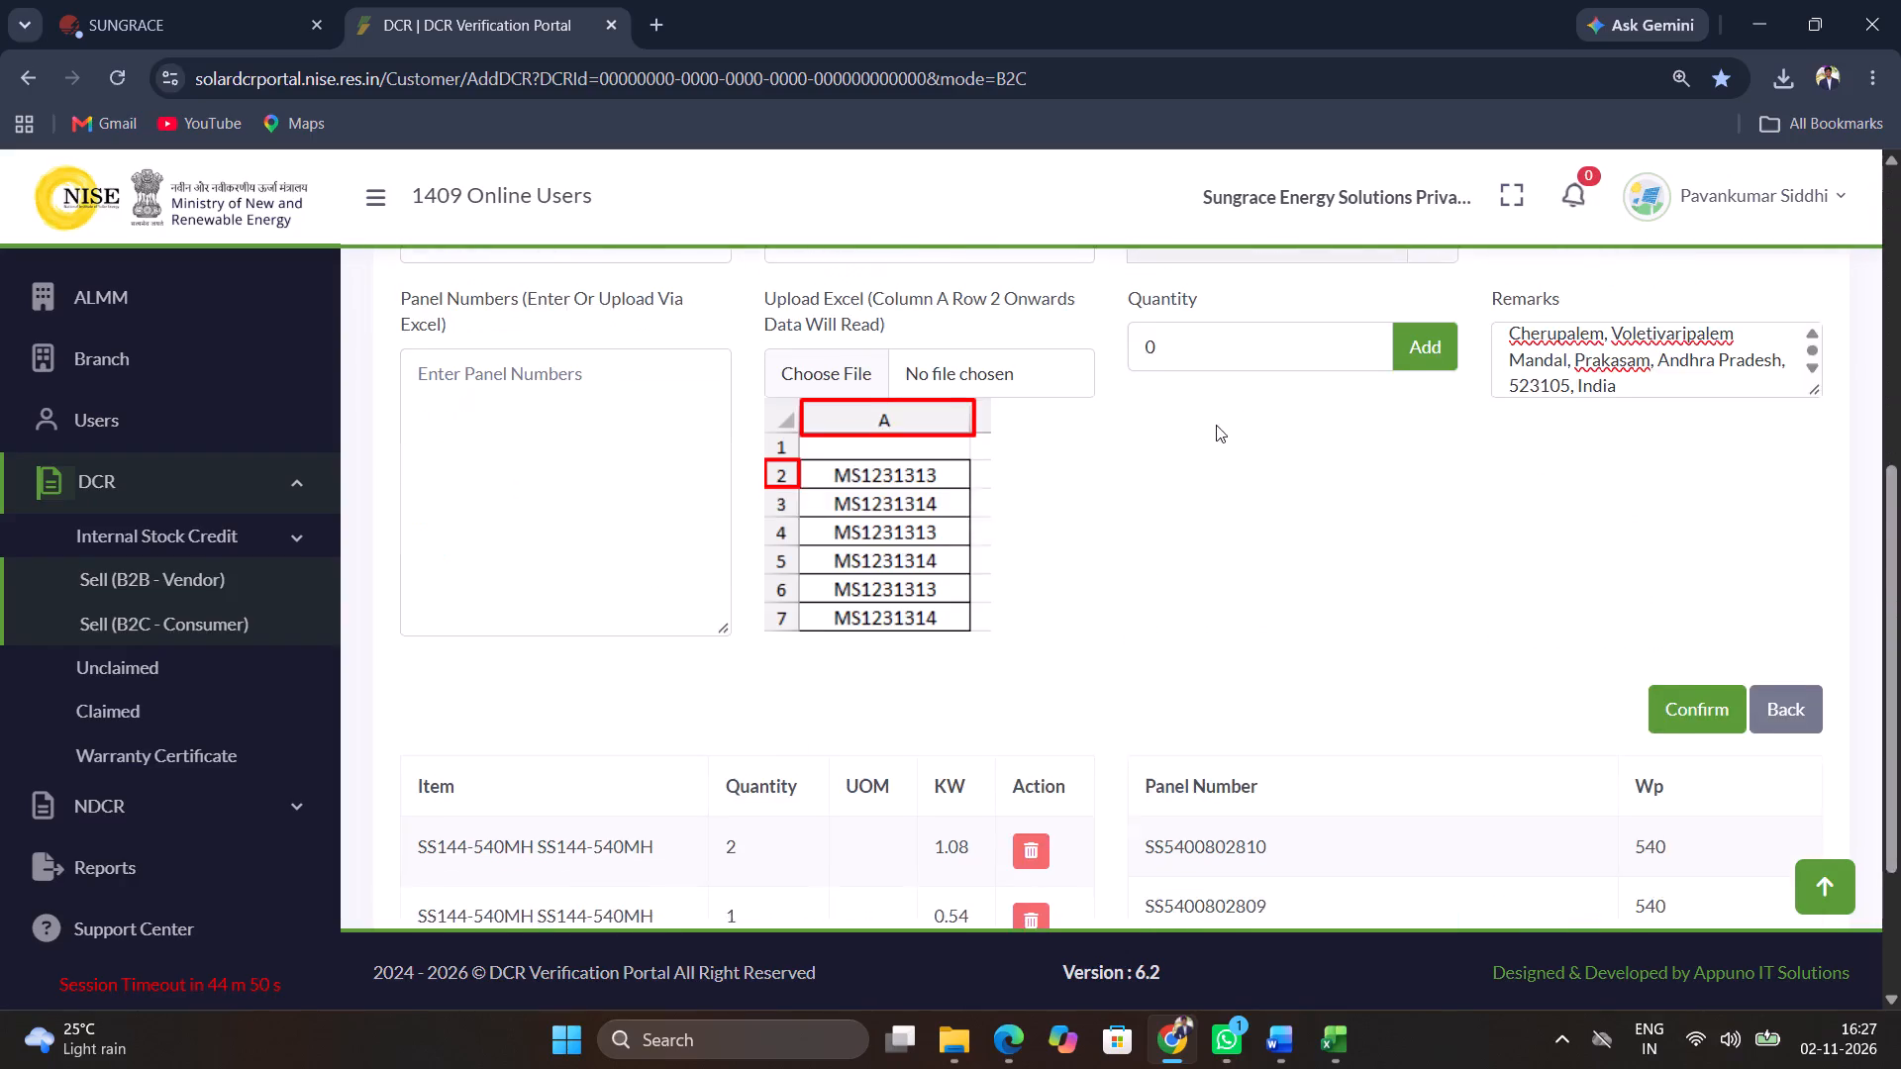
scroll(1250, 400, "down", 4)
left_click(1691, 469)
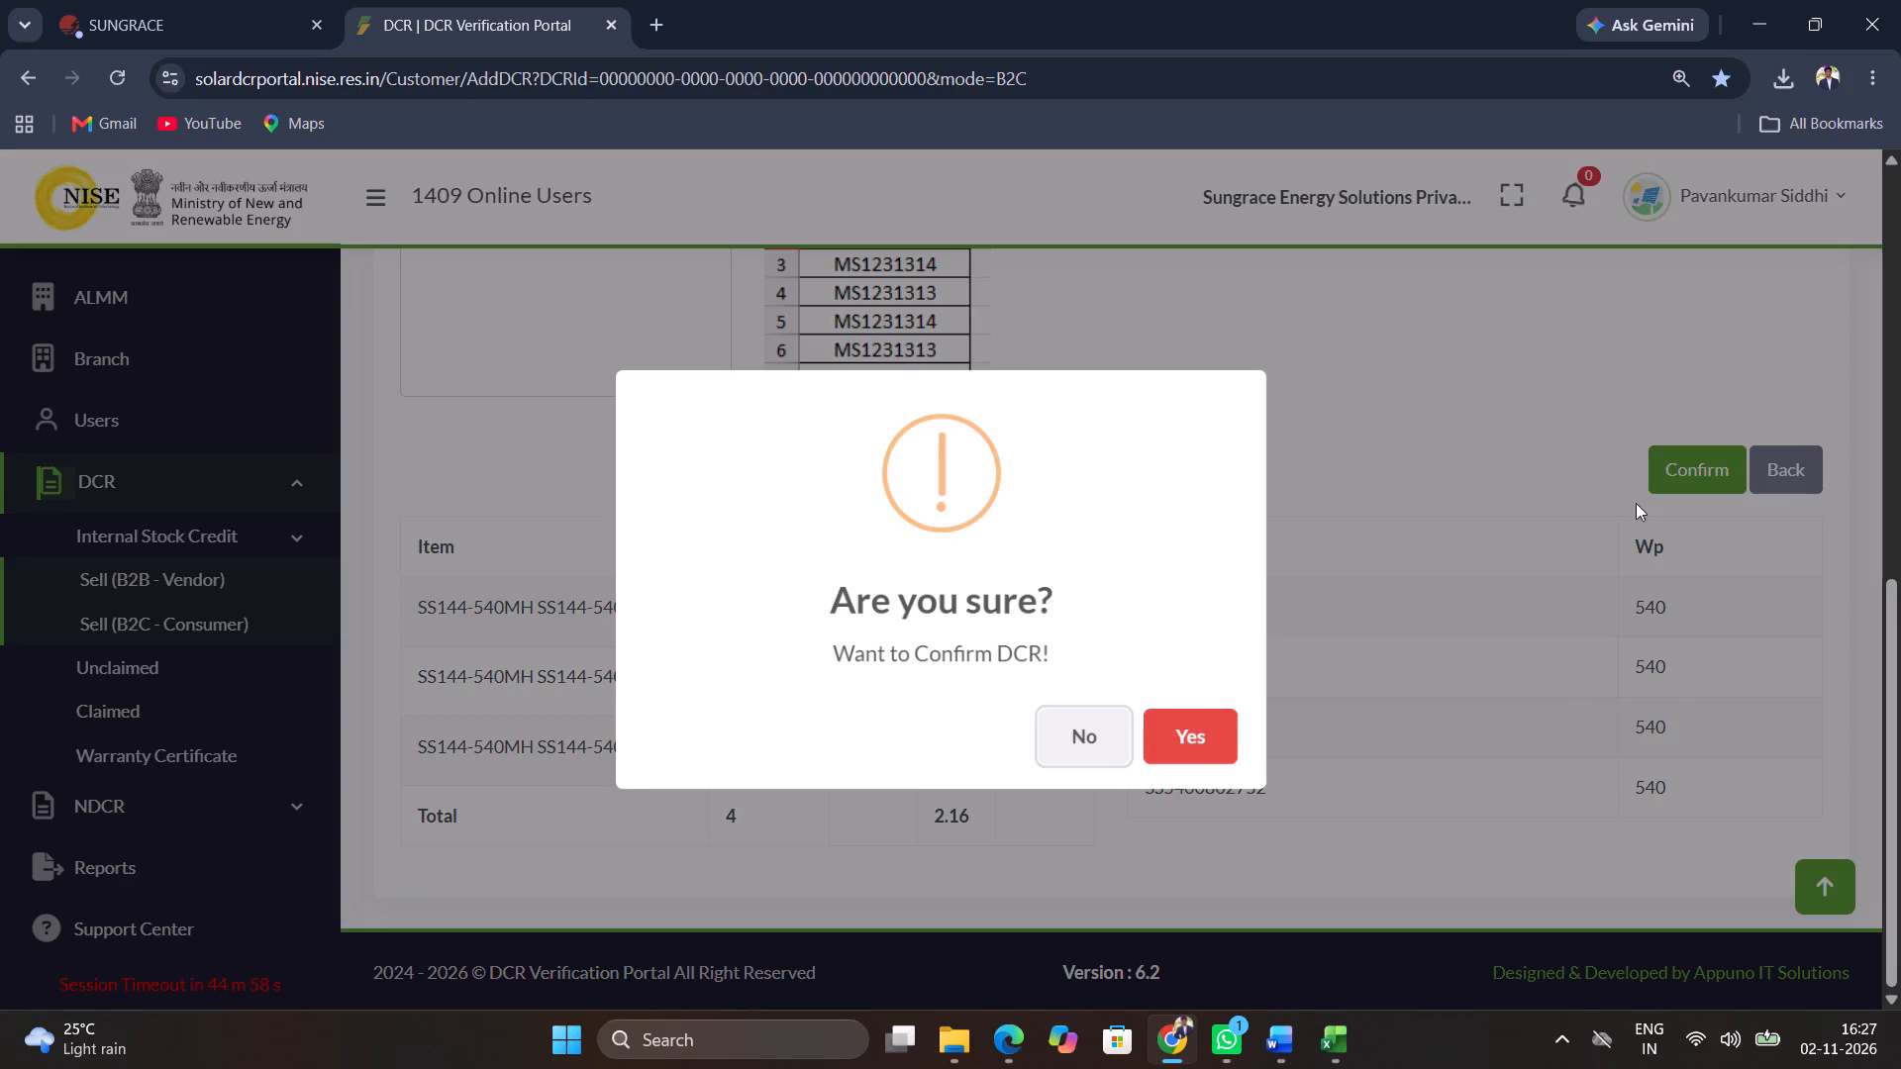
left_click(1197, 747)
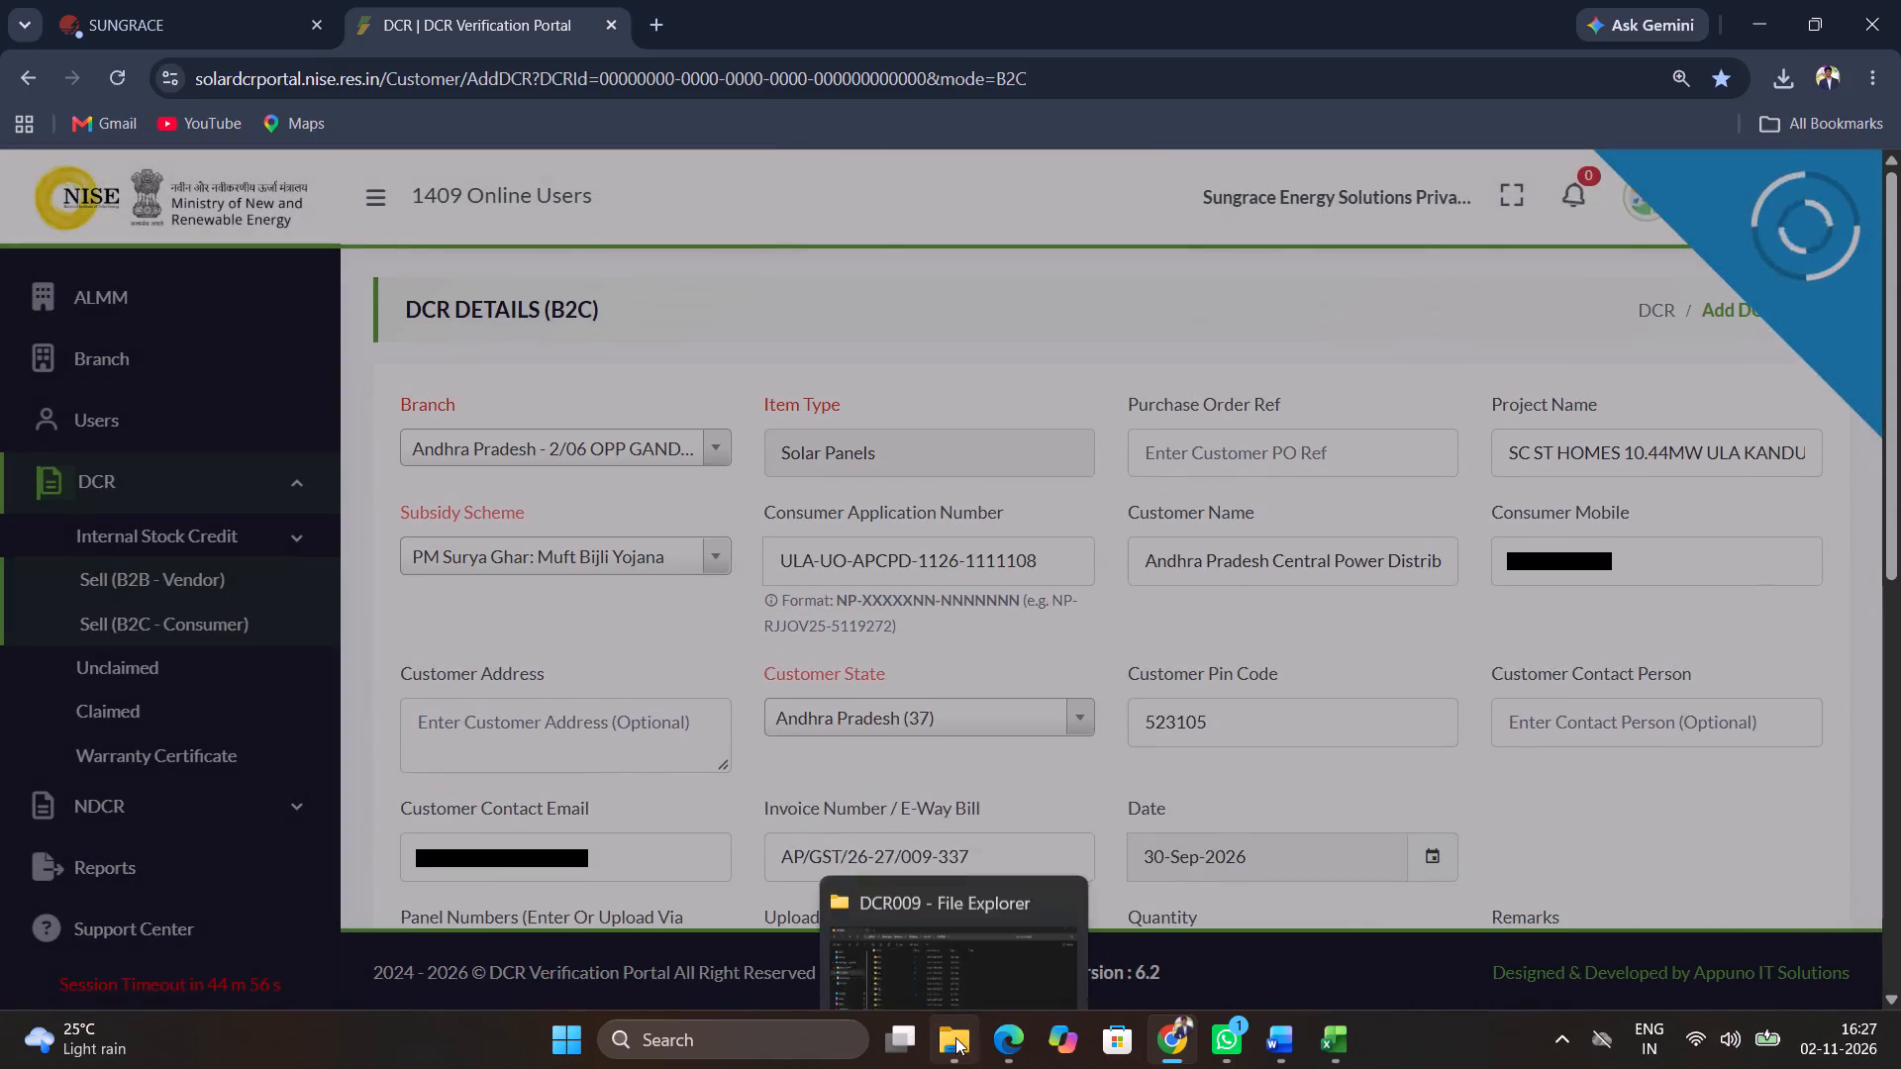
Create a new folder named 337_ inside DCR009 in File Explorer.
left_click(921, 897)
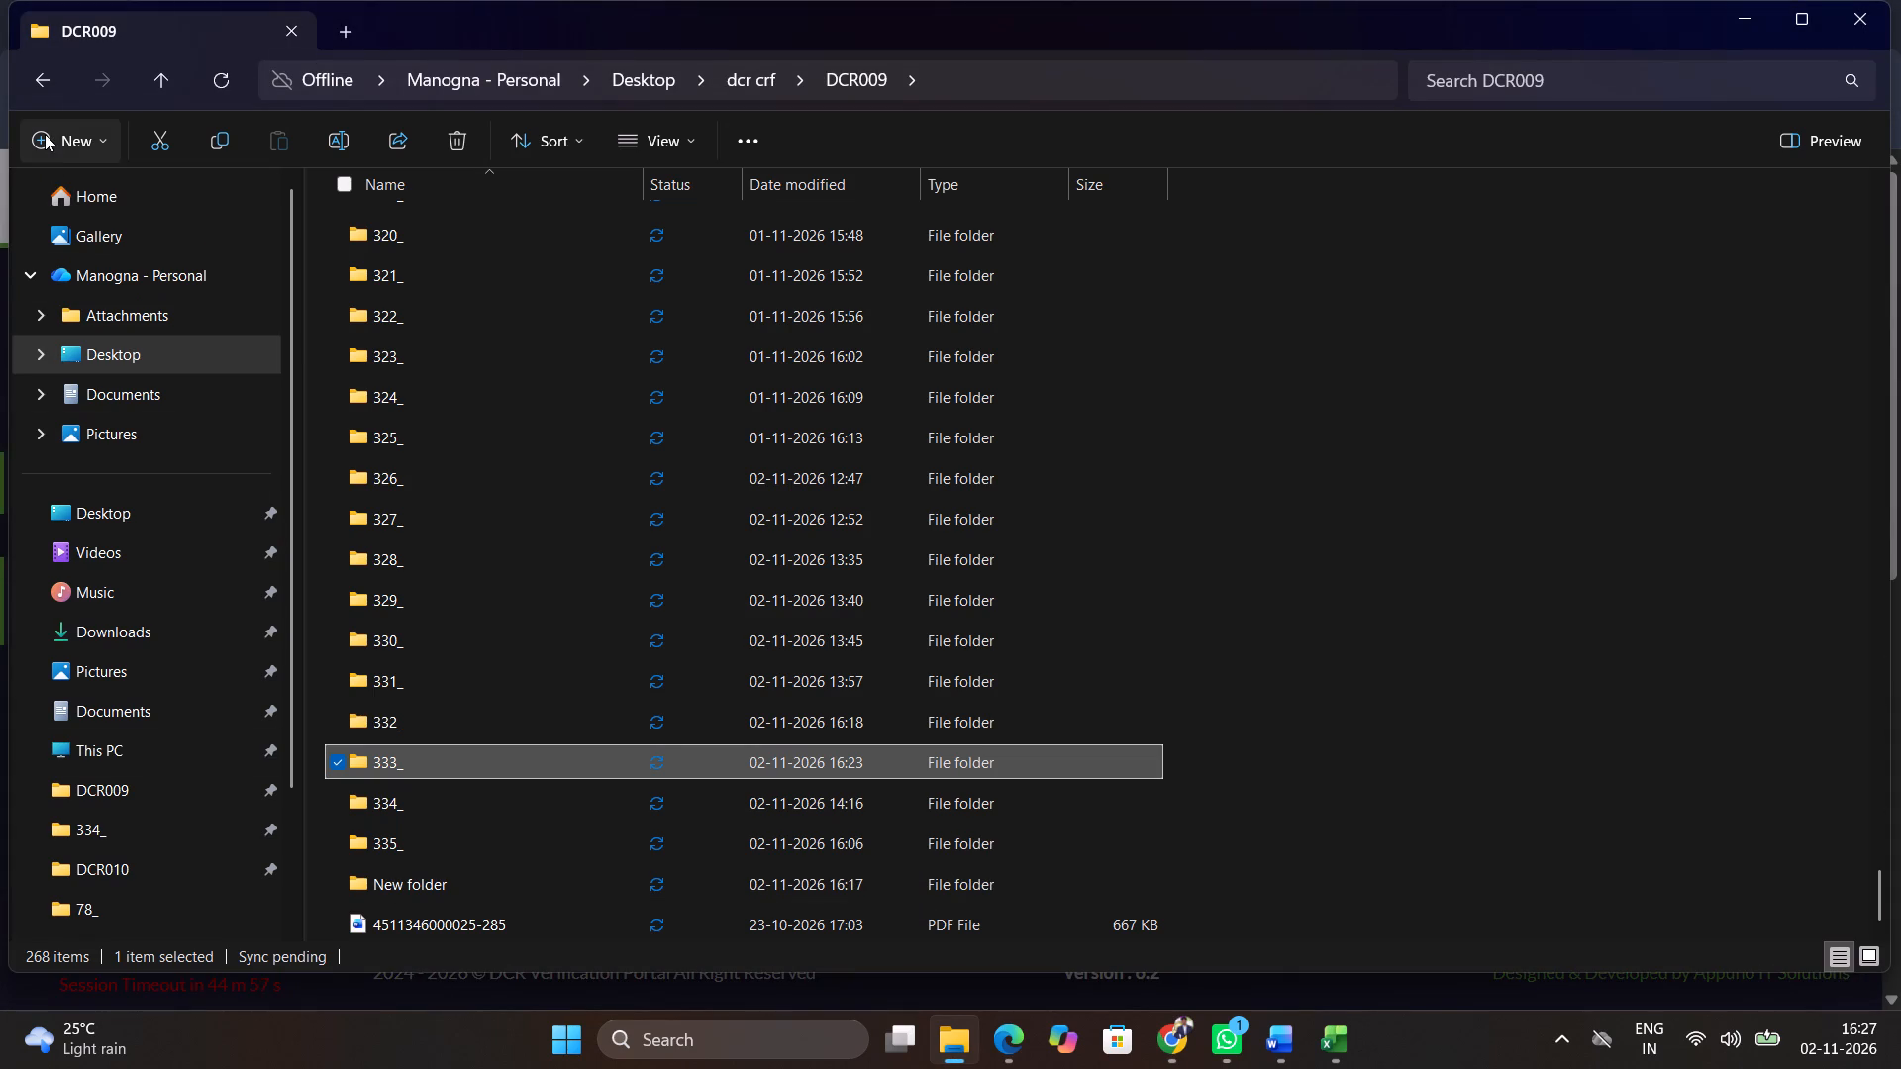
left_click(45, 134)
left_click(40, 181)
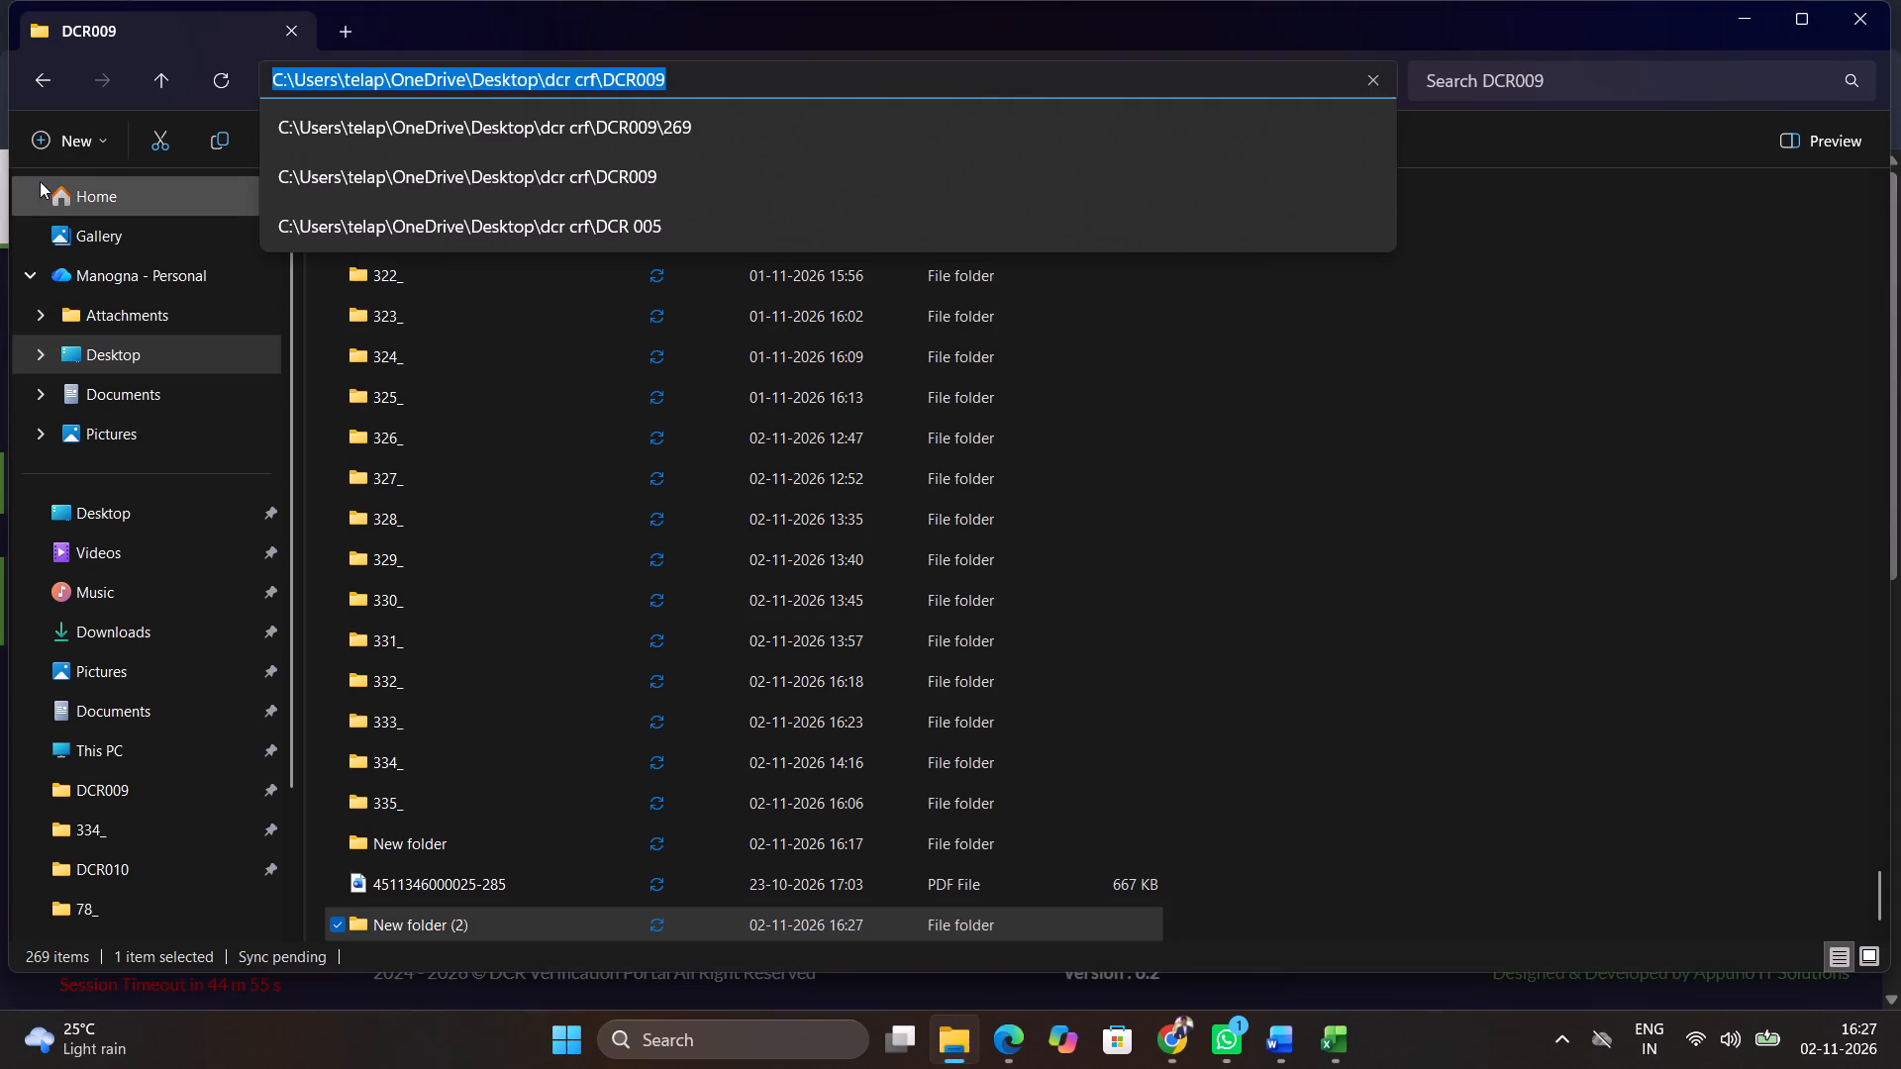
left_click(1374, 80)
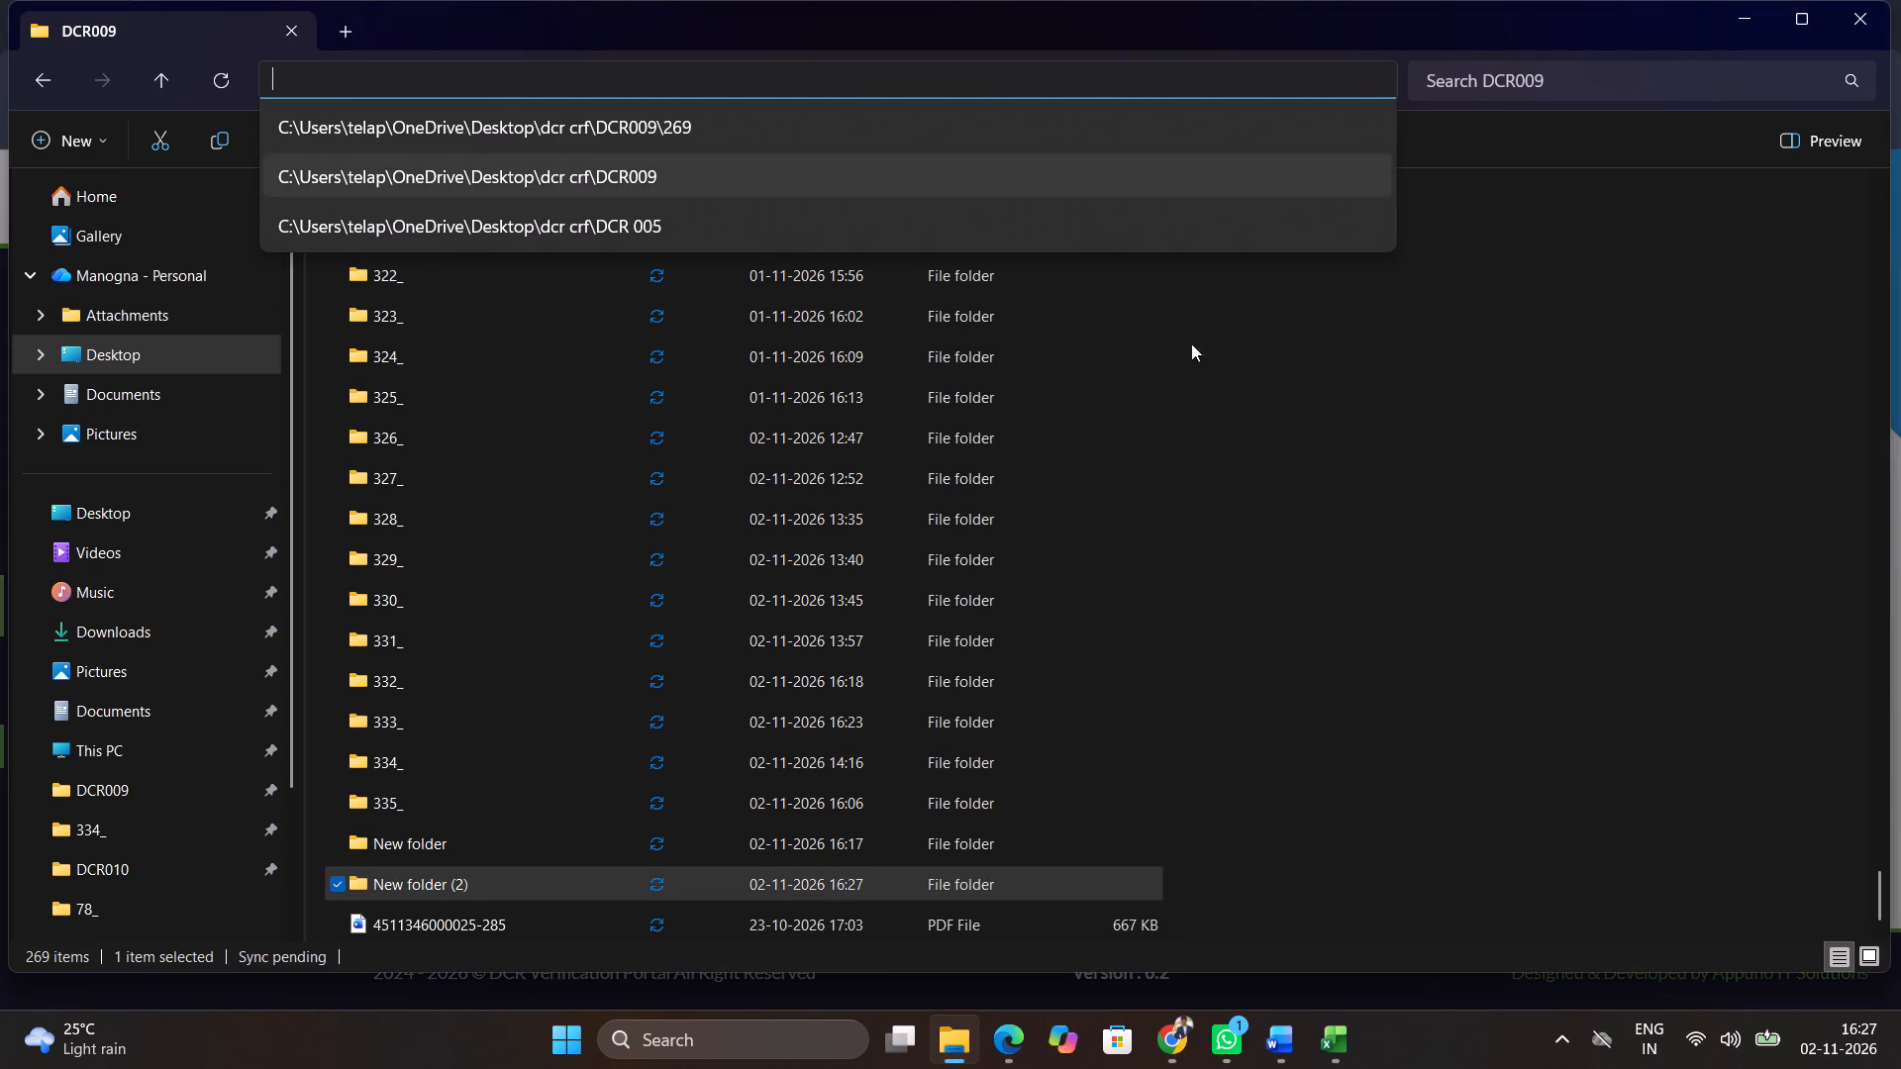
right_click(446, 884)
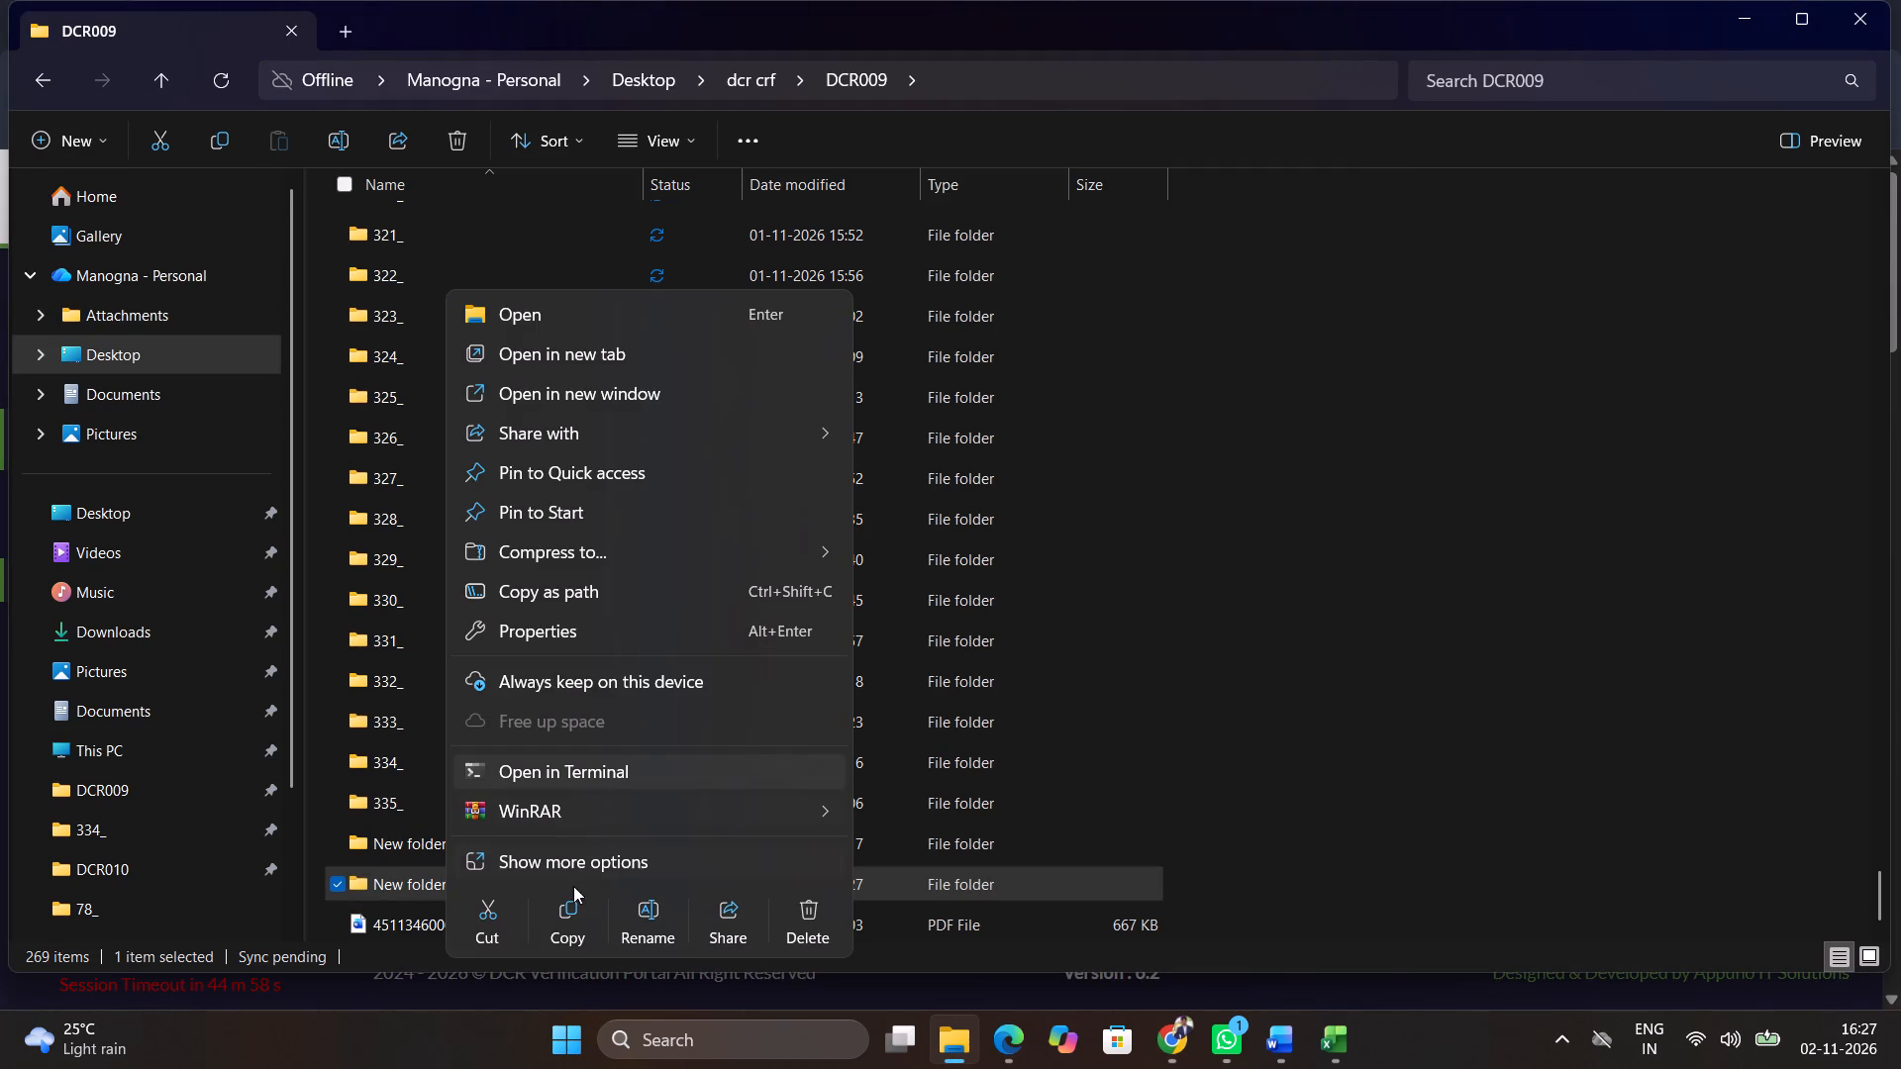
left_click(644, 918)
type("337")
key("shift+underscore")
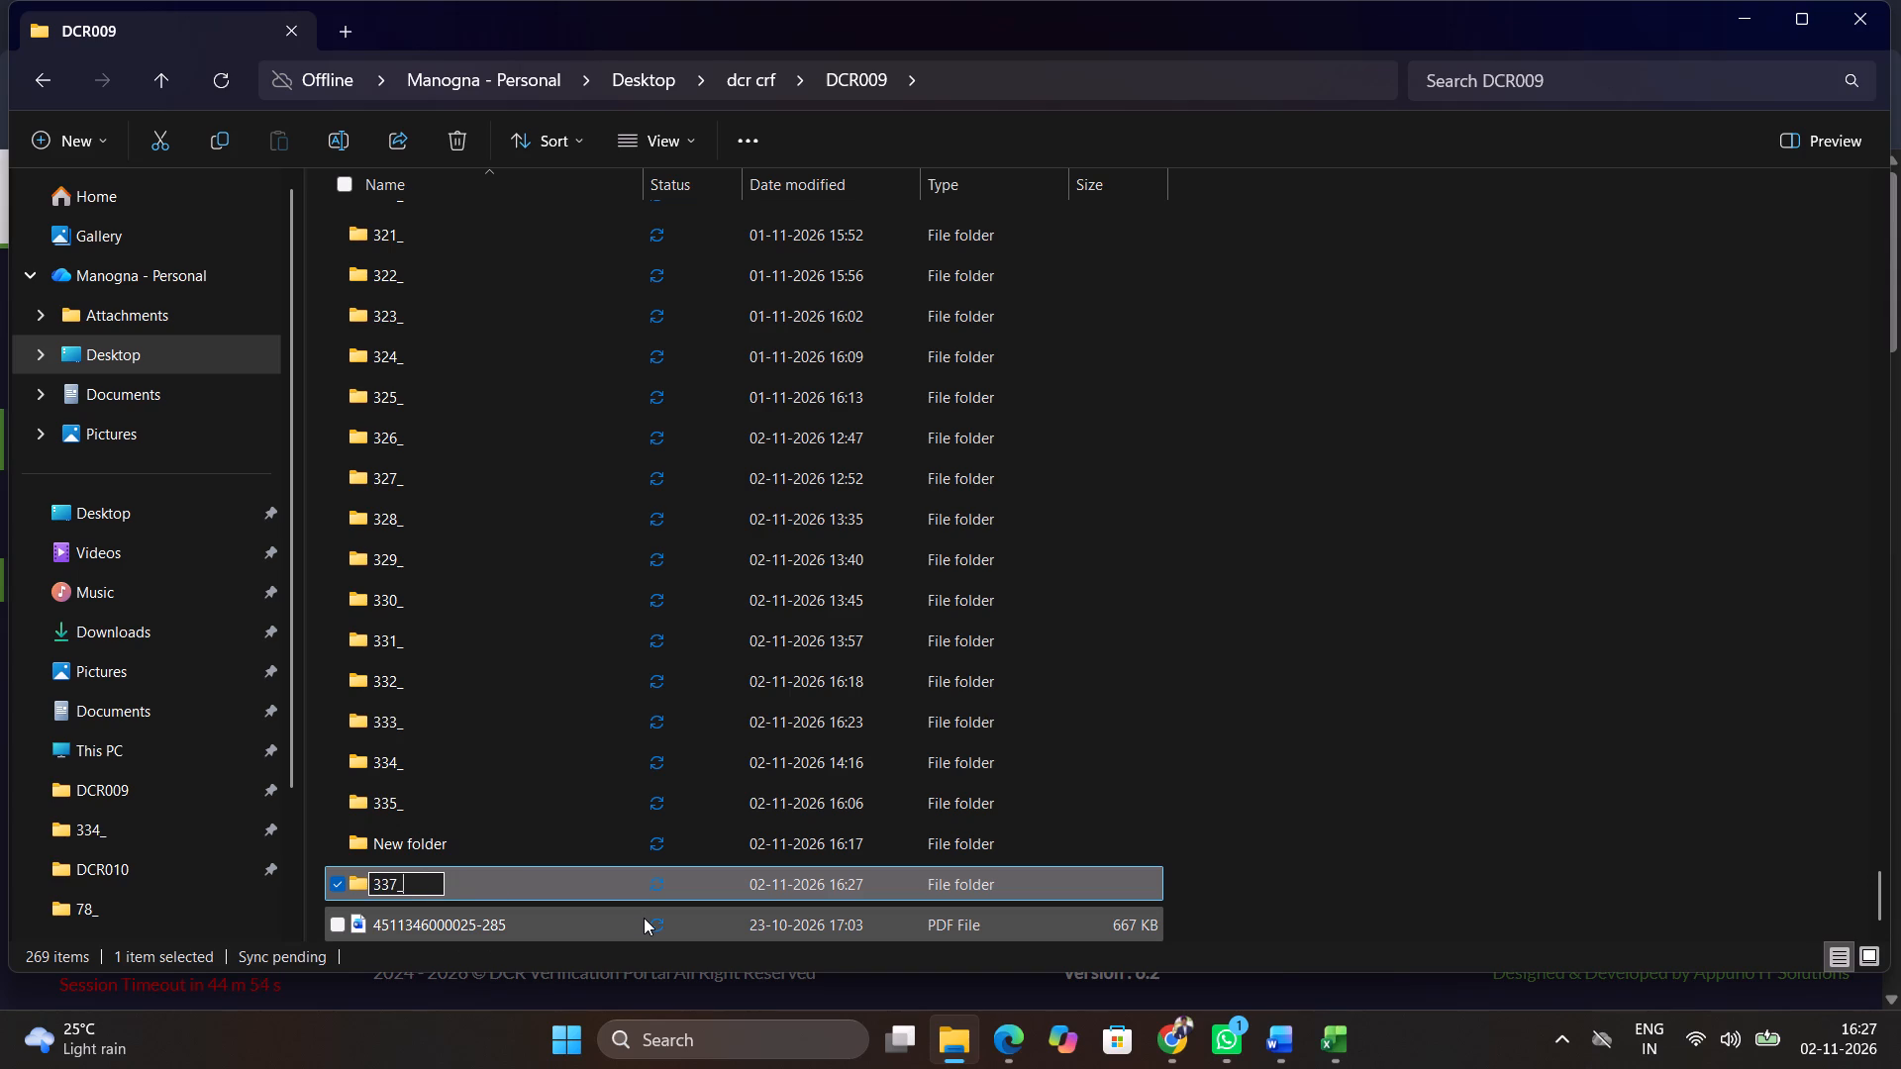
key("Return")
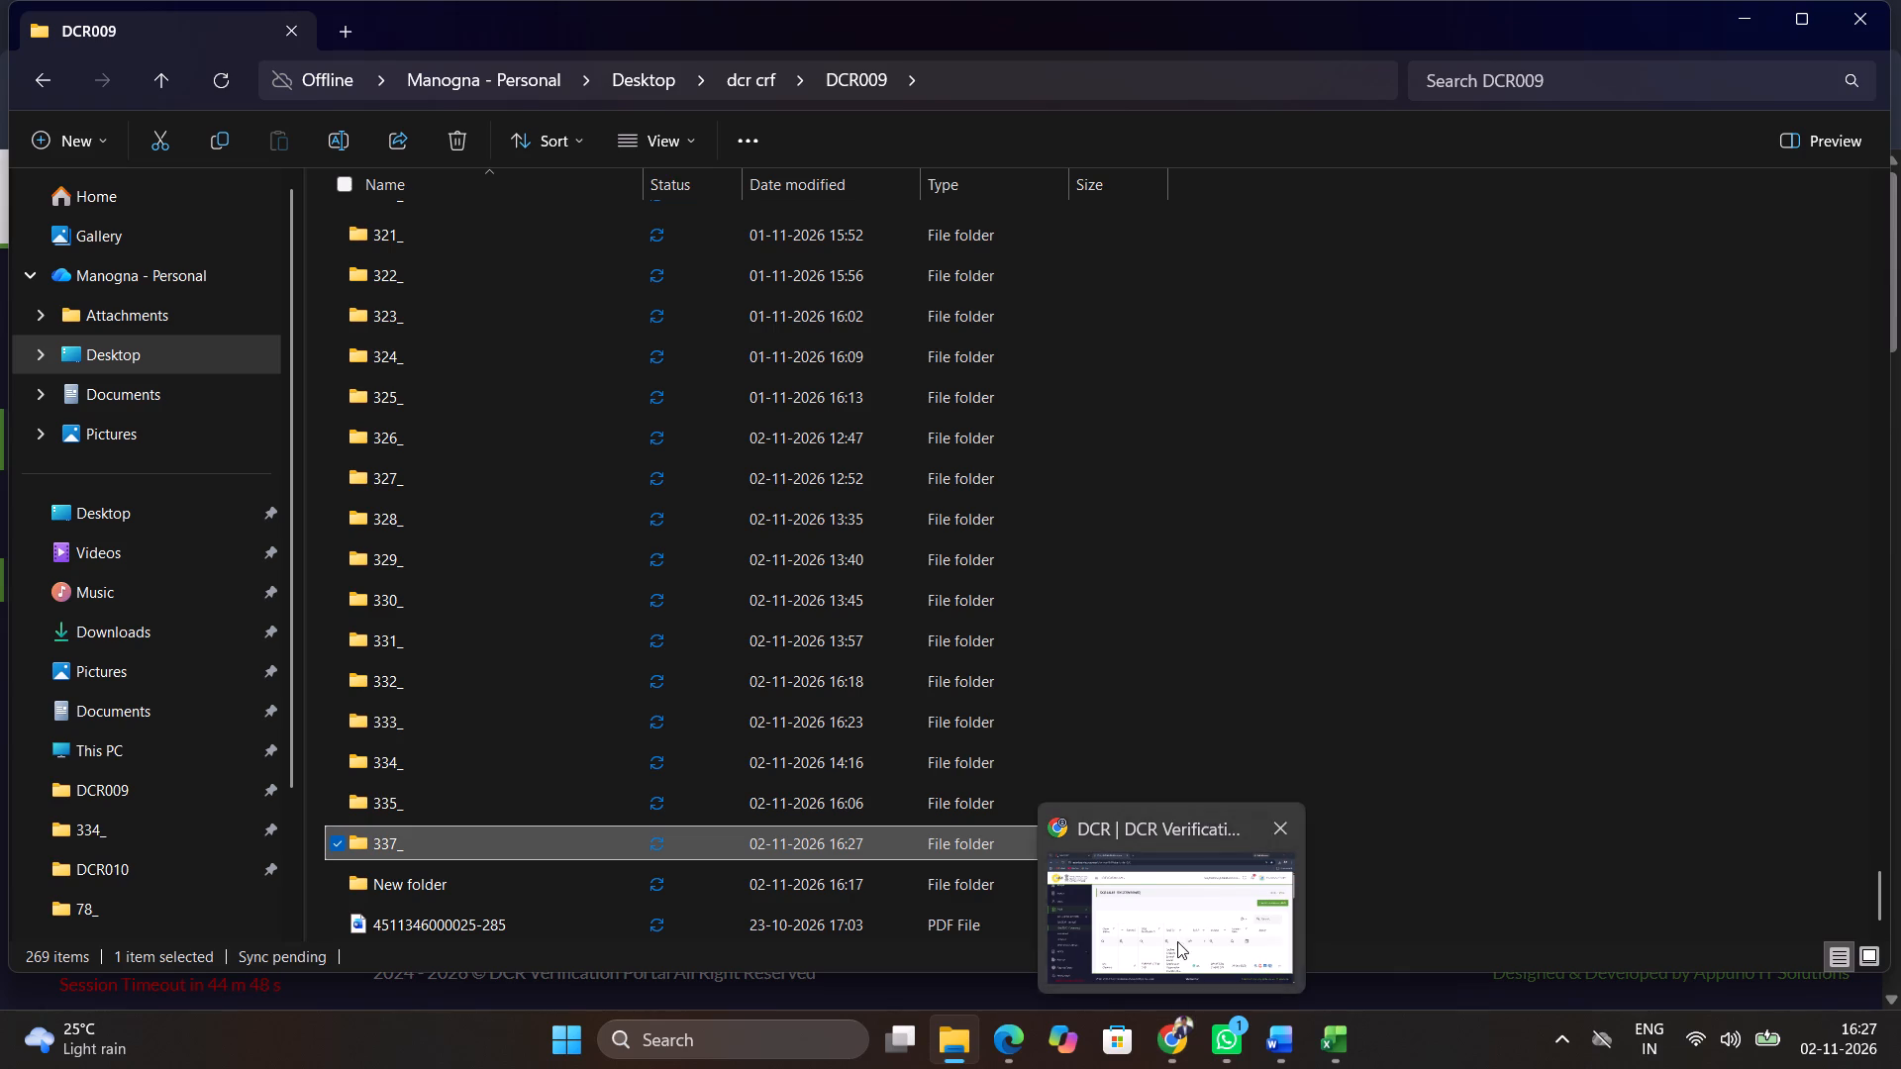
Save the AP/GST/26-27/009-337 DCR certificate PDF in DCR009's 337_ folder, named with the work order's copied service number followed by -337.
left_click(1177, 939)
left_click(178, 0)
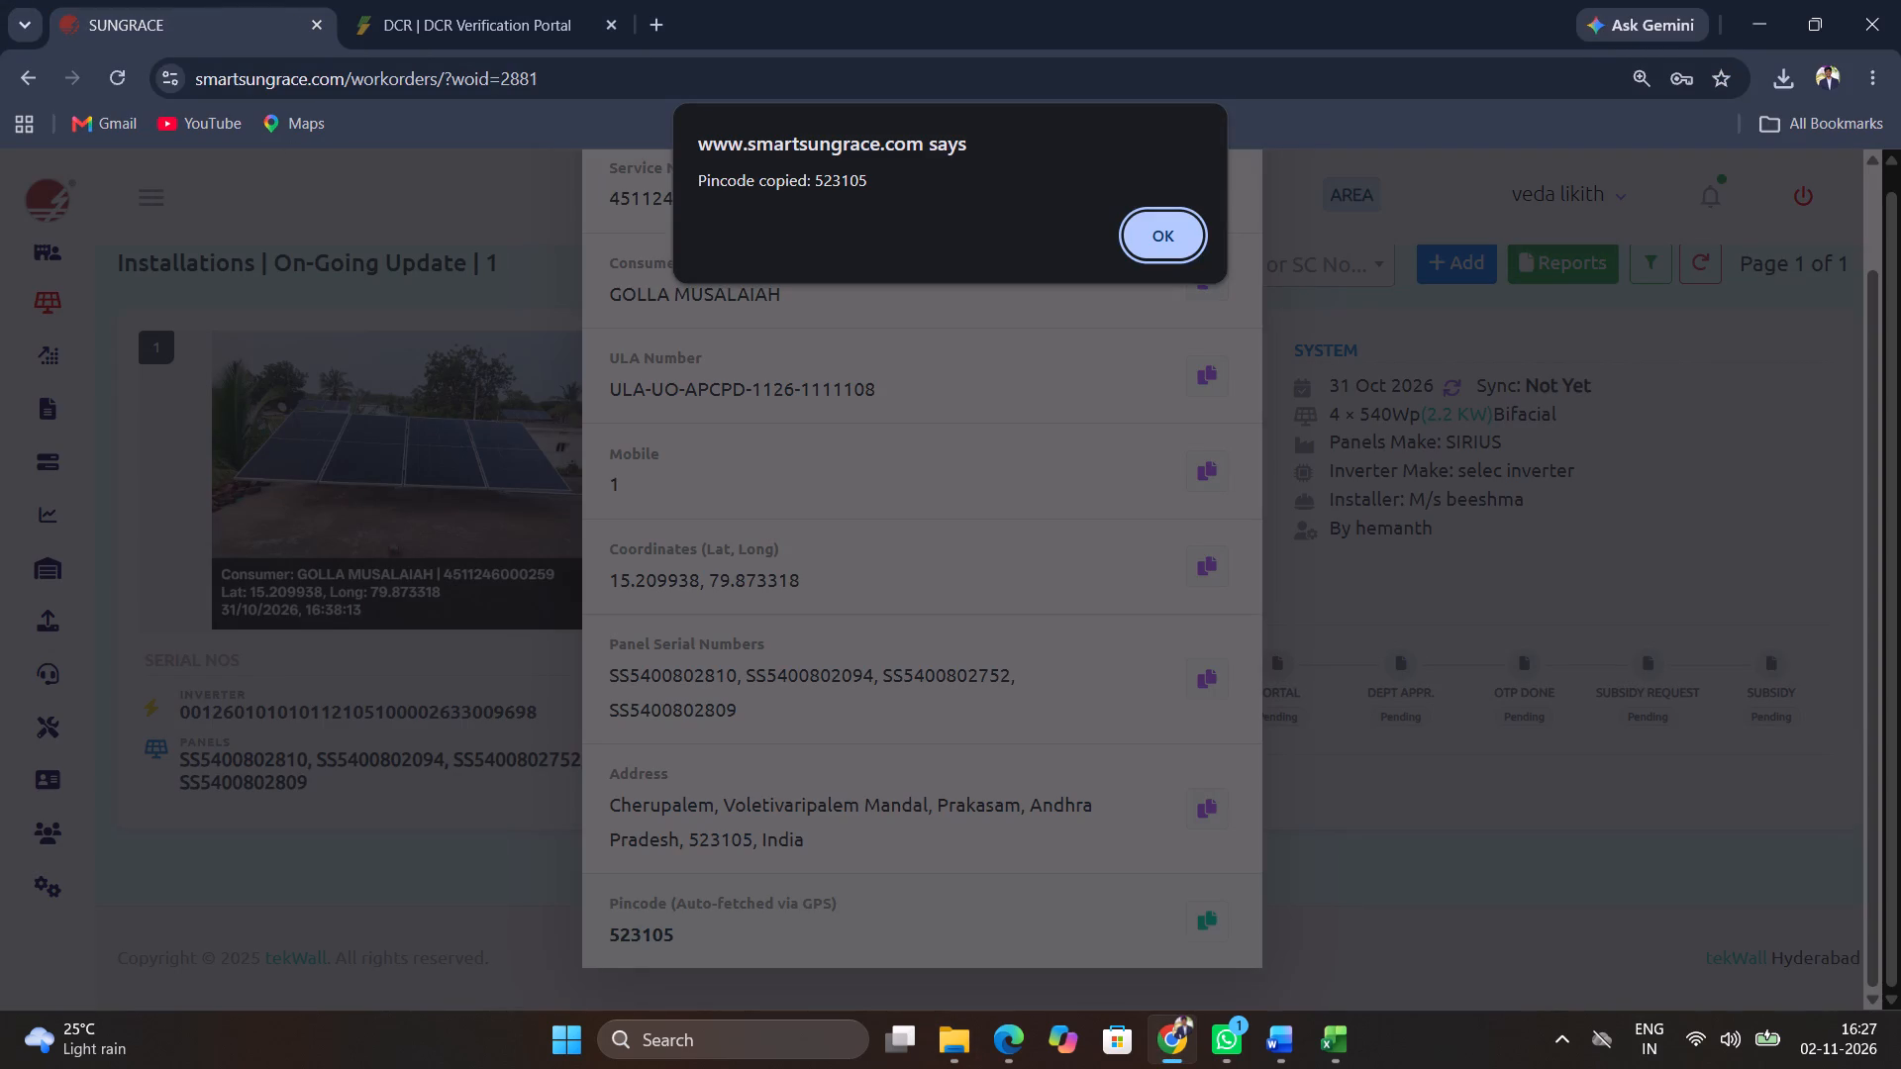
left_click(1201, 246)
left_click(1203, 186)
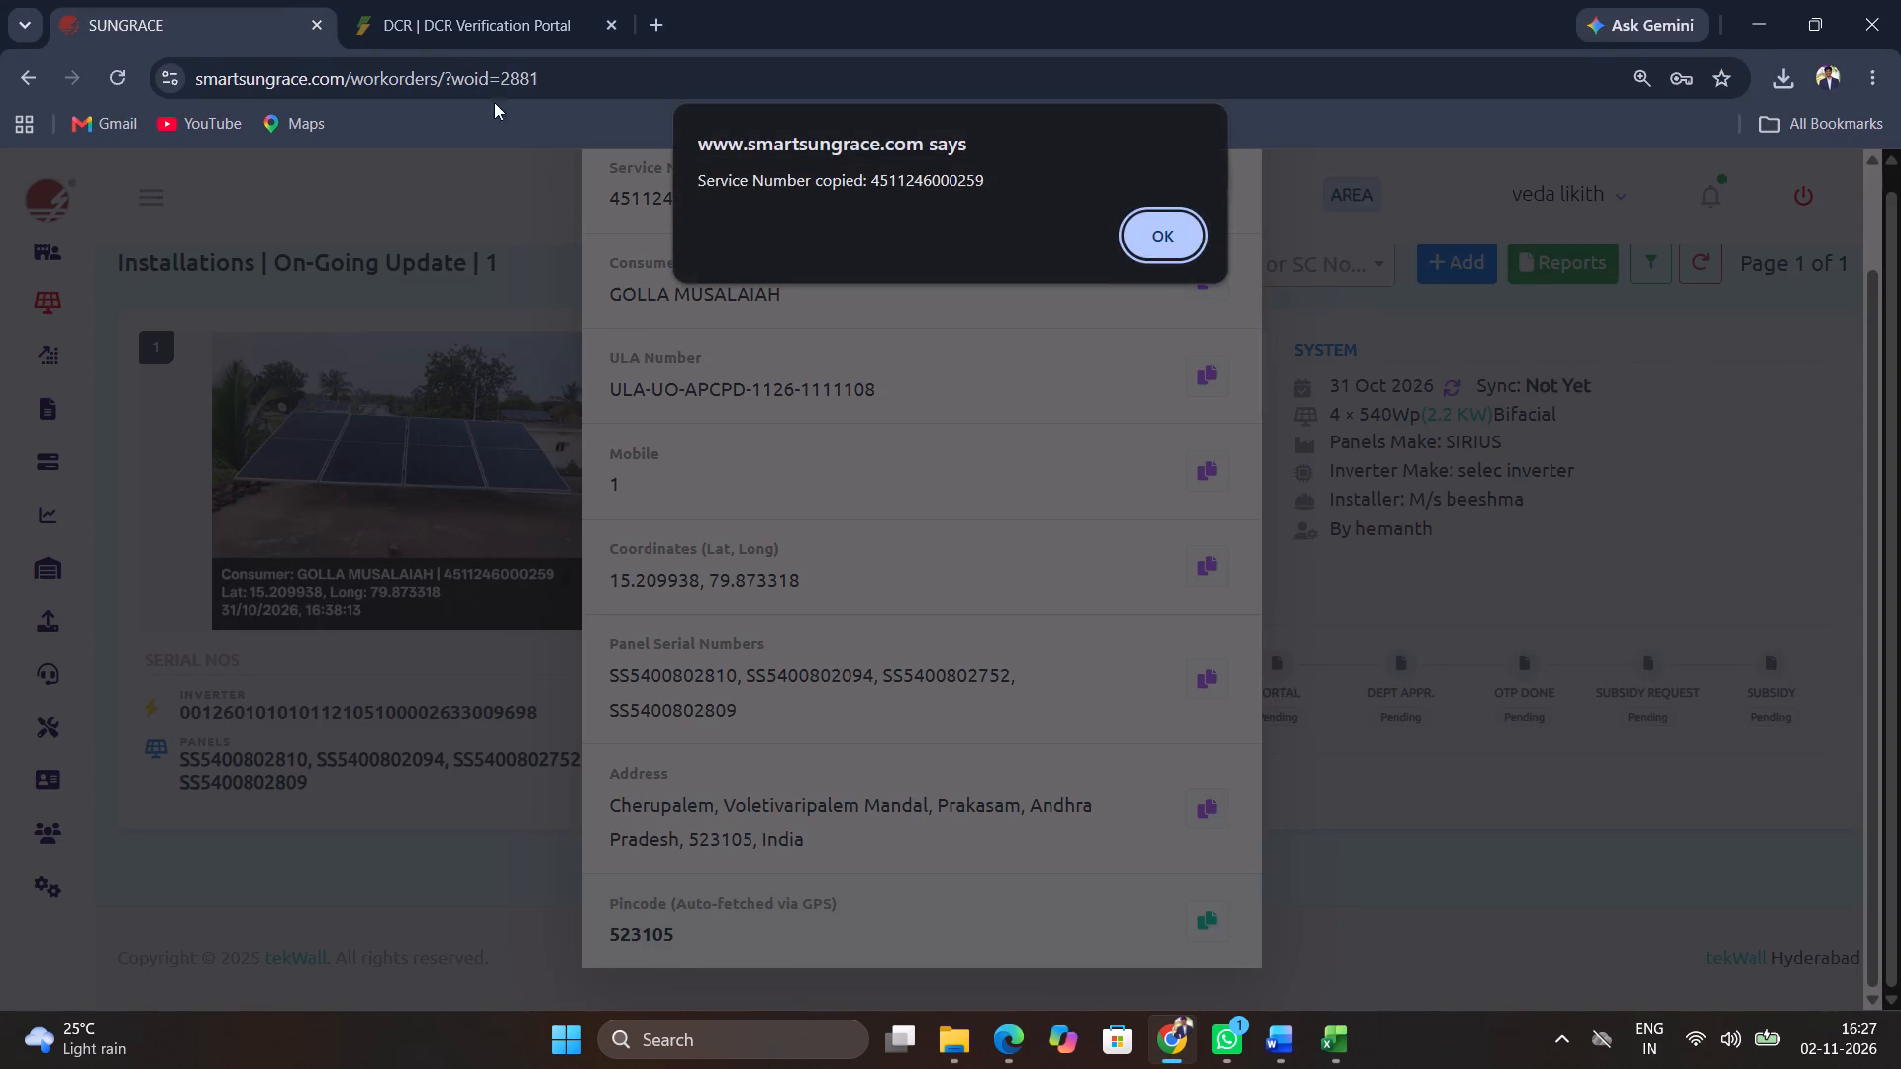
left_click(486, 11)
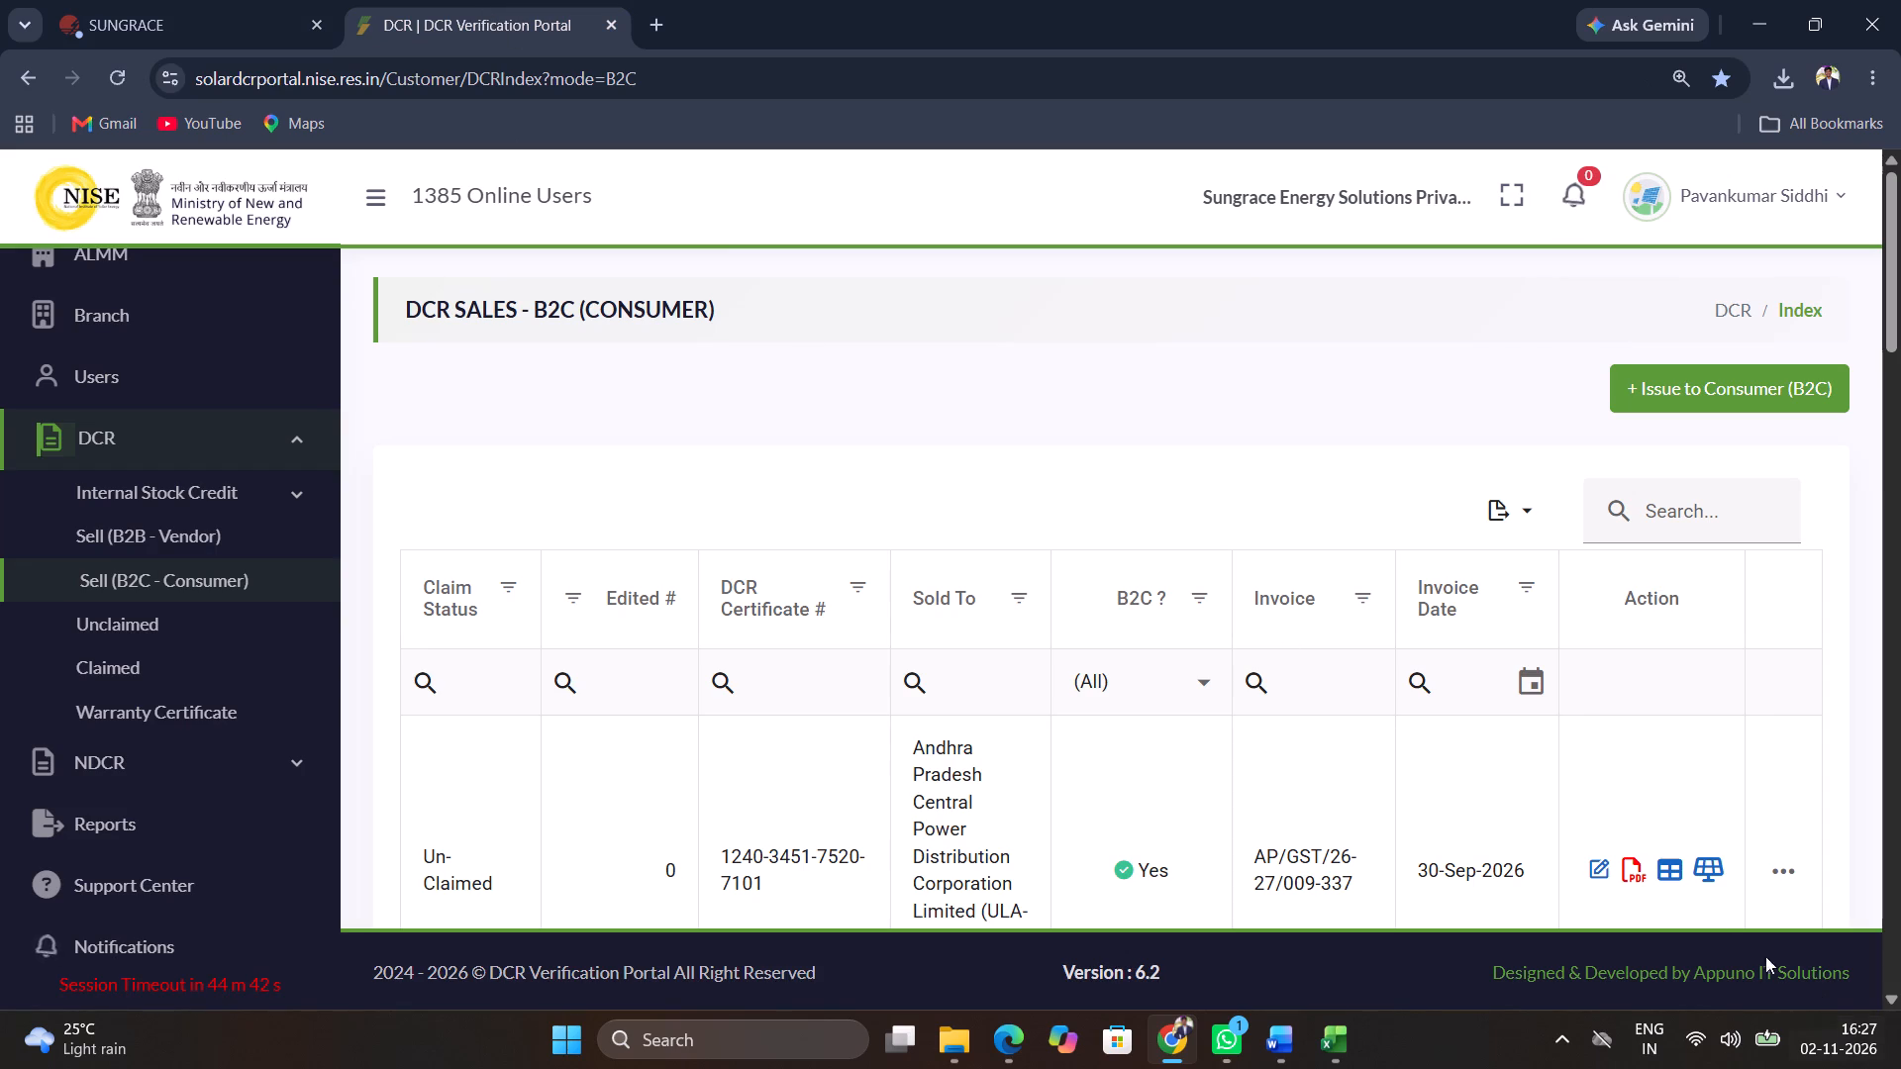
left_click(1635, 866)
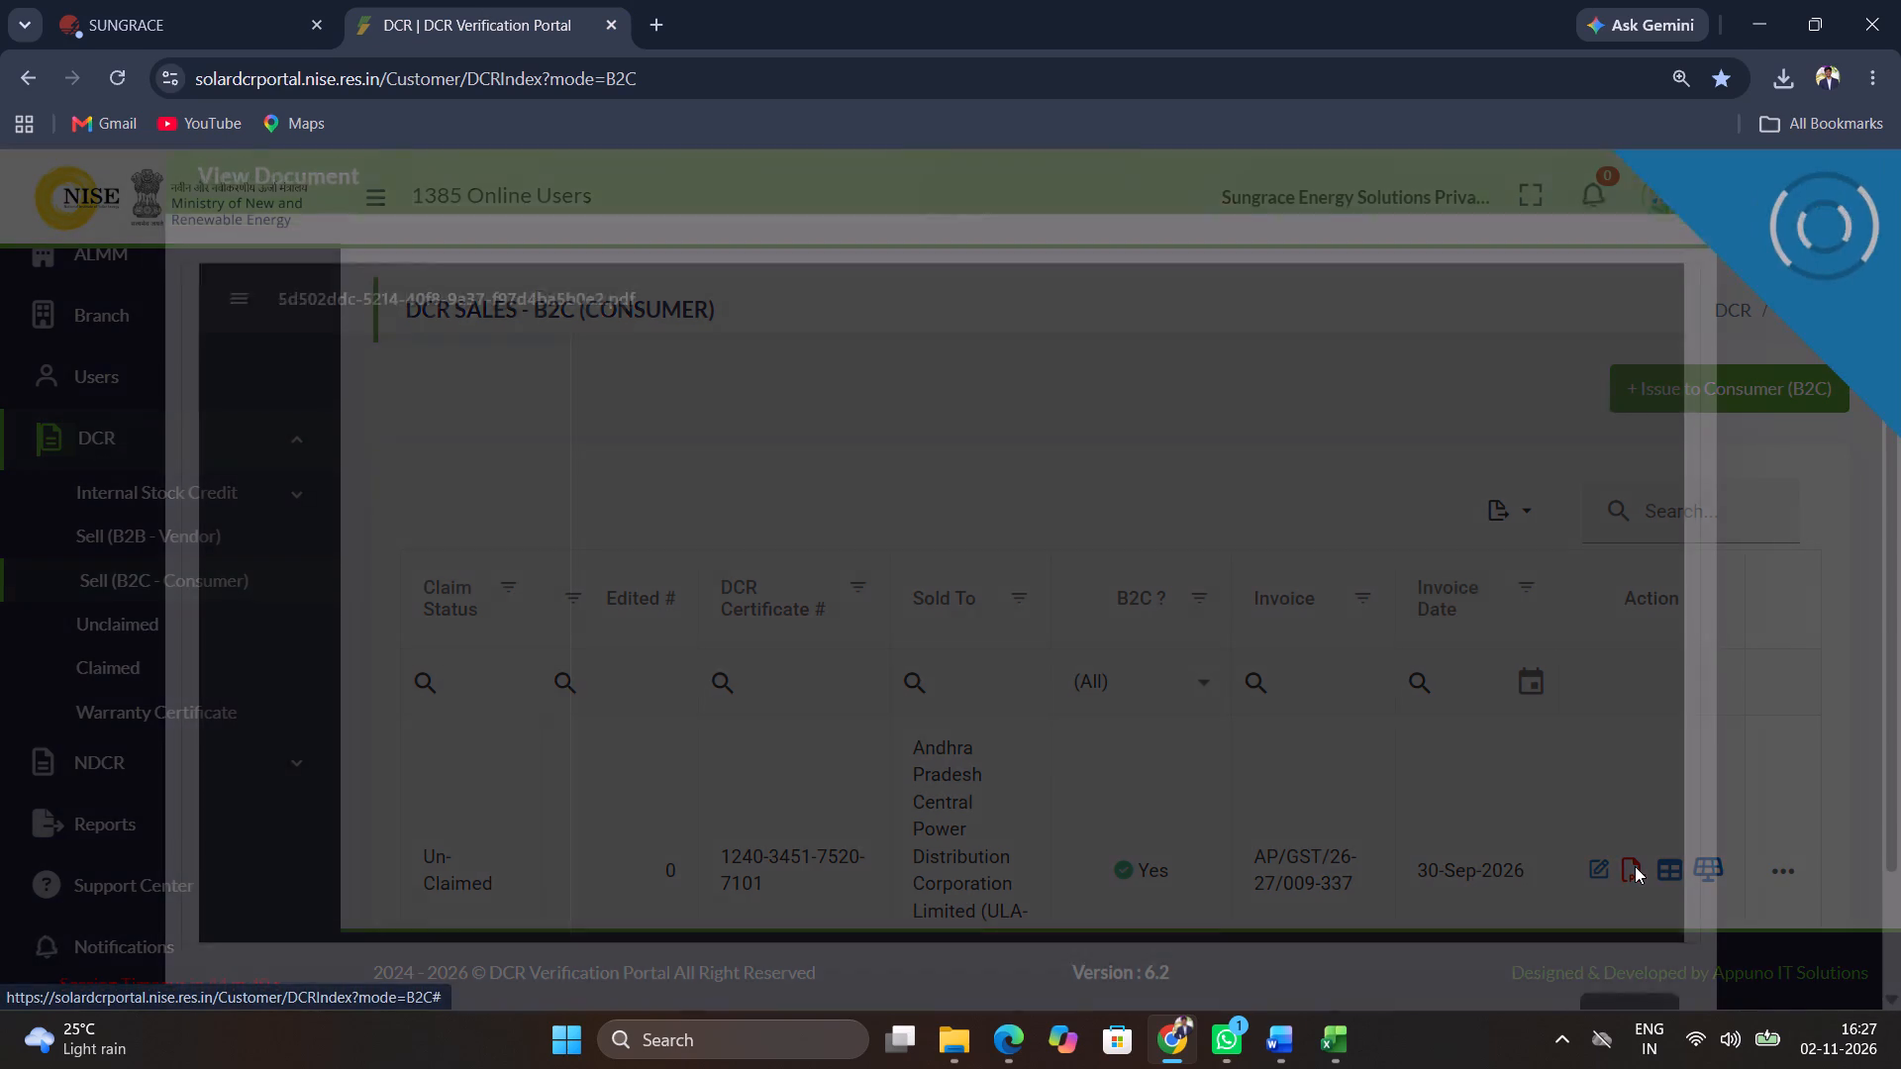
left_click(1551, 348)
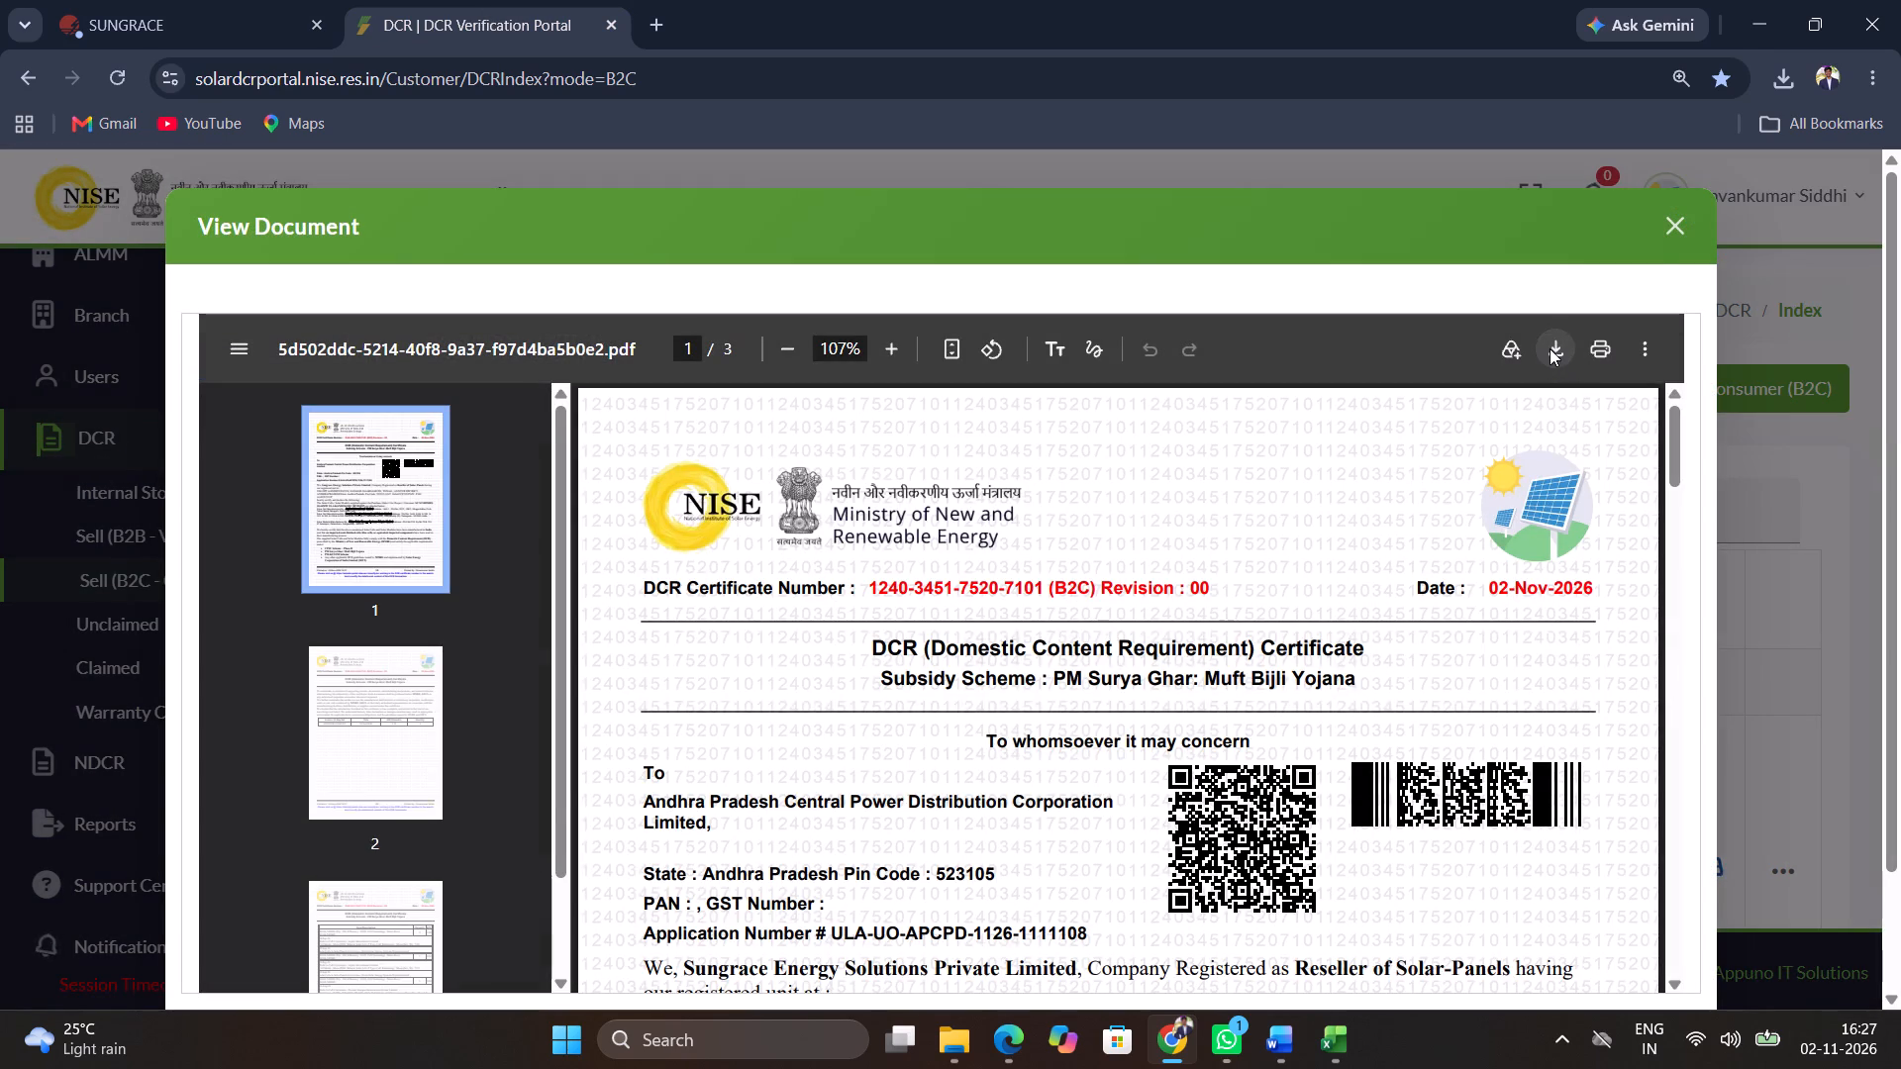
key("ctrl+v")
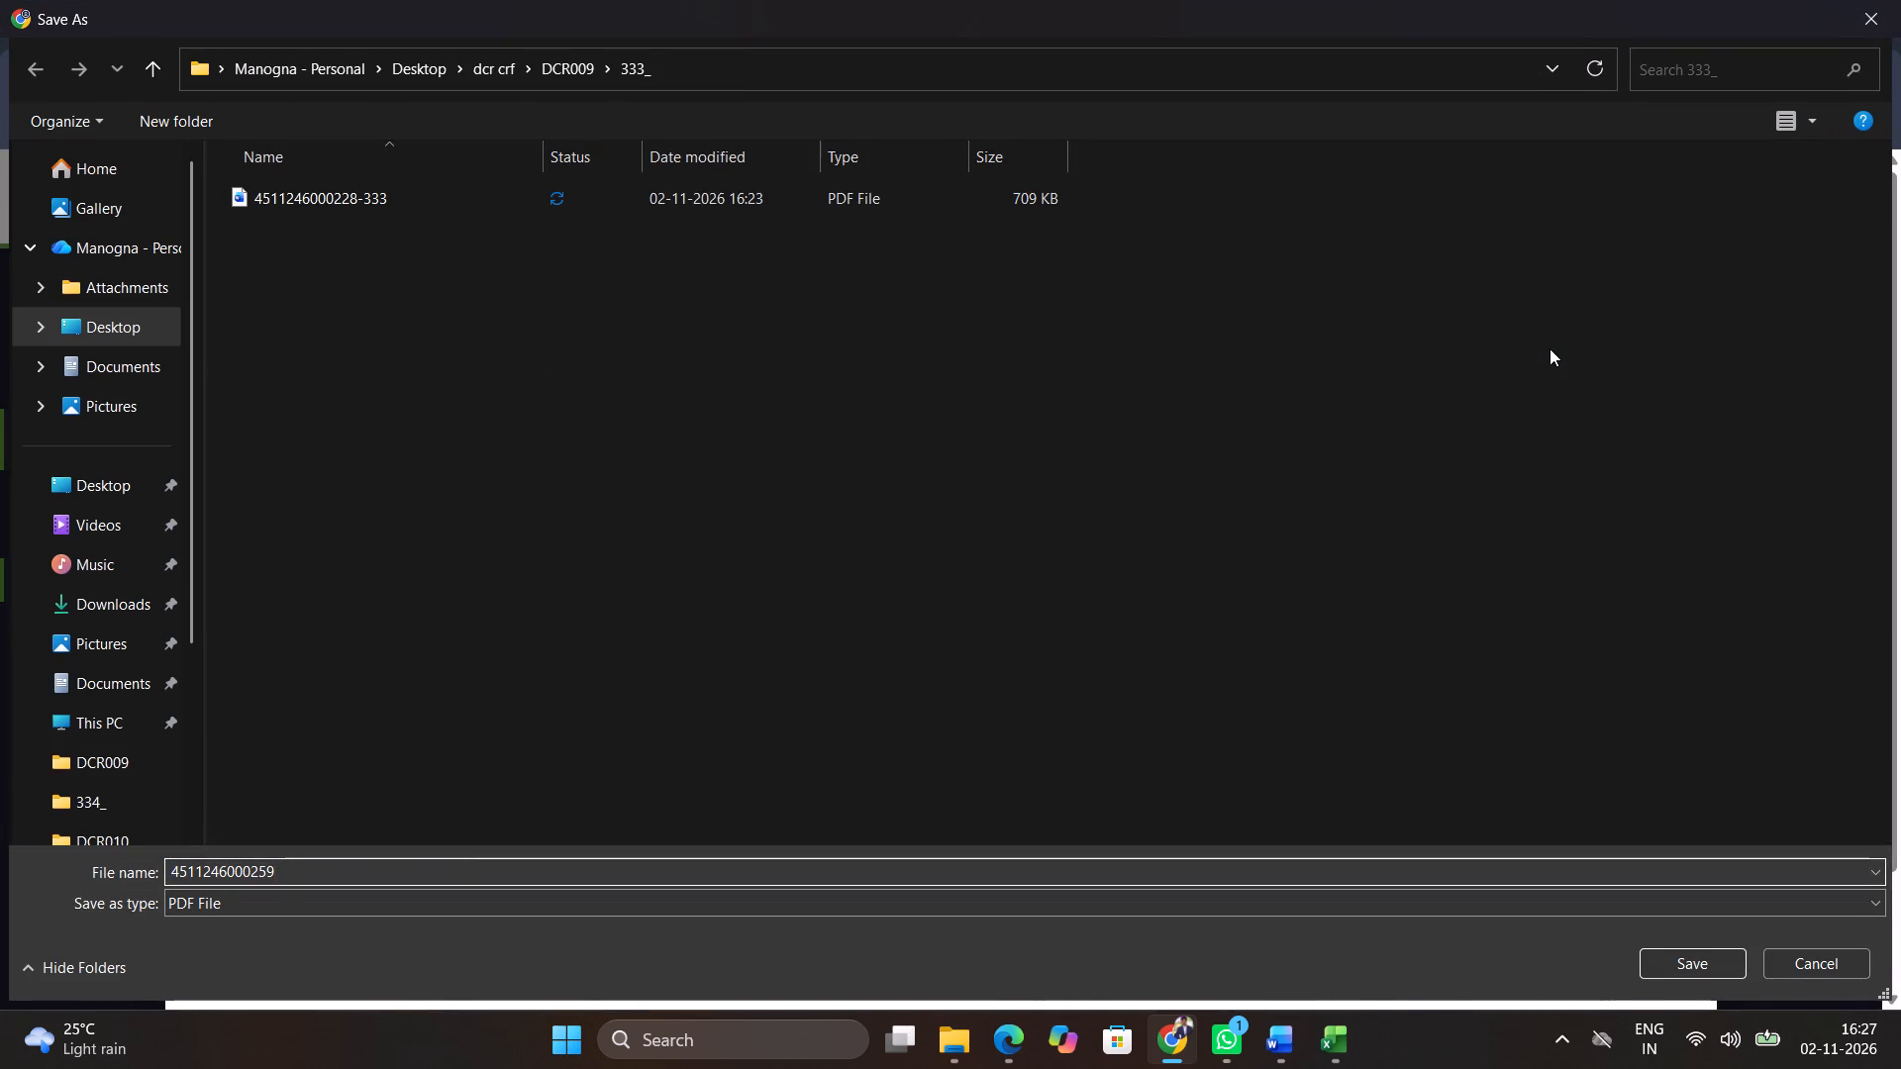
type("-337")
left_click(600, 73)
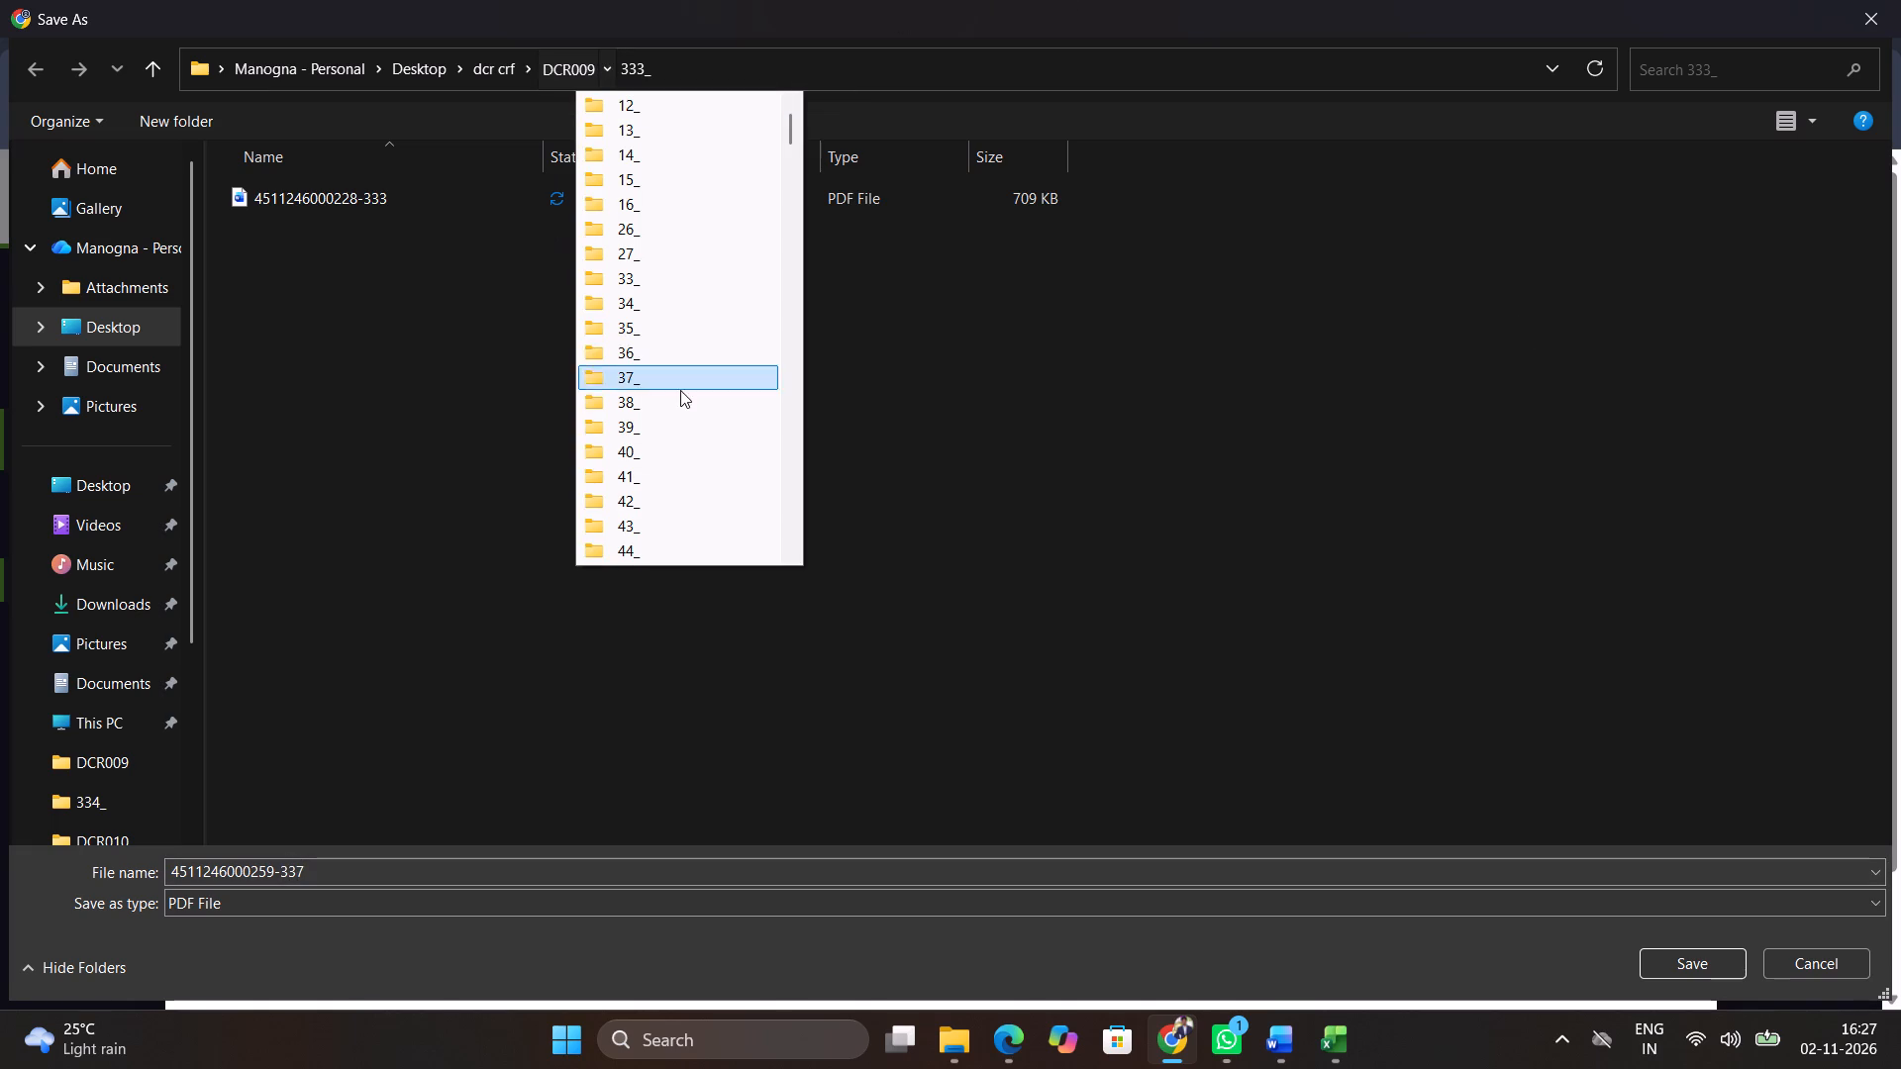
scroll(687, 444, "down", 6)
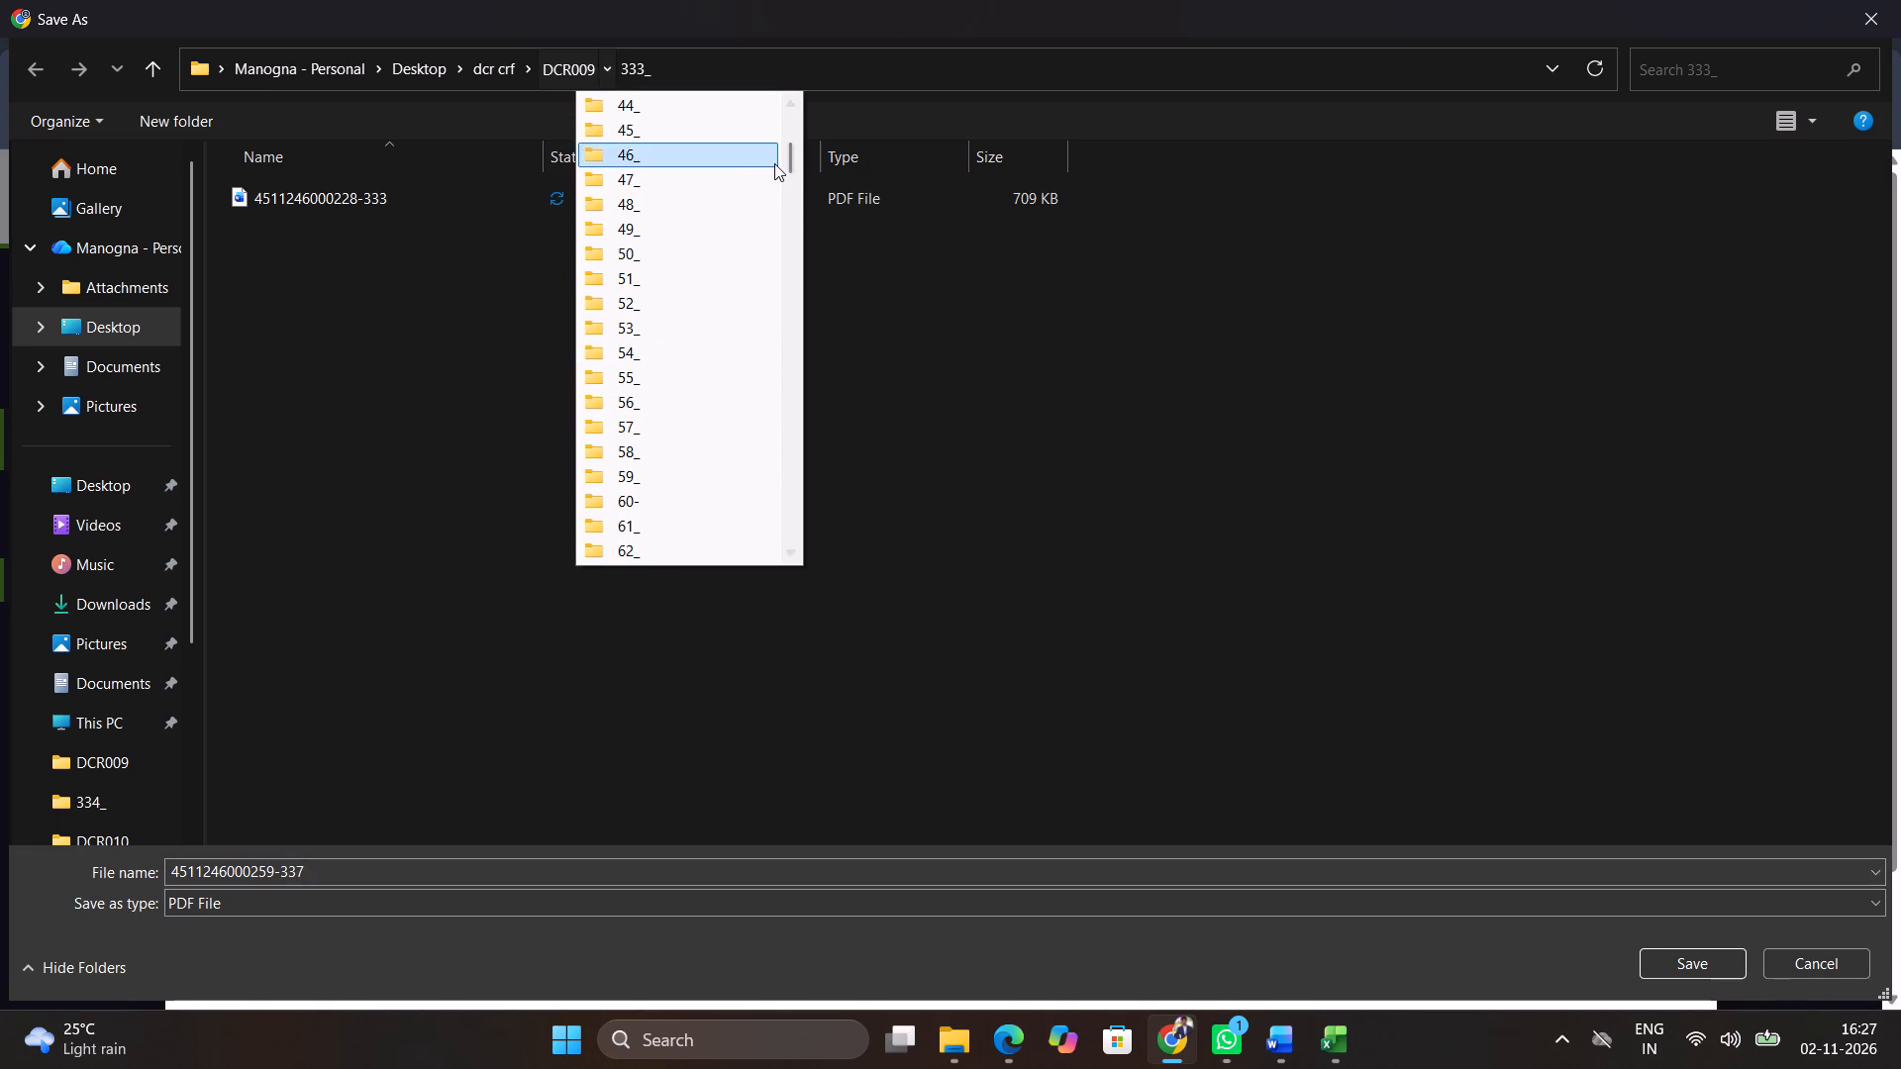
left_click_drag(785, 158, 742, 566)
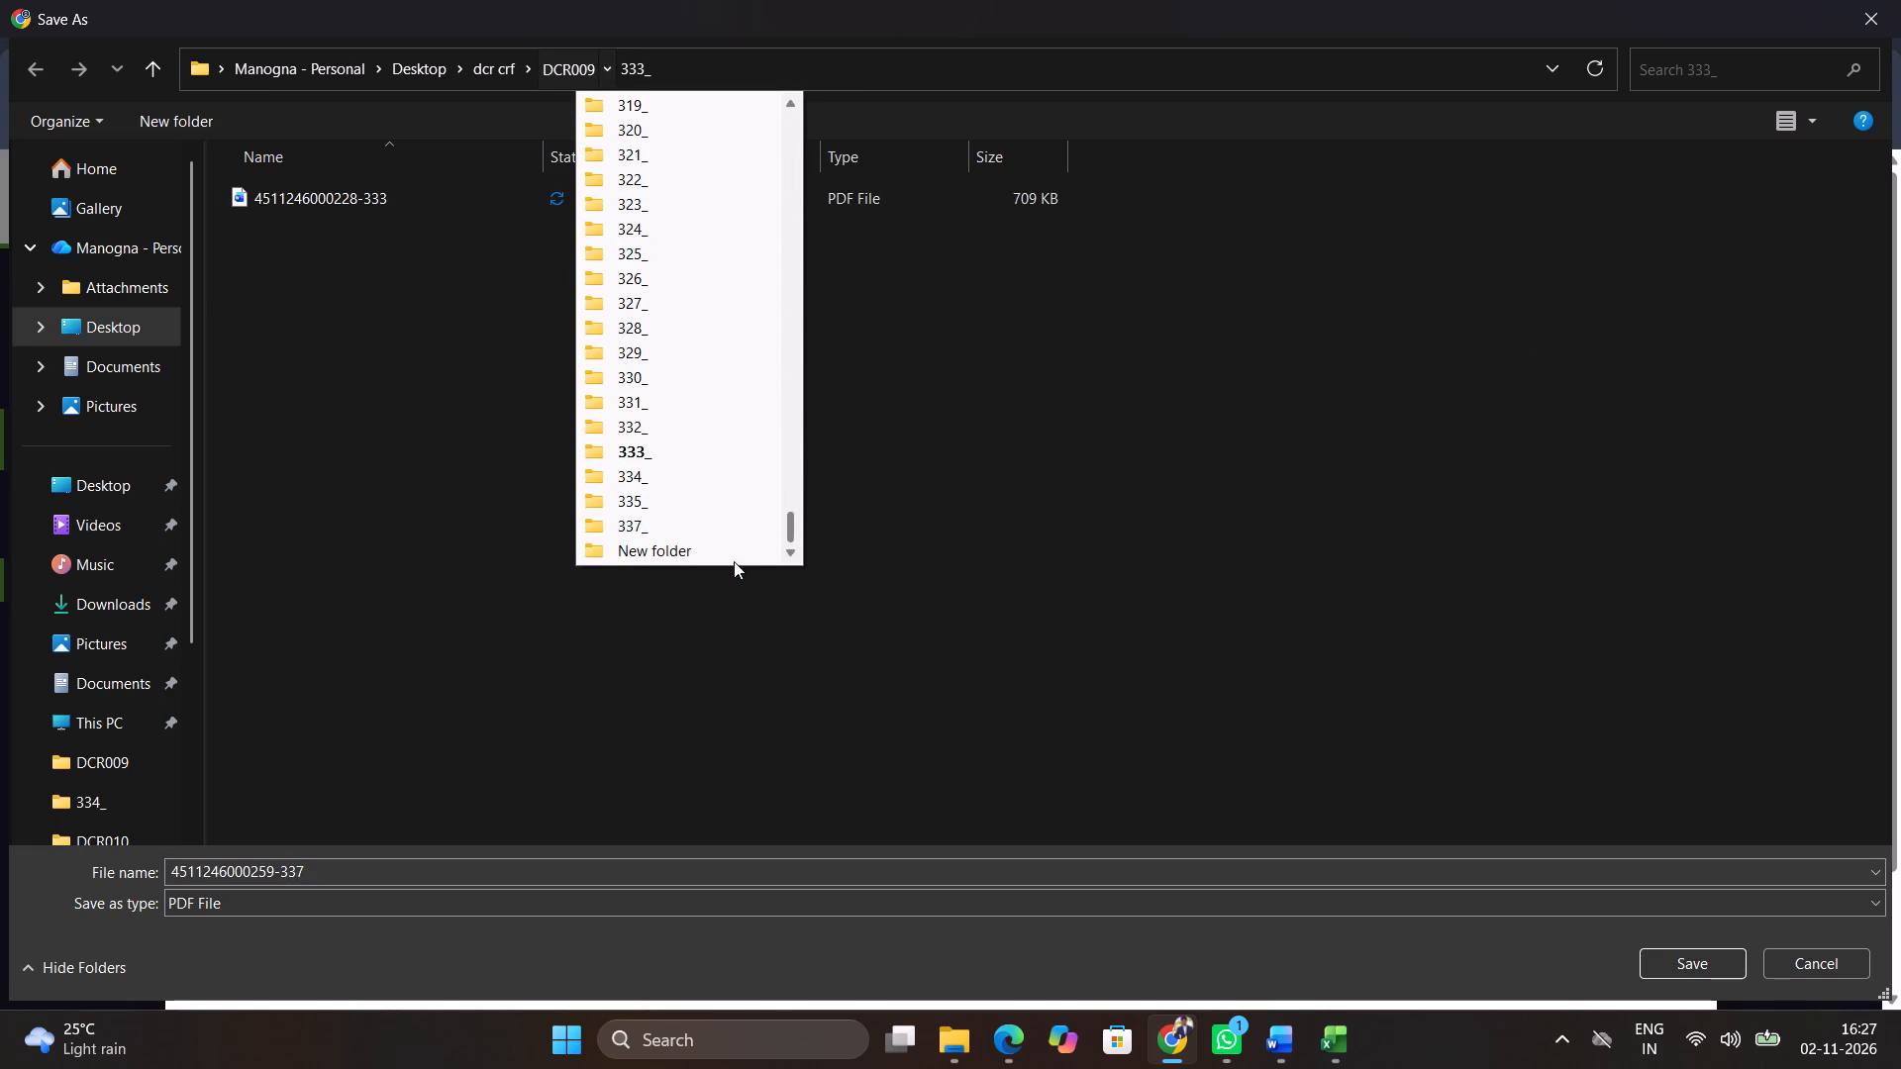
double_click(709, 525)
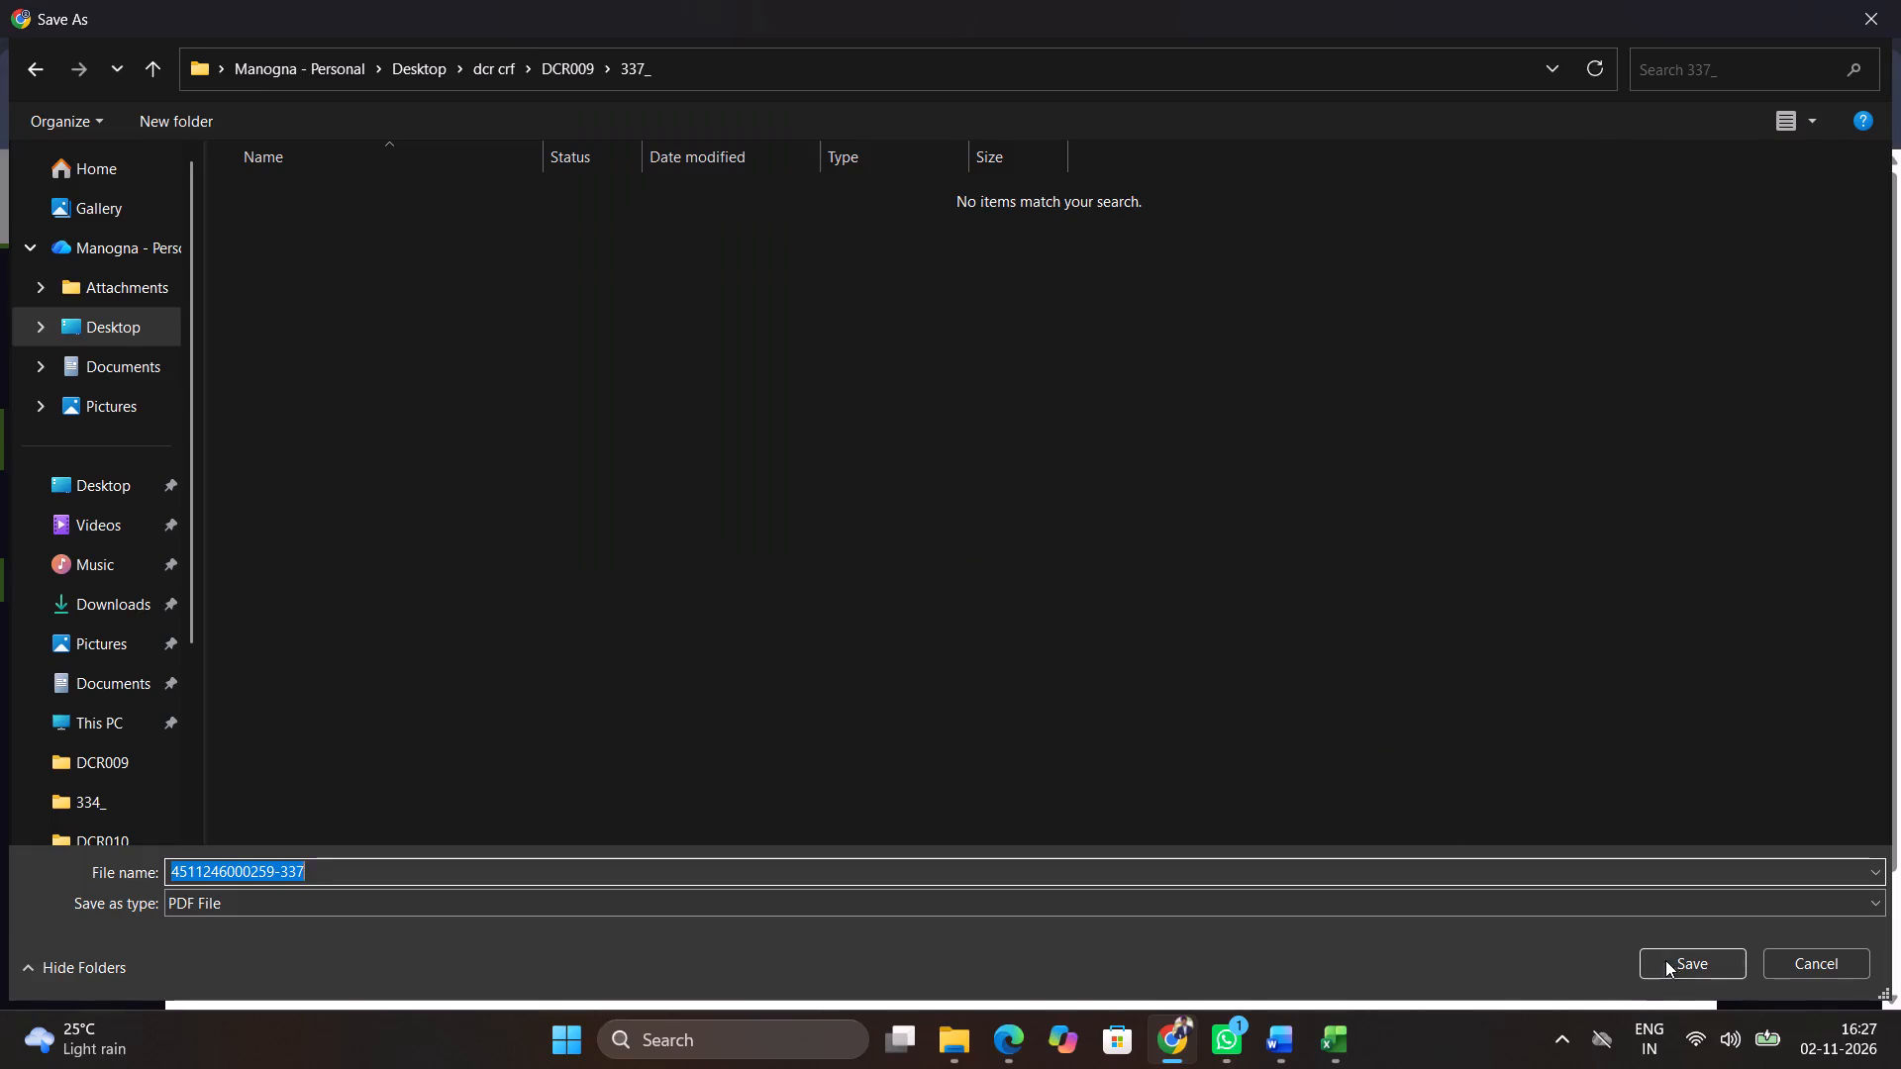
left_click(1670, 959)
Update the SUNGRACE work order by attaching the certificate PDF from folder 337_ as its Dcr upload, and submit the form.
left_click(158, 2)
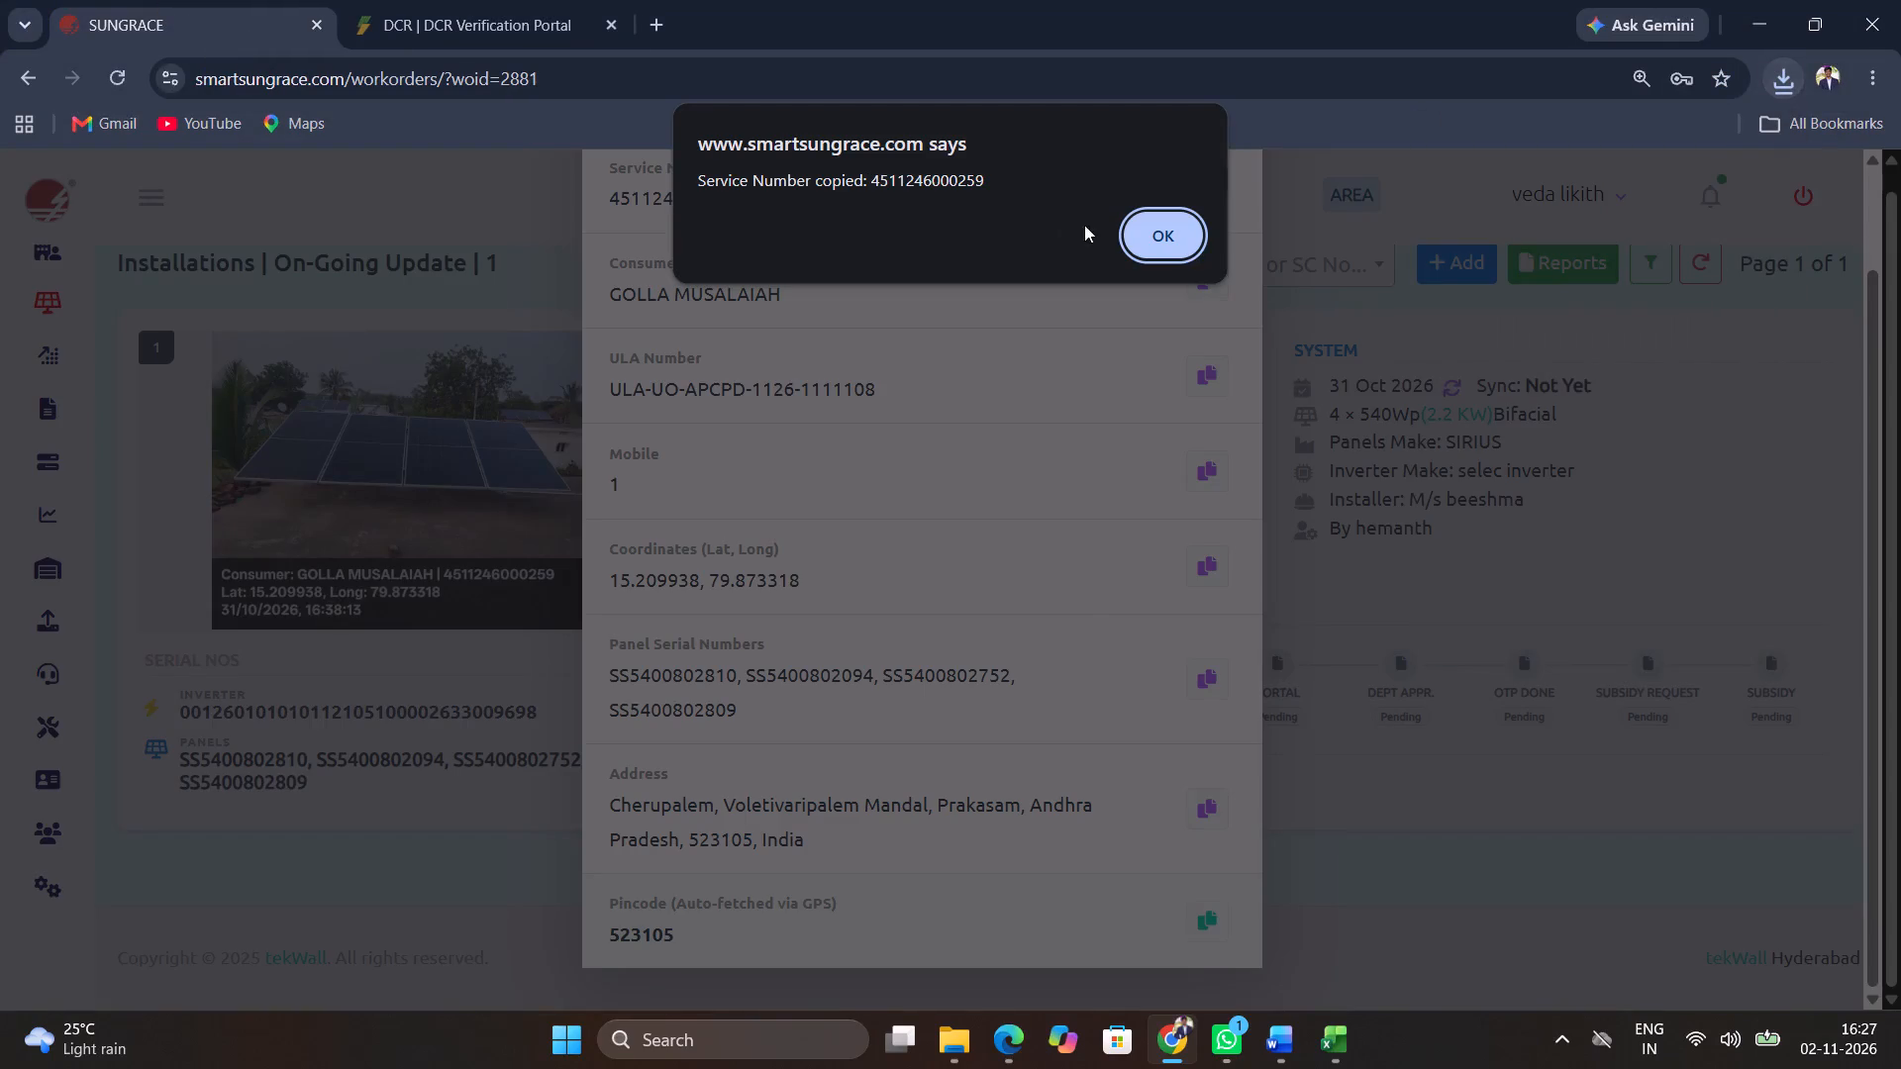
left_click_drag(1136, 232, 1147, 238)
left_click(1432, 416)
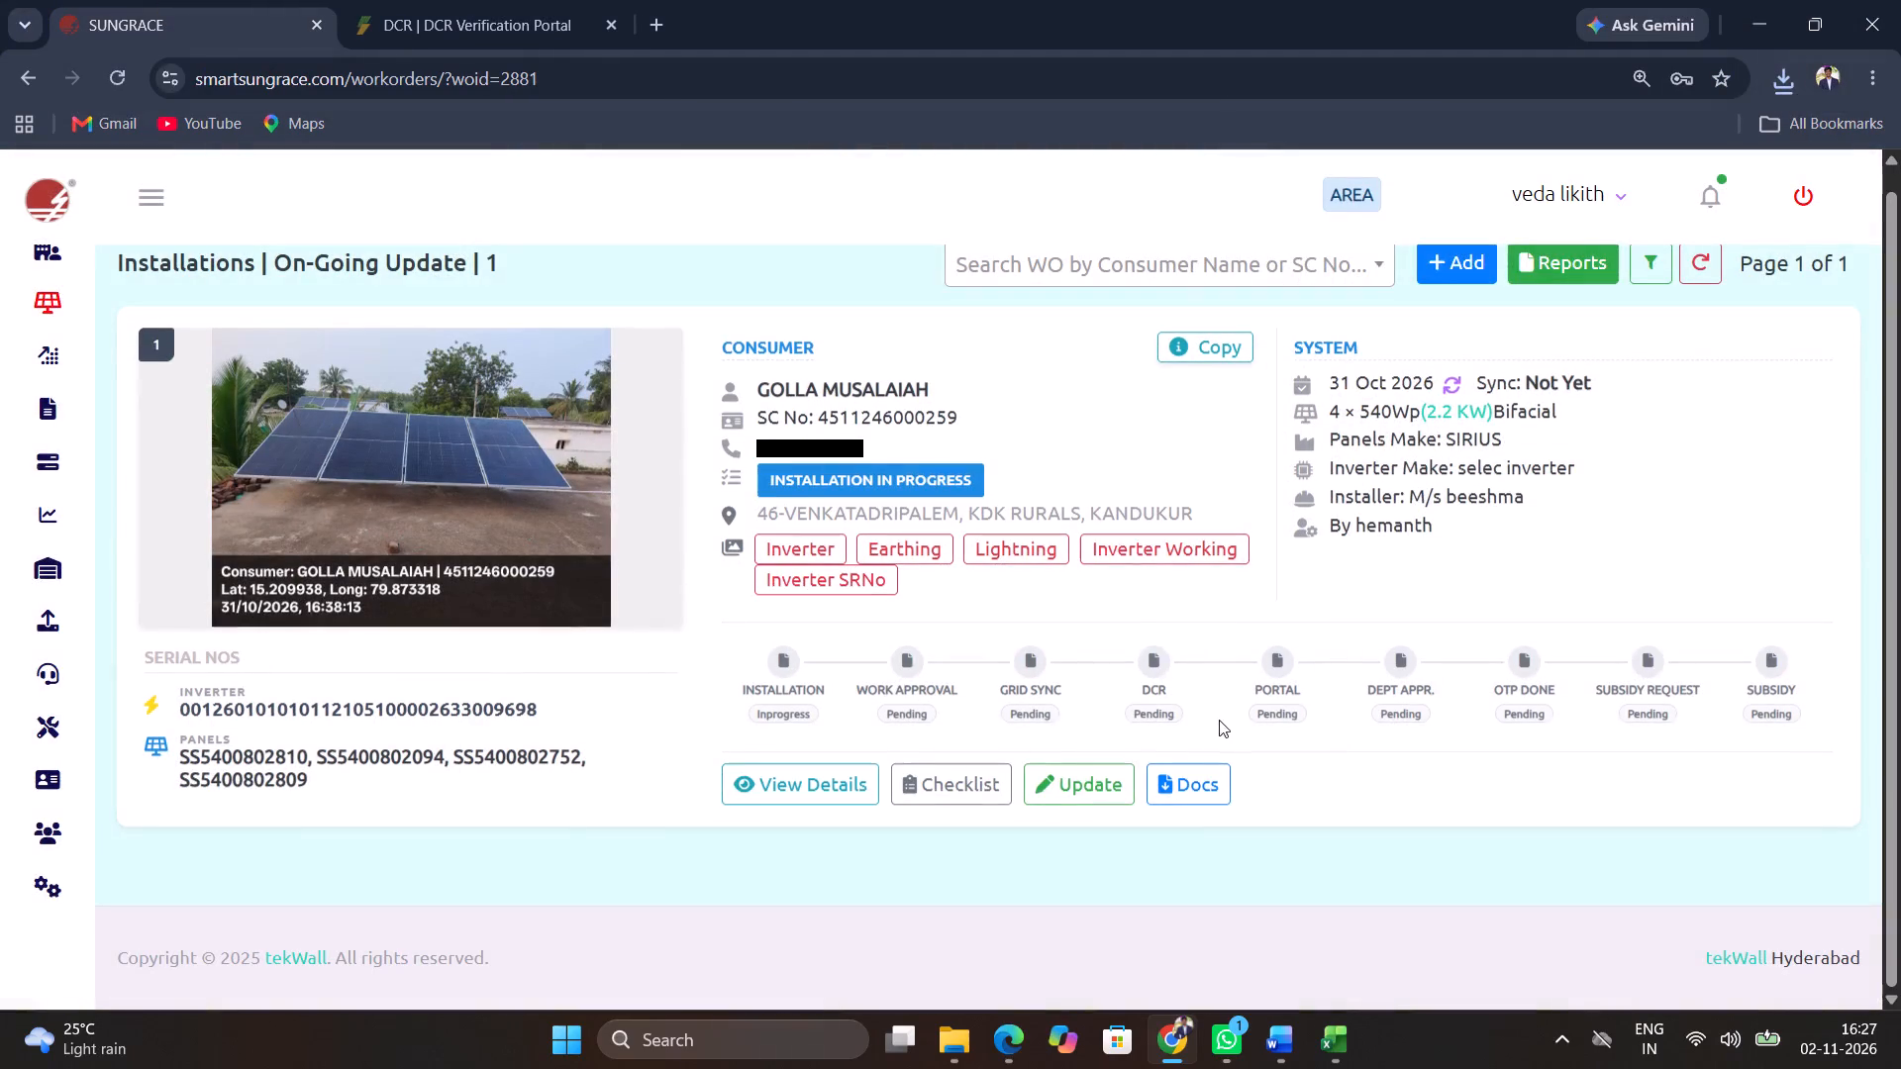
left_click(1076, 772)
left_click(852, 707)
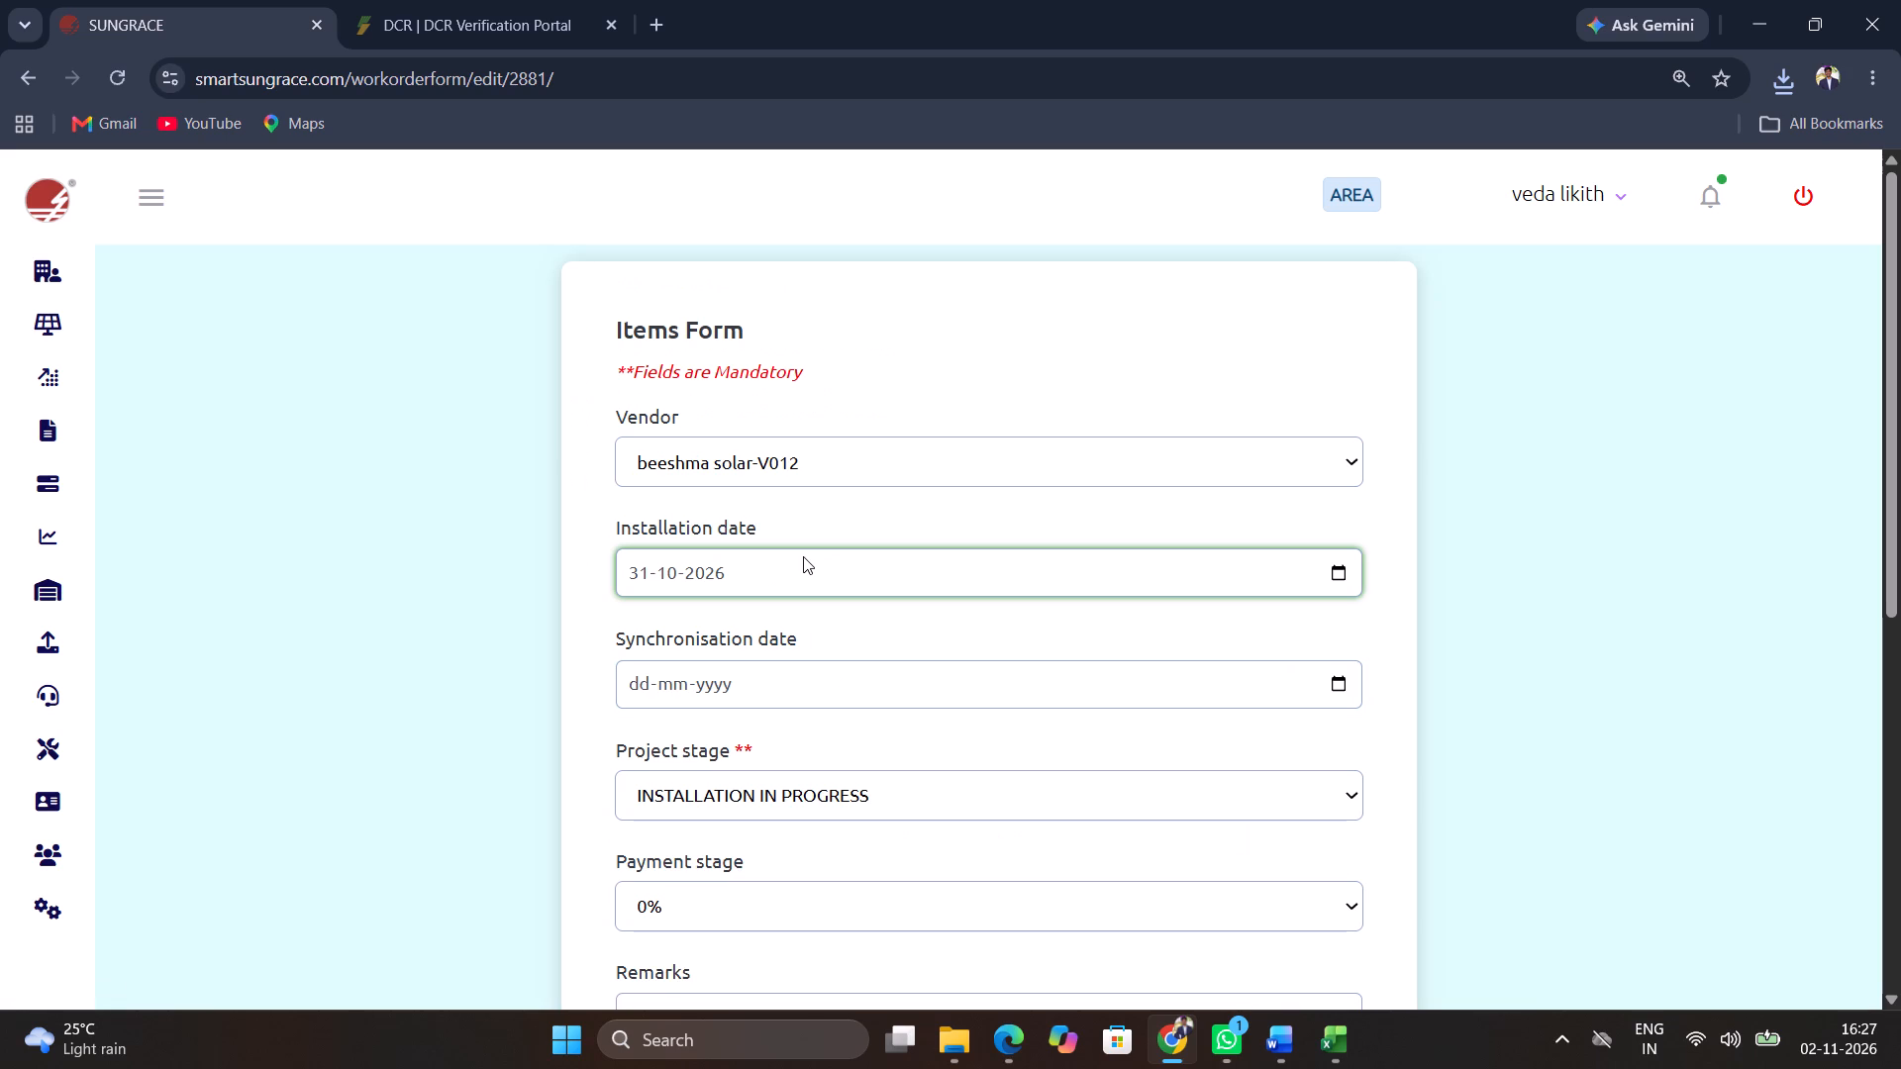
scroll(824, 546, "down", 5)
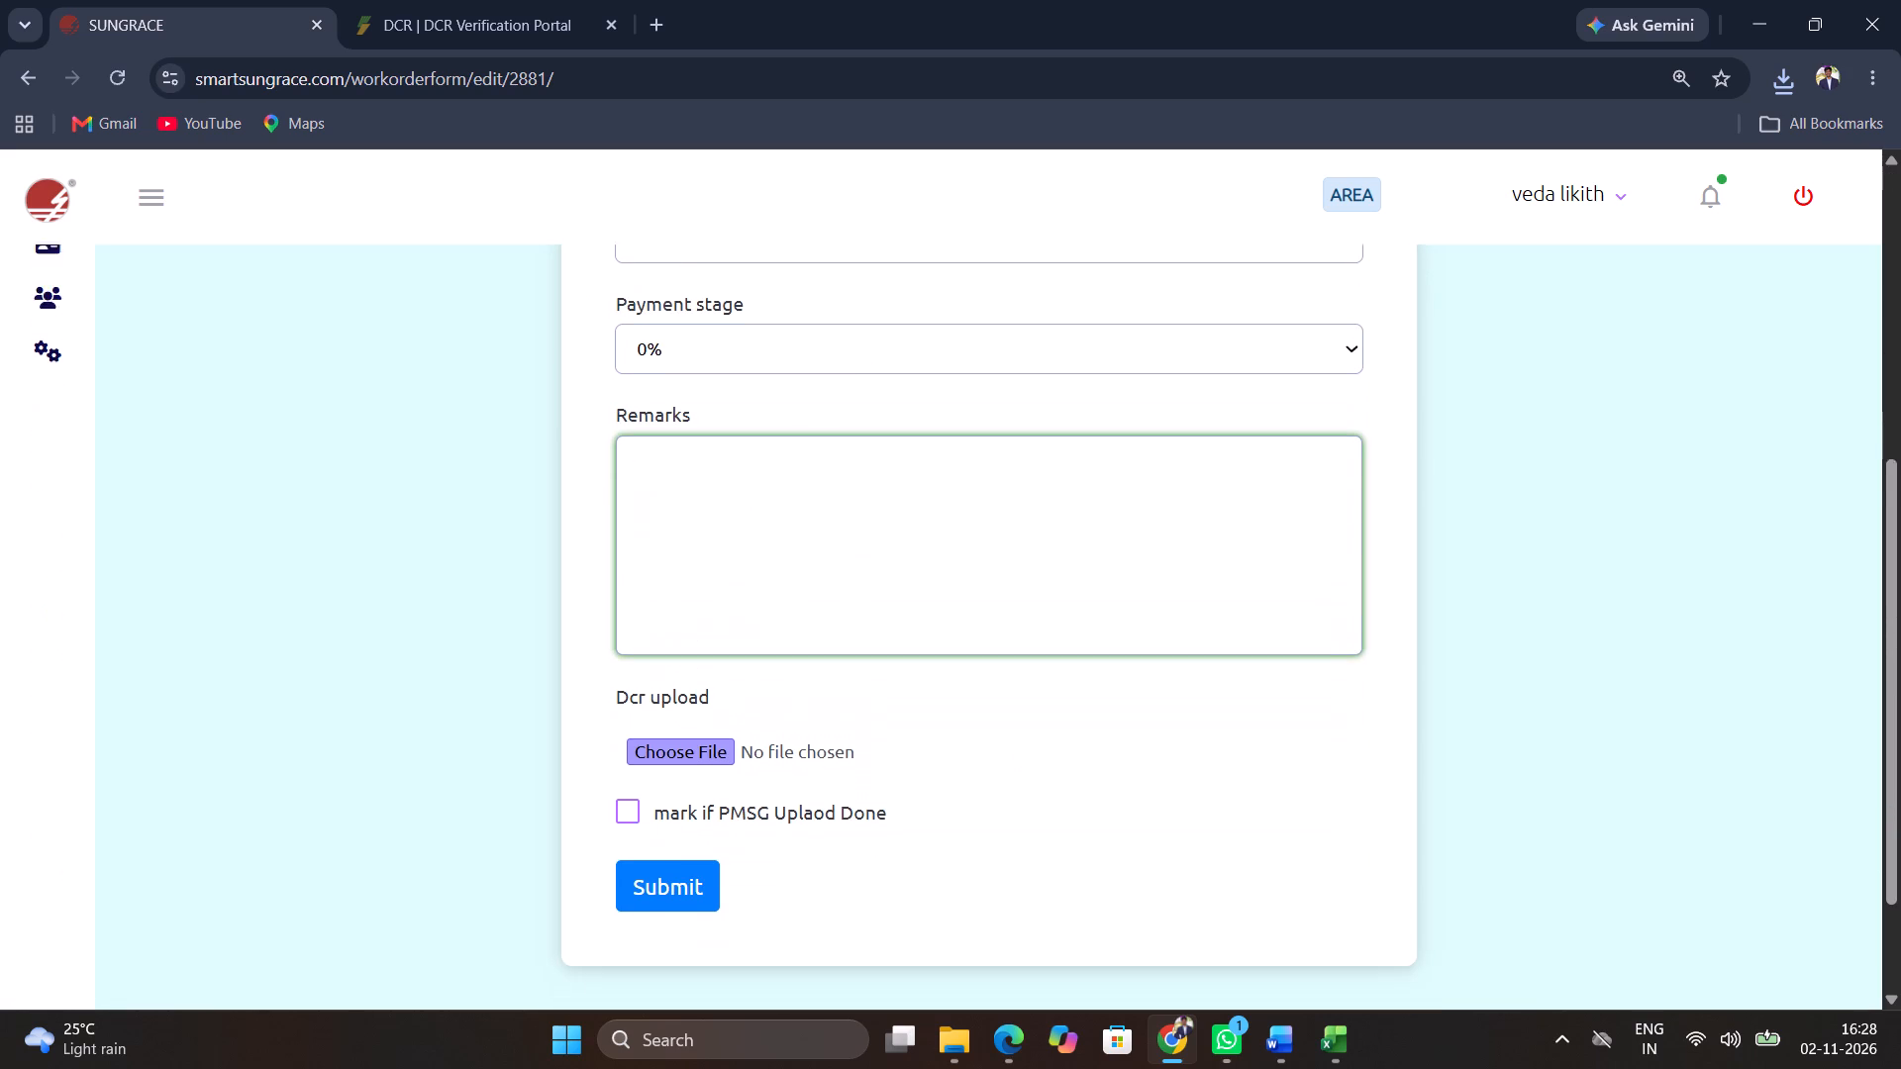
left_click(698, 684)
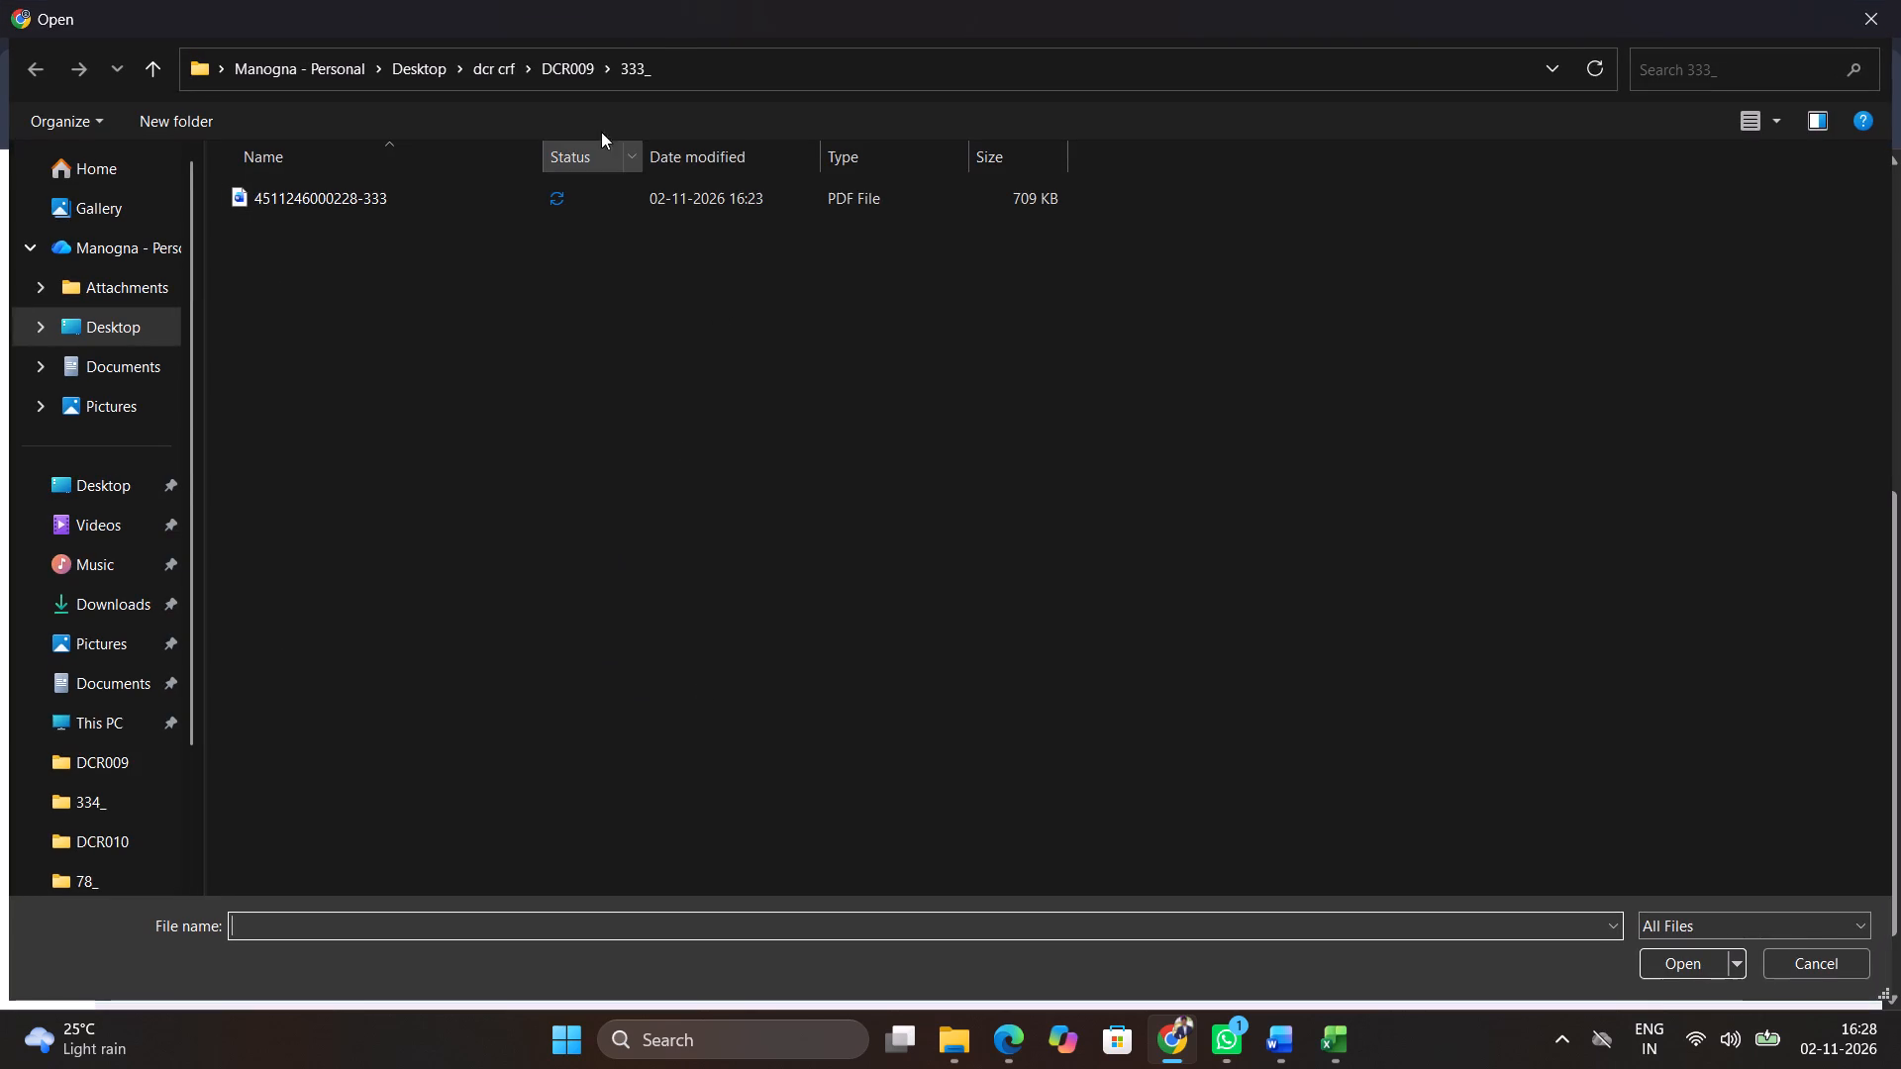
left_click(565, 71)
scroll(495, 494, "down", 4)
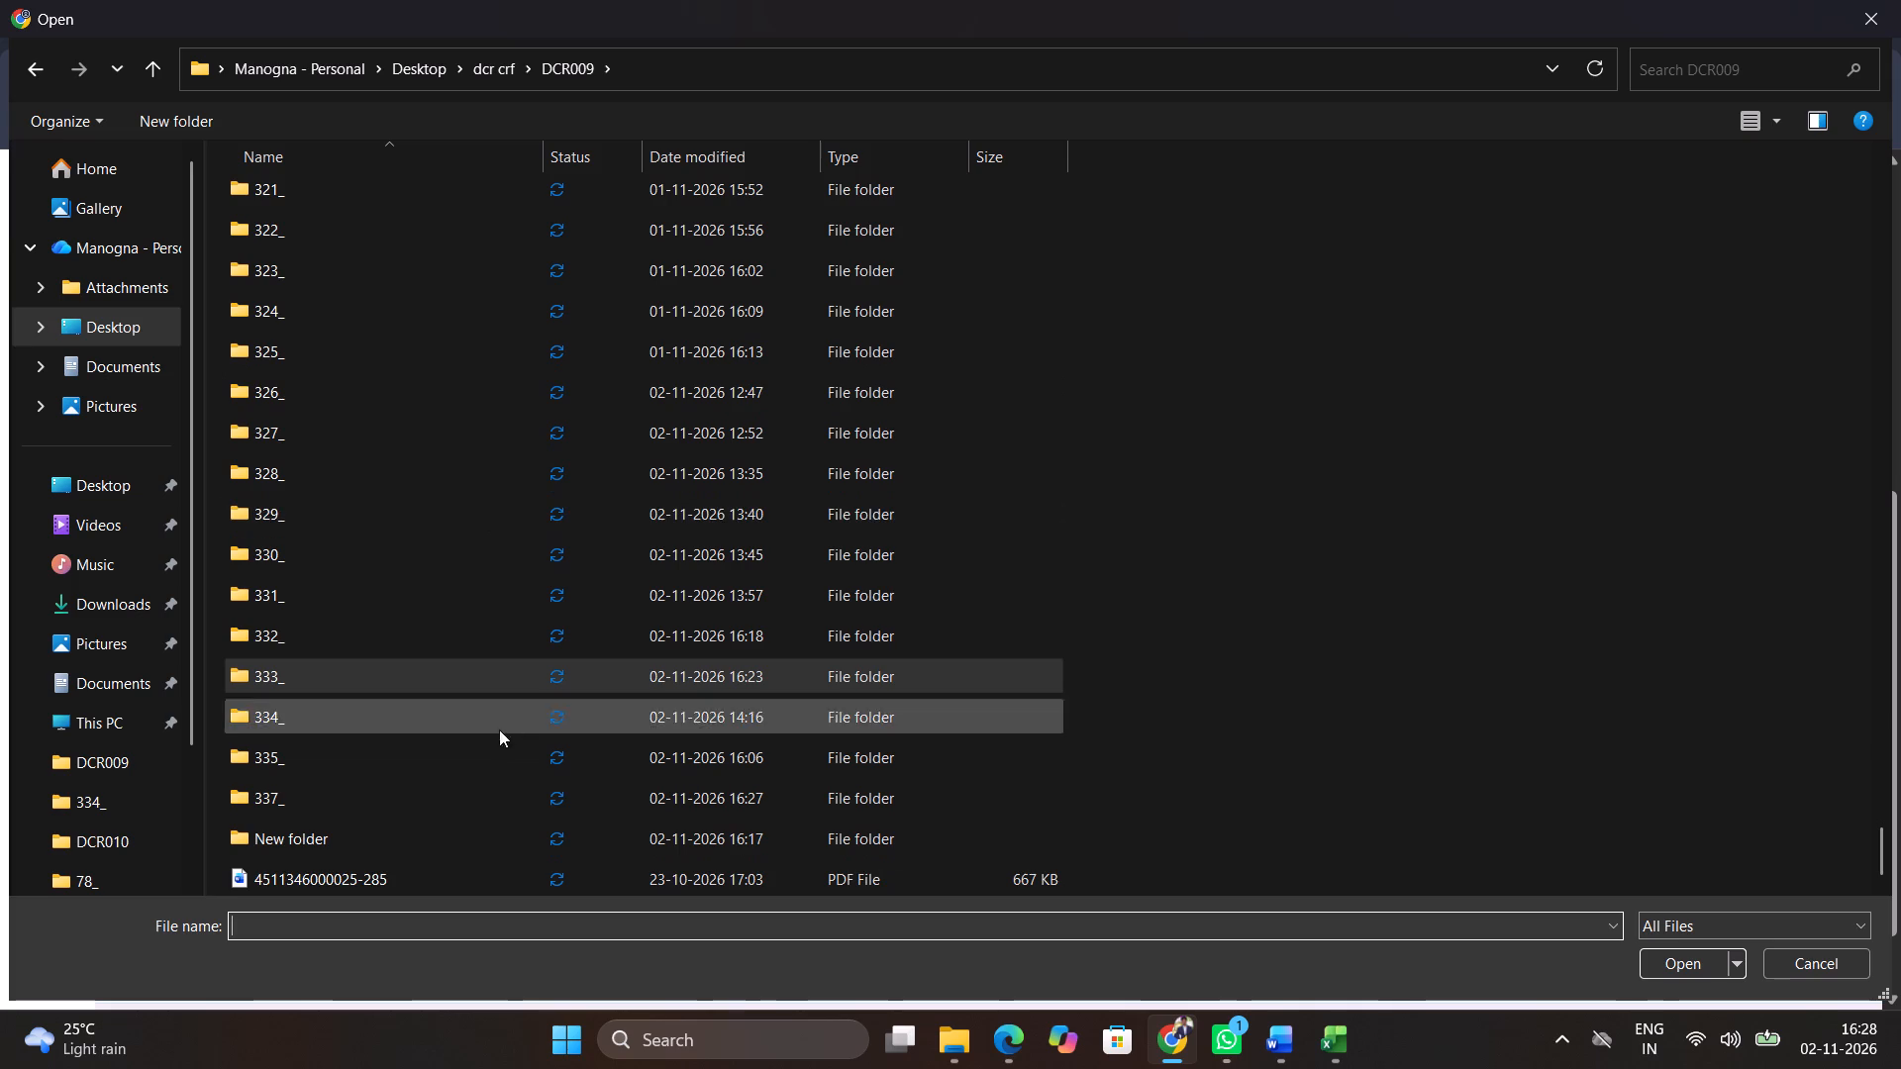
double_click(459, 782)
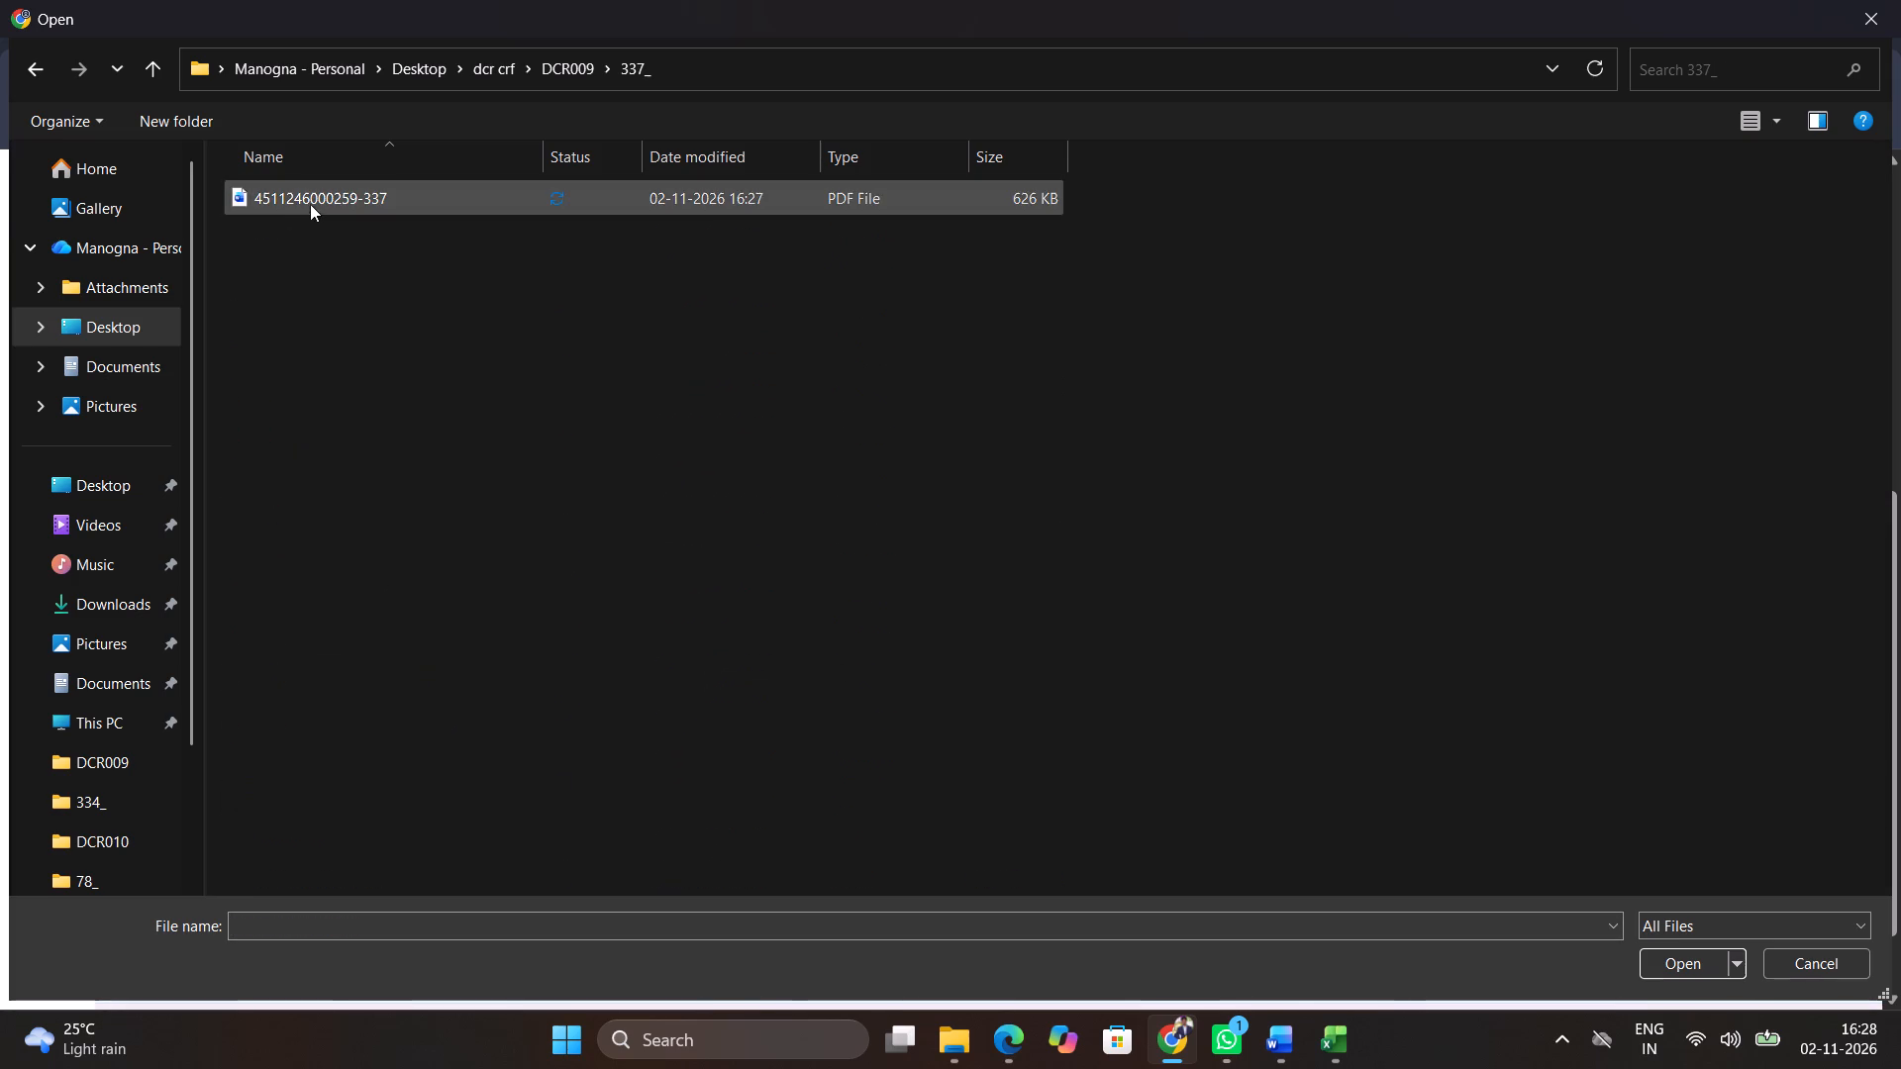
double_click(310, 204)
left_click(668, 802)
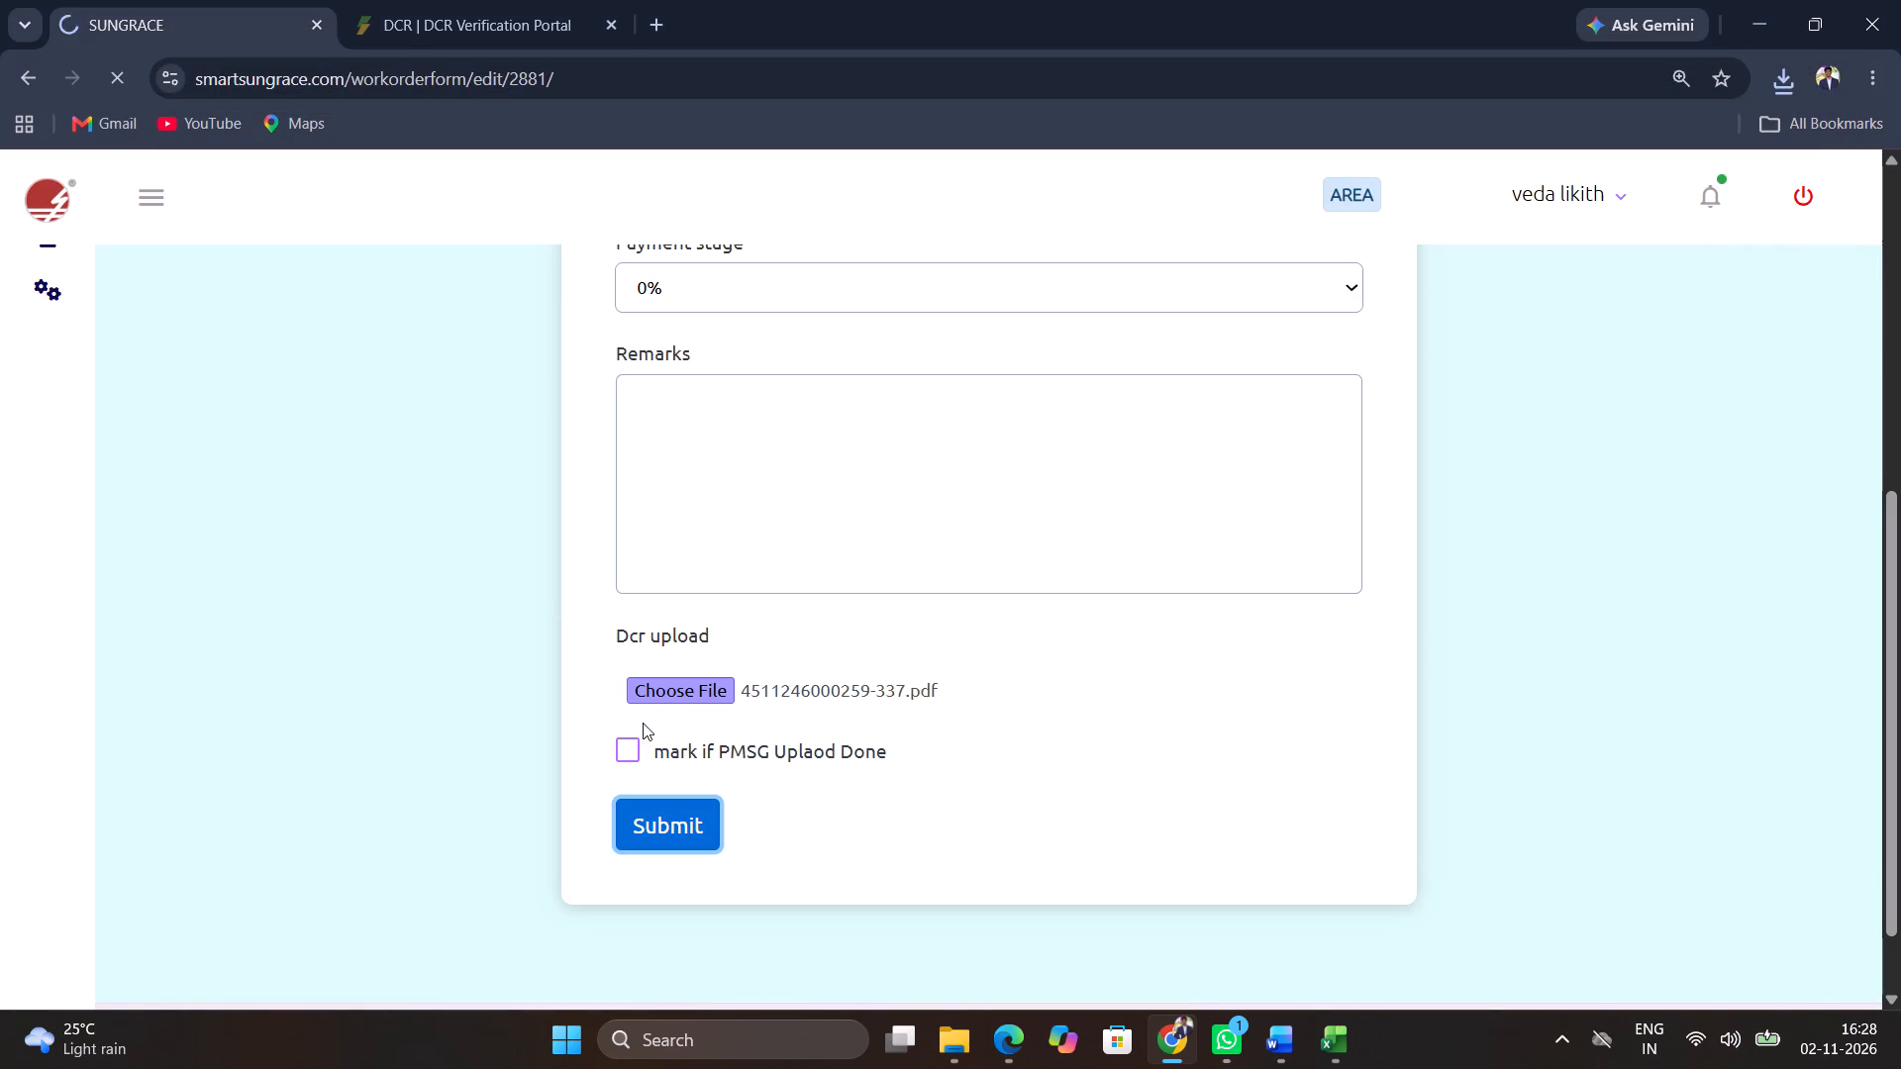
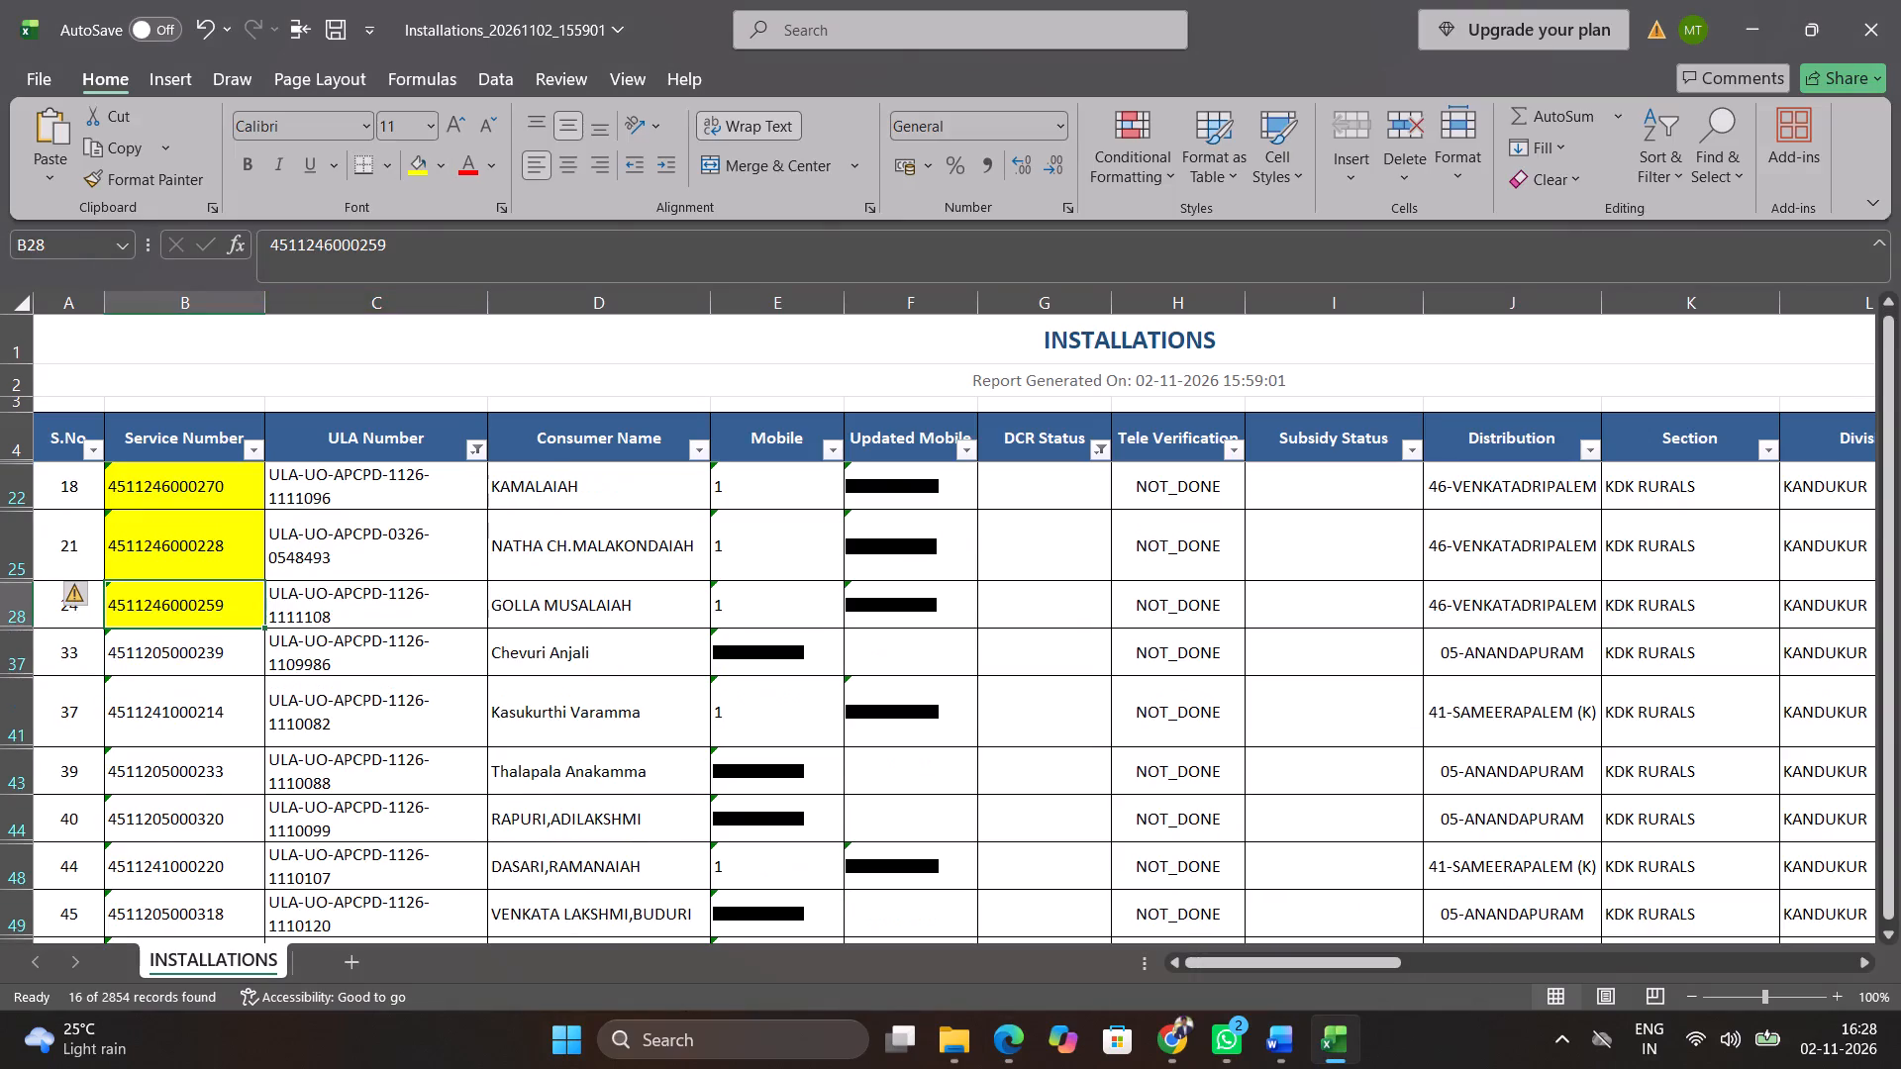
Copy the next unhighlighted service number (S.No 33) from the INSTALLATIONS sheet and open its work order in SUNGRACE in Chrome.
scroll(370, 539, "down", 2)
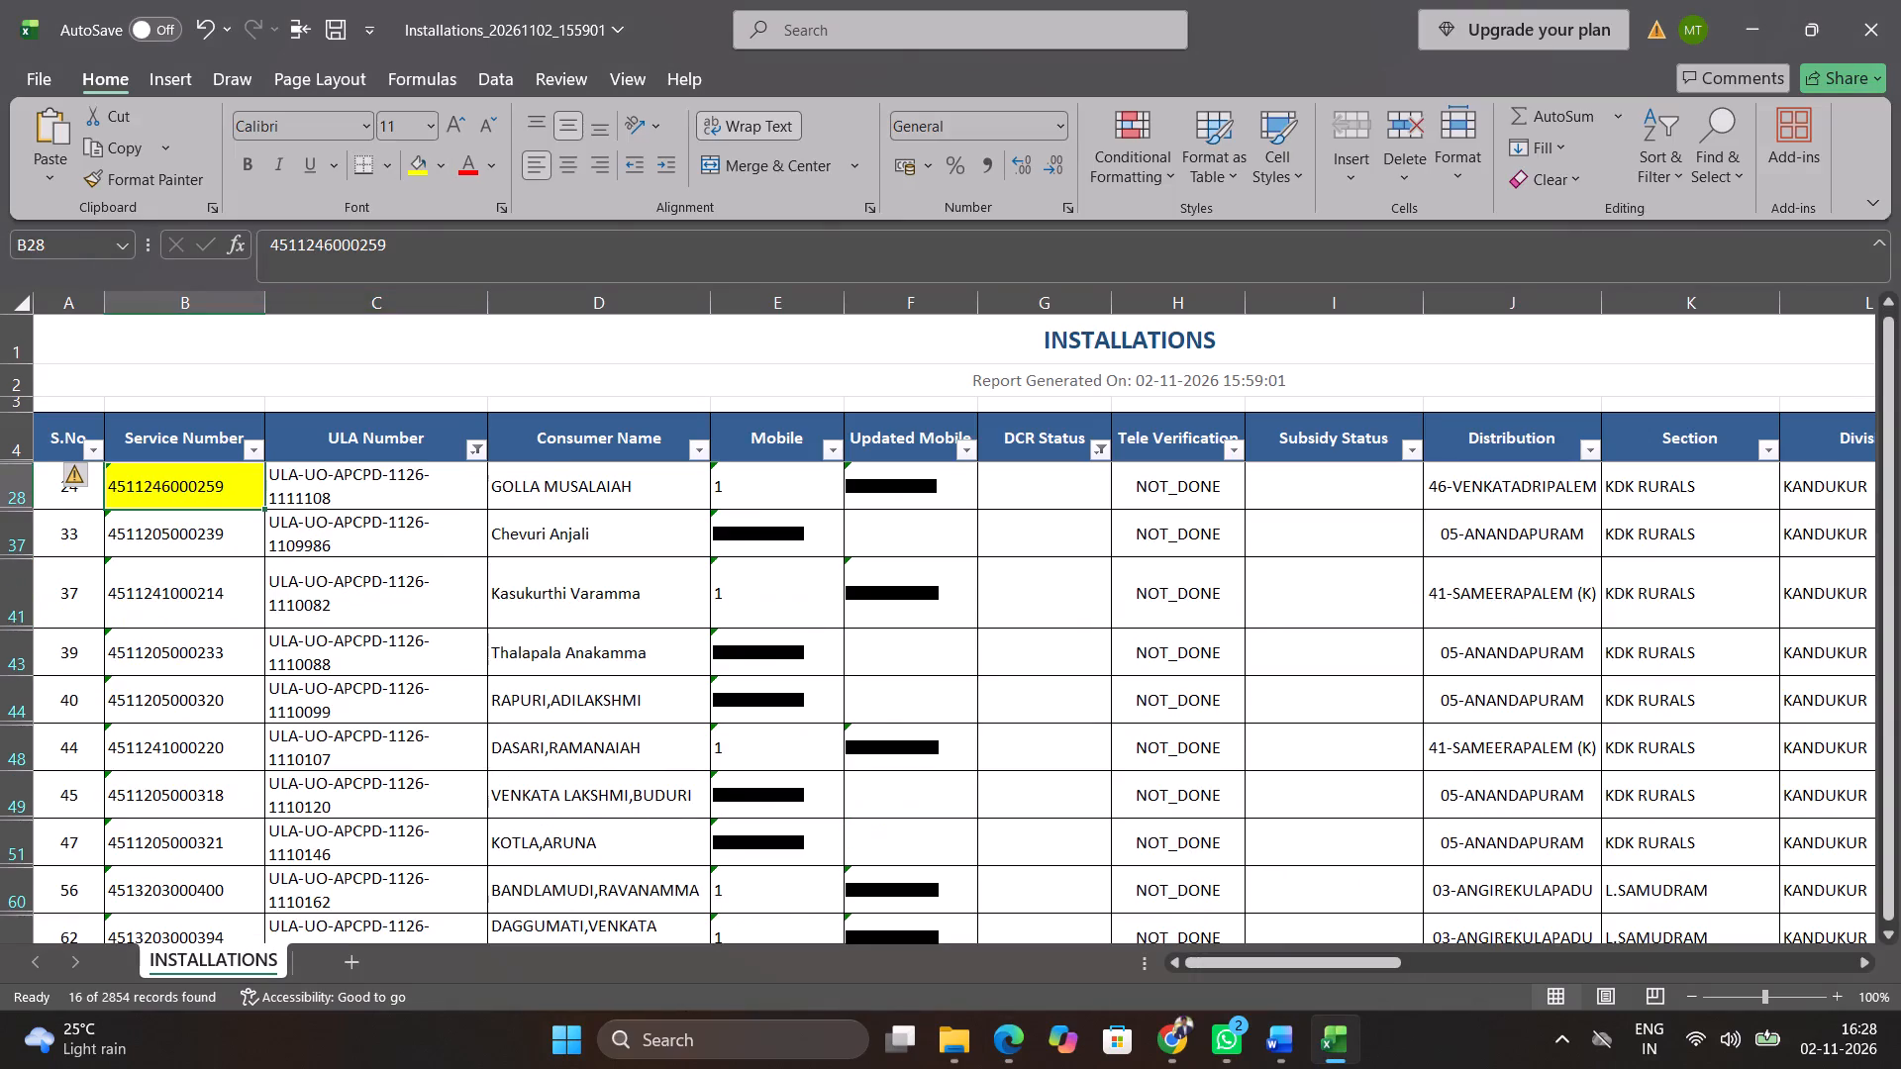
key("Down")
key("ctrl+c")
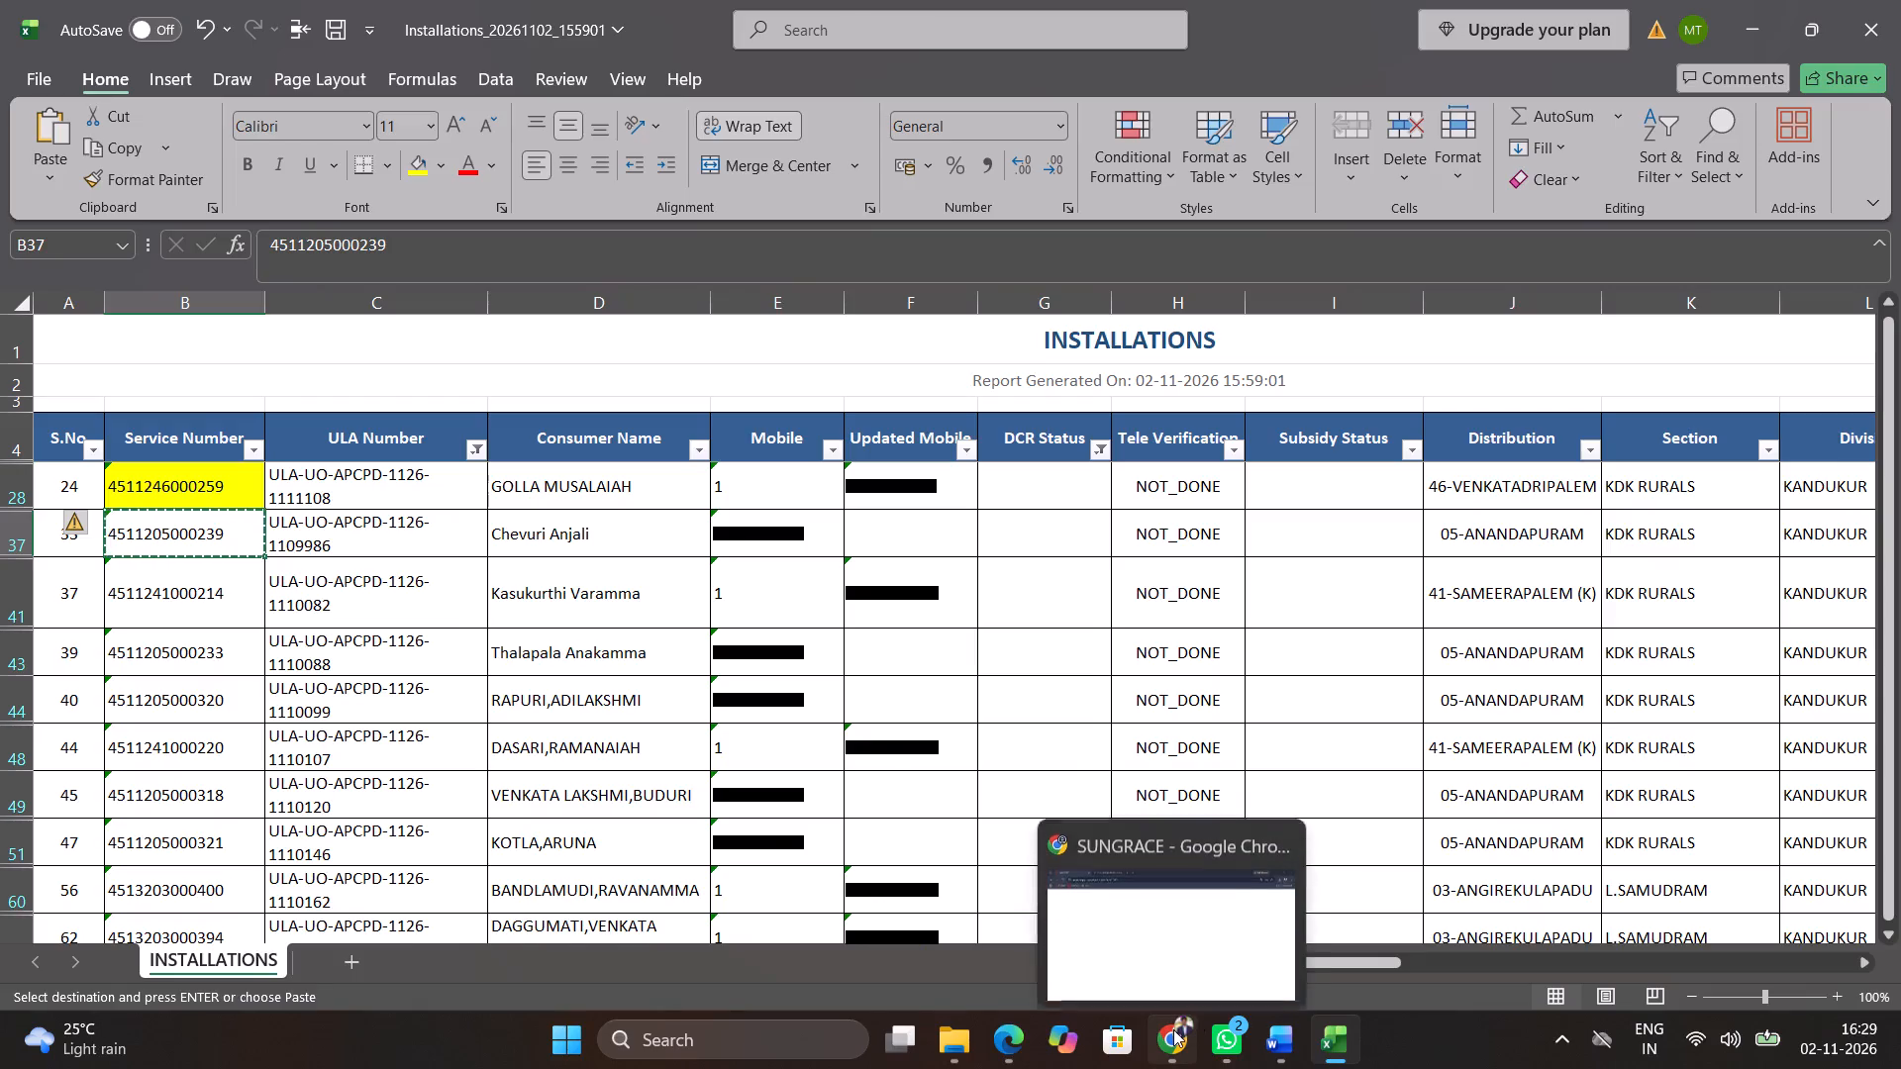
left_click(1151, 938)
left_click(1069, 284)
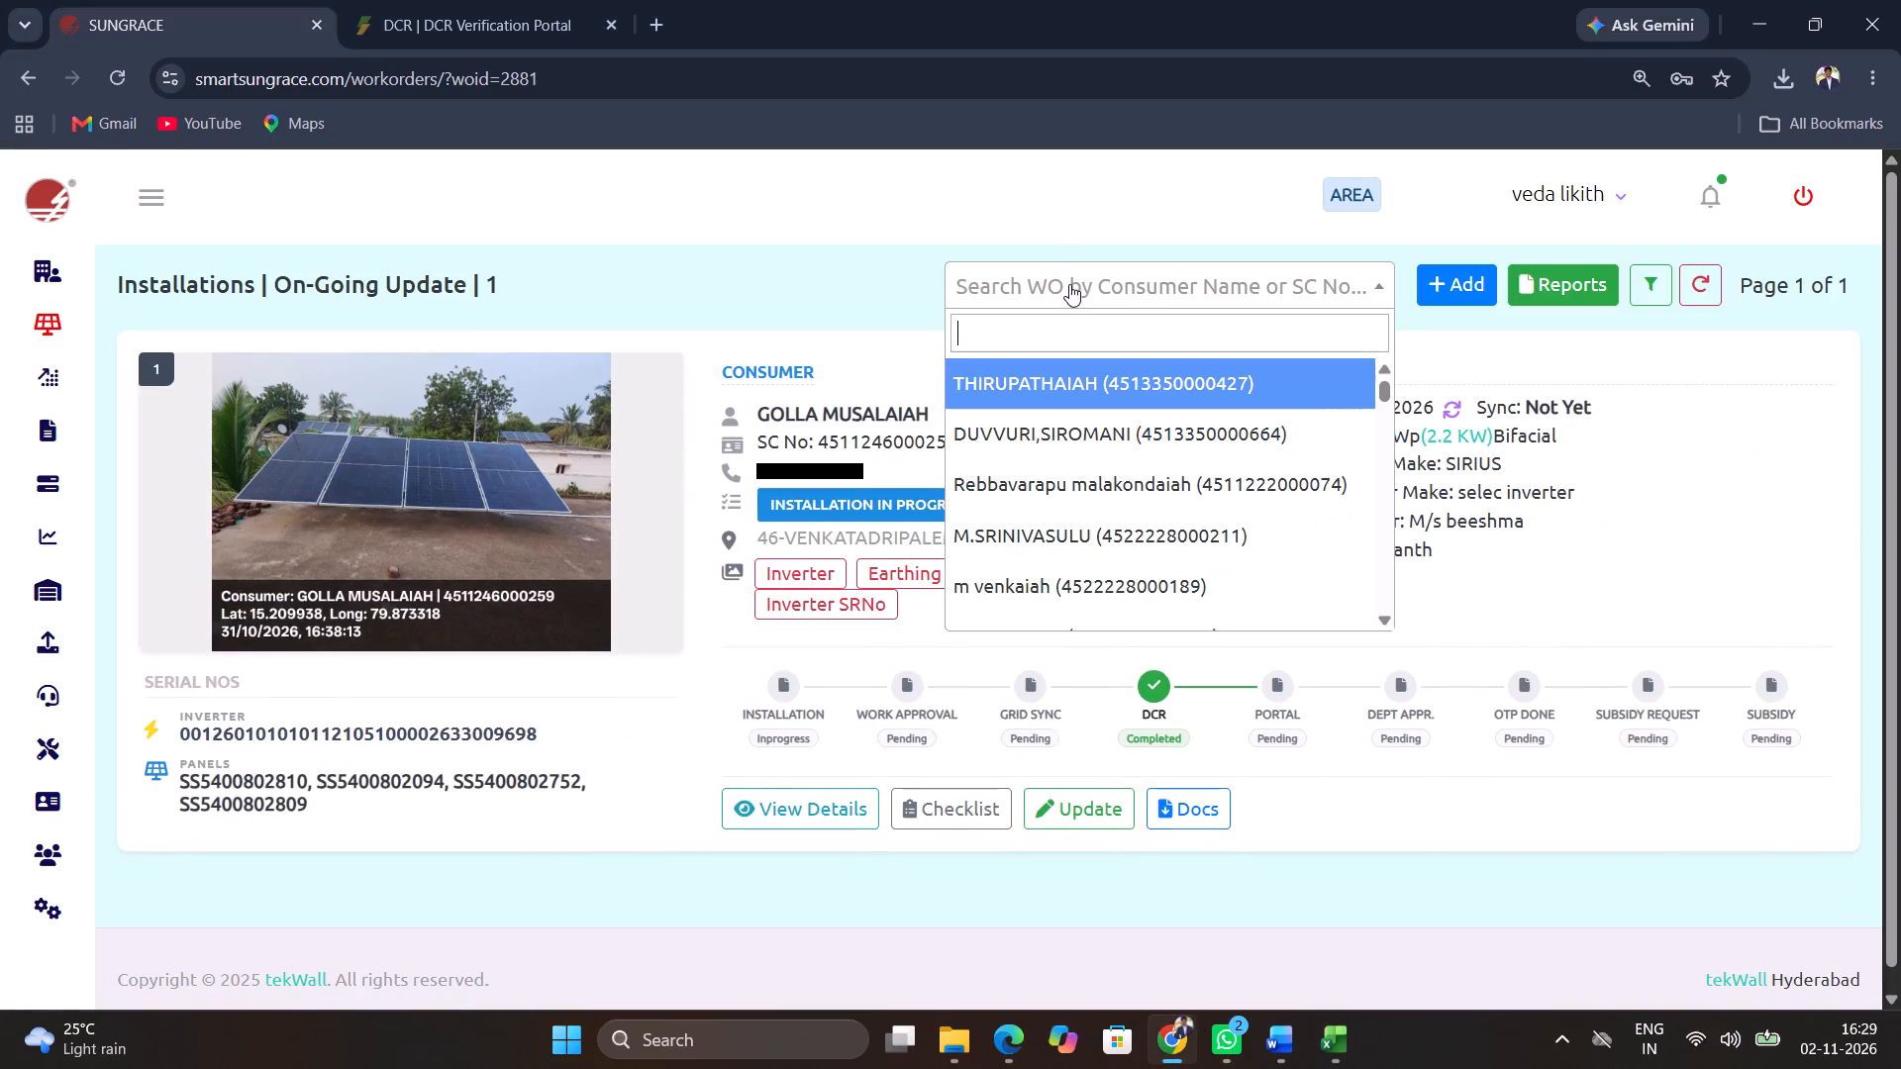
key("ctrl+v")
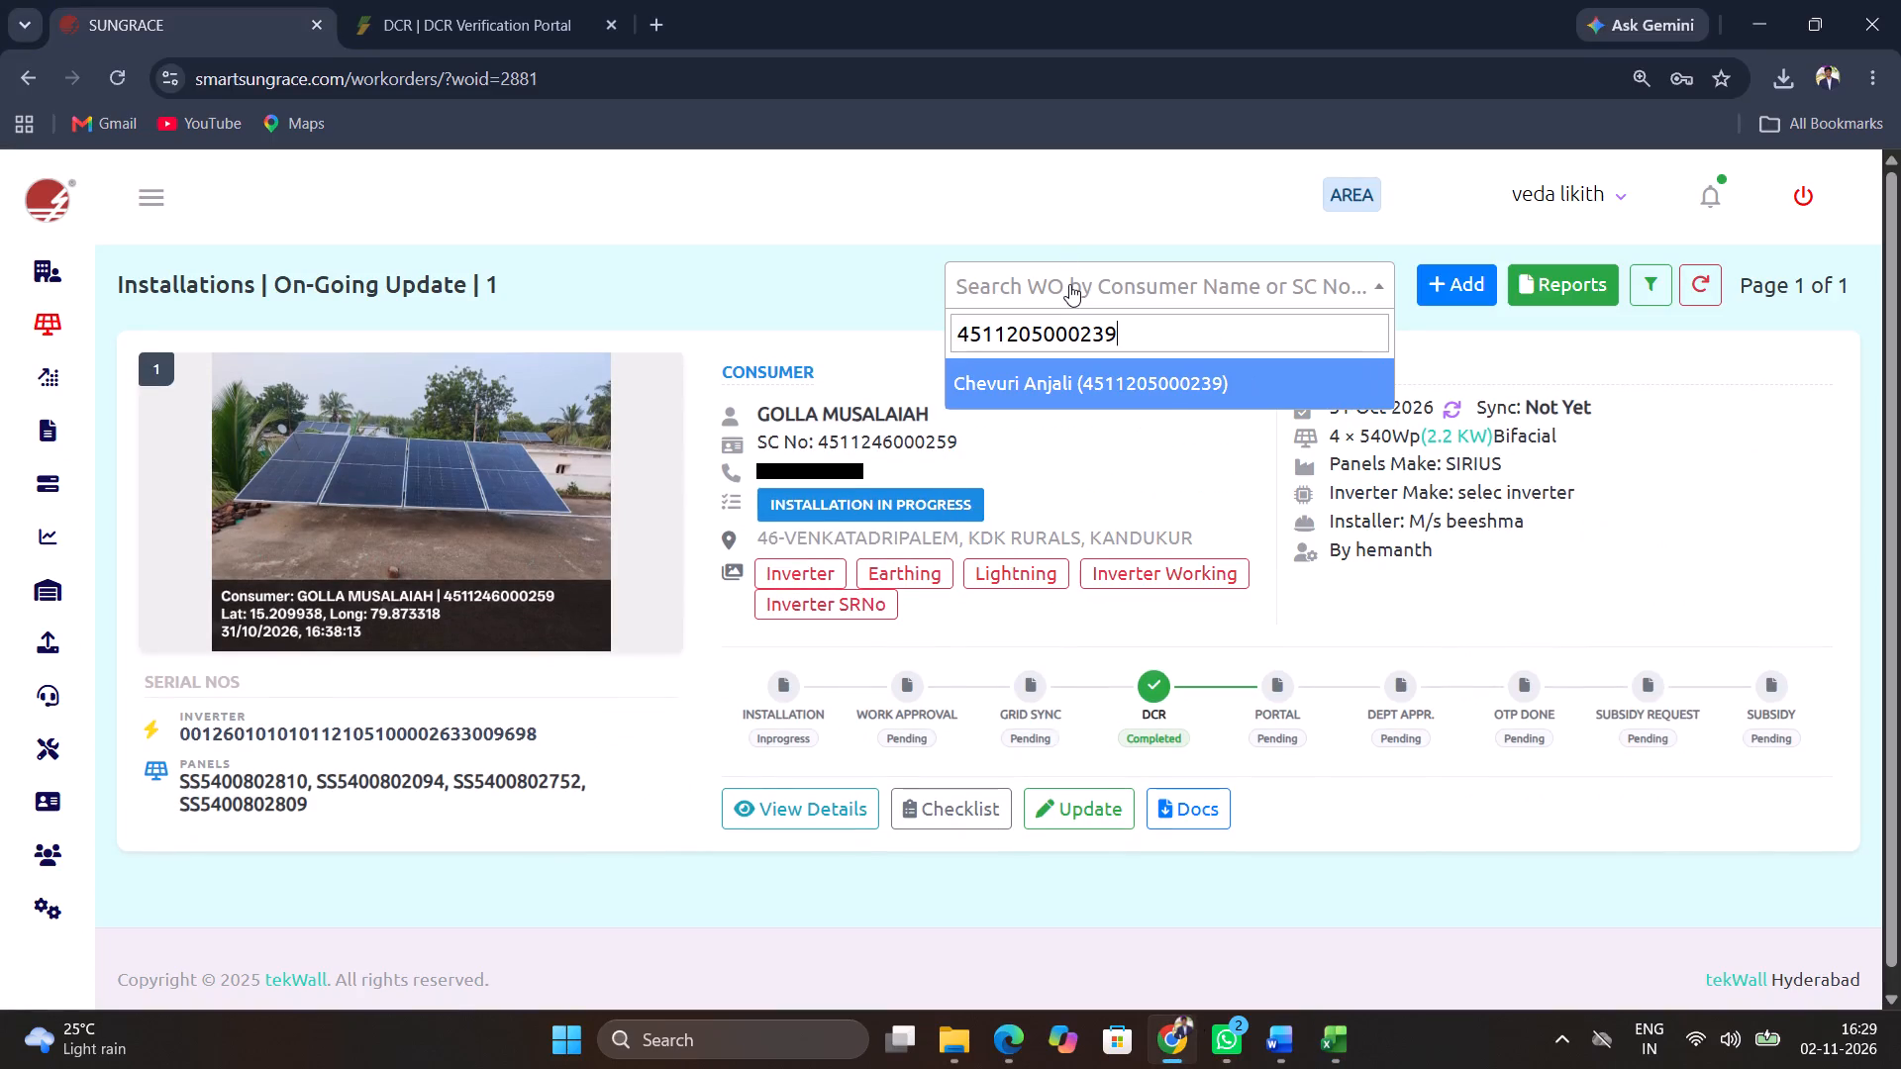
key("Return")
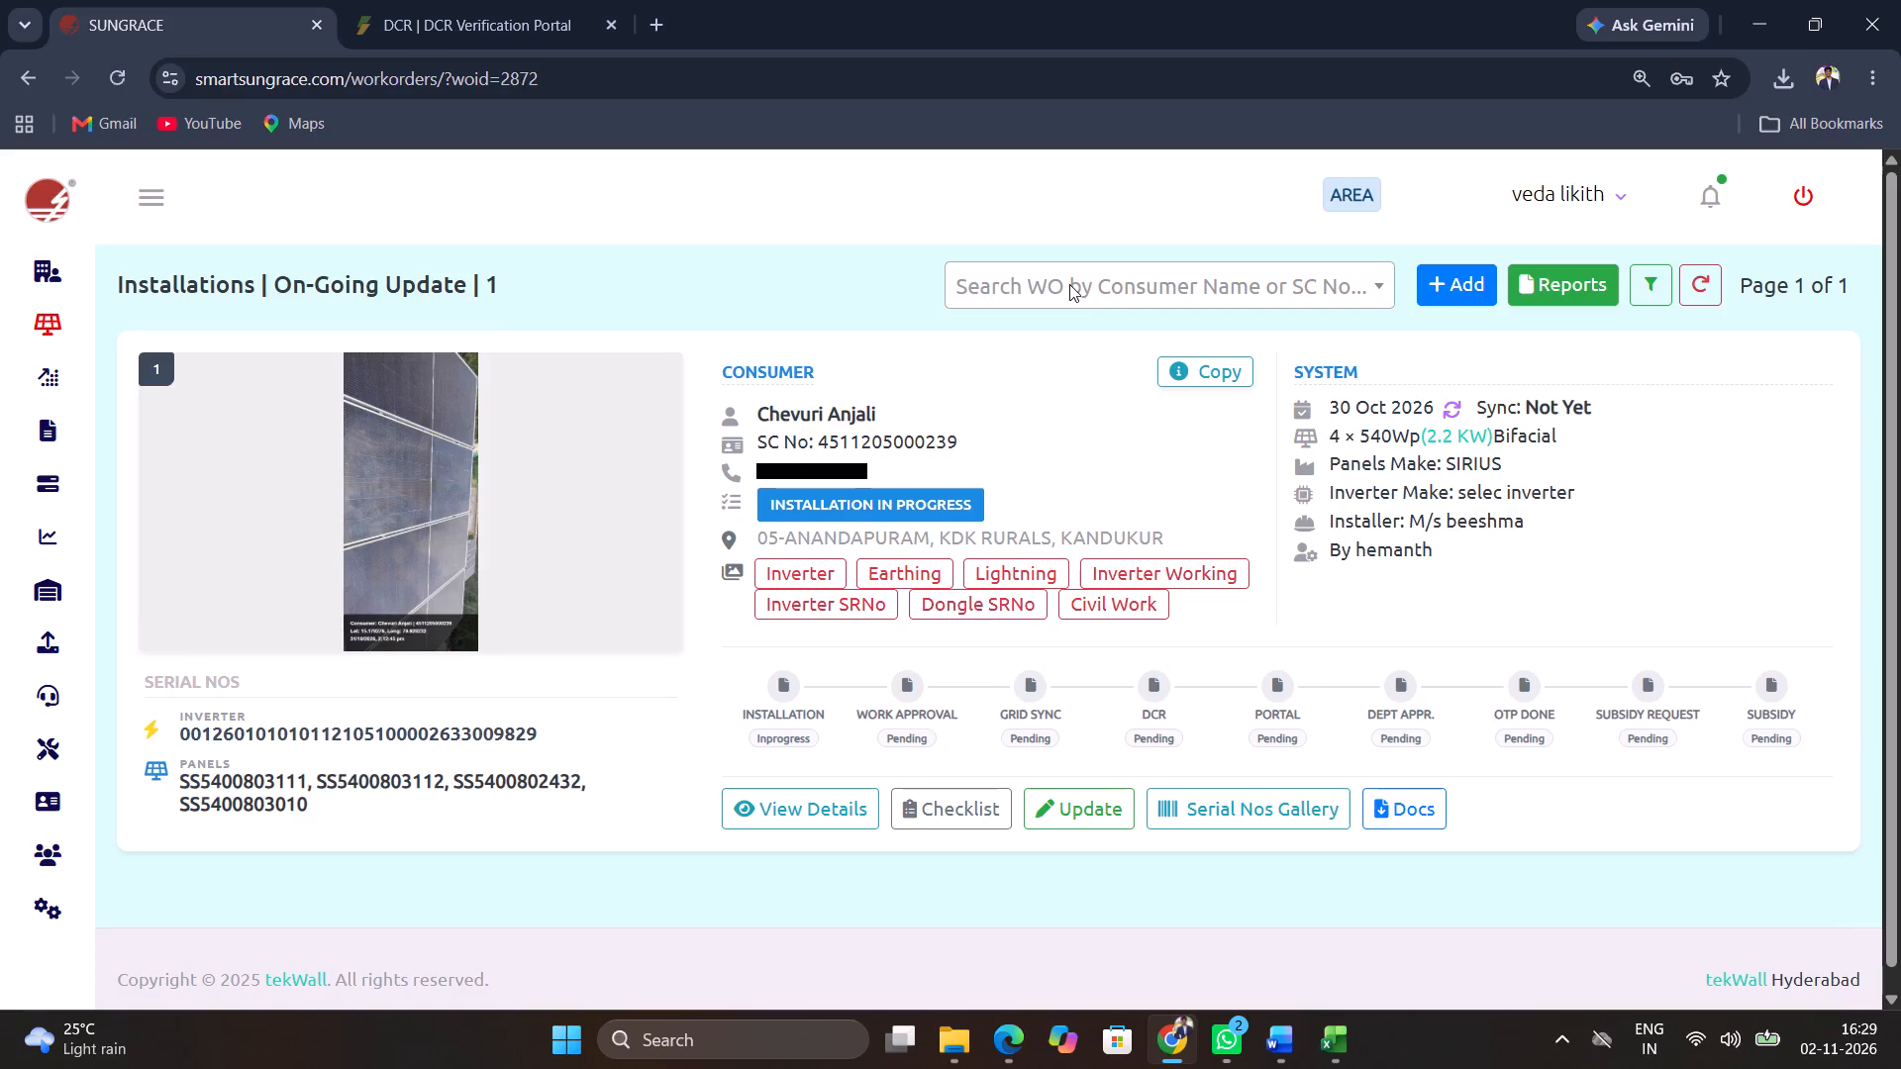
Copy the work order's ULA number, start a new B2C consumer issue in the DCR portal, and enter it as the Consumer Application Number.
left_click(1186, 375)
left_click(1214, 492)
left_click(378, 0)
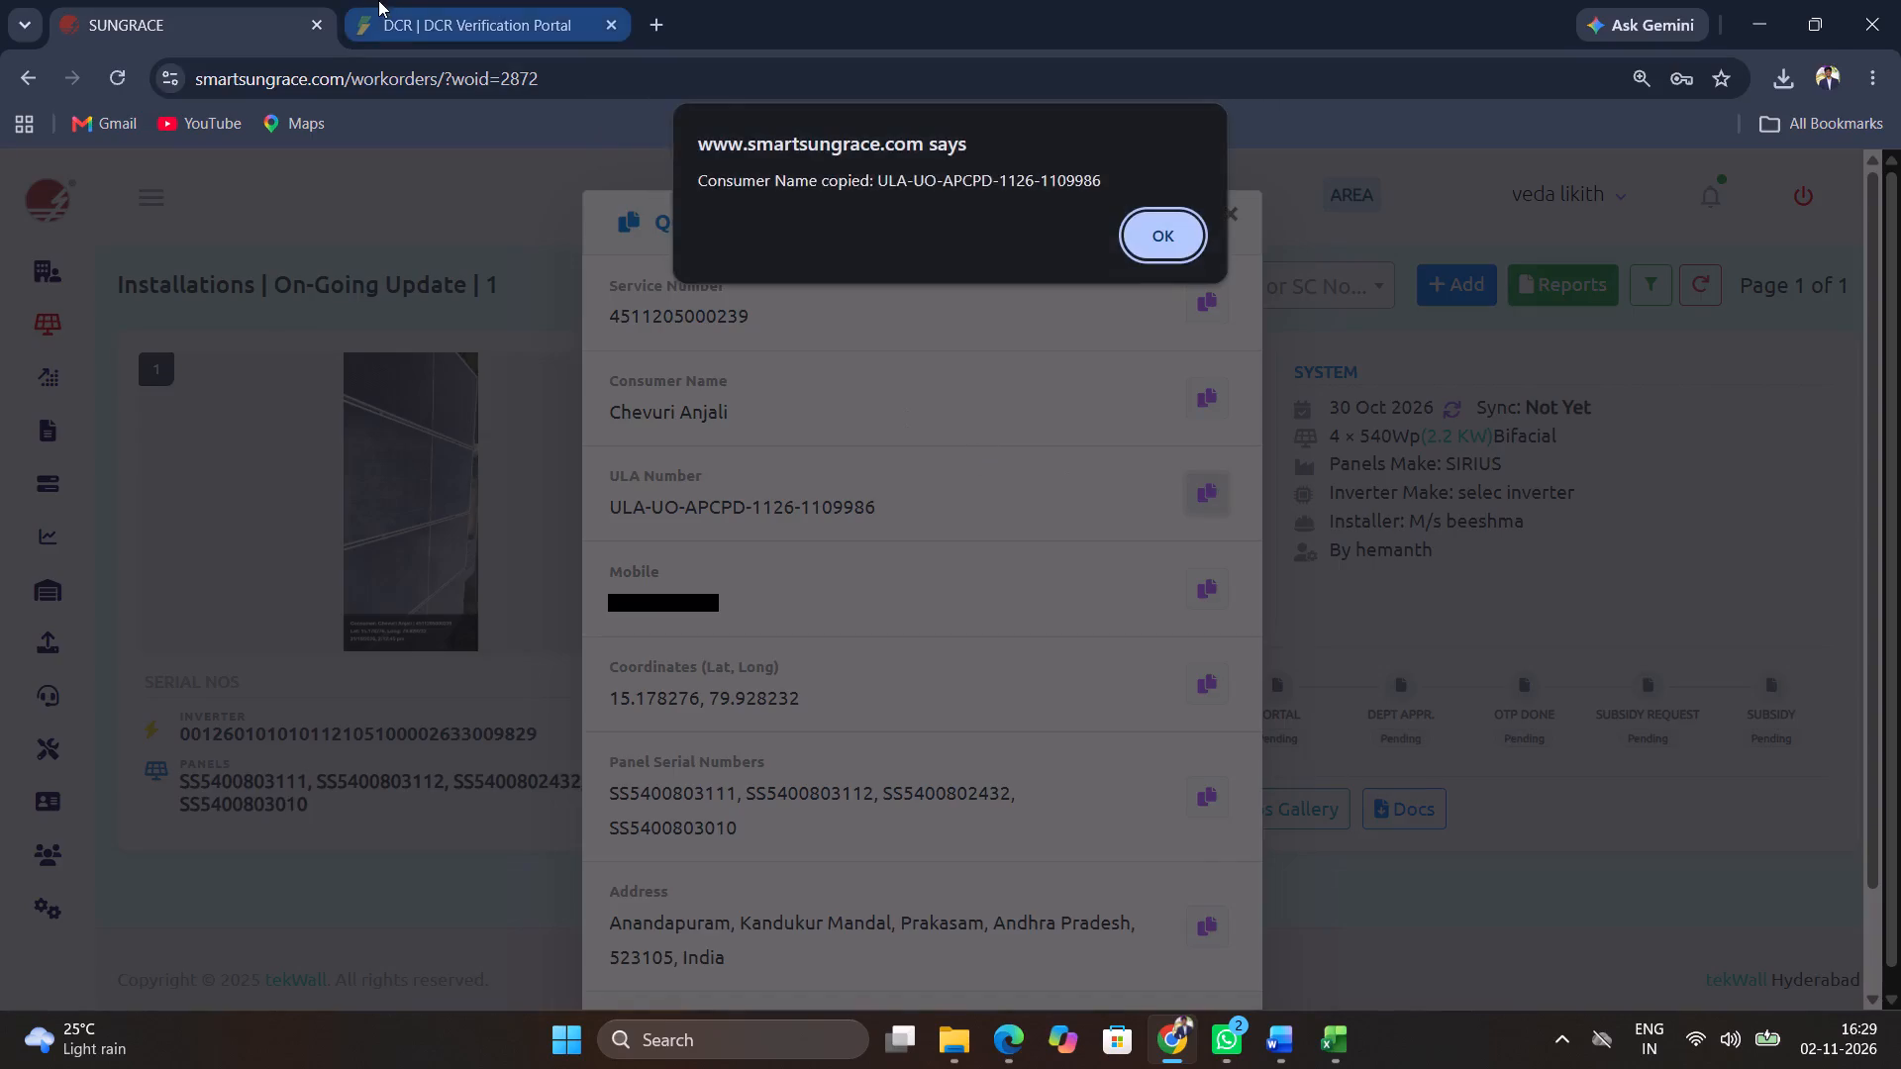
left_click(1685, 215)
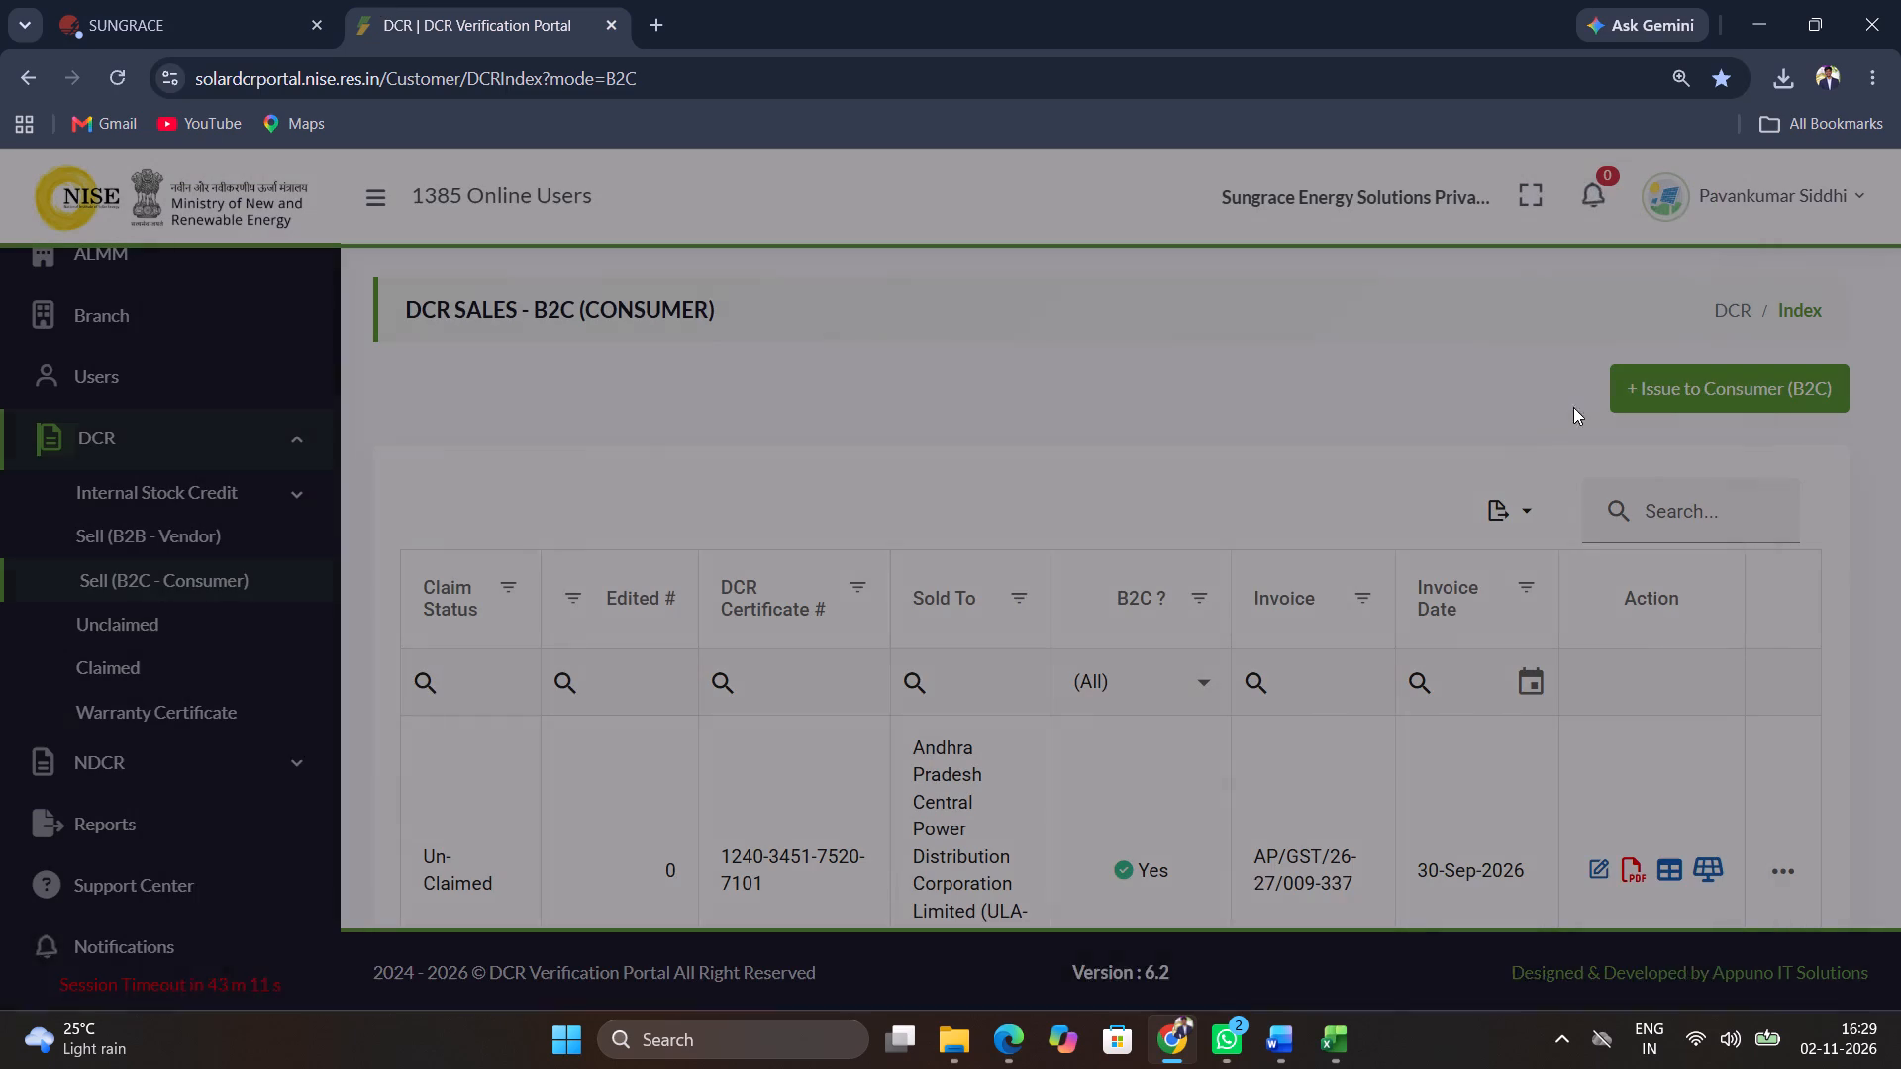
left_click(1679, 373)
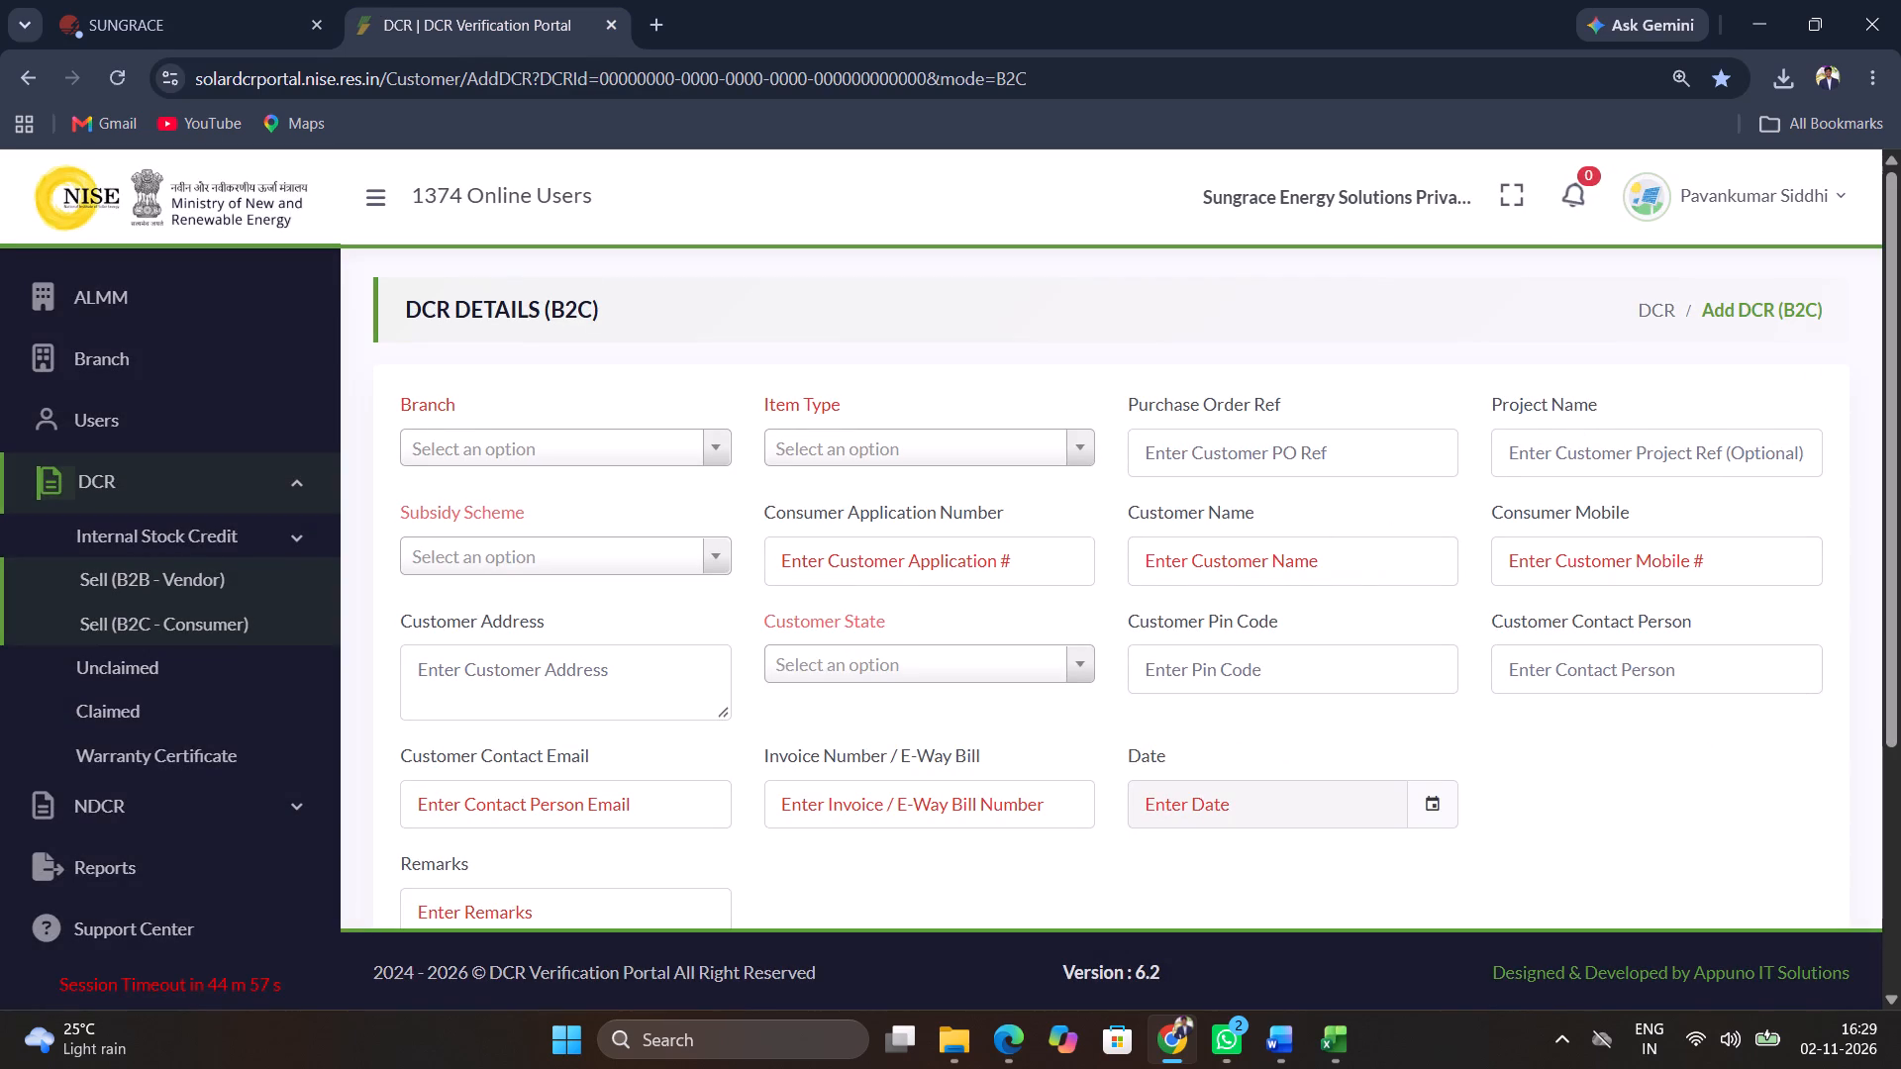
left_click(922, 577)
key("ctrl+v")
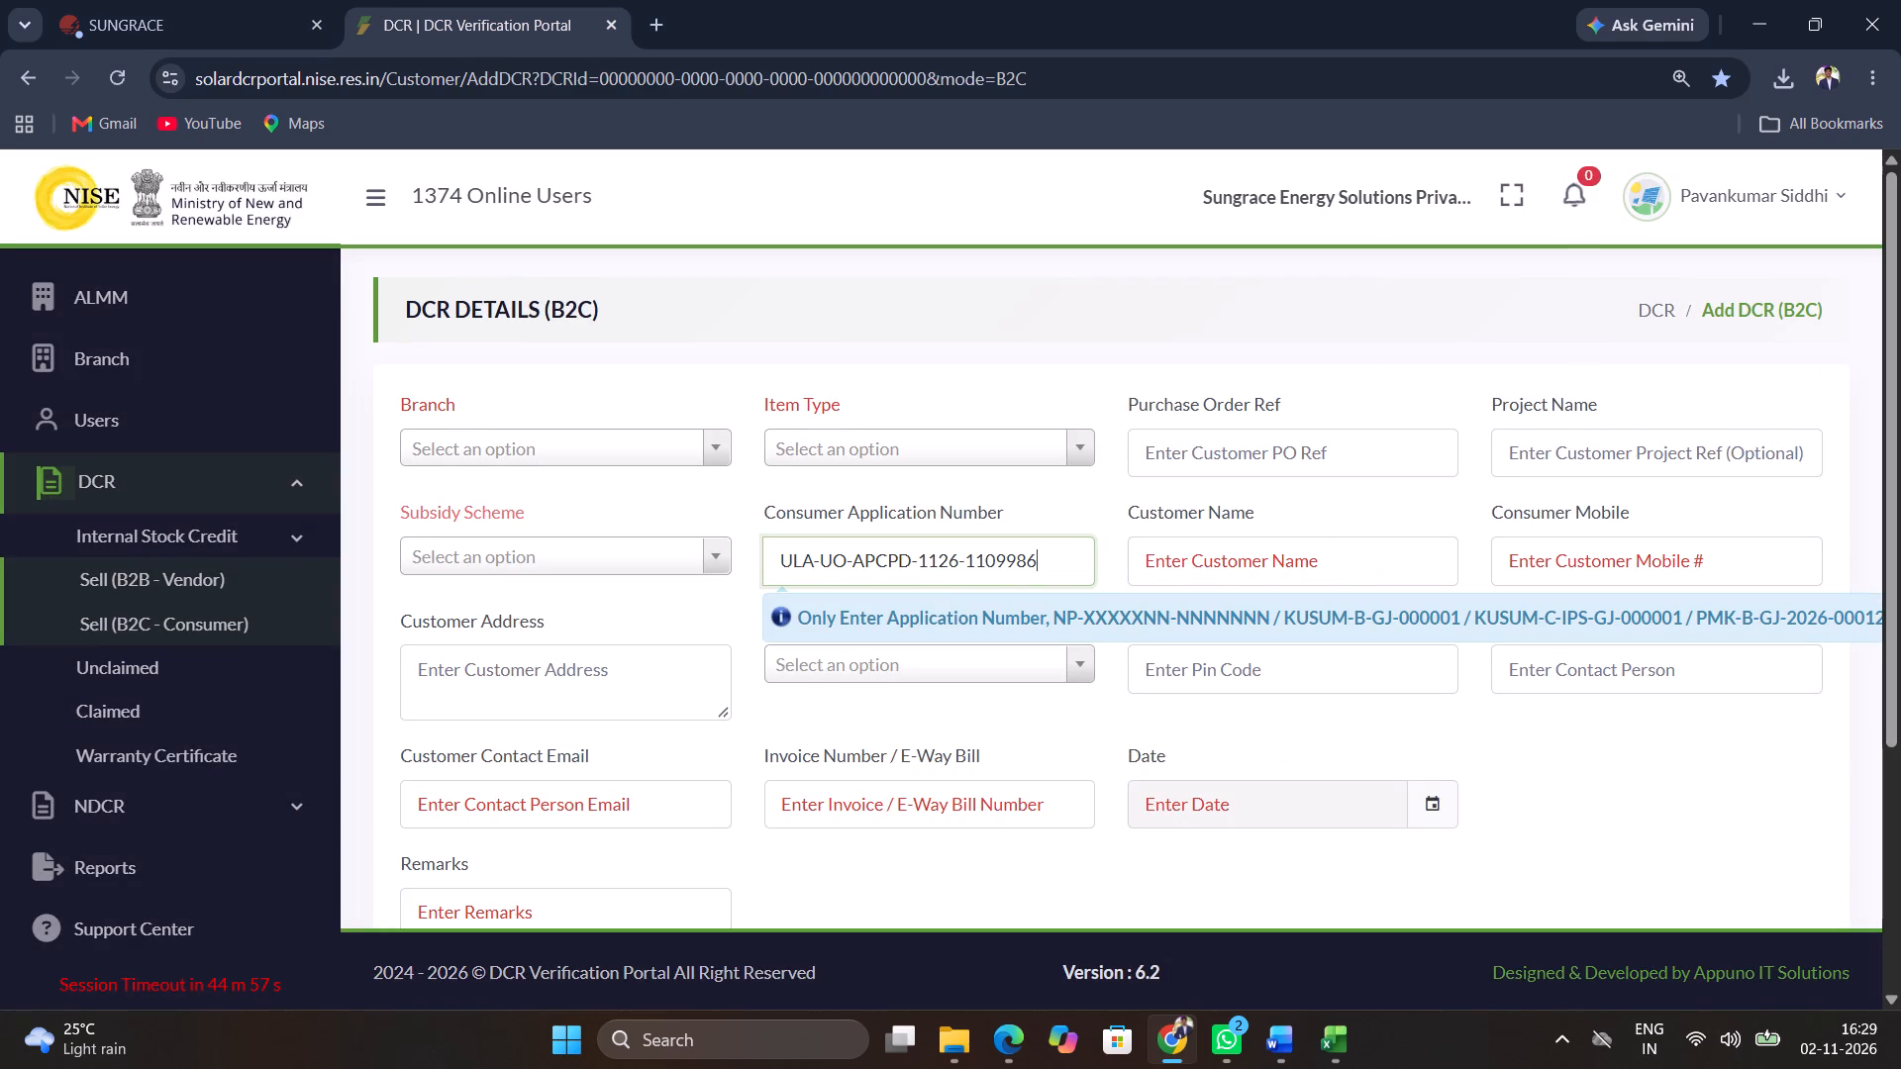
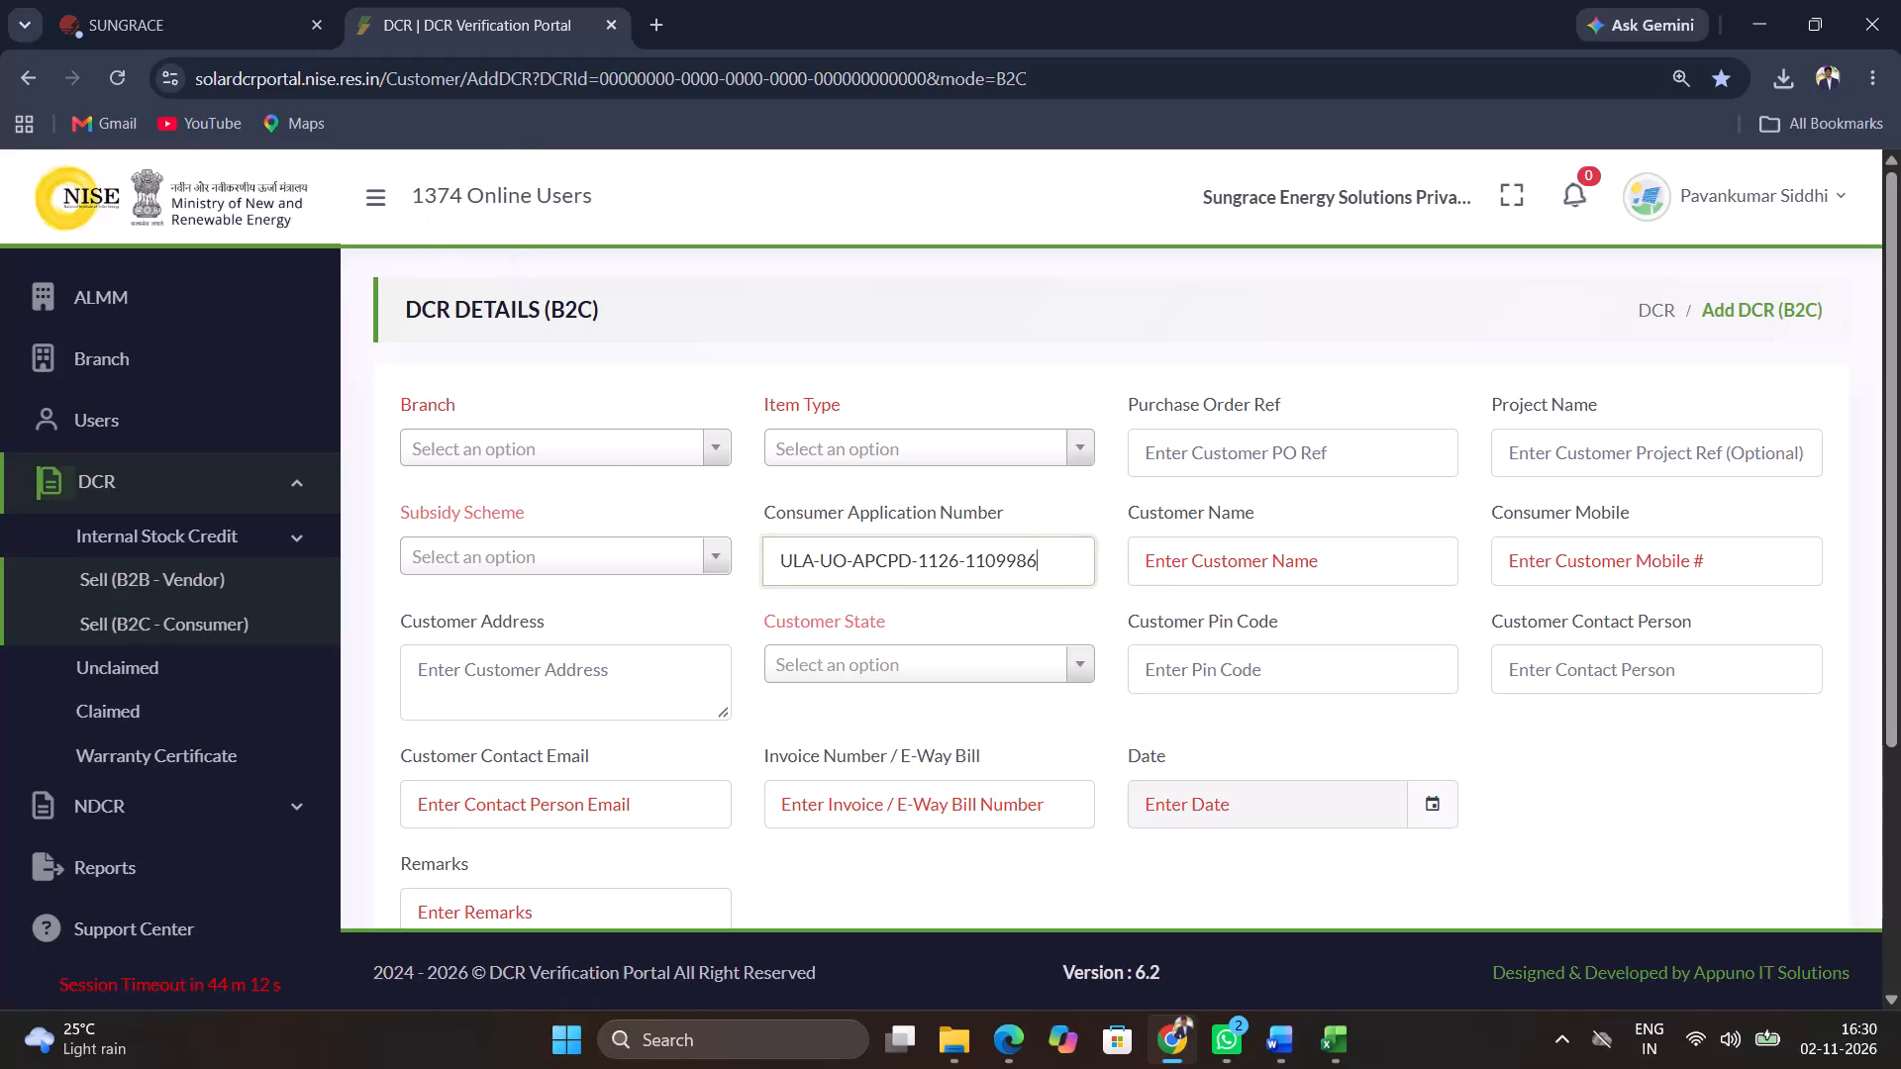
Set the branch to the Andhra Pradesh office, the subsidy scheme to PM Surya Ghar: Muft Bijli Yojana, and the item type to Solar Panels.
left_click(606, 459)
left_click(586, 567)
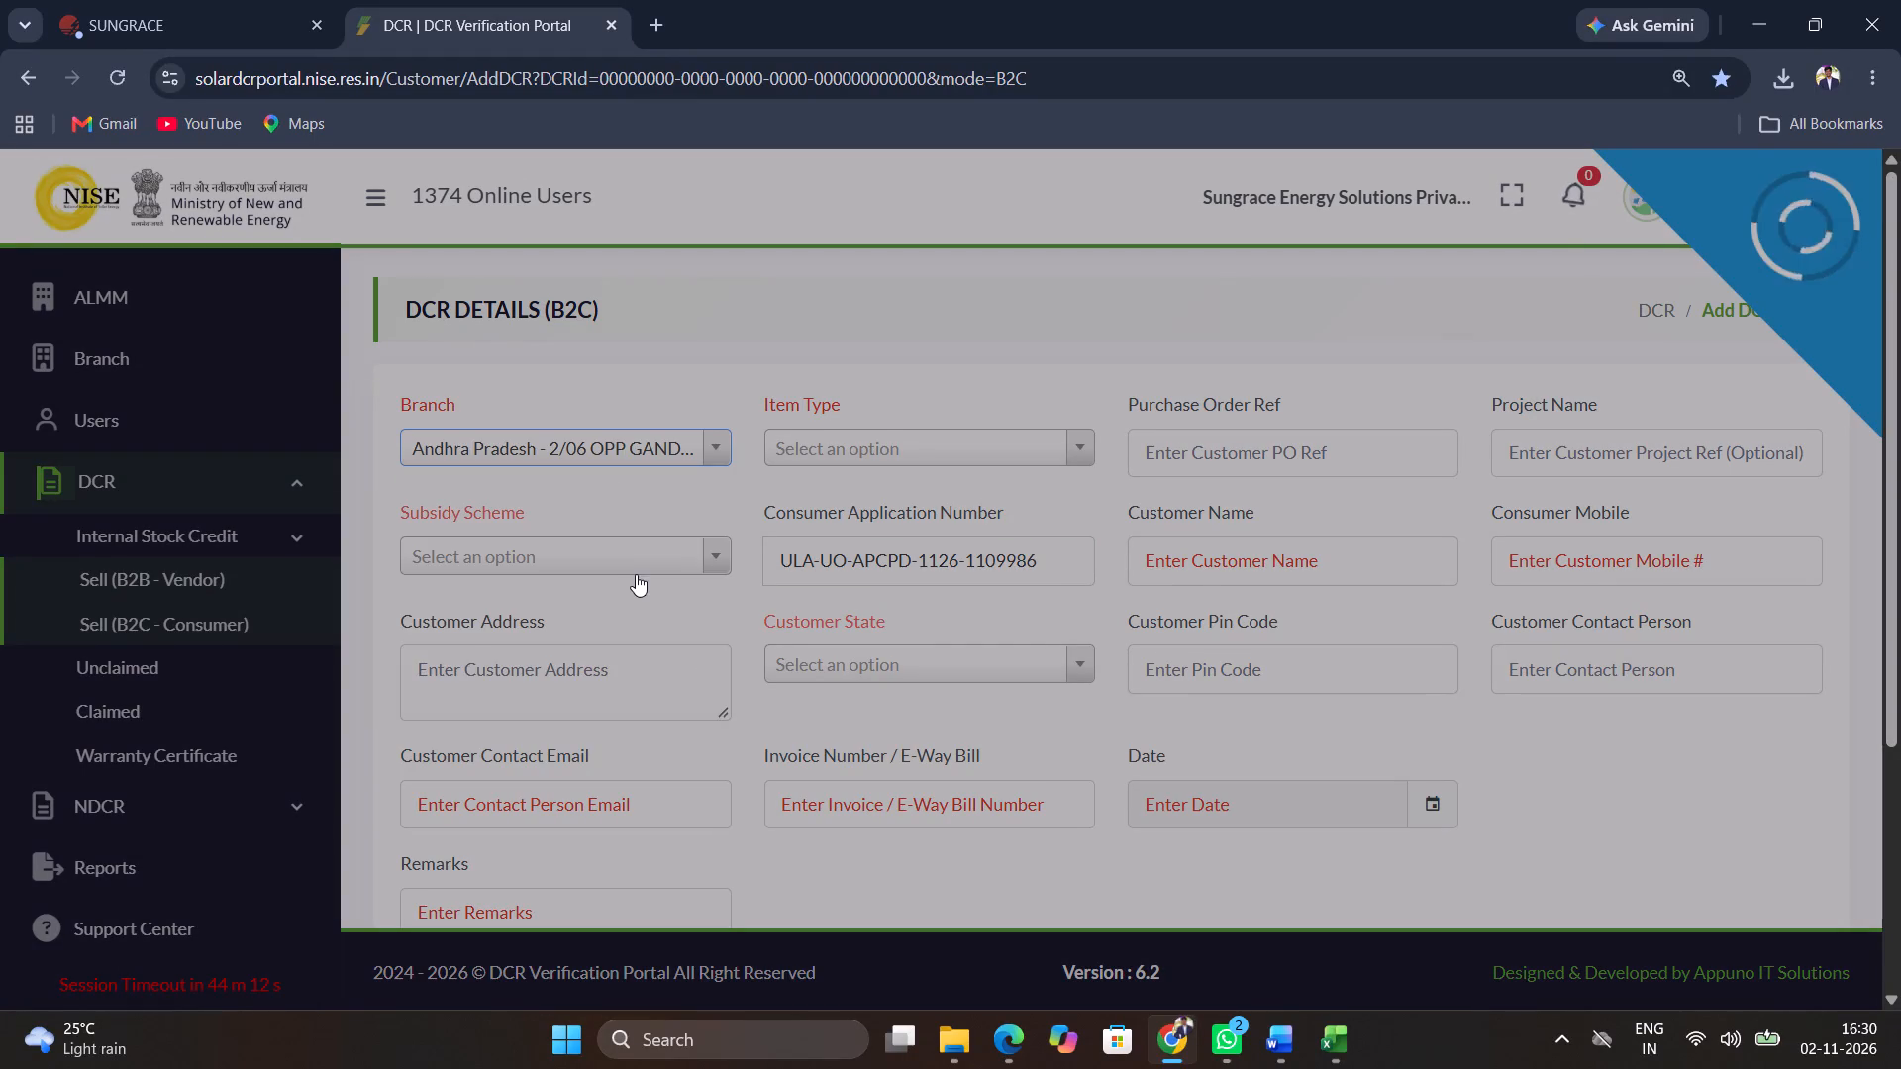
left_click_drag(614, 562, 627, 564)
left_click(560, 777)
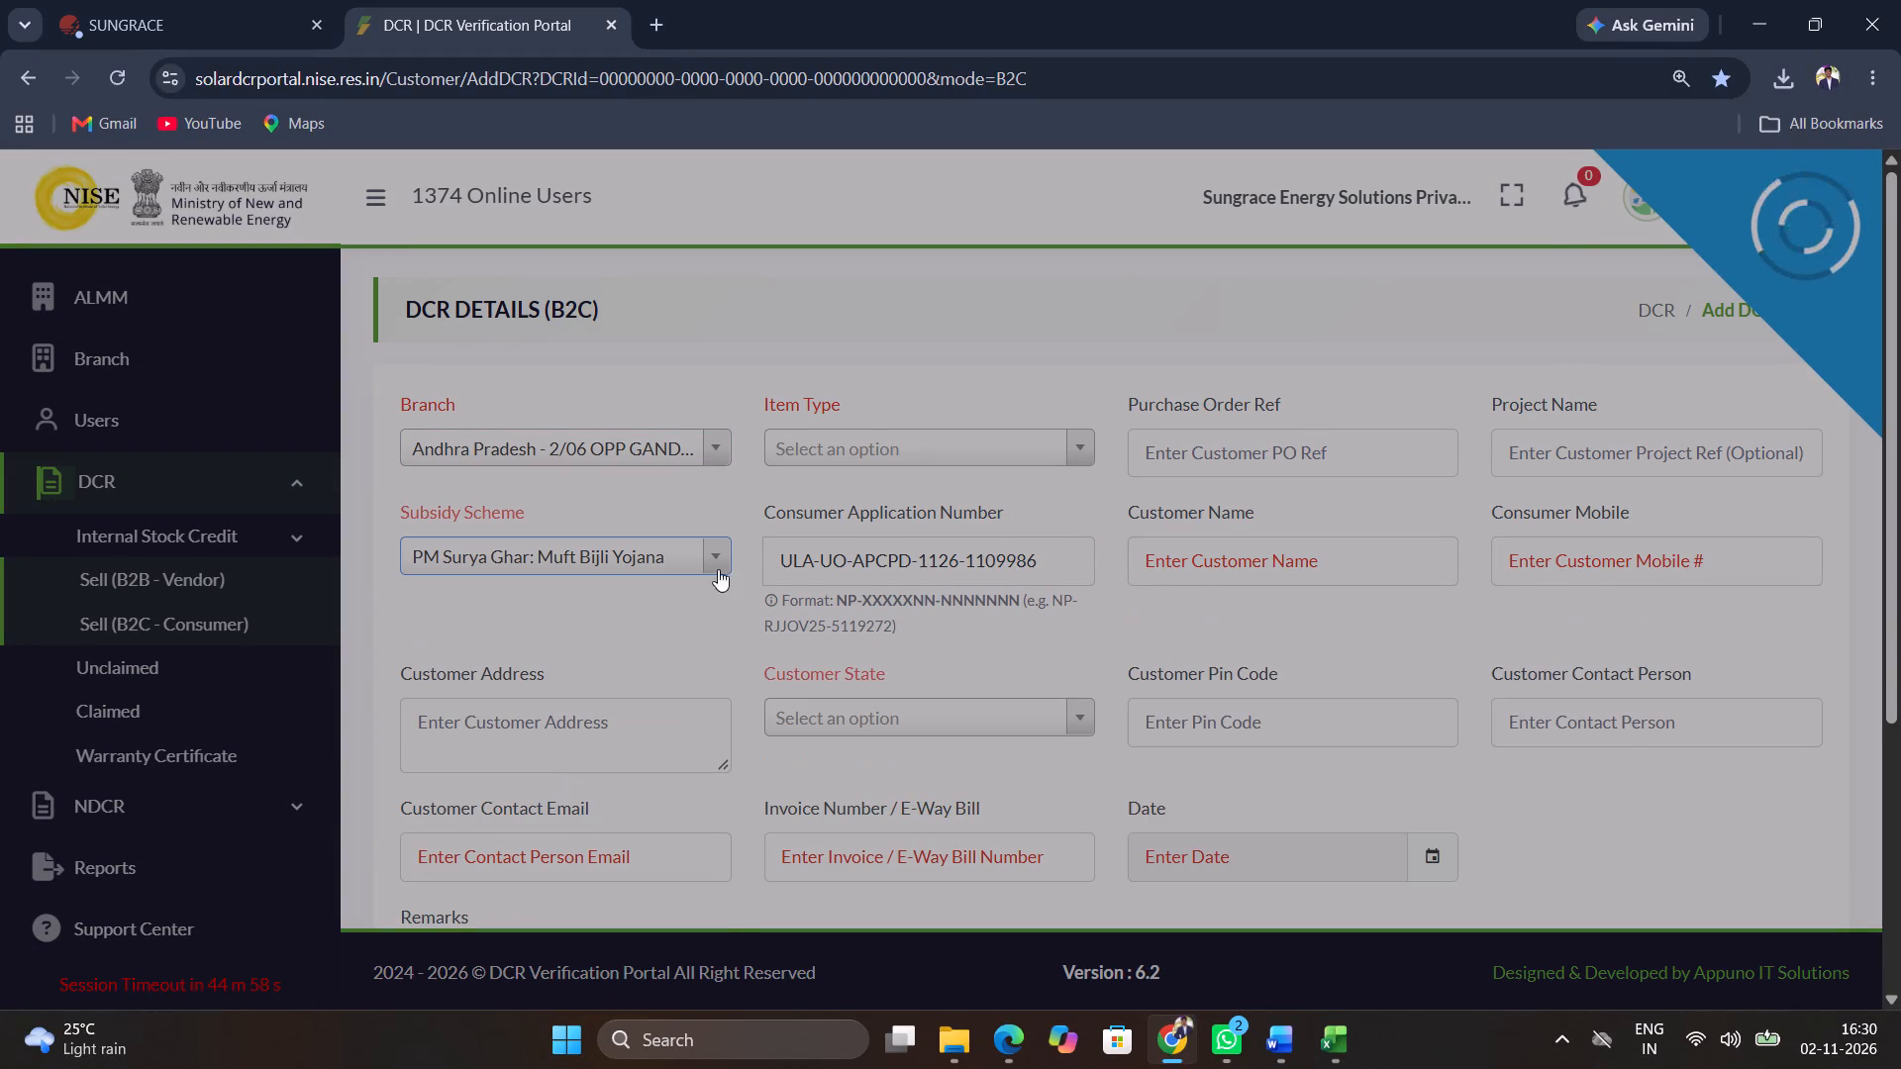
left_click(785, 440)
left_click(845, 552)
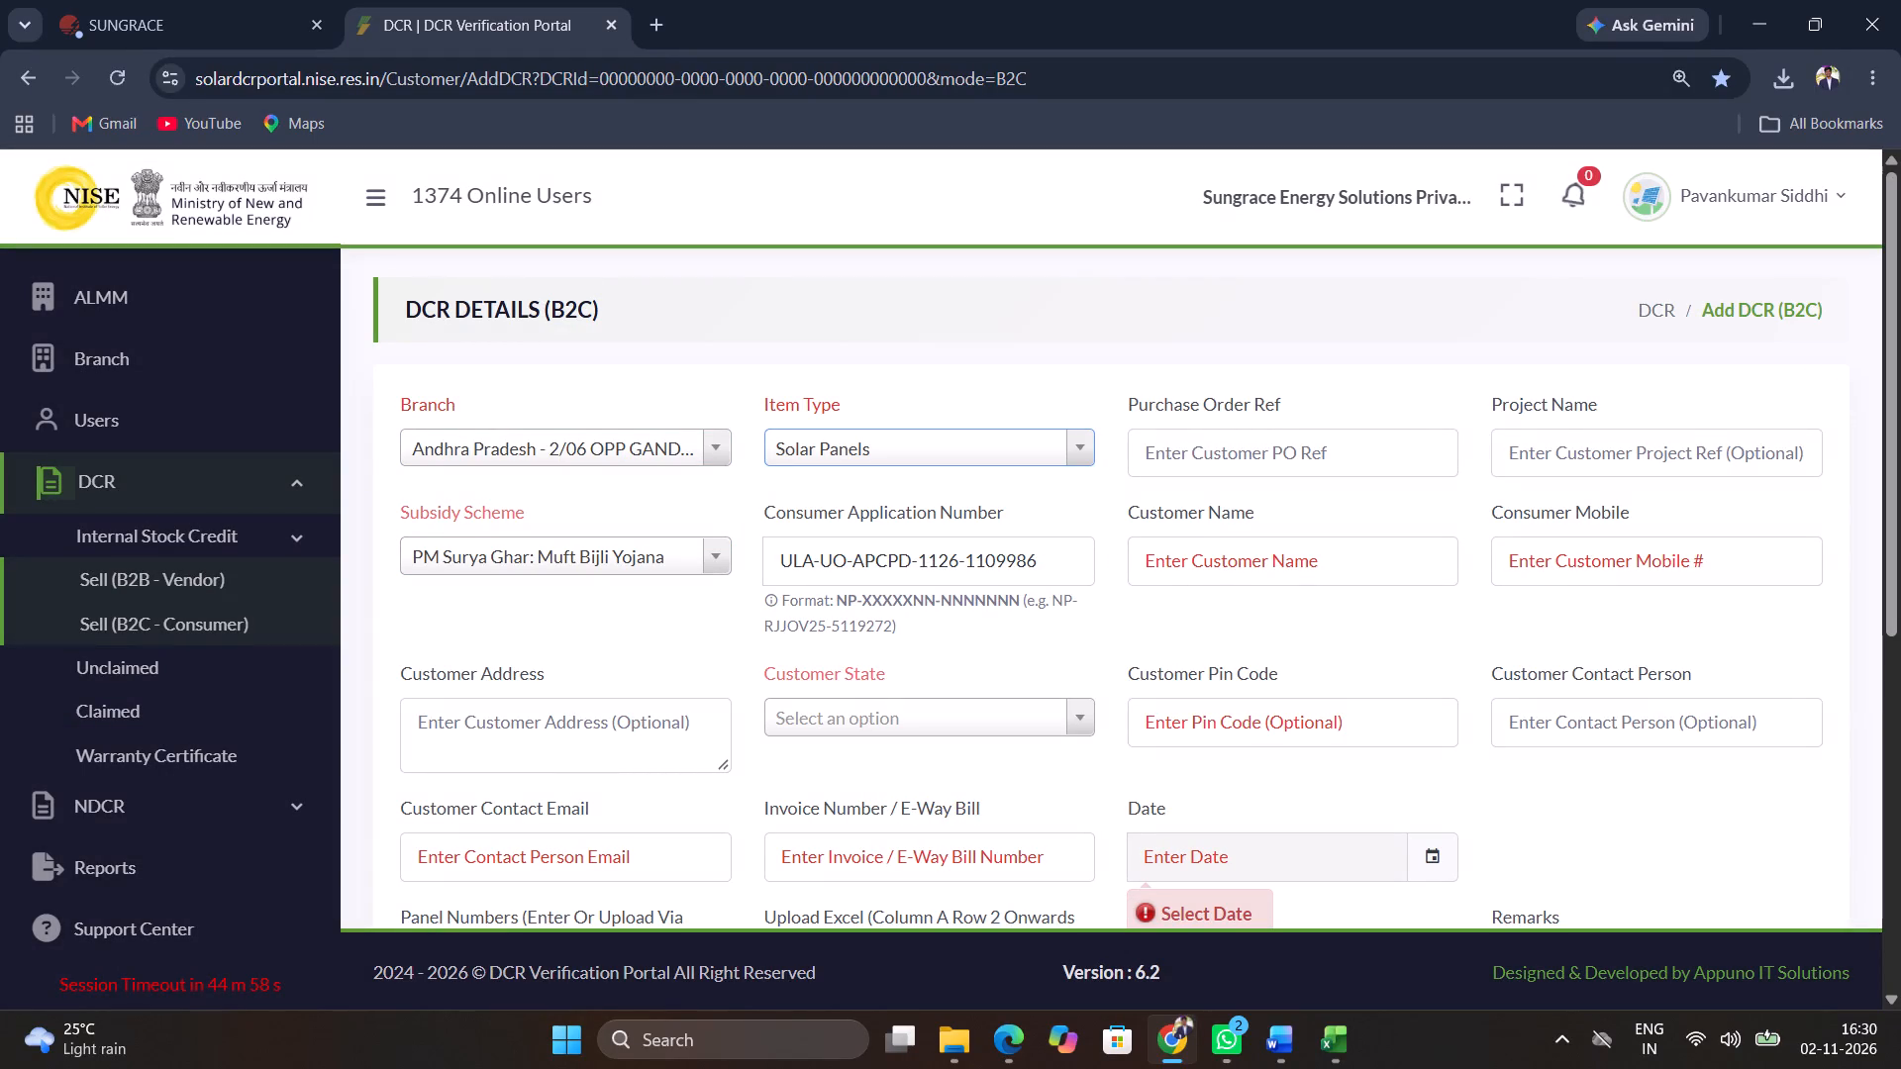
Copy the customer name Andhra Pradesh Central Power Distribution Corporation Limited from the Kandukuru Word document into the DCR form's Customer Name.
left_click(1210, 553)
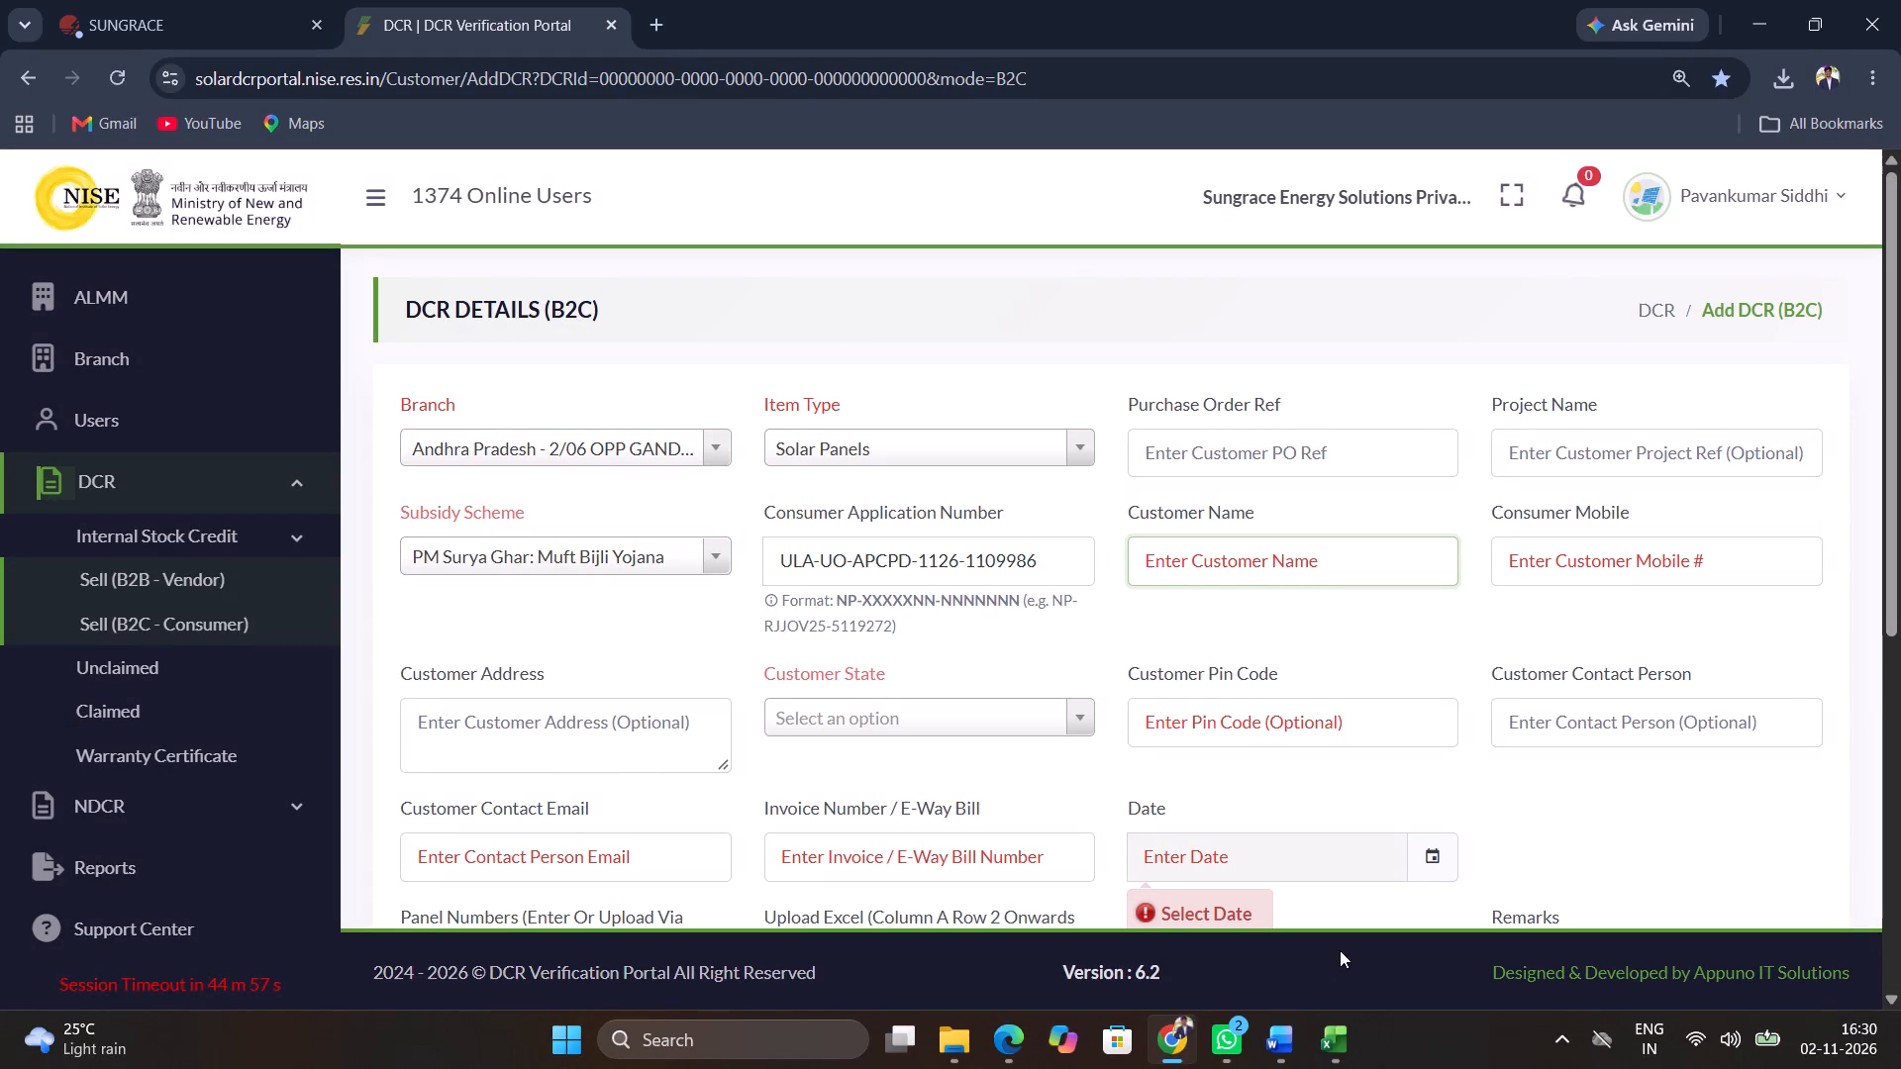
left_click(1234, 931)
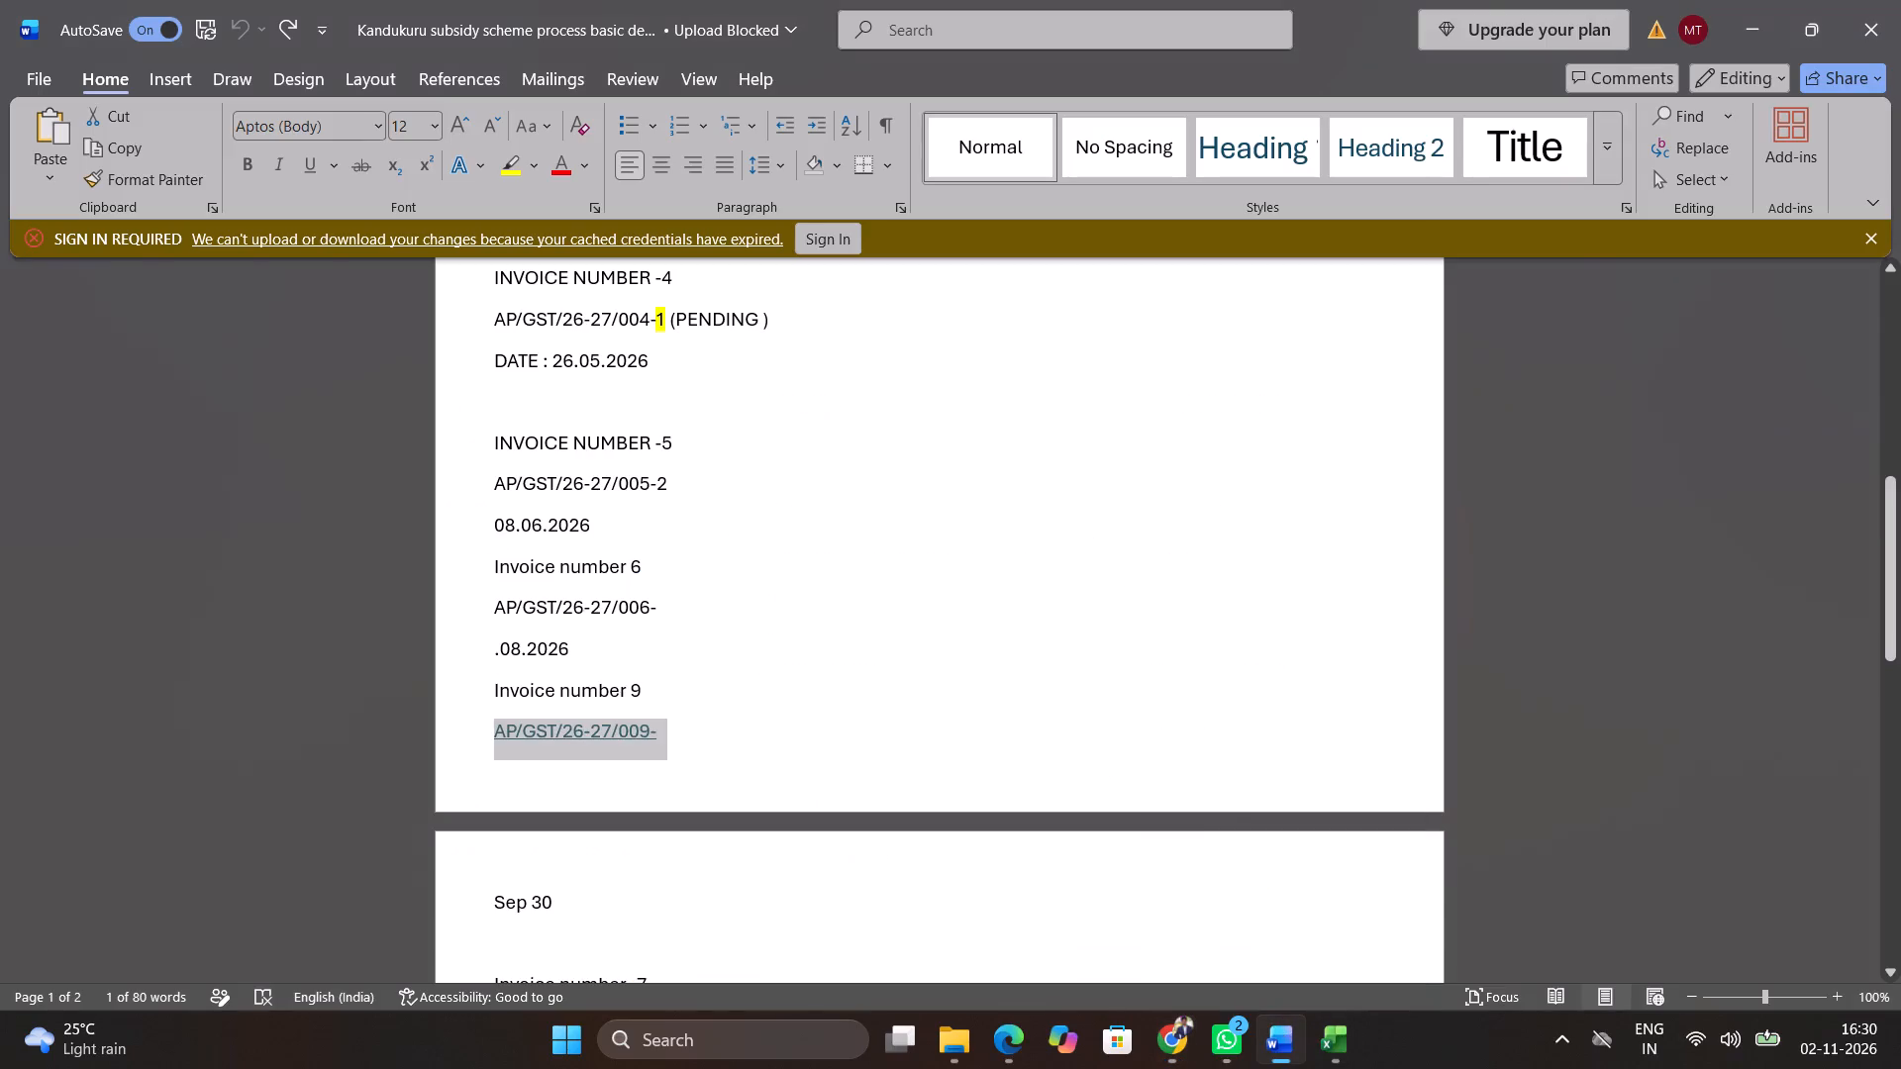
scroll(675, 465, "up", 11)
scroll(644, 364, "up", 2)
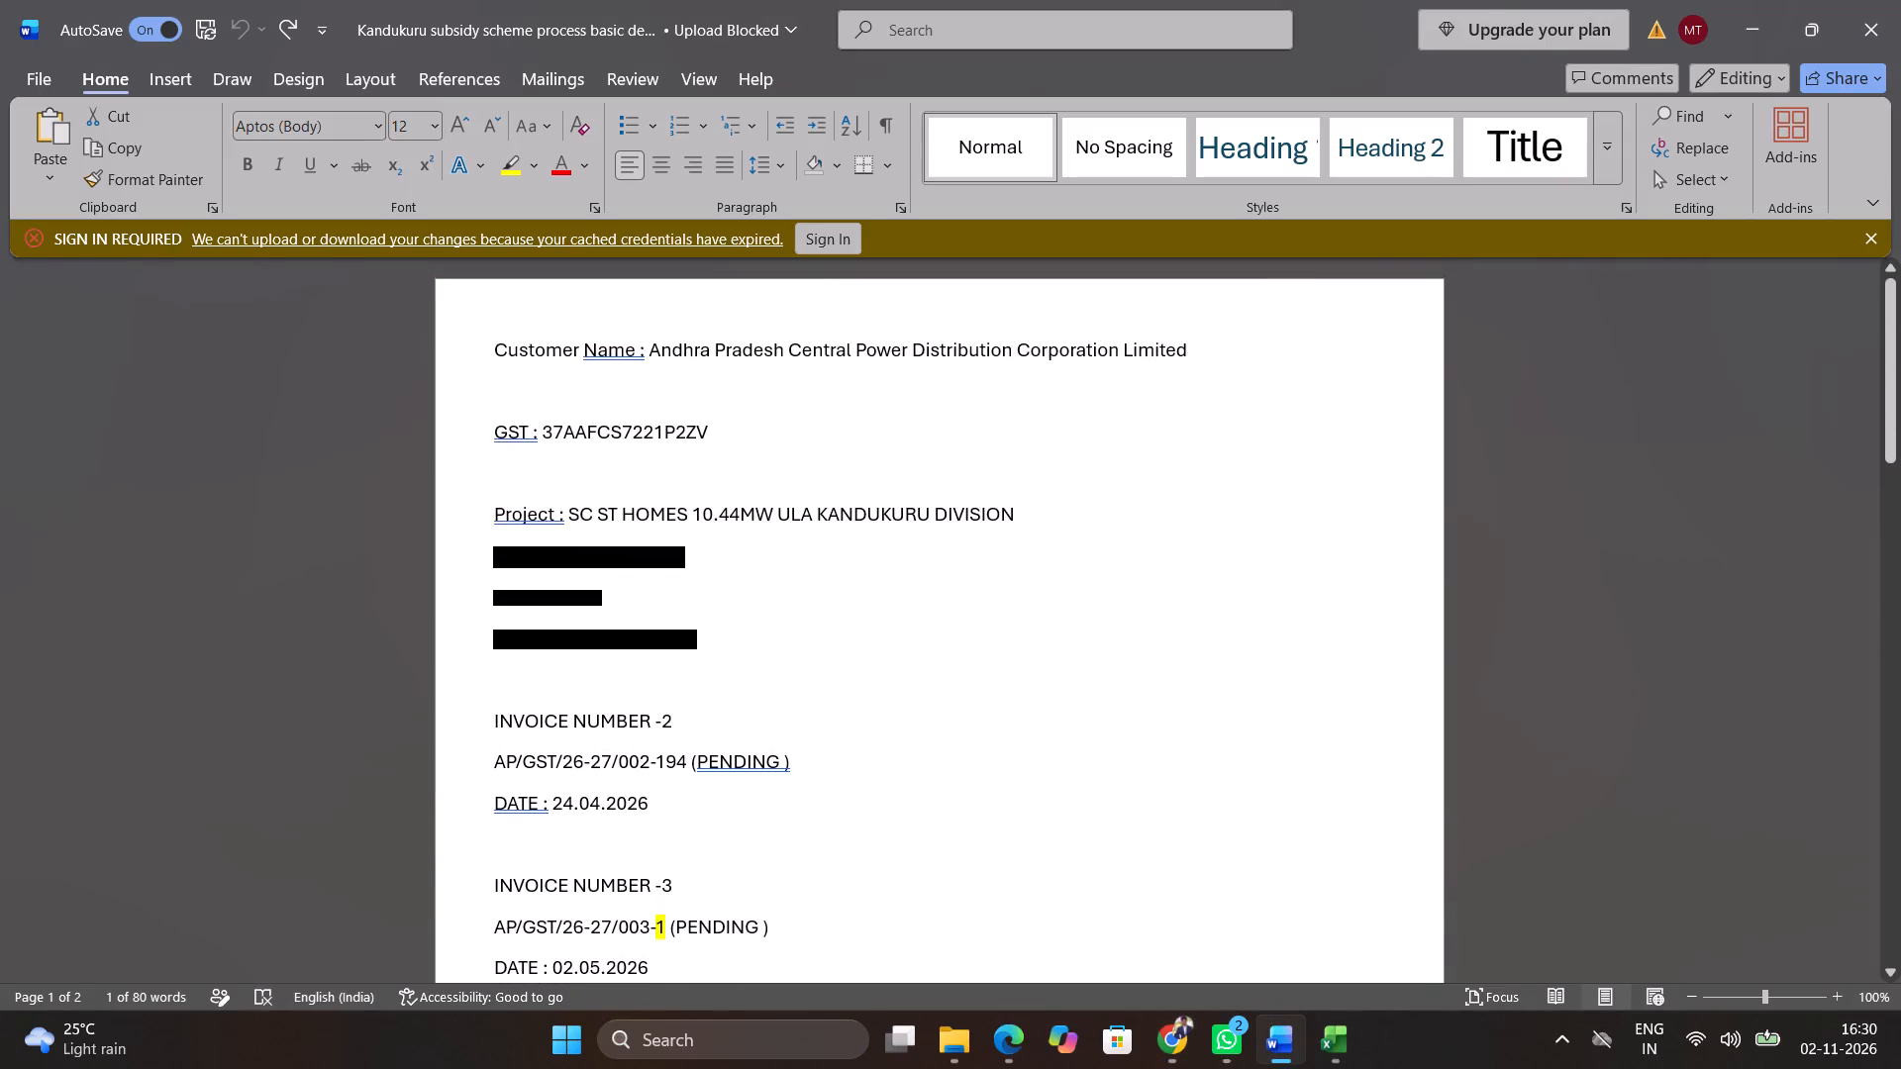
left_click_drag(651, 348, 1342, 367)
left_click(1342, 367)
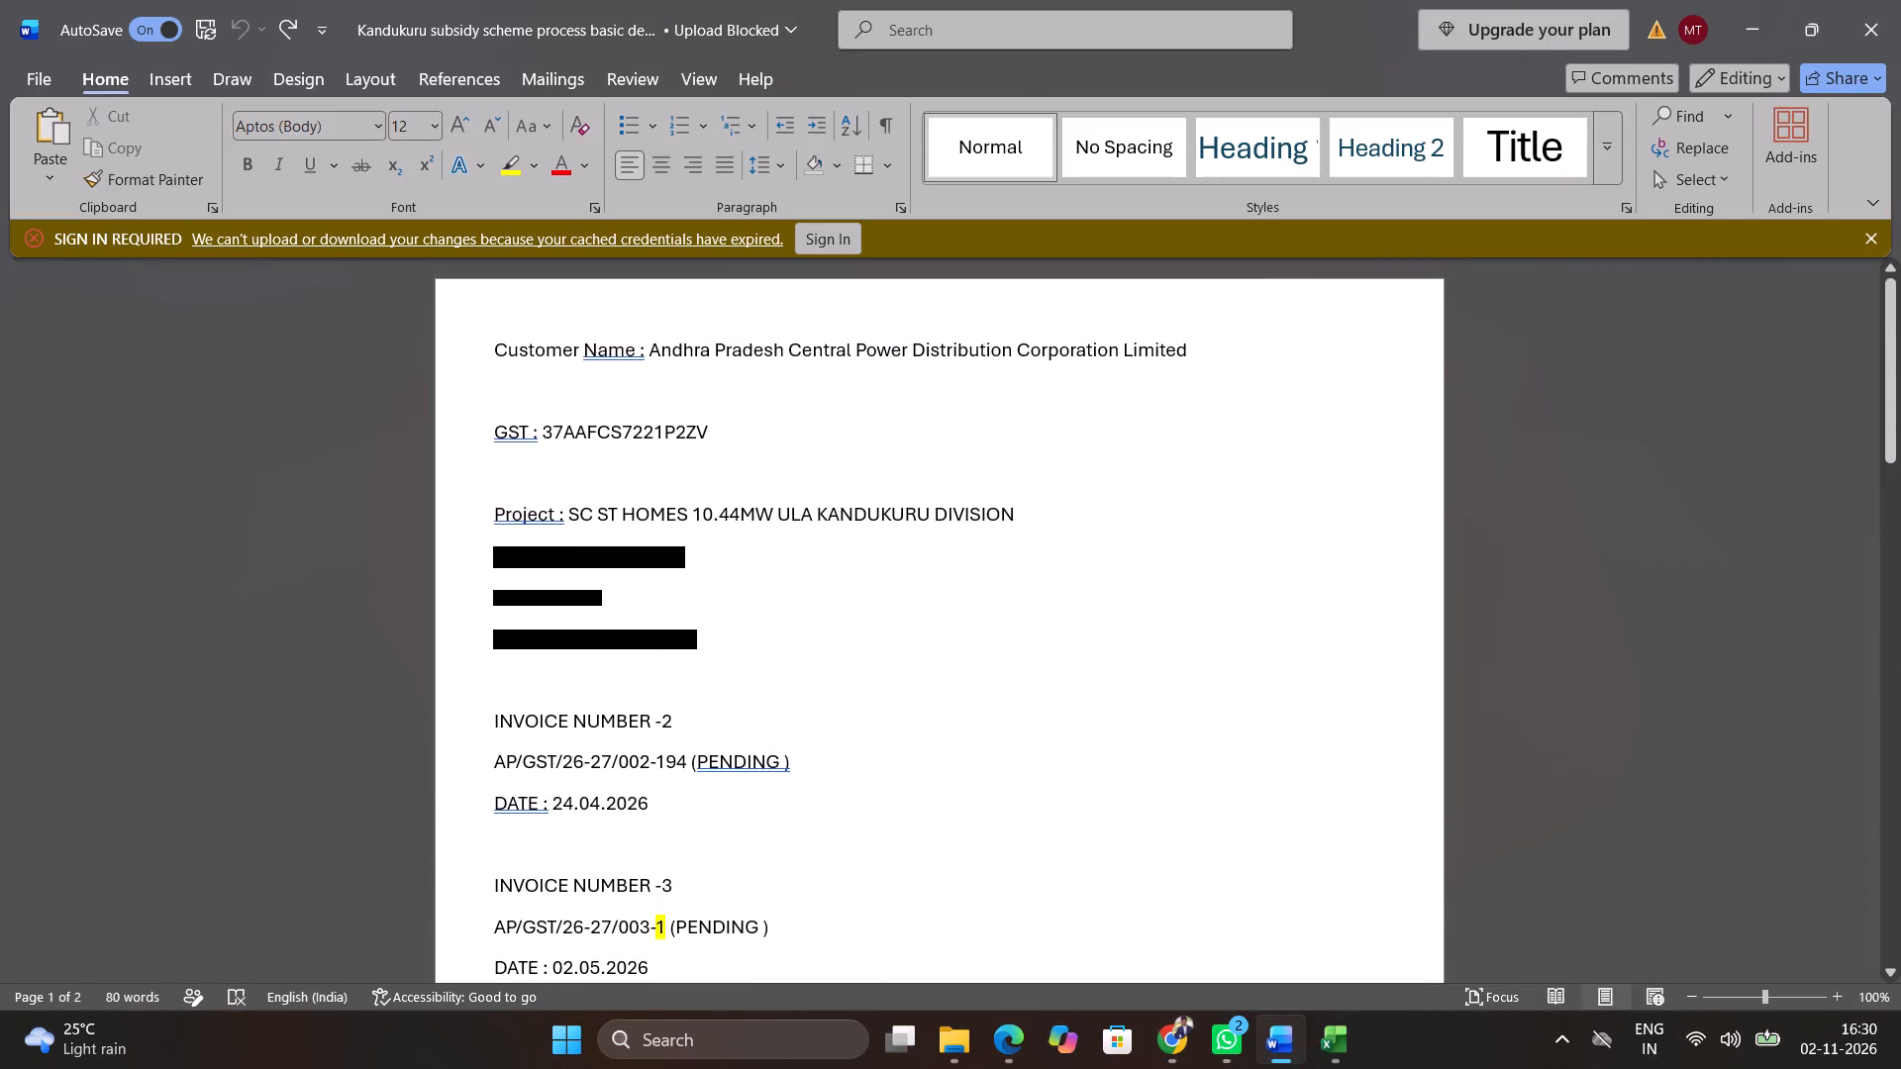
left_click_drag(655, 347, 1338, 332)
key("ctrl+c")
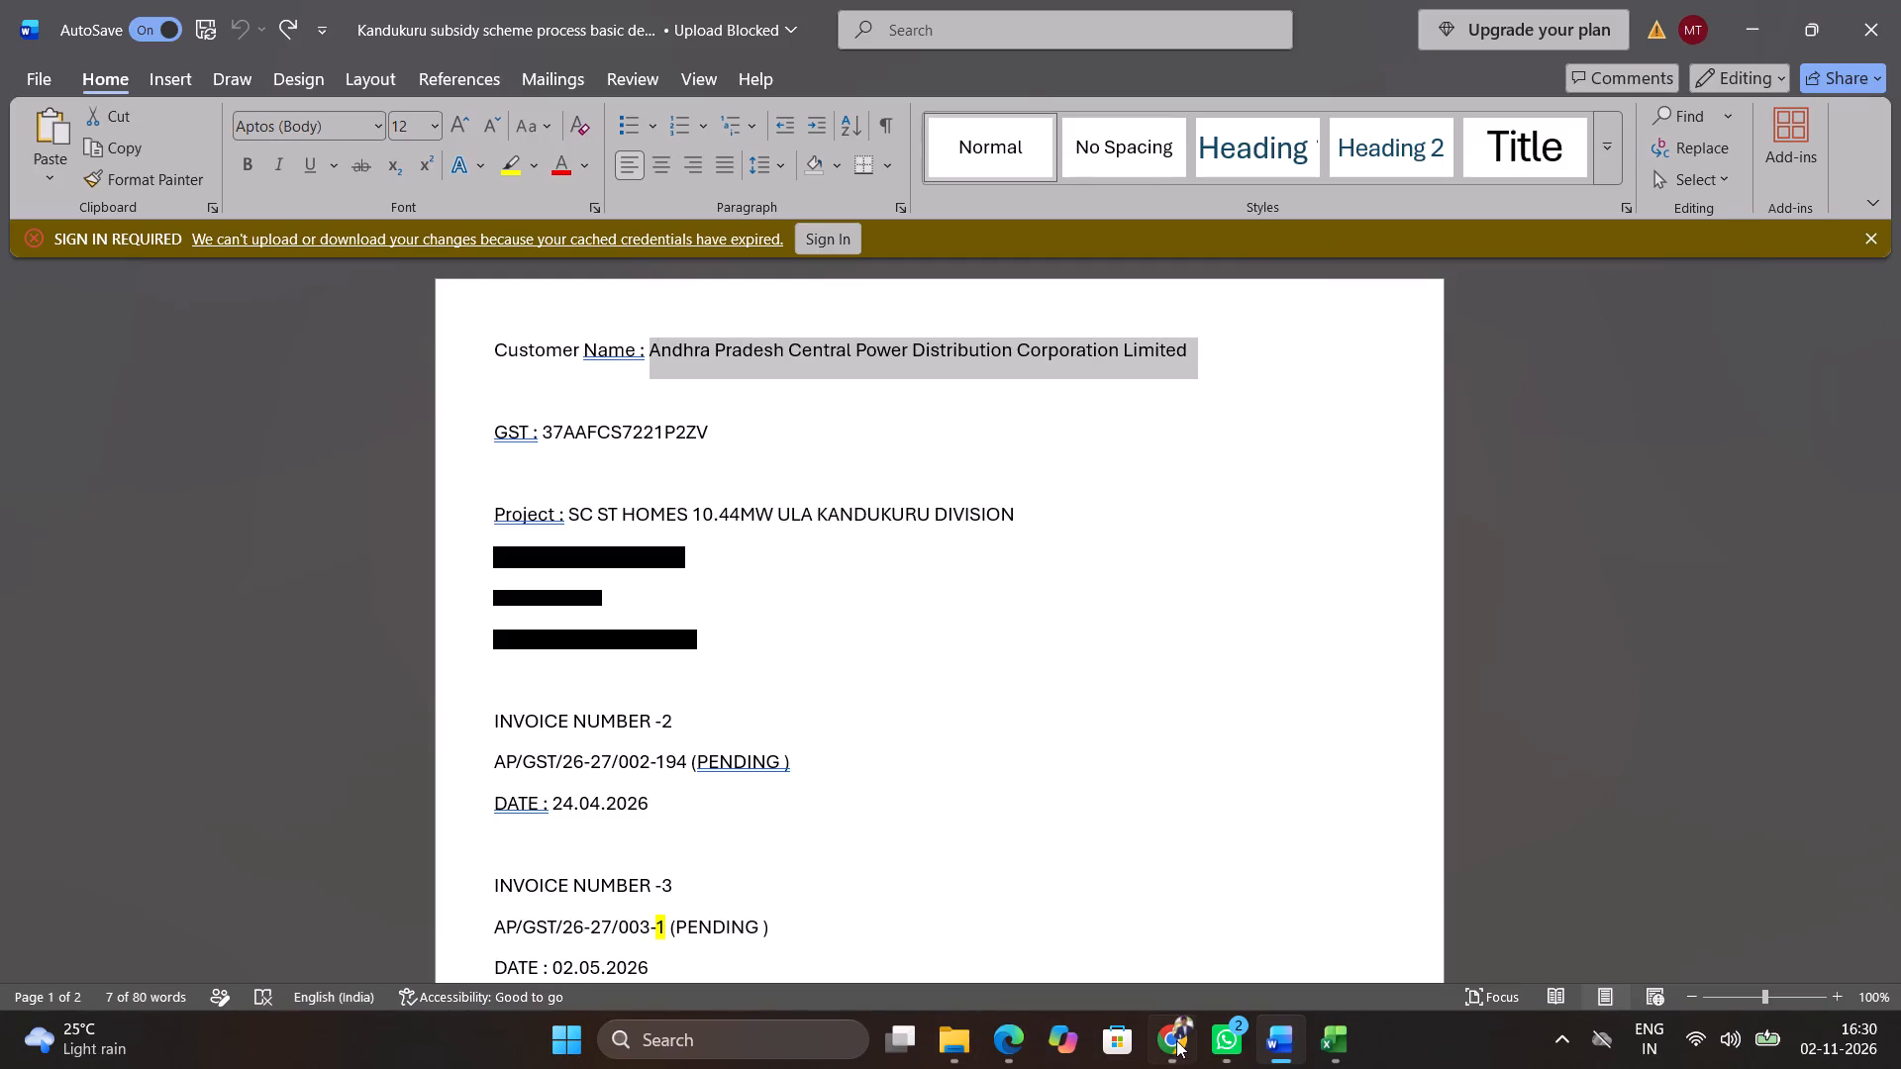
left_click(1165, 952)
key("ctrl+v")
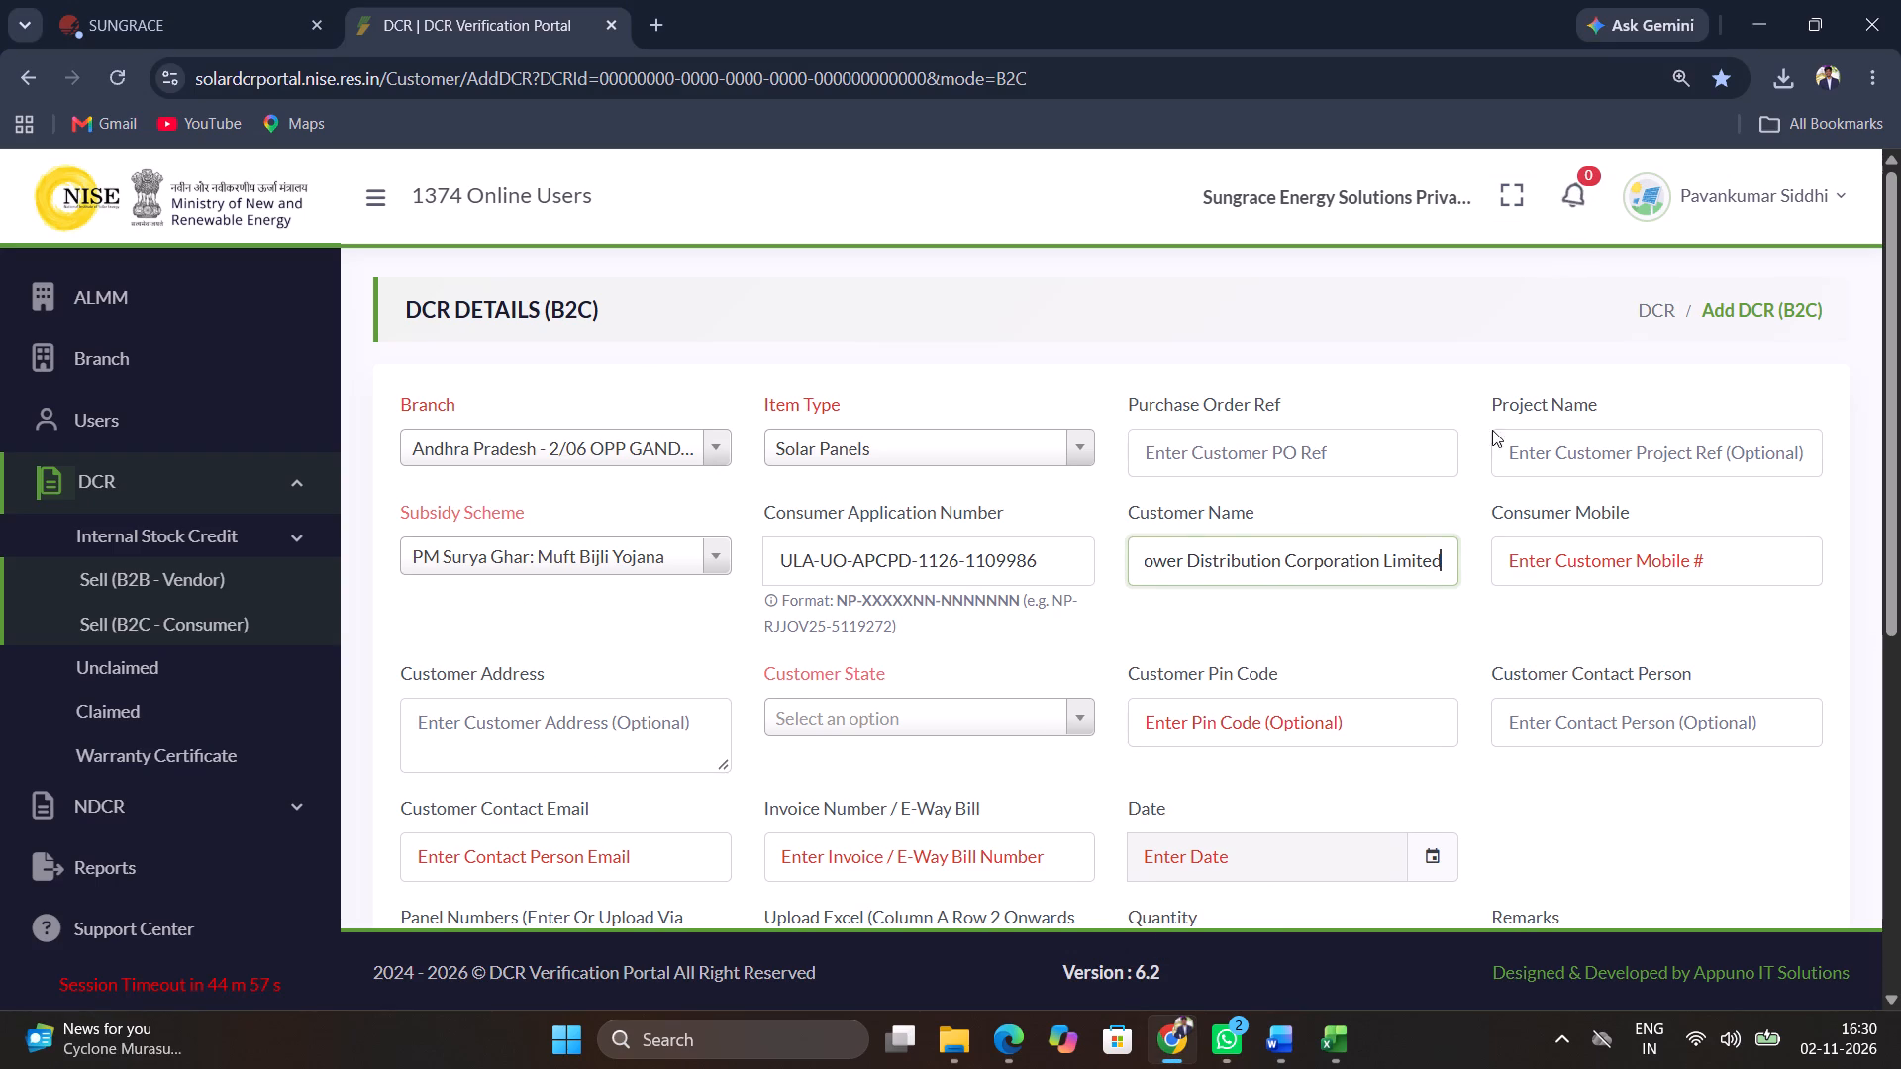
Copy the project SC ST HOMES 10.44MW ULA KANDUKURU DIVISION from the Word document into the form's Project Name.
left_click(1543, 444)
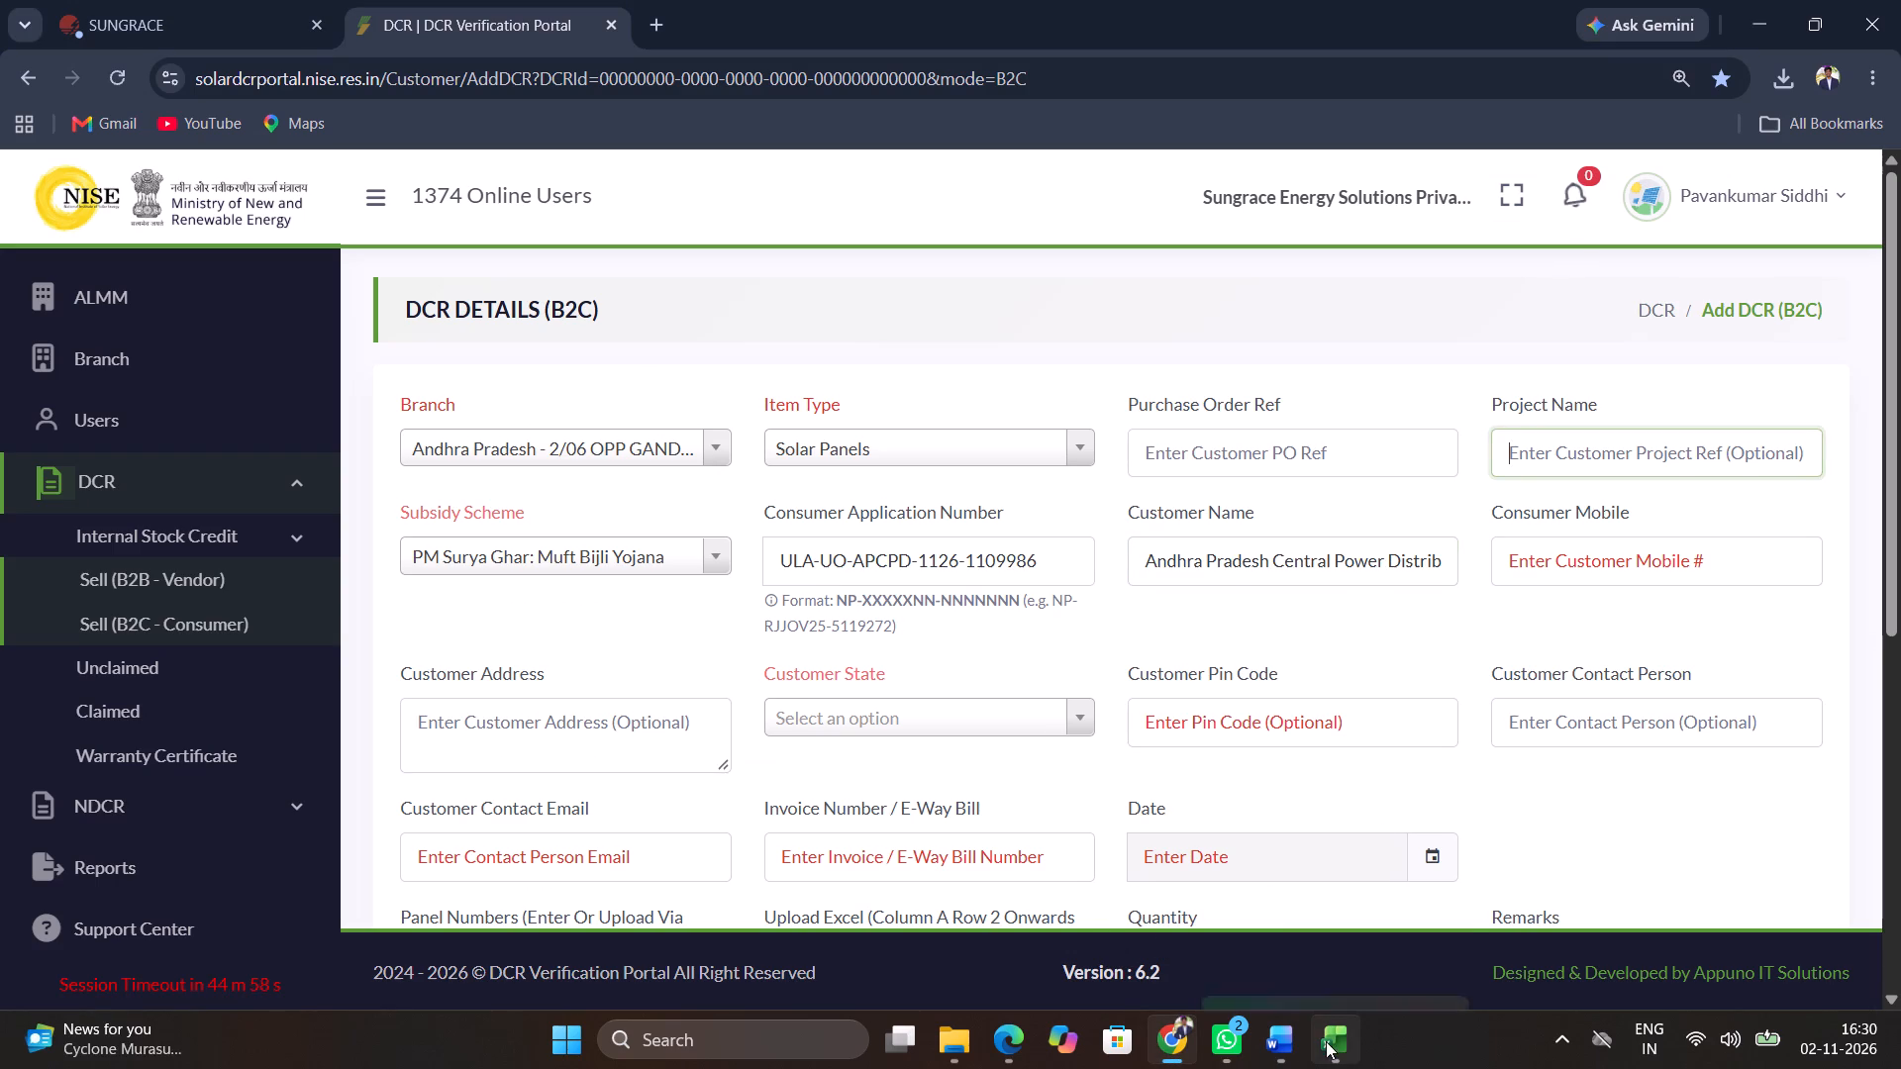
left_click(1251, 891)
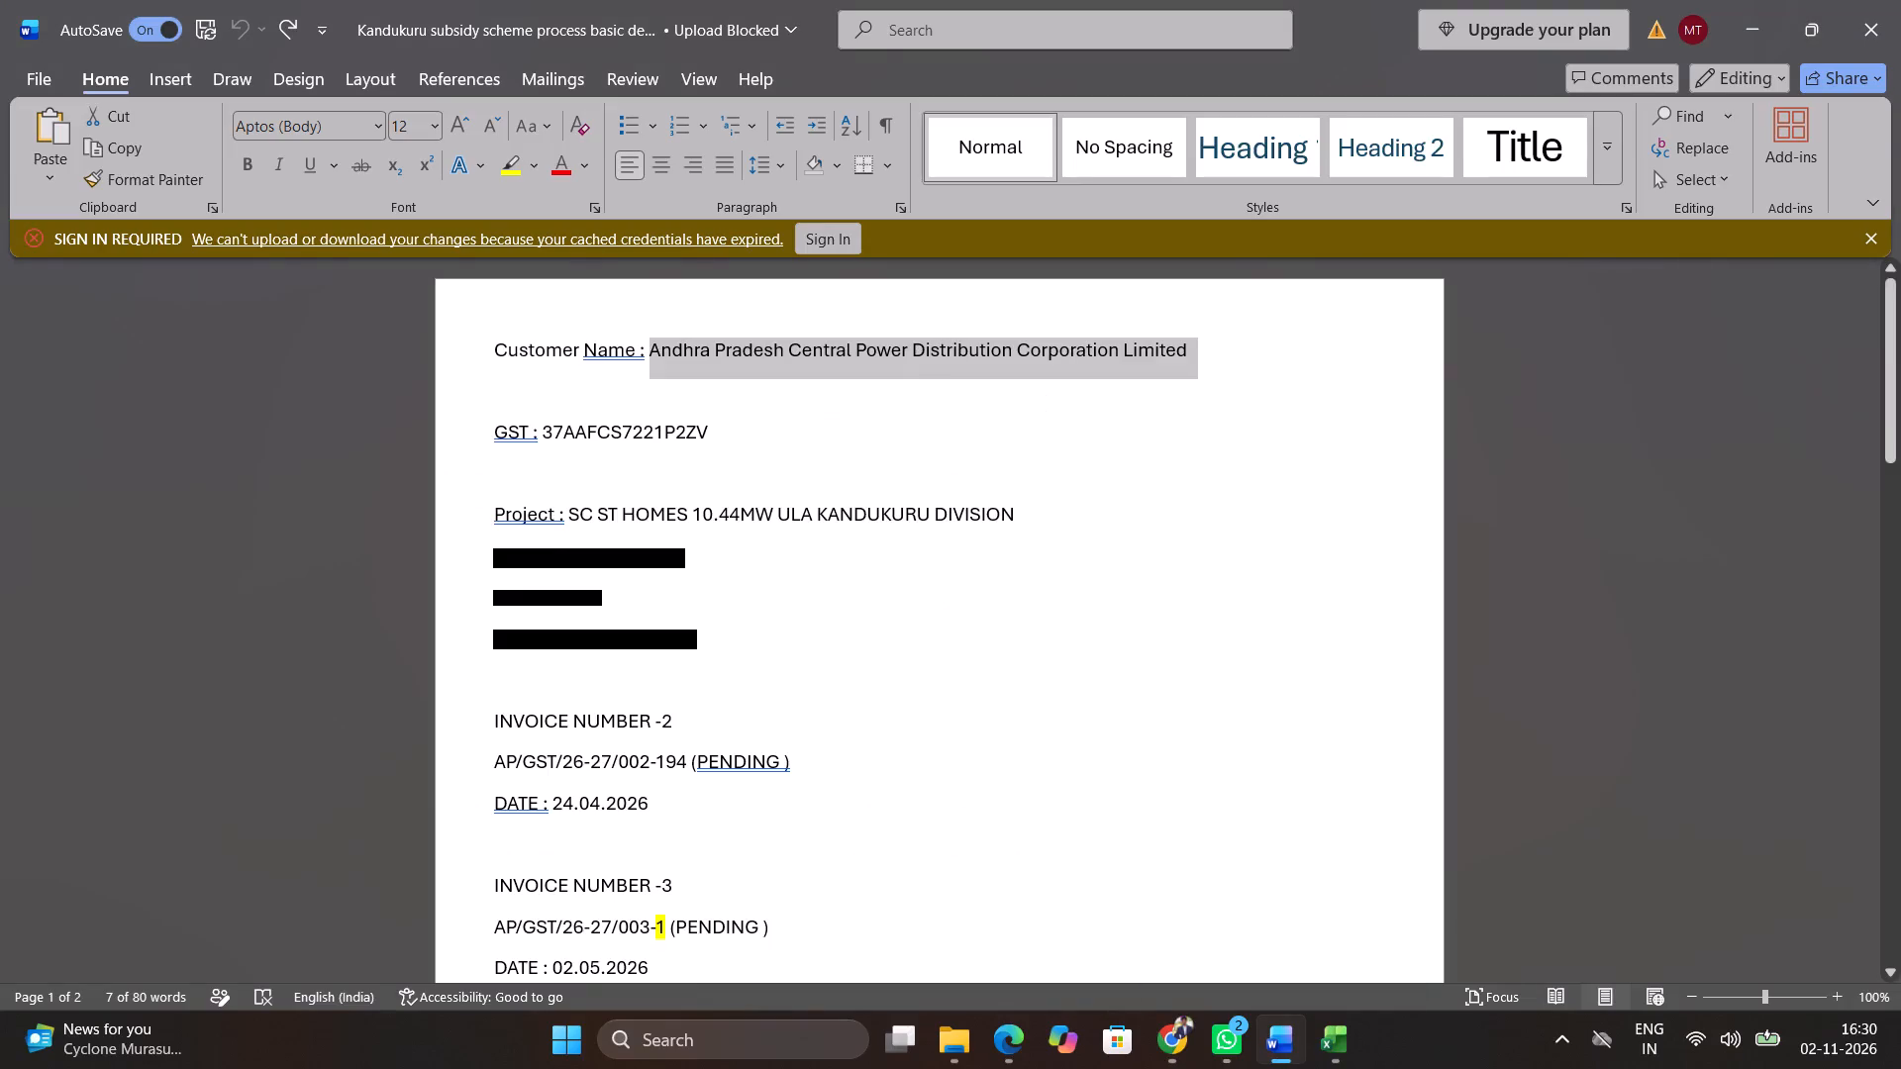
left_click_drag(575, 515, 1031, 522)
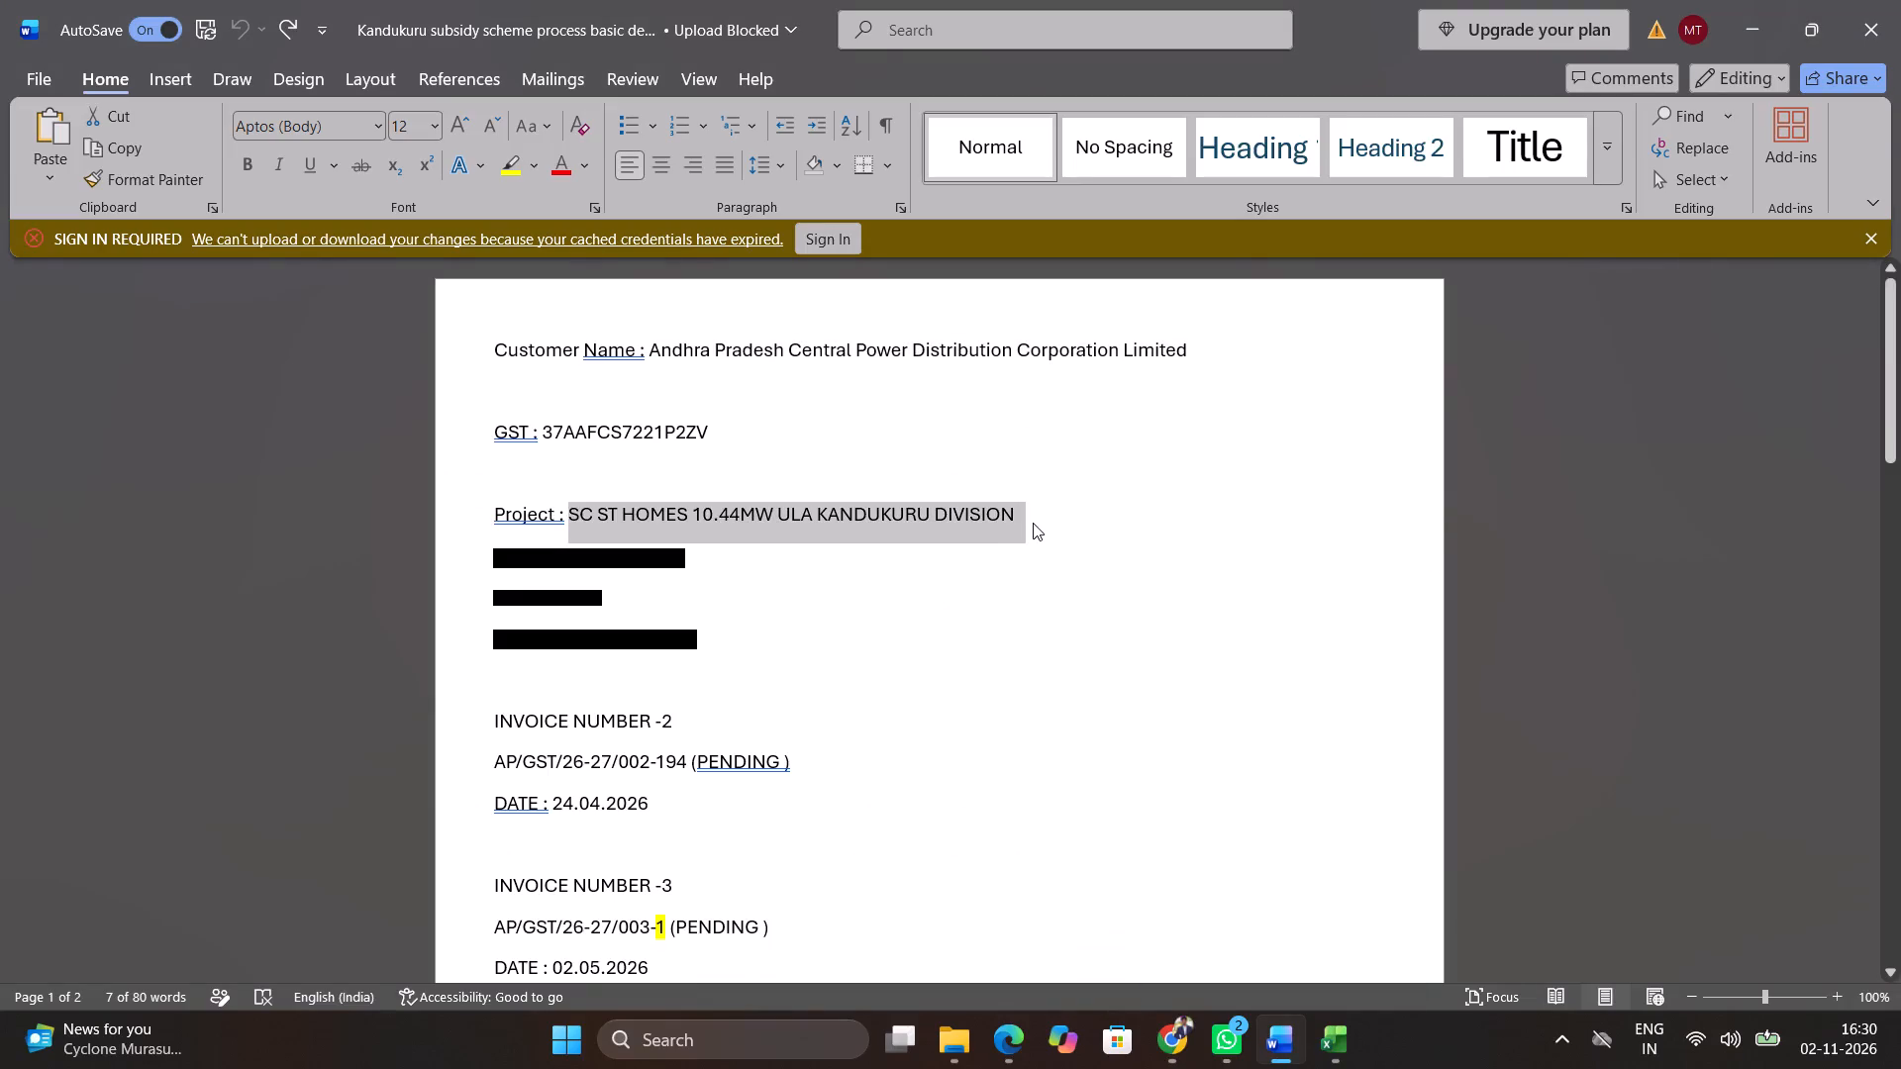
key("ctrl+c")
key("ctrl+c")
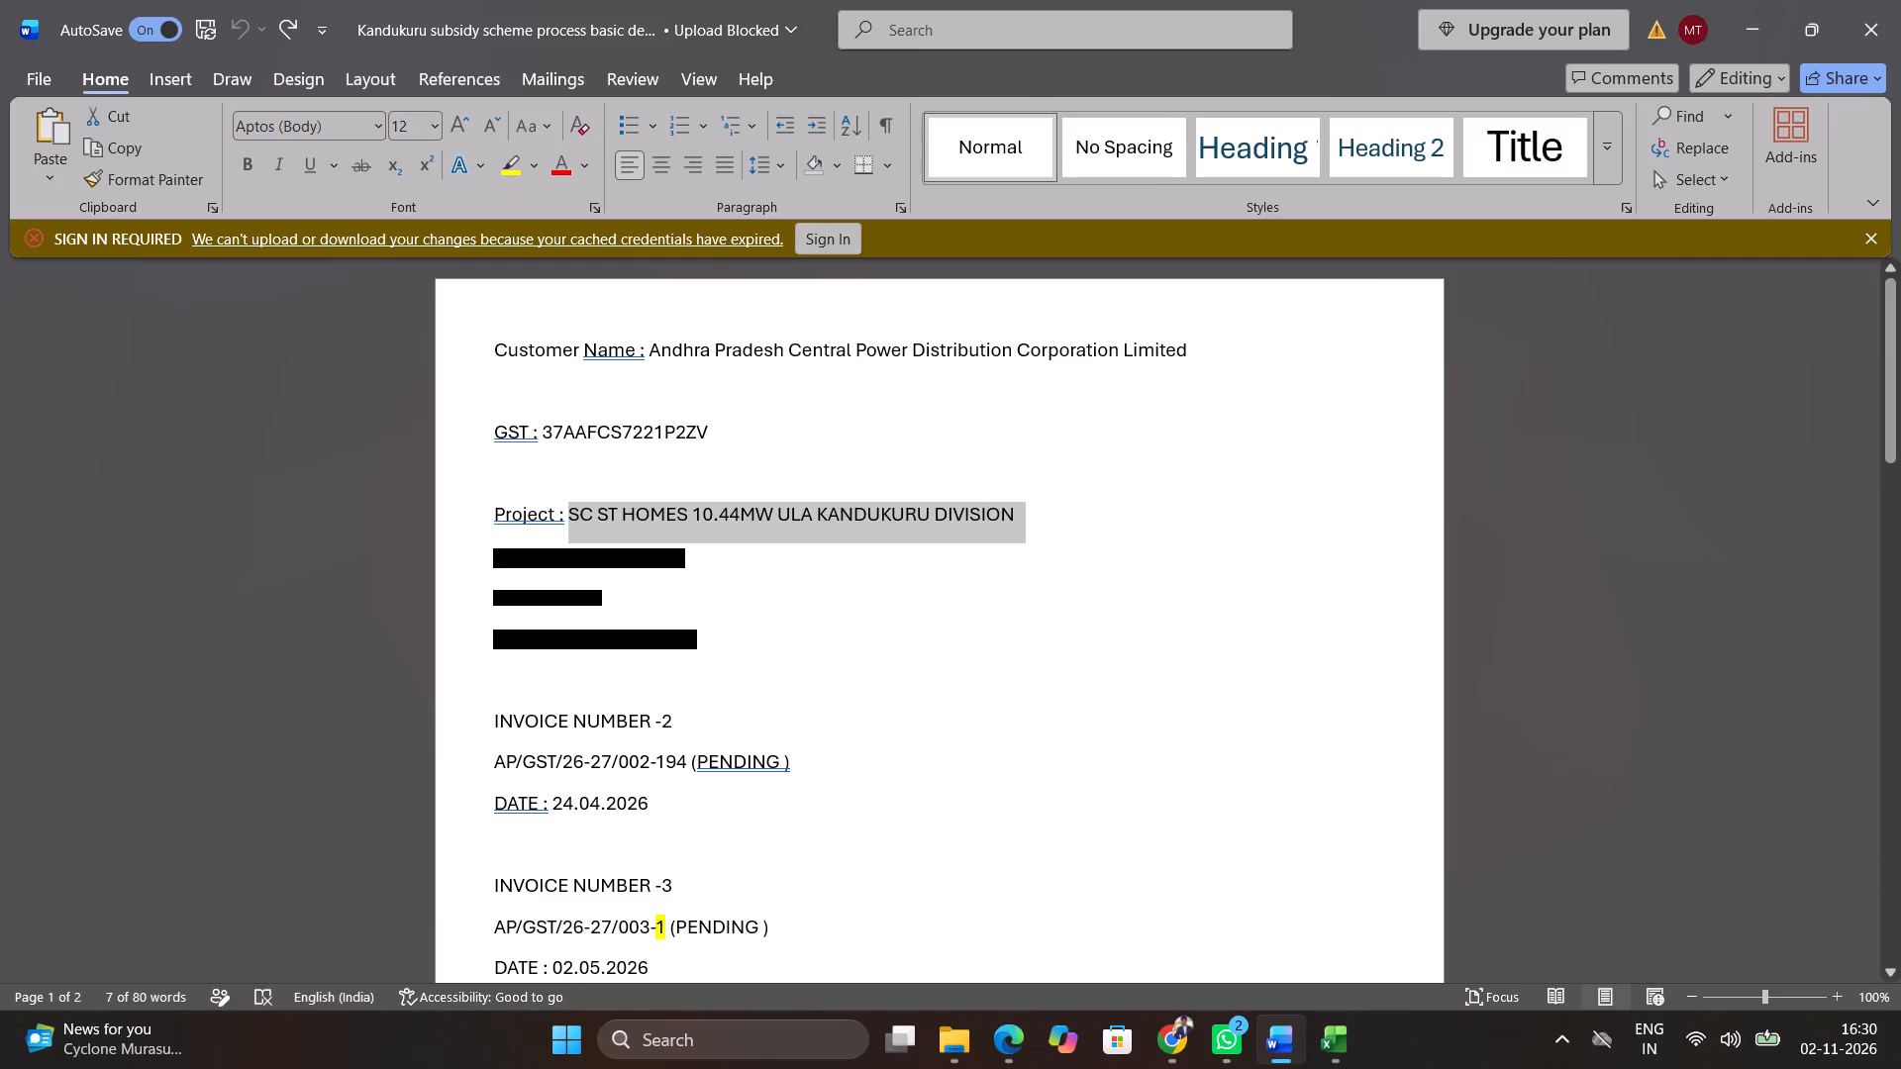
left_click(1178, 924)
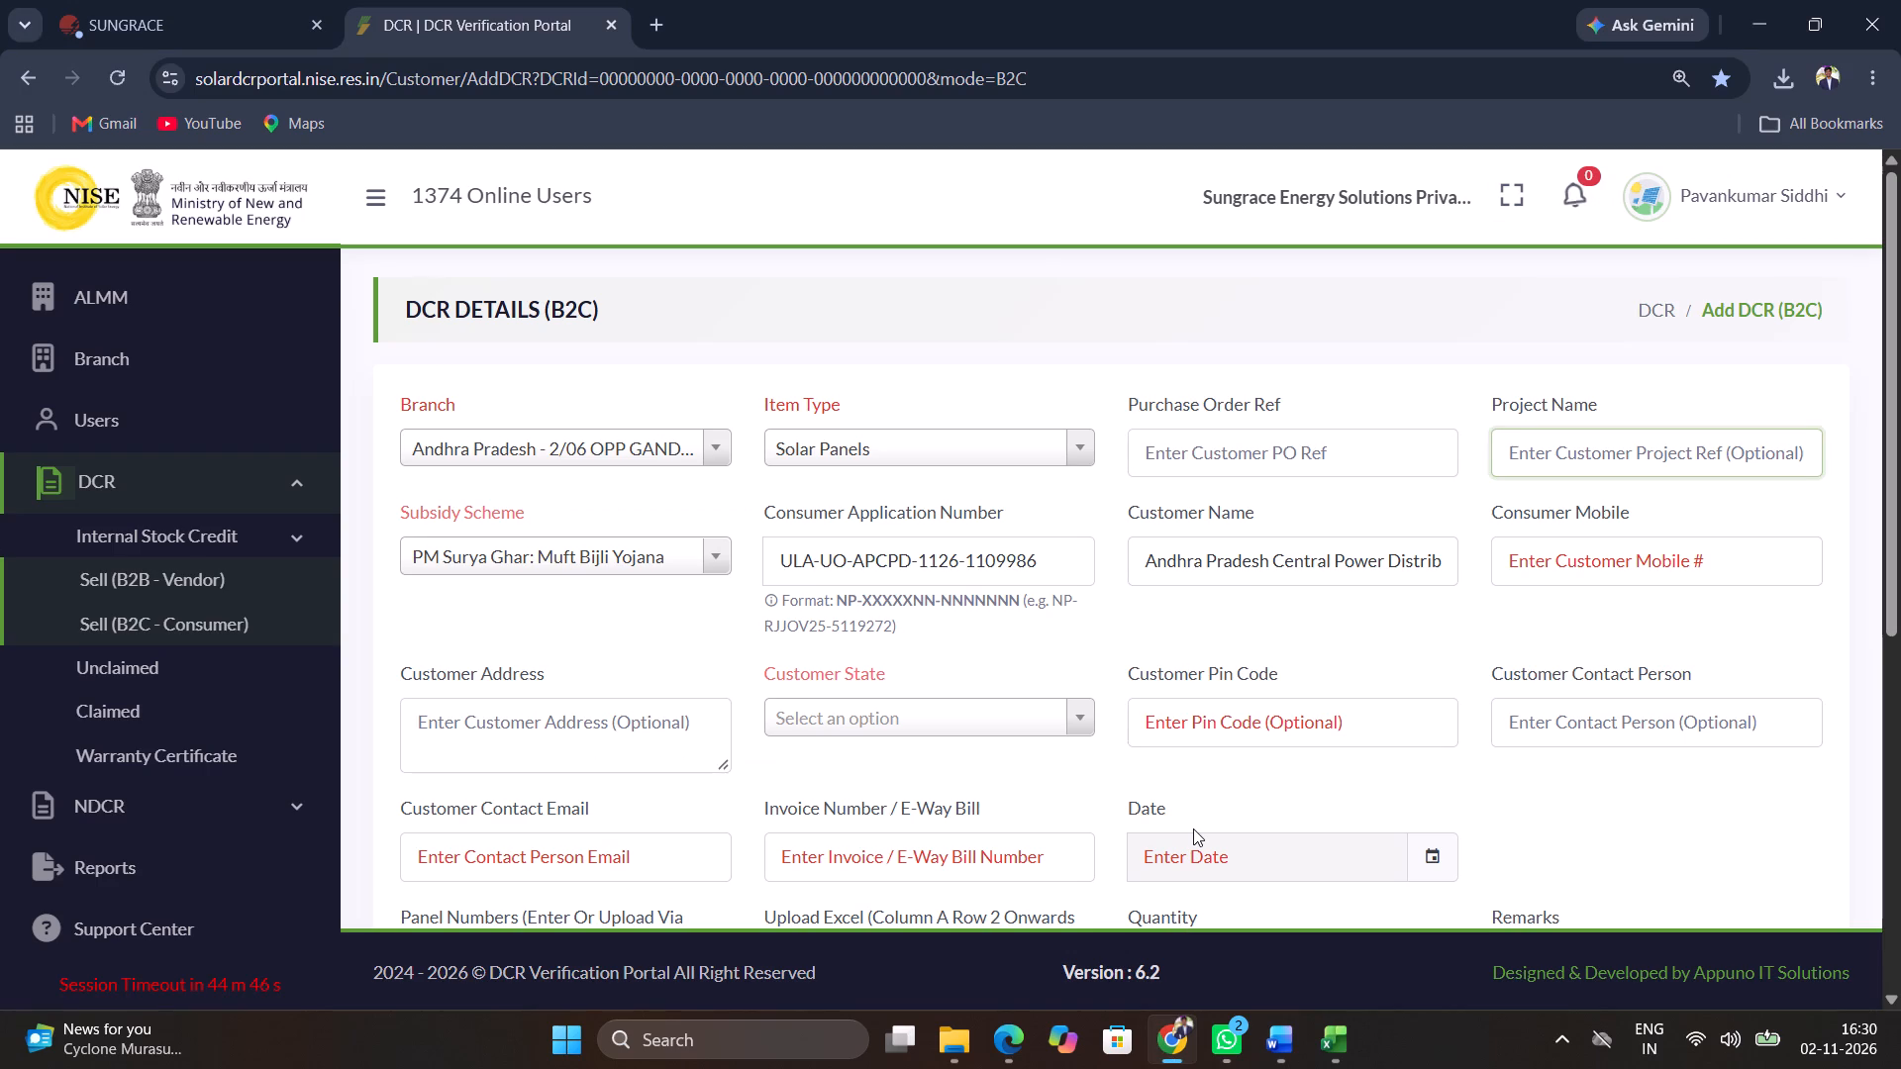
key("ctrl+v")
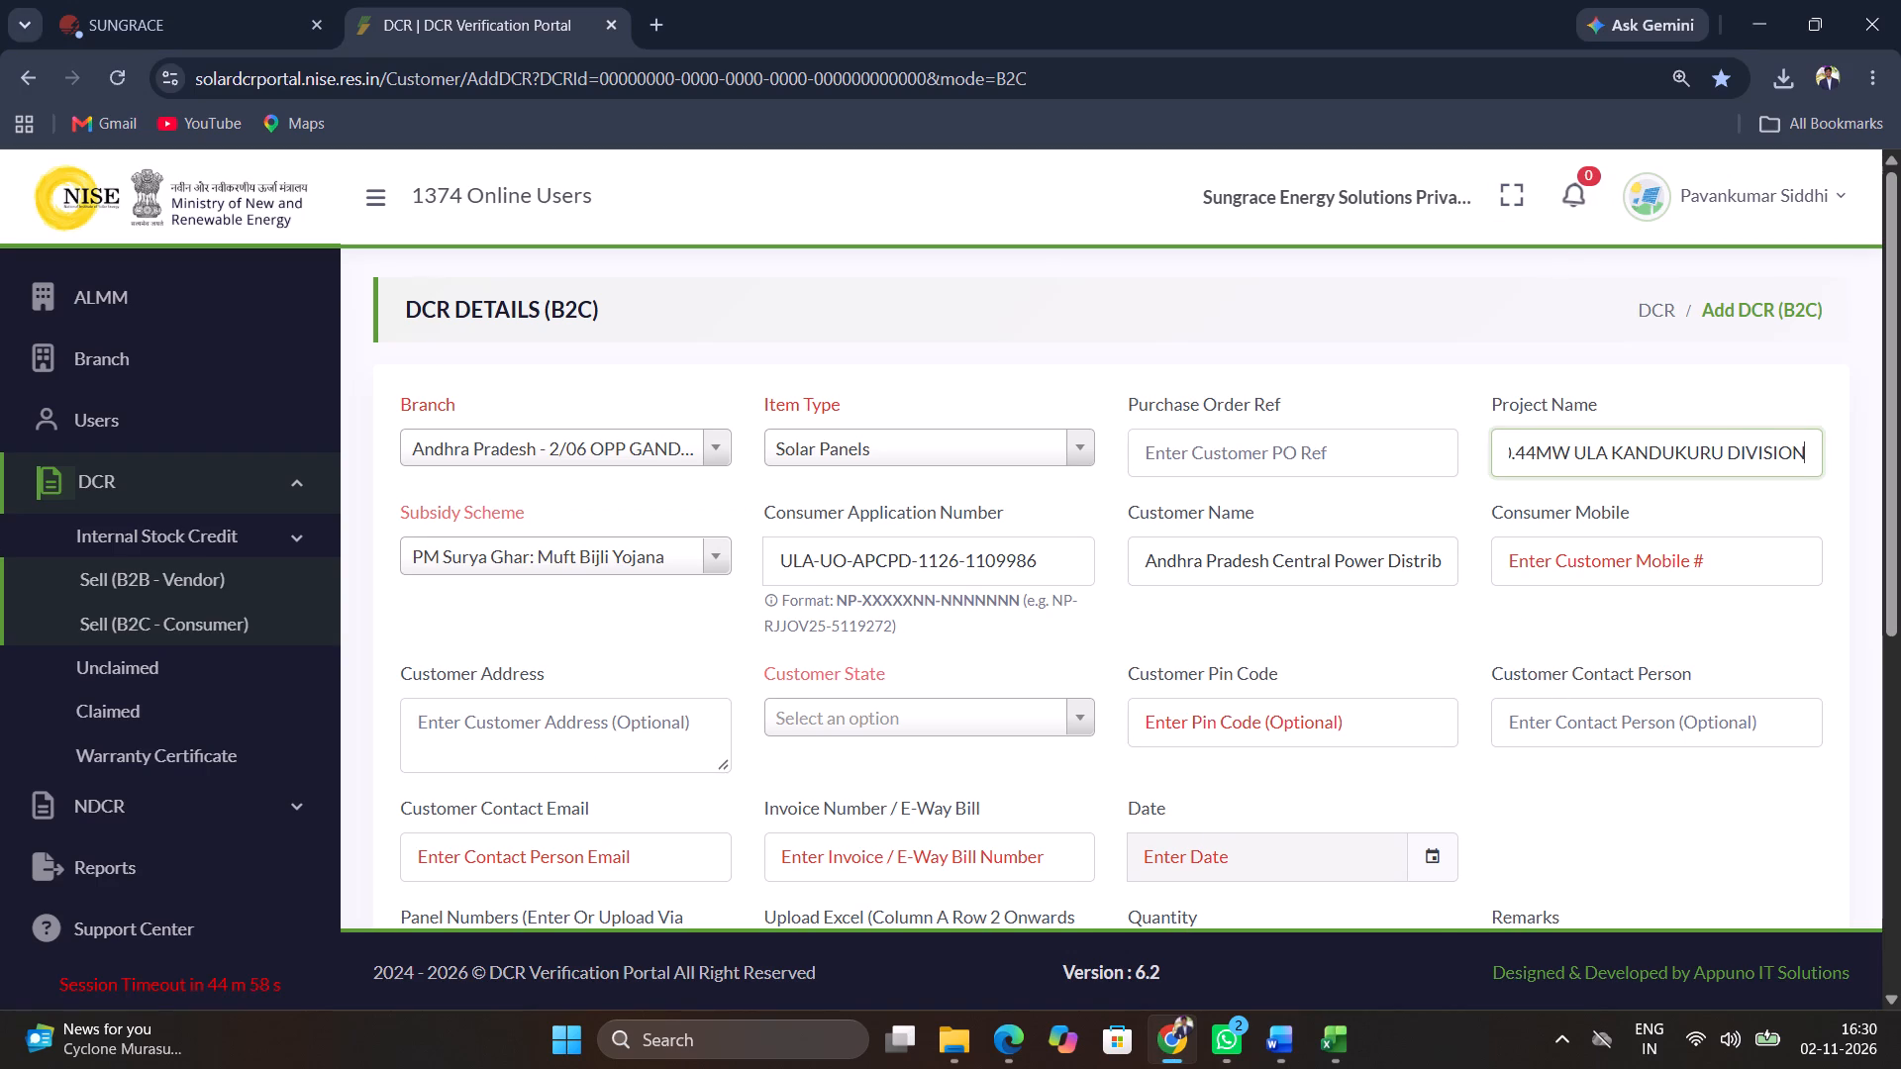
Copy the customer's mobile number from the Word document into the form's Consumer Mobile.
left_click(1522, 551)
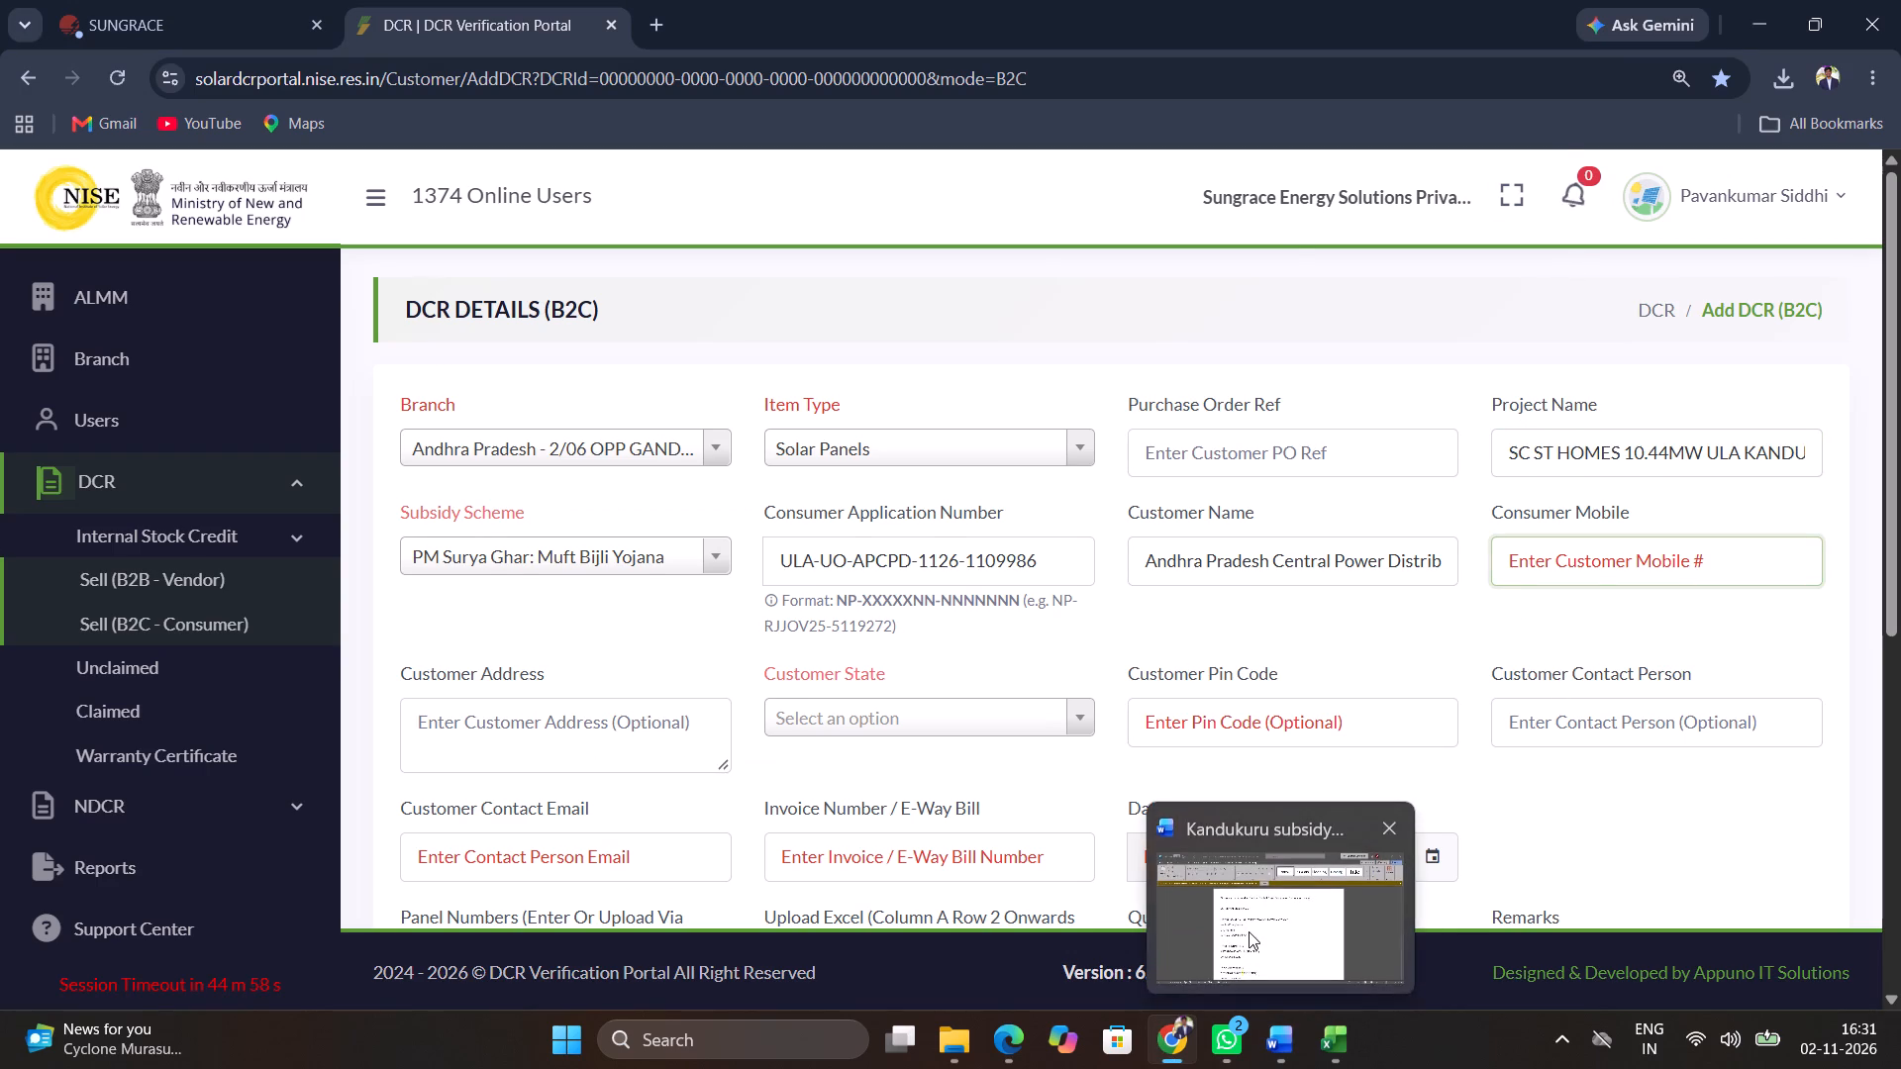
left_click(1249, 929)
left_click_drag(612, 602, 403, 618)
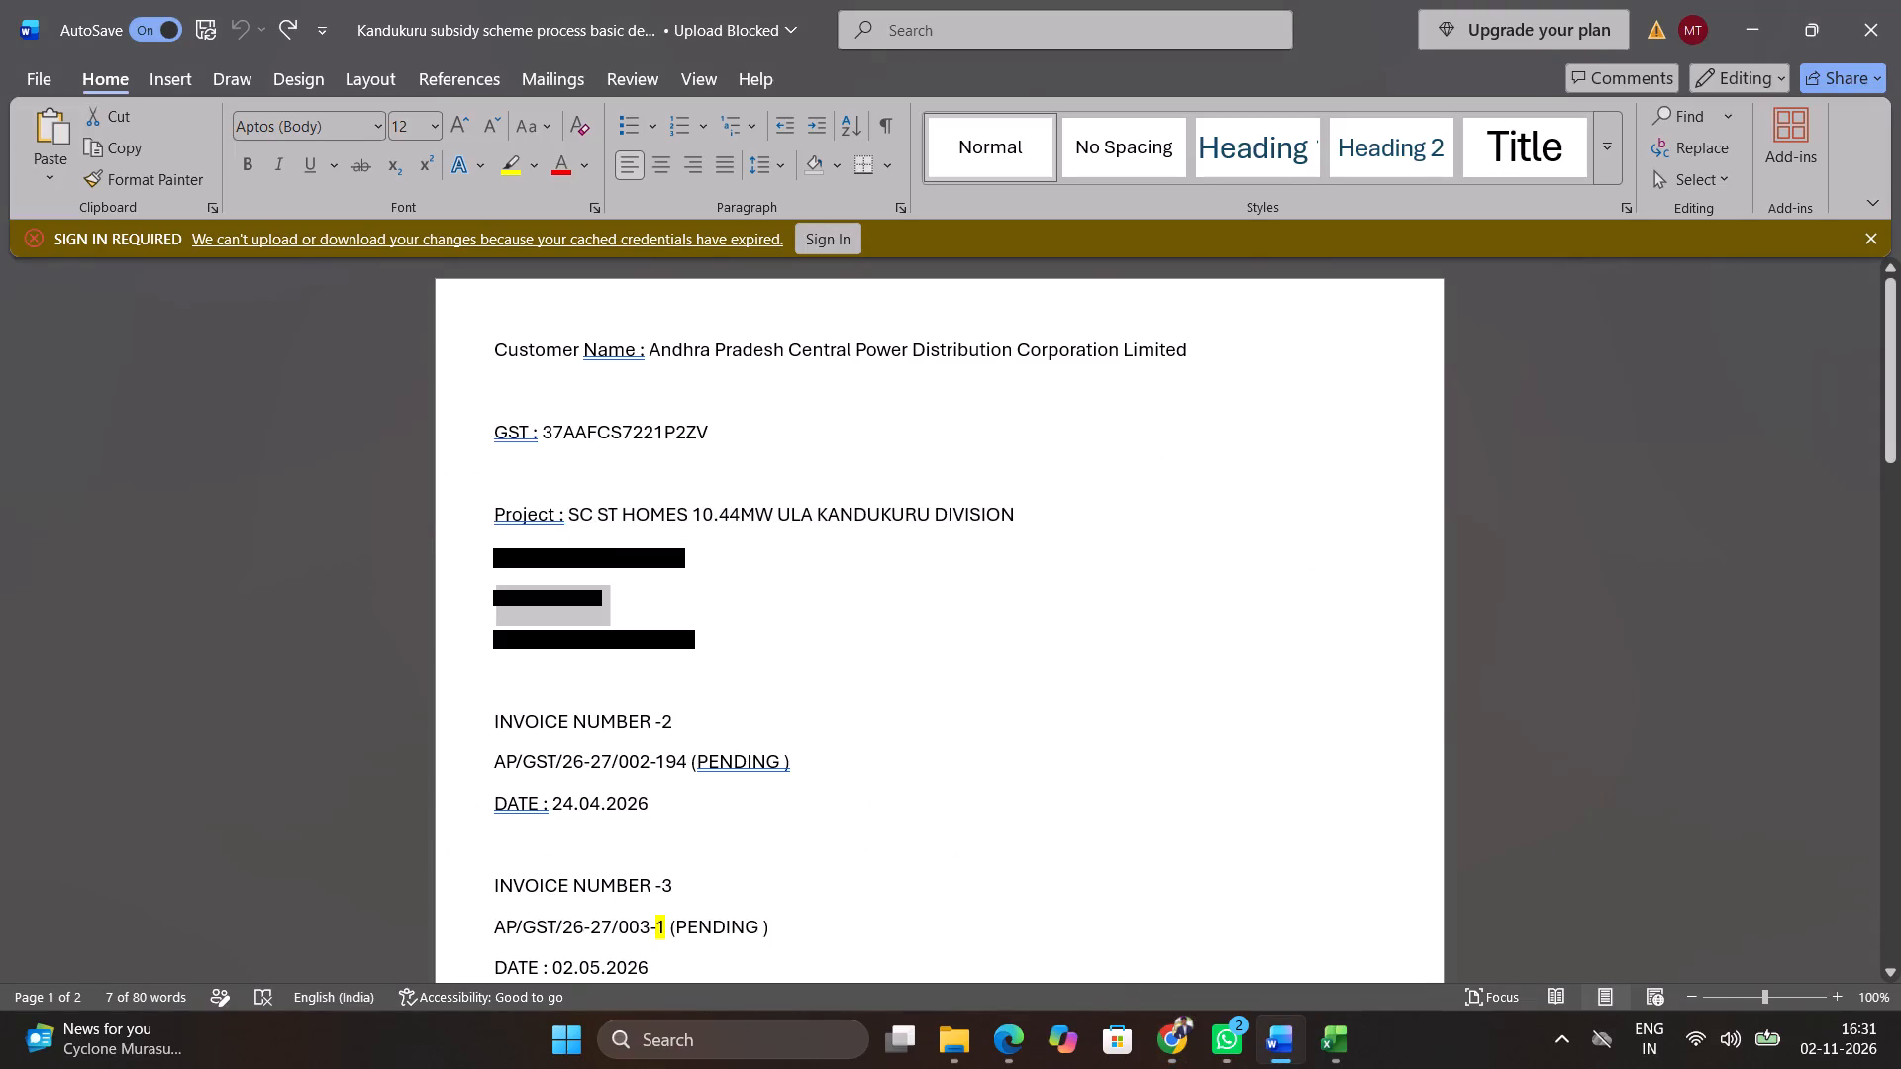
left_click_drag(403, 618, 397, 618)
key("ctrl+c")
left_click(1141, 899)
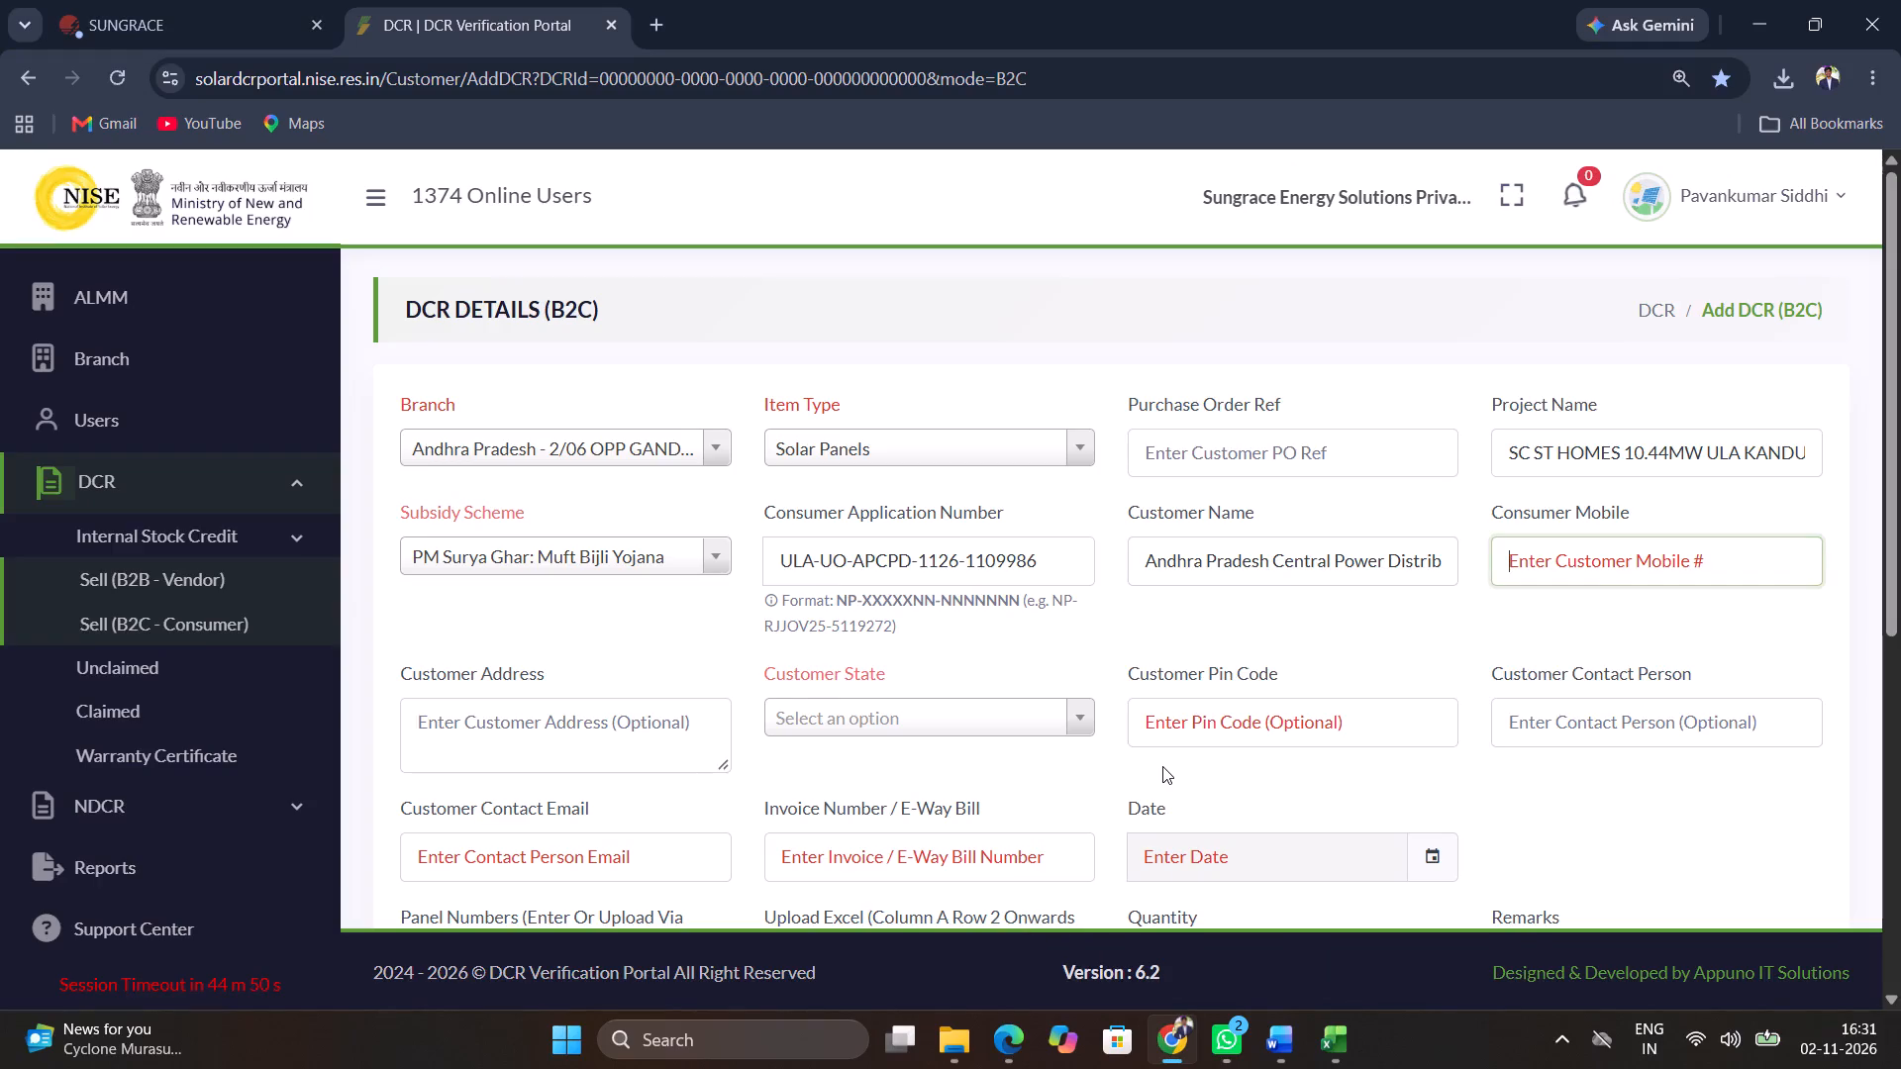
key("ctrl+v")
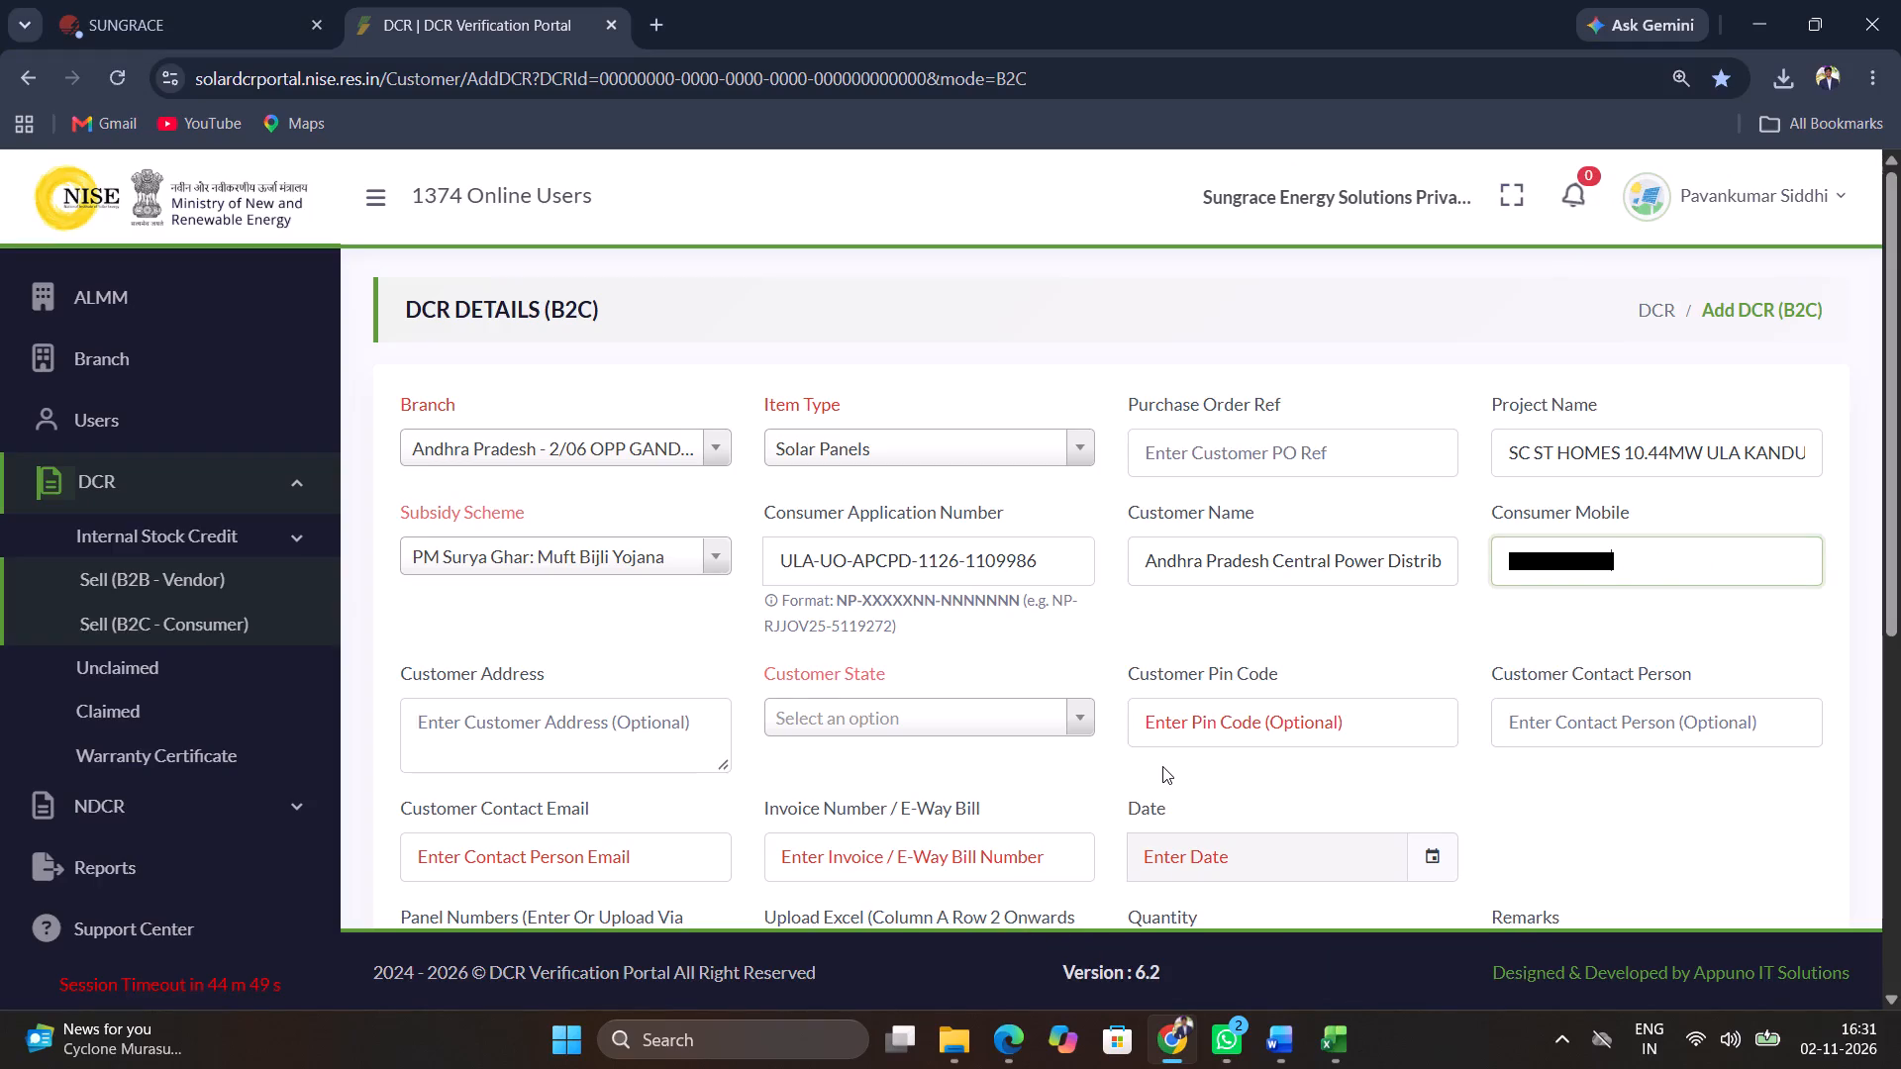
Set the customer state to Andhra Pradesh (37).
left_click(962, 699)
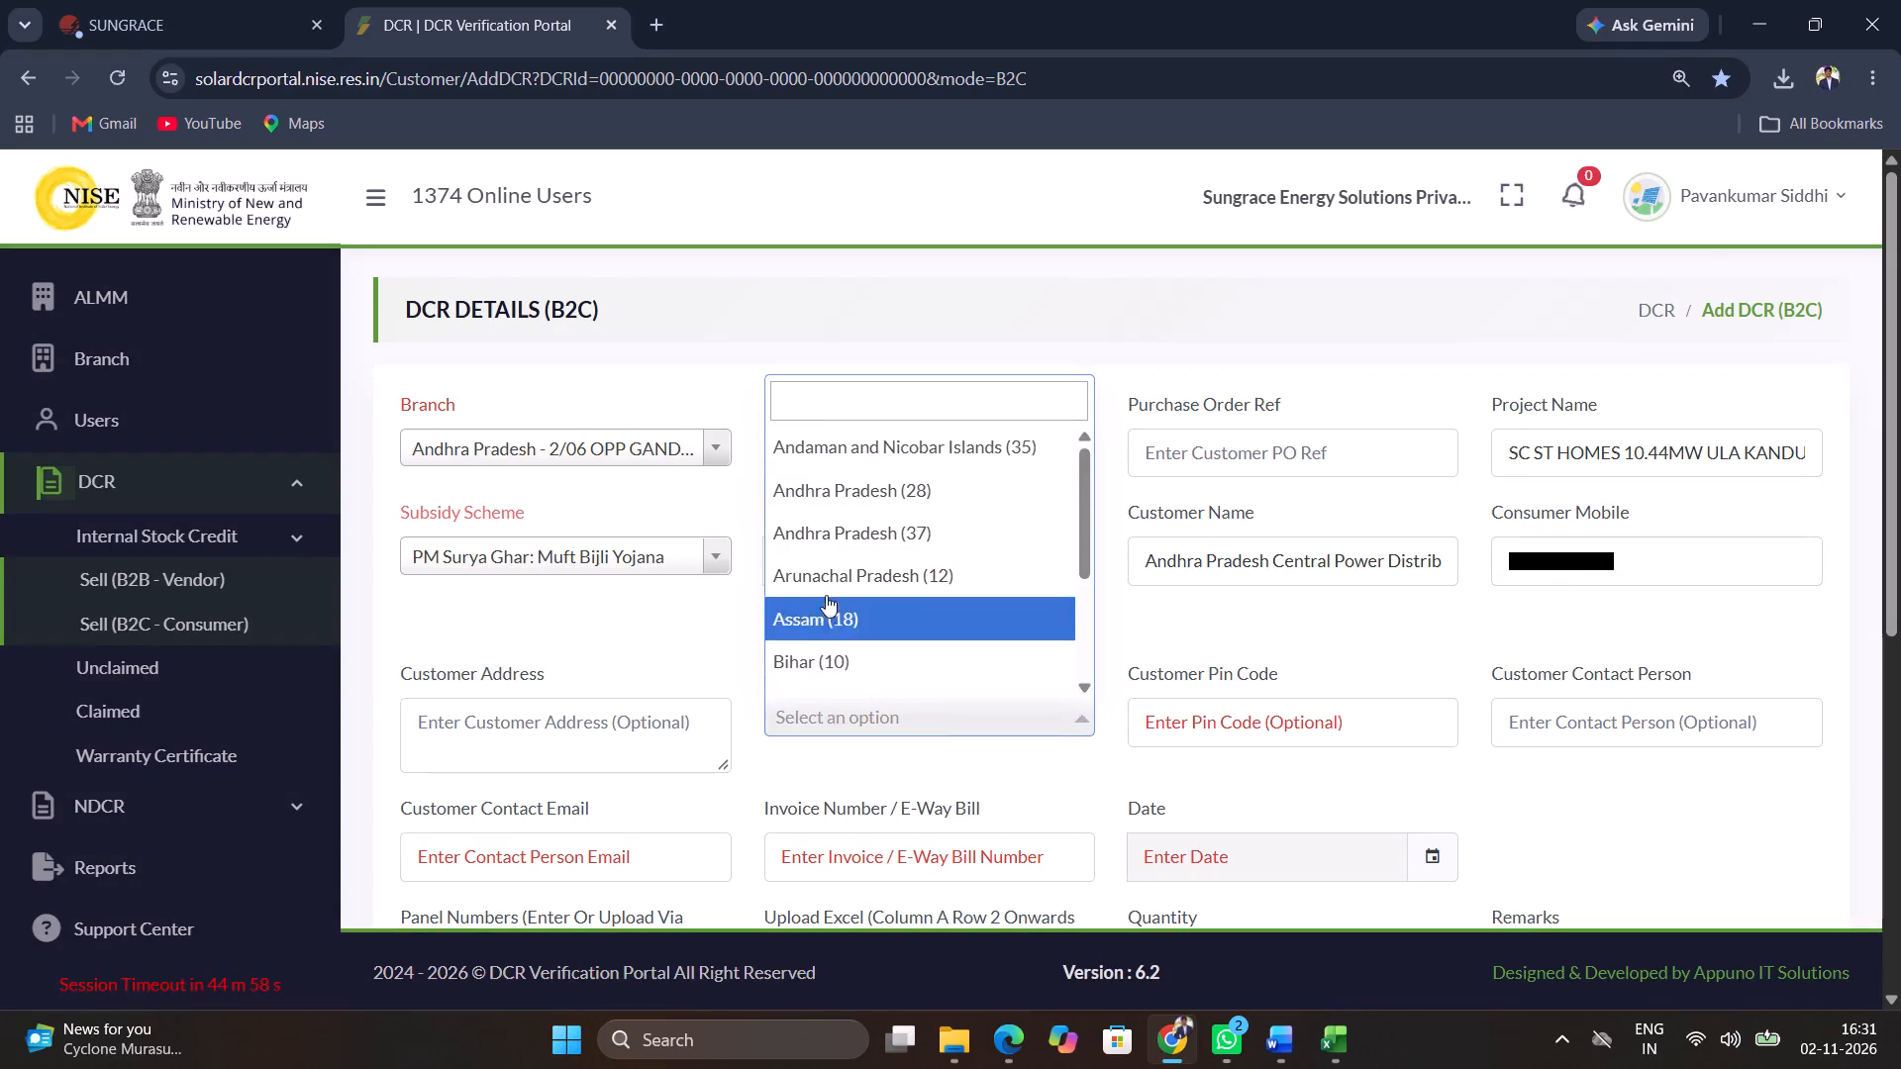
left_click(831, 530)
Copy the contact e-mail address from the Word document into the form's Customer Contact Email.
scroll(831, 530, "down", 3)
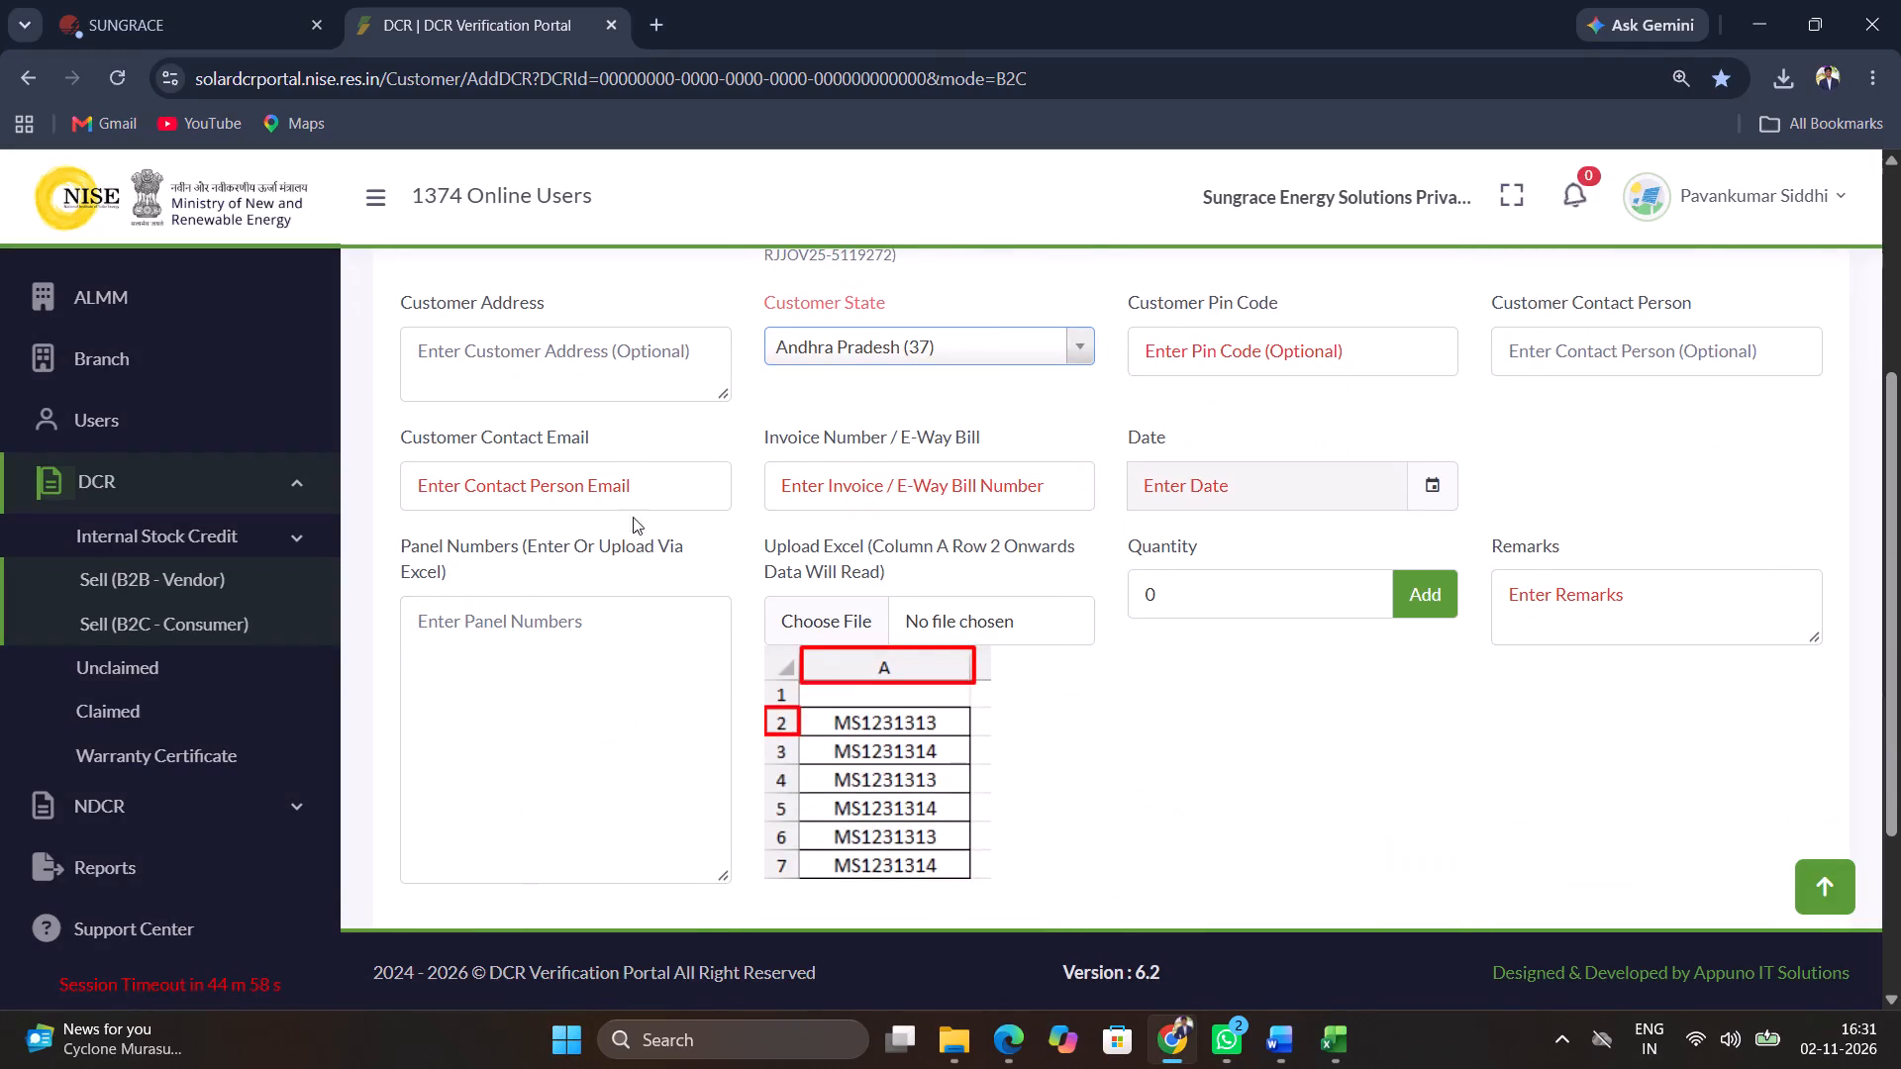
left_click(641, 491)
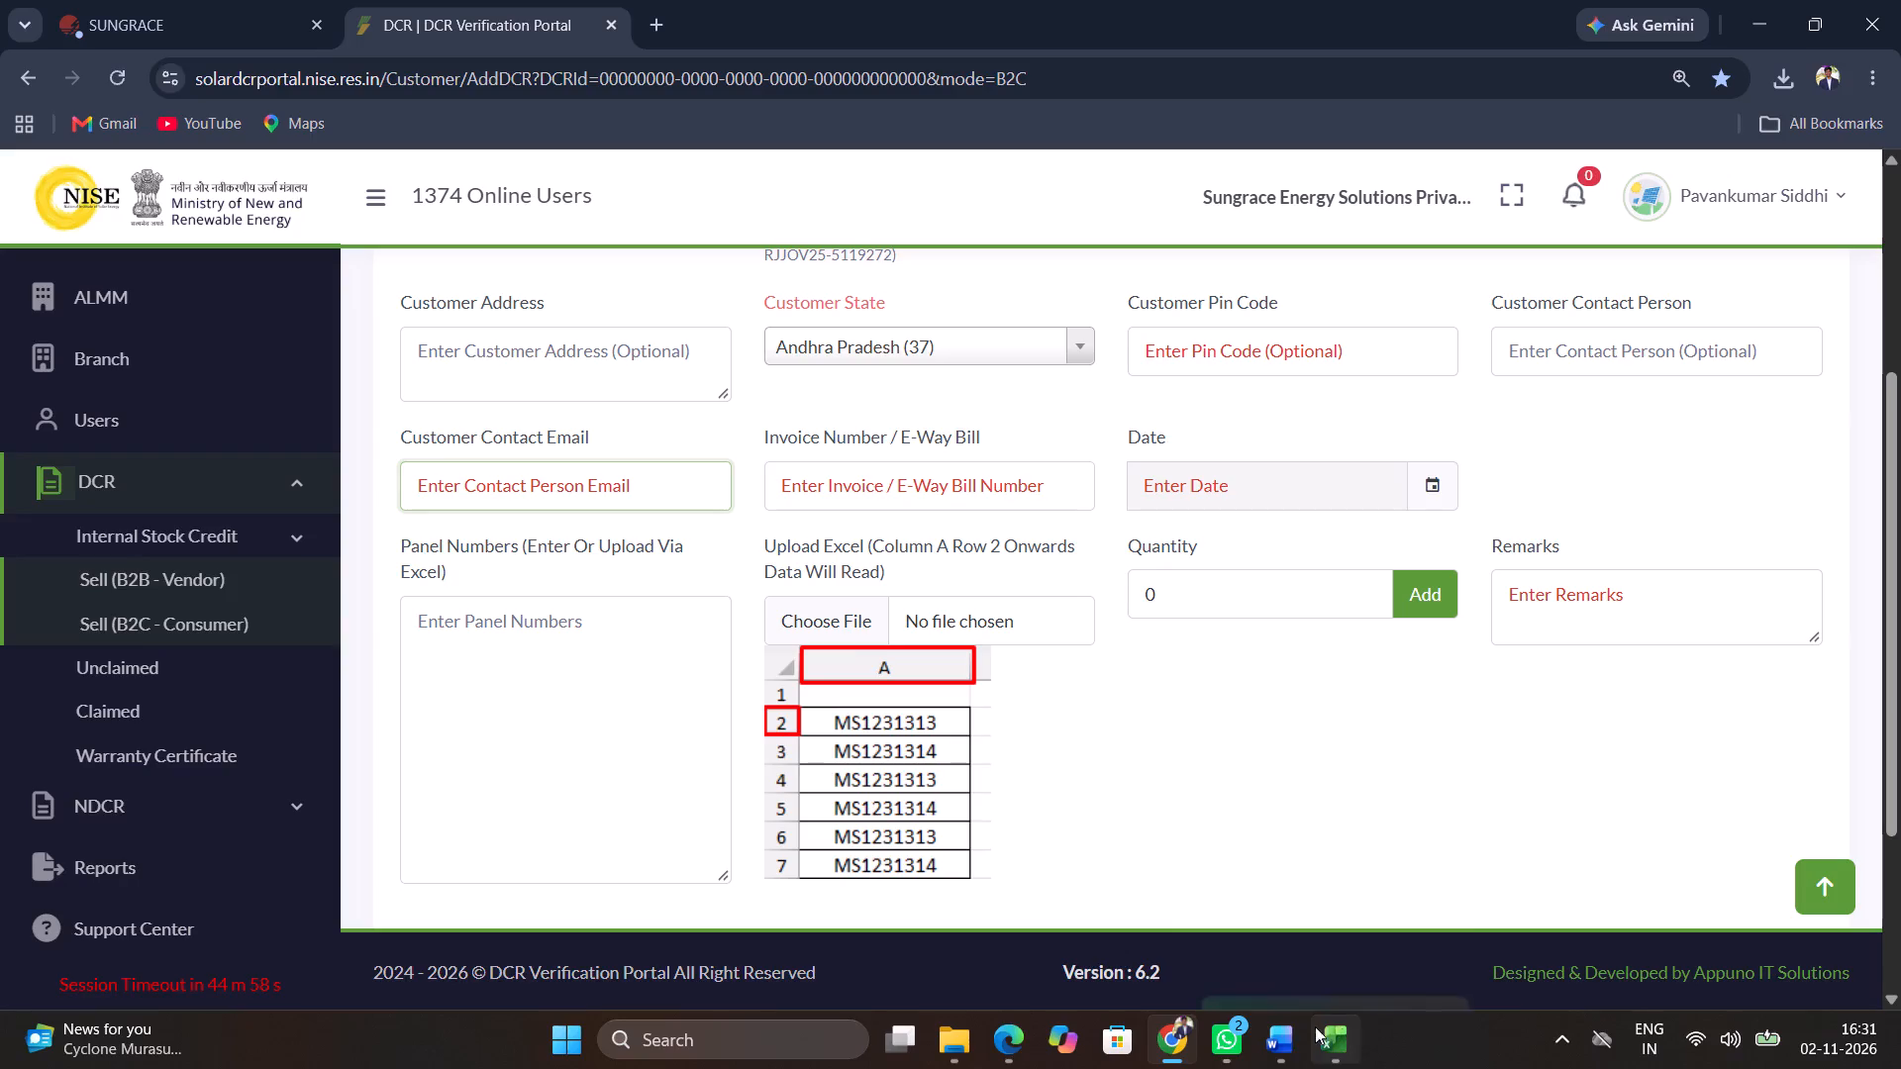
left_click(1266, 980)
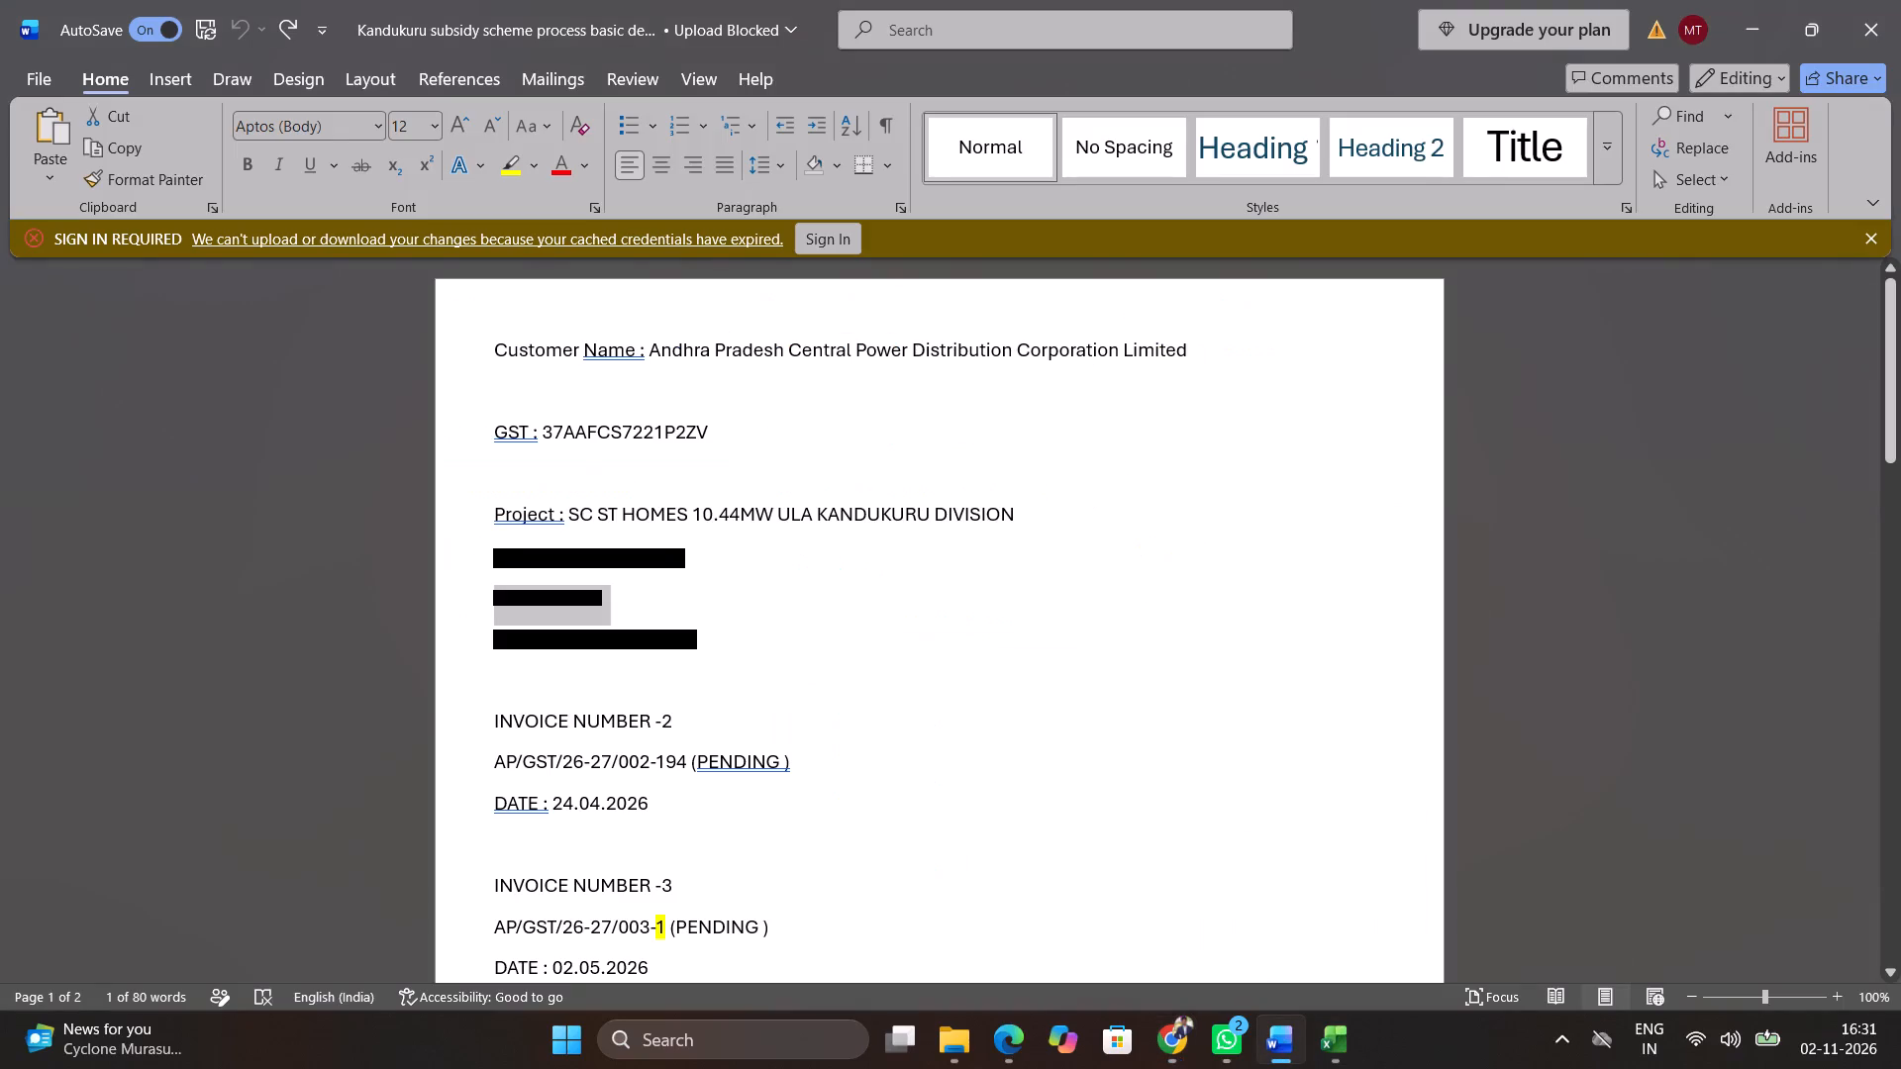
left_click_drag(718, 563, 450, 571)
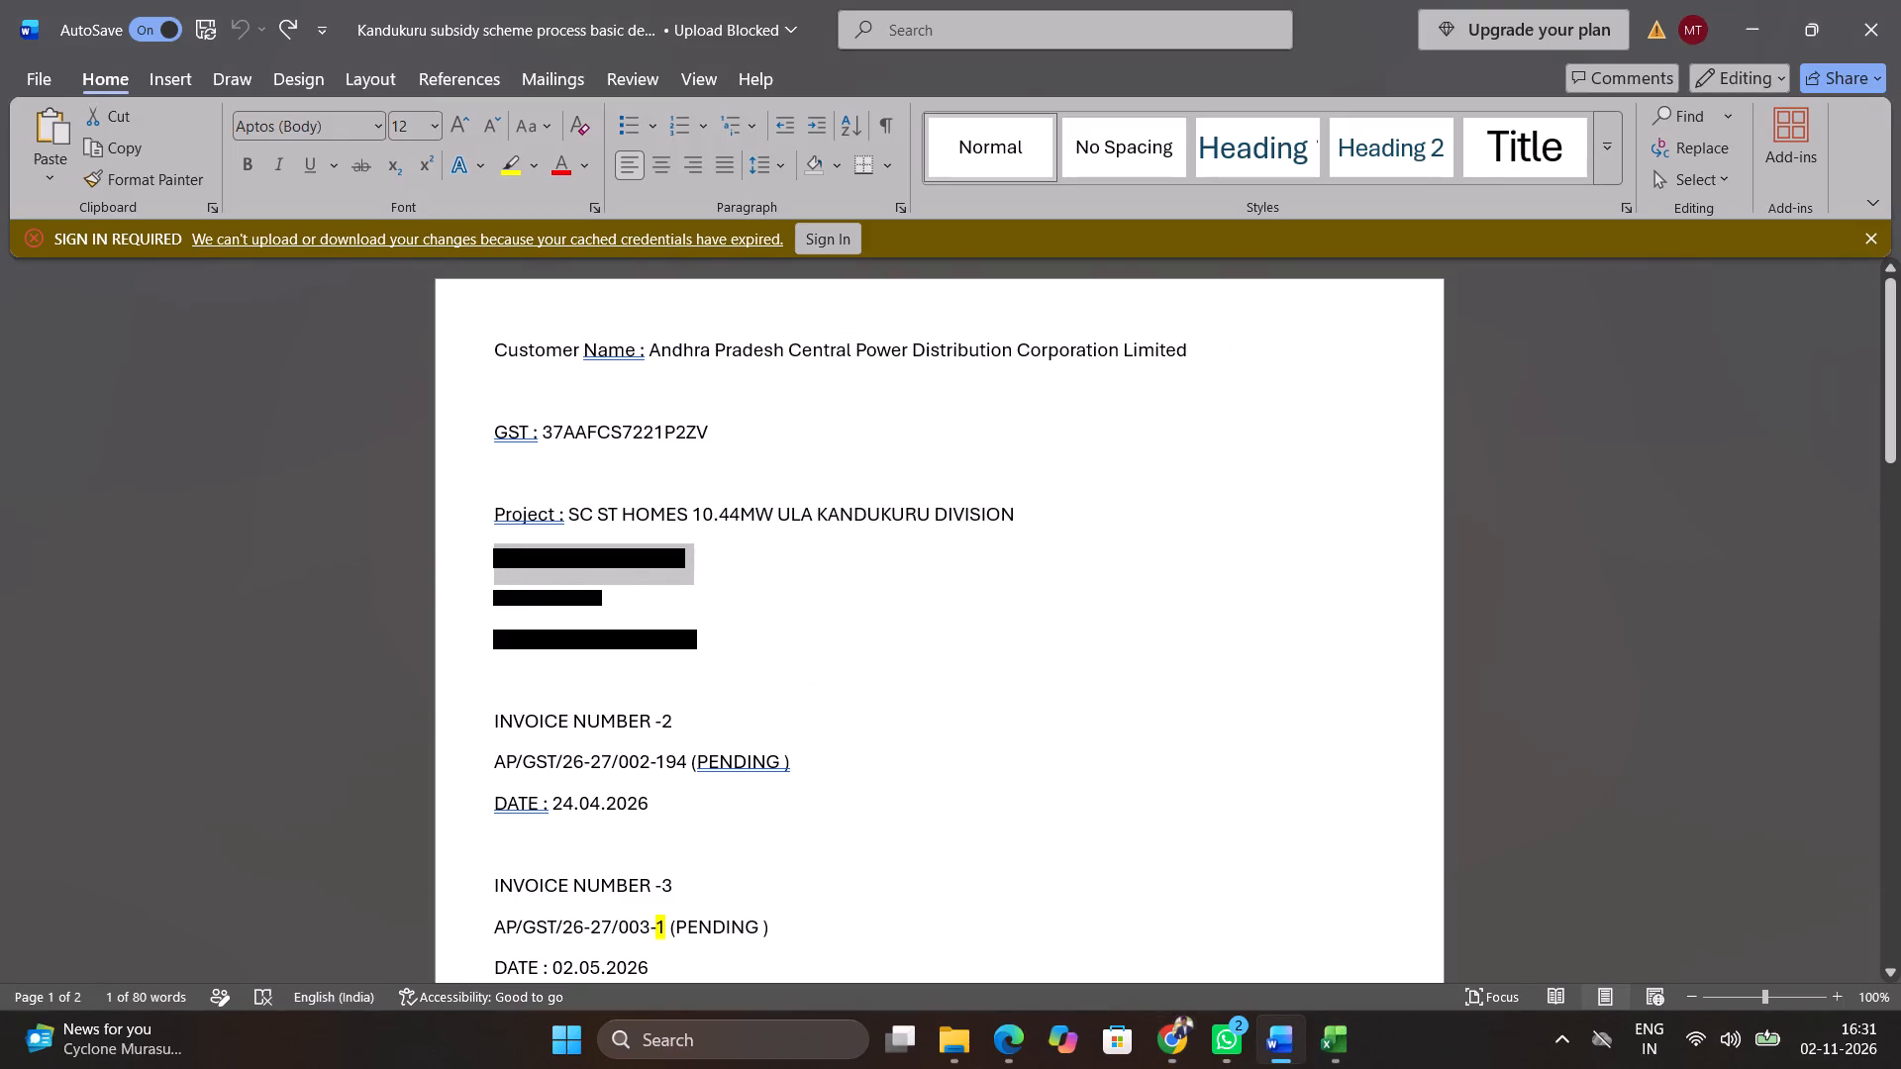
key("ctrl+c")
left_click_drag(1110, 877, 1122, 905)
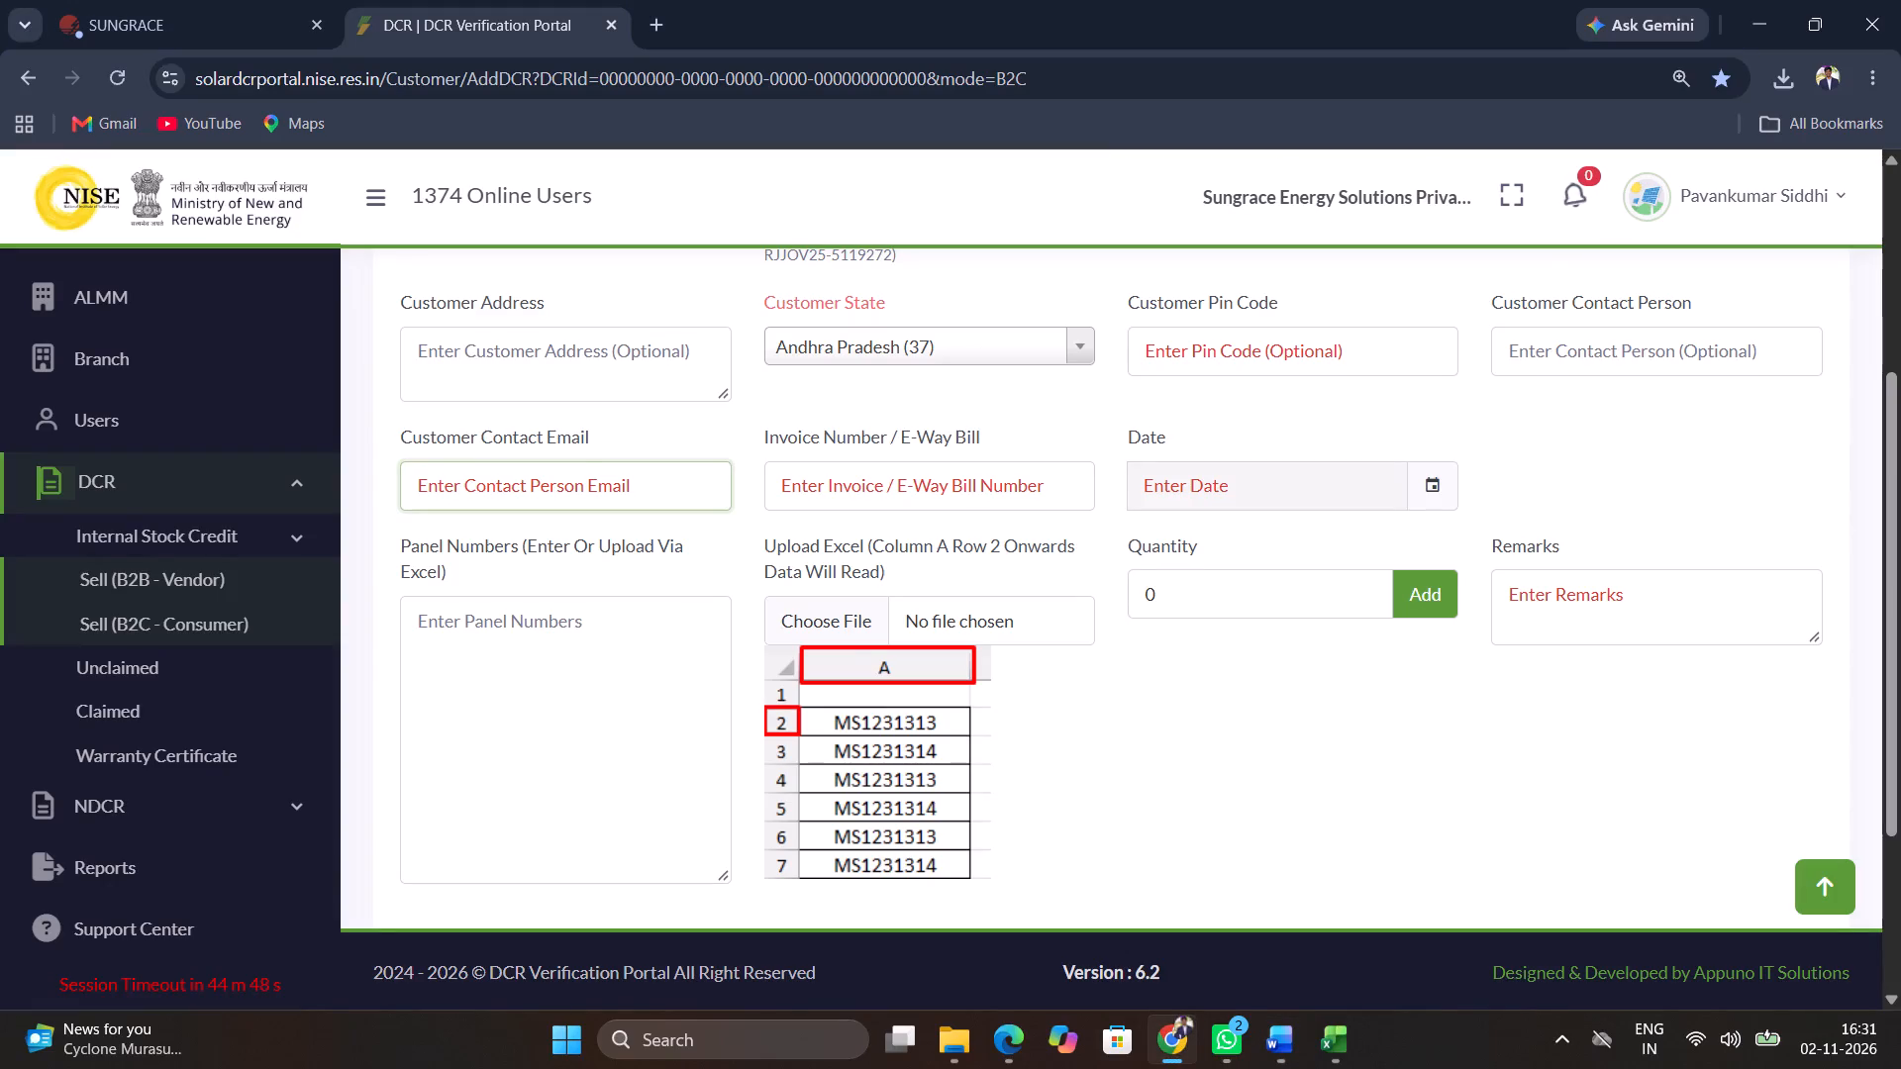
key("ctrl+v")
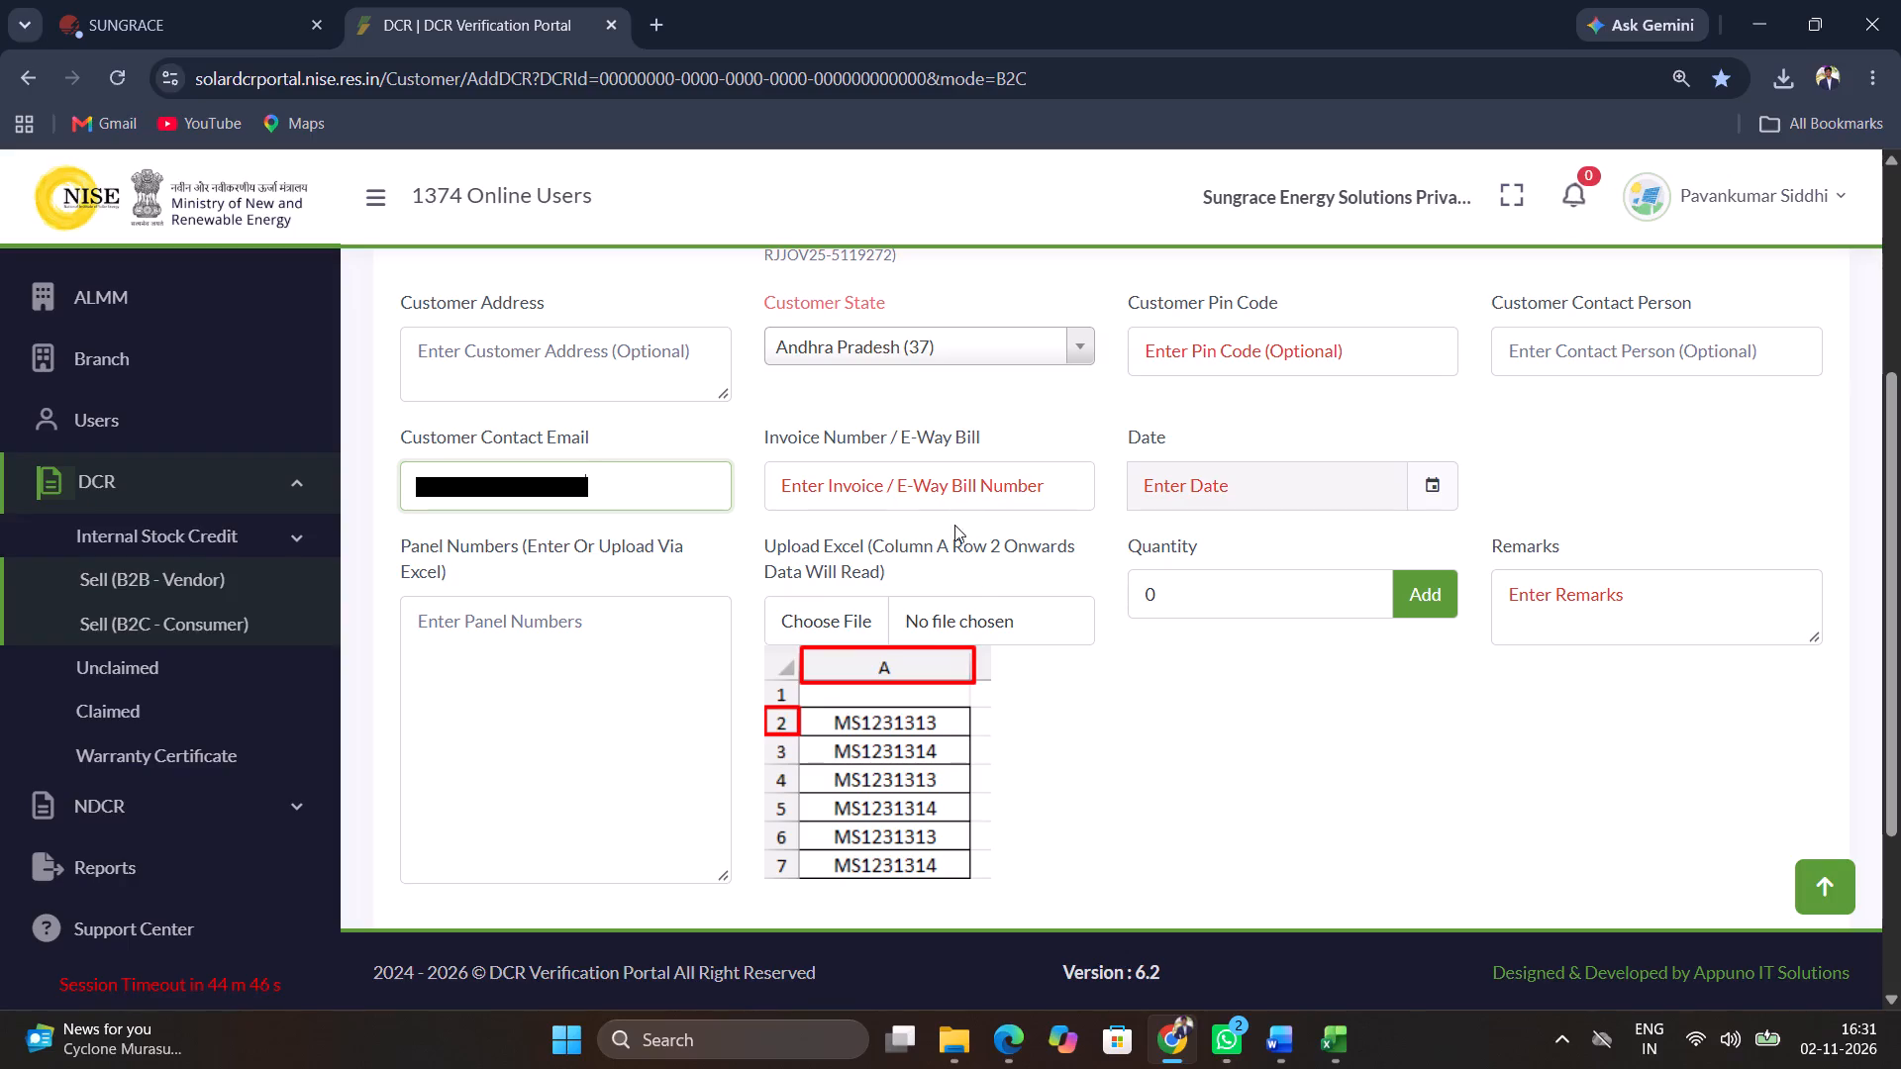
Copy the invoice 9 number prefix from the Word document into the form's Invoice Number and complete it as AP/GST/26-27/009-336.
left_click(944, 490)
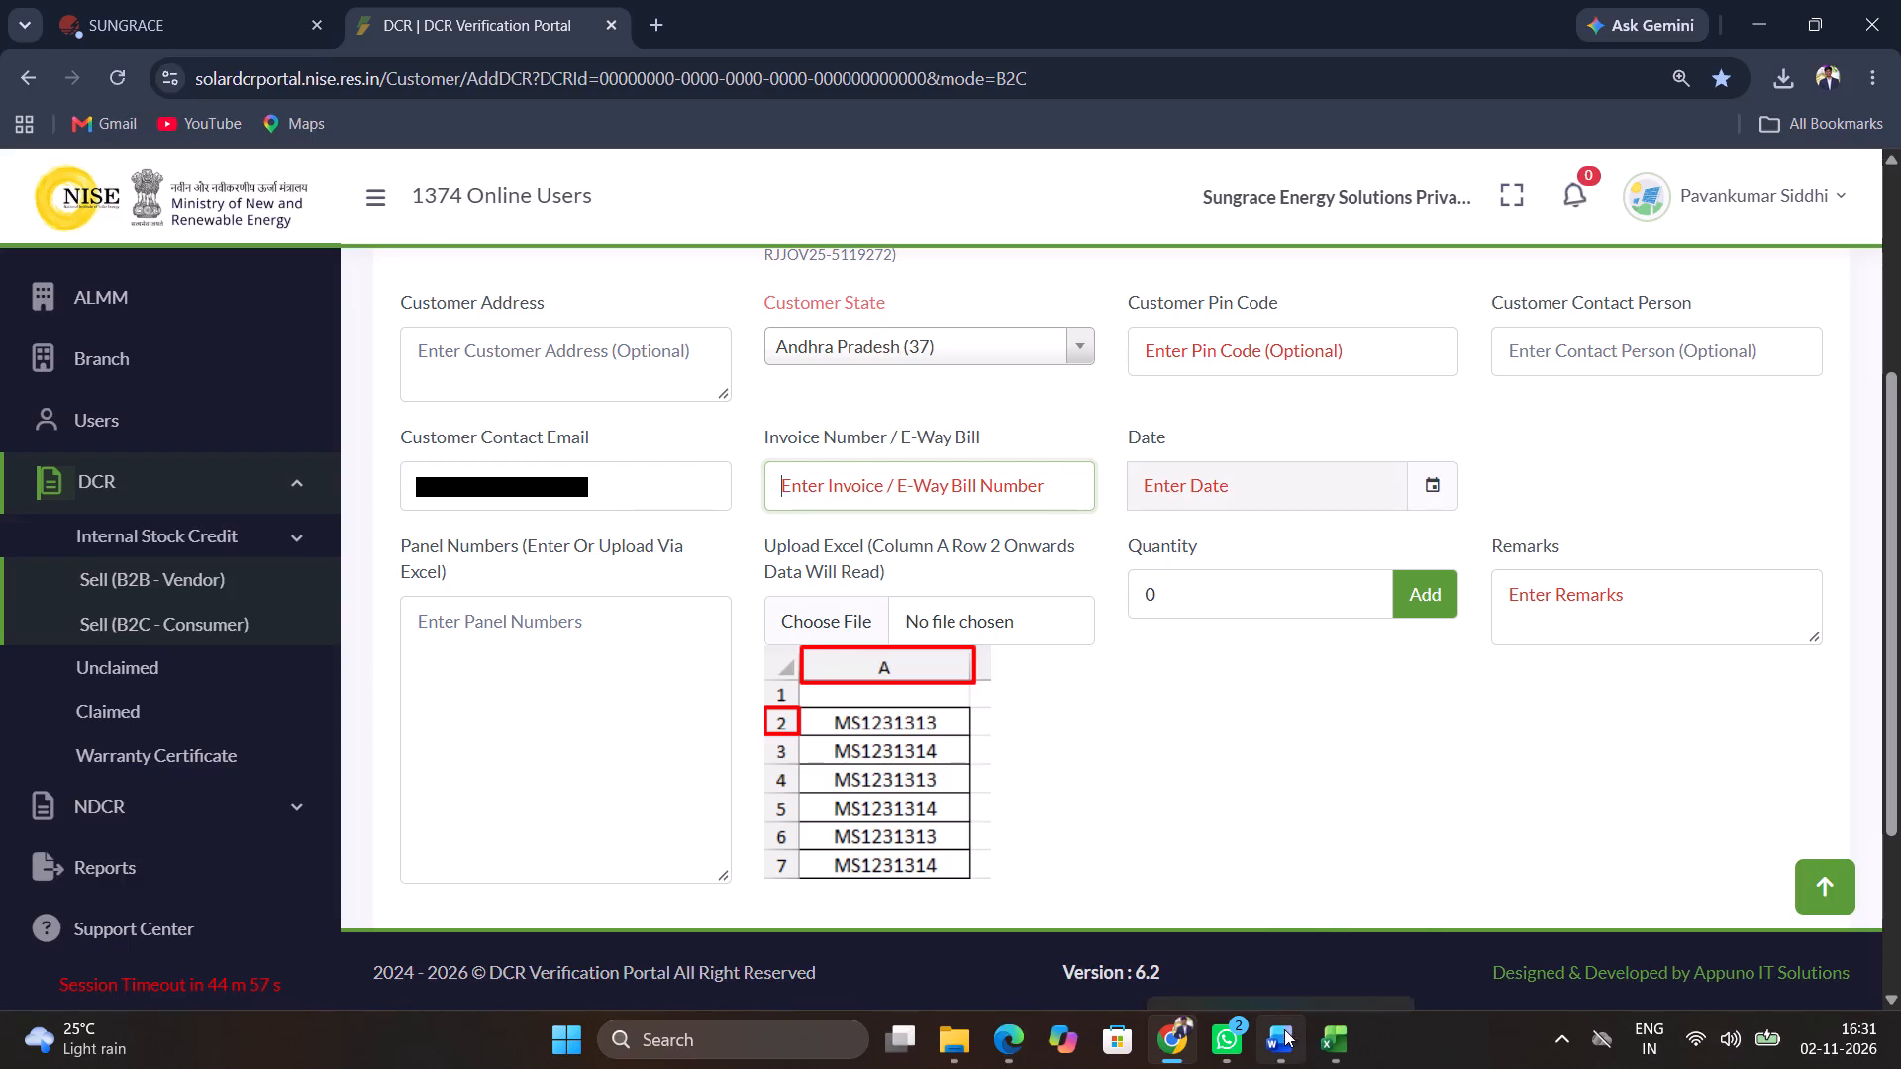
left_click(1256, 923)
scroll(1023, 689, "down", 5)
scroll(832, 676, "down", 11)
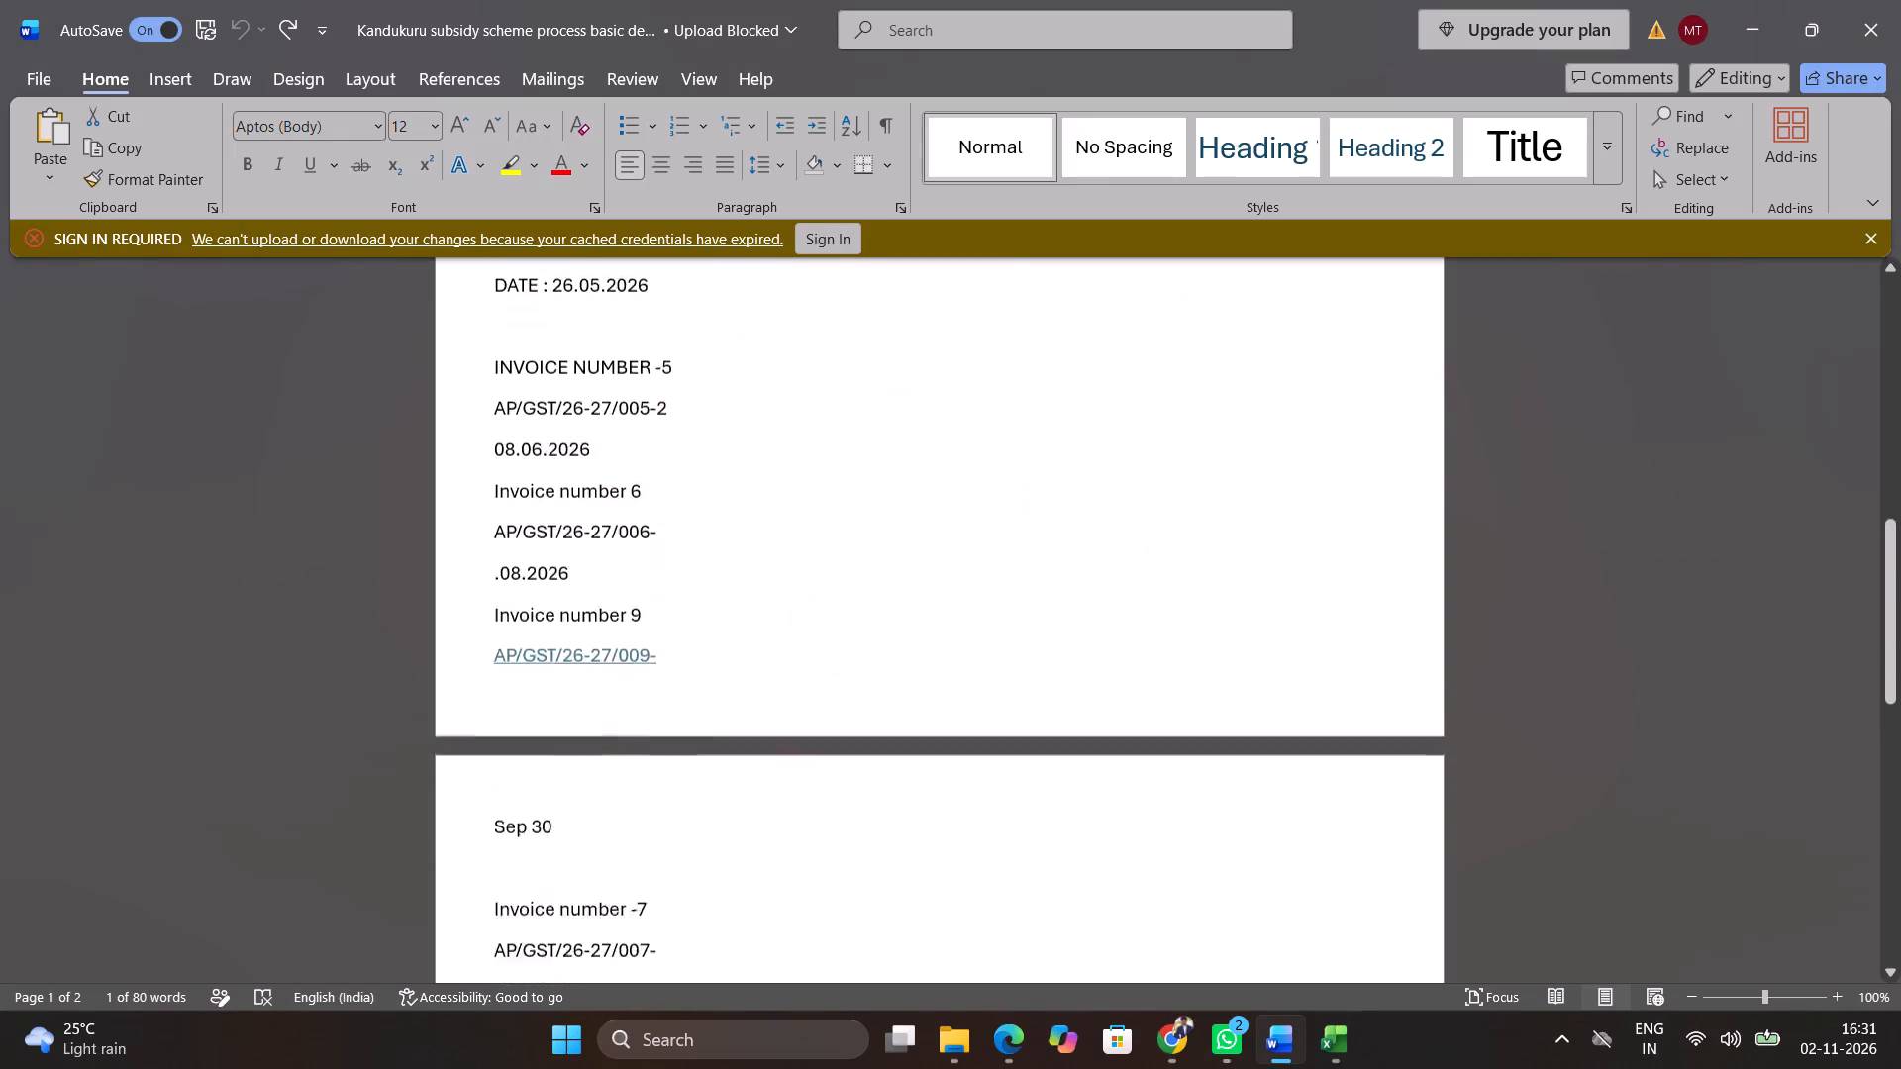
scroll(813, 654, "down", 4)
scroll(763, 645, "up", 2)
left_click_drag(690, 442, 381, 463)
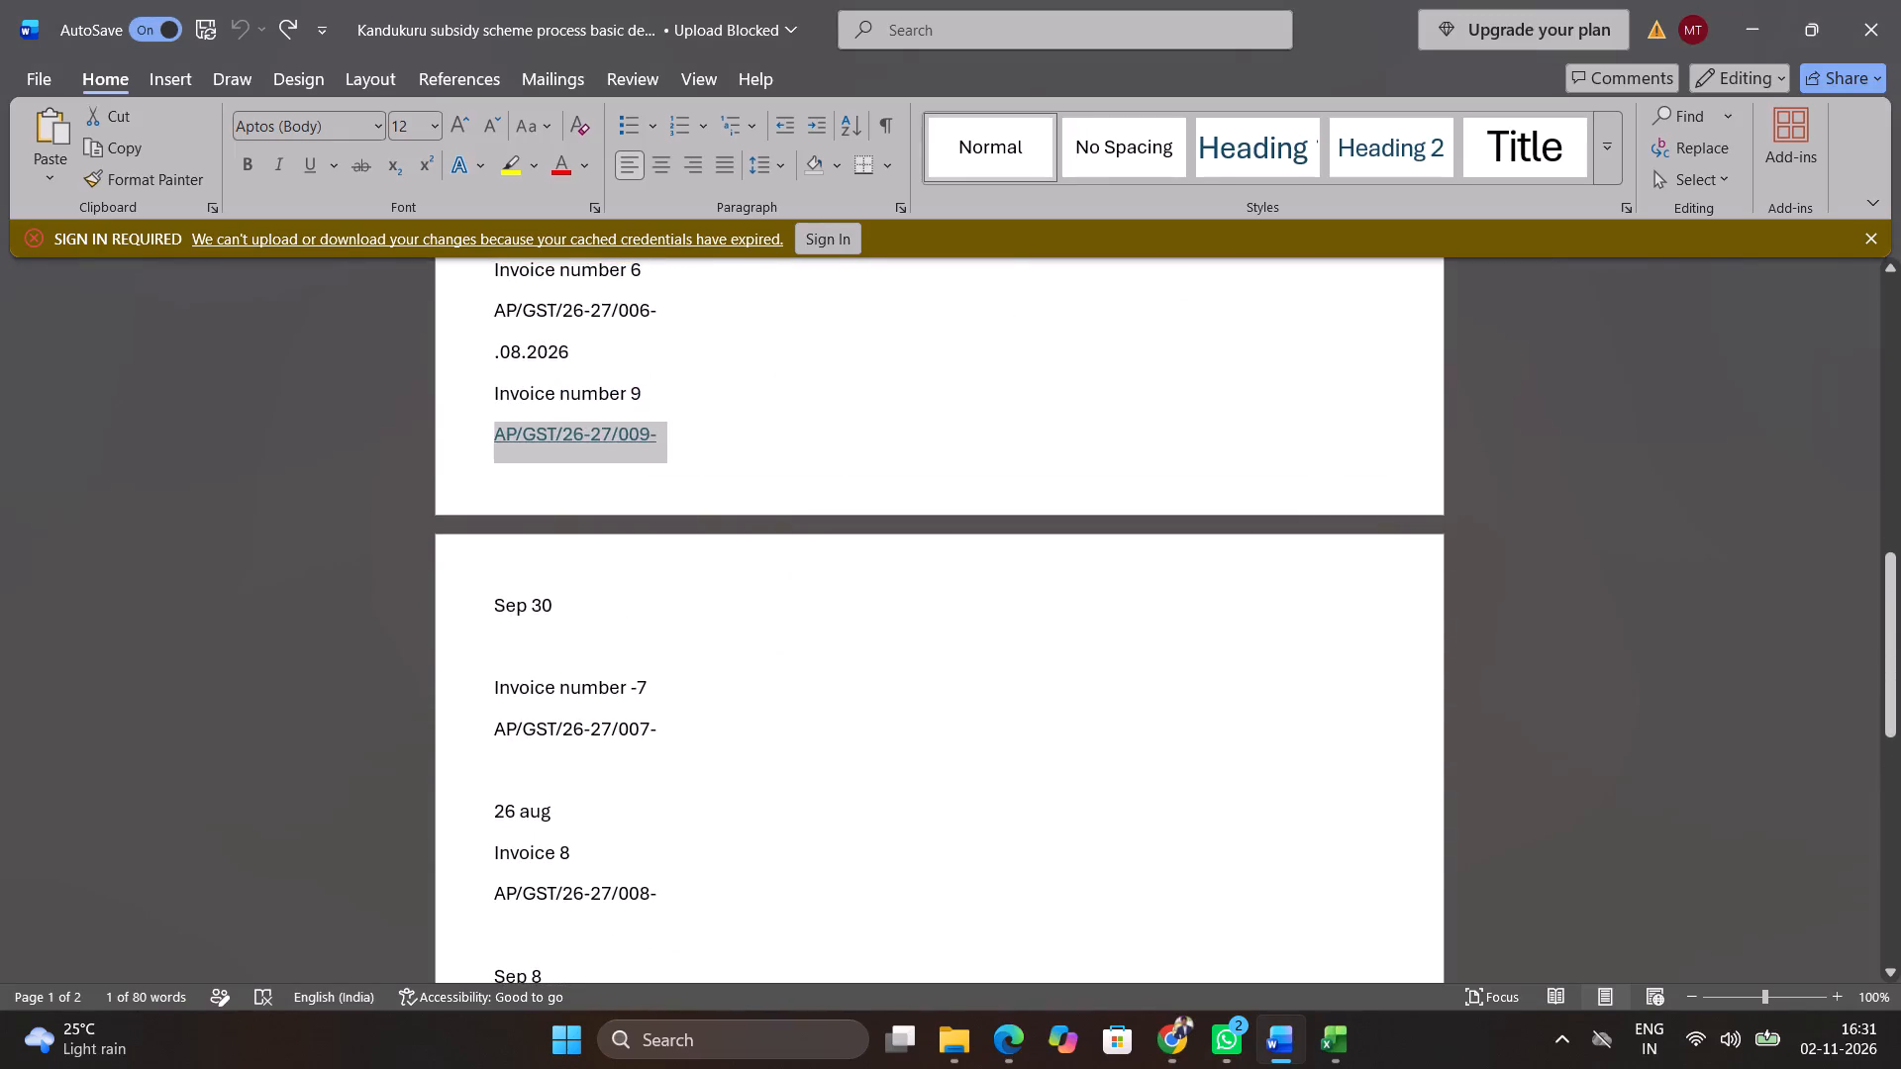
left_click_drag(381, 463, 368, 463)
left_click(368, 463)
key("ctrl+c")
left_click(1151, 927)
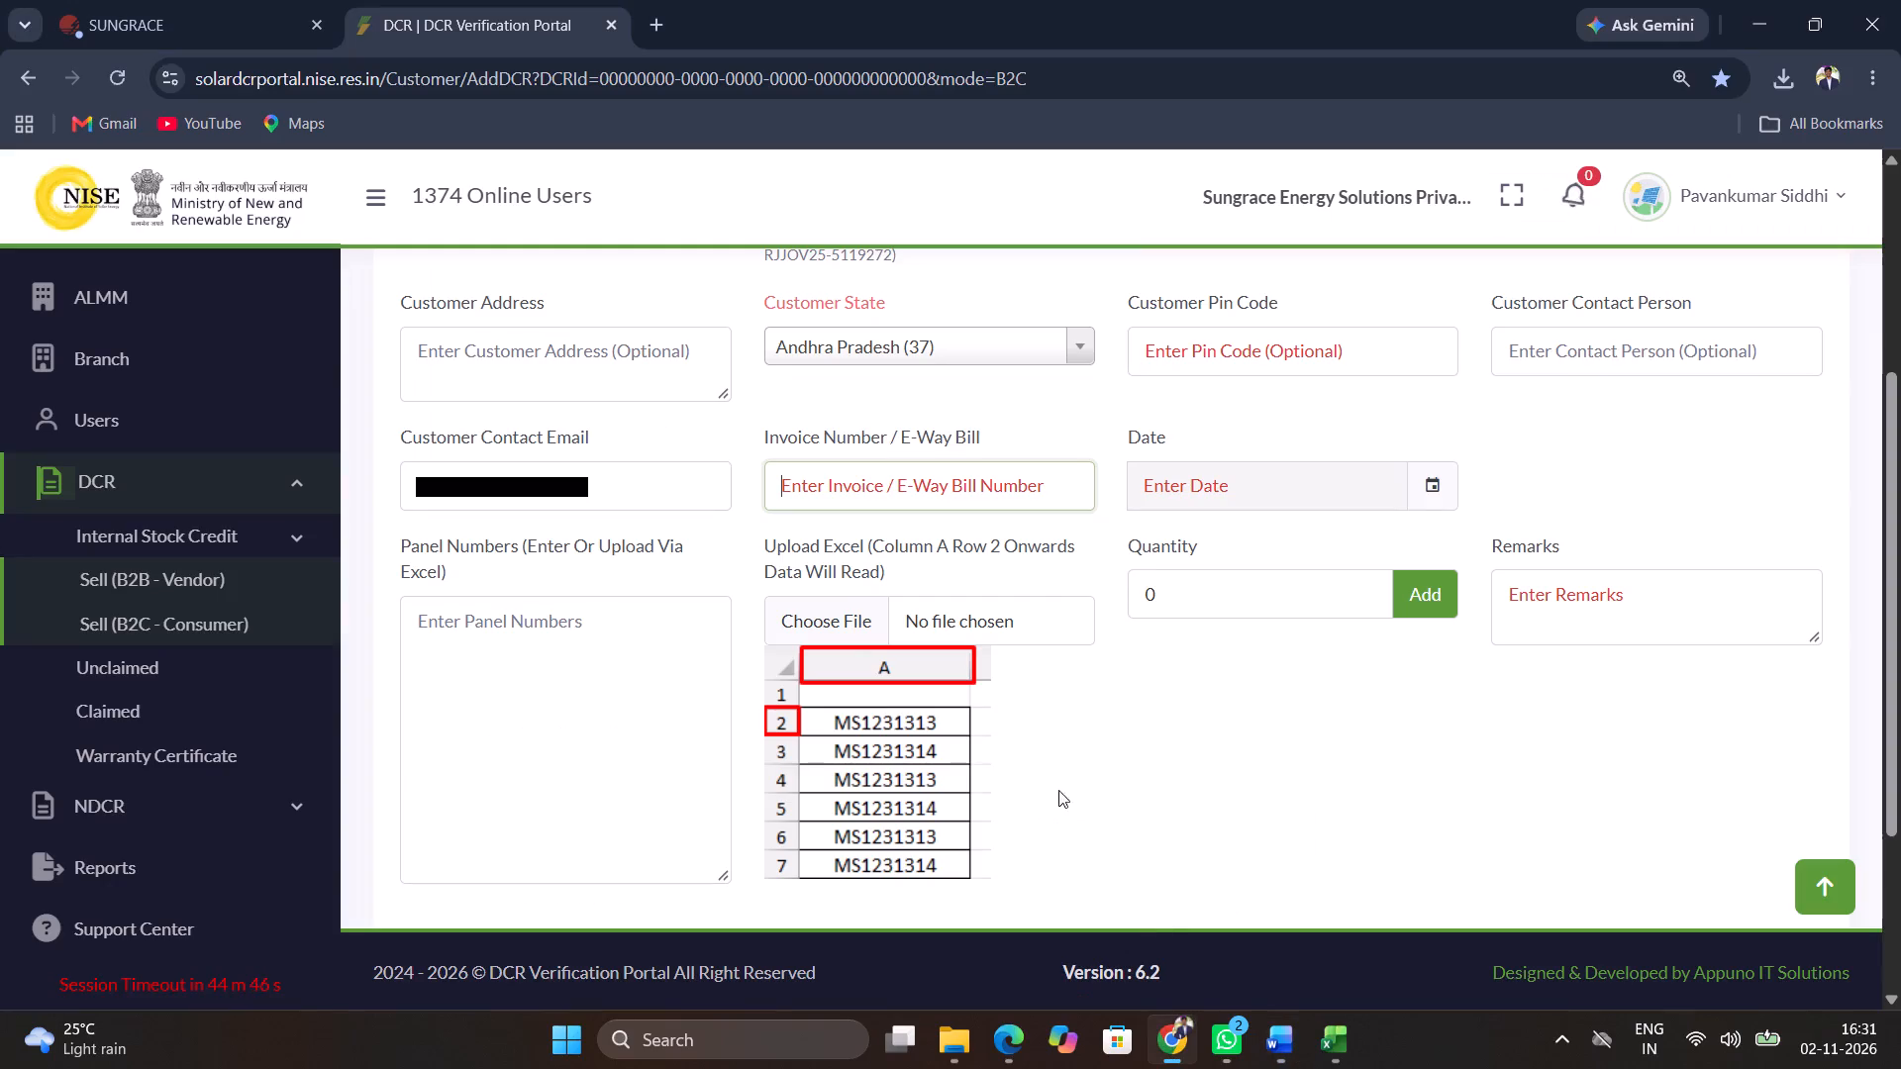
key("ctrl+v")
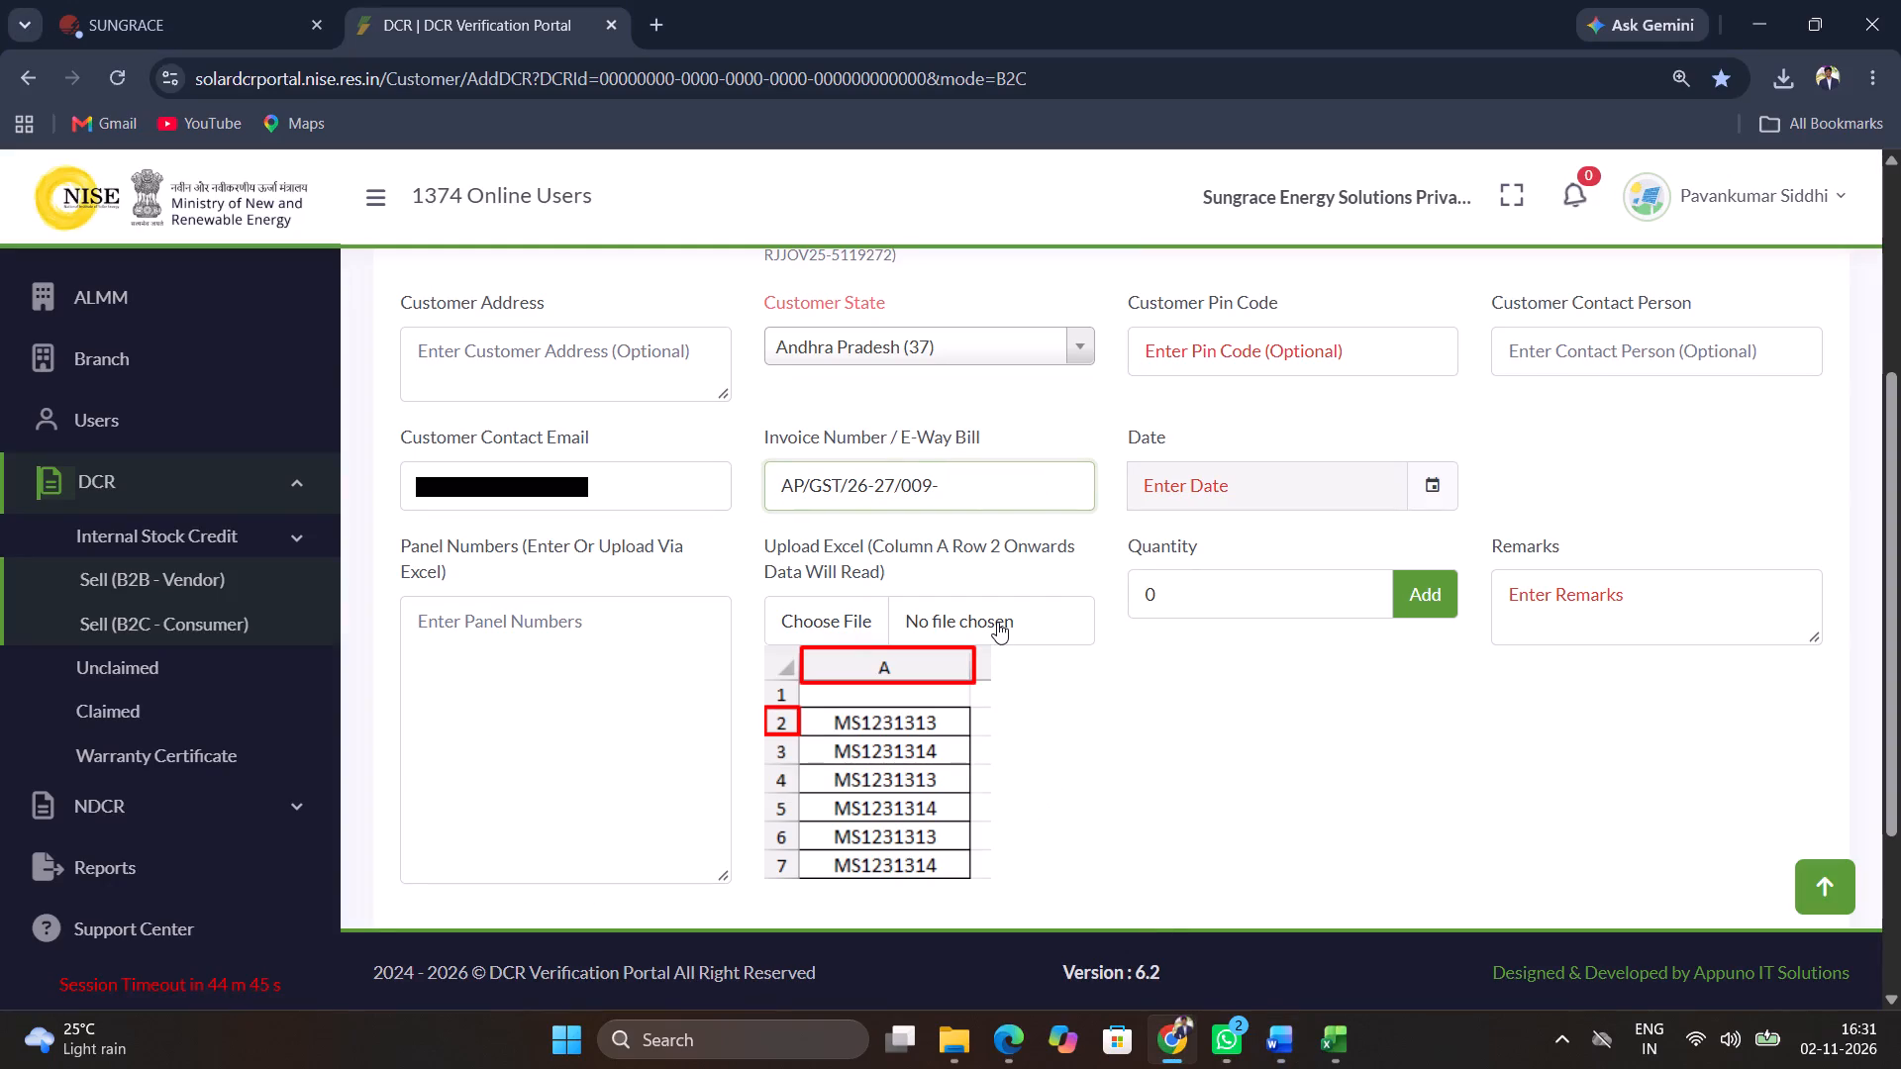
type("33")
key("6")
Set the invoice date to 30-Sep-2026.
left_click(1267, 496)
left_click(1153, 525)
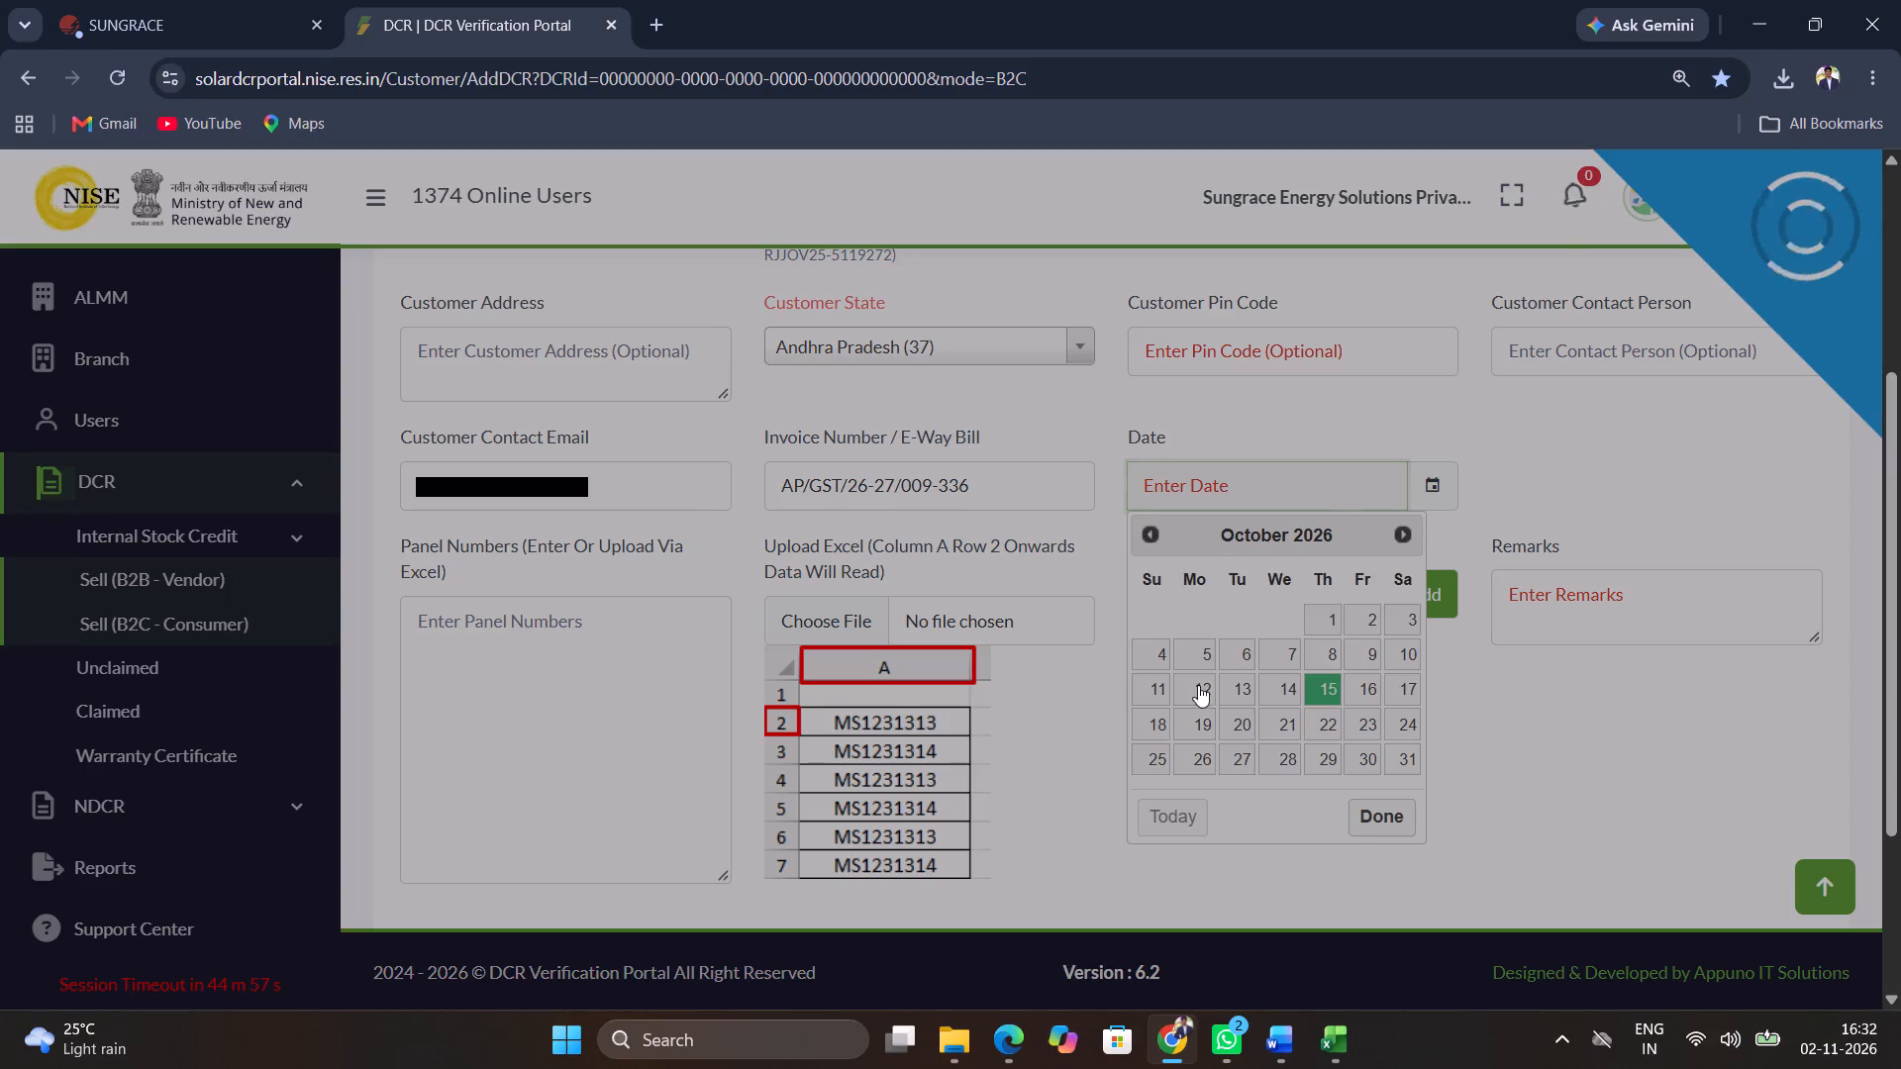
left_click(1154, 536)
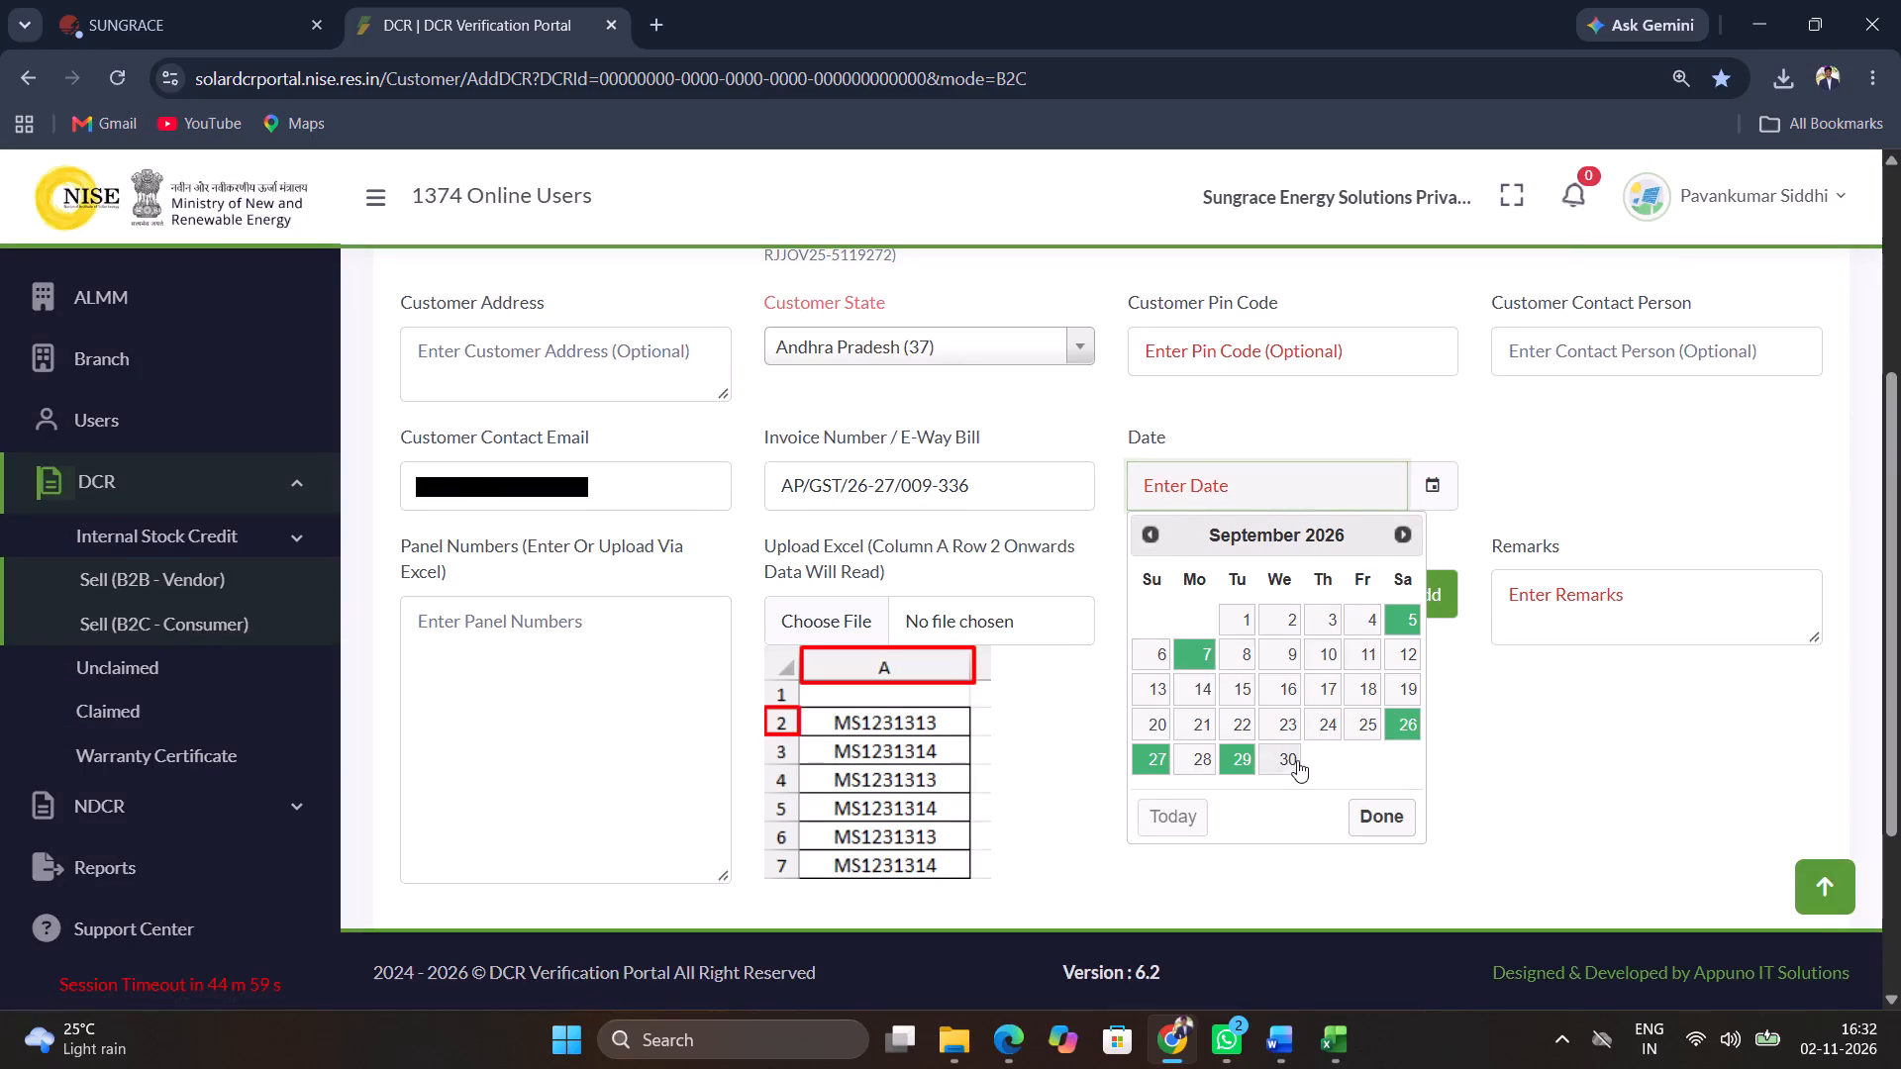
left_click(1297, 760)
Copy the four panel serial numbers from the SUNGRACE Quick Copy Details into the form's Panel Numbers.
left_click(623, 747)
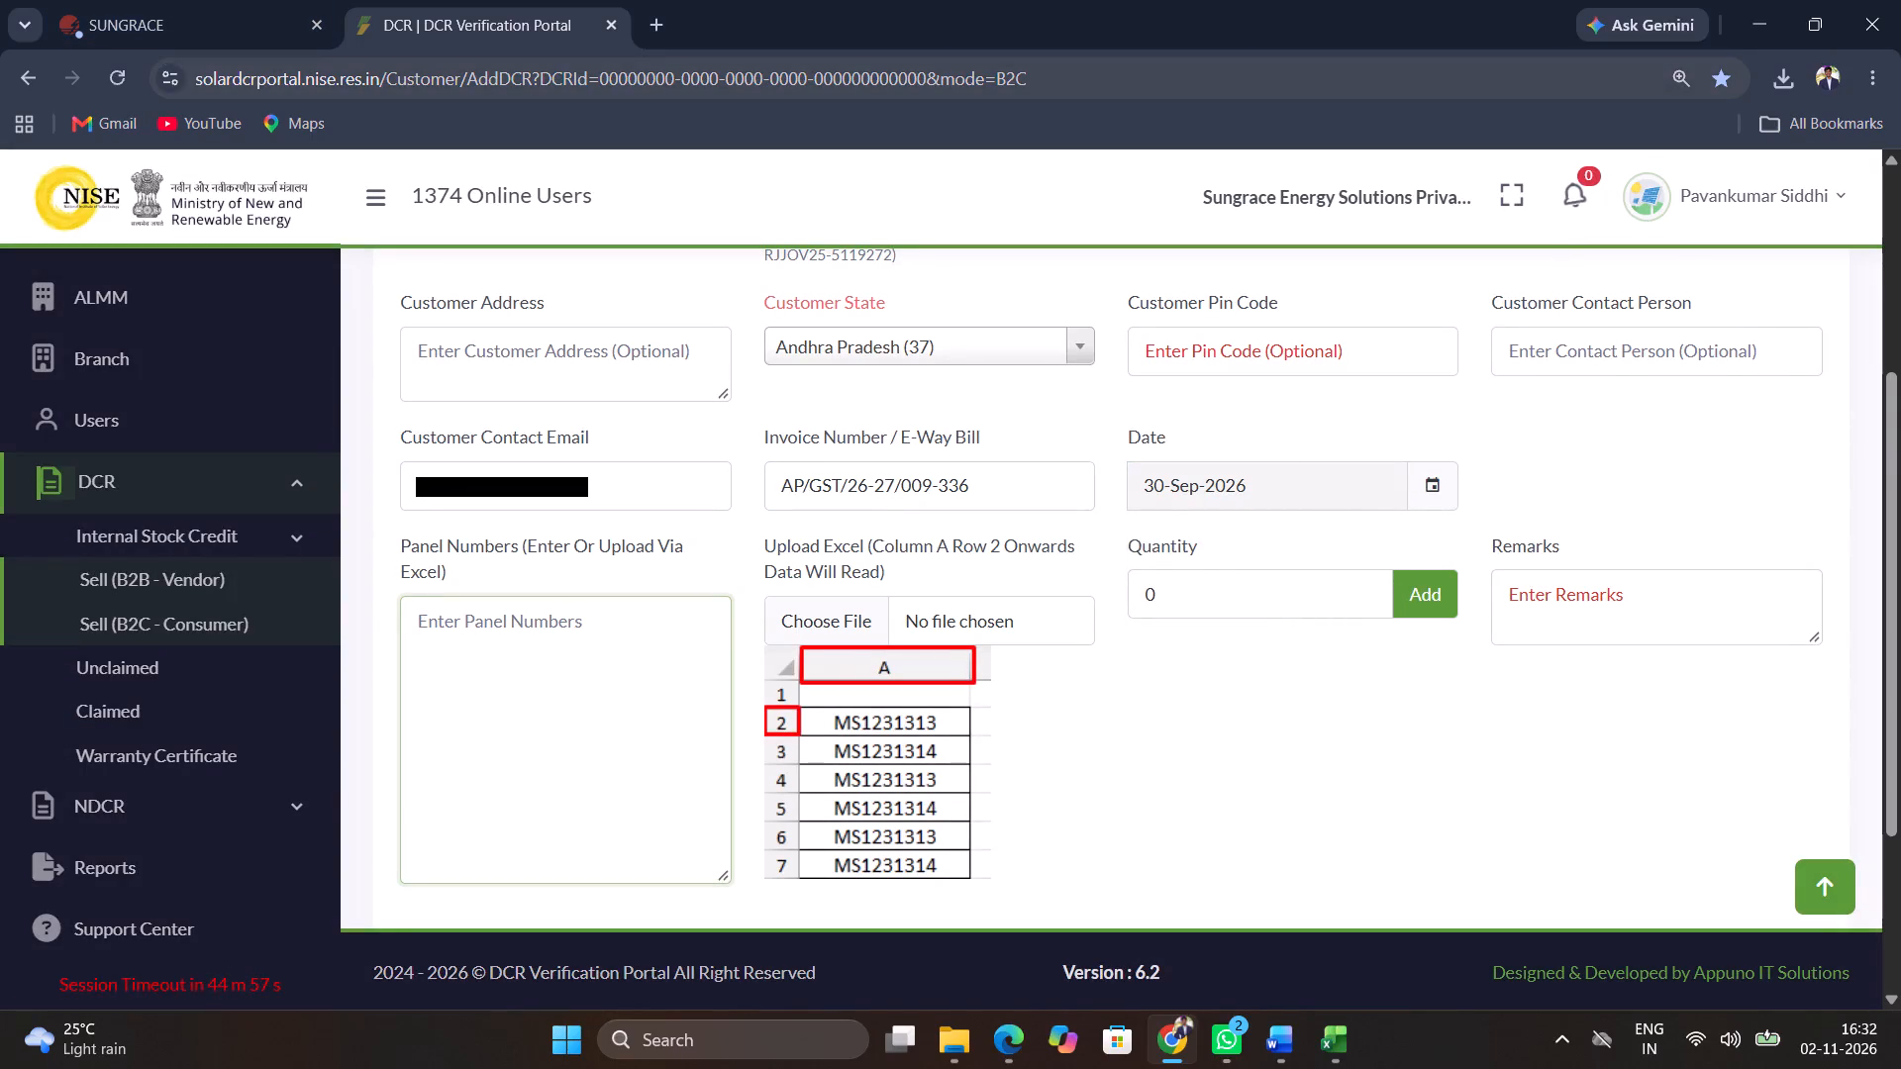
left_click(239, 19)
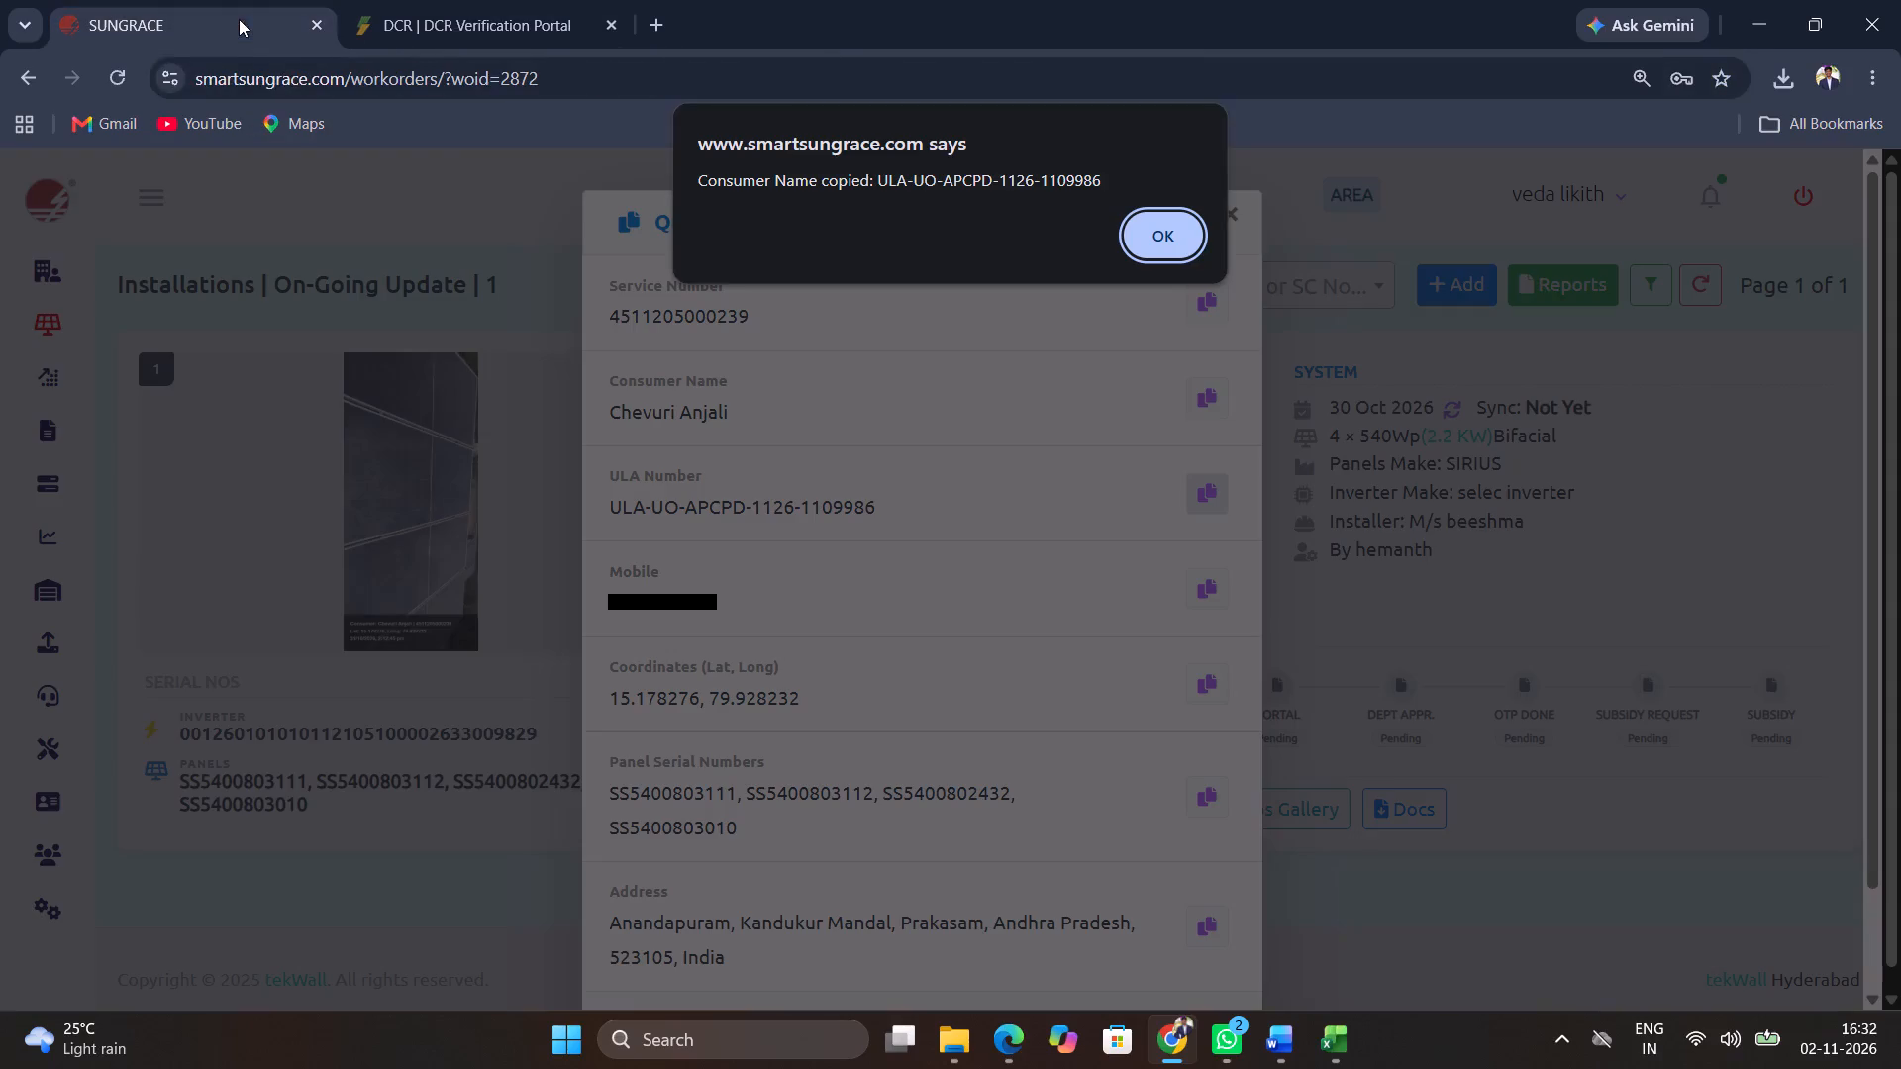
left_click(1146, 239)
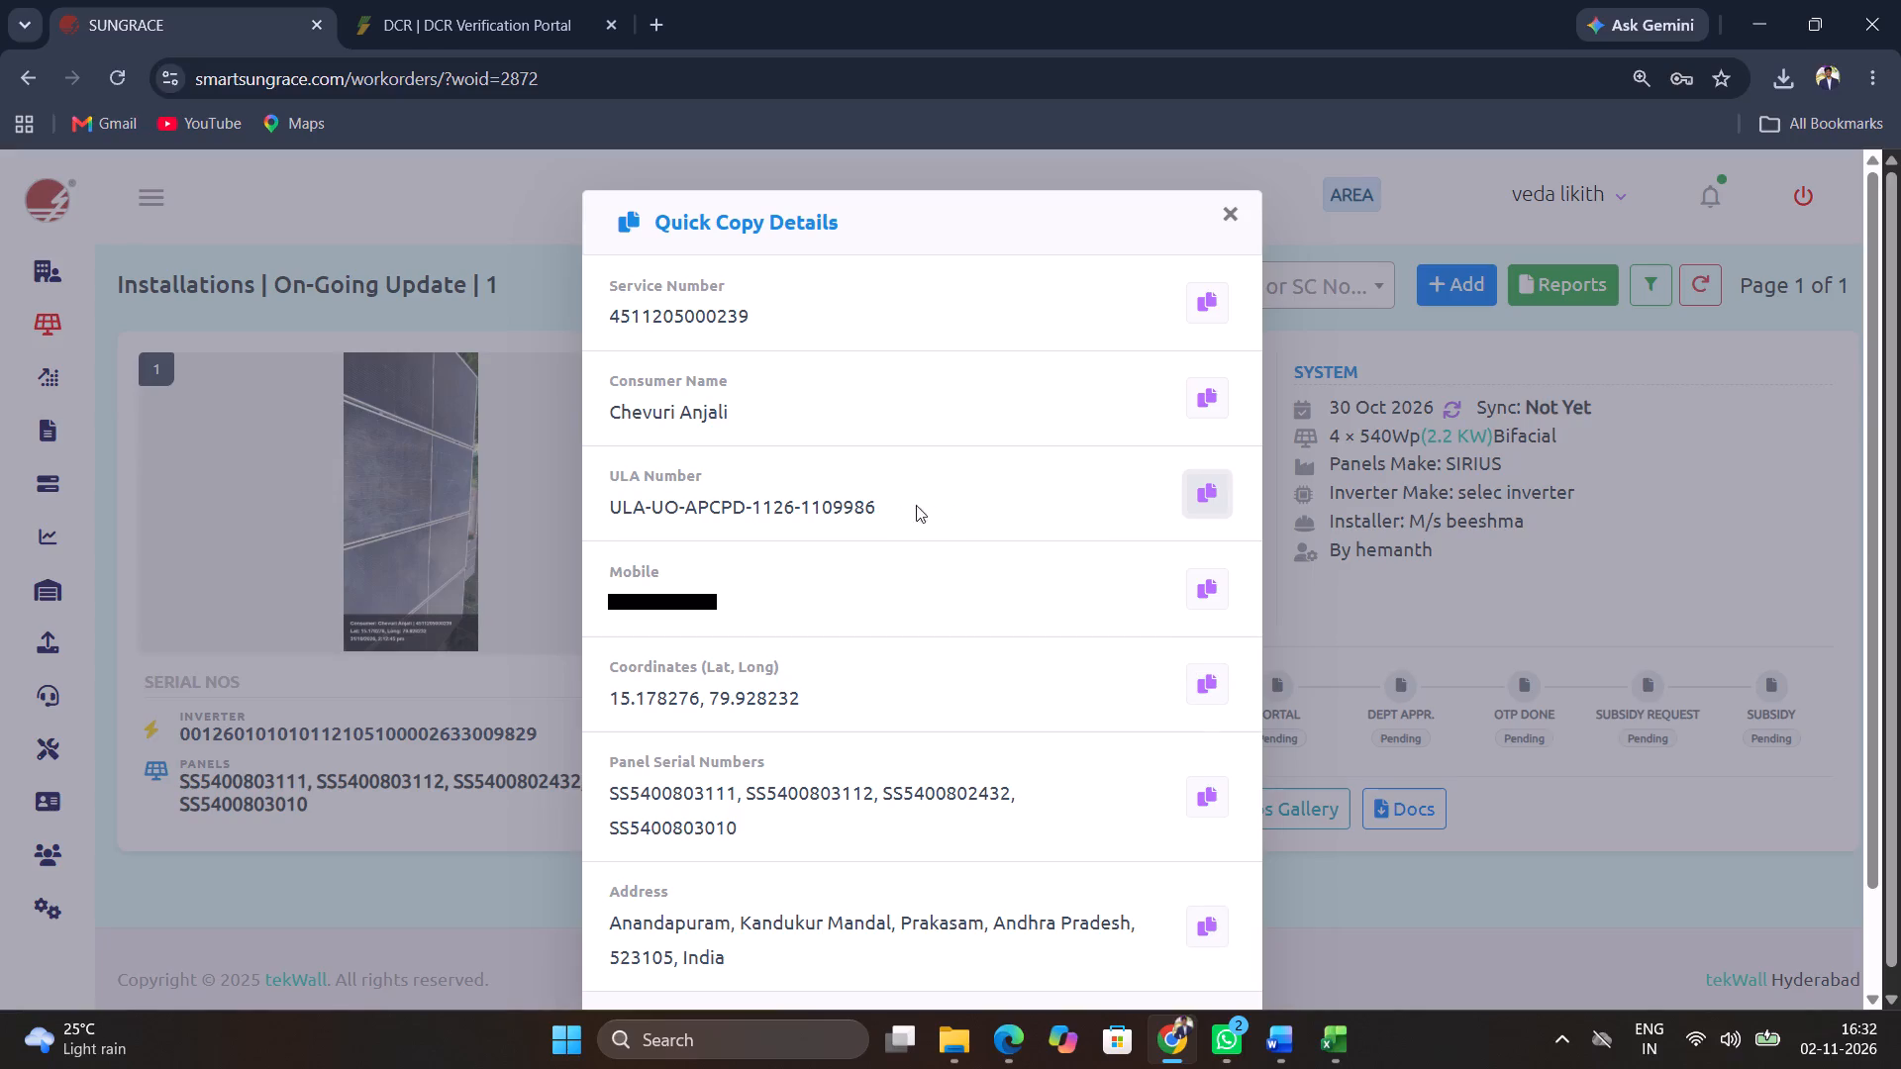
left_click(460, 0)
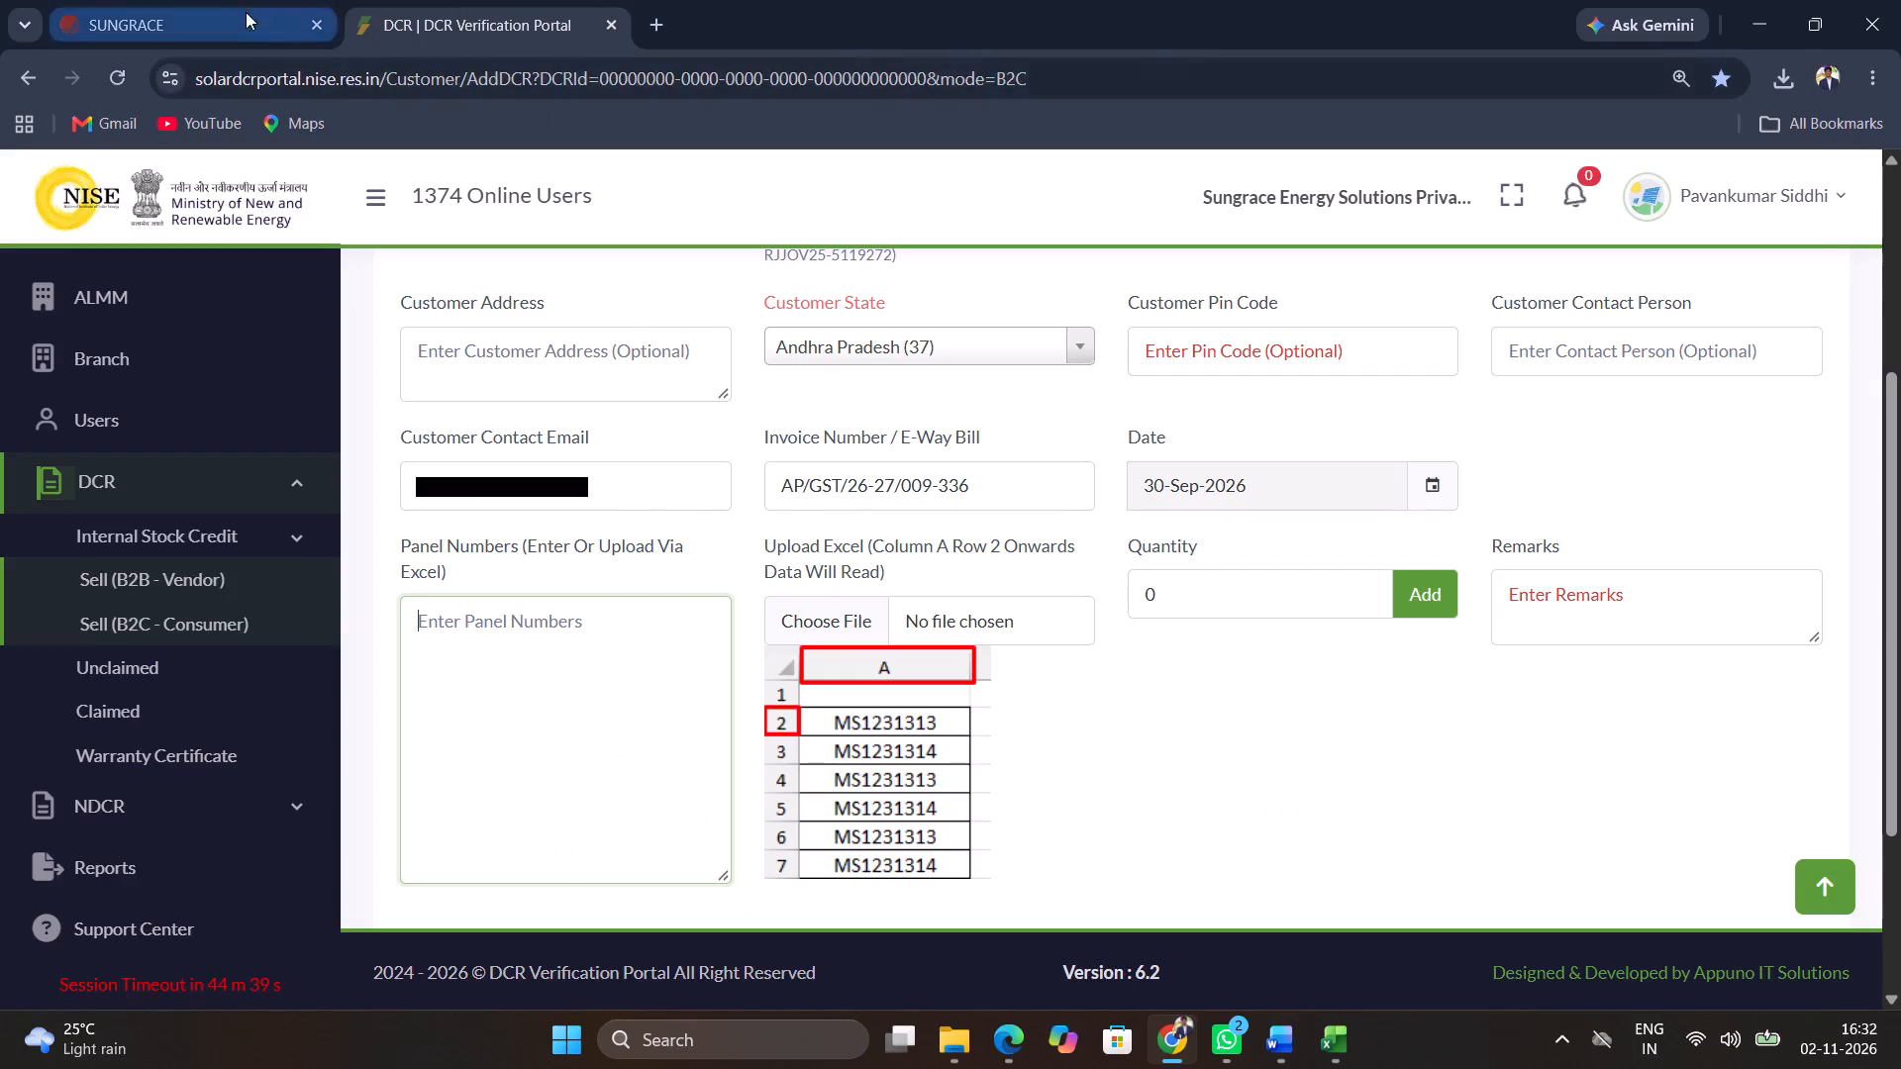
left_click(246, 9)
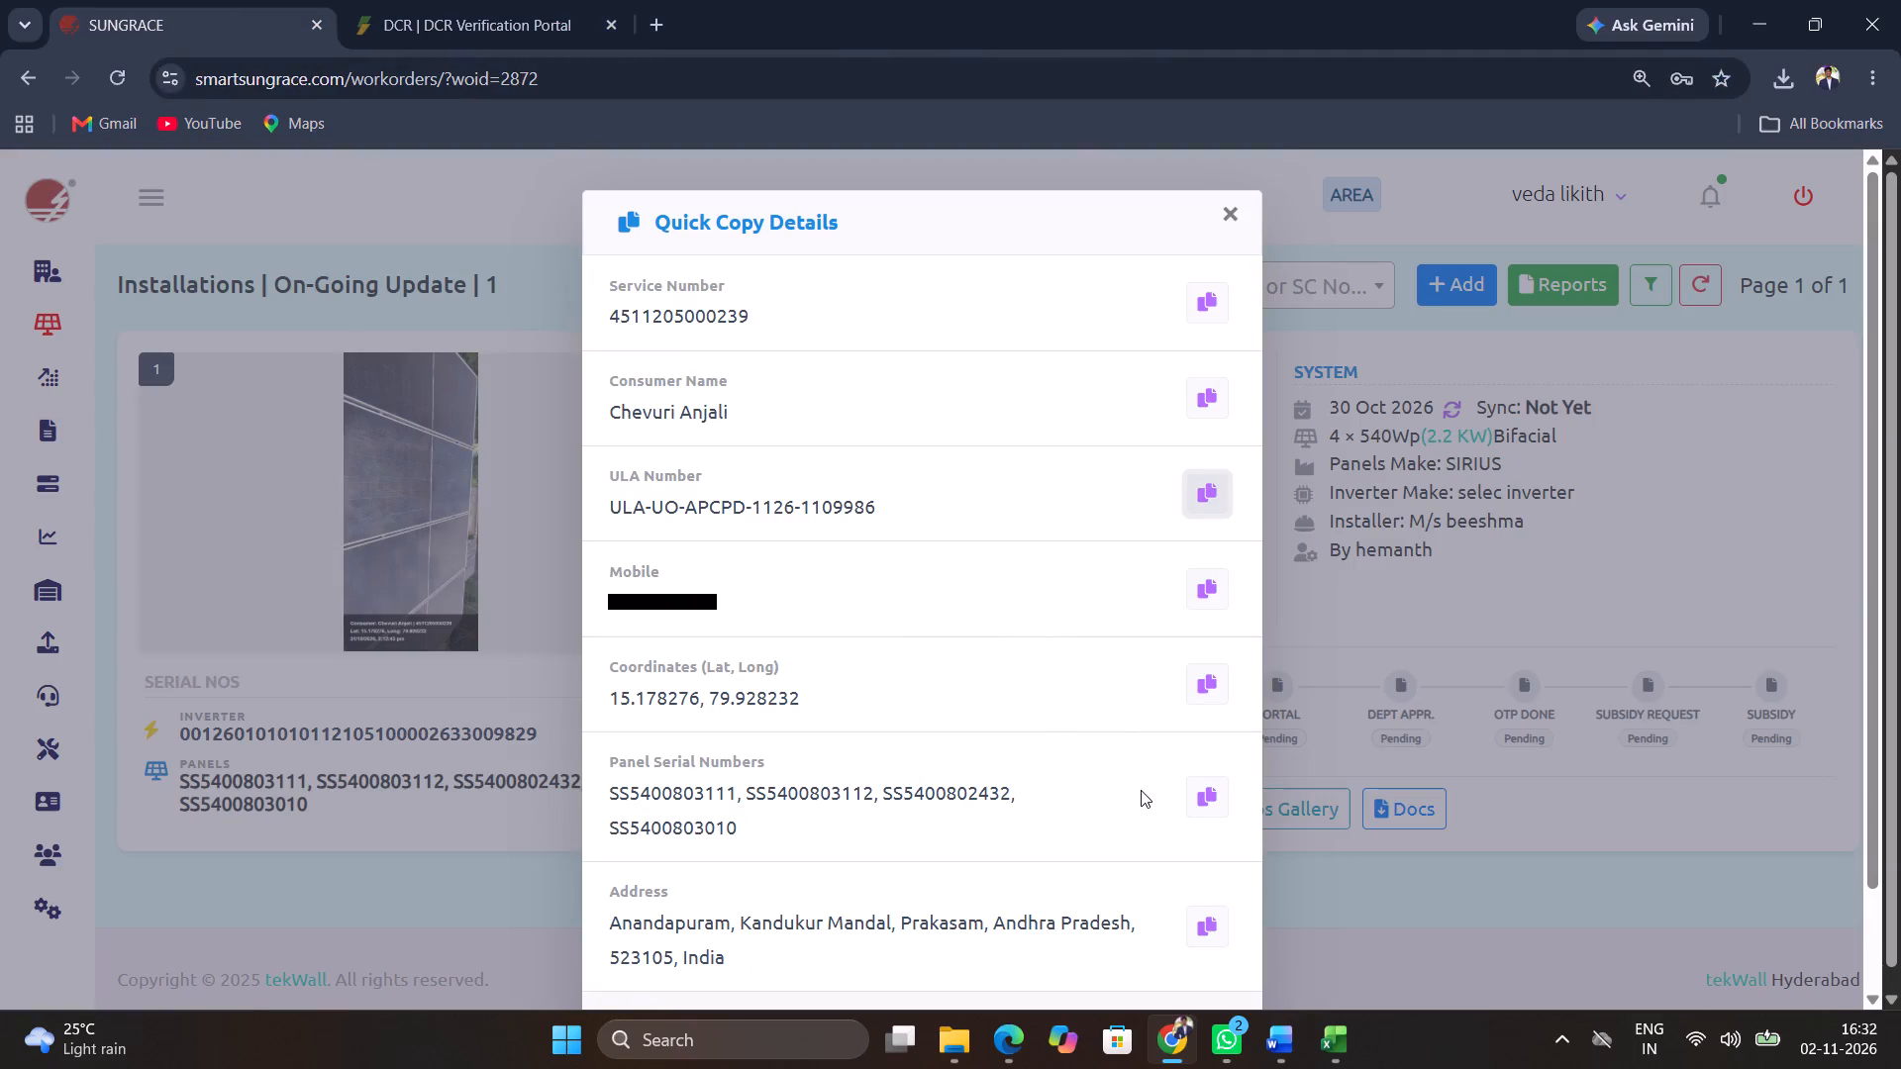
left_click(1195, 796)
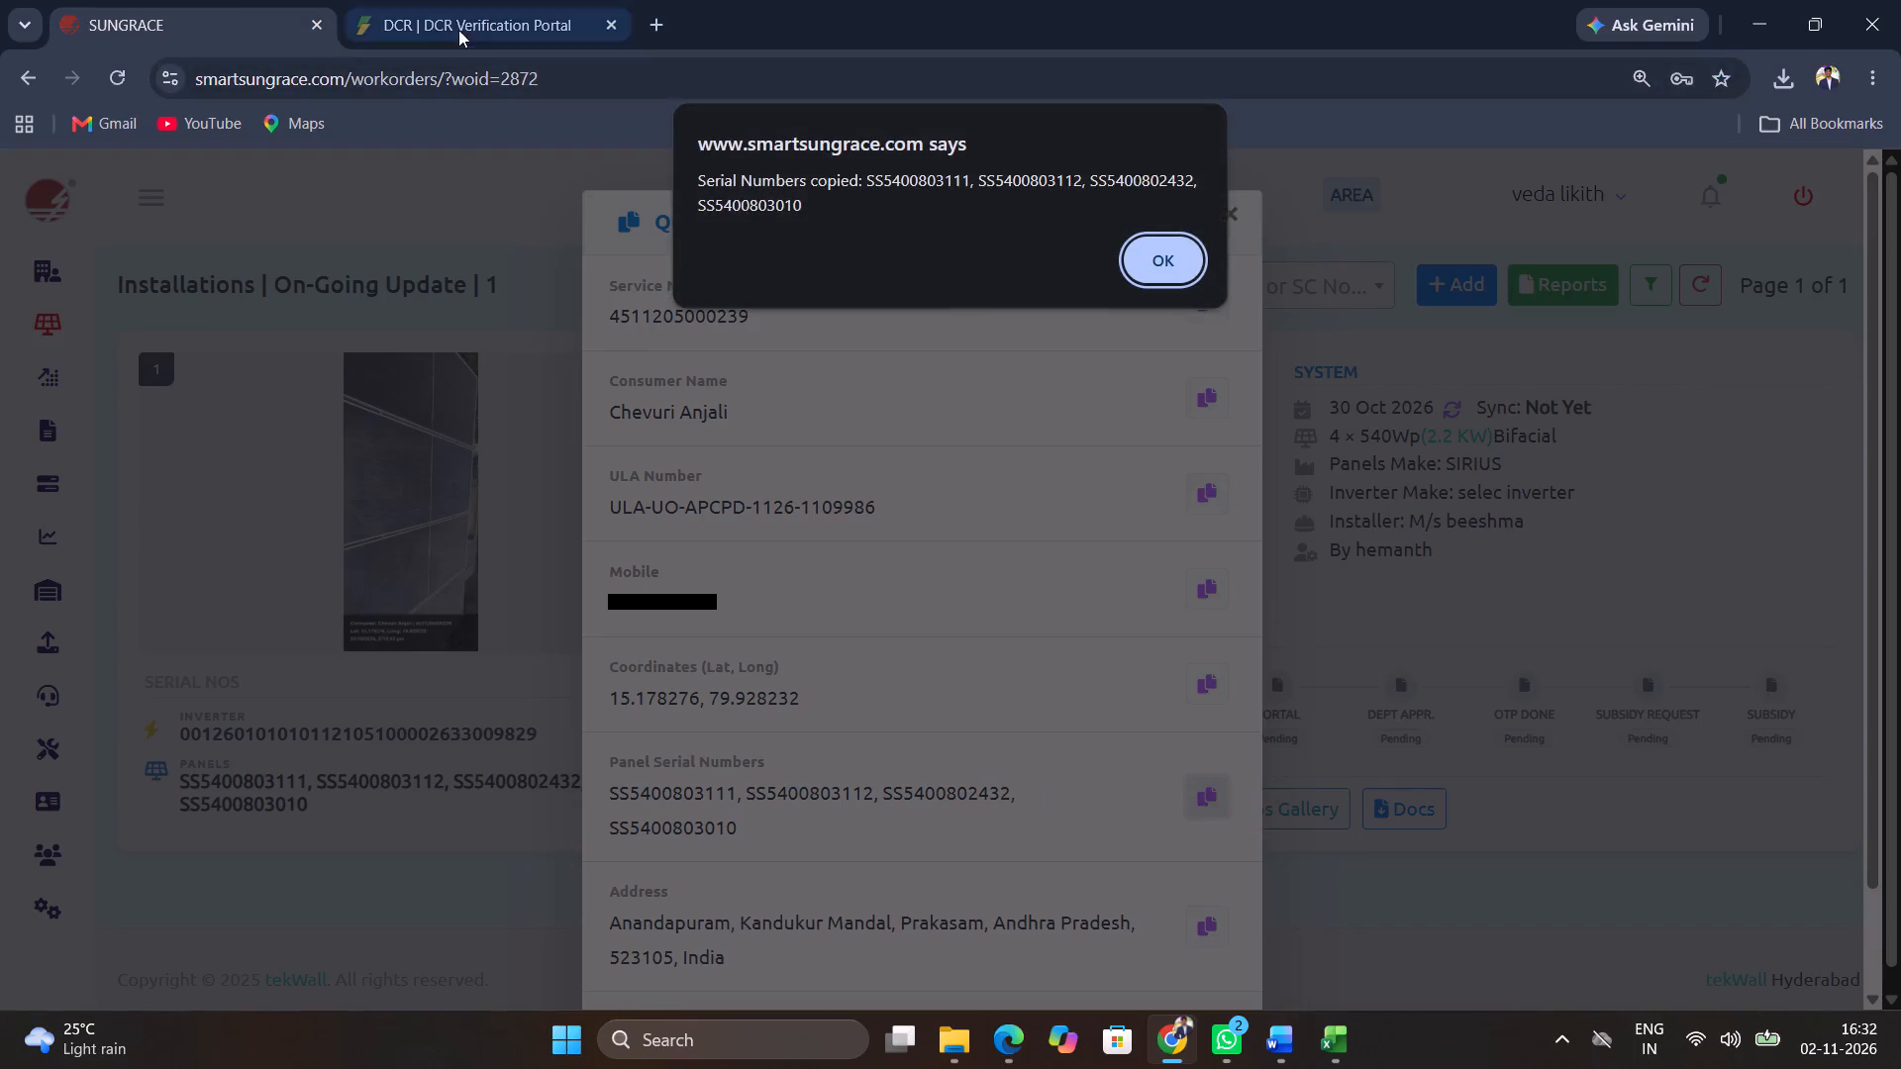
left_click(459, 25)
key("ctrl+v")
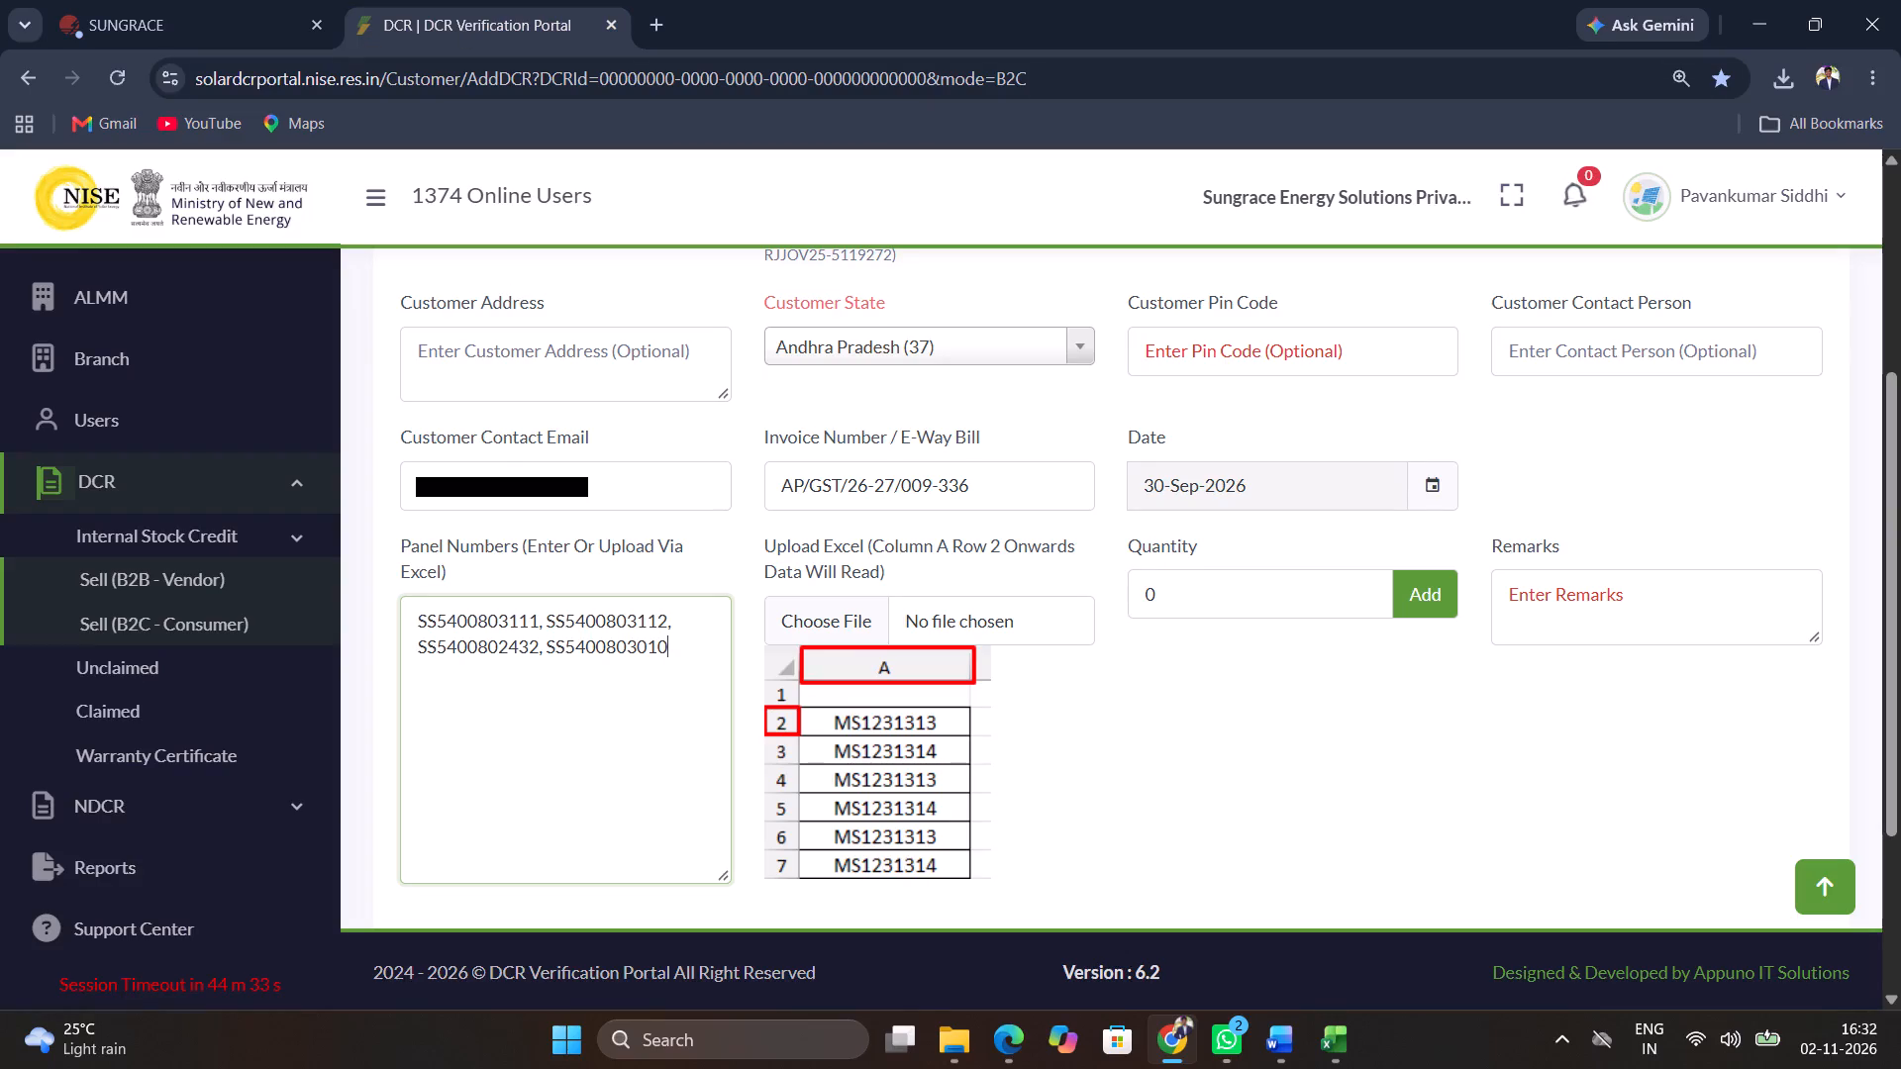
Replace the comma separators in Panel Numbers with line breaks so each of the four serial numbers has its own line.
key("Left")
key("Left")
key("Left")
key("Left")
key("Left")
key("Left")
key("Left")
key("Left")
key("Left")
key("Left")
key("Left")
key("Left")
key("BackSpace")
key("BackSpace")
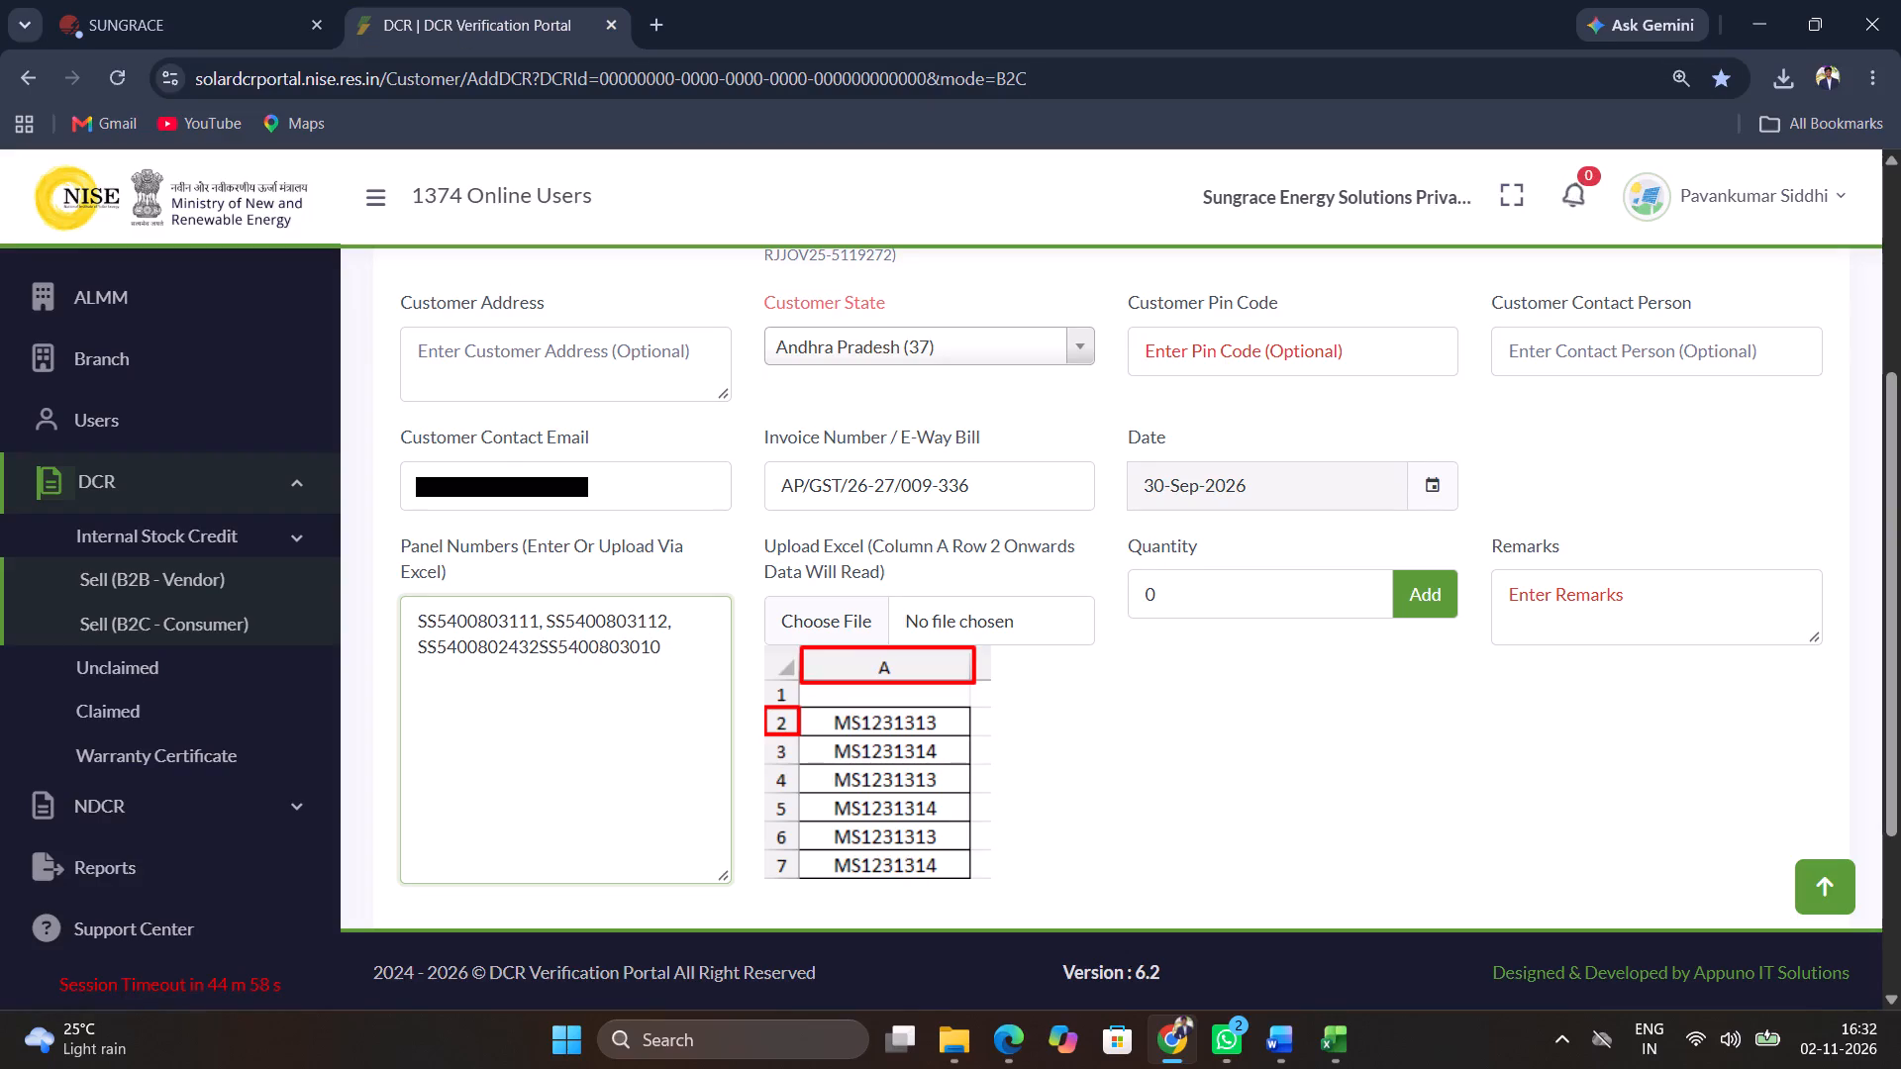
key("Return")
key("Up")
key("Up")
key("Up")
key("Up")
key("Up")
key("Up")
key("Right")
key("Right")
key("Right")
key("Right")
key("Right")
key("Right")
key("Right")
key("Right")
key("Right")
key("Right")
key("Right")
key("Right")
key("Right")
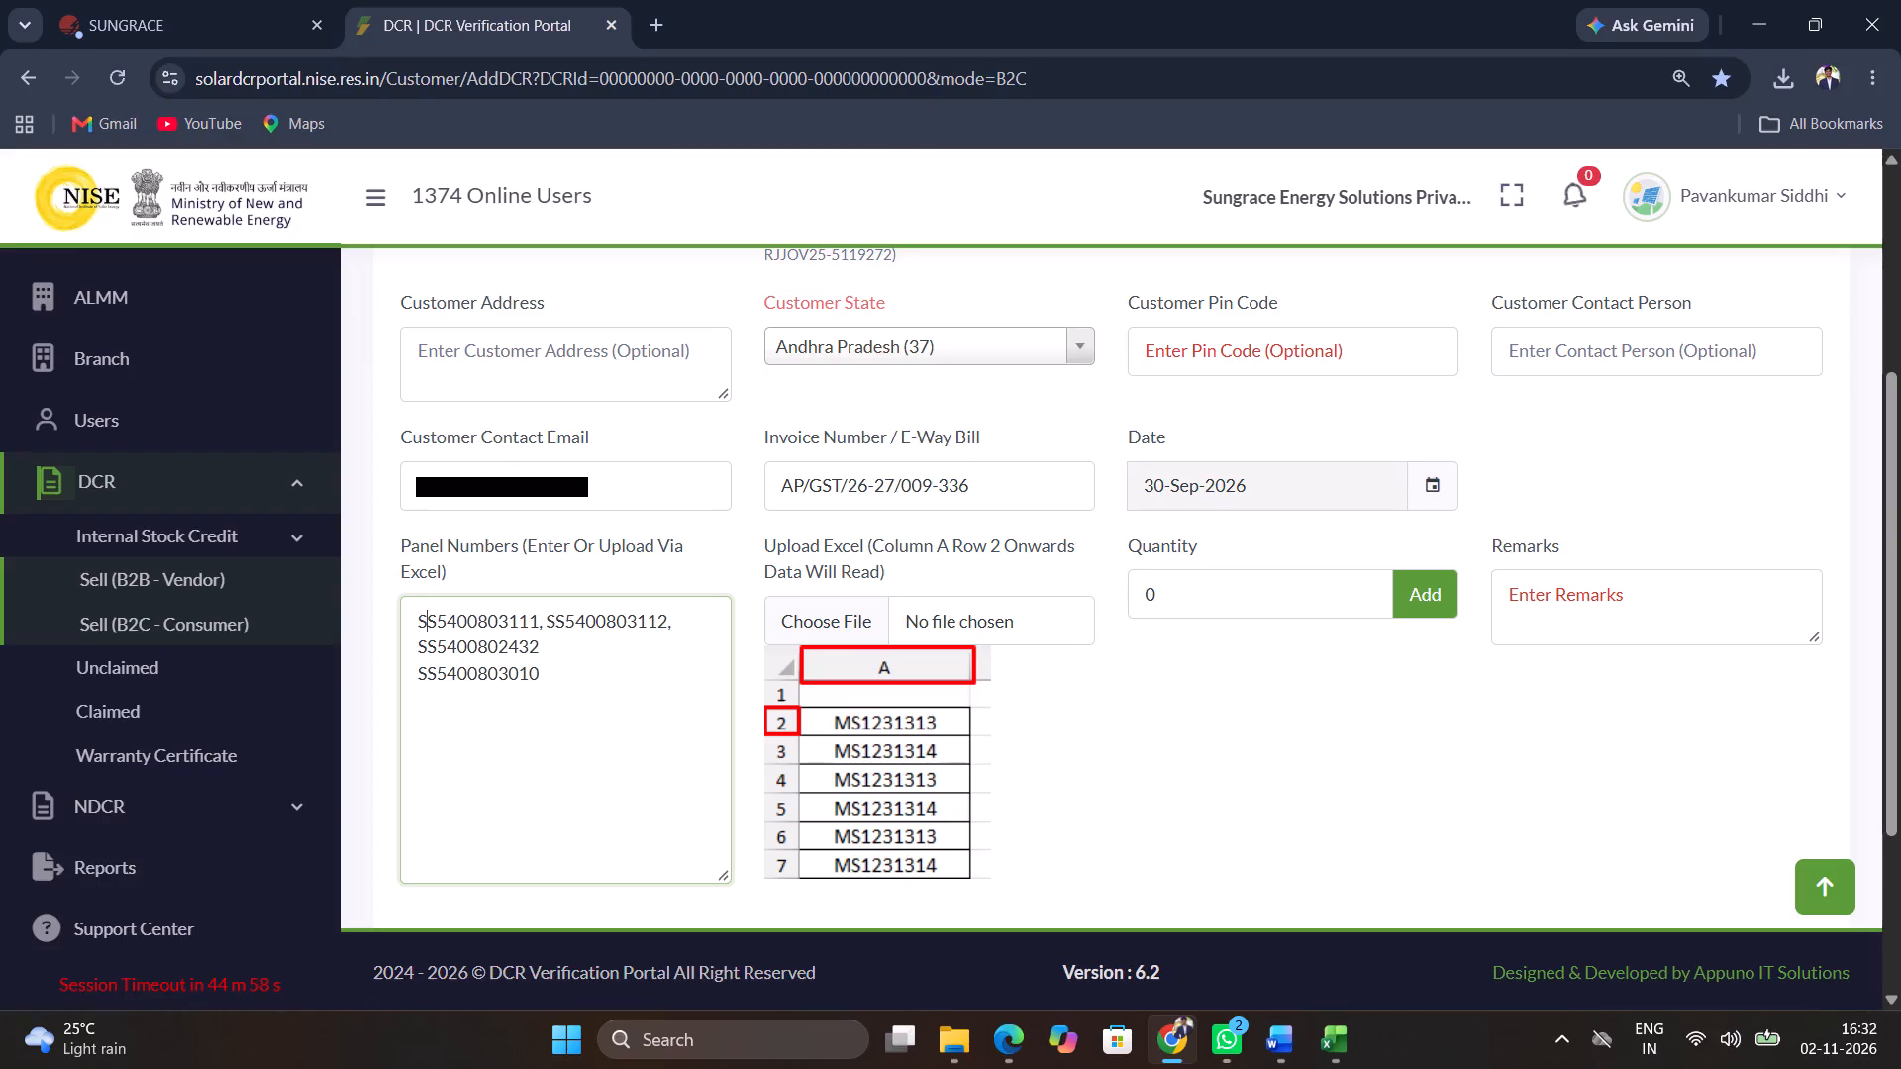
key("Right")
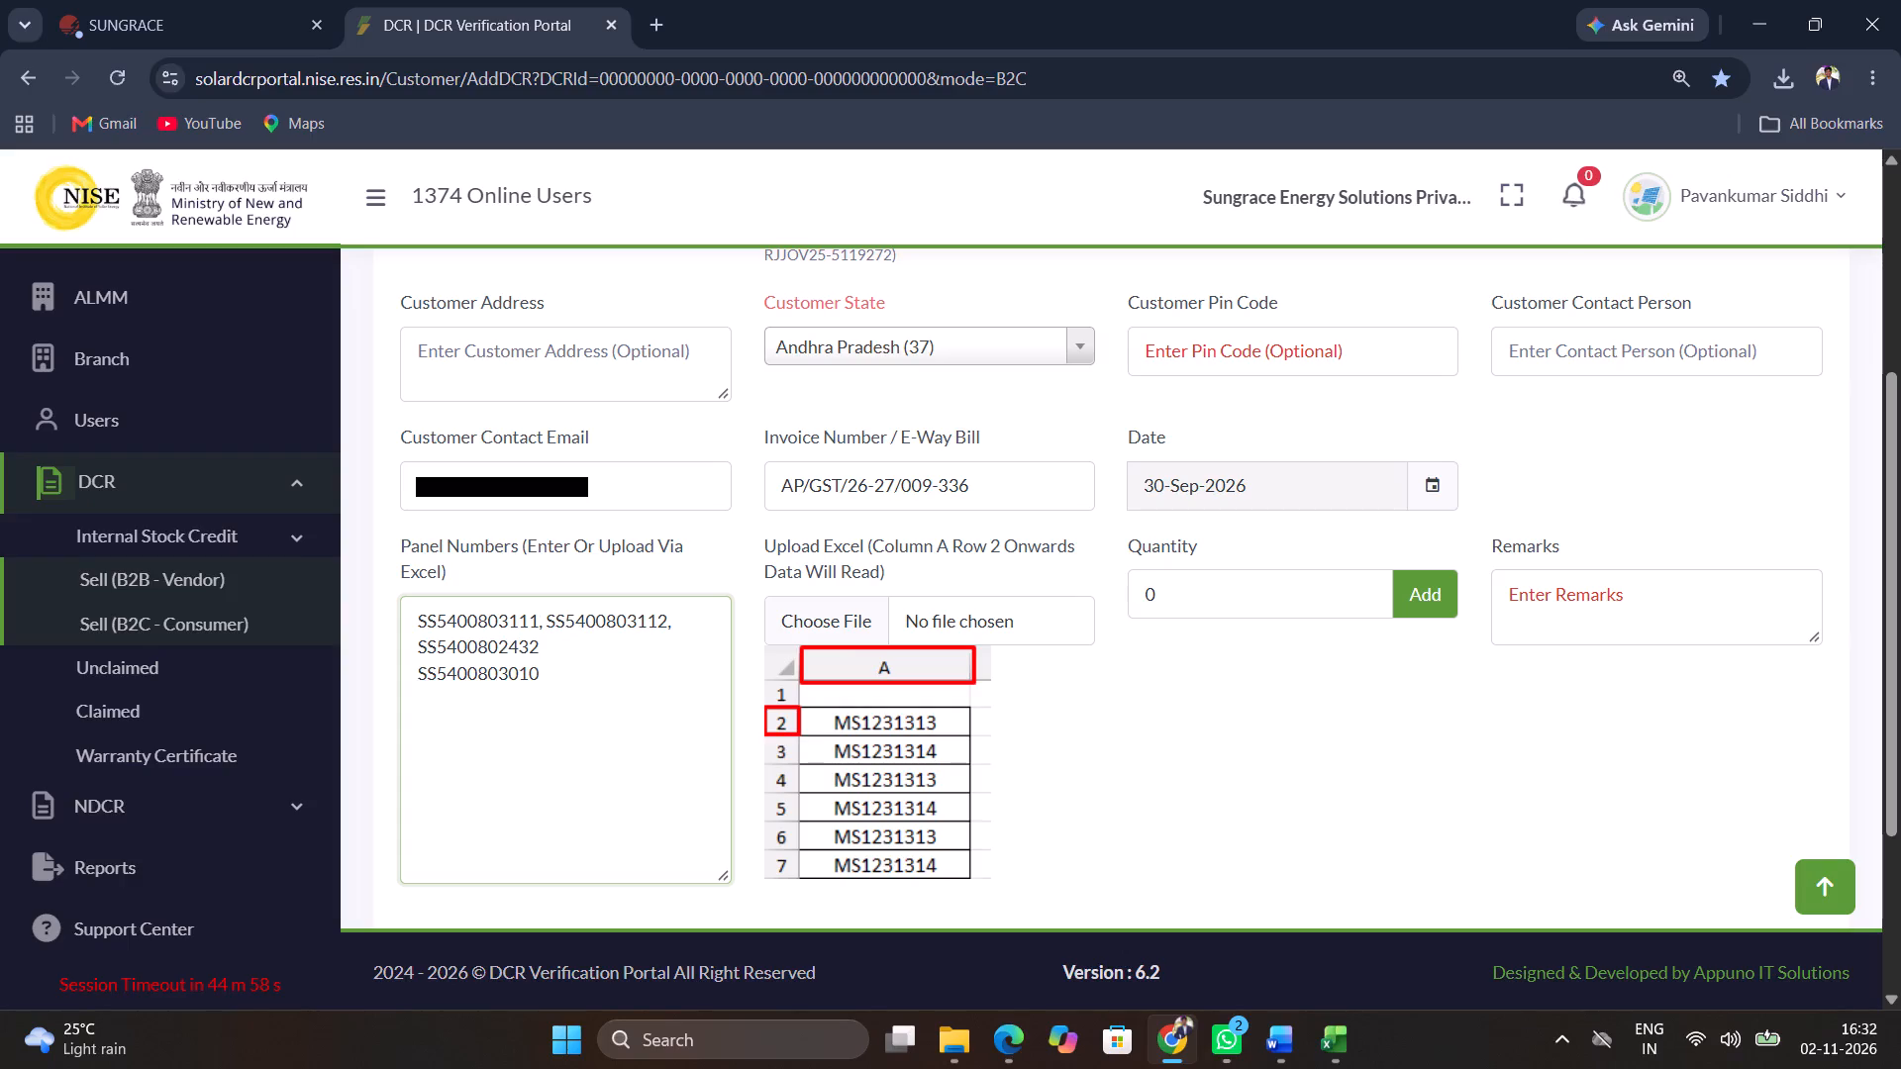
key("BackSpace")
key("BackSpace")
key("Return")
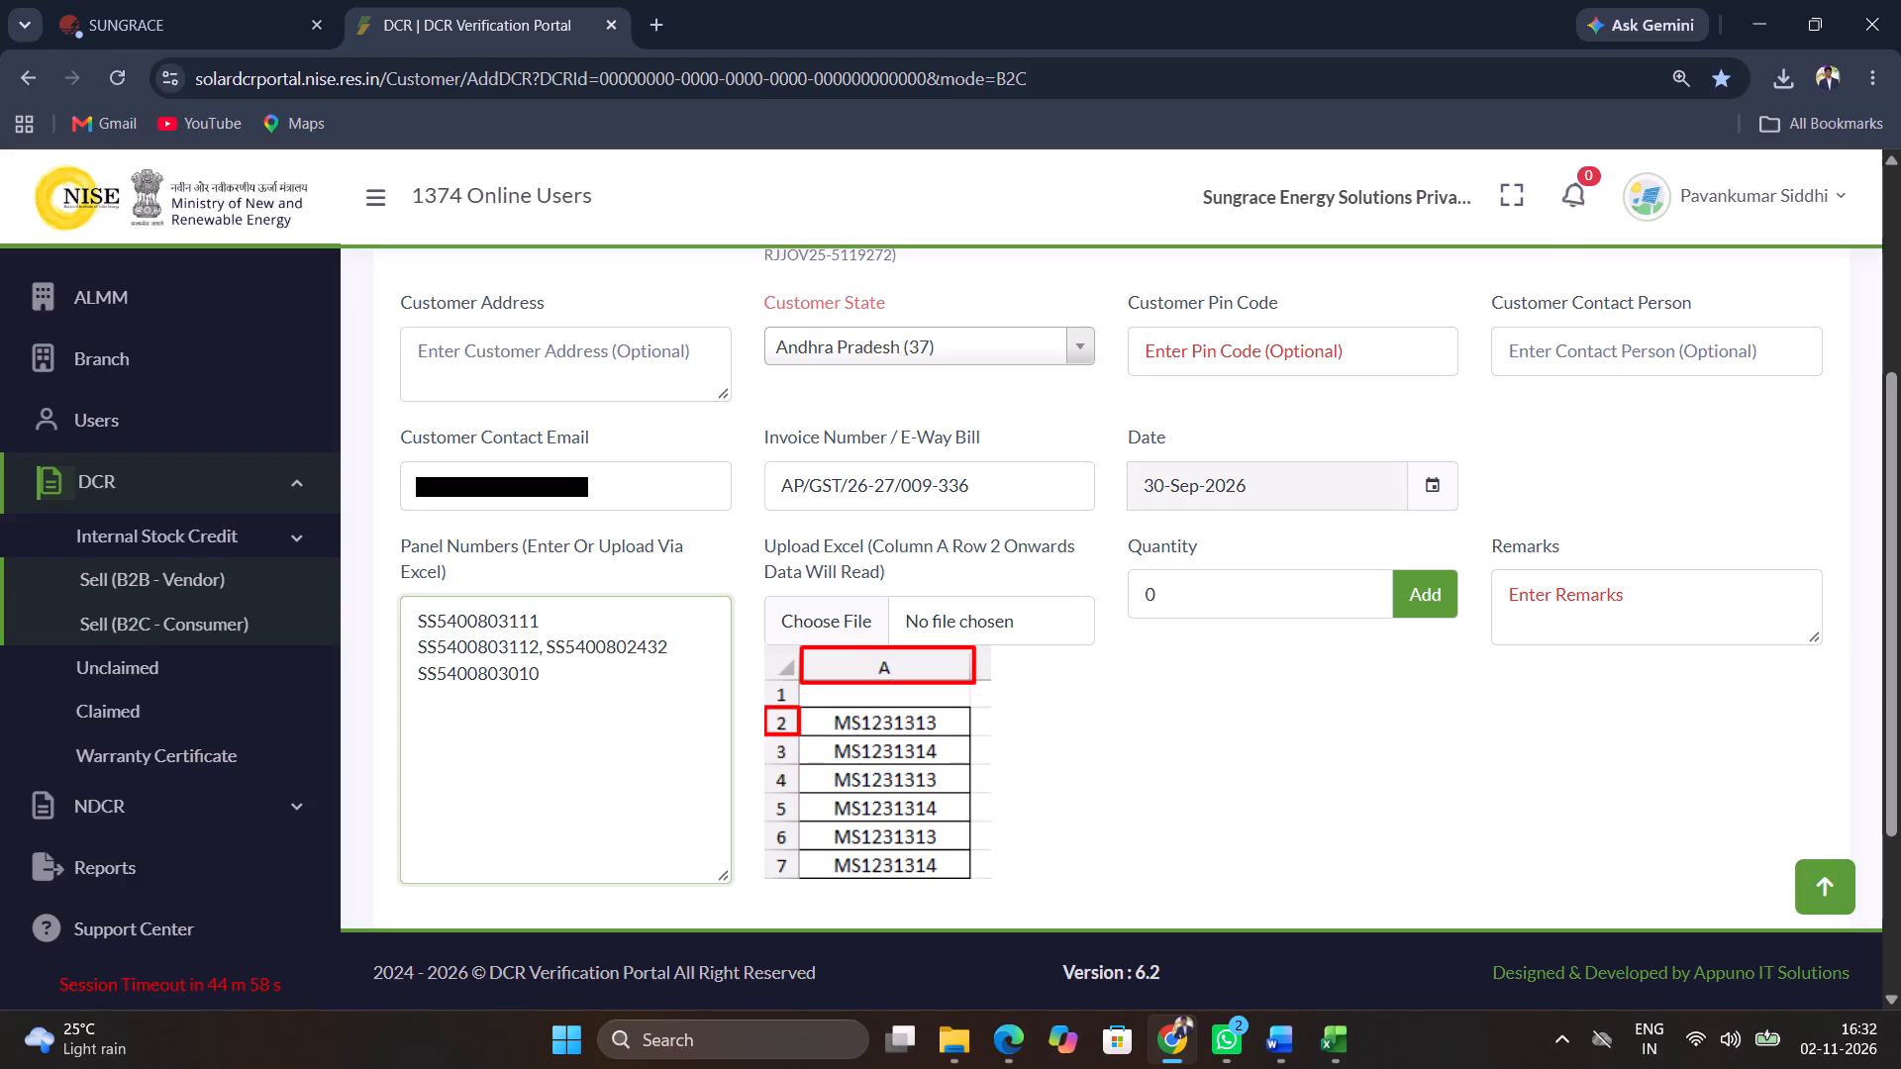
key("Right")
key("Right")
key("Right")
key("Right")
key("Right")
key("Right")
key("Right")
key("Right")
key("Right")
key("Right")
key("Right")
key("Right")
key("Right")
key("Right")
key("Right")
key("Left")
key("BackSpace")
key("BackSpace")
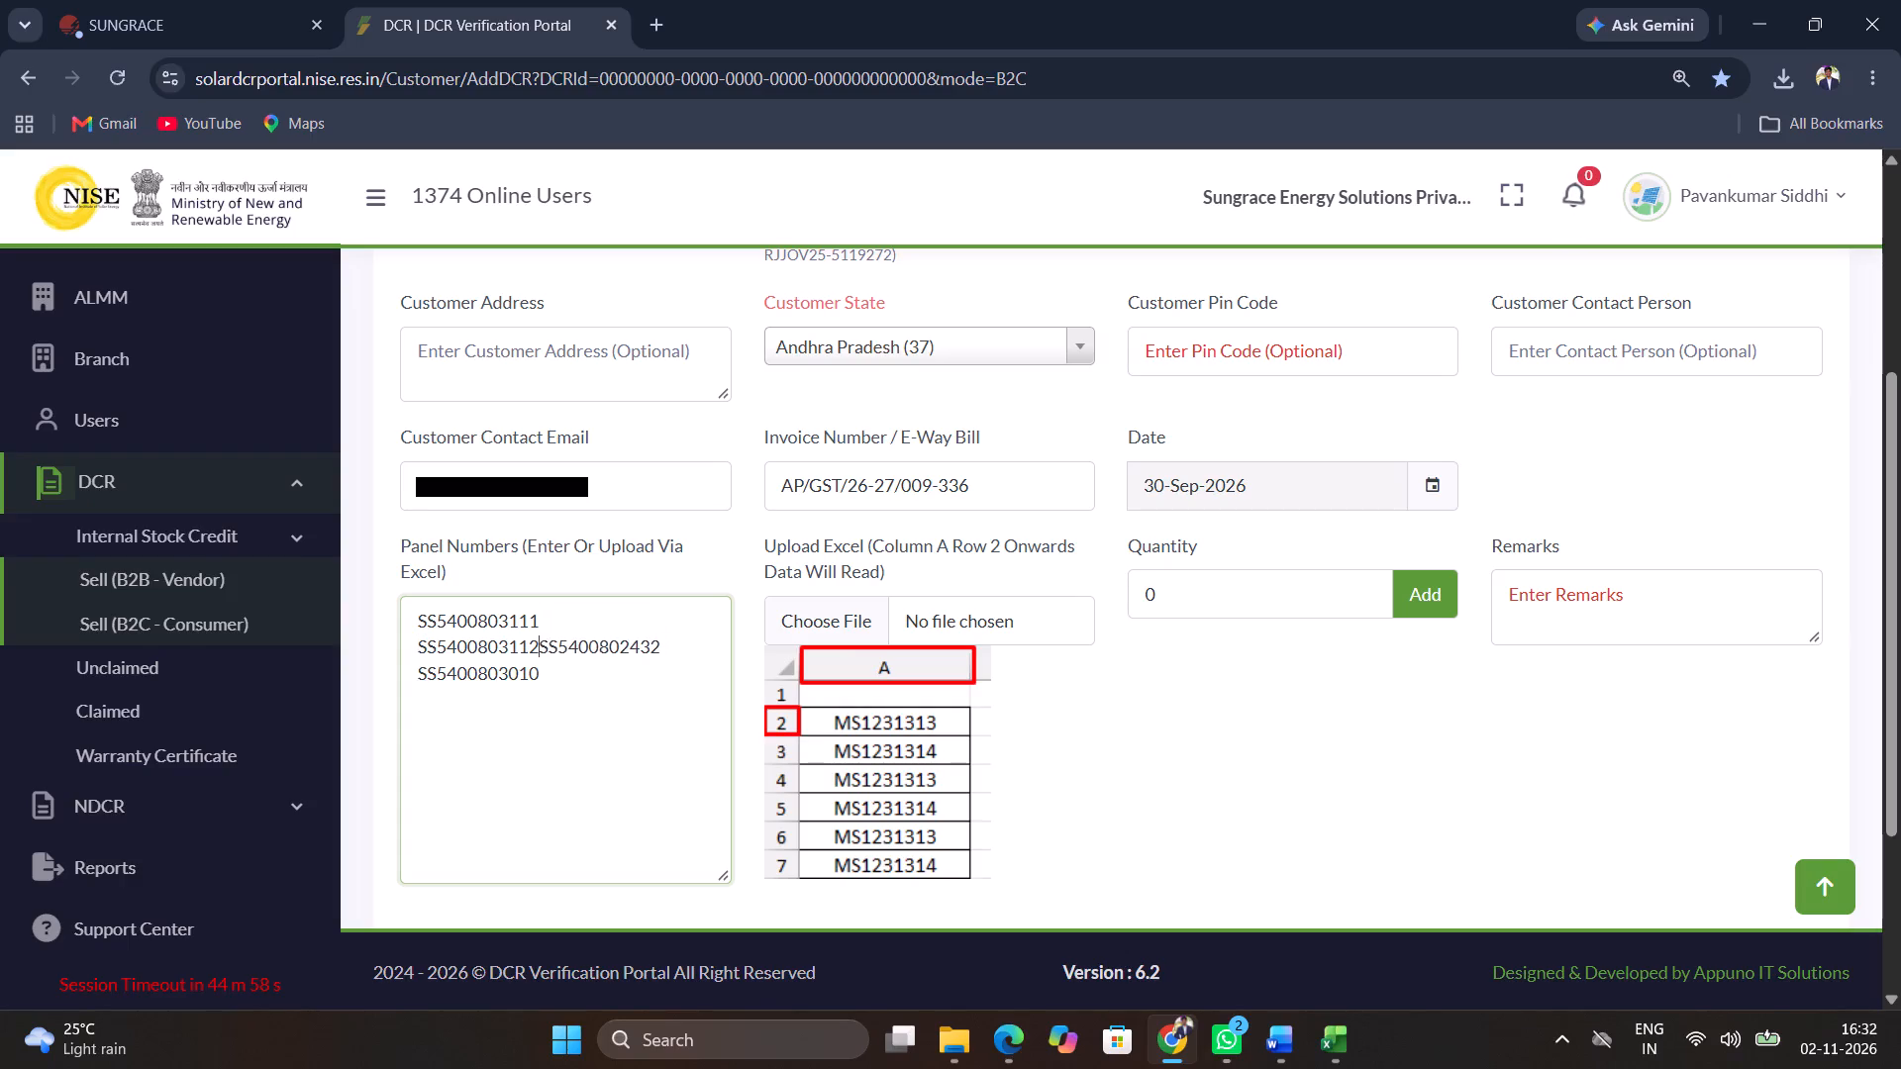
key("Return")
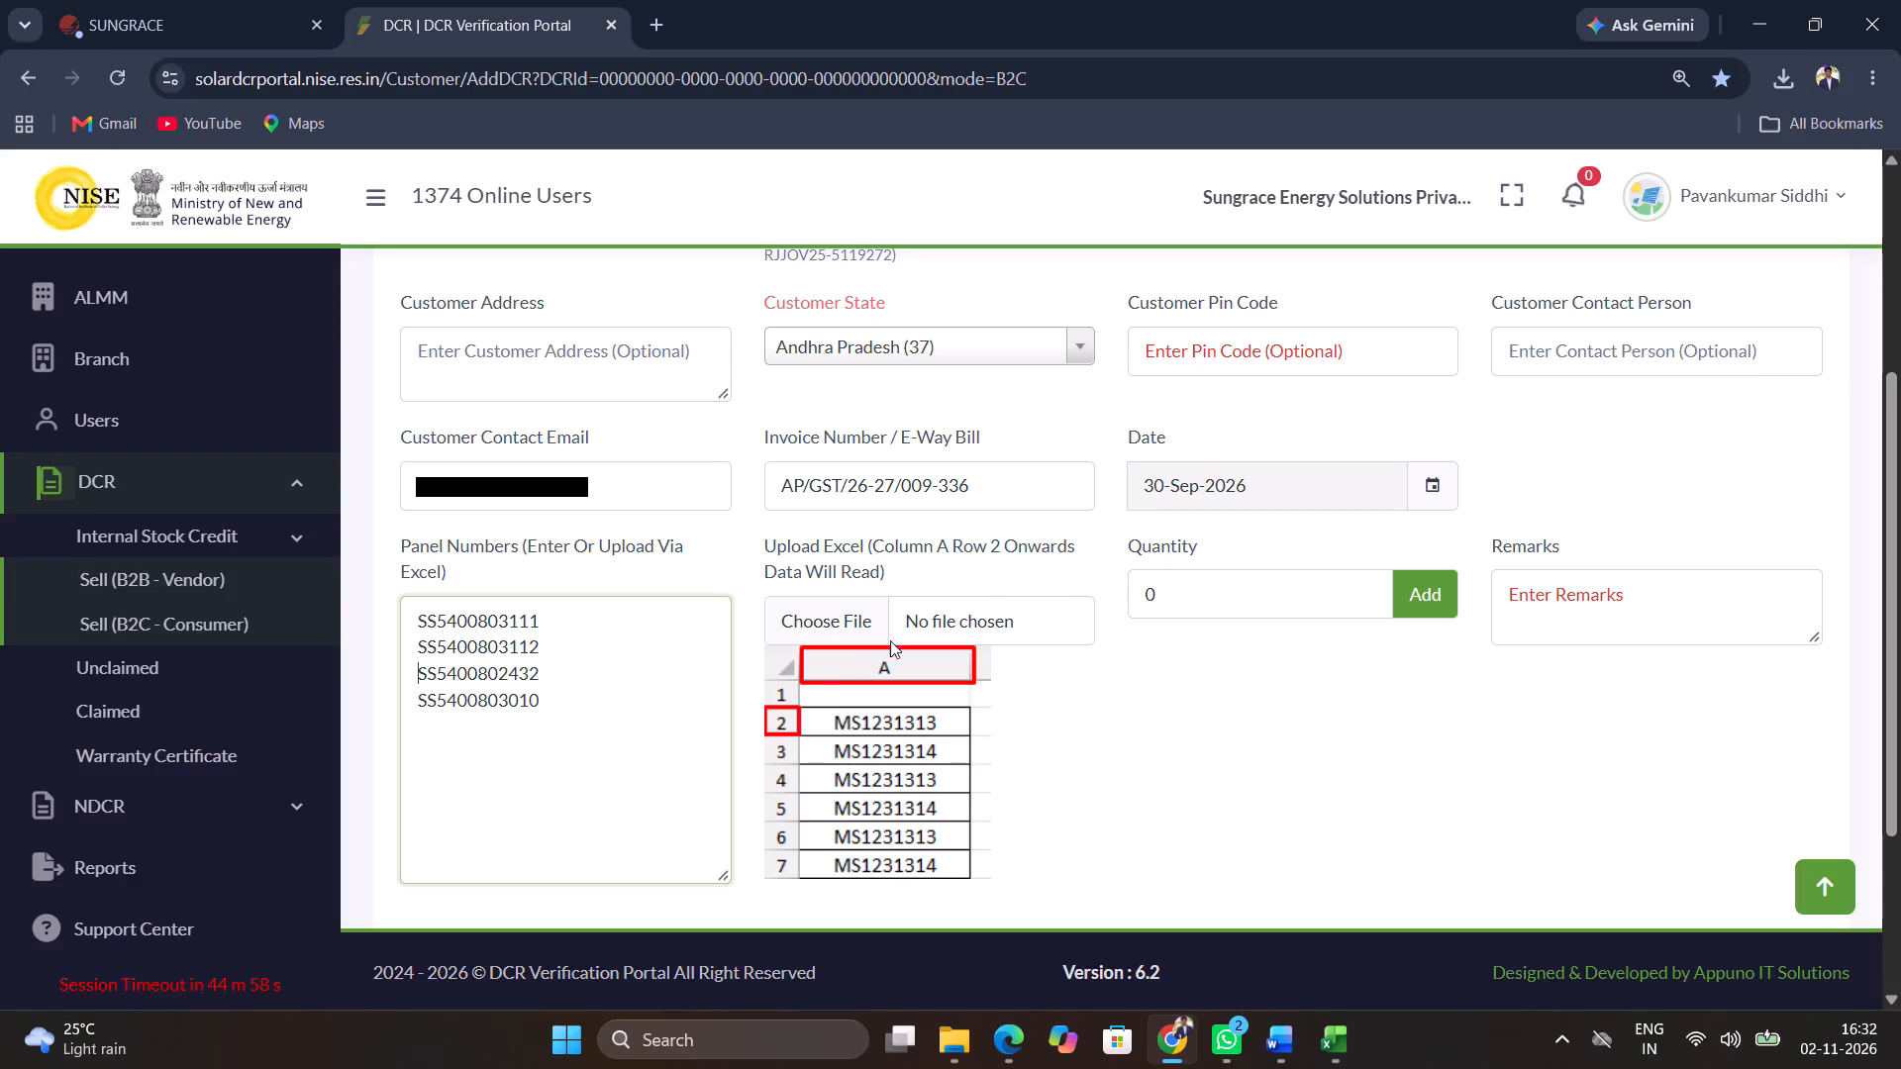
Set the quantity to 4 and add the entered panels to the form.
left_click(1234, 589)
scroll(1231, 590, "up", 5)
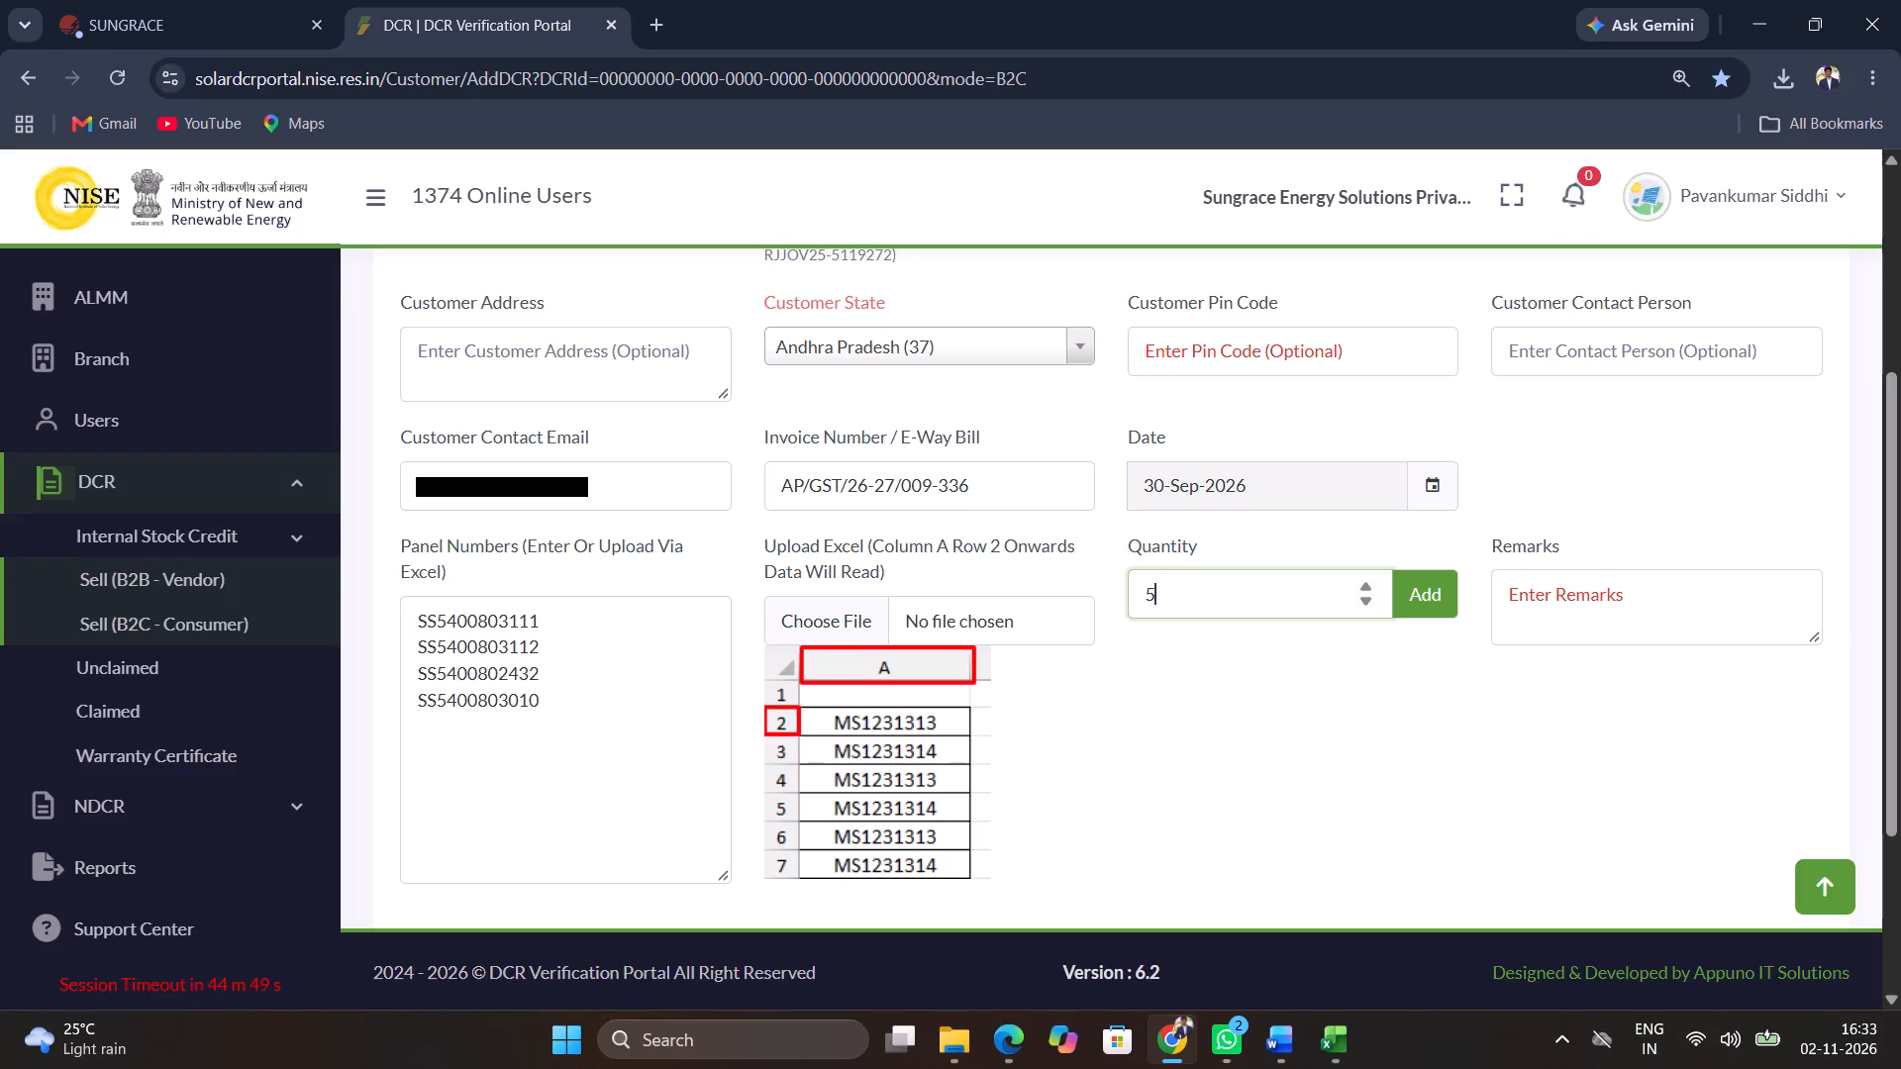
scroll(1230, 591, "down", 1)
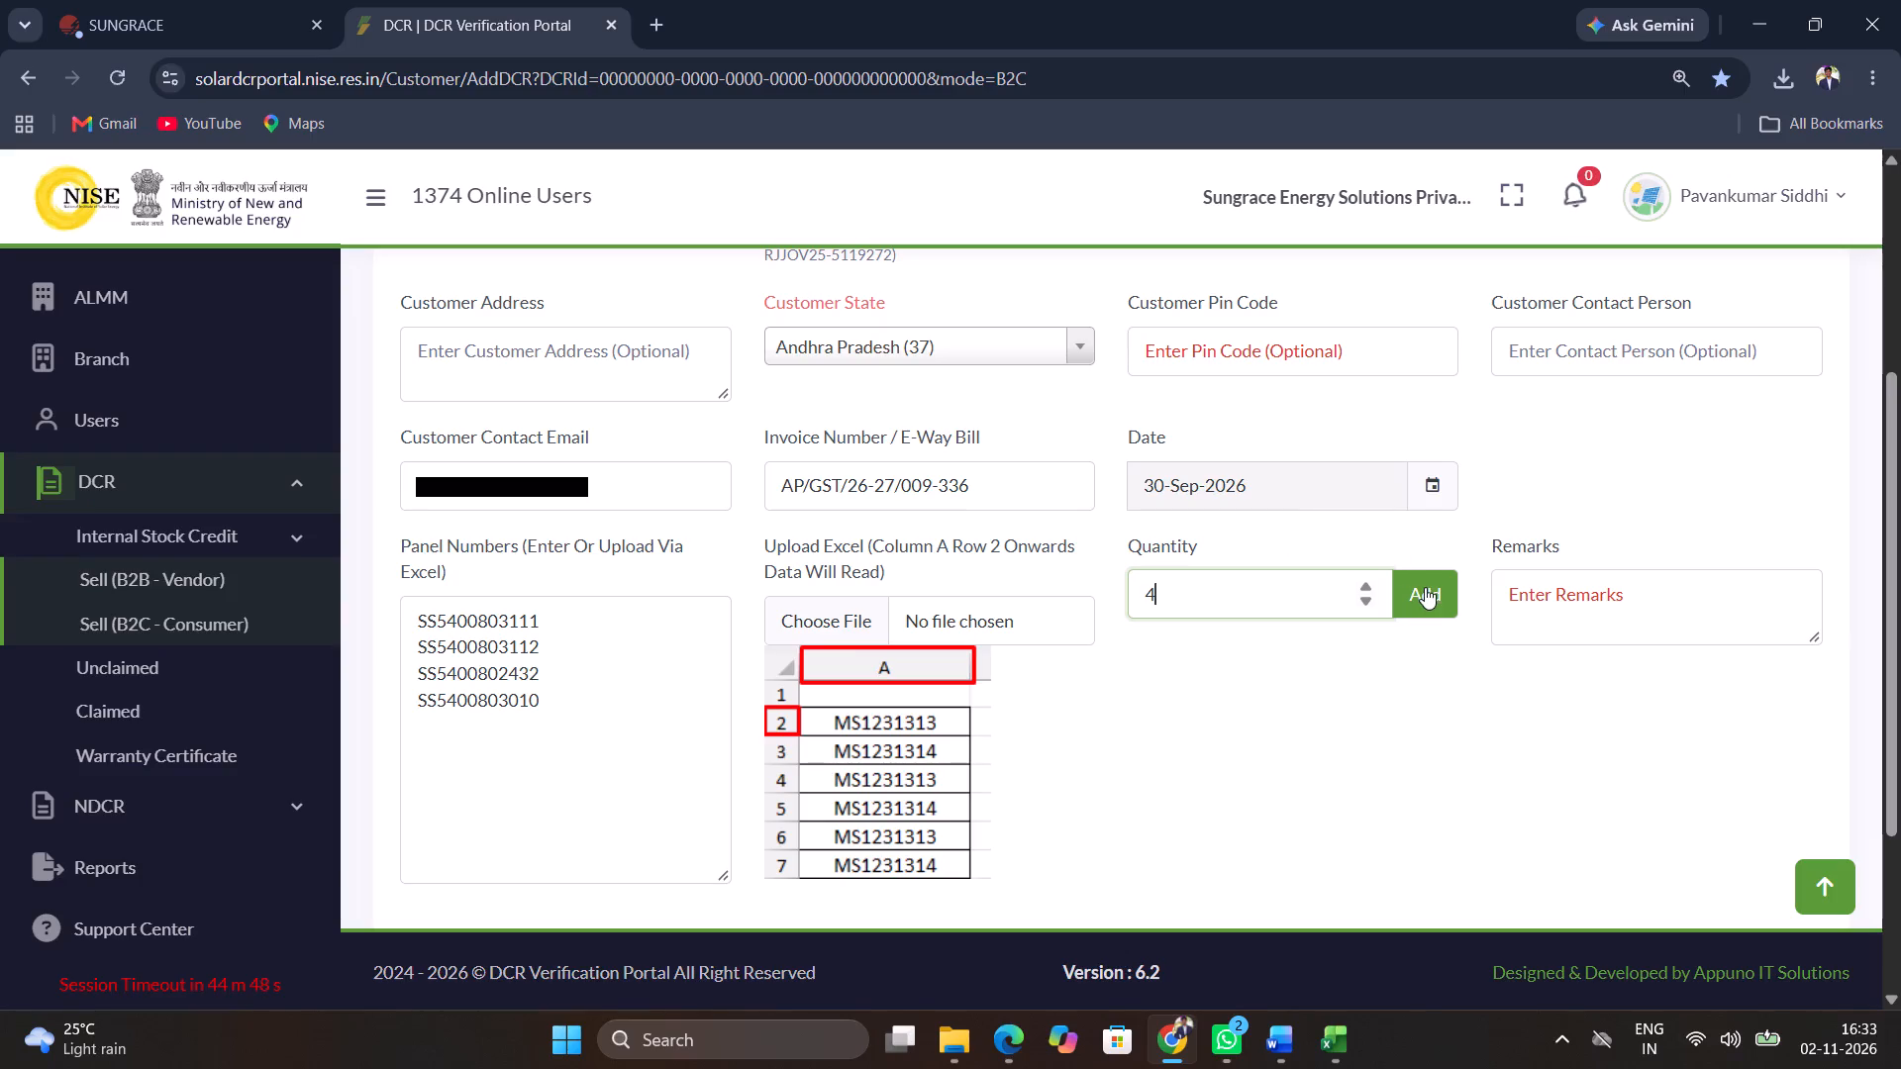
left_click(1425, 587)
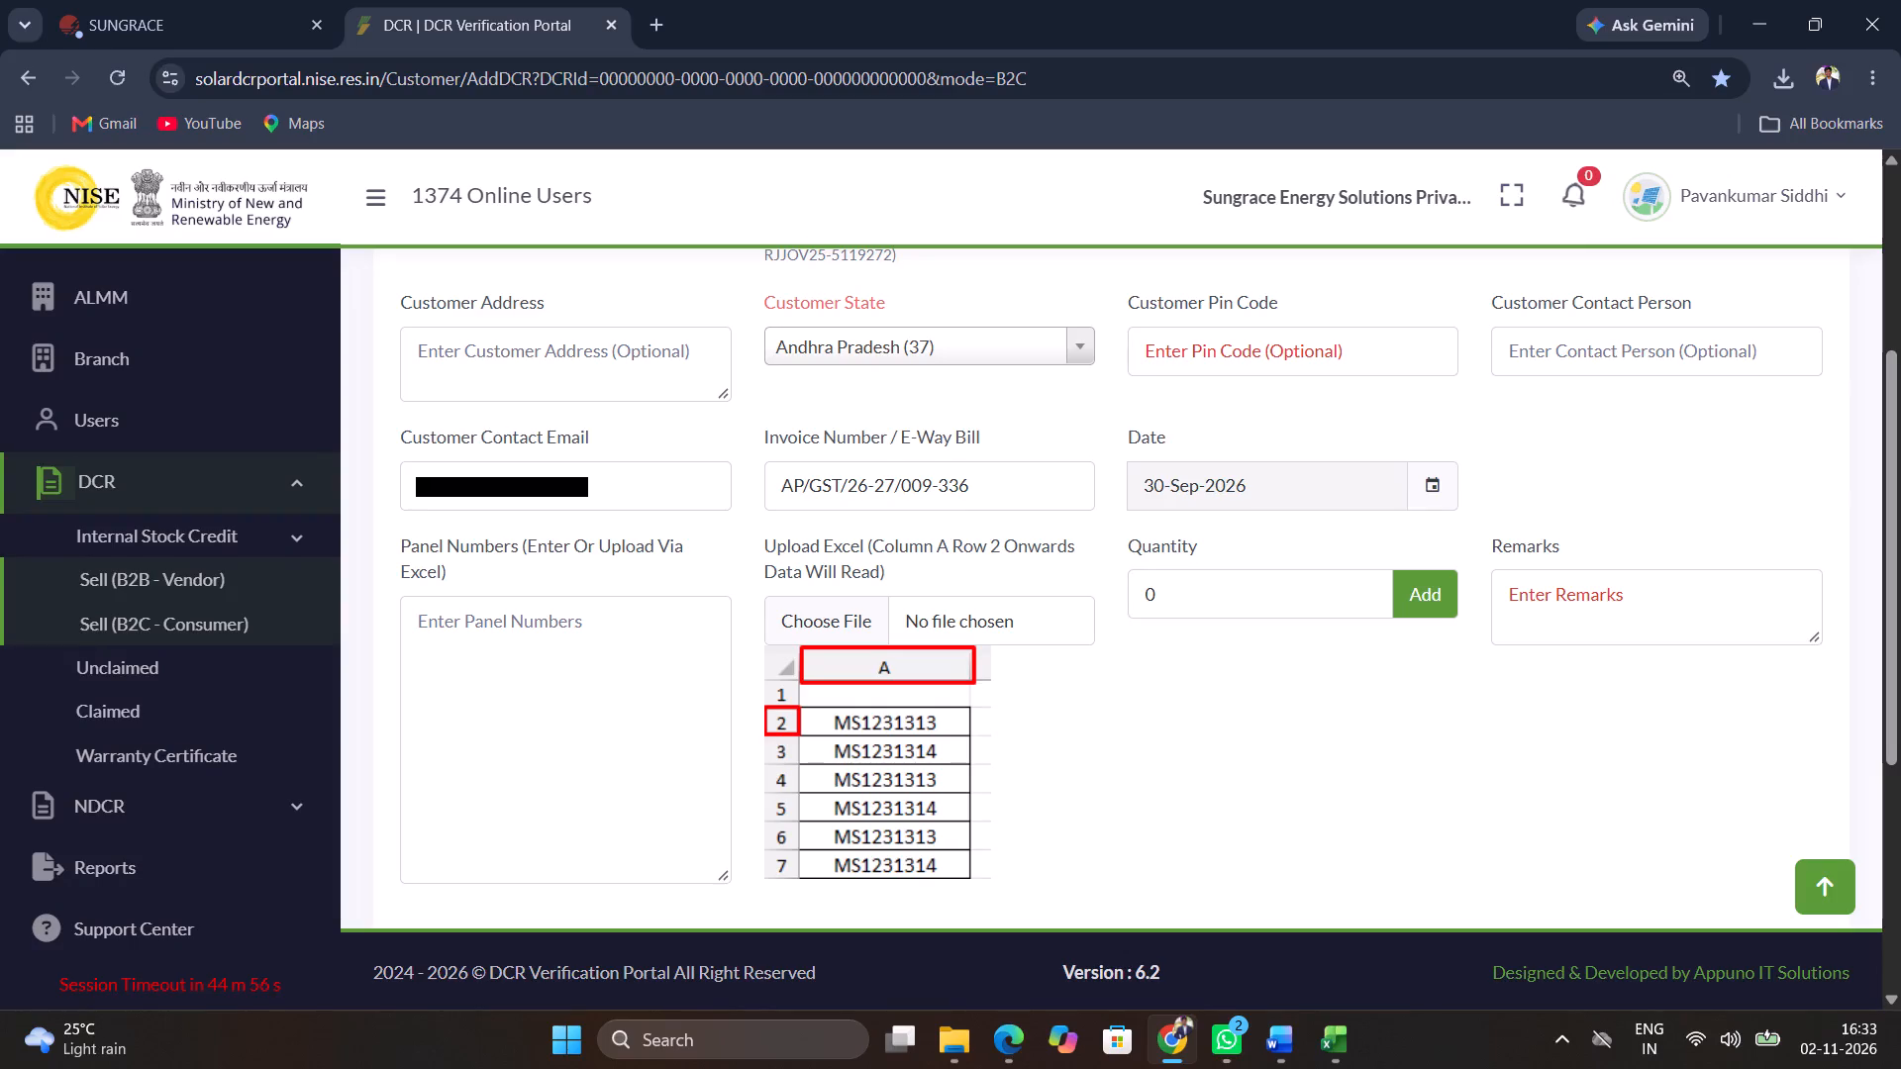
Copy the consumer's address from the SUNGRACE Quick Copy Details into the form's Remarks.
left_click(1520, 611)
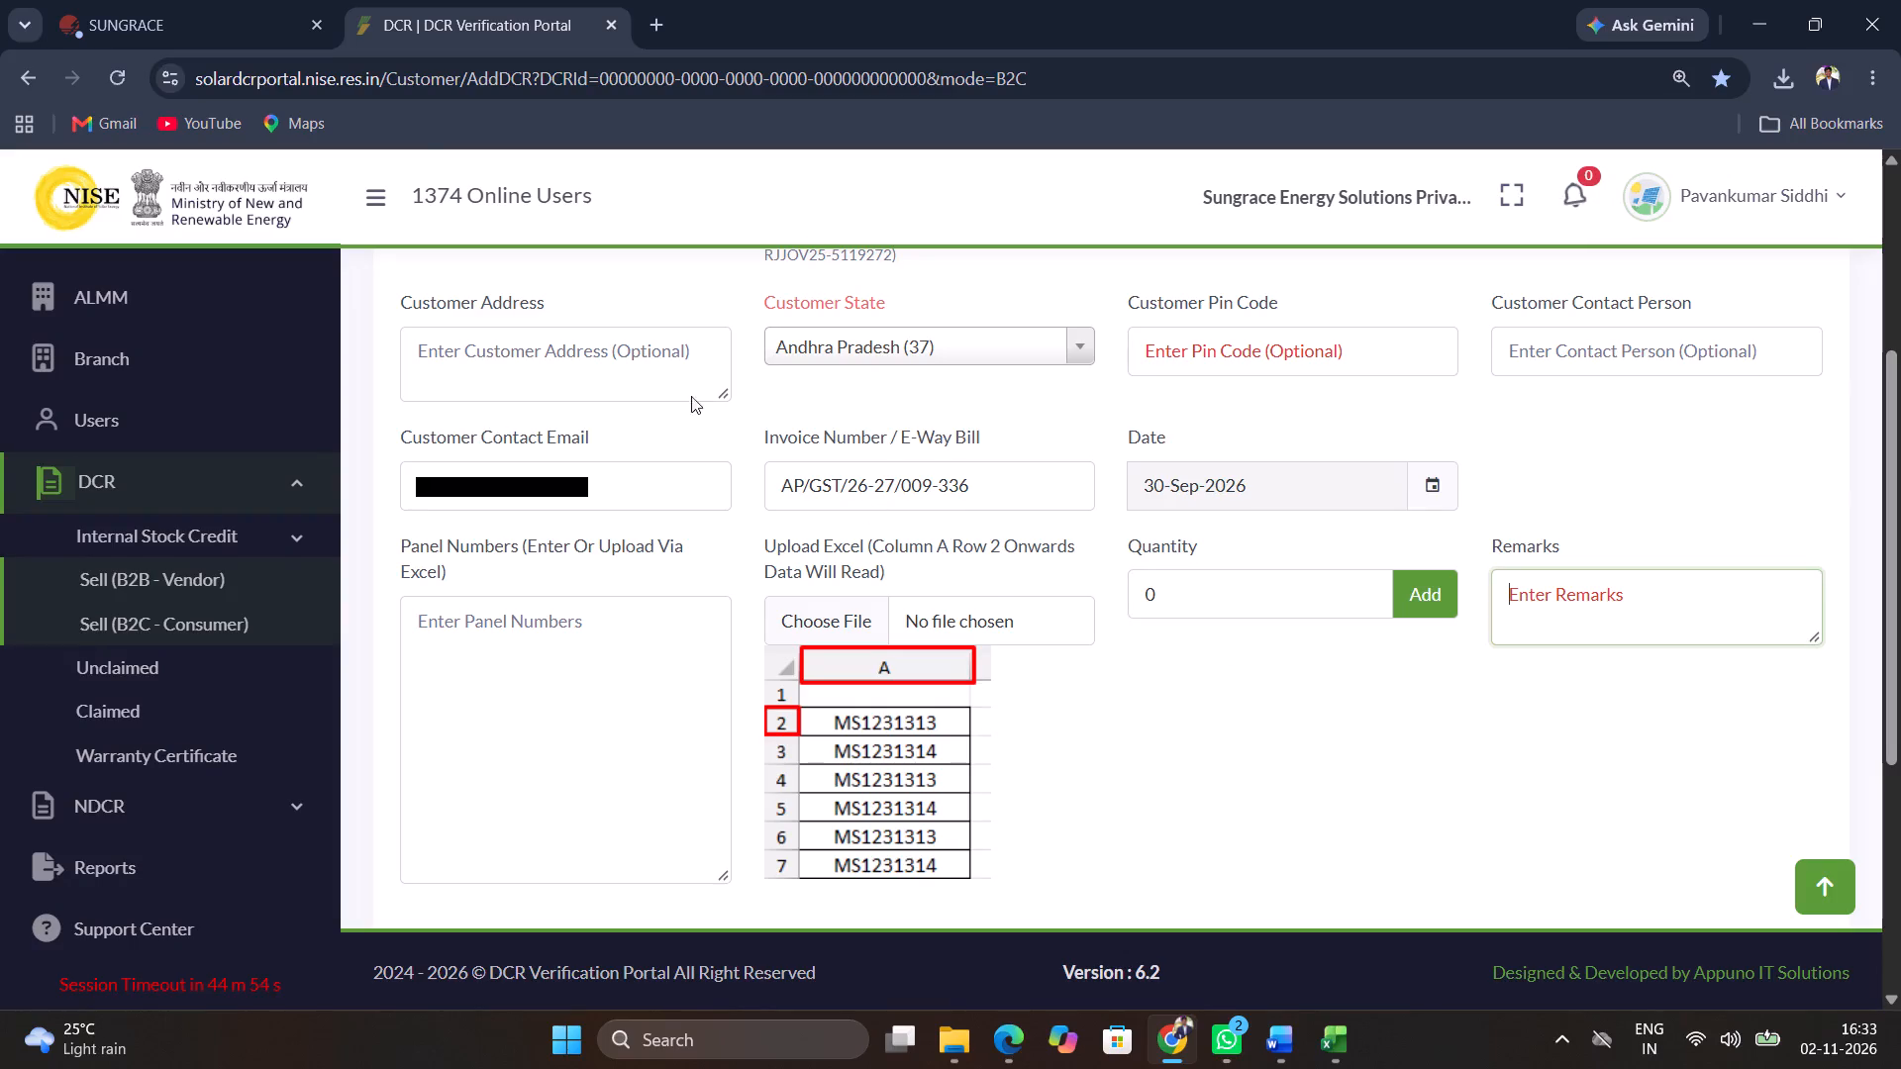
left_click(222, 0)
left_click(1176, 265)
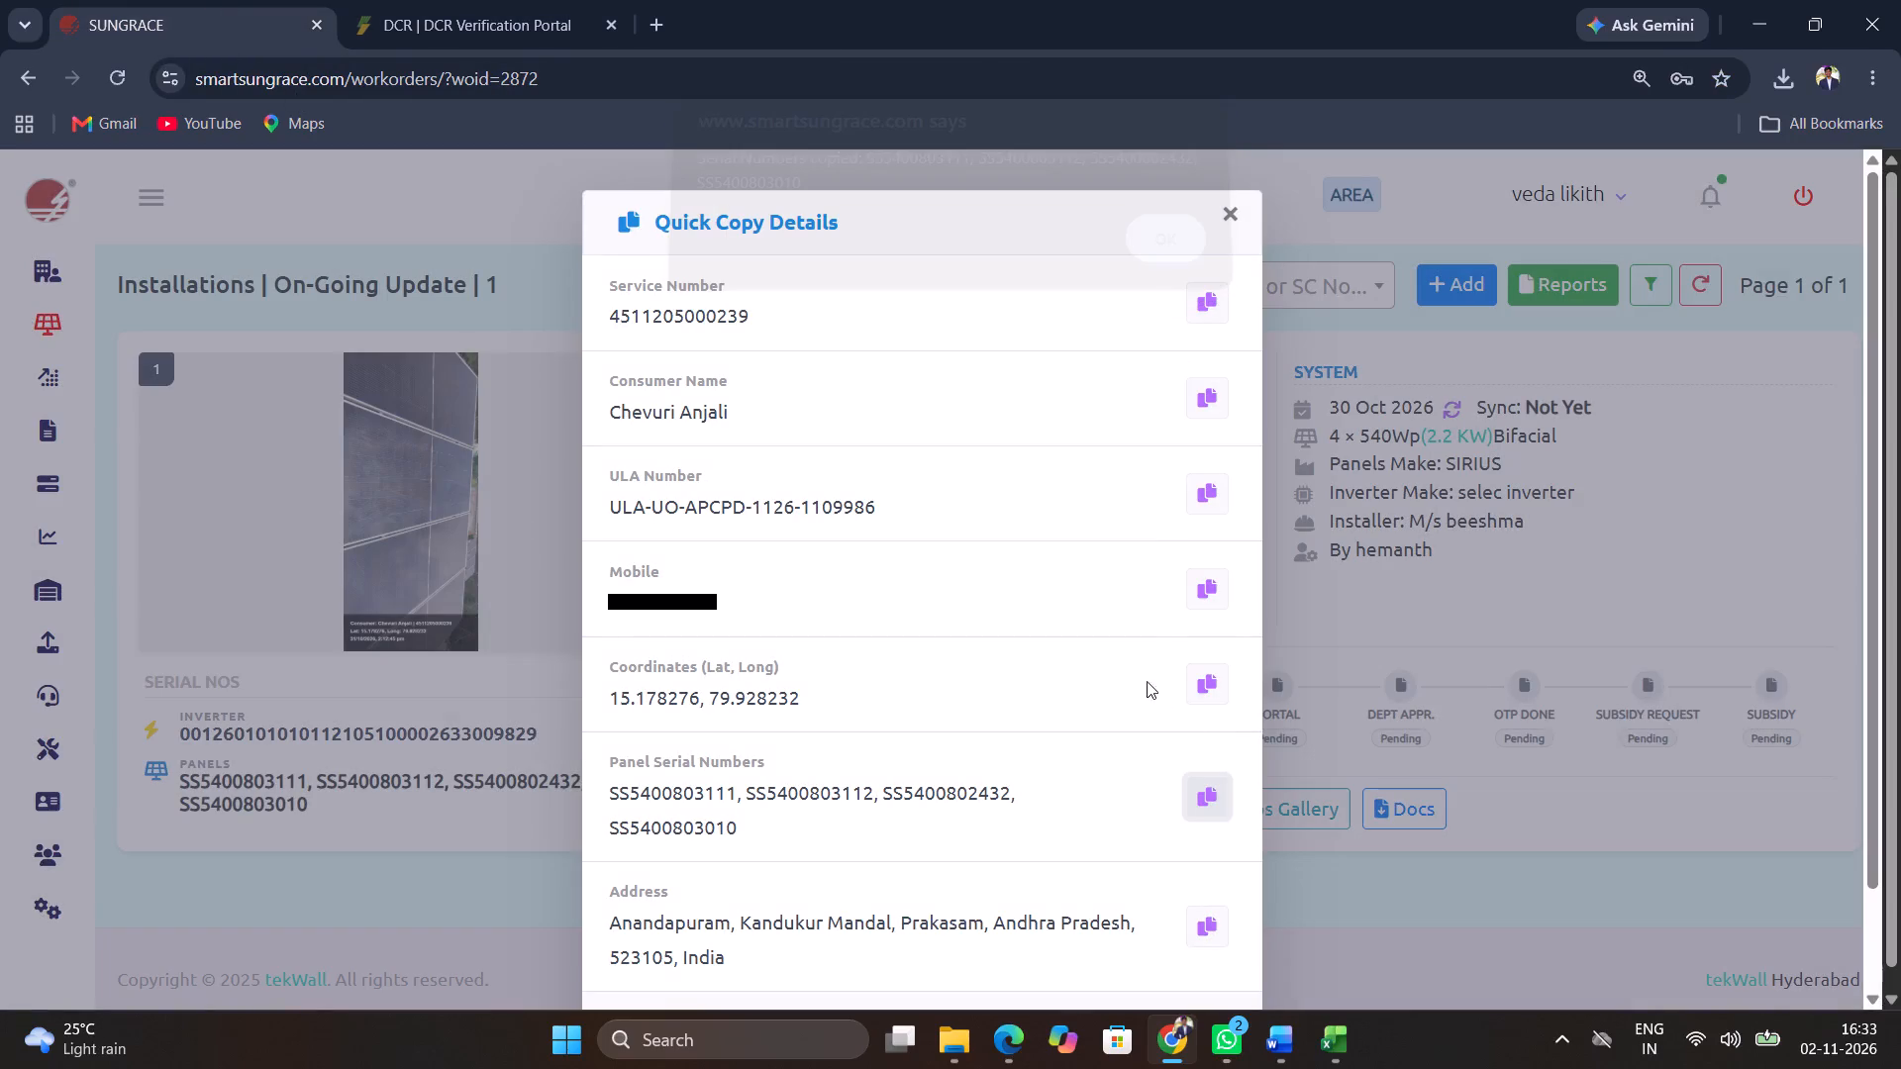
left_click(1212, 916)
left_click_drag(555, 0, 556, 12)
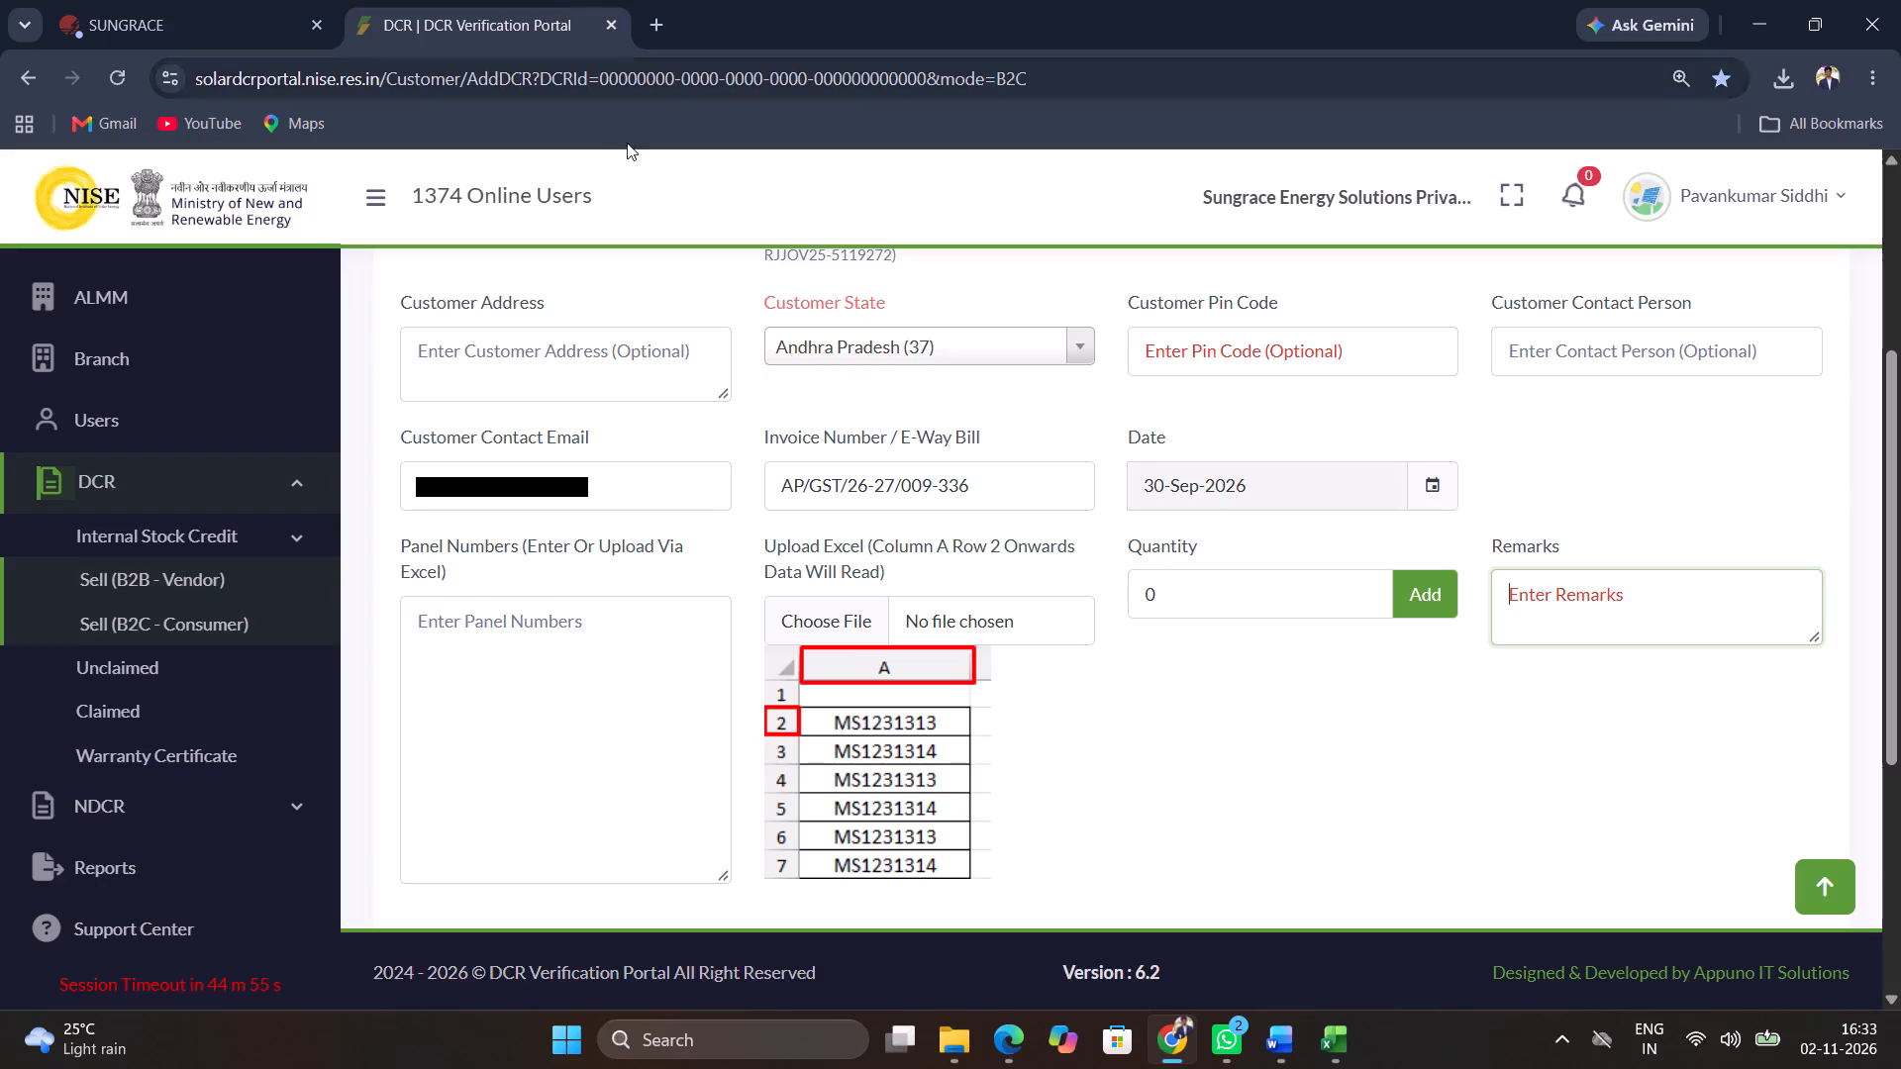
key("ctrl+v")
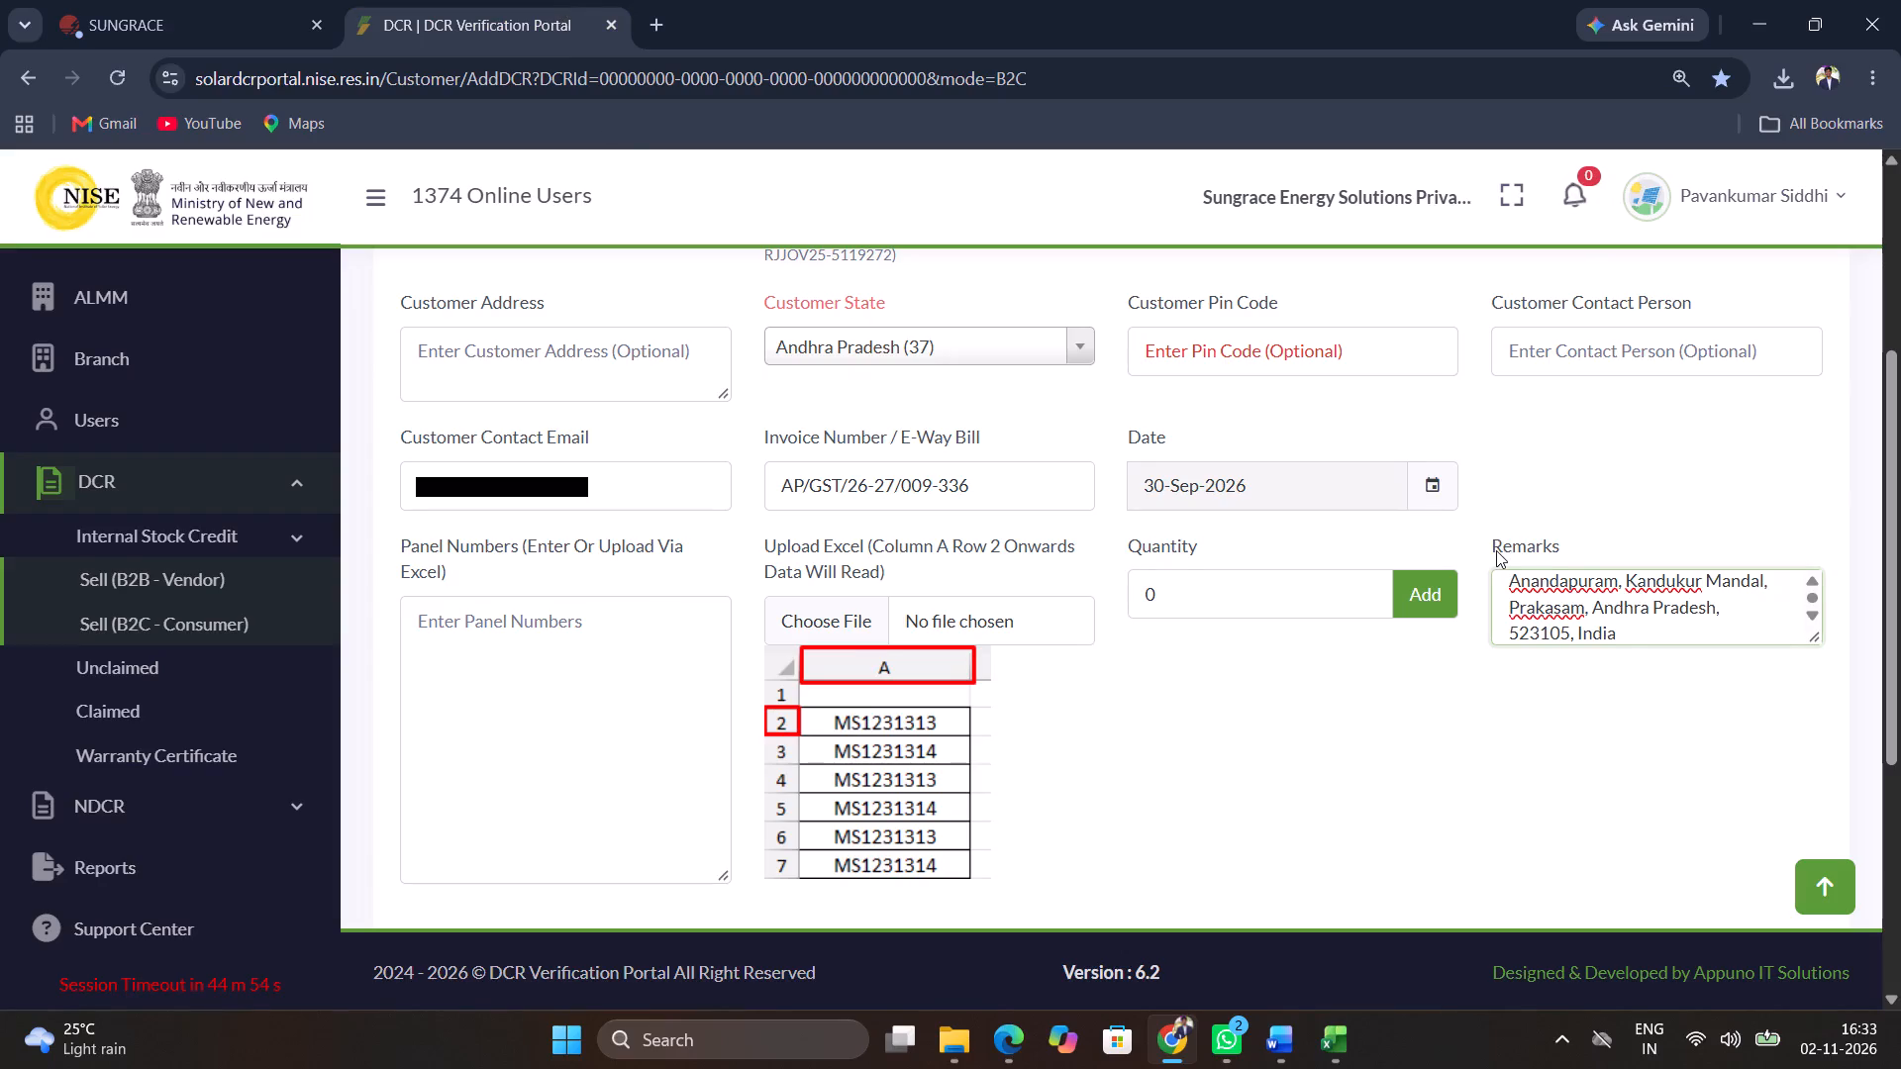
Copy the consumer's pincode from the SUNGRACE Quick Copy Details into the DCR form's Customer Pin Code.
left_click(1335, 346)
left_click(221, 0)
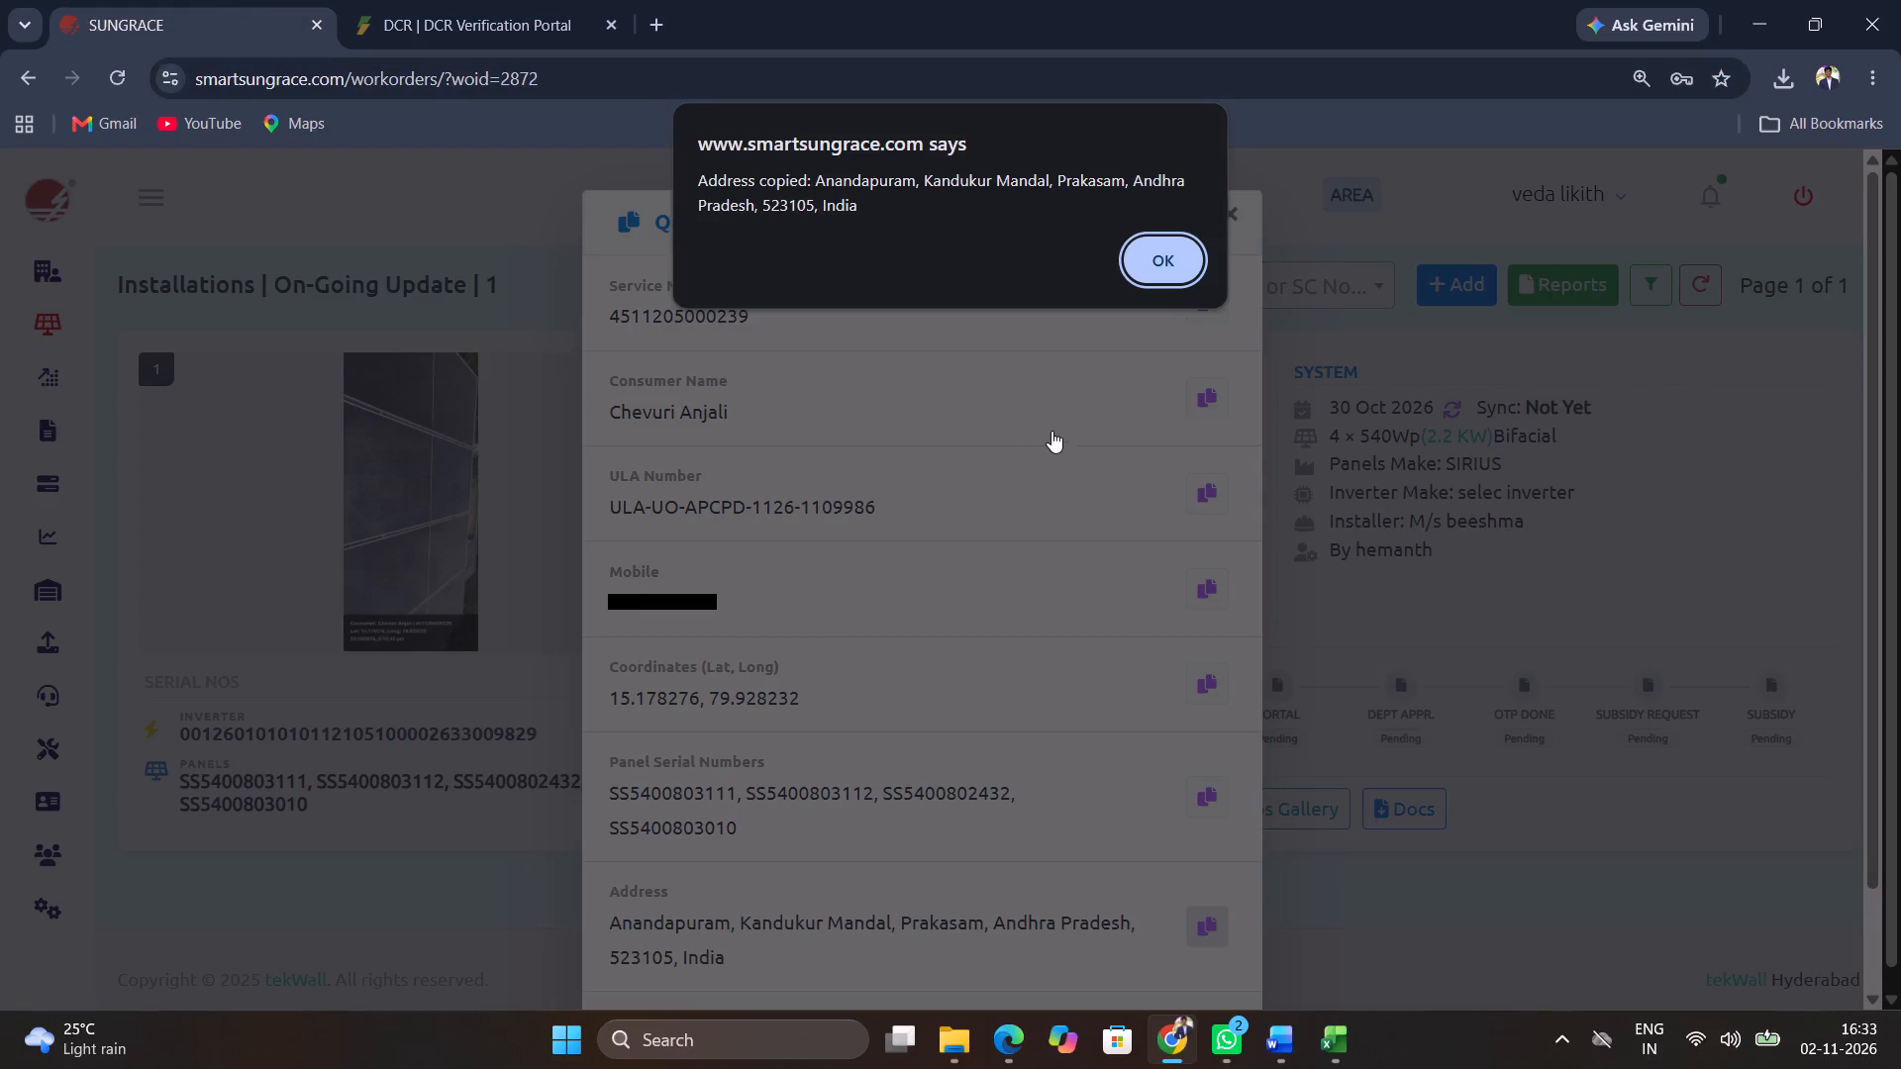
left_click(1152, 260)
scroll(1226, 657, "down", 2)
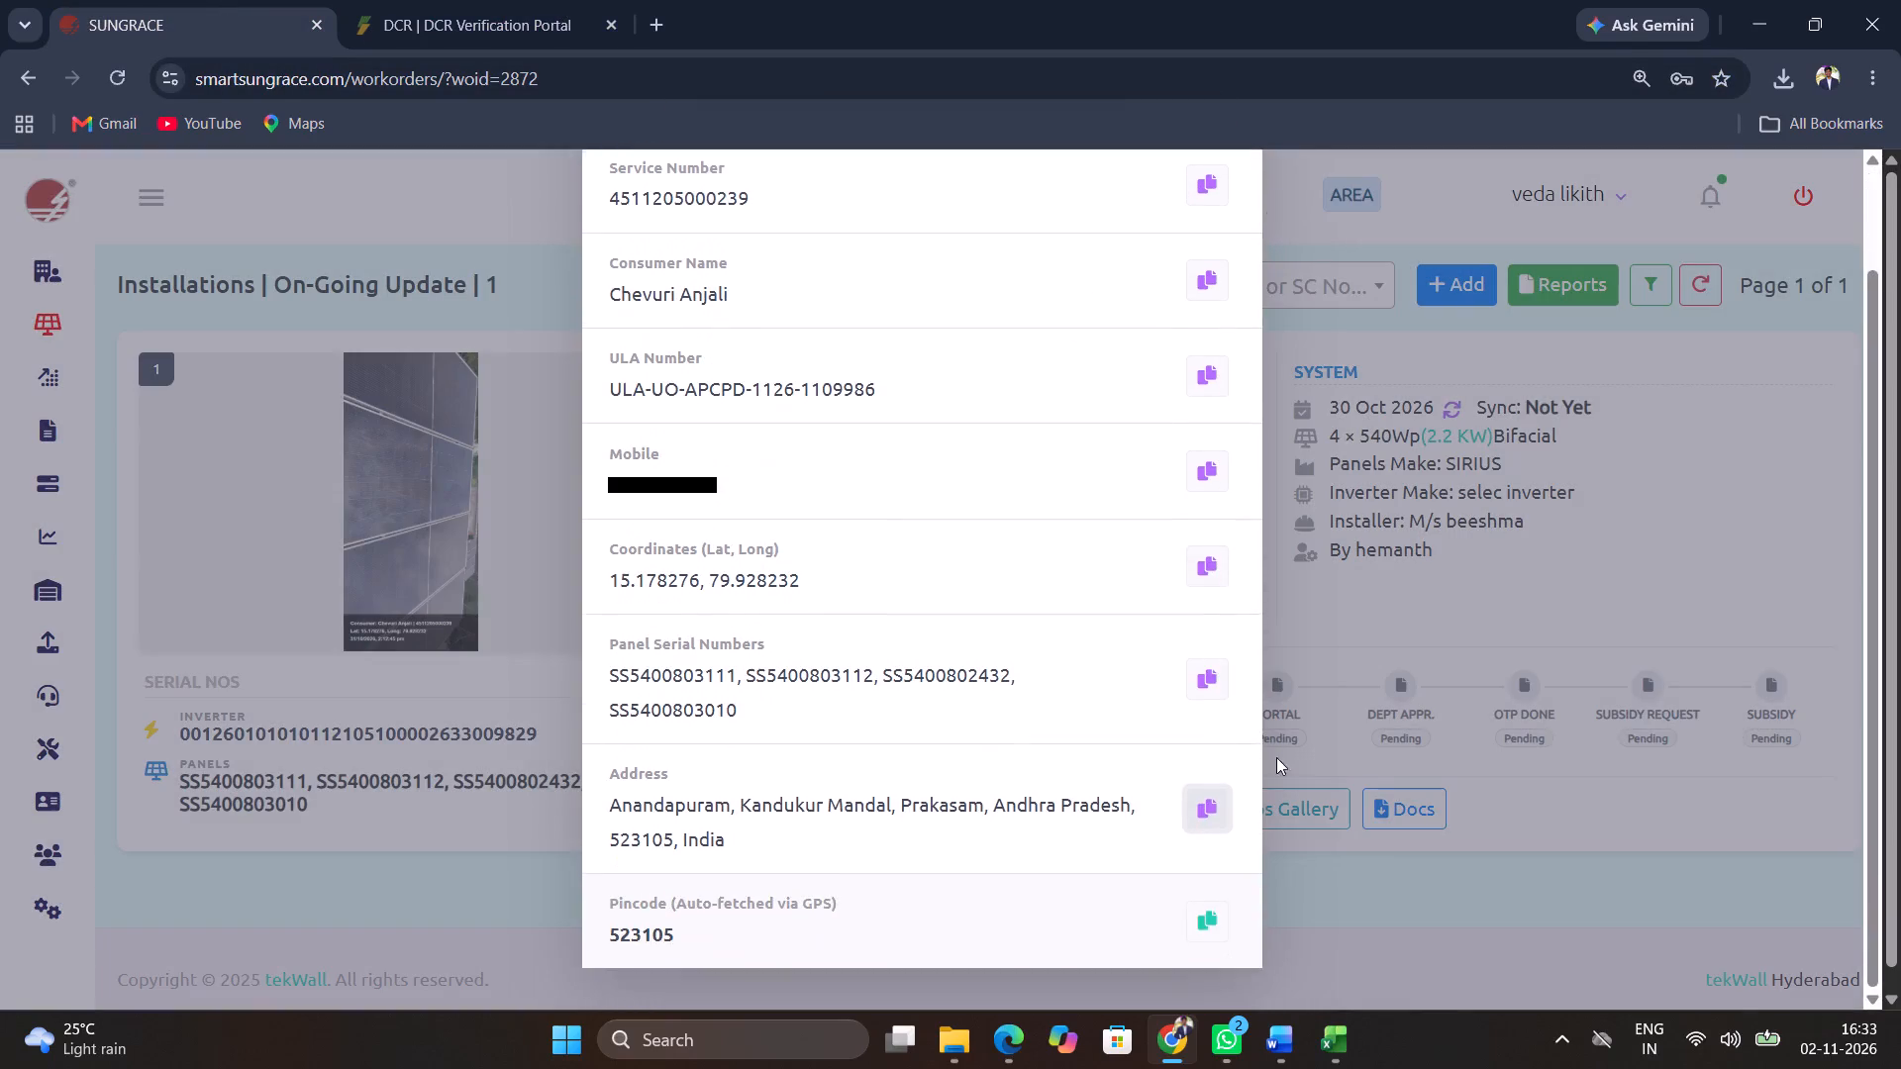
left_click(1199, 922)
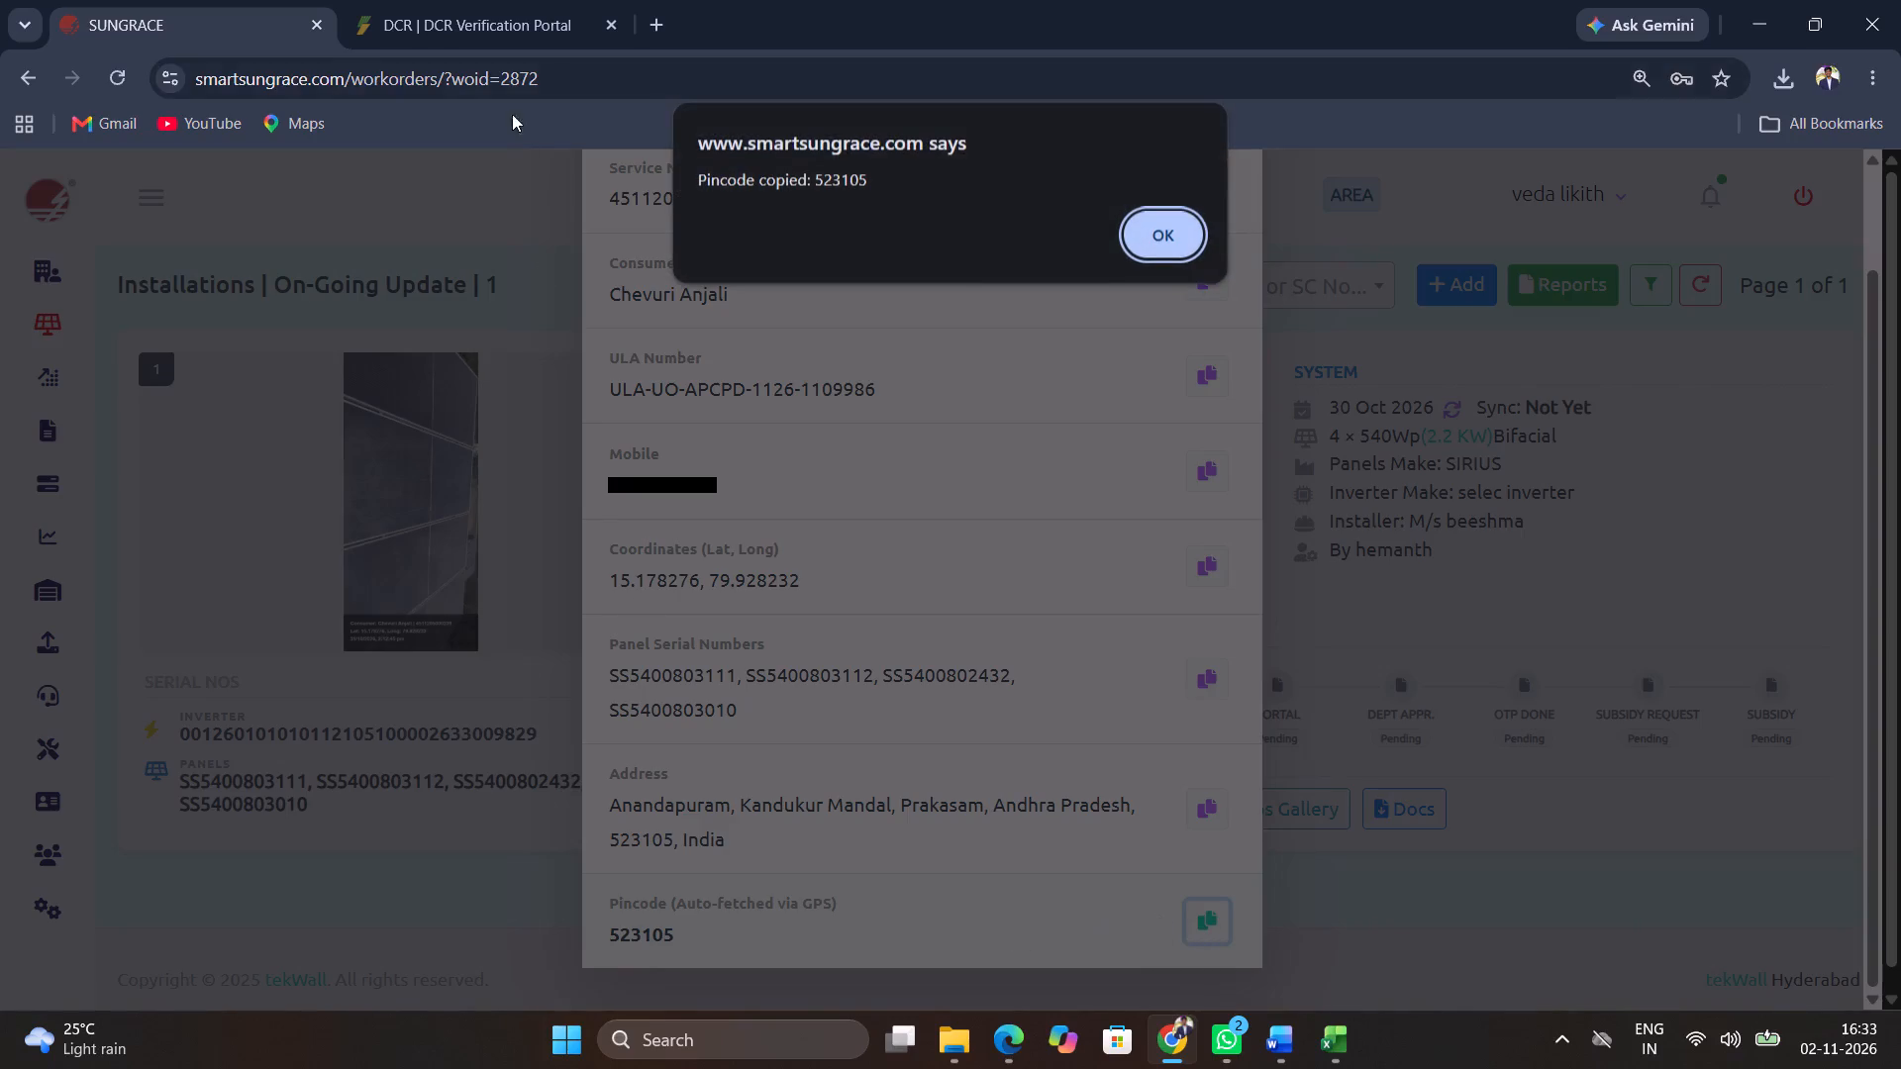
left_click(479, 5)
key("ctrl+v")
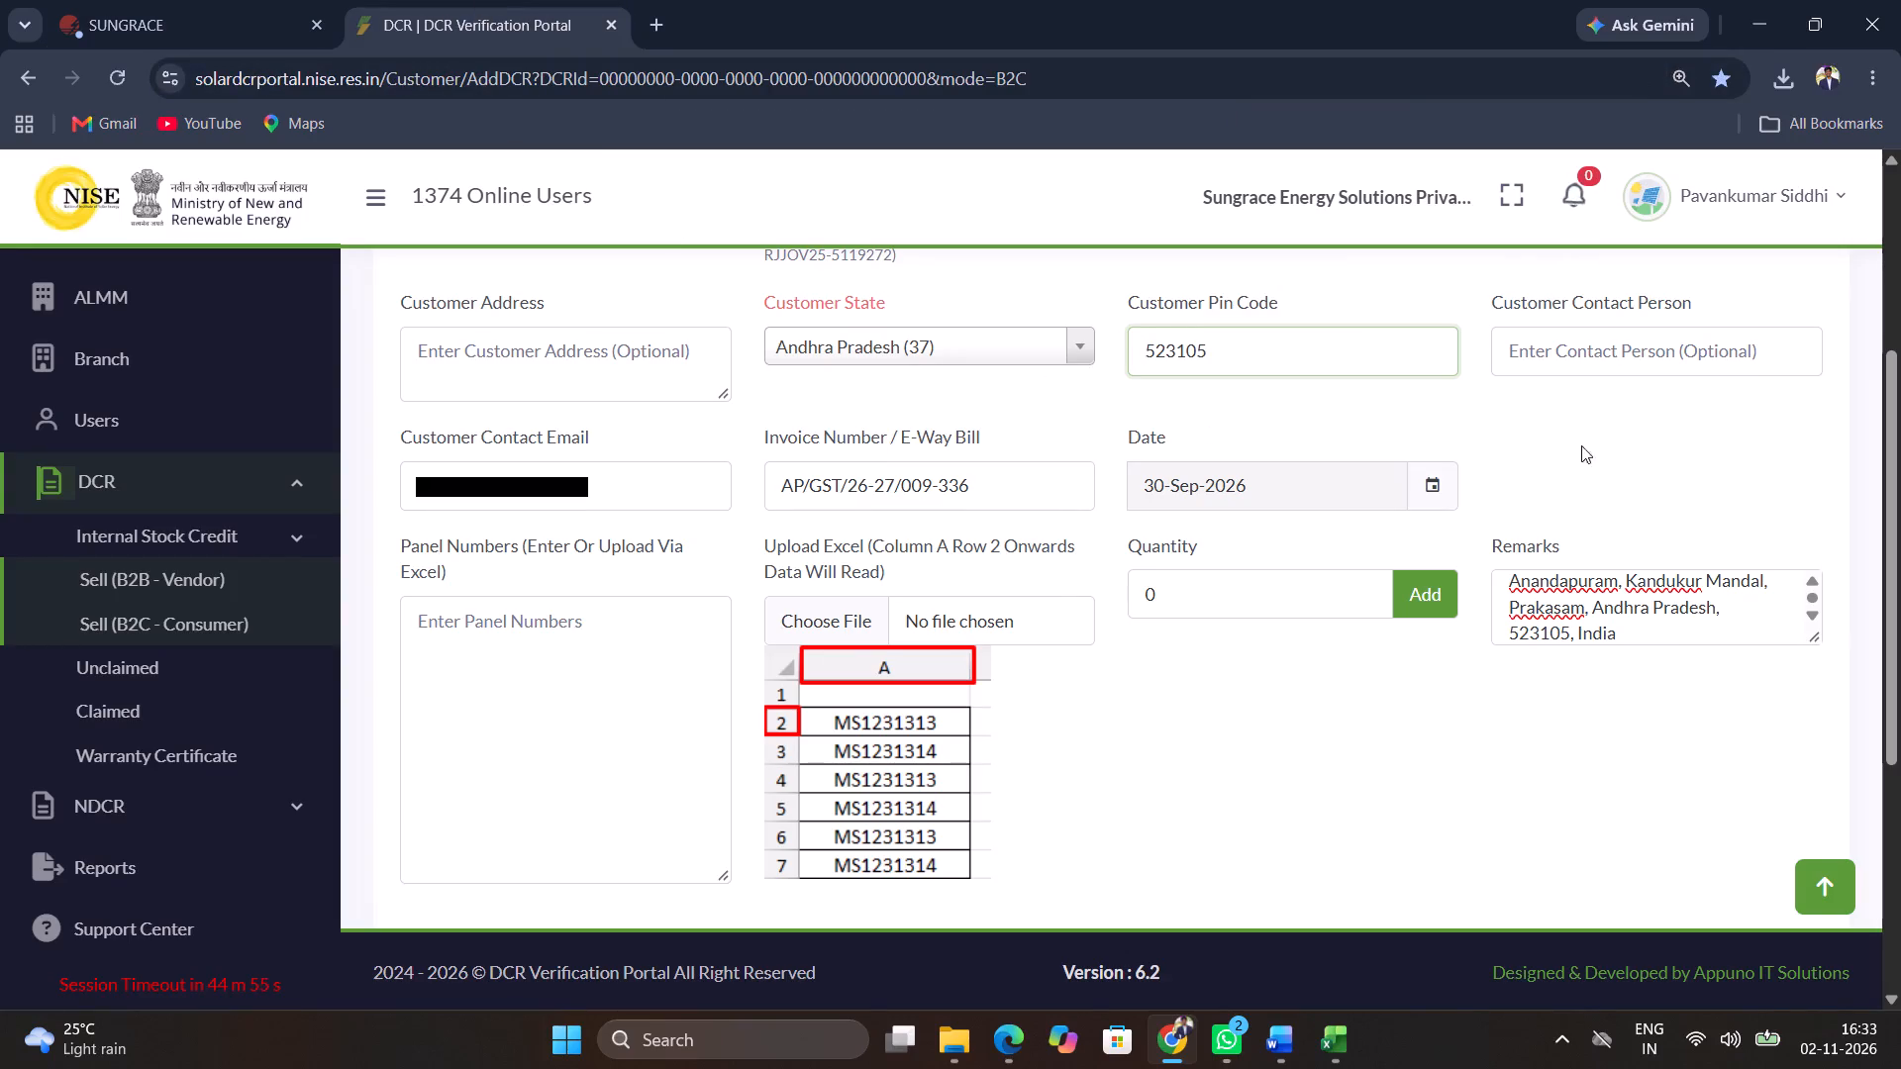
scroll(1841, 440, "down", 1)
left_click(1719, 832)
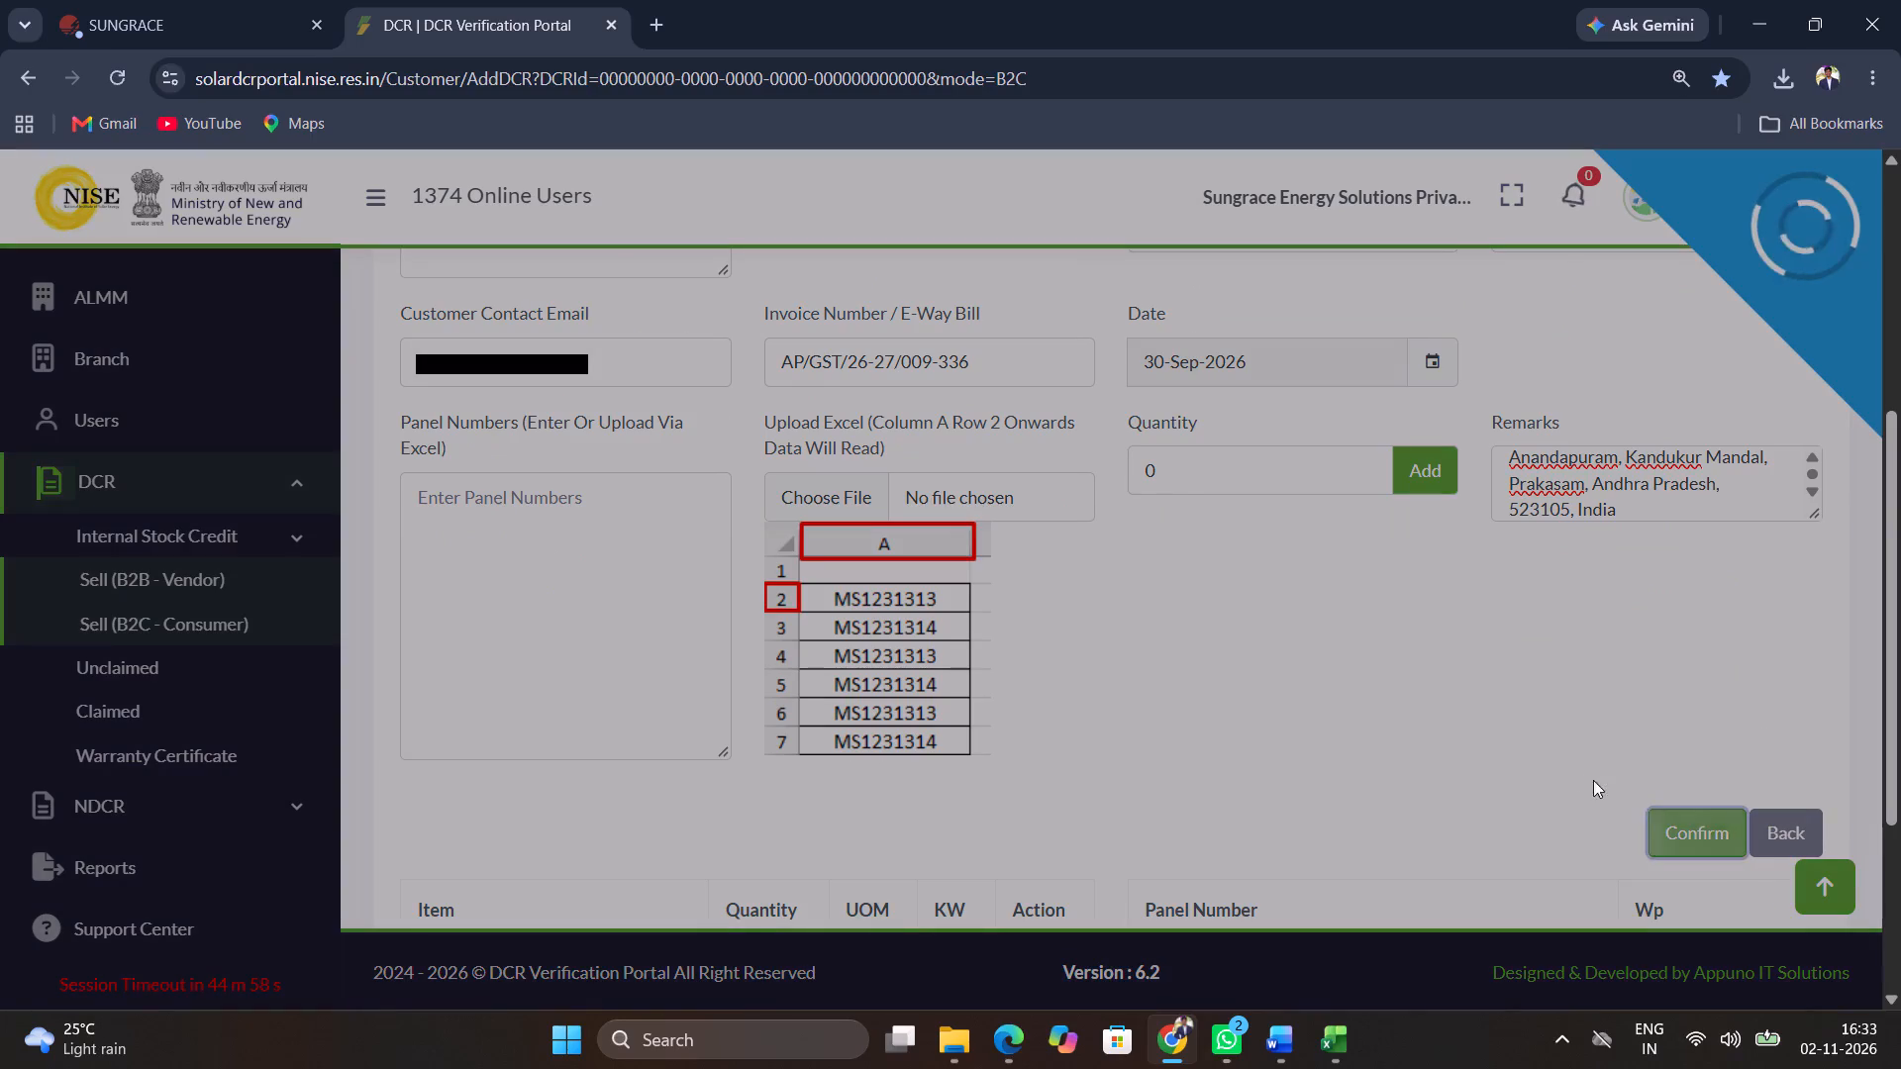
left_click(1185, 728)
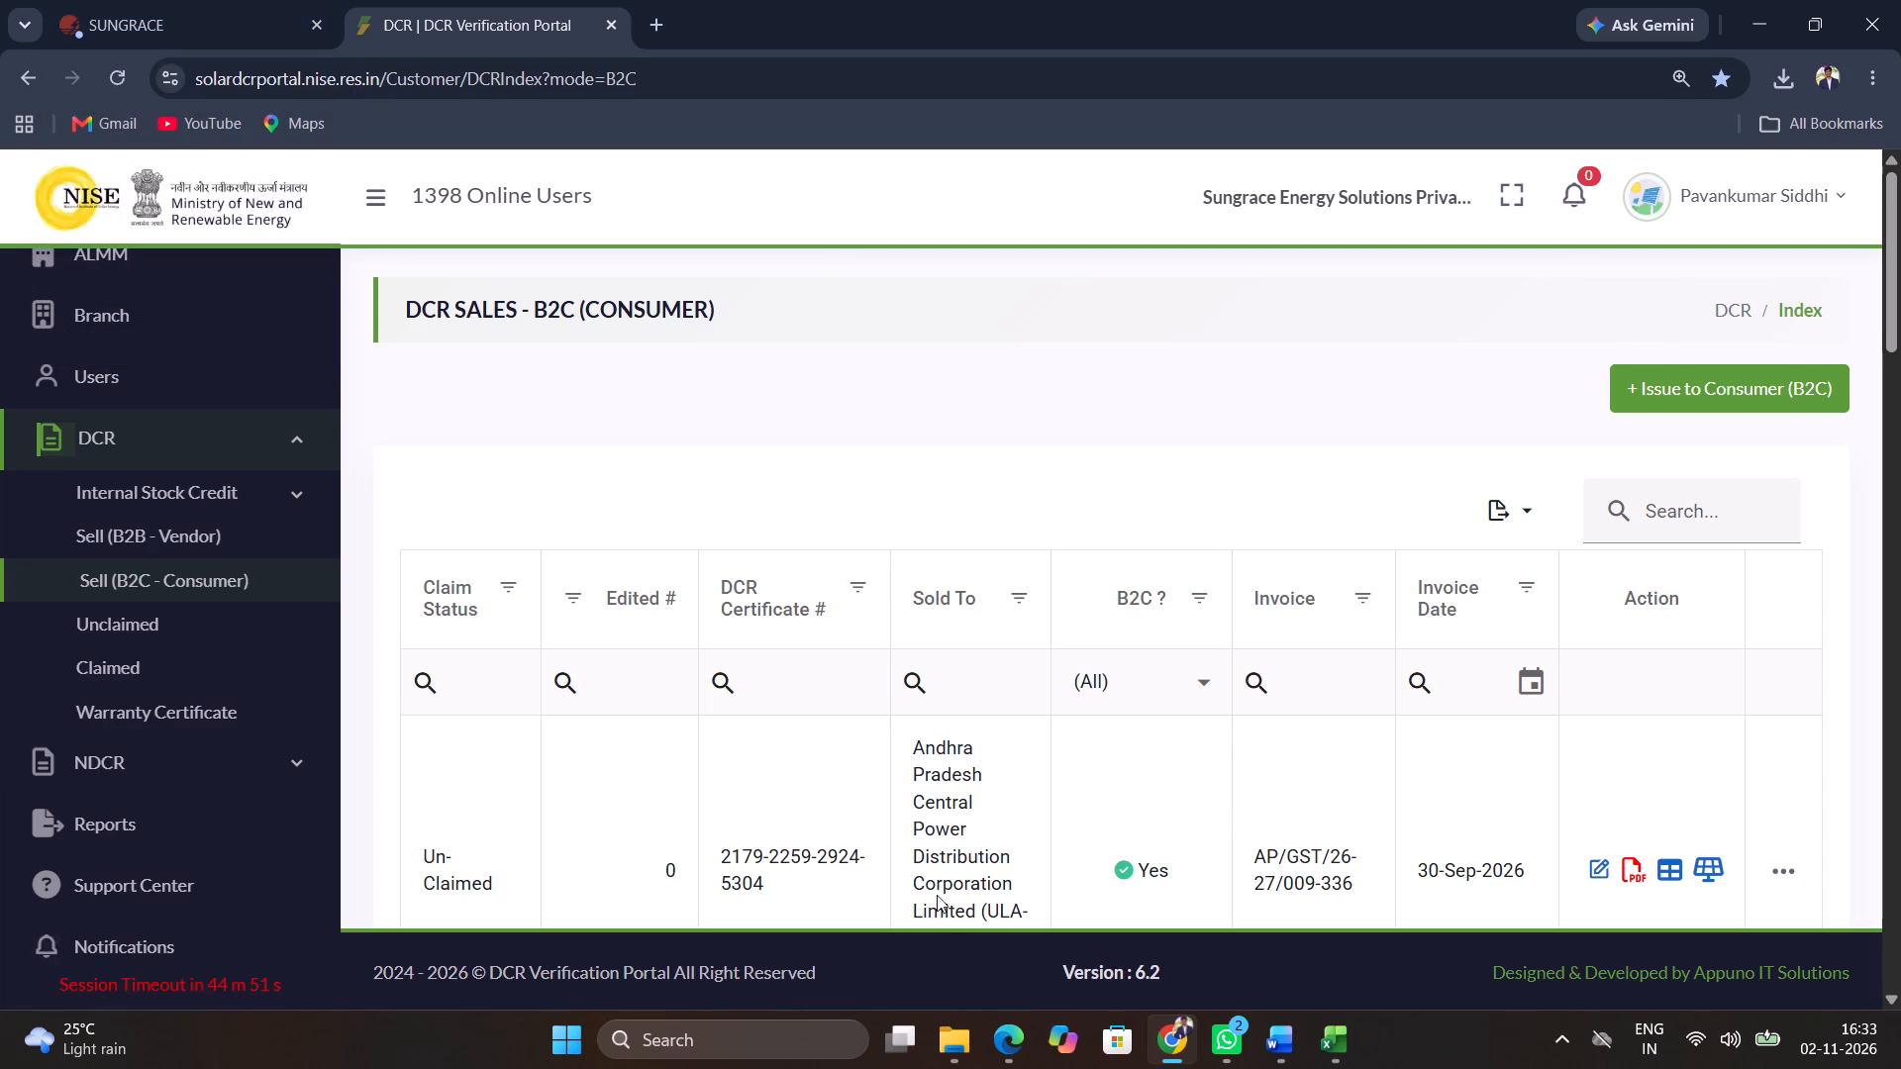
Switch to File Explorer and create a folder named 336_ inside DCR009.
left_click(964, 922)
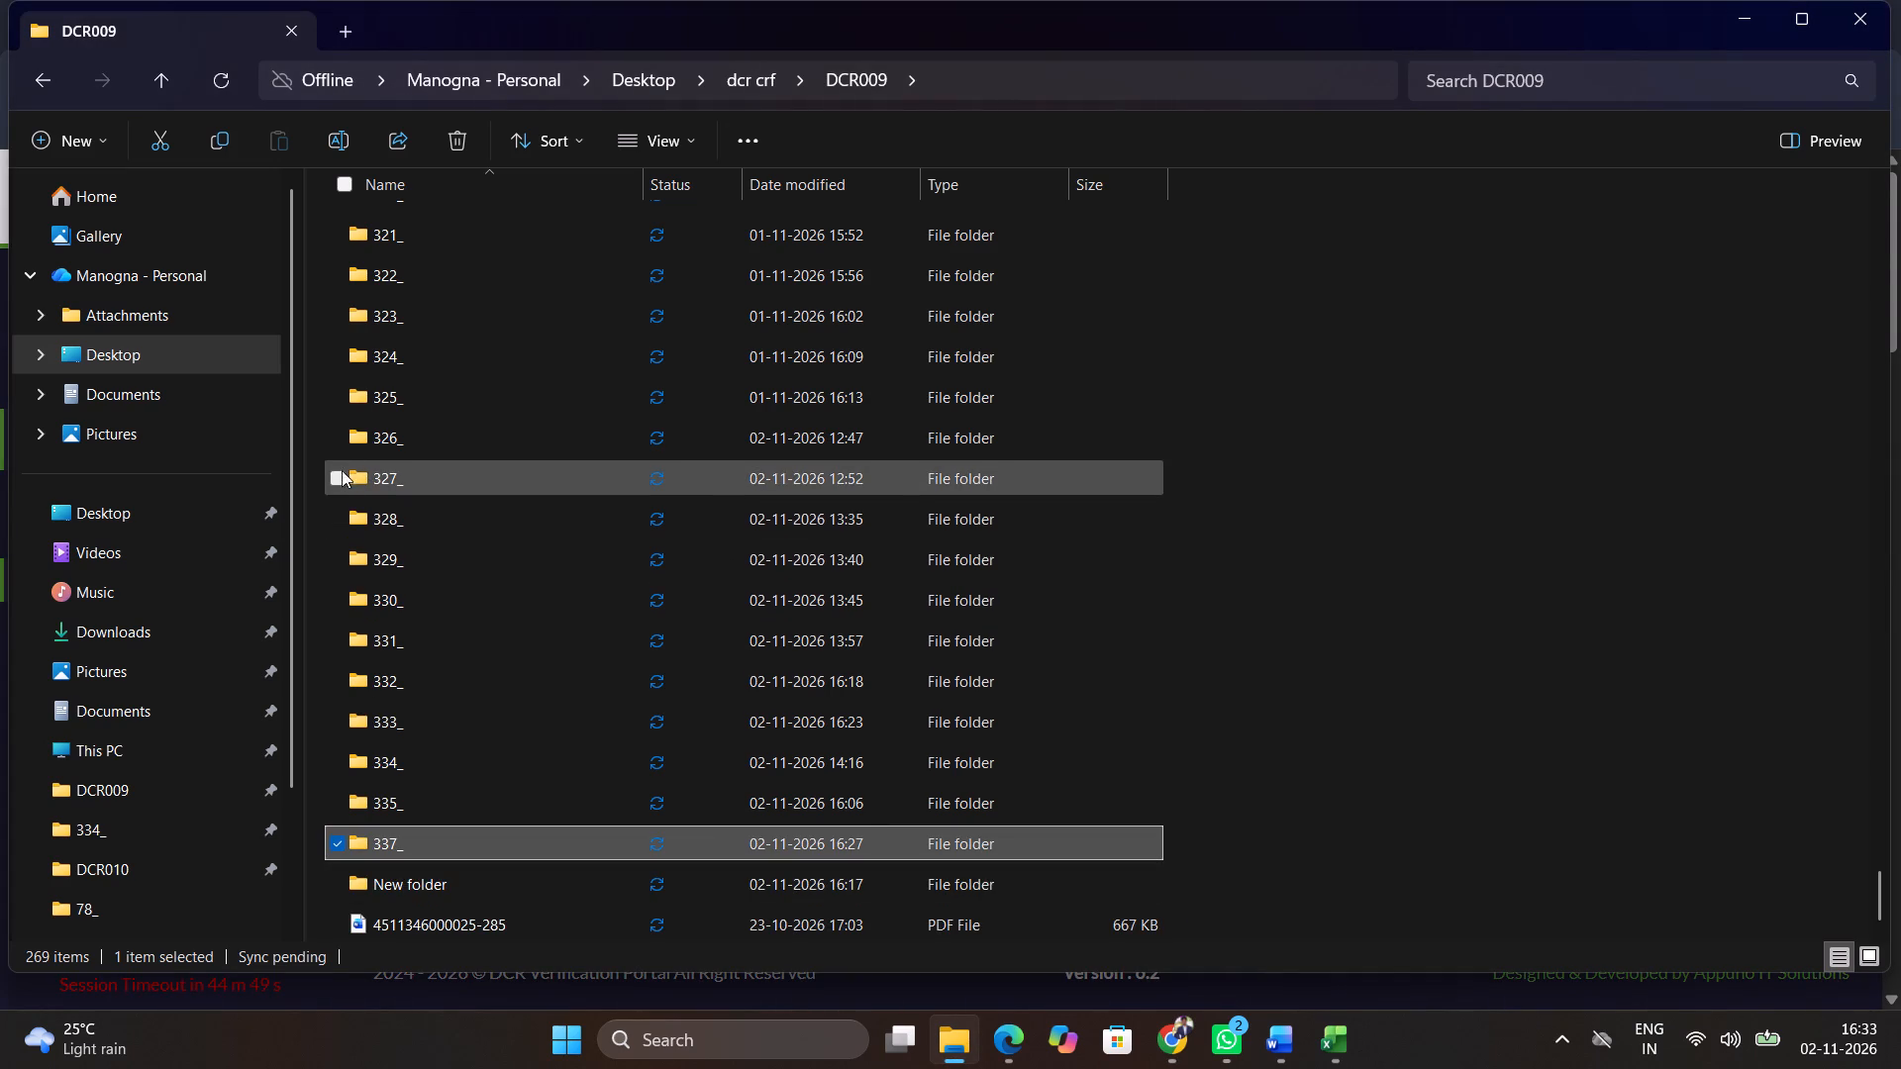
left_click(44, 132)
left_click(84, 200)
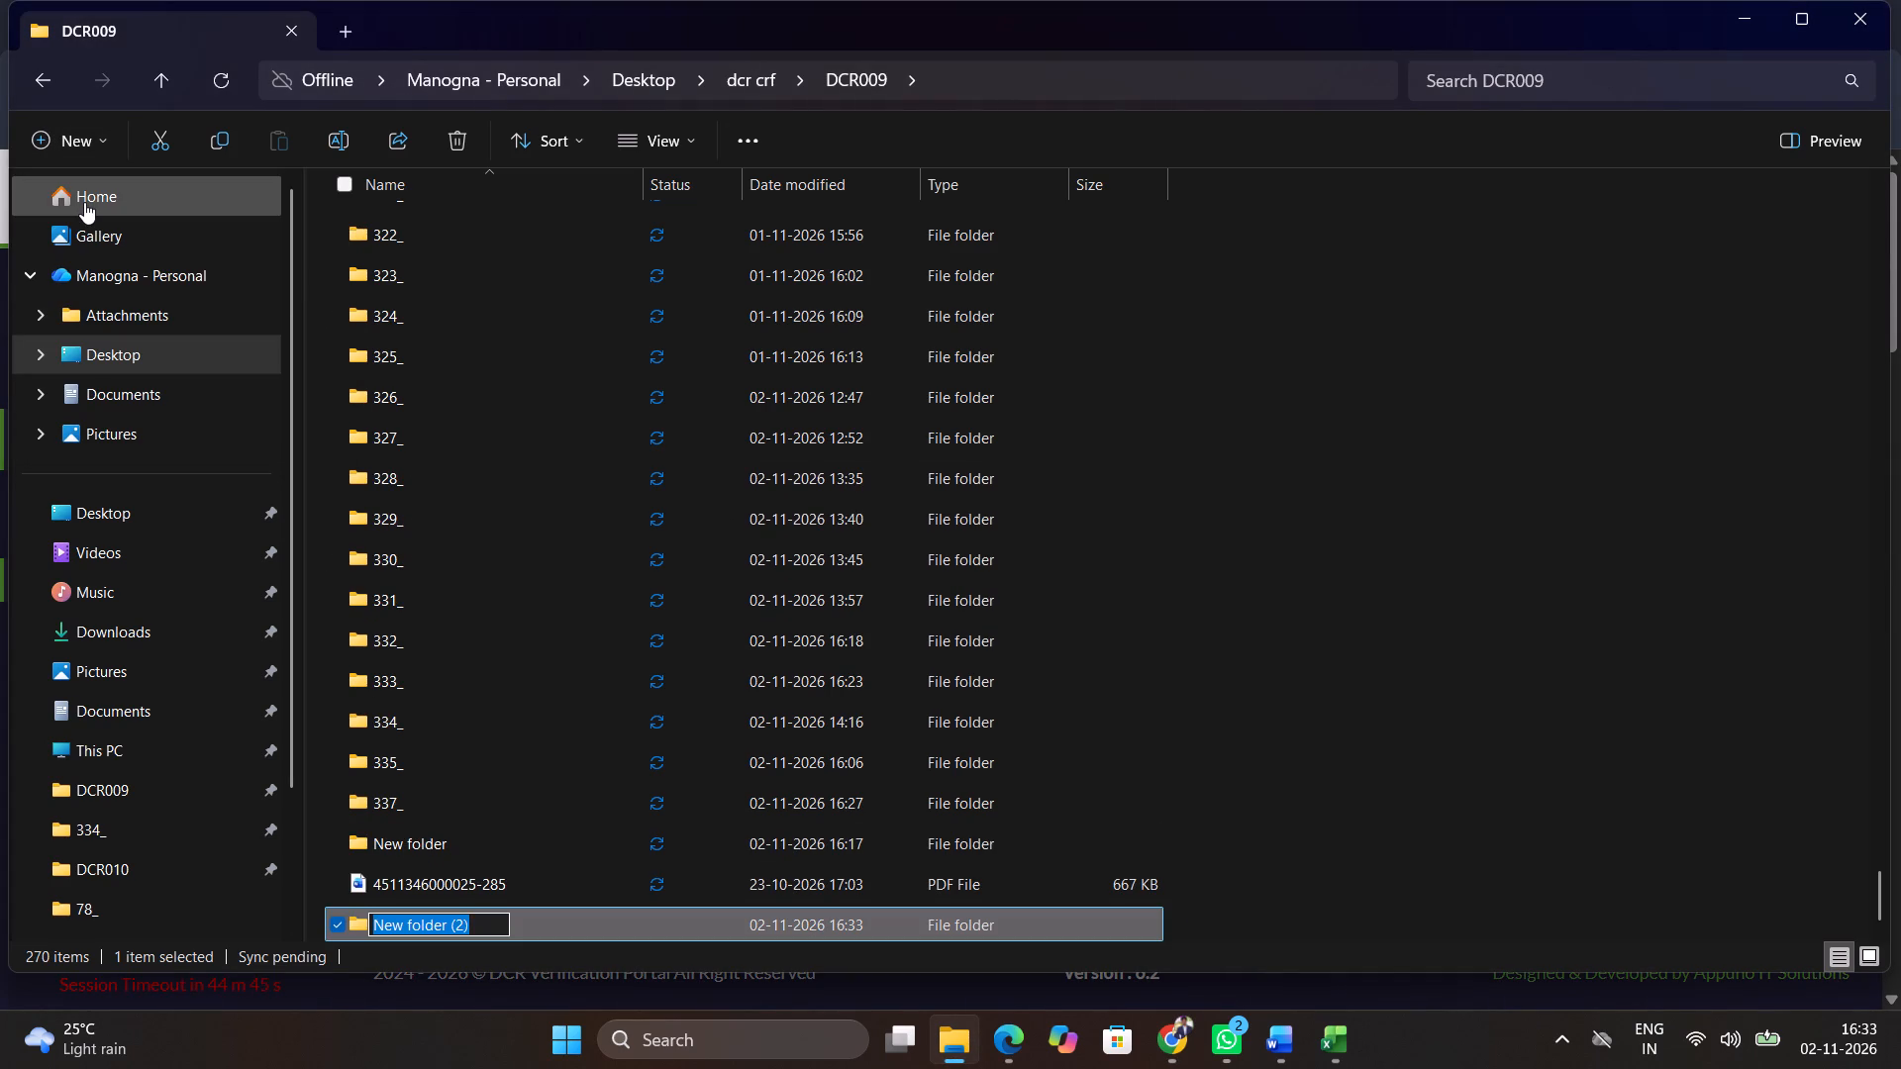
type("336")
key("shift+underscore")
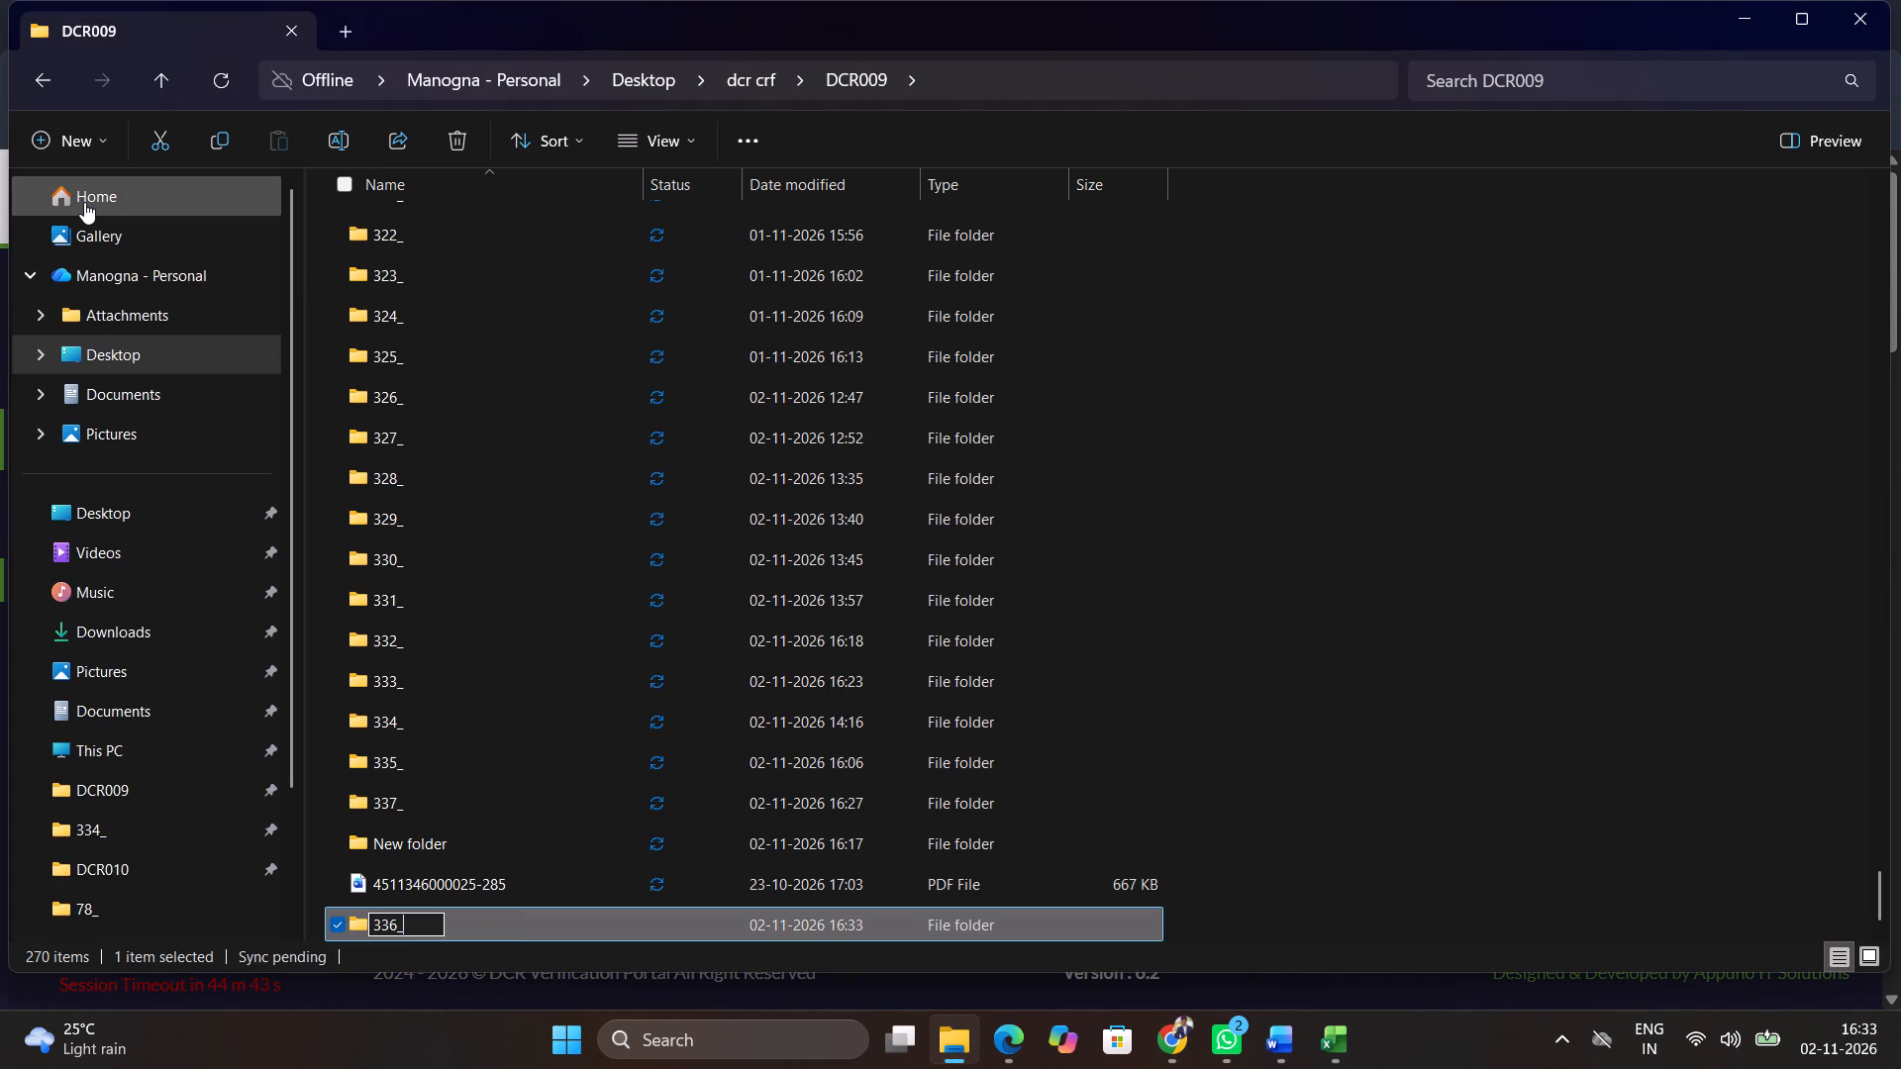
key("Return")
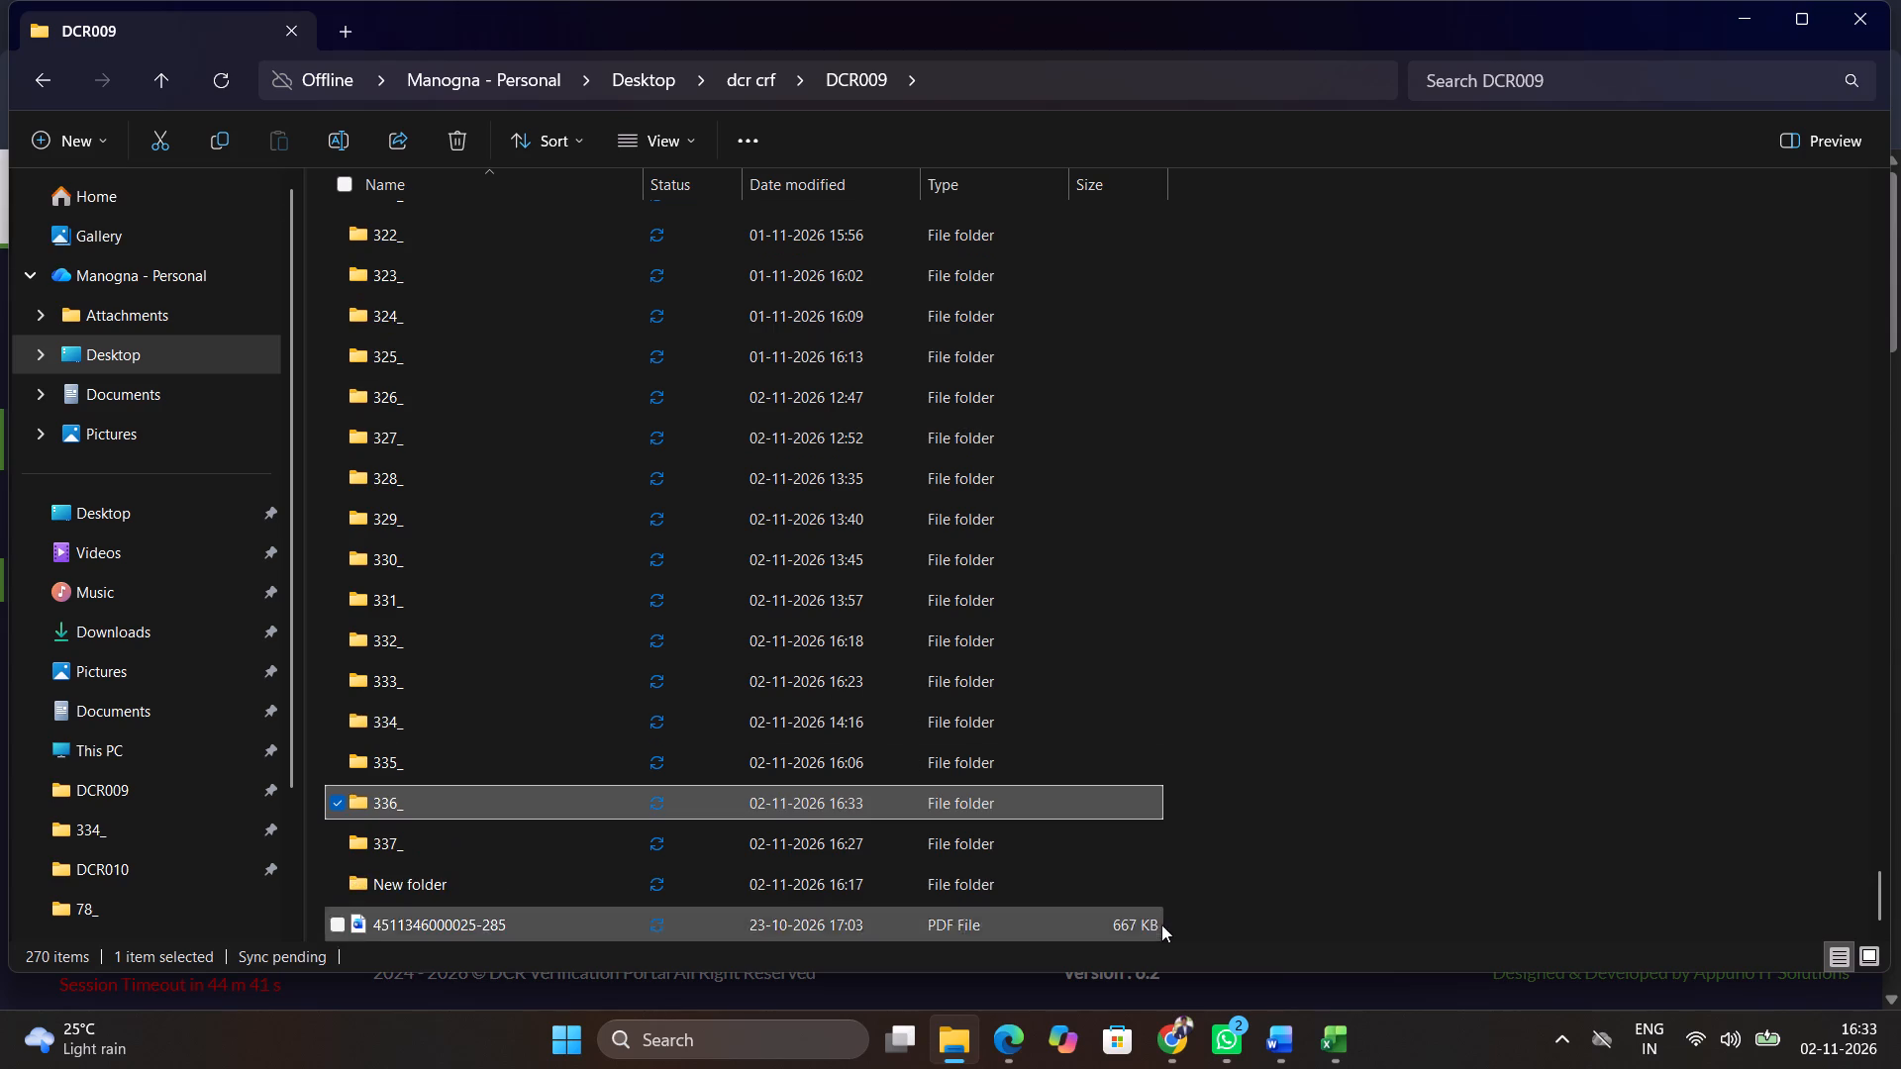
Switch back to SUNGRACE in the browser and copy the consumer's service number from the Quick Copy Details.
left_click(1137, 921)
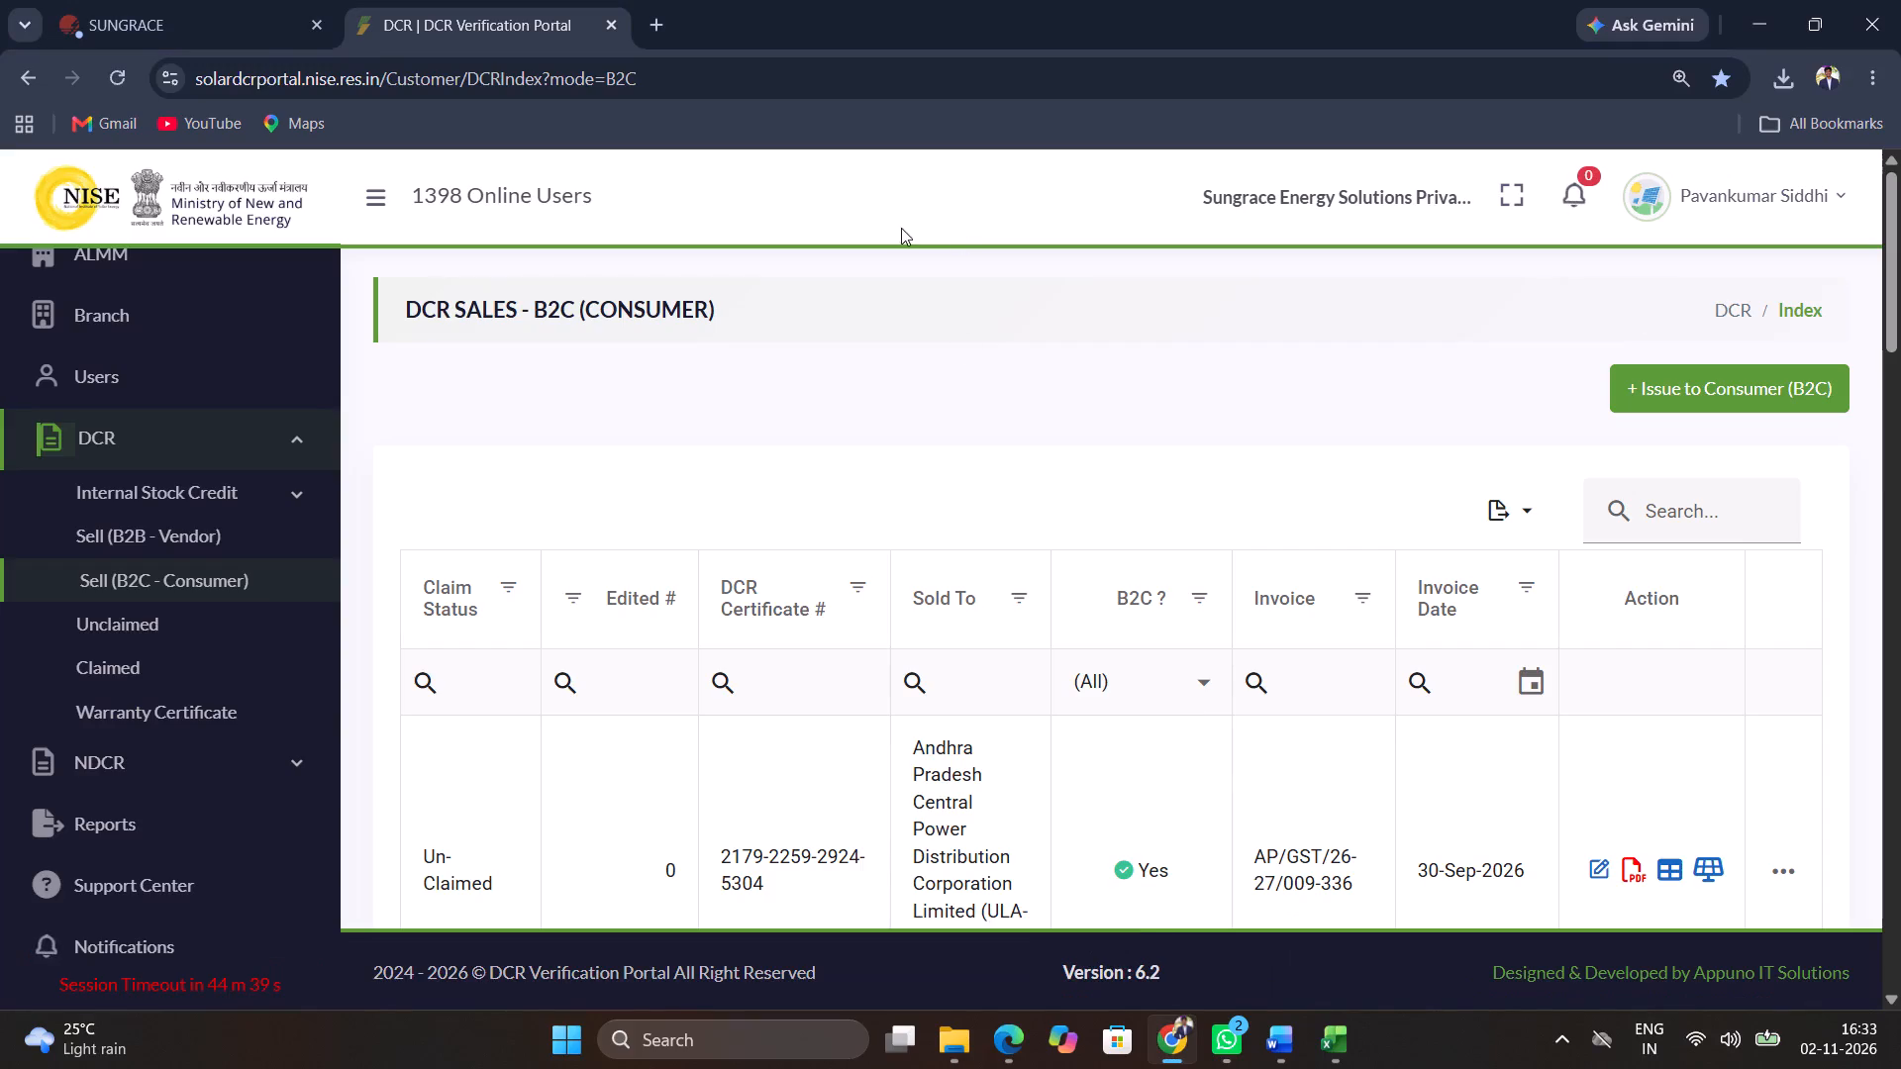
left_click(141, 0)
left_click(1180, 248)
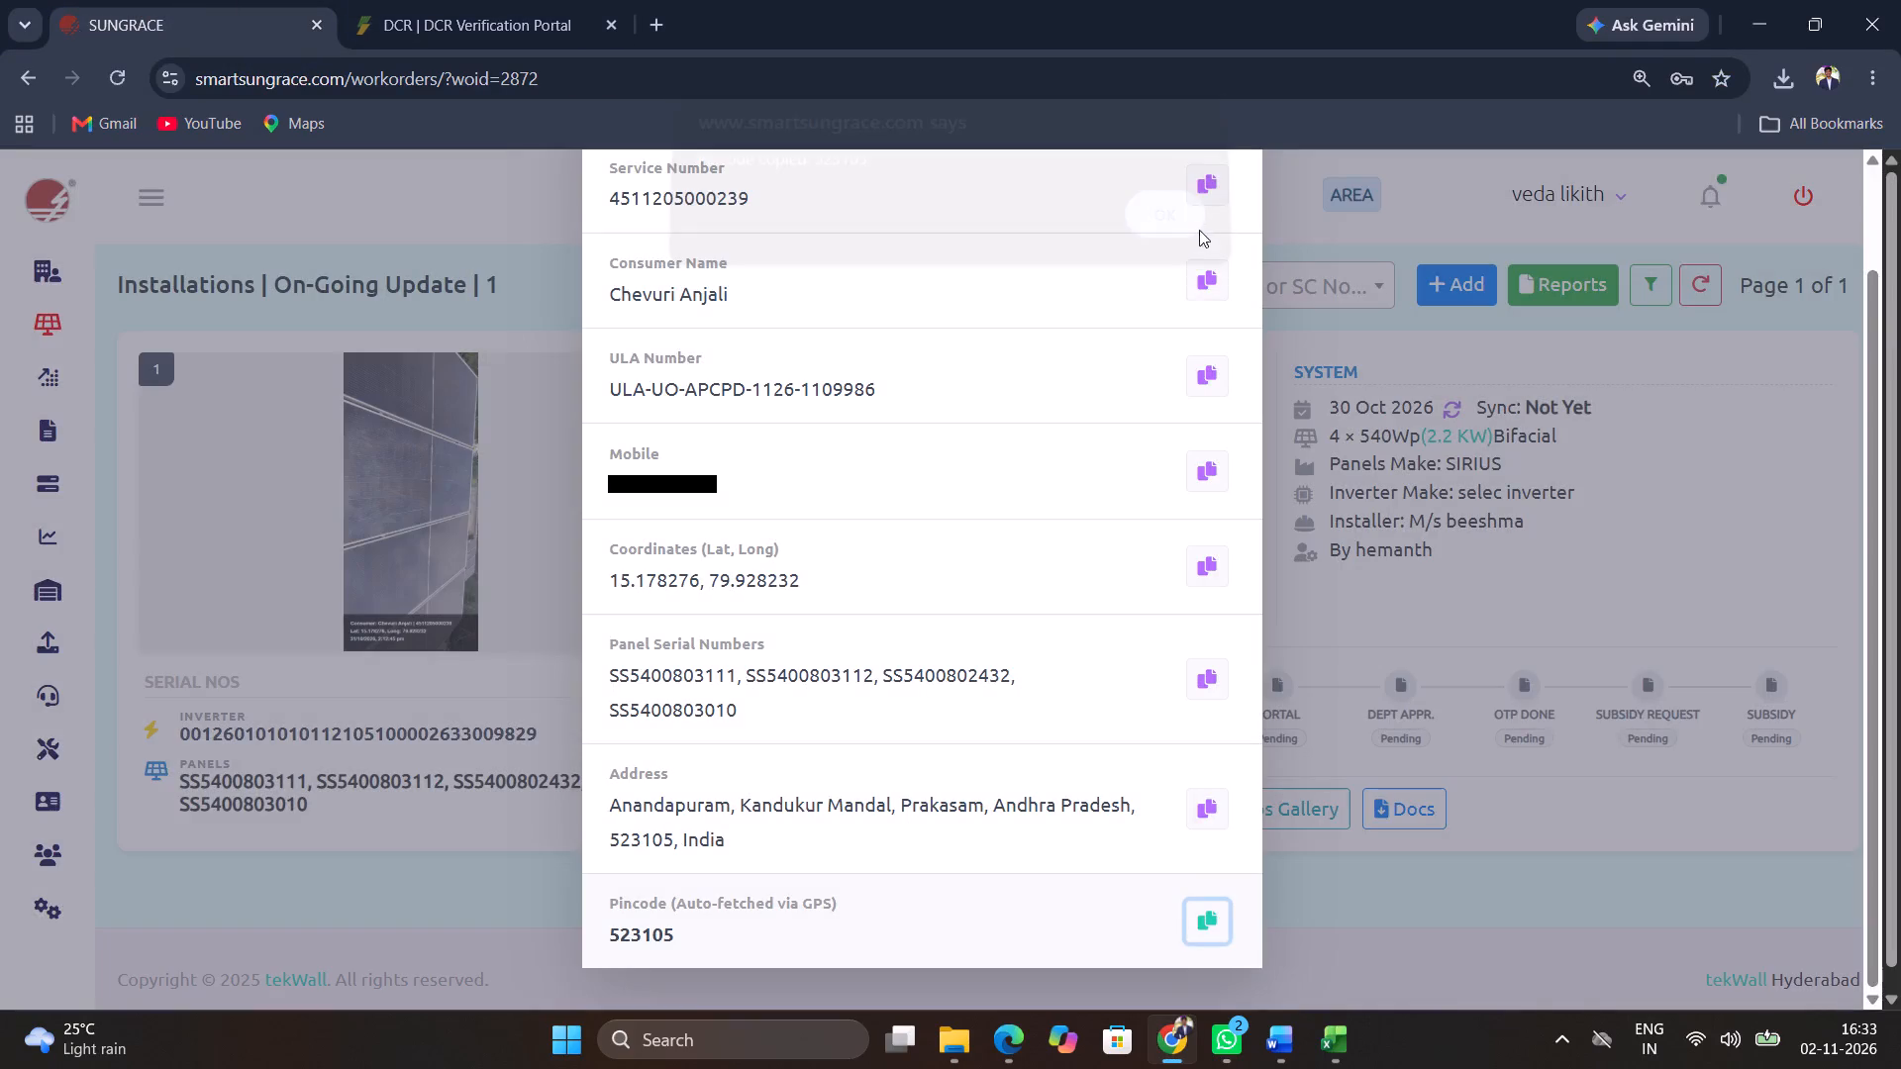
left_click(1196, 178)
Download the issued DCR certificate for invoice AP/GST/26-27/009-336 into DCR009 folder 336_, named with the copied service number followed by -336.
left_click(523, 8)
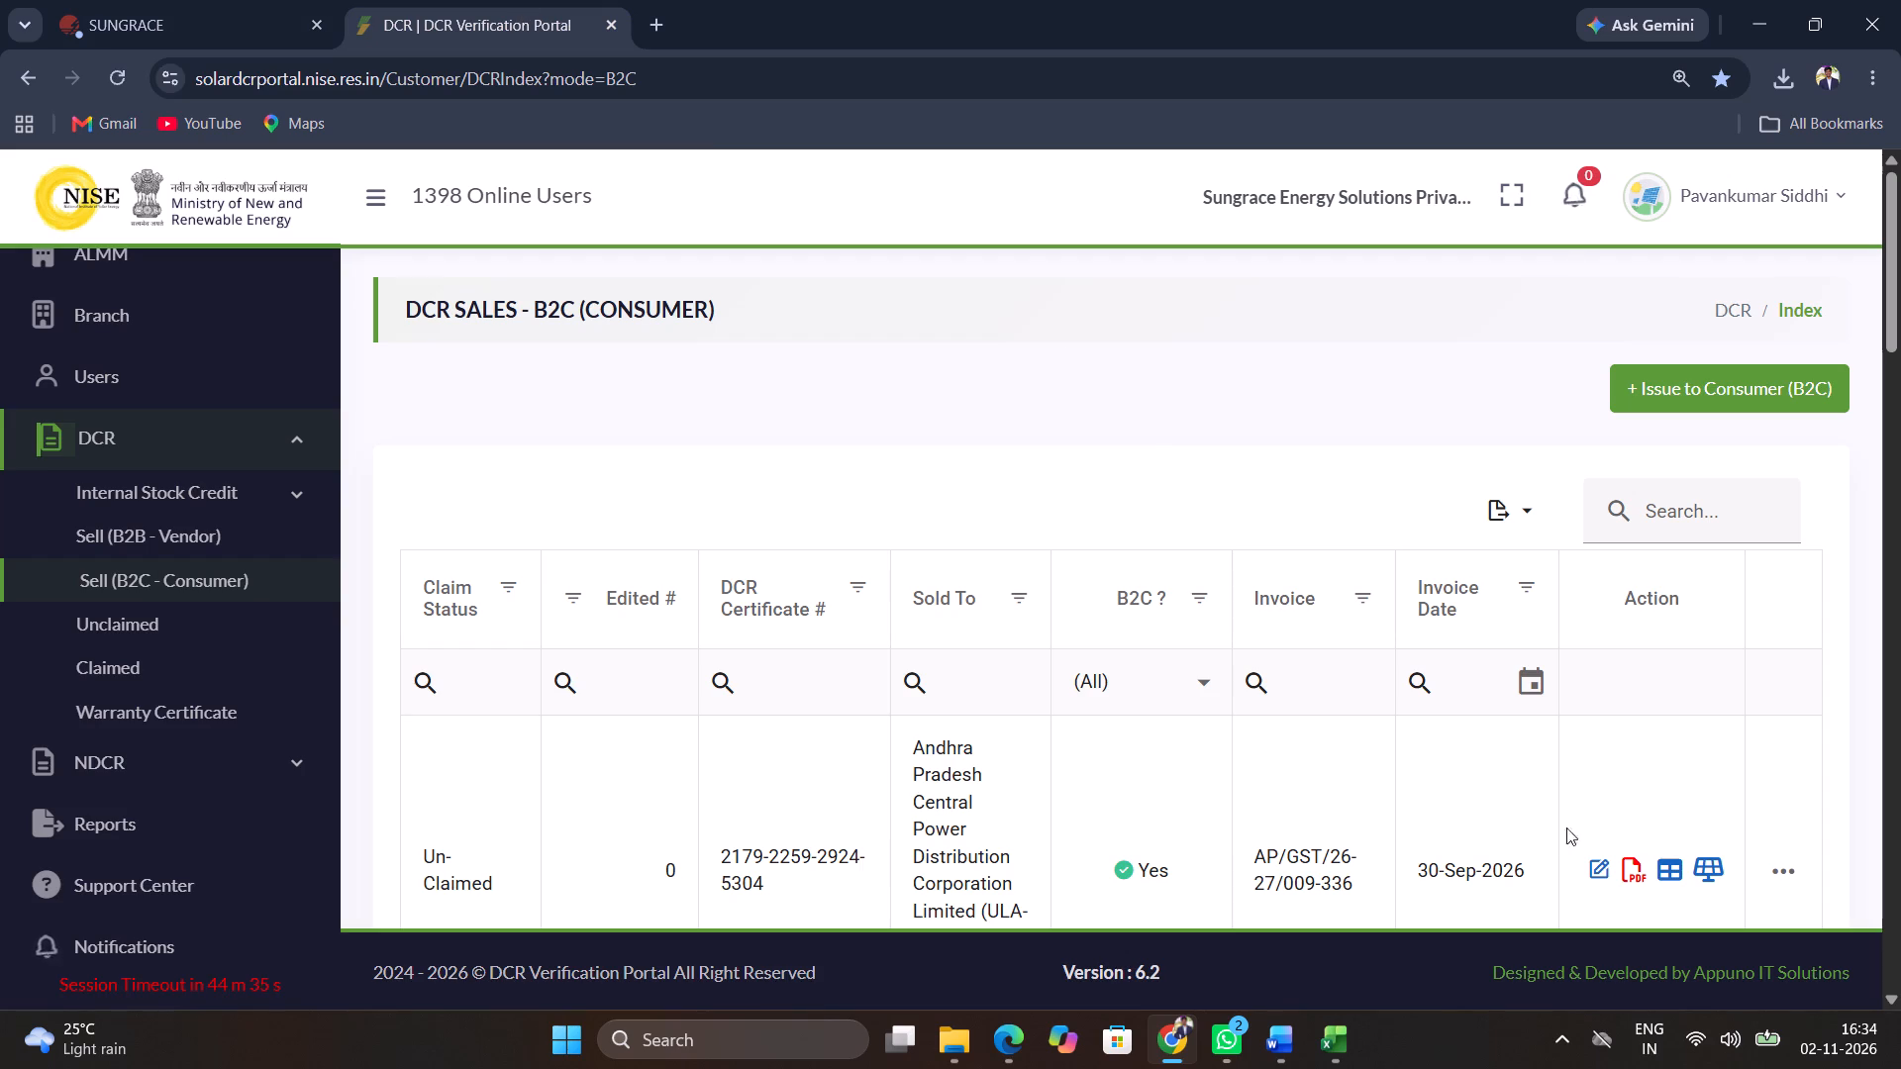
left_click(1631, 865)
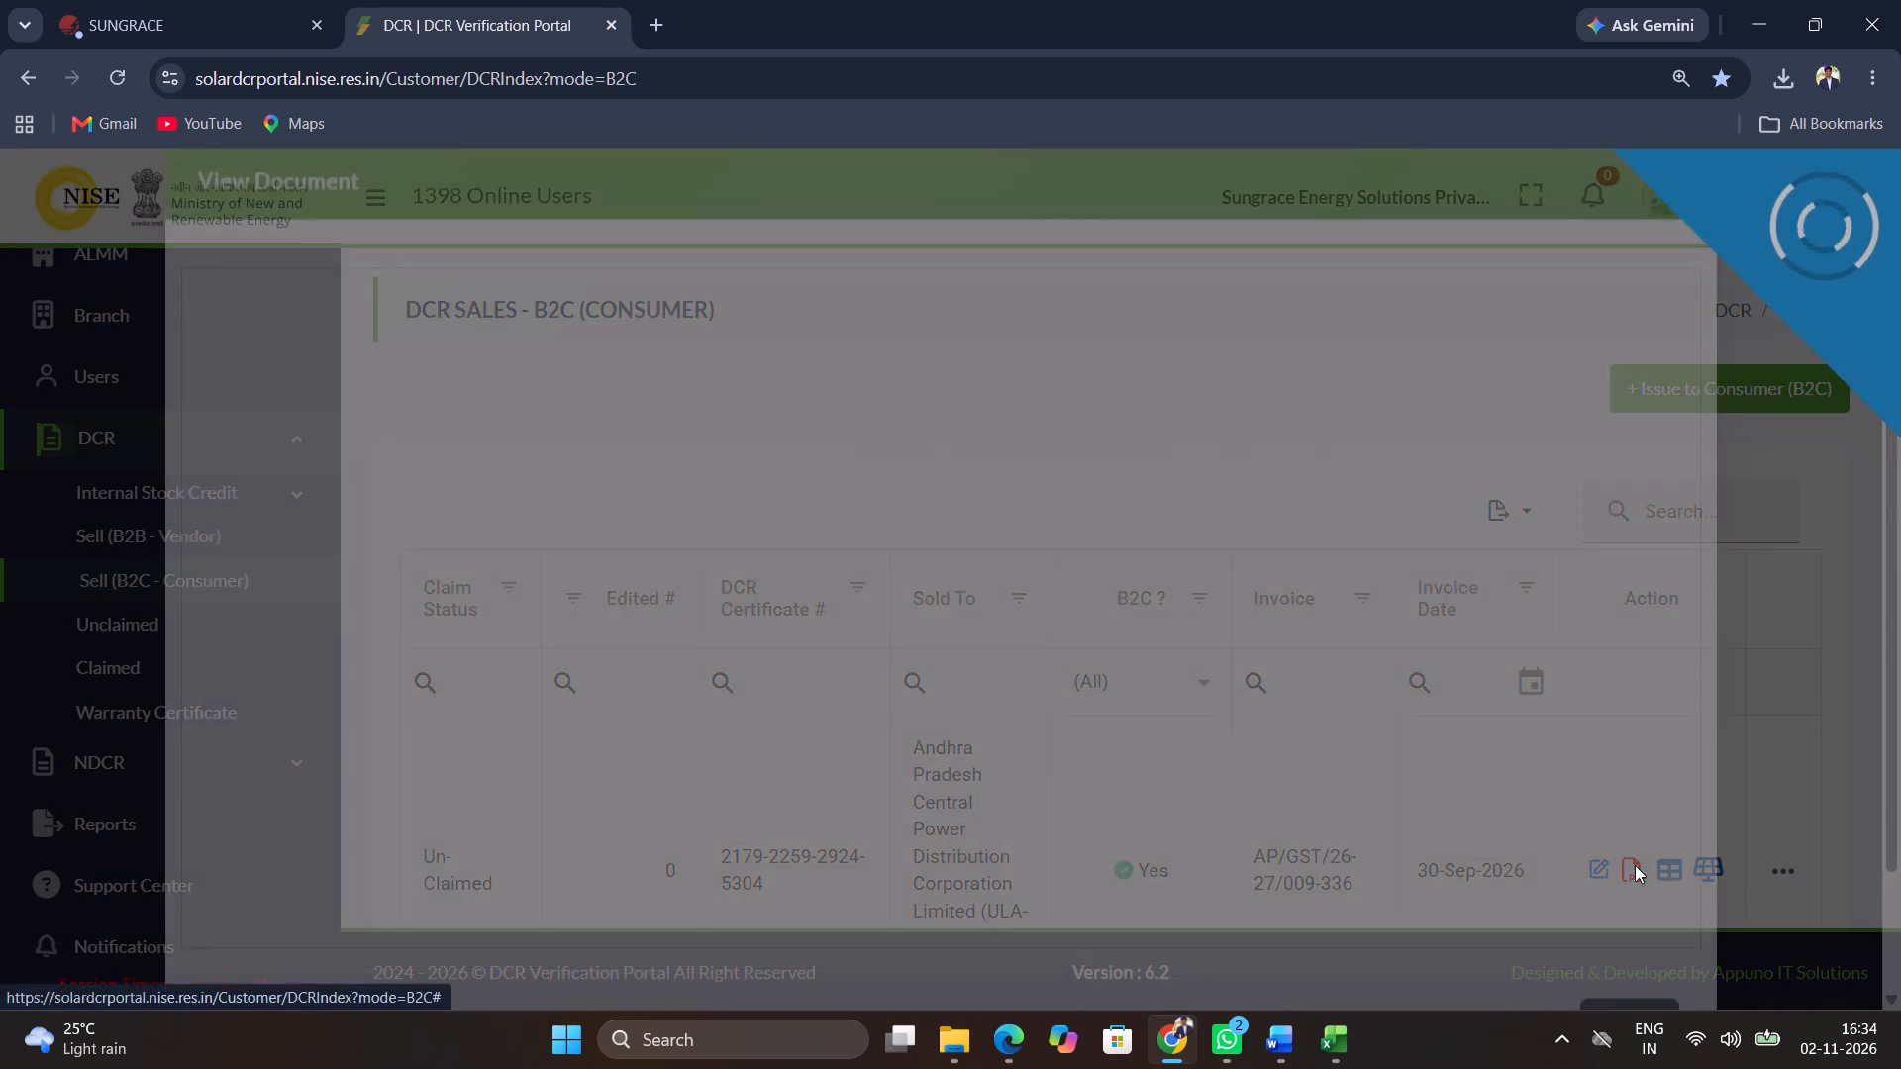
left_click(1551, 352)
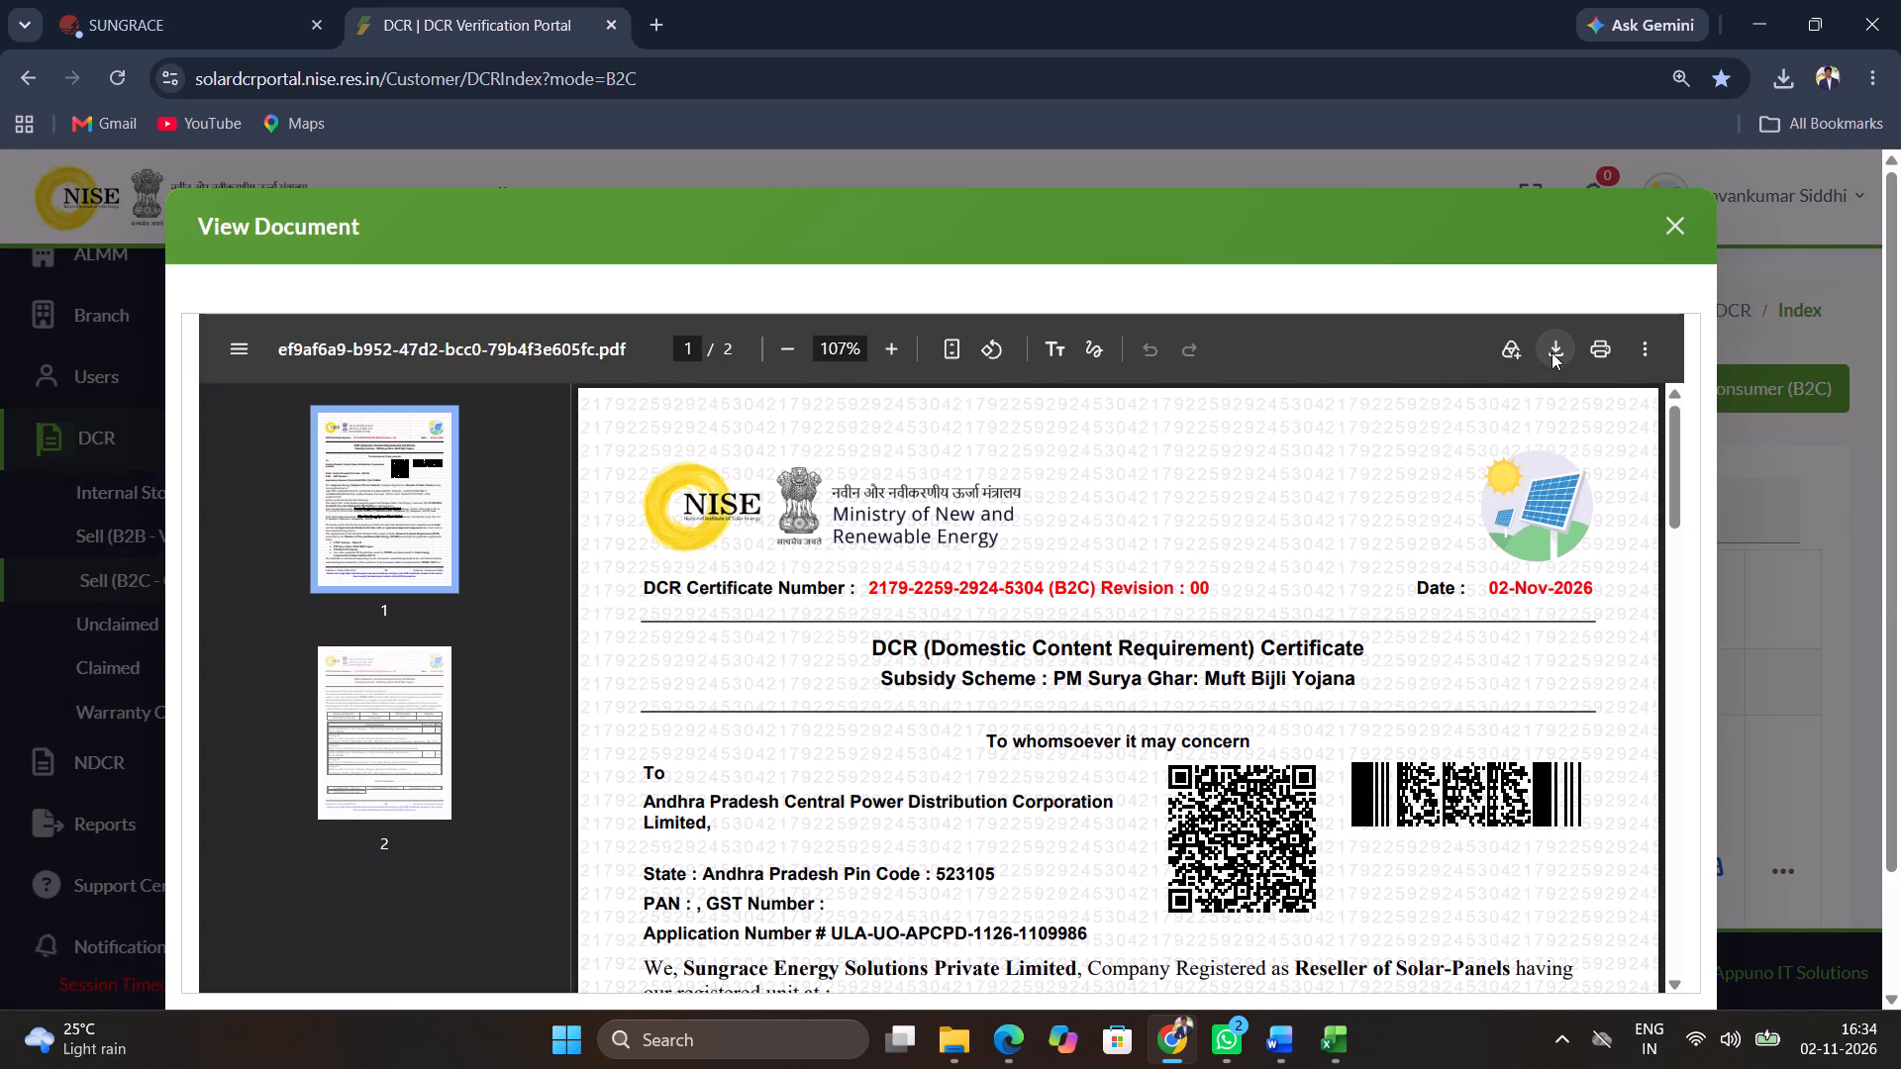
key("ctrl+v")
type("-336")
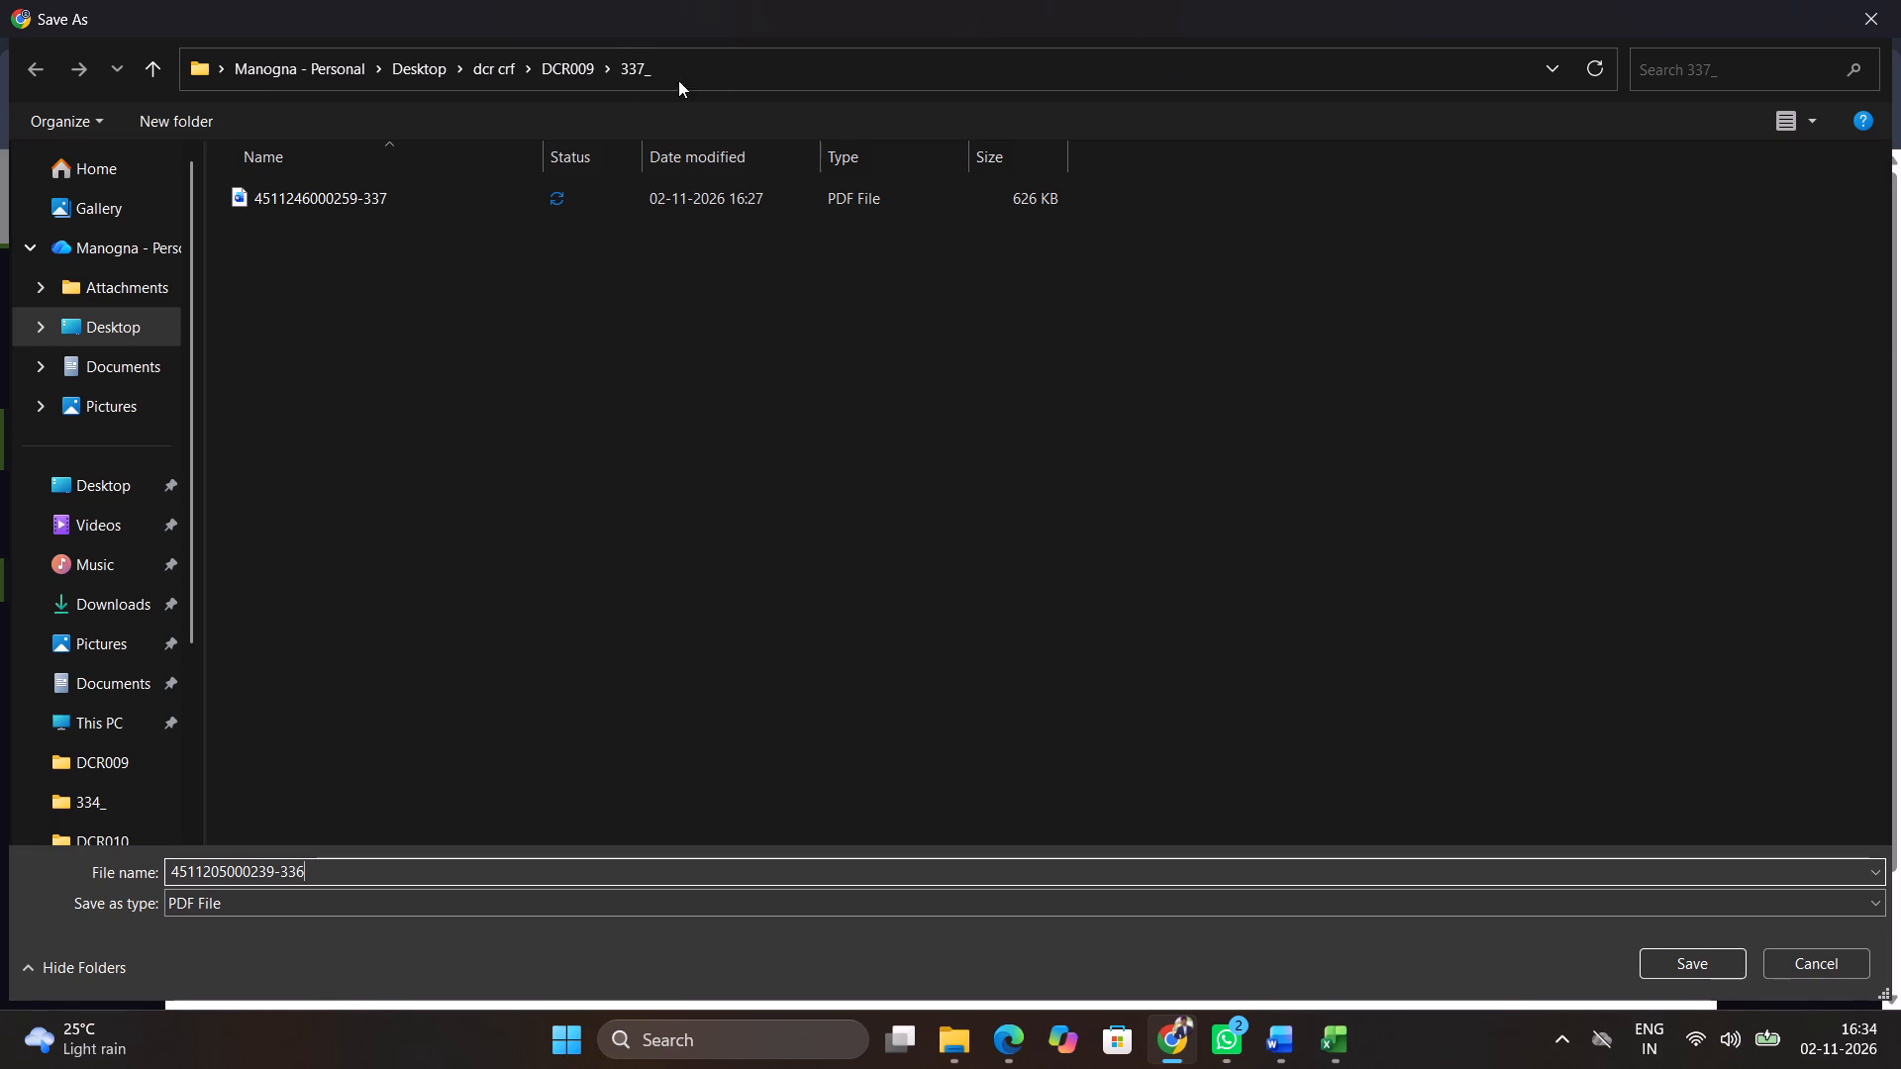
left_click(575, 78)
scroll(547, 610, "down", 5)
scroll(459, 607, "down", 20)
scroll(459, 607, "down", 18)
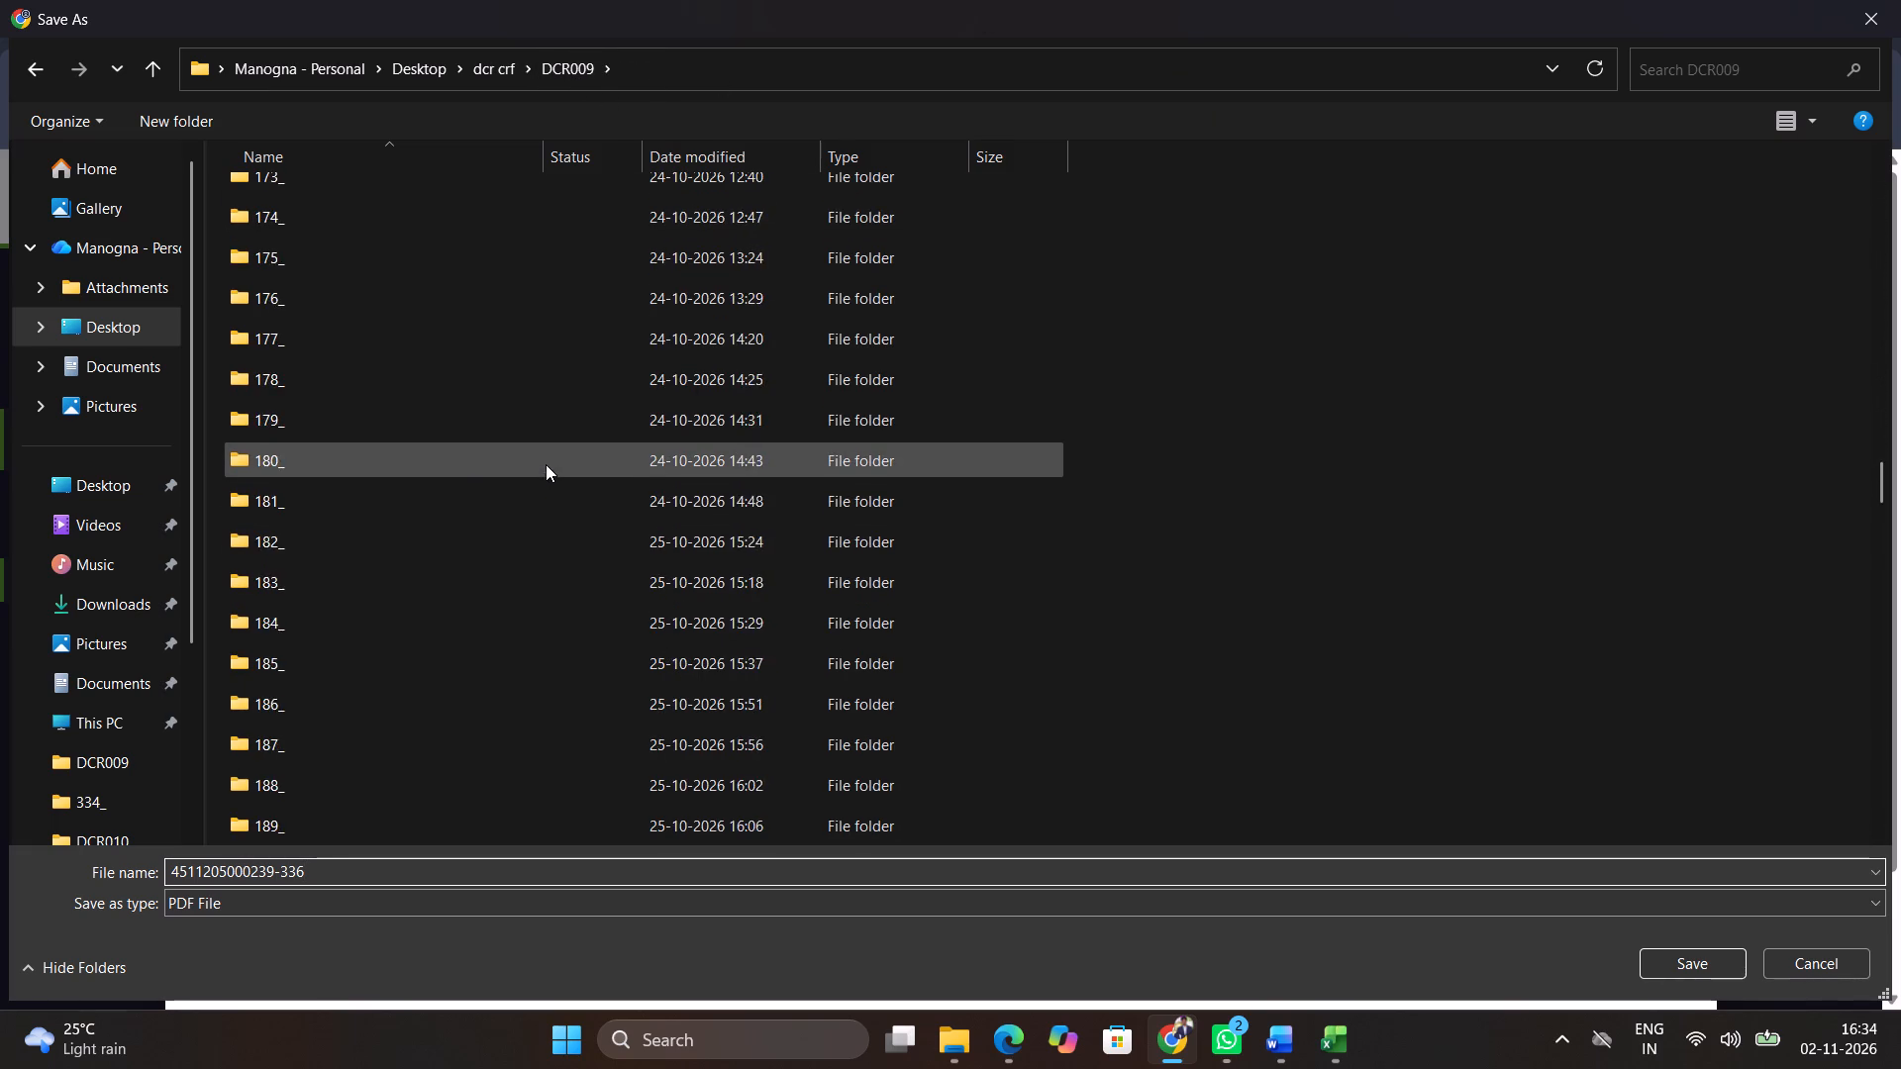
scroll(546, 464, "down", 20)
scroll(546, 464, "down", 14)
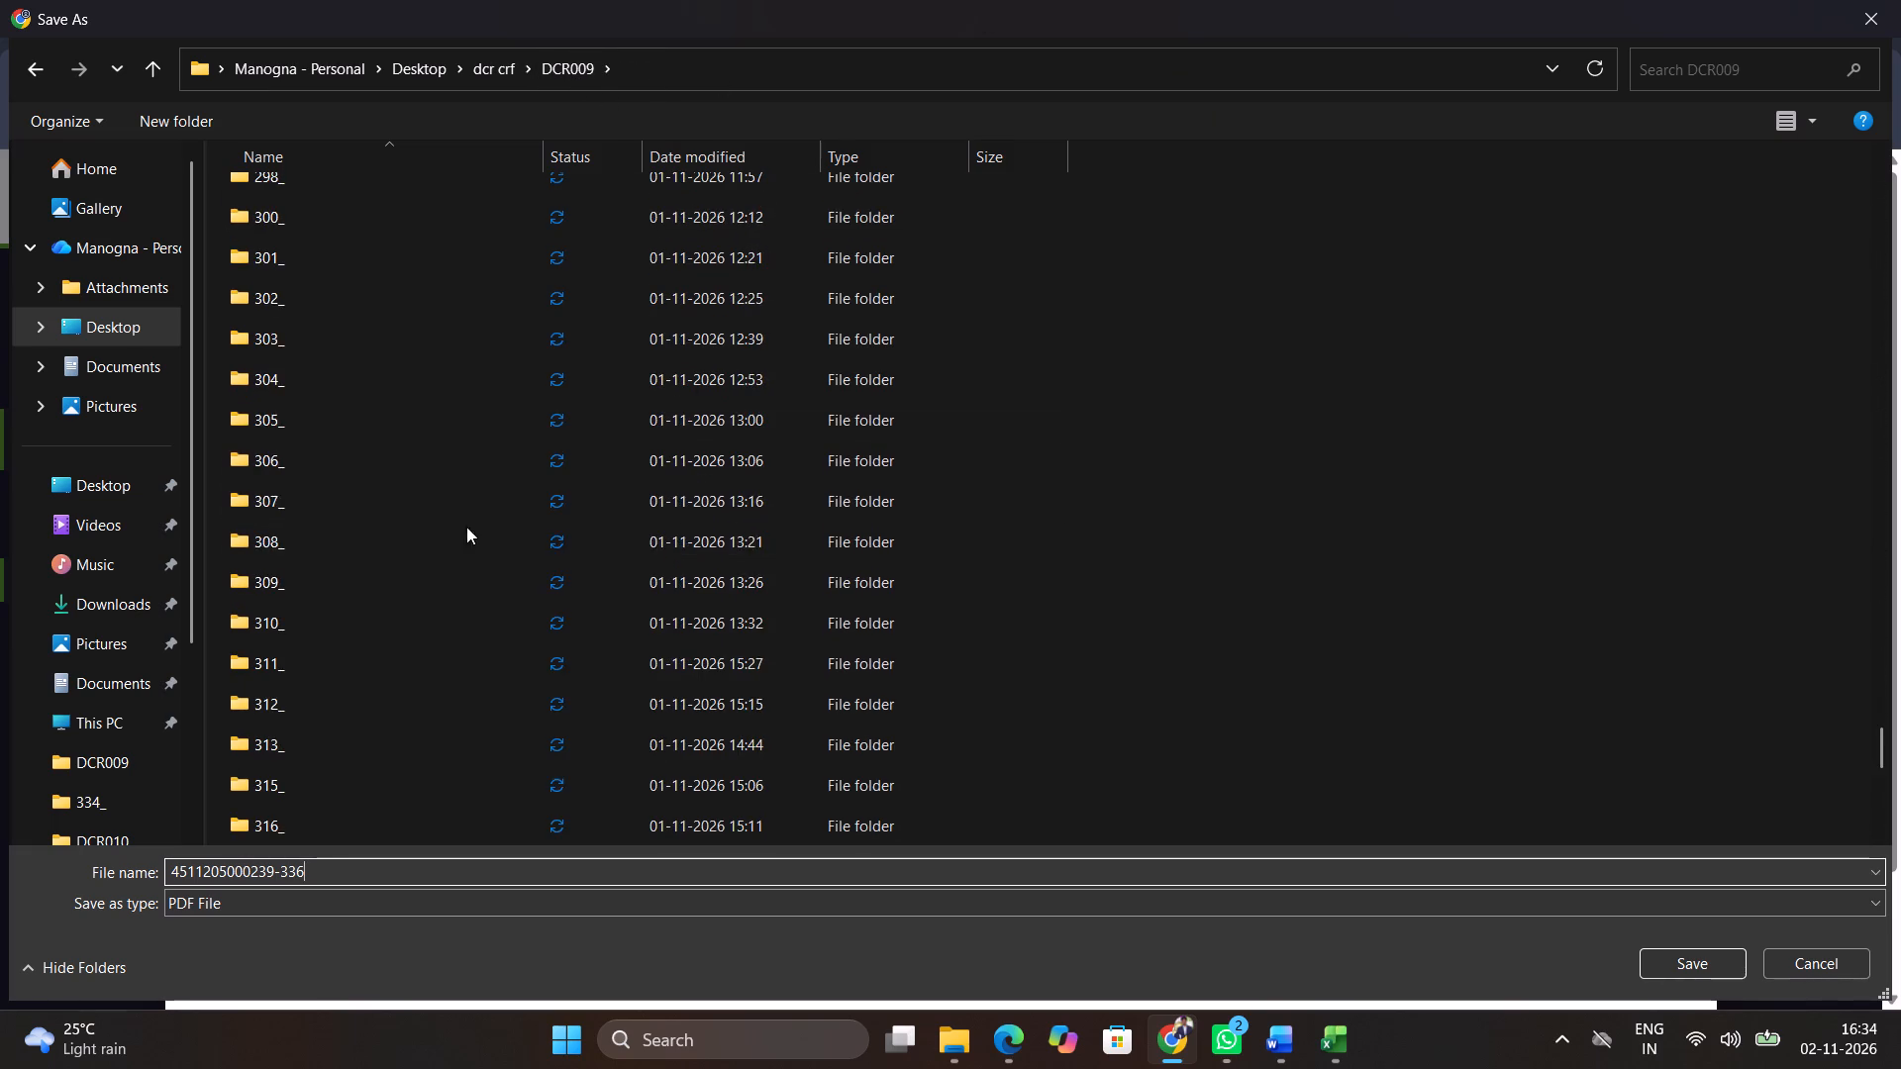
scroll(443, 543, "down", 16)
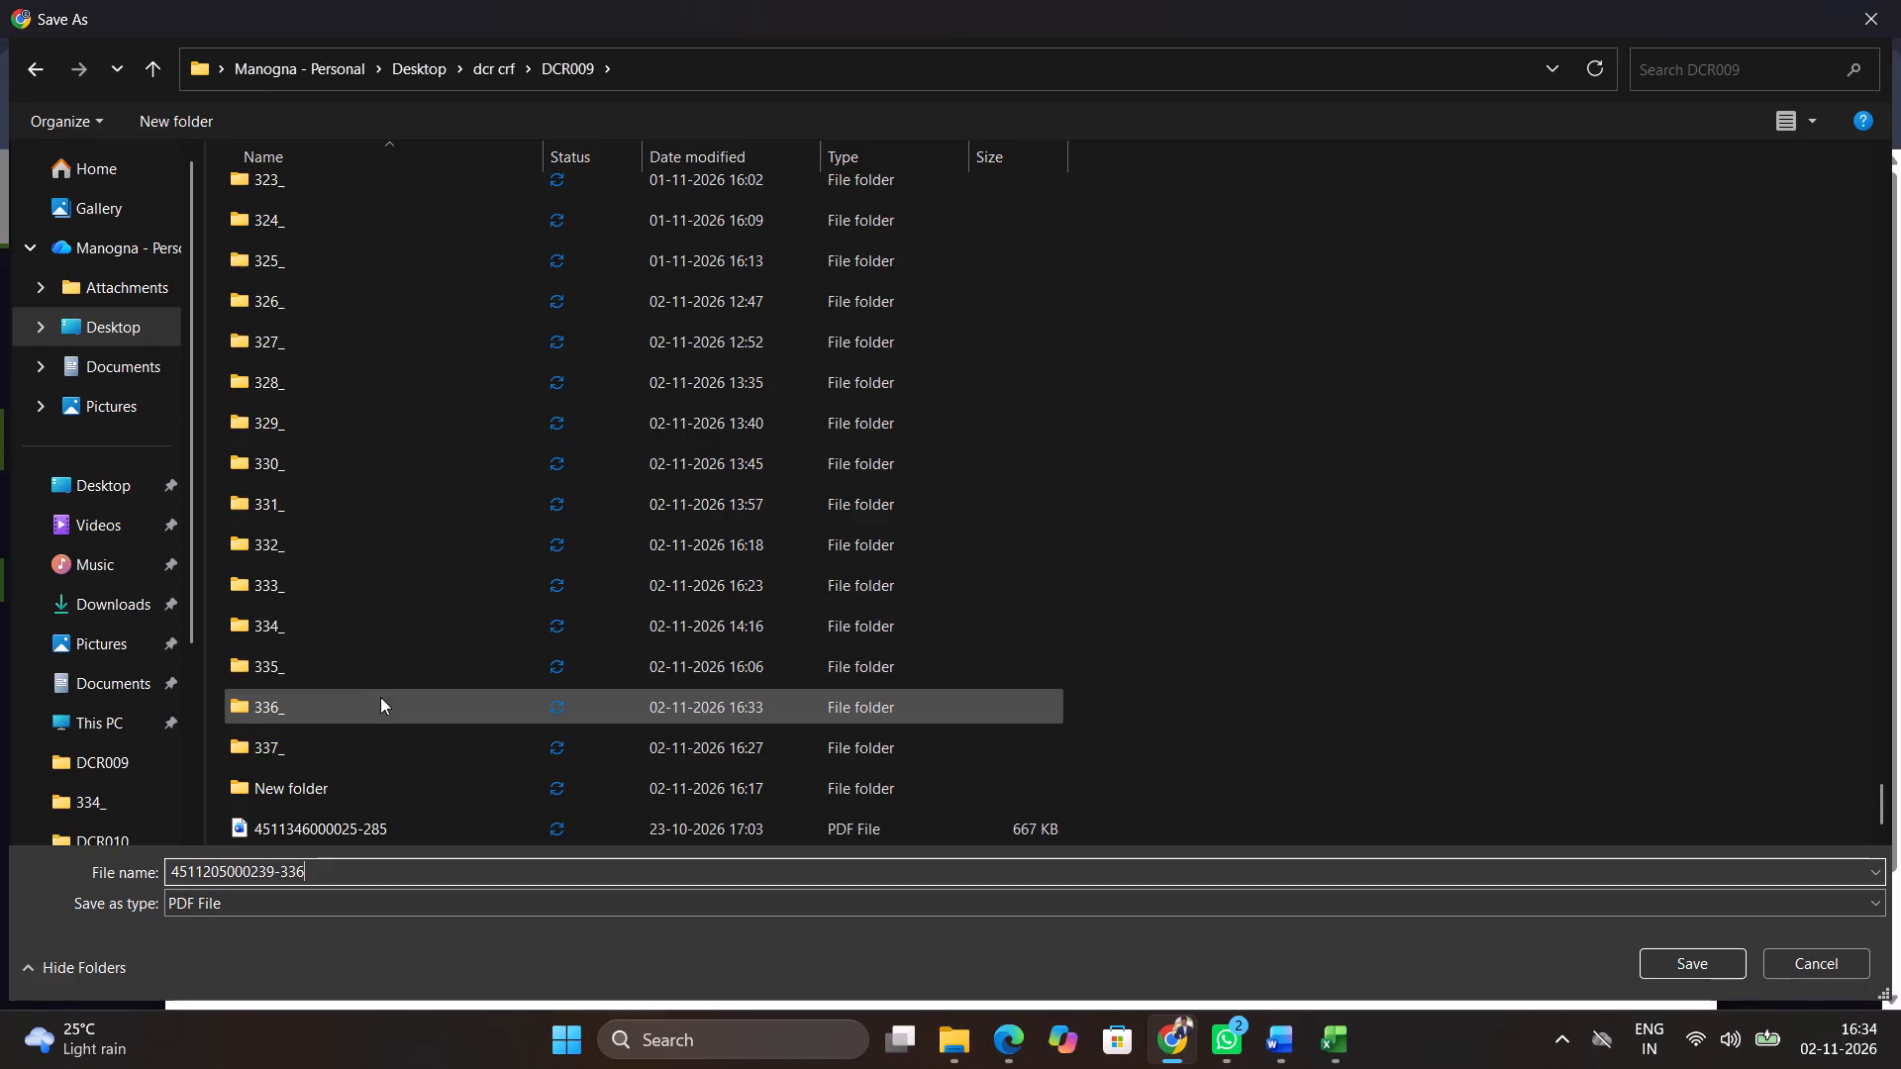
double_click(378, 698)
left_click(1667, 951)
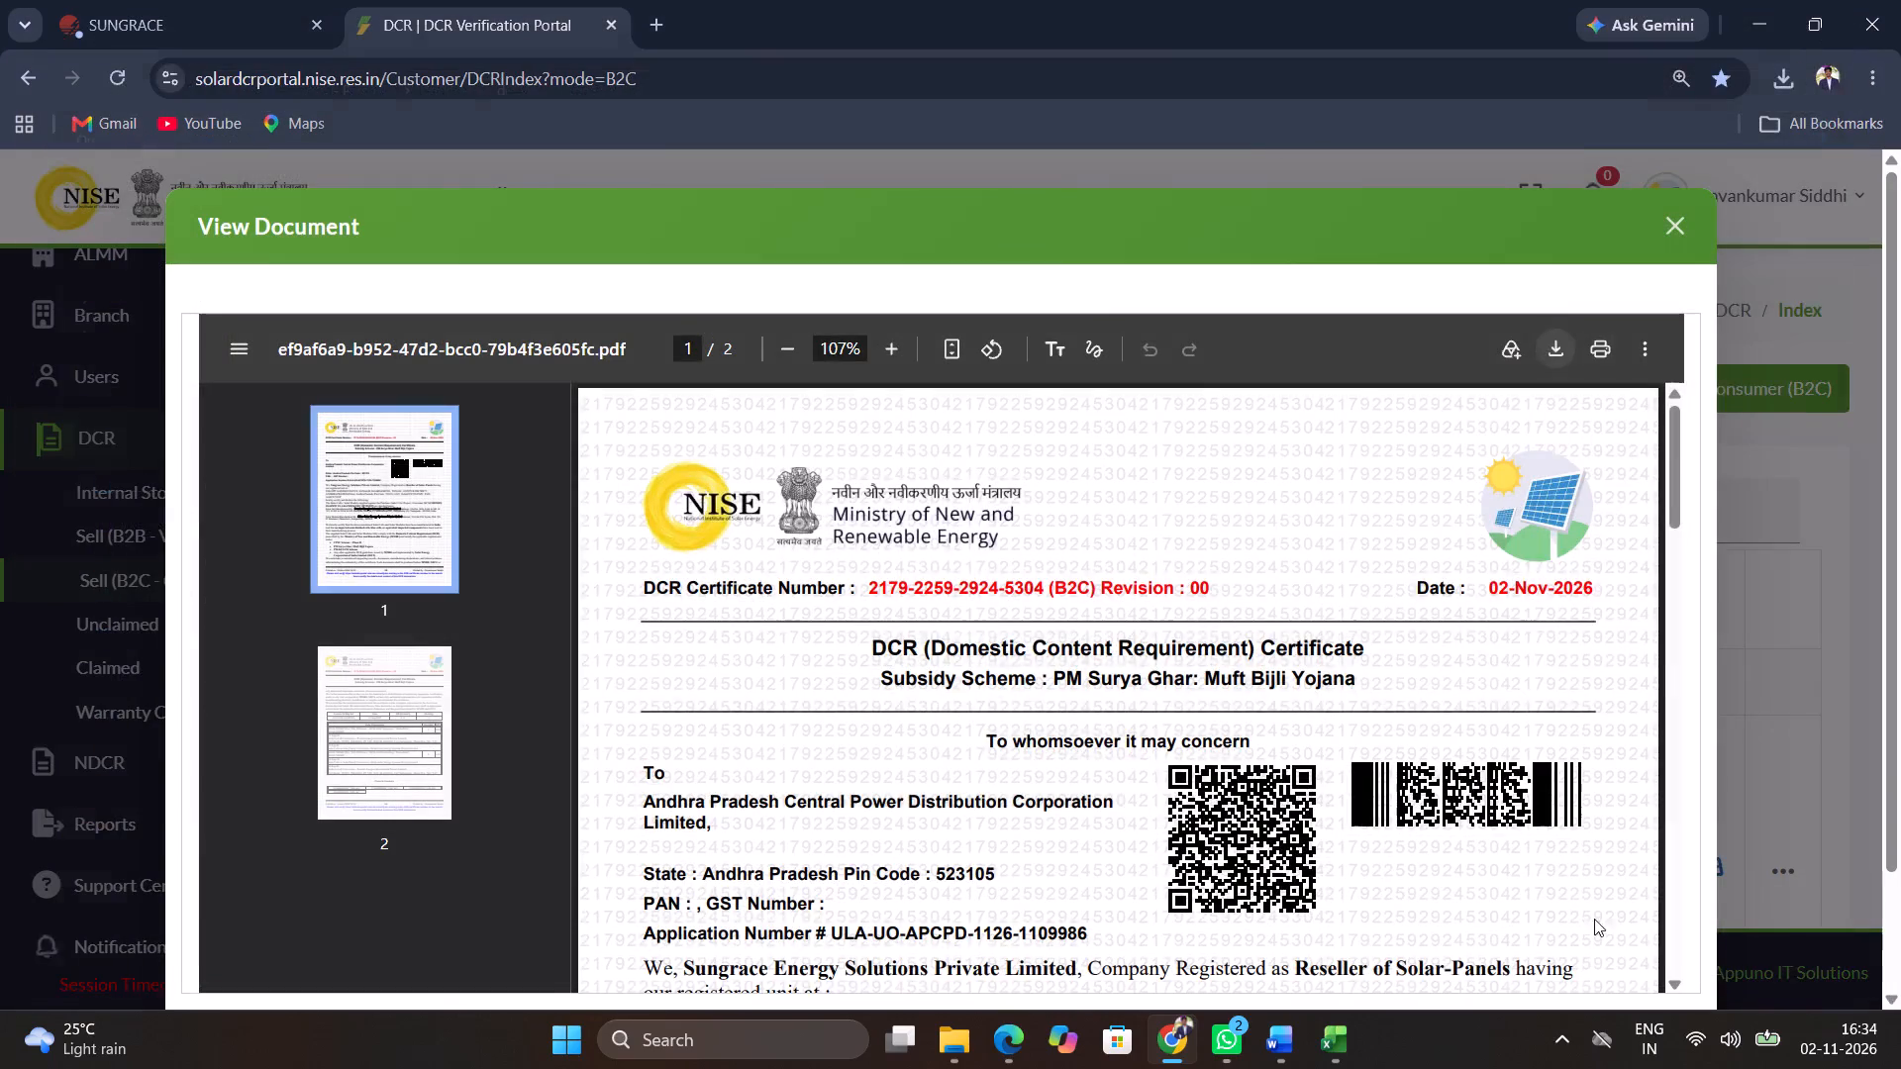
In the SUNGRACE installation's Project Stage form, attach the certificate PDF from folder 336_ as the Dcr upload and submit the form.
left_click(181, 0)
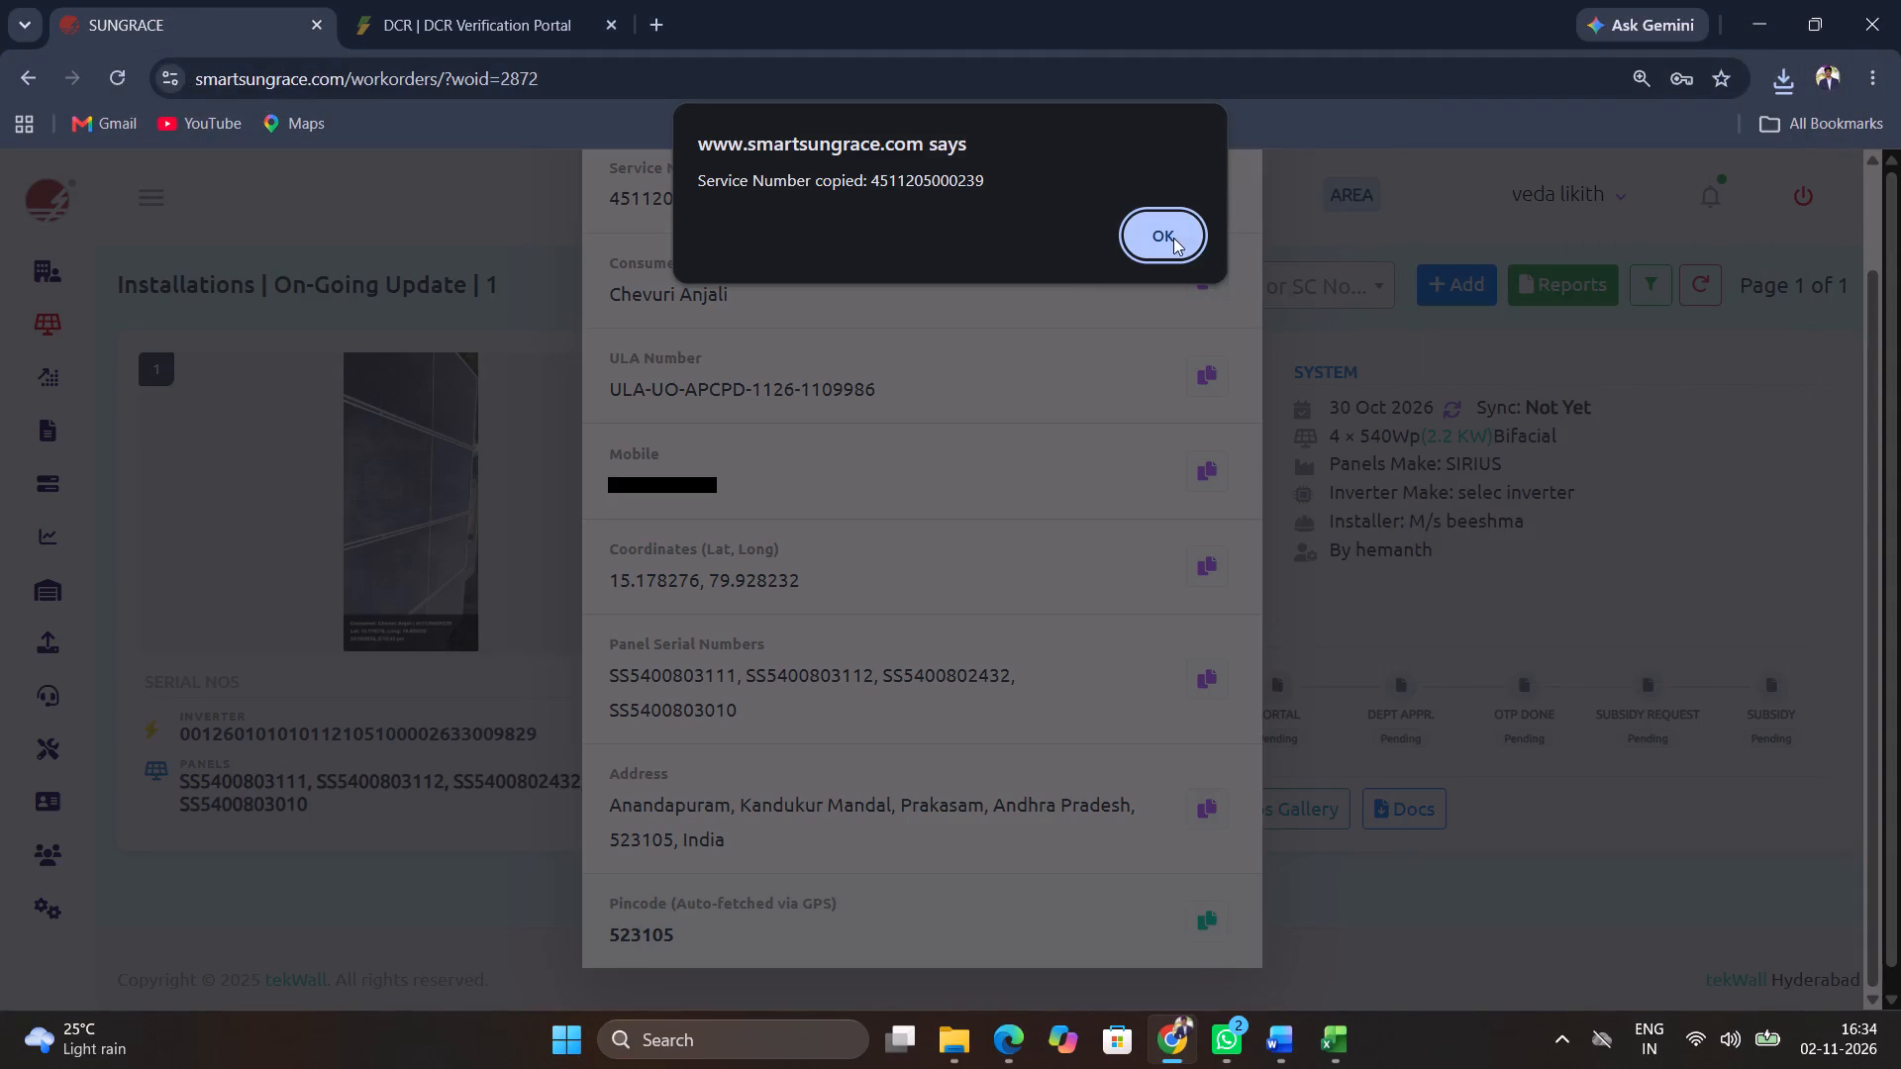
left_click(1170, 238)
left_click_drag(1423, 461, 1428, 484)
left_click(1068, 796)
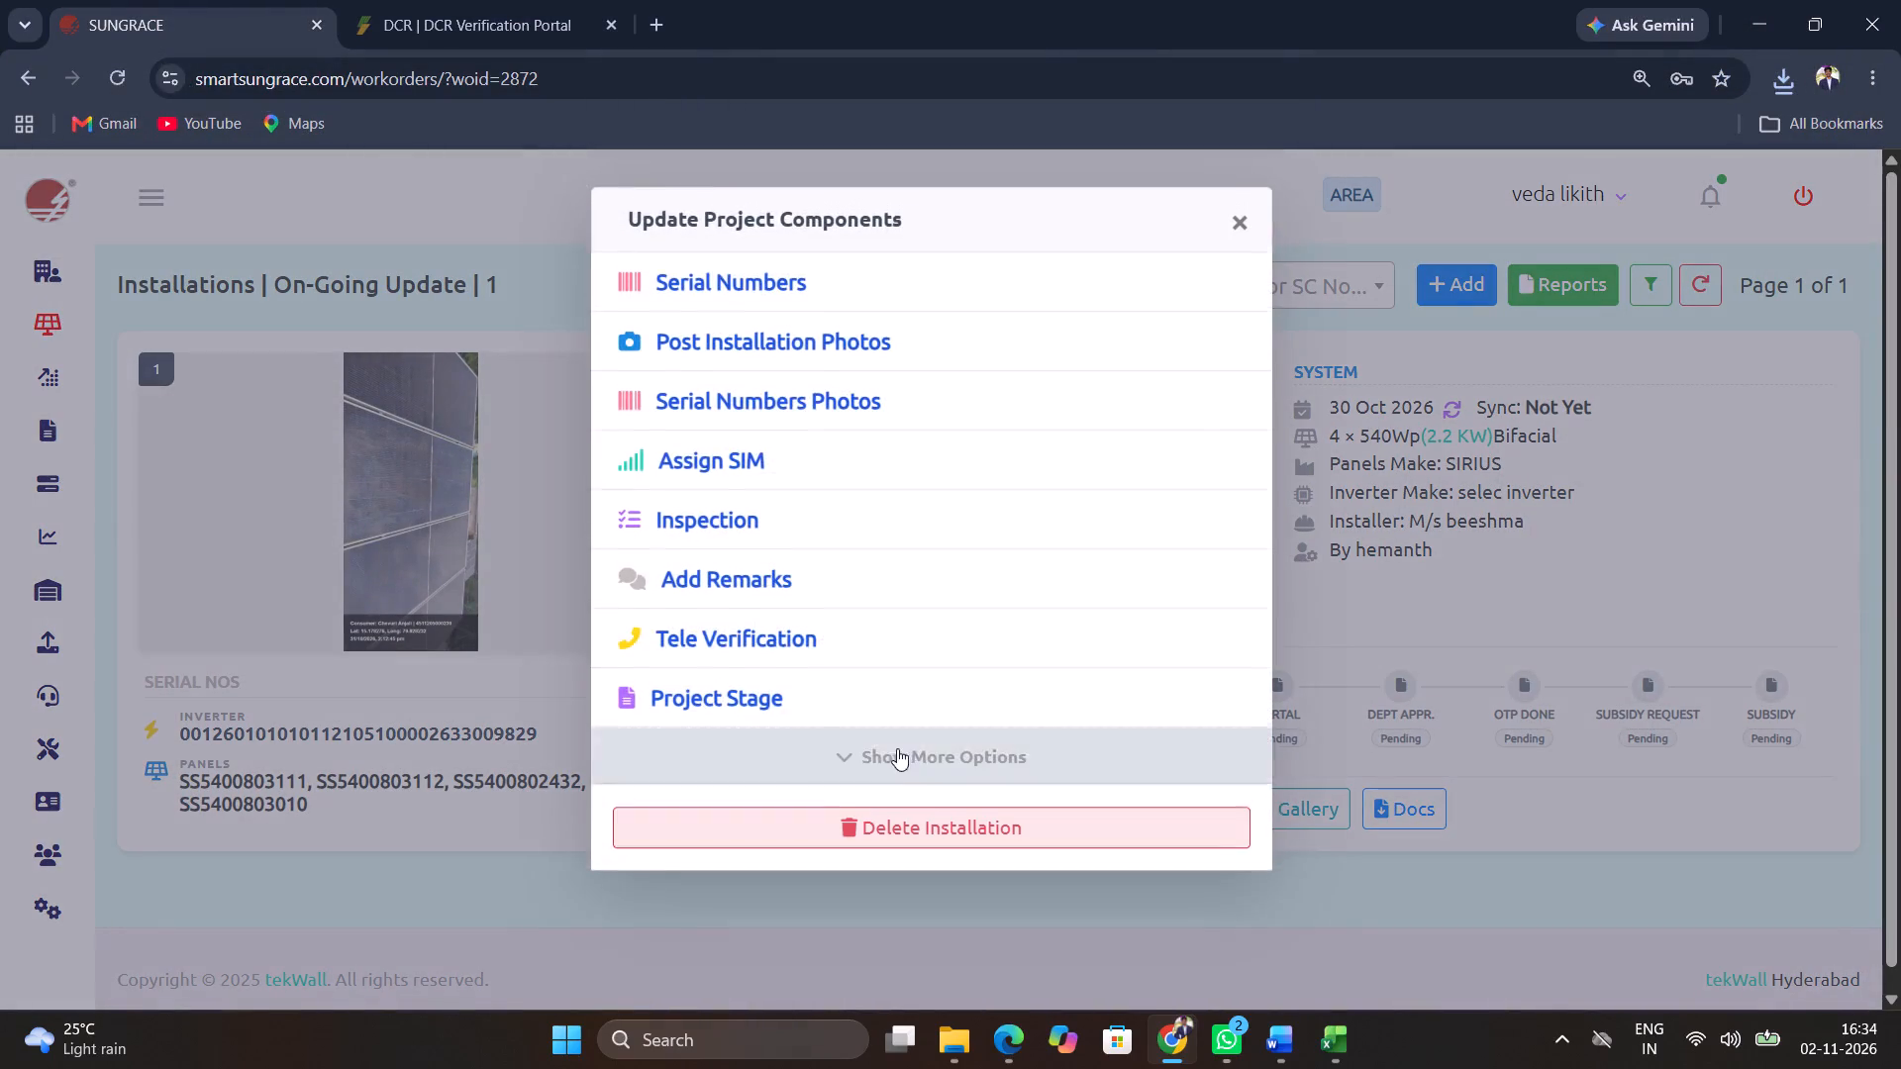
left_click(851, 689)
scroll(851, 689, "down", 5)
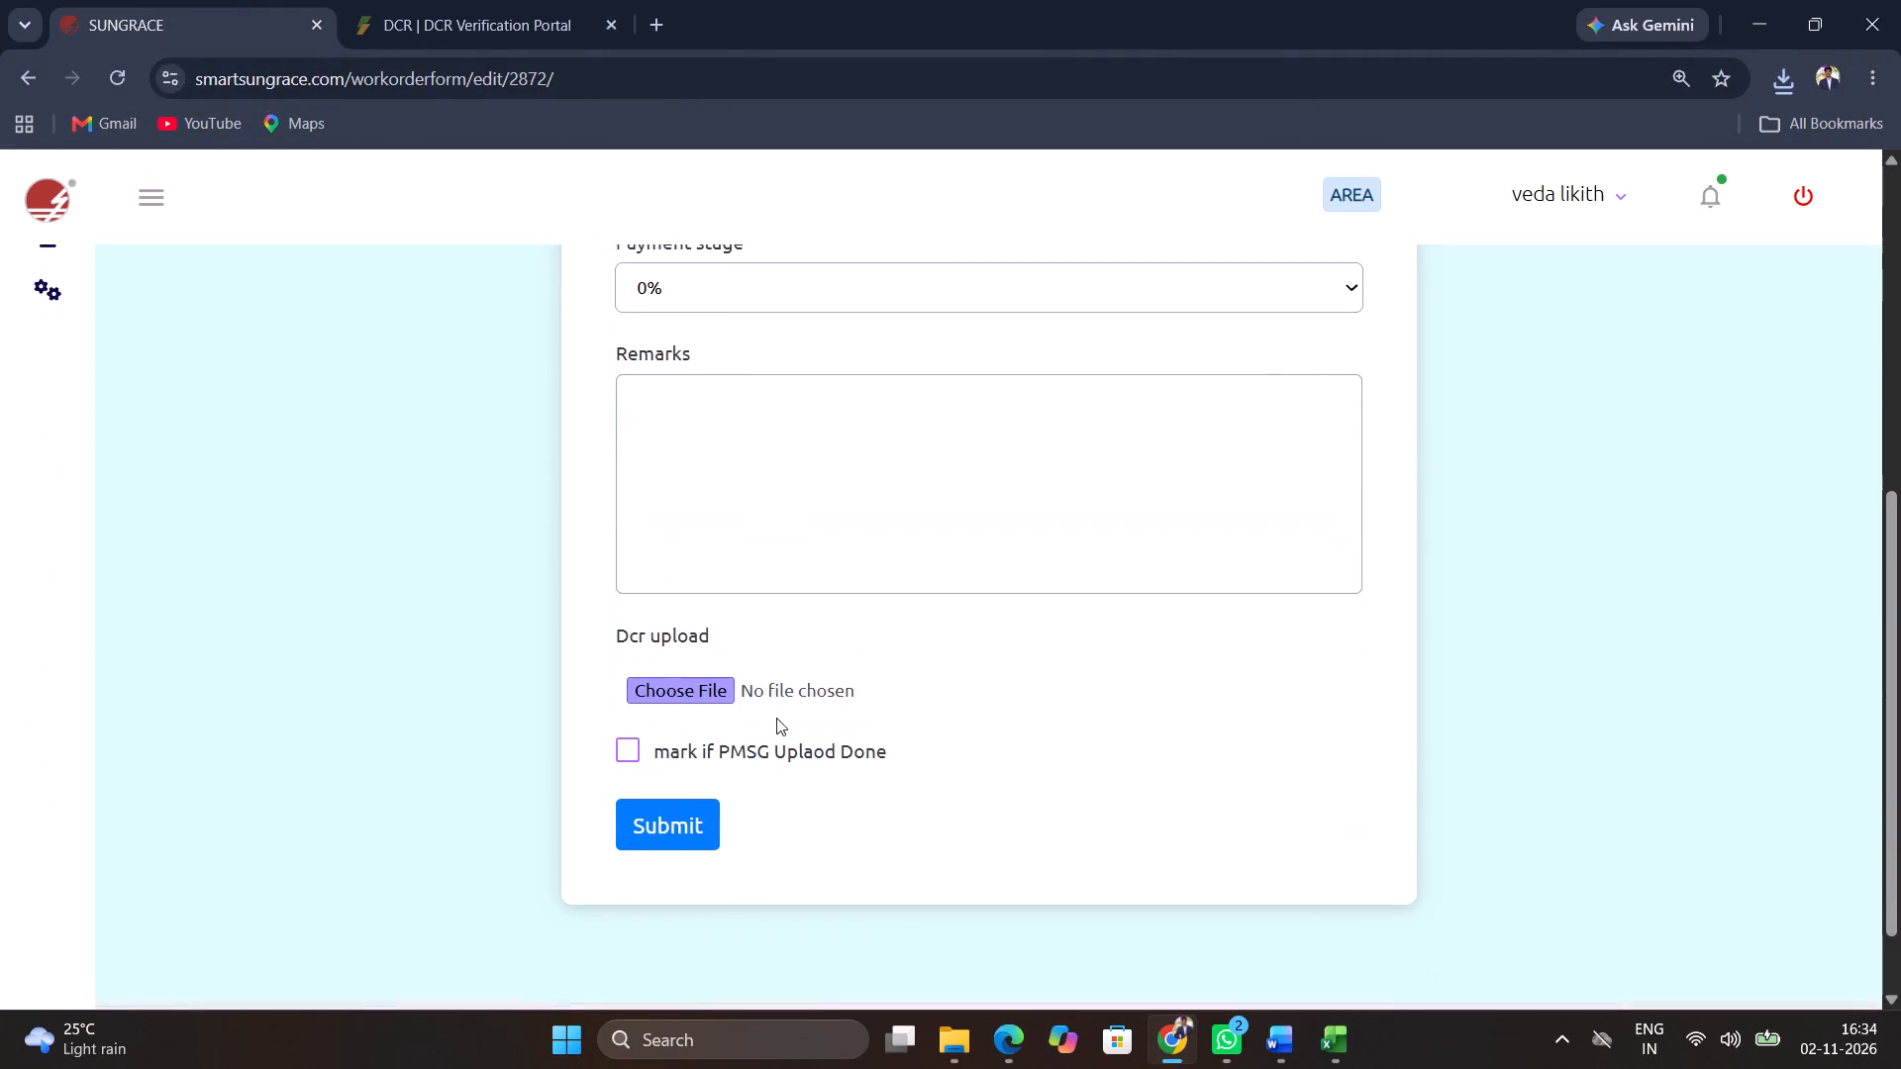
left_click(699, 681)
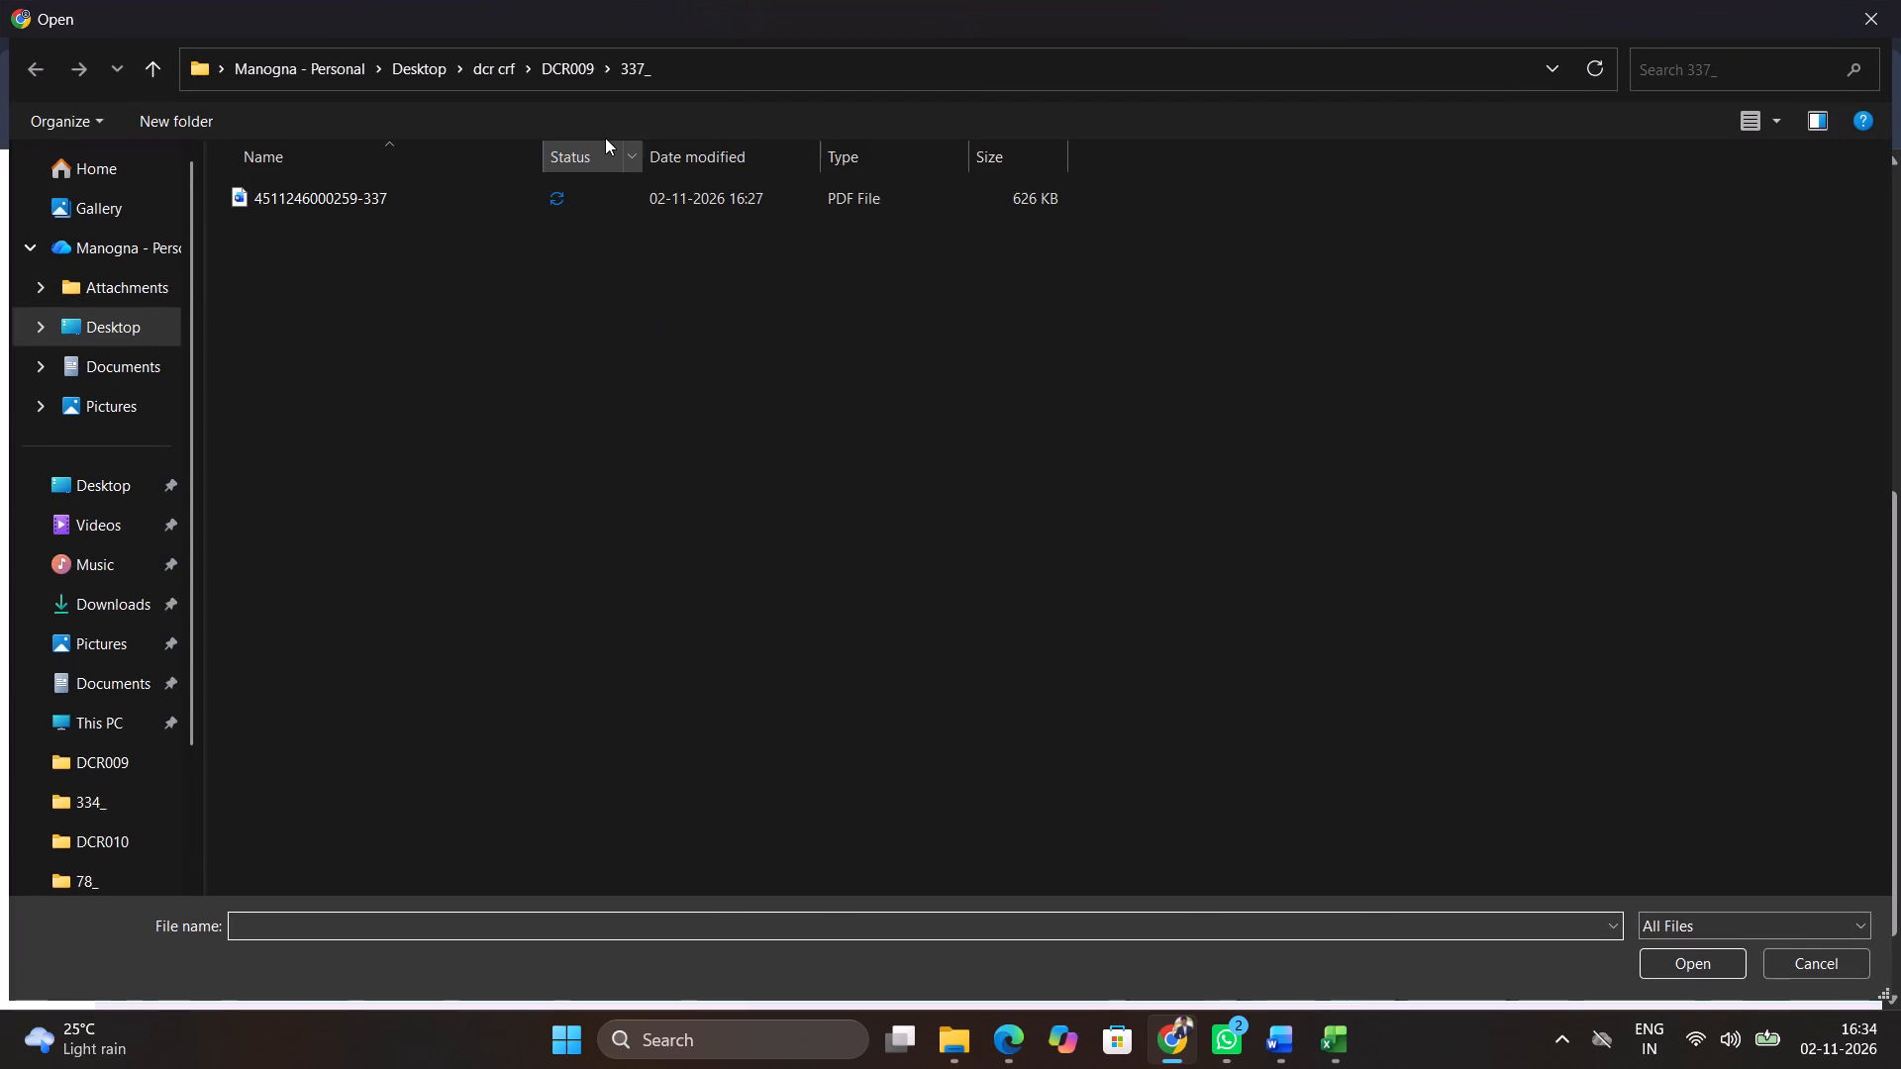
left_click(573, 79)
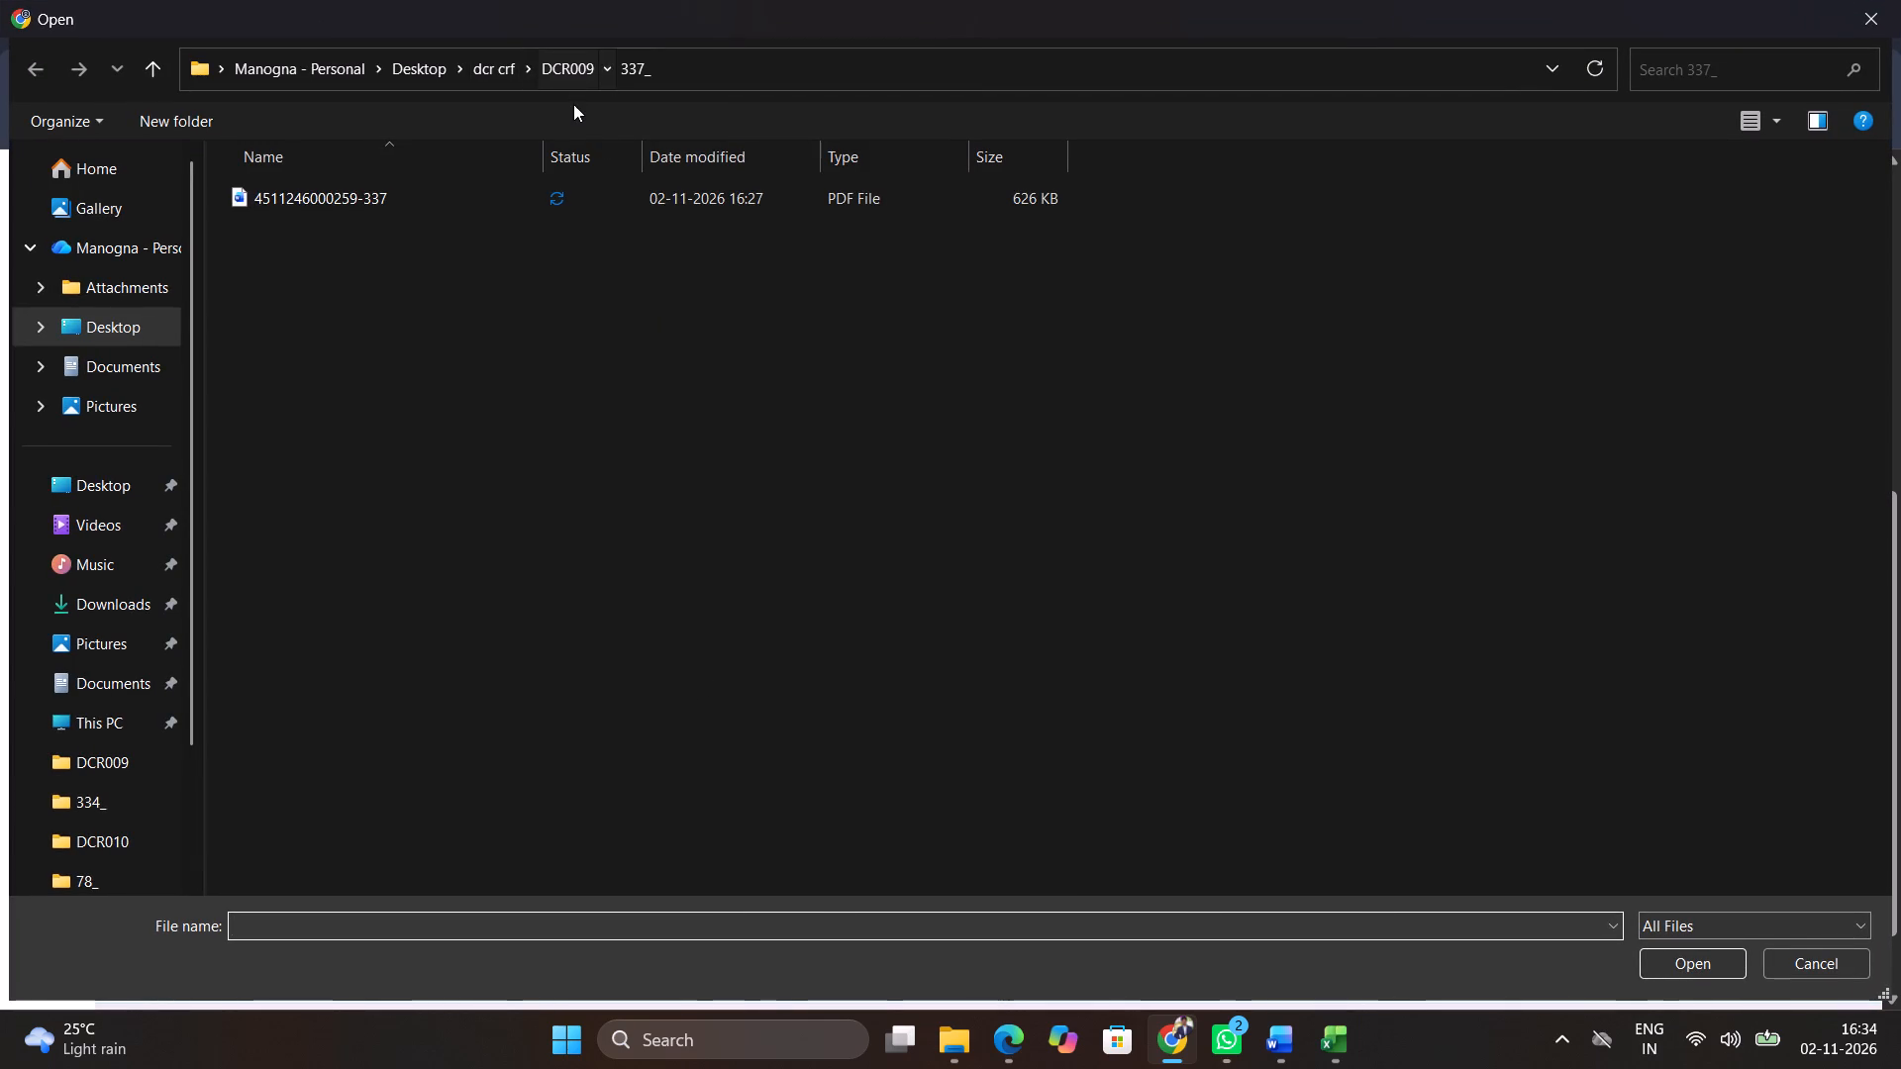
scroll(498, 492, "down", 6)
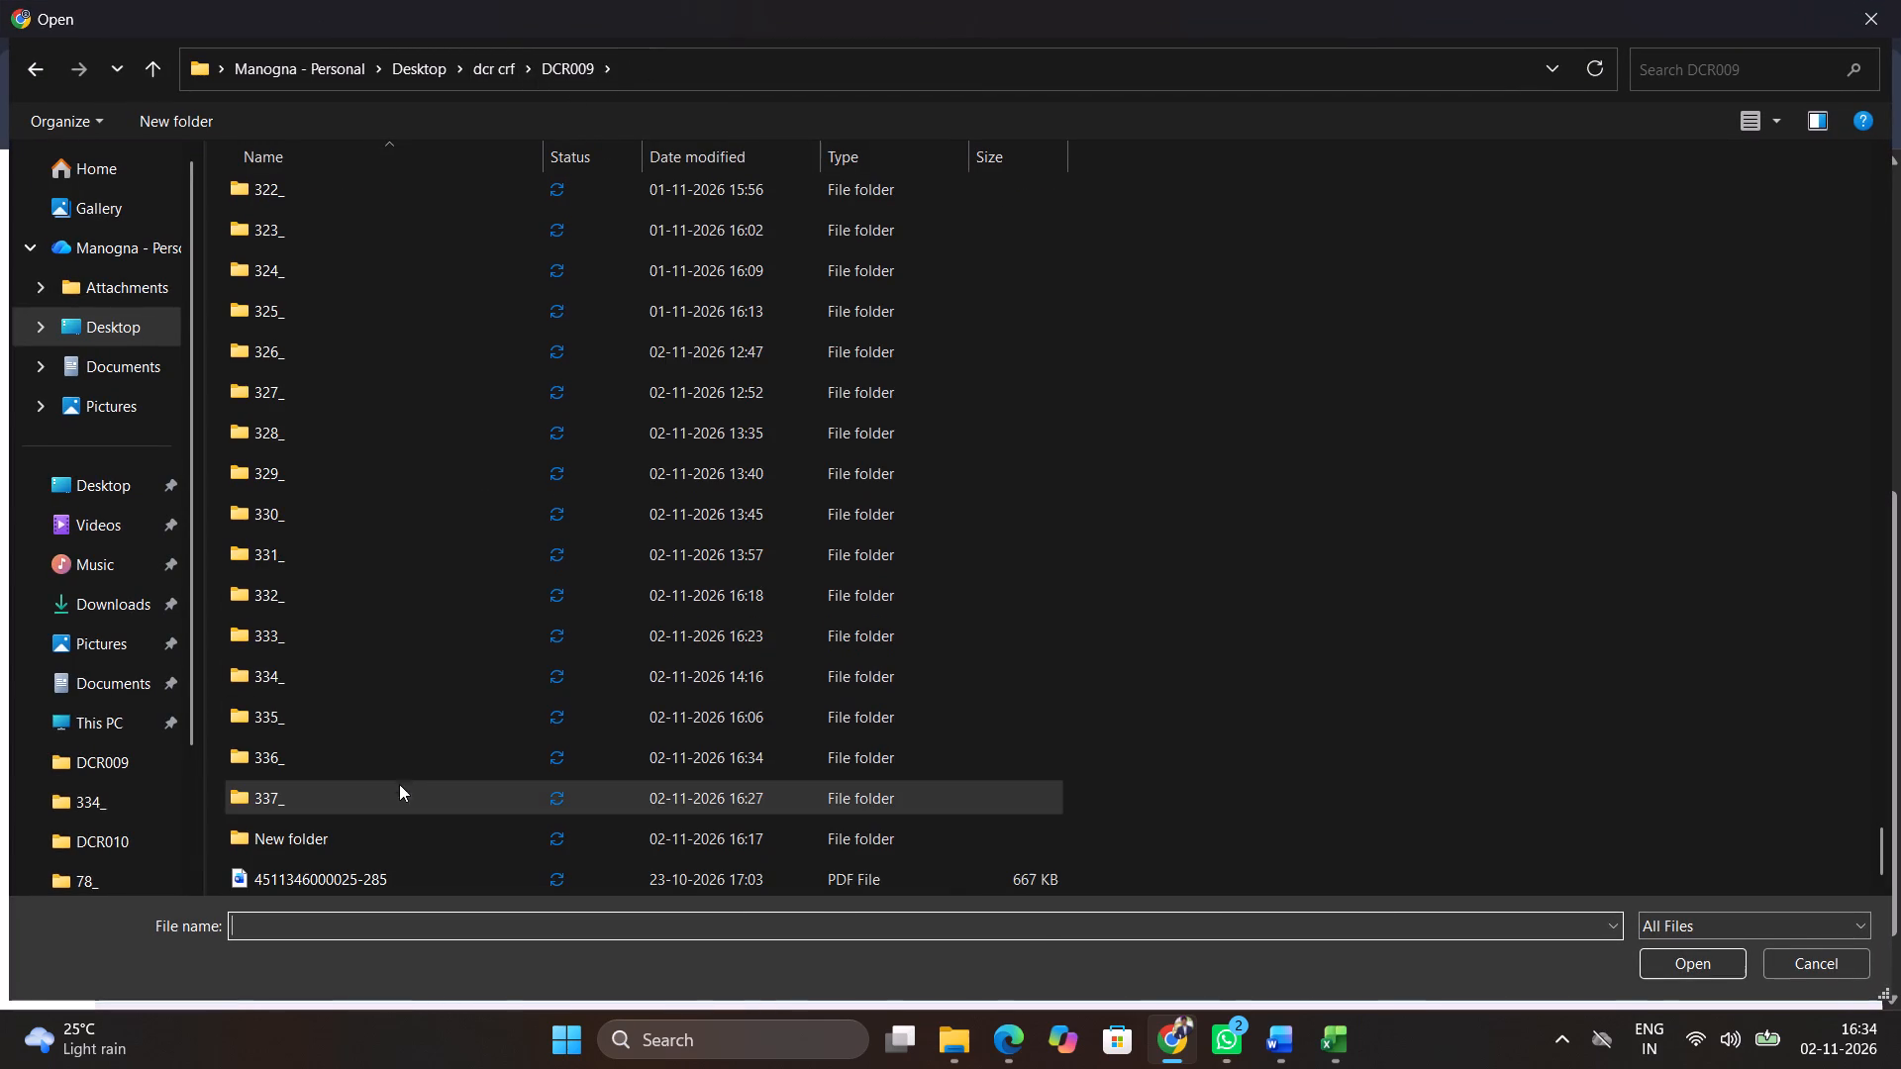
double_click(418, 757)
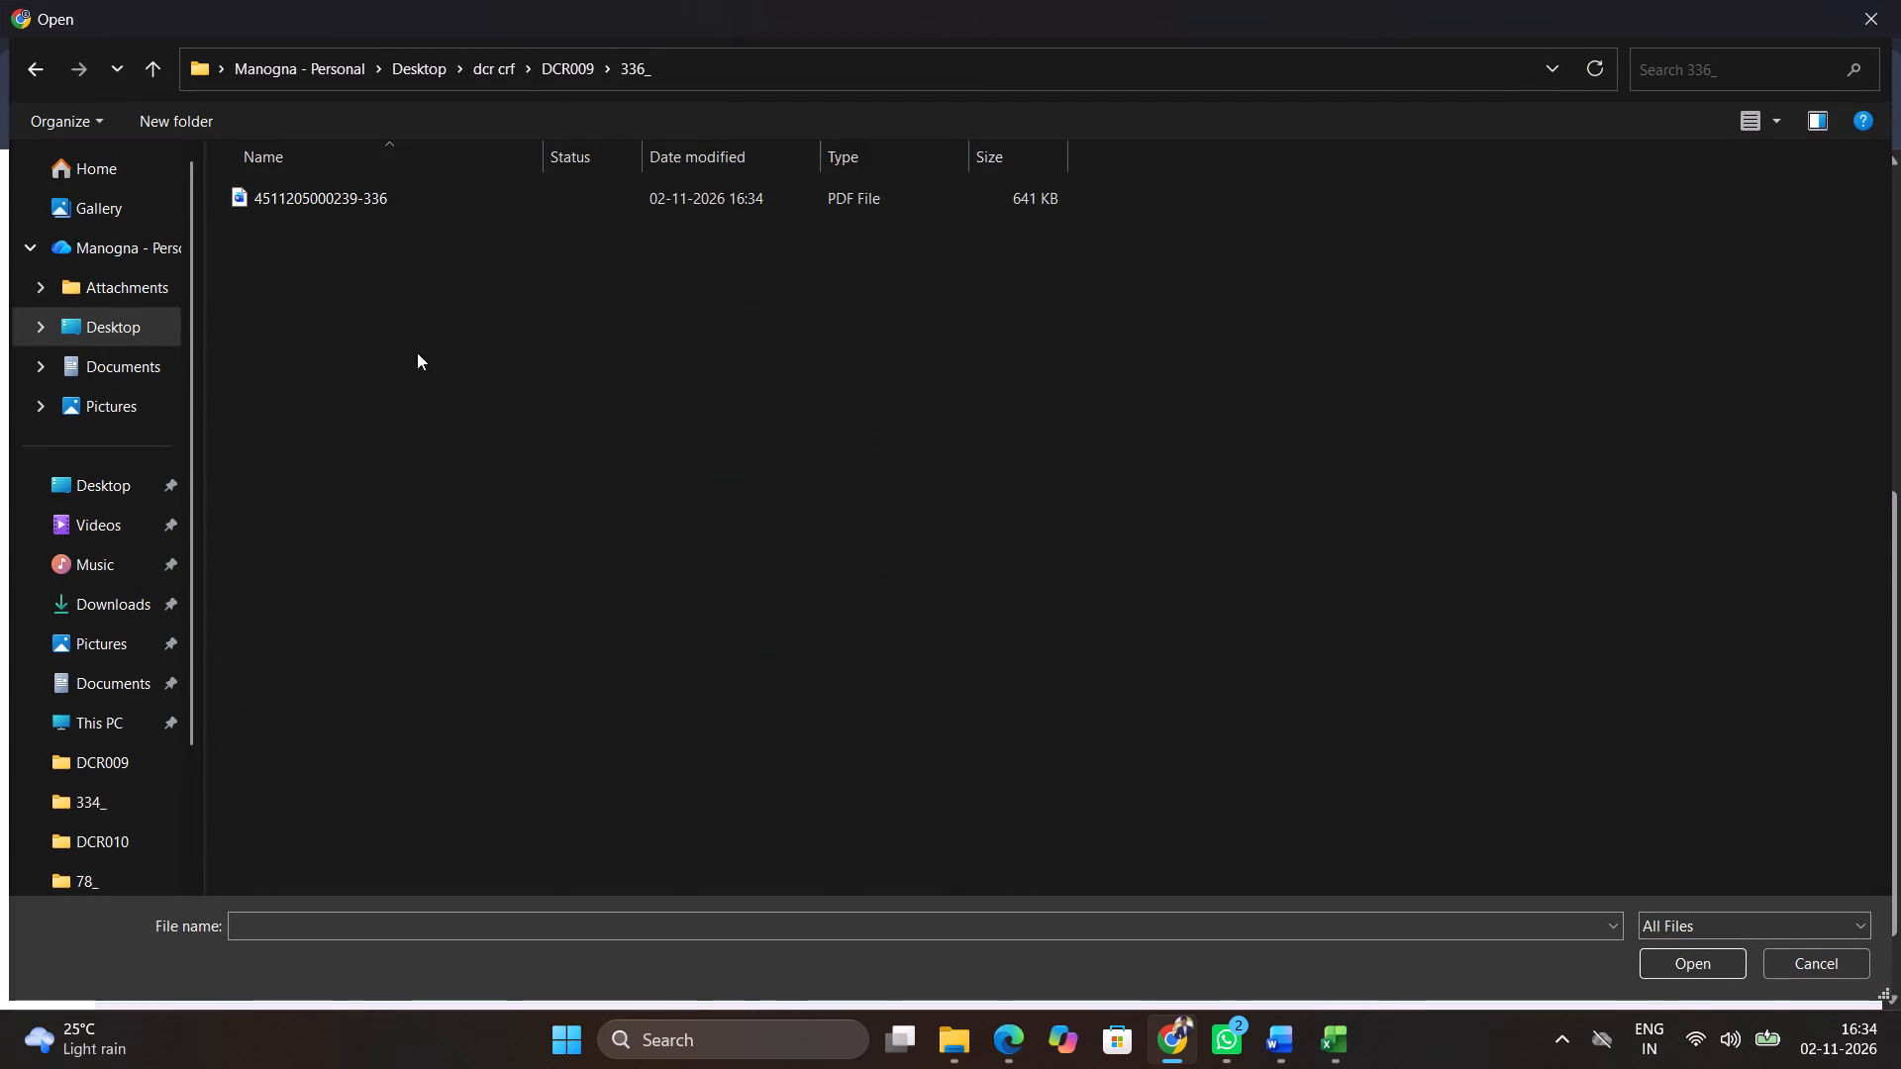
double_click(421, 203)
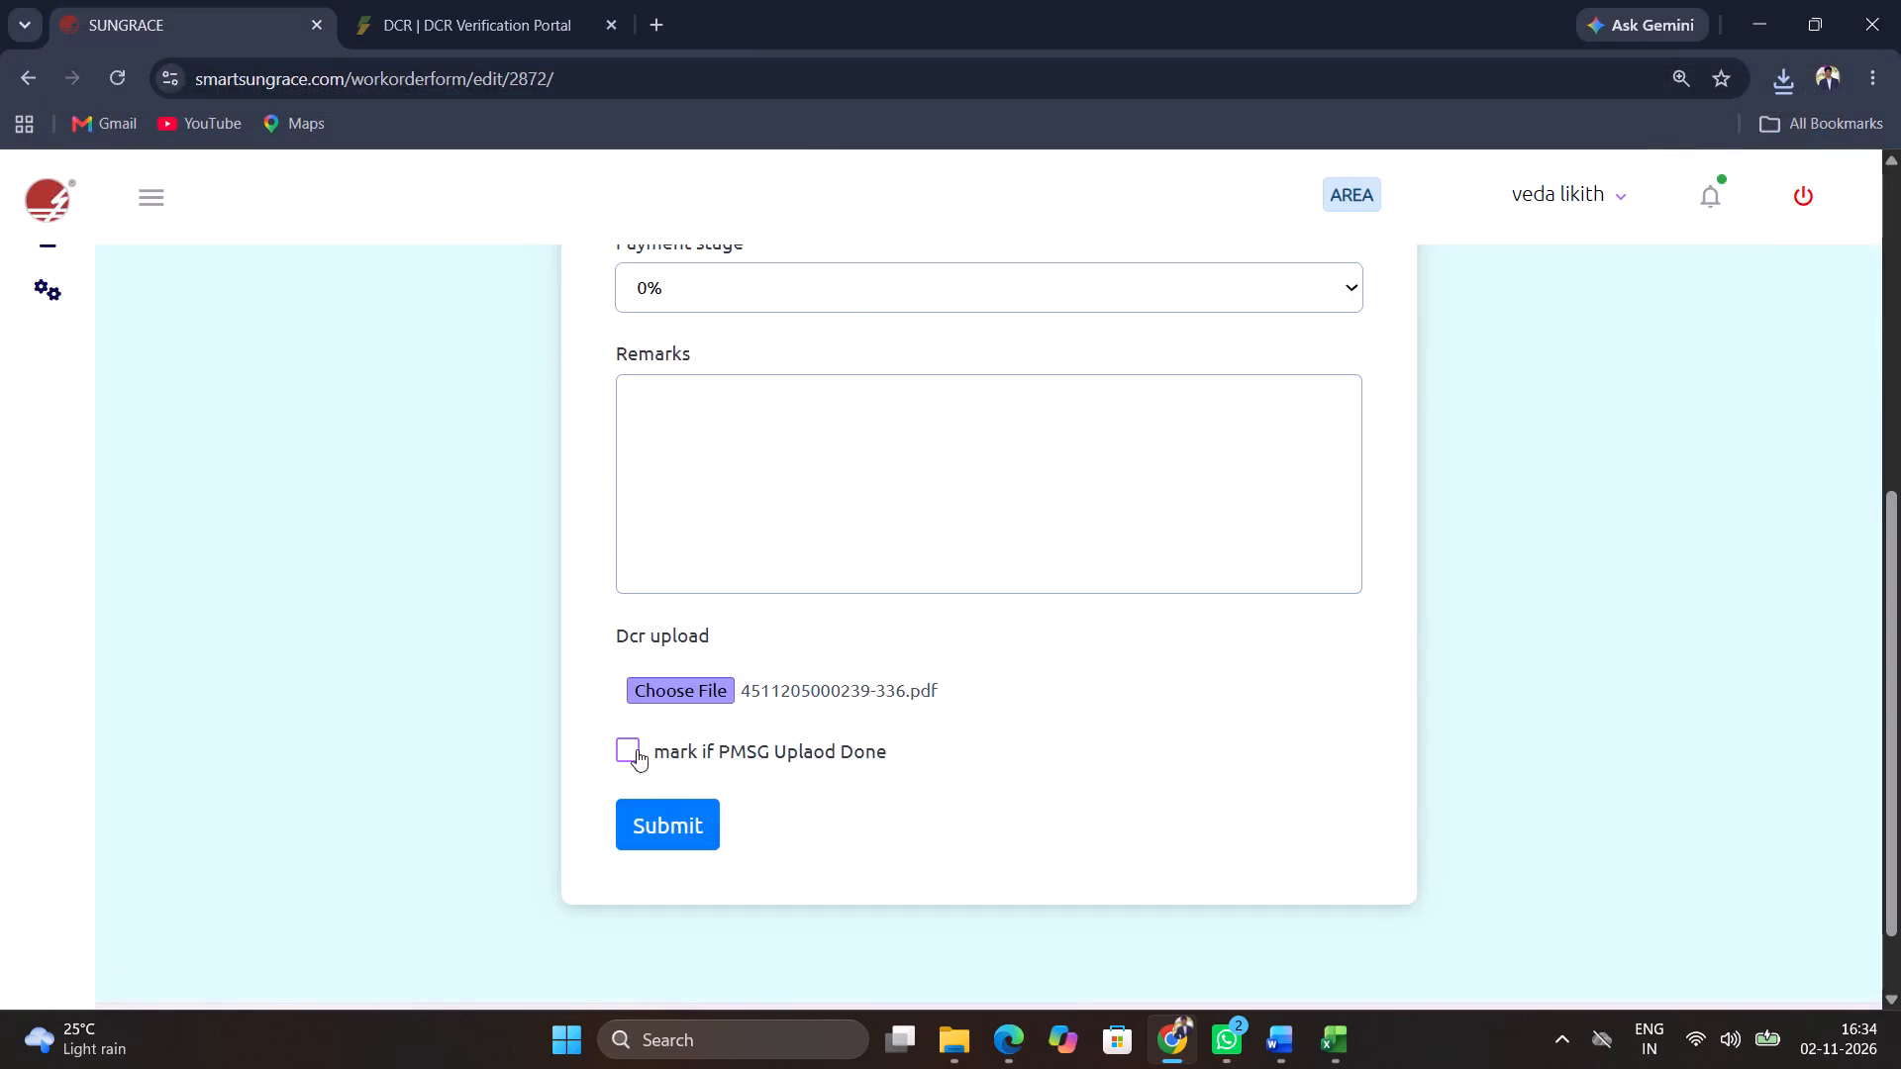
left_click(685, 803)
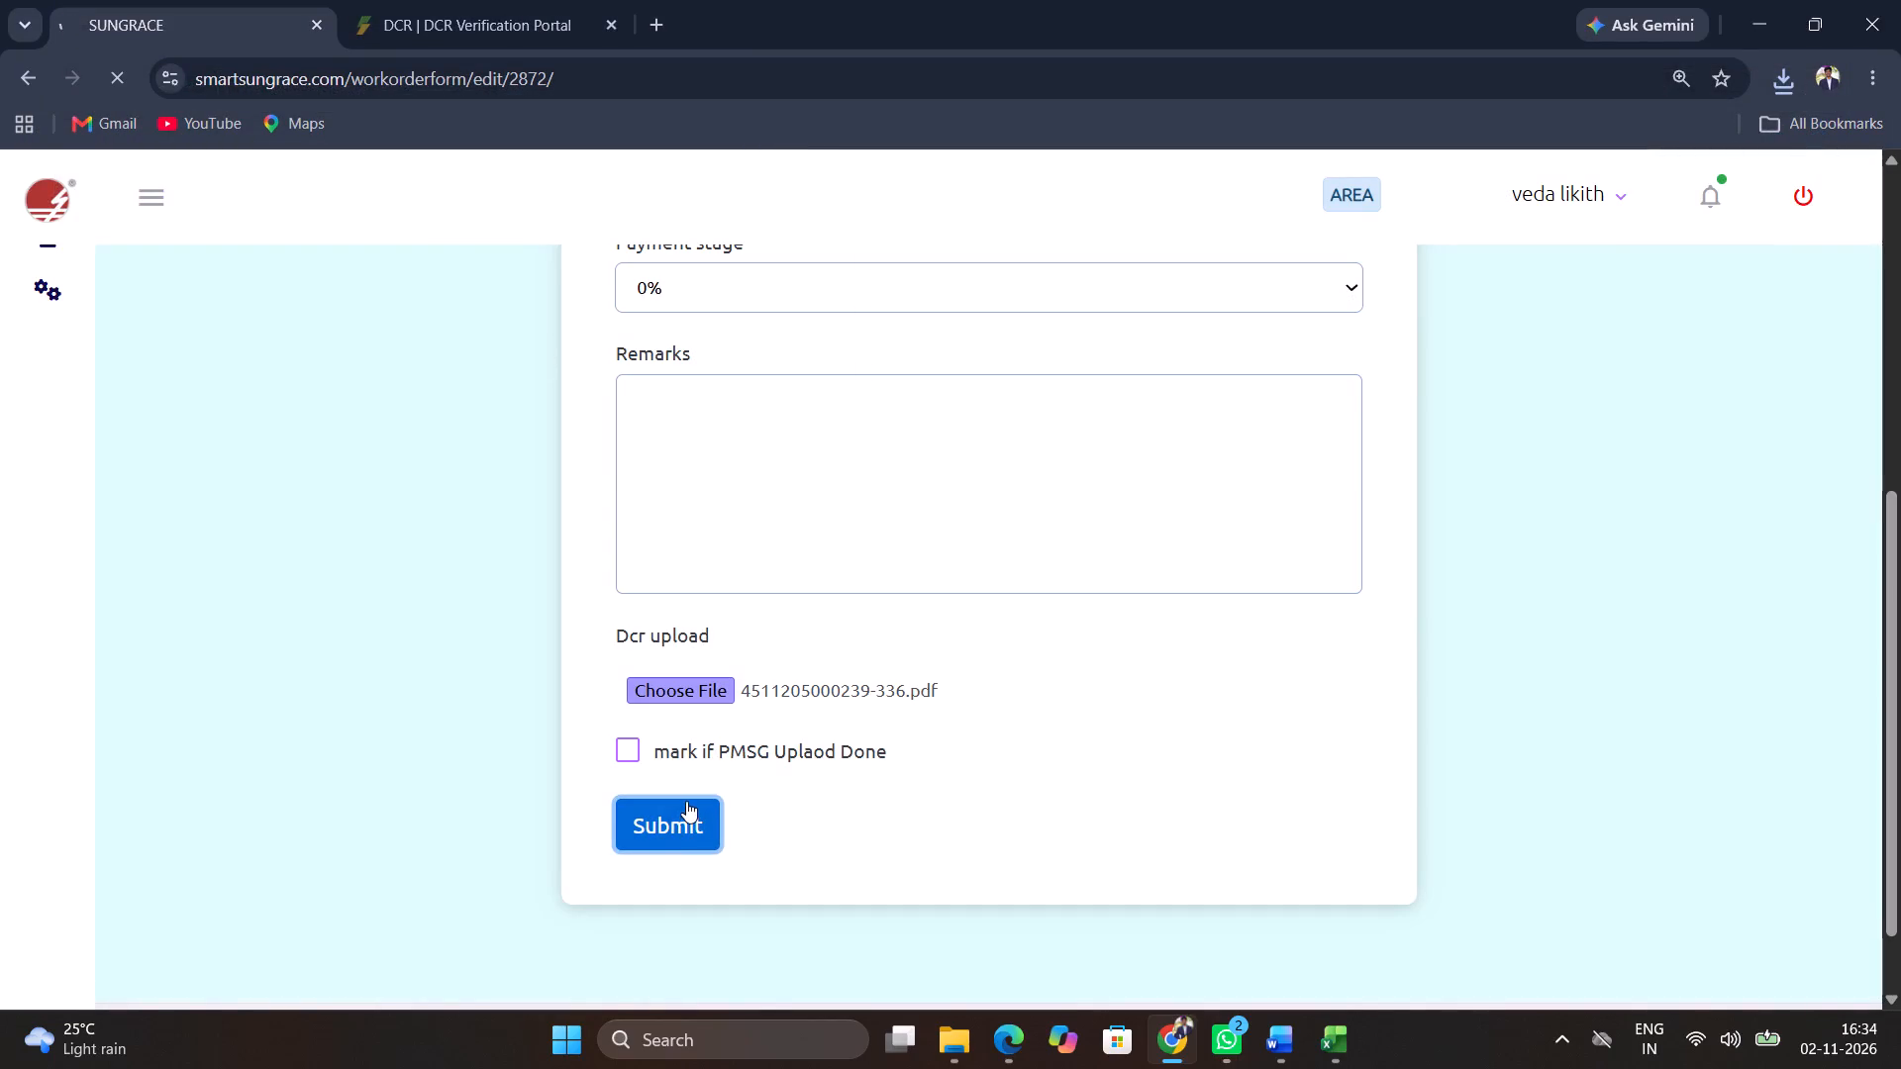
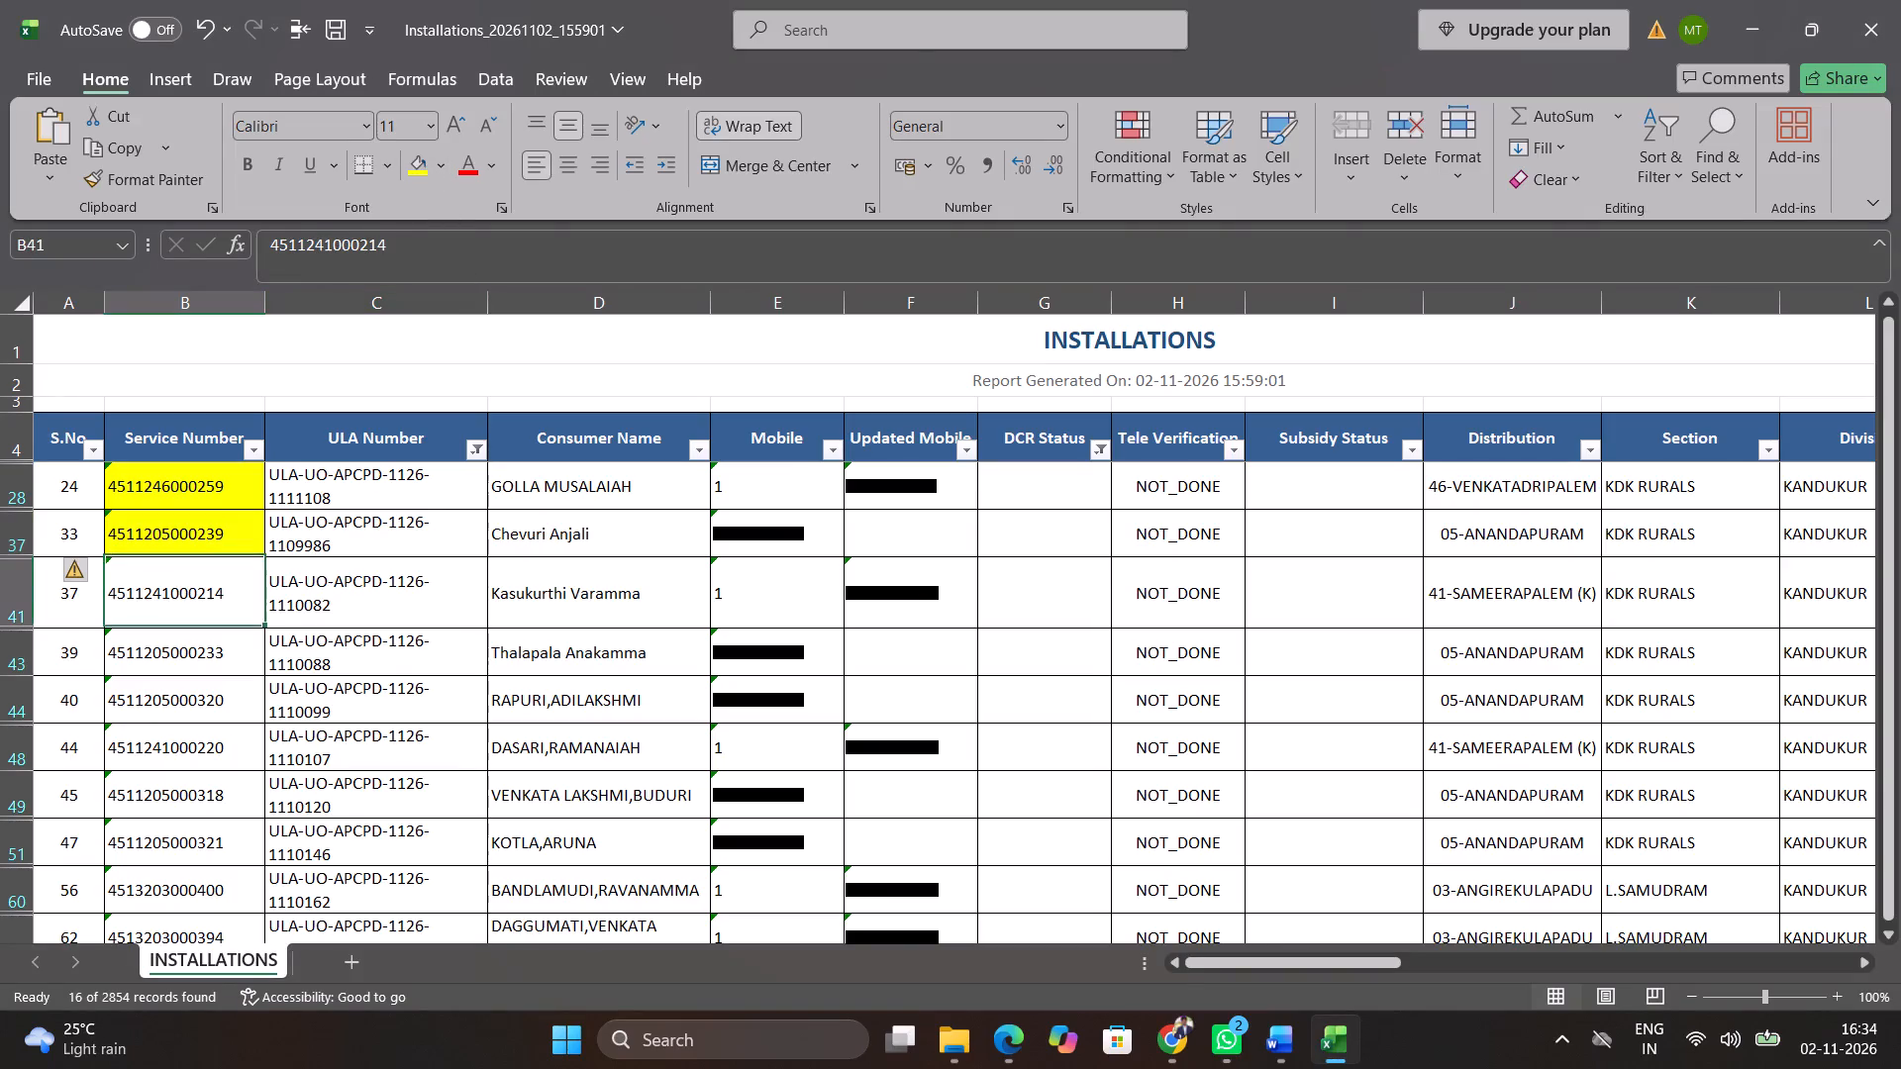
Copy the service number of S.No 37 from the INSTALLATIONS sheet and find that installation in SUNGRACE in the browser.
key("ctrl+c")
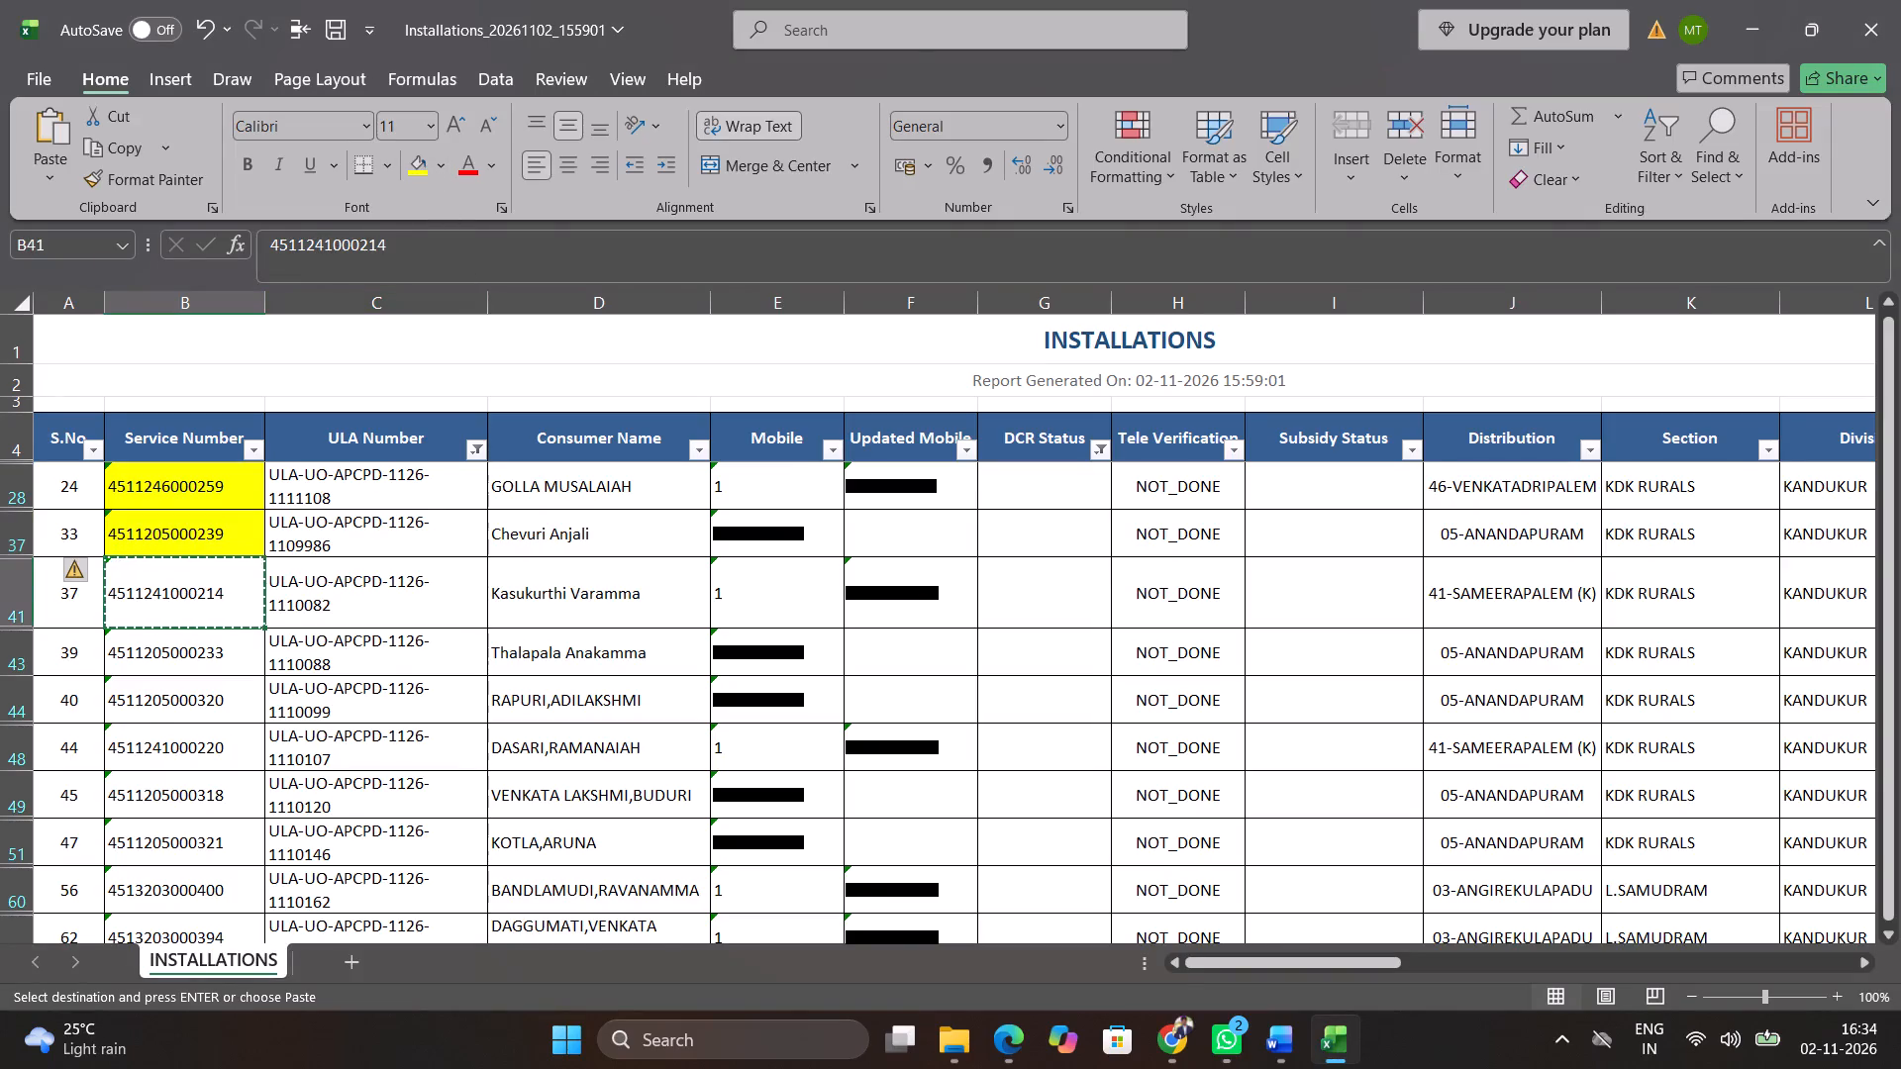
scroll(299, 601, "down", 3)
scroll(321, 600, "up", 2)
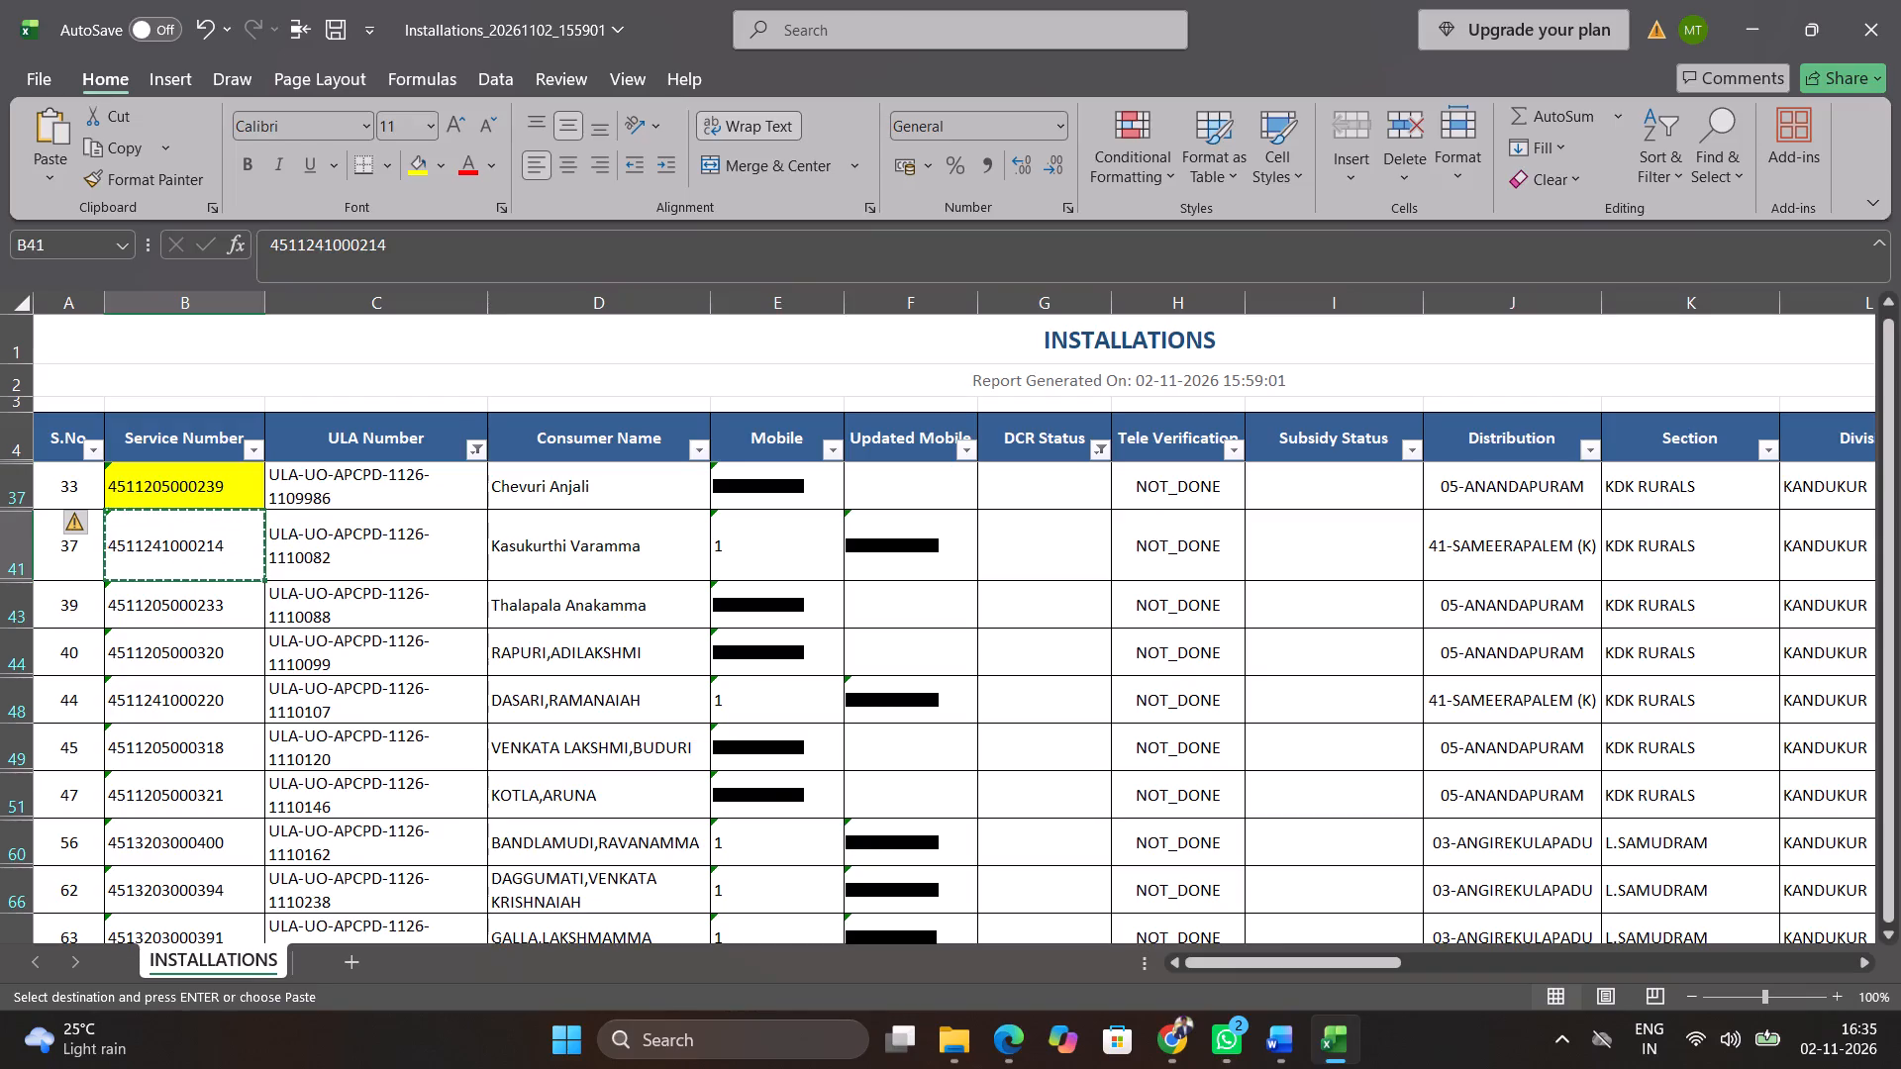
left_click(1165, 1012)
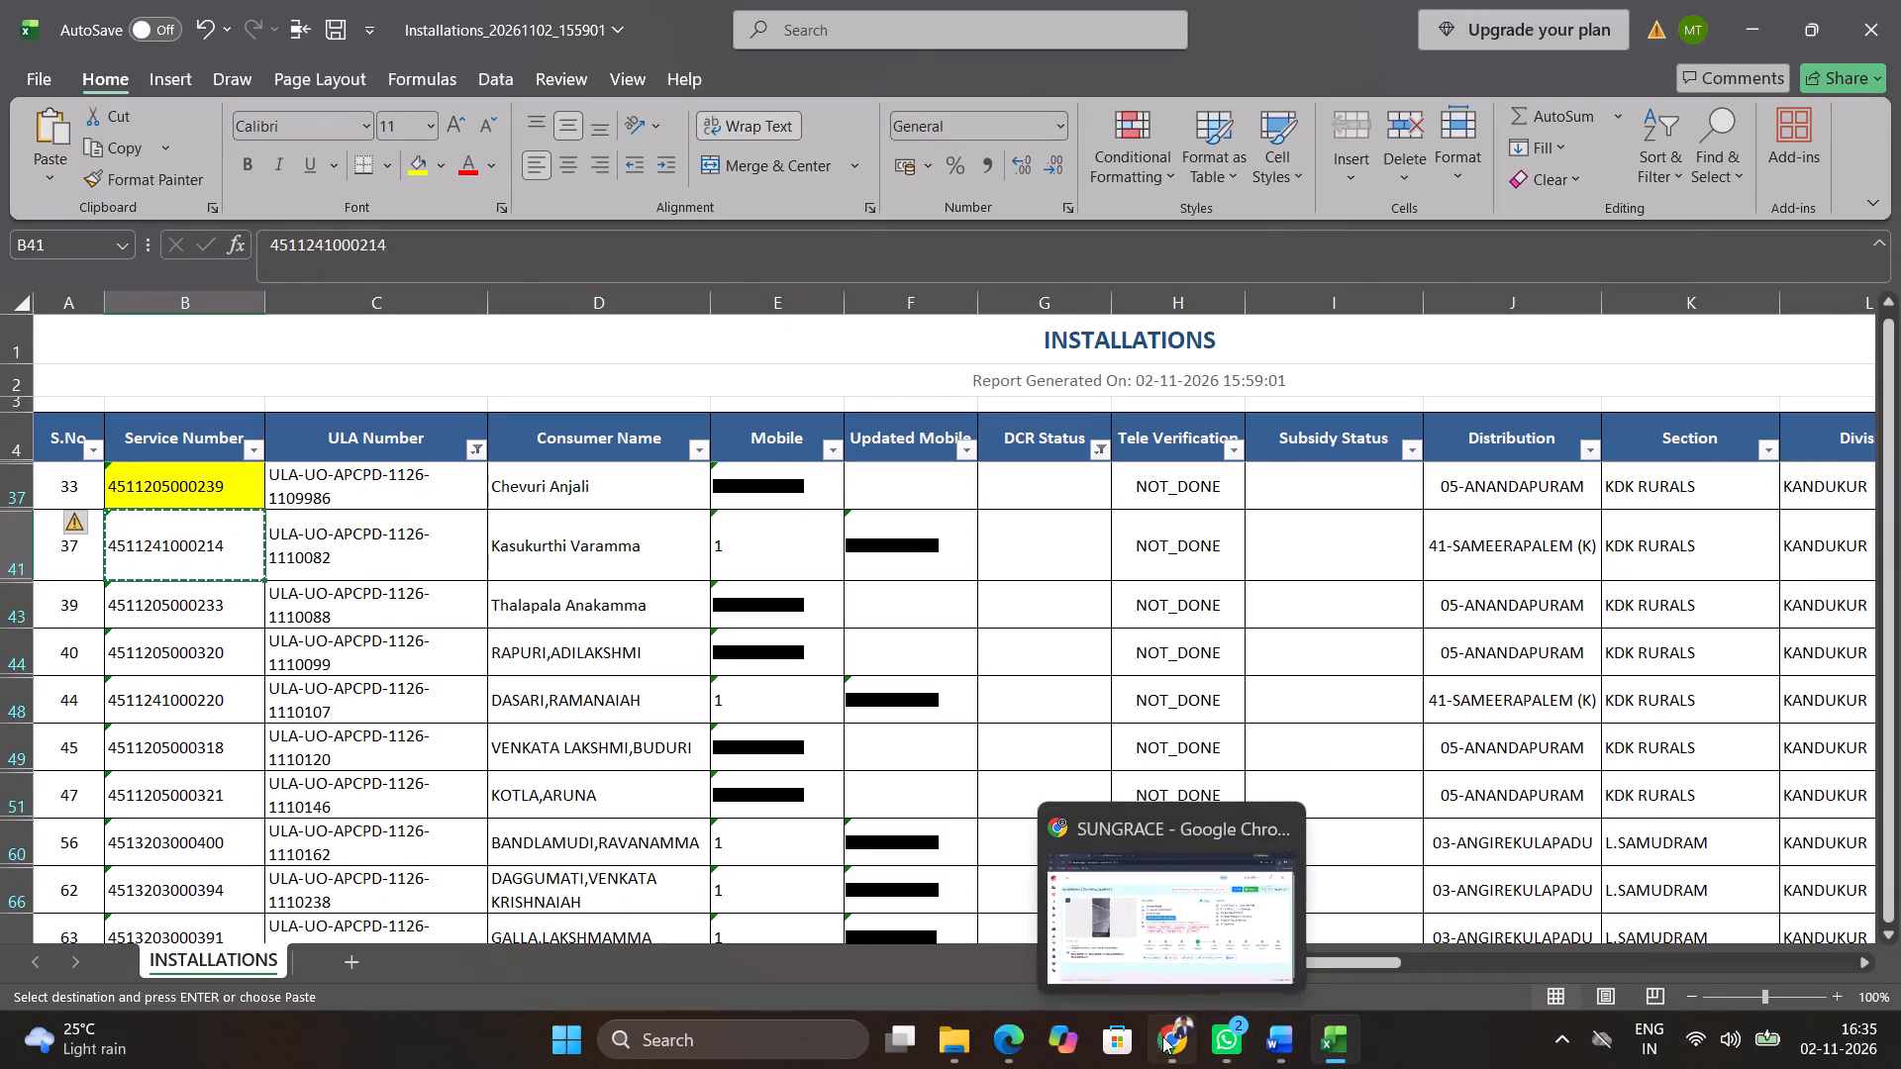
left_click(1147, 966)
left_click(1004, 295)
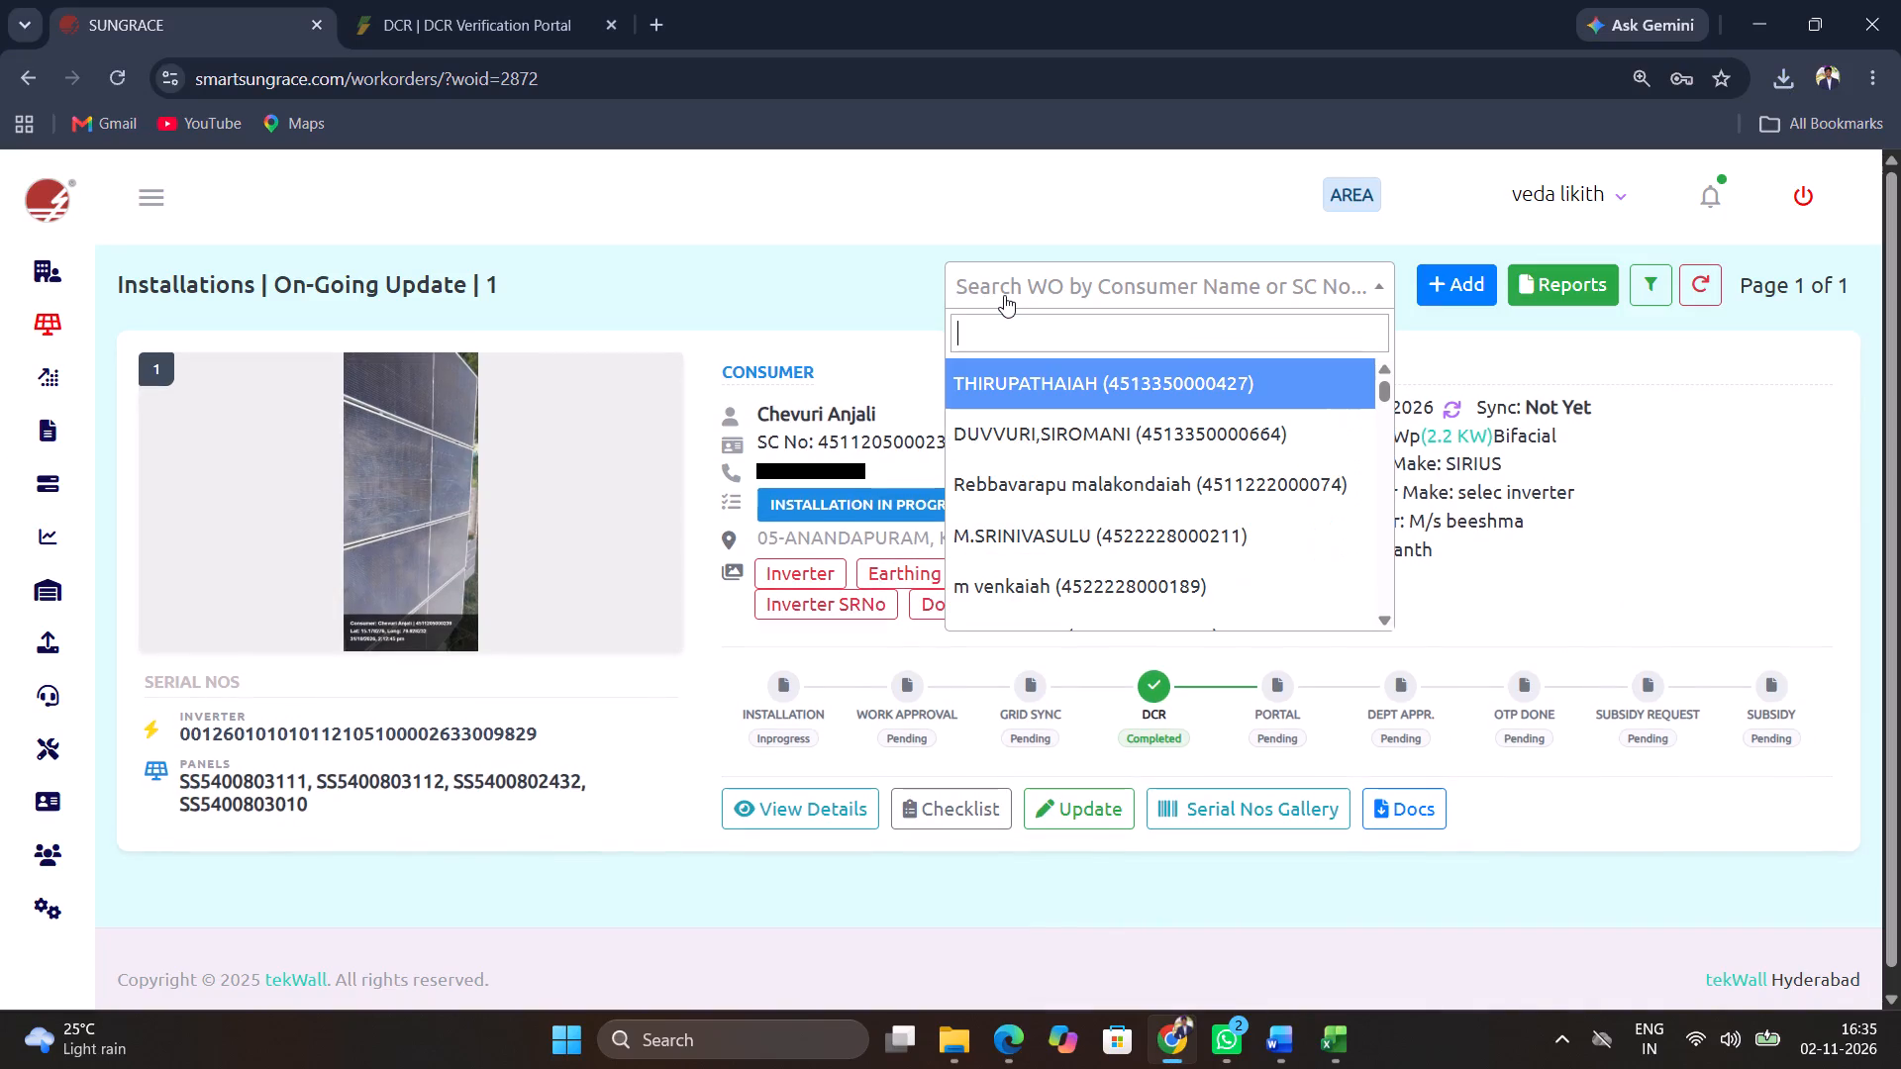
key("ctrl+v")
key("Return")
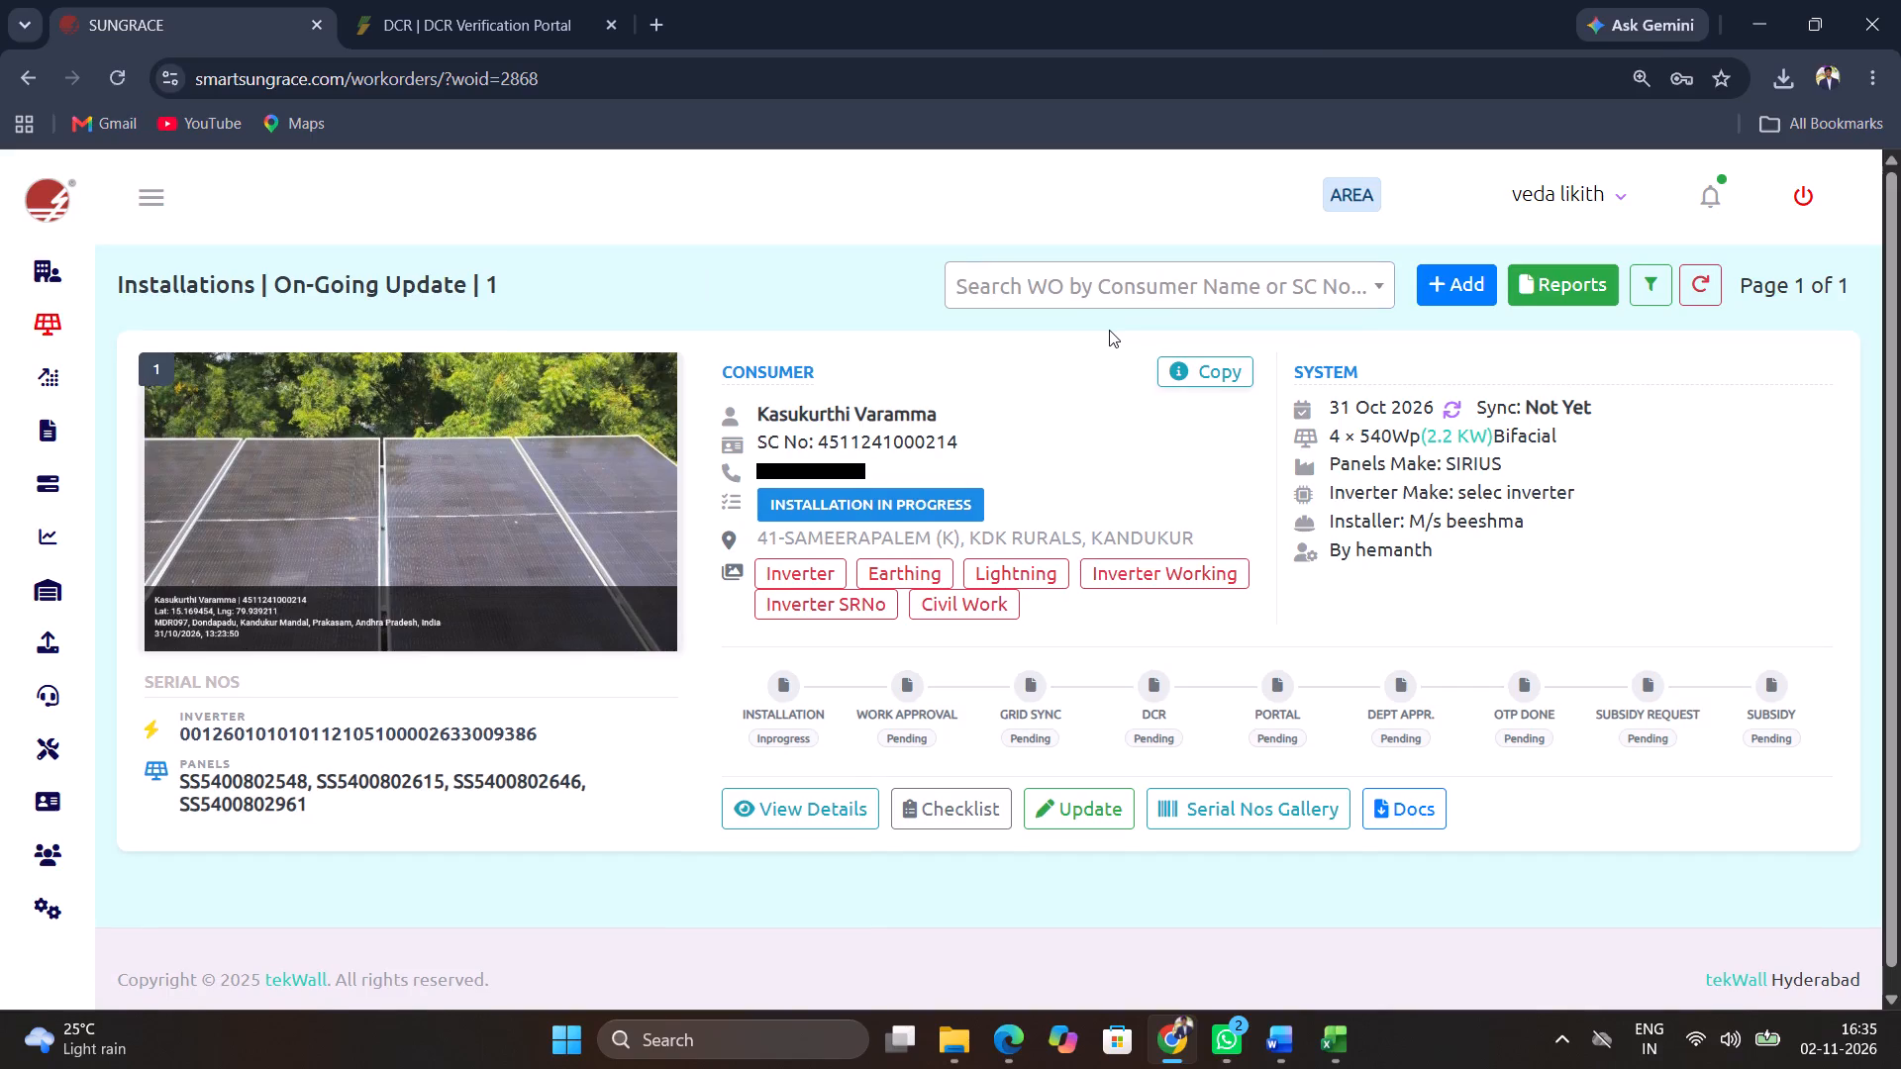
Copy the consumer's ULA number from the installation's Quick Copy Details.
left_click(1178, 370)
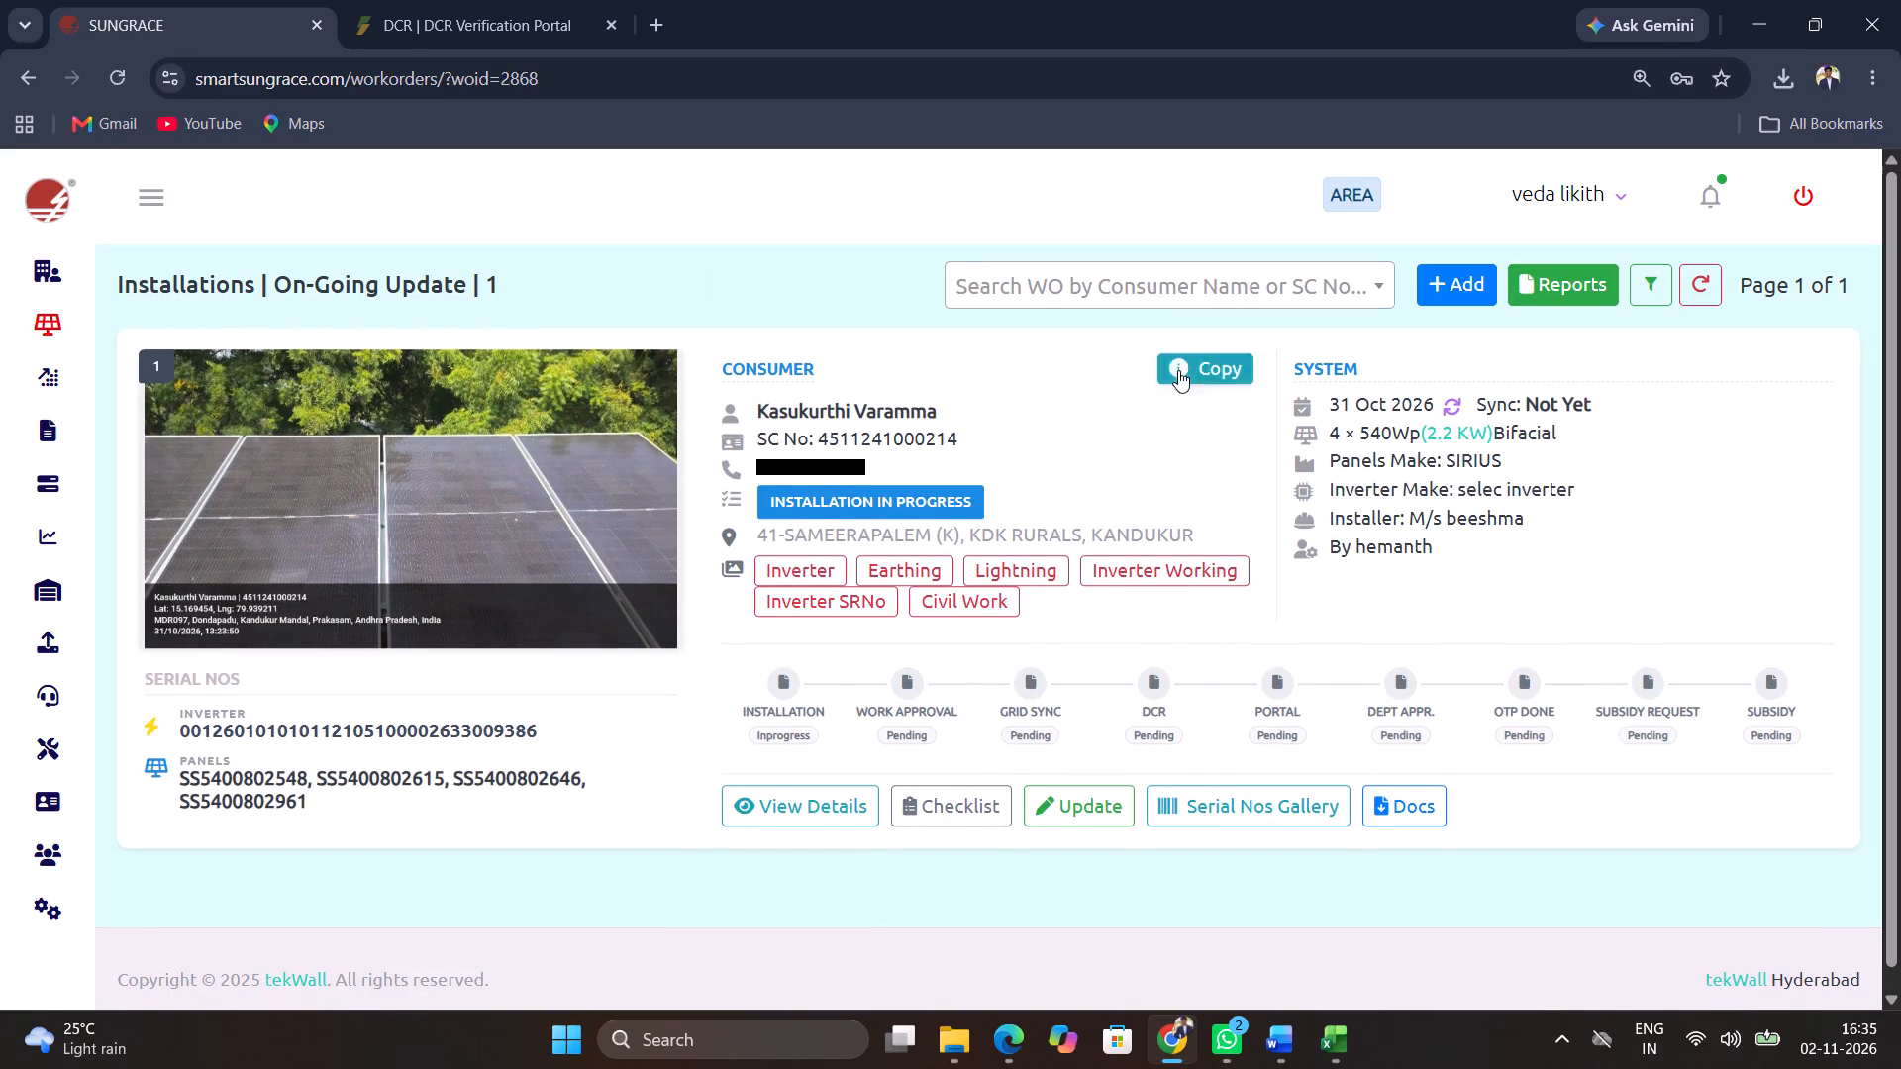
left_click(1211, 488)
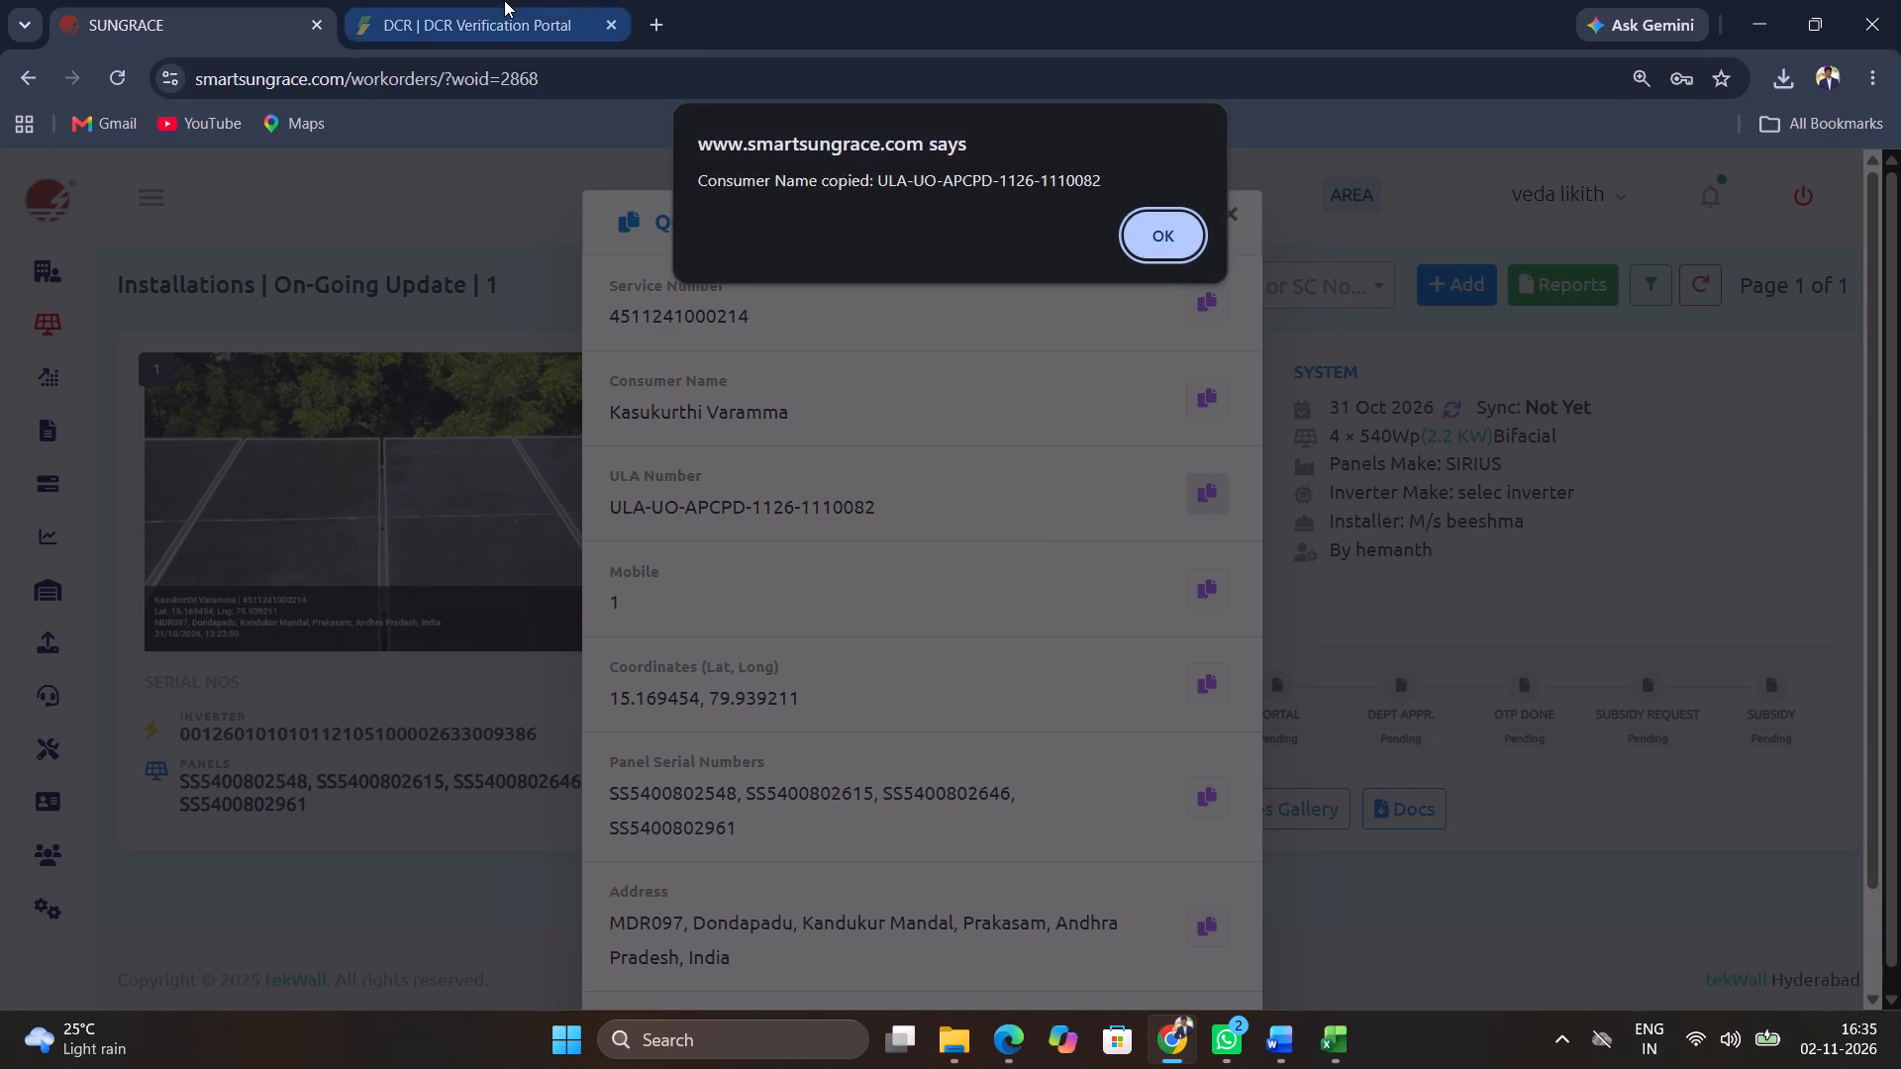
left_click(504, 0)
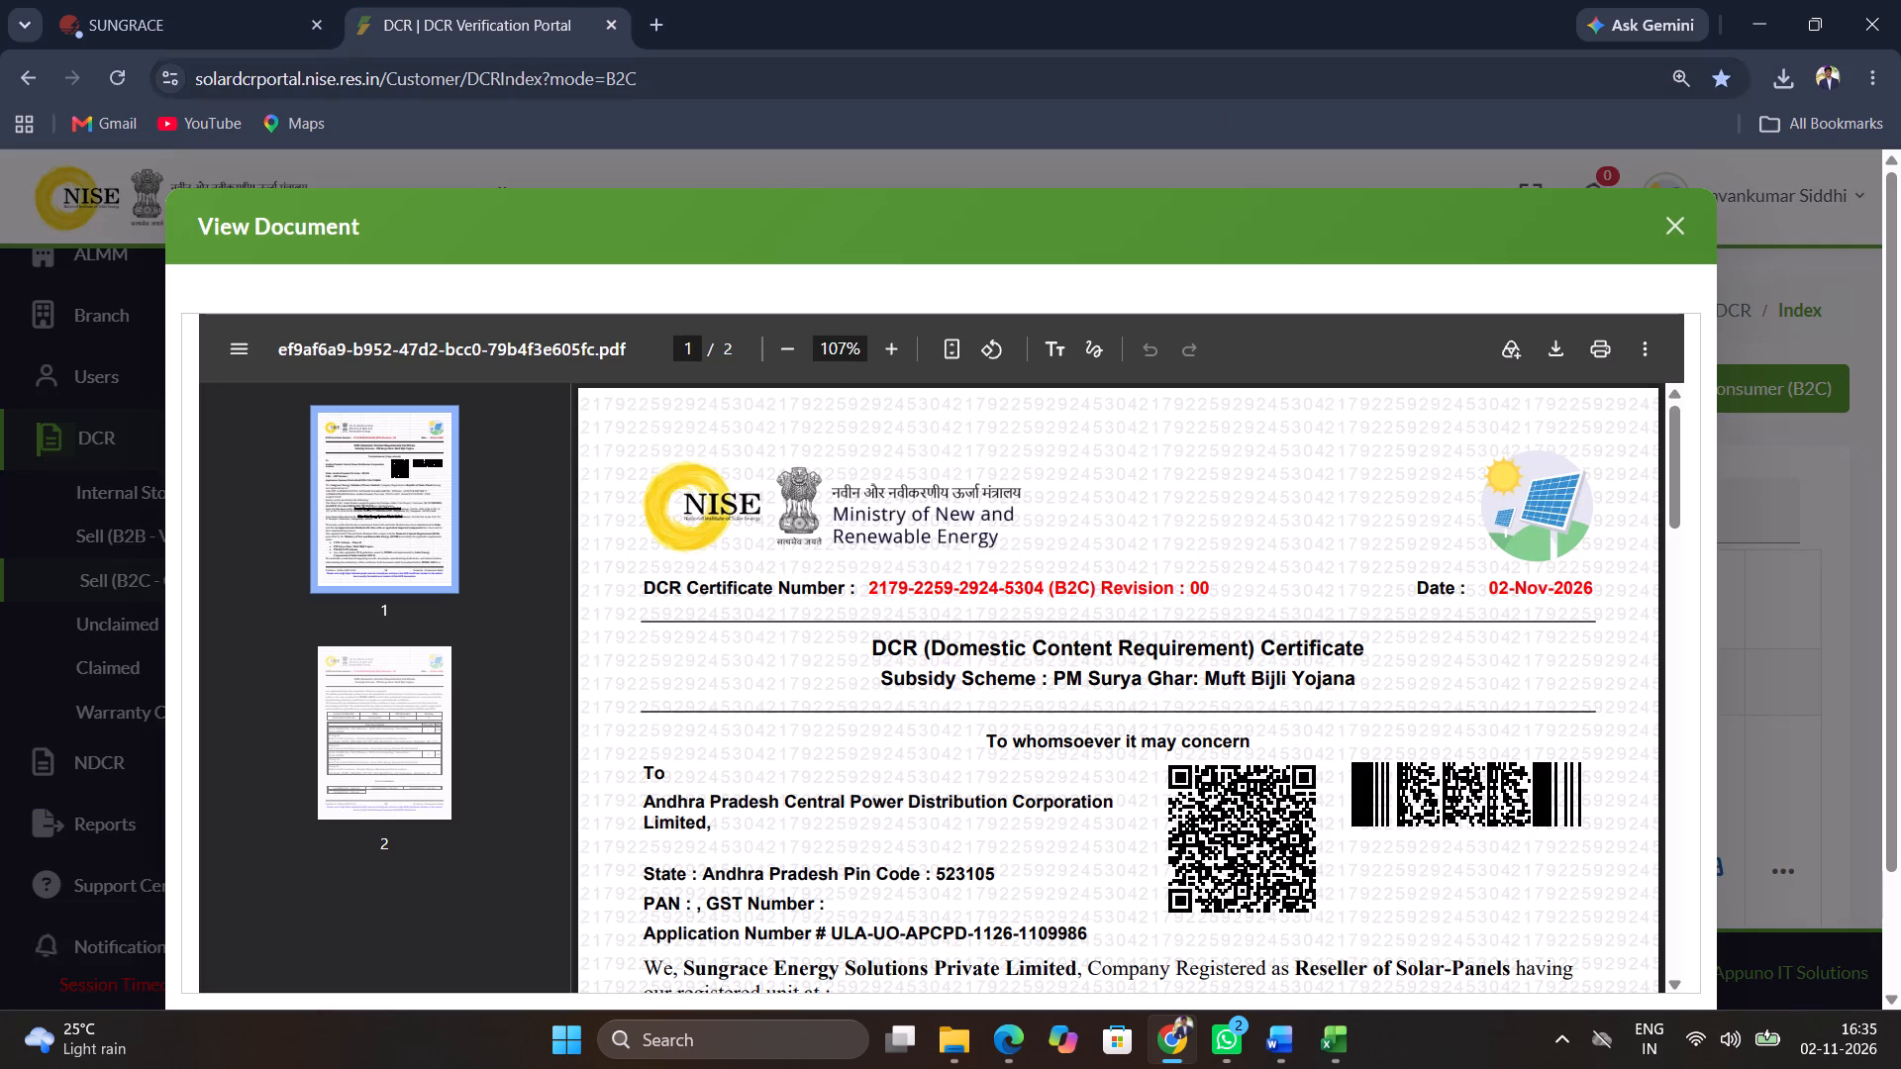
left_click(1662, 223)
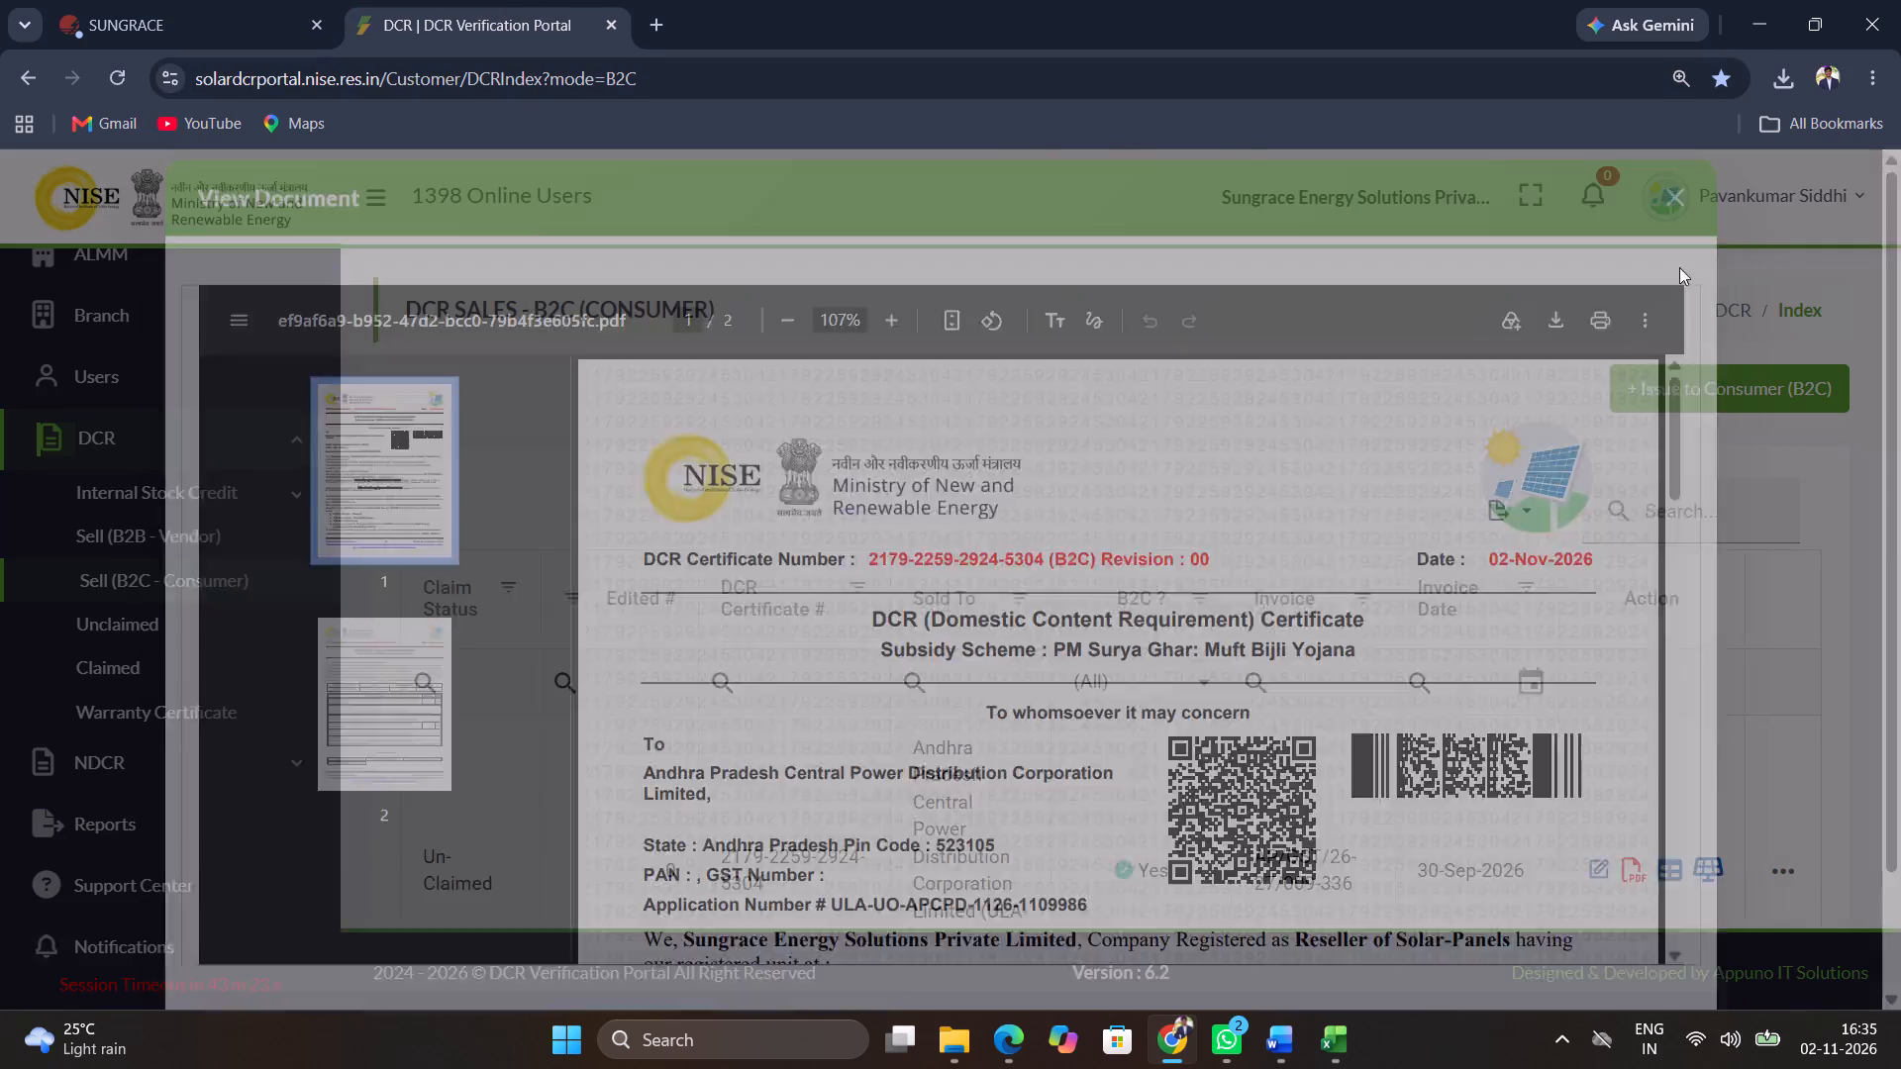
left_click(1698, 381)
left_click(981, 562)
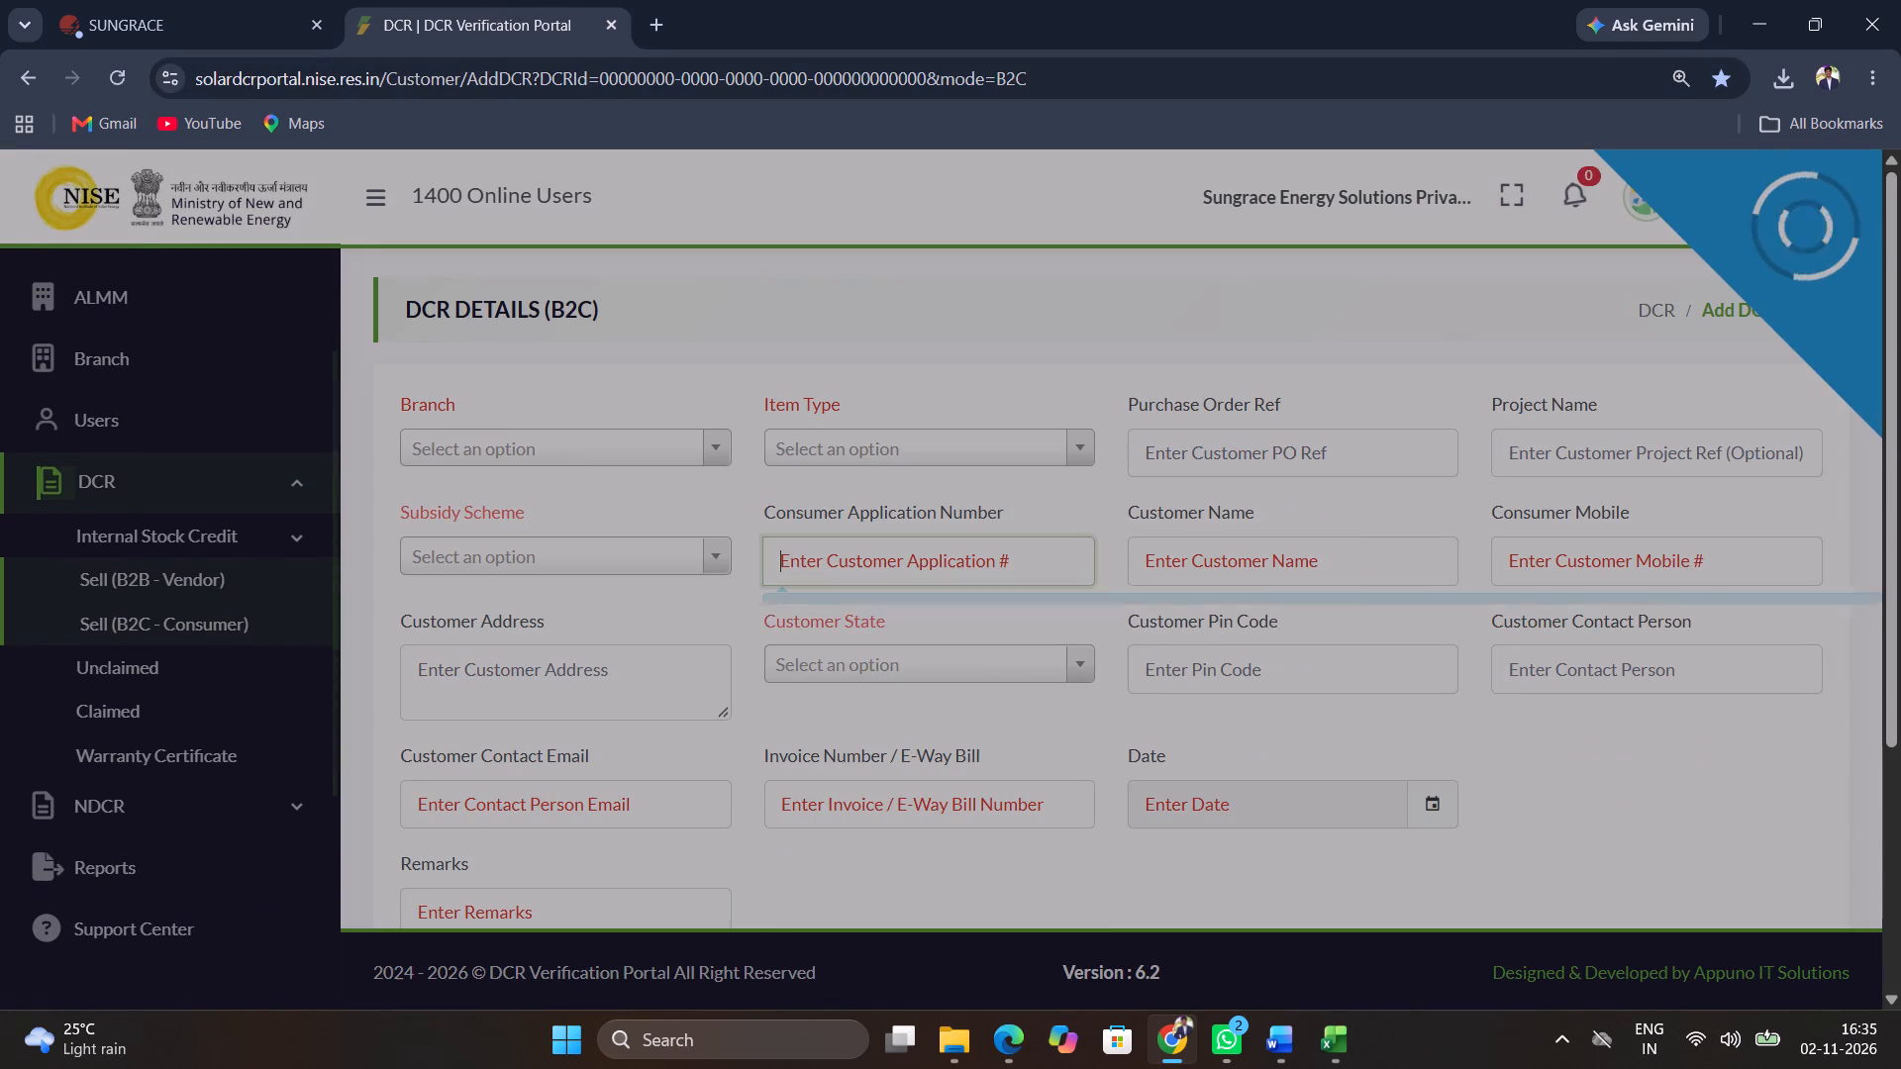
key("ctrl+v")
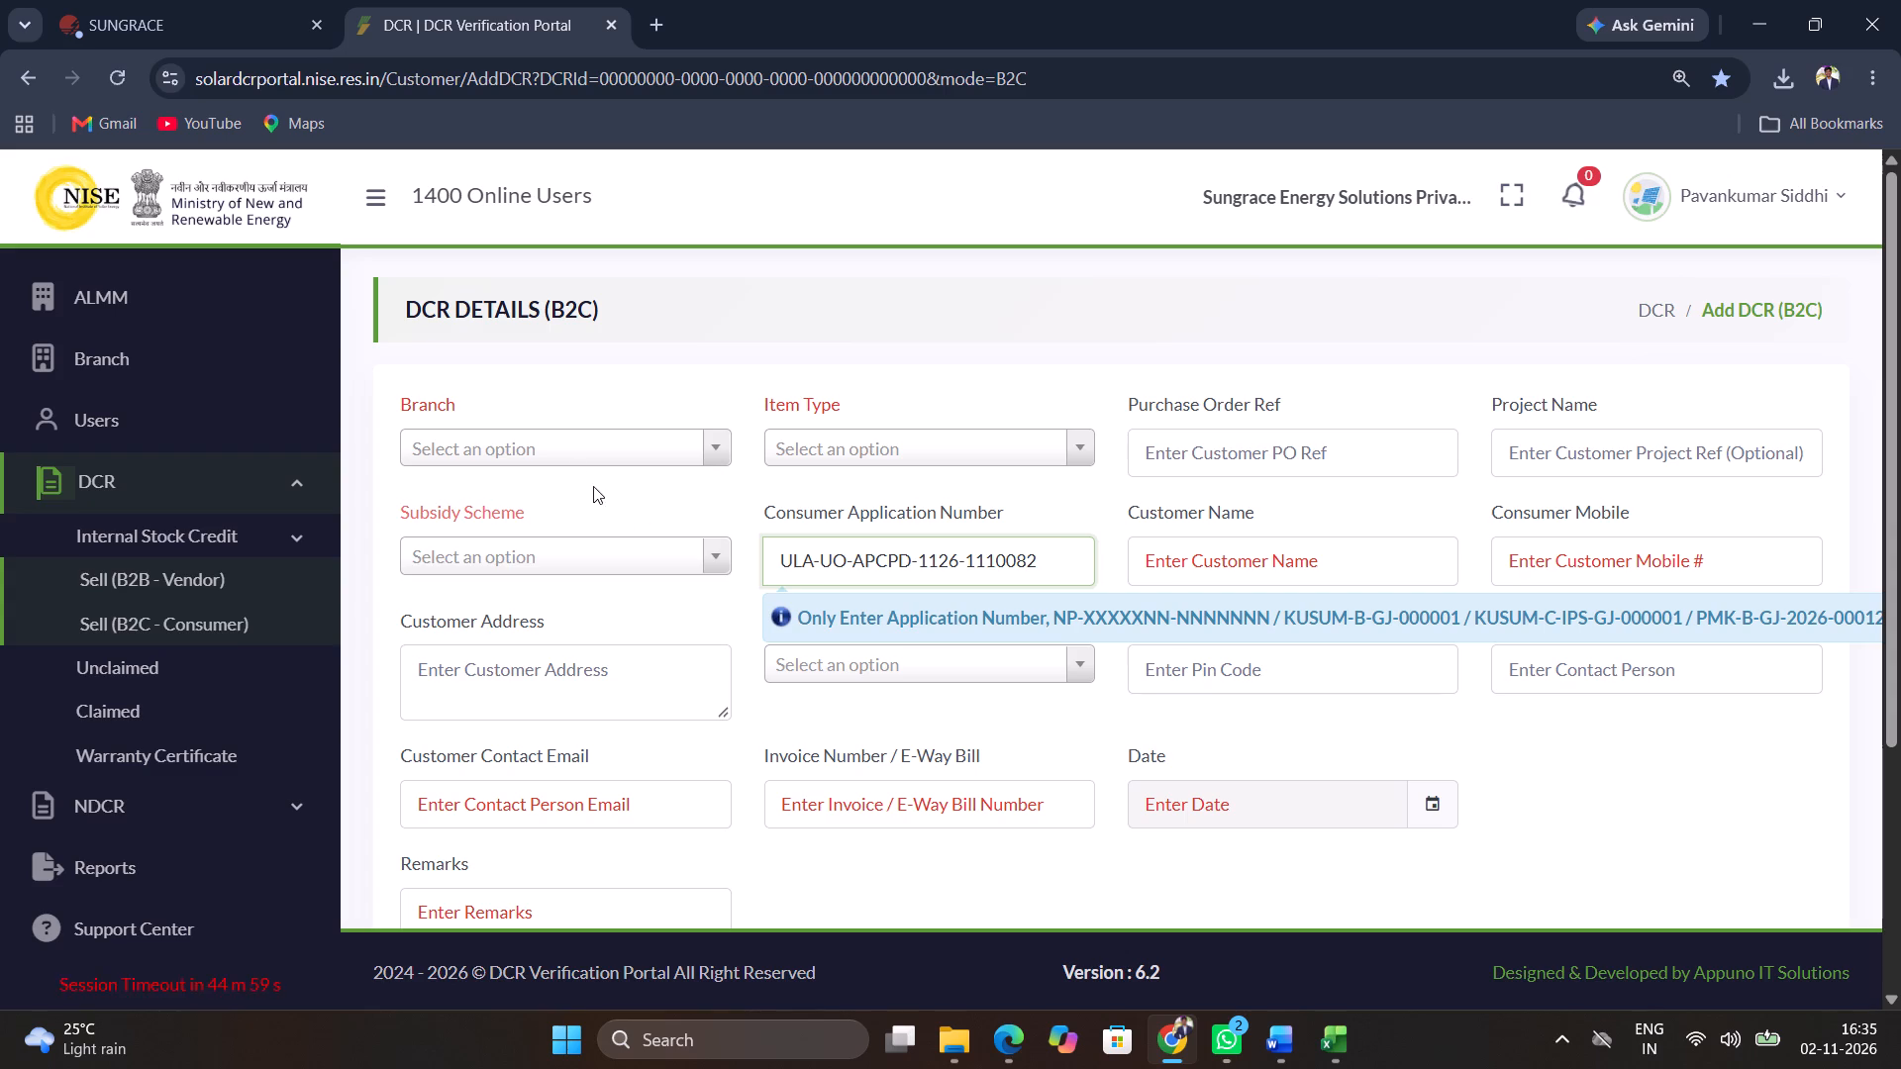
Set the branch to the Andhra Pradesh office, the subsidy scheme to PM Surya Ghar: Muft Bijli Yojana and the item type to Solar Panels.
left_click(563, 442)
left_click_drag(567, 538, 570, 548)
left_click(572, 548)
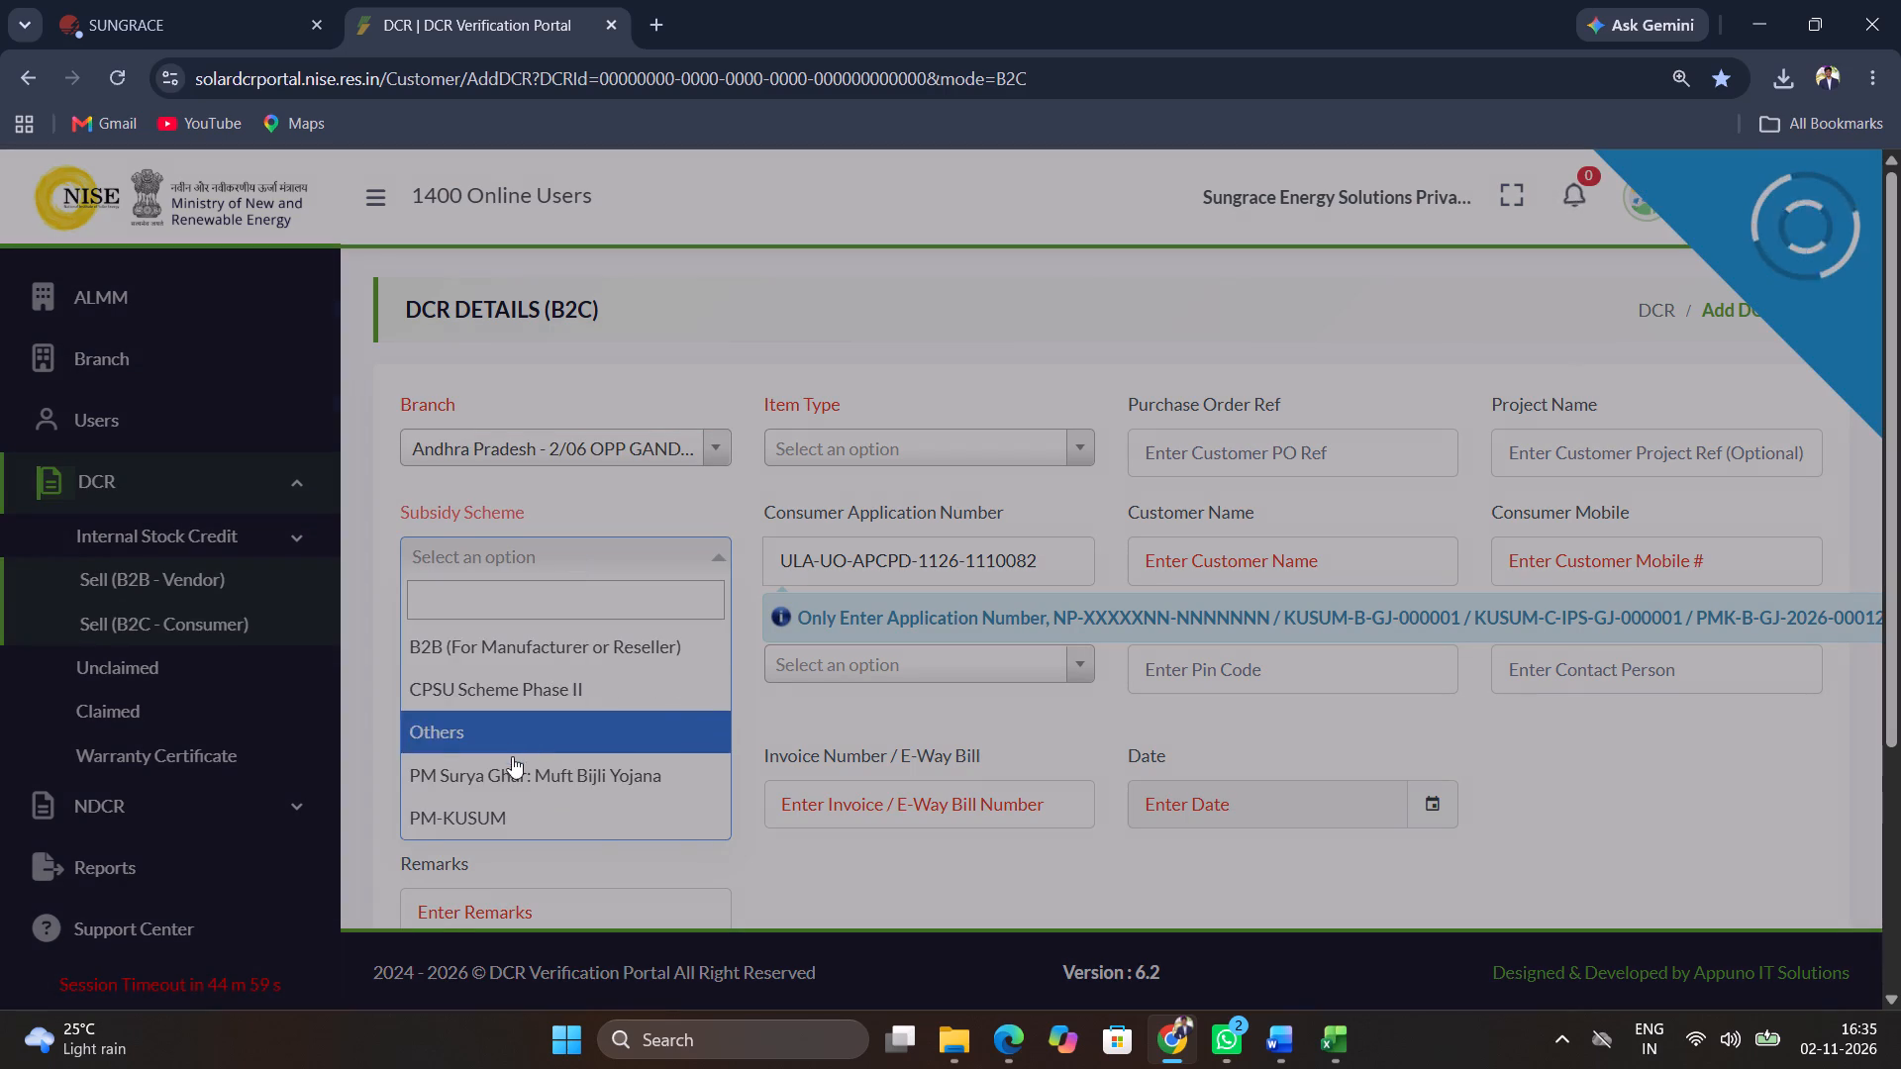
left_click(512, 756)
left_click(767, 449)
left_click(805, 524)
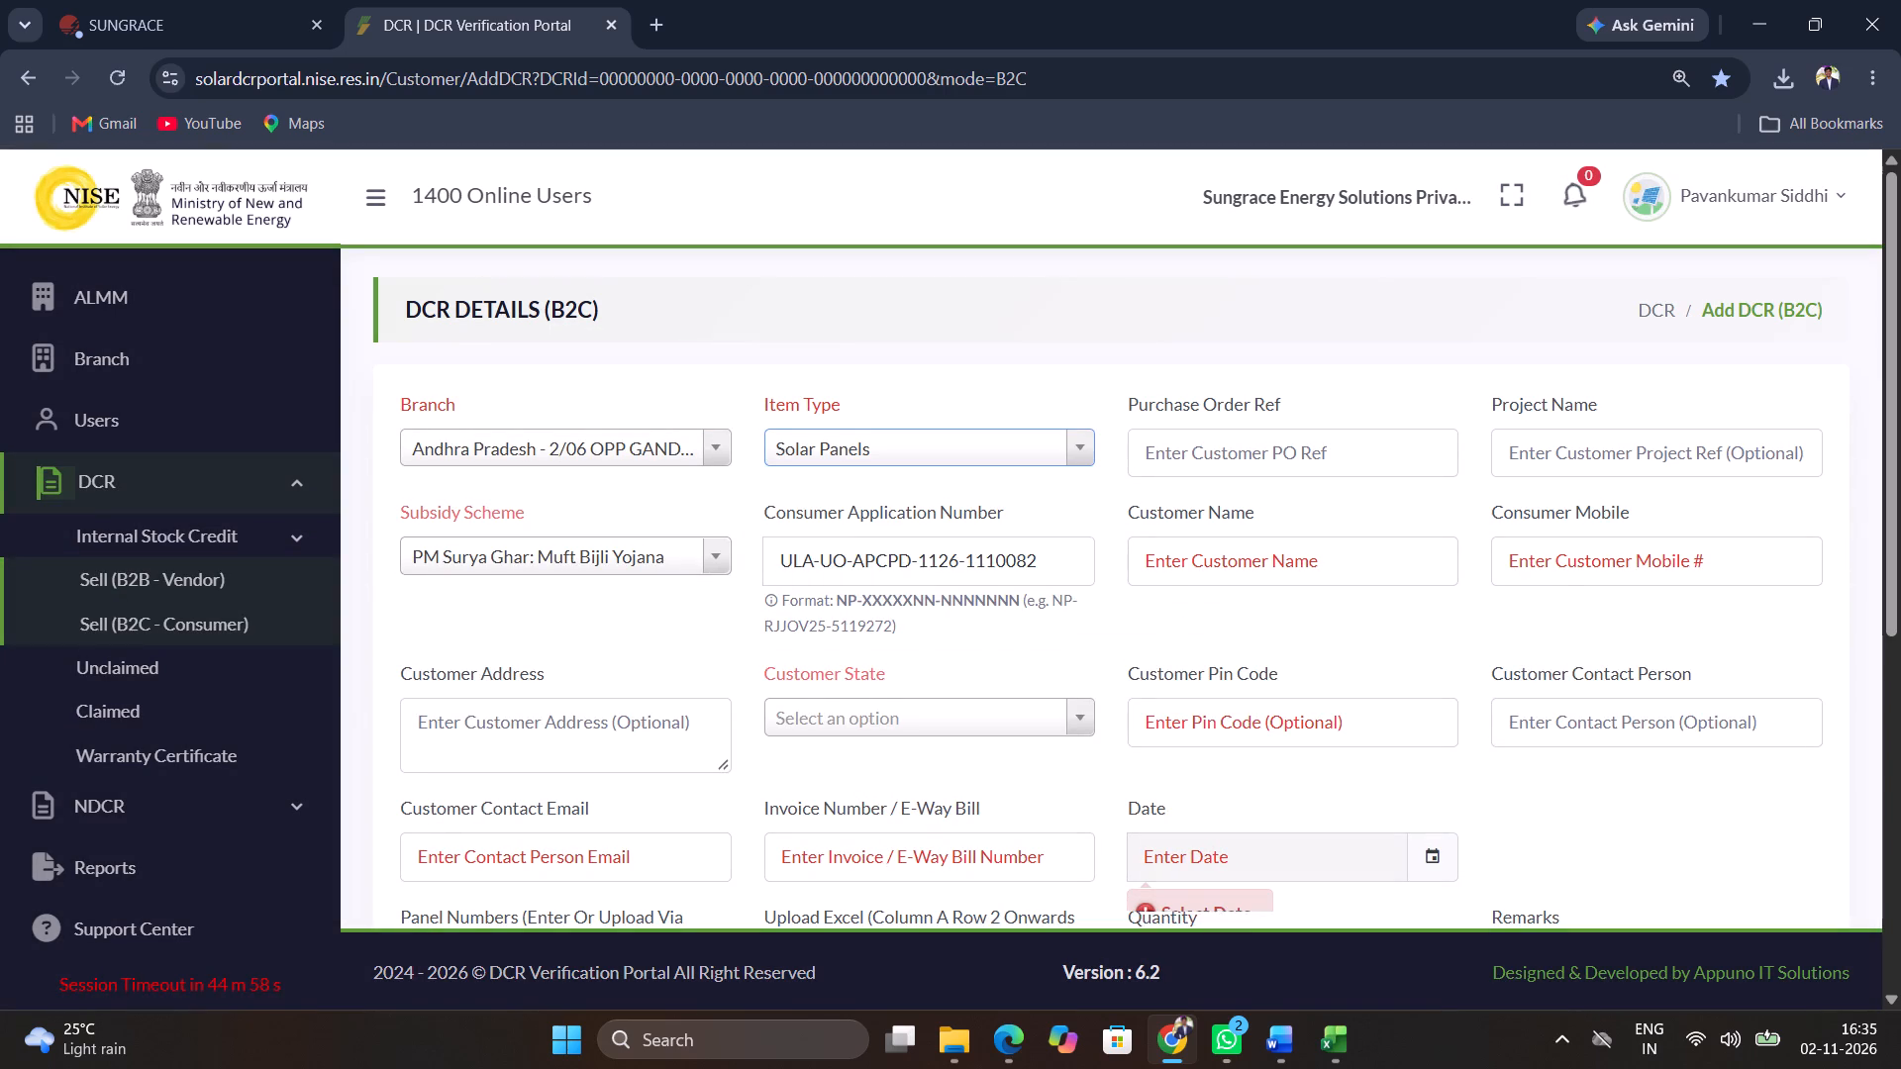
Copy Andhra Pradesh Central Power Distribution Corporation Limited from the Kandukuru subsidy scheme Word document into the DCR form's Customer Name.
left_click(1300, 558)
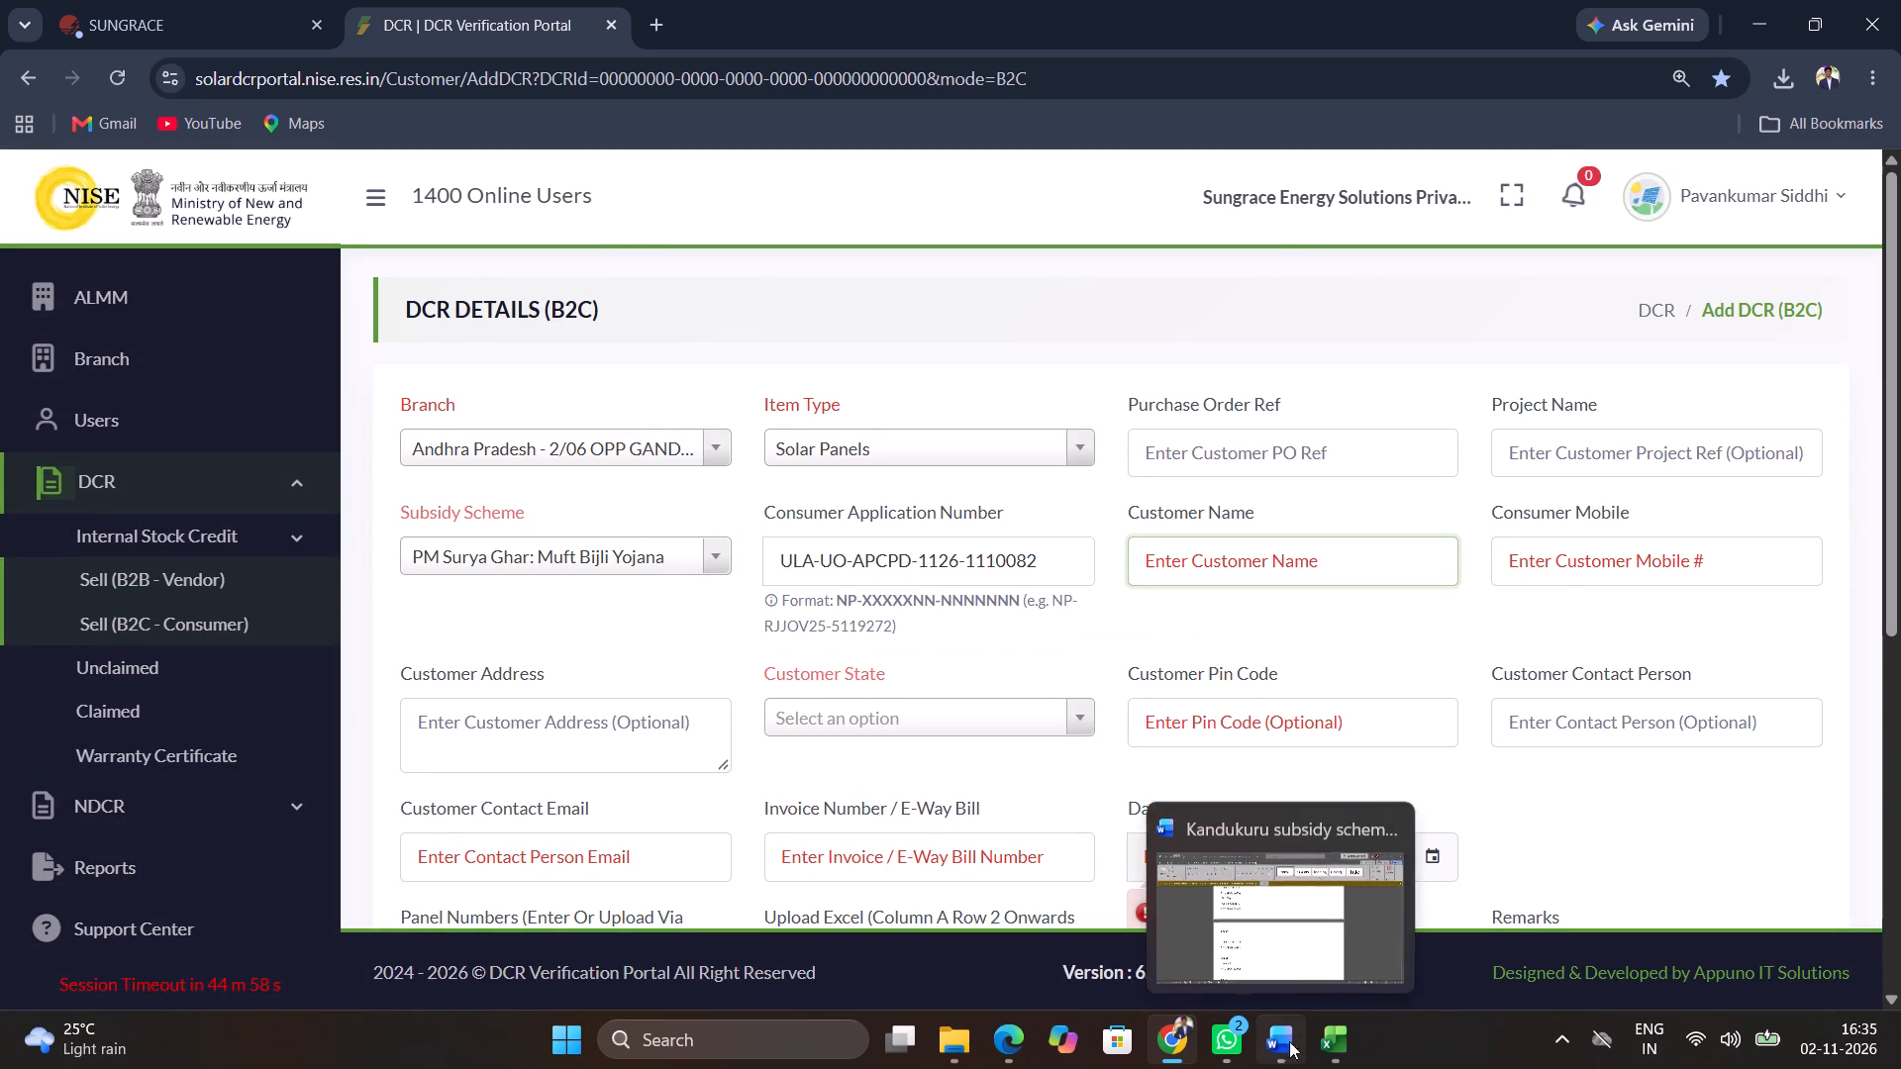
left_click(1293, 980)
scroll(649, 527, "up", 15)
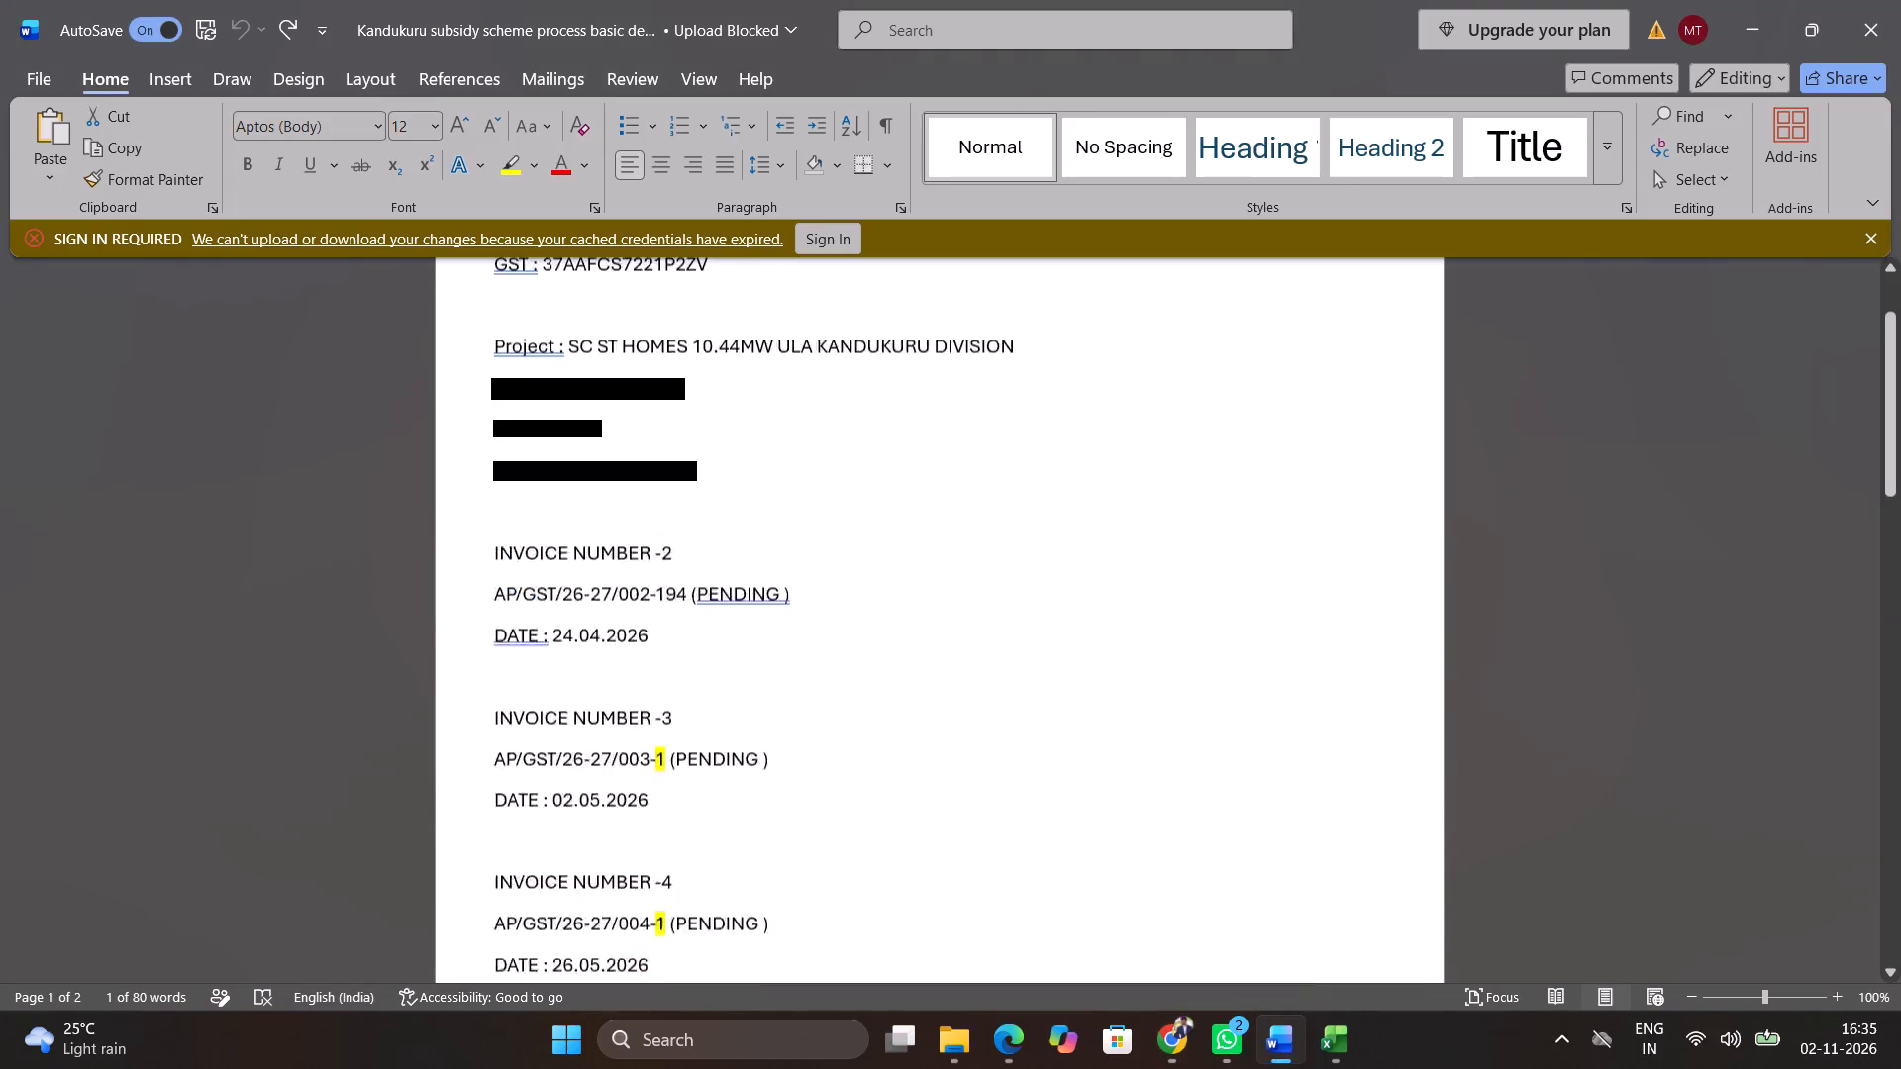
scroll(649, 527, "up", 9)
left_click_drag(659, 352, 1121, 361)
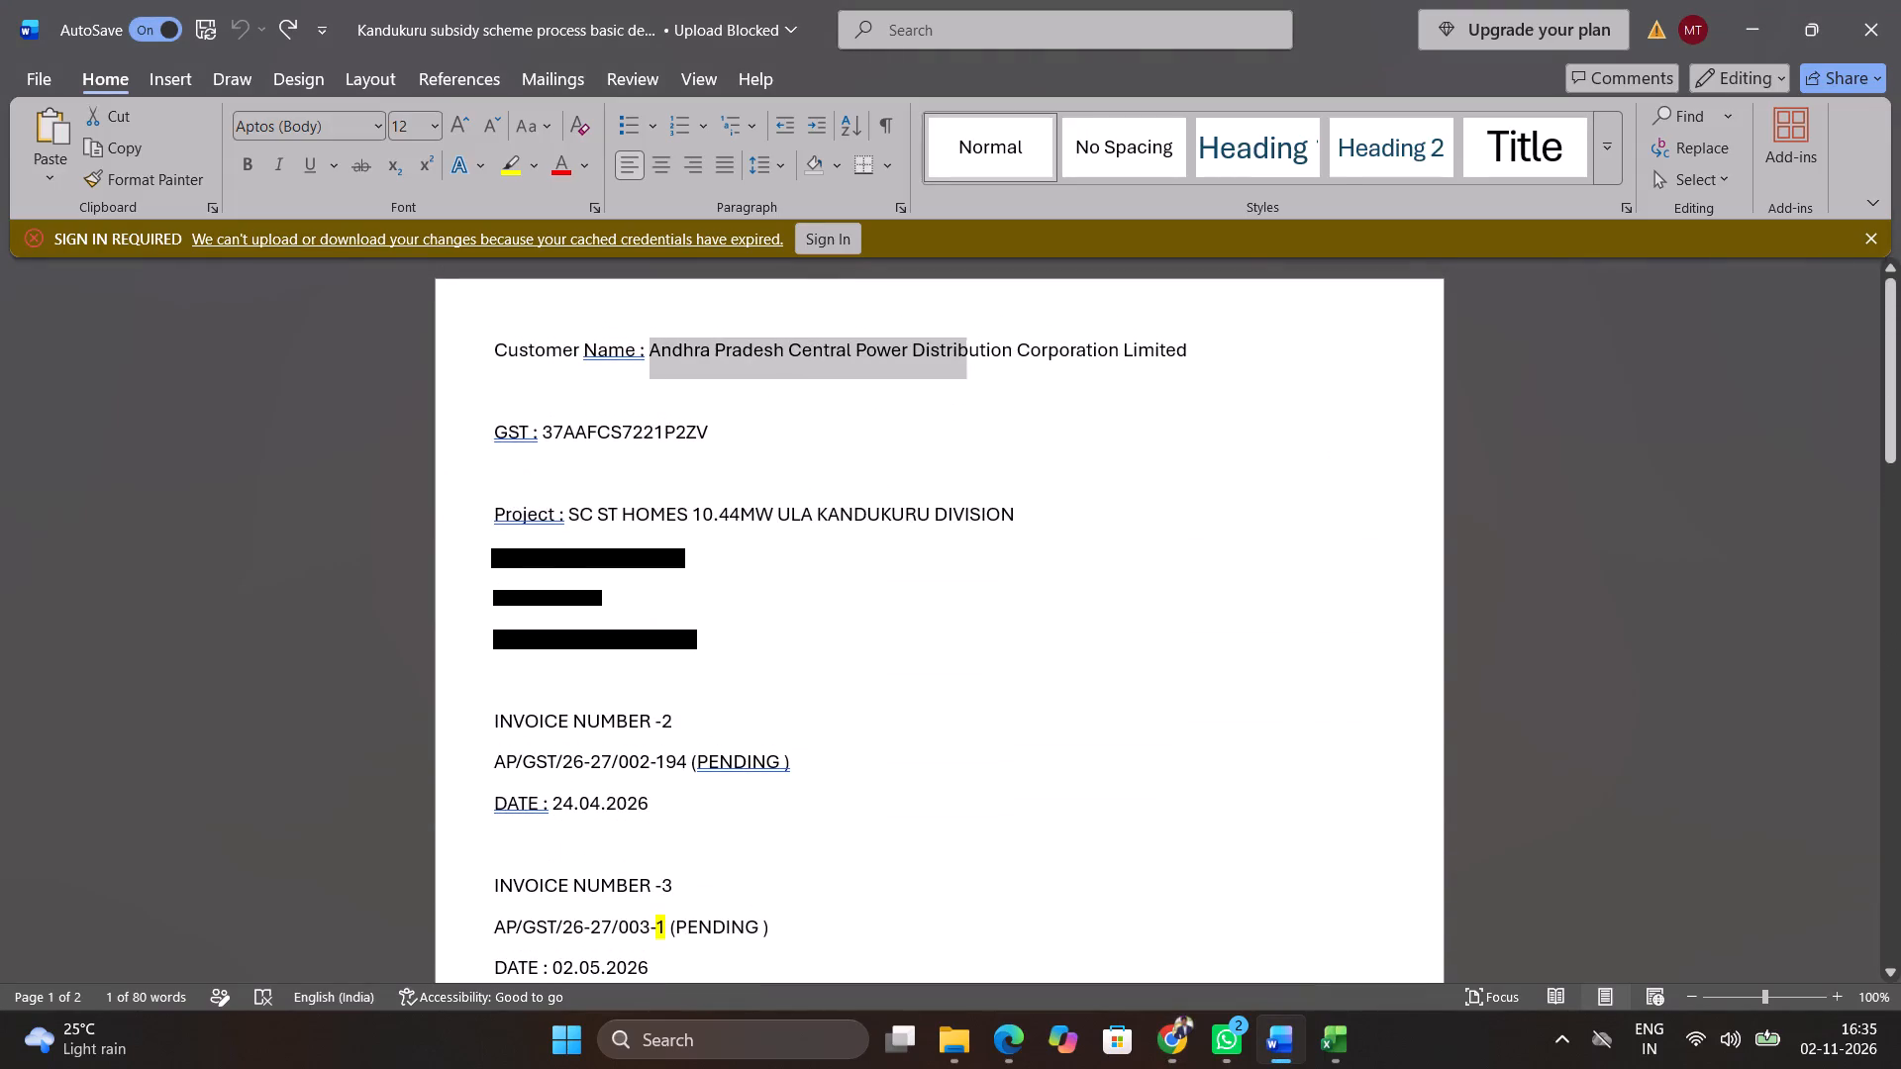
left_click_drag(1121, 361, 1255, 362)
key("ctrl+c")
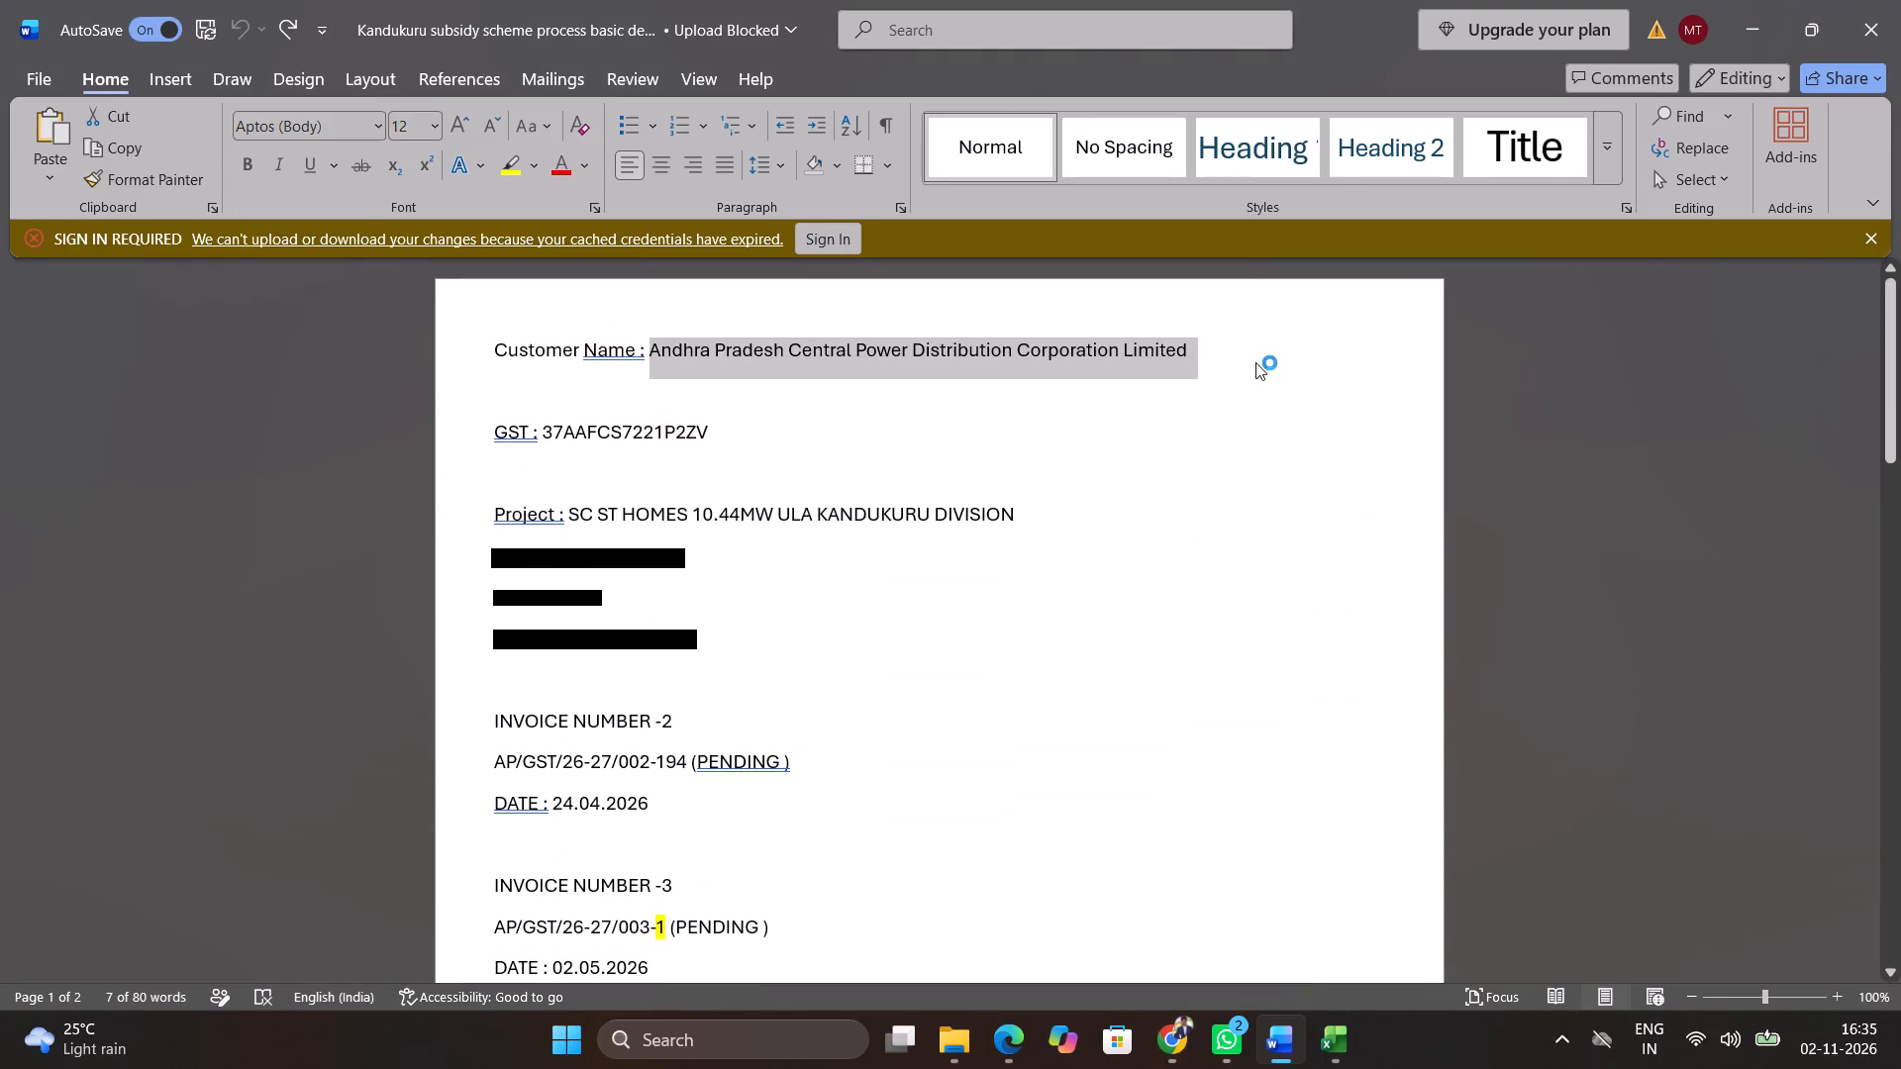
left_click(1141, 941)
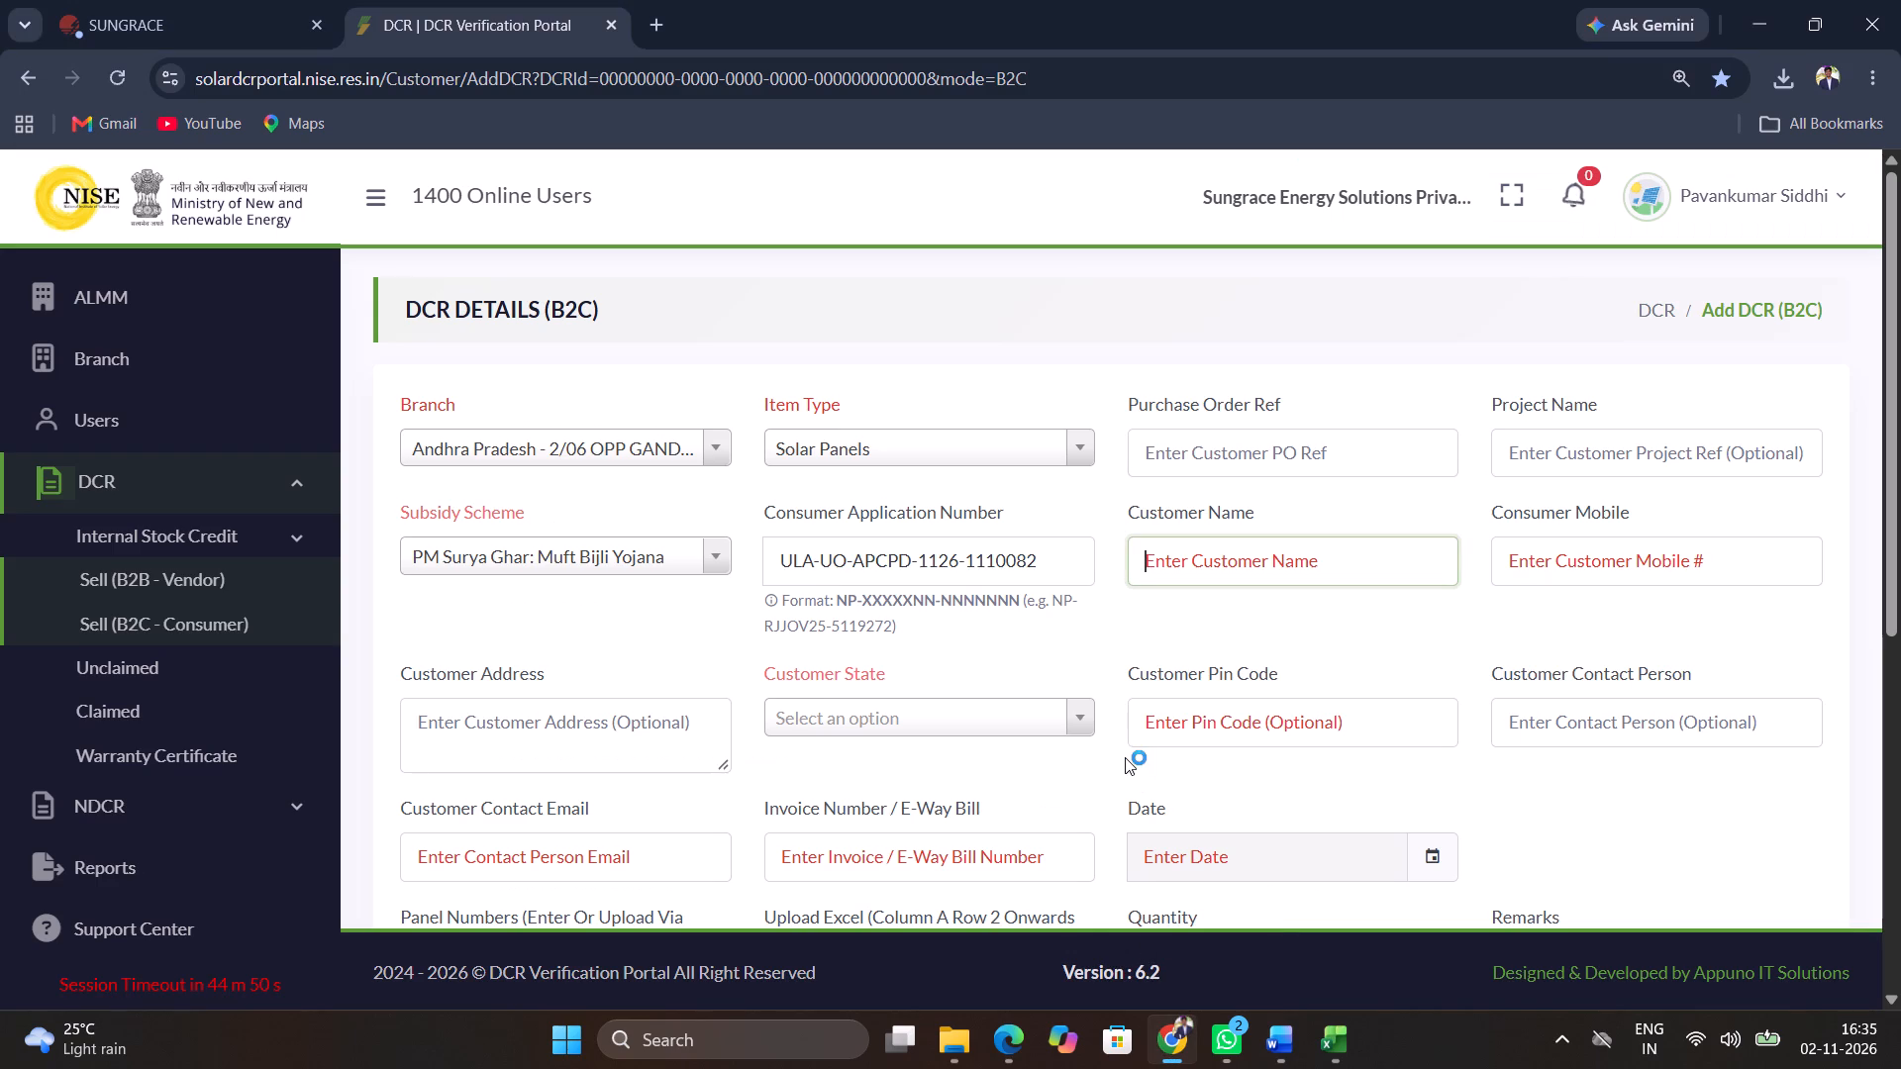
key("ctrl+v")
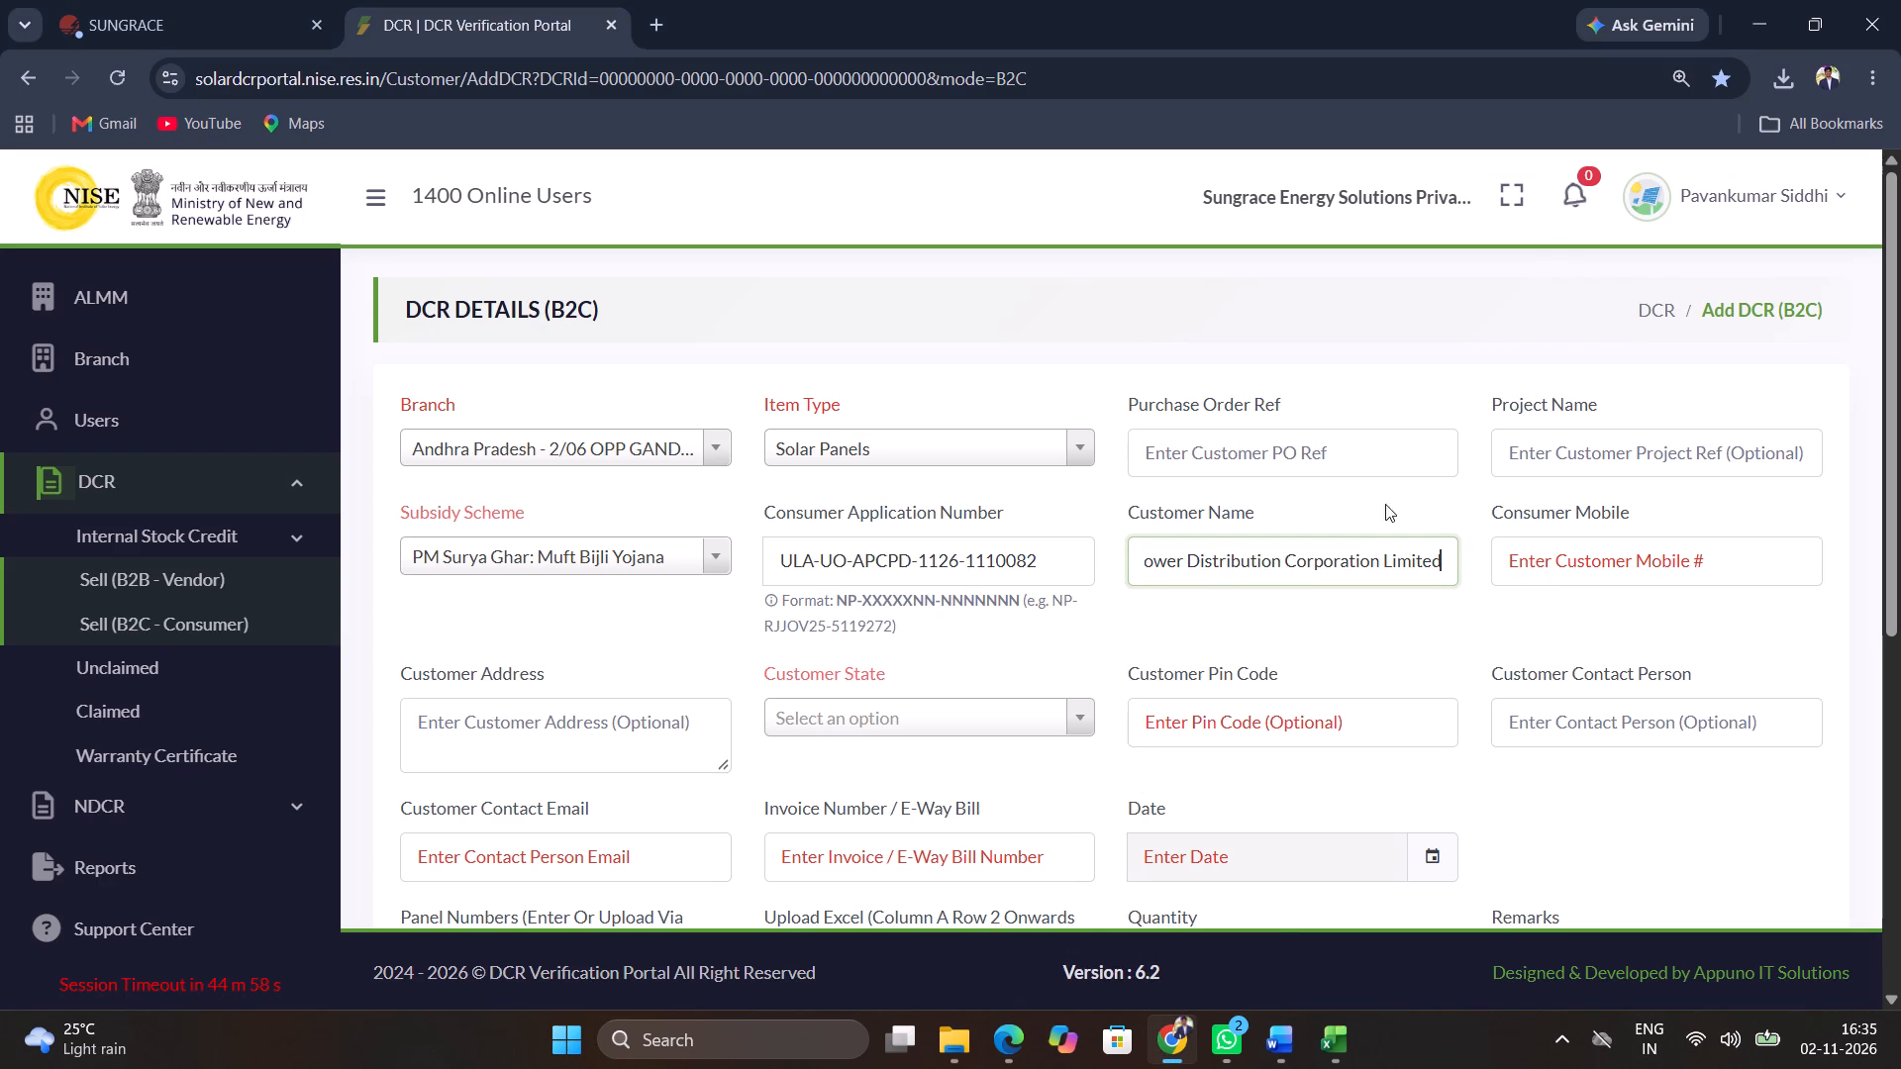
Copy the project SC ST HOMES 10.44MW ULA KANDUKURU DIVISION from the Word document into the form's Project Name.
left_click(1608, 429)
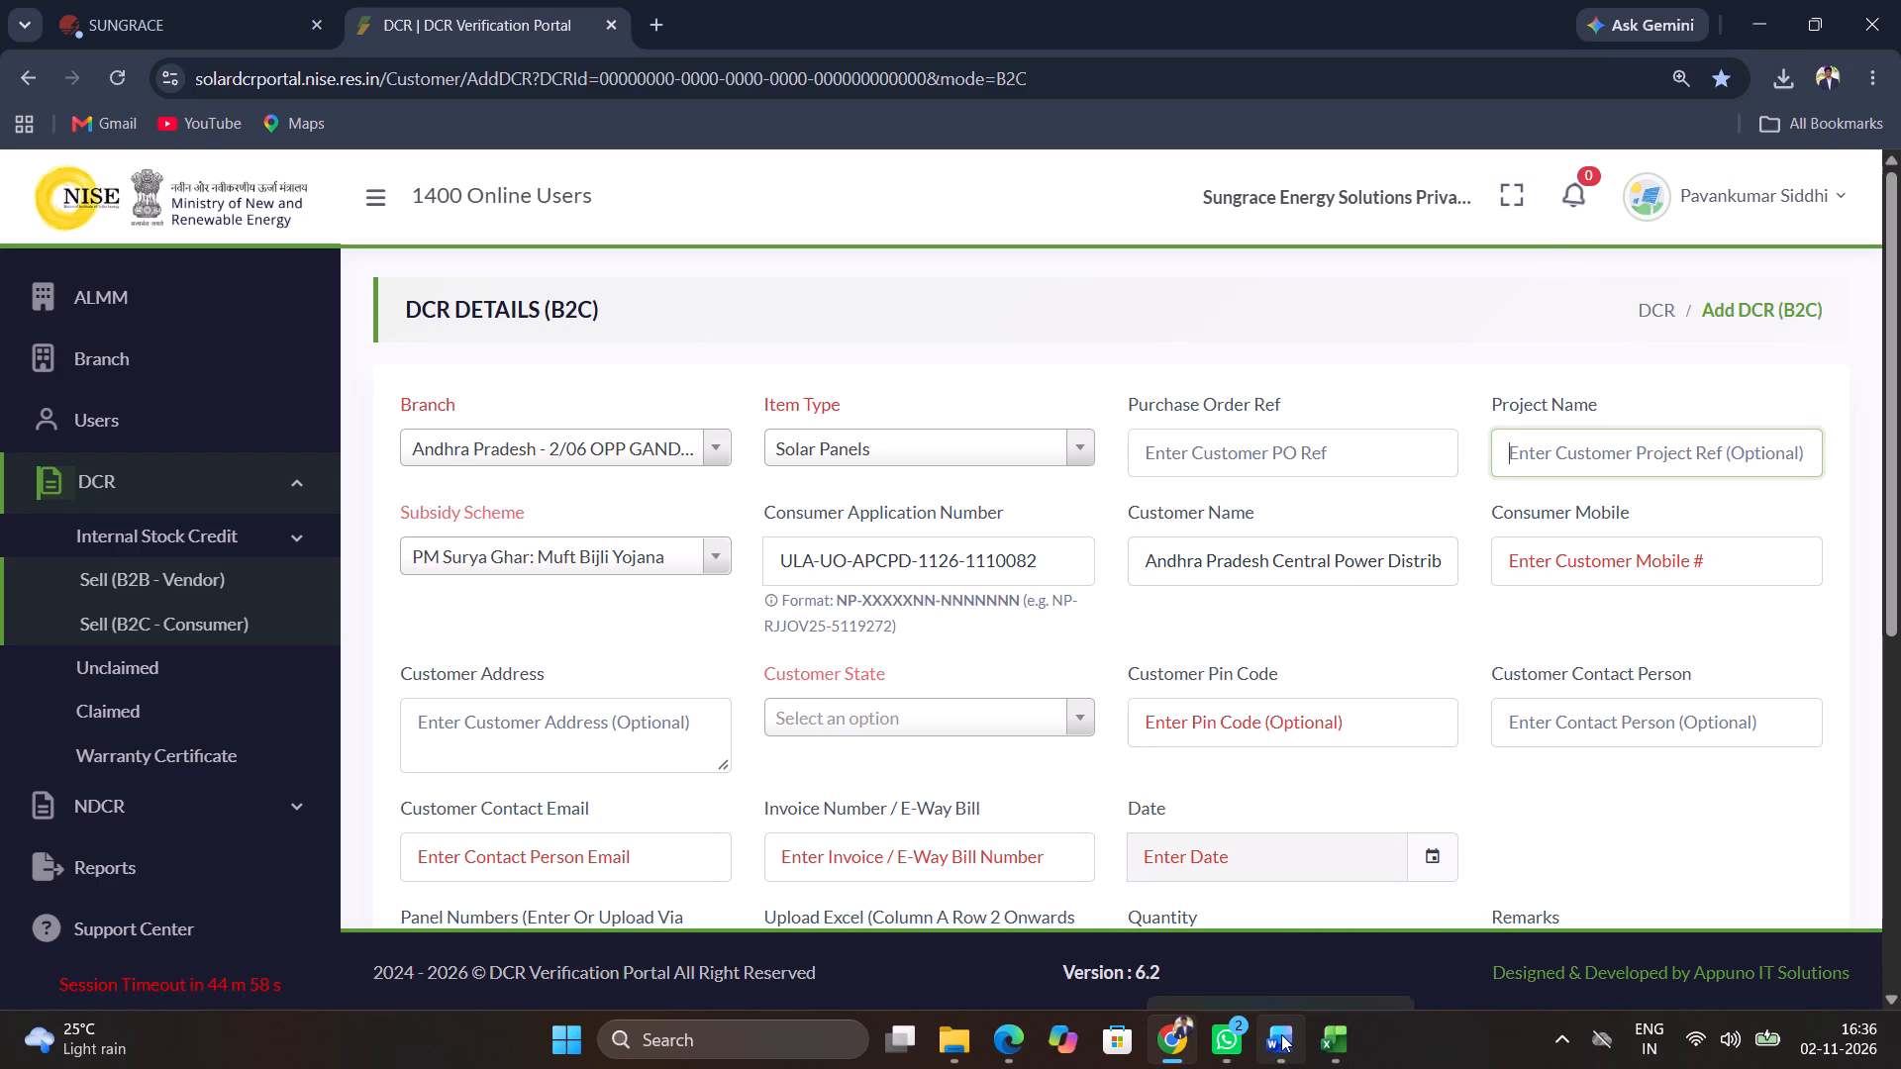
left_click(1260, 981)
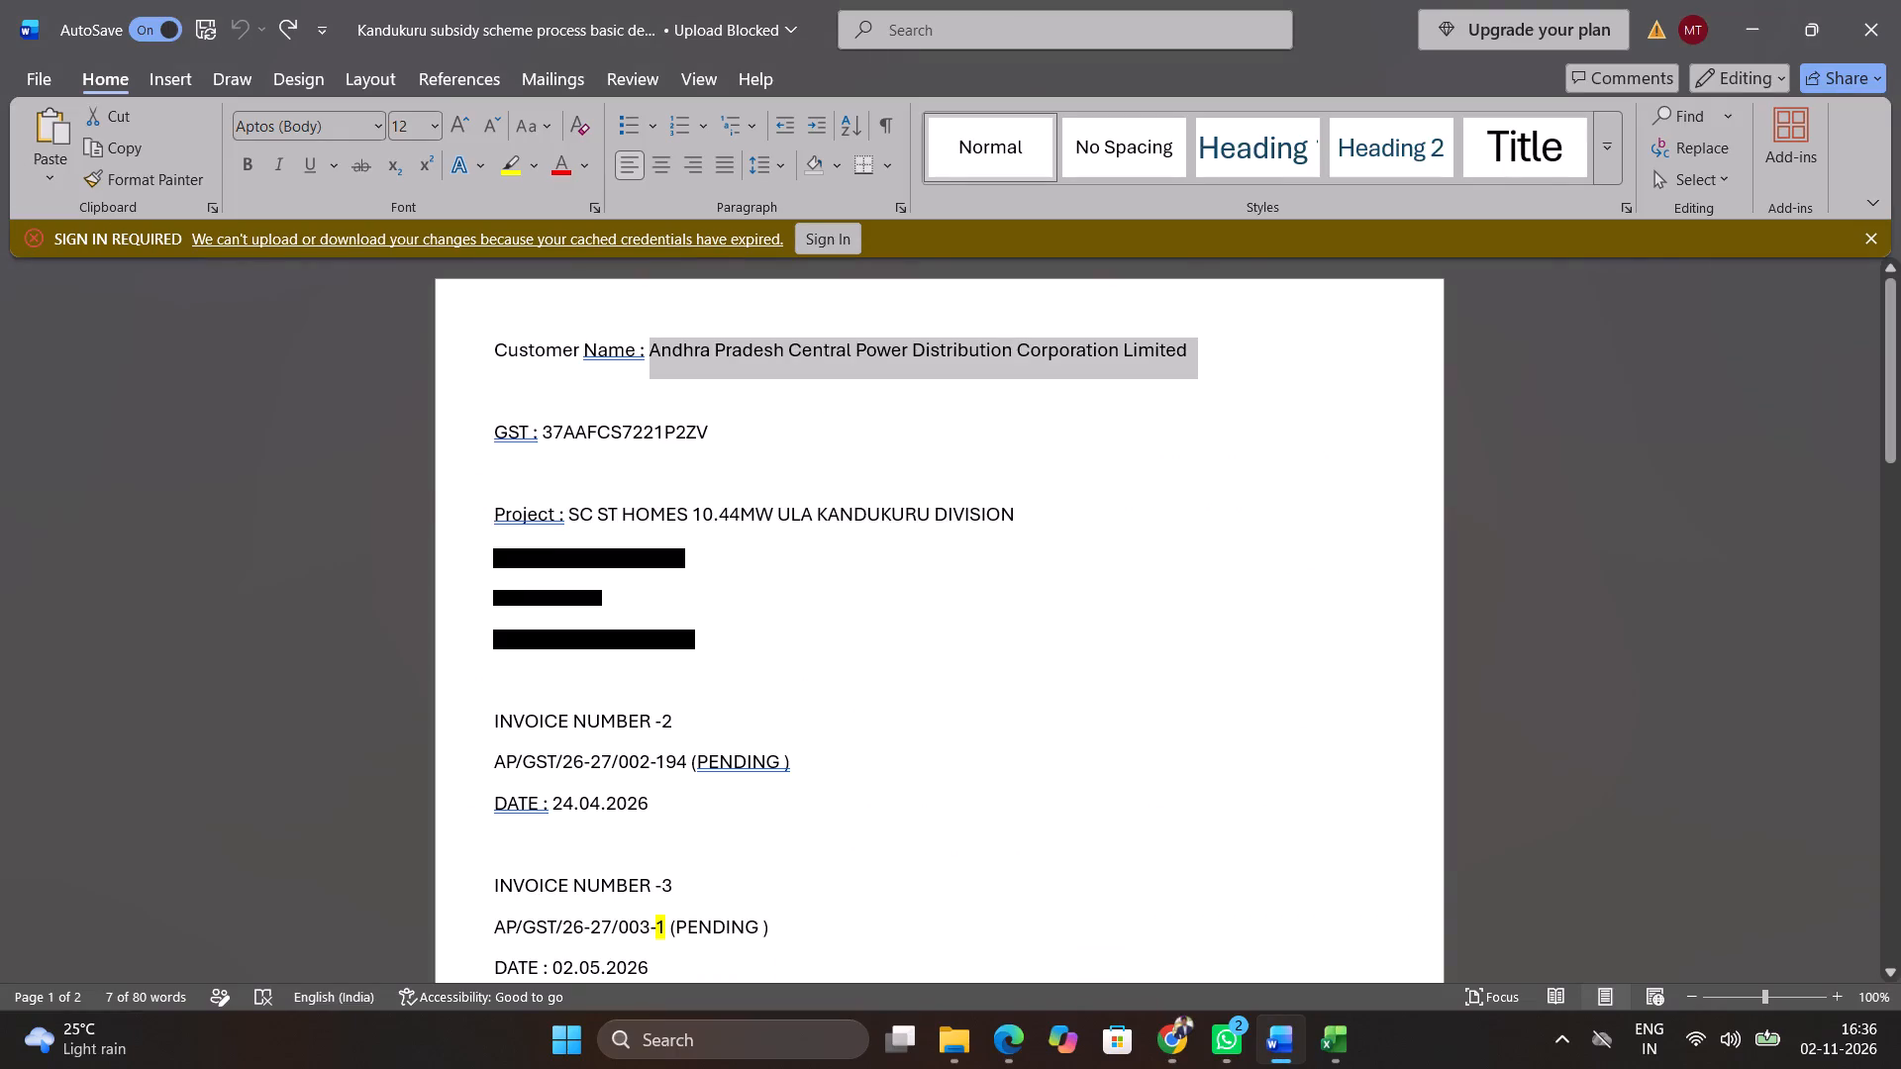
left_click_drag(574, 512, 1021, 523)
key("ctrl+c")
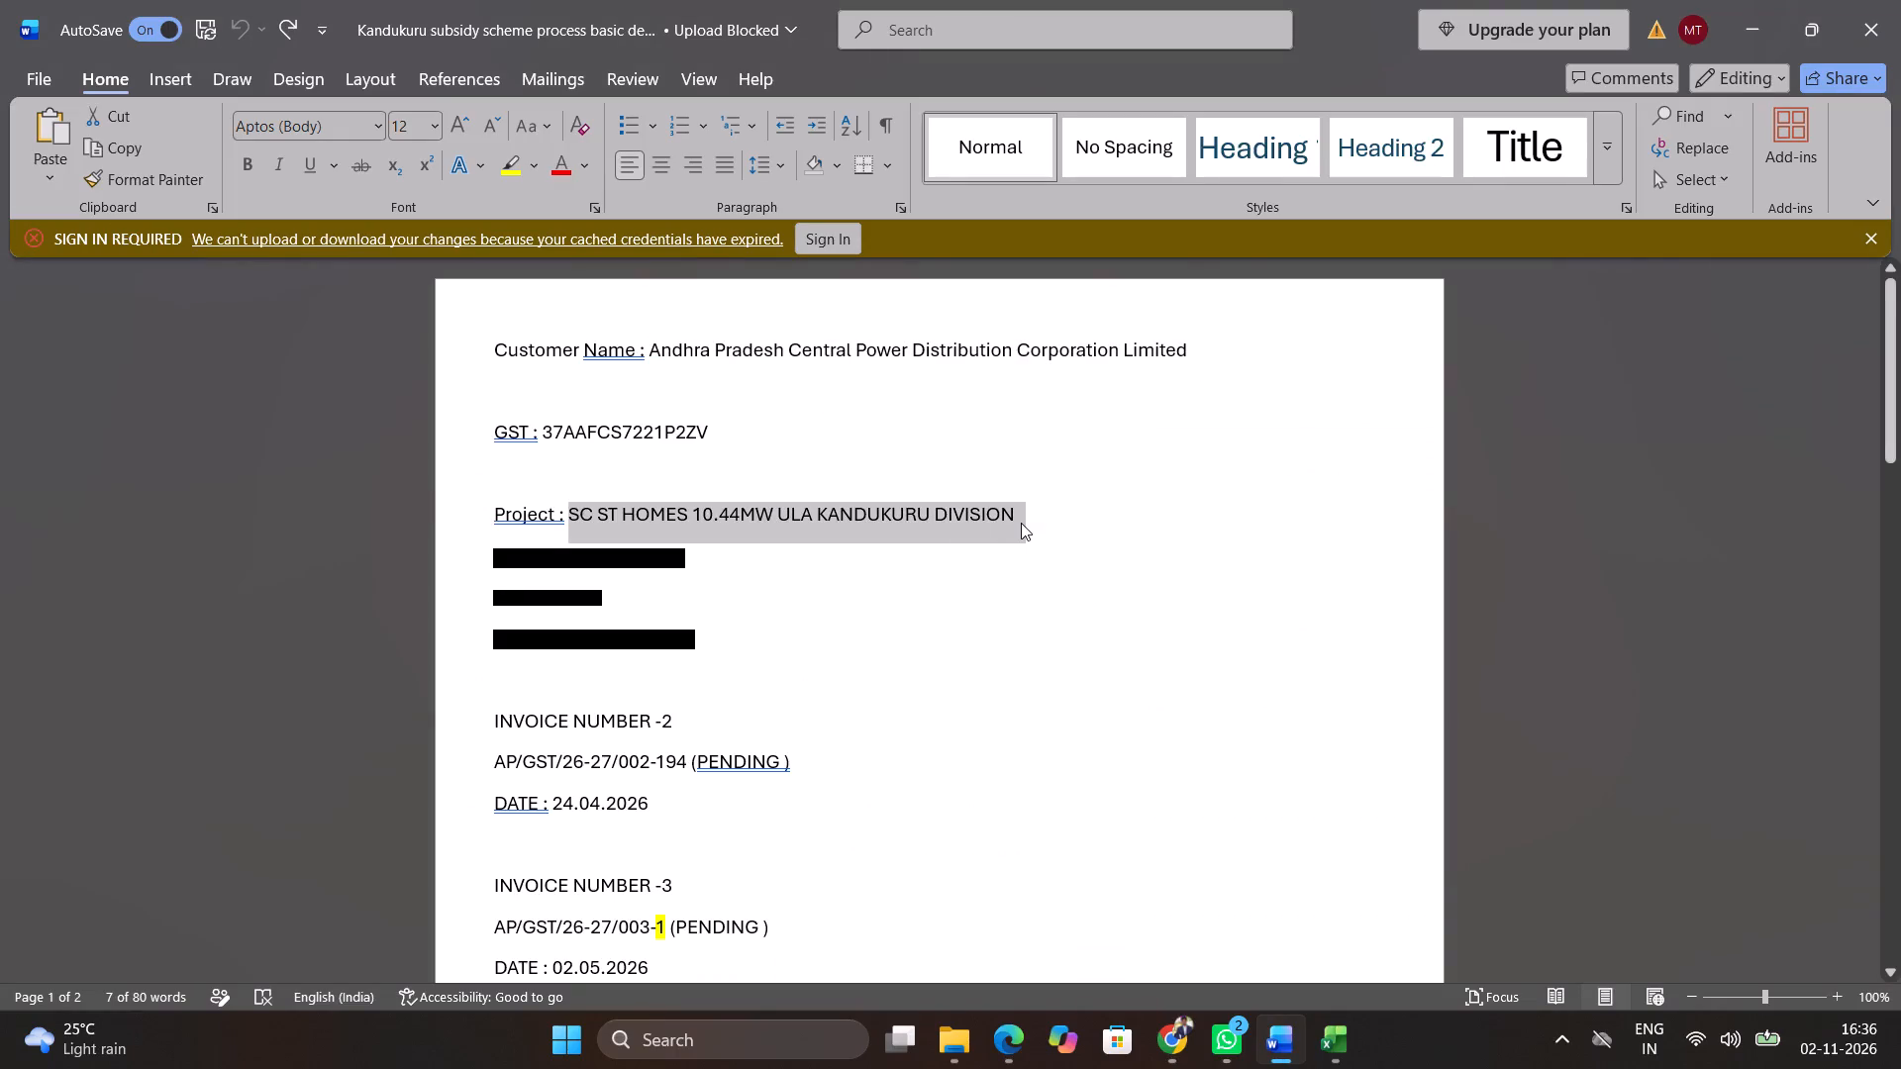
left_click(1151, 918)
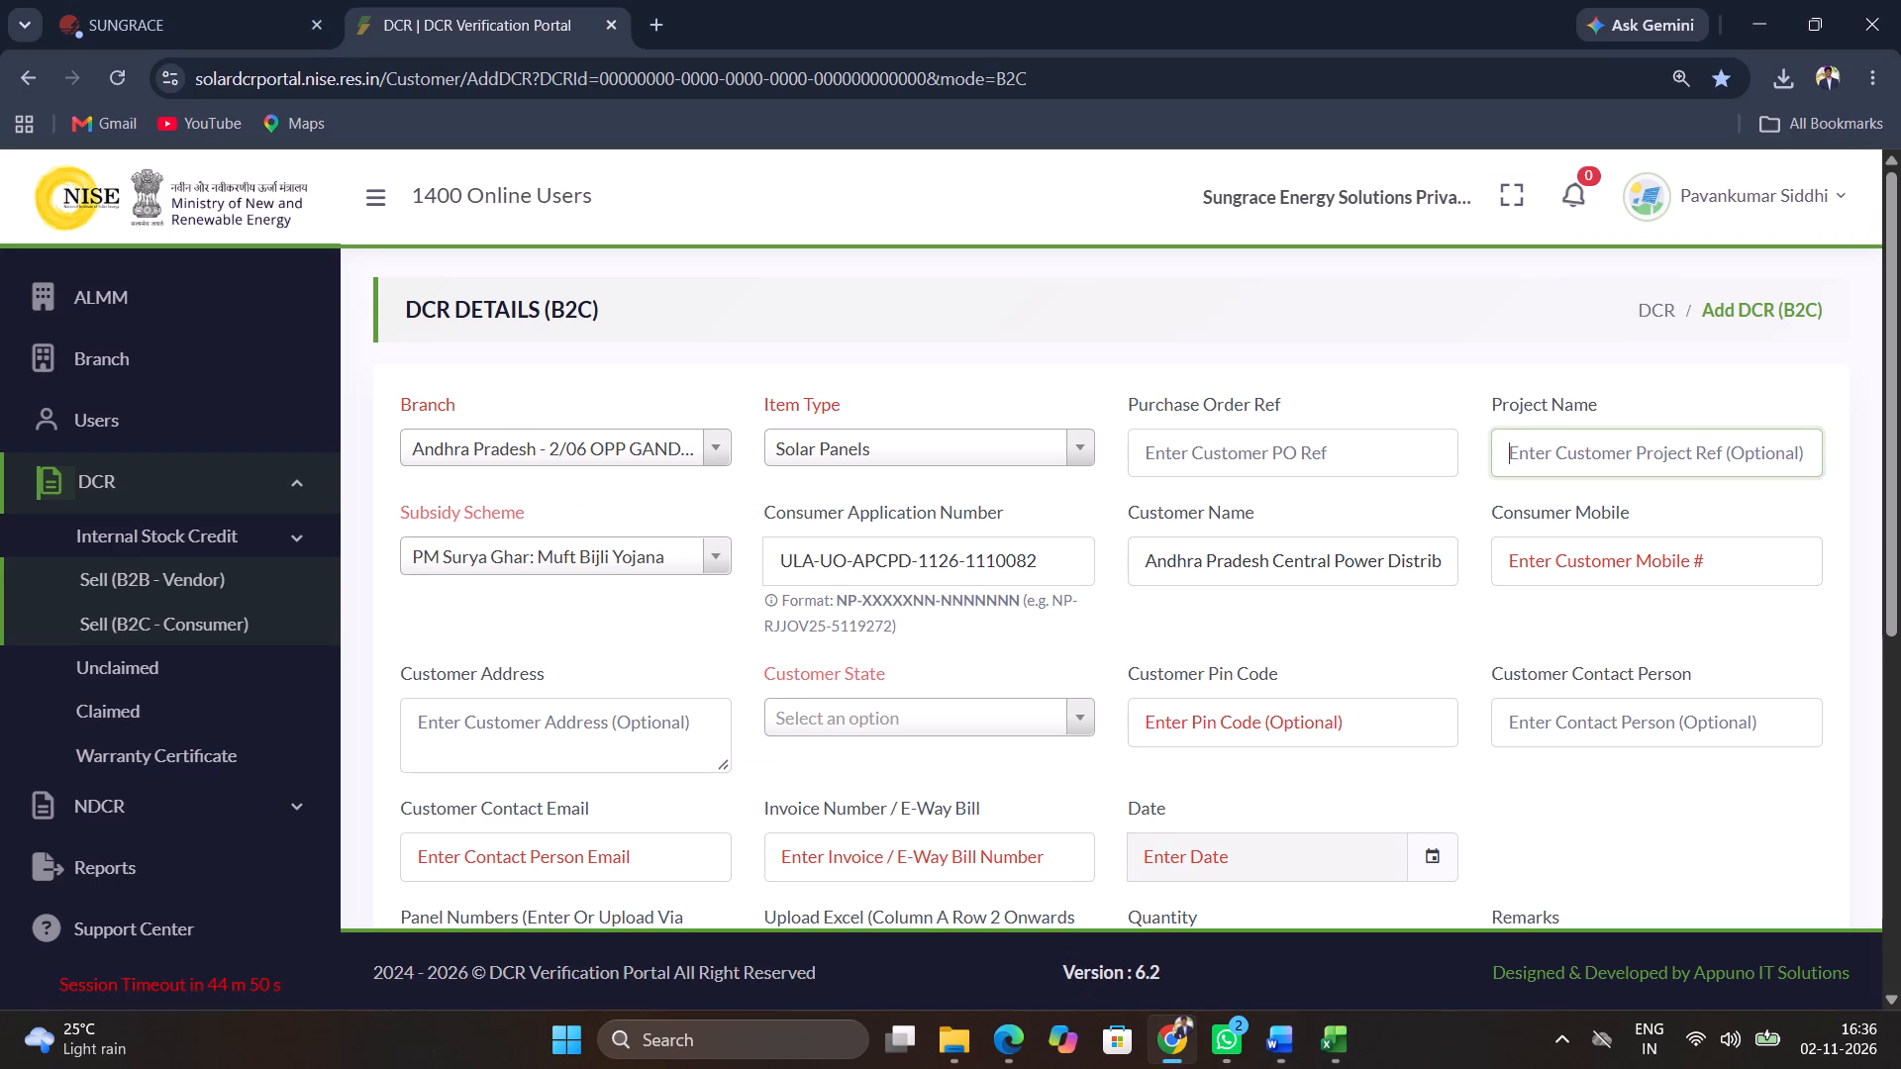
key("ctrl+v")
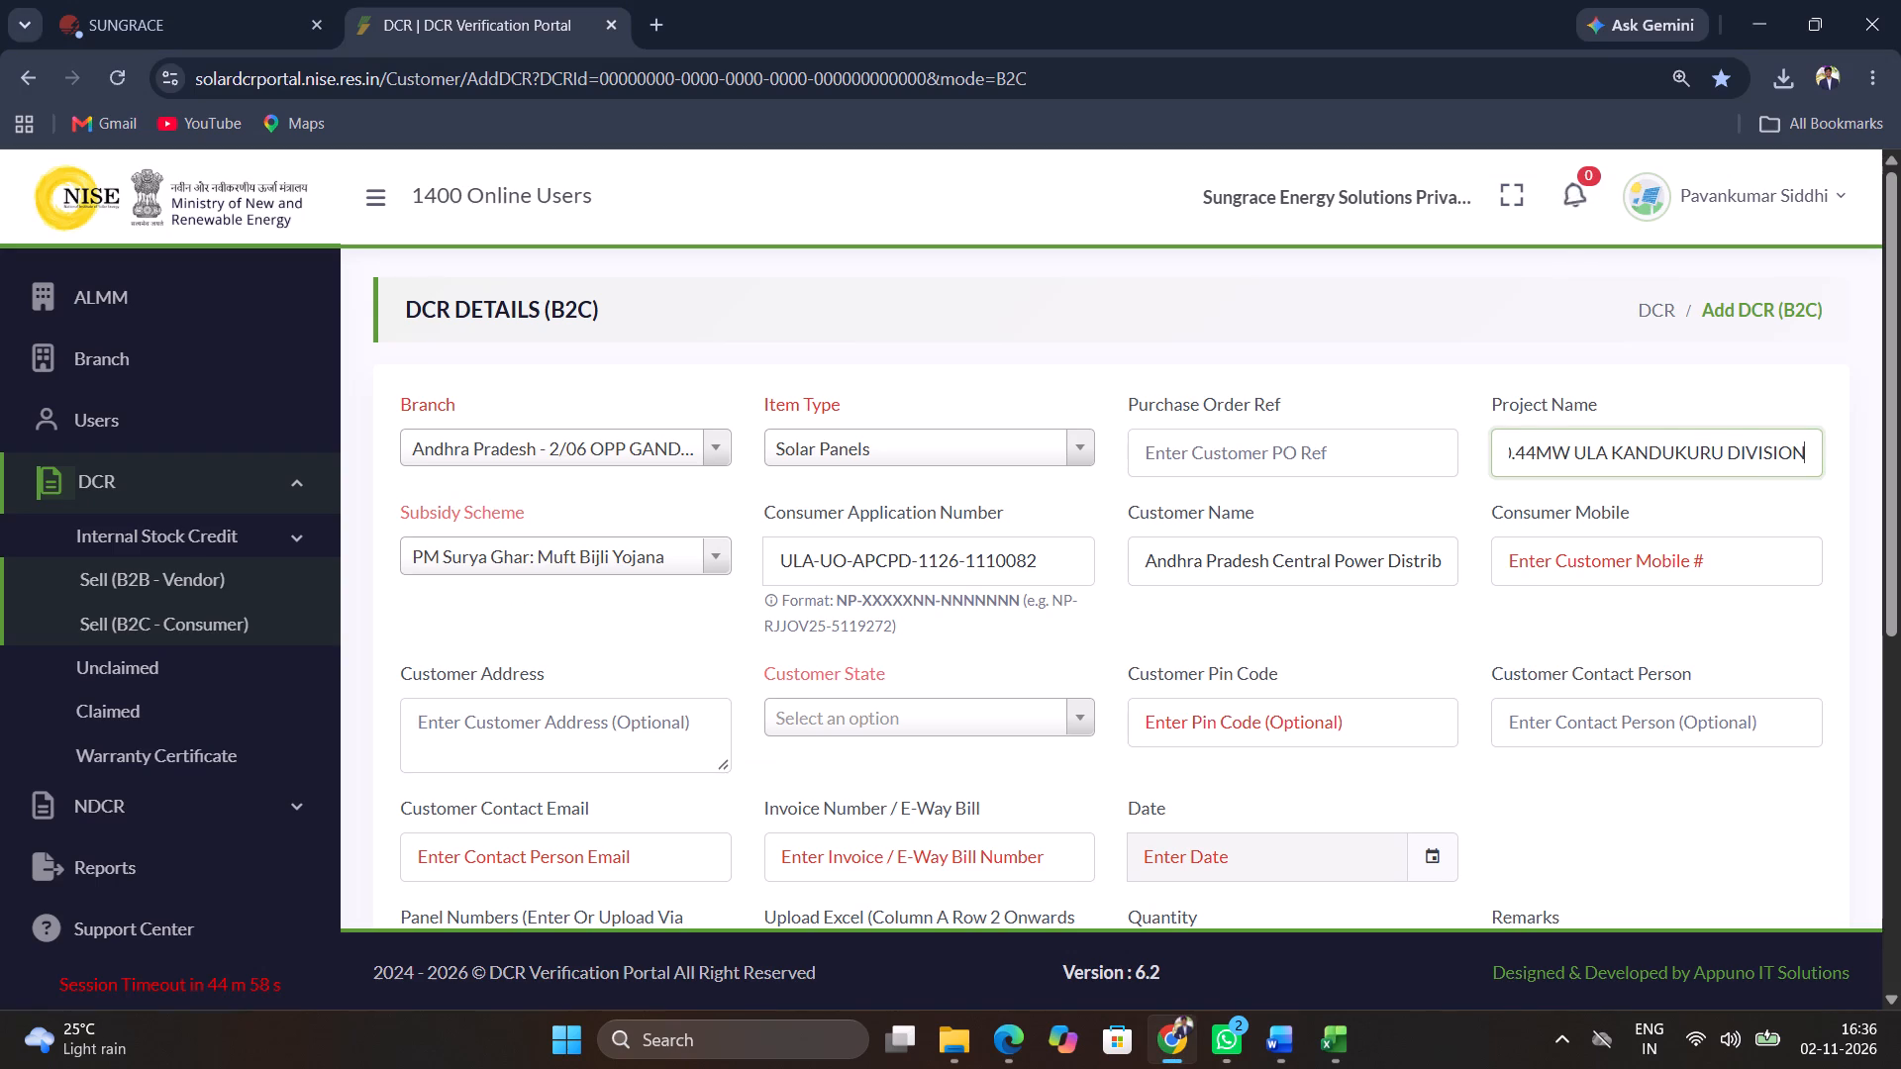
Copy the contact mobile number from the Word document into the DCR form's Consumer Mobile.
left_click(1556, 584)
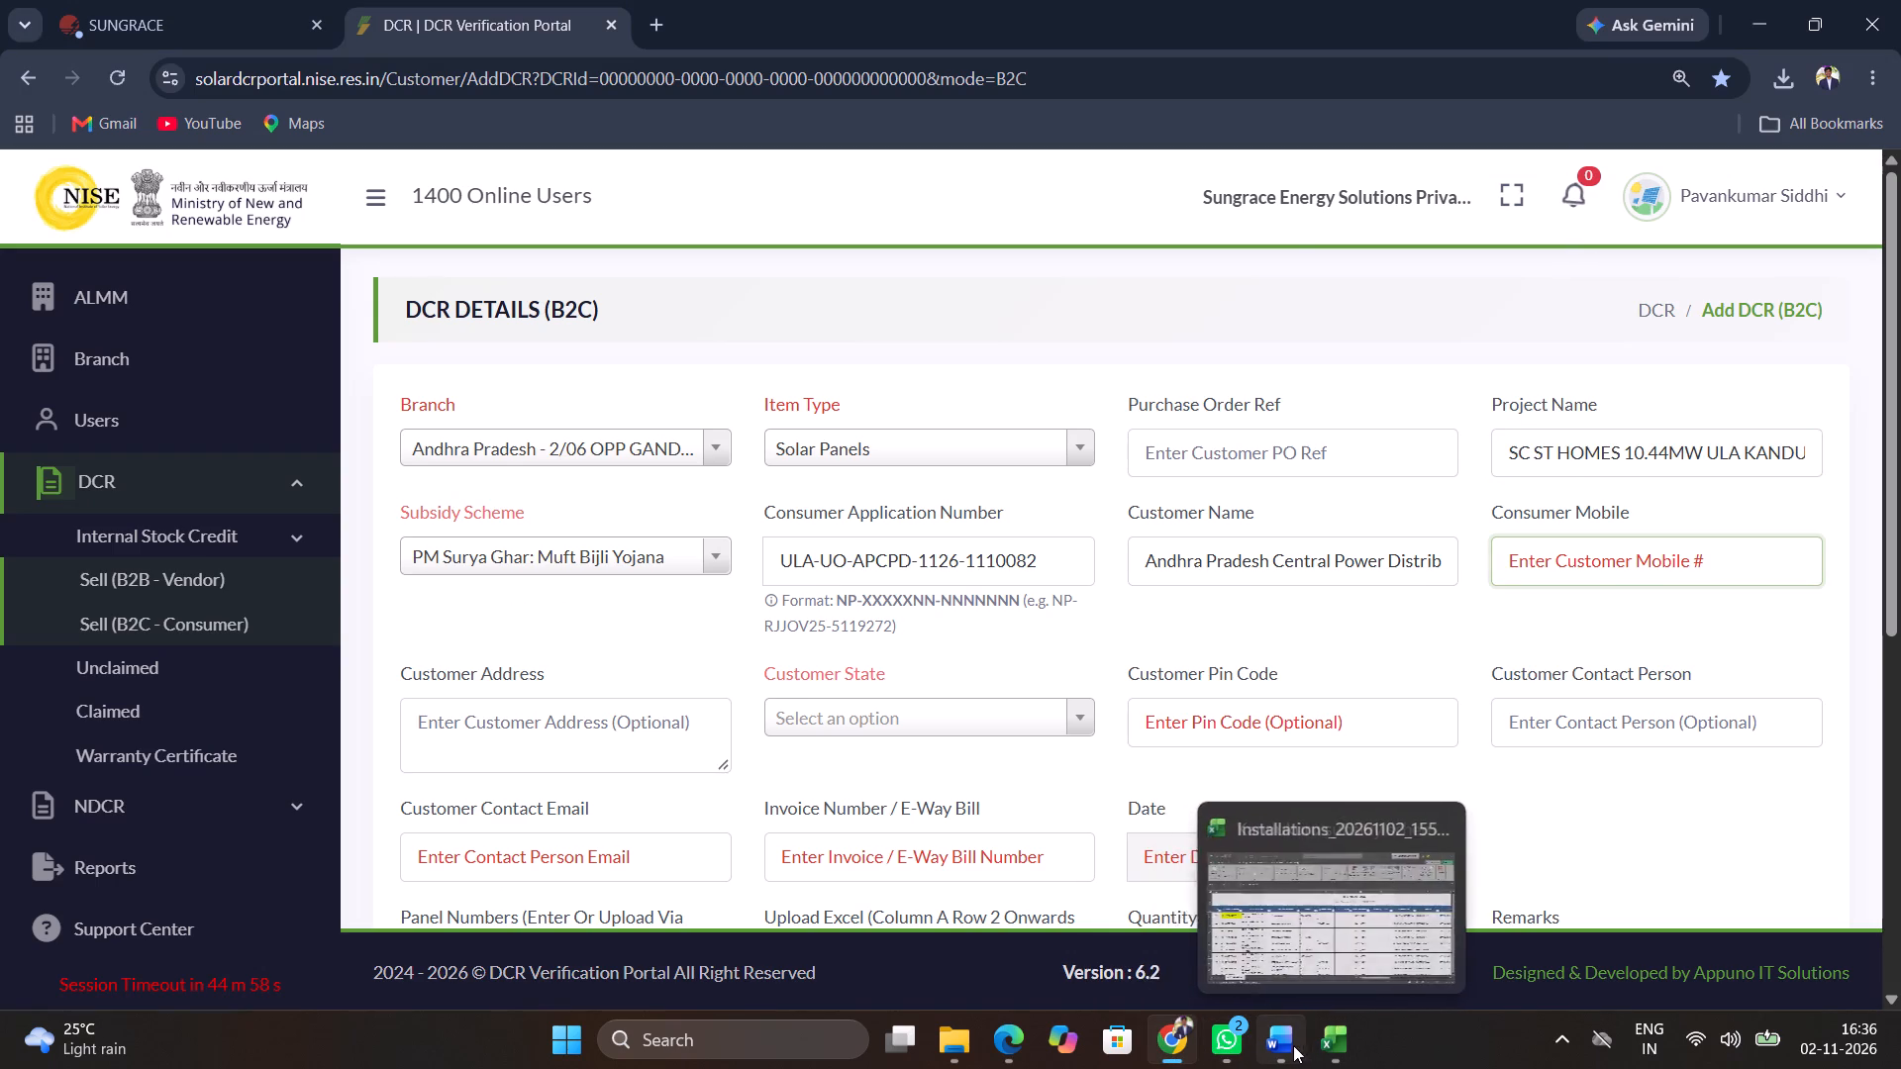
left_click(1252, 940)
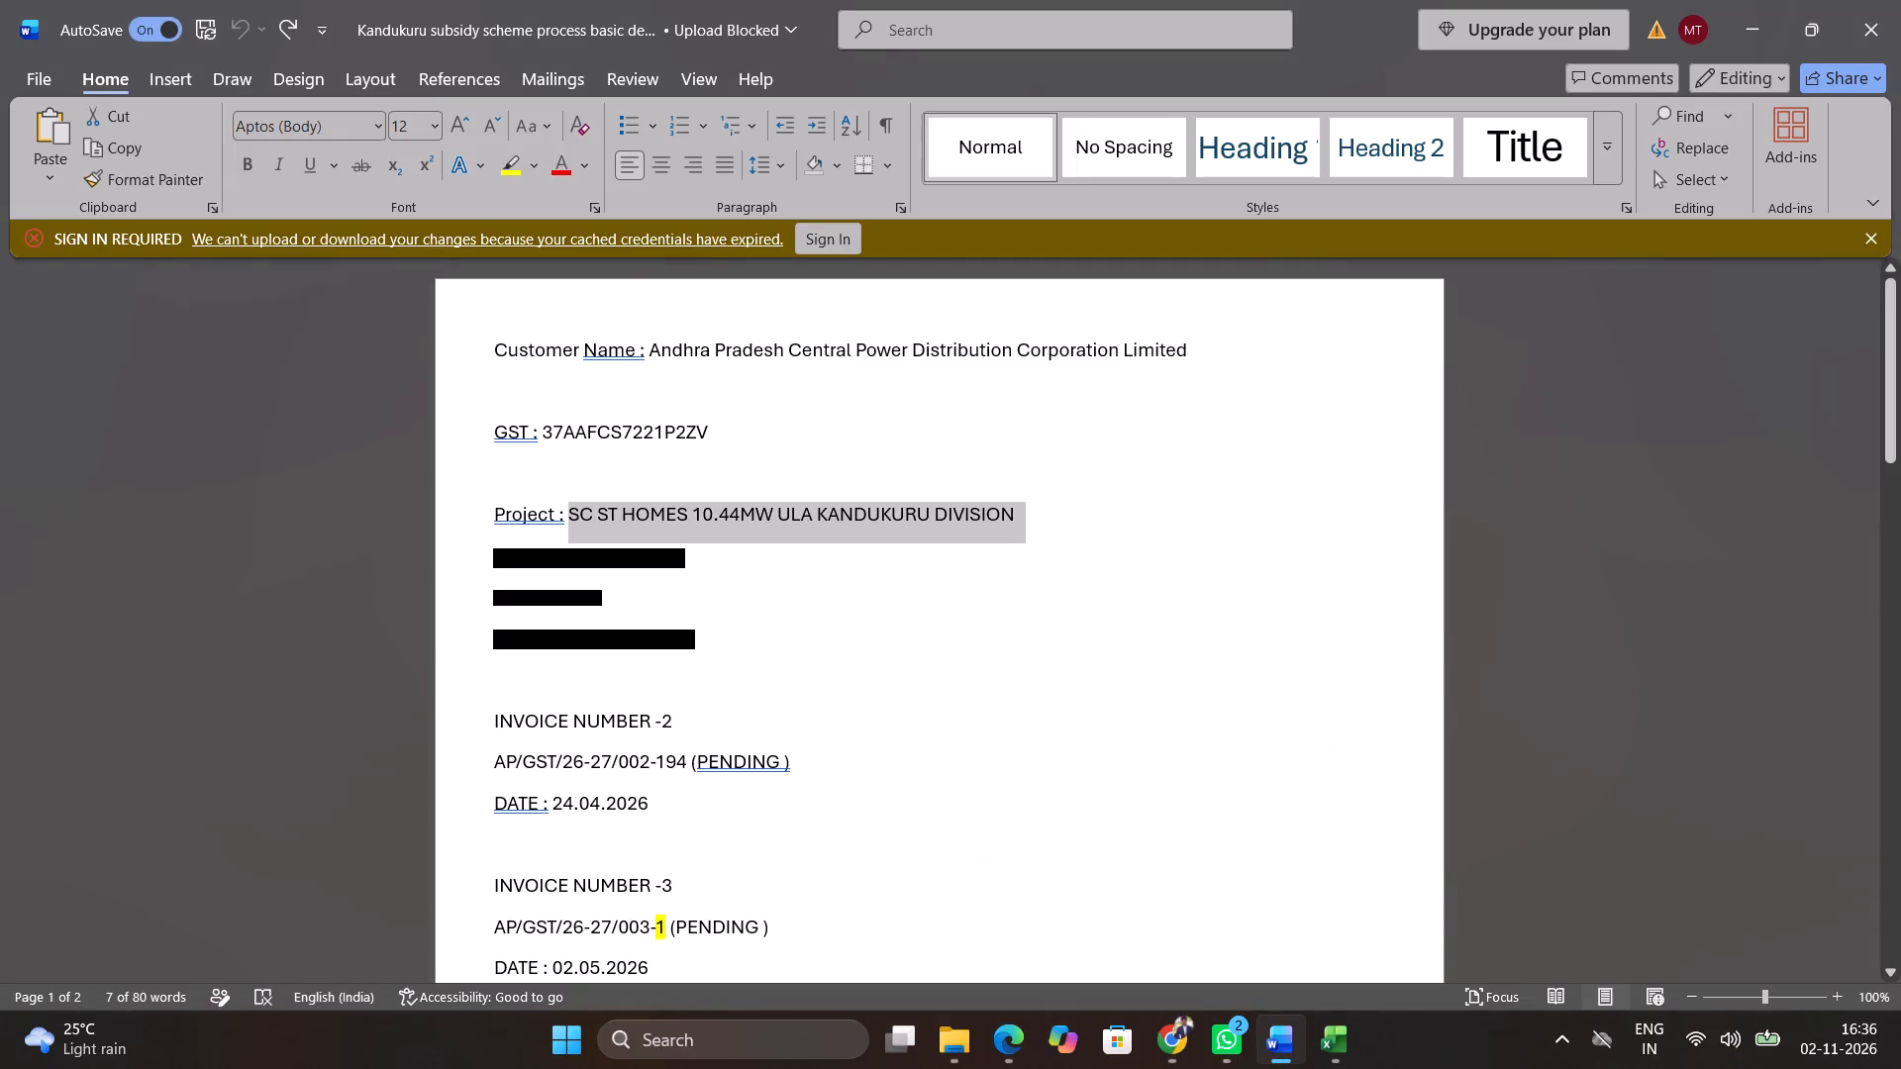
left_click_drag(616, 601, 463, 606)
key("ctrl+c")
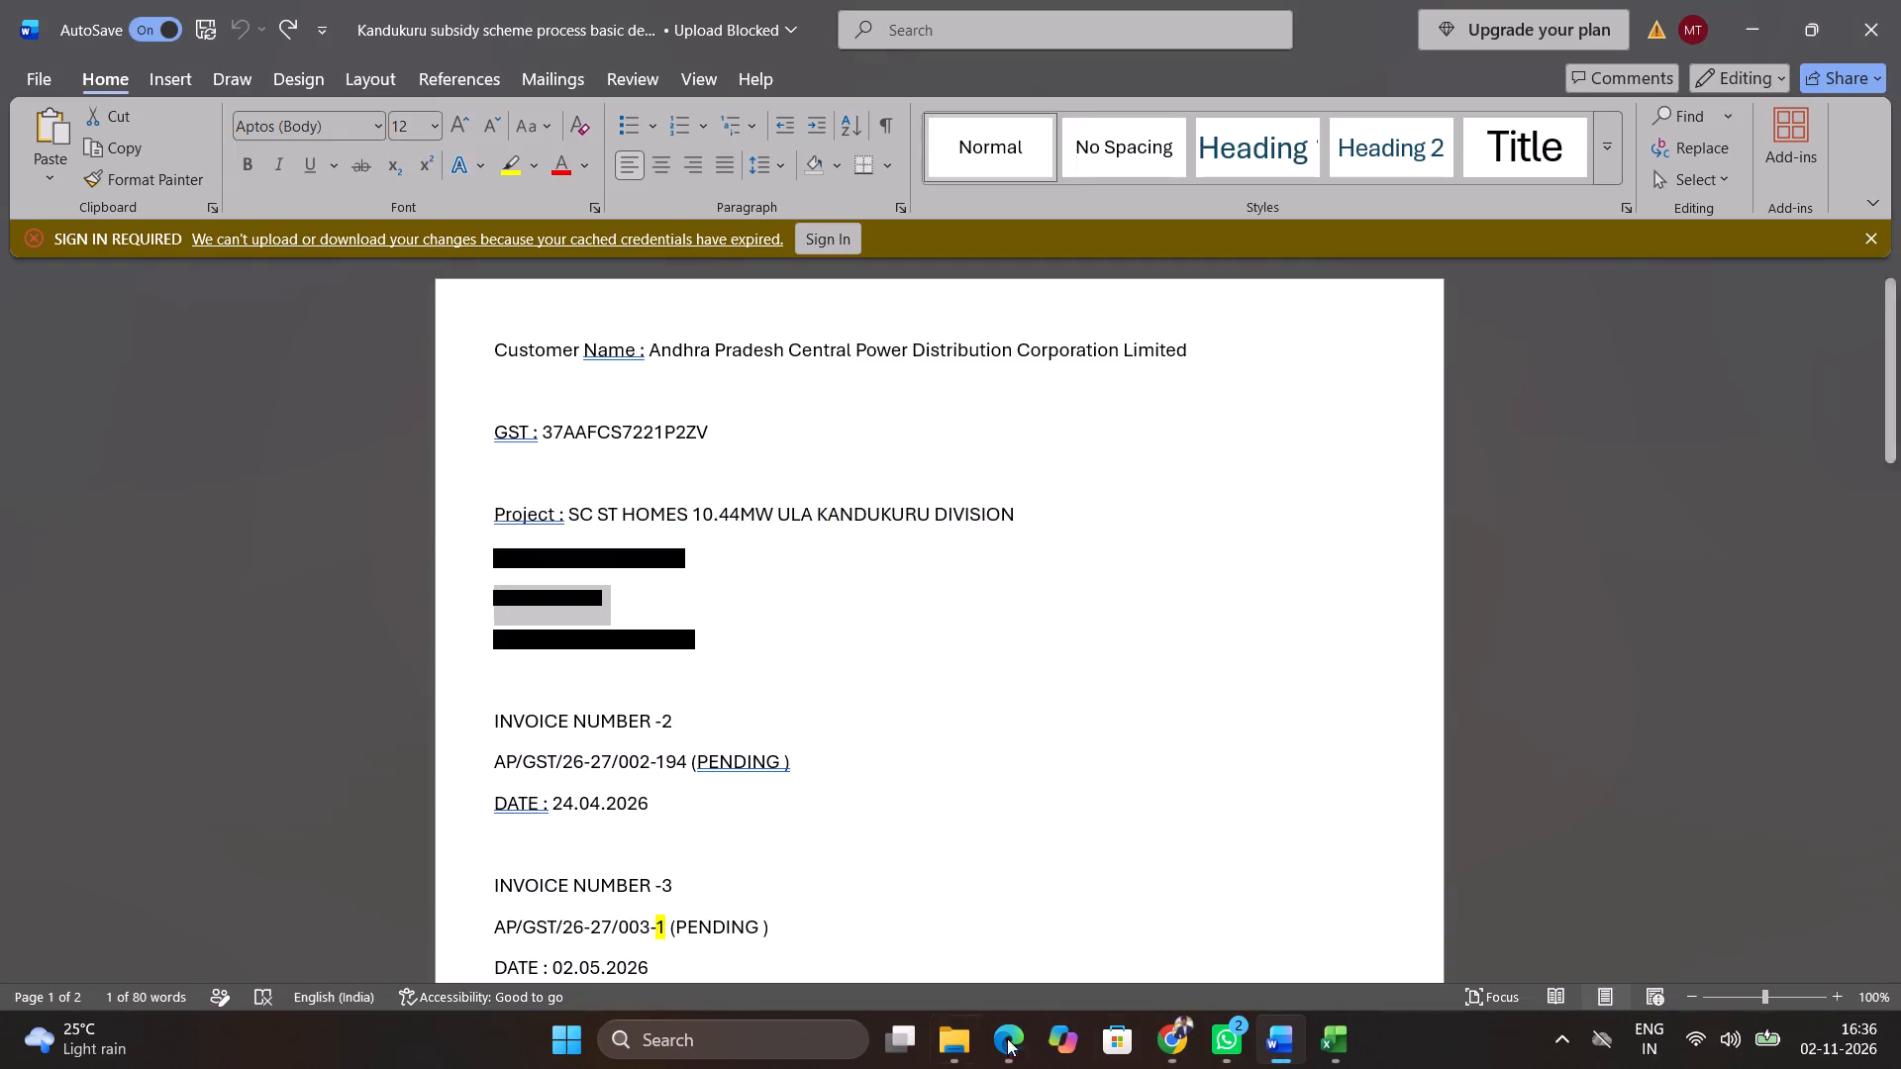
left_click(1152, 912)
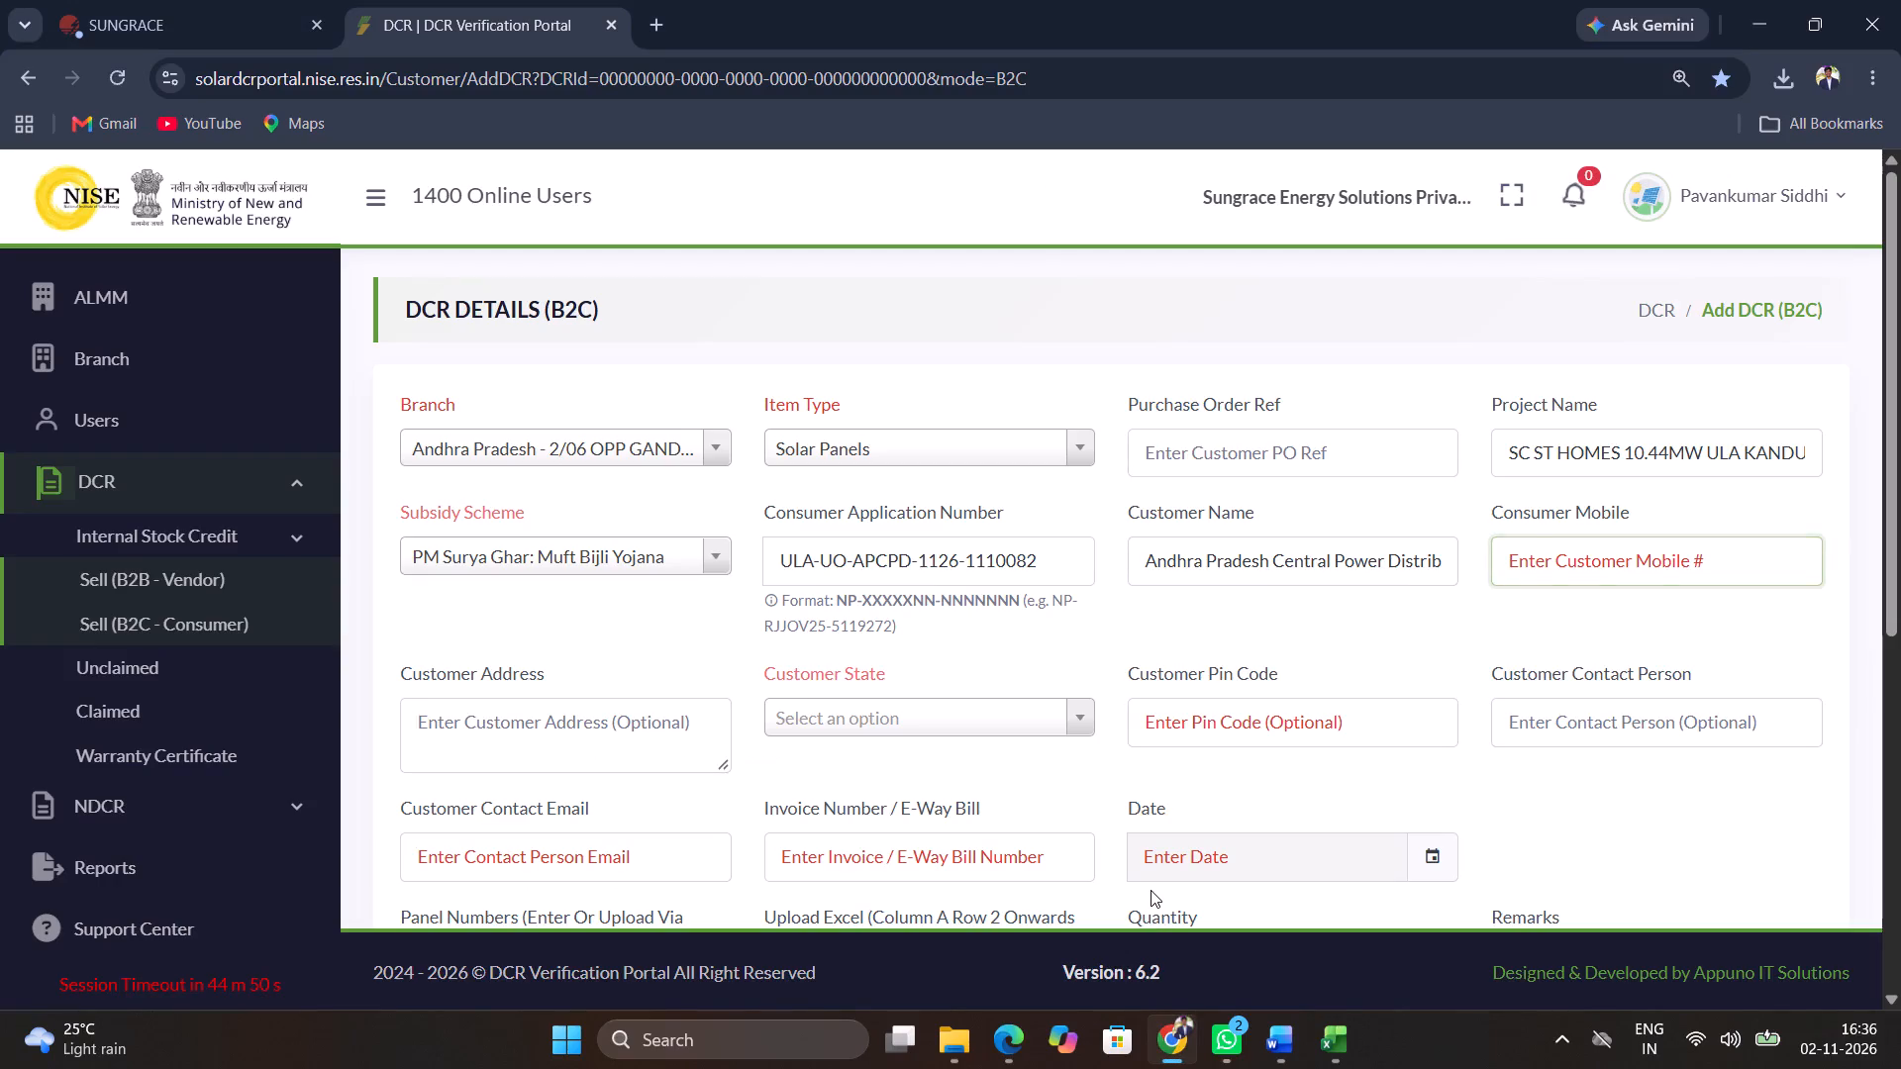
key("ctrl+v")
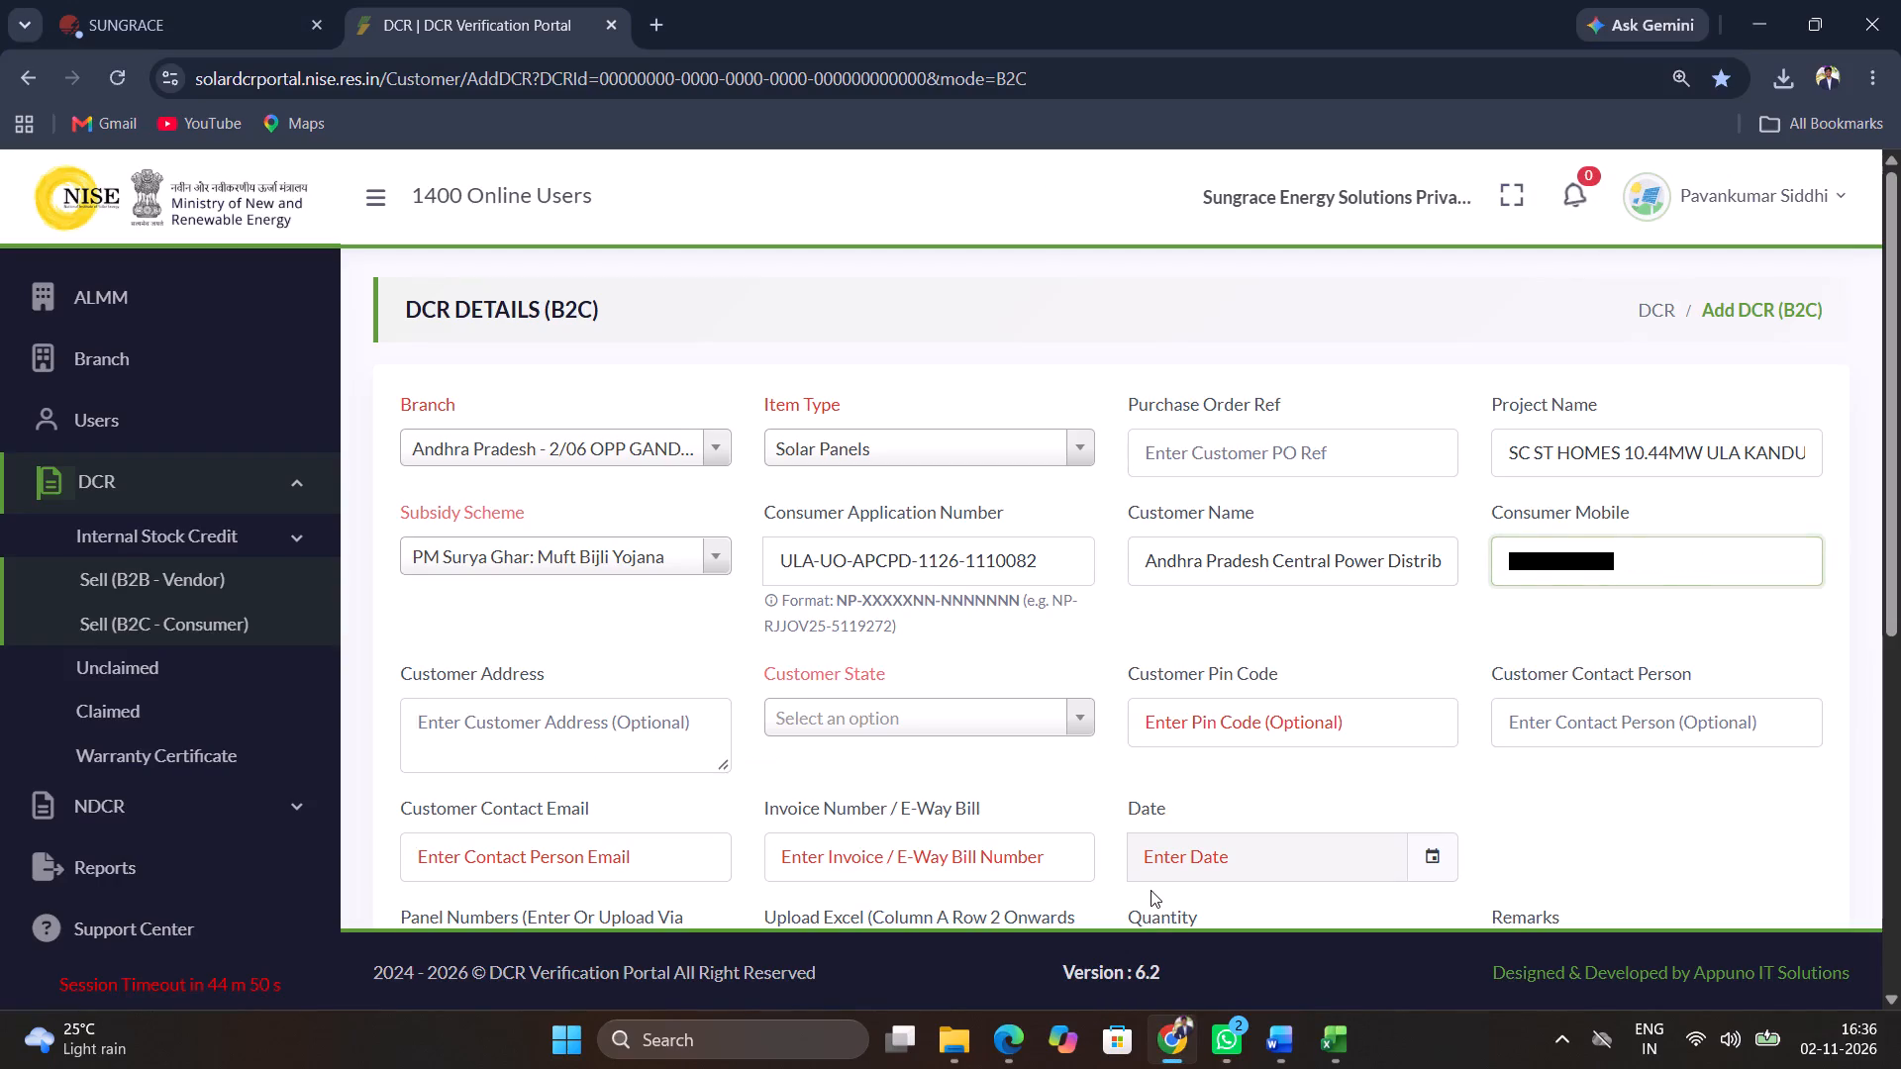
Set the customer state to Andhra Pradesh (37).
scroll(632, 420, "down", 1)
left_click(803, 586)
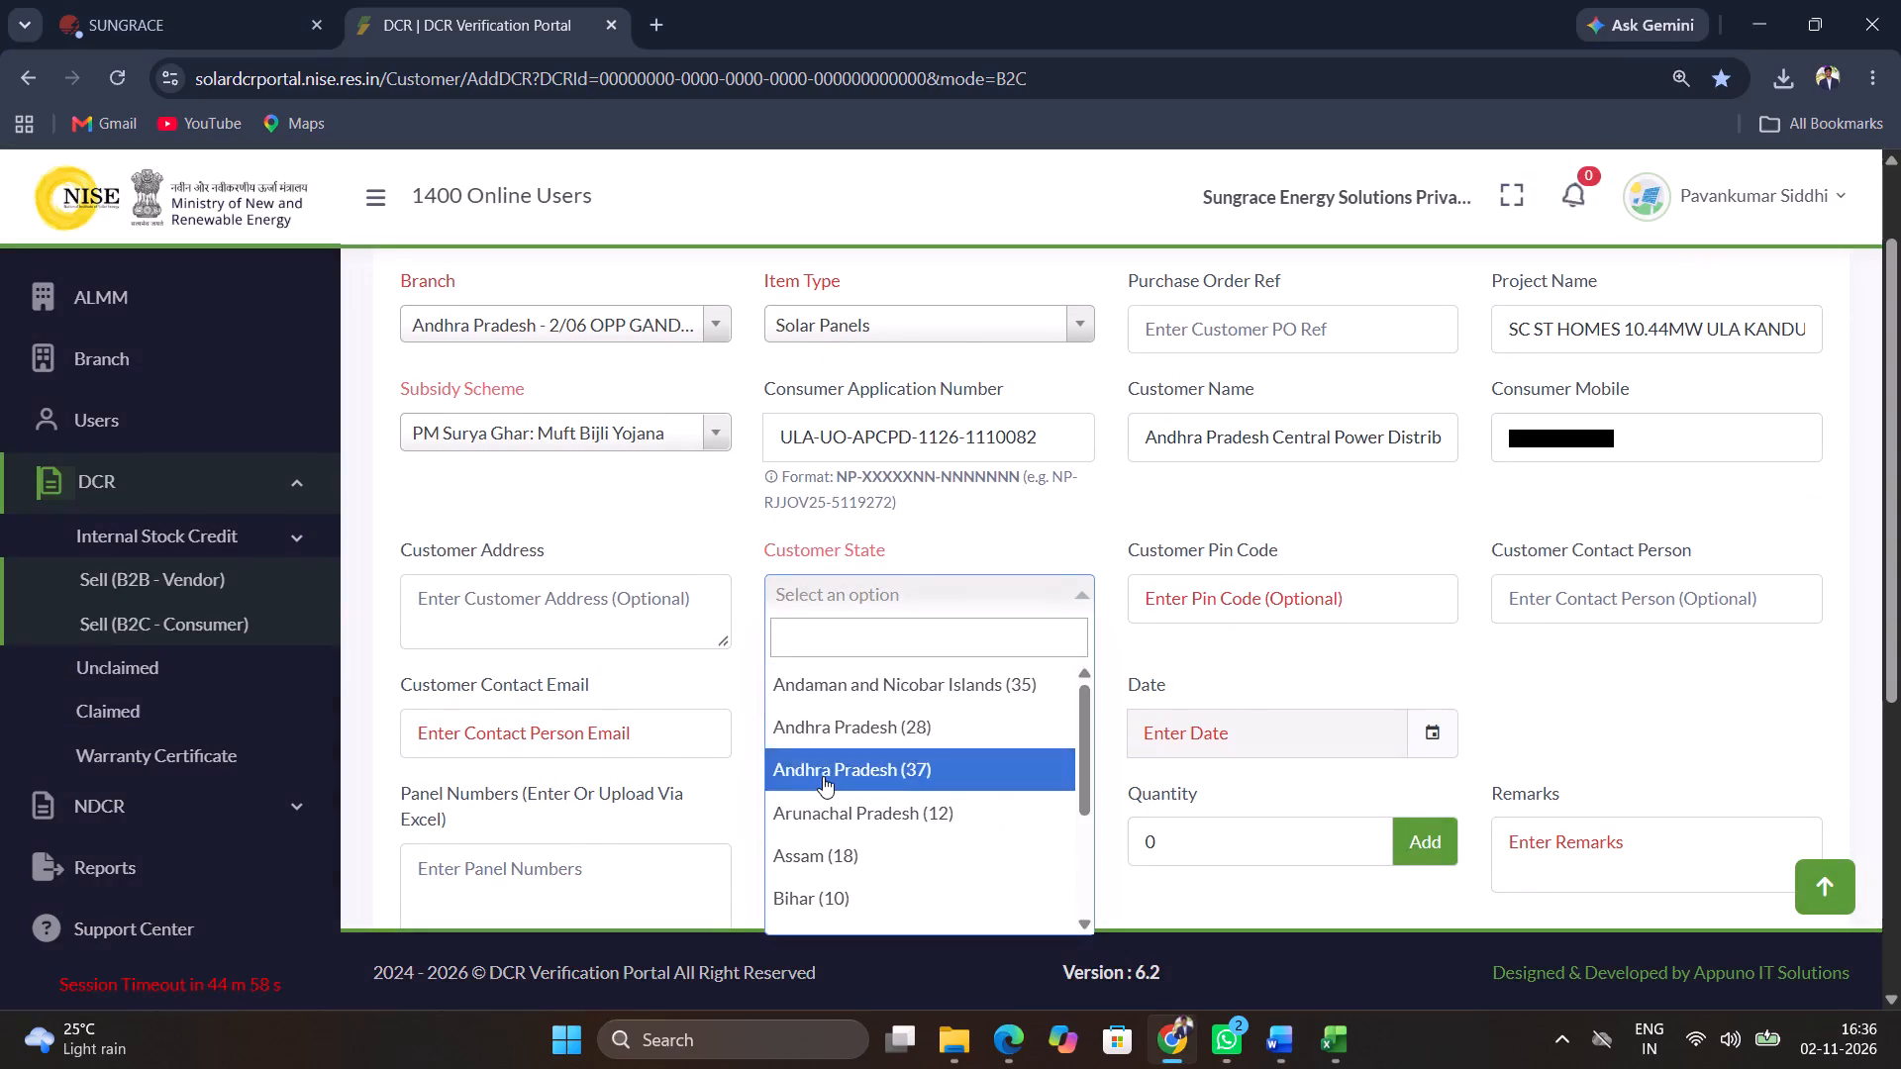
left_click(823, 776)
Copy the contact email address from the Word document into the DCR form's Customer Contact Email.
left_click(676, 735)
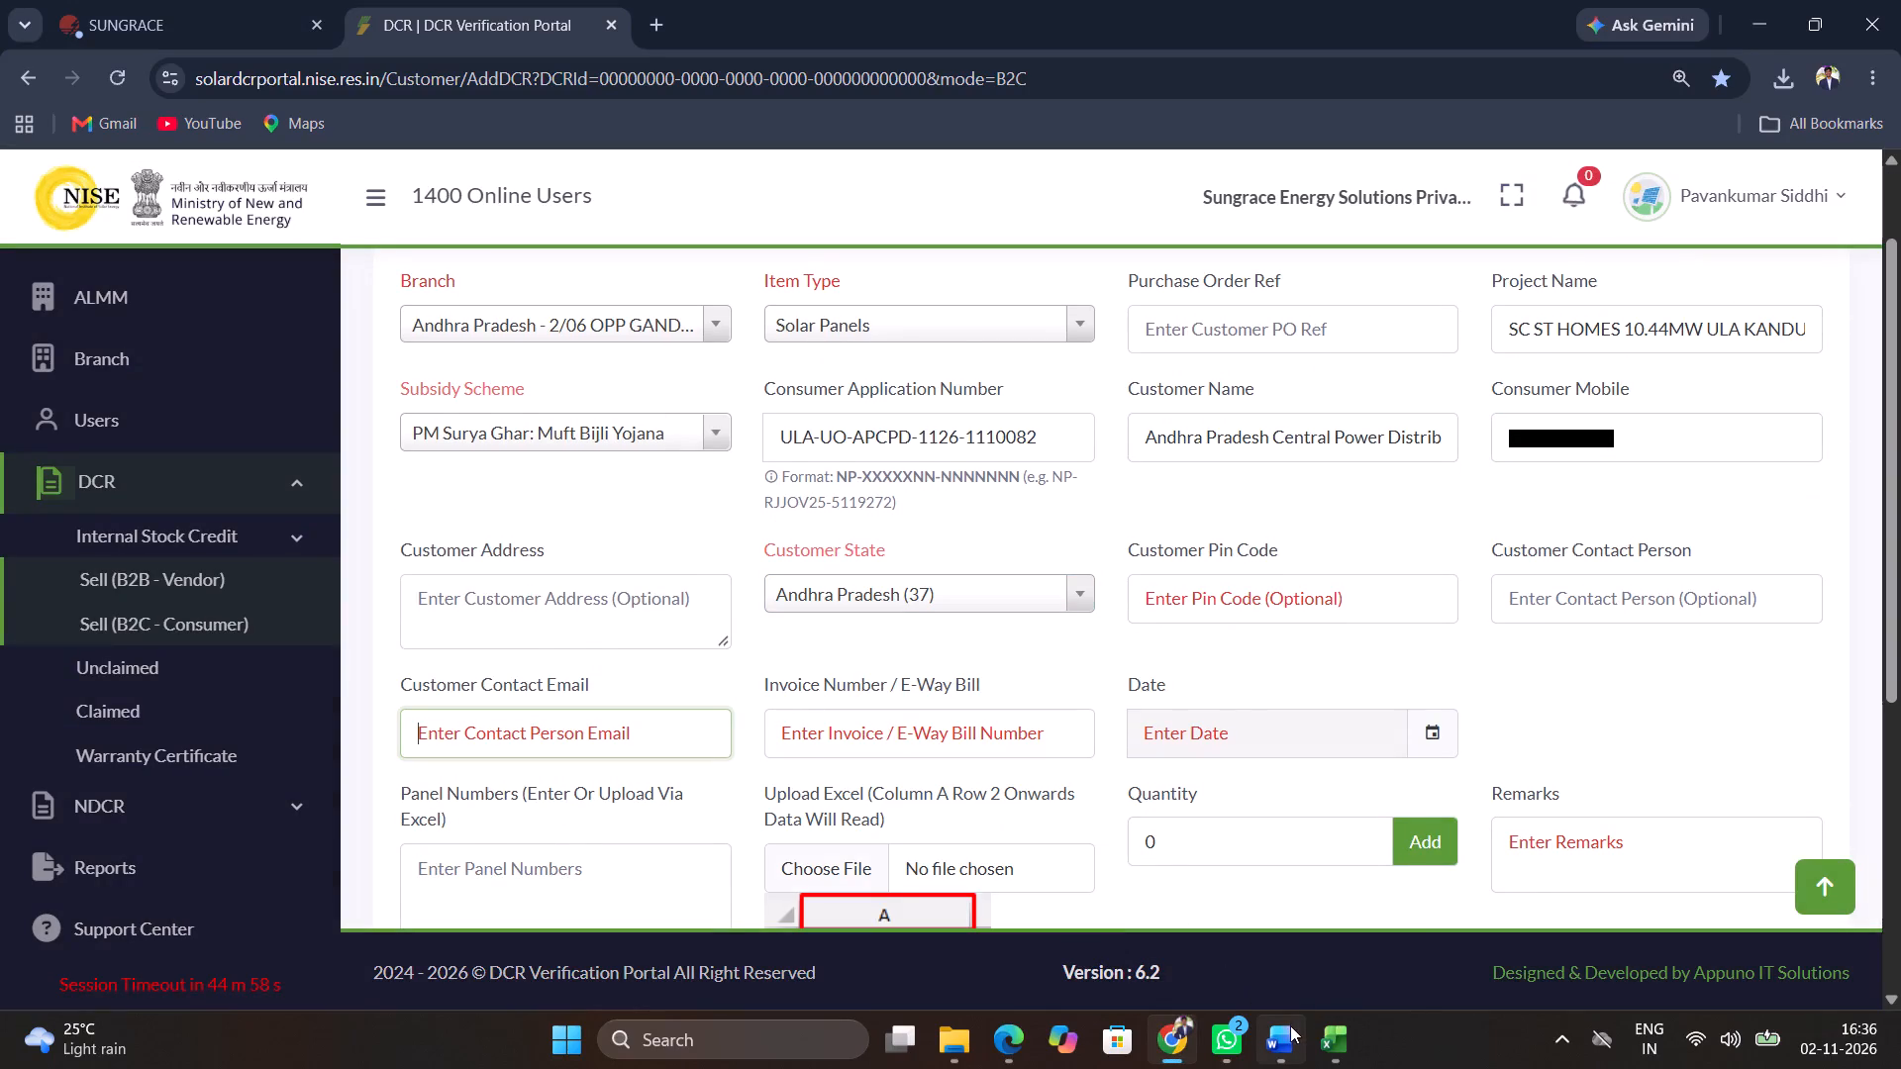
left_click_drag(1265, 917, 1253, 917)
left_click_drag(697, 551, 566, 559)
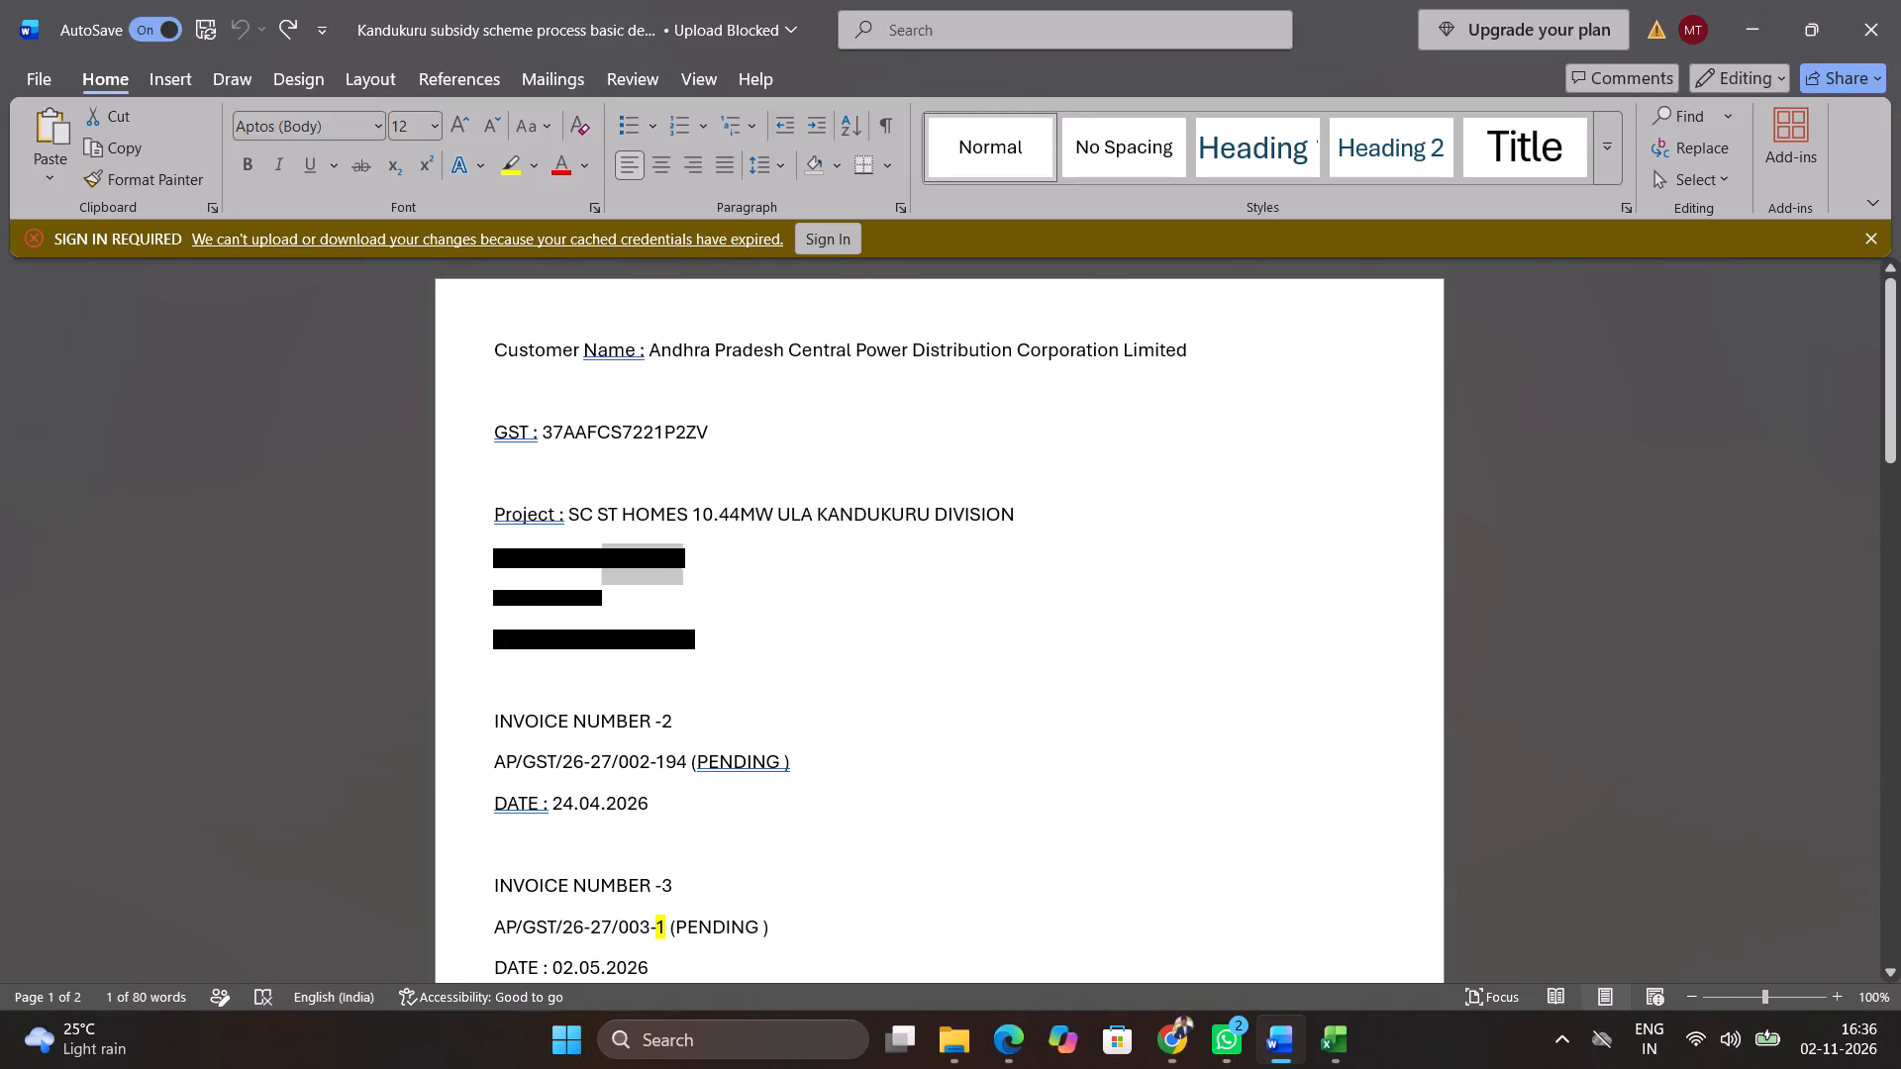
left_click_drag(566, 559, 424, 569)
key("ctrl+c")
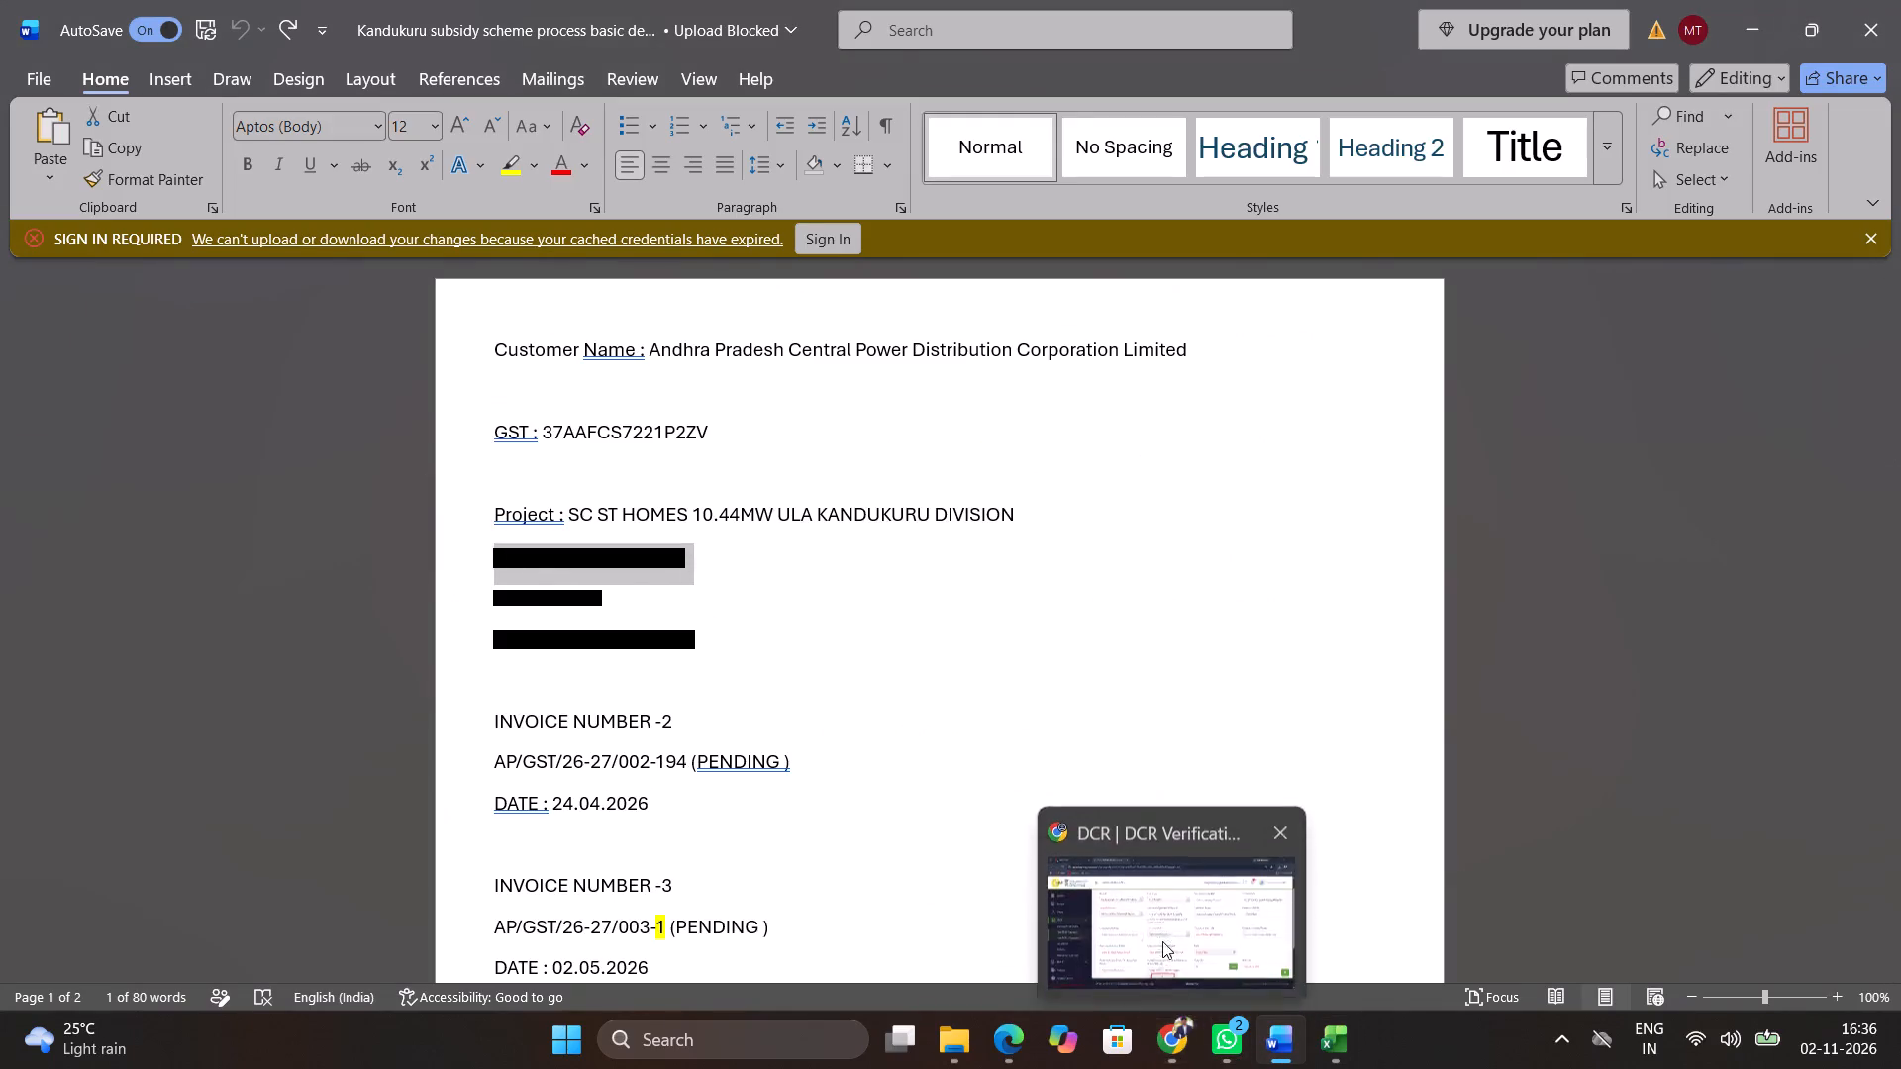
left_click(1148, 921)
key("ctrl+v")
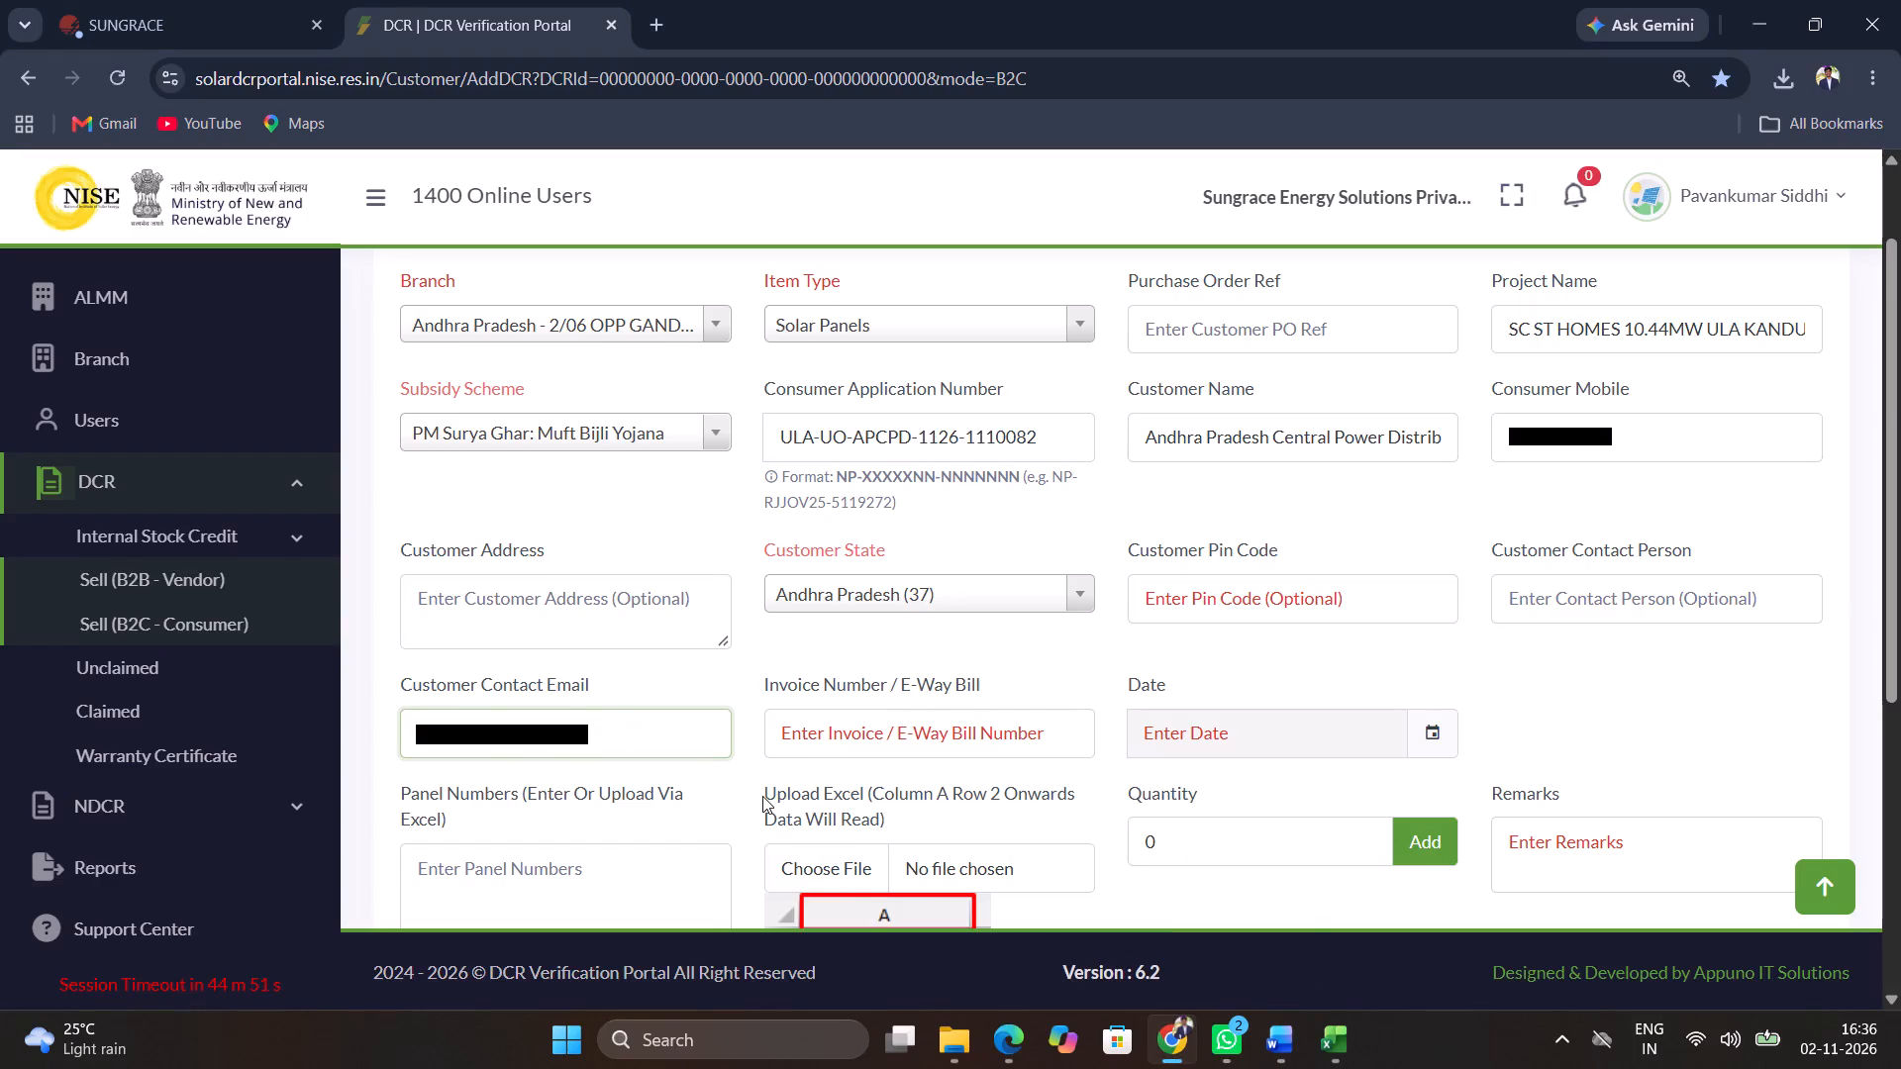
Copy the invoice 9 prefix AP/GST/26-27/009- from the Word document into the invoice number field and complete it as AP/GST/26-27/009-338.
left_click(863, 729)
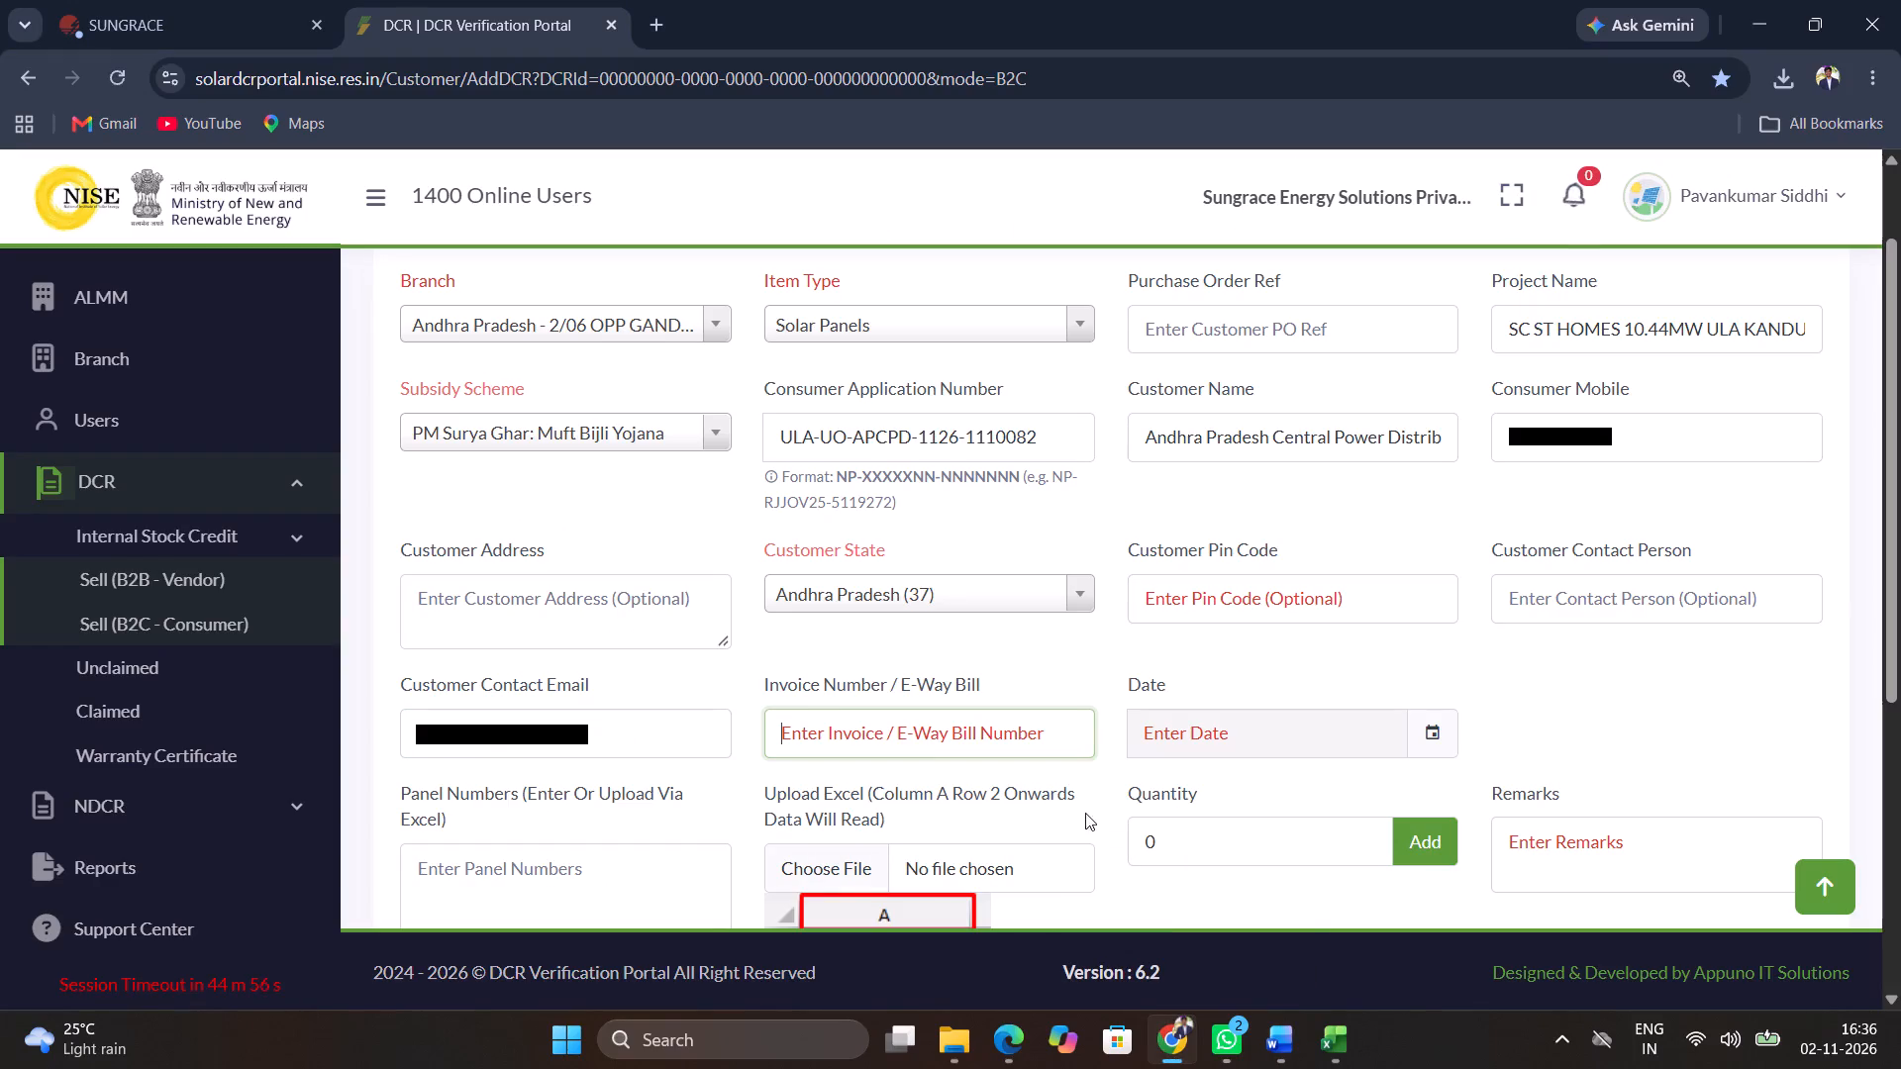
left_click(1240, 923)
scroll(1029, 536, "down", 2)
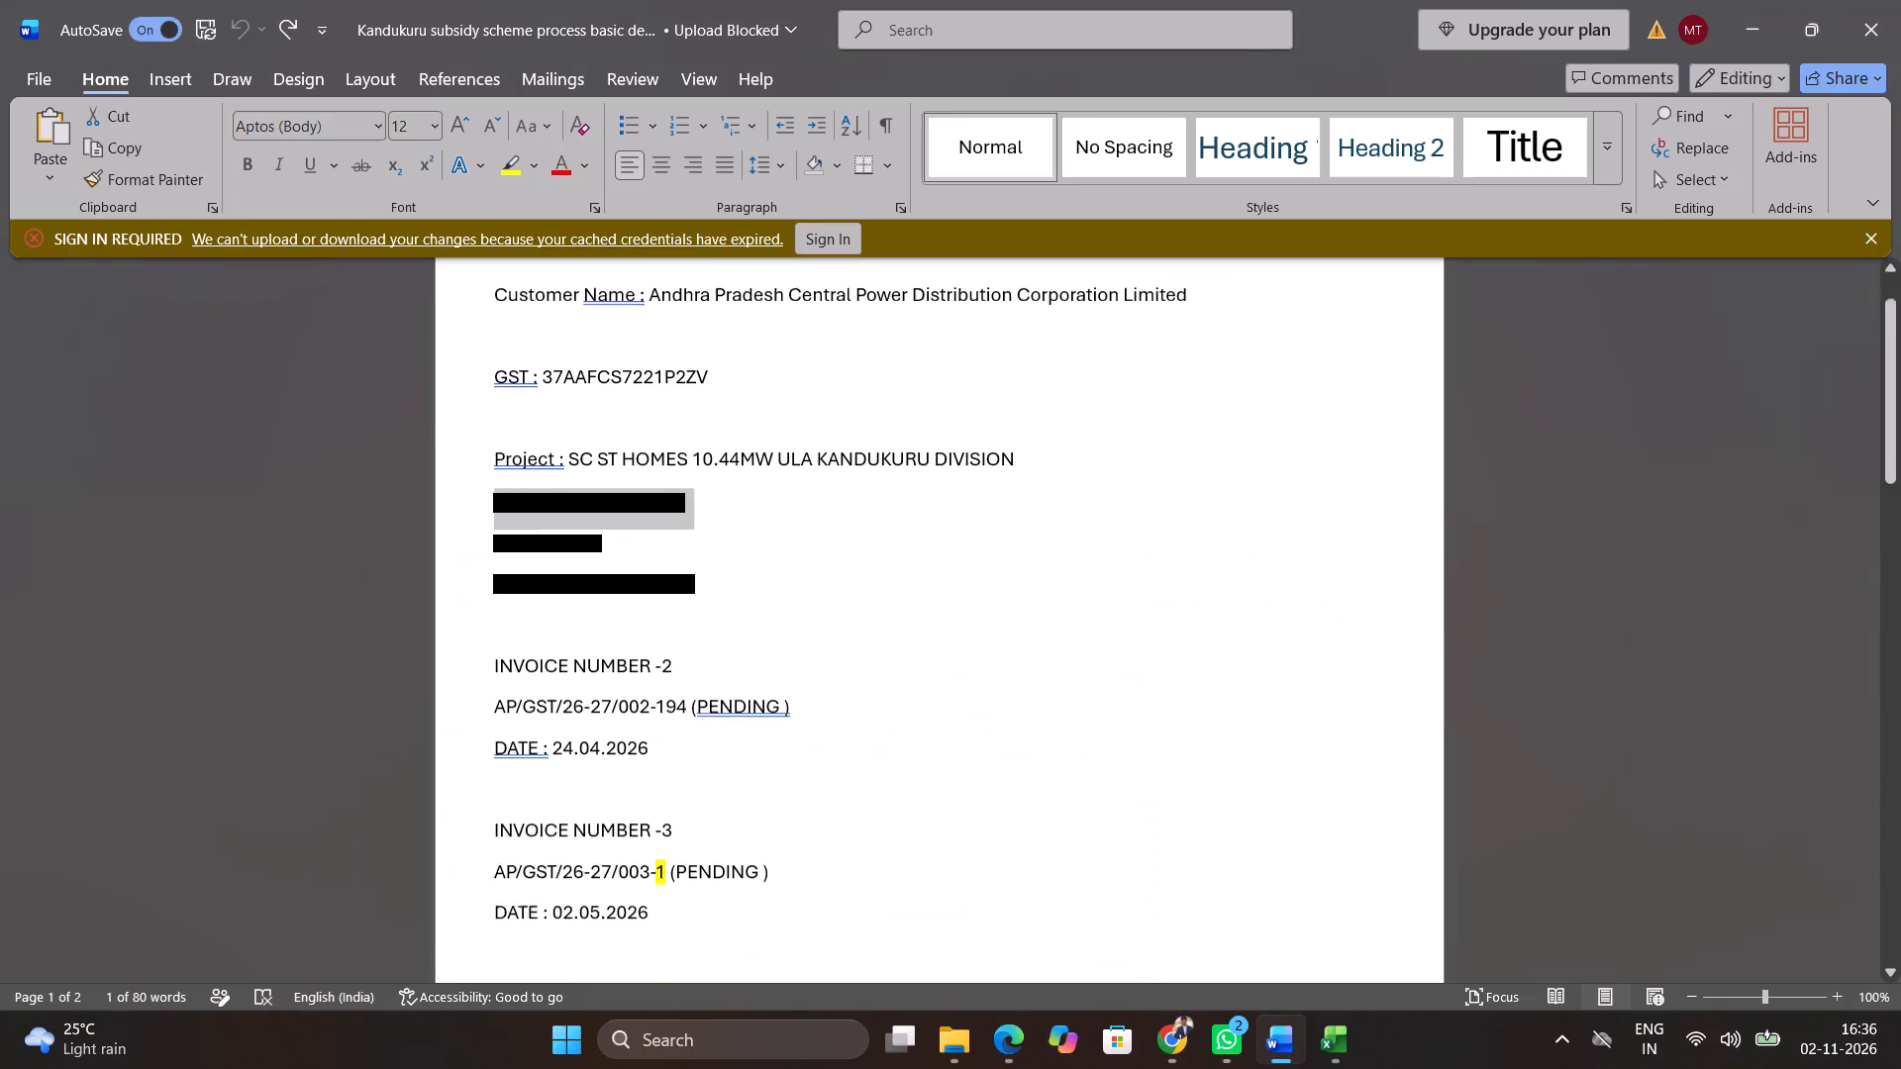
scroll(1023, 538, "down", 1)
scroll(831, 678, "down", 4)
scroll(752, 828, "down", 2)
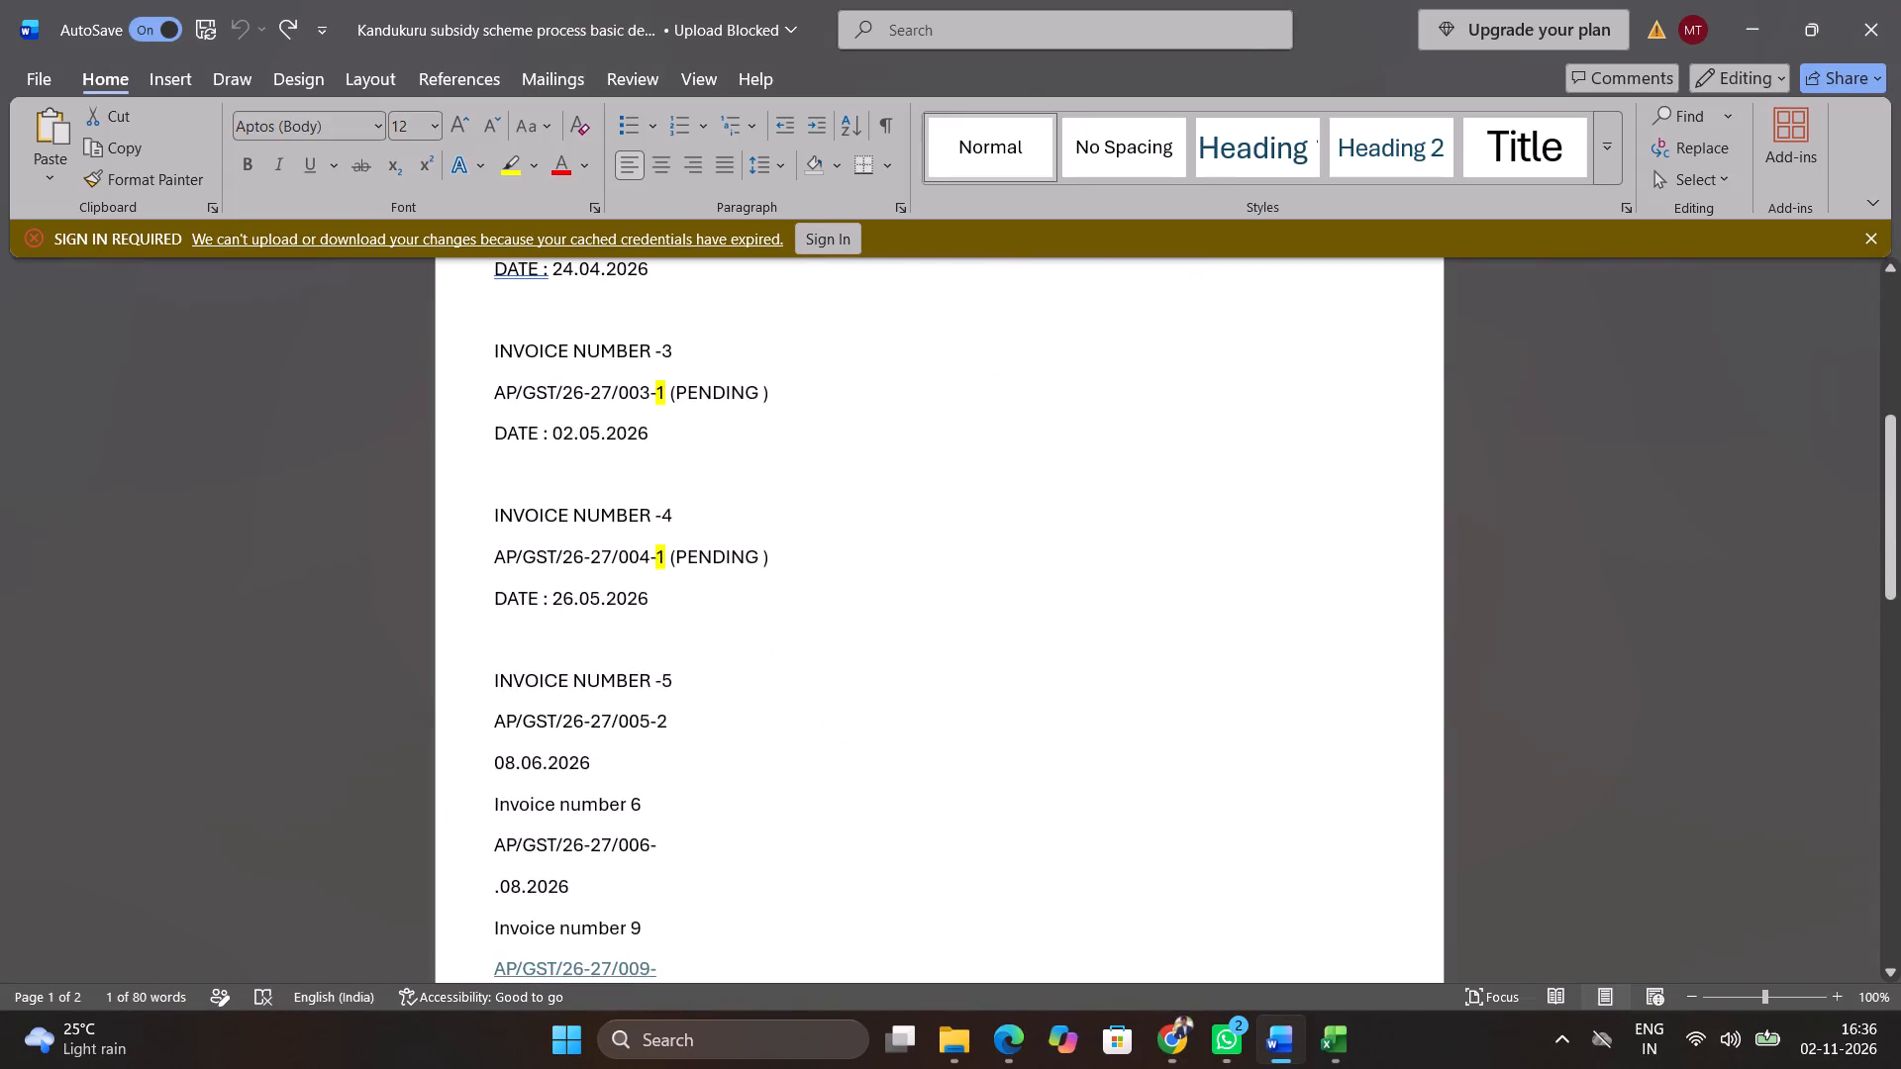
scroll(720, 879, "down", 1)
left_click_drag(675, 912, 500, 943)
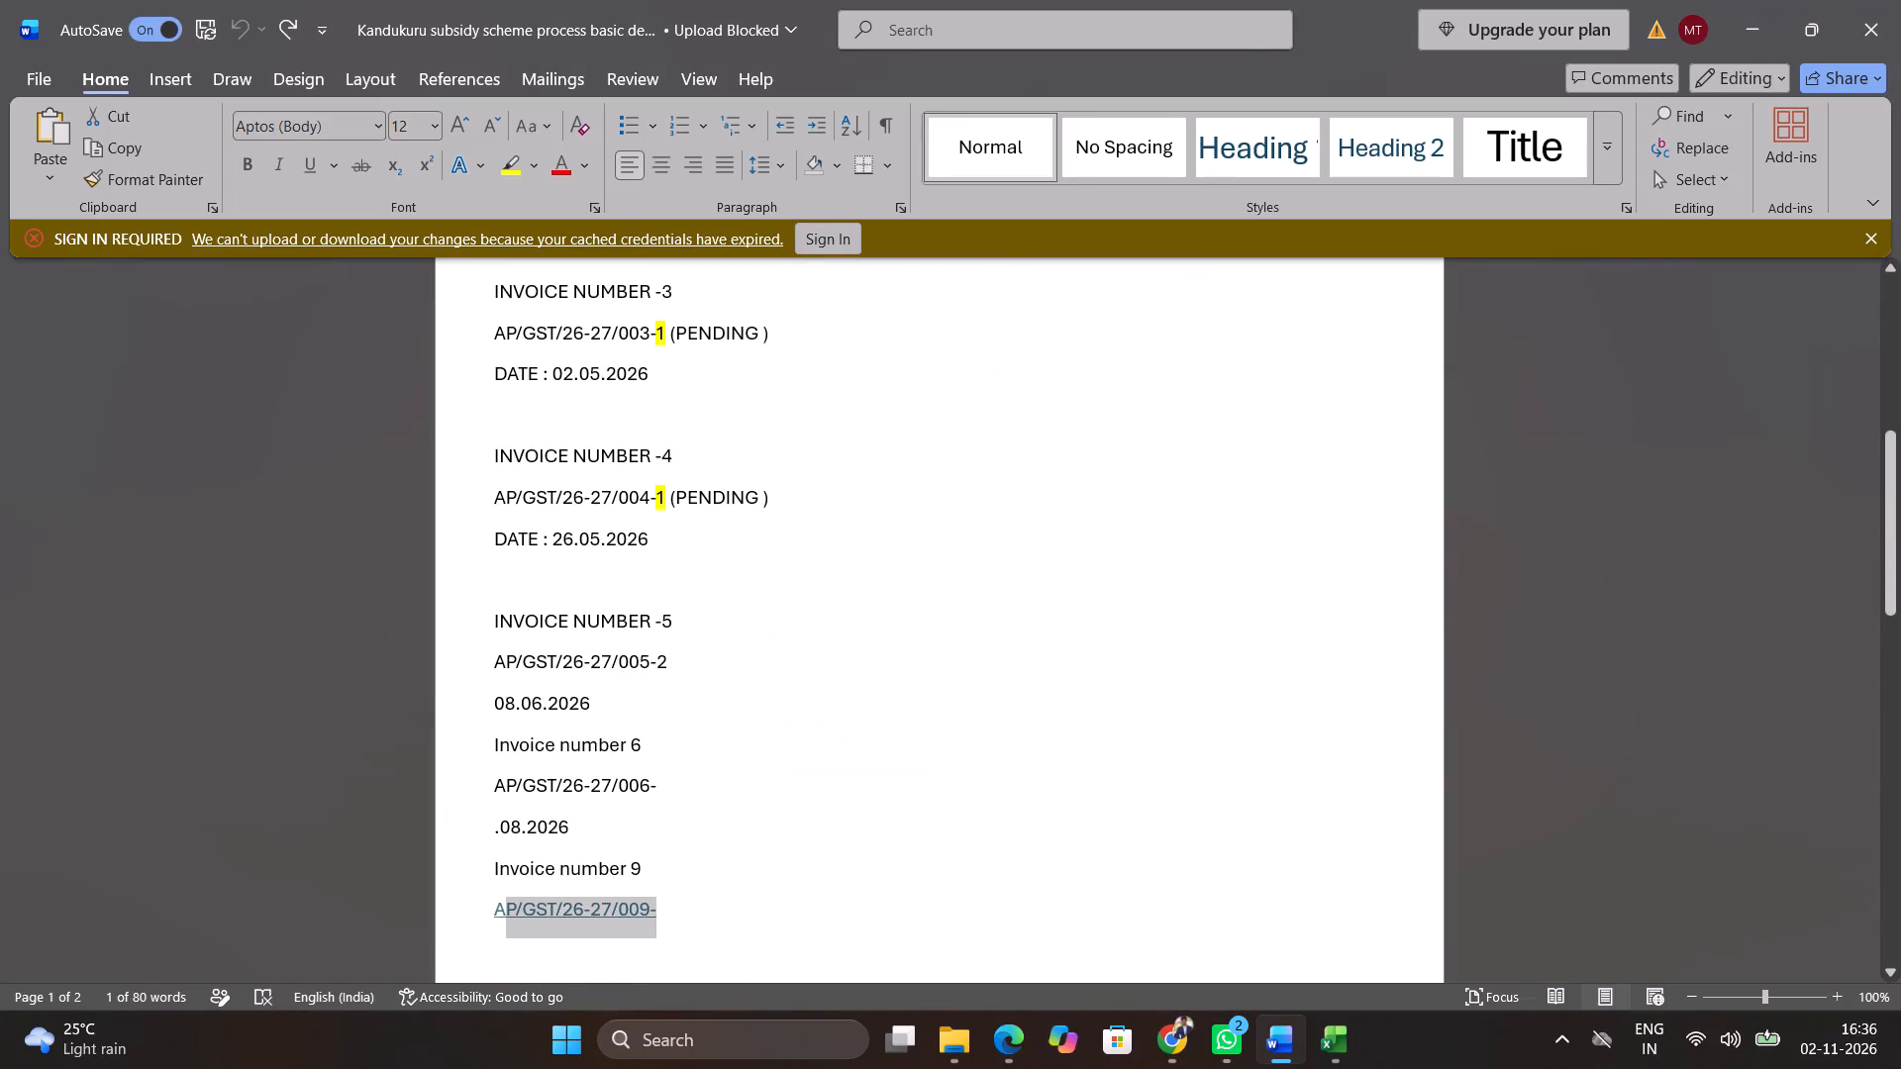
left_click_drag(500, 943, 496, 942)
key("ctrl+c")
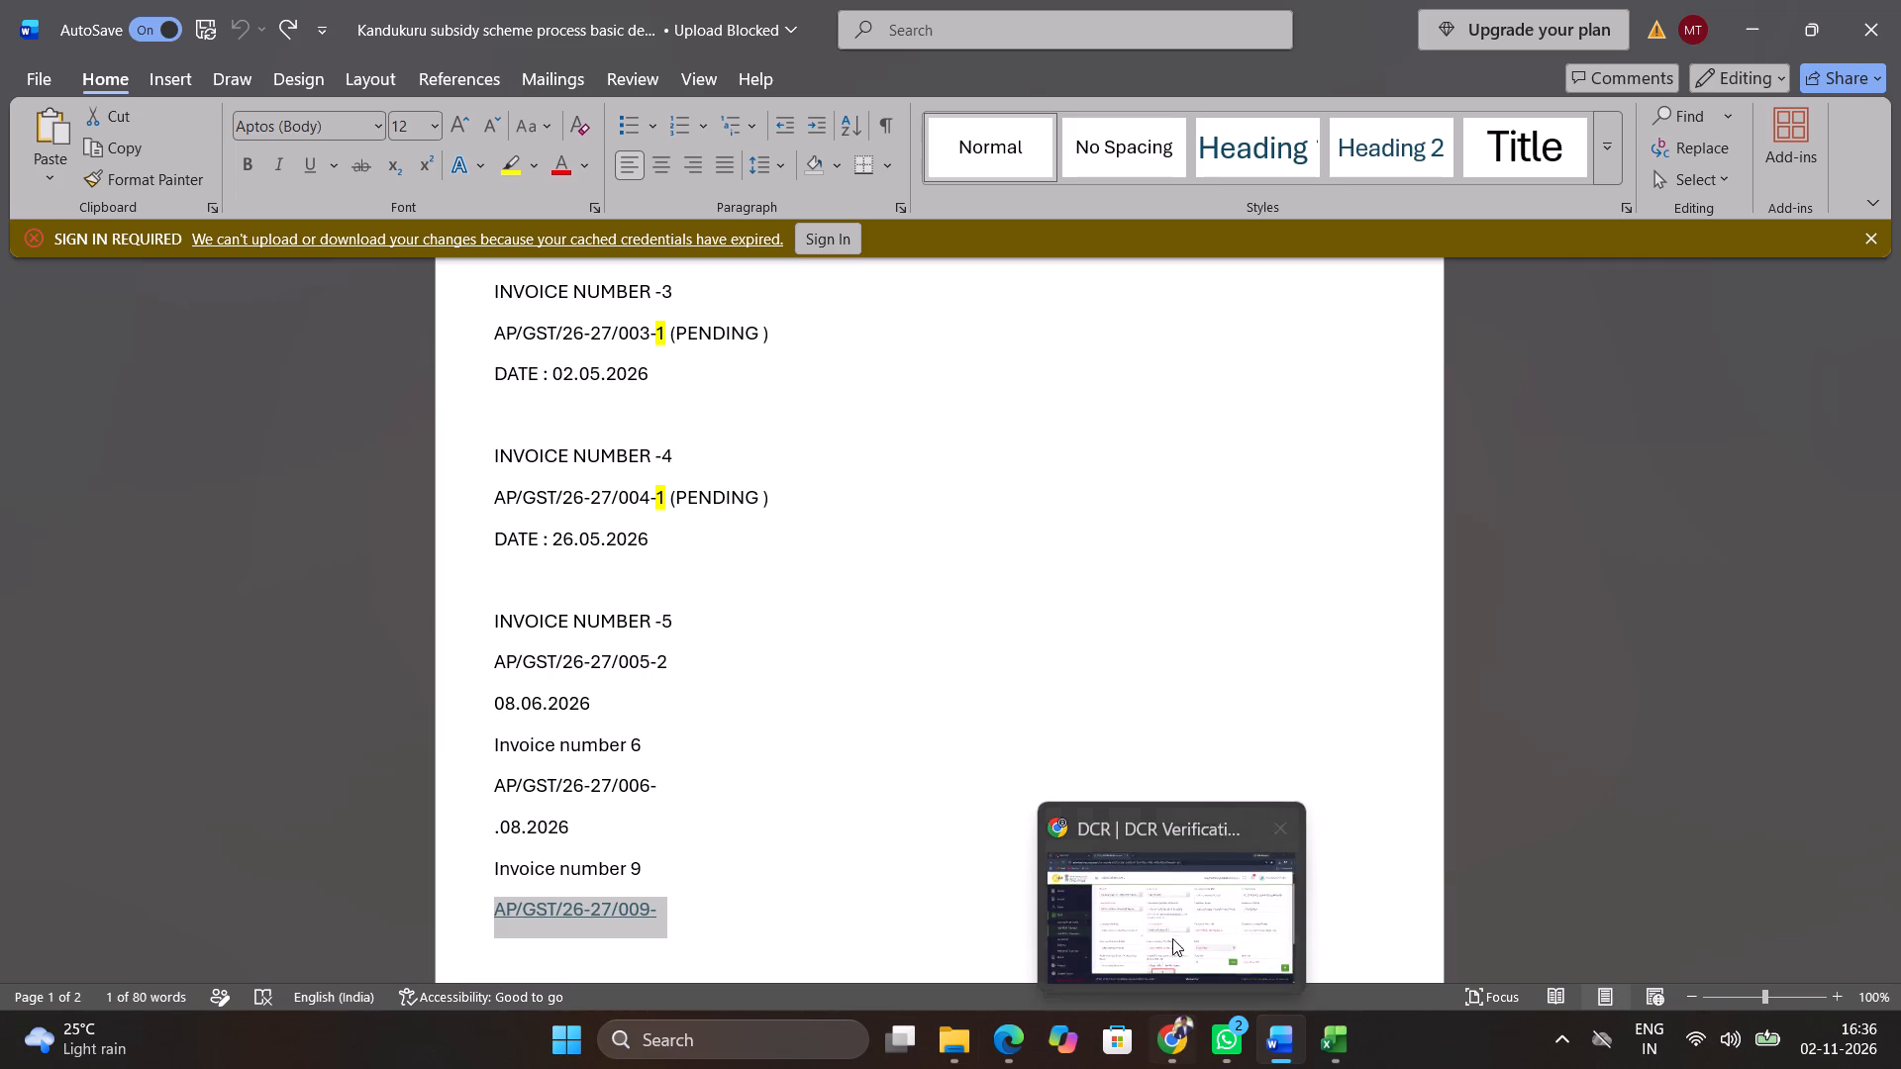
left_click(1172, 936)
key("ctrl+v")
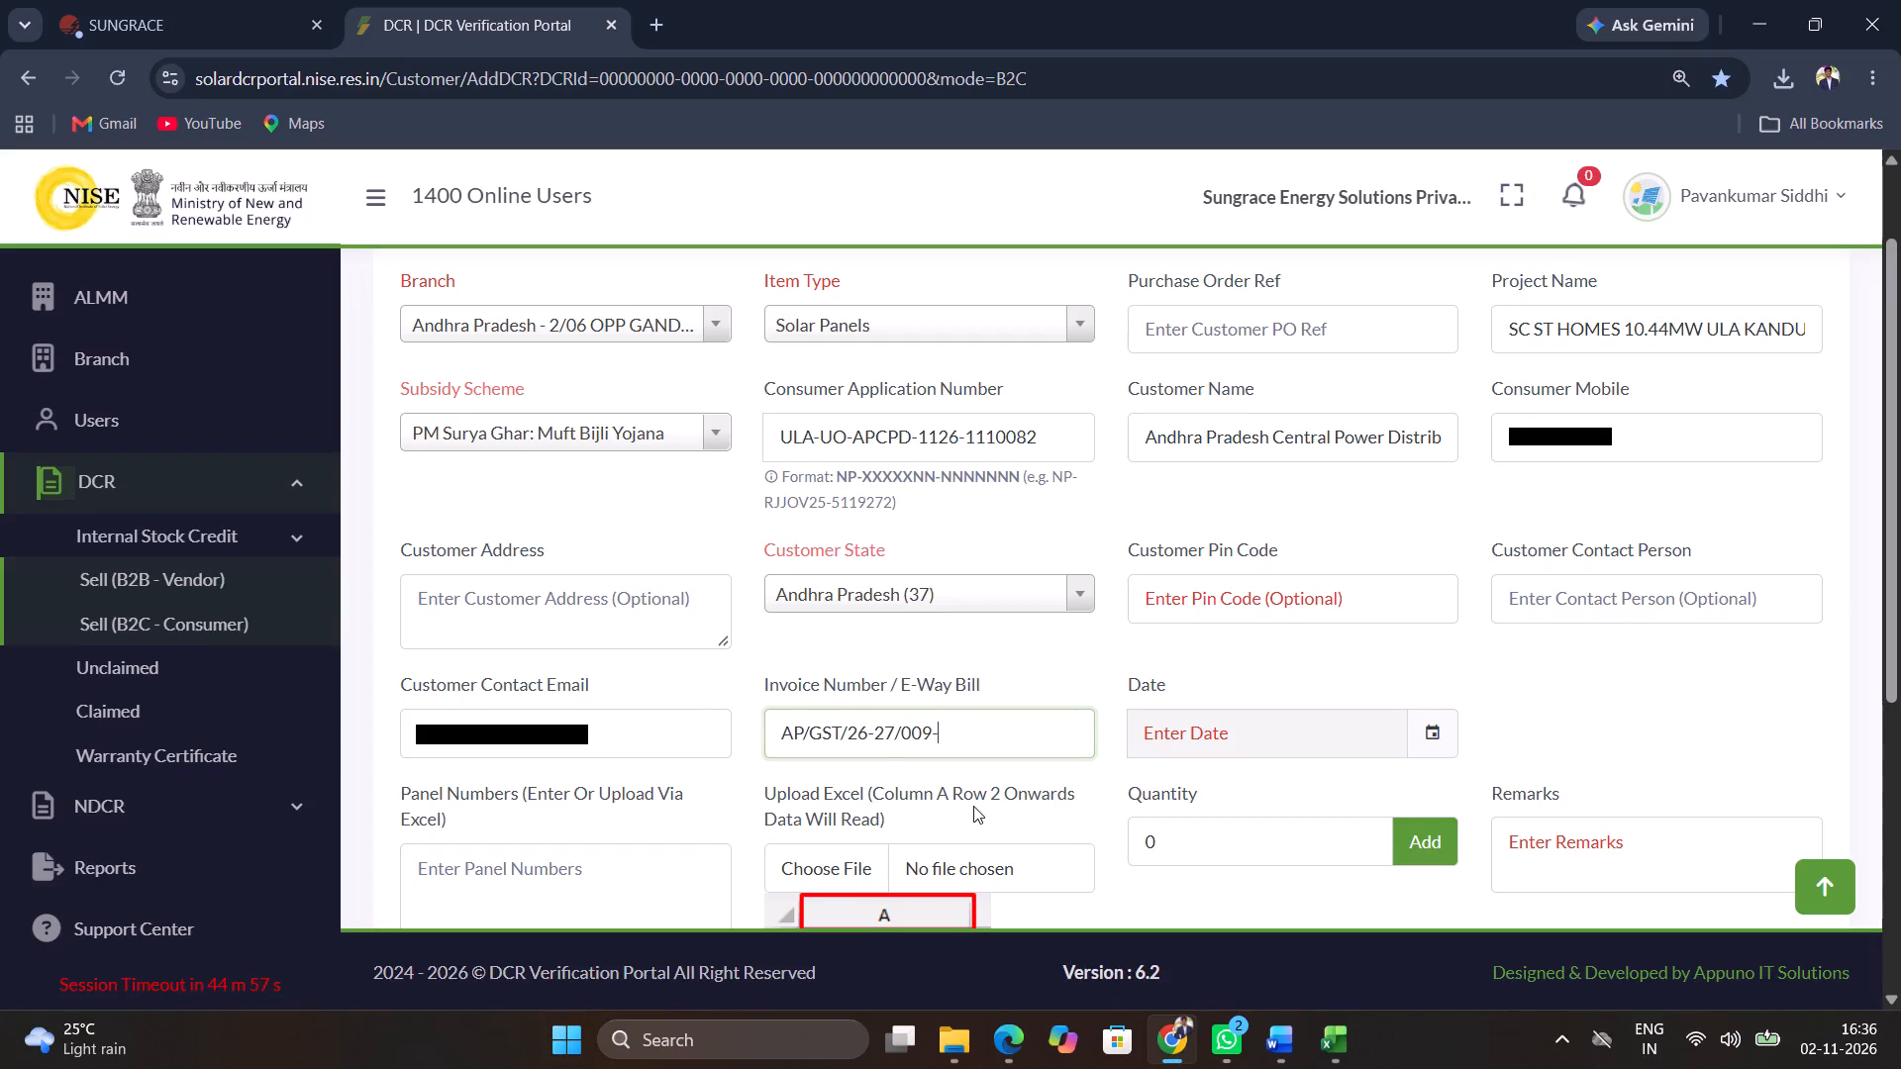
type("338")
Set the invoice date to 30-Sep-2026.
left_click(1243, 722)
left_click(1148, 401)
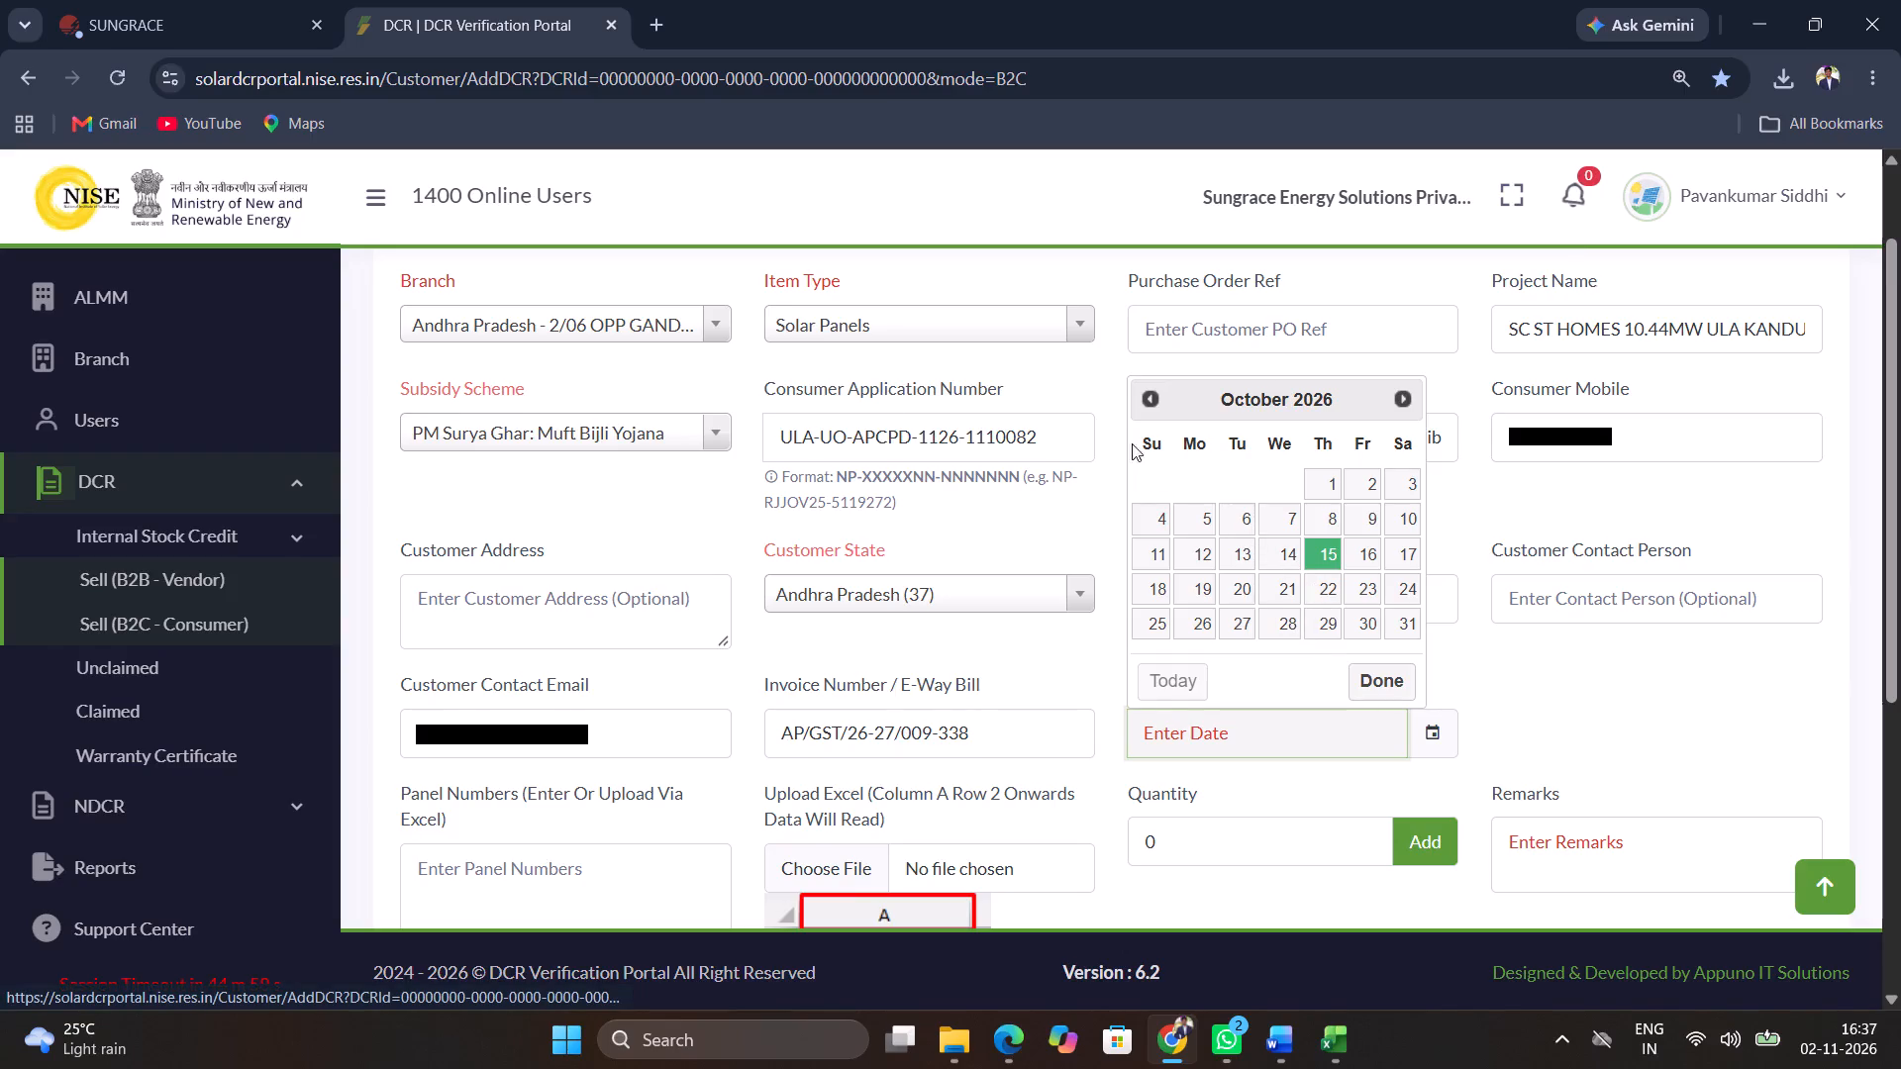
left_click(1162, 393)
left_click(1274, 607)
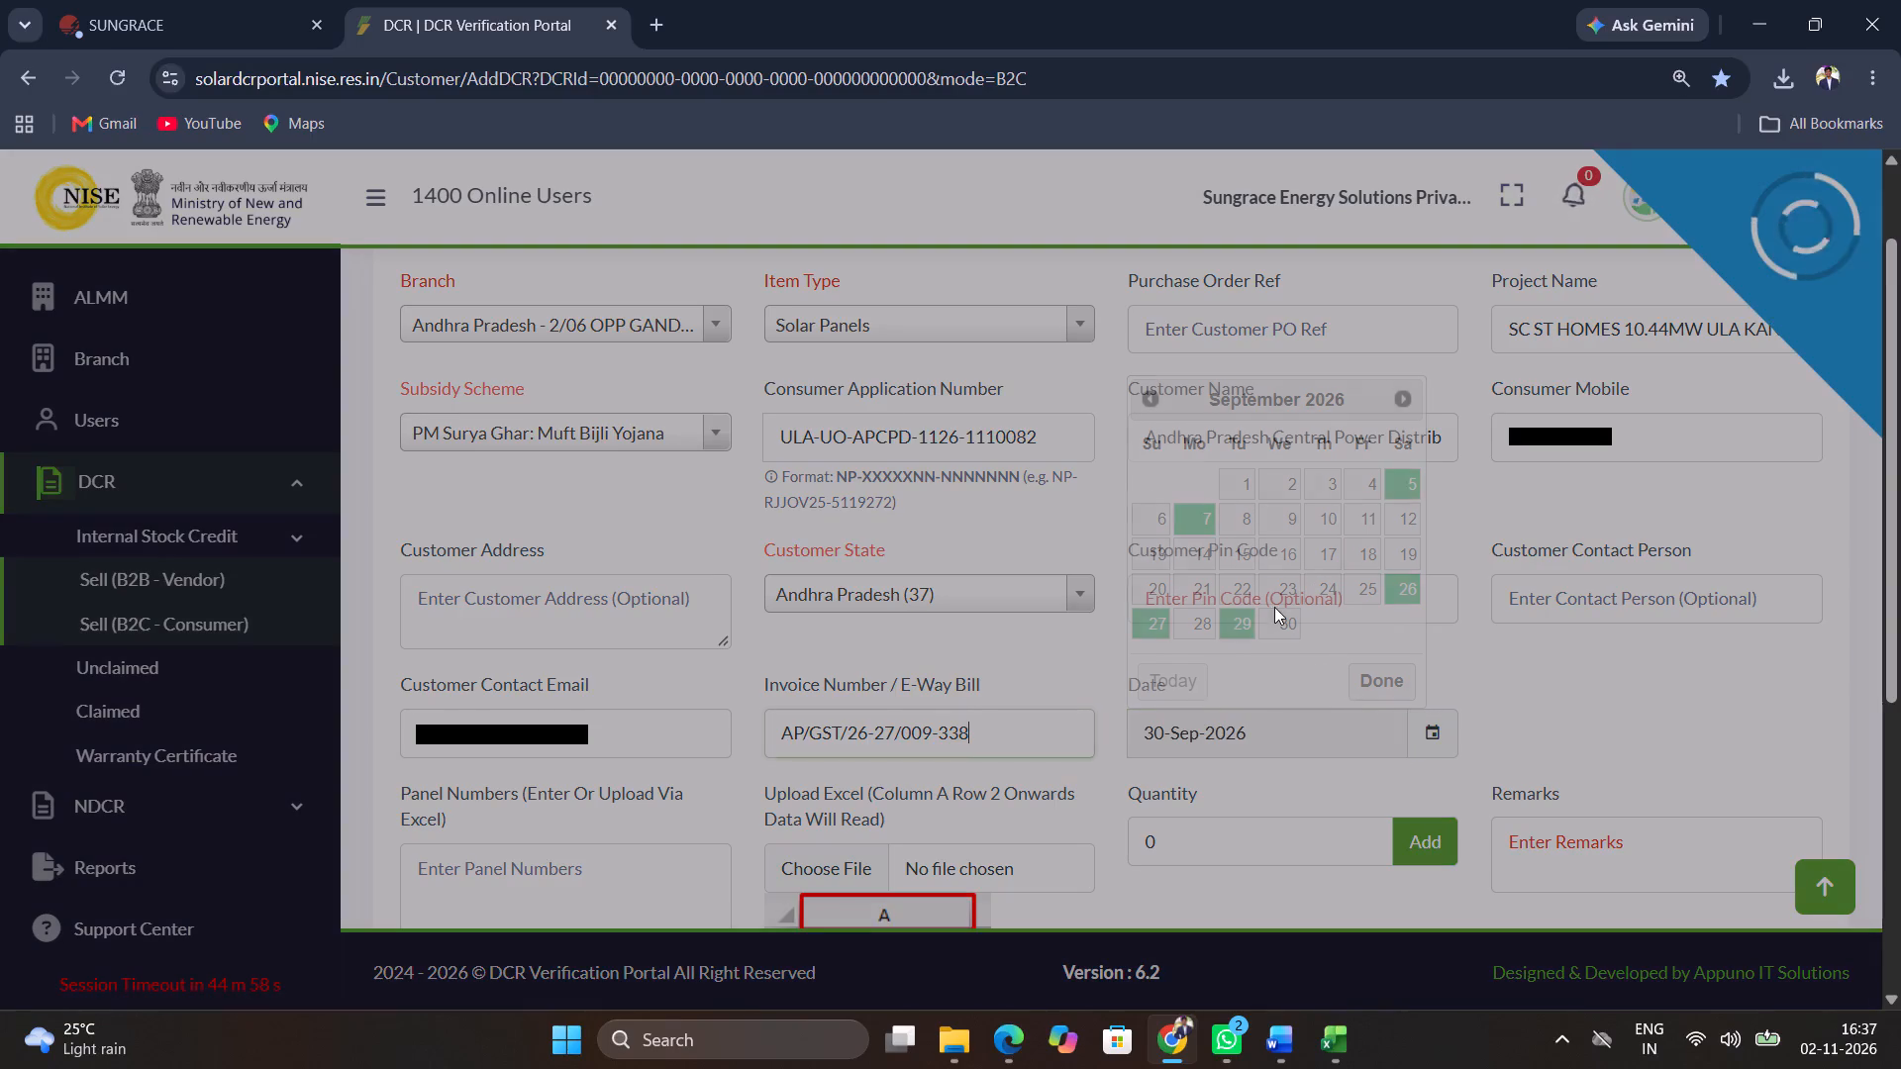
scroll(1274, 607, "down", 2)
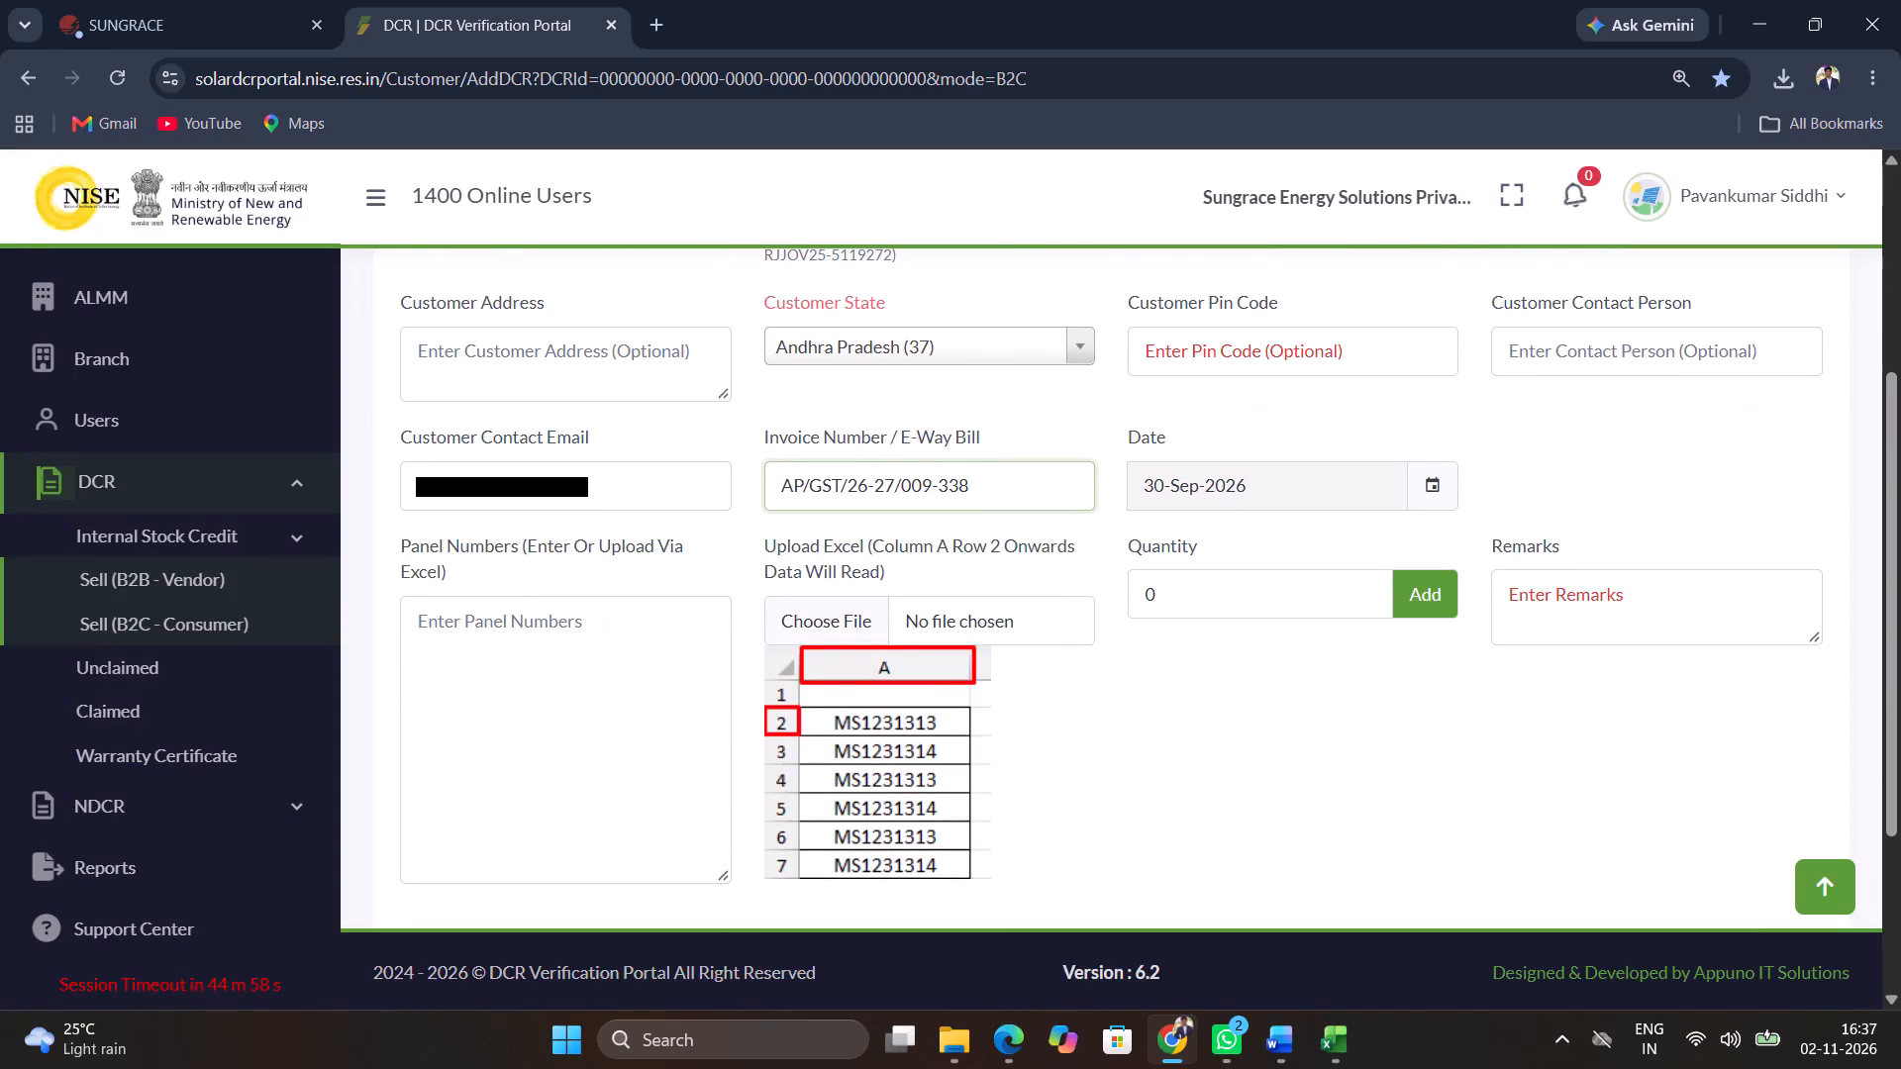
left_click(493, 778)
left_click(137, 0)
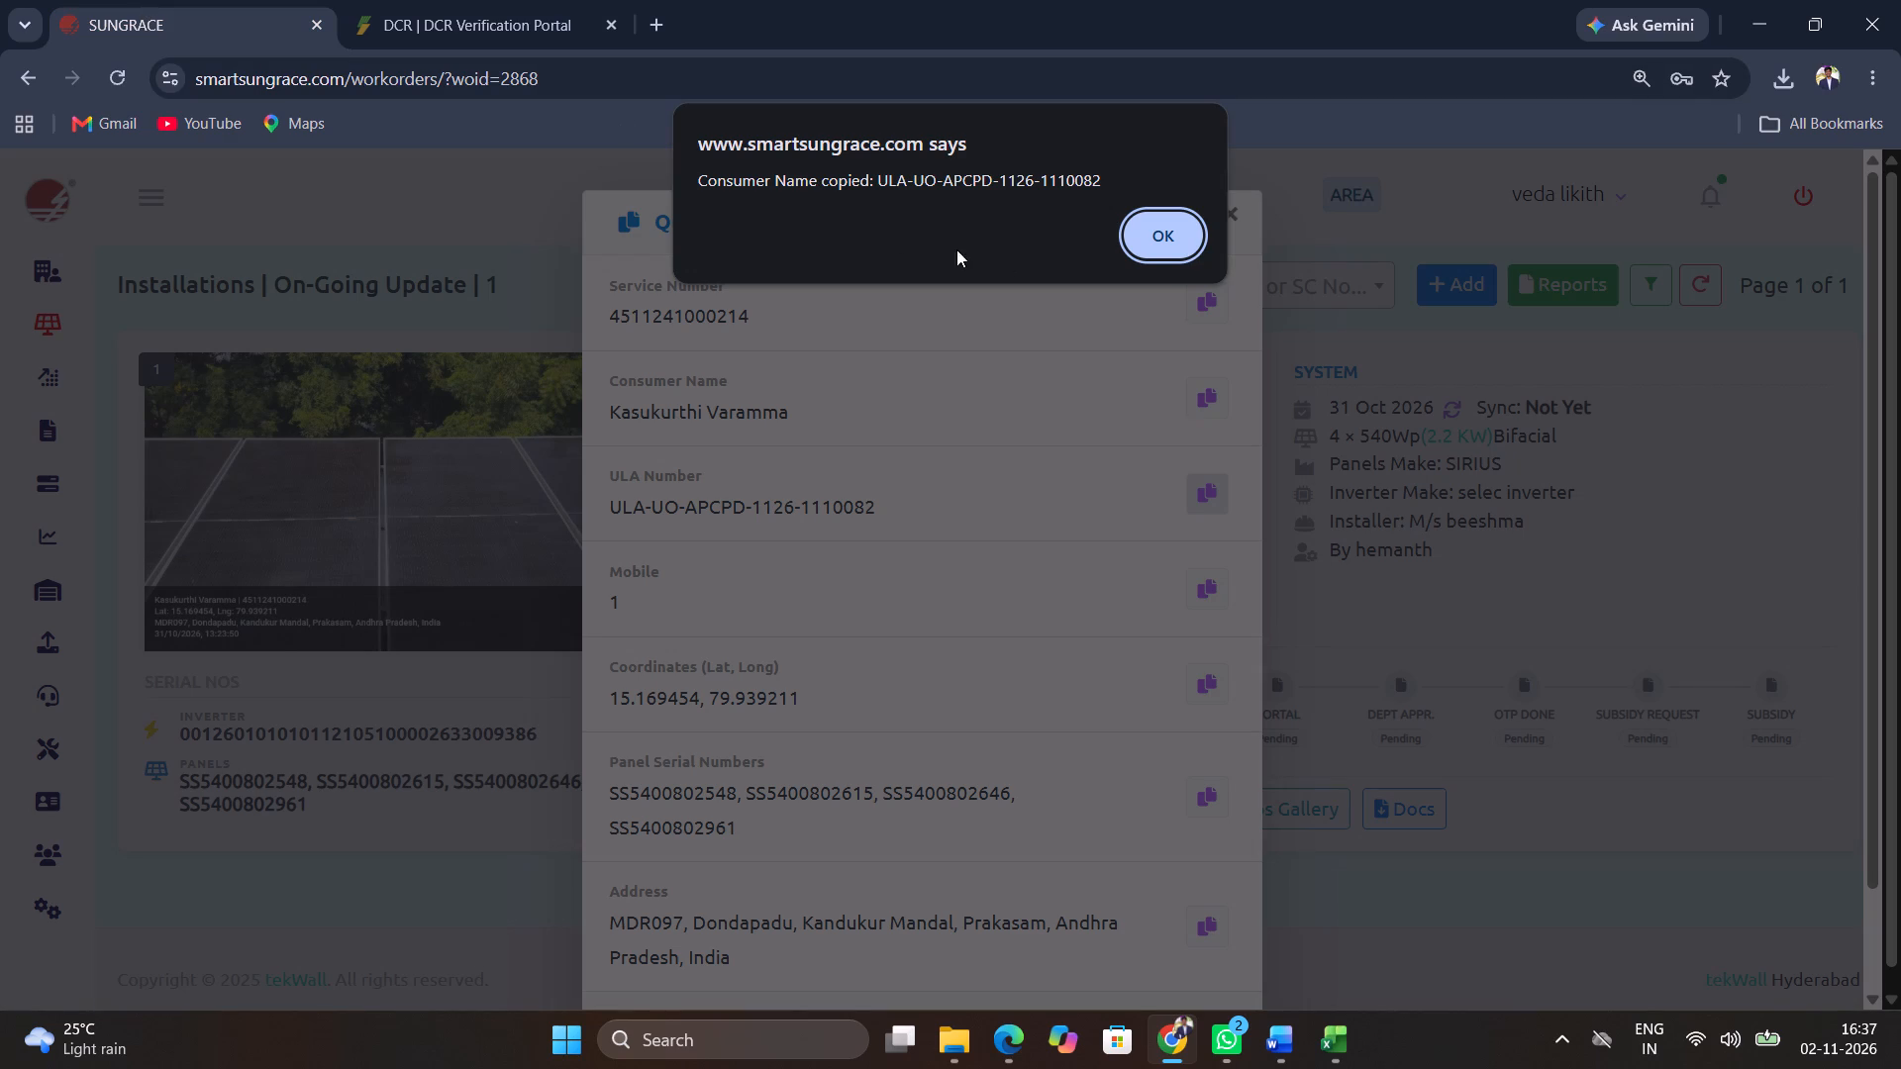
left_click(1151, 241)
left_click(1205, 792)
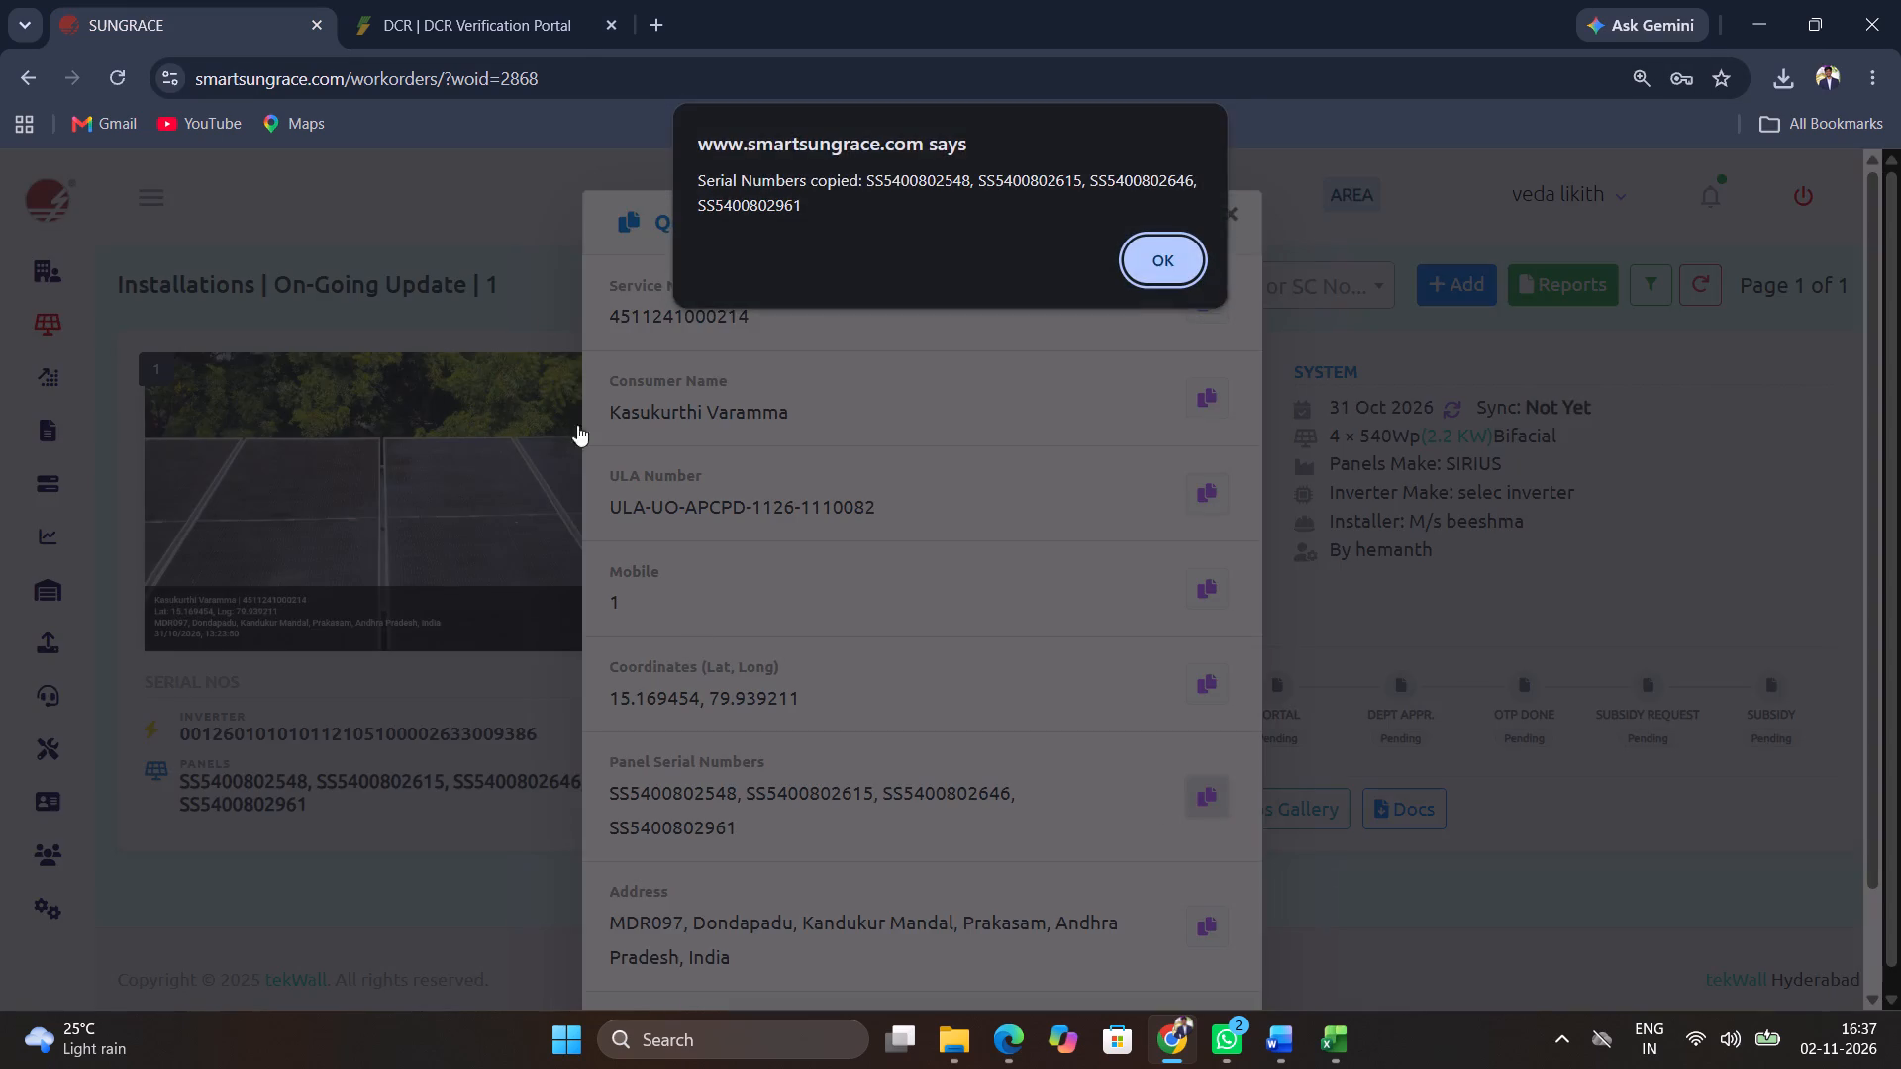
left_click_drag(485, 0, 487, 15)
key("ctrl+v")
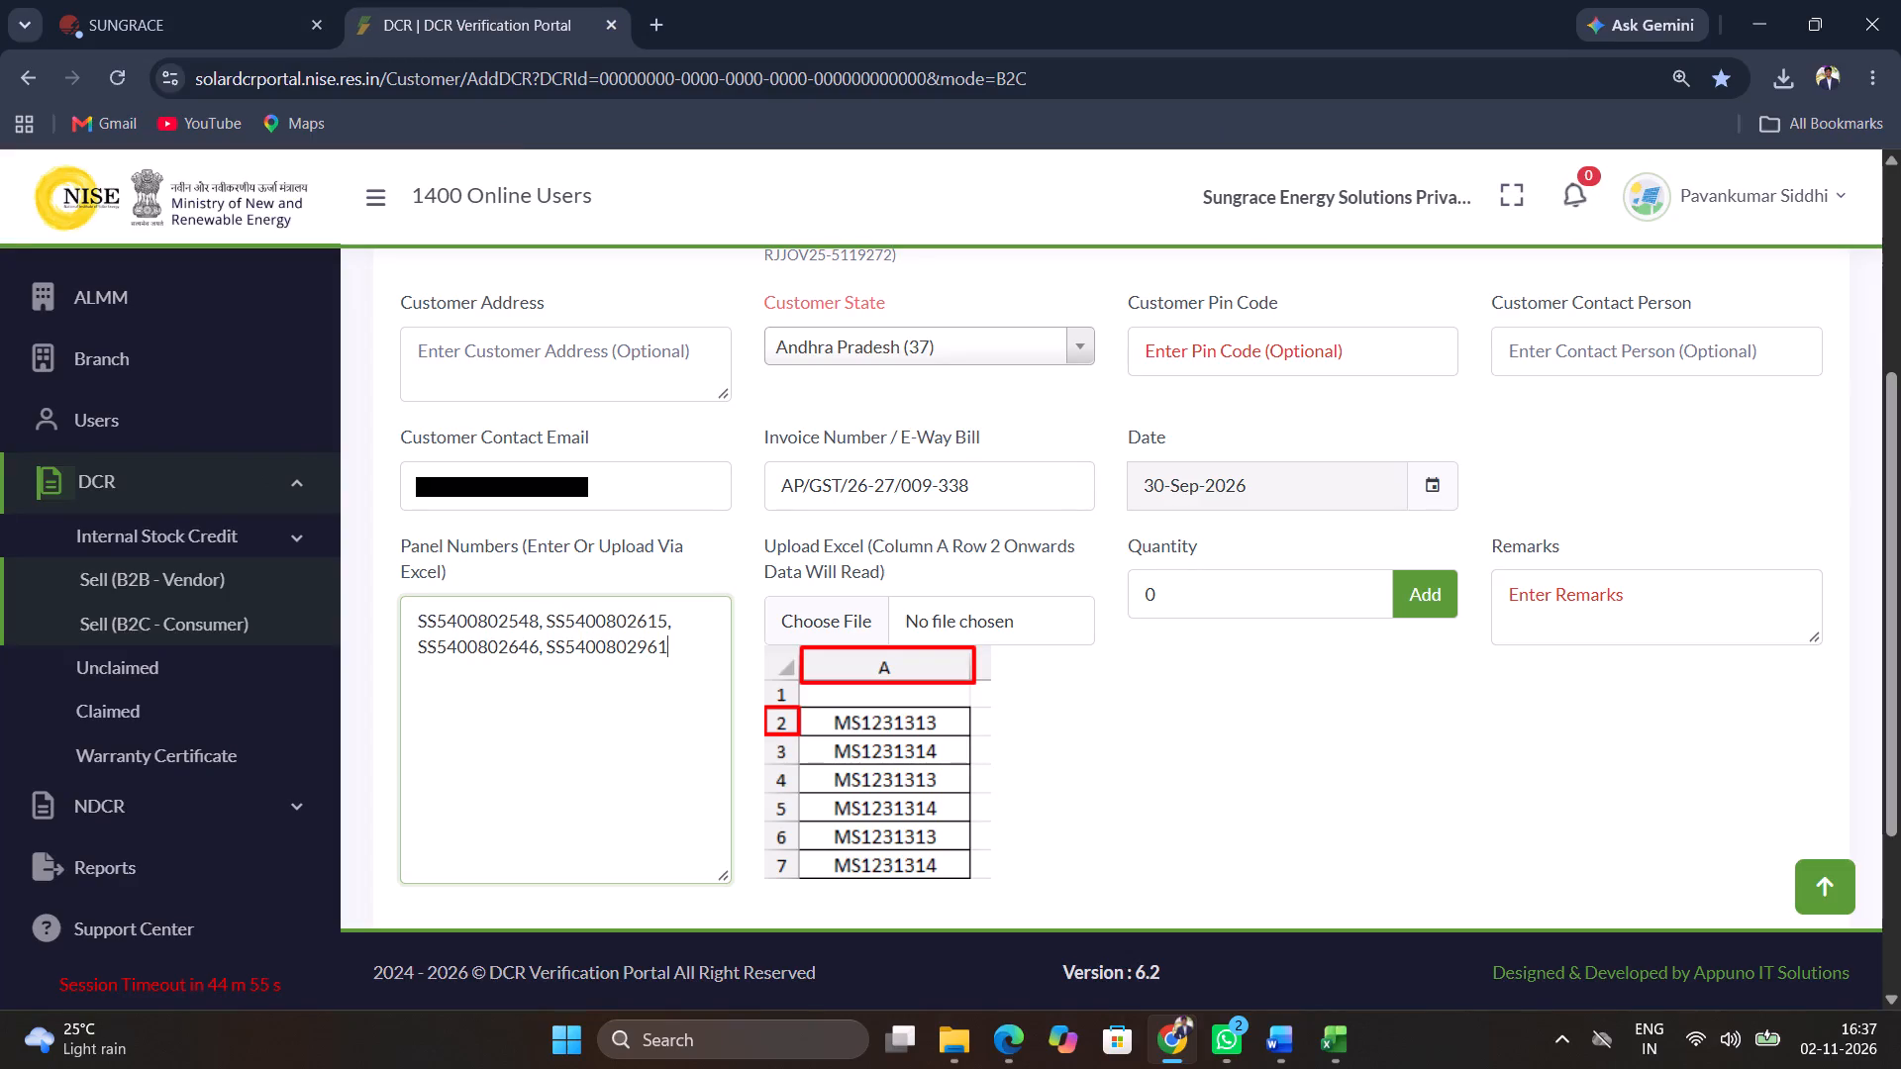
Reformat the pasted panel numbers so each serial is on its own line, without commas or spaces.
key("Left")
key("Left")
key("Left")
key("Left")
key("Left")
key("Left")
key("Left")
key("Left")
key("Left")
key("Left")
key("Left")
key("Left")
key("BackSpace")
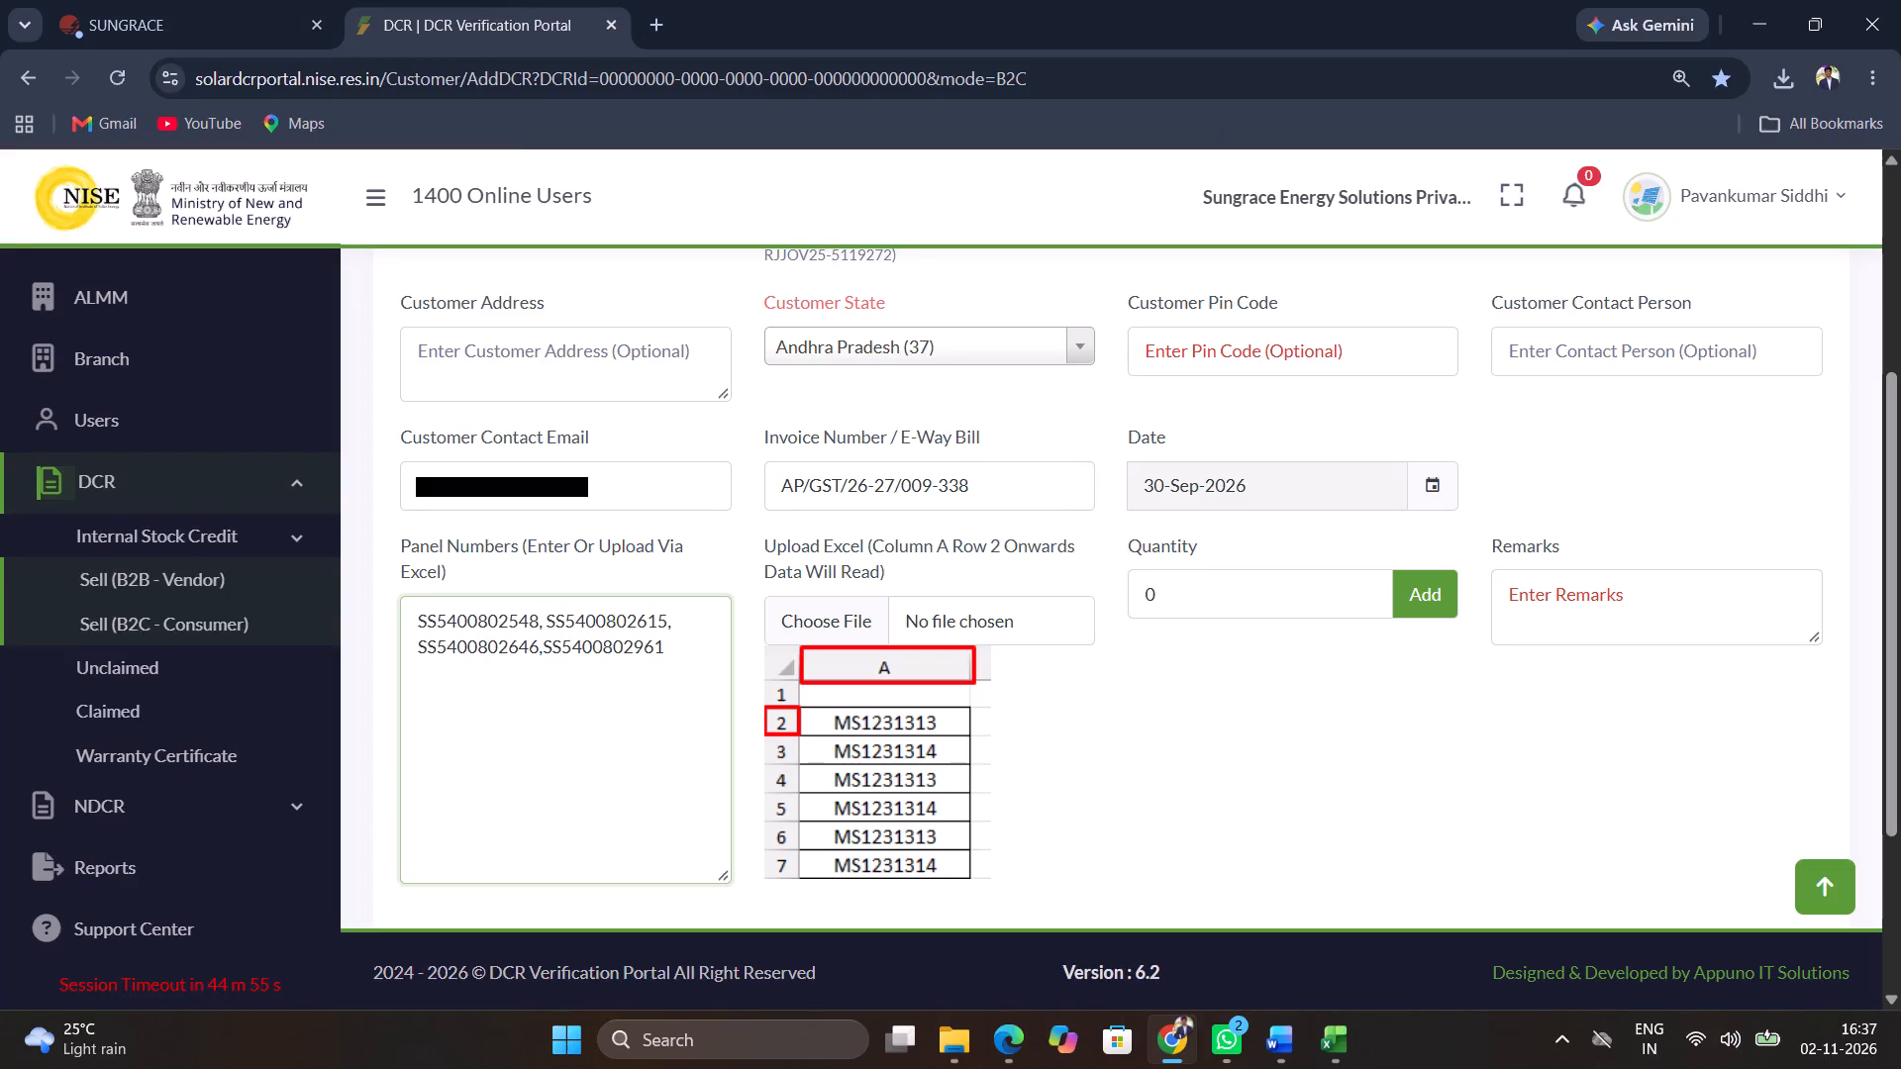
key("BackSpace")
key("Return")
key("Up")
key("Up")
key("Up")
key("Up")
key("Up")
key("Up")
key("Right")
key("Right")
key("Right")
key("Right")
key("Right")
key("Right")
key("Right")
key("Right")
key("Right")
key("Right")
key("Right")
key("Right")
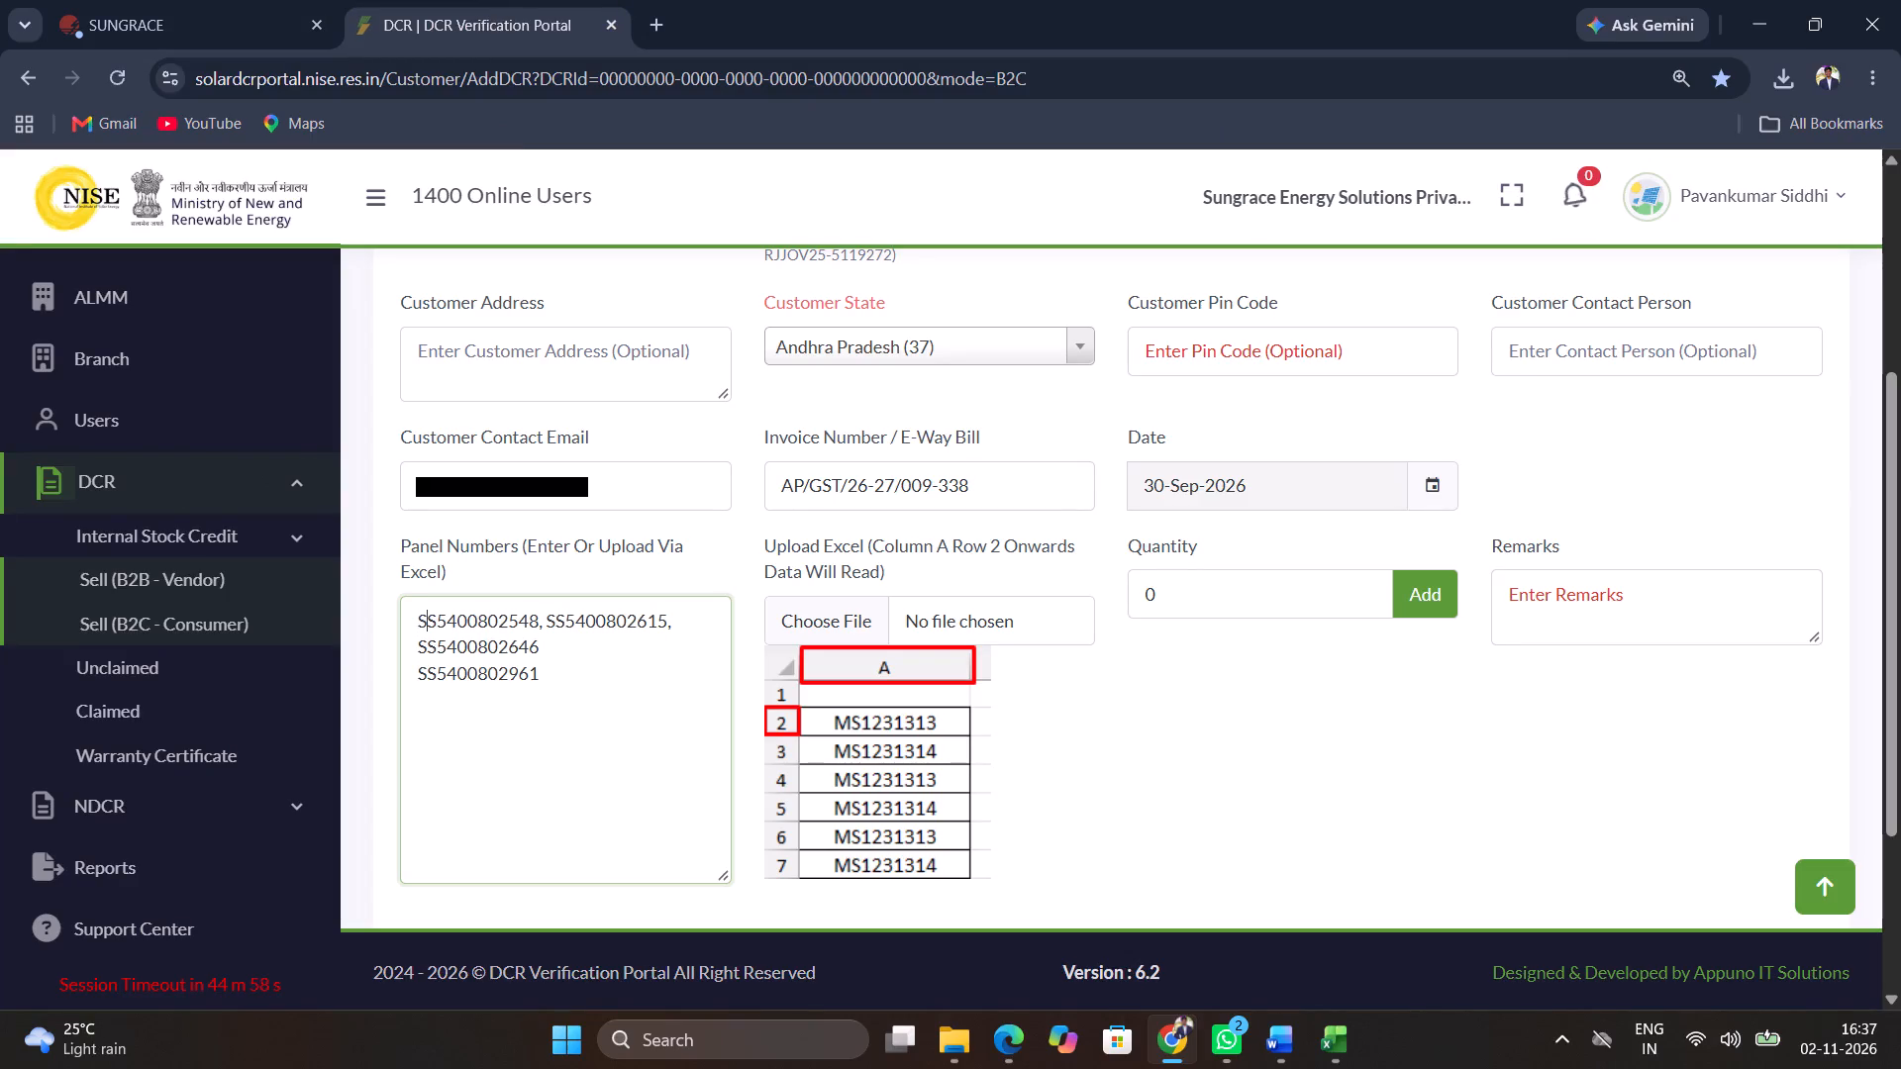
key("Right")
key("Right")
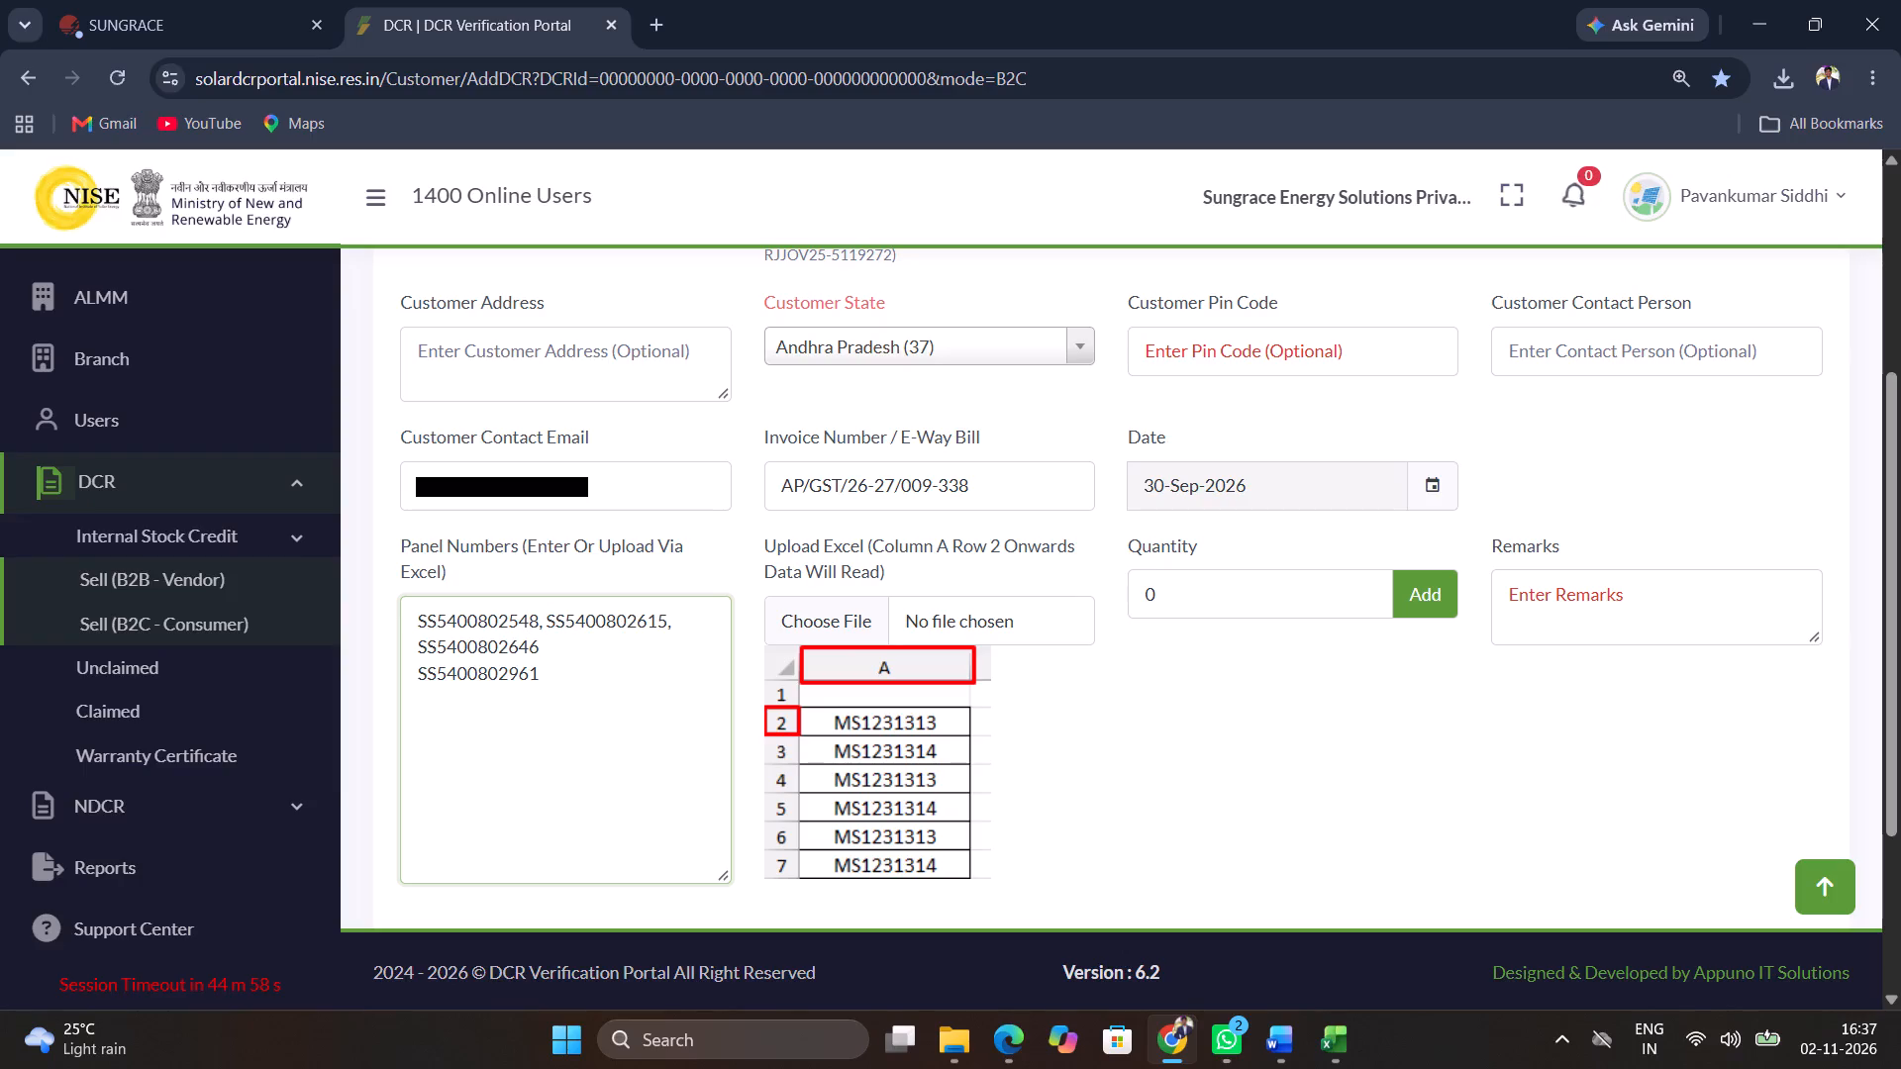
key("BackSpace")
key("BackSpace")
key("Return")
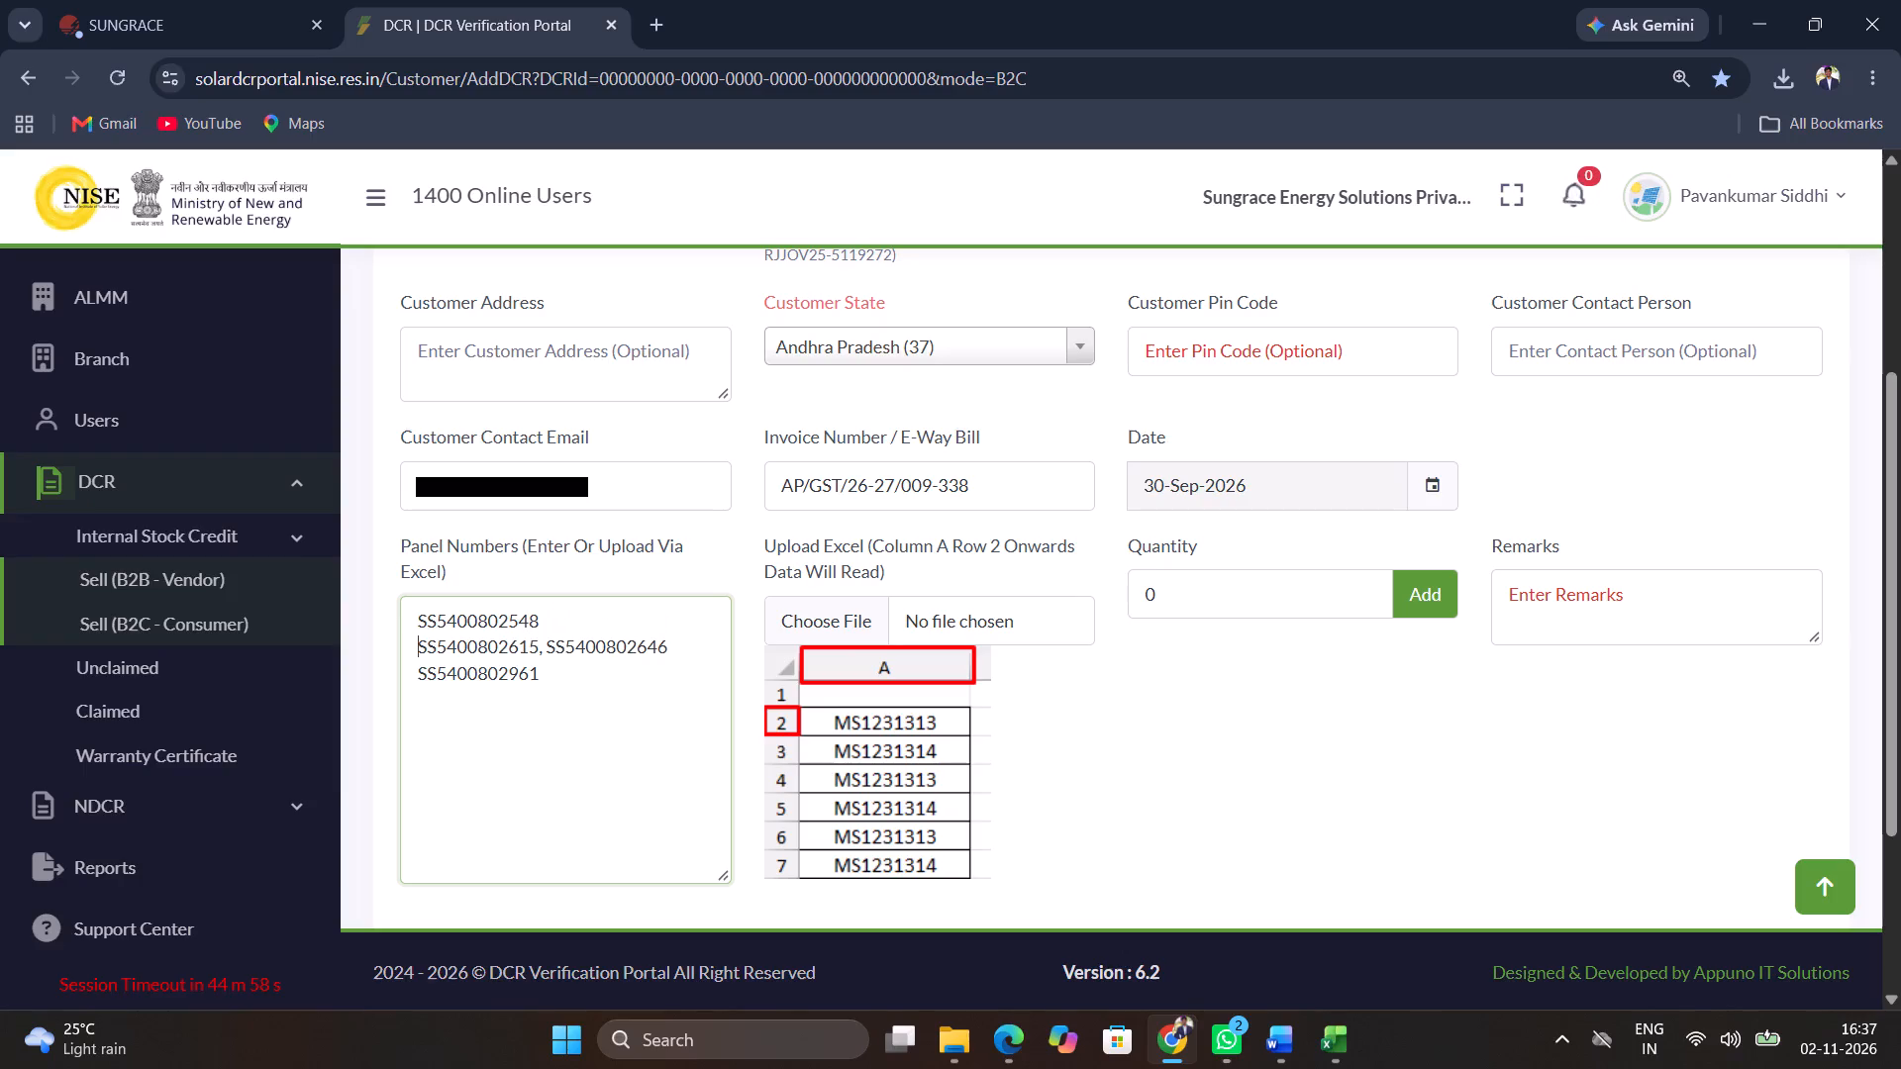
key("Right")
key("Right")
key("Right")
key("Right")
key("Right")
key("Right")
key("Right")
key("Right")
key("Right")
key("Right")
key("Right")
key("Right")
key("Right")
key("Right")
key("BackSpace")
key("BackSpace")
key("Return")
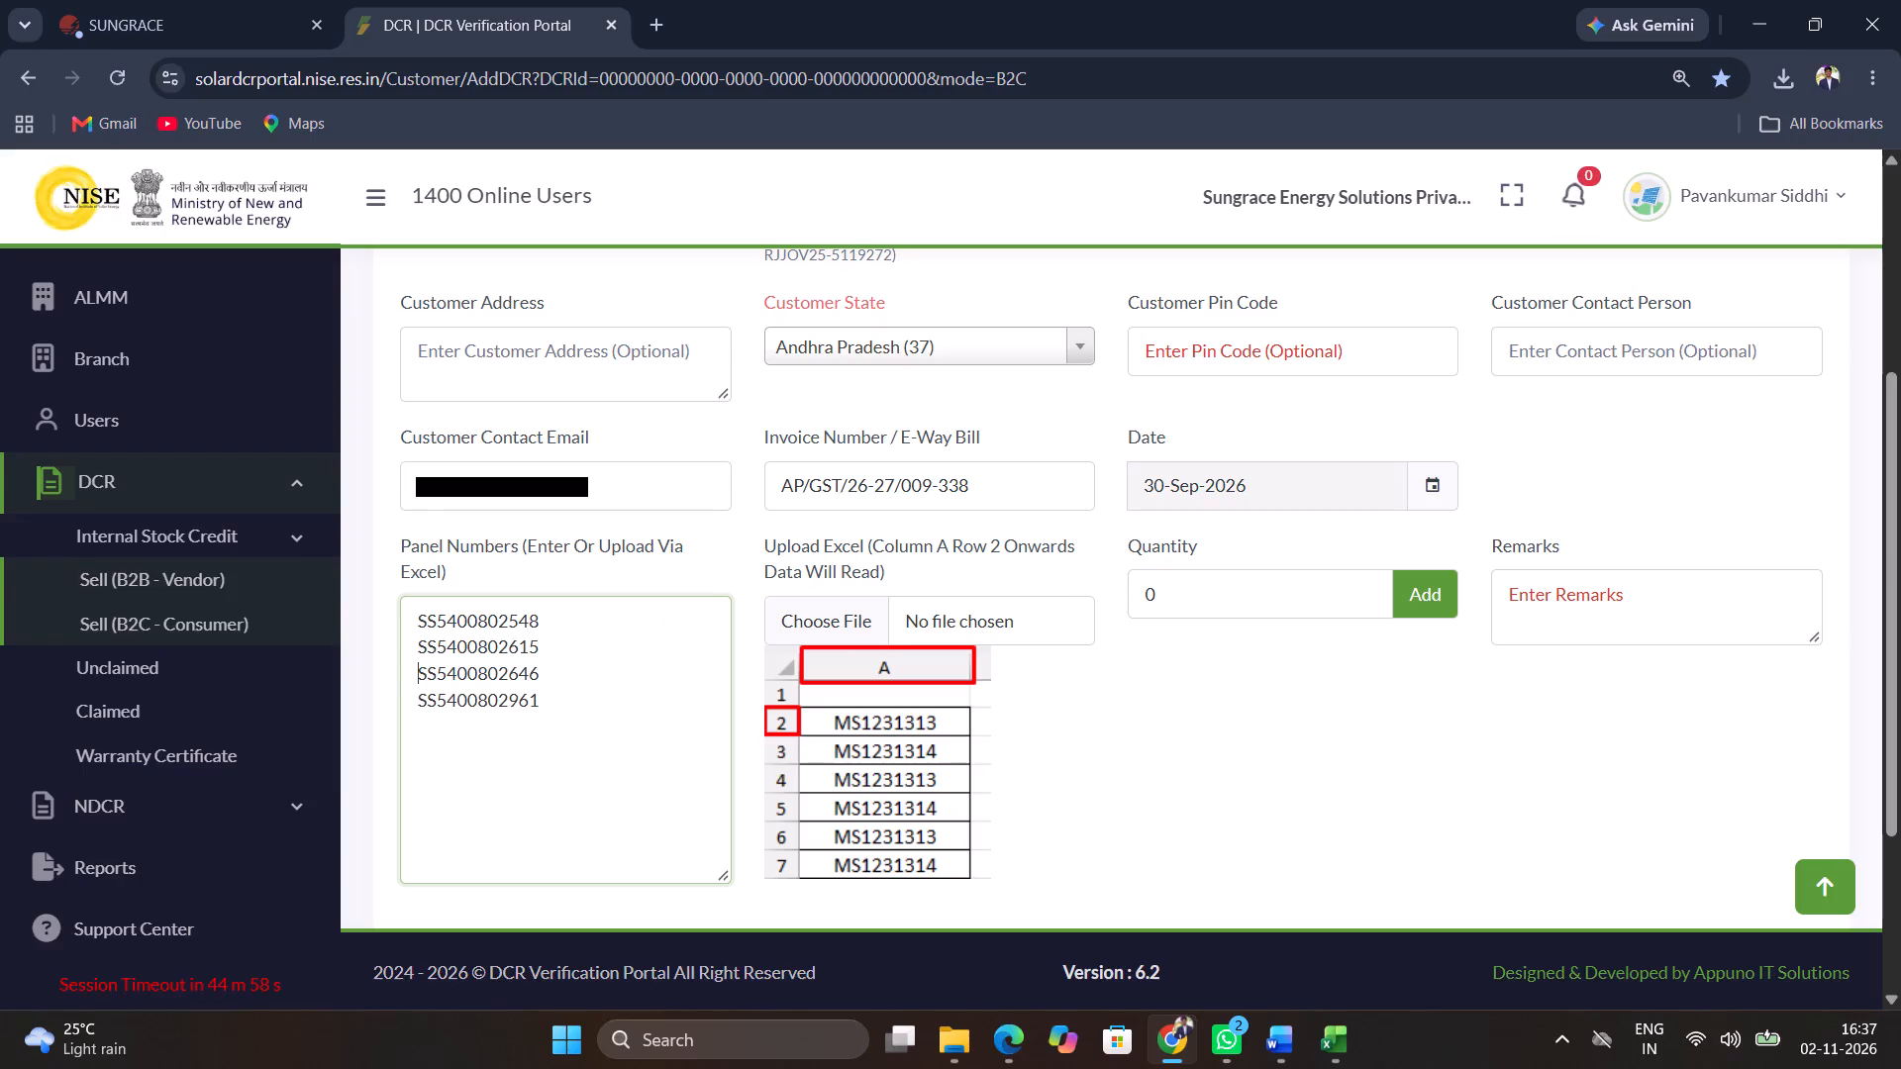
Raise the panel quantity and add the entered panel numbers to the DCR form.
left_click(1231, 592)
scroll(1231, 592, "up", 1)
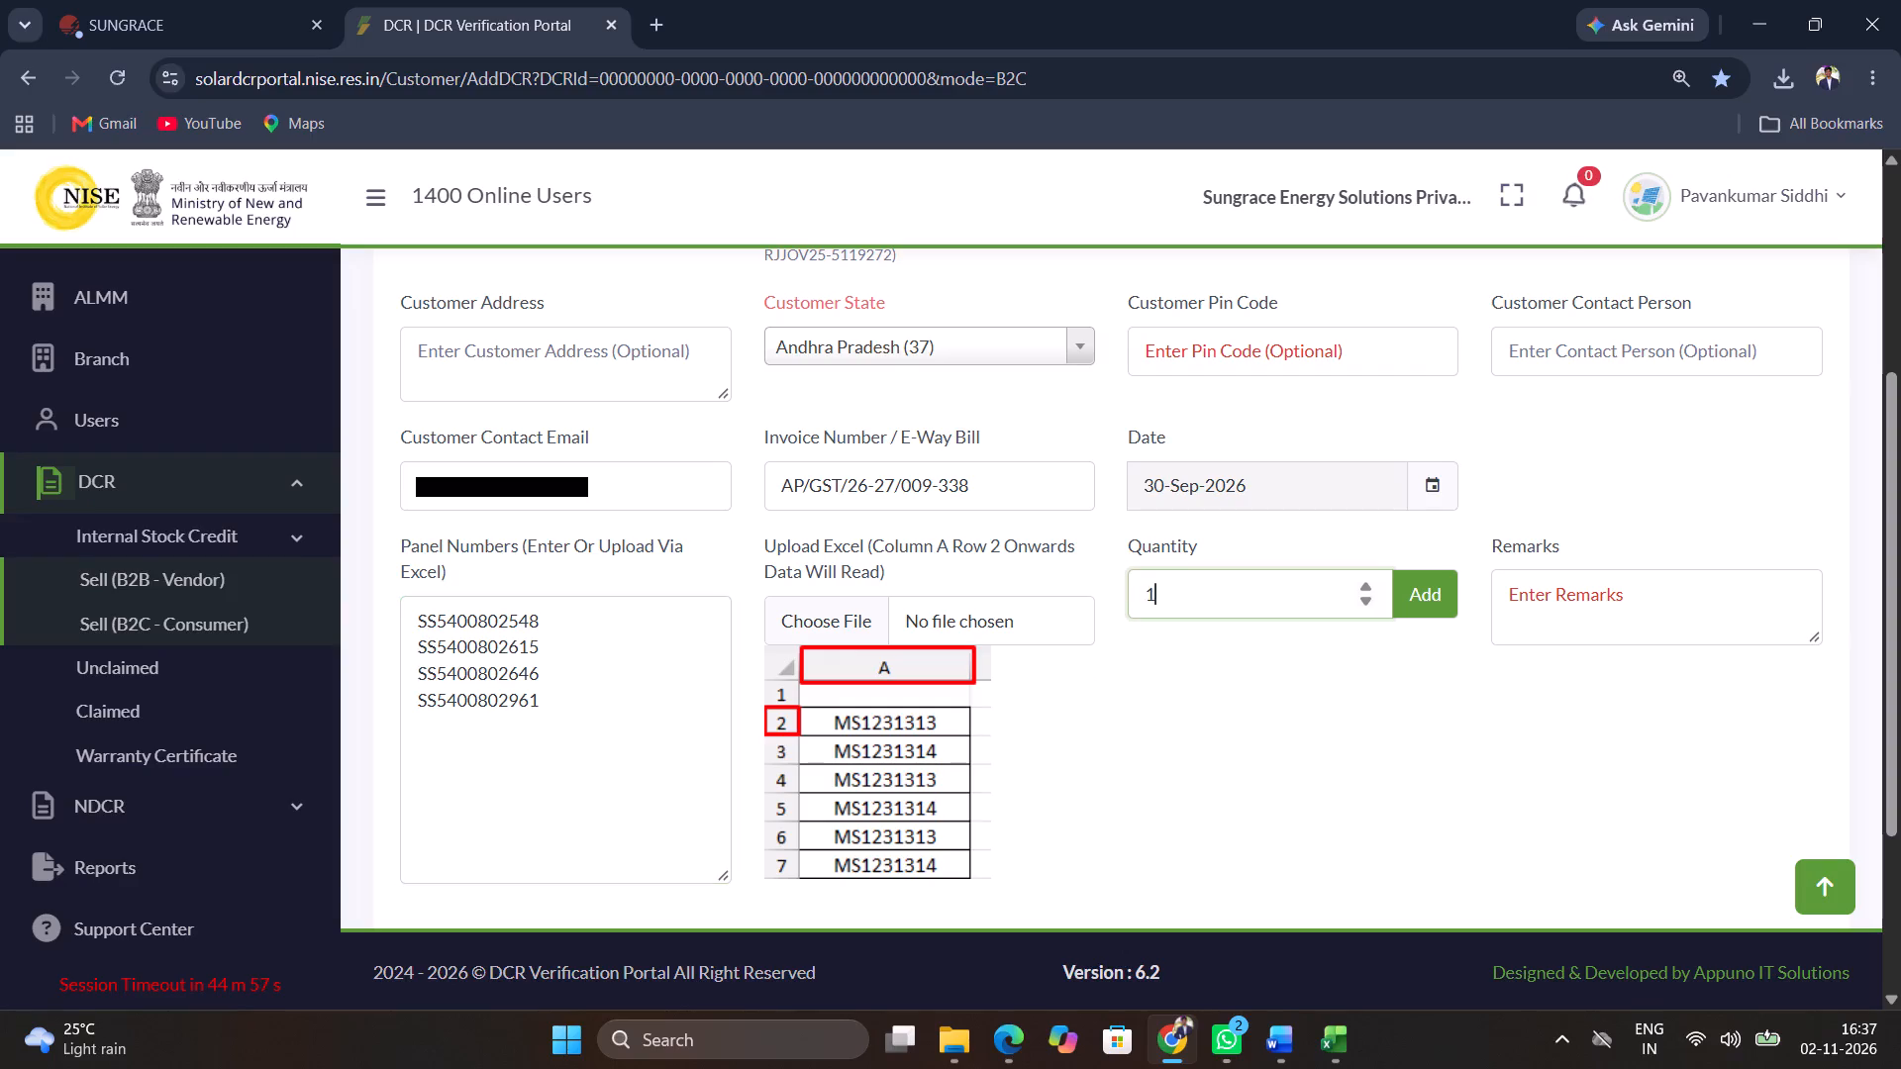
scroll(1231, 592, "up", 3)
left_click(1441, 591)
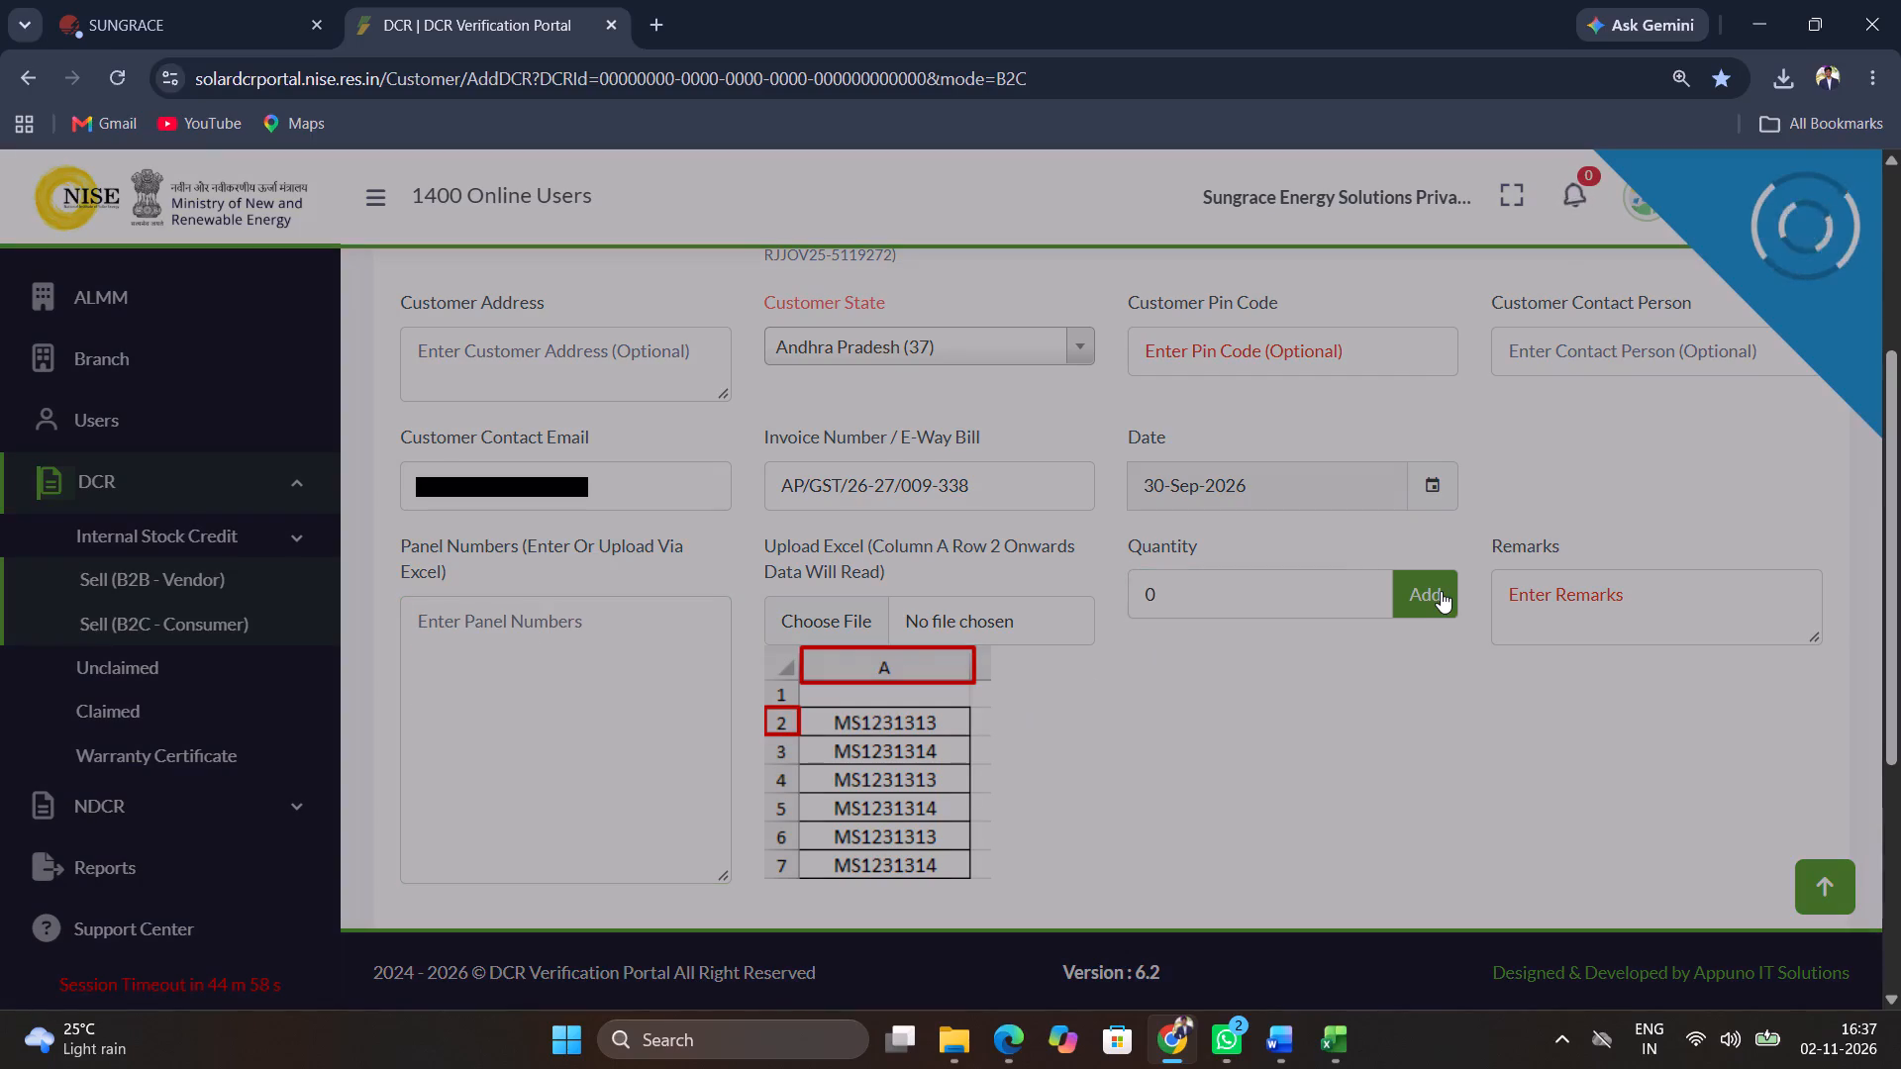
Copy the installation address from the SUNGRACE quick copy details into the DCR form's Remarks.
left_click(1552, 617)
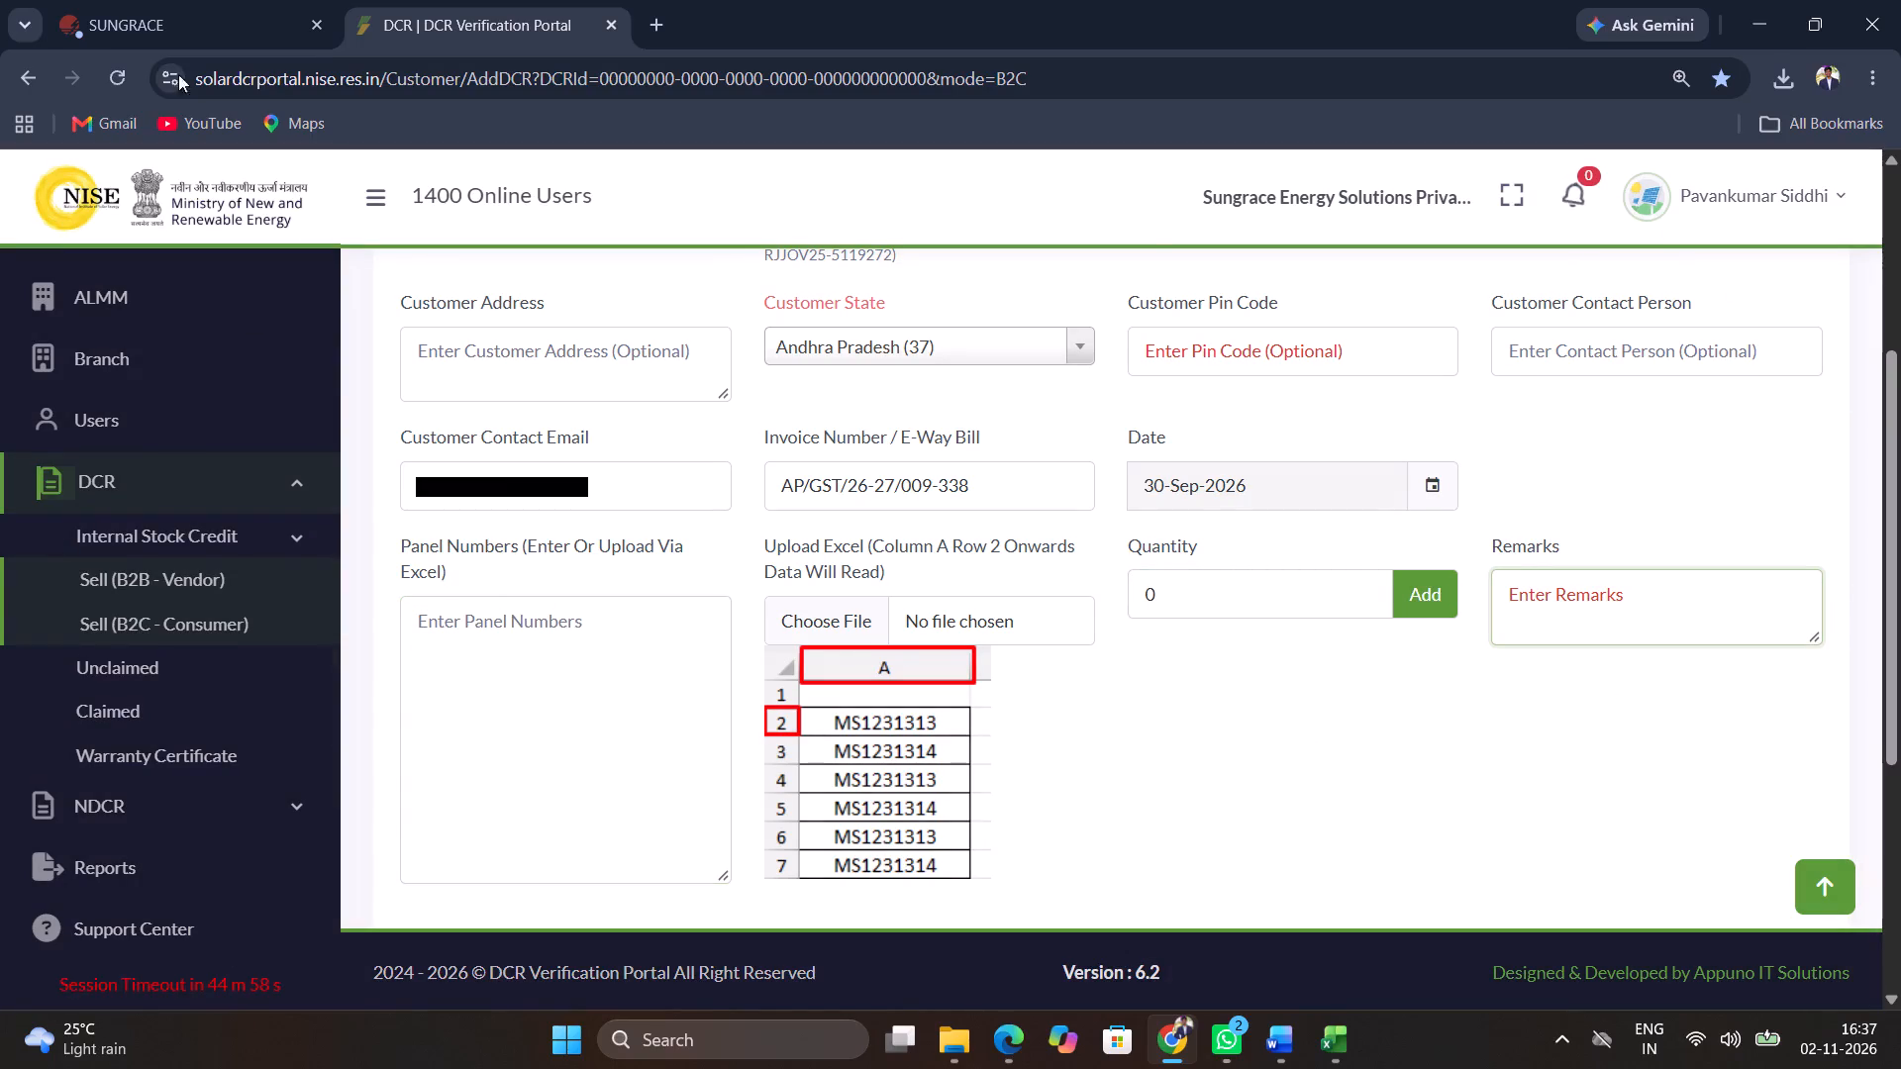
left_click(227, 0)
left_click_drag(1157, 256, 1153, 273)
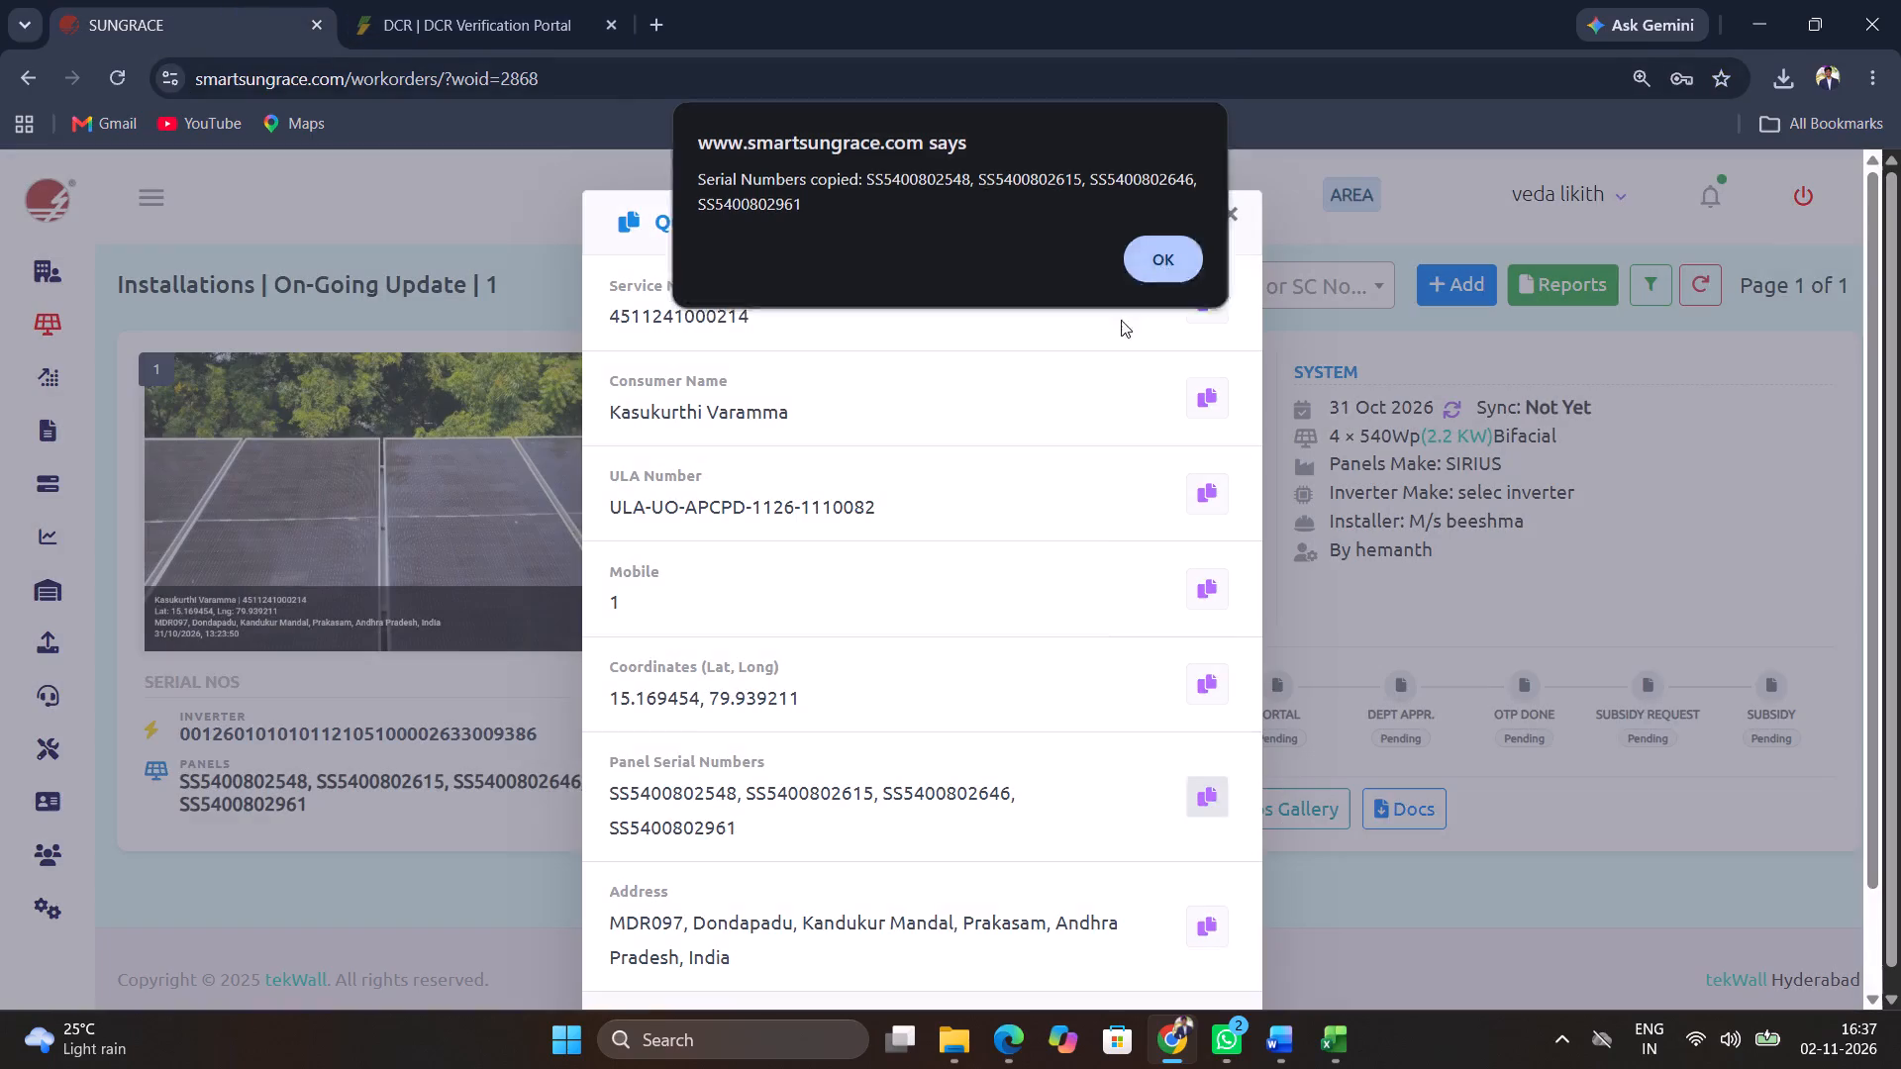
left_click(1204, 930)
left_click(507, 0)
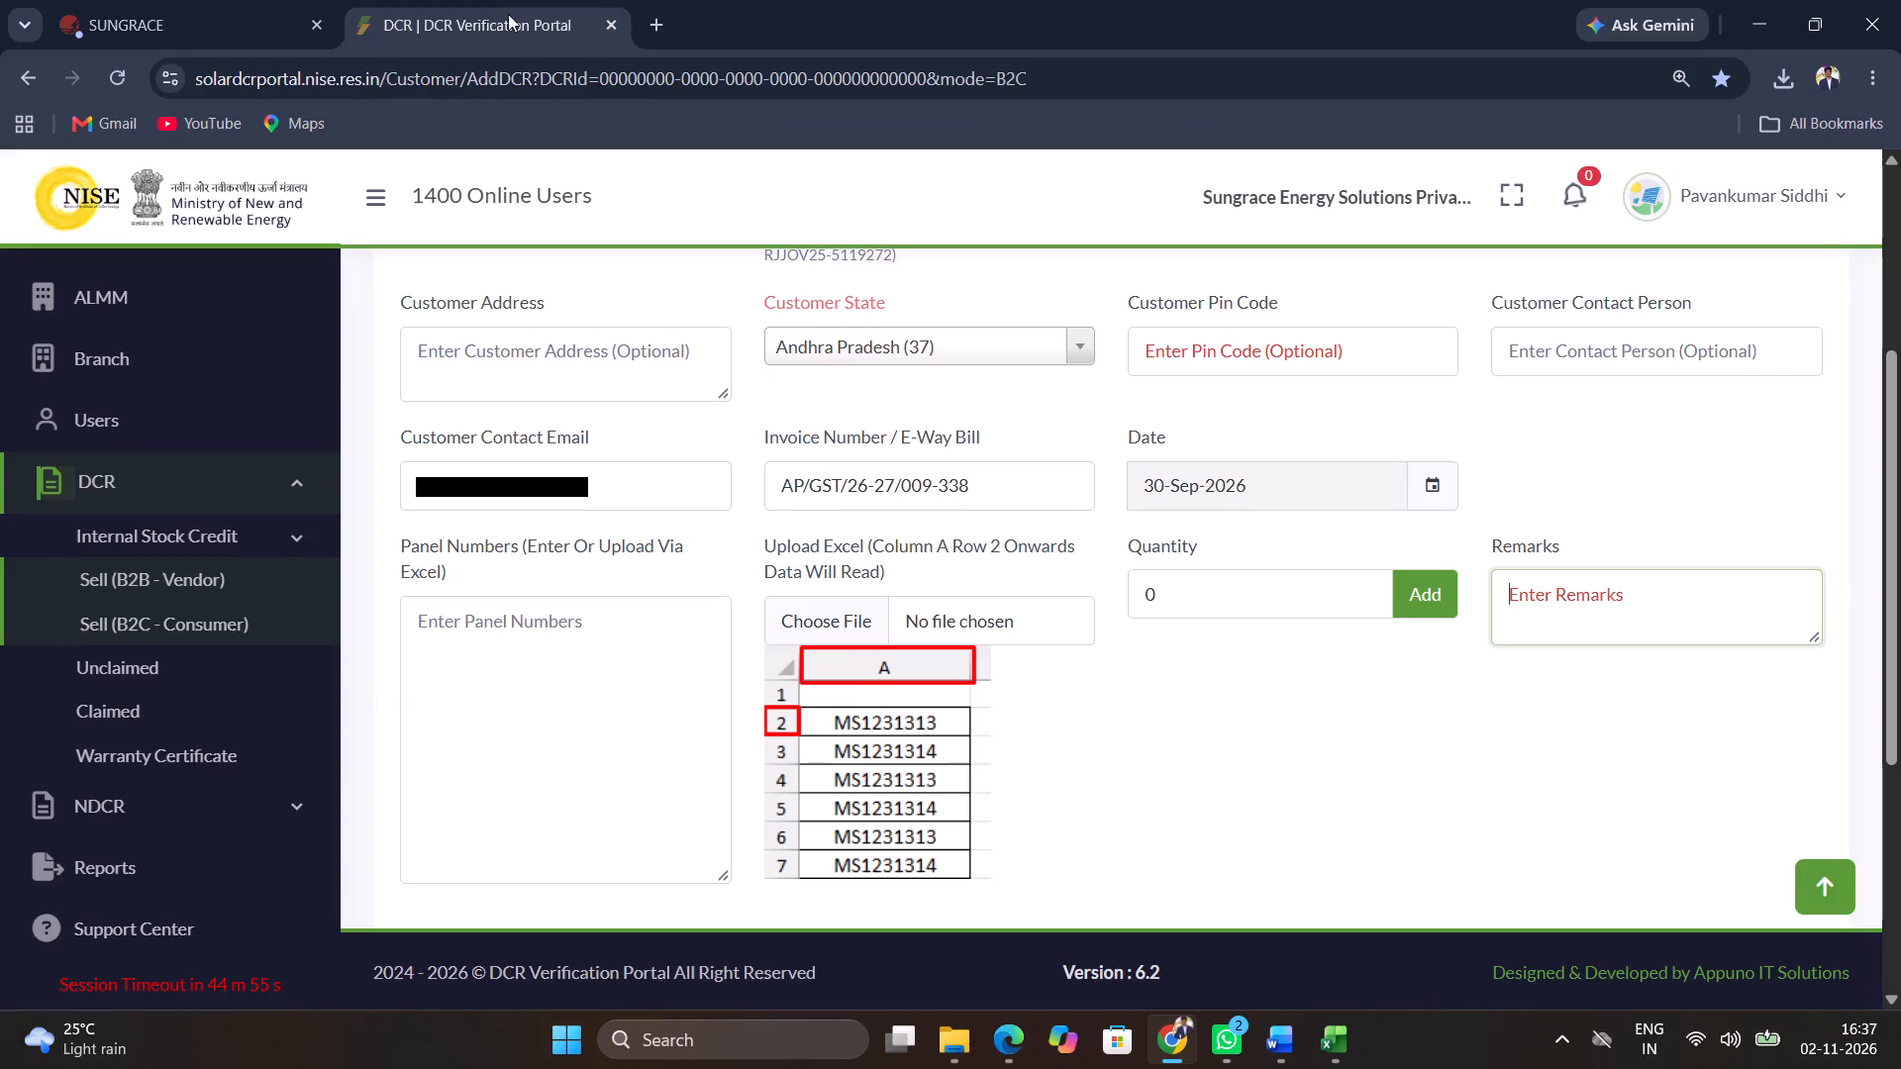
key("ctrl+v")
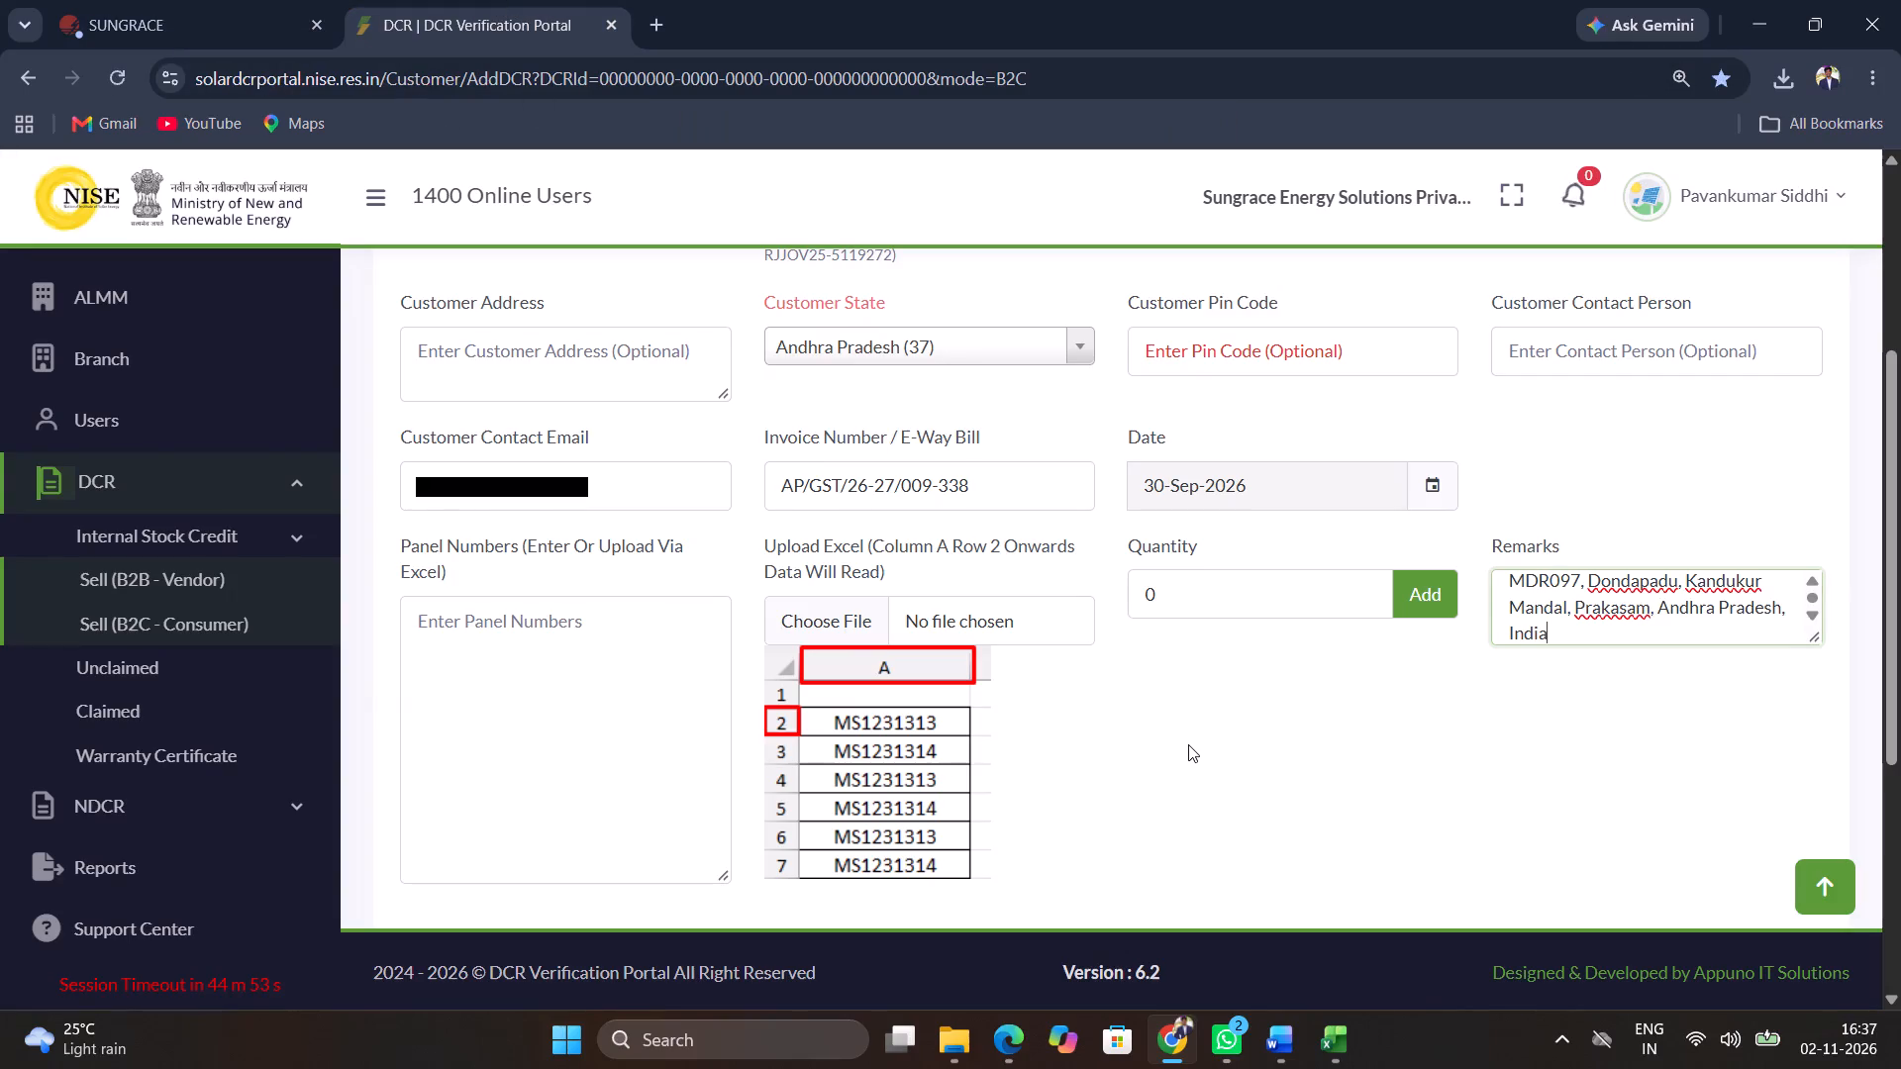
Look up the pincode of the SUNGRACE installation address on Google and copy it into the DCR form's Customer Pin Code.
left_click(1174, 325)
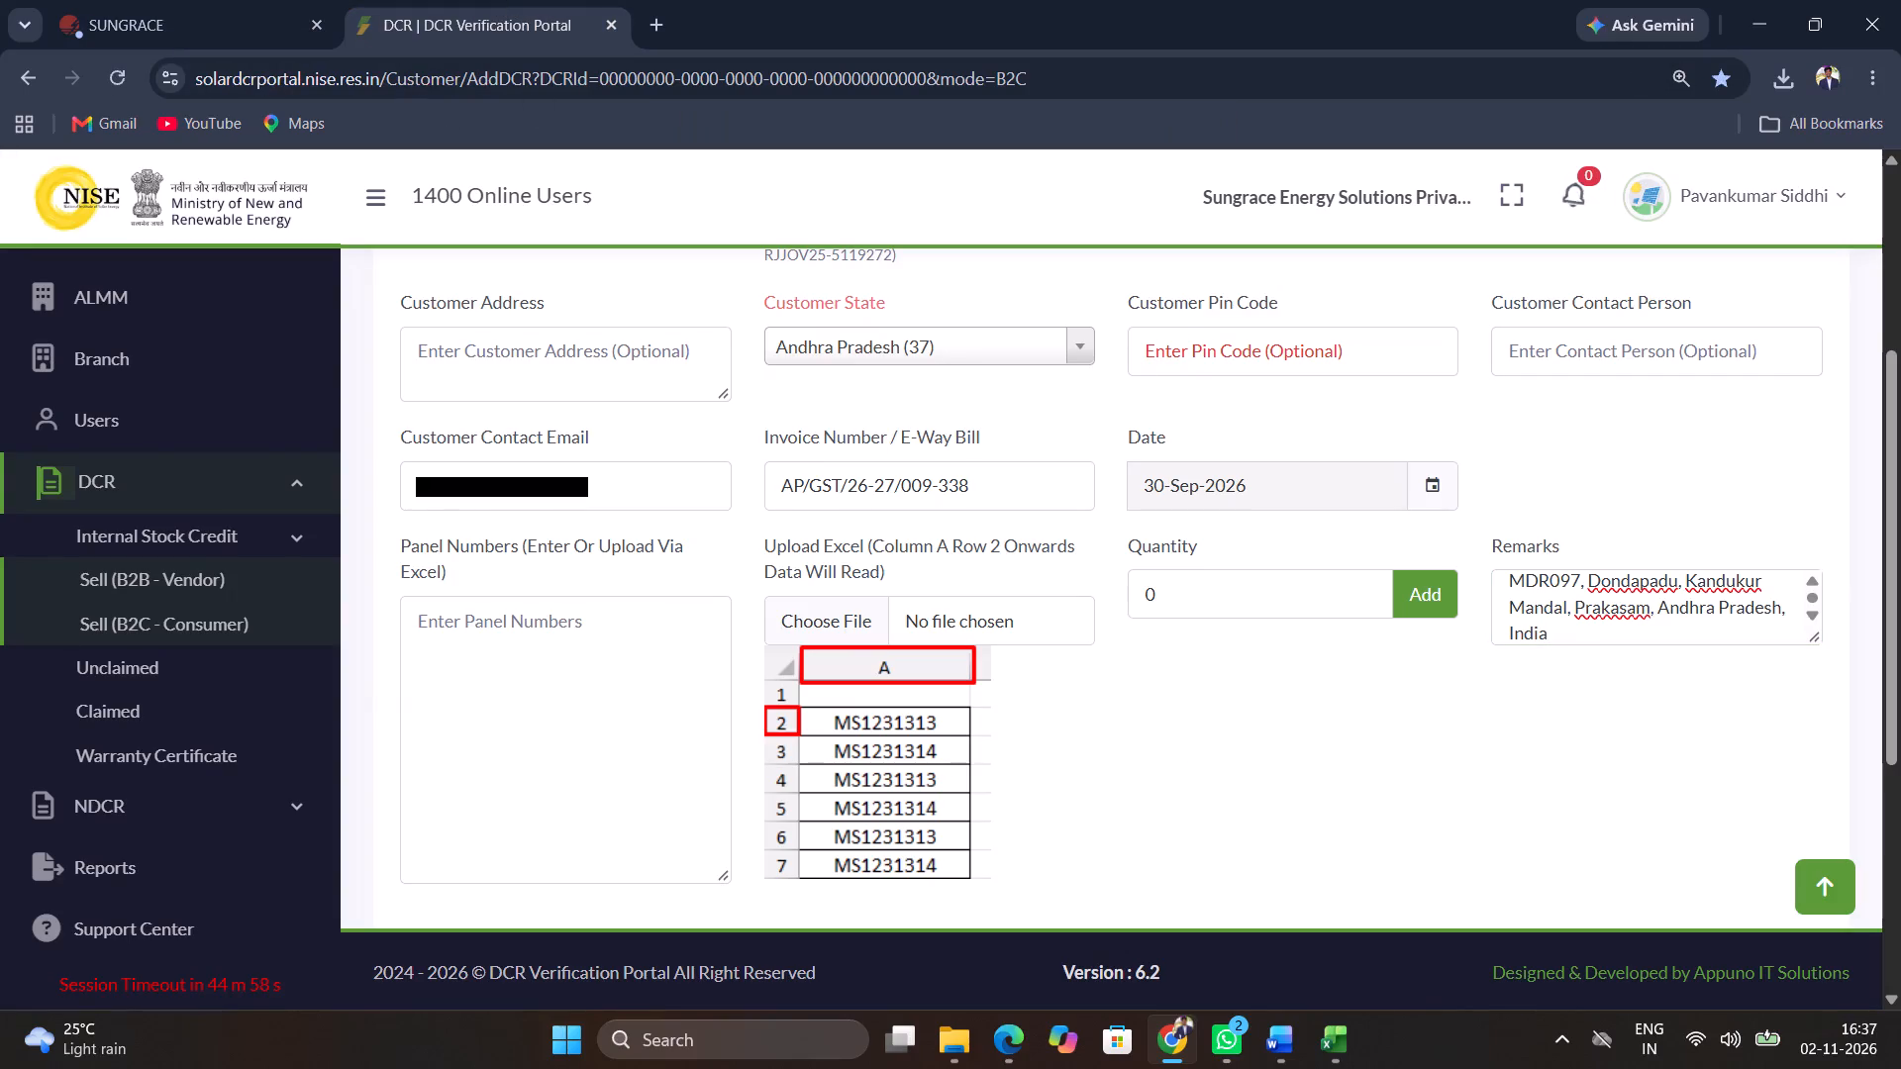
left_click(1180, 348)
left_click(205, 0)
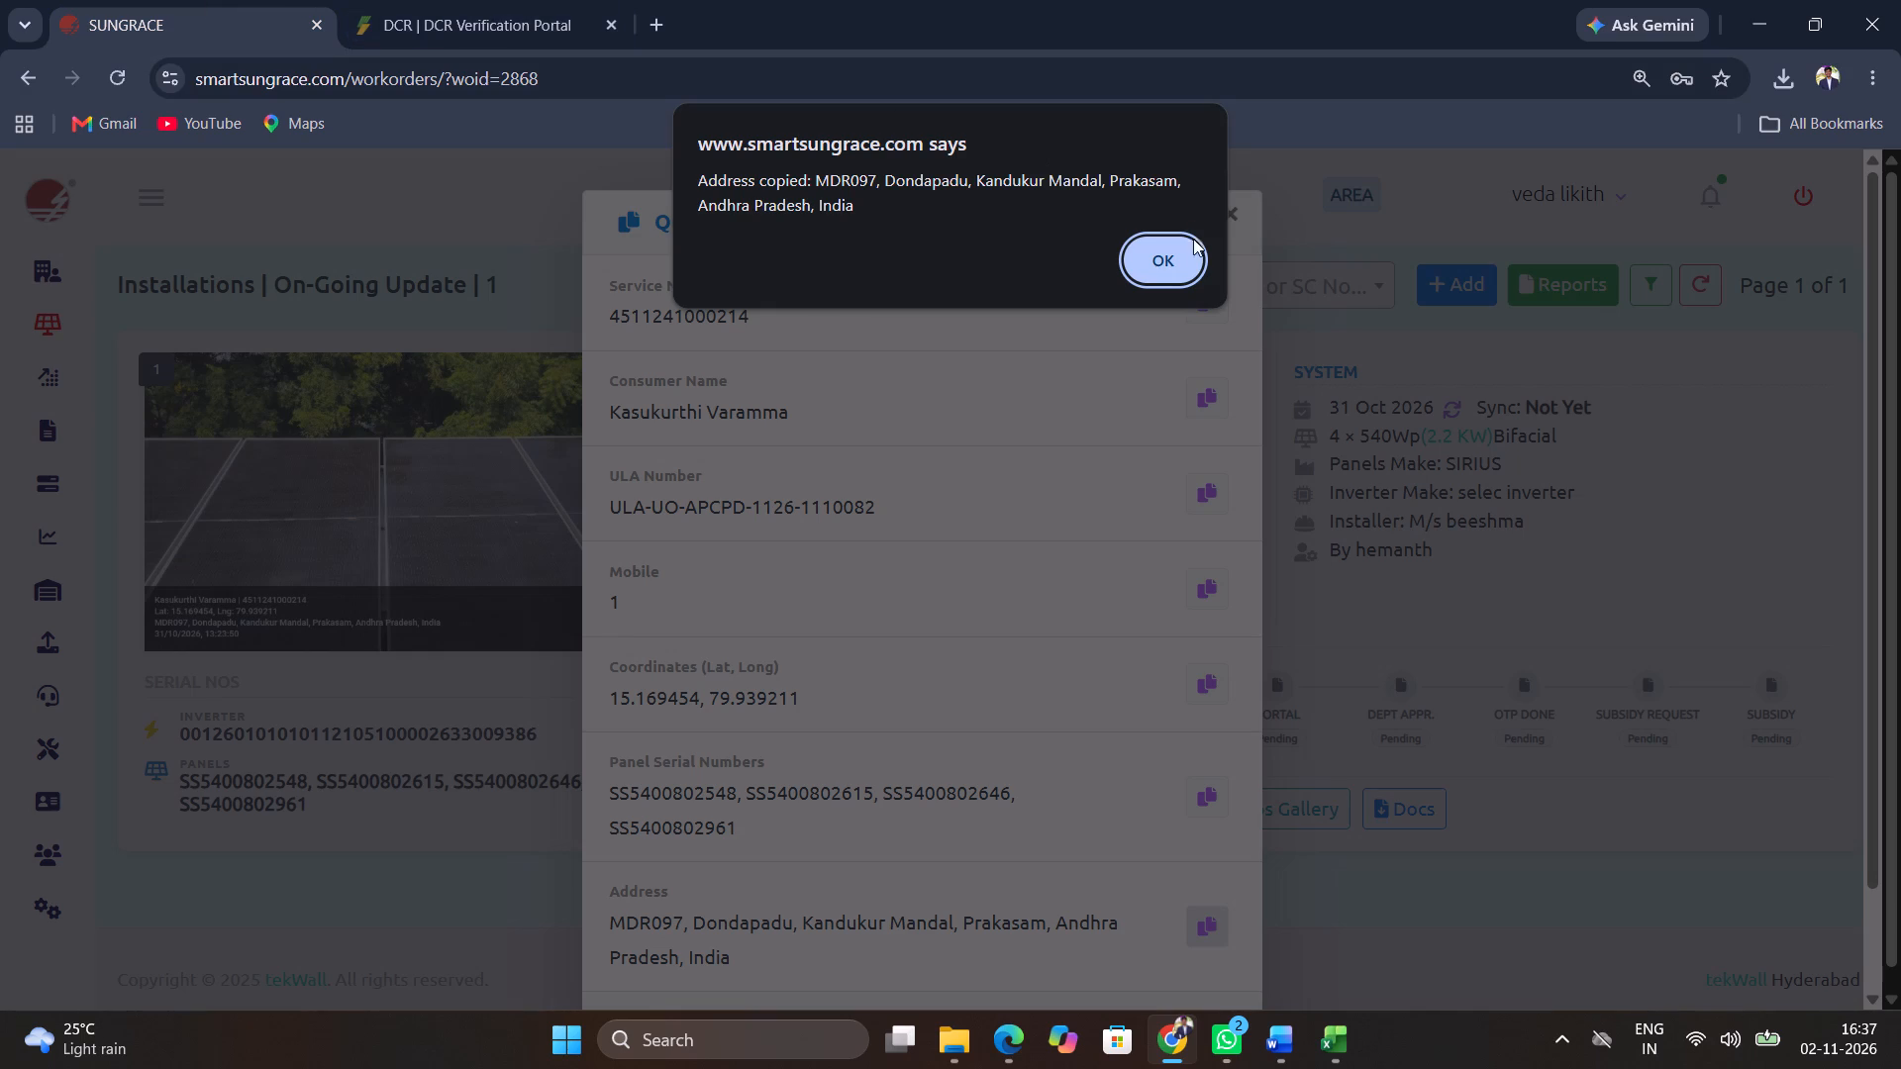
left_click(1167, 248)
scroll(1156, 683, "down", 2)
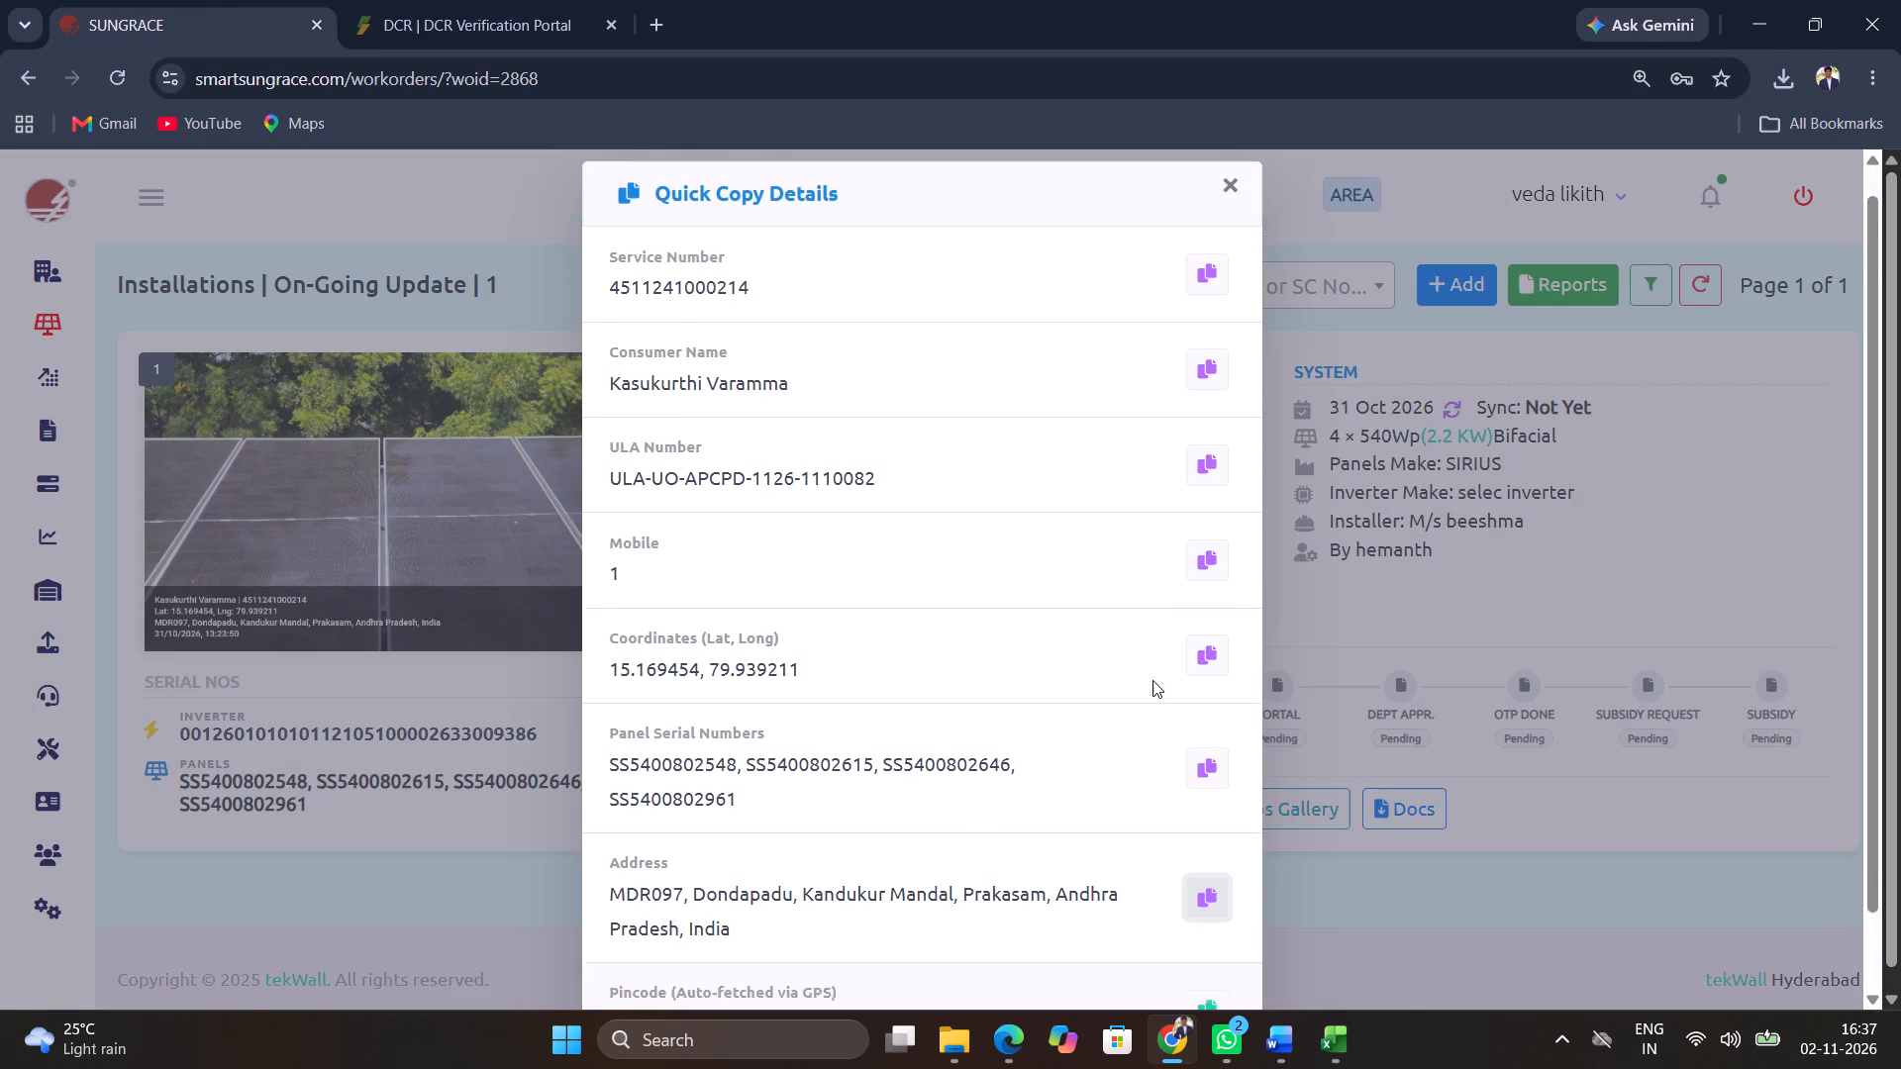
scroll(1152, 680, "down", 1)
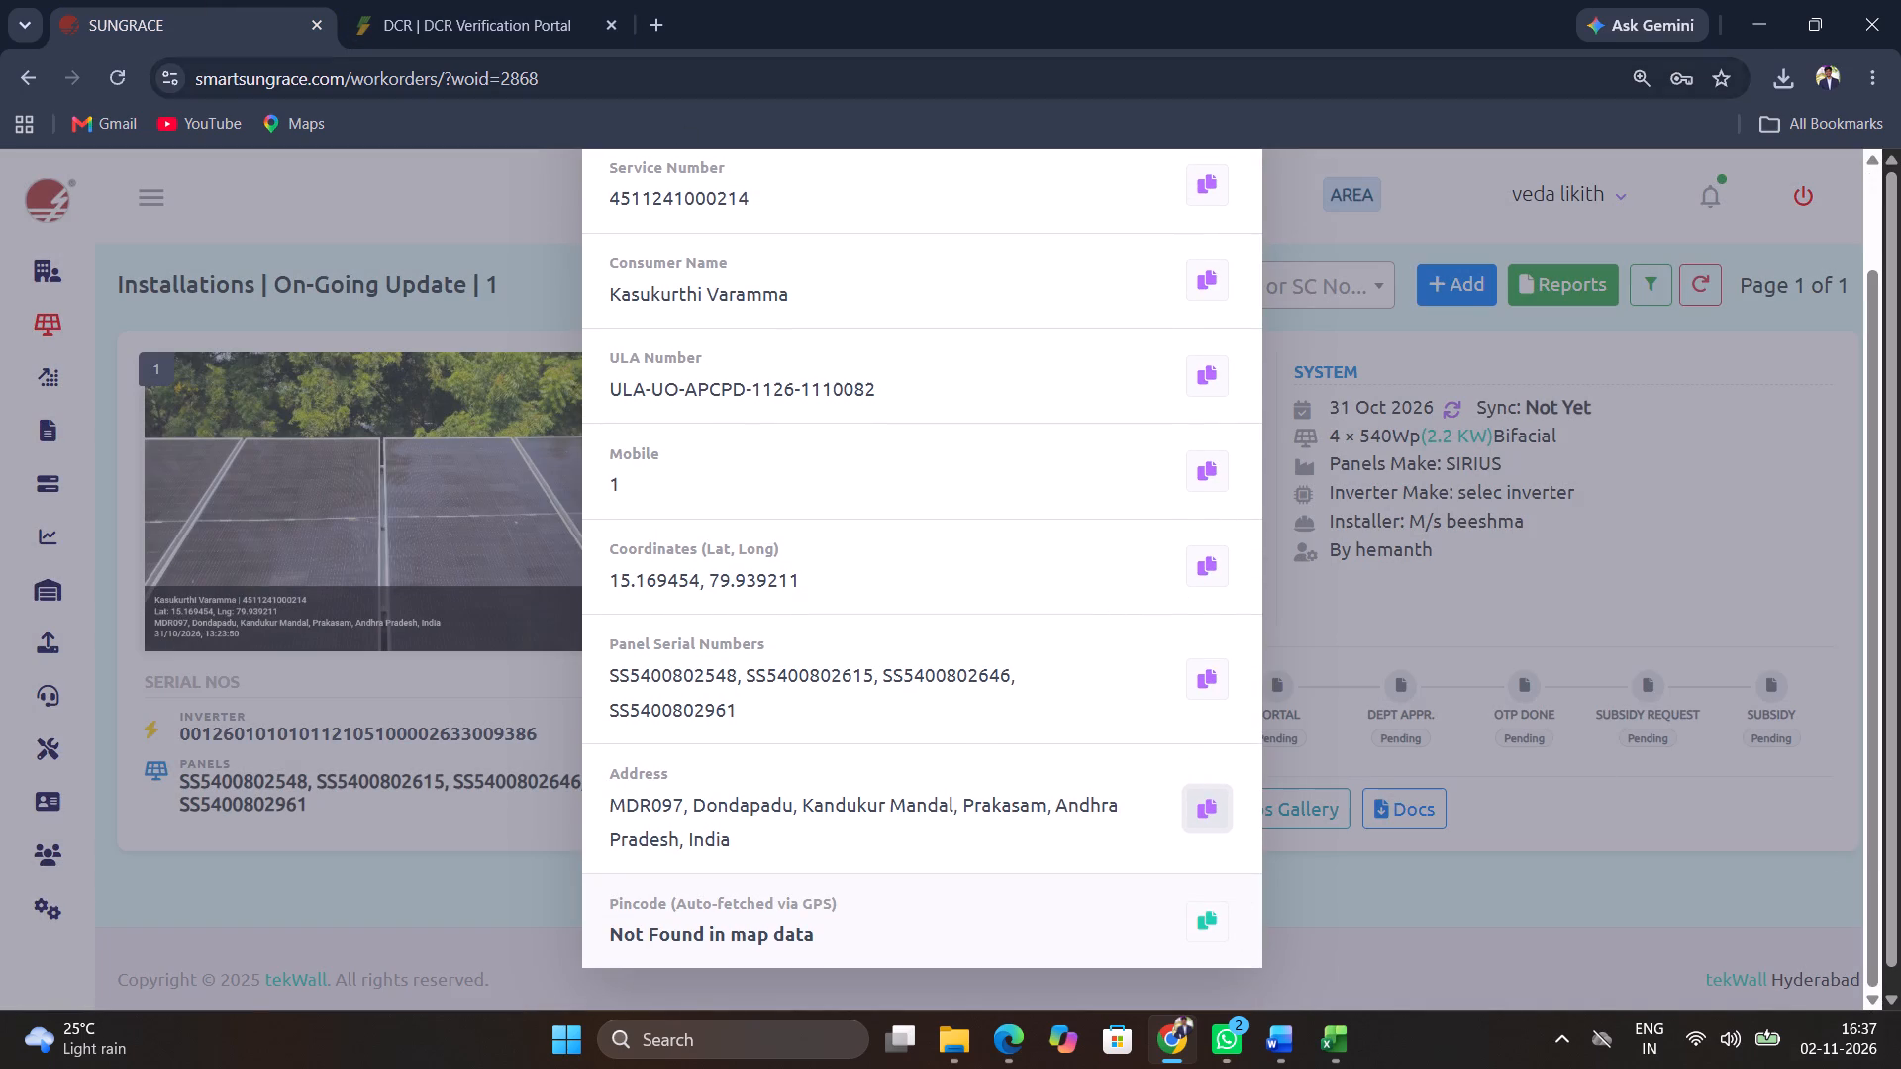
left_click(654, 25)
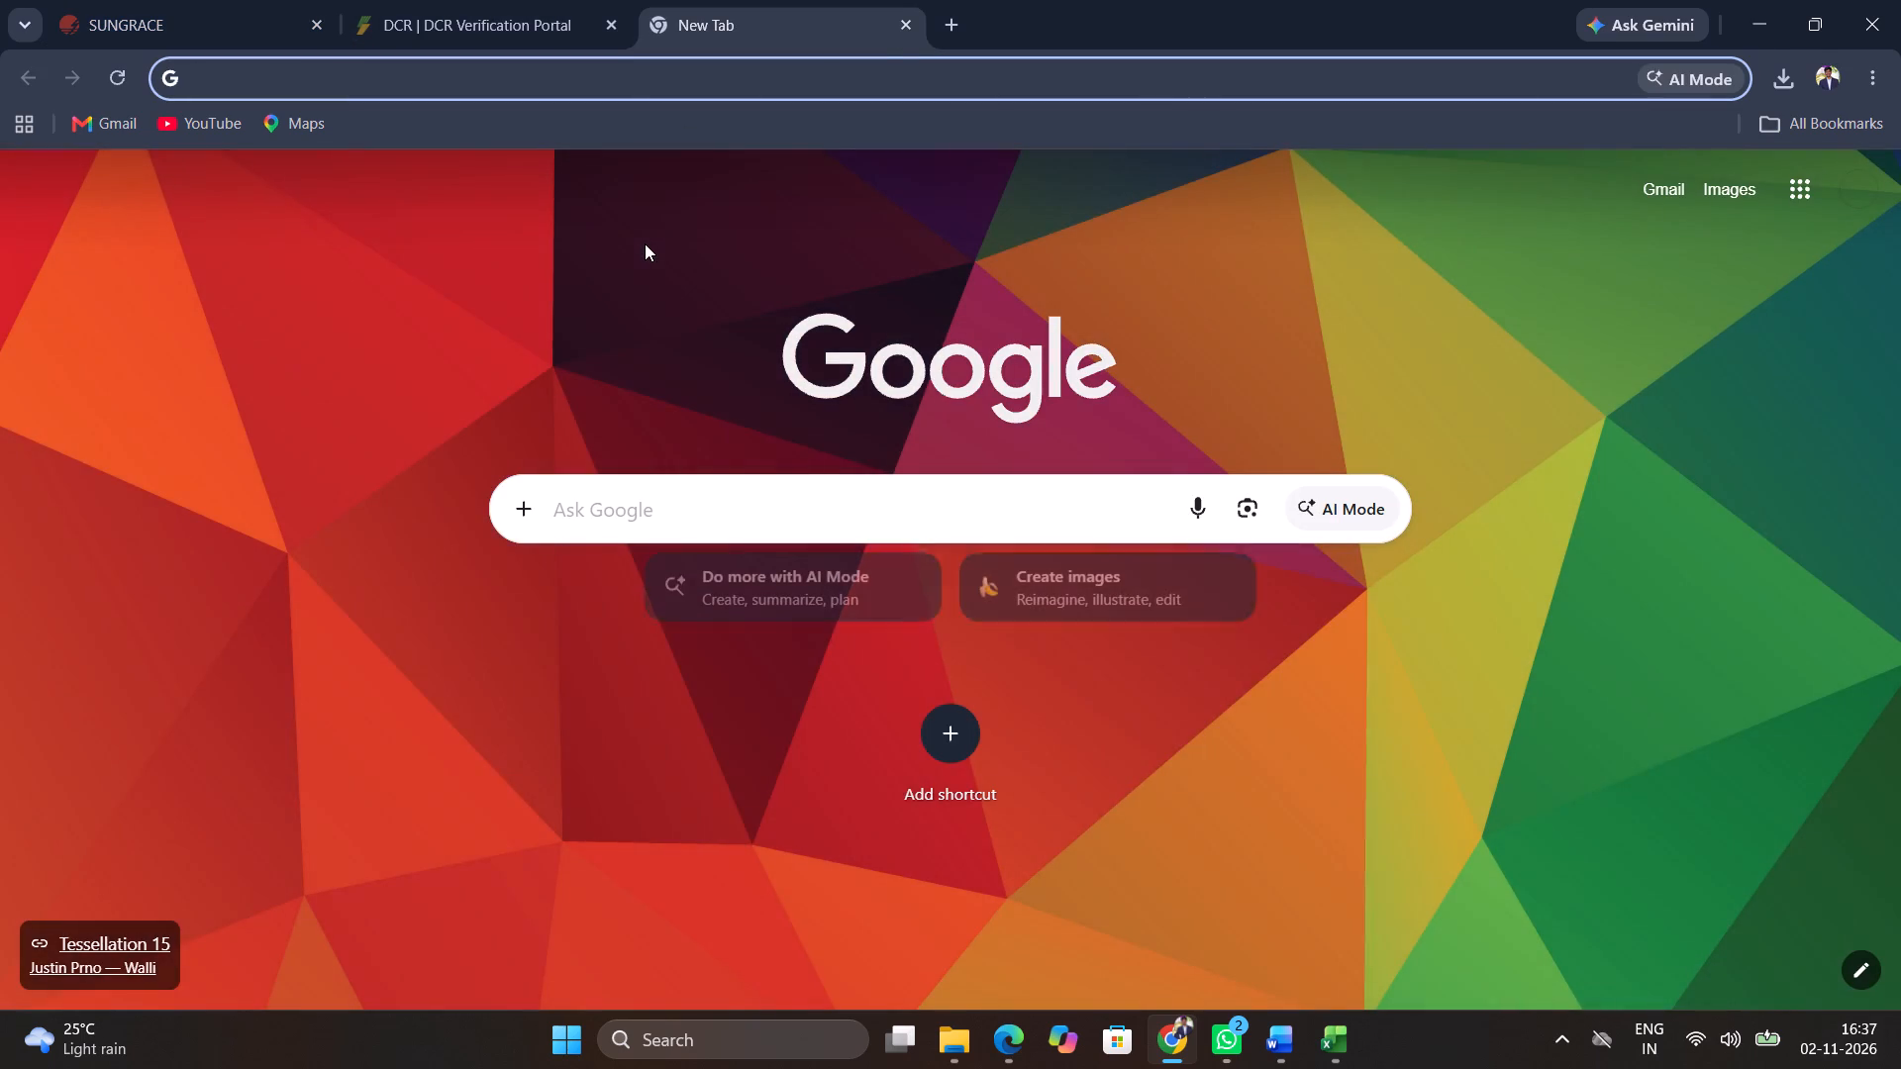
key("ctrl+v")
left_click(585, 180)
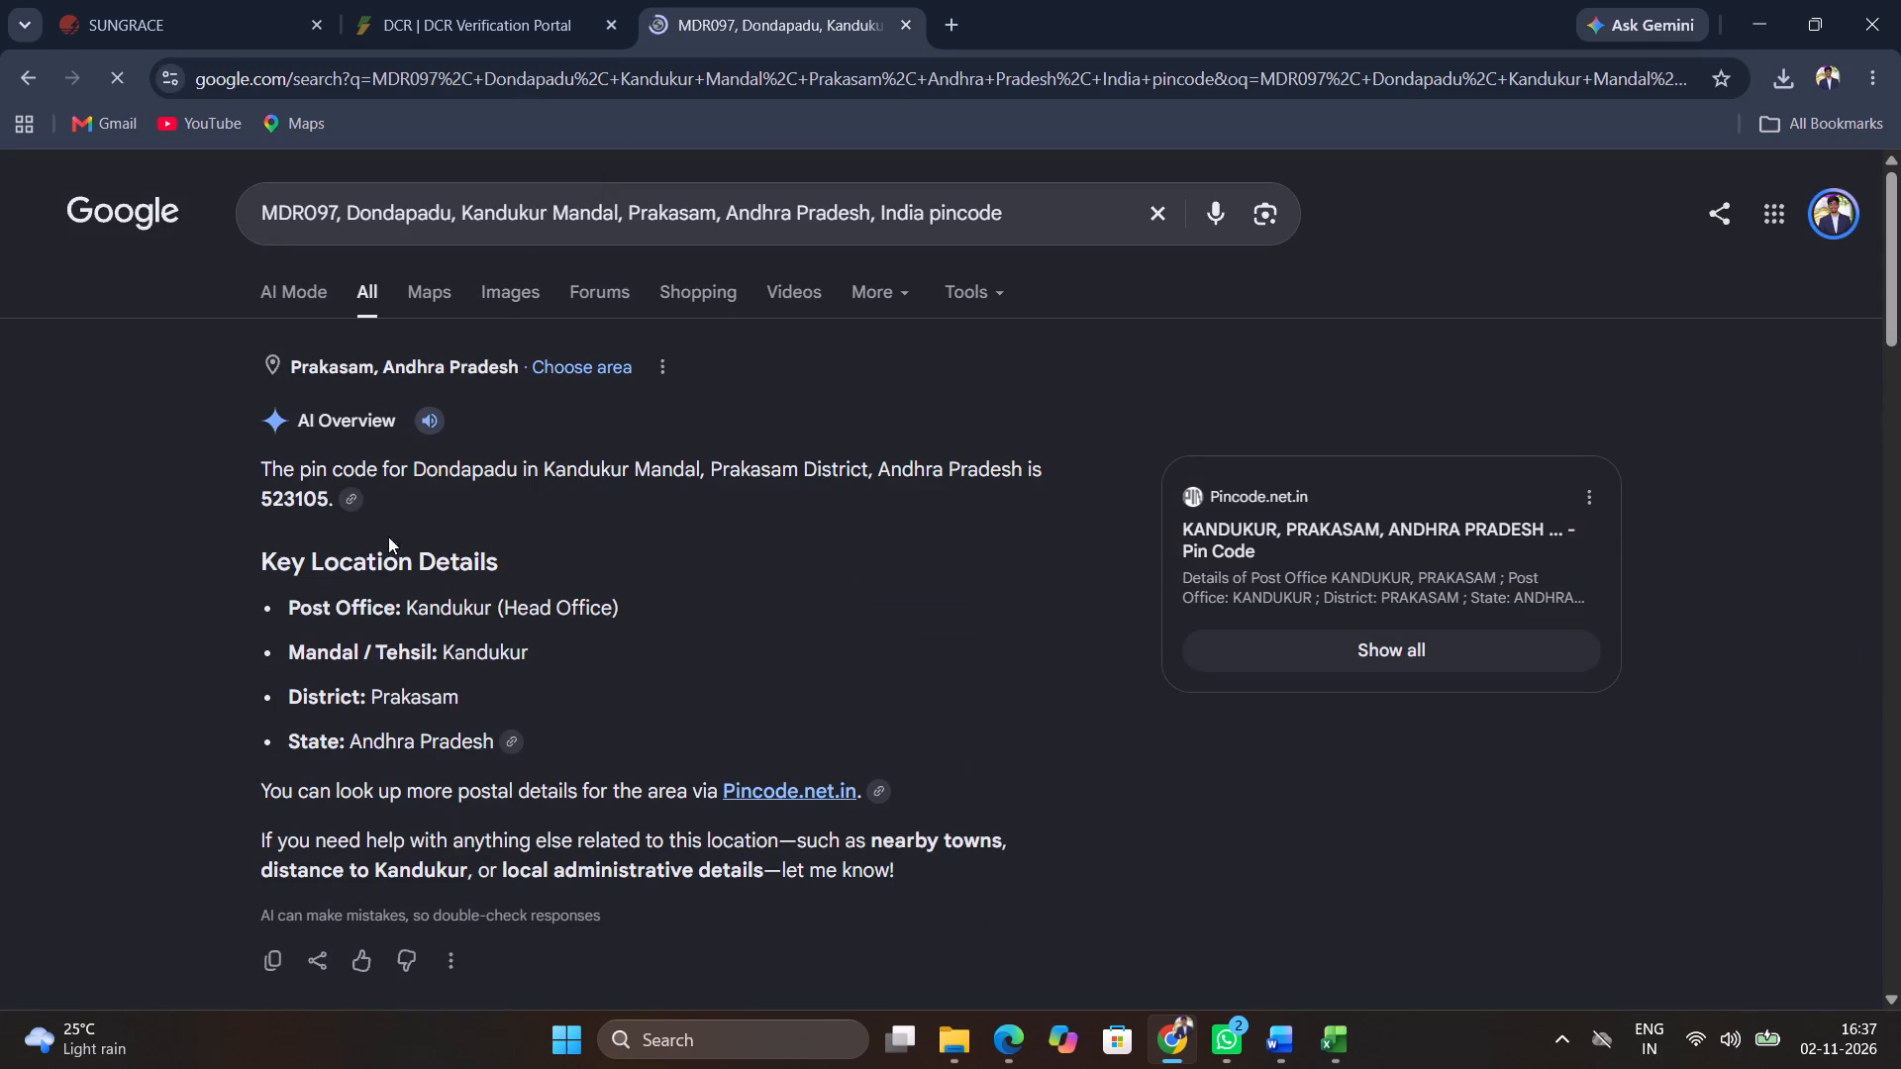
double_click(305, 500)
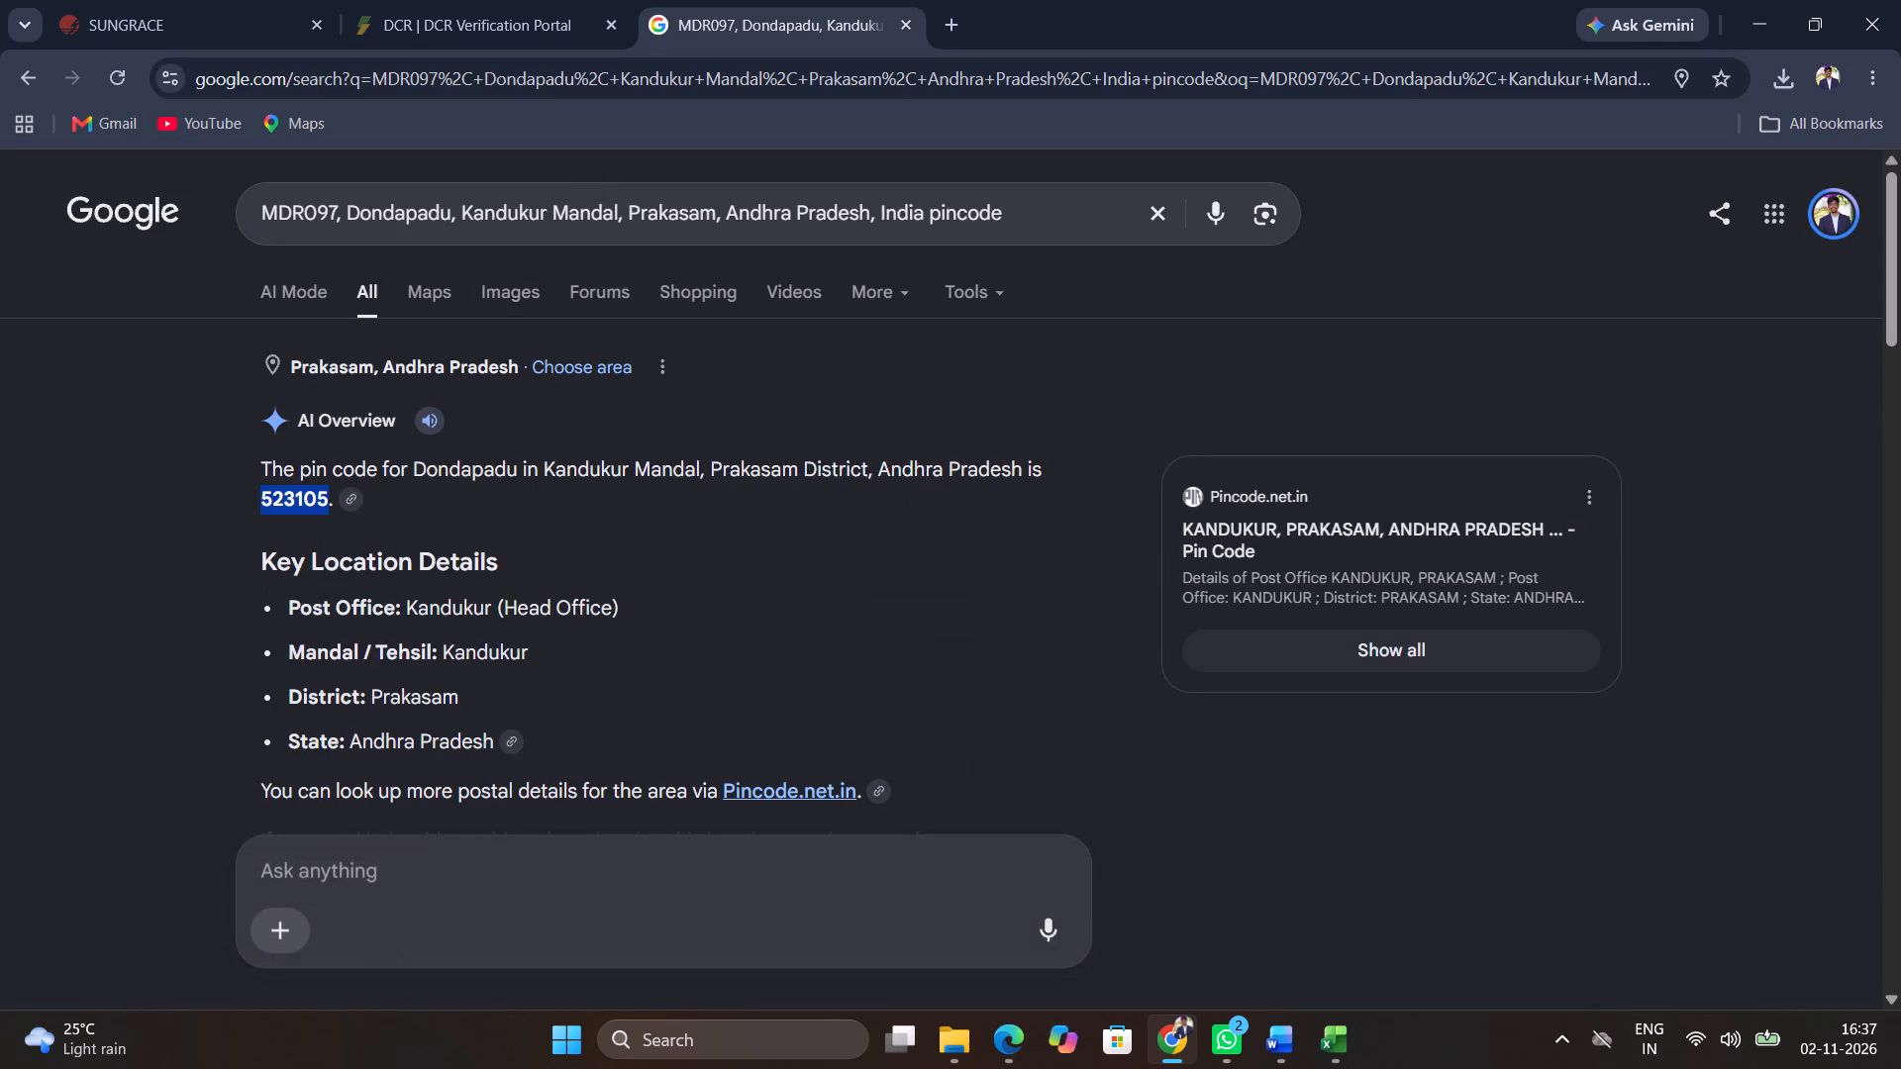
key("ctrl+c")
left_click(482, 0)
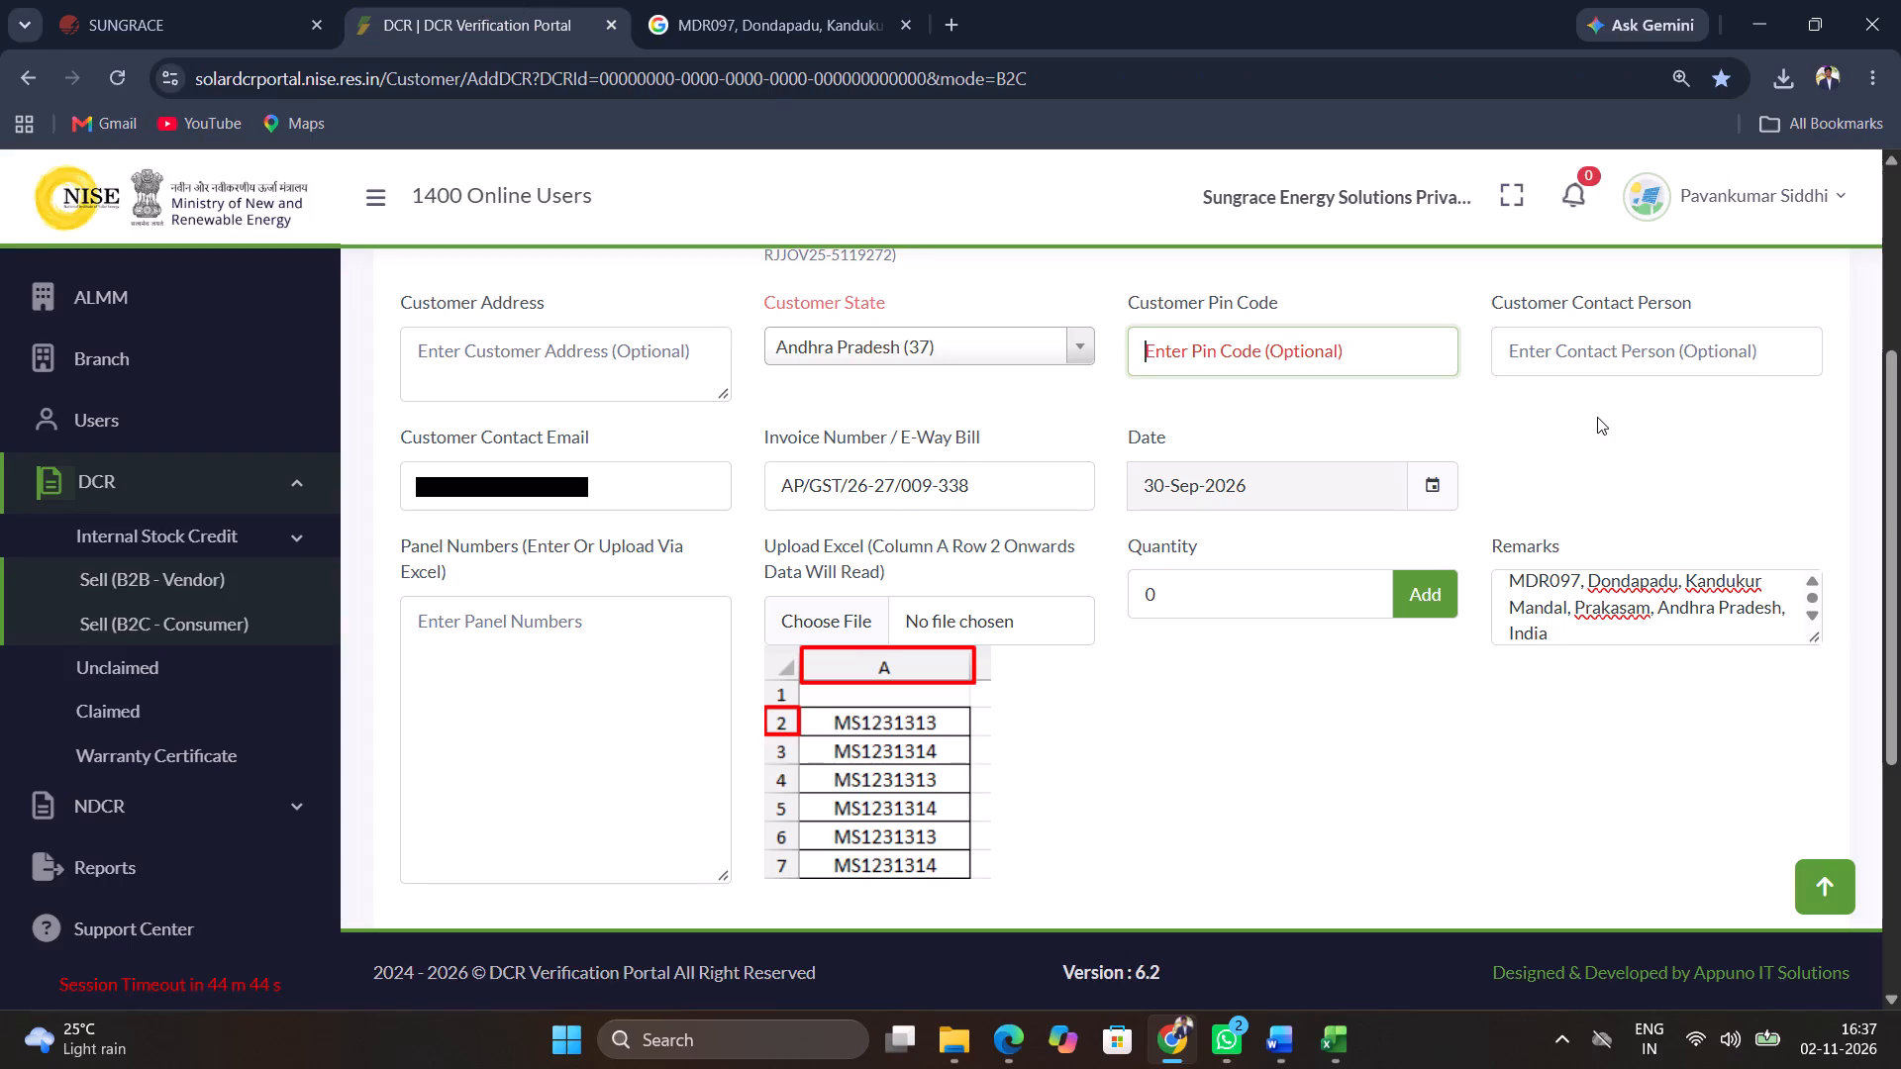
key("ctrl+v")
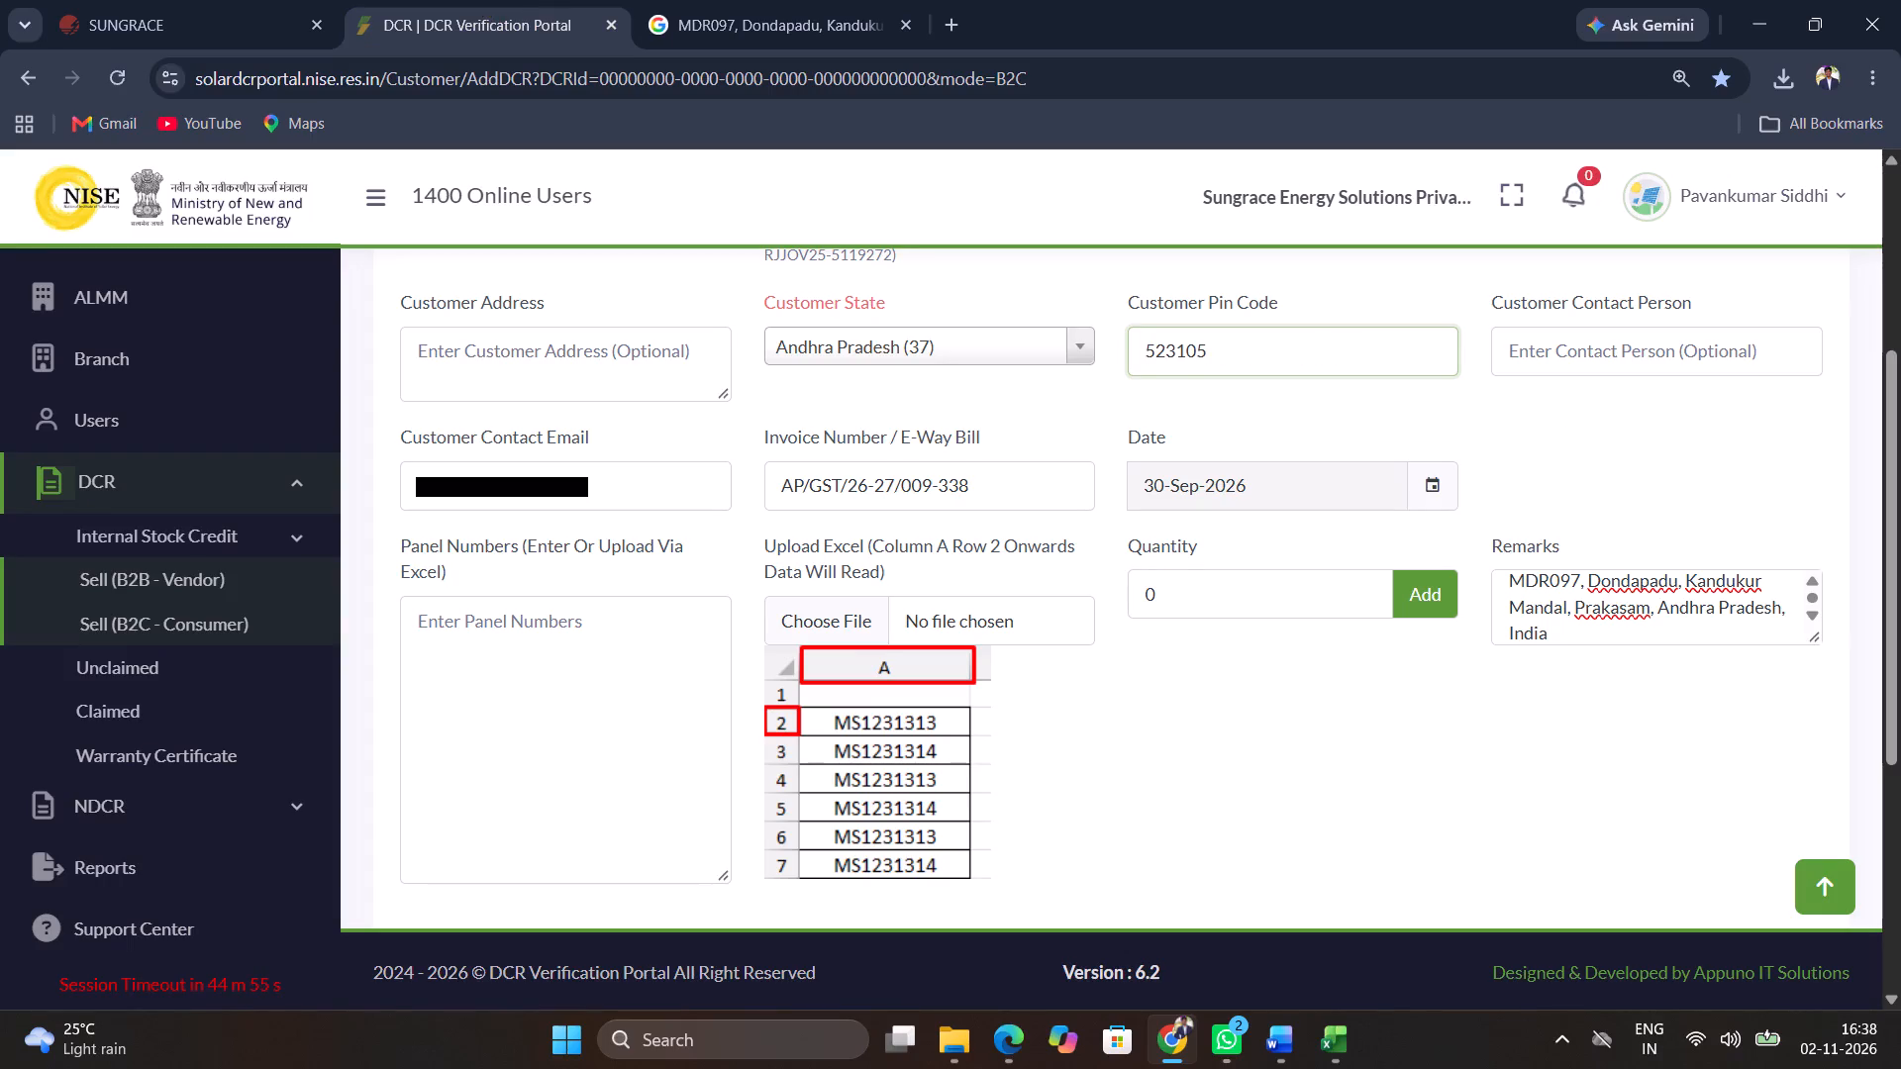
Confirm the completed B2C DCR form and approve its submission.
scroll(1543, 484, "down", 1)
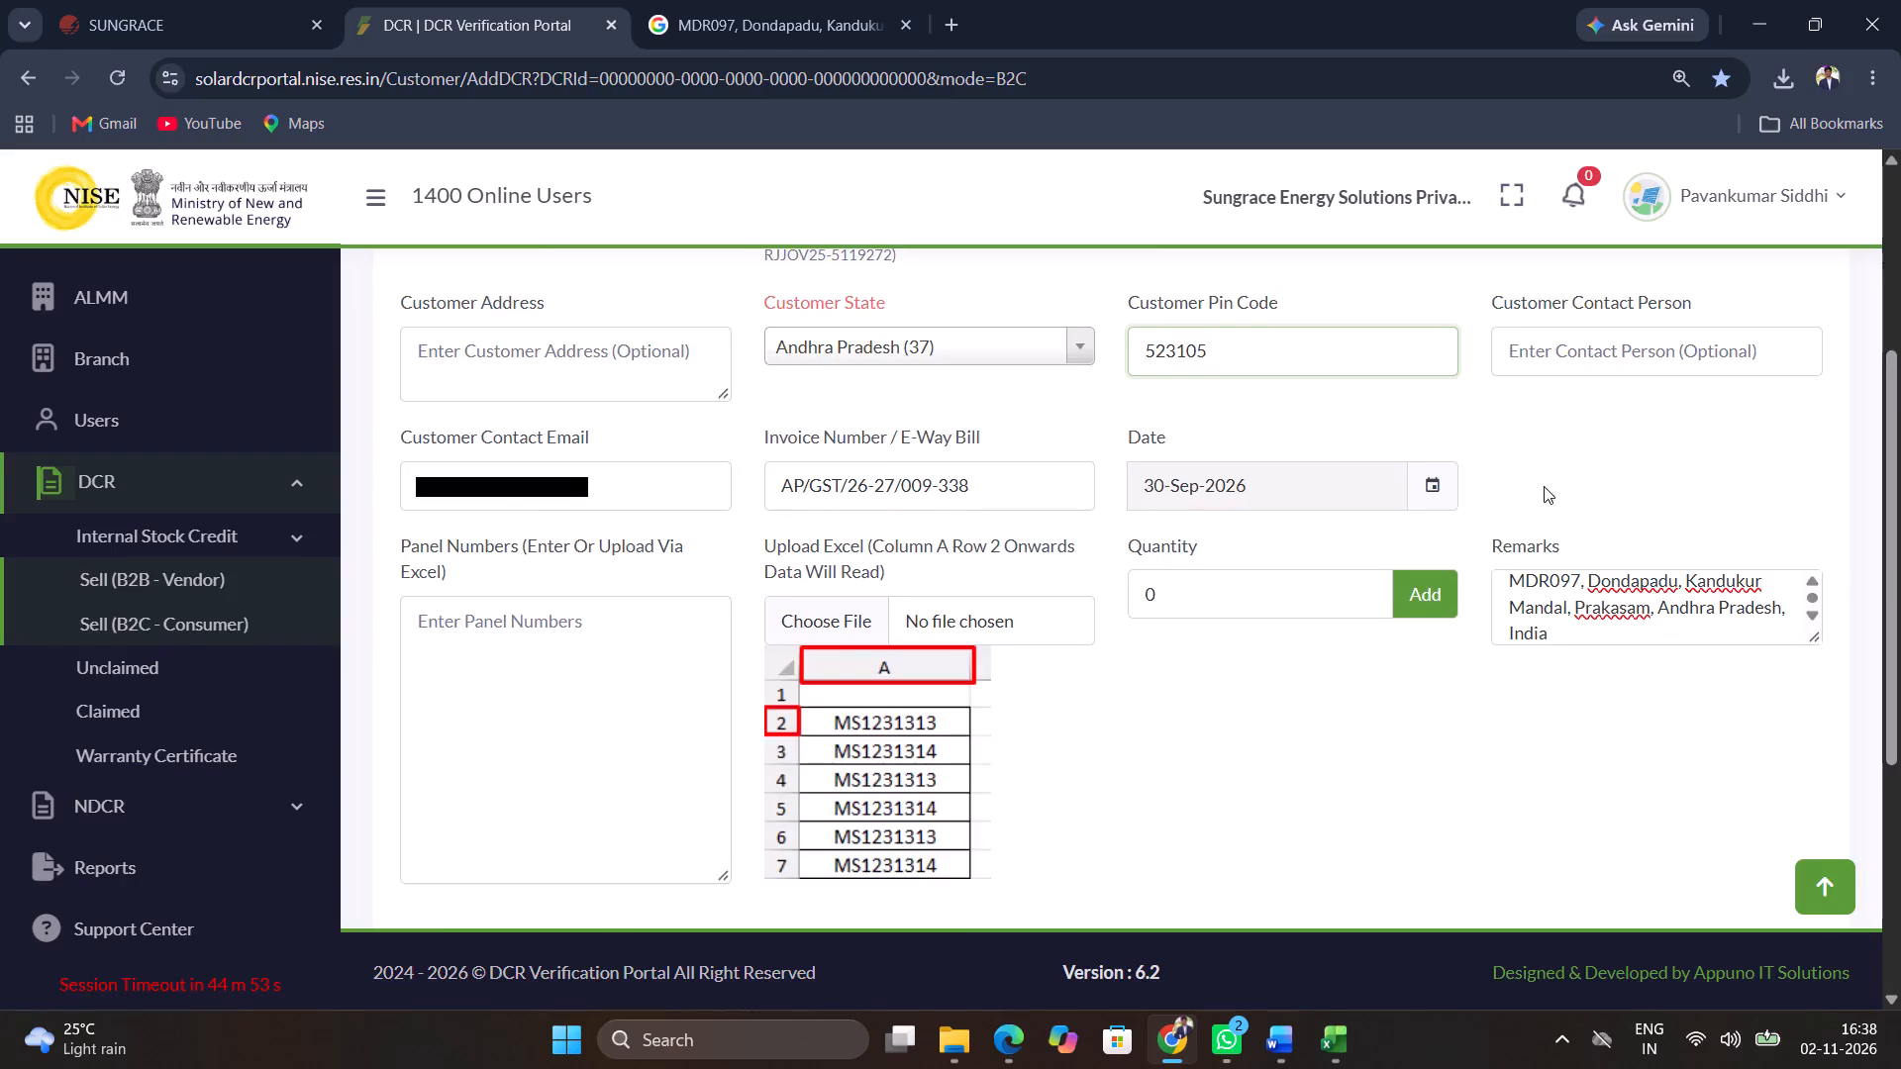
scroll(1544, 486, "down", 1)
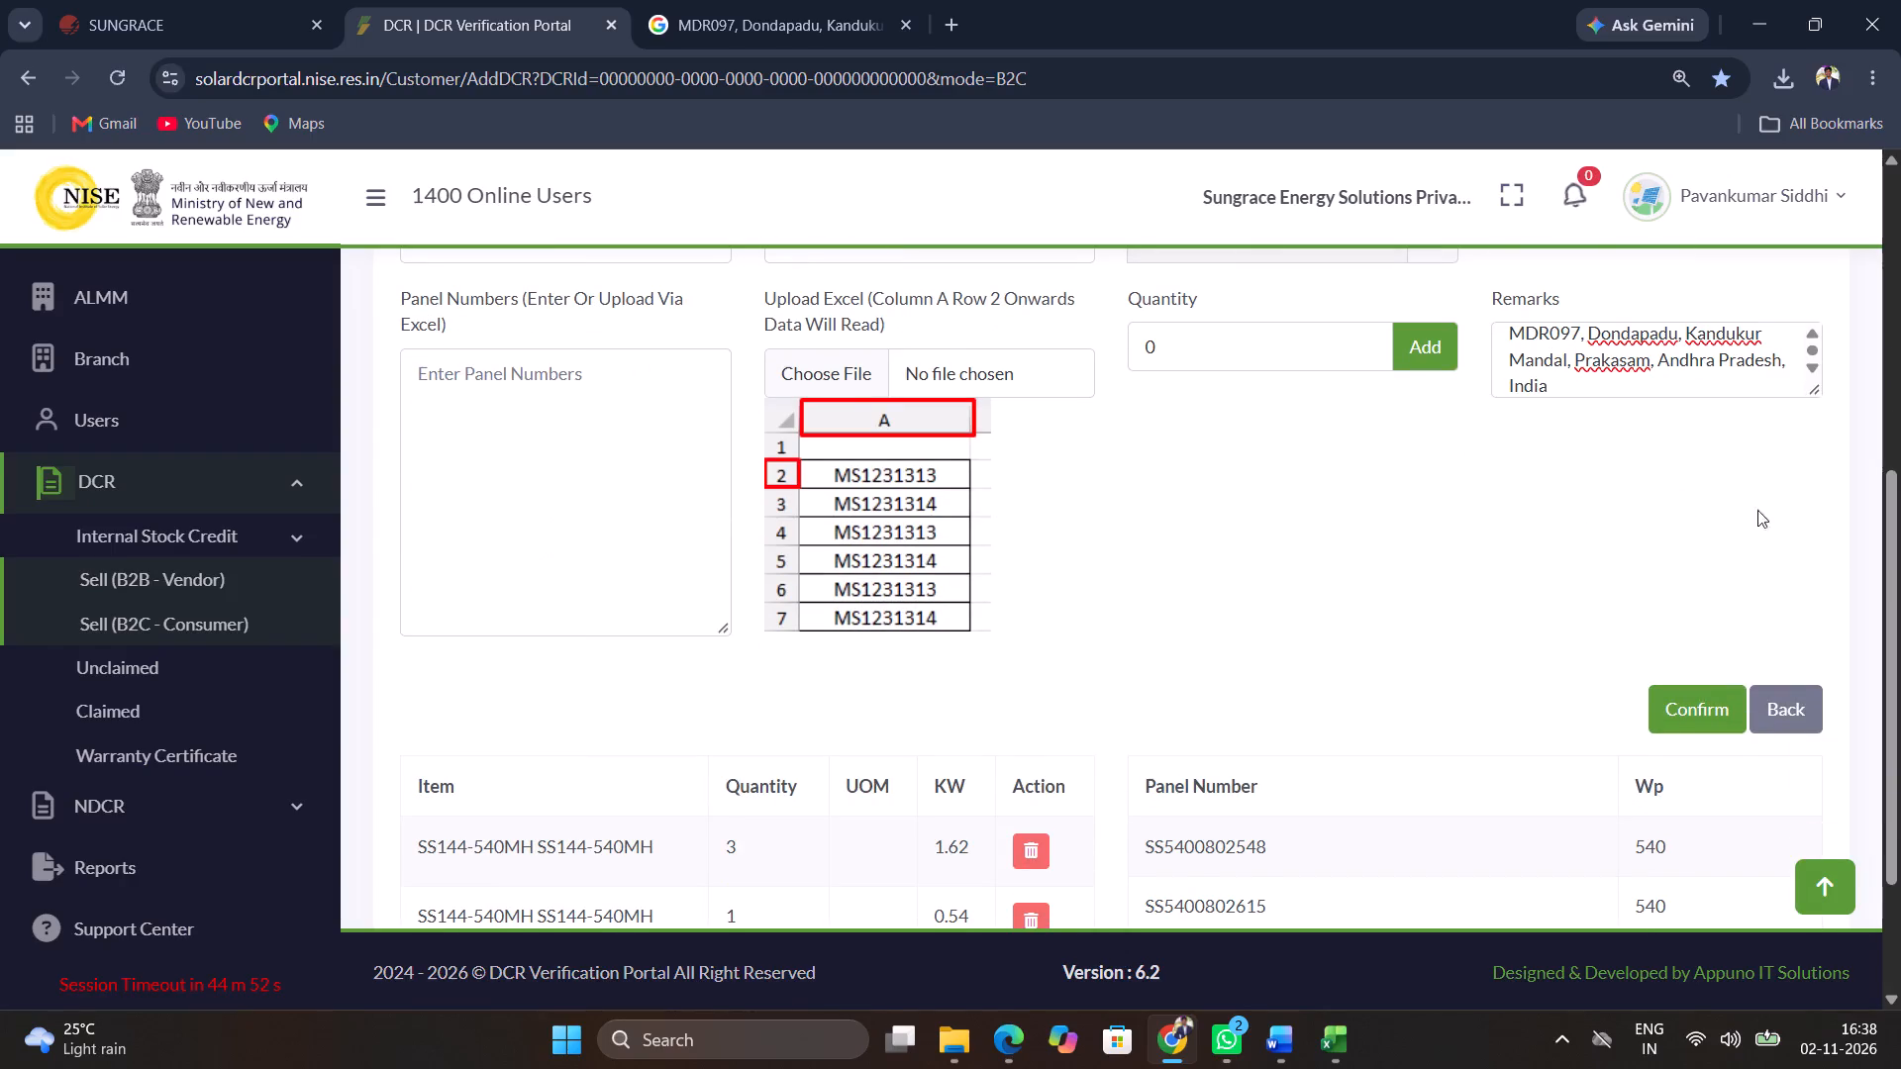
left_click(1725, 707)
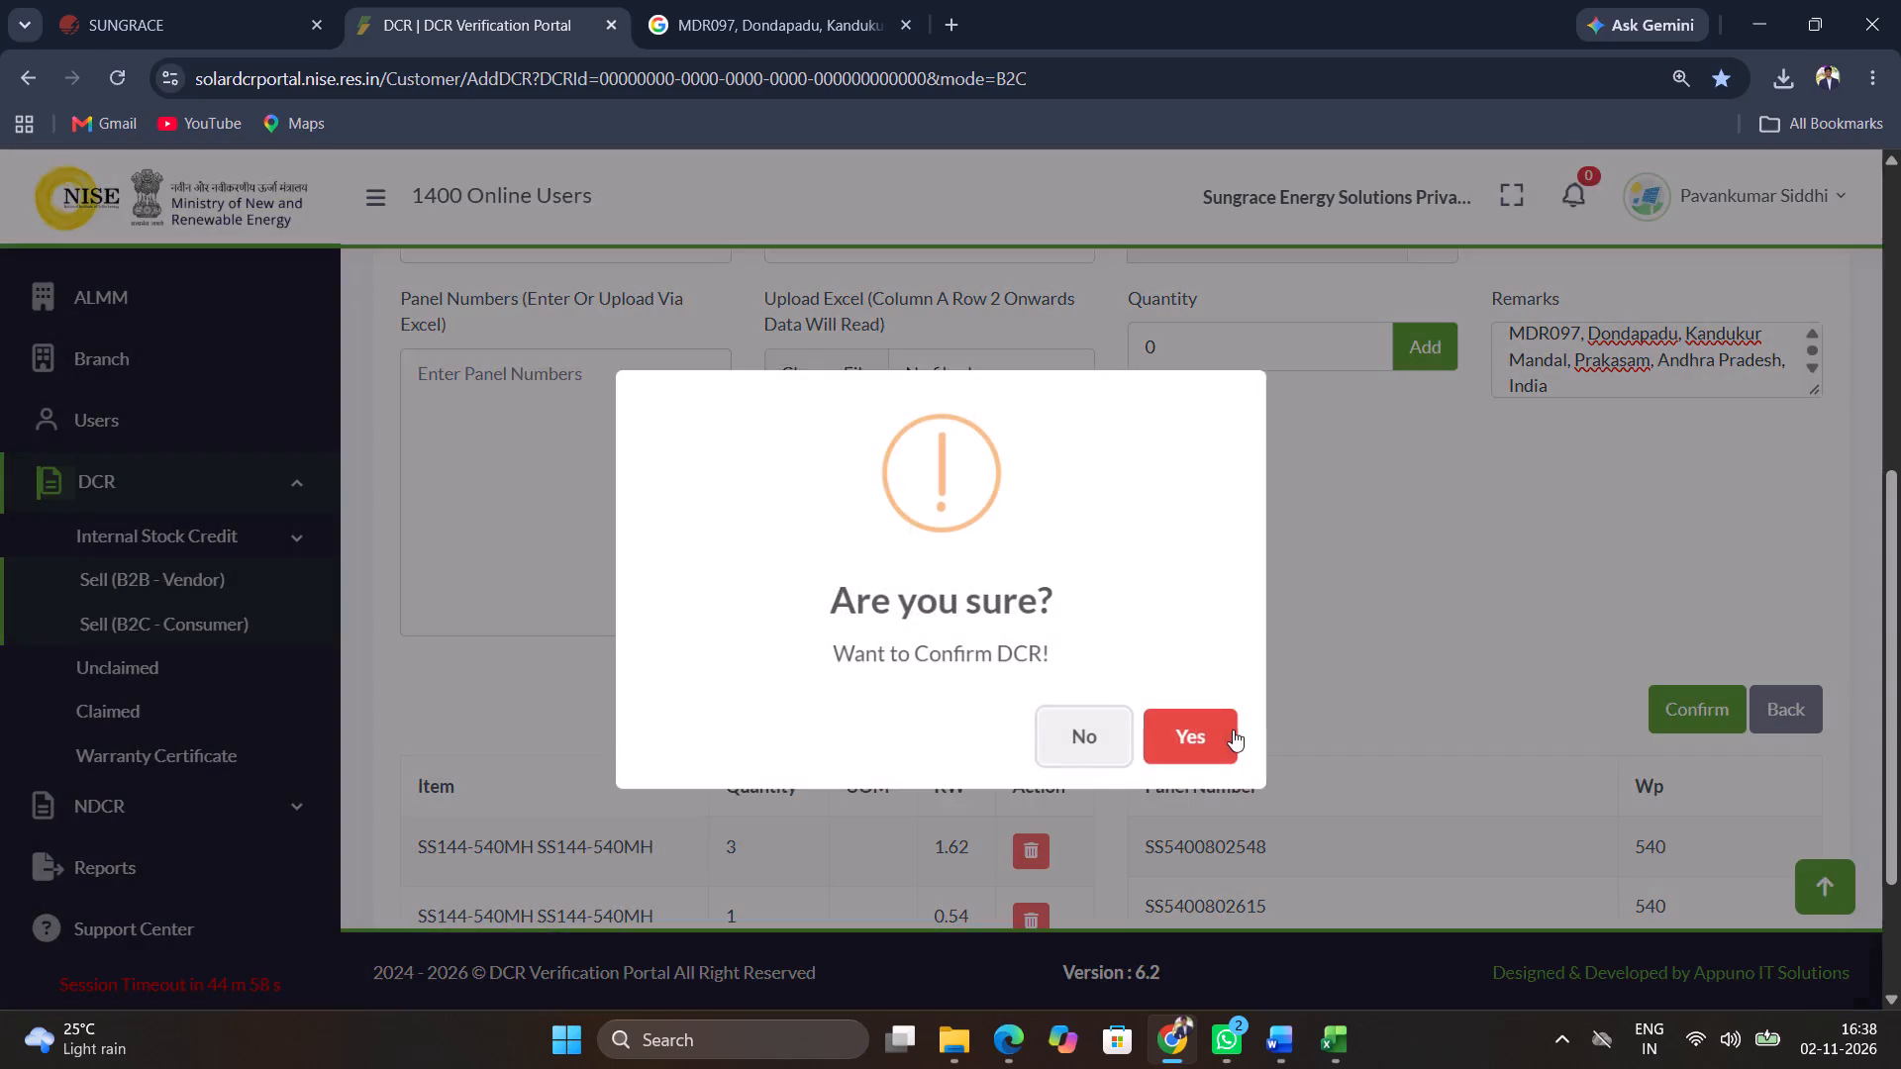
left_click(1228, 730)
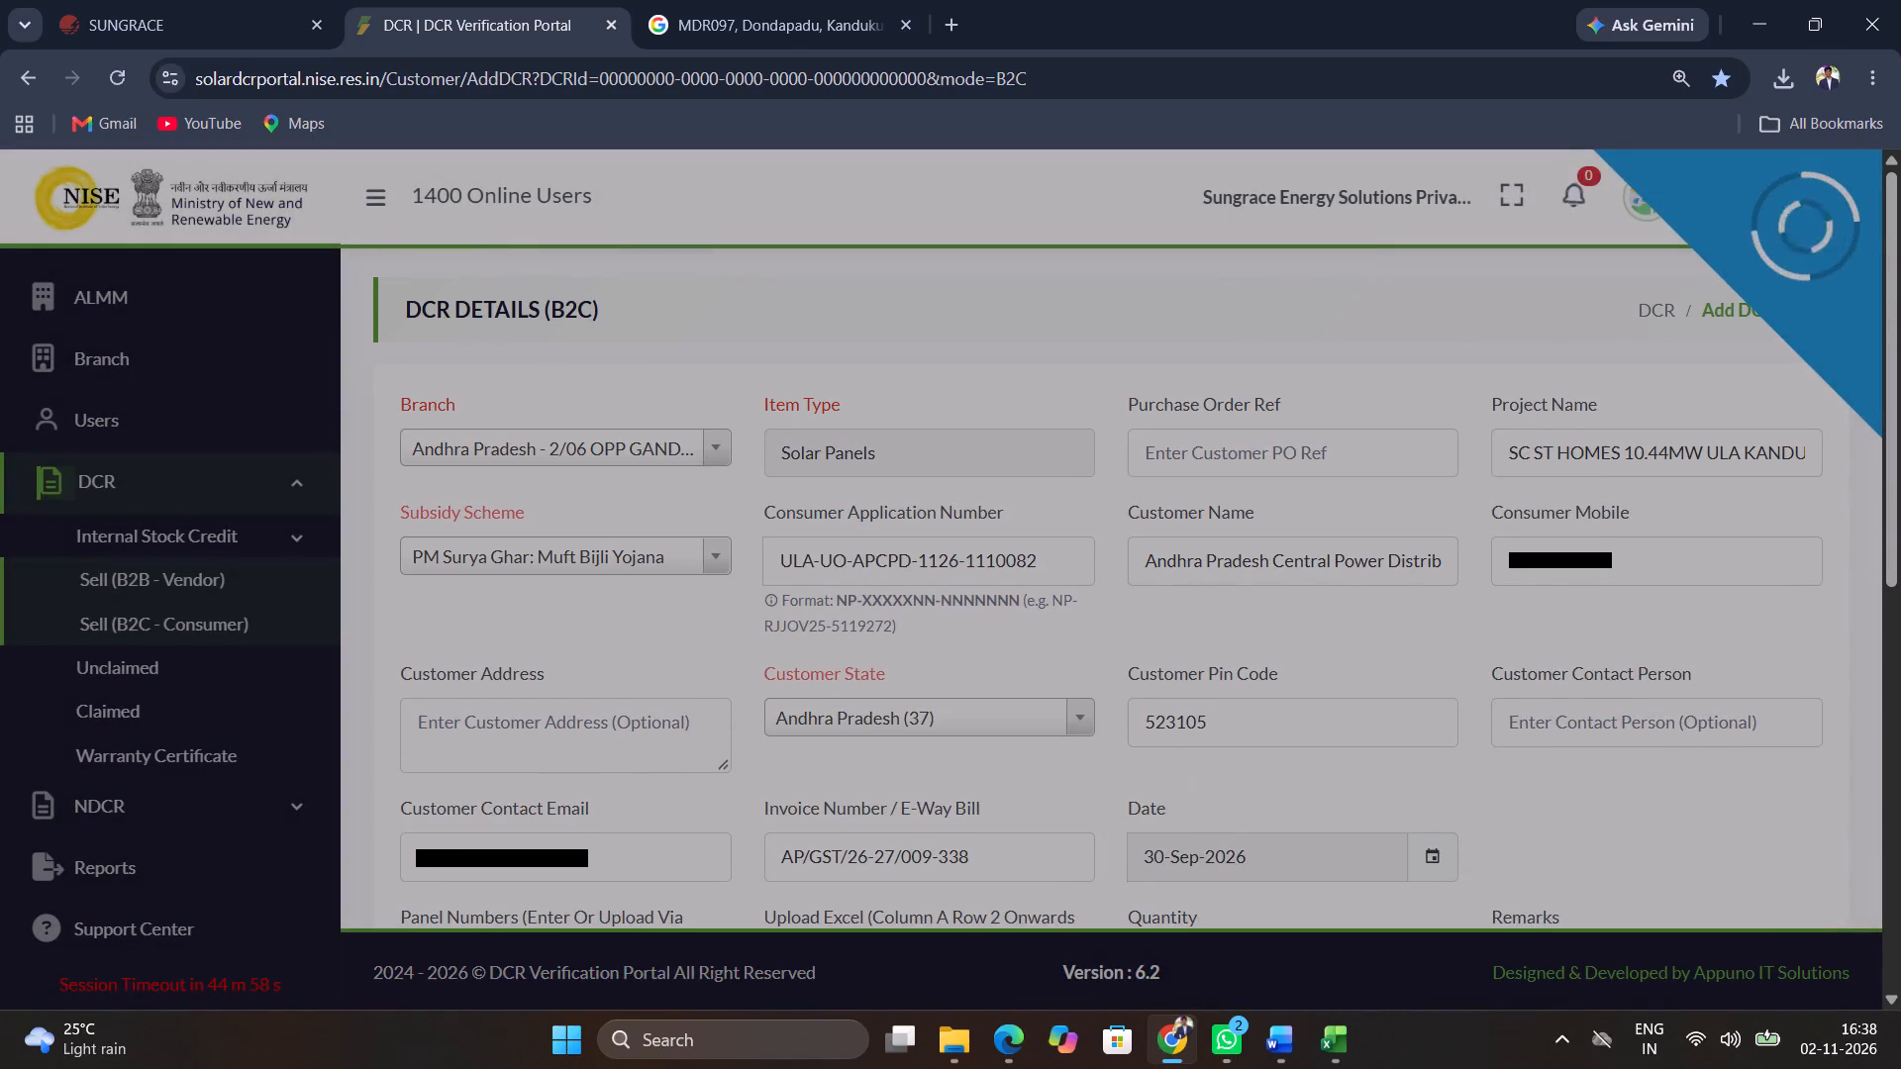
Switch to File Explorer and create a new folder inside DCR009.
left_click(992, 959)
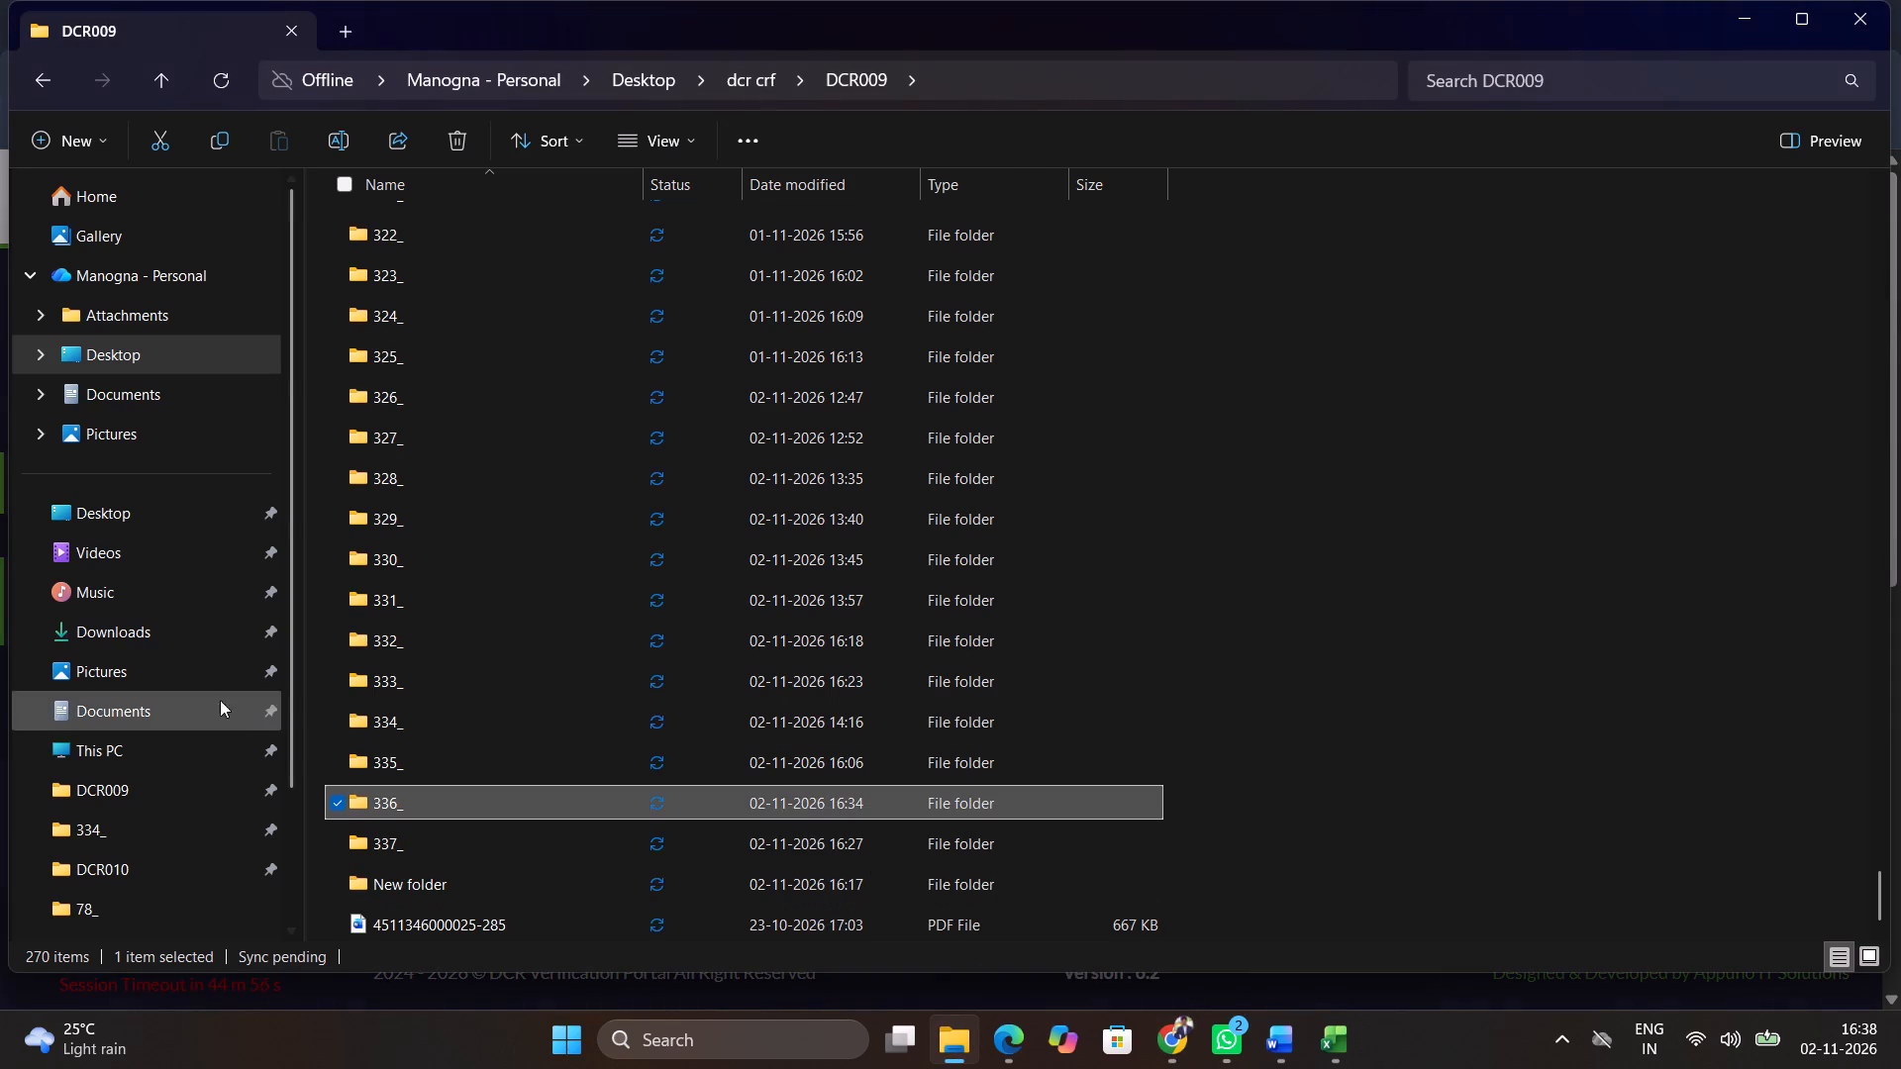
left_click(73, 153)
left_click(80, 181)
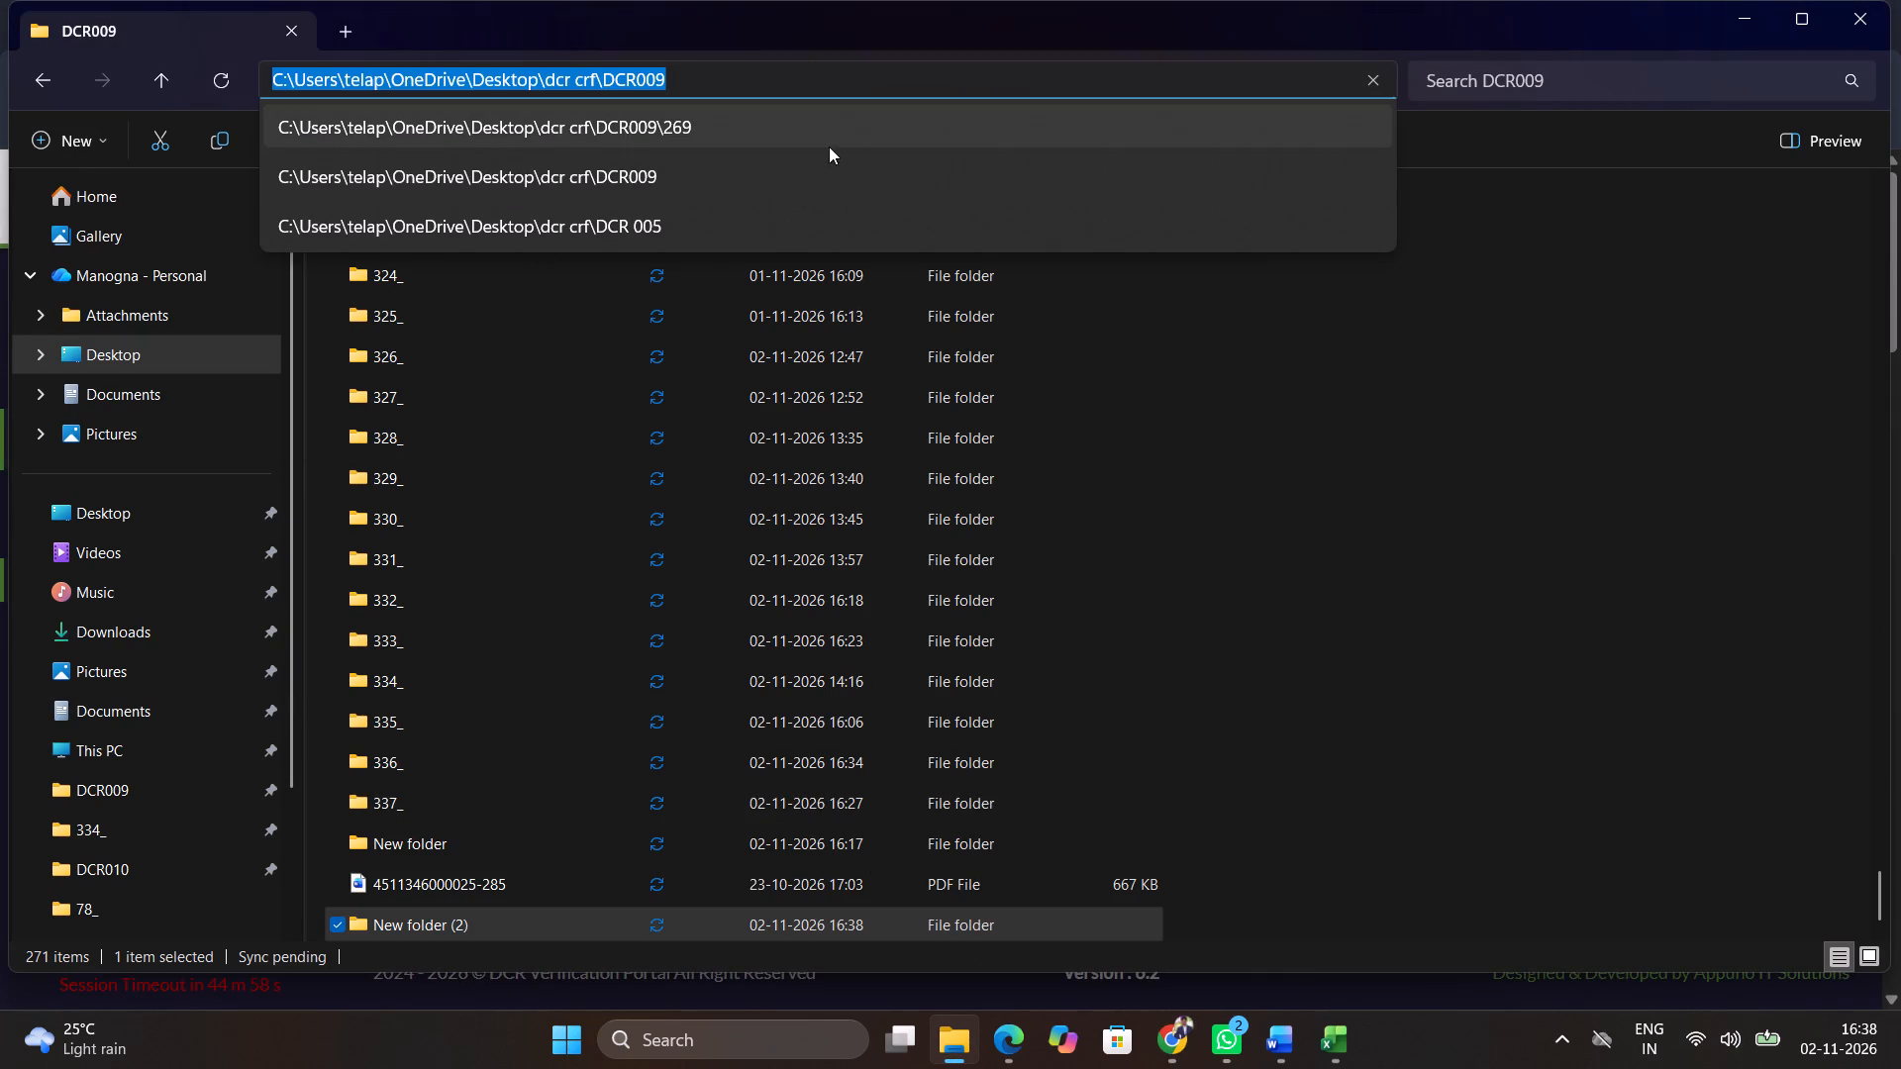
left_click(1367, 528)
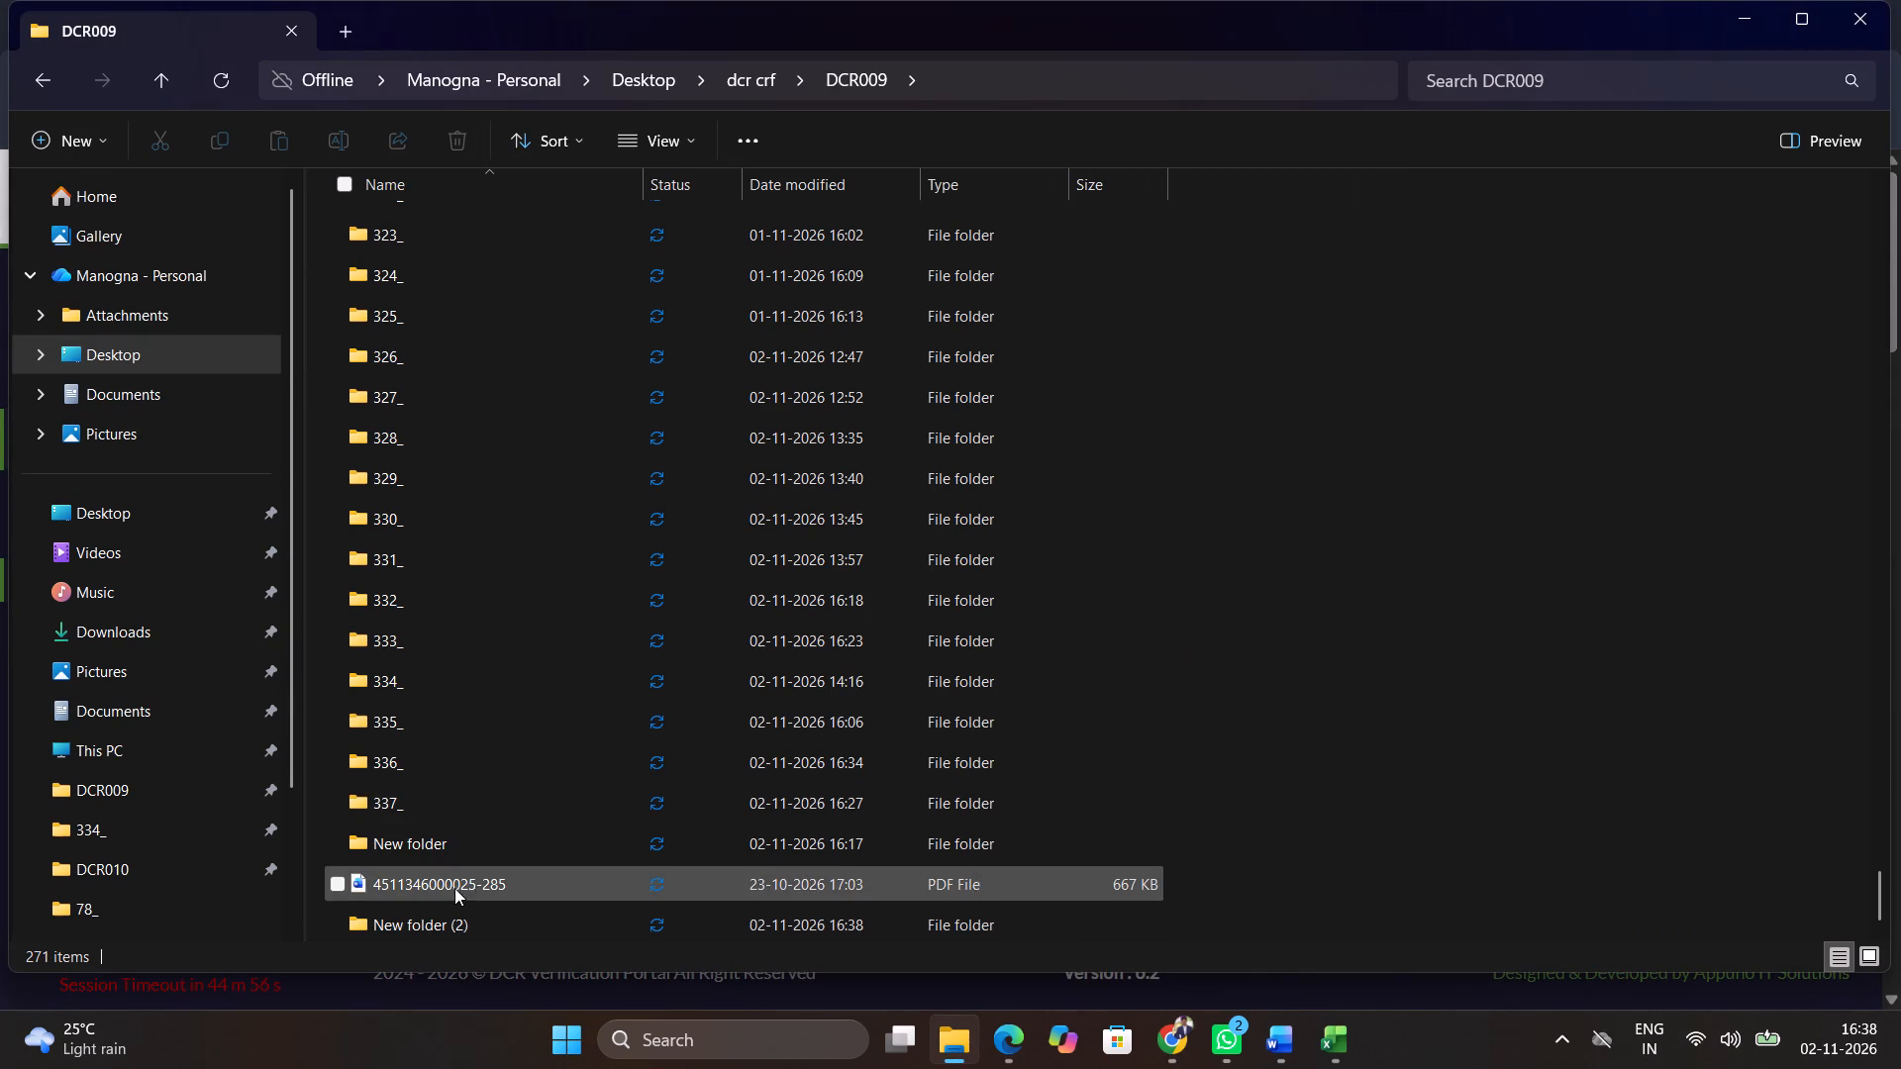
Rename the existing empty folder "New folder" in DCR009 as 338_.
right_click(488, 848)
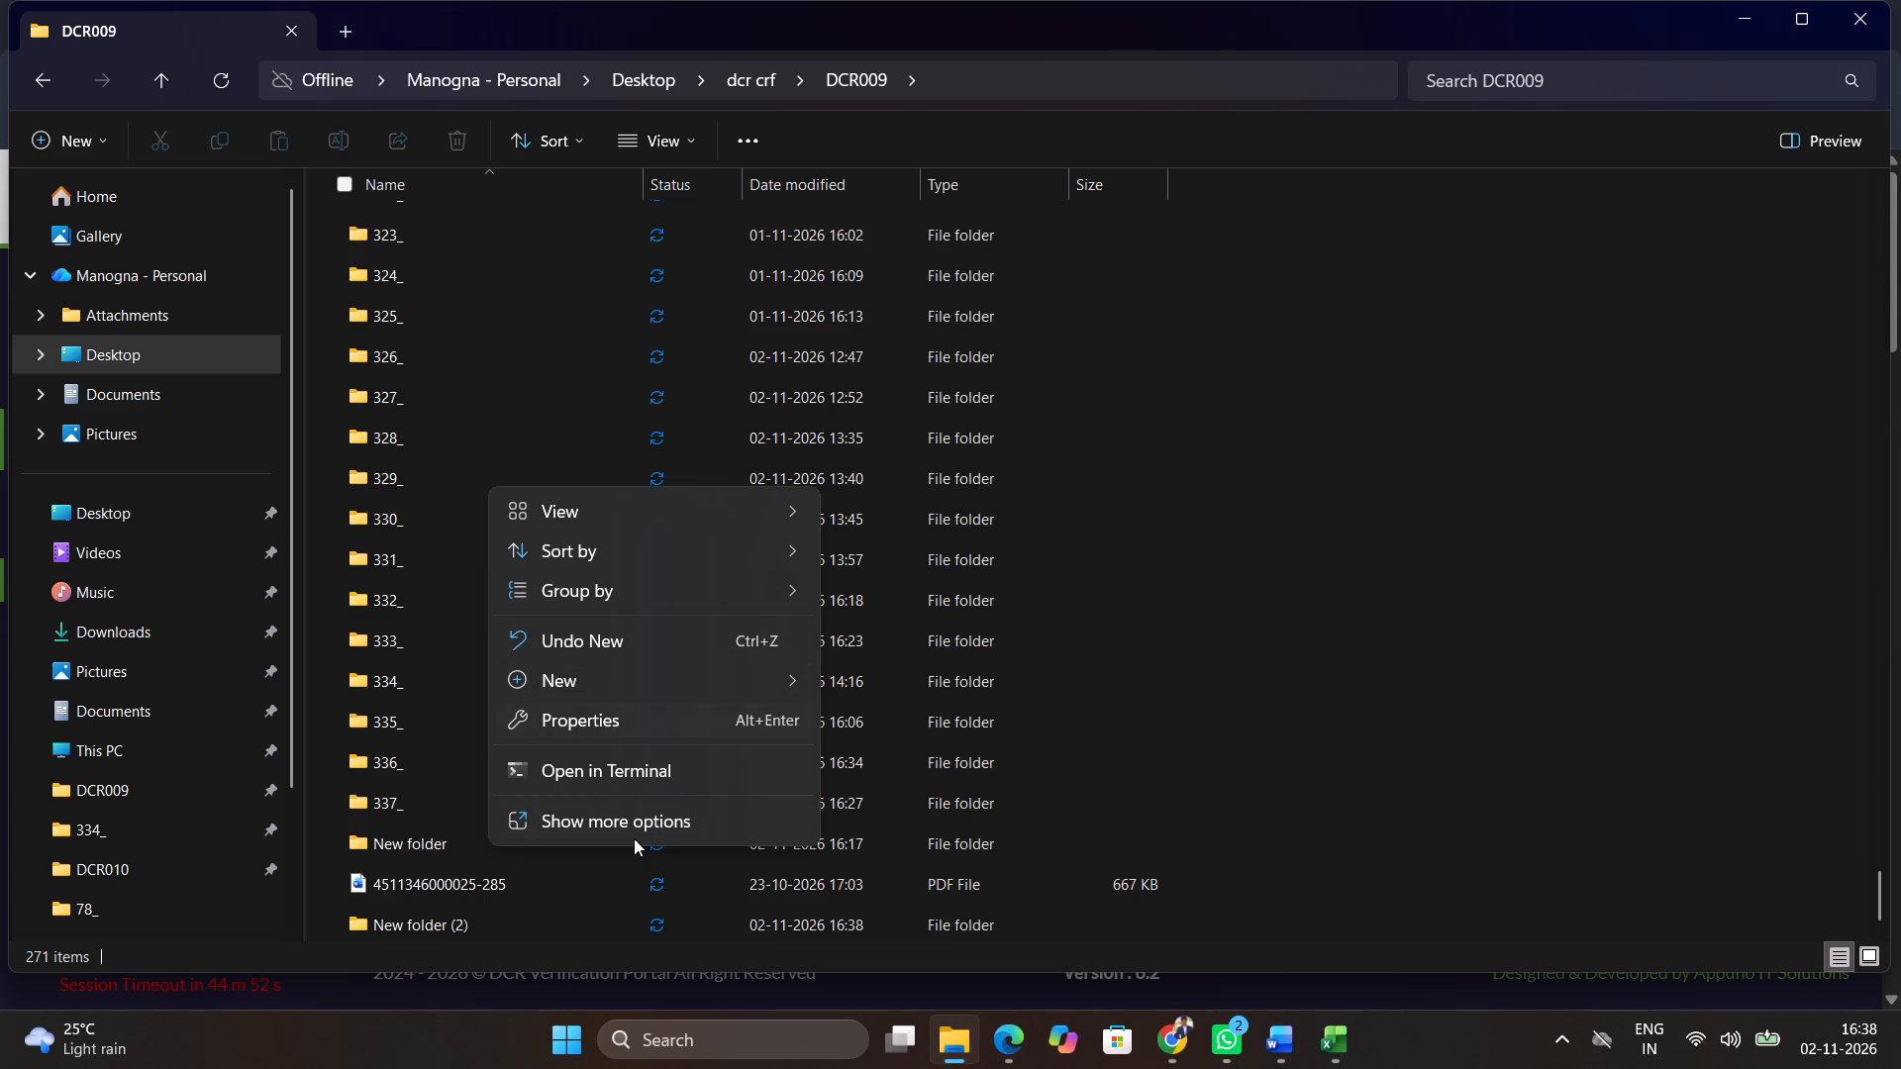
left_click(583, 907)
right_click(538, 846)
right_click(538, 846)
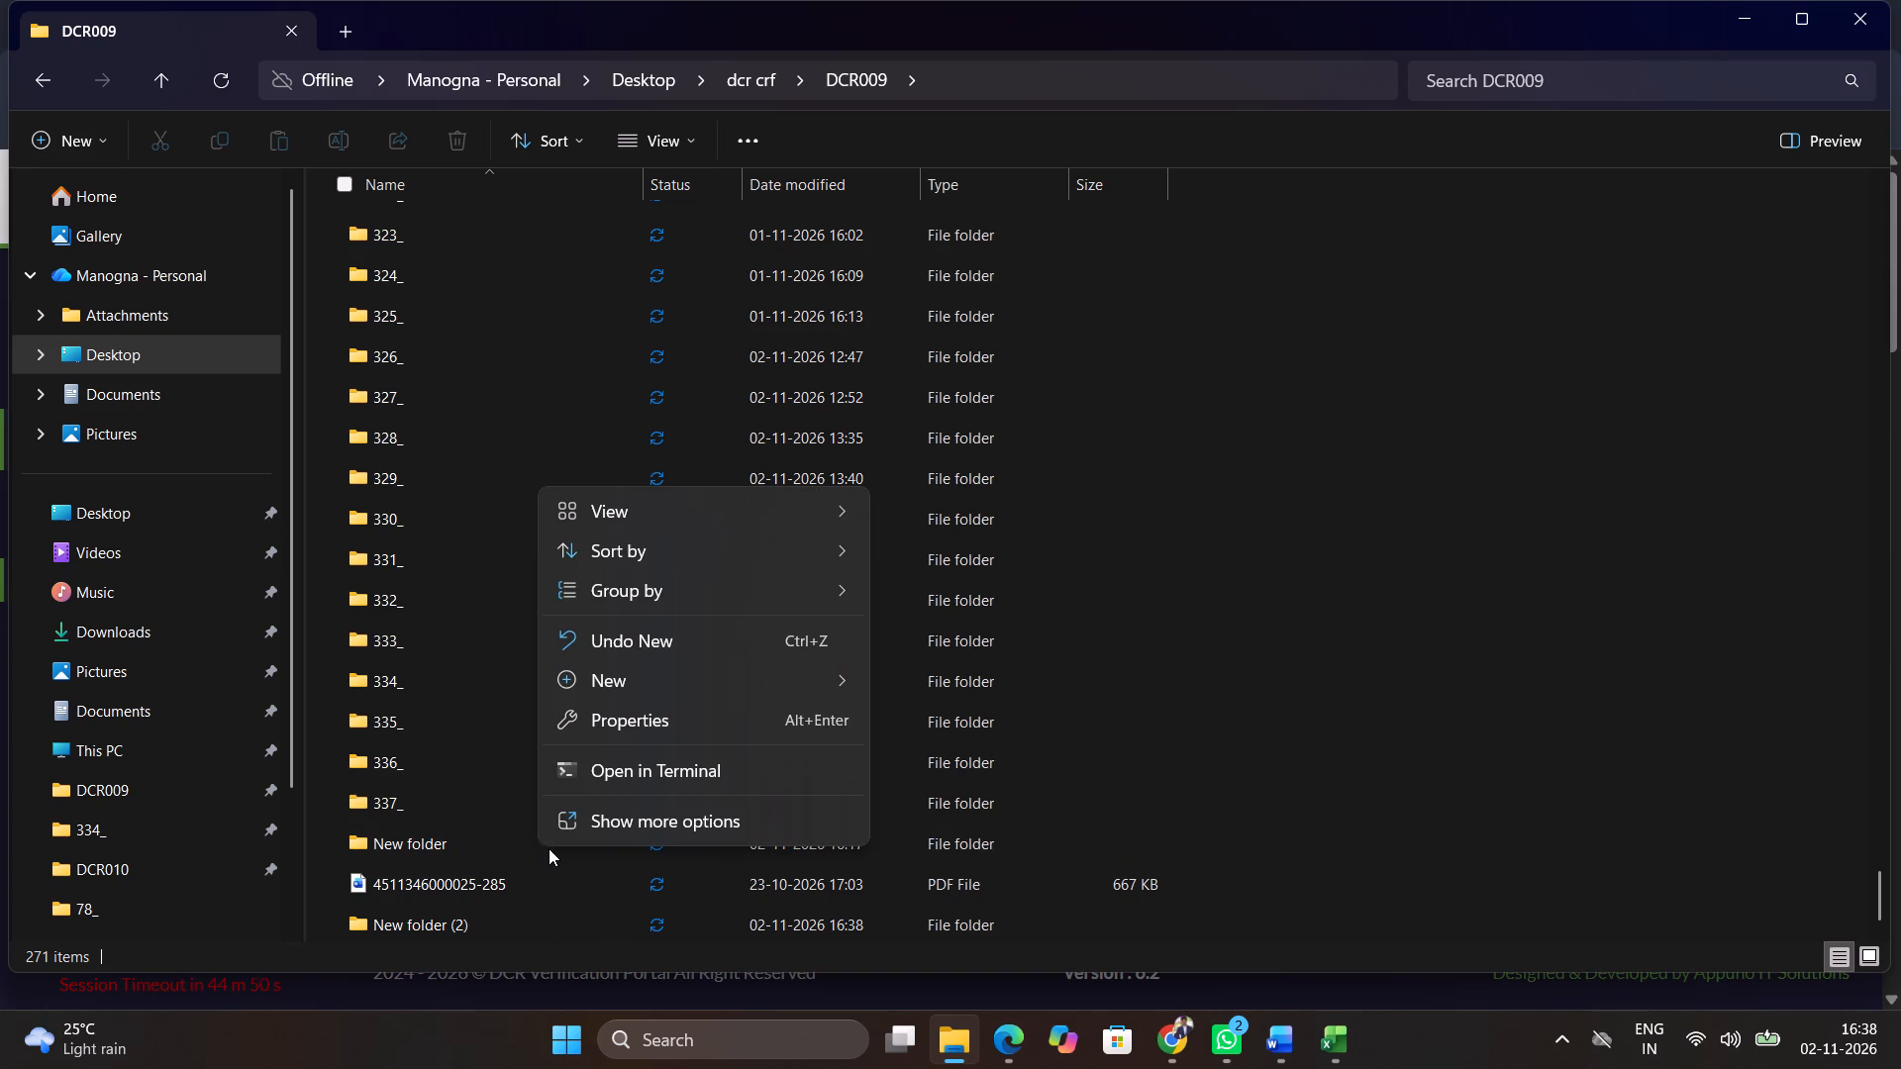
left_click(560, 855)
left_click(513, 844)
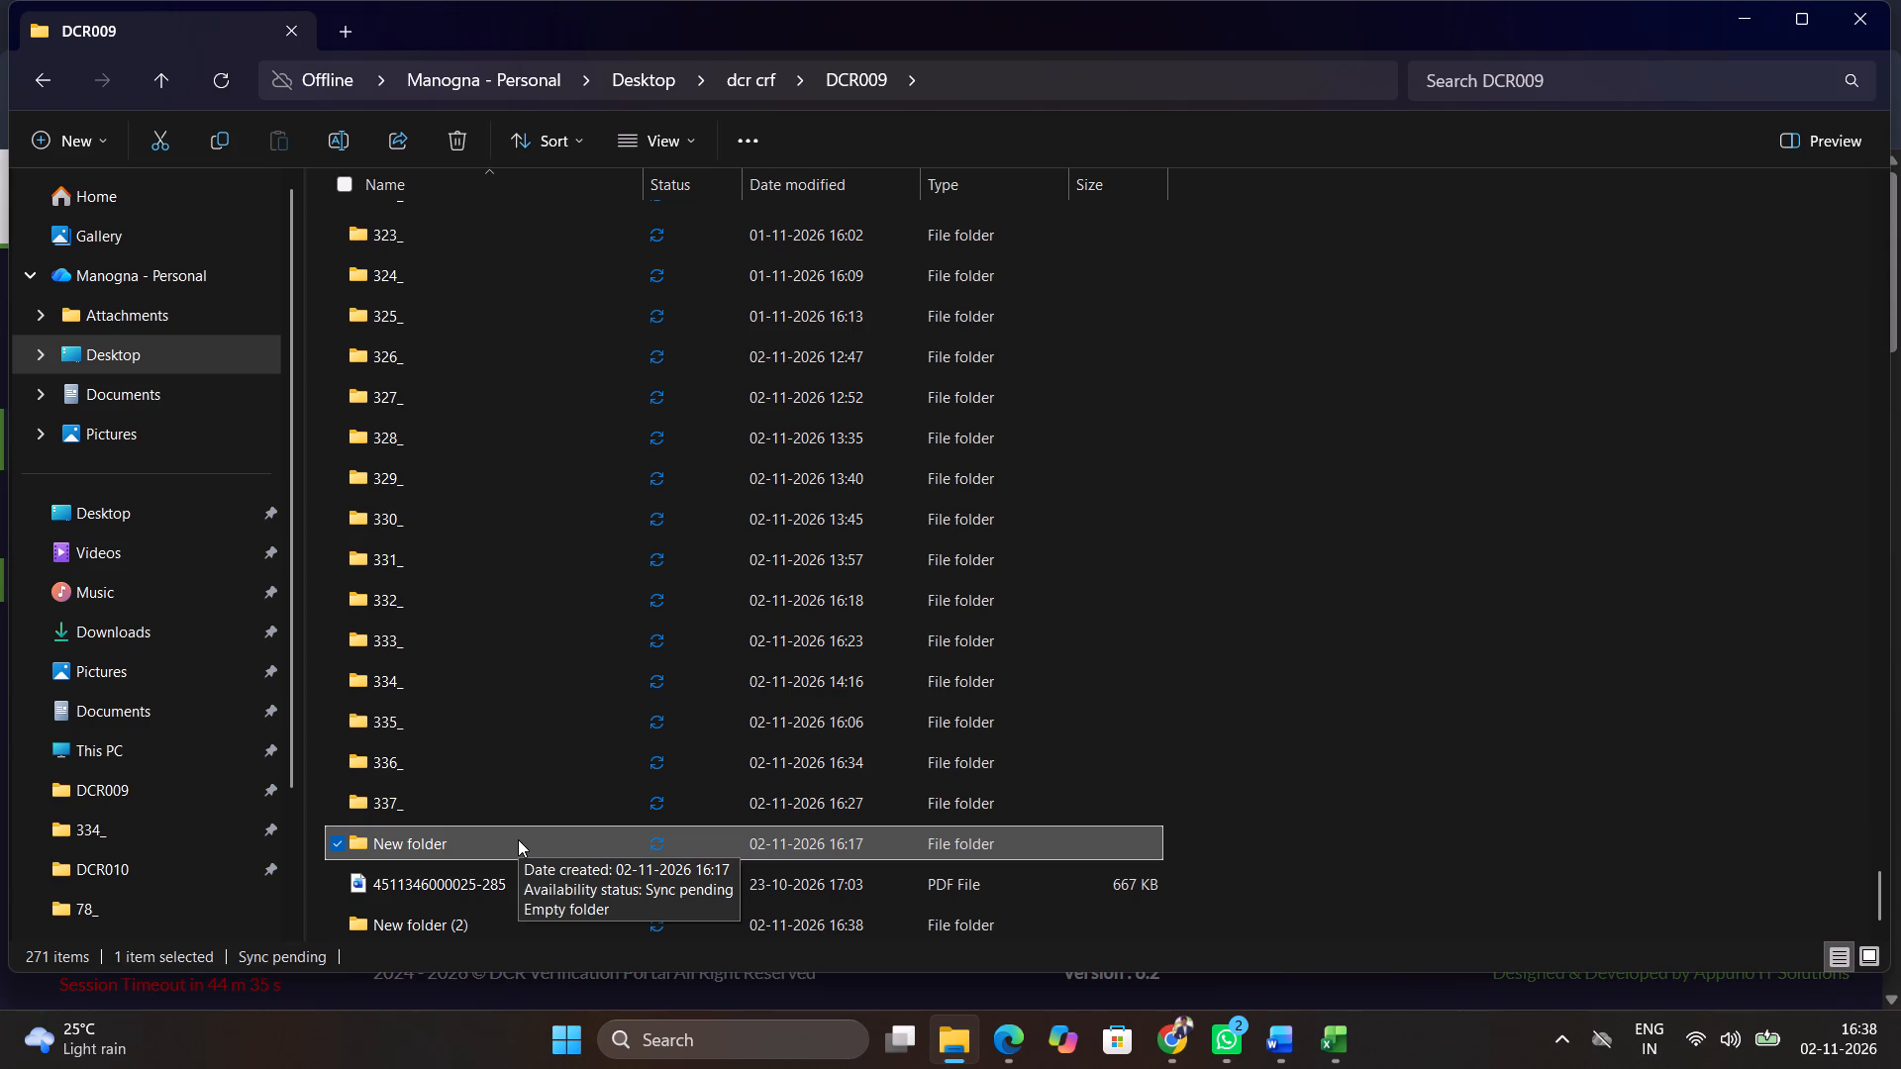
right_click(516, 837)
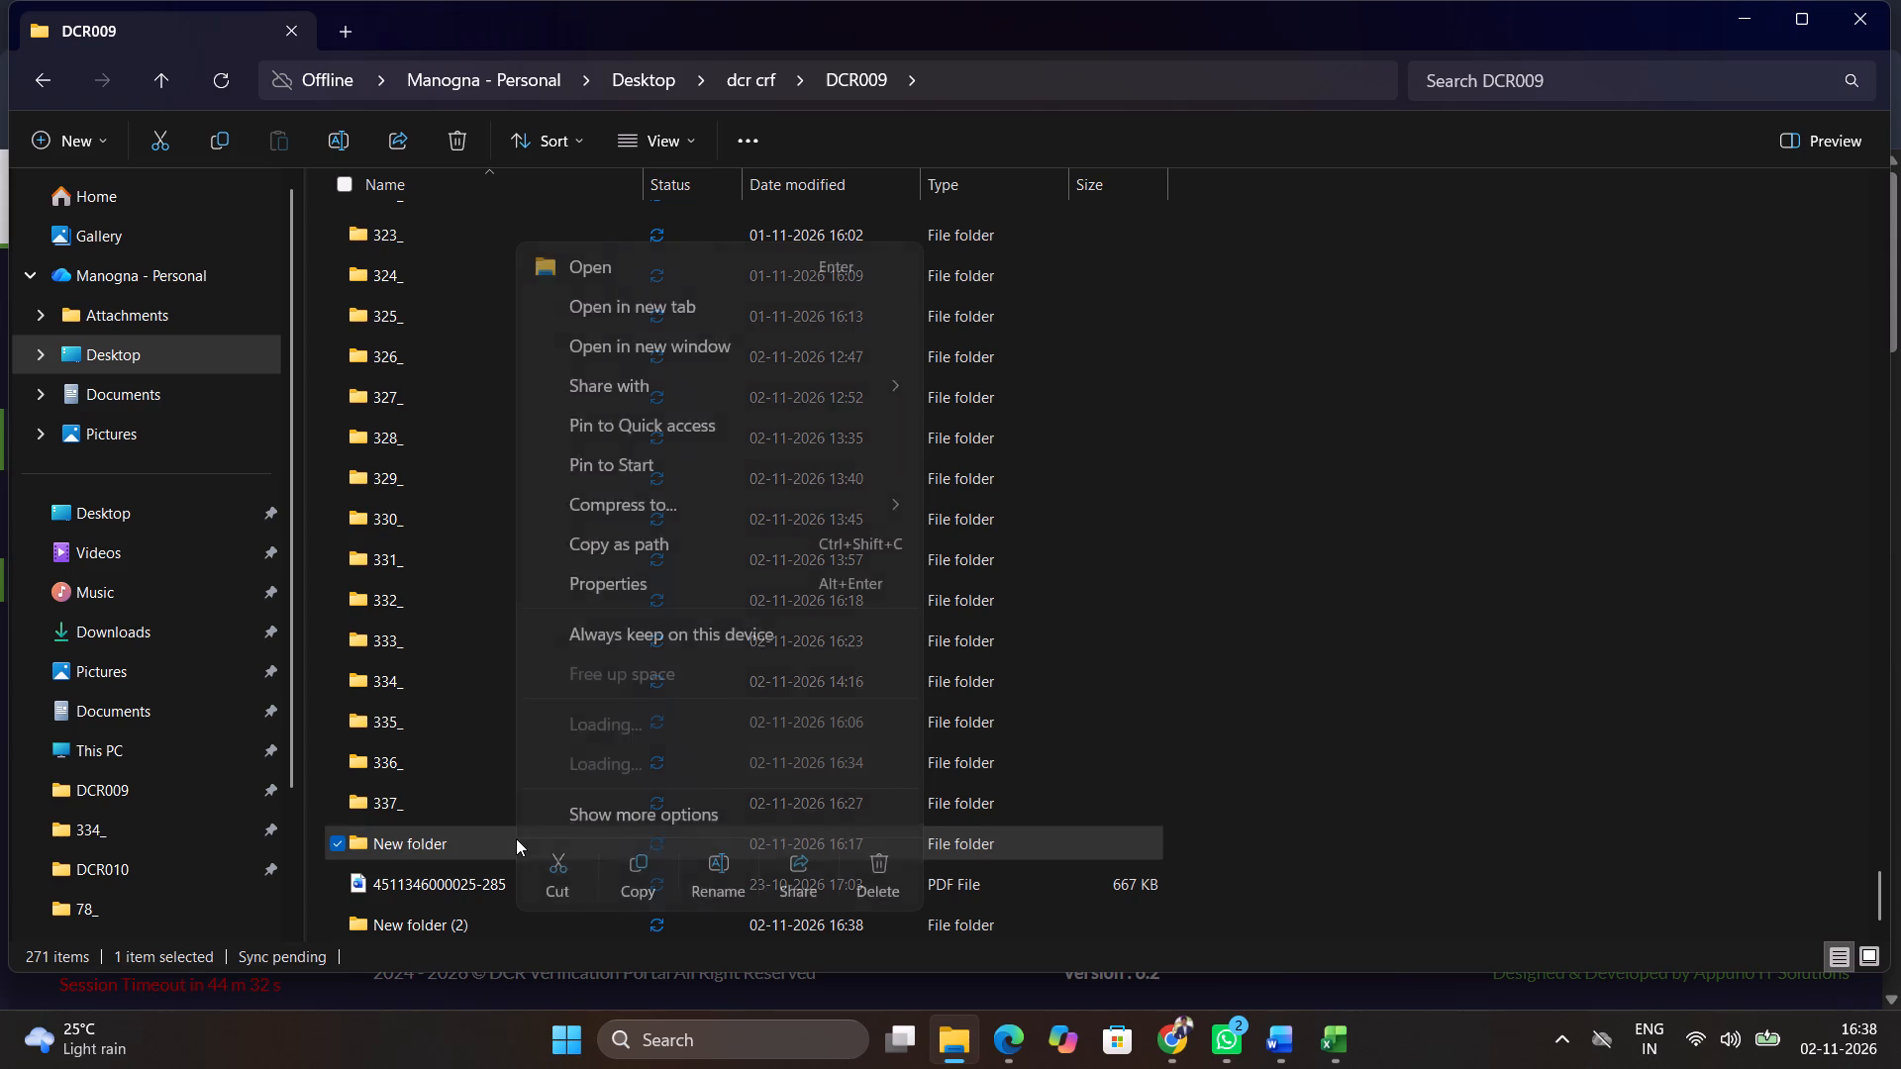
left_click(708, 872)
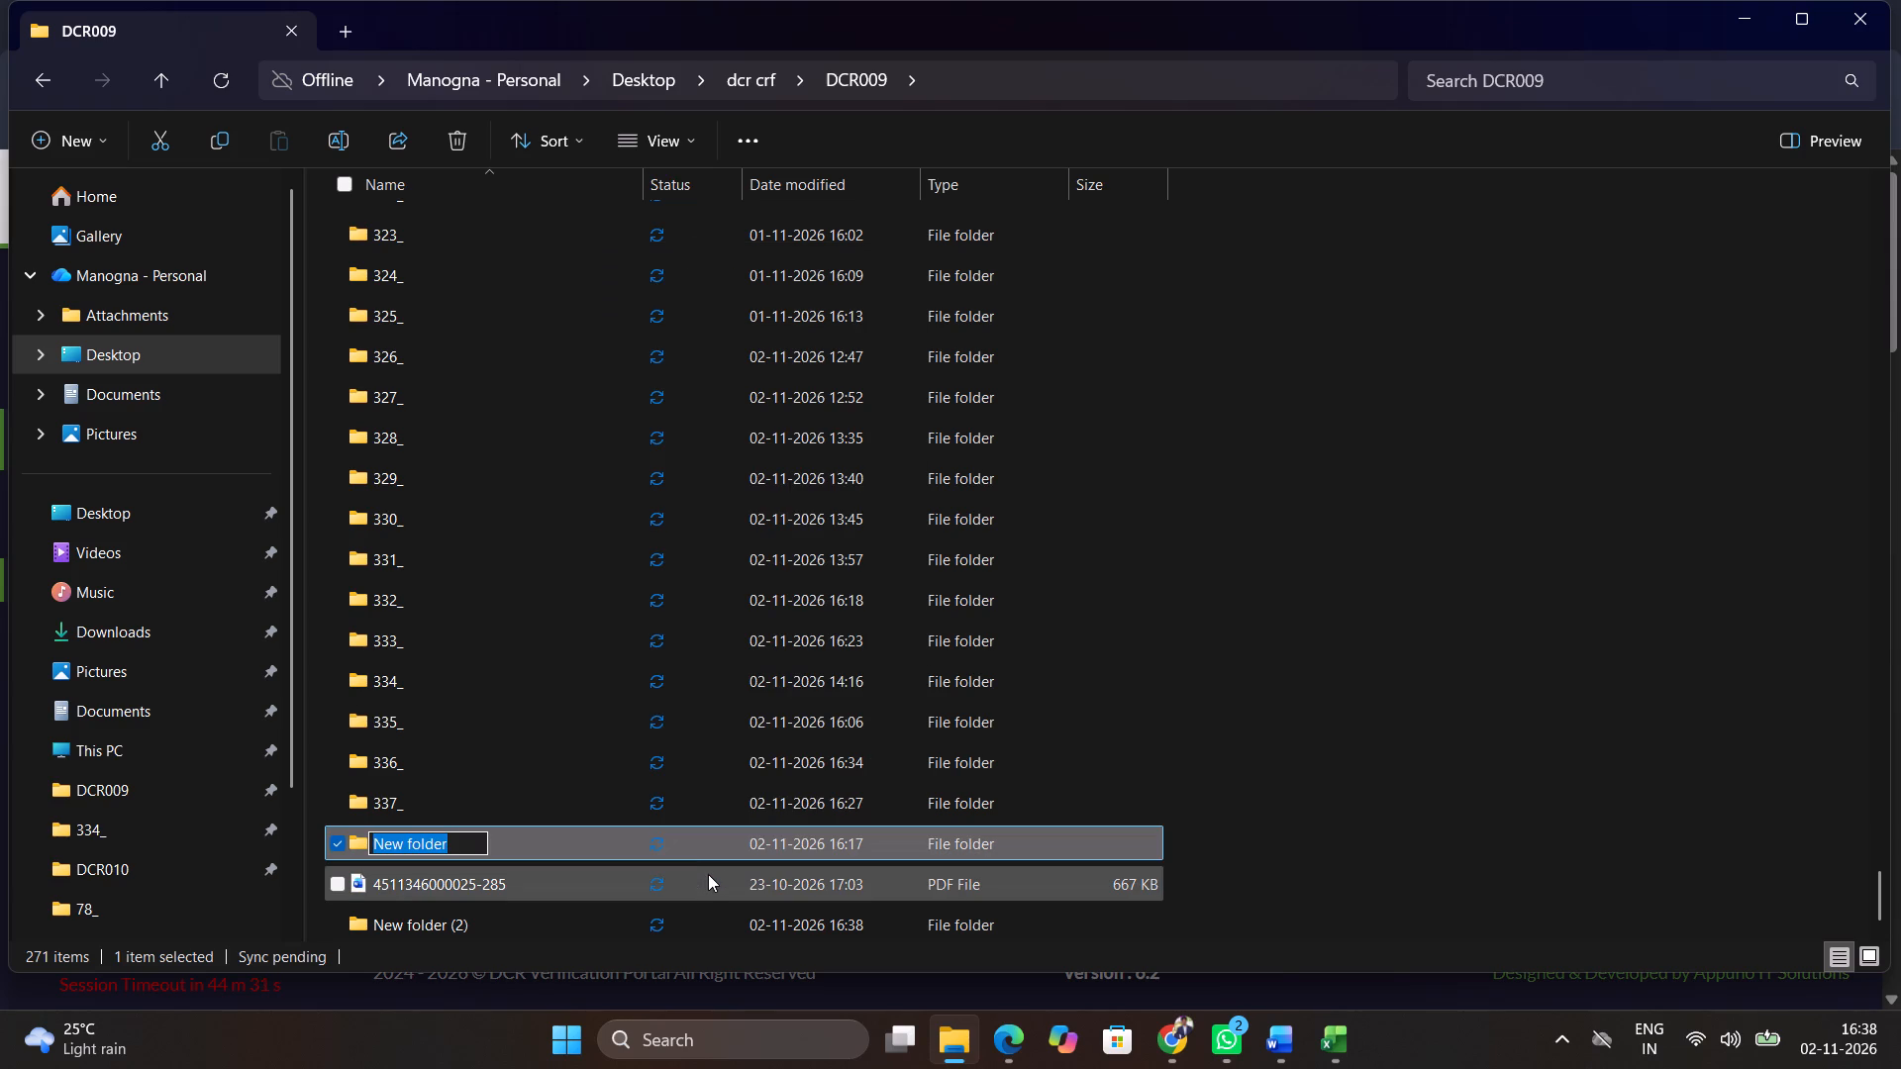
type("338")
key("shift+underscore")
key("Return")
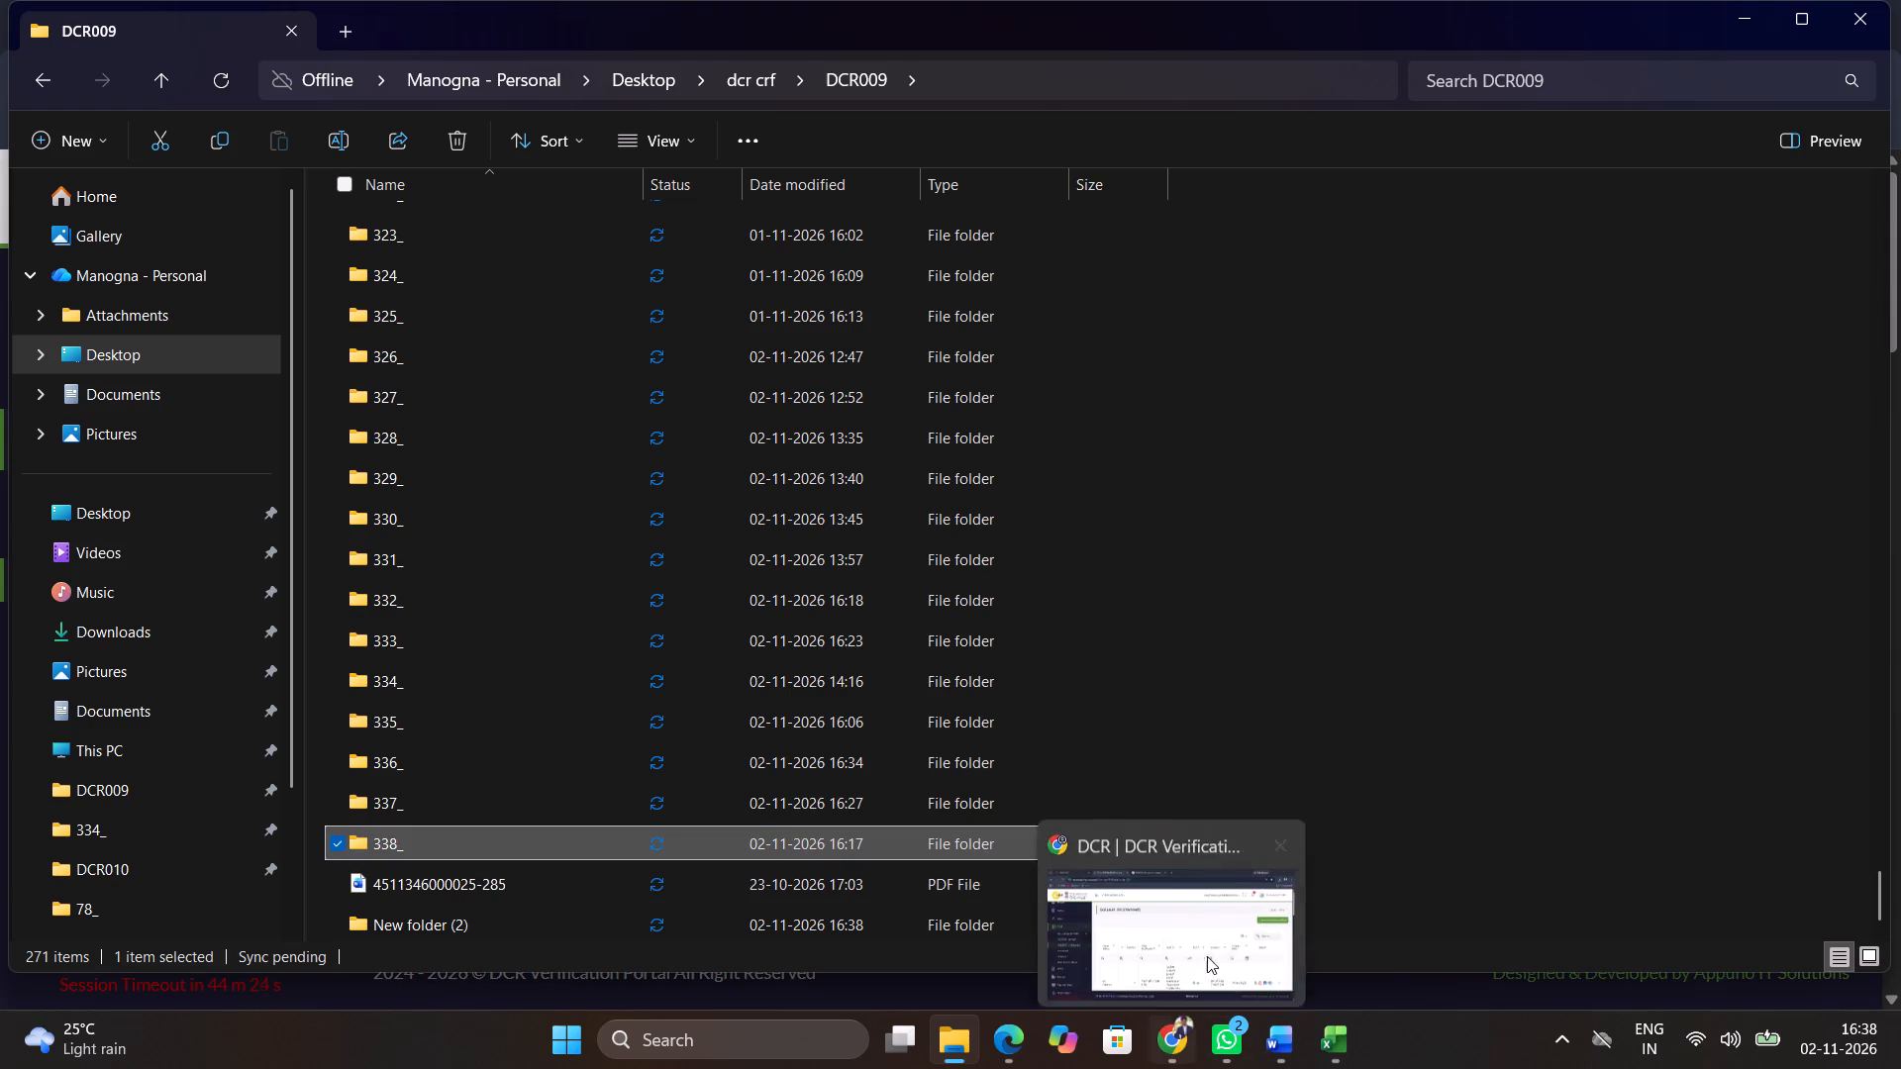
Switch to SUNGRACE in Chrome and copy the installation's service number from the quick copy details.
left_click(1217, 921)
left_click(269, 33)
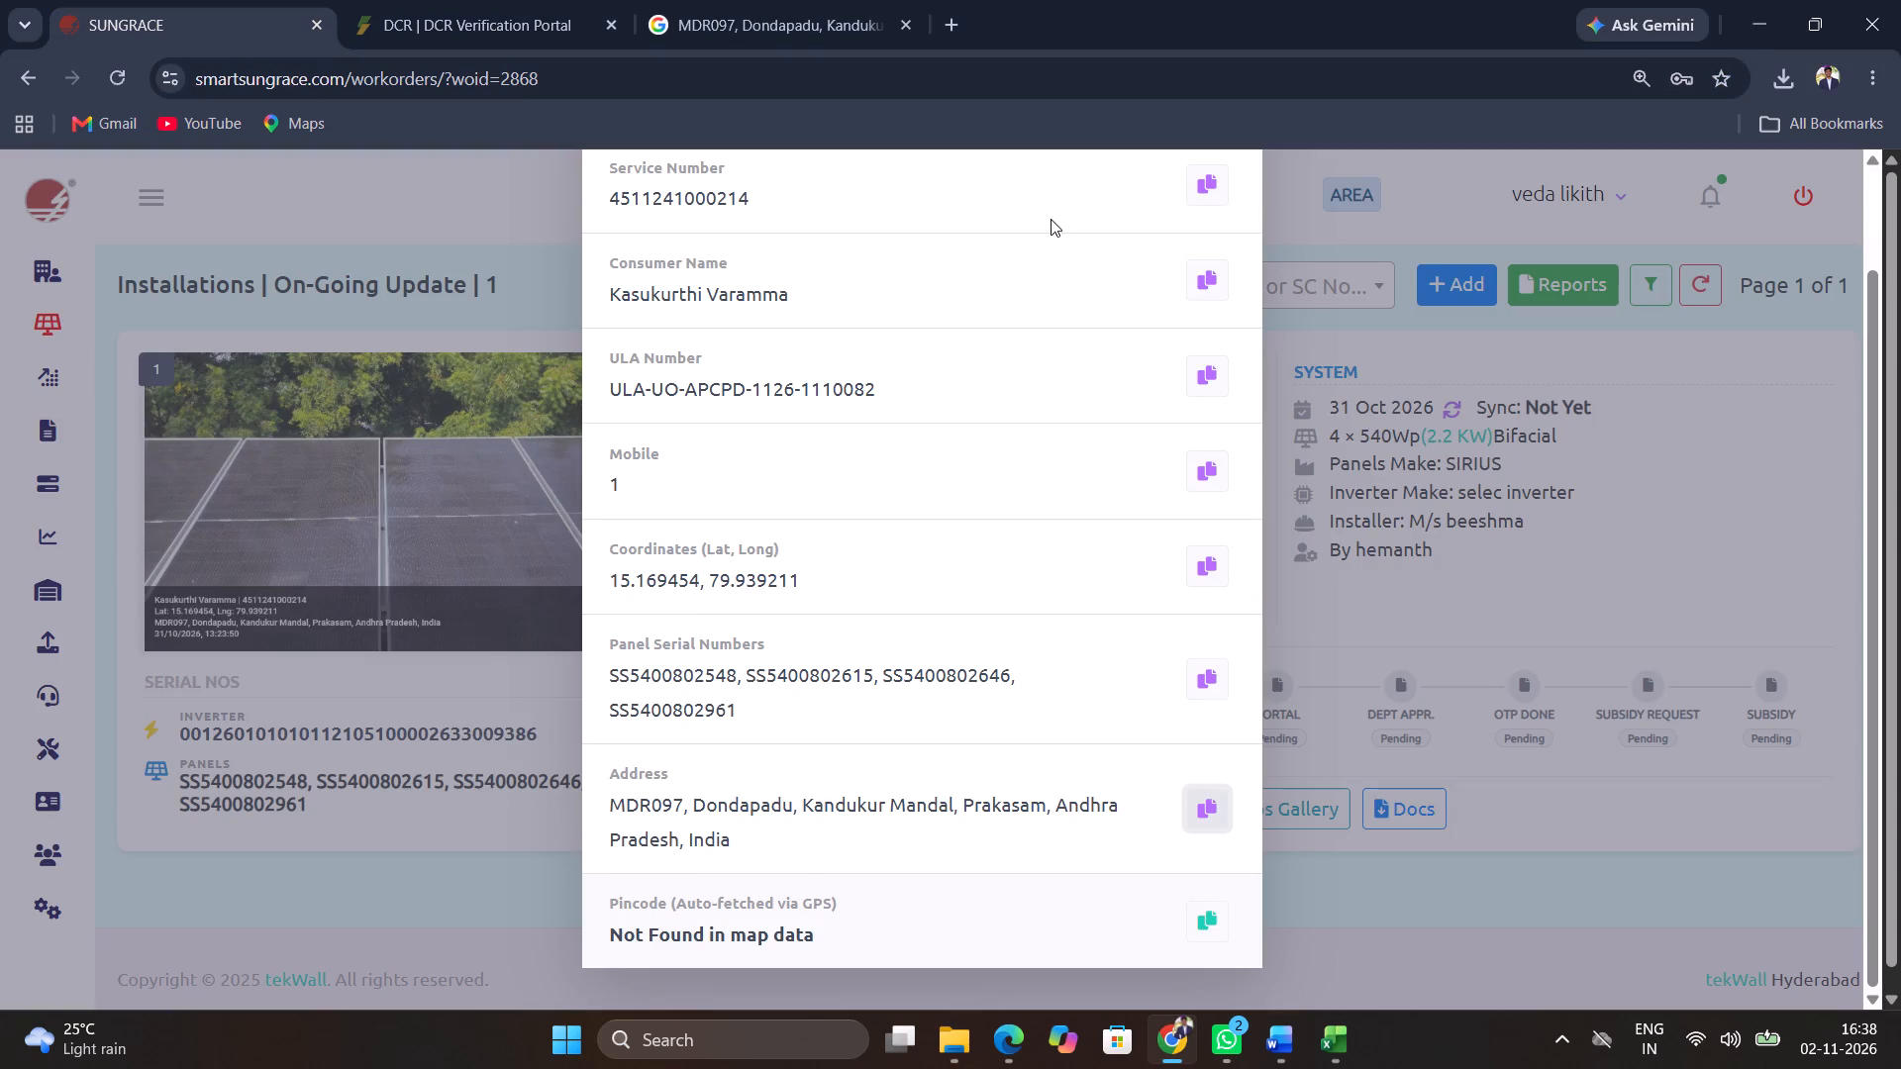
left_click(1199, 179)
Download the new AP/GST/26-27/009-338 certificate PDF into DCR009's 338_ folder, named with the copied service number followed by -338.
left_click(495, 0)
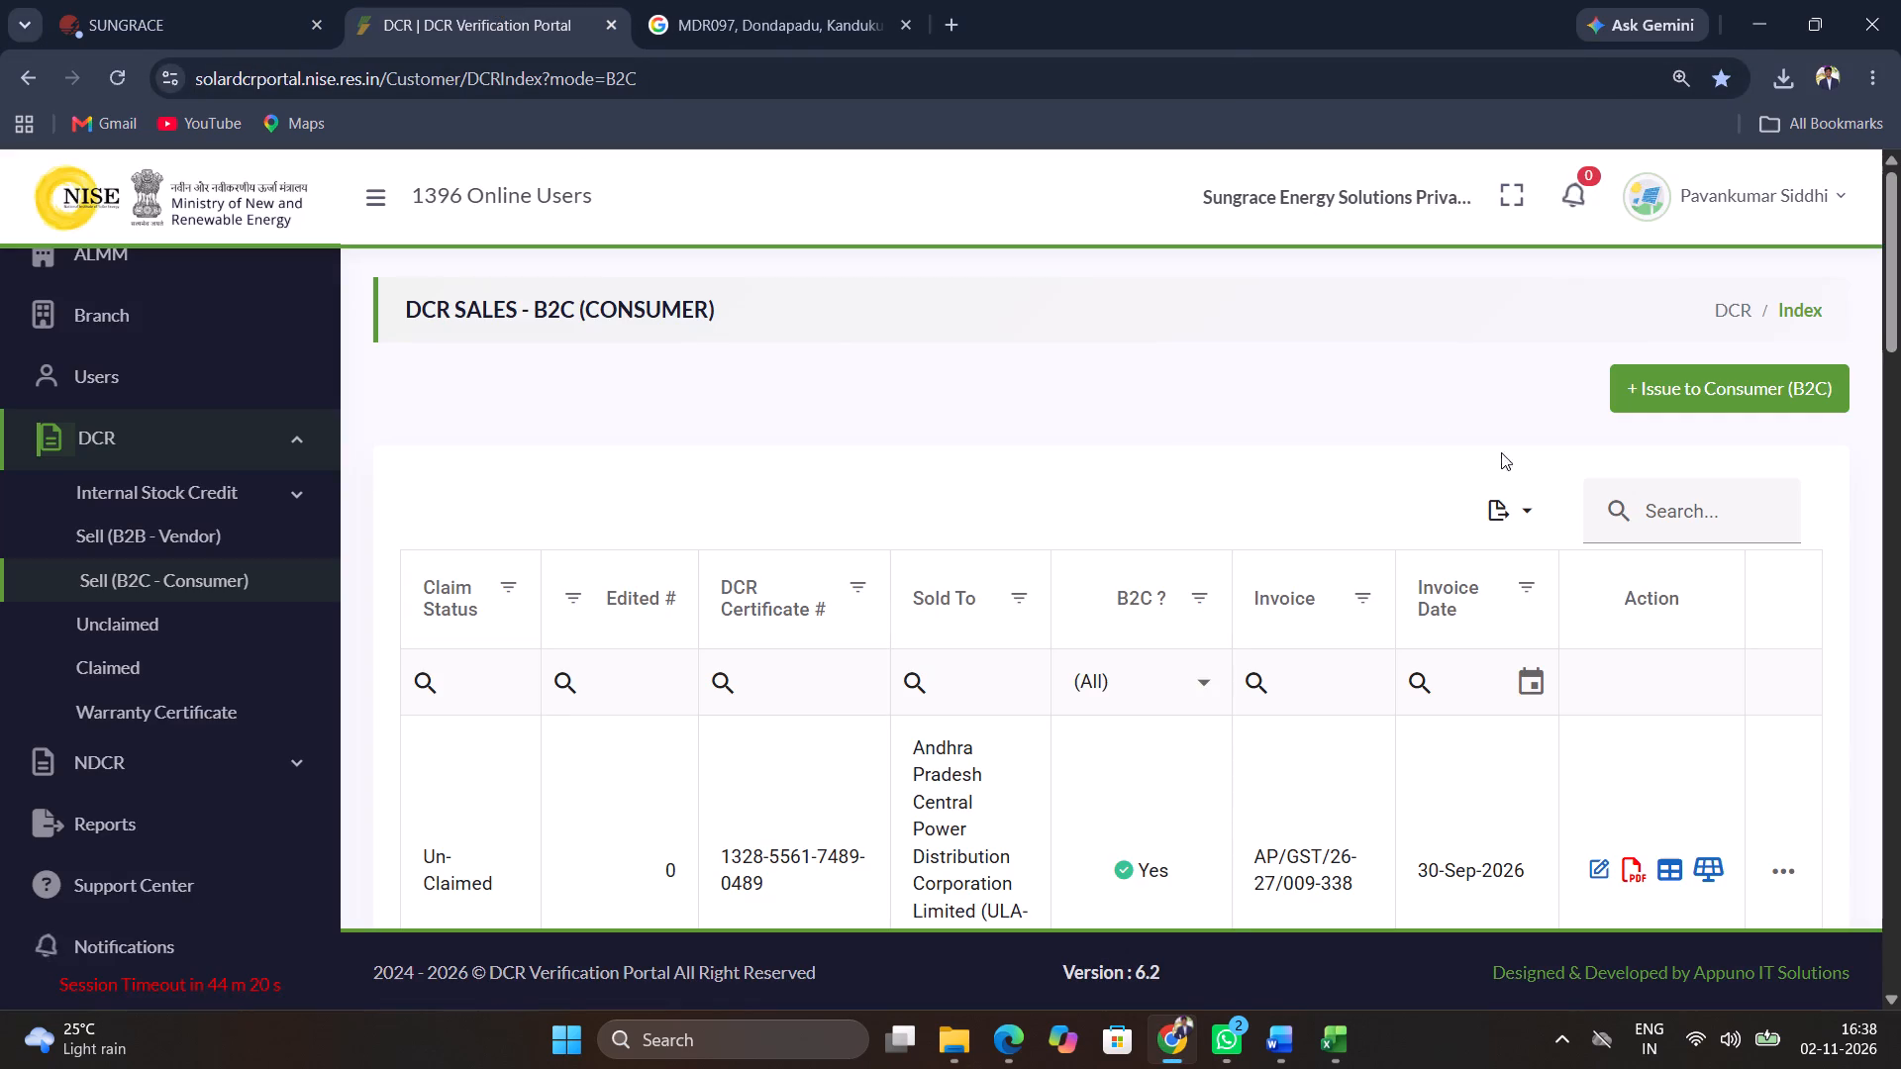
left_click(1621, 873)
left_click(1629, 853)
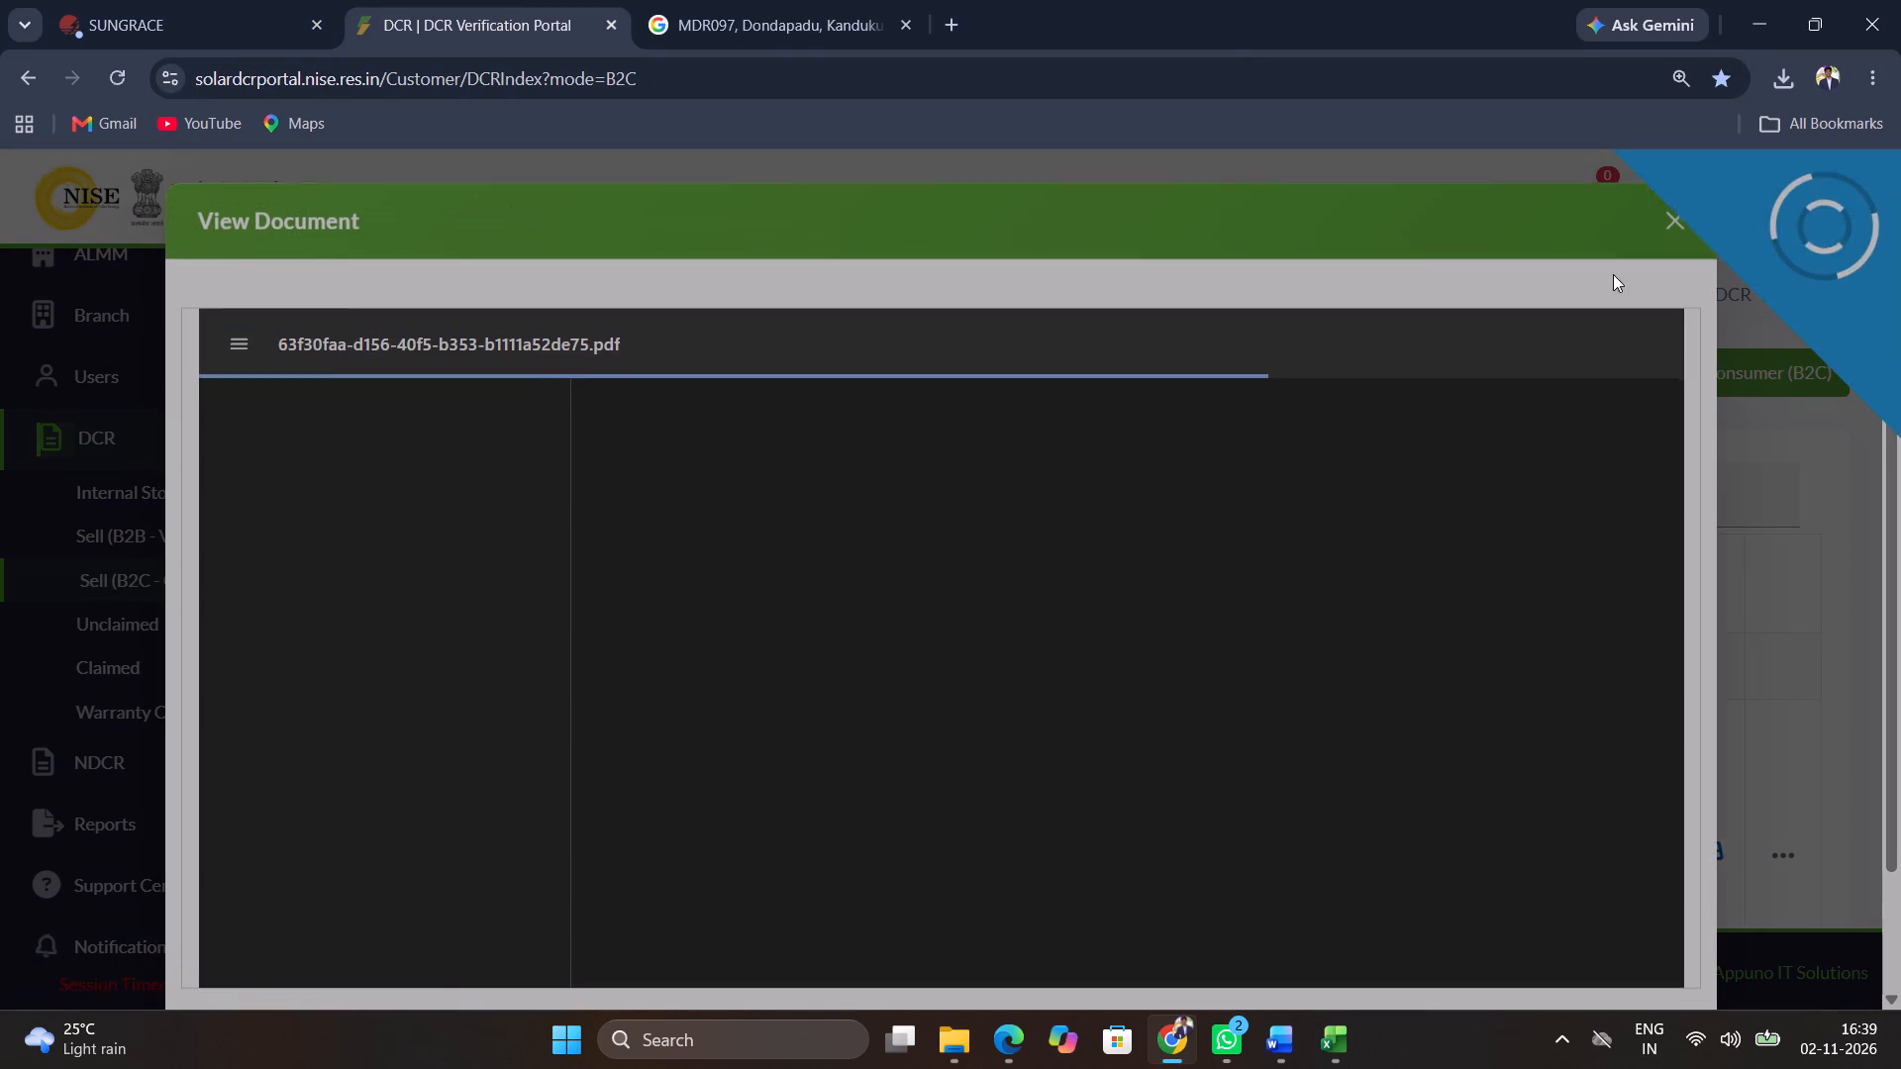
left_click(1560, 350)
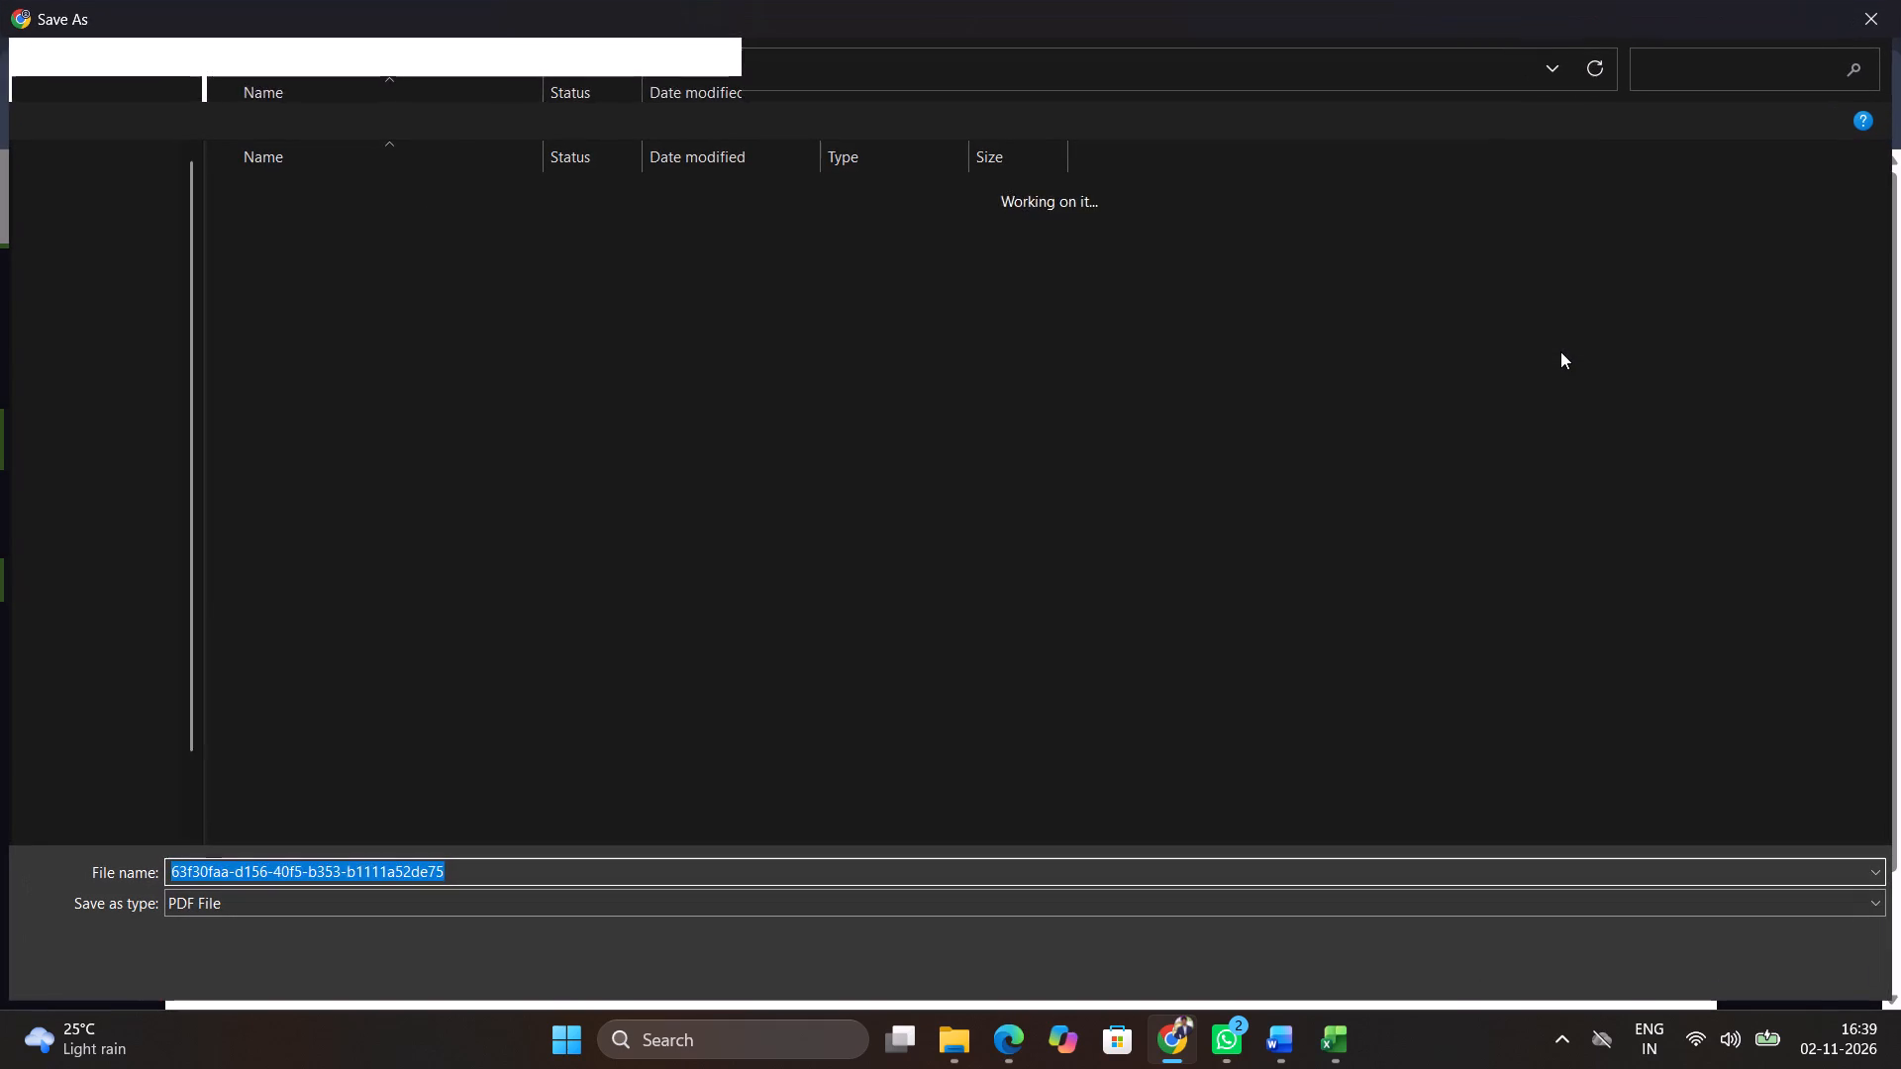
key("ctrl+v")
type("-338")
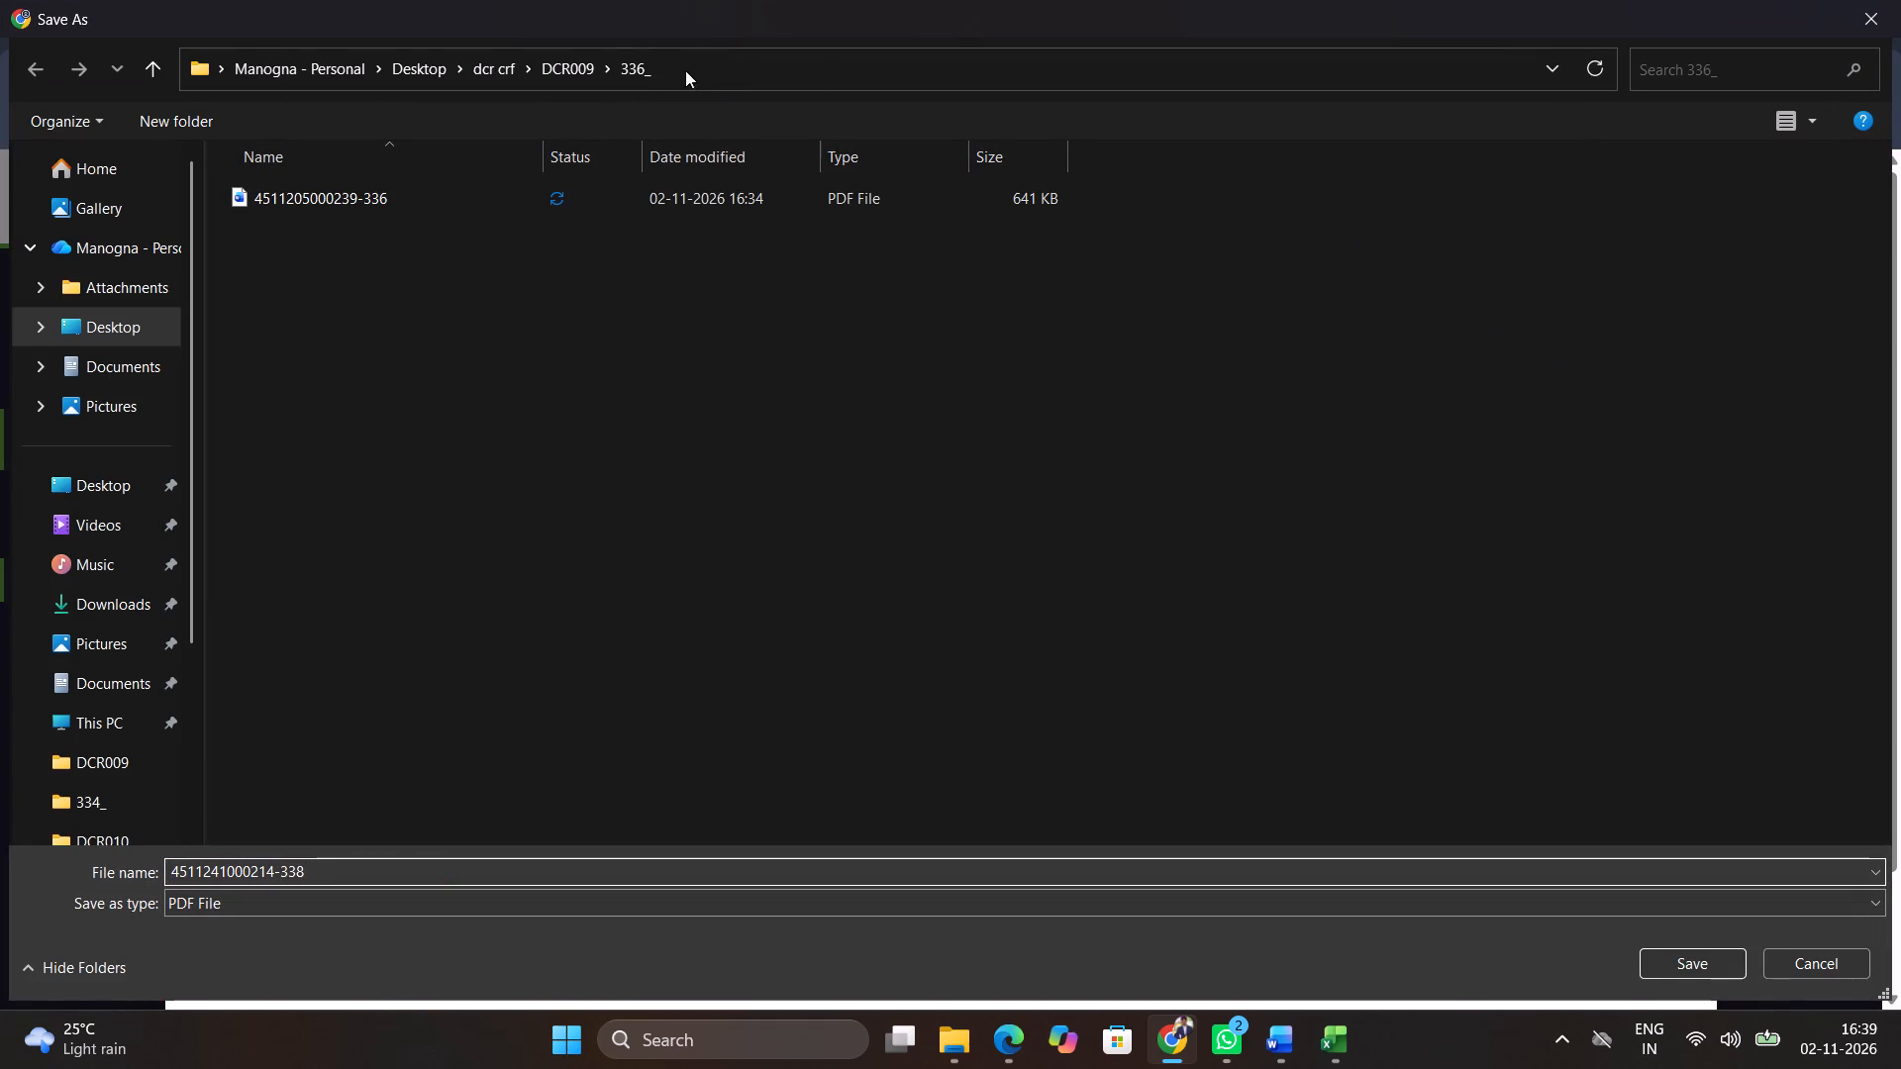
left_click(551, 66)
scroll(402, 566, "down", 8)
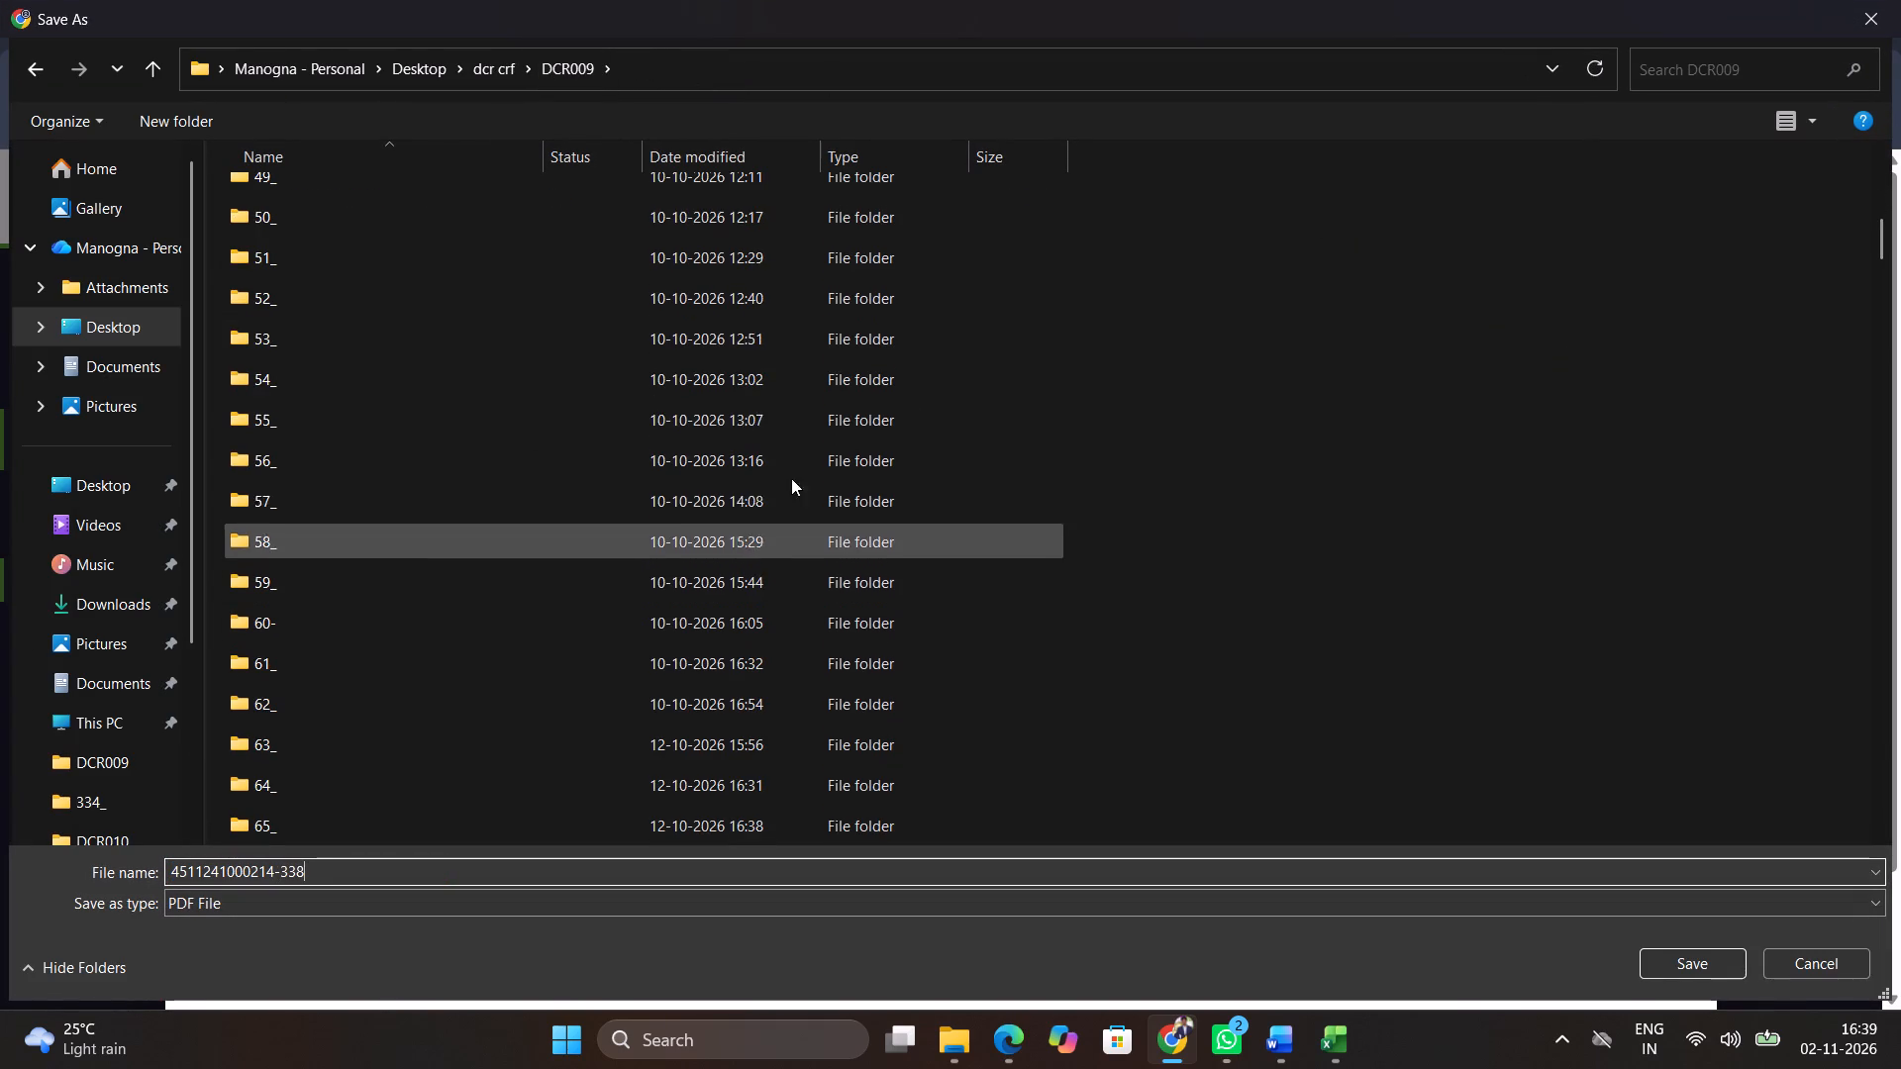
left_click_drag(1875, 237, 1837, 745)
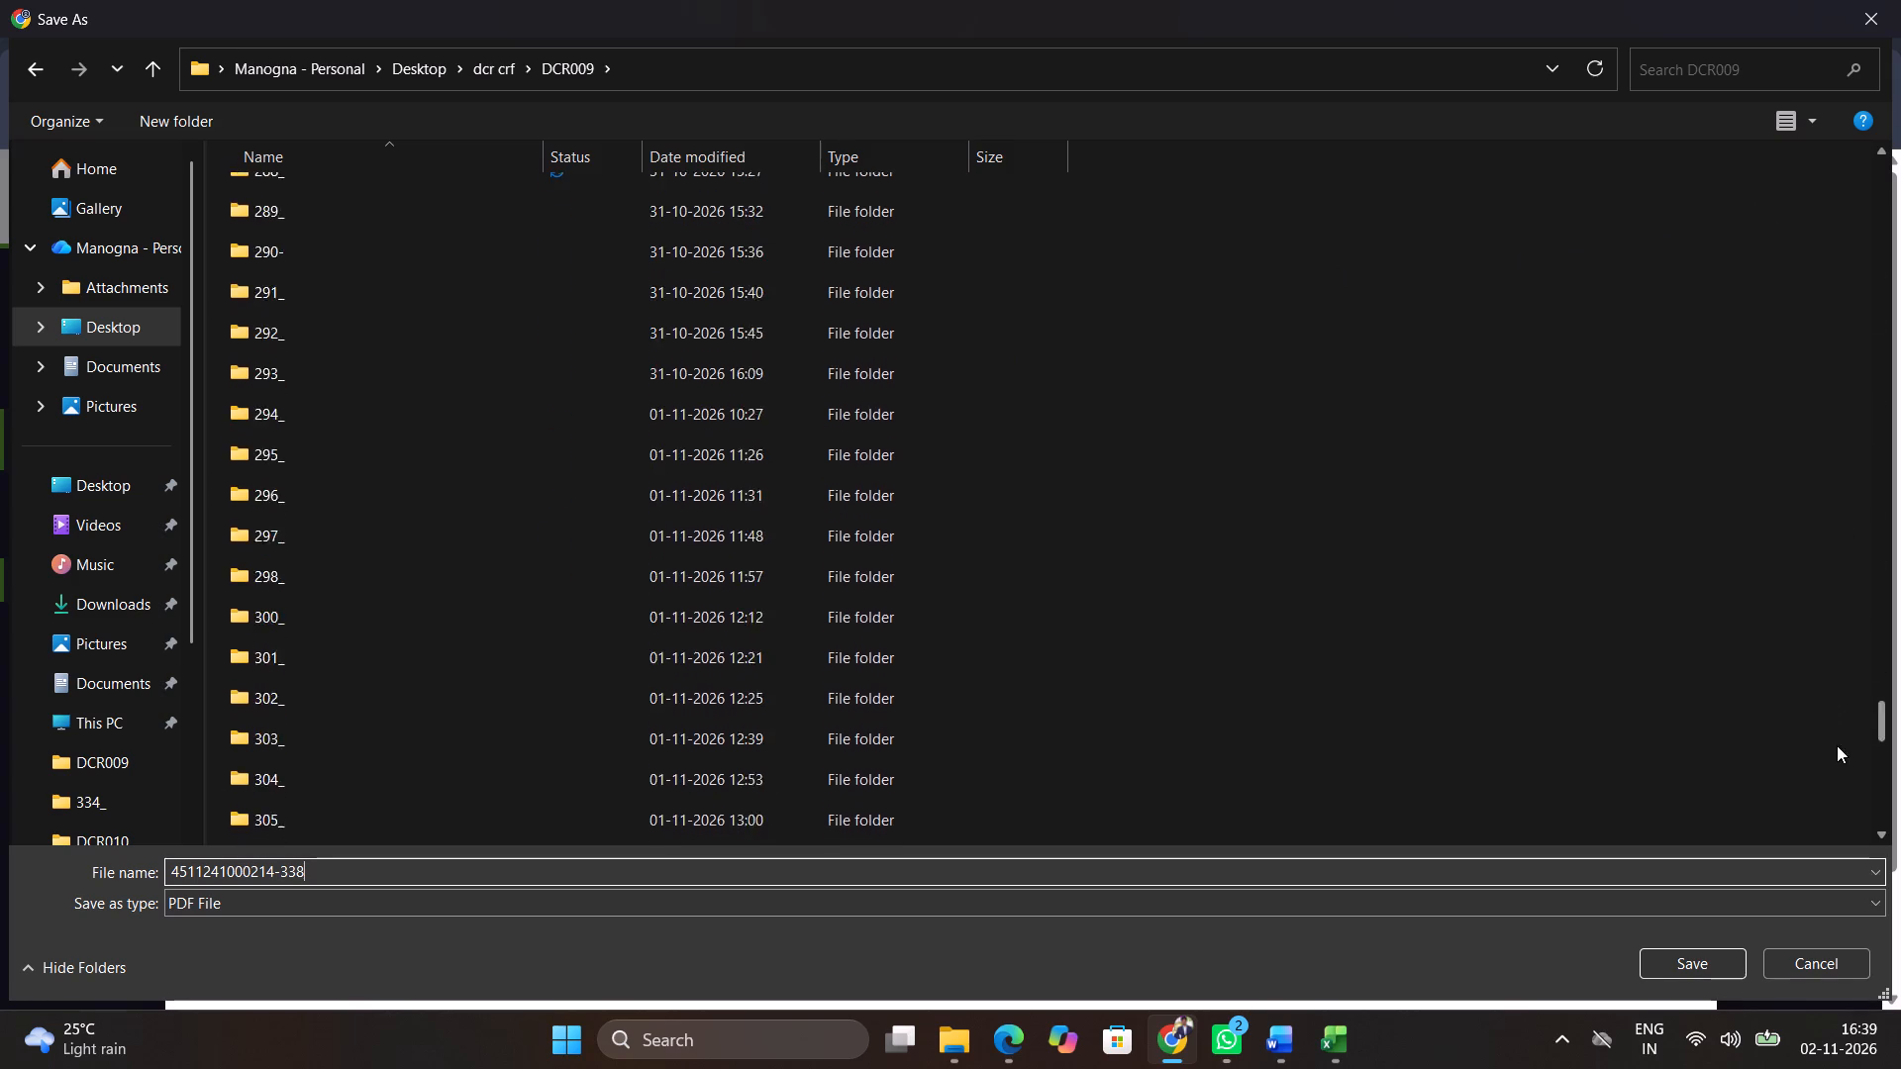
left_click_drag(1837, 745, 1826, 814)
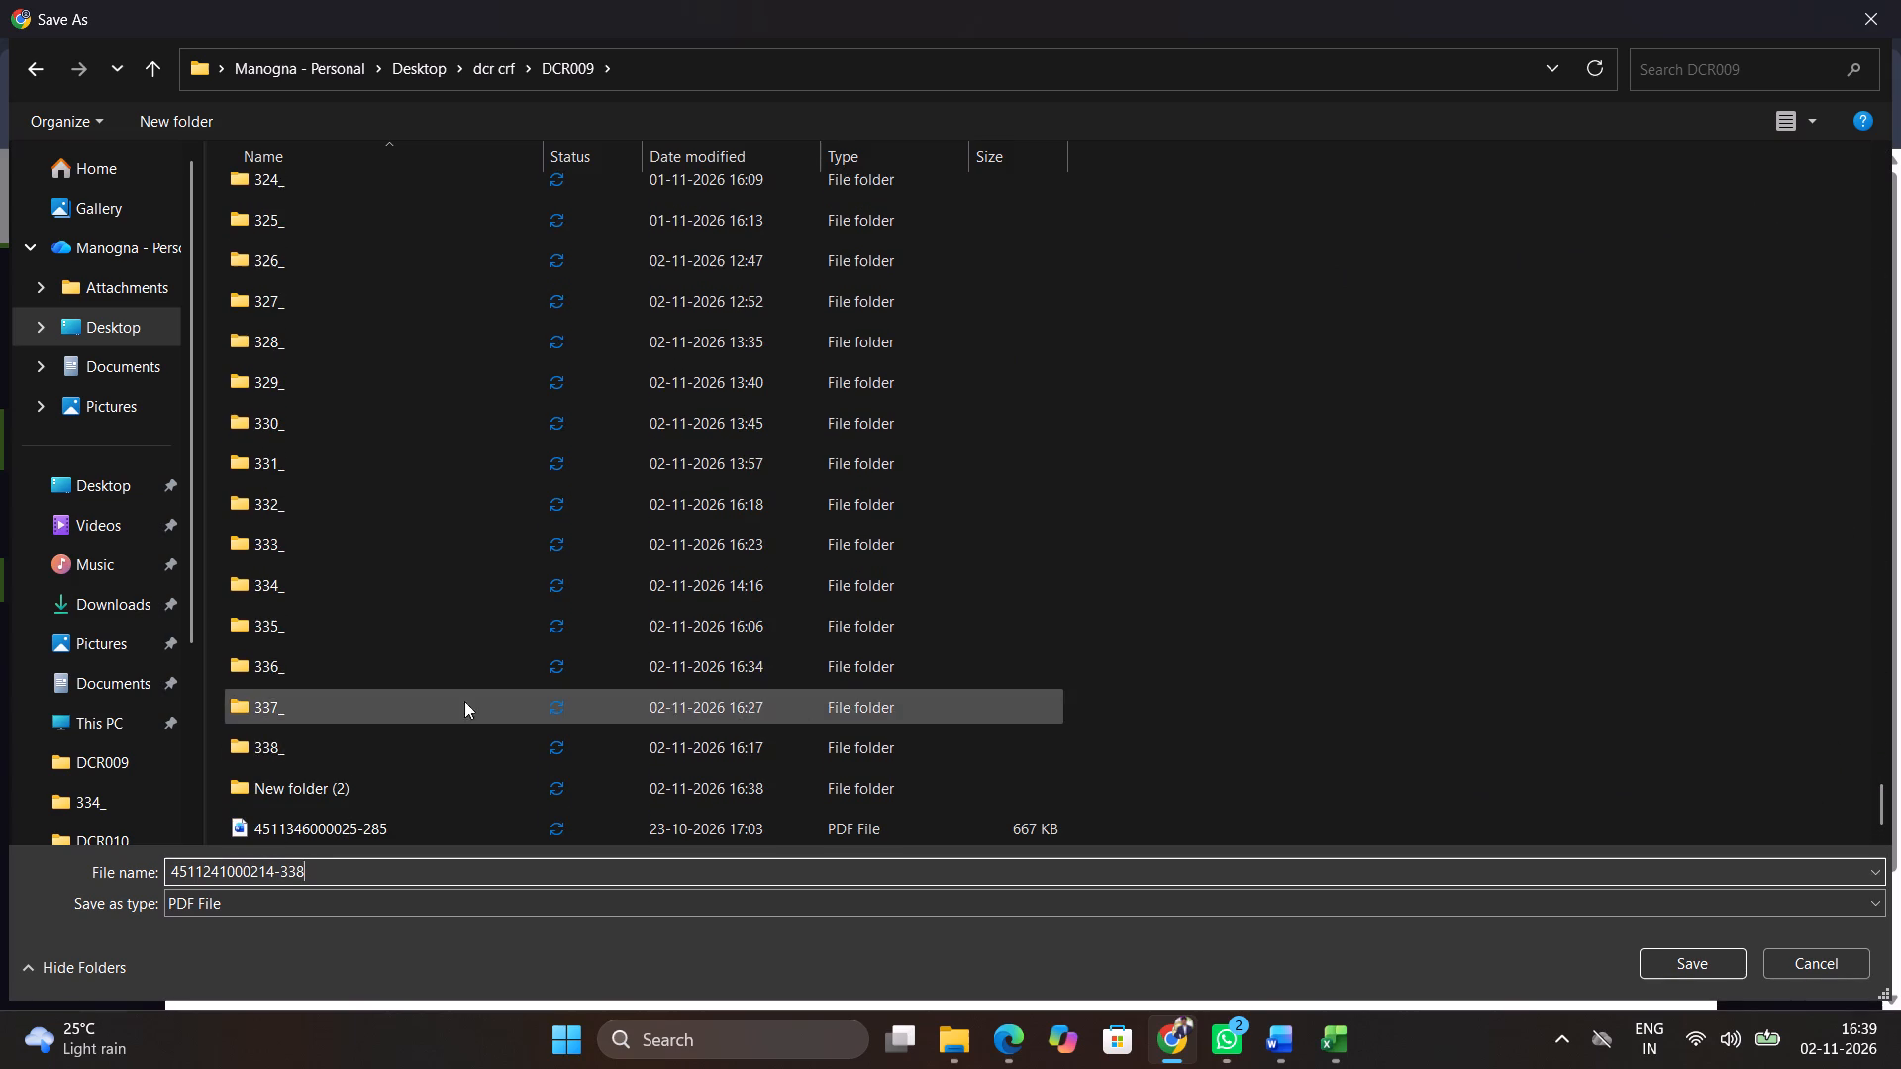
double_click(443, 748)
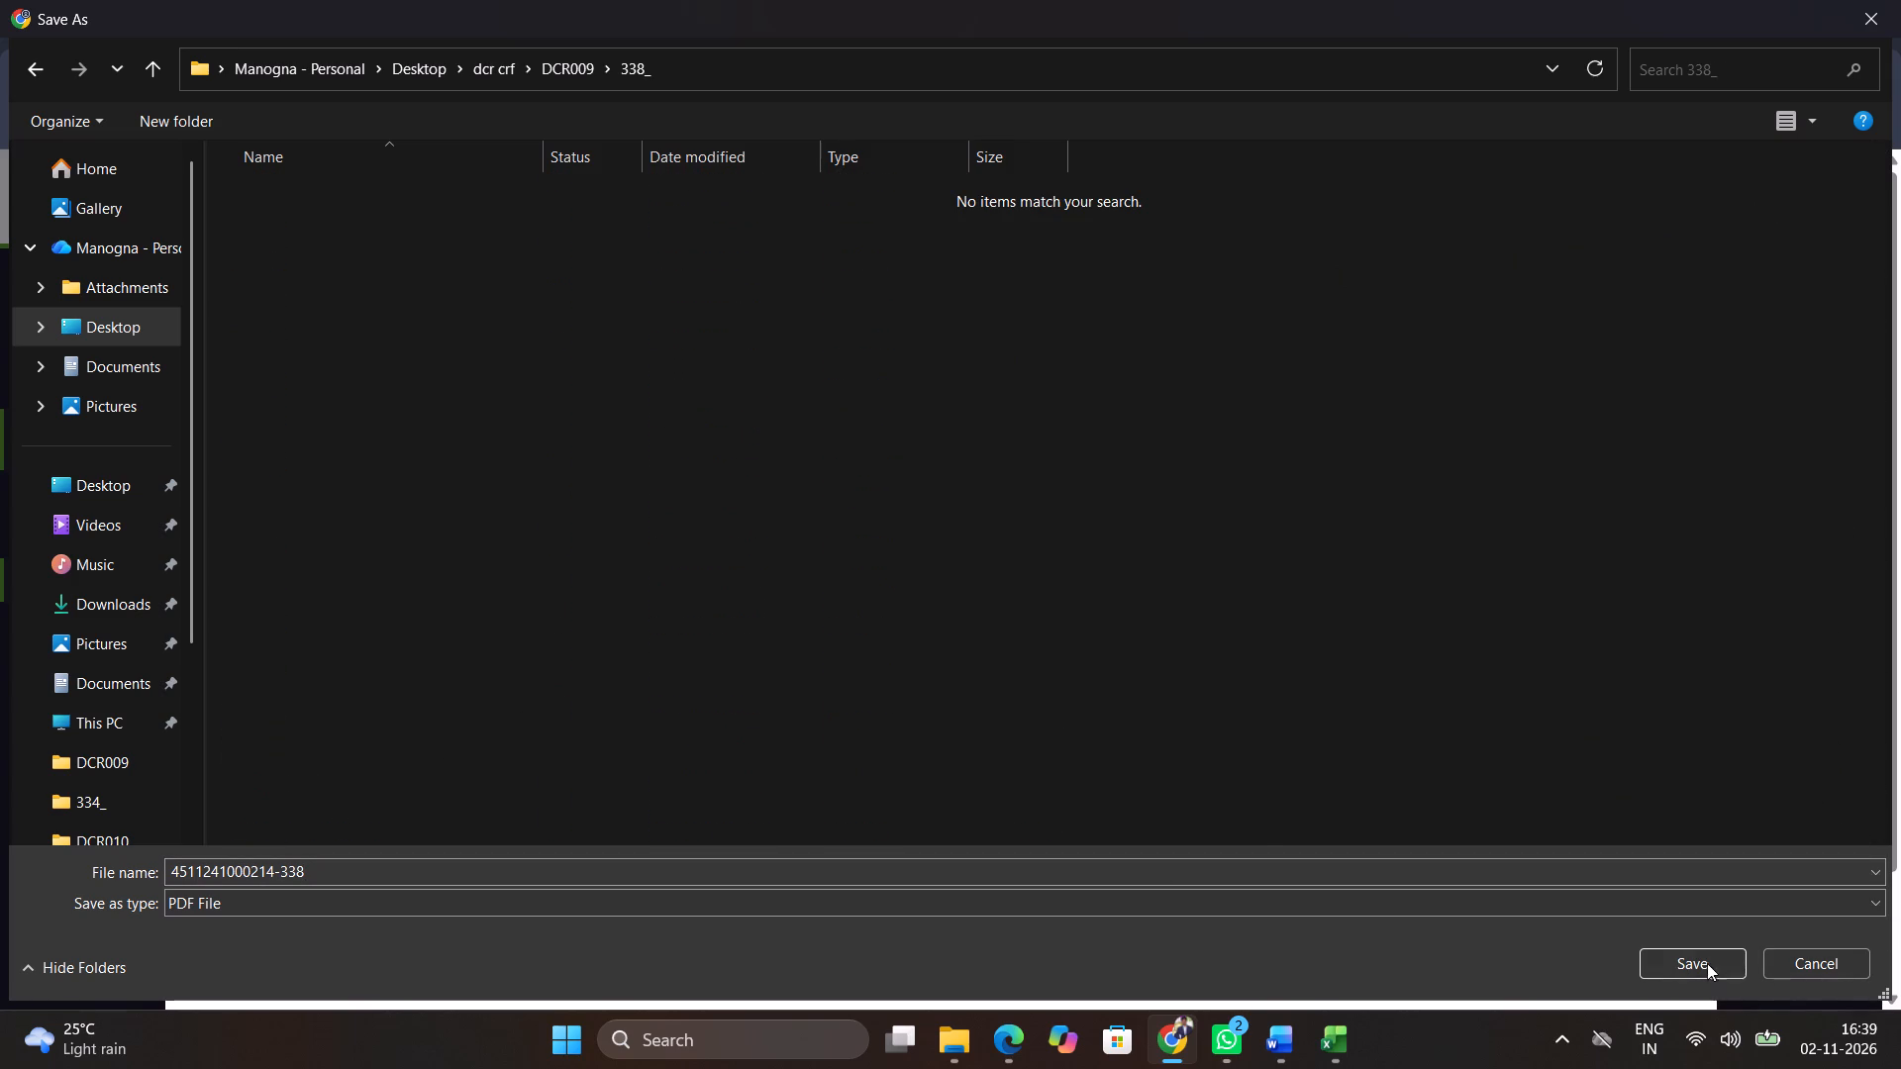
left_click(1705, 958)
Return to SUNGRACE, close the quick copy details and open the installation's Project Stage update form at the DCR upload.
left_click(314, 0)
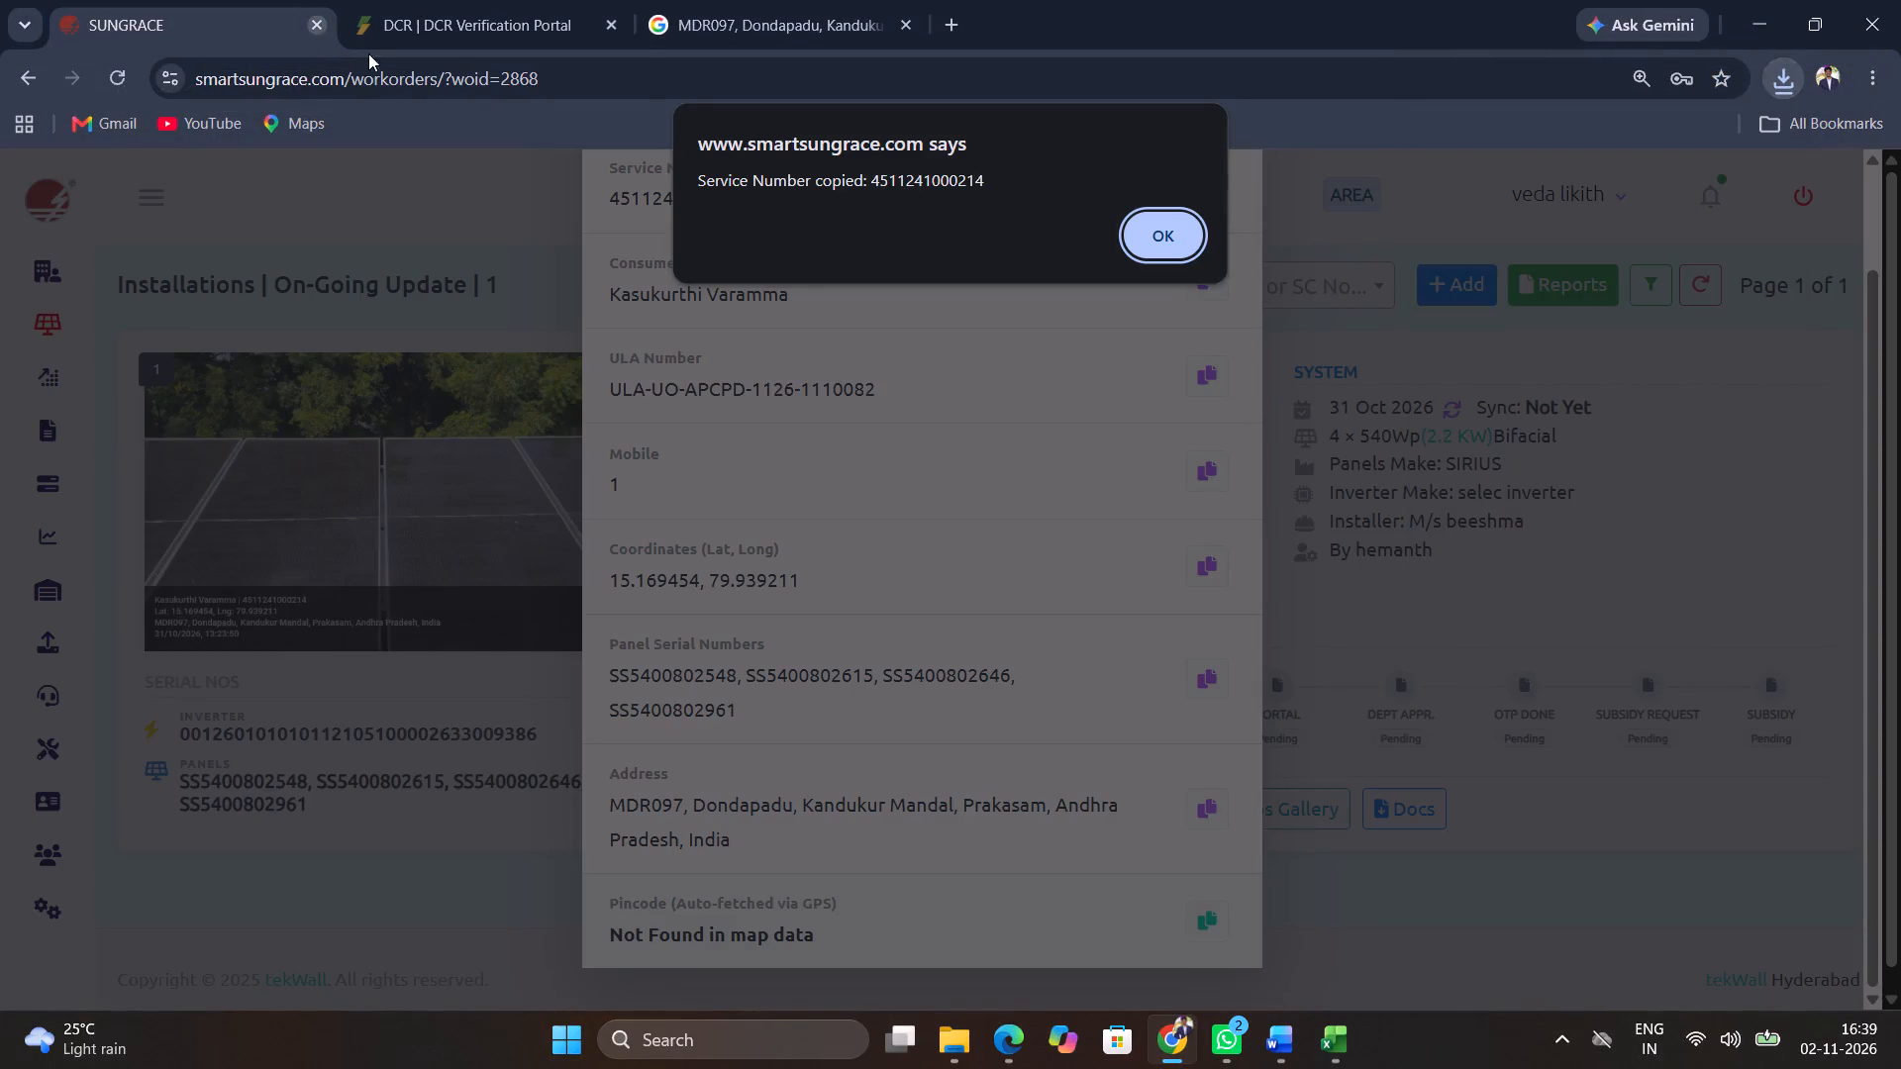
left_click_drag(1148, 230, 1159, 254)
left_click_drag(1289, 446, 1333, 518)
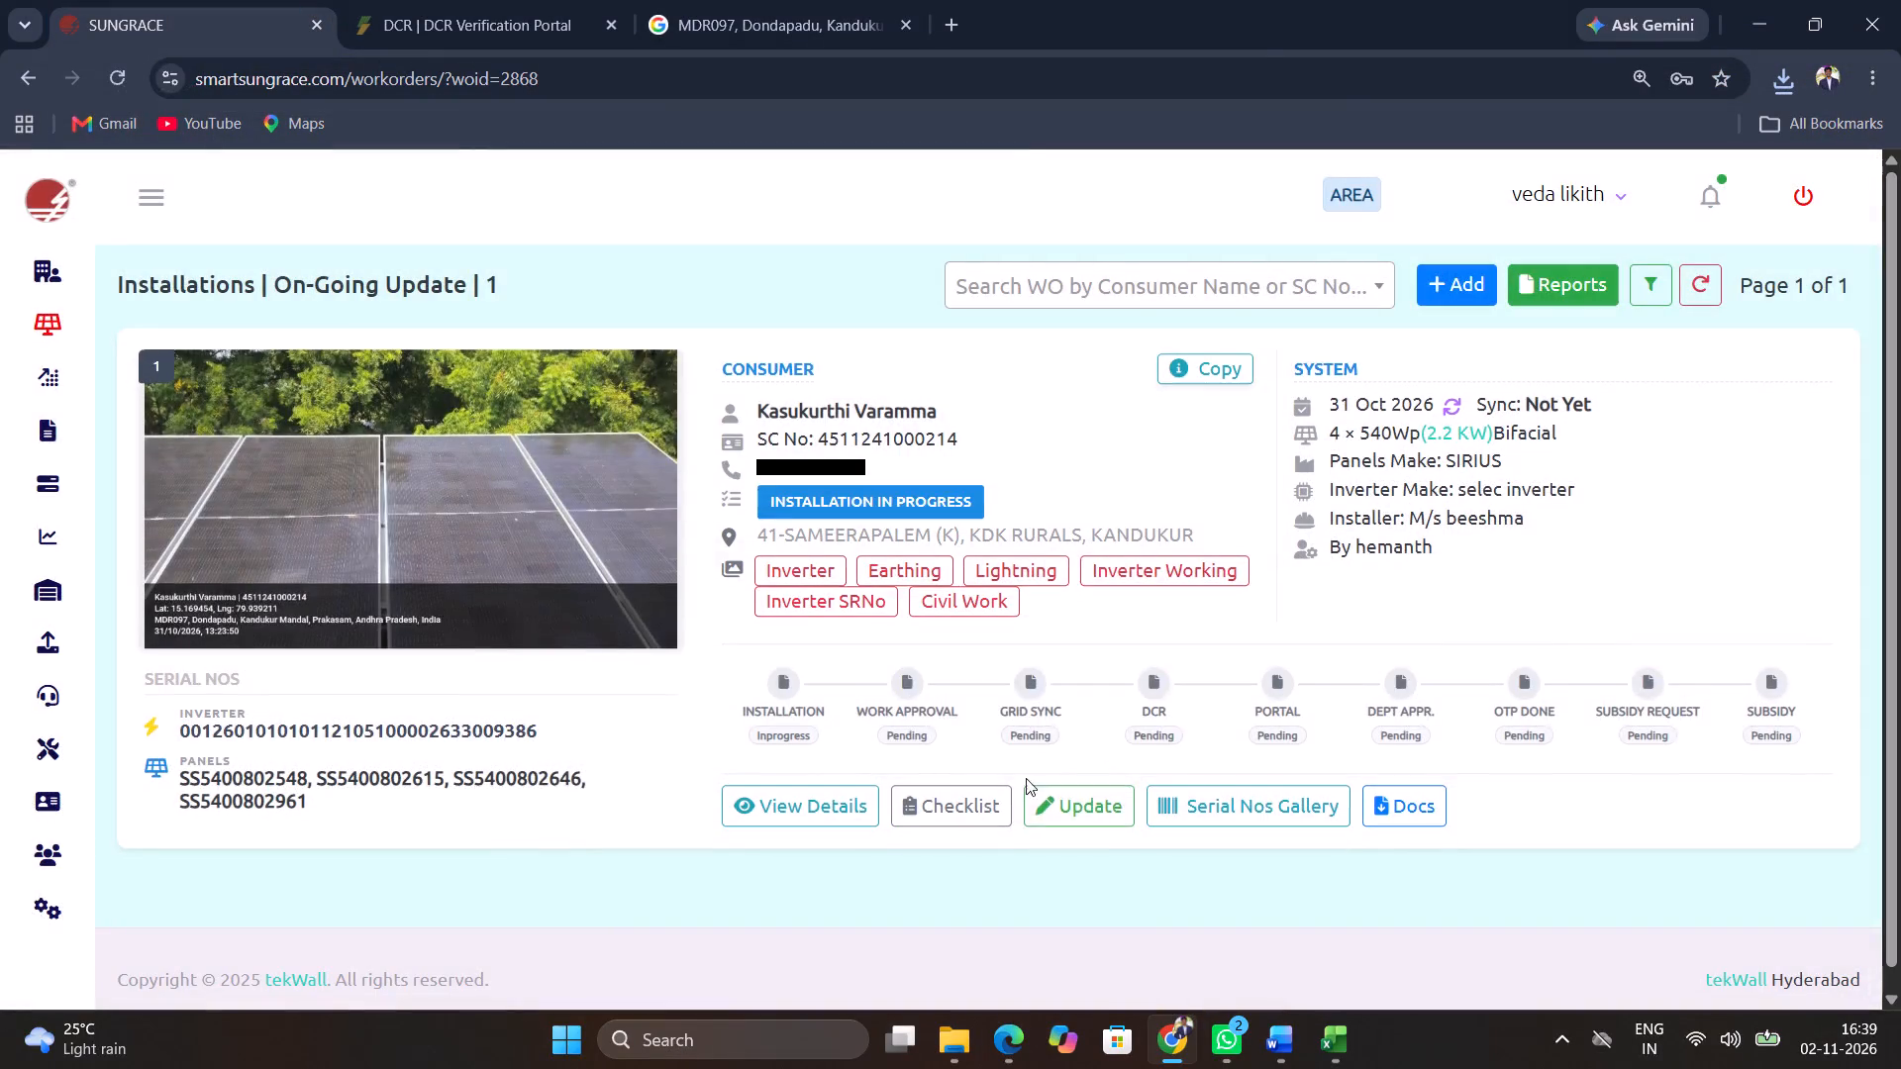
left_click(1035, 796)
left_click_drag(901, 690, 906, 701)
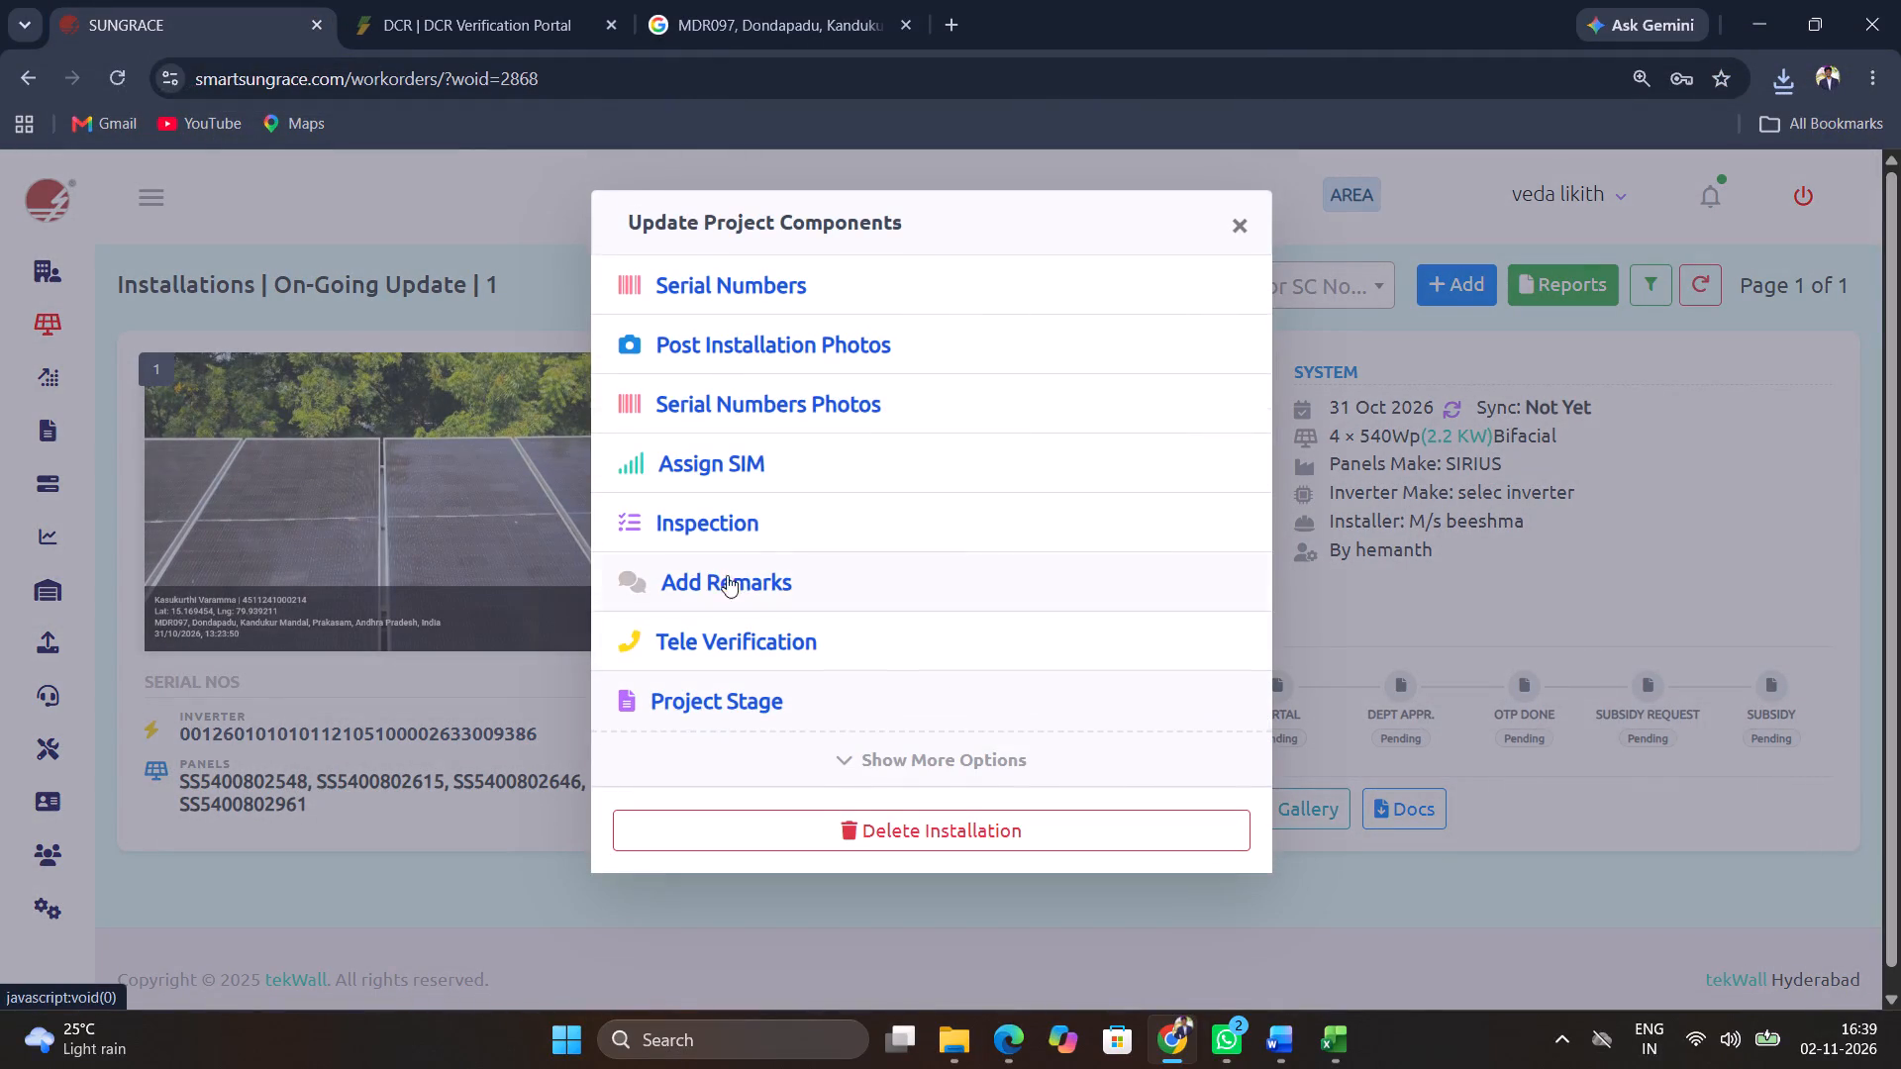
left_click(729, 704)
scroll(727, 703, "down", 4)
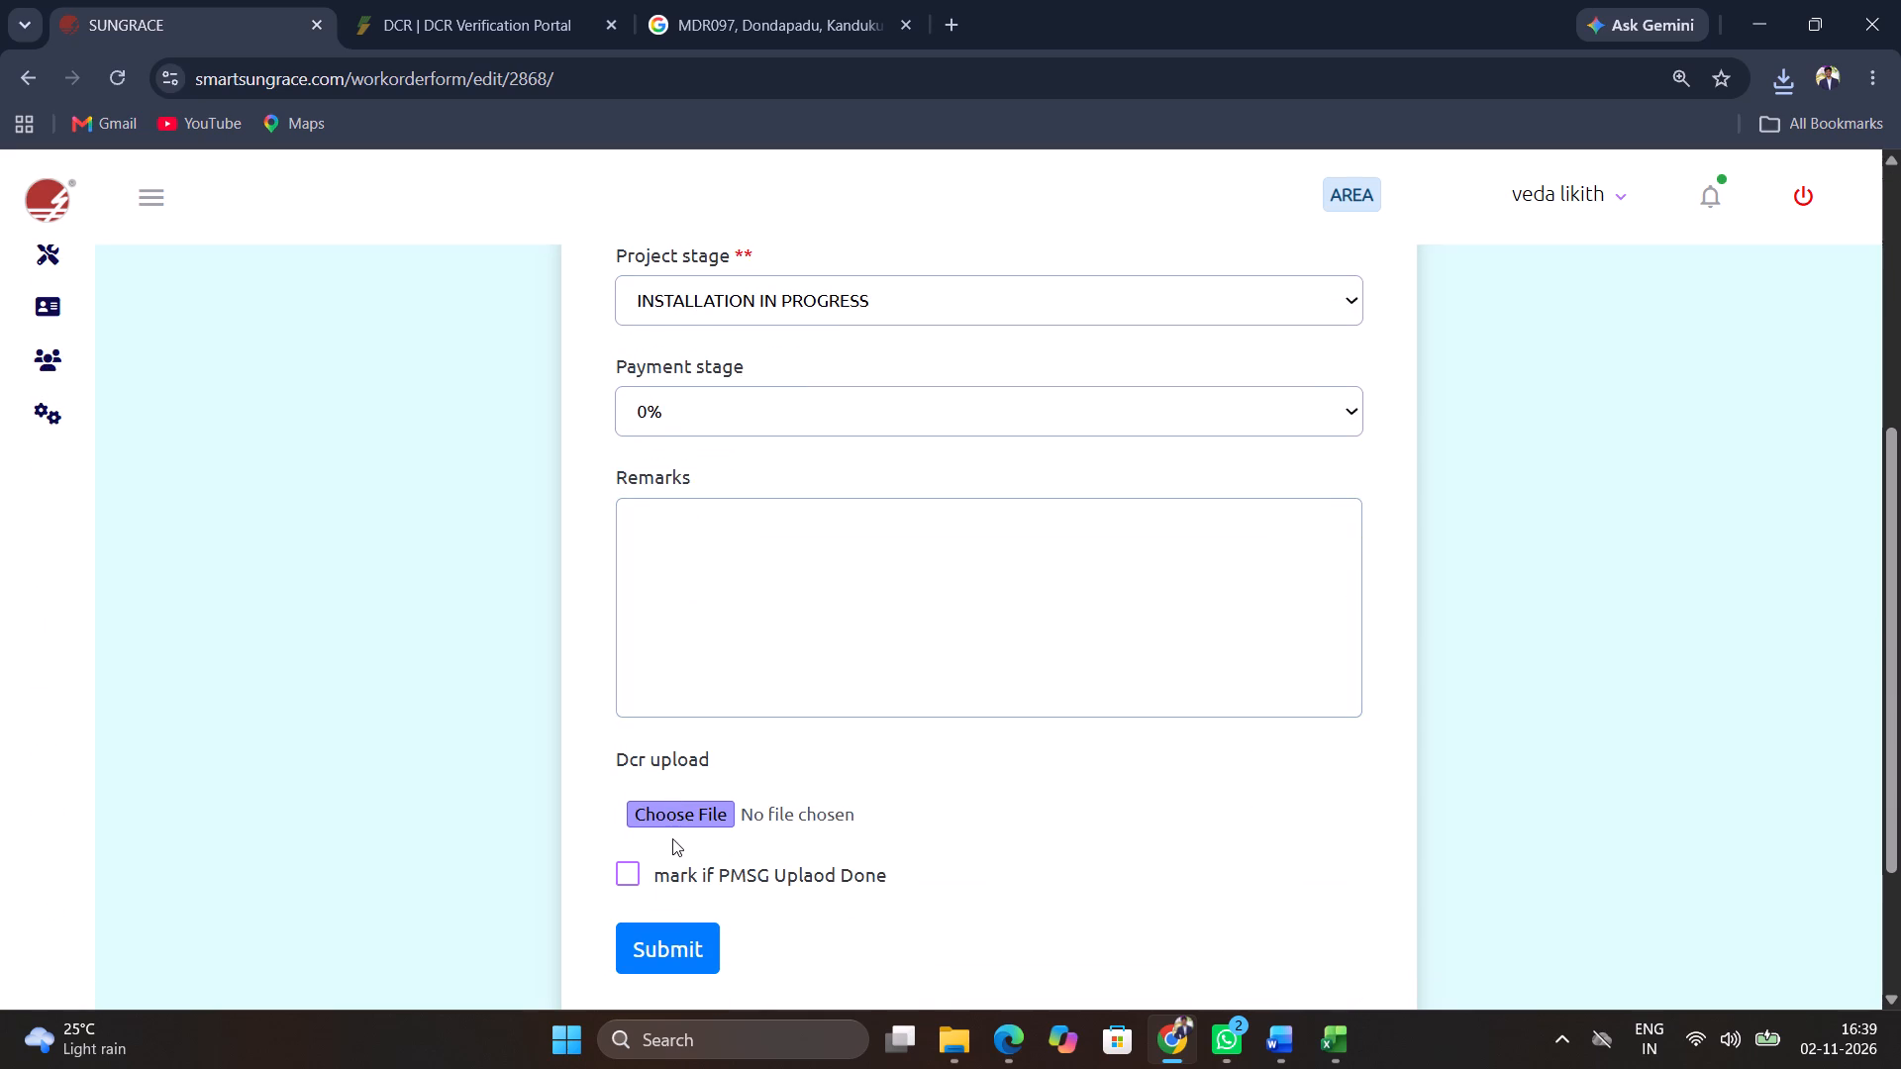
Choose the saved certificate PDF from DCR009's 338_ folder as the DCR upload file.
left_click(675, 823)
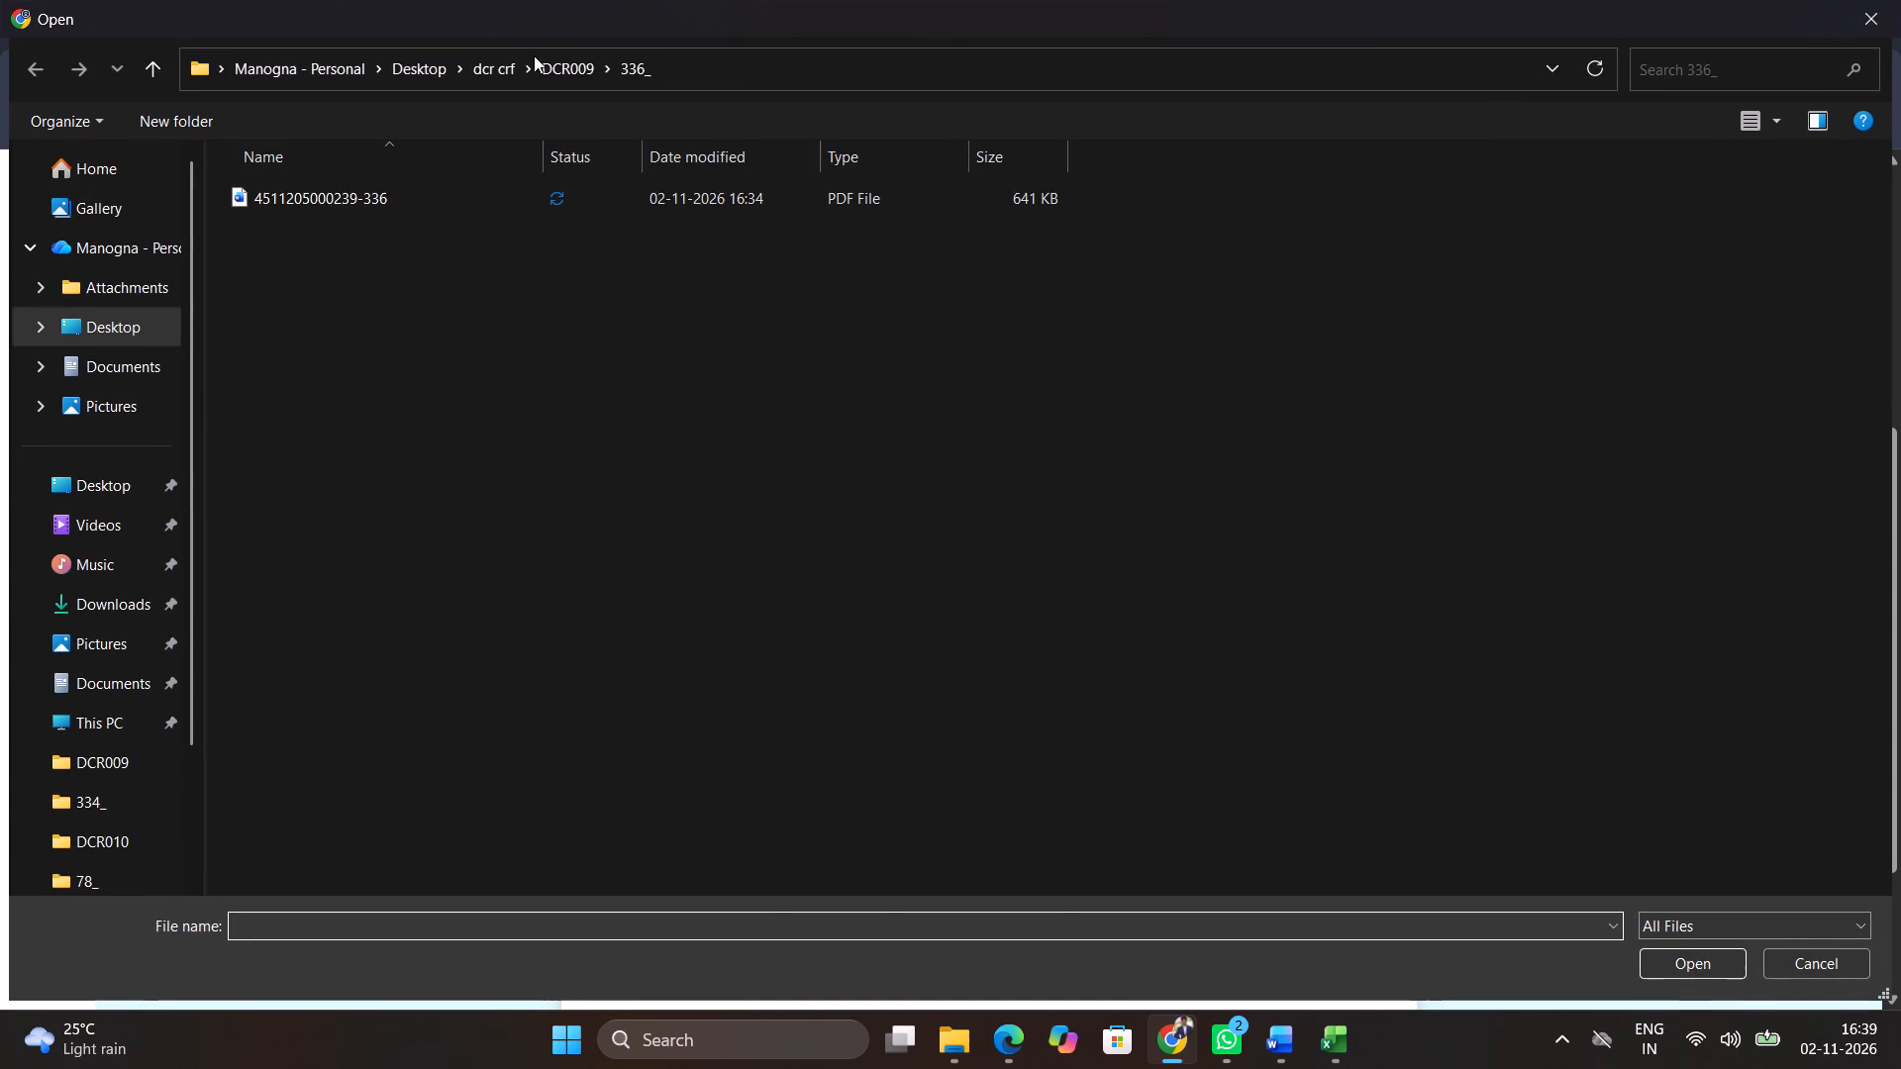
left_click(541, 66)
scroll(490, 645, "down", 4)
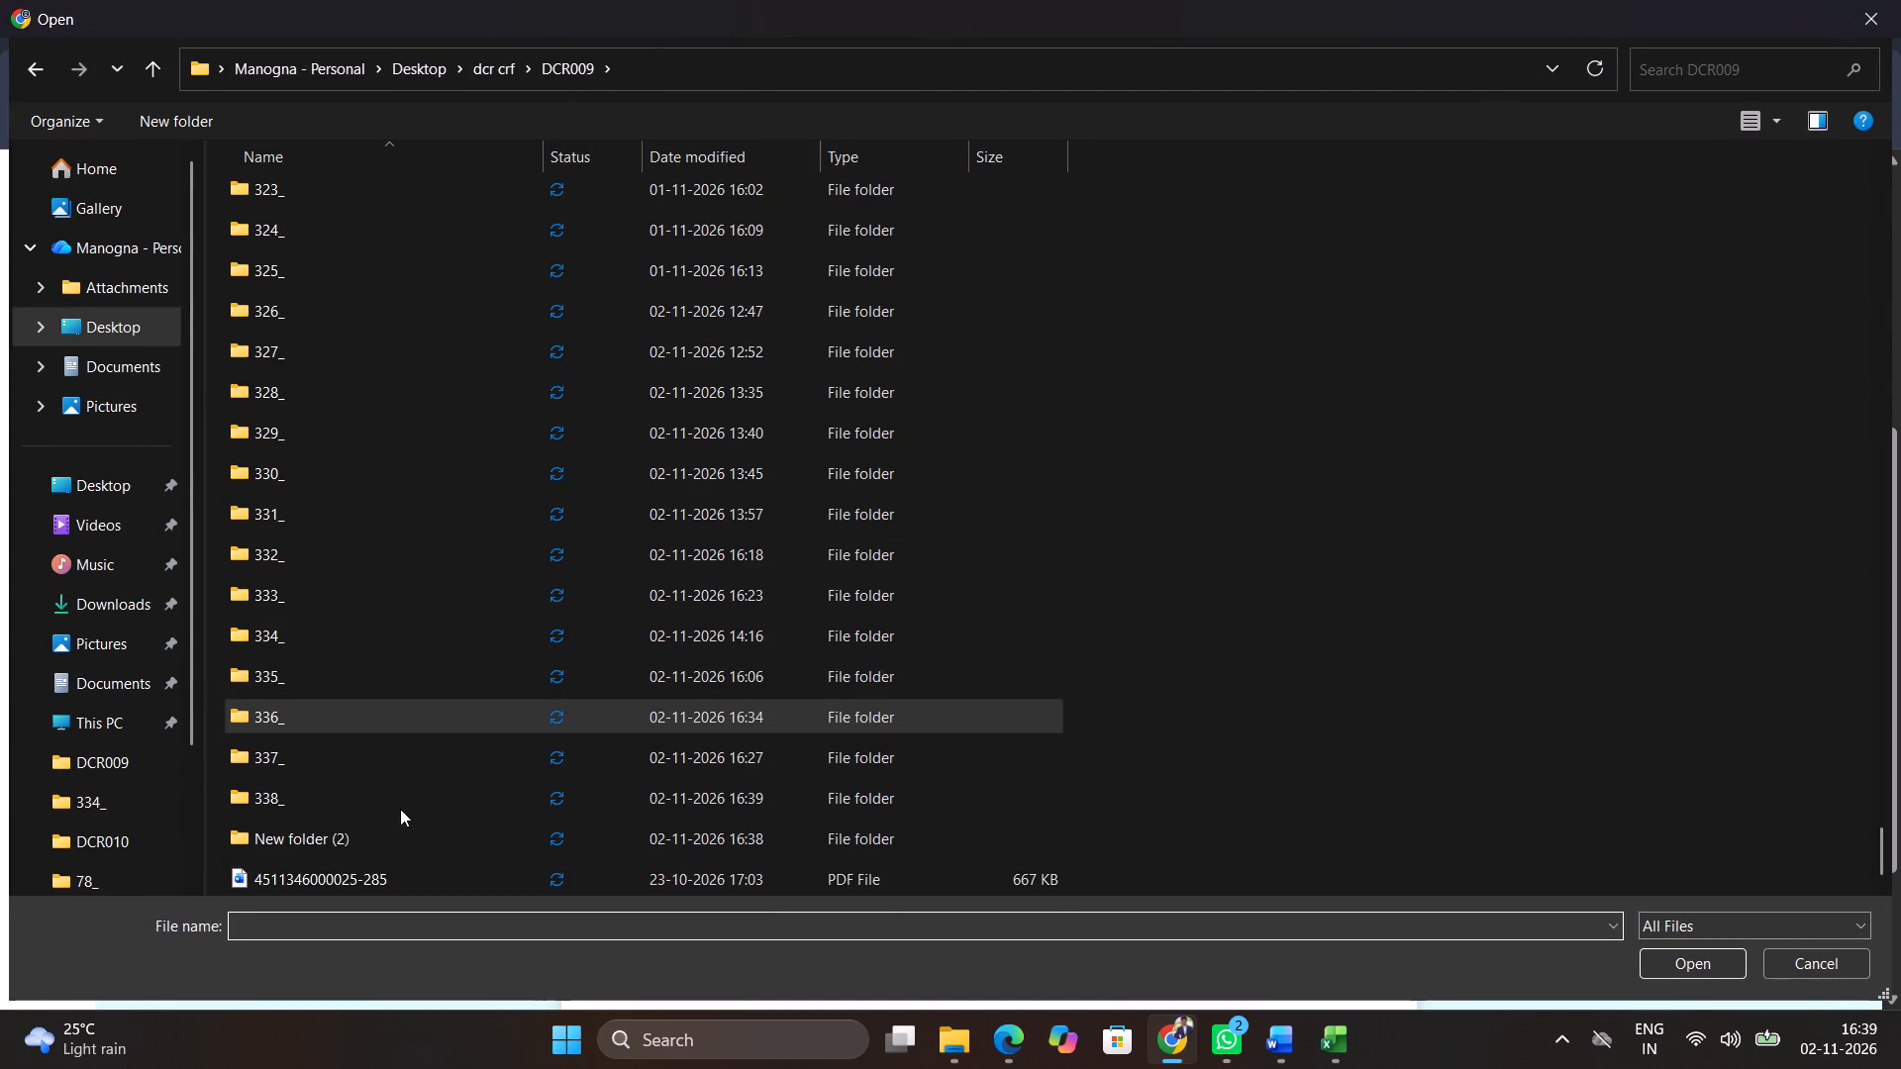
double_click(409, 791)
double_click(345, 195)
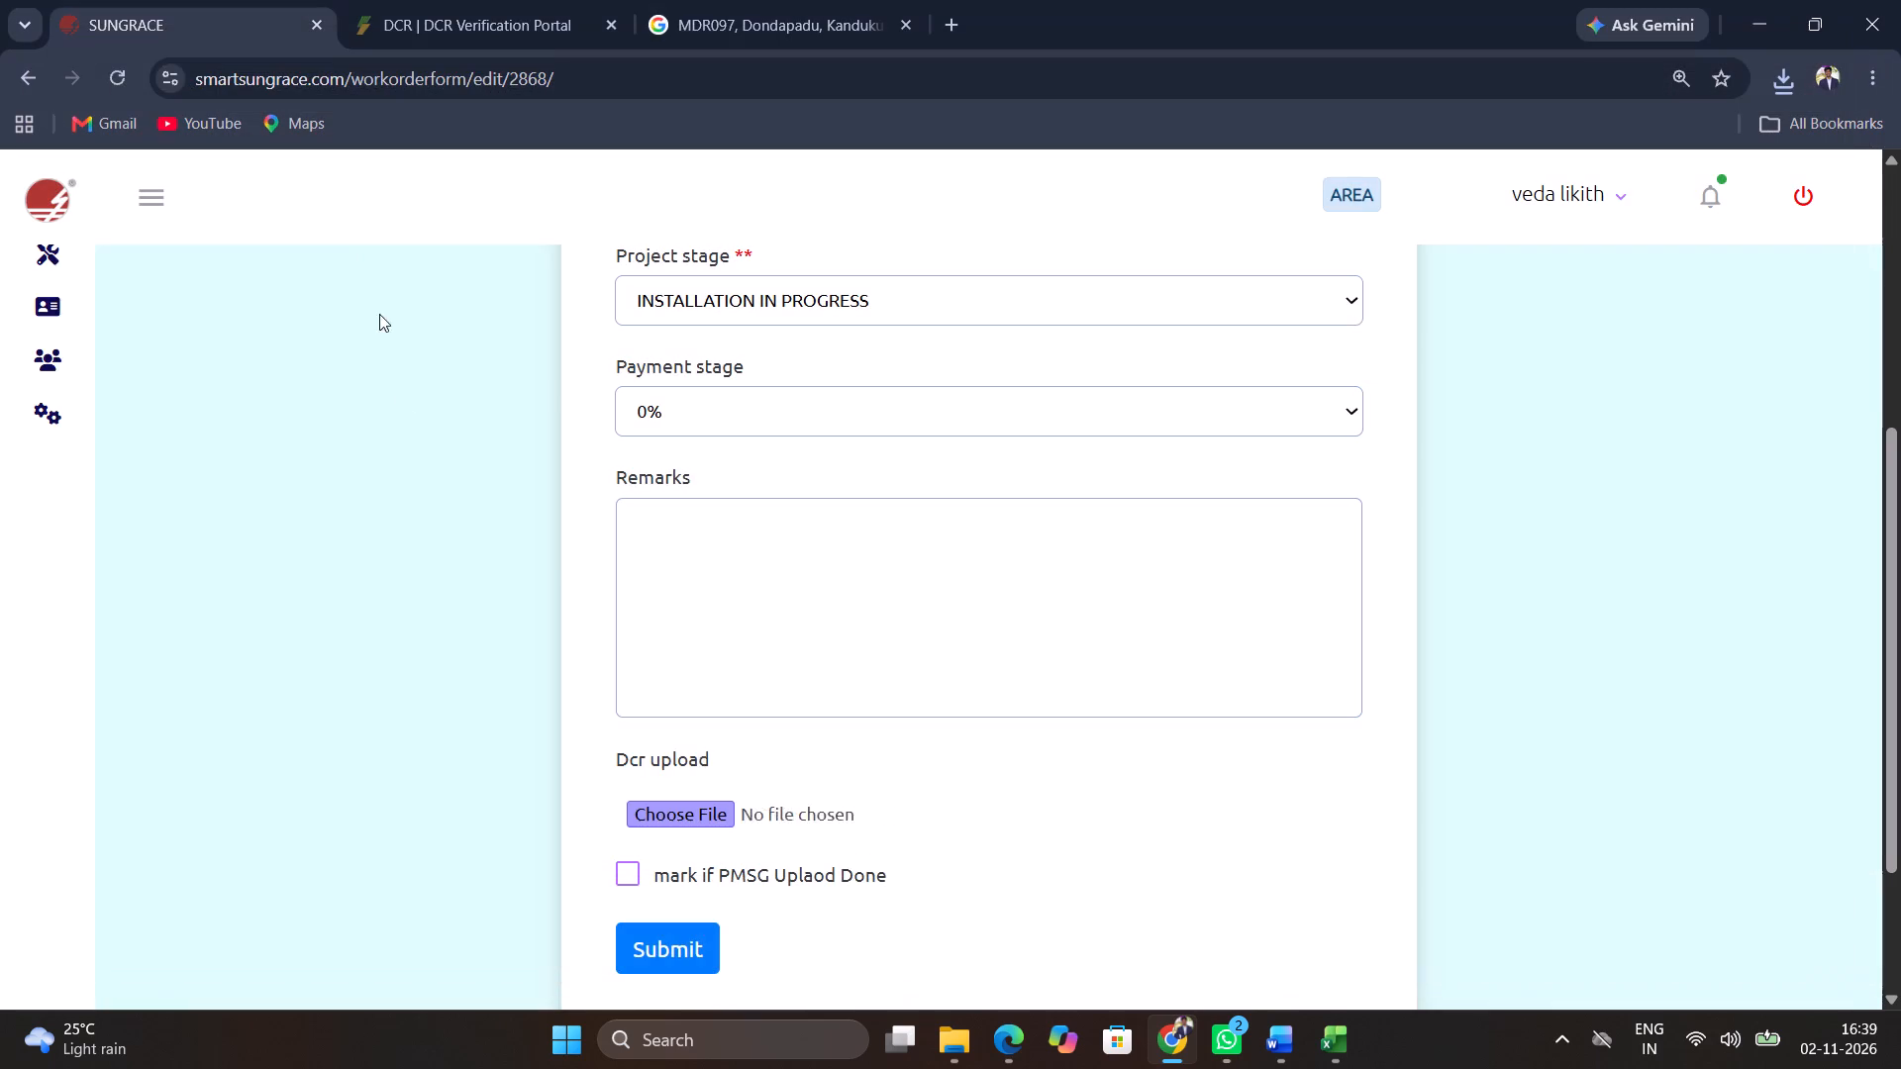
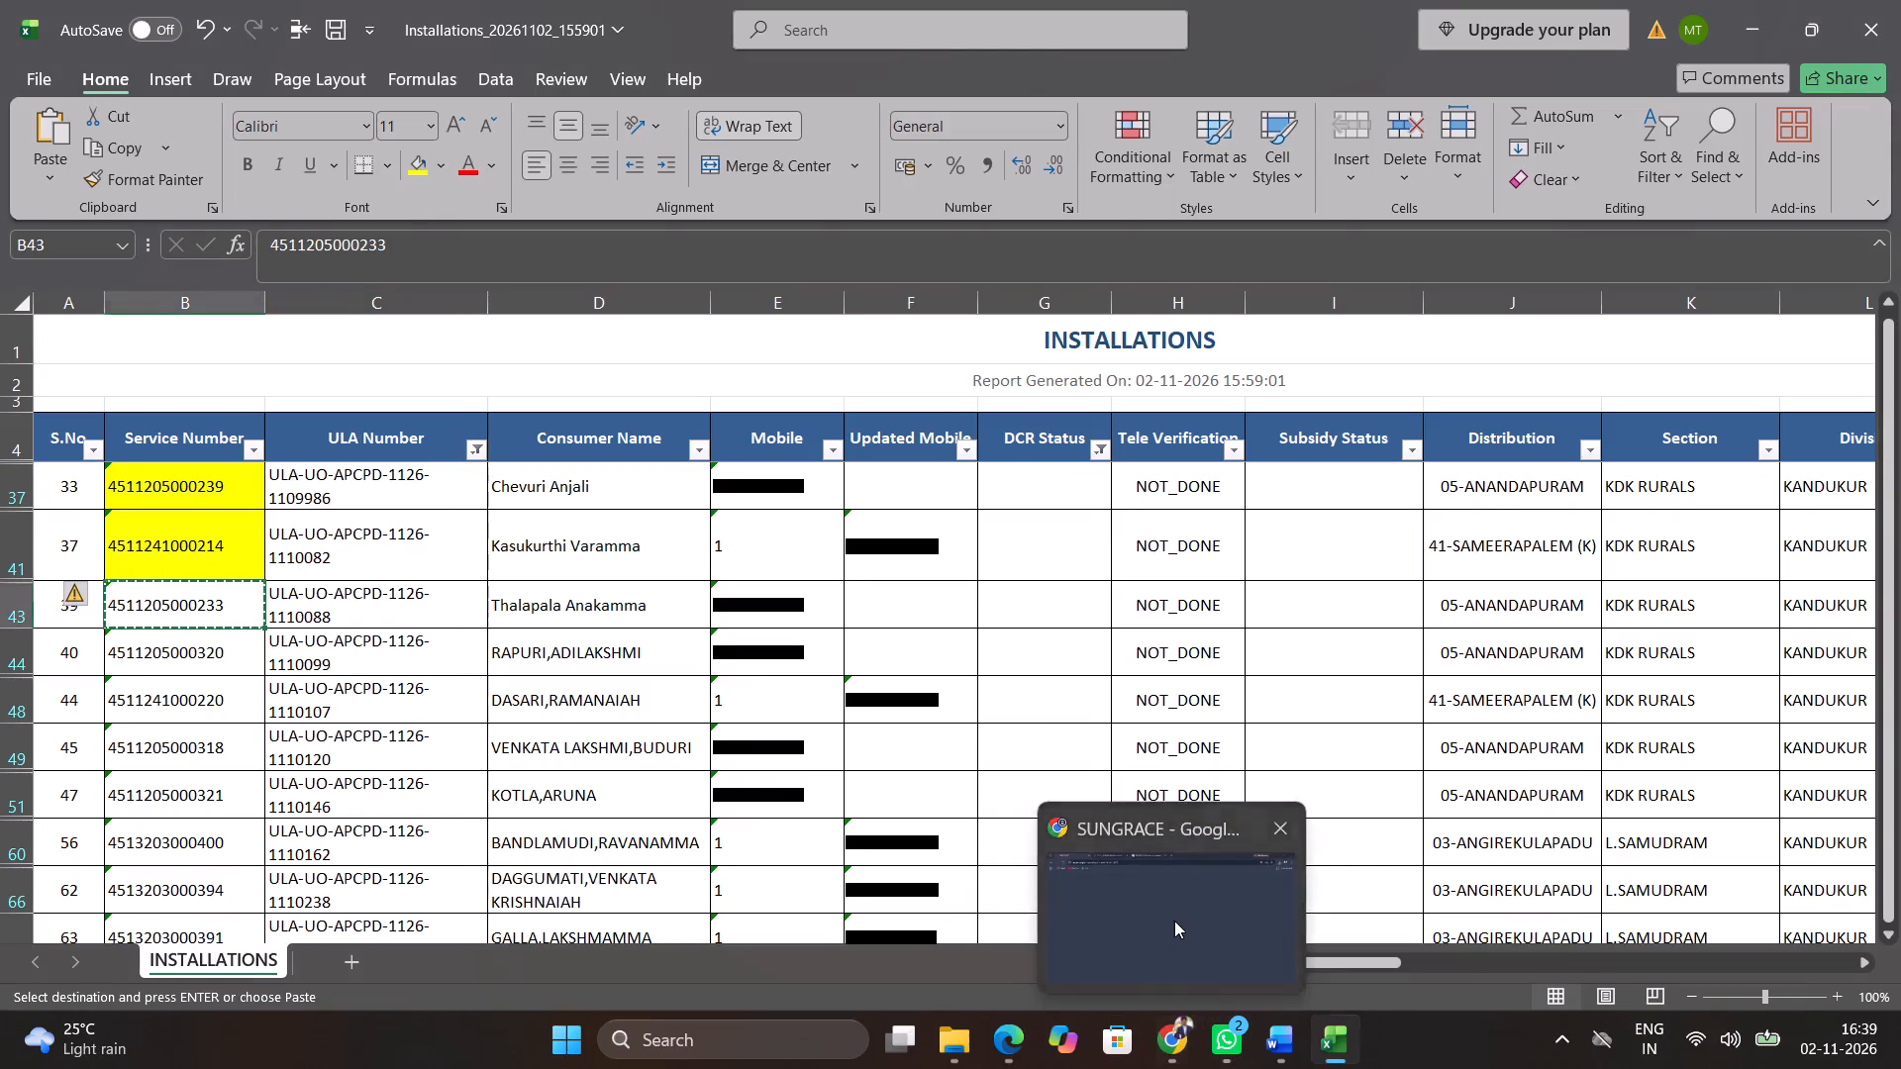
Switch to SUNGRACE in Chrome and open the installation matching the service number copied from the Excel sheet.
left_click(1174, 922)
left_click(1074, 278)
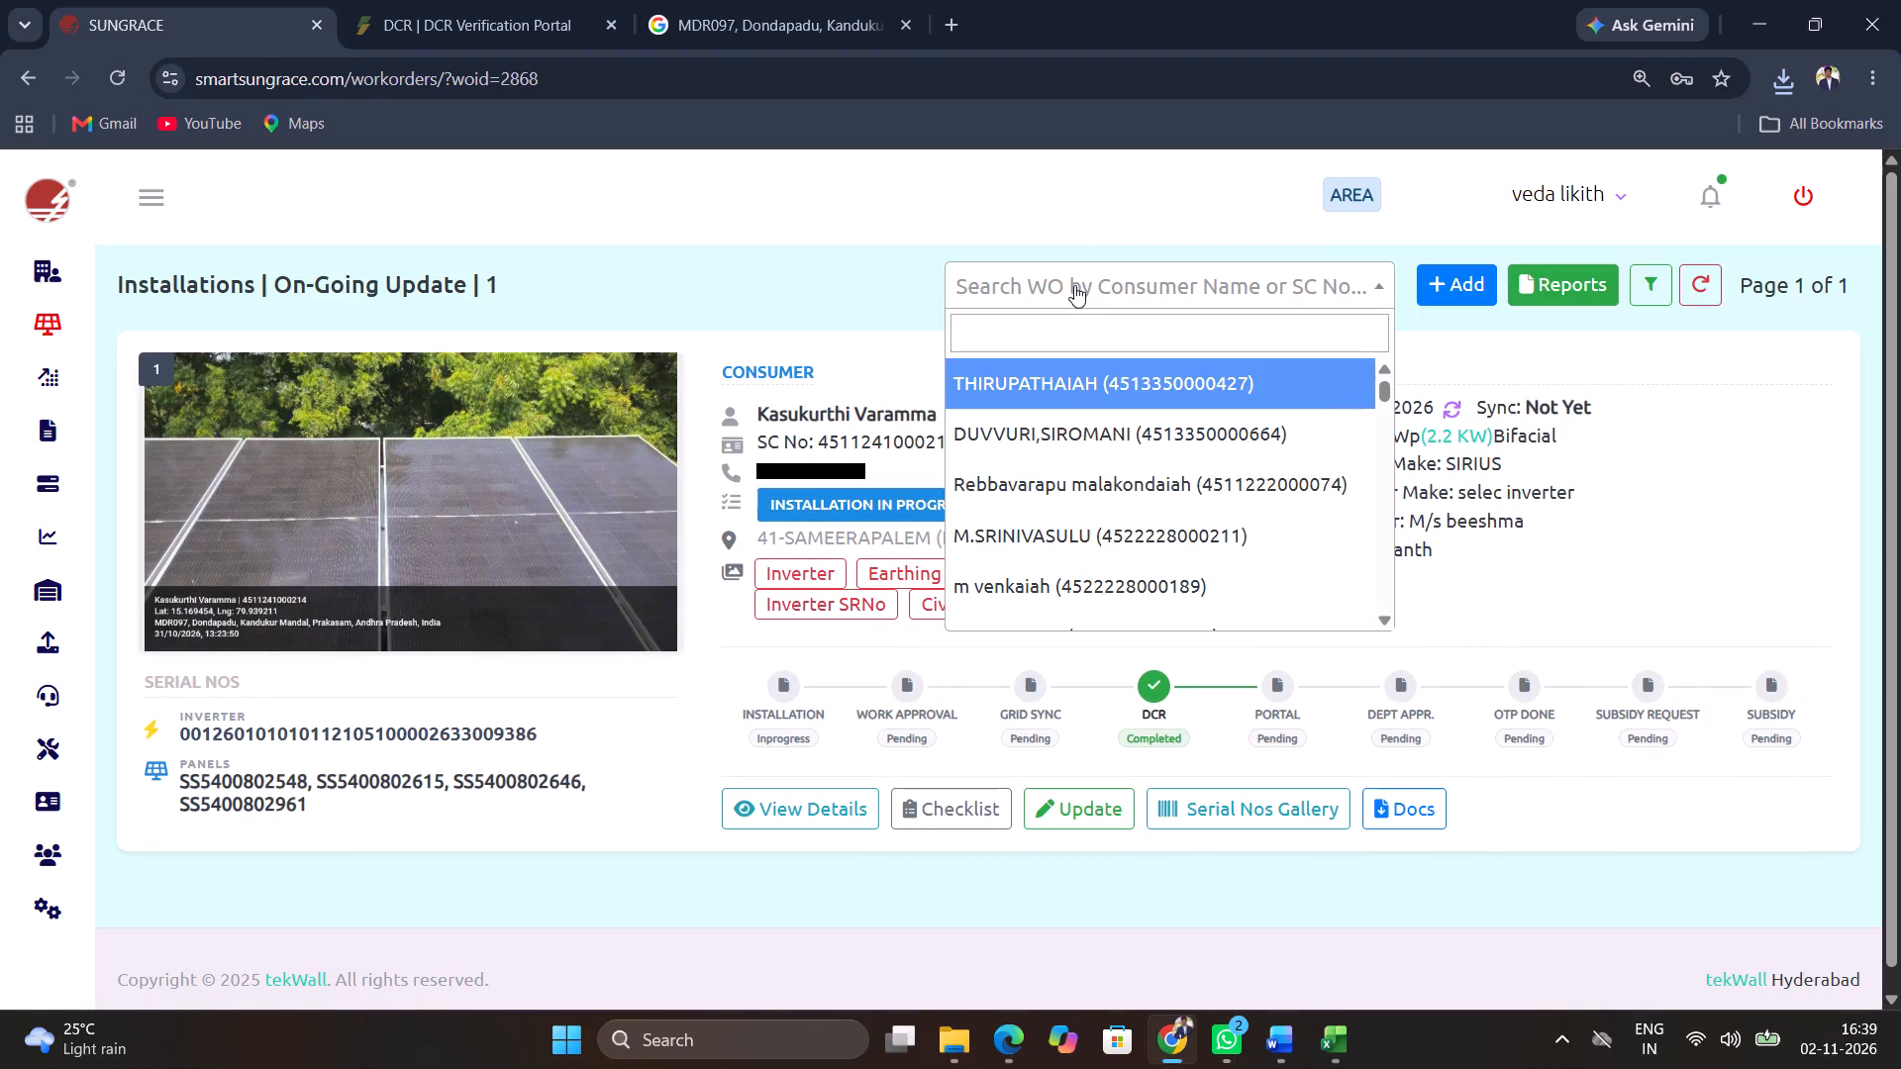
key("ctrl+v")
left_click(1139, 385)
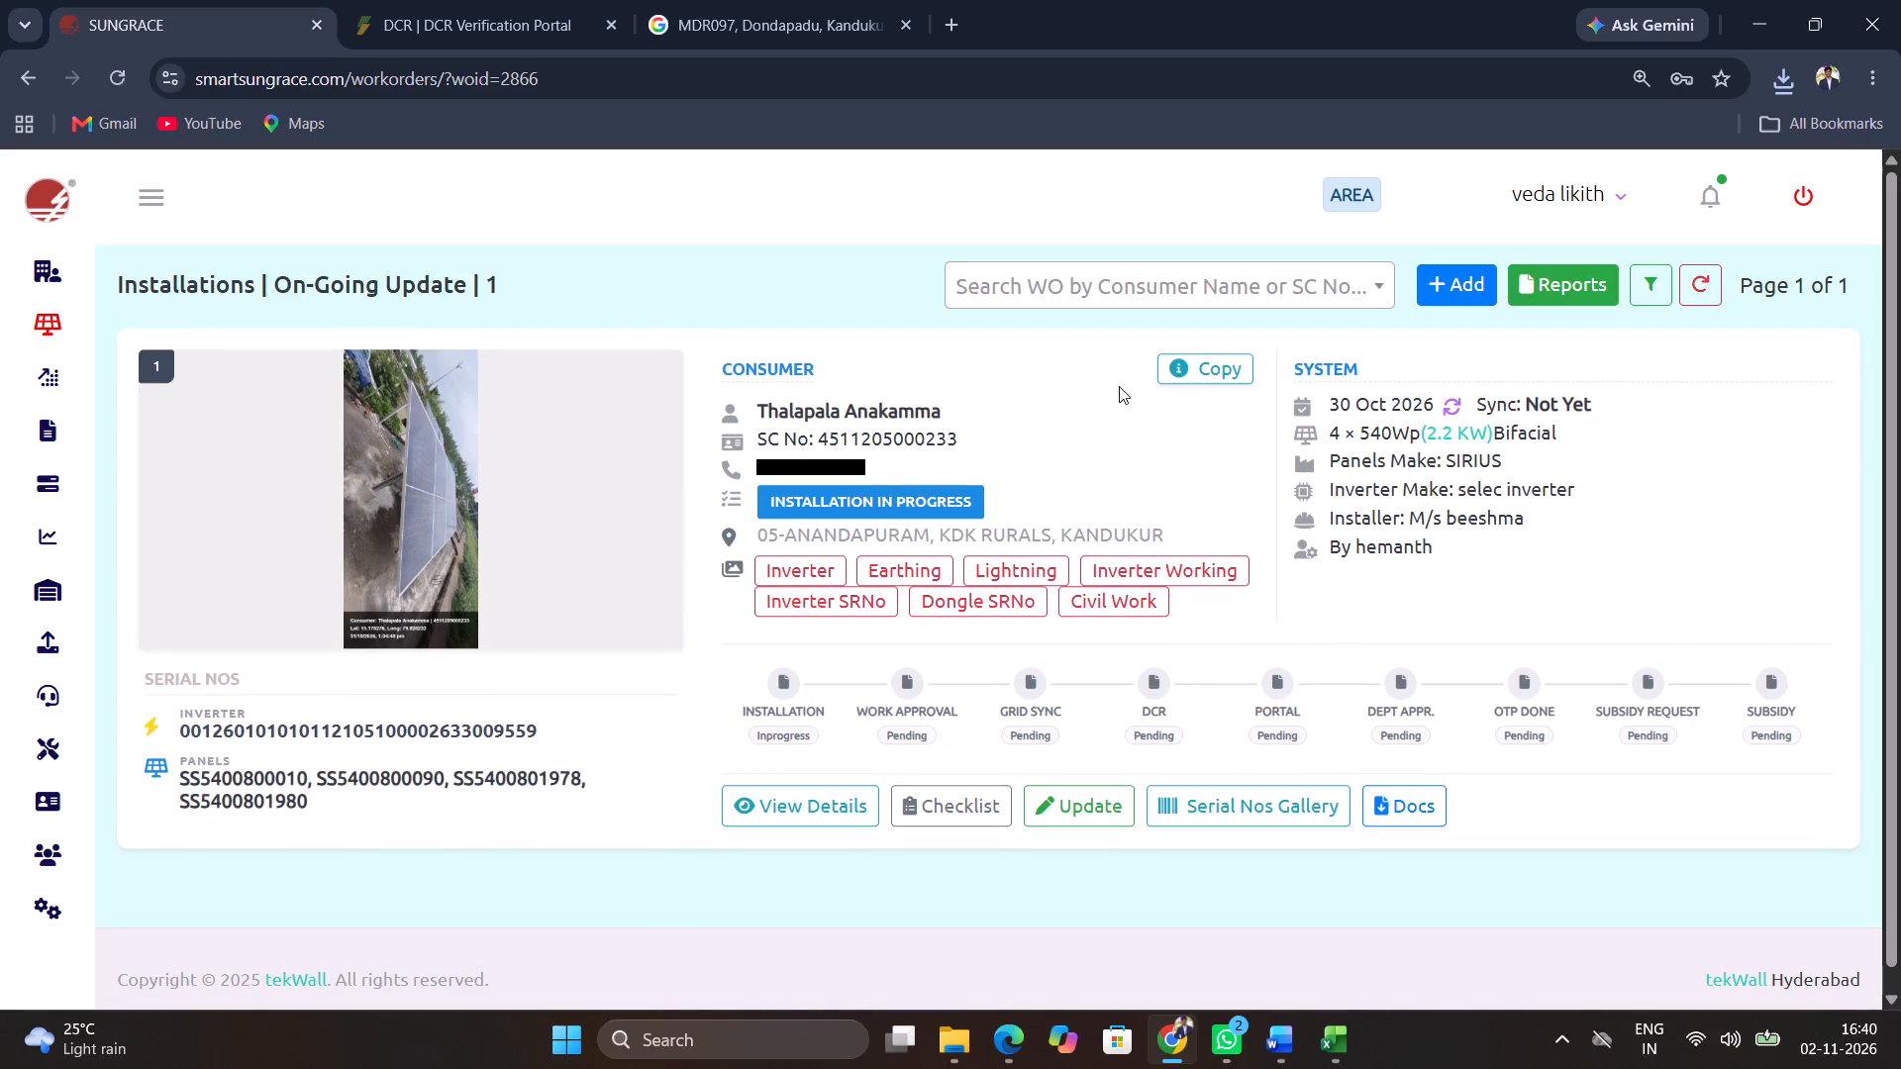
Connect the CMF Buds earphones to the computer over Bluetooth.
left_click(1717, 1033)
left_click(1690, 582)
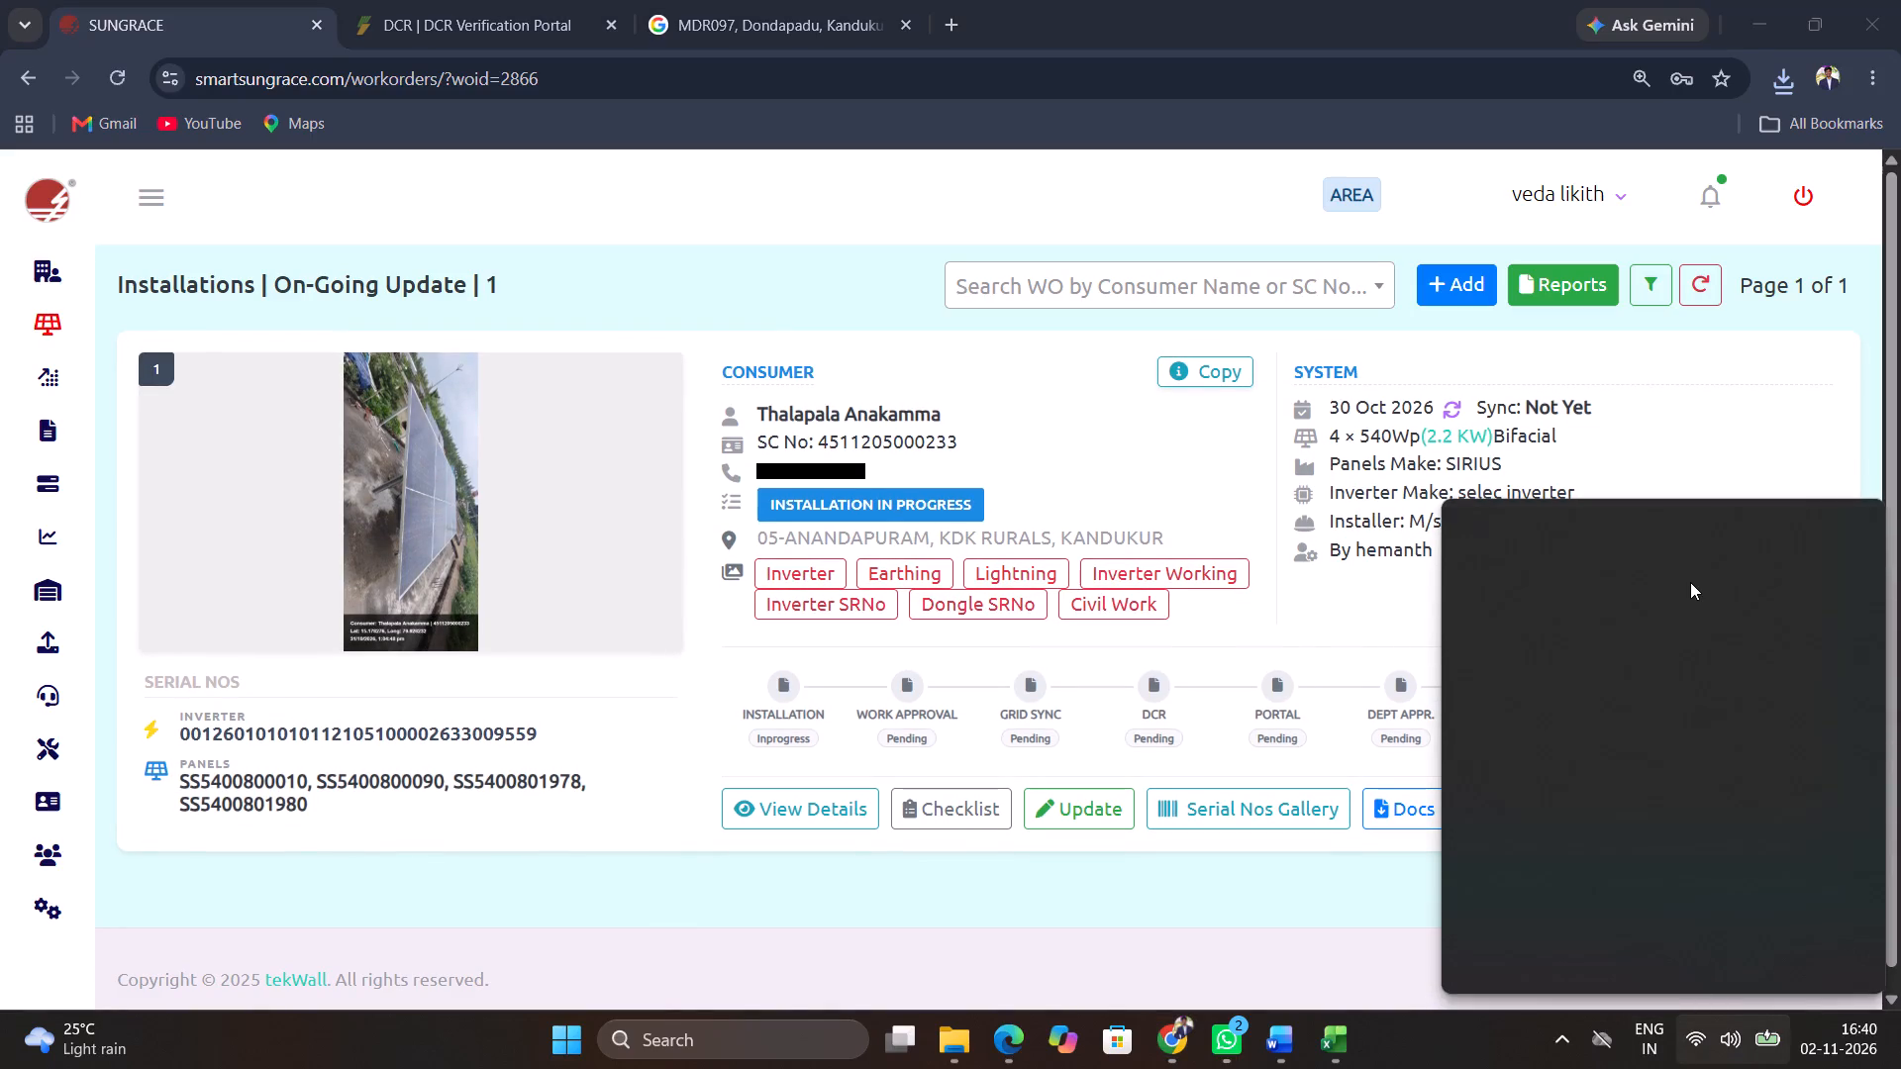
scroll(1549, 648, "down", 4)
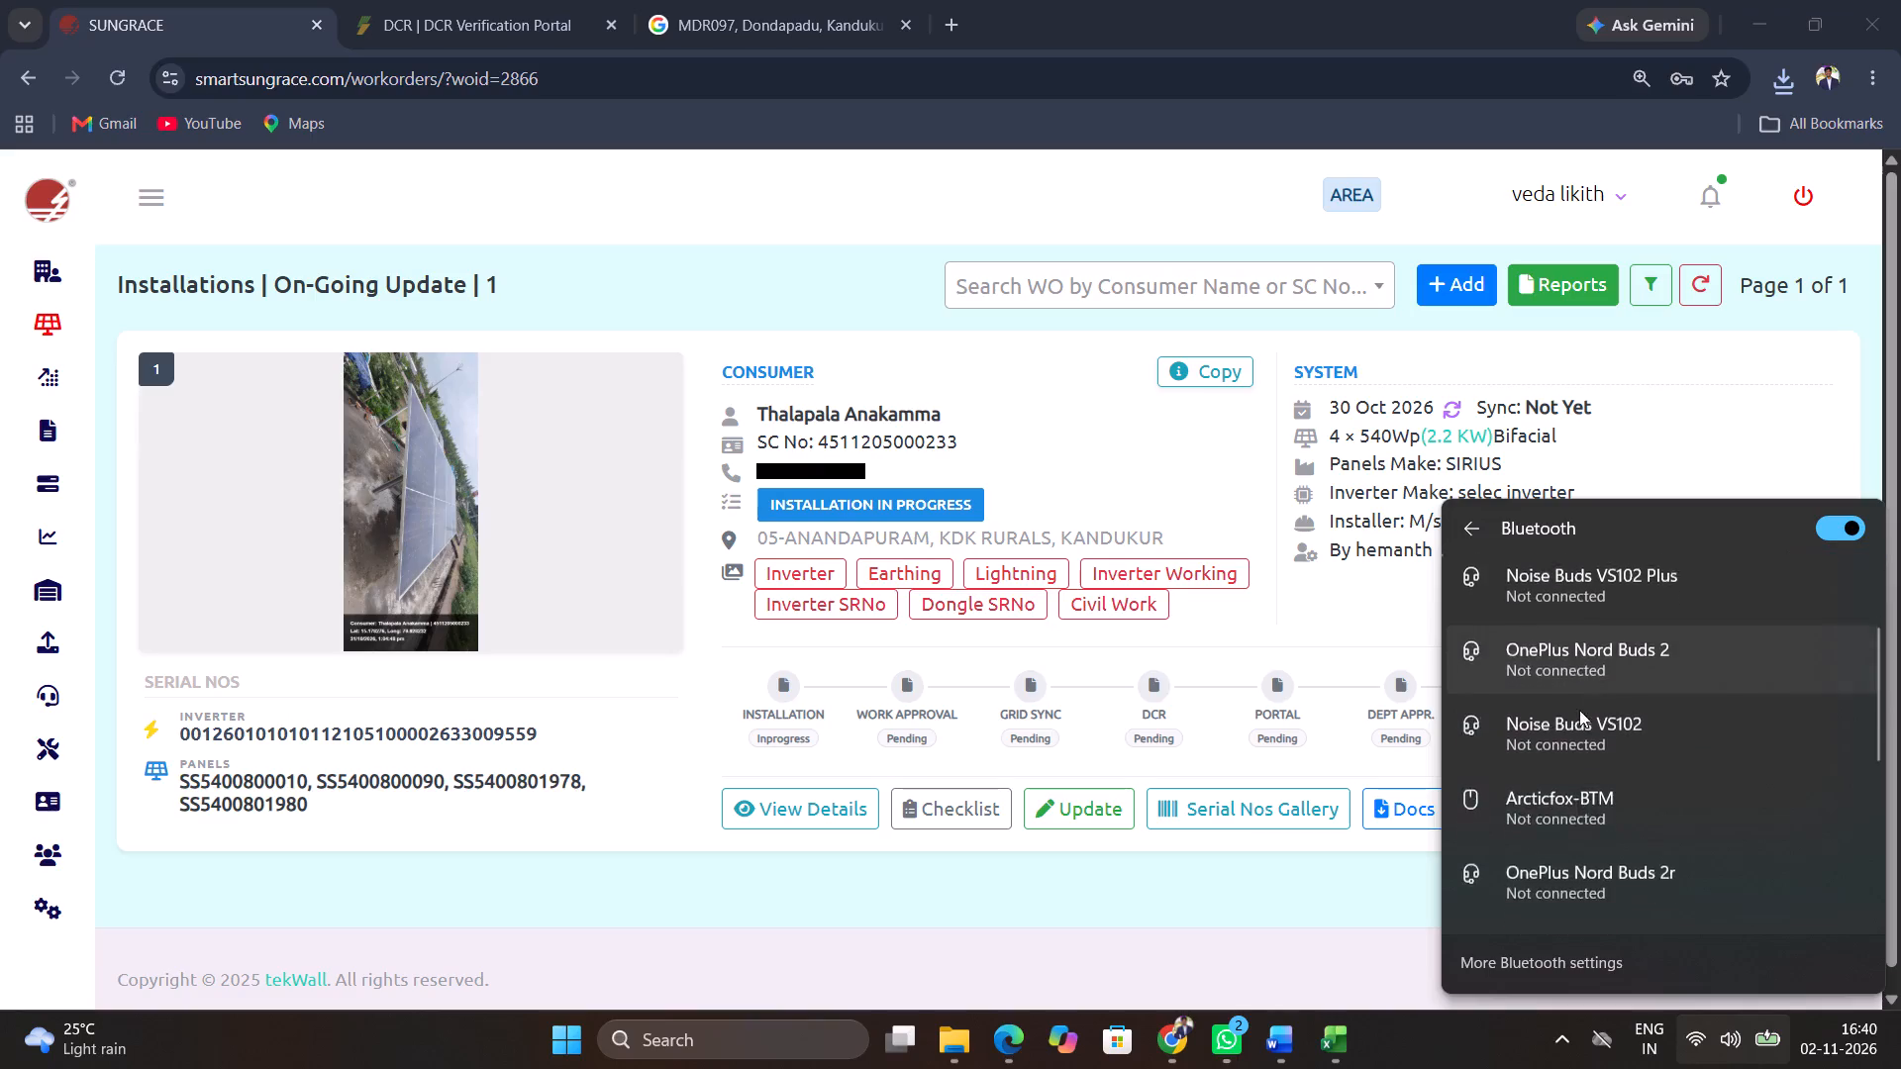
scroll(1579, 710, "down", 3)
double_click(1564, 698)
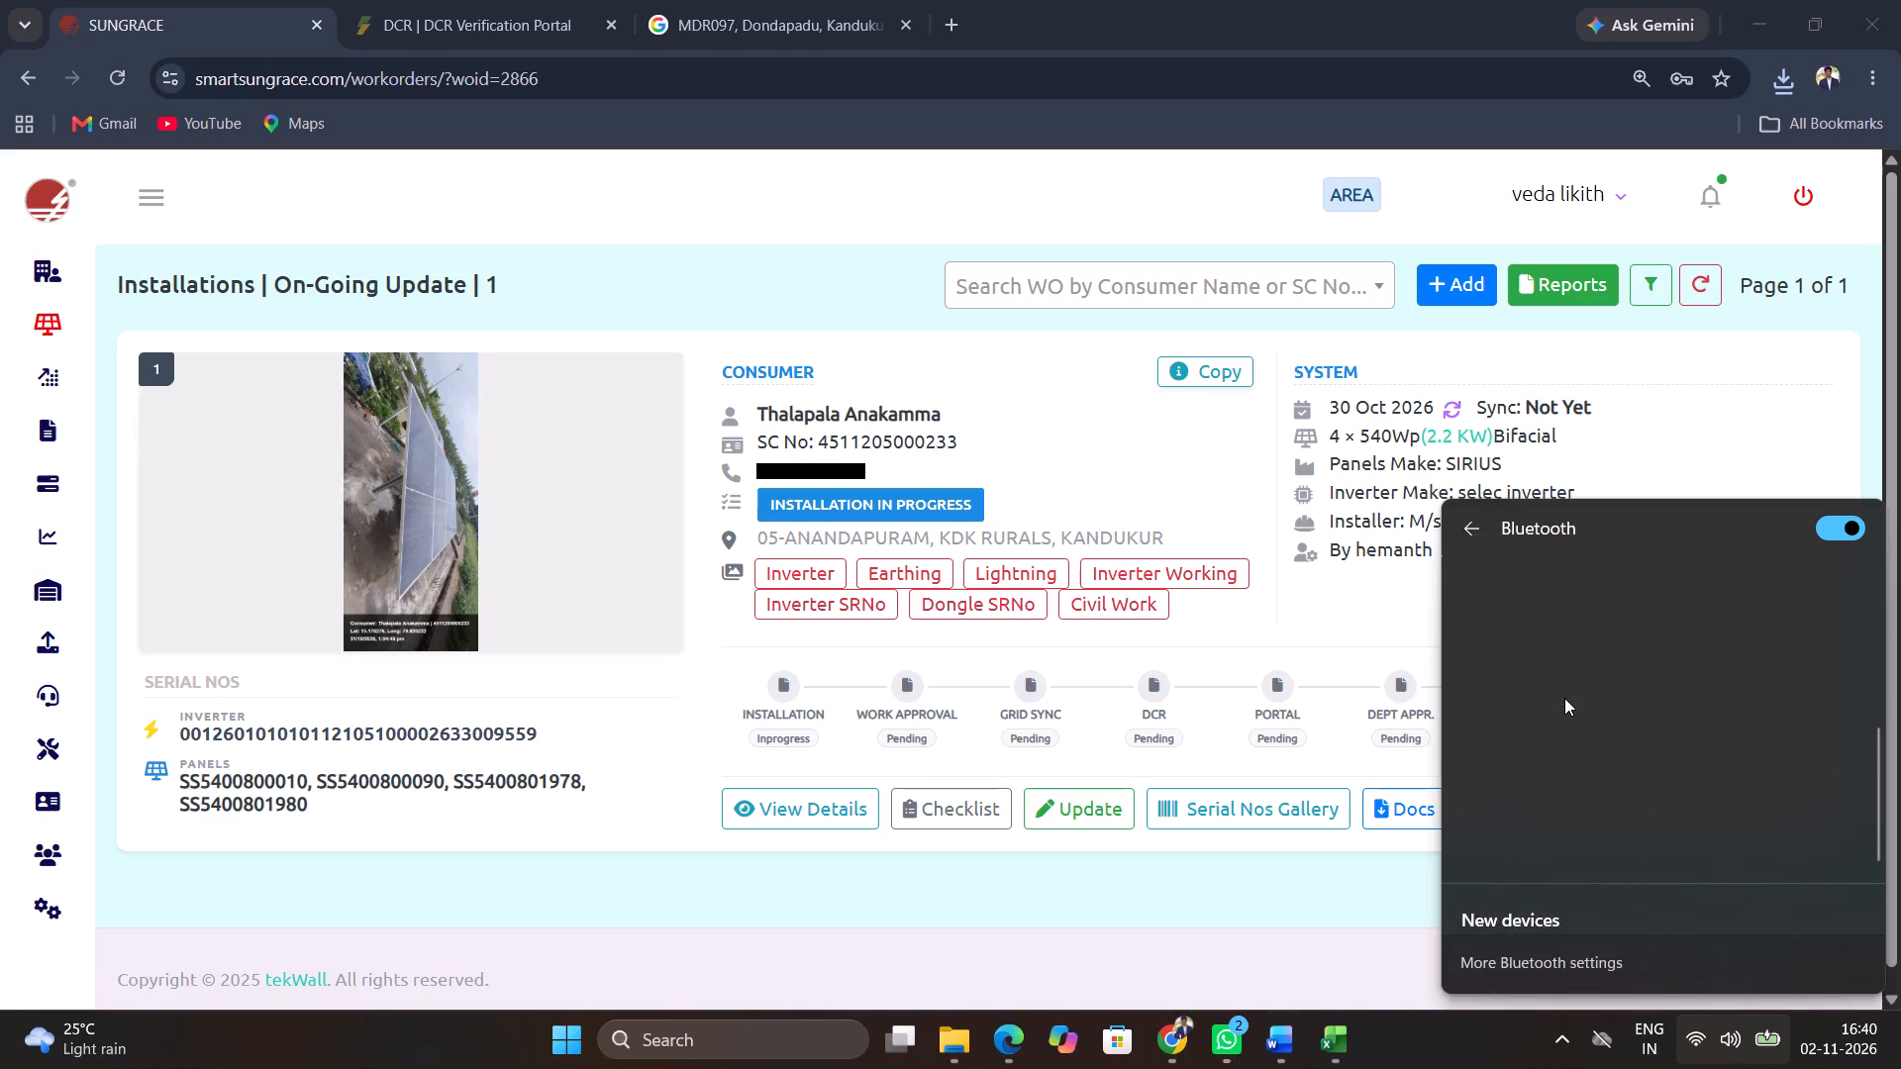
scroll(1564, 698, "up", 7)
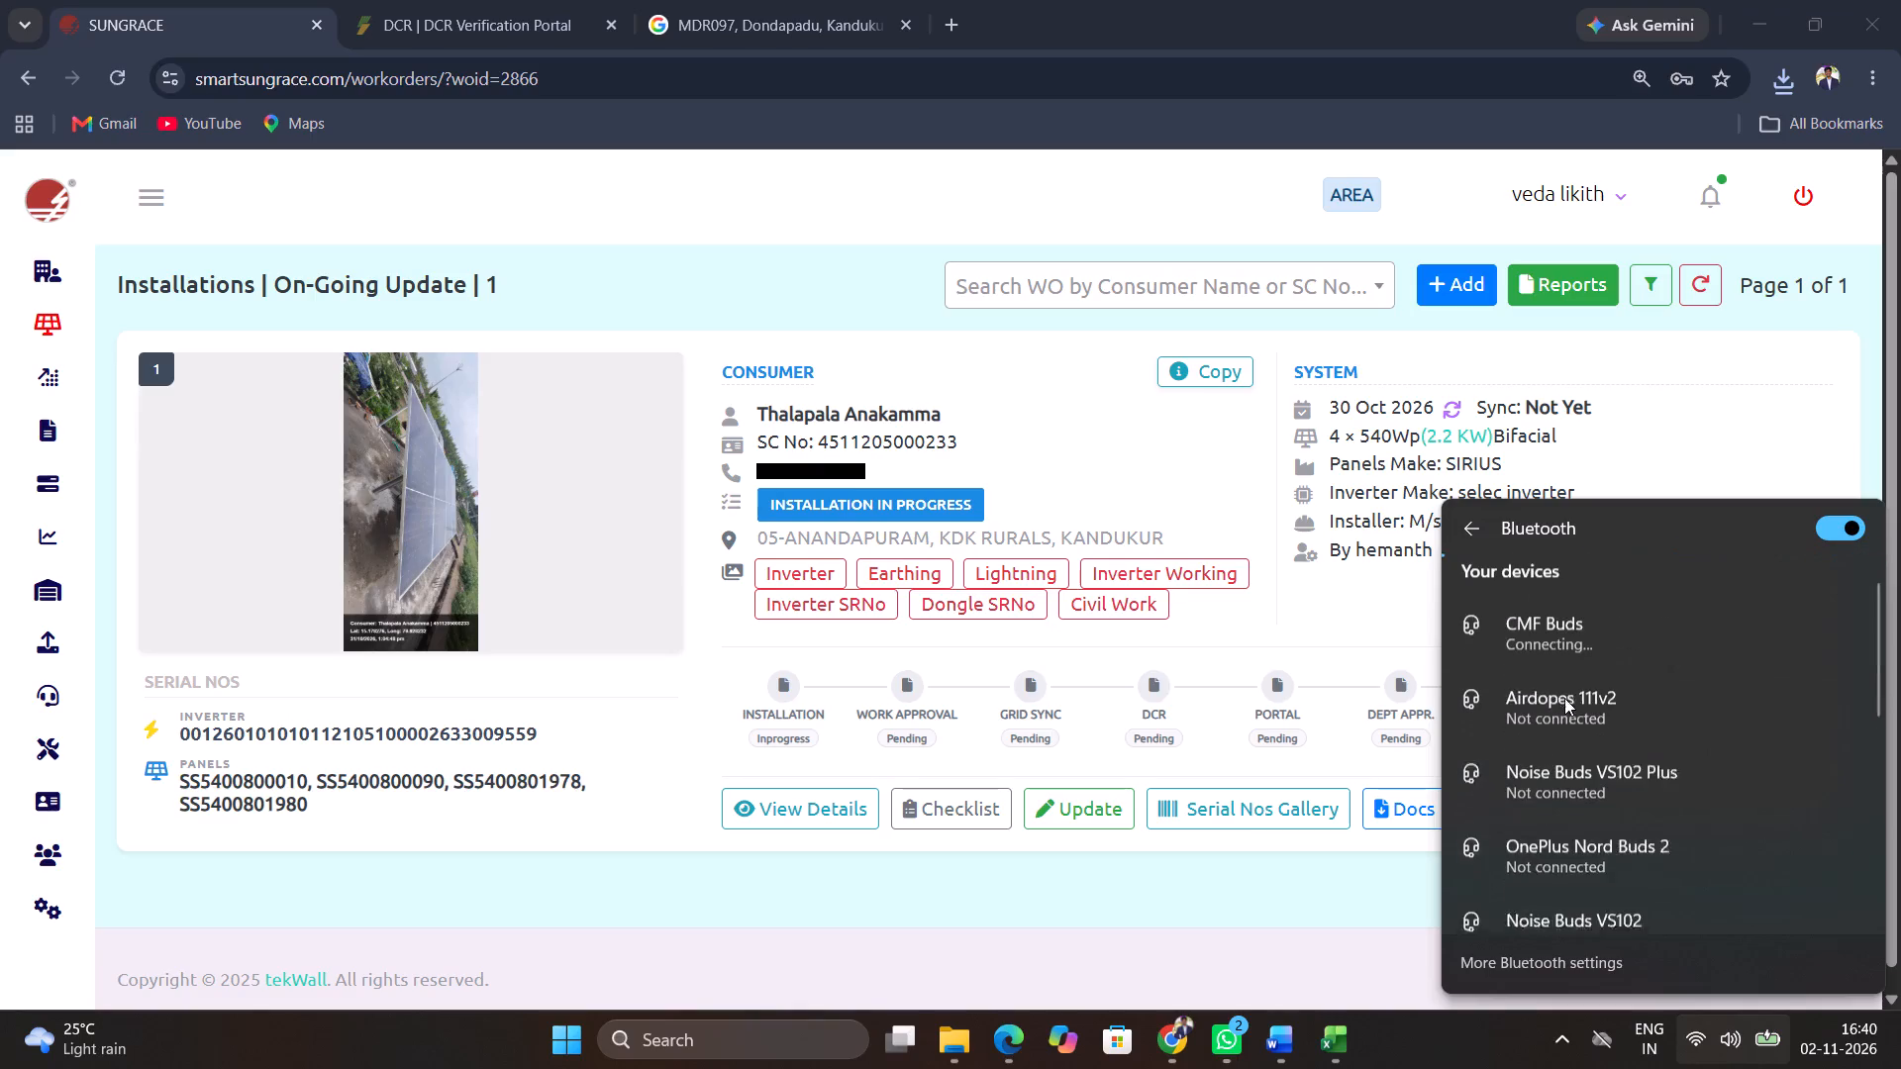
scroll(1564, 698, "up", 4)
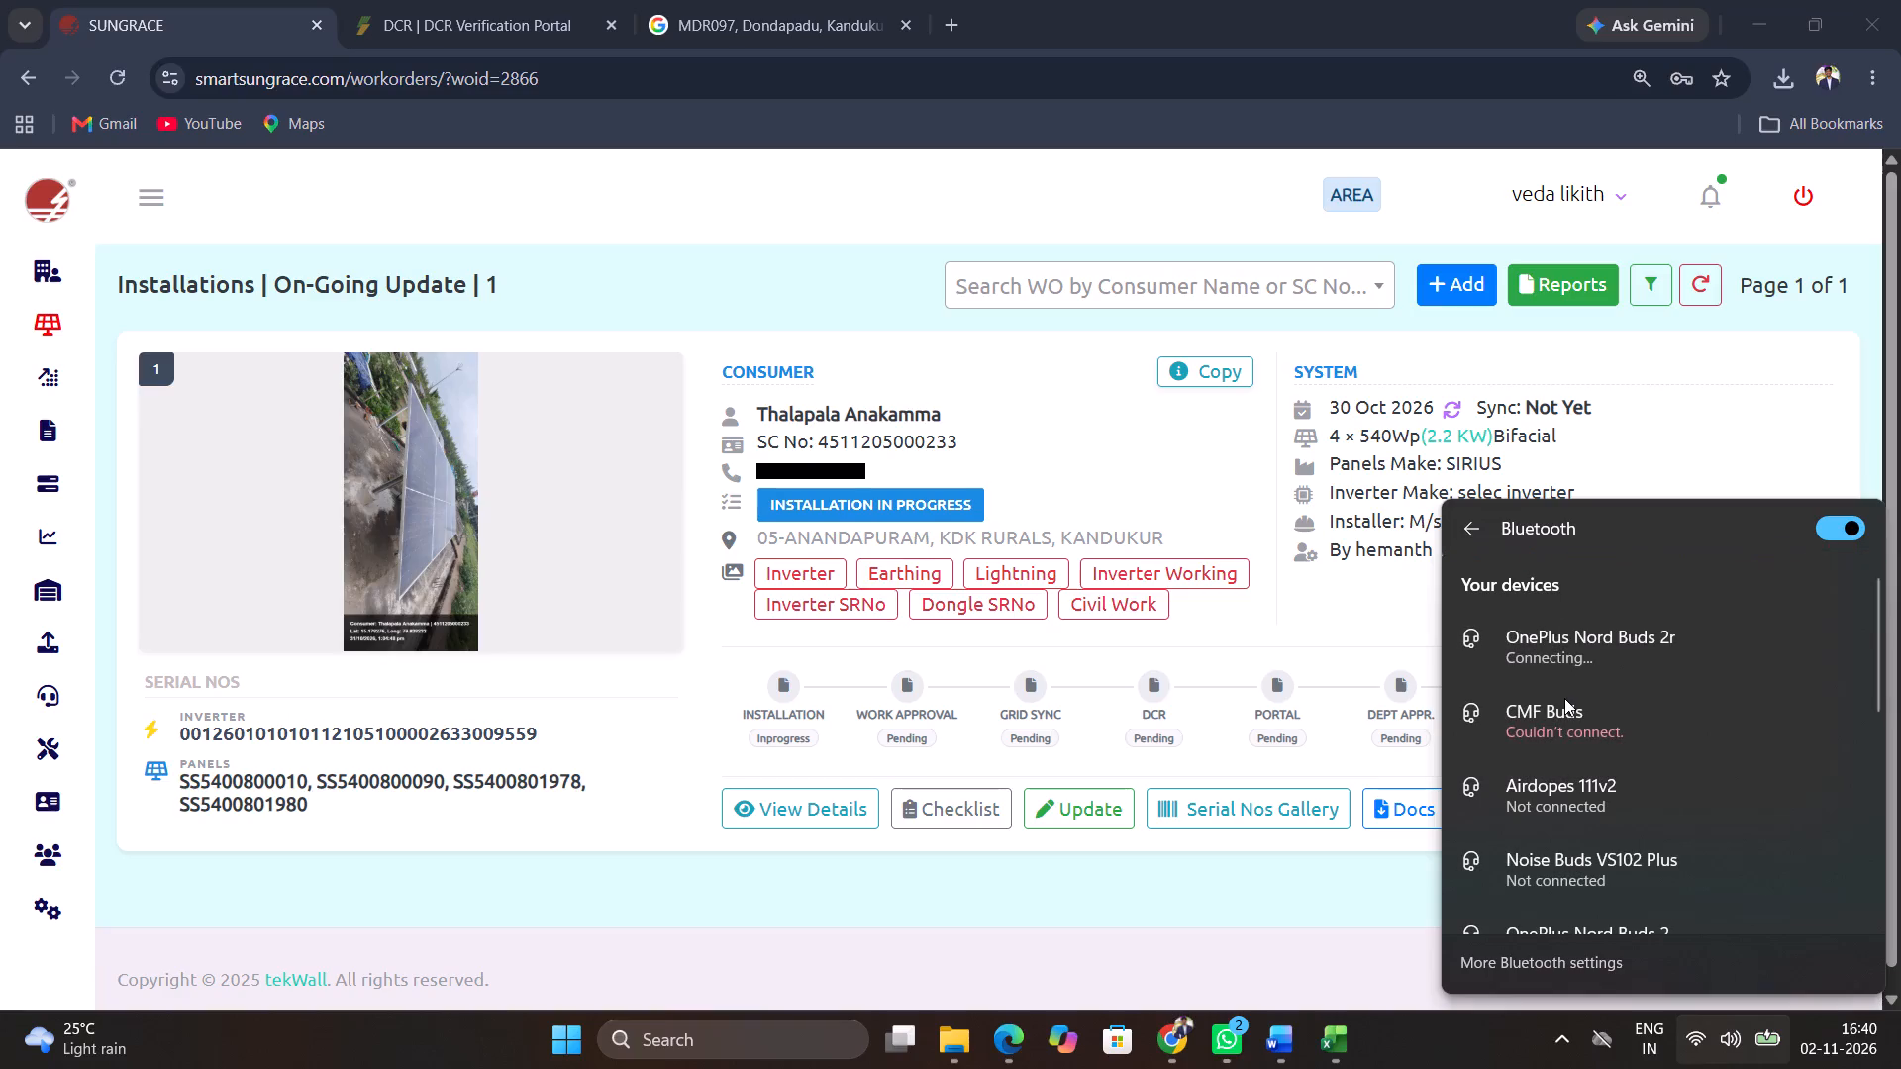
left_click(1564, 698)
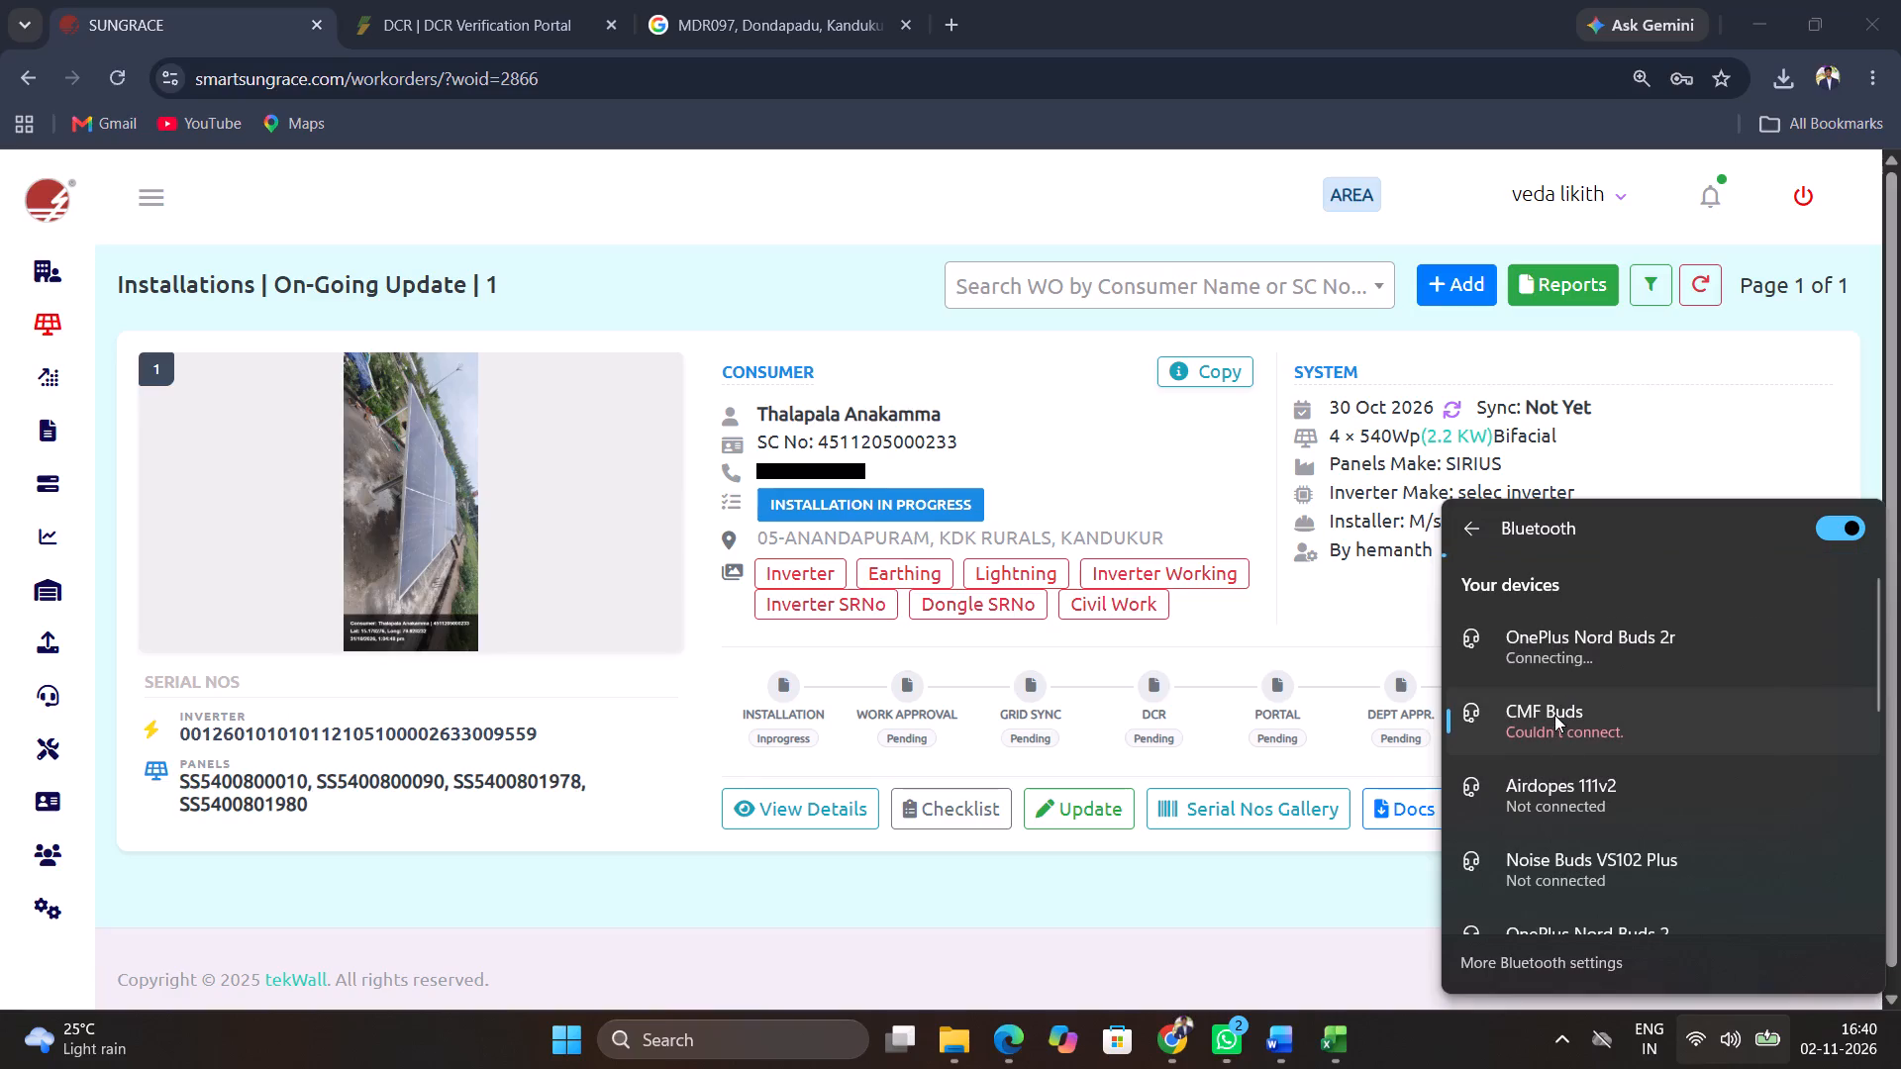
left_click(1554, 715)
triple_click(1554, 715)
double_click(1554, 715)
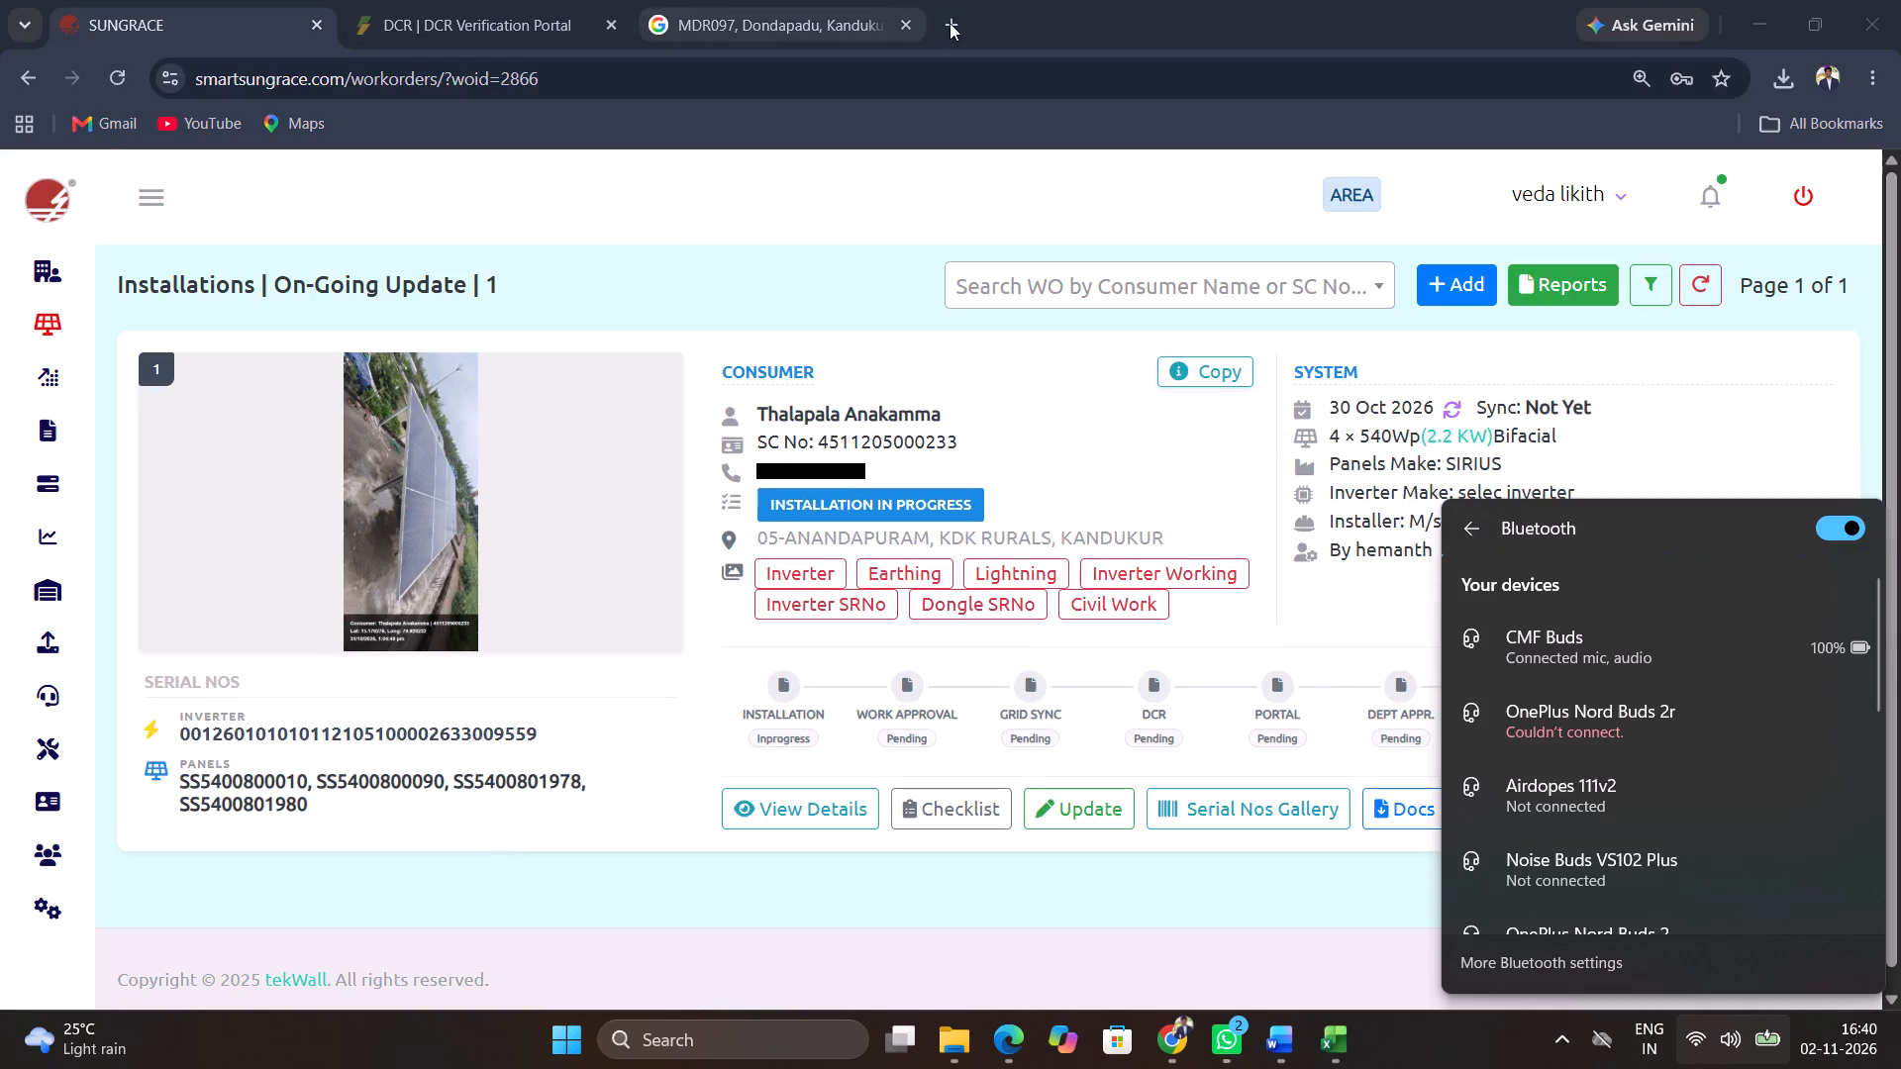
Open YouTube in a new browser tab and search for "dhurandhar song".
left_click_drag(950, 23, 955, 0)
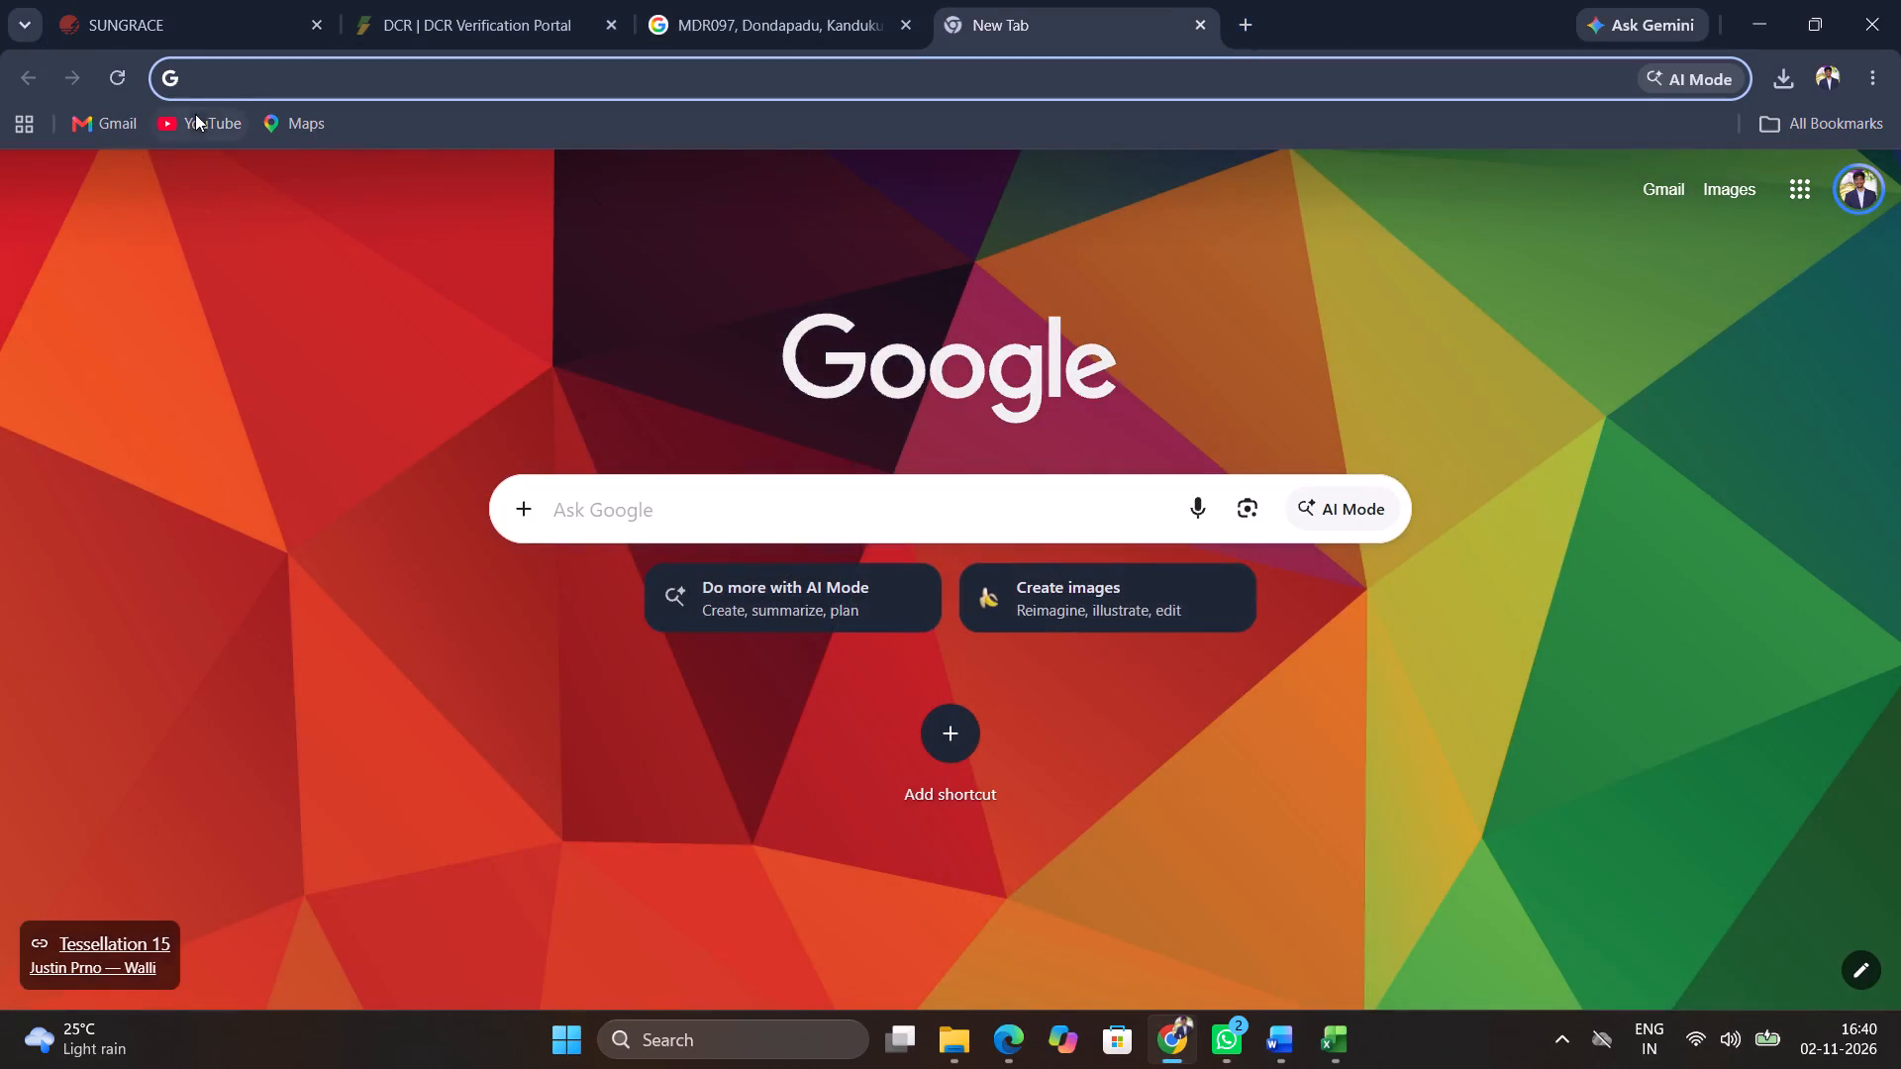
left_click(197, 115)
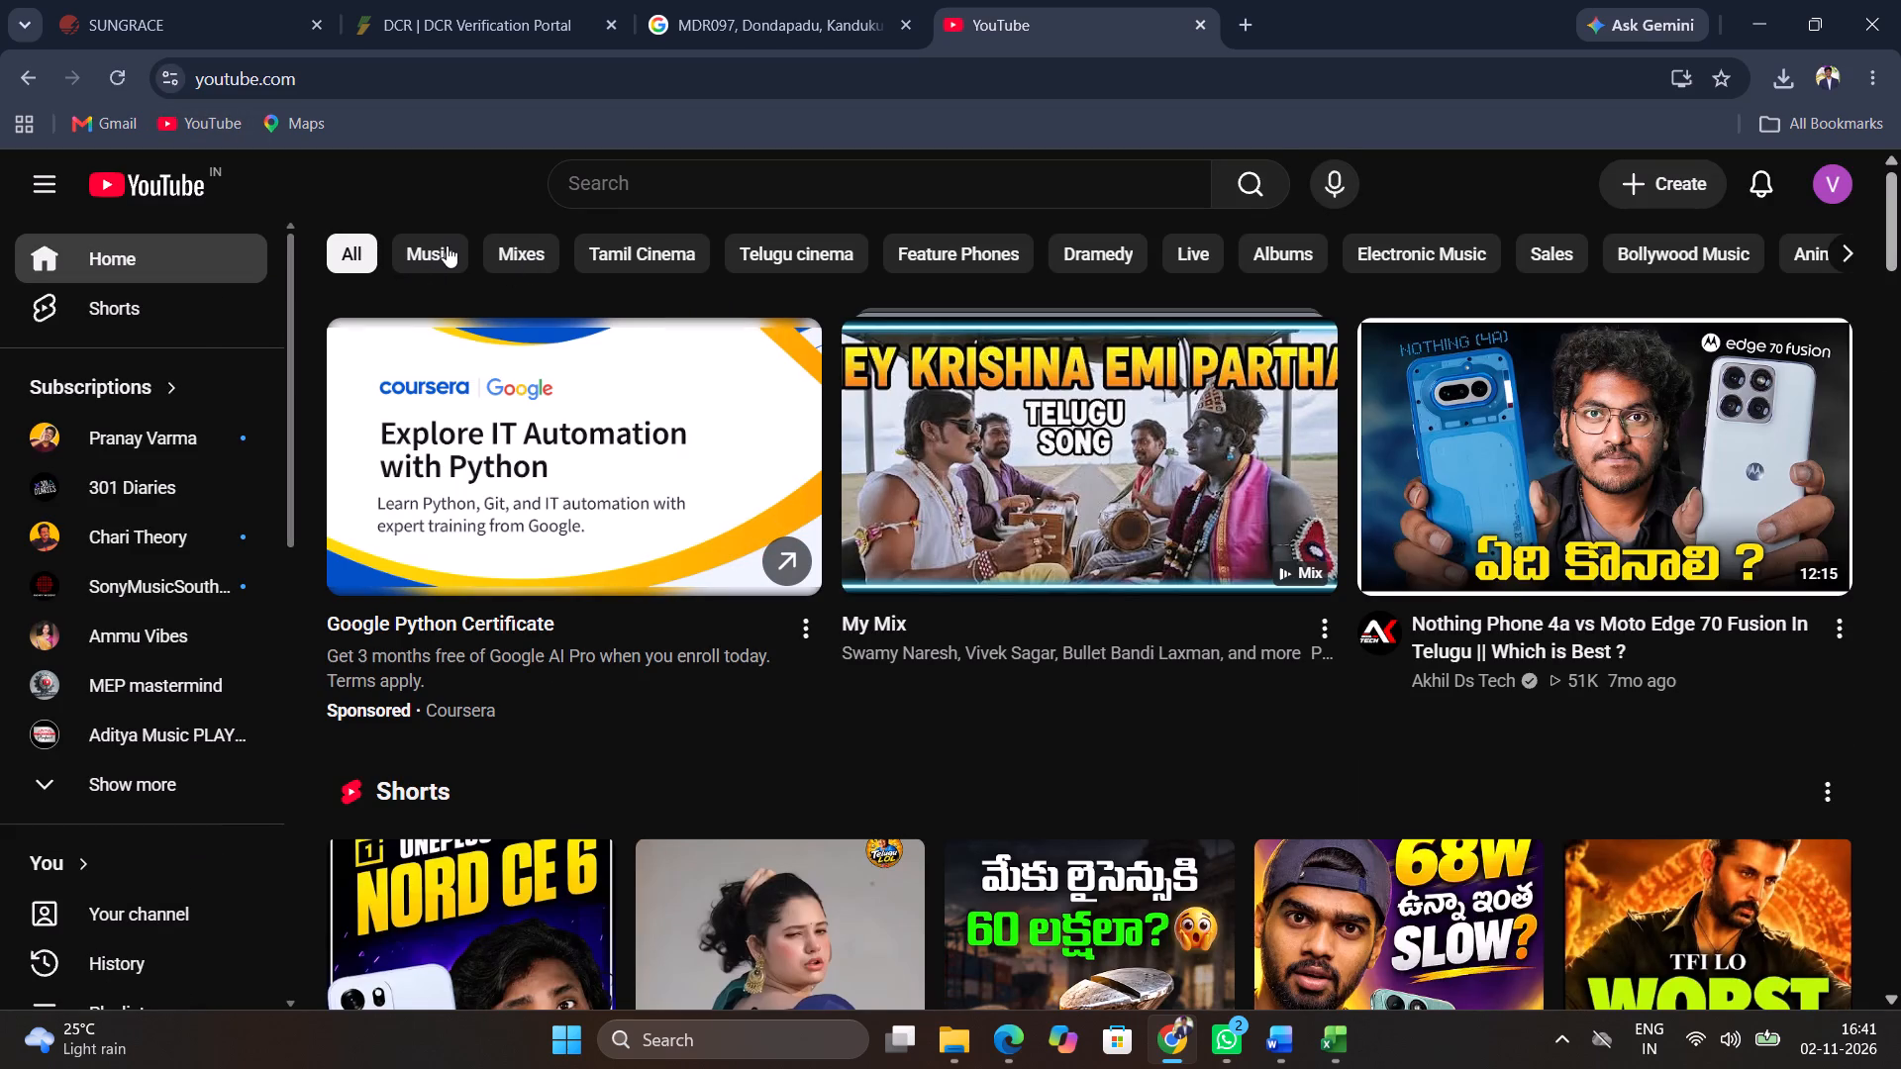
left_click(441, 246)
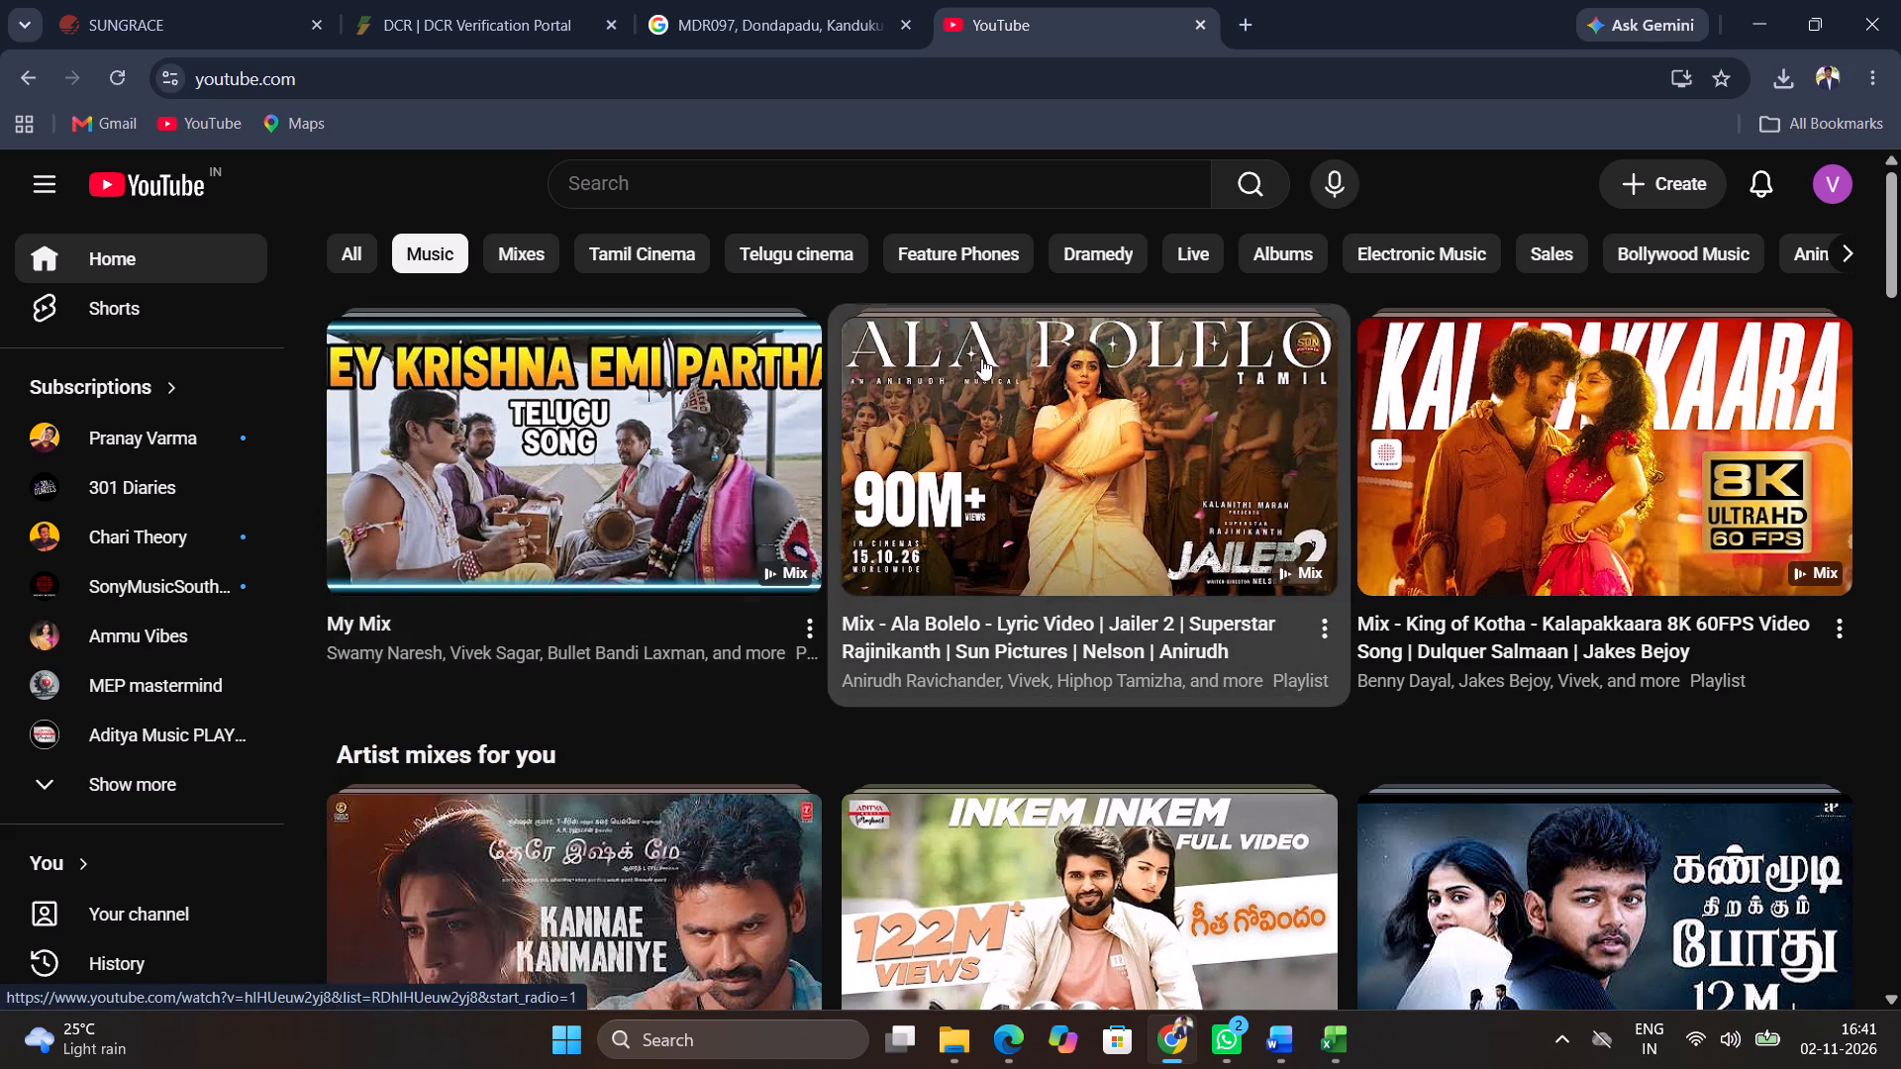
left_click(774, 179)
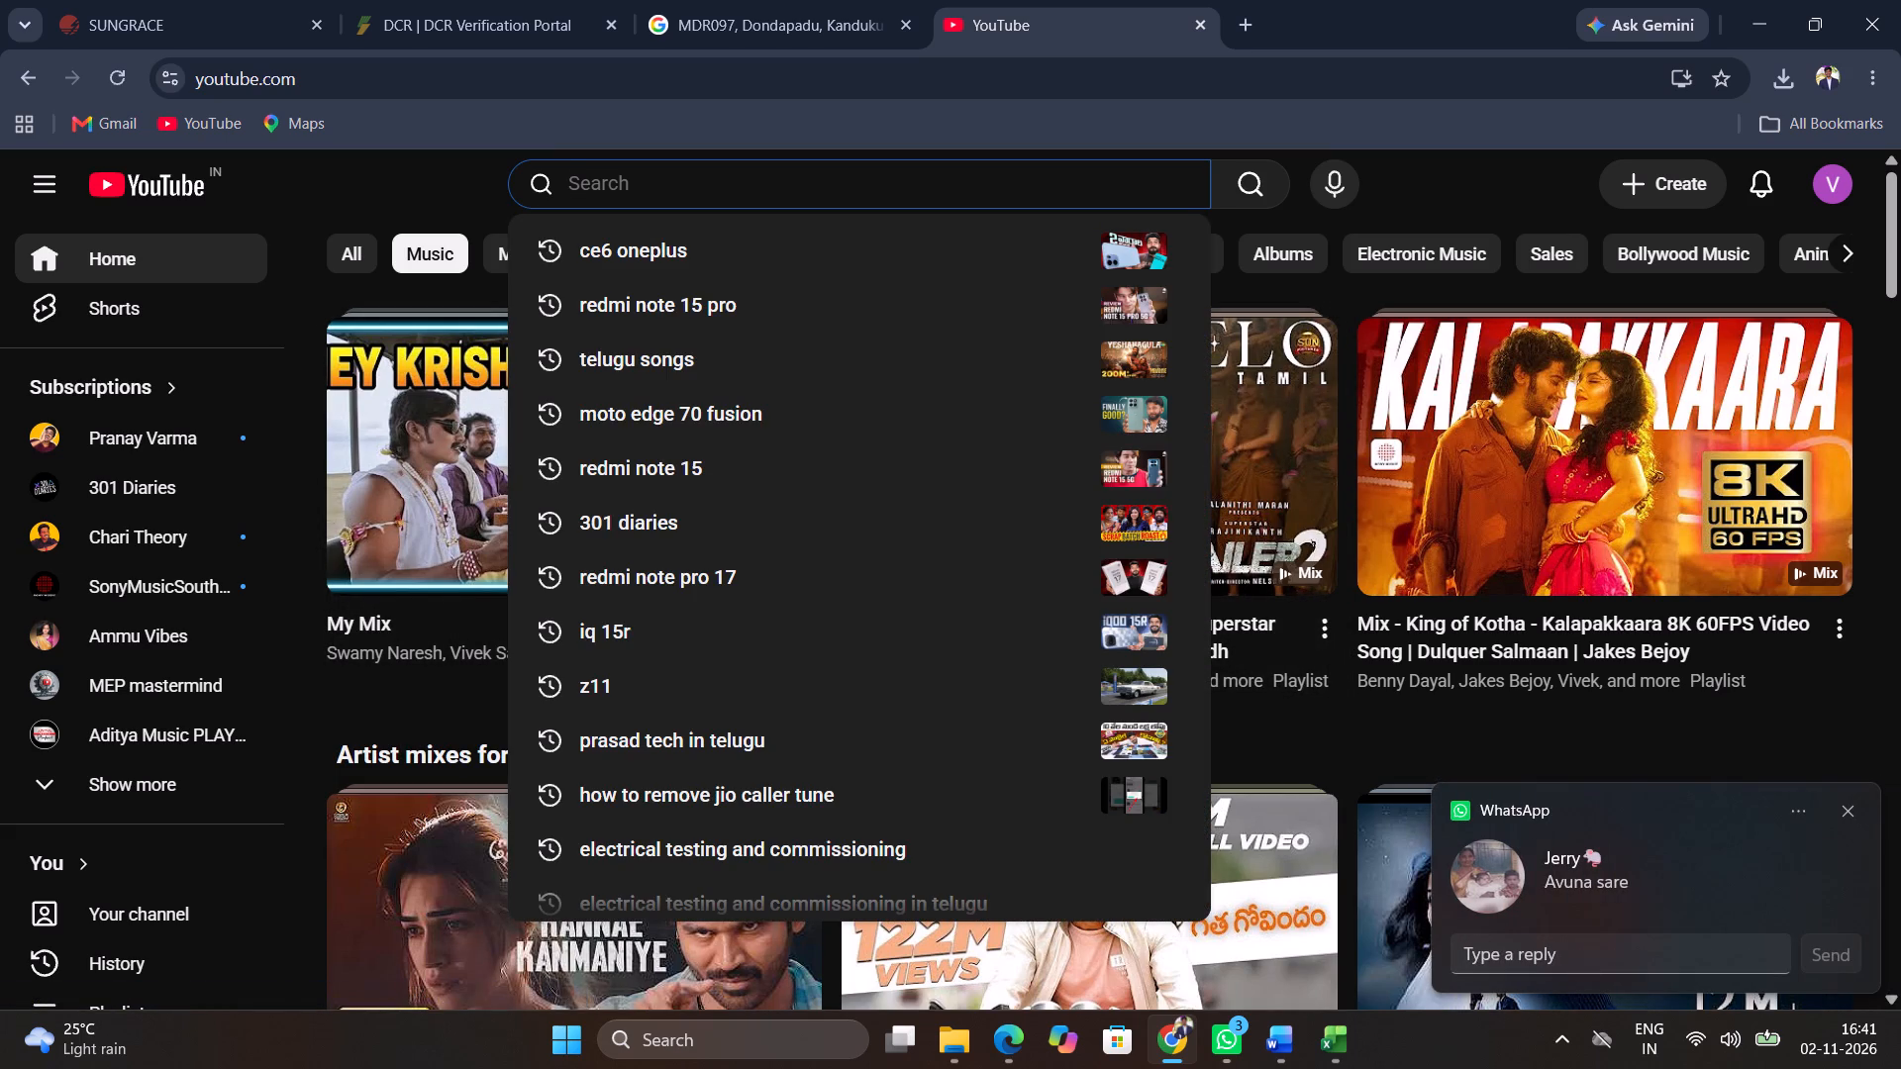
type("du")
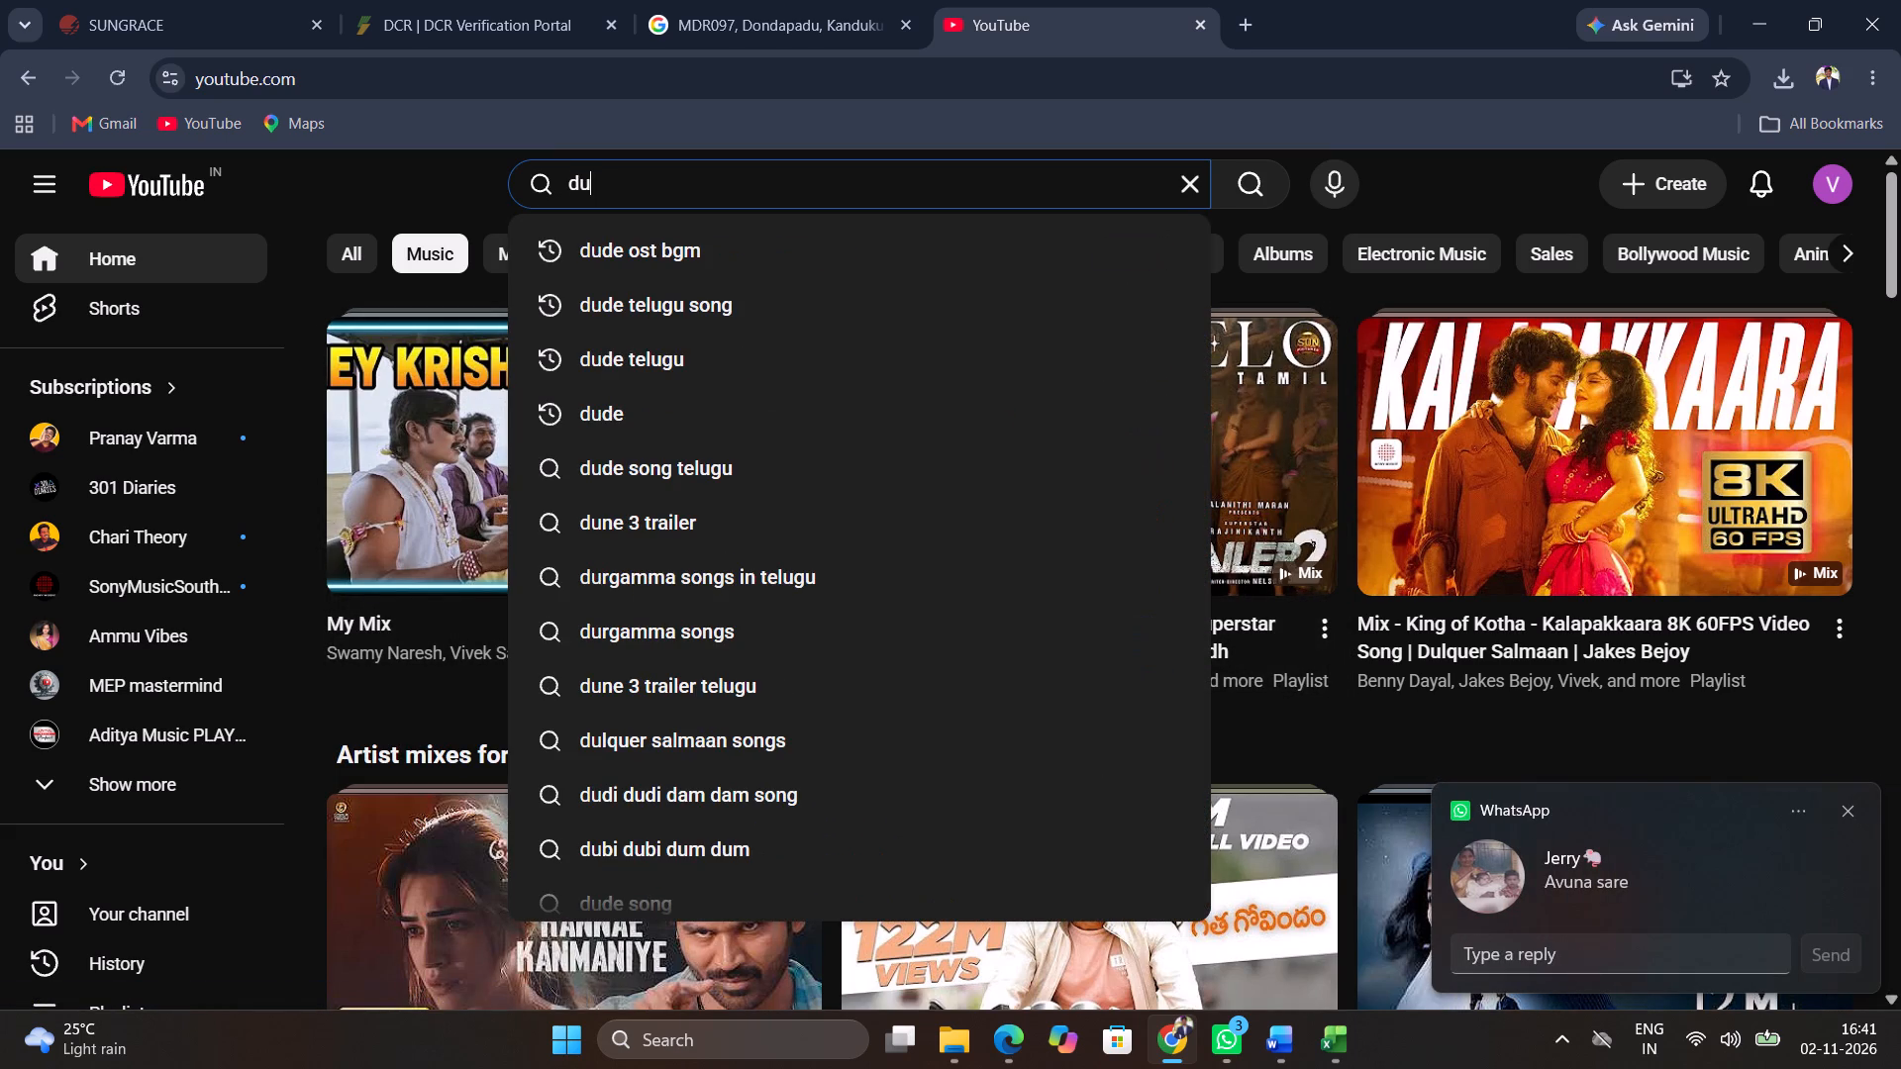
type("ran")
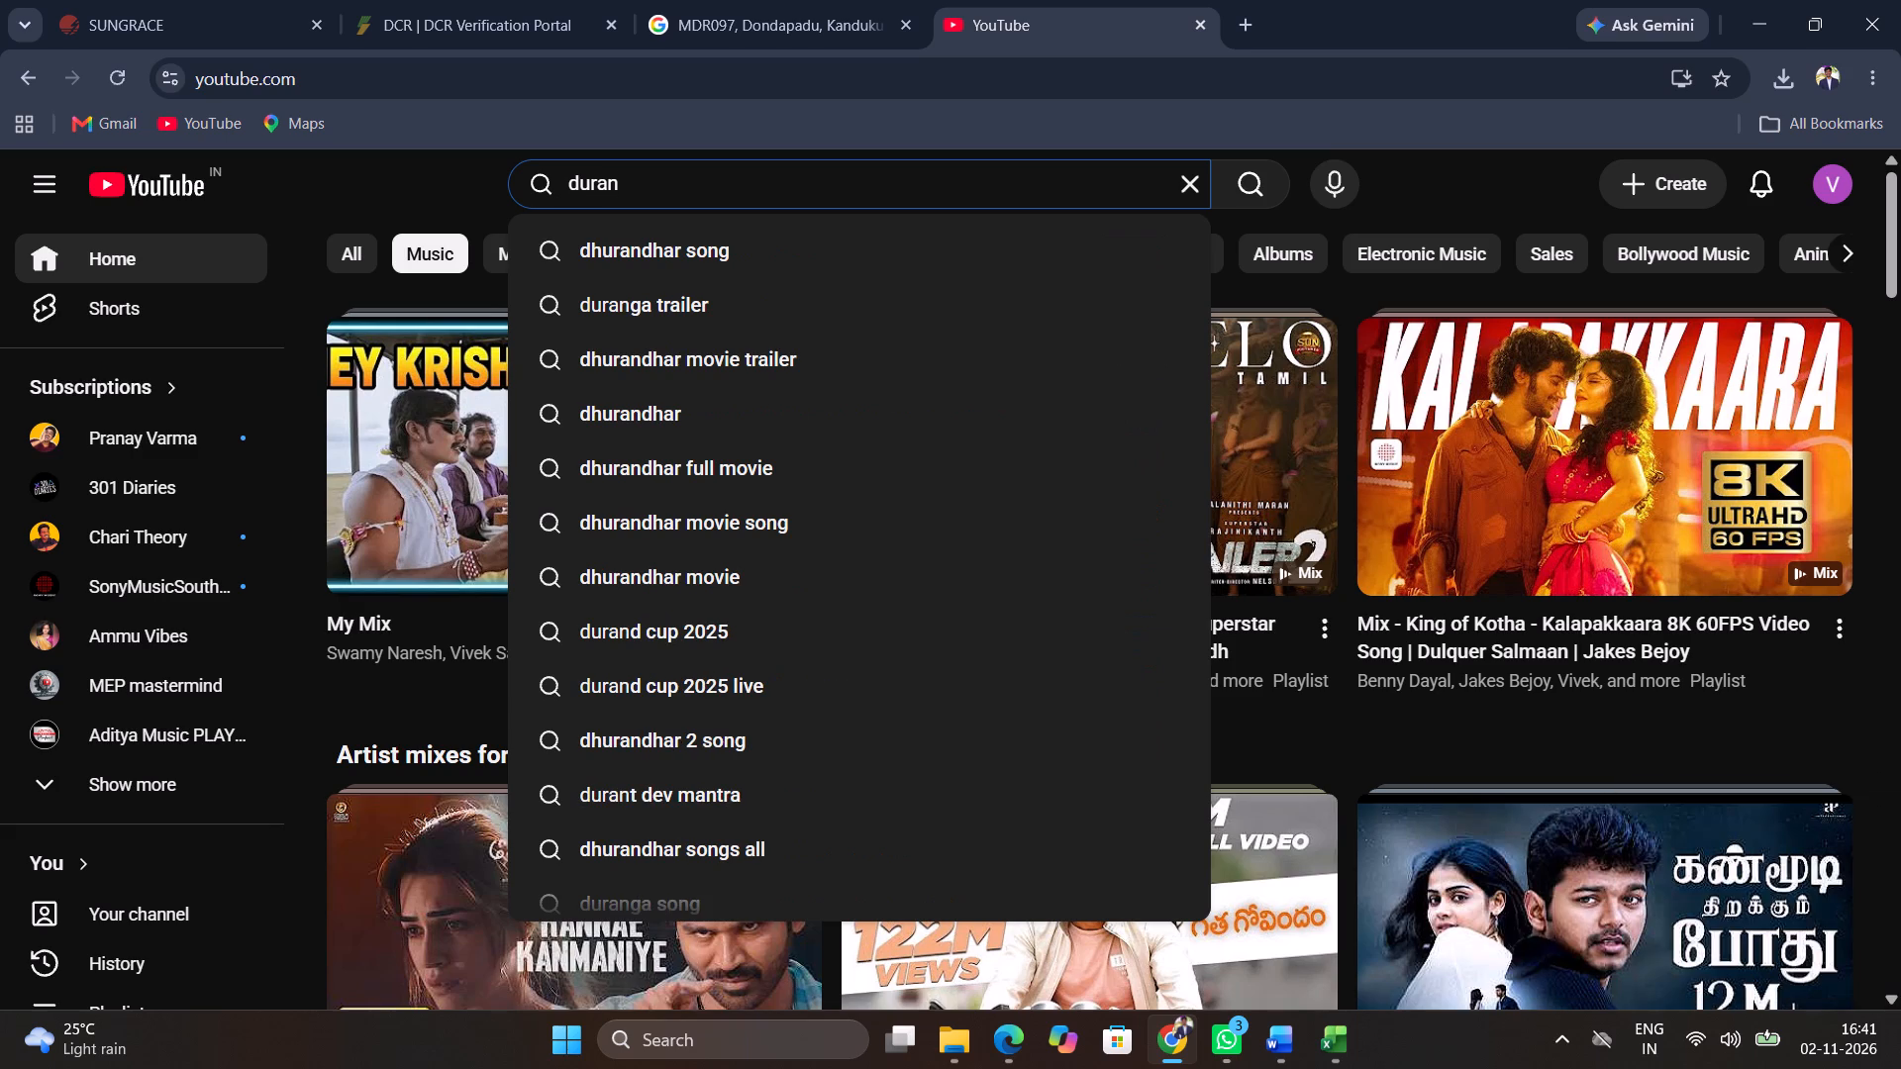
left_click(796, 257)
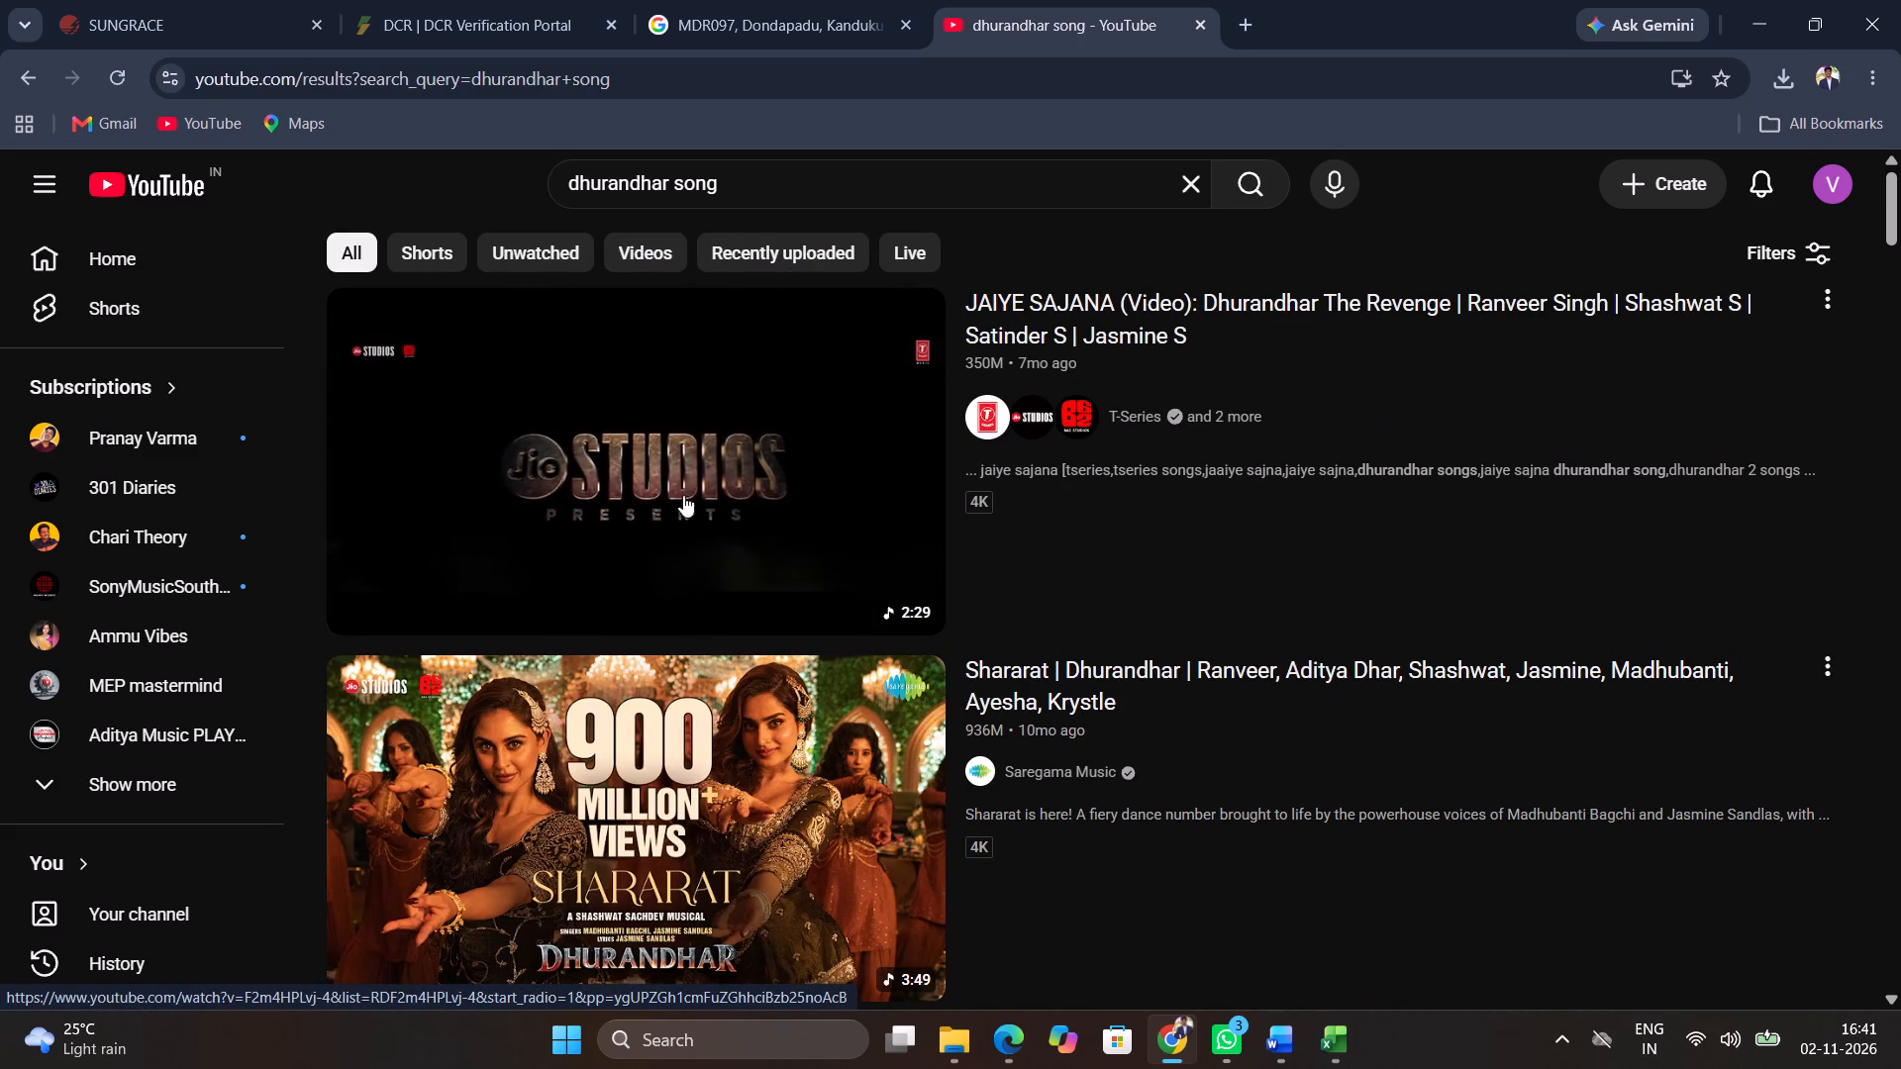
Play the Jaan Se Guzarte Hain (Lyrical) video from the search results and unmute it.
scroll(651, 559, "down", 6)
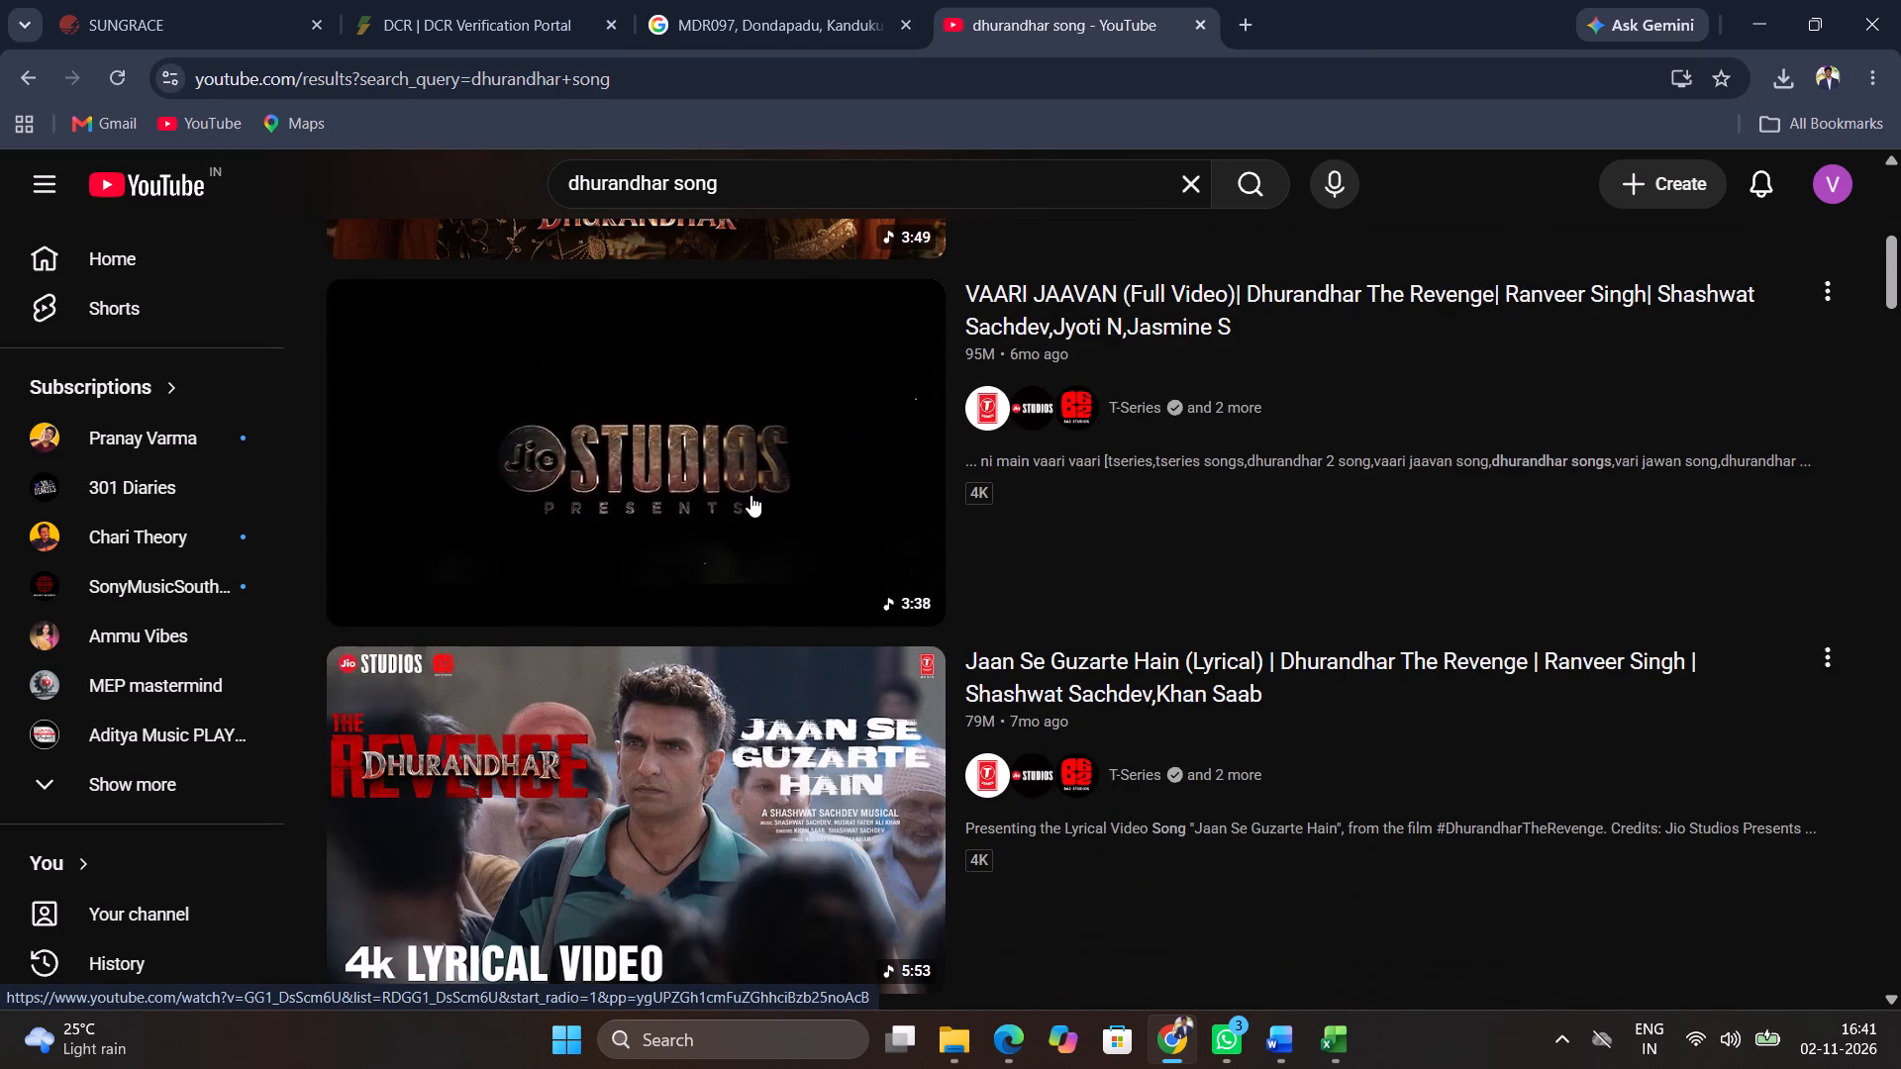
scroll(698, 526, "down", 2)
left_click(746, 581)
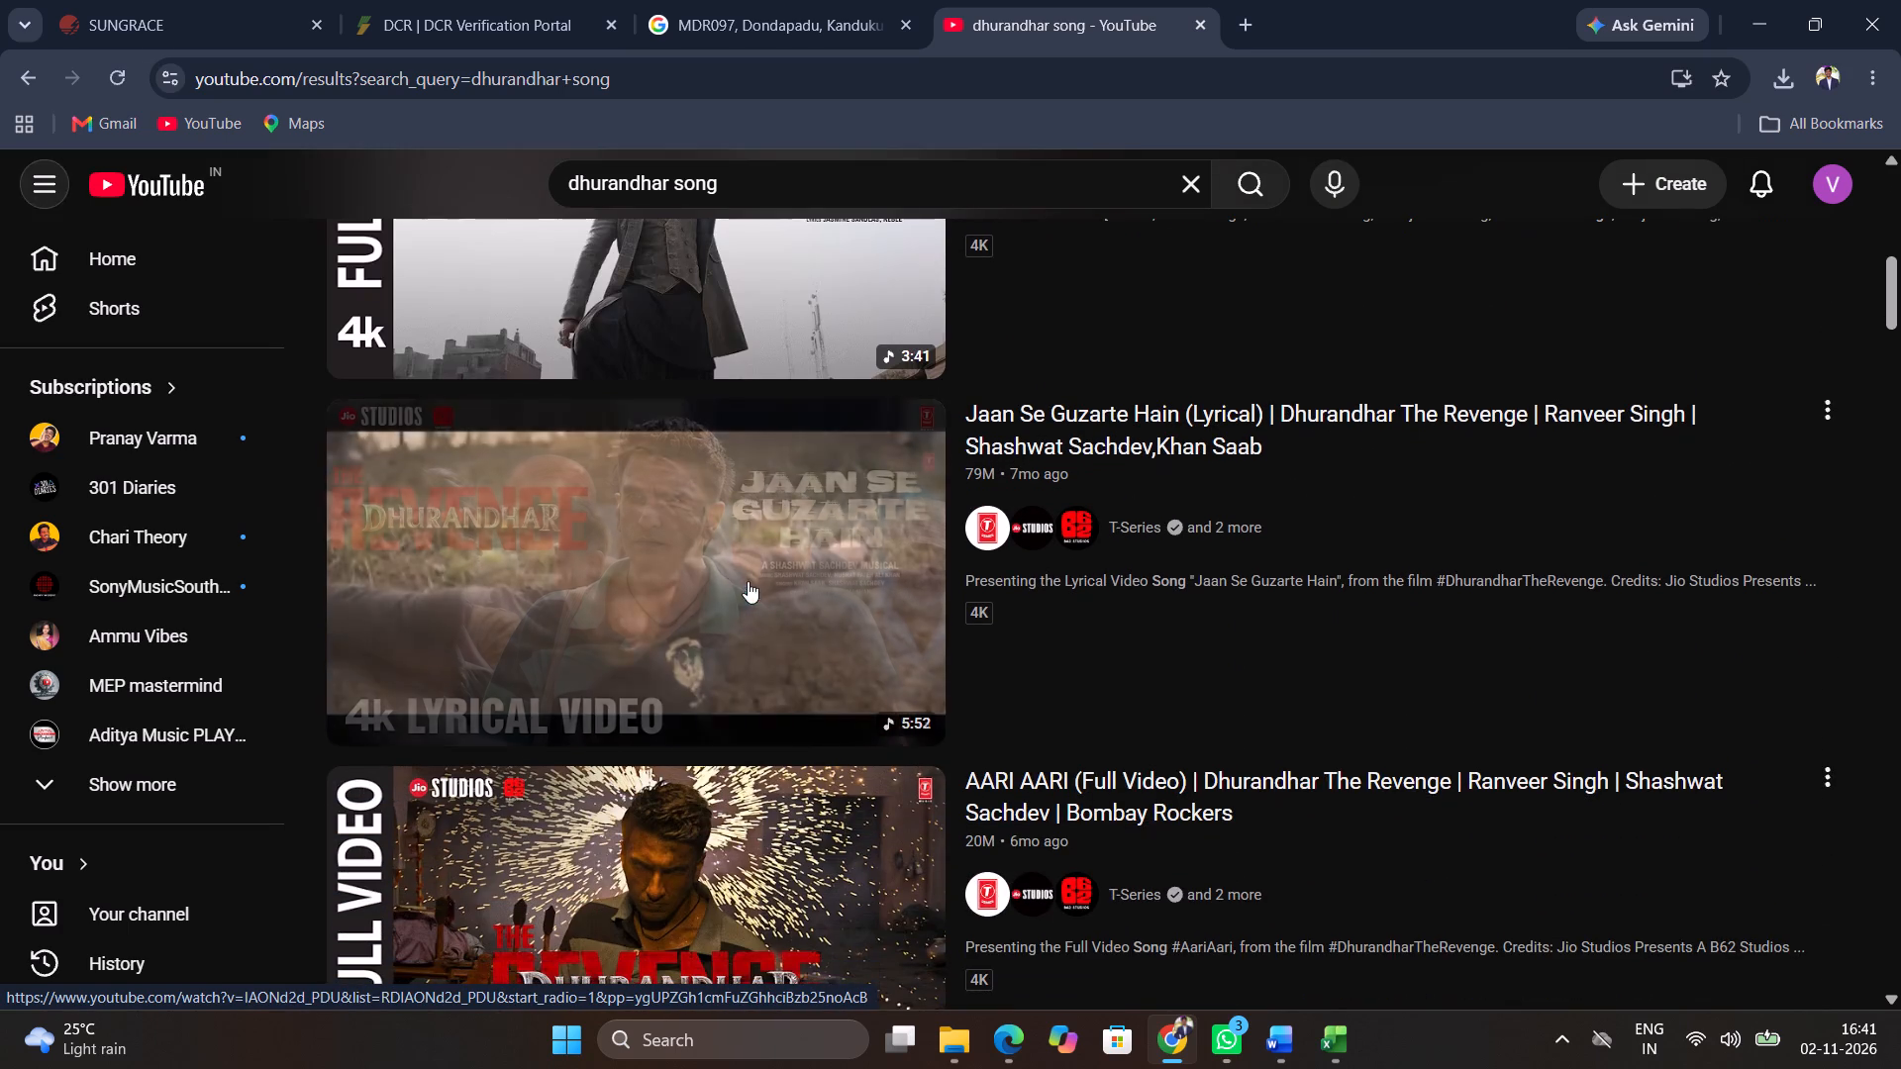
left_click(477, 32)
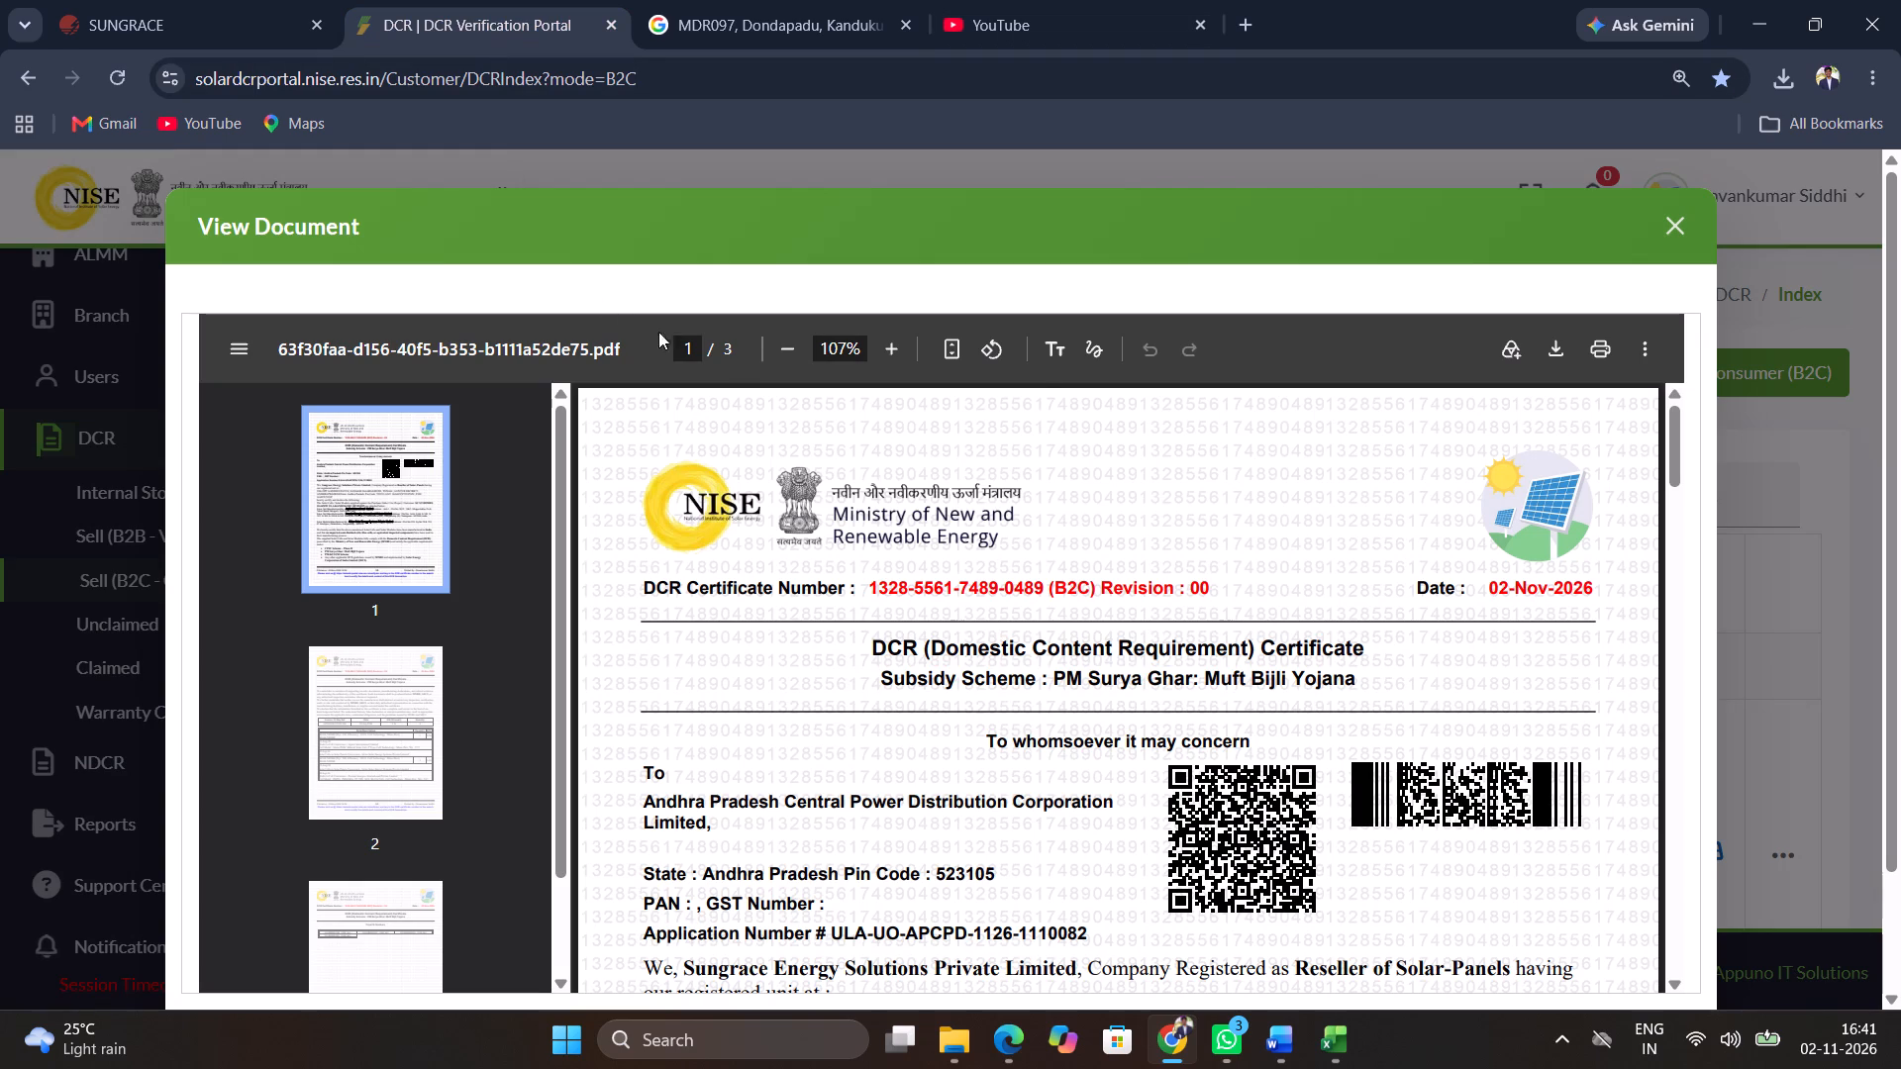
left_click(976, 18)
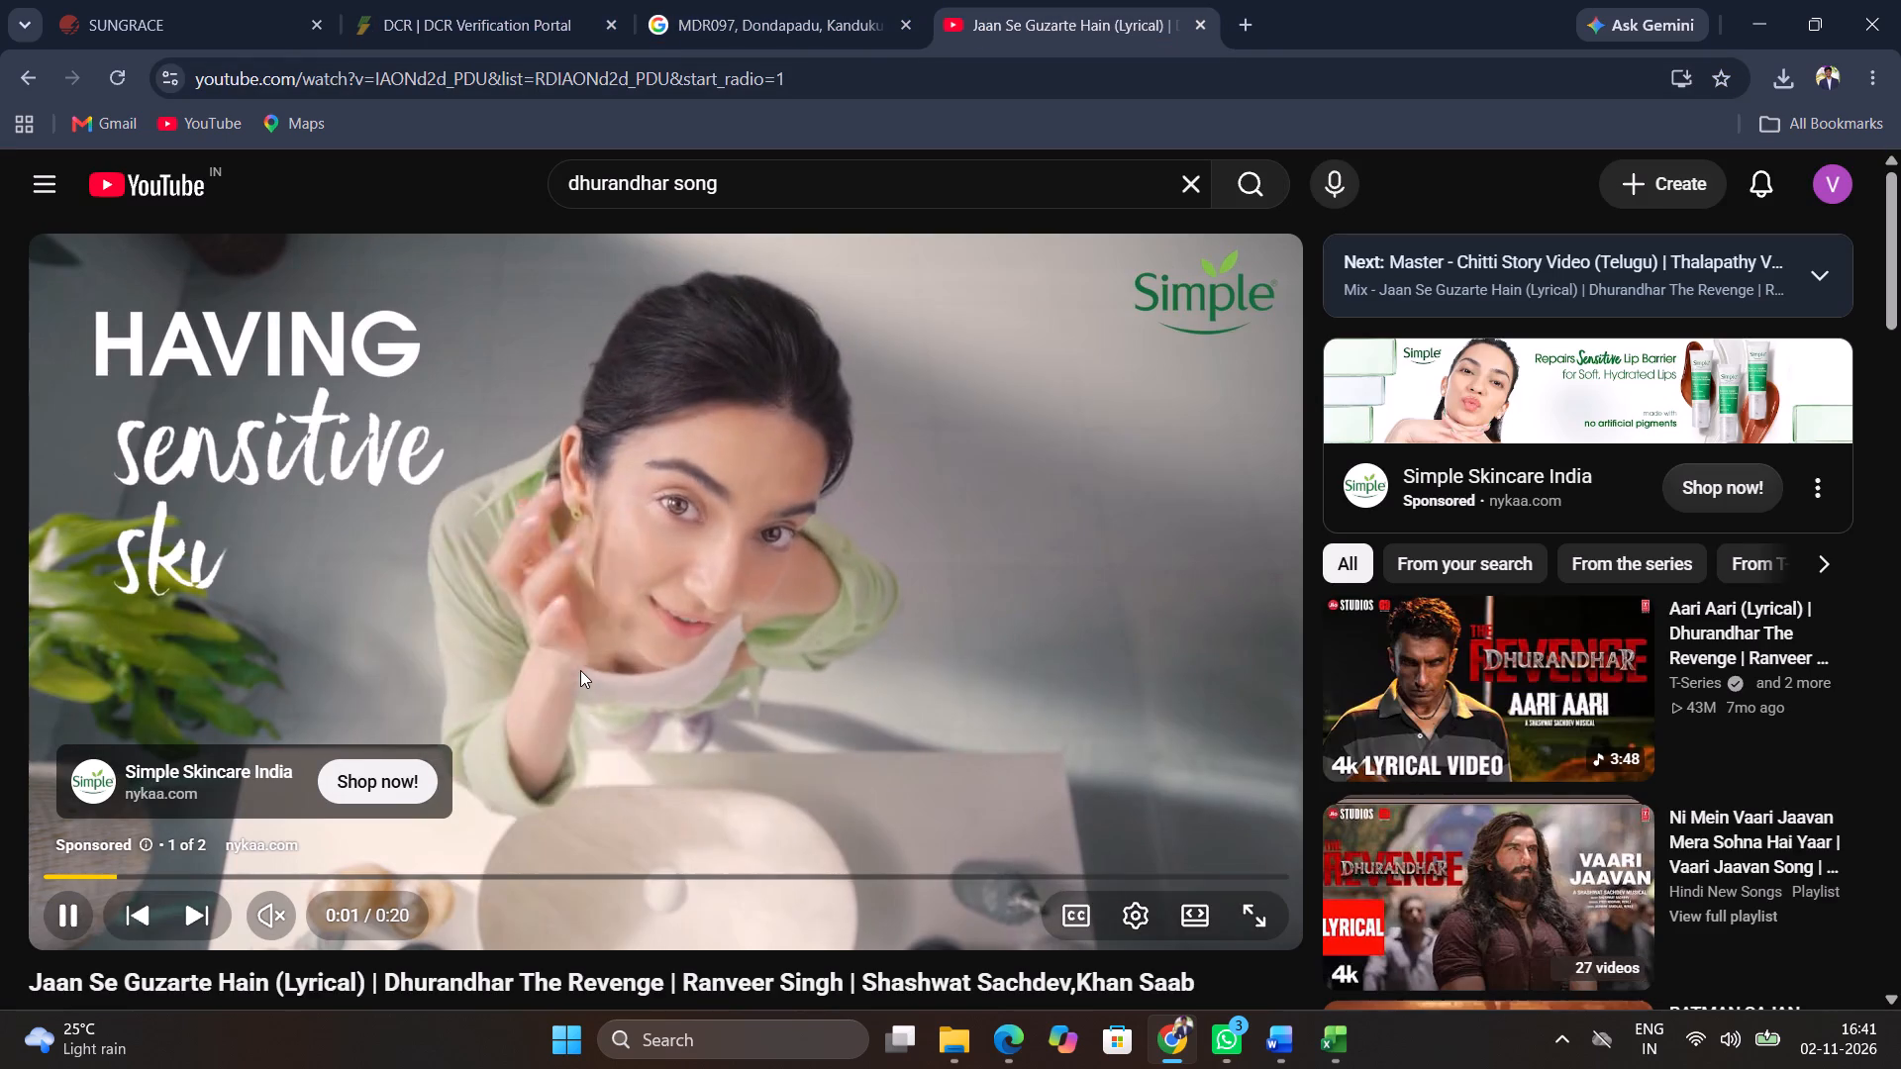
left_click(296, 912)
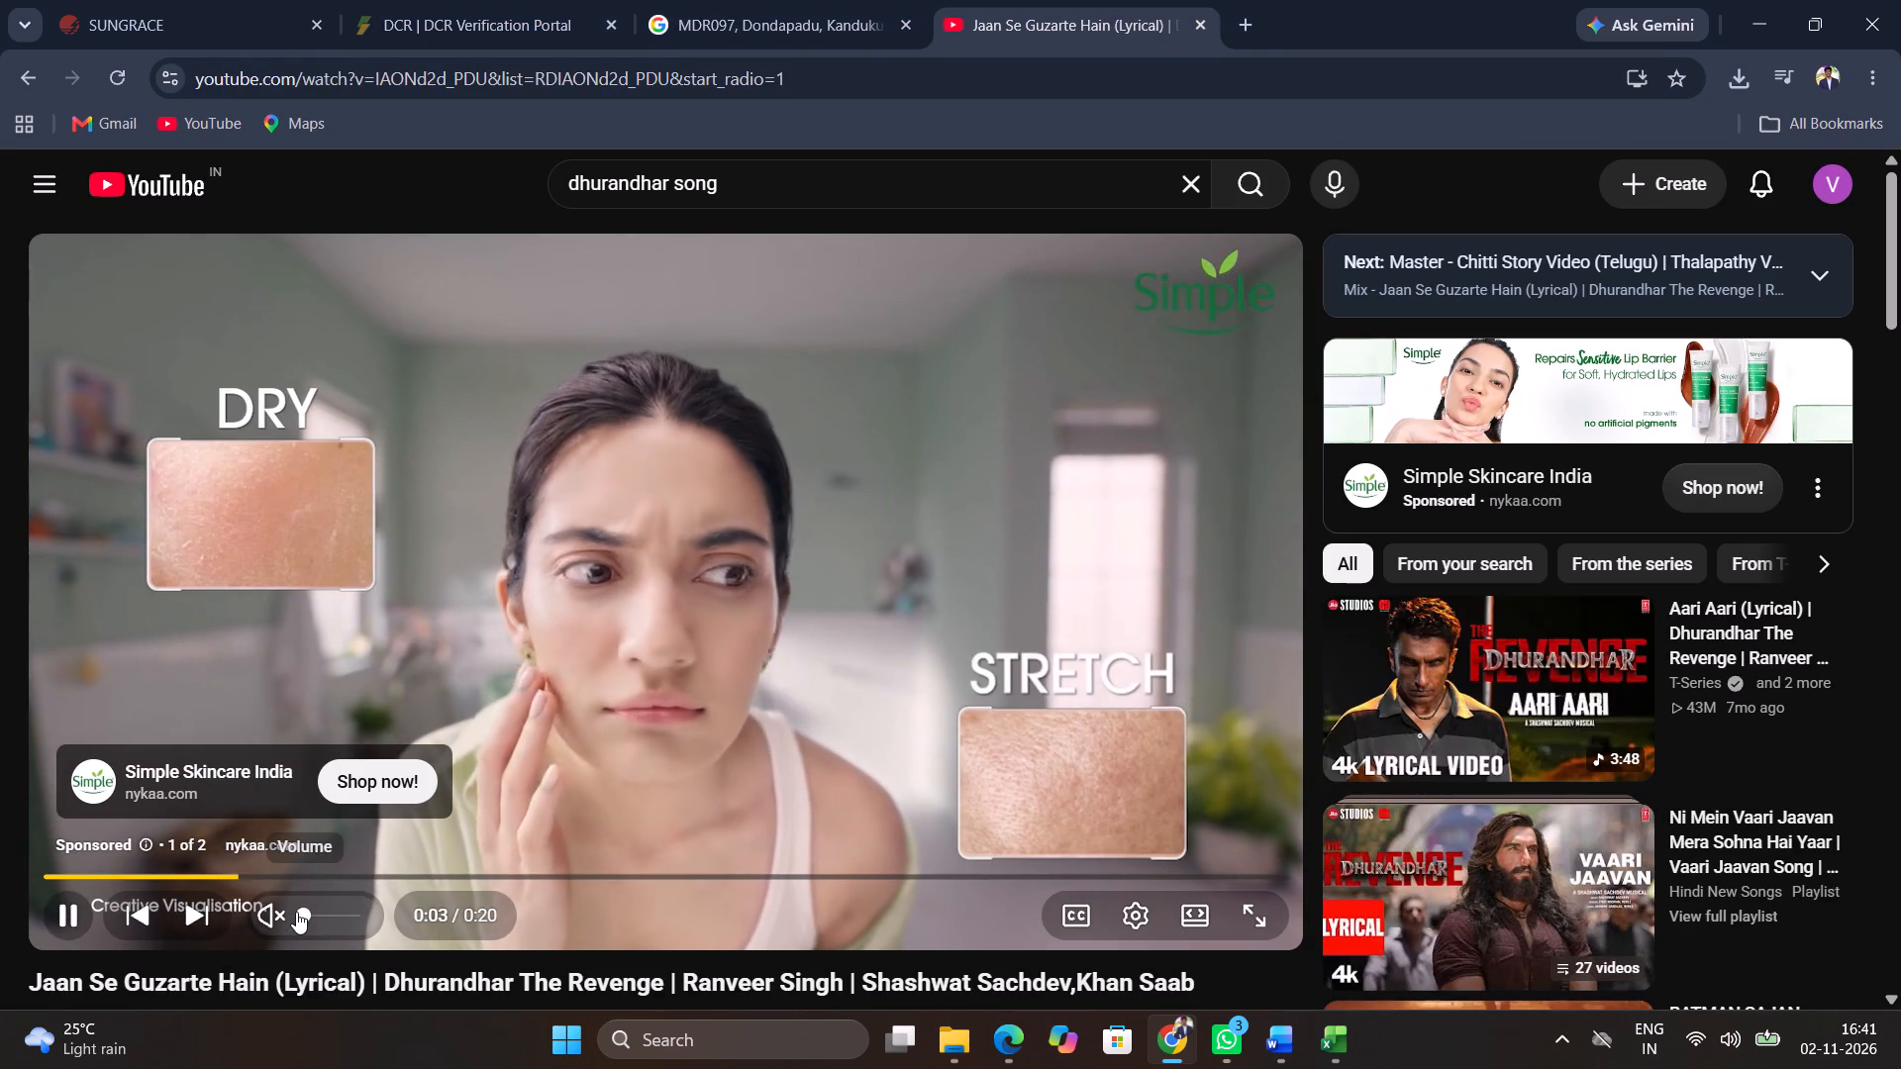
left_click(257, 912)
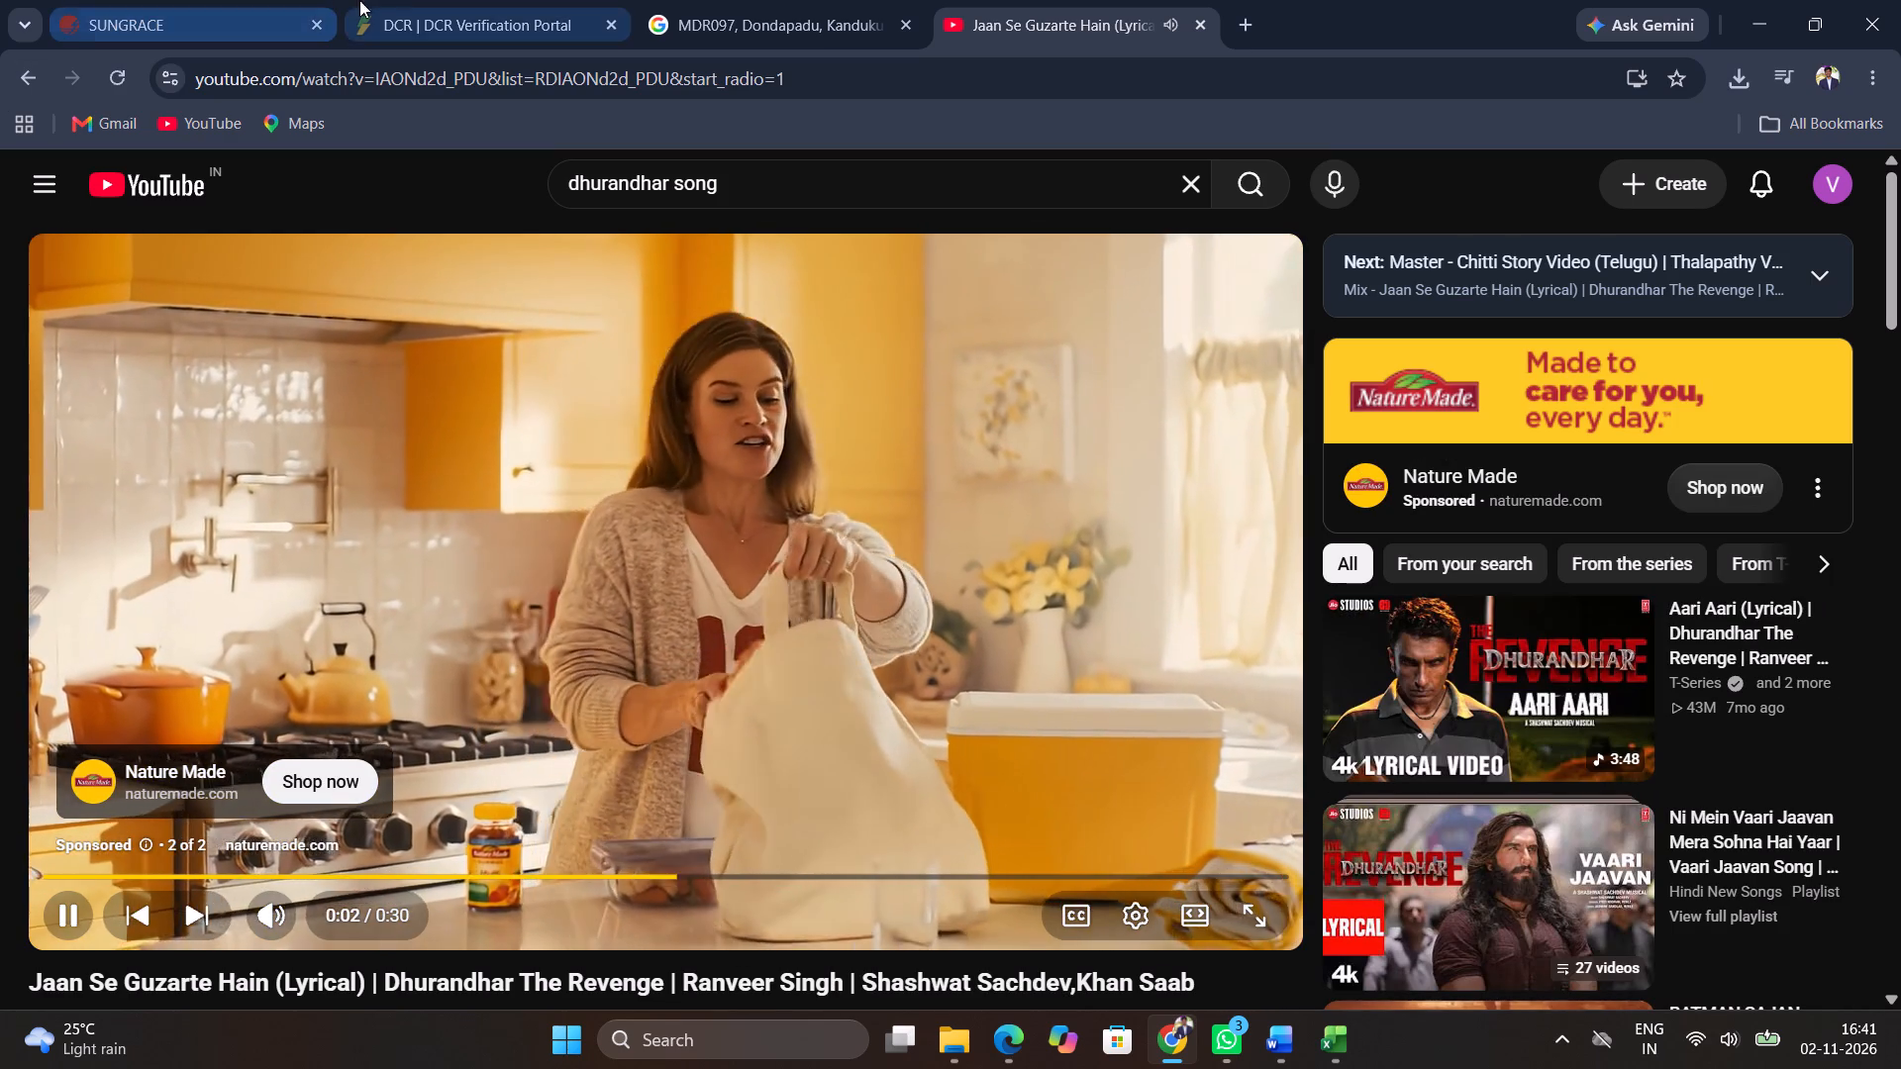
Return to SUNGRACE and copy the open installation's ULA number from its quick copy details.
left_click(402, 5)
left_click(196, 0)
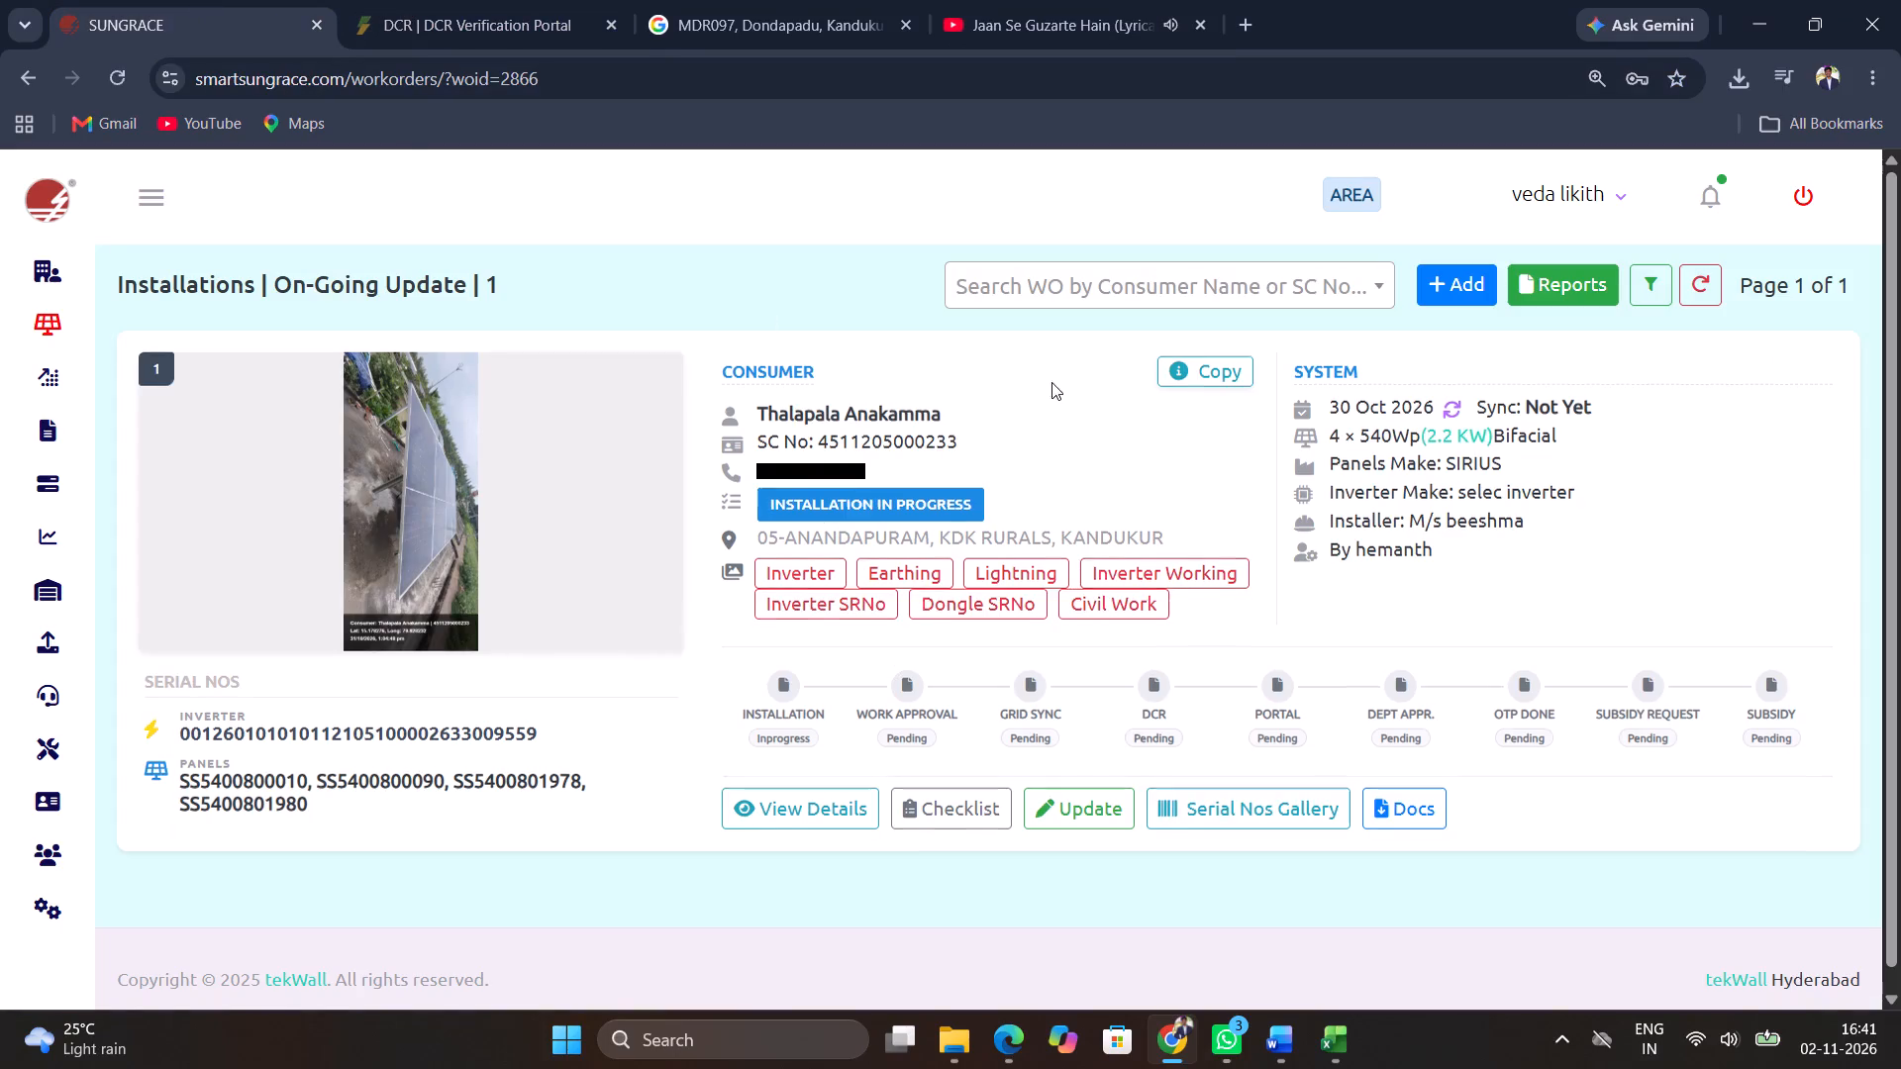
left_click(1168, 365)
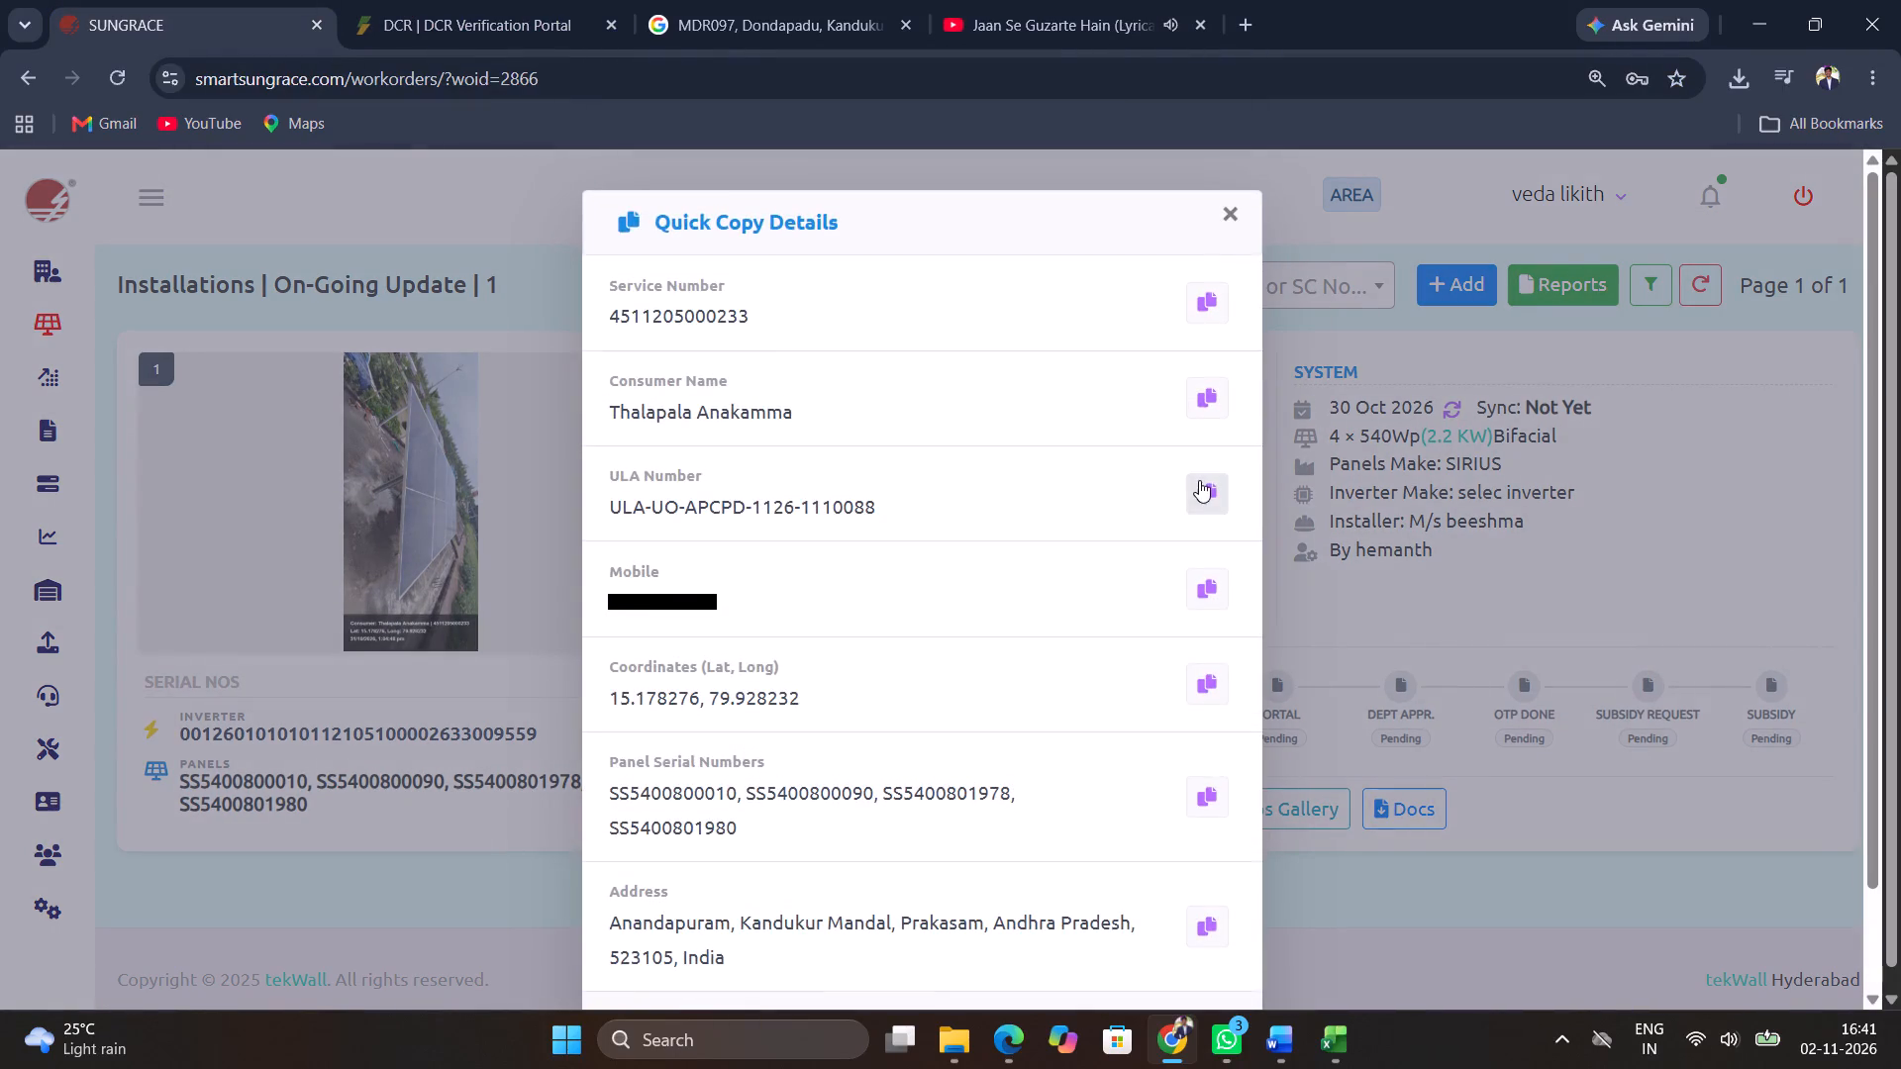
left_click(1199, 480)
Switch to the DCR Verification Portal and close the previous certificate's document view.
left_click(473, 0)
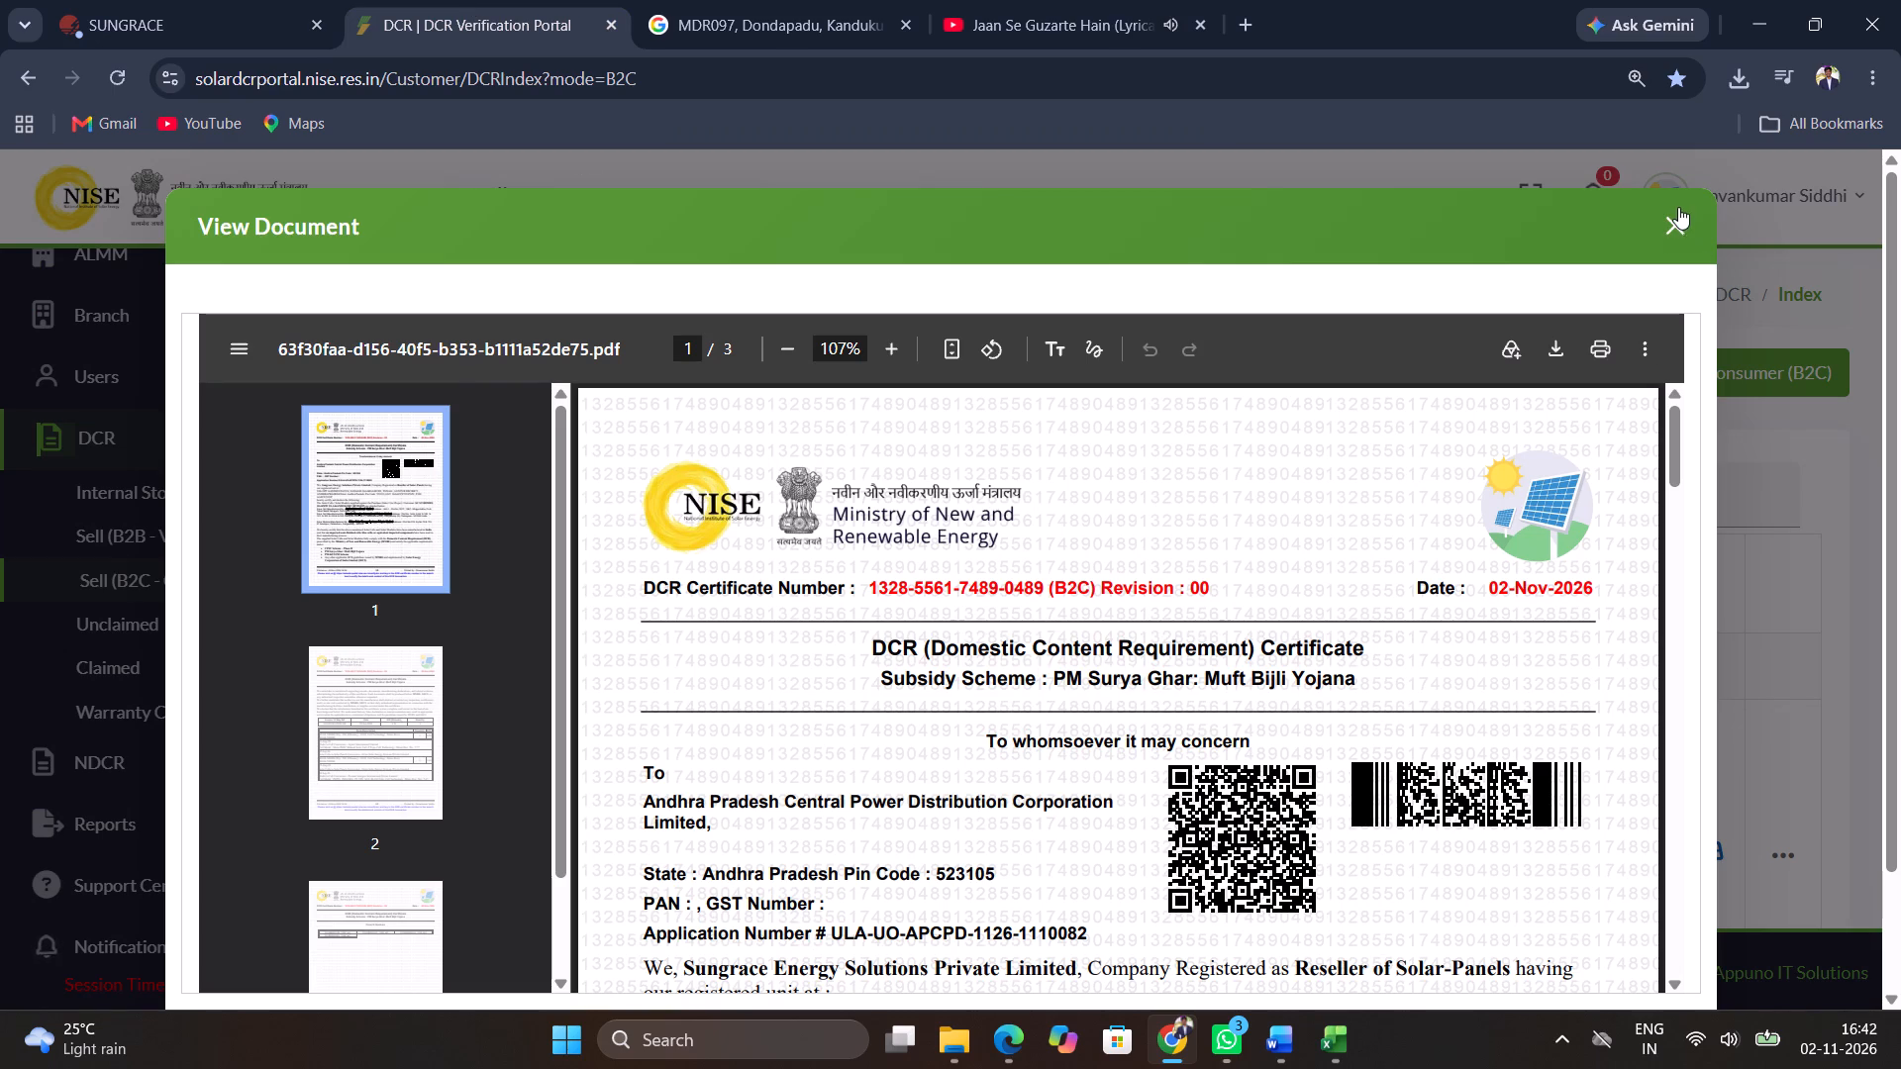
left_click(1677, 206)
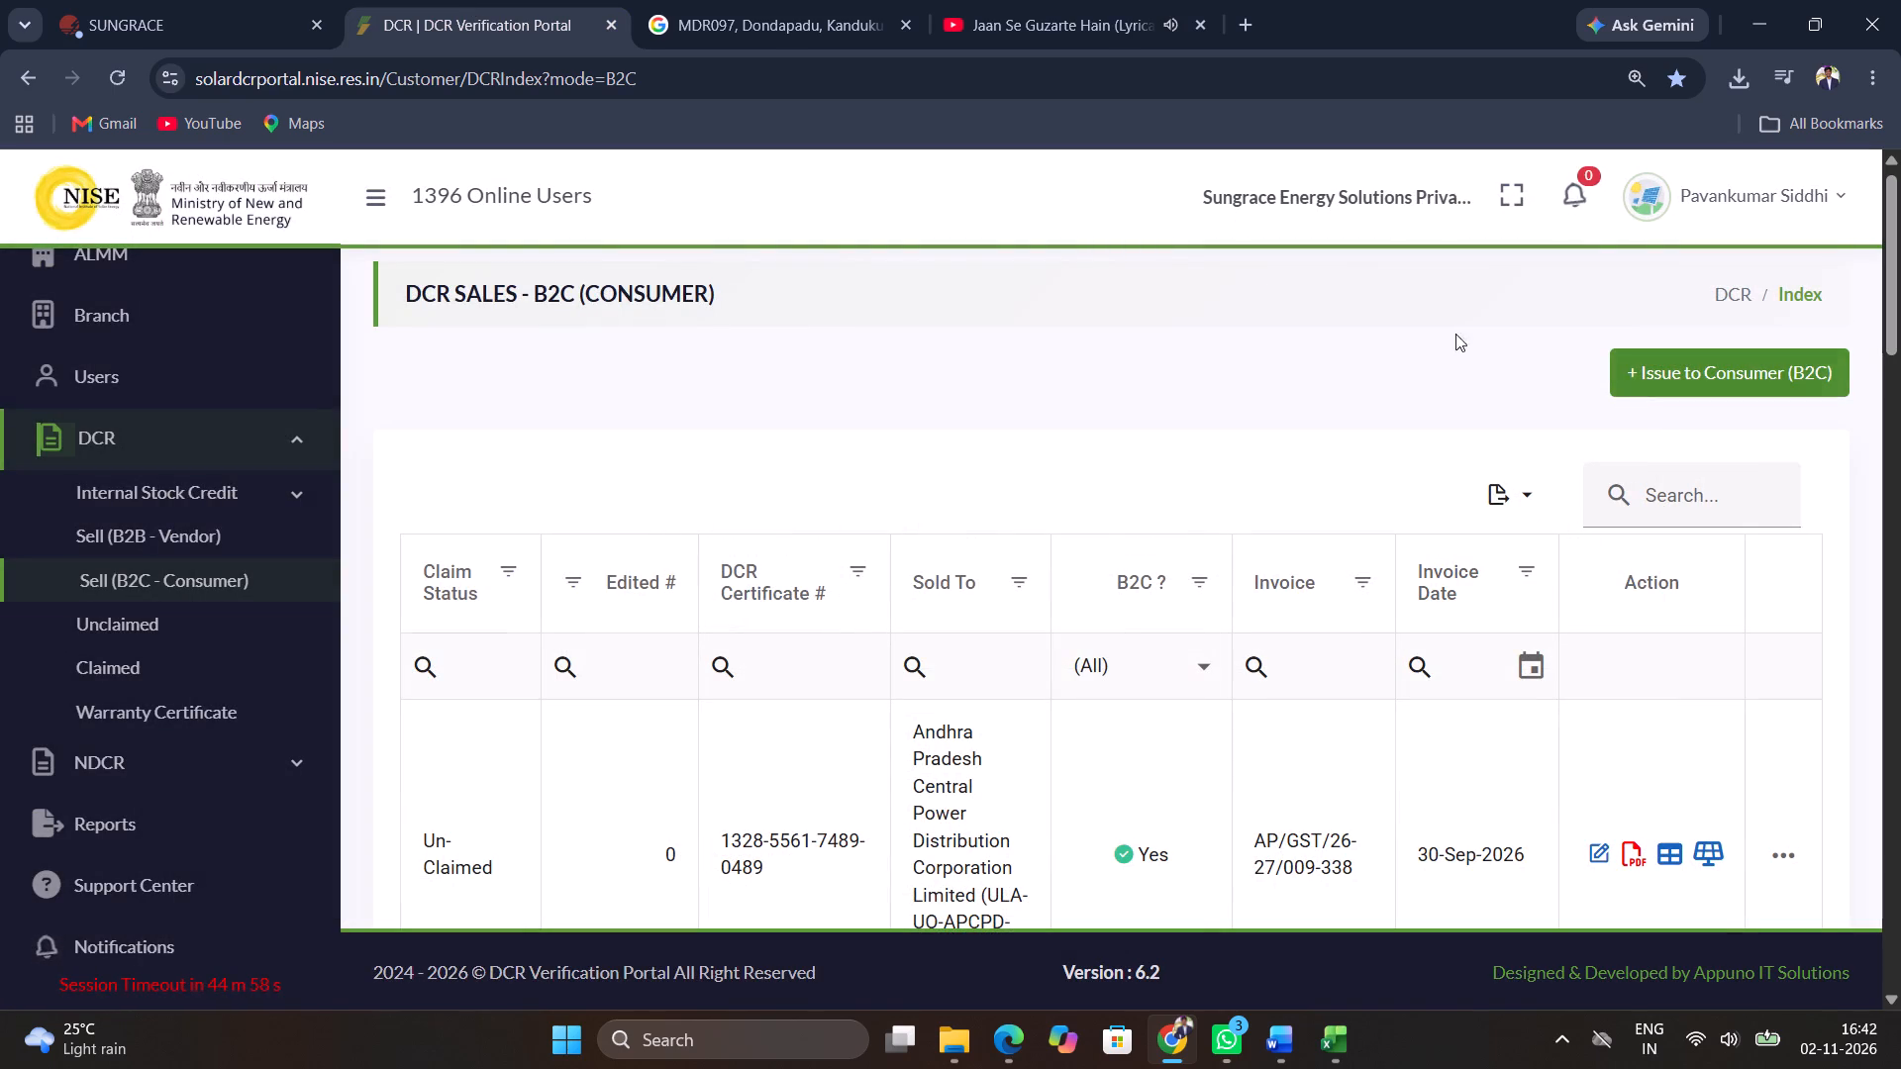
Return to the YouTube video, skip the advertisement and set playback to about 0:11.
left_click(1004, 0)
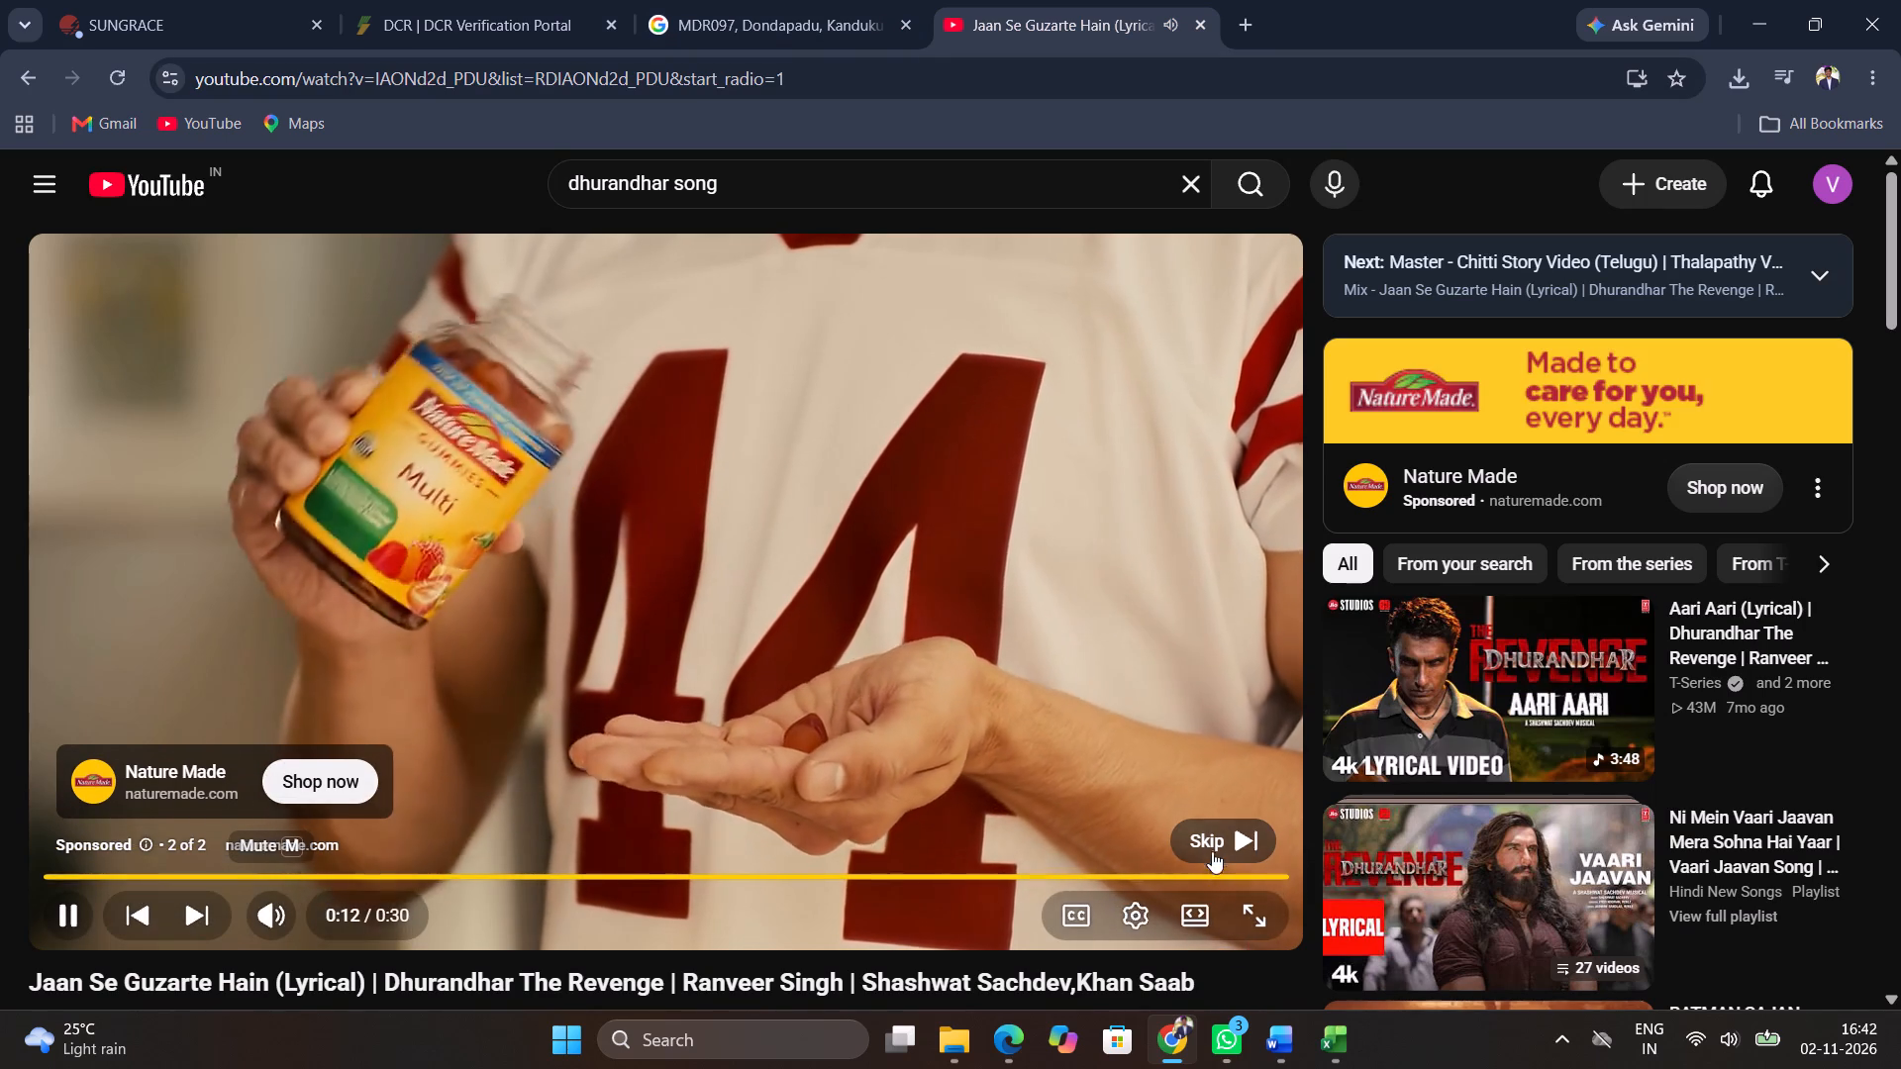
left_click(1207, 827)
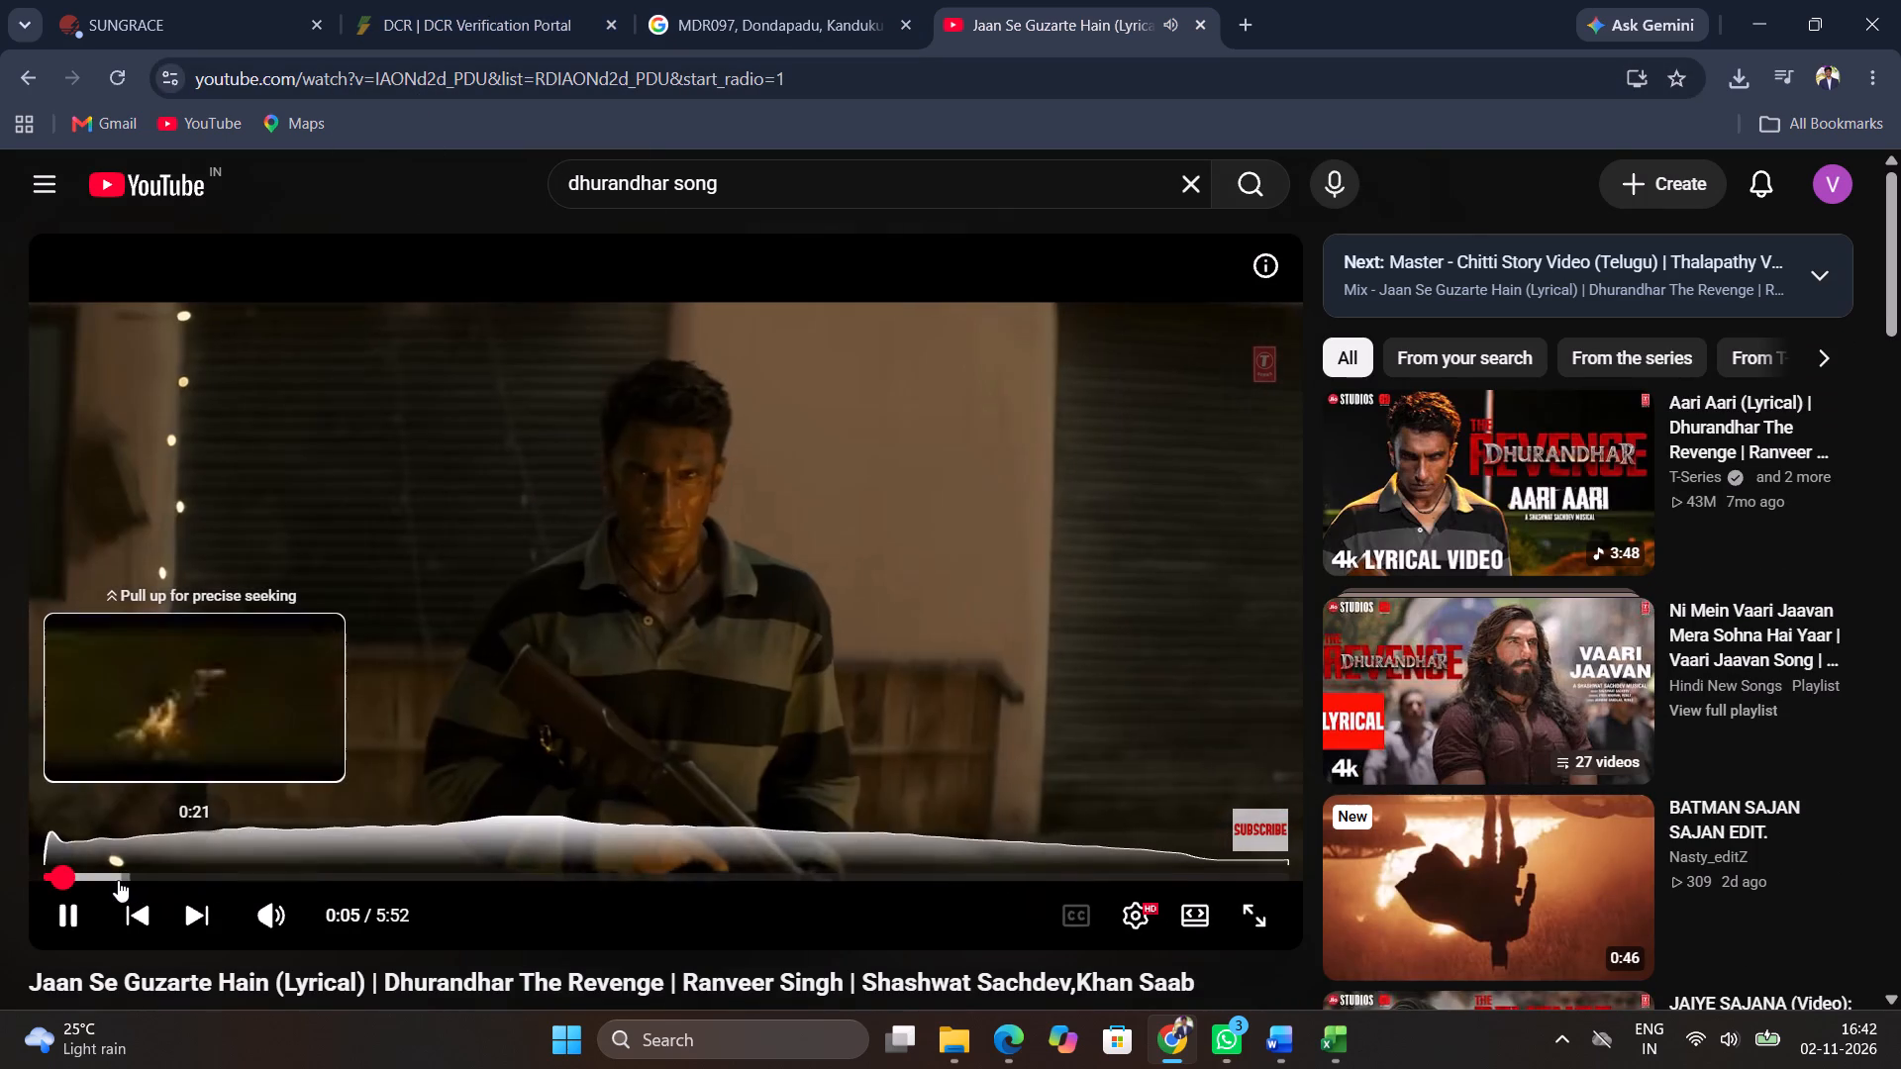
left_click(117, 878)
left_click(93, 877)
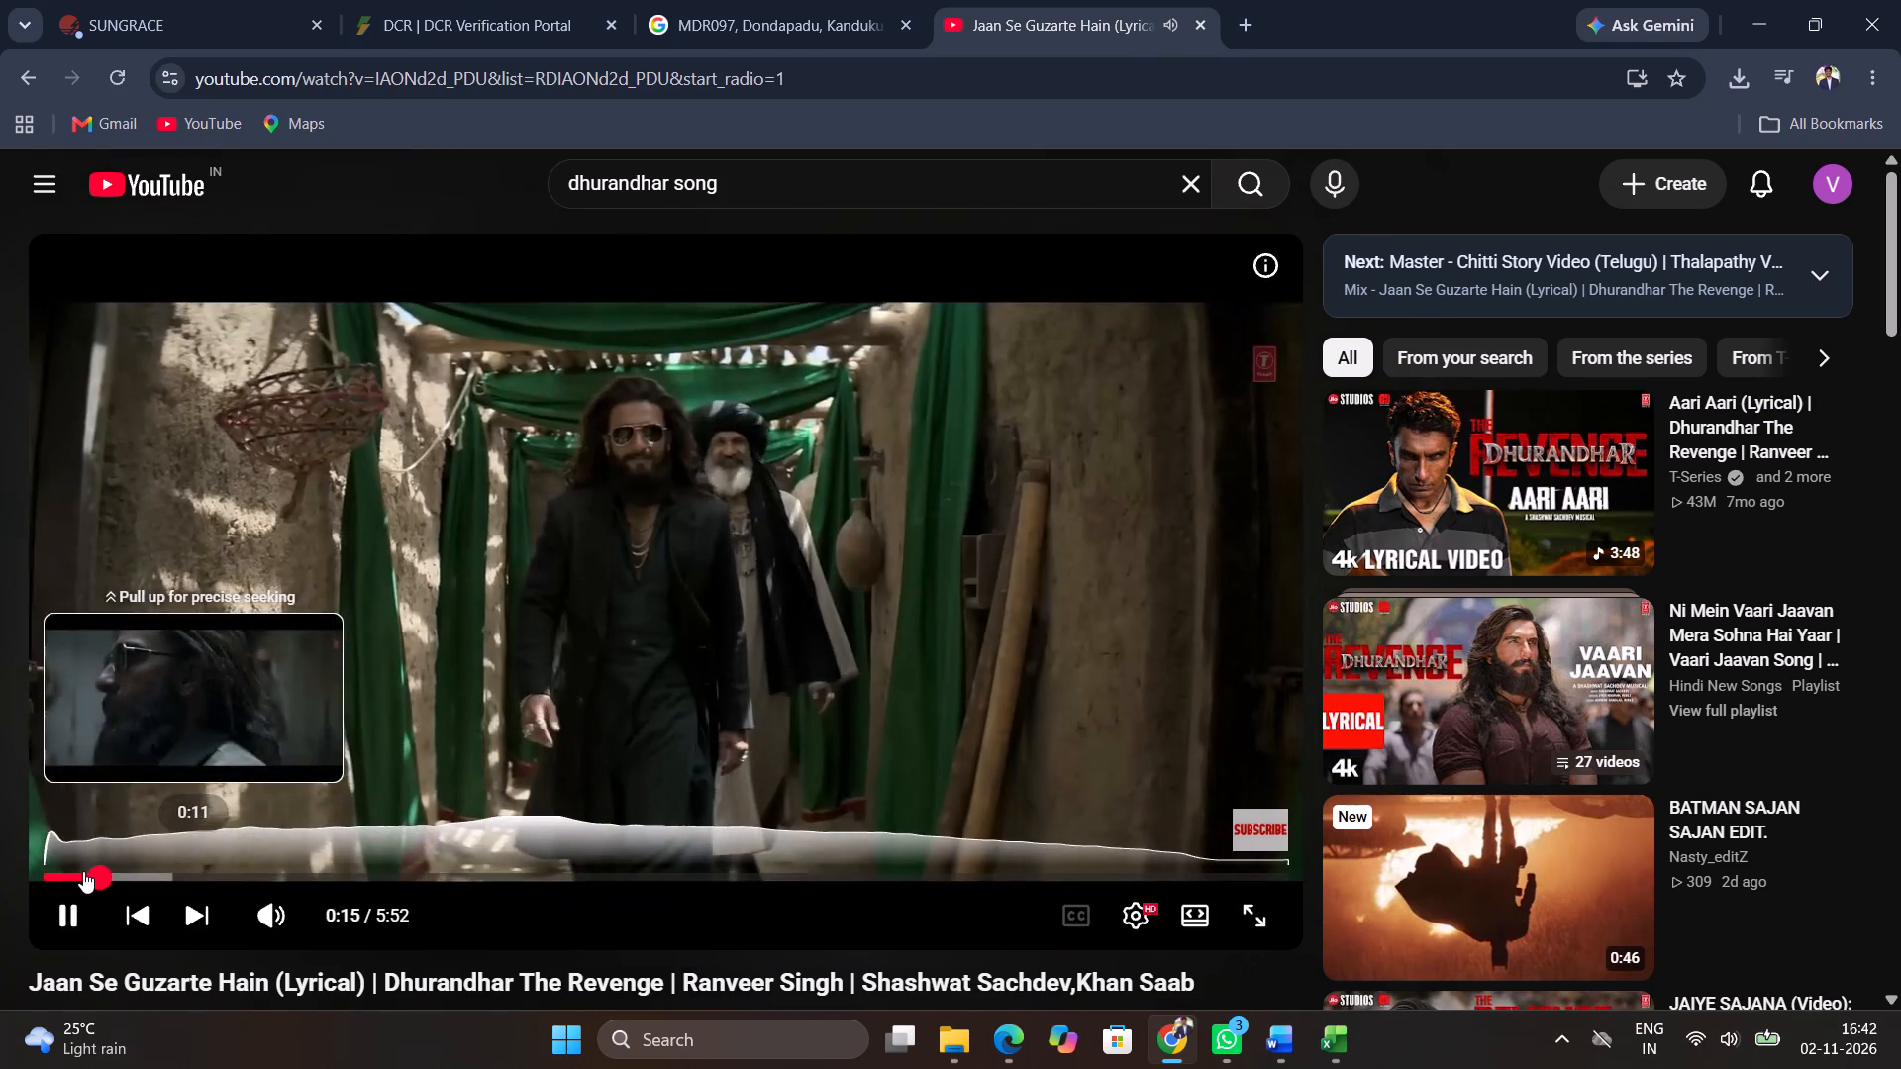
left_click(83, 871)
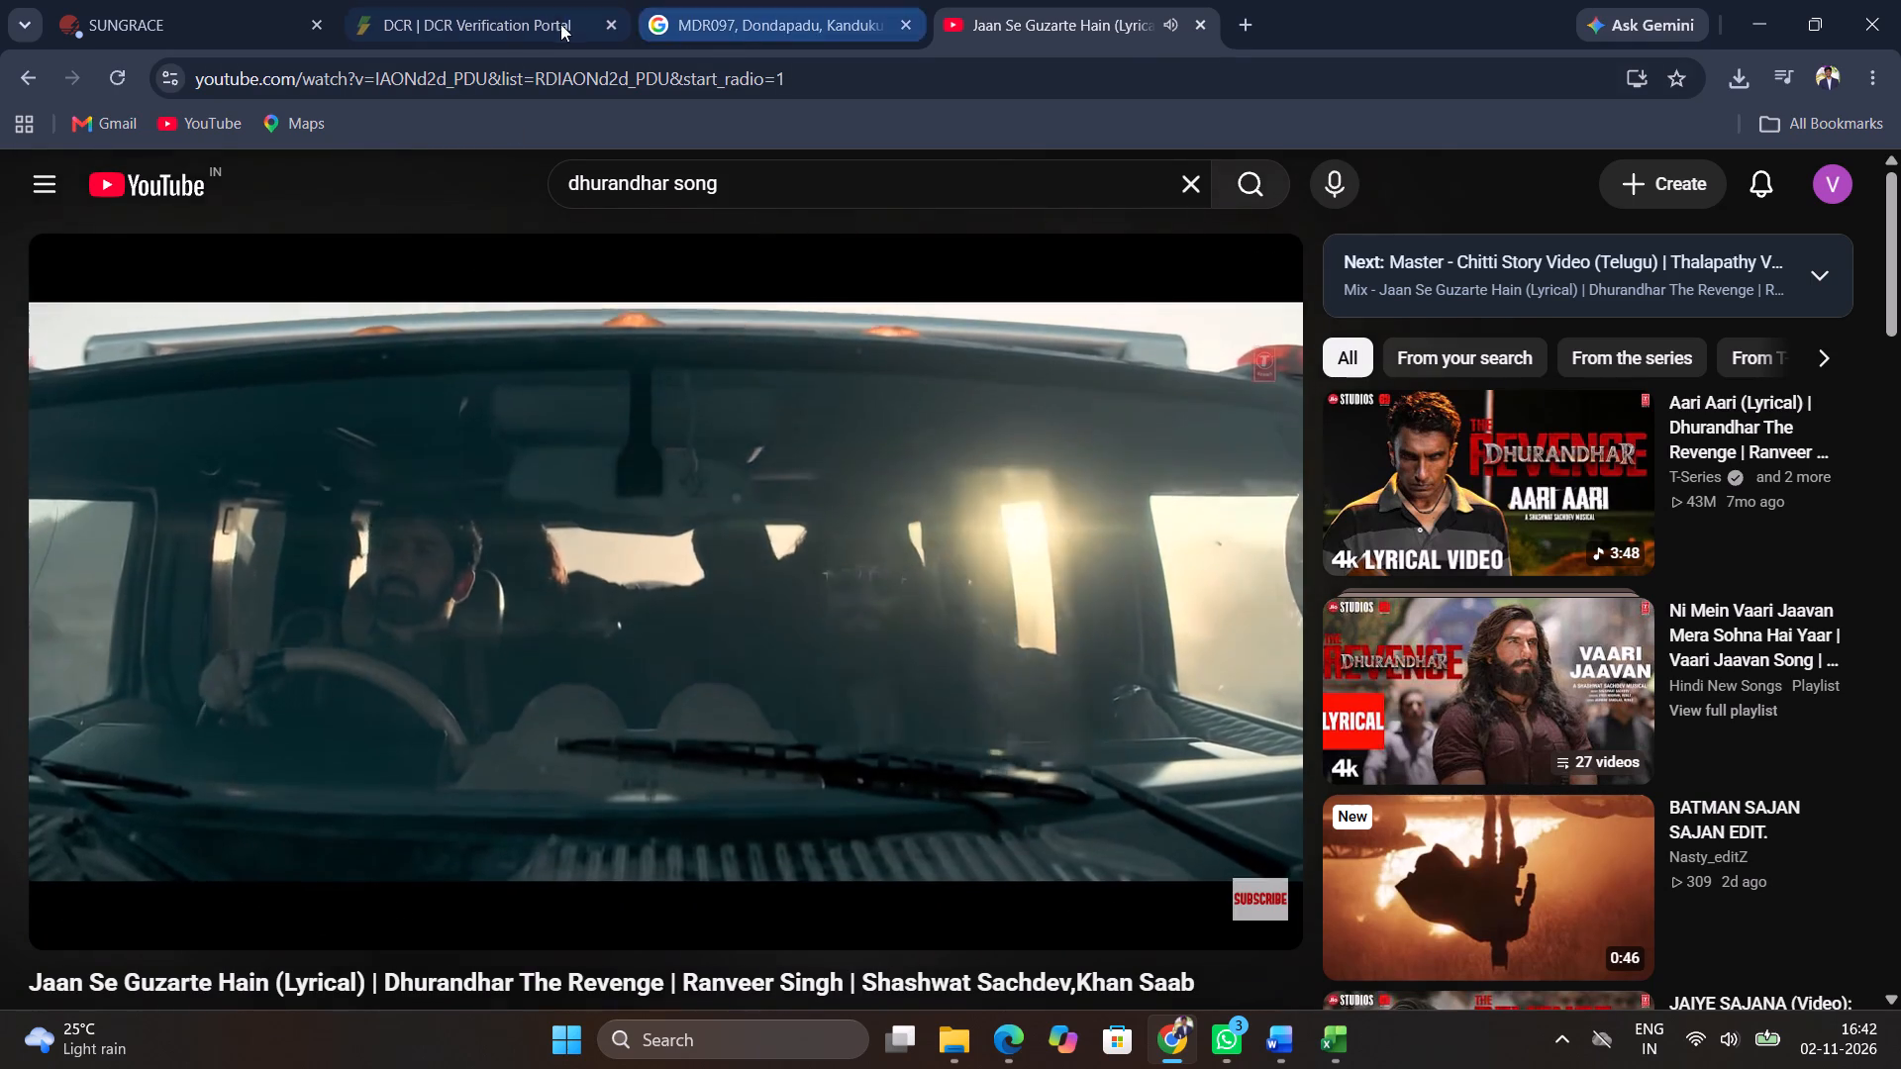
Start a new Issue to Consumer (B2C) entry in the DCR portal and enter the copied ULA number as the consumer application number.
left_click(558, 23)
left_click(1674, 352)
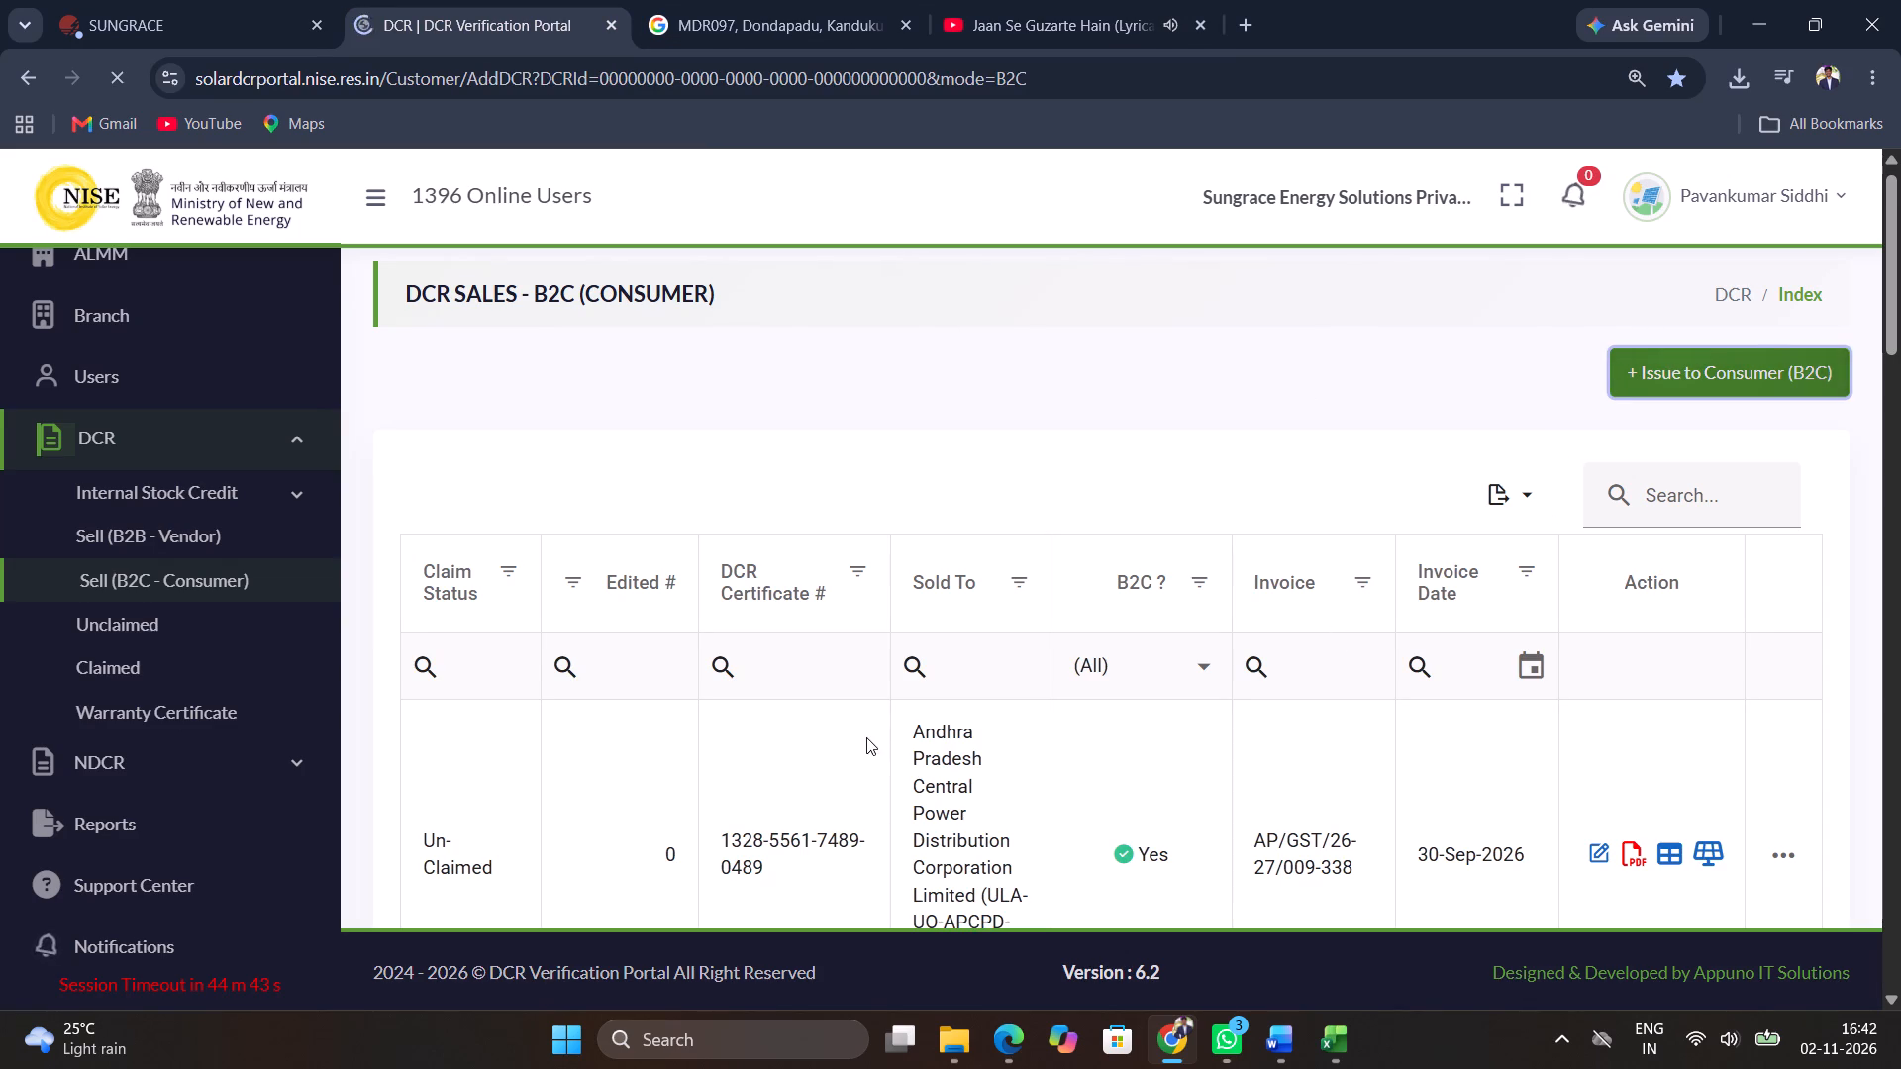
left_click(914, 545)
key("ctrl+c")
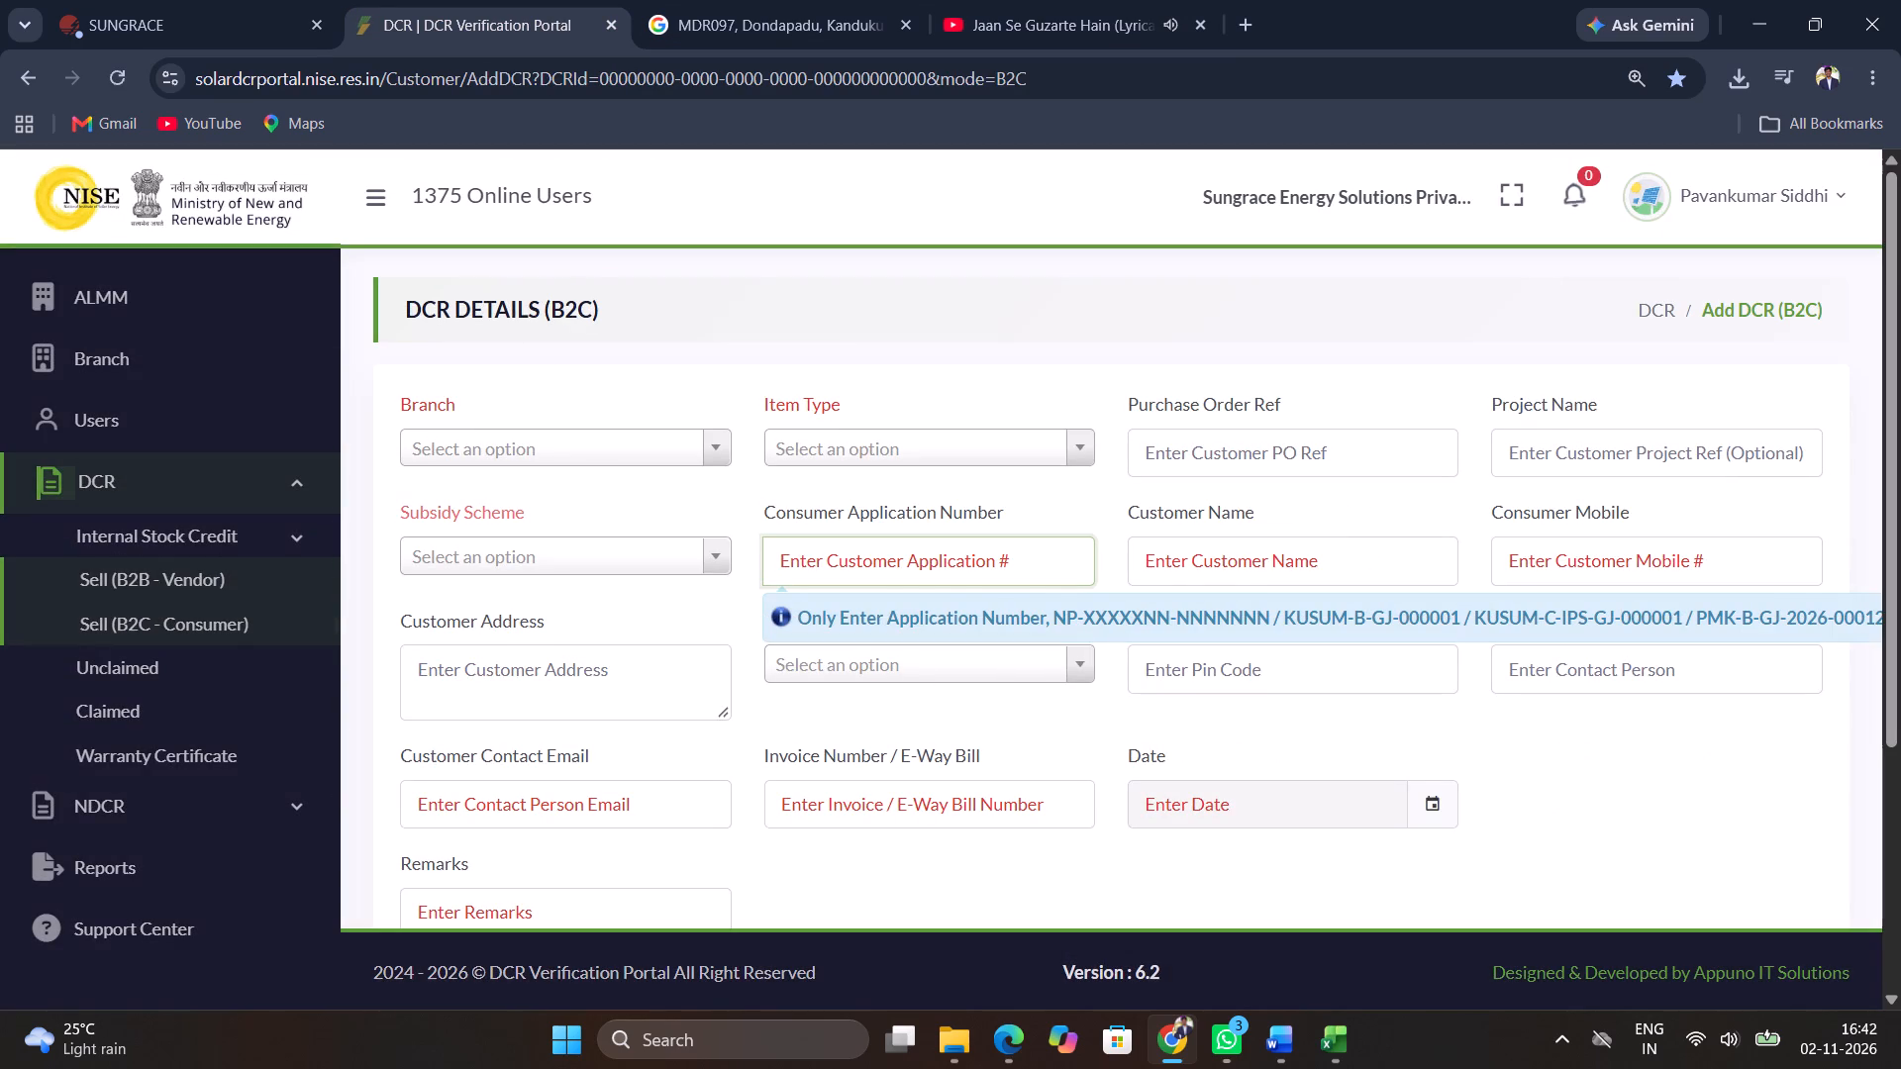
key("ctrl+v")
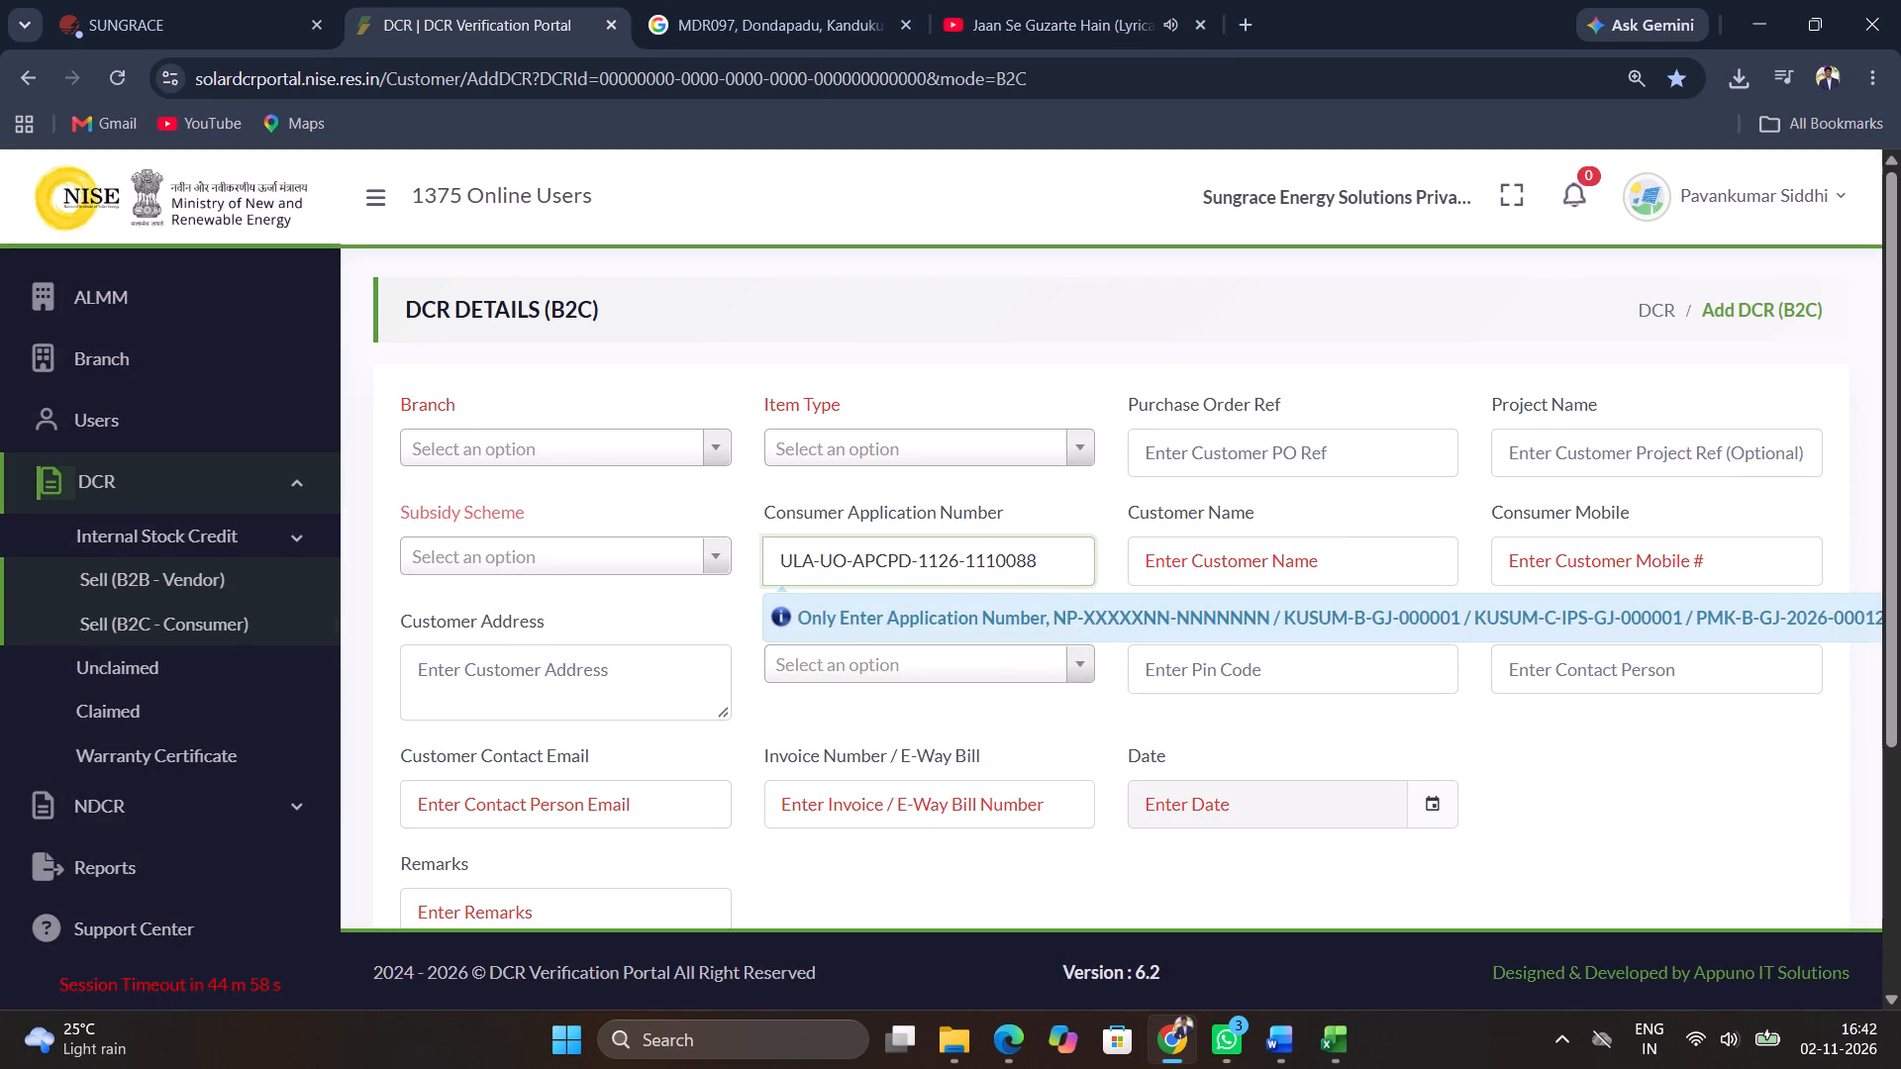
Set the branch to Andhra Pradesh, the subsidy scheme to PM Surya Ghar: Muft Bijli Yojana and the item type to Solar Panels.
left_click(608, 430)
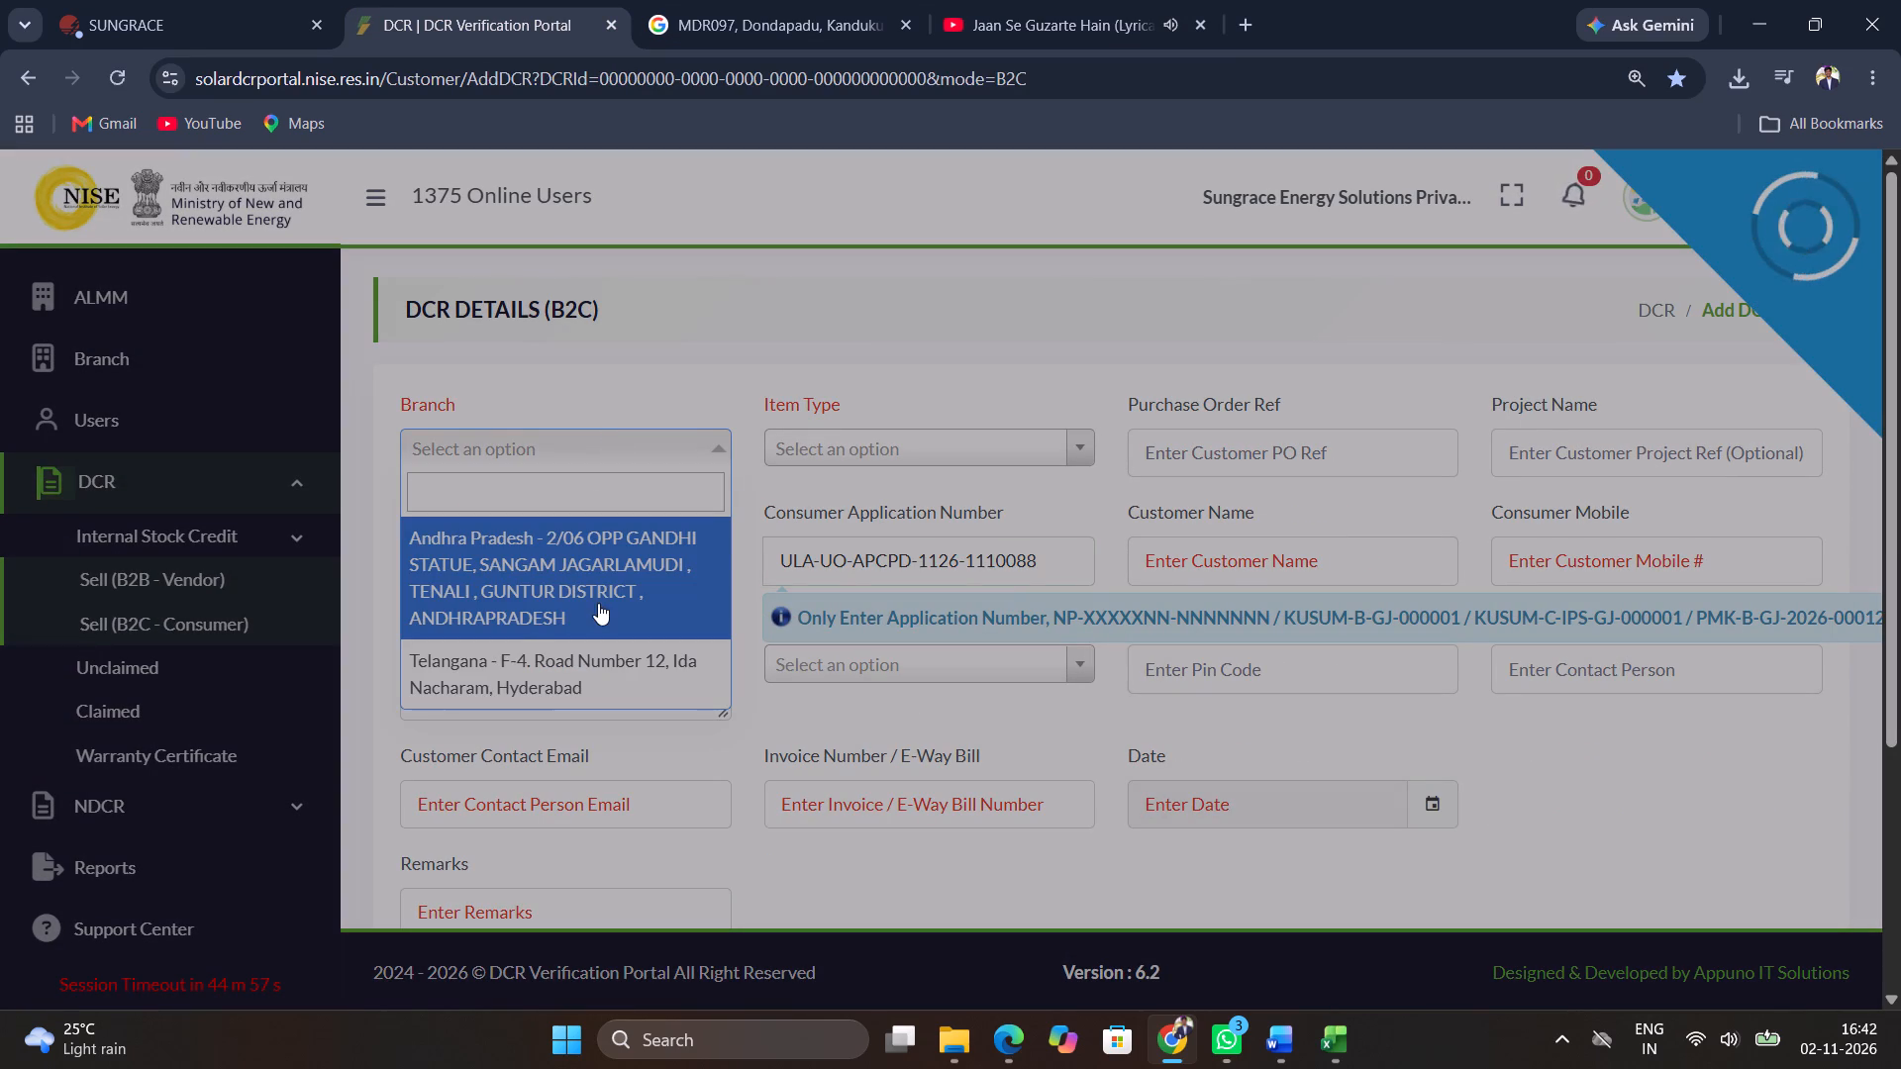
left_click(598, 603)
left_click(599, 558)
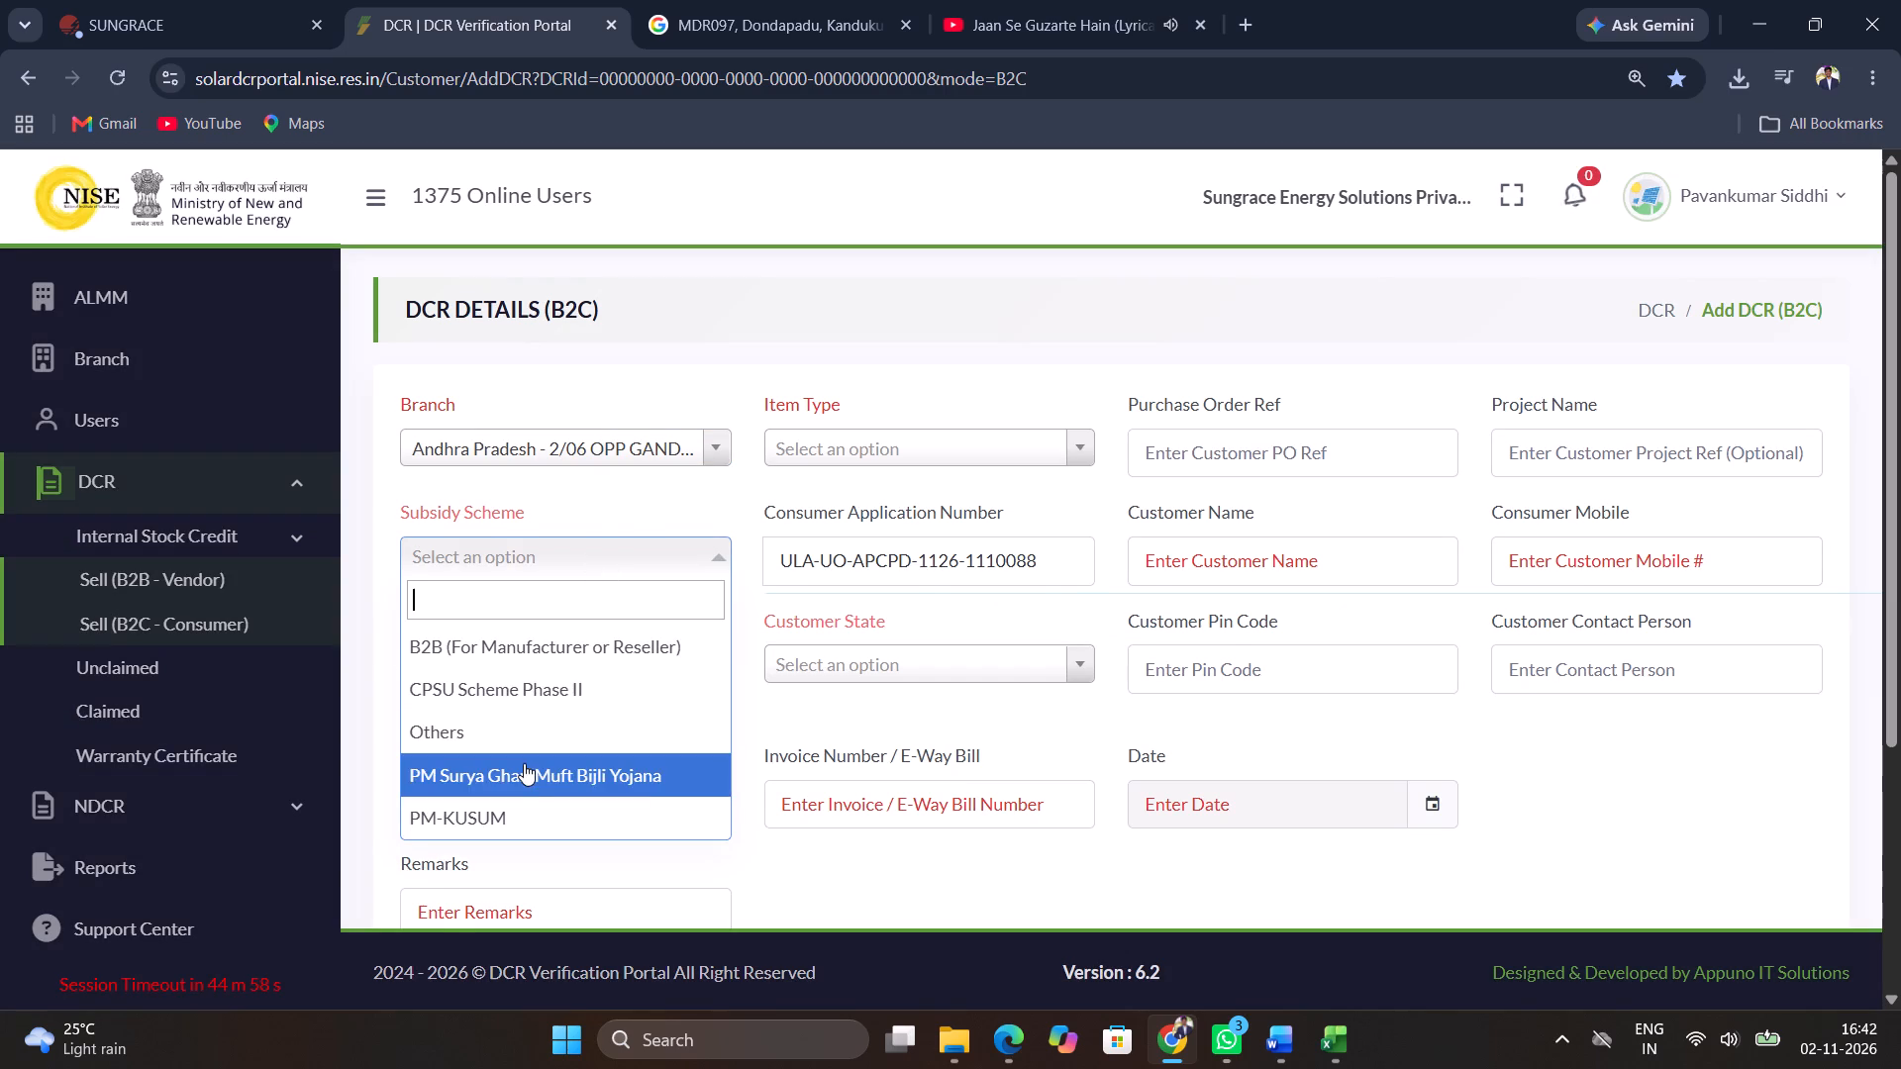
left_click(524, 763)
left_click(788, 451)
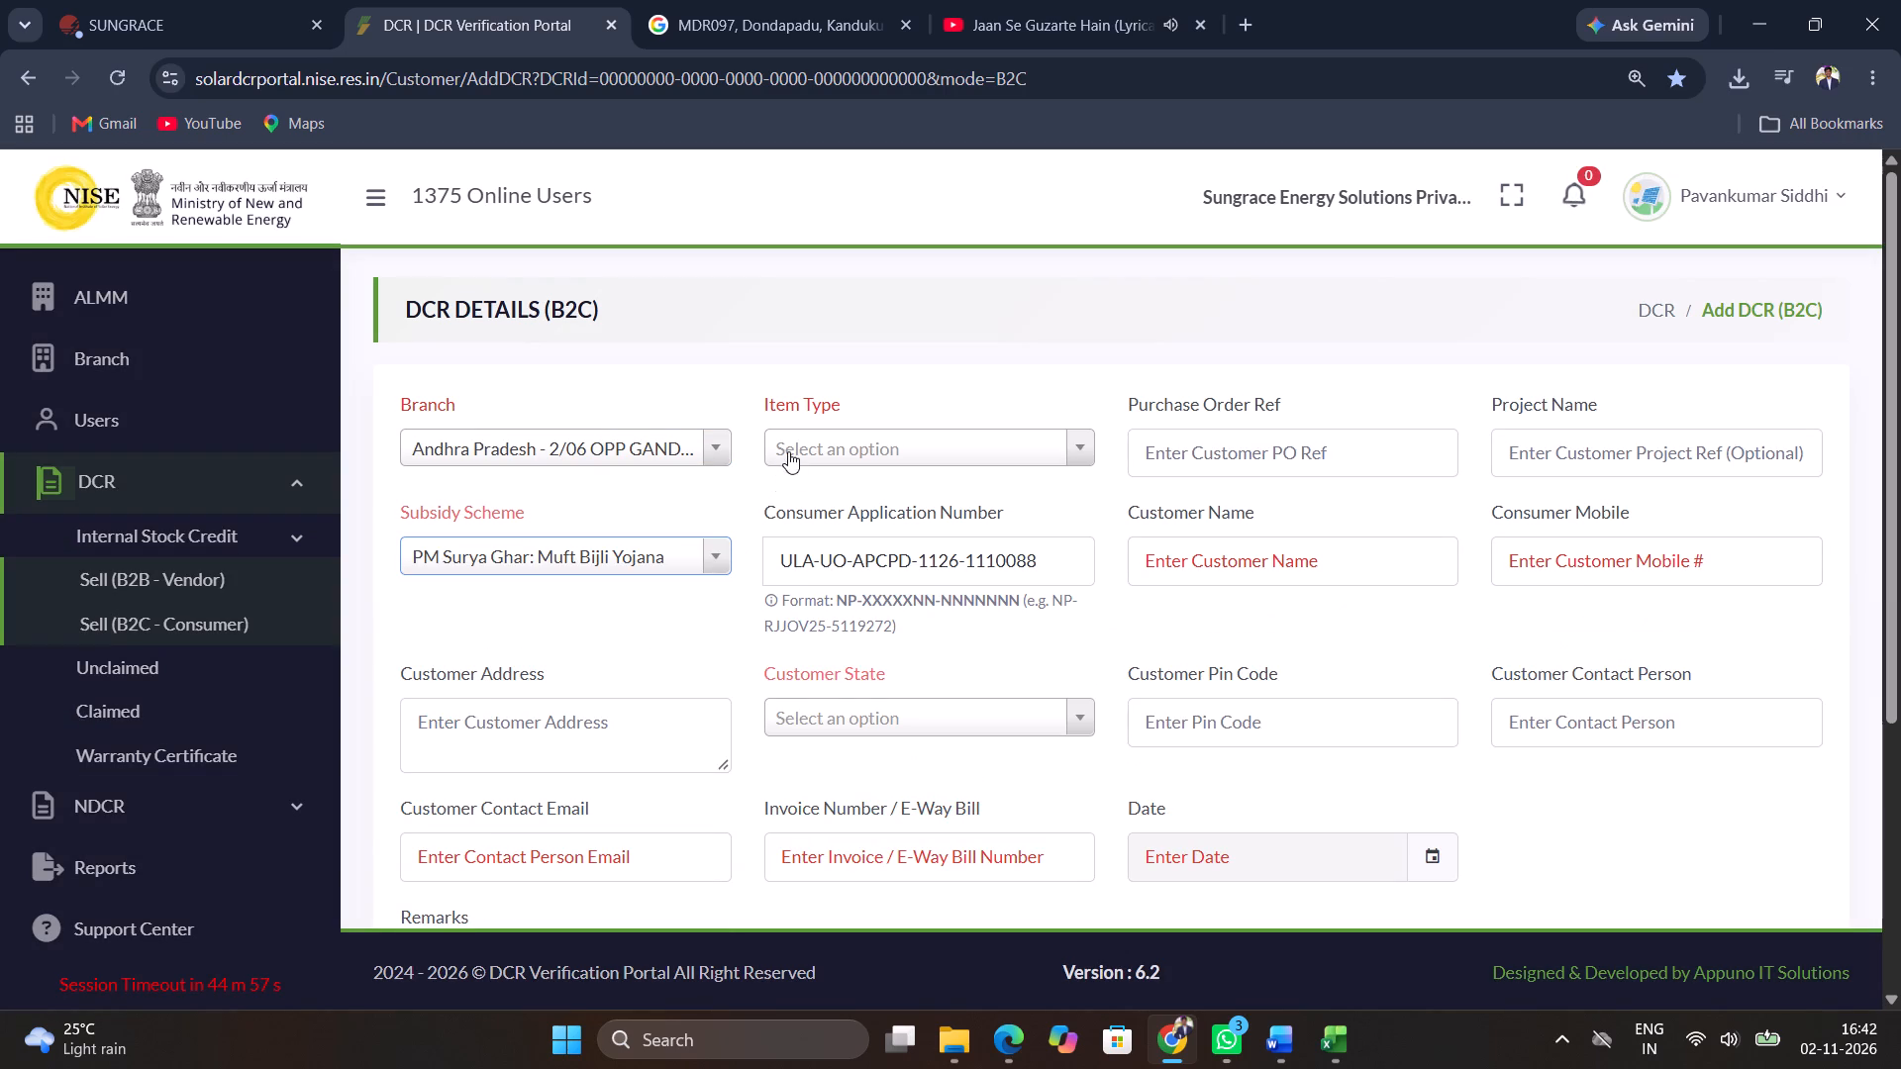
left_click(808, 529)
Copy the customer name Andhra Pradesh Central Power Distribution Corporation Limited from the Kandukuru Word document into the entry's customer name.
left_click(1344, 579)
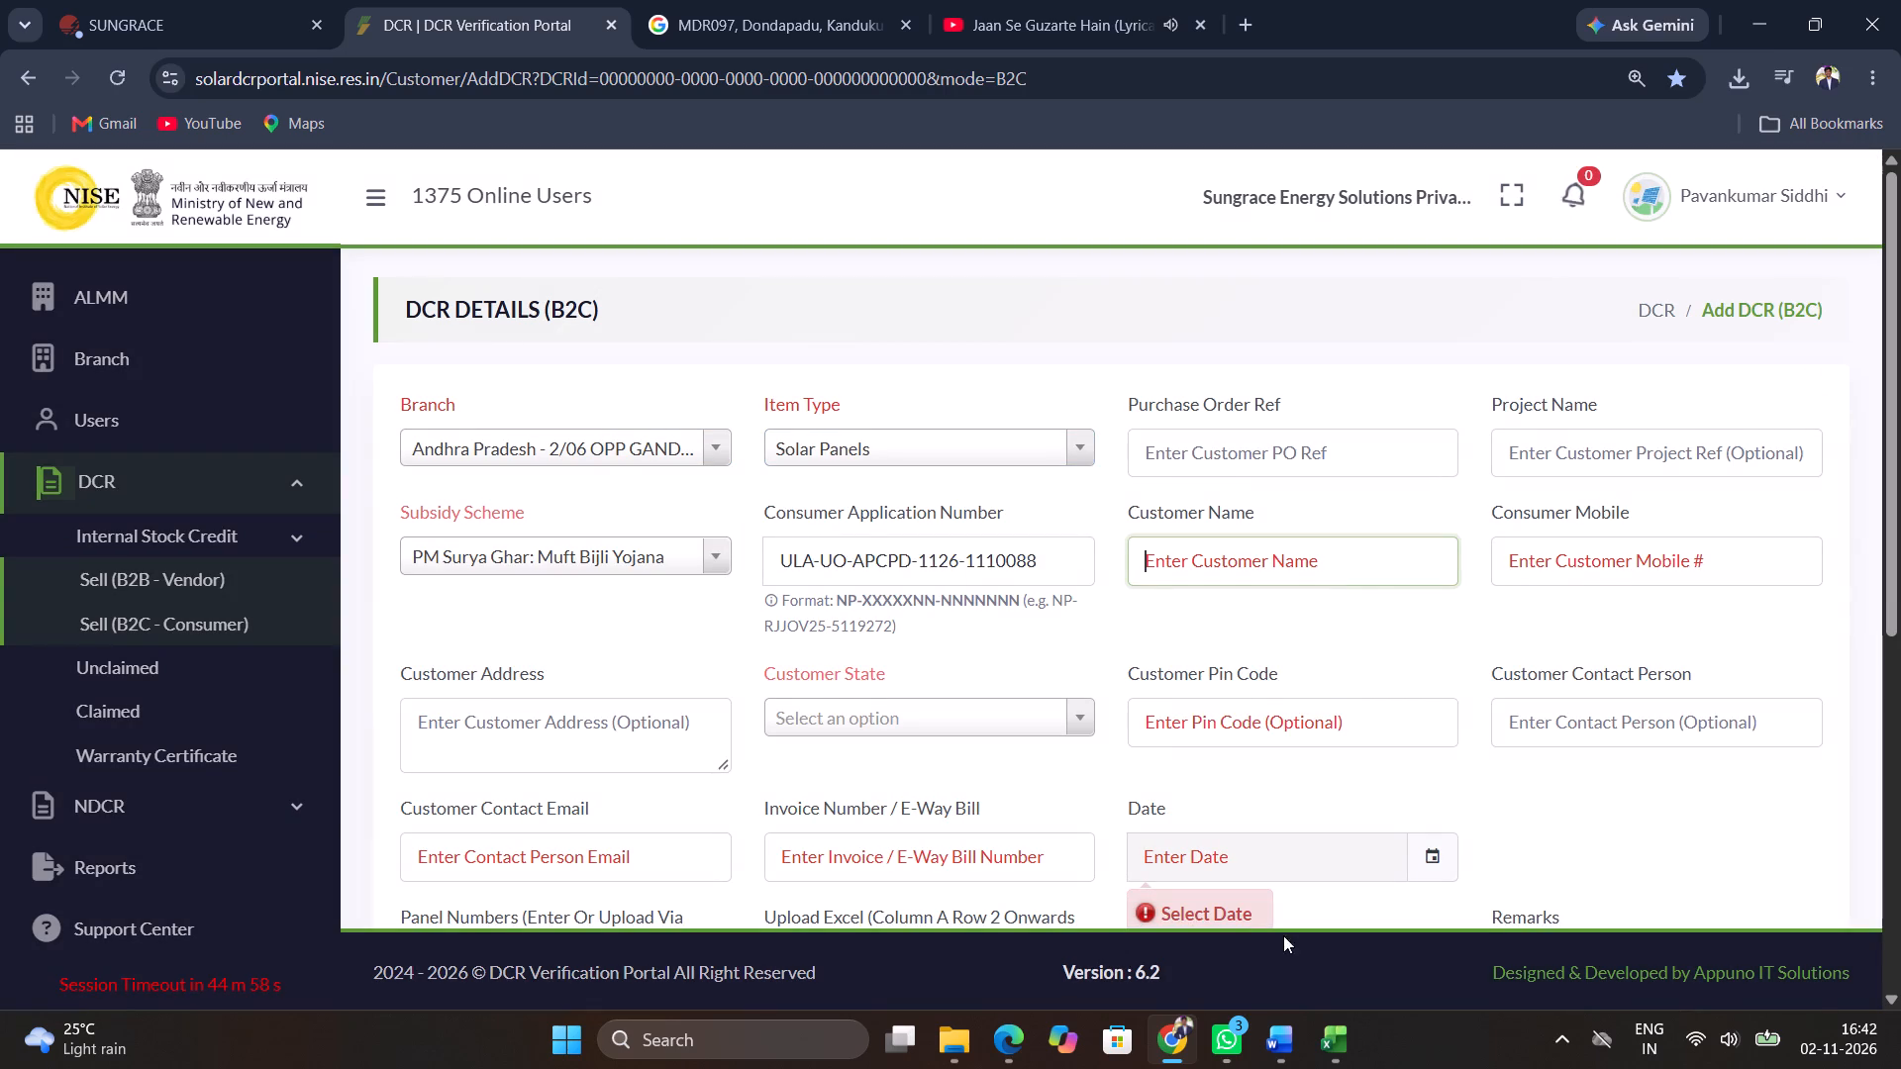
left_click(1251, 927)
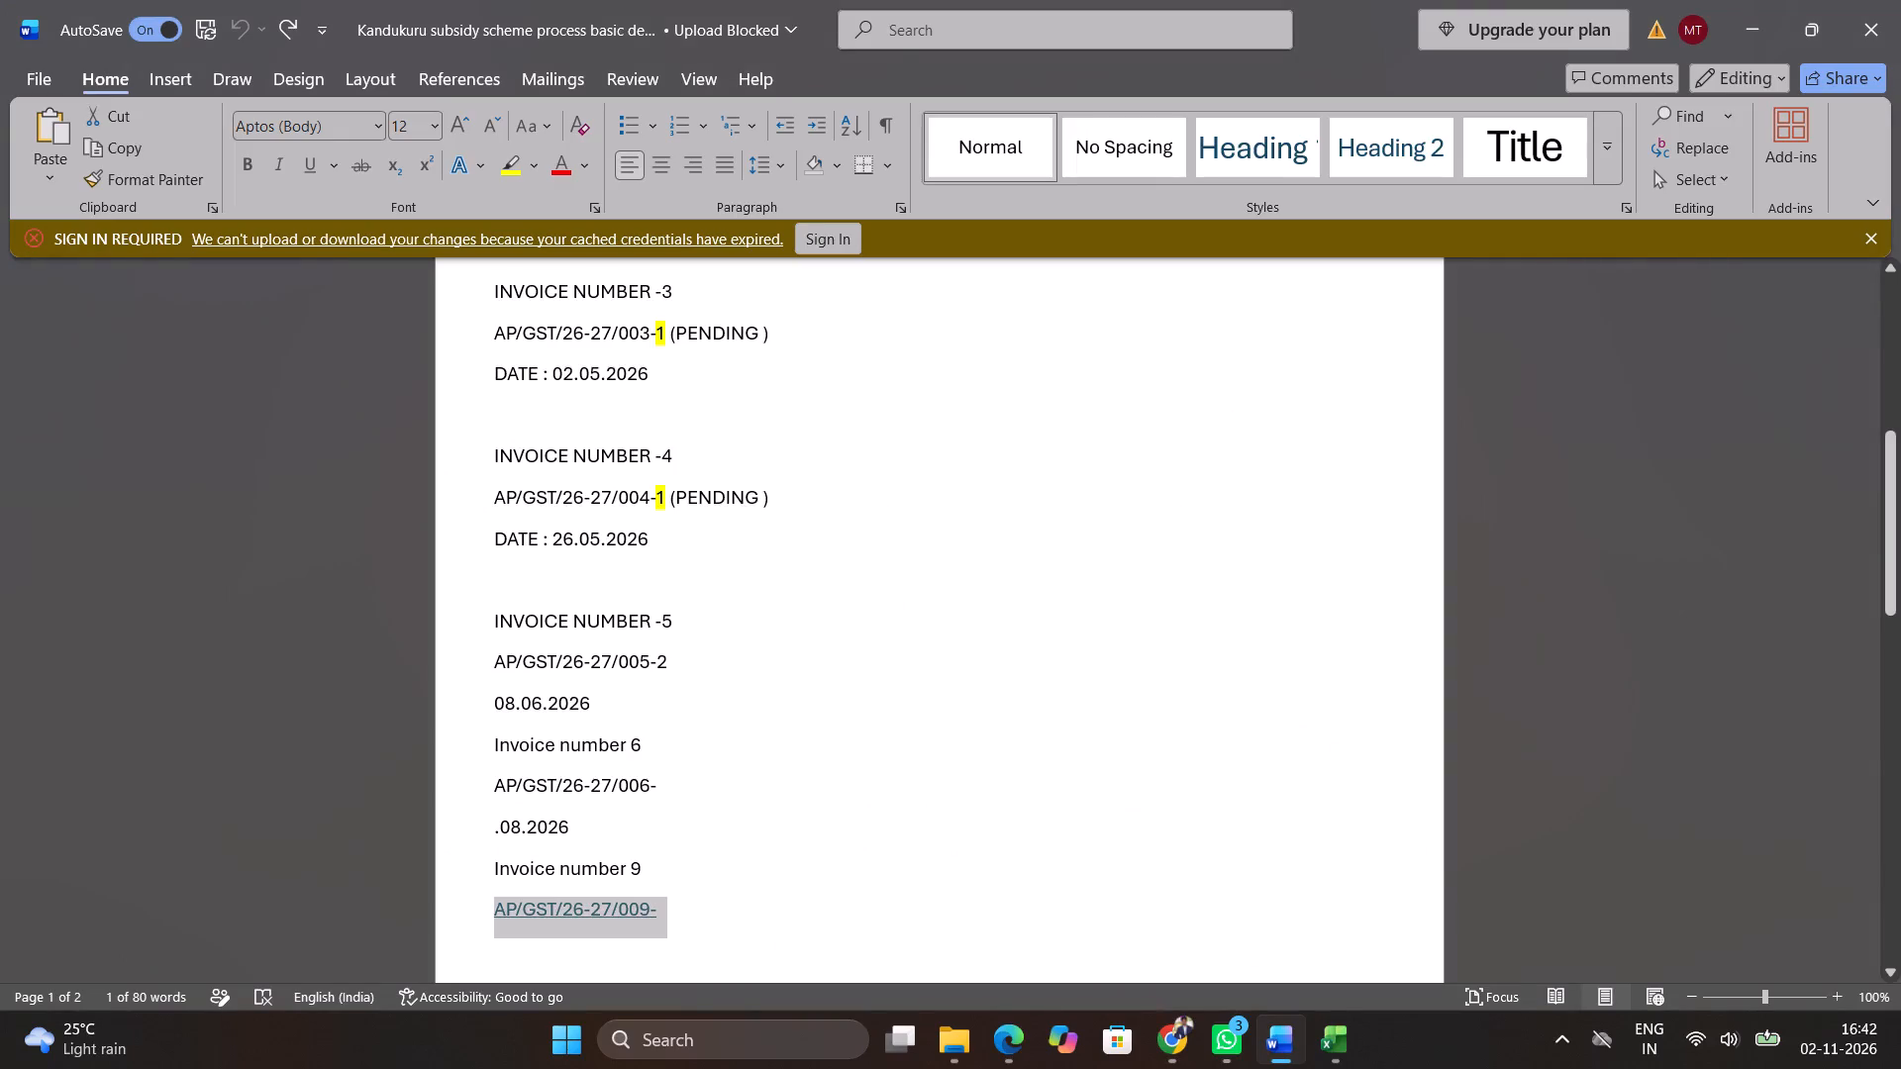
scroll(763, 693, "up", 13)
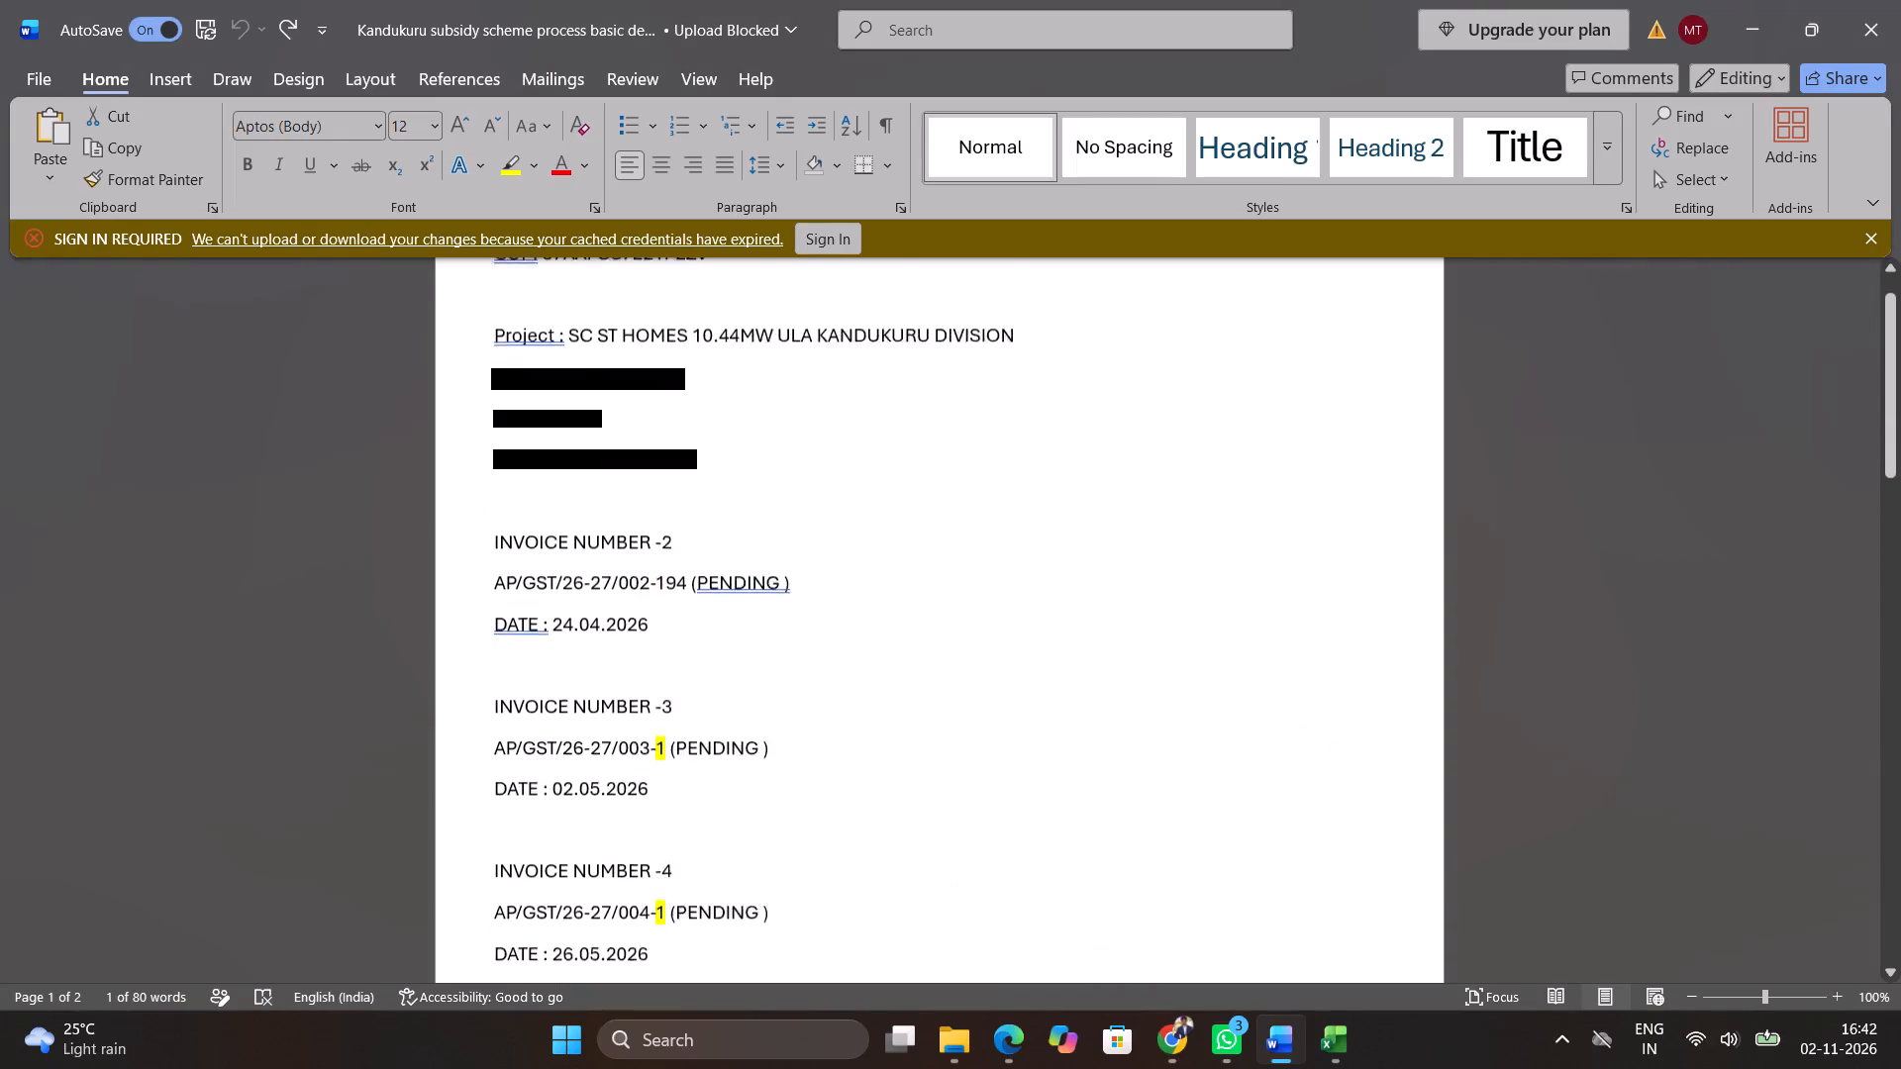
scroll(763, 693, "up", 6)
left_click_drag(655, 352, 1198, 347)
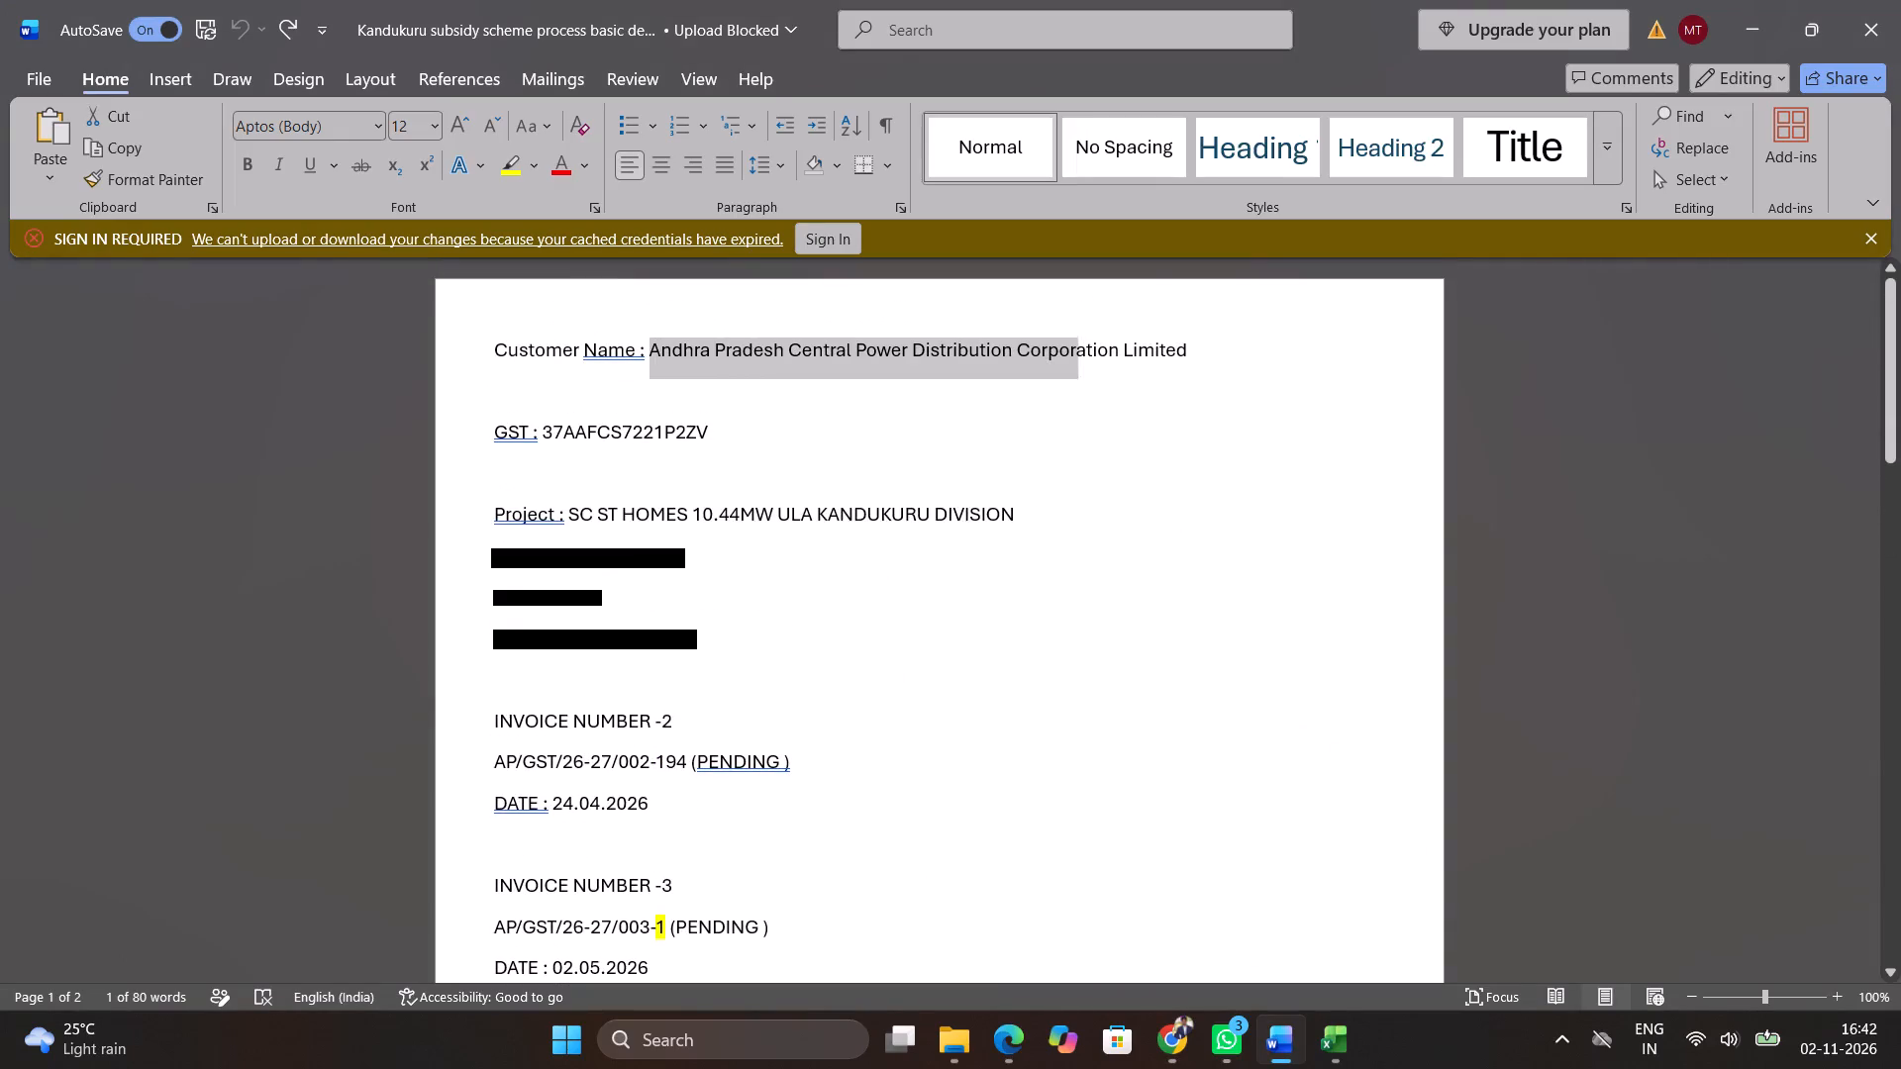
left_click_drag(1198, 347, 1296, 344)
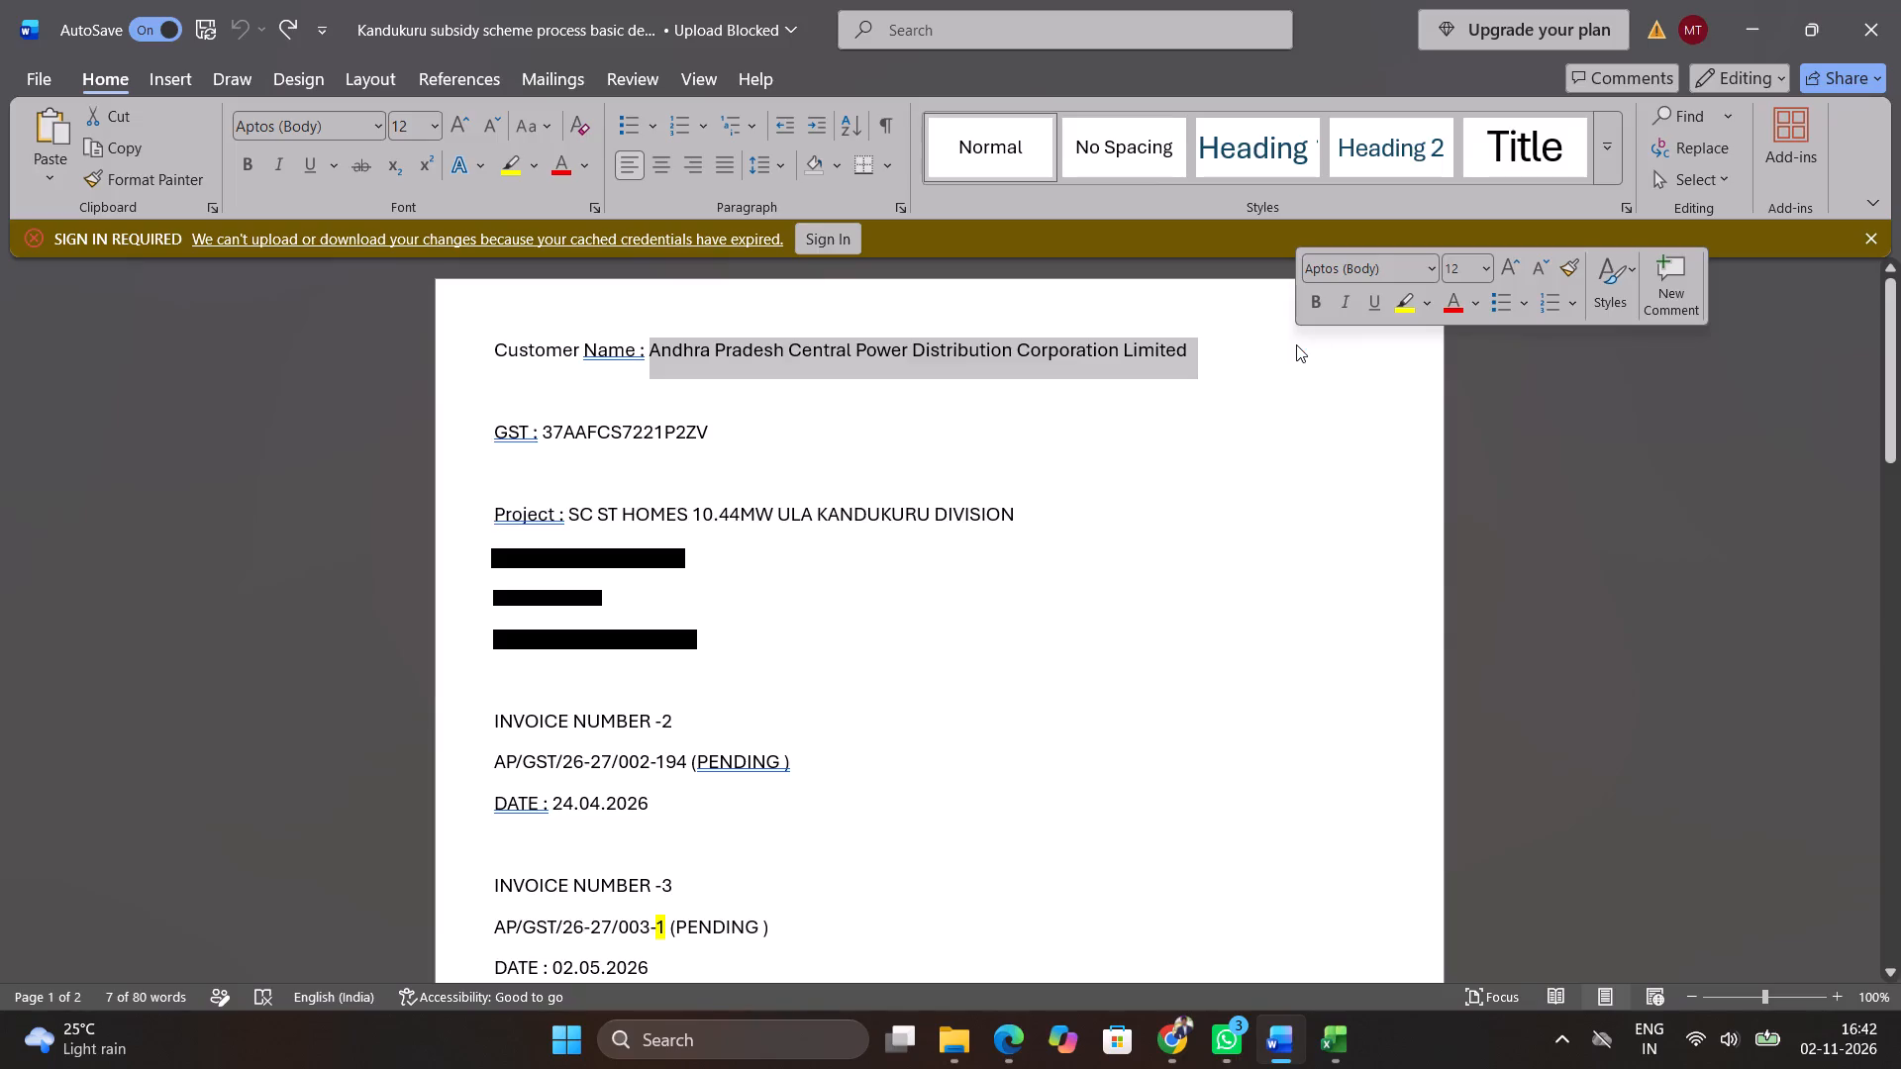
key("ctrl+c")
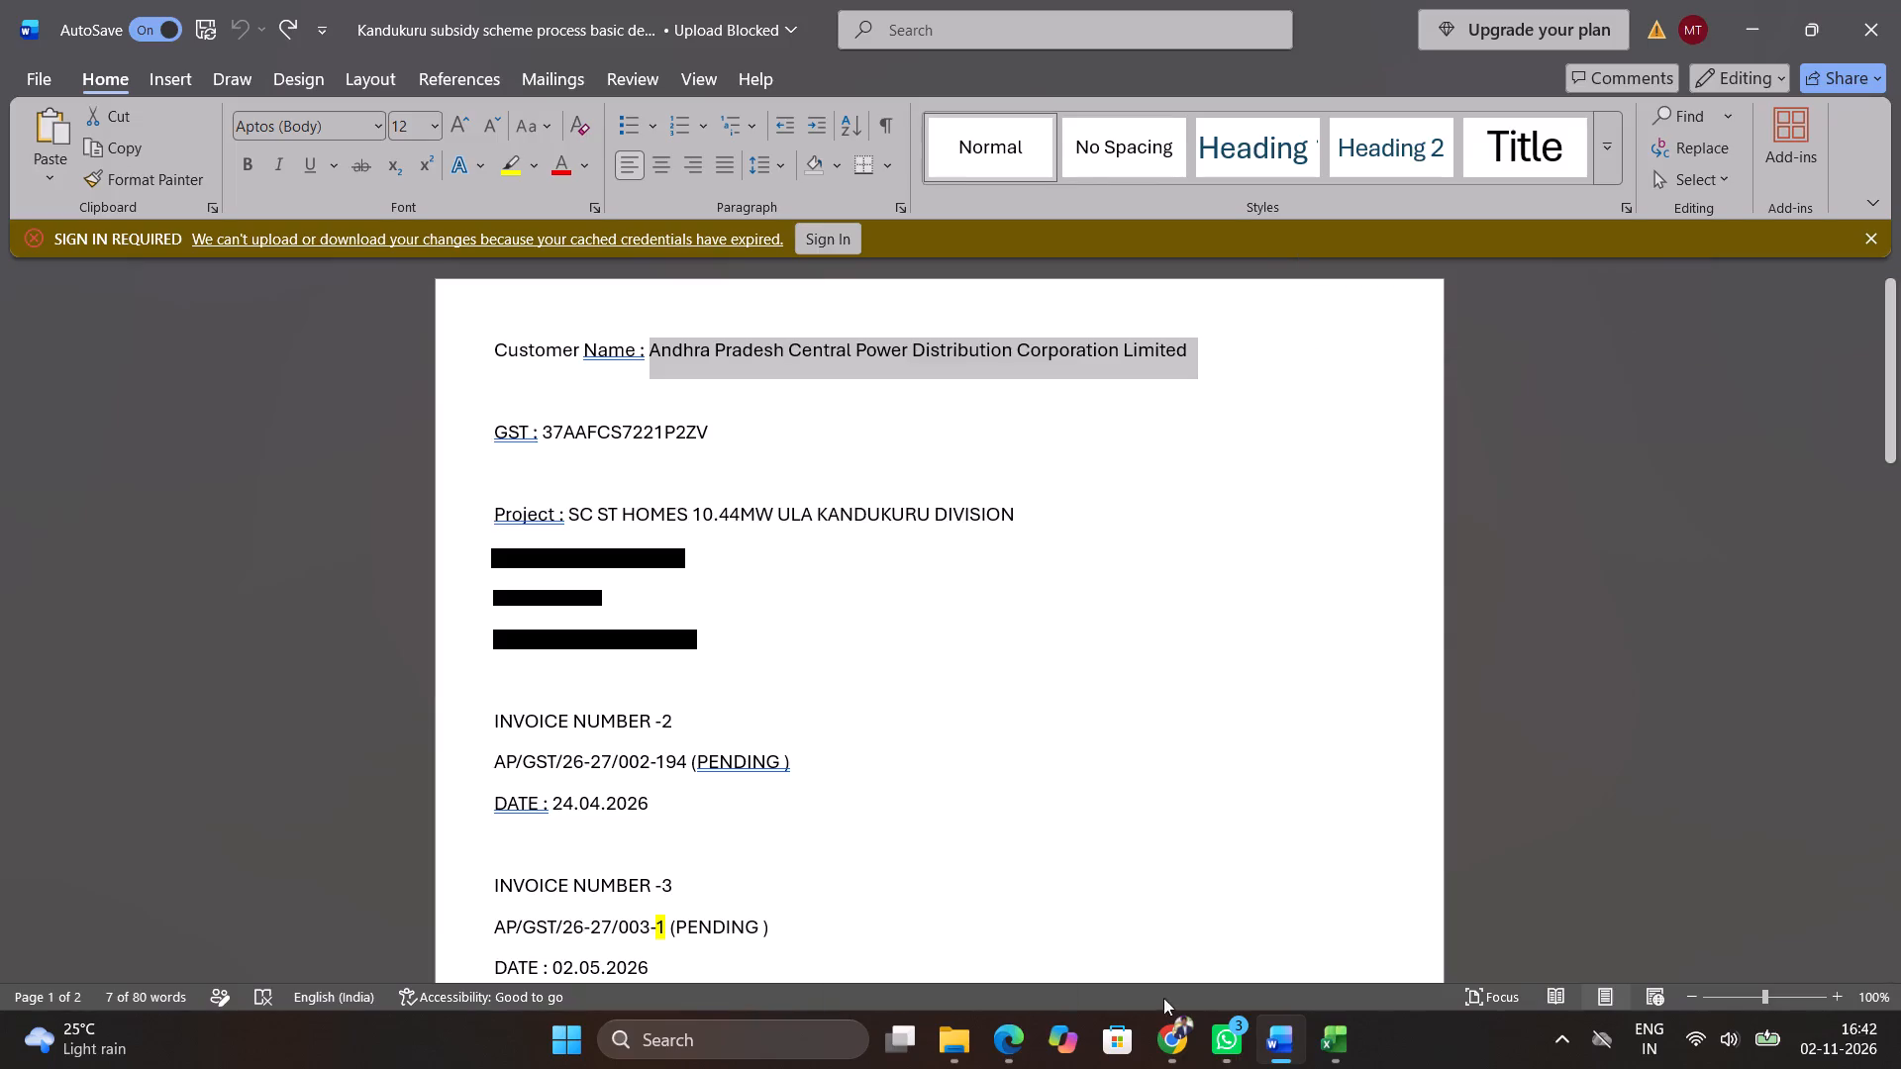
left_click(1154, 859)
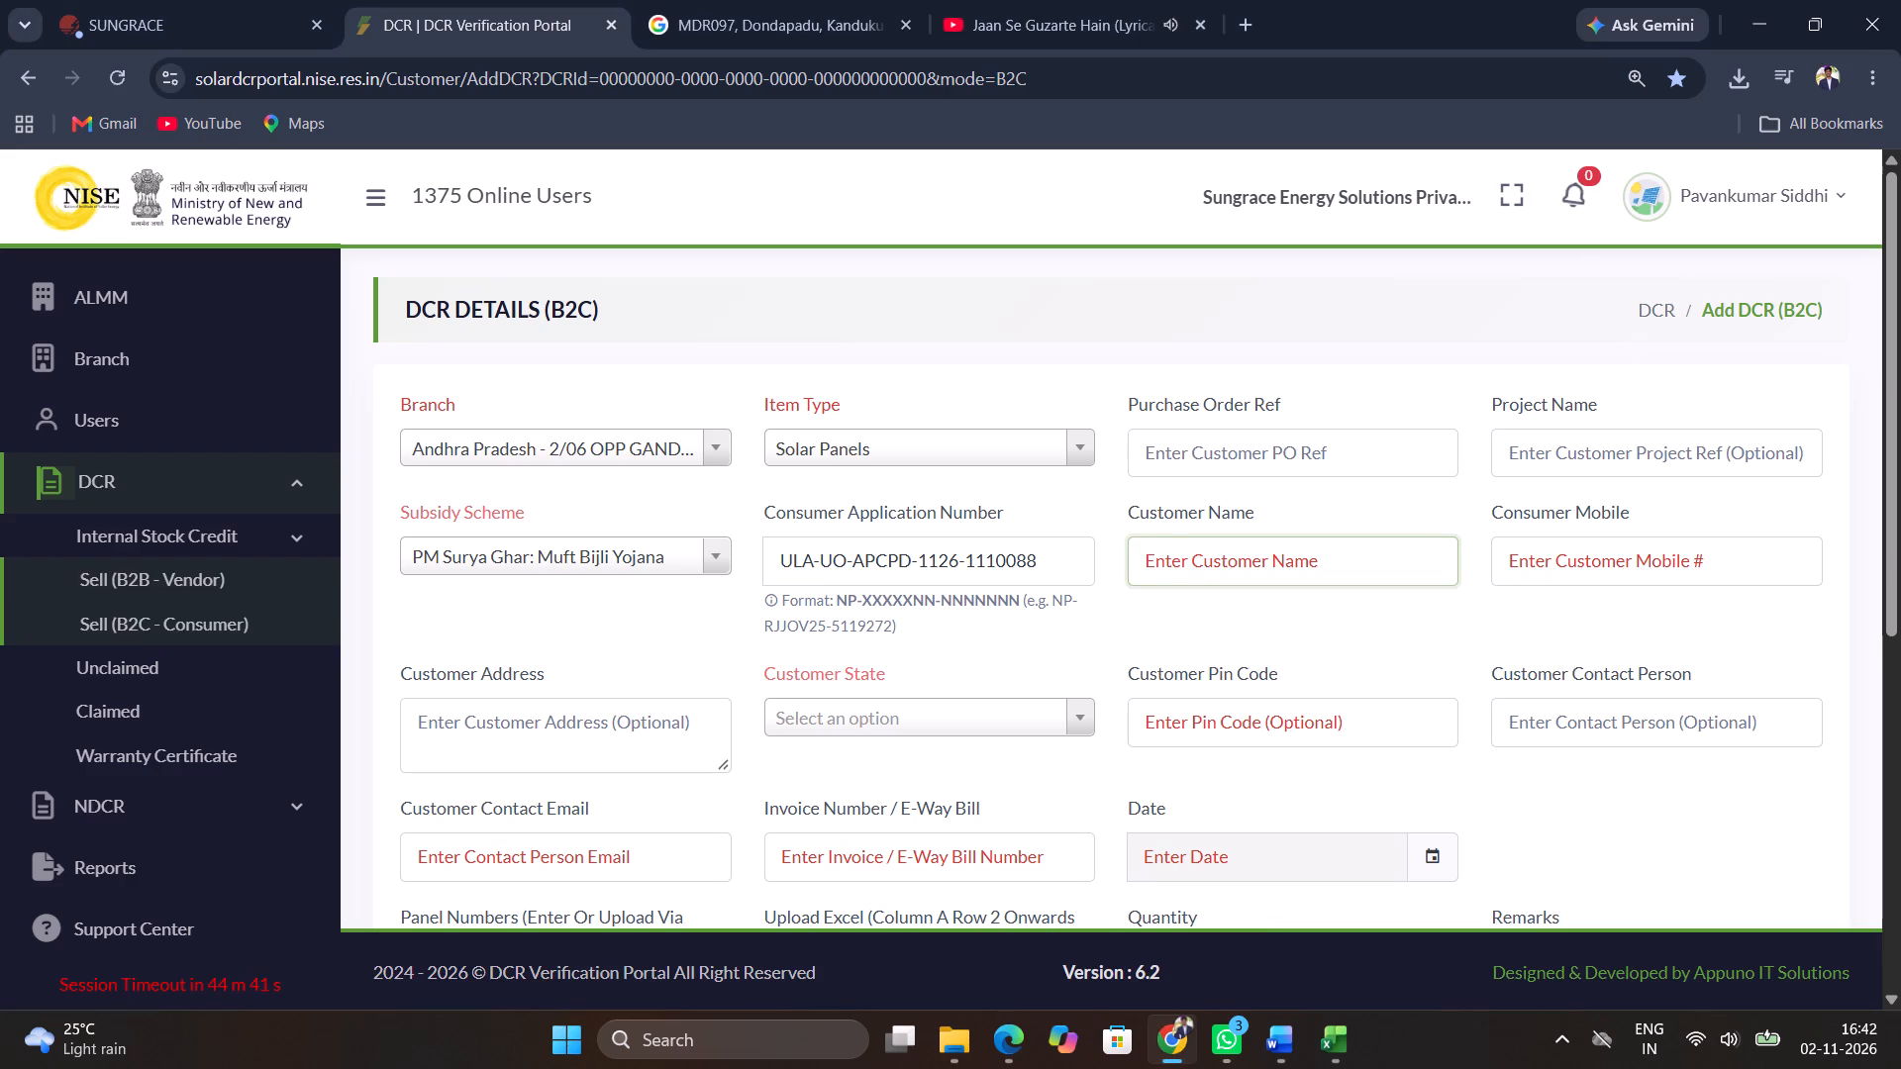
key("ctrl+v")
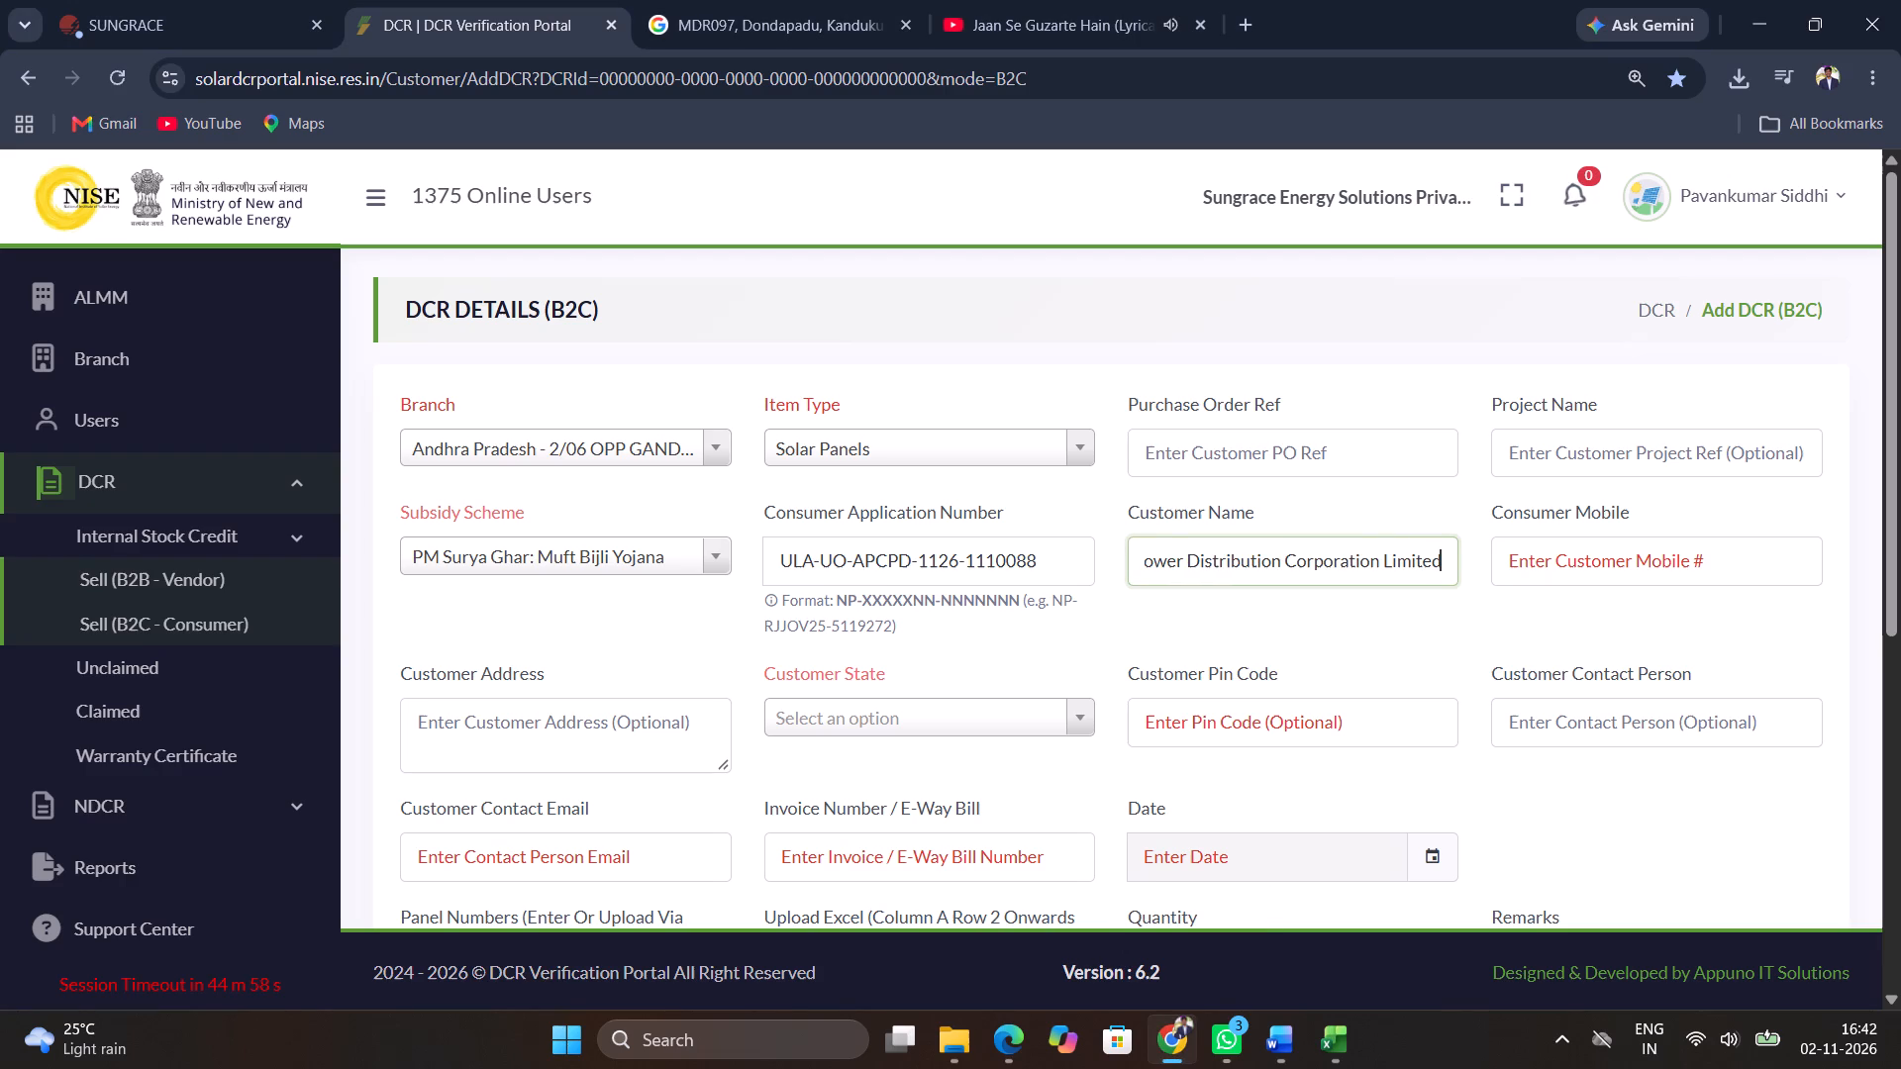
Copy the project SC ST HOMES 10.44MW ULA KANDUKURU DIVISION from the Word document into the entry's project name.
left_click(1522, 449)
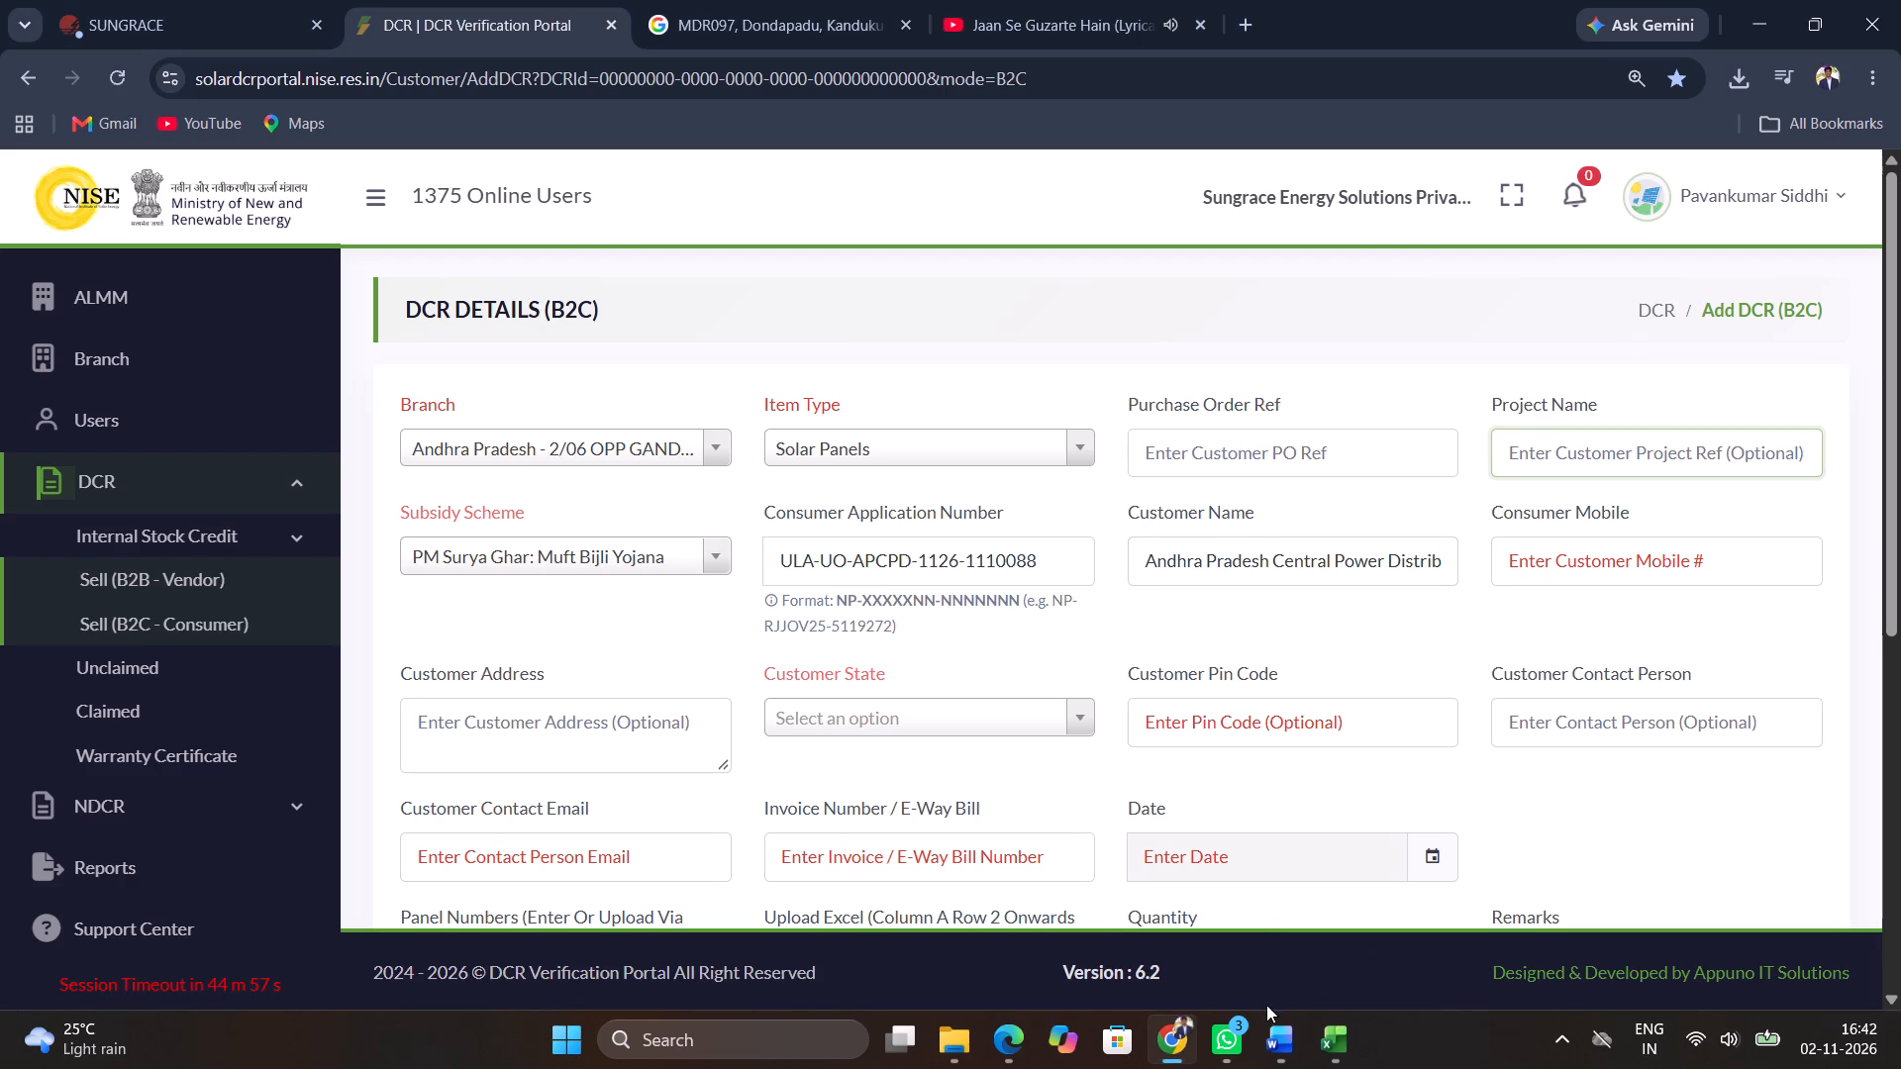
left_click(1289, 948)
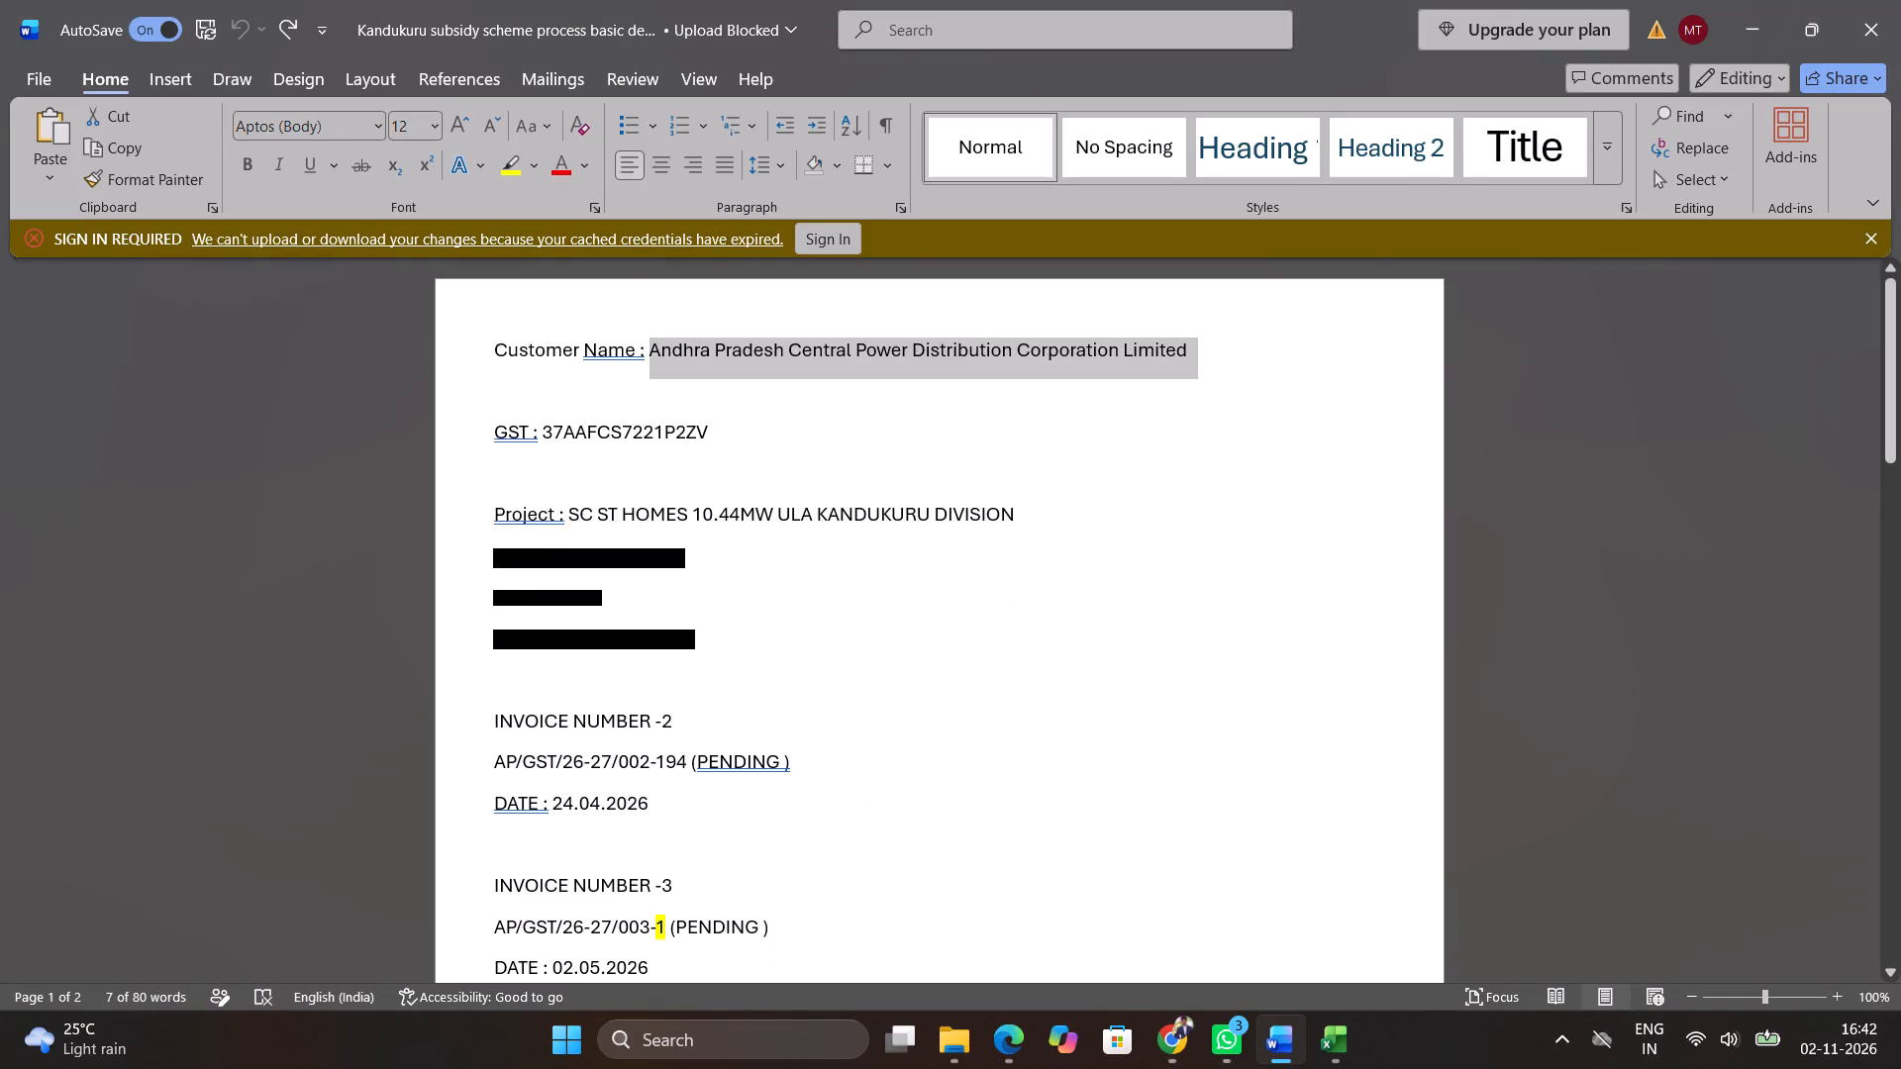
left_click_drag(584, 513, 1085, 508)
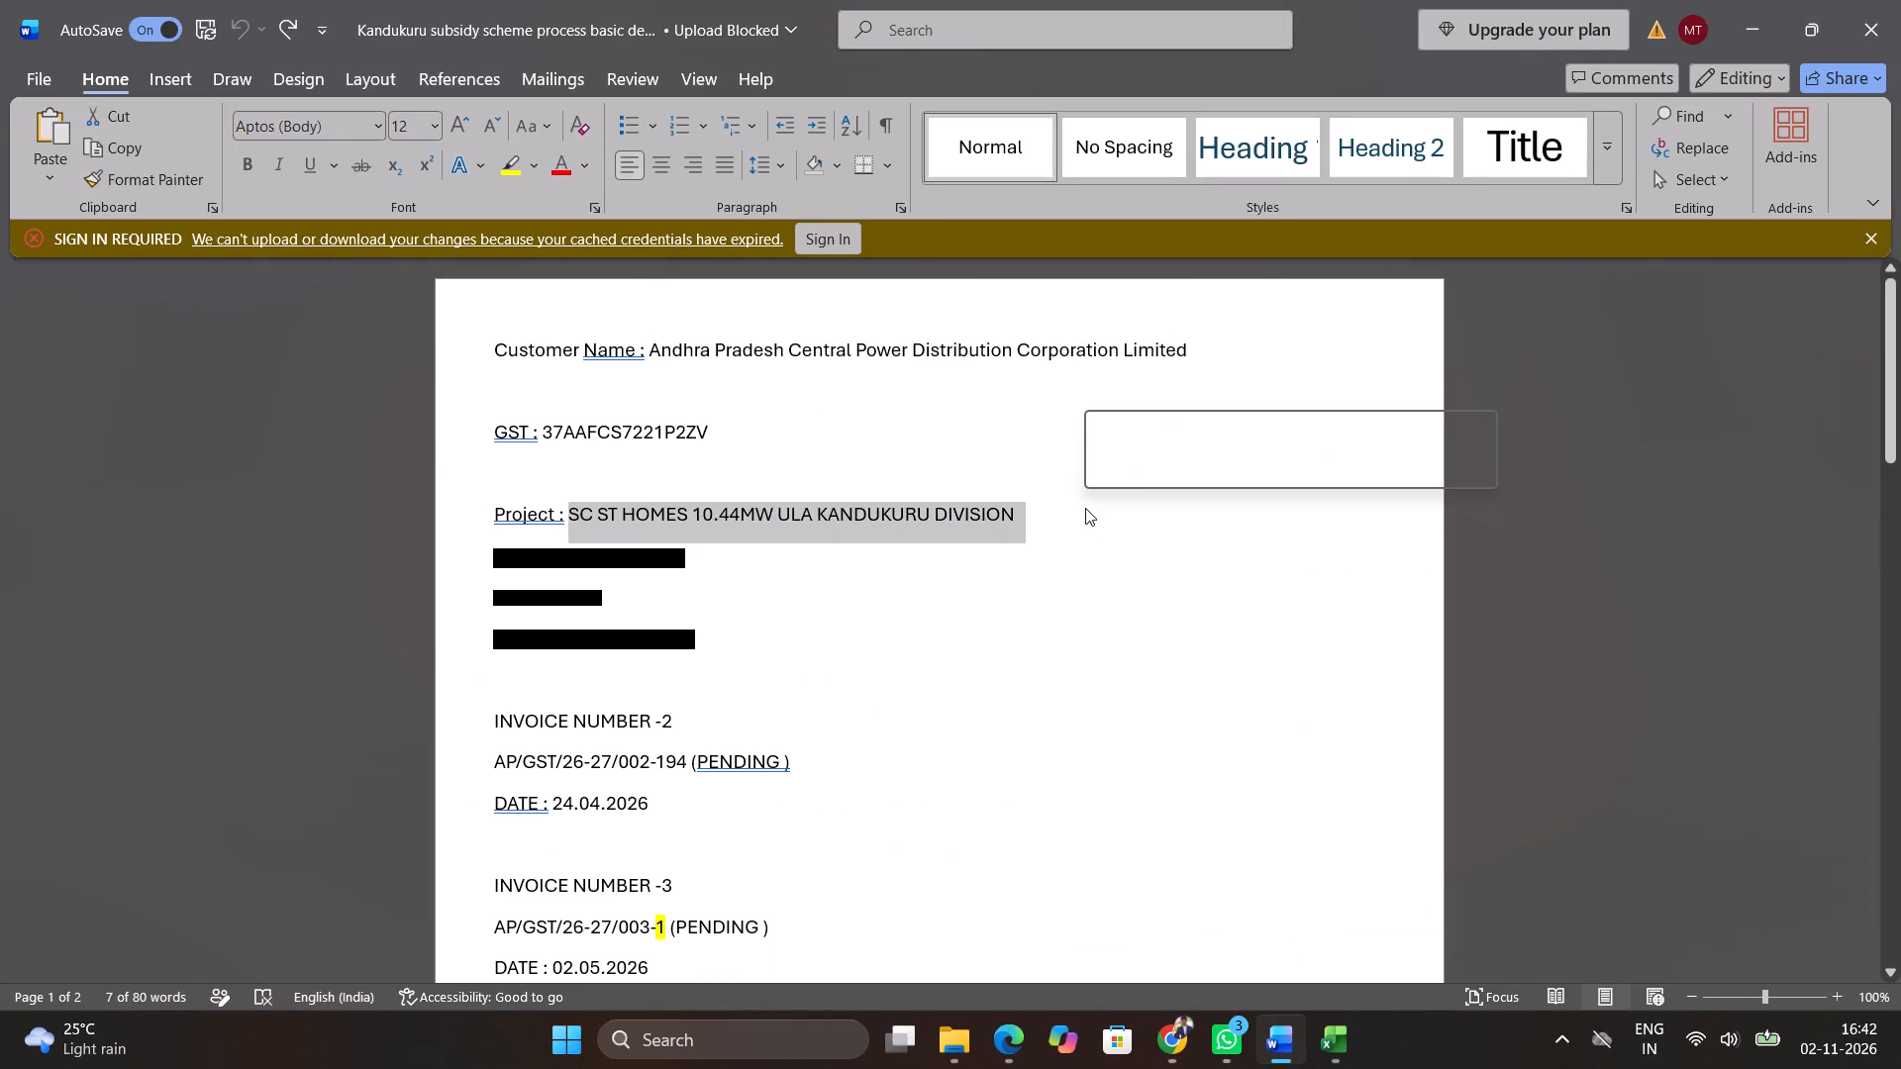
key("ctrl+c")
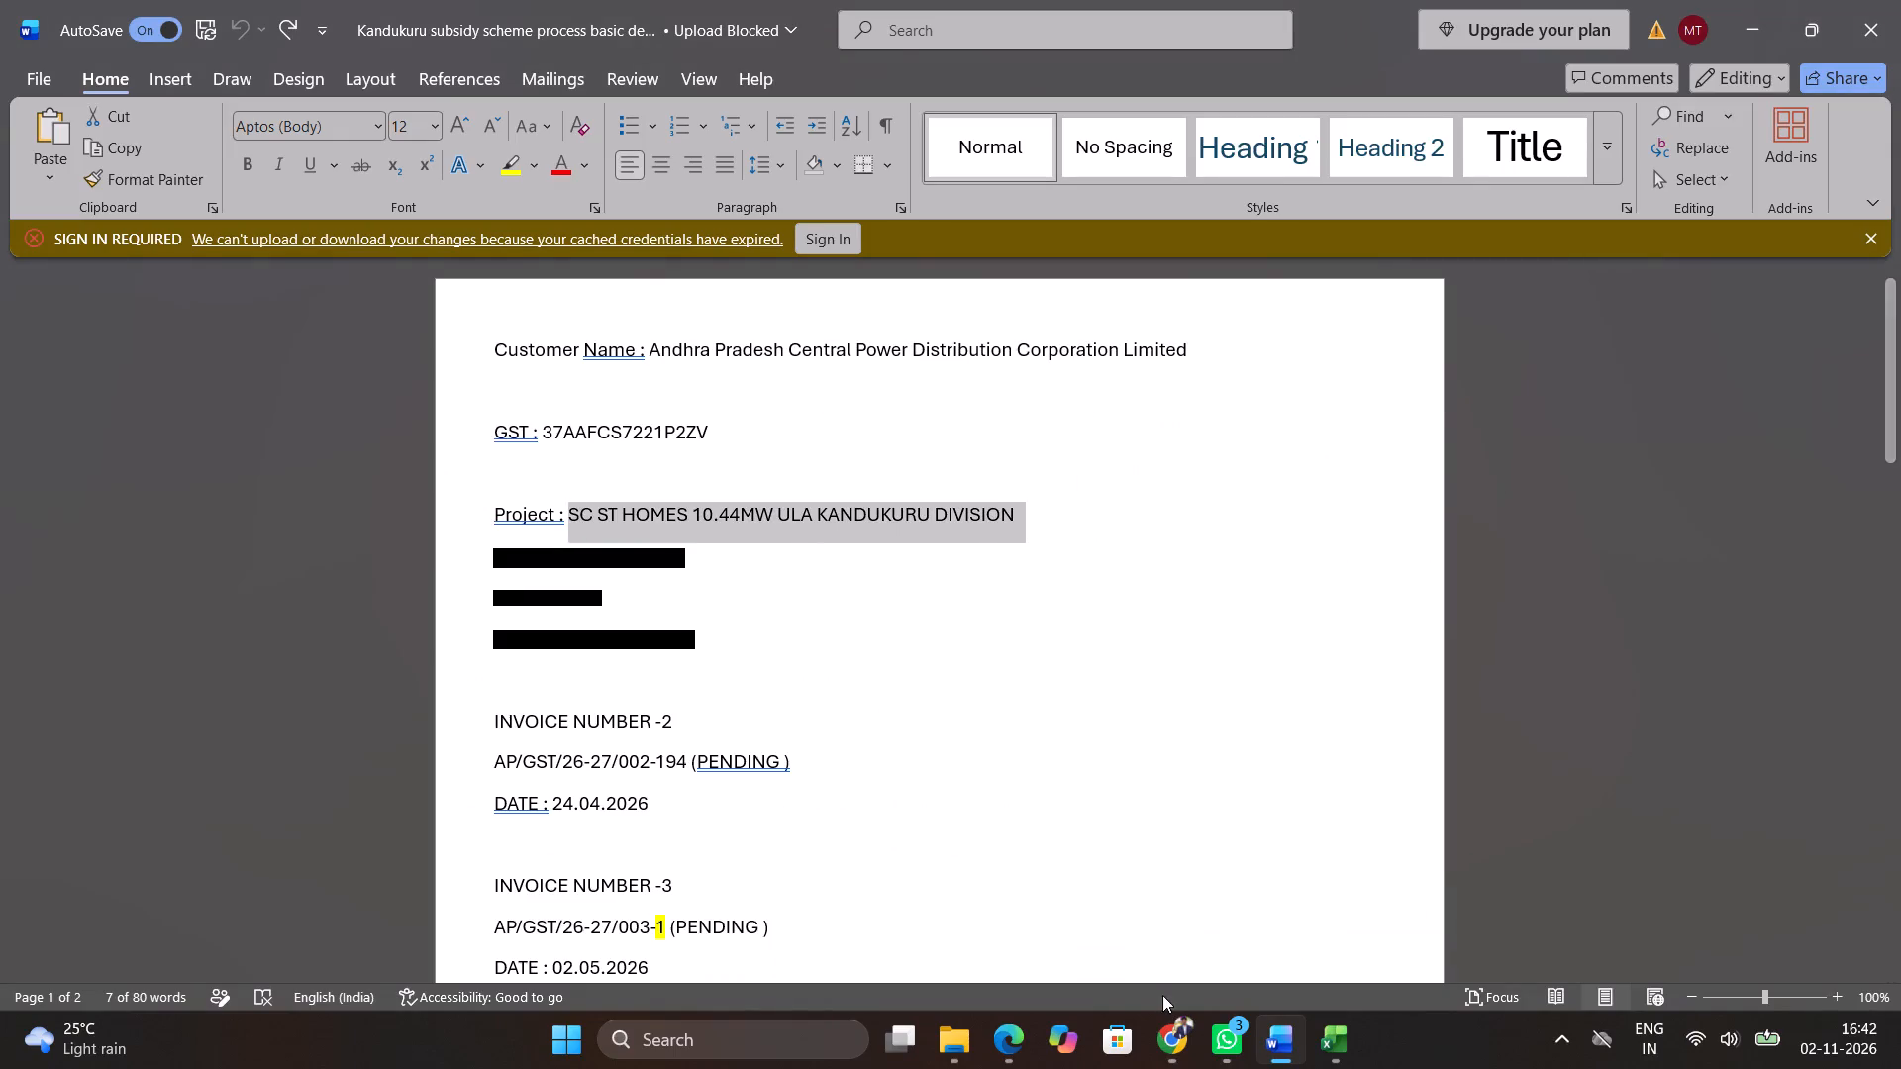
left_click(1155, 936)
key("ctrl+v")
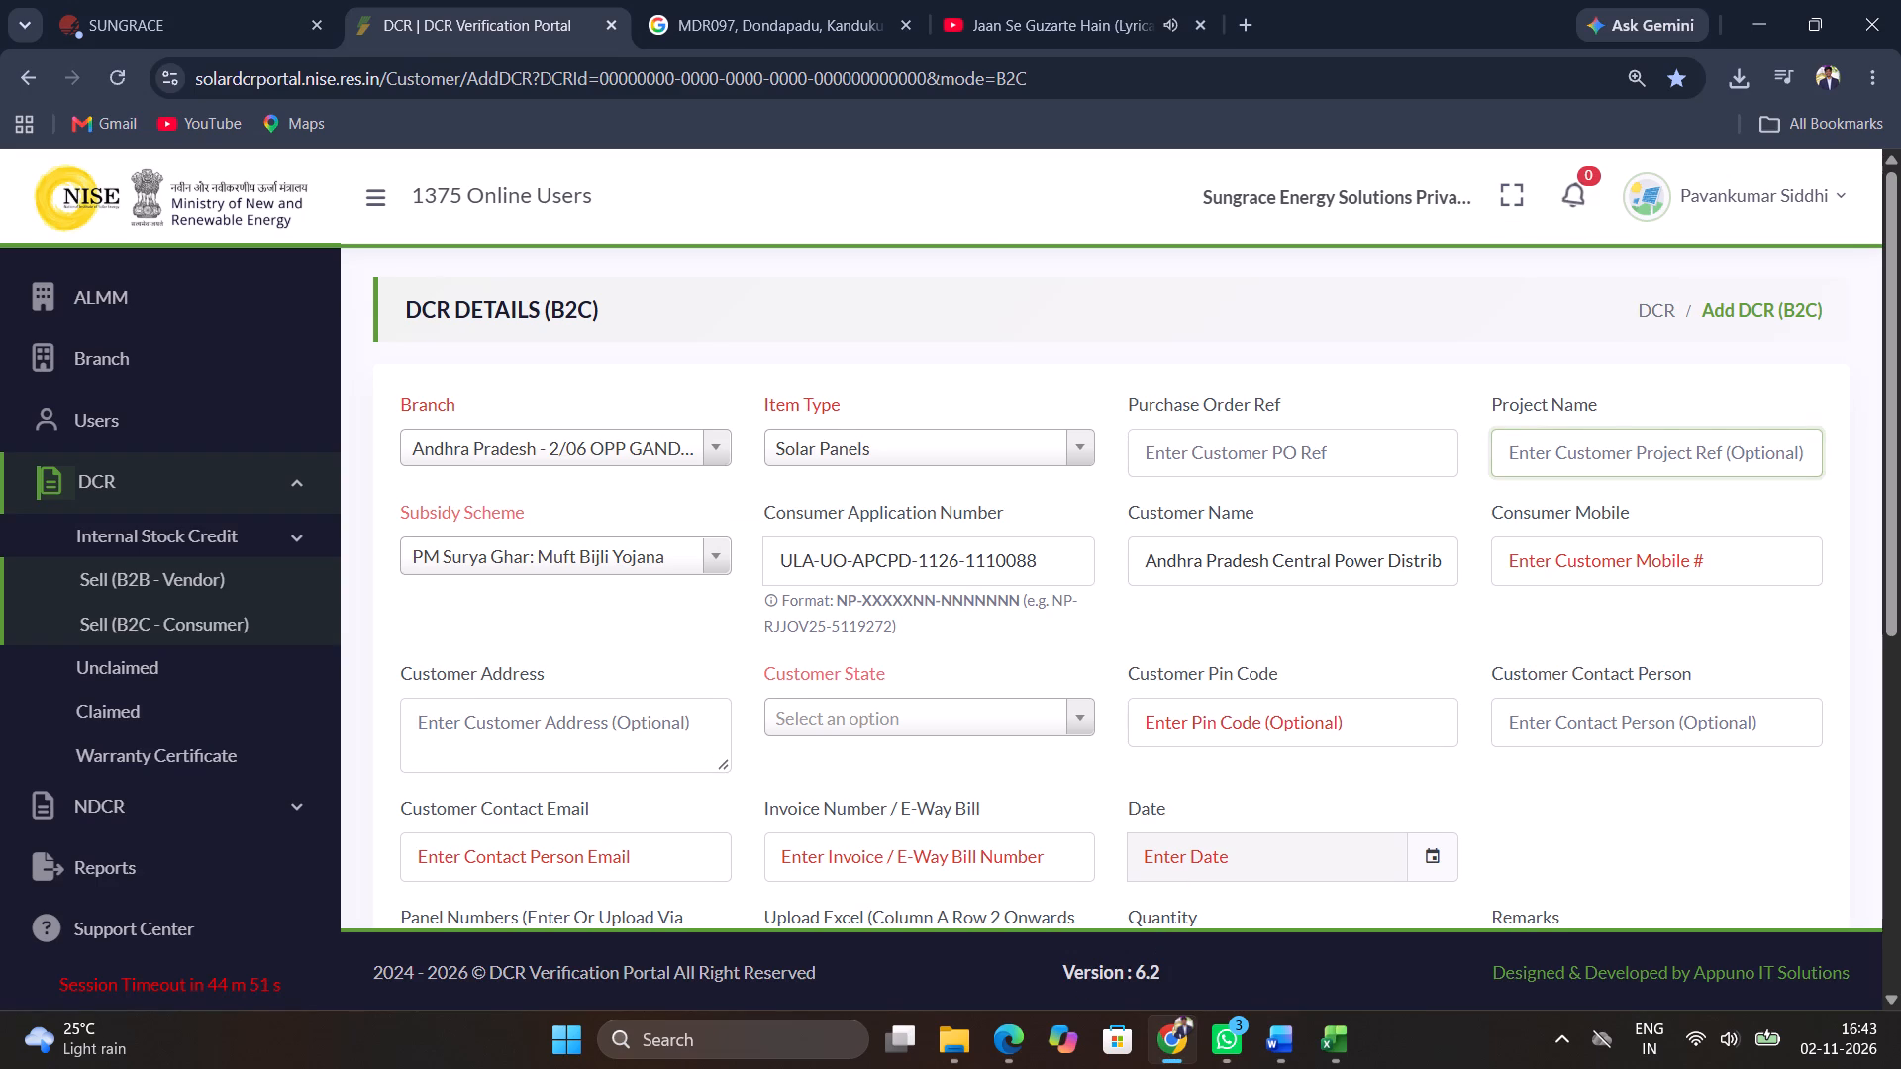
Copy the mobile number from the Word document's customer details into the DCR entry's consumer mobile.
left_click(1553, 555)
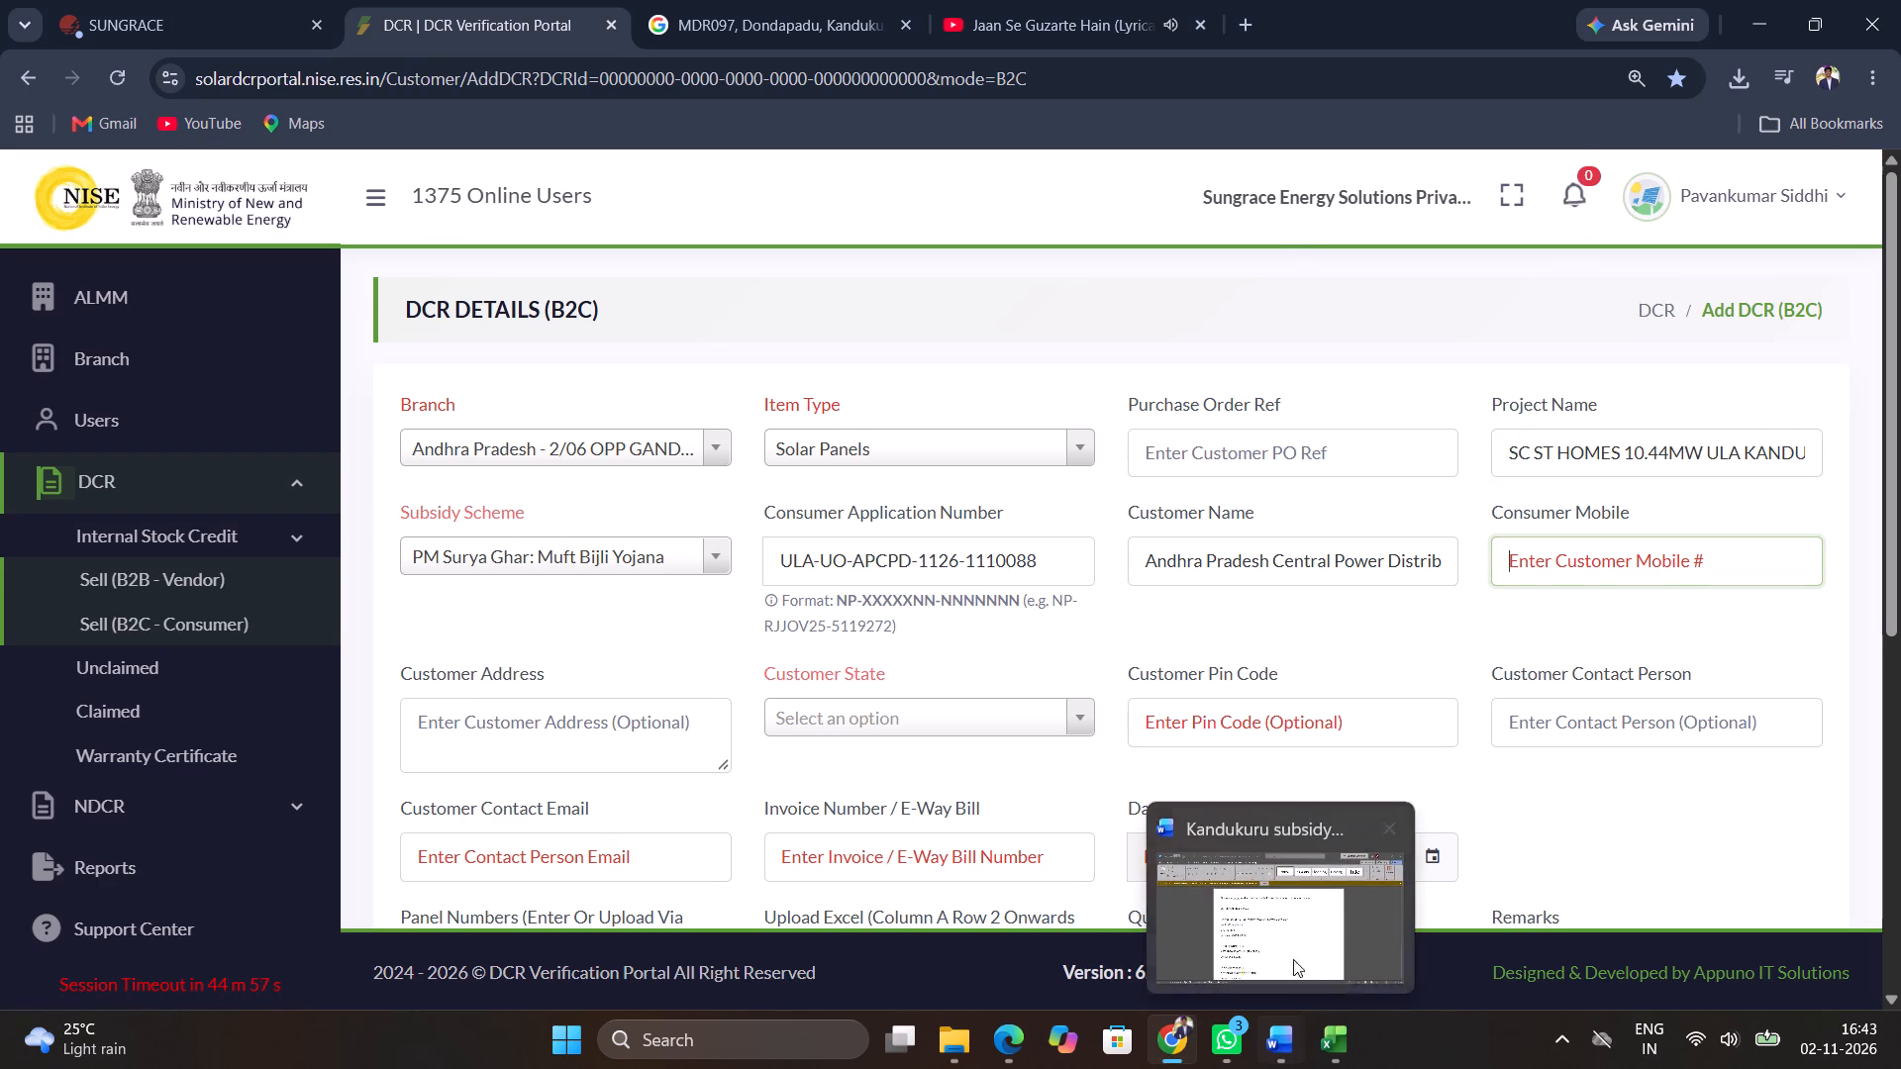
left_click(1292, 955)
left_click_drag(633, 610, 523, 612)
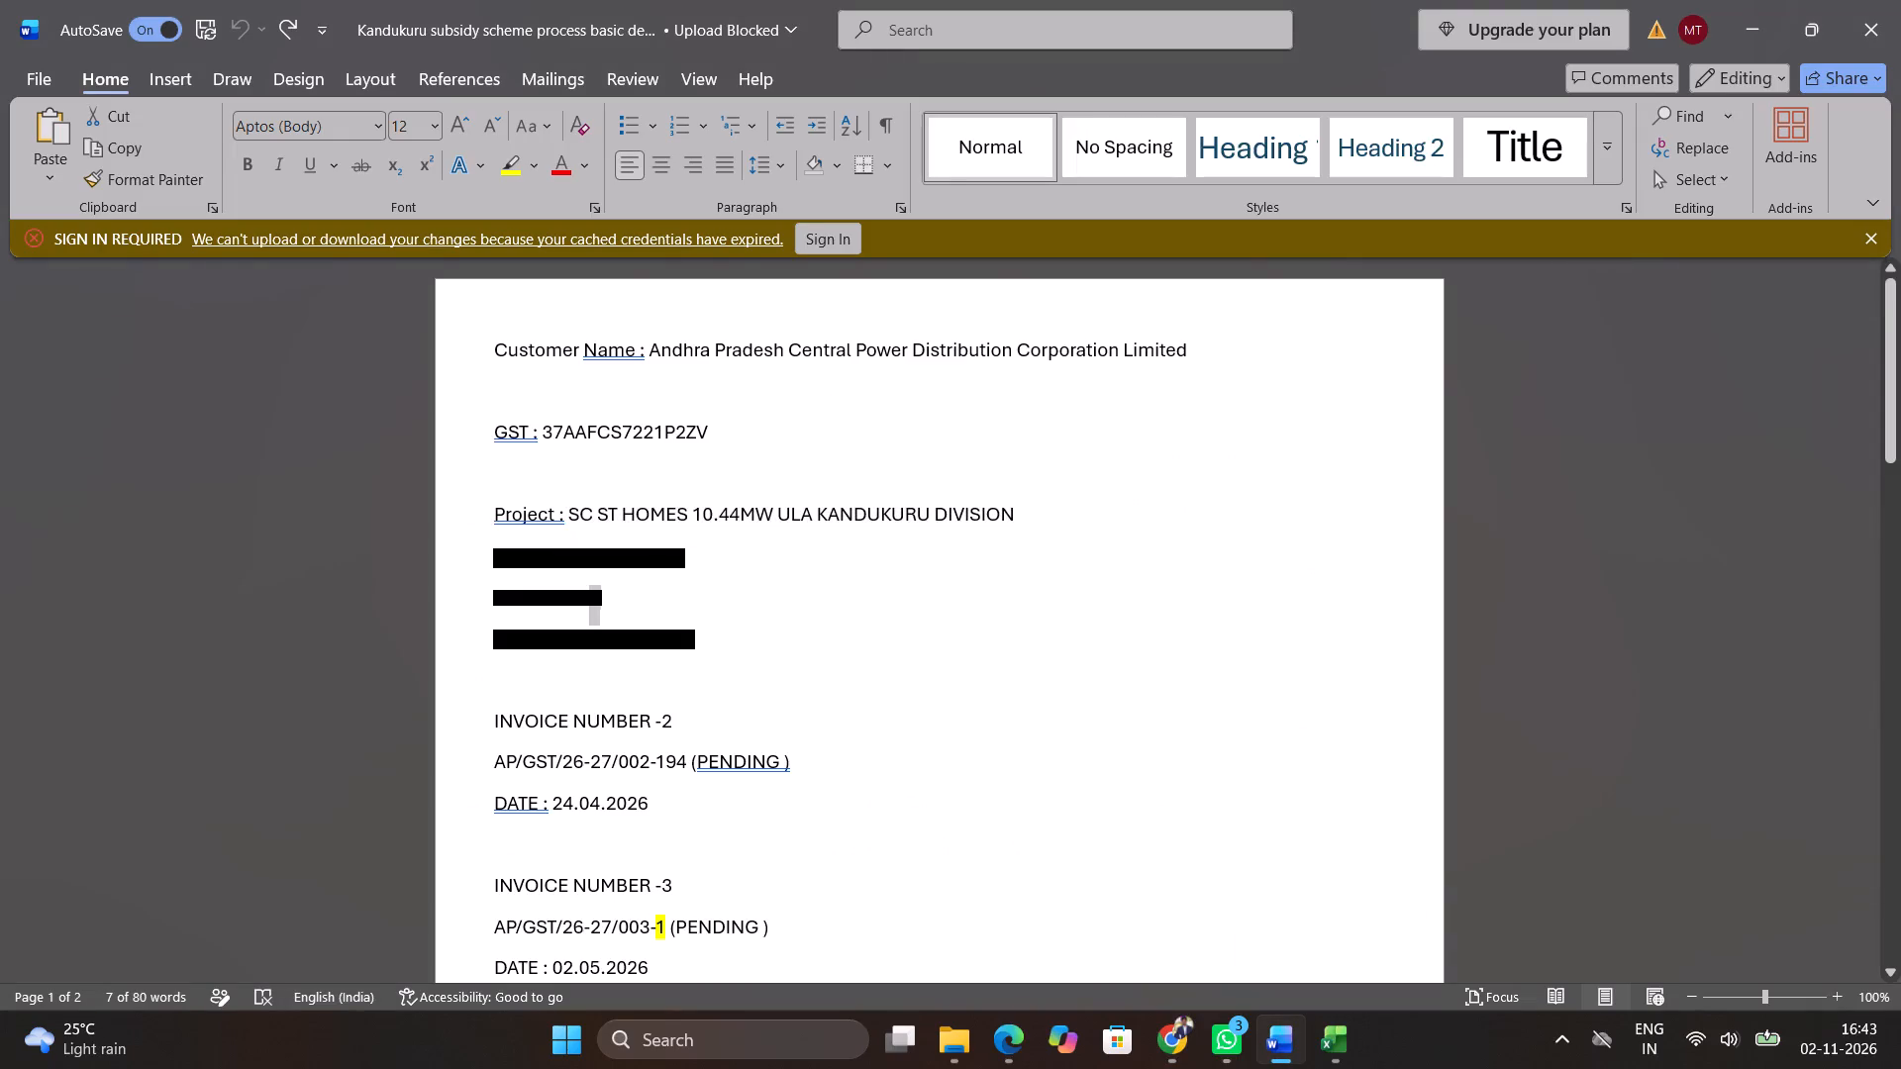
left_click_drag(523, 612, 463, 621)
key("ctrl+c")
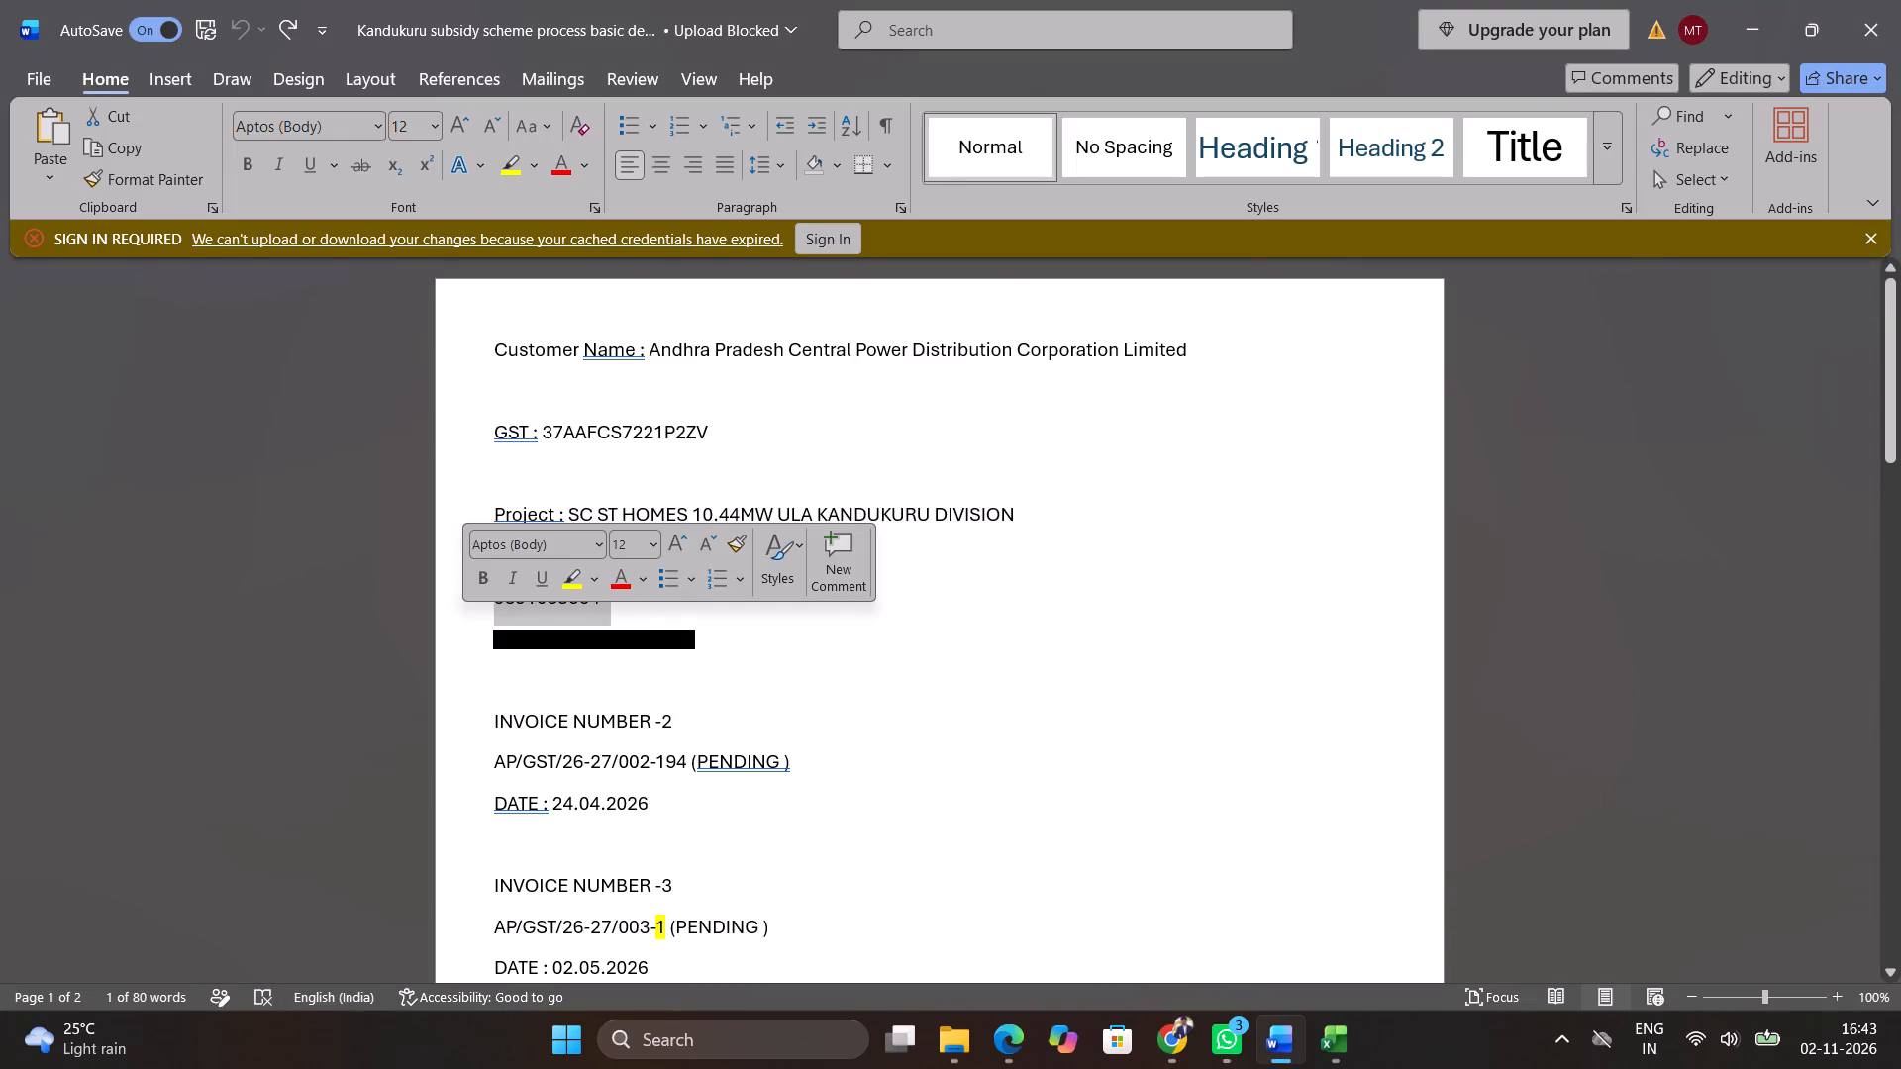
left_click(1163, 927)
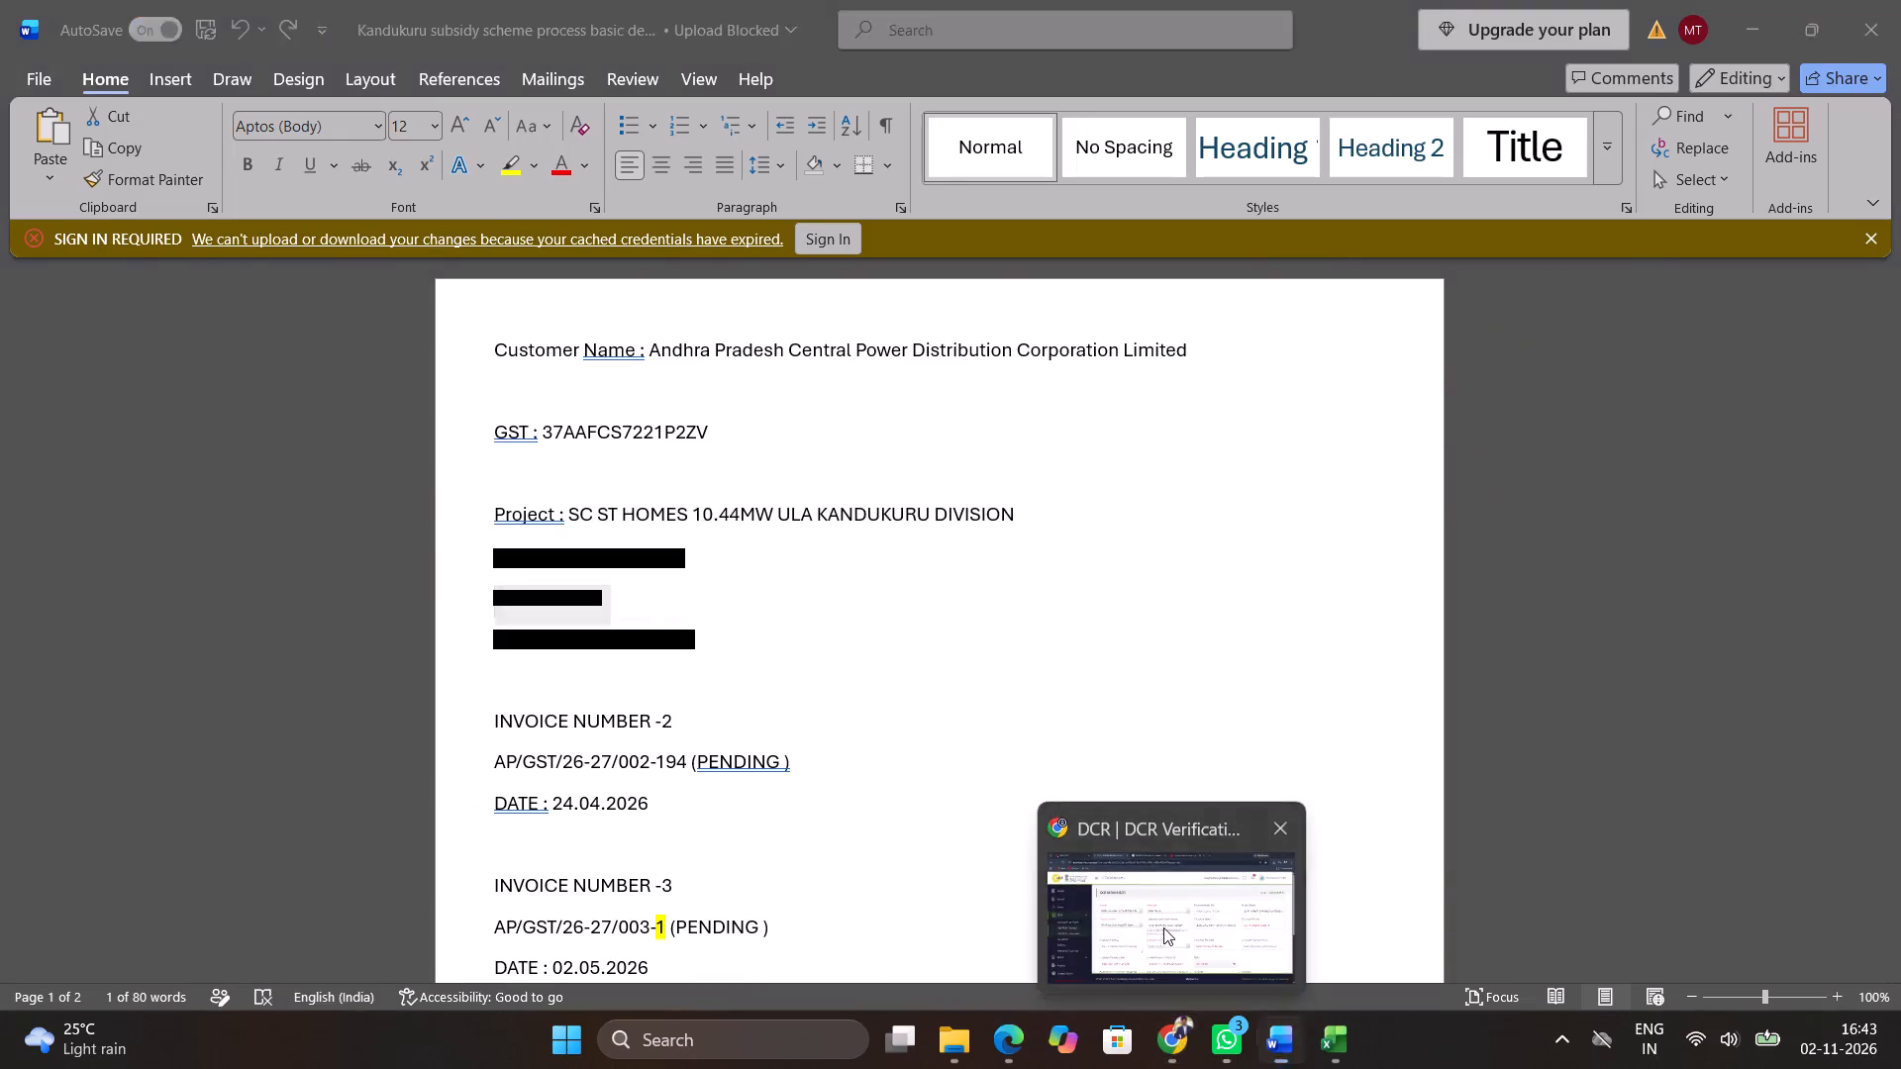
key("ctrl+v")
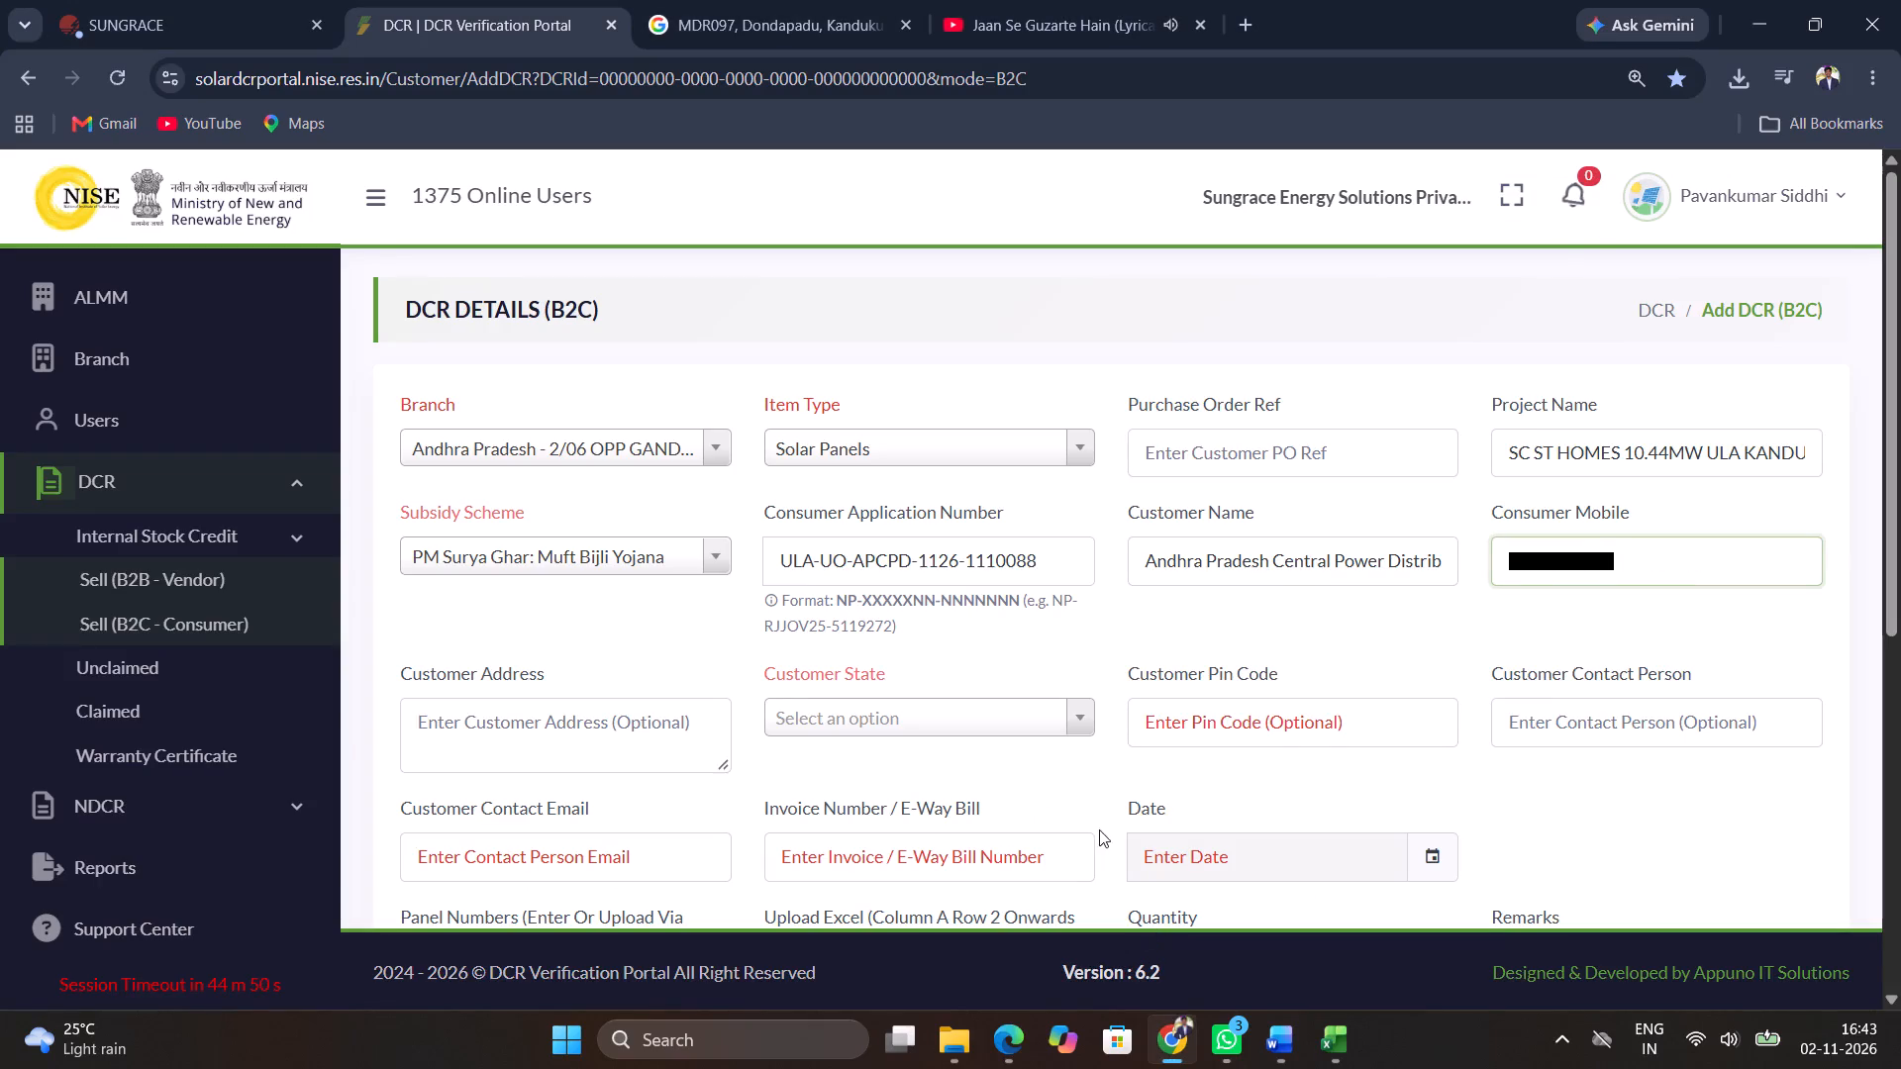
Set the customer state to Andhra Pradesh (37).
scroll(1010, 586, "down", 1)
left_click(839, 590)
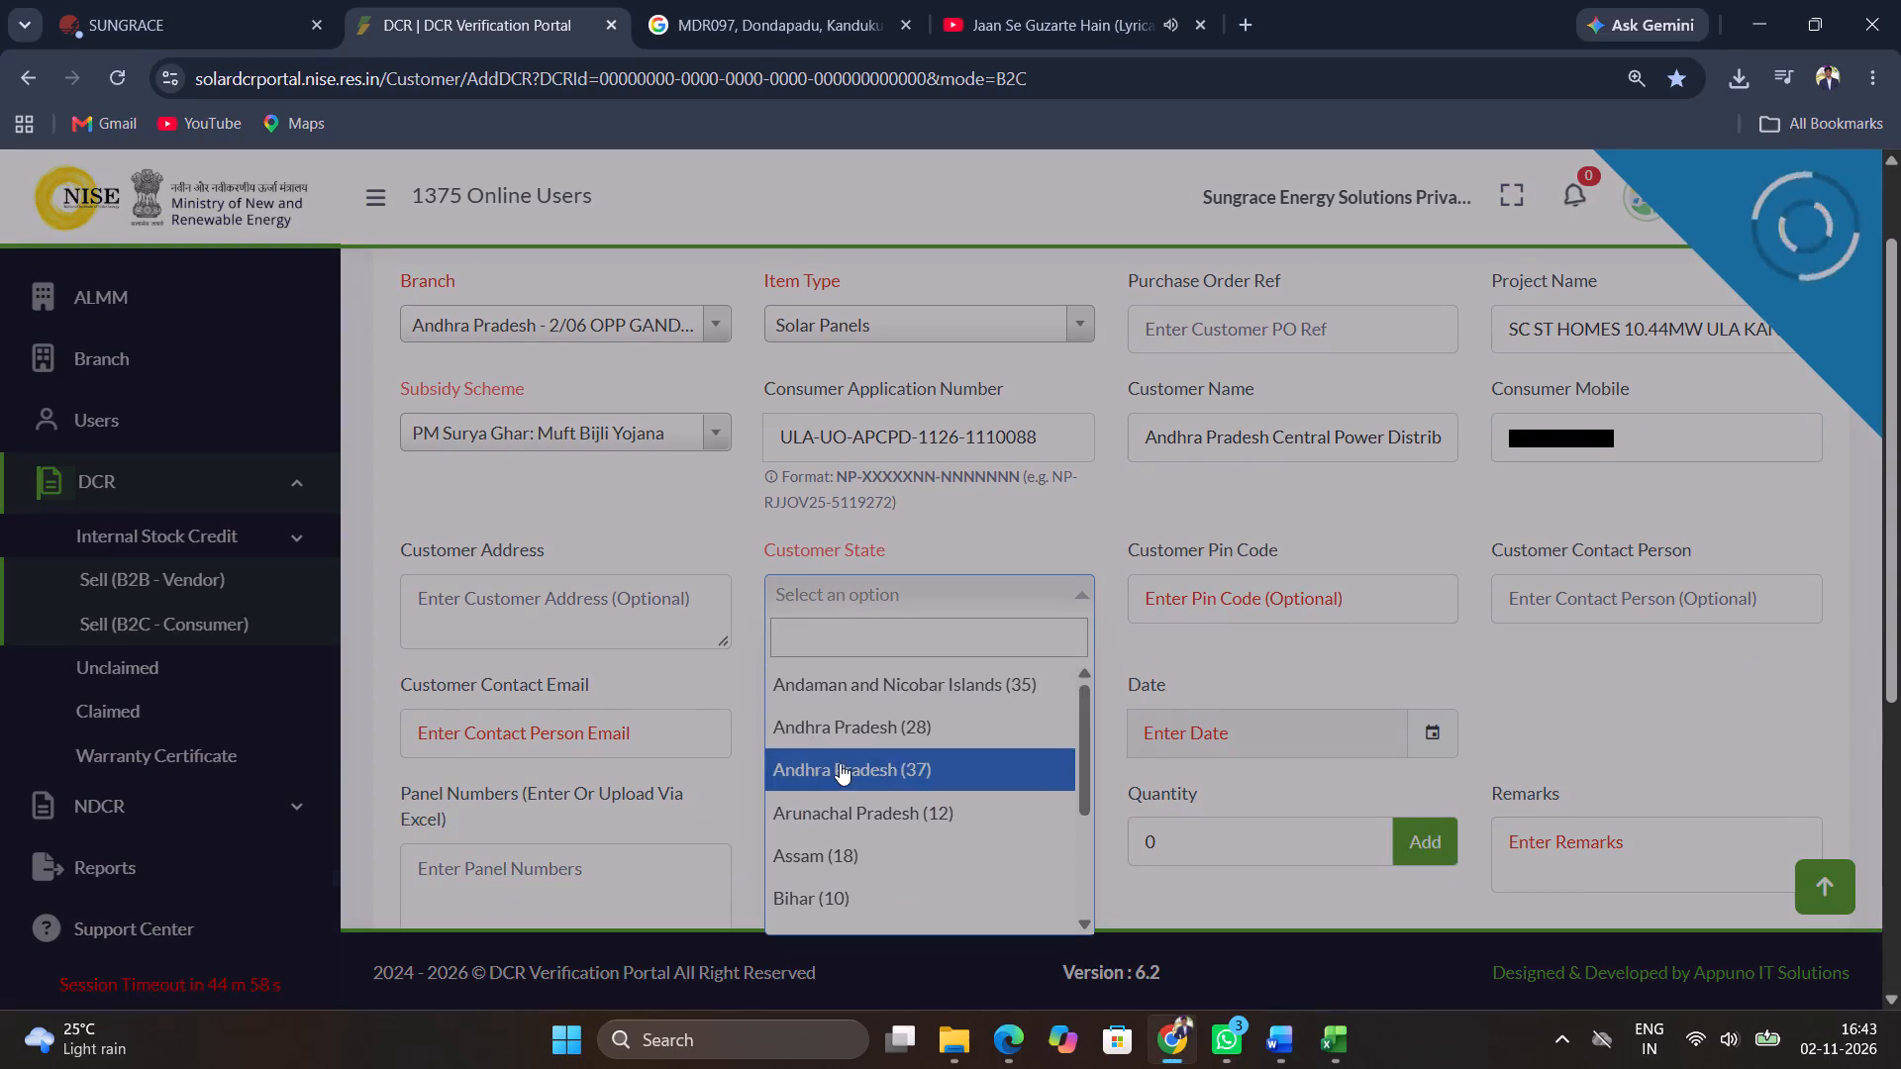
left_click(840, 763)
Copy the contact e-mail from below the project line in the Word document into the entry's customer contact email.
left_click(628, 728)
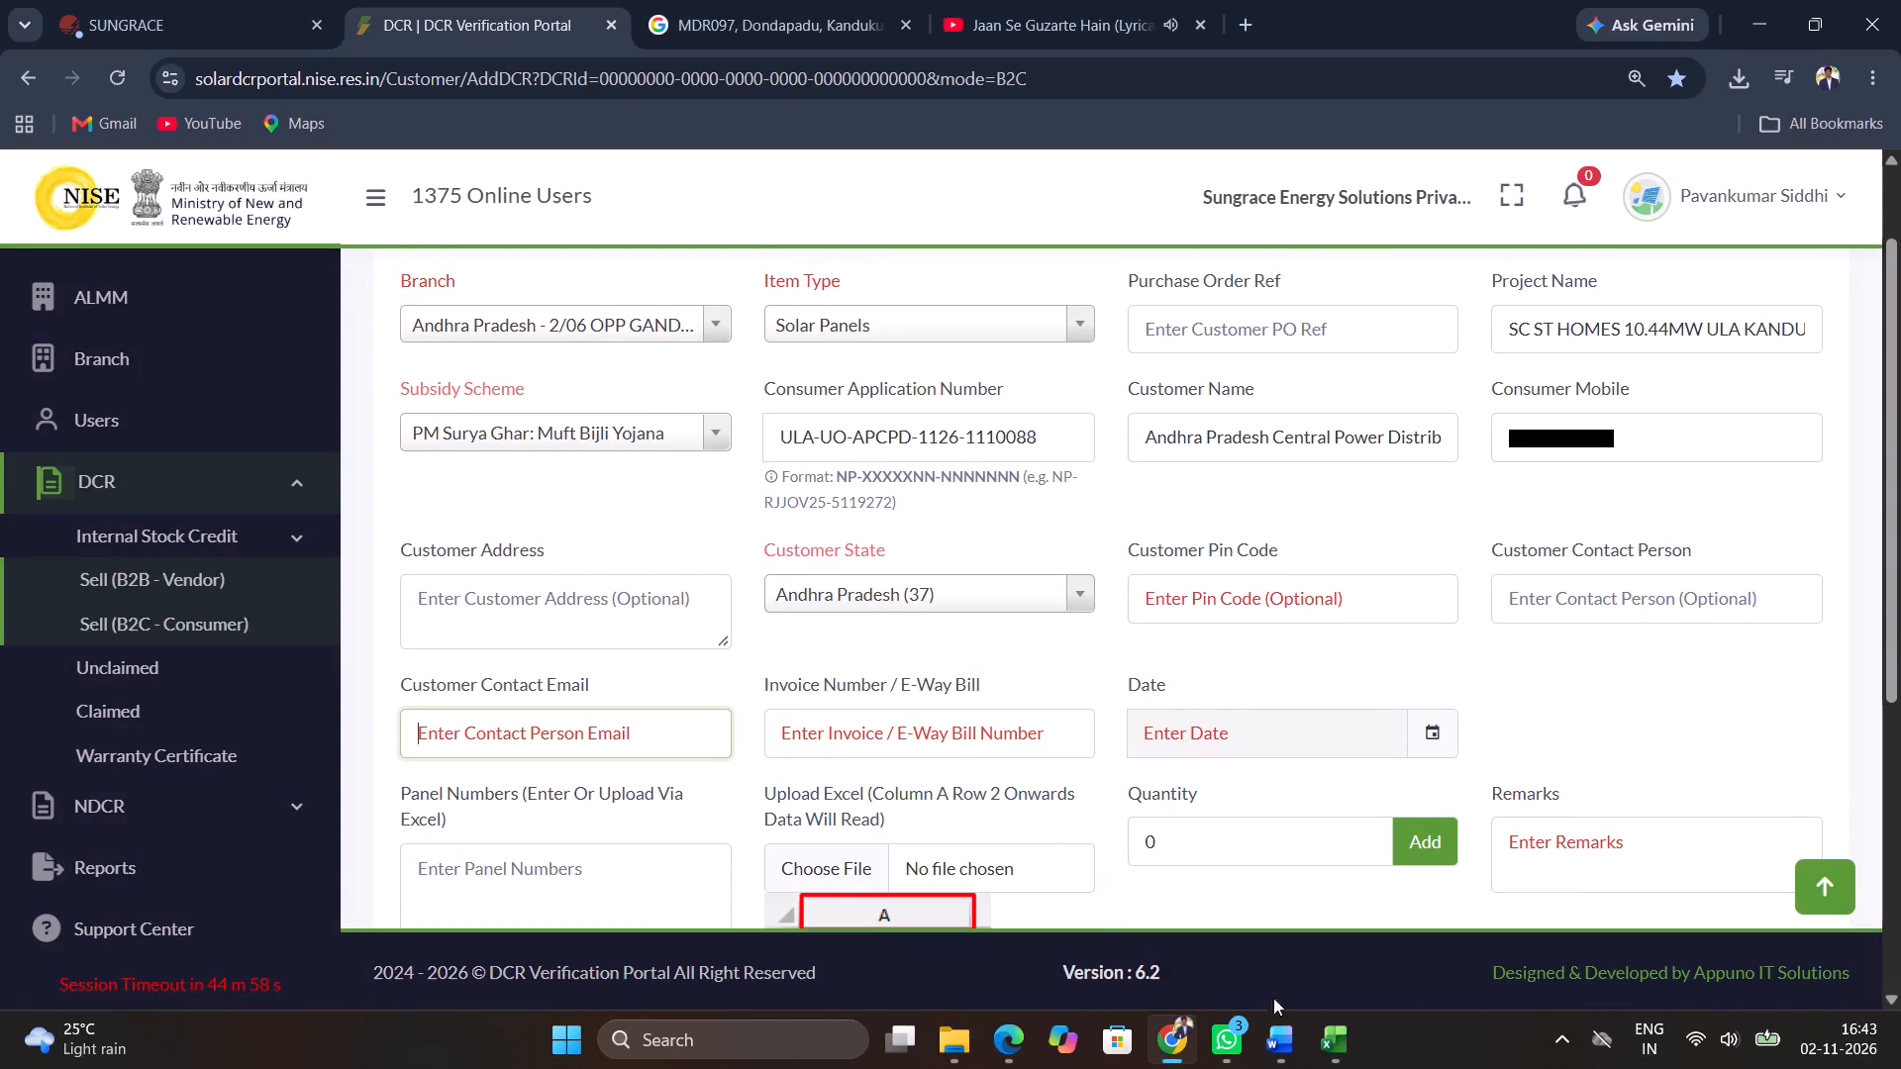
left_click_drag(1265, 960, 1254, 962)
scroll(824, 594, "down", 2)
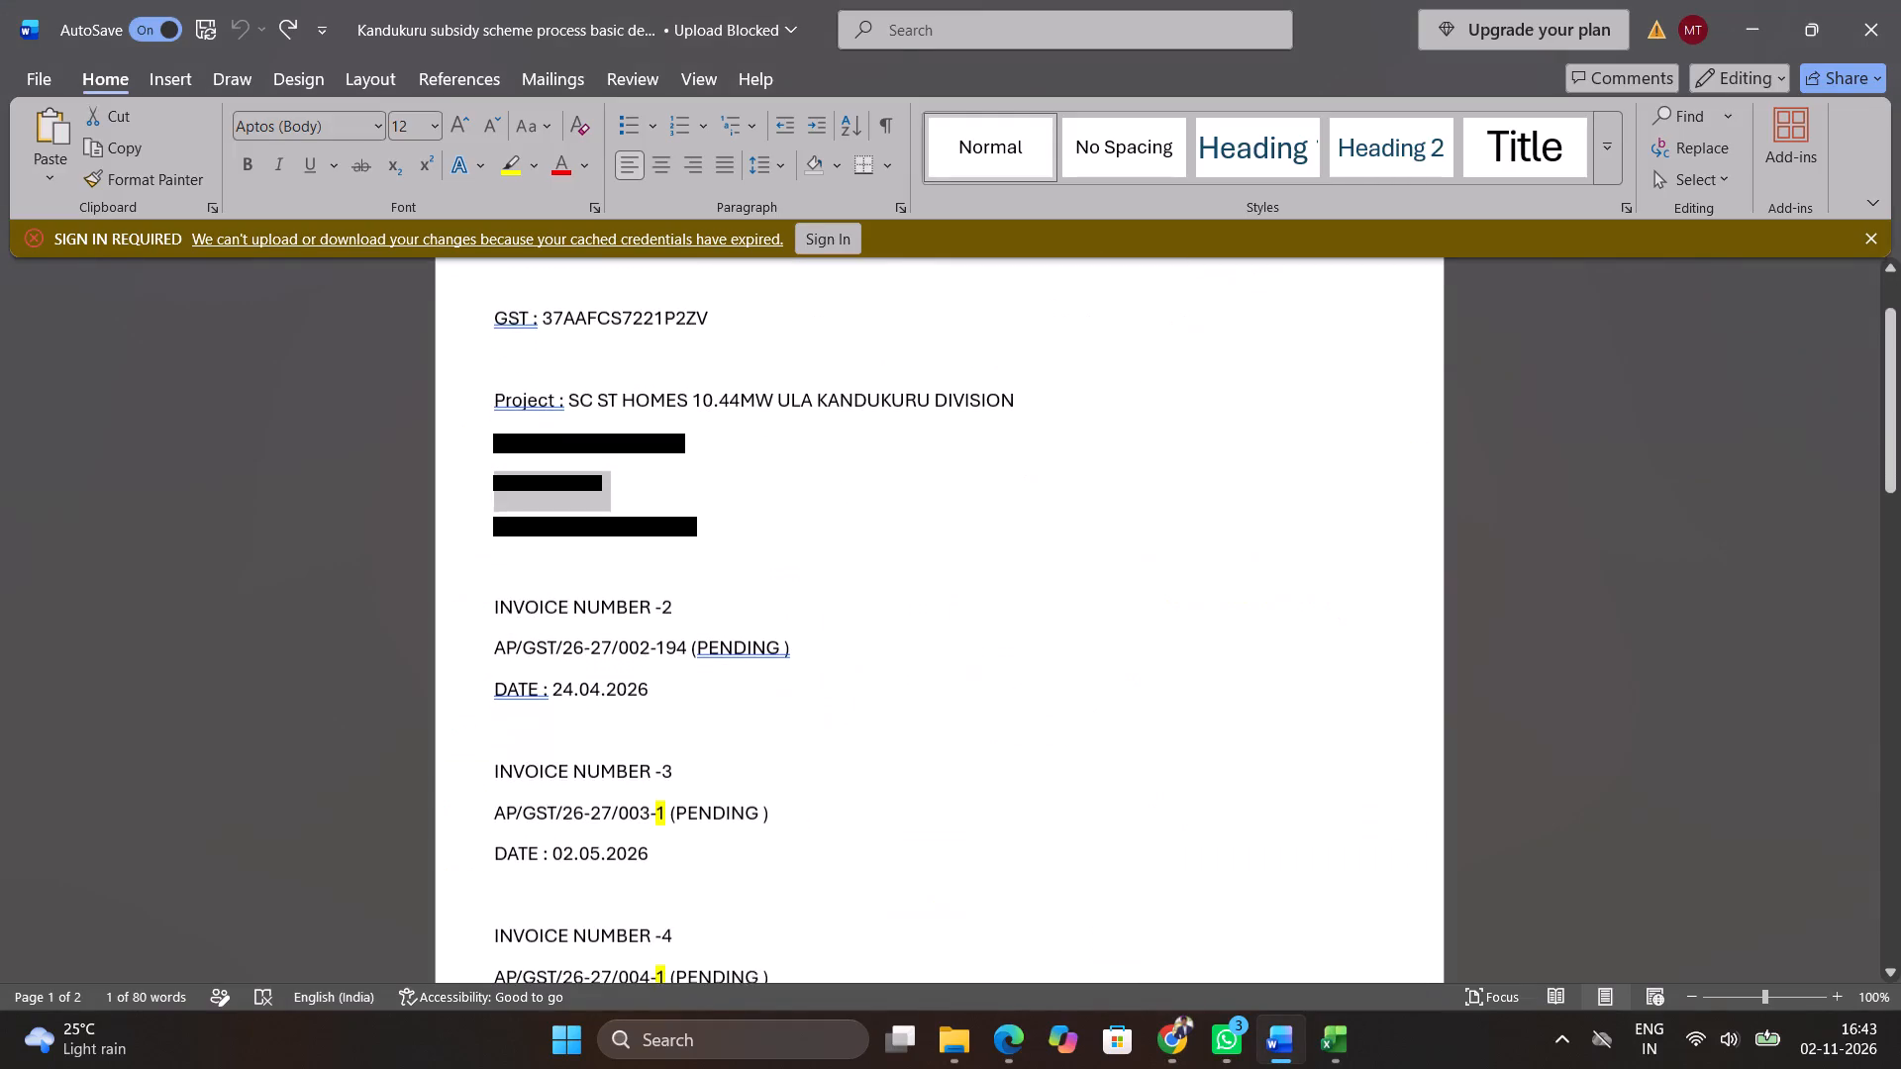
left_click_drag(703, 443, 490, 439)
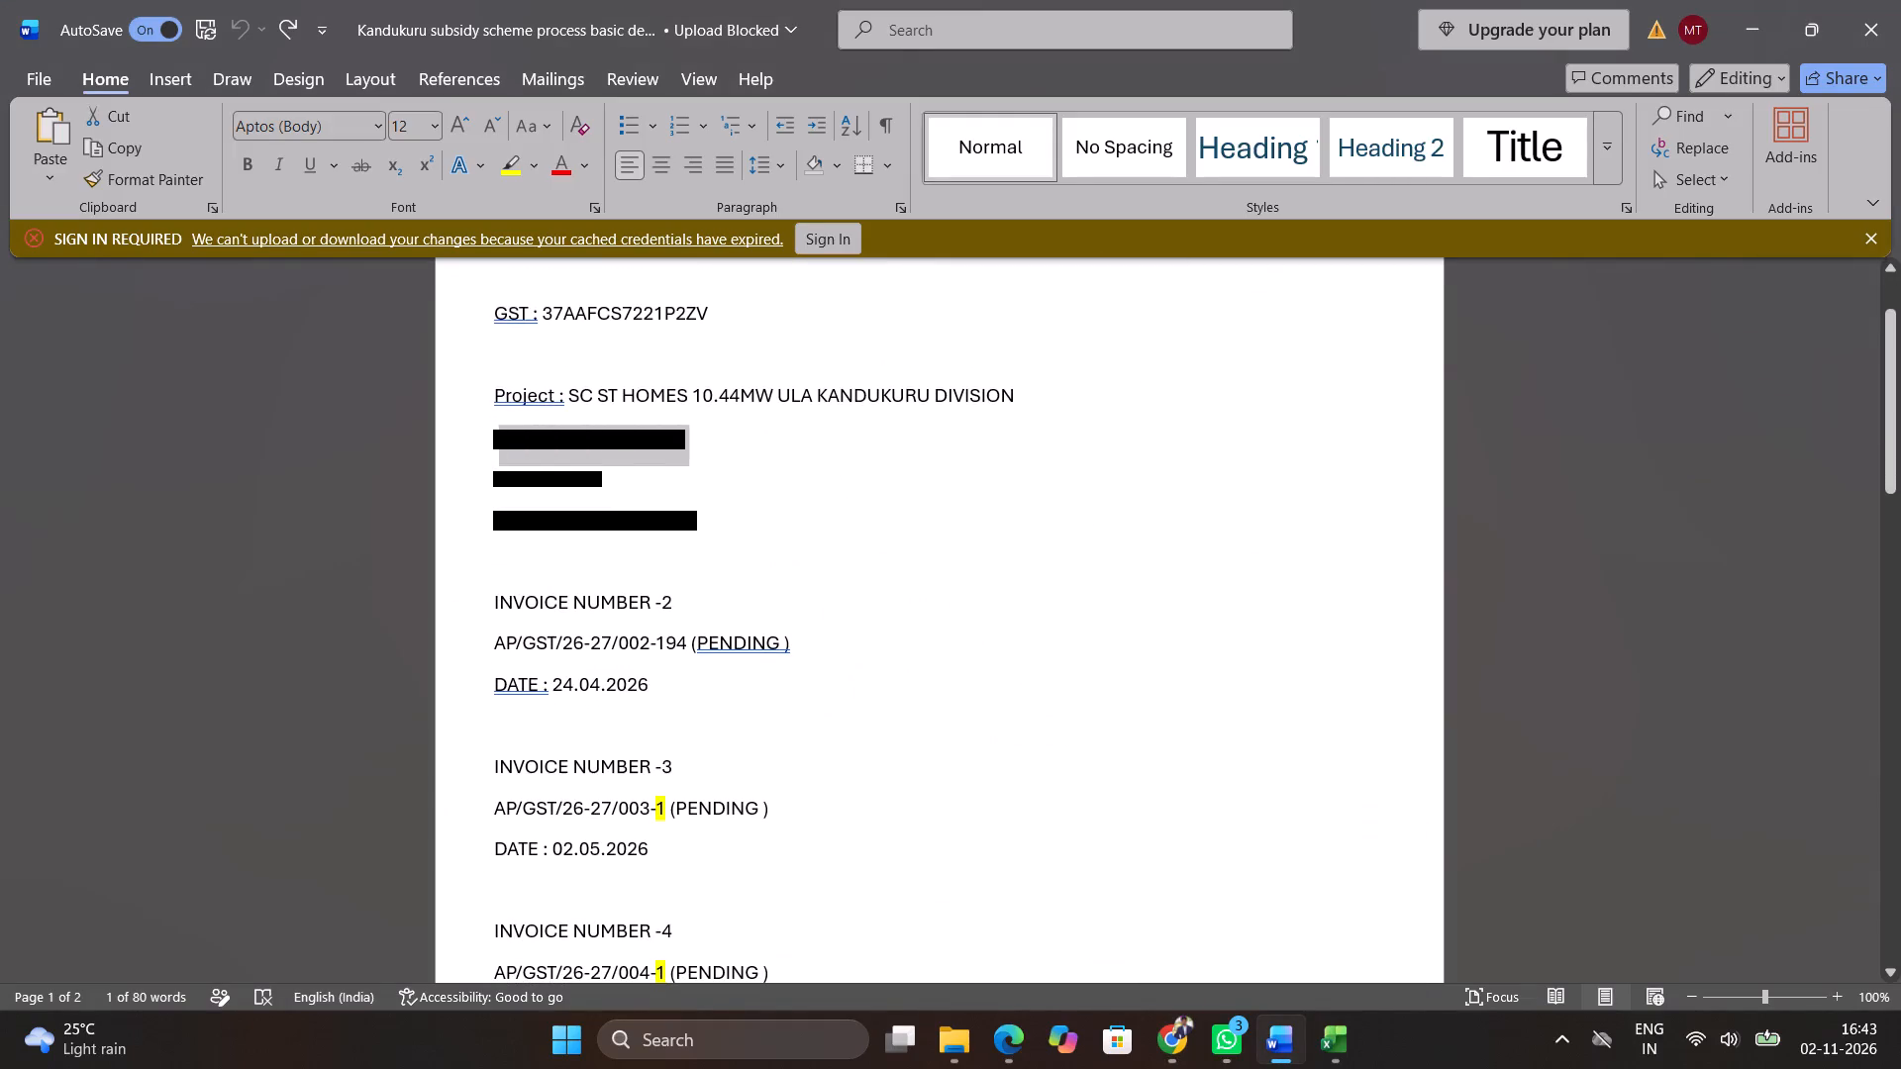
left_click_drag(490, 439, 464, 443)
key("ctrl+c")
left_click(1153, 900)
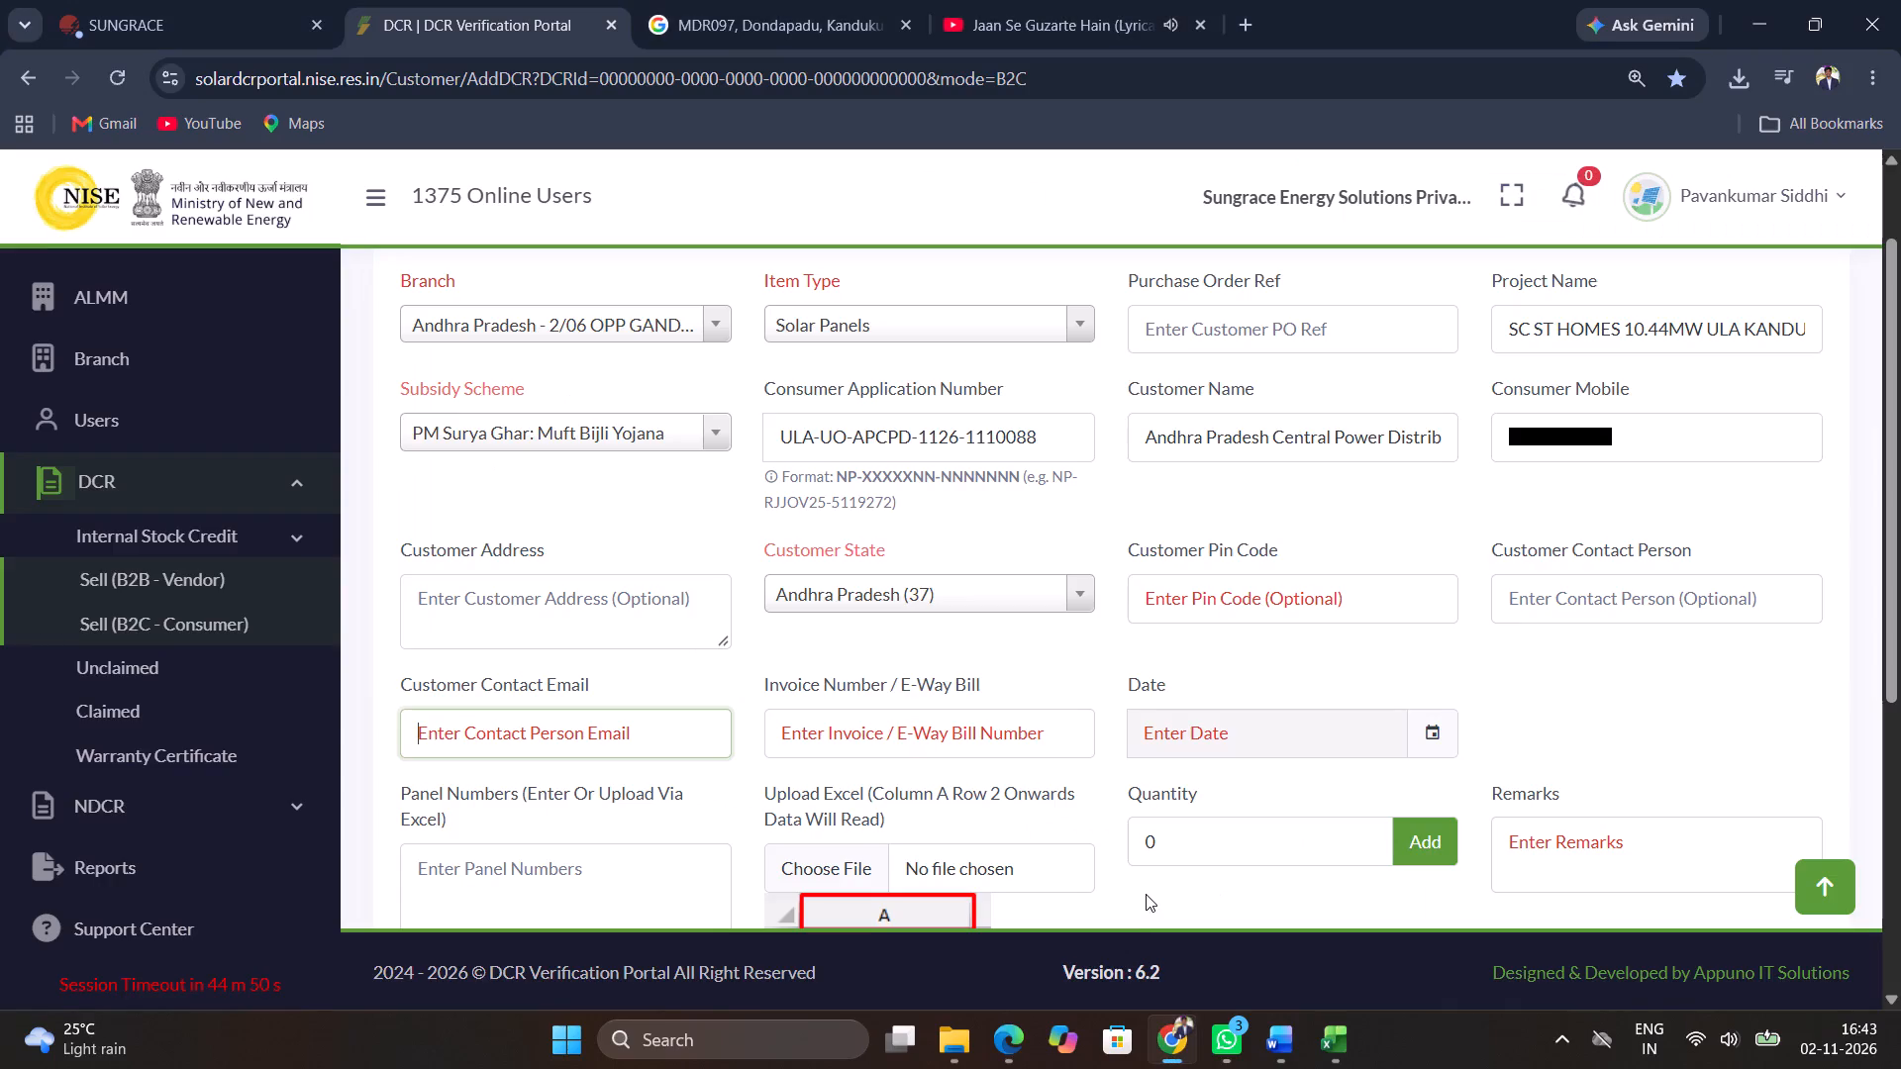
key("ctrl+v")
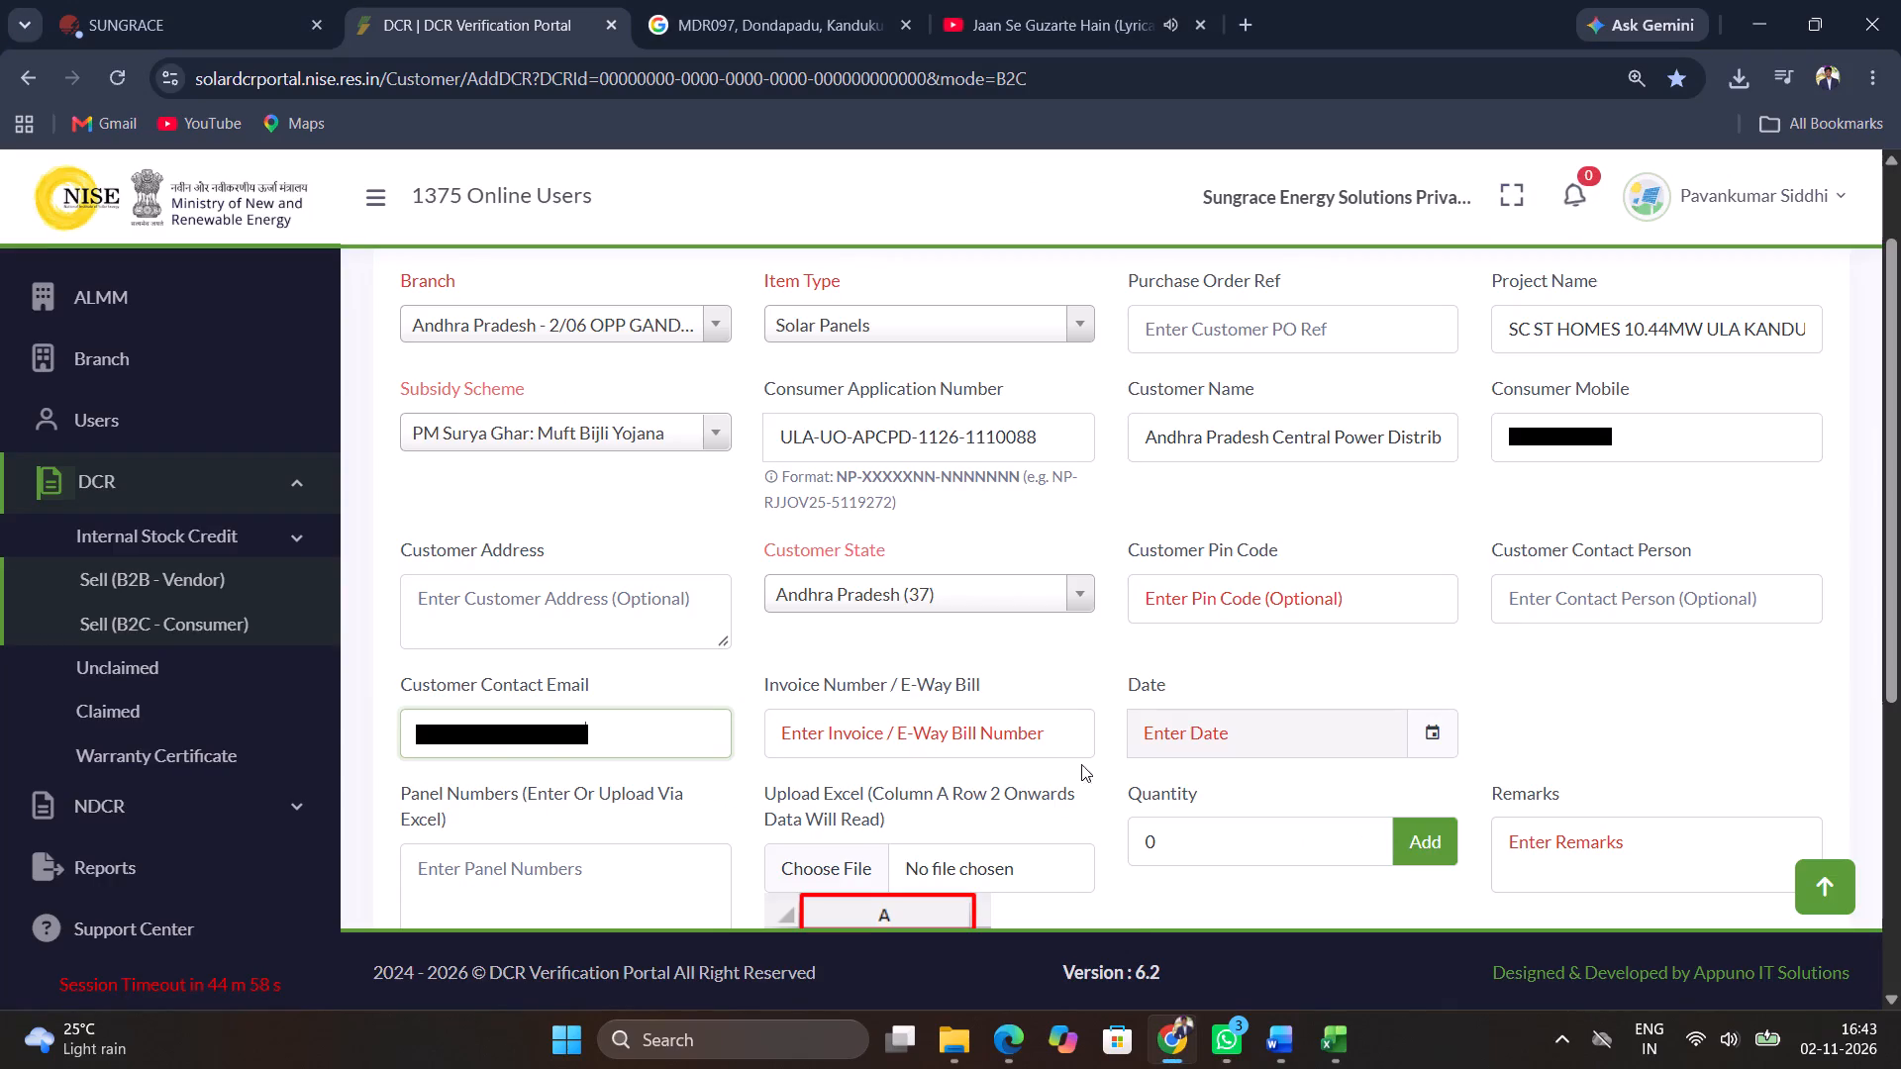
left_click(987, 721)
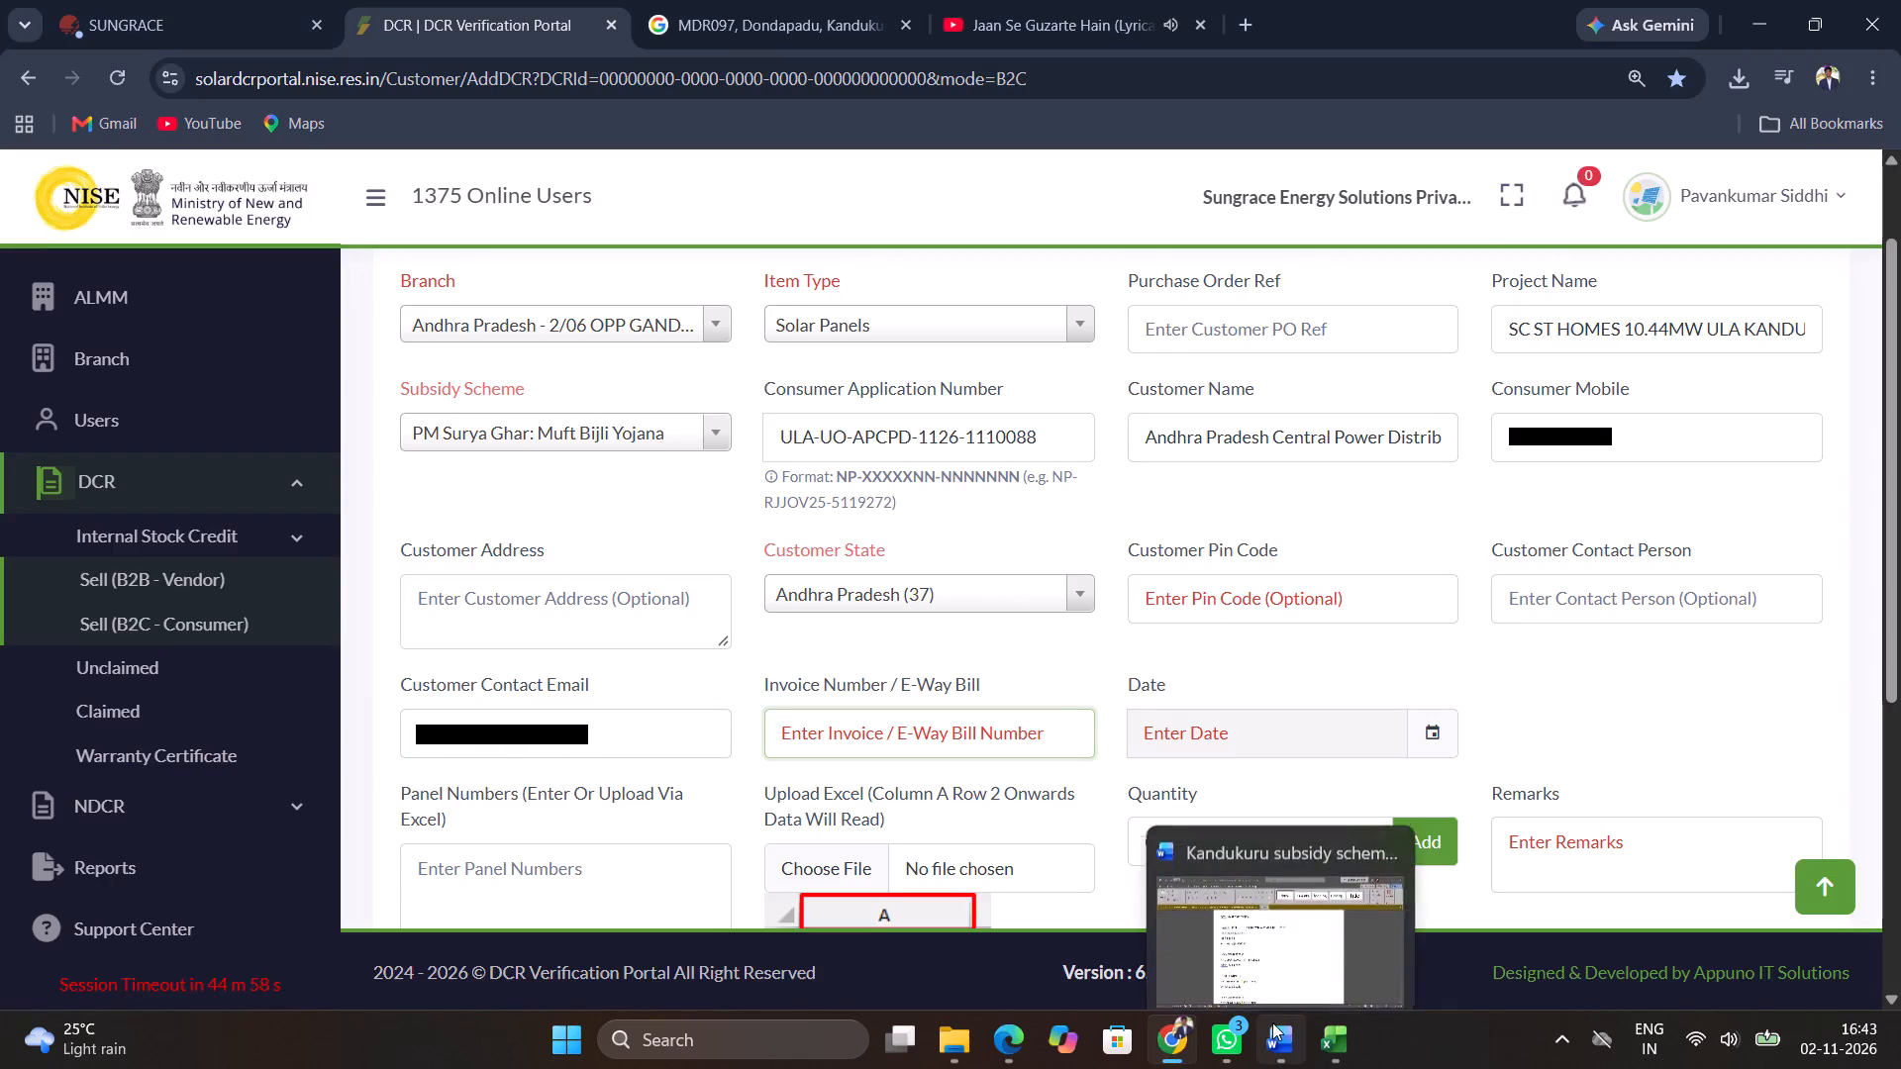
left_click(1265, 944)
scroll(768, 617, "down", 12)
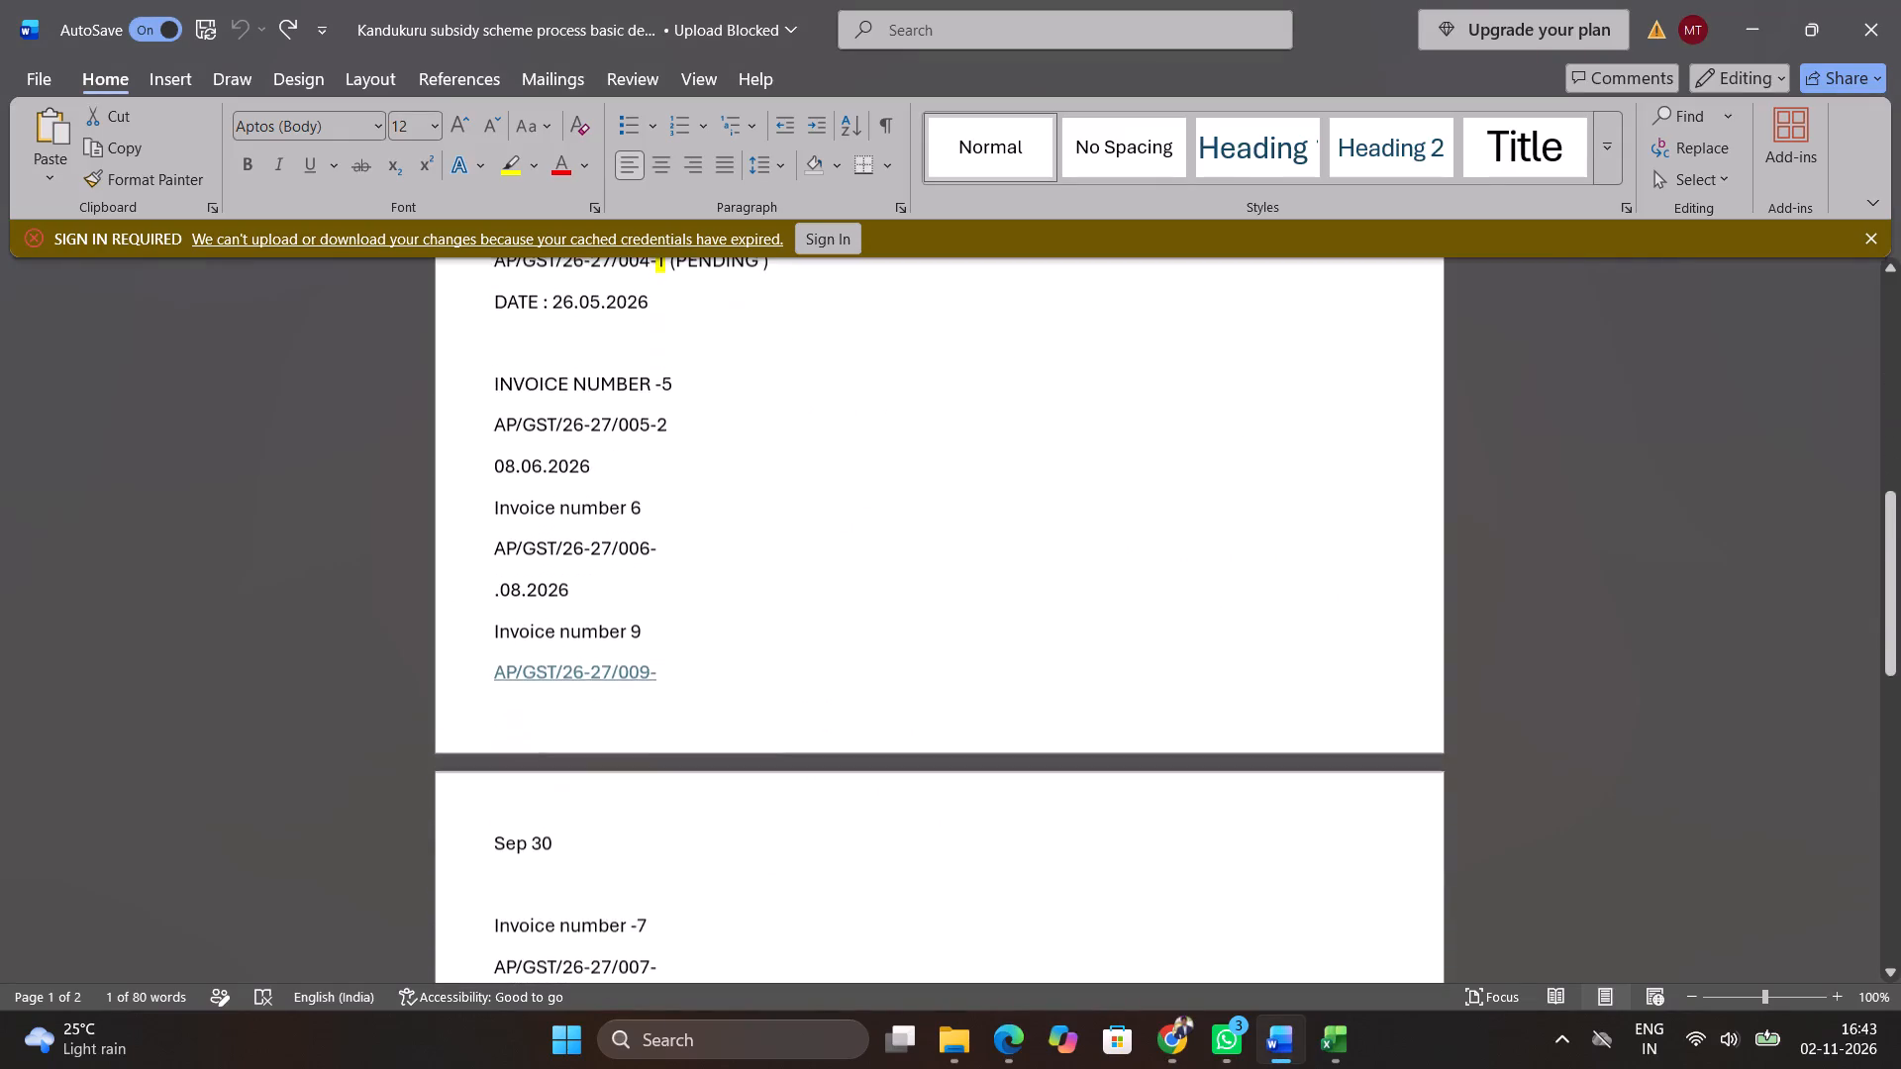
left_click_drag(690, 670, 363, 697)
left_click(363, 697)
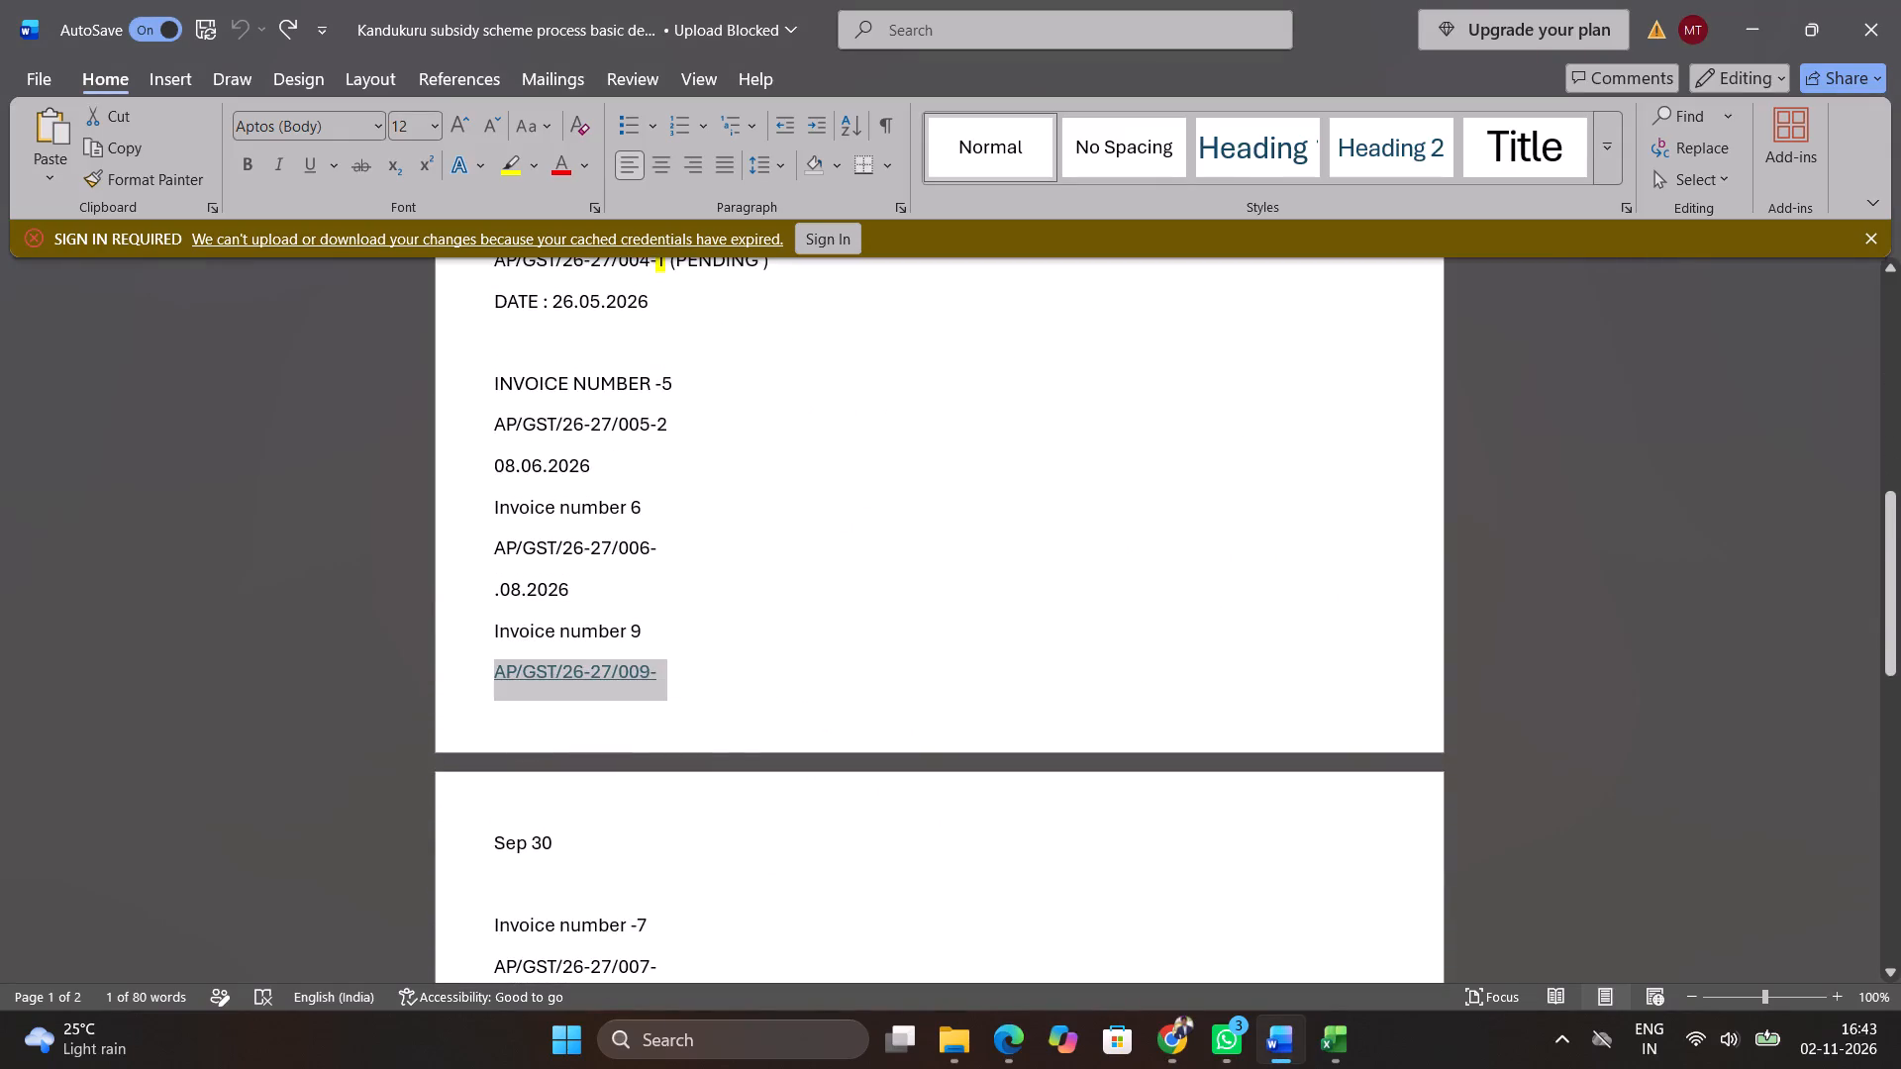
key("ctrl+c")
left_click(1141, 951)
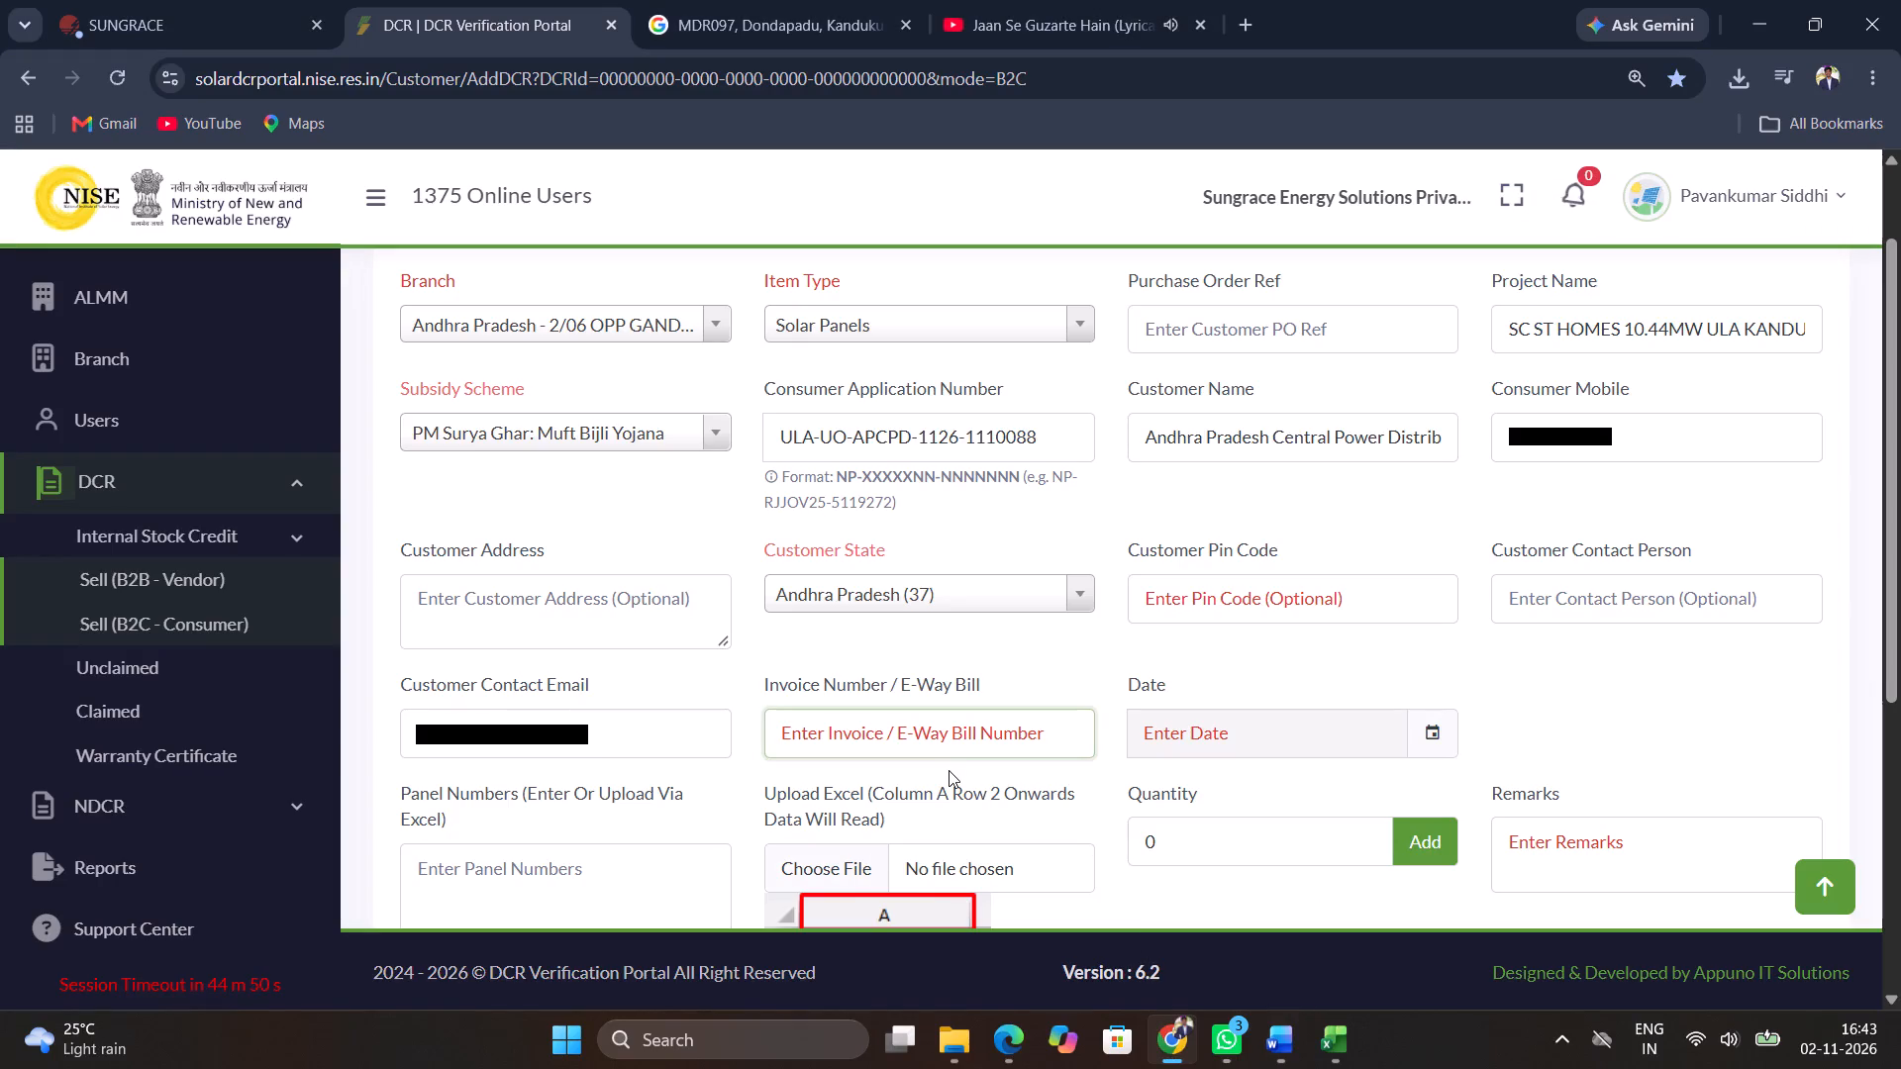
key("ctrl+v")
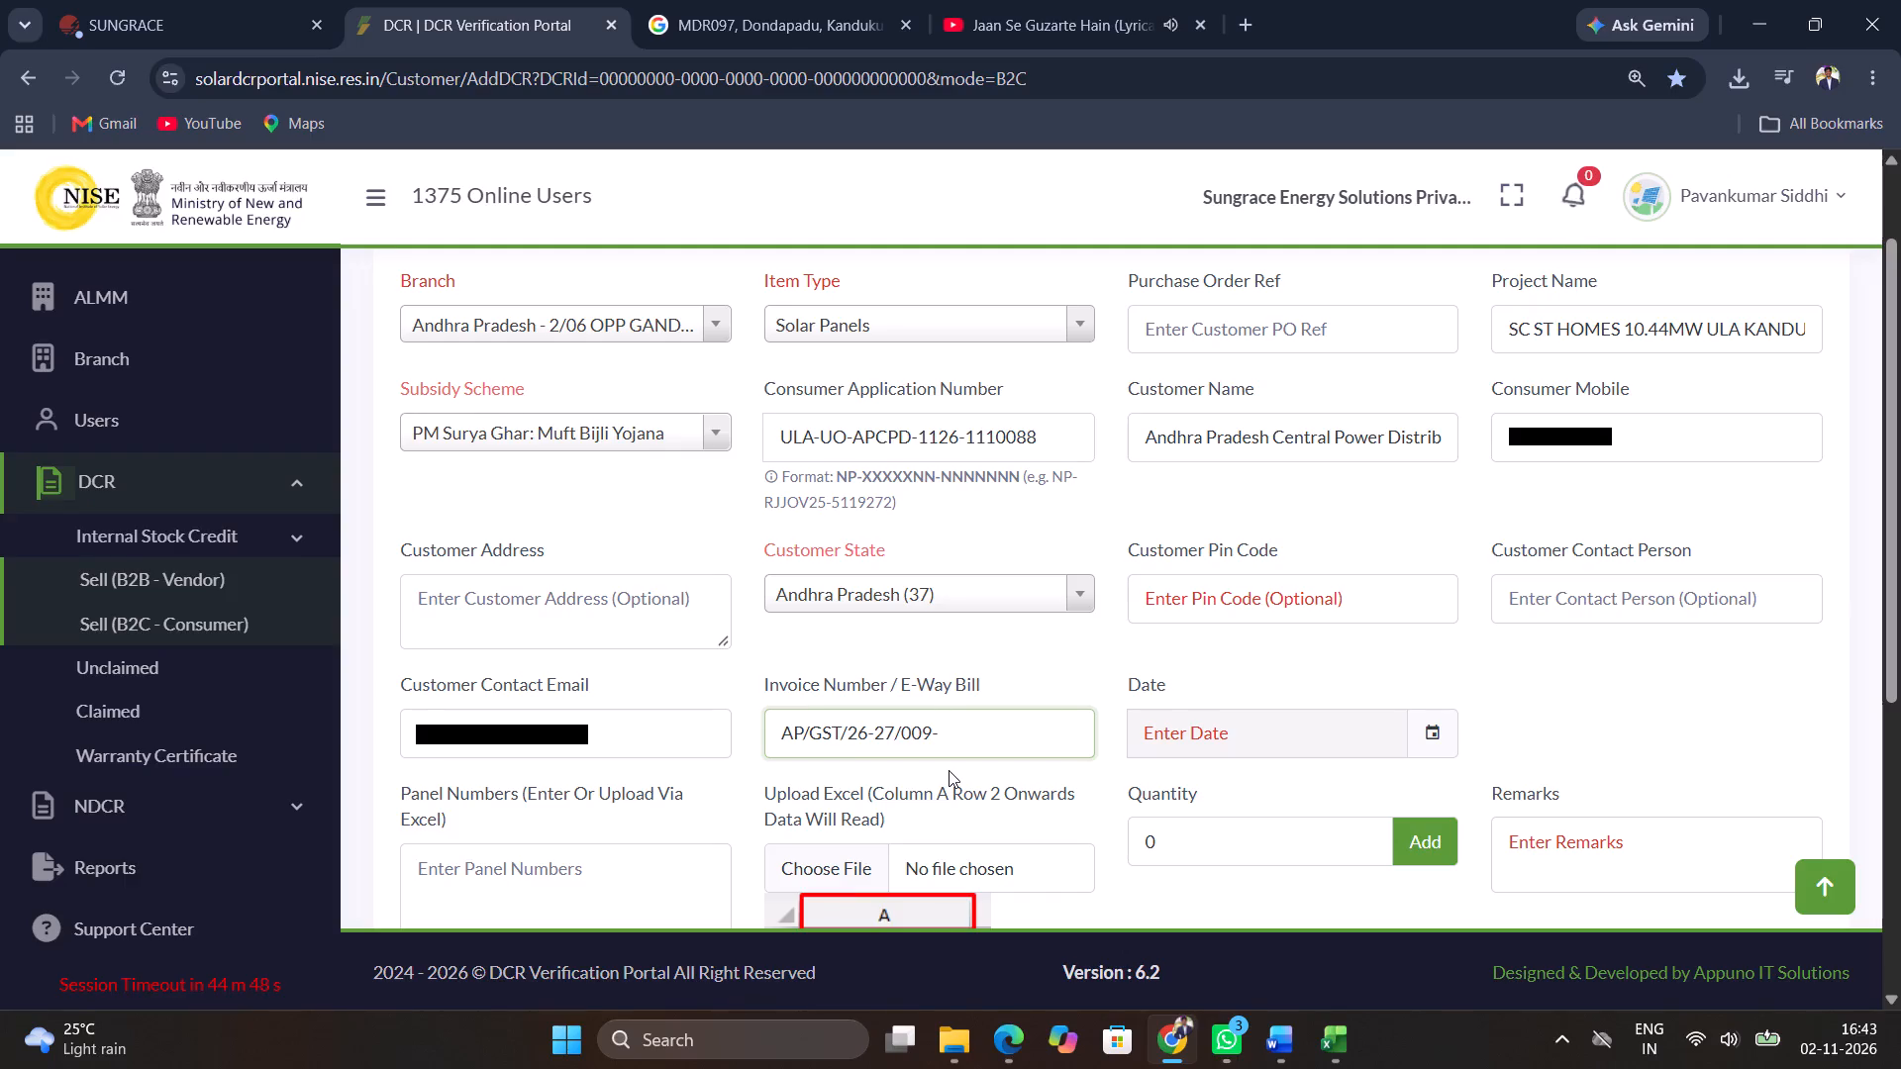
type("339")
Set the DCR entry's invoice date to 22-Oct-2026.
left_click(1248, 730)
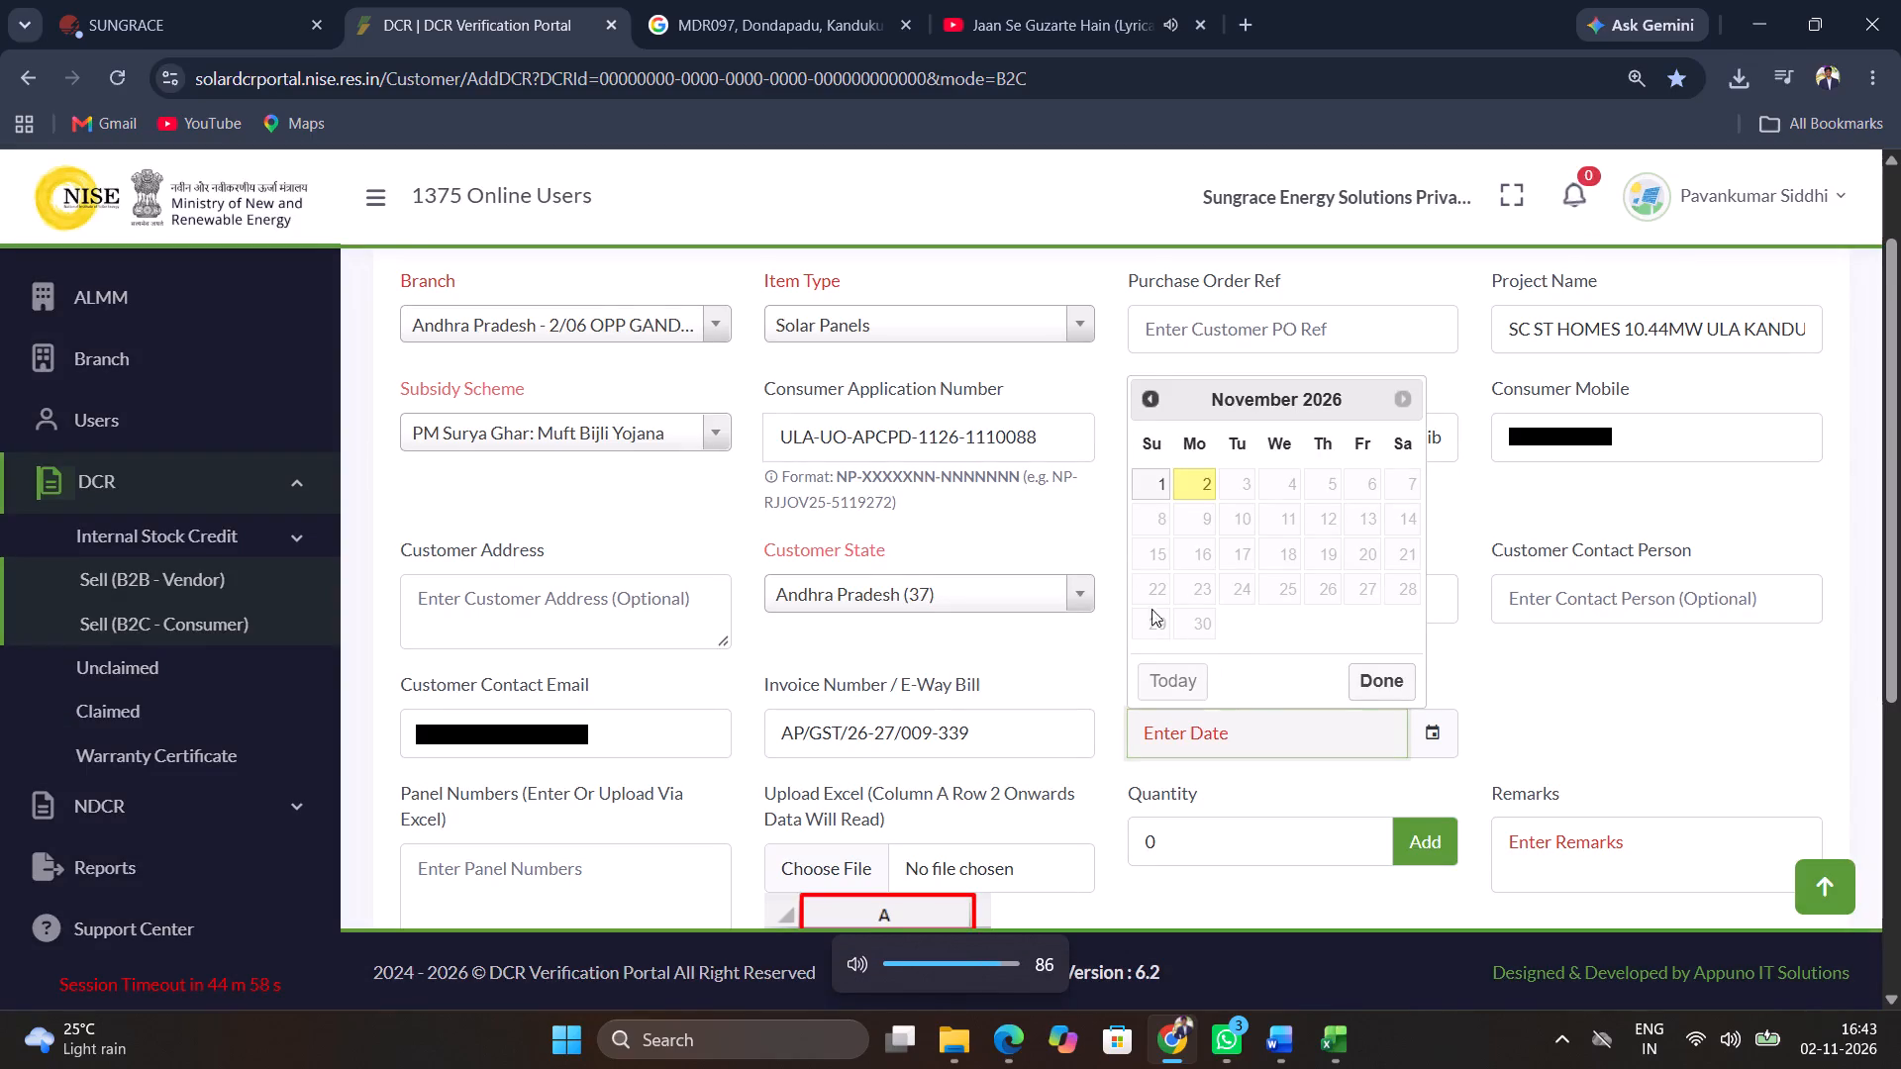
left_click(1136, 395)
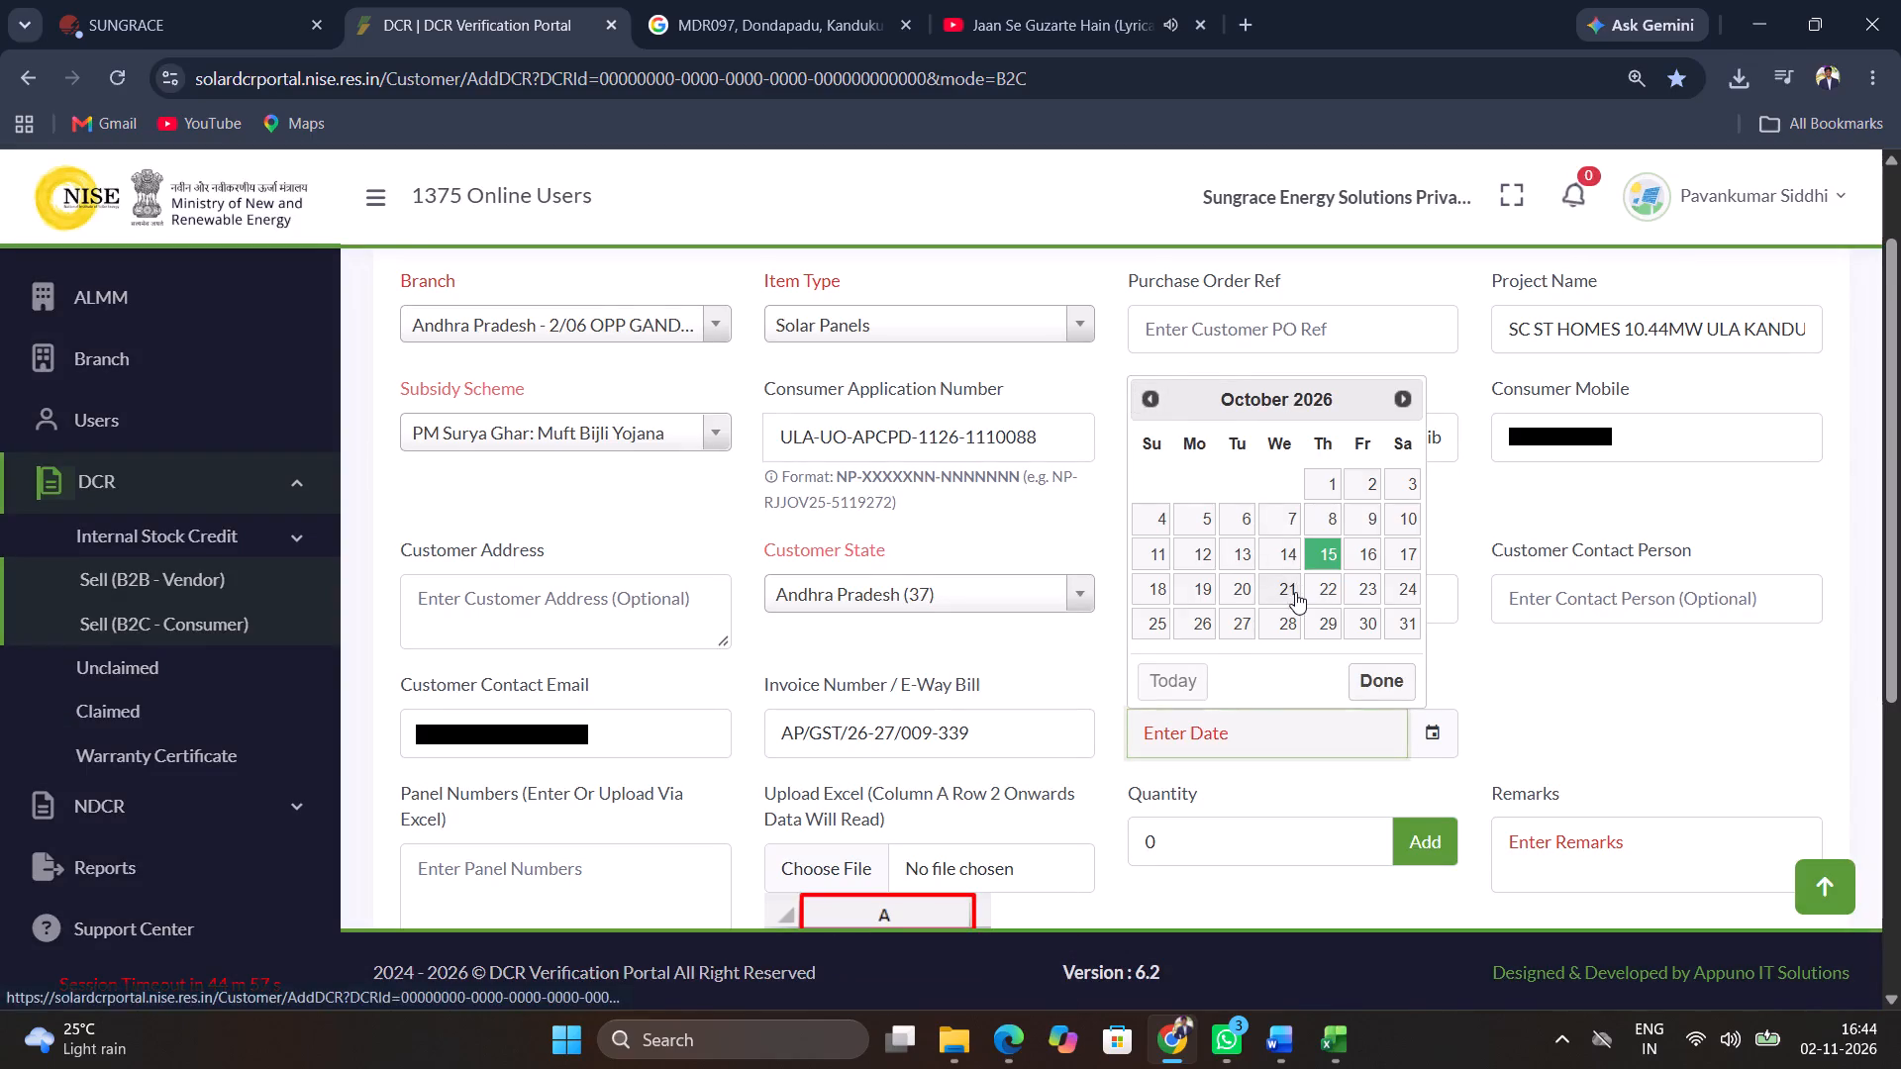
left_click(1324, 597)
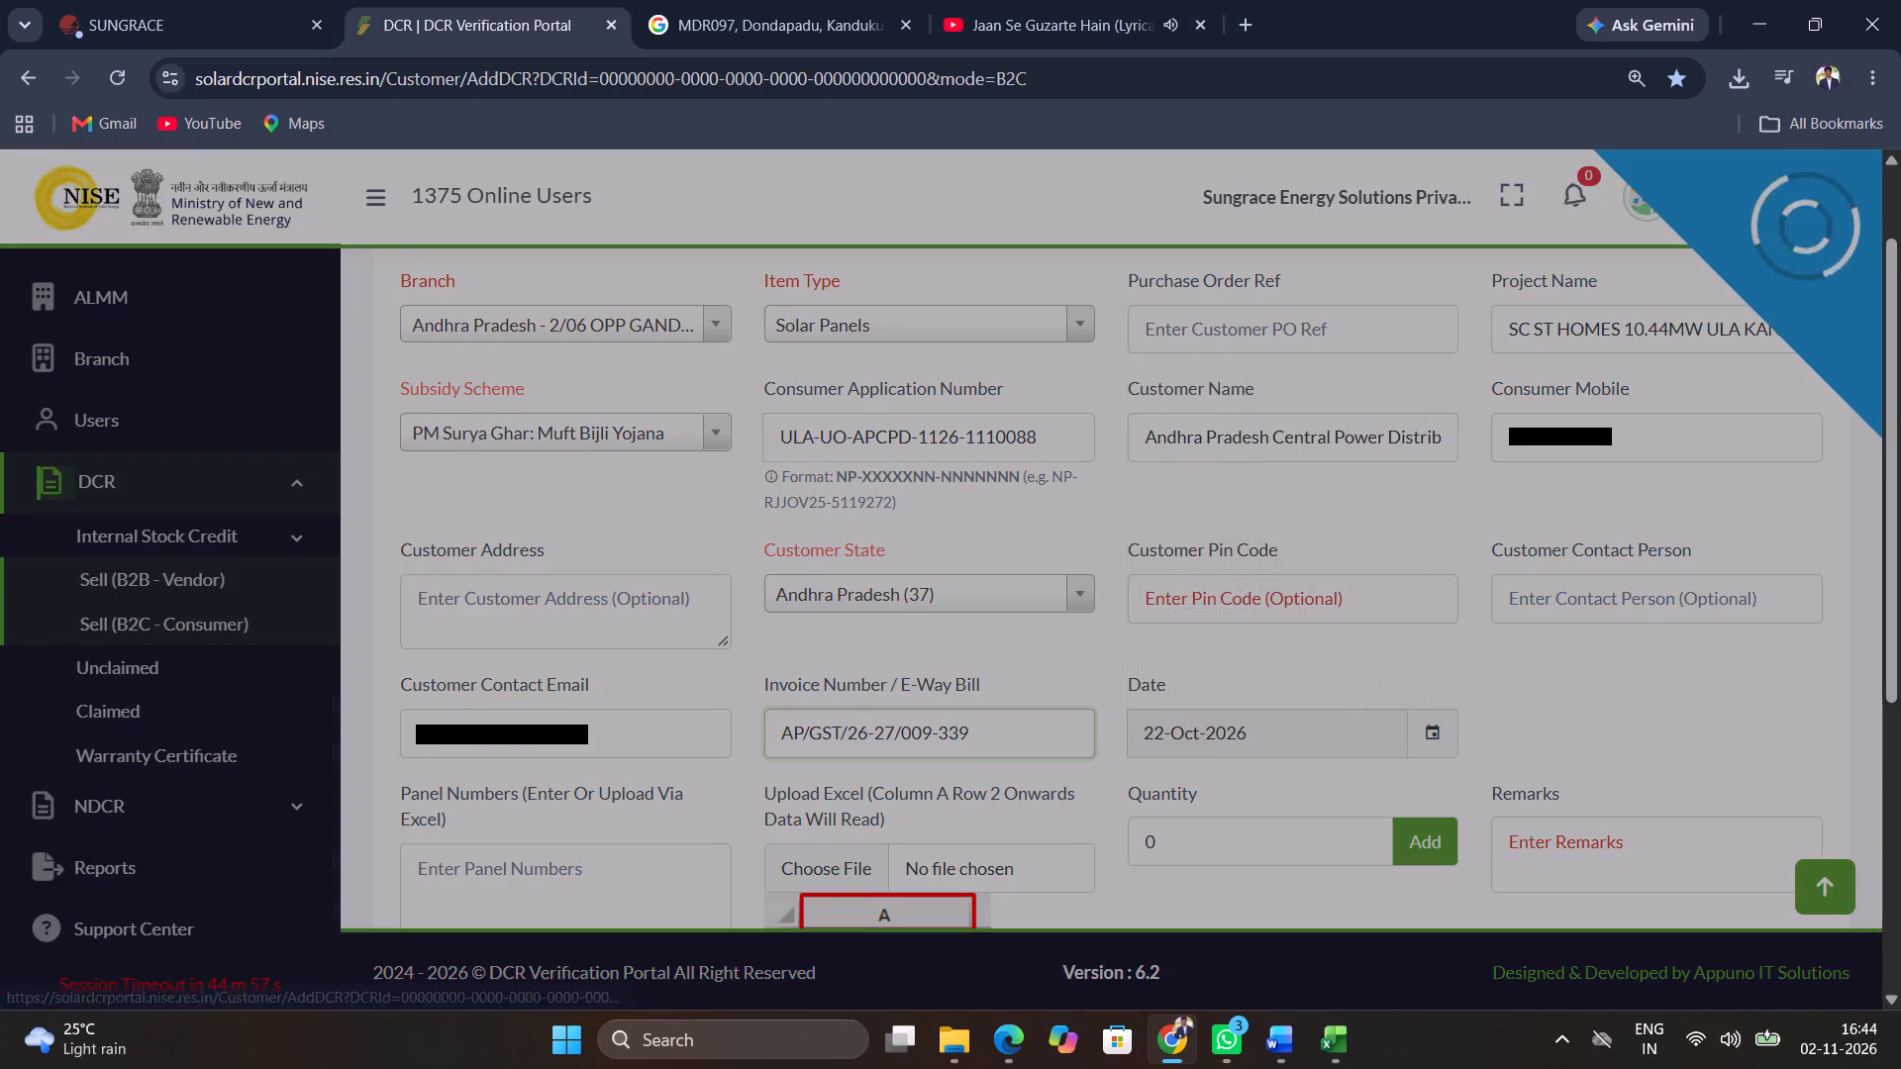
Set the DCR entry's invoice date to 30-Sep-2026.
left_click(1195, 736)
left_click(1152, 396)
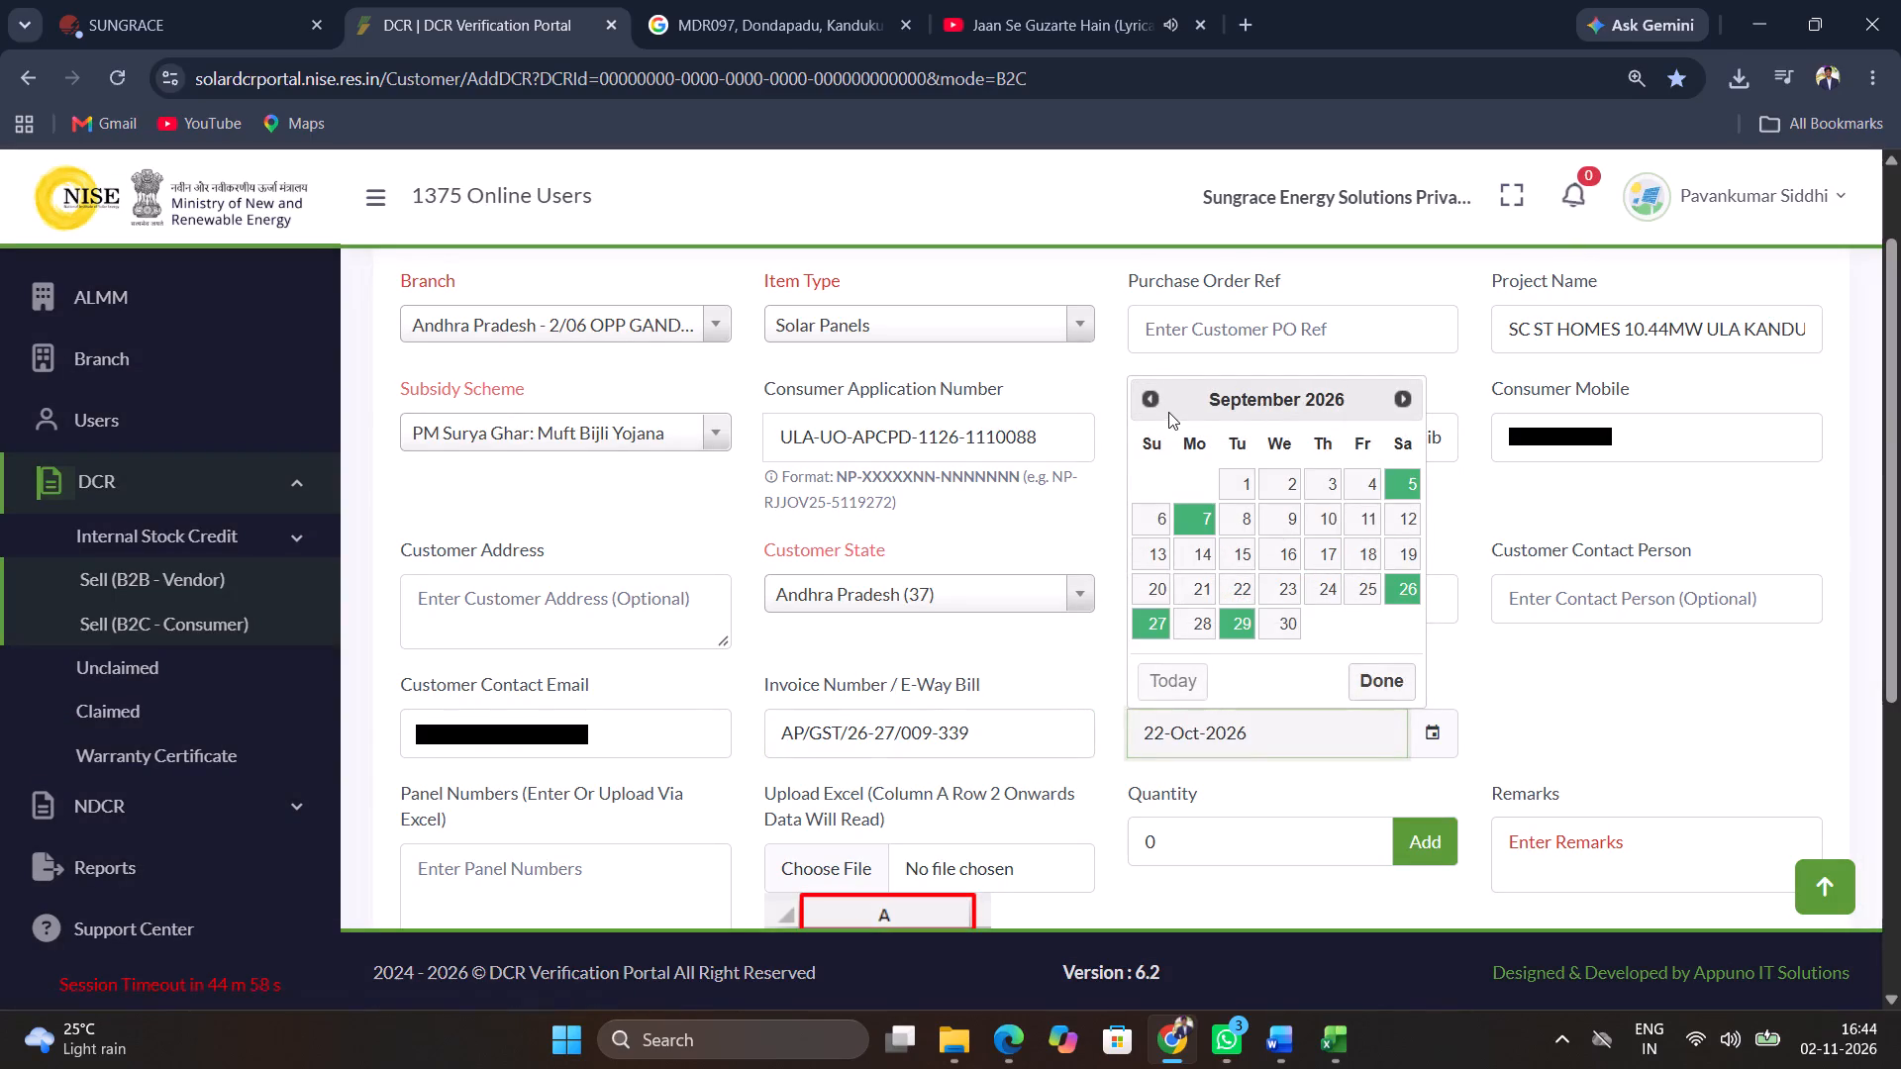
left_click(1294, 622)
Copy the panel serial numbers from the SUNGRACE installation's details into the DCR entry's panel numbers.
scroll(1287, 617, "down", 2)
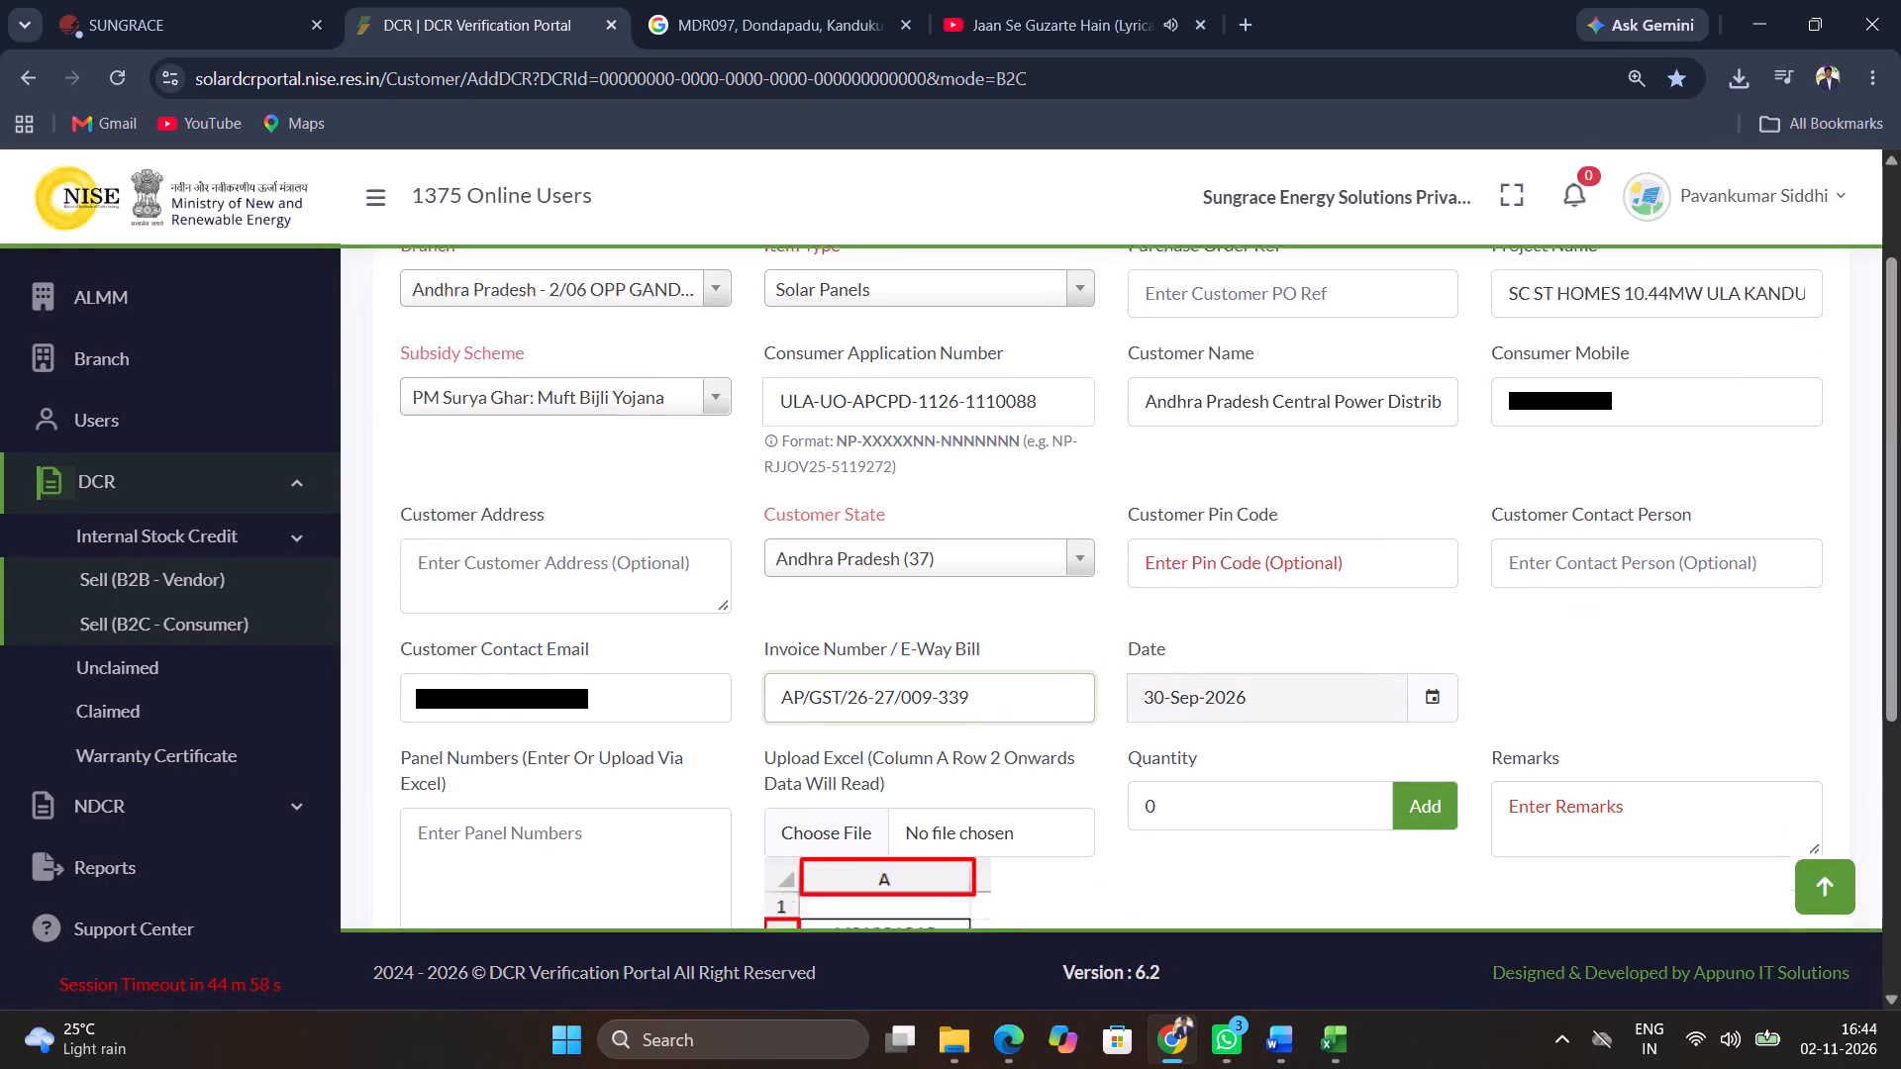
left_click(553, 780)
left_click(224, 14)
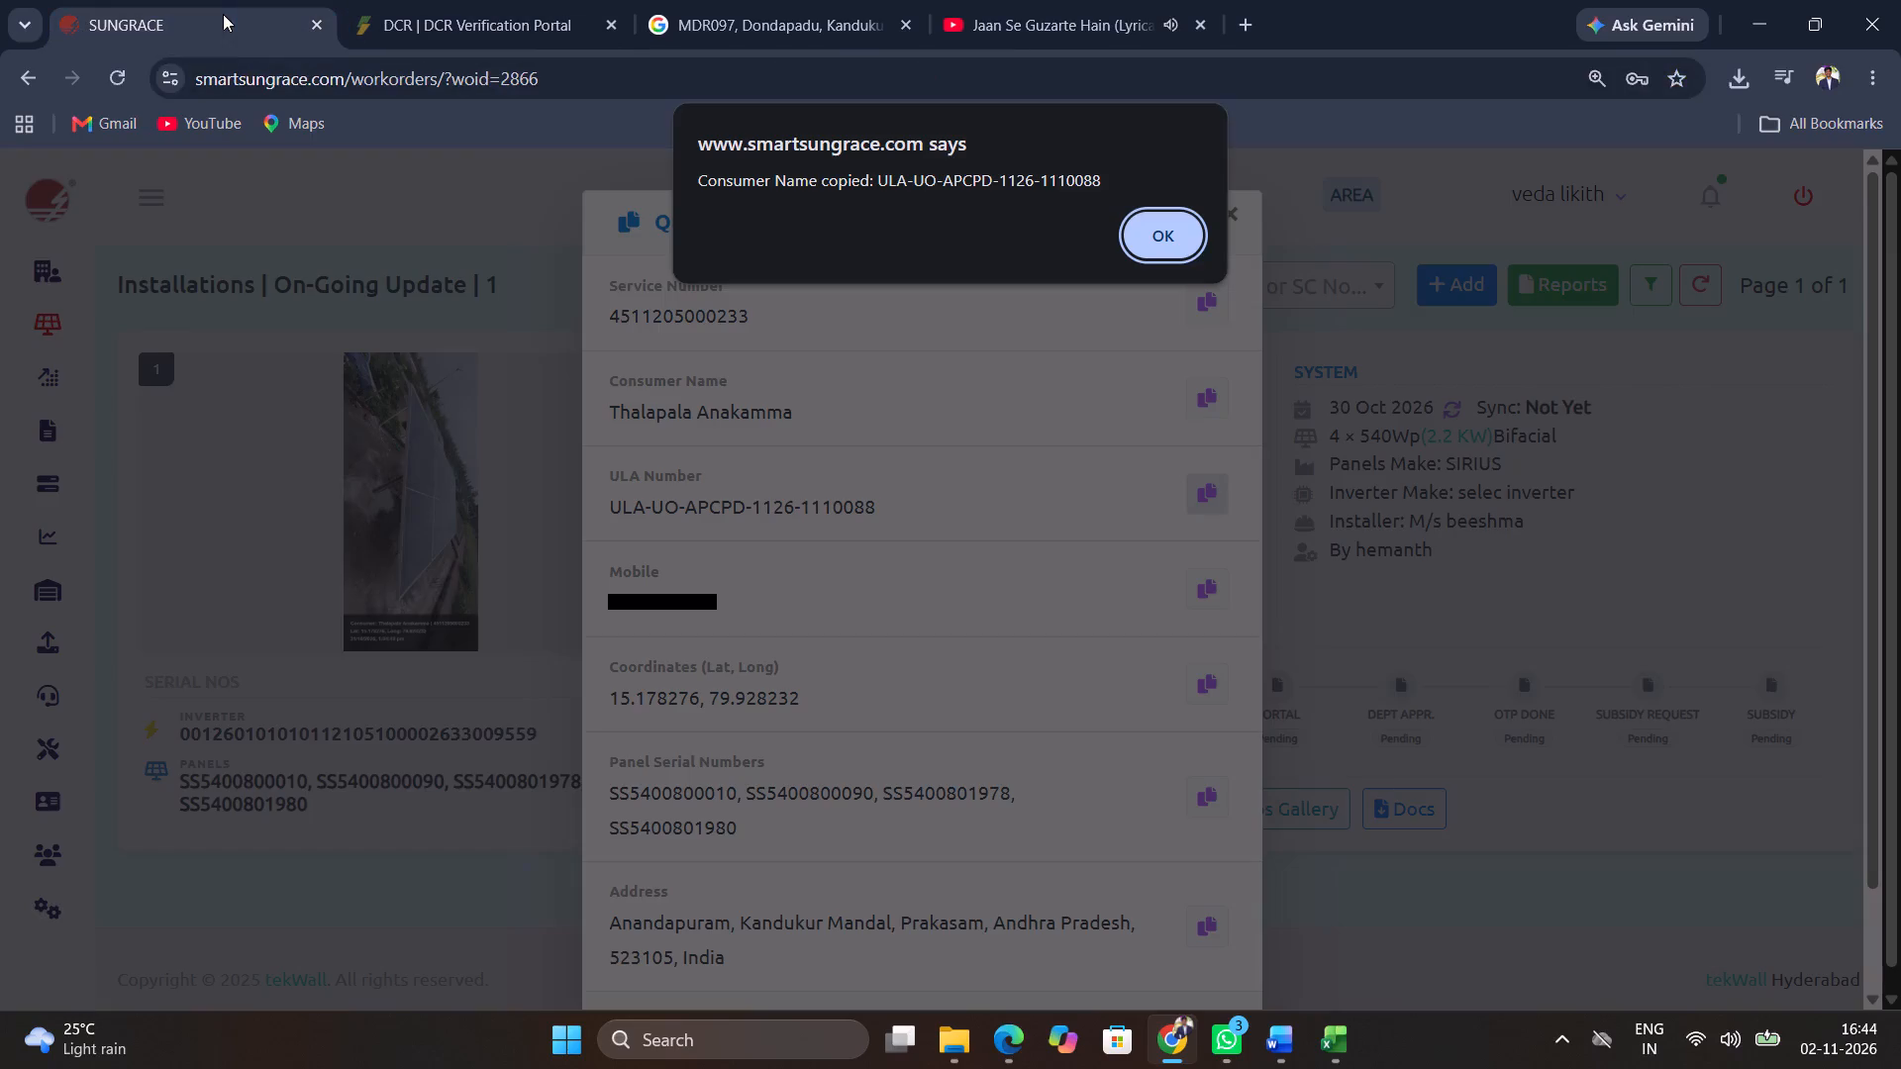
left_click(1135, 234)
scroll(1090, 412, "down", 3)
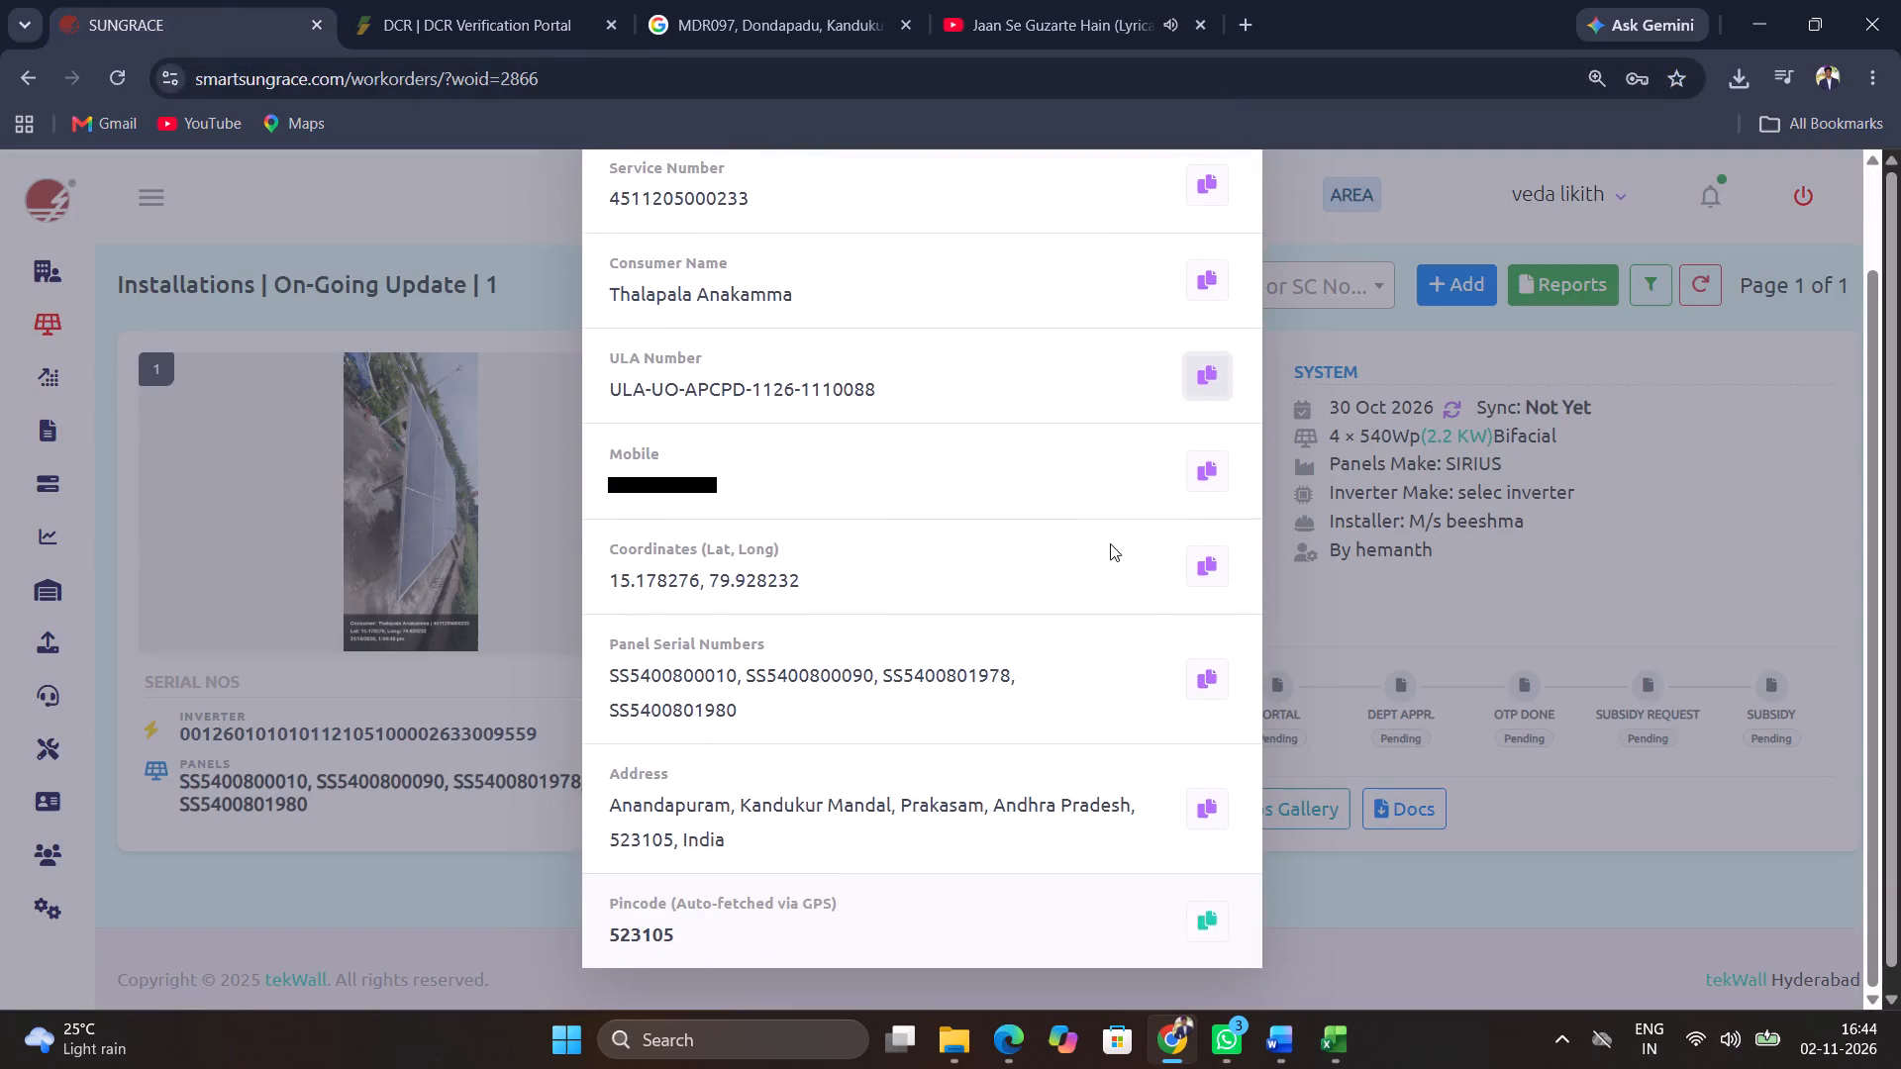
left_click(1198, 668)
left_click_drag(505, 0, 512, 64)
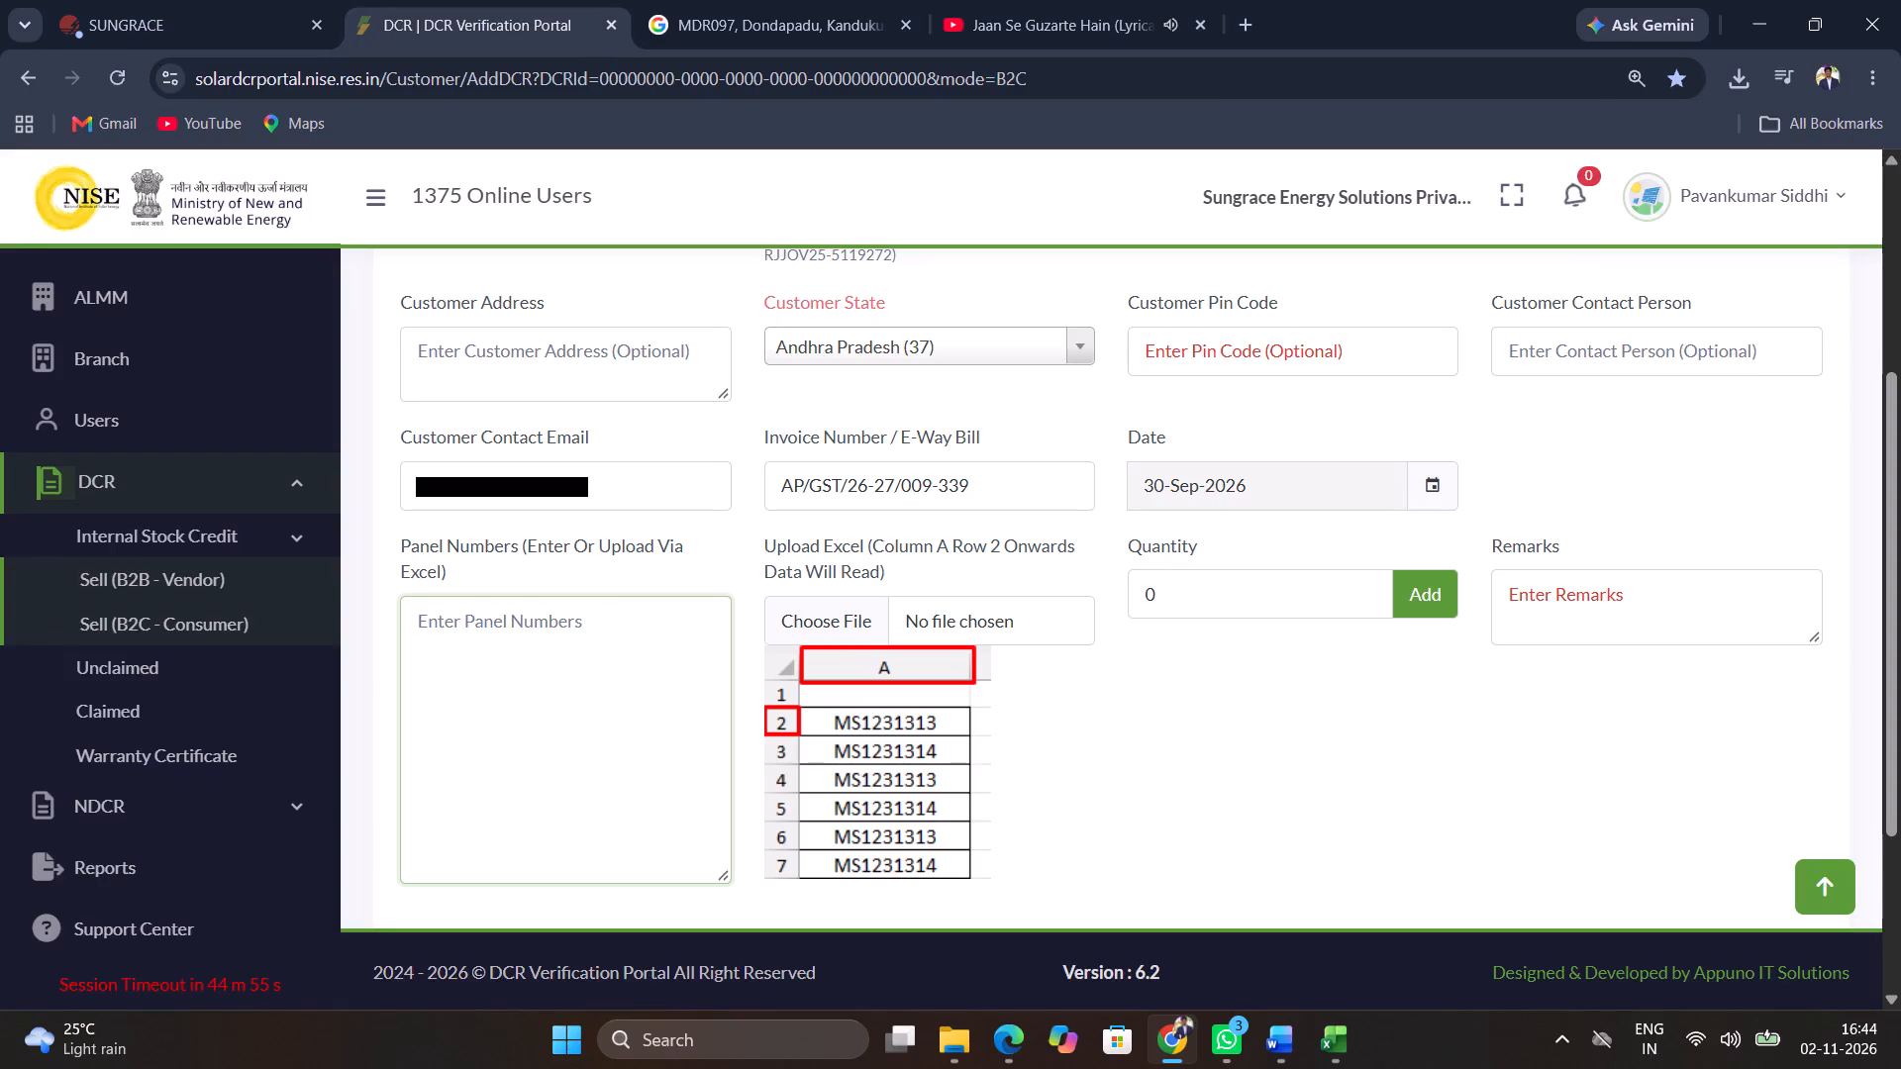
key("ctrl+v")
key("Left")
key("Left")
key("Left")
key("Left")
key("Left")
key("Left")
key("Left")
key("Left")
key("Left")
key("Left")
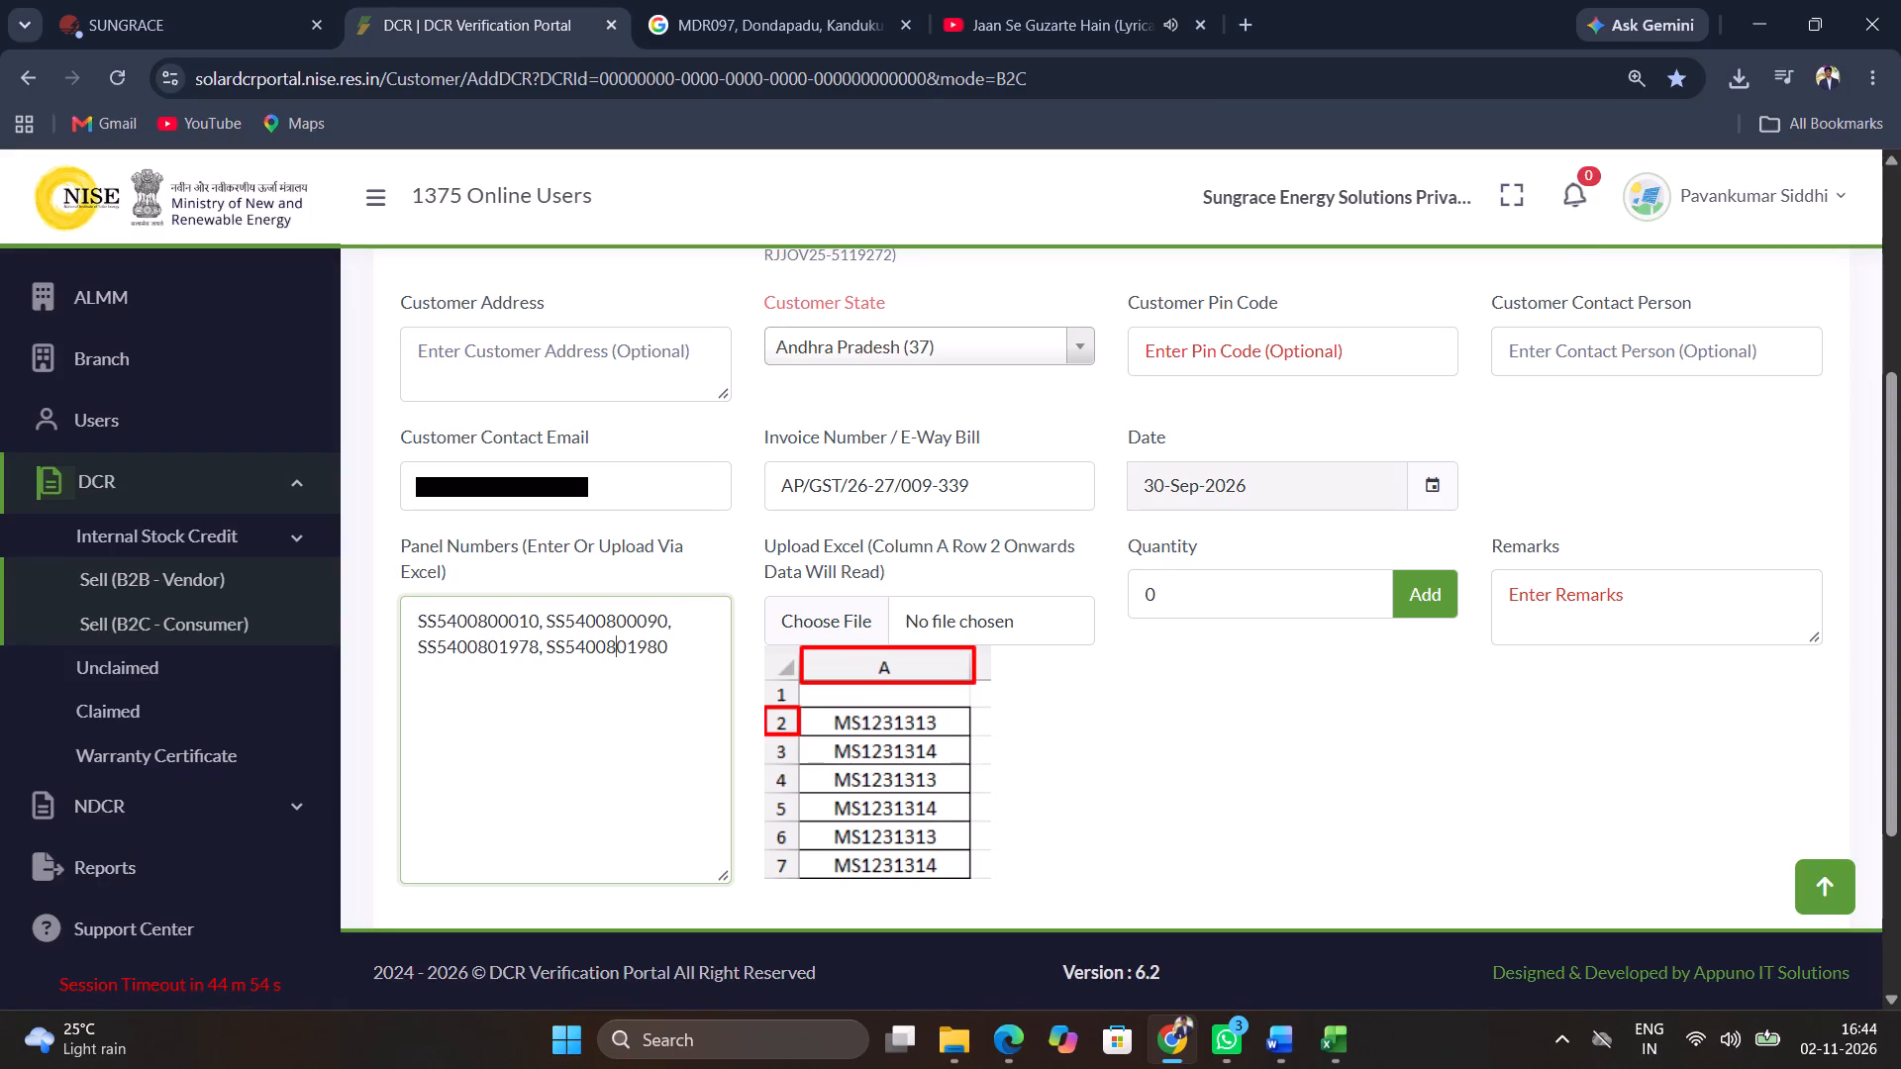
key("Left")
key("Left")
key("BackSpace")
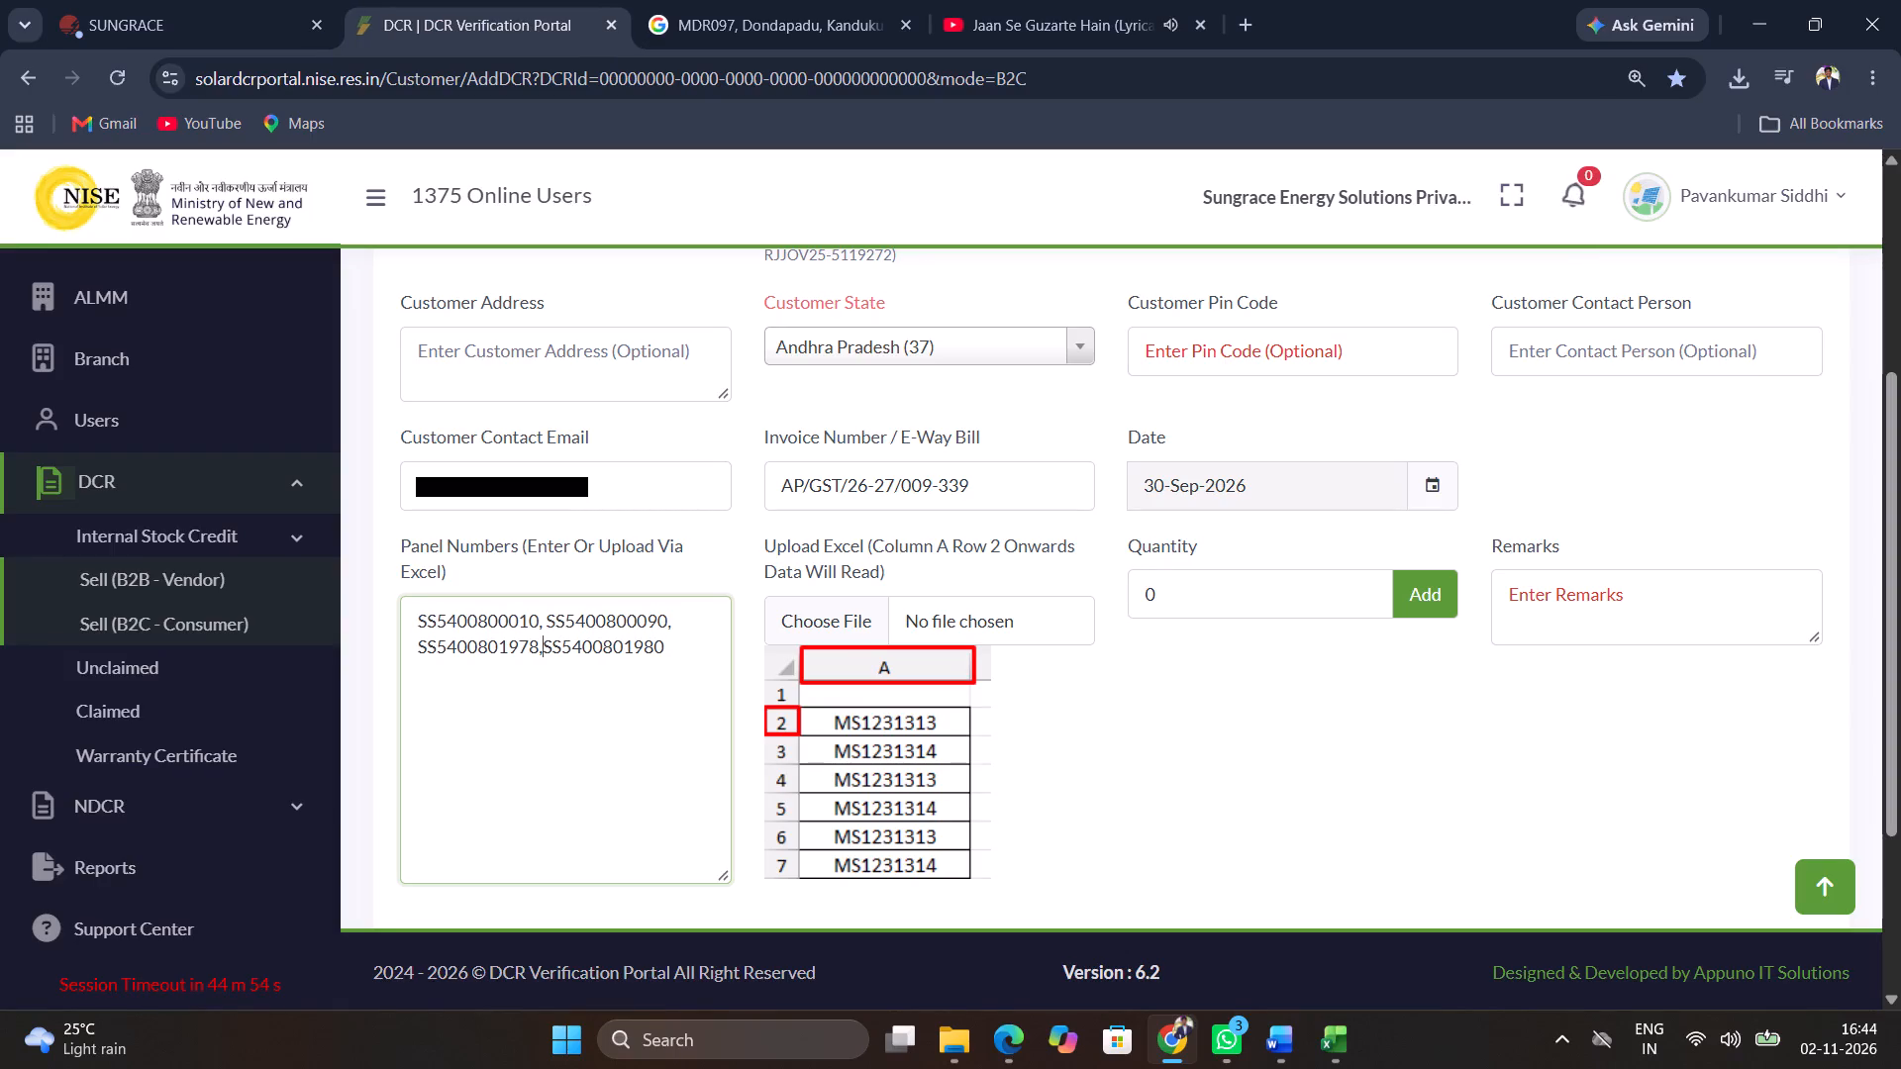
key("BackSpace")
key("Return")
key("Up")
key("Up")
key("Up")
key("Up")
key("Up")
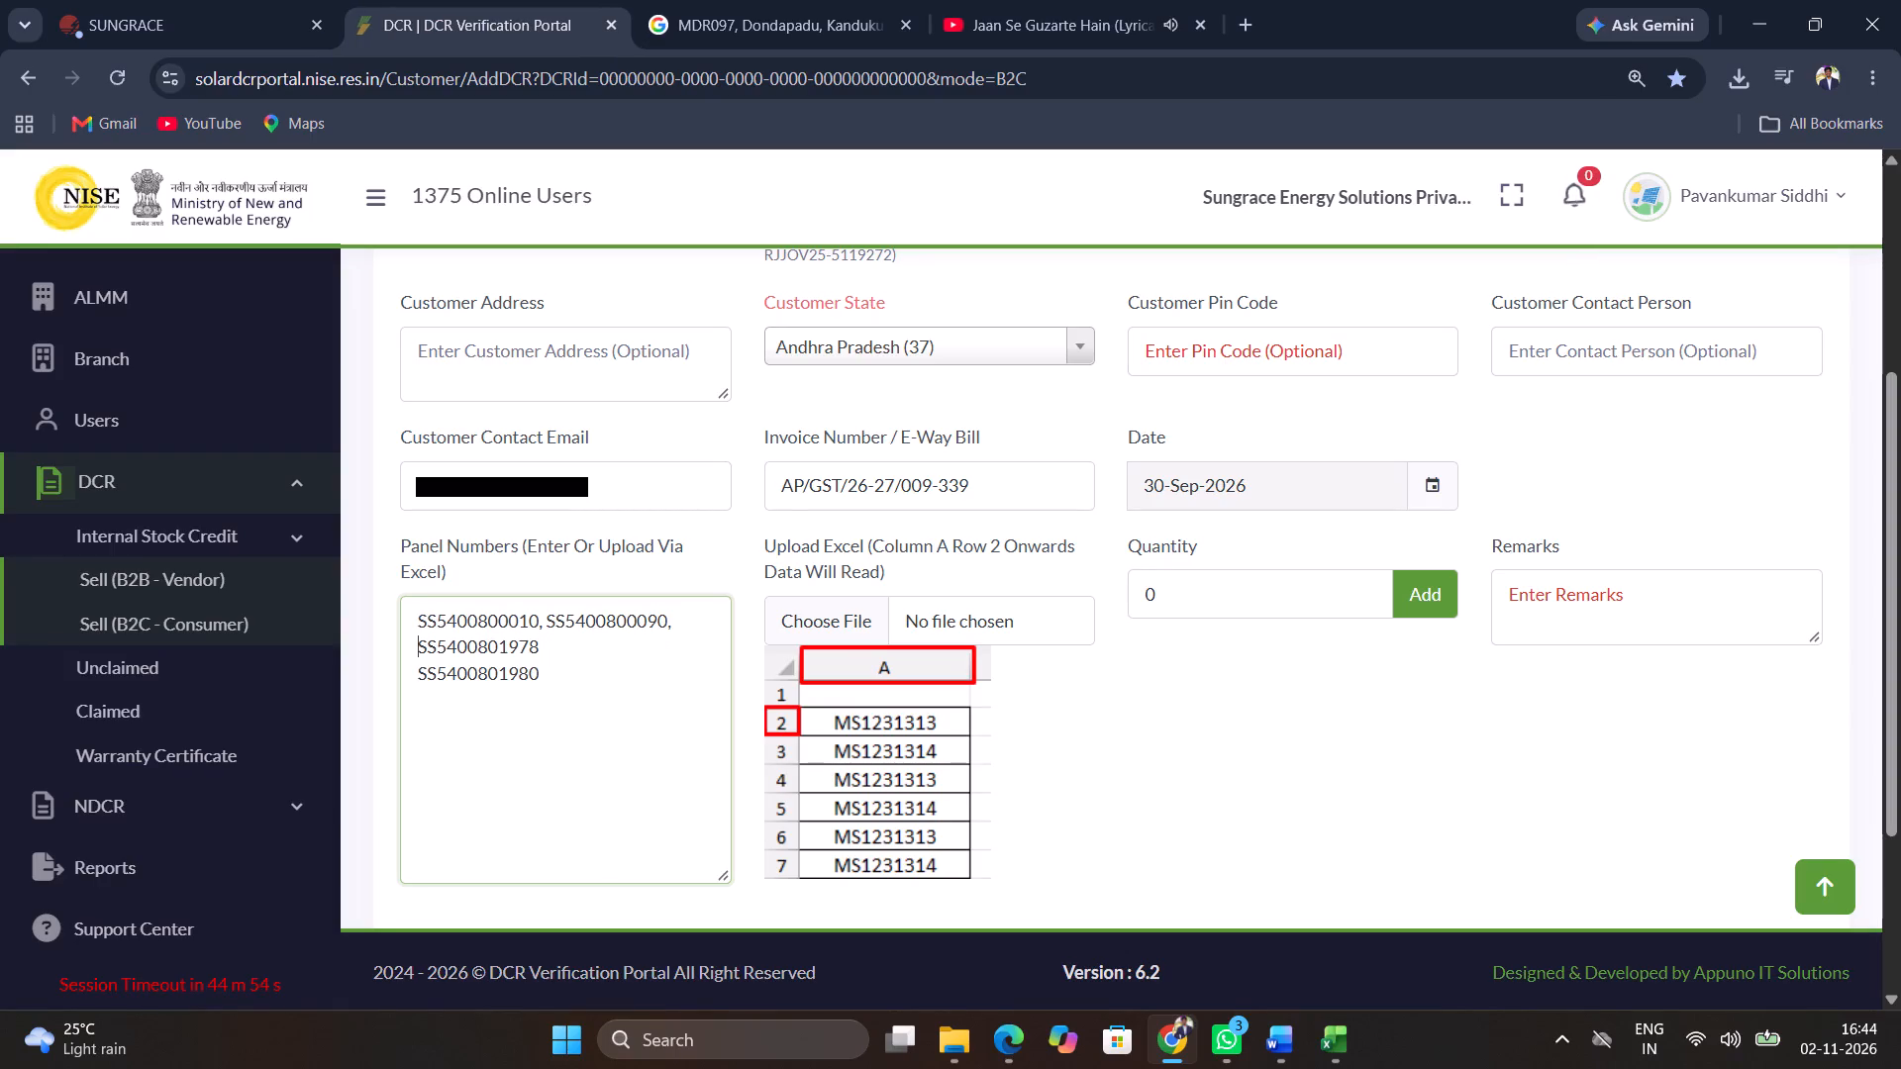
key("Right")
key("Right")
key("Right")
key("Right")
key("Right")
key("Right")
key("Right")
key("Right")
key("Right")
key("Right")
key("Right")
key("Right")
key("Right")
key("Right")
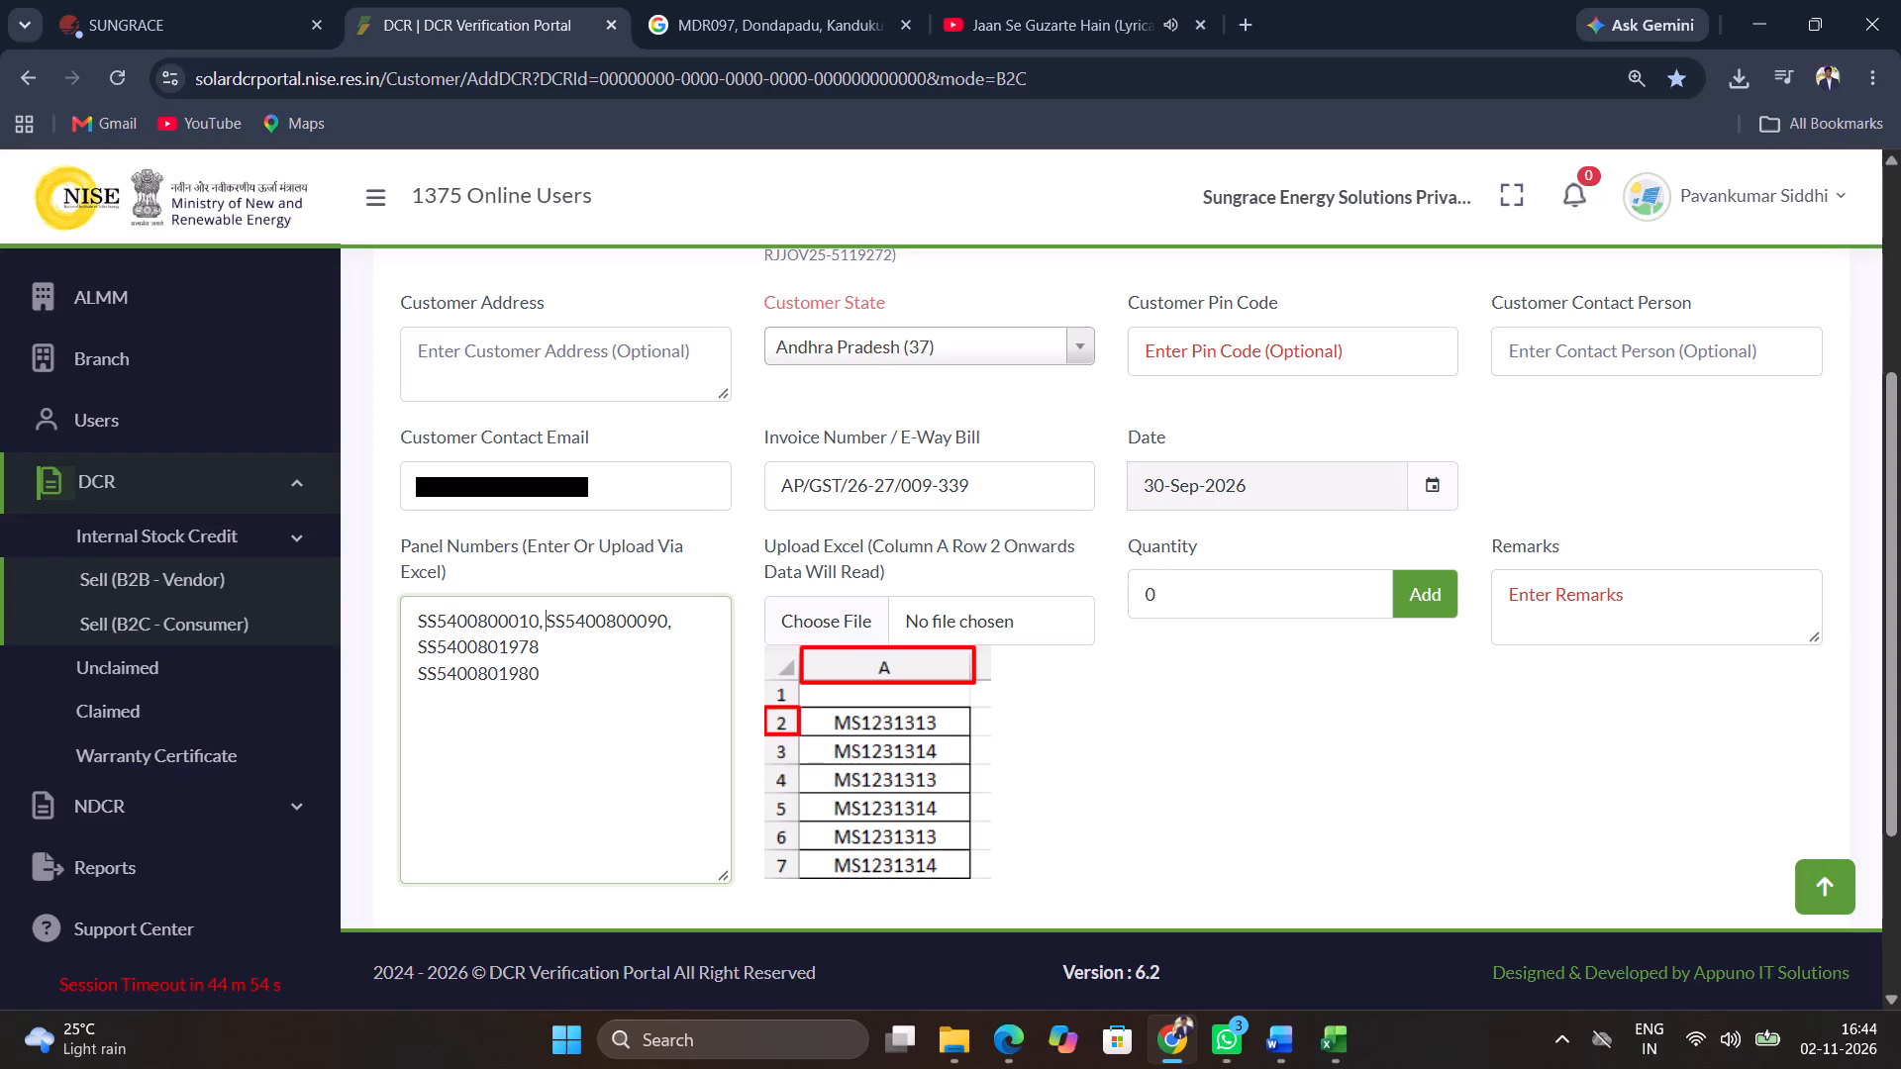
key("BackSpace")
key("BackSpace")
key("Return")
key("Right")
key("Right")
key("Right")
key("Right")
key("Right")
key("Right")
key("Right")
key("Right")
key("Right")
key("Right")
key("Right")
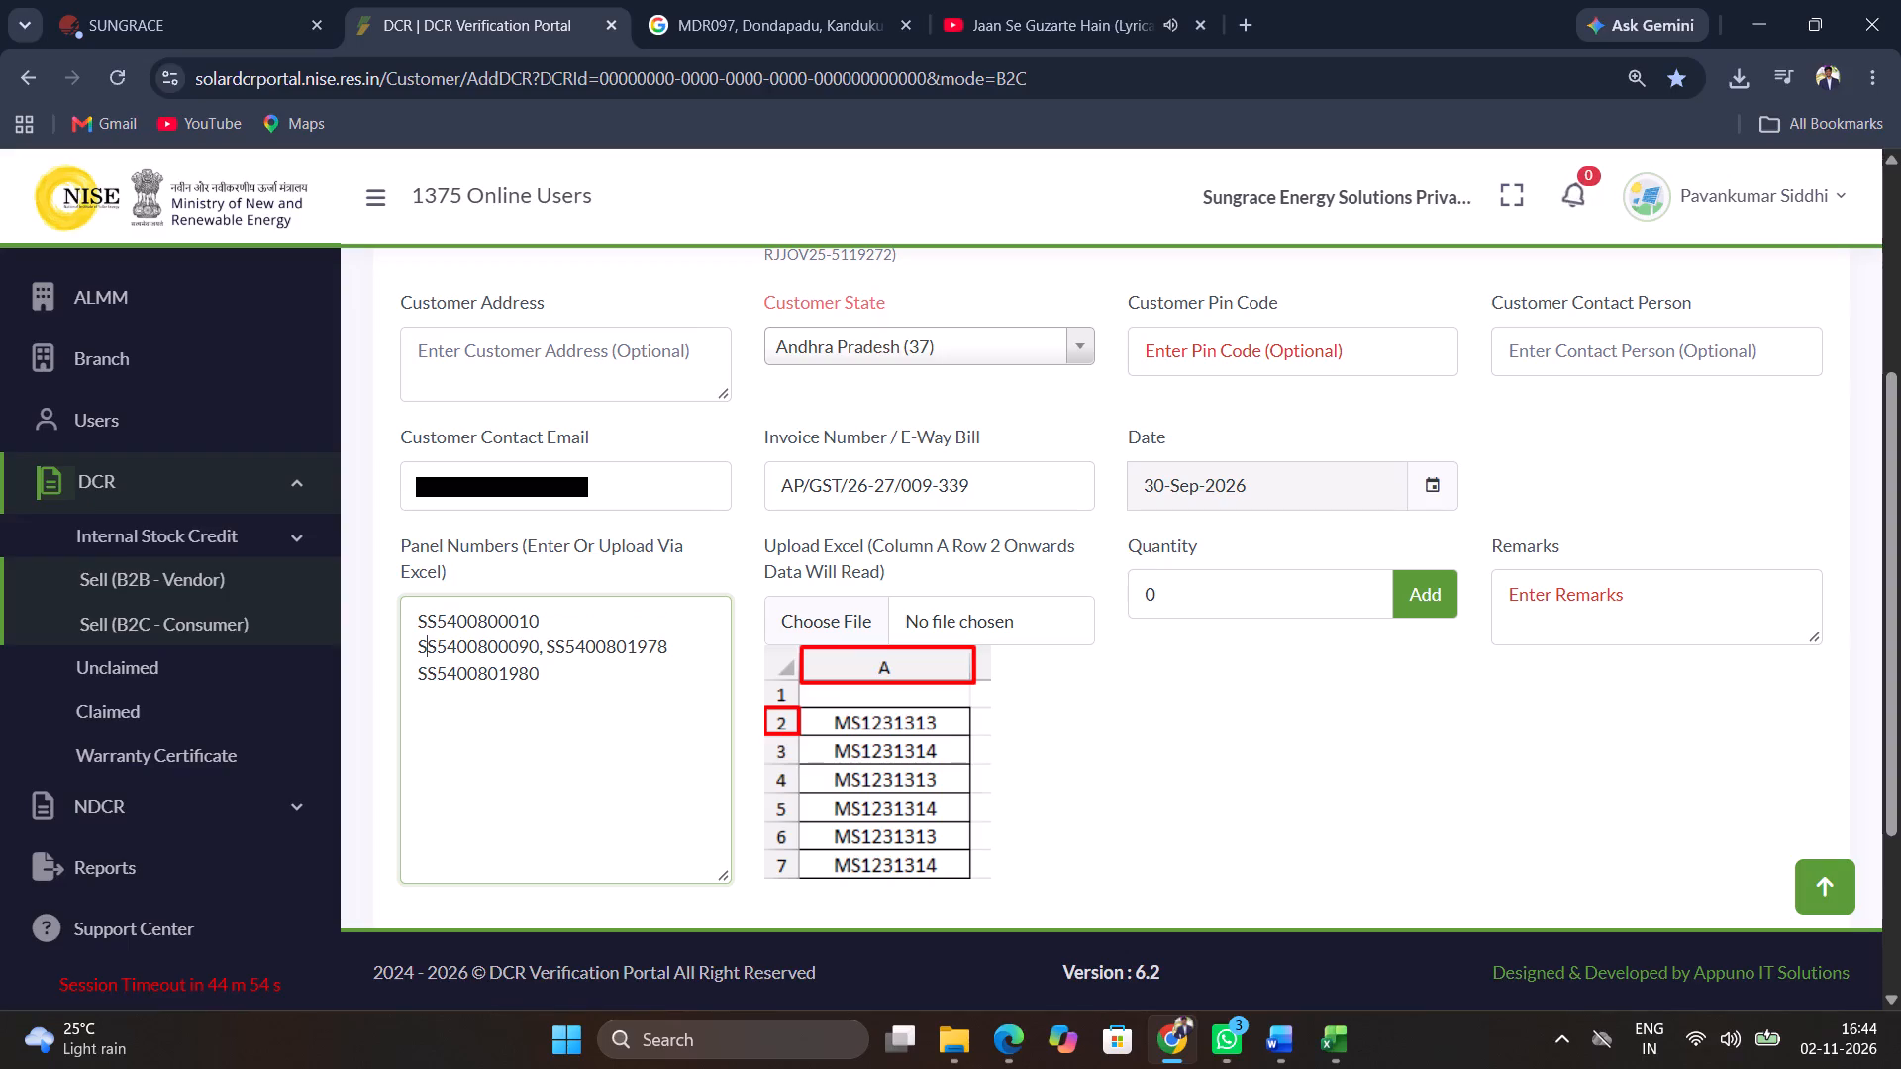
key("Right")
key("Right")
key("Right")
key("BackSpace")
key("BackSpace")
key("Return")
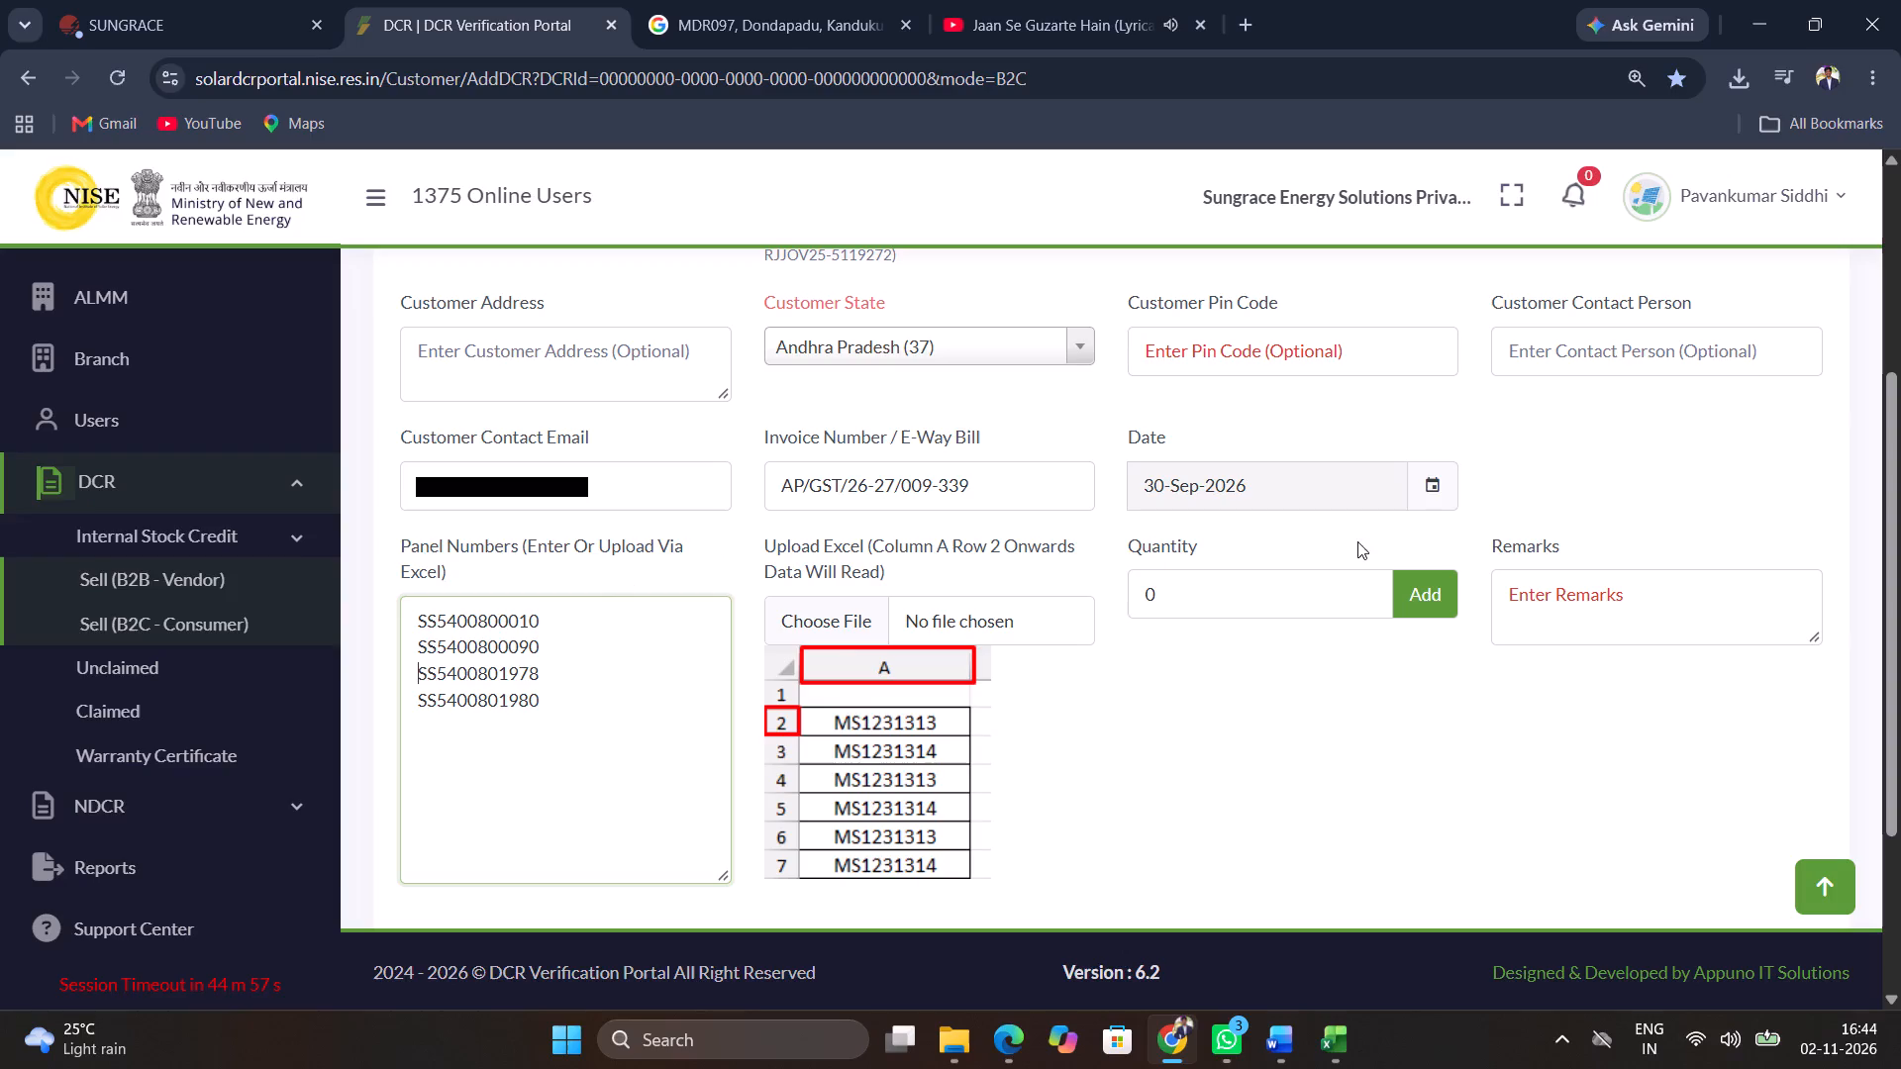
Set the panel quantity to 4 and add the listed panels to the DCR entry.
left_click(1248, 608)
scroll(1245, 606, "up", 4)
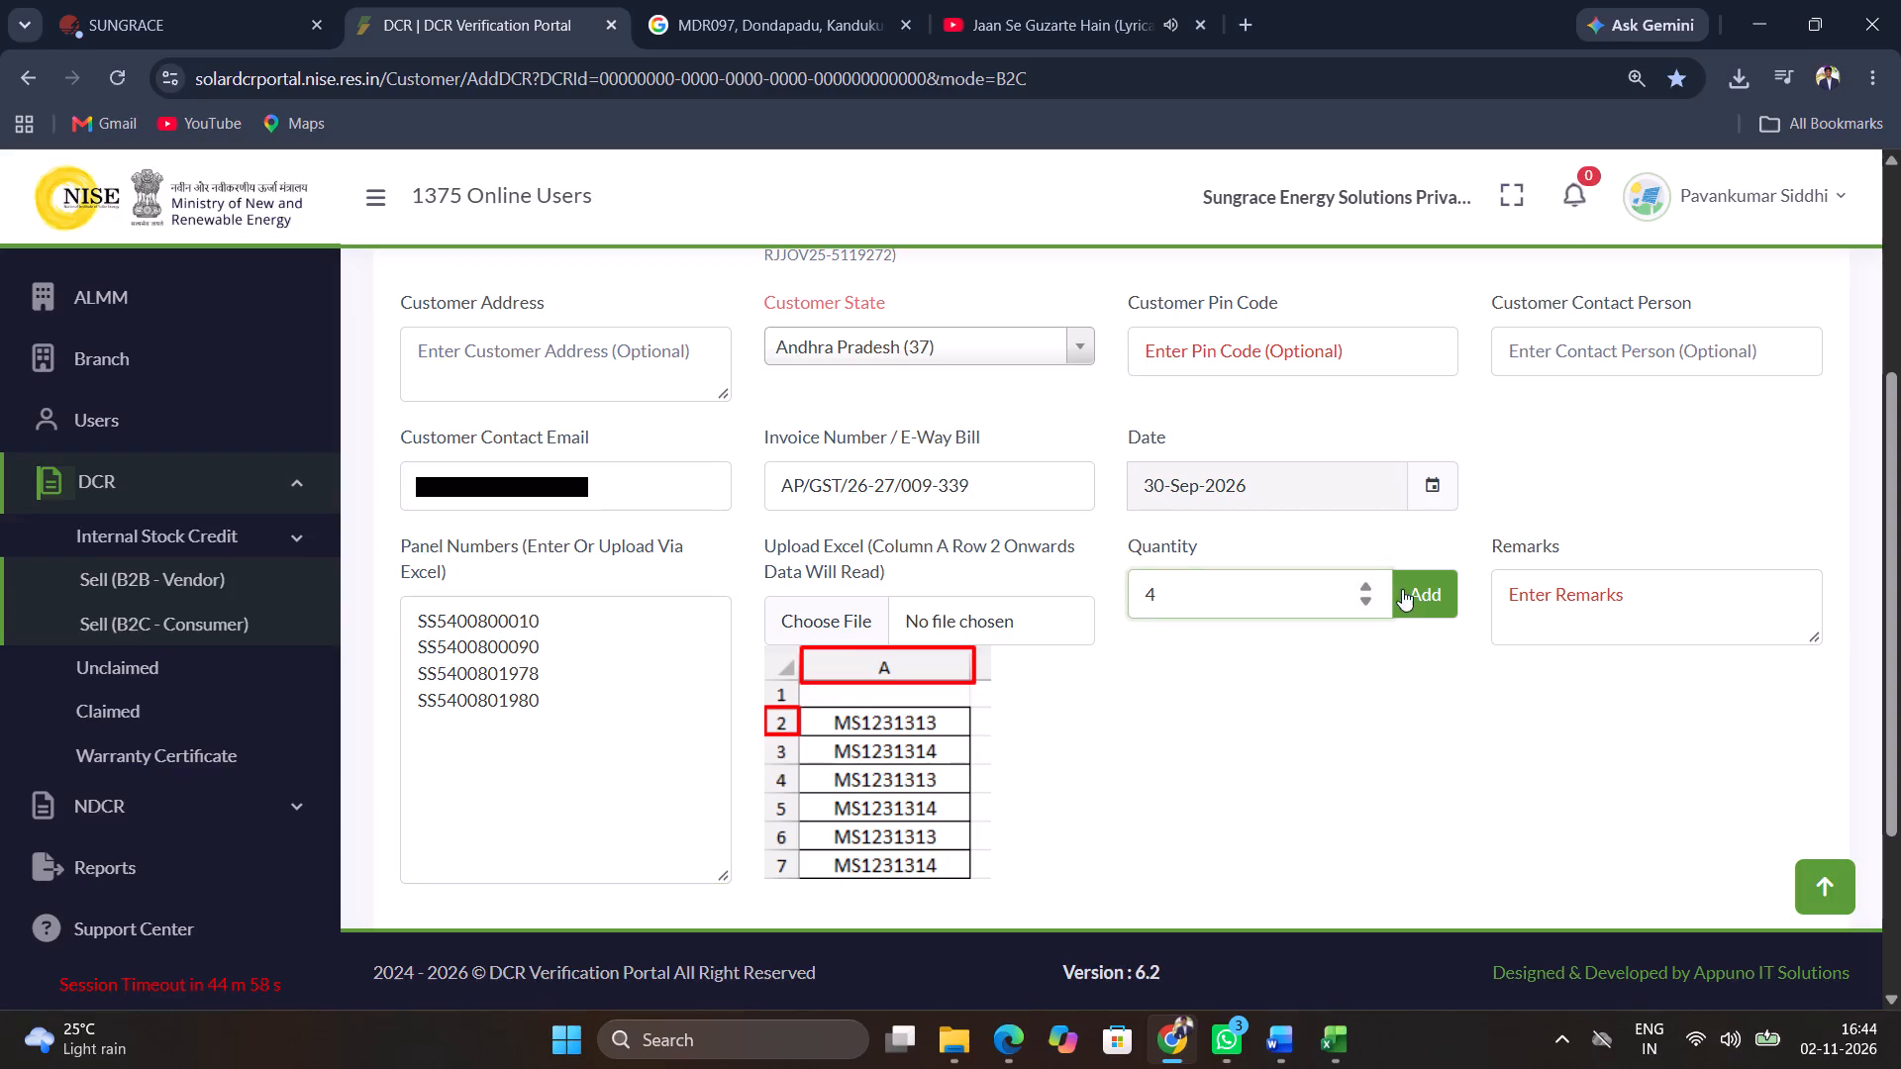
left_click(1429, 595)
Copy the installation address from the SUNGRACE details into the DCR entry's remarks.
left_click(1618, 610)
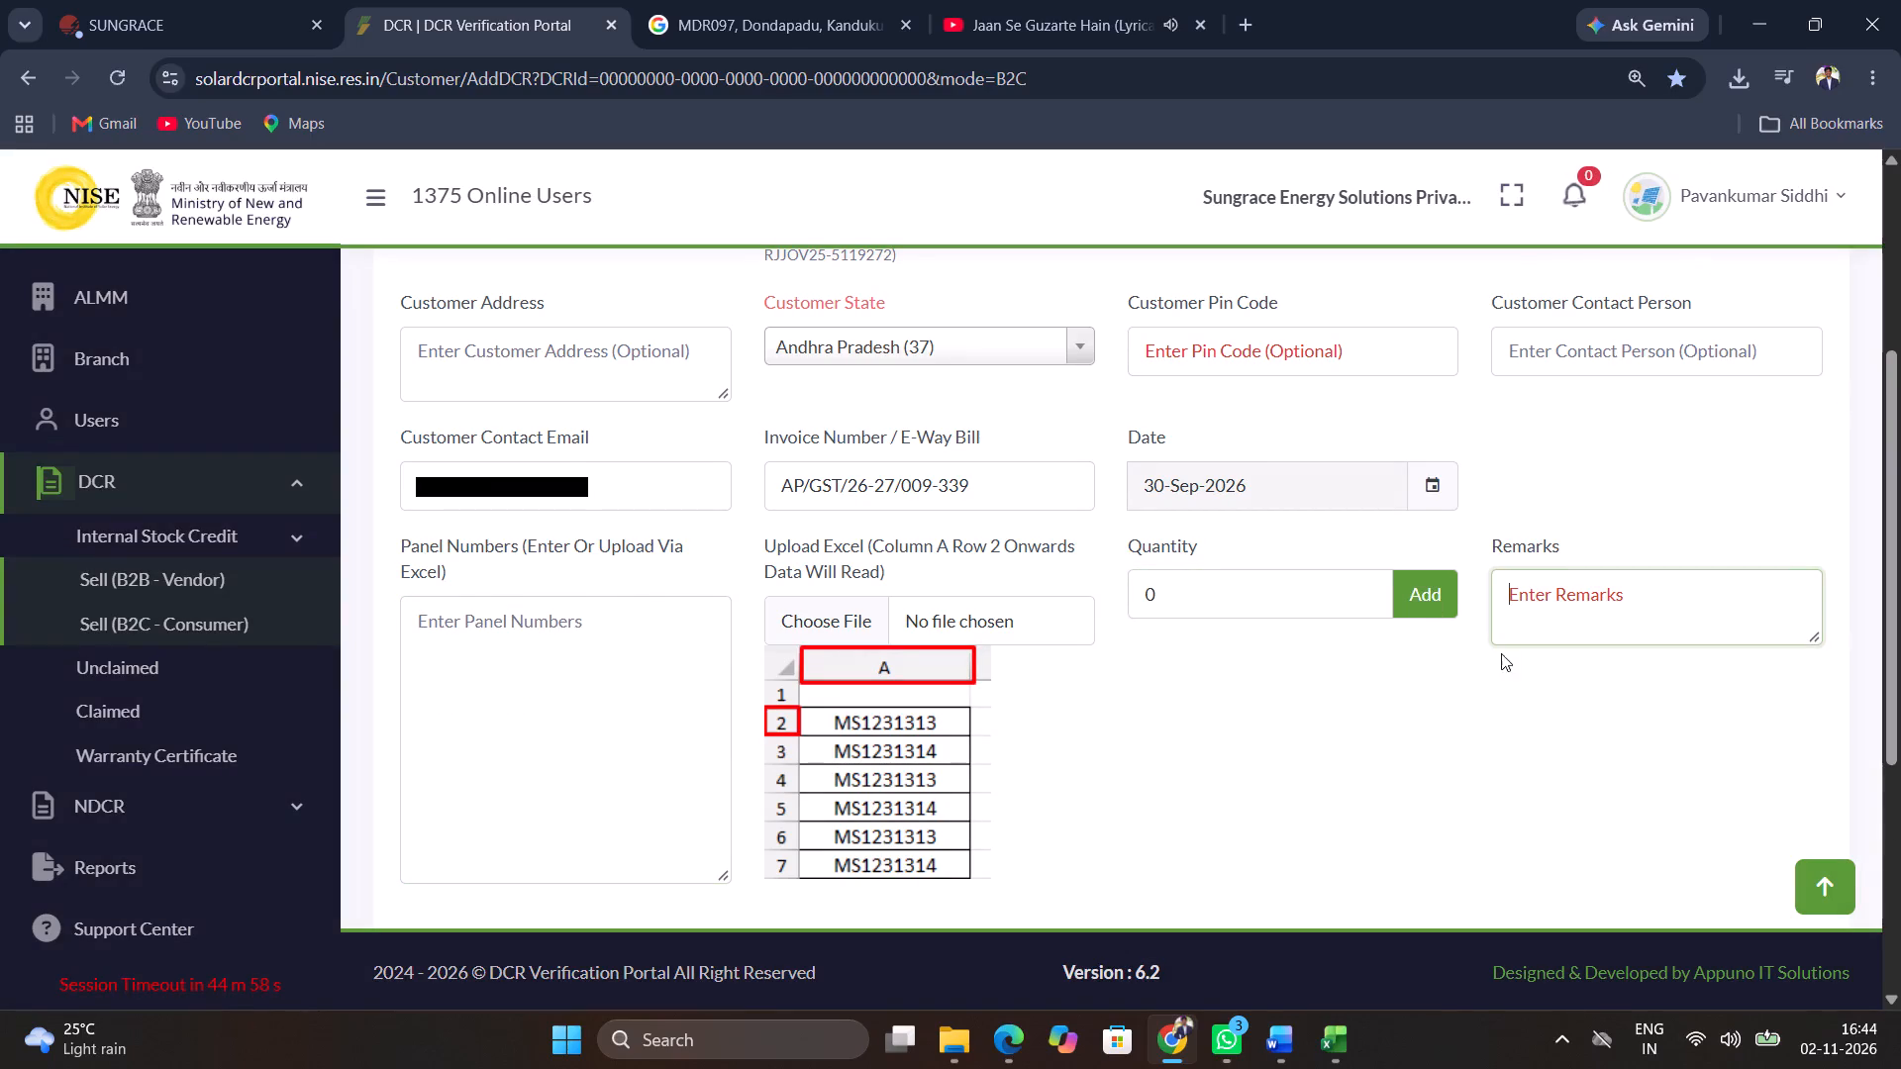
left_click(162, 7)
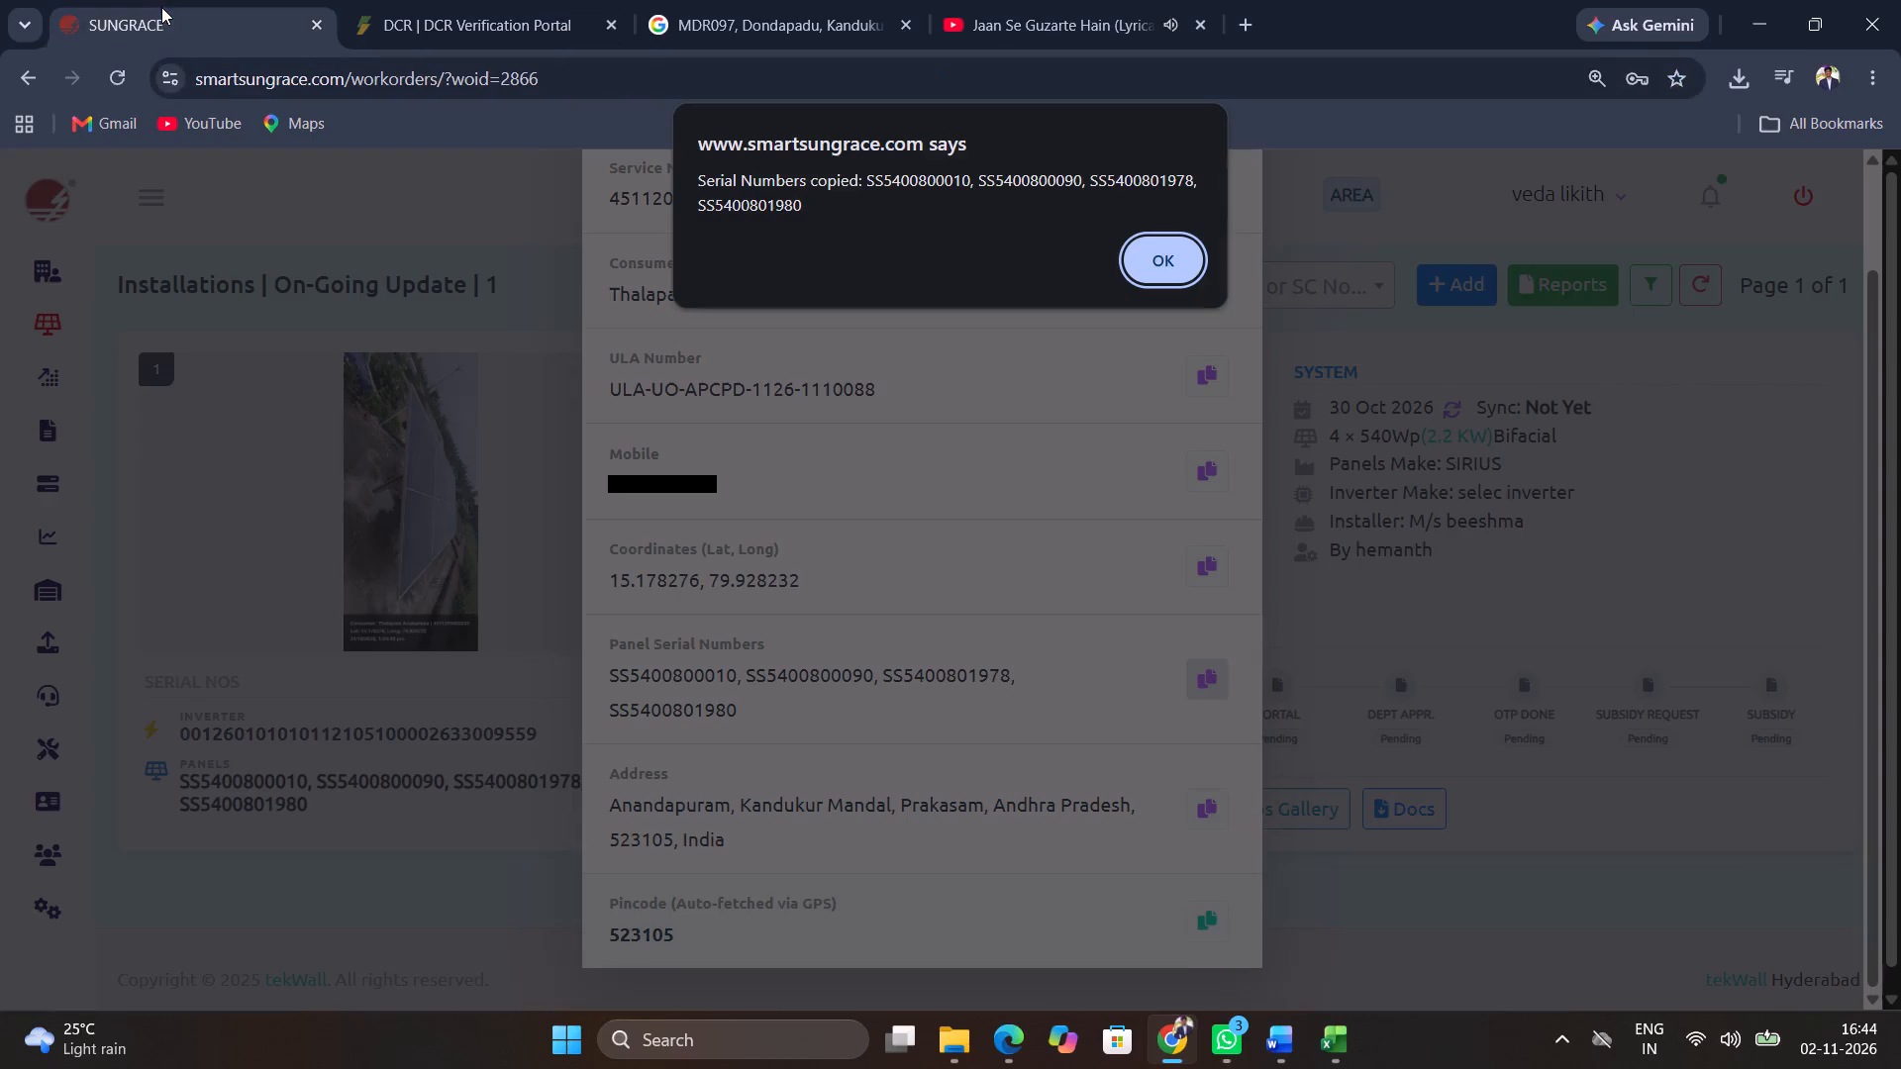
left_click(1149, 272)
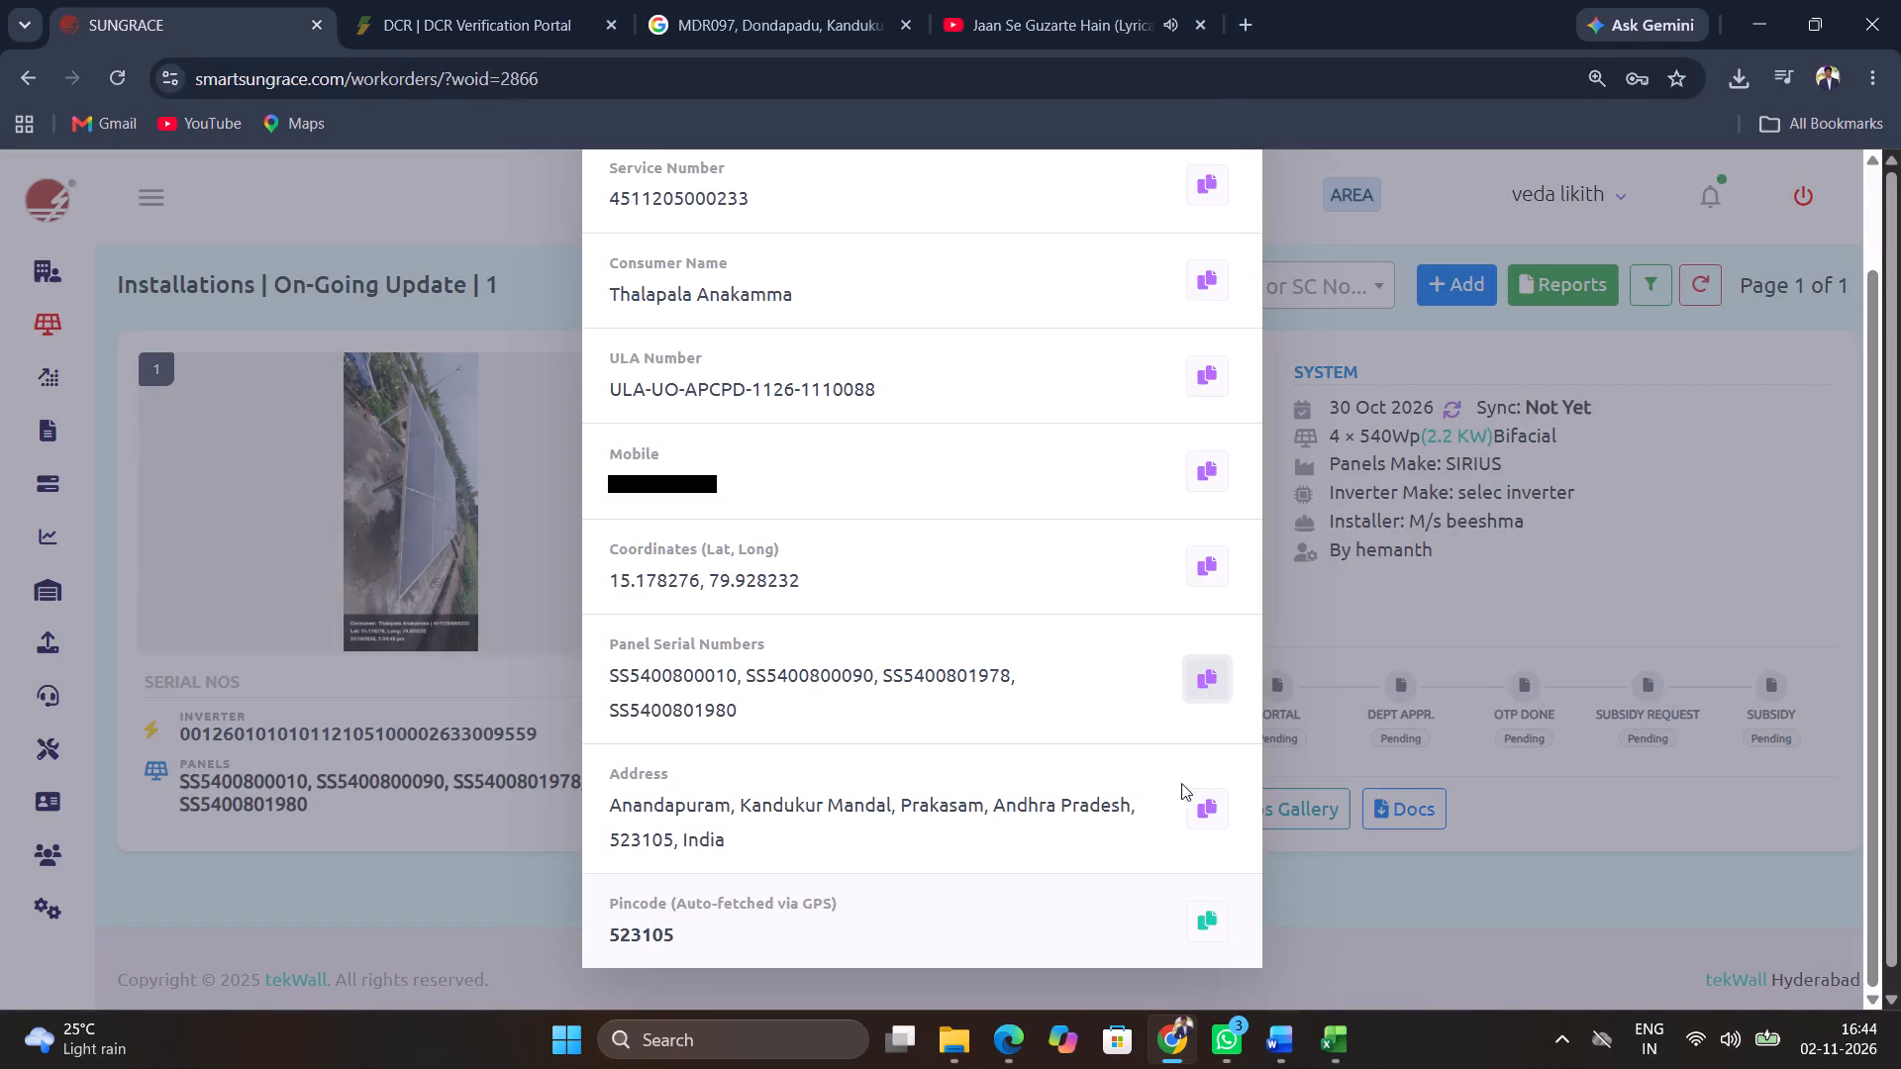
left_click(1193, 805)
left_click(459, 0)
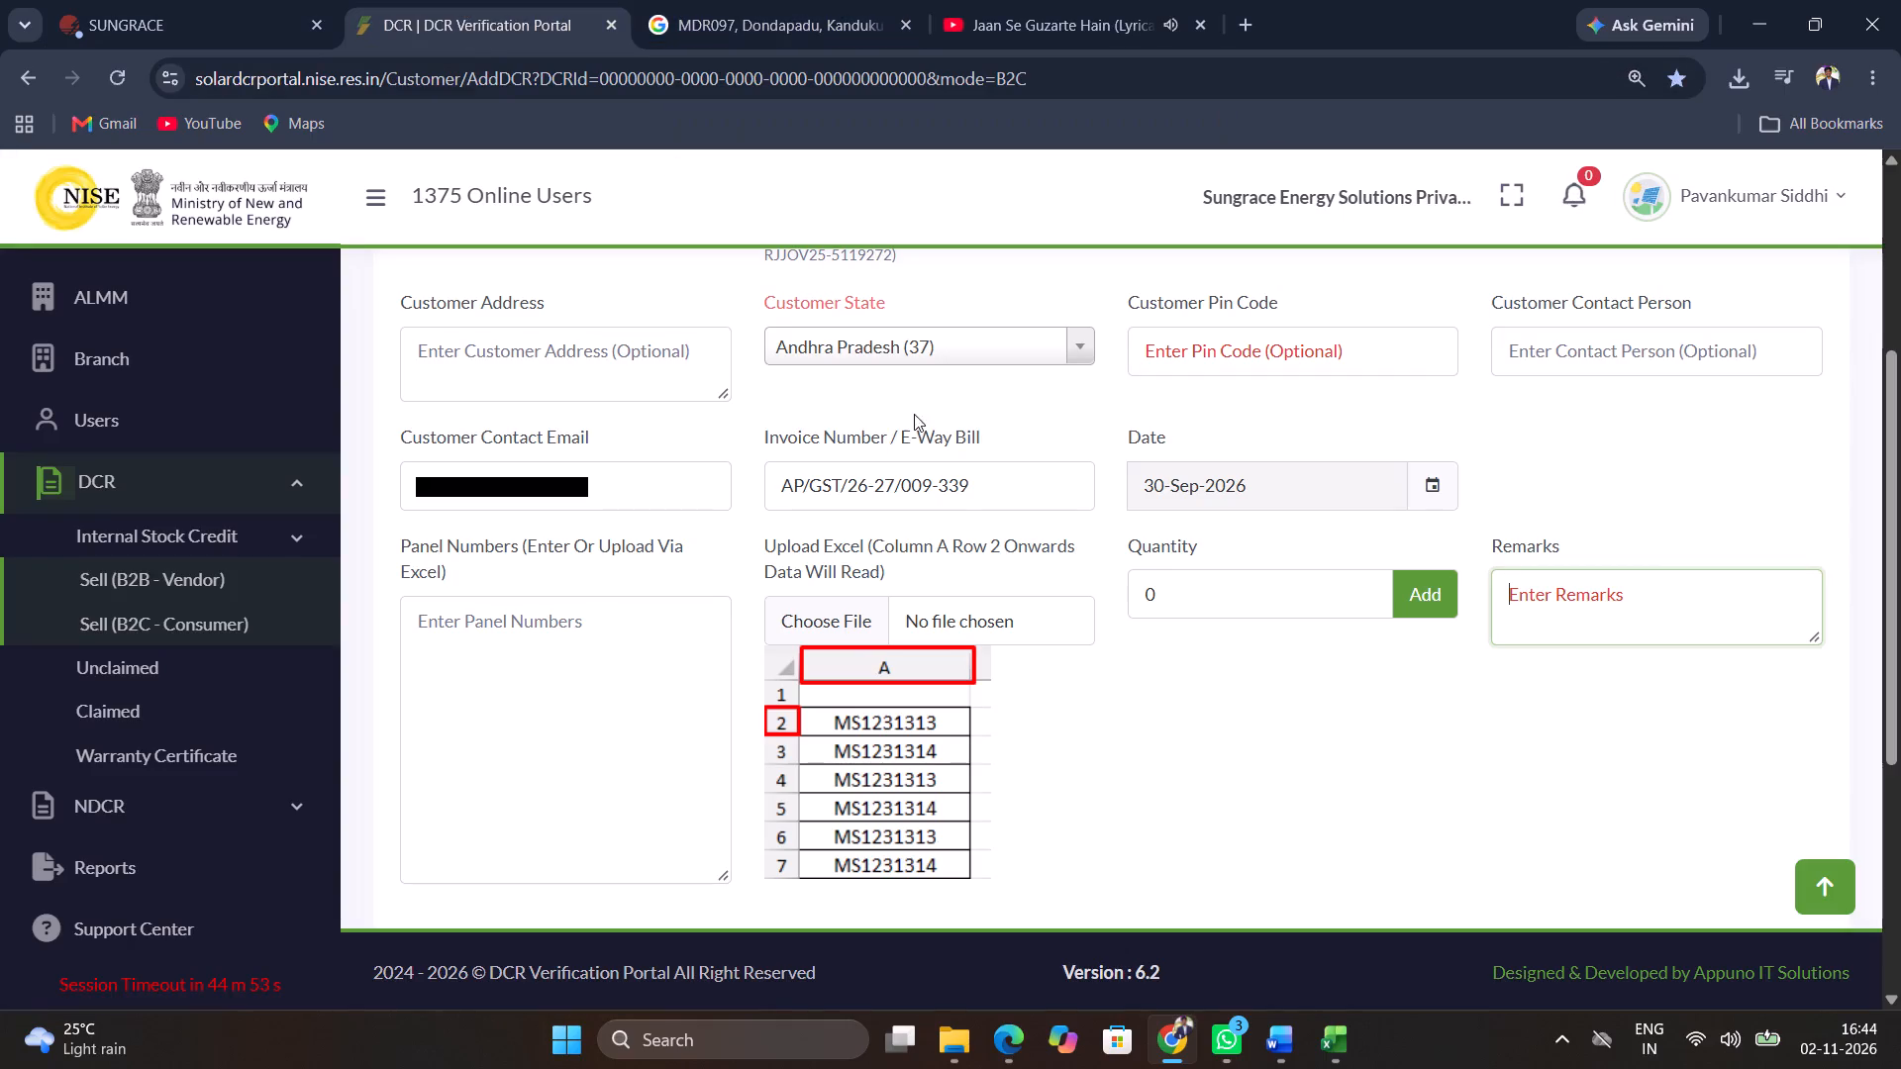
key("ctrl+v")
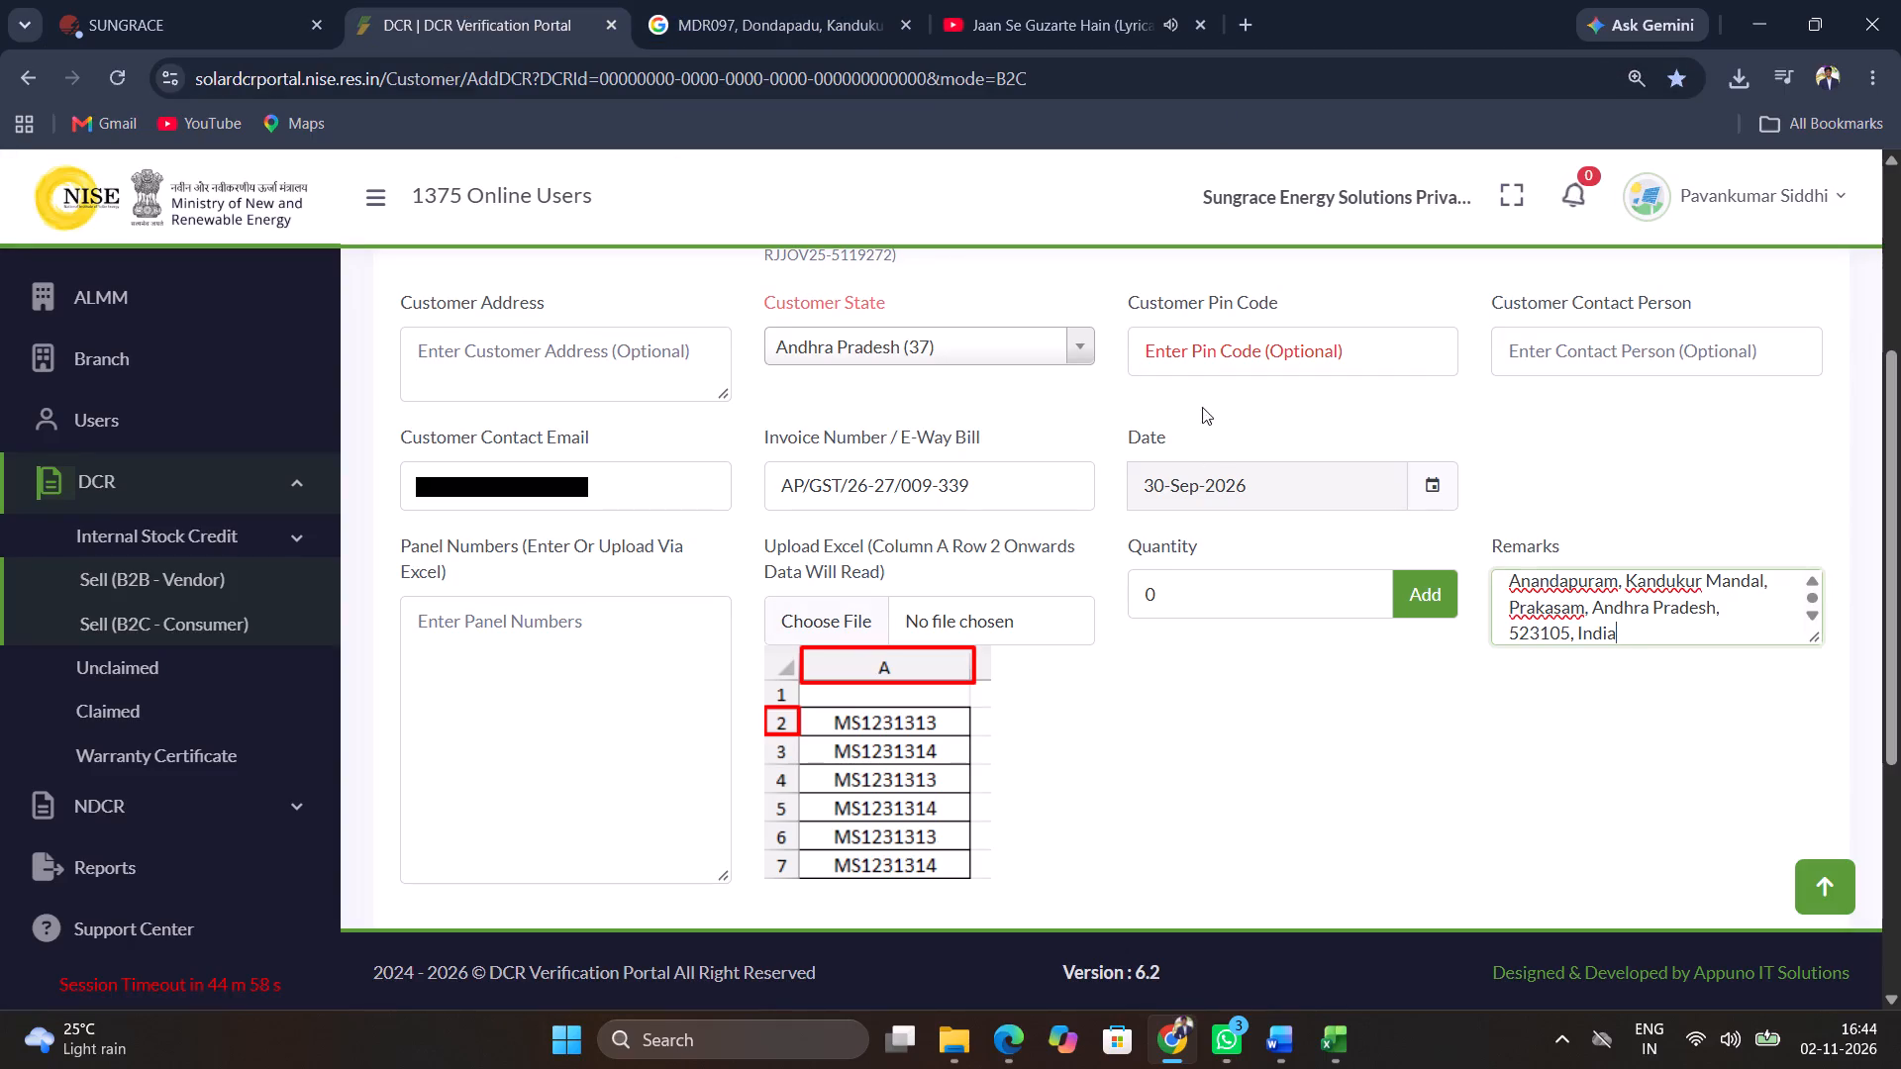
Copy the auto-fetched pincode from the SUNGRACE installation details into the DCR entry's customer pin code.
left_click(1208, 370)
left_click_drag(183, 0, 170, 0)
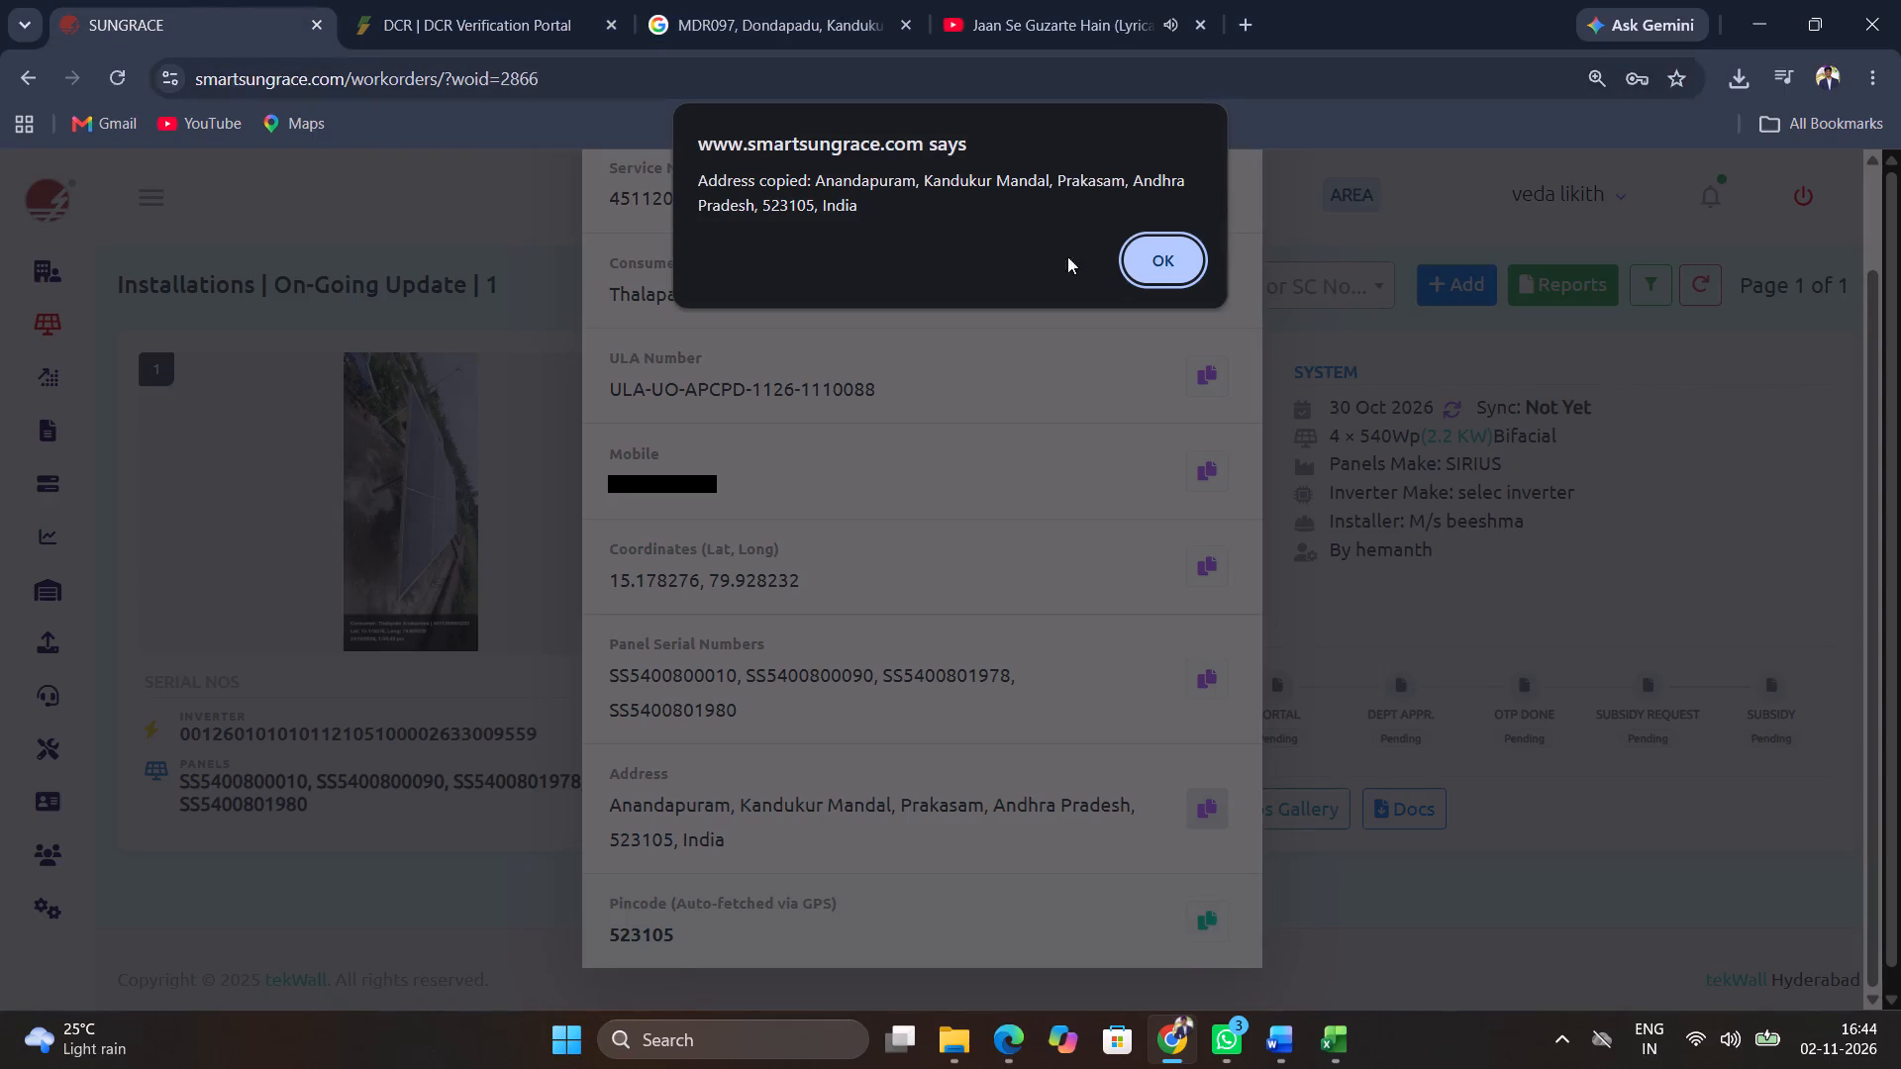
left_click(1133, 241)
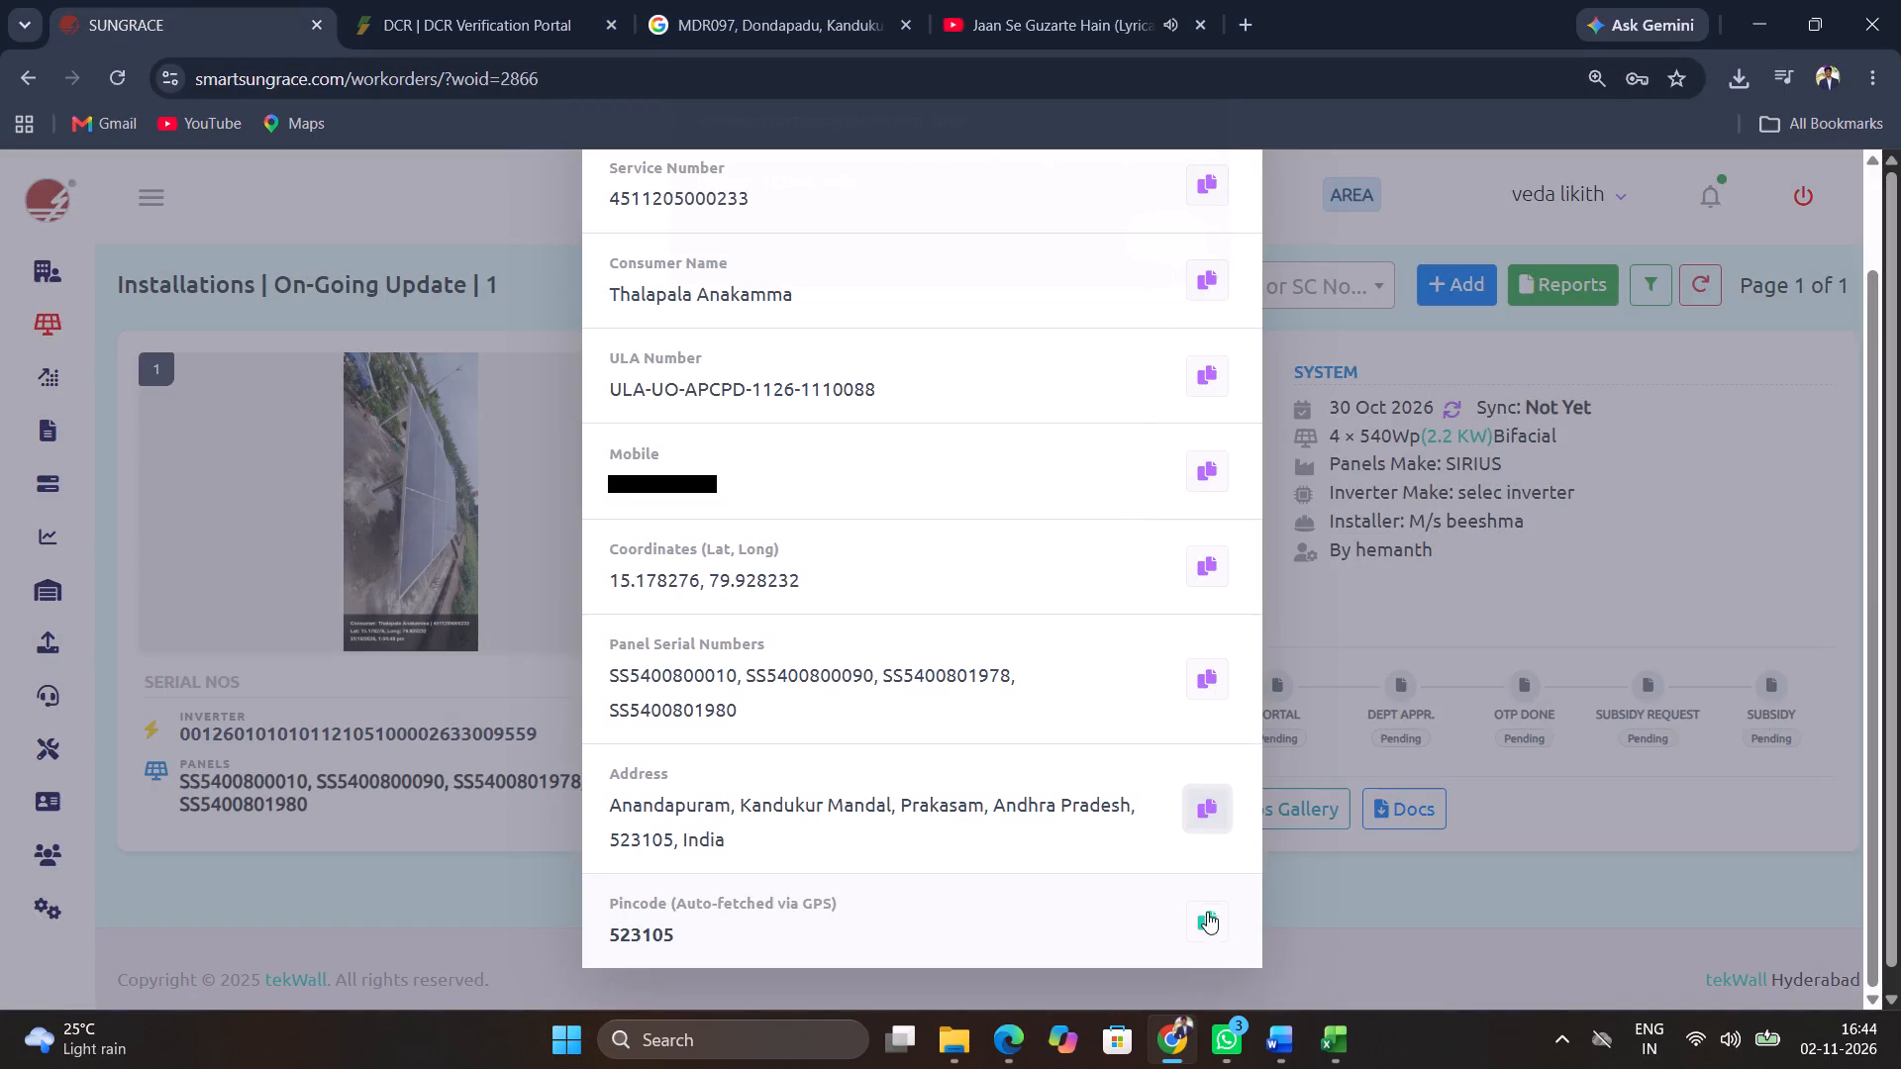
left_click(1207, 915)
left_click(524, 12)
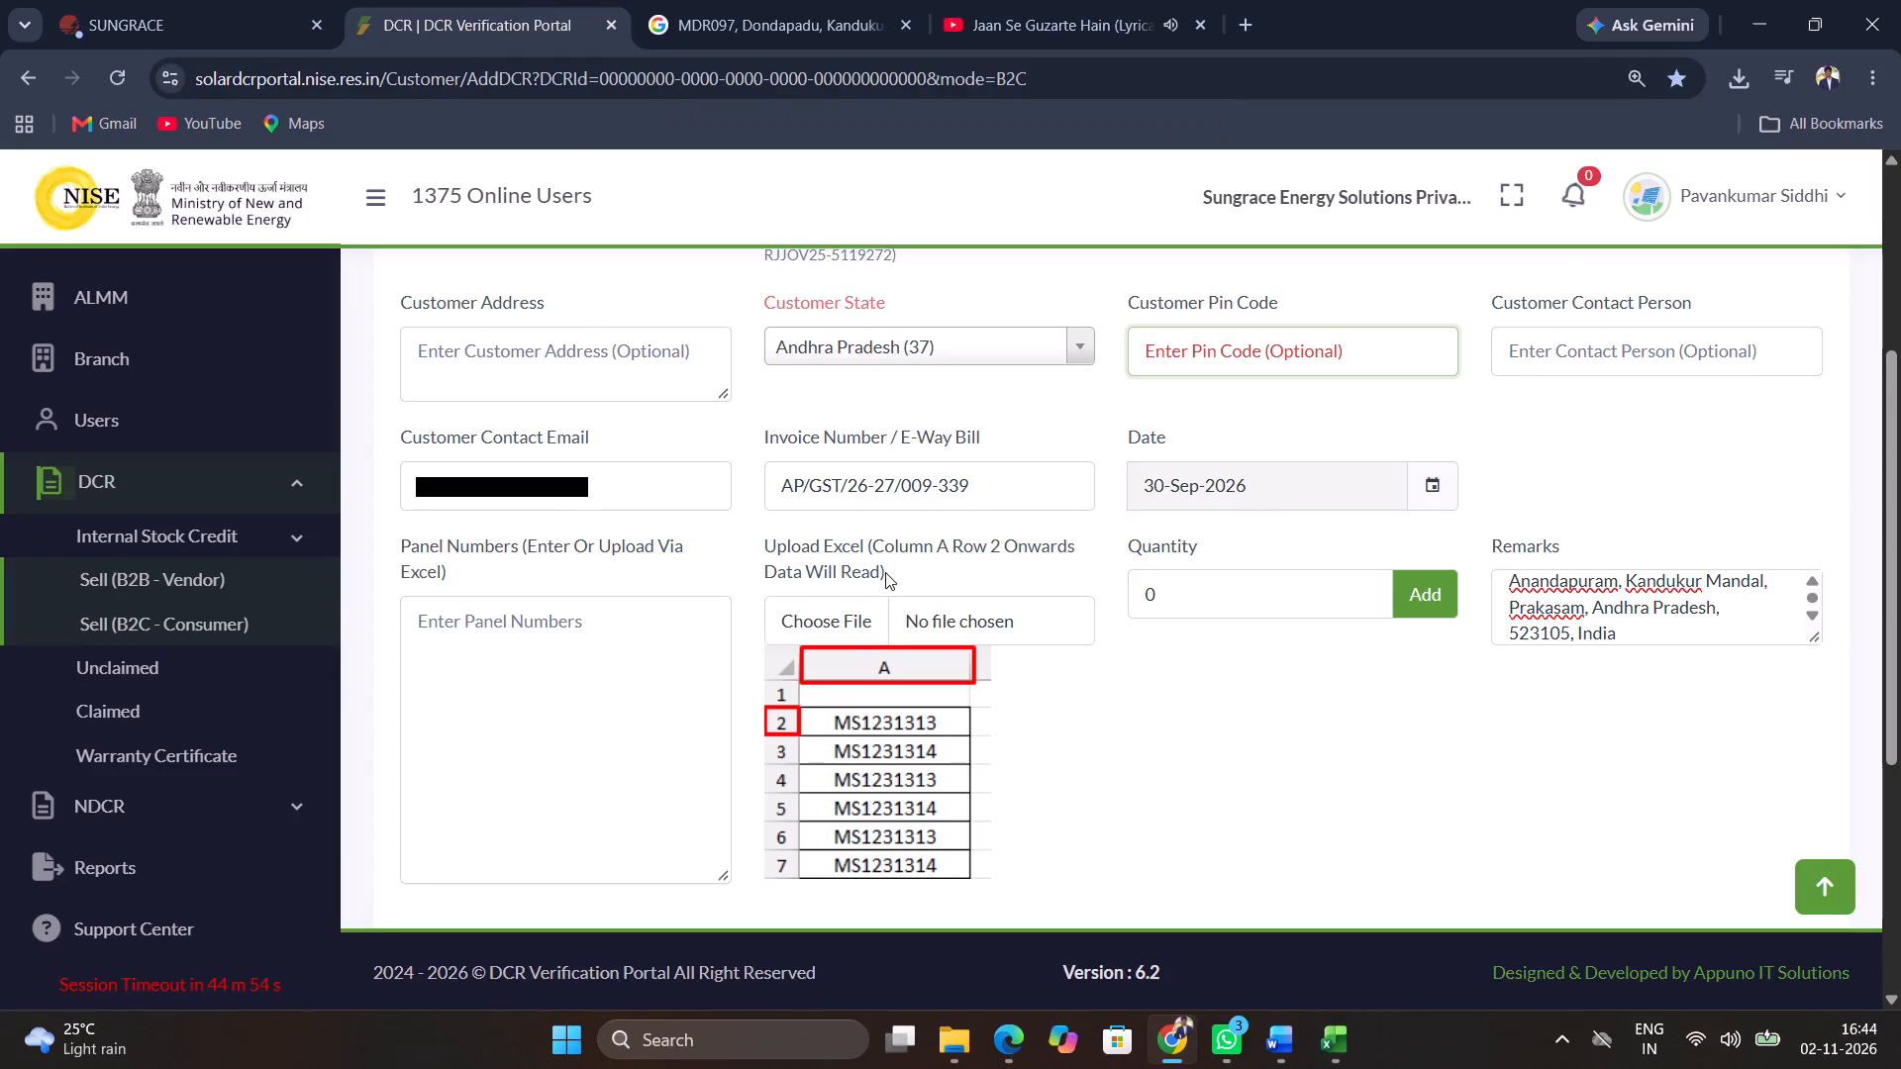
key("ctrl+v")
Submit the completed B2C DCR entry and confirm the DCR.
scroll(970, 581, "down", 4)
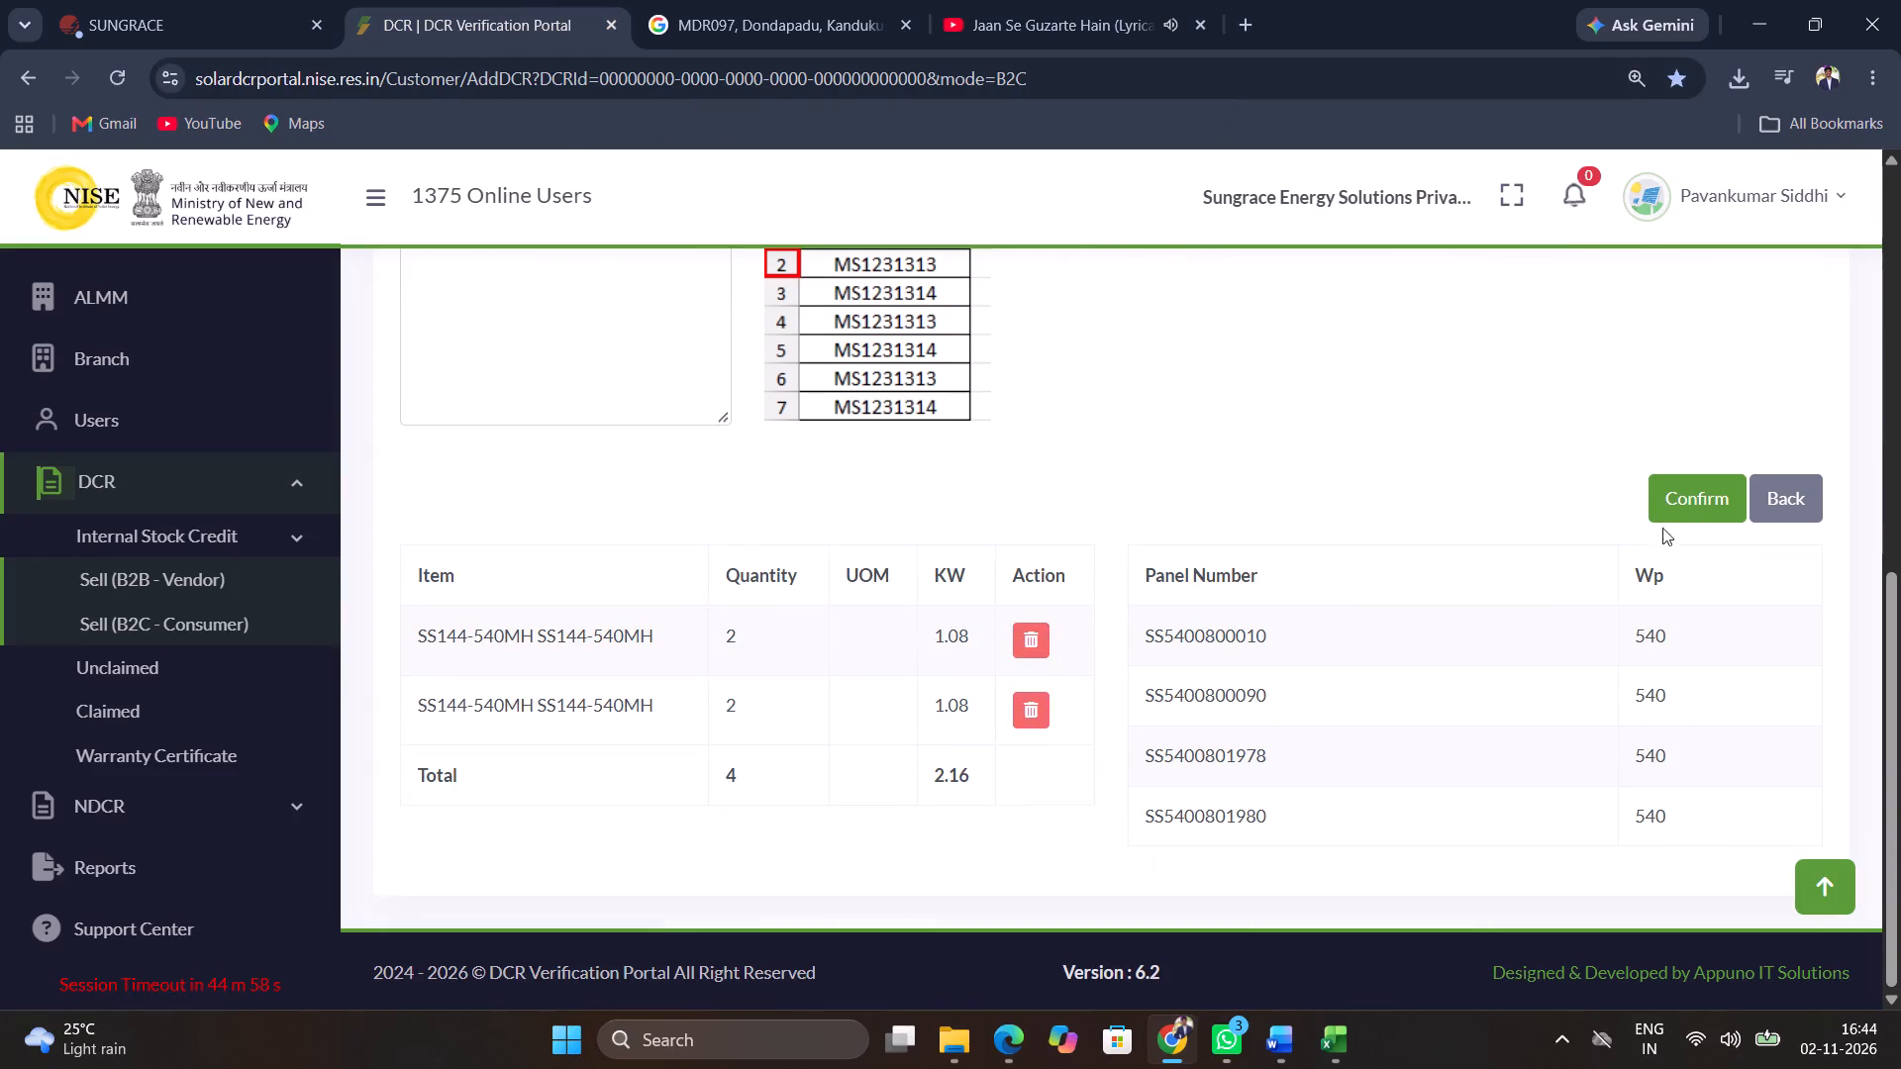
left_click(1656, 507)
left_click(1244, 735)
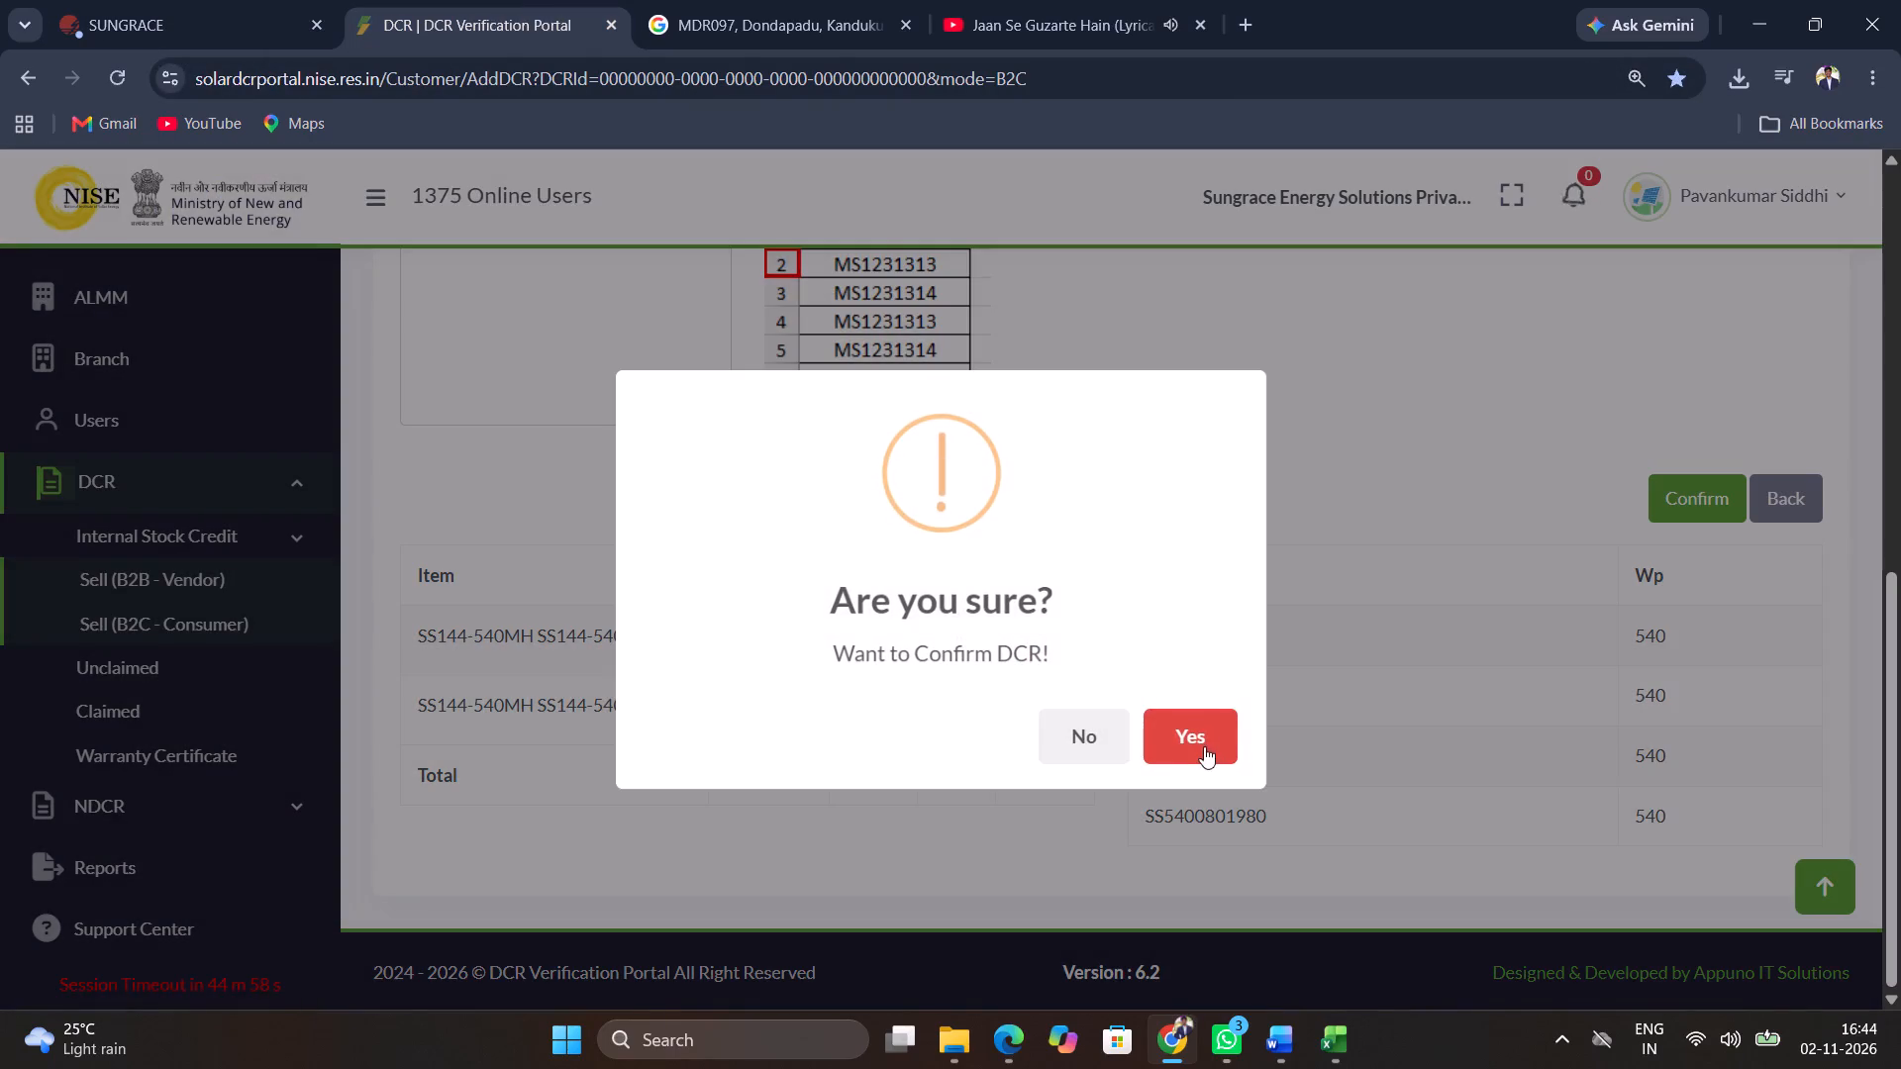
left_click(1199, 745)
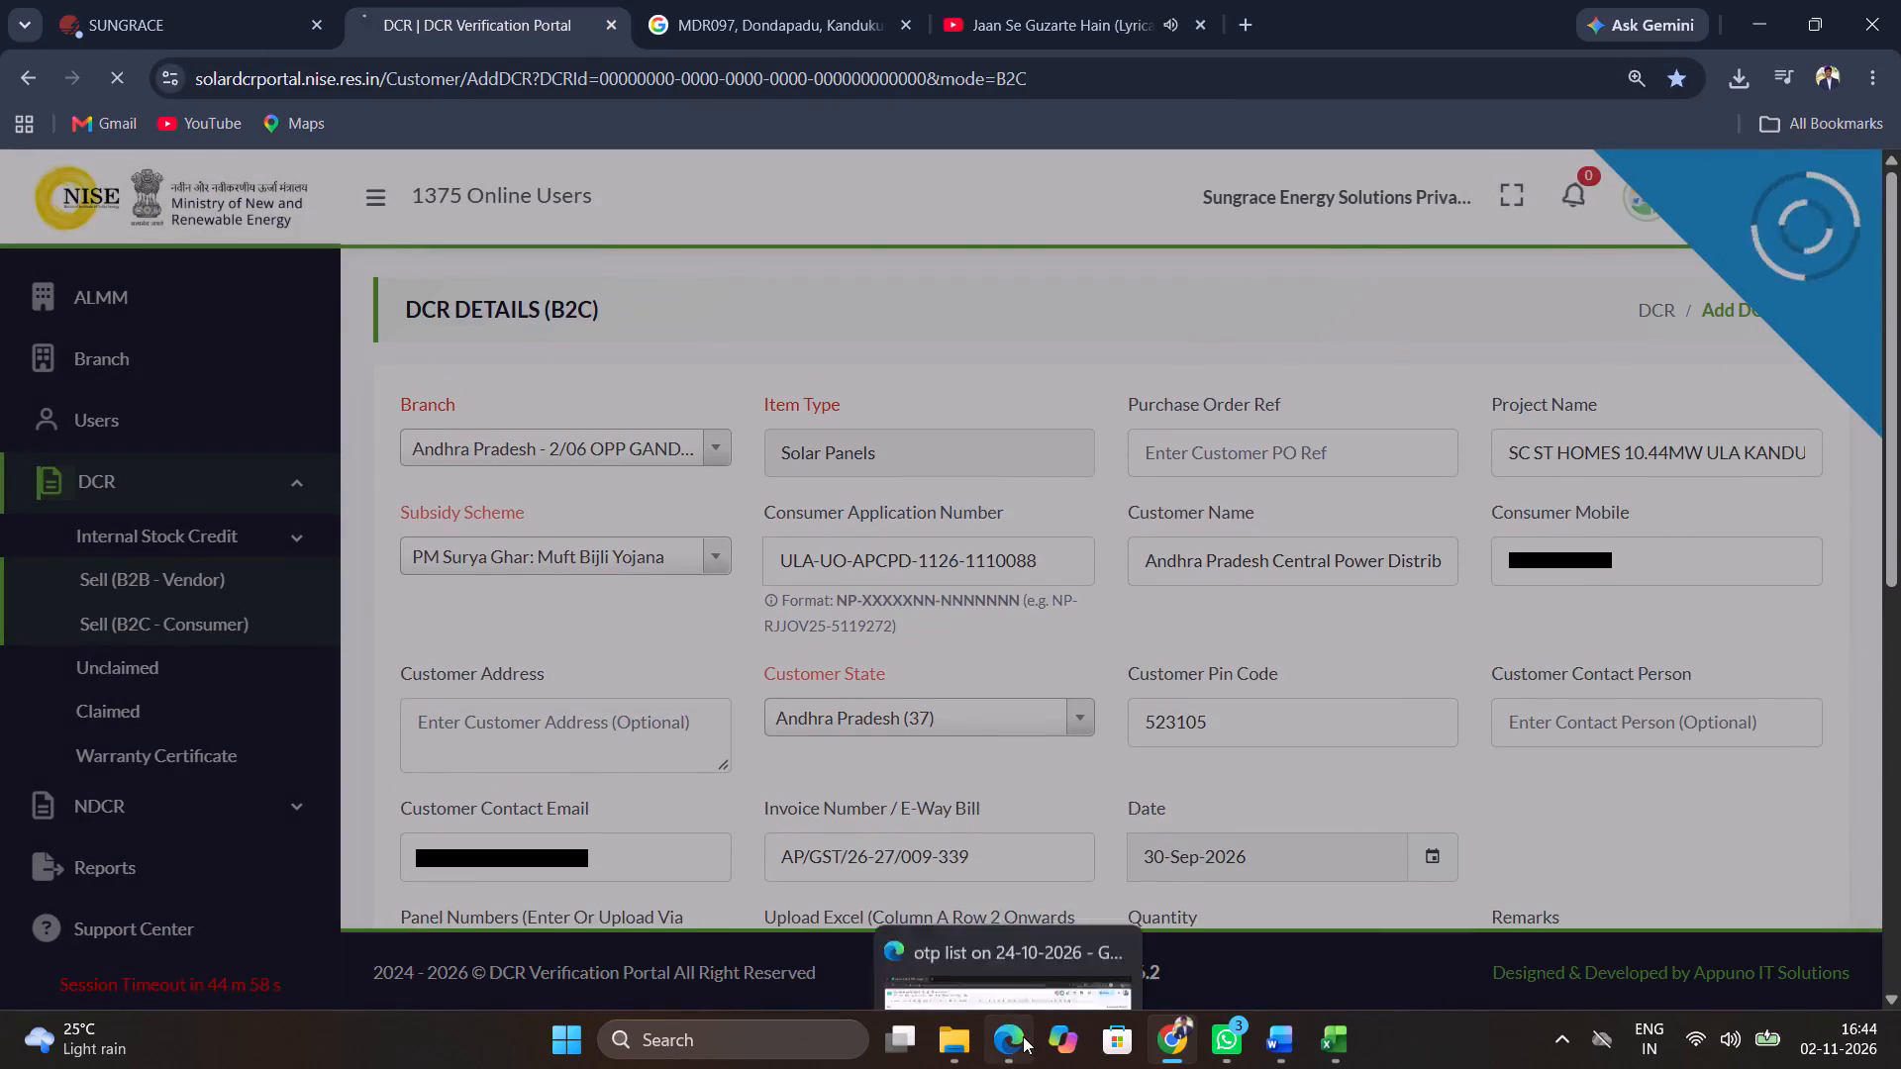
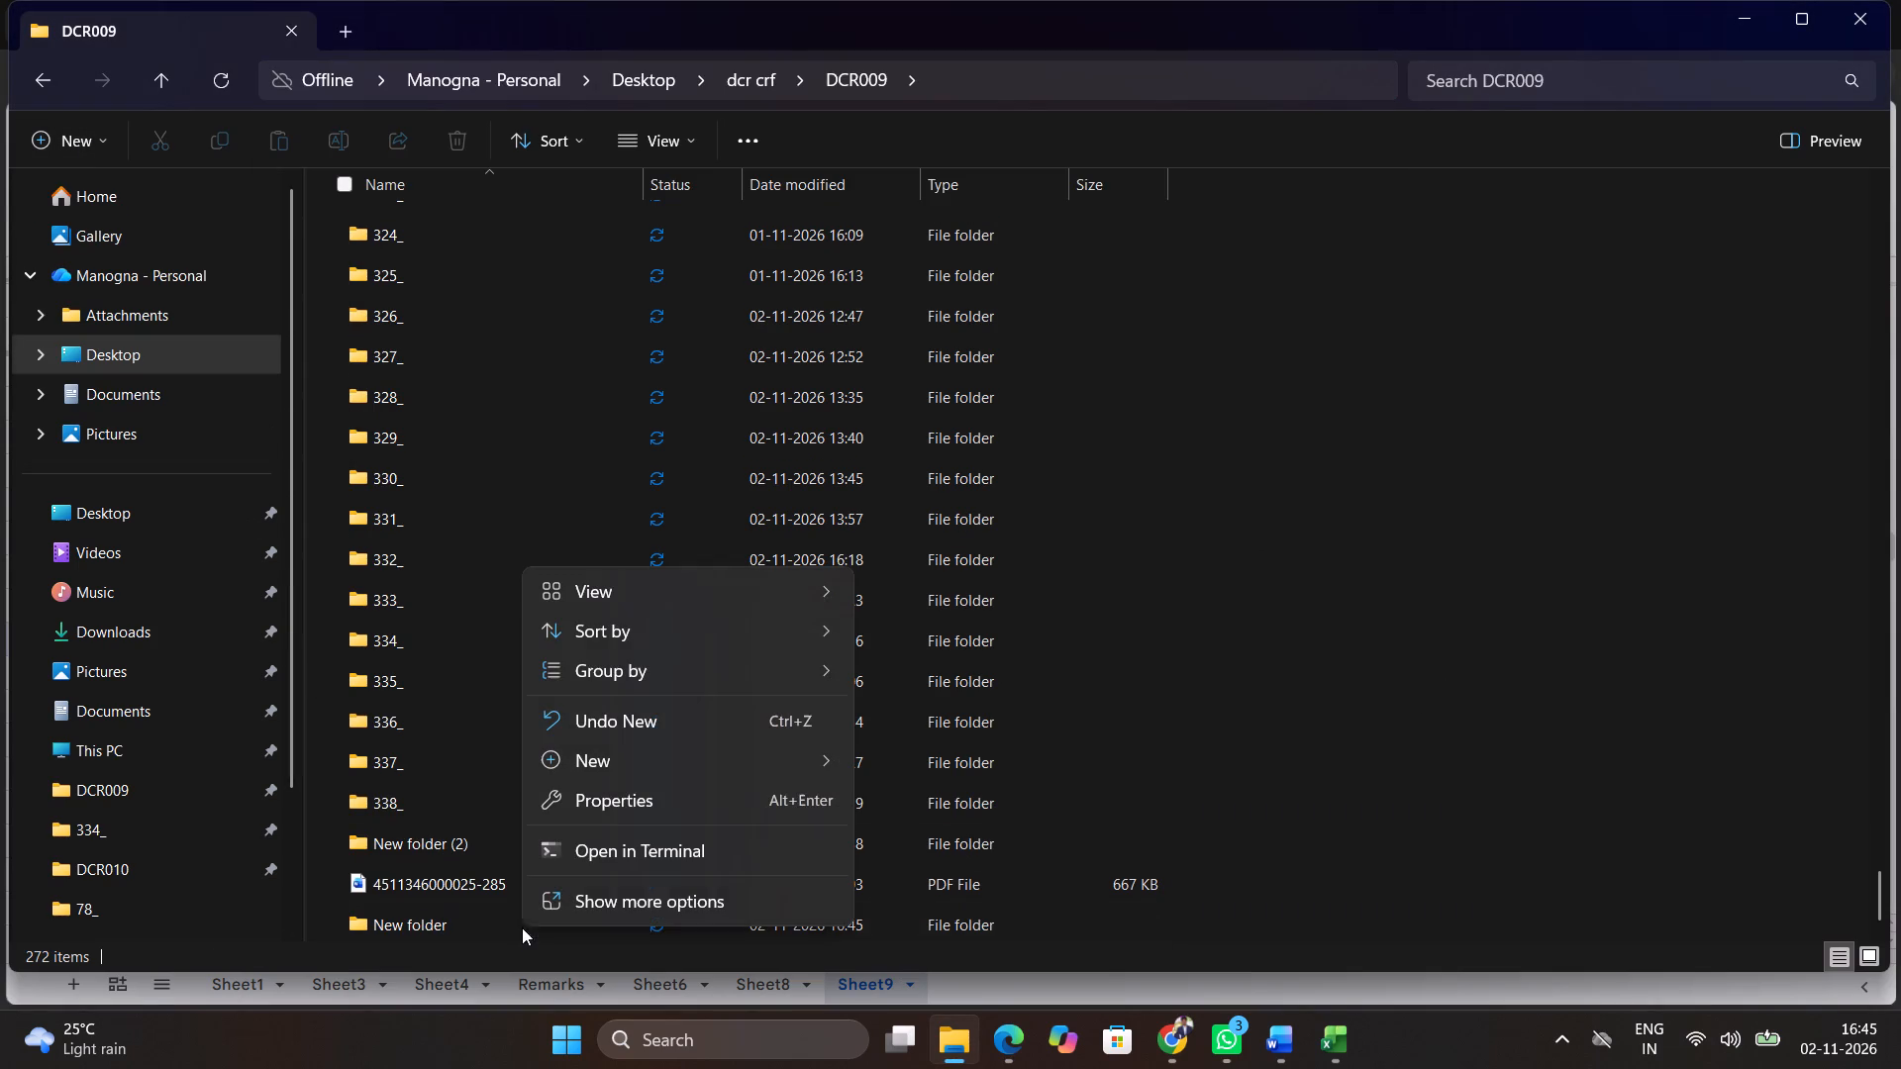
Rename the newly created folder "New folder" in the DCR009 directory as 339_.
left_click(436, 922)
right_click(436, 922)
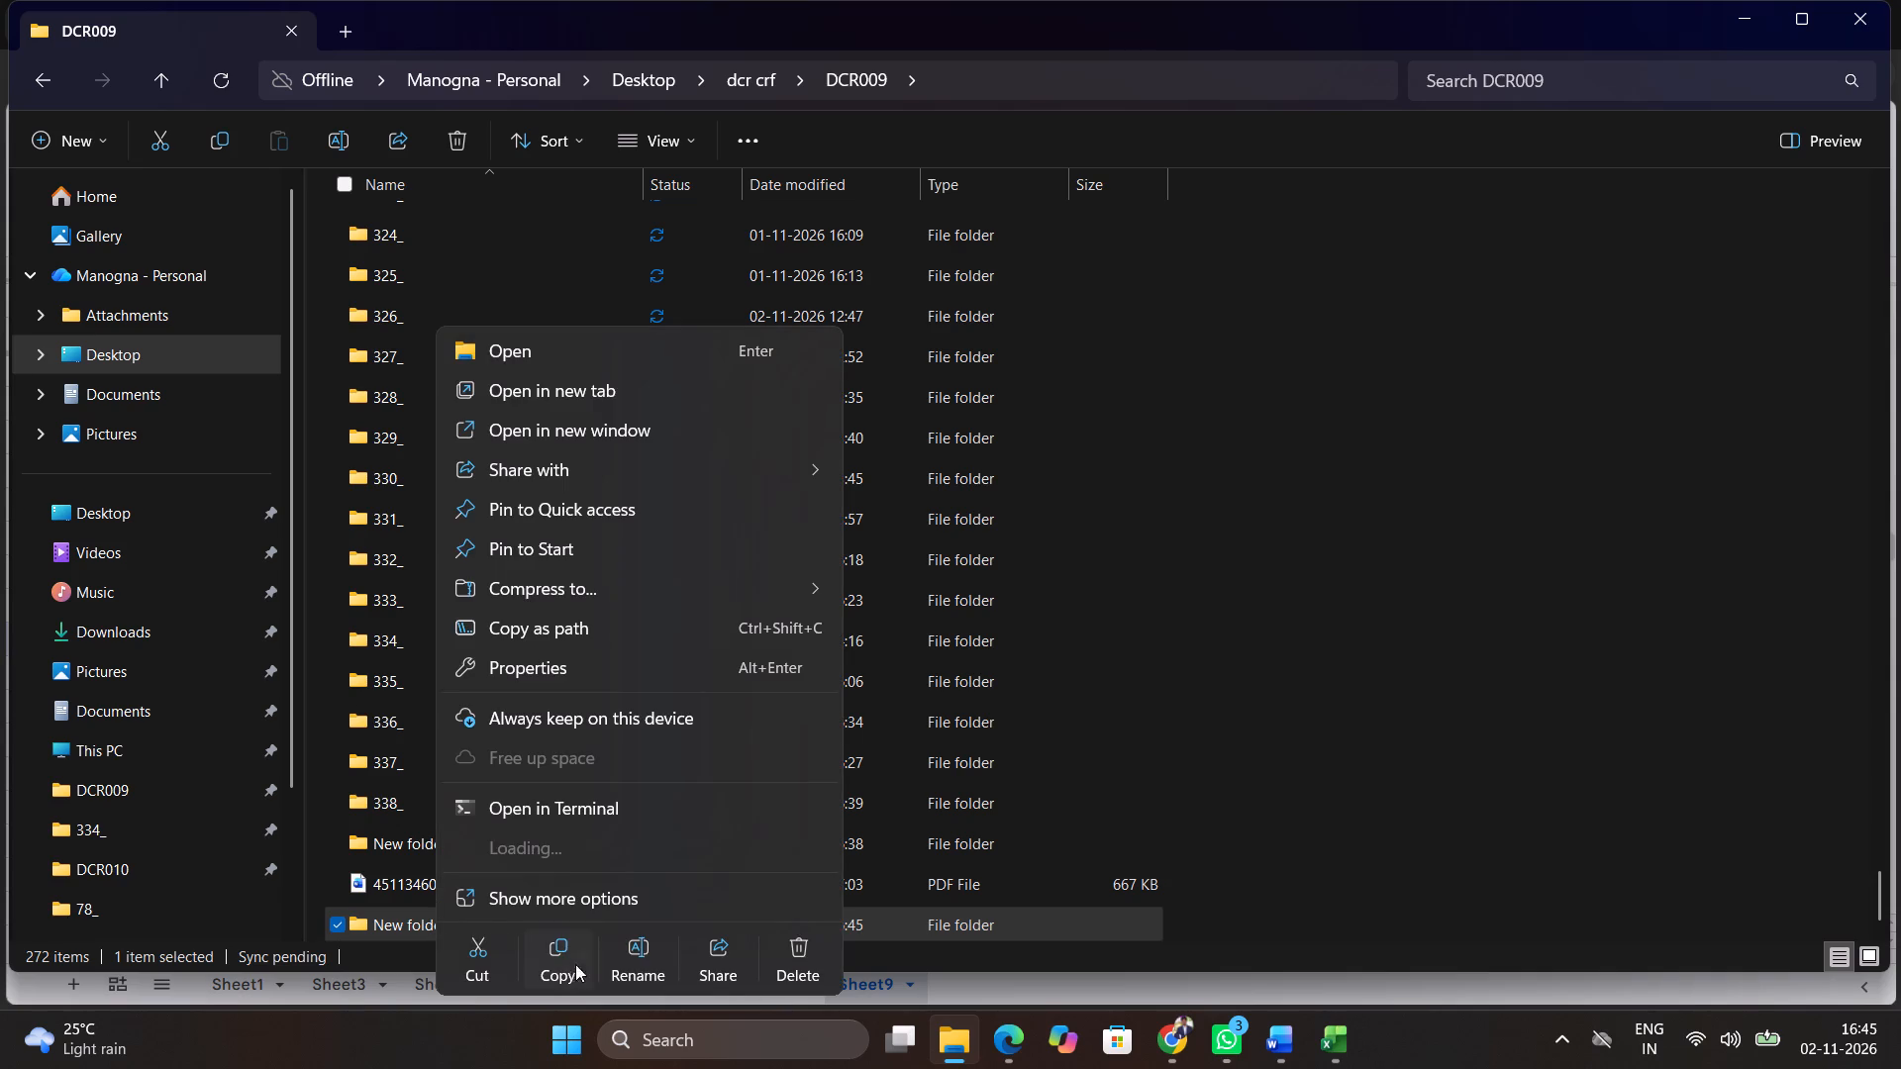
left_click(637, 956)
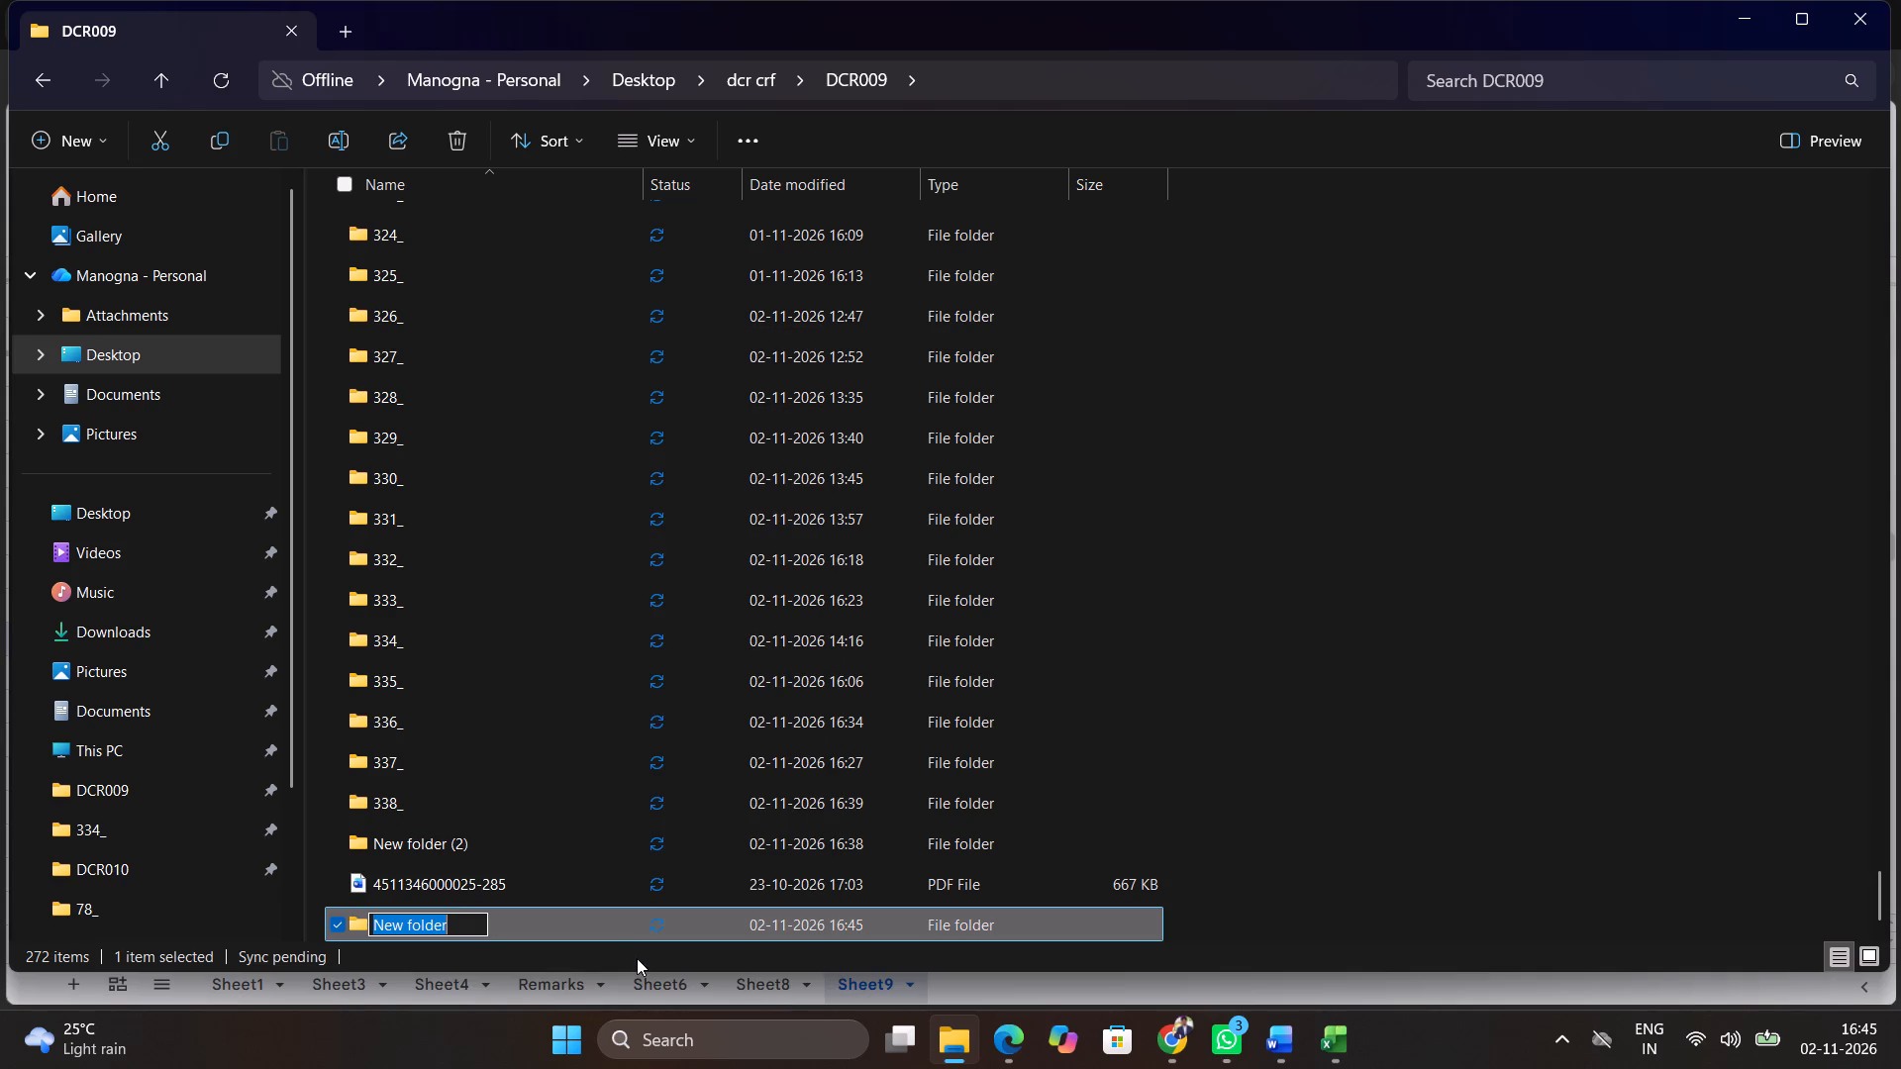
type("33")
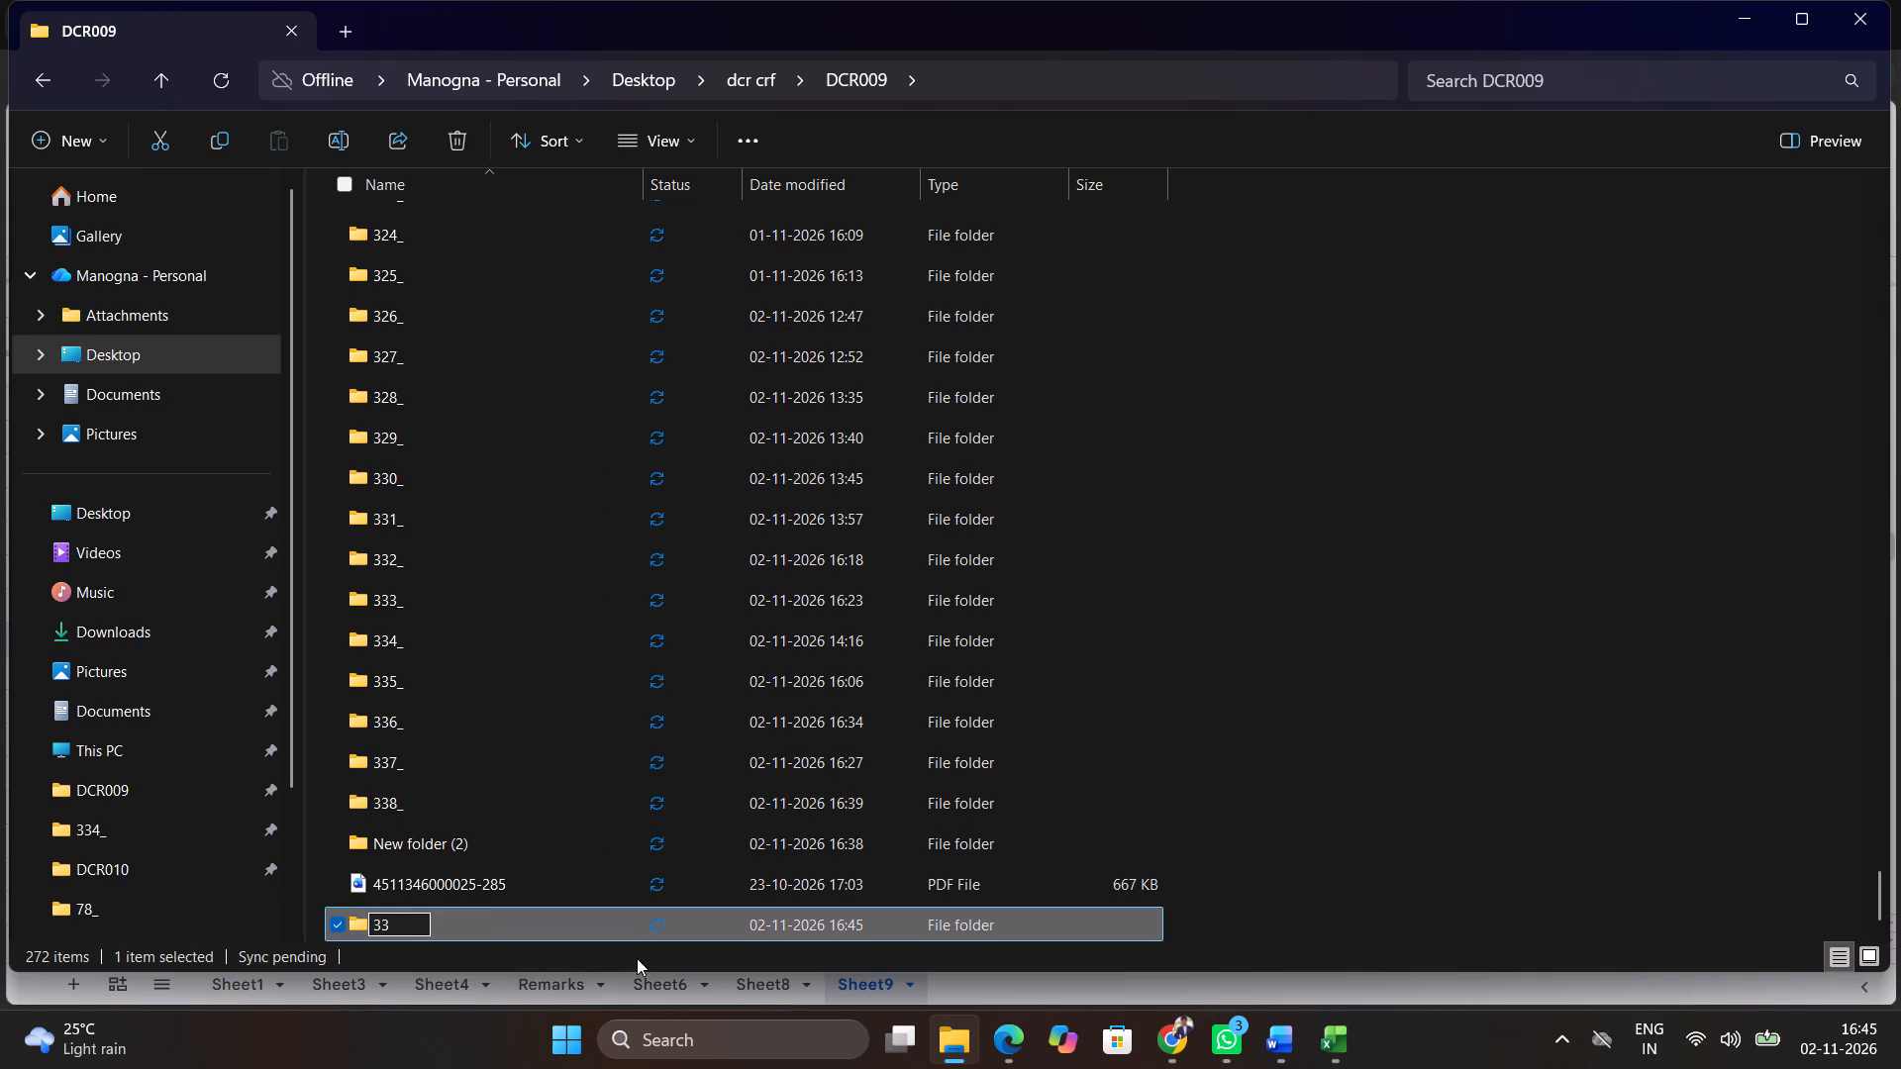
key("9")
key("shift+underscore")
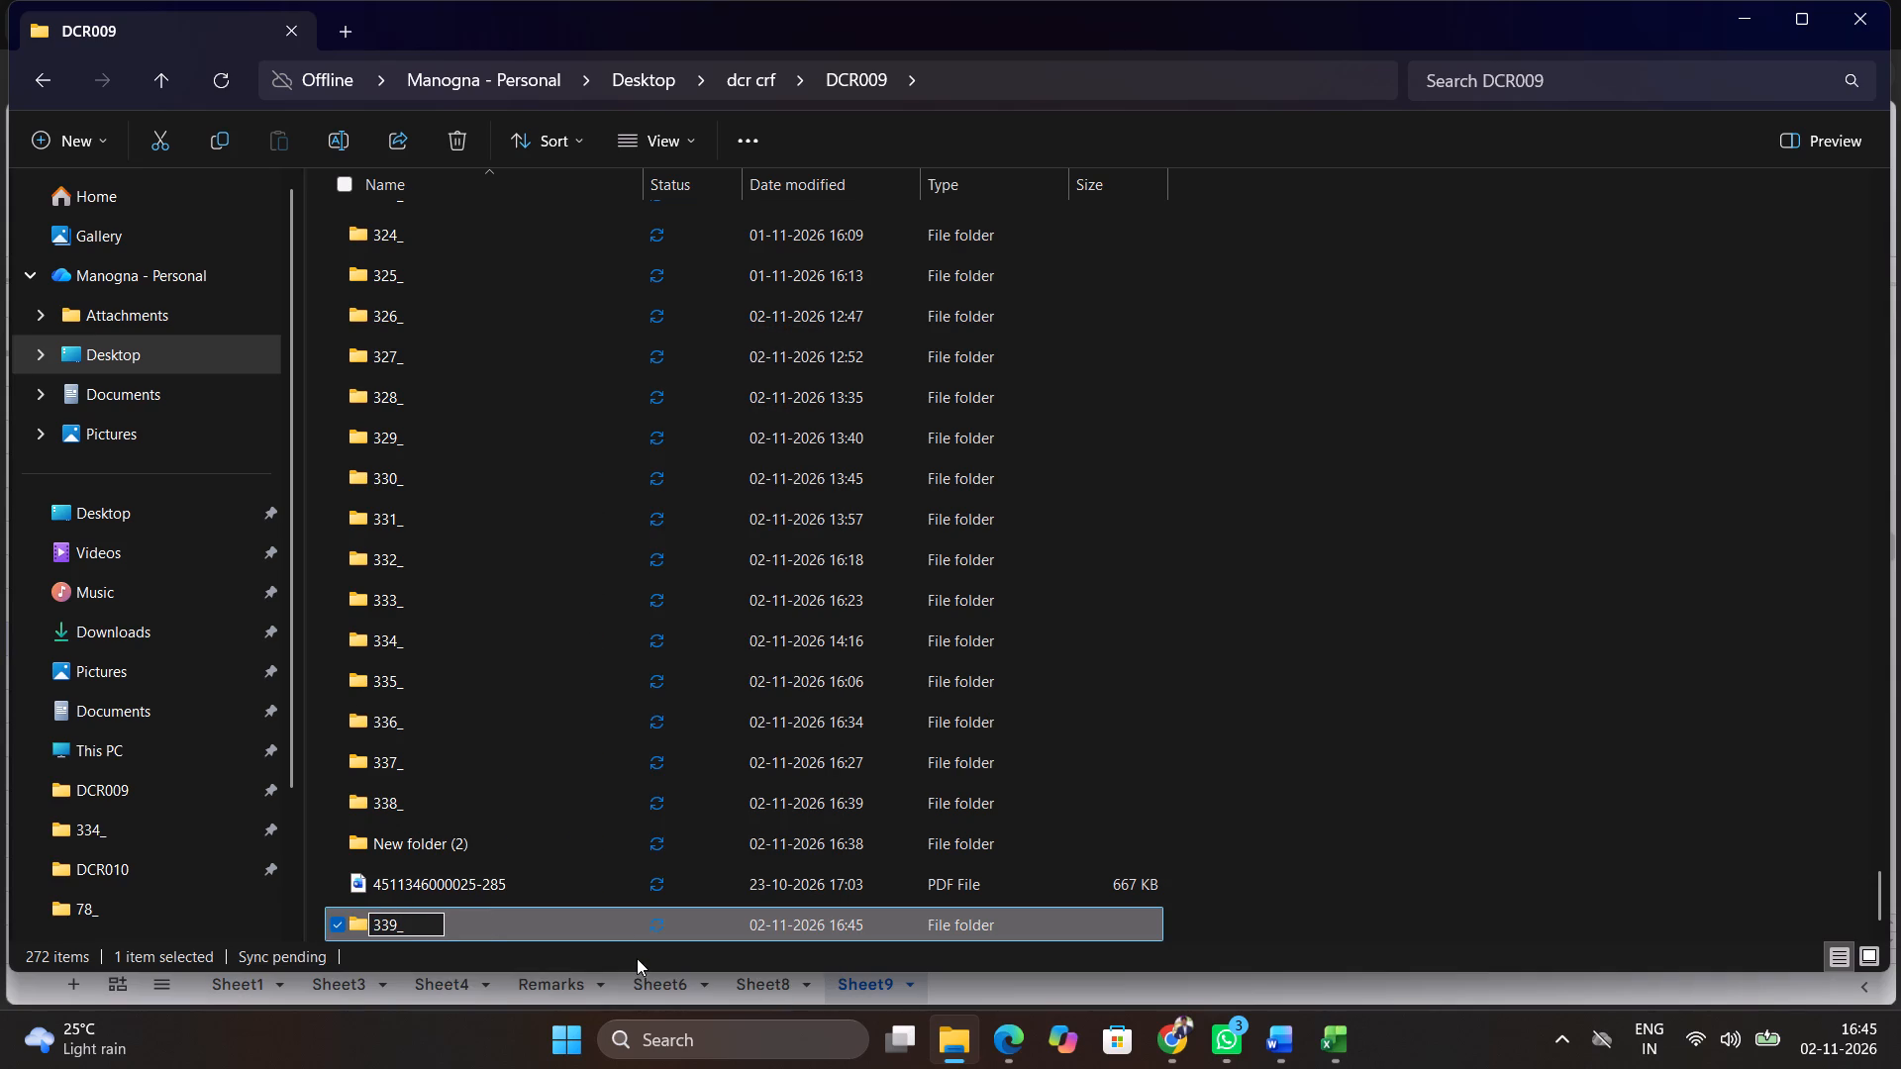